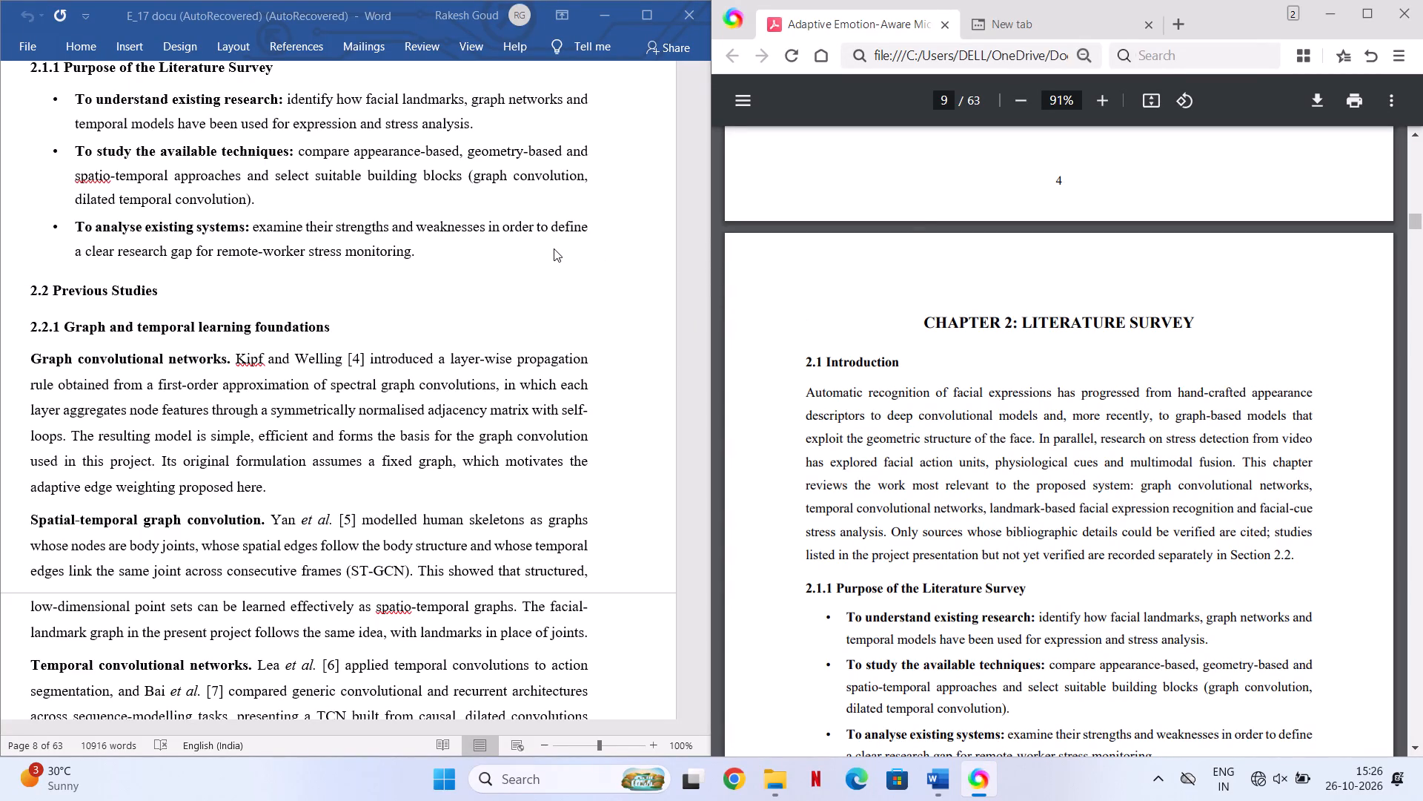
Compare the contents pages and Chapter 1 of the Word report with the PDF version.
scroll(554, 248, up, 20)
scroll(554, 248, up, 15)
scroll(554, 248, up, 11)
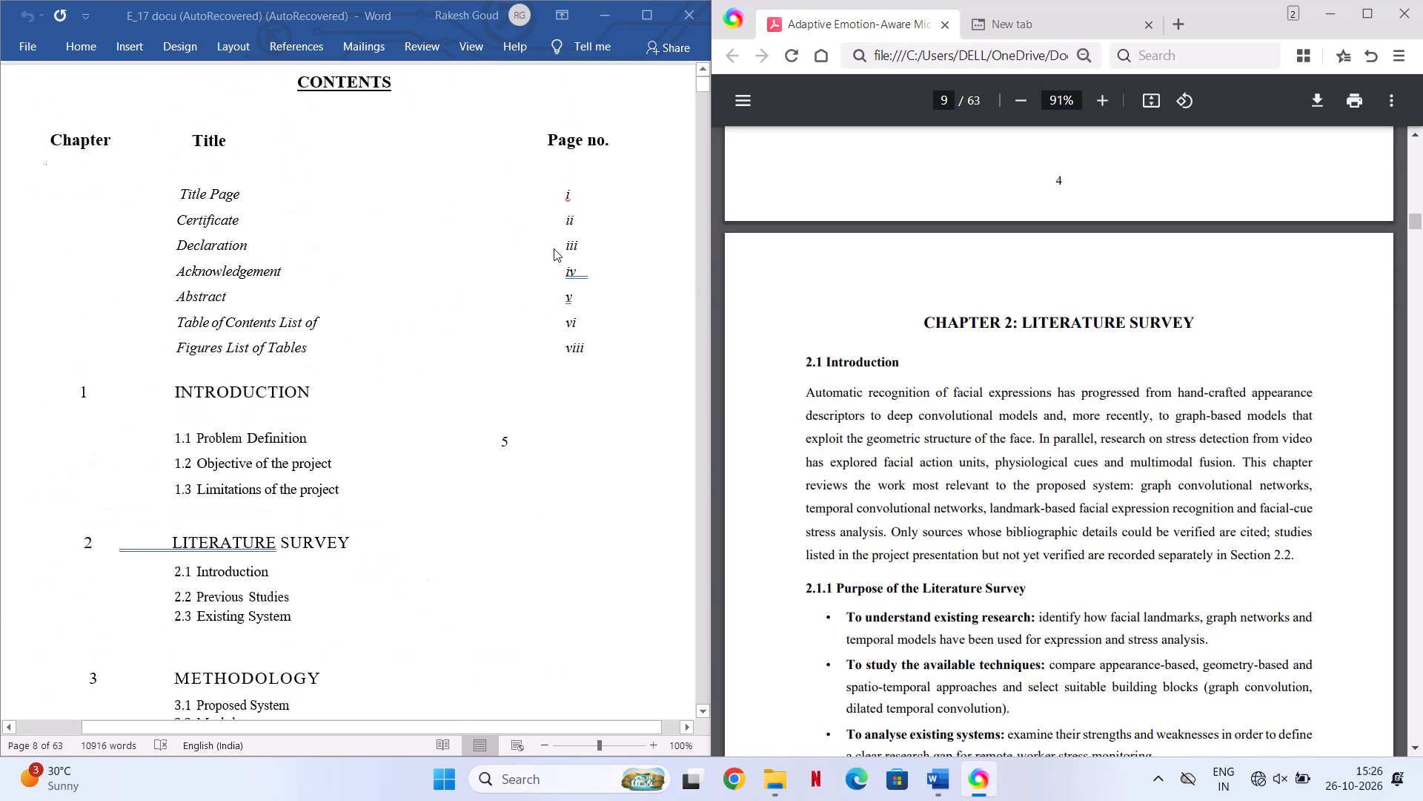
scroll(554, 248, down, 1)
scroll(1107, 507, up, 14)
scroll(1107, 507, up, 11)
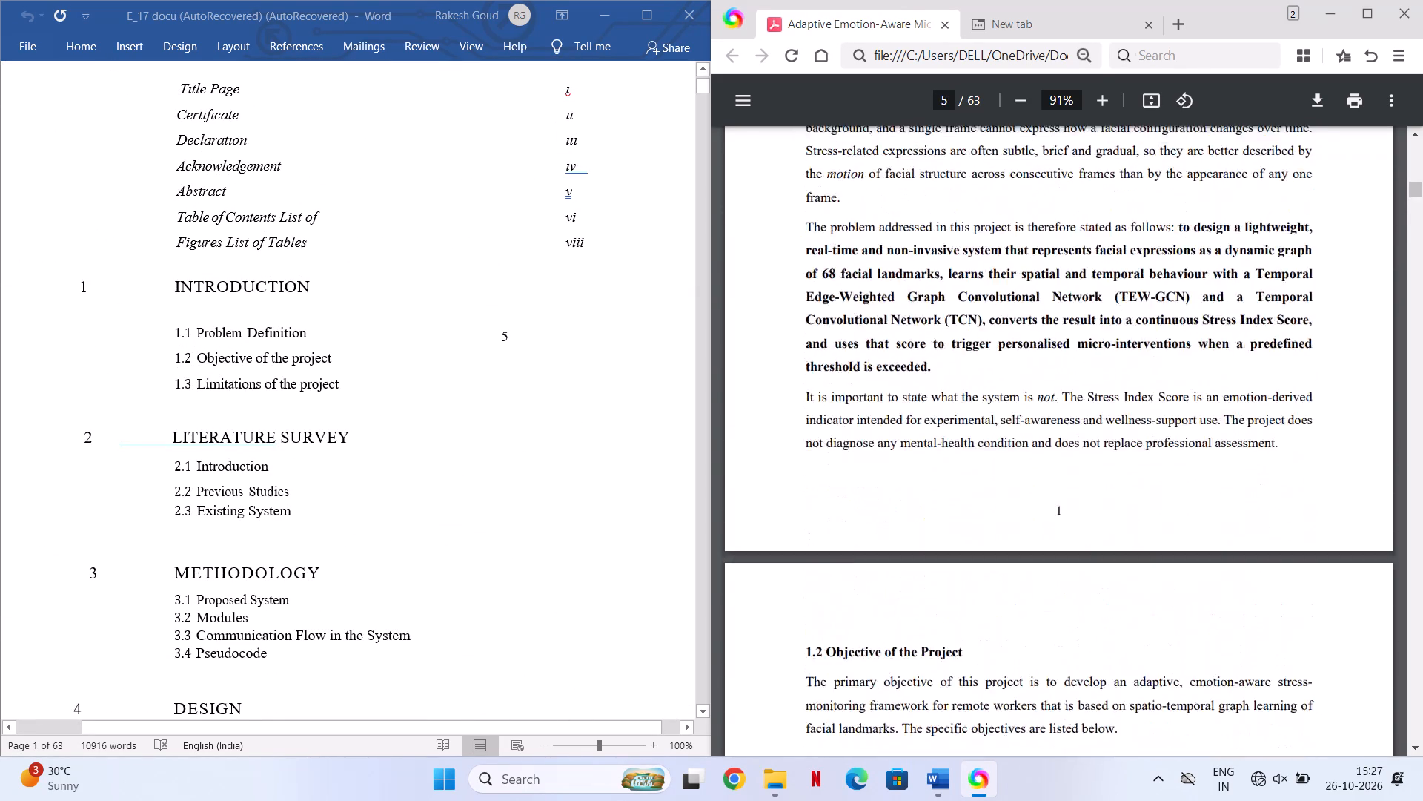
scroll(1107, 507, up, 8)
scroll(356, 350, down, 9)
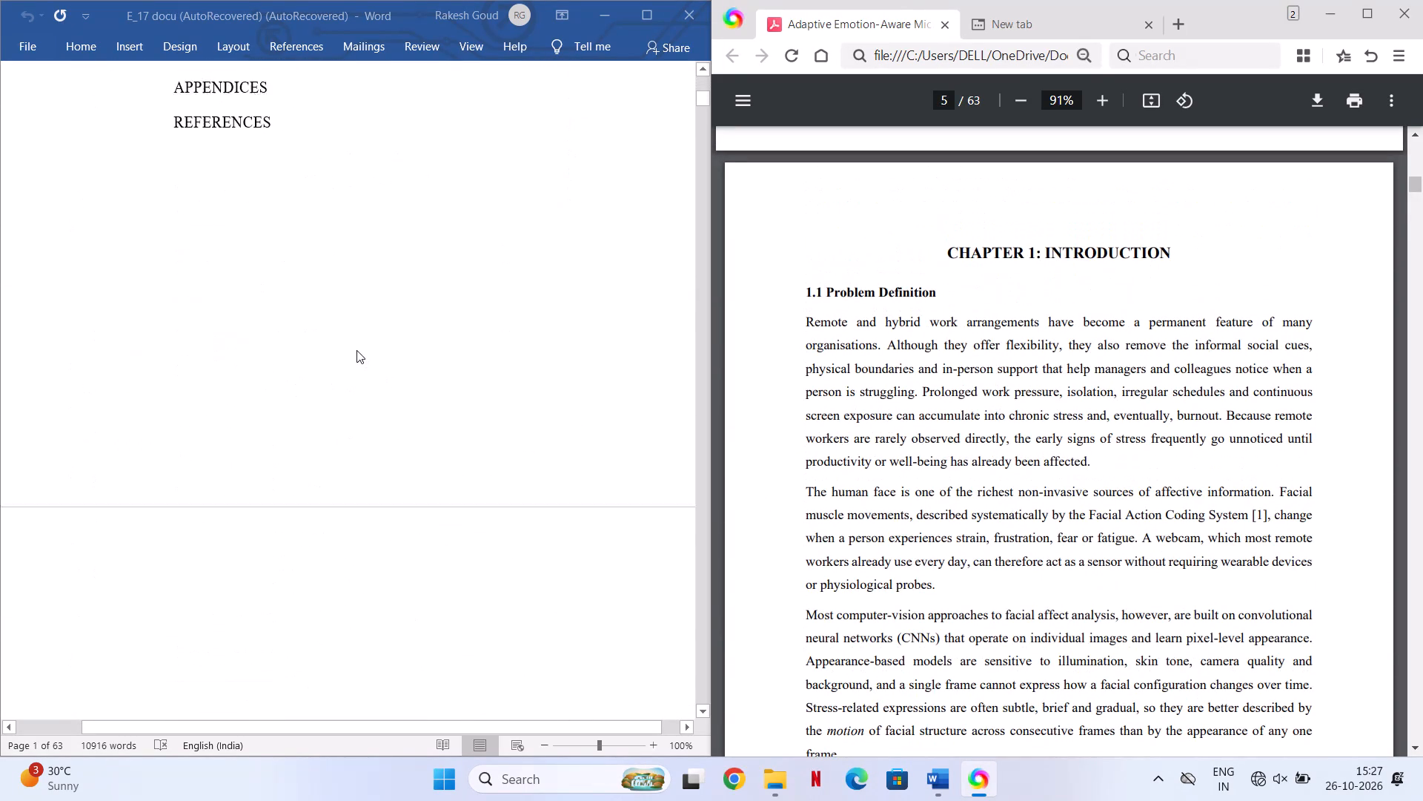
scroll(356, 350, down, 11)
scroll(356, 350, up, 1)
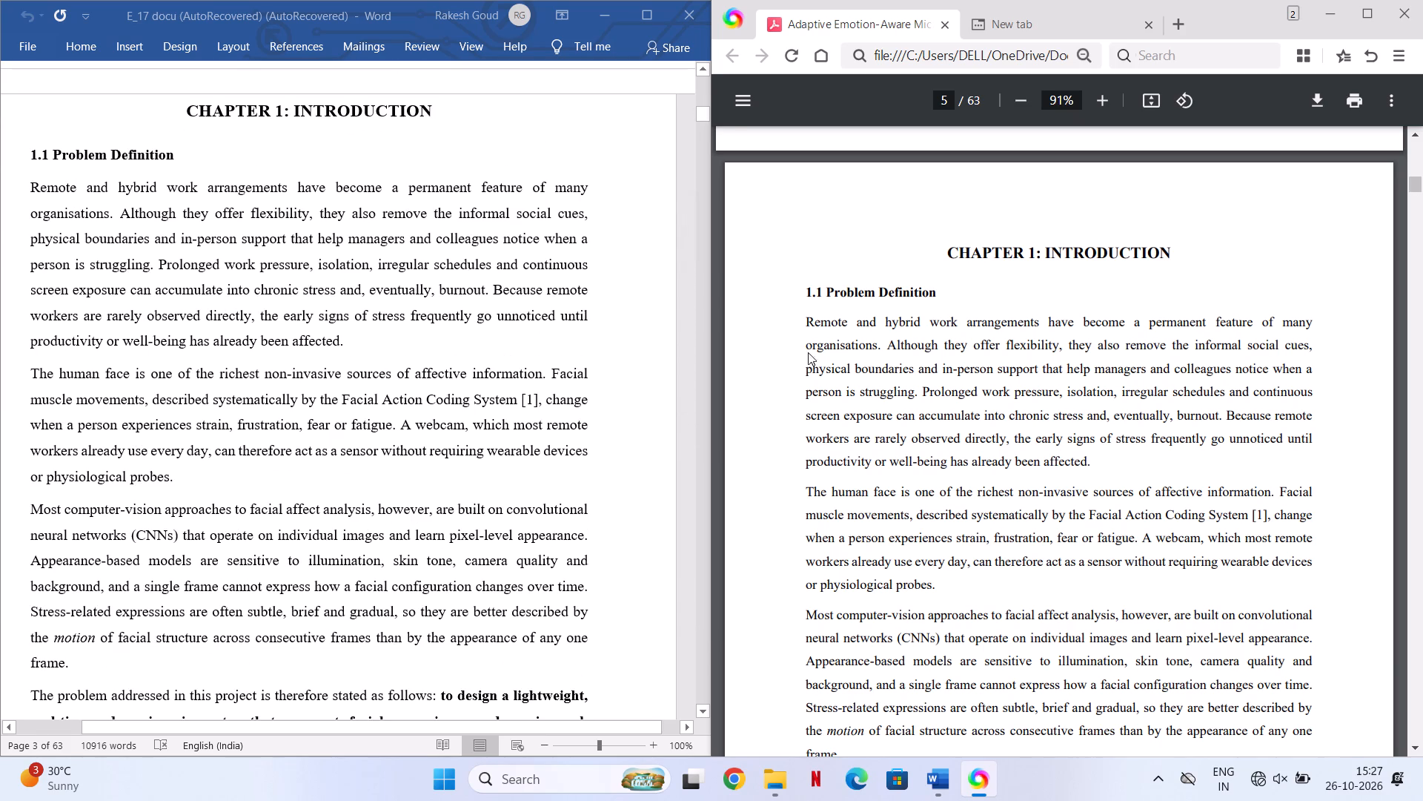
scroll(828, 362, down, 7)
scroll(462, 366, down, 1)
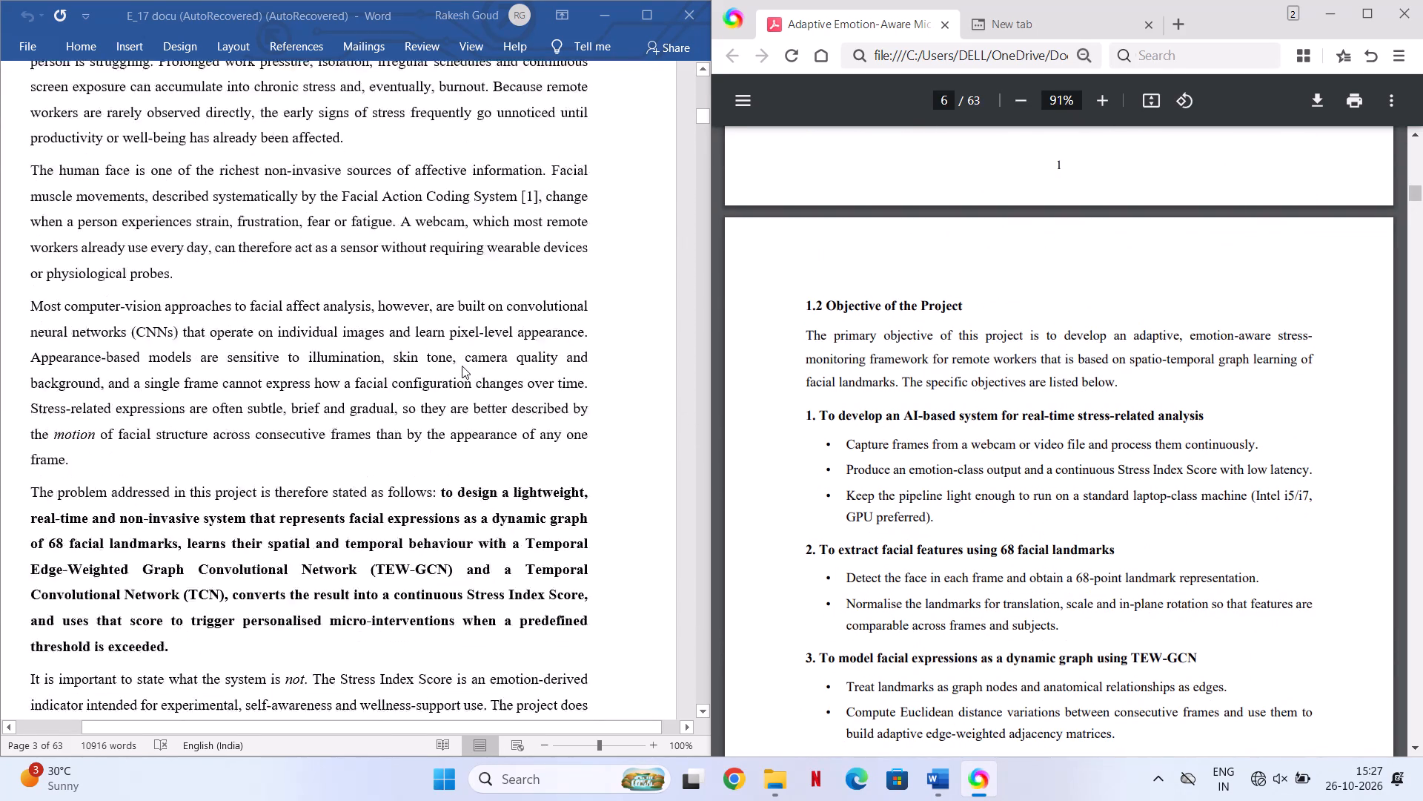
scroll(462, 366, down, 3)
scroll(462, 366, right, 1)
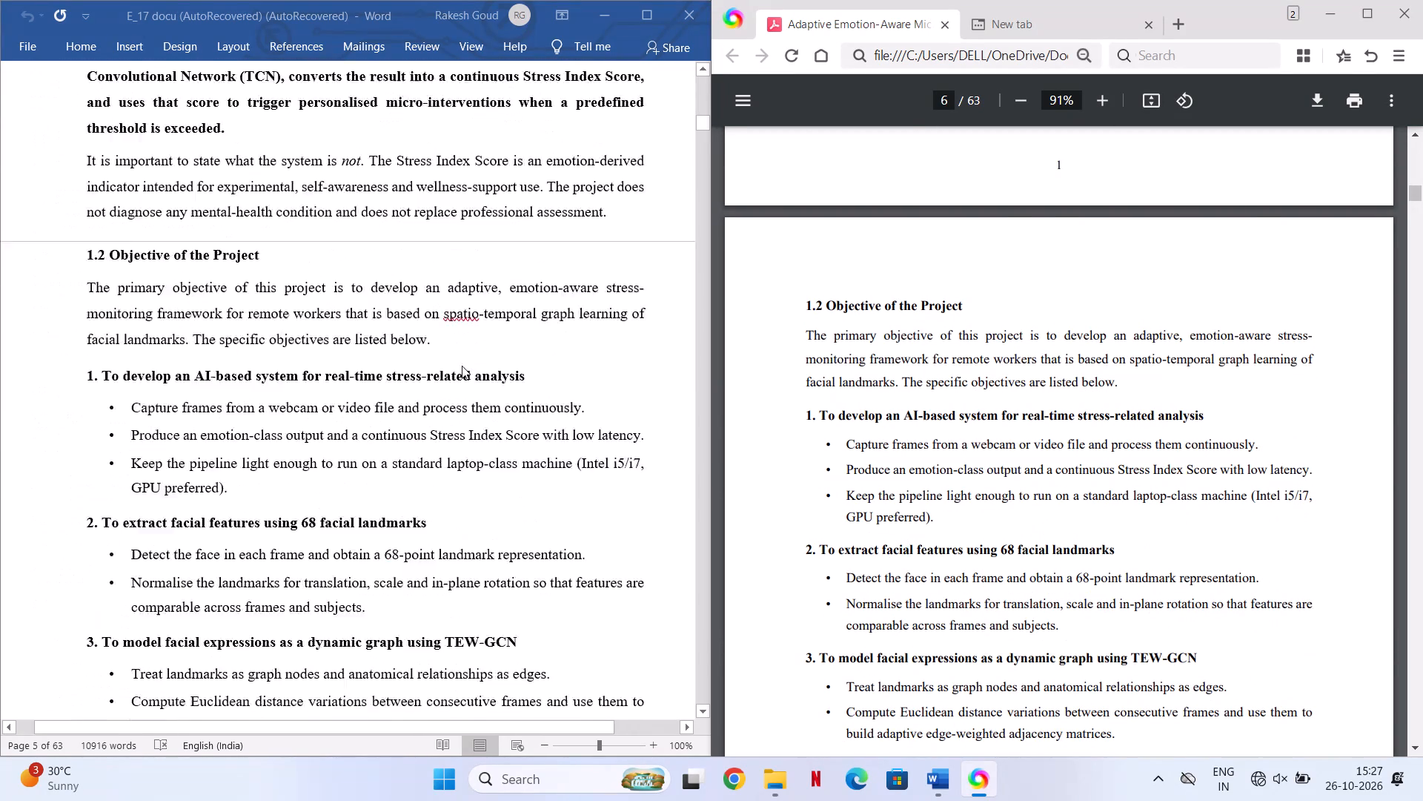
scroll(462, 366, right, 1)
scroll(462, 366, up, 5)
scroll(462, 366, left, 1)
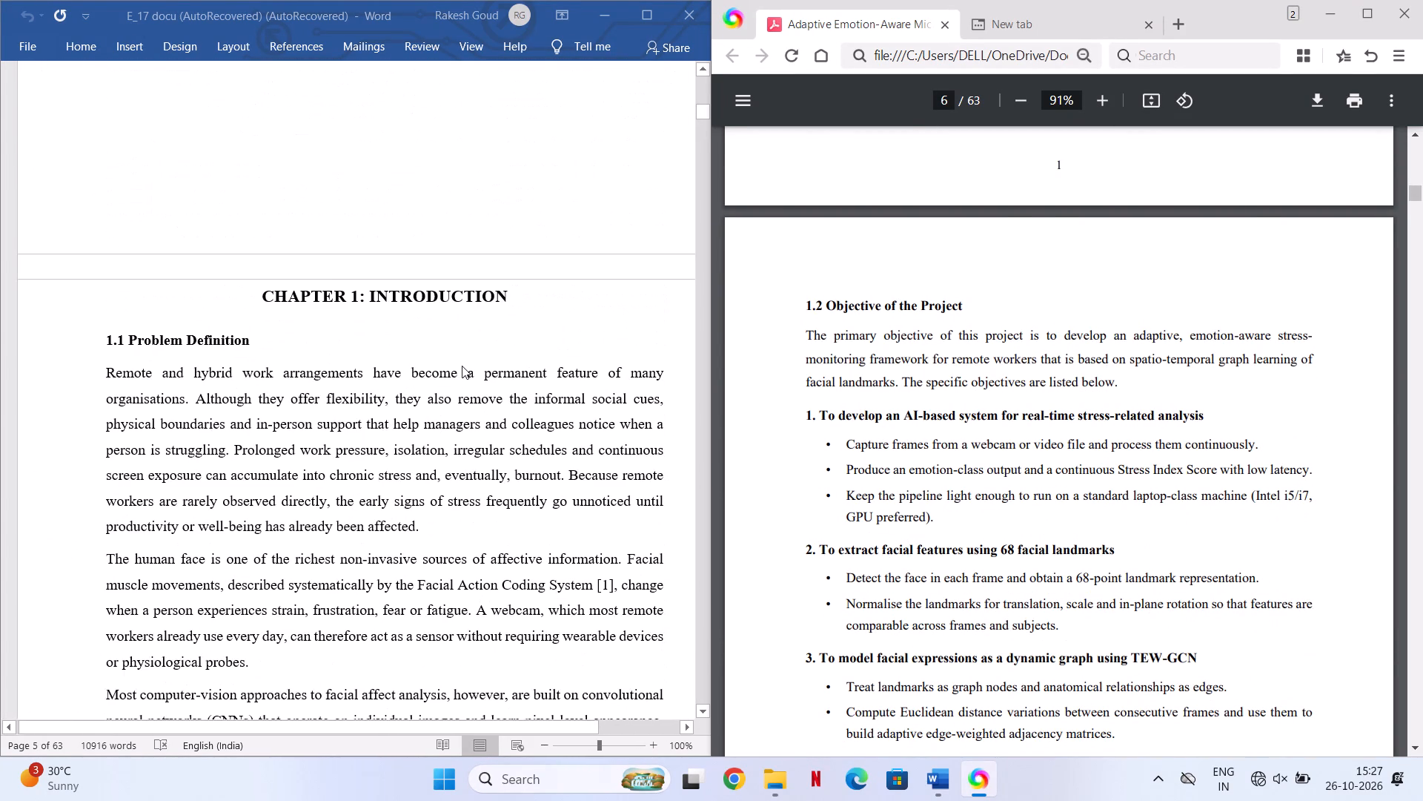
scroll(462, 366, left, 1)
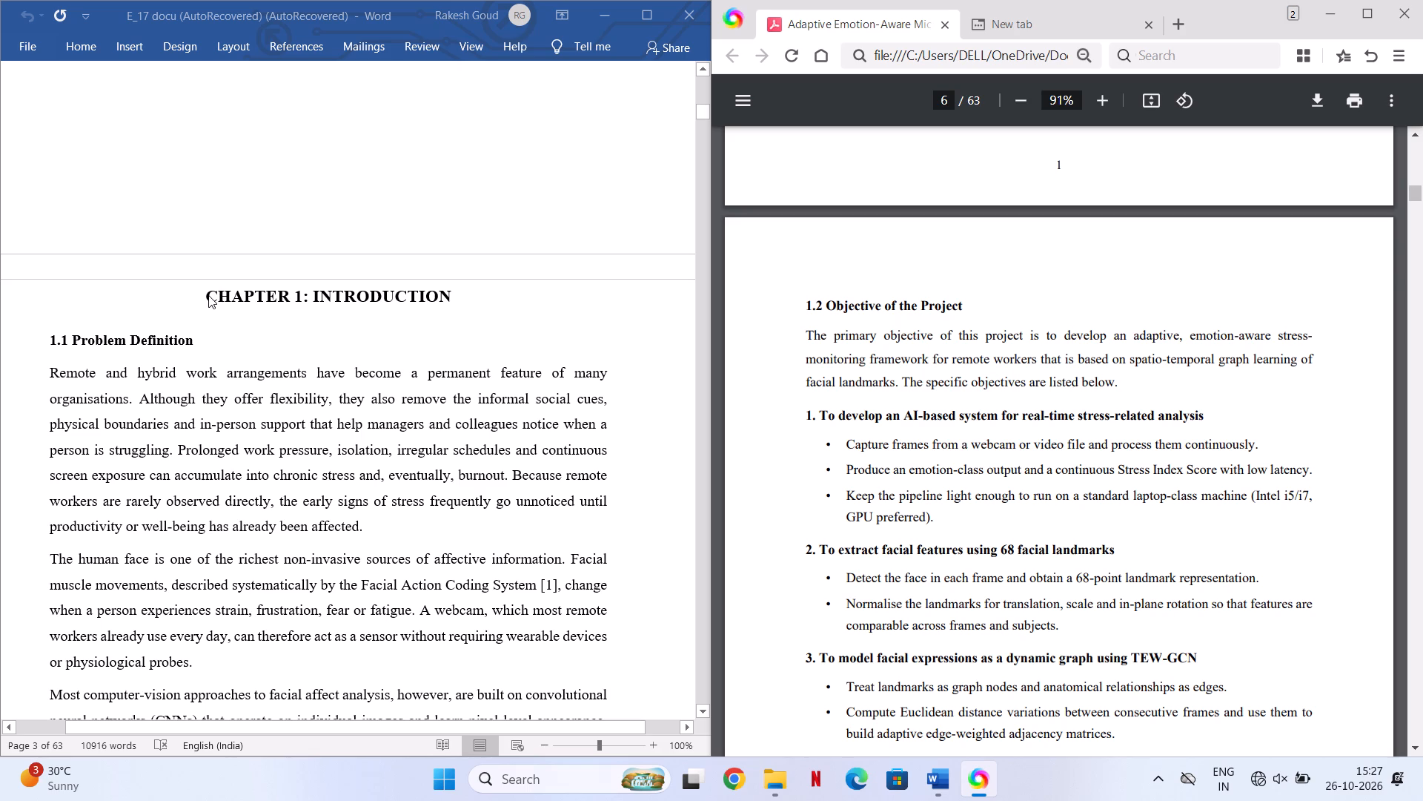
Set the text of the entire Word document to Times New Roman at size 12.
click(208, 295)
drag(208, 295, 251, 381)
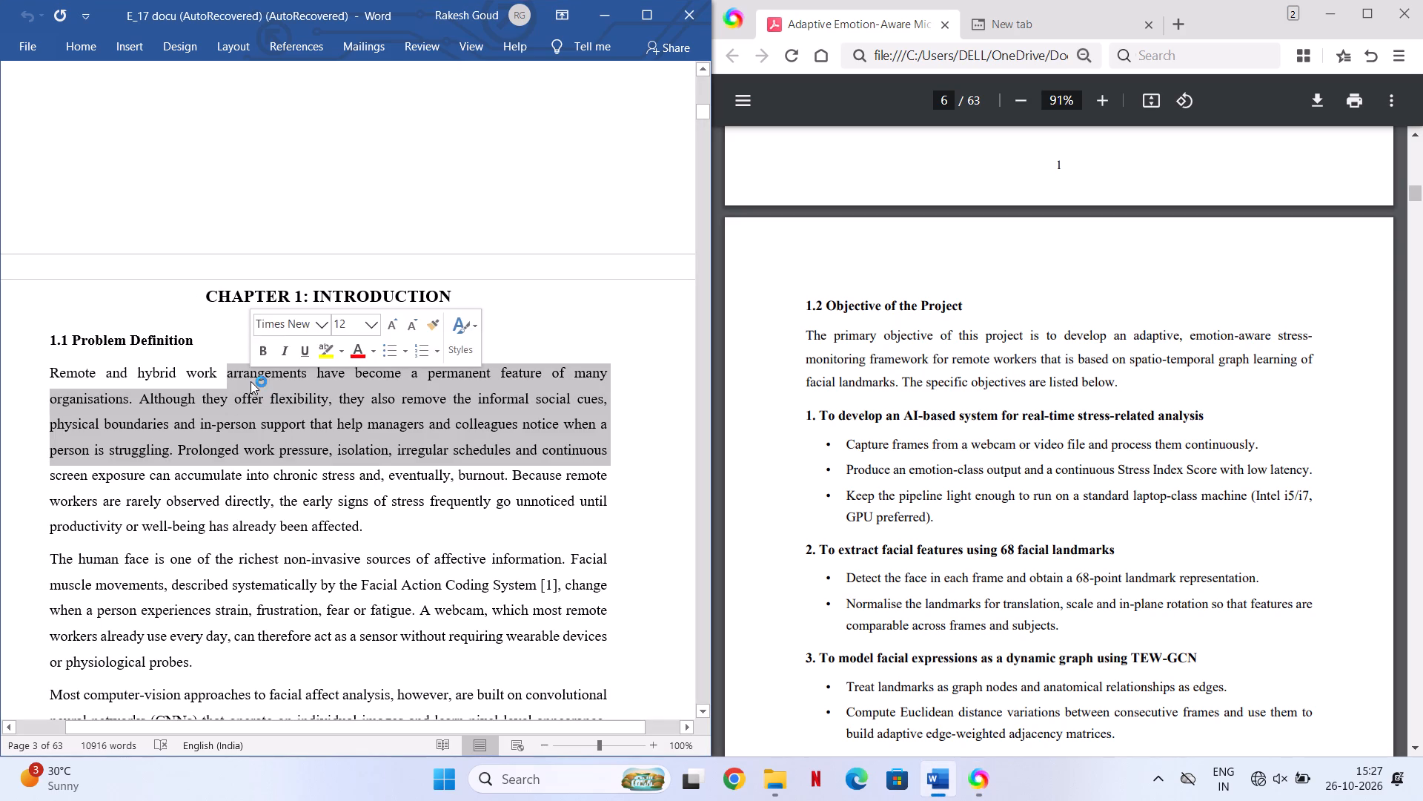
click(196, 304)
key(ctrl+a)
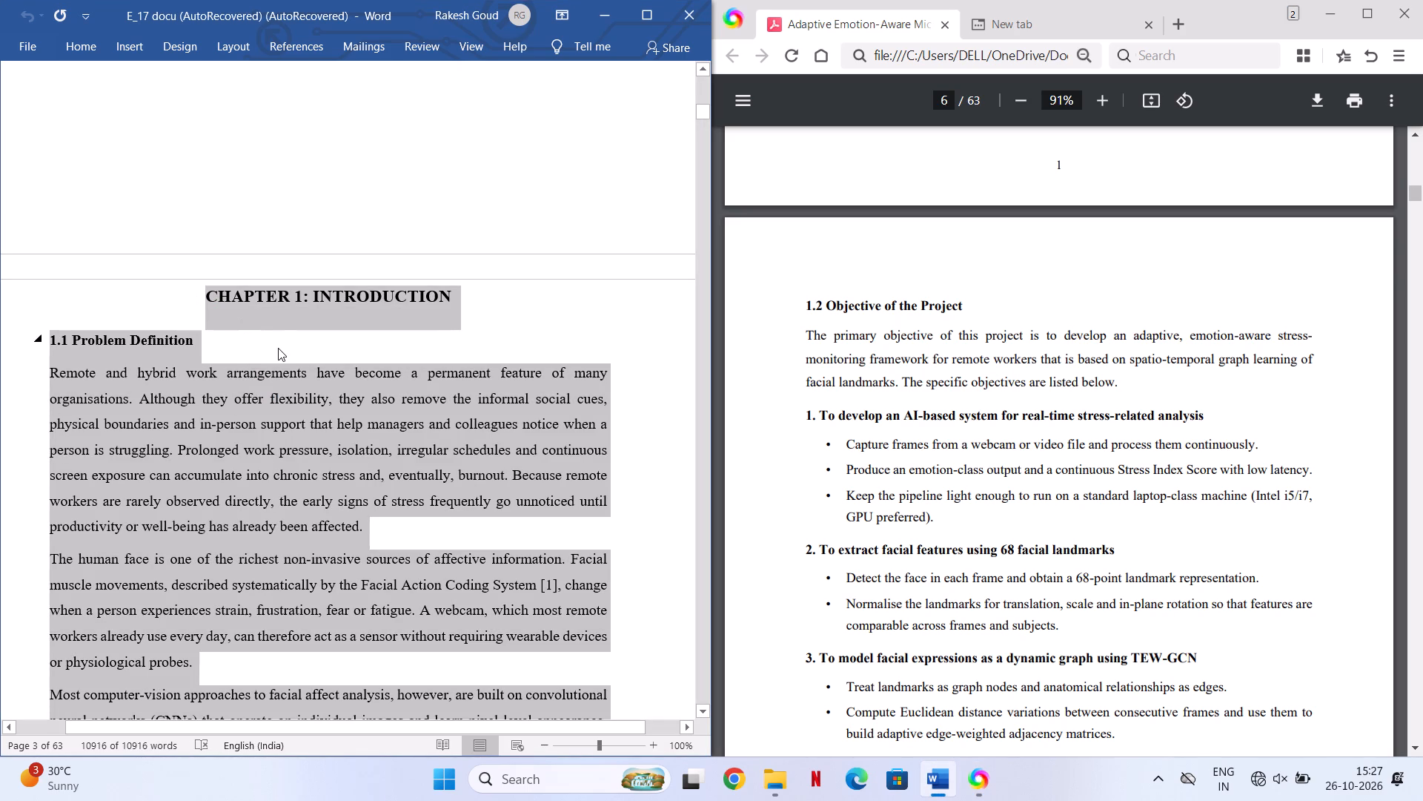
click(76, 43)
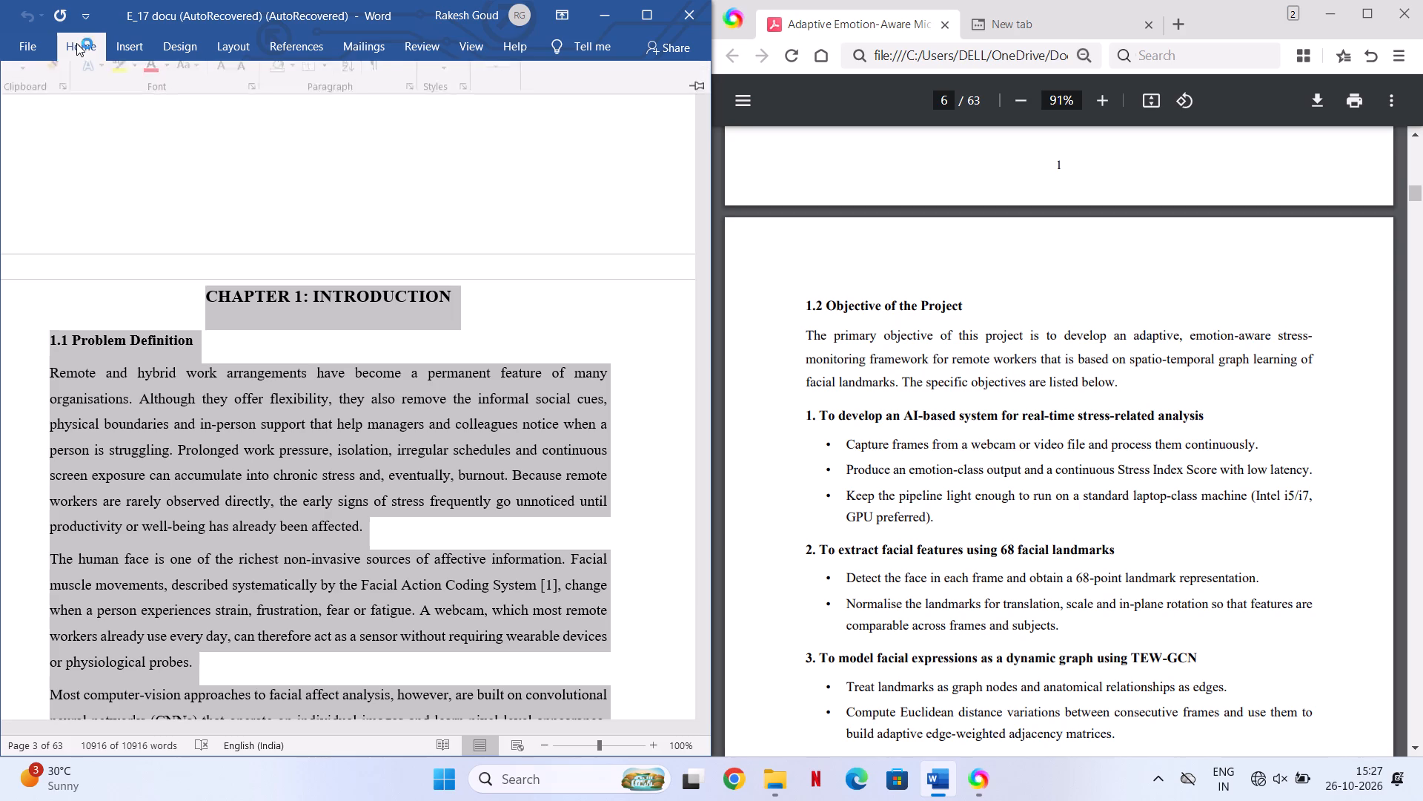
click(248, 79)
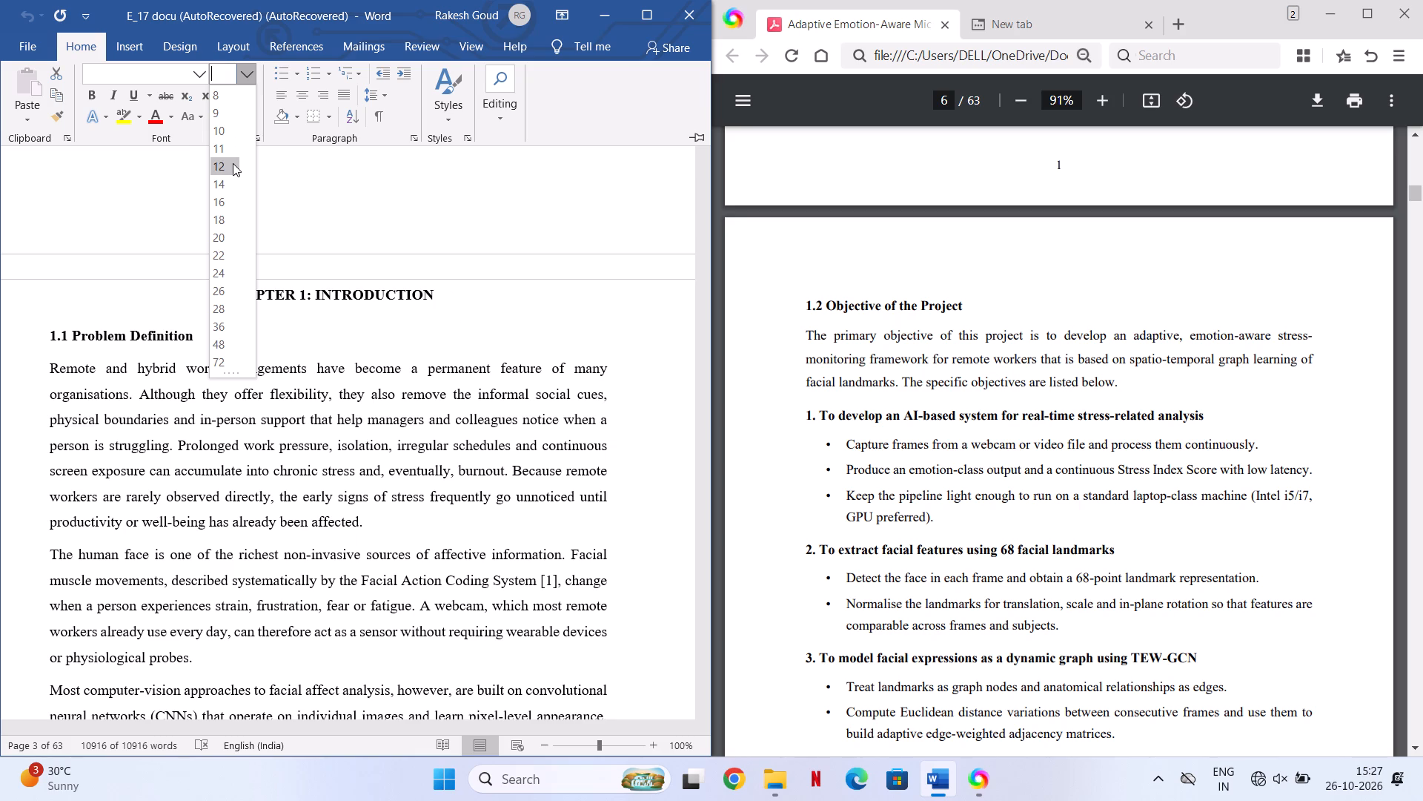
click(233, 163)
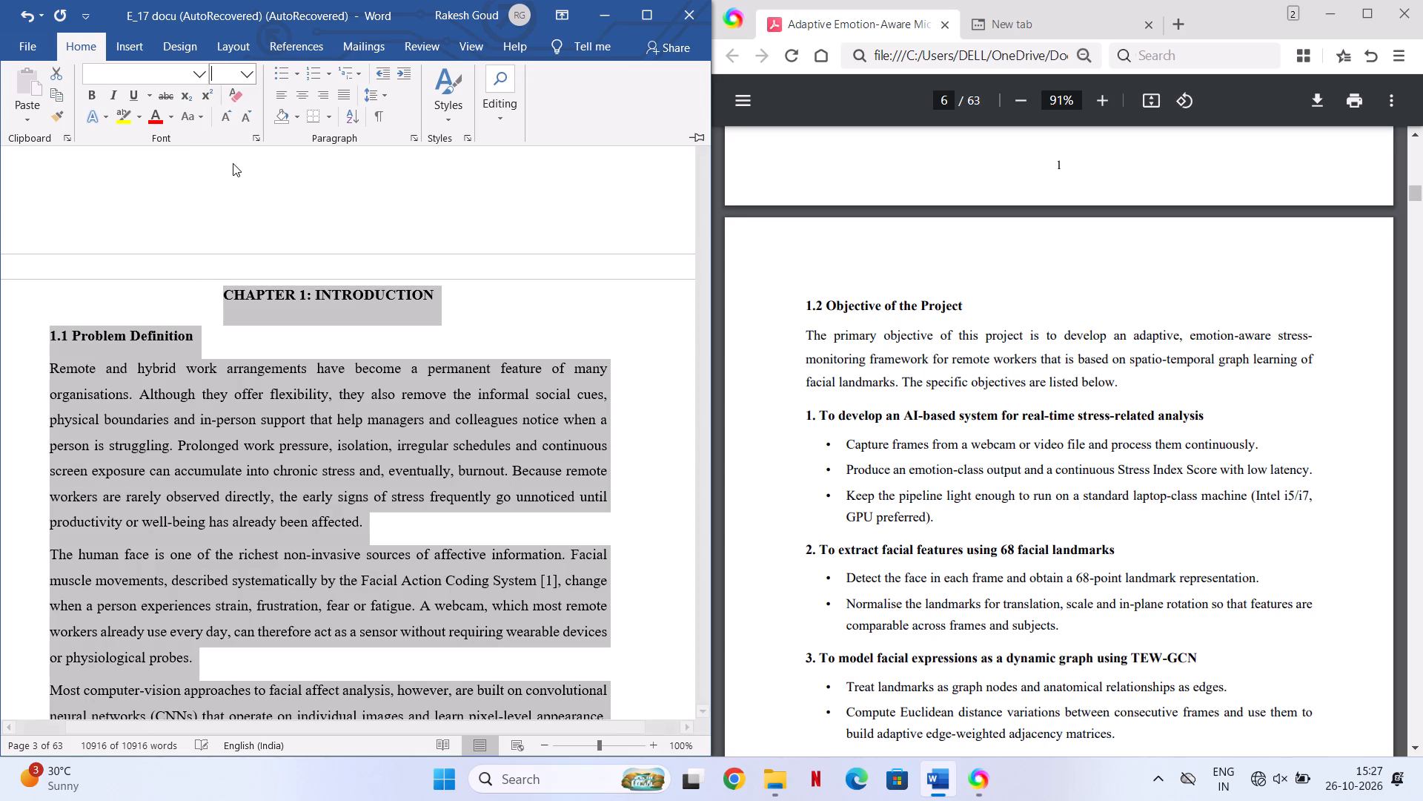
click(194, 70)
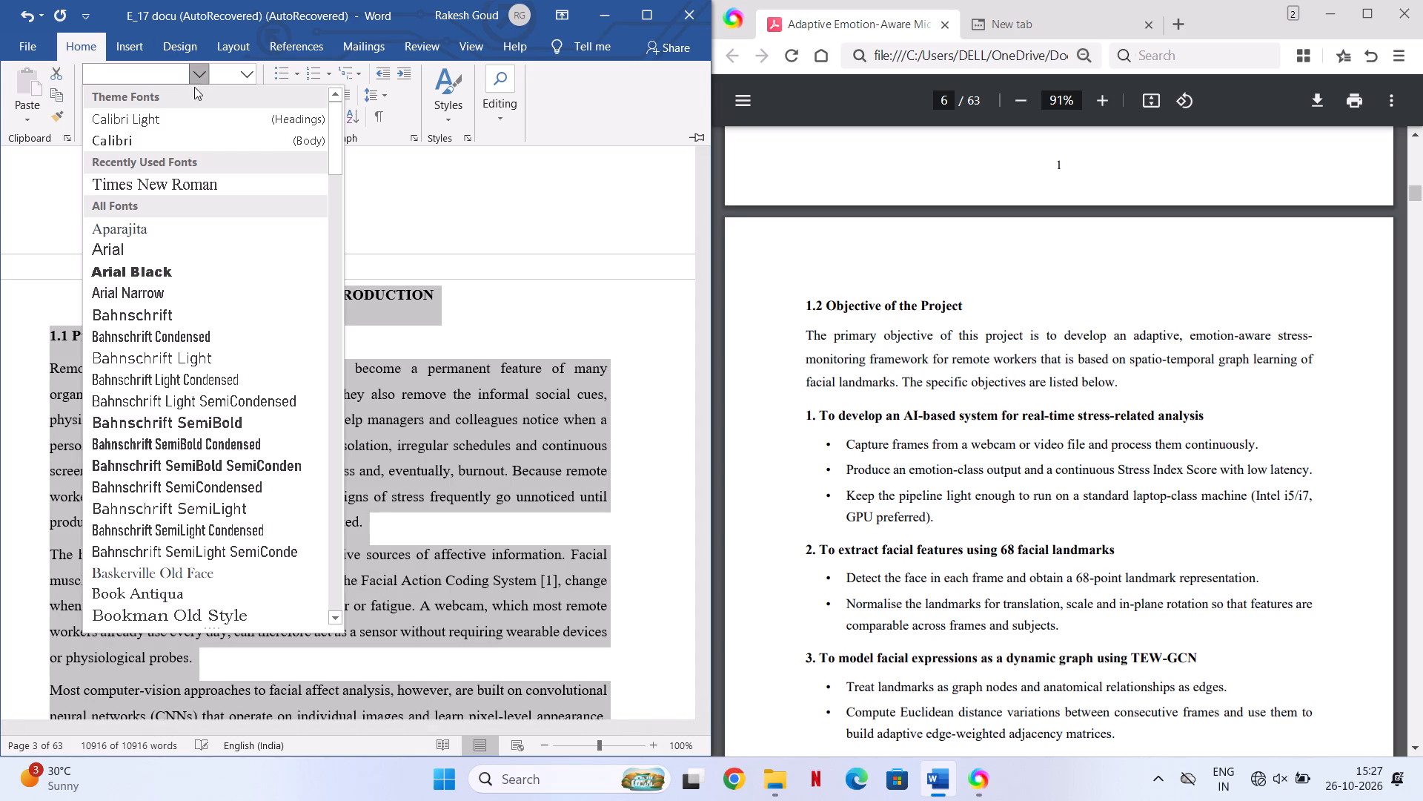
click(197, 179)
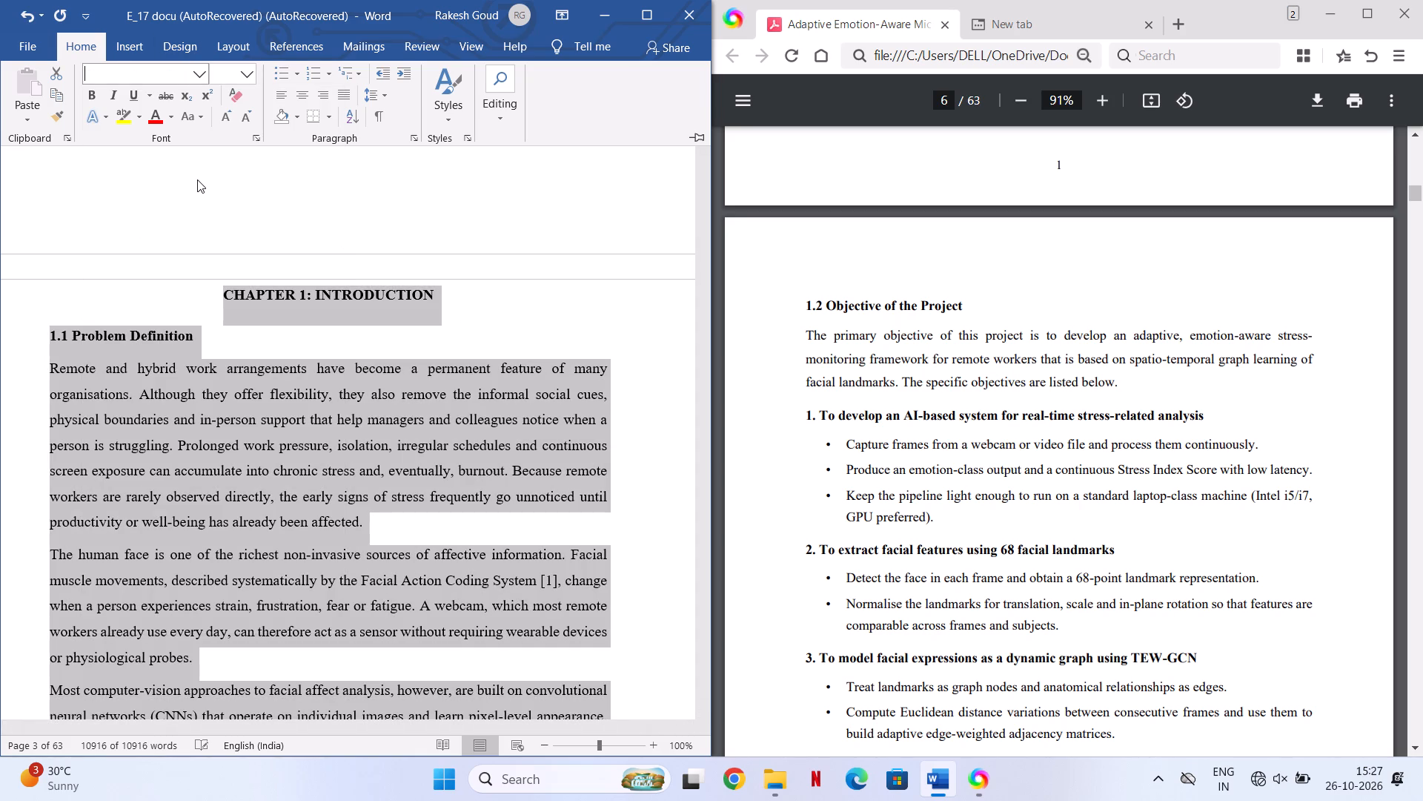
click(525, 327)
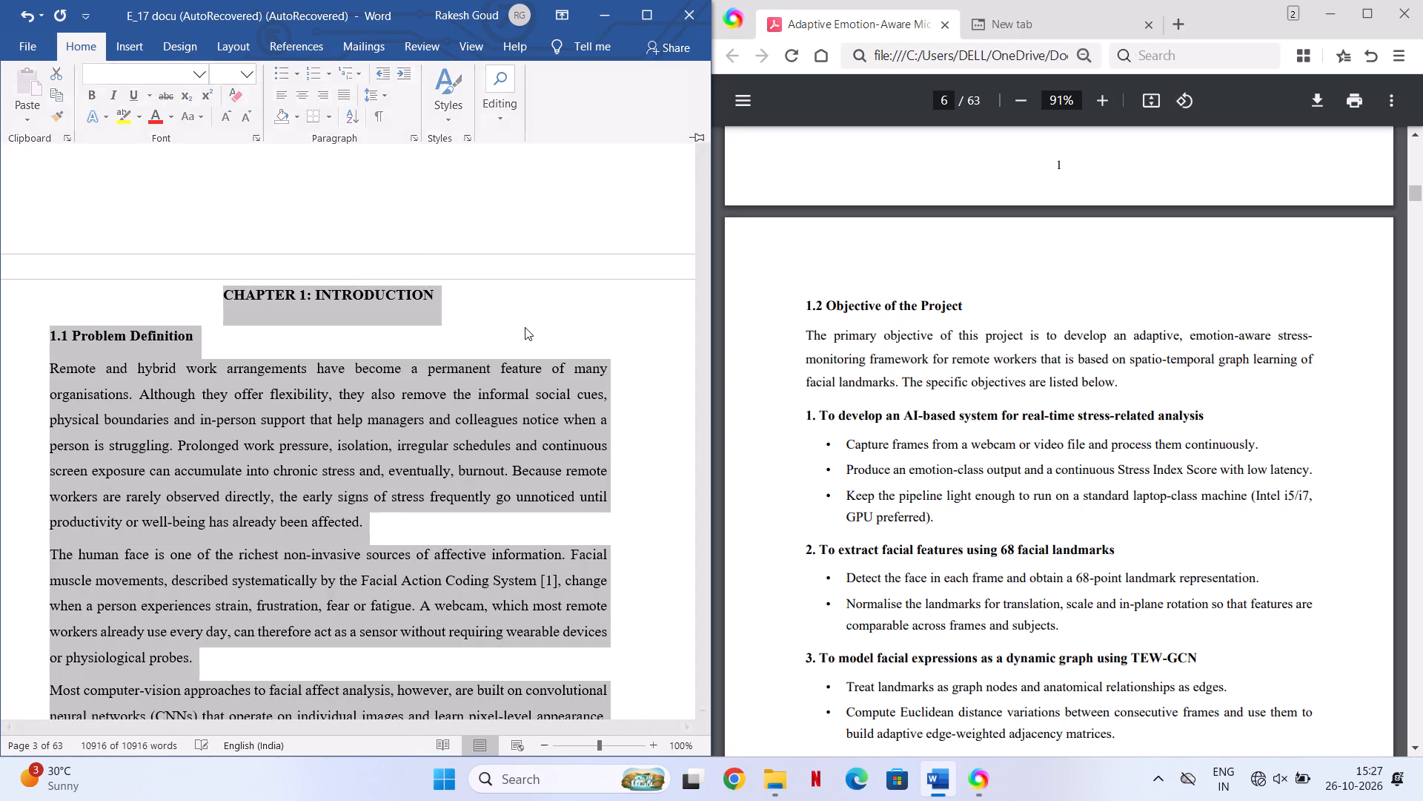
click(521, 327)
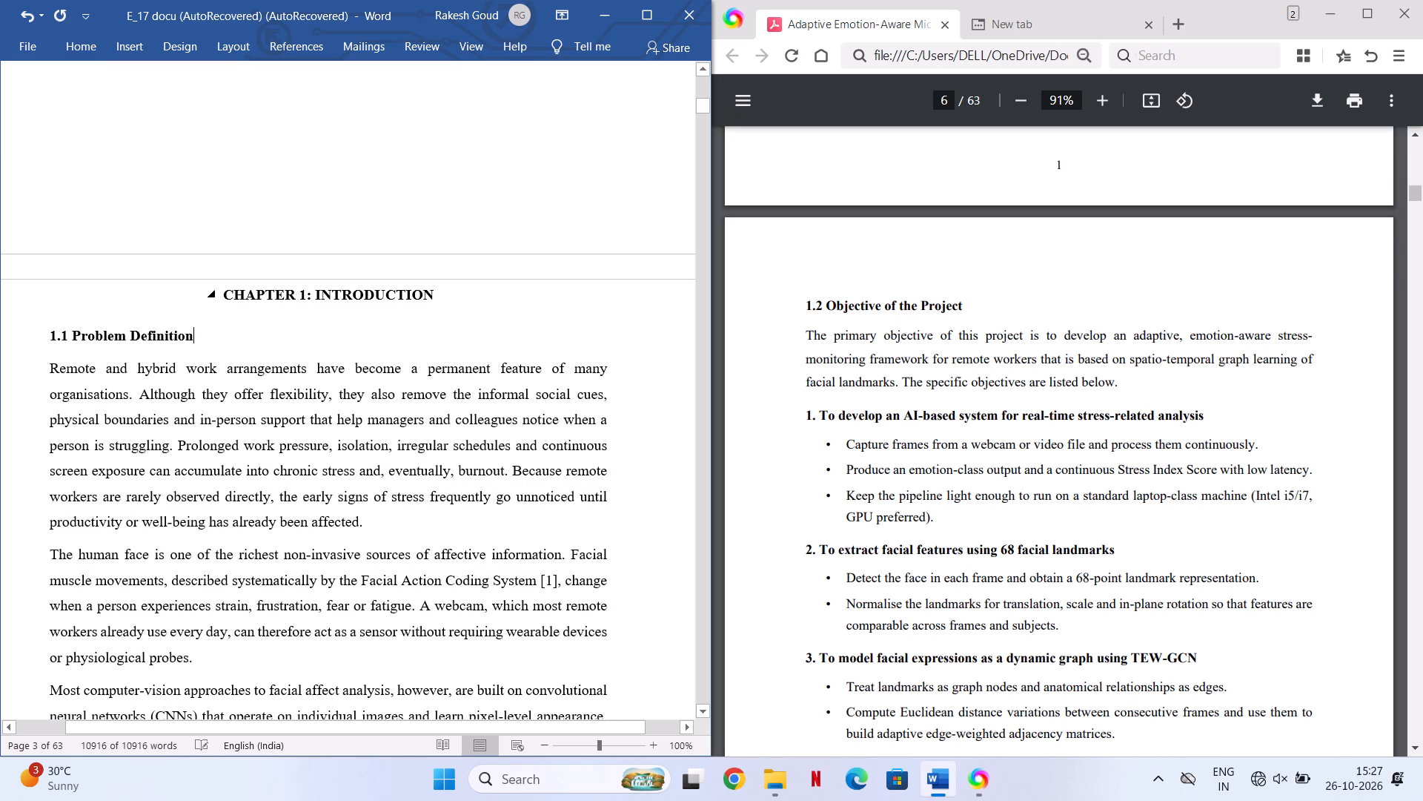
Set the "CHAPTER 1: INTRODUCTION" heading to font size 14.
triple_click(424, 292)
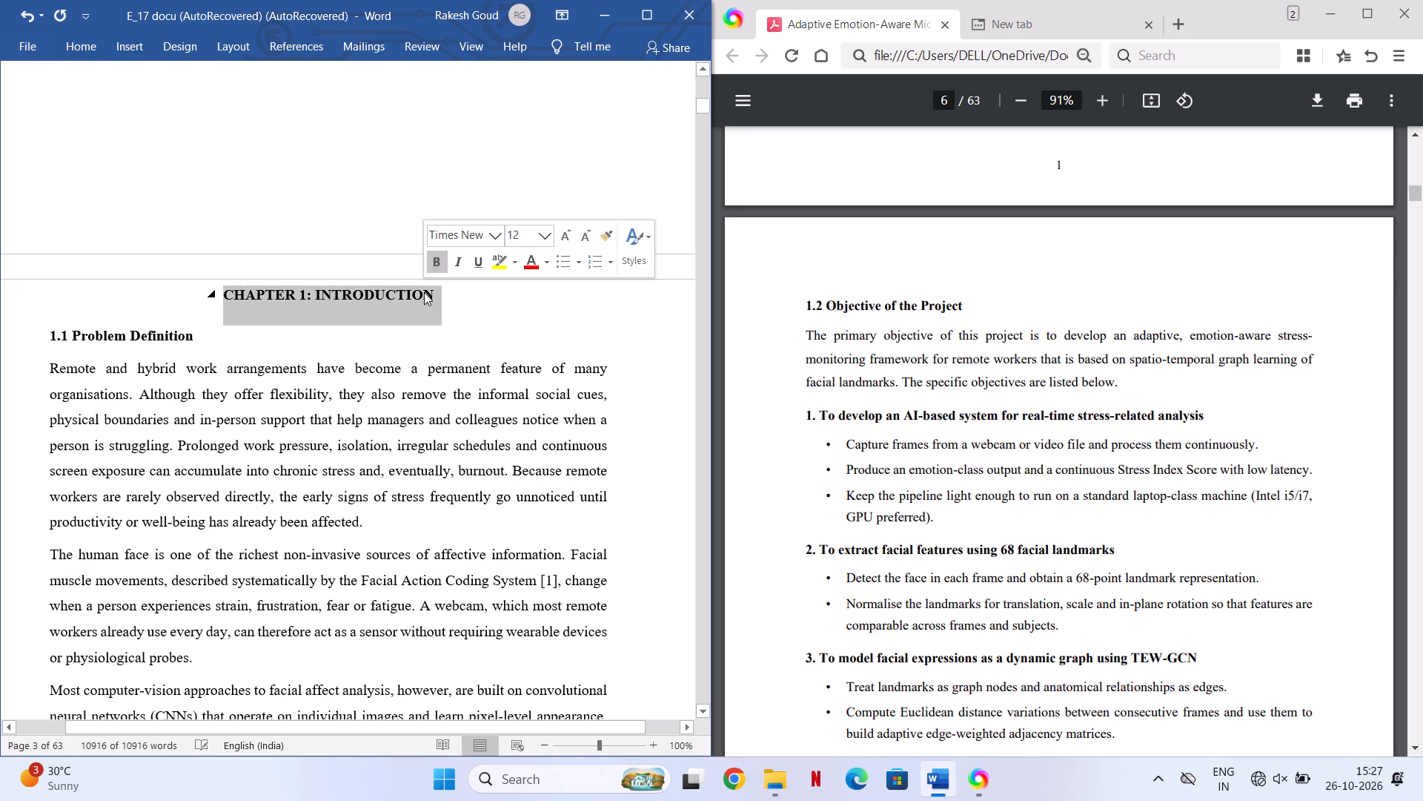
click(543, 238)
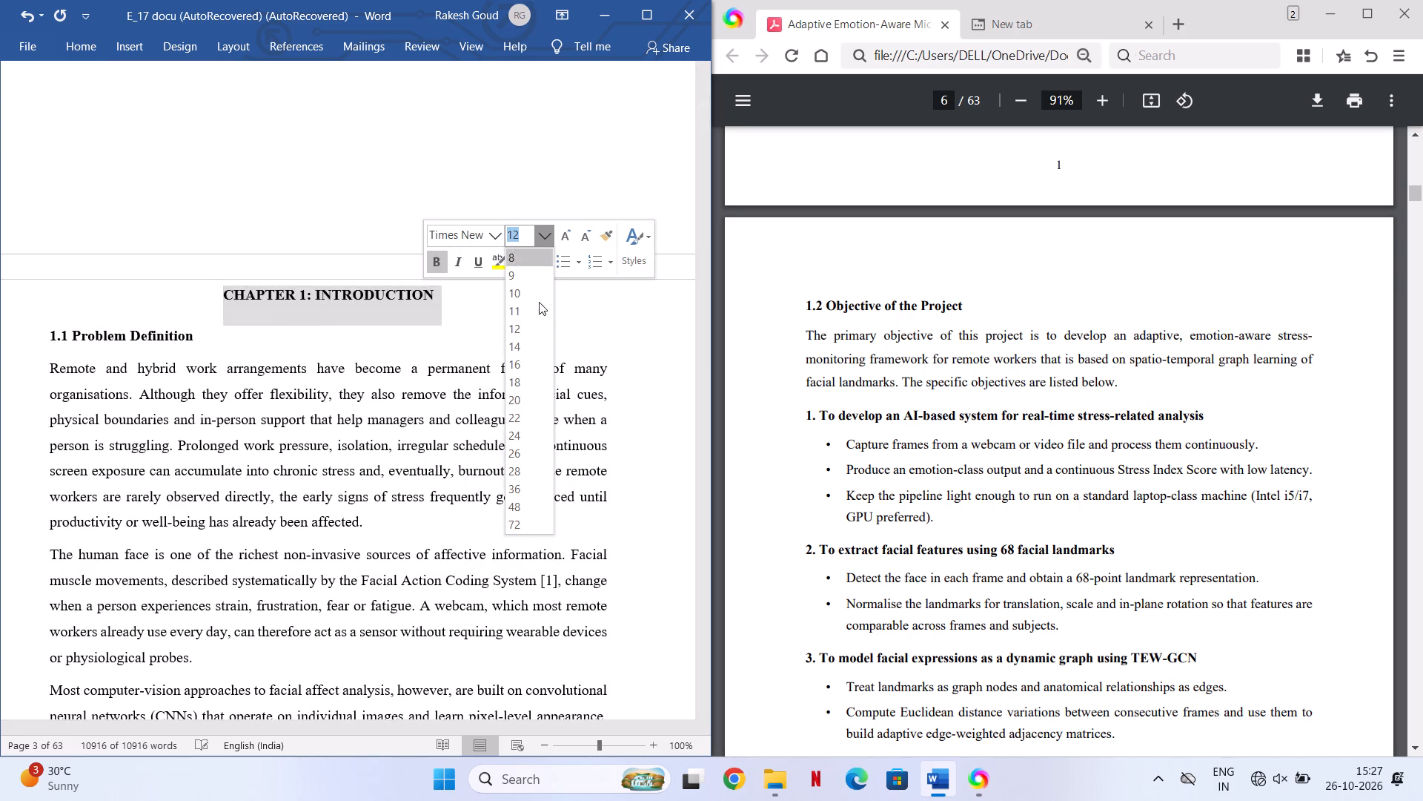
click(538, 343)
Set the "CHAPTER 2: LITERATURE SURVEY" heading to font size 14.
scroll(538, 343, down, 2)
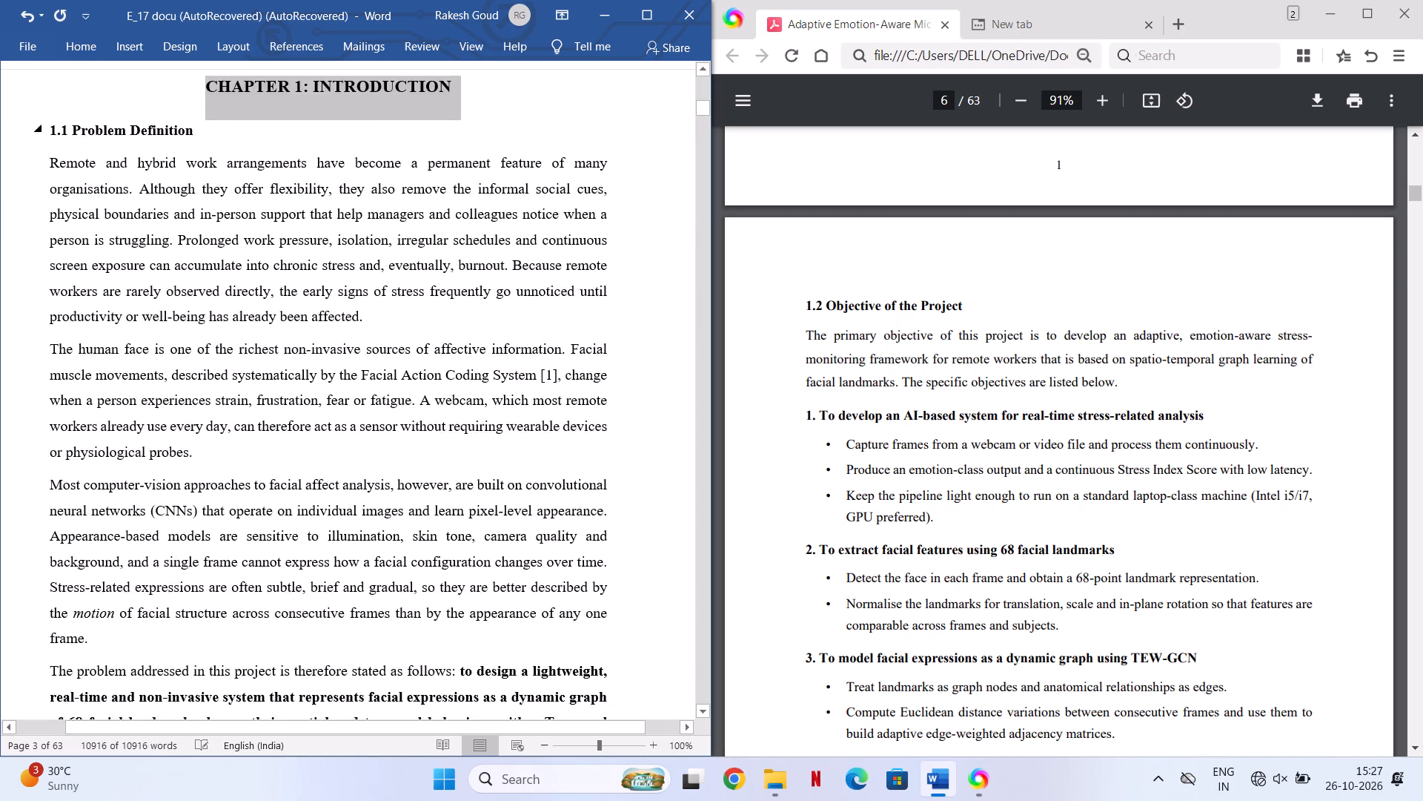
scroll(538, 343, down, 13)
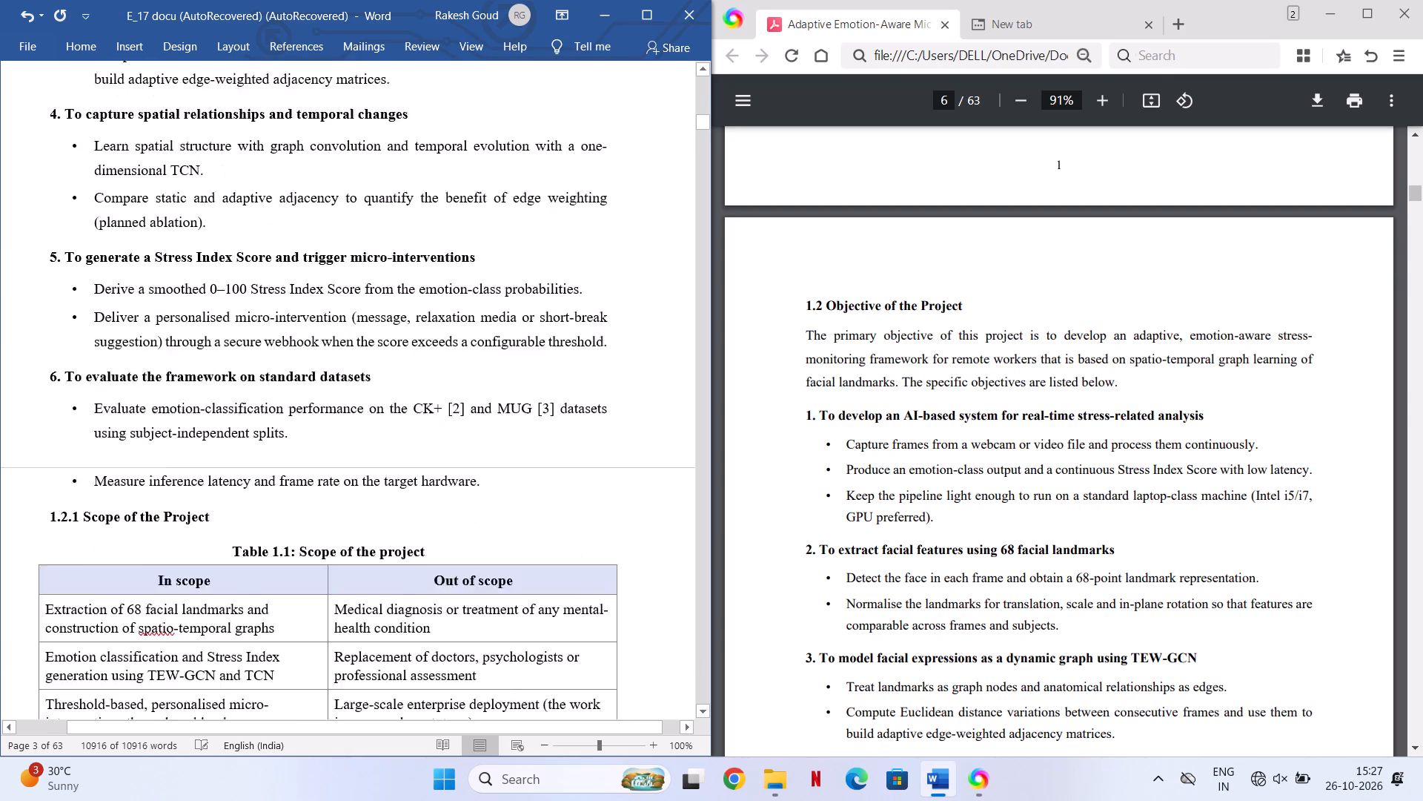
scroll(538, 343, down, 4)
scroll(538, 343, up, 3)
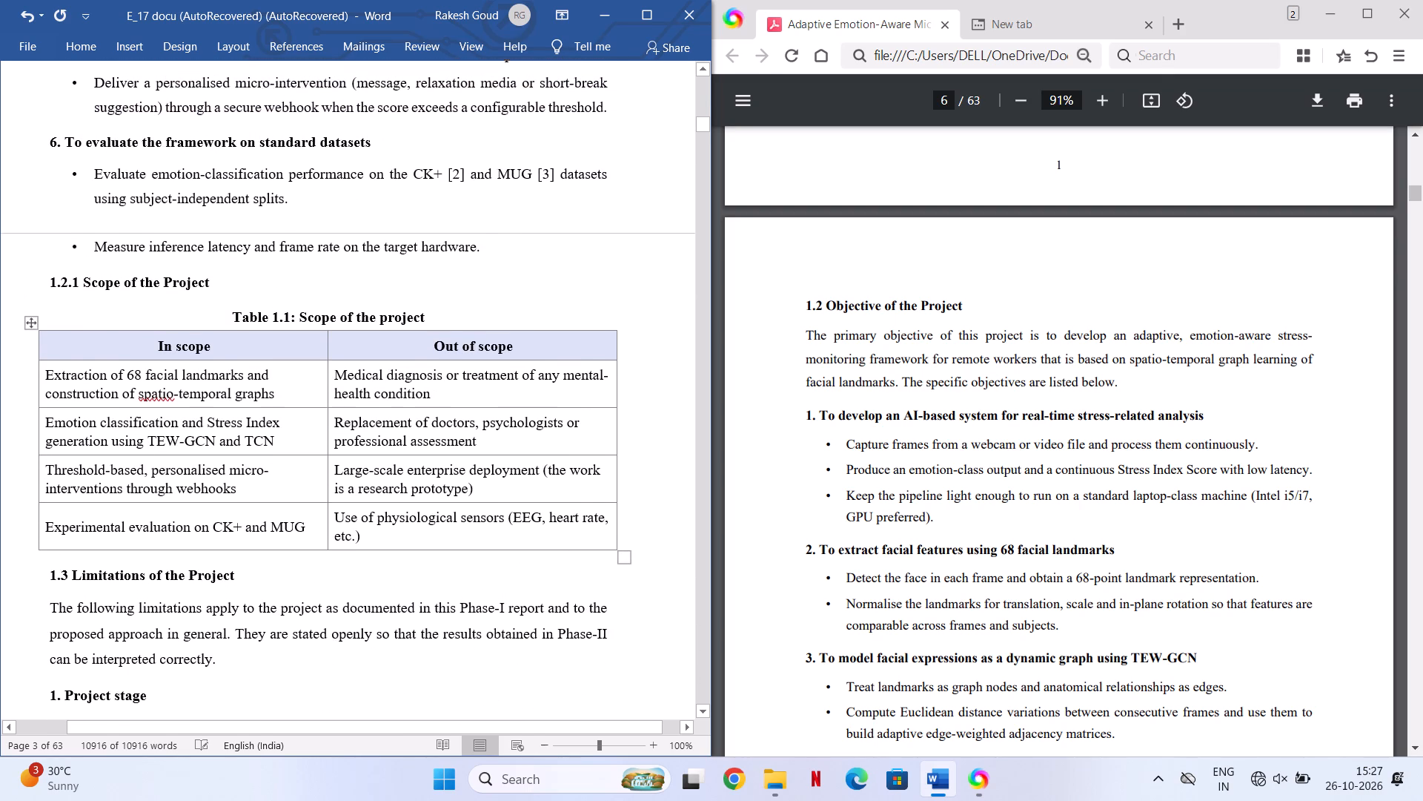
scroll(538, 343, down, 9)
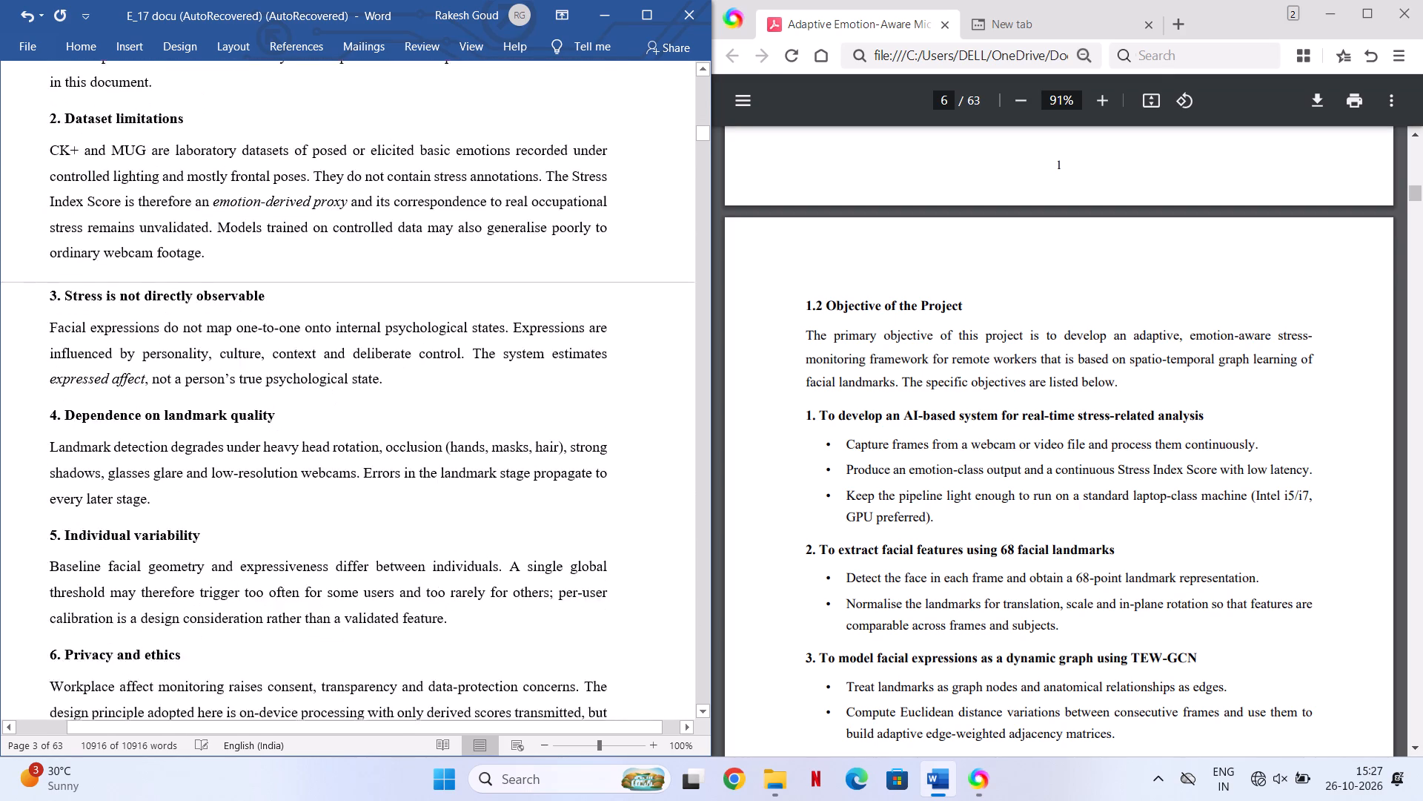
scroll(538, 343, down, 2)
ctrl+scroll(538, 343, up, 1)
scroll(538, 343, left, 1)
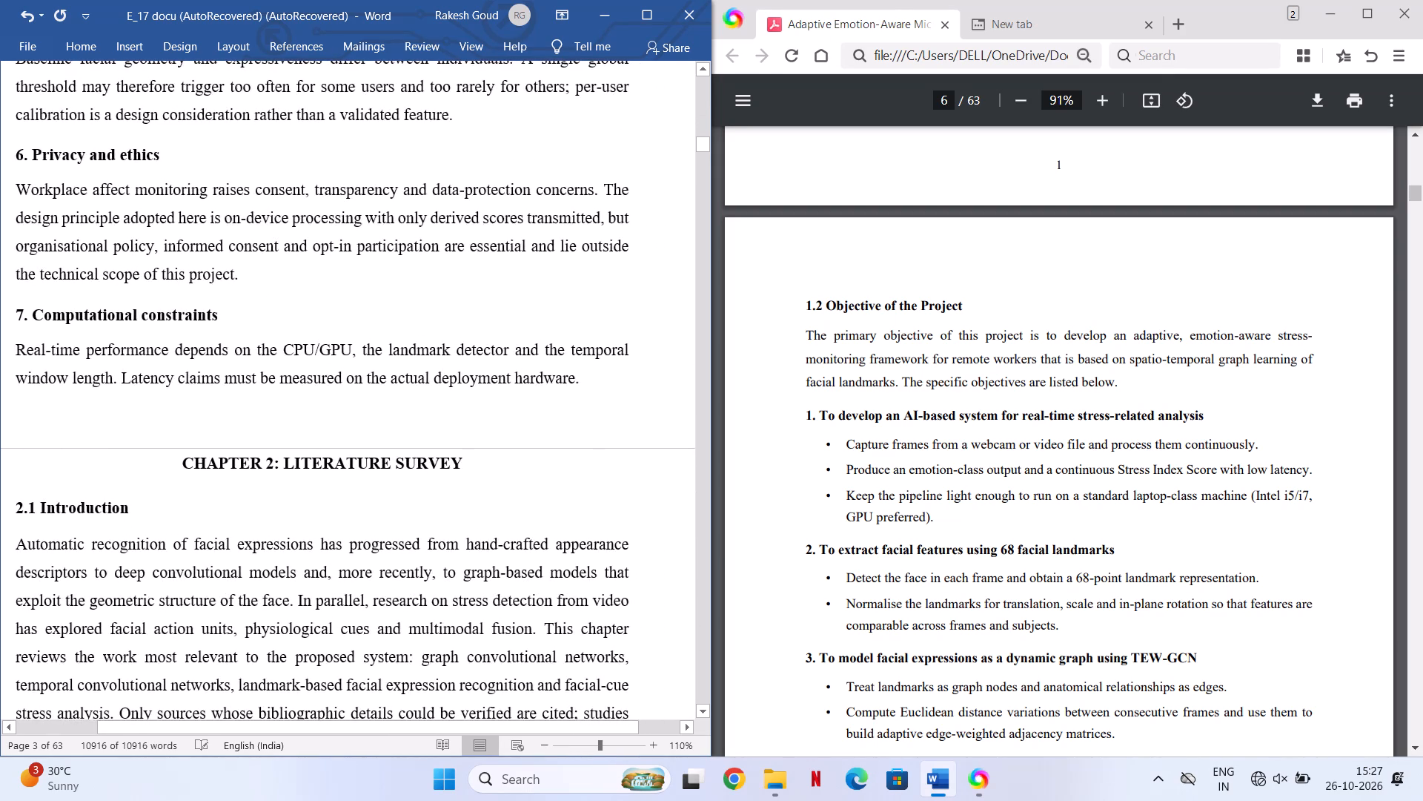
ctrl+scroll(538, 343, down, 1)
scroll(538, 343, down, 2)
scroll(538, 343, right, 1)
scroll(538, 343, down, 1)
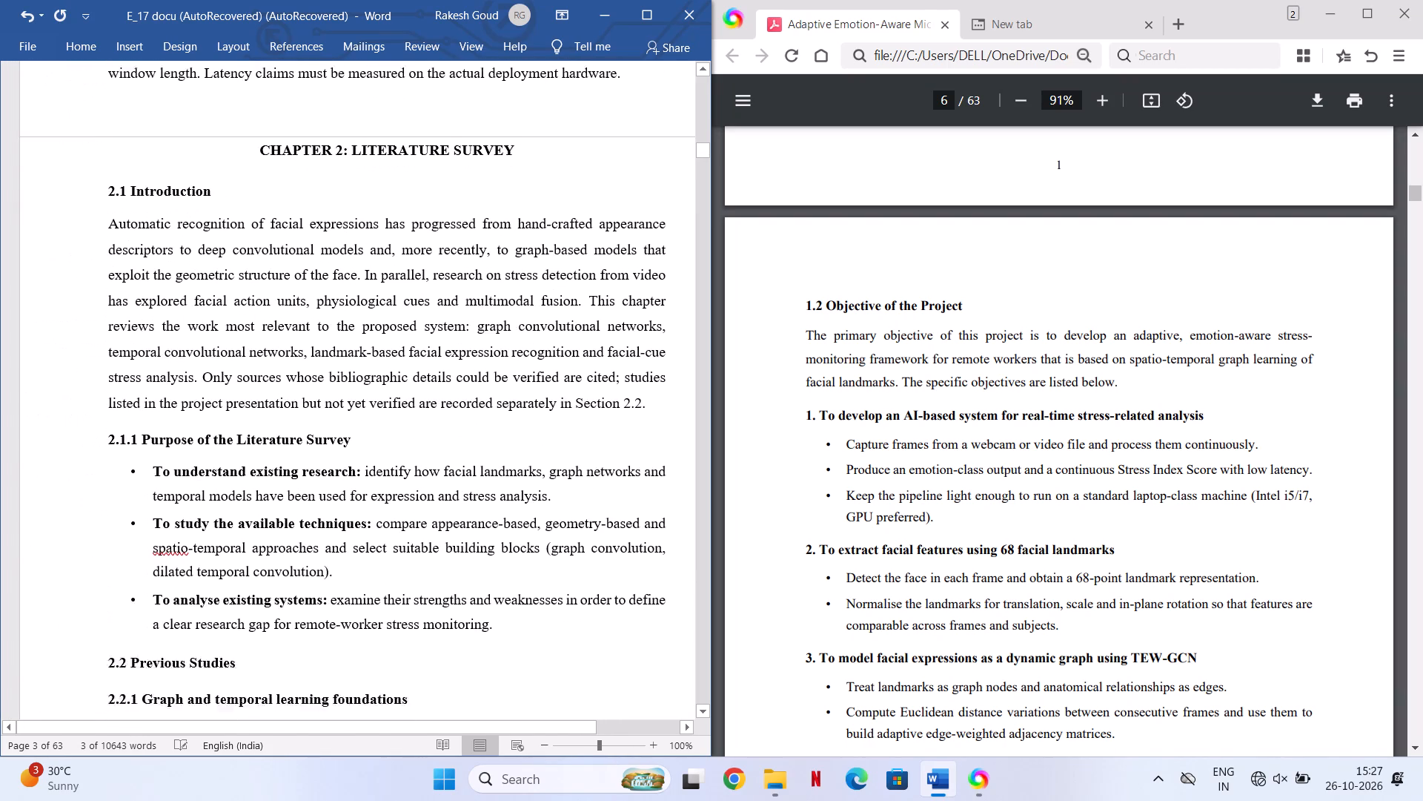
scroll(538, 343, down, 1)
scroll(538, 343, up, 1)
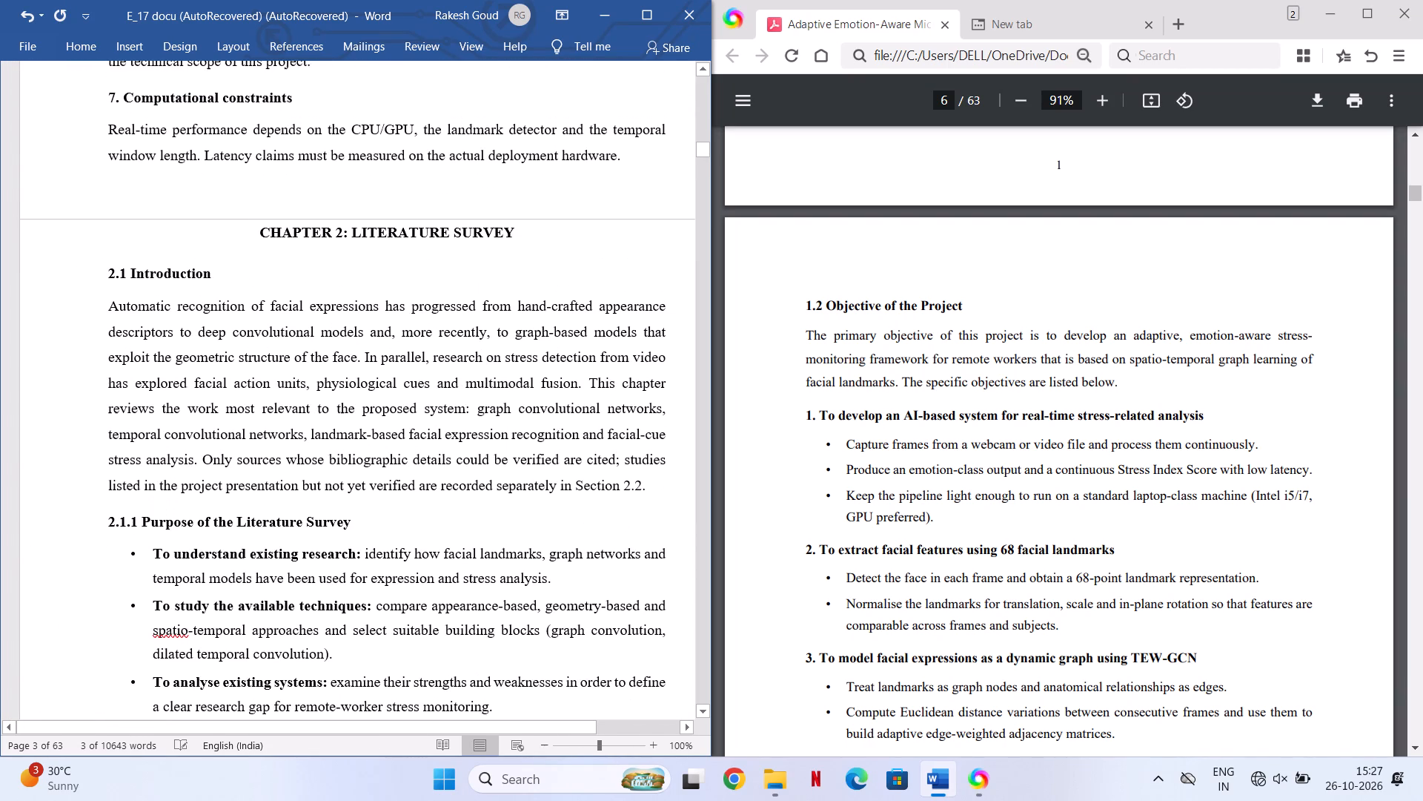
triple_click(361, 234)
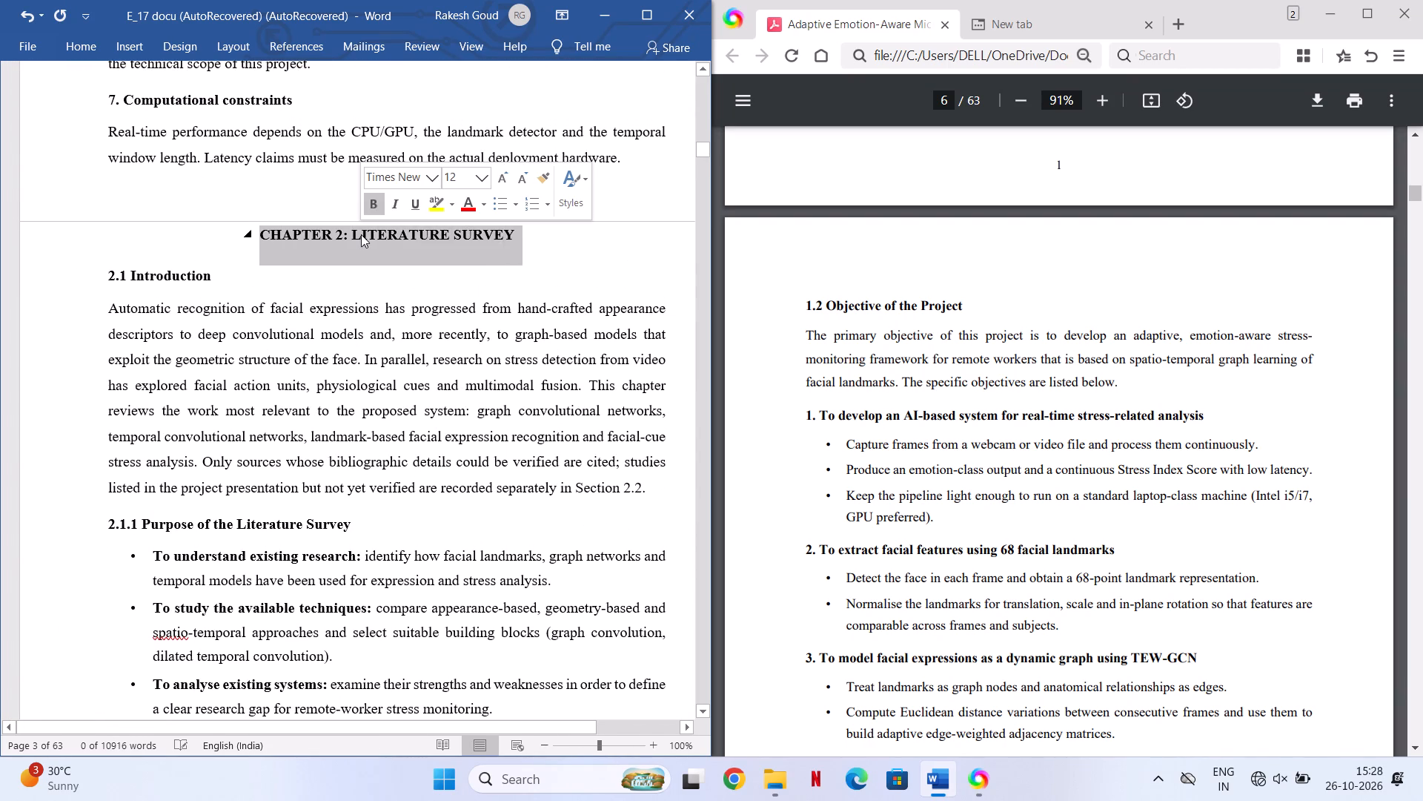
click(482, 176)
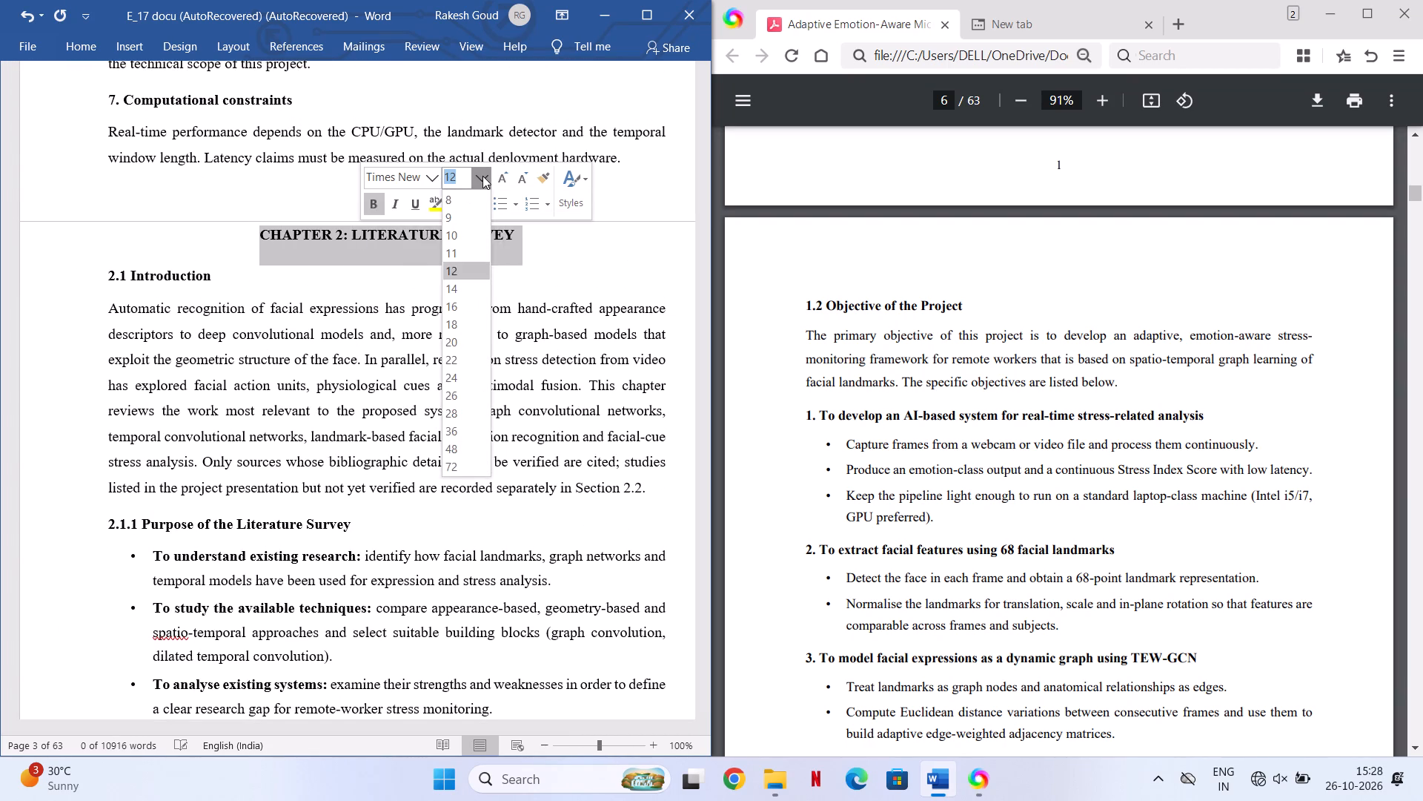
click(478, 282)
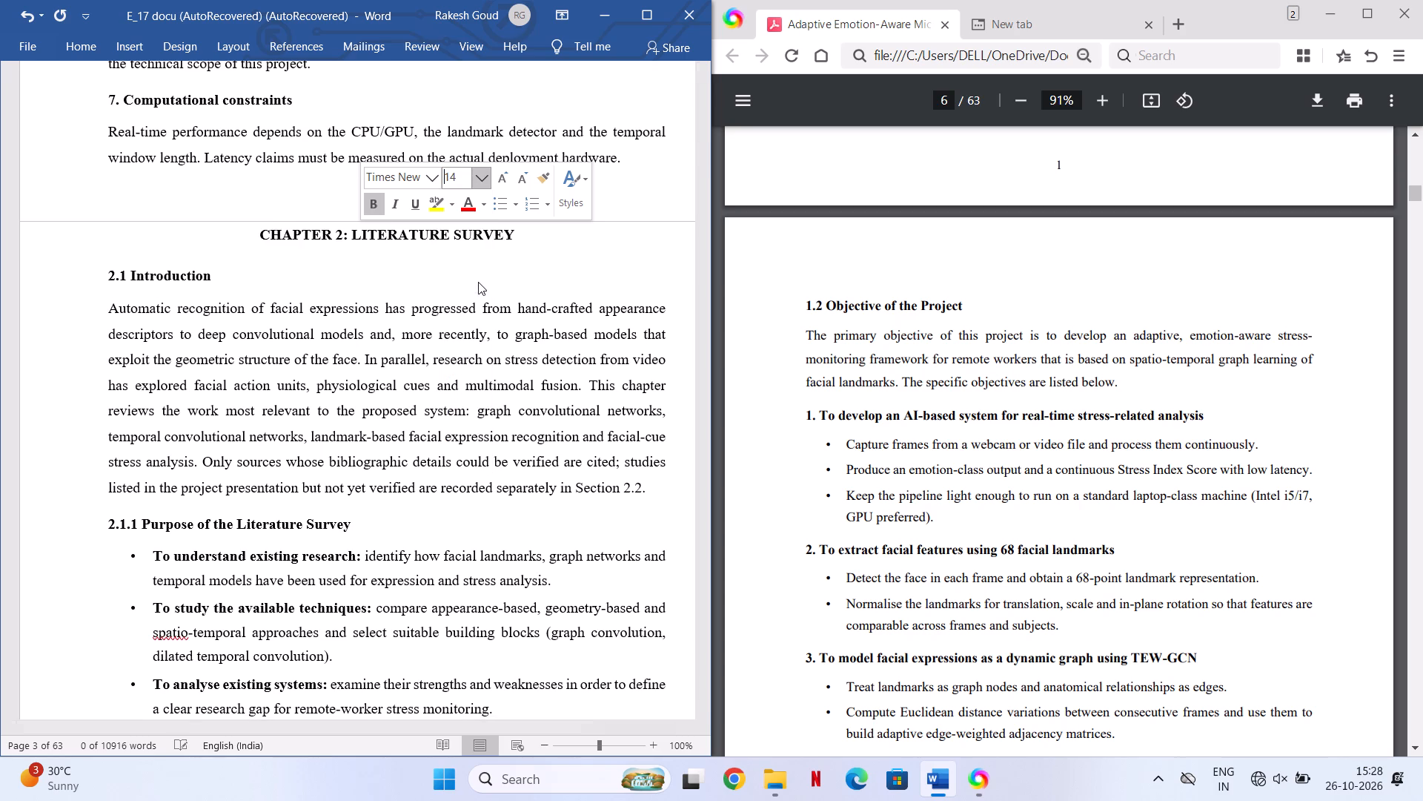
click(478, 282)
Compare the Chapter 2 pages of the Word report with the PDF version, up to the start of Chapter 3.
scroll(478, 282, down, 4)
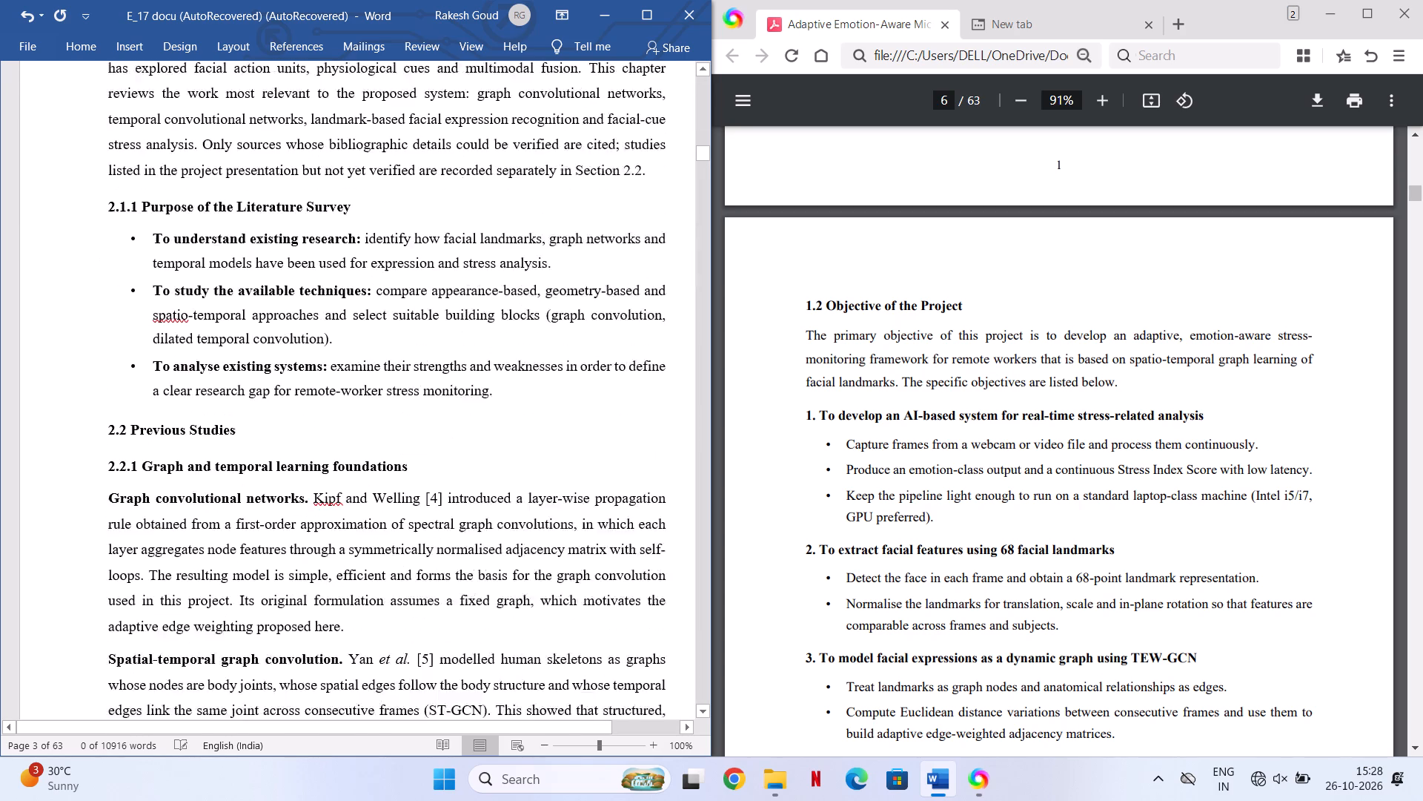
scroll(478, 282, down, 18)
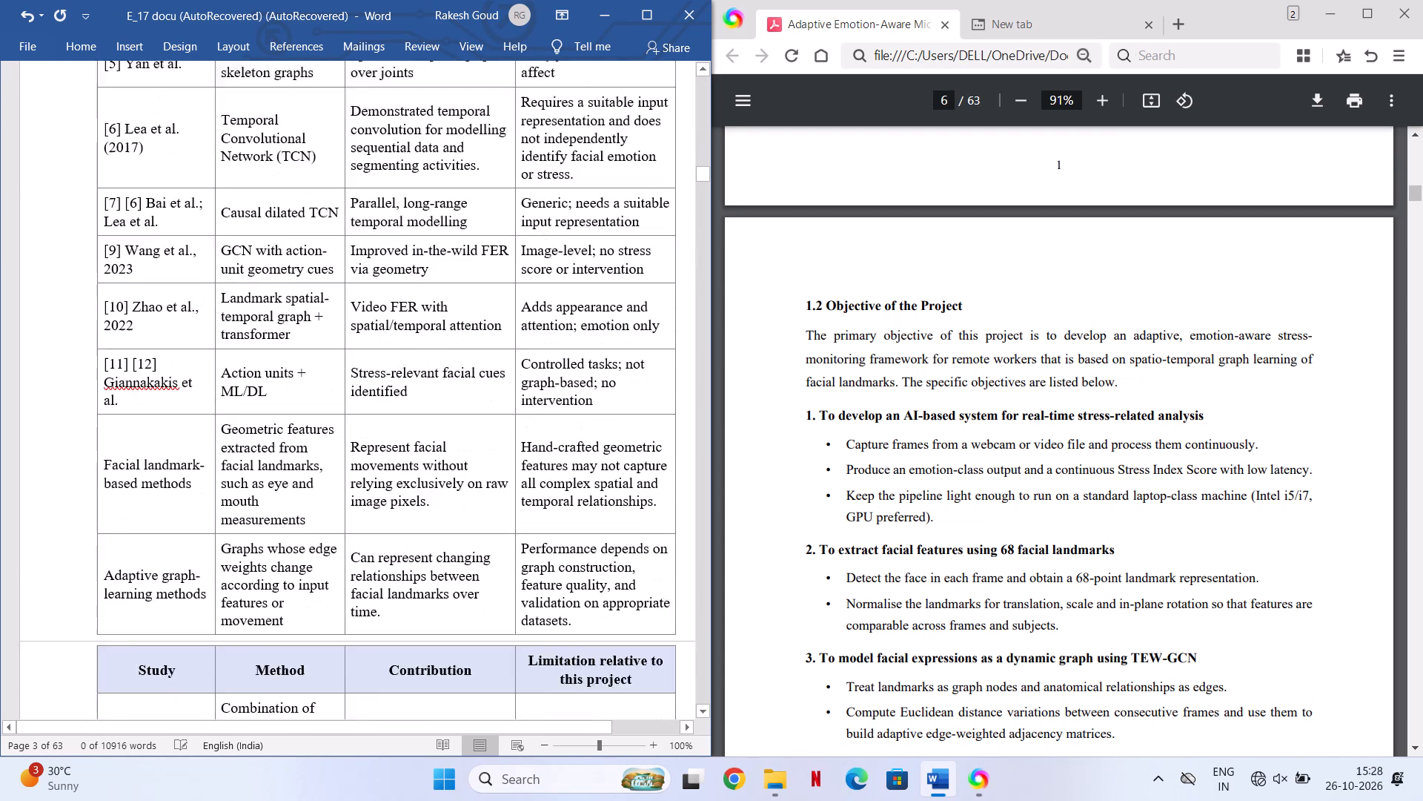
scroll(1099, 452, down, 15)
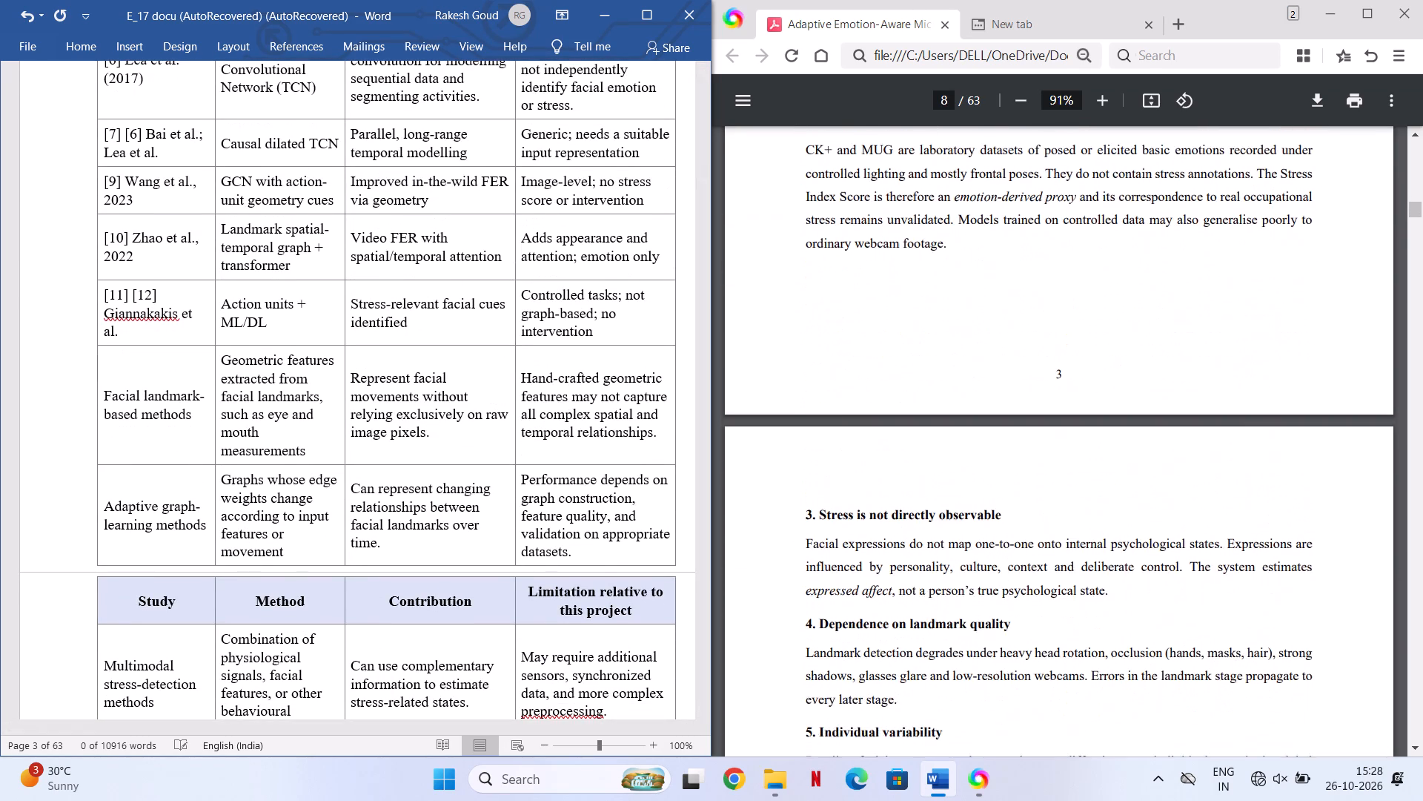
scroll(1099, 452, down, 10)
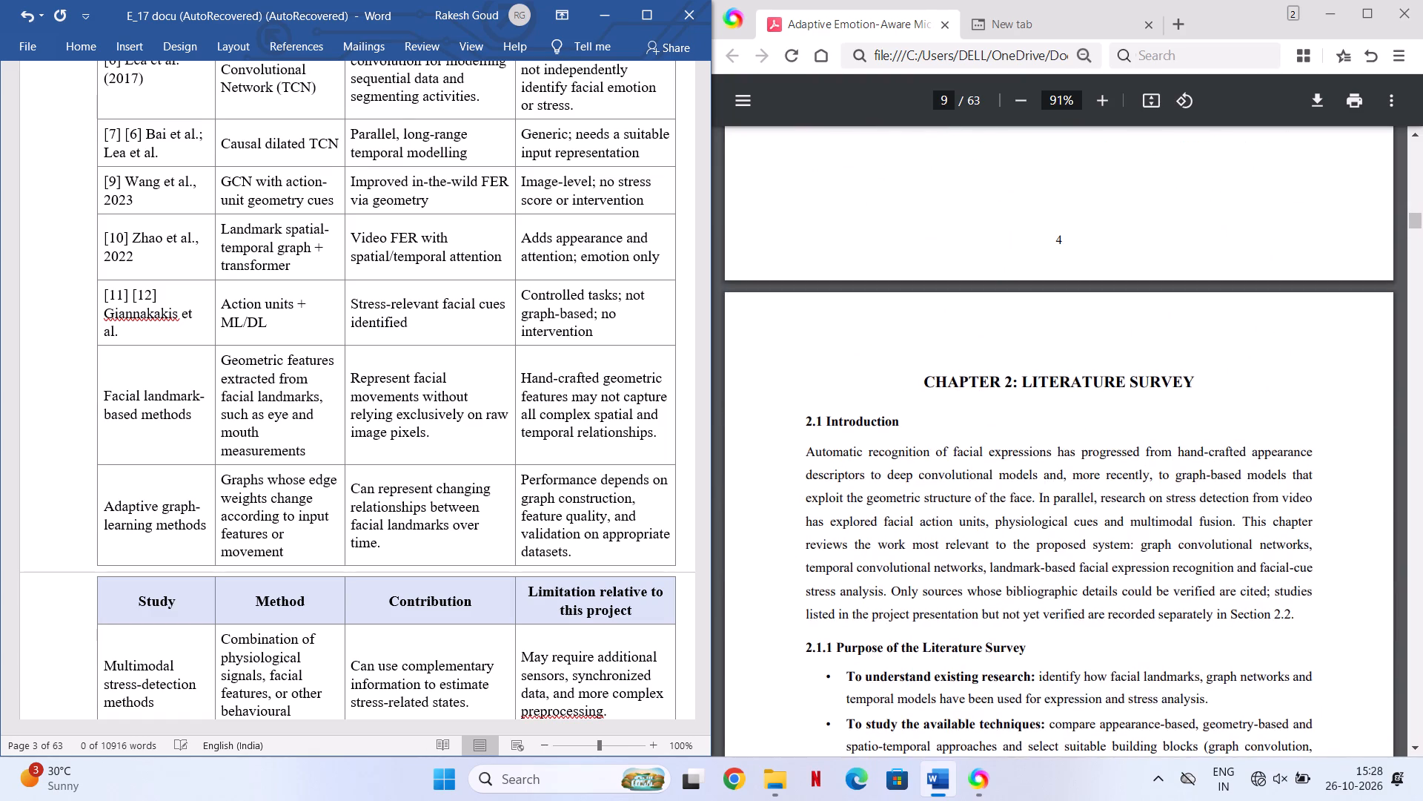
scroll(1099, 452, down, 1)
scroll(1021, 546, down, 1)
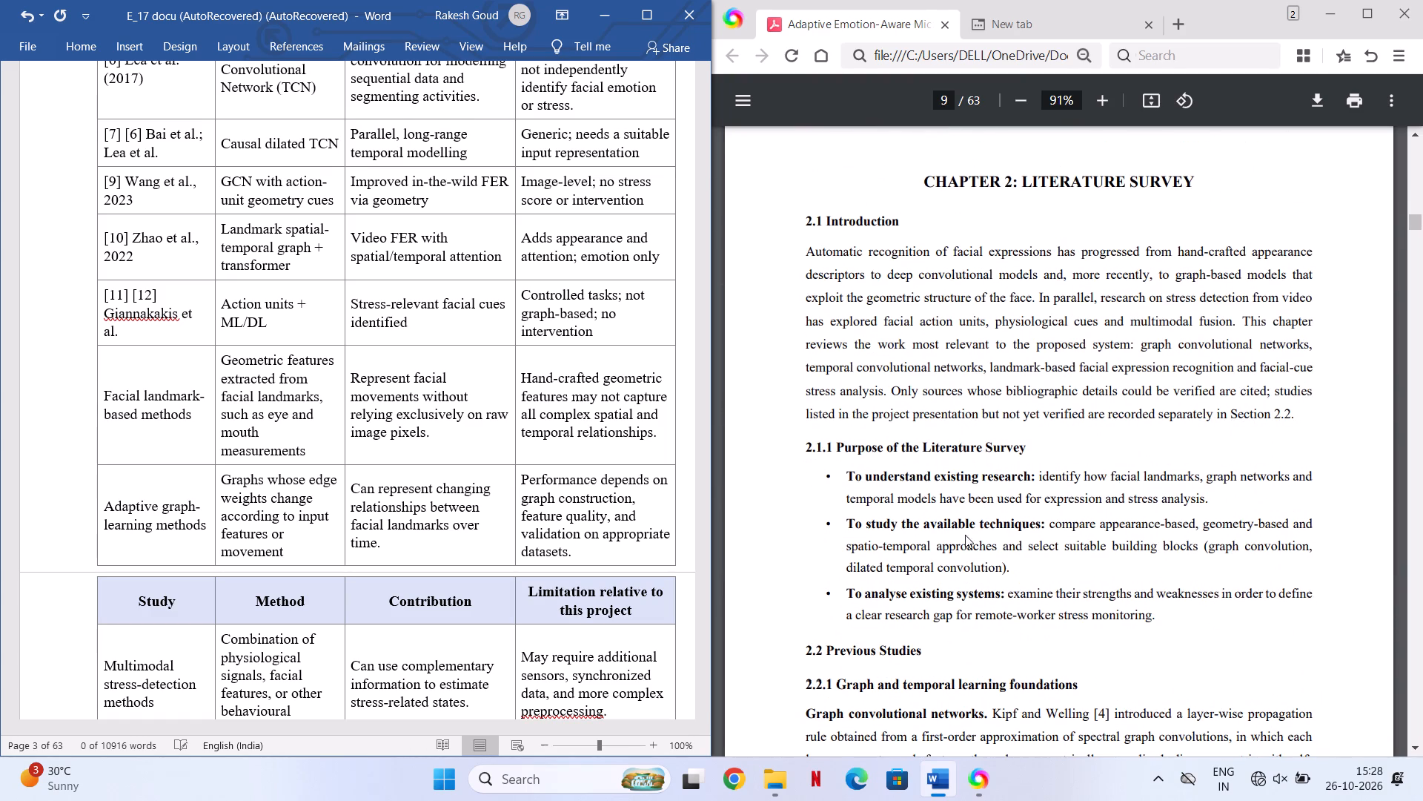
scroll(291, 418, down, 13)
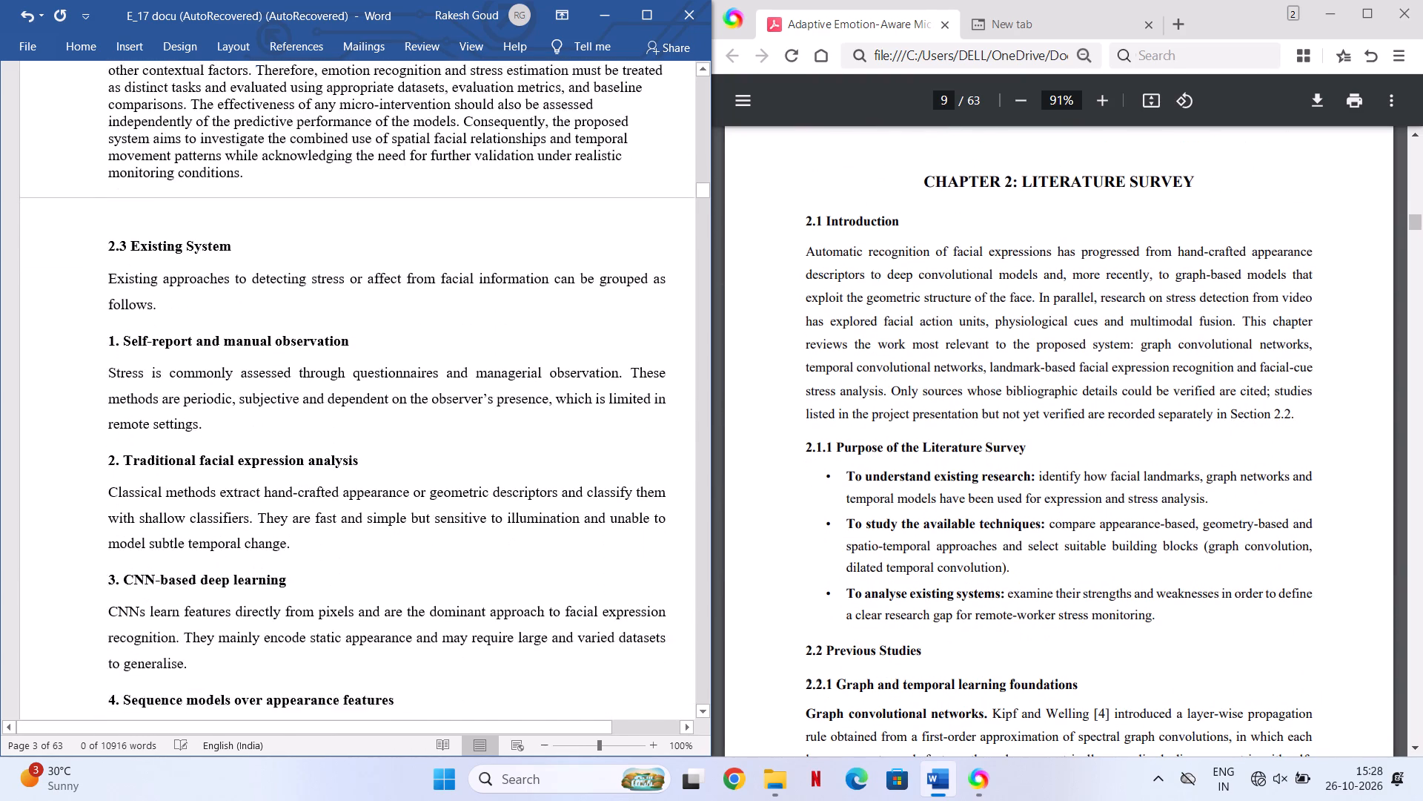
scroll(291, 418, down, 16)
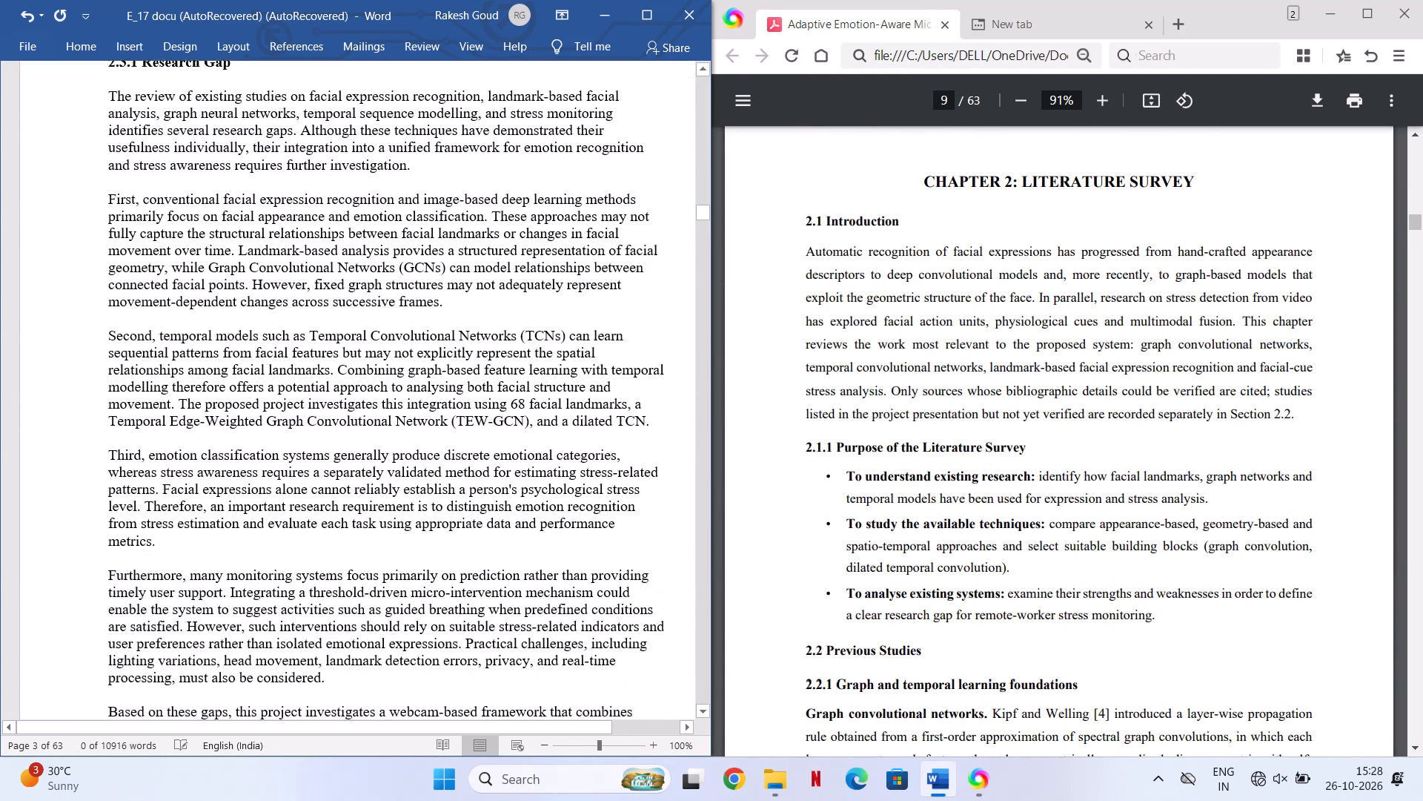
scroll(291, 418, up, 4)
scroll(291, 418, down, 14)
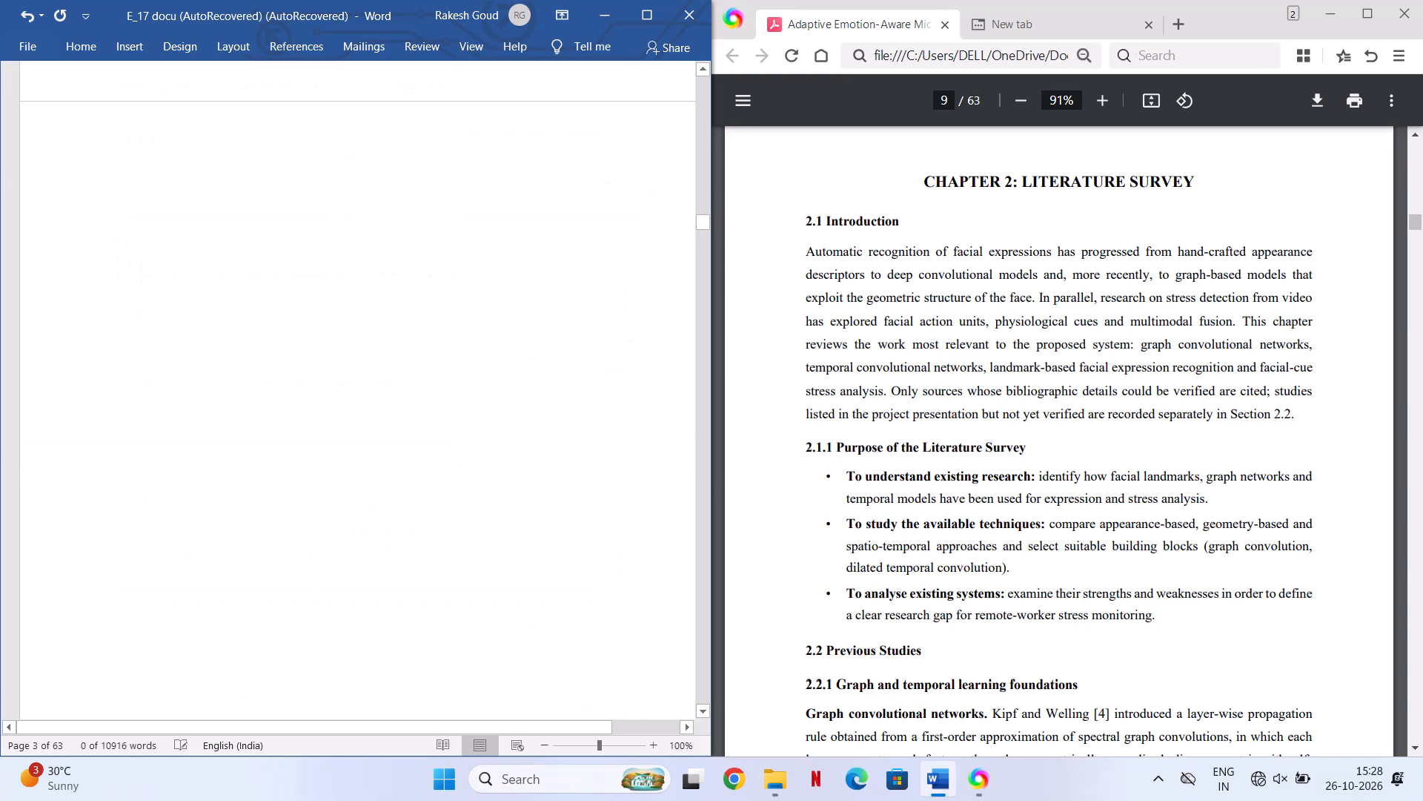
scroll(291, 418, down, 7)
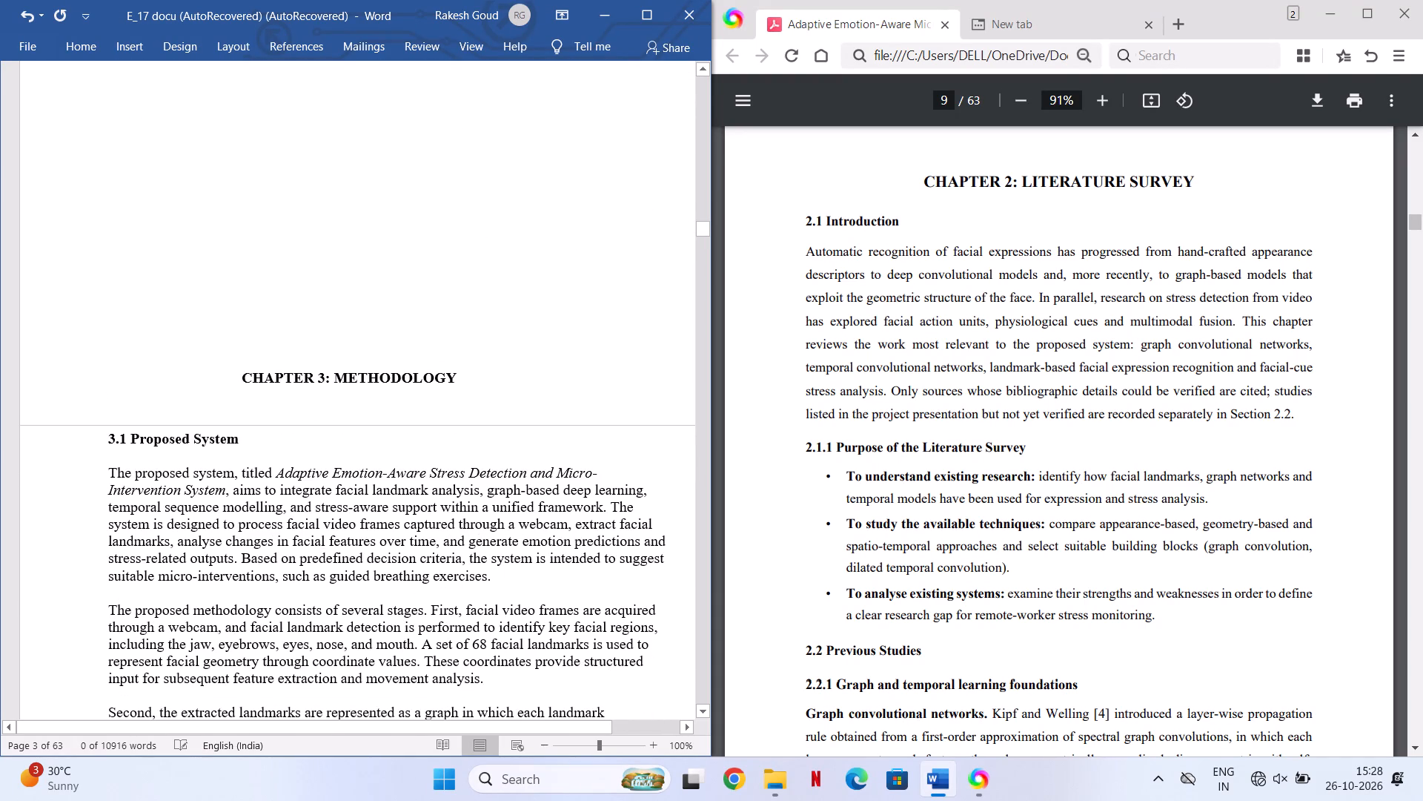
scroll(954, 466, down, 18)
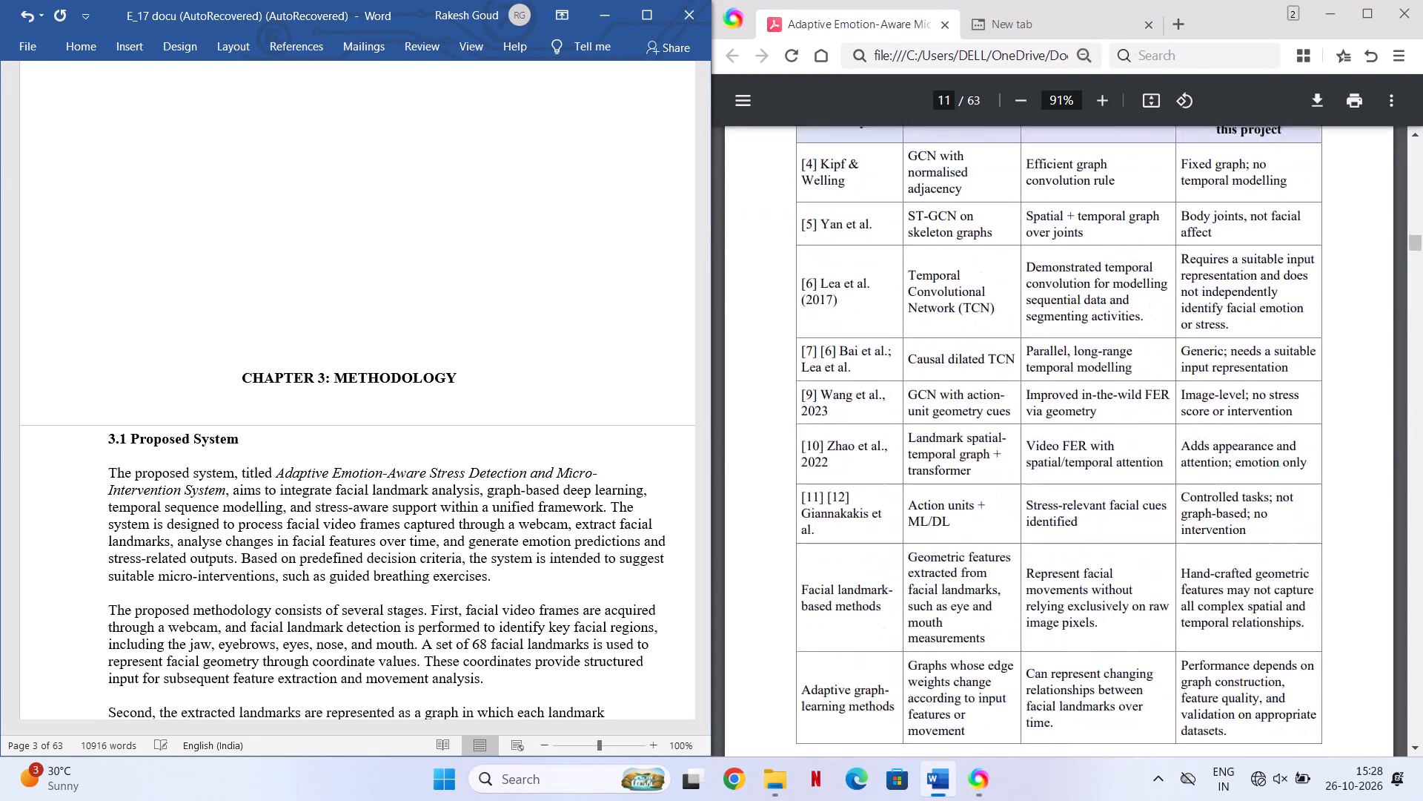
scroll(954, 466, down, 18)
scroll(954, 466, down, 5)
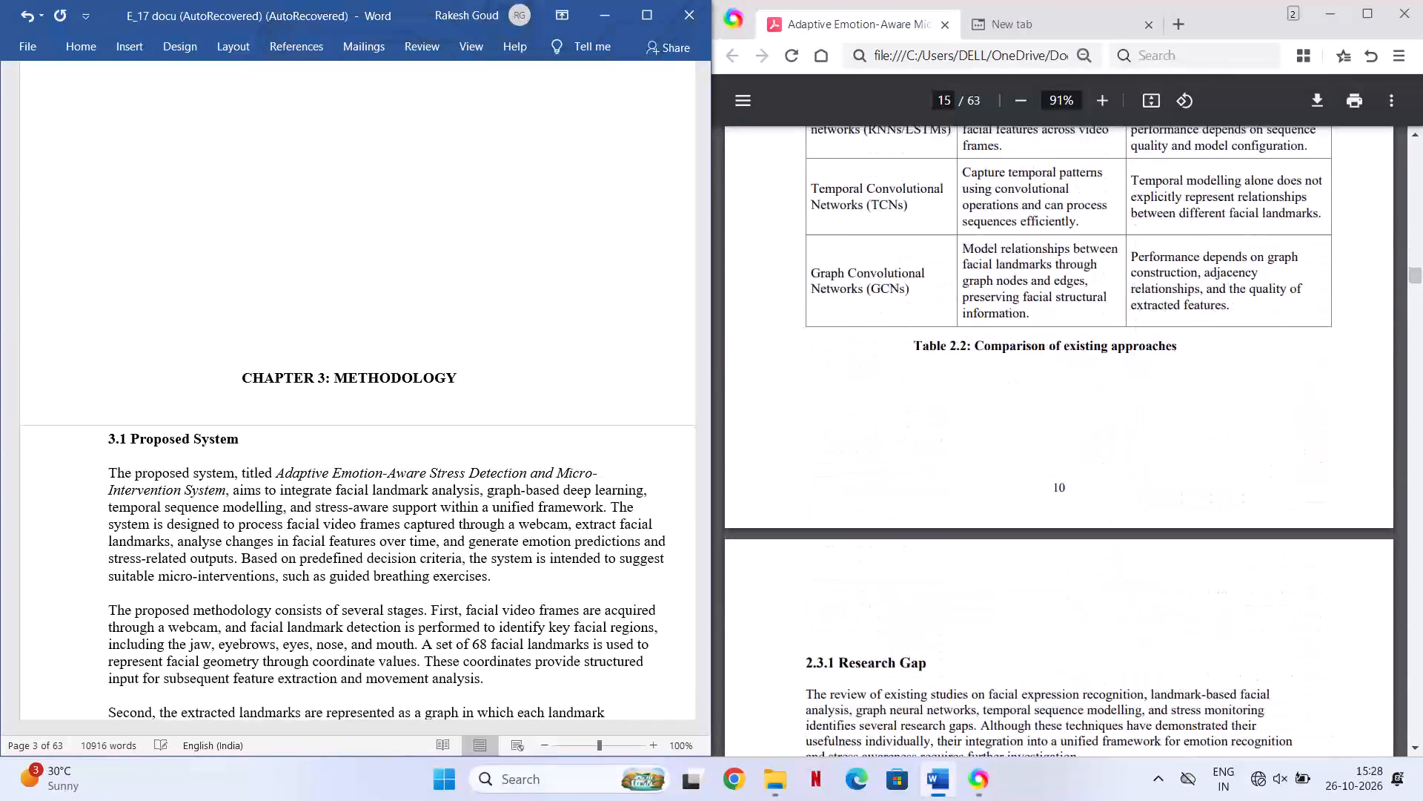
scroll(954, 466, down, 1)
scroll(954, 466, up, 4)
scroll(954, 466, down, 2)
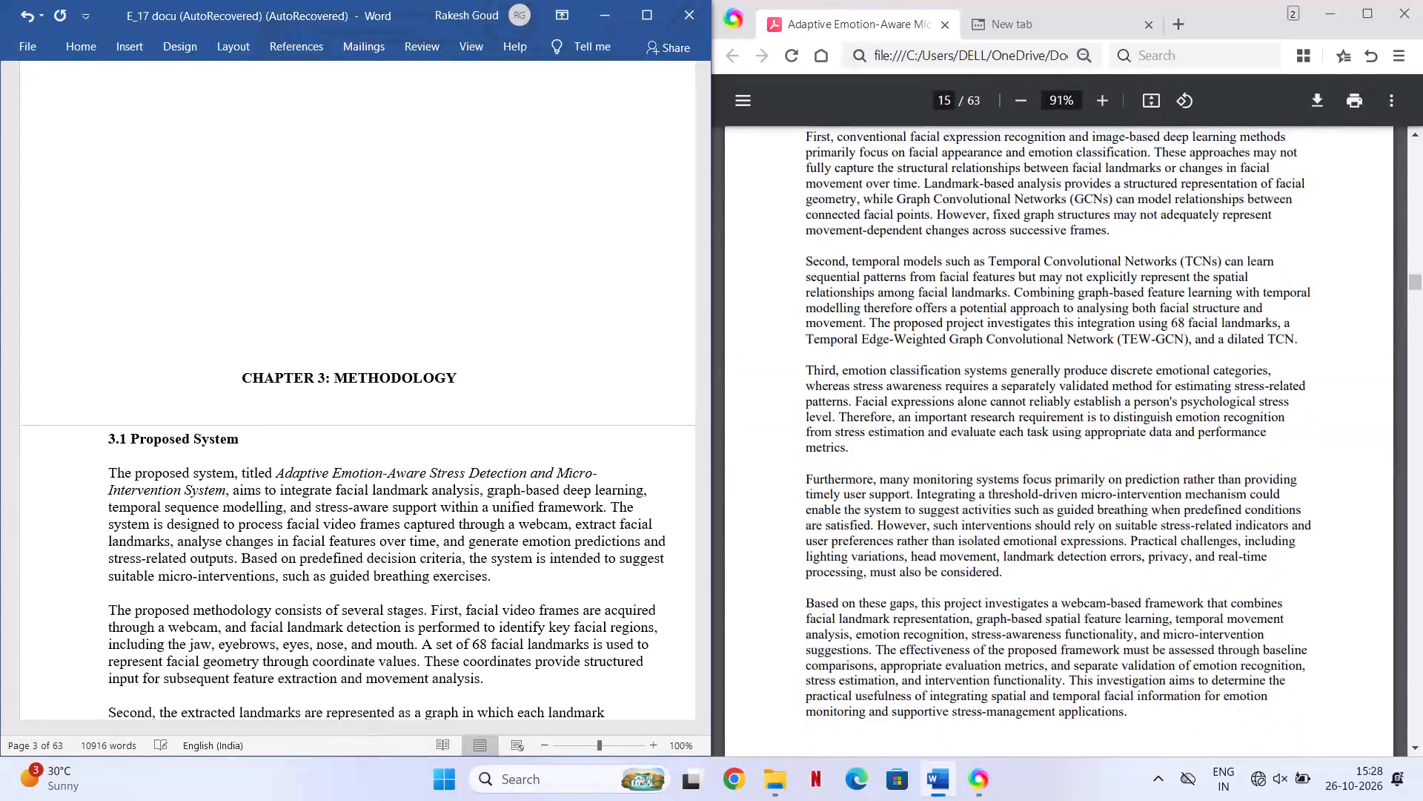
scroll(954, 466, down, 6)
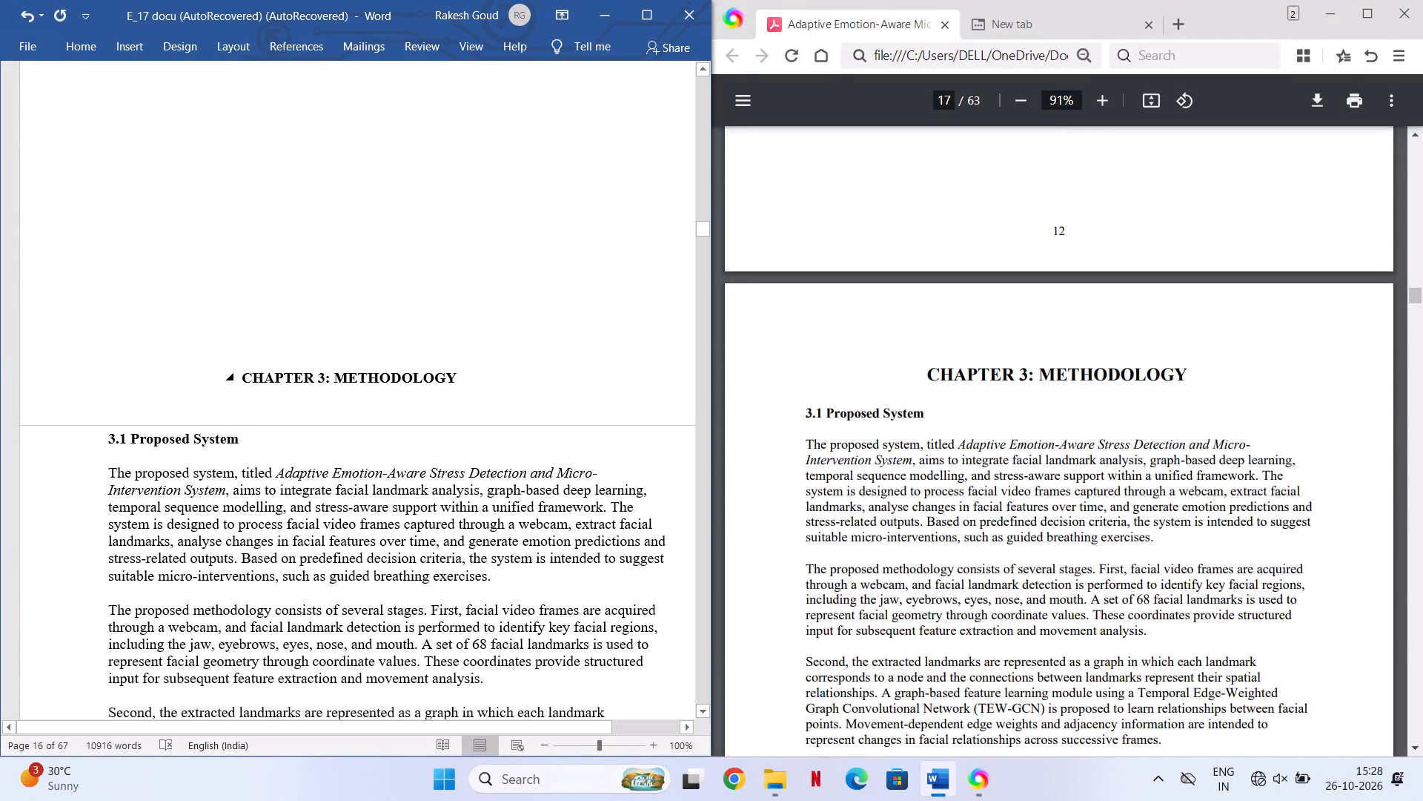
Set the "CHAPTER 3: METHODOLOGY" heading to font size 14.
drag(239, 380, 464, 381)
drag(464, 381, 305, 362)
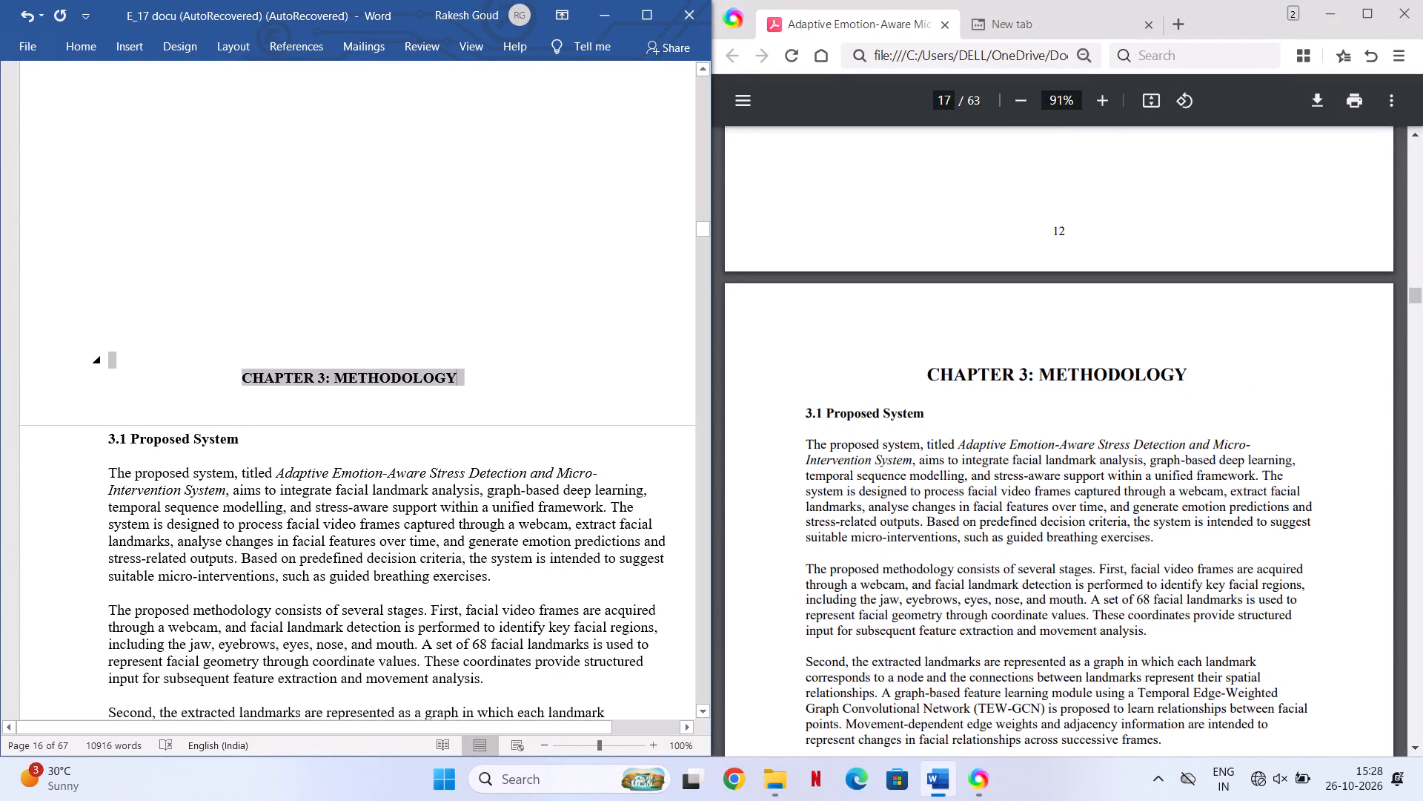
drag(305, 362, 255, 365)
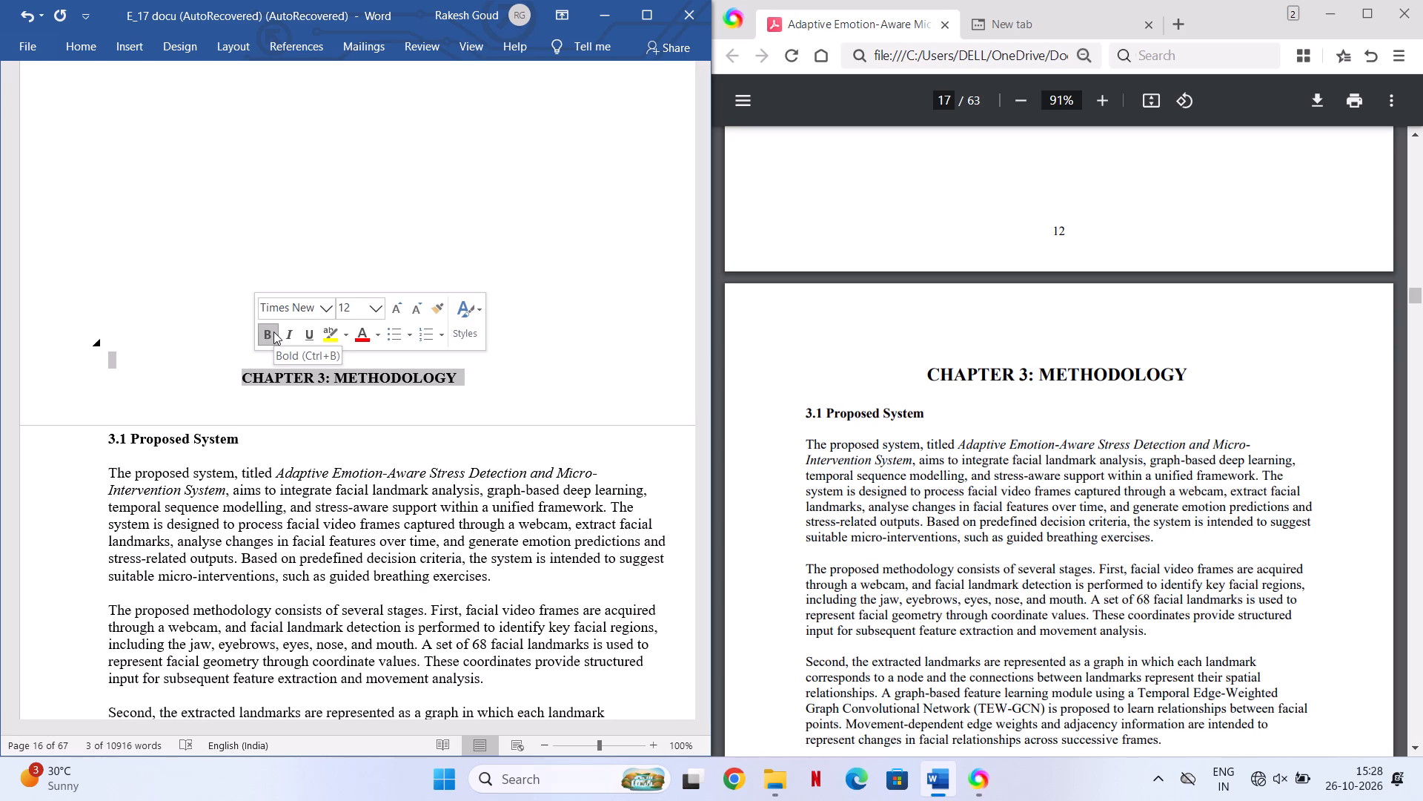
click(367, 311)
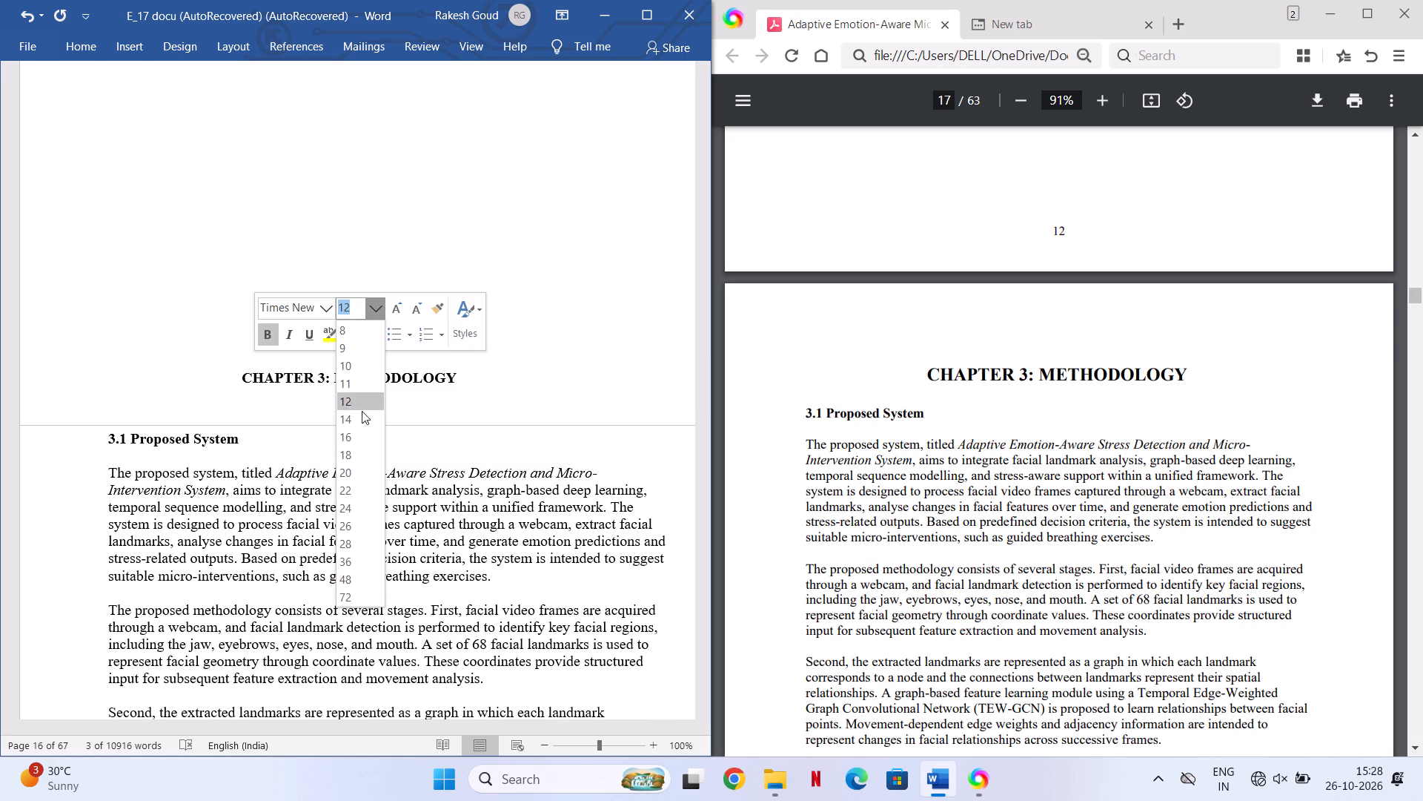
click(362, 414)
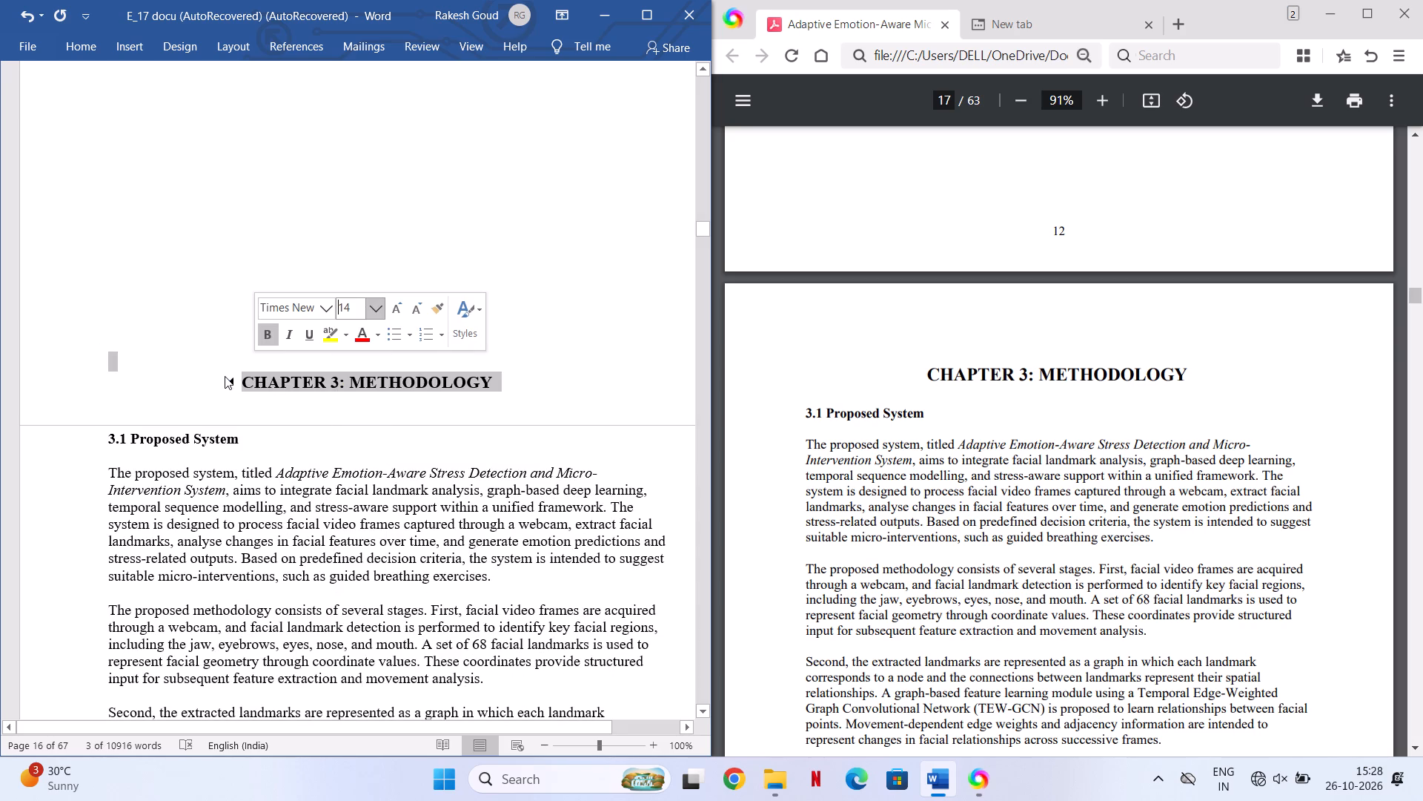
Insert three blank lines above the "CHAPTER 3: METHODOLOGY" heading to move it onto the same page as section 3.1.
click(225, 376)
click(253, 348)
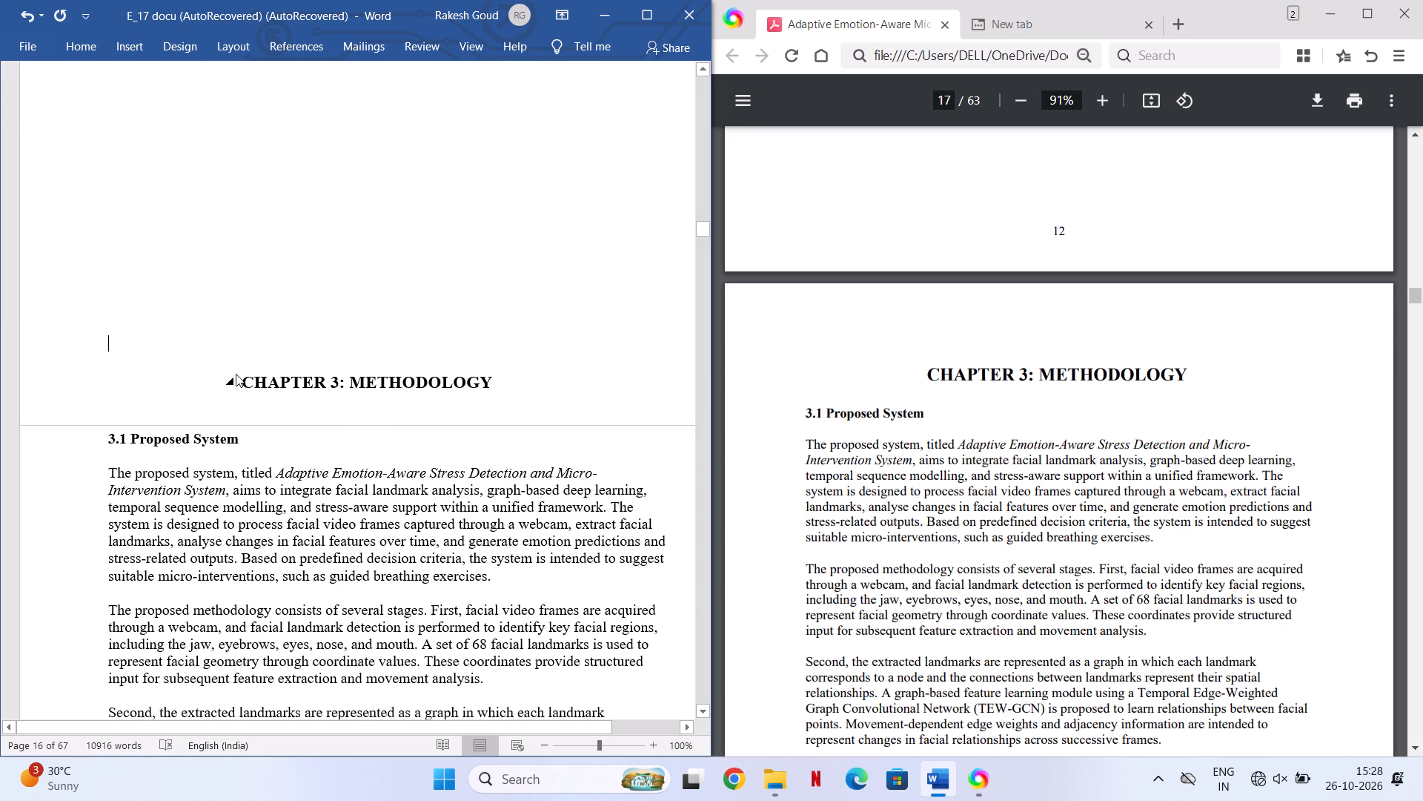
key(Return)
key(Return)
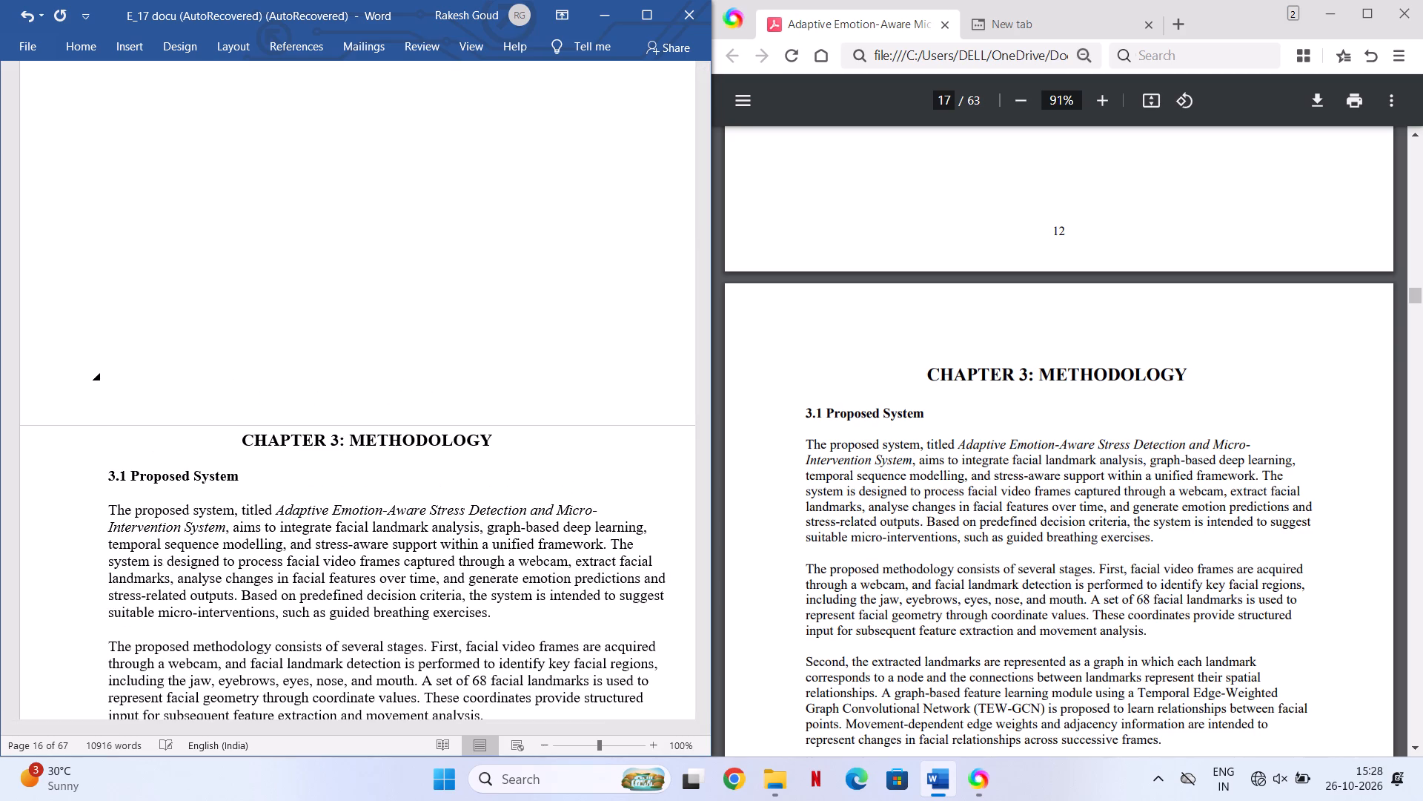
key(Return)
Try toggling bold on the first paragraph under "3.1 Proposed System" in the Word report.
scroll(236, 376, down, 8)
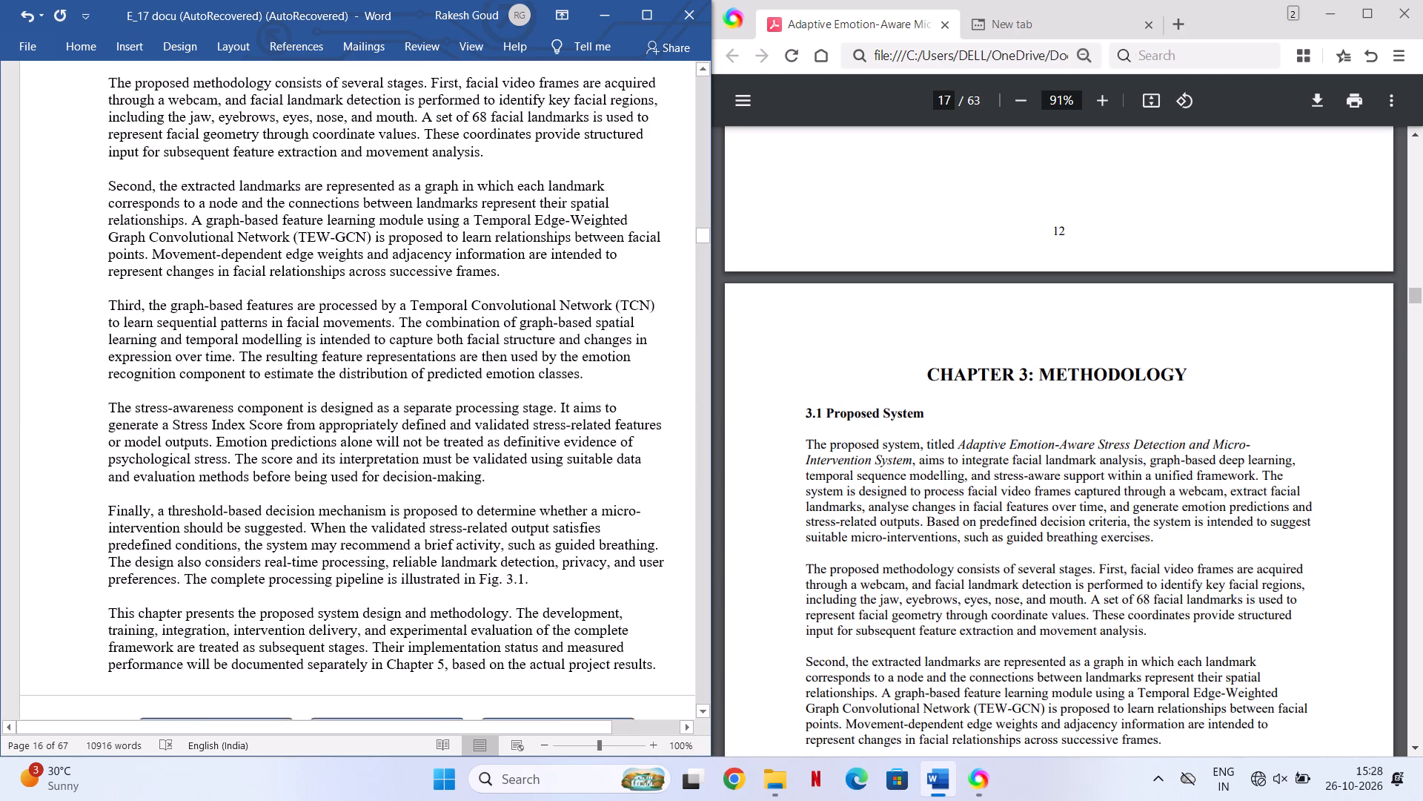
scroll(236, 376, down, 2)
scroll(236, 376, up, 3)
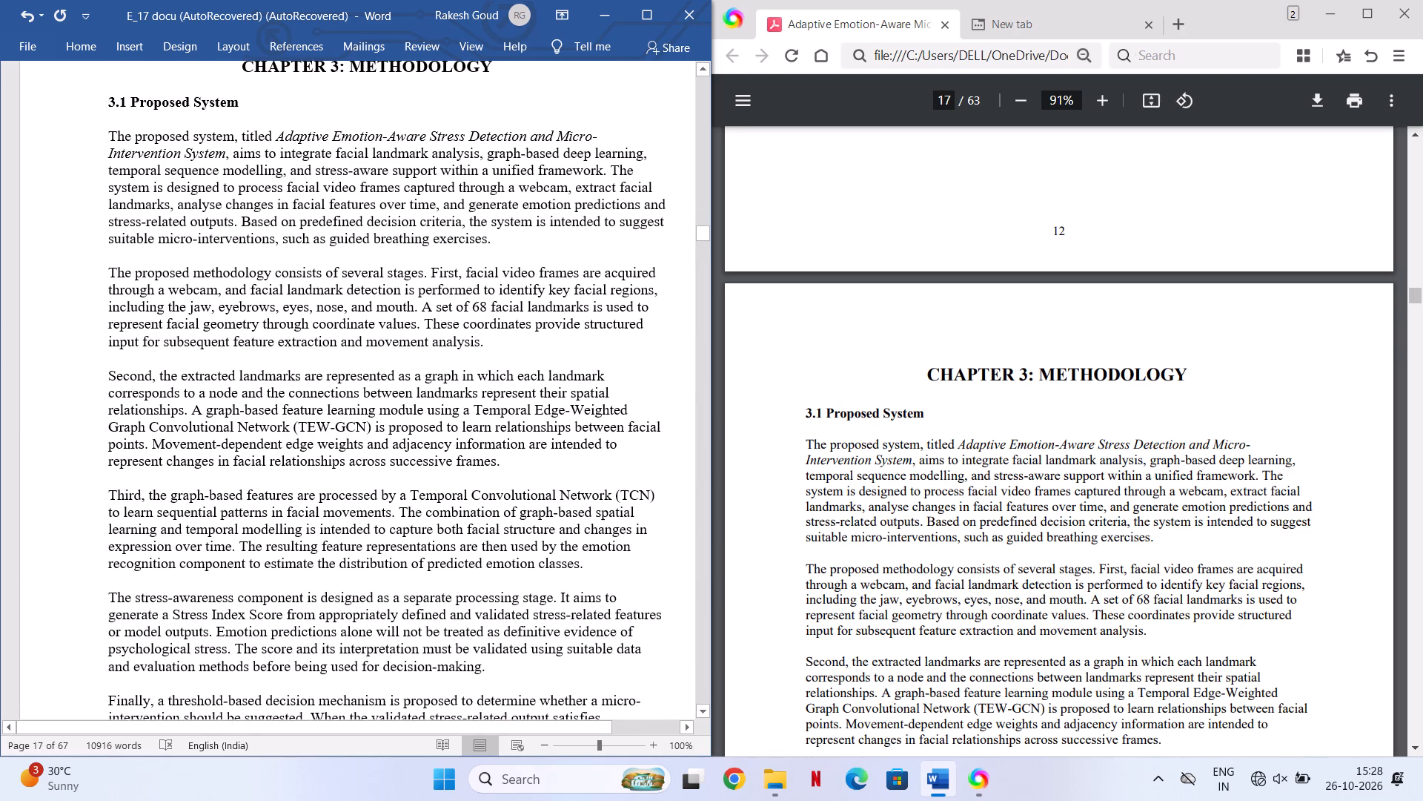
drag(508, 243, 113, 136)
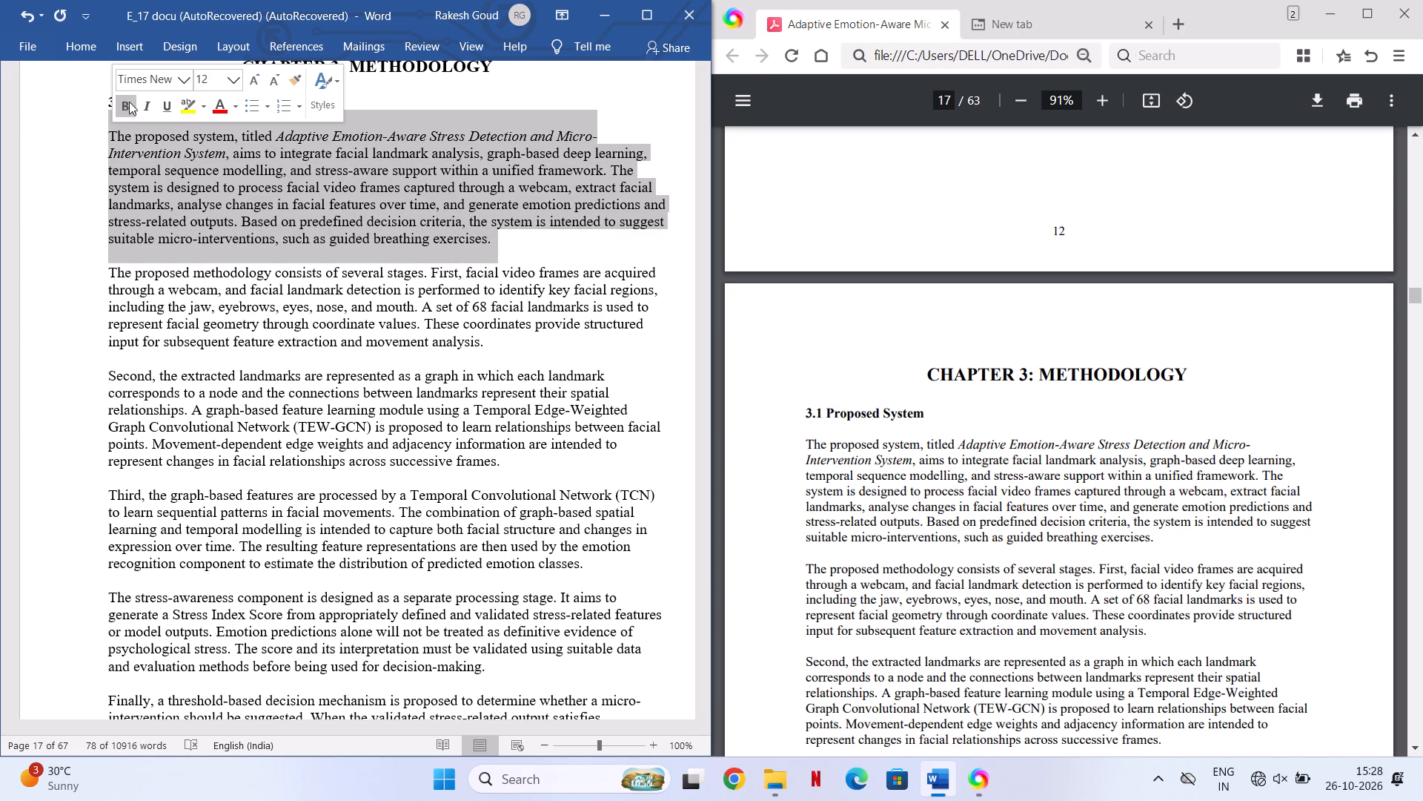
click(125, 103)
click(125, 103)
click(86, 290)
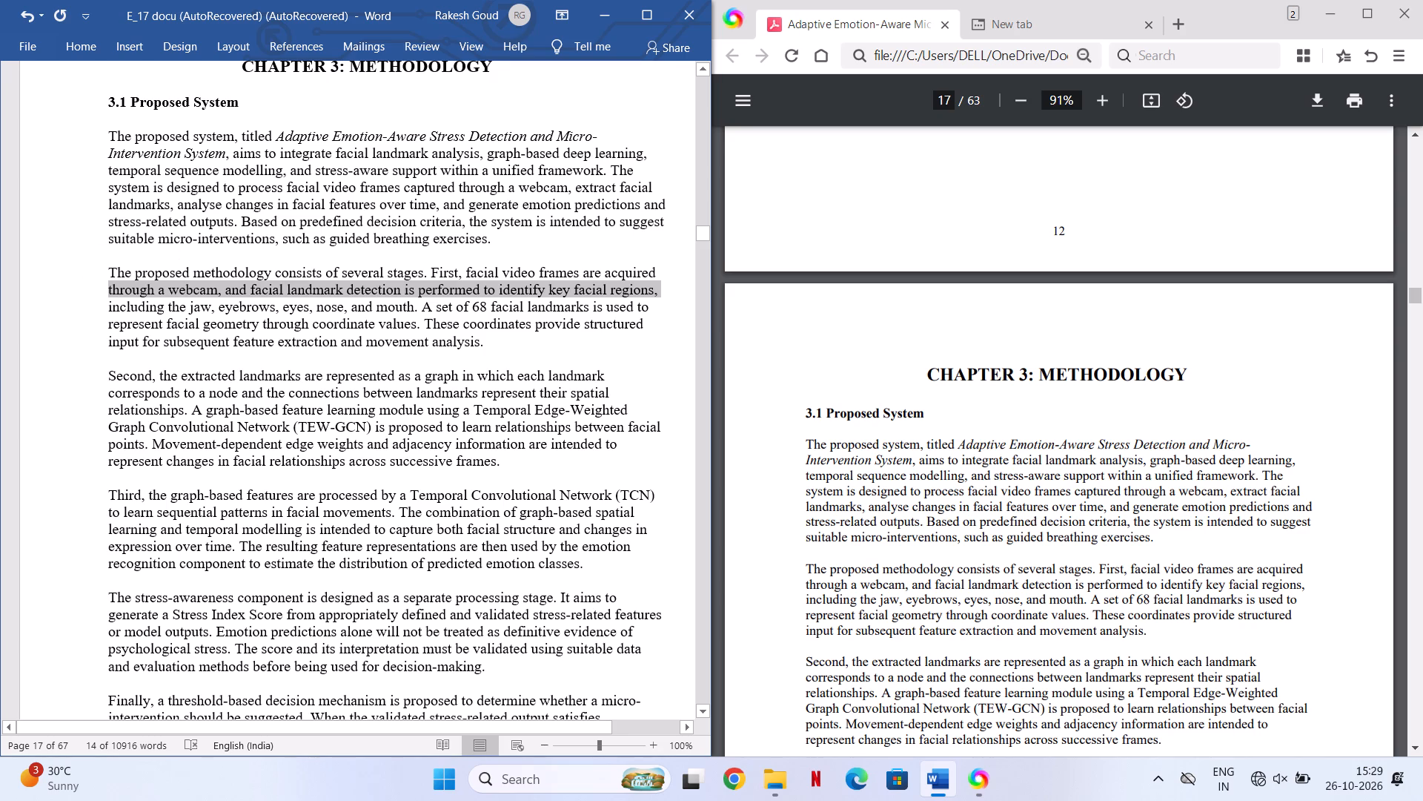
Review sections 3.1 to 3.3 of Chapter 3 in the PDF version, checking headings, figures and page breaks against the Word report.
scroll(855, 458, down, 5)
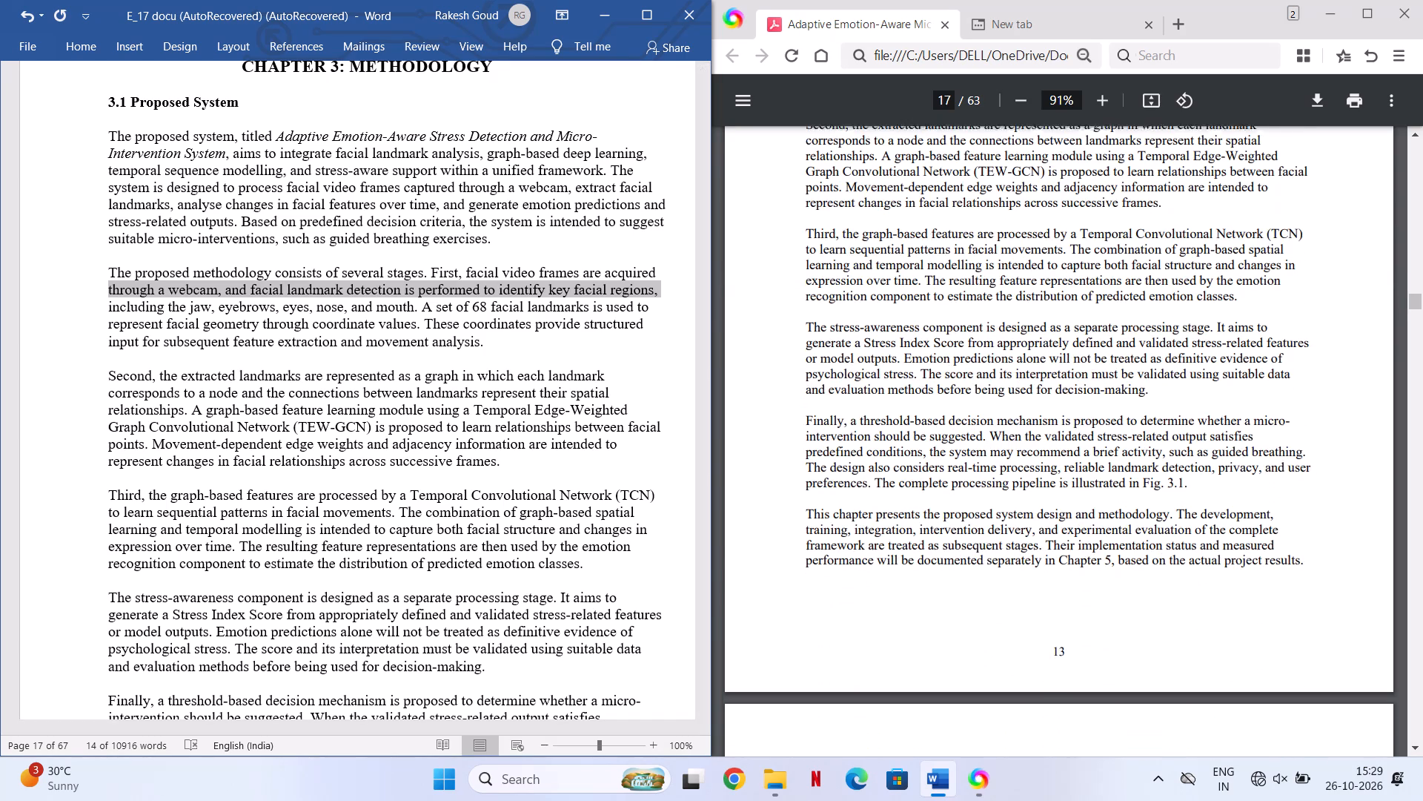
scroll(855, 458, down, 4)
scroll(513, 462, down, 4)
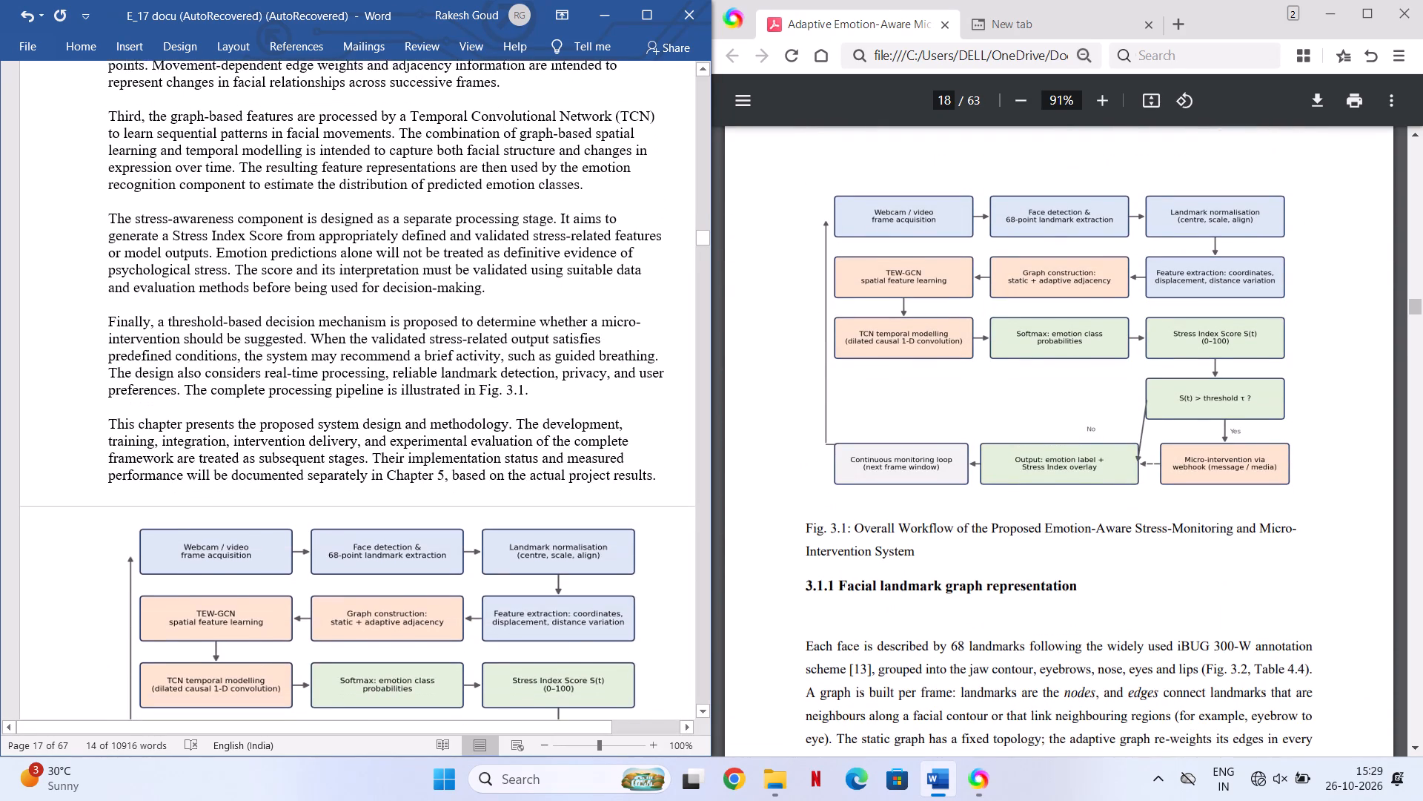
scroll(917, 527, down, 11)
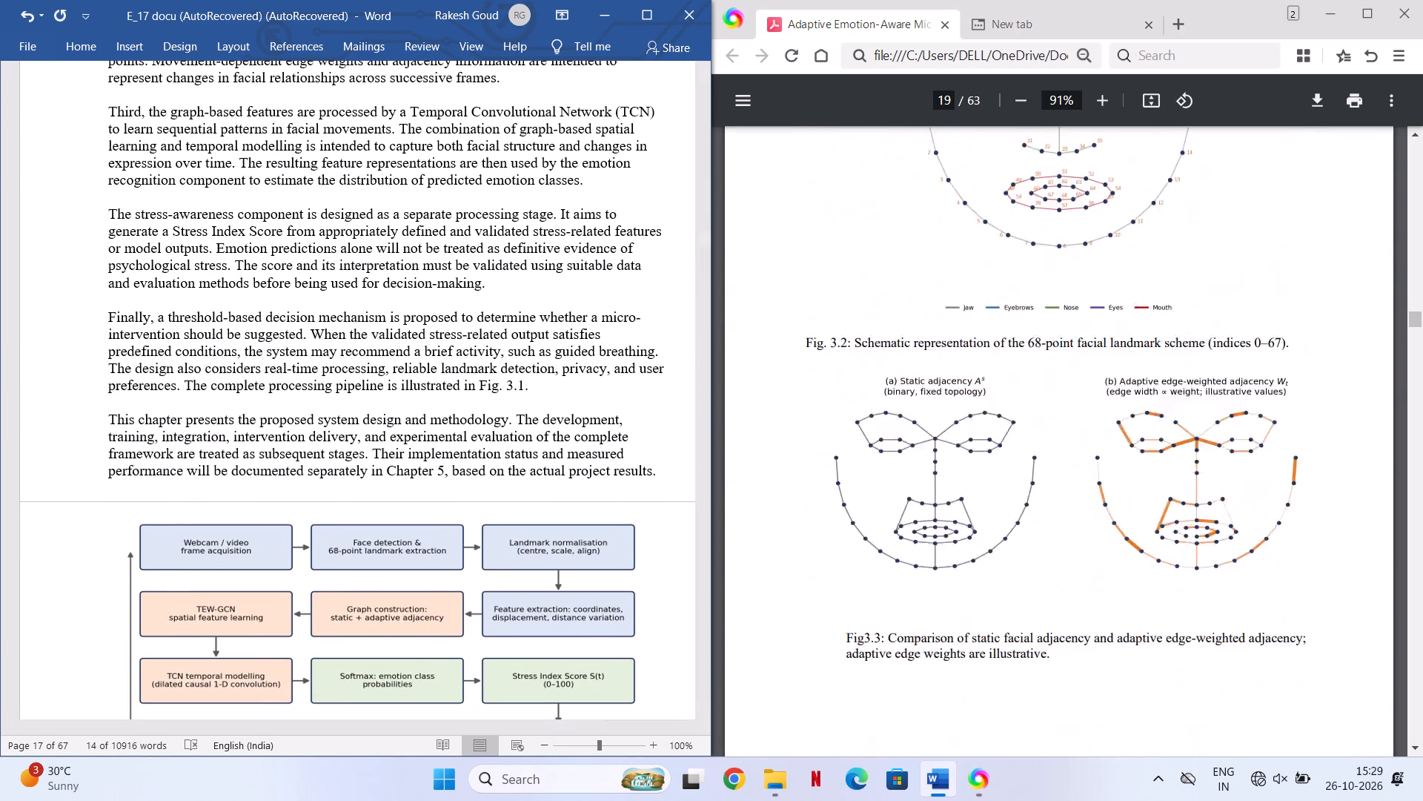
scroll(917, 527, down, 14)
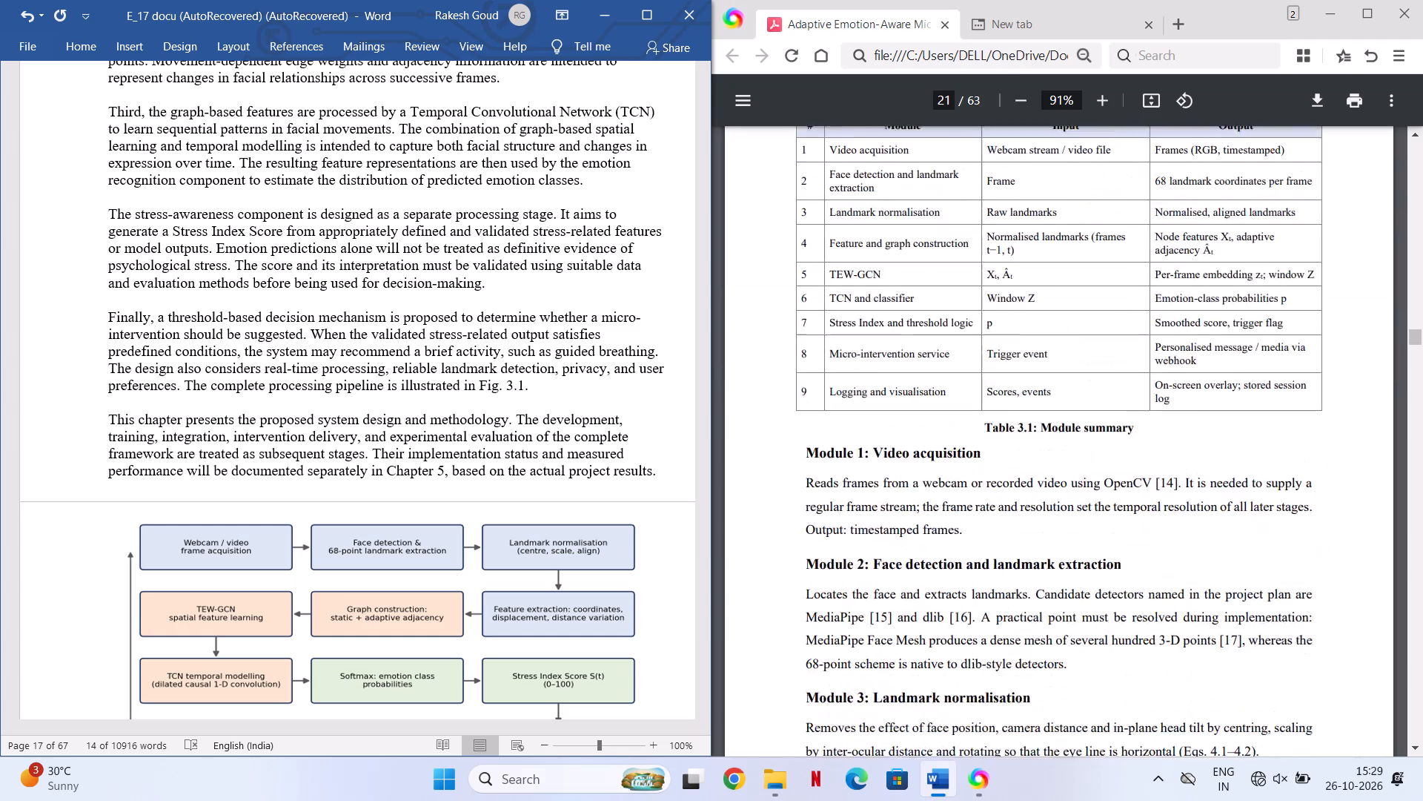
scroll(917, 527, down, 13)
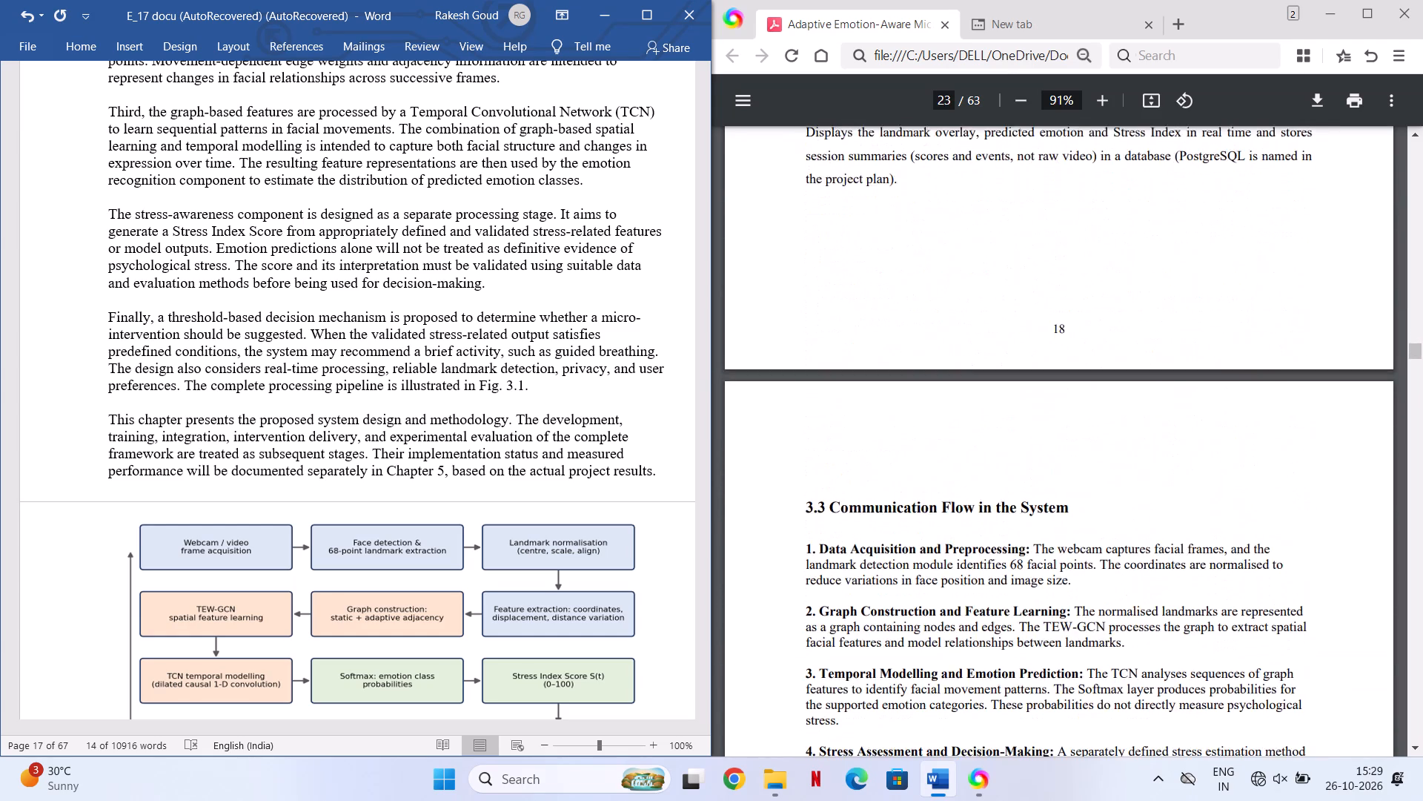
scroll(917, 527, down, 19)
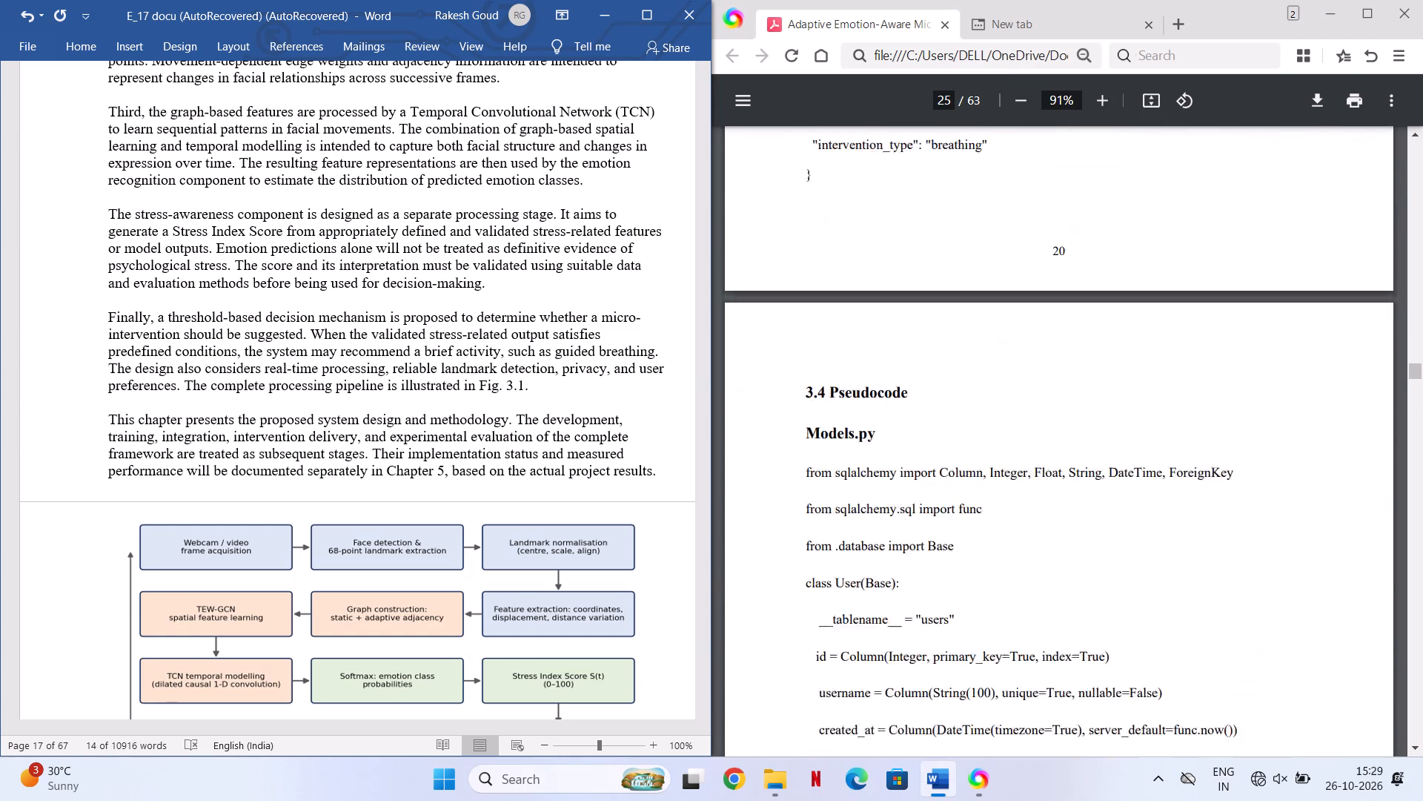
Look through the section 3.4 Pseudocode pages of the PDF version up to the start of Chapter 4.
scroll(917, 527, down, 13)
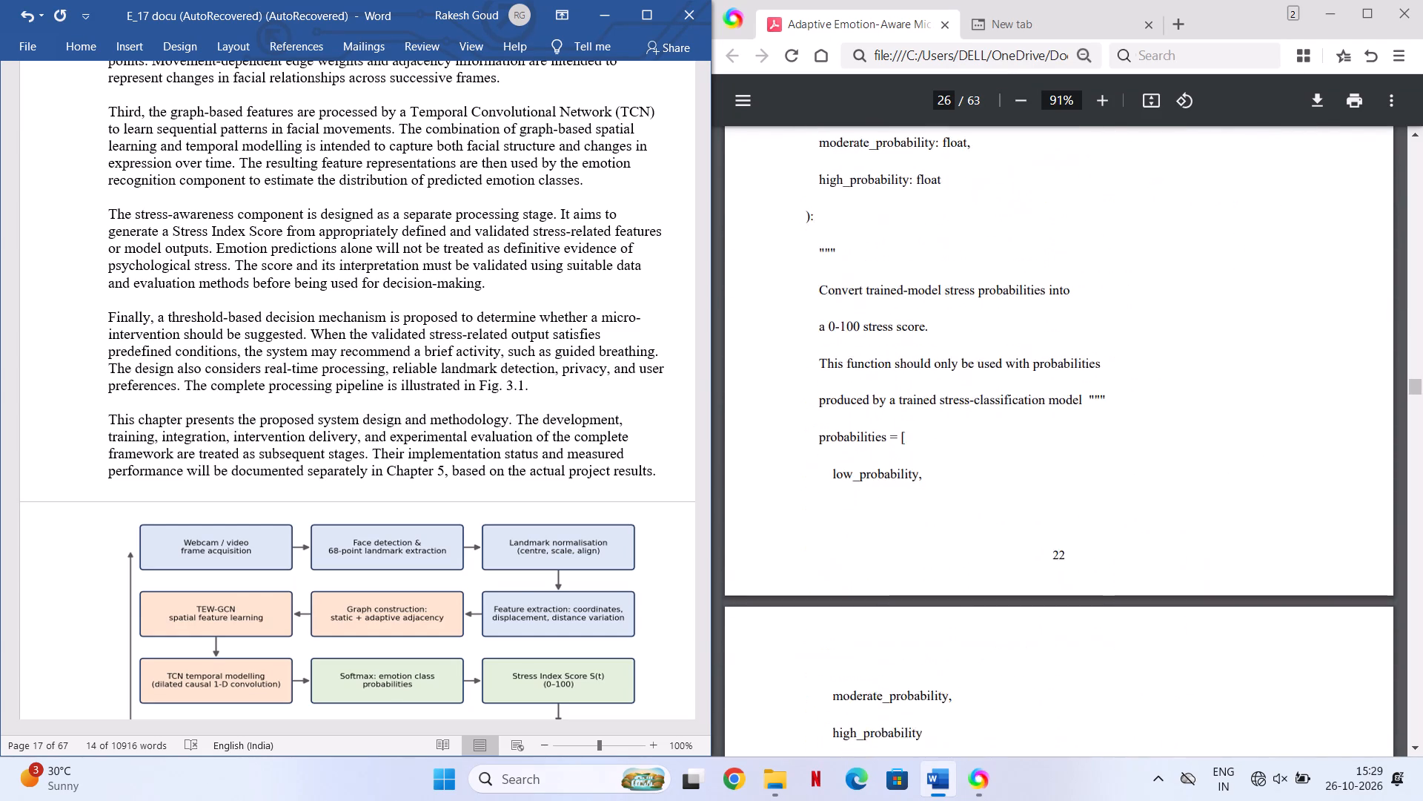
scroll(917, 527, down, 17)
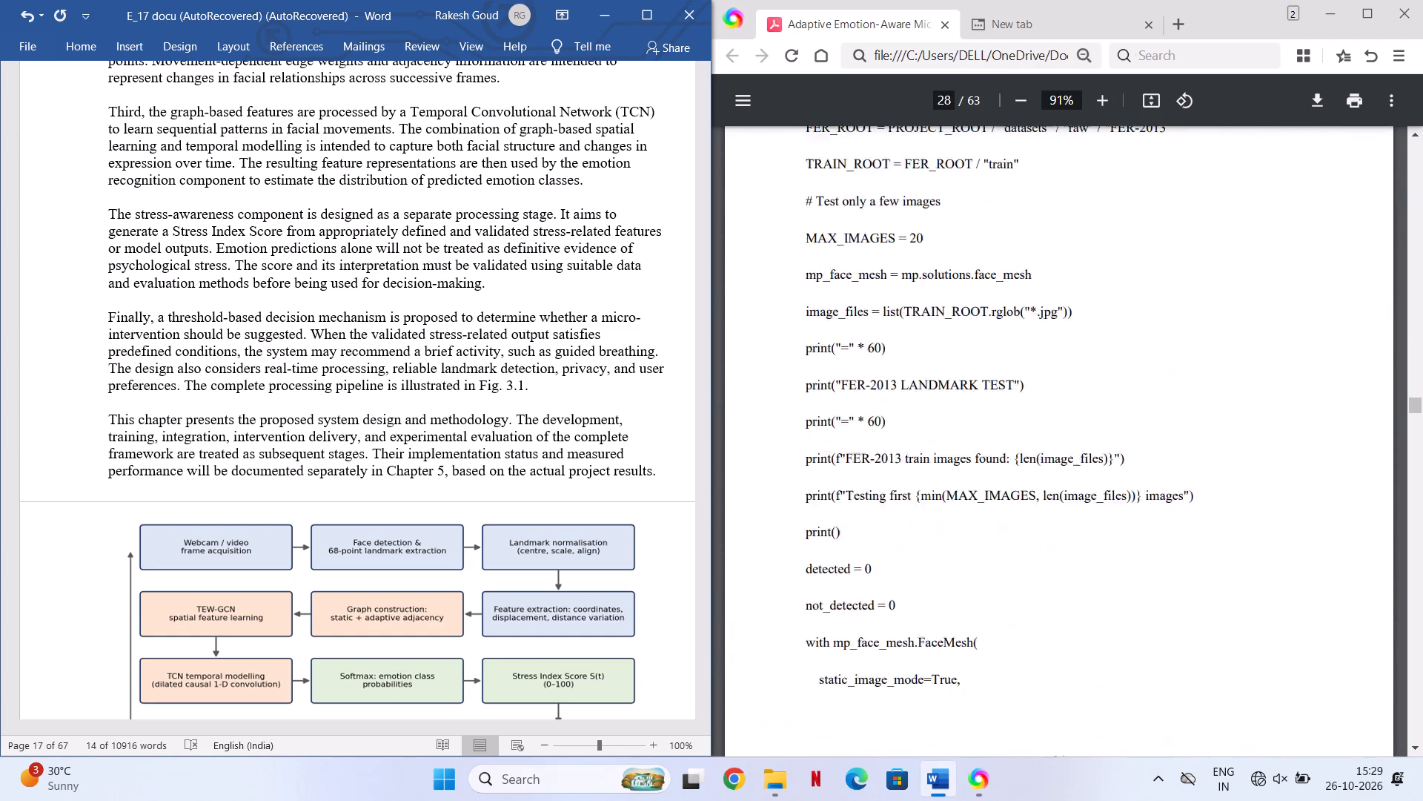
scroll(917, 527, down, 13)
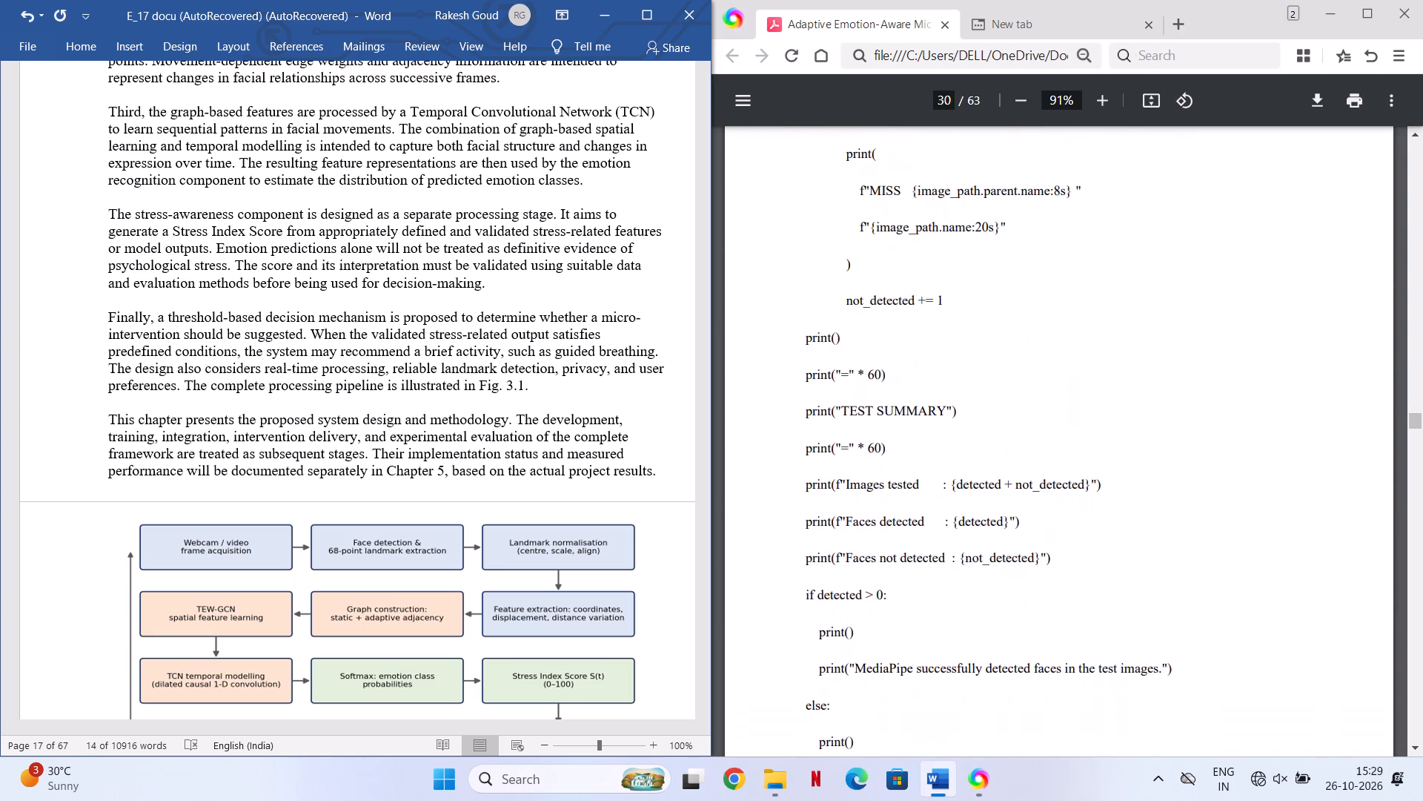
scroll(917, 527, down, 17)
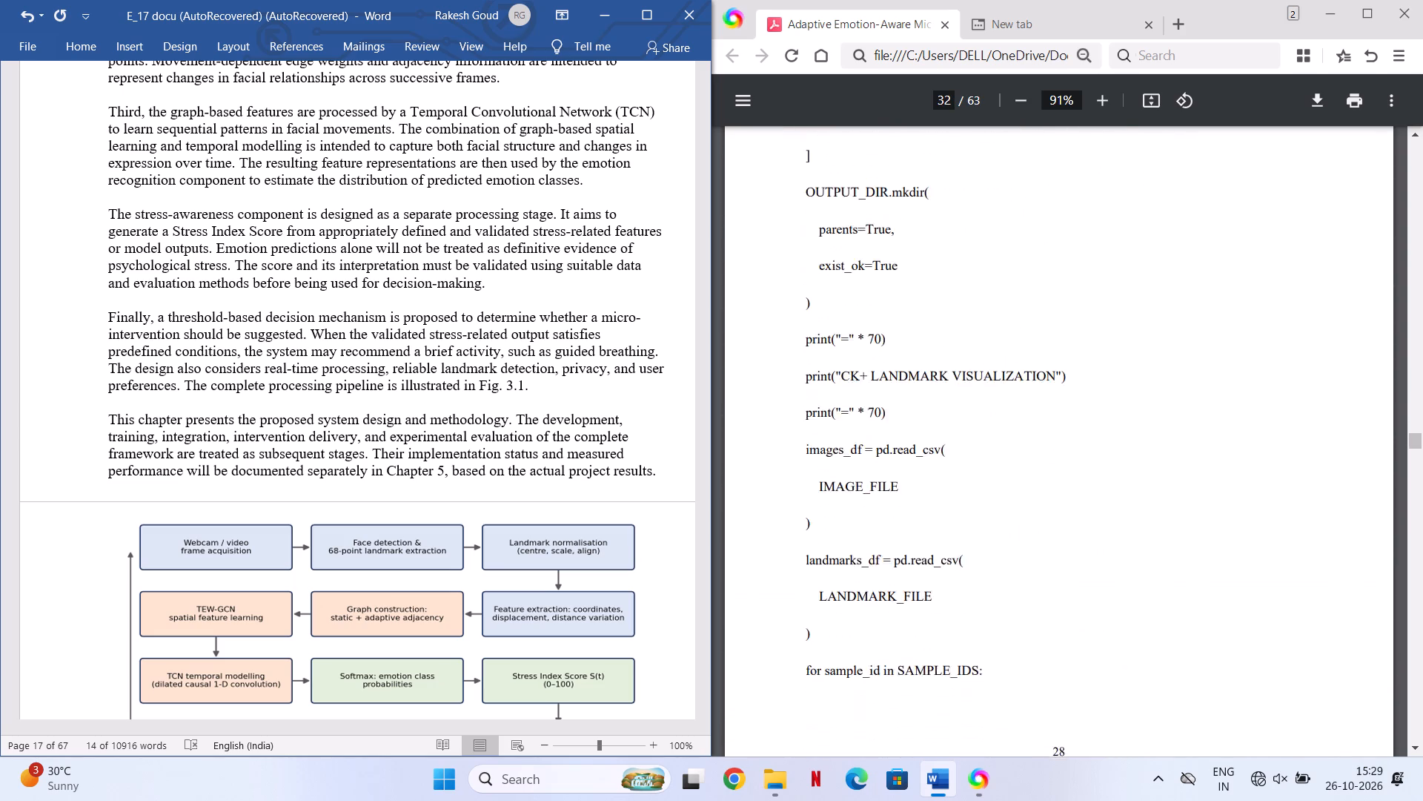
scroll(917, 527, down, 20)
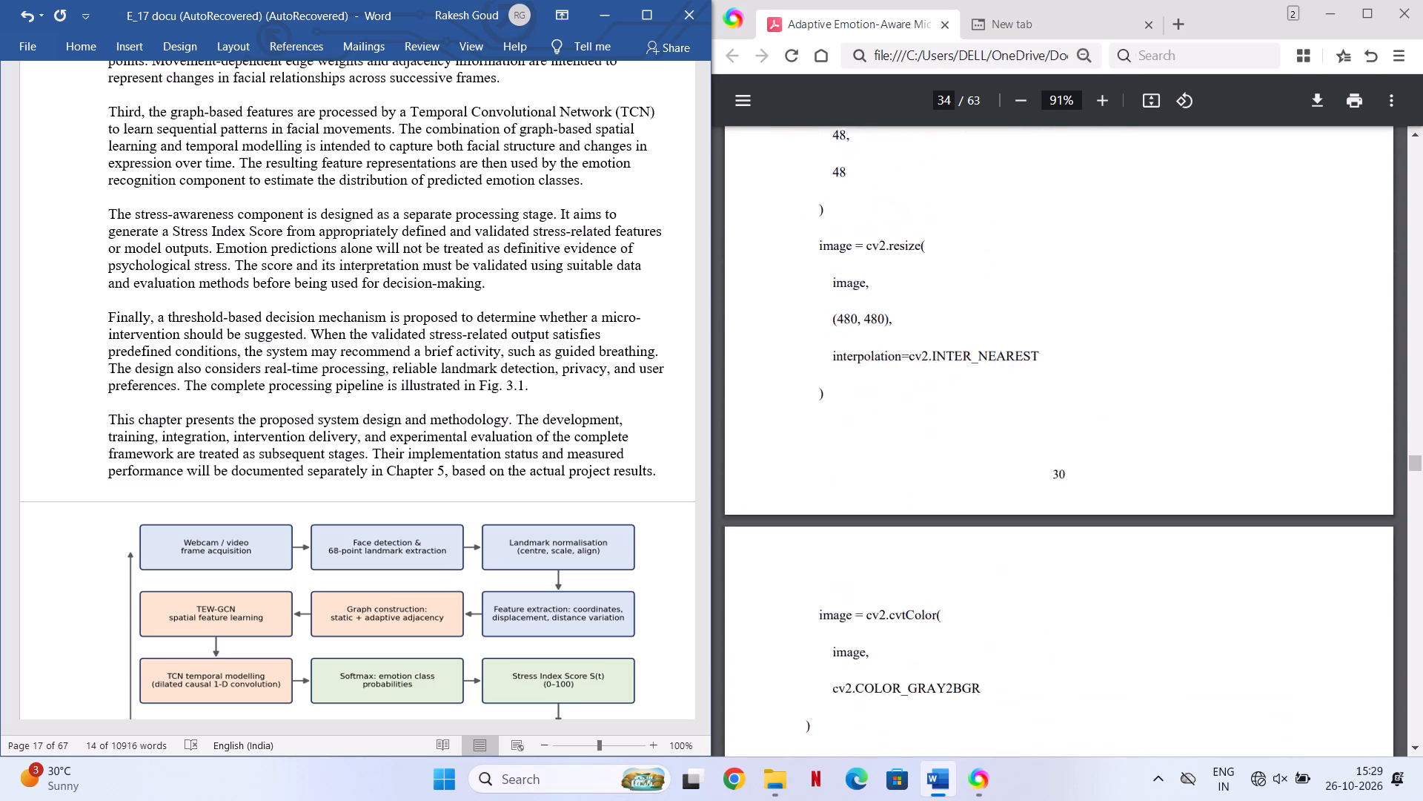
scroll(917, 527, down, 15)
scroll(917, 527, down, 18)
Examine the opening Chapter 4 pages of the PDF version, from the "CHAPTER 4: DESIGN" heading to the Fig. 4.1 architecture diagram.
scroll(917, 527, up, 1)
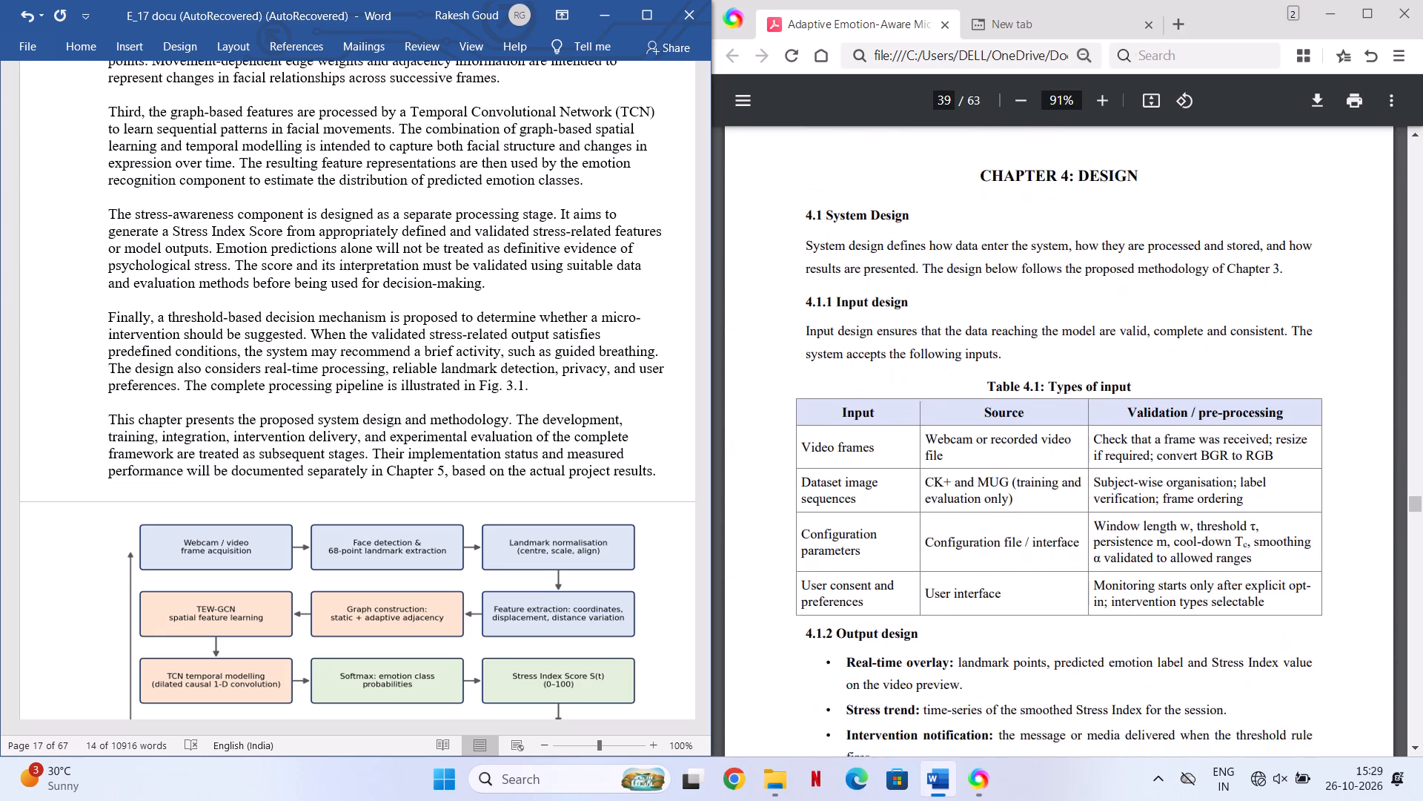
scroll(917, 527, up, 2)
scroll(917, 527, down, 11)
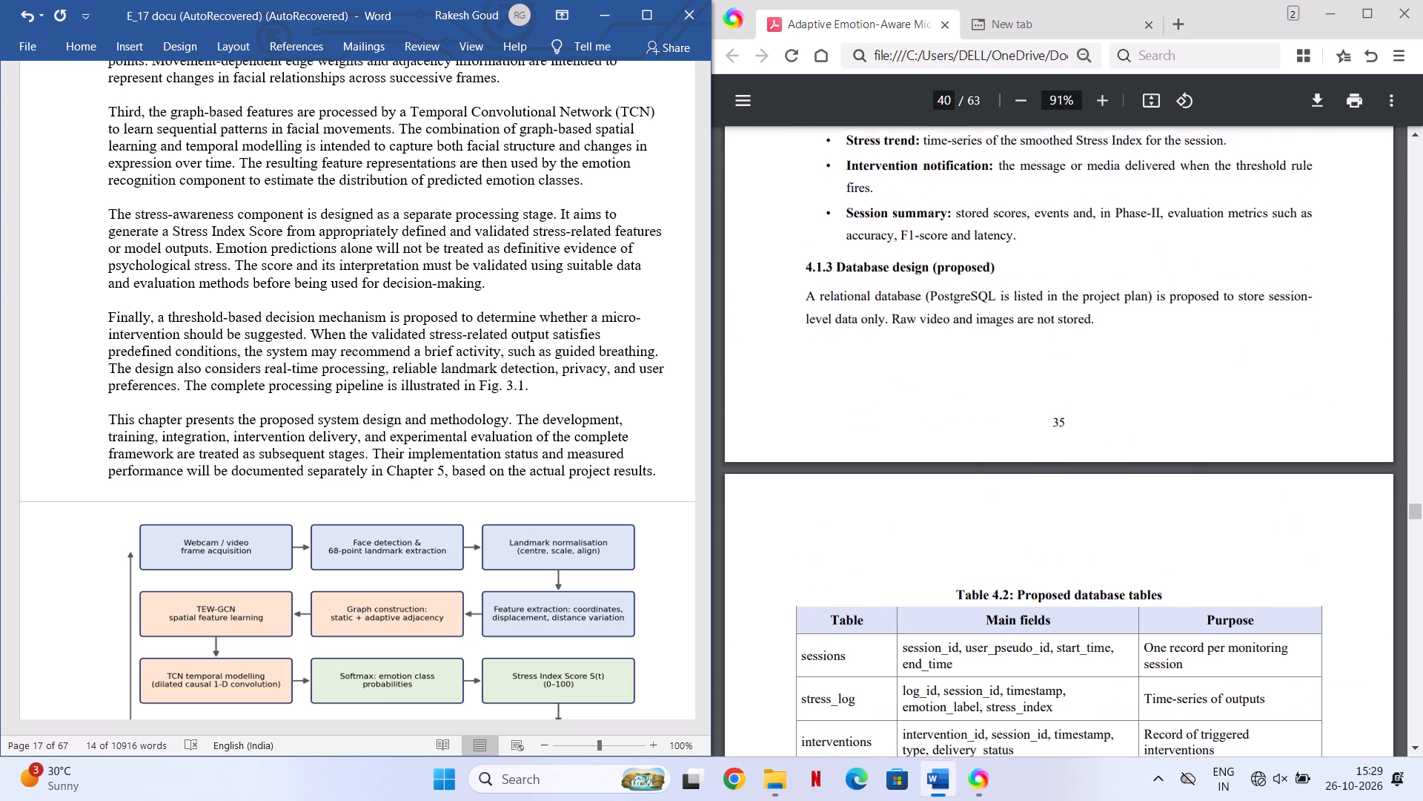
scroll(917, 527, down, 14)
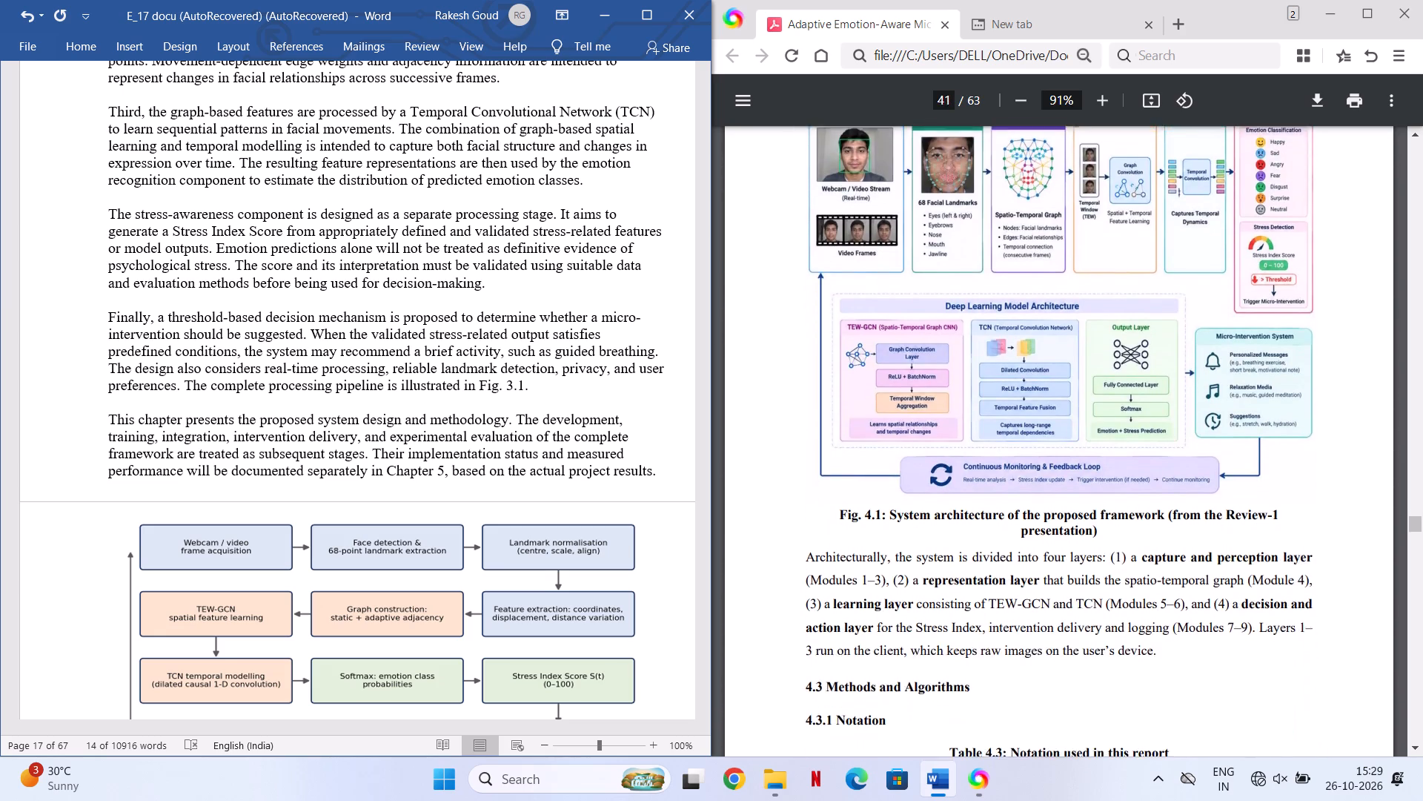
scroll(917, 527, up, 10)
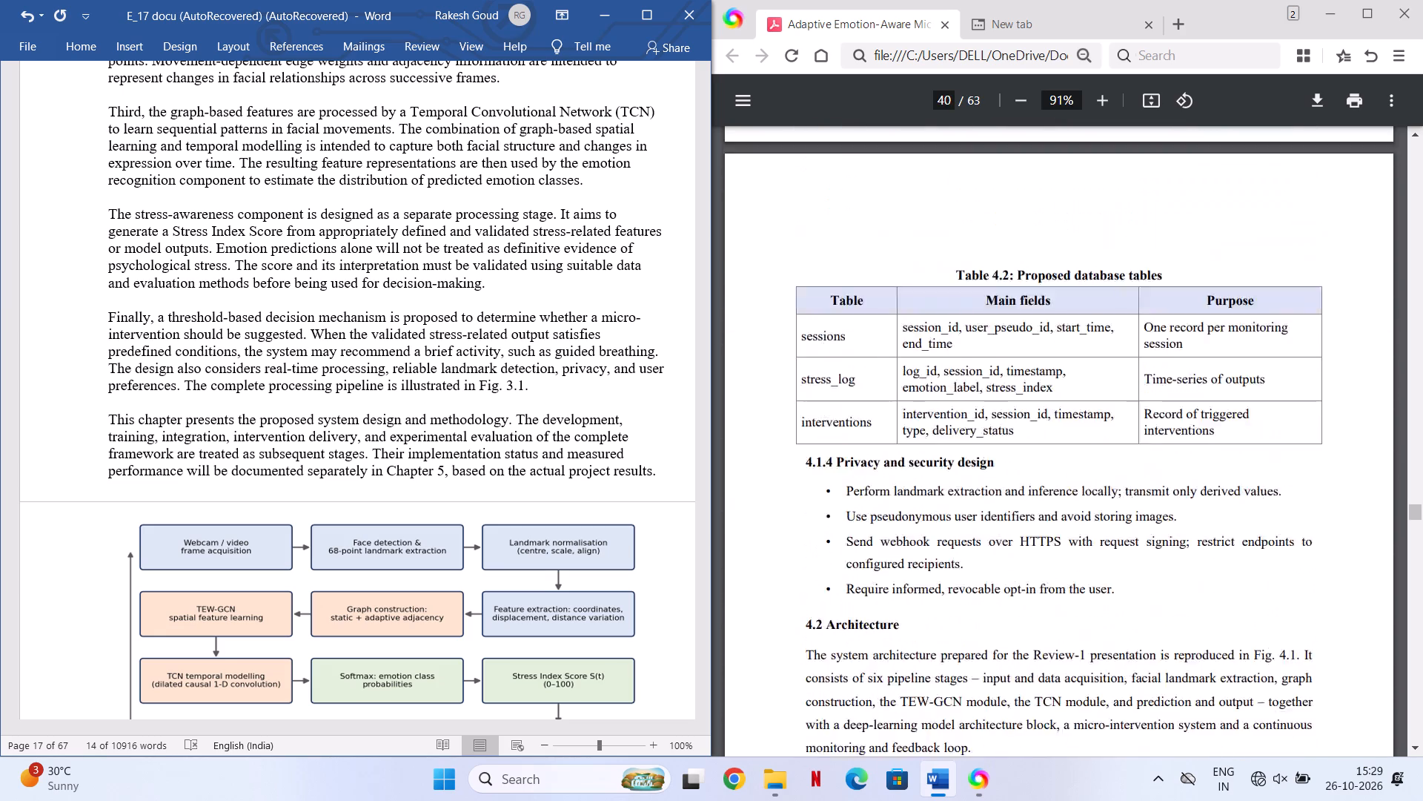
scroll(917, 527, up, 7)
scroll(921, 555, down, 1)
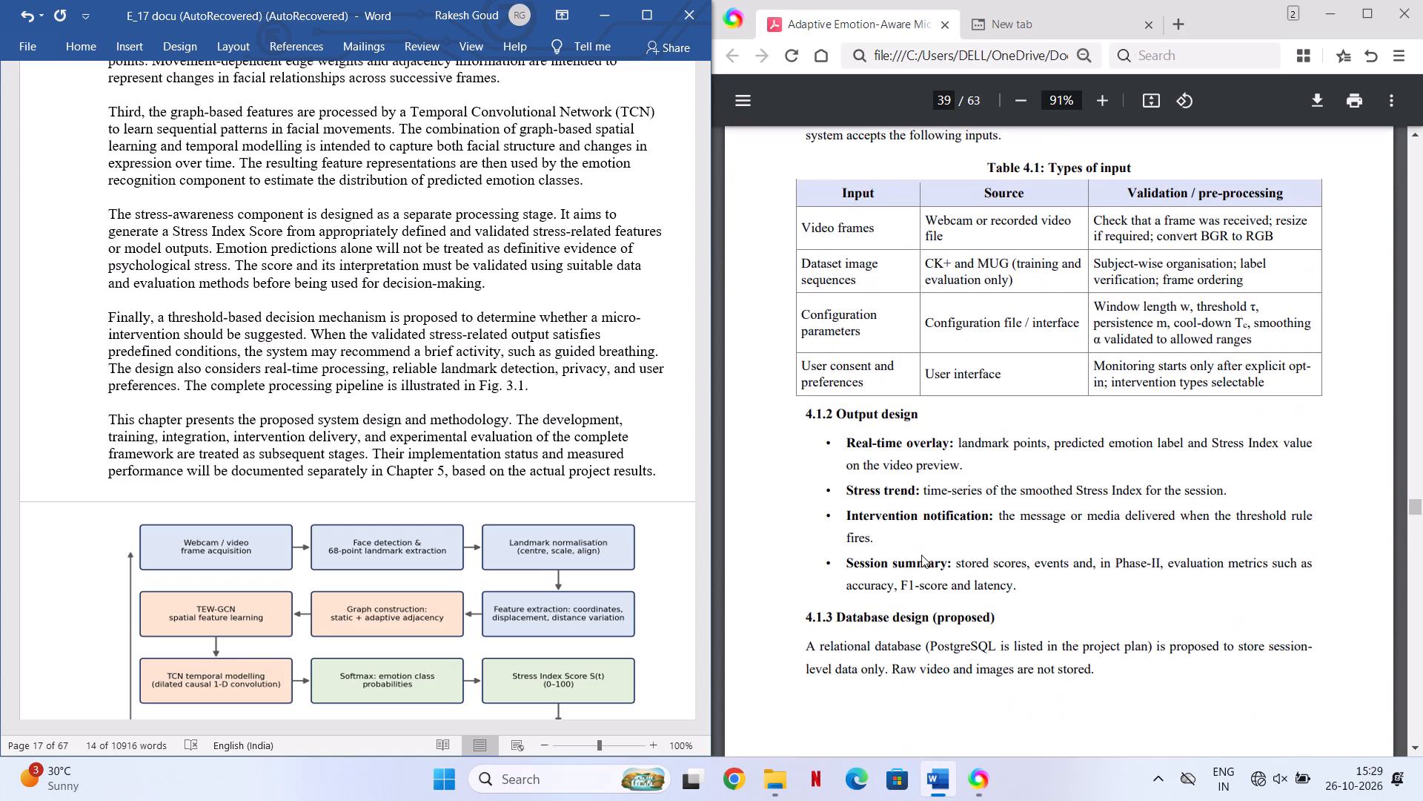
Find the Table 4.2 and "4.2 Architecture" page in the Word report and compare its layout with the PDF version.
scroll(507, 531, down, 8)
scroll(507, 531, down, 20)
scroll(507, 531, down, 12)
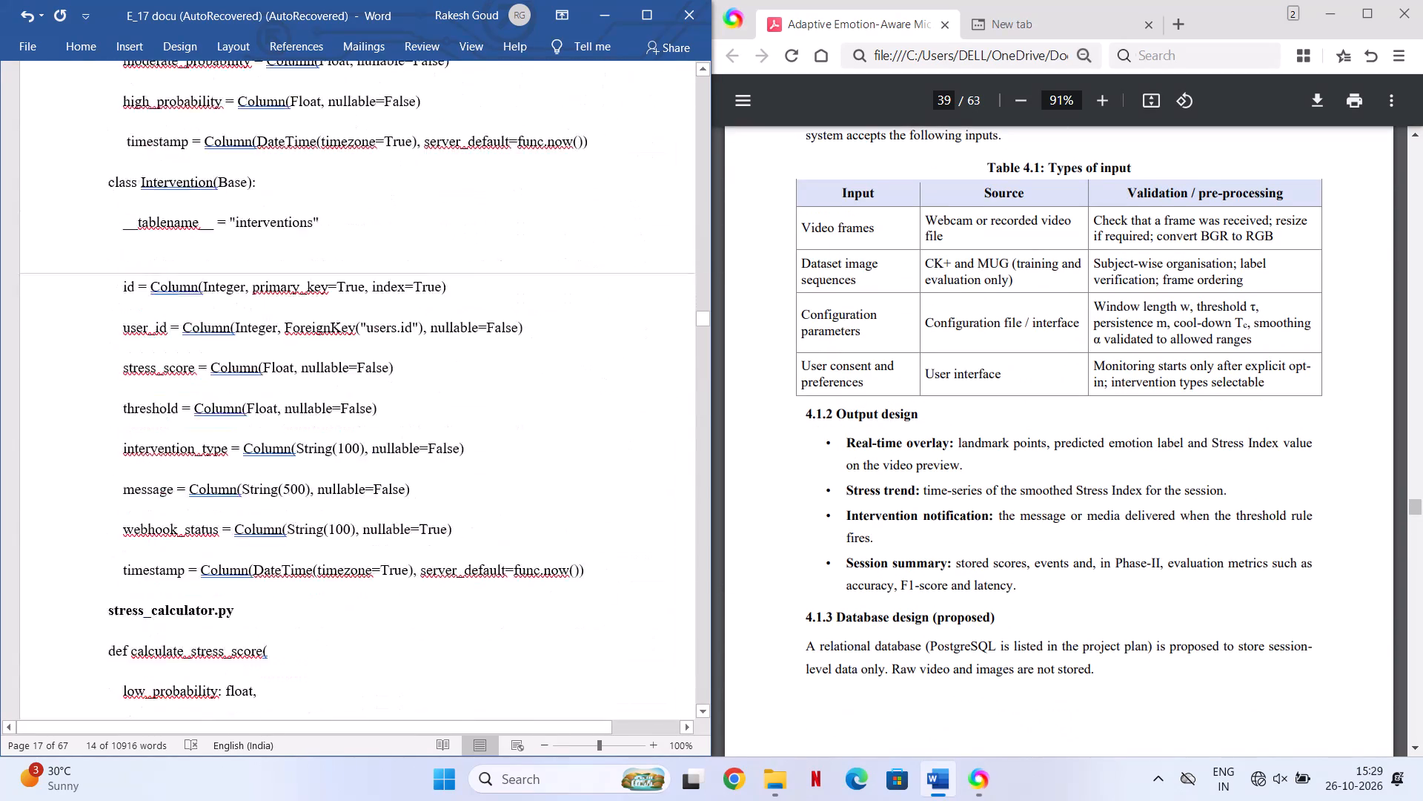
scroll(507, 531, down, 17)
scroll(507, 531, down, 17)
scroll(507, 531, down, 6)
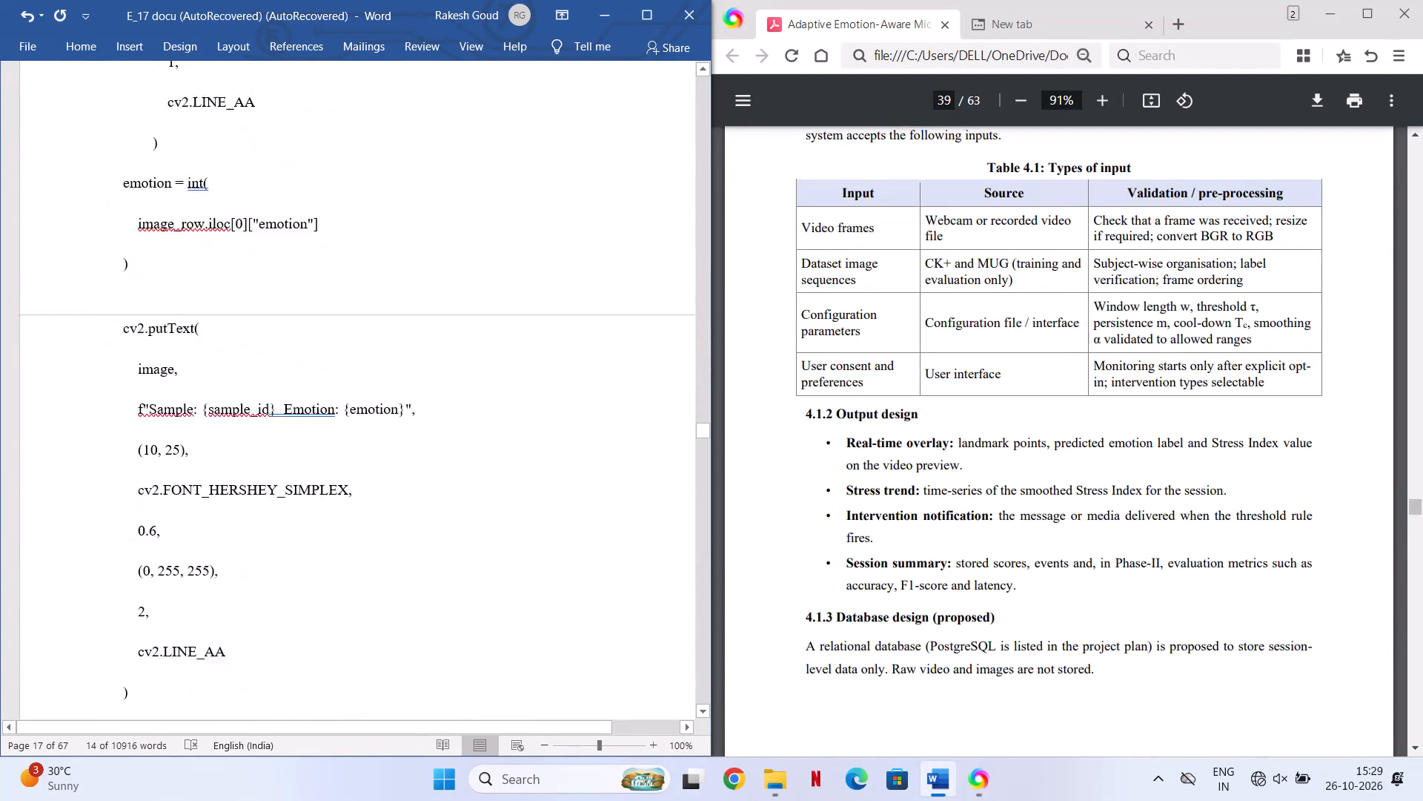
scroll(507, 531, down, 14)
scroll(507, 531, up, 2)
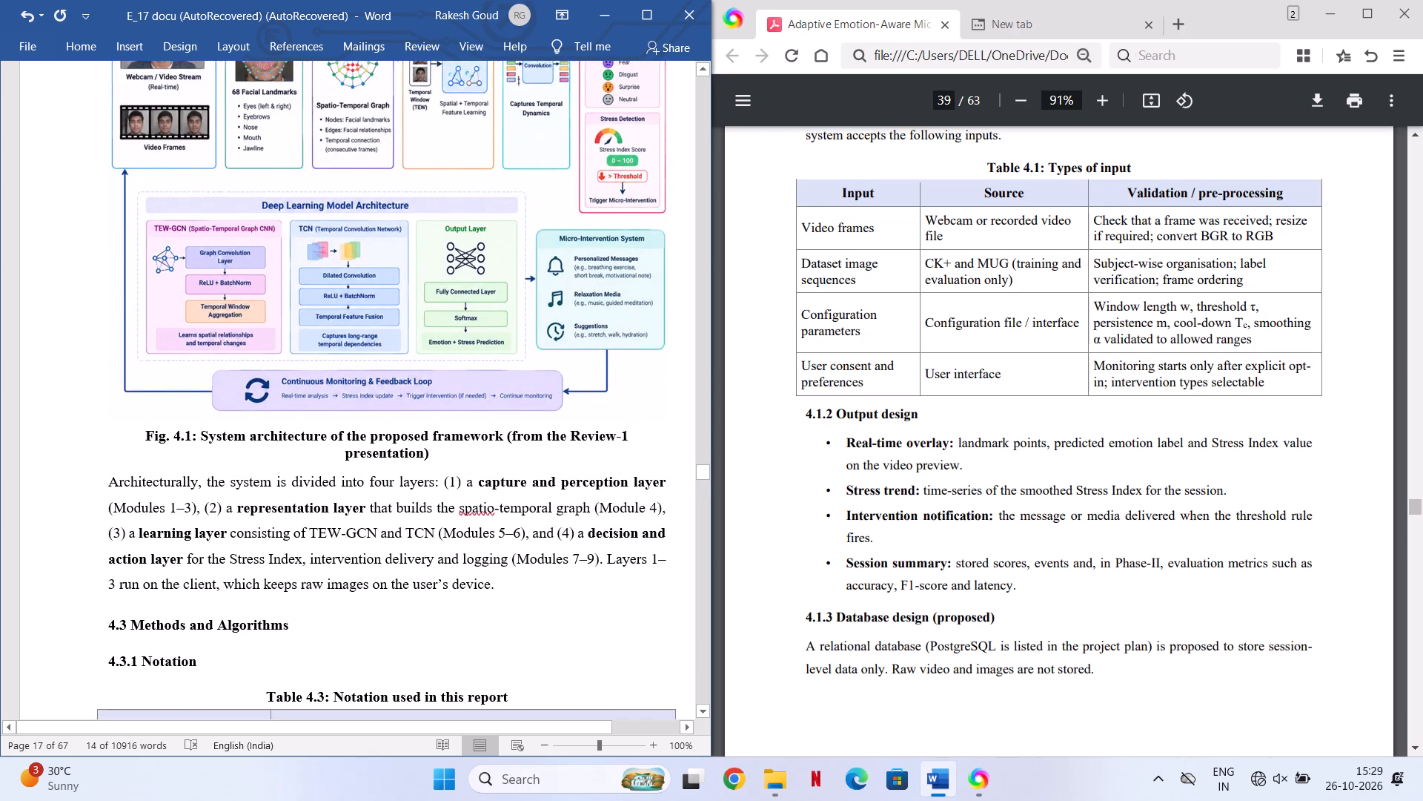
scroll(507, 531, up, 8)
scroll(507, 531, down, 1)
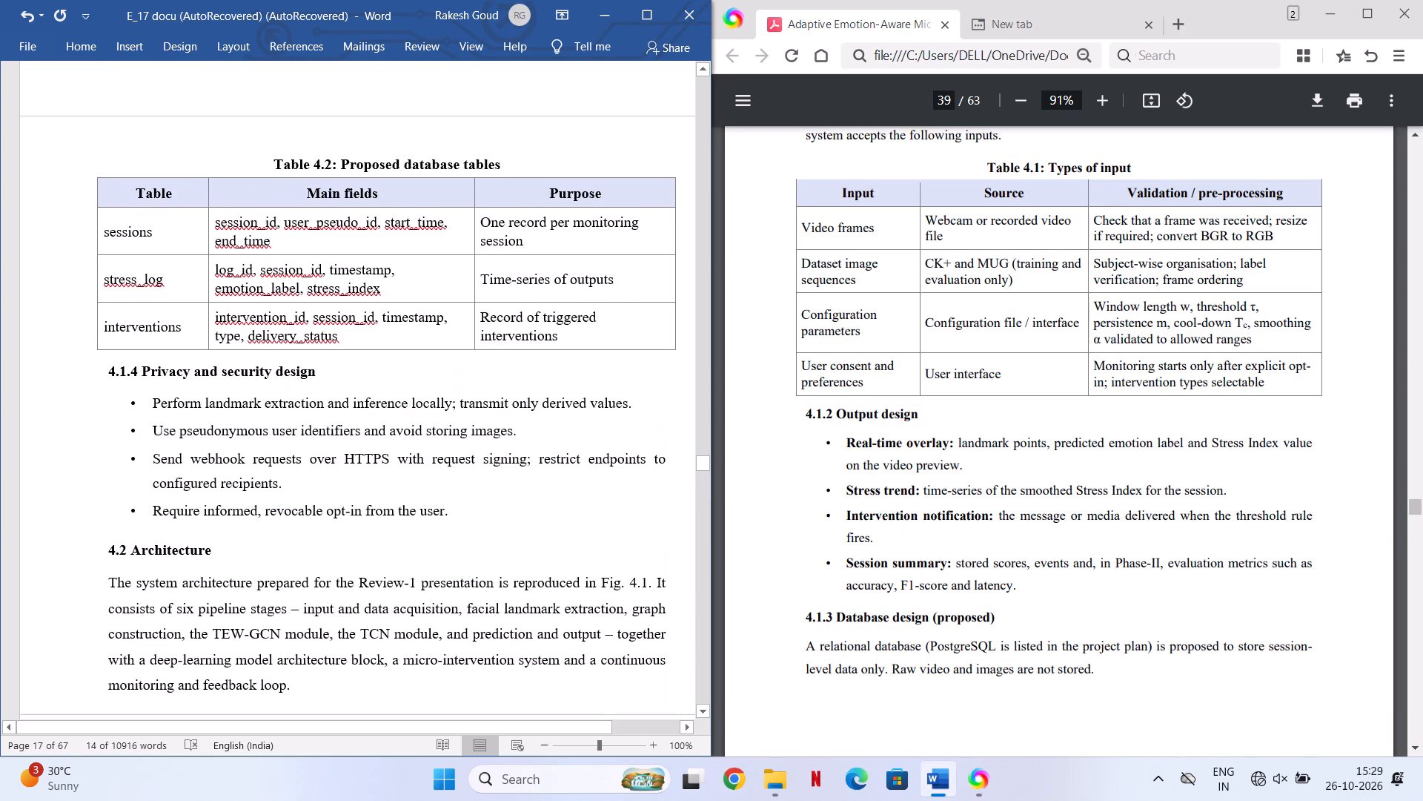
scroll(507, 531, down, 1)
scroll(887, 573, down, 1)
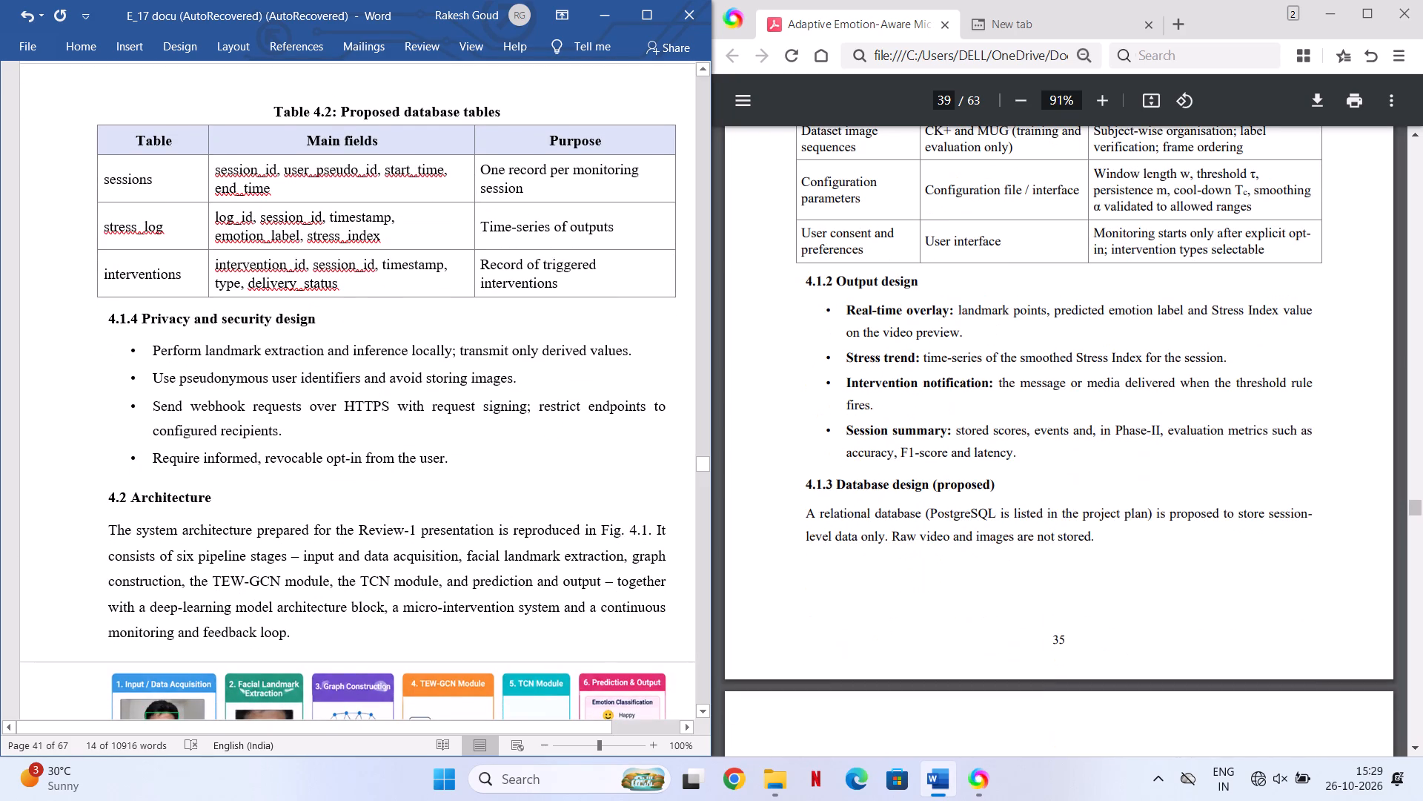
drag(294, 637, 277, 635)
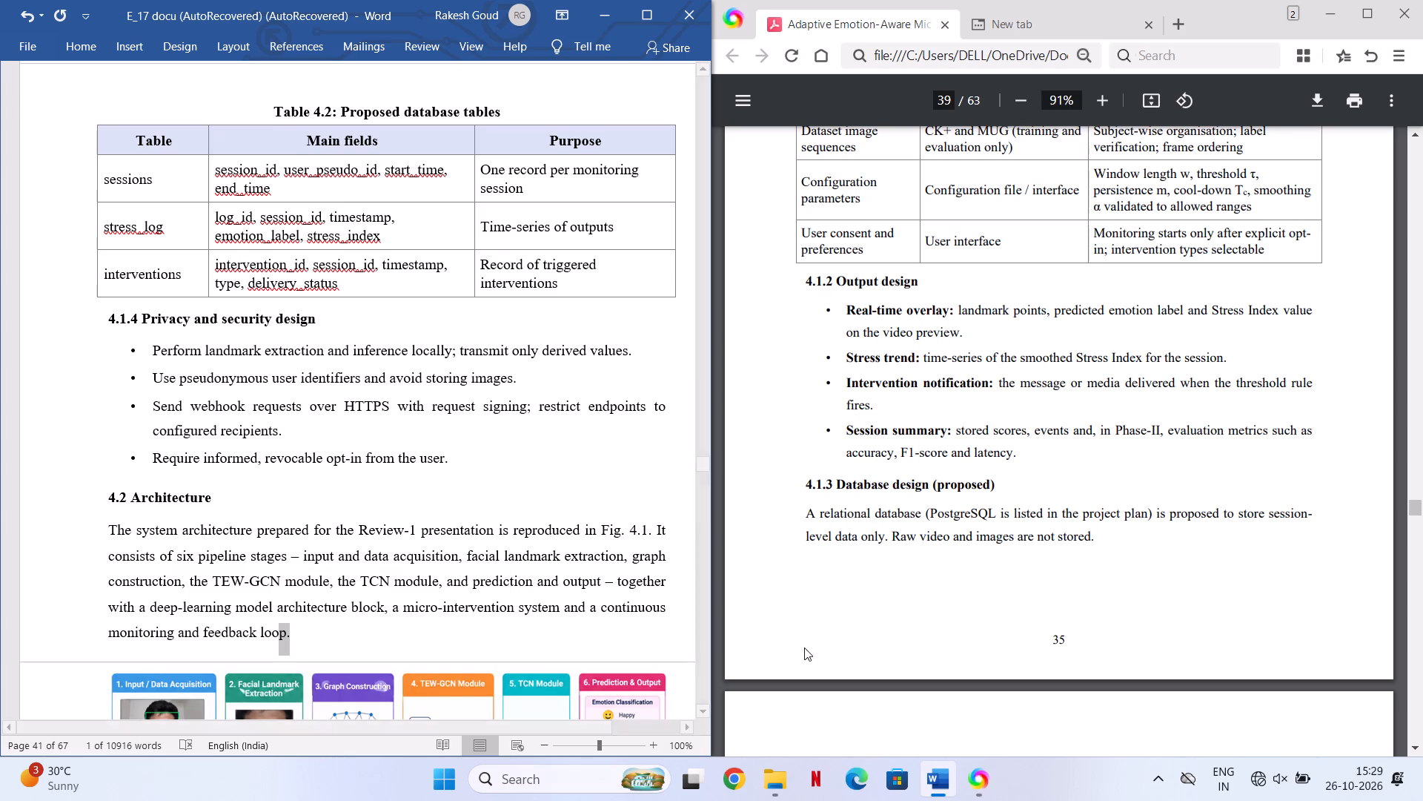
Review the rest of Chapter 4 in the PDF version, from section 4.2 Architecture to the start of Chapter 5.
scroll(892, 551, down, 11)
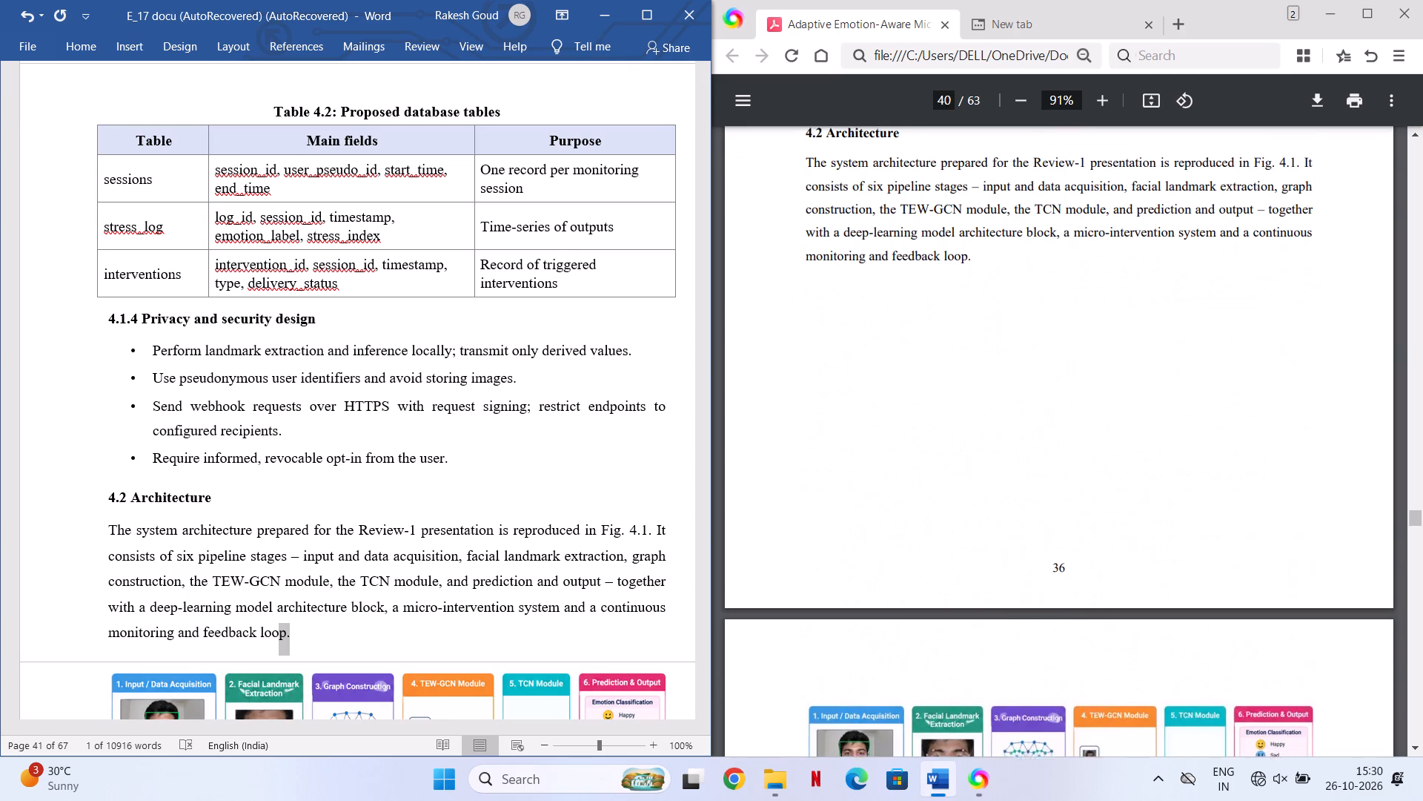
scroll(892, 551, down, 15)
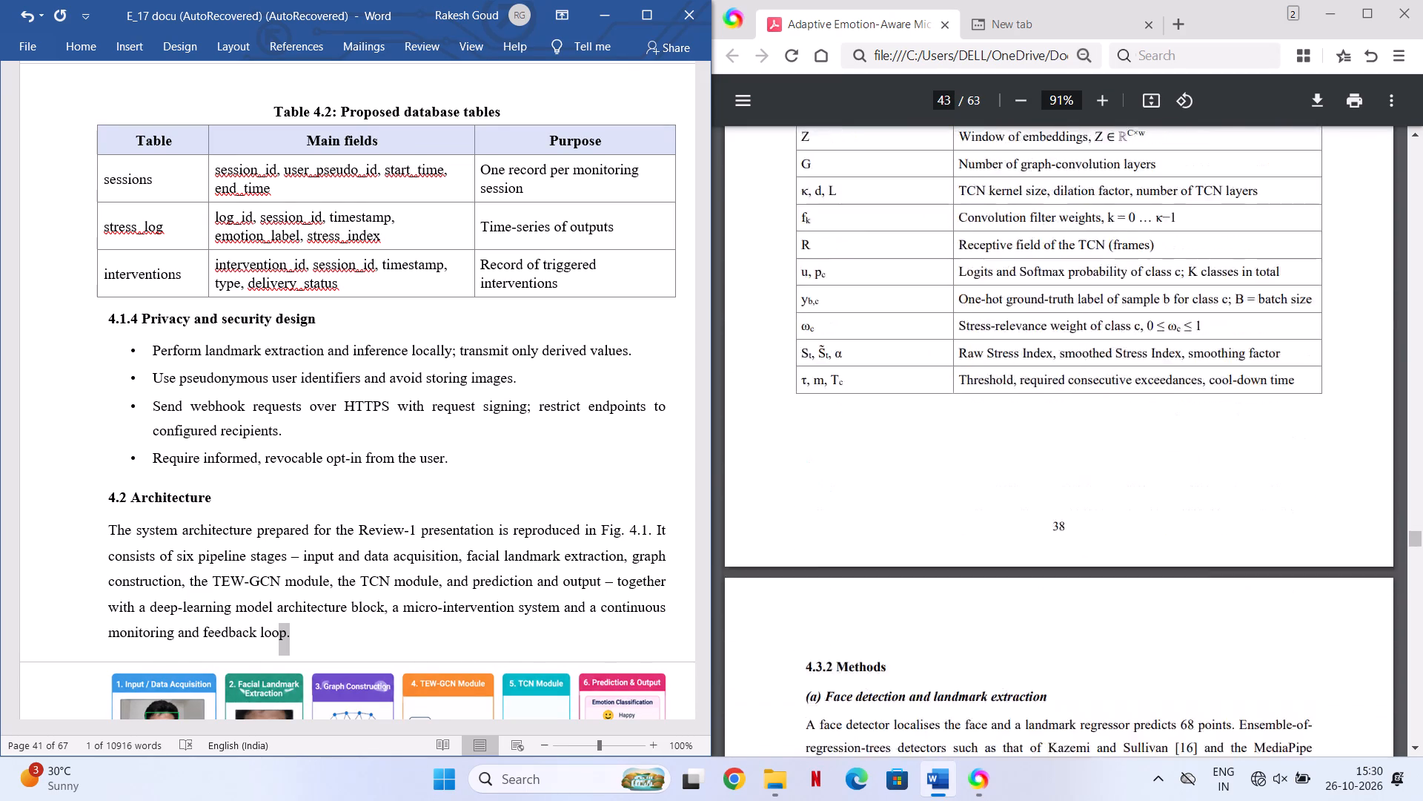
scroll(892, 551, down, 17)
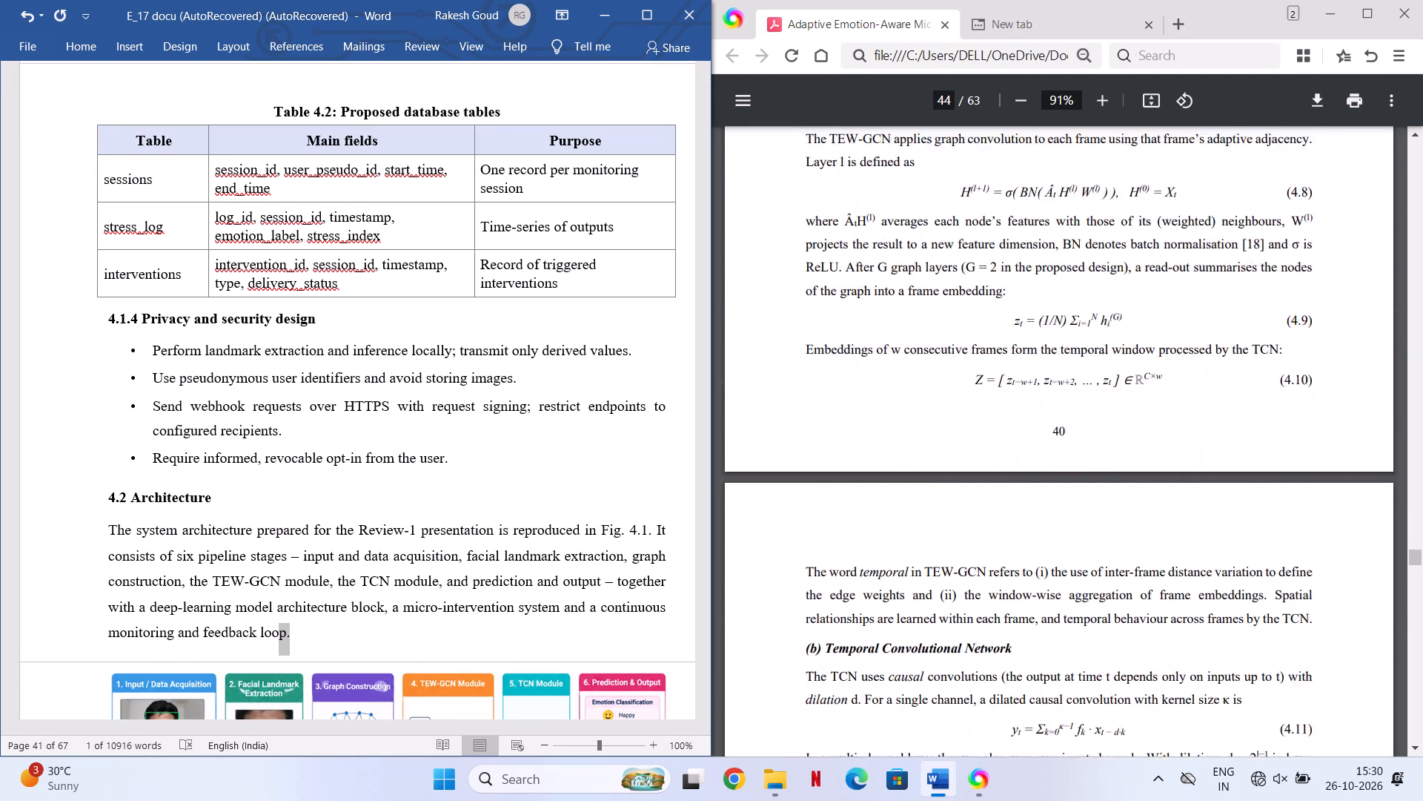
scroll(892, 551, down, 17)
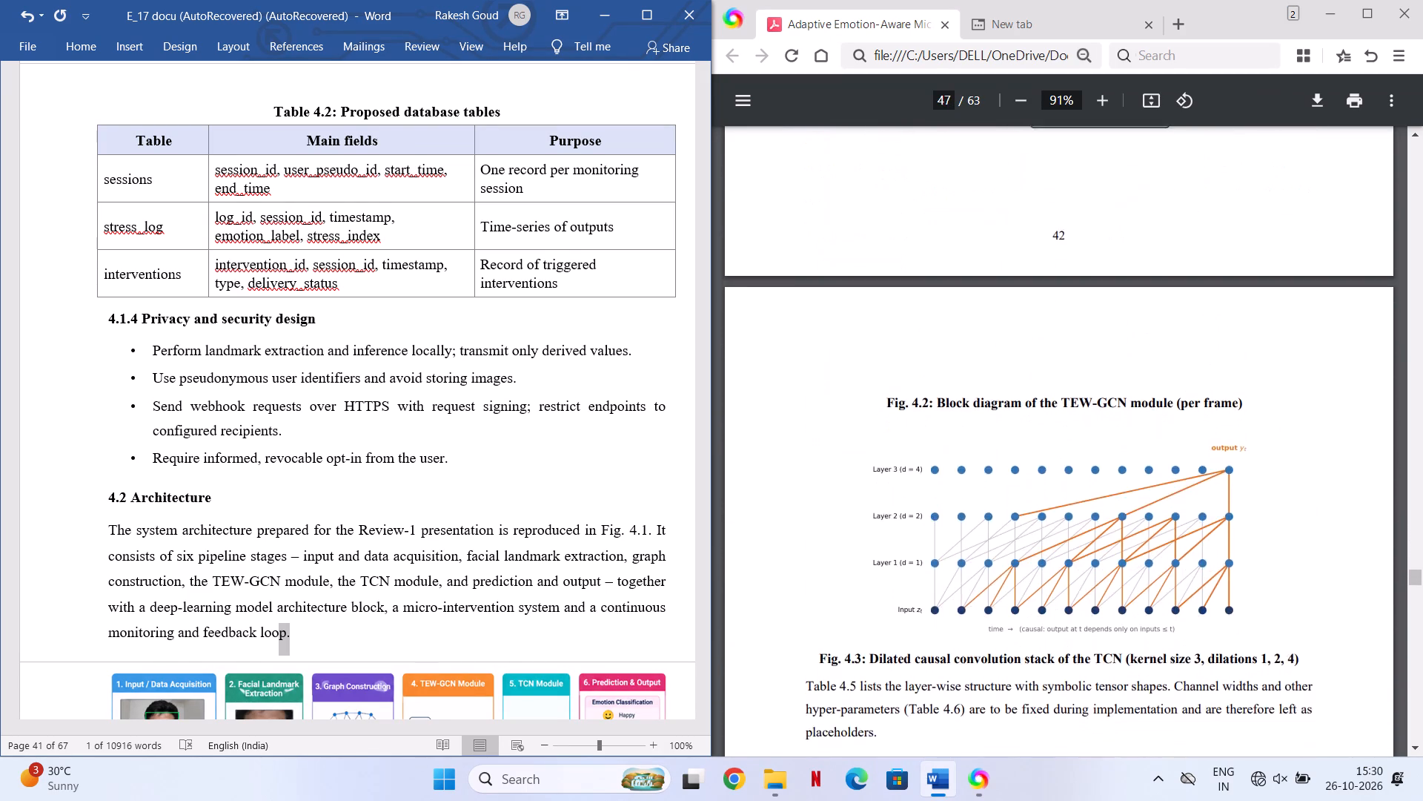
scroll(892, 551, down, 7)
scroll(892, 551, up, 1)
scroll(892, 551, down, 1)
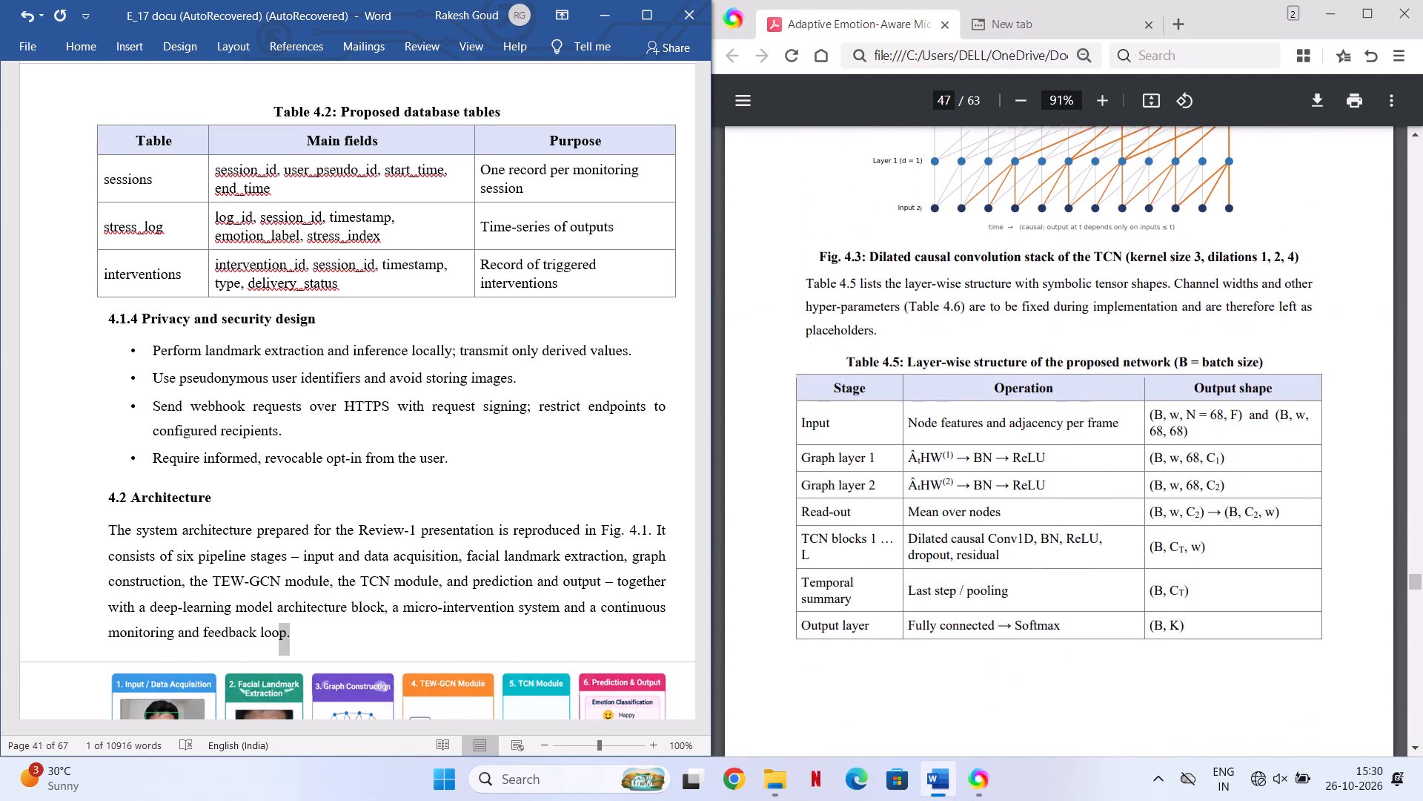
scroll(892, 551, down, 7)
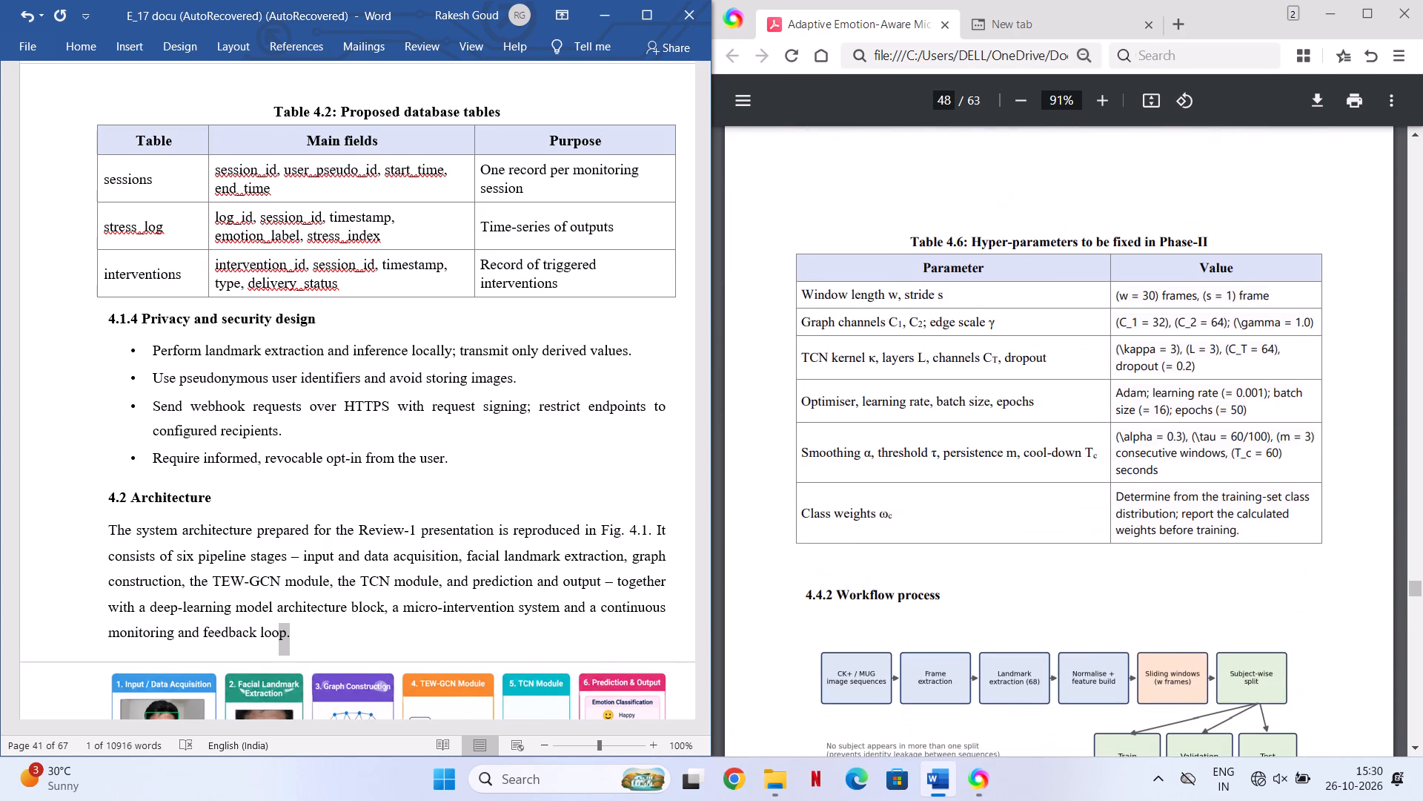
scroll(892, 551, down, 13)
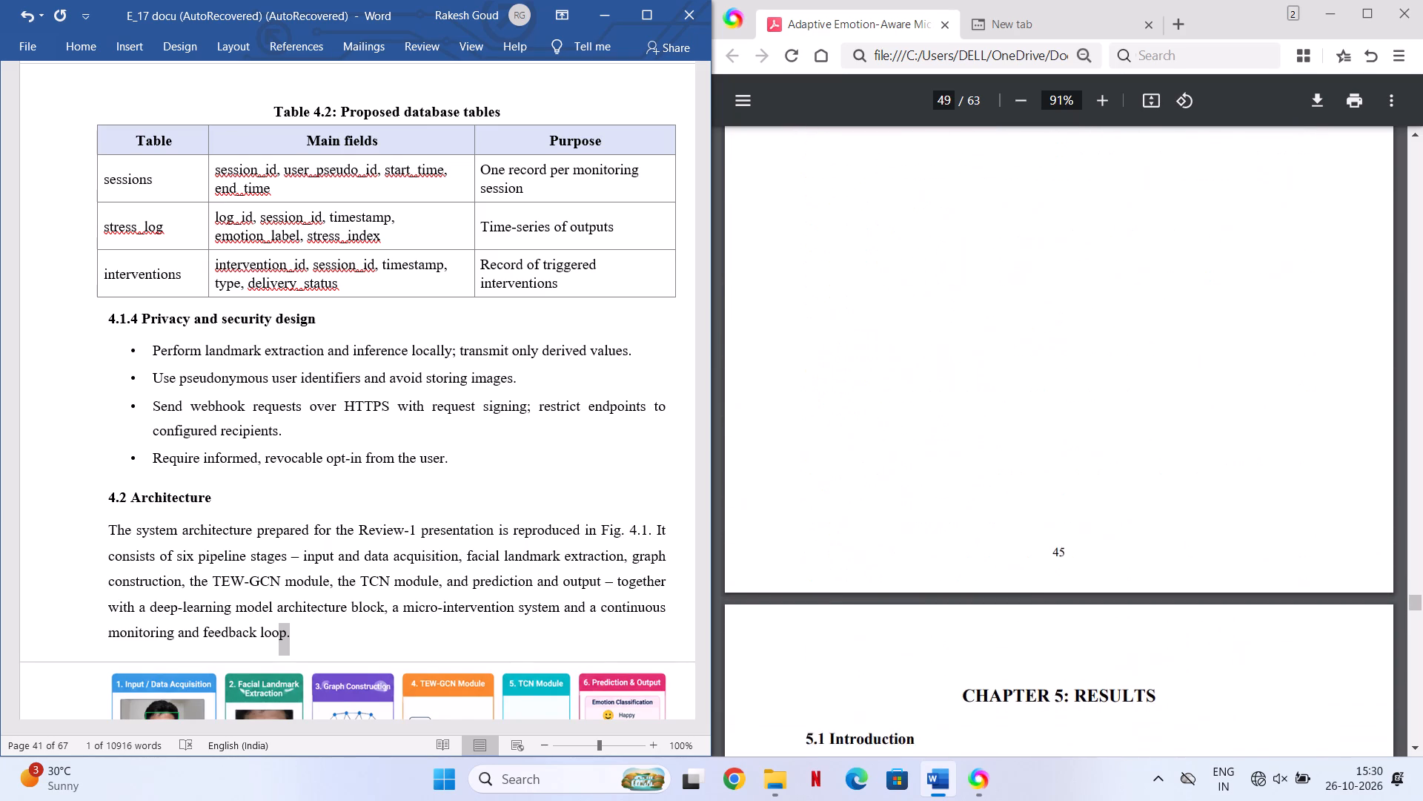
Review Chapter 5 in the PDF version, from the "CHAPTER 5: RESULTS" heading through Tables 5.1 to 5.5 and the webcam figures.
scroll(892, 551, down, 11)
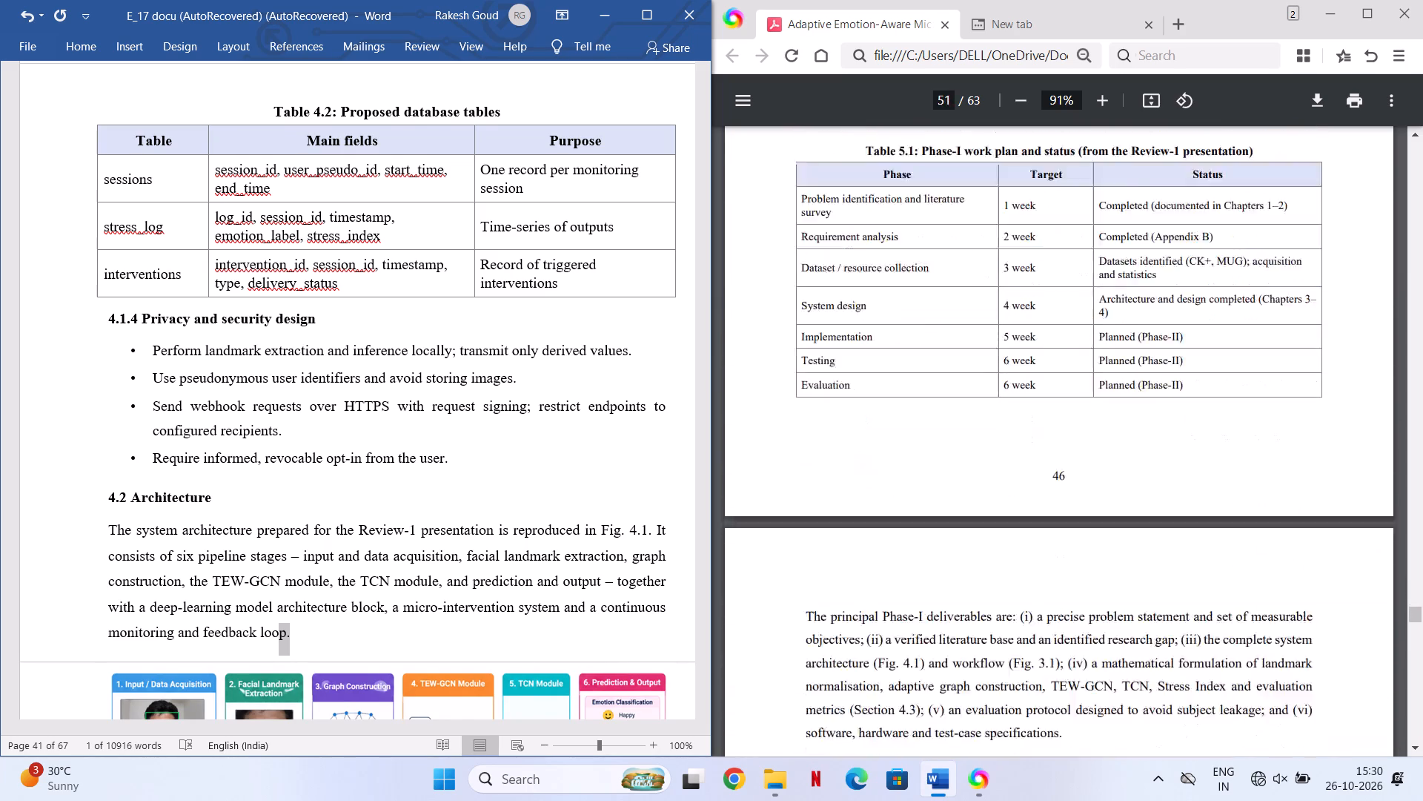
scroll(892, 551, down, 10)
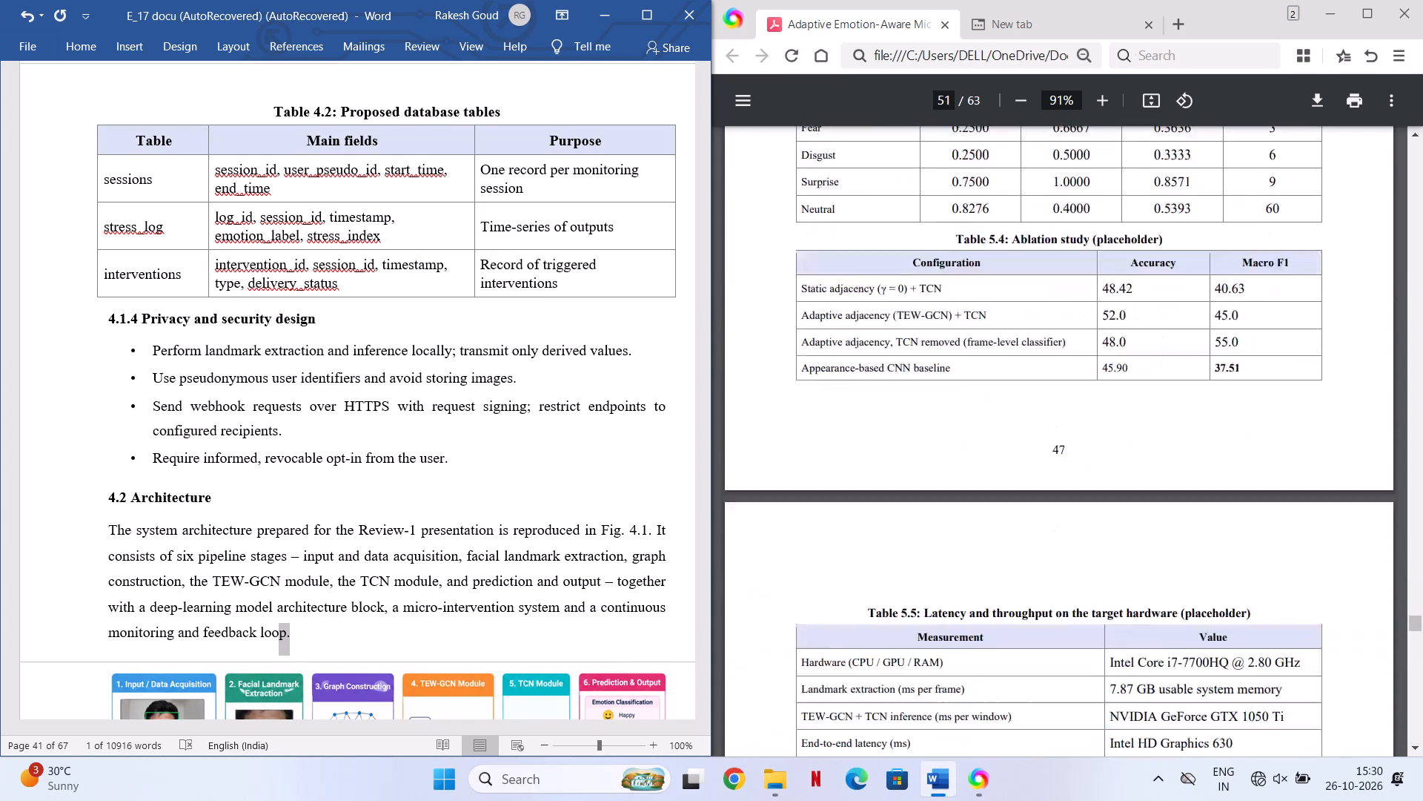
scroll(892, 551, down, 7)
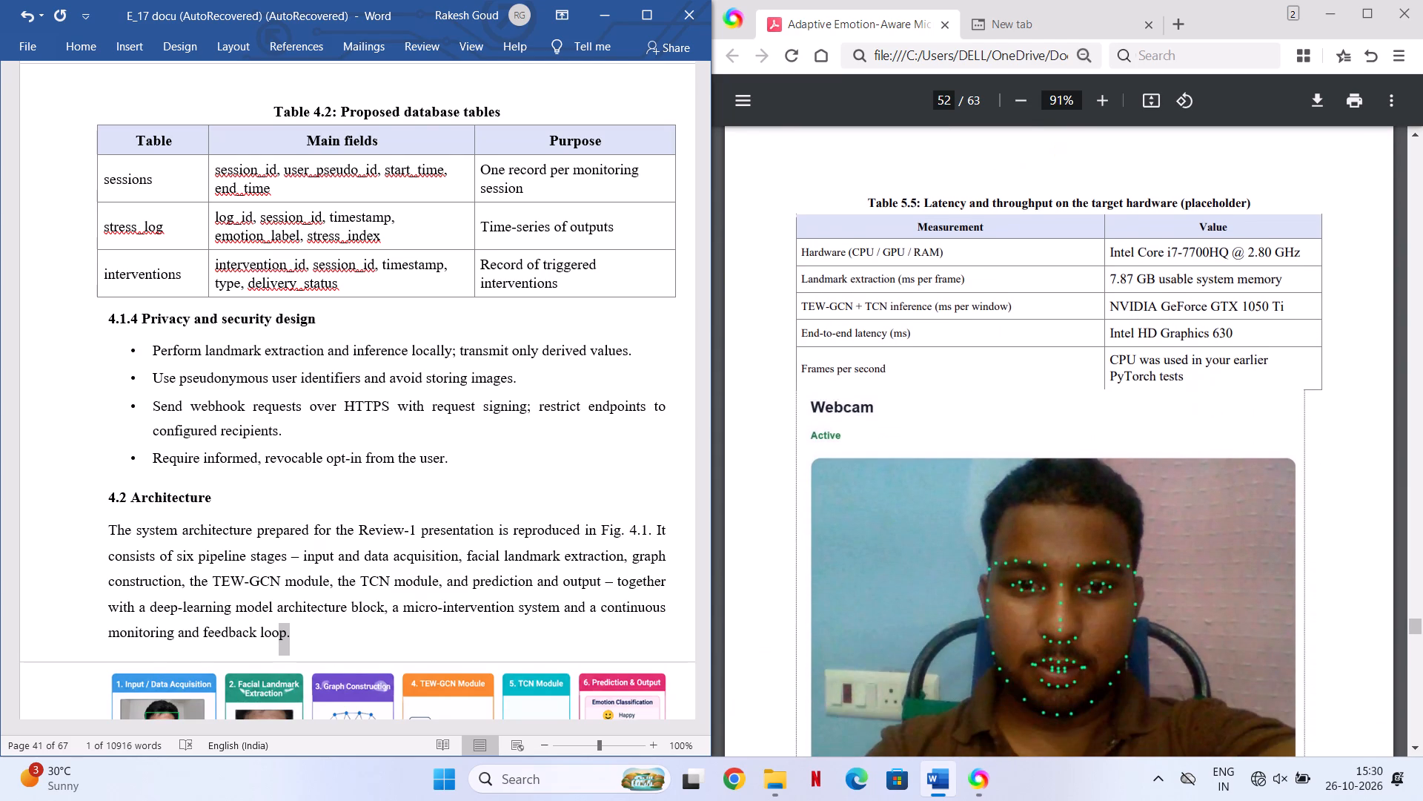
scroll(892, 551, down, 5)
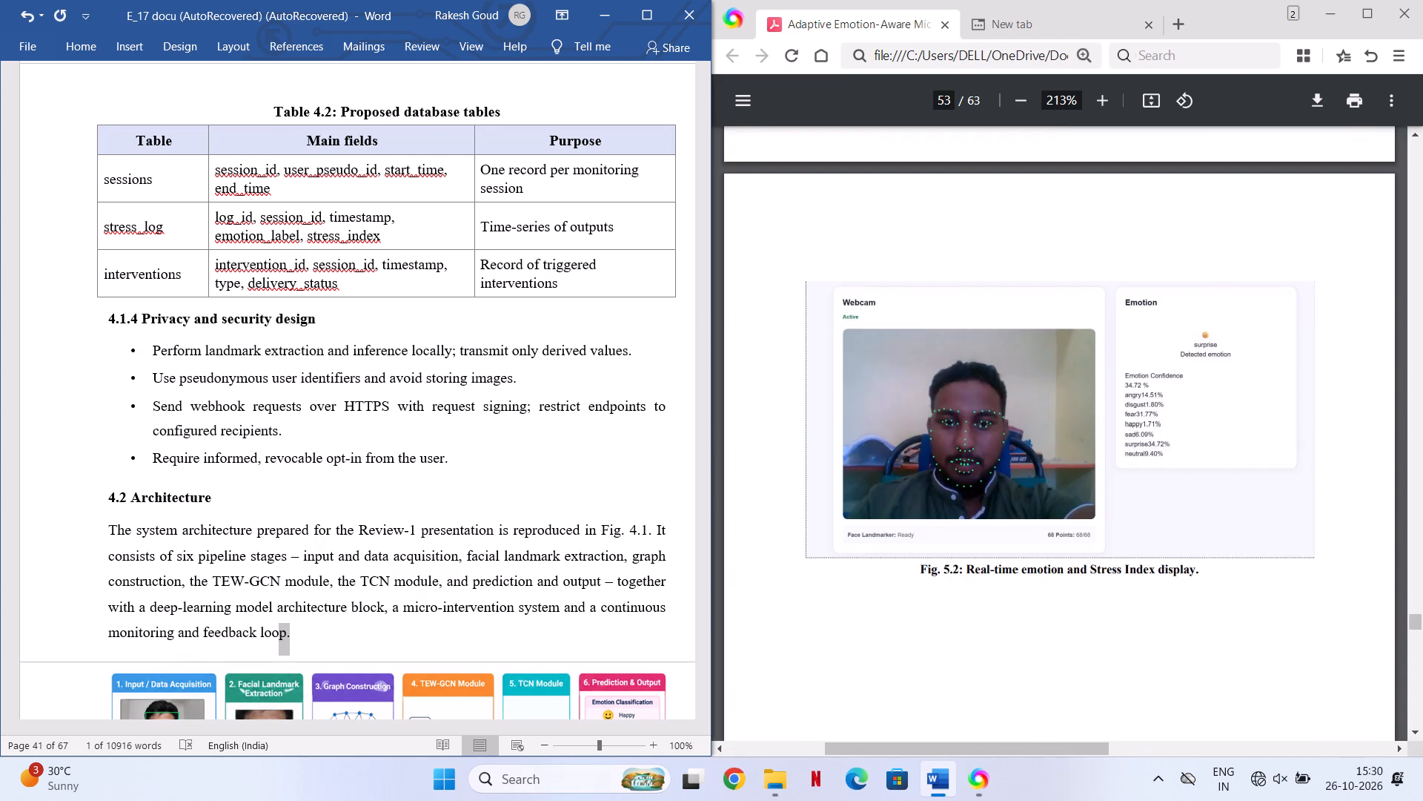
Examine the Fig. 5.2 page of the PDF version, including its layout down to the confusion matrix page.
scroll(892, 551, up, 1)
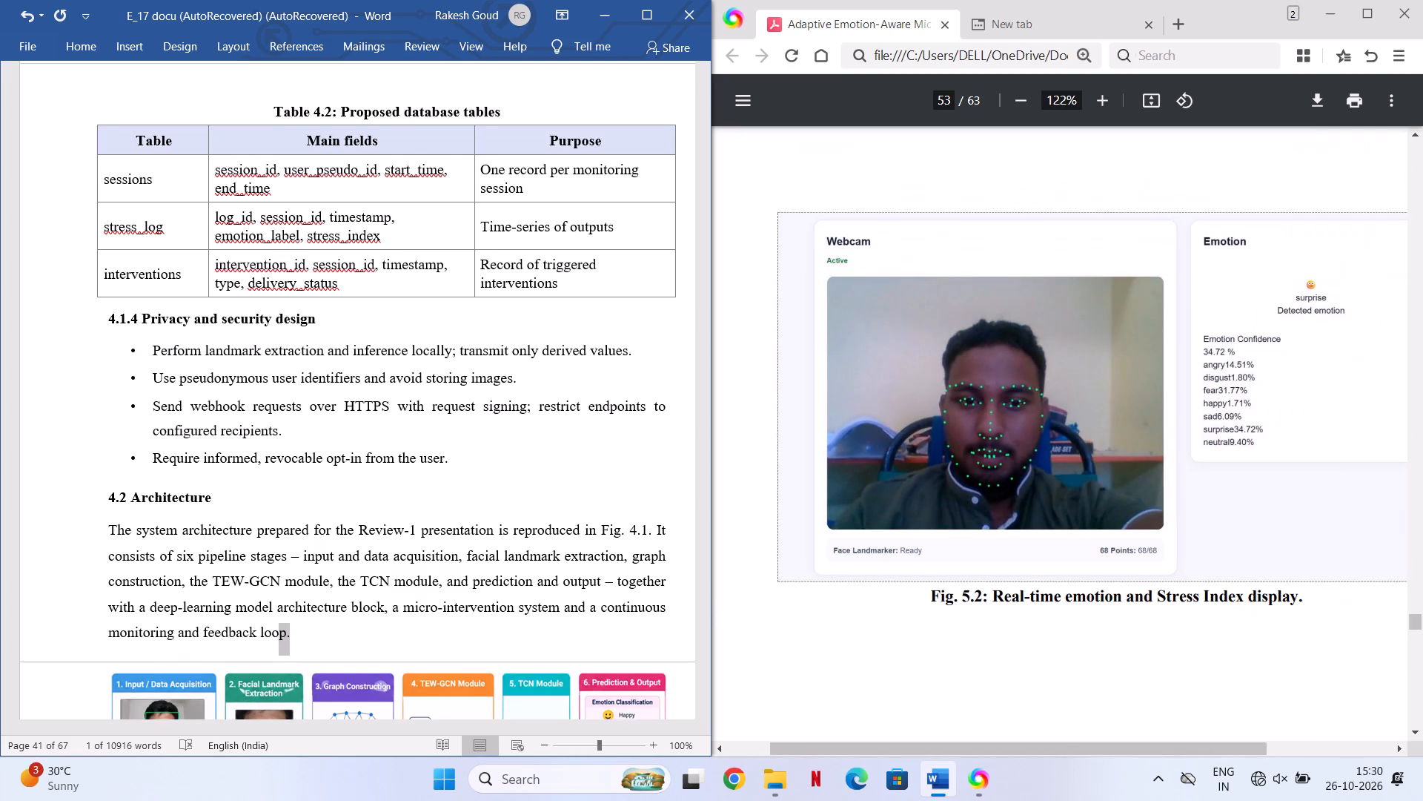
scroll(892, 551, down, 6)
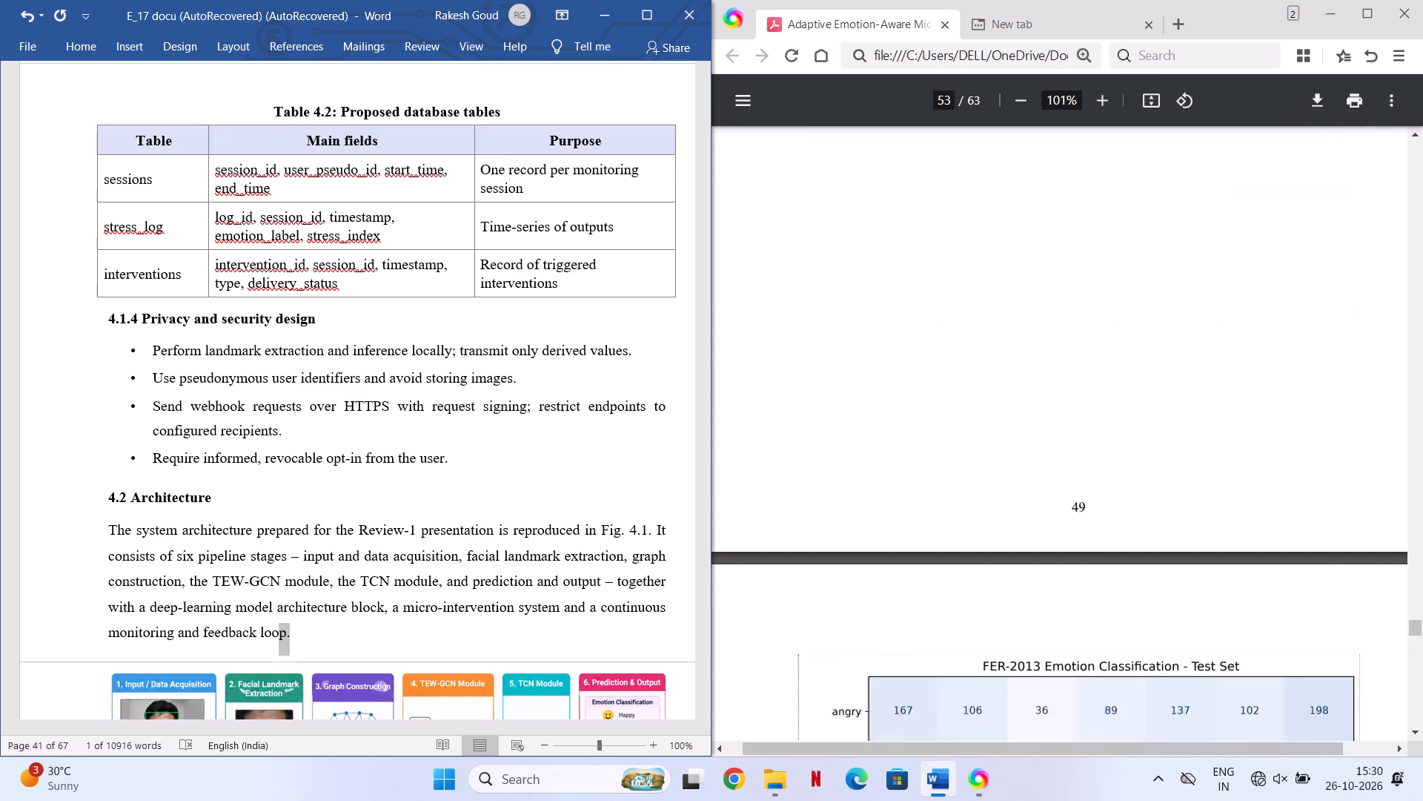
scroll(892, 551, down, 4)
scroll(892, 551, up, 6)
scroll(892, 551, down, 2)
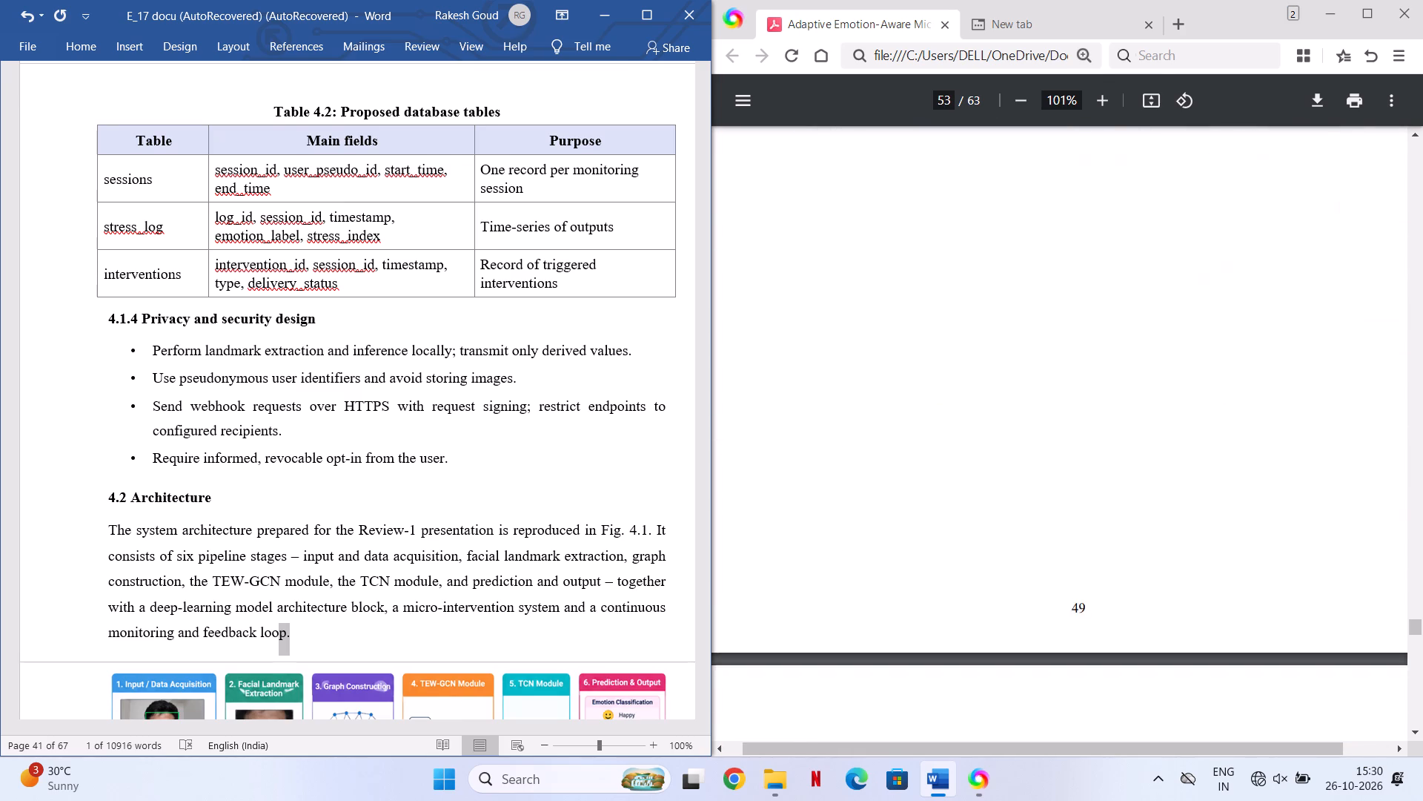
scroll(892, 551, right, 2)
scroll(892, 551, up, 1)
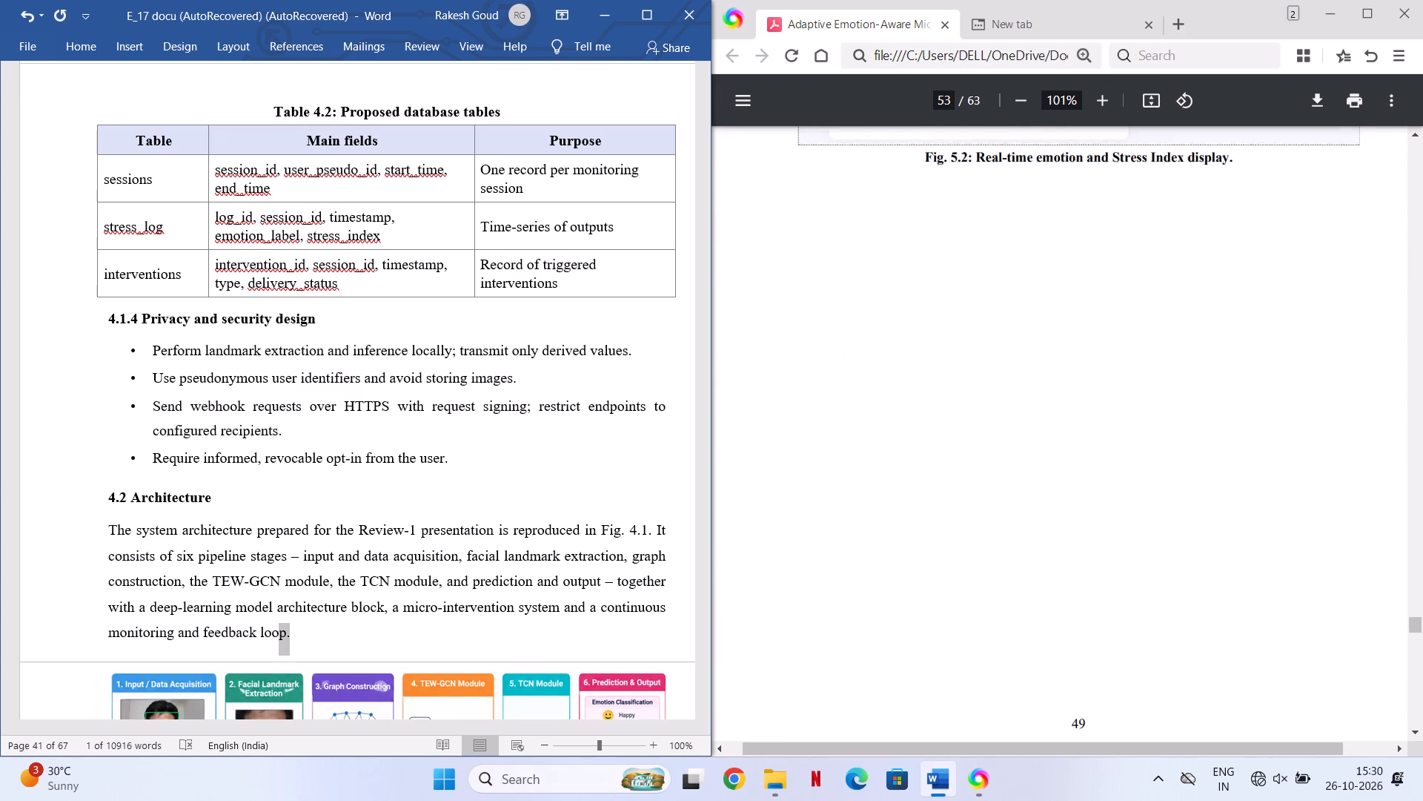
scroll(892, 551, up, 2)
Find the Fig. 5.2 page in the Word report and look through its layout up to section 5.3.2 System implementation status.
scroll(226, 559, down, 18)
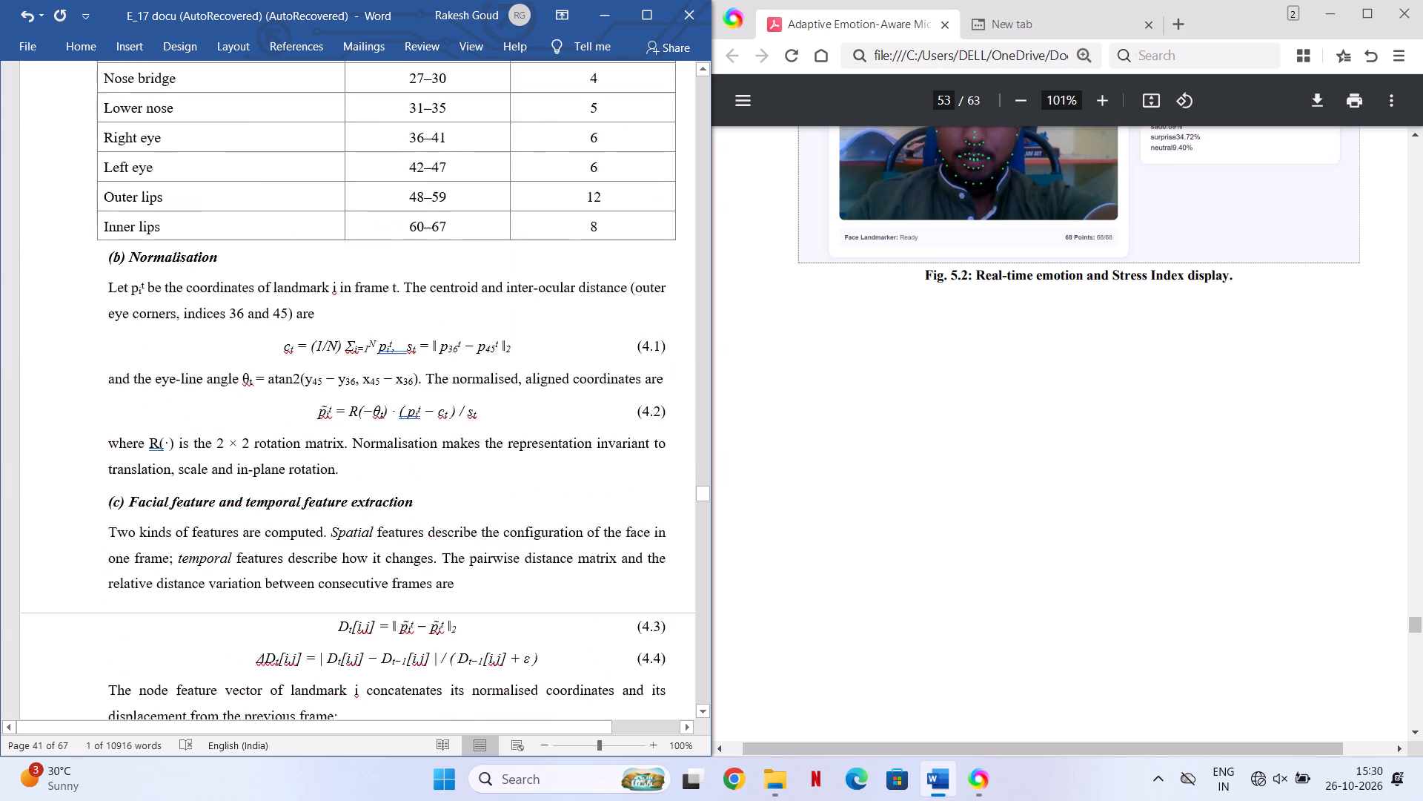
scroll(226, 559, down, 8)
scroll(226, 559, down, 18)
scroll(226, 559, down, 5)
scroll(226, 559, down, 17)
scroll(226, 559, up, 3)
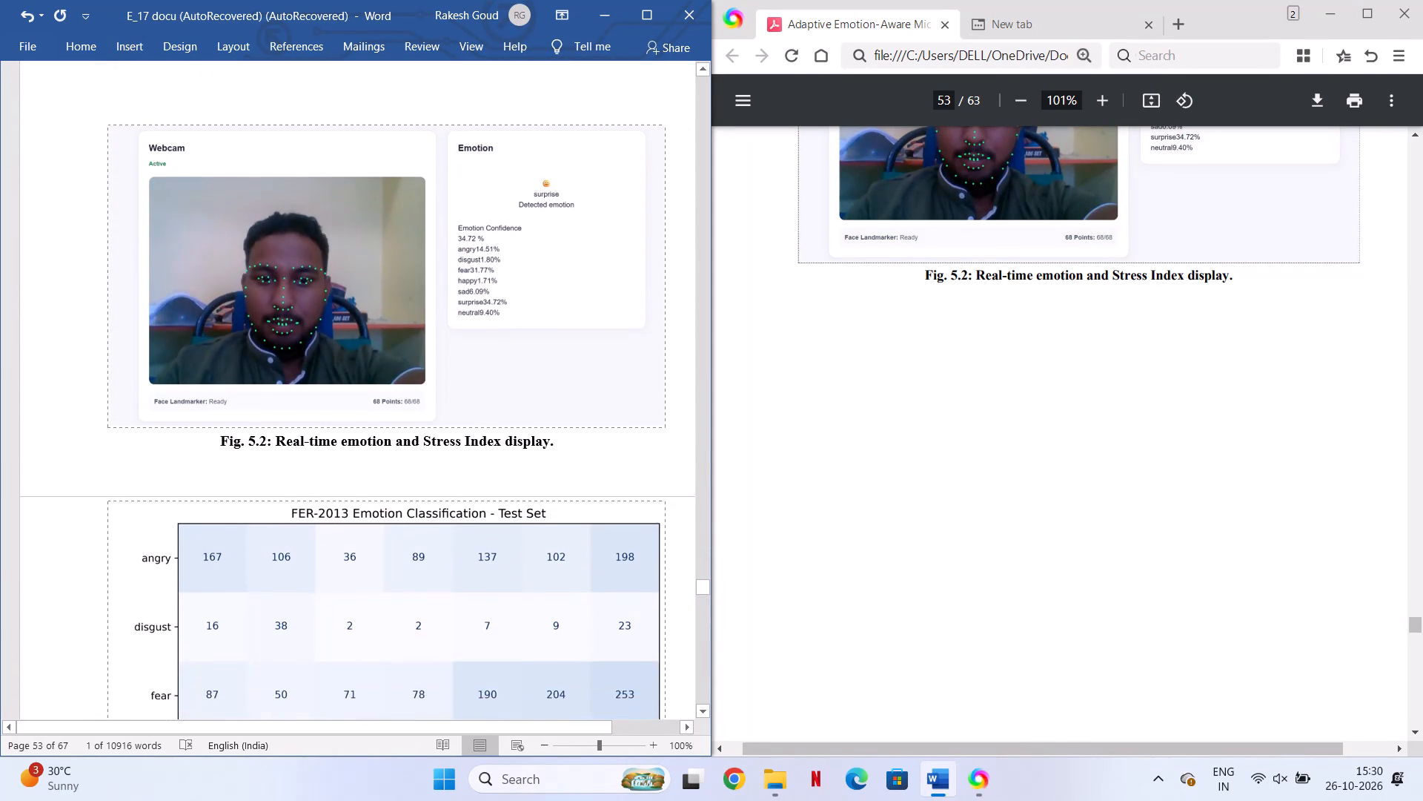
scroll(226, 559, down, 7)
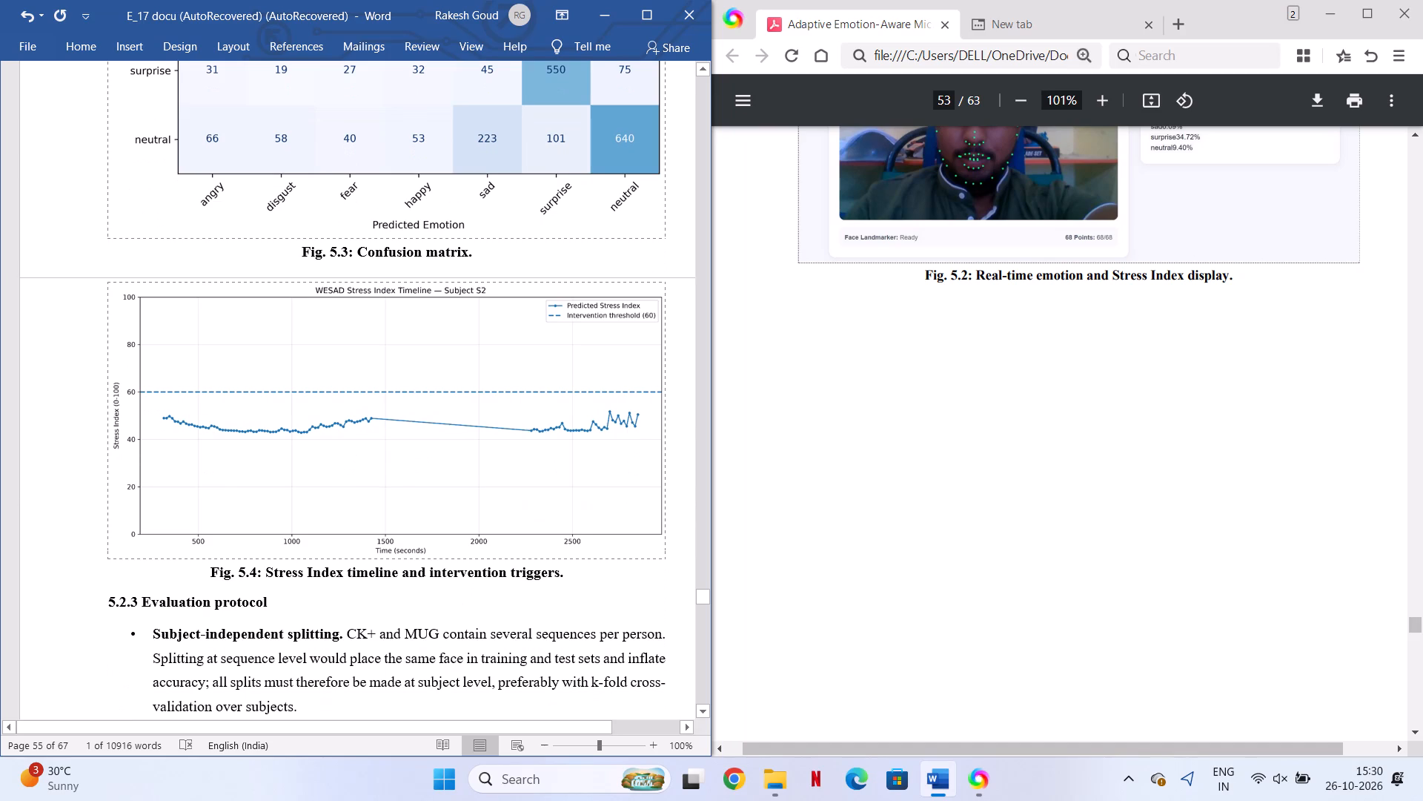
scroll(226, 559, down, 7)
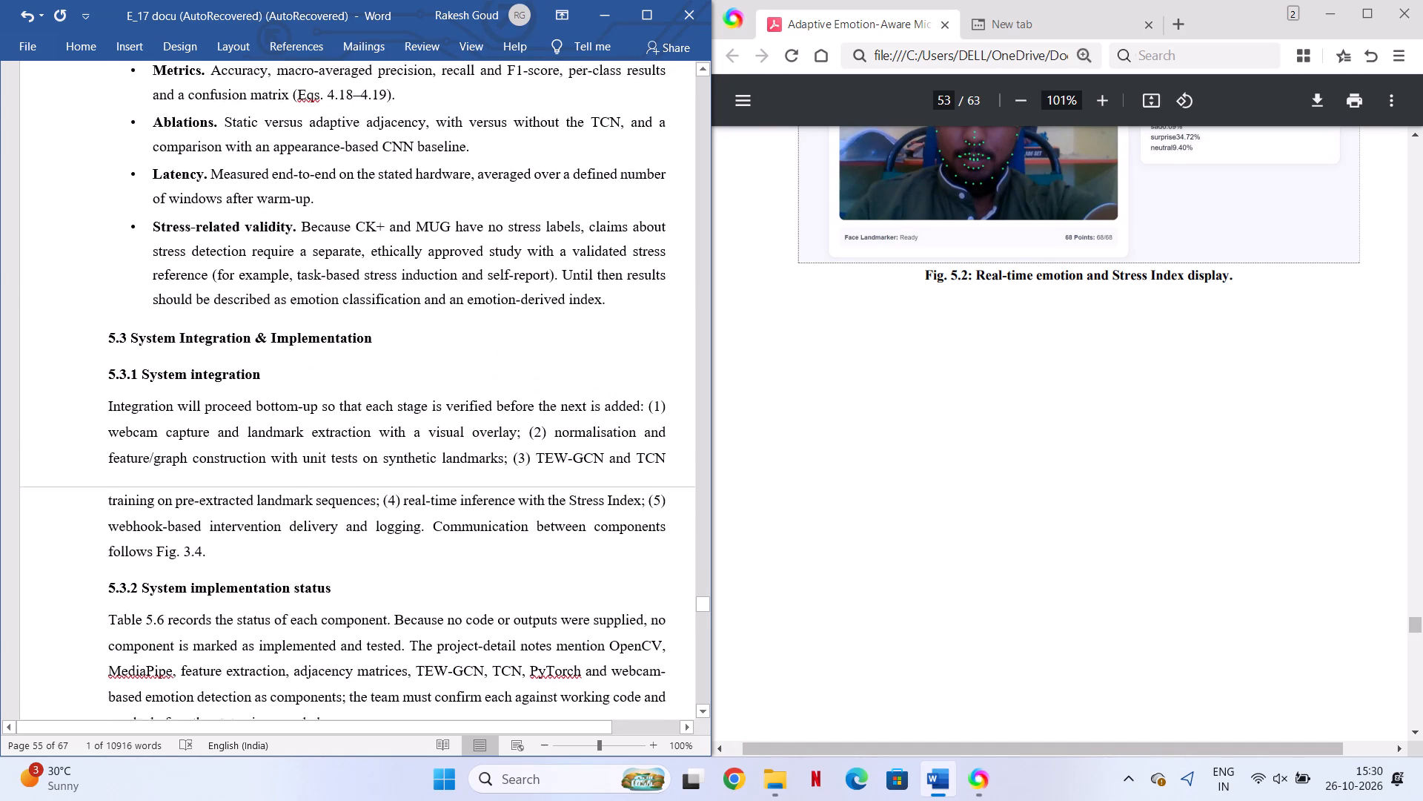
scroll(226, 559, down, 2)
scroll(226, 559, up, 6)
Review the PDF version from Fig. 5.4 and section 5.2.3 Evaluation protocol to Table 5.8 in section 5.5.
scroll(941, 412, down, 16)
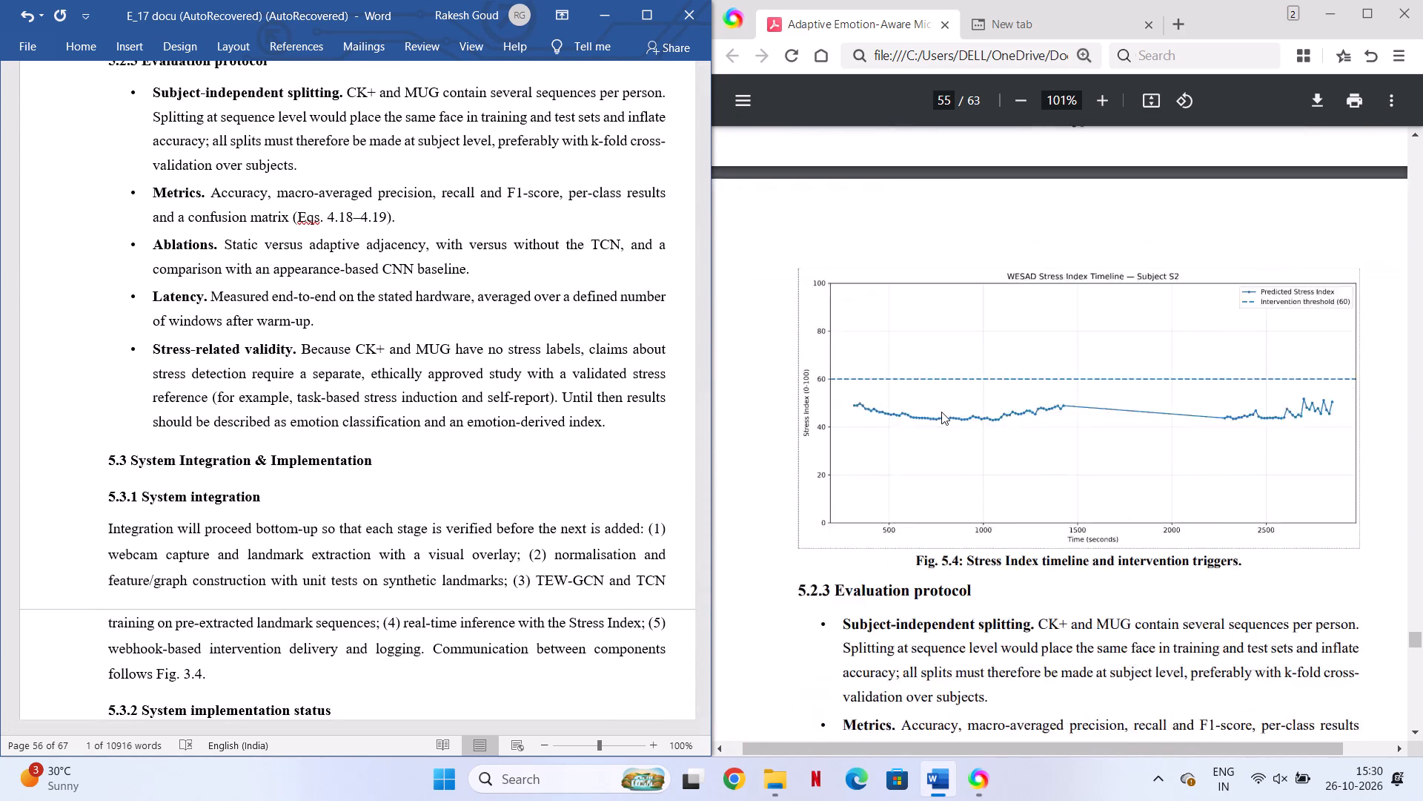
scroll(941, 412, down, 13)
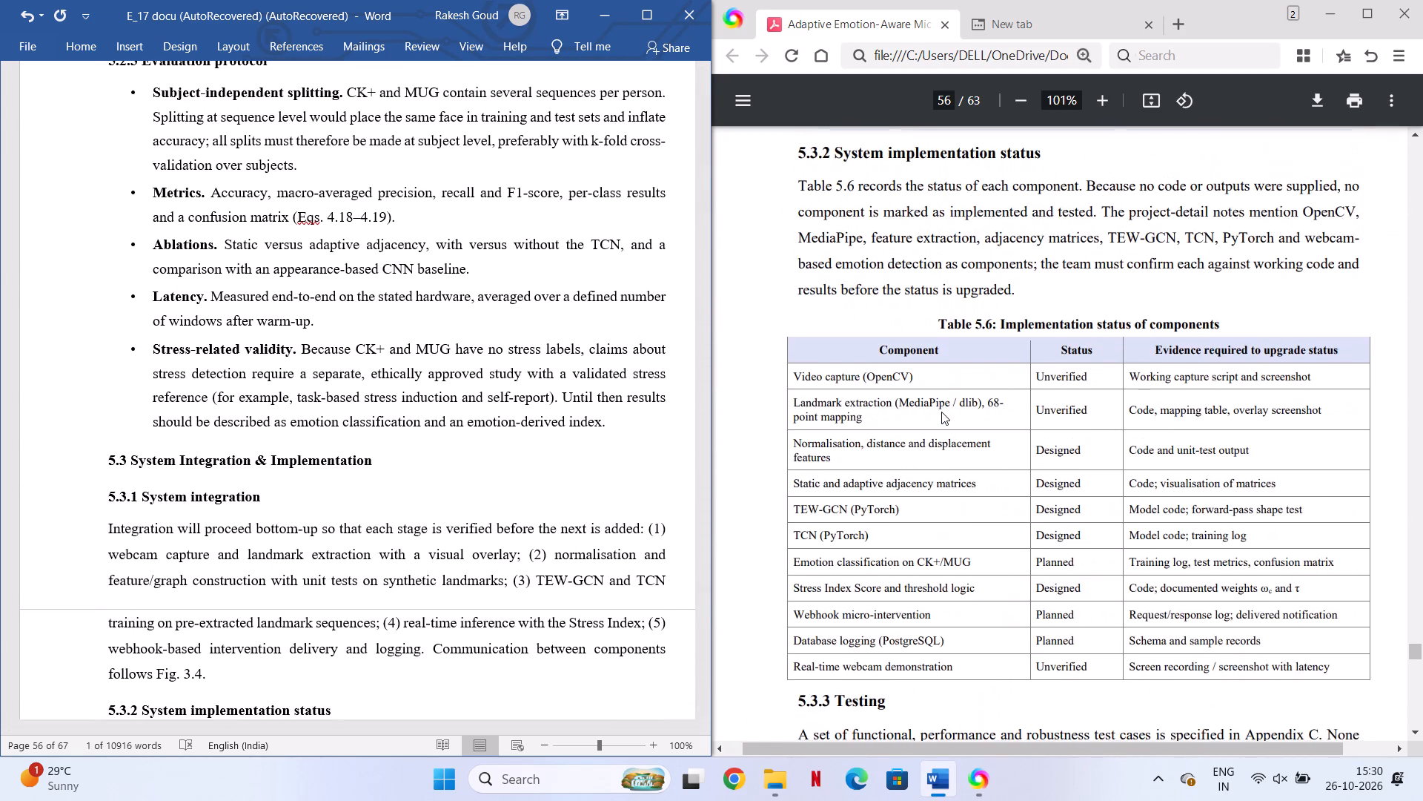
scroll(941, 412, down, 9)
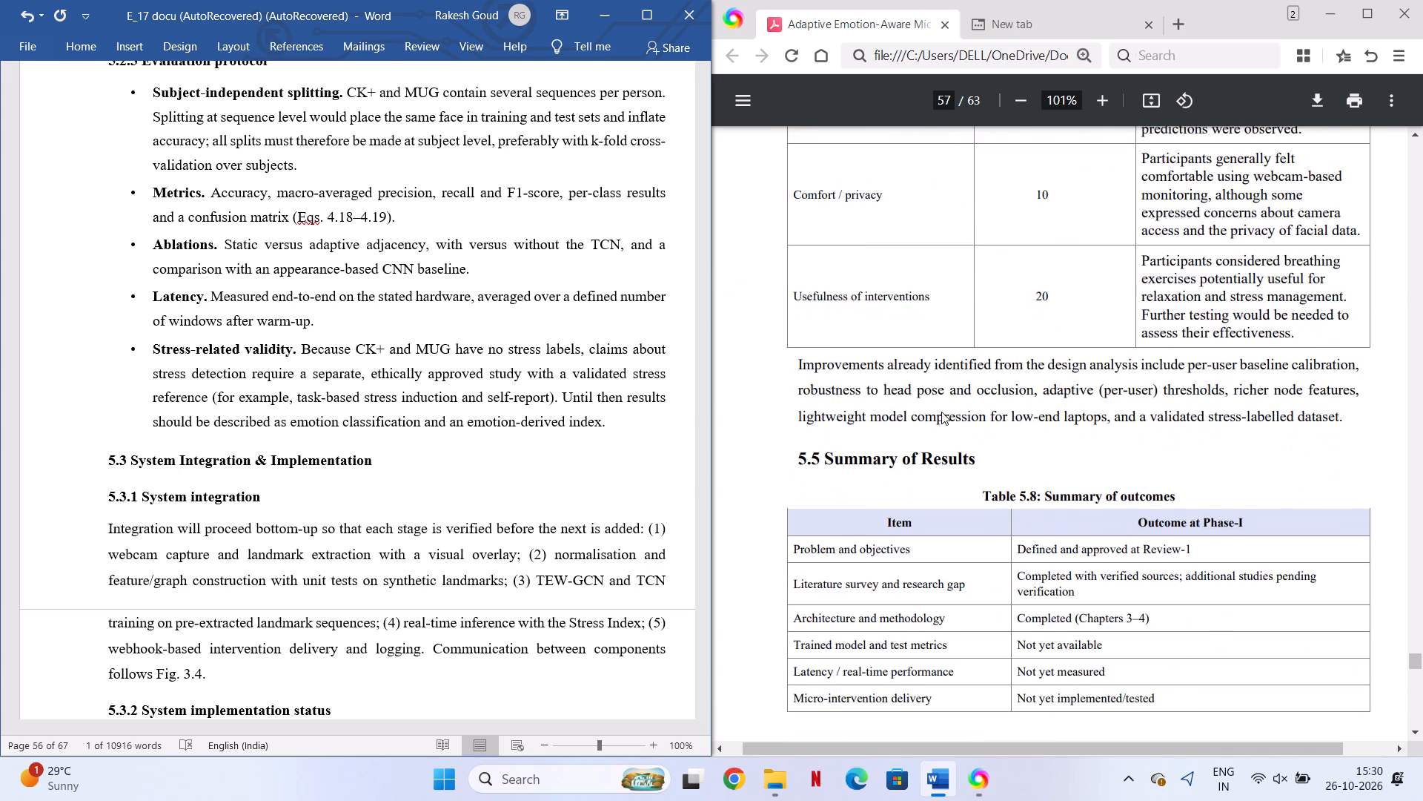
scroll(941, 412, down, 5)
scroll(941, 412, up, 6)
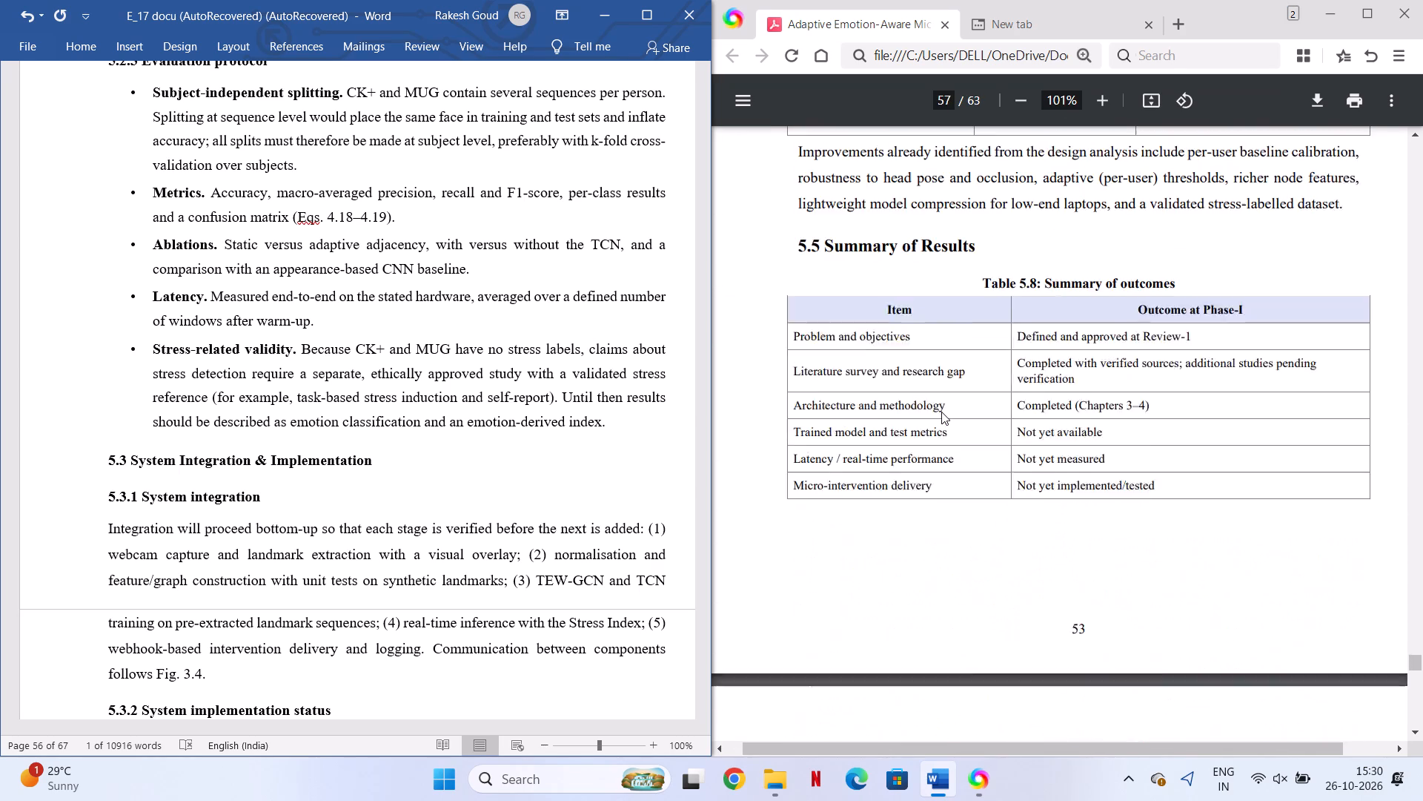
Delete the blank lines between the Fig. 5.1 caption and the Fig. 5.2 picture in Word, using the PDF's Fig. 5.2 page as reference.
scroll(941, 412, up, 15)
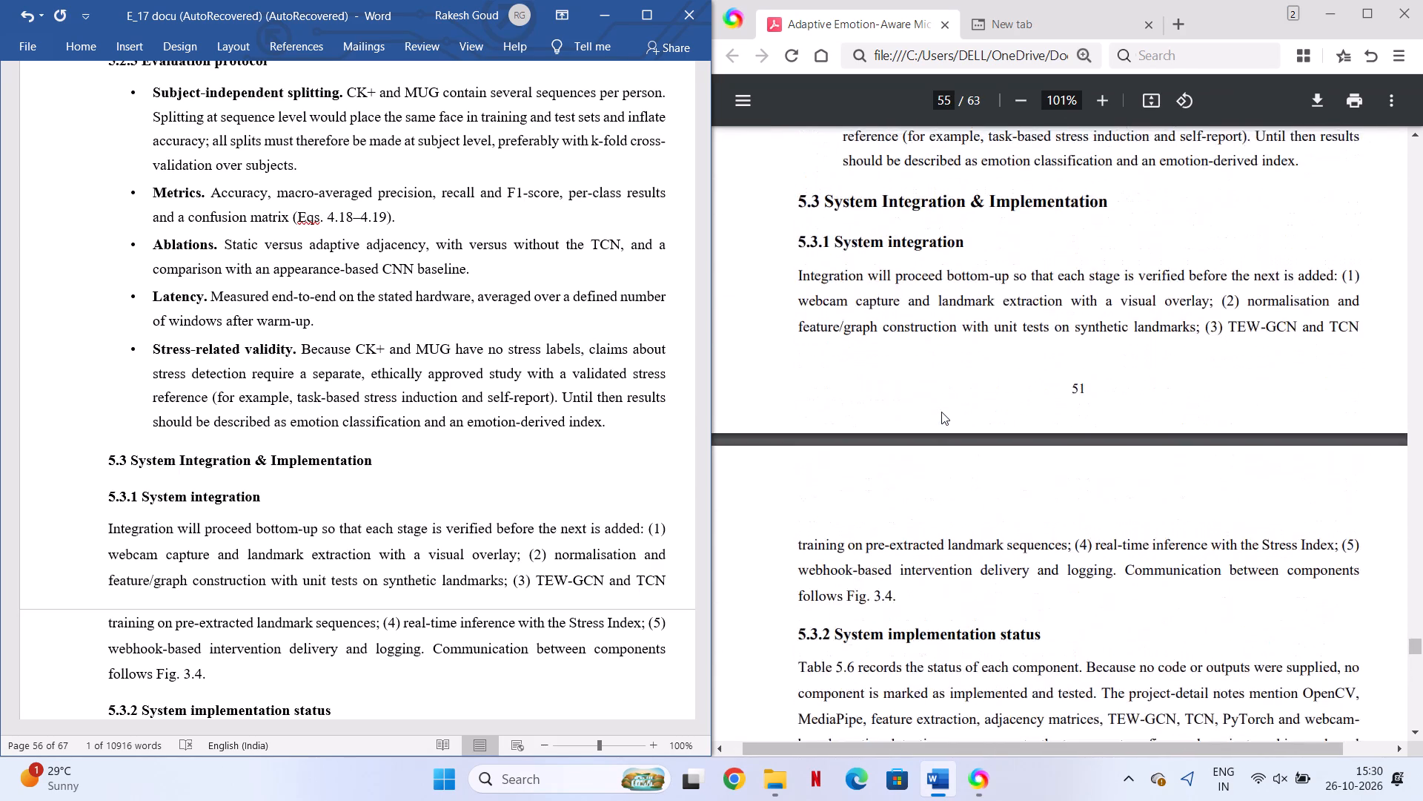
scroll(941, 412, up, 14)
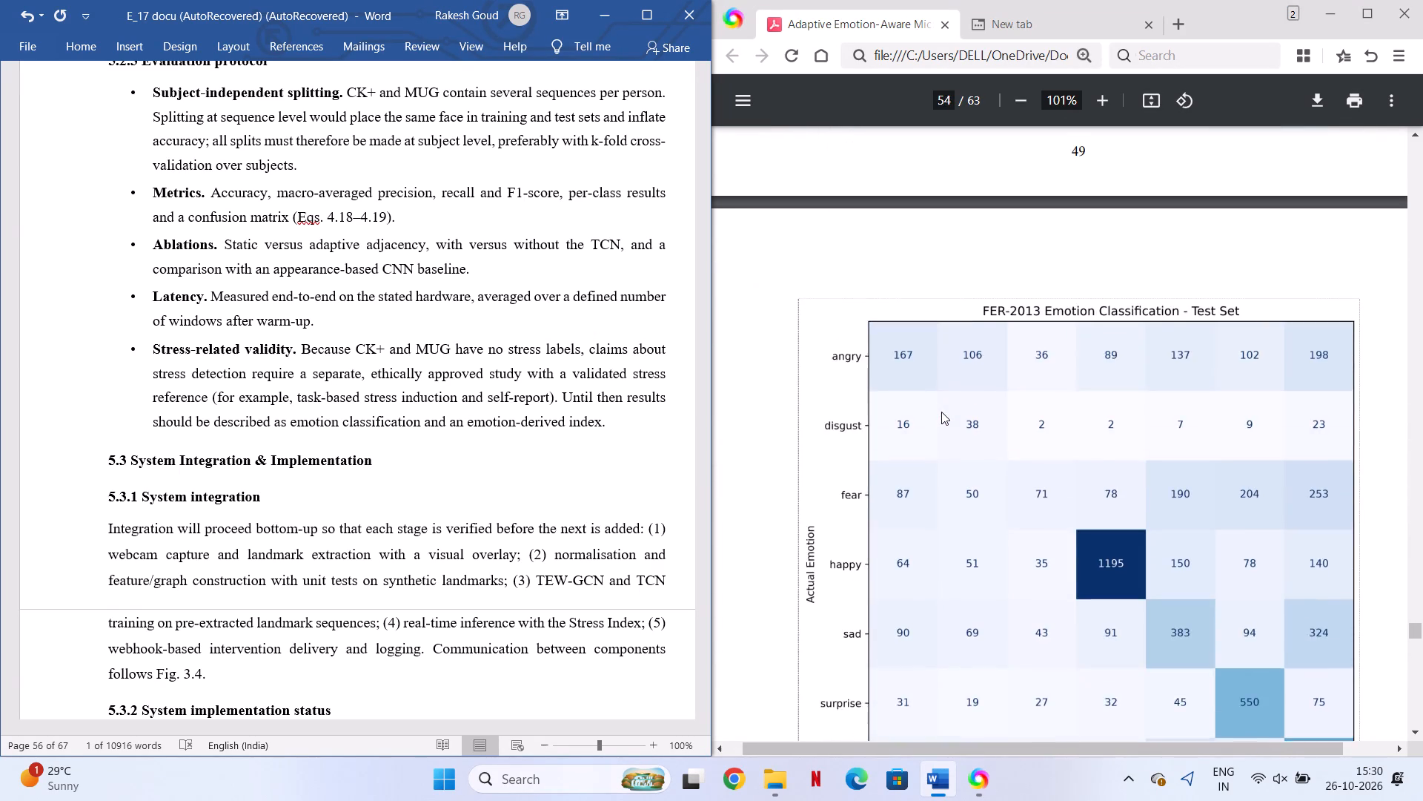
scroll(941, 412, up, 9)
scroll(941, 412, right, 1)
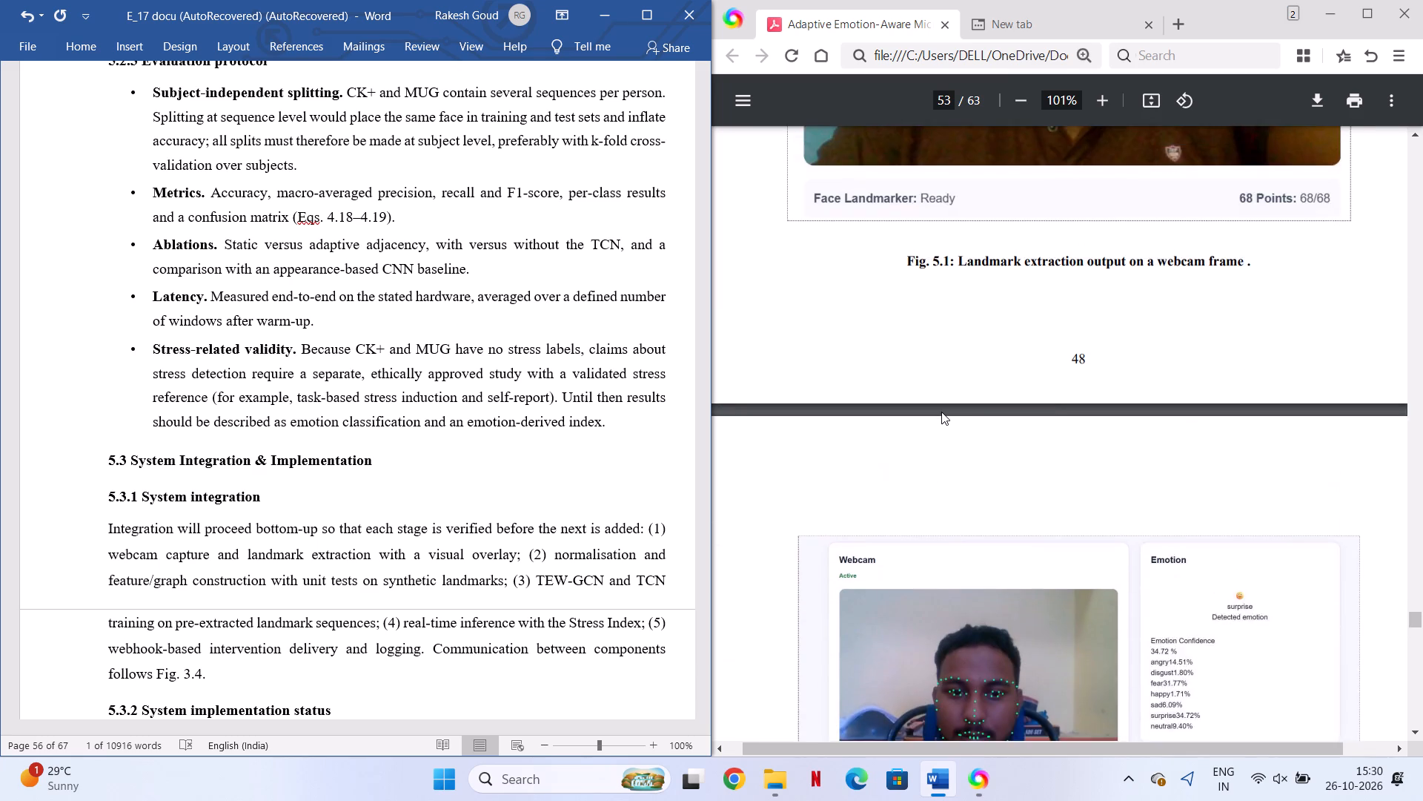
scroll(941, 412, right, 2)
scroll(381, 366, up, 4)
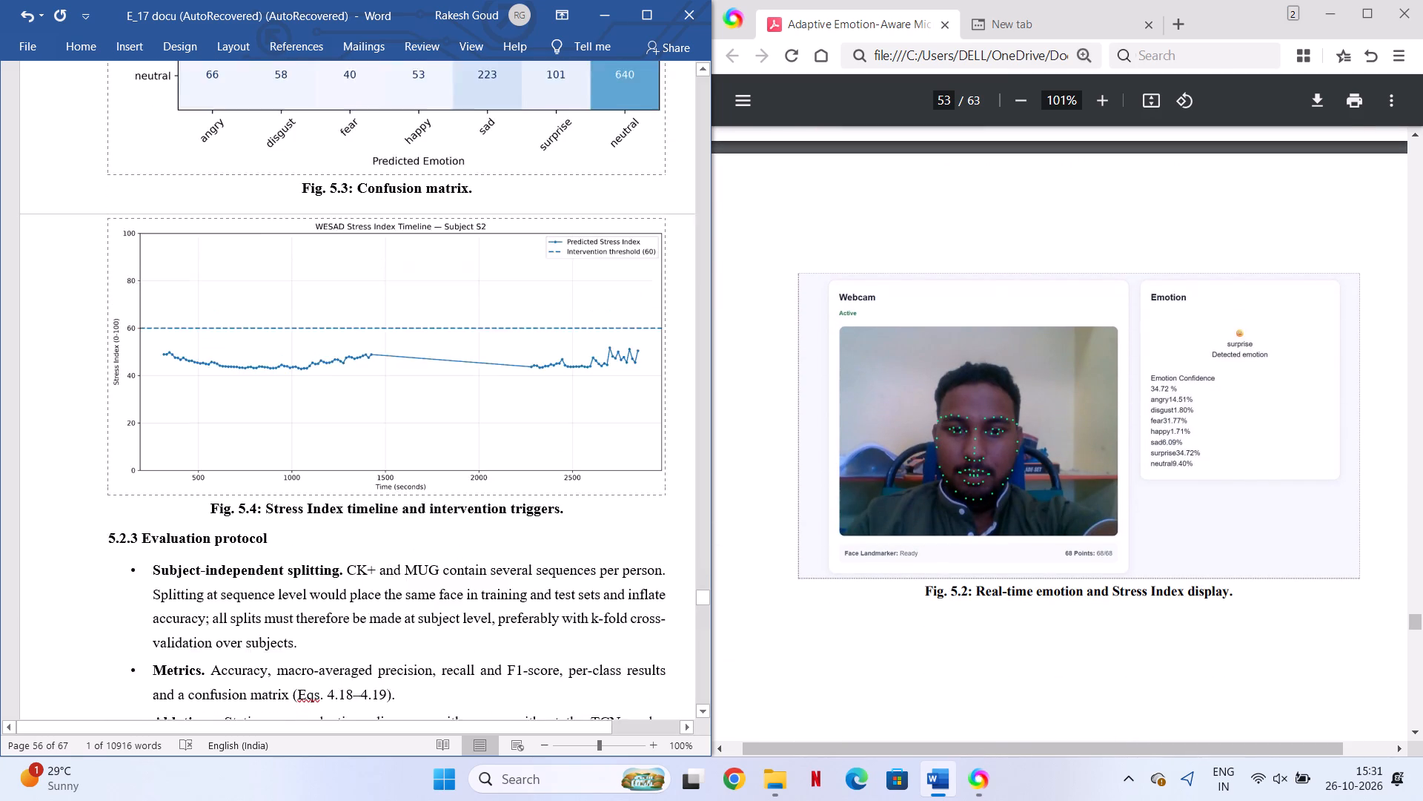
scroll(381, 366, up, 11)
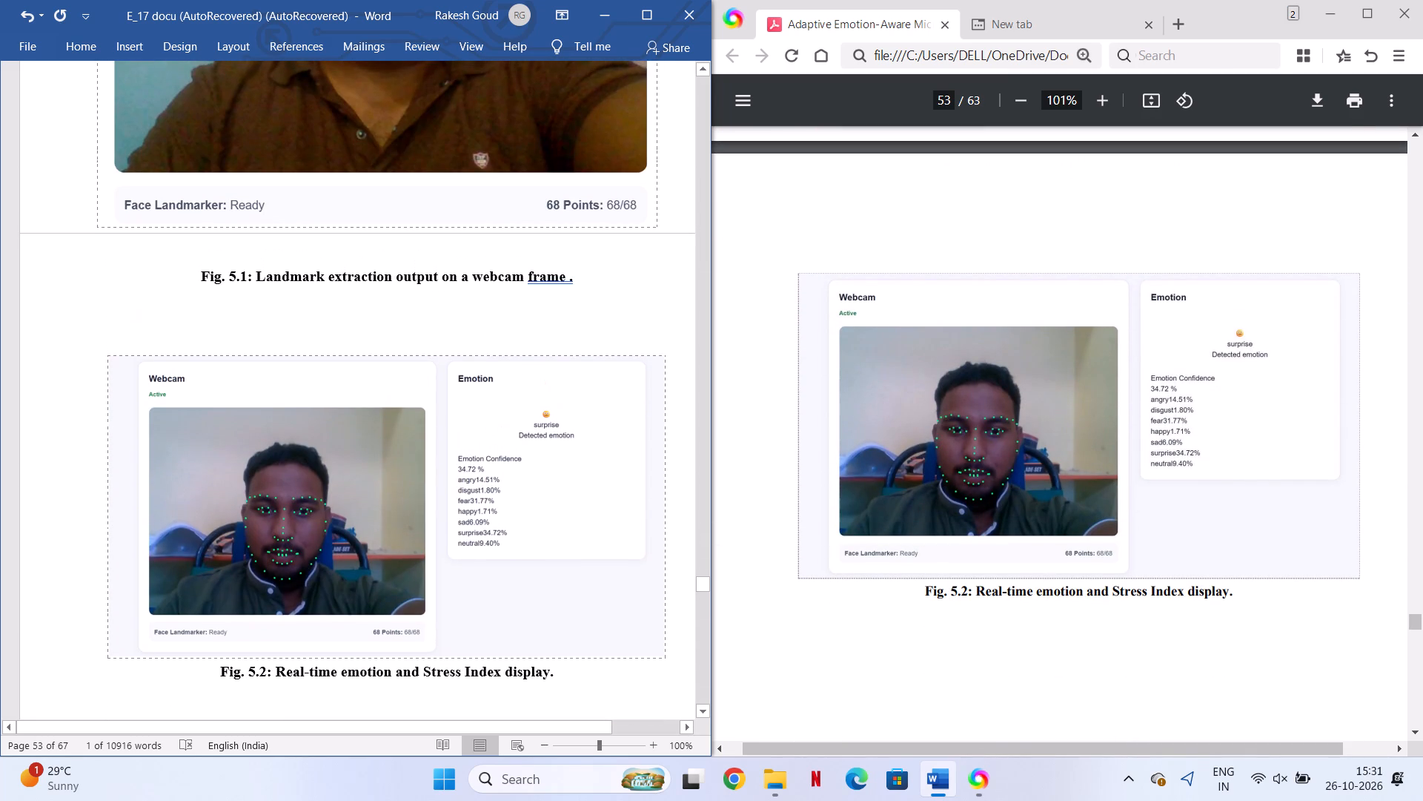
click(153, 310)
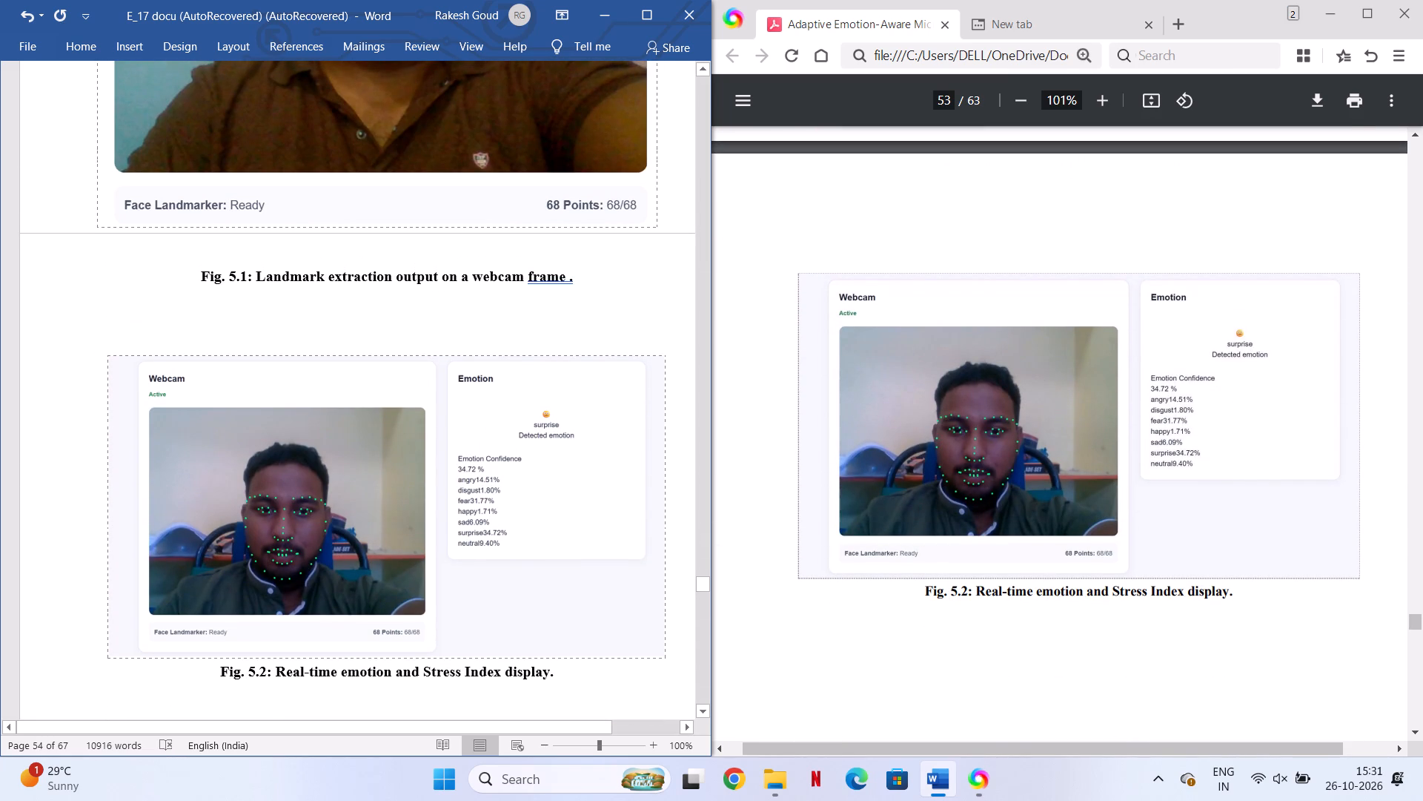
key(BackSpace)
key(BackSpace)
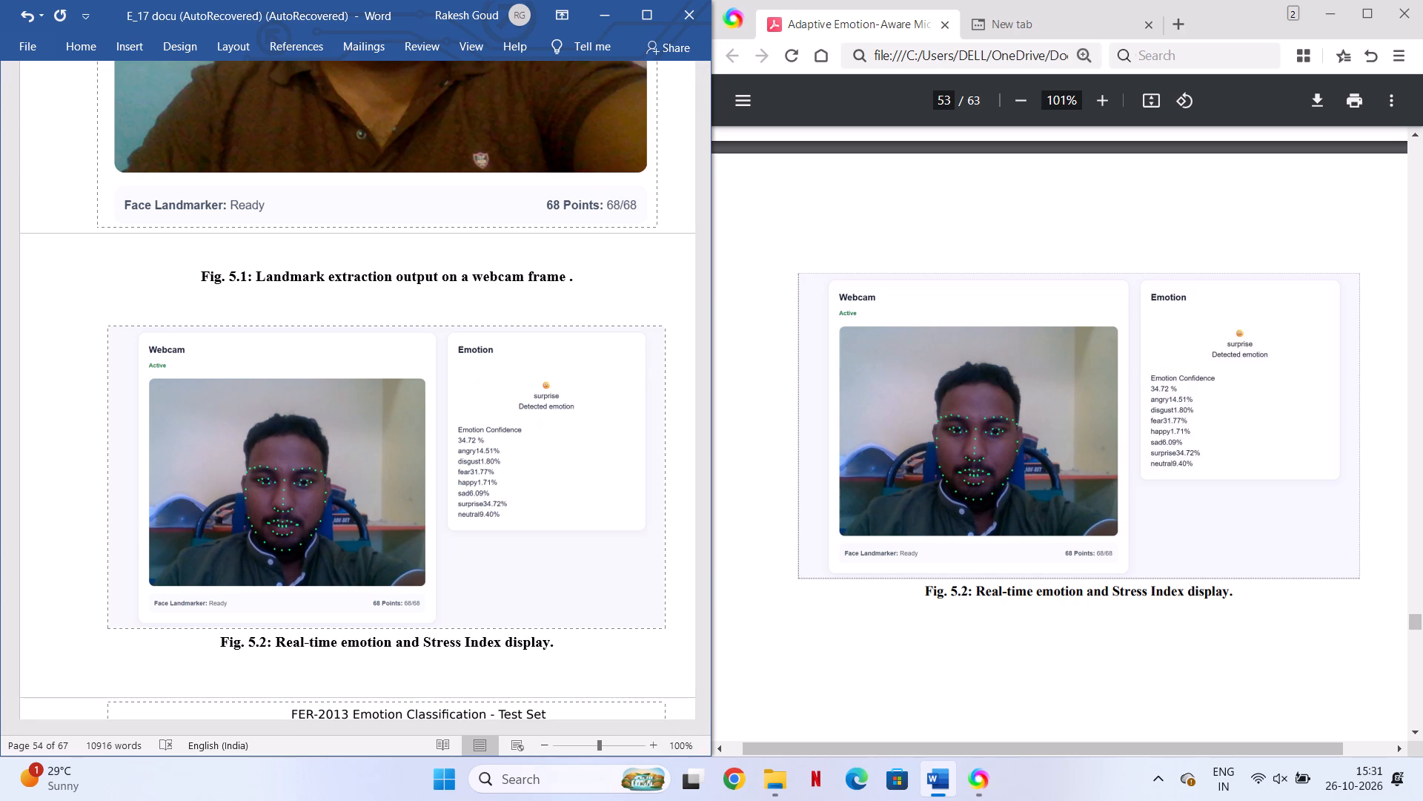
click(203, 308)
key(BackSpace)
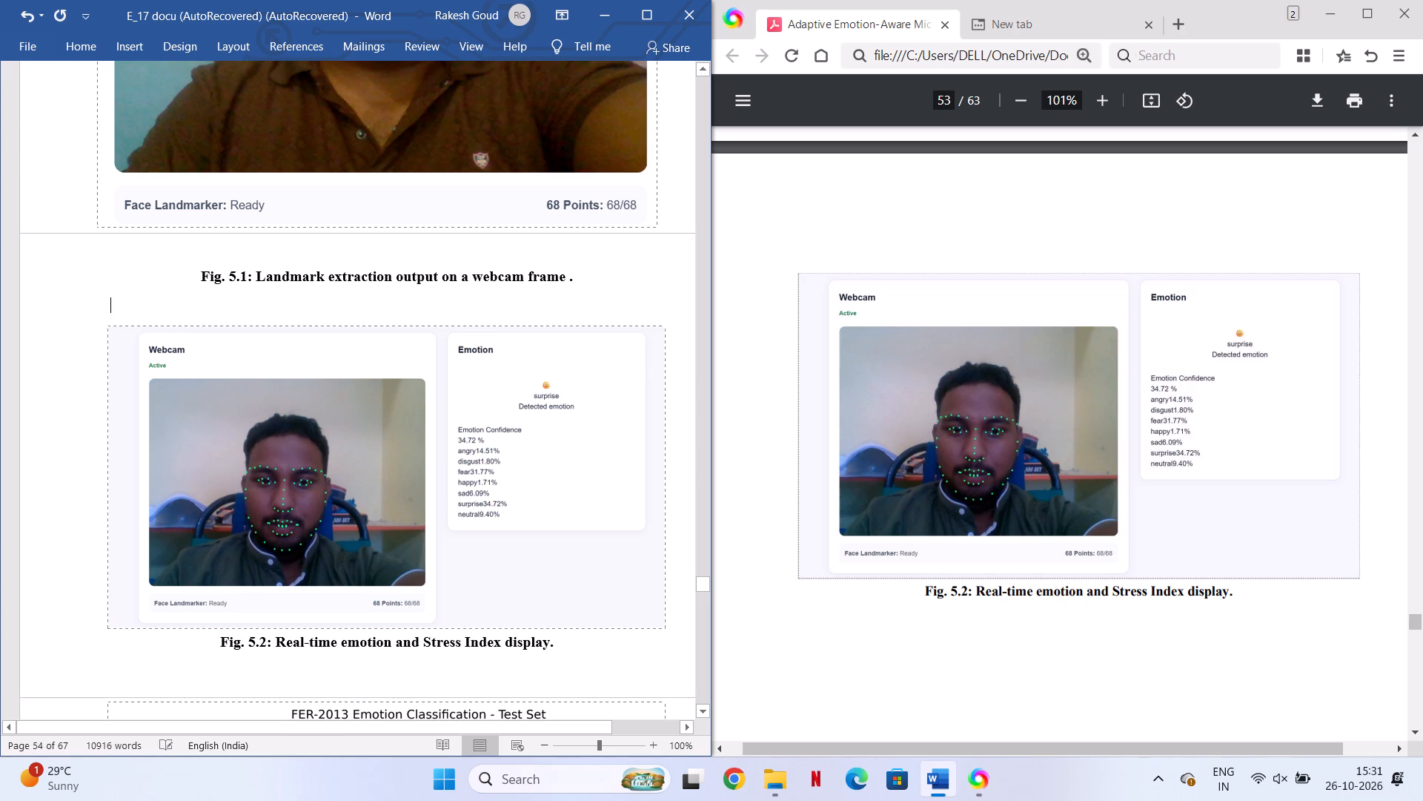
key(BackSpace)
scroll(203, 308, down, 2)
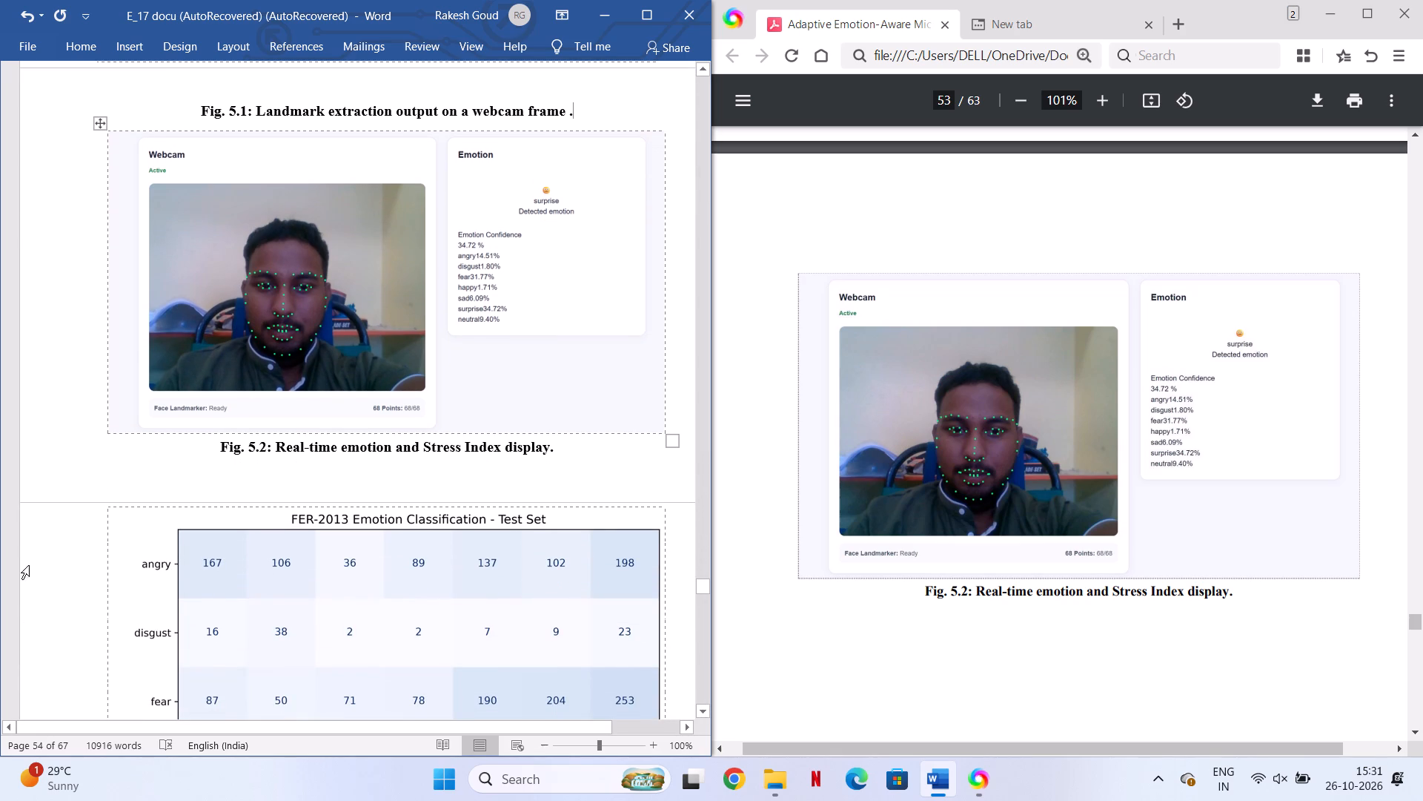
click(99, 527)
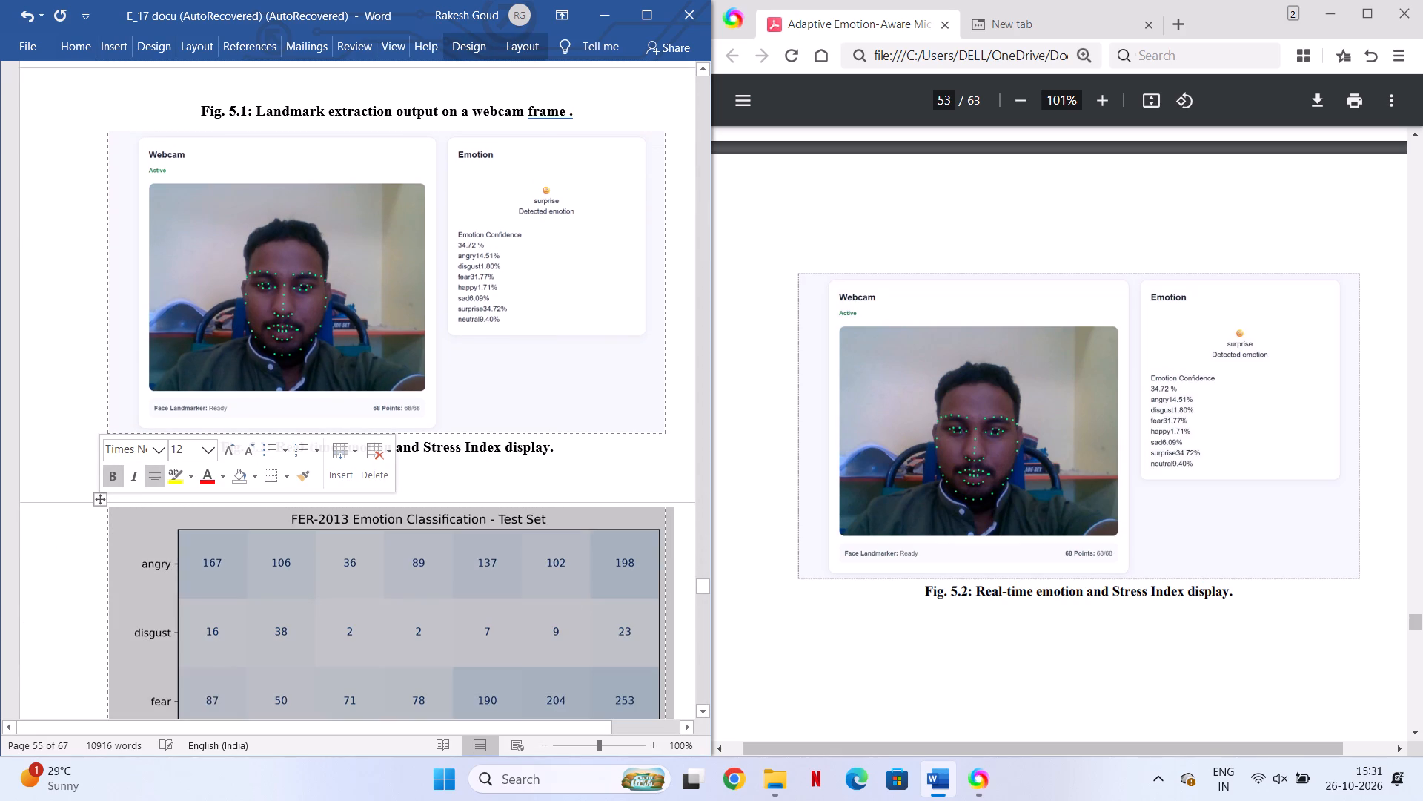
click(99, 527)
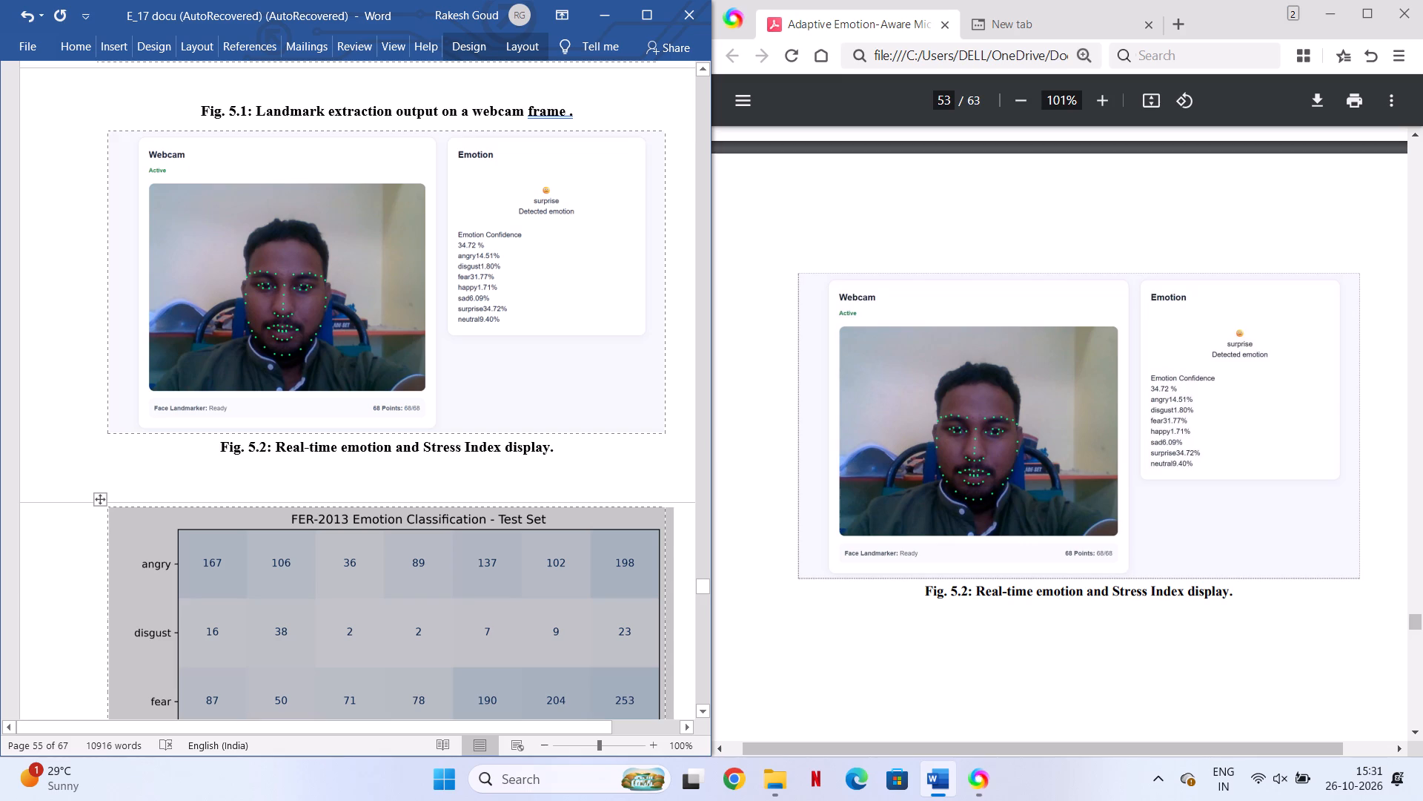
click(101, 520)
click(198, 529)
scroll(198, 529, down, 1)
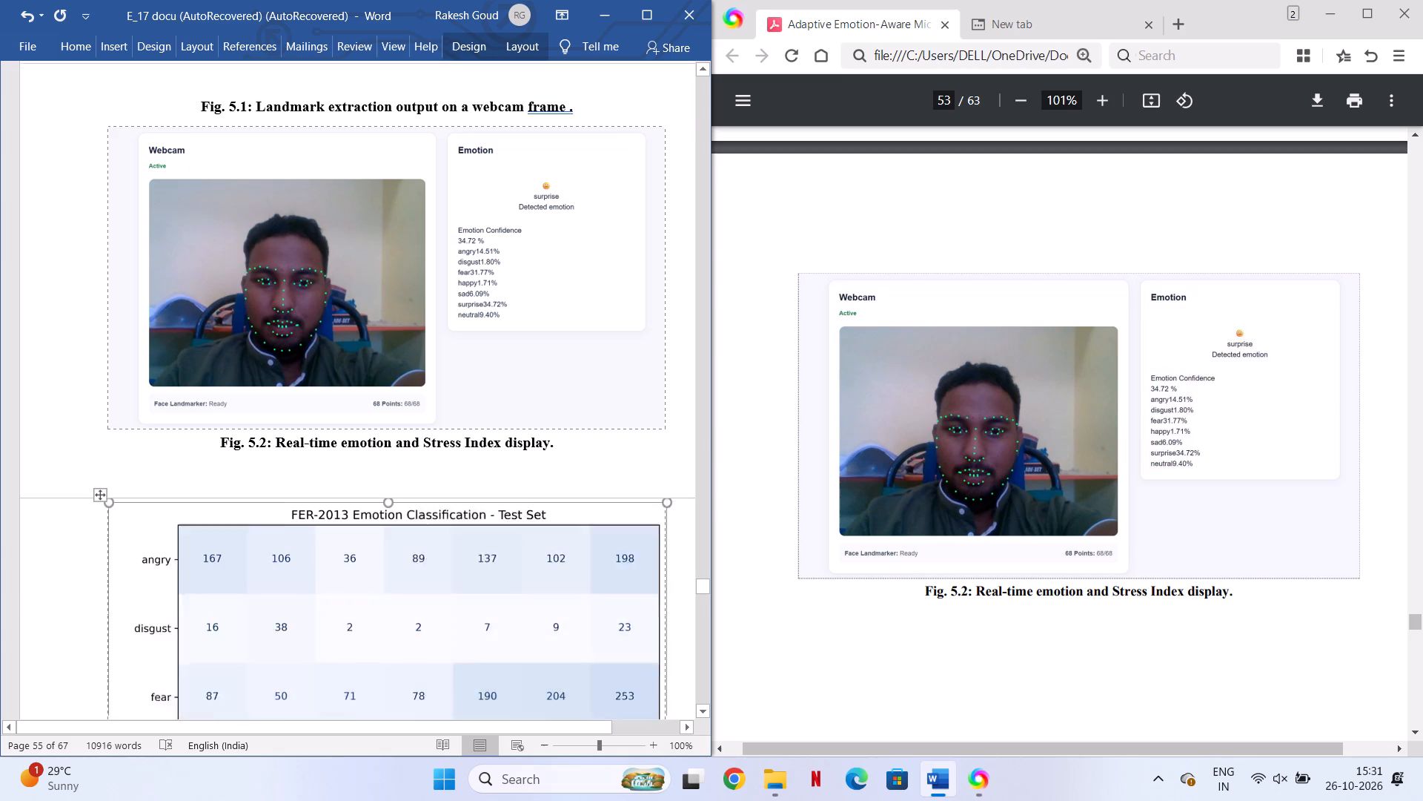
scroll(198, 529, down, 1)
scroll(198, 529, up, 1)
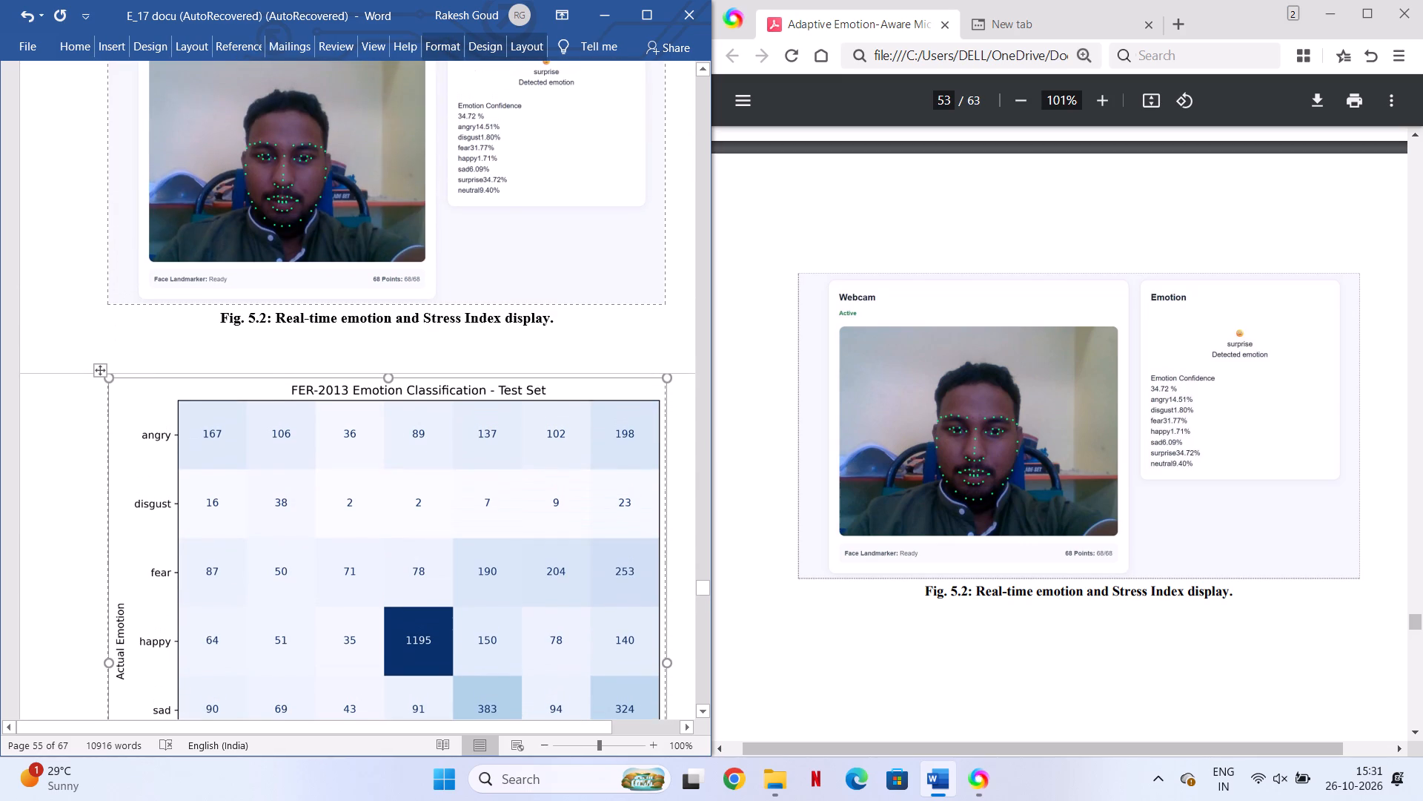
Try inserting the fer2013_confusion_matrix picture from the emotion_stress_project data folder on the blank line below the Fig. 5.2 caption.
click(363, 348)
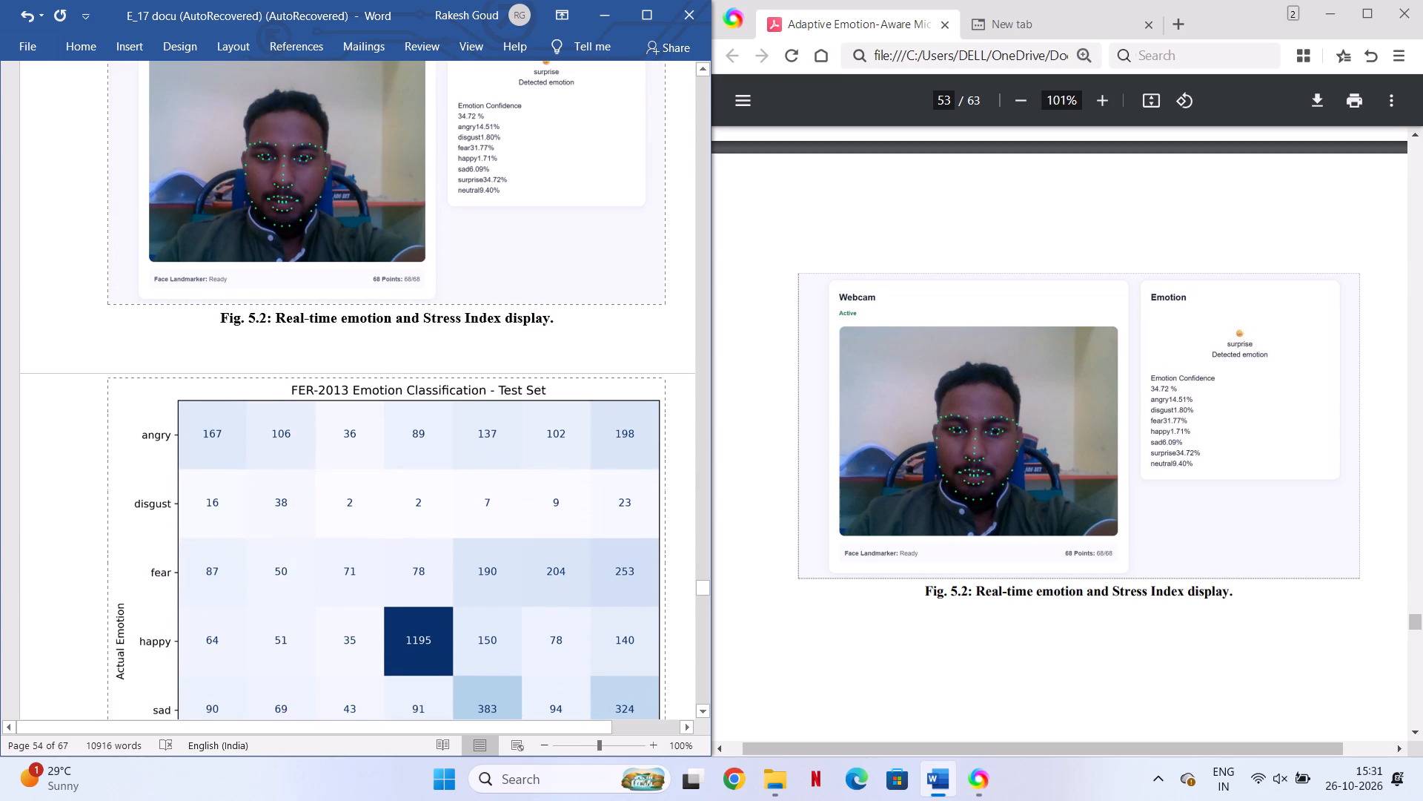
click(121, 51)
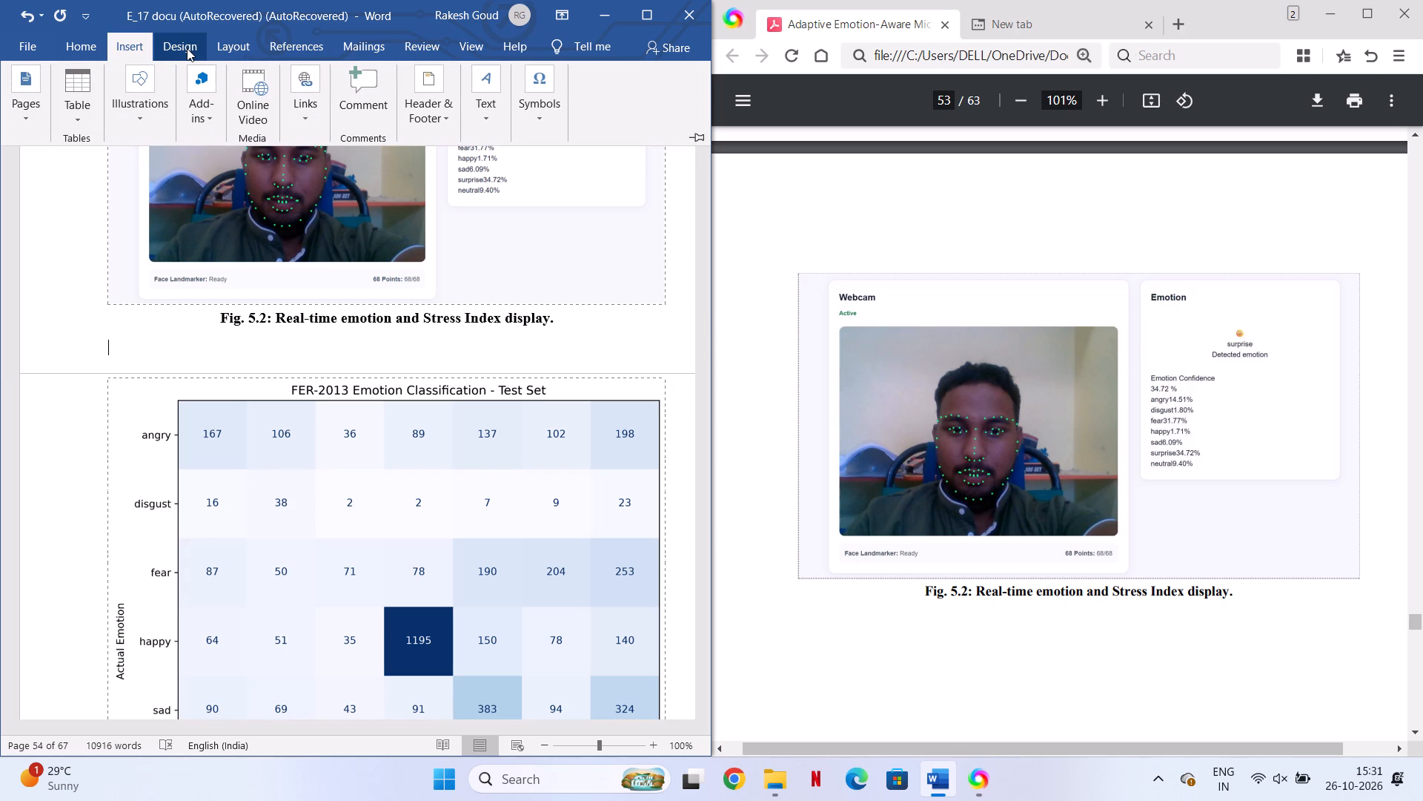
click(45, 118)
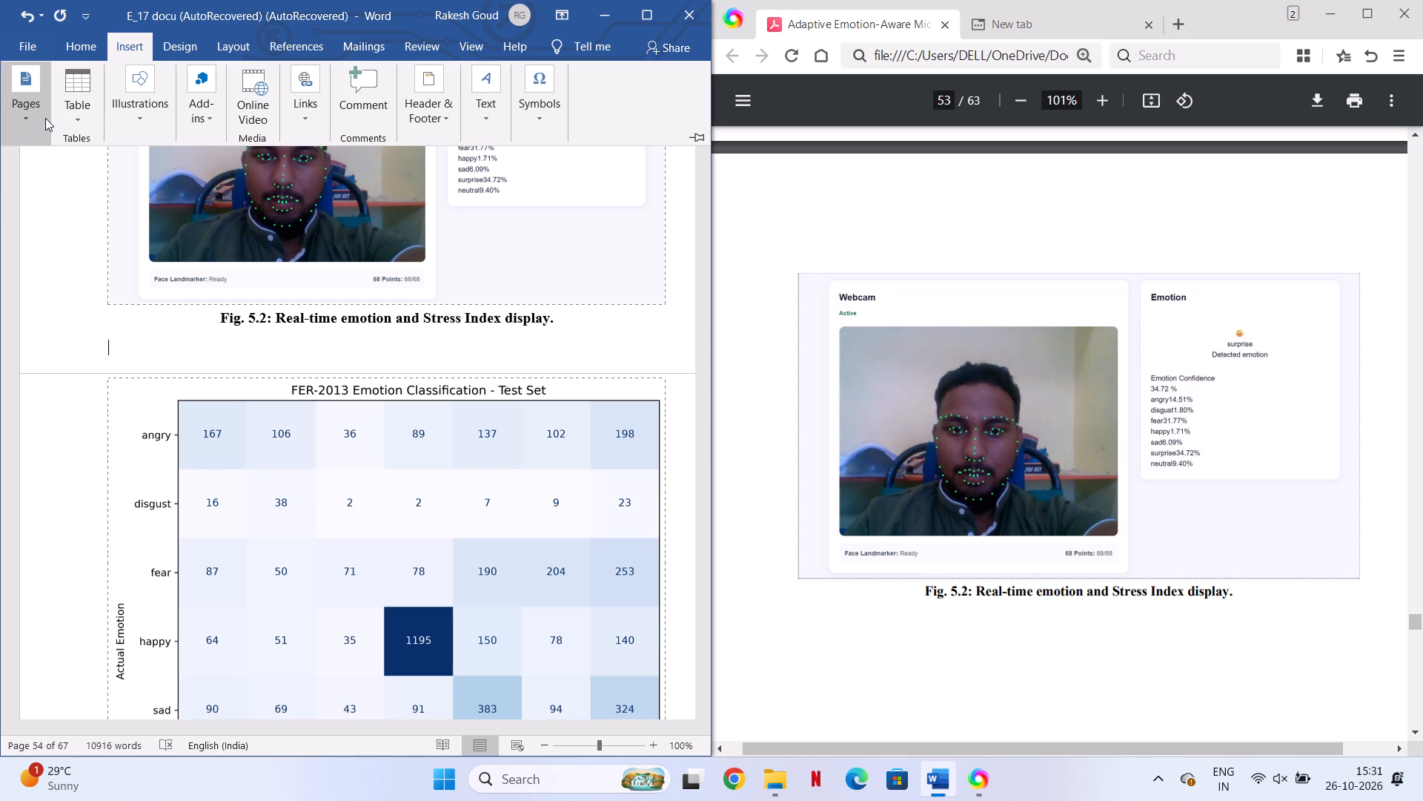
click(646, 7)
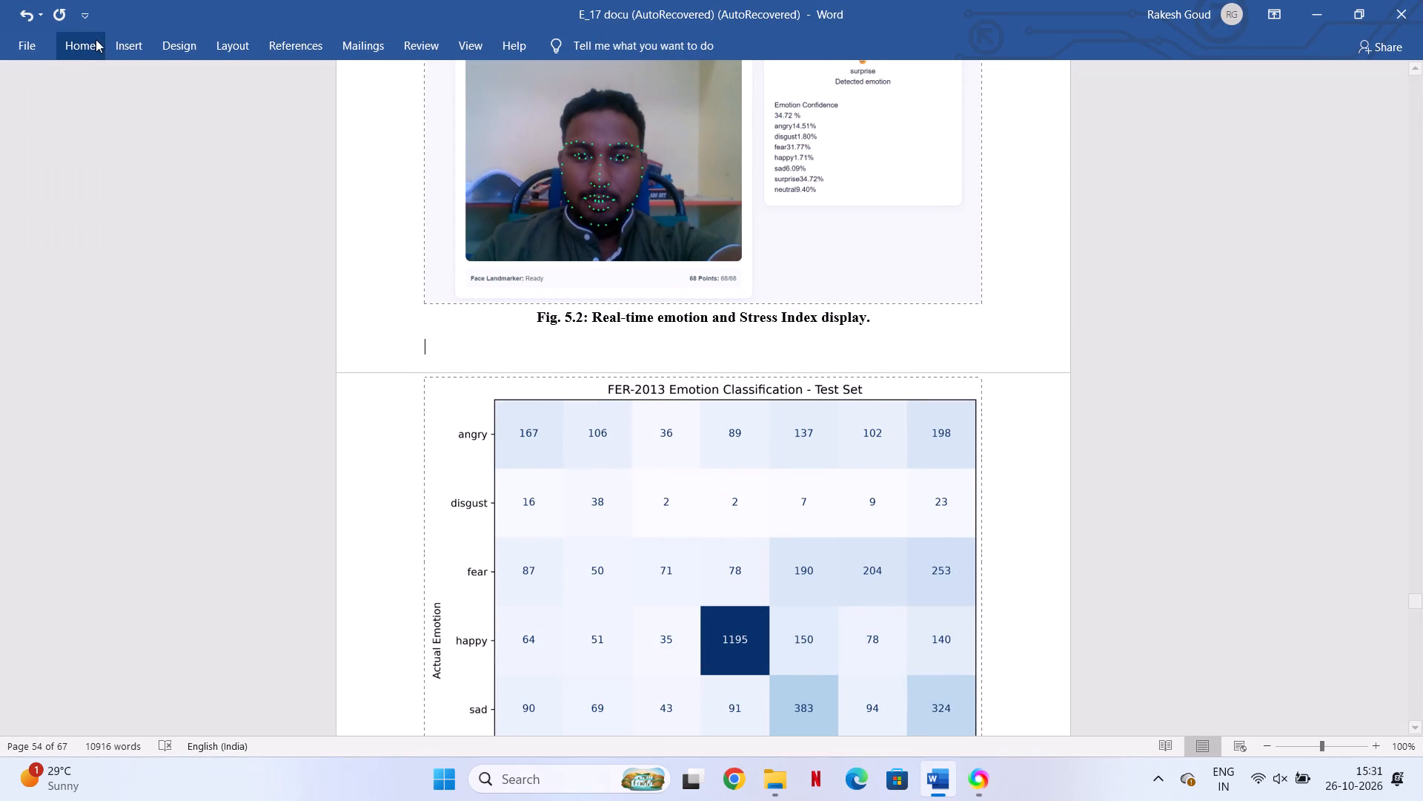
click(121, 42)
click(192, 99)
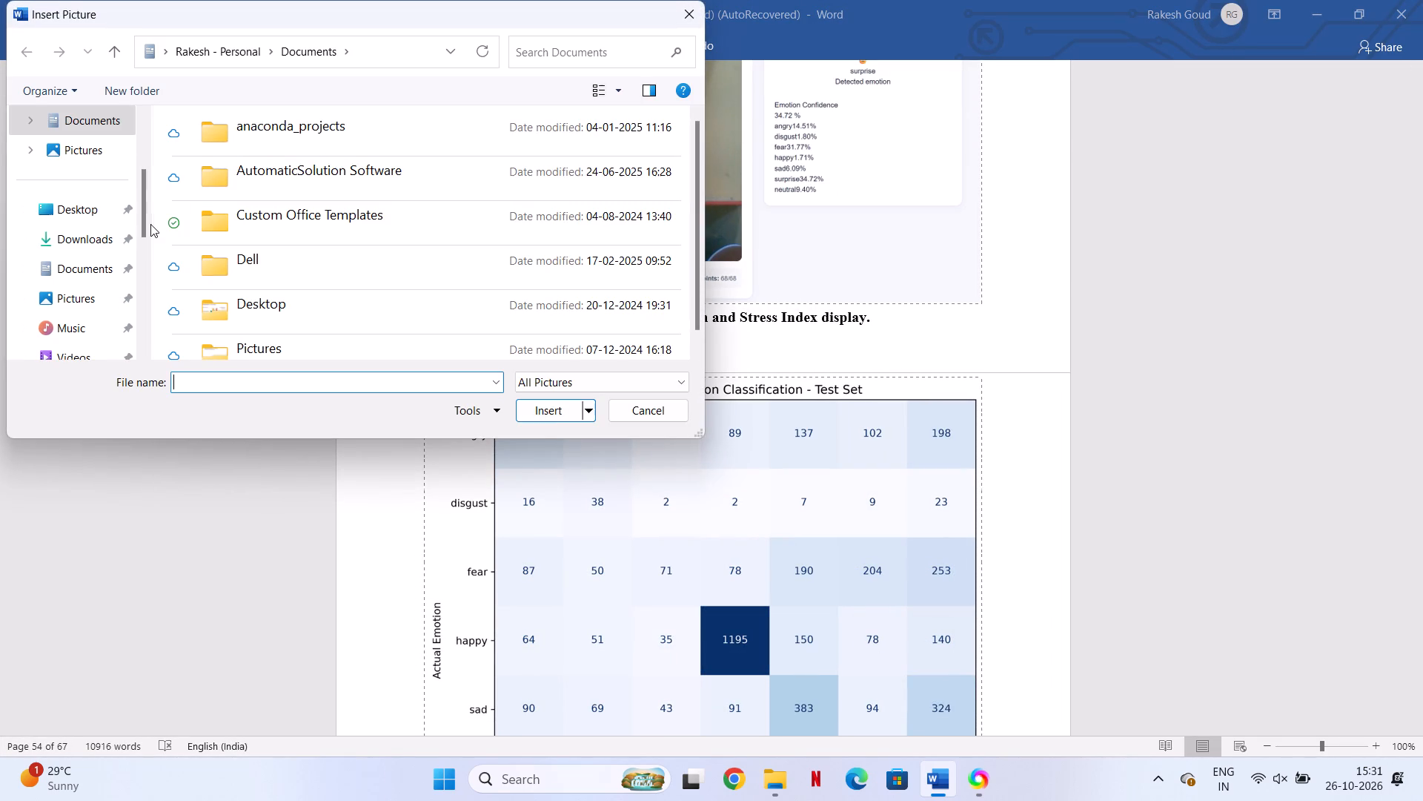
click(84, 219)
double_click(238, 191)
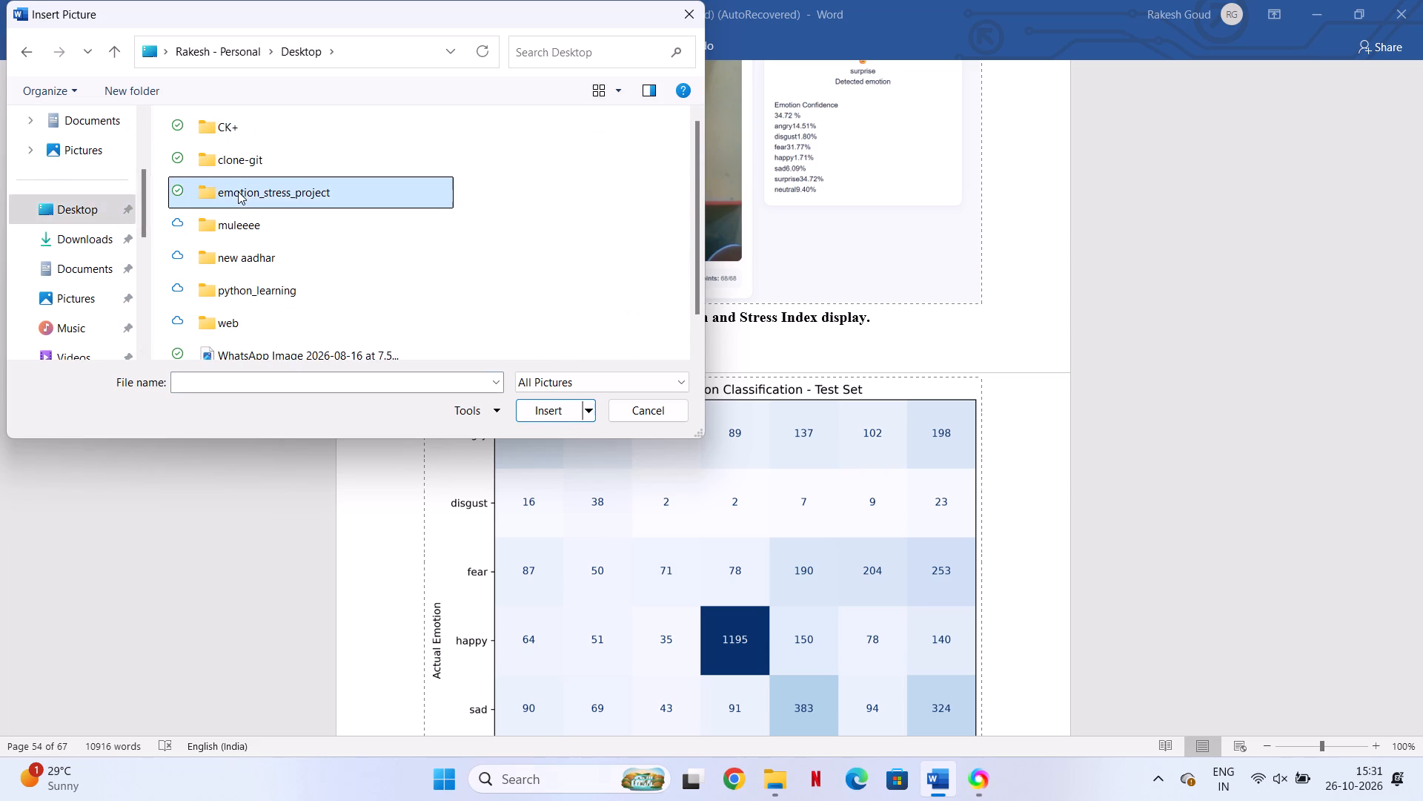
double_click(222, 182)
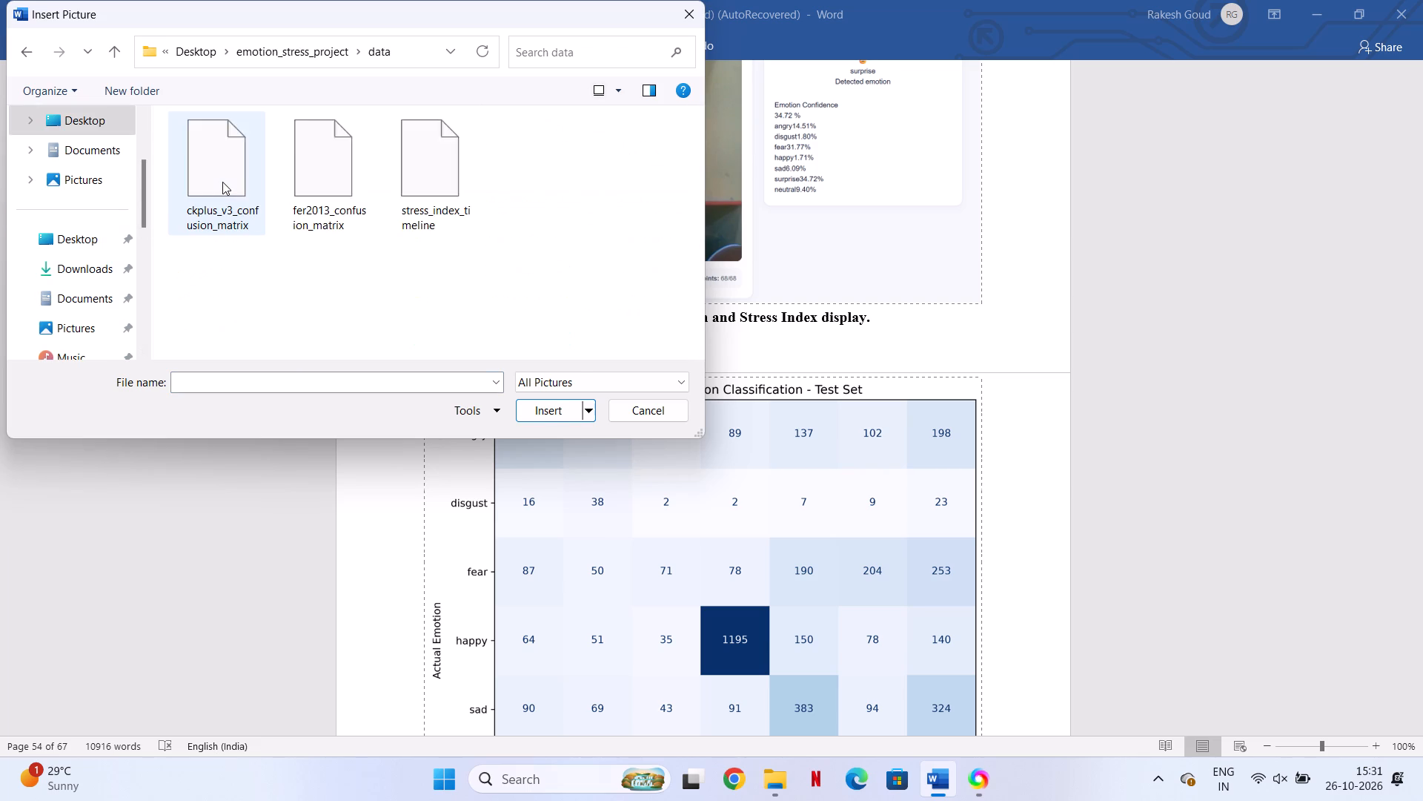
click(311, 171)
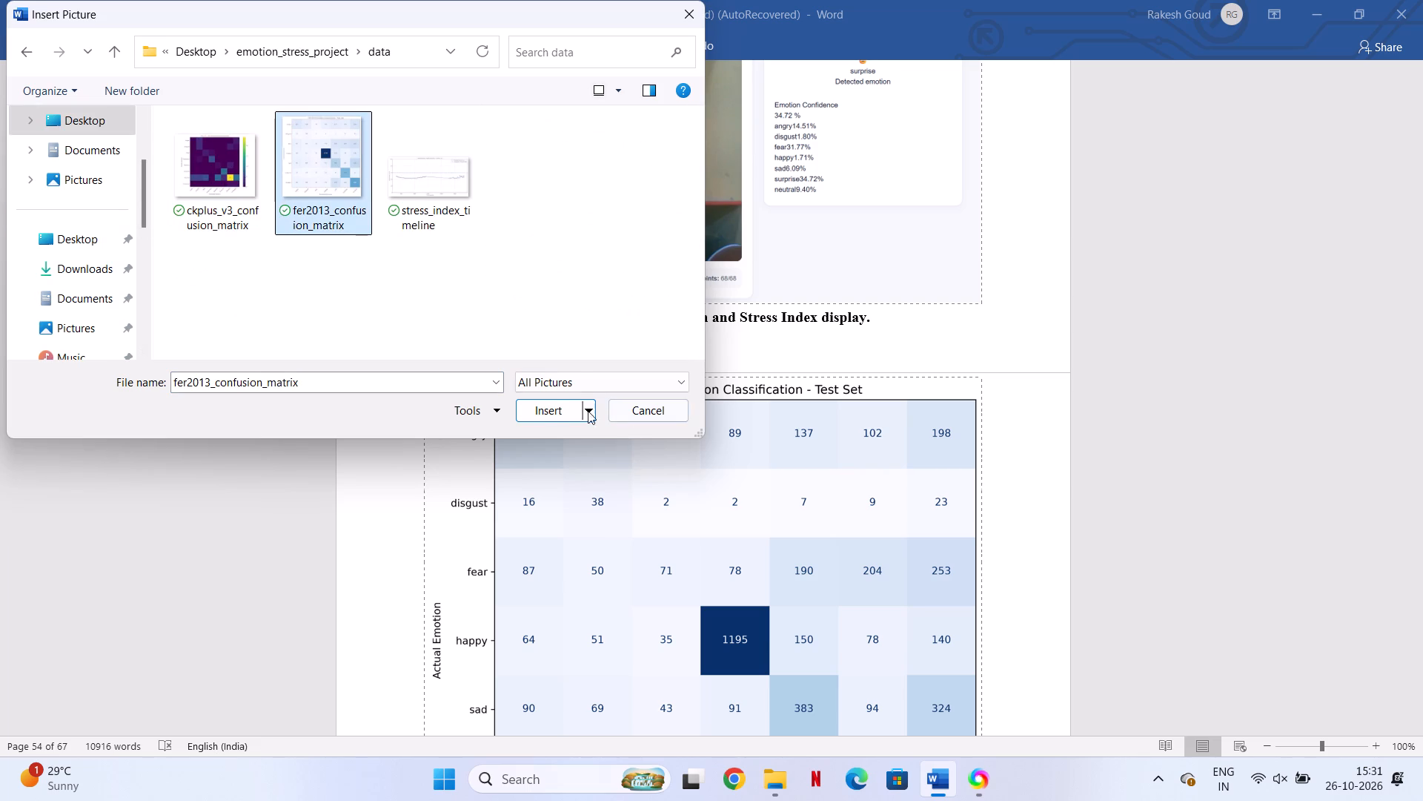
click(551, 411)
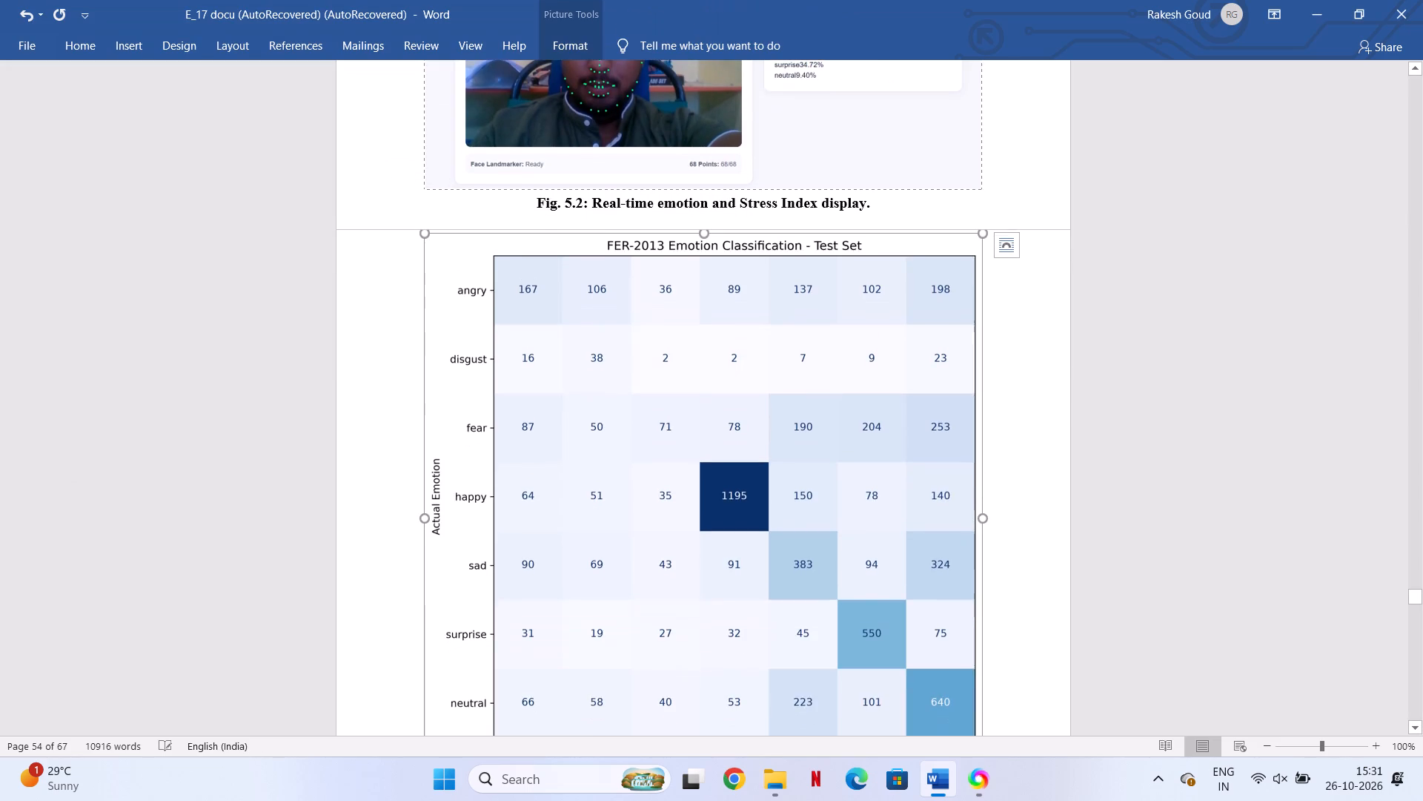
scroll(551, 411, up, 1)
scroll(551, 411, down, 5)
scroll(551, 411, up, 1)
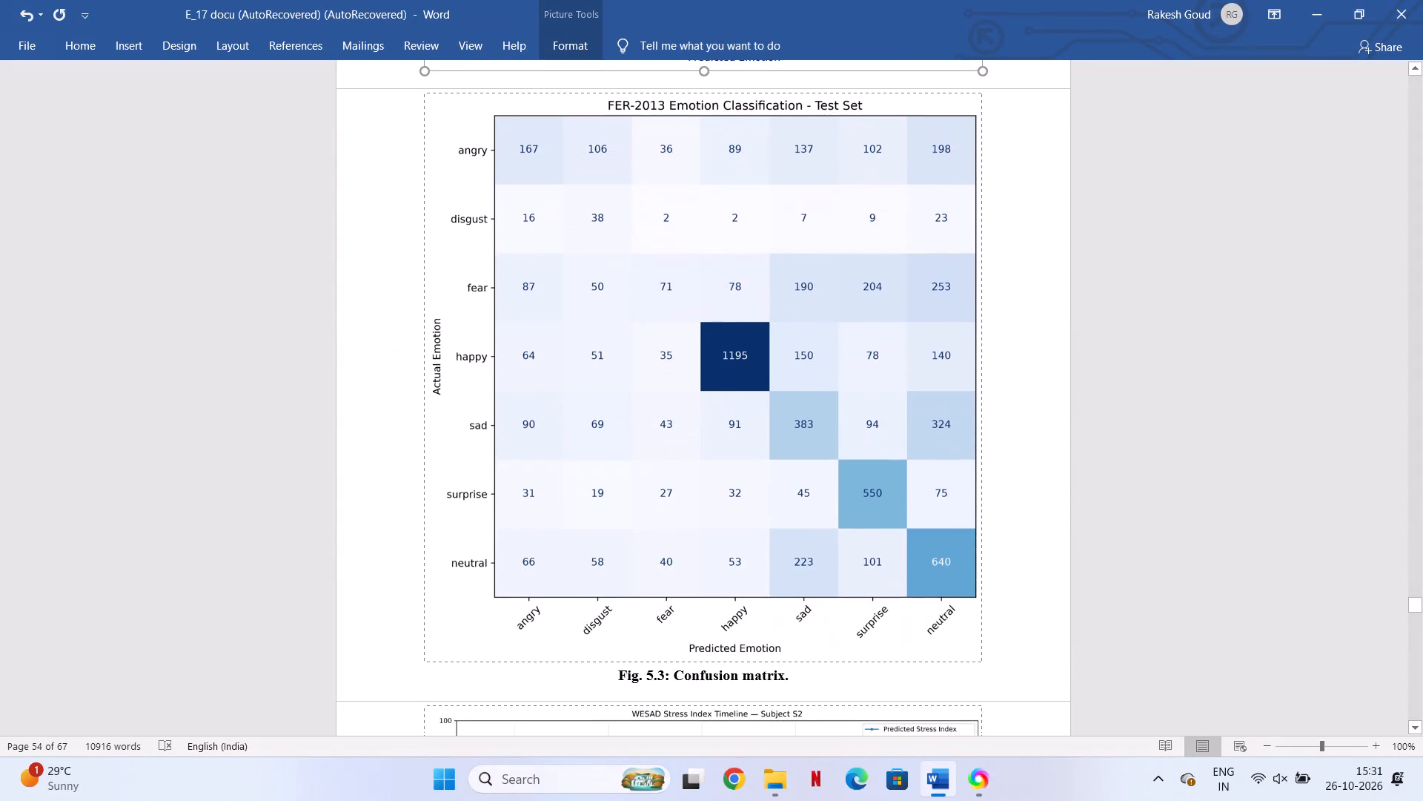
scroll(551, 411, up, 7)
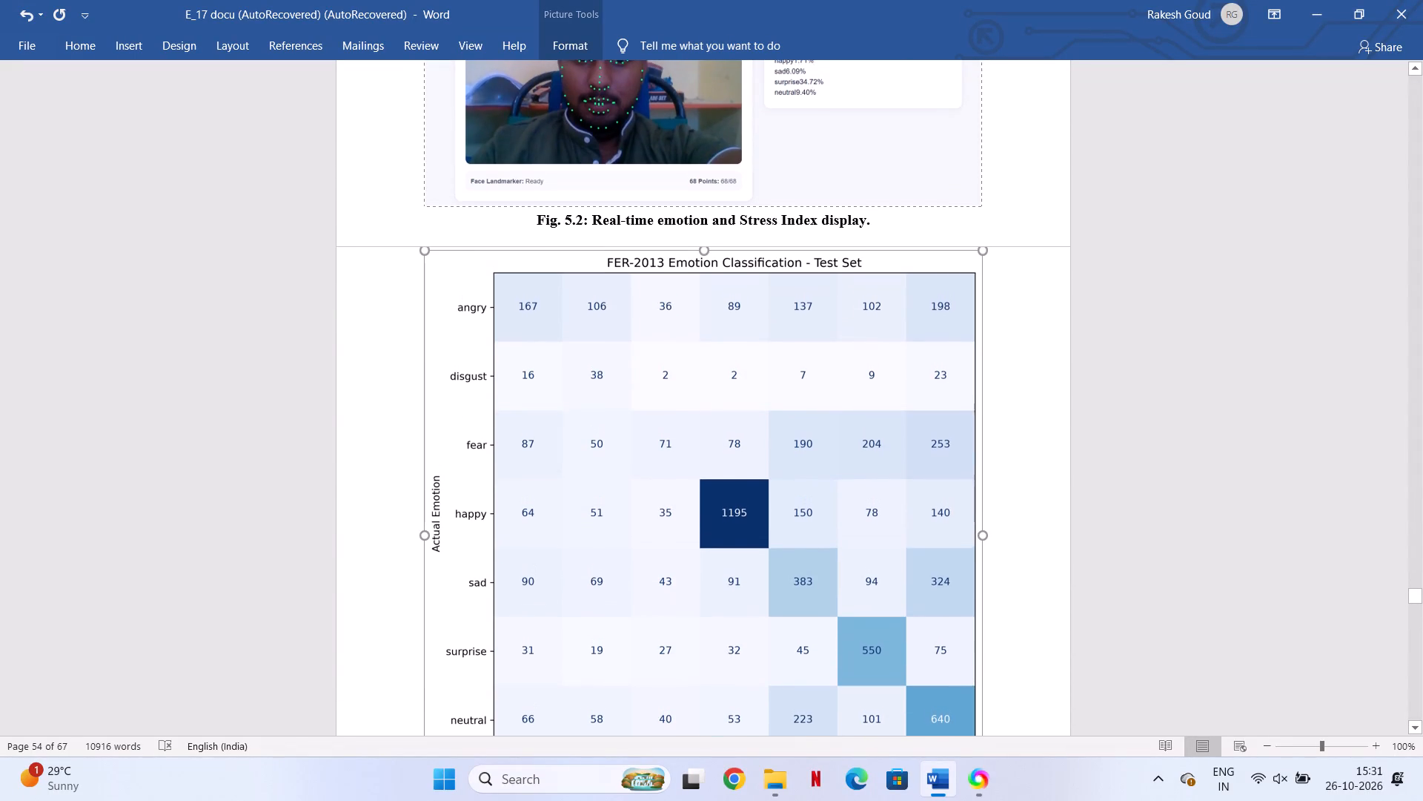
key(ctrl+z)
Check the Word report's layout around Figs. 5.1 to 5.4 and onward through Chapter 5 and the Conclusion to Appendix A.
scroll(551, 411, down, 12)
scroll(551, 411, up, 1)
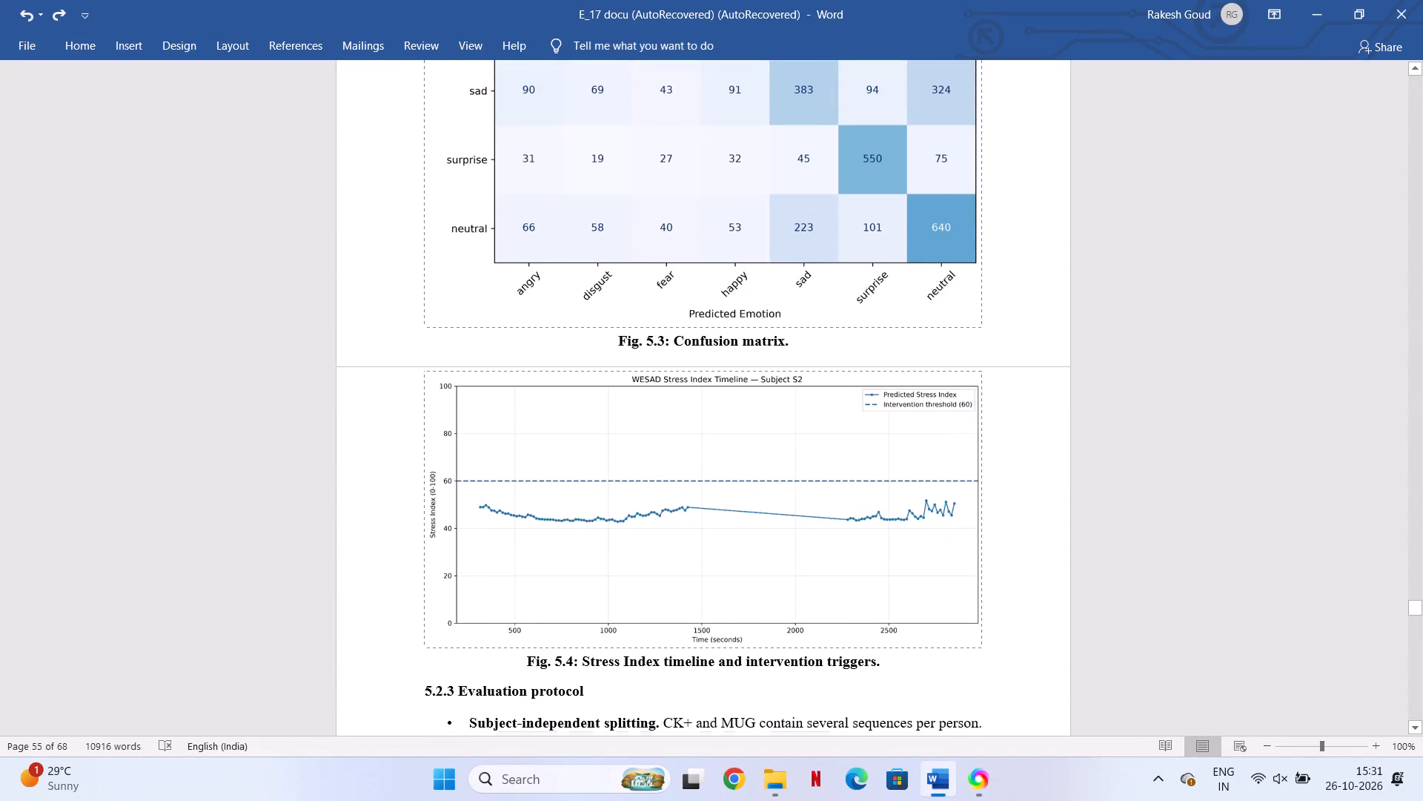
scroll(551, 411, up, 6)
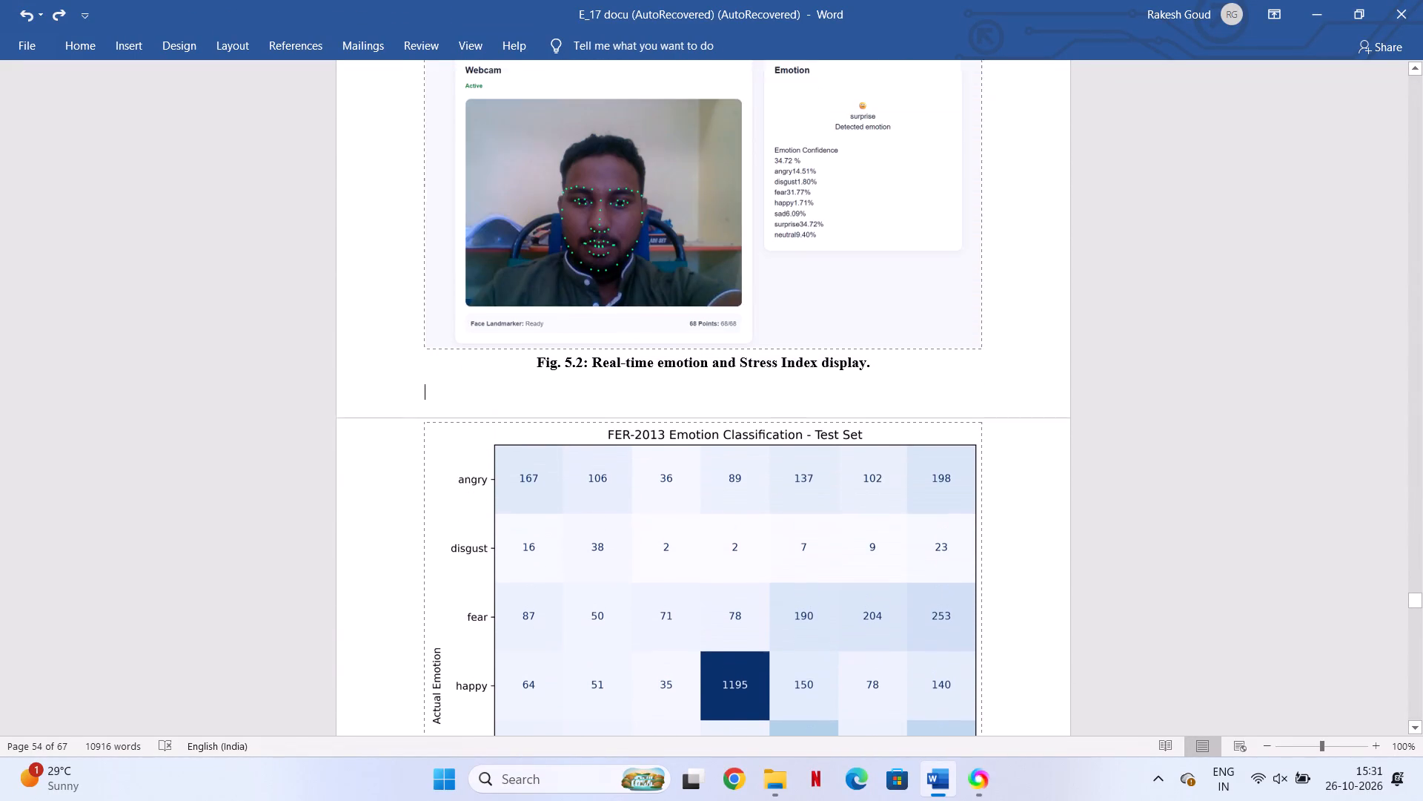
scroll(551, 411, up, 2)
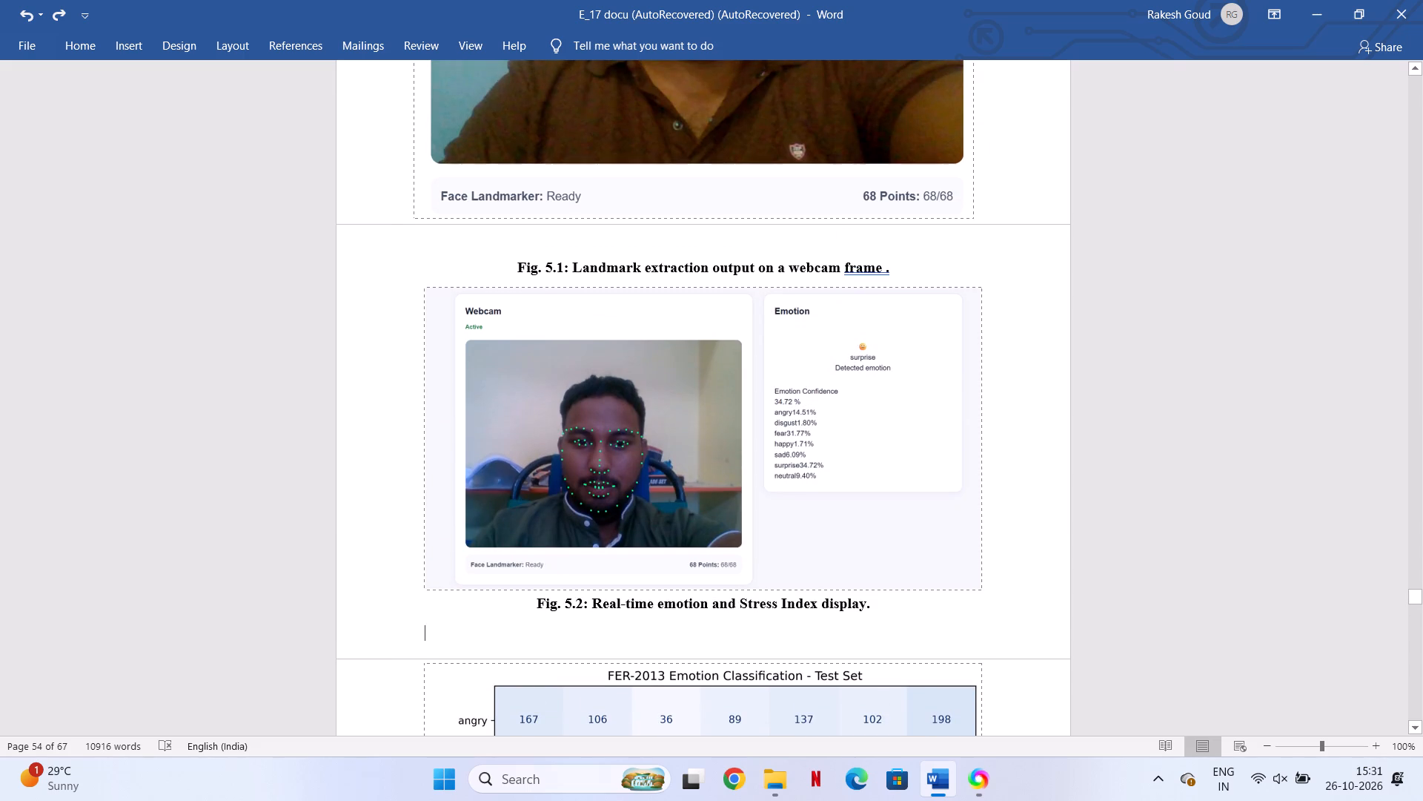
scroll(551, 411, down, 13)
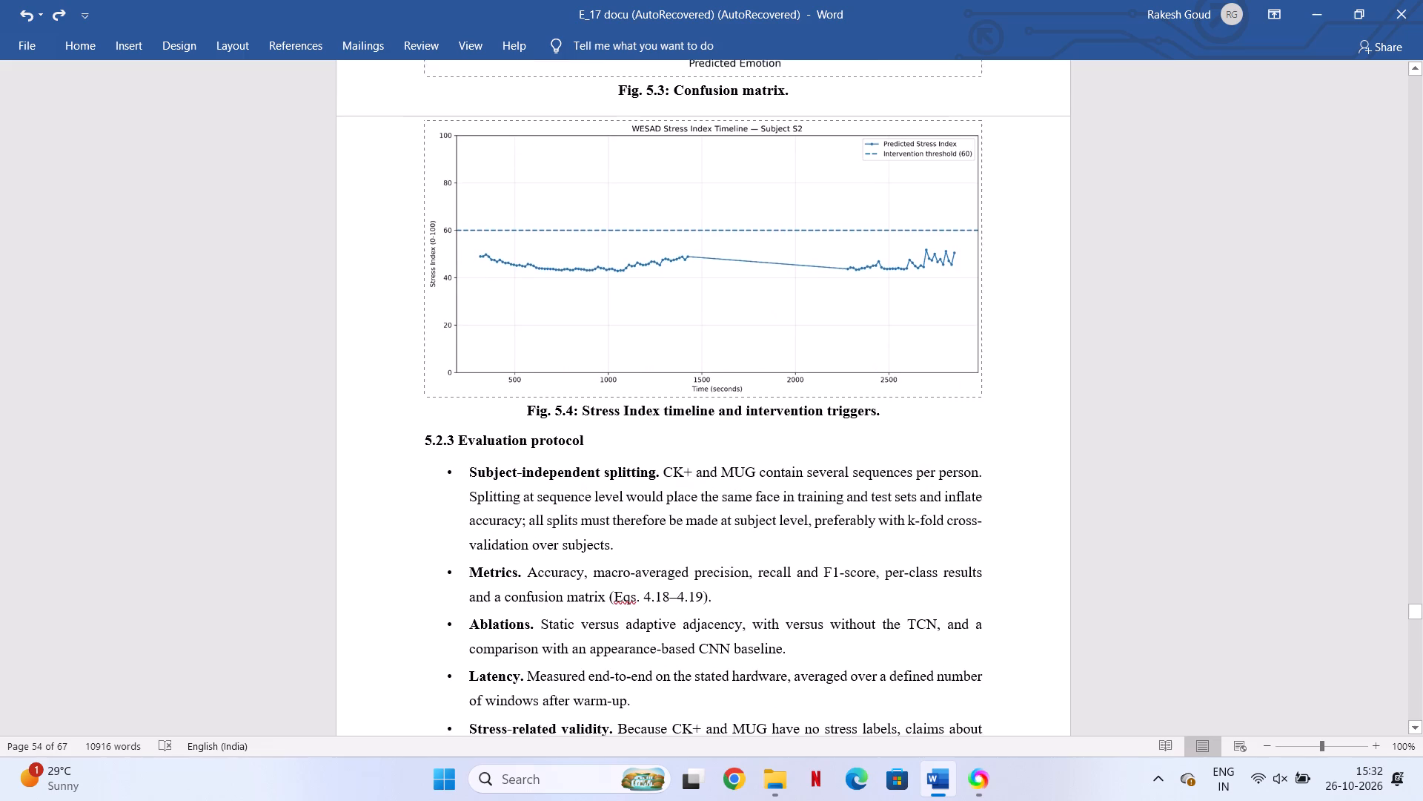
scroll(551, 411, down, 11)
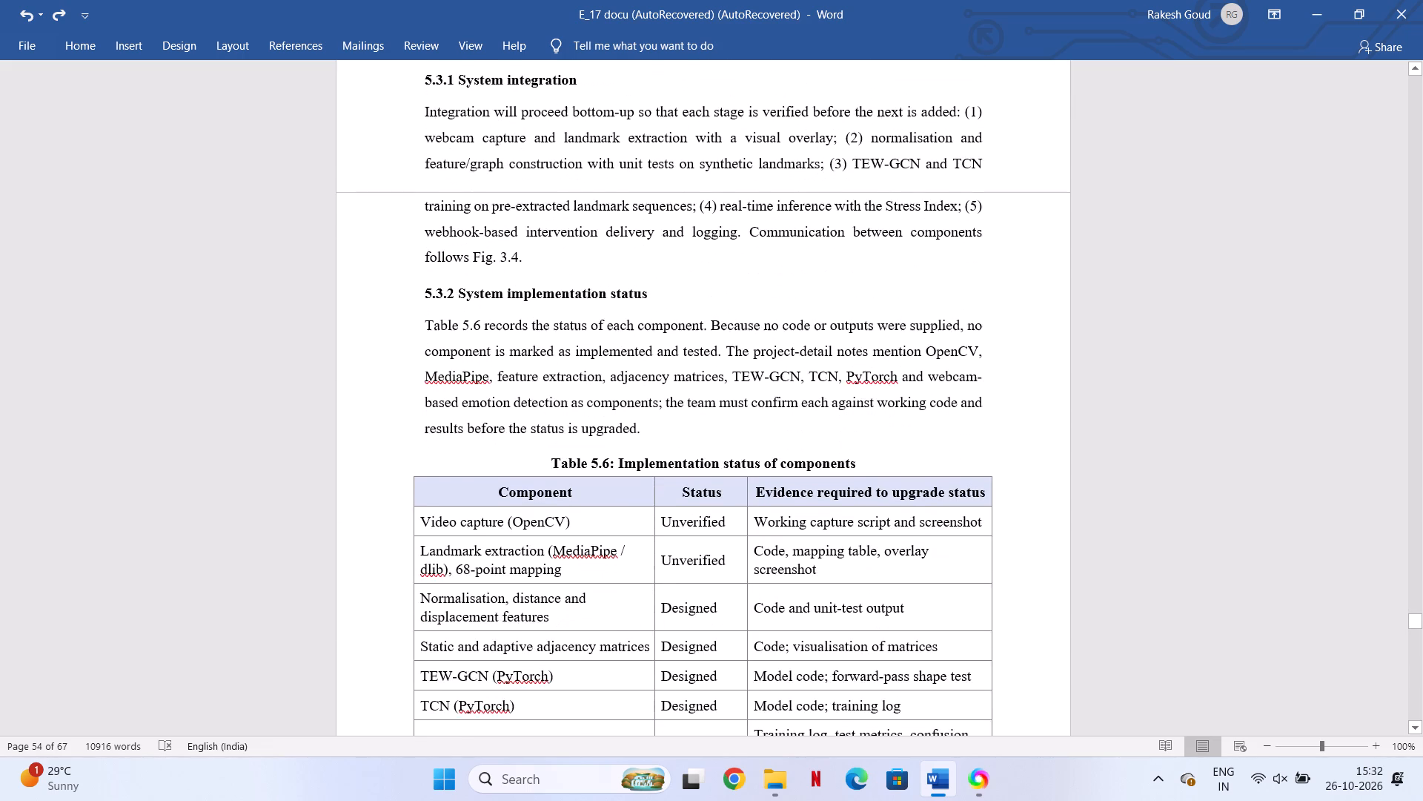
scroll(551, 411, down, 14)
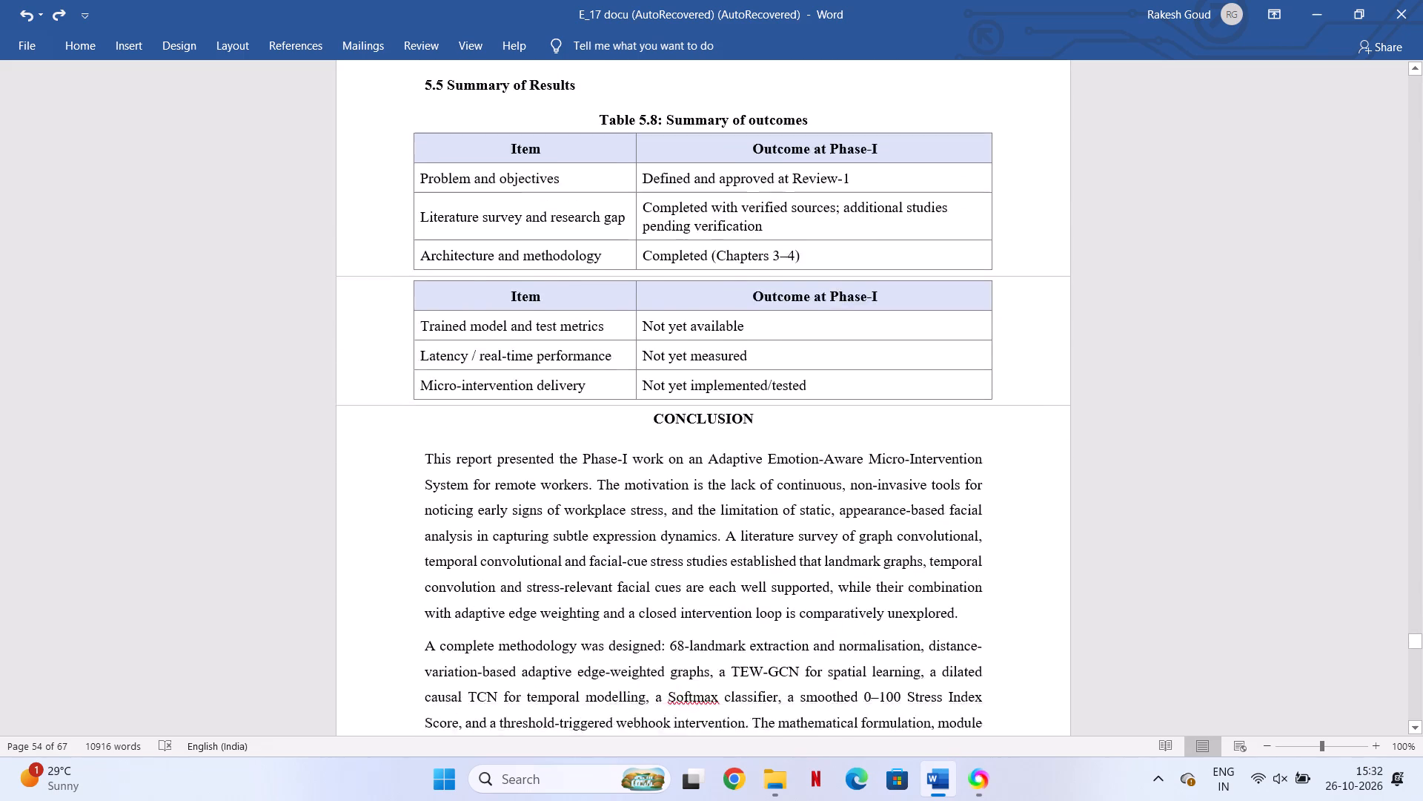
scroll(551, 418, down, 9)
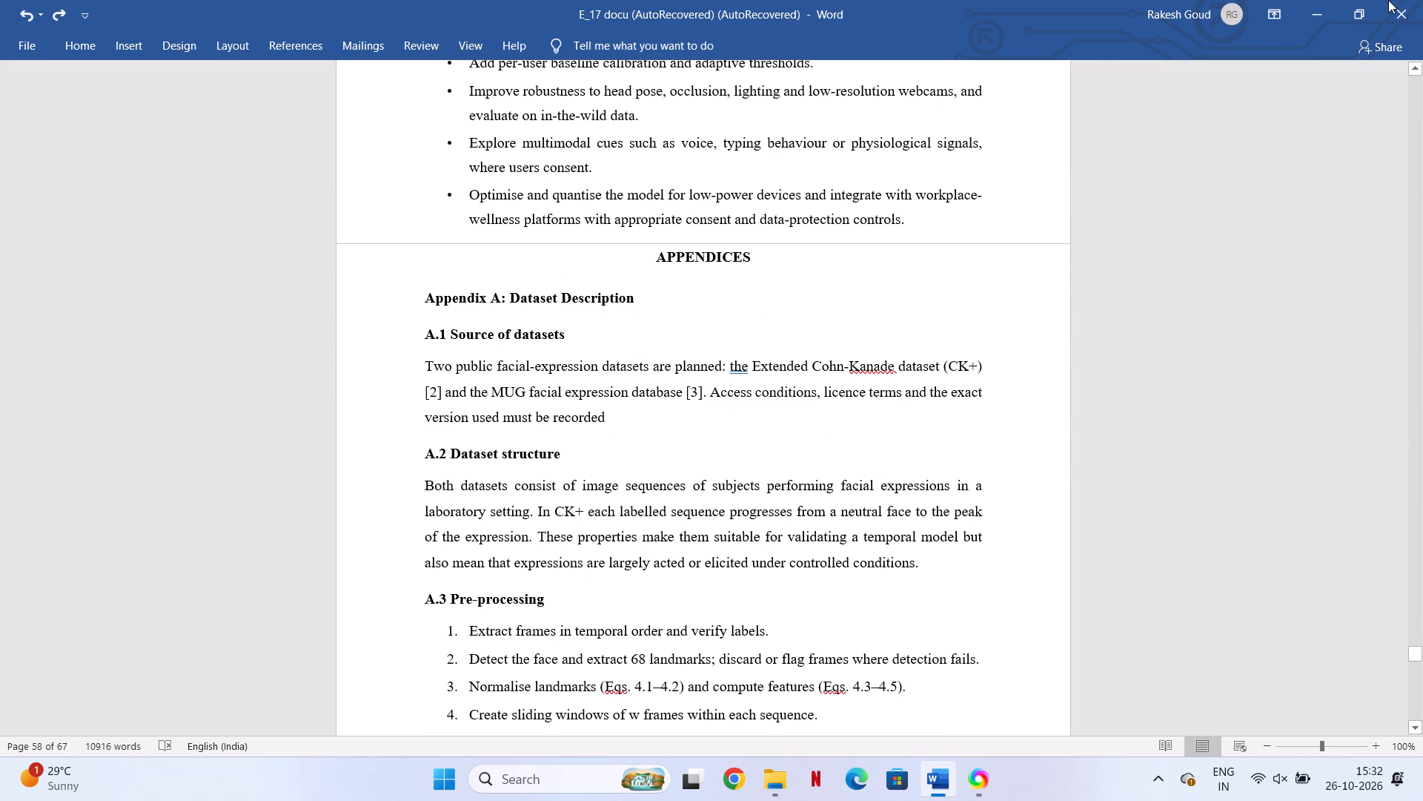
Restore the Word window to a smaller size and arrange it beside the PDF, stretched to nearly full screen height.
click(1361, 0)
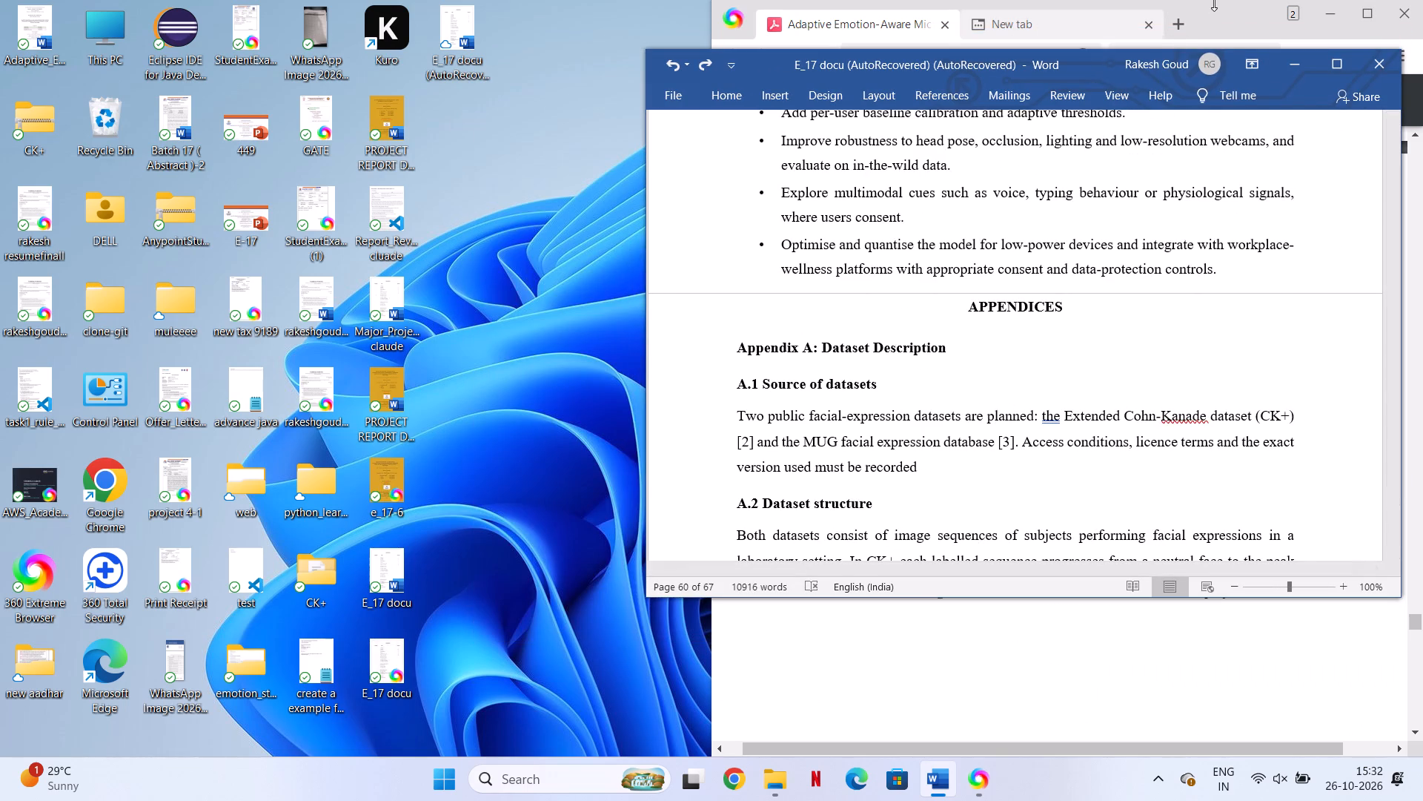
drag(1081, 59, 442, 27)
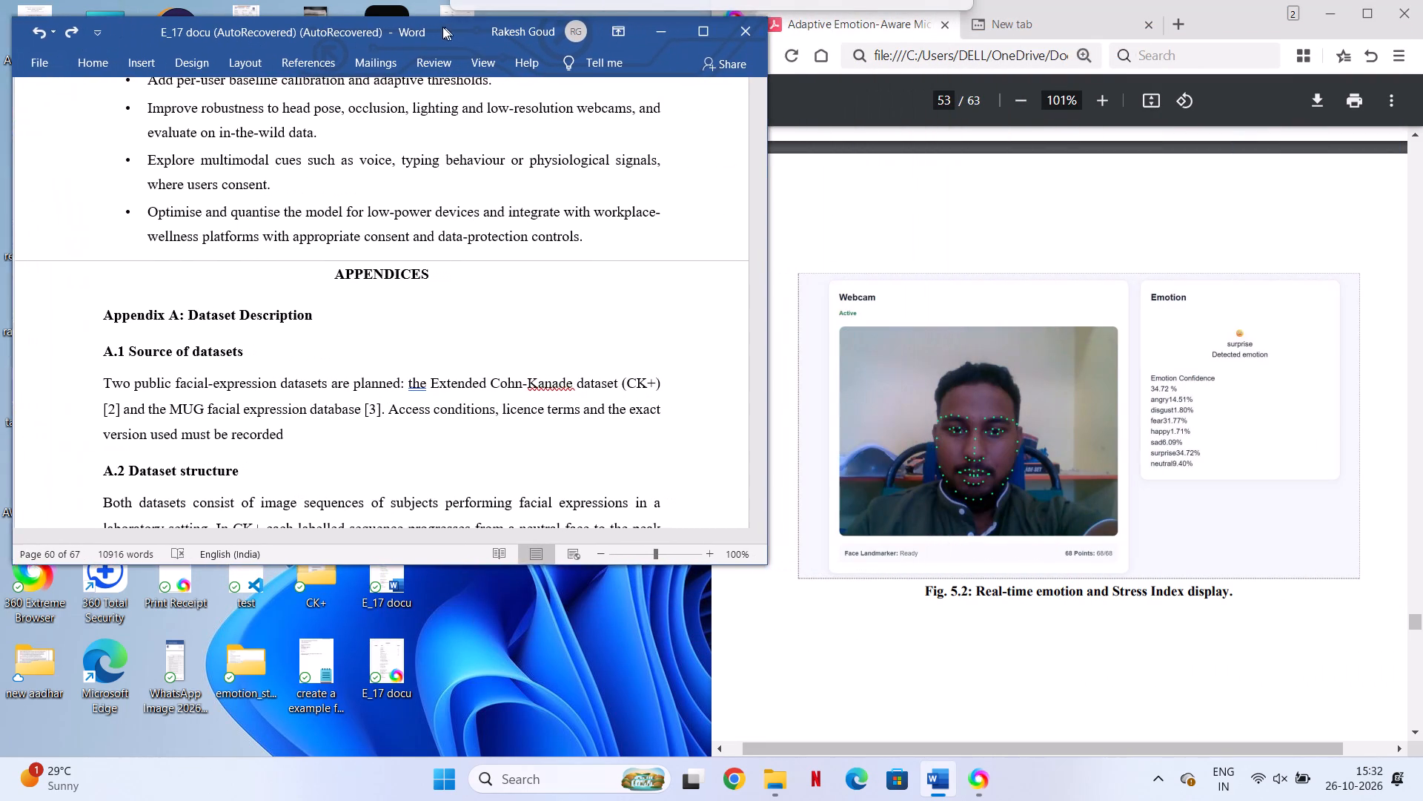
drag(442, 27, 421, 15)
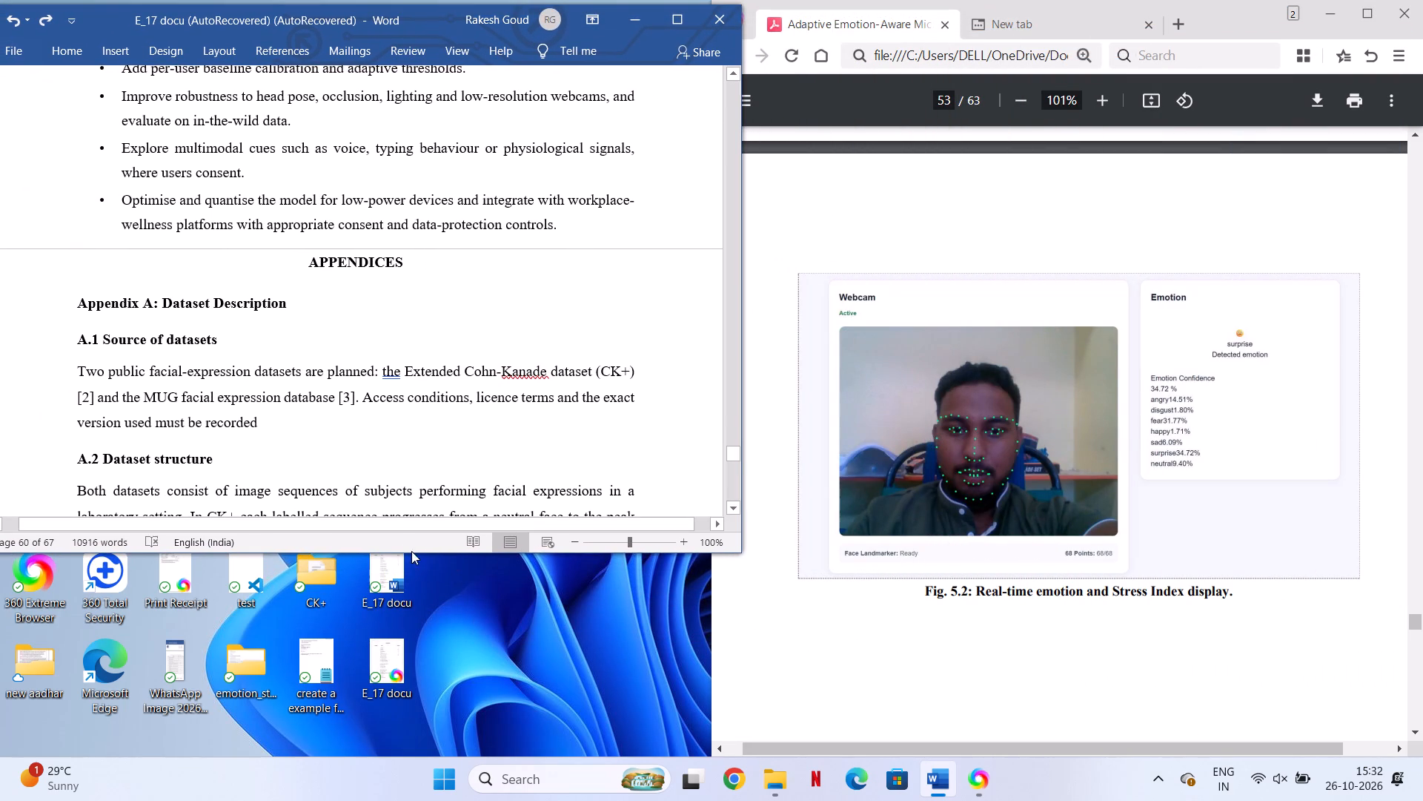
drag(402, 556, 450, 748)
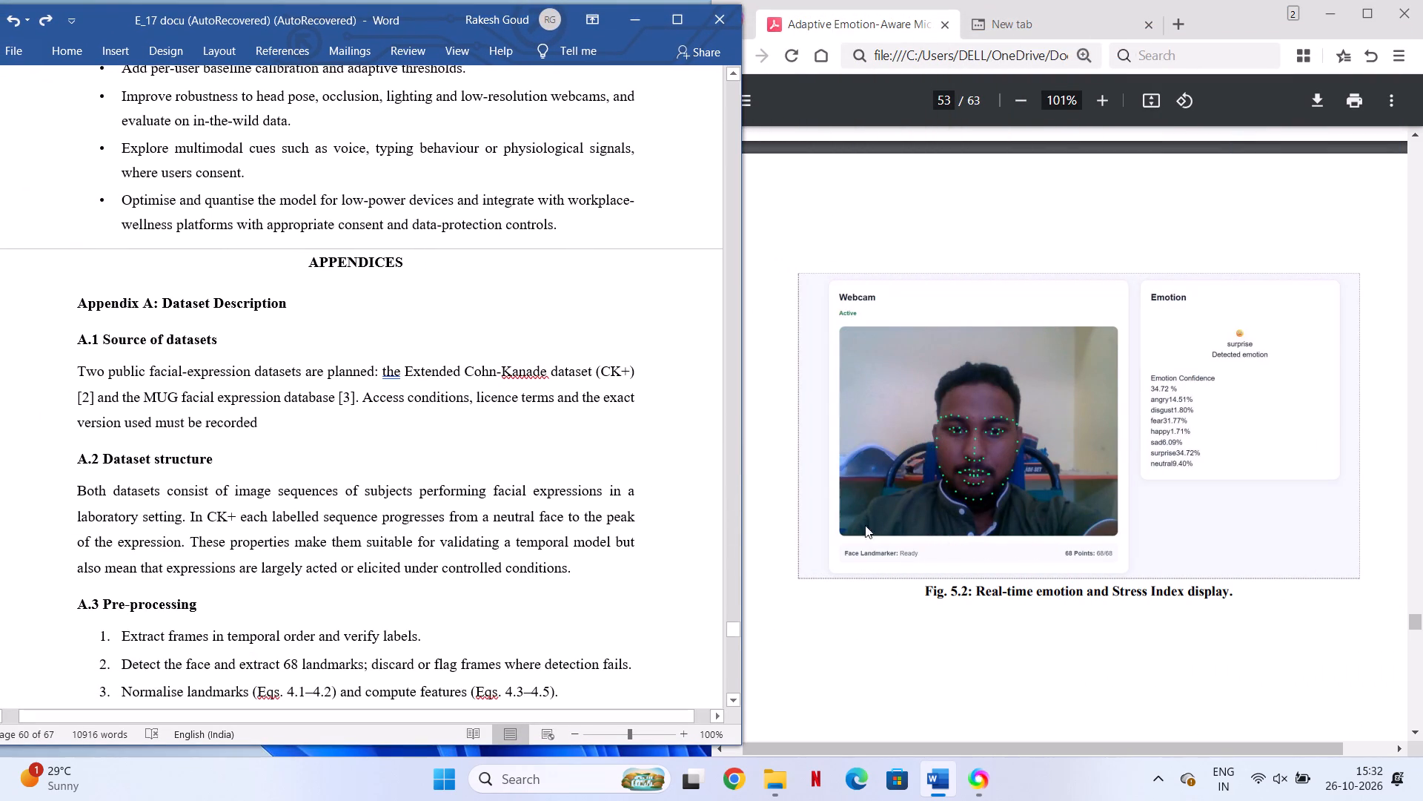
Compare the PDF's Fig. 5.1 and Fig. 5.2 pages with the Word report, going back from the Appendices to section 5.3.
scroll(898, 518, down, 4)
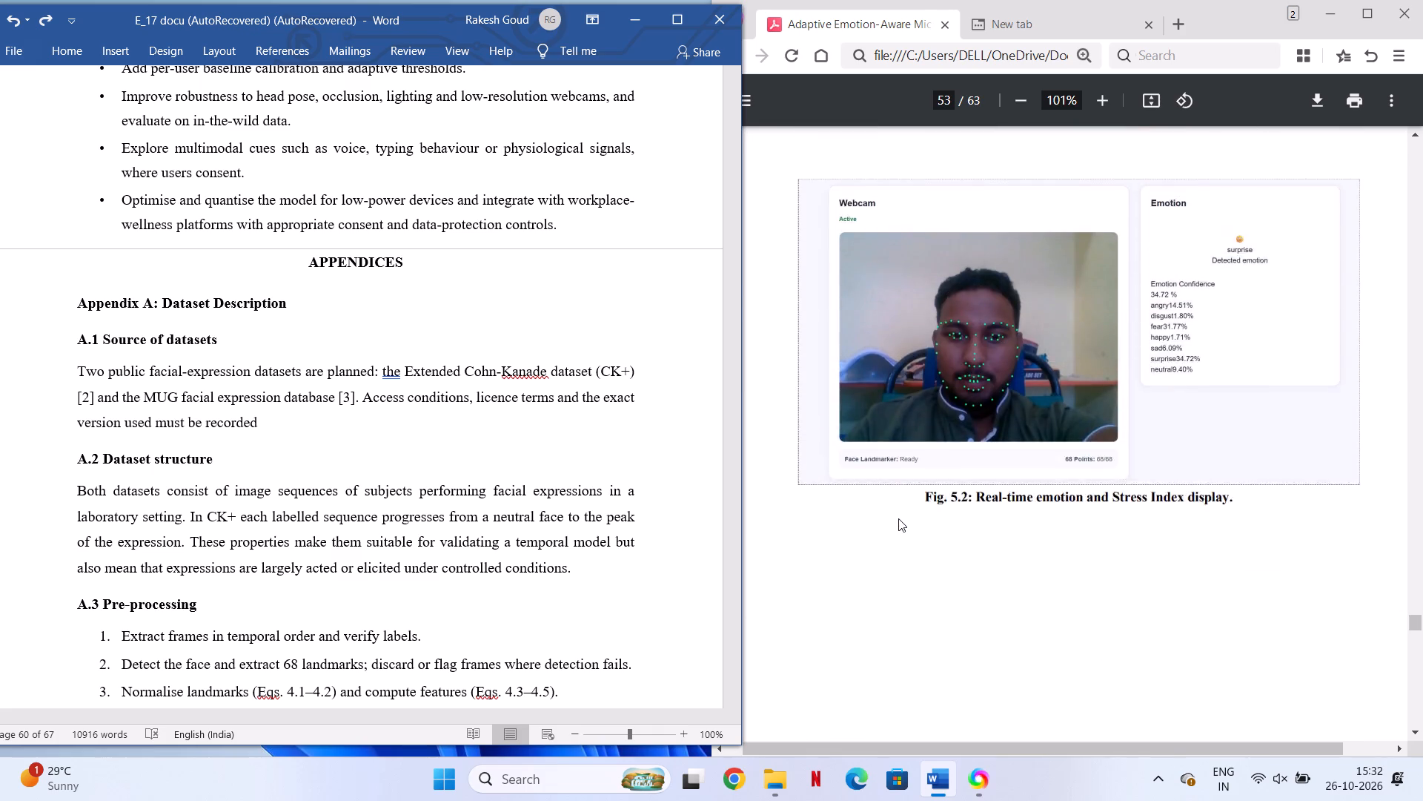
scroll(898, 518, up, 3)
scroll(898, 518, down, 1)
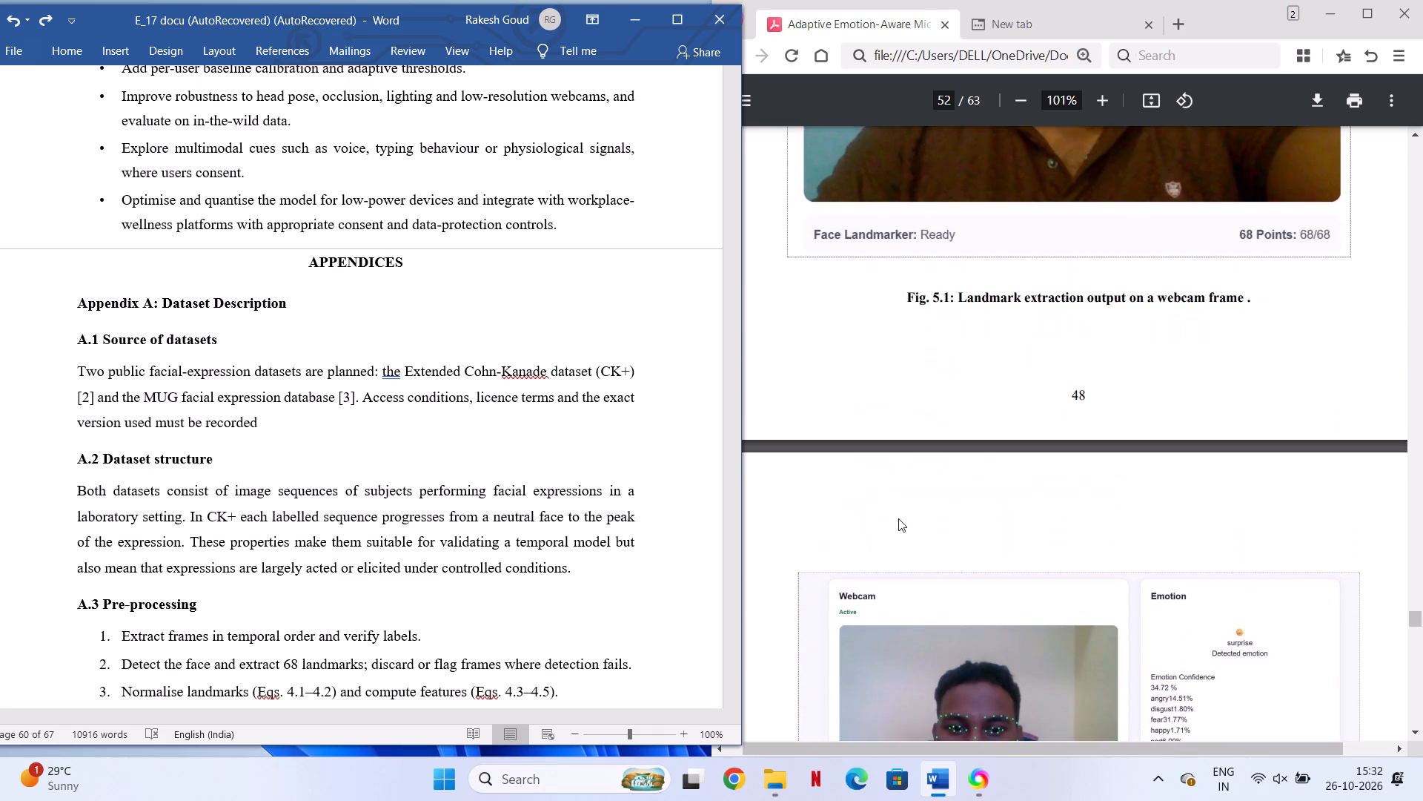
scroll(898, 518, down, 1)
scroll(472, 395, up, 7)
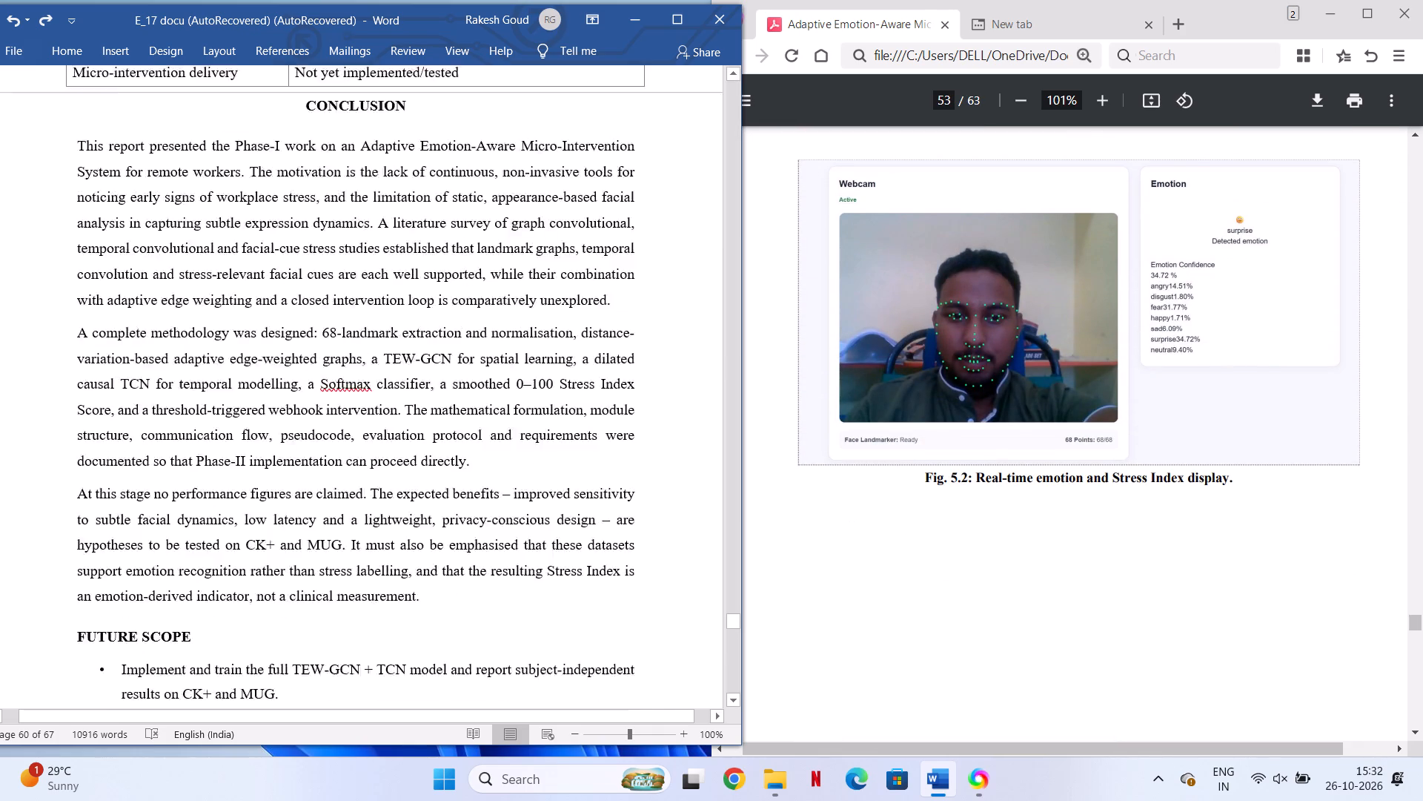
scroll(472, 395, up, 13)
scroll(472, 395, down, 6)
scroll(472, 395, up, 2)
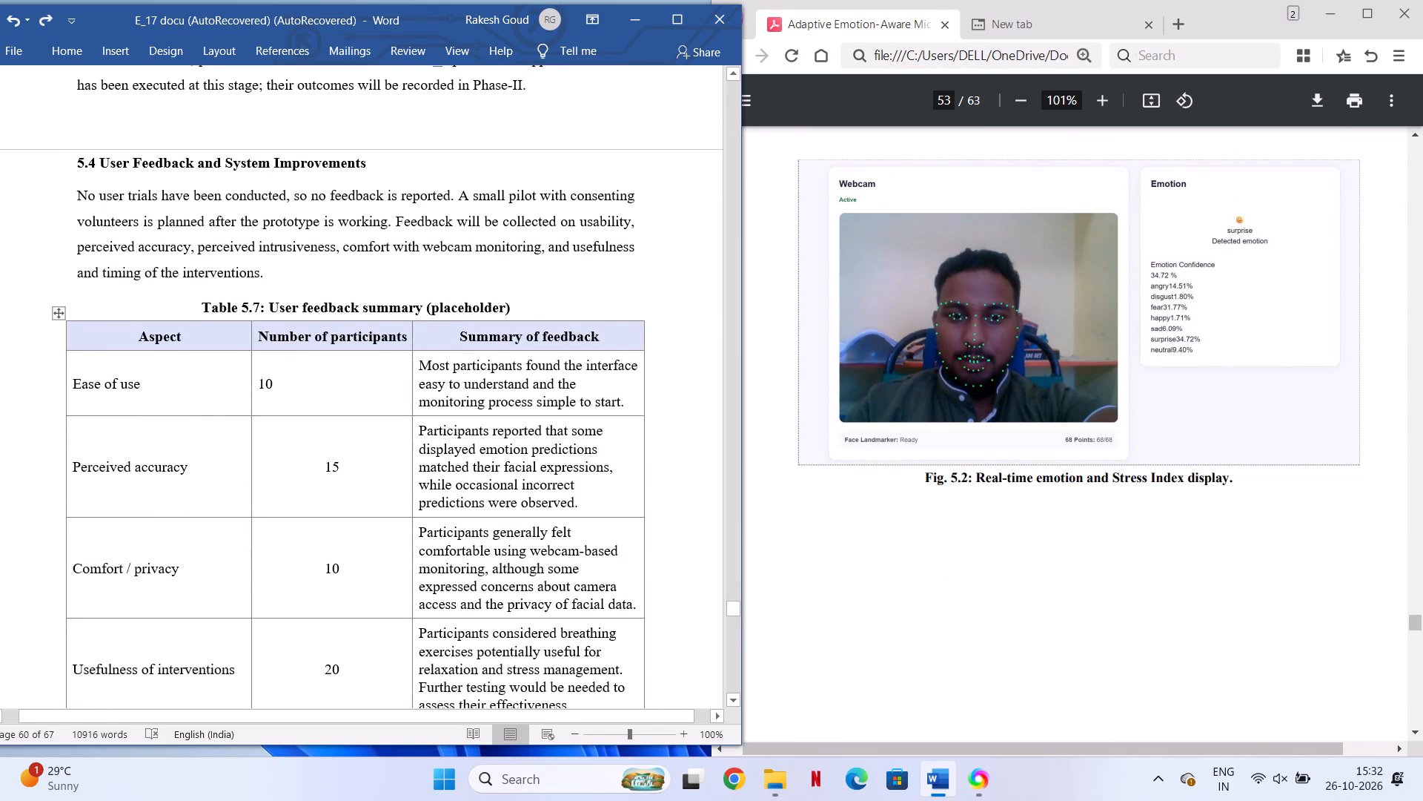
scroll(472, 395, up, 6)
Review the PDF version from below Fig. 5.2 through section 5.3, the Conclusion and the appendices to the end of the References.
scroll(472, 395, down, 1)
scroll(806, 412, down, 7)
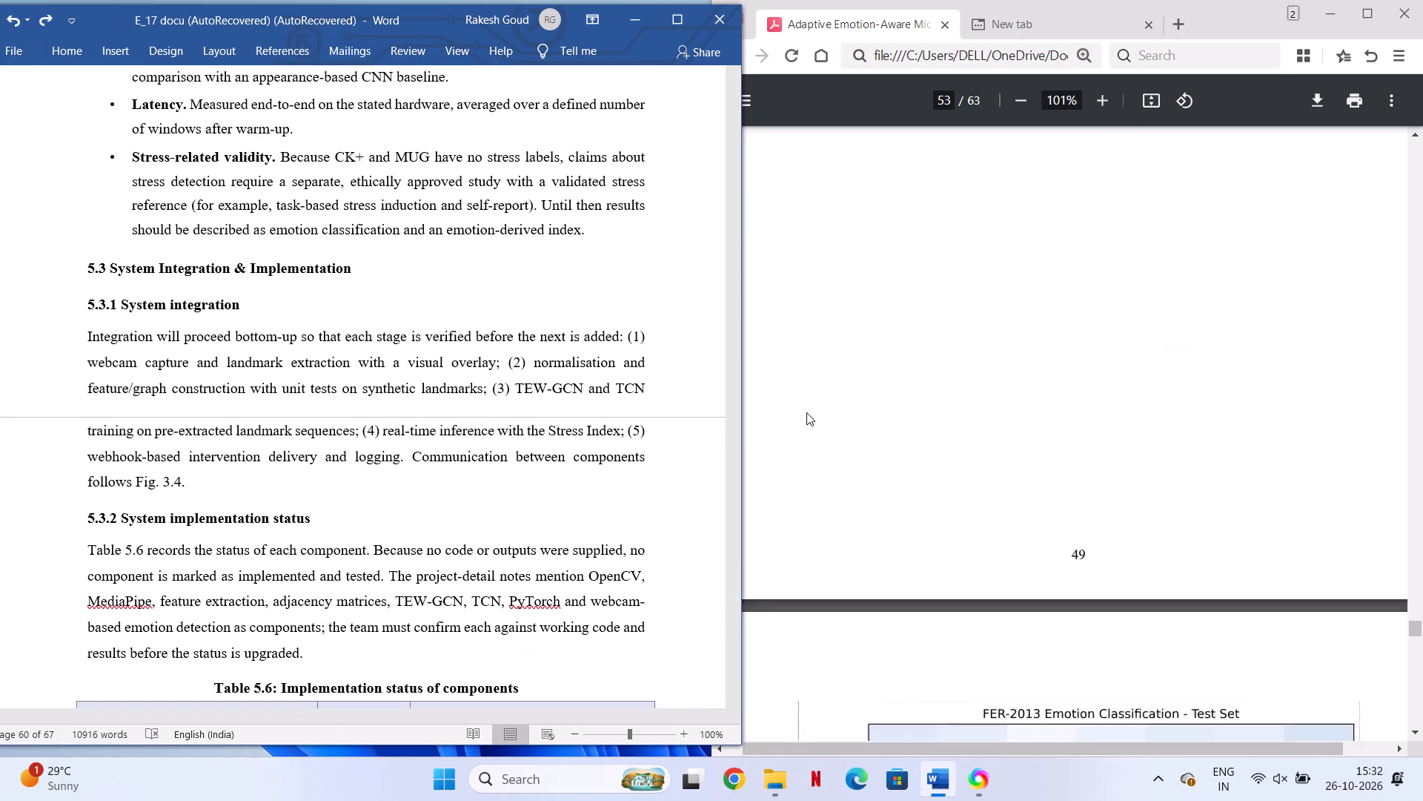
scroll(806, 412, down, 16)
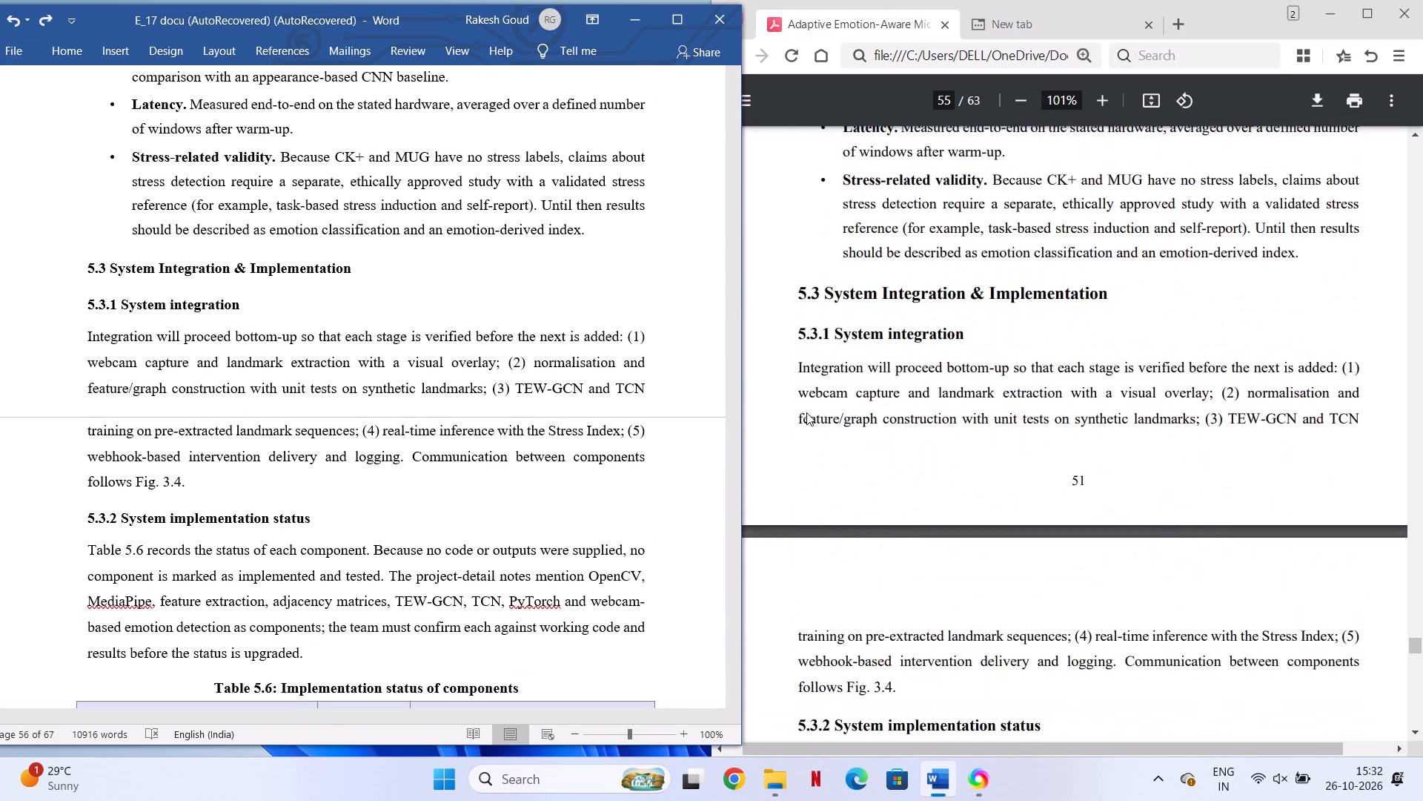
scroll(806, 412, down, 17)
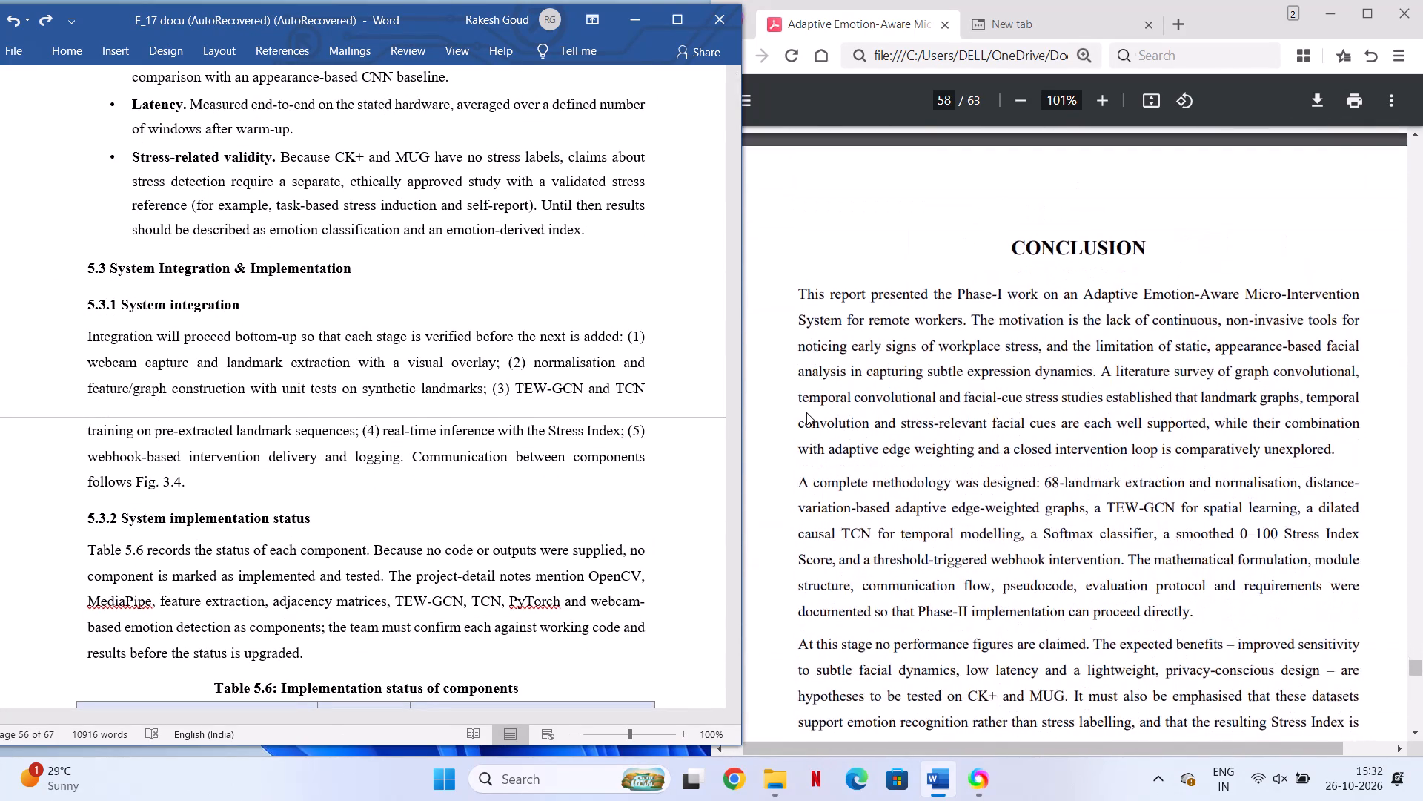
scroll(806, 412, down, 16)
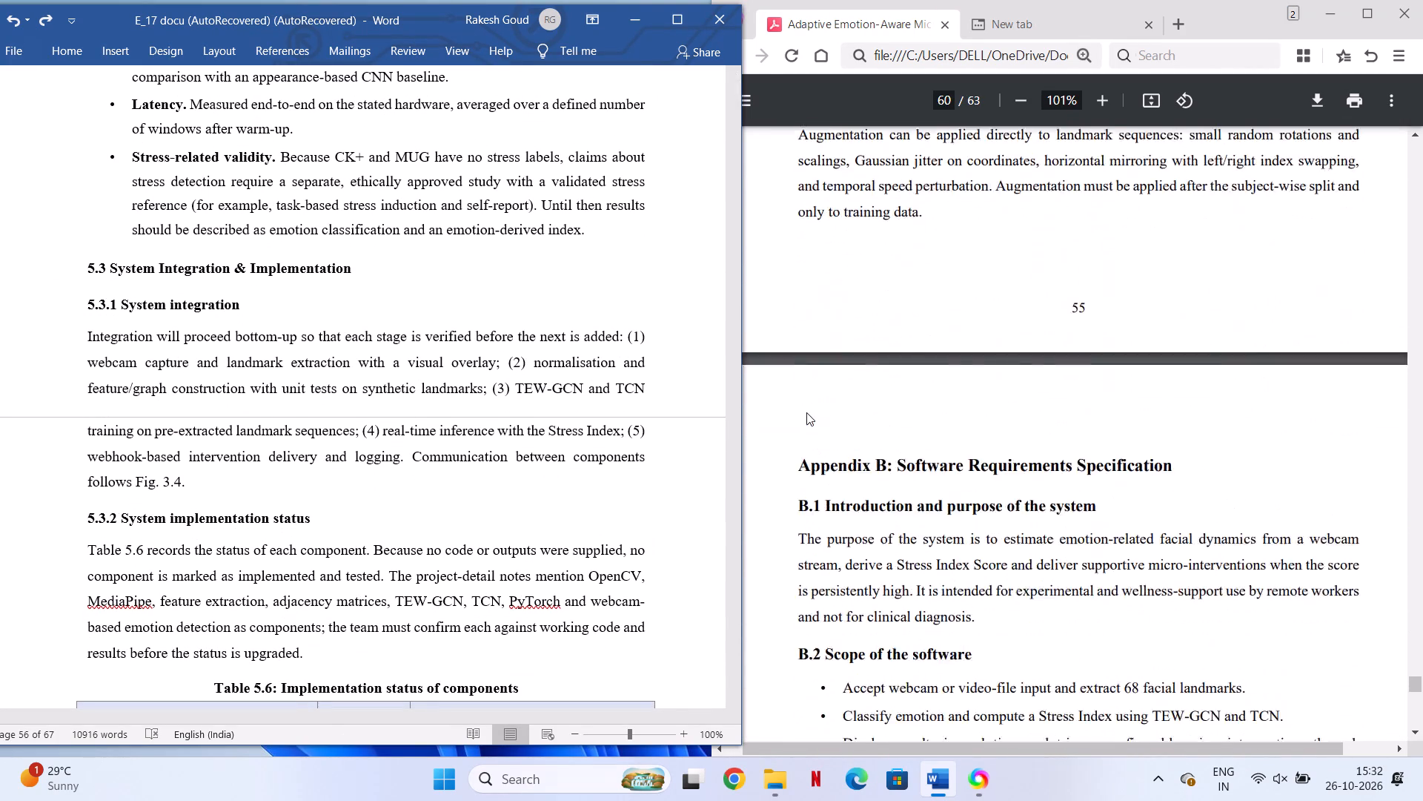
scroll(806, 412, down, 20)
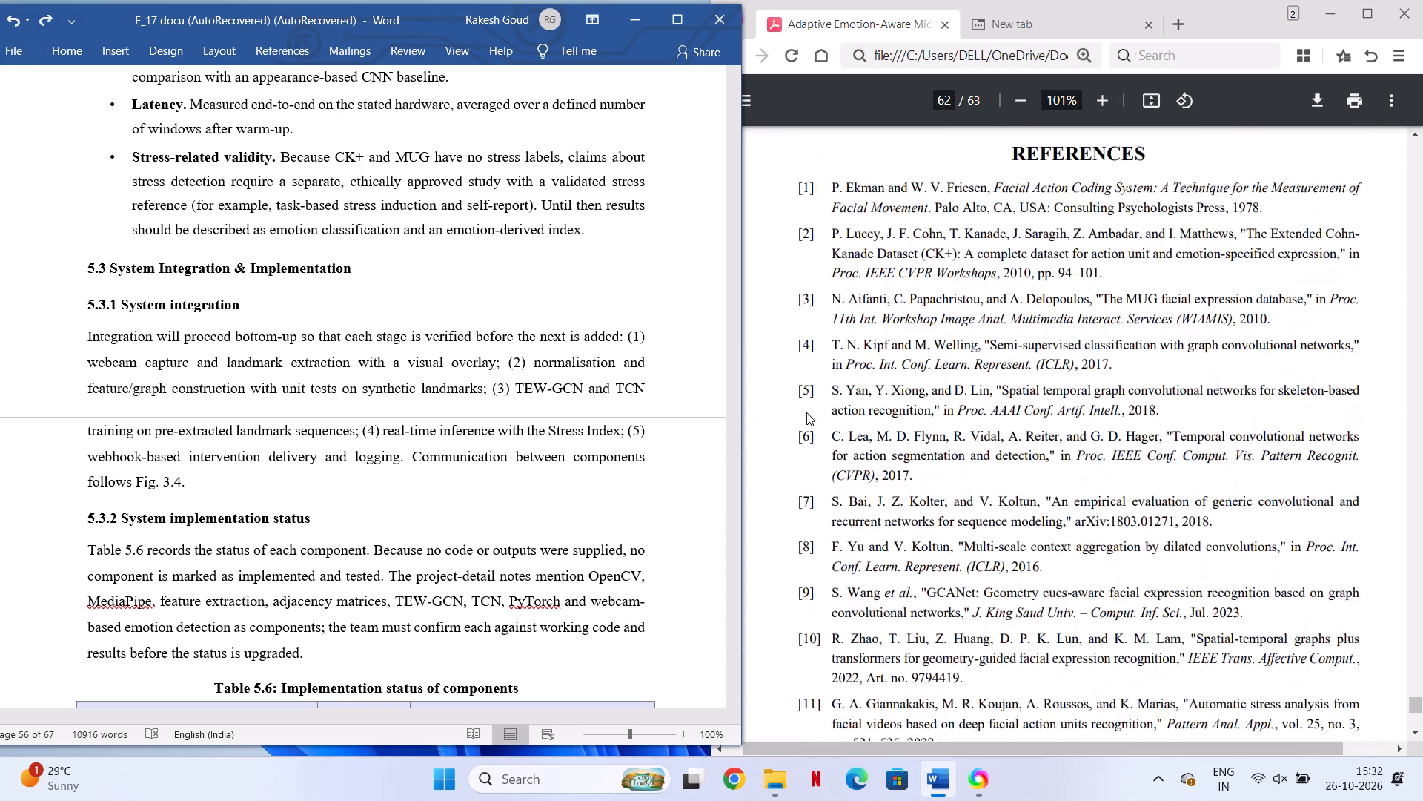
scroll(806, 412, down, 16)
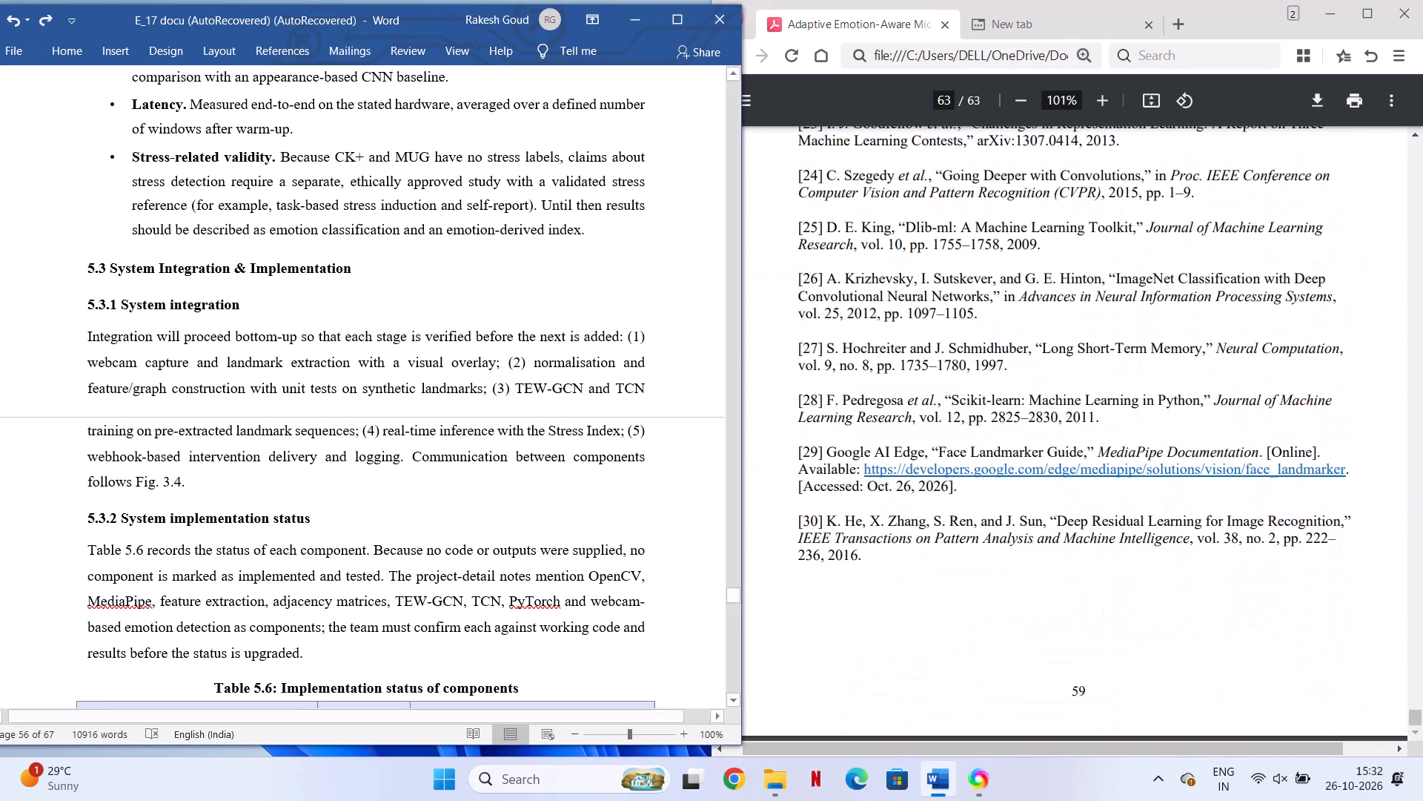
Review the Word report from section 5.3 back through Chapters 5 and 4 to the start of the Design chapter.
scroll(491, 407, up, 18)
scroll(491, 407, up, 7)
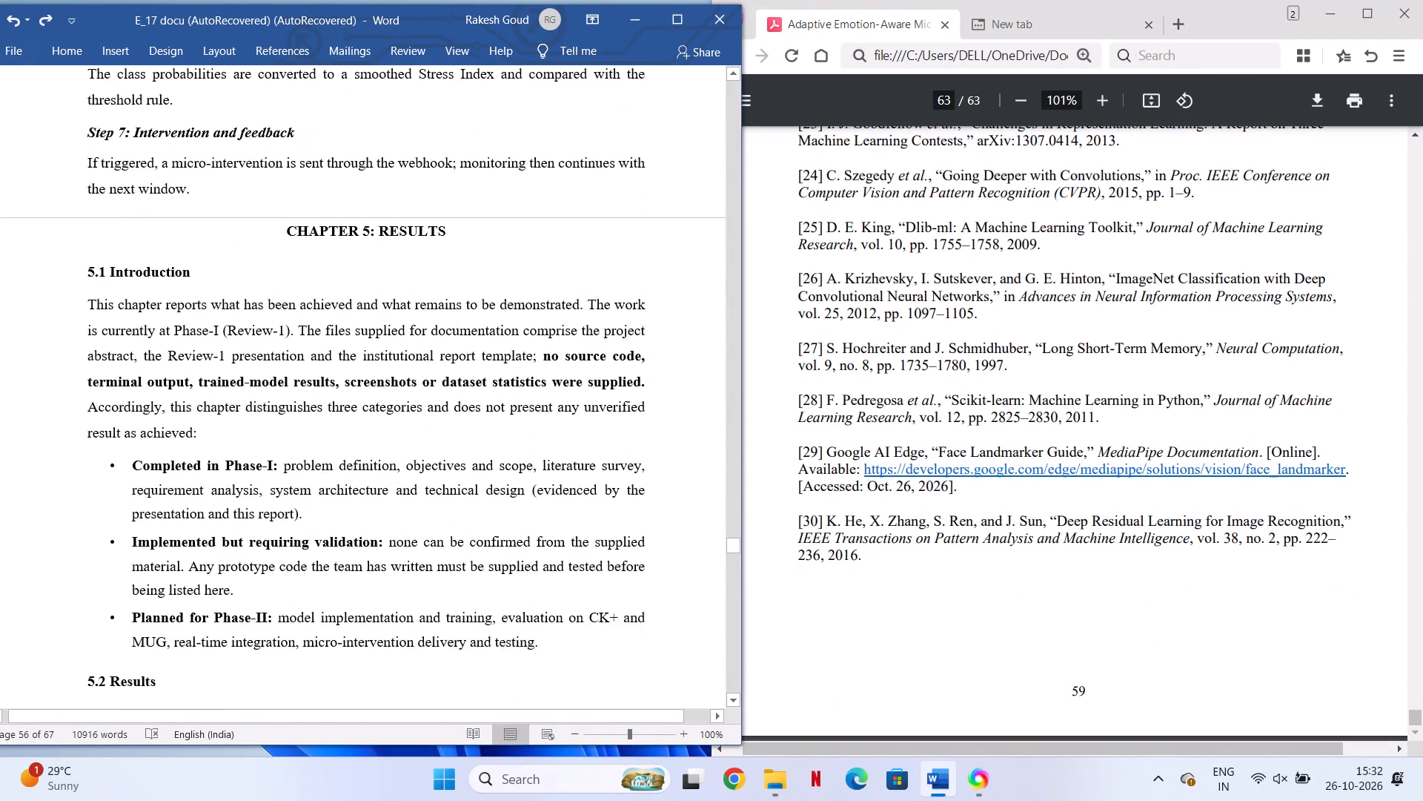
scroll(491, 407, down, 5)
scroll(491, 407, up, 20)
scroll(491, 407, up, 6)
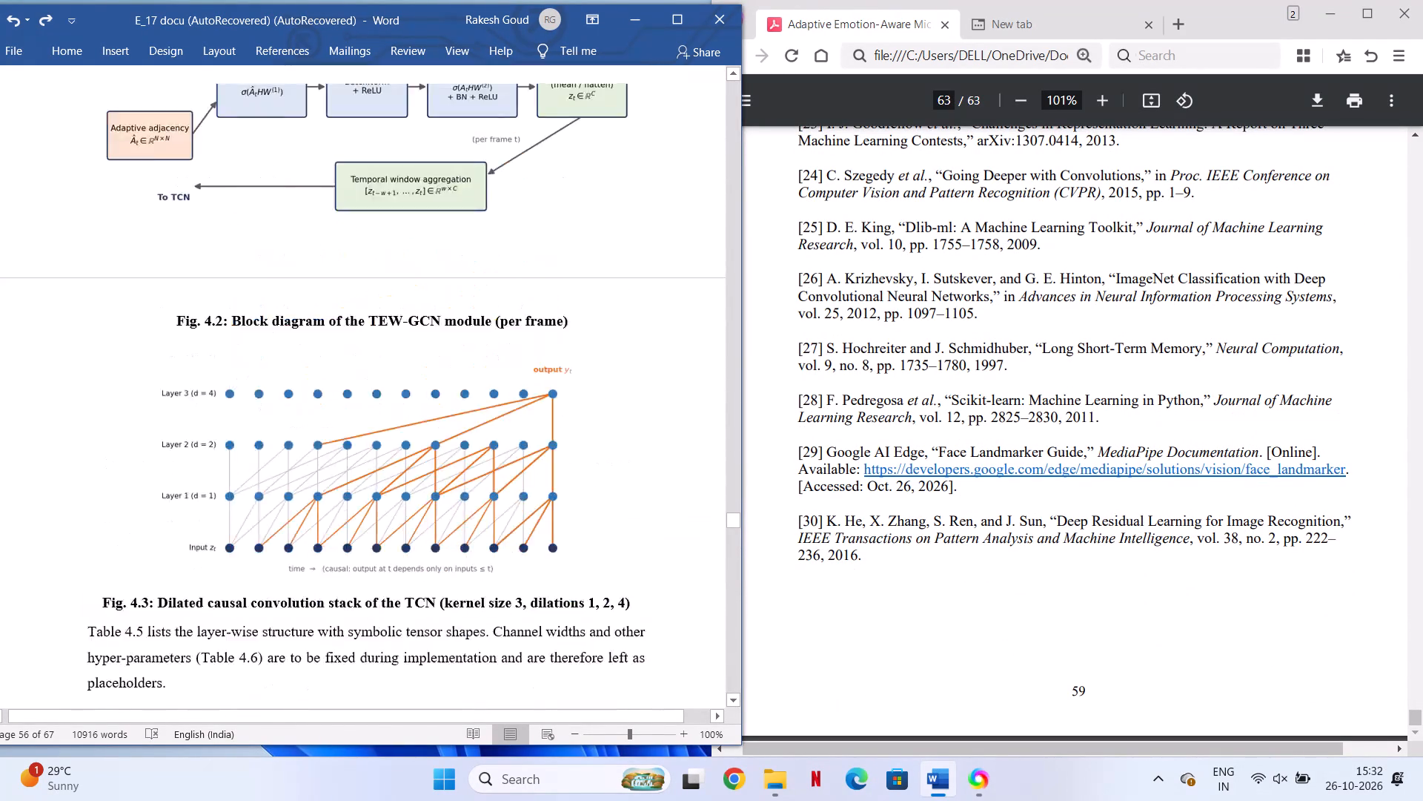
scroll(491, 407, up, 20)
scroll(491, 407, up, 5)
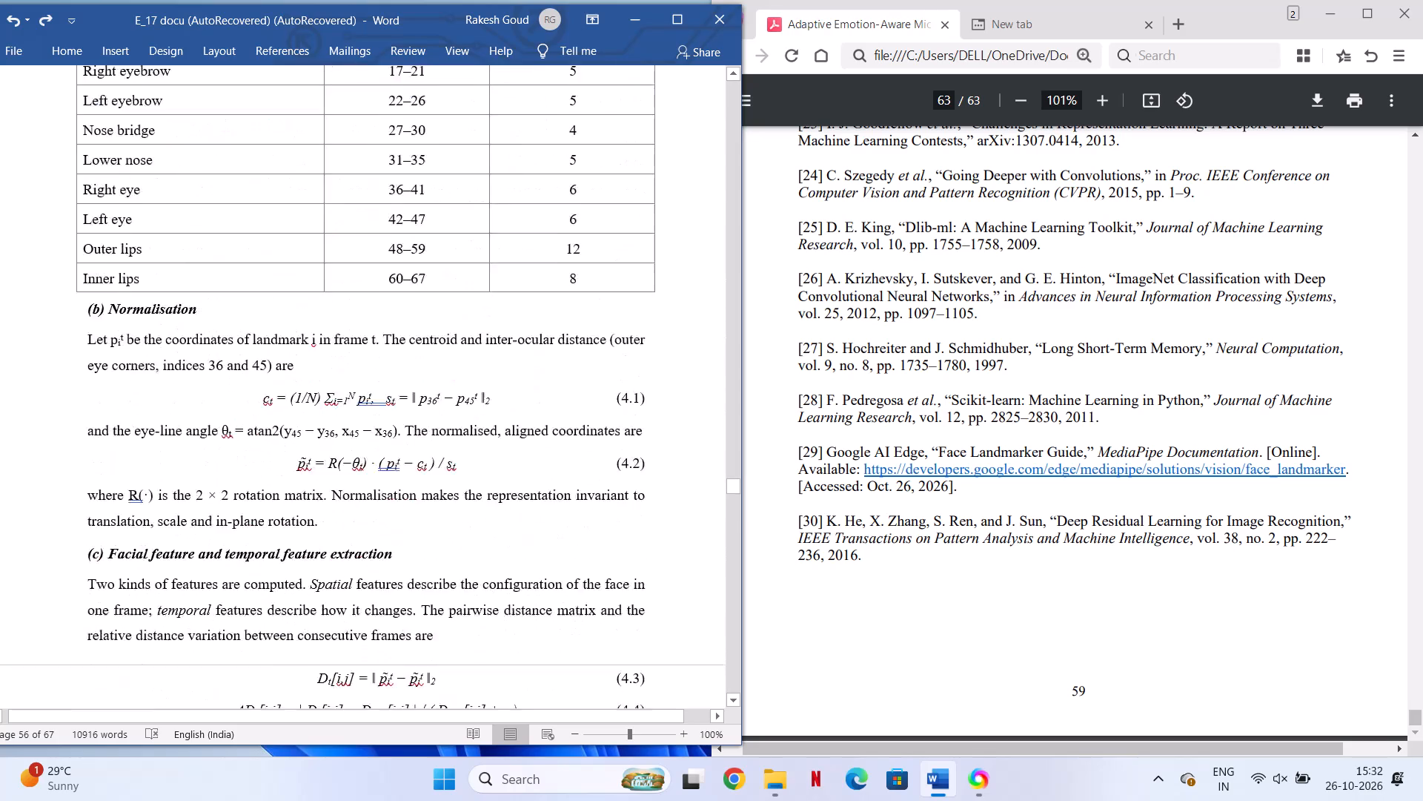
scroll(491, 407, up, 19)
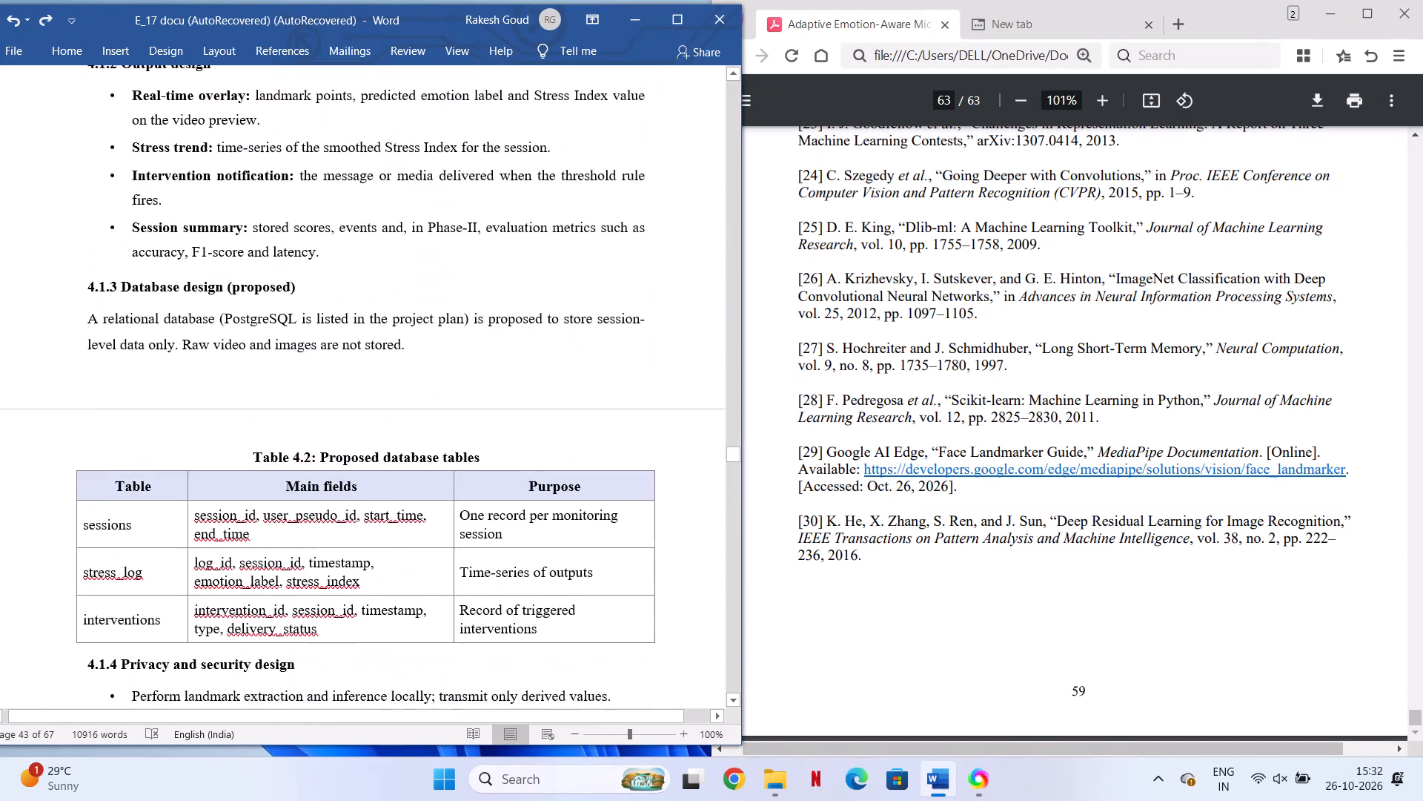
scroll(491, 407, up, 9)
Copy the 4.2 Architecture heading and its introductory paragraph, which precede the system architecture figure in the Word report.
scroll(491, 407, down, 6)
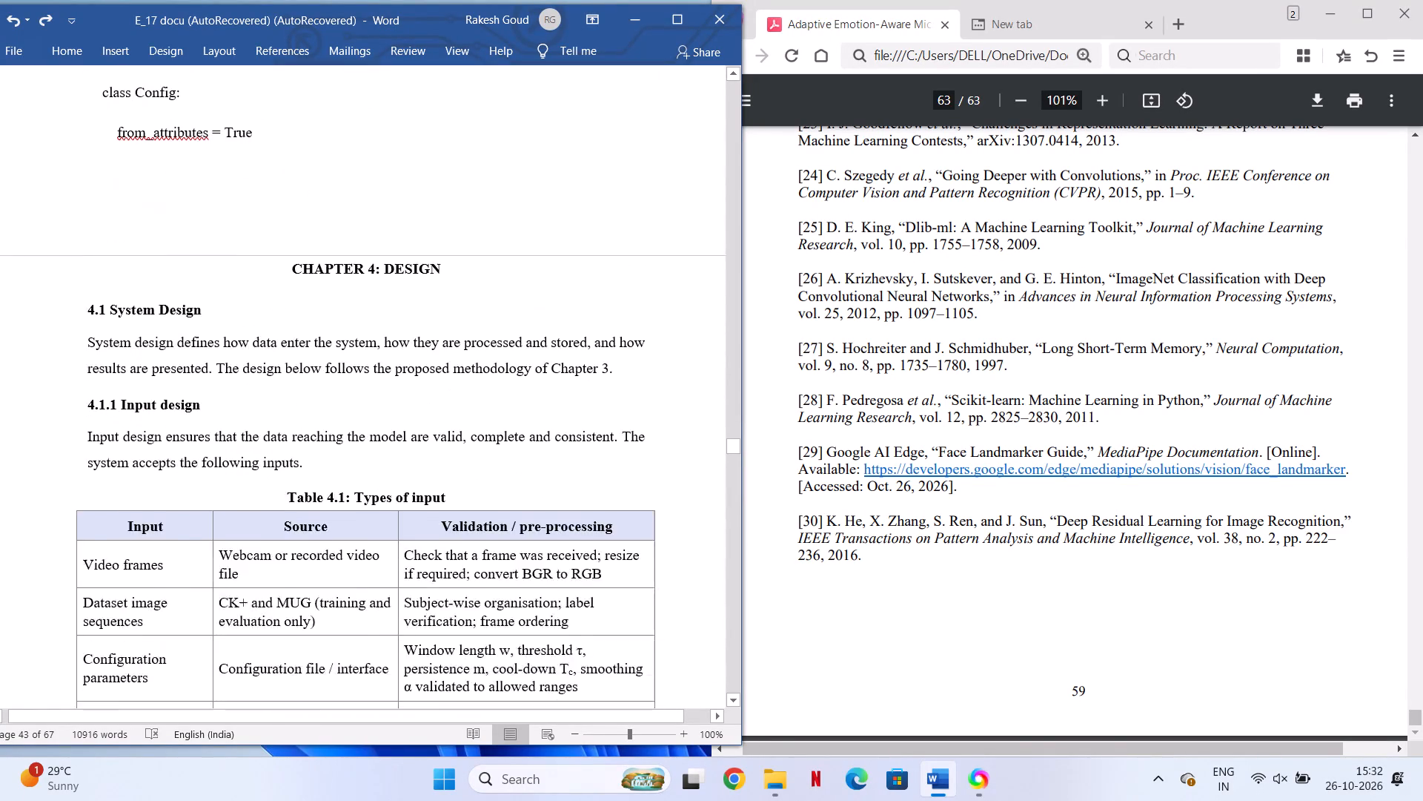
scroll(491, 407, down, 12)
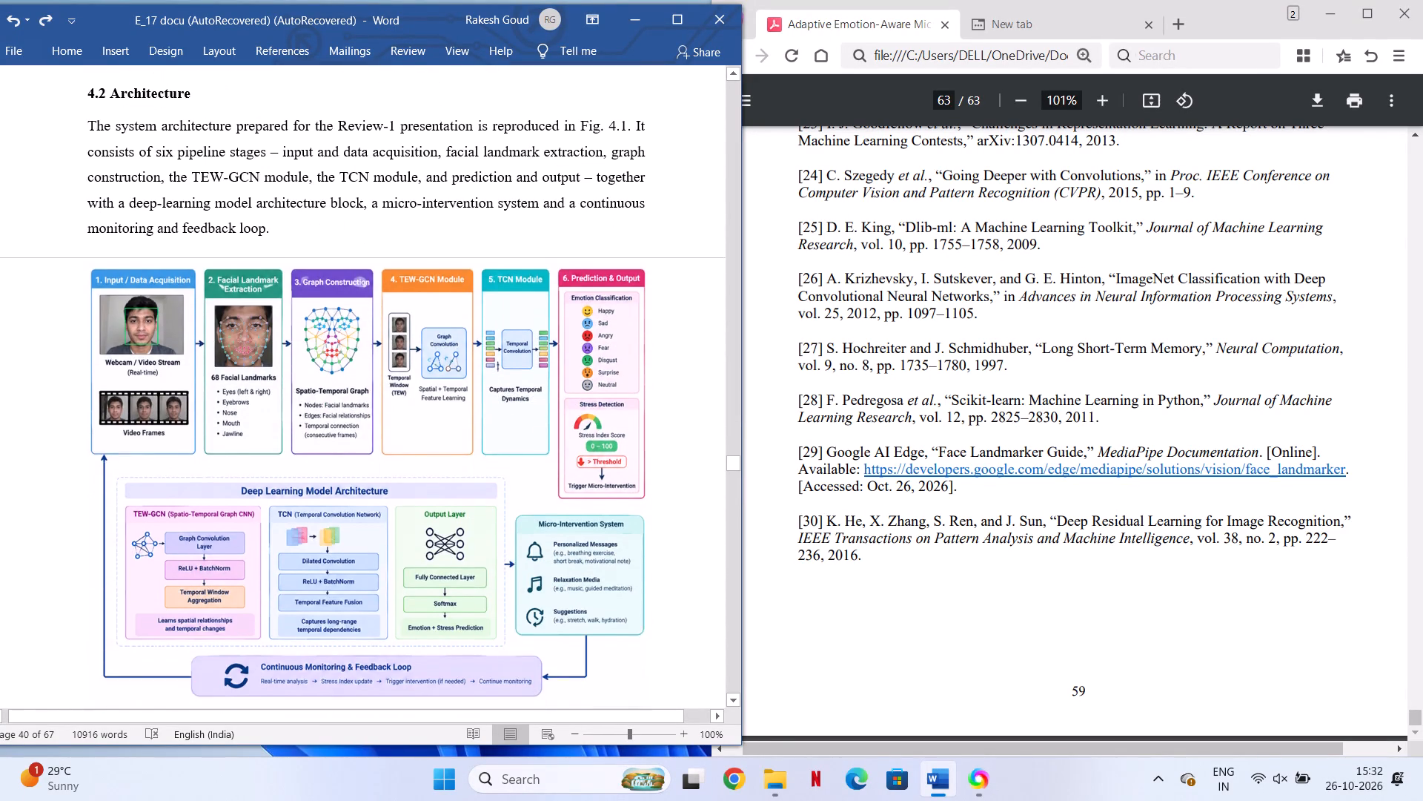
scroll(491, 407, down, 1)
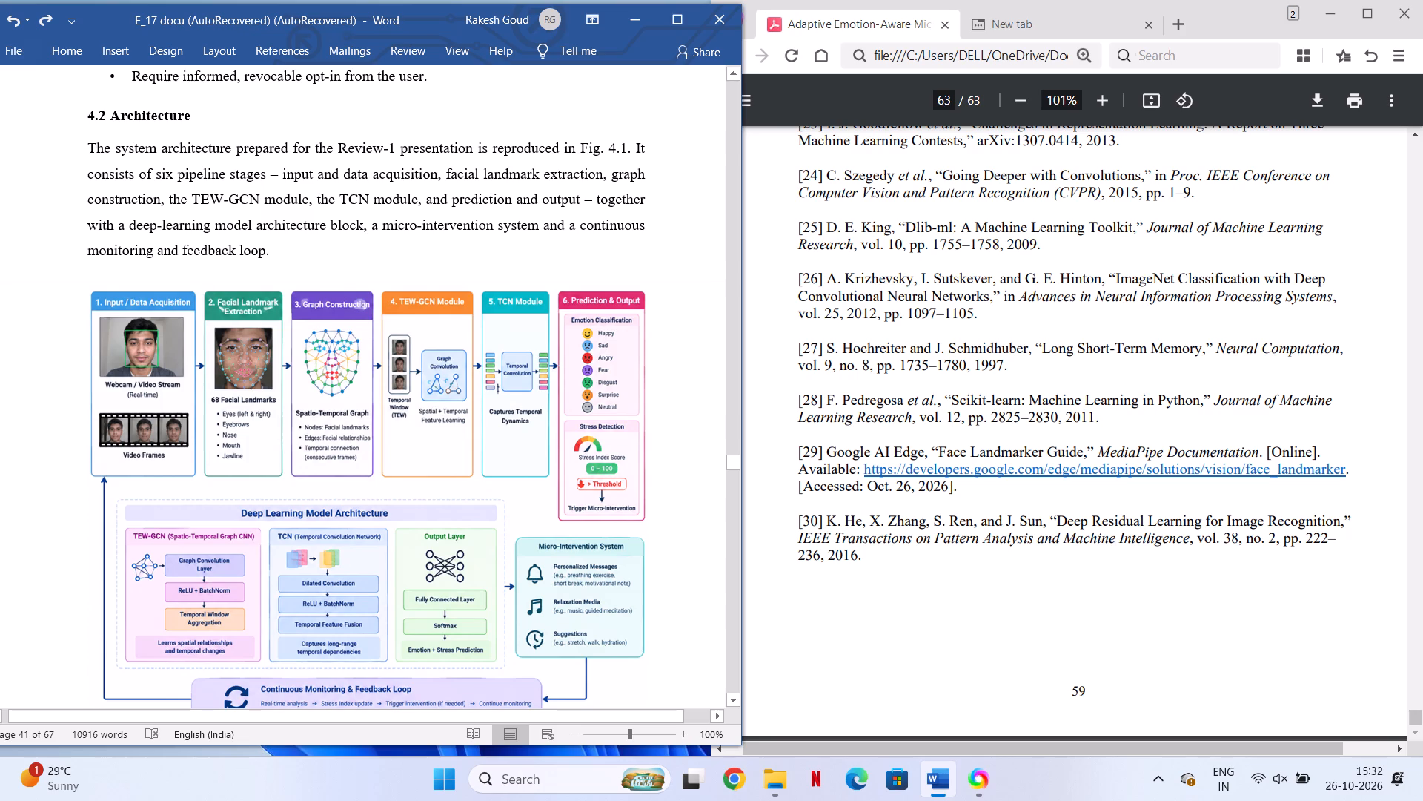
drag(269, 257, 66, 118)
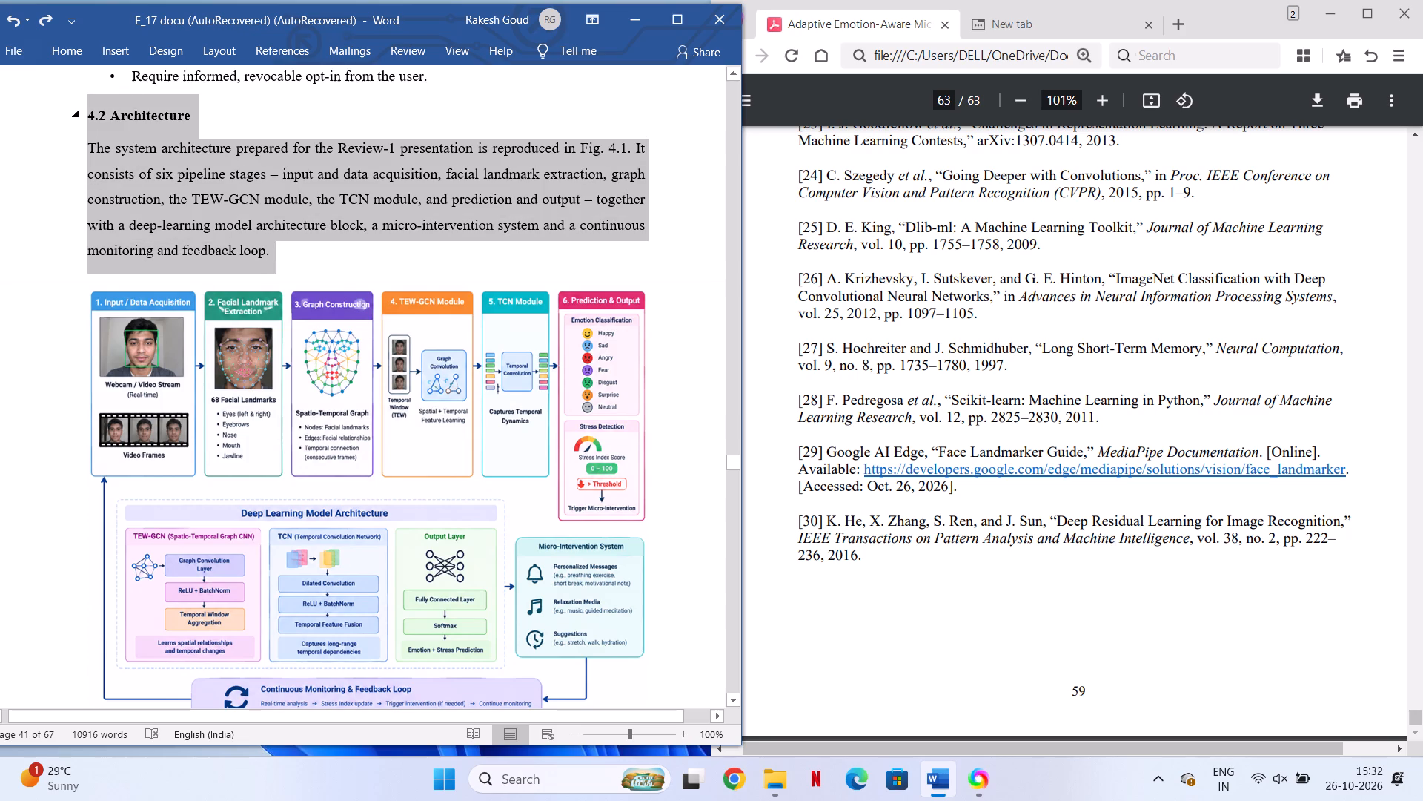
drag(66, 118, 66, 119)
key(ctrl+c)
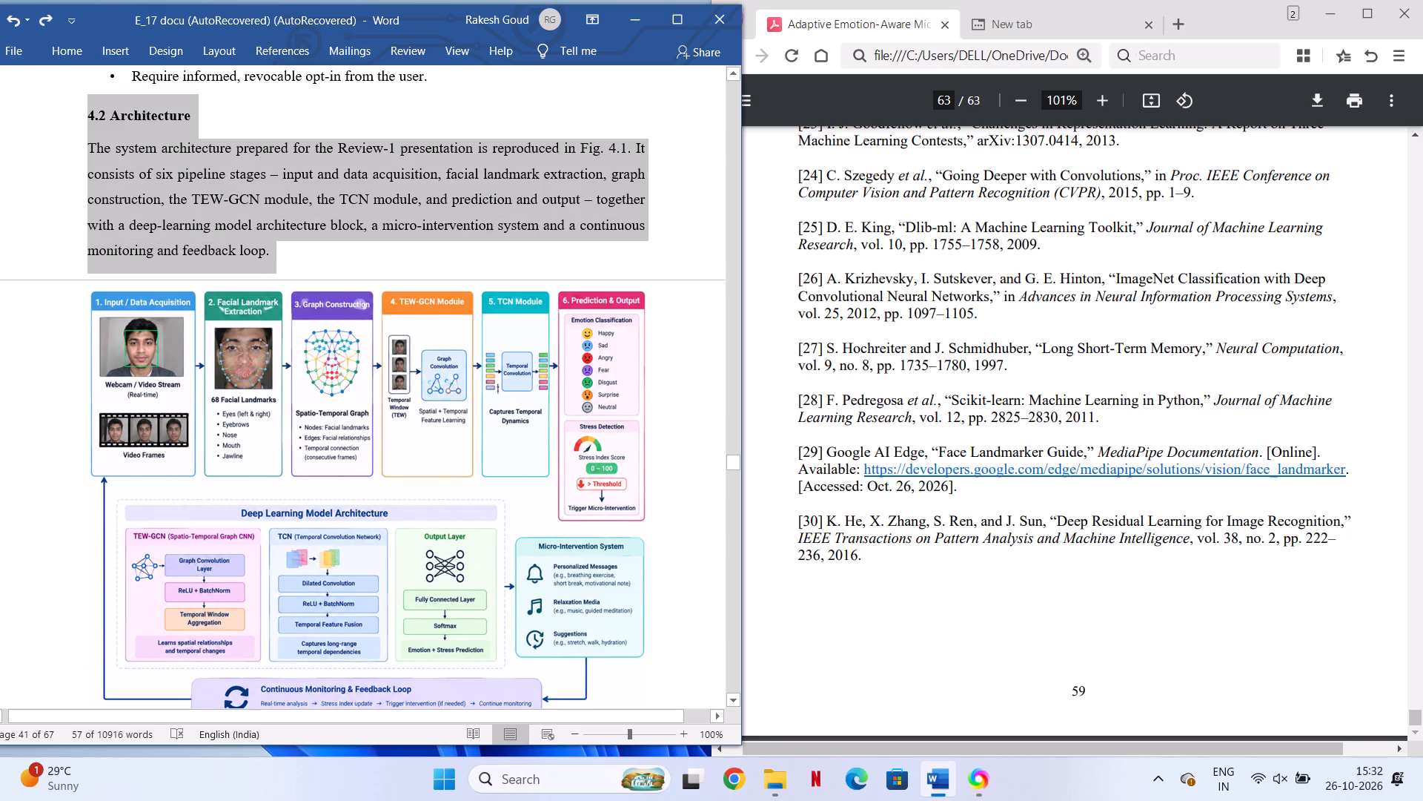
click(734, 779)
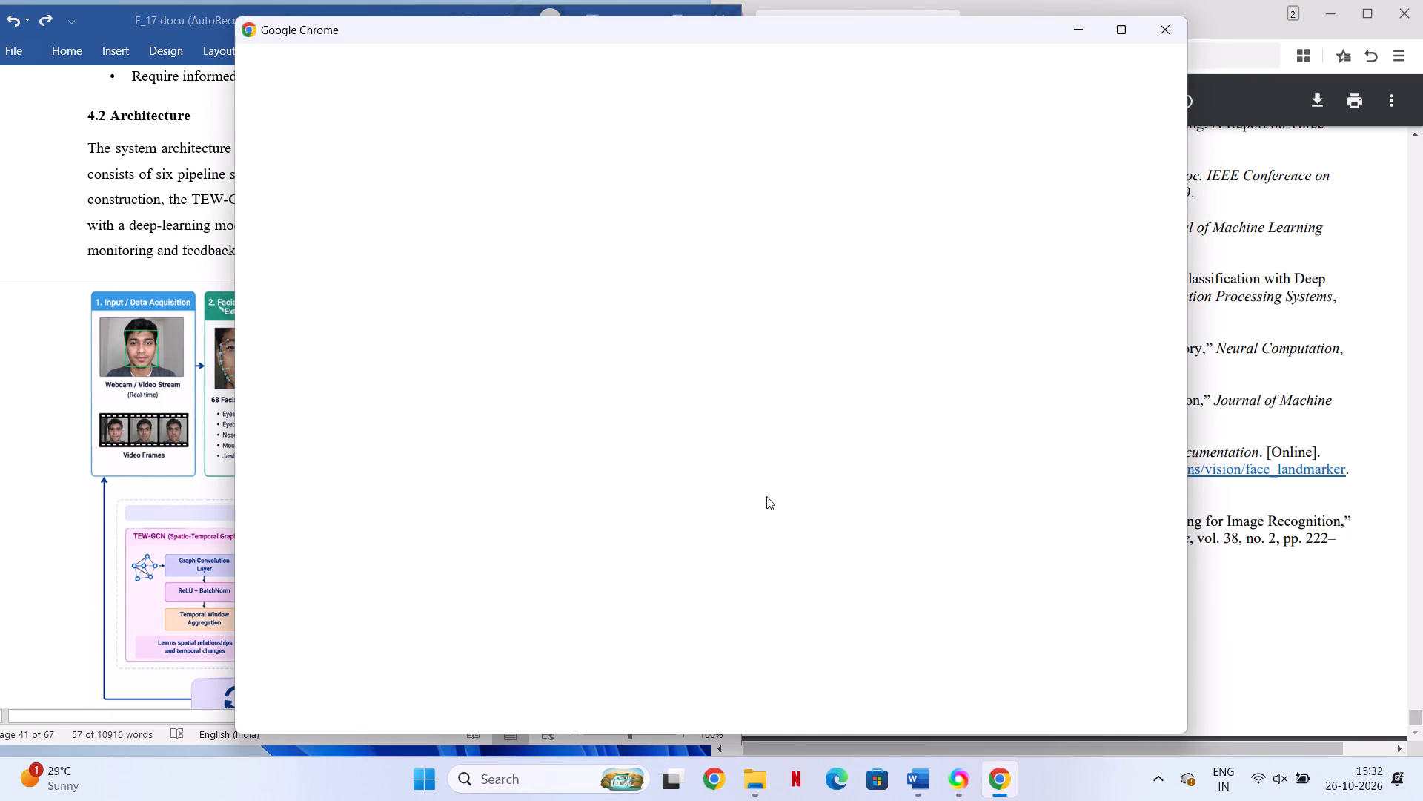
scroll(729, 533, down, 9)
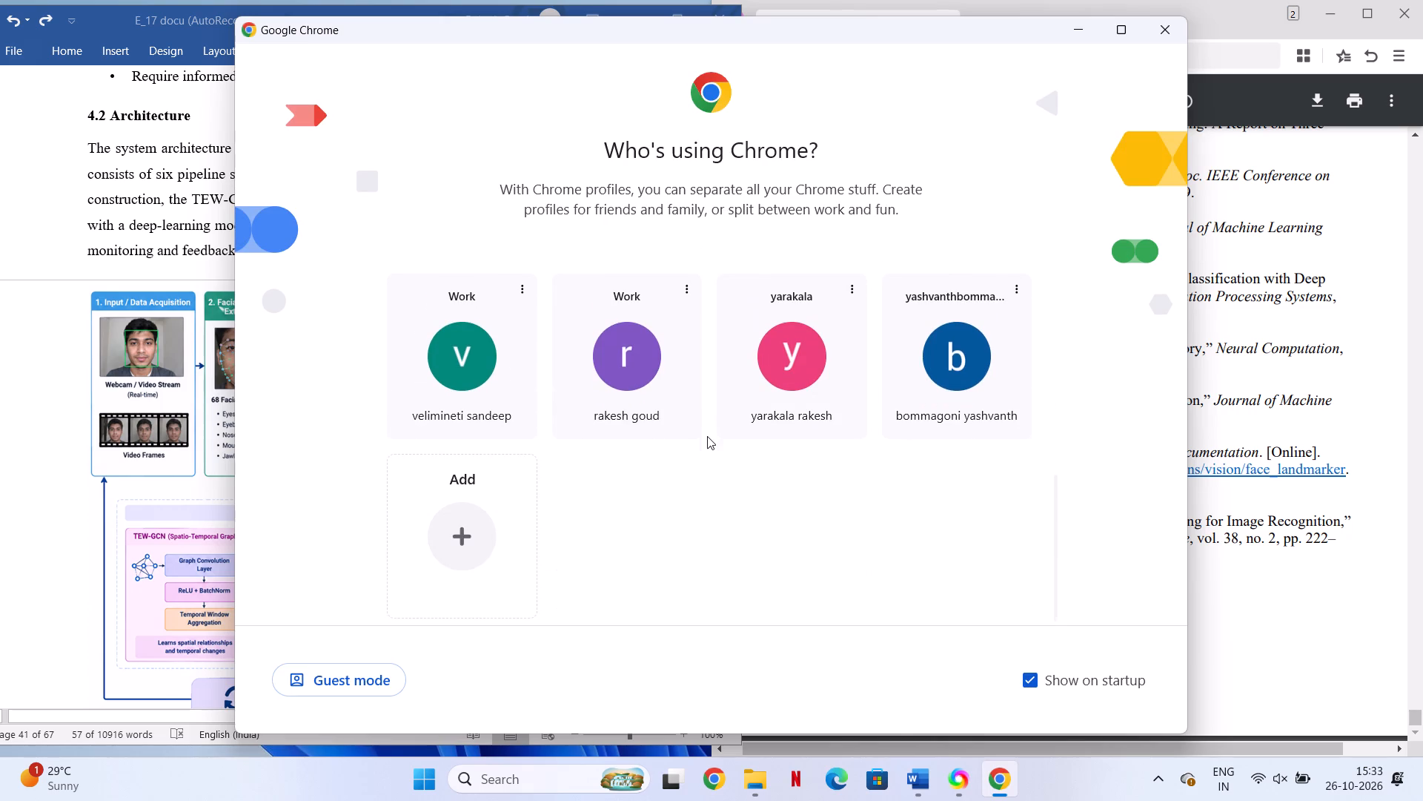
click(661, 429)
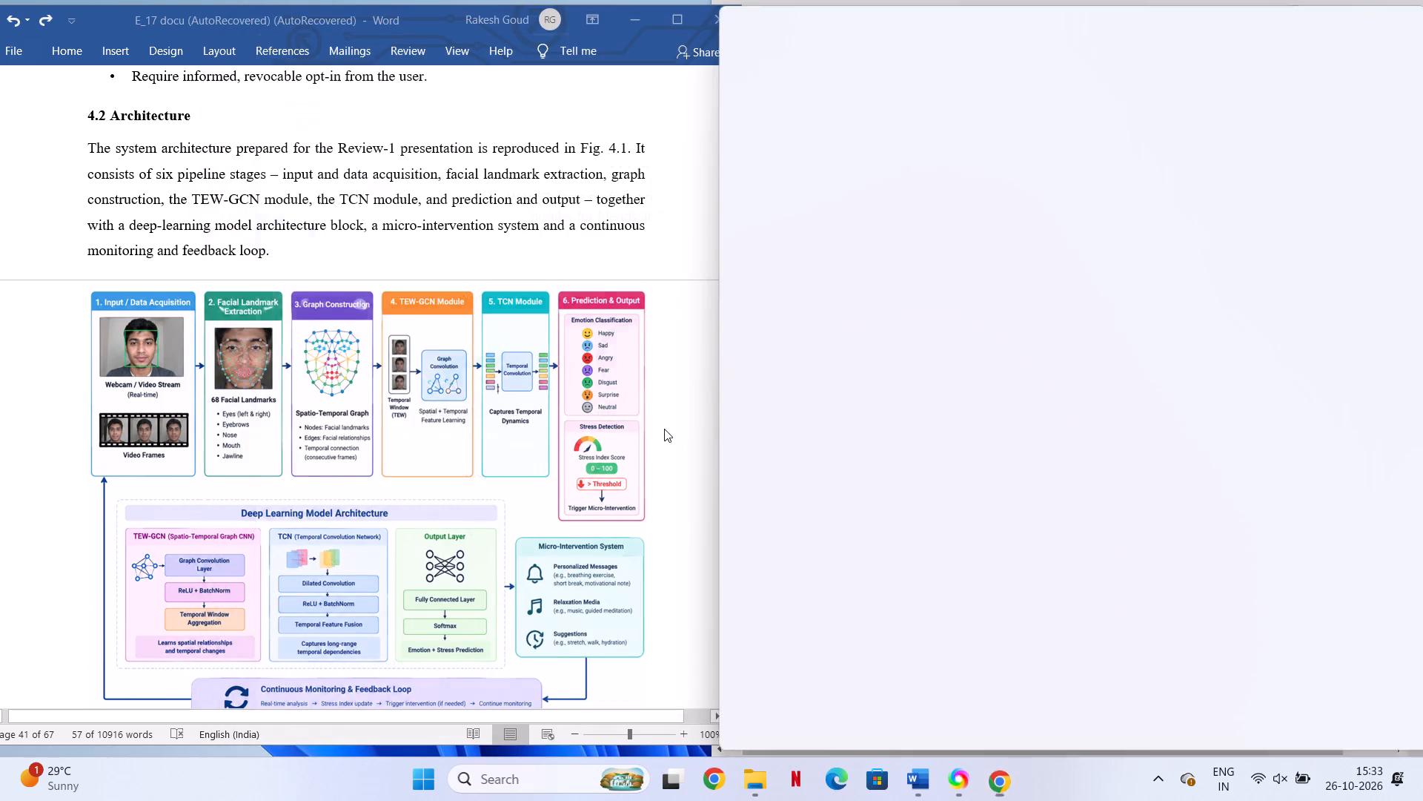
click(995, 366)
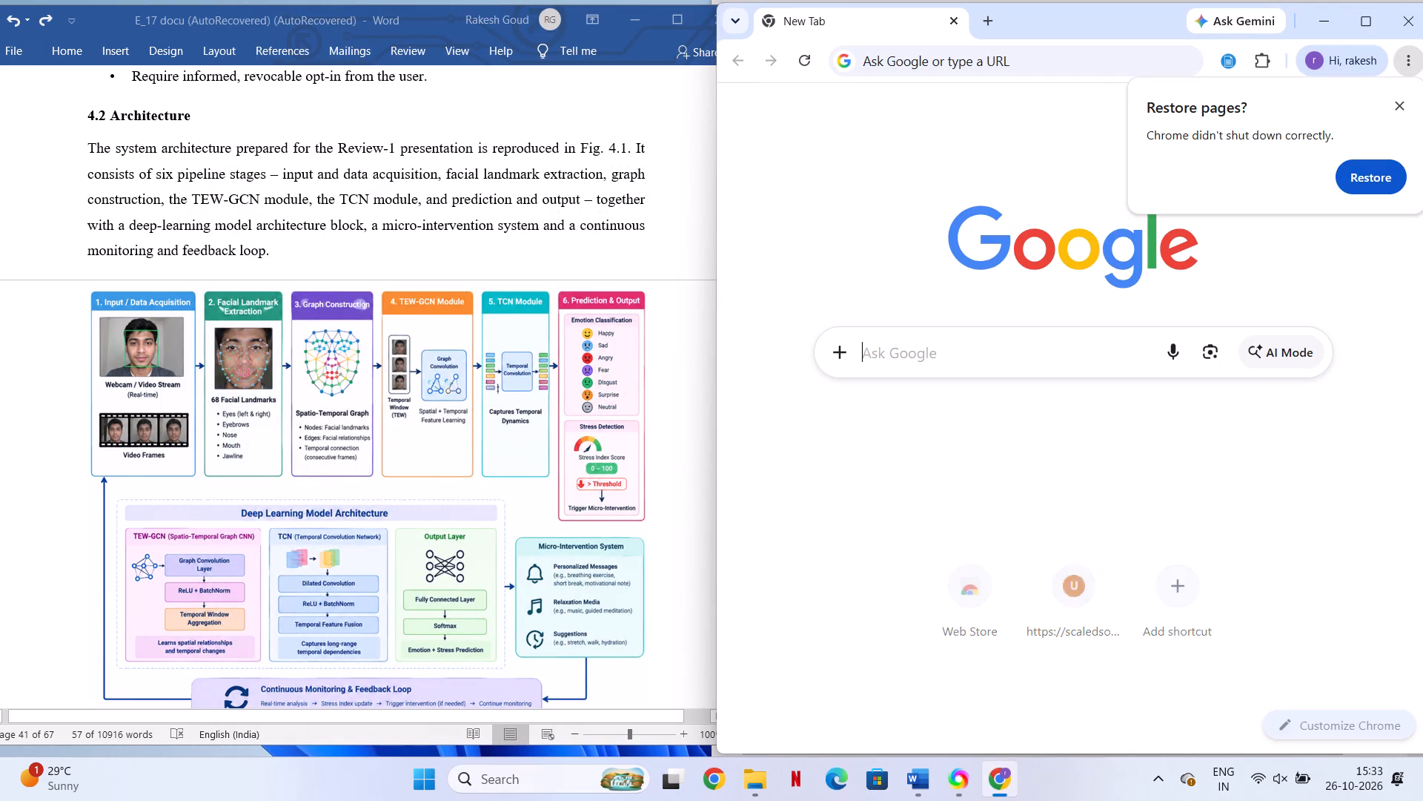
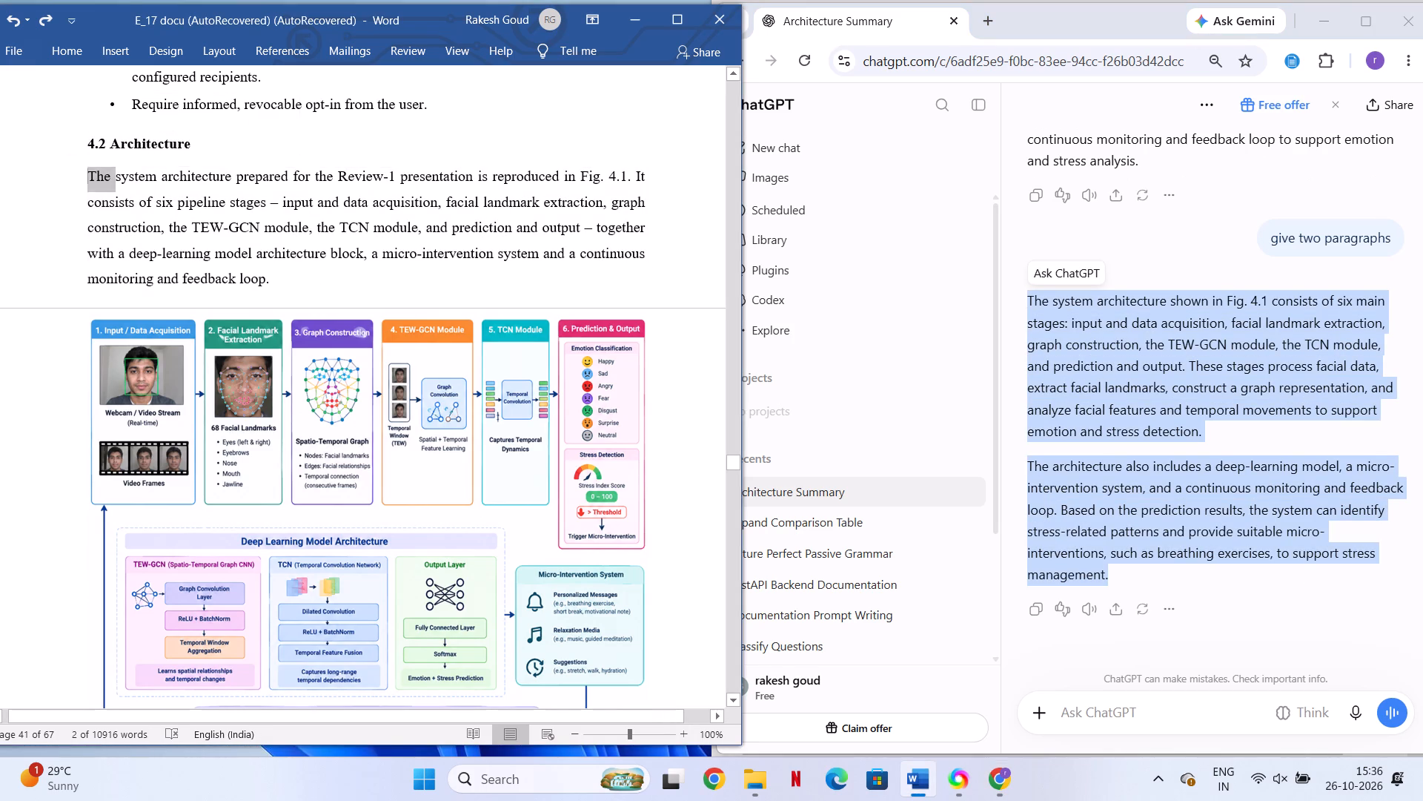
drag(160, 222, 269, 277)
key(ctrl+v)
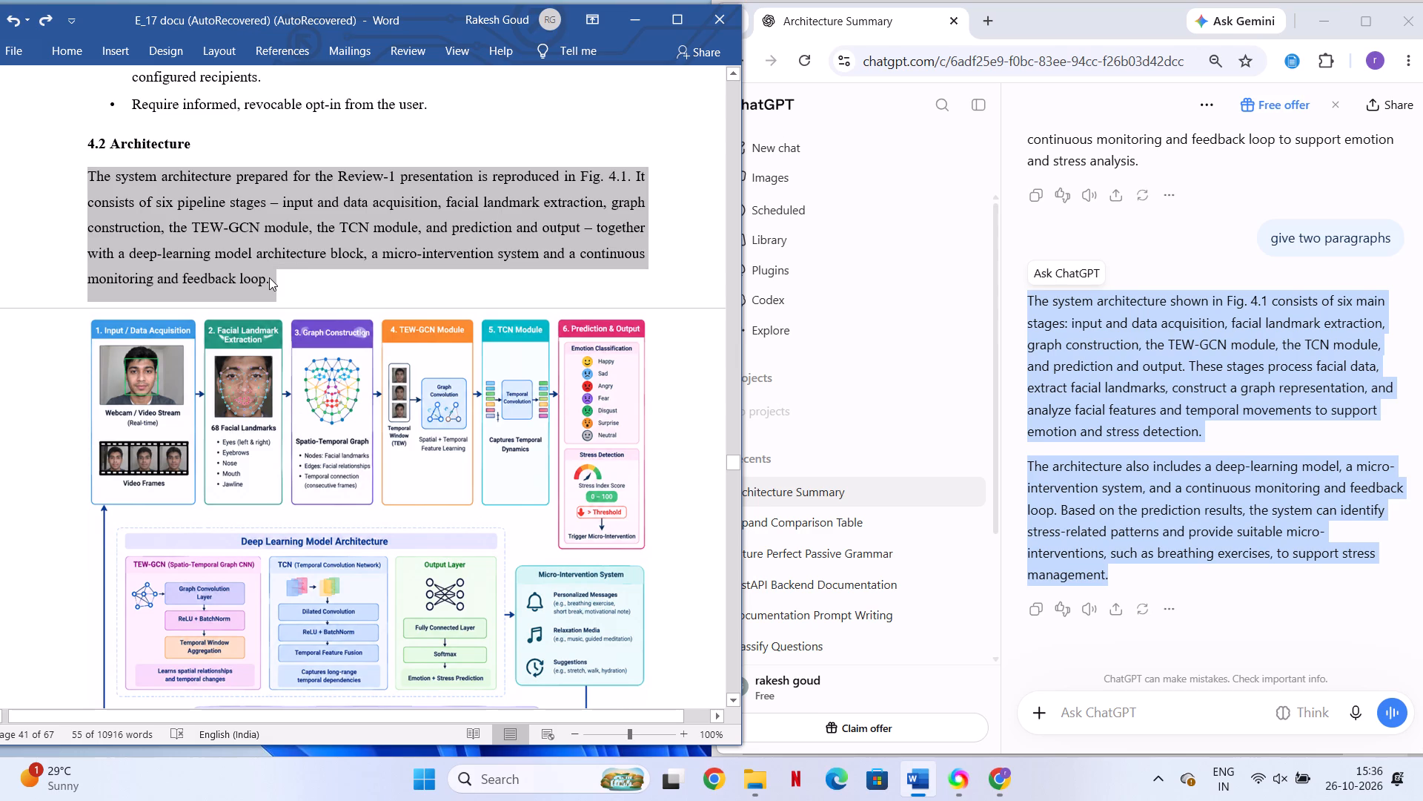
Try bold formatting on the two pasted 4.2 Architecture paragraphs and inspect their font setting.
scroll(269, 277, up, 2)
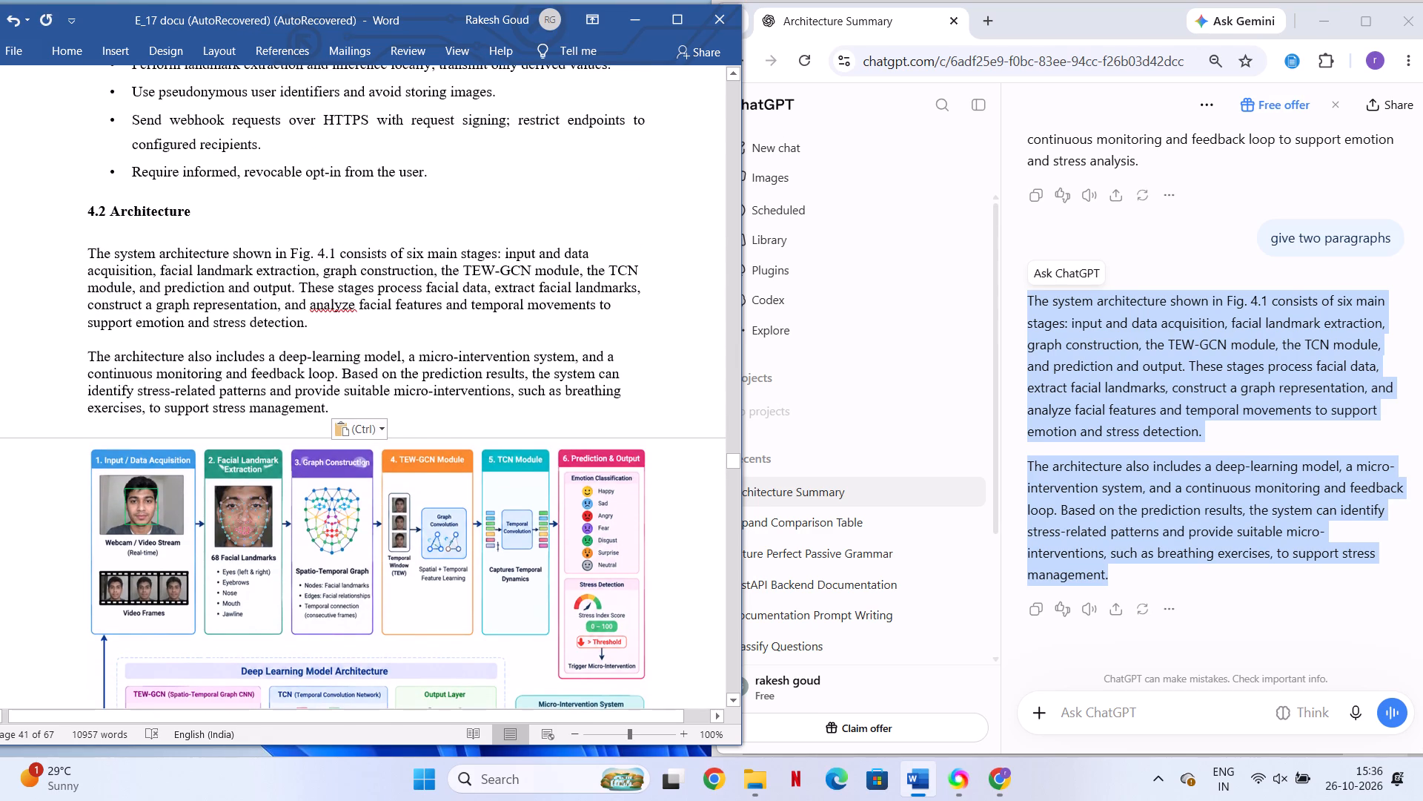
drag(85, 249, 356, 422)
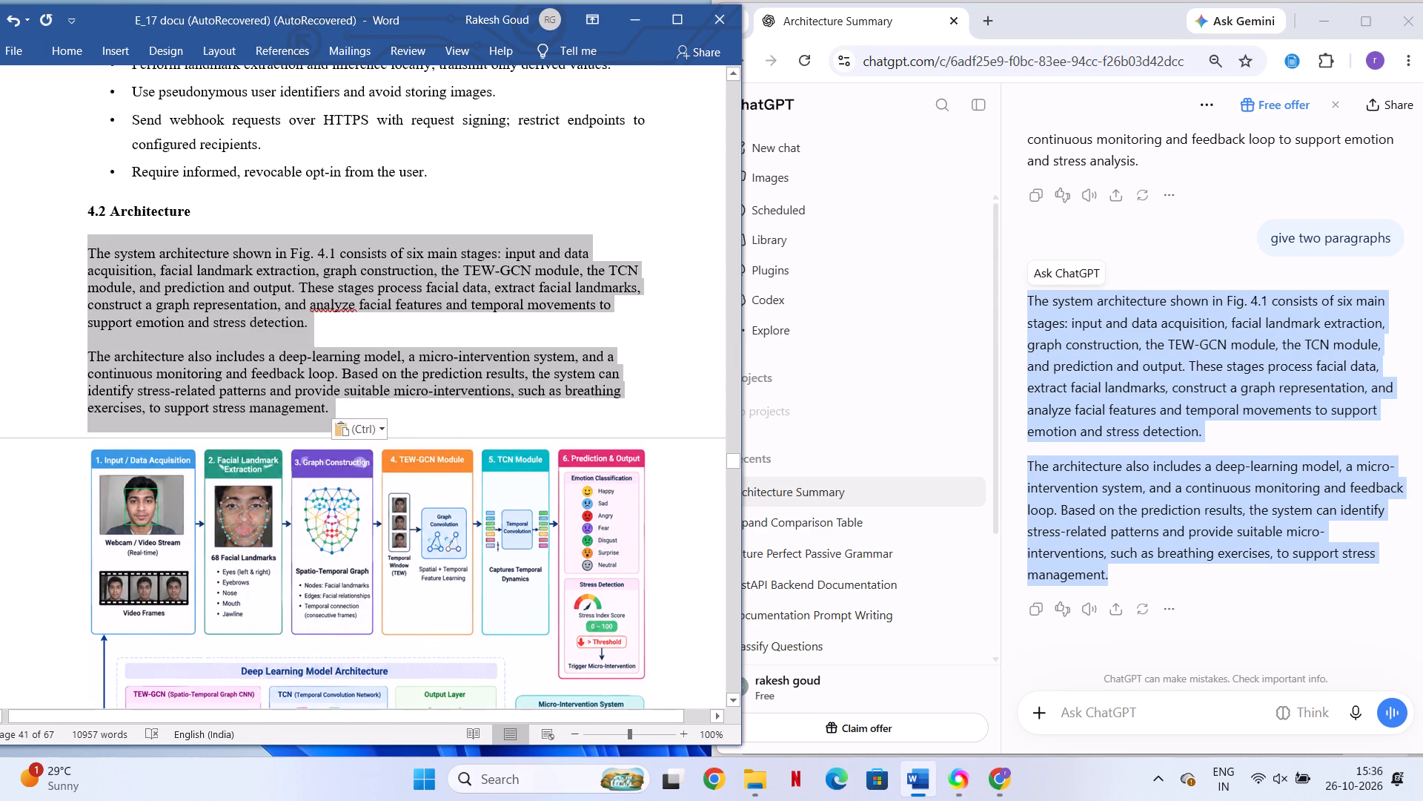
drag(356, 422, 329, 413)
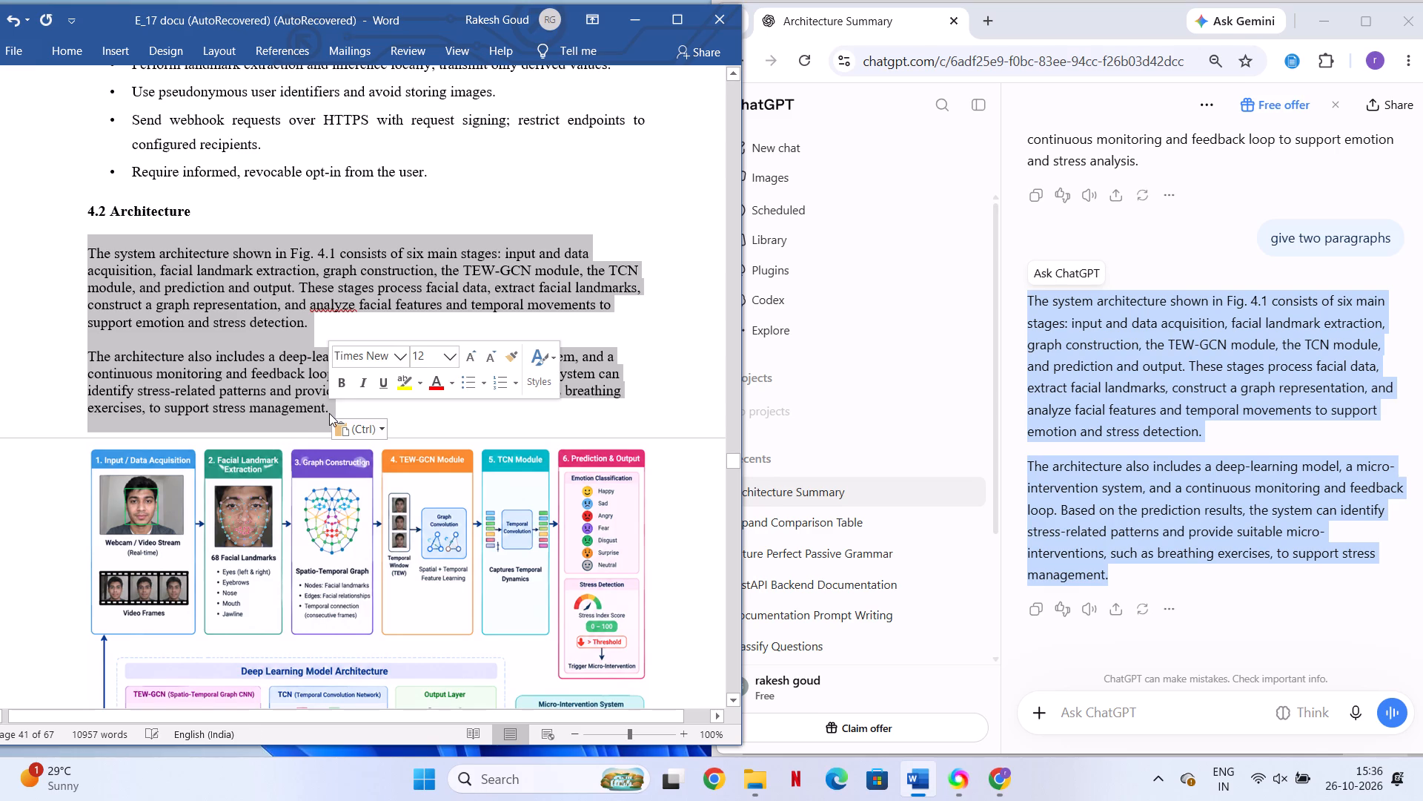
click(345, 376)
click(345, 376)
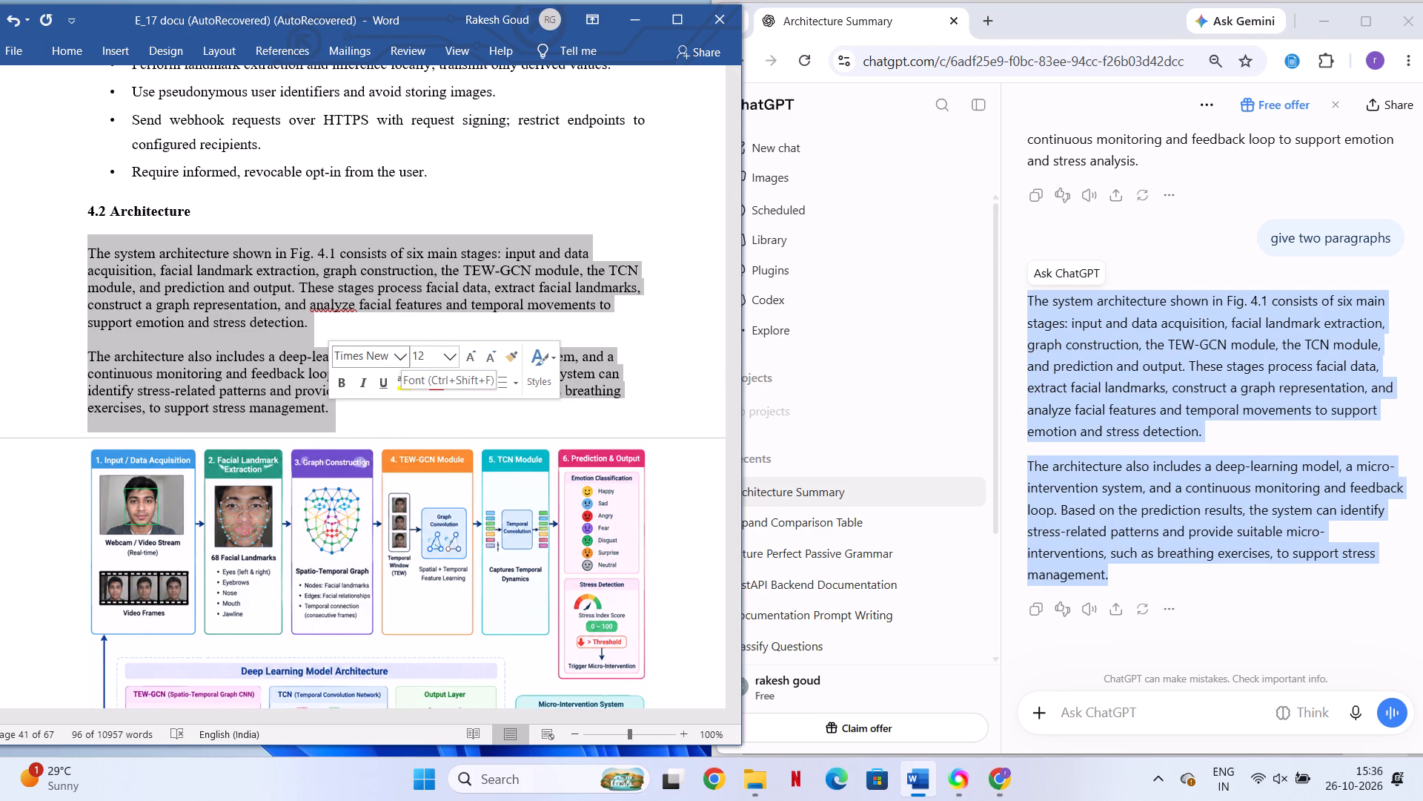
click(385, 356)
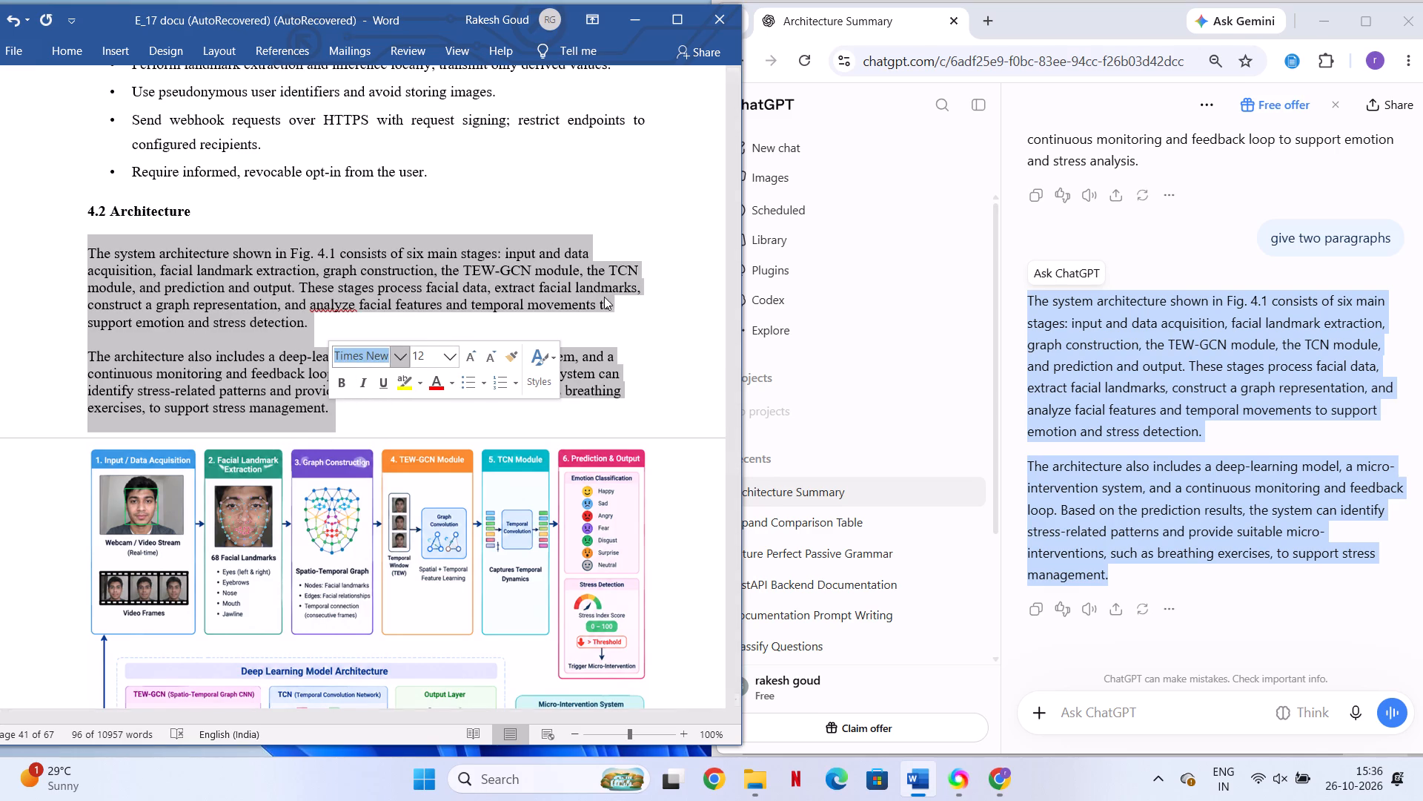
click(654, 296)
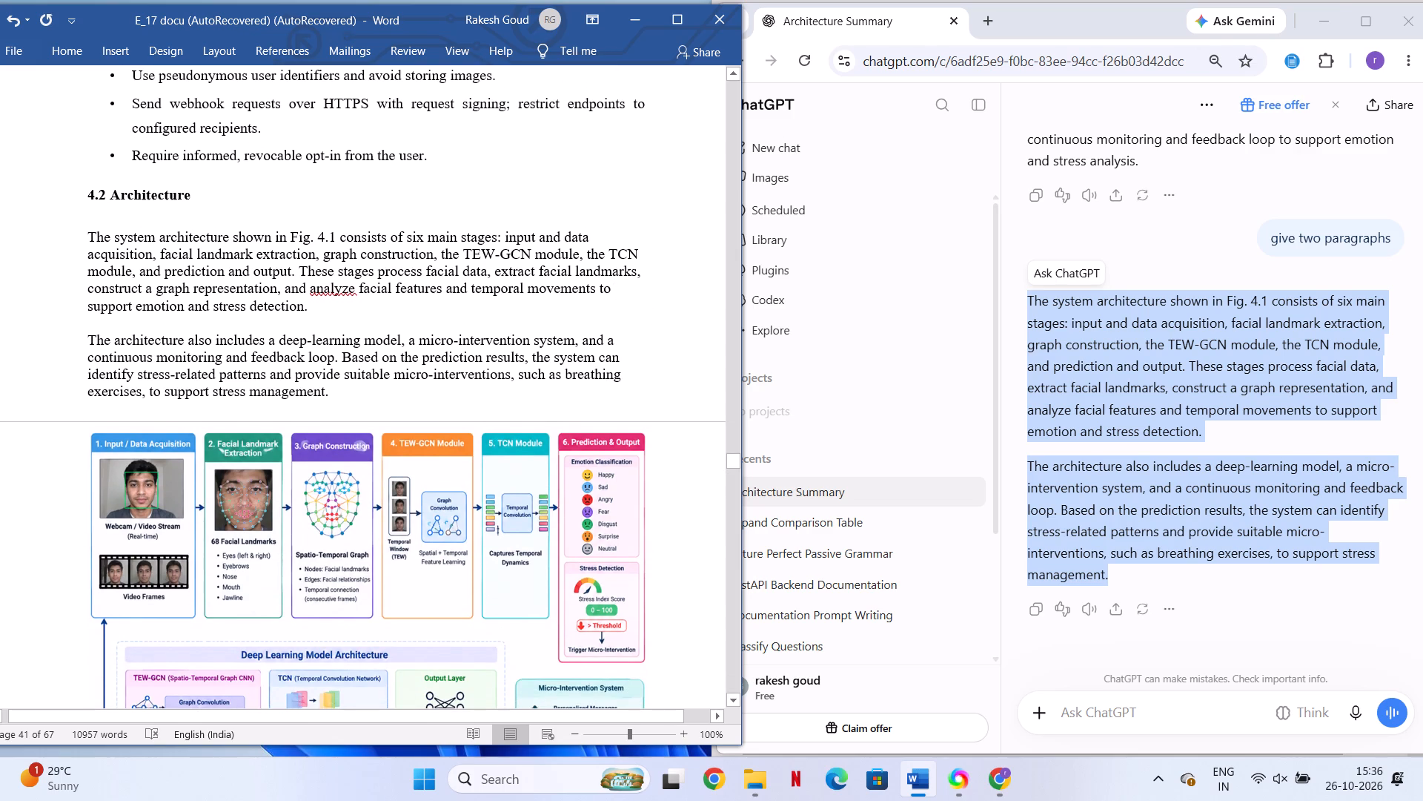
Review the Word report through section 4.3, minimise the ChatGPT window, and examine the closing pages of the PDF version.
scroll(651, 309, down, 9)
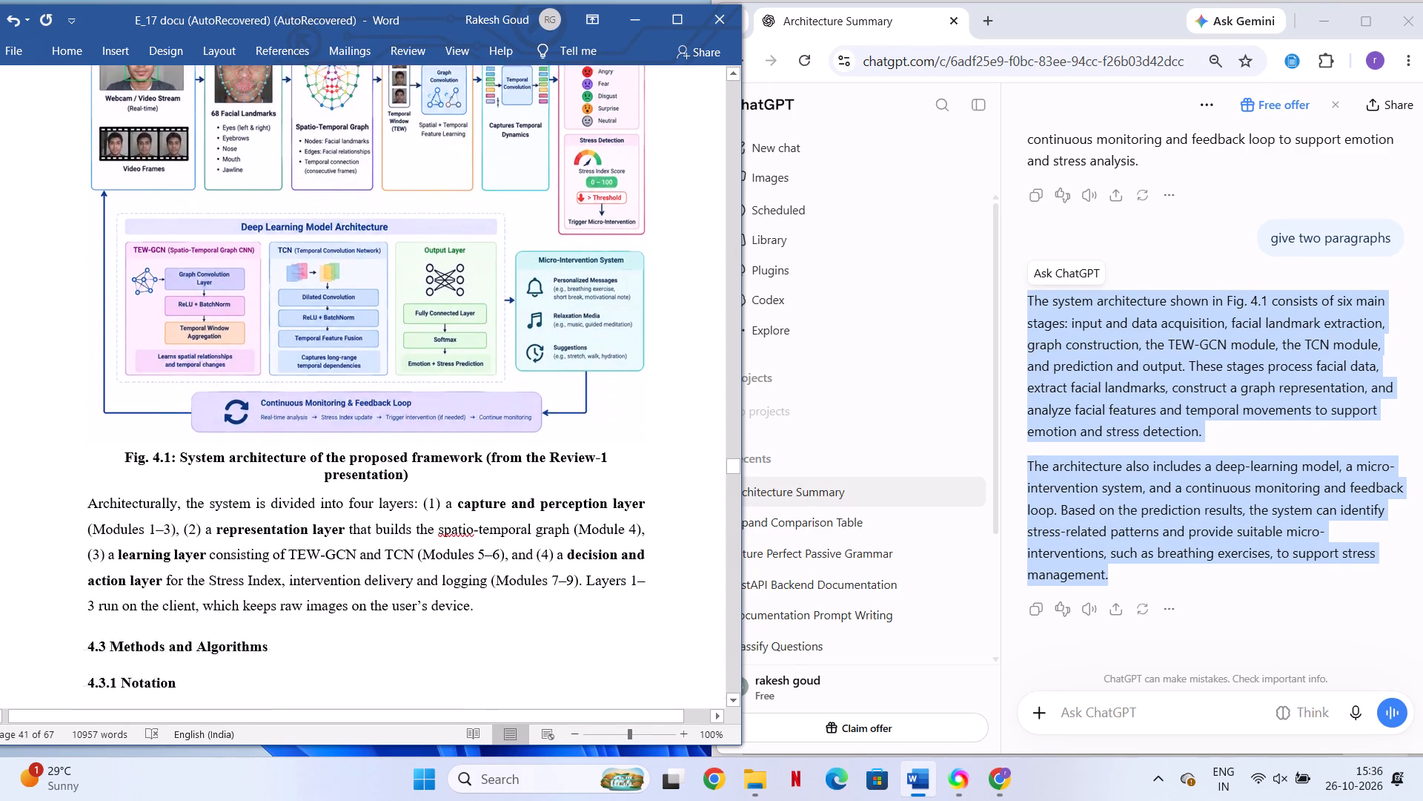
scroll(651, 309, down, 10)
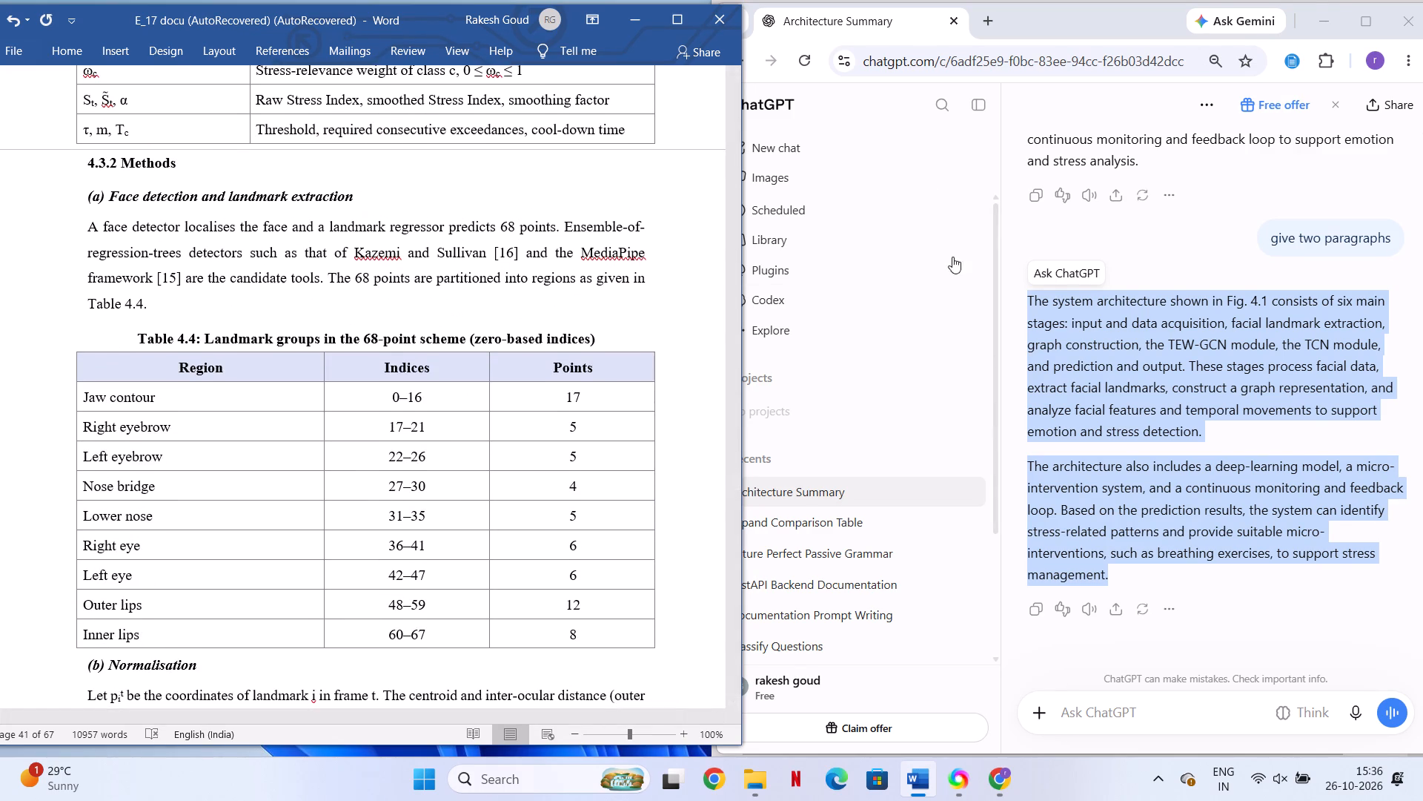
click(1322, 17)
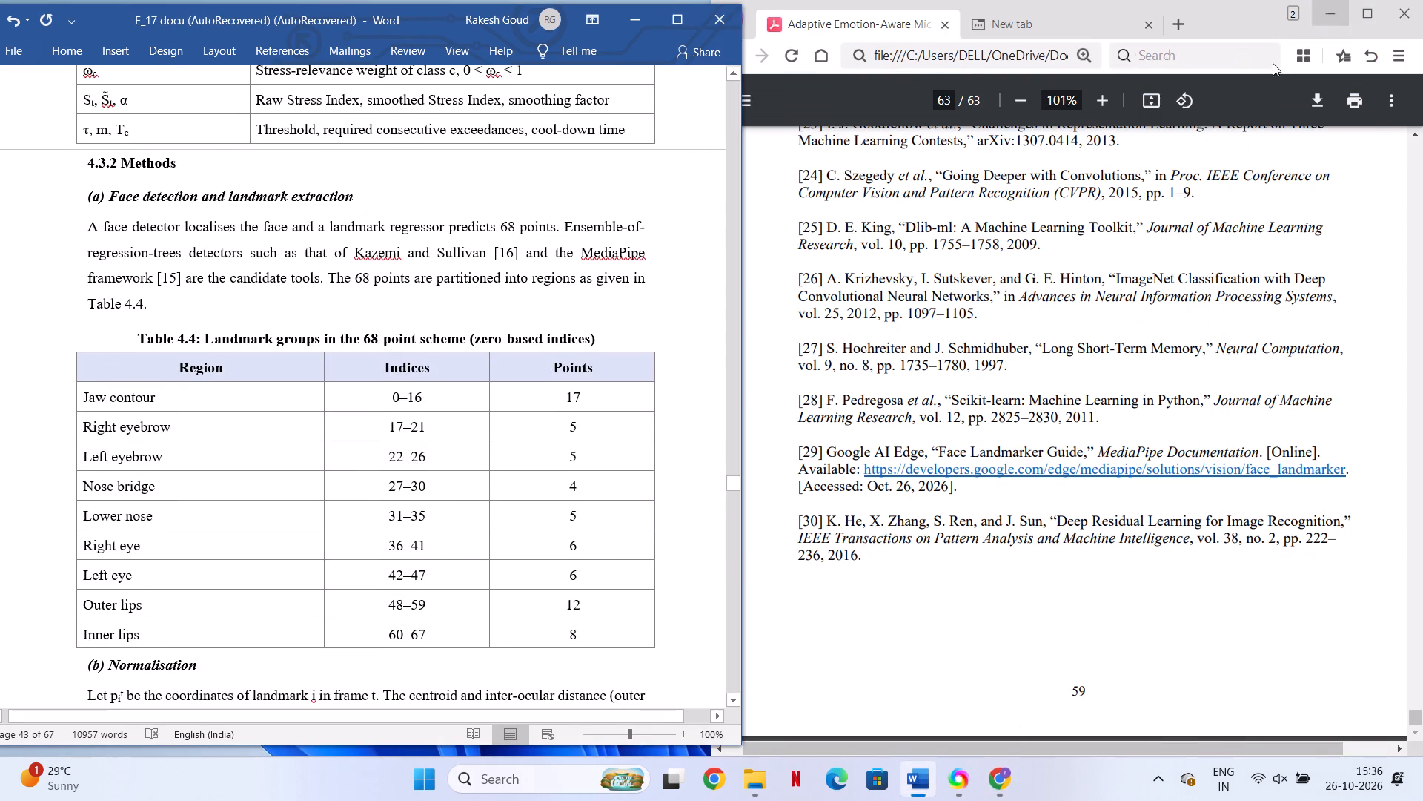
scroll(1116, 291, down, 1)
scroll(806, 486, up, 4)
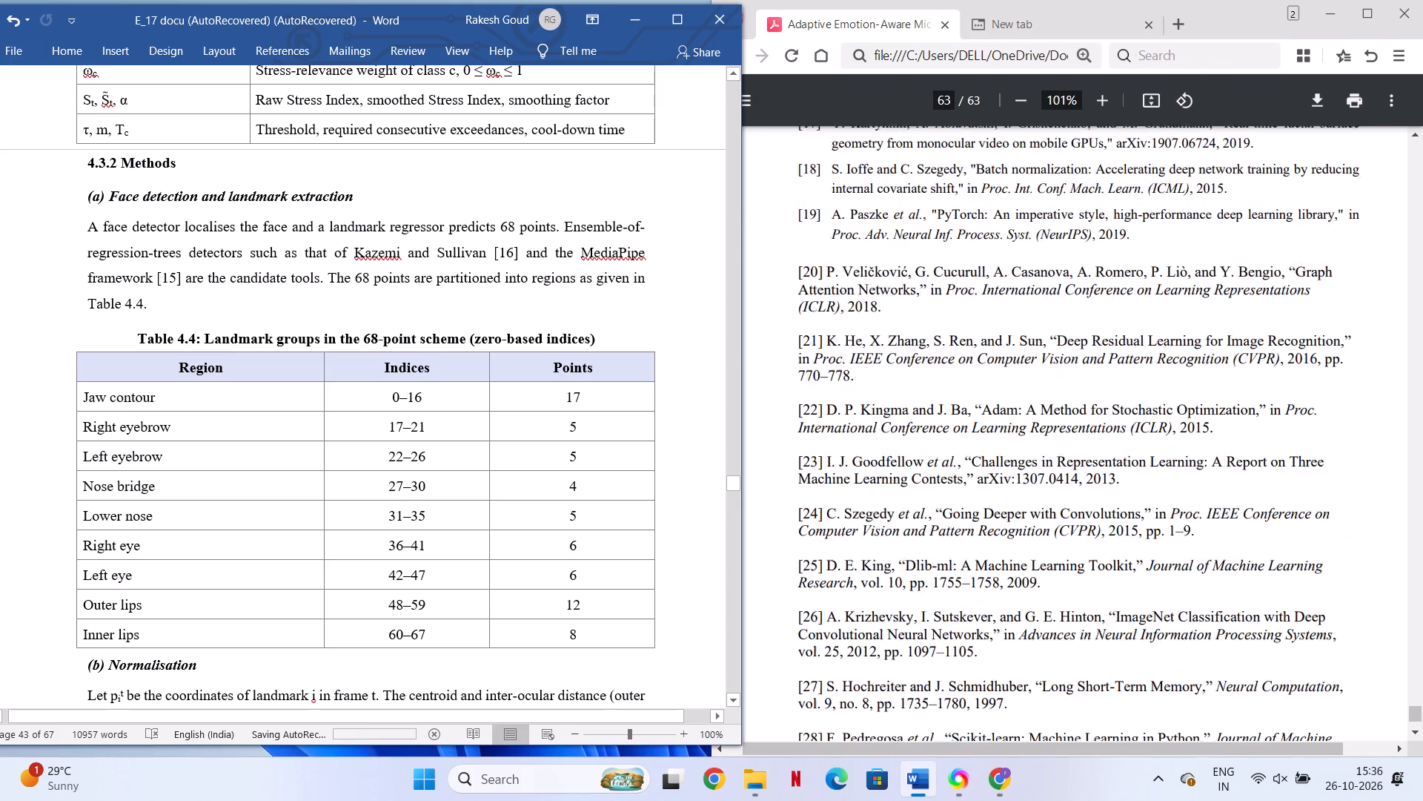
scroll(806, 486, up, 13)
scroll(806, 486, up, 8)
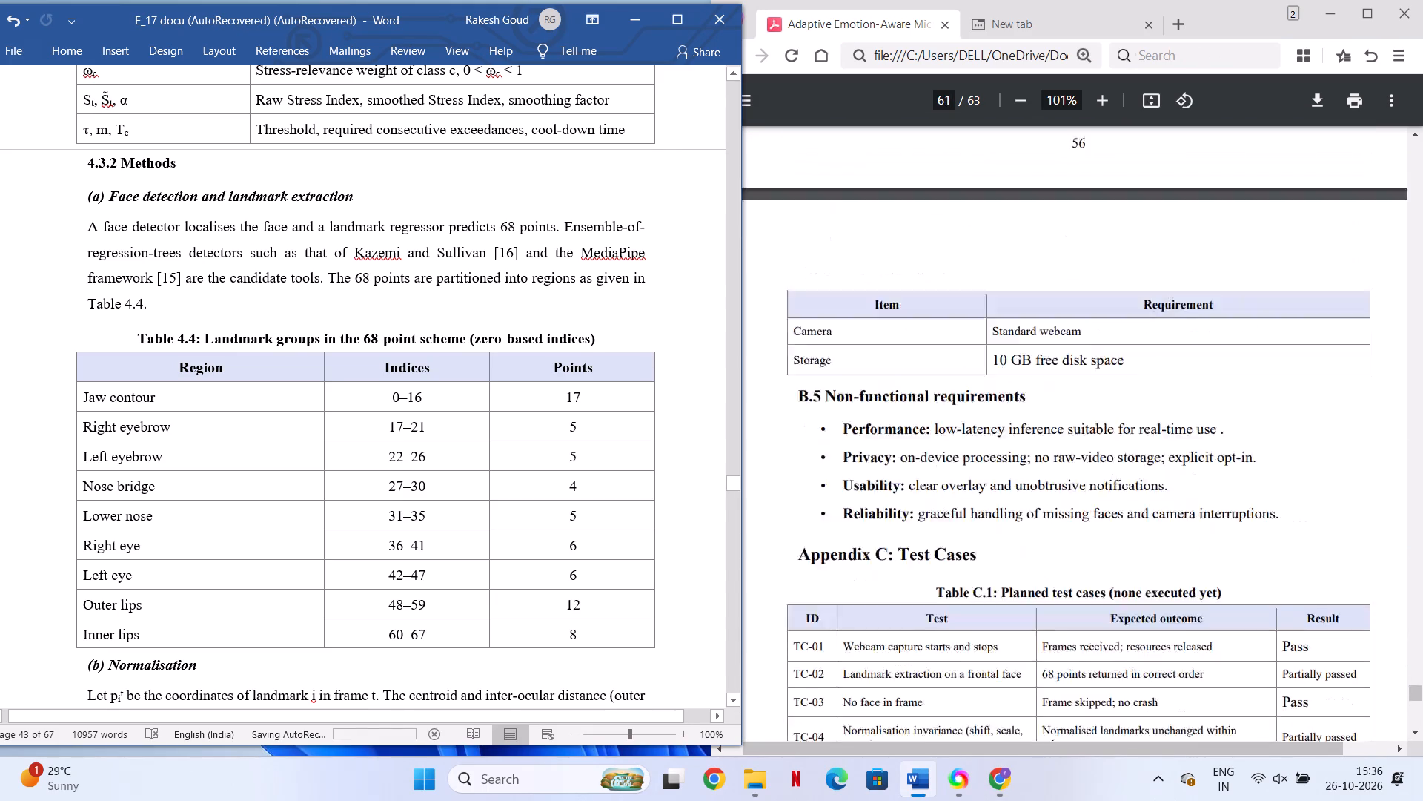
scroll(806, 486, up, 20)
scroll(806, 486, up, 4)
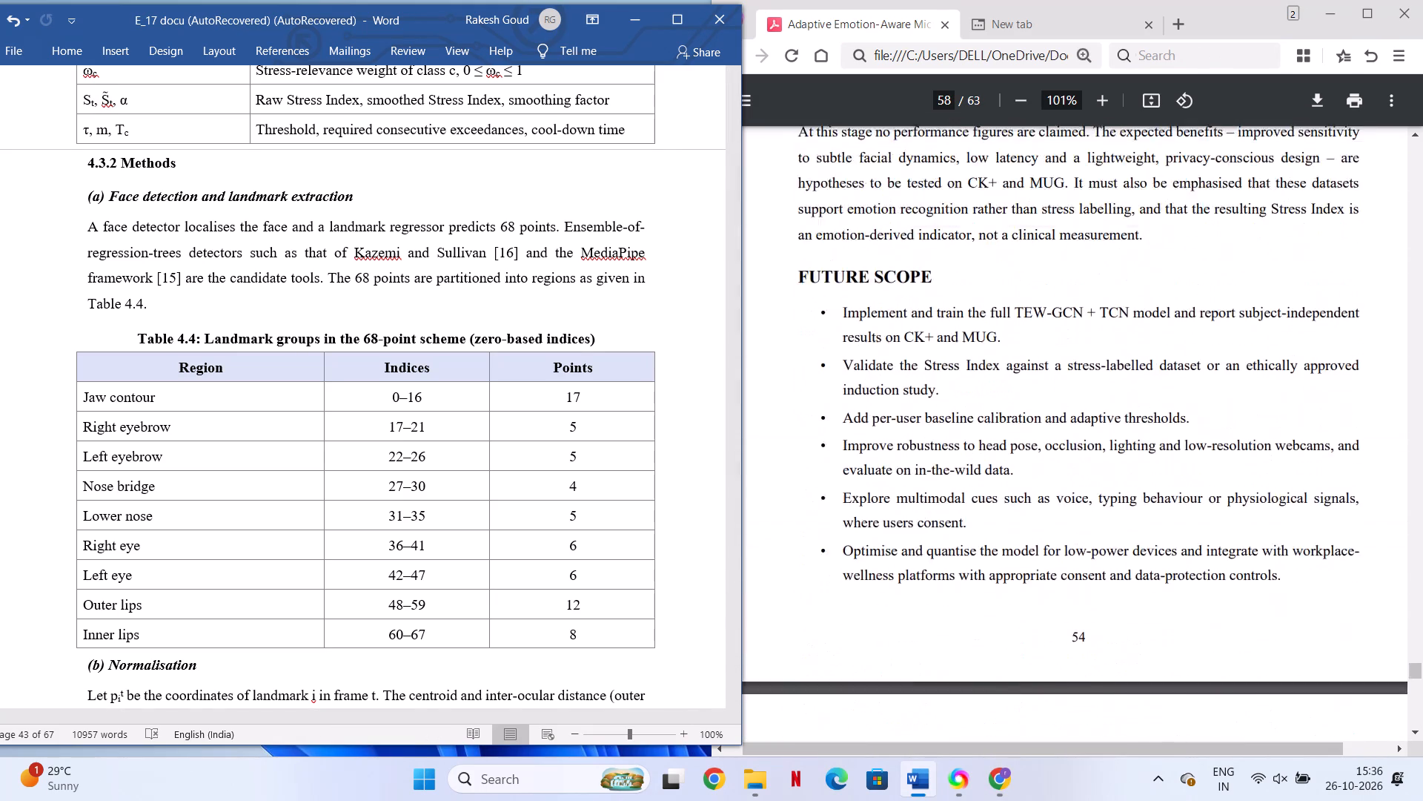
scroll(806, 486, up, 5)
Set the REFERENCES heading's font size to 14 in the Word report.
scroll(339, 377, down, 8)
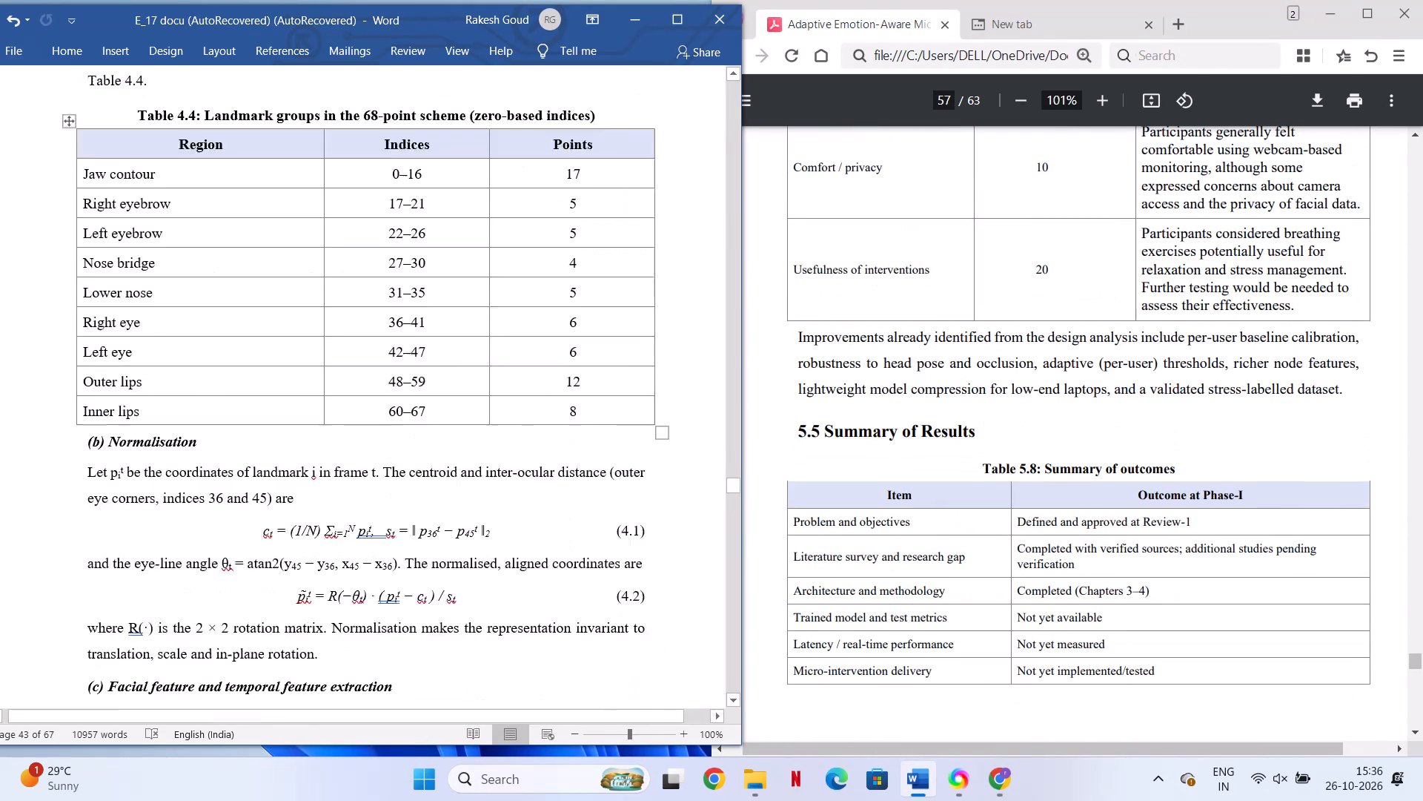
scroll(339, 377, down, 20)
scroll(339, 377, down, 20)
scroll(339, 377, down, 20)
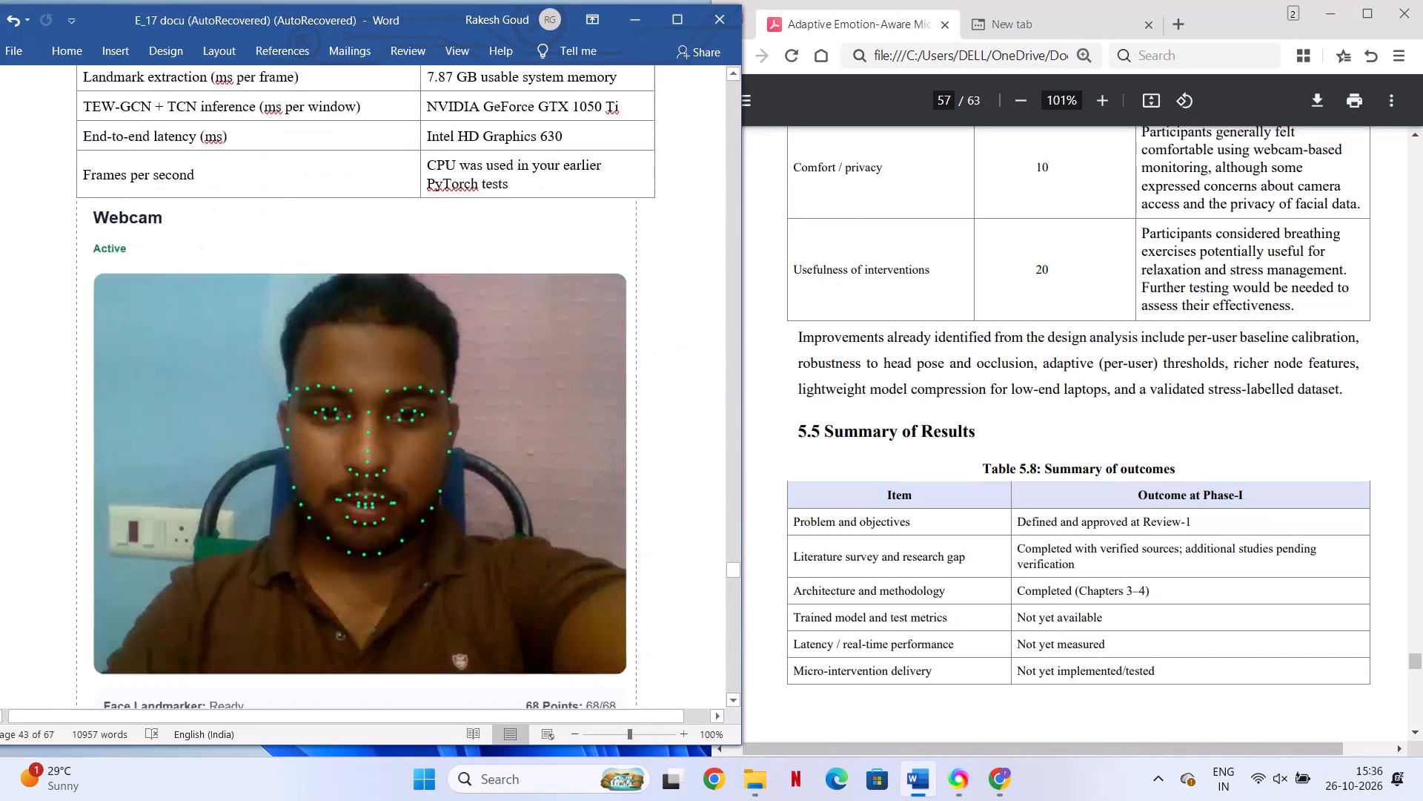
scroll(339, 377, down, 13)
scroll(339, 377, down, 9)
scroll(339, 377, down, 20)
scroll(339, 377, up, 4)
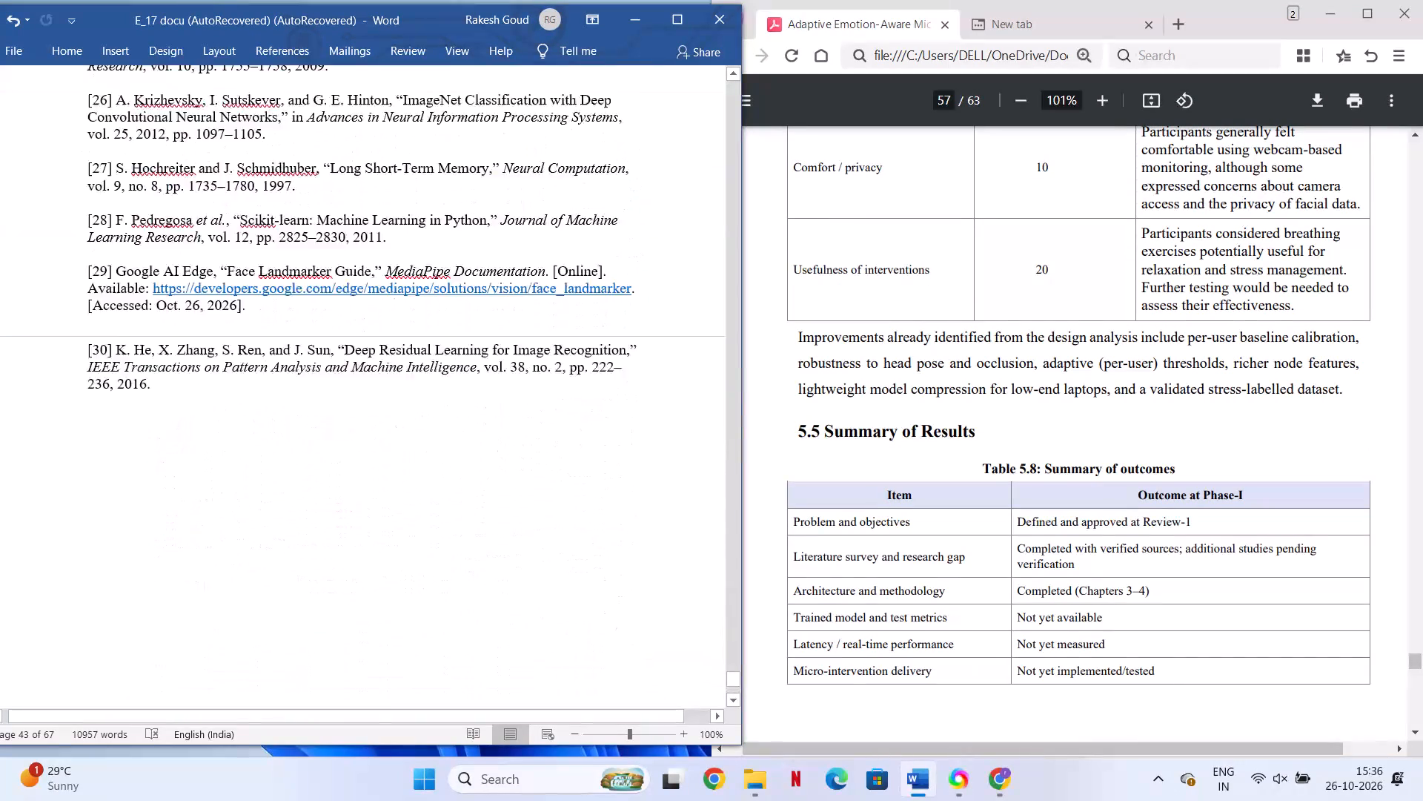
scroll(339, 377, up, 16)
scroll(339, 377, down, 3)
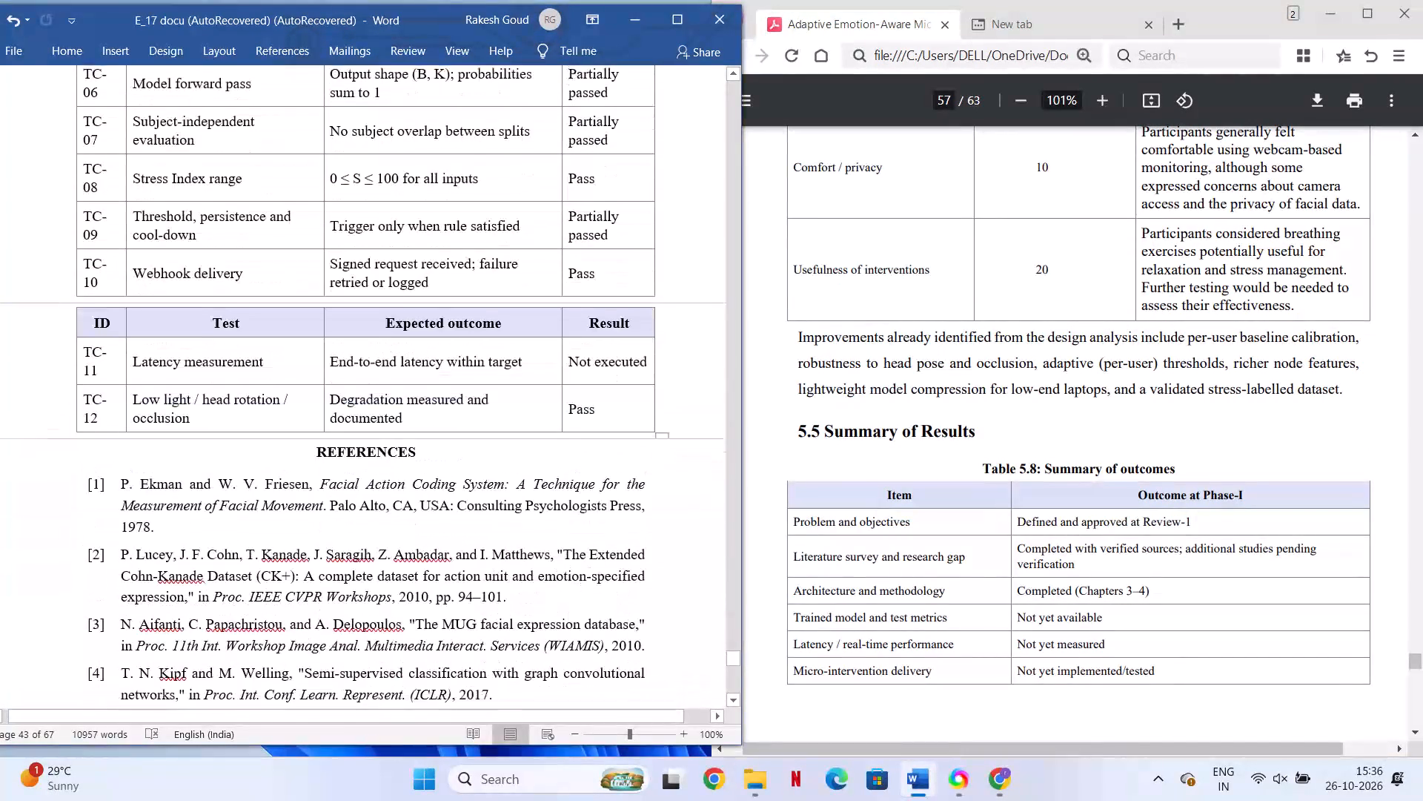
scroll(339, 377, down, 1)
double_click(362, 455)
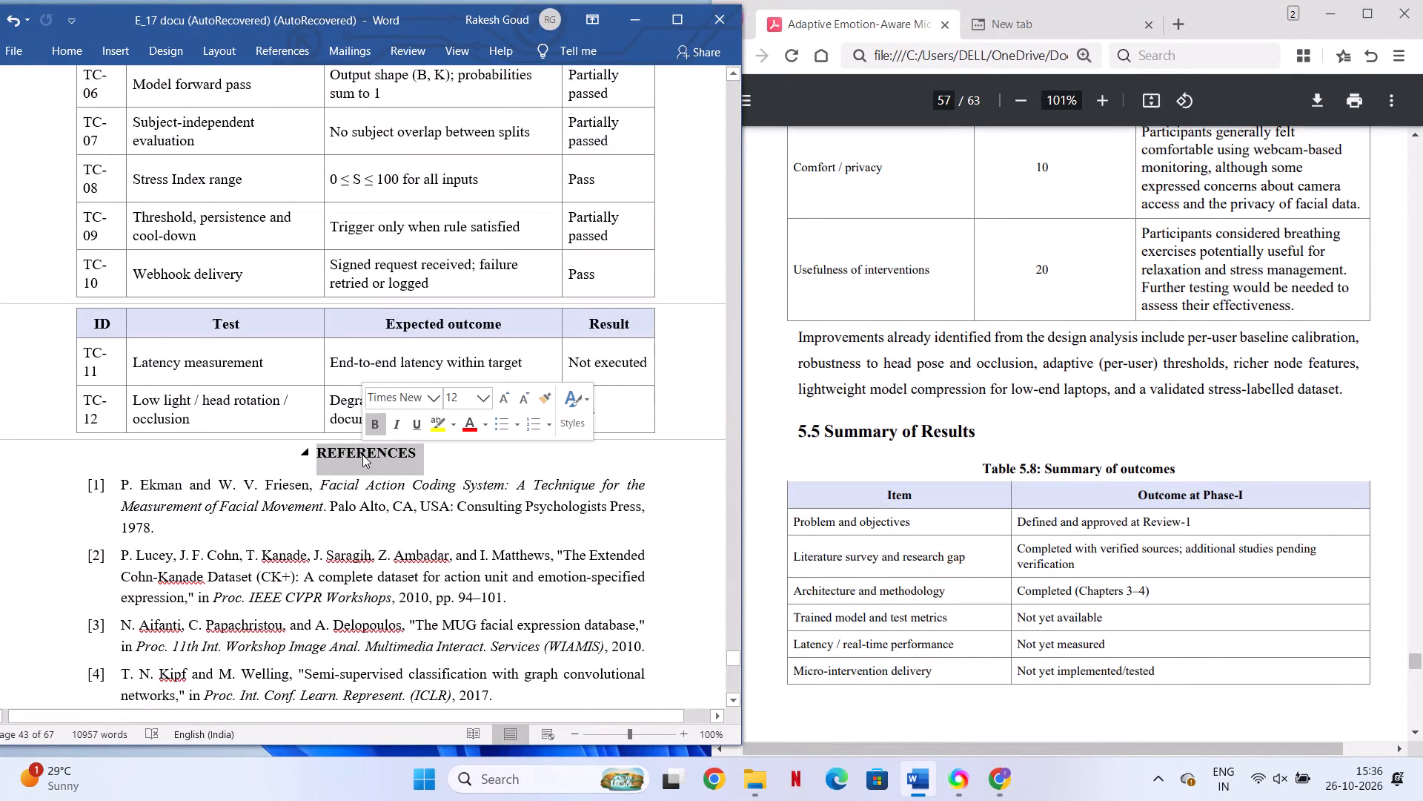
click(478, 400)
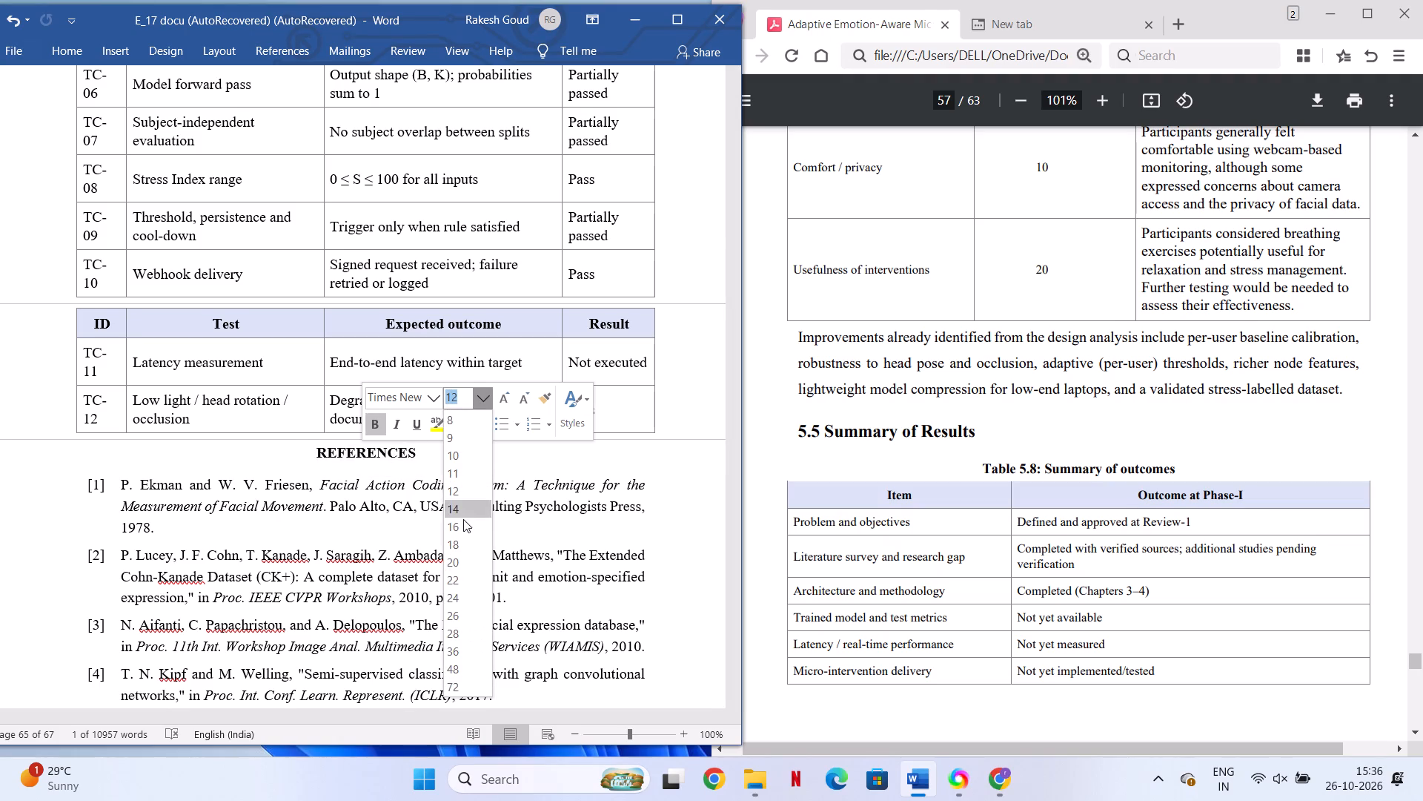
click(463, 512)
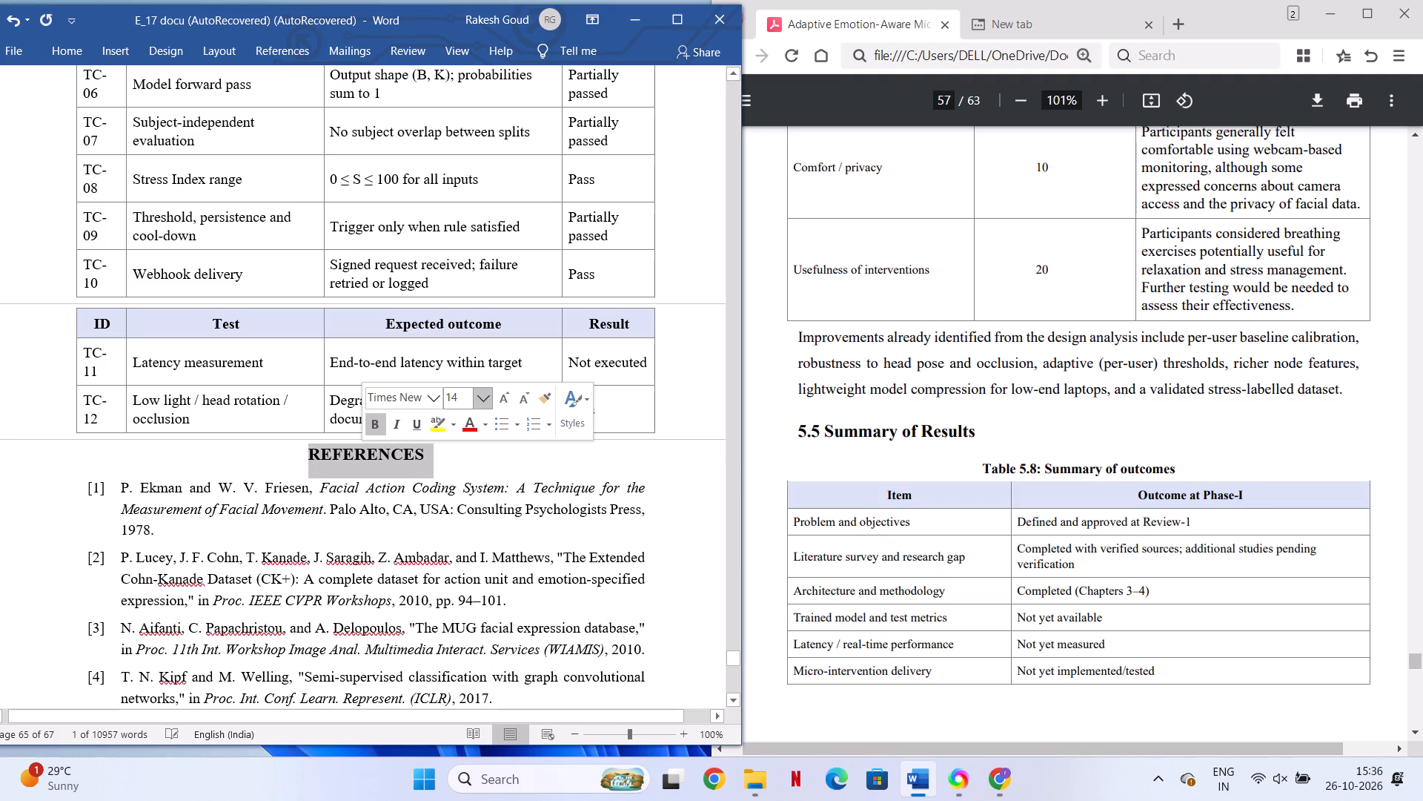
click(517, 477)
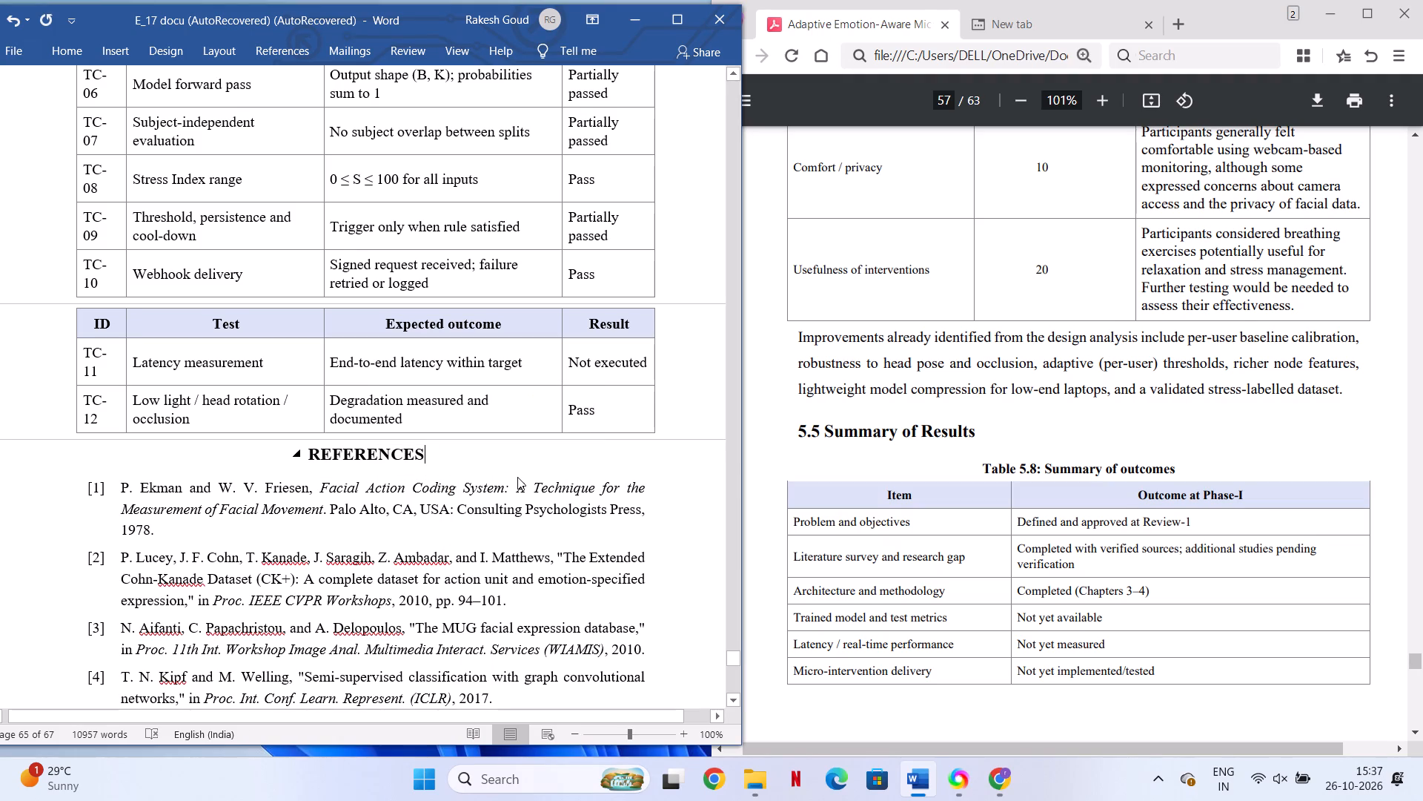
Apply Times New Roman at size 12 to the entire Word report.
key(ctrl+a)
key(ctrl+c)
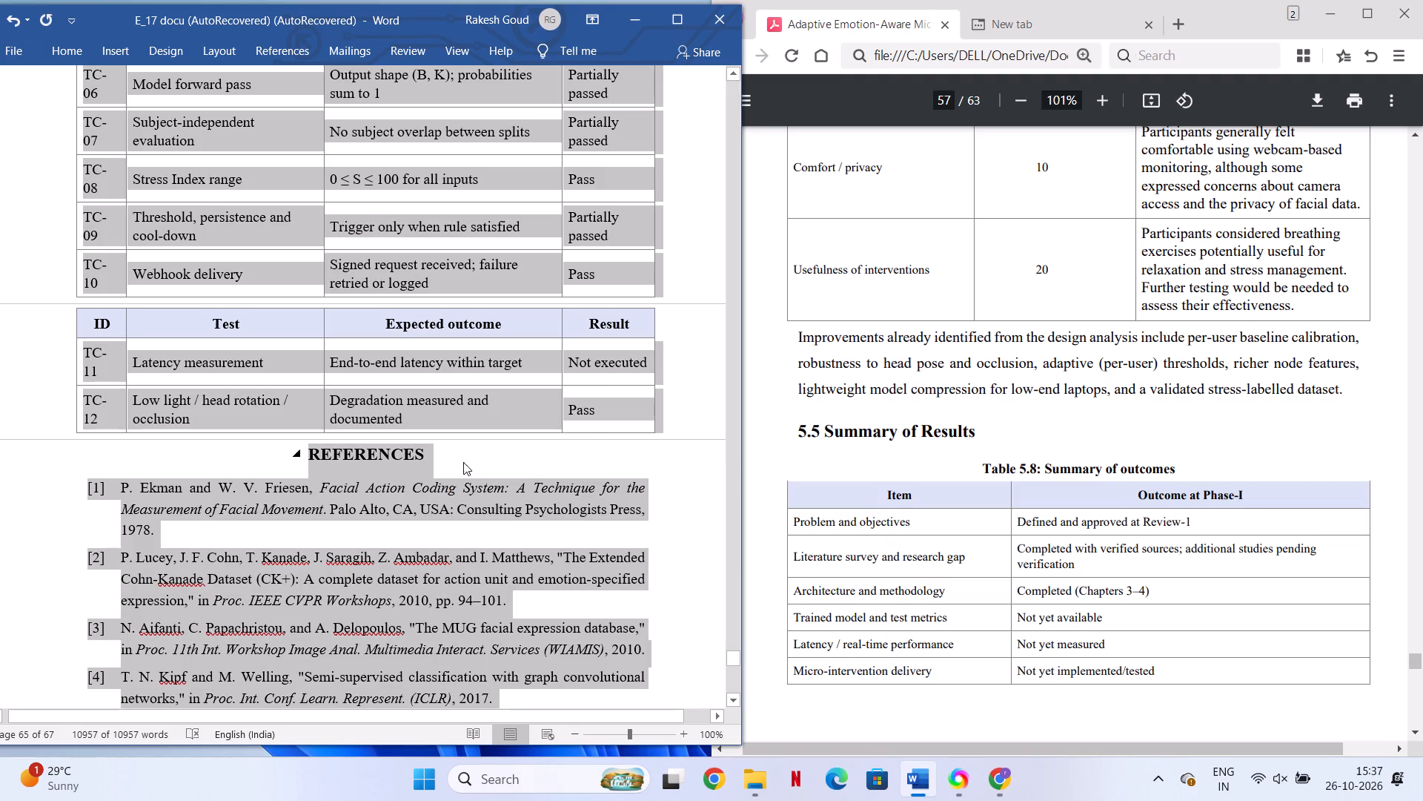
click(70, 44)
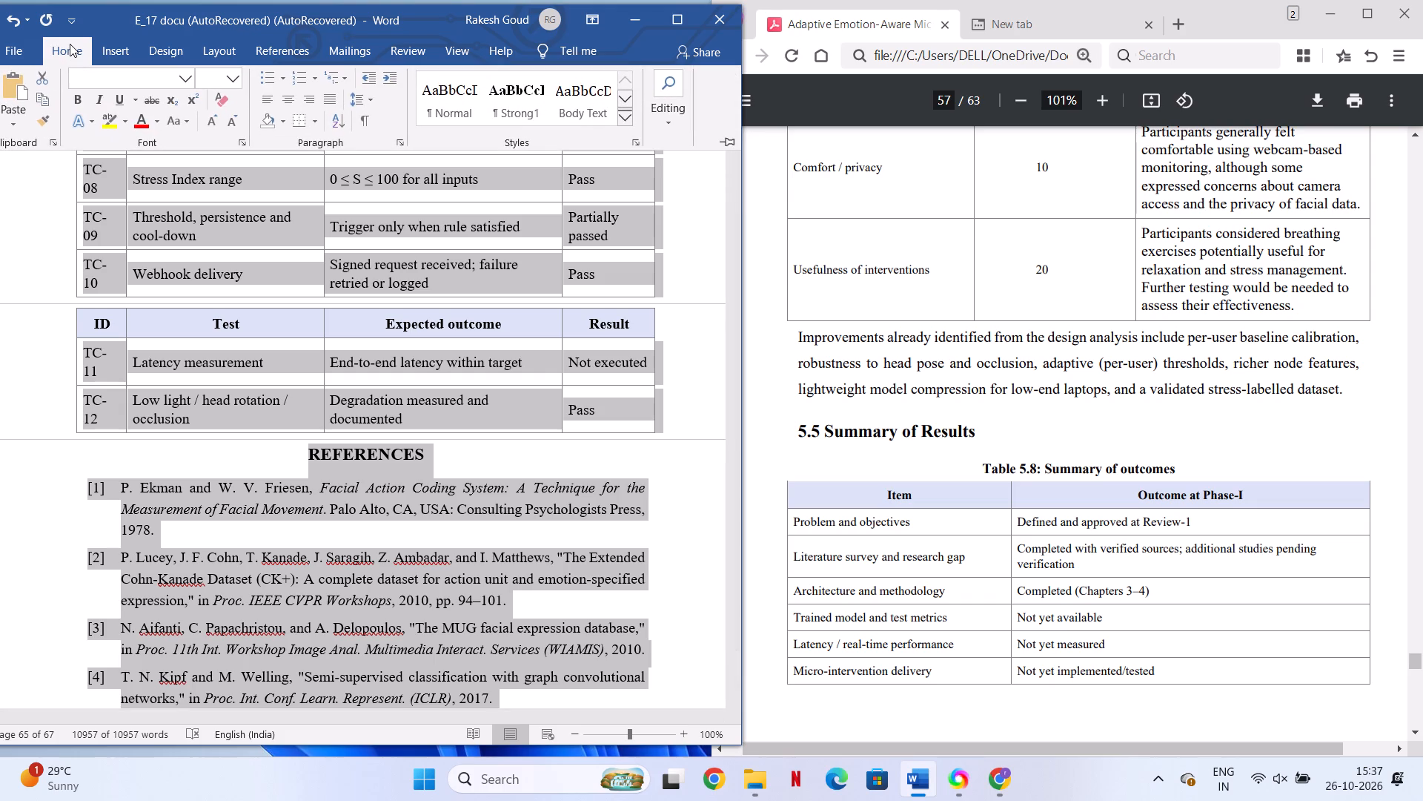
click(185, 77)
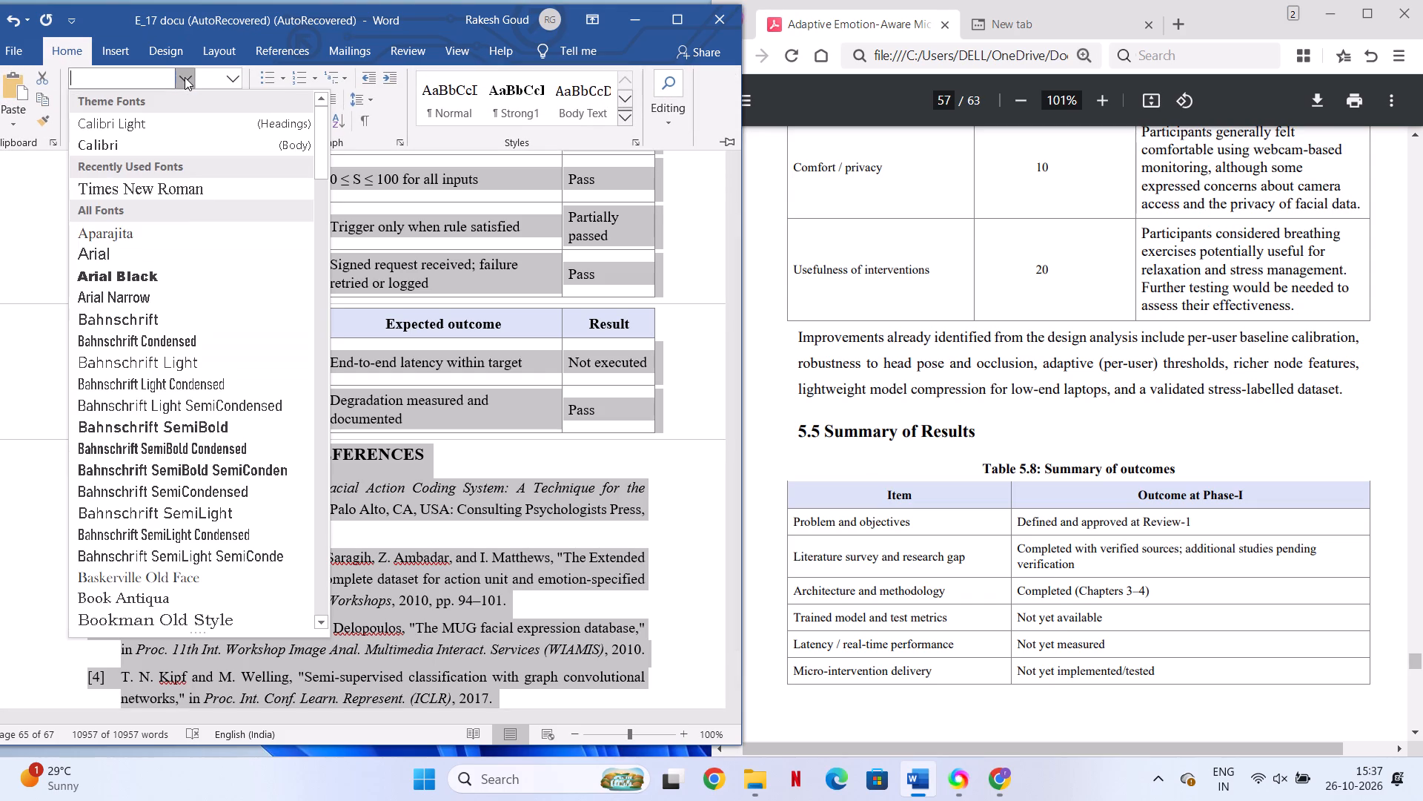
click(181, 191)
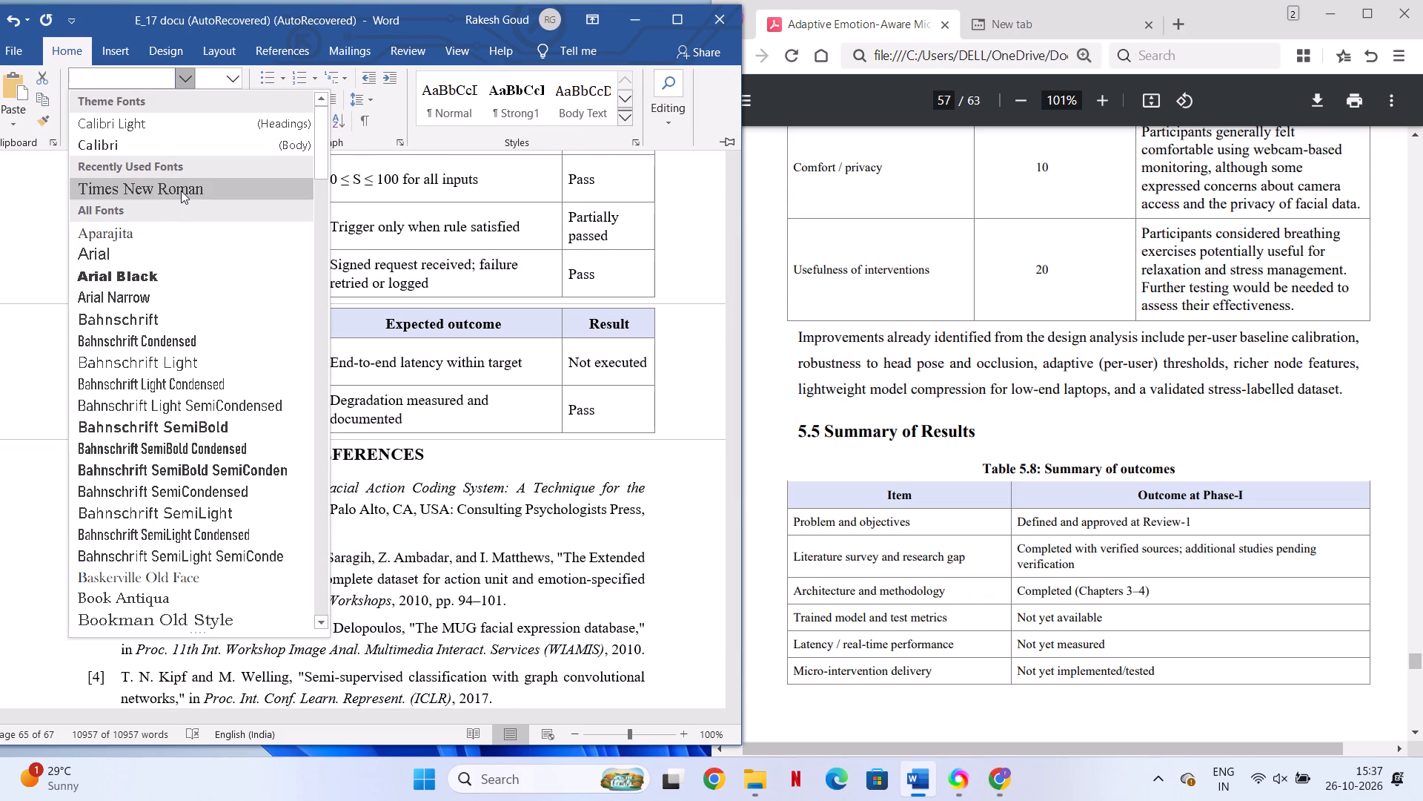
click(230, 78)
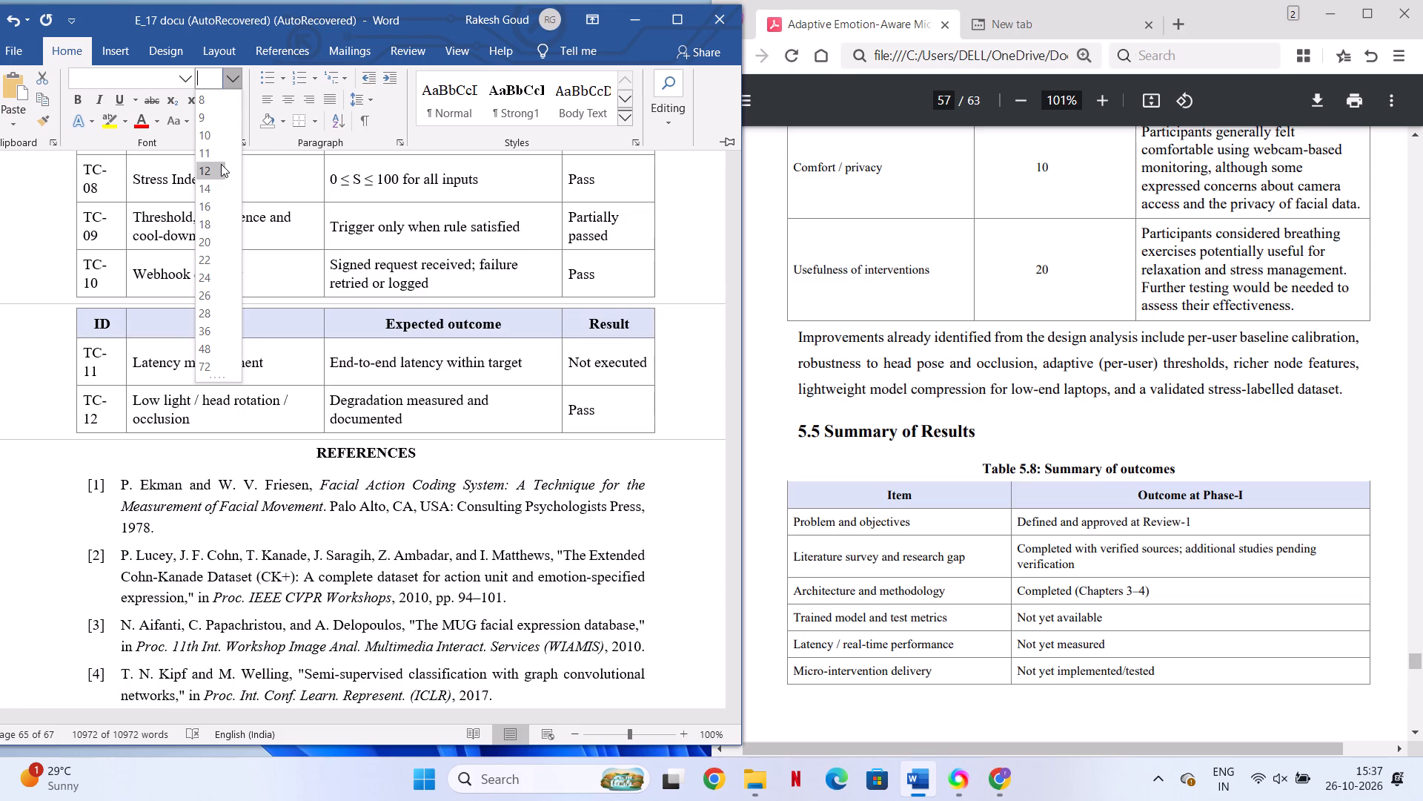
click(221, 164)
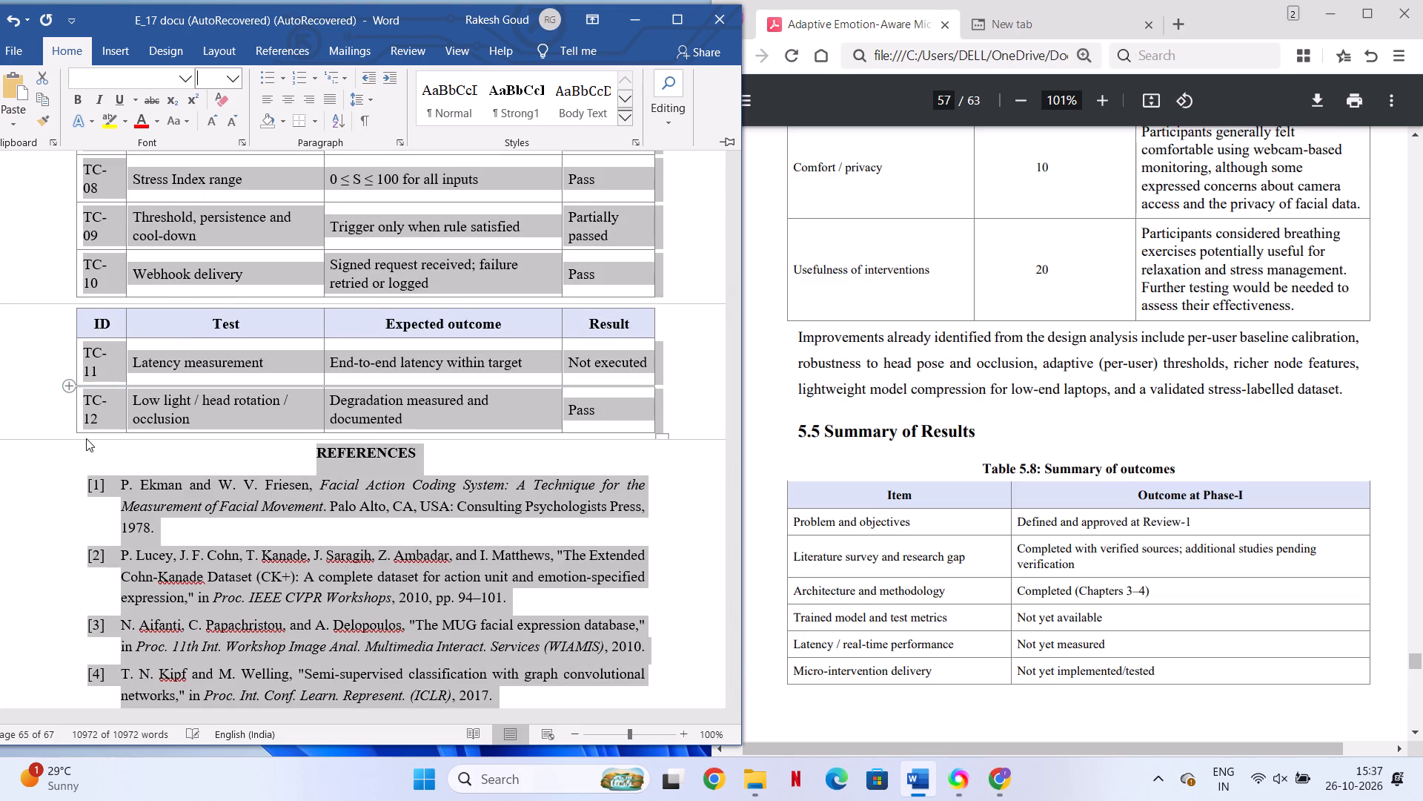
click(97, 452)
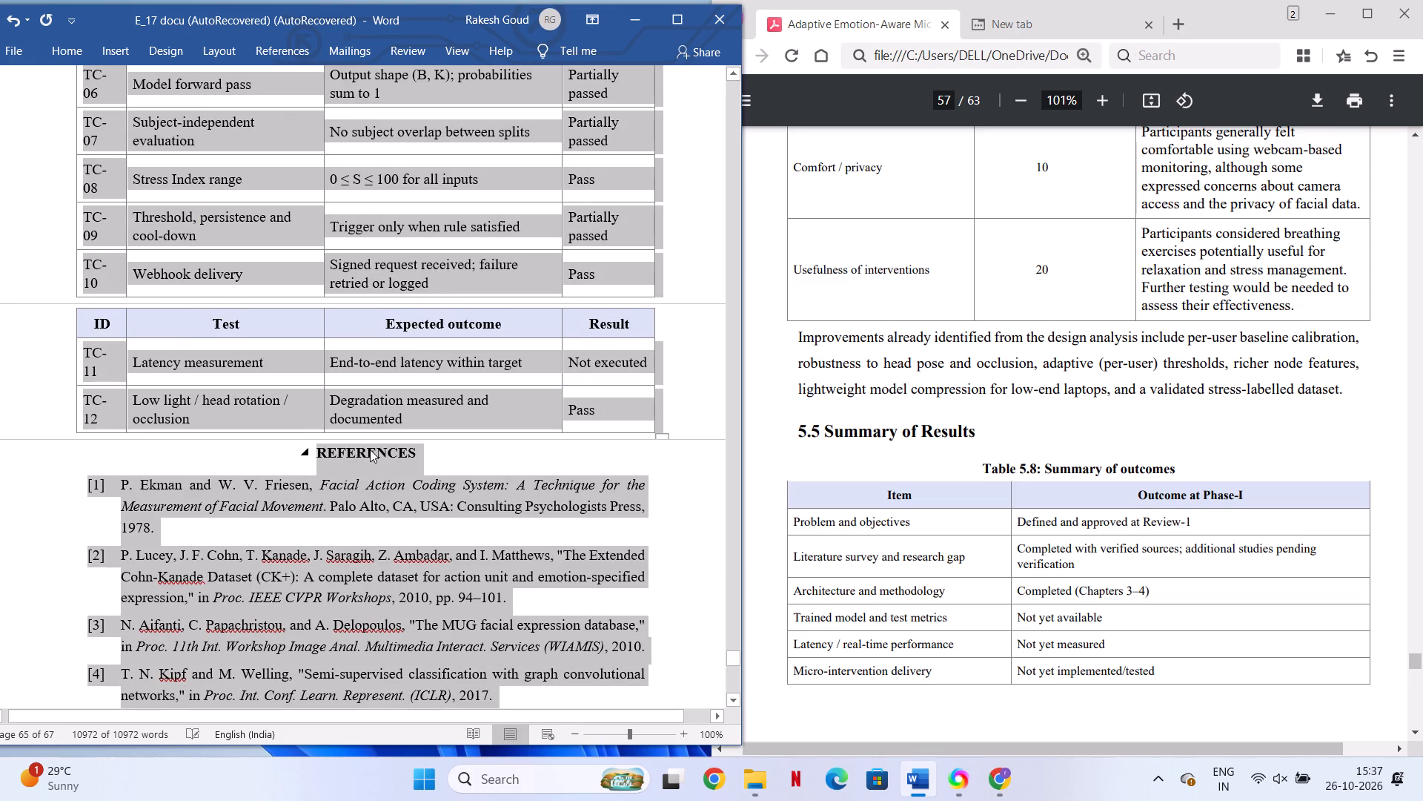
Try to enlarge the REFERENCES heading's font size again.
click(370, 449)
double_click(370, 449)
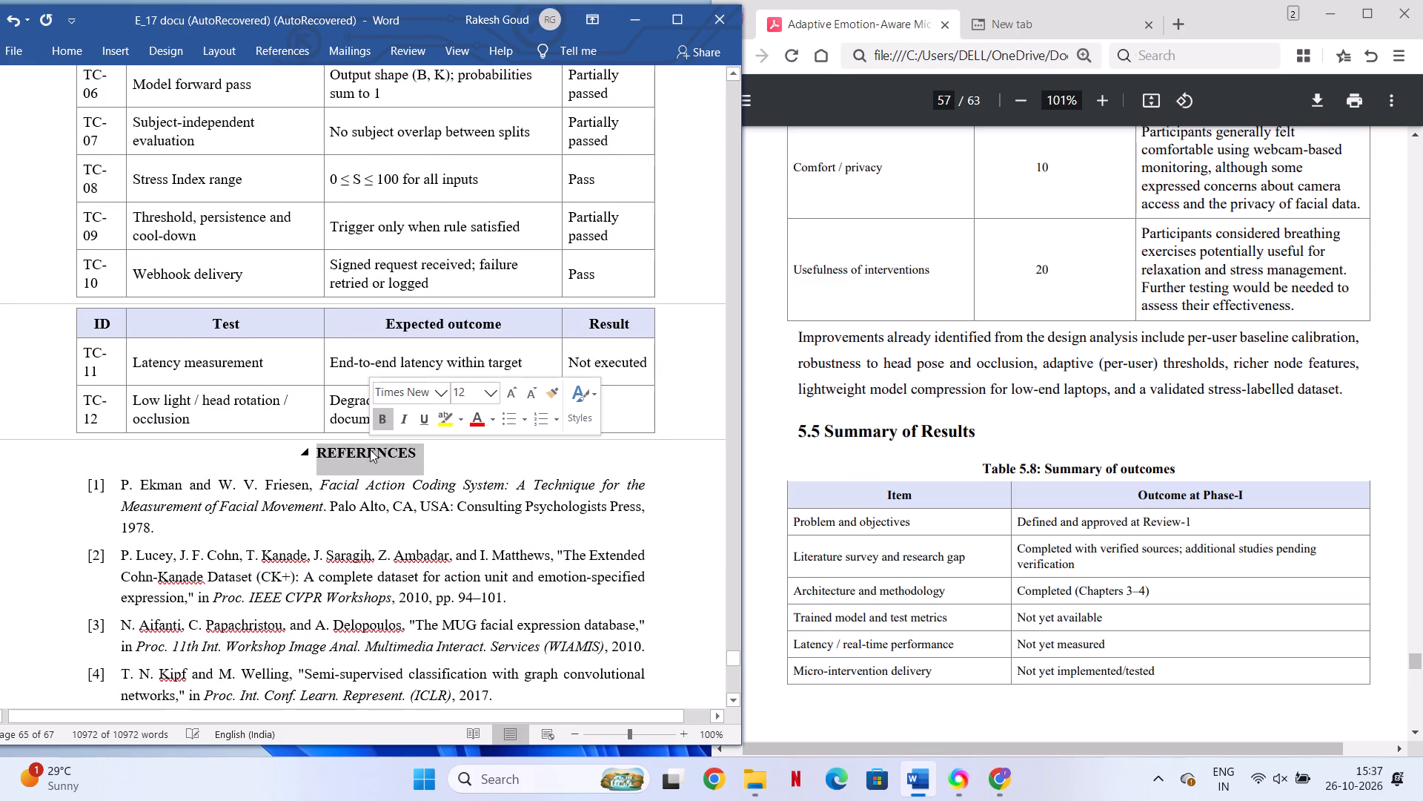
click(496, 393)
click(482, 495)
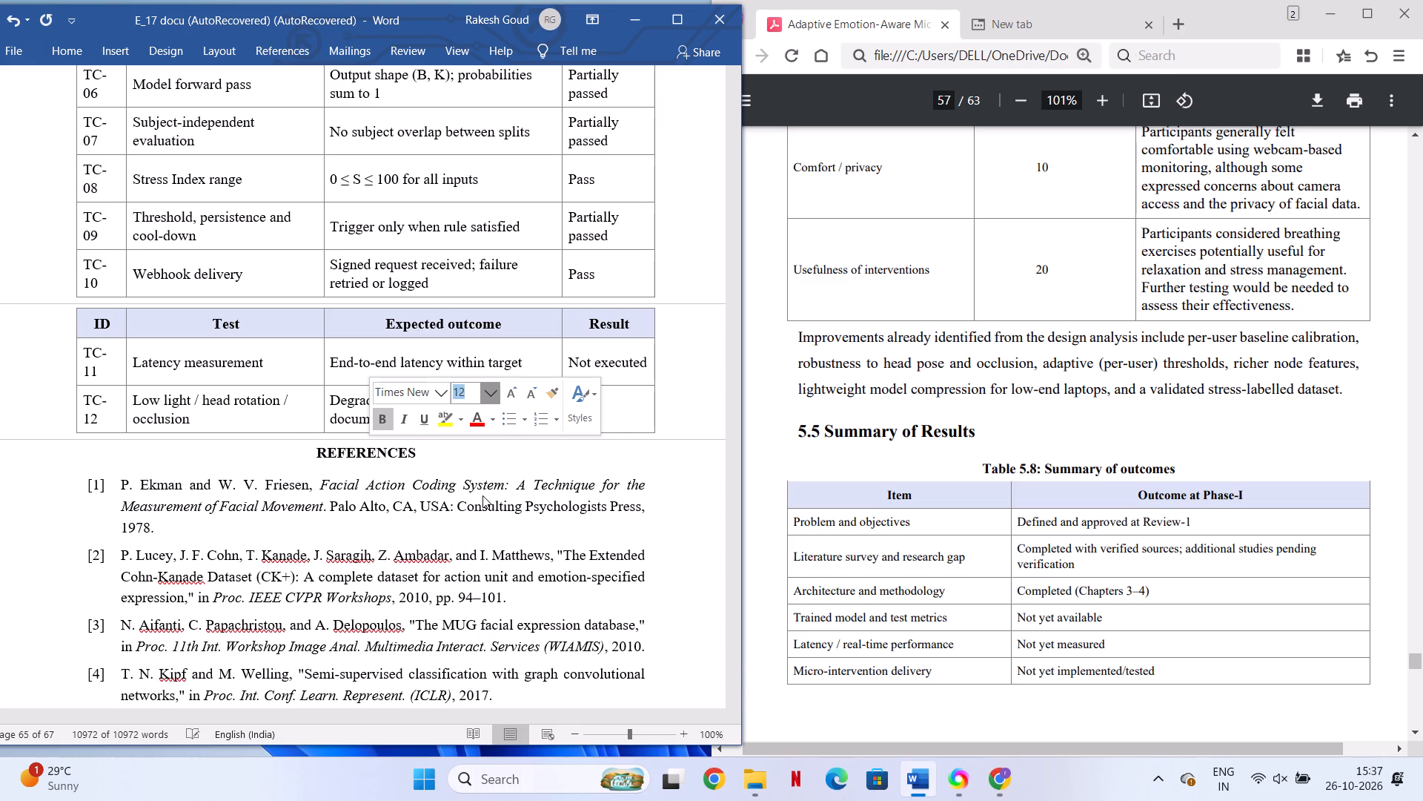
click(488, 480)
Set the APPENDICES heading's font size to 14.
scroll(488, 480, up, 12)
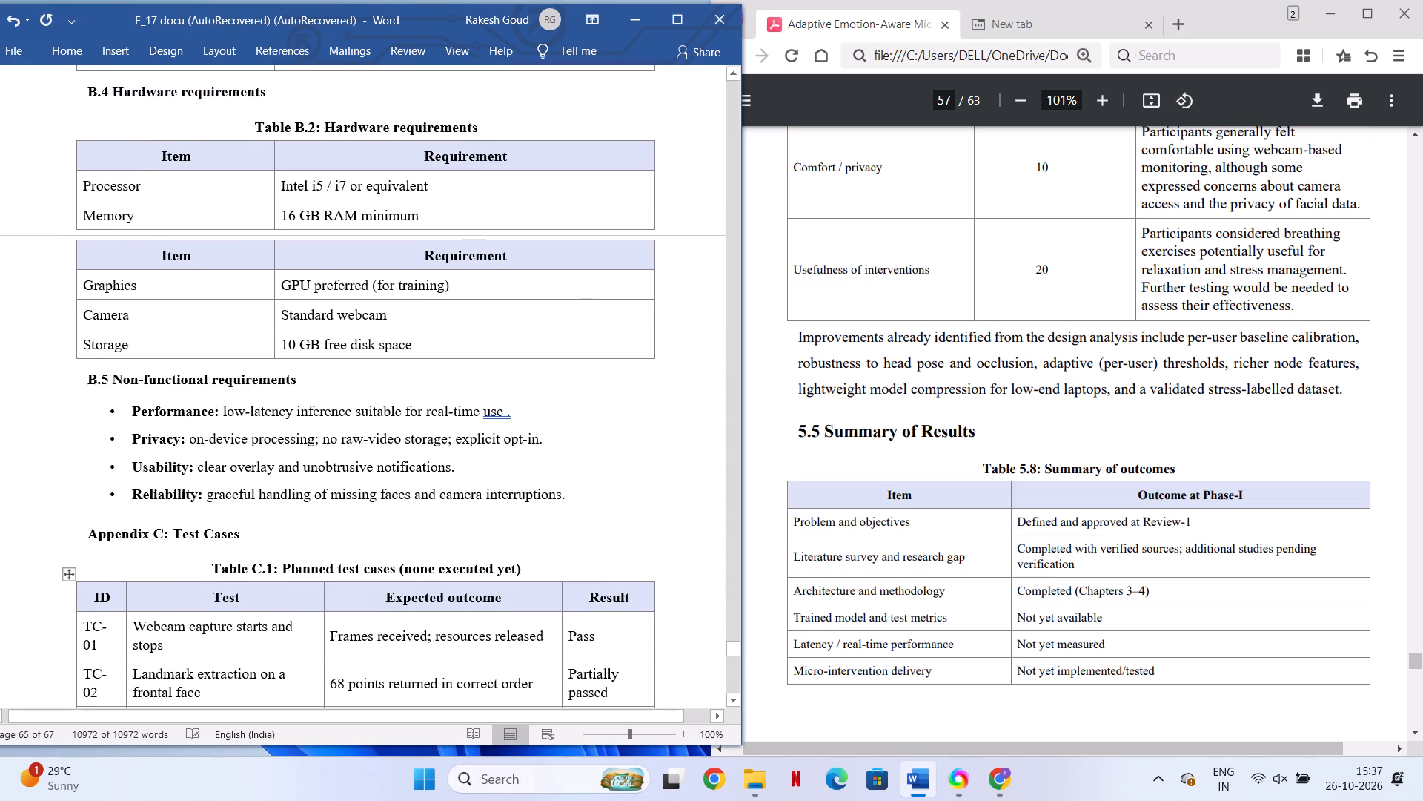
scroll(488, 480, up, 16)
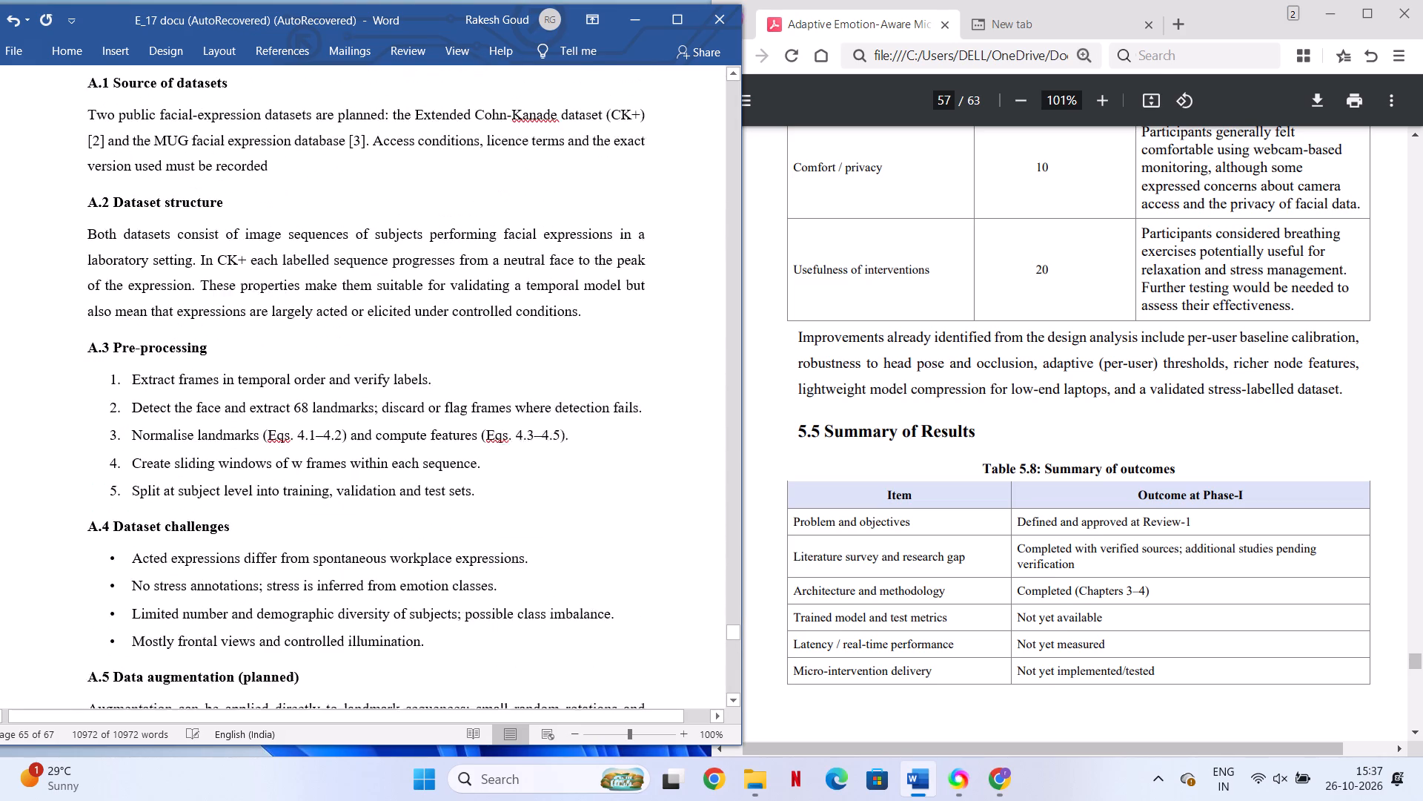
scroll(488, 480, up, 5)
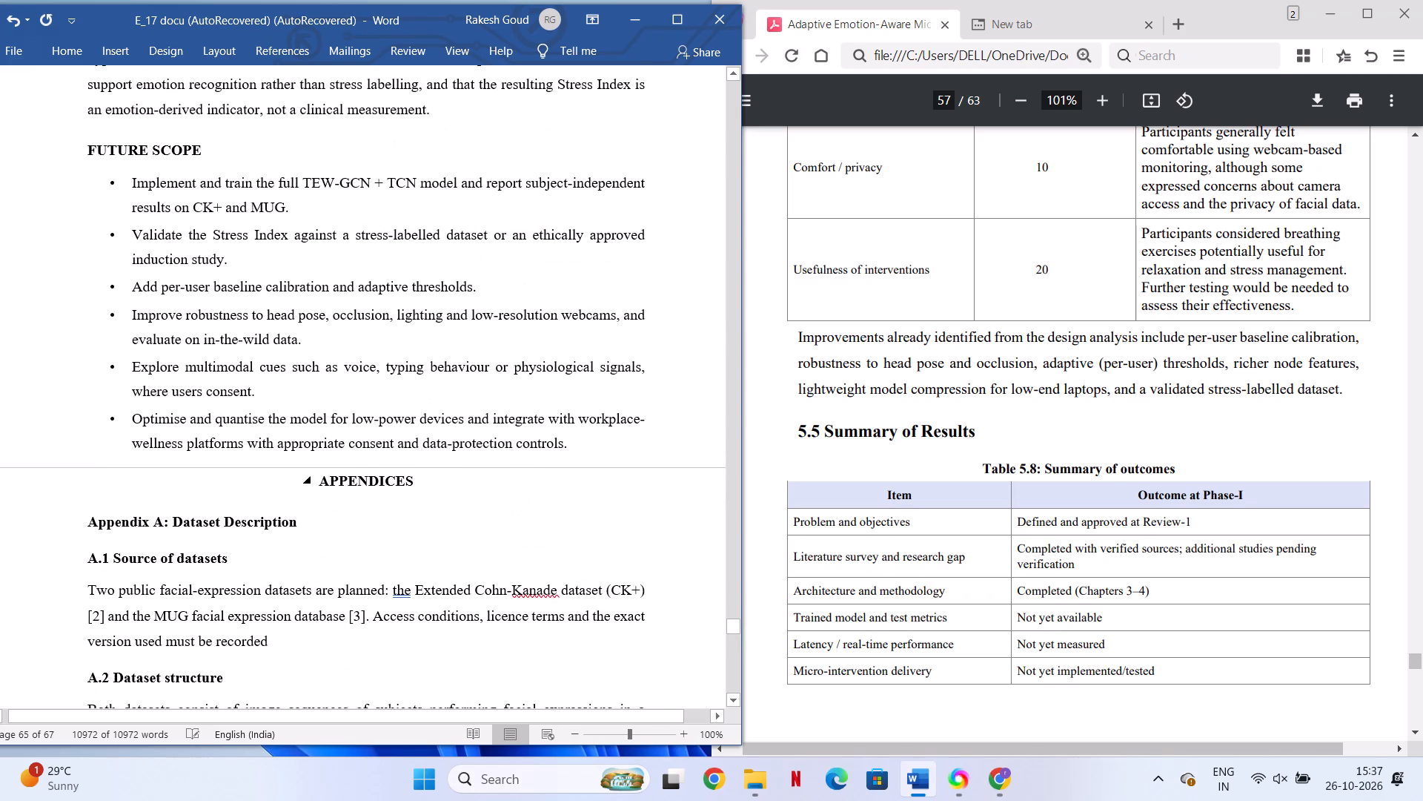
triple_click(394, 480)
double_click(394, 480)
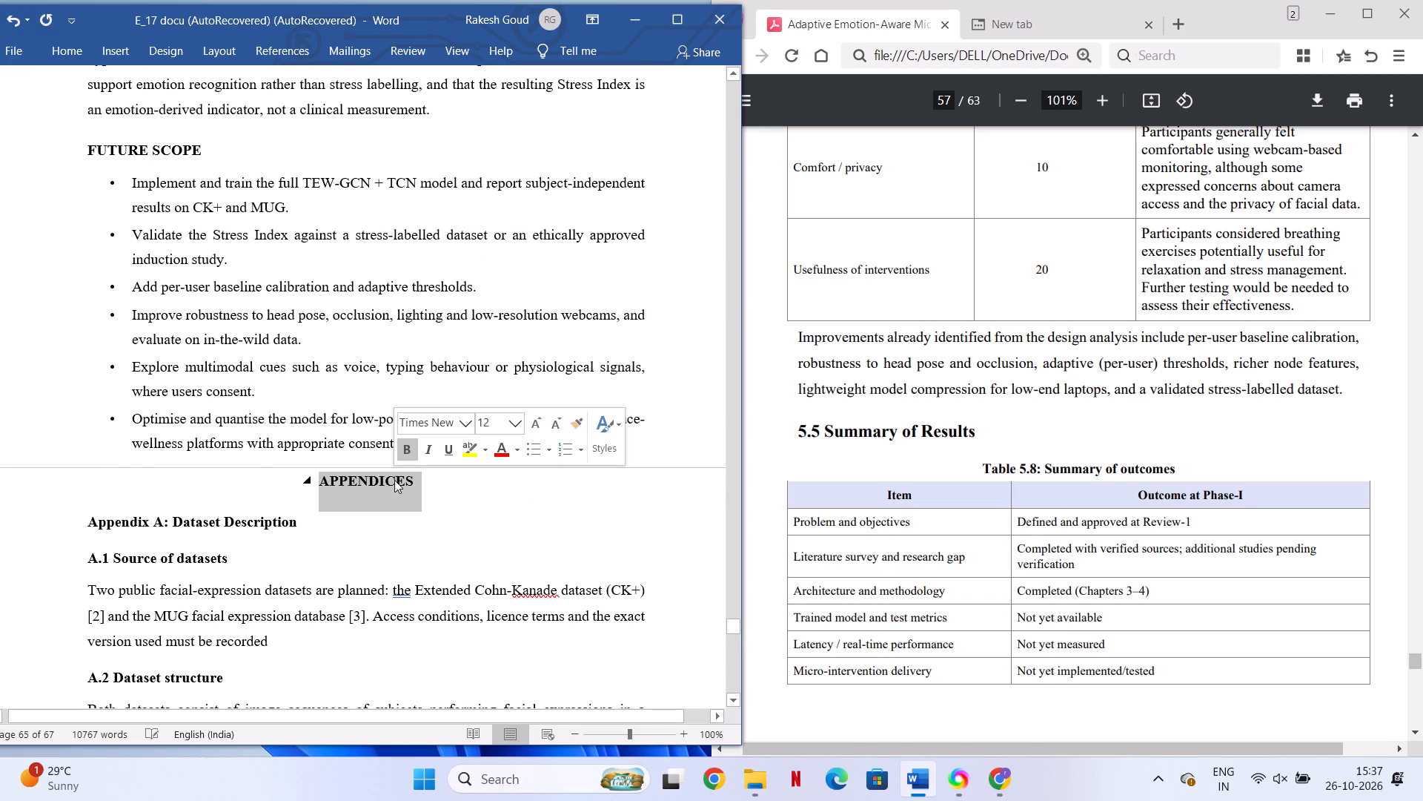
click(514, 426)
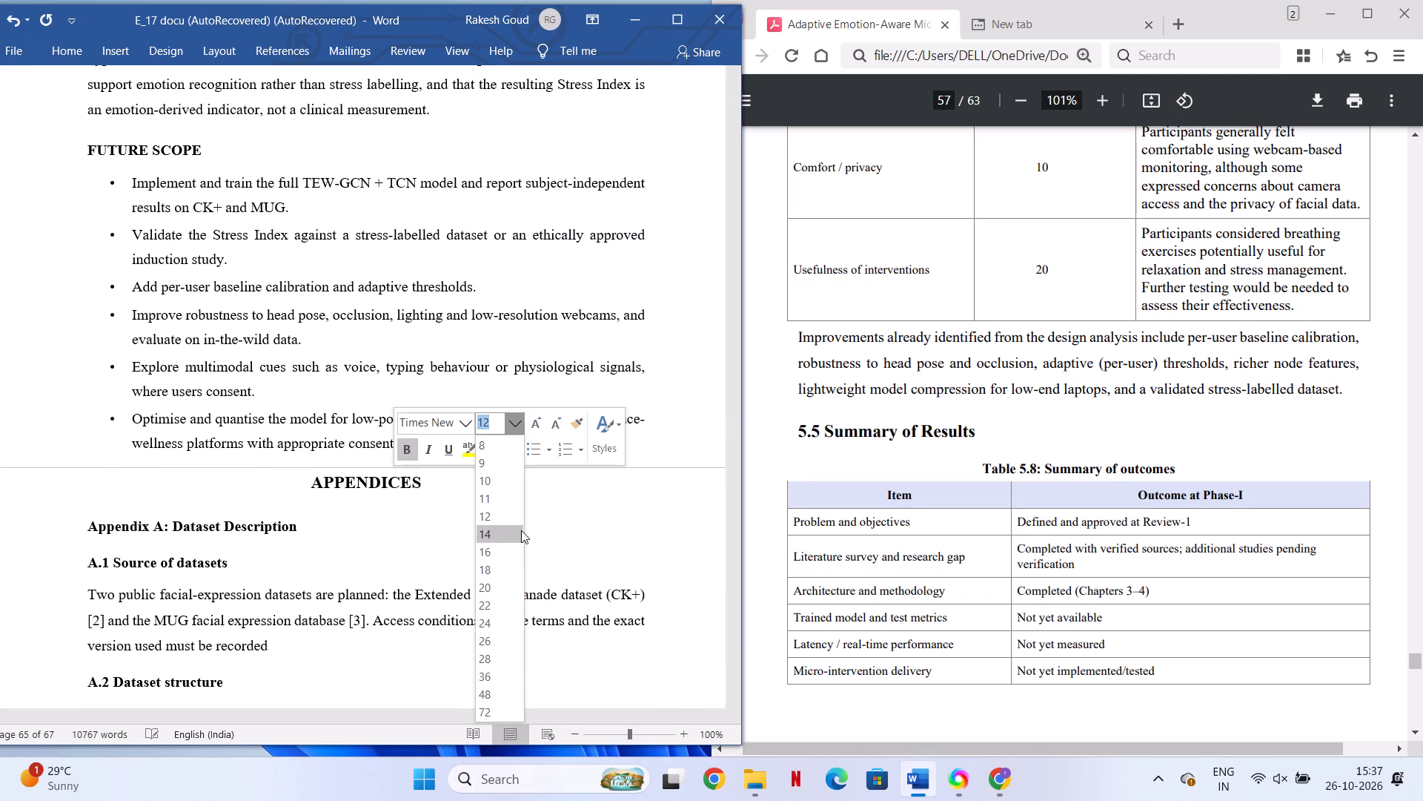
click(521, 530)
click(560, 534)
Set the CONCLUSION heading's font size to 14.
scroll(560, 534, up, 1)
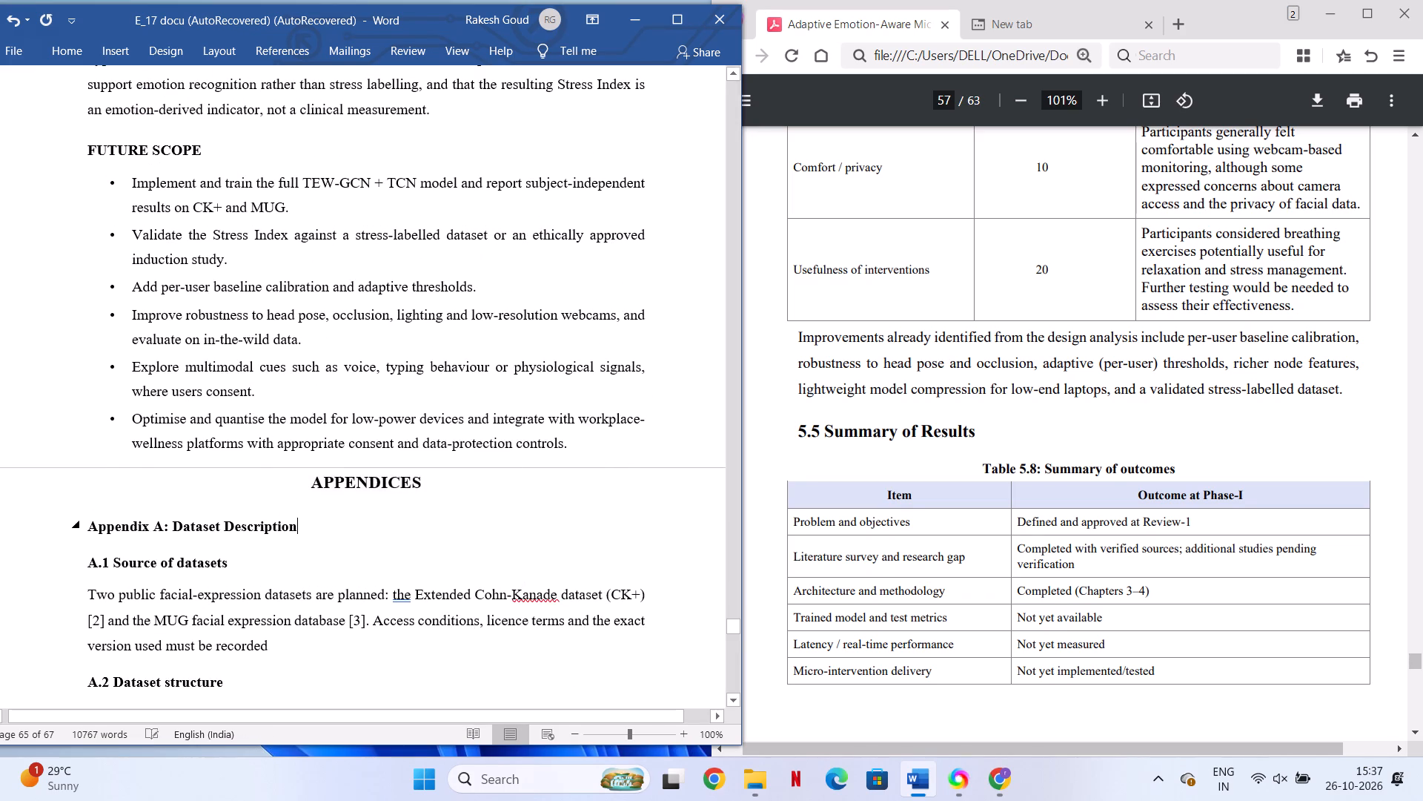
scroll(560, 534, up, 9)
scroll(560, 534, down, 1)
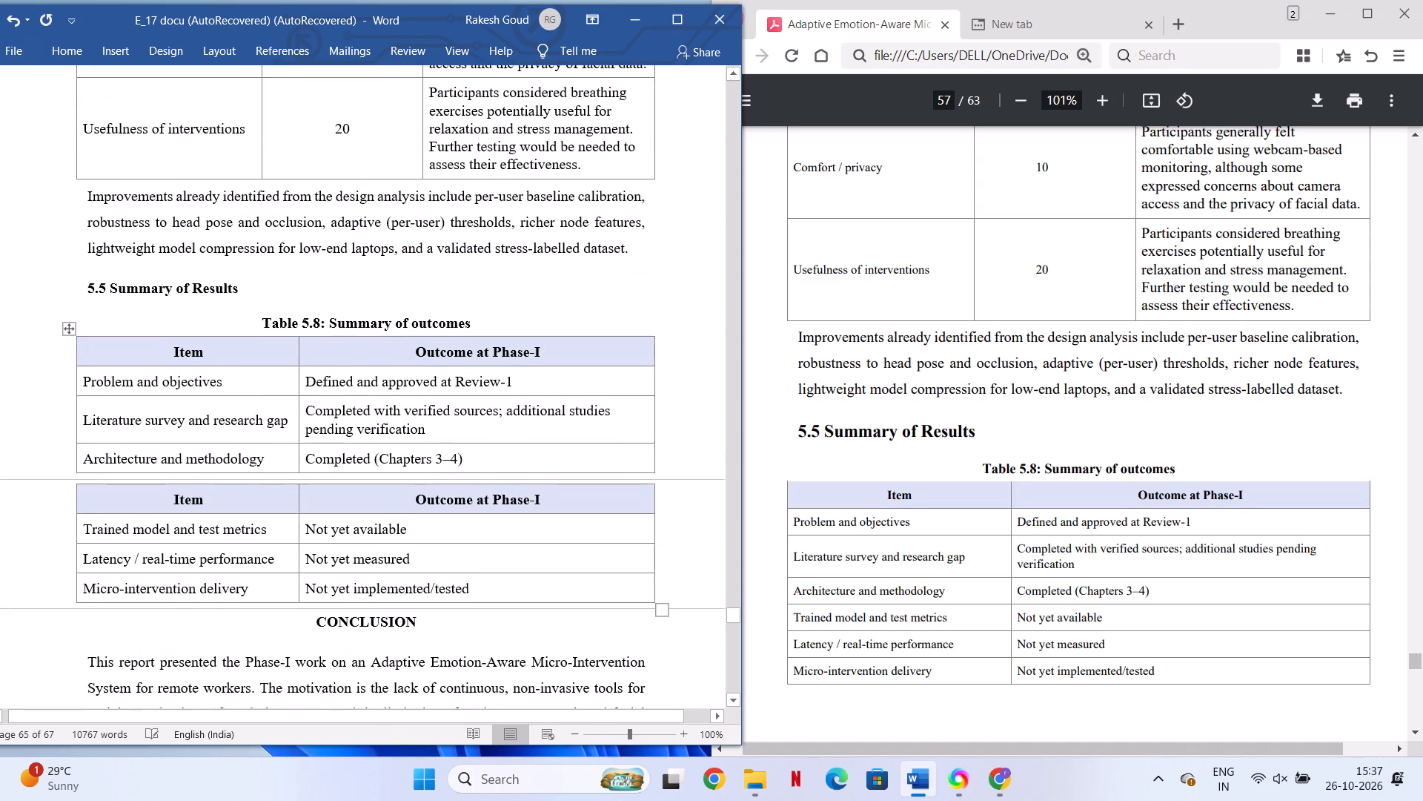
scroll(560, 534, down, 1)
triple_click(394, 578)
drag(394, 578, 447, 576)
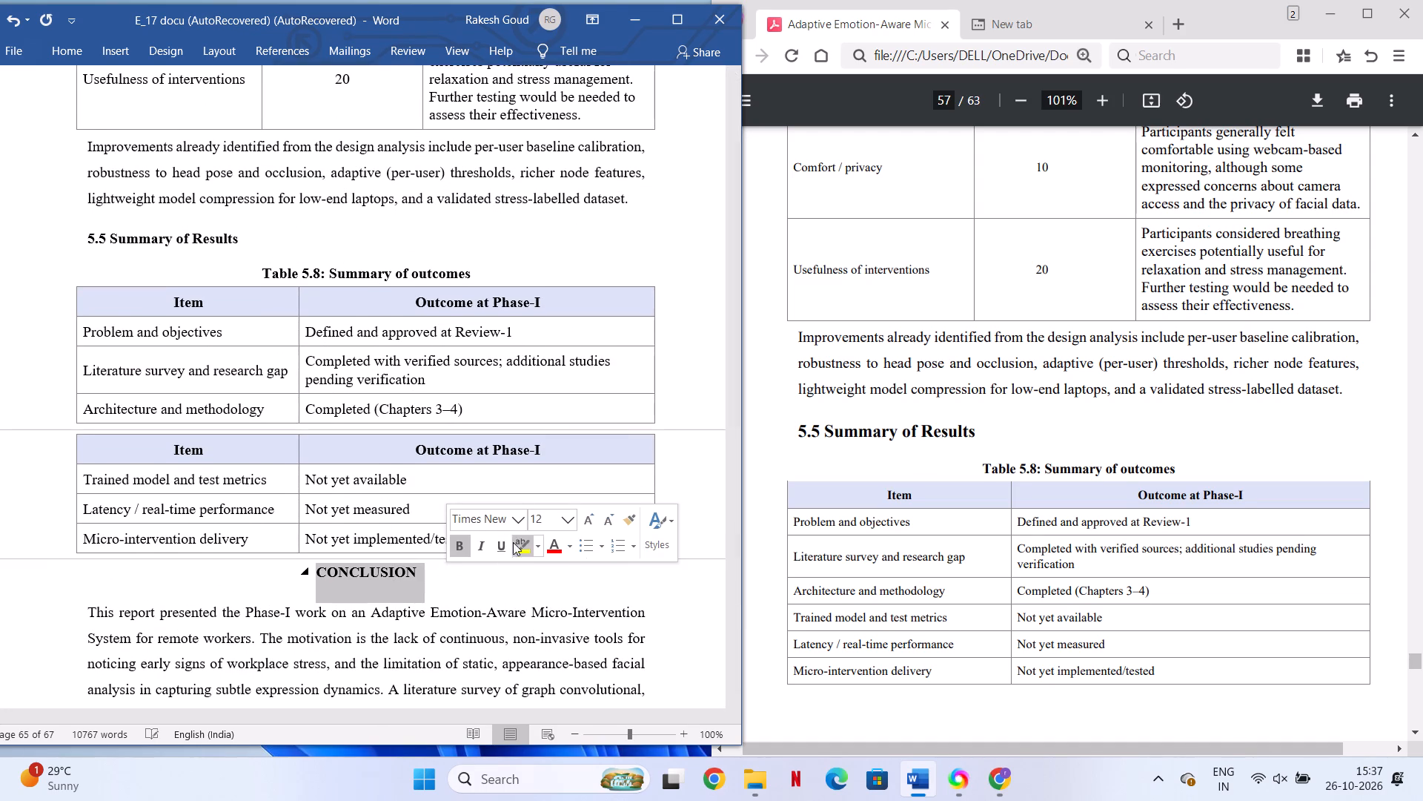
click(569, 518)
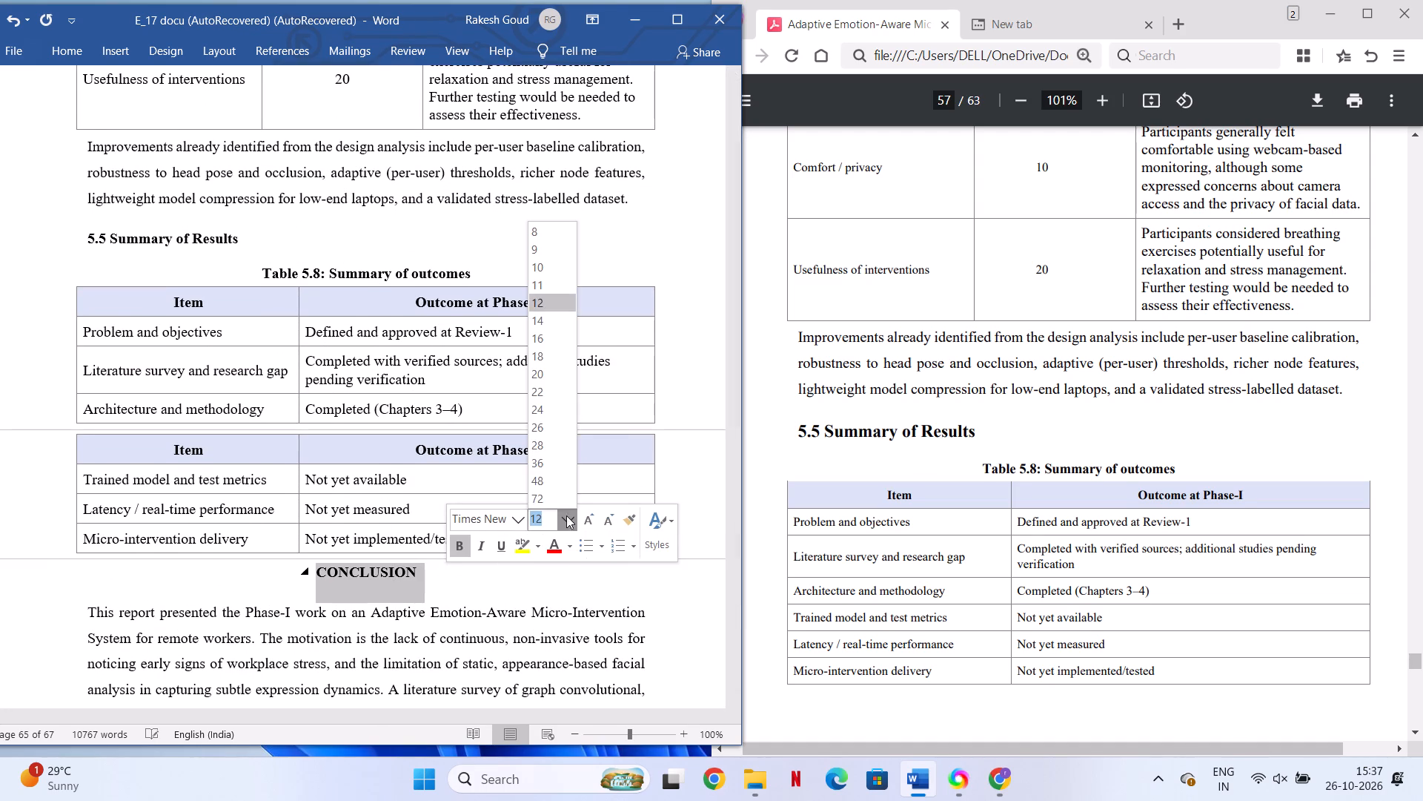
click(548, 314)
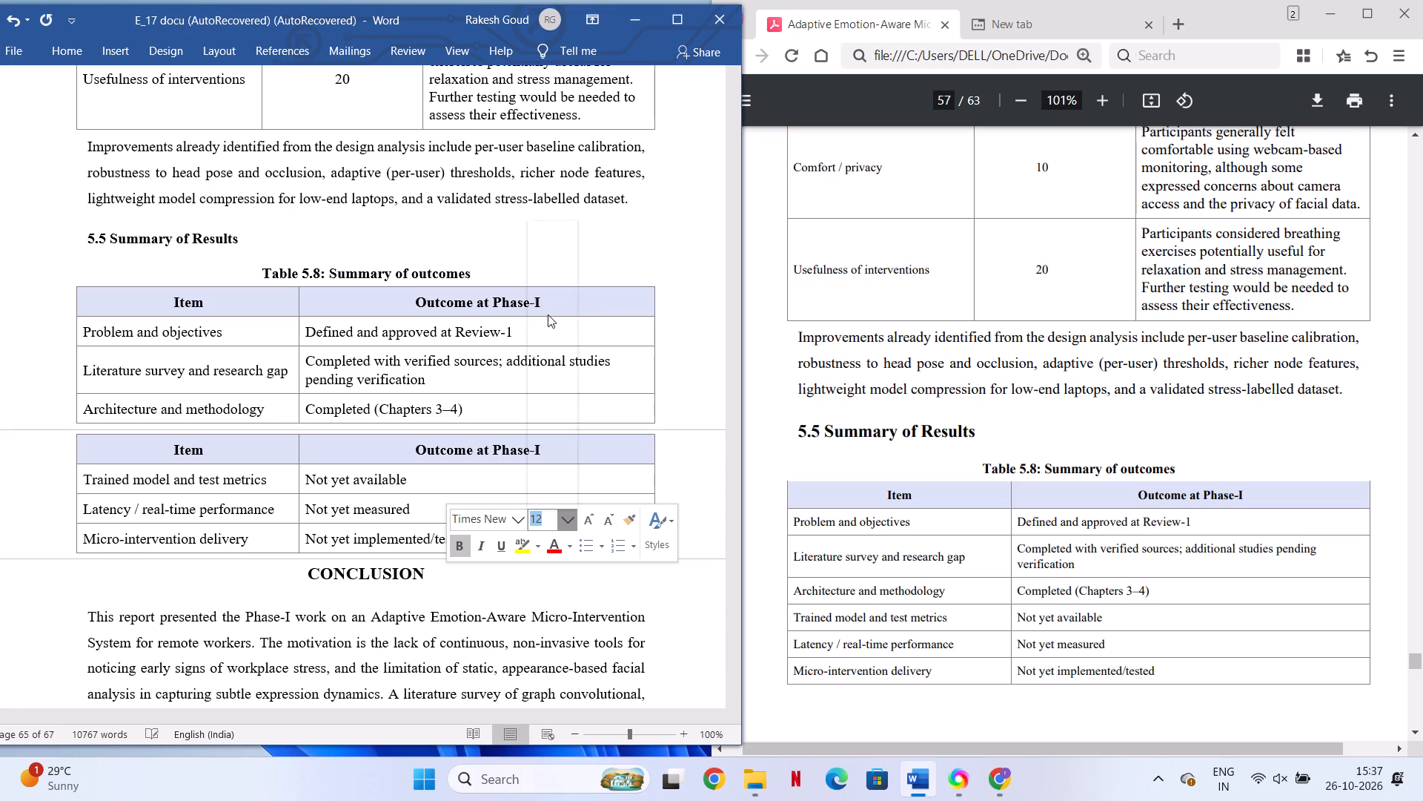
click(658, 585)
Examine the PDF version from section 5.5 back to its contents pages, including the chapter and section listing.
scroll(952, 489, up, 3)
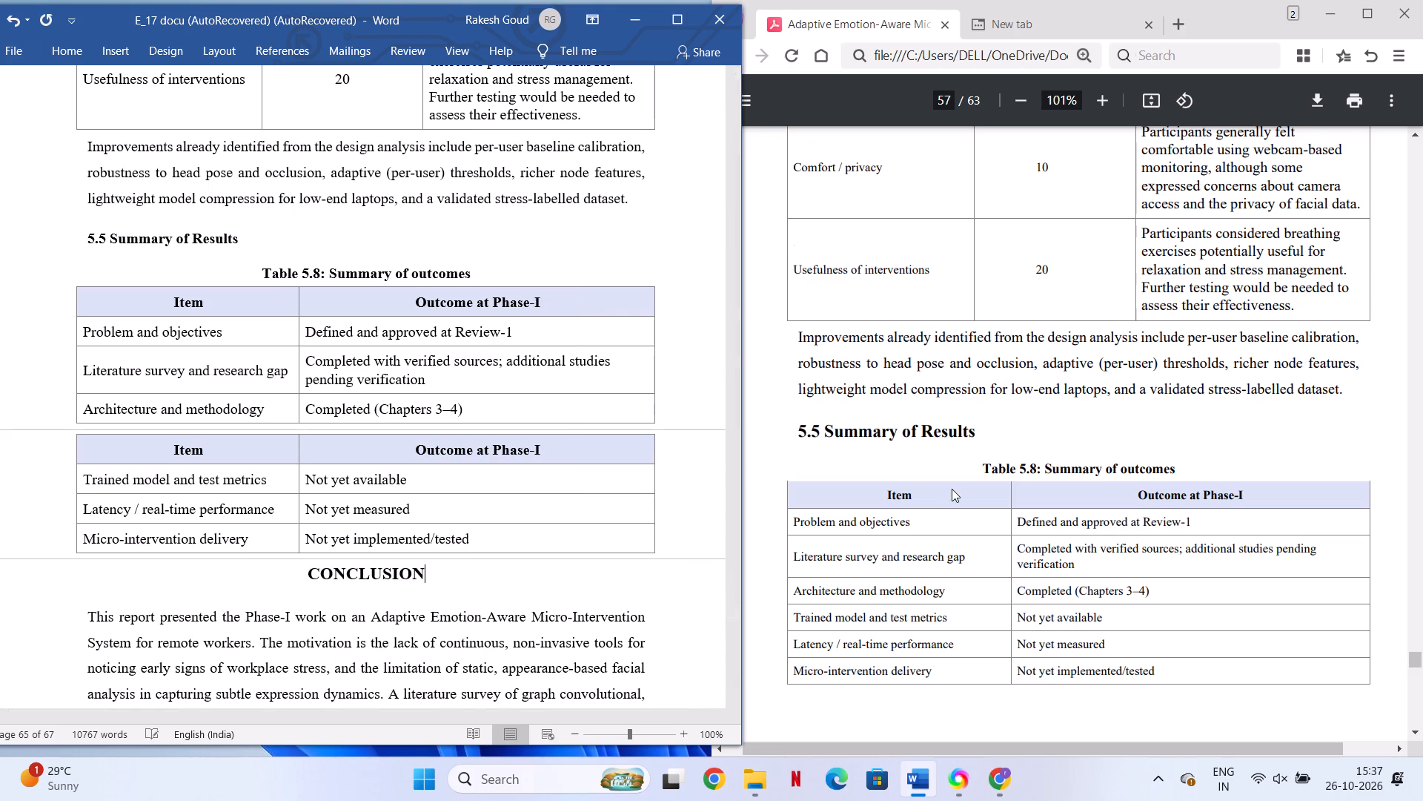
scroll(952, 489, up, 20)
scroll(952, 489, up, 20)
scroll(952, 489, up, 18)
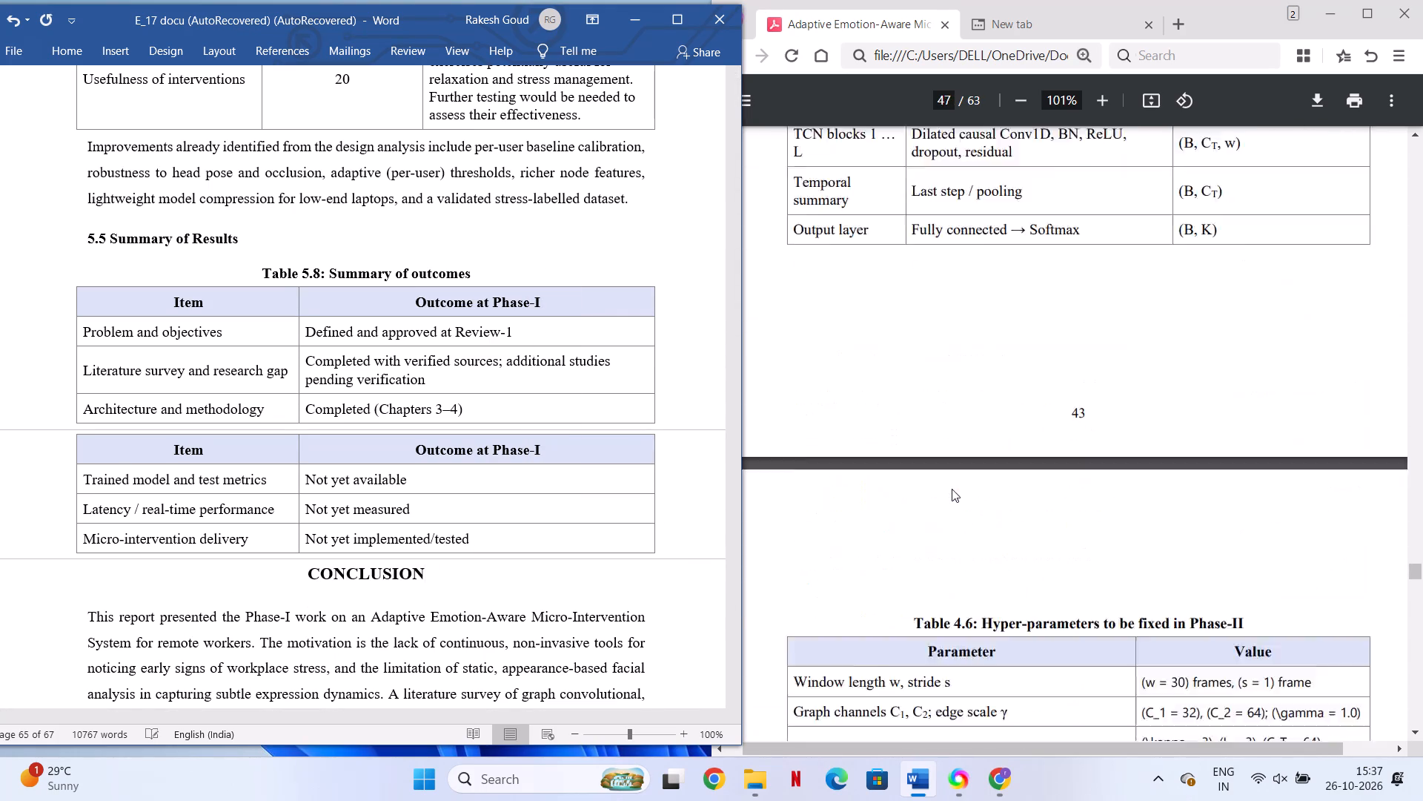
scroll(952, 489, up, 20)
scroll(952, 489, up, 20)
scroll(952, 489, up, 18)
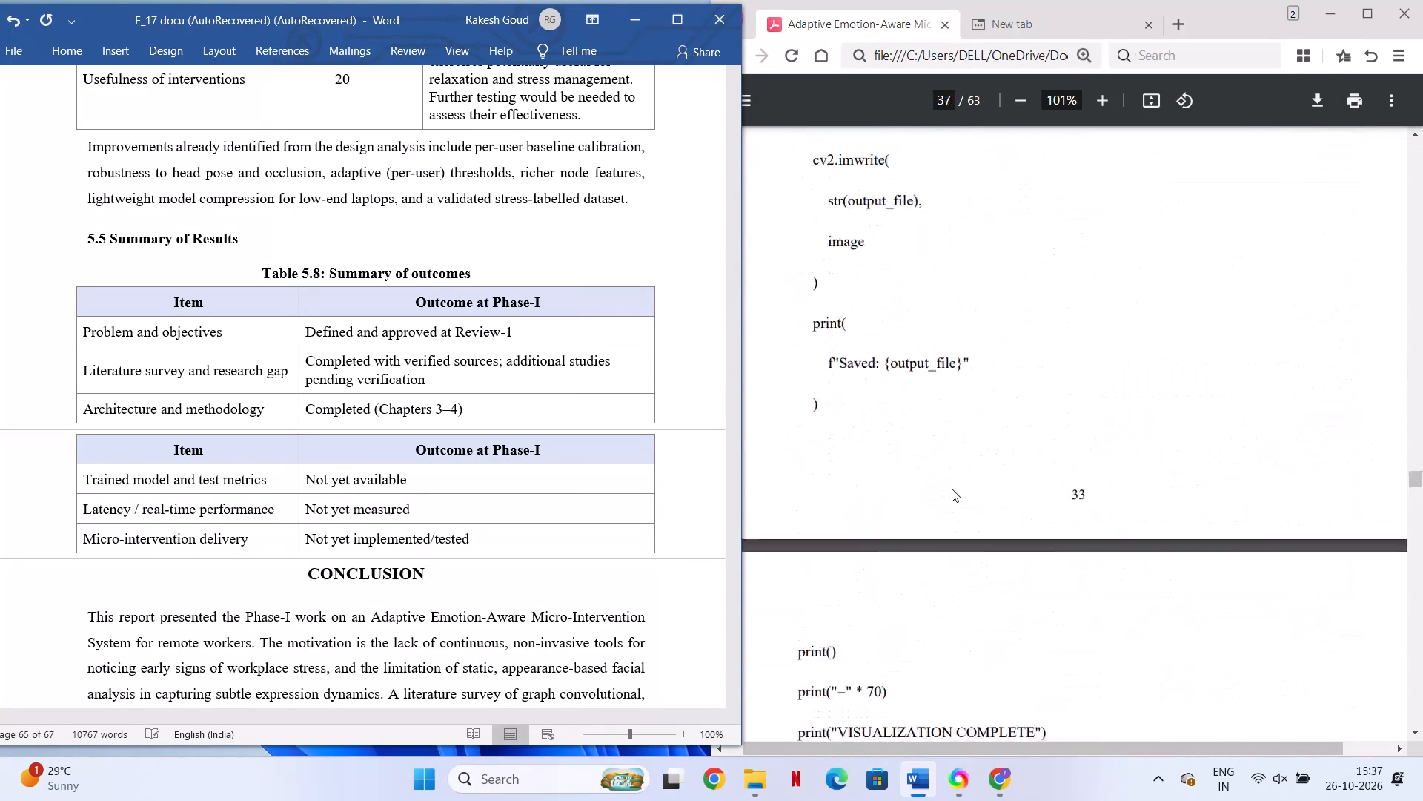
scroll(952, 489, up, 17)
scroll(952, 489, up, 20)
scroll(952, 489, up, 15)
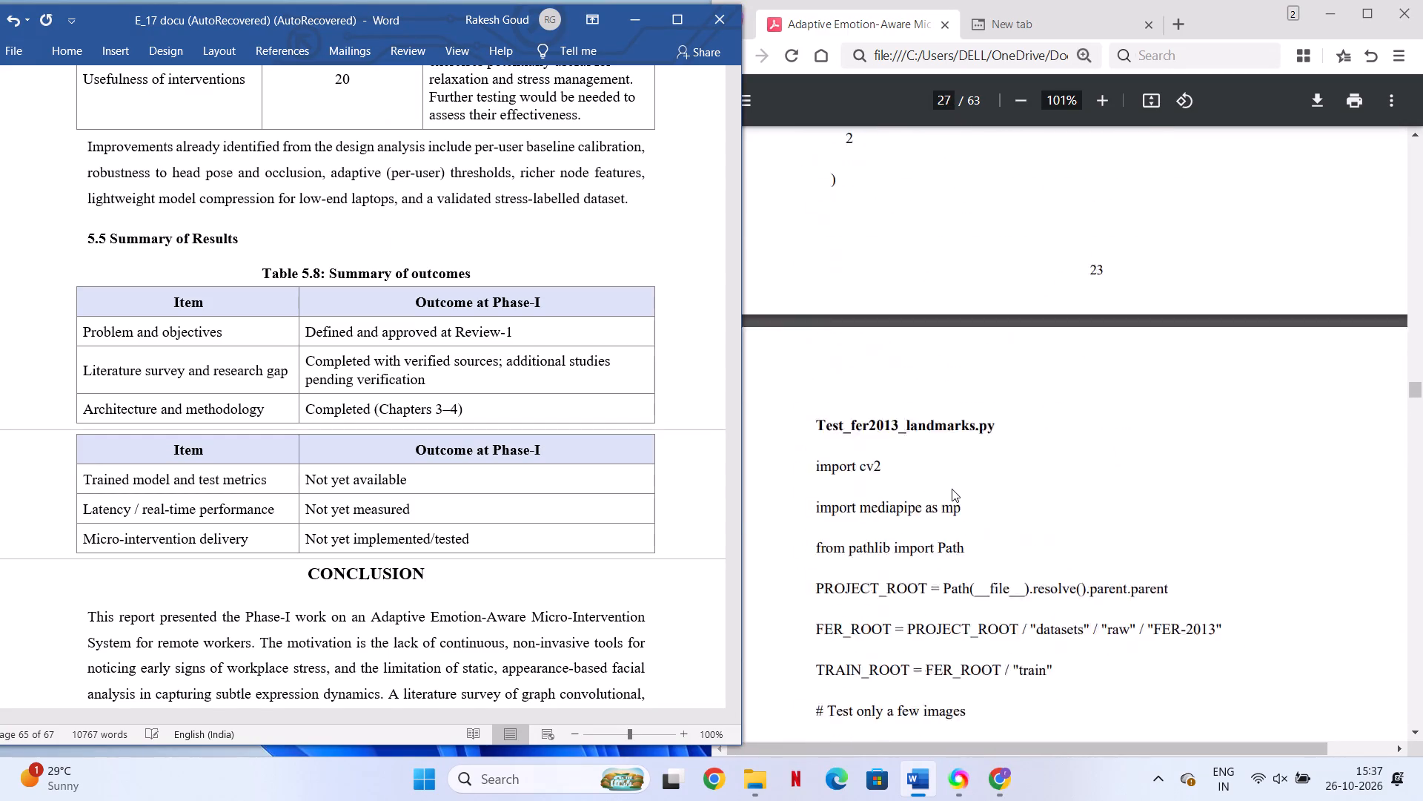
scroll(952, 489, up, 20)
scroll(952, 489, up, 20)
scroll(952, 489, up, 19)
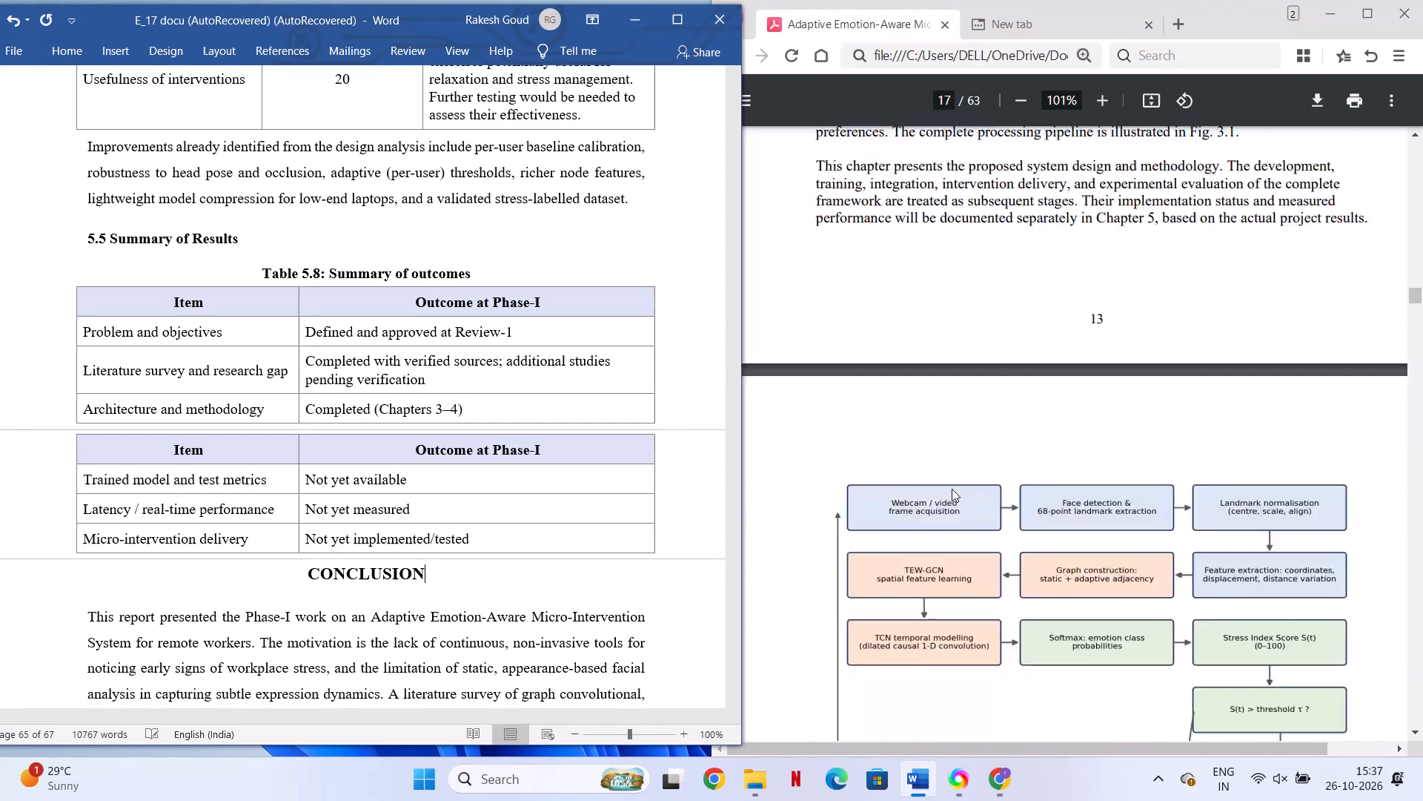
scroll(952, 489, up, 20)
scroll(952, 489, up, 20)
scroll(952, 489, up, 19)
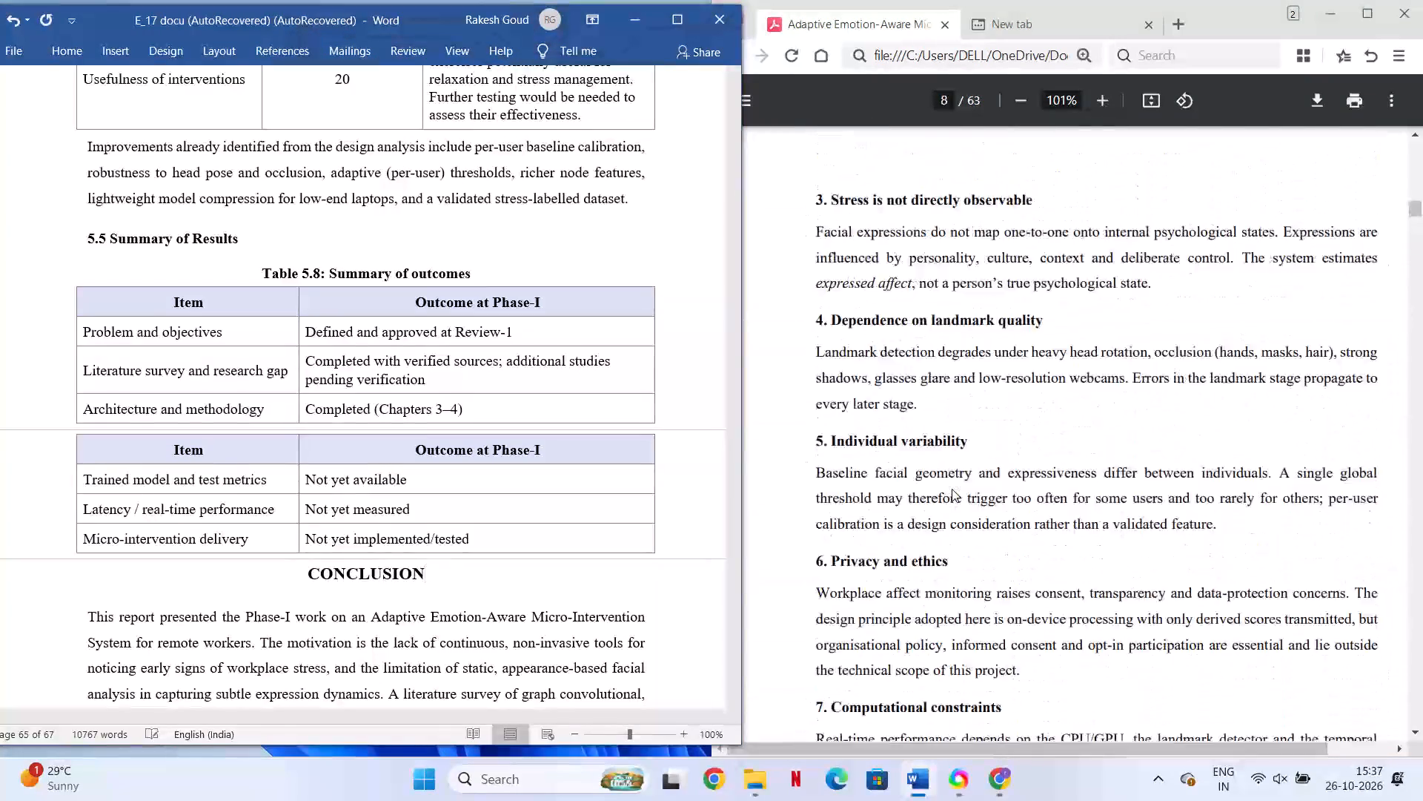
scroll(952, 489, up, 19)
scroll(952, 489, up, 16)
scroll(952, 489, down, 1)
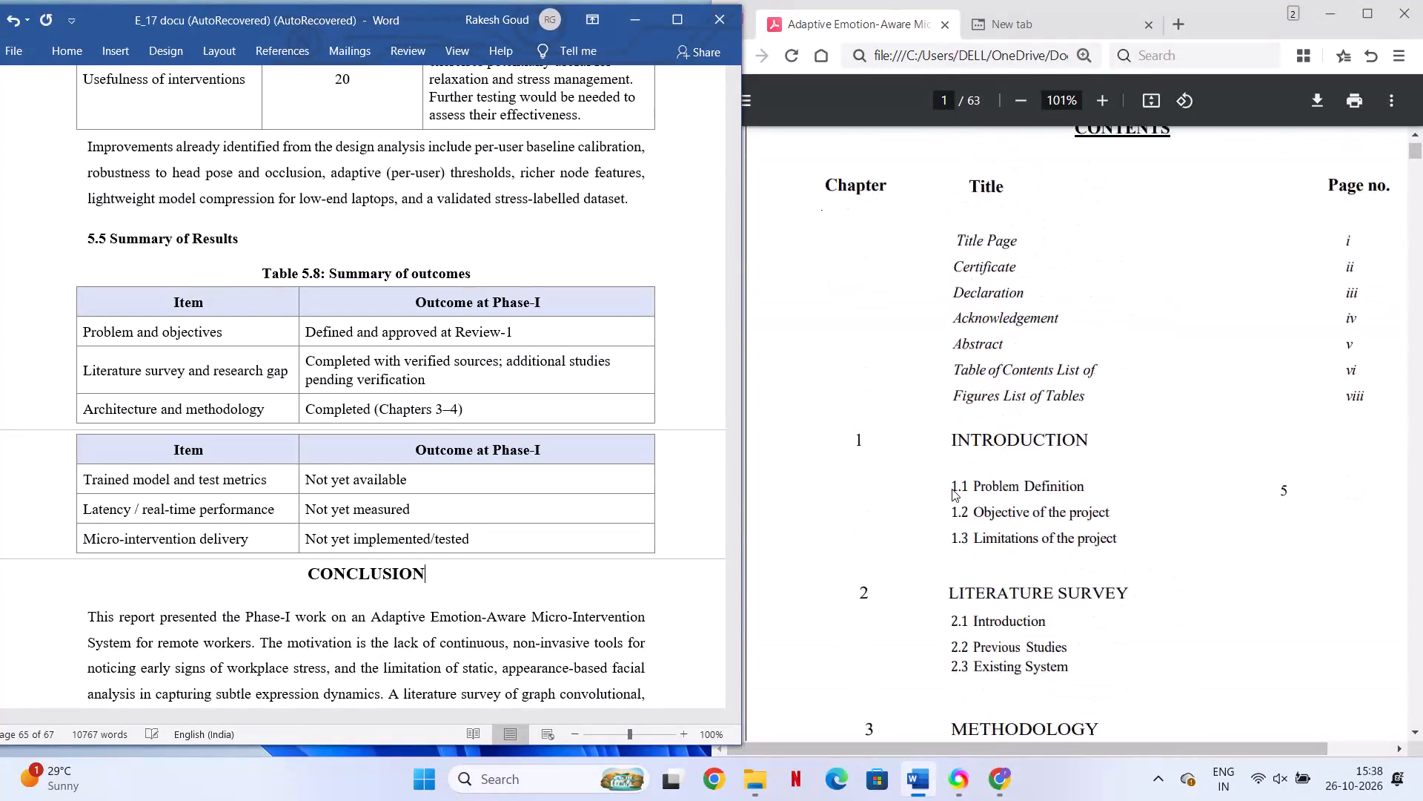
scroll(952, 489, down, 9)
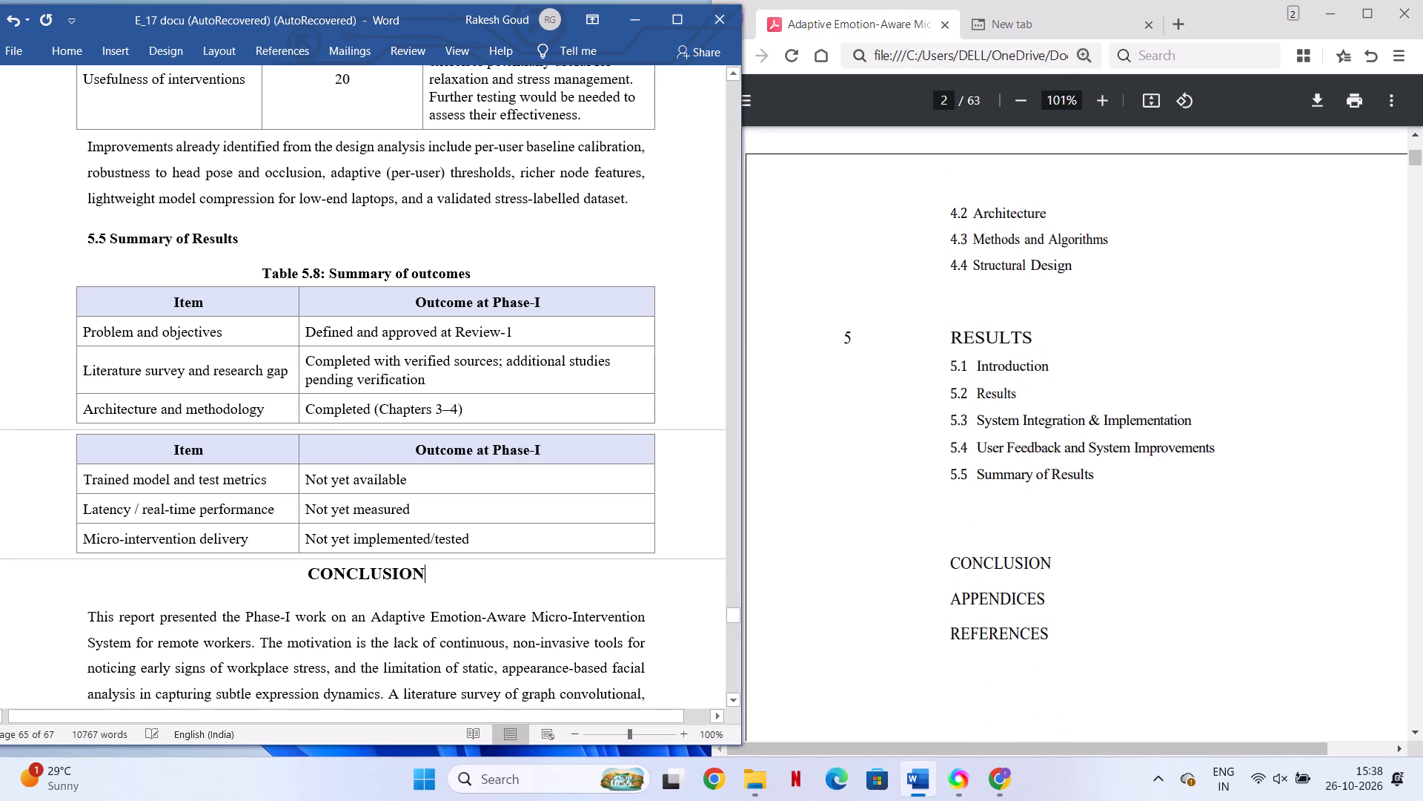
Examine the formatting of the section 5.5, 5.4 and 5.3 headings and tables back to the Fig. 5.3 confusion matrix.
scroll(678, 584, up, 7)
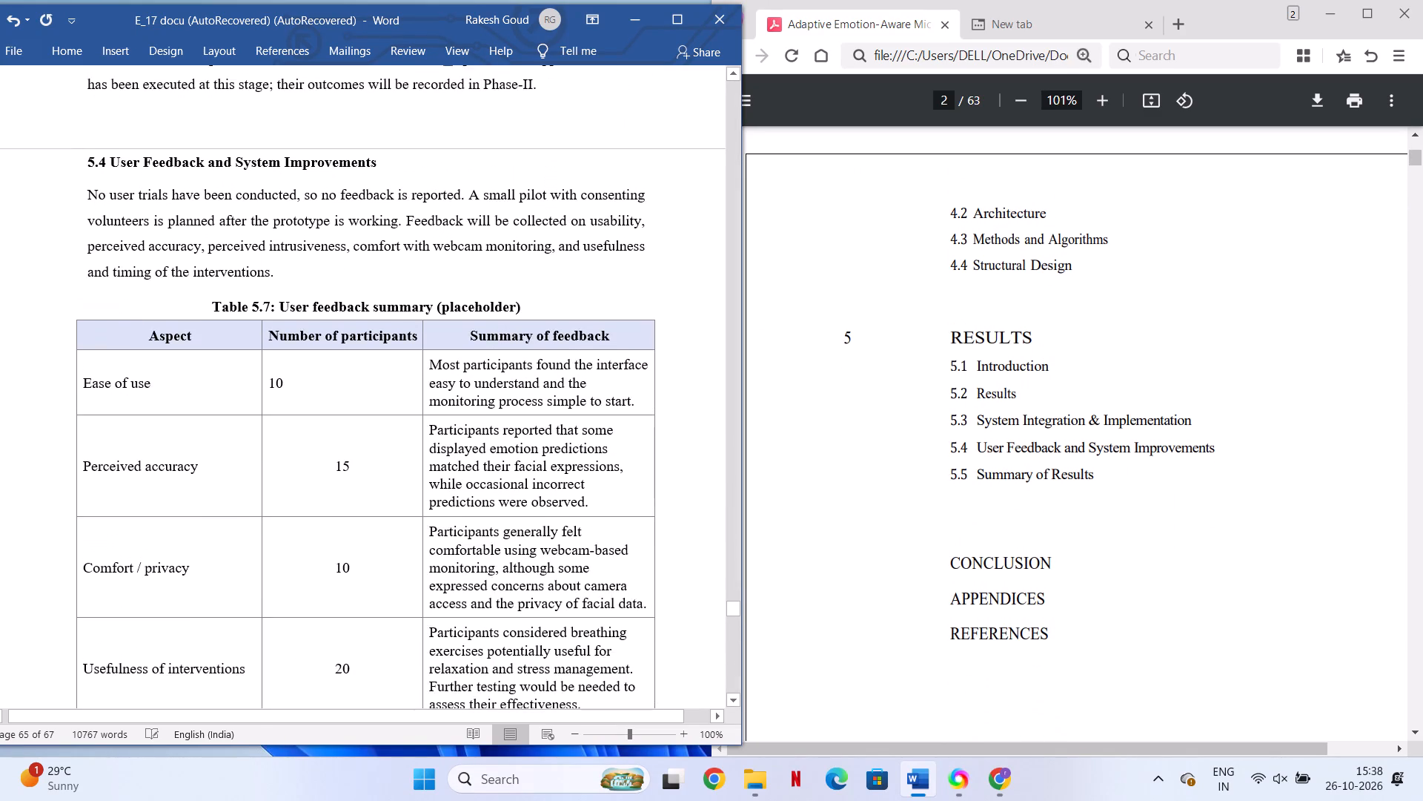
scroll(678, 584, up, 6)
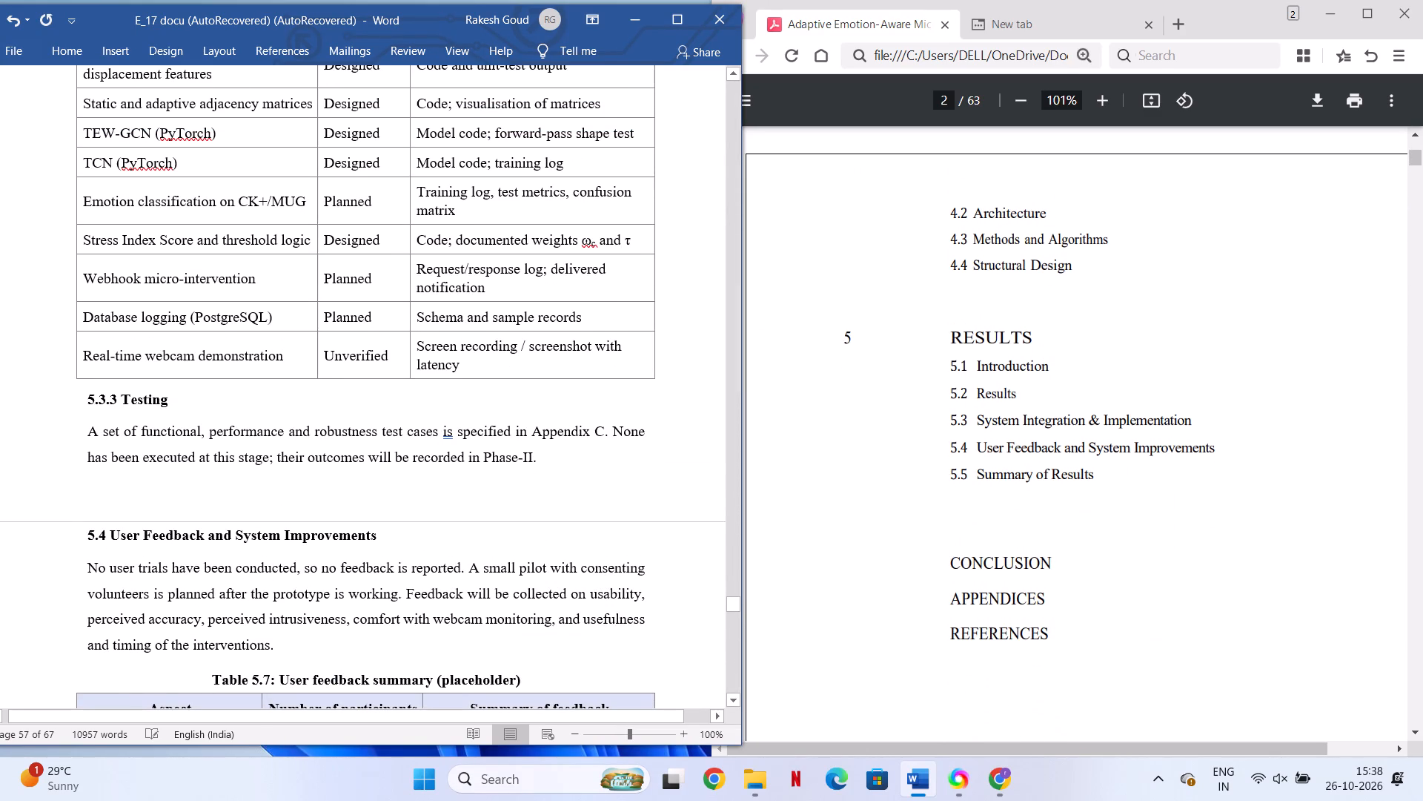
triple_click(277, 542)
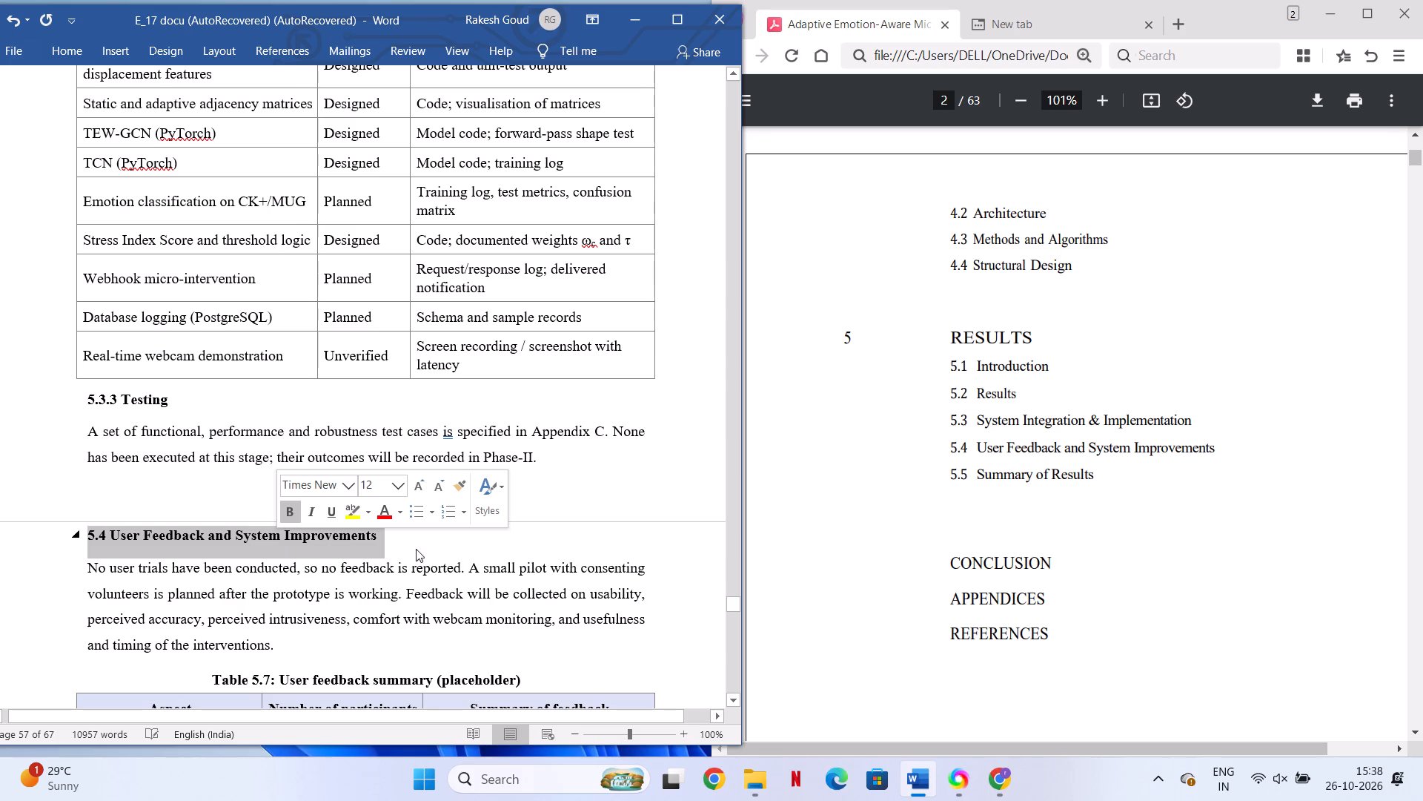
click(465, 537)
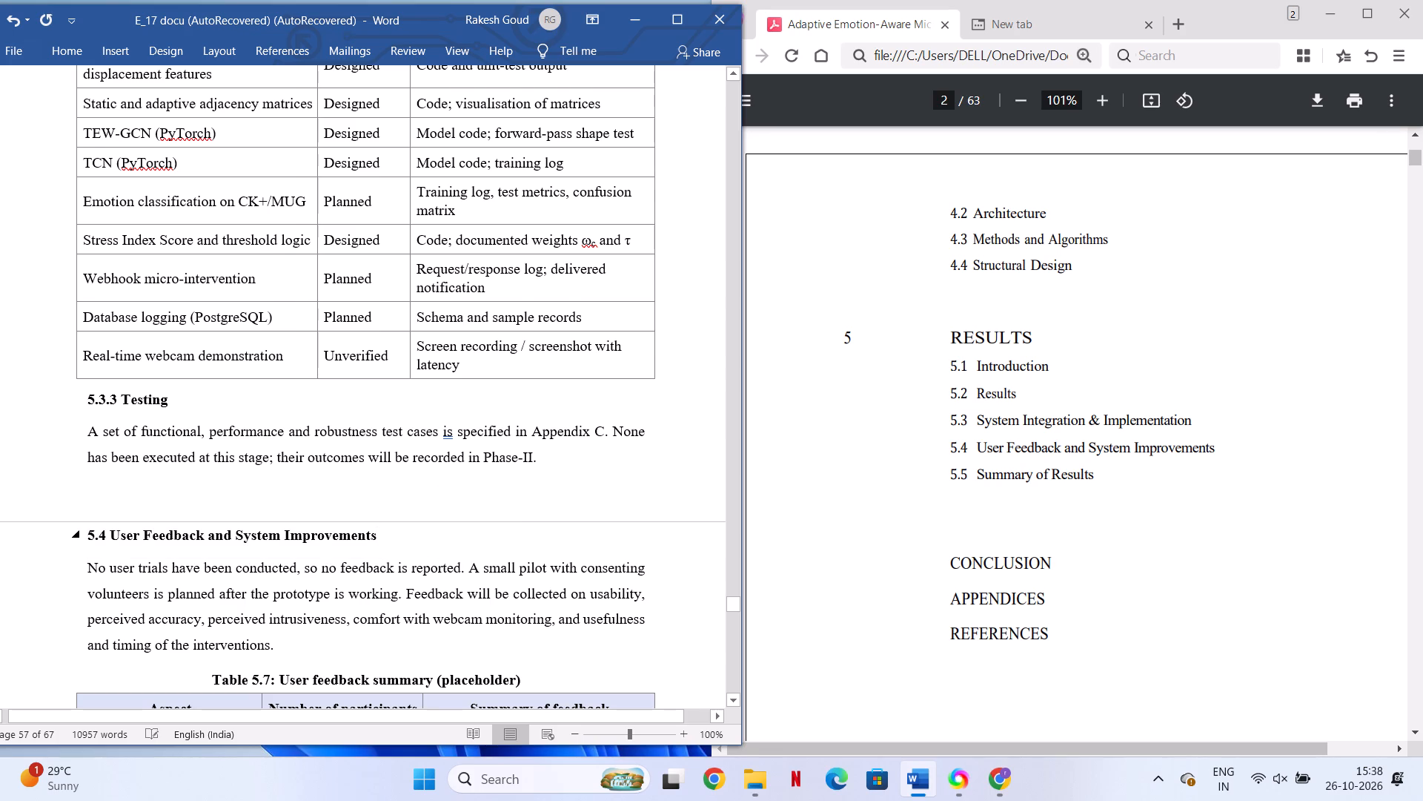
scroll(465, 537, up, 11)
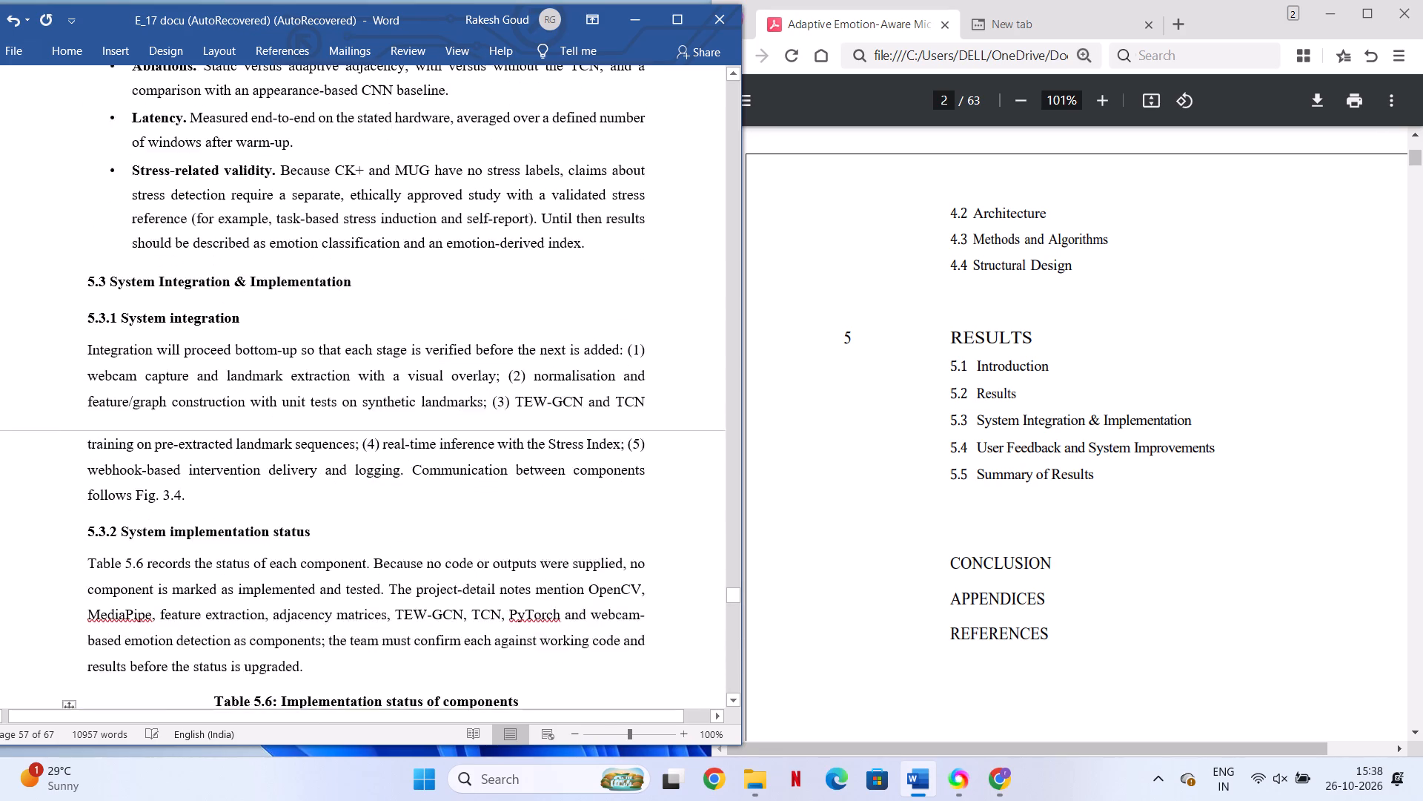
scroll(465, 537, up, 7)
Remove bold from the Fig. 5.4 caption about the Stress Index timeline and intervention triggers.
scroll(465, 537, down, 2)
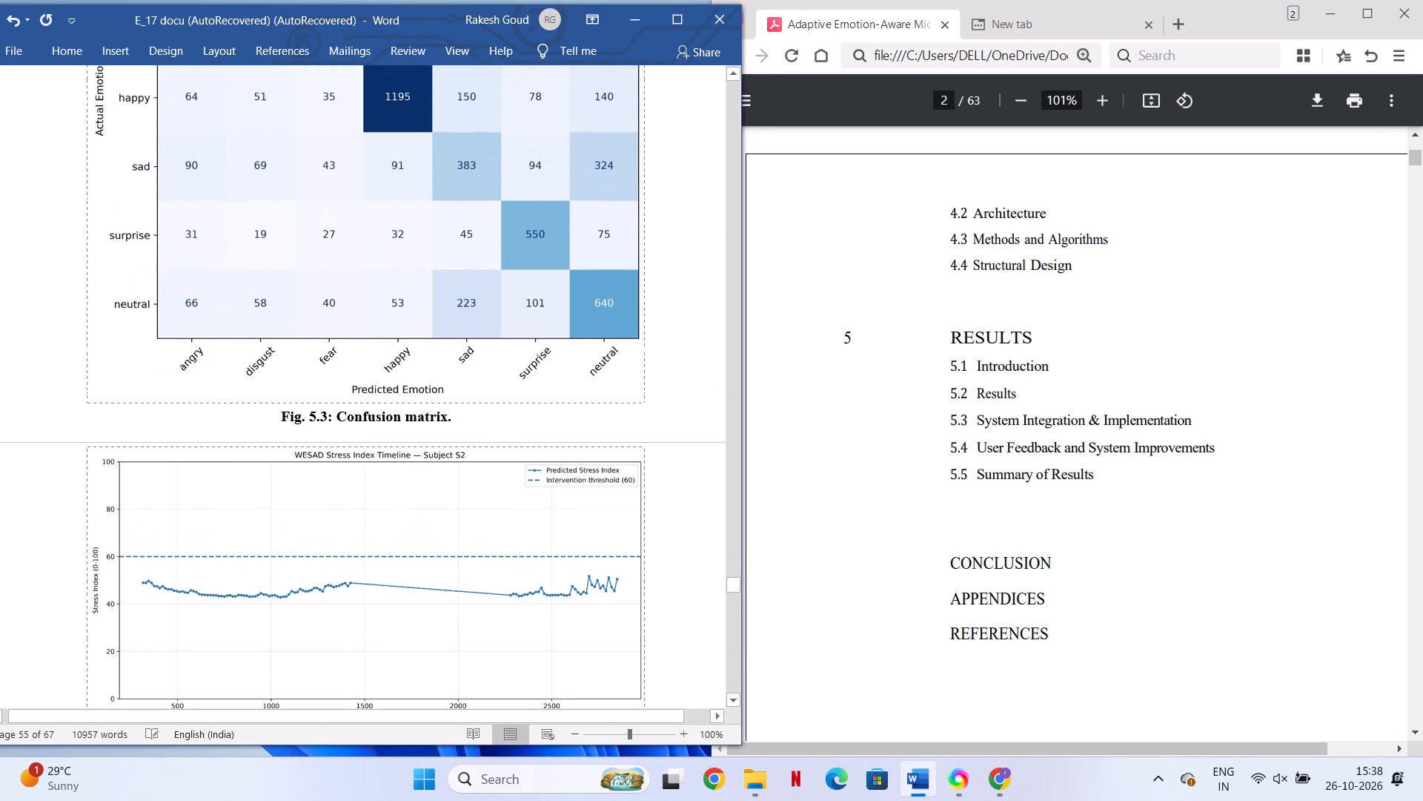
scroll(465, 537, down, 2)
triple_click(502, 533)
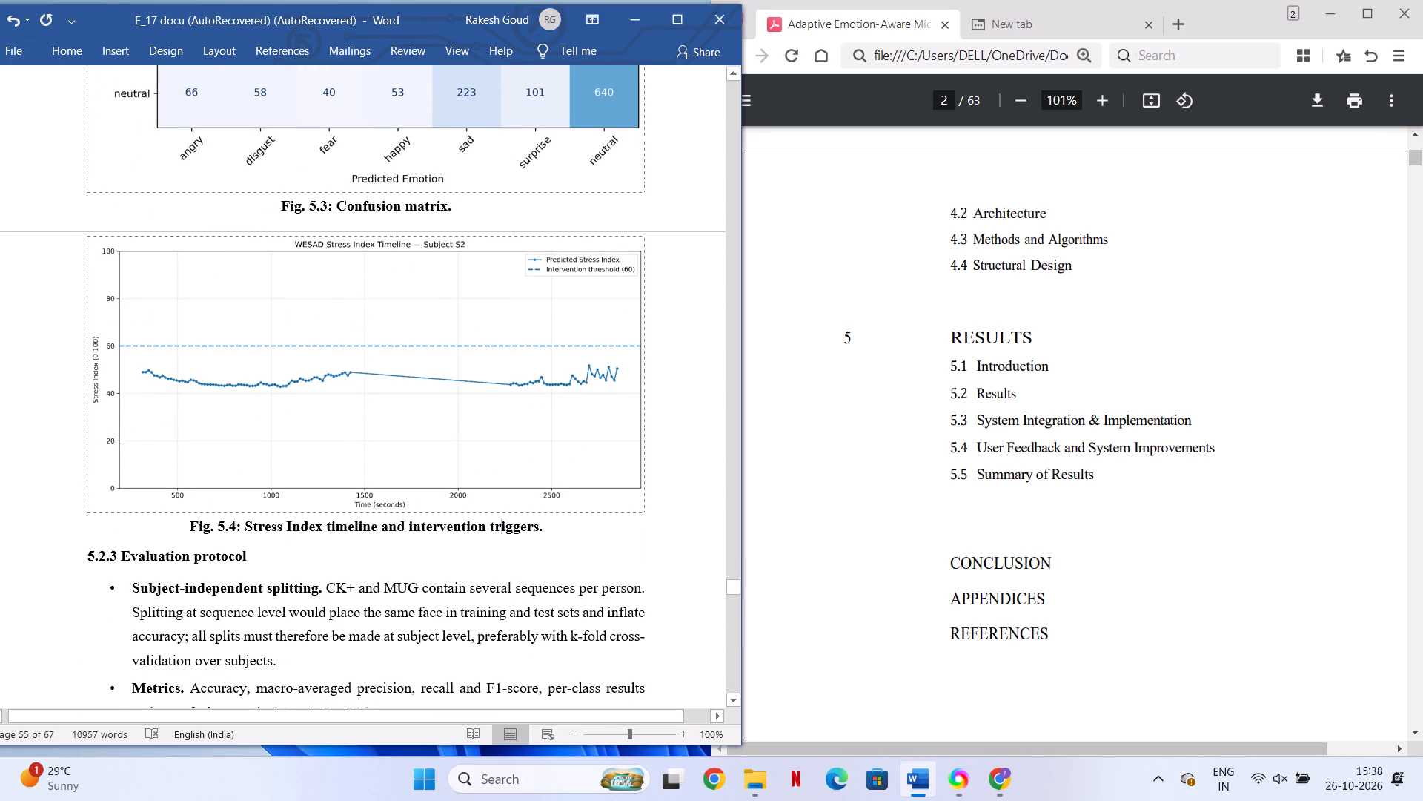
triple_click(502, 533)
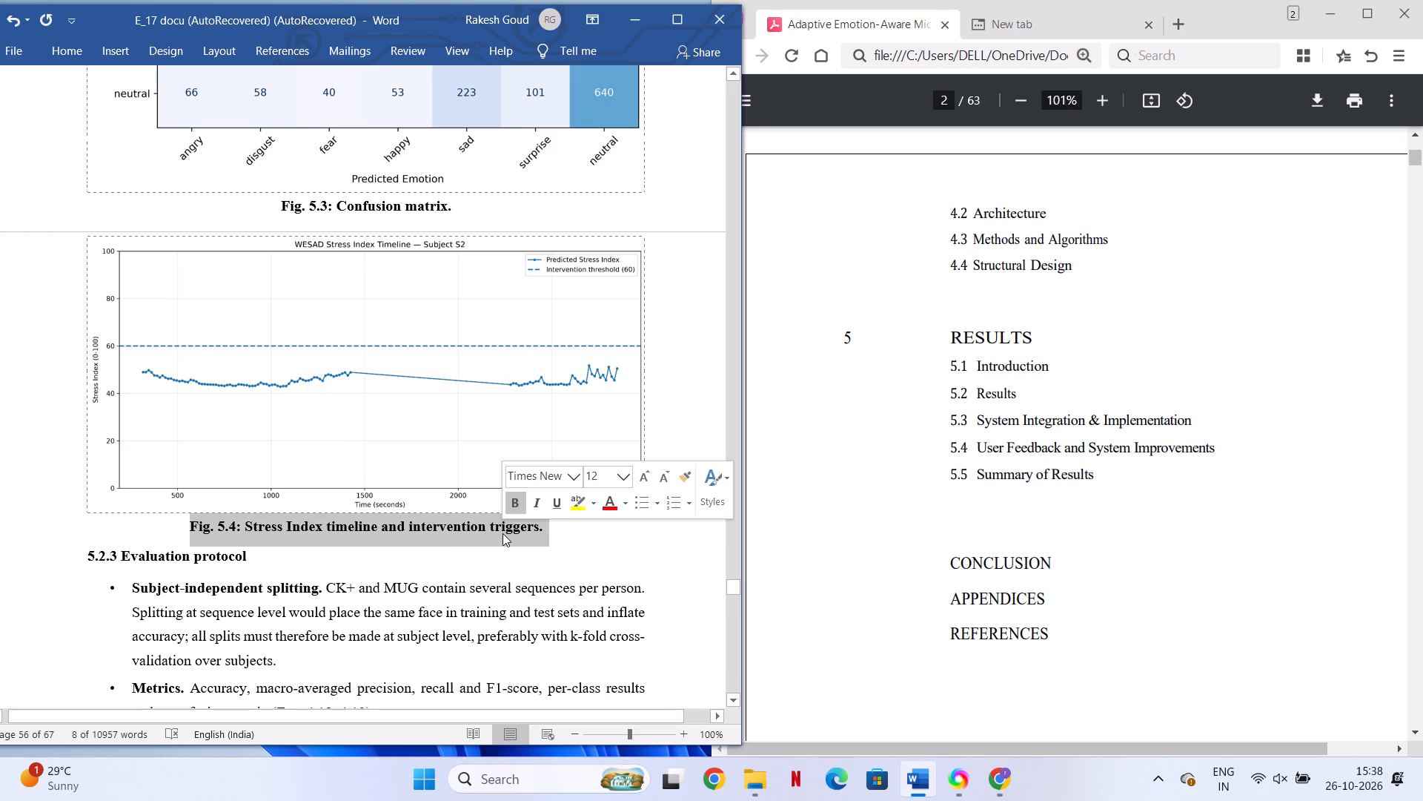
click(518, 504)
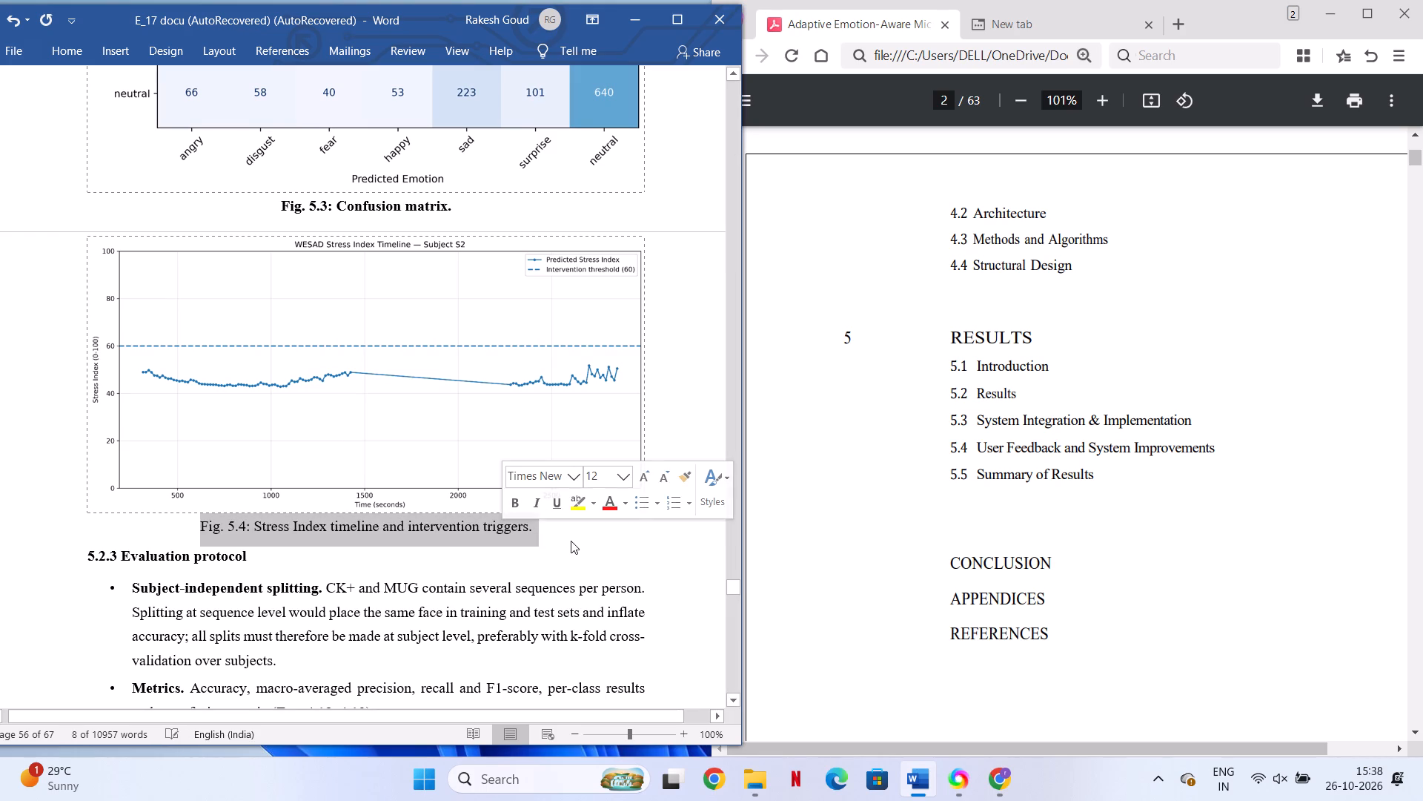
click(573, 541)
Remove bold from the Fig. 5.3 confusion matrix caption.
scroll(573, 541, up, 3)
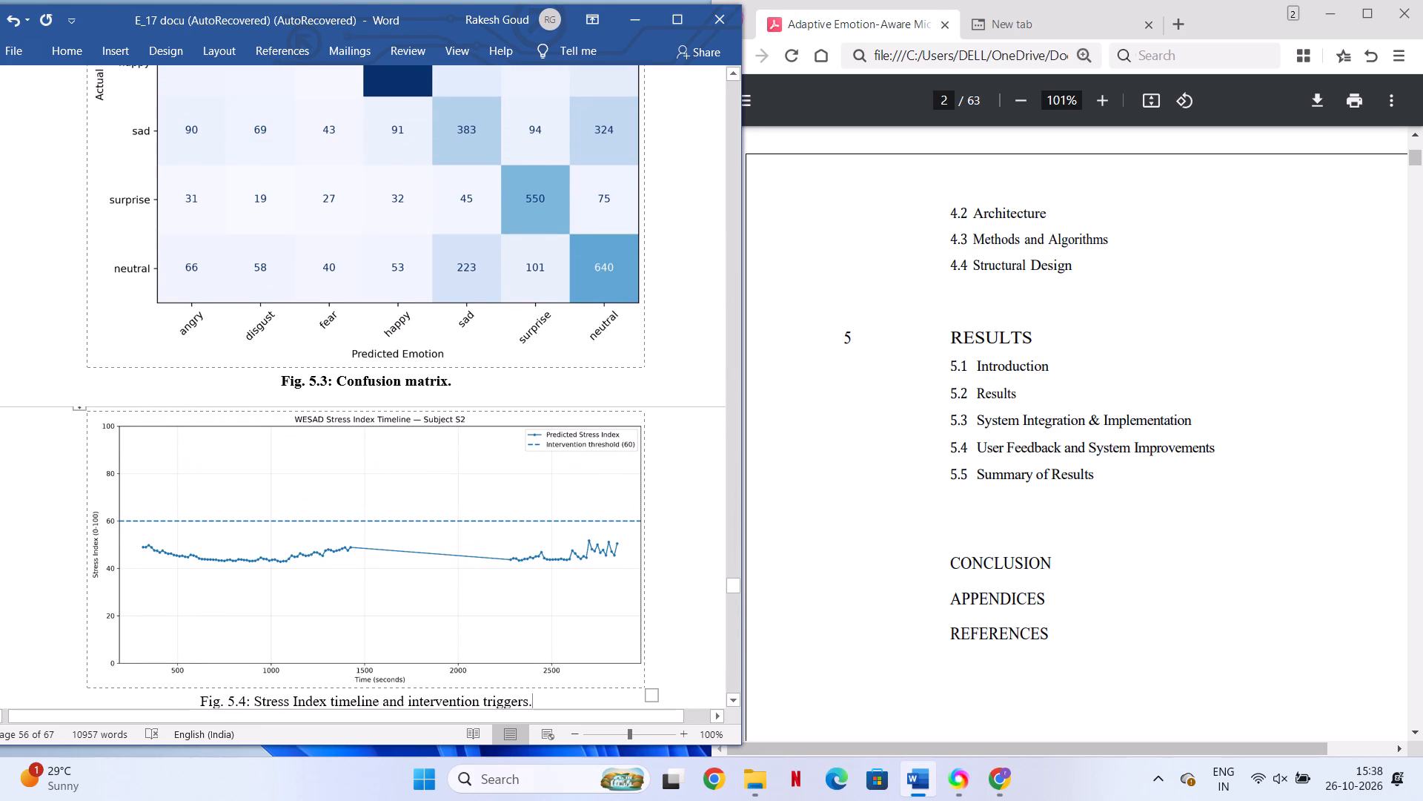
triple_click(382, 386)
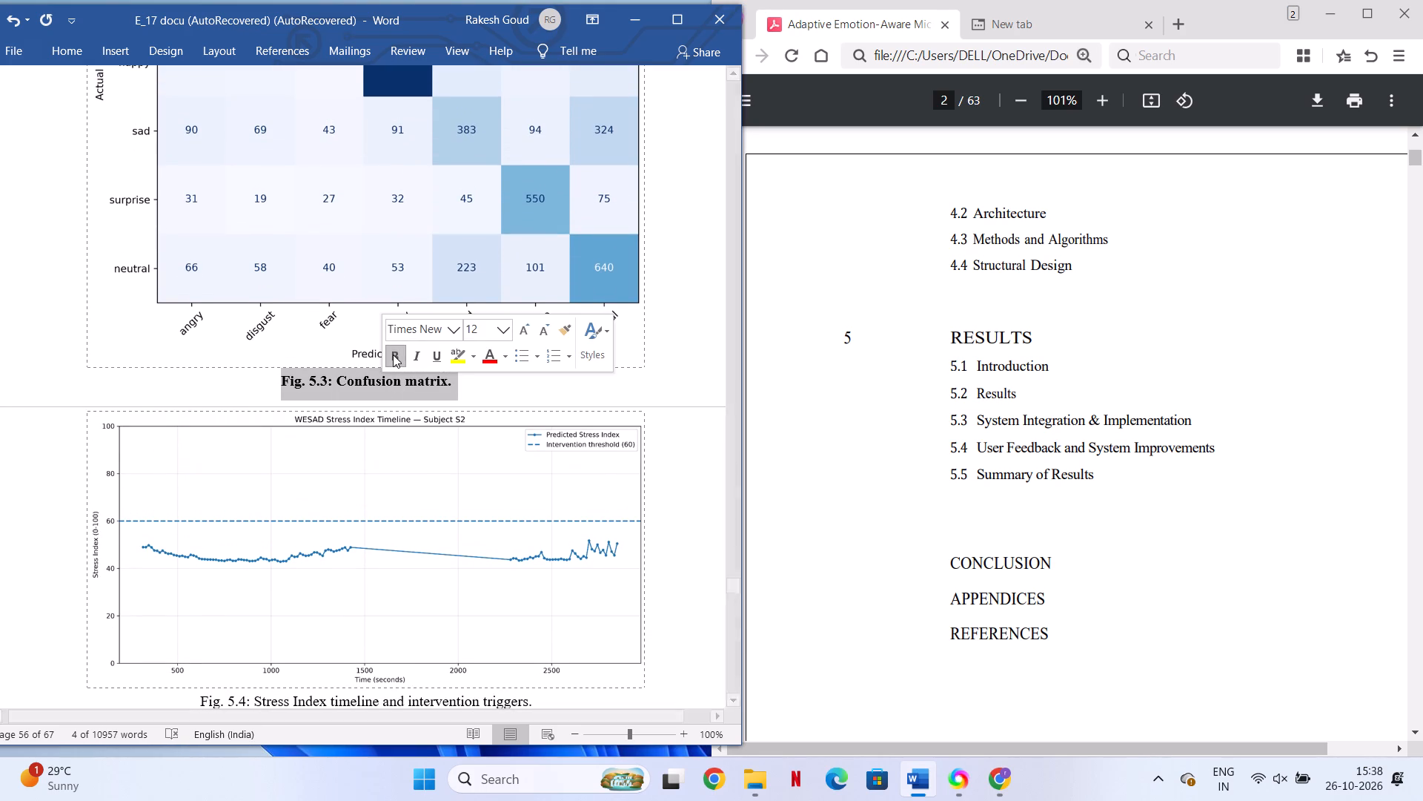
click(393, 355)
click(611, 382)
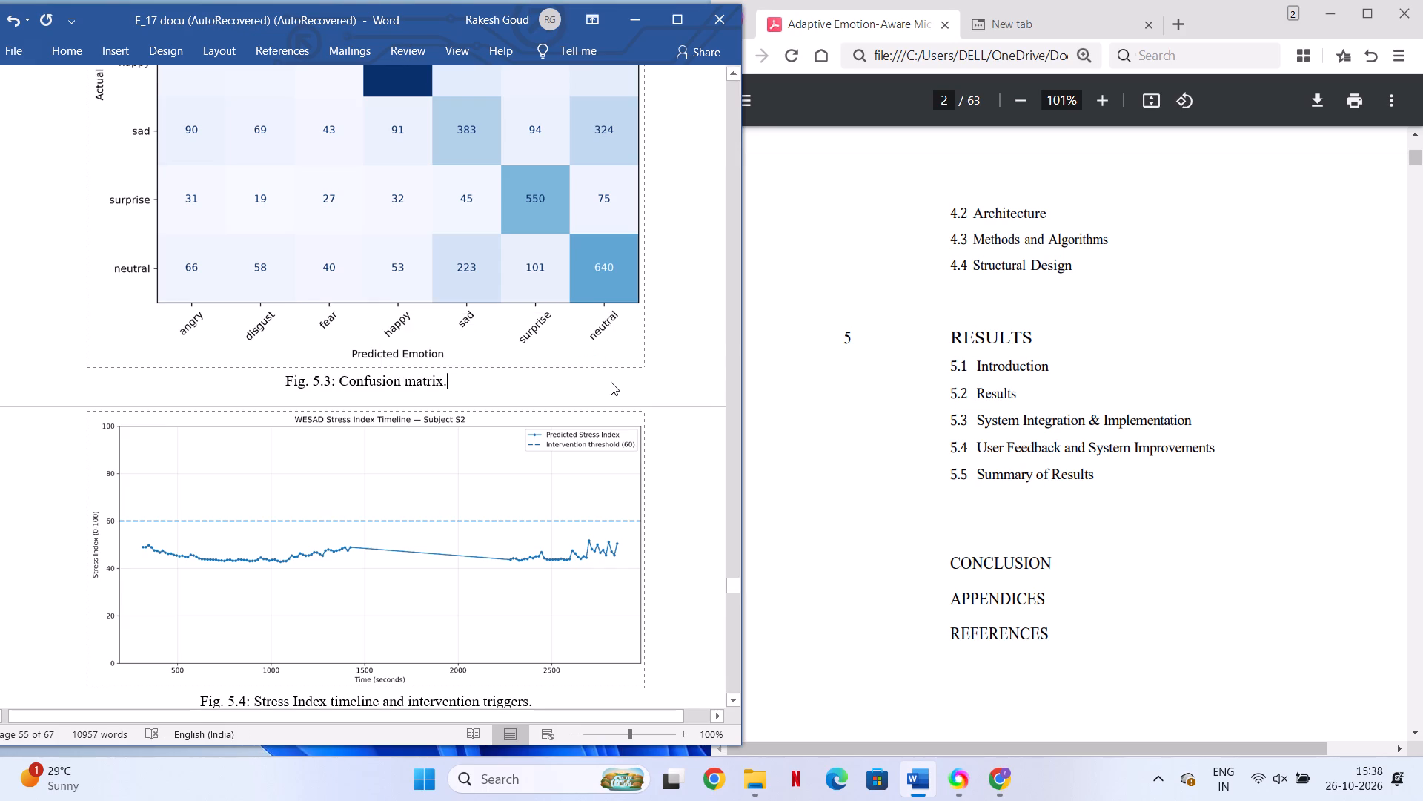
Remove bold from the Fig. 5.2 caption about the real-time emotion and Stress Index display.
scroll(611, 382, up, 7)
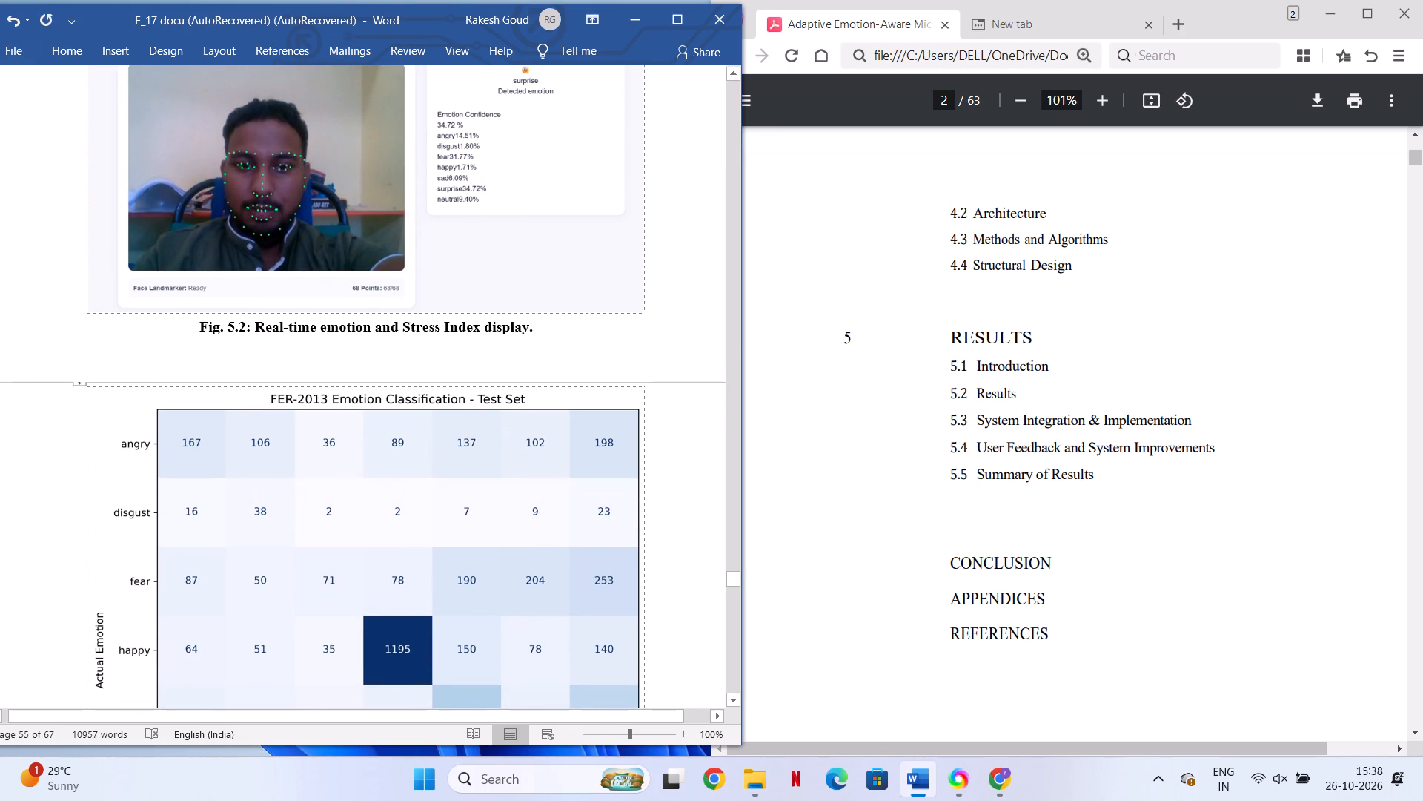
triple_click(463, 330)
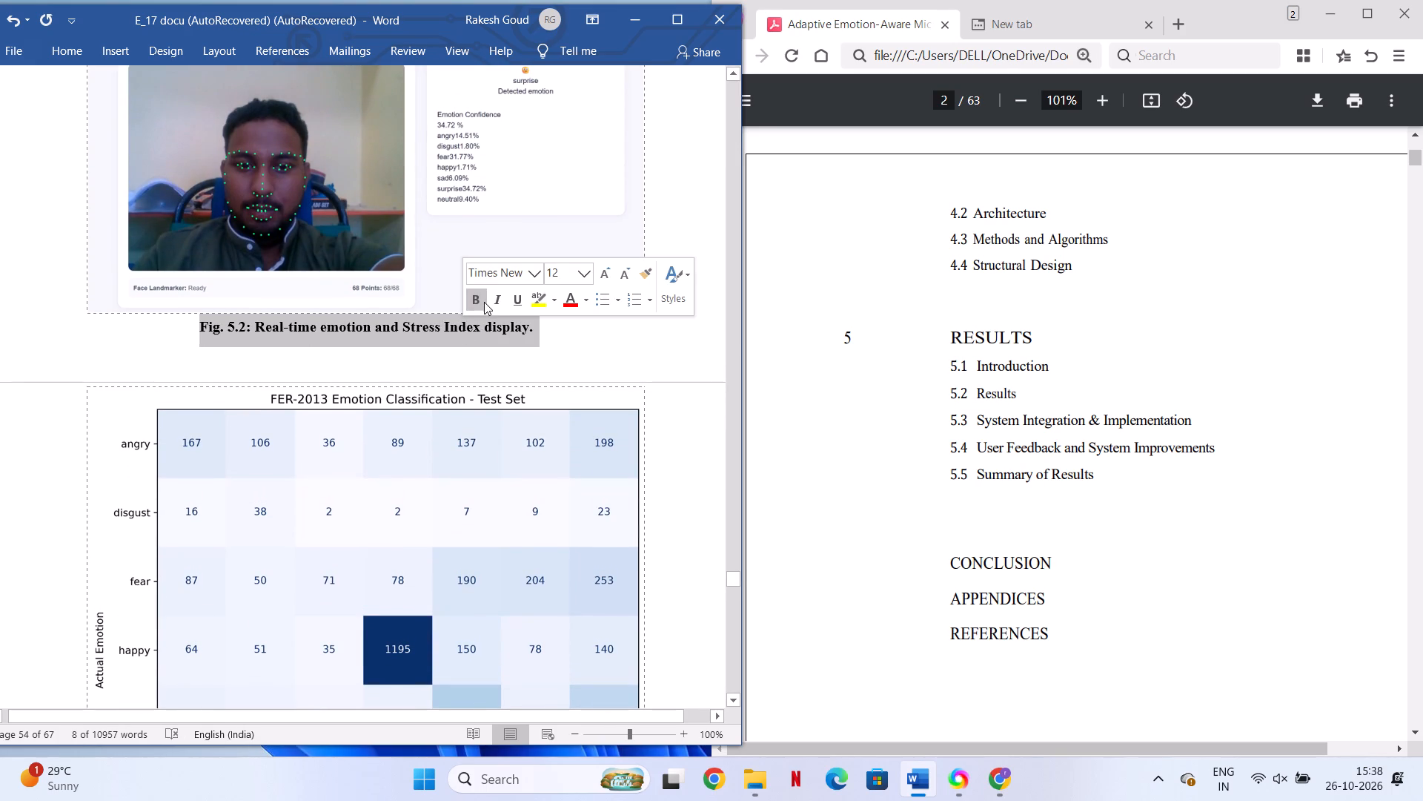
click(484, 300)
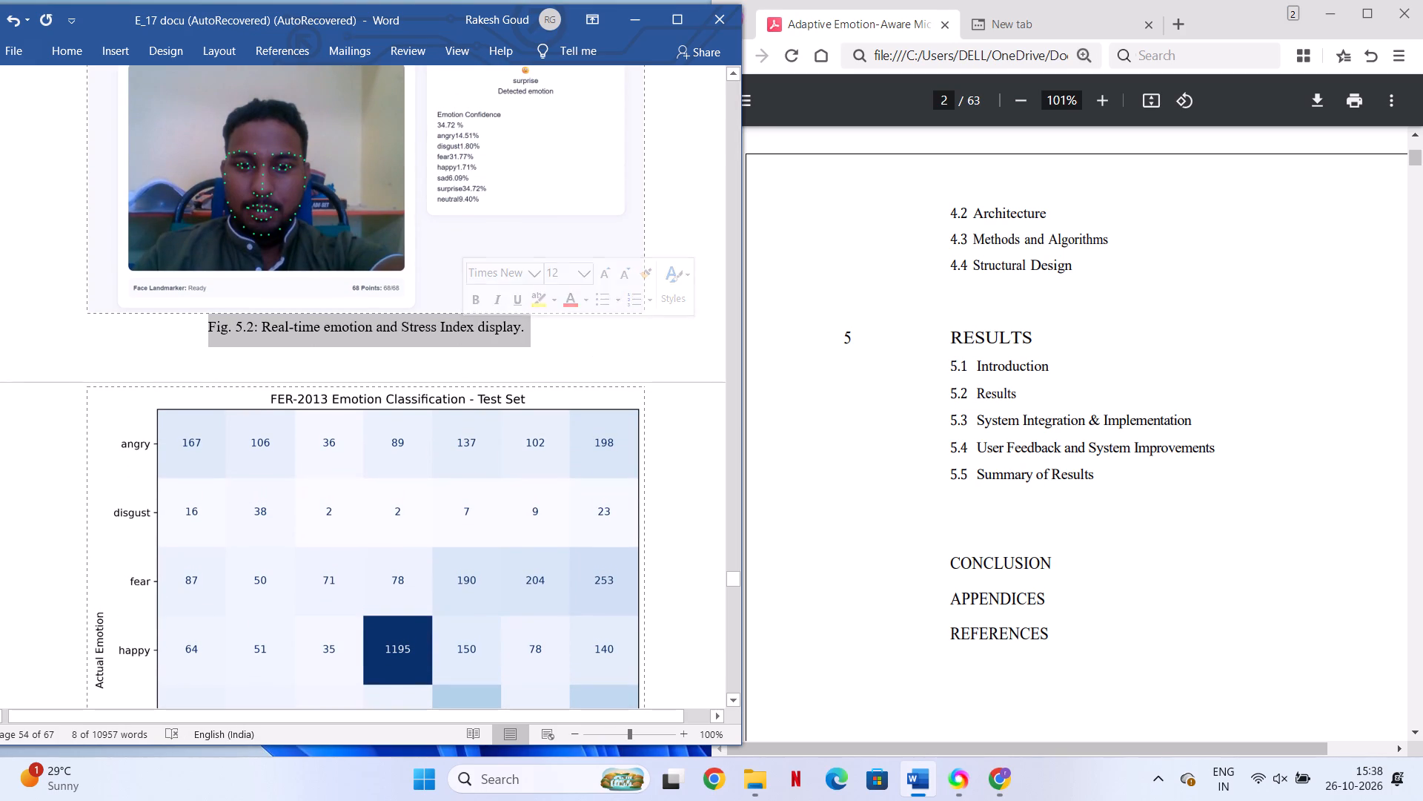
click(626, 368)
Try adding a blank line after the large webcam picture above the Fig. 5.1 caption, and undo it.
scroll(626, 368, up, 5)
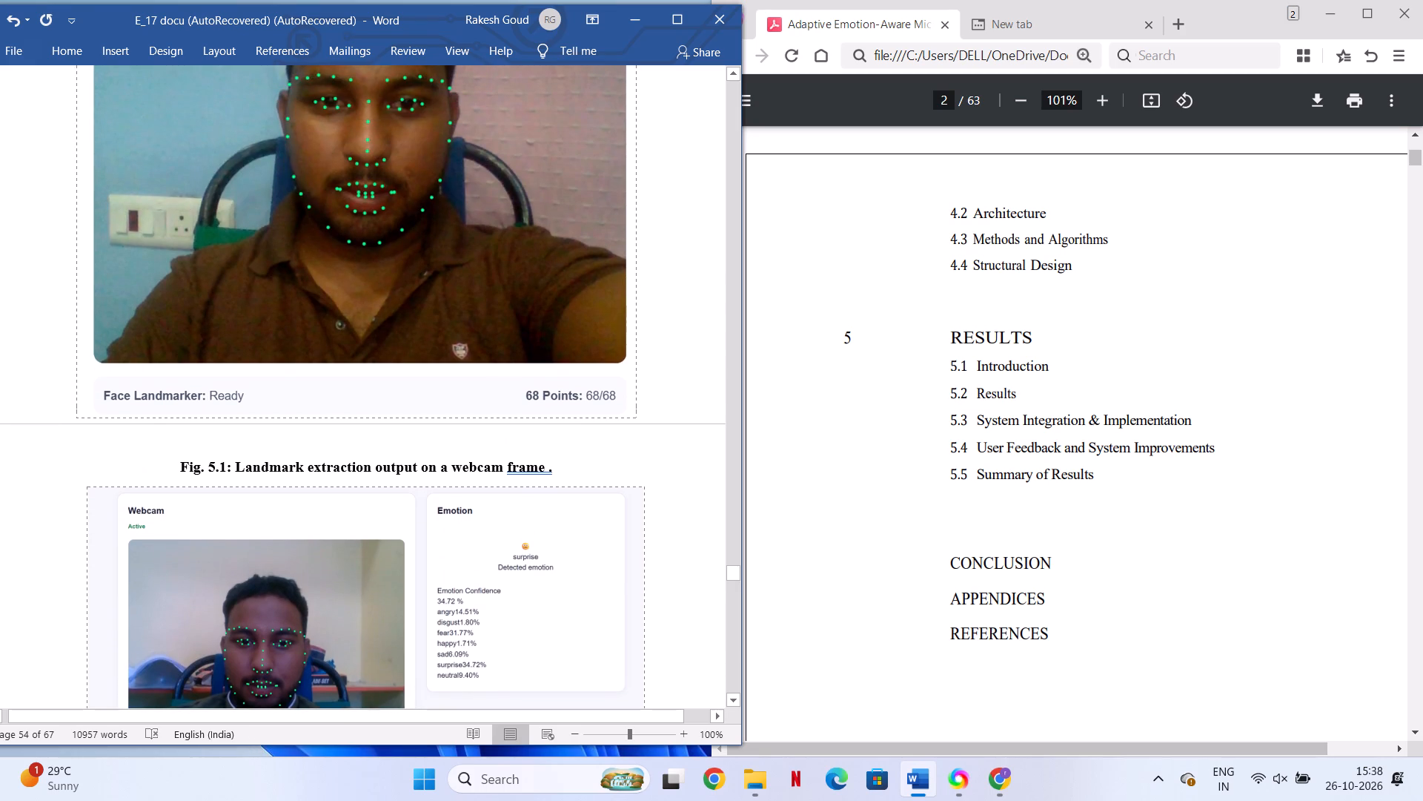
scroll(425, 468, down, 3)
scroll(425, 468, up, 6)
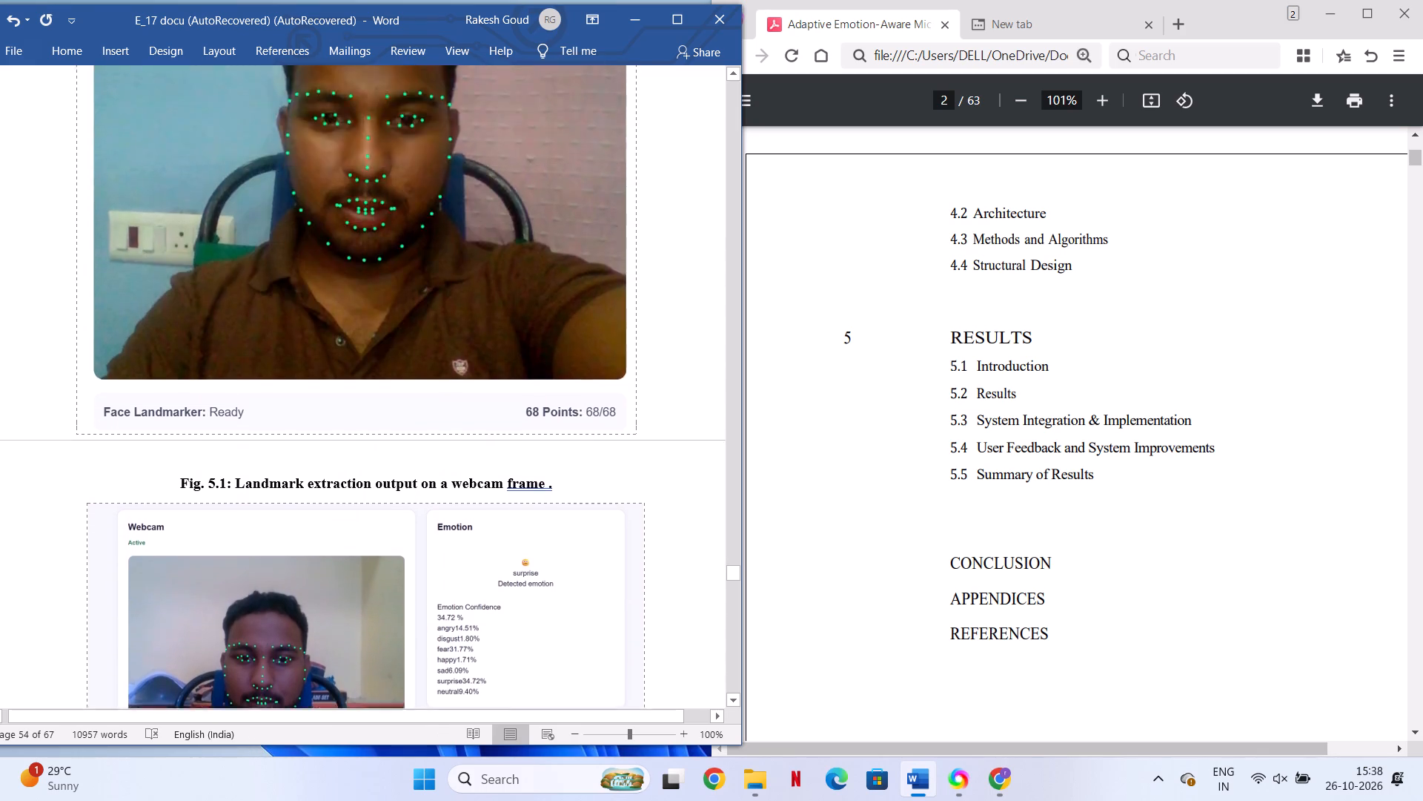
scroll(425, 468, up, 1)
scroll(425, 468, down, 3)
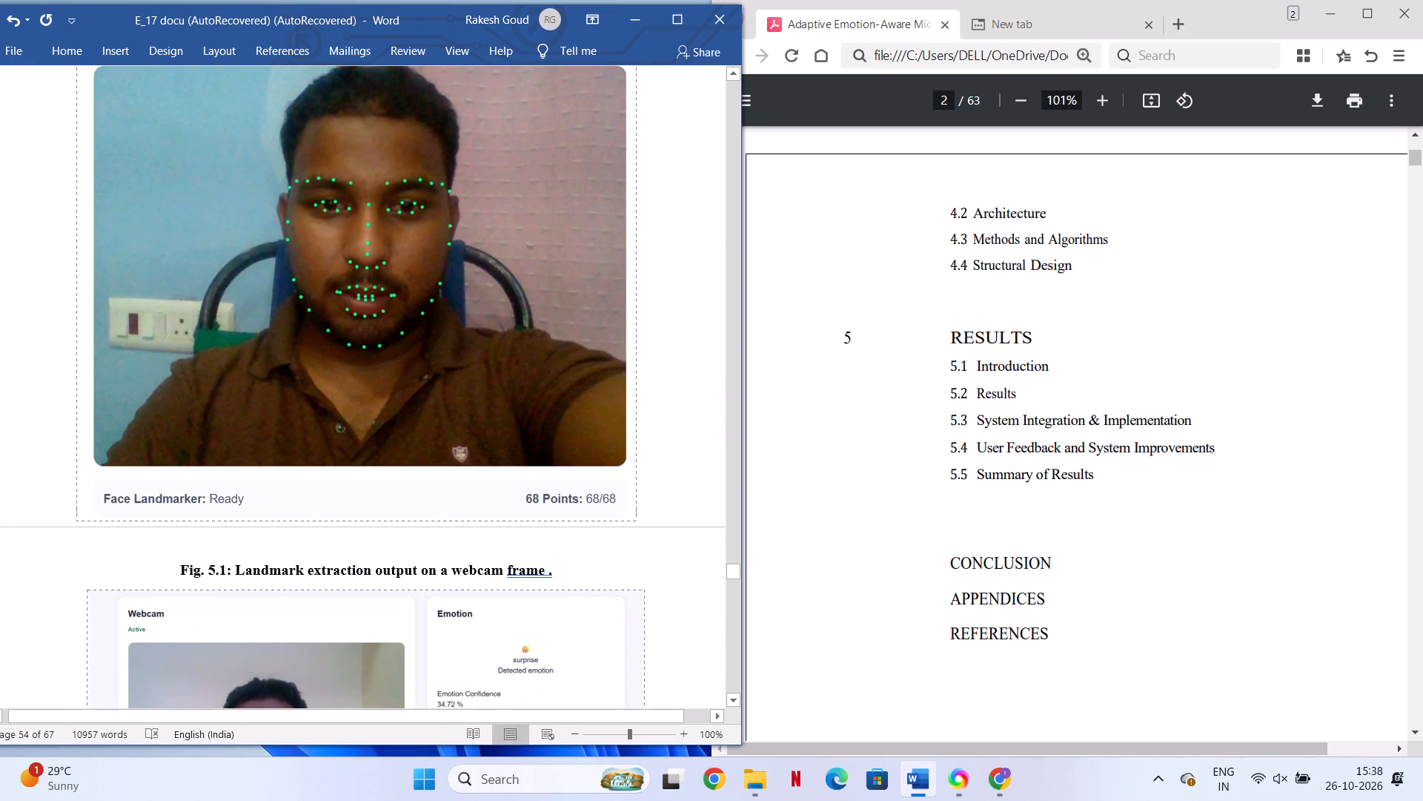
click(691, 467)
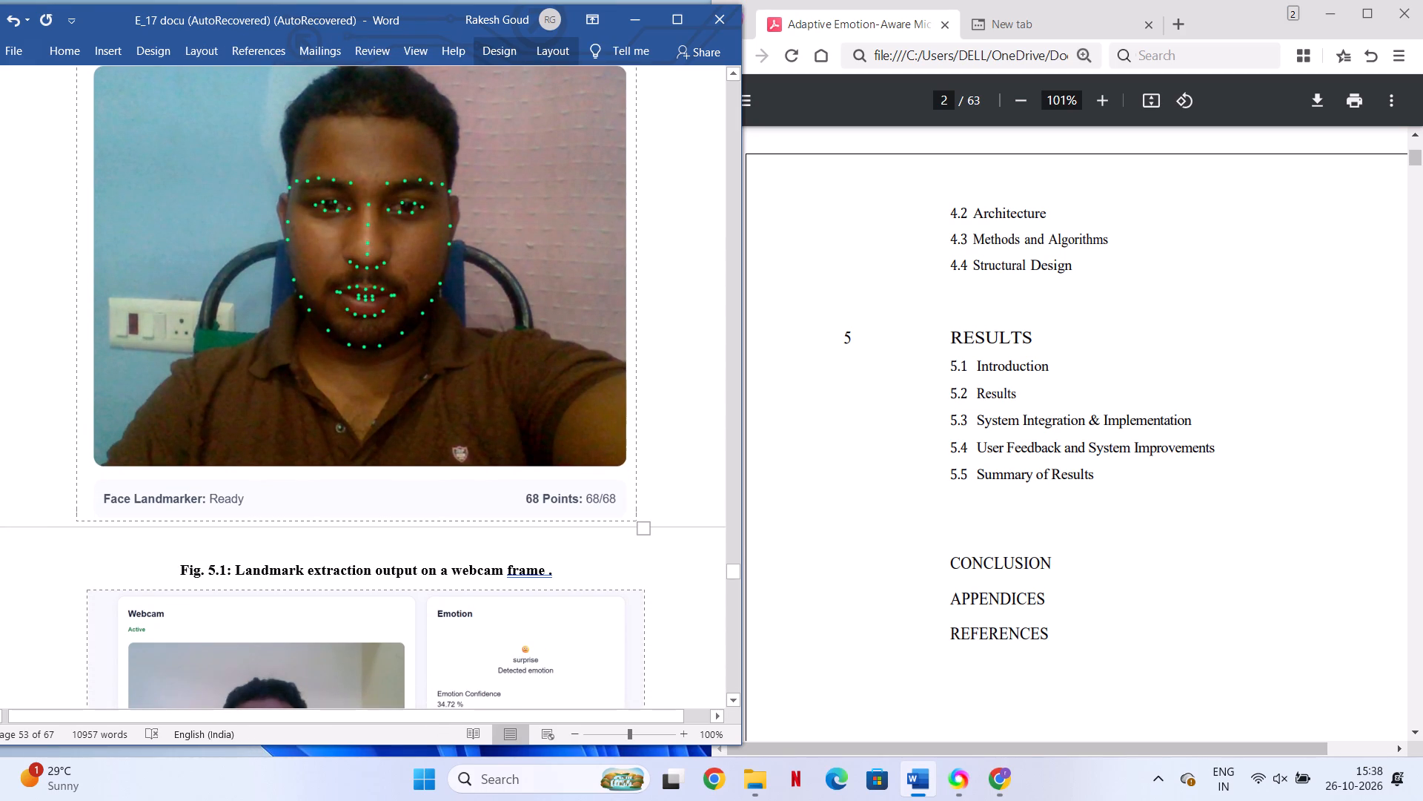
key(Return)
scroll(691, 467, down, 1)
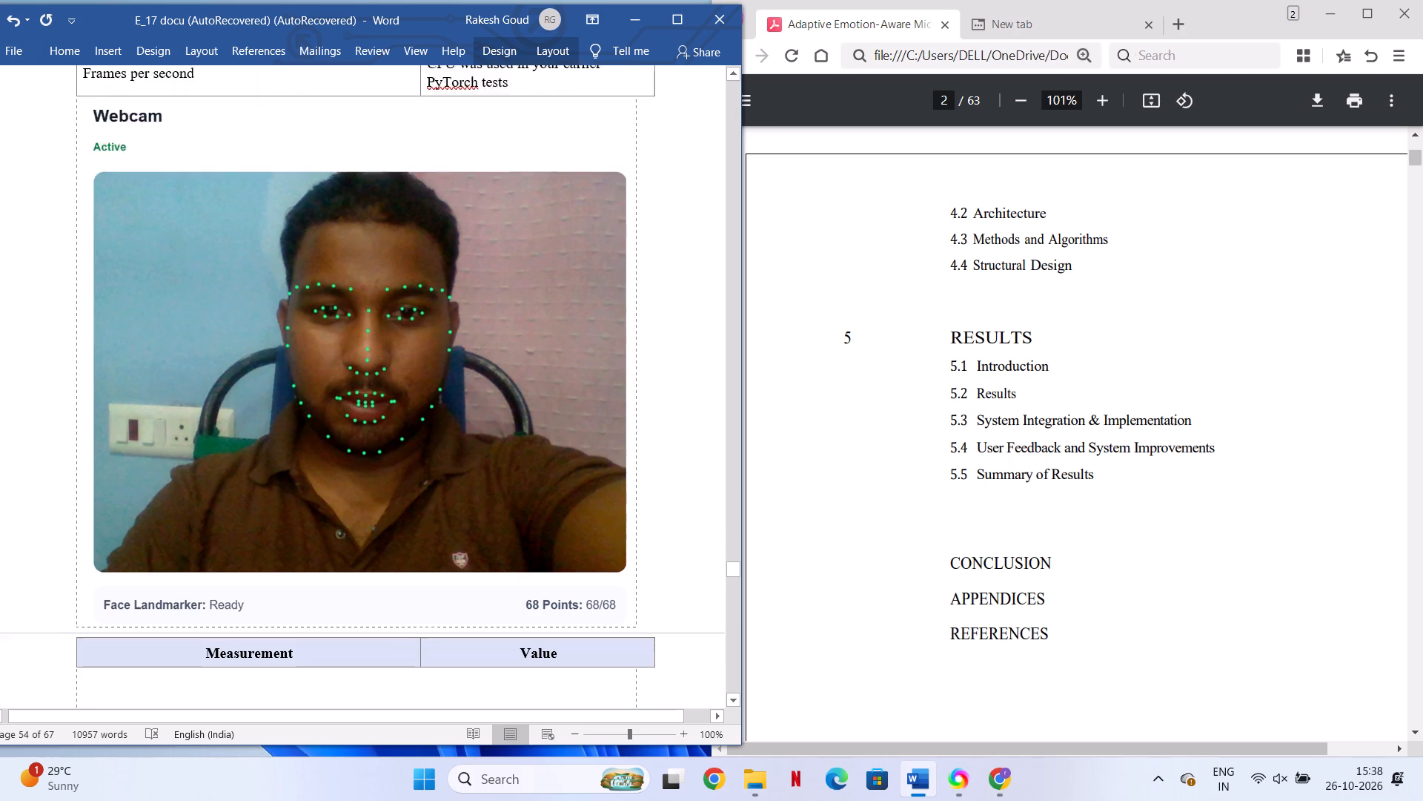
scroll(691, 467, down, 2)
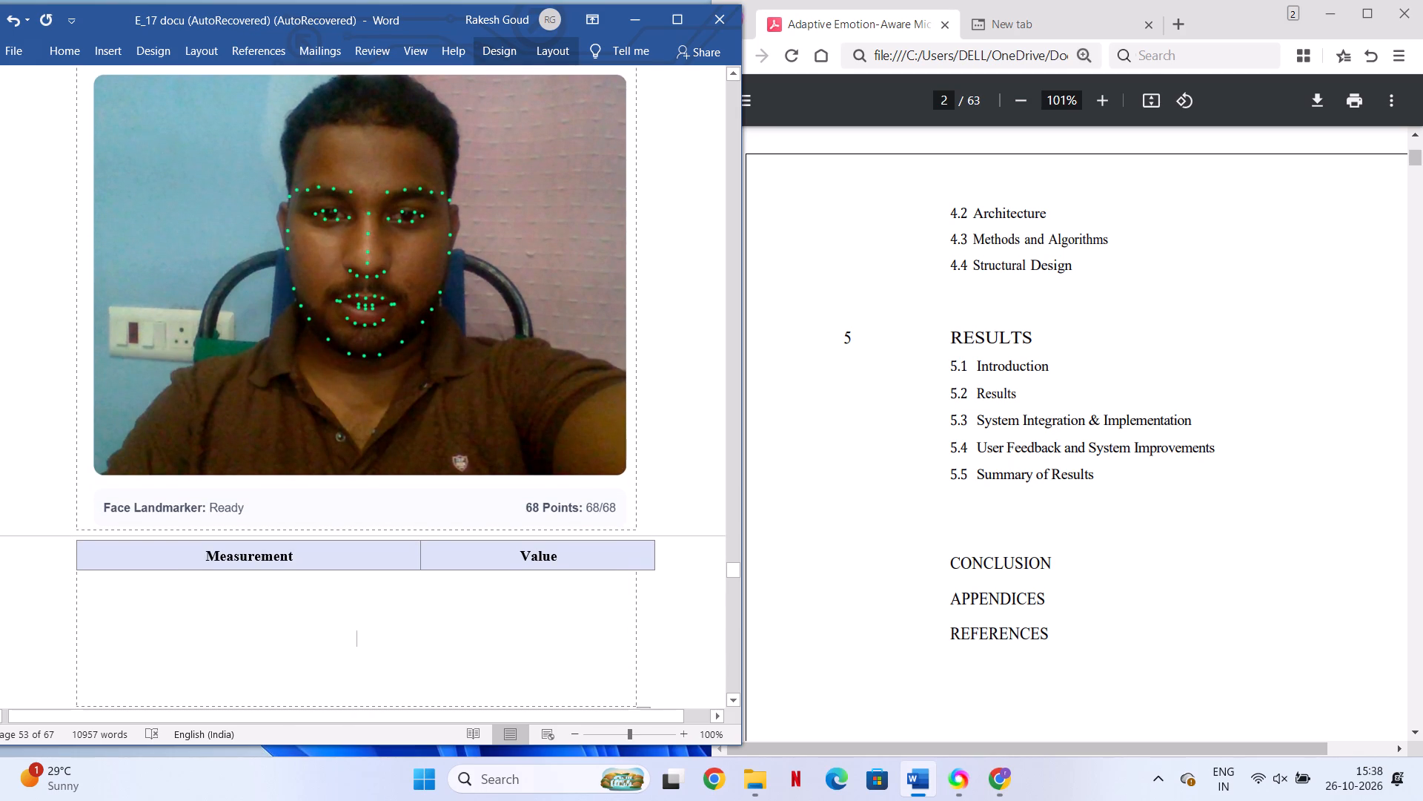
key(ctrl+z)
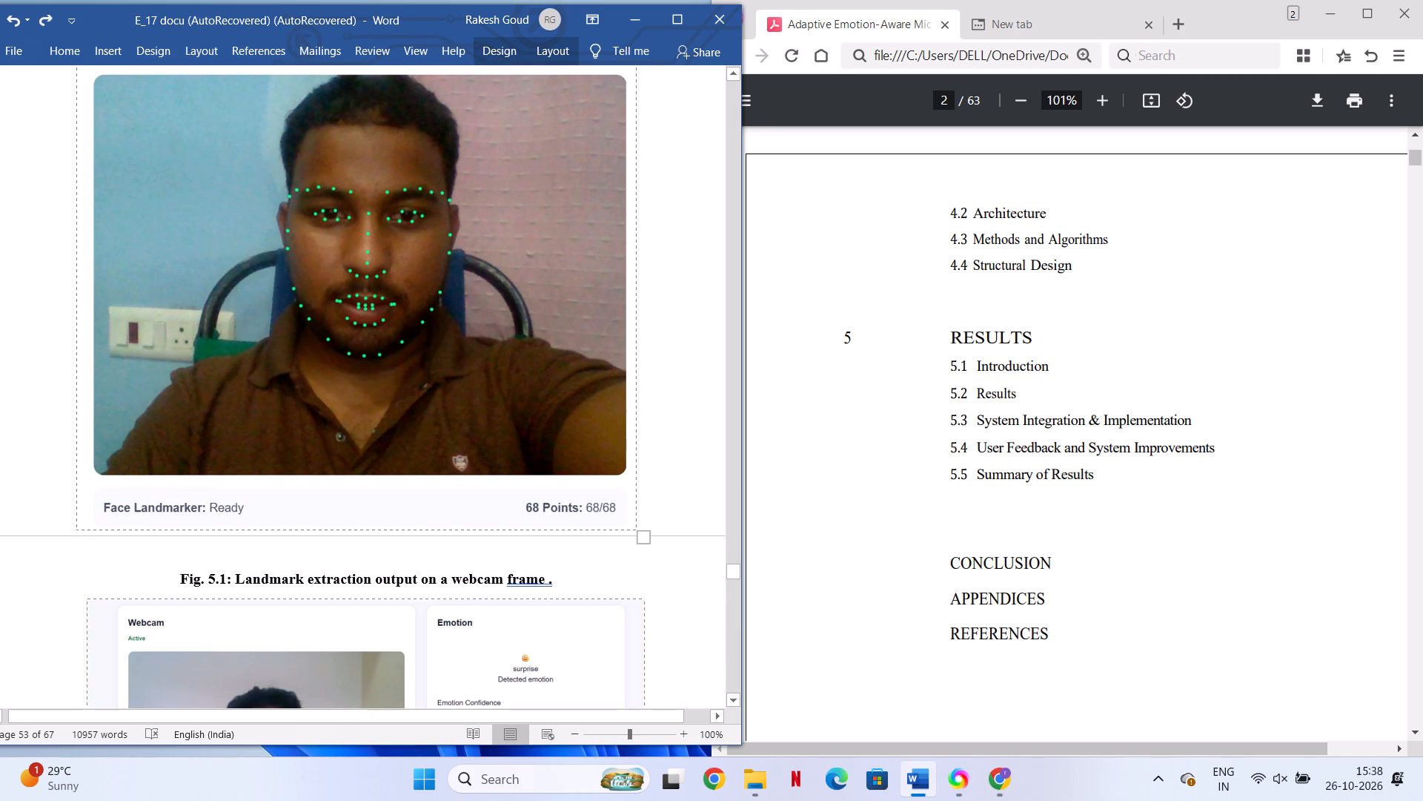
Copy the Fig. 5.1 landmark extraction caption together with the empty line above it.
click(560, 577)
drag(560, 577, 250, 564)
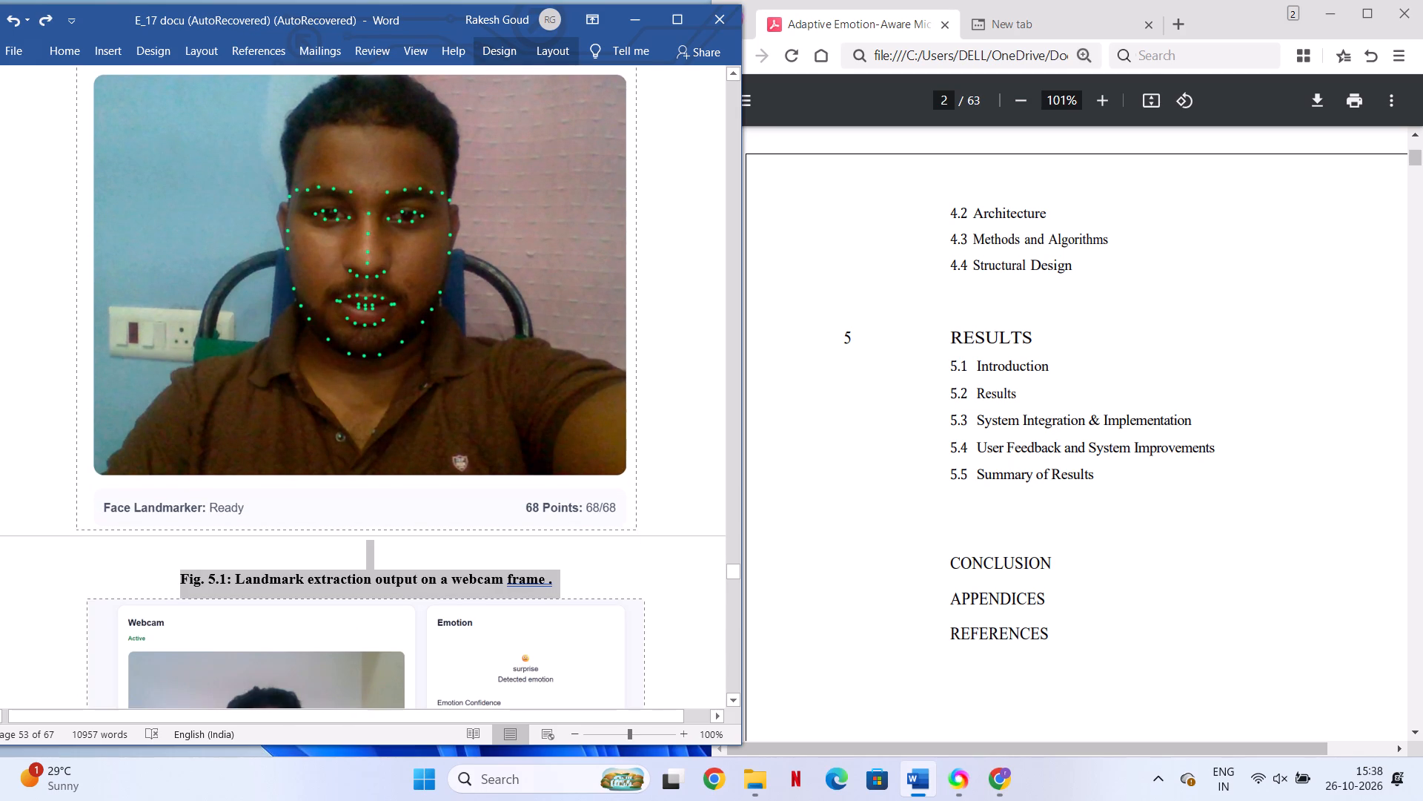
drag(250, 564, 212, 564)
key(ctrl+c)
Shrink the large webcam landmark picture above the Fig. 5.1 caption slightly, keeping its proportions.
scroll(212, 564, up, 4)
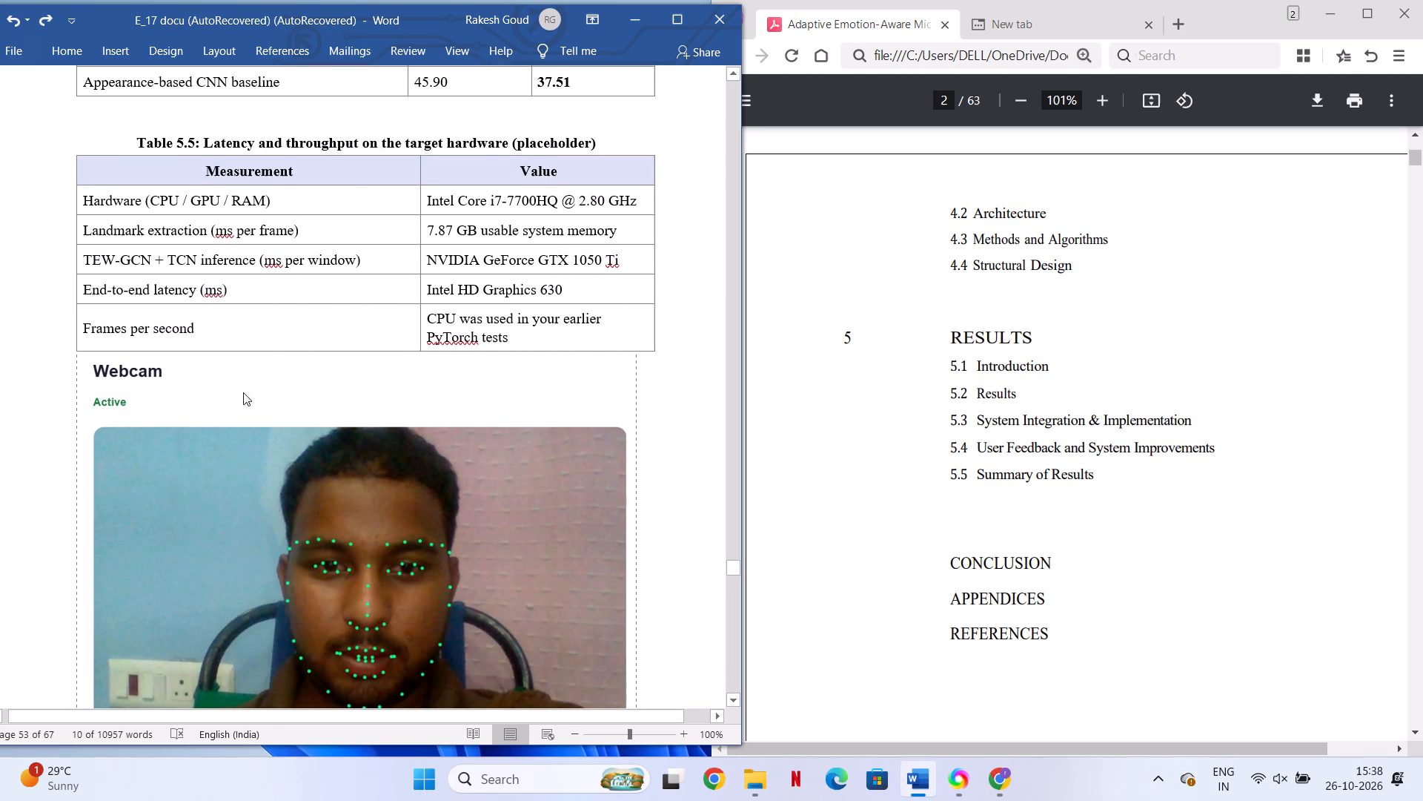
click(295, 373)
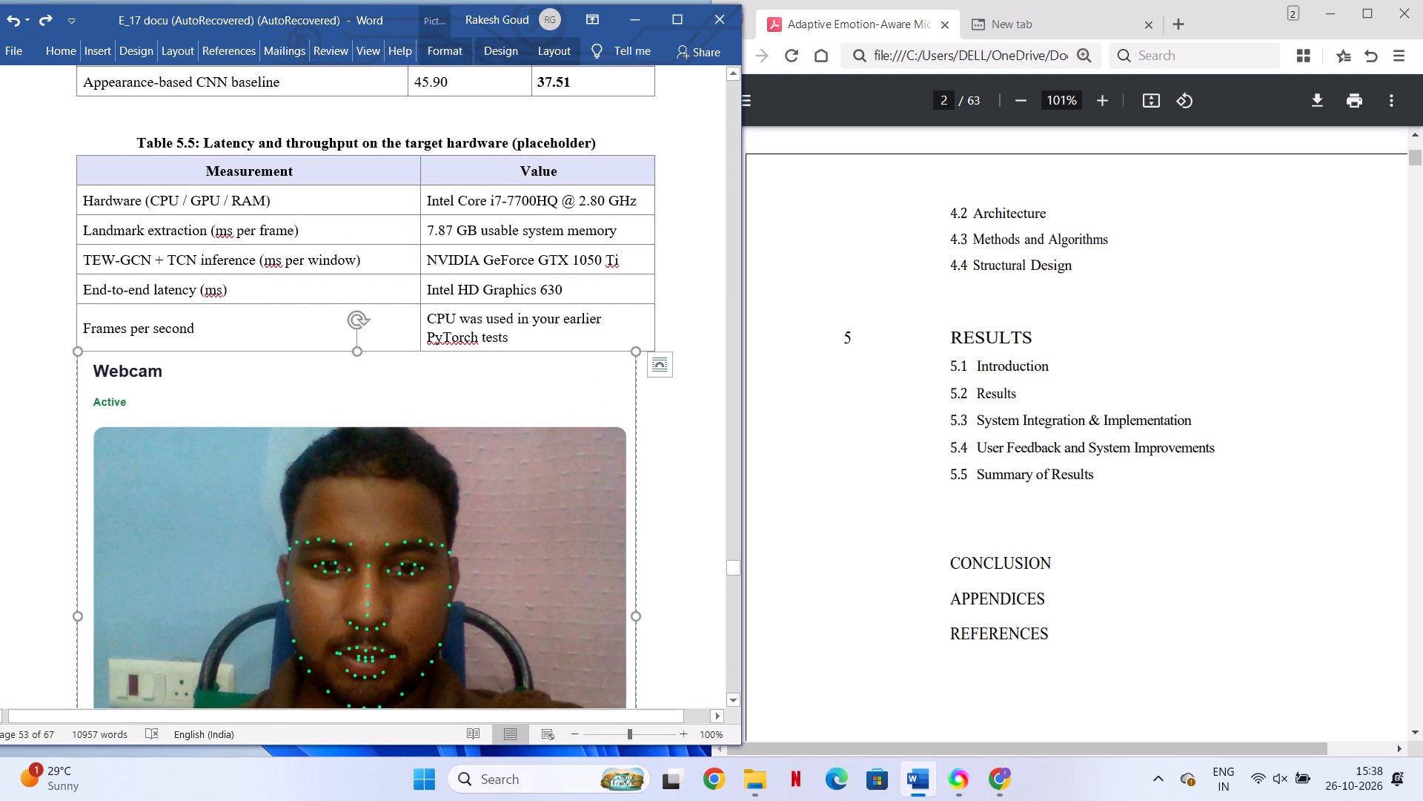
click(210, 366)
click(301, 411)
drag(342, 390, 366, 441)
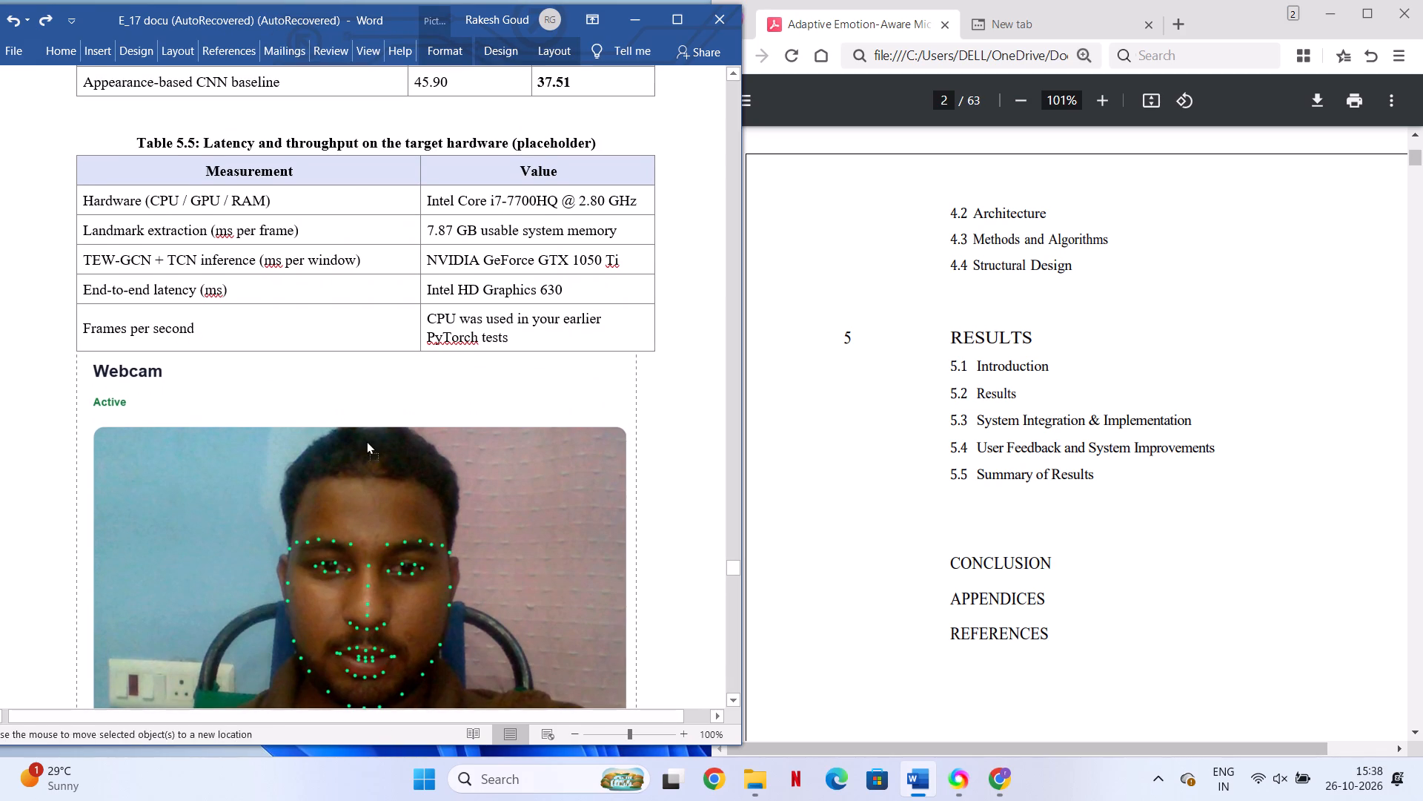
drag(366, 441, 367, 369)
scroll(367, 369, down, 2)
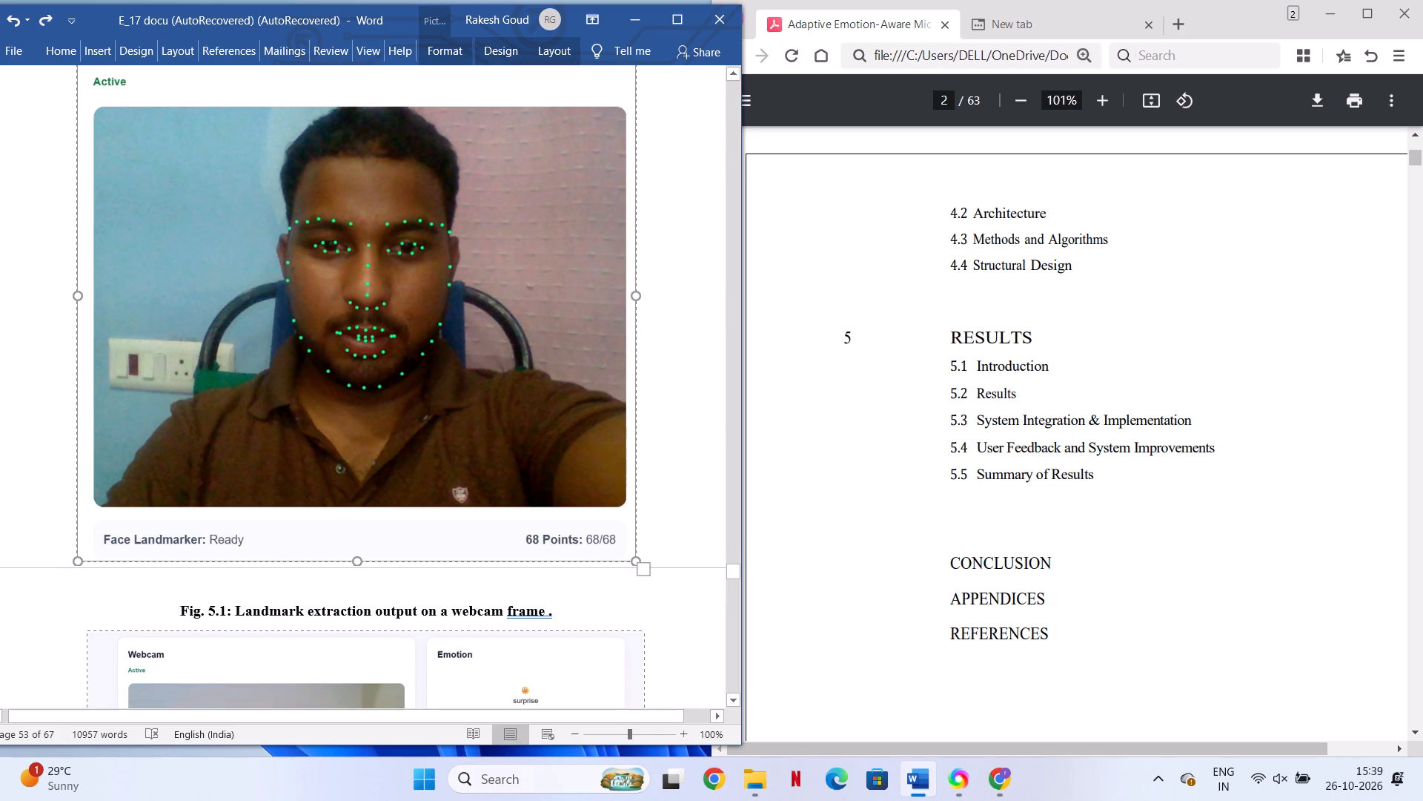
click(367, 369)
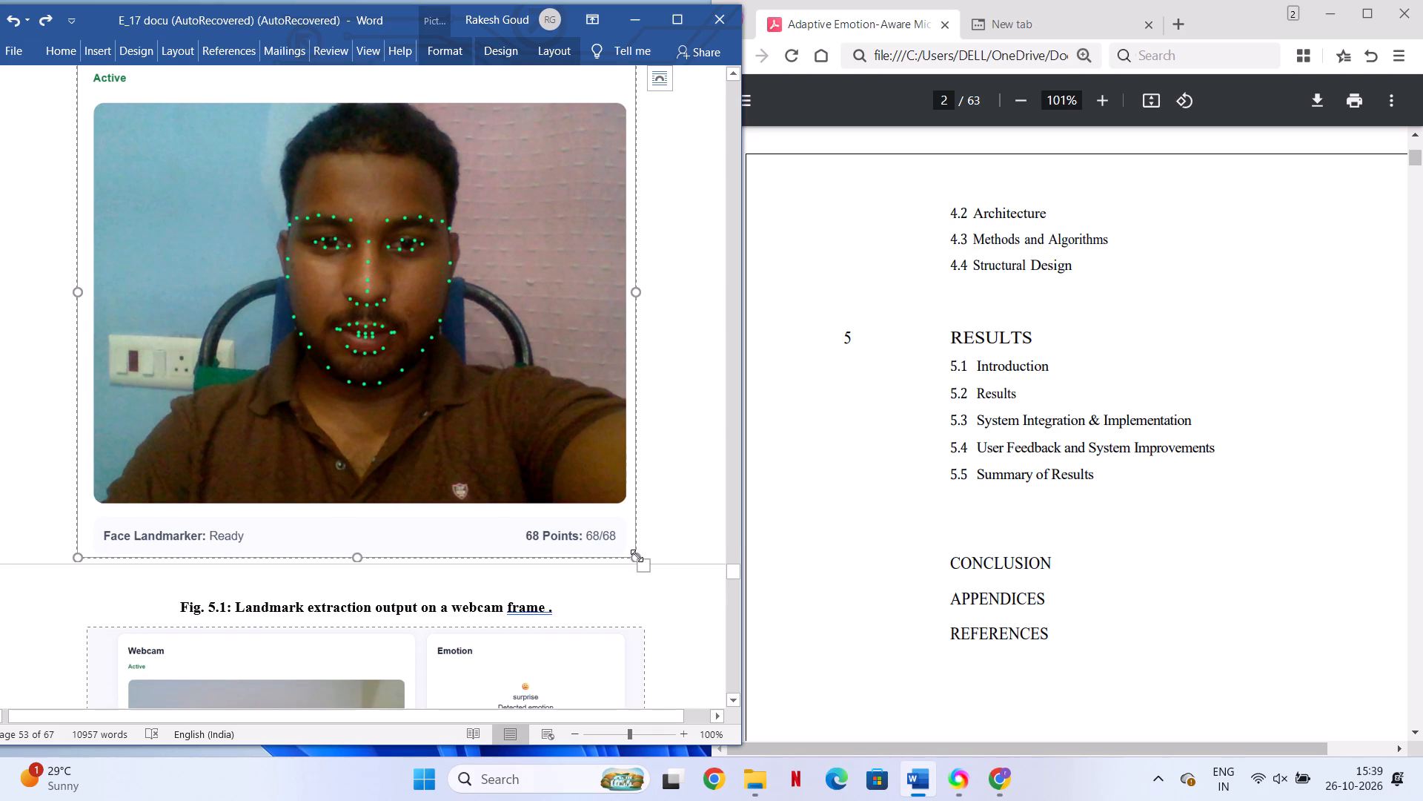
drag(637, 556, 614, 489)
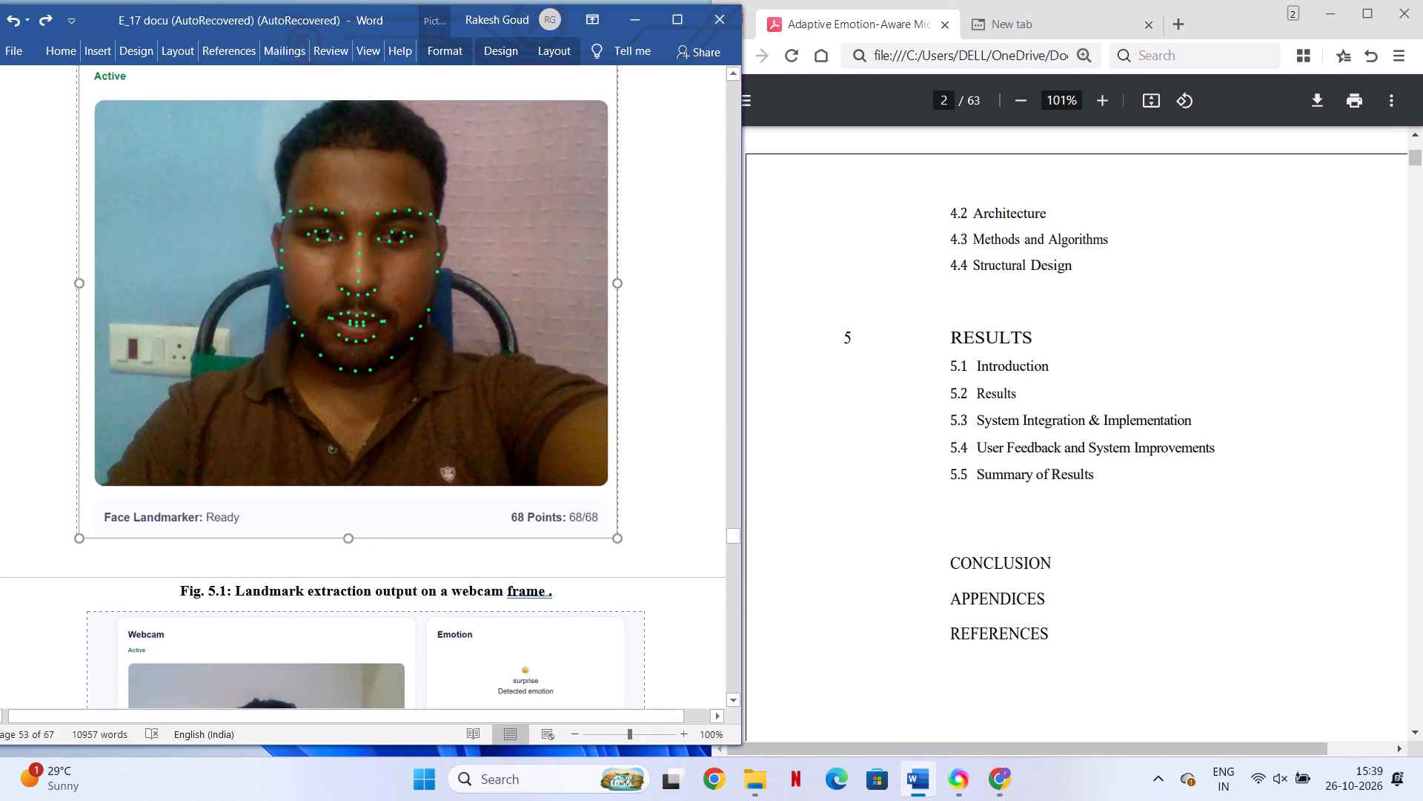
drag(614, 489, 612, 457)
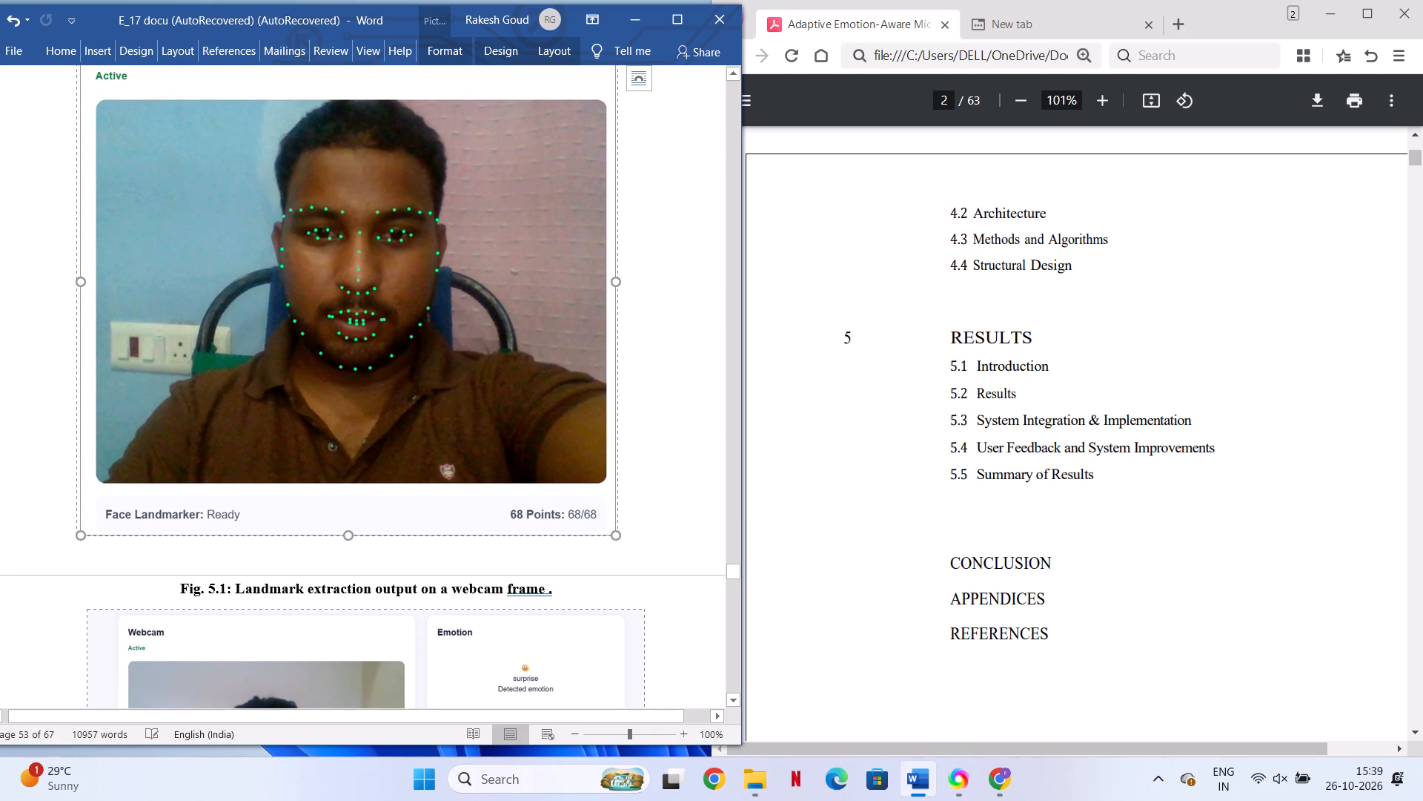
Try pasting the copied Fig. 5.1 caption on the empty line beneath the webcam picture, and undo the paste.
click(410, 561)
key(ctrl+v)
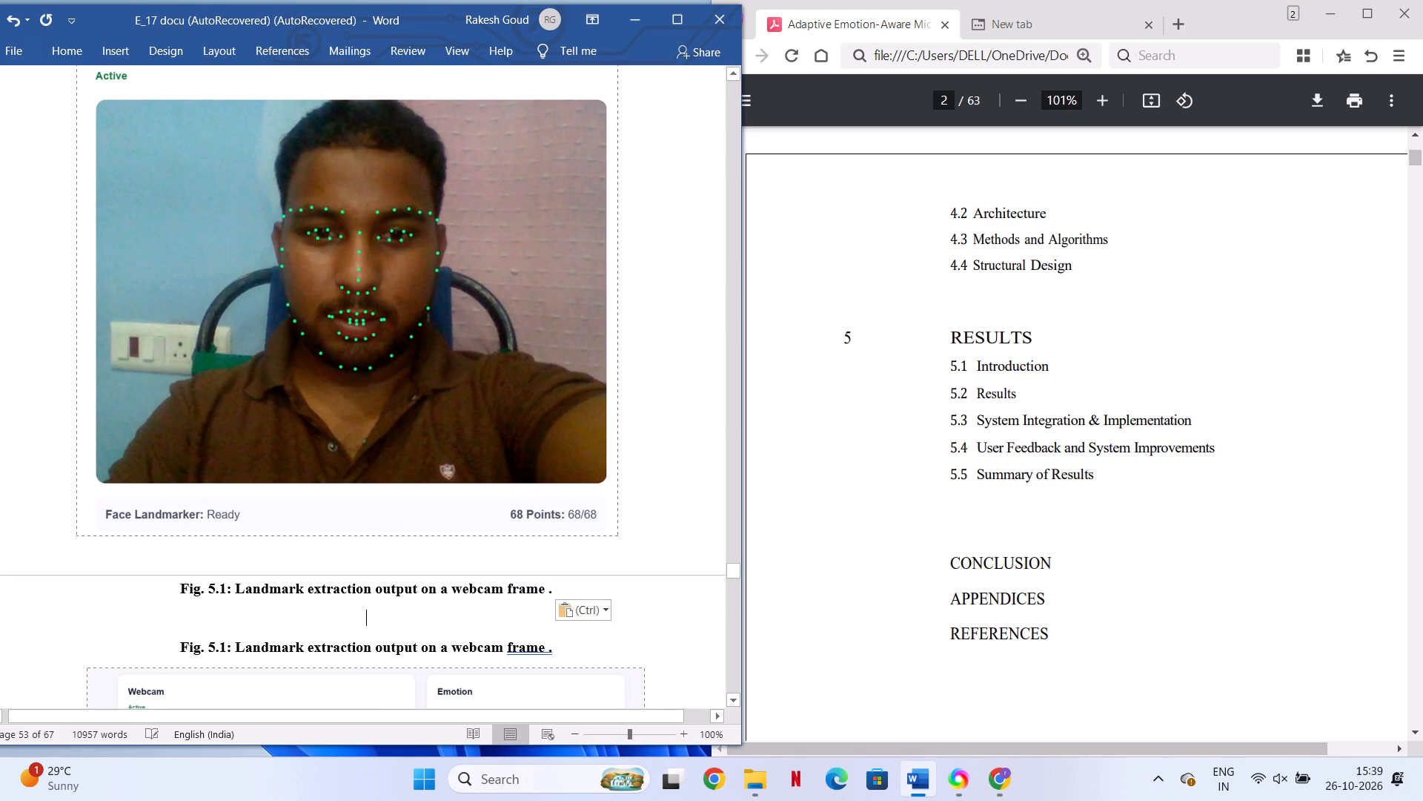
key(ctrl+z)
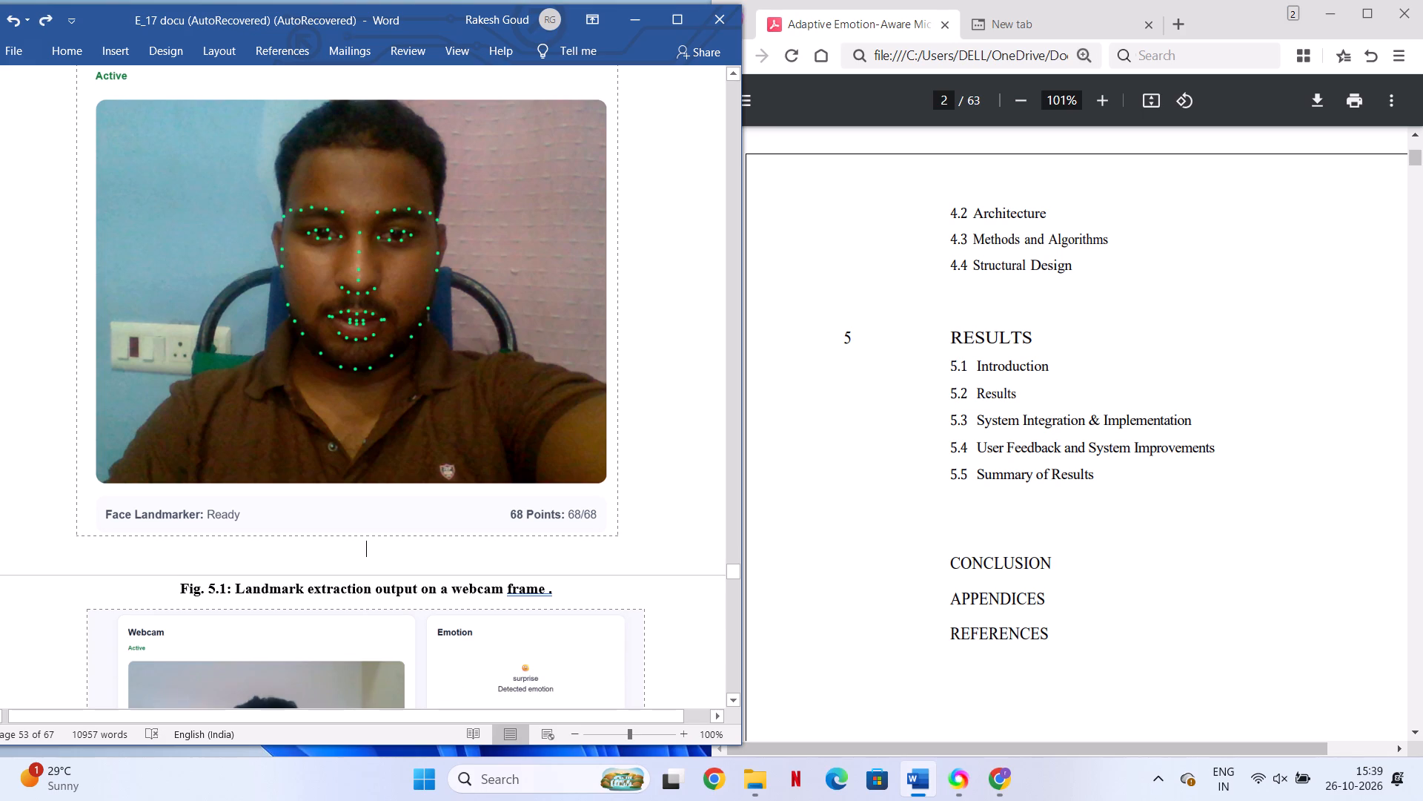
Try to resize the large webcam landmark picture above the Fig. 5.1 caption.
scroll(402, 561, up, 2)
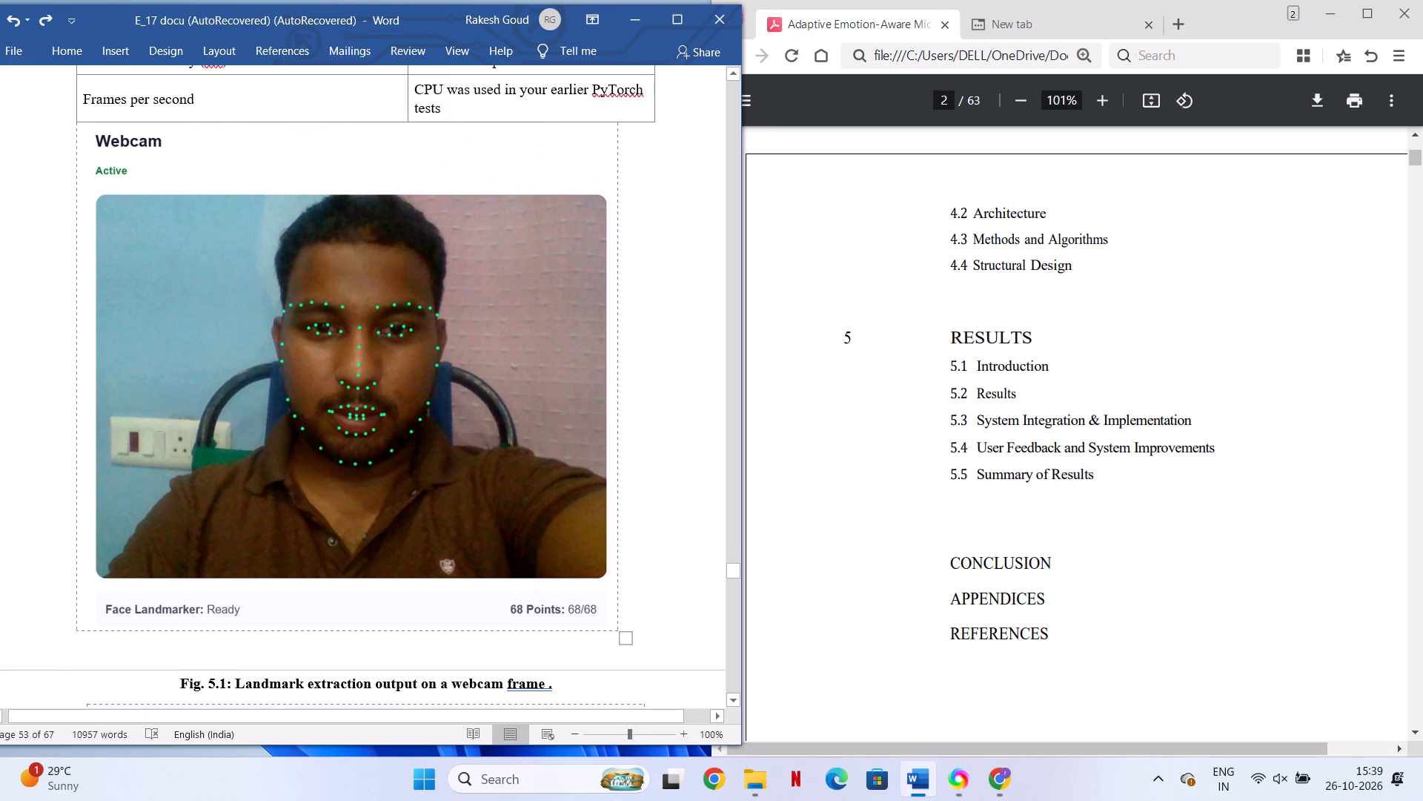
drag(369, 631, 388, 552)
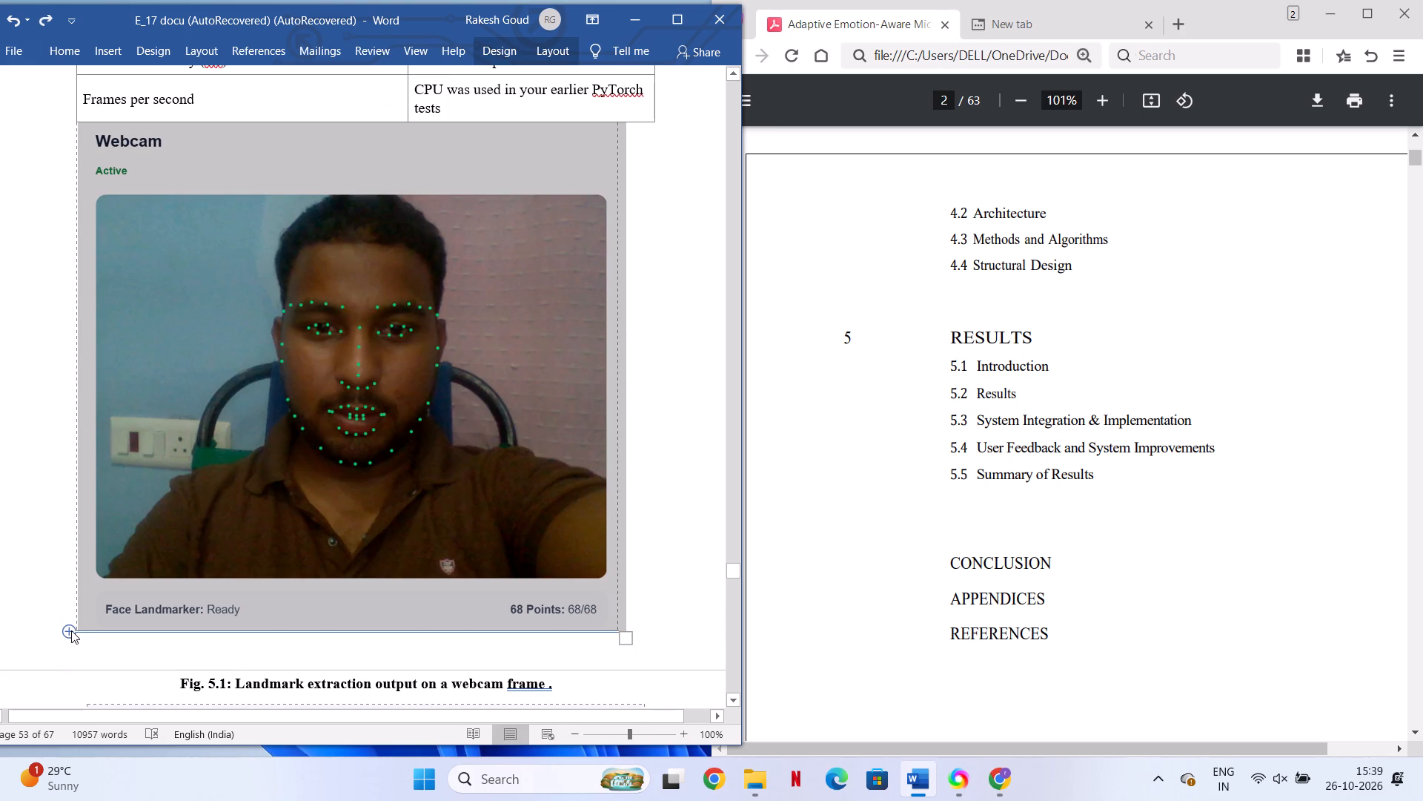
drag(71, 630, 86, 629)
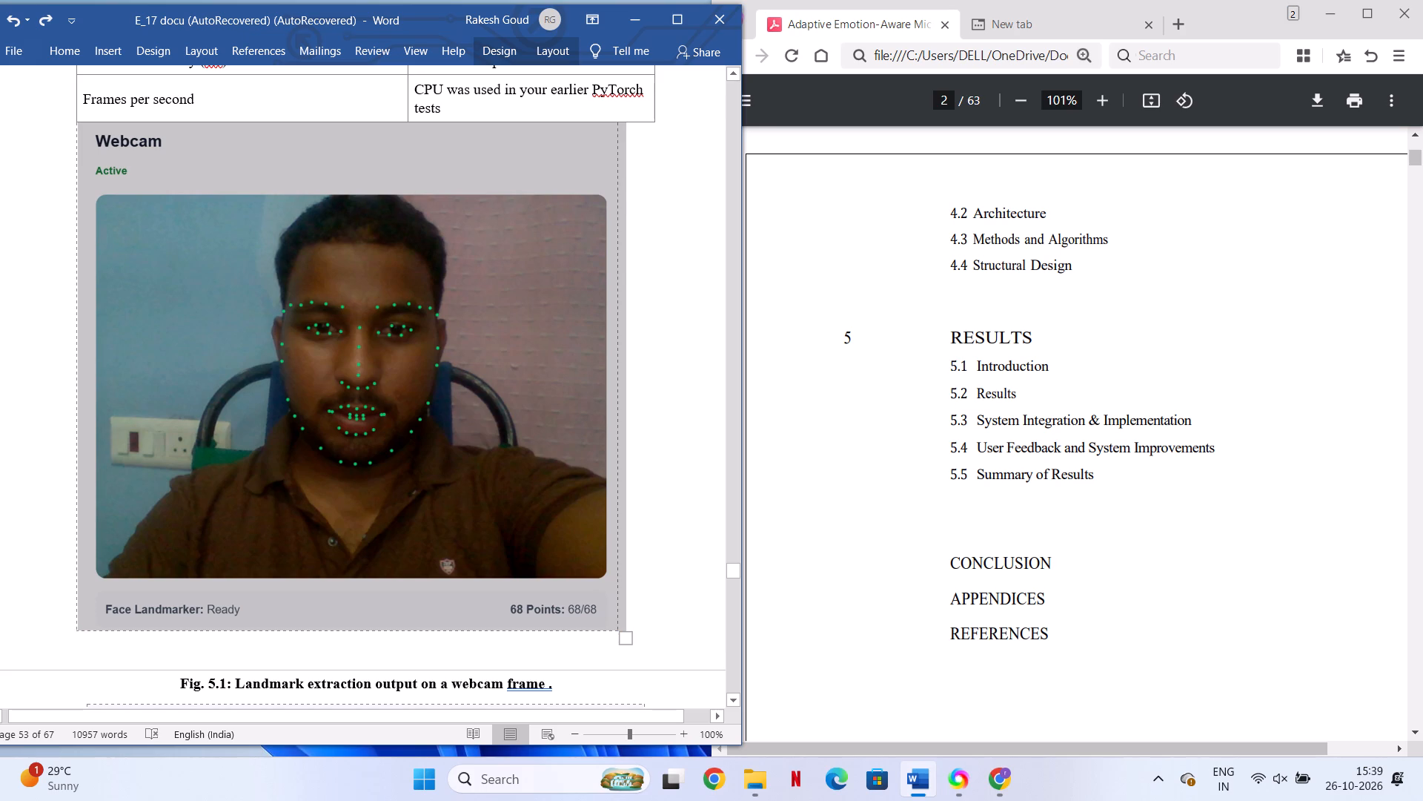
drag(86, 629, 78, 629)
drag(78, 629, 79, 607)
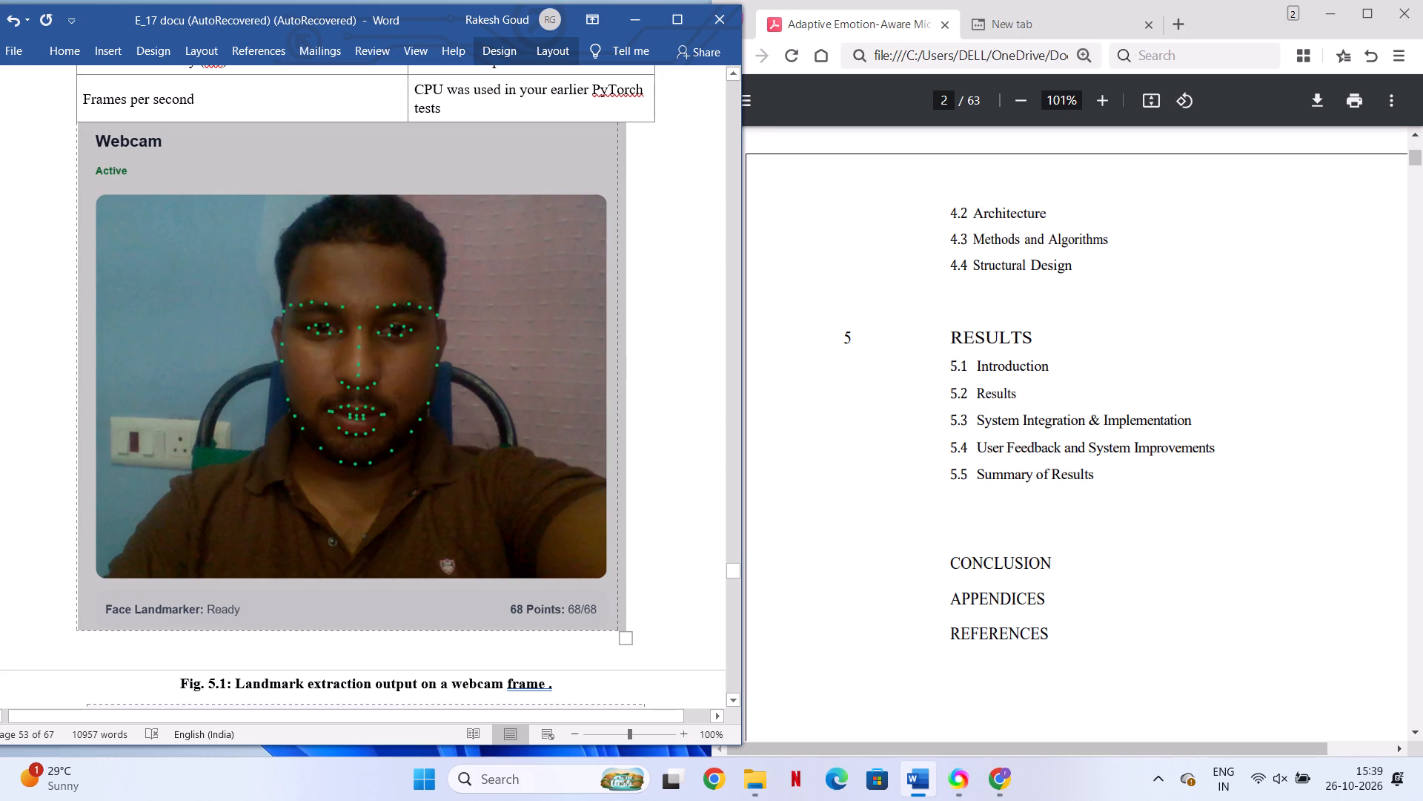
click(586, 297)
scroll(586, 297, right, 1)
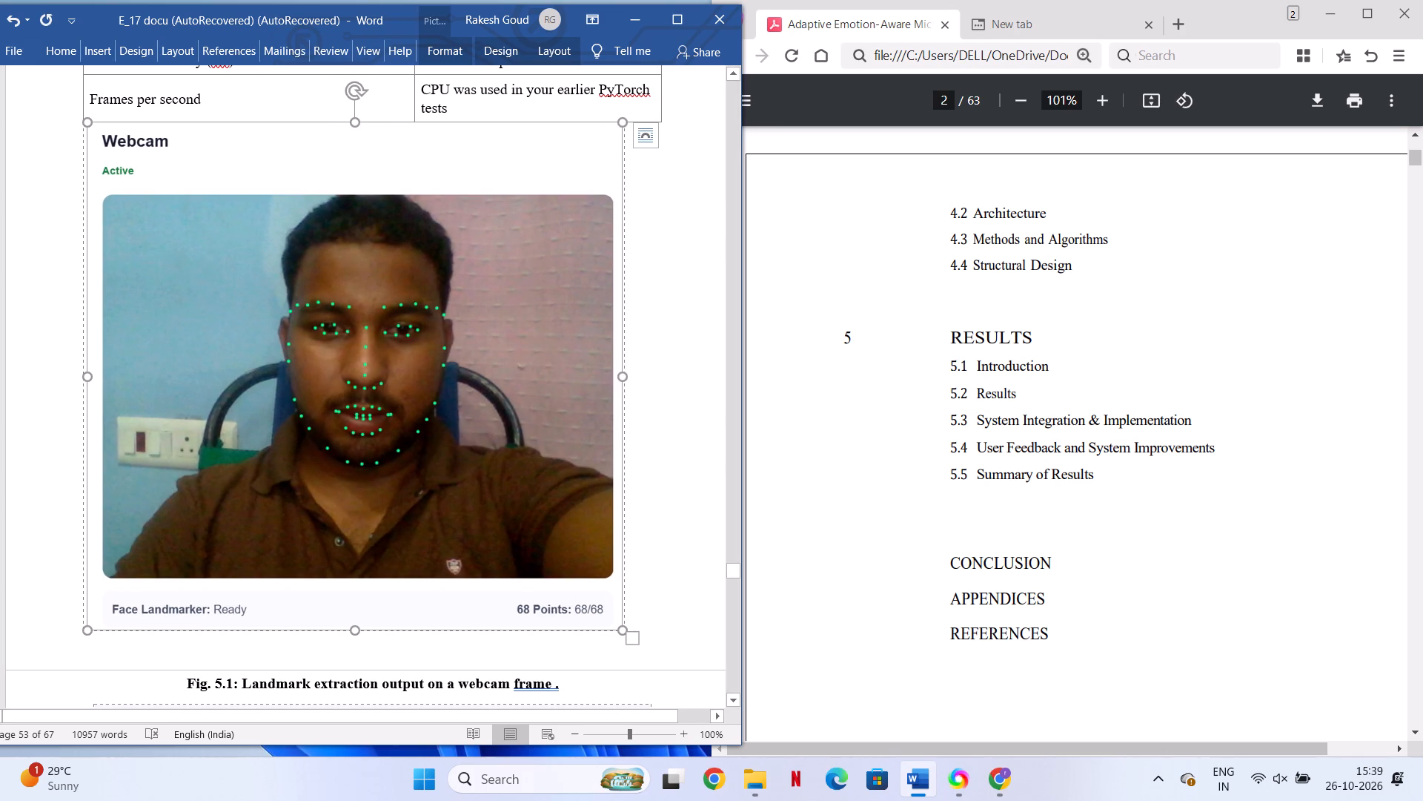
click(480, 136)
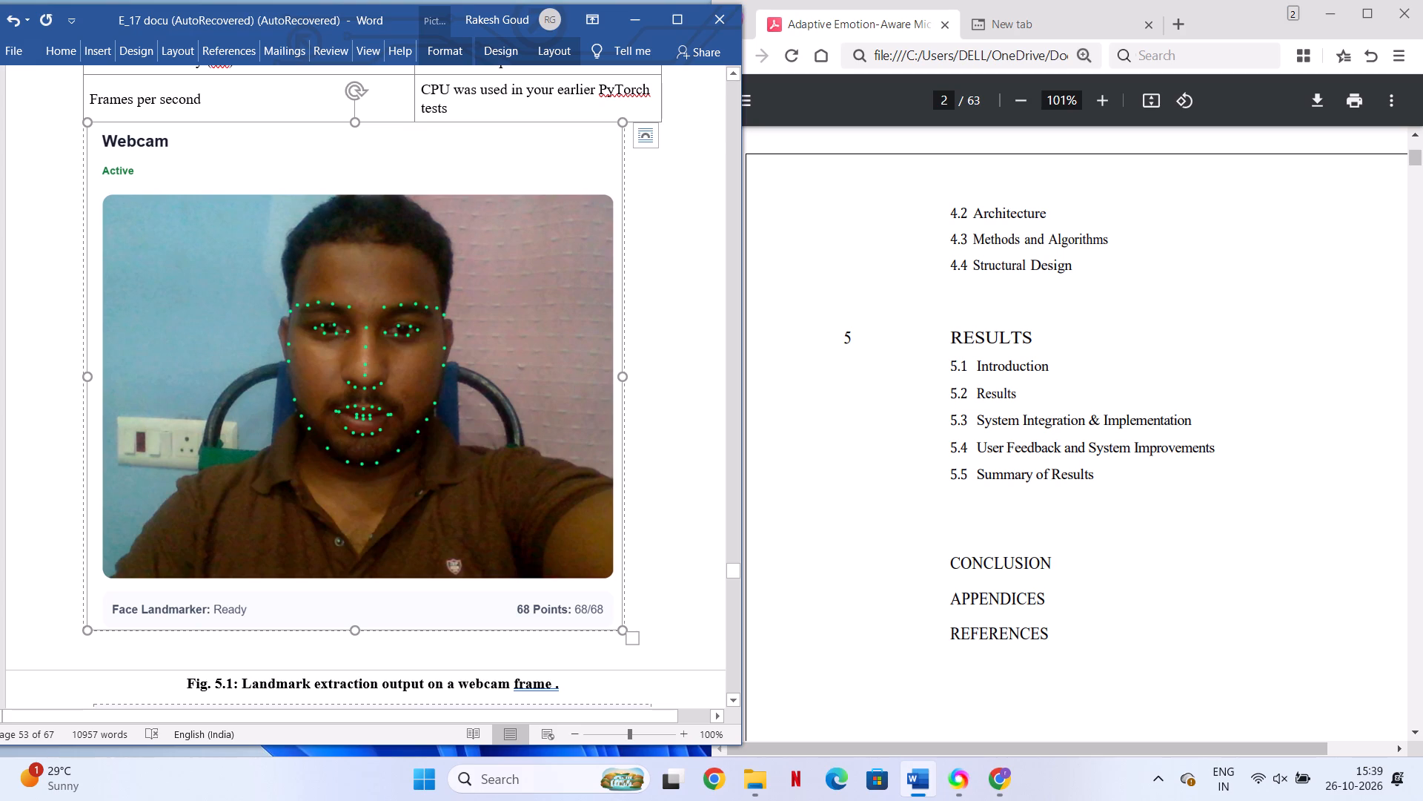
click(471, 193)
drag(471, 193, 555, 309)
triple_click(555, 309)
Insert an empty line directly above the Fig. 5.1 landmark extraction caption.
scroll(555, 326, up, 1)
scroll(555, 326, down, 2)
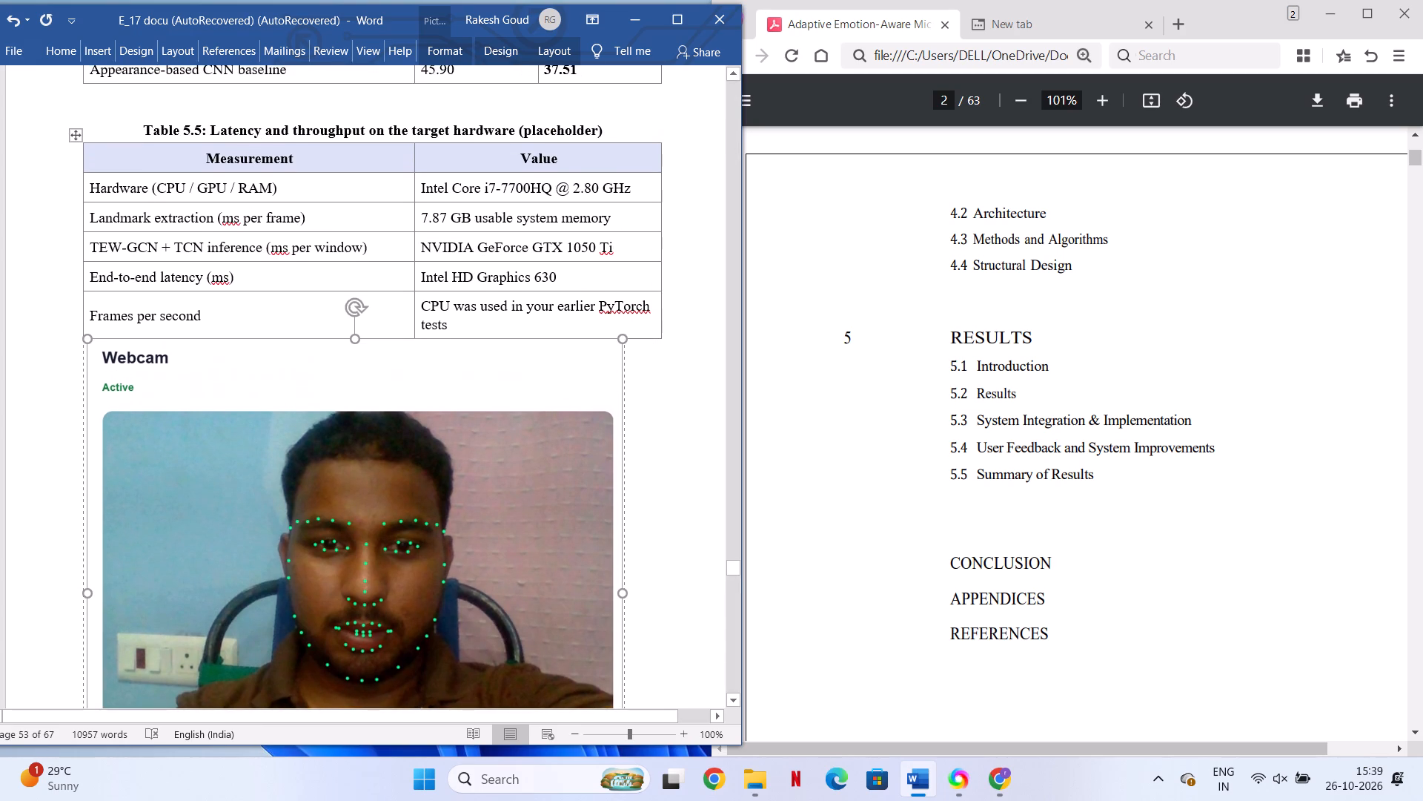
scroll(555, 326, down, 1)
click(271, 589)
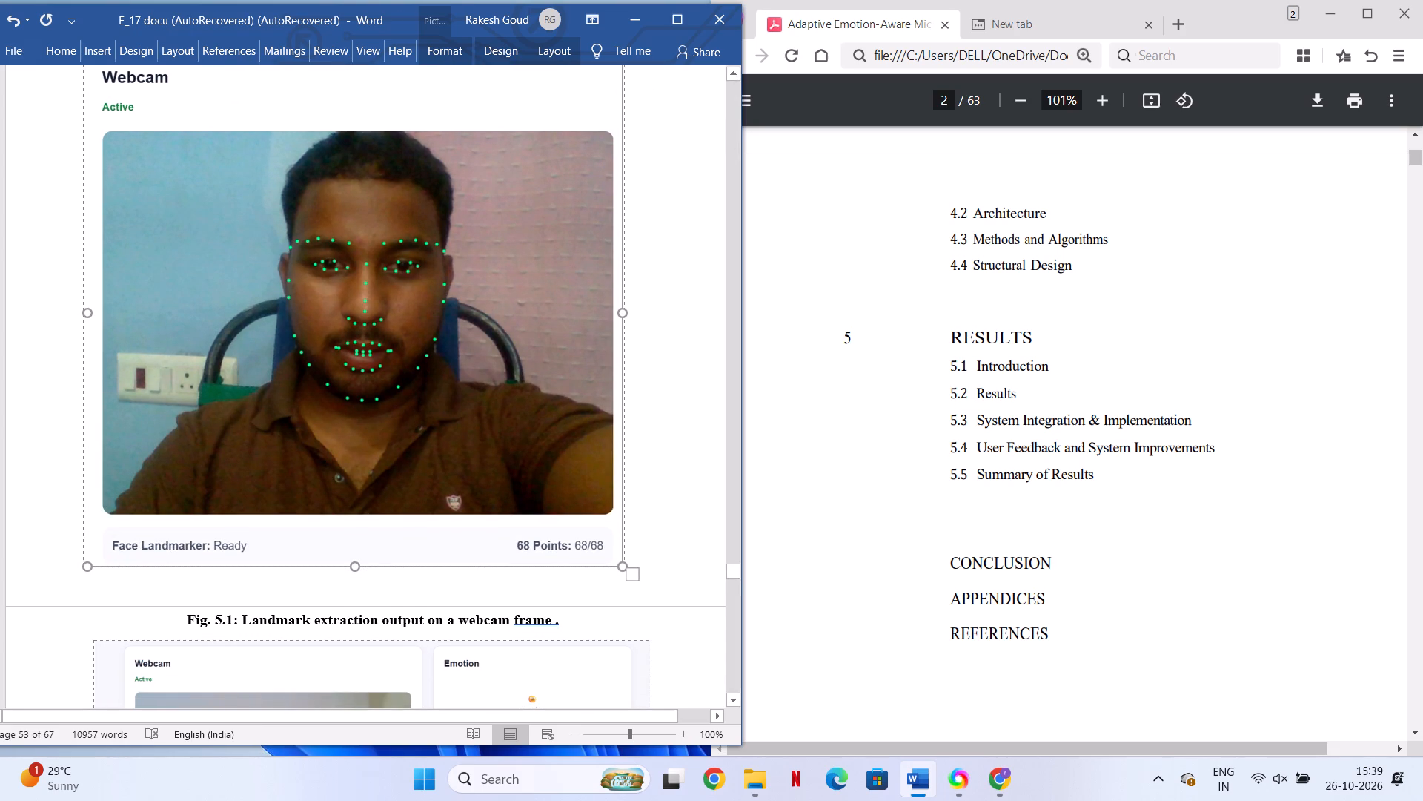
key(Return)
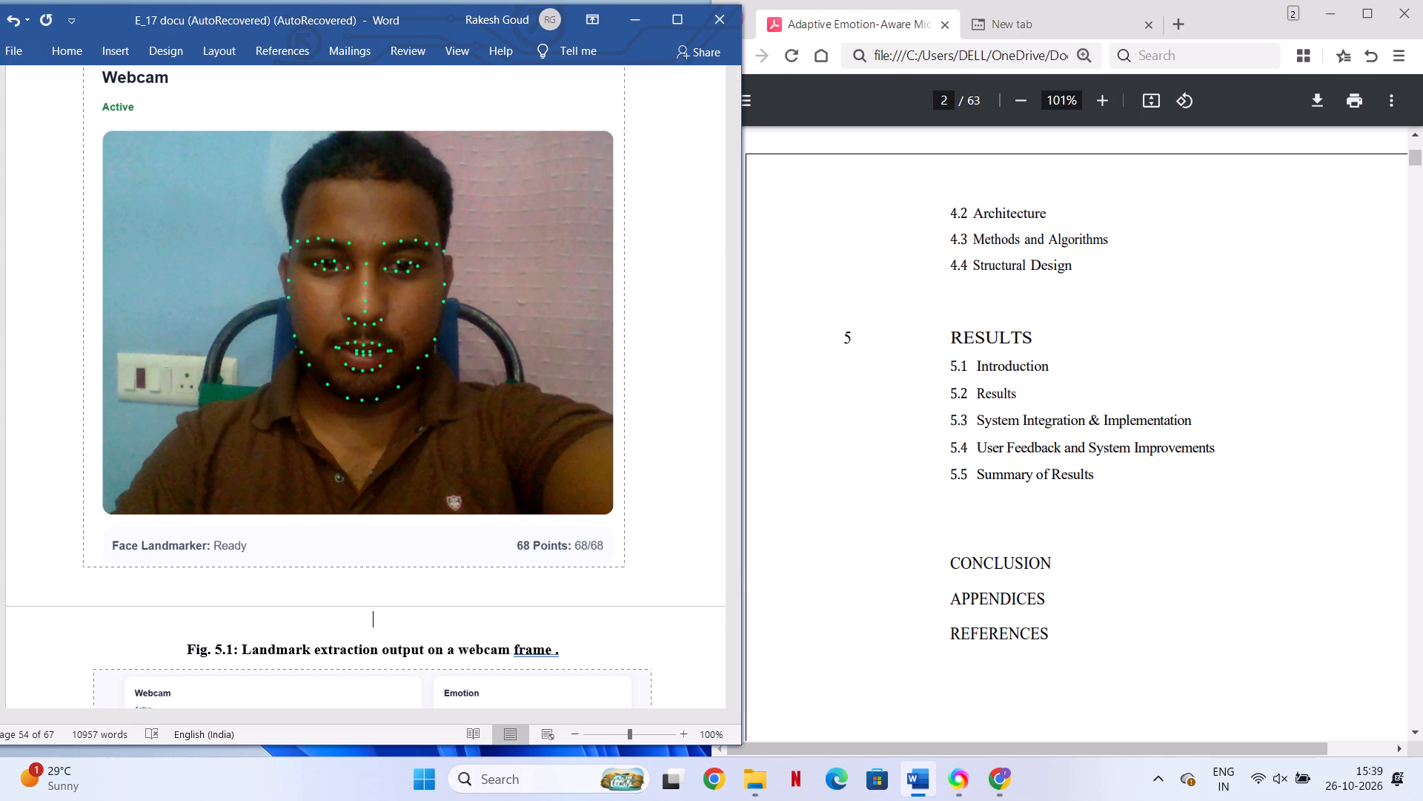
key(Up)
Remove the empty line above the Table 5.5 caption and indent the caption so it sits roughly centred over its table.
scroll(271, 589, up, 6)
click(176, 348)
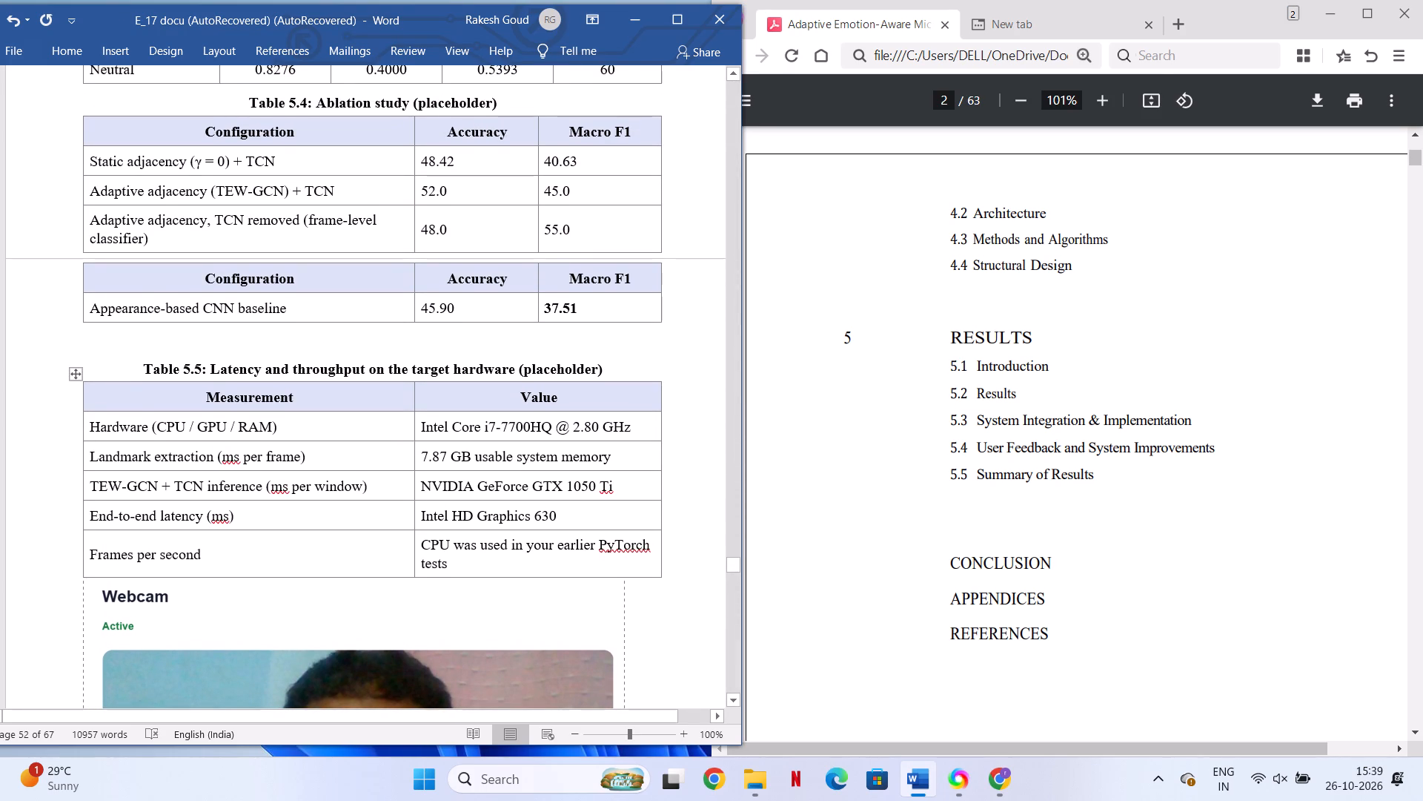
key(BackSpace)
key(BackSpace)
key(BackSpace)
key(BackSpace)
key(BackSpace)
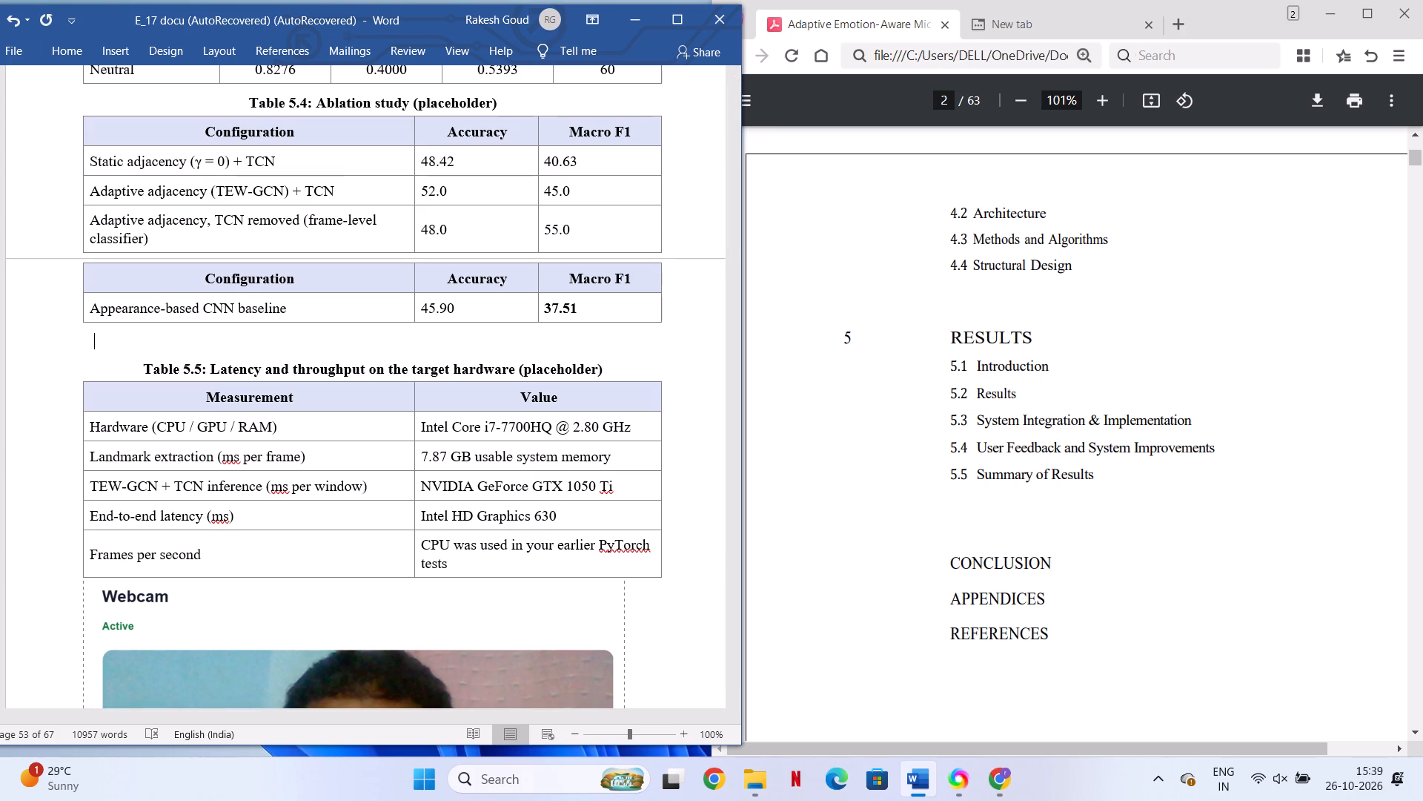
click(138, 372)
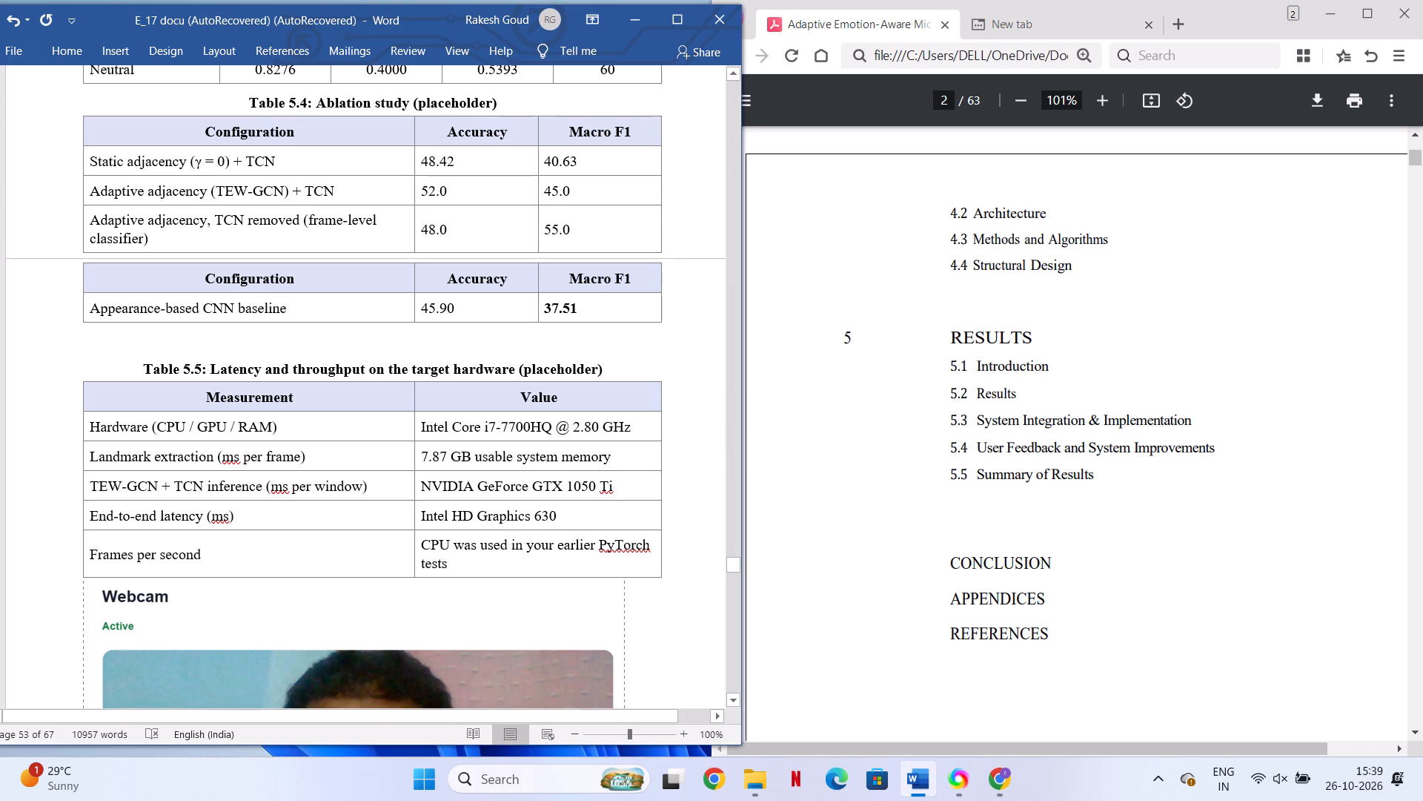
key(BackSpace)
key(BackSpace)
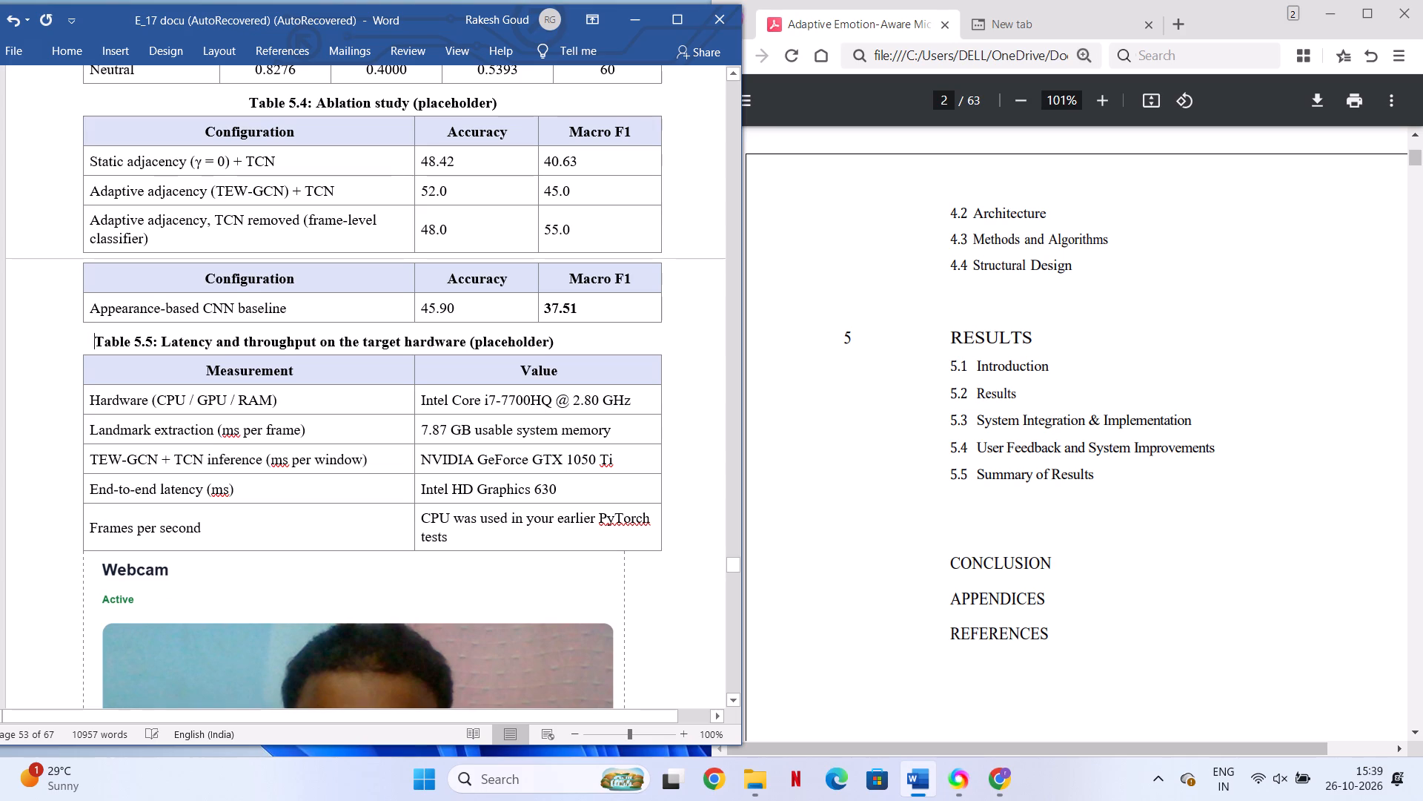
key(Tab)
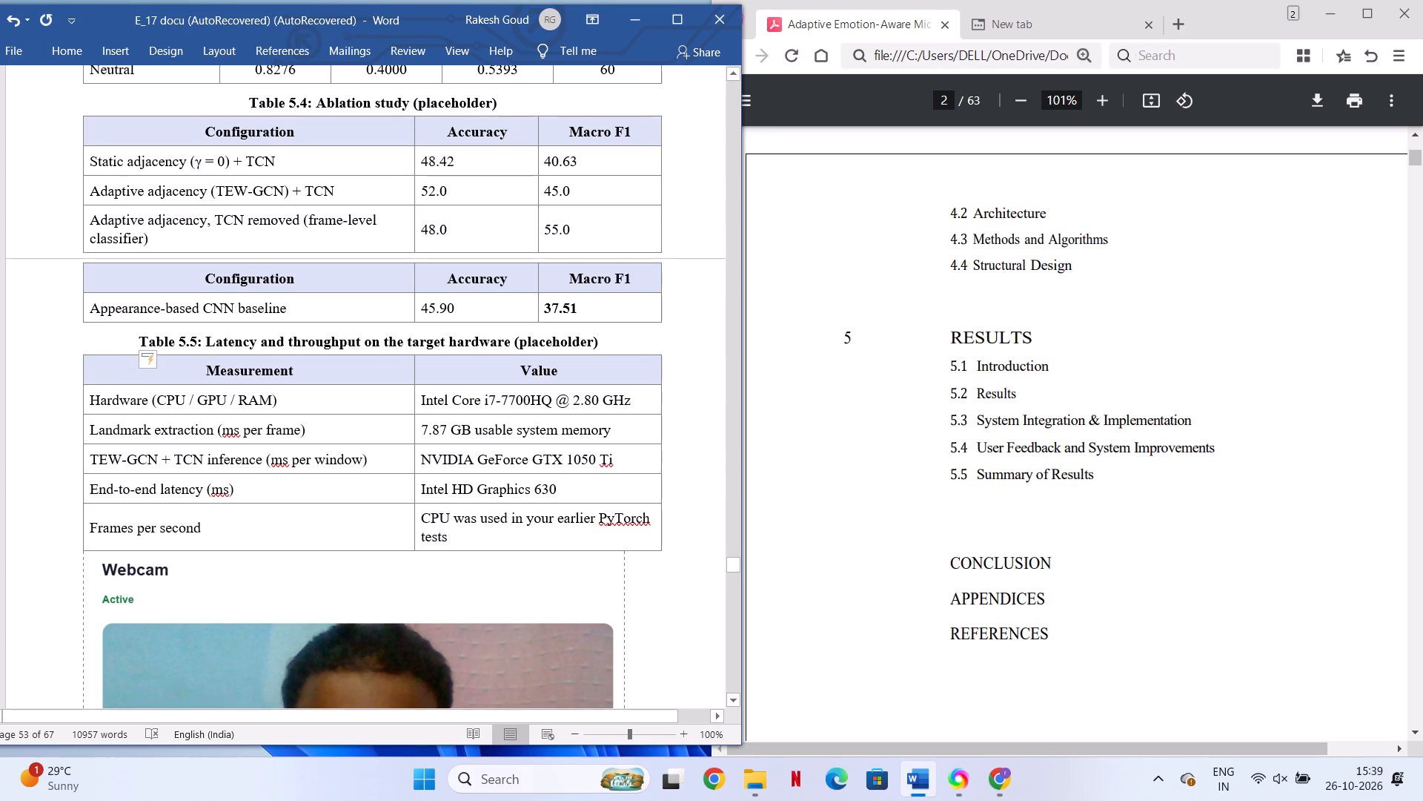
Paste the copied Fig. 5.1 landmark extraction caption on the empty line beneath the large webcam picture.
scroll(138, 372, down, 4)
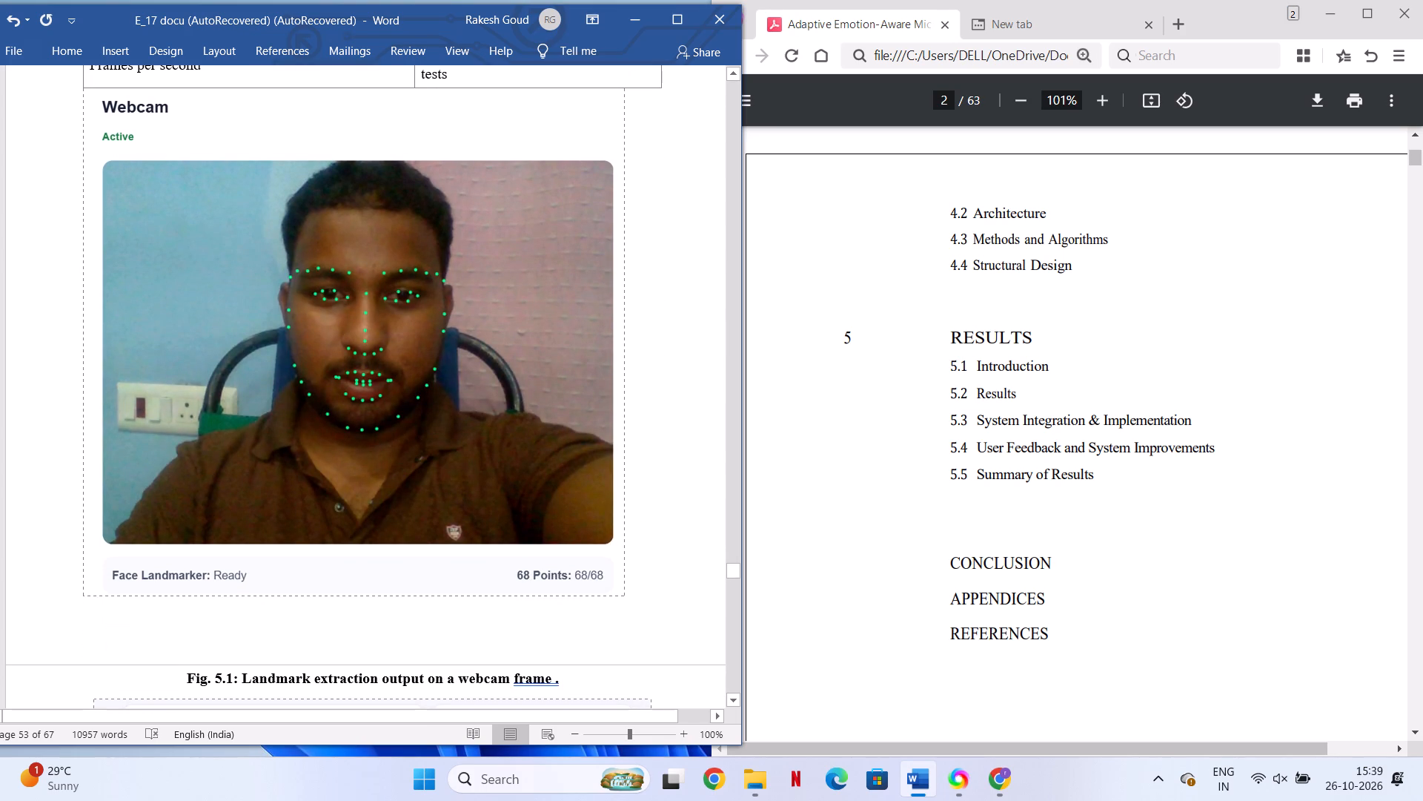
click(274, 619)
key(ctrl+v)
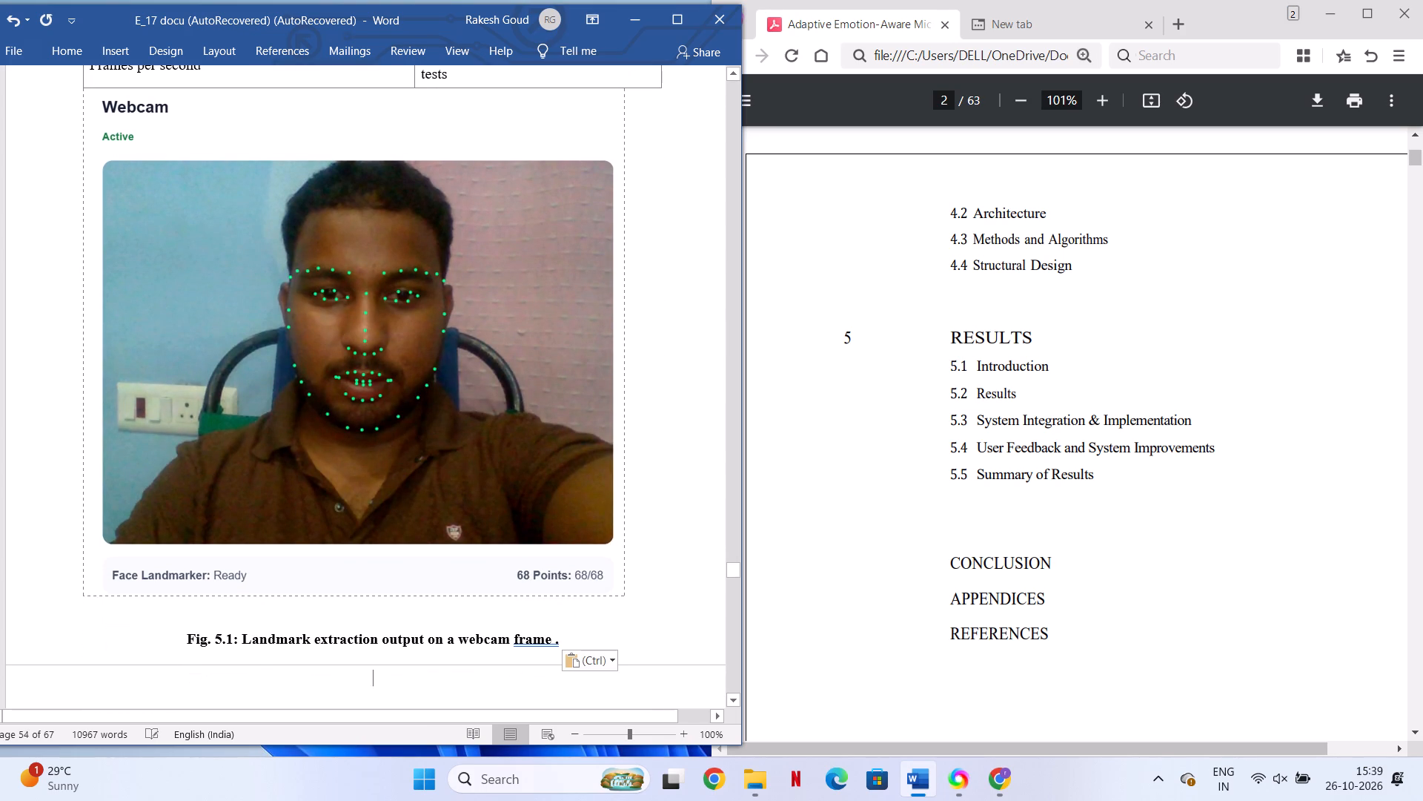
Delete the duplicate Fig. 5.1 caption and the extra empty lines above the emotion display picture on the following page.
scroll(274, 619, down, 4)
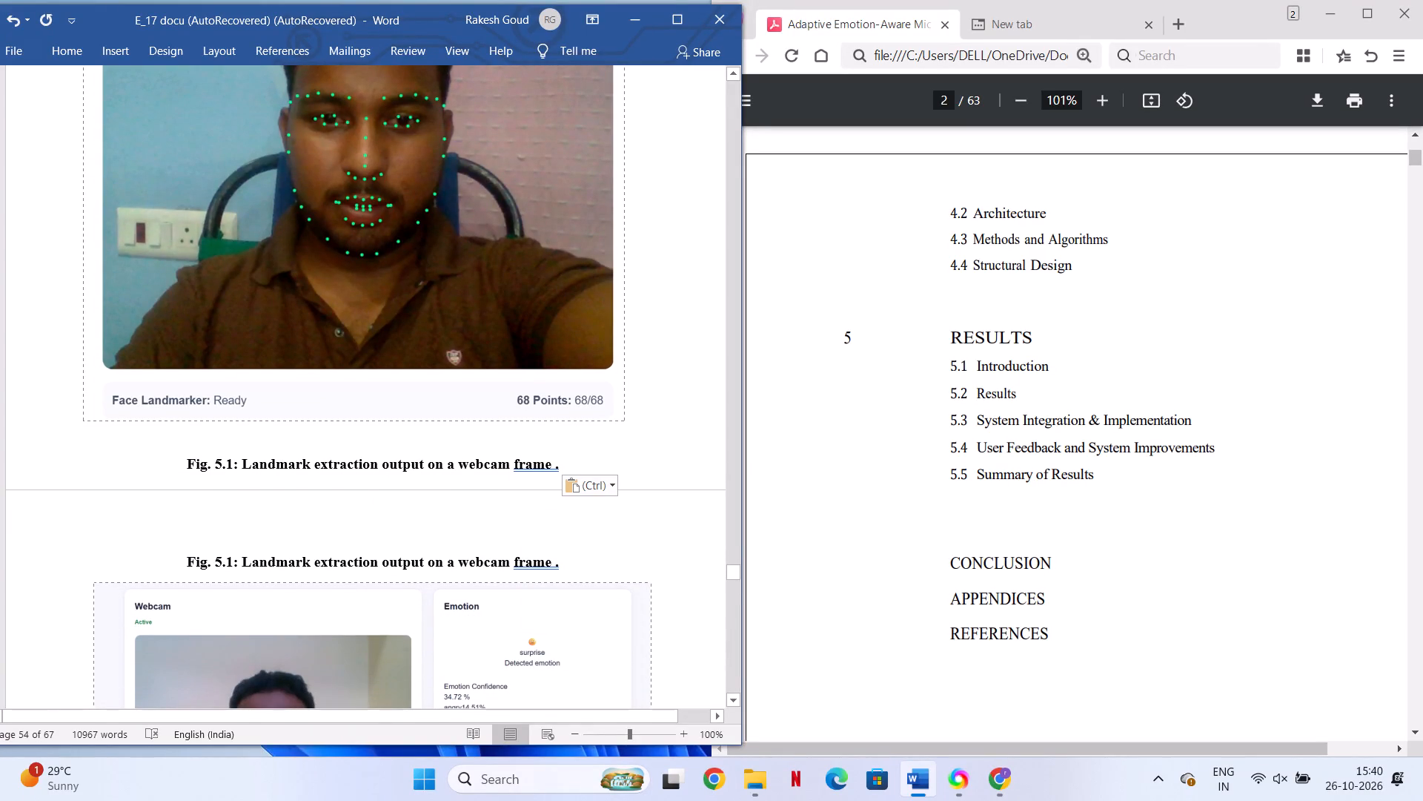
drag(568, 560, 178, 553)
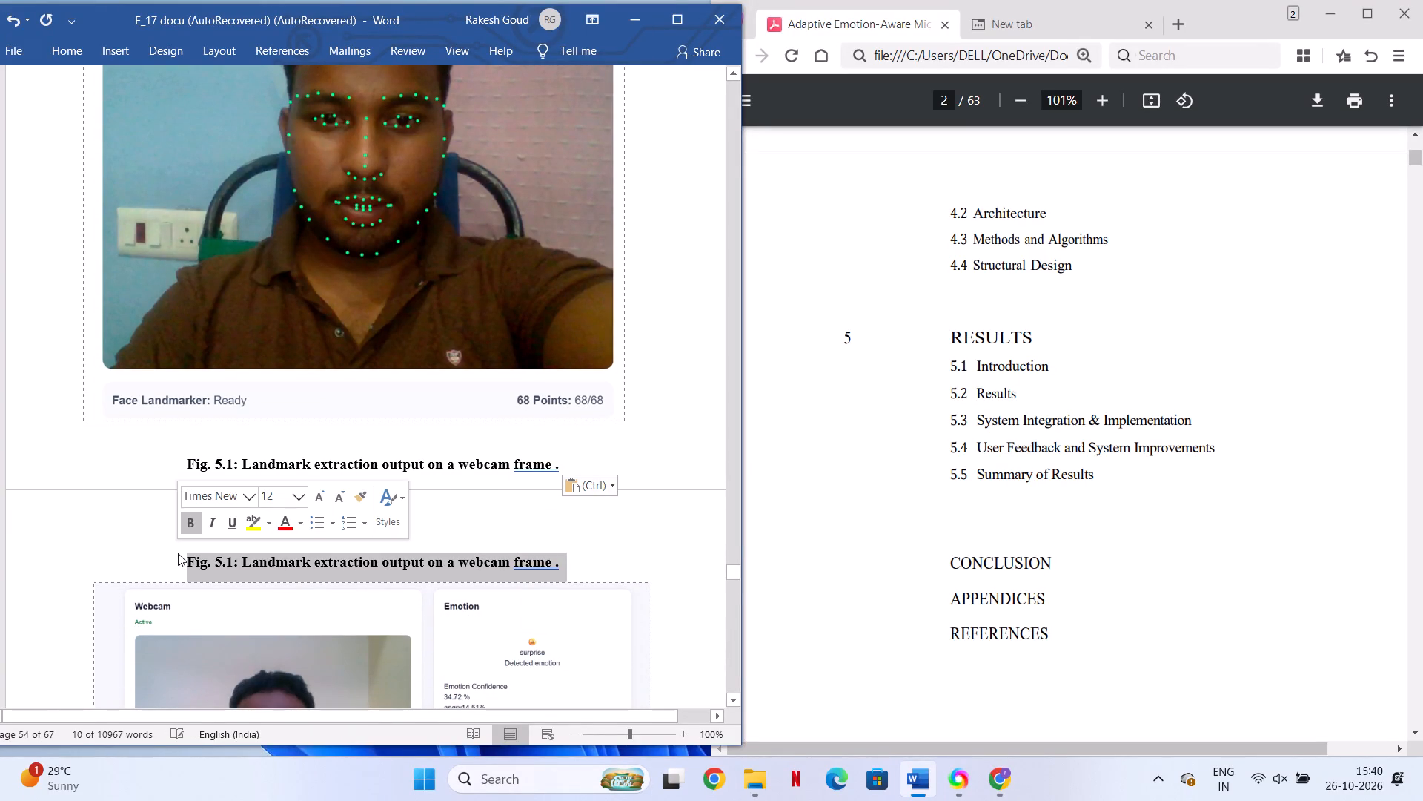
key(BackSpace)
key(BackSpace)
key(BackSpace)
key(BackSpace)
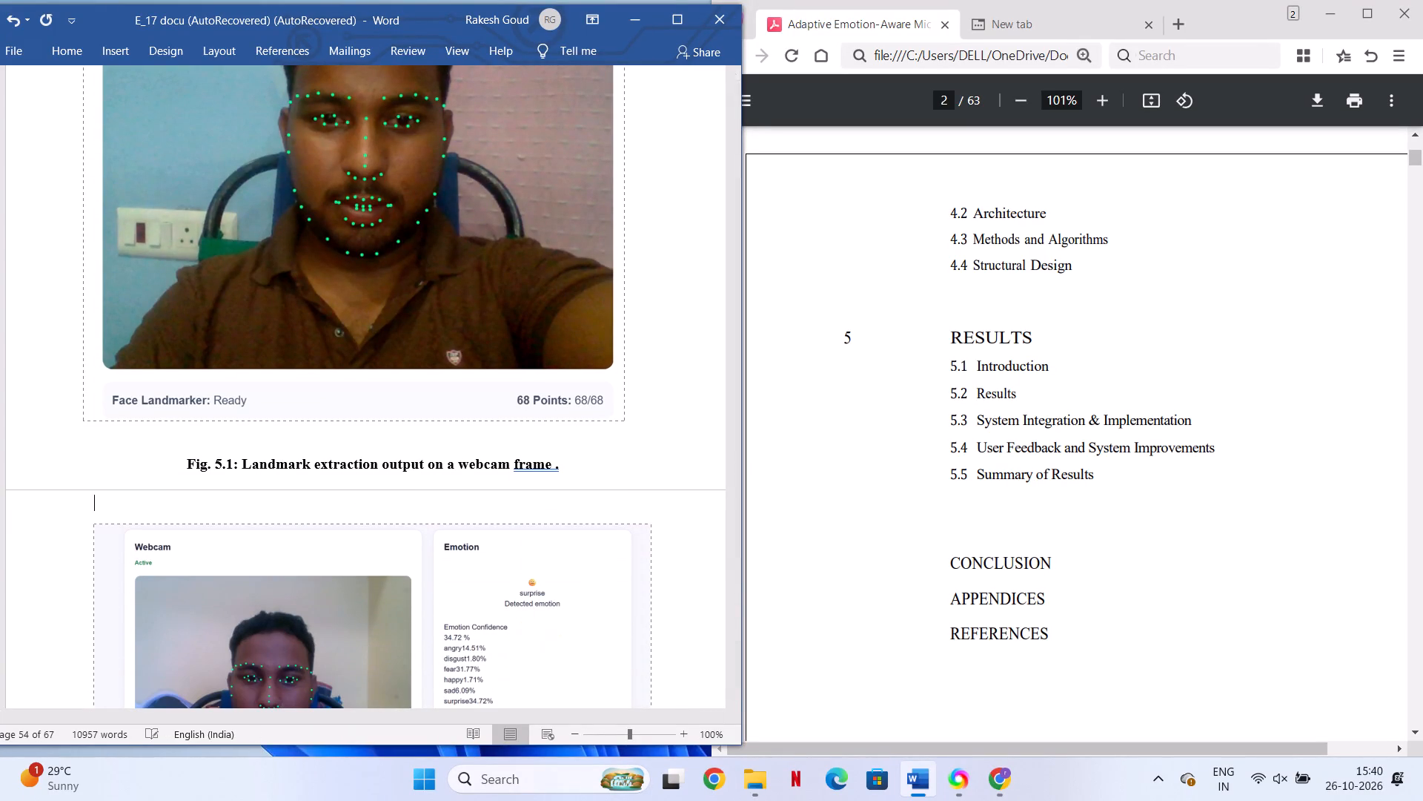
Find Fig. 5.1 in the PDF version and examine how its webcam picture and caption are placed on the page.
scroll(1101, 458, down, 19)
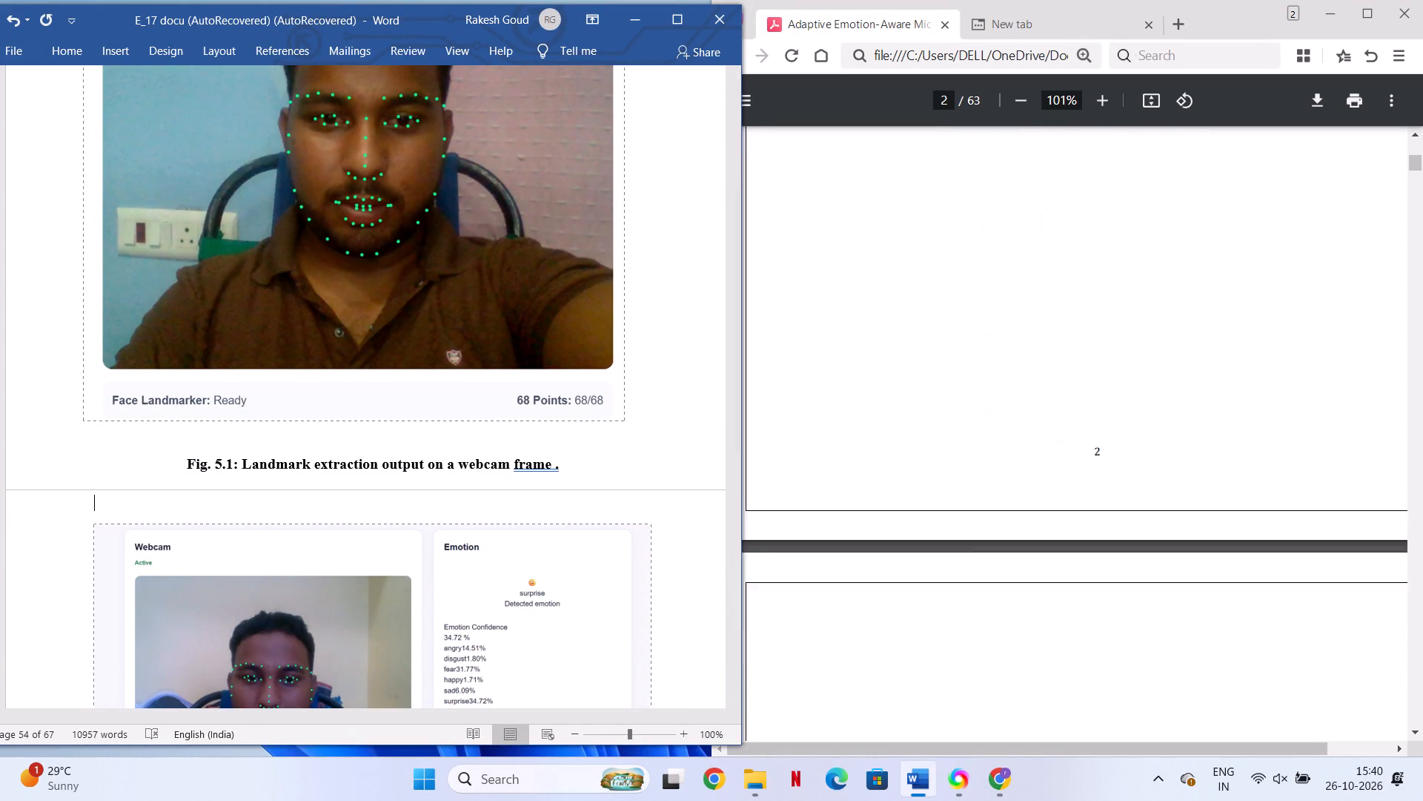
scroll(1101, 458, down, 20)
scroll(1101, 458, down, 20)
scroll(1101, 458, down, 20)
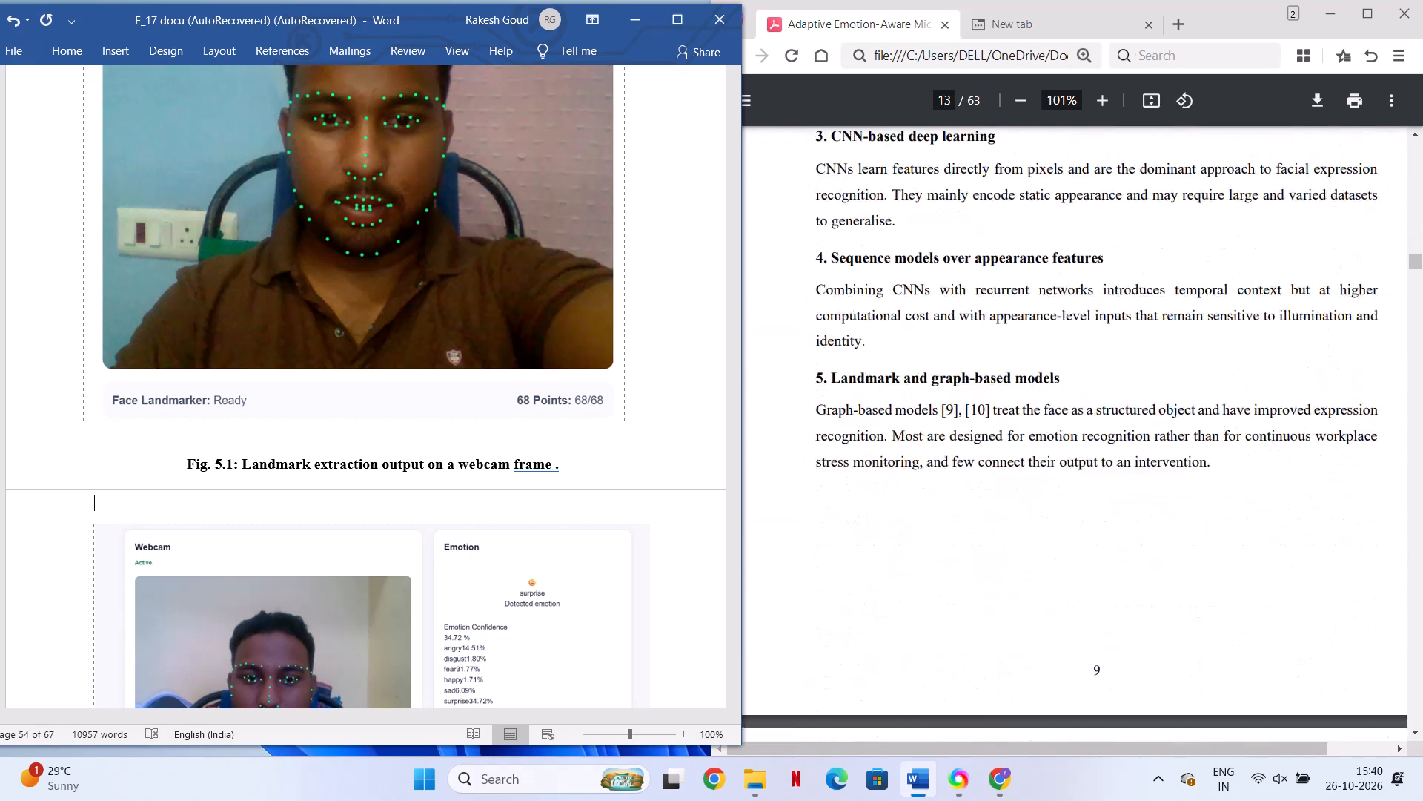
scroll(1101, 458, down, 20)
scroll(1101, 458, down, 20)
scroll(1101, 458, down, 9)
scroll(1150, 343, down, 20)
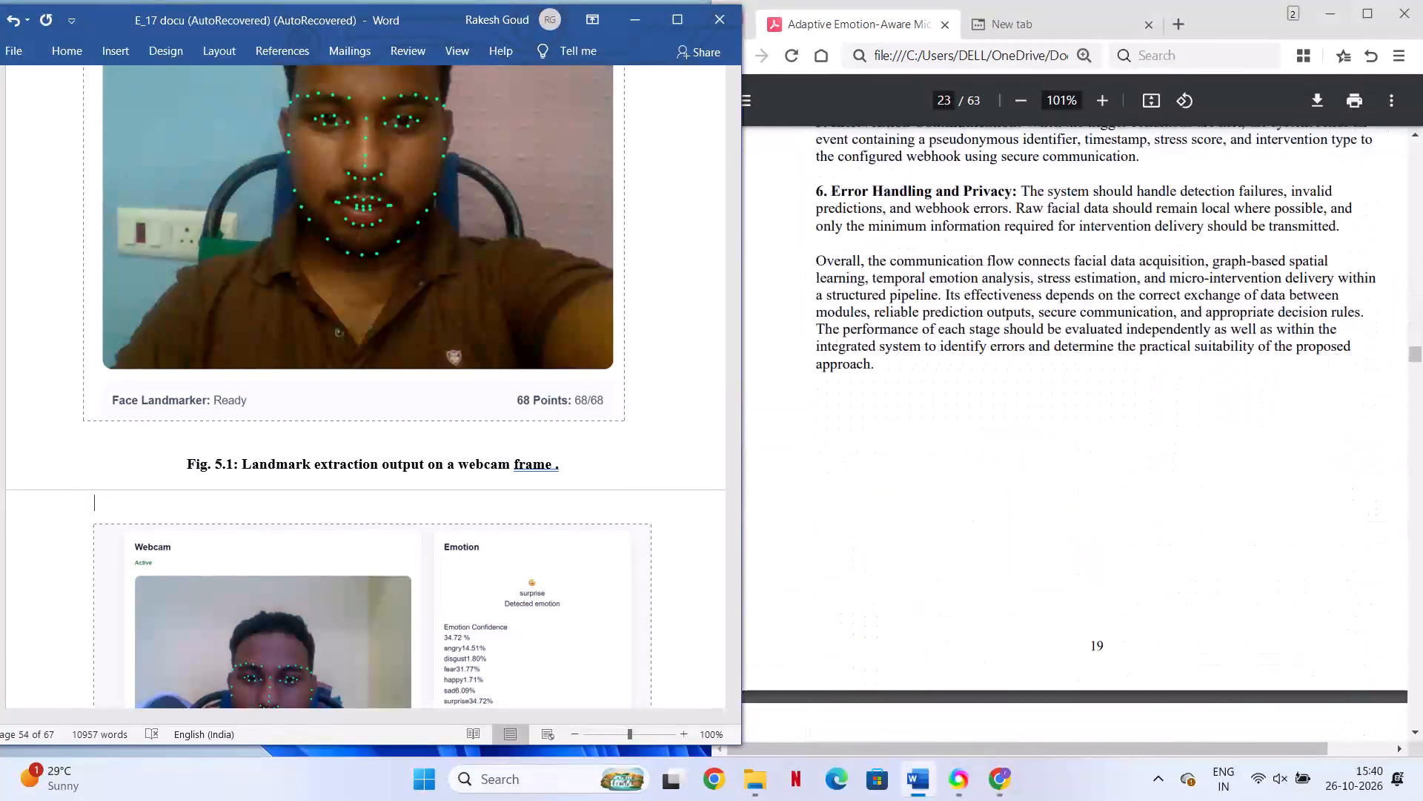
scroll(1150, 343, down, 20)
scroll(1150, 343, down, 20)
scroll(1150, 343, down, 20)
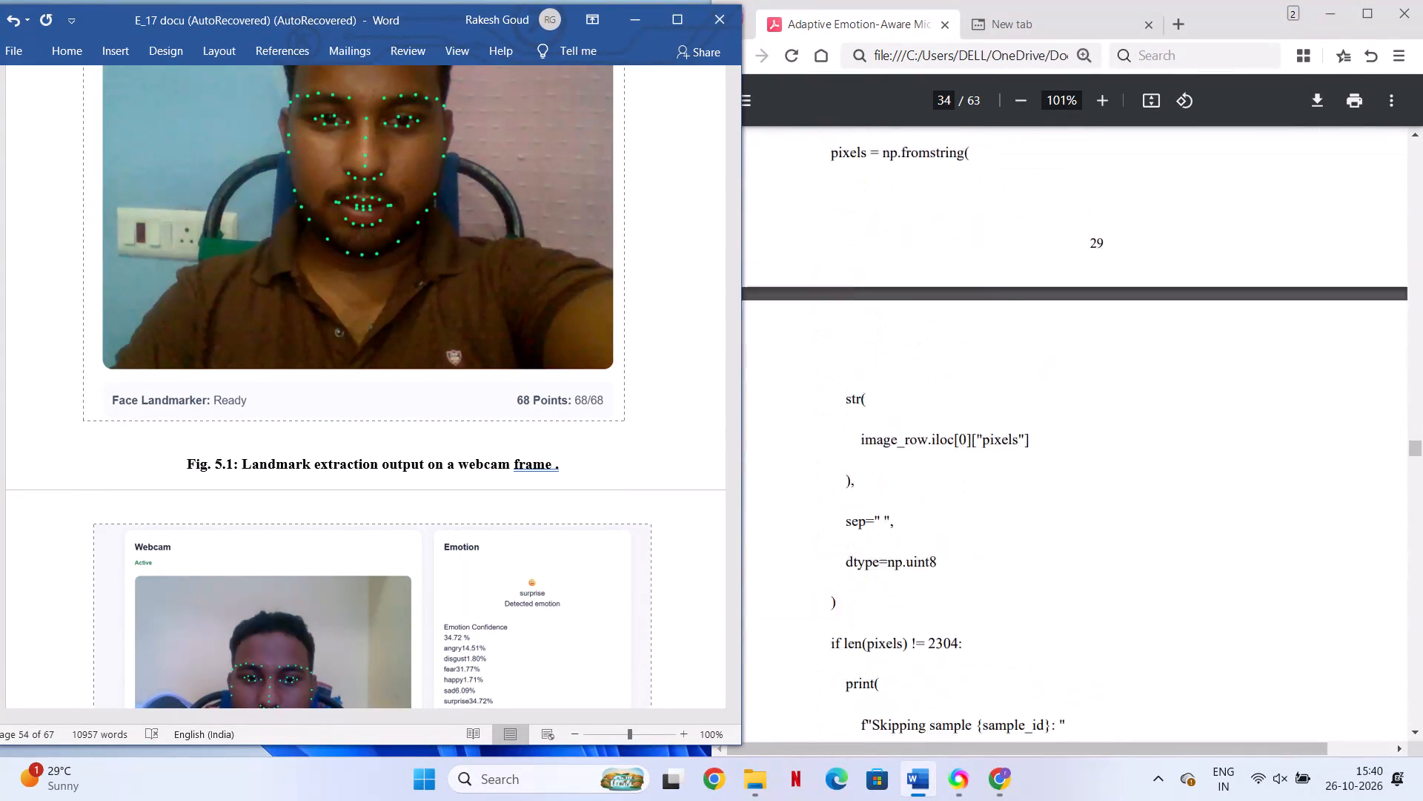
scroll(1150, 343, down, 20)
scroll(1150, 343, down, 20)
scroll(1150, 343, down, 18)
scroll(1150, 343, down, 5)
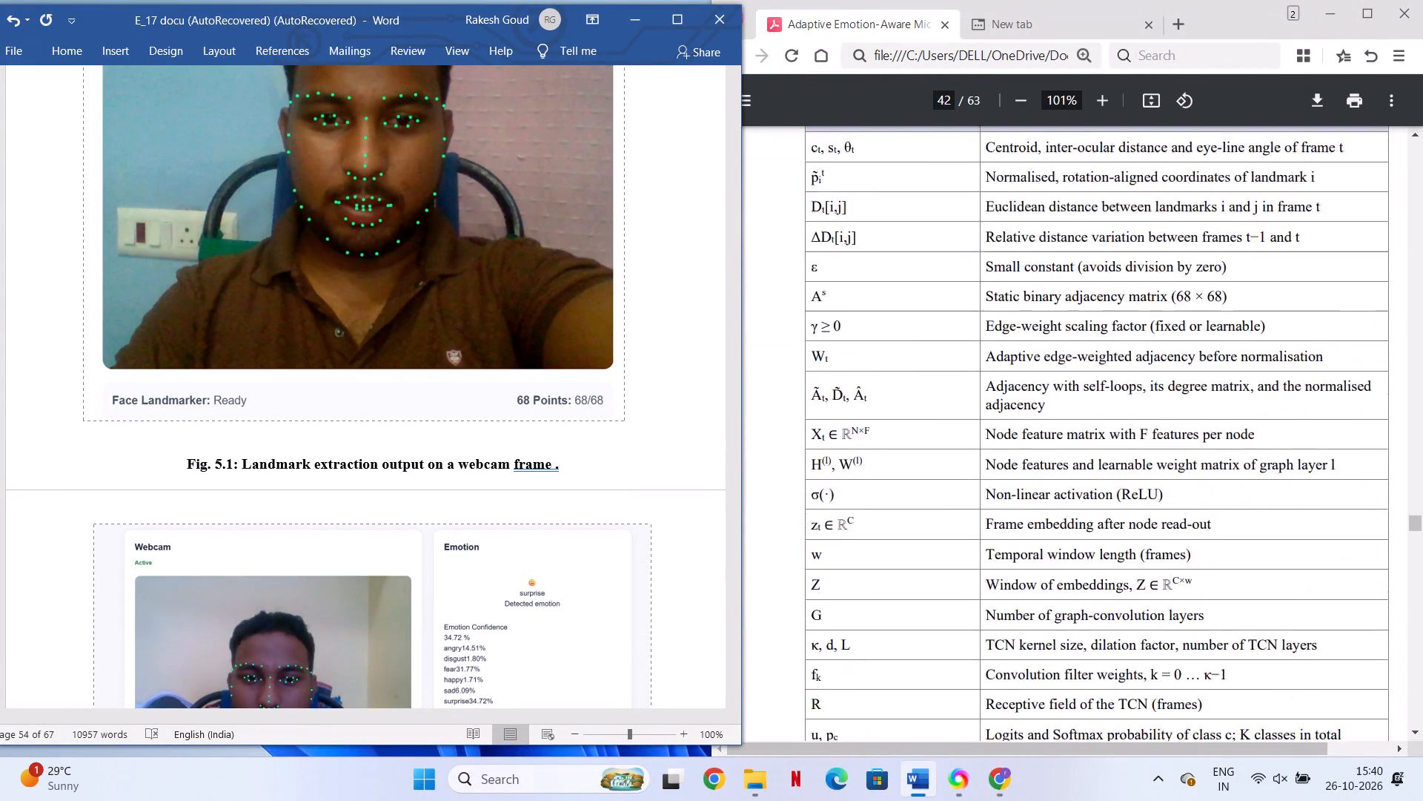
scroll(1150, 343, down, 14)
scroll(1150, 343, down, 20)
scroll(1150, 343, down, 10)
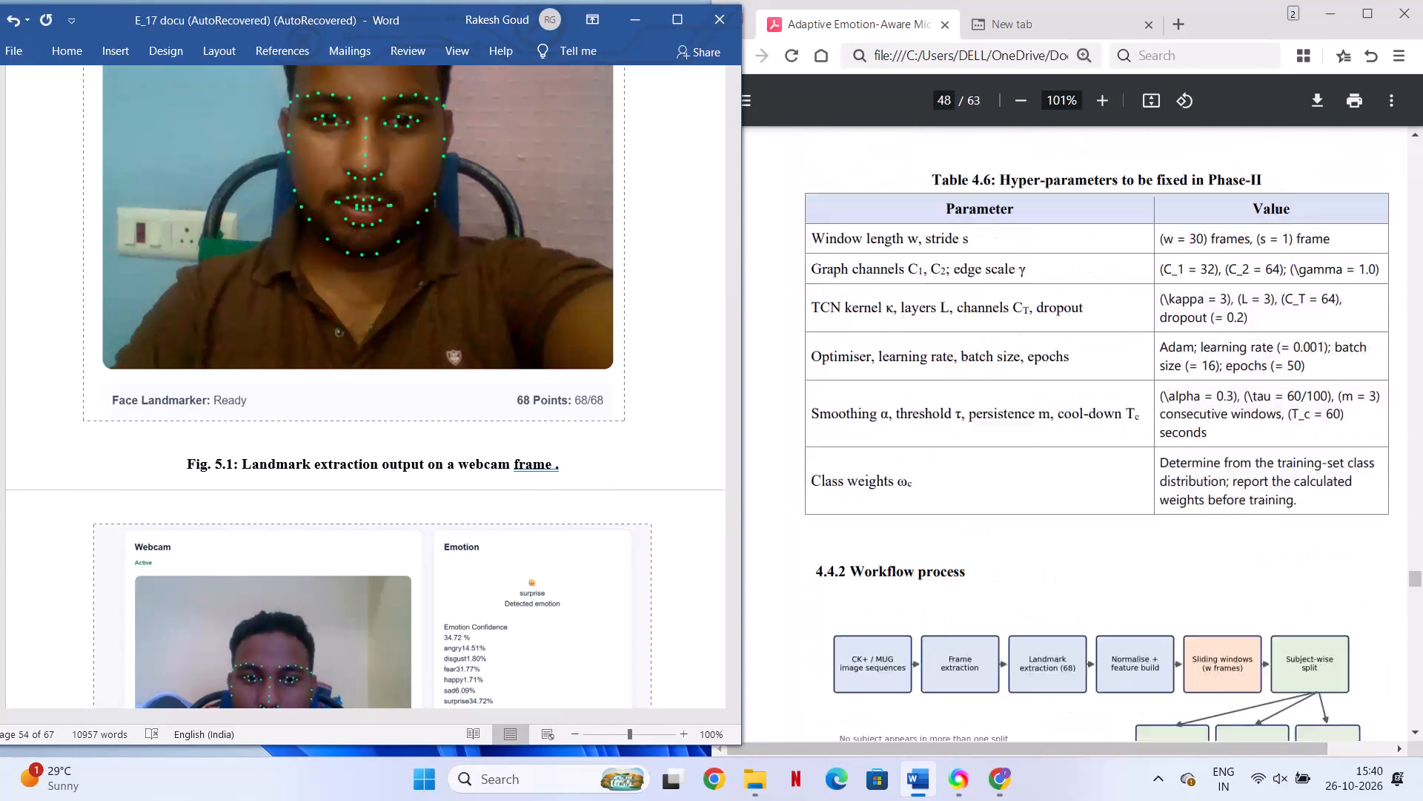
scroll(1150, 343, down, 14)
scroll(1150, 343, down, 19)
scroll(1150, 343, up, 7)
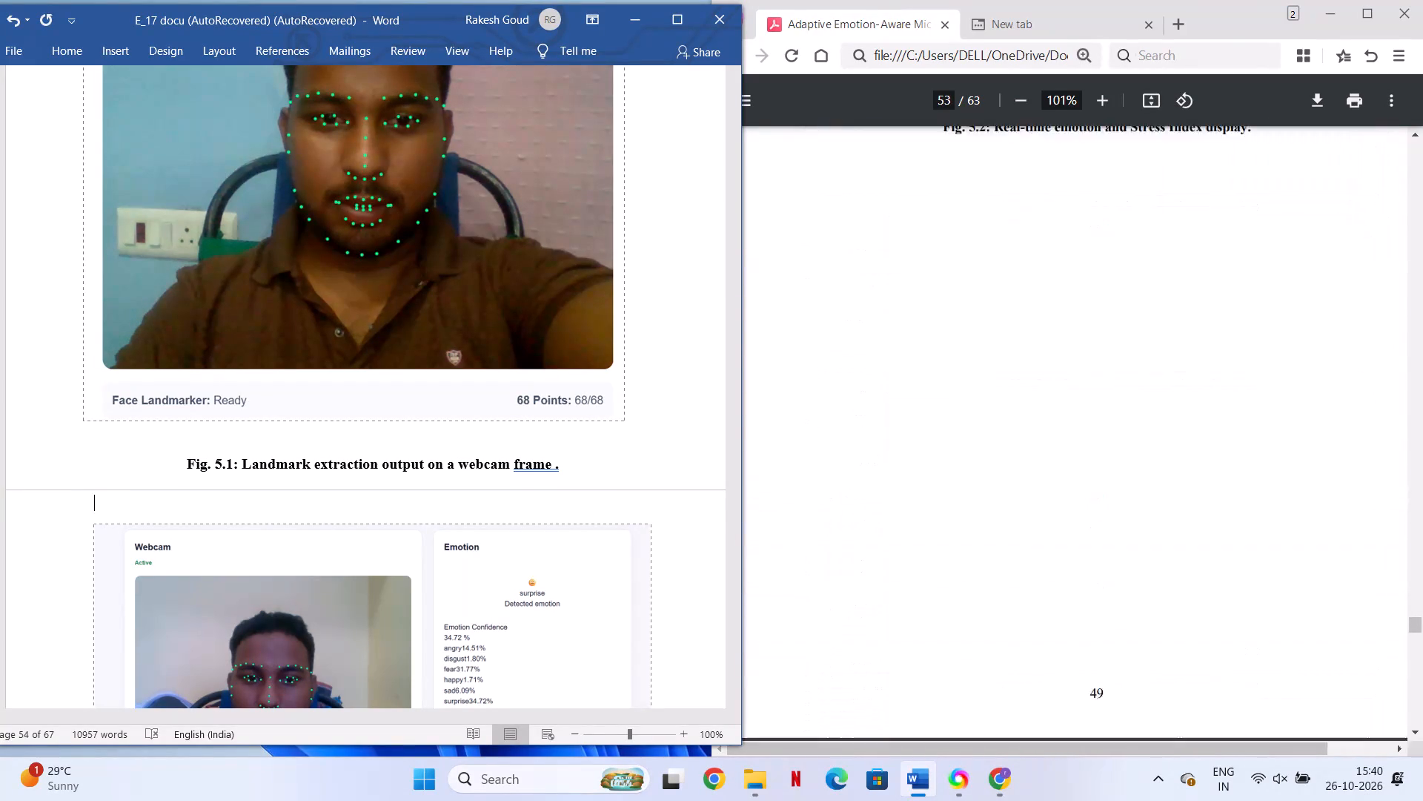
scroll(1150, 343, up, 7)
scroll(1150, 343, down, 3)
scroll(1150, 343, up, 1)
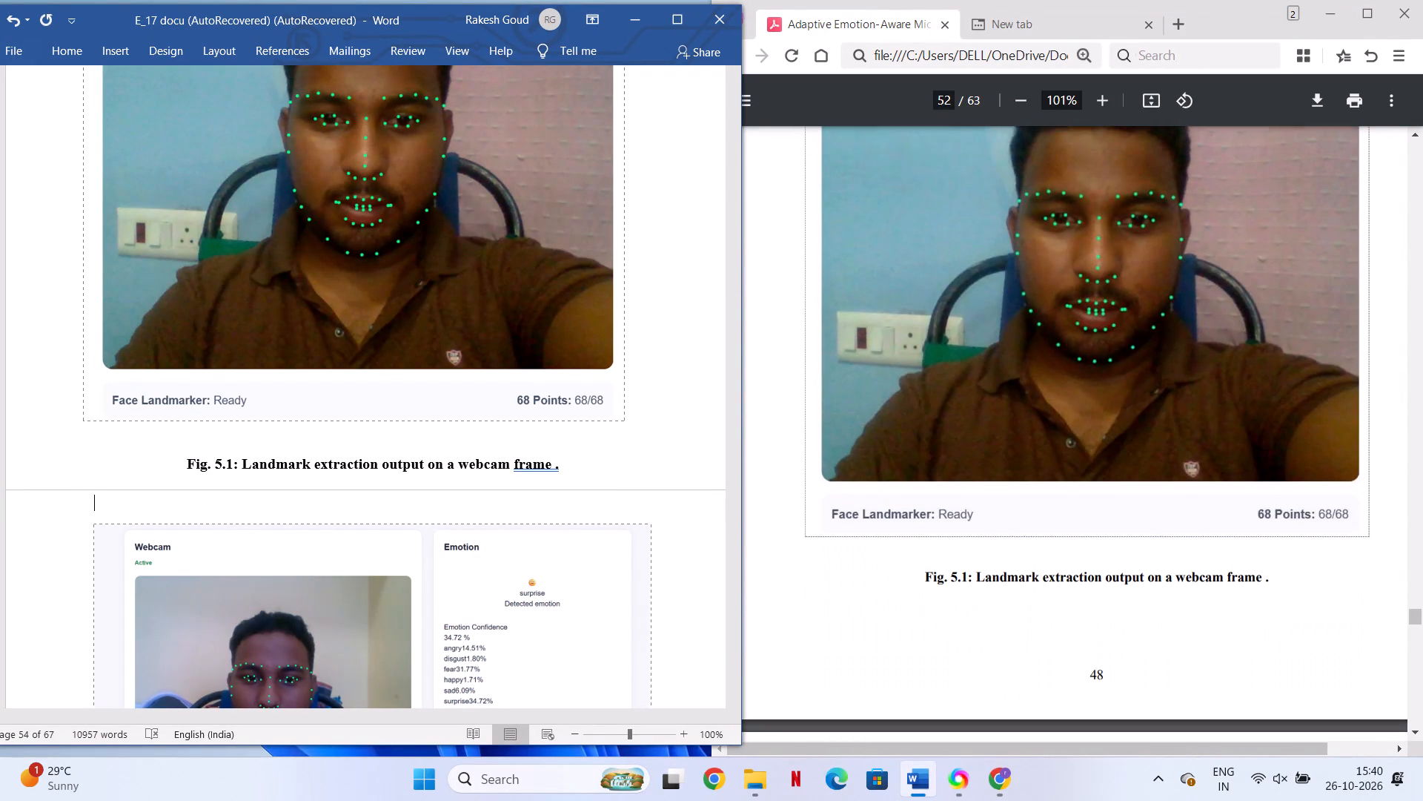
scroll(1150, 343, up, 2)
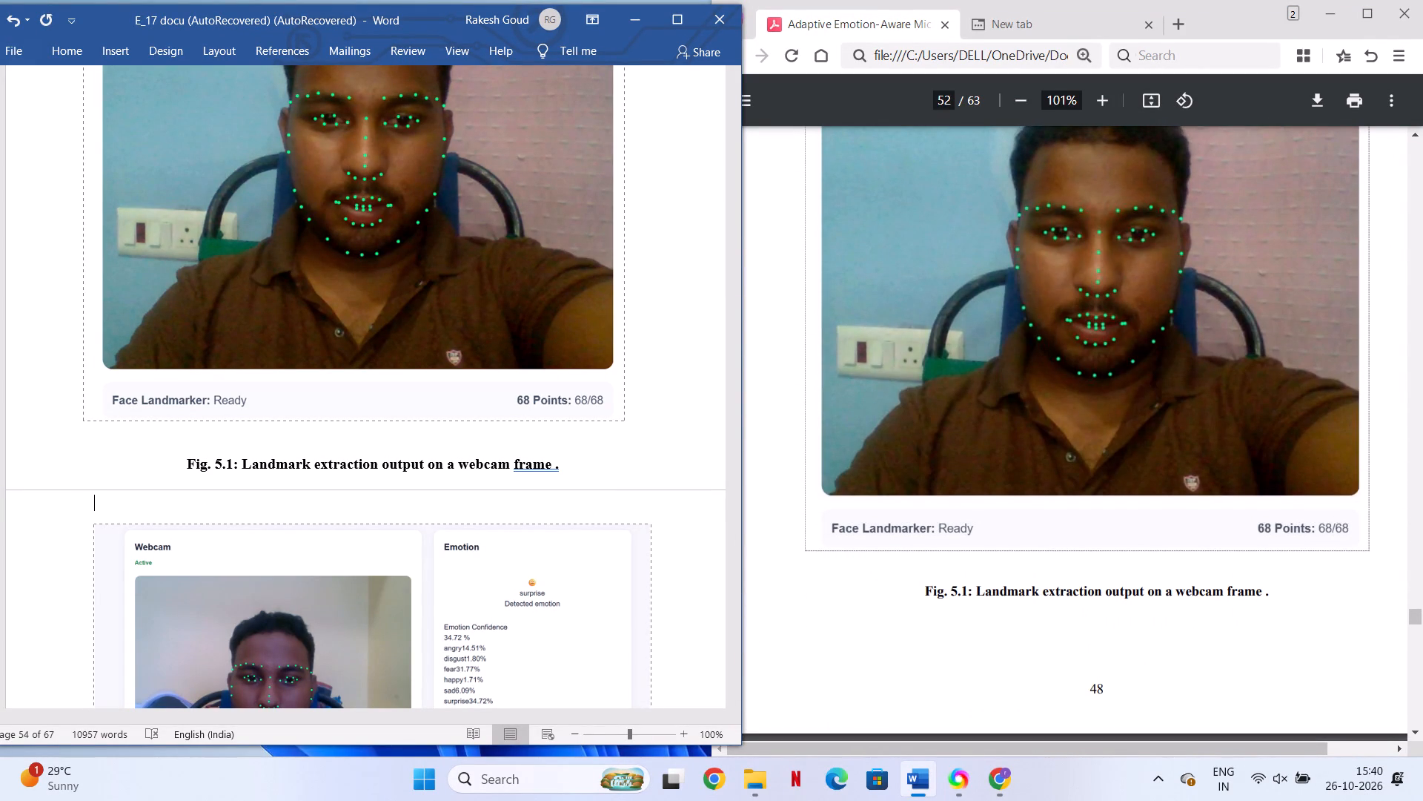
scroll(1150, 343, up, 1)
scroll(1150, 343, down, 1)
Remove the bold formatting from the Fig. 5.1 landmark extraction caption beneath the large webcam picture.
scroll(557, 474, down, 4)
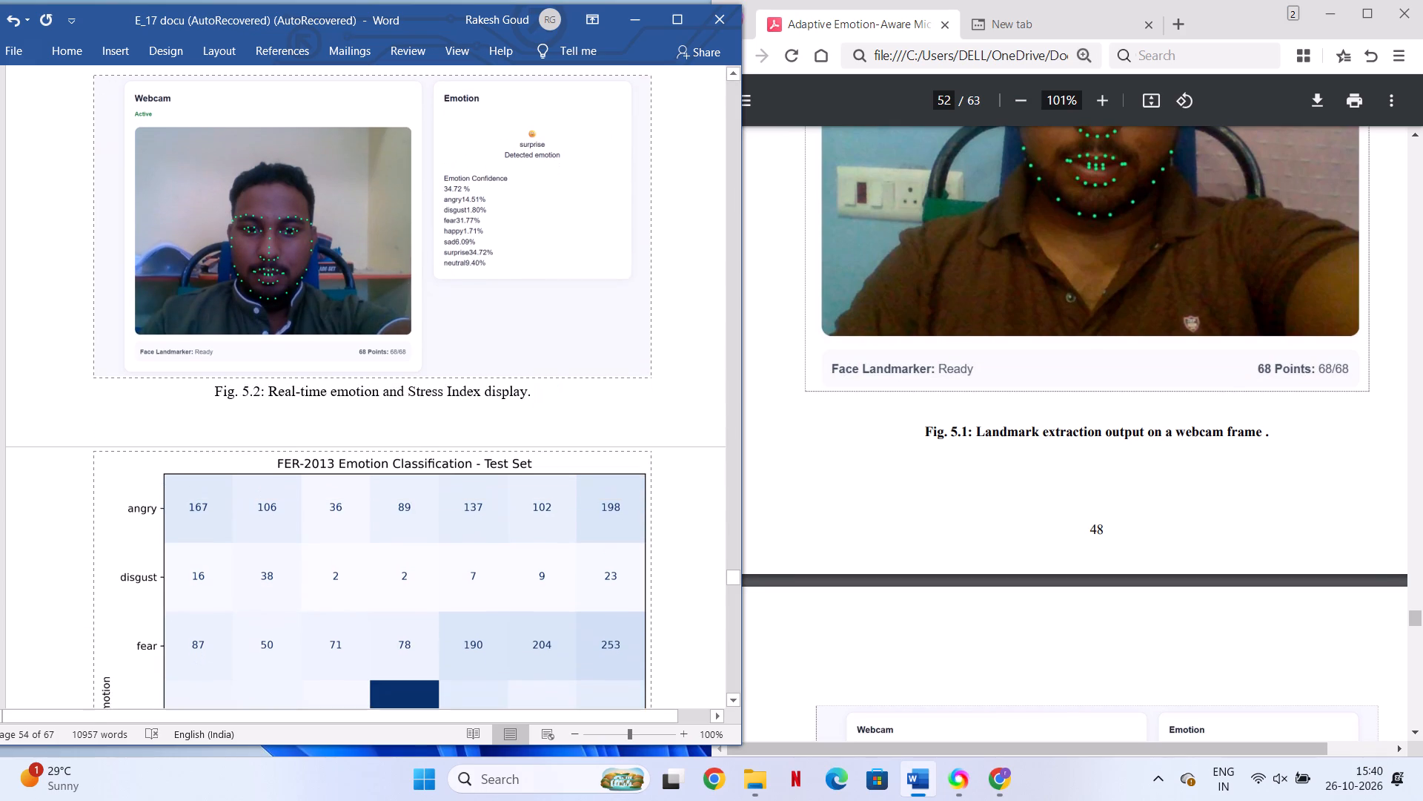
scroll(611, 421, up, 3)
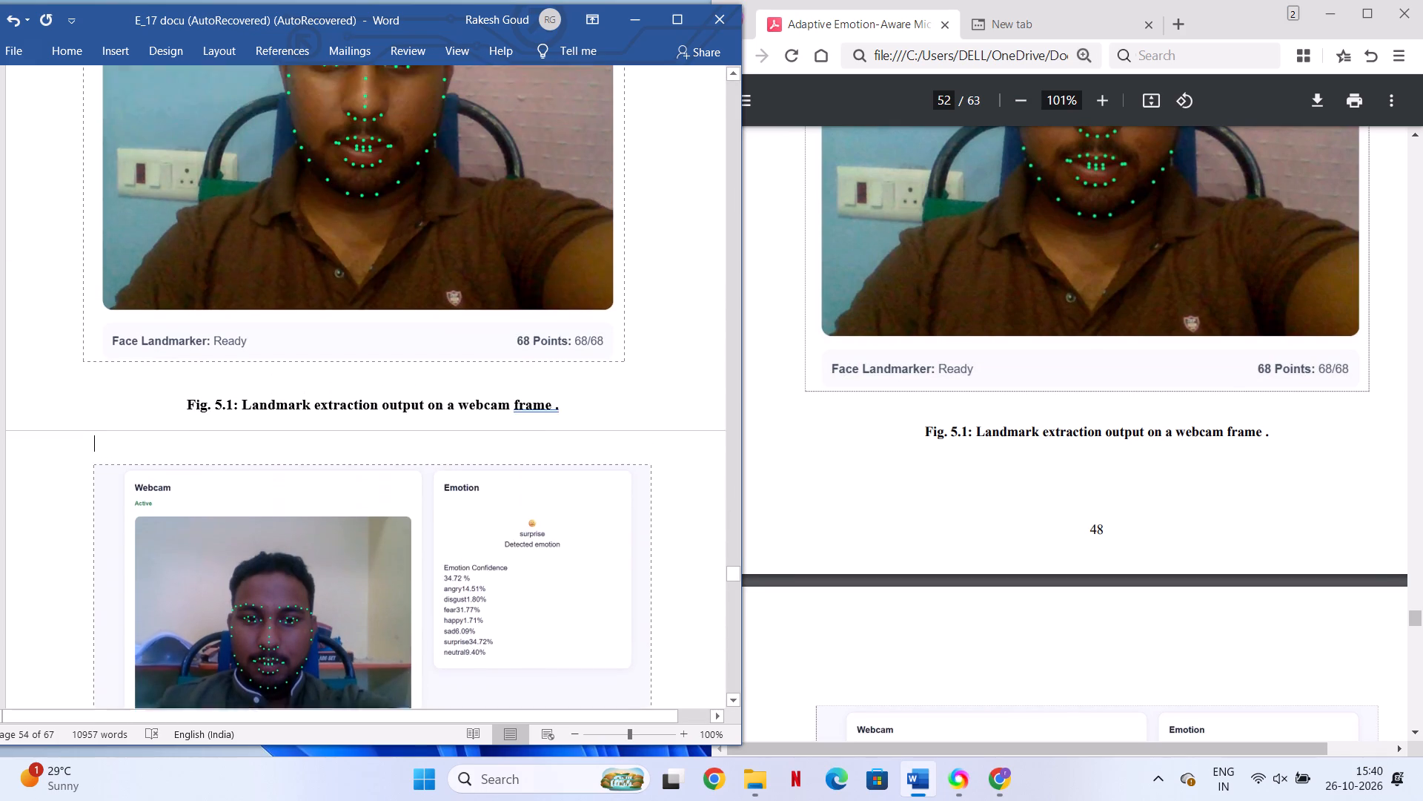
scroll(611, 421, up, 1)
triple_click(453, 468)
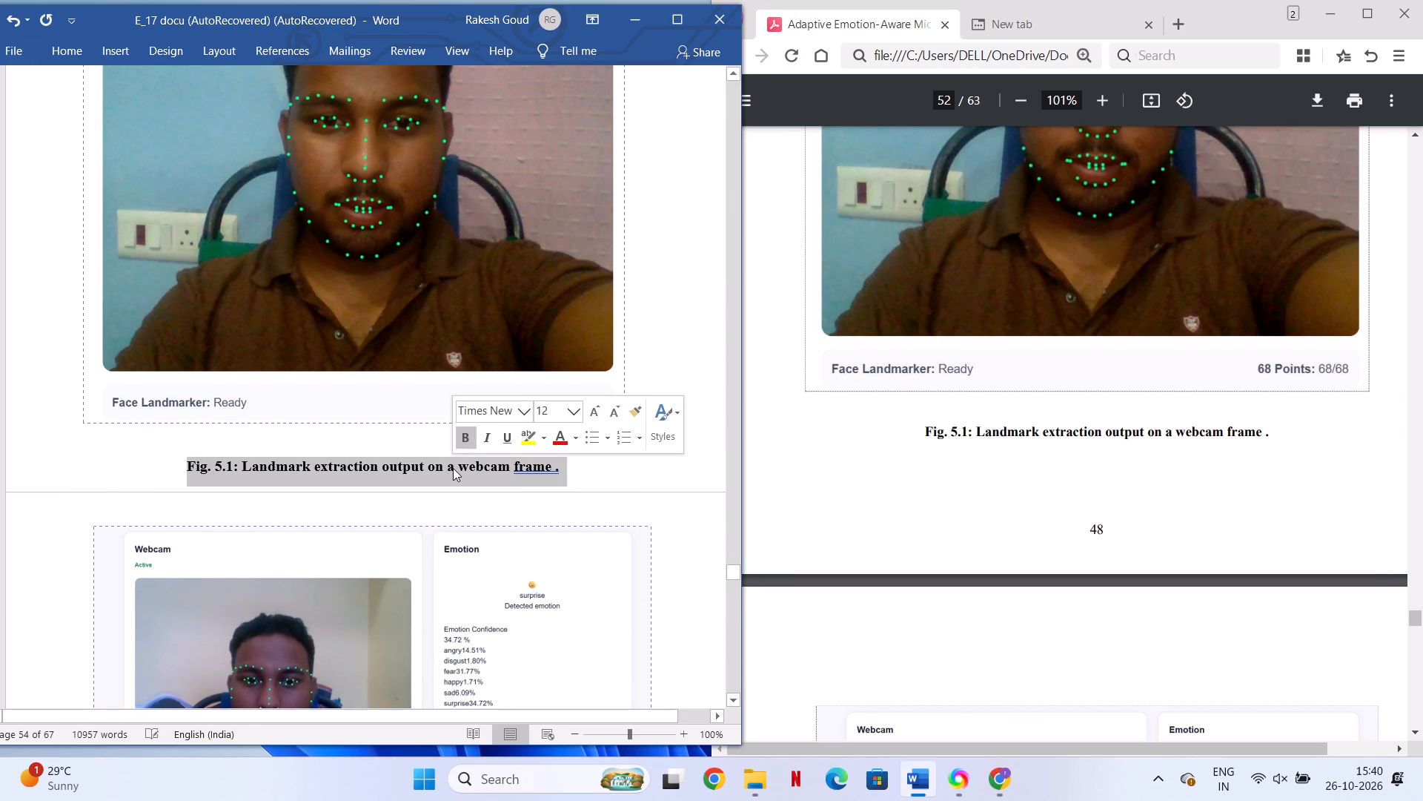
click(458, 449)
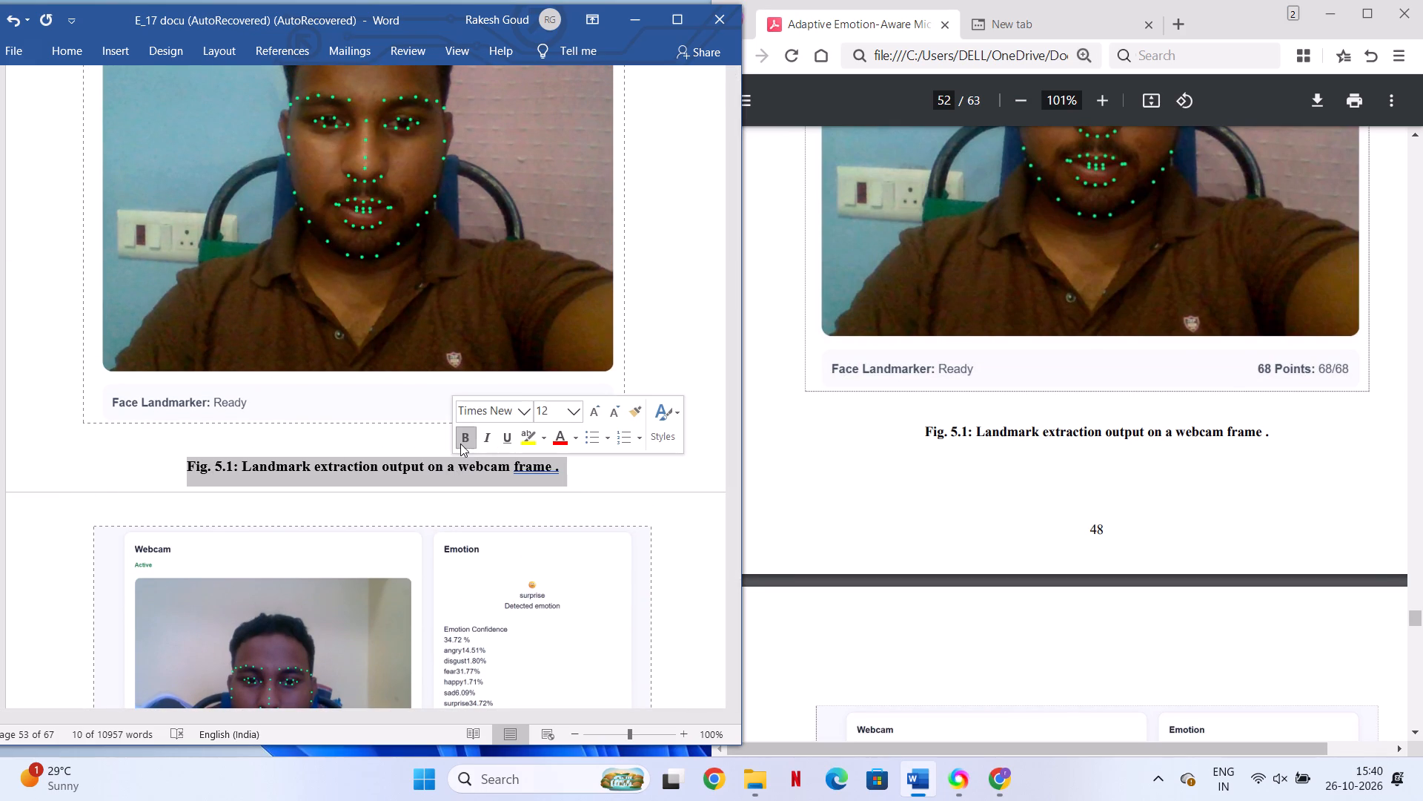
click(460, 444)
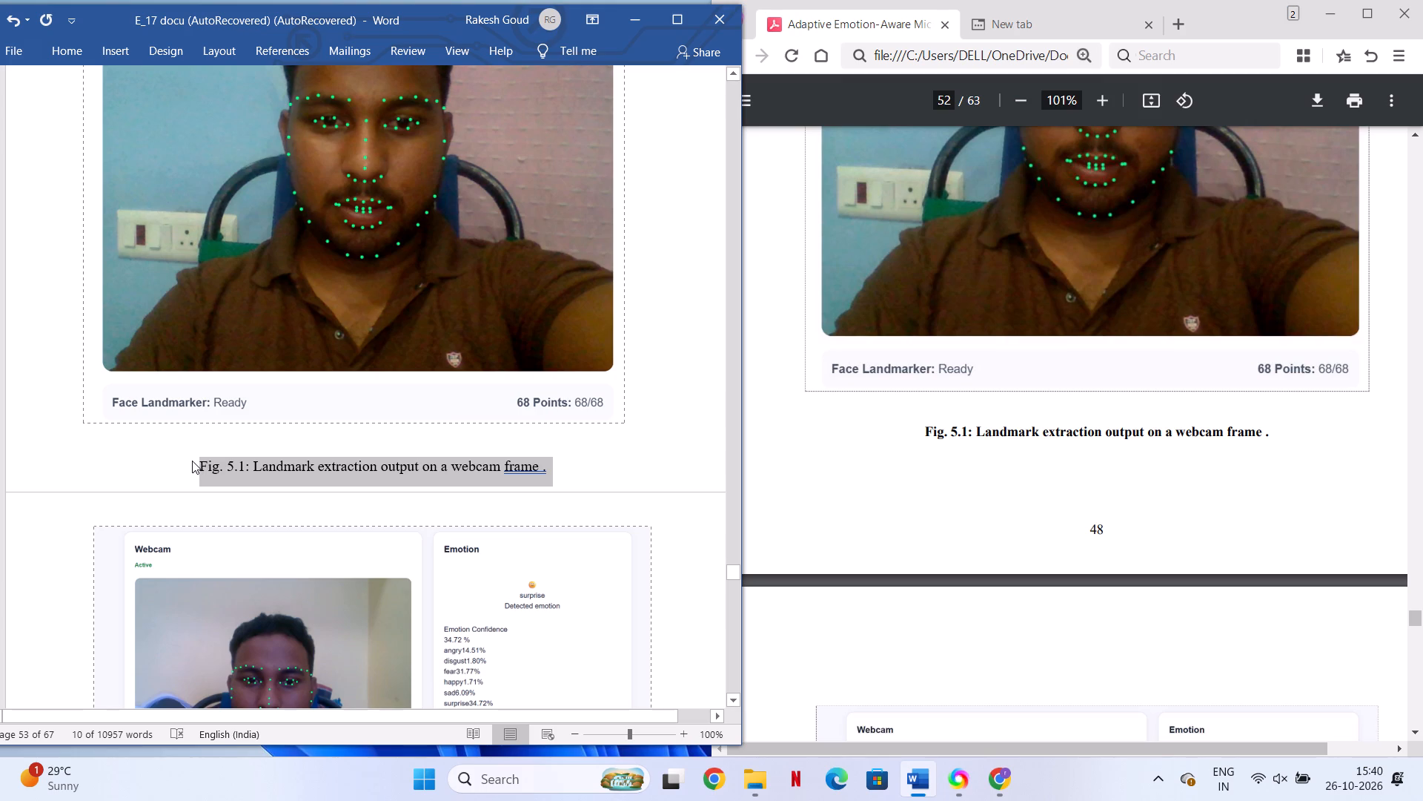
Remove the empty line above the Fig. 5.1 caption and indent the caption so it sits roughly centred directly beneath its picture.
click(192, 461)
key(BackSpace)
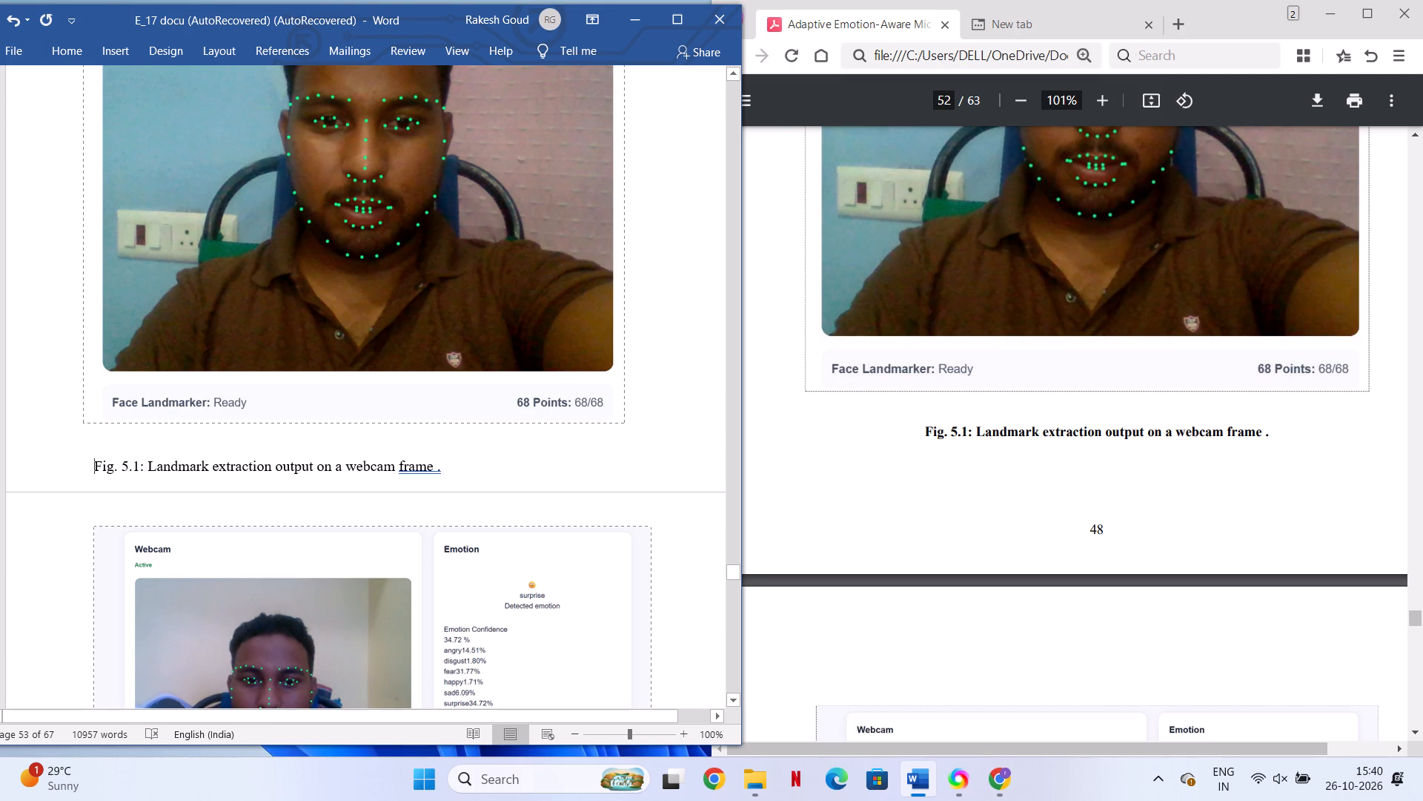
key(BackSpace)
key(Tab)
key(Tab)
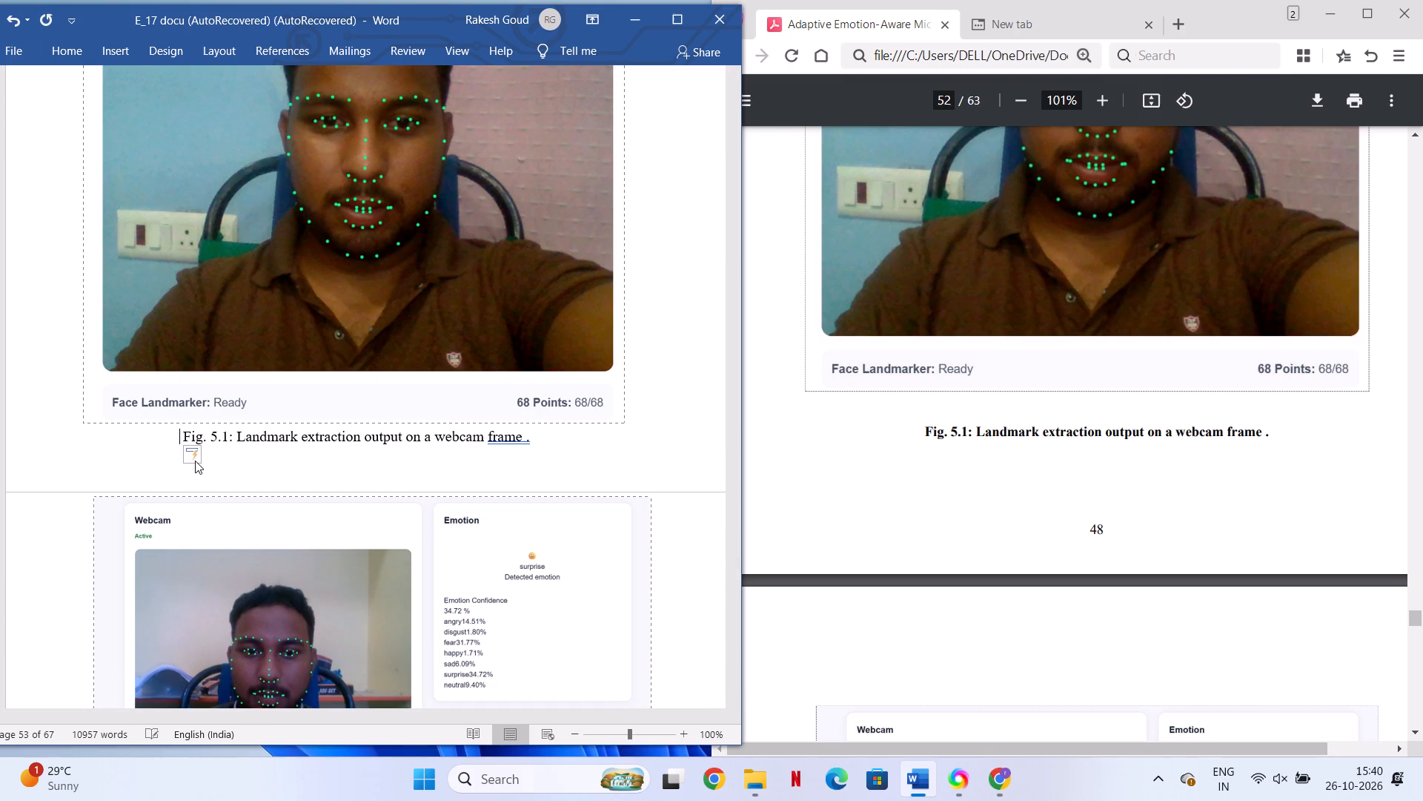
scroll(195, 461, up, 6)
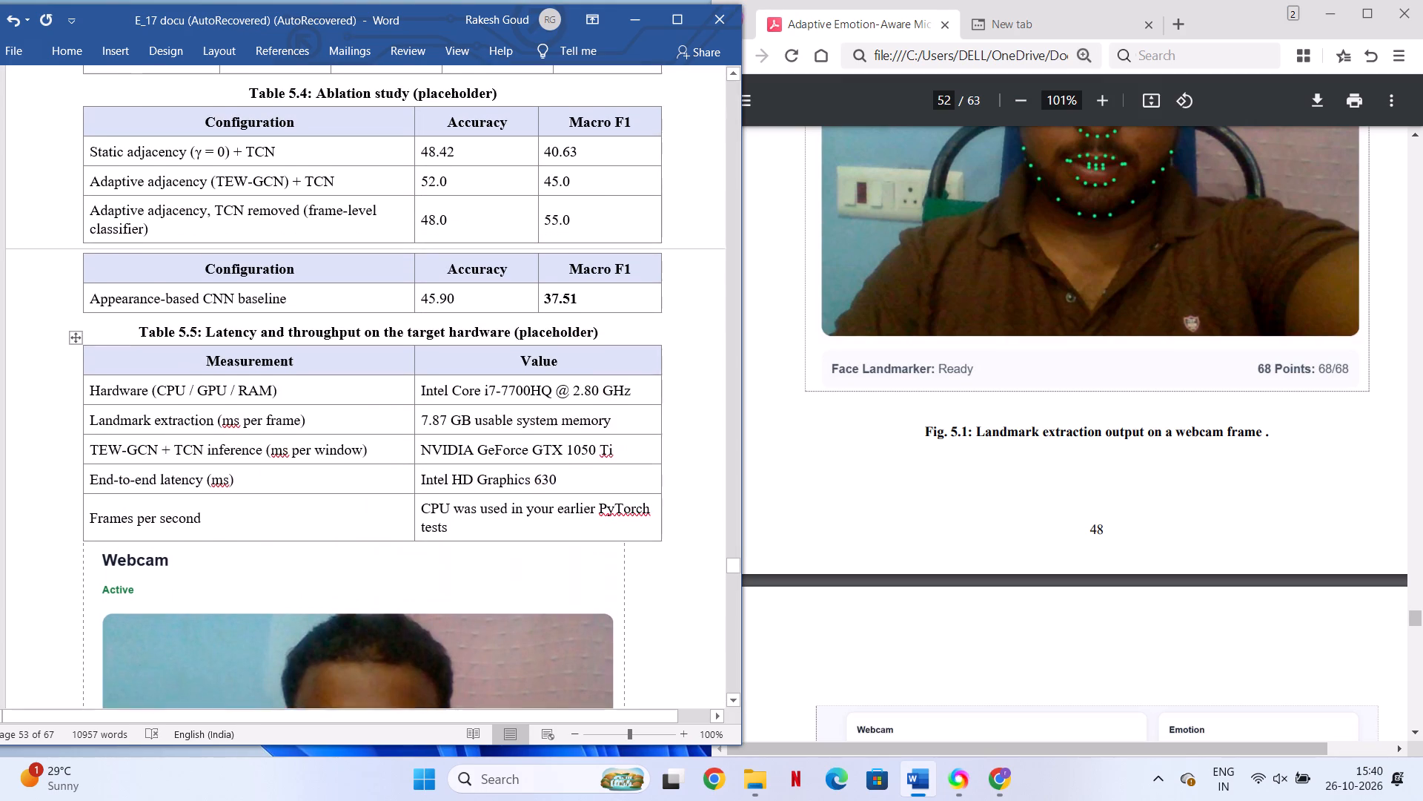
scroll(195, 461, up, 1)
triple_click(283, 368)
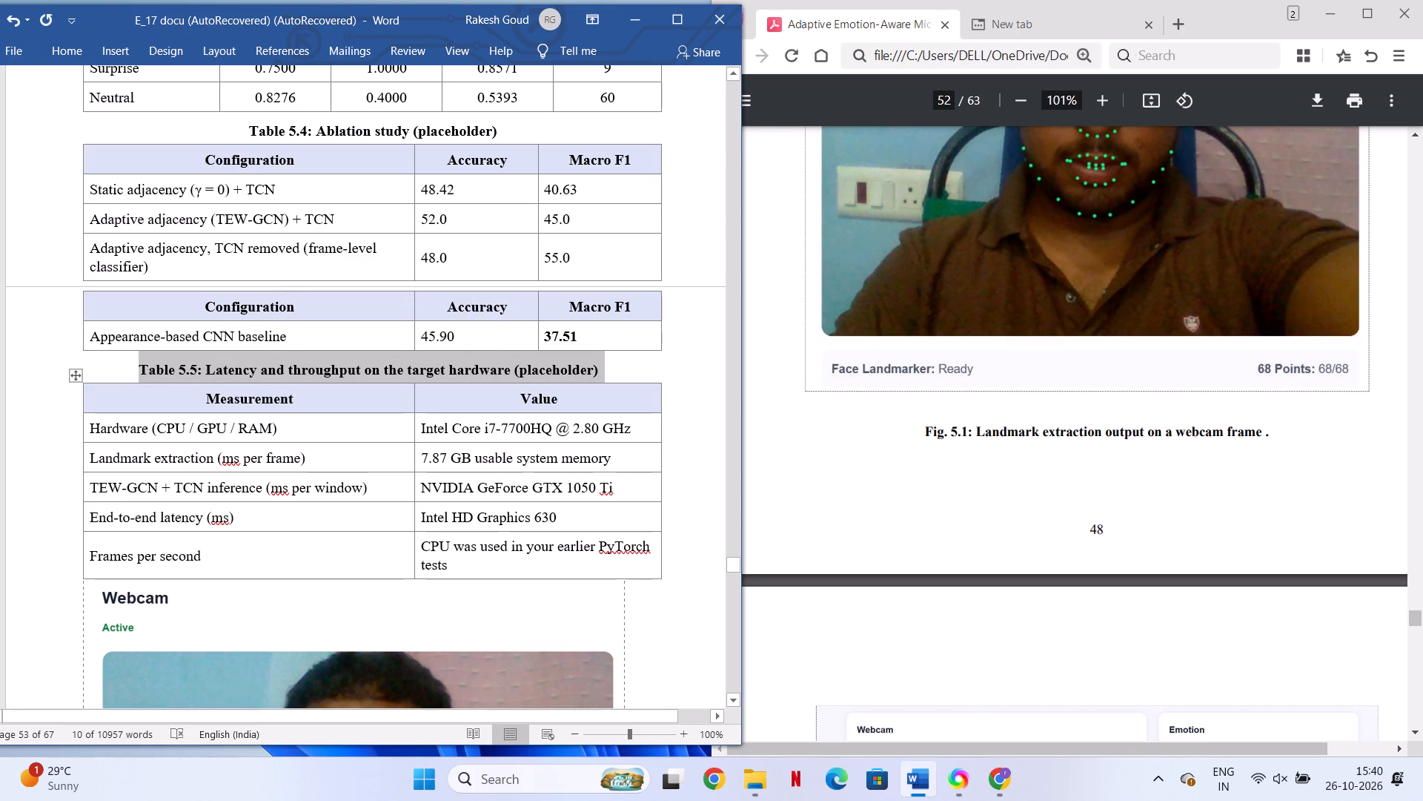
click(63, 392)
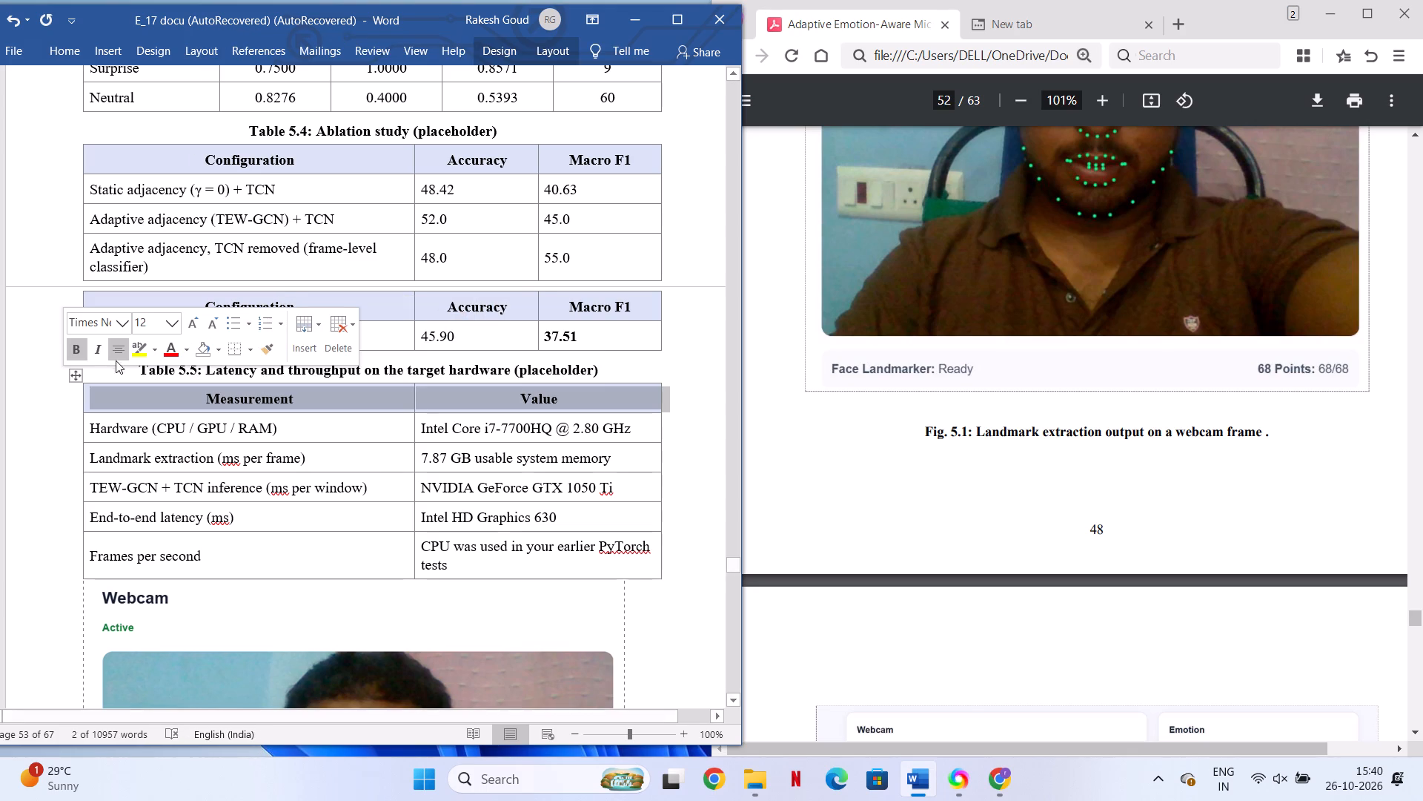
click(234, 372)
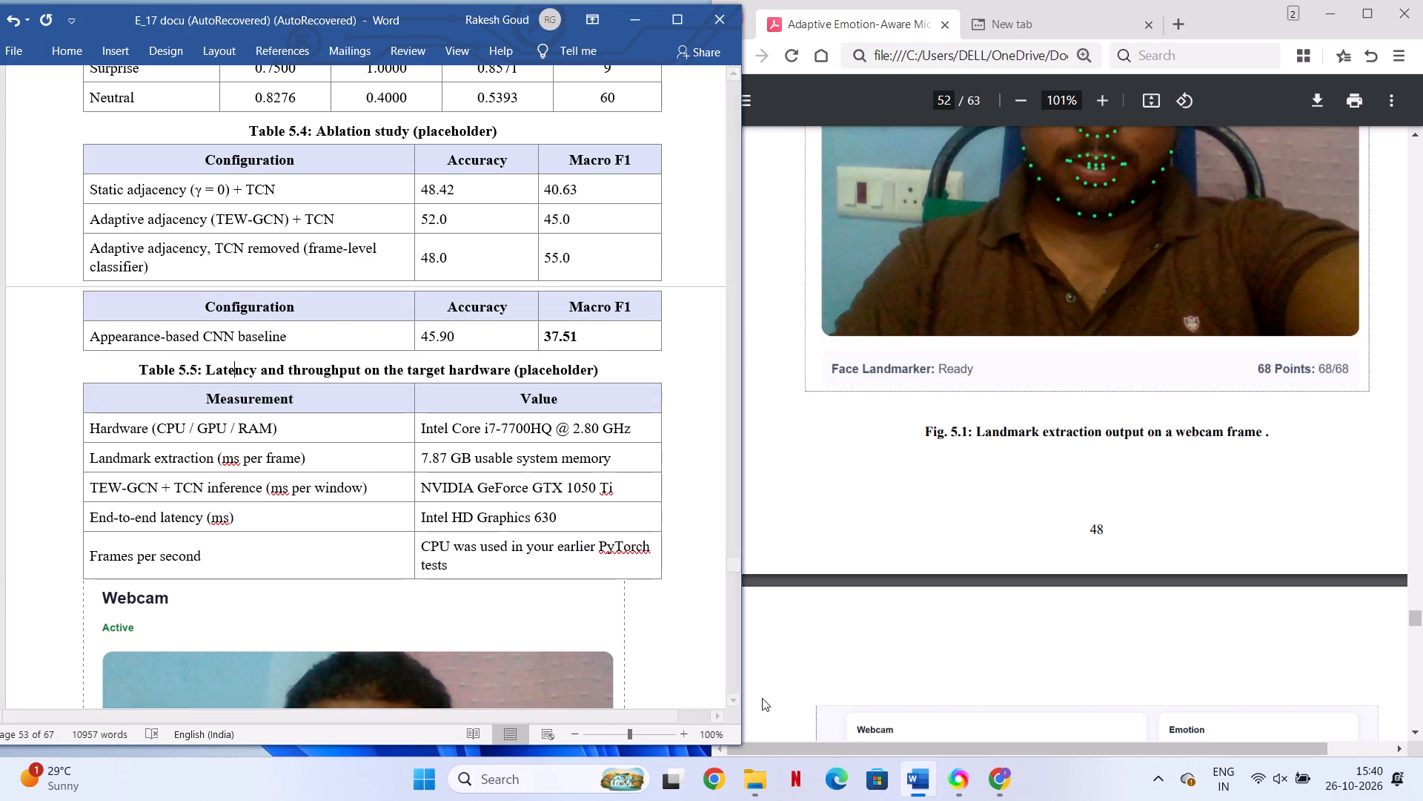
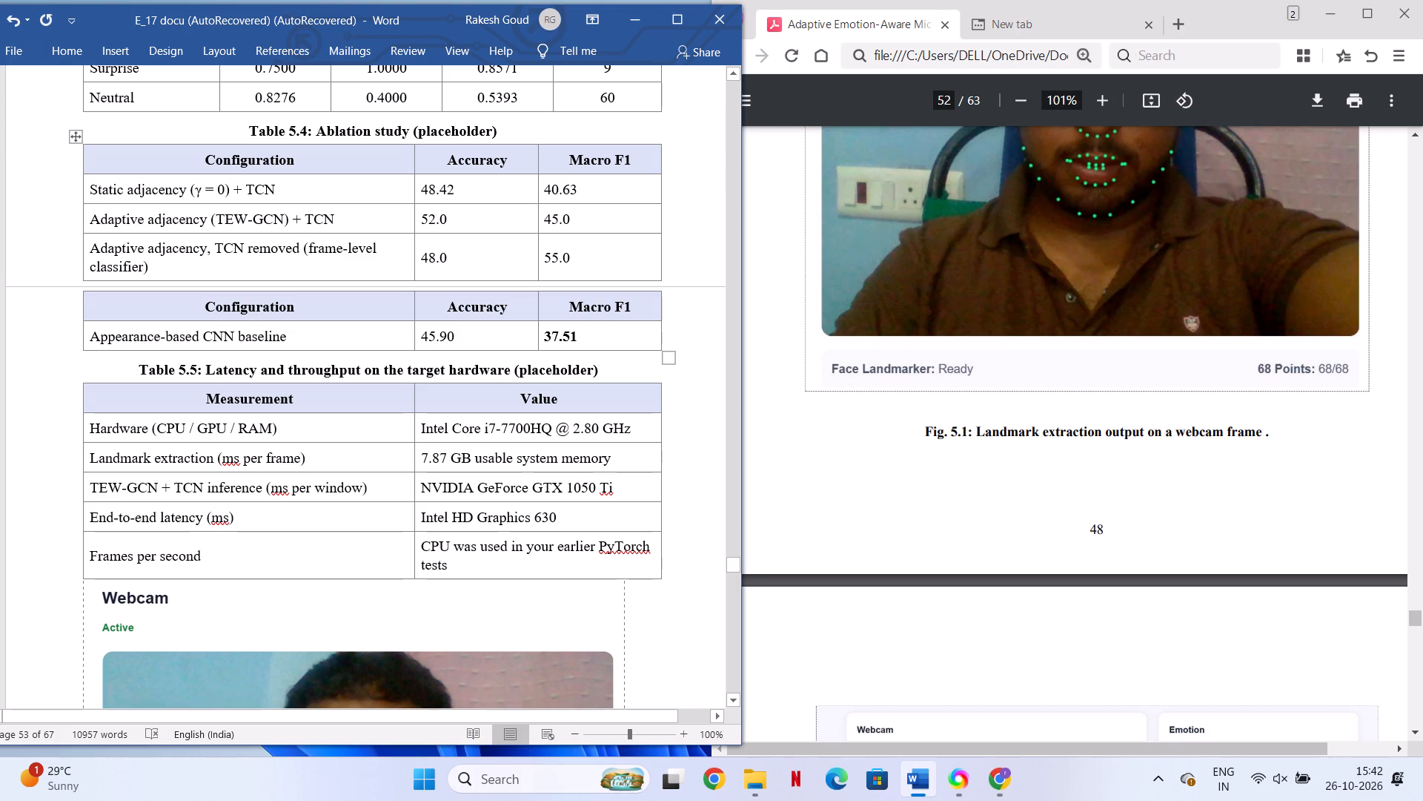
Remove the bold formatting from the Table 5.5 latency and throughput caption and indent it slightly with five leading spaces.
triple_click(468, 367)
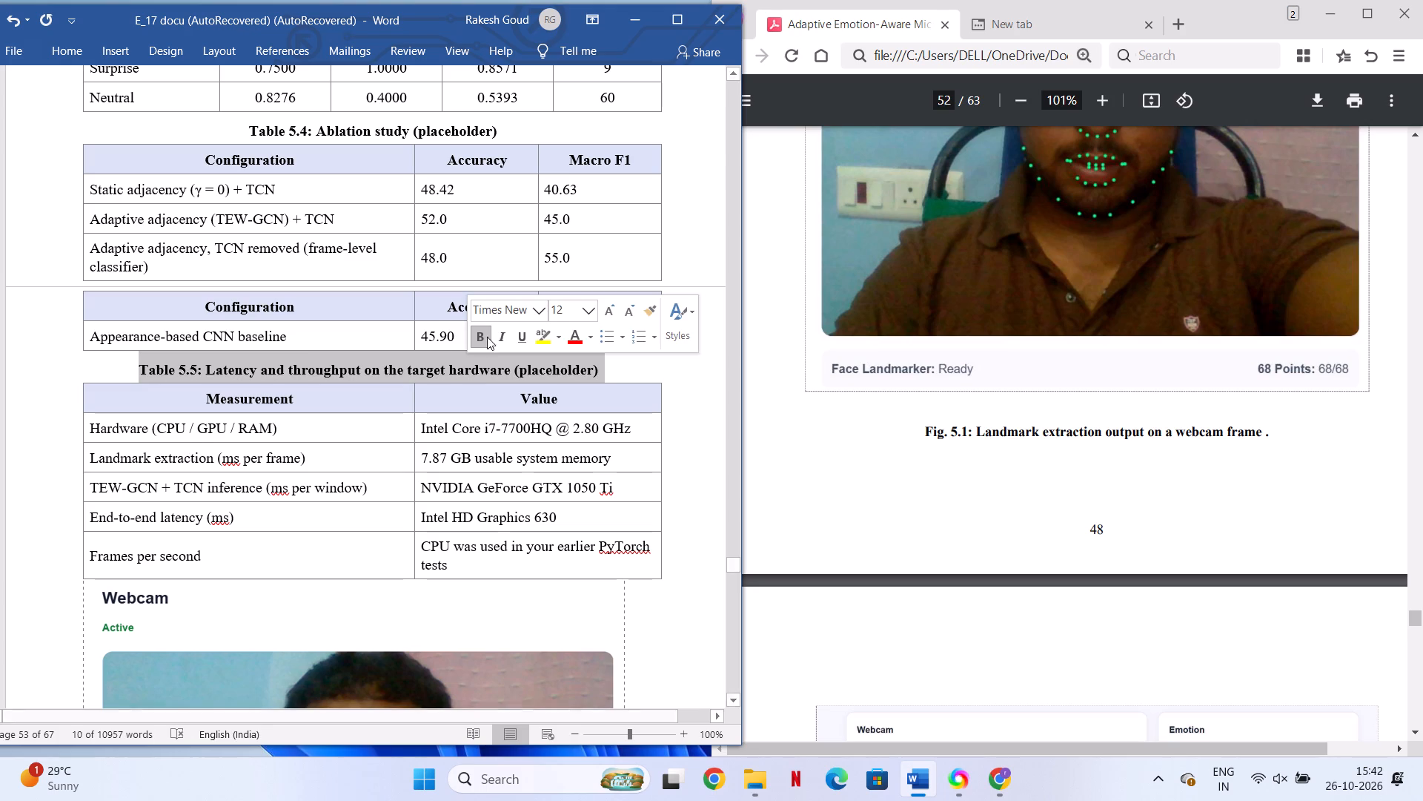
click(488, 335)
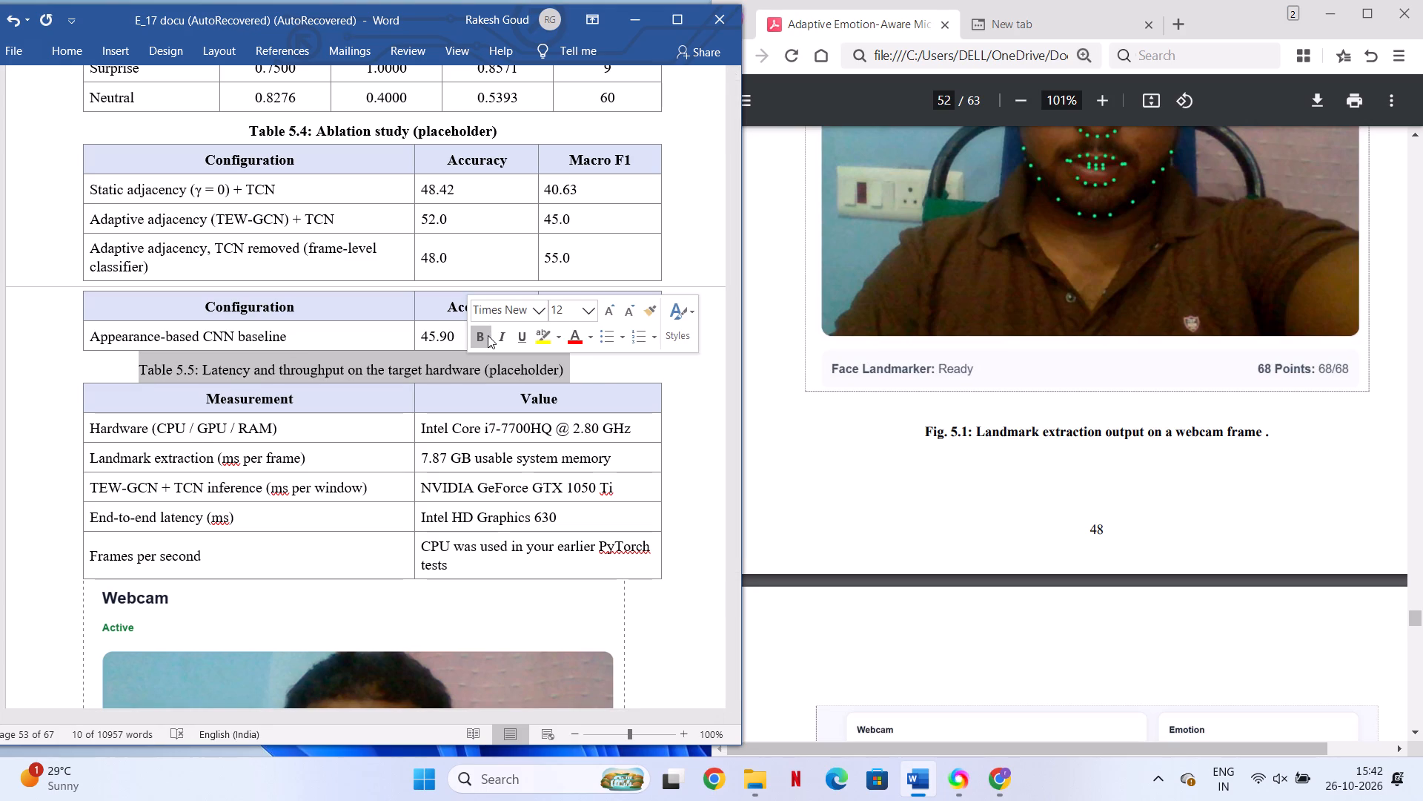
click(134, 359)
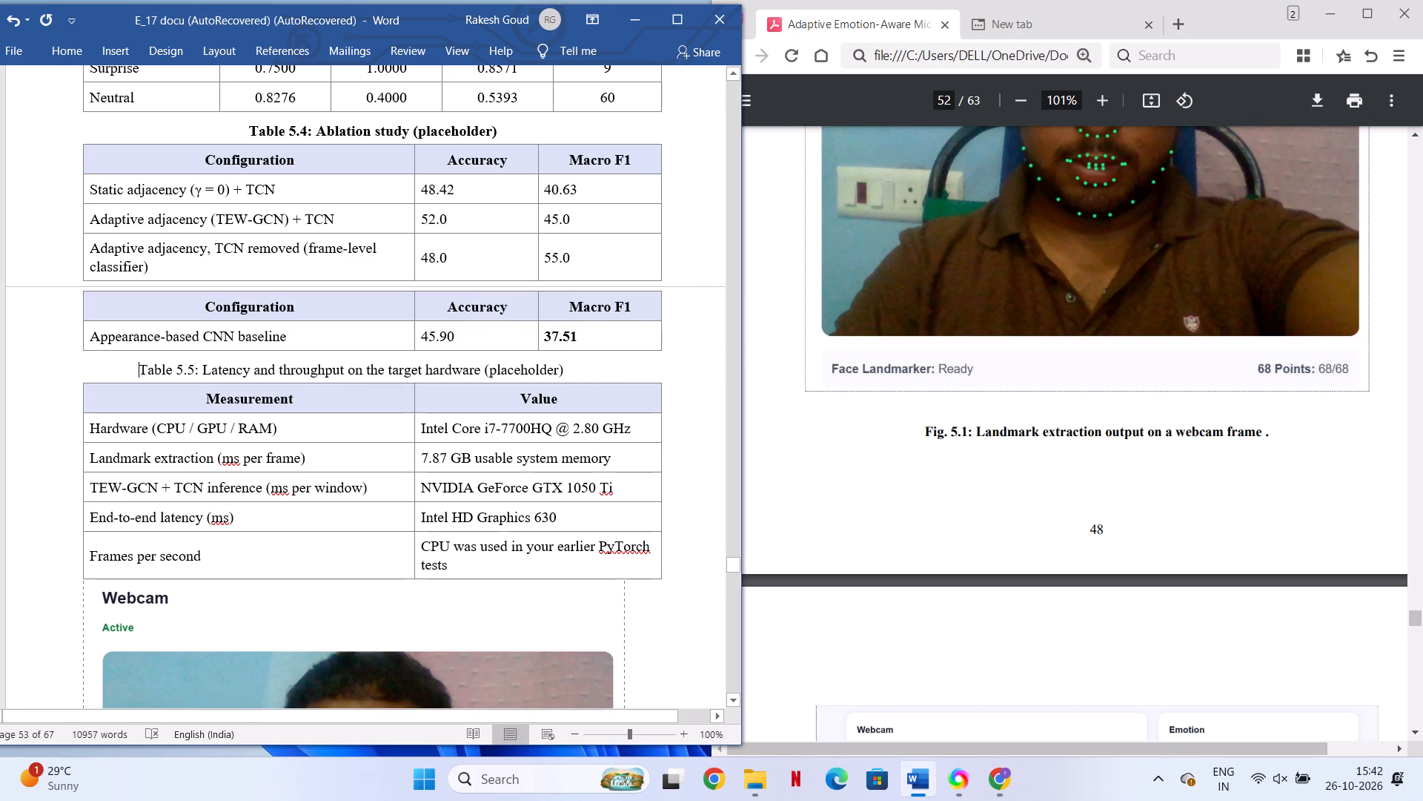
key(Tab)
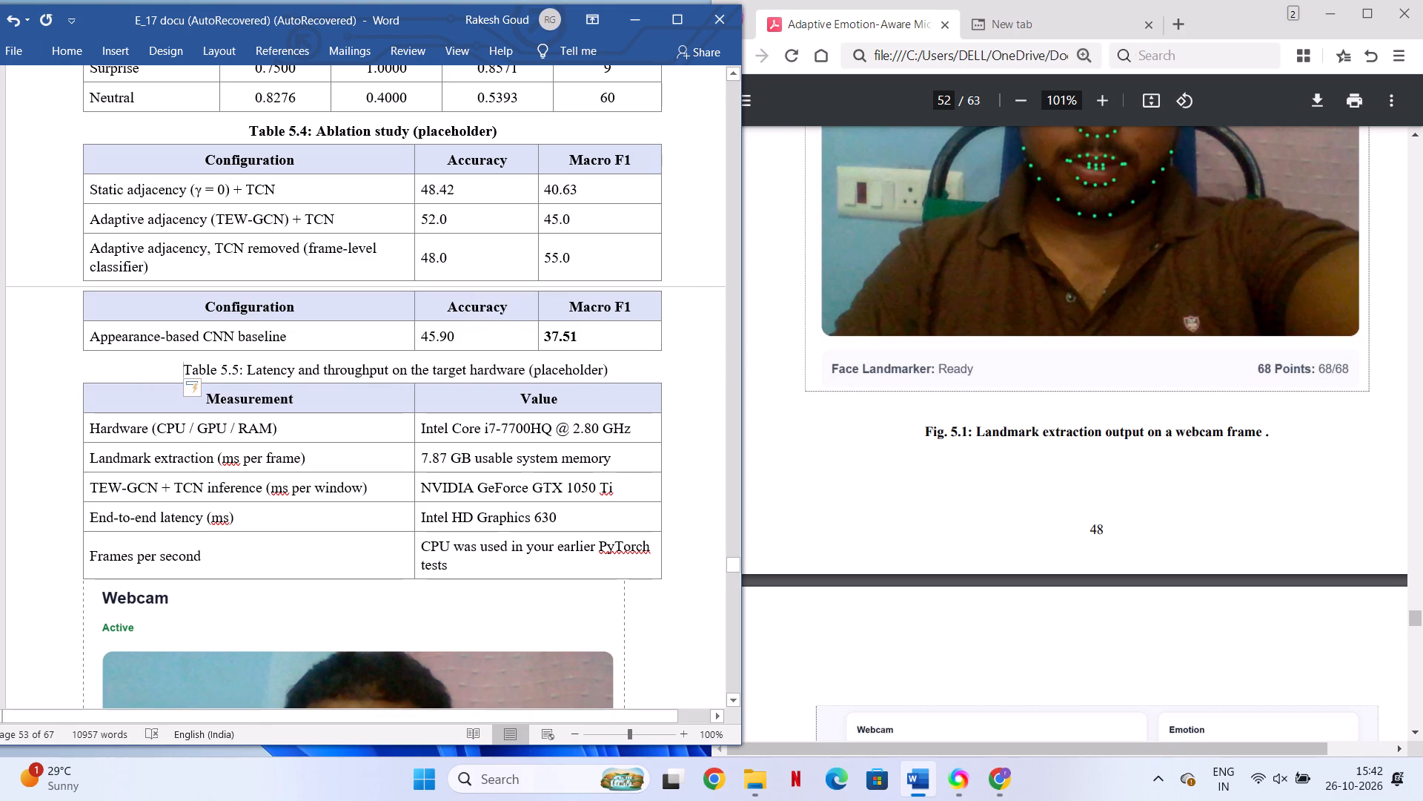
key(BackSpace)
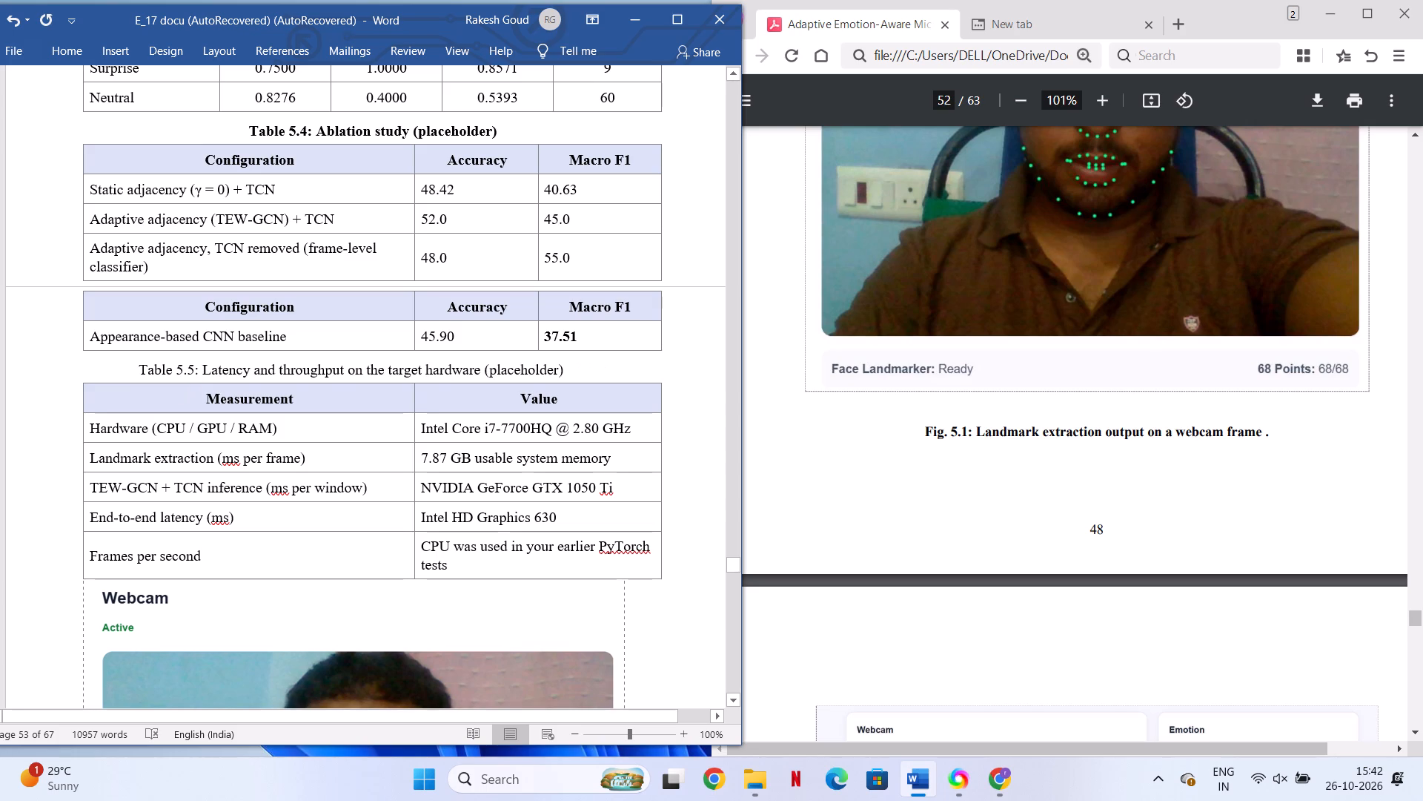
key(space)
key(space)
key(space)
key(space)
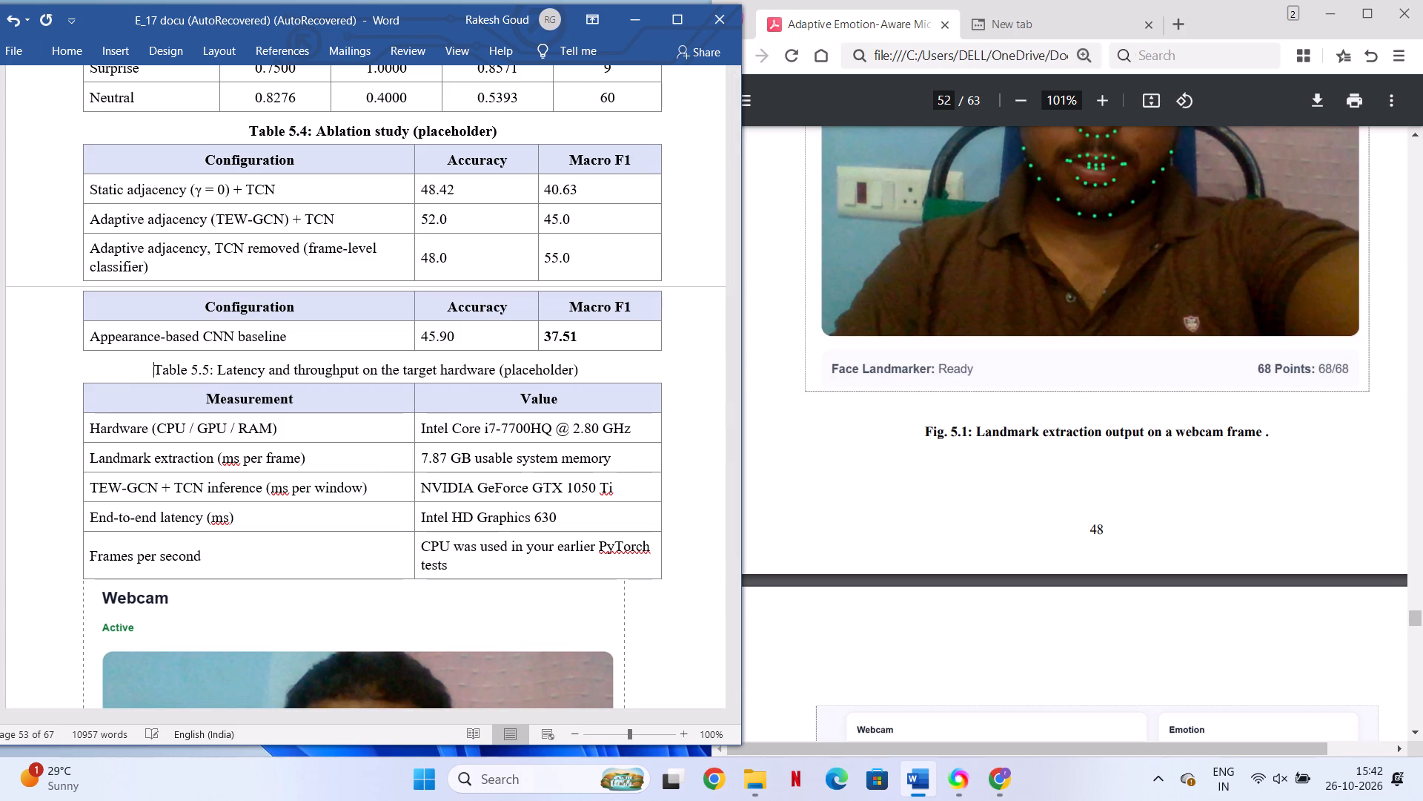
key(space)
Remove the bold formatting from the Table 5.4 ablation study caption.
scroll(134, 359, up, 1)
scroll(293, 185, up, 1)
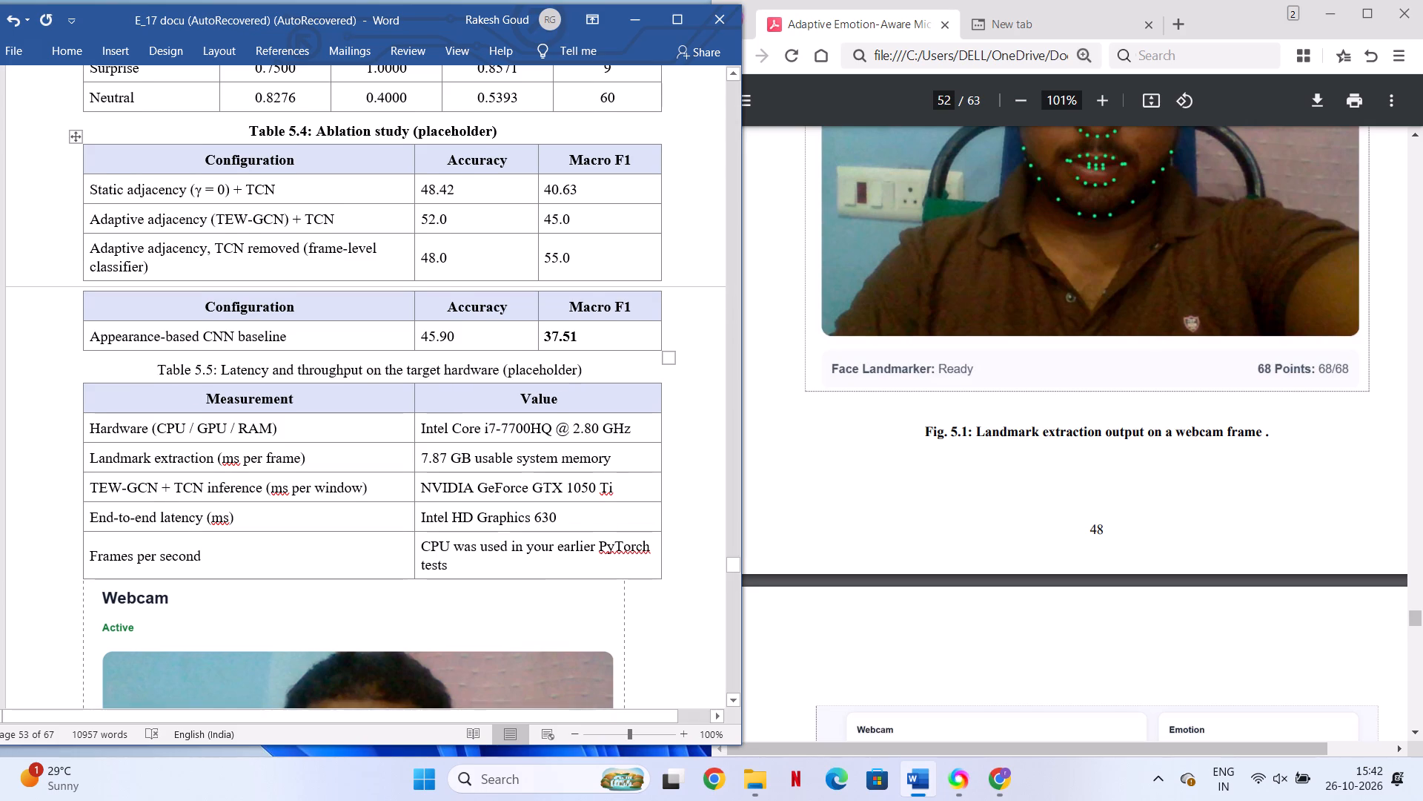
scroll(293, 185, up, 1)
triple_click(296, 198)
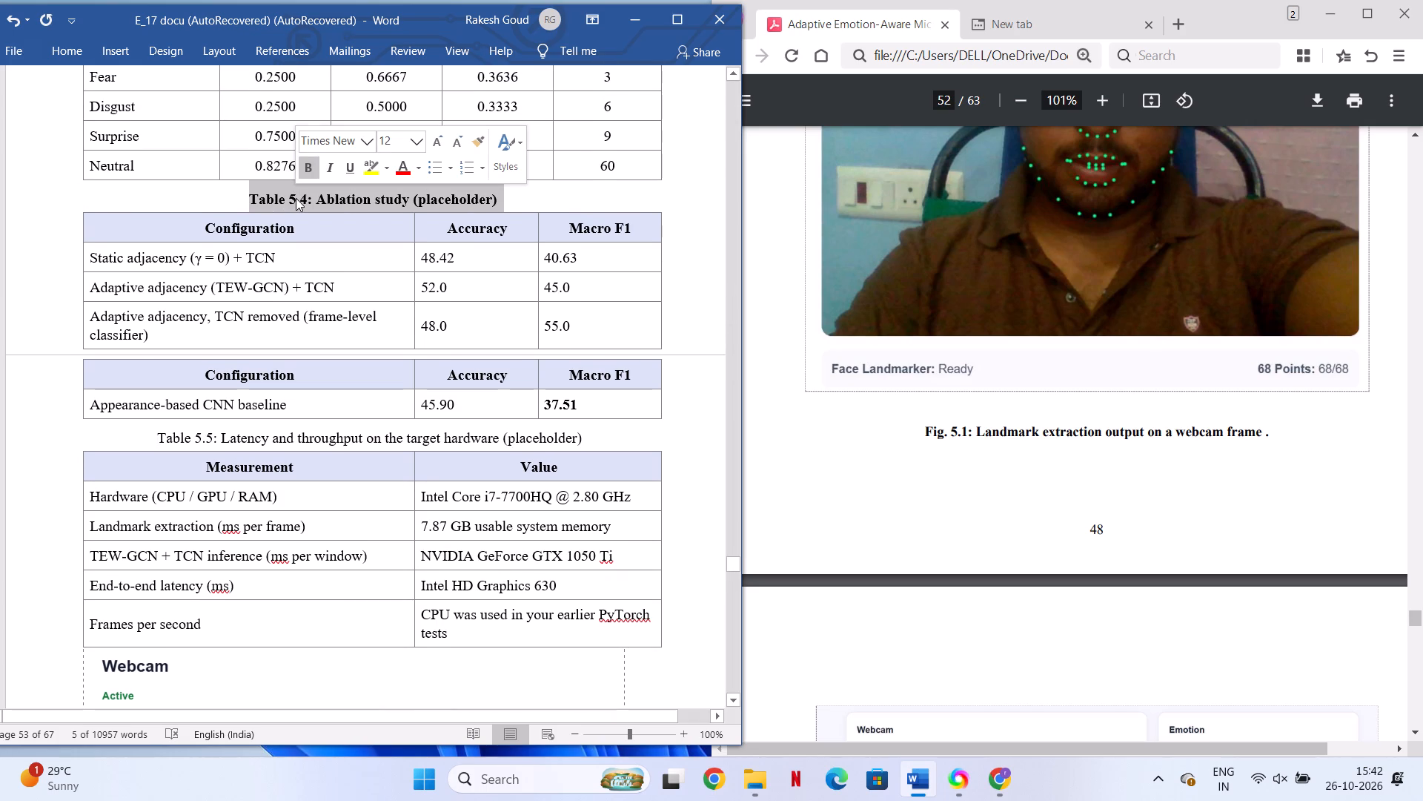
click(302, 158)
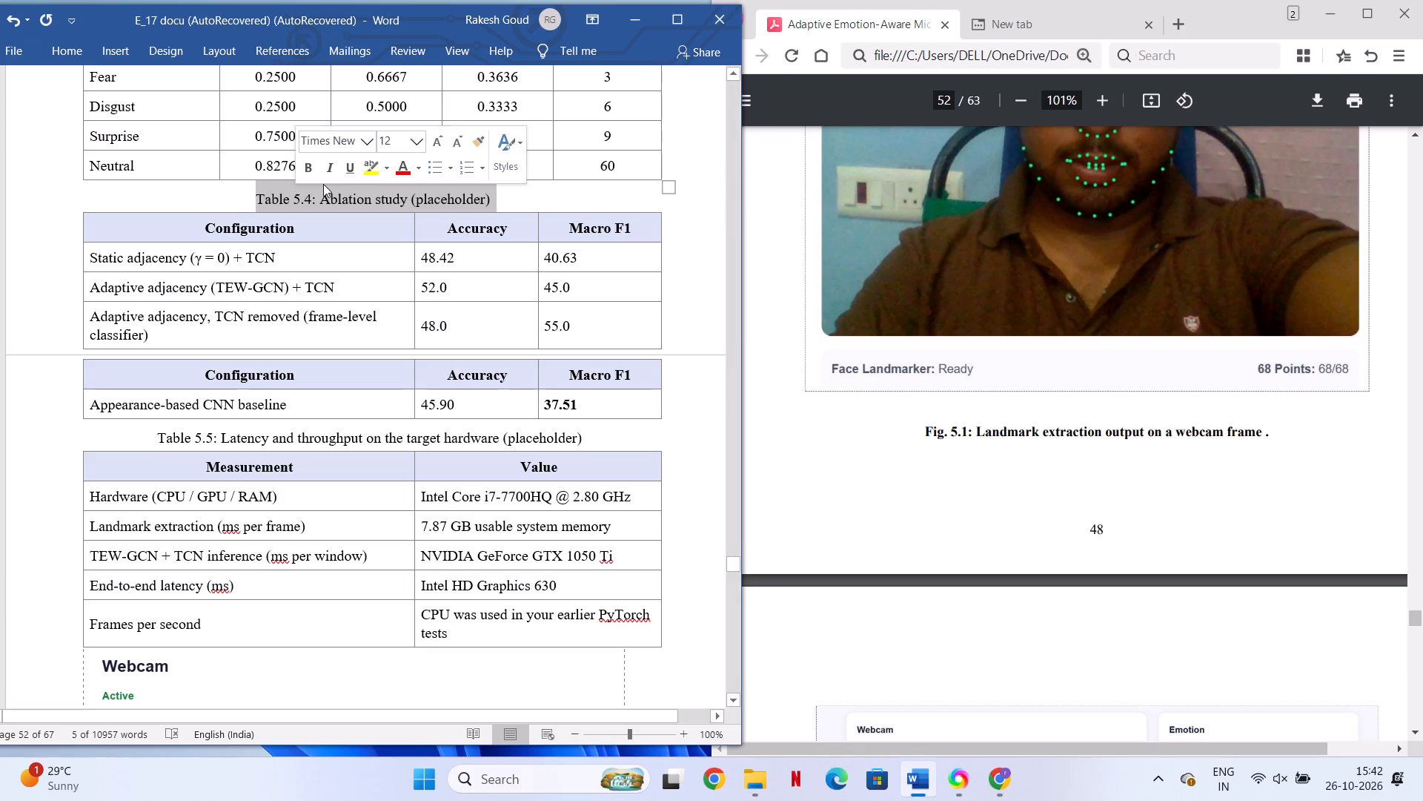
Delete "(placeholder)" from the Table 5.4 caption and end it with a full stop, so it reads "Table 5.4: Ablation study.".
click(513, 196)
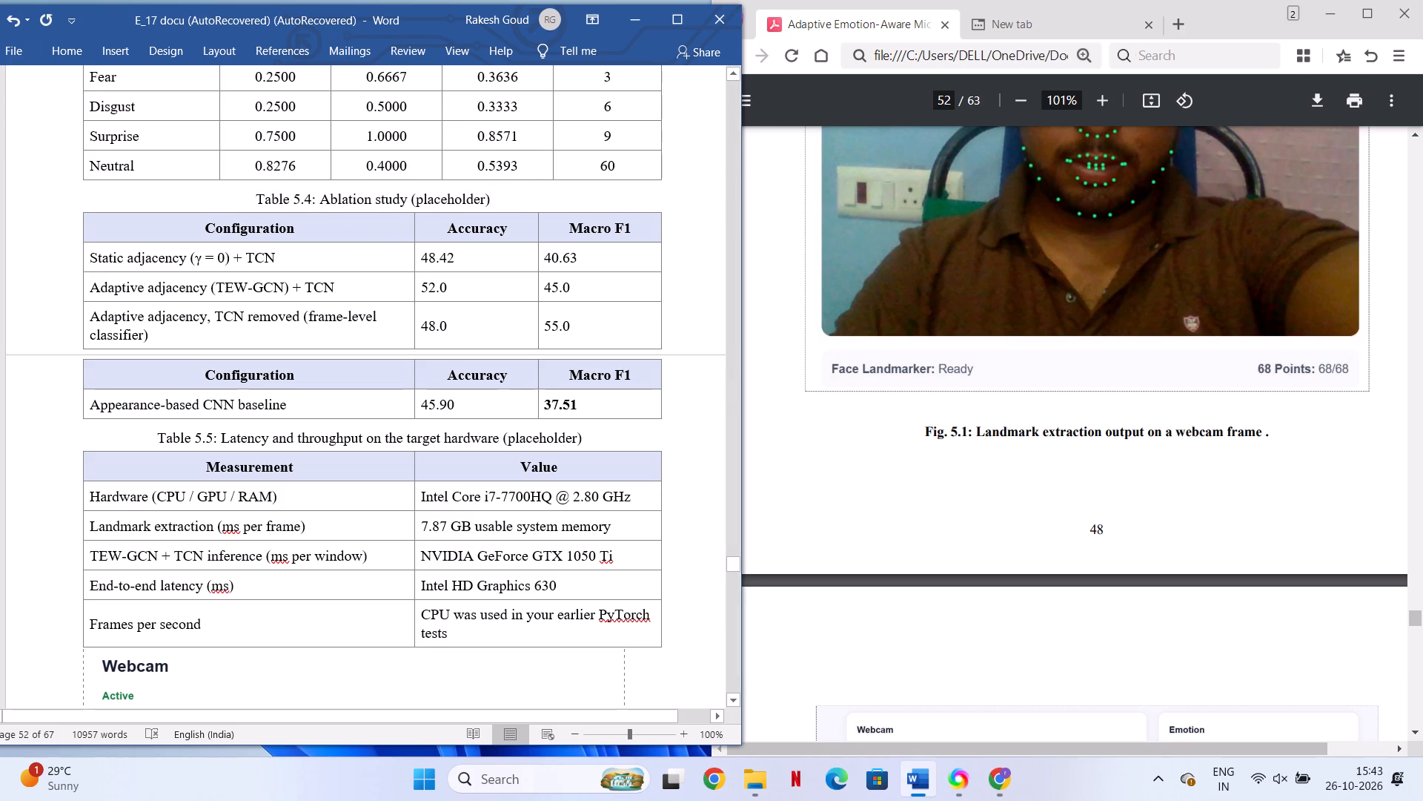
key(BackSpace)
key(BackSpace)
key(BackSpace)
key(BackSpace)
key(BackSpace)
key(BackSpace)
key(BackSpace)
key(BackSpace)
key(BackSpace)
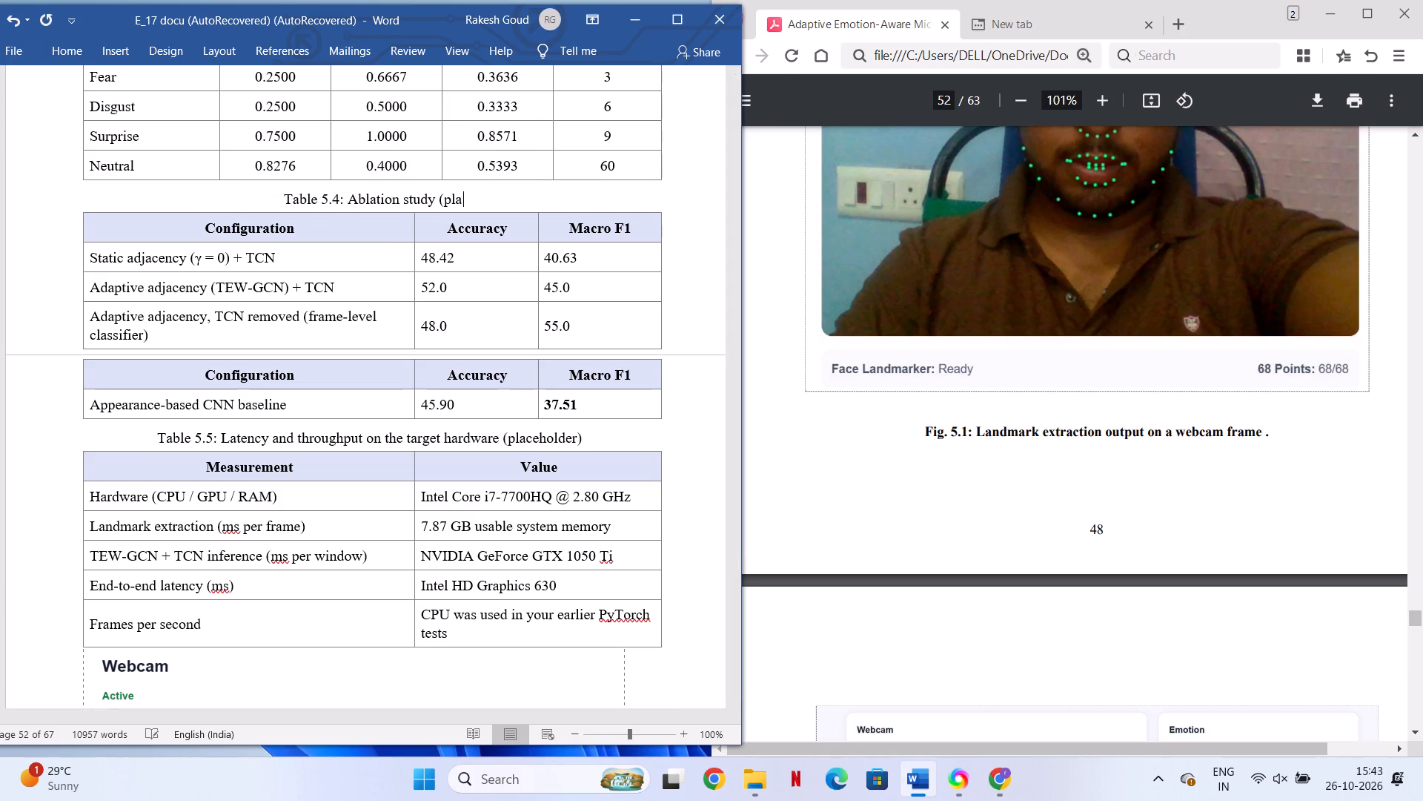
key(BackSpace)
key(BackSpace)
key(BackSpace)
key(BackSpace)
key(BackSpace)
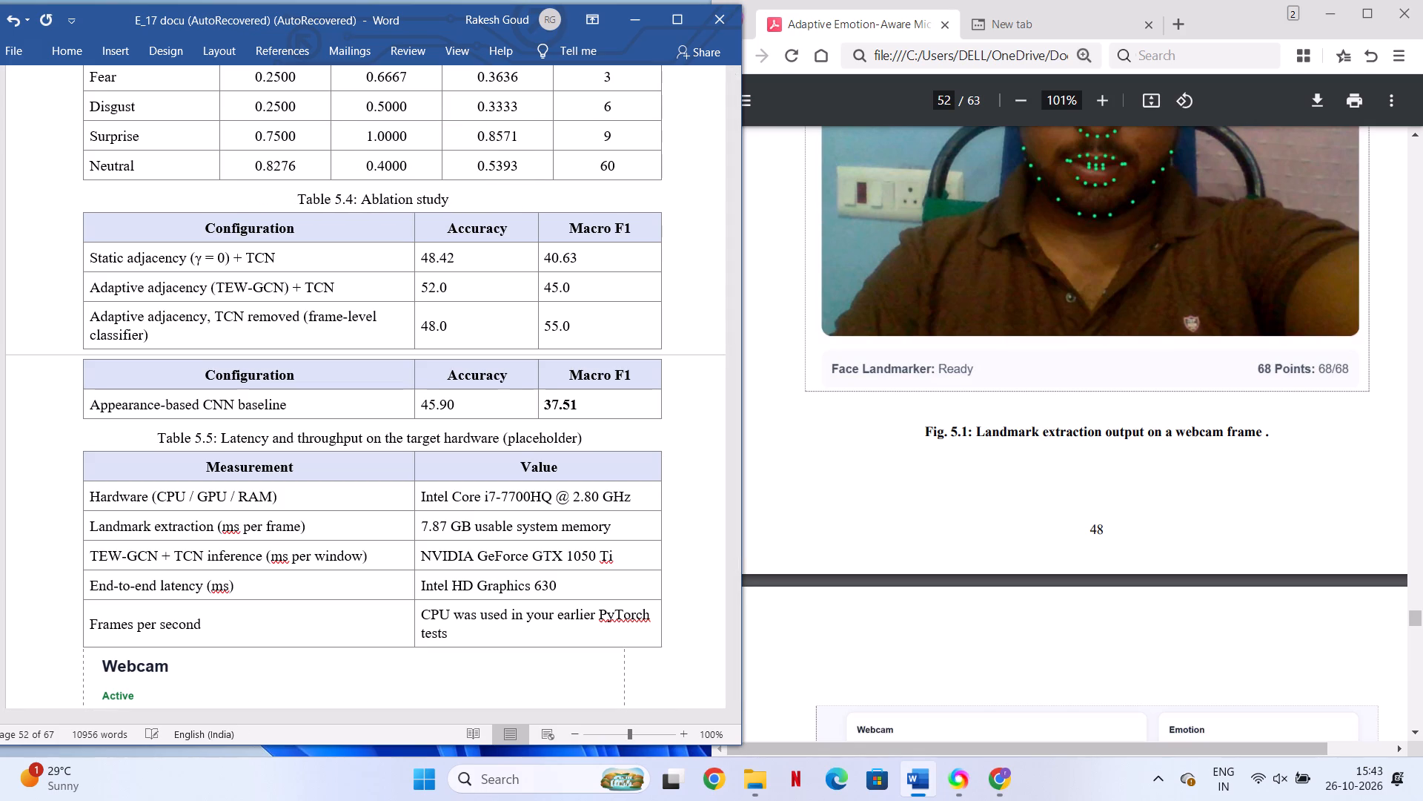
key(period)
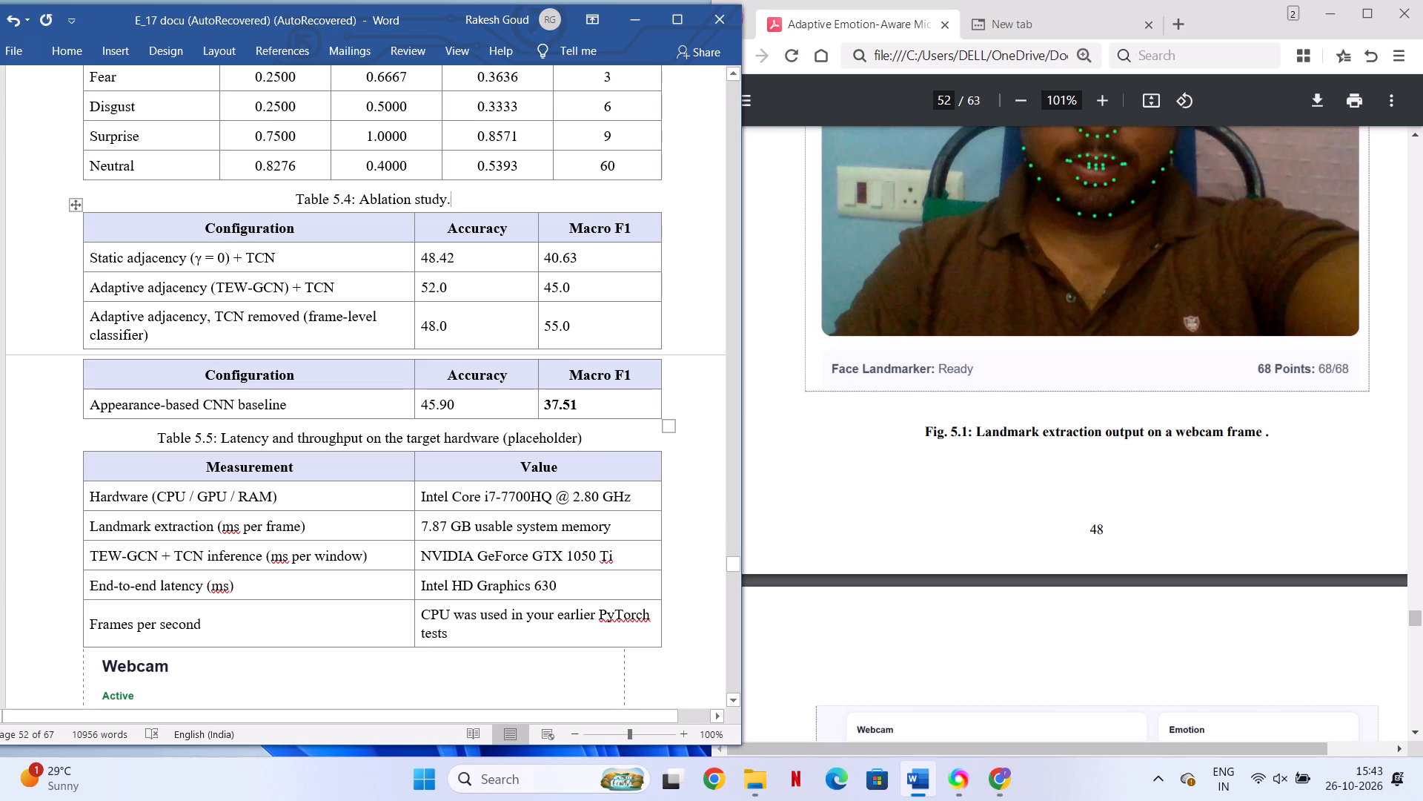
Delete "(placeholder)" from the Table 5.5 caption and end it with a full stop directly after "hardware".
click(591, 437)
key(BackSpace)
key(BackSpace)
key(BackSpace)
key(BackSpace)
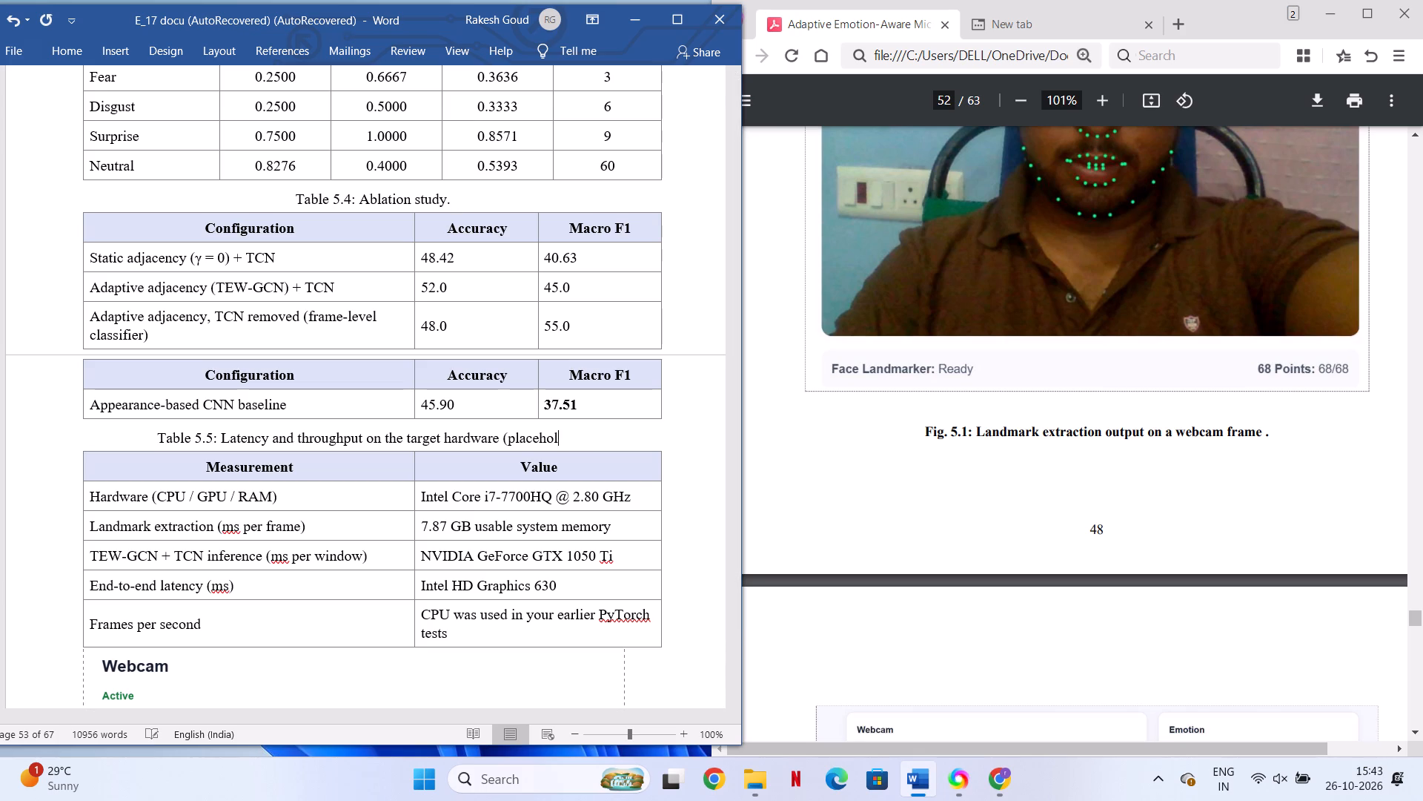
key(BackSpace)
key(BackSpace)
key(BackSpace)
key(BackSpace)
key(BackSpace)
key(BackSpace)
key(BackSpace)
key(BackSpace)
key(BackSpace)
key(BackSpace)
key(period)
Delete the stray space before the full stop in the Fig. 5.1 landmark extraction caption.
scroll(591, 437, down, 2)
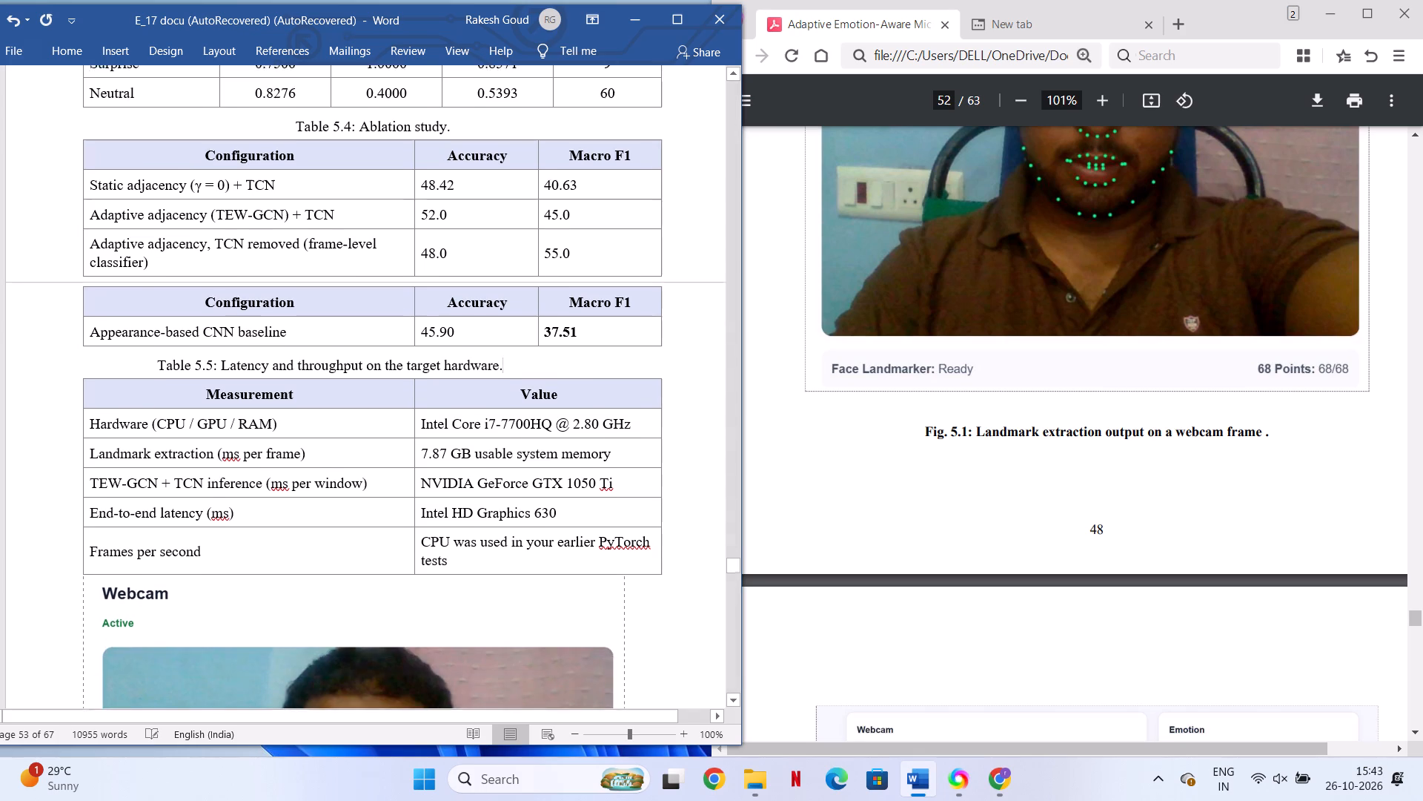
scroll(591, 437, down, 7)
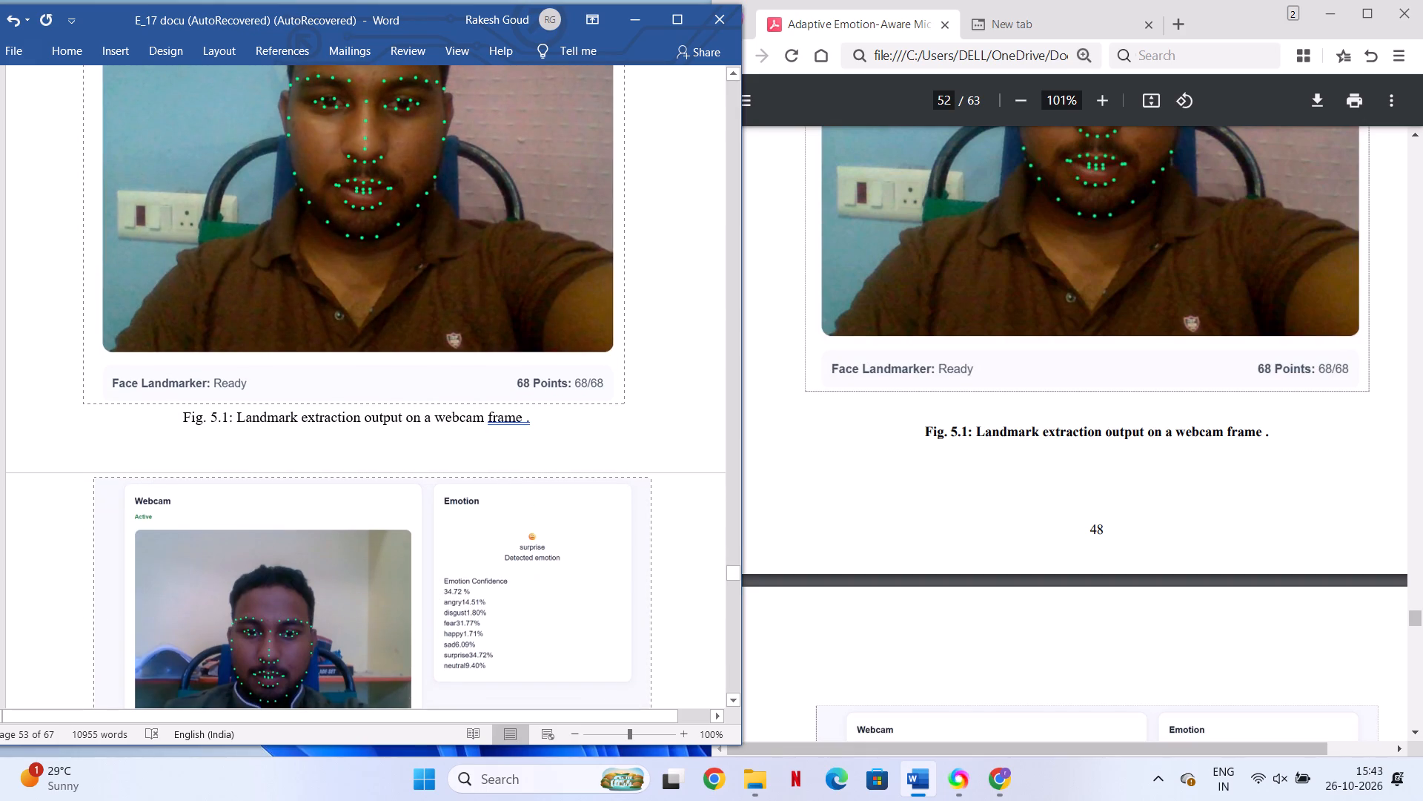
click(517, 414)
scroll(525, 415, down, 4)
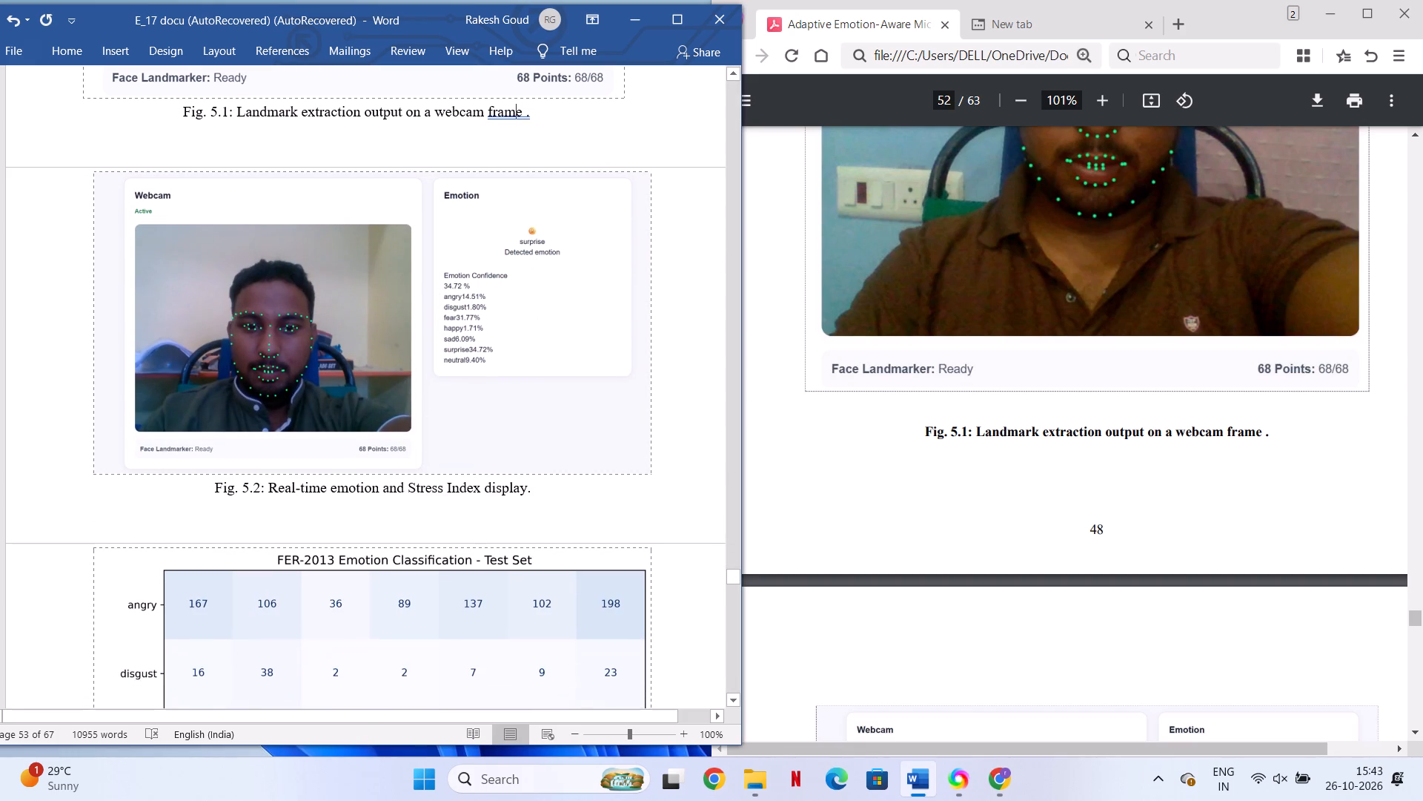
scroll(525, 415, down, 1)
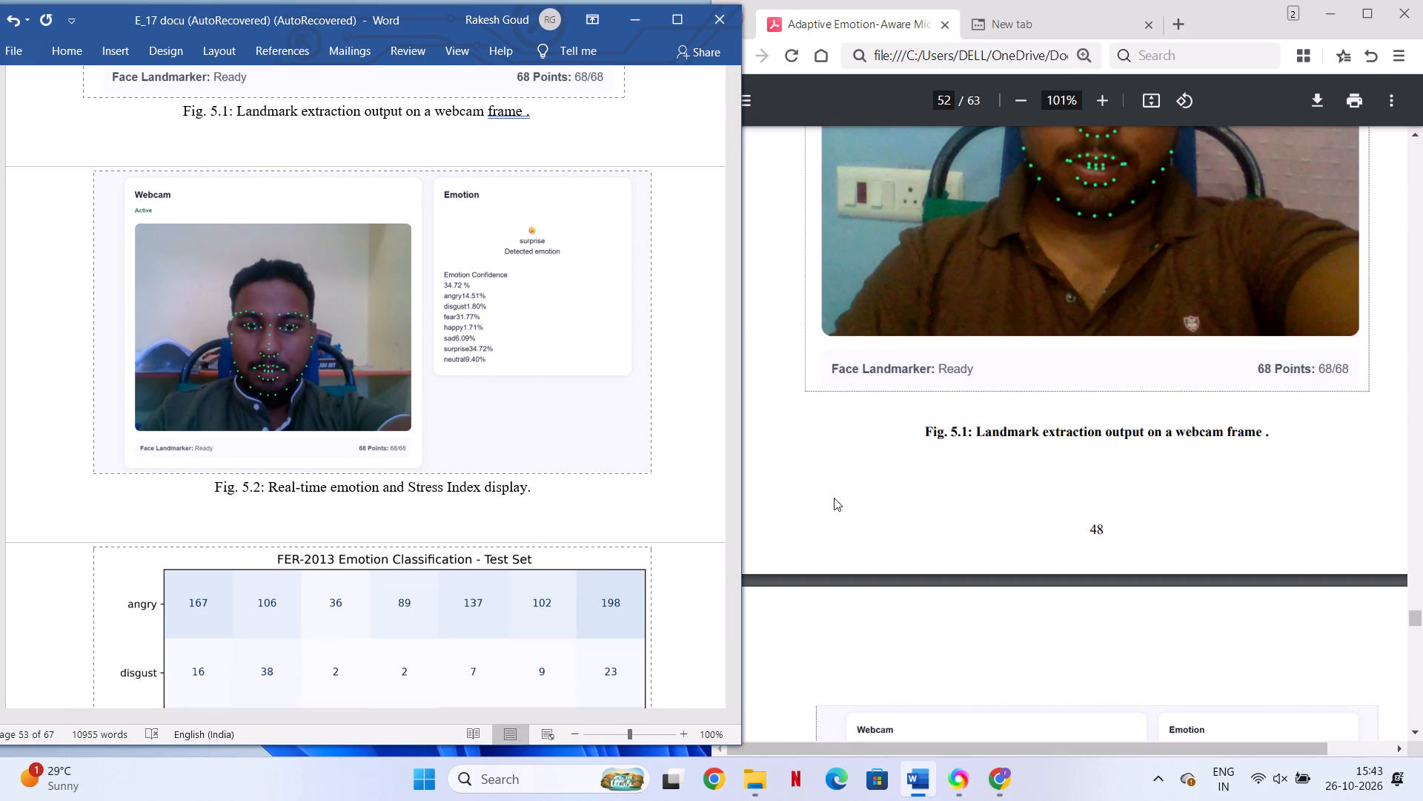
scroll(790, 456, up, 1)
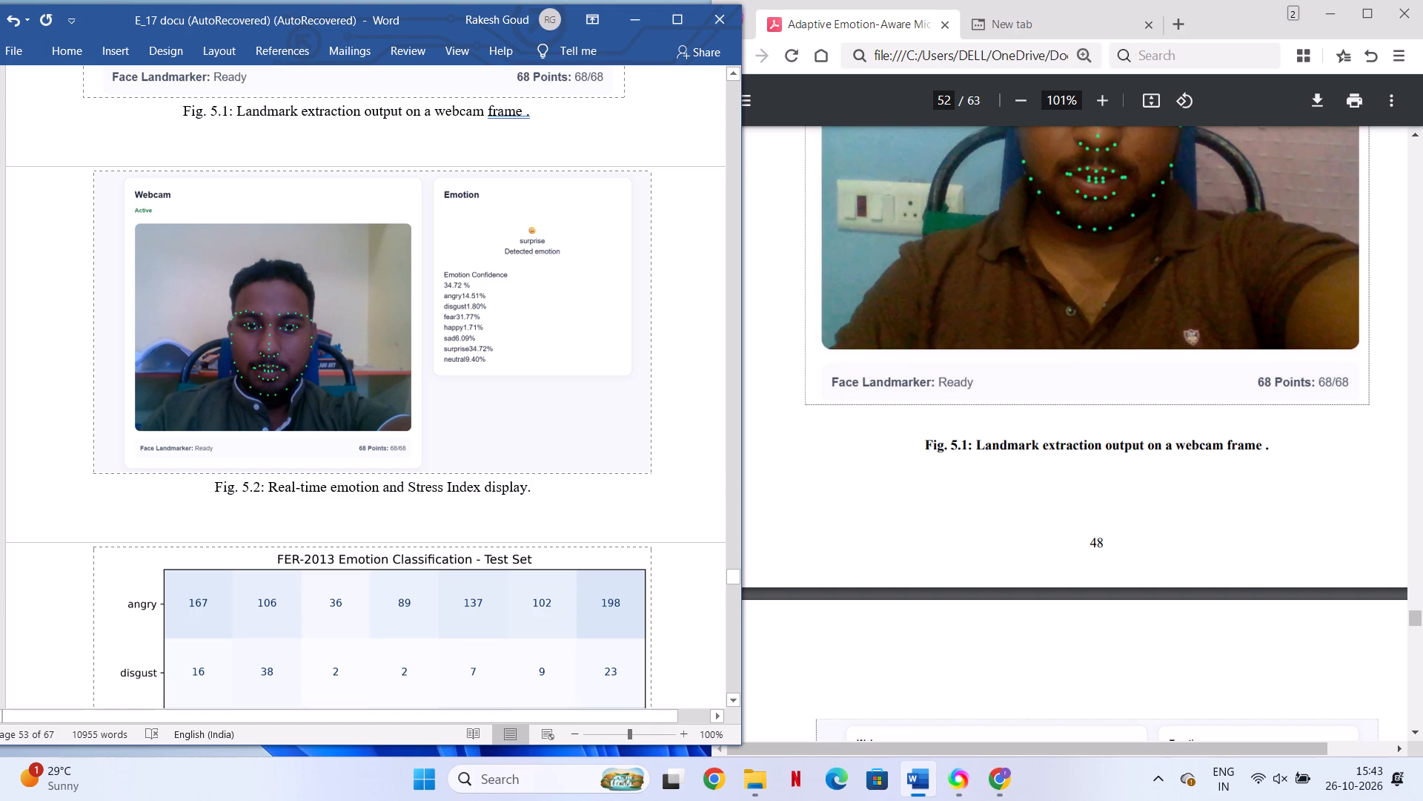
click(526, 115)
key(BackSpace)
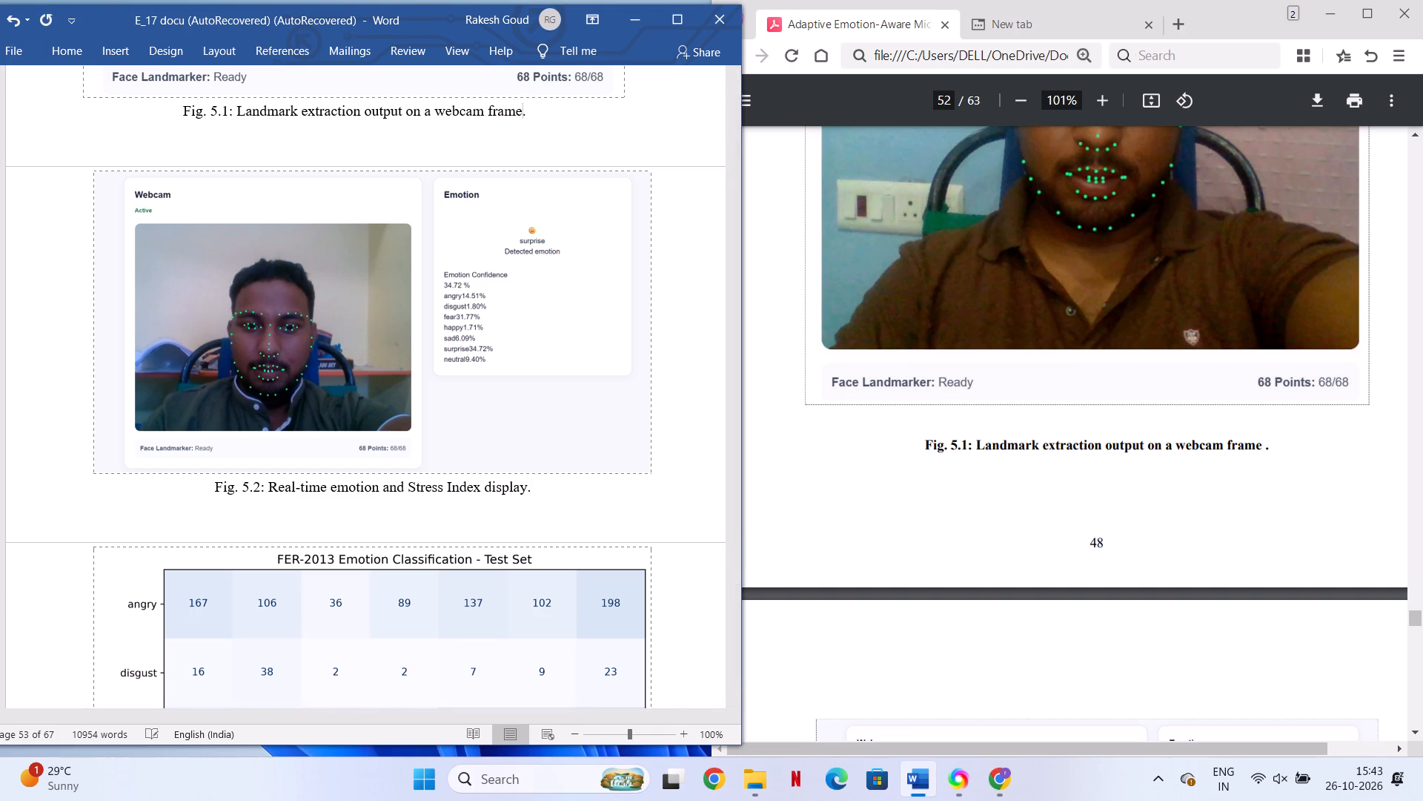
Remove the bold formatting from the Table 5.6 implementation status caption in section 5.3.2.
scroll(535, 149, down, 3)
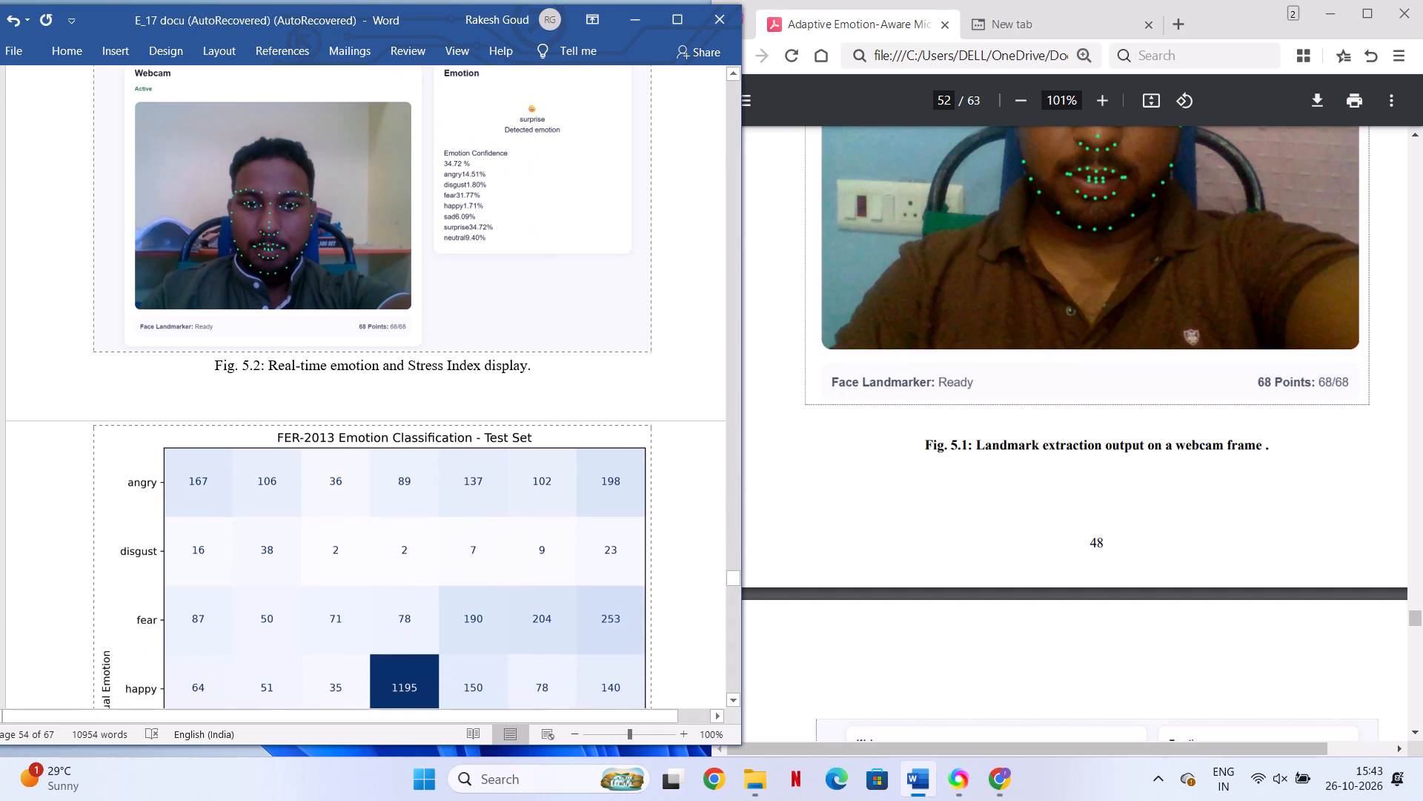
scroll(535, 149, down, 7)
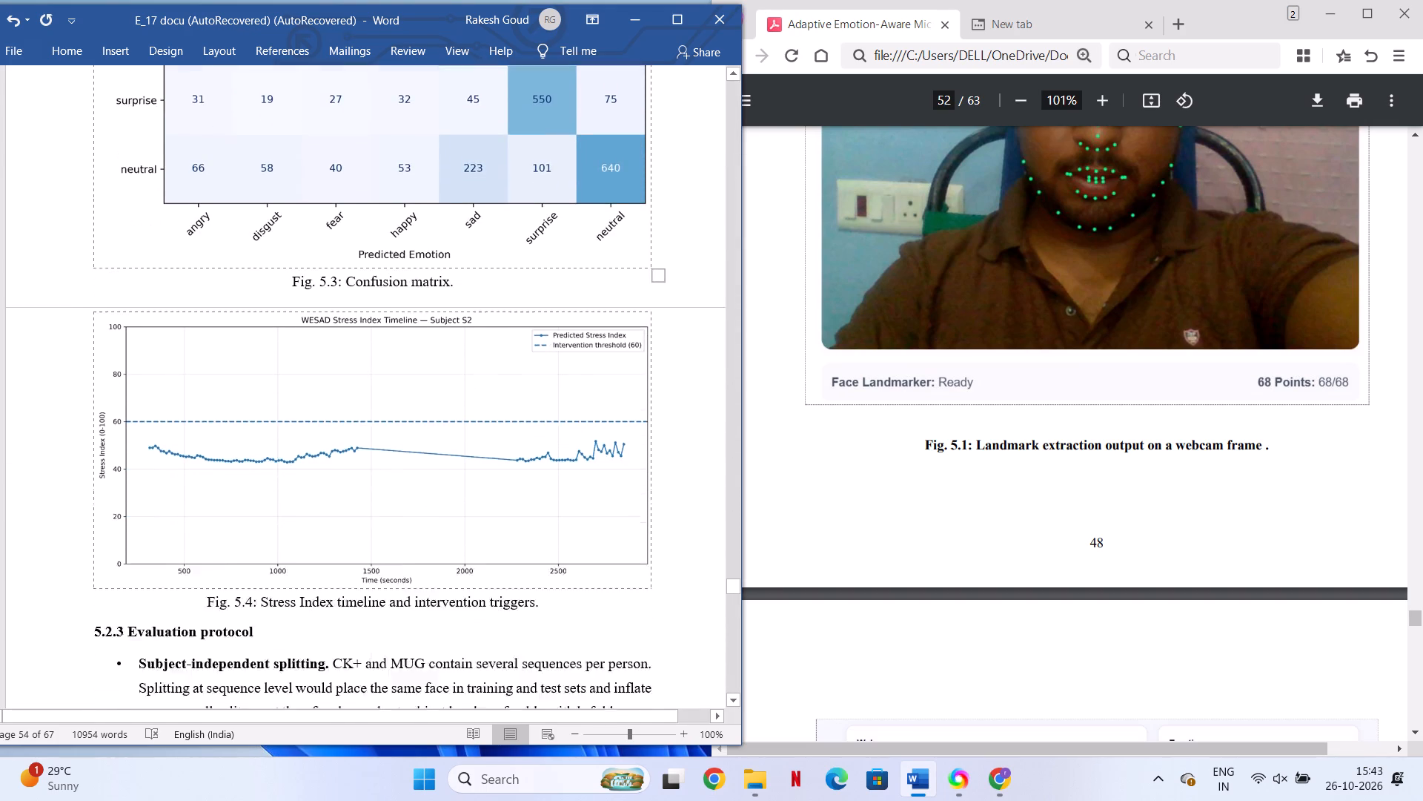
scroll(535, 149, down, 9)
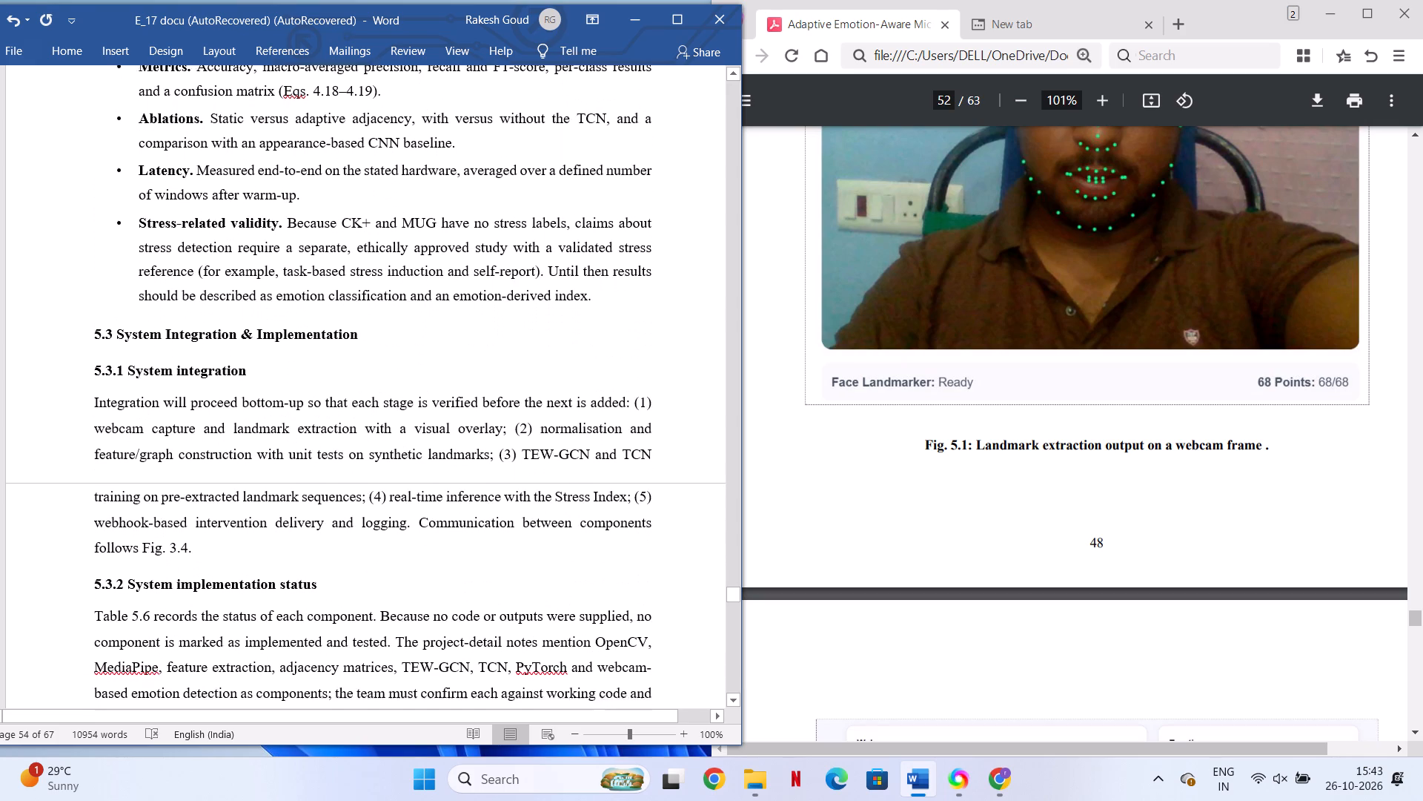
scroll(535, 149, down, 1)
scroll(535, 149, up, 7)
scroll(535, 149, down, 6)
scroll(535, 149, up, 3)
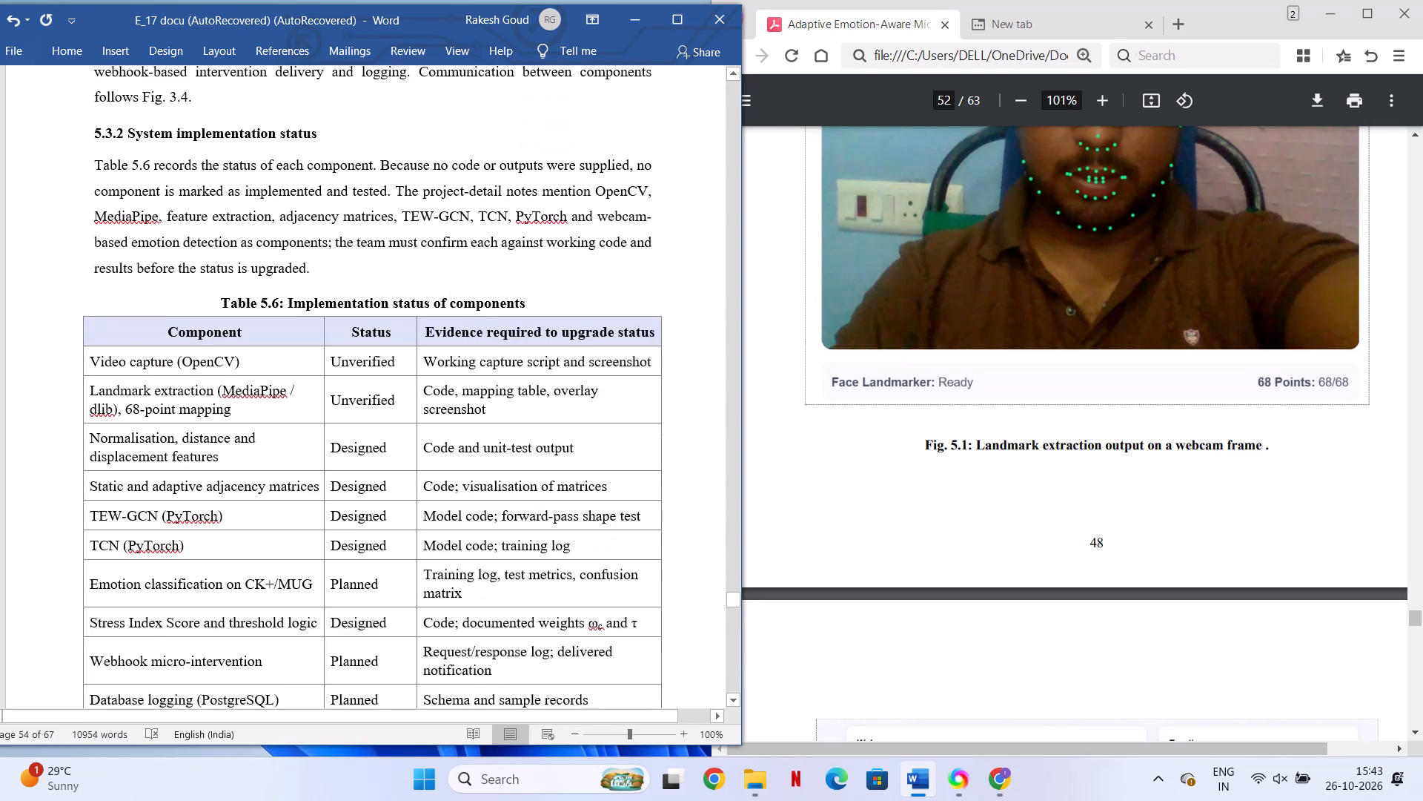
scroll(535, 149, down, 2)
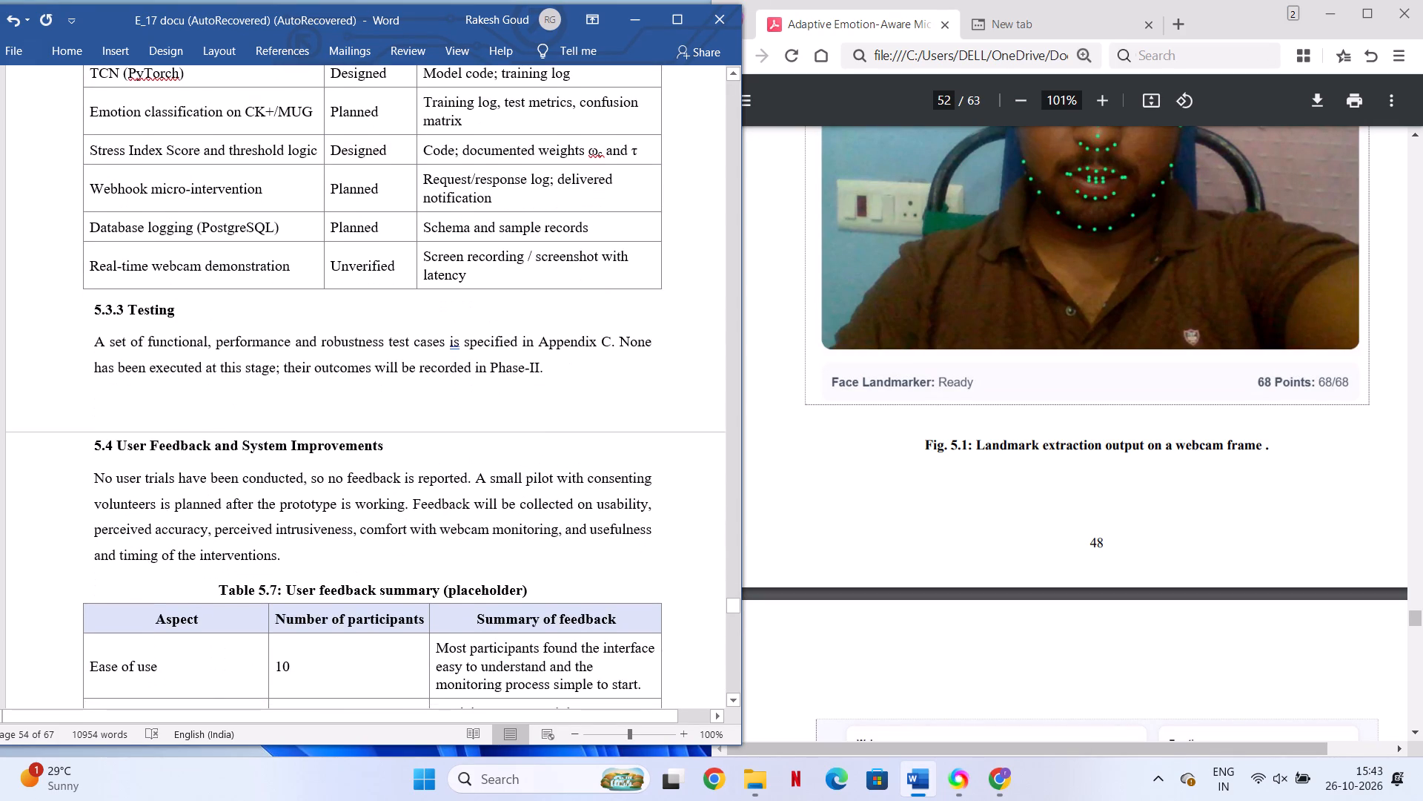
scroll(535, 149, up, 2)
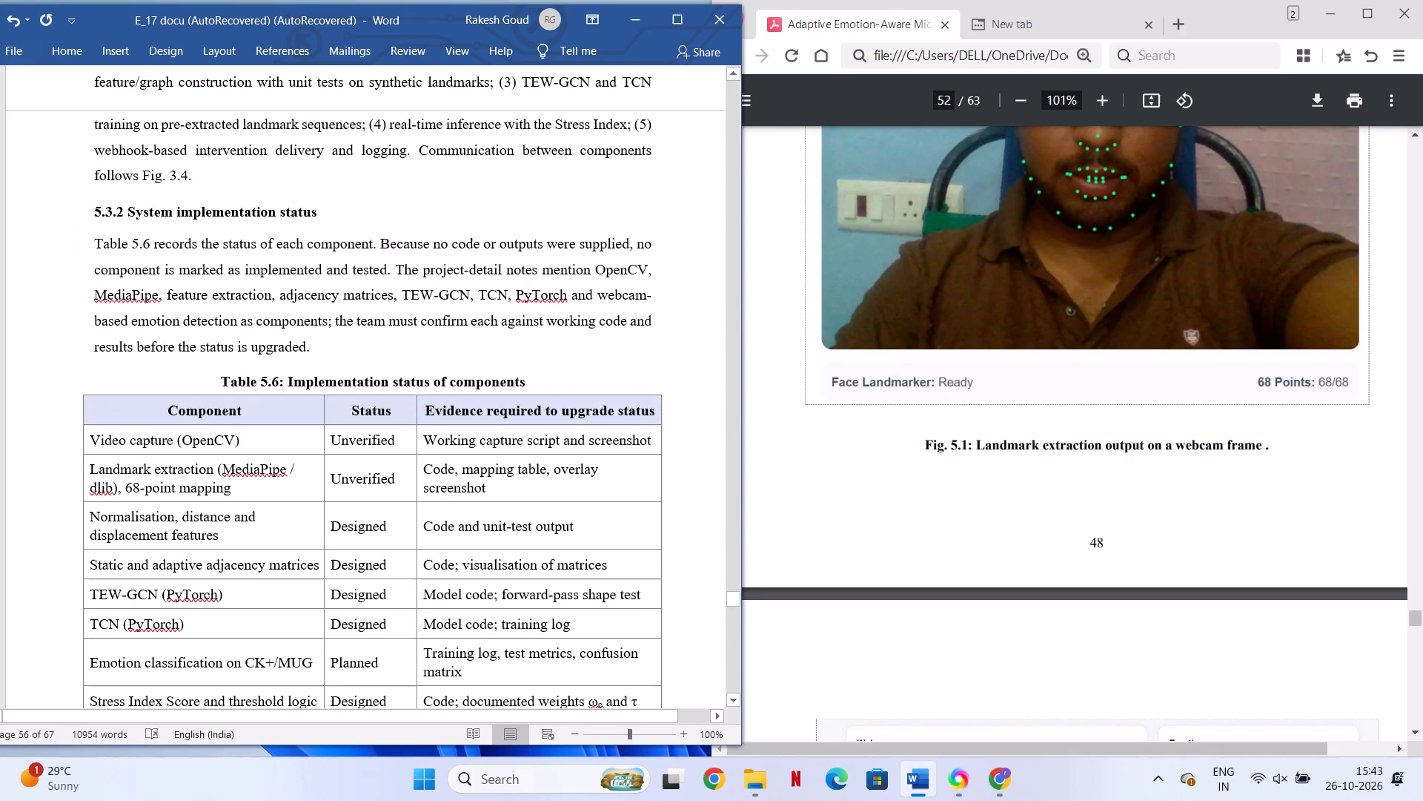
triple_click(392, 383)
click(392, 383)
triple_click(392, 383)
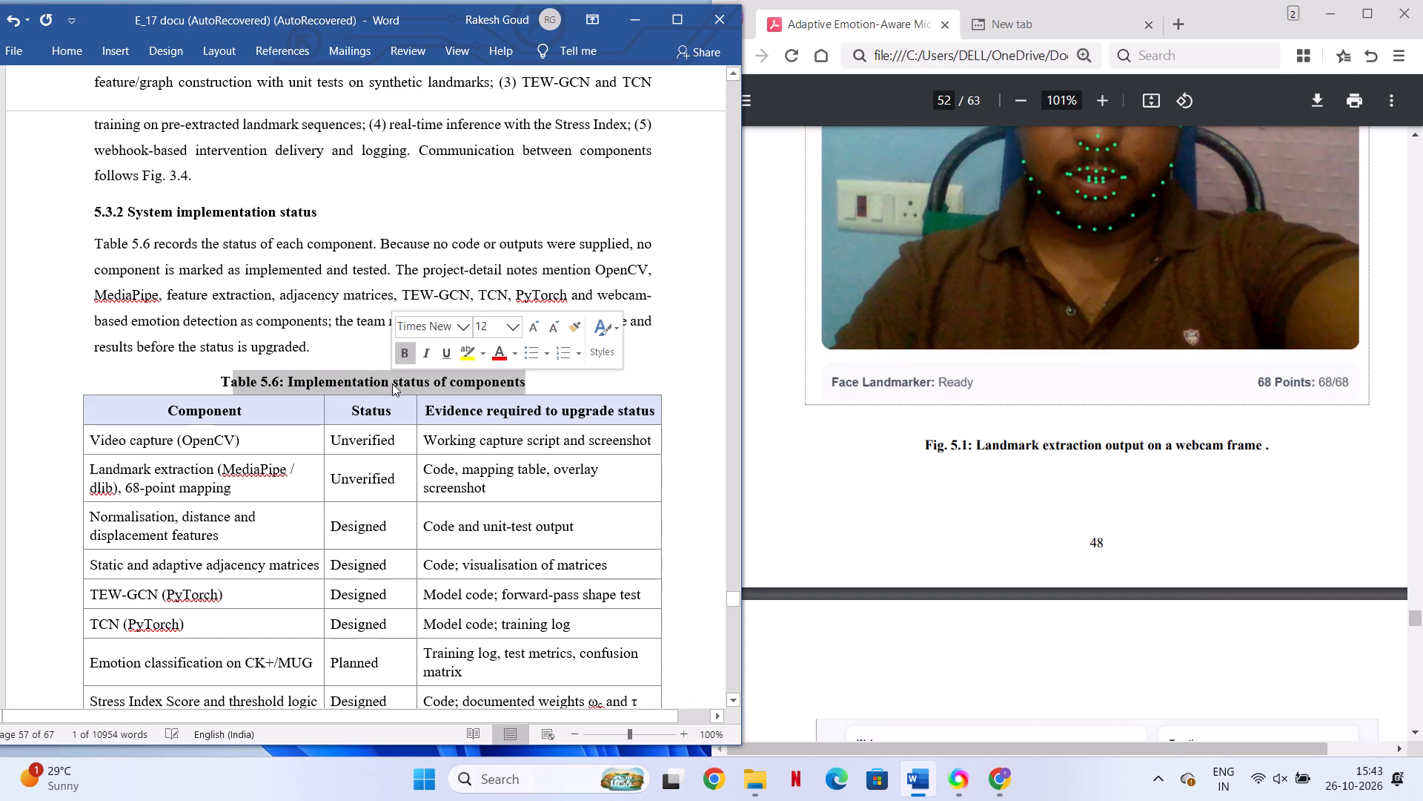
click(410, 342)
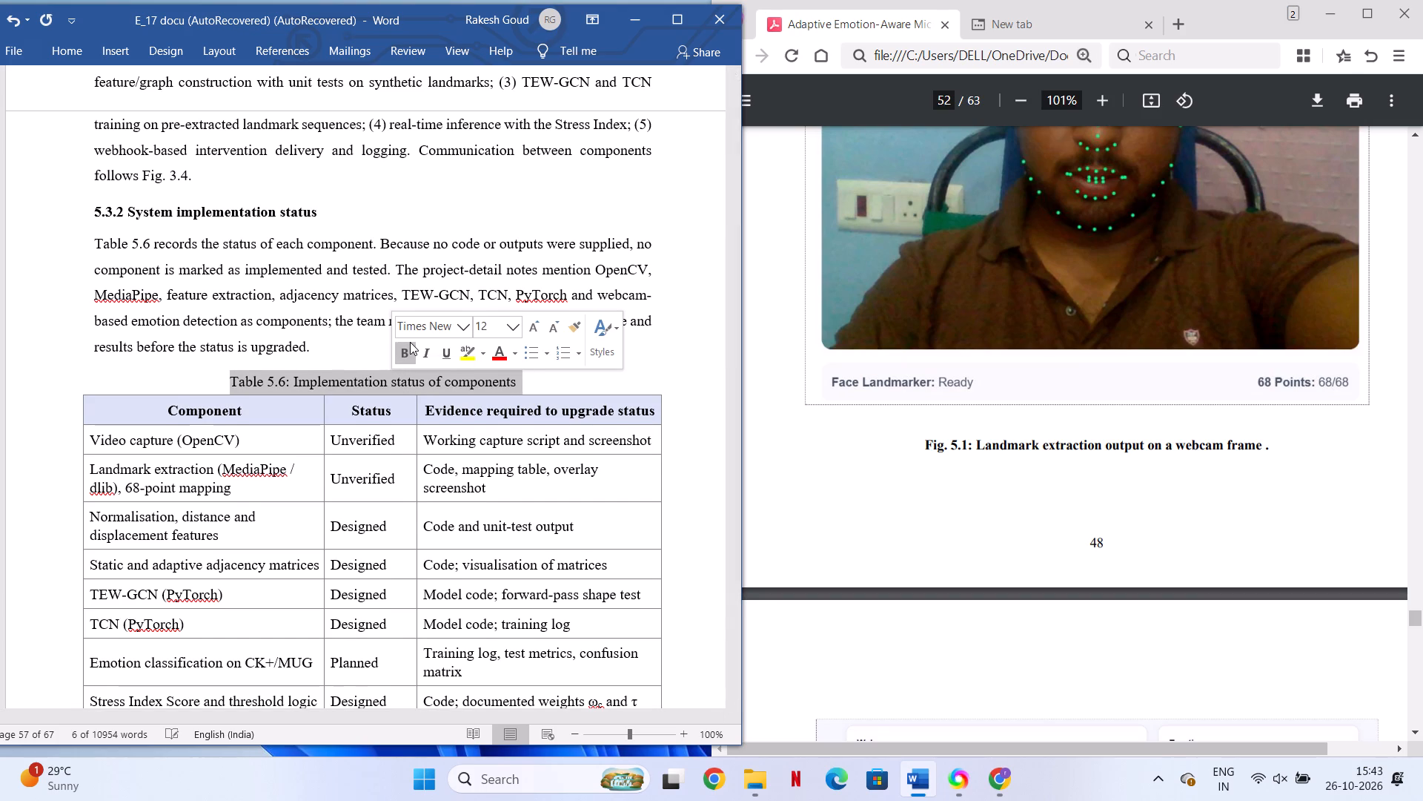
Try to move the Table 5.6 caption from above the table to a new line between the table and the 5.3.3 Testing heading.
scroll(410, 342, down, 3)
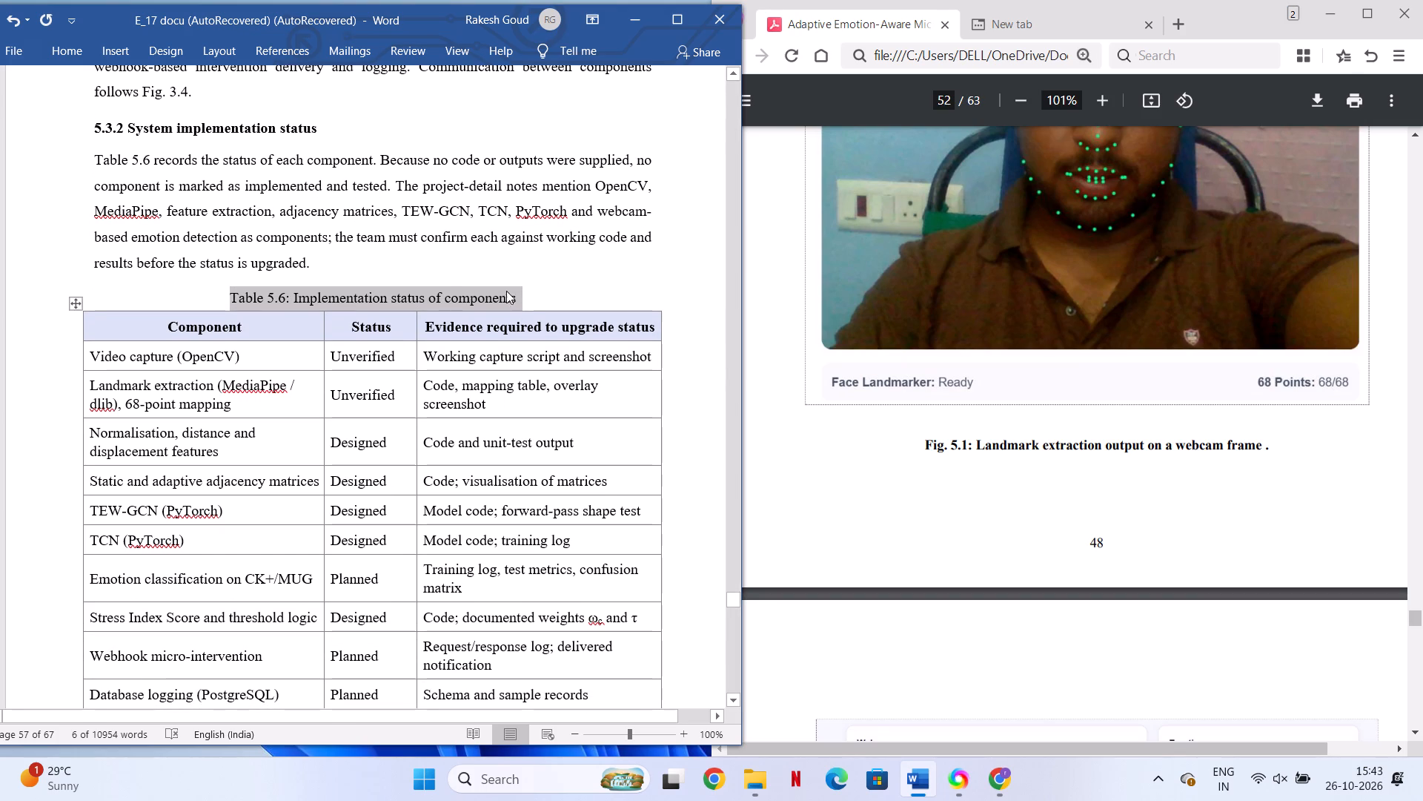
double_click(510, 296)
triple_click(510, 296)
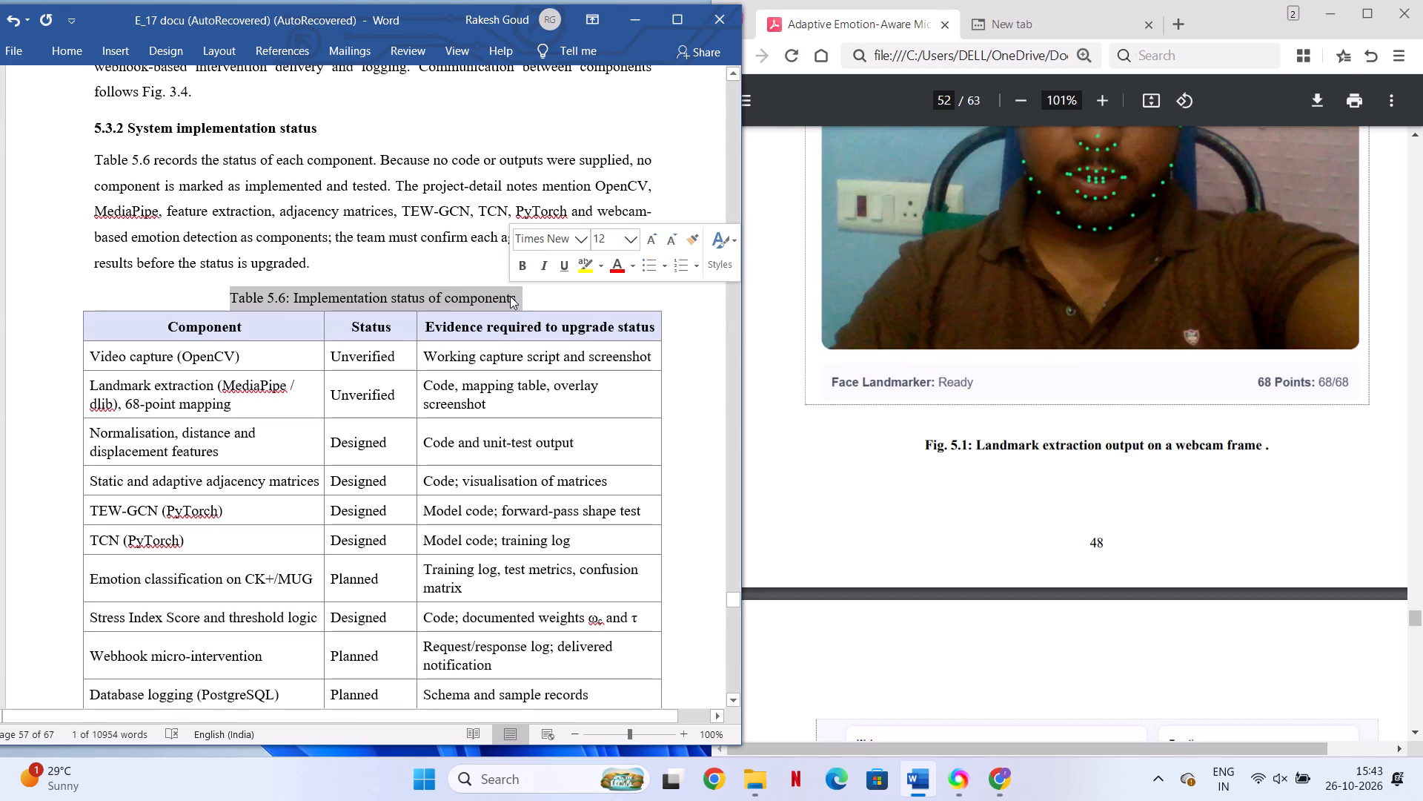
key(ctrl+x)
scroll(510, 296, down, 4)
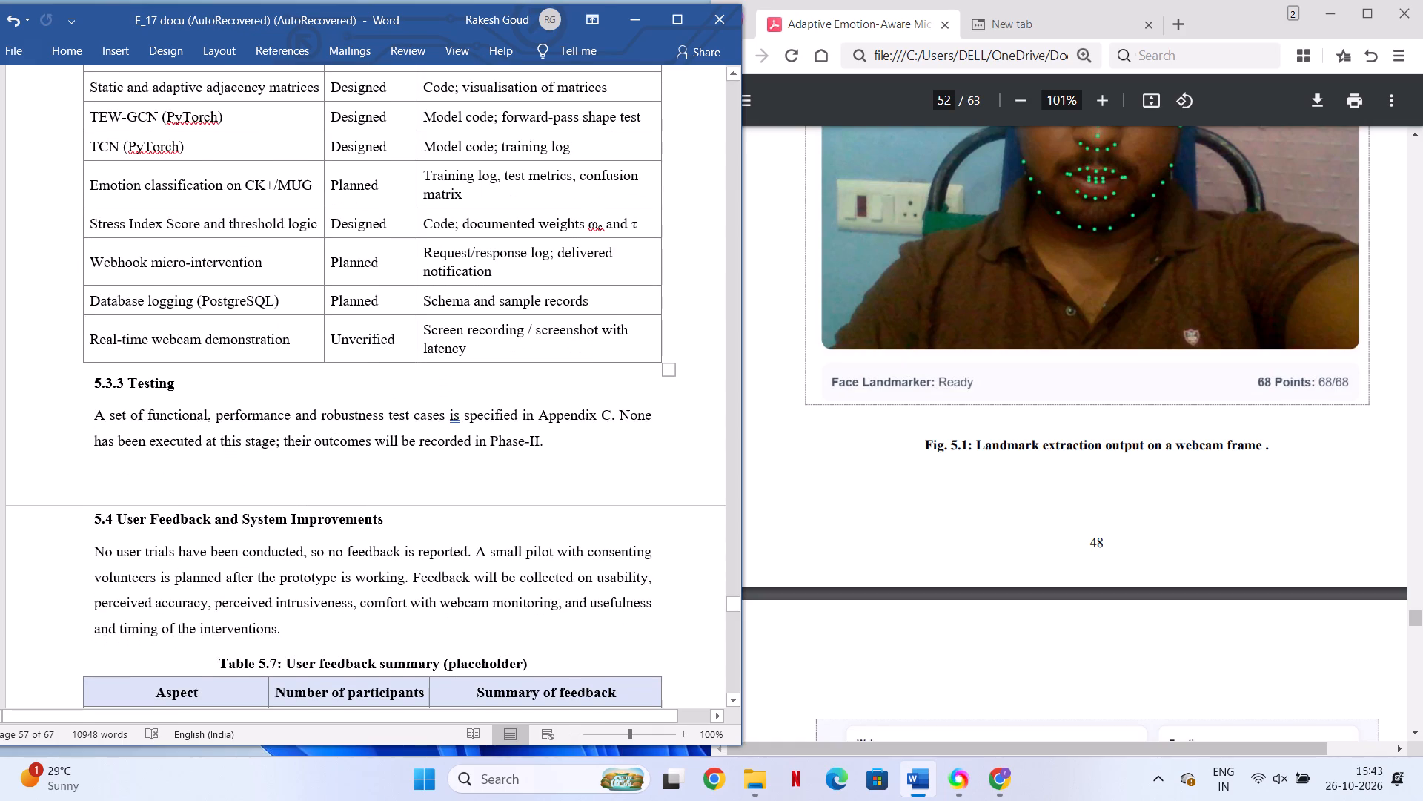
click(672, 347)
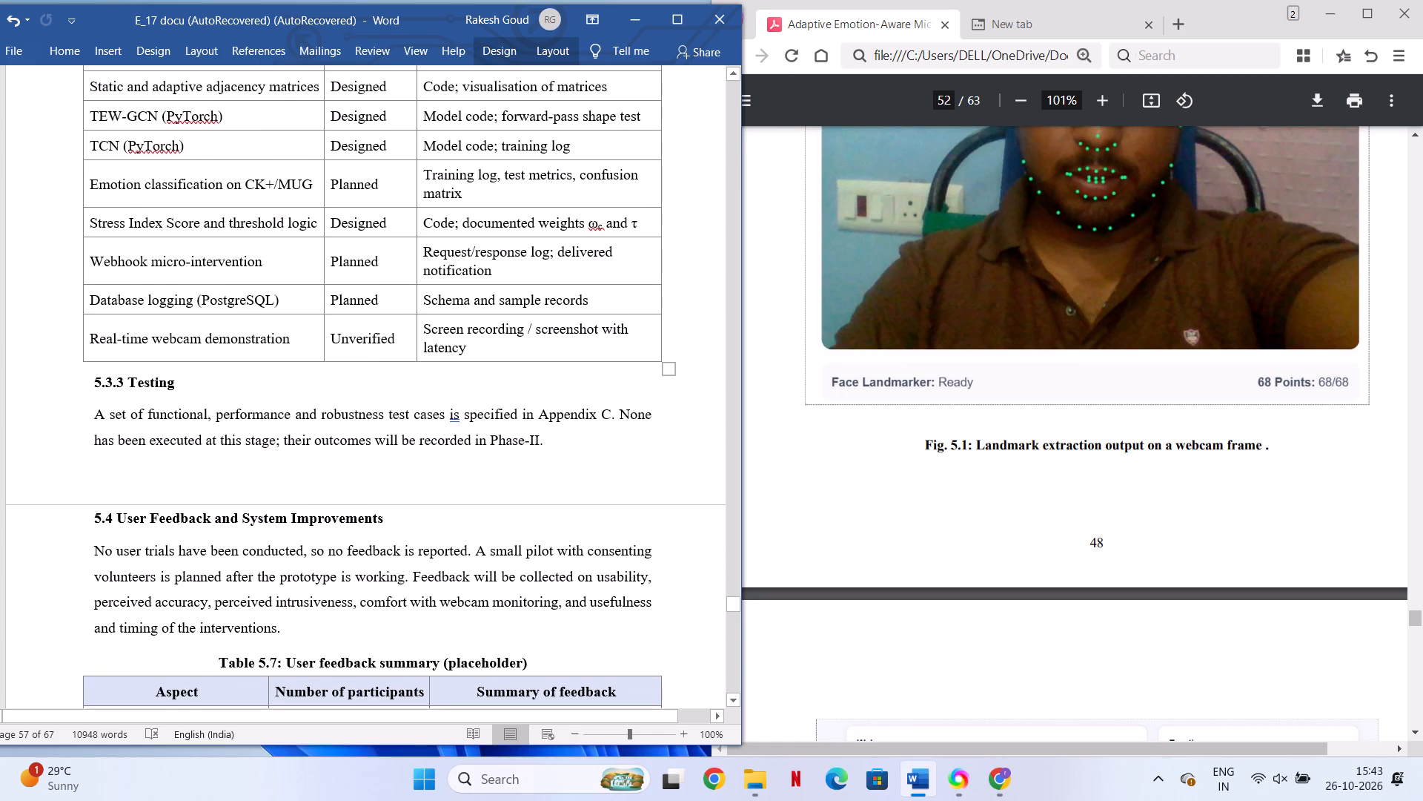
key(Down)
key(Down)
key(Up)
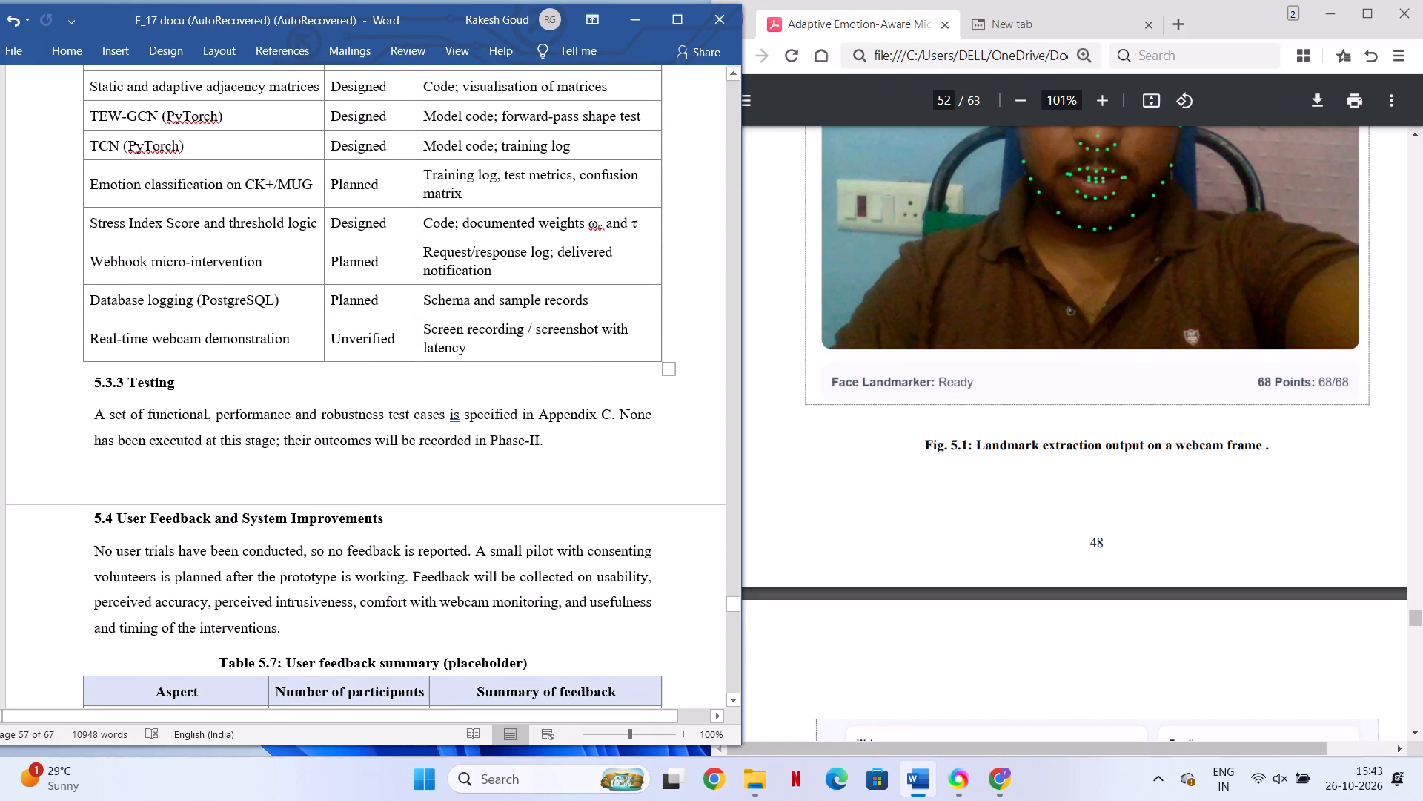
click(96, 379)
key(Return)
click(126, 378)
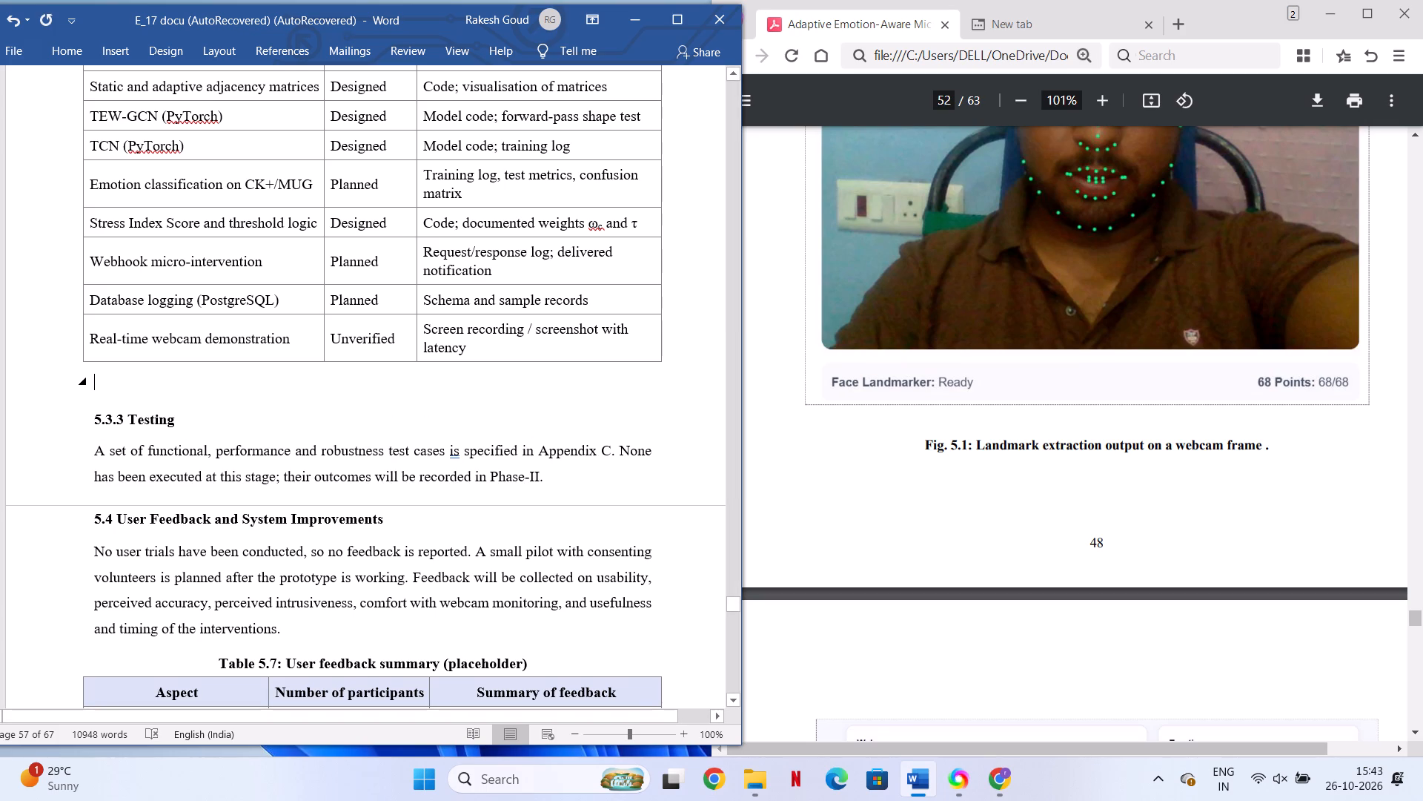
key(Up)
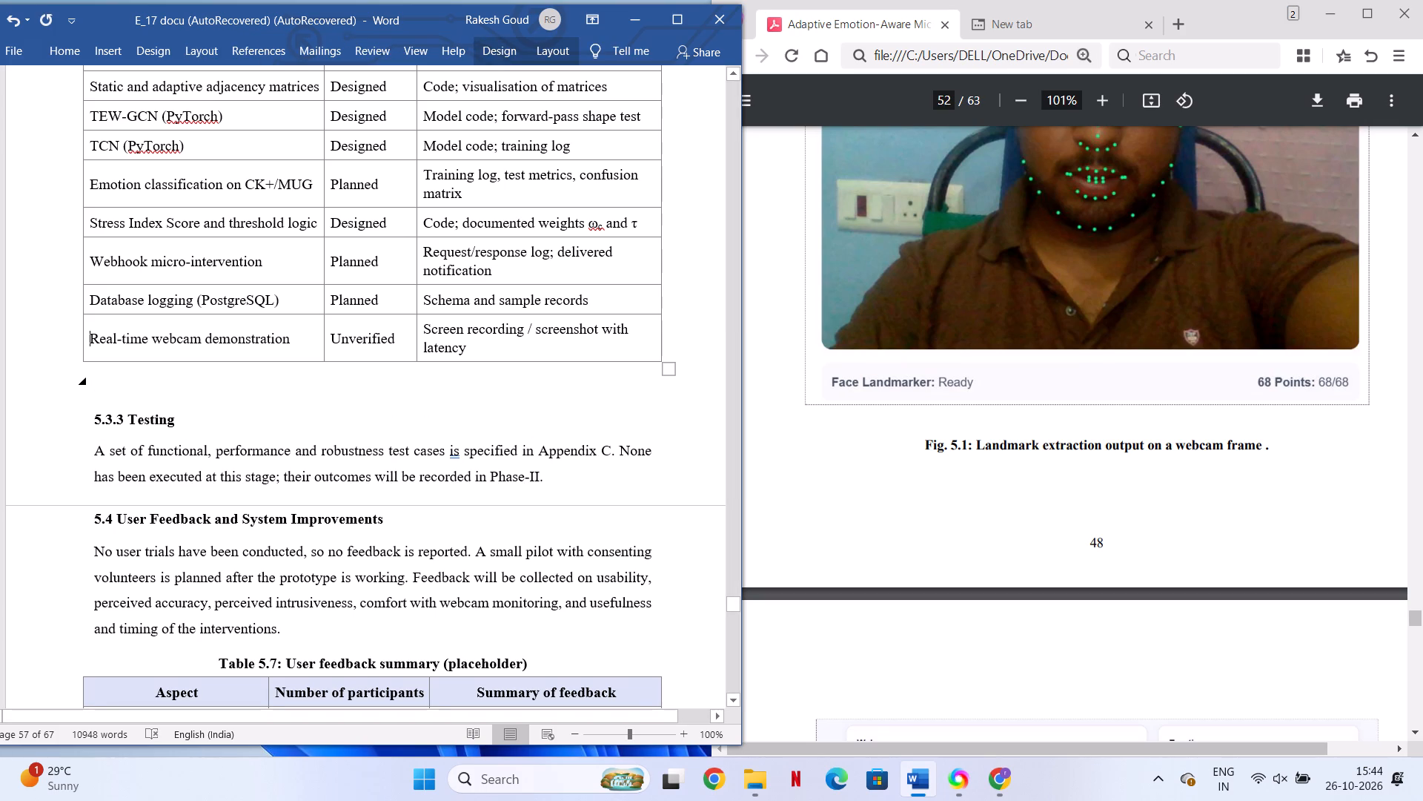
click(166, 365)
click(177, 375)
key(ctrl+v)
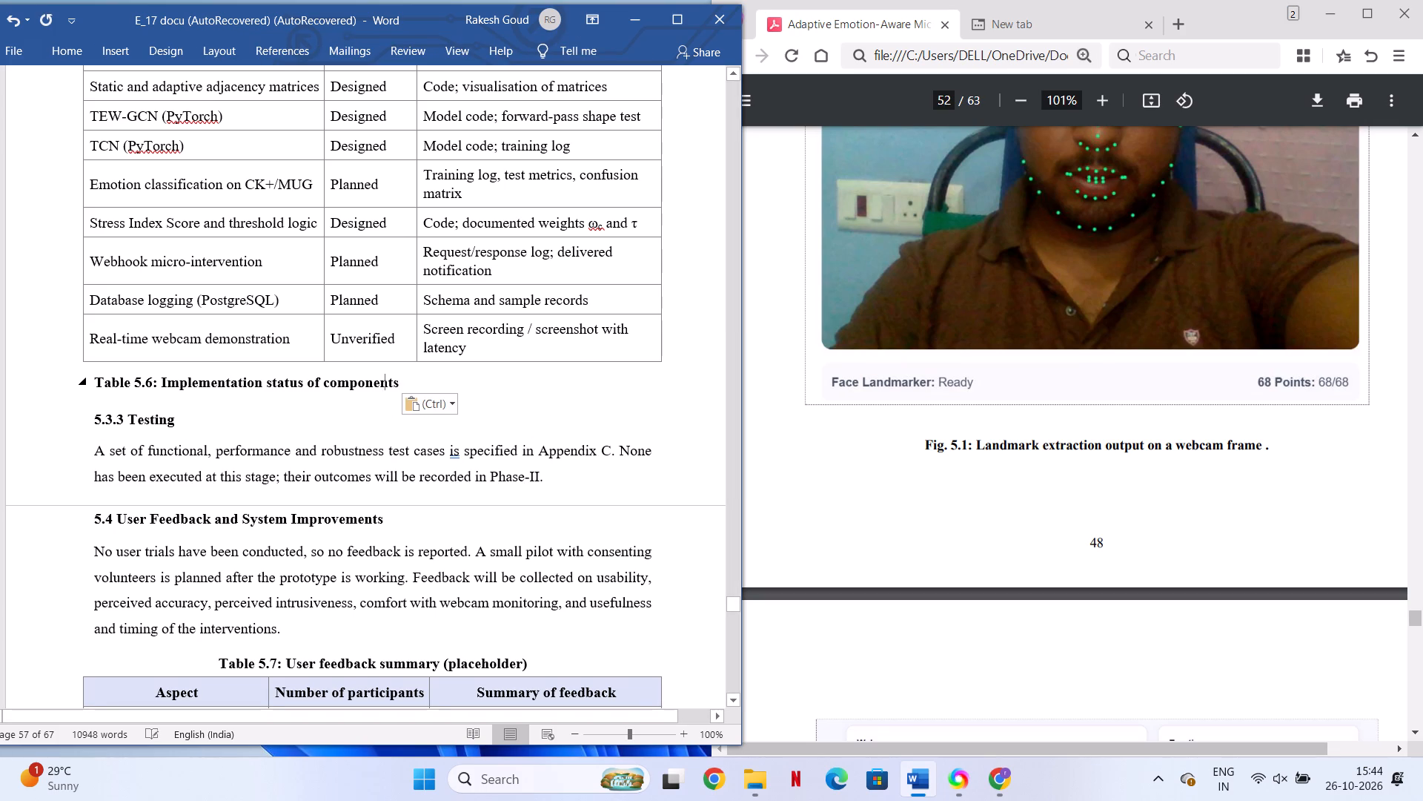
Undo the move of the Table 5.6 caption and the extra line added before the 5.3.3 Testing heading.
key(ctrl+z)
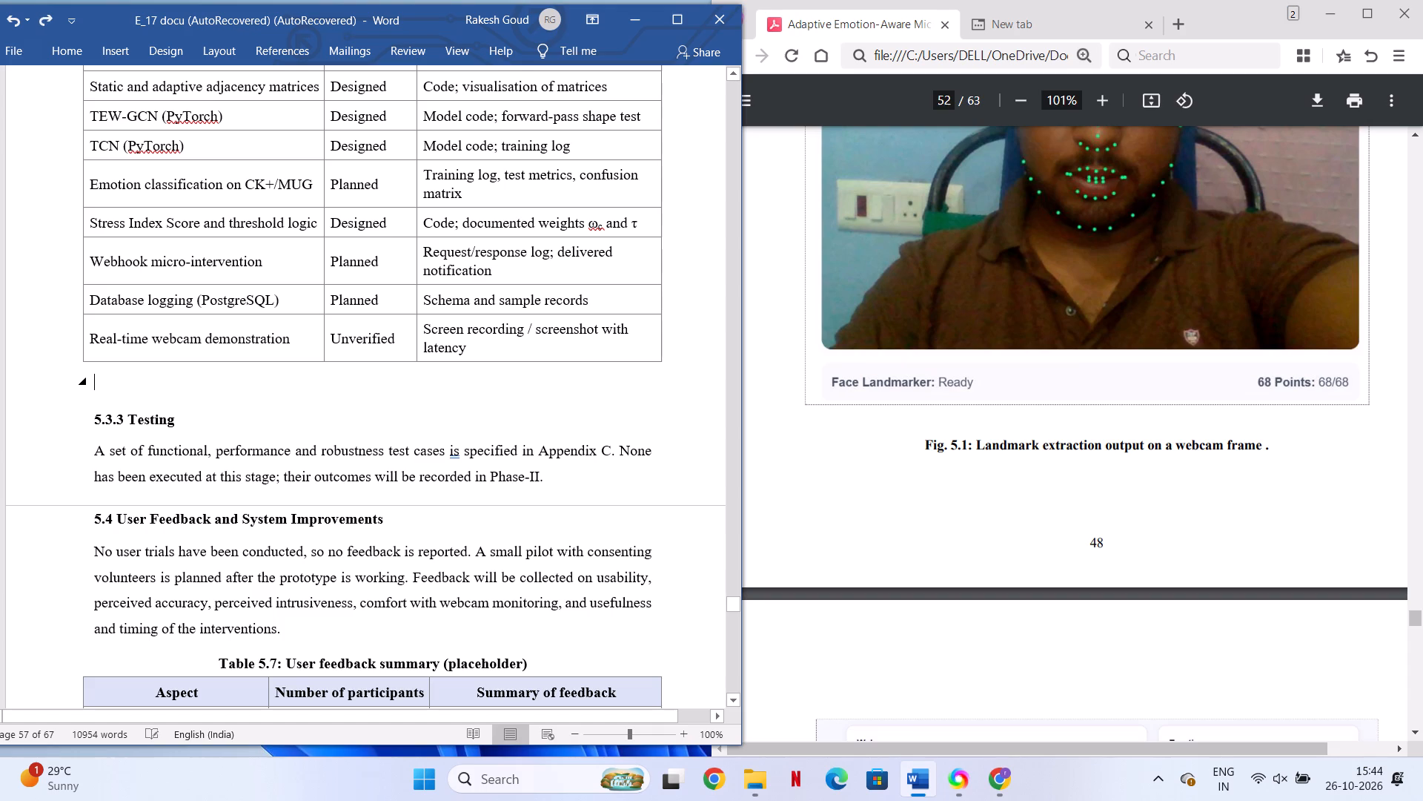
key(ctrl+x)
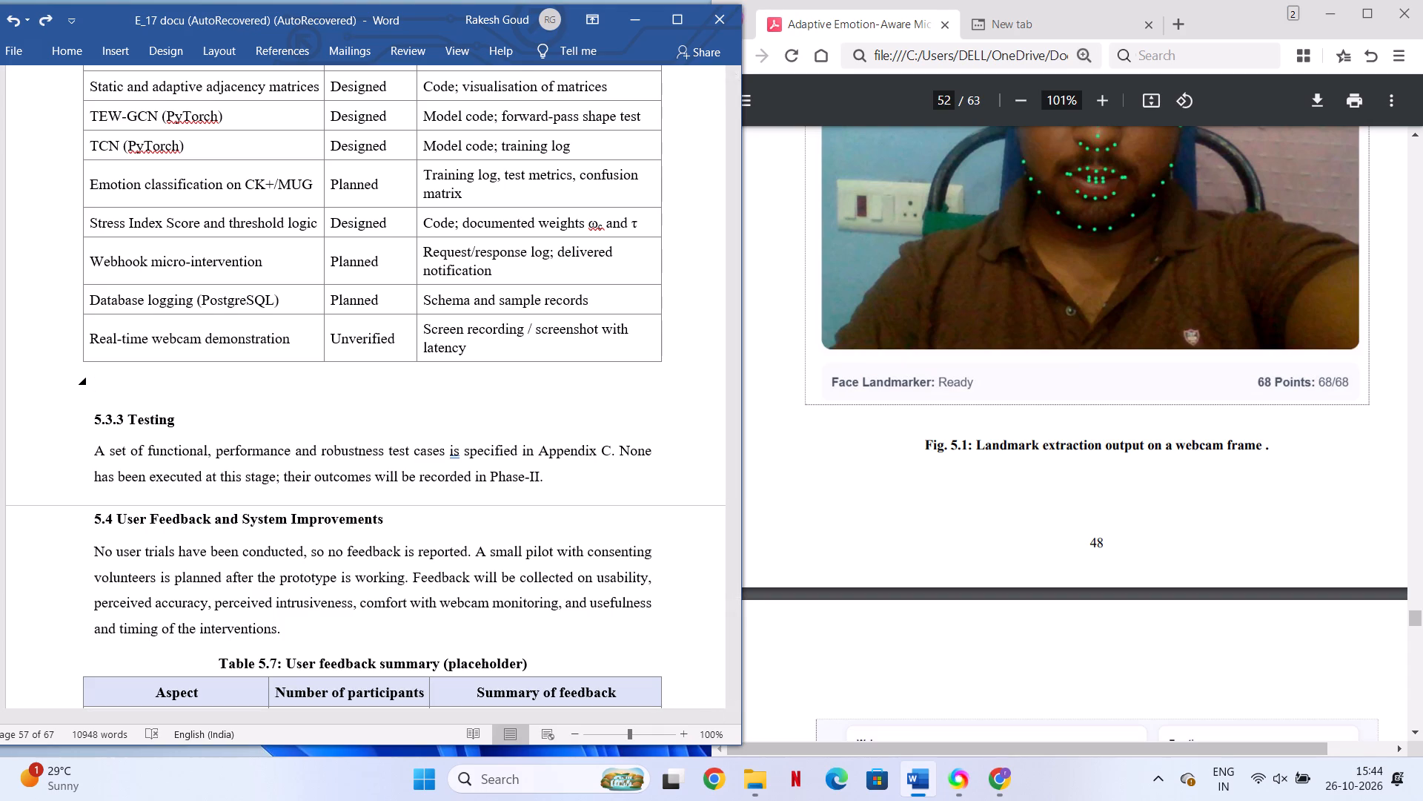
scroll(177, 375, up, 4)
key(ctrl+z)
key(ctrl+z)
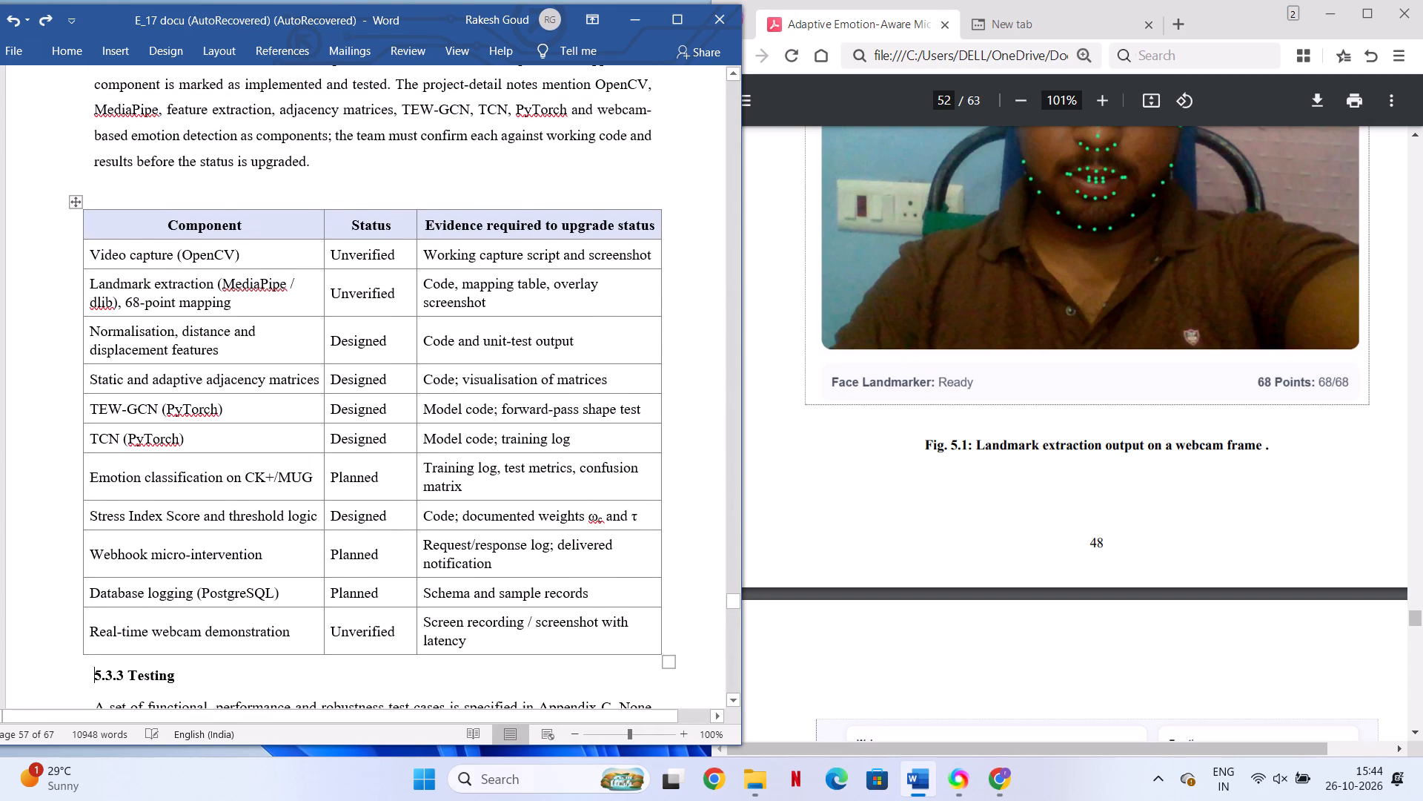
Copy the Table 5.6 caption and add an empty line between the table and the 5.3.3 Testing heading.
scroll(177, 375, down, 1)
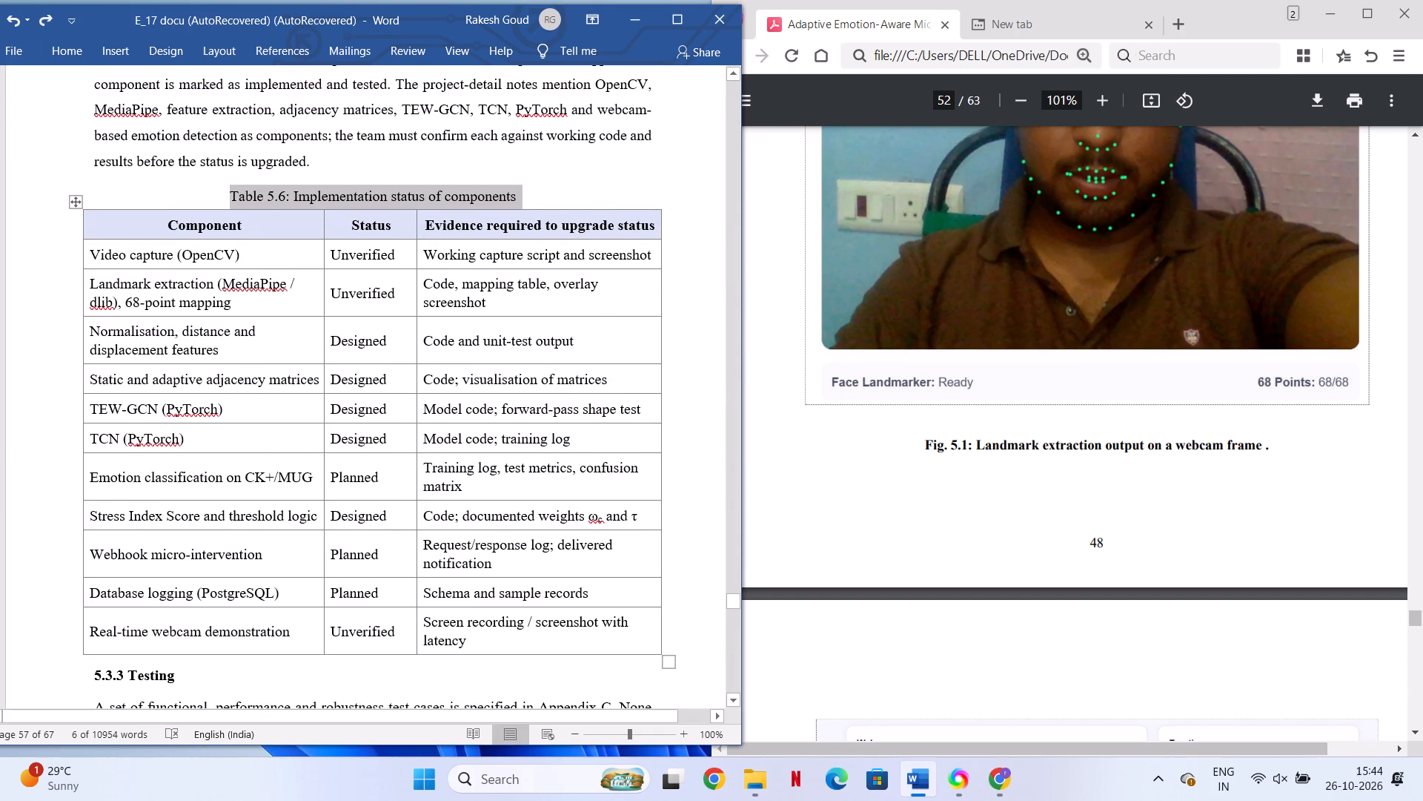
scroll(177, 375, down, 1)
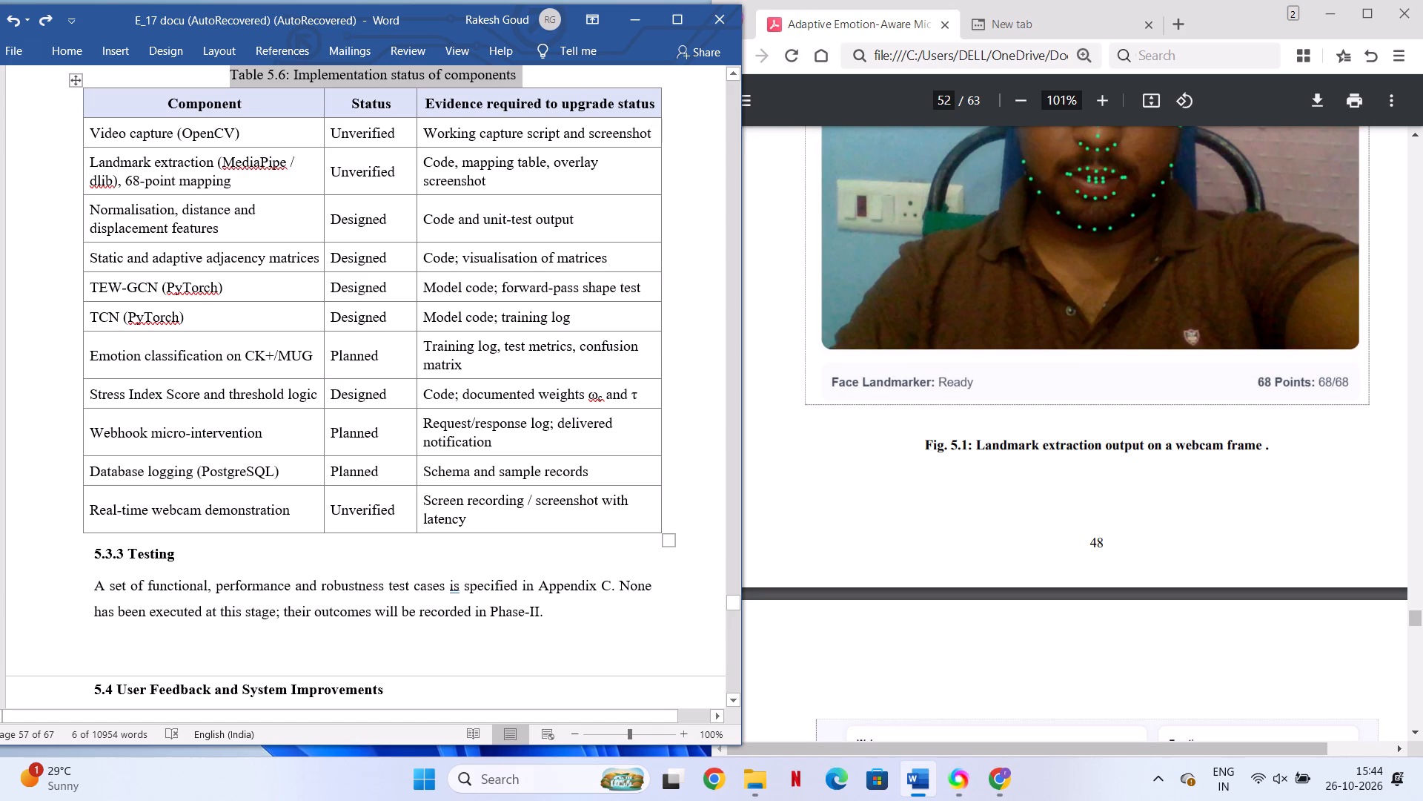
triple_click(367, 70)
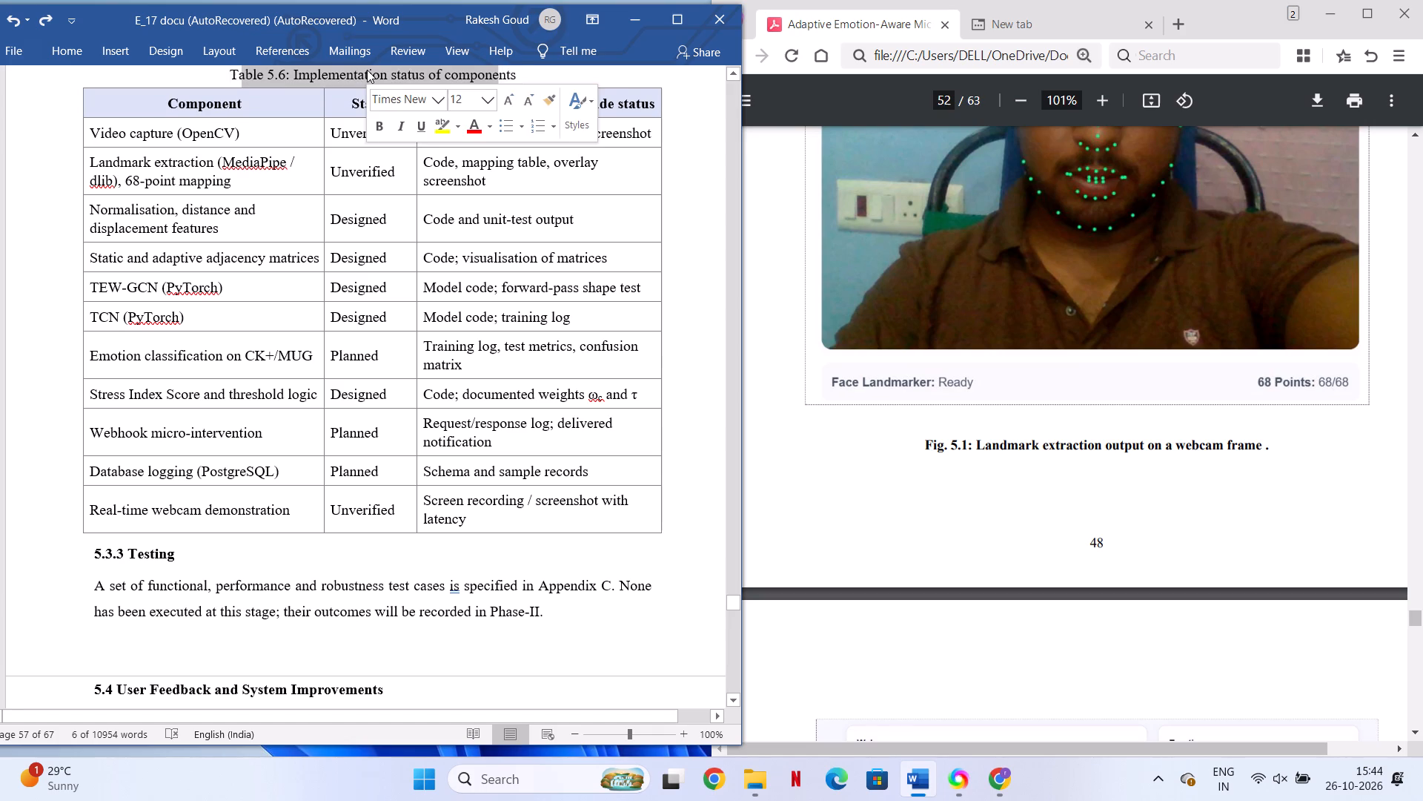
key(ctrl+c)
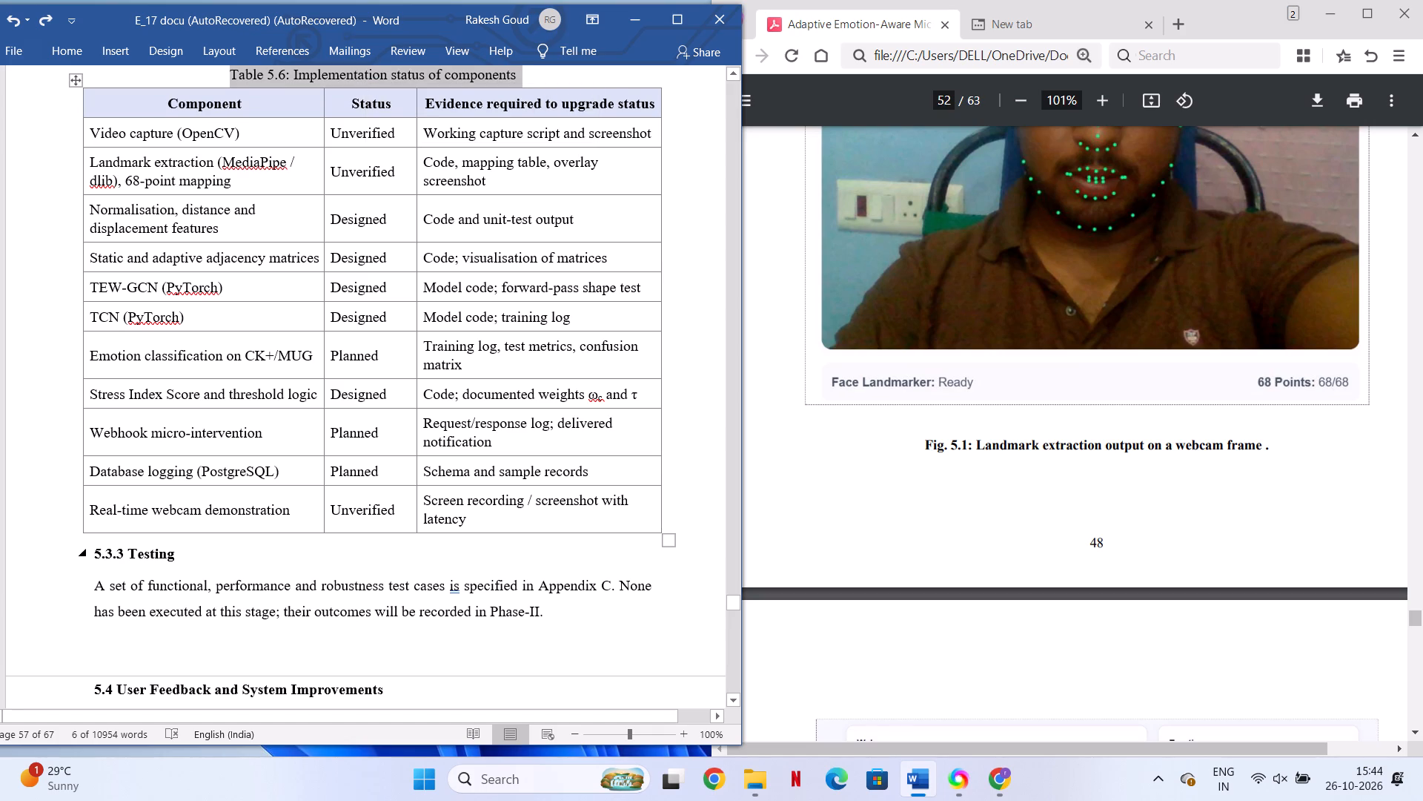
click(90, 546)
click(97, 552)
key(Return)
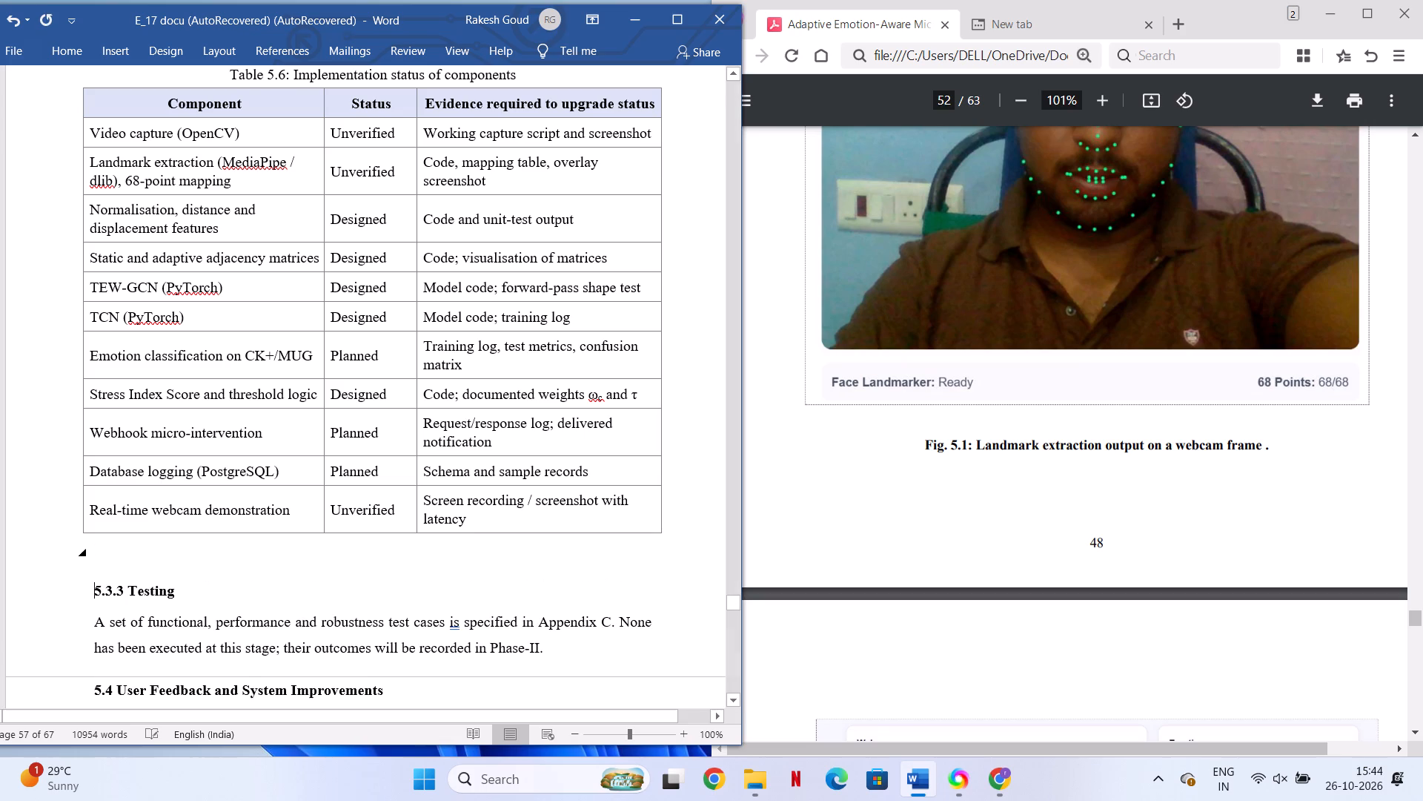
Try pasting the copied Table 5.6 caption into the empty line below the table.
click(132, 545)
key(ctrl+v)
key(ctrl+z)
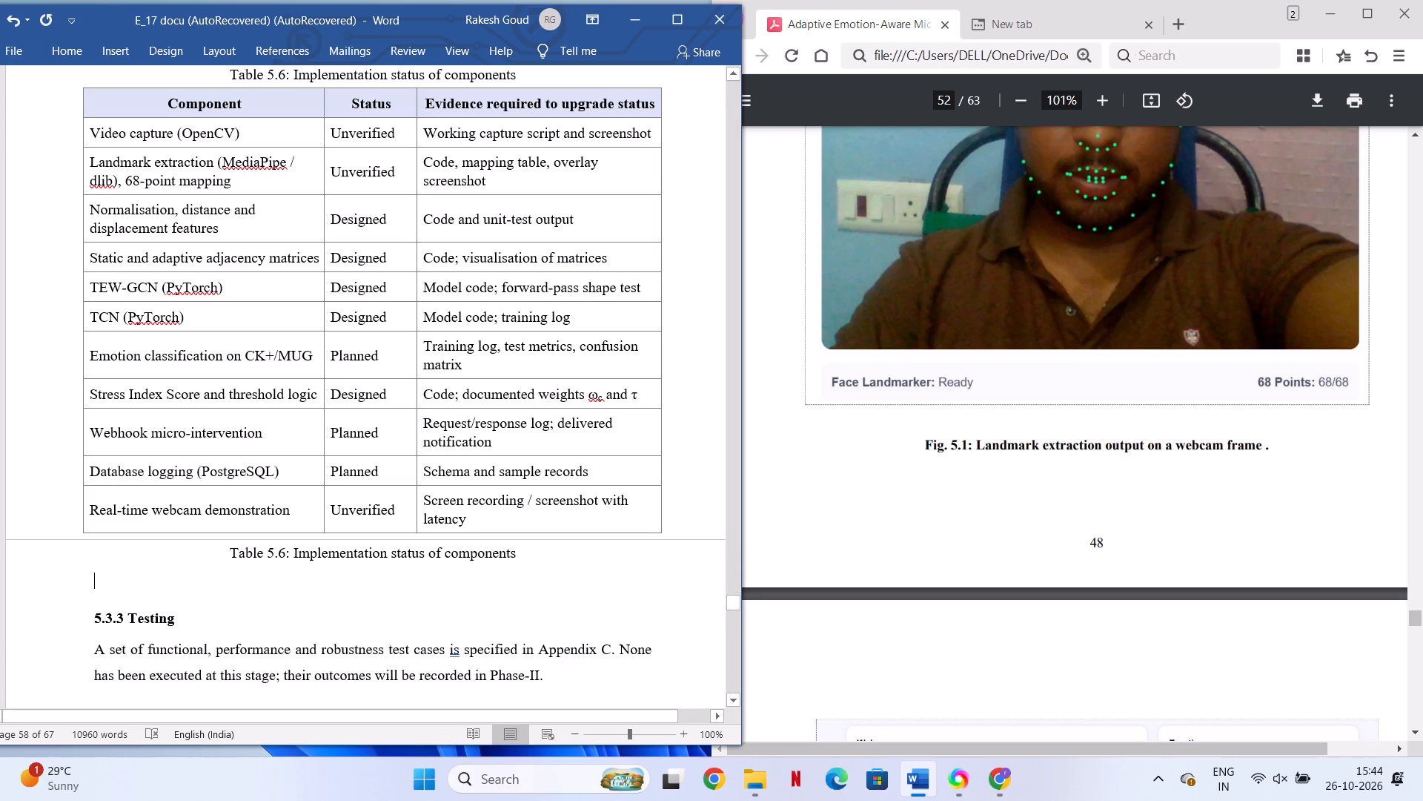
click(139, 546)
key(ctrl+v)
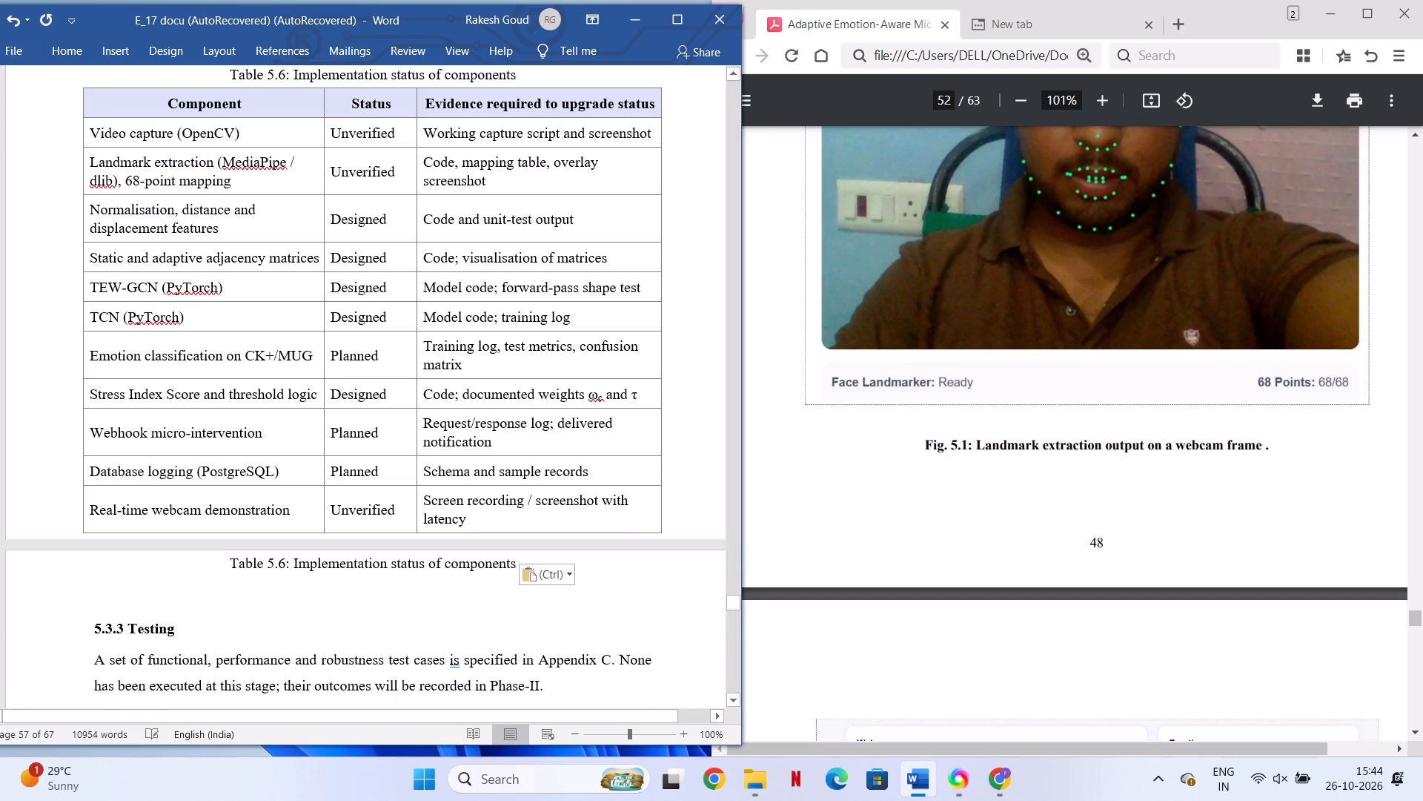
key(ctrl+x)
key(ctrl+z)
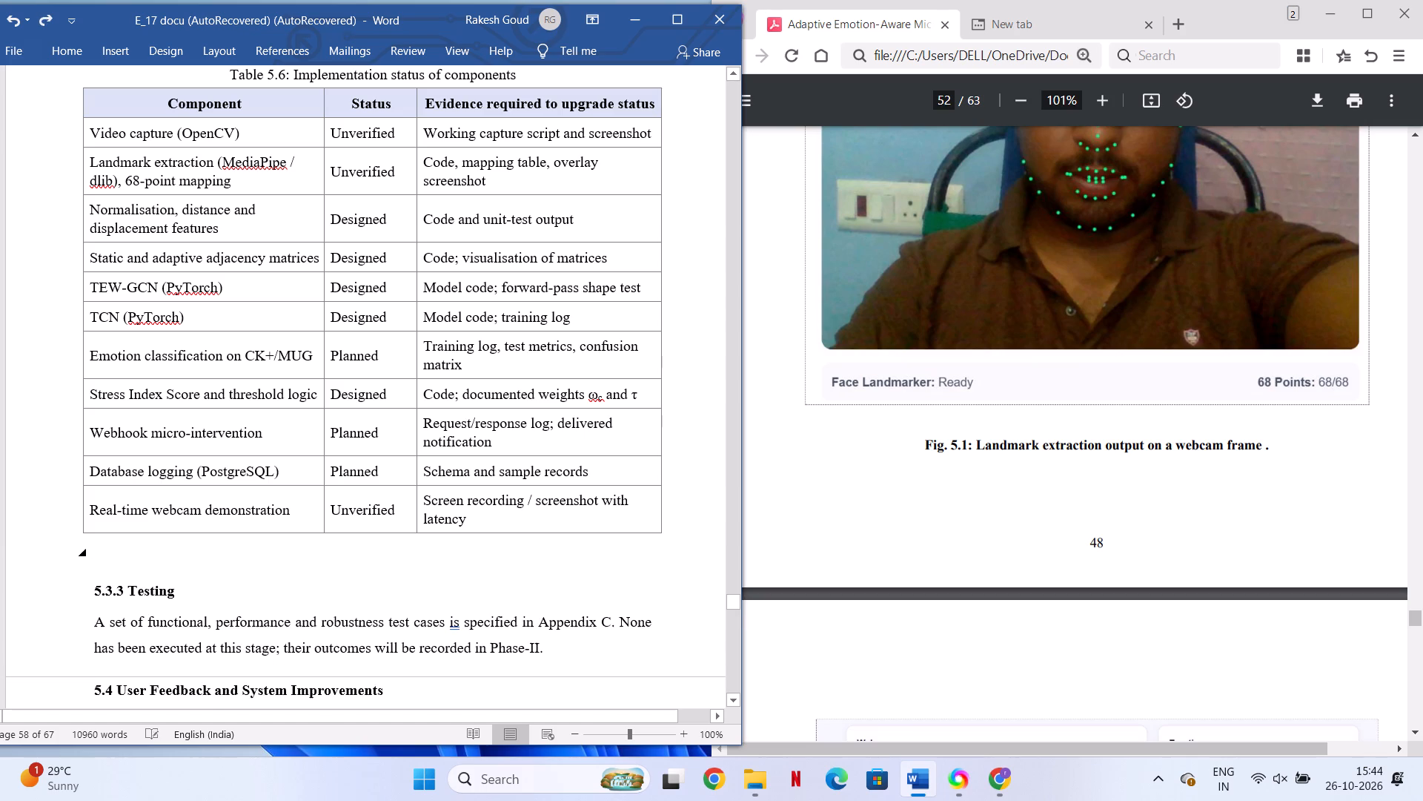
Indent the empty line below Table 5.6 with spaces so that text placed there starts nearer the page centre.
click(139, 546)
key(space)
key(space)
key(space)
key(space)
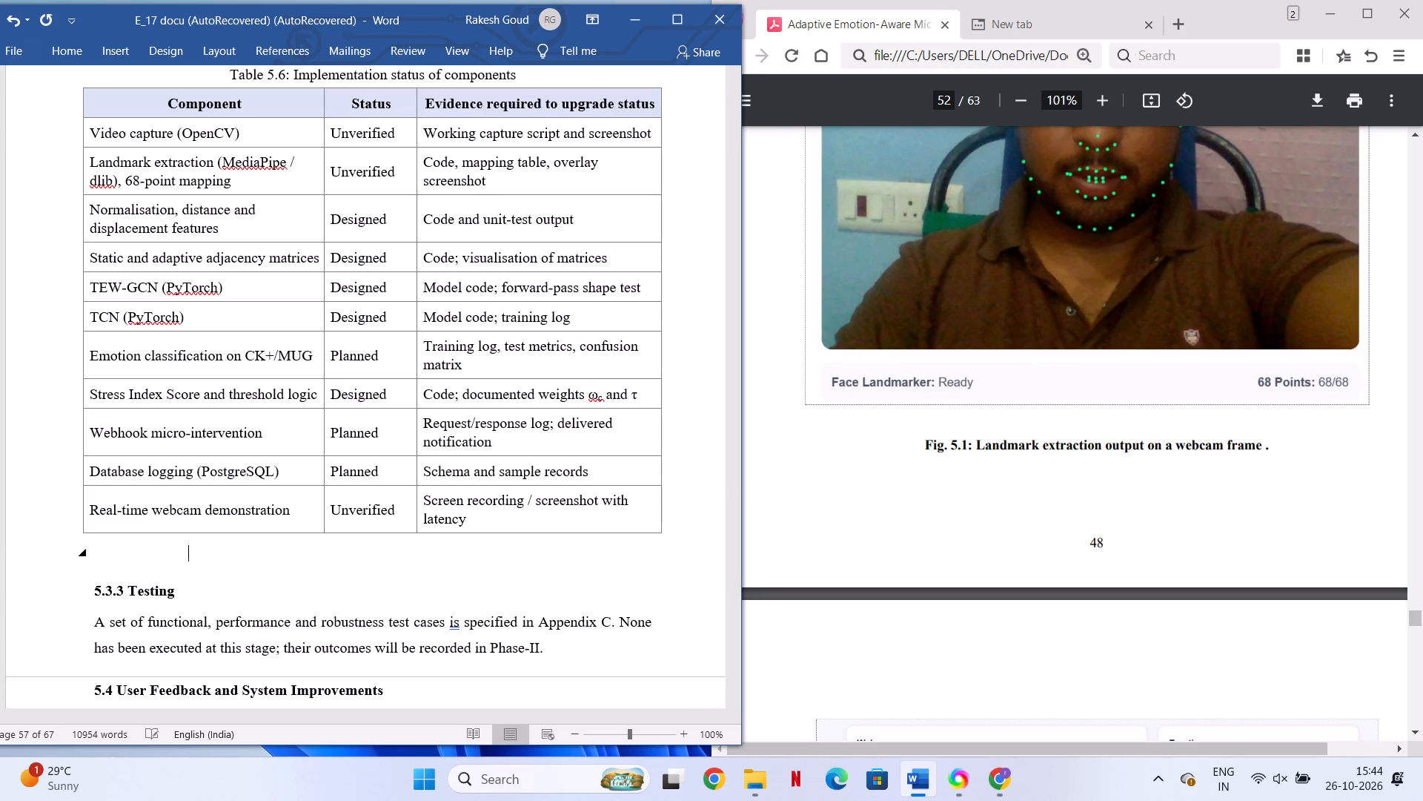
Move the Table 5.6 caption from above the table to the indented line below it, deleting the leftover blank line.
scroll(139, 546, up, 3)
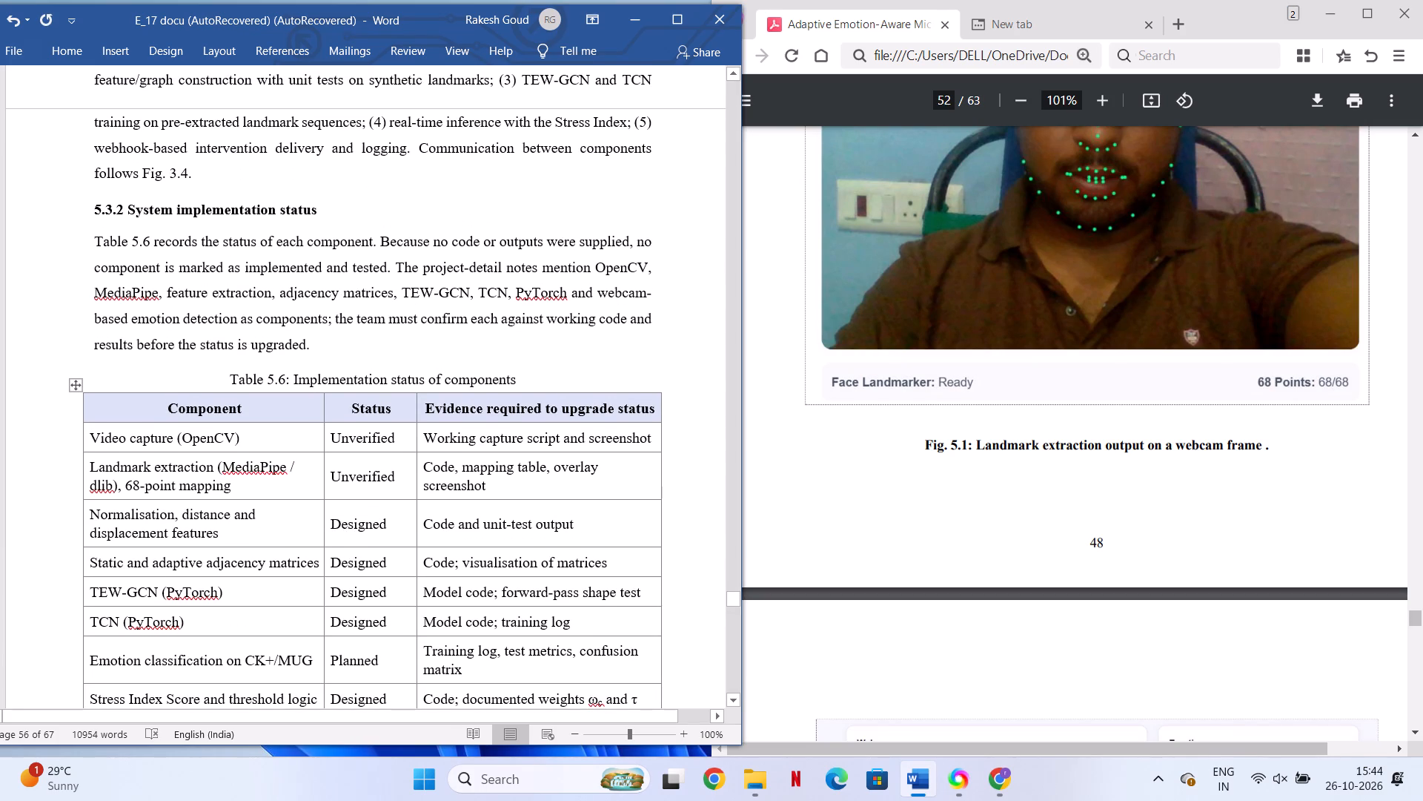
double_click(343, 385)
triple_click(343, 385)
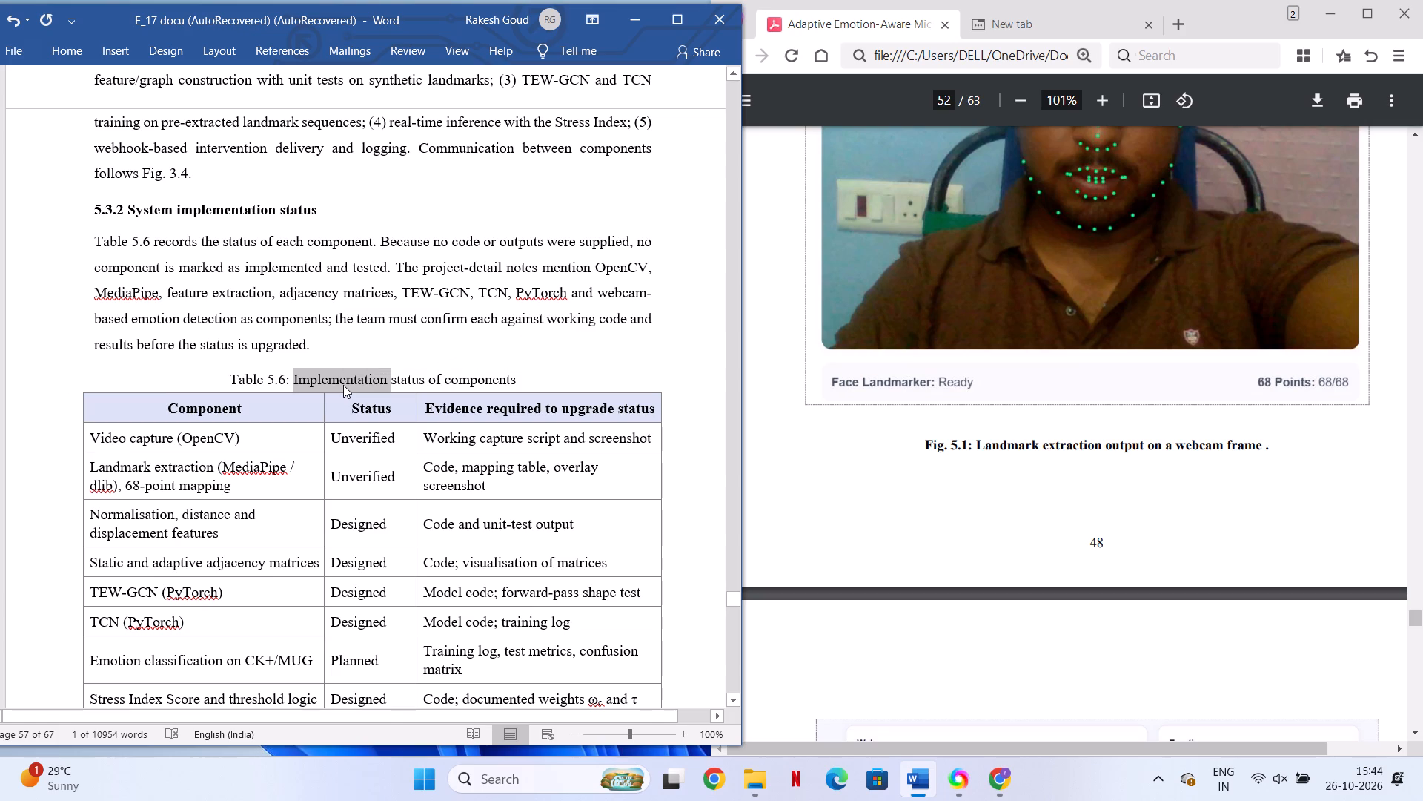
key(ctrl+x)
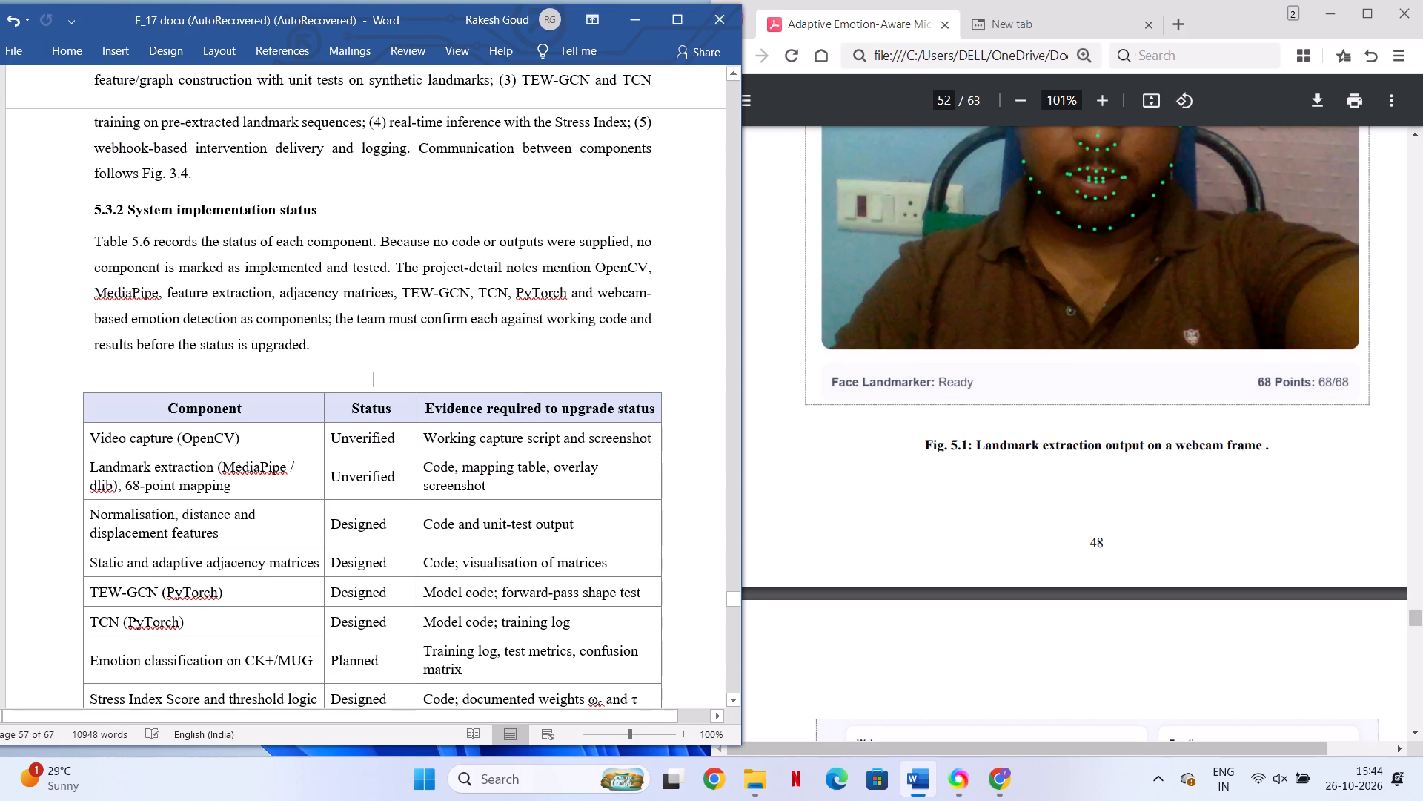
click(343, 385)
key(BackSpace)
key(BackSpace)
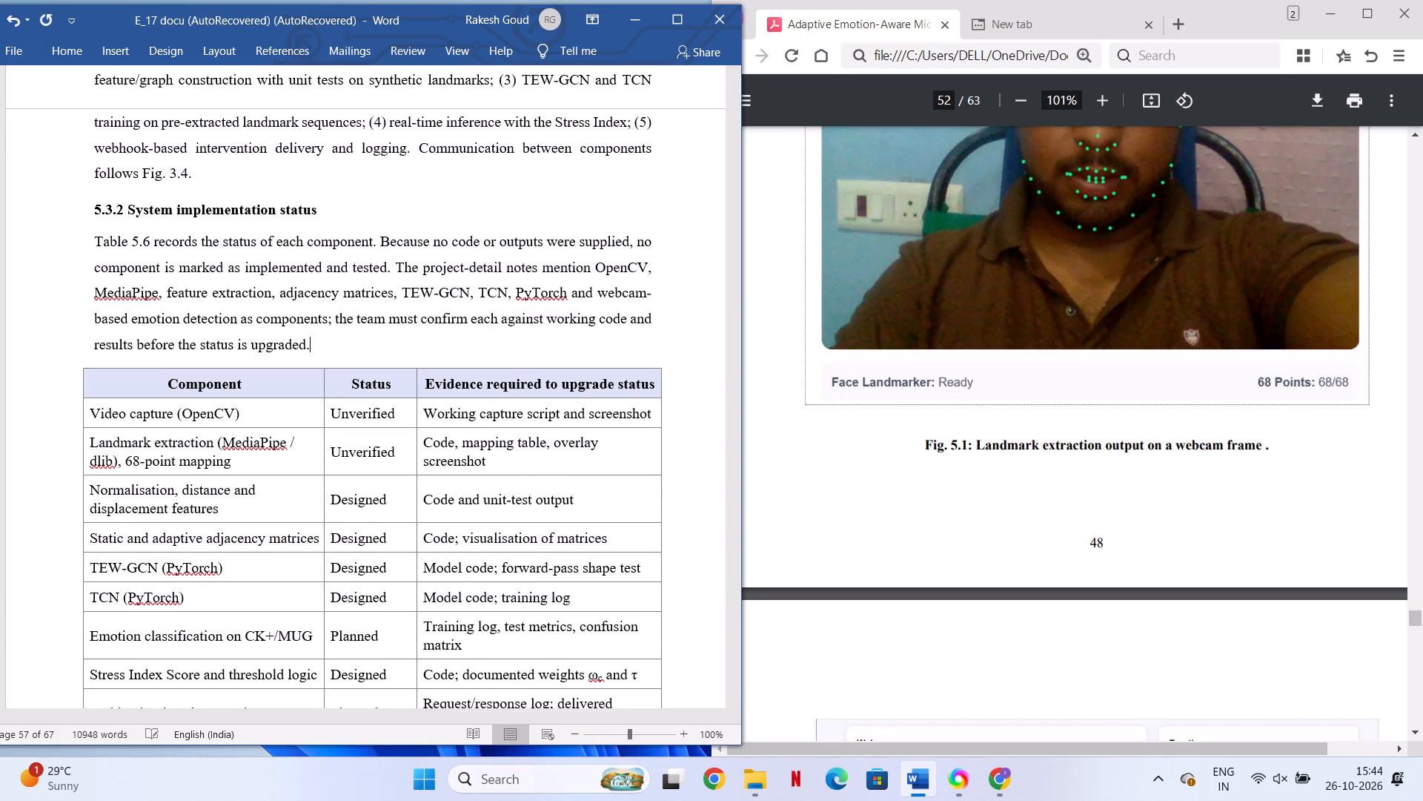
scroll(343, 385, down, 4)
click(311, 276)
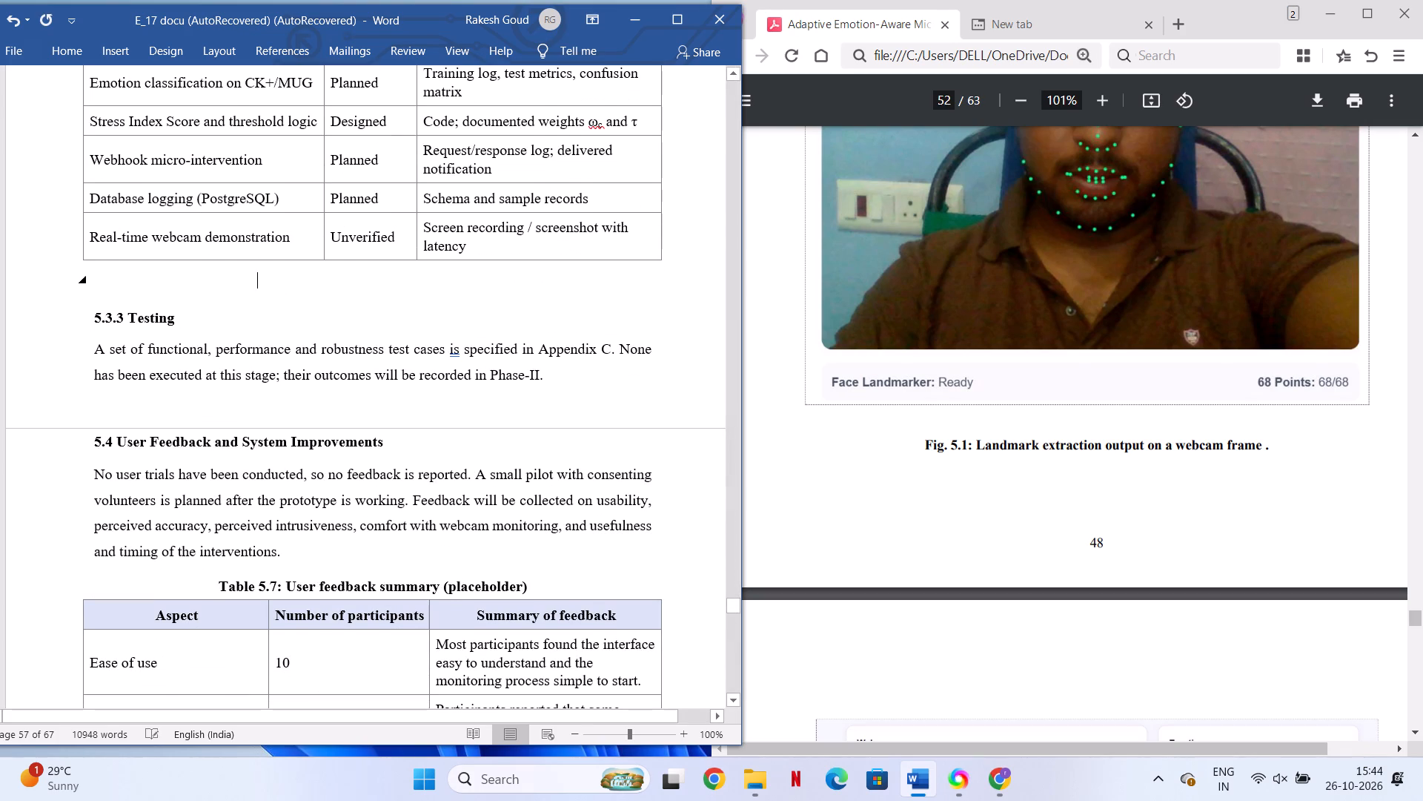
key(ctrl+v)
Remove the bold formatting from the Table 5.6 caption now below the table.
triple_click(311, 276)
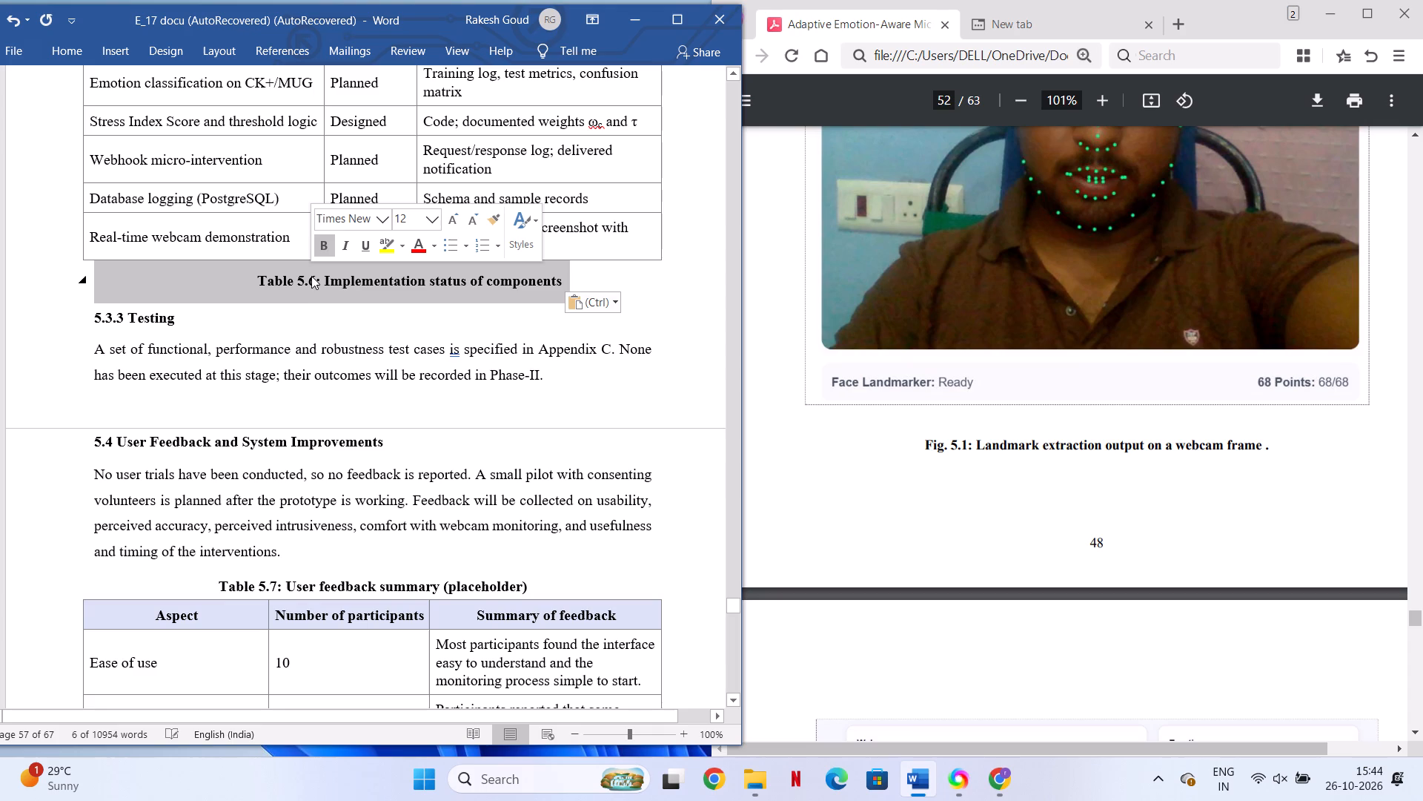
click(325, 250)
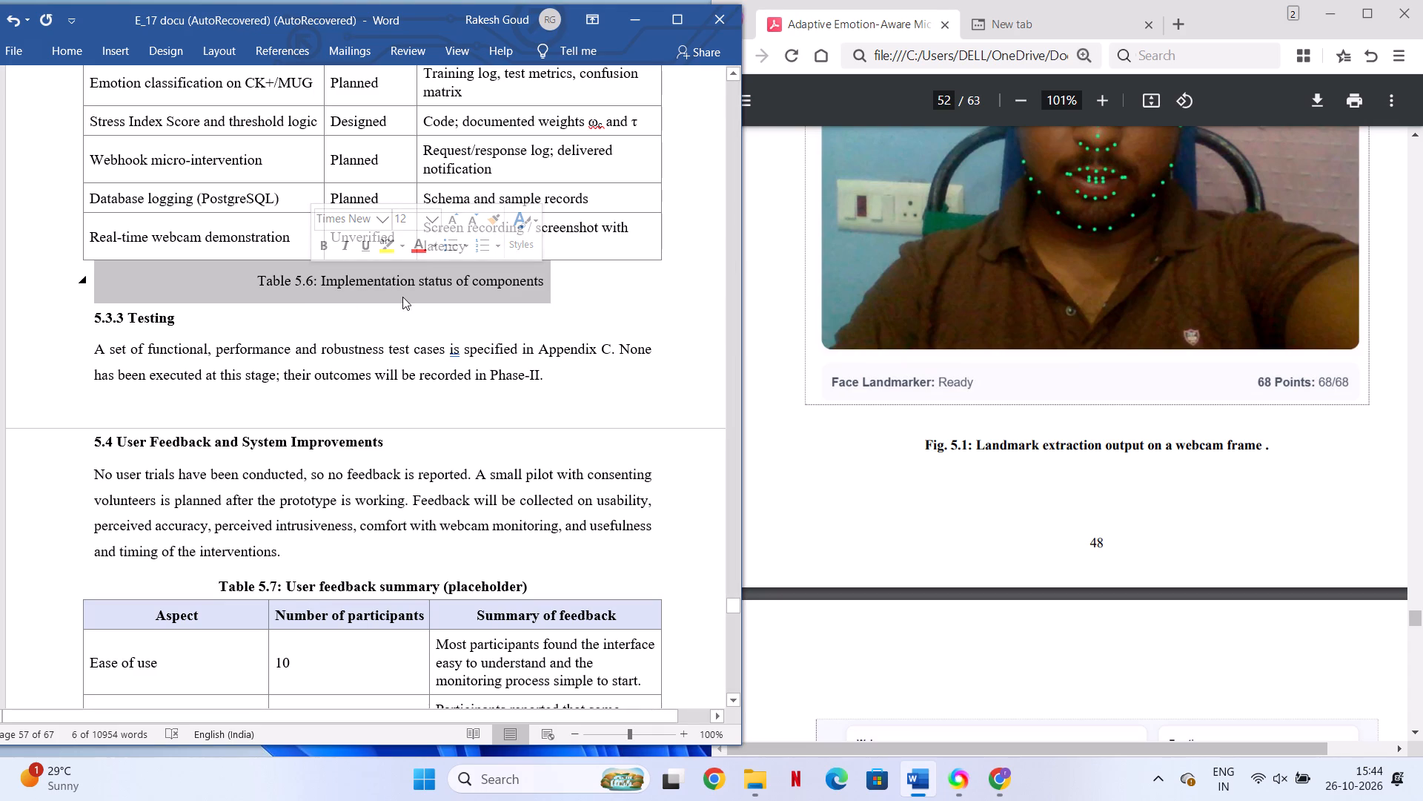
click(427, 314)
Check the Table 5.6 caption placement and look over the following pages, including Table 5.7, the test-case table and the references.
scroll(427, 314, up, 3)
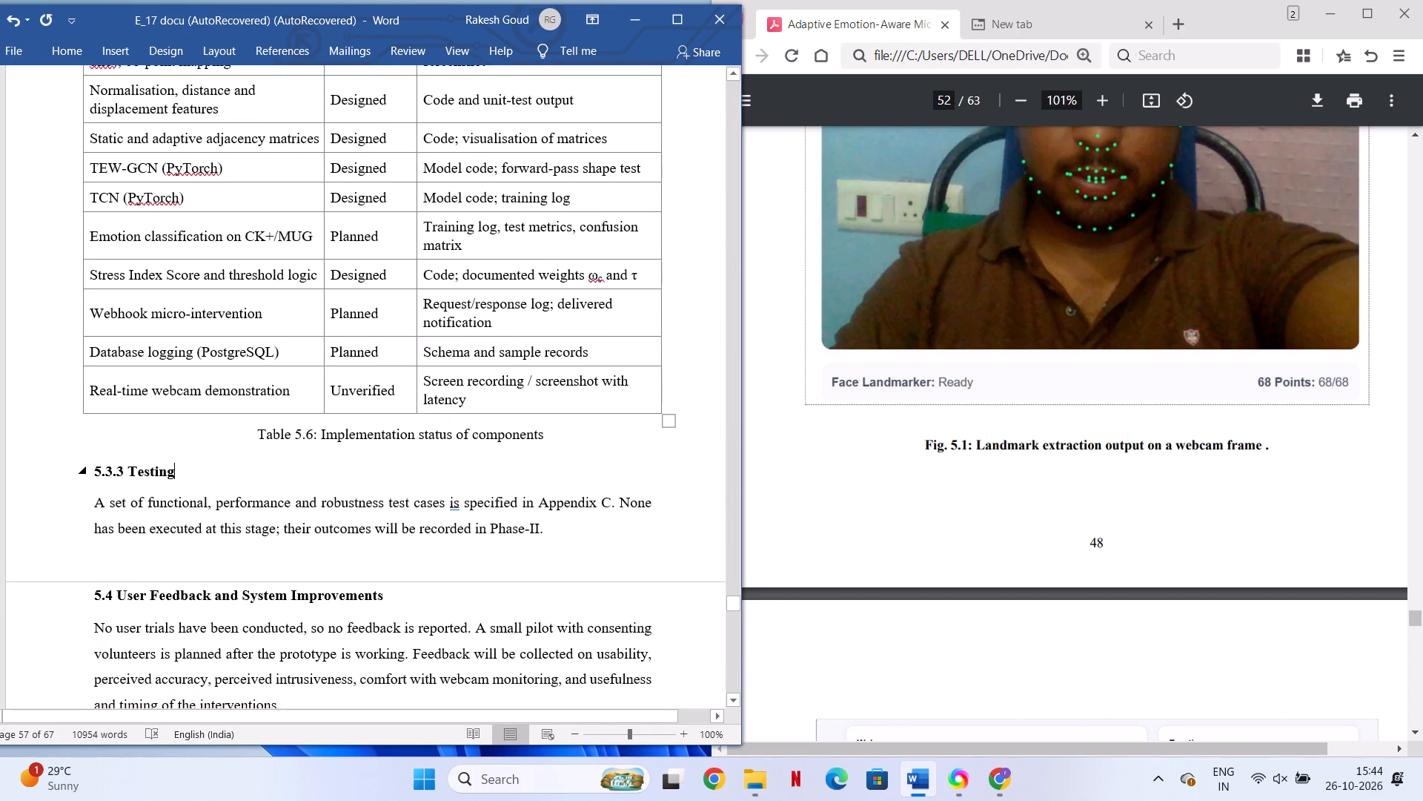
scroll(427, 314, up, 4)
scroll(427, 314, down, 4)
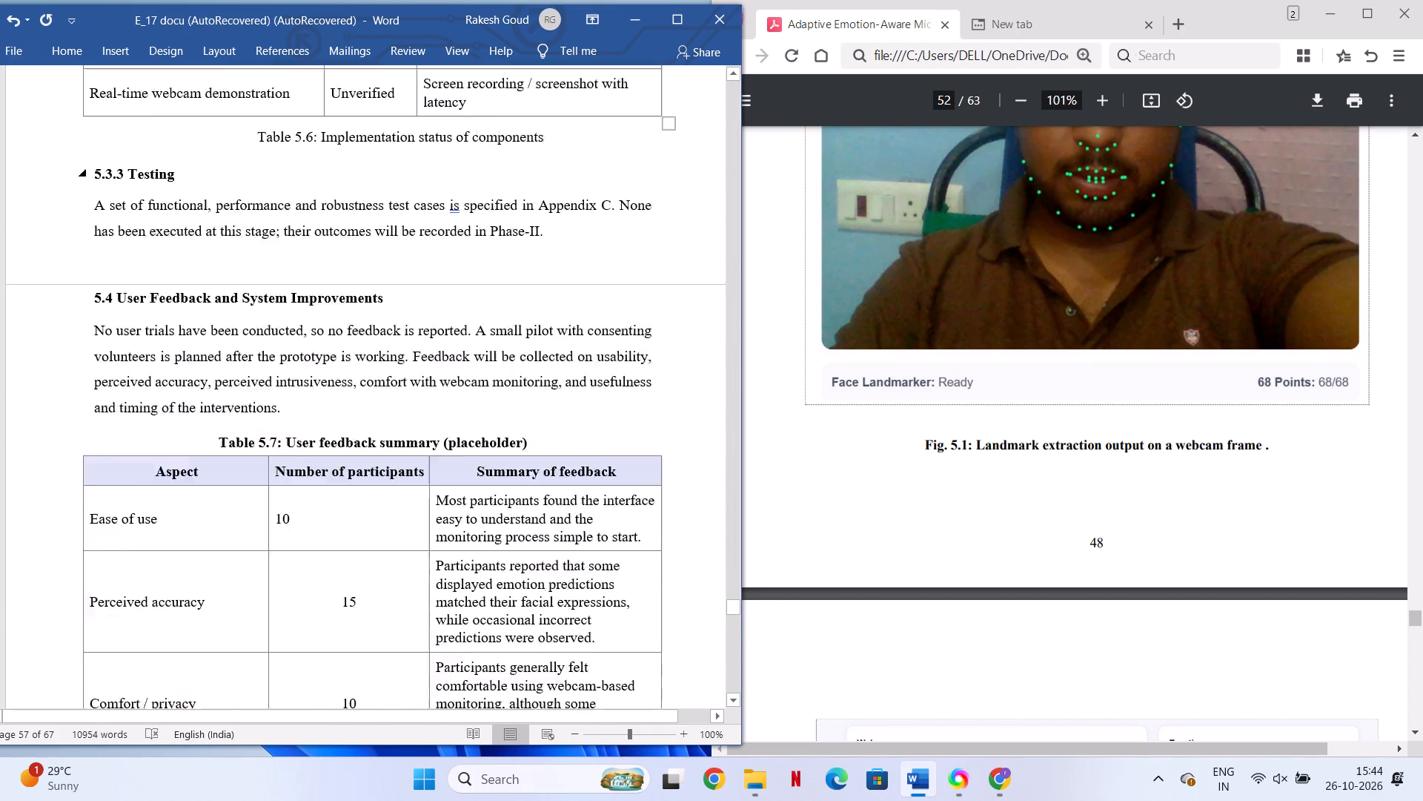
scroll(427, 314, down, 10)
scroll(427, 314, down, 20)
scroll(427, 314, down, 5)
scroll(427, 314, up, 3)
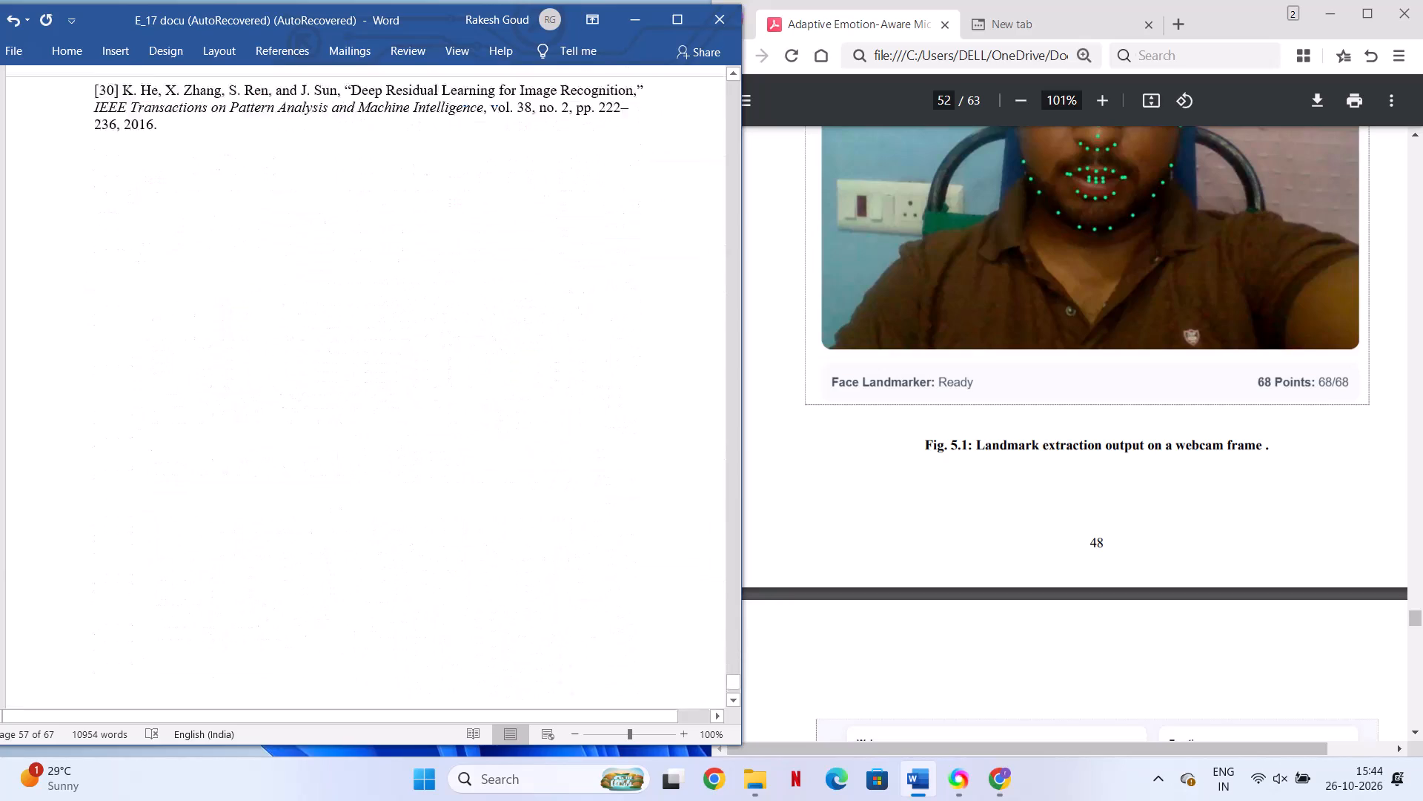
scroll(427, 314, up, 20)
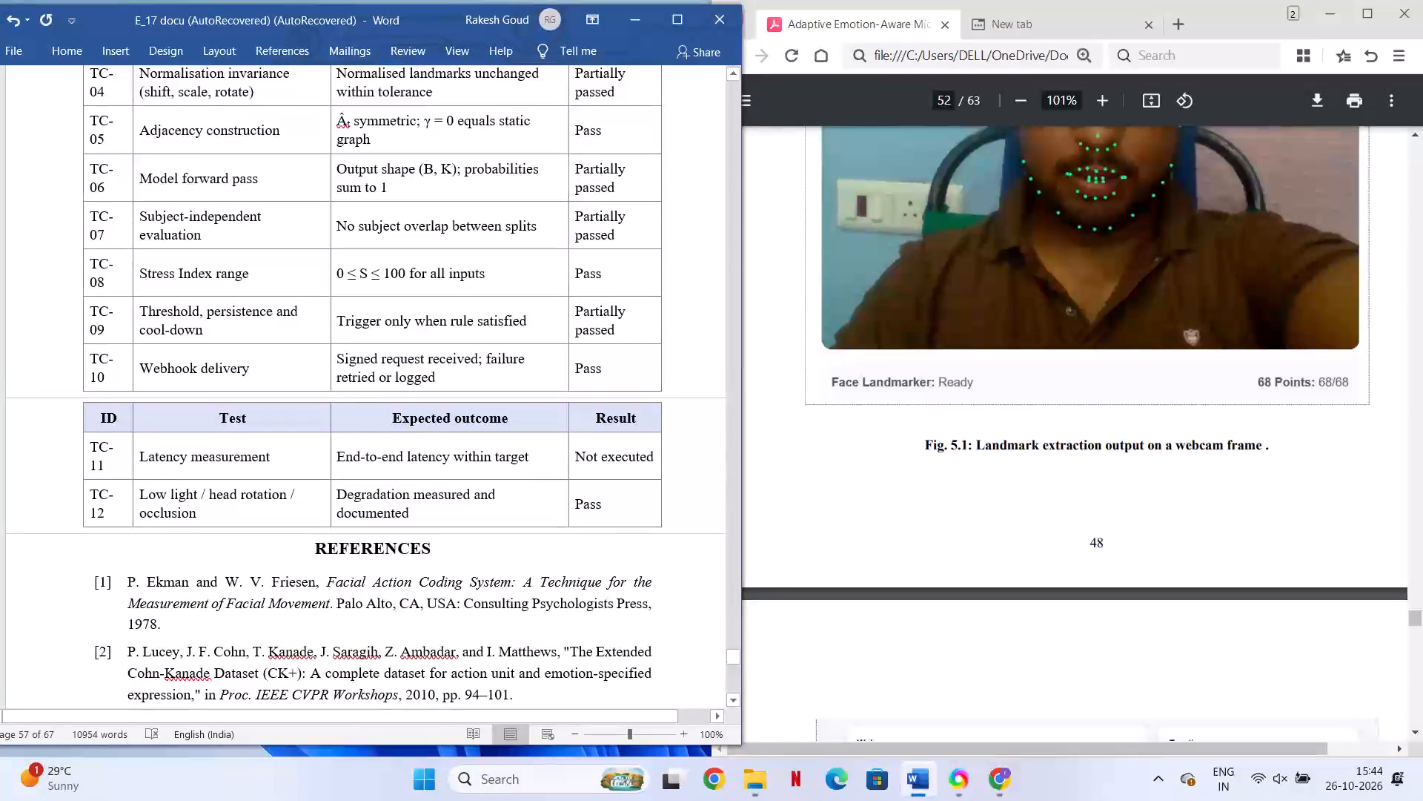
Review the Appendix C test-case table and the Appendix B hardware and non-functional requirements in the Word report.
scroll(427, 314, up, 6)
scroll(427, 314, down, 3)
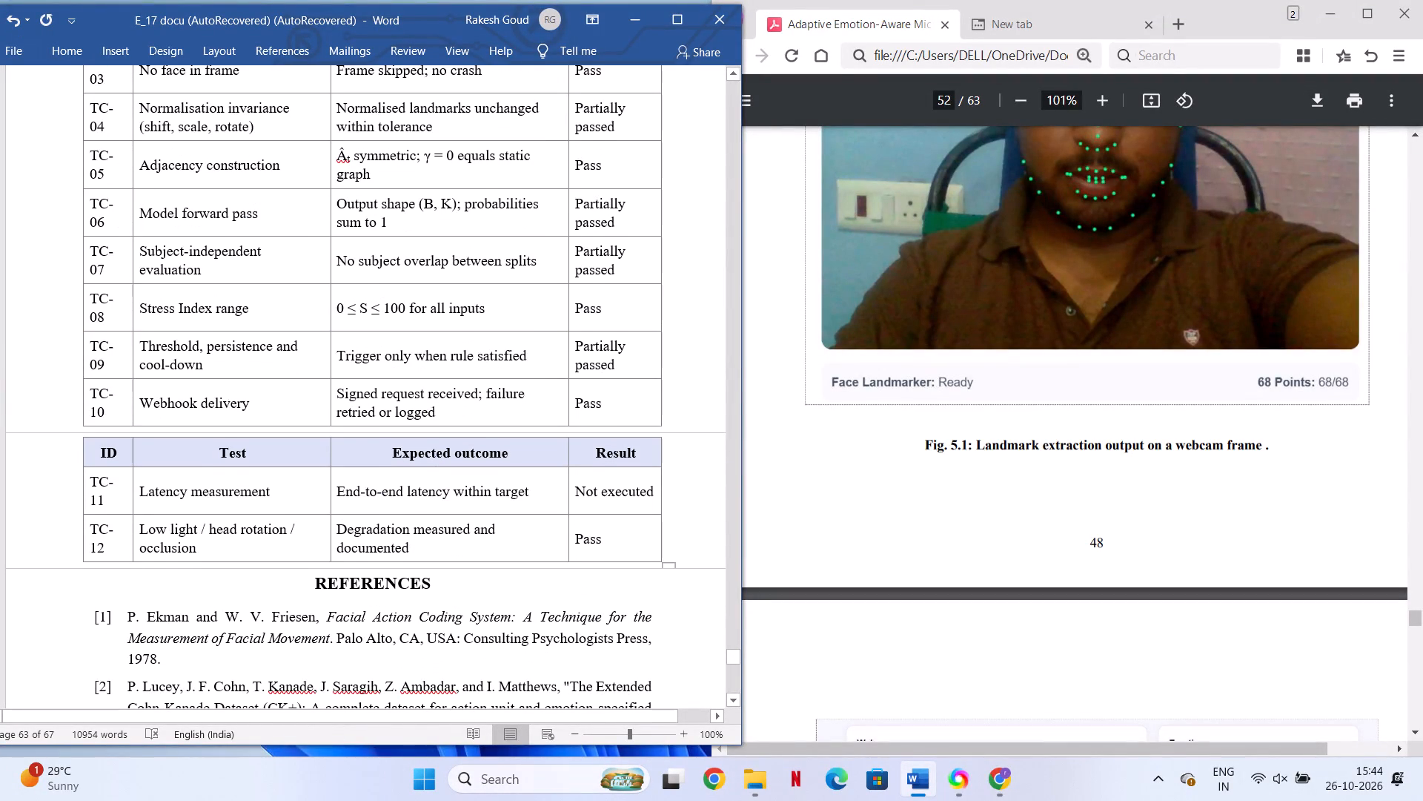
scroll(671, 516, up, 1)
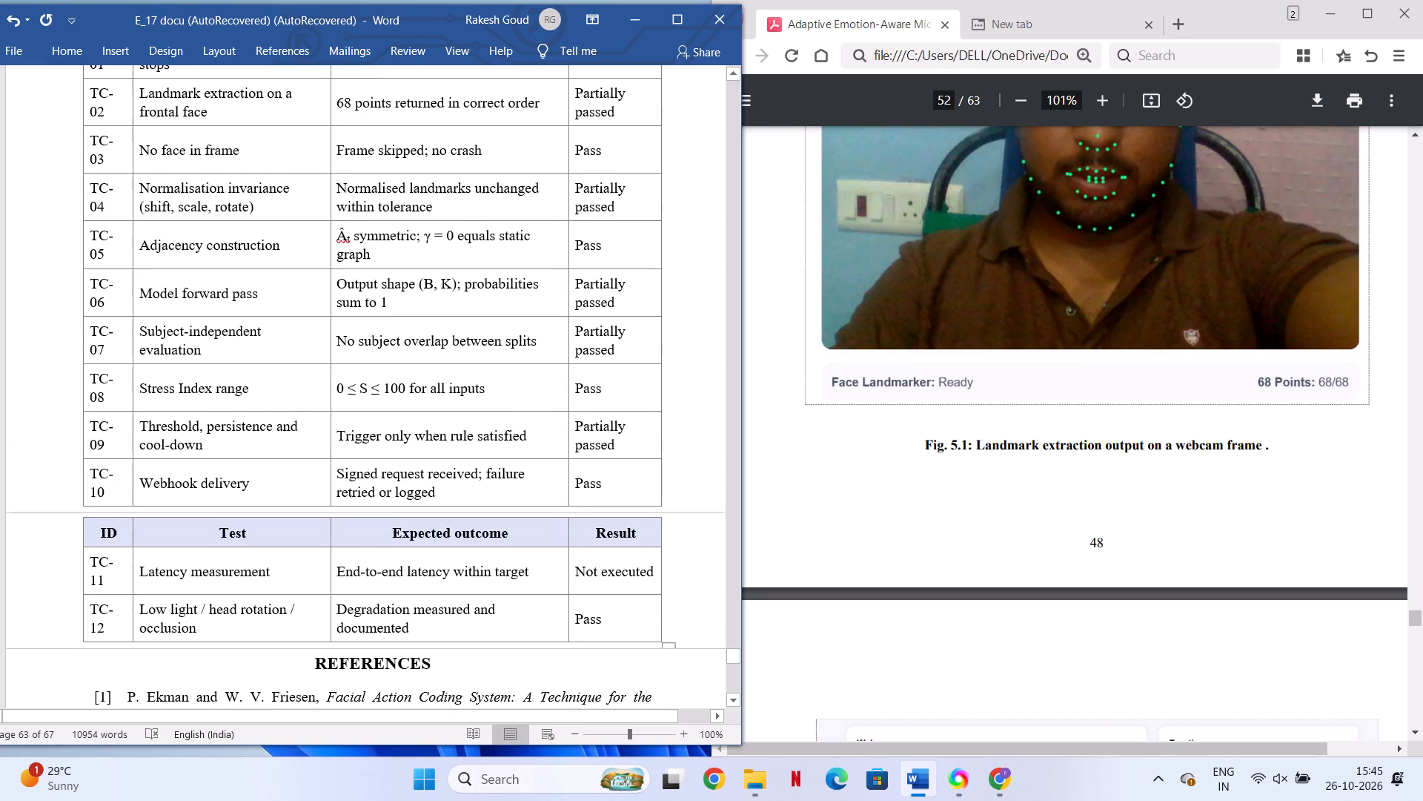
scroll(671, 516, up, 1)
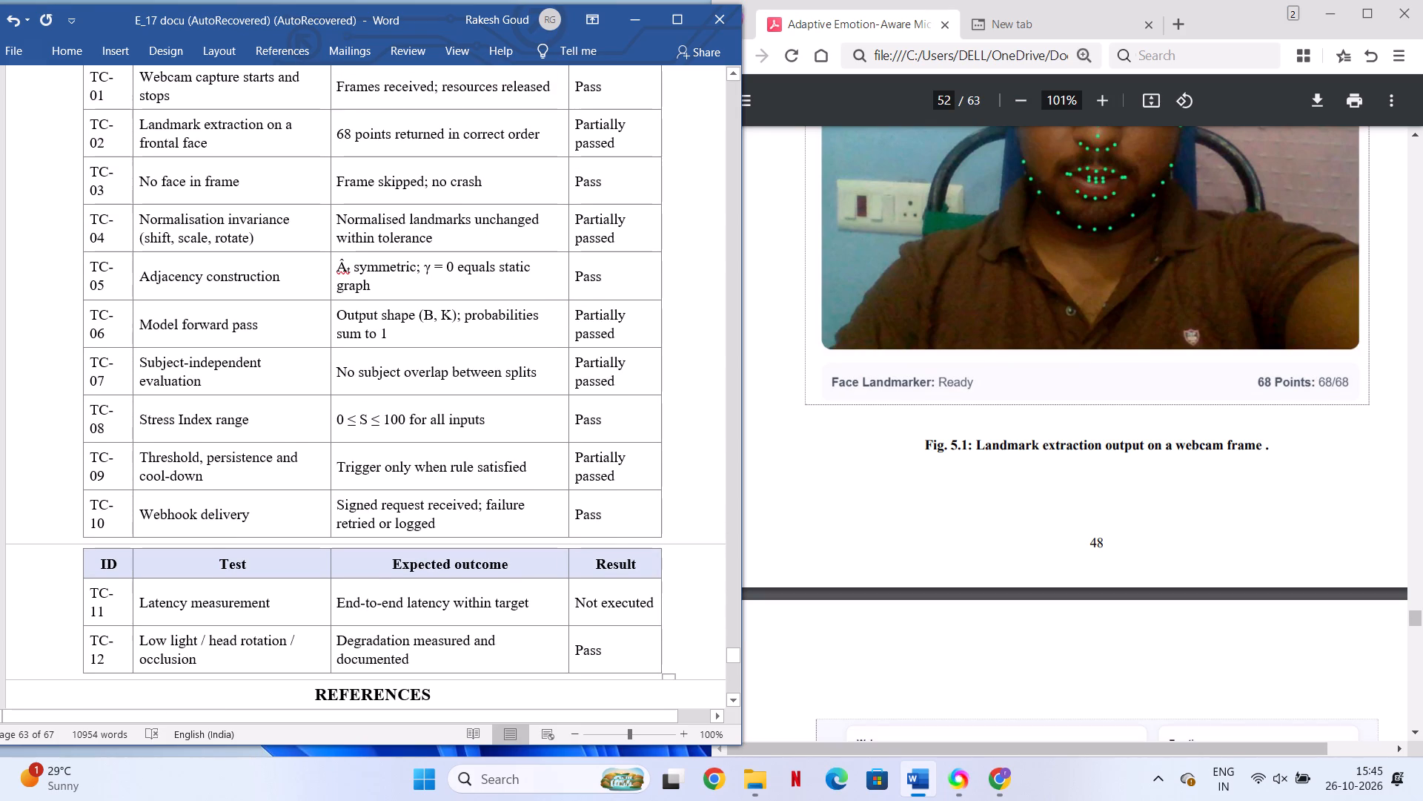
scroll(671, 649, up, 6)
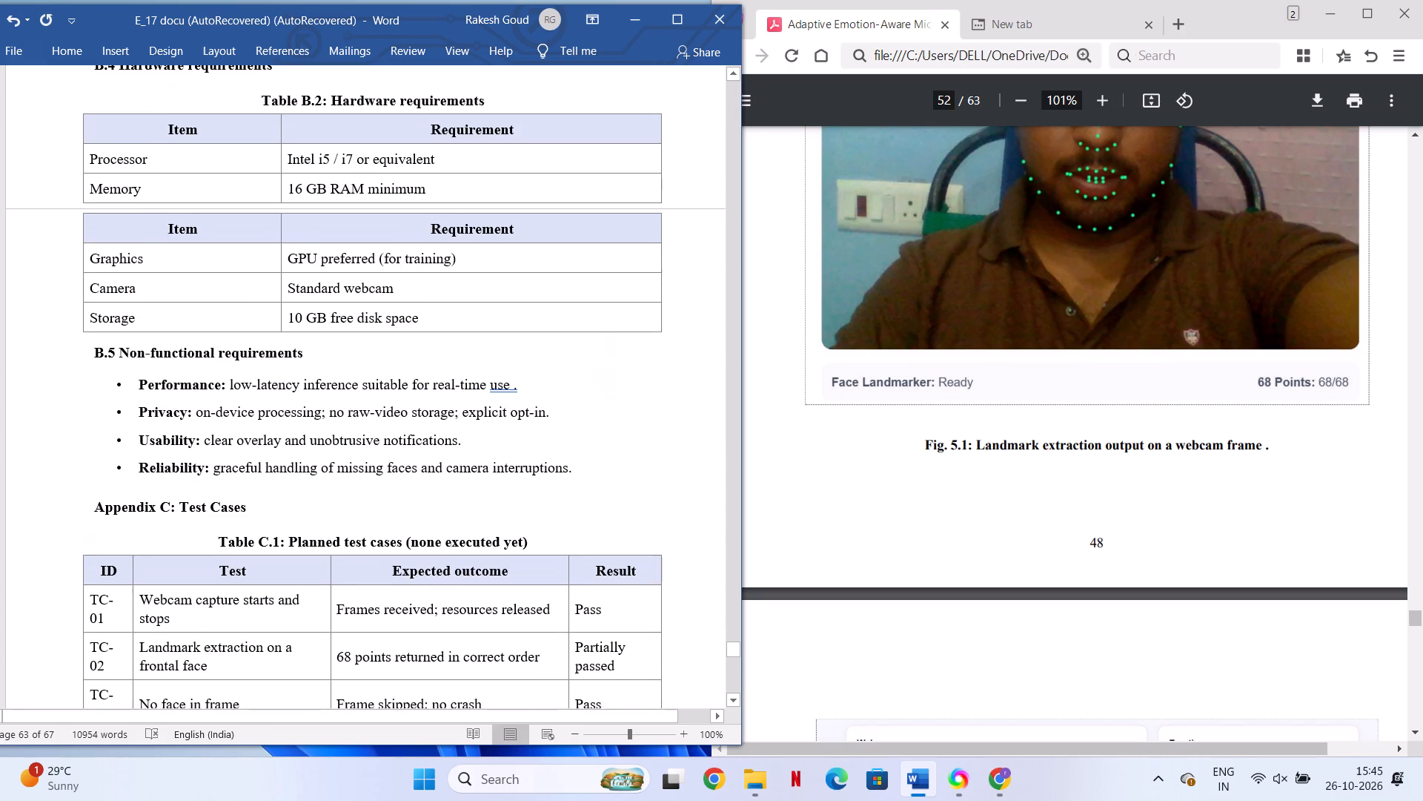
scroll(671, 649, up, 2)
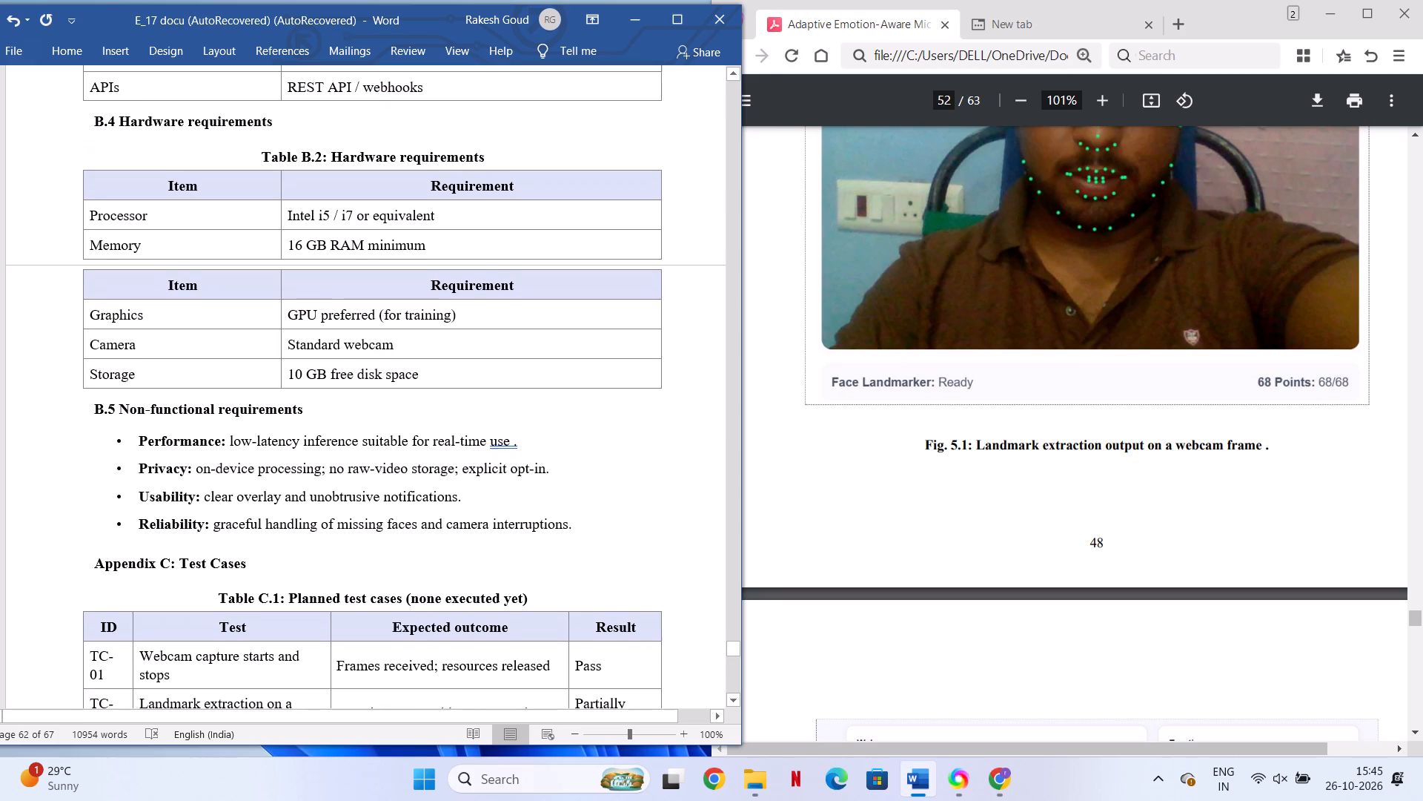
scroll(671, 649, up, 2)
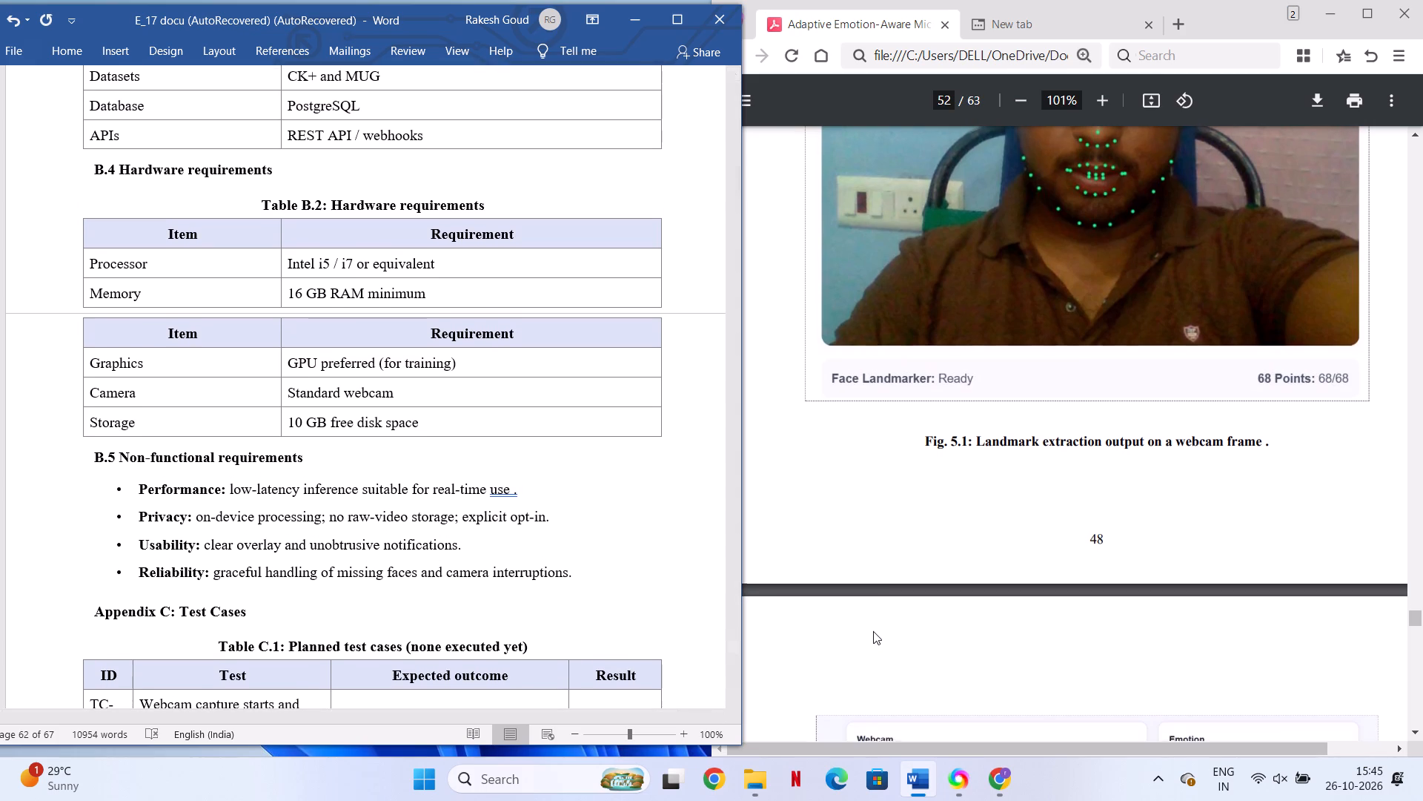
Examine the Chapter 5 results pages of the reference PDF, including the captions of Tables 5.6, 5.7 and 5.8.
scroll(873, 631, down, 9)
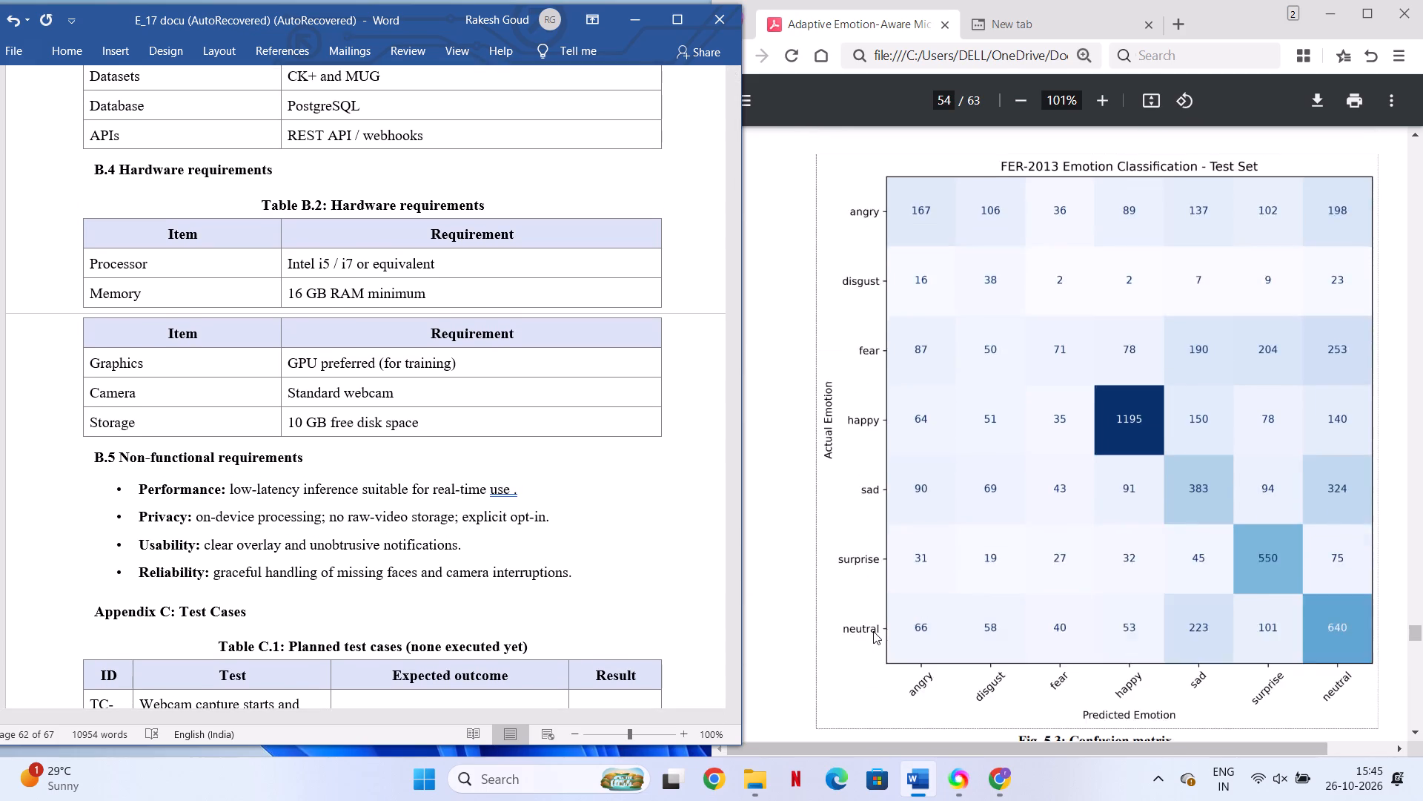
scroll(873, 631, down, 16)
scroll(873, 631, down, 11)
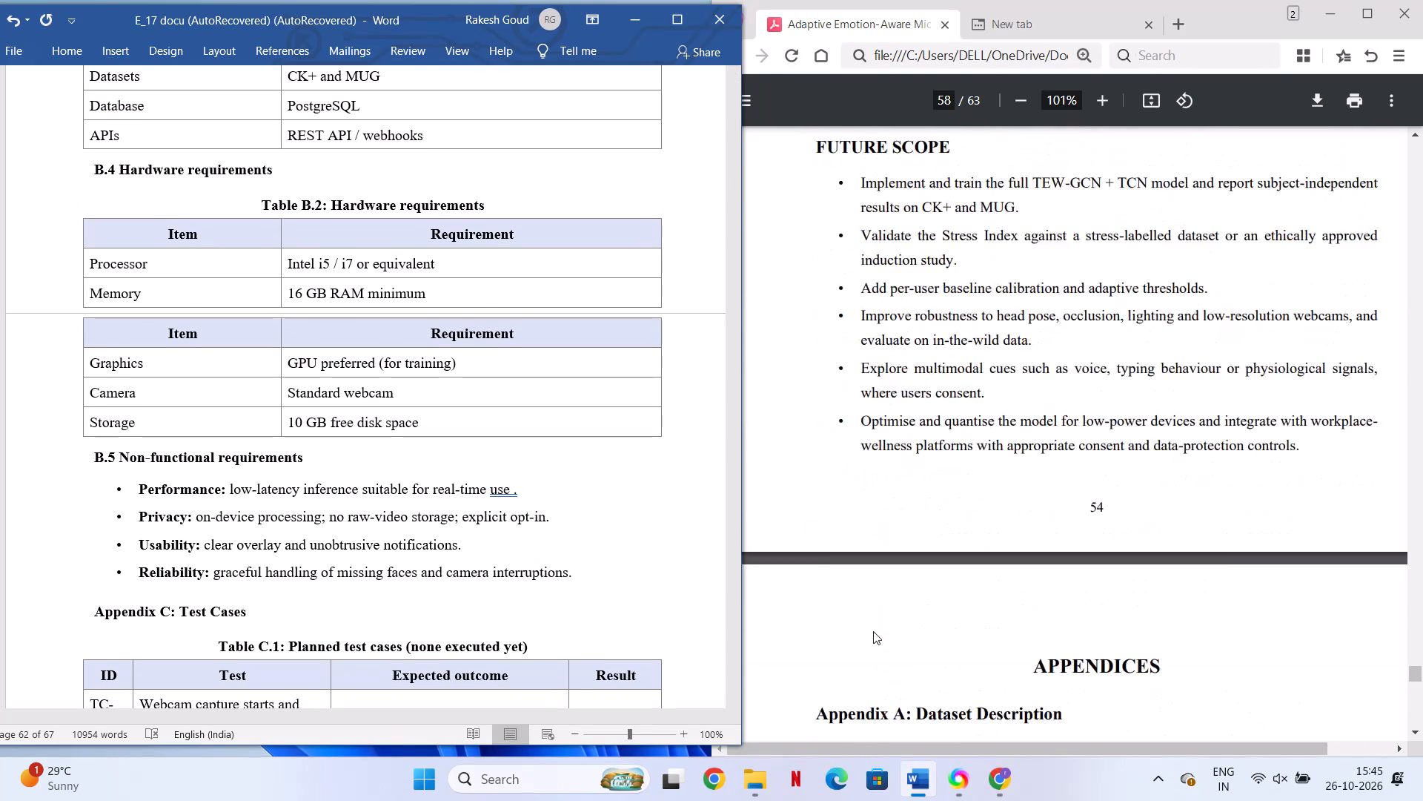
scroll(873, 631, up, 11)
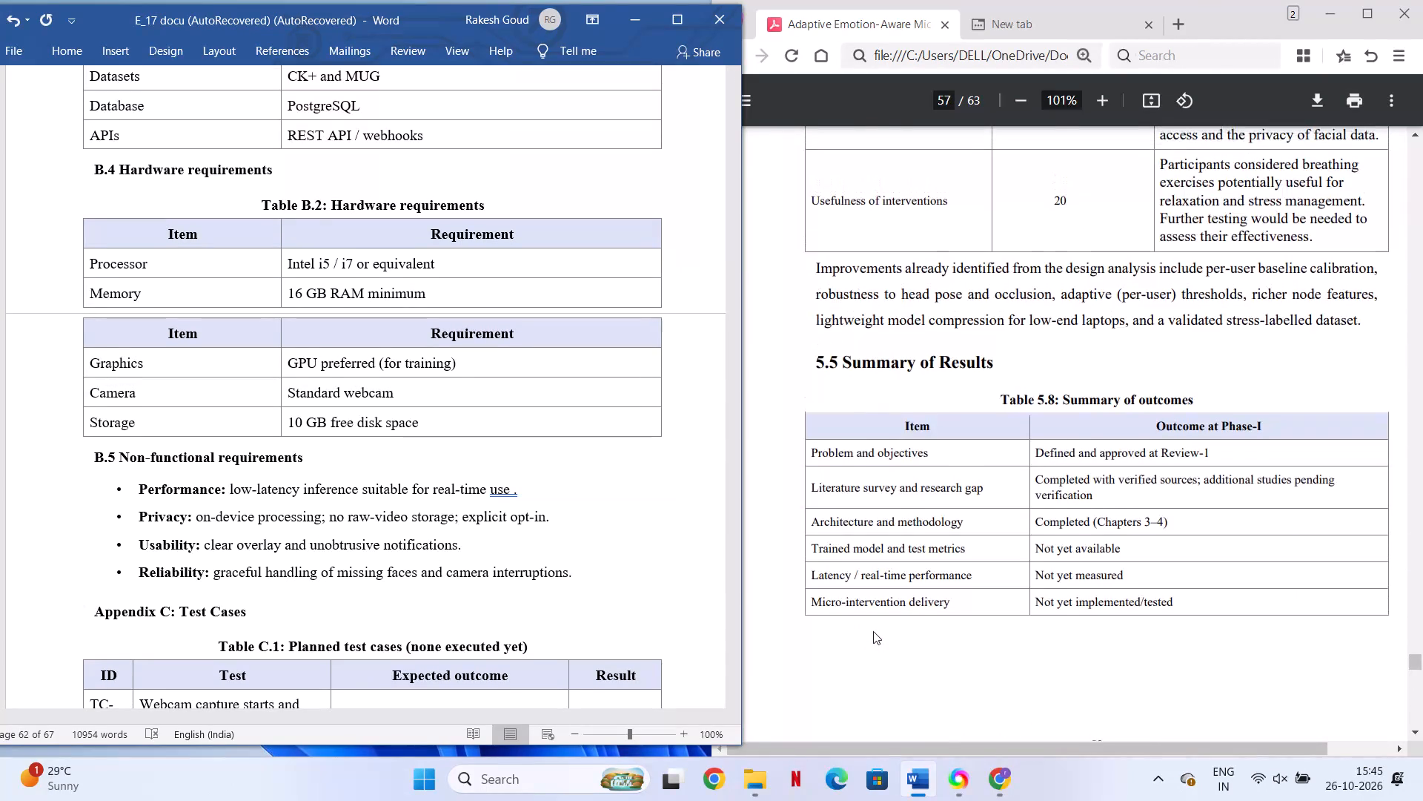
scroll(873, 631, up, 5)
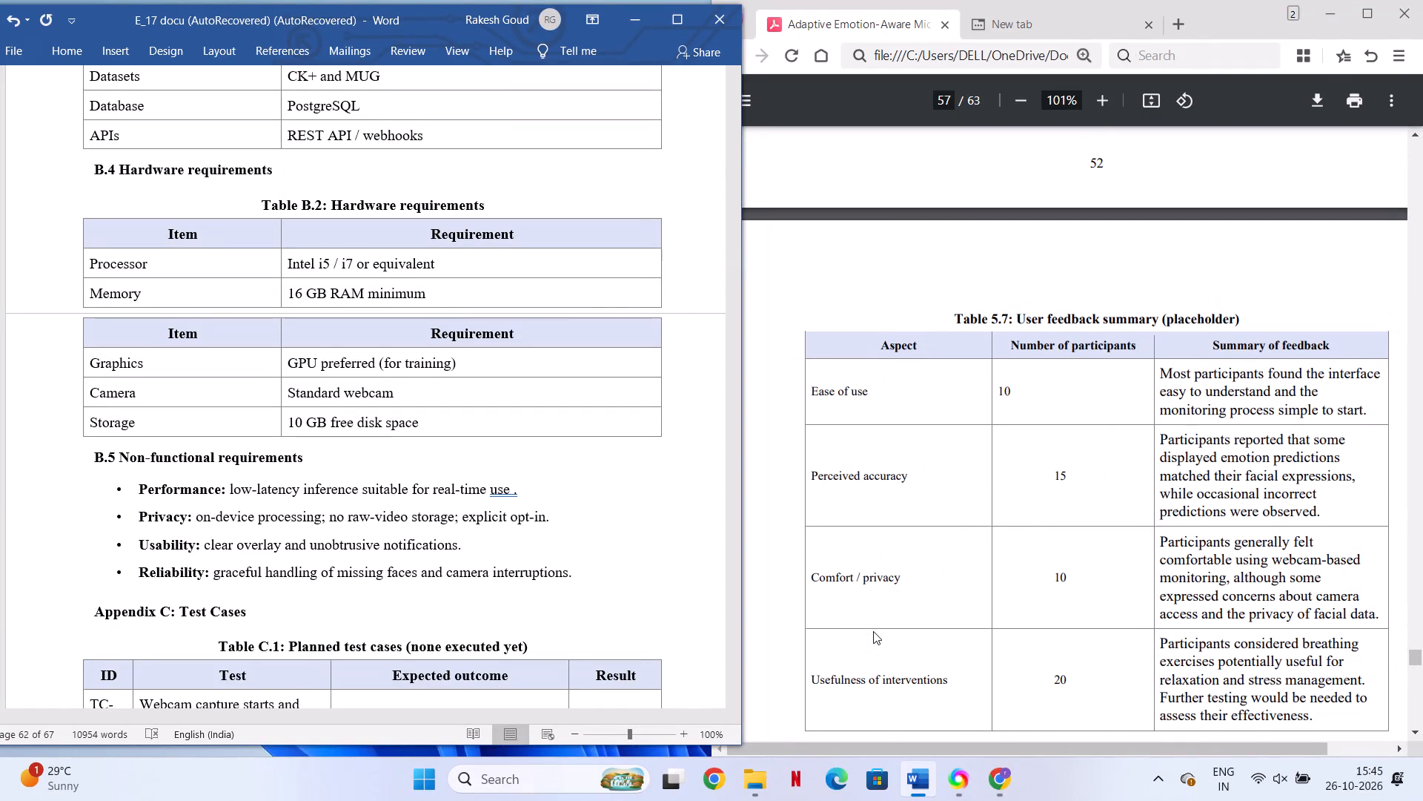
scroll(873, 631, up, 3)
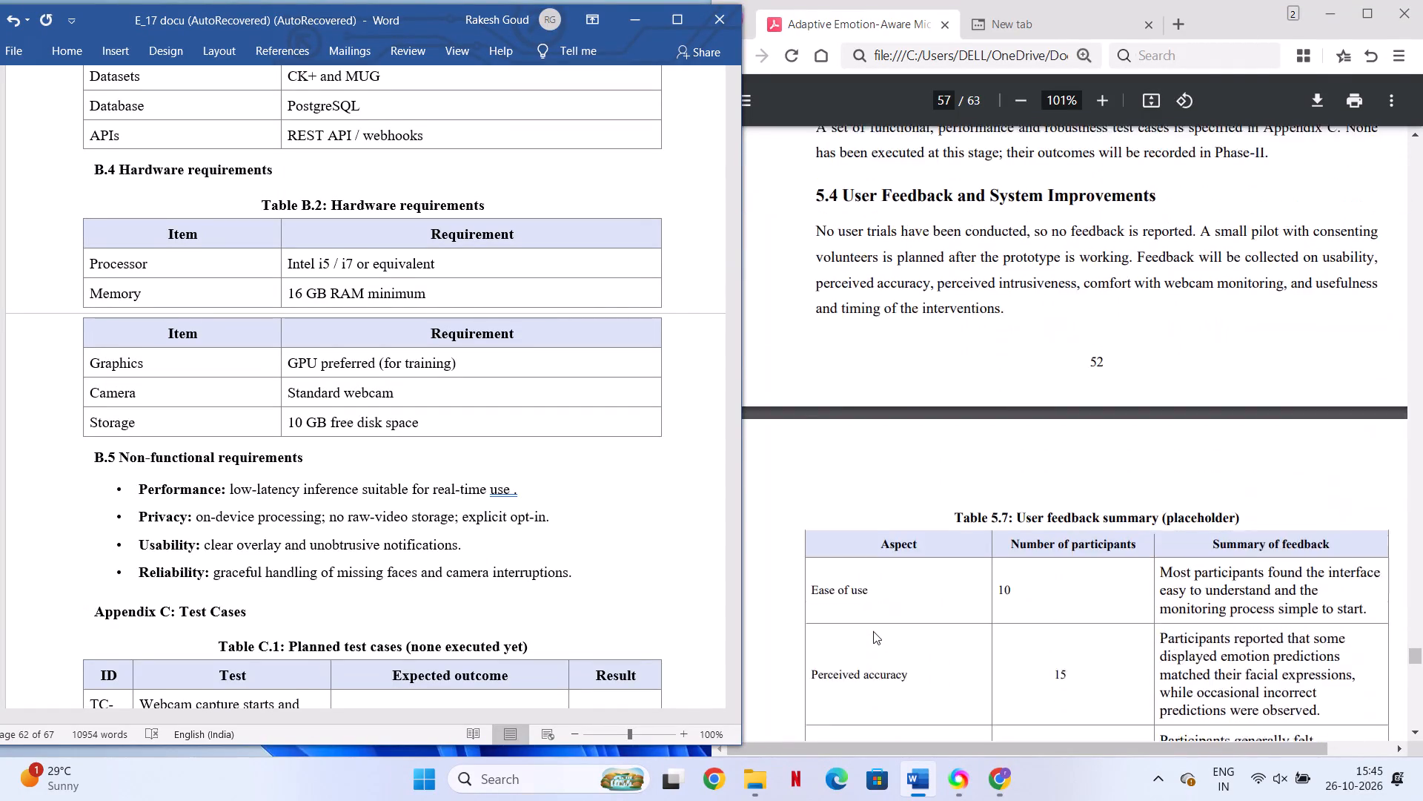
scroll(873, 631, up, 8)
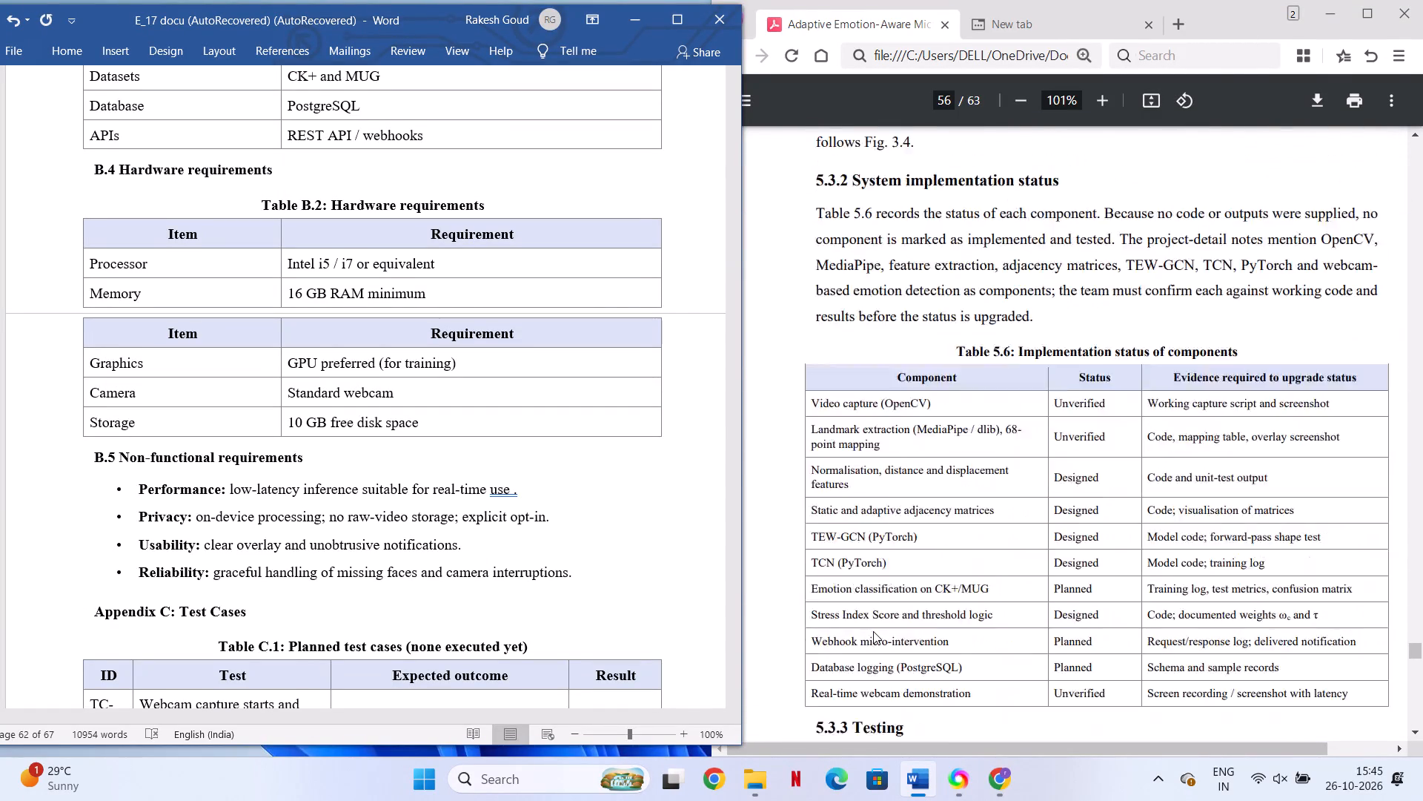
scroll(873, 631, up, 8)
scroll(873, 631, down, 3)
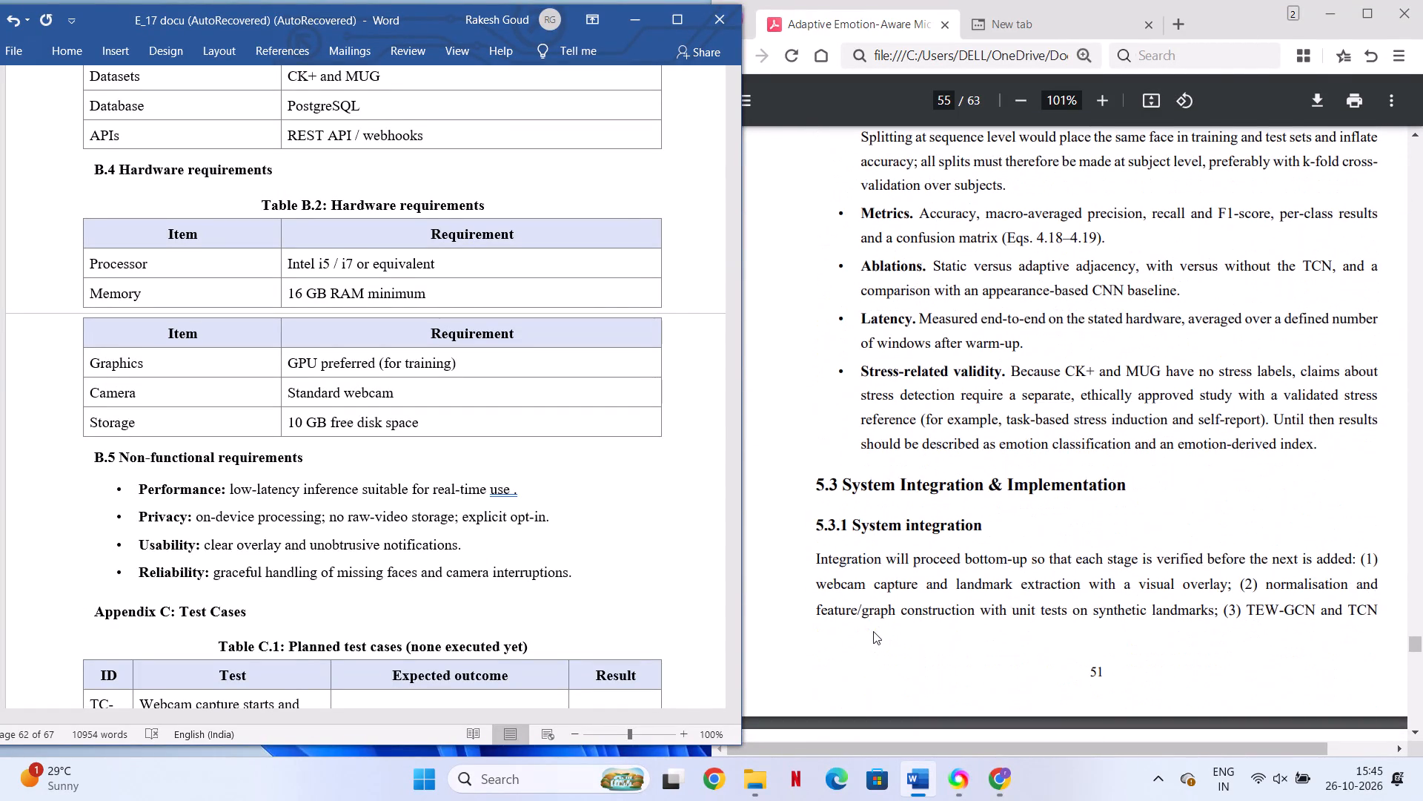
Examine the appendices in the reference PDF, including the non-functional requirements and the Table C.1 test cases.
scroll(873, 631, down, 20)
scroll(873, 631, down, 13)
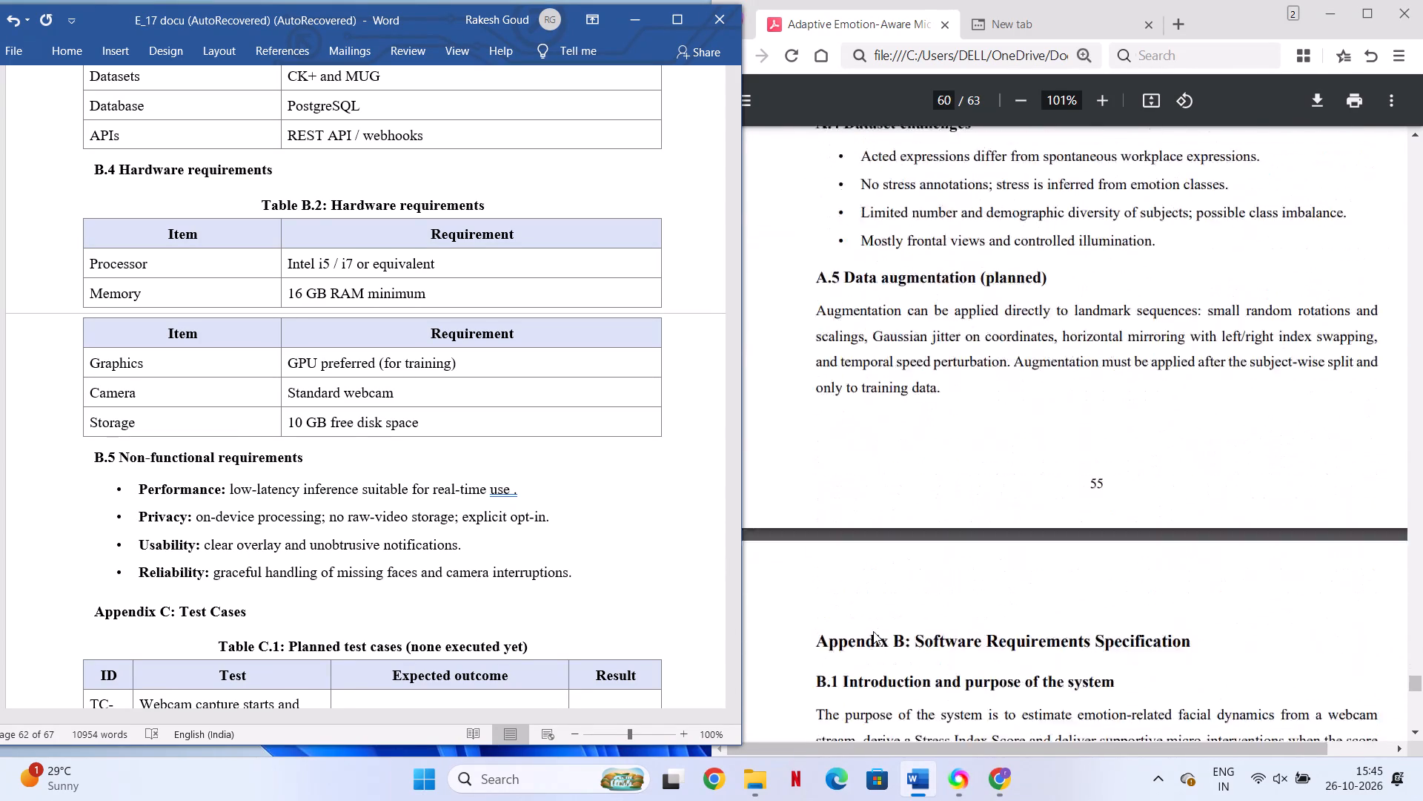
scroll(873, 631, down, 18)
scroll(873, 631, up, 8)
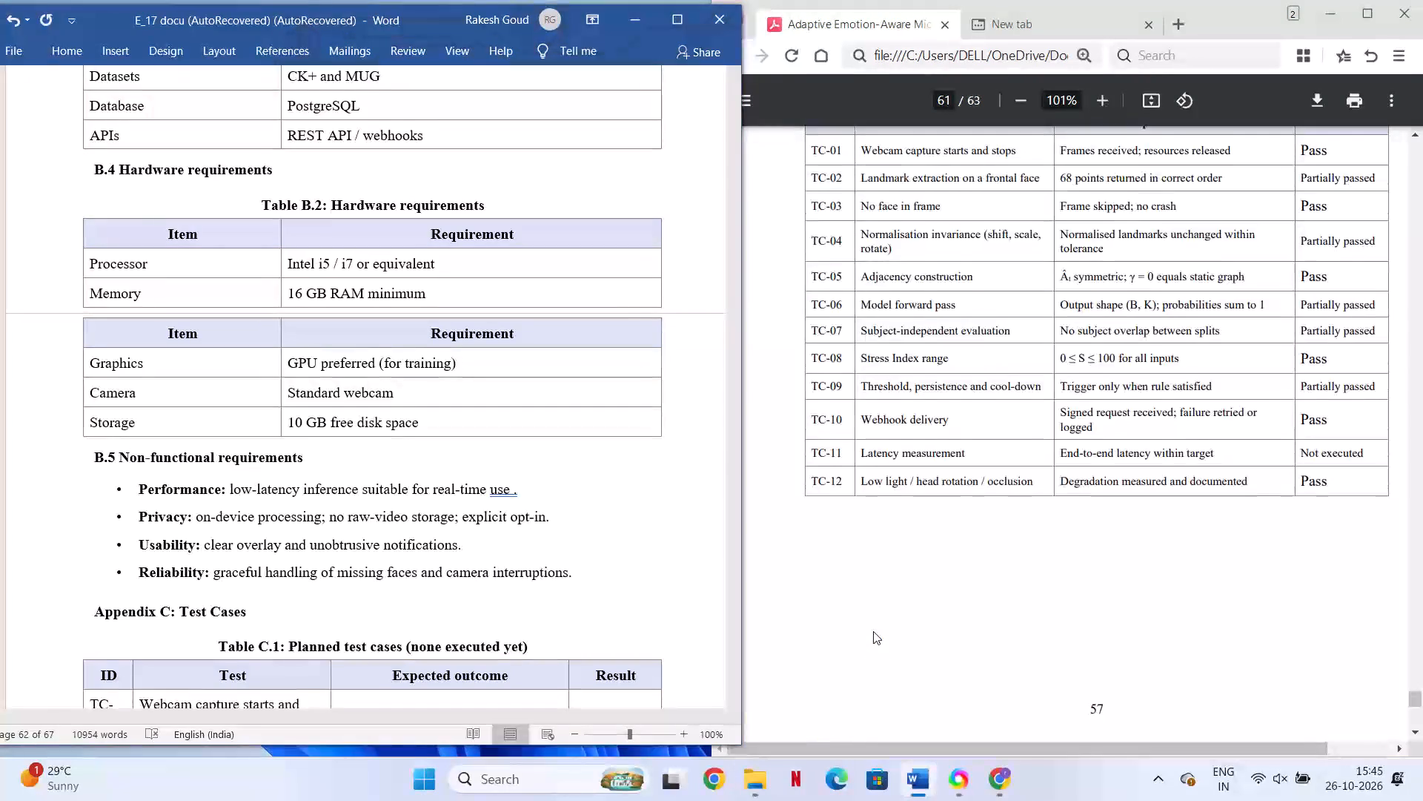
scroll(873, 631, up, 3)
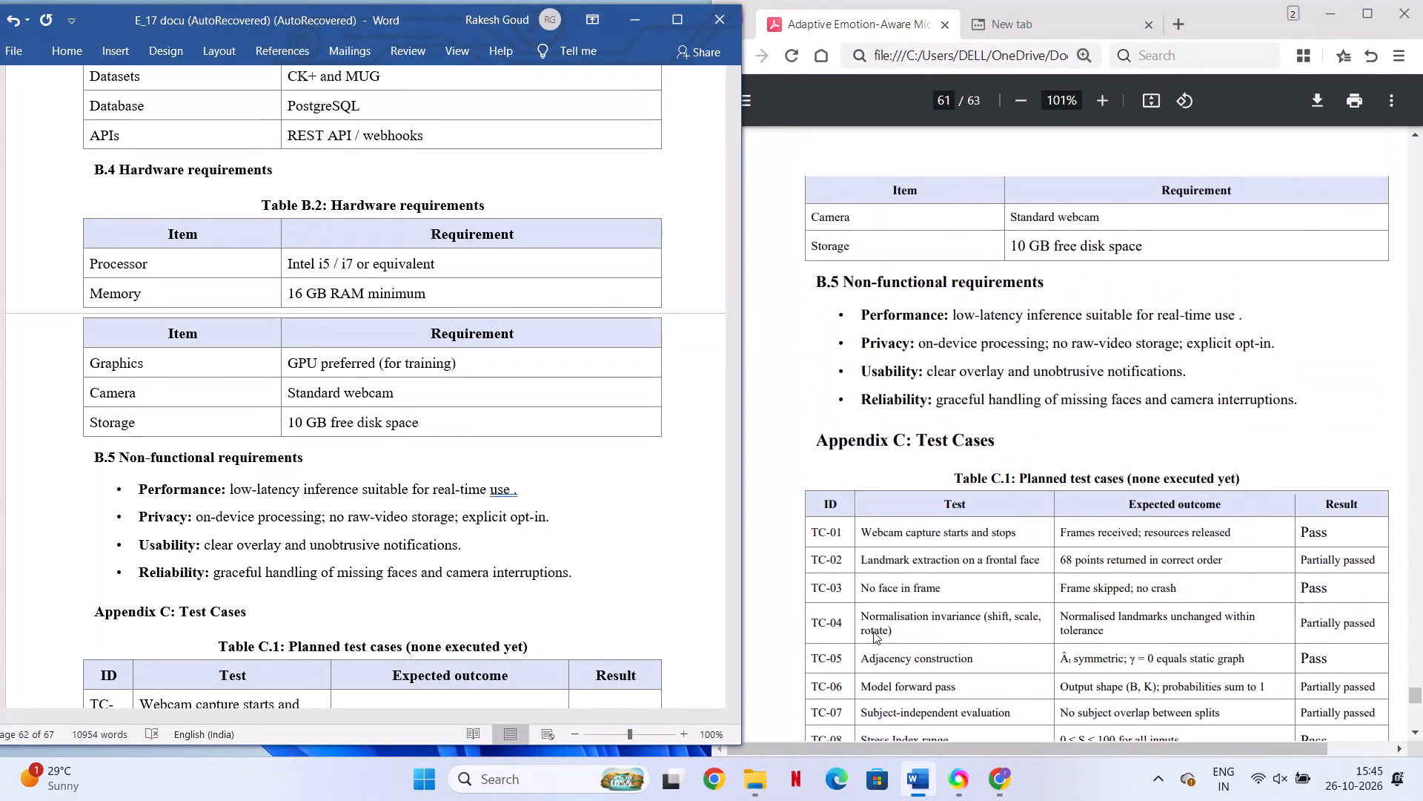
scroll(873, 631, down, 3)
scroll(873, 631, up, 4)
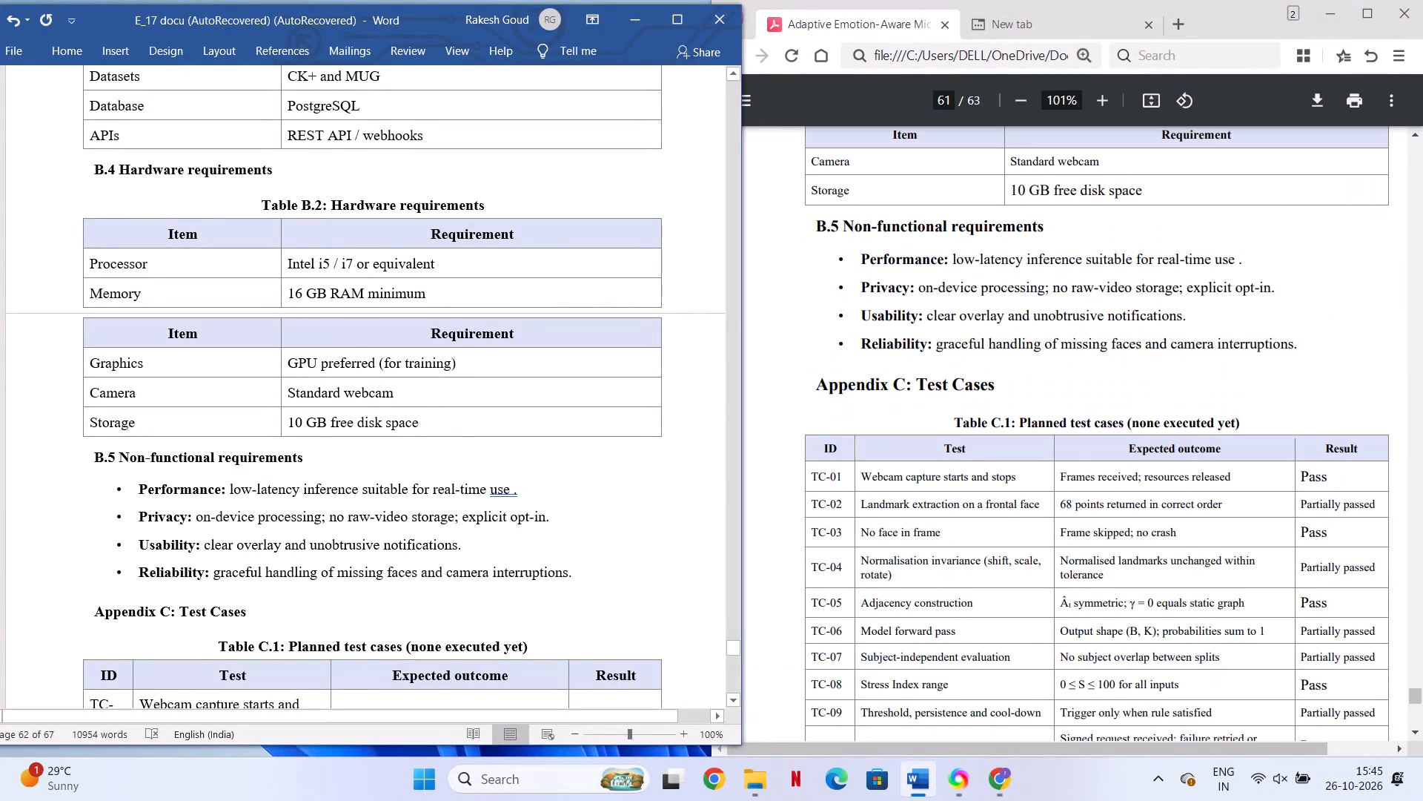
Delete the stray space before the full stop in the Performance bullet under B.5 Non-functional requirements in the Word report.
scroll(494, 556, down, 4)
scroll(494, 556, up, 1)
click(513, 205)
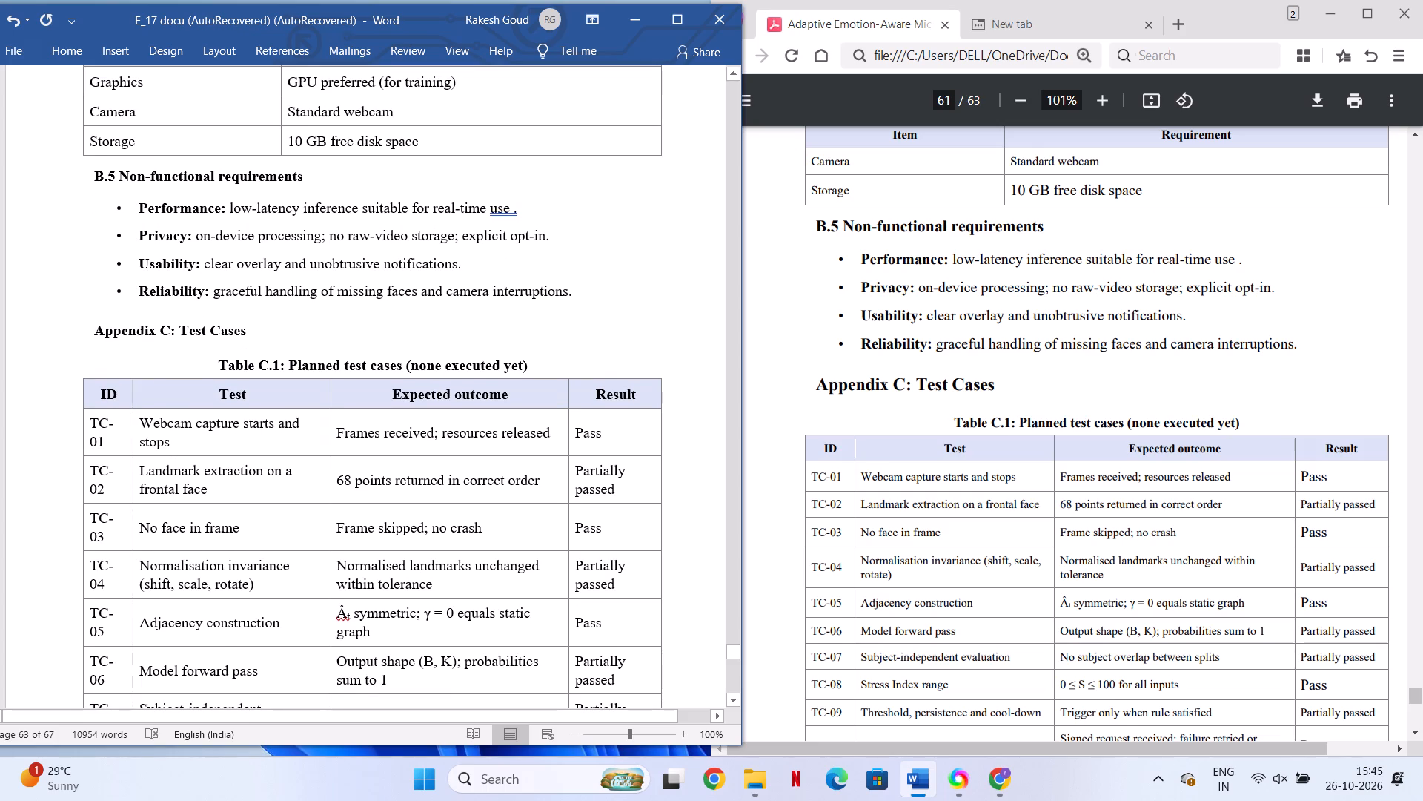
key(BackSpace)
Compare the B.1 software and B.2 hardware requirements tables in the Word report with those in the PDF.
scroll(513, 205, up, 3)
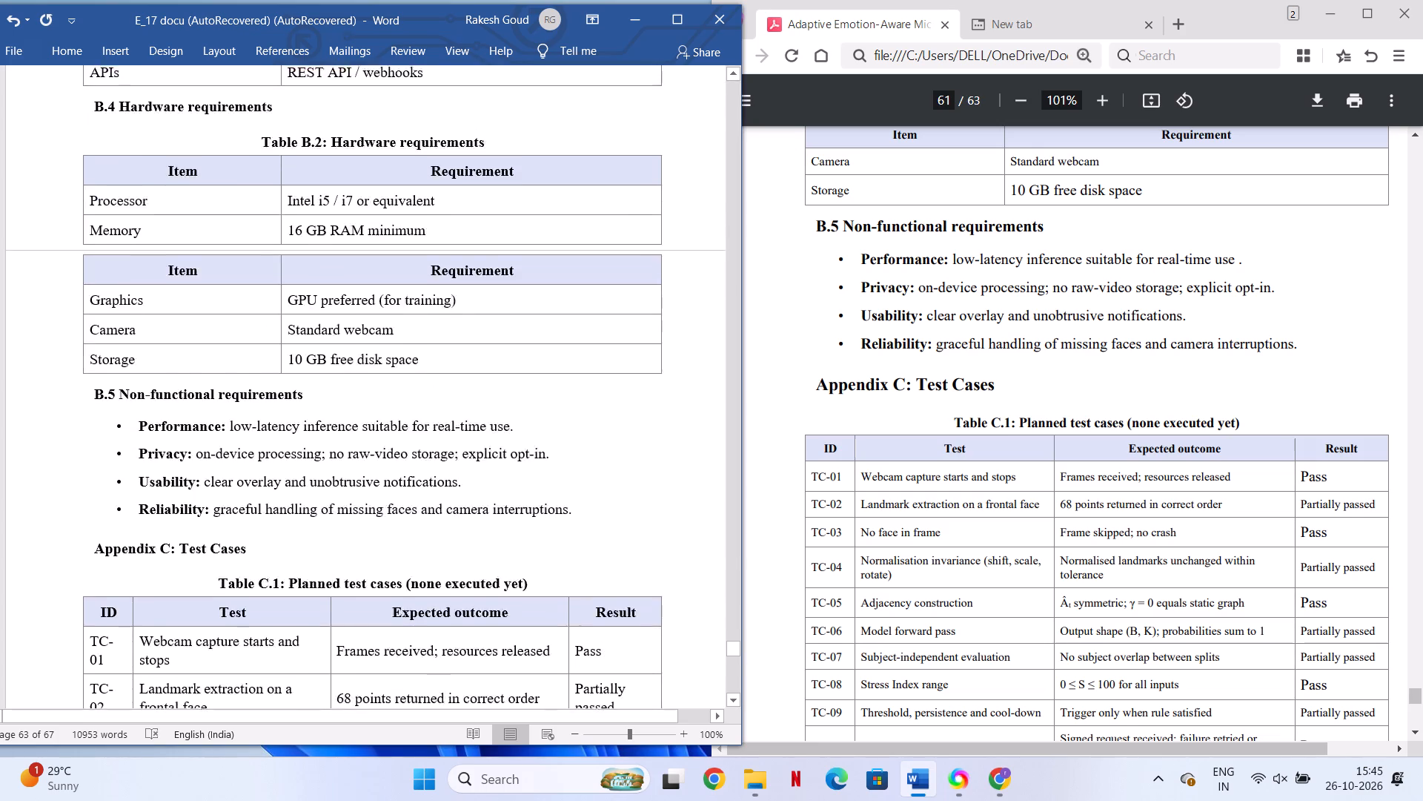
scroll(513, 205, up, 6)
scroll(513, 205, down, 5)
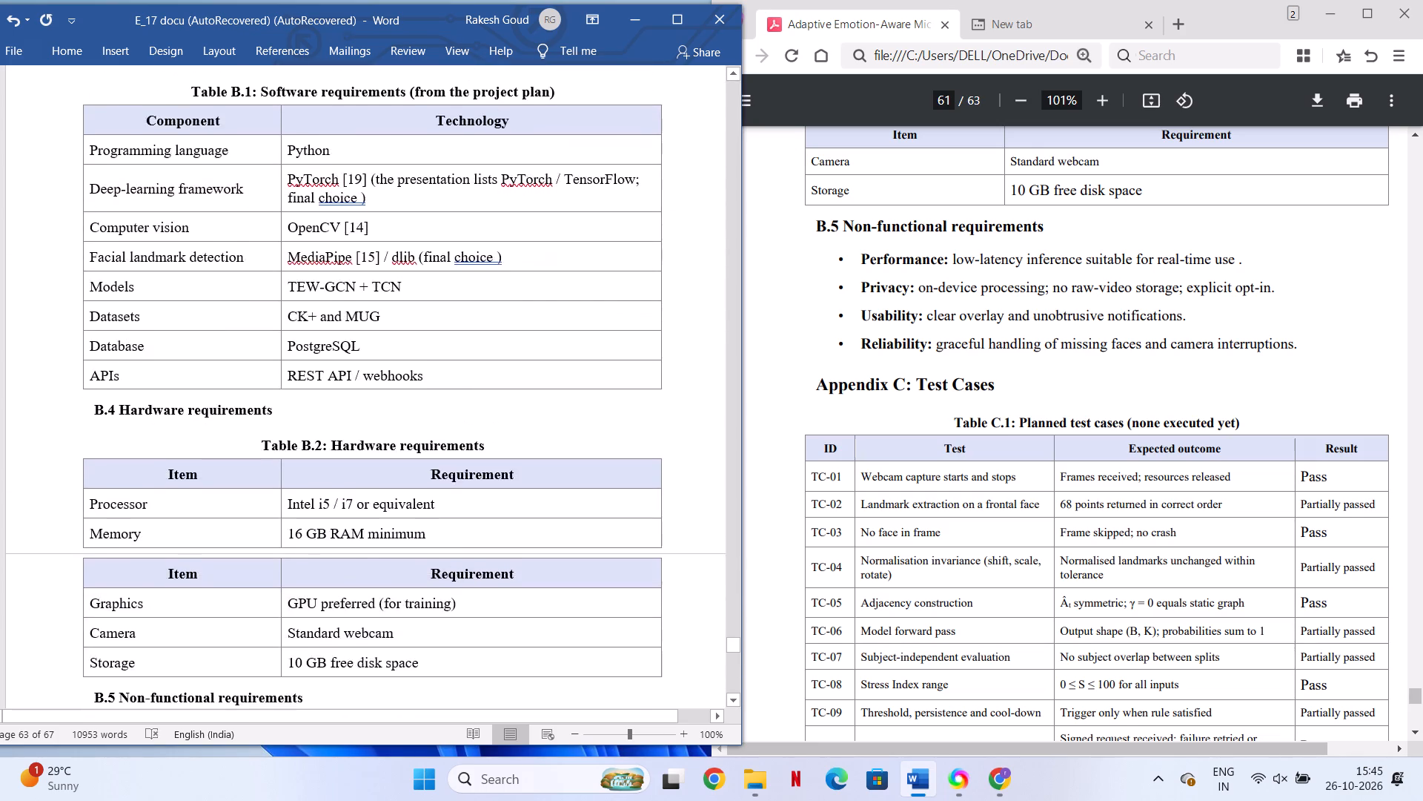
scroll(513, 205, down, 3)
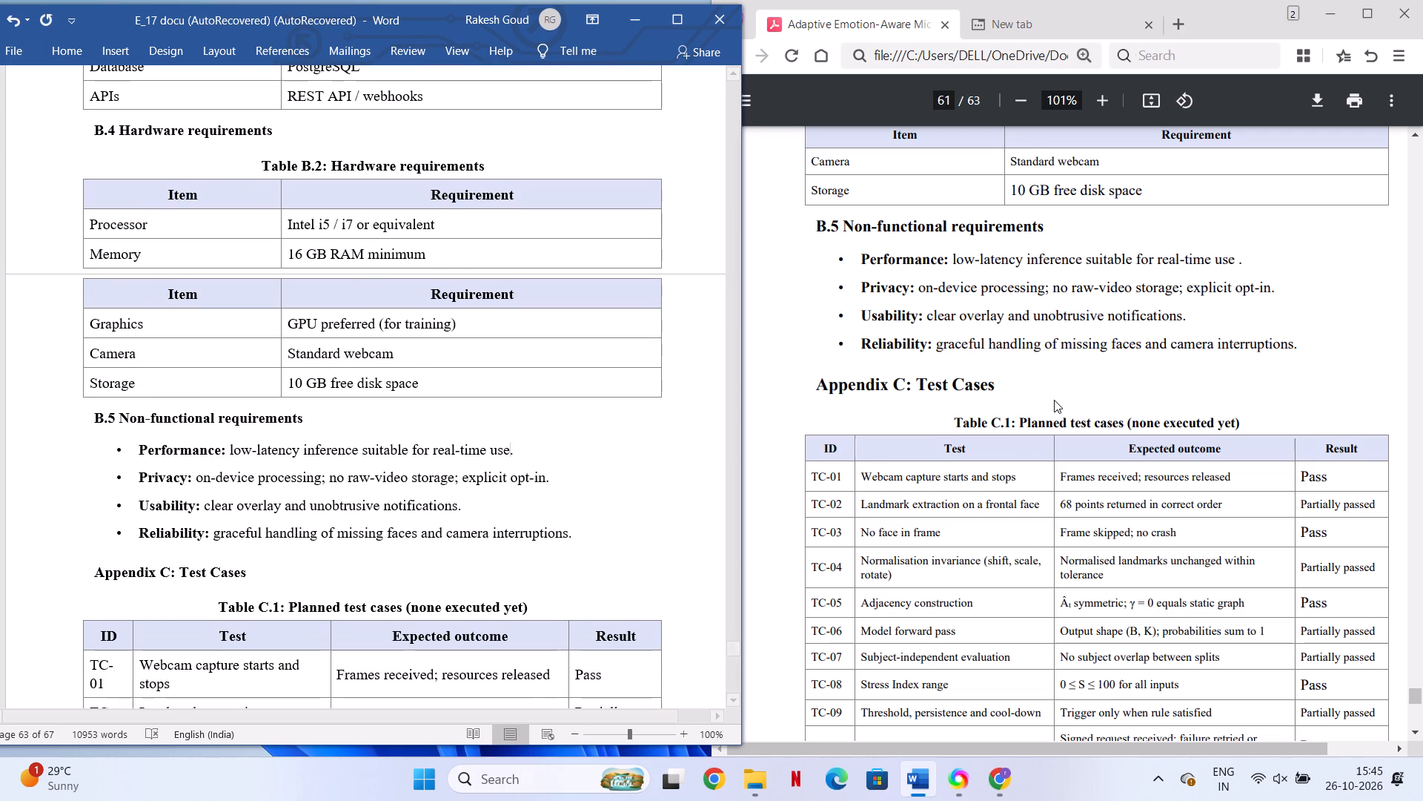
scroll(1054, 400, up, 4)
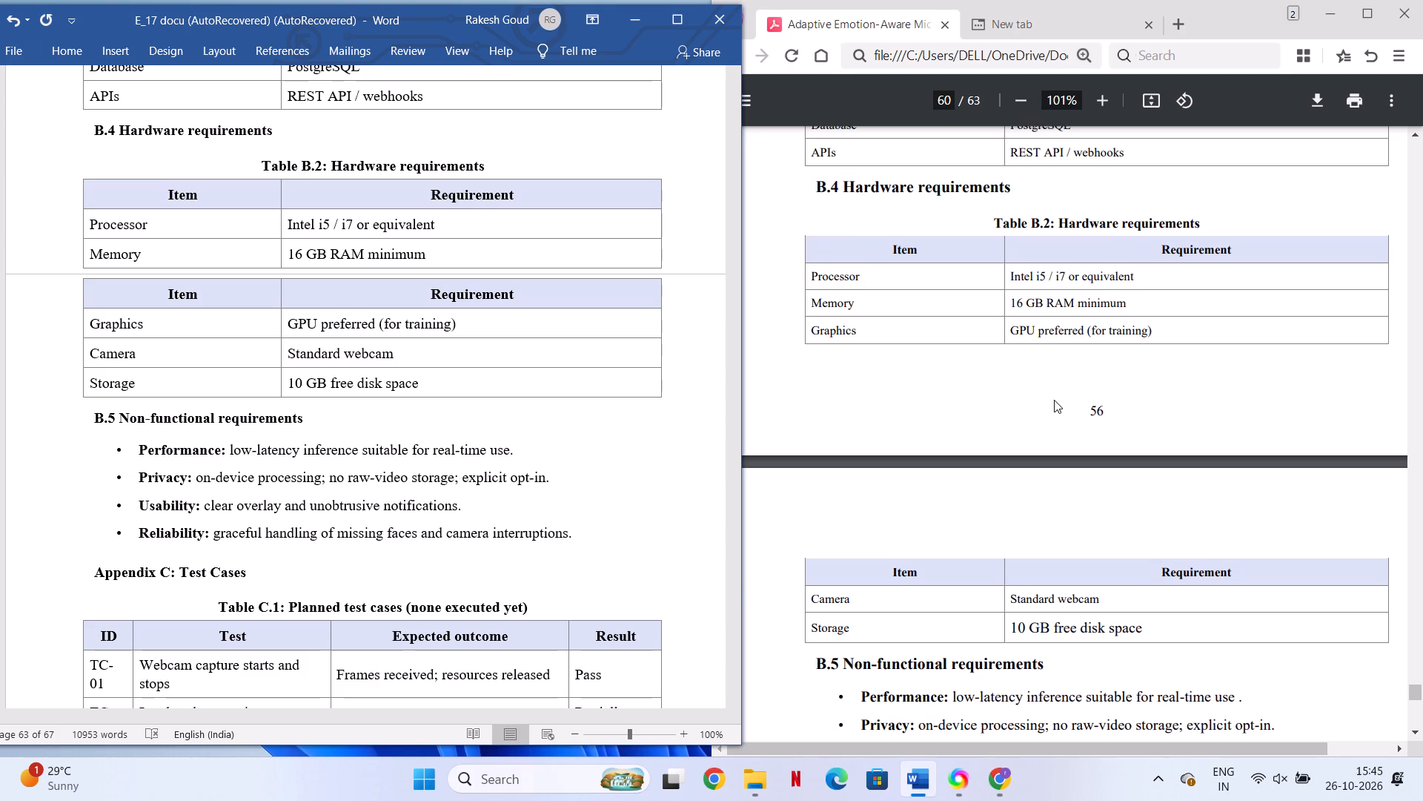
scroll(1054, 400, up, 2)
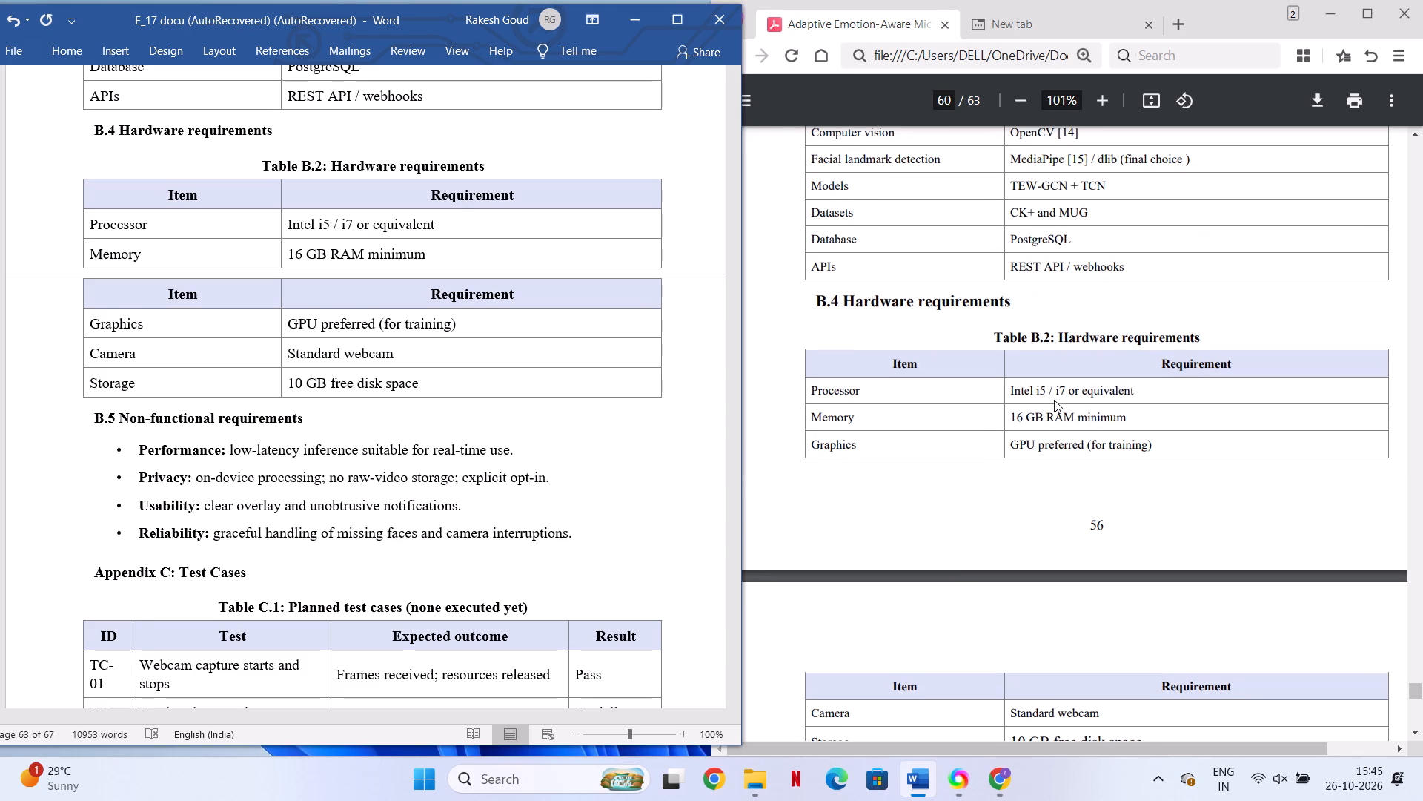
scroll(1054, 400, up, 1)
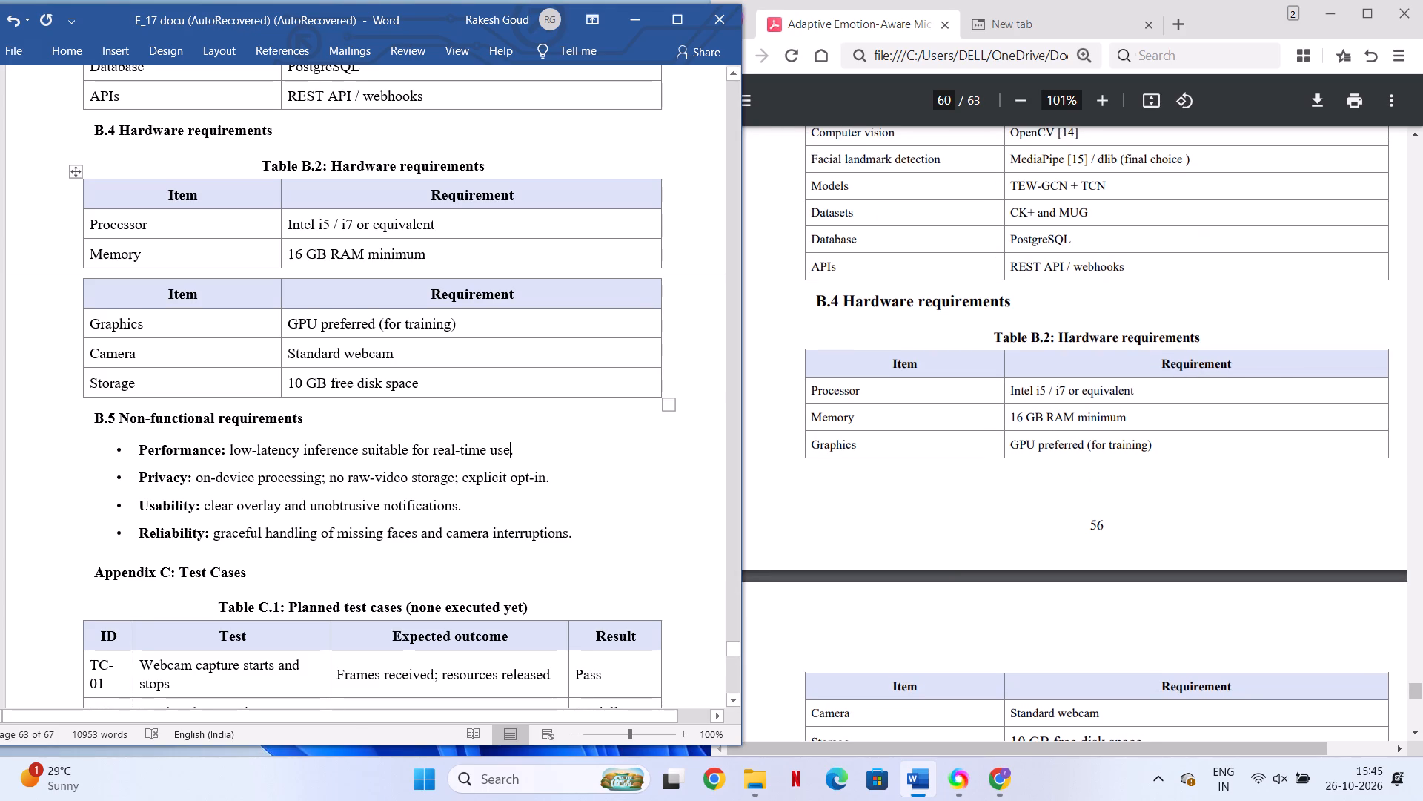
scroll(491, 416, up, 2)
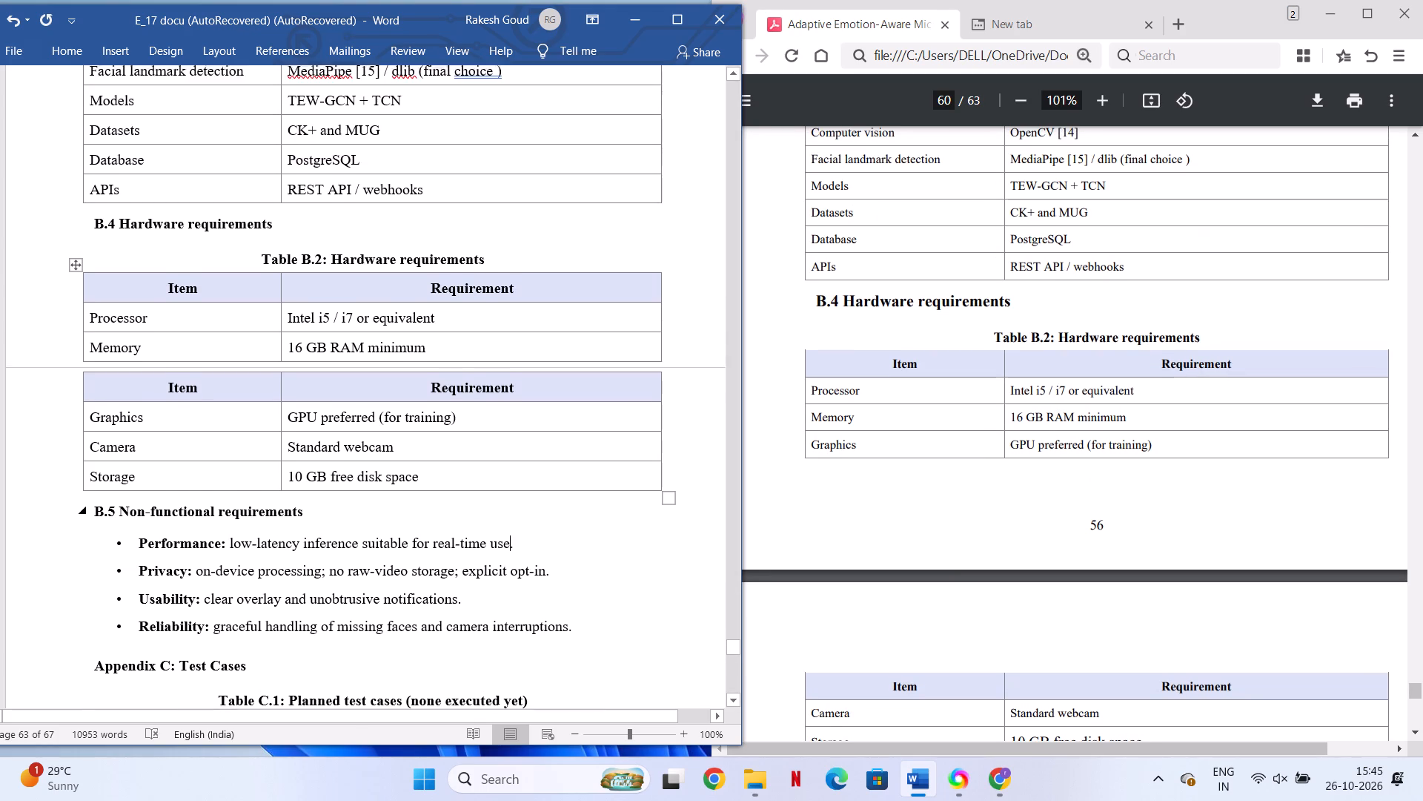
Compare the Appendix C test-case table with the PDF version, and recheck the Appendix B requirements tables in the Word report.
scroll(491, 416, down, 7)
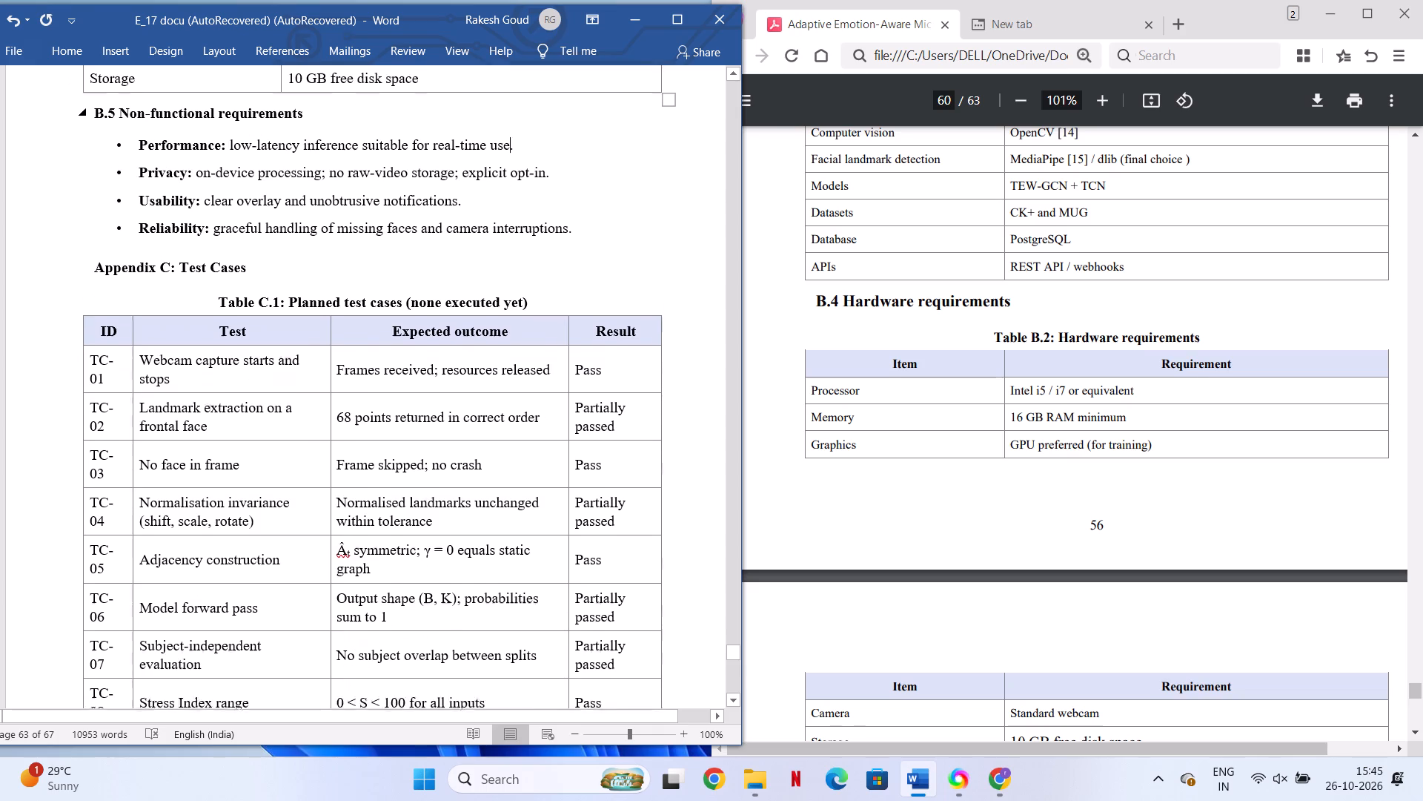
scroll(491, 416, down, 3)
scroll(491, 416, right, 1)
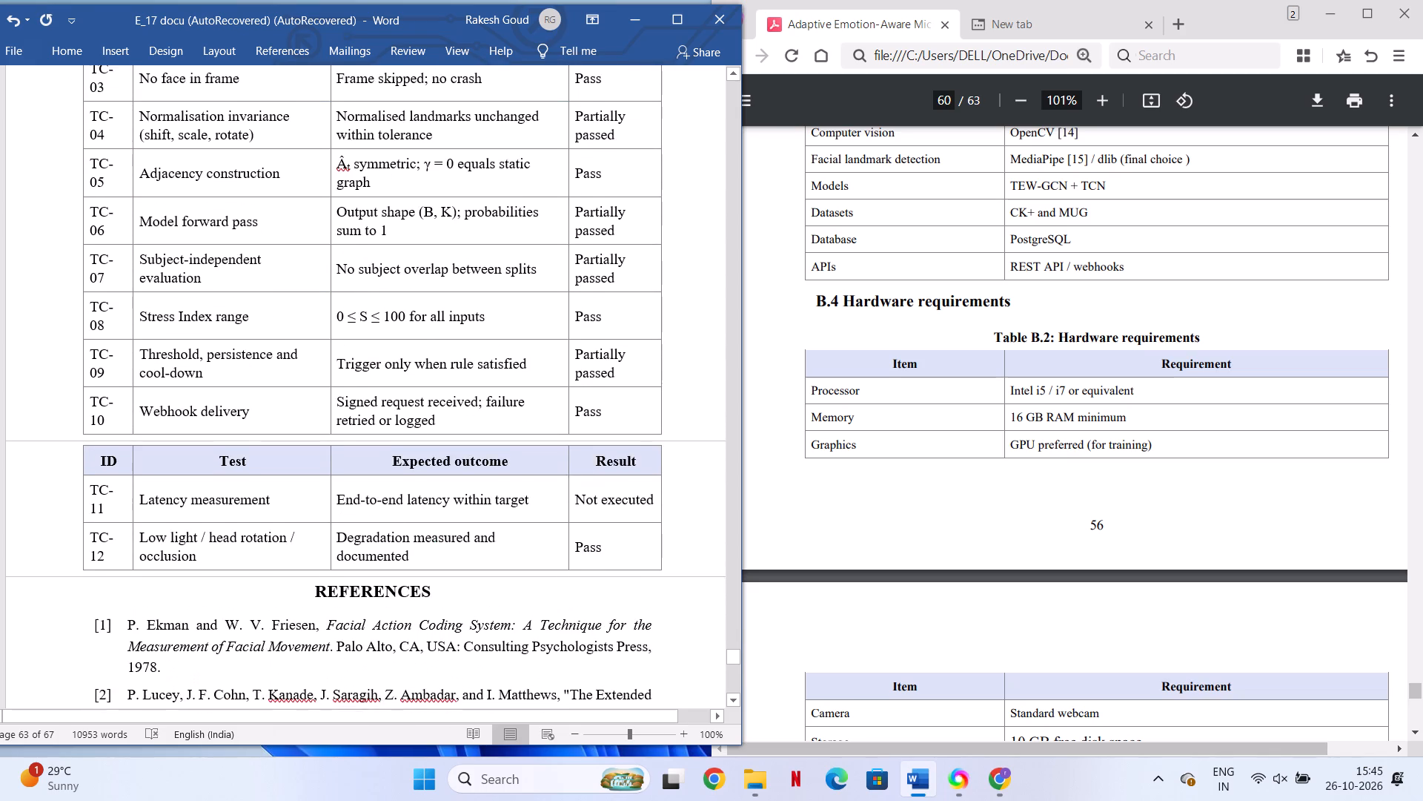
scroll(491, 416, up, 4)
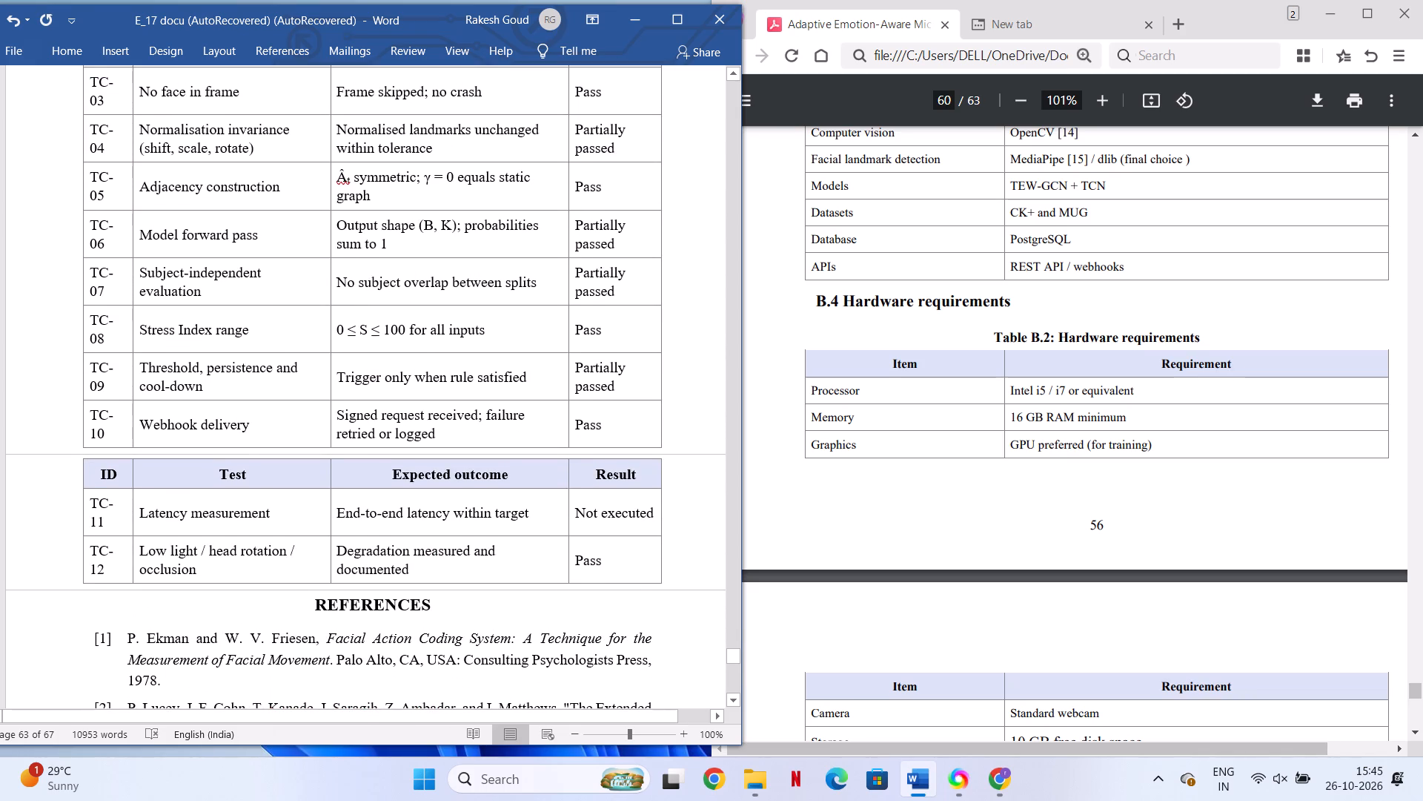
scroll(491, 416, up, 5)
scroll(491, 416, right, 1)
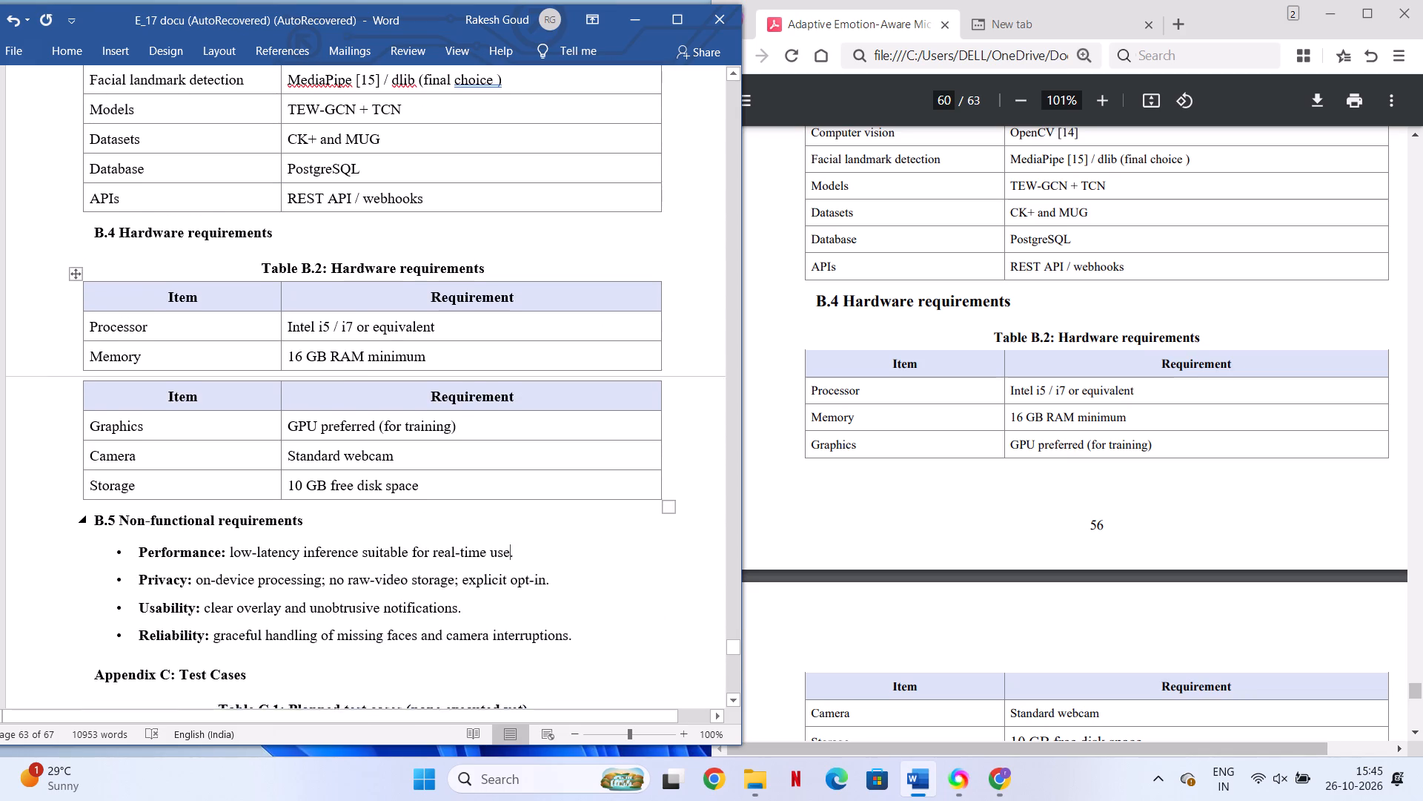
scroll(491, 416, right, 2)
scroll(860, 530, down, 9)
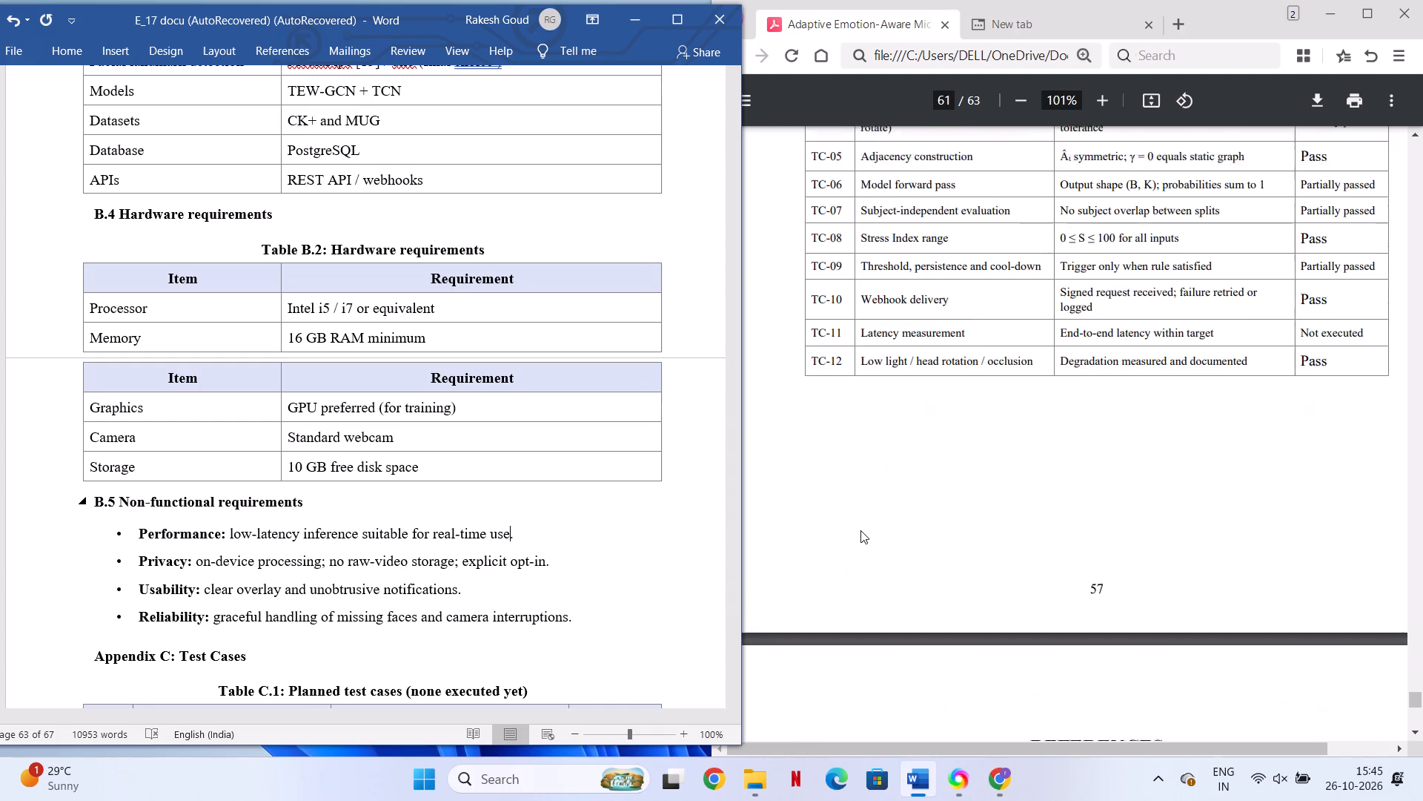
scroll(860, 530, up, 3)
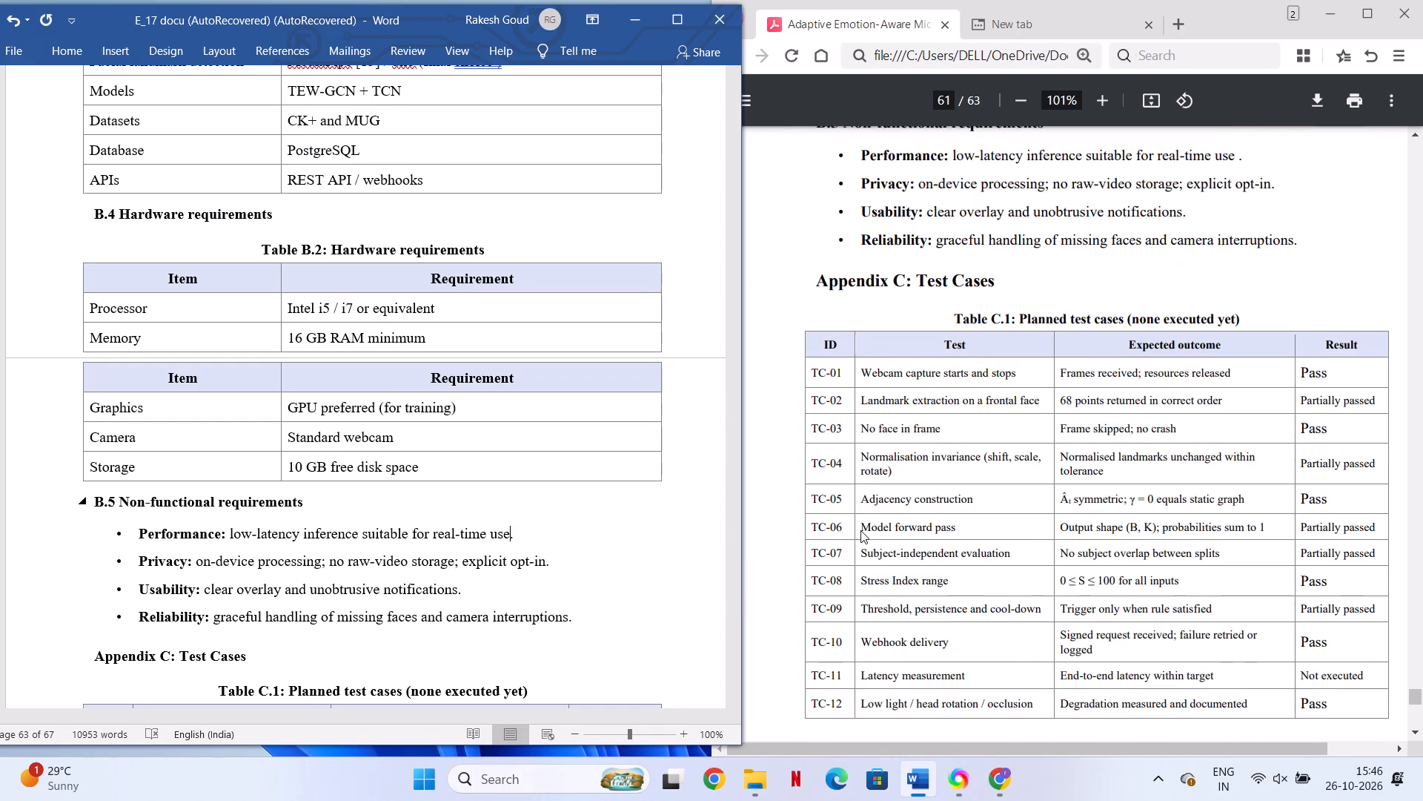
scroll(860, 530, up, 1)
scroll(439, 538, down, 4)
scroll(439, 538, up, 1)
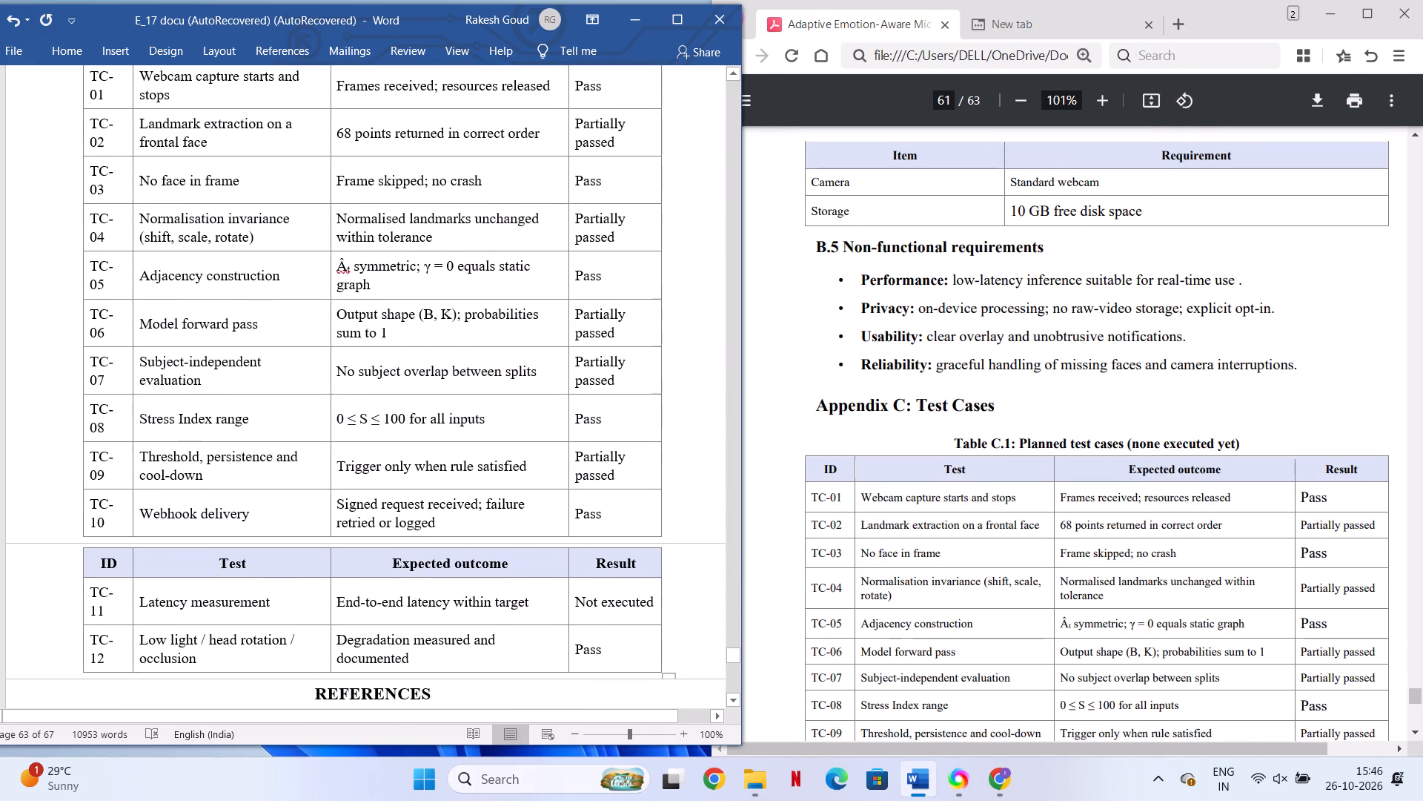
scroll(439, 538, up, 4)
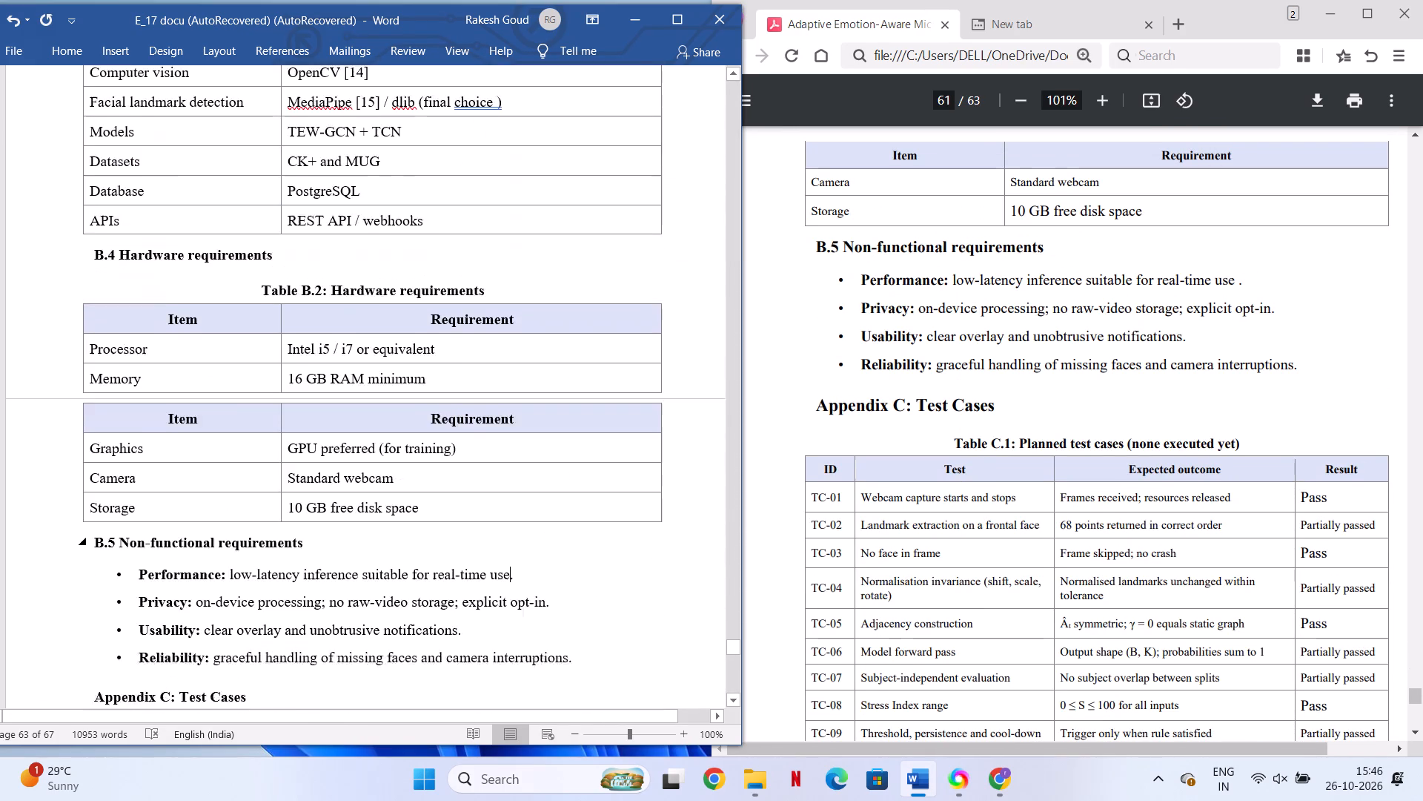
scroll(439, 538, up, 3)
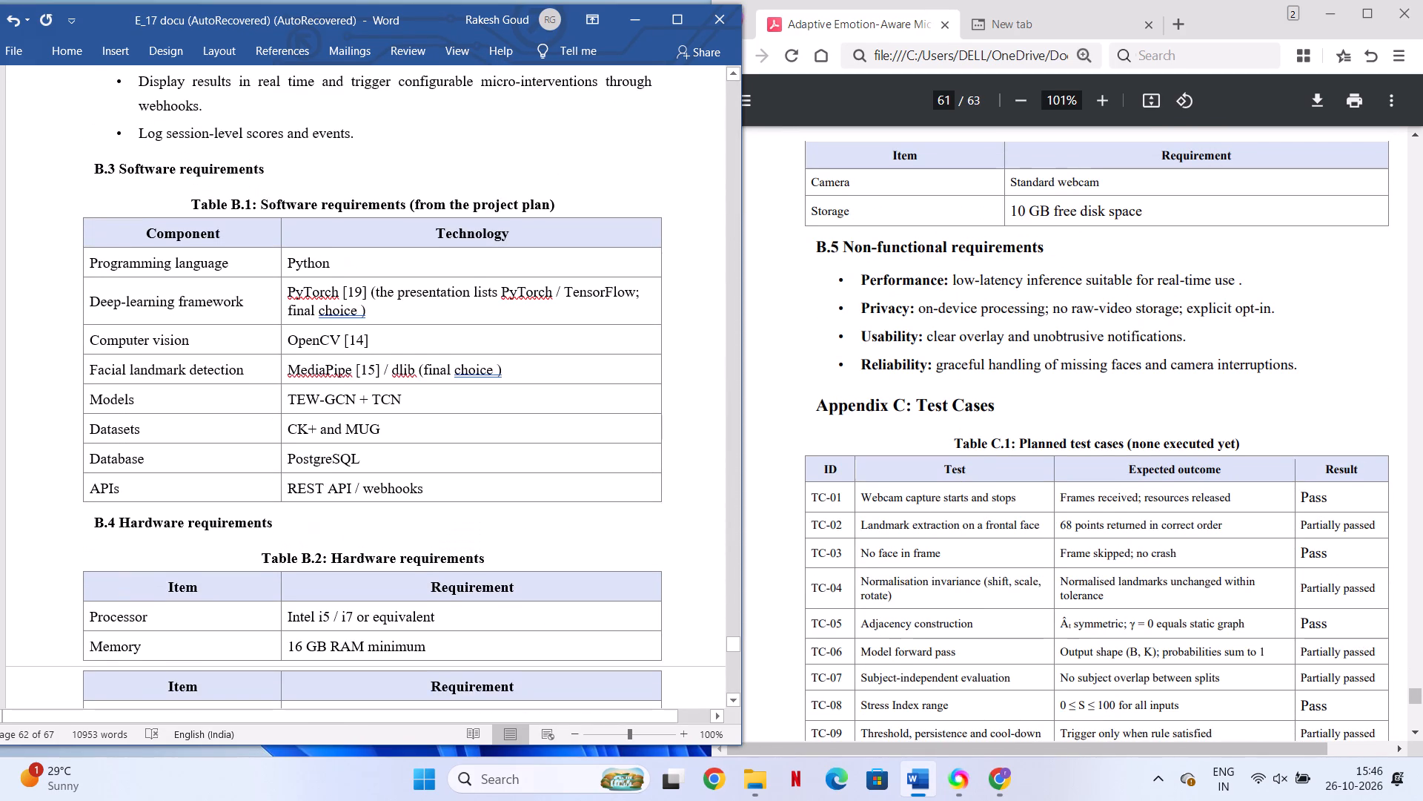
scroll(439, 538, up, 1)
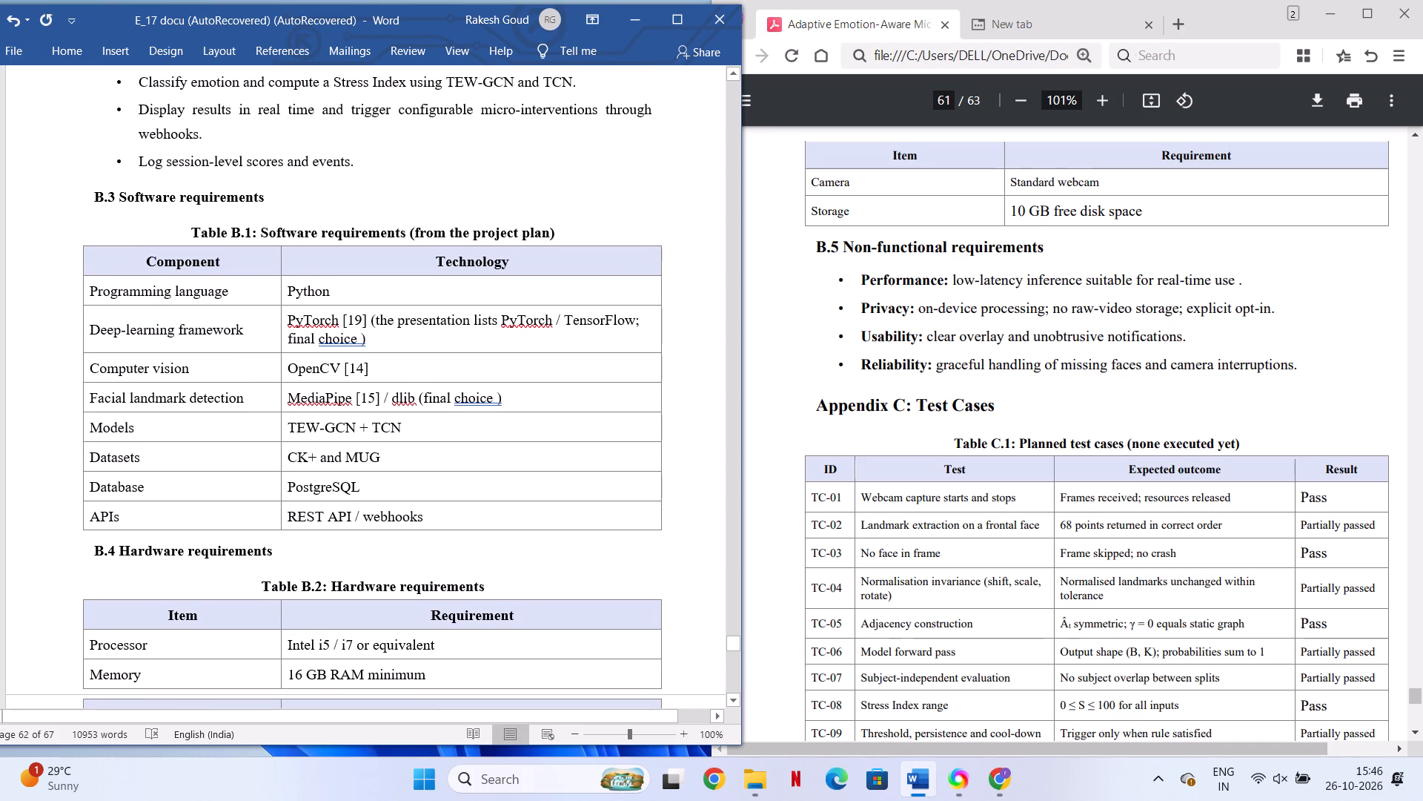
Remove the bold formatting from the Table C.1 planned test cases caption in Appendix C of the Word report.
scroll(439, 538, up, 3)
scroll(439, 538, down, 4)
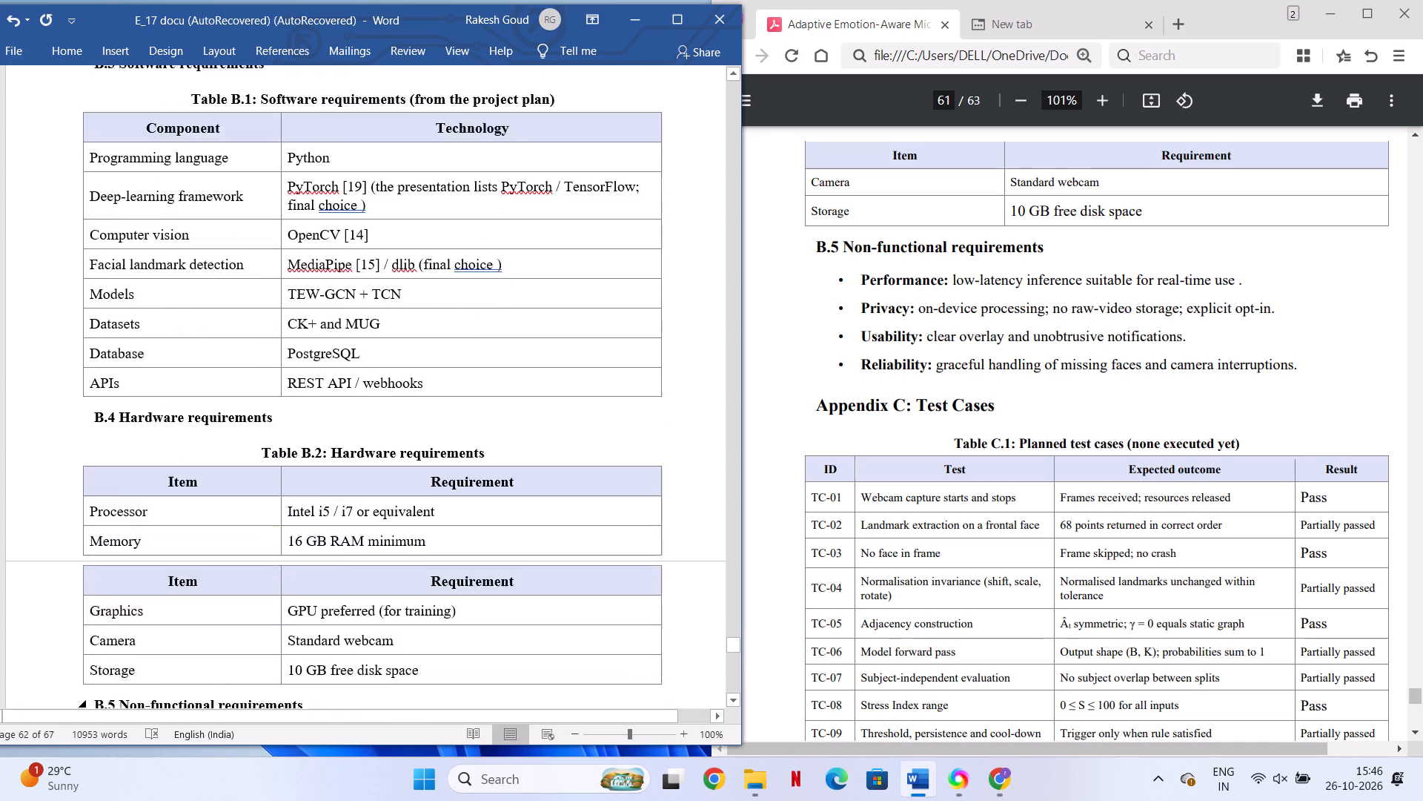
scroll(439, 538, down, 9)
scroll(439, 538, up, 5)
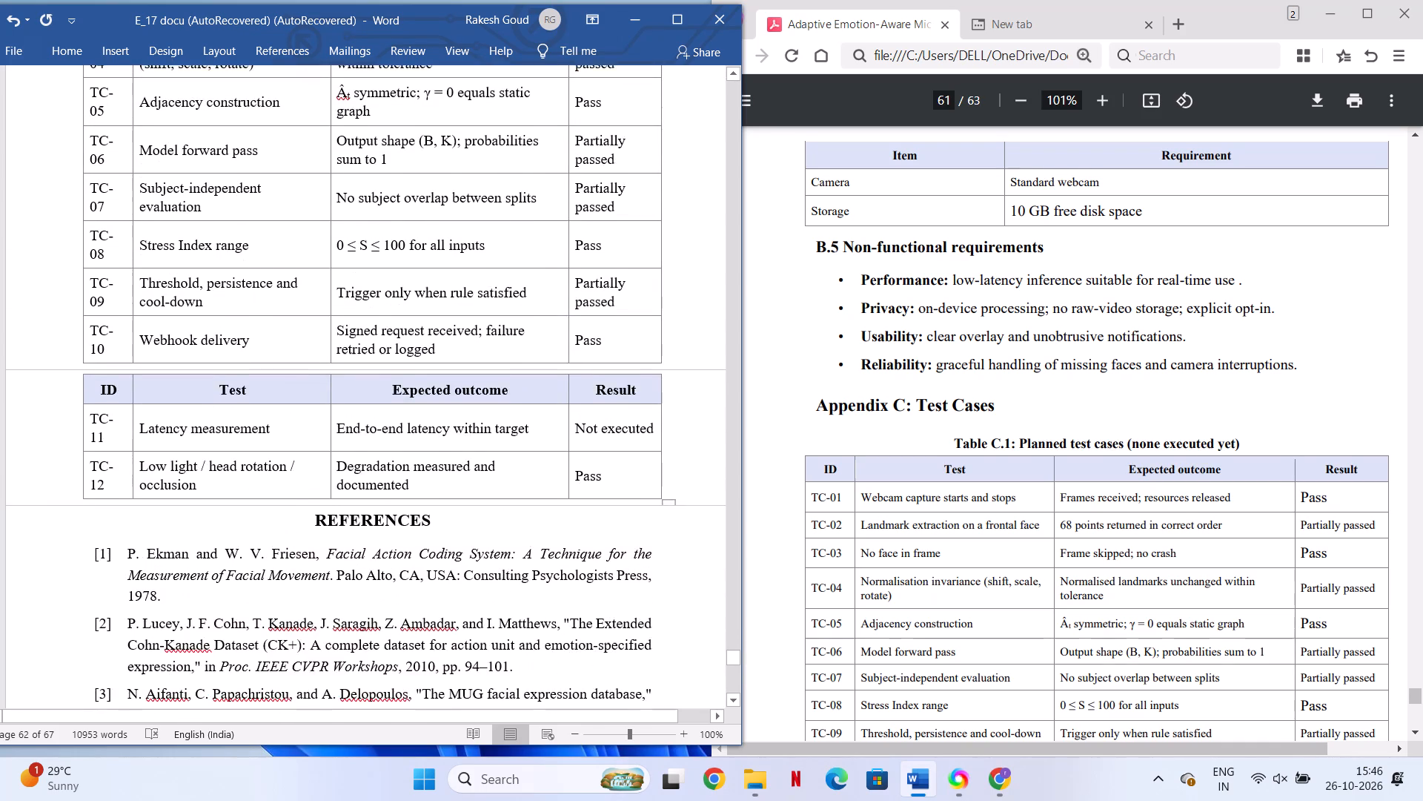
scroll(439, 538, up, 6)
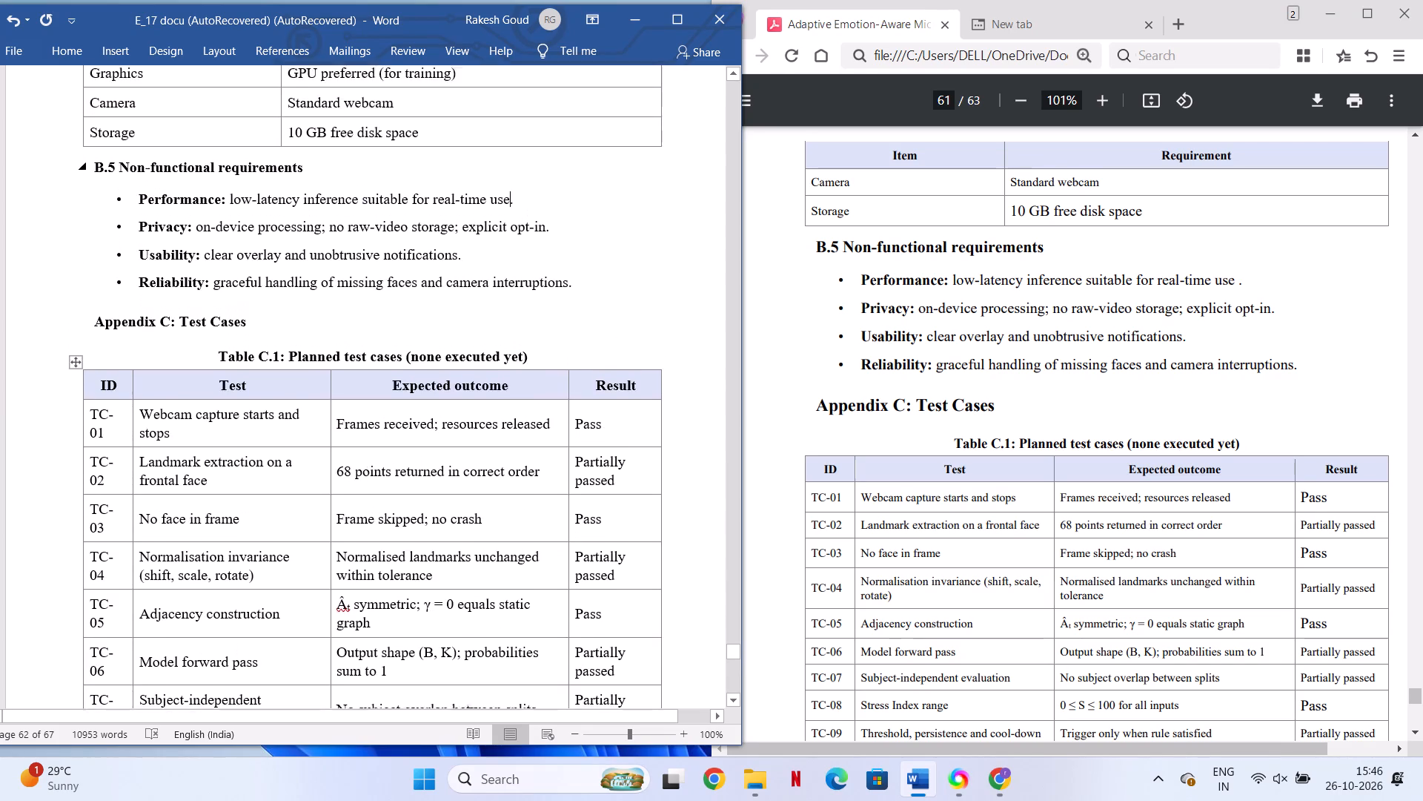
scroll(439, 538, up, 2)
triple_click(385, 525)
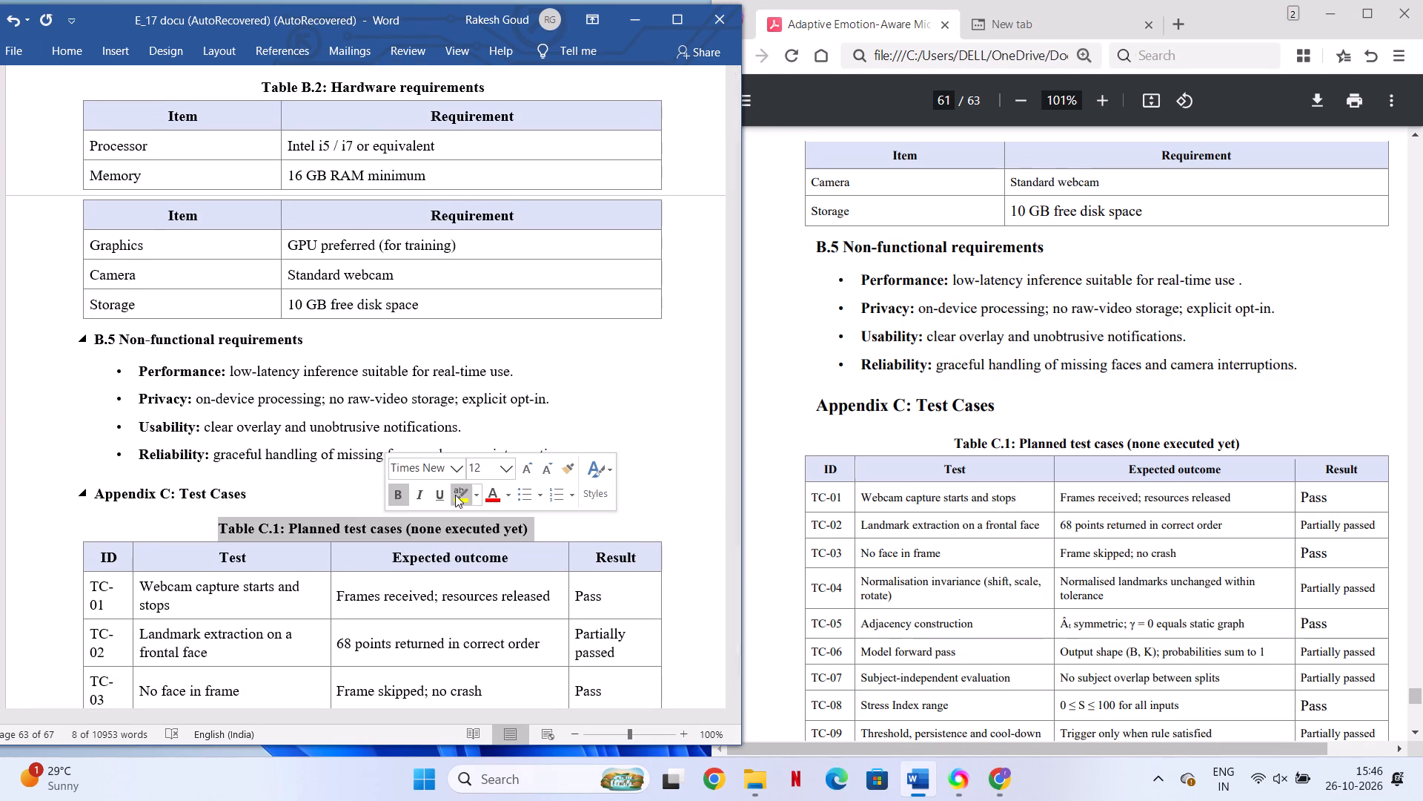
click(397, 495)
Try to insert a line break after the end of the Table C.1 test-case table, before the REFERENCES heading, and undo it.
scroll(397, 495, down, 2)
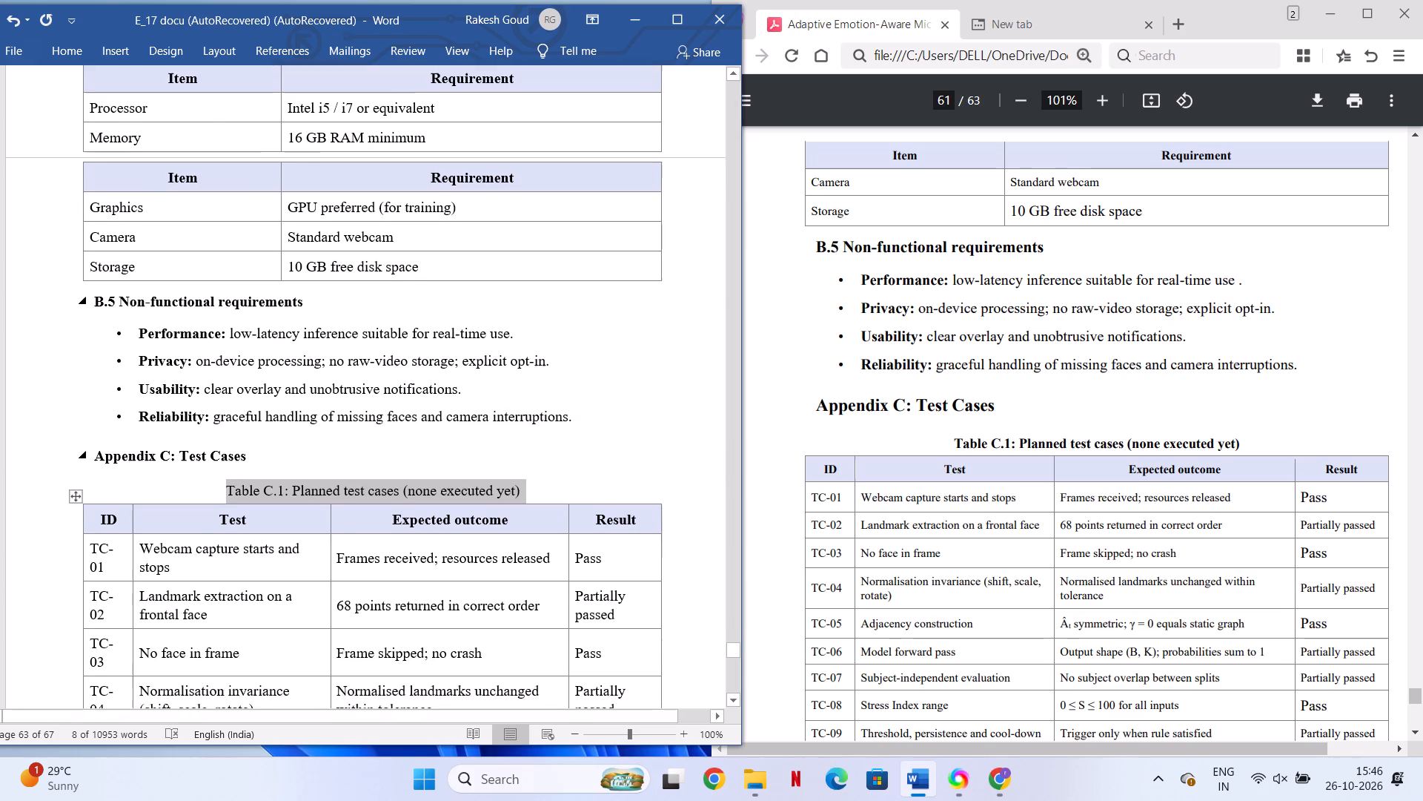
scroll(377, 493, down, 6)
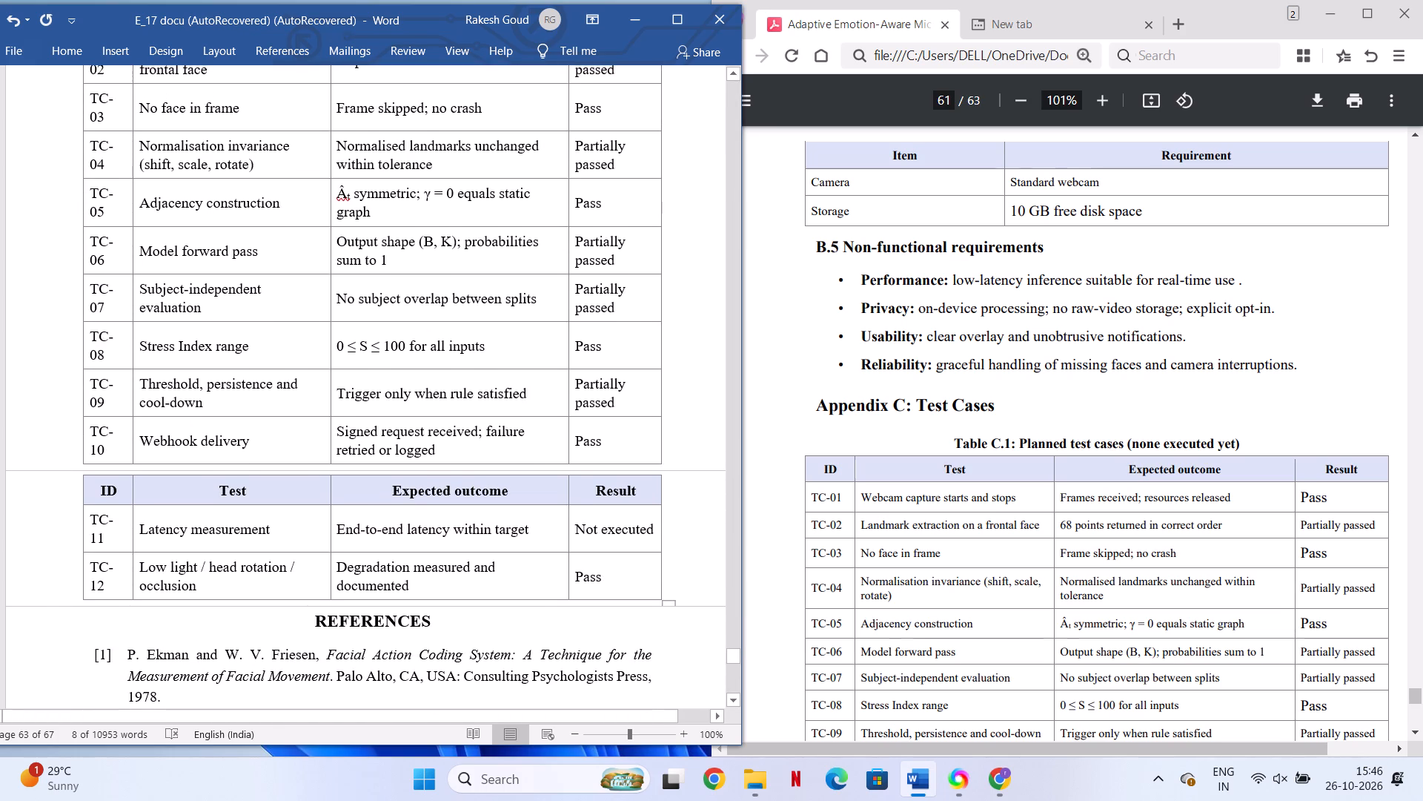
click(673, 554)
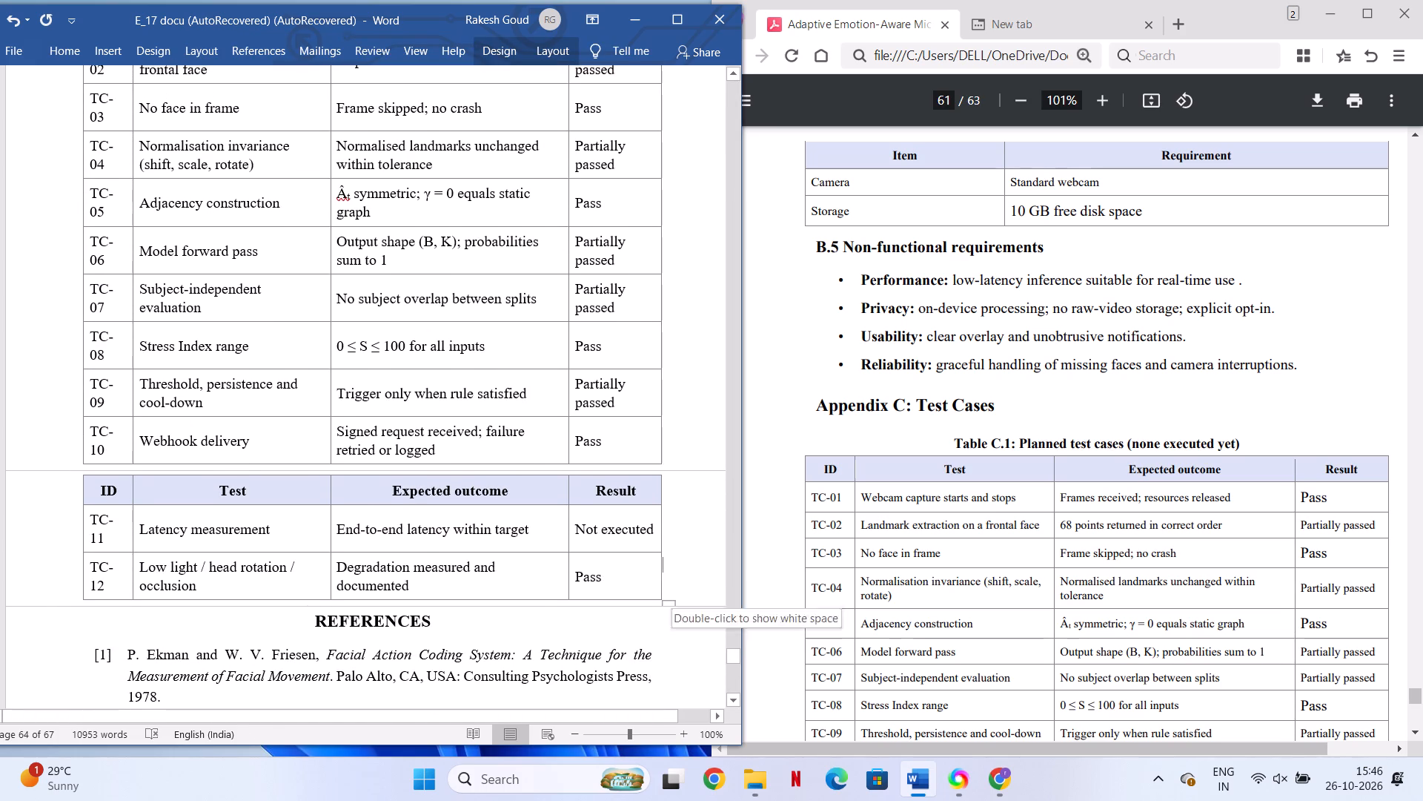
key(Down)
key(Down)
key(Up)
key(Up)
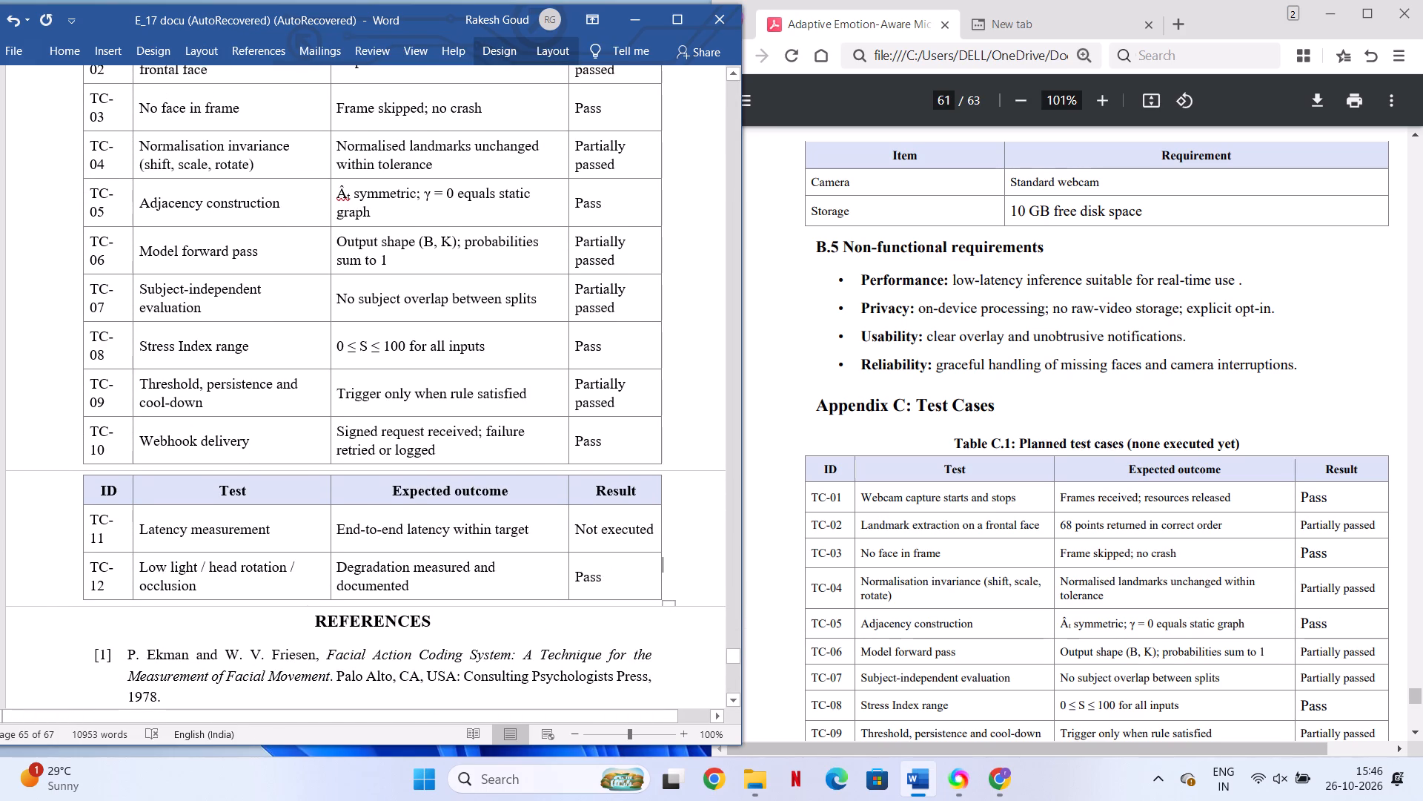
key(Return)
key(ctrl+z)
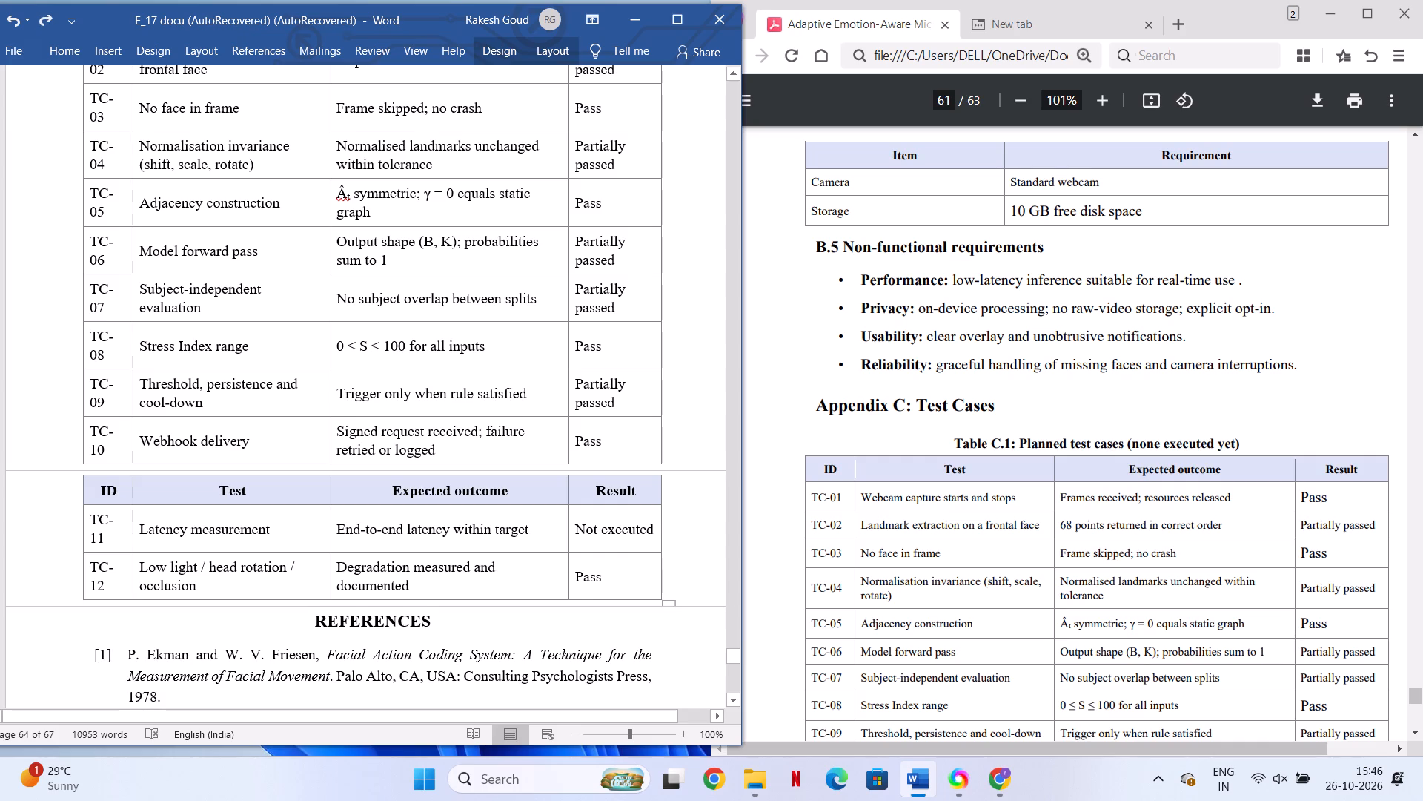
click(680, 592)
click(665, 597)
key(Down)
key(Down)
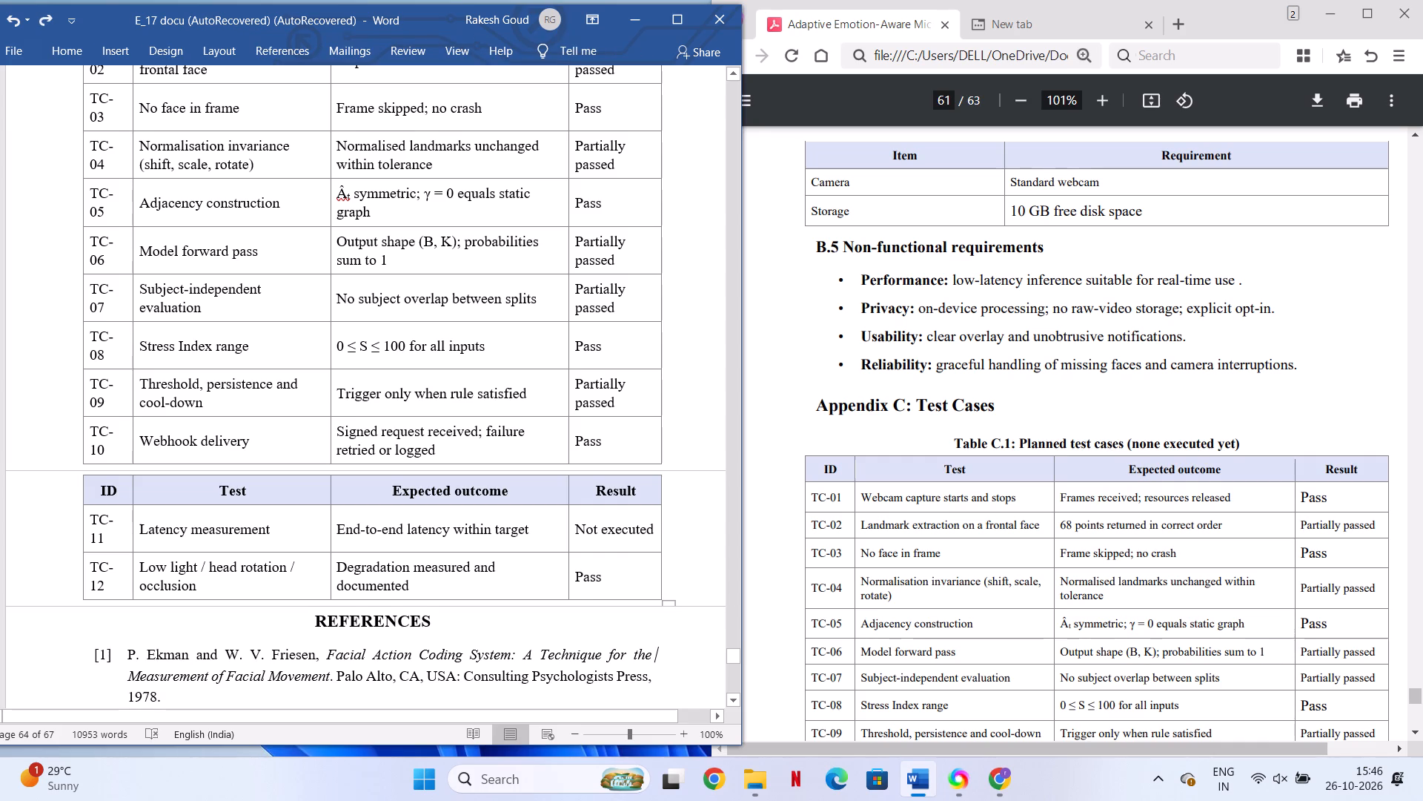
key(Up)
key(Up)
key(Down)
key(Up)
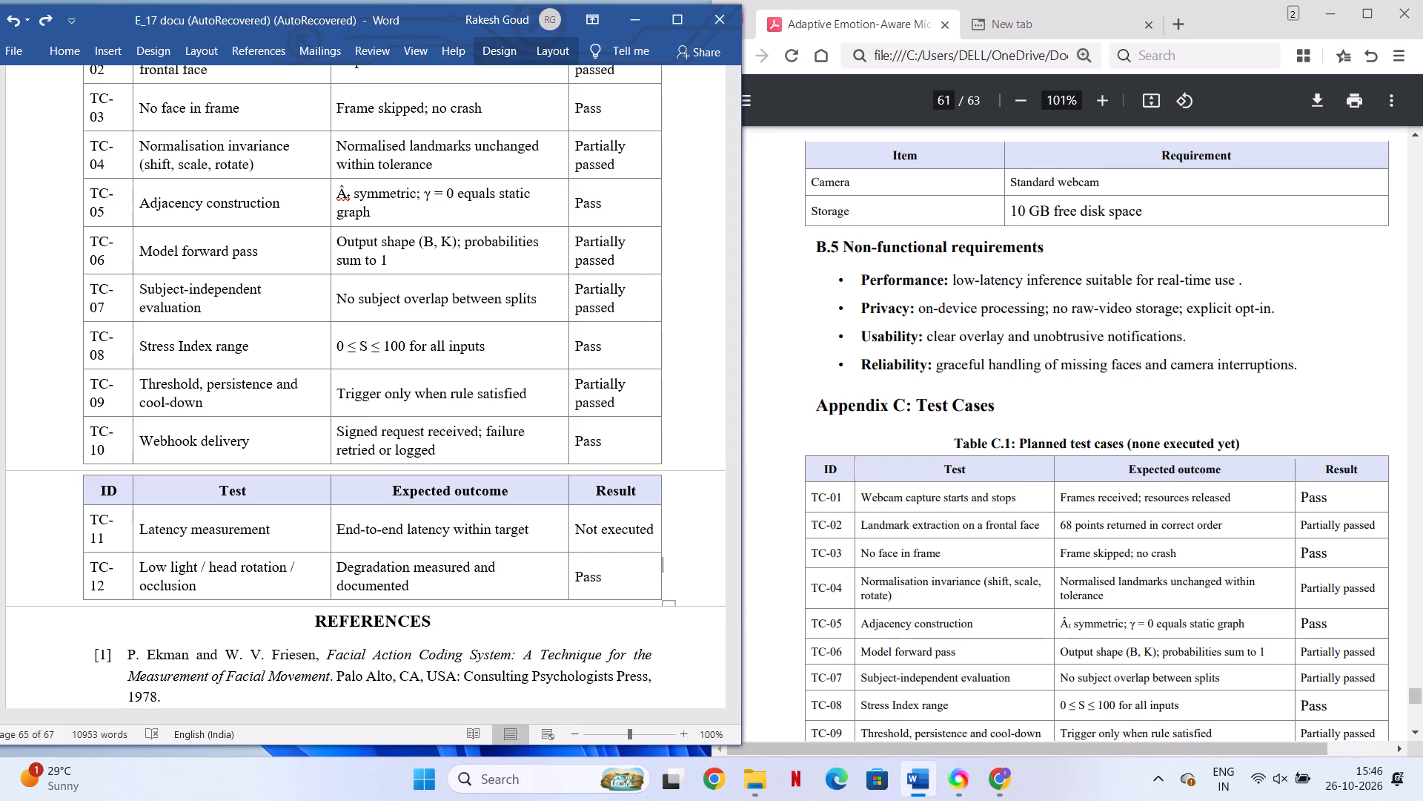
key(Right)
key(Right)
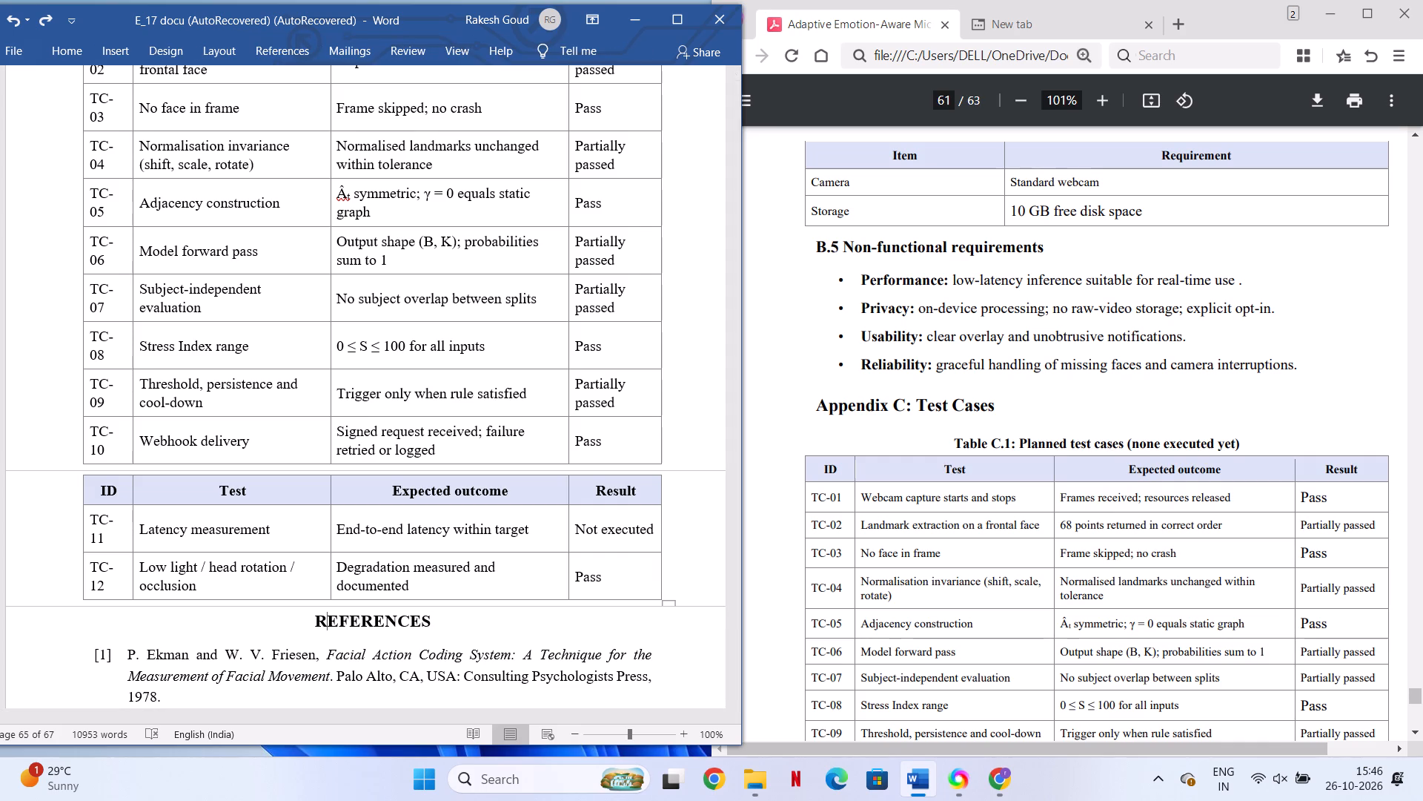
Remove the bold formatting from the Table B.2 hardware requirements caption under B.4.
scroll(665, 597, up, 6)
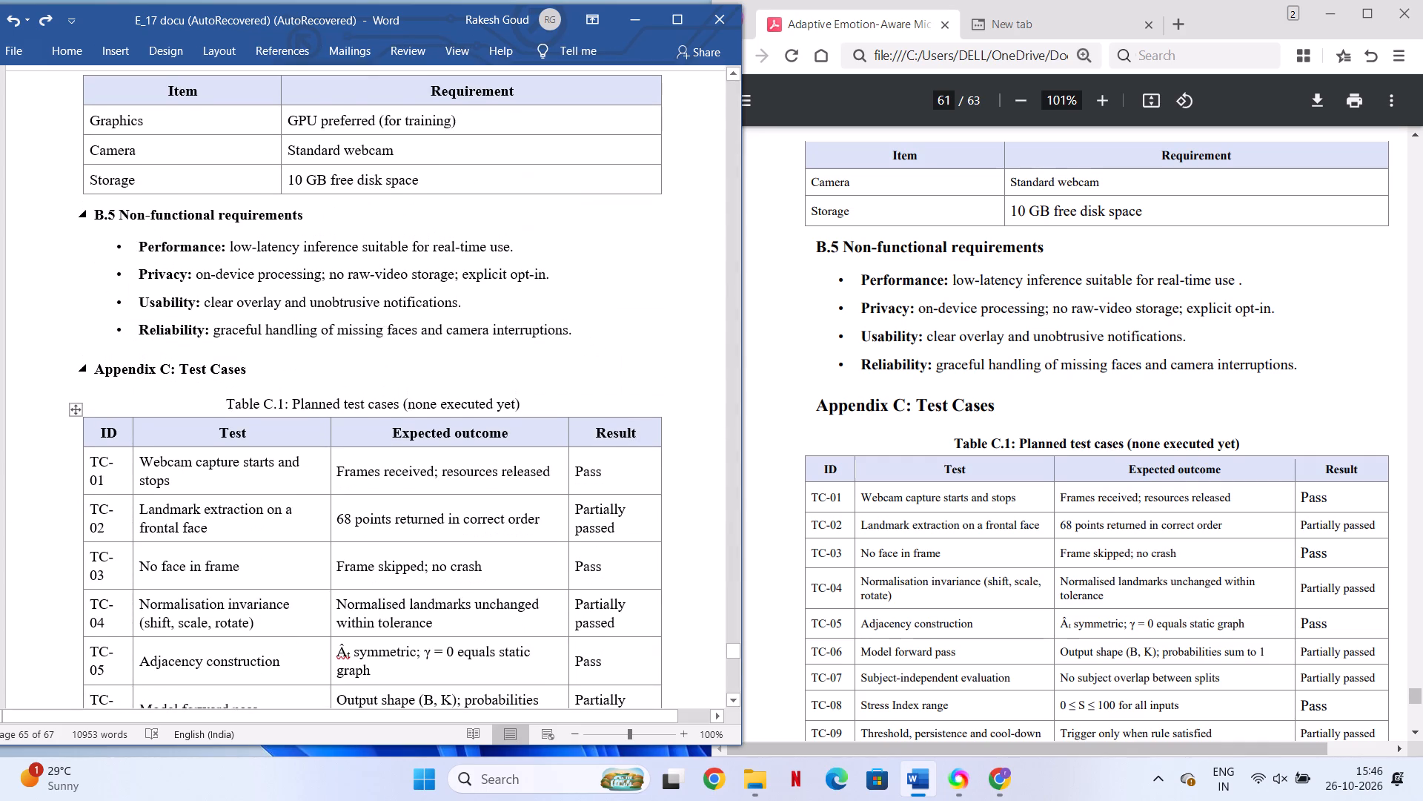
scroll(665, 597, up, 6)
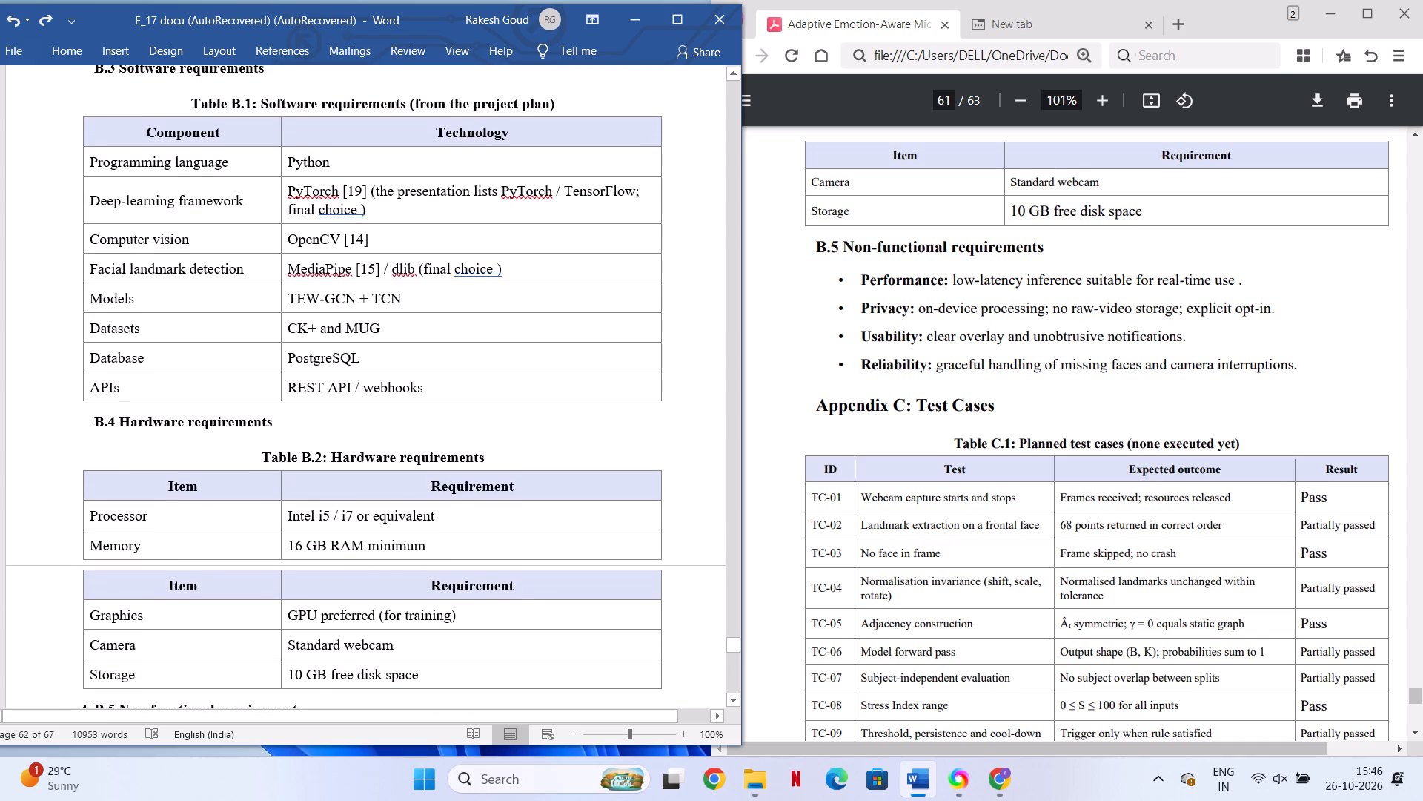
triple_click(408, 464)
triple_click(408, 464)
click(414, 437)
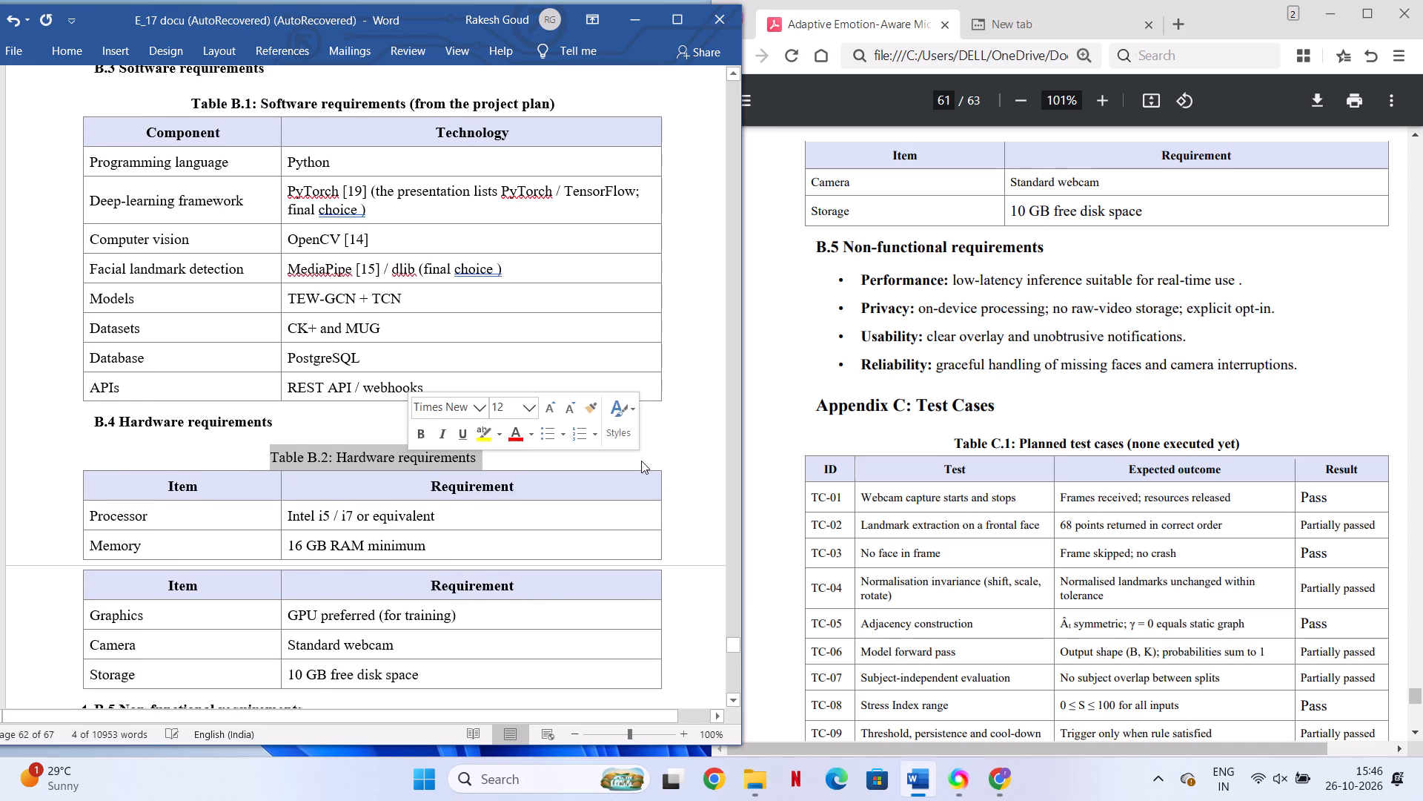
click(686, 444)
Remove the bold formatting from the Table B.1 software requirements caption under B.3.
scroll(686, 444, up, 4)
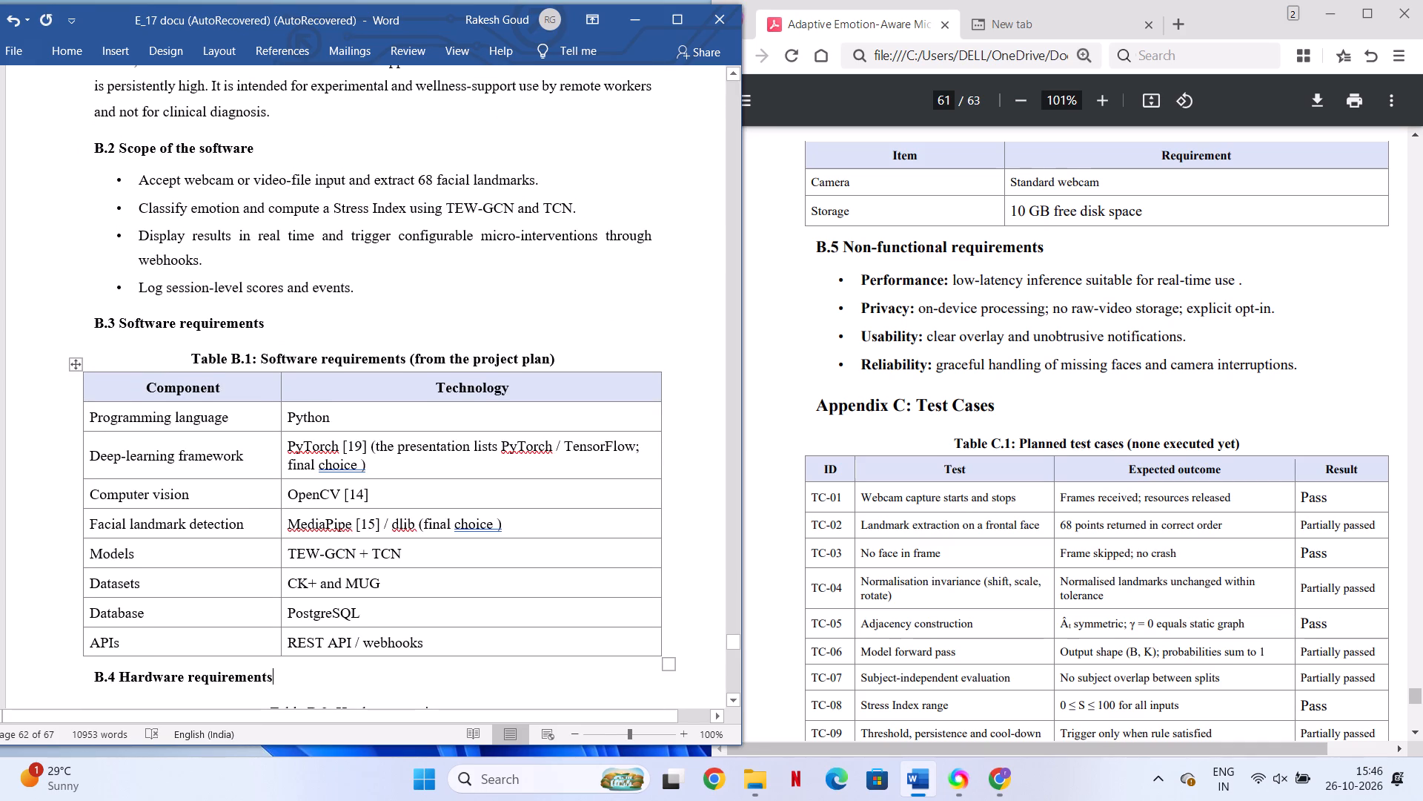
triple_click(430, 355)
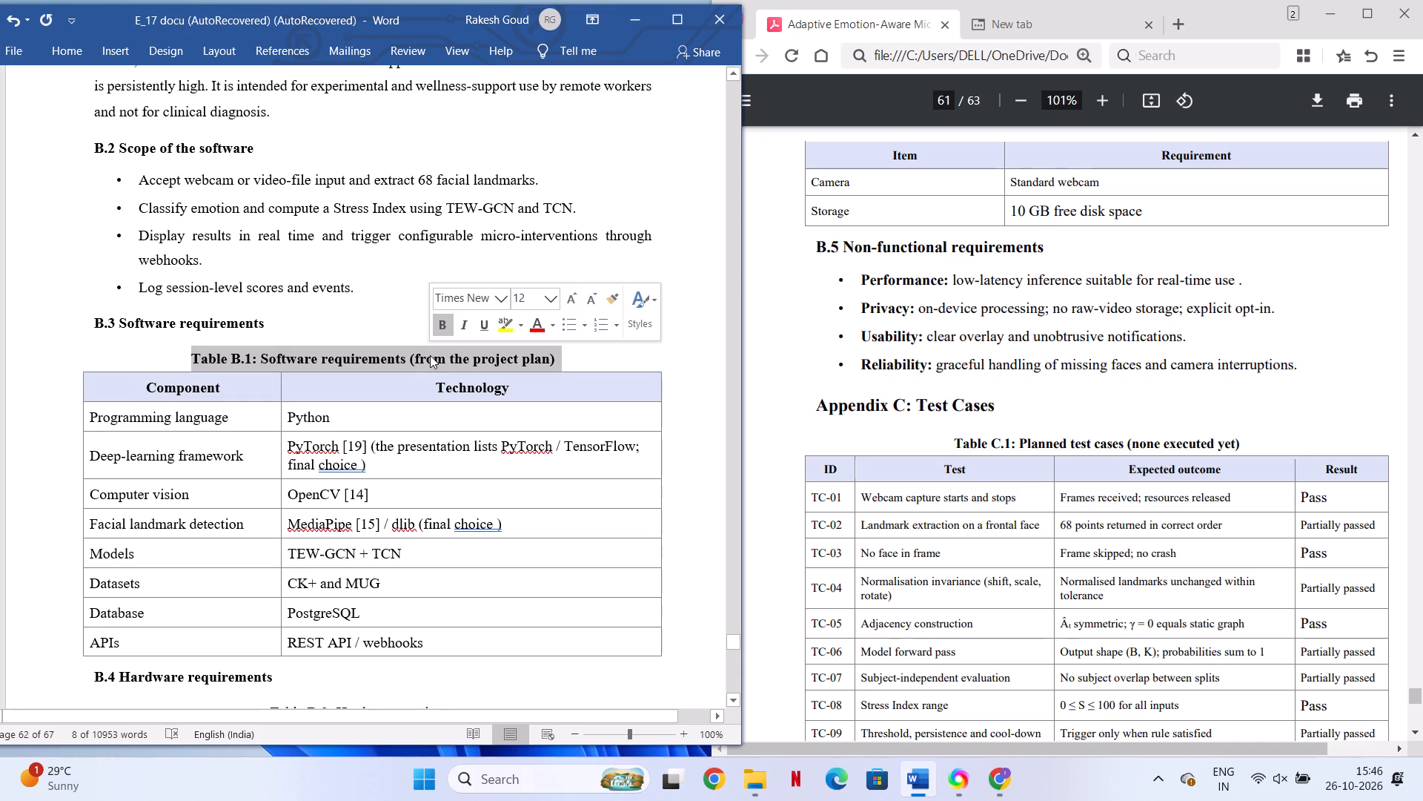
click(442, 329)
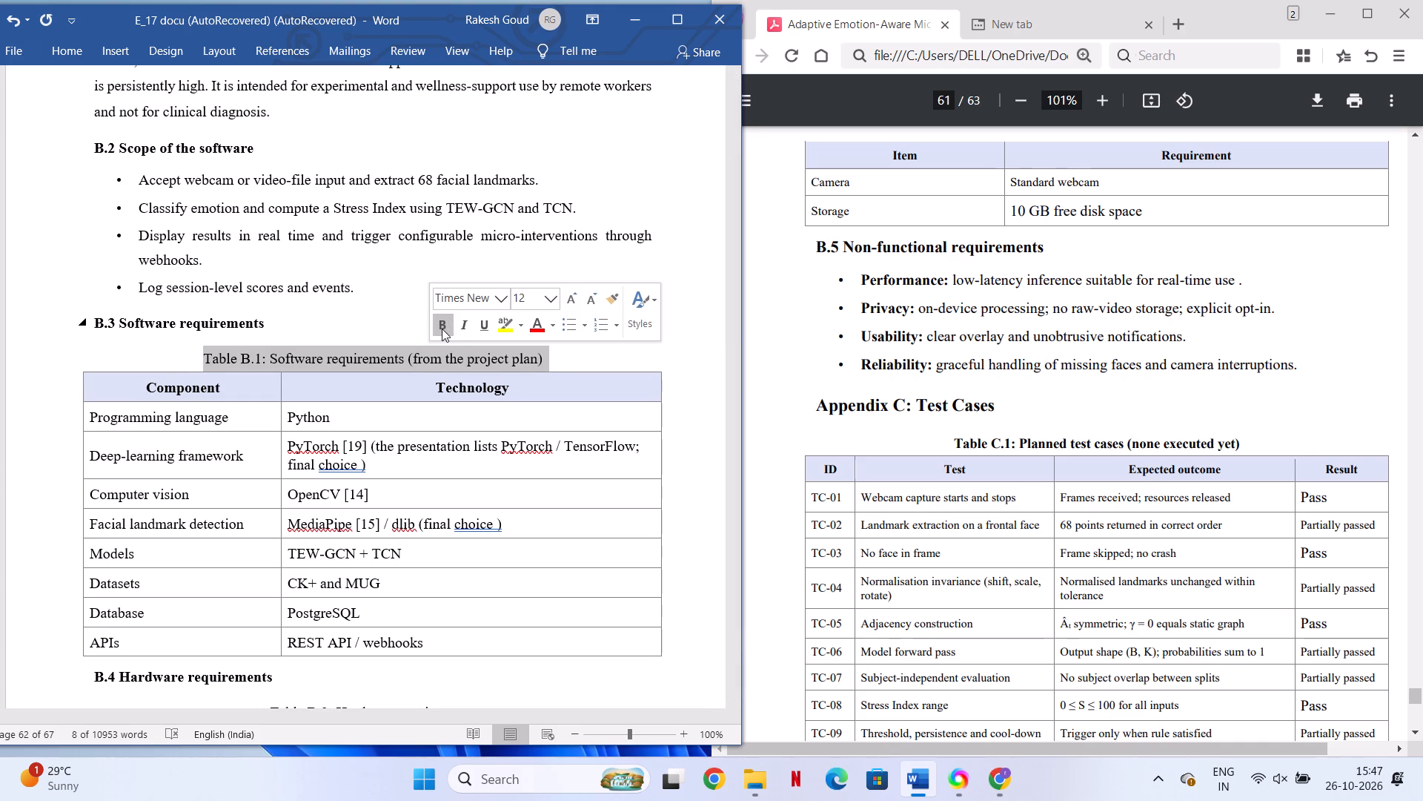
Delete "(from the project plan)" from the Table B.1 caption and end it with a full stop: "Table B.1: Software requirements.".
click(554, 355)
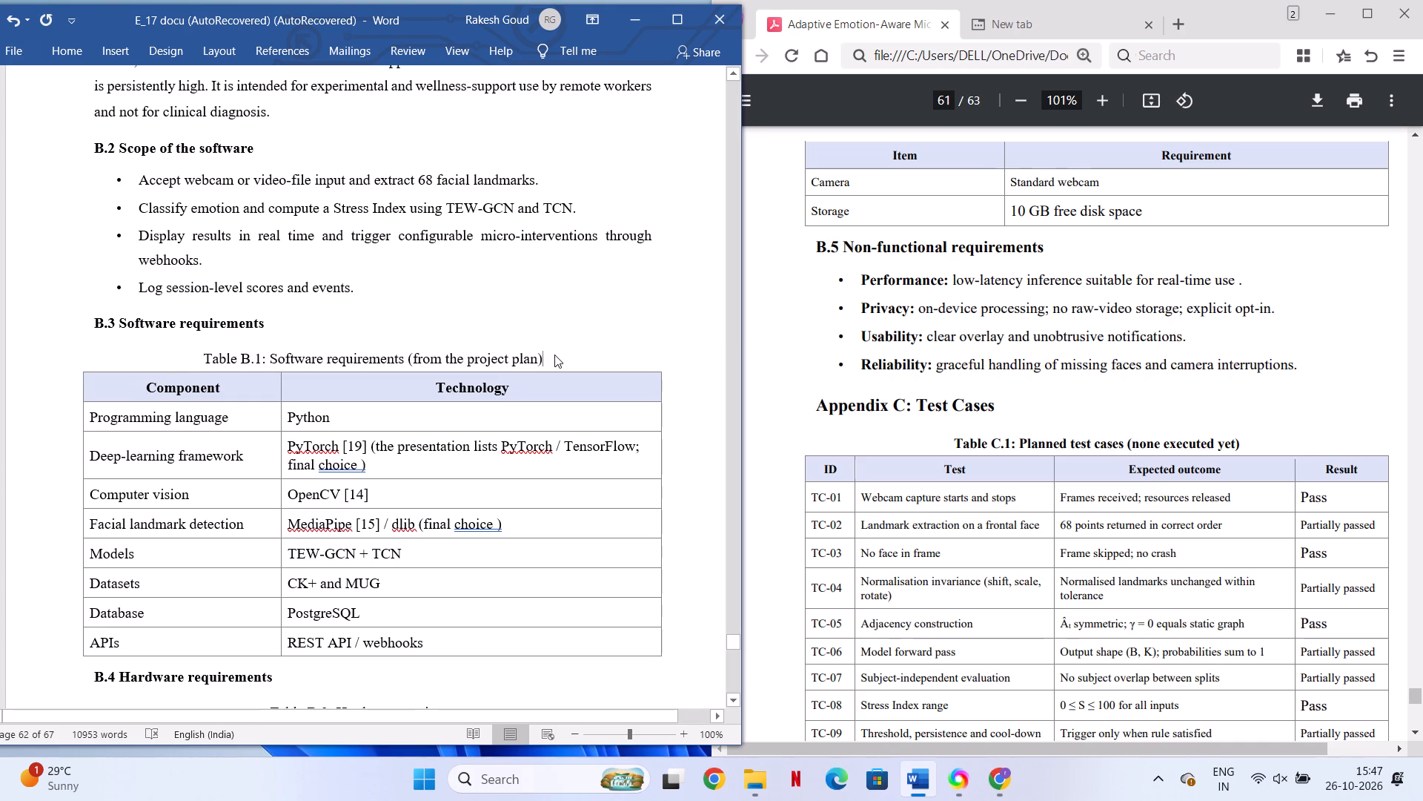
key(BackSpace)
key(BackSpace)
key(BackSpace)
key(BackSpace)
key(BackSpace)
key(BackSpace)
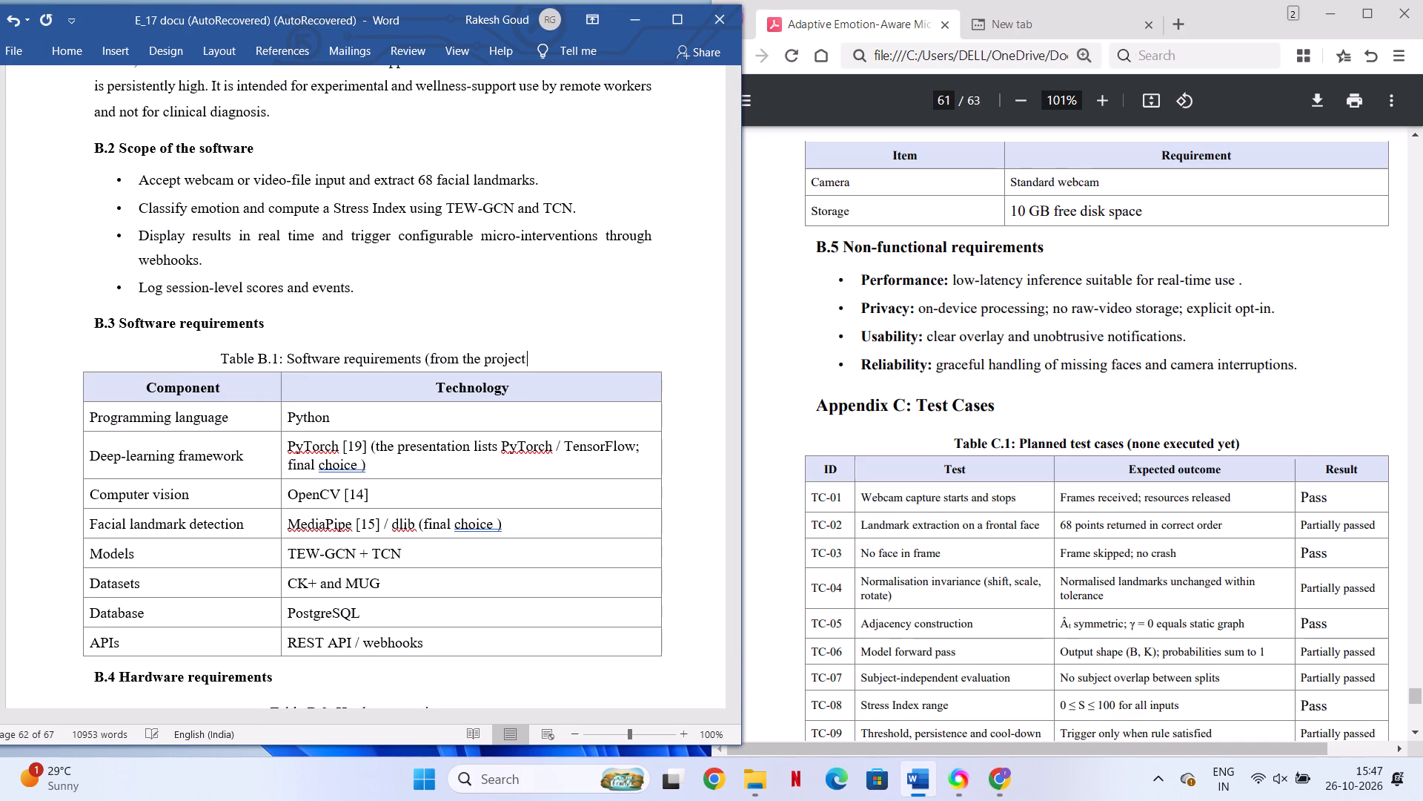
key(BackSpace)
key(BackSpace)
key(BackSpace)
key(BackSpace)
key(BackSpace)
key(BackSpace)
key(BackSpace)
key(BackSpace)
key(BackSpace)
key(BackSpace)
key(BackSpace)
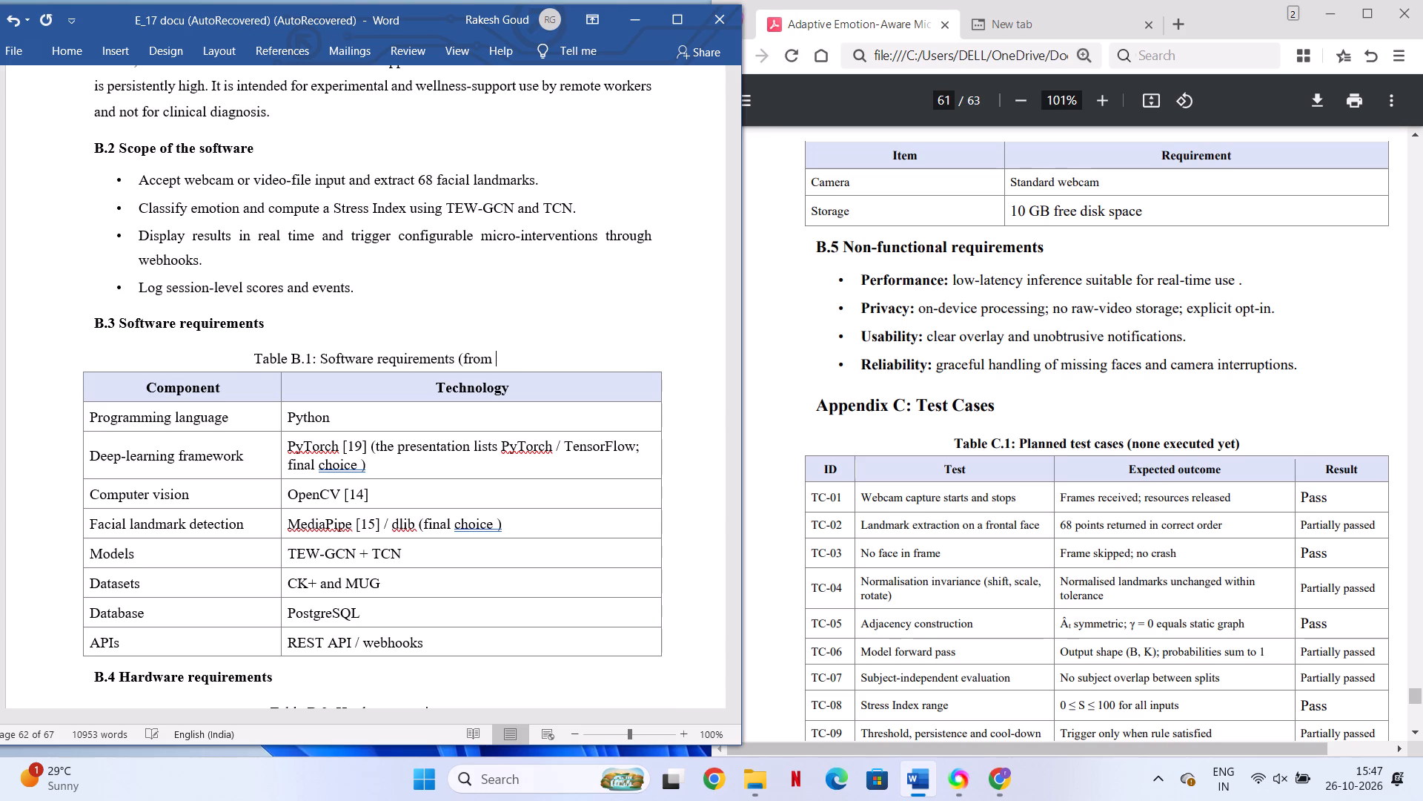
key(BackSpace)
key(BackSpace)
key(BackSpace)
key(BackSpace)
key(BackSpace)
key(BackSpace)
key(BackSpace)
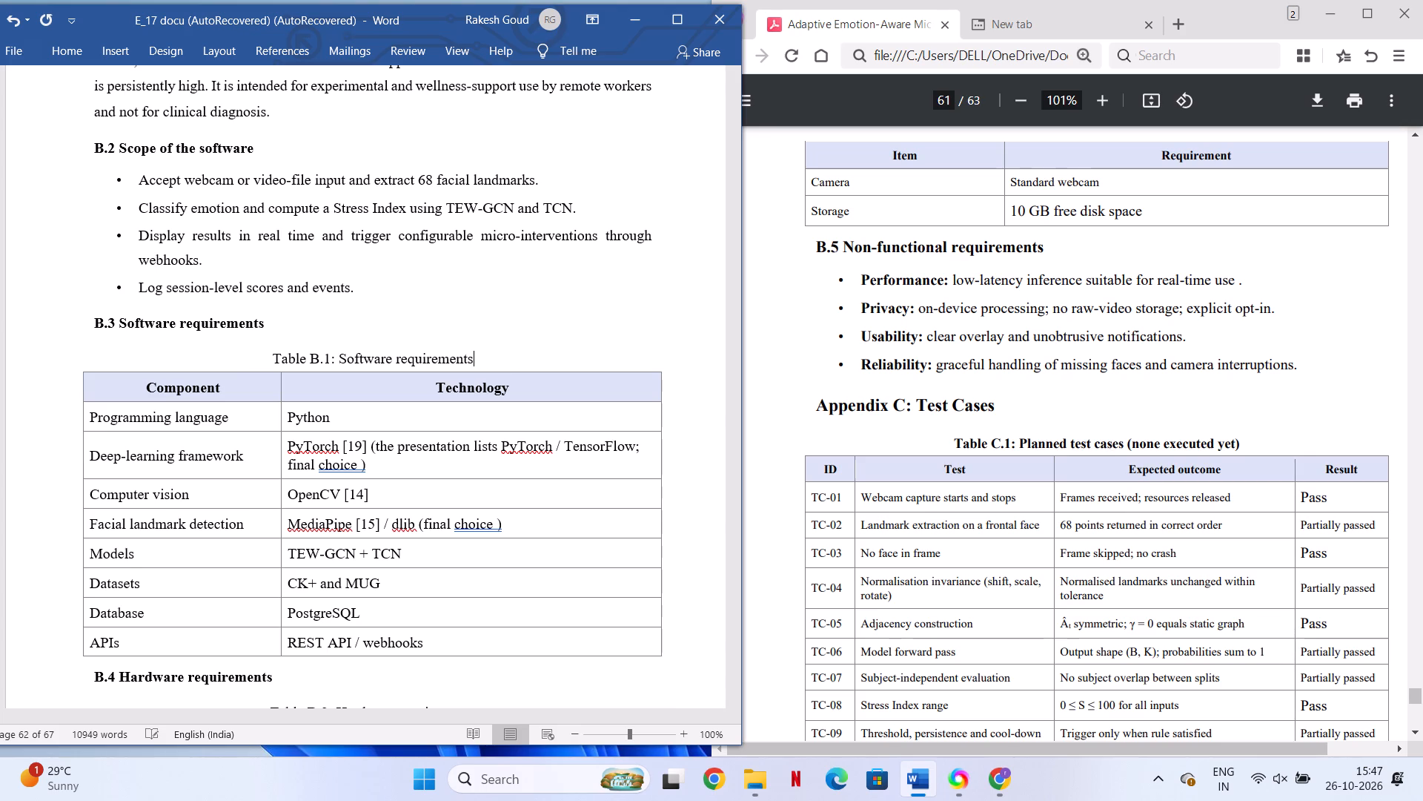
key(period)
Add a full stop at the end of the Table B.2 hardware requirements caption.
scroll(554, 355, down, 2)
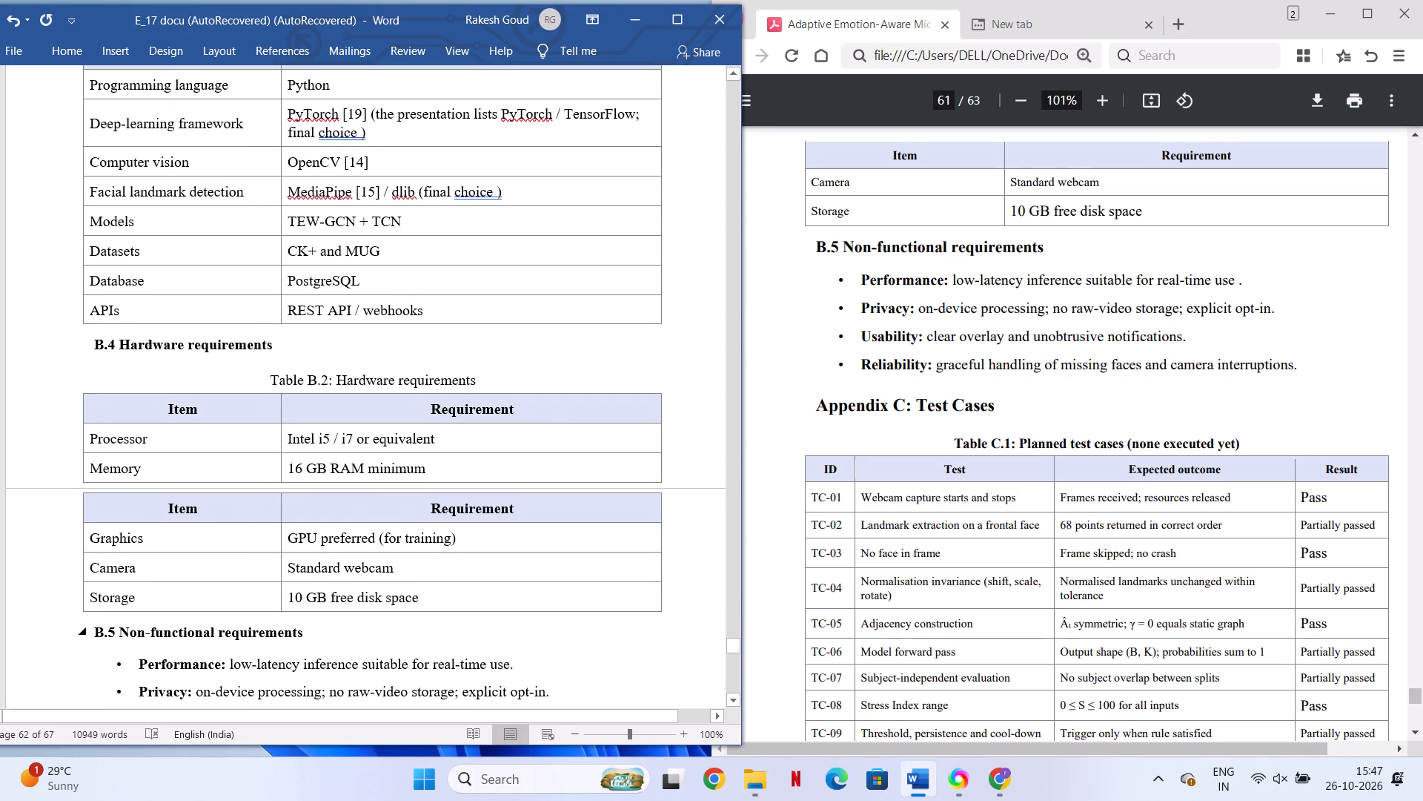
scroll(554, 355, down, 1)
click(476, 378)
key(period)
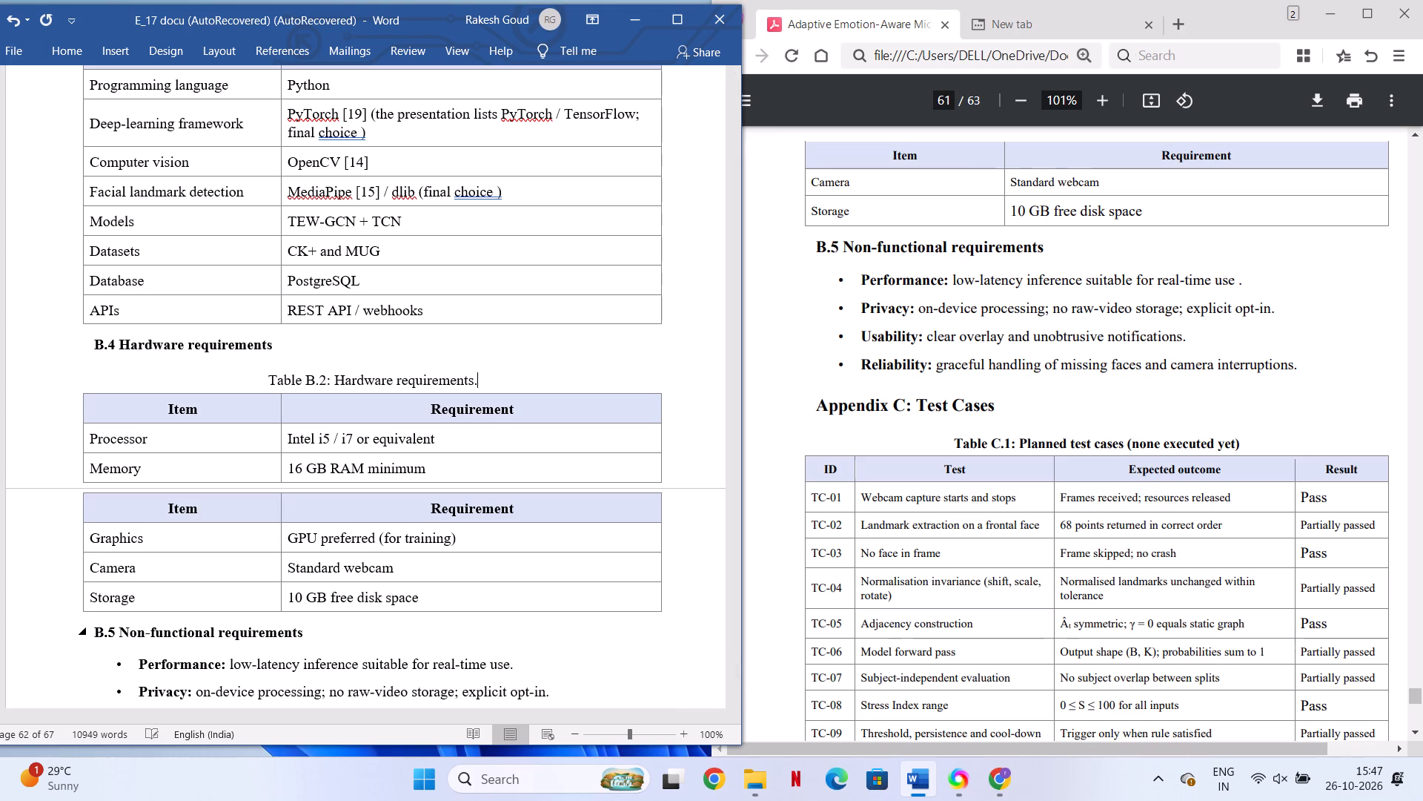
Delete "(none executed yet)" from the Table C.1 caption and end it with a full stop: "Table C.1: Planned test cases.".
scroll(476, 435, down, 5)
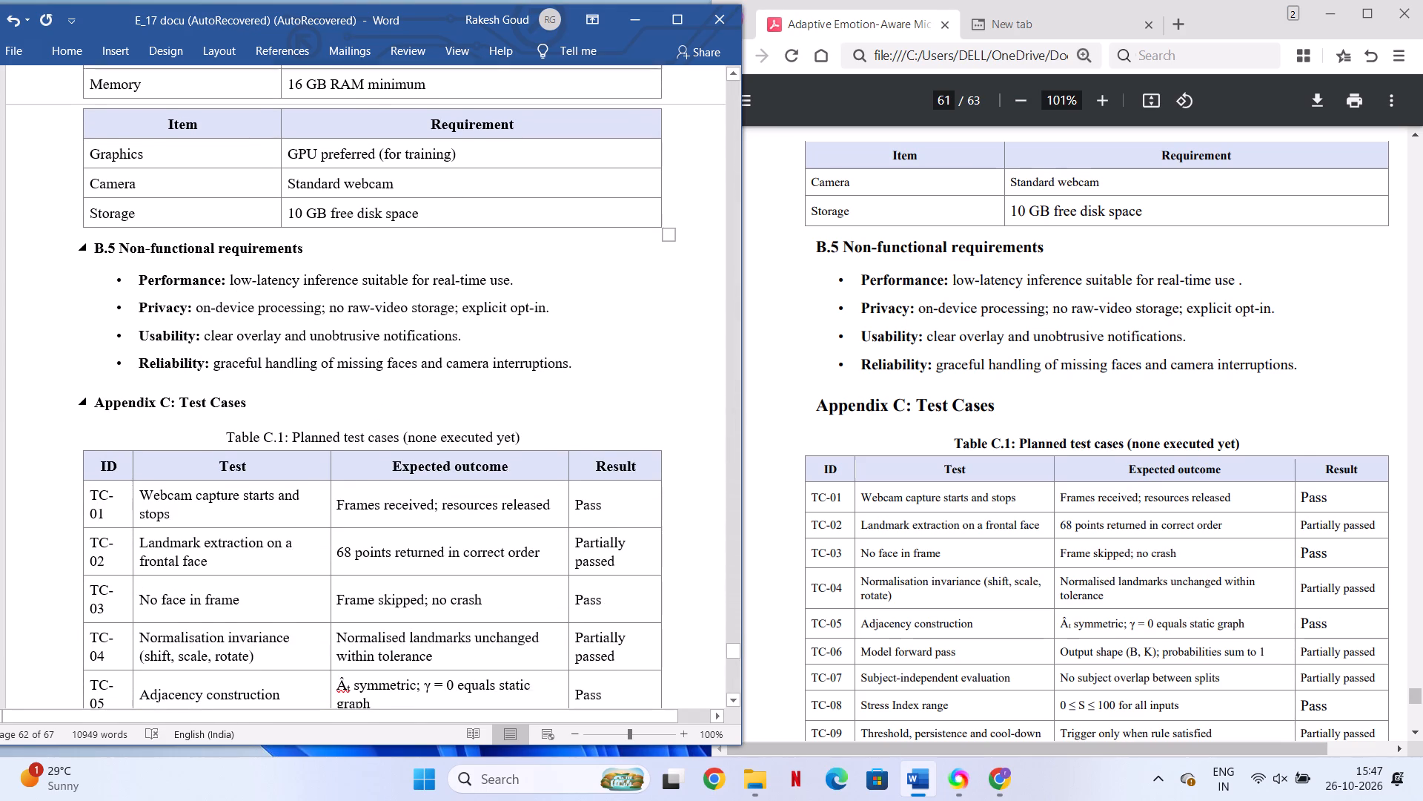
scroll(476, 435, down, 1)
click(520, 436)
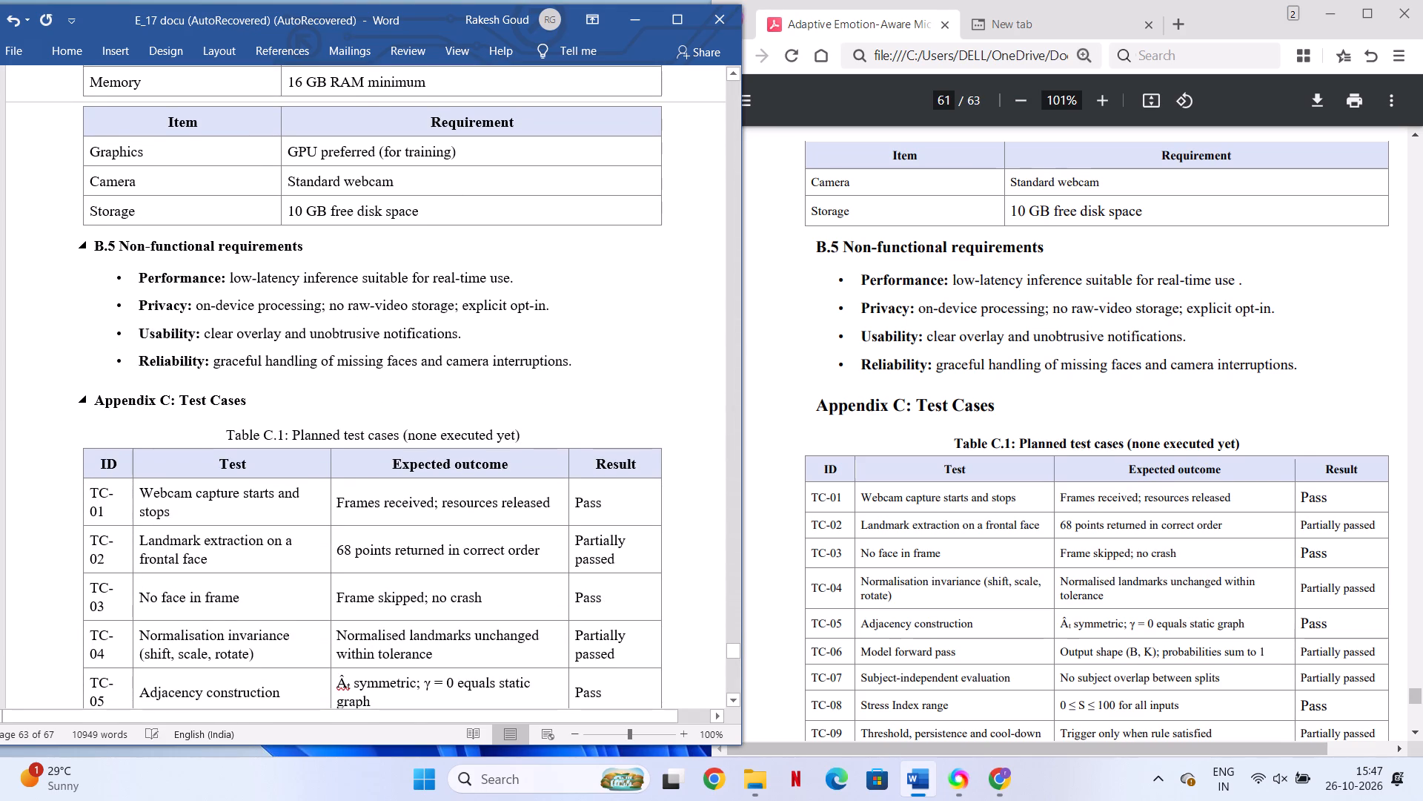
key(BackSpace)
key(BackSpace)
key(BackSpace)
key(BackSpace)
key(BackSpace)
key(BackSpace)
key(BackSpace)
key(BackSpace)
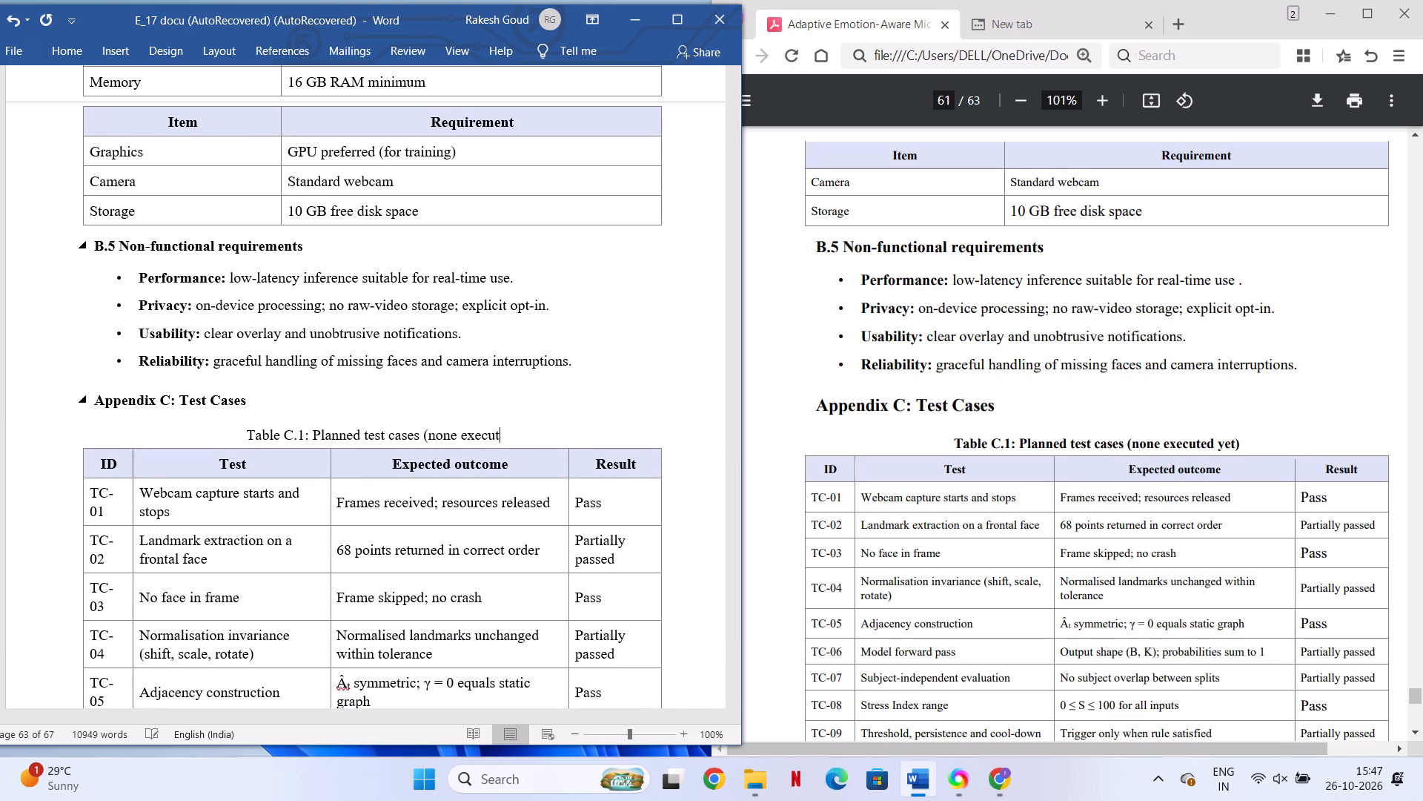
key(BackSpace)
key(BackSpace)
key(BackSpace)
key(BackSpace)
key(BackSpace)
key(BackSpace)
key(BackSpace)
key(BackSpace)
key(BackSpace)
key(BackSpace)
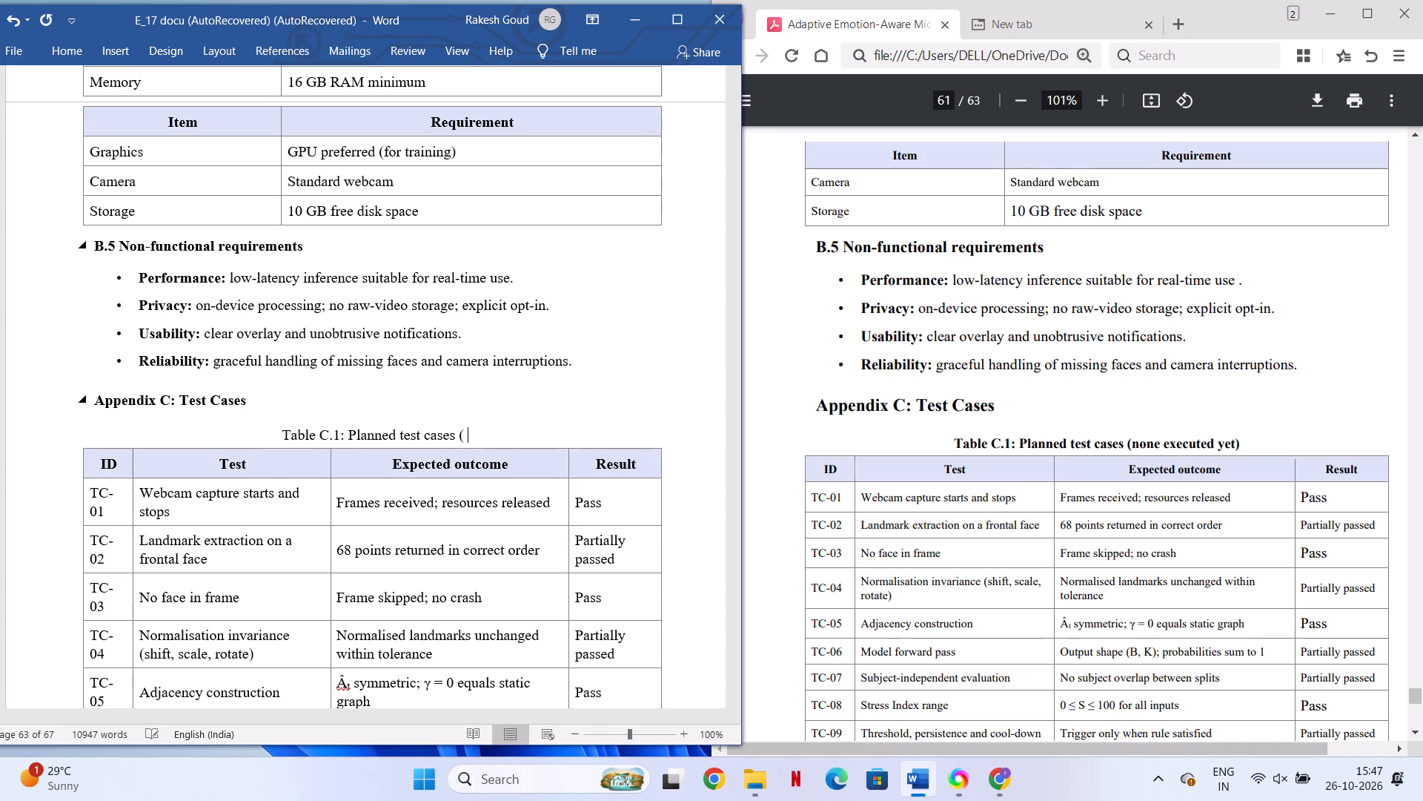
key(BackSpace)
key(BackSpace)
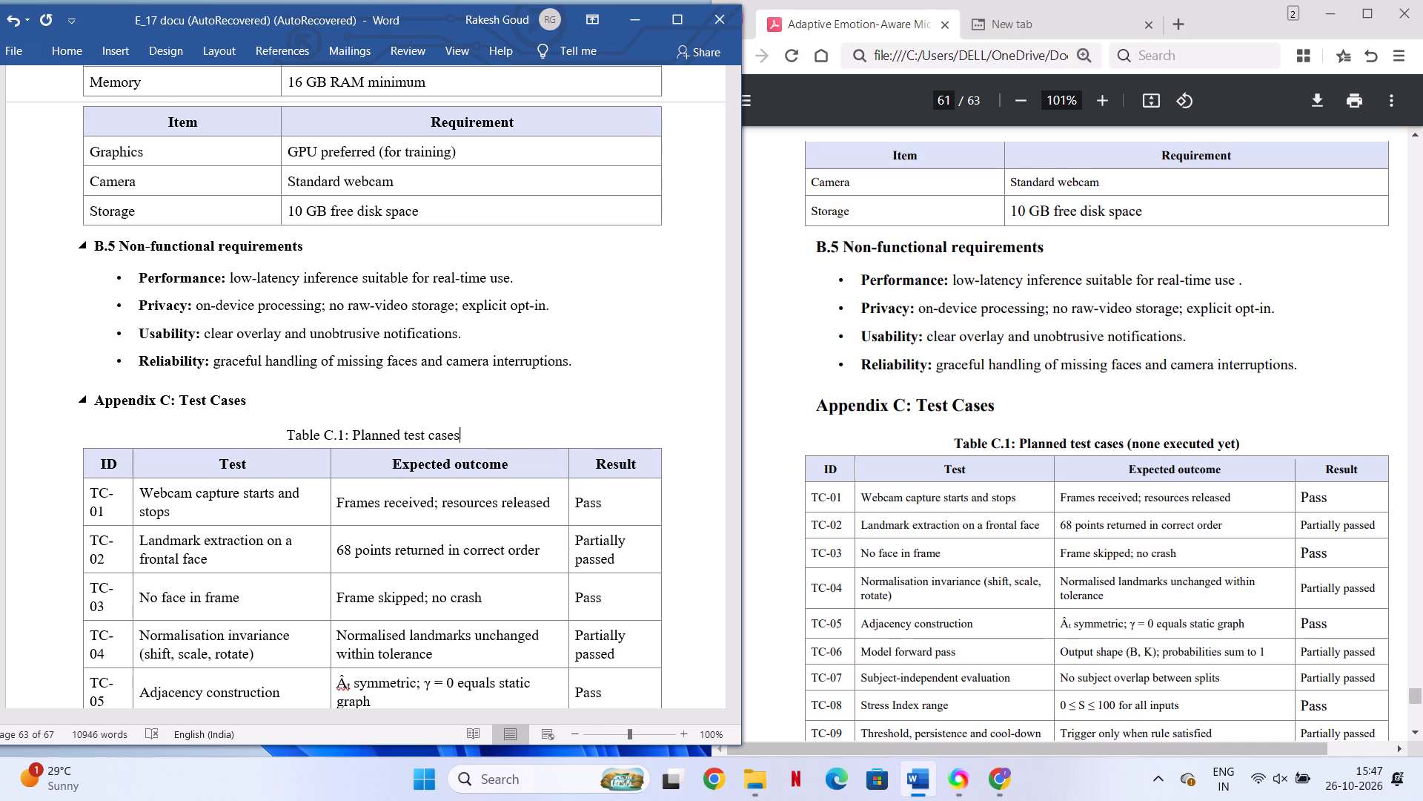
key(period)
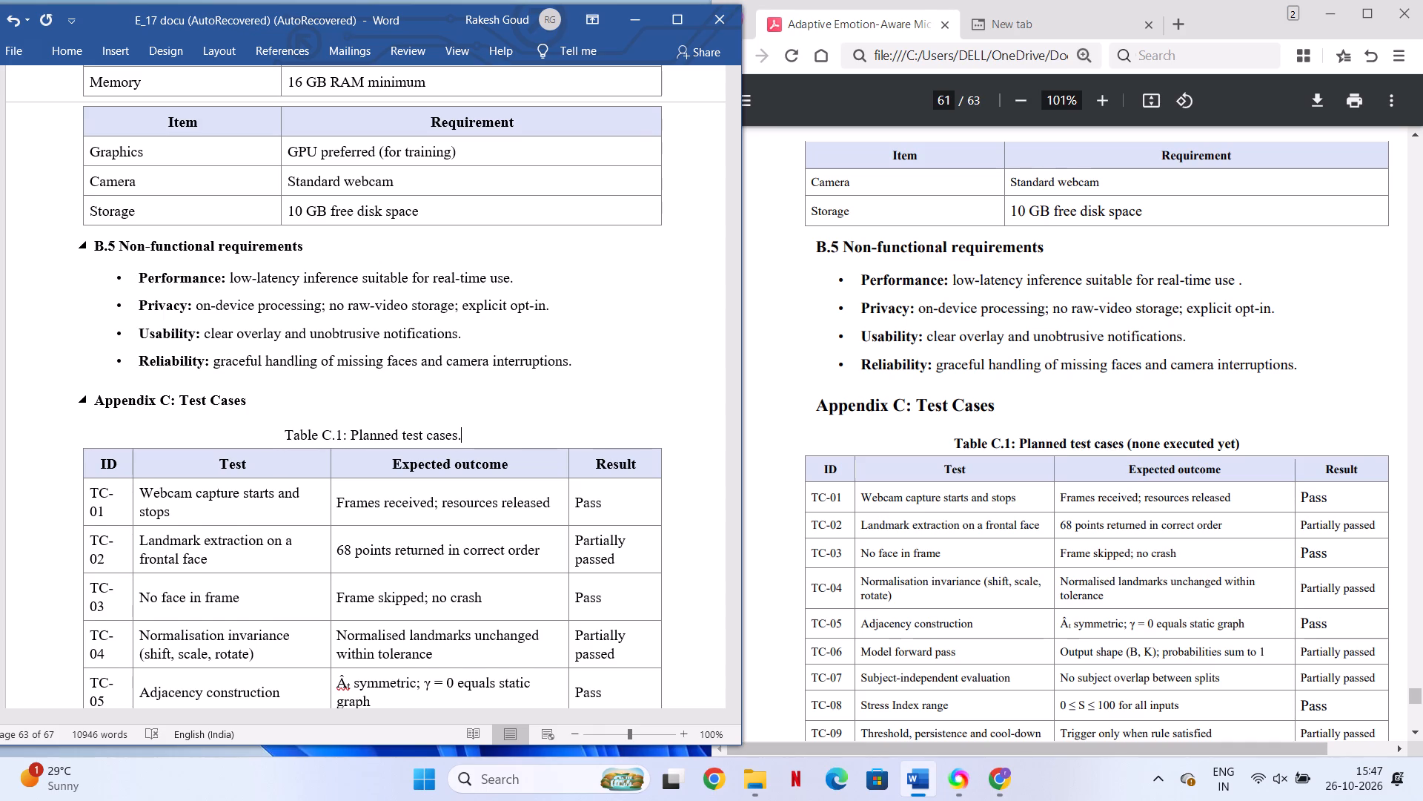
Review the pages from Appendix C back to Future Scope, checking the formatting of the Table C.1 caption and the APPENDICES heading.
scroll(520, 436, down, 6)
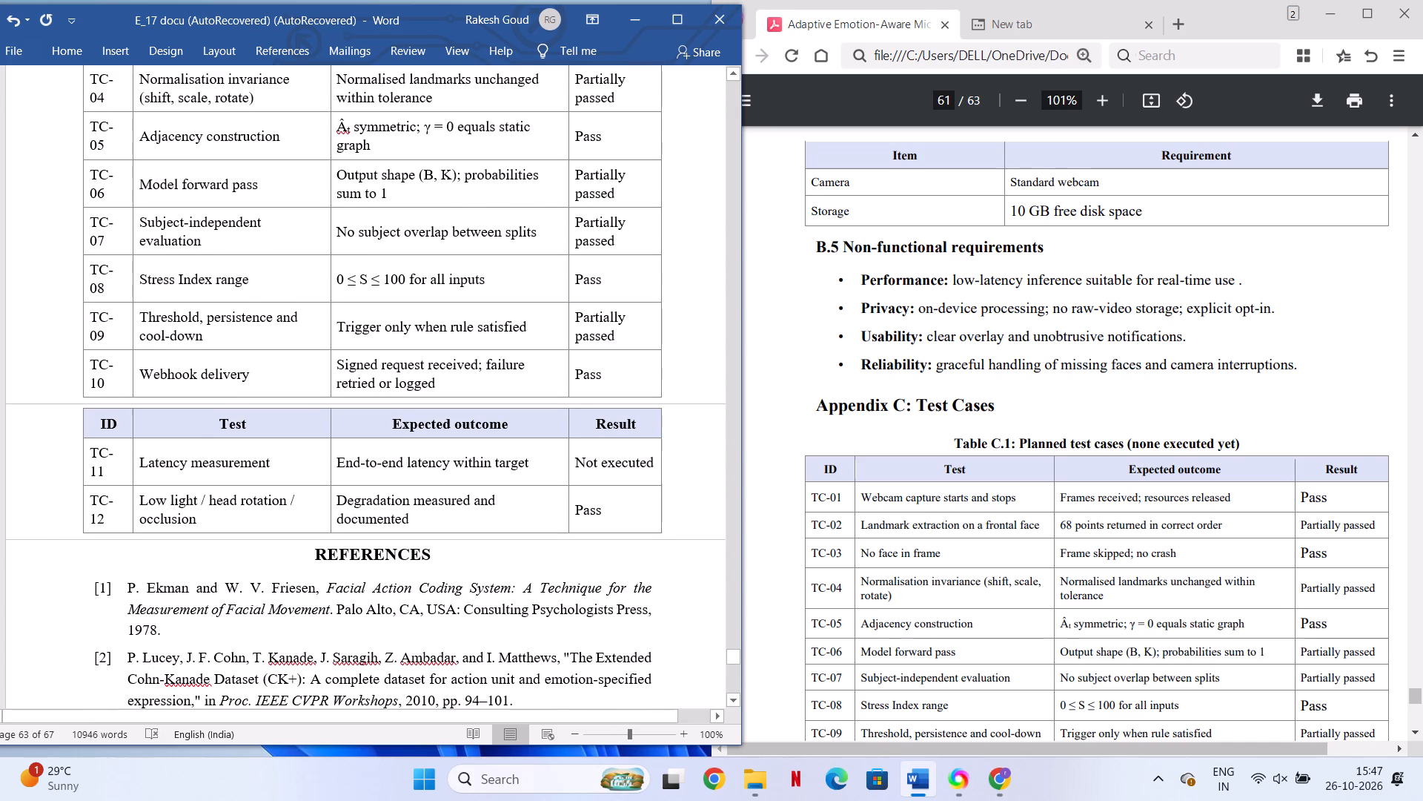
scroll(520, 436, up, 1)
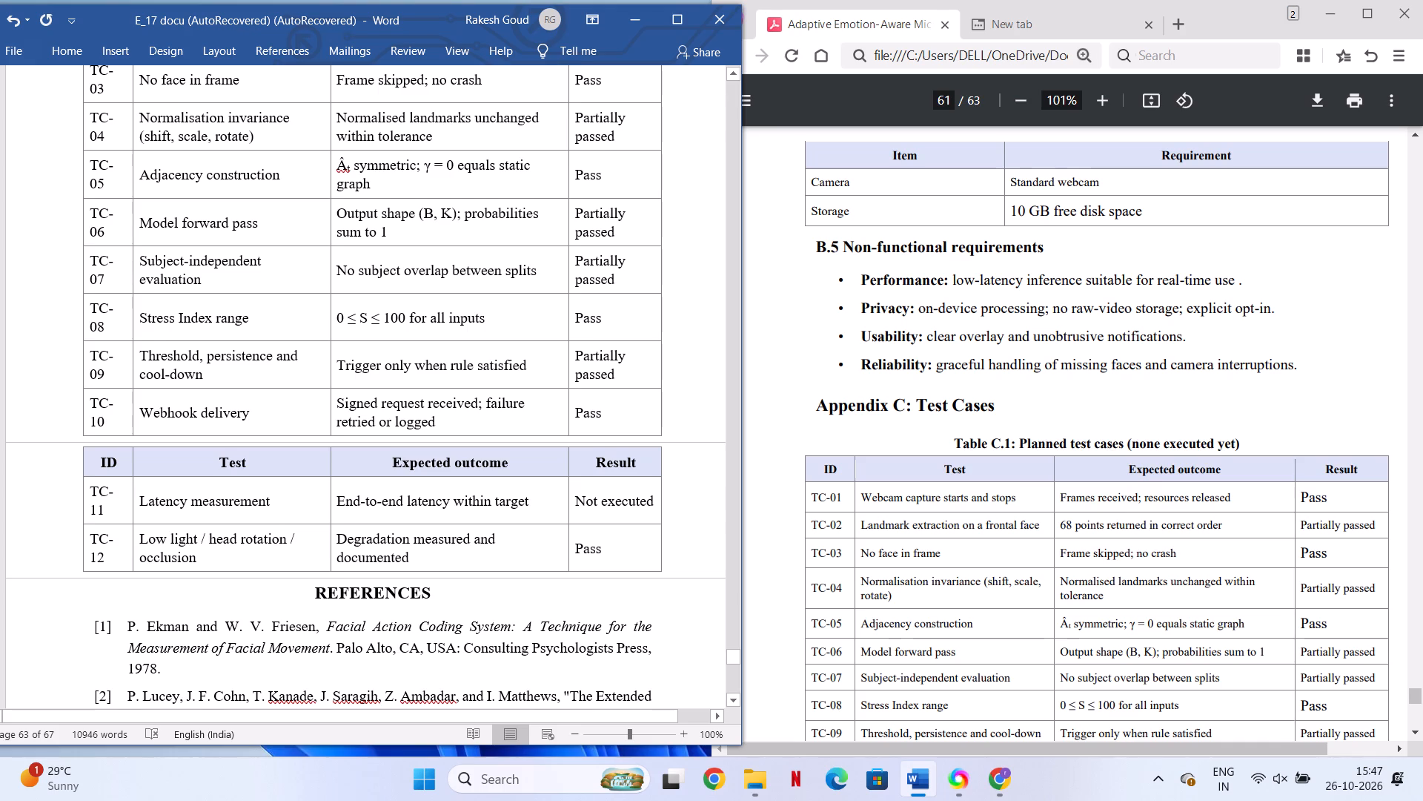
scroll(520, 436, up, 2)
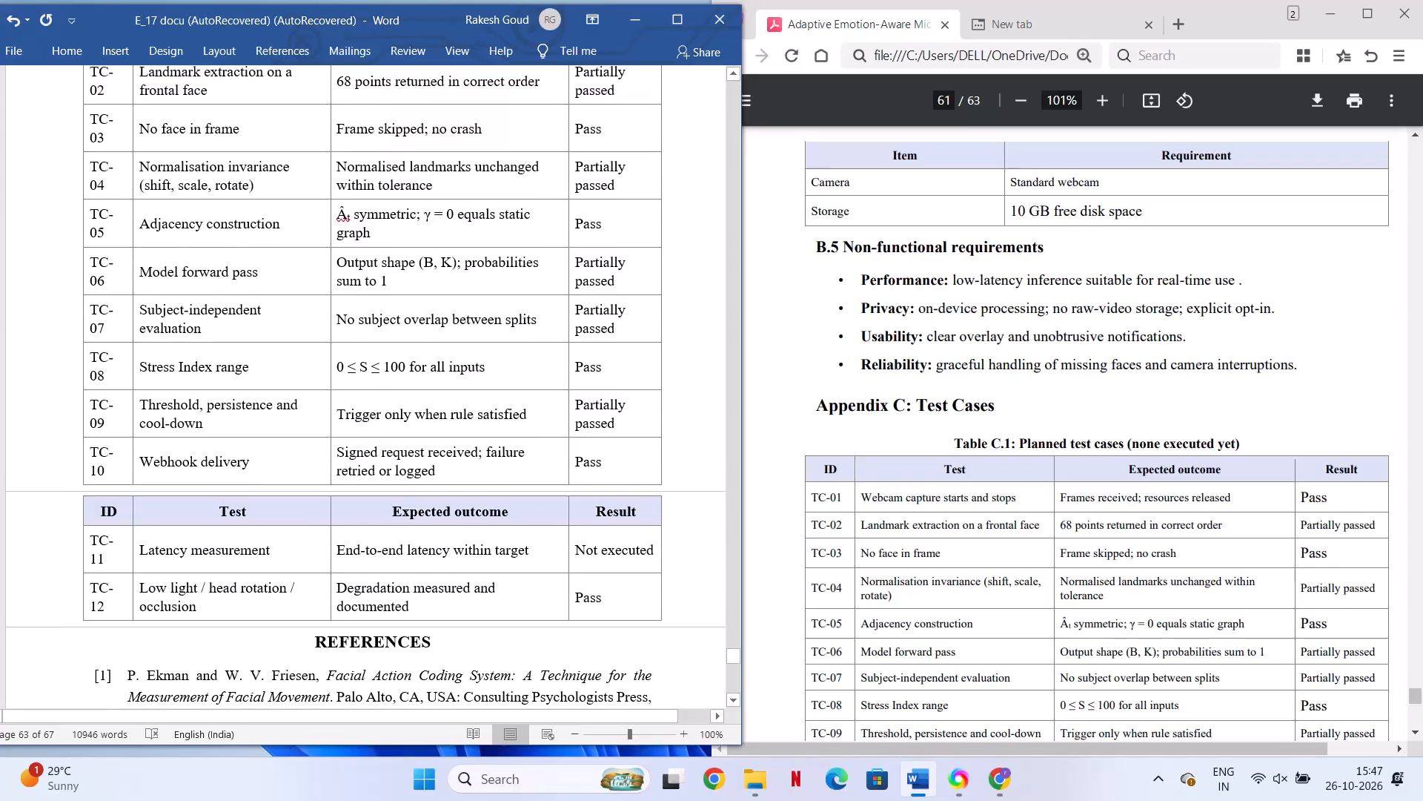
scroll(520, 436, up, 6)
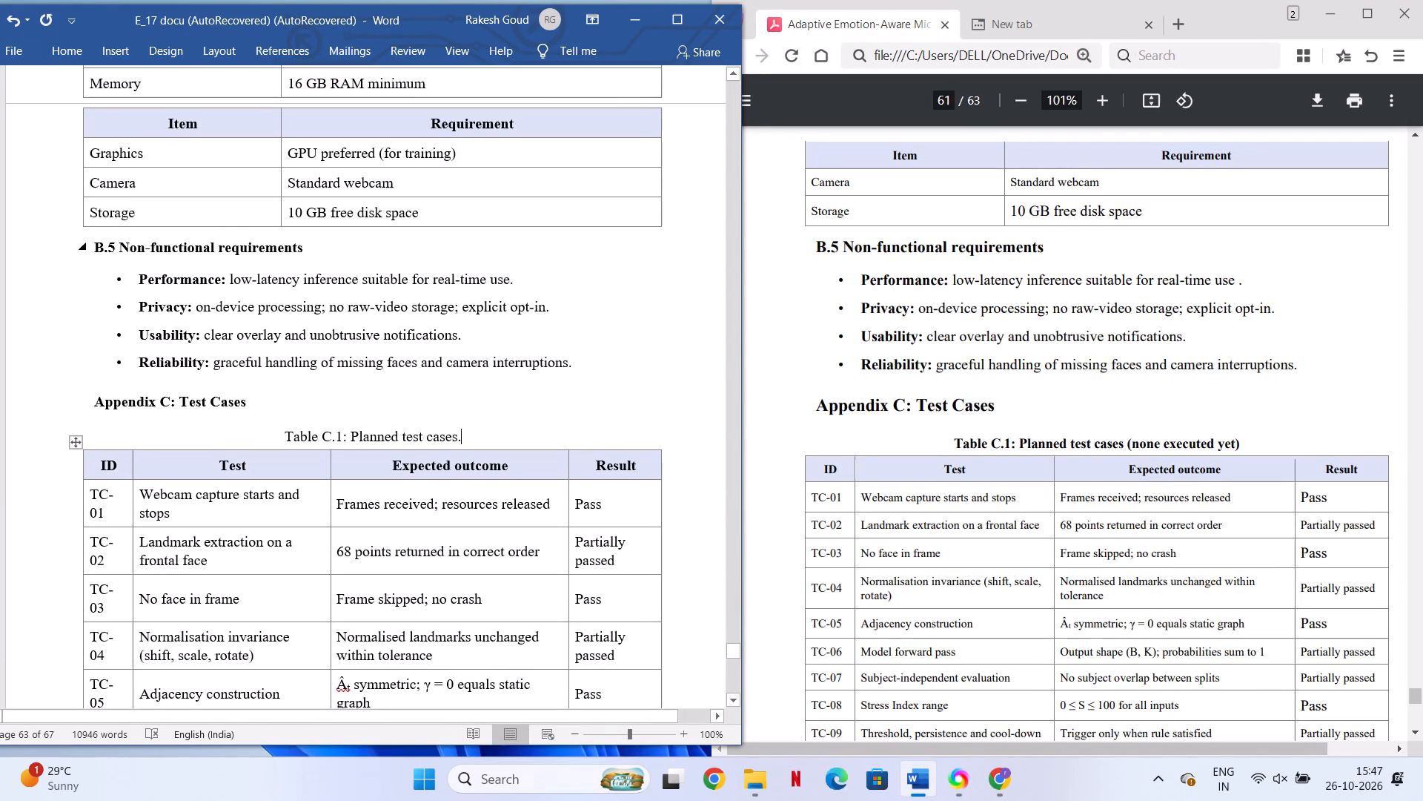
triple_click(375, 432)
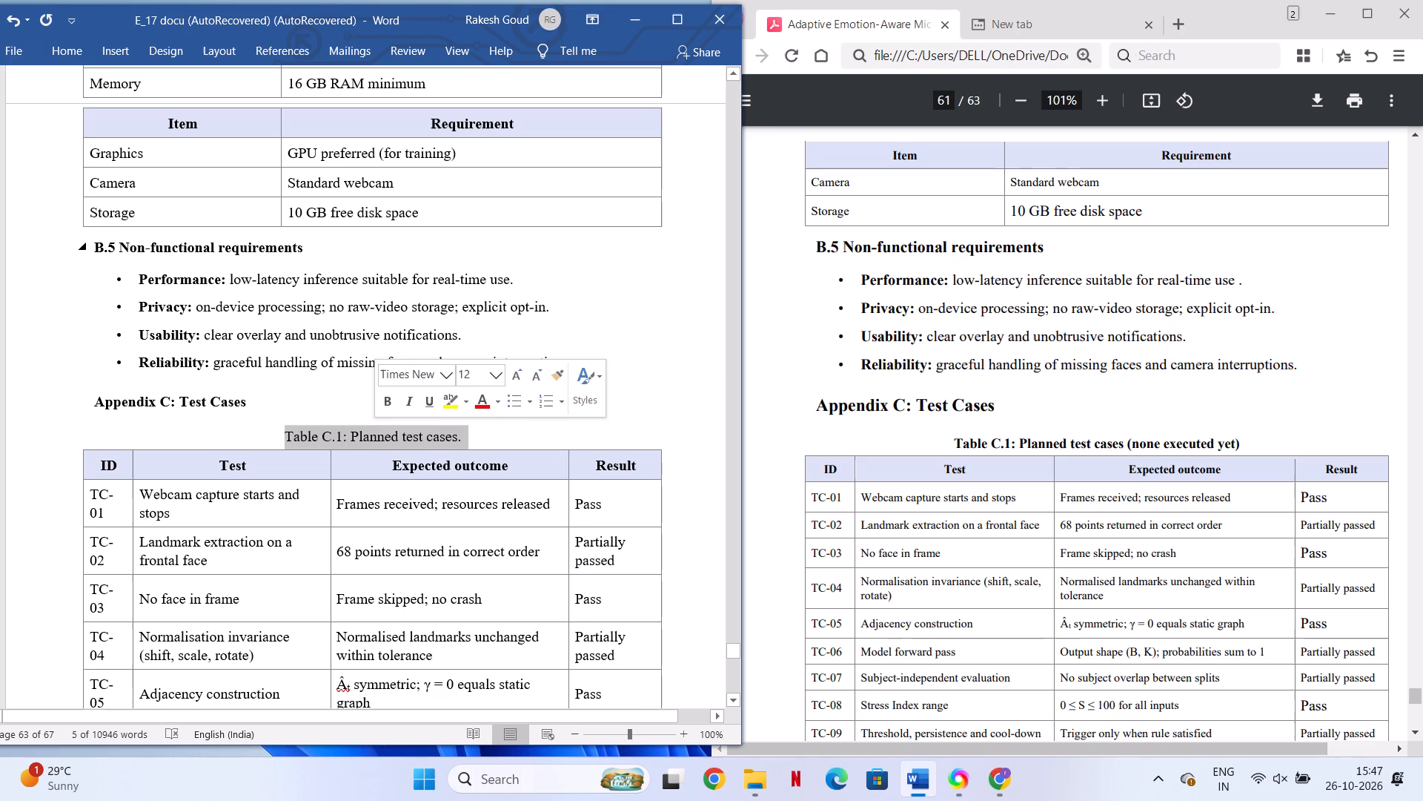
click(646, 362)
scroll(646, 362, up, 3)
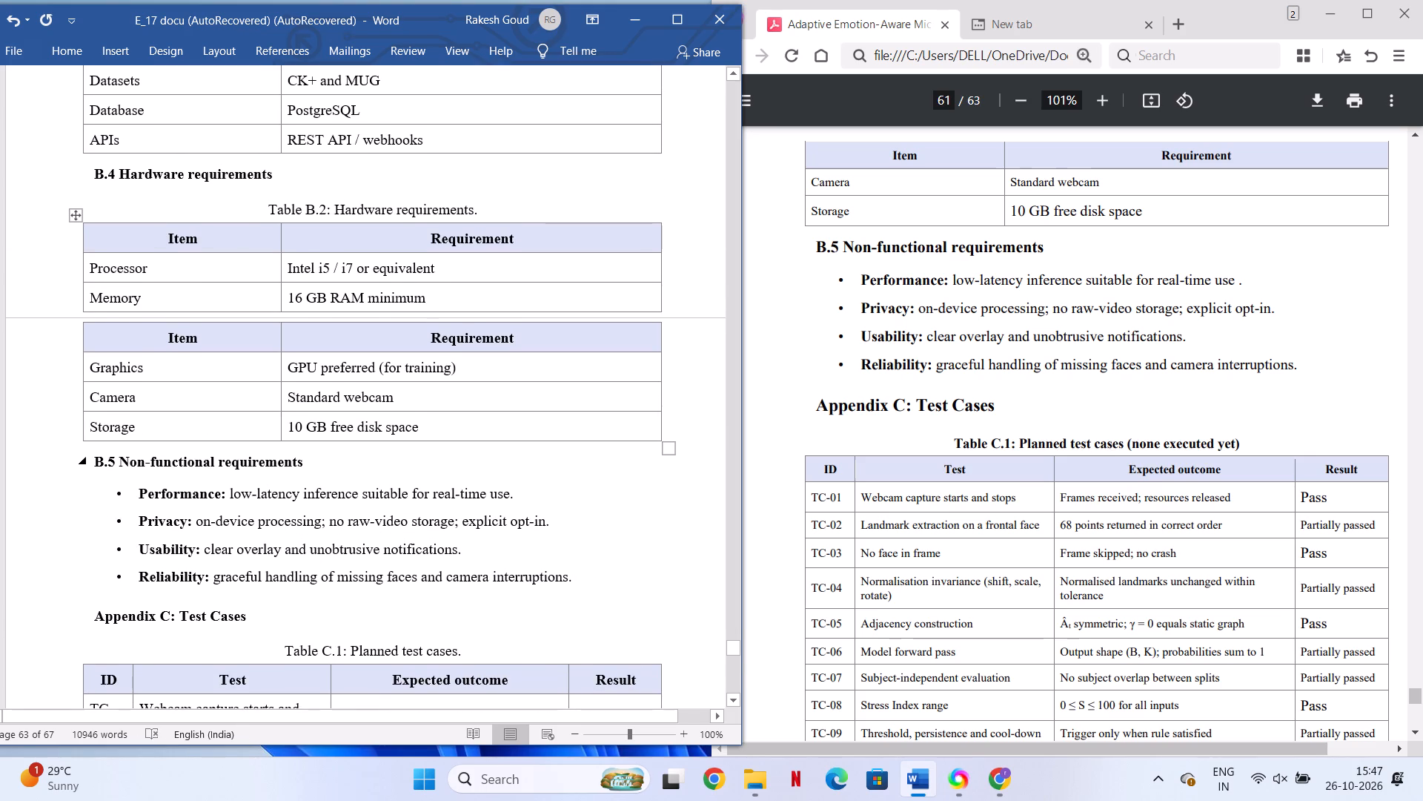
scroll(646, 366, up, 6)
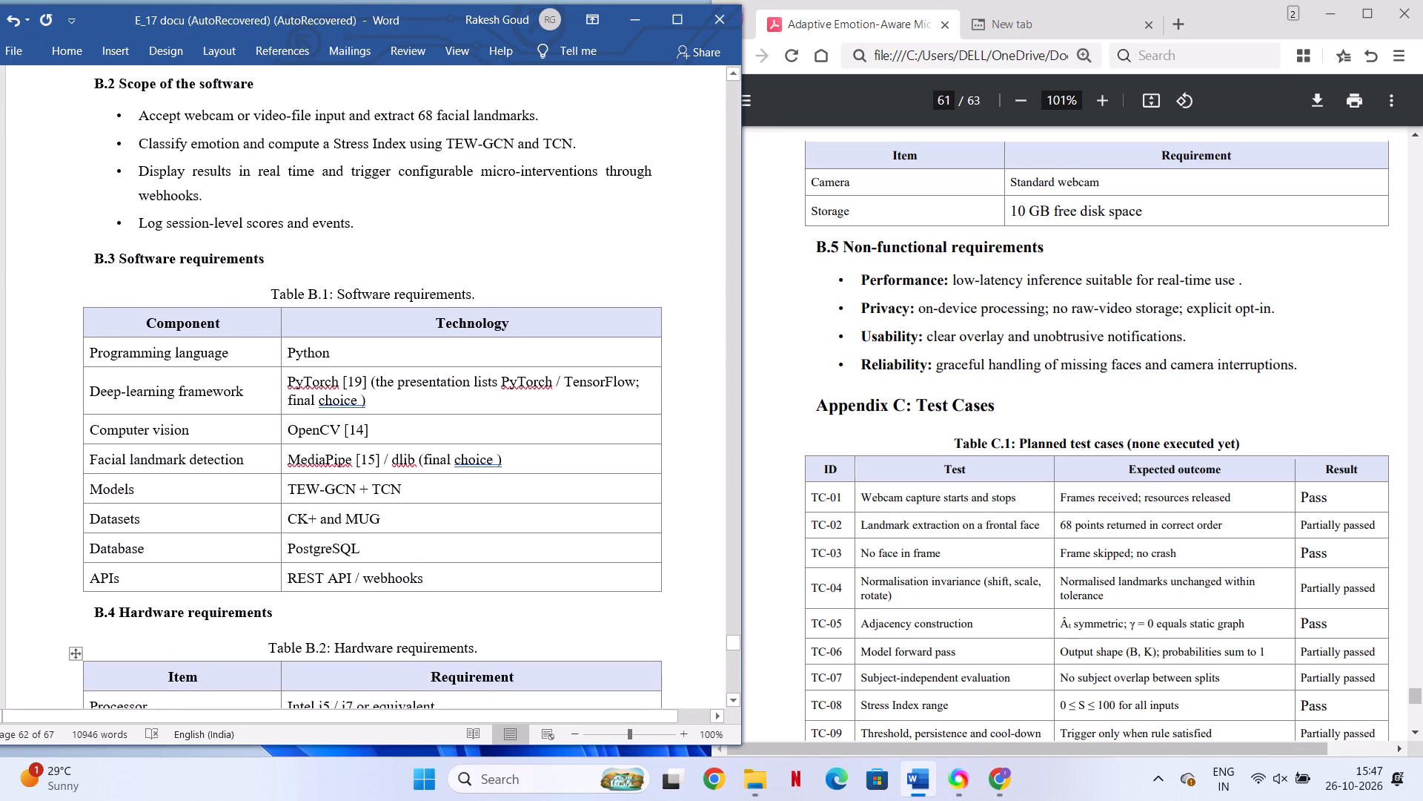
scroll(646, 366, up, 9)
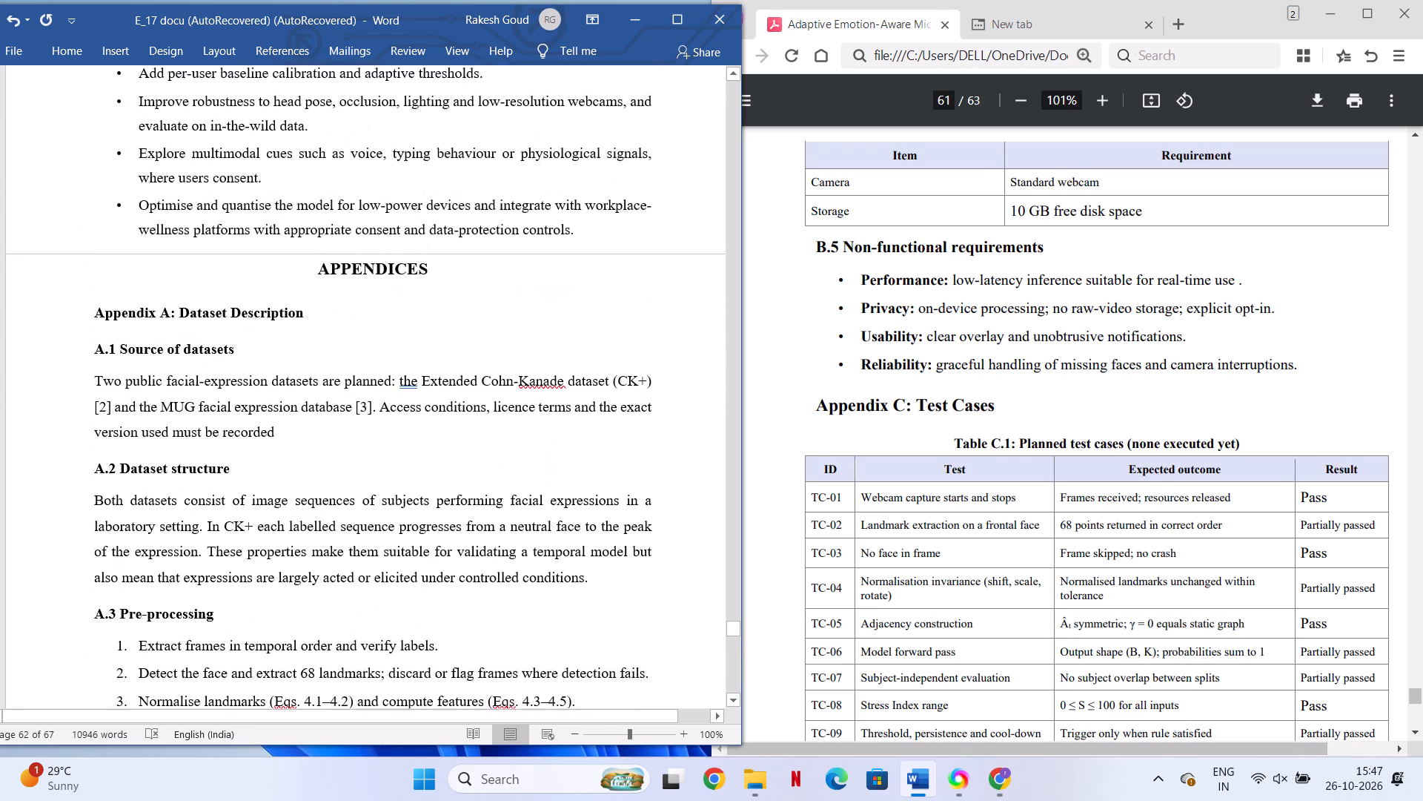
scroll(646, 366, up, 2)
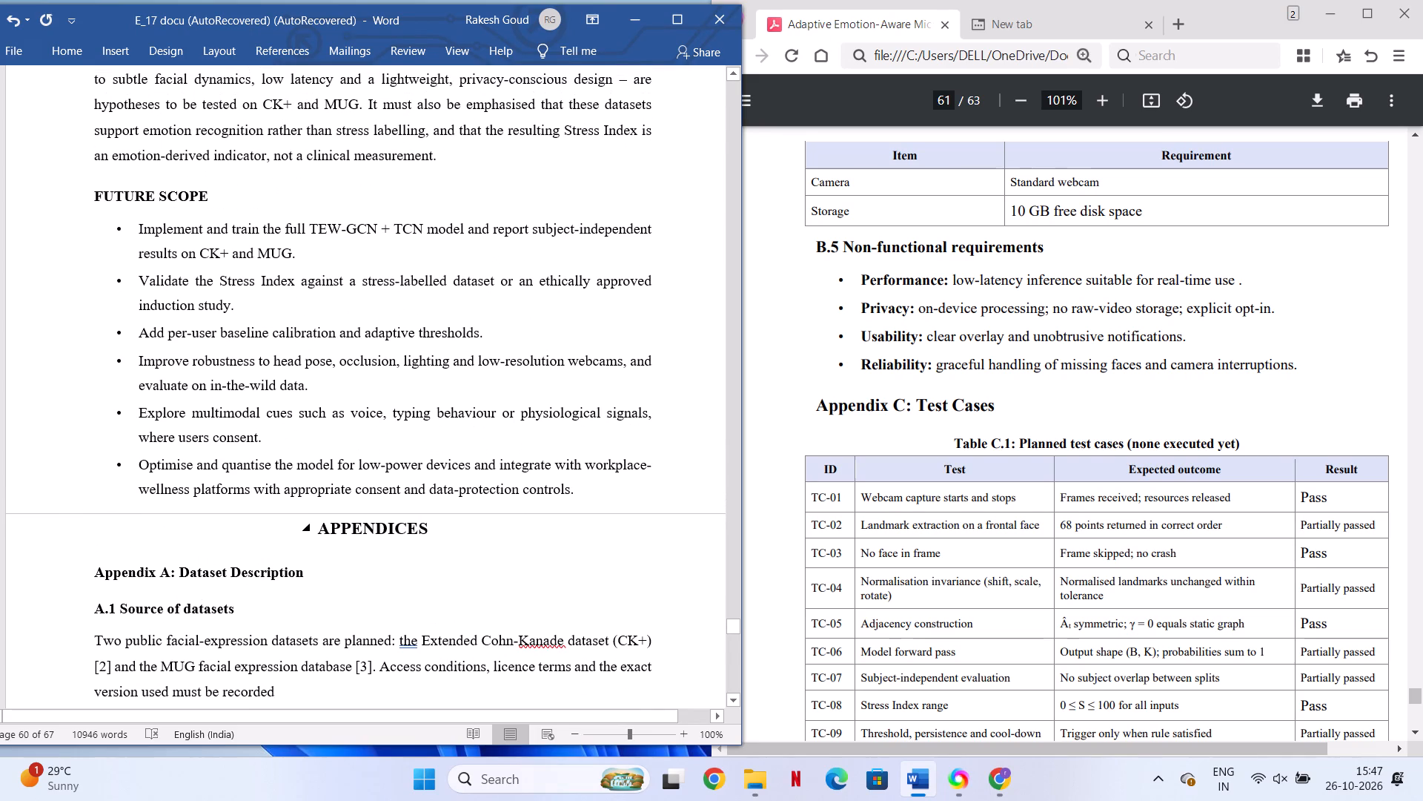
triple_click(361, 531)
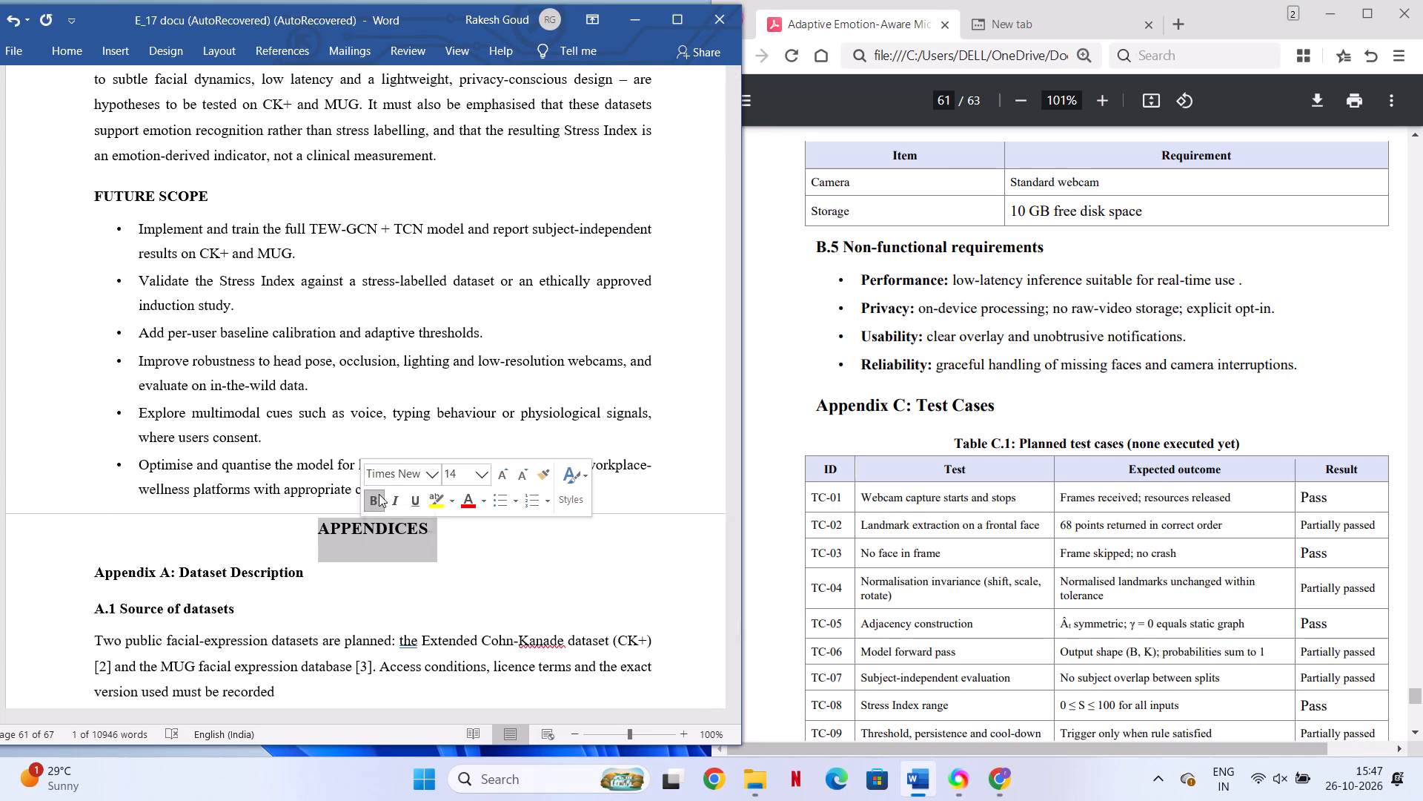
click(514, 567)
Remove the bold formatting from the Table 5.8 summary of outcomes caption under 5.5.
scroll(514, 567, up, 6)
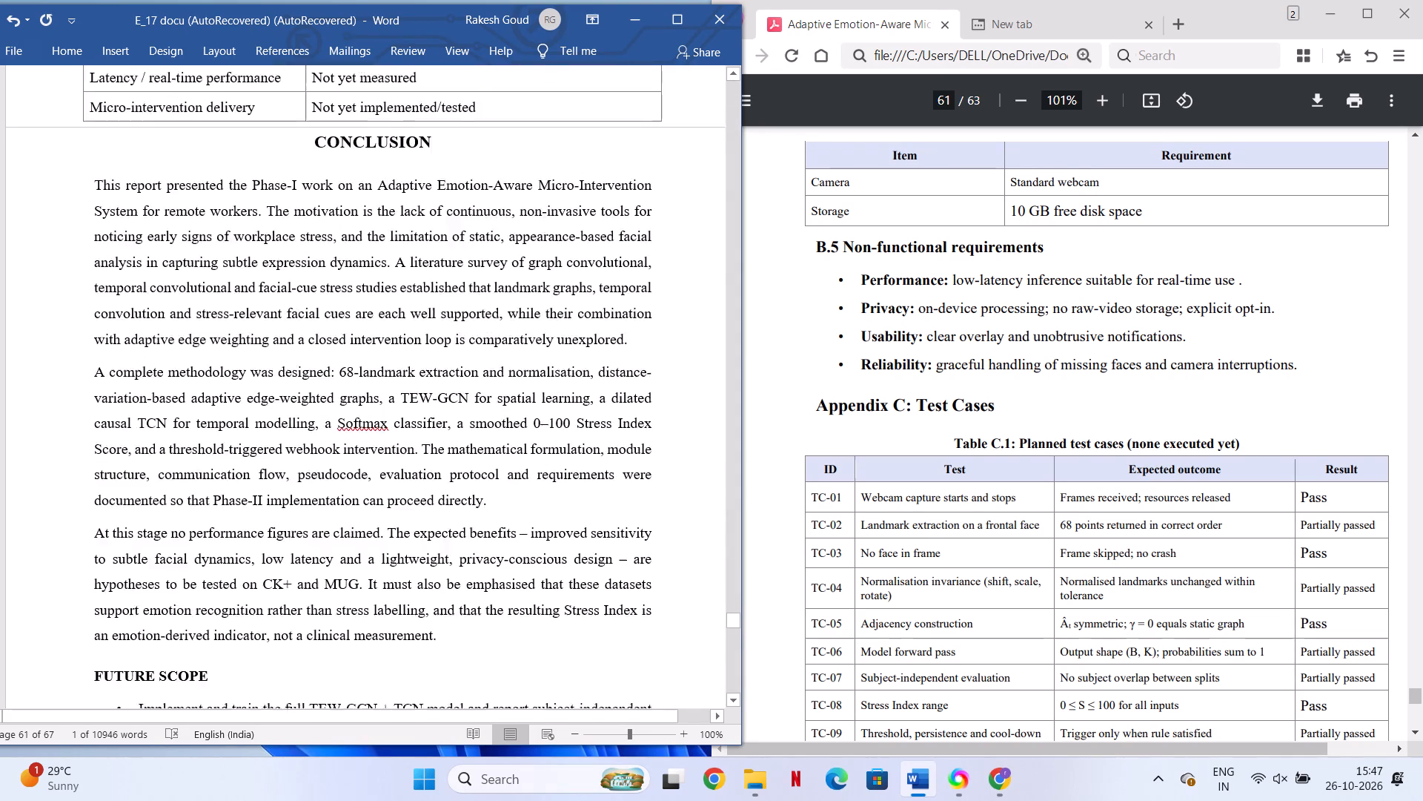
scroll(514, 567, up, 2)
scroll(408, 506, up, 1)
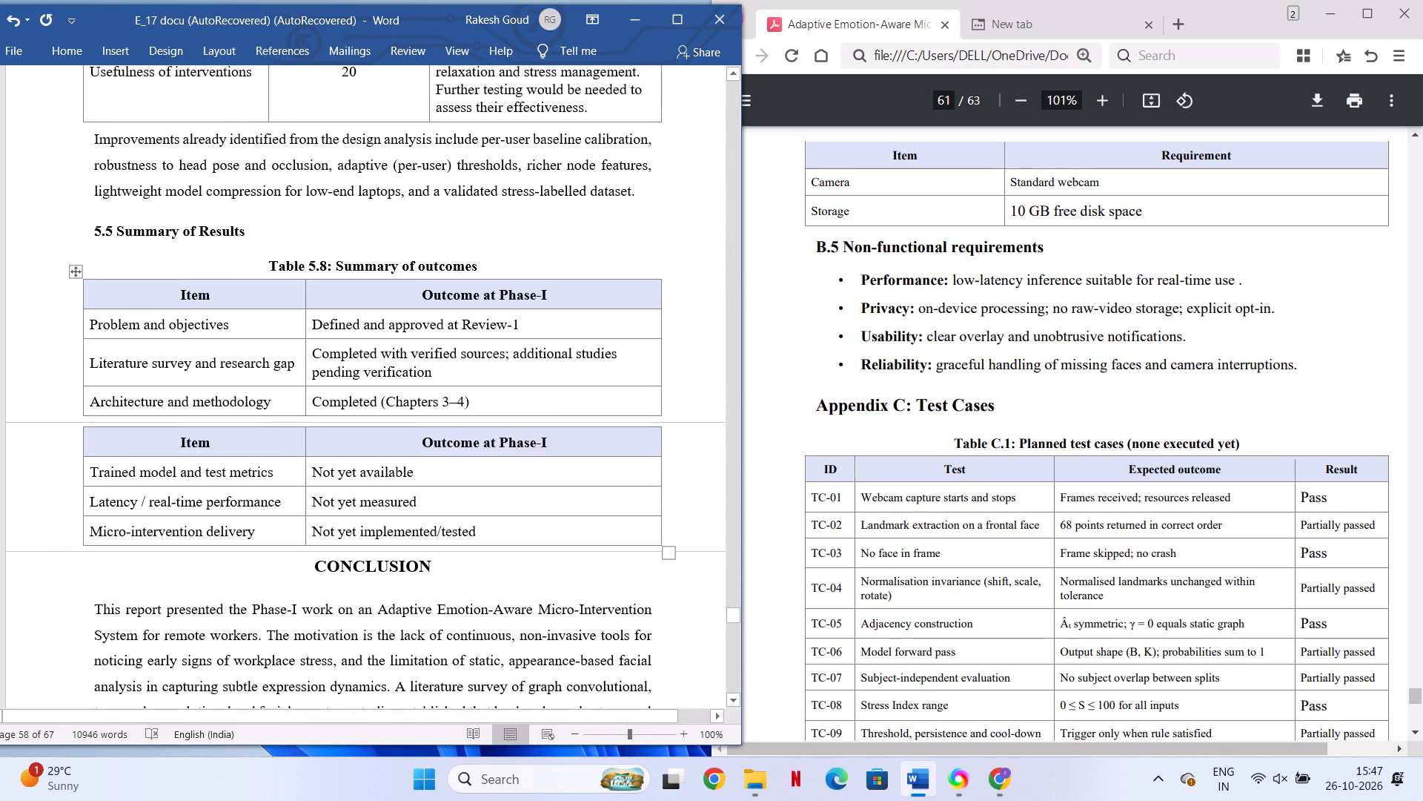
triple_click(368, 263)
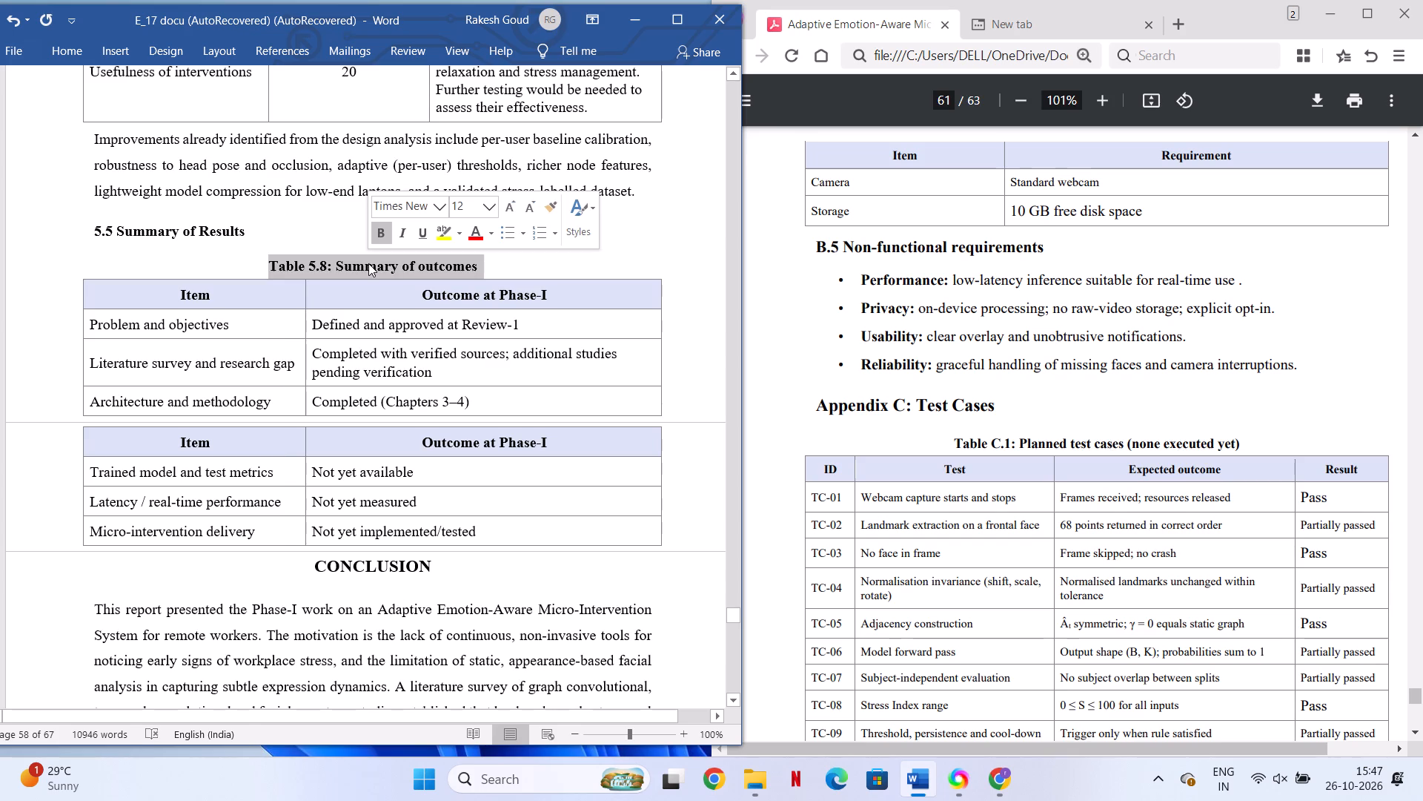
click(387, 242)
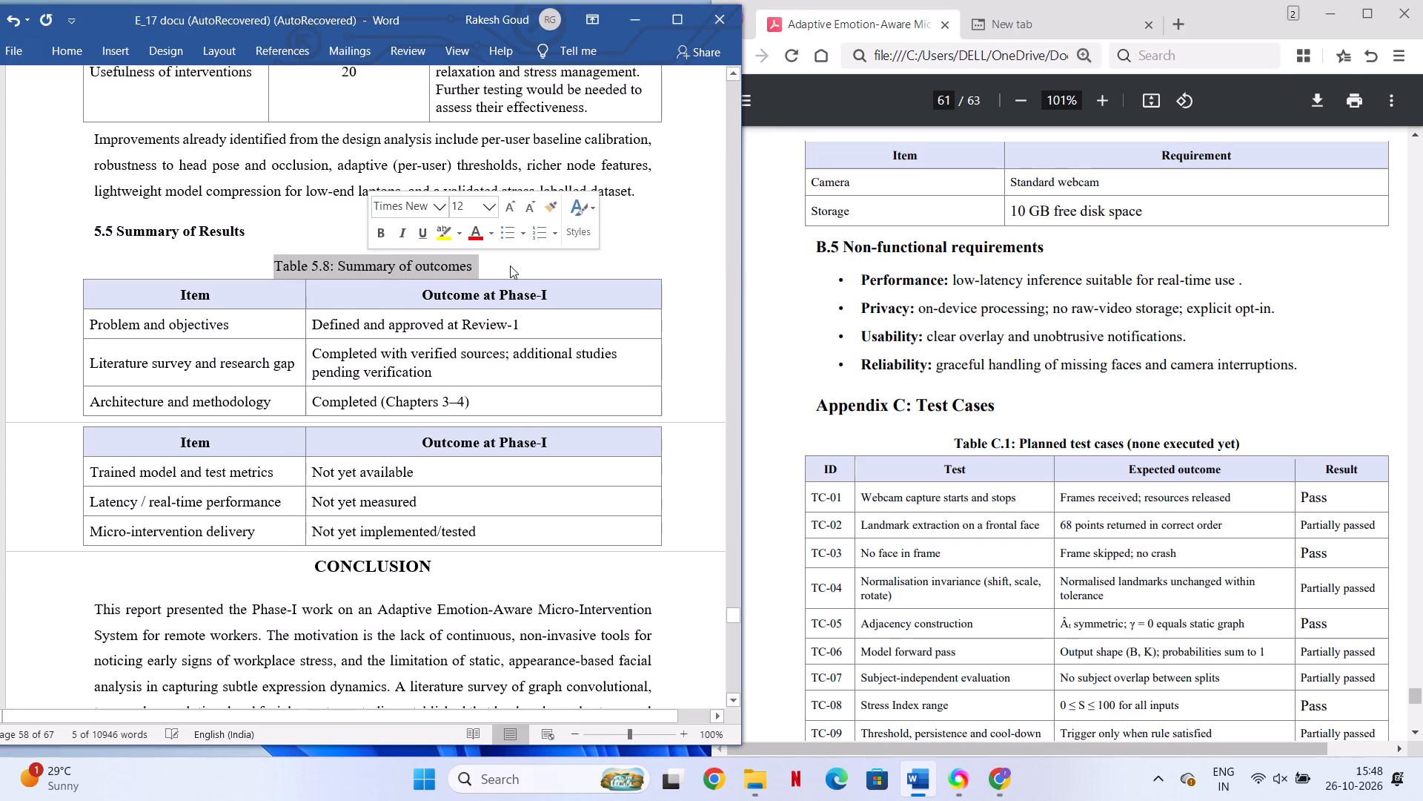
click(543, 259)
Remove the bold formatting from the Table 5.7 user feedback summary caption under 5.4.
scroll(543, 259, up, 8)
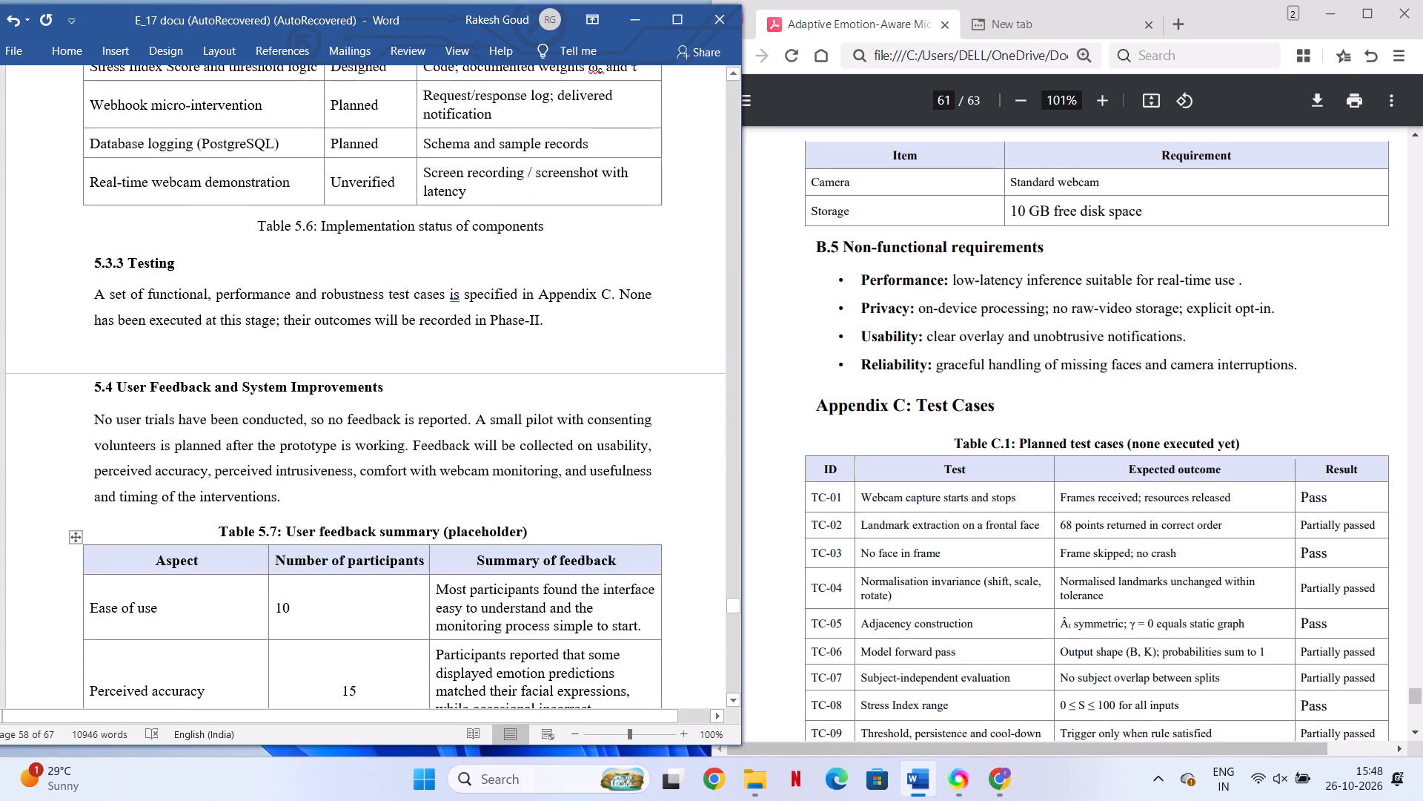
triple_click(399, 524)
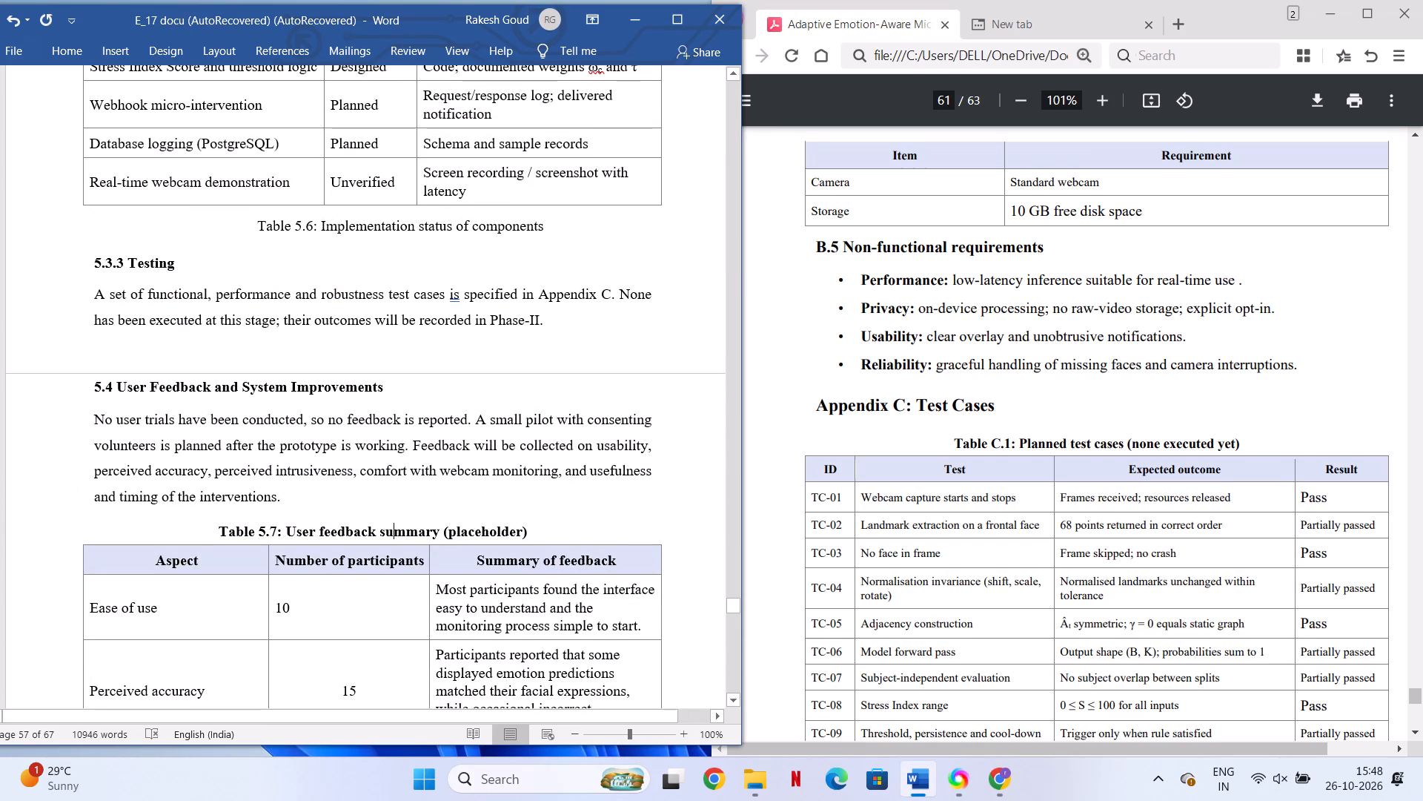
triple_click(399, 524)
click(407, 494)
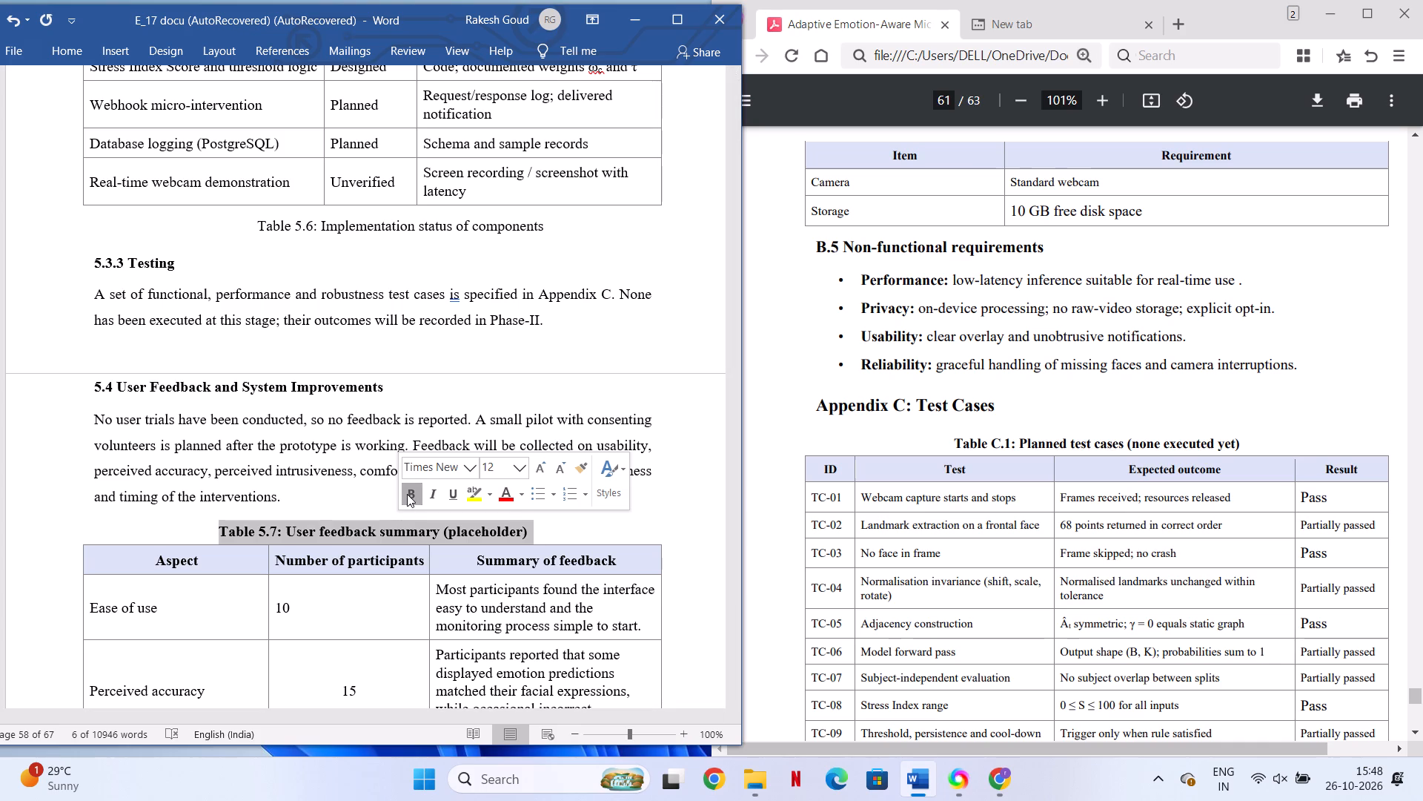
Delete "(placeholder)" and the trailing space from the Table 5.7 caption so it reads "Table 5.7: User feedback summary".
click(545, 527)
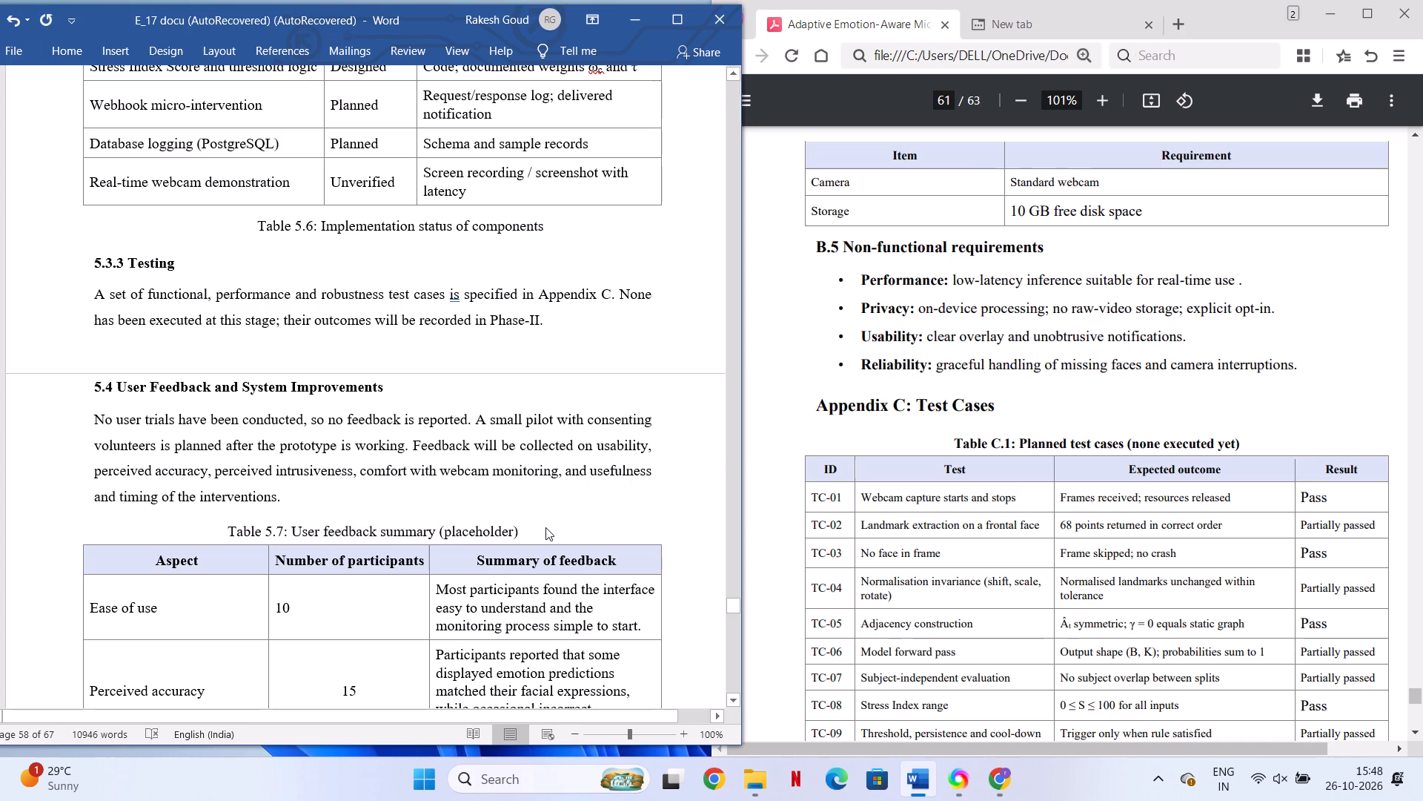
key(BackSpace)
key(BackSpace)
key(BackSpace)
key(BackSpace)
key(BackSpace)
key(BackSpace)
key(BackSpace)
key(BackSpace)
key(BackSpace)
key(BackSpace)
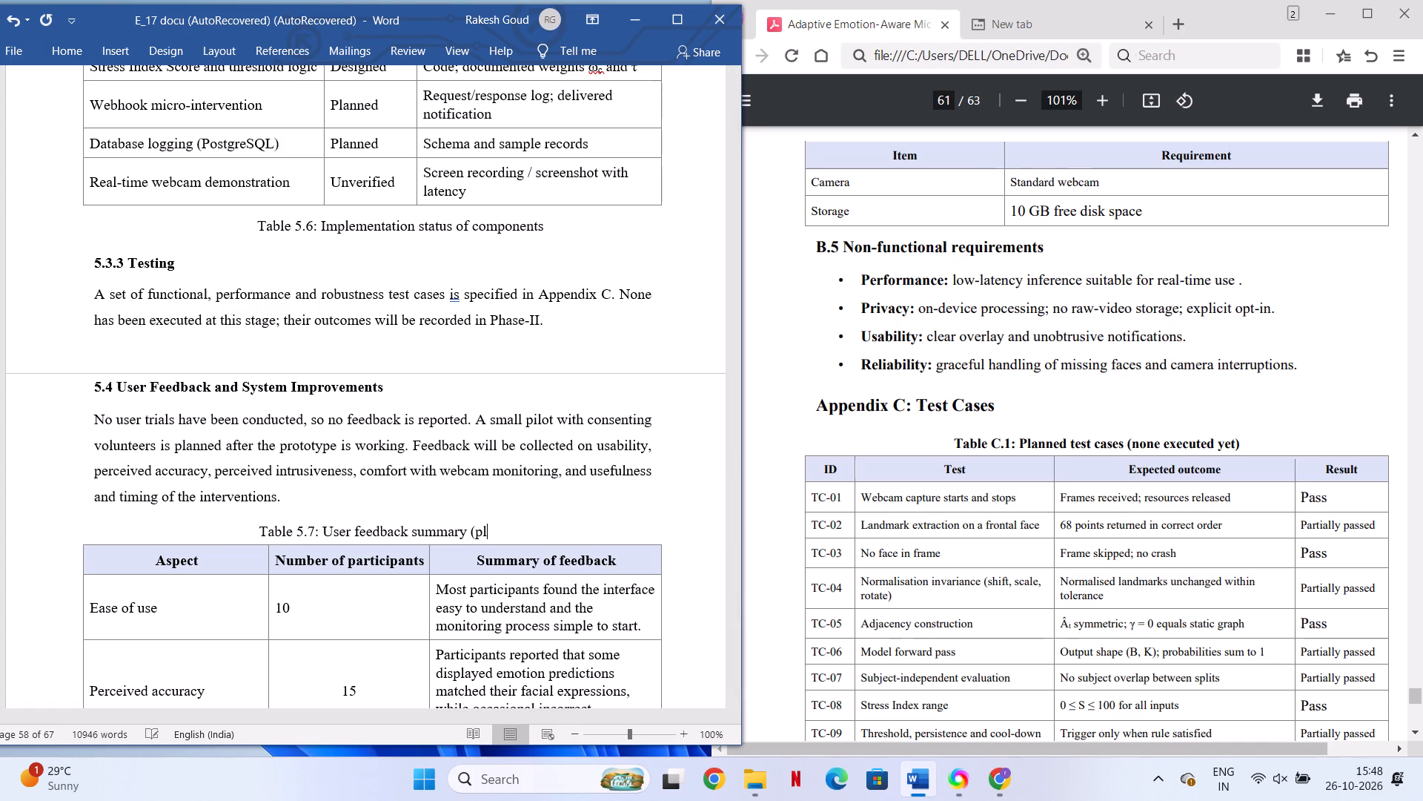
key(BackSpace)
key(BackSpace)
key(BackSpace)
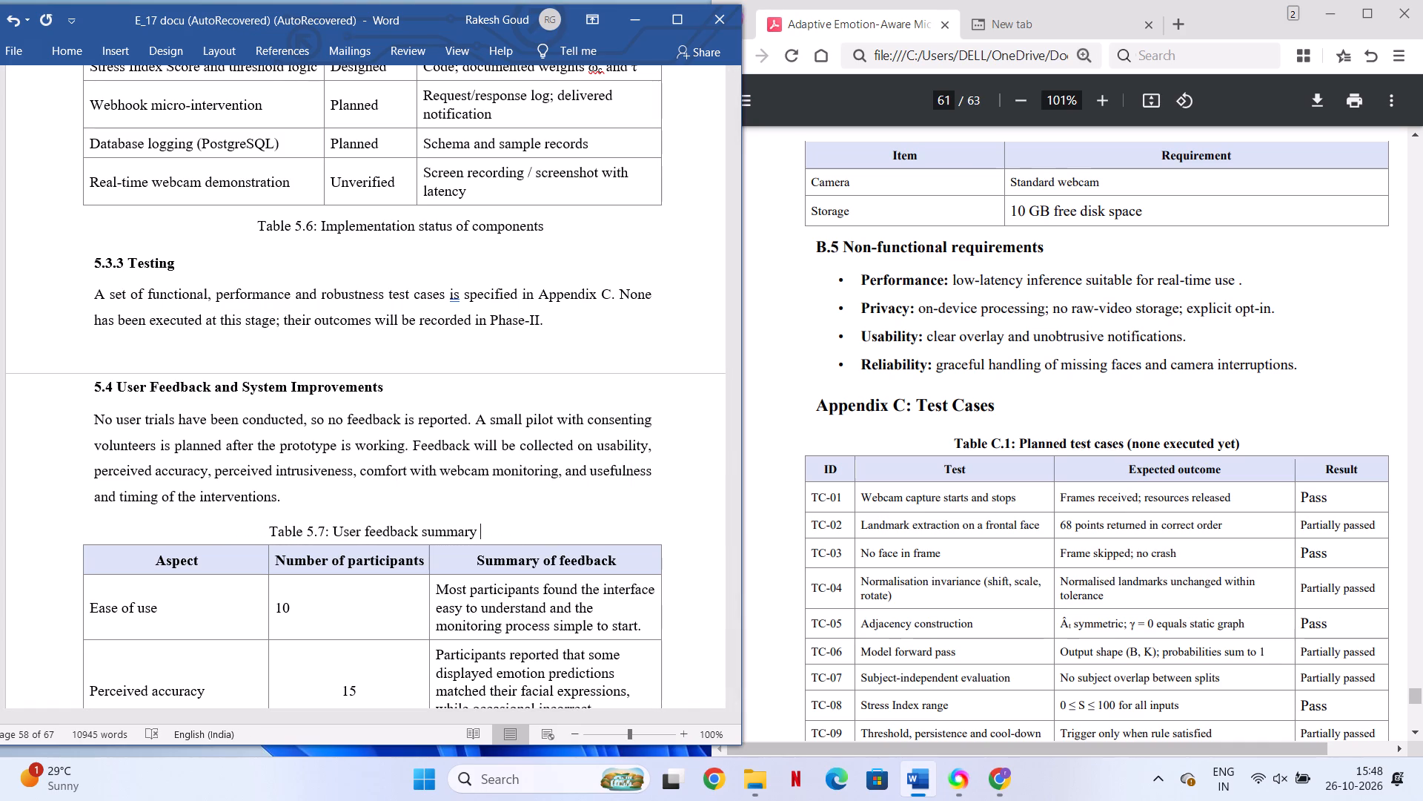
key(period)
scroll(545, 527, down, 1)
key(BackSpace)
key(BackSpace)
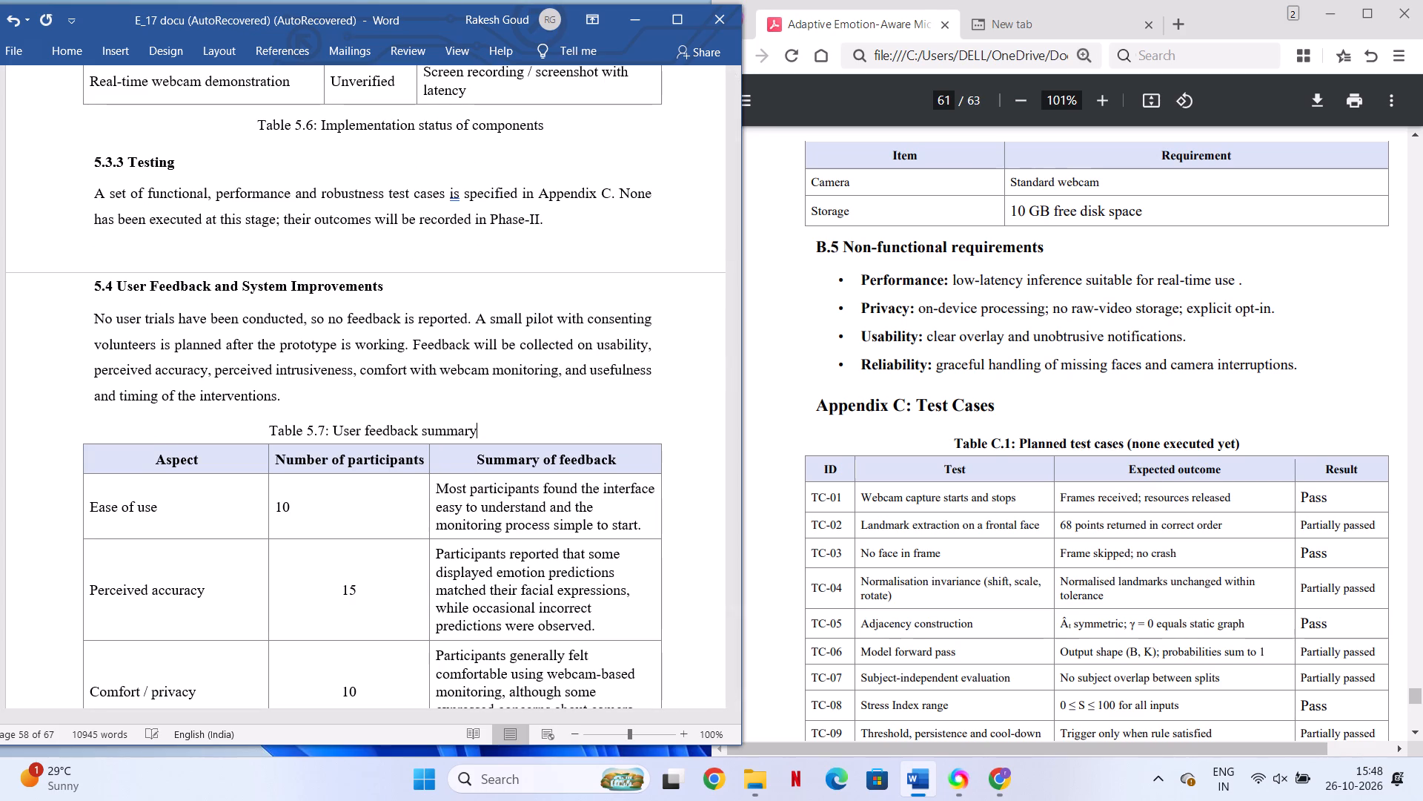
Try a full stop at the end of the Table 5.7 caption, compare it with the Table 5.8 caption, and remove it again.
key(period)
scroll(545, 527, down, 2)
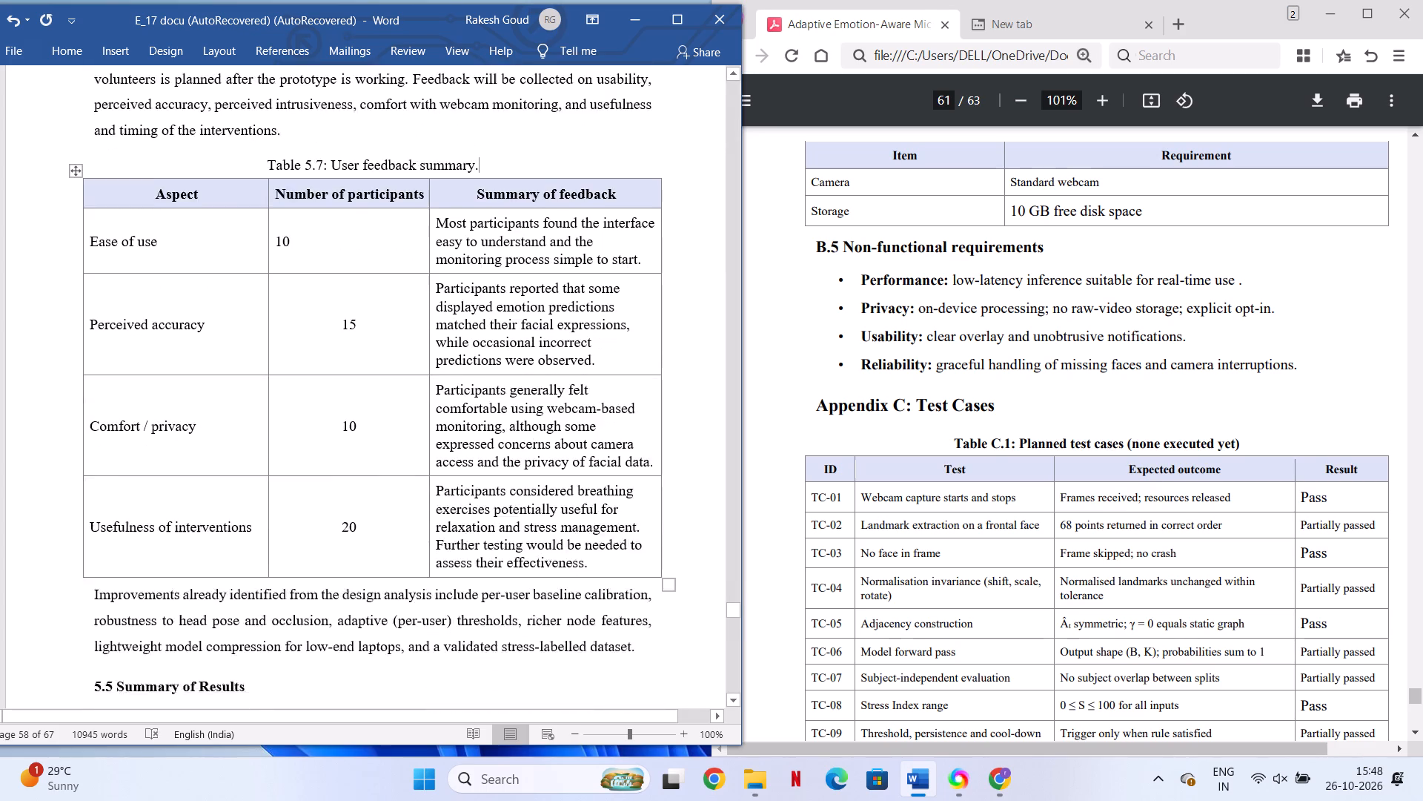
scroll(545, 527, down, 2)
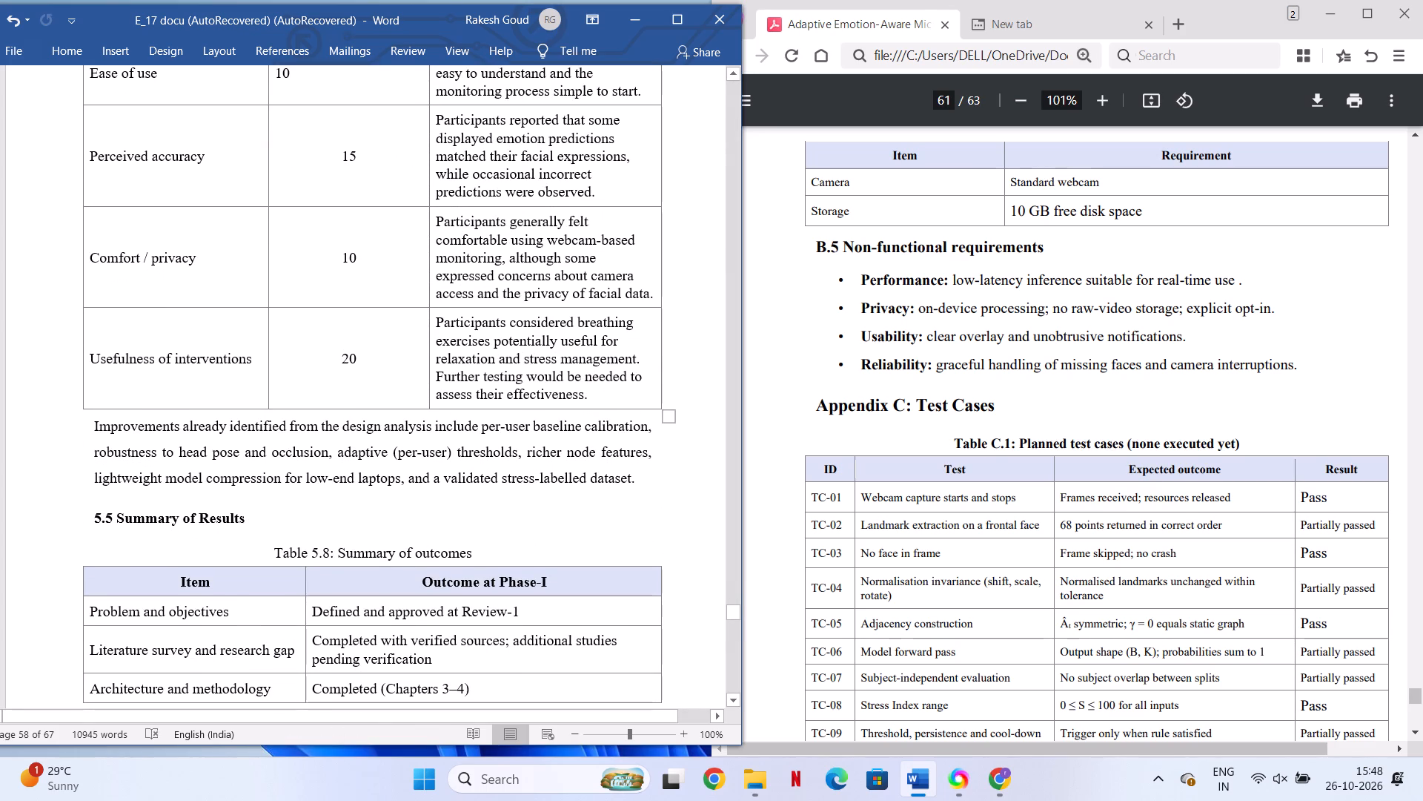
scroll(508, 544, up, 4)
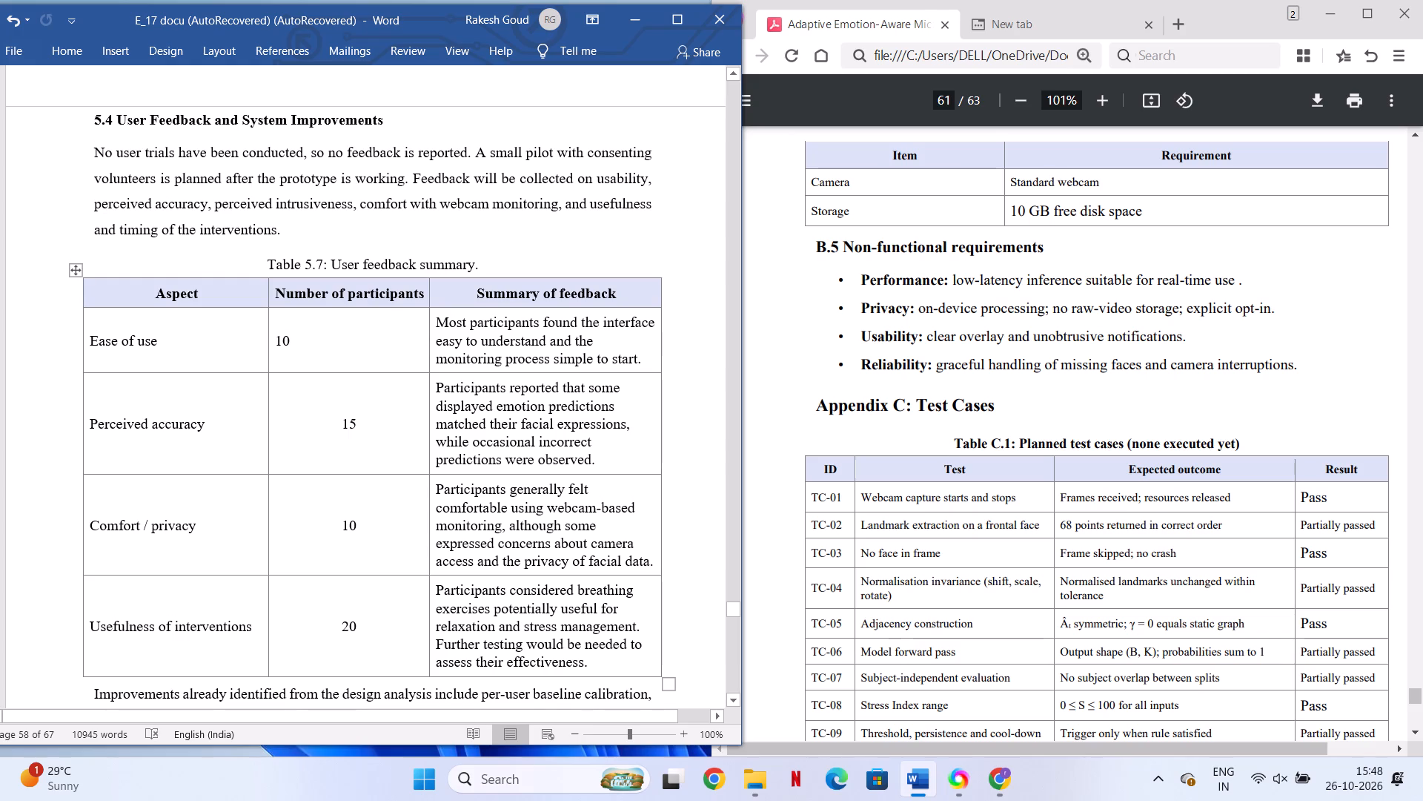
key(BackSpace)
Delete the full stop at the end of the Table B.1 software requirements caption.
scroll(502, 266, down, 2)
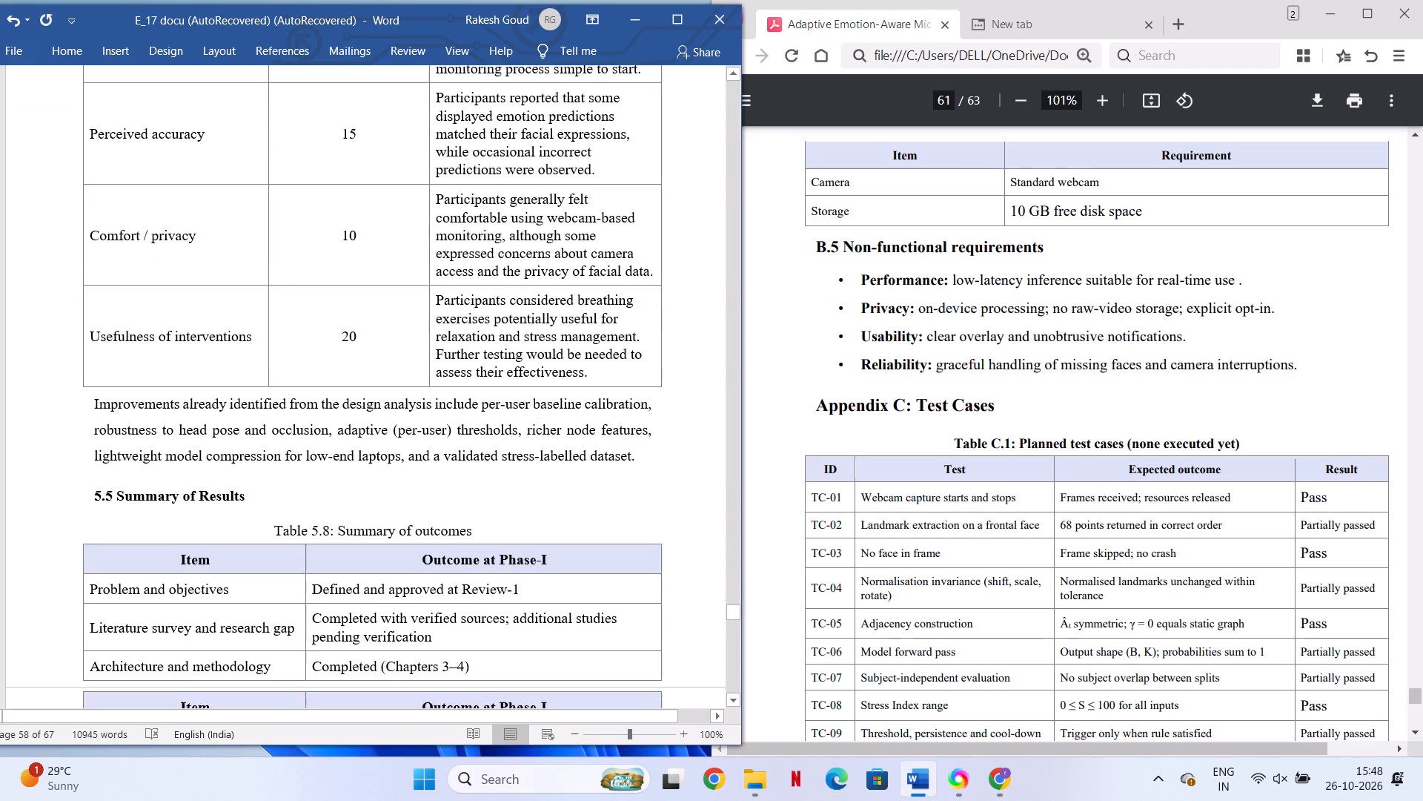
scroll(502, 266, down, 11)
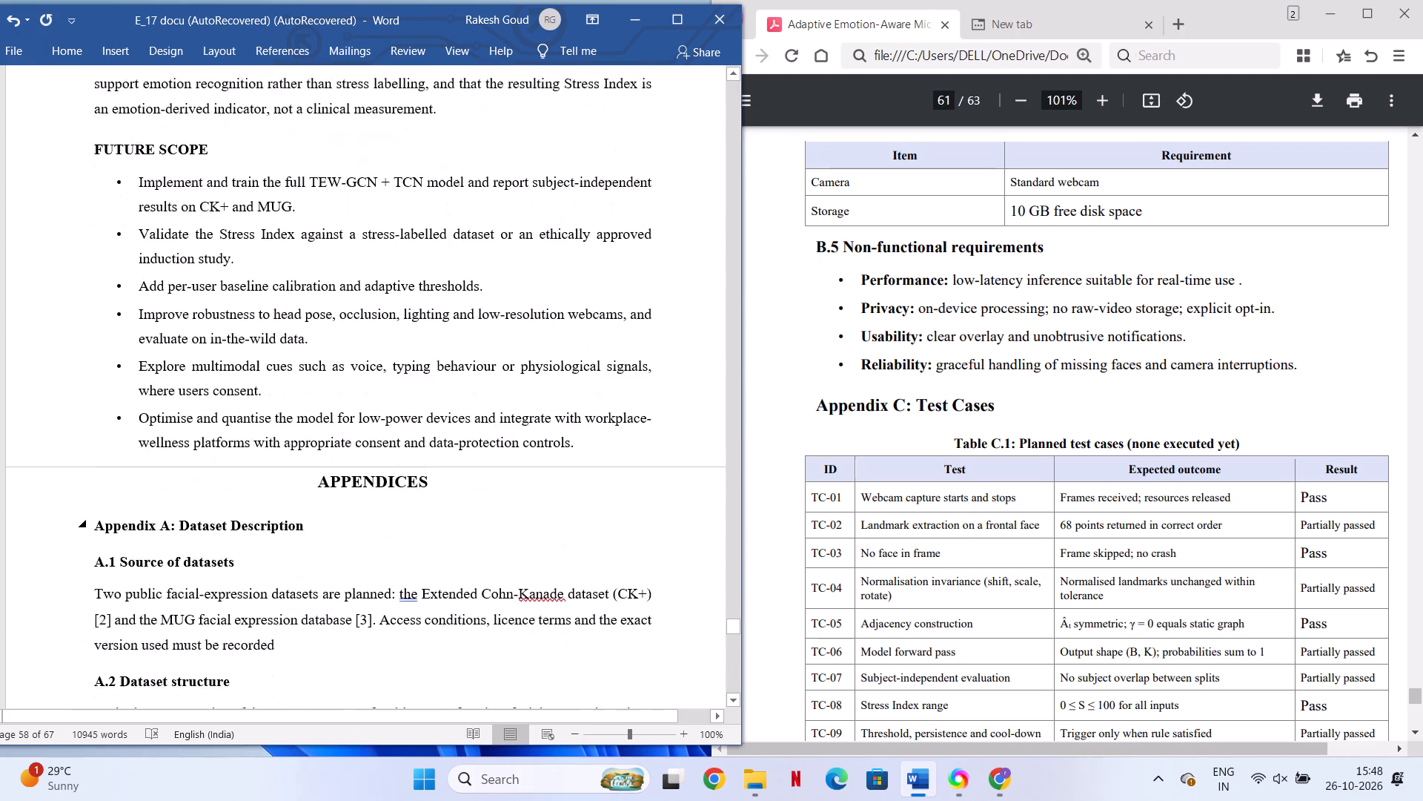
scroll(502, 266, down, 12)
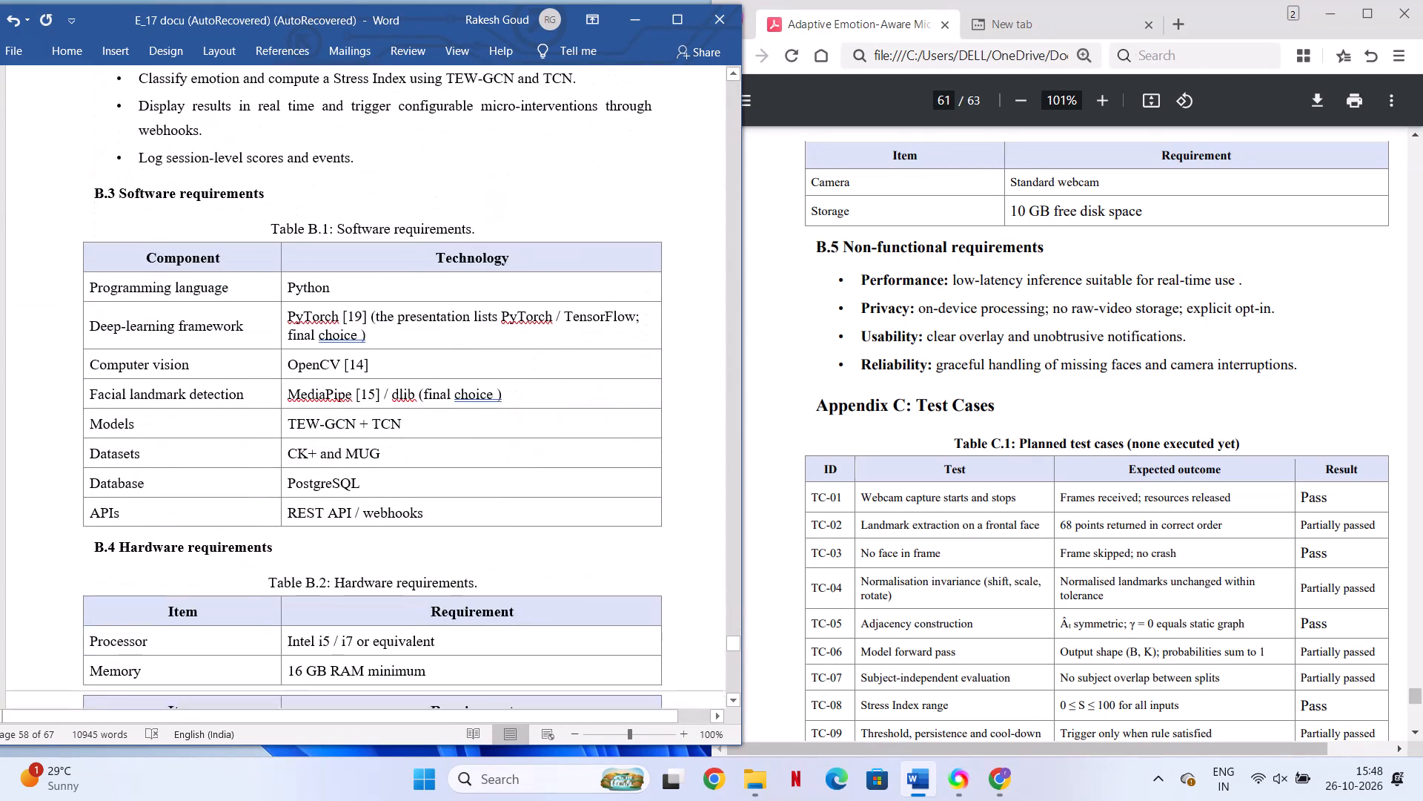
scroll(502, 266, down, 2)
click(475, 230)
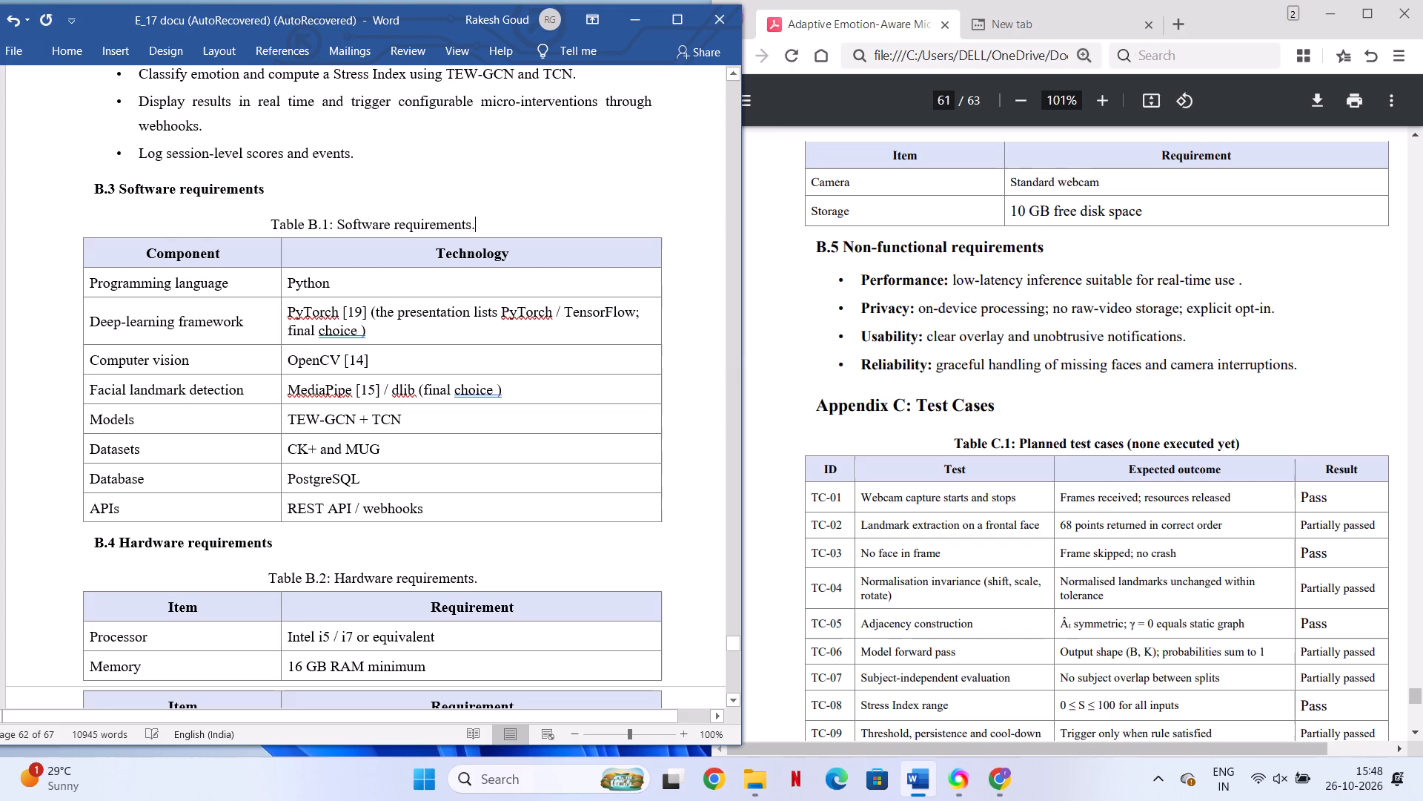
key(BackSpace)
Delete the full stop at the end of the Table B.2 hardware requirements caption.
scroll(475, 230, down, 1)
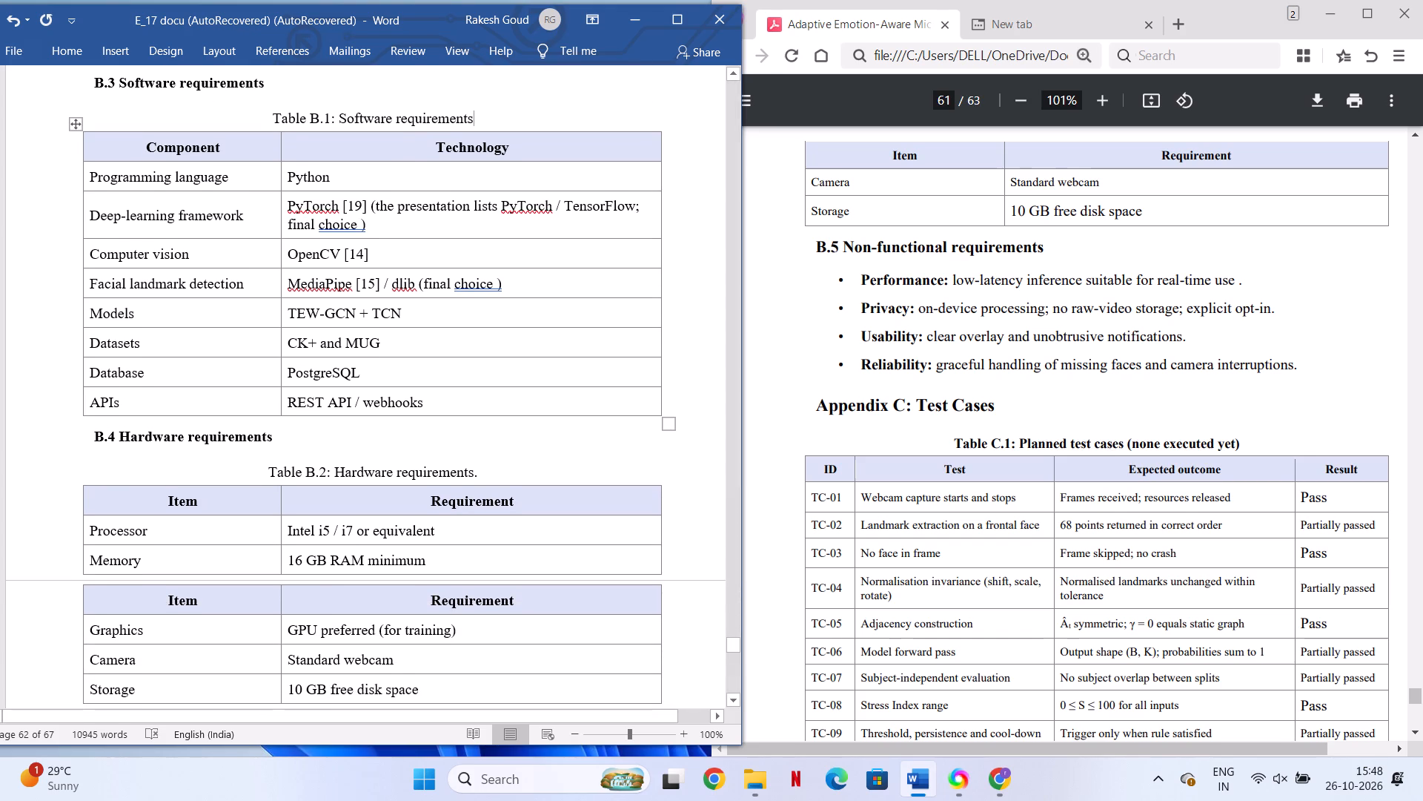
click(491, 476)
key(BackSpace)
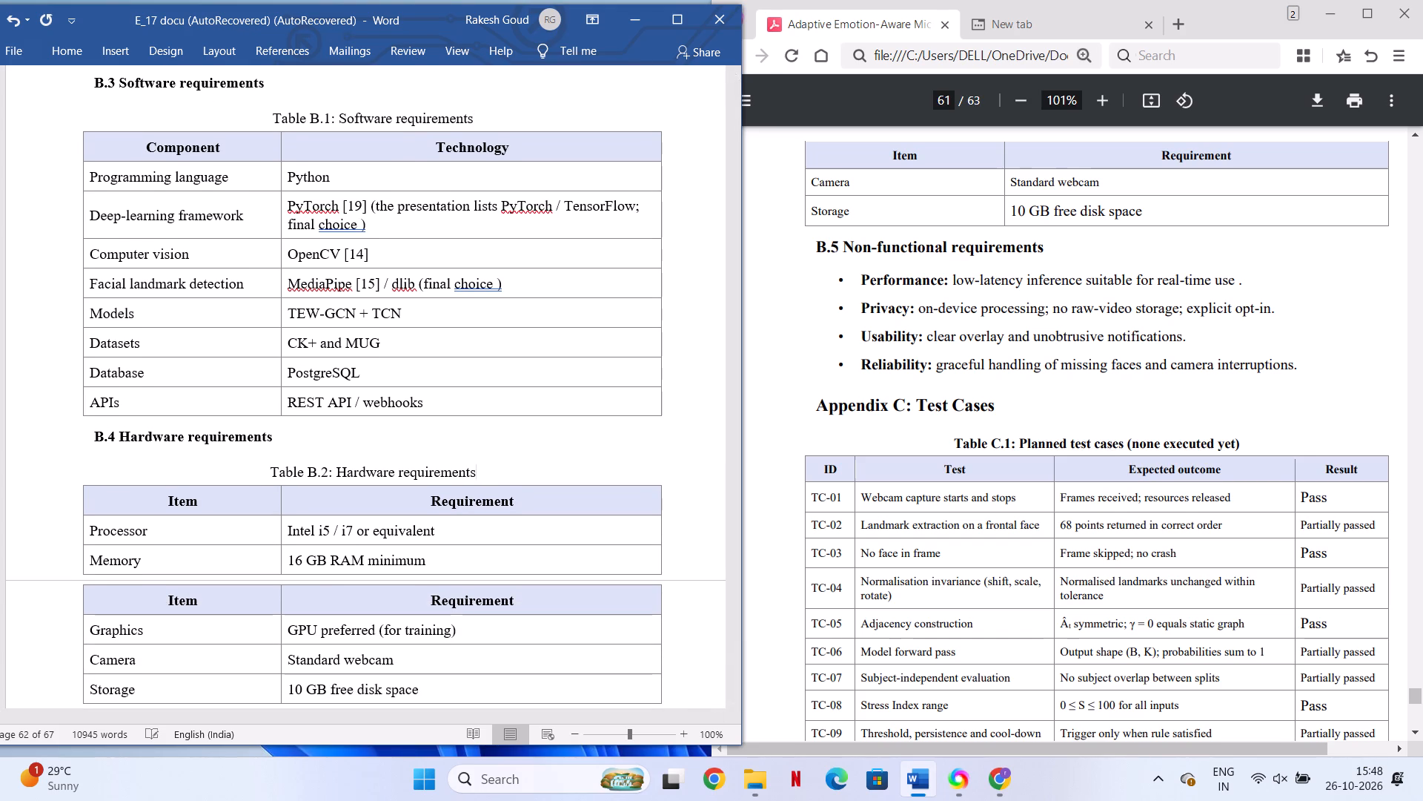
Delete the full stop at the end of the Table C.1 planned test cases caption.
scroll(491, 476, down, 5)
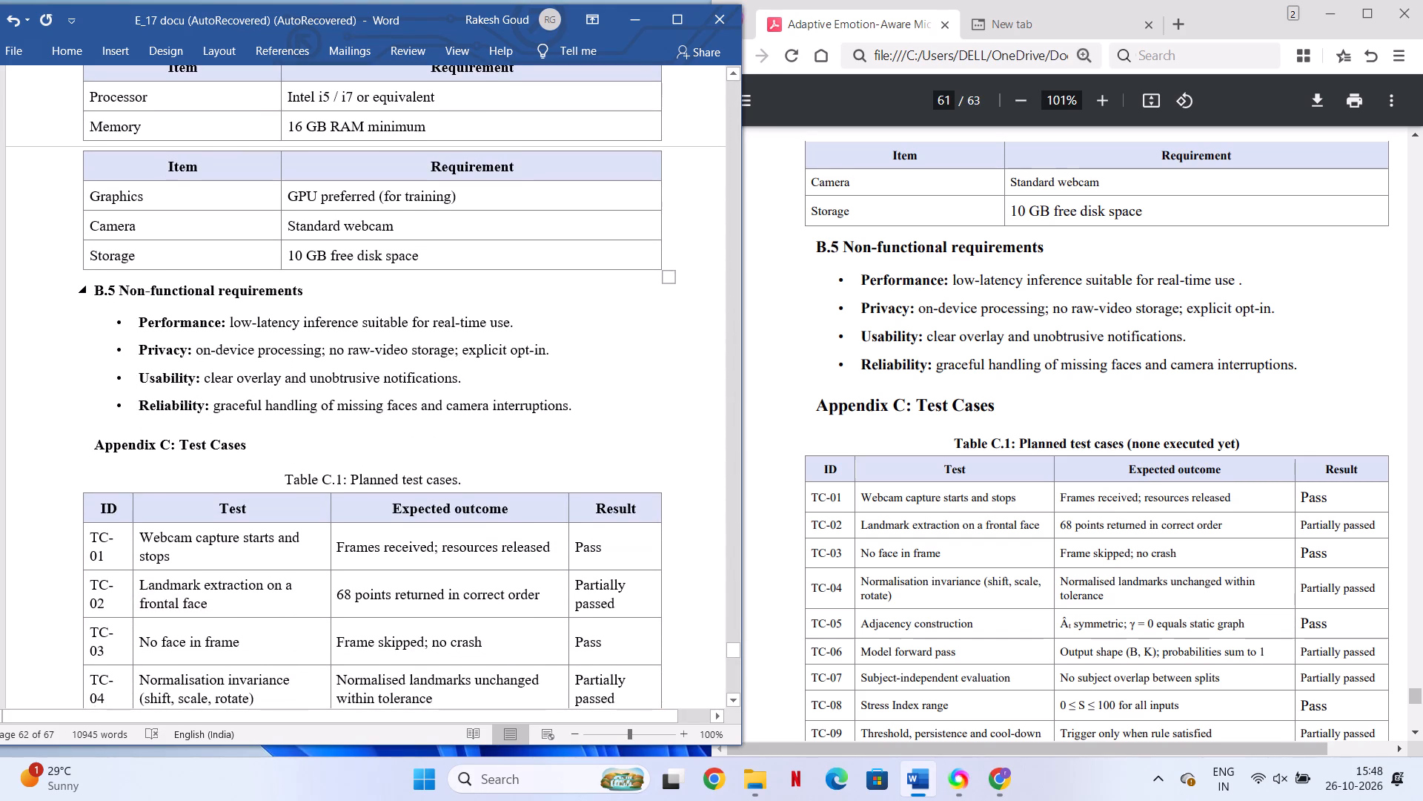
click(491, 476)
key(BackSpace)
Review the Table C.1 test cases, the start of the references and the end of Appendix B.
scroll(491, 476, down, 2)
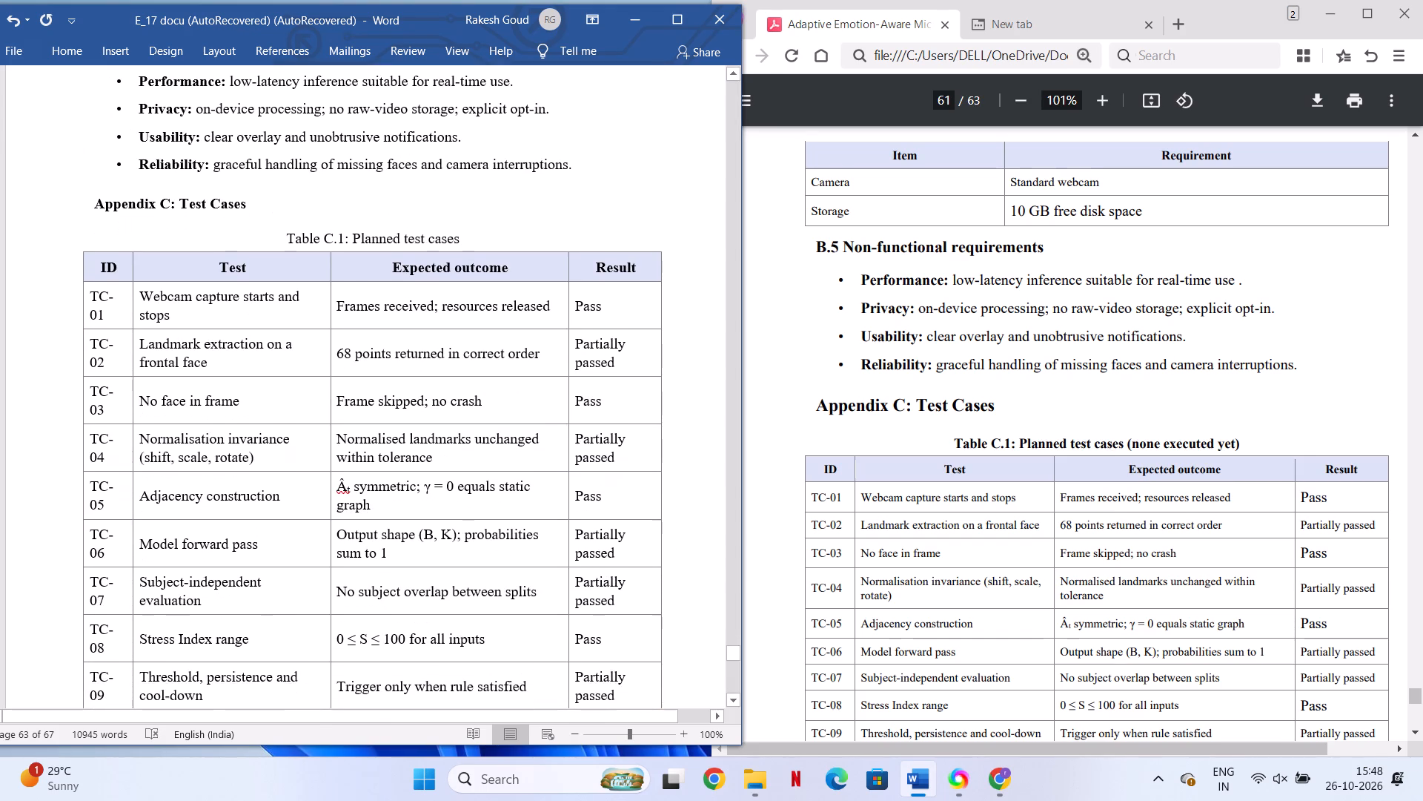
scroll(491, 476, down, 2)
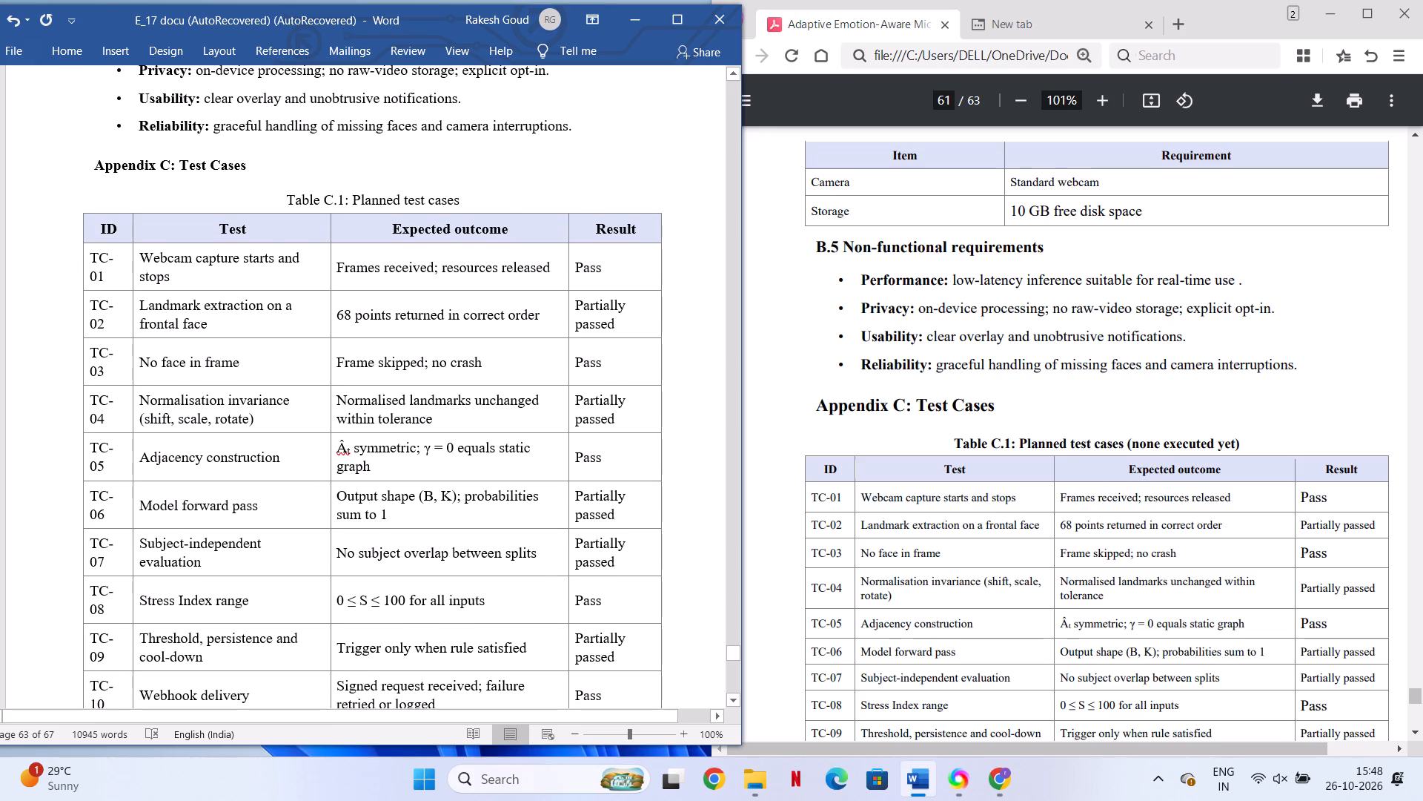
scroll(491, 476, down, 5)
scroll(491, 476, up, 1)
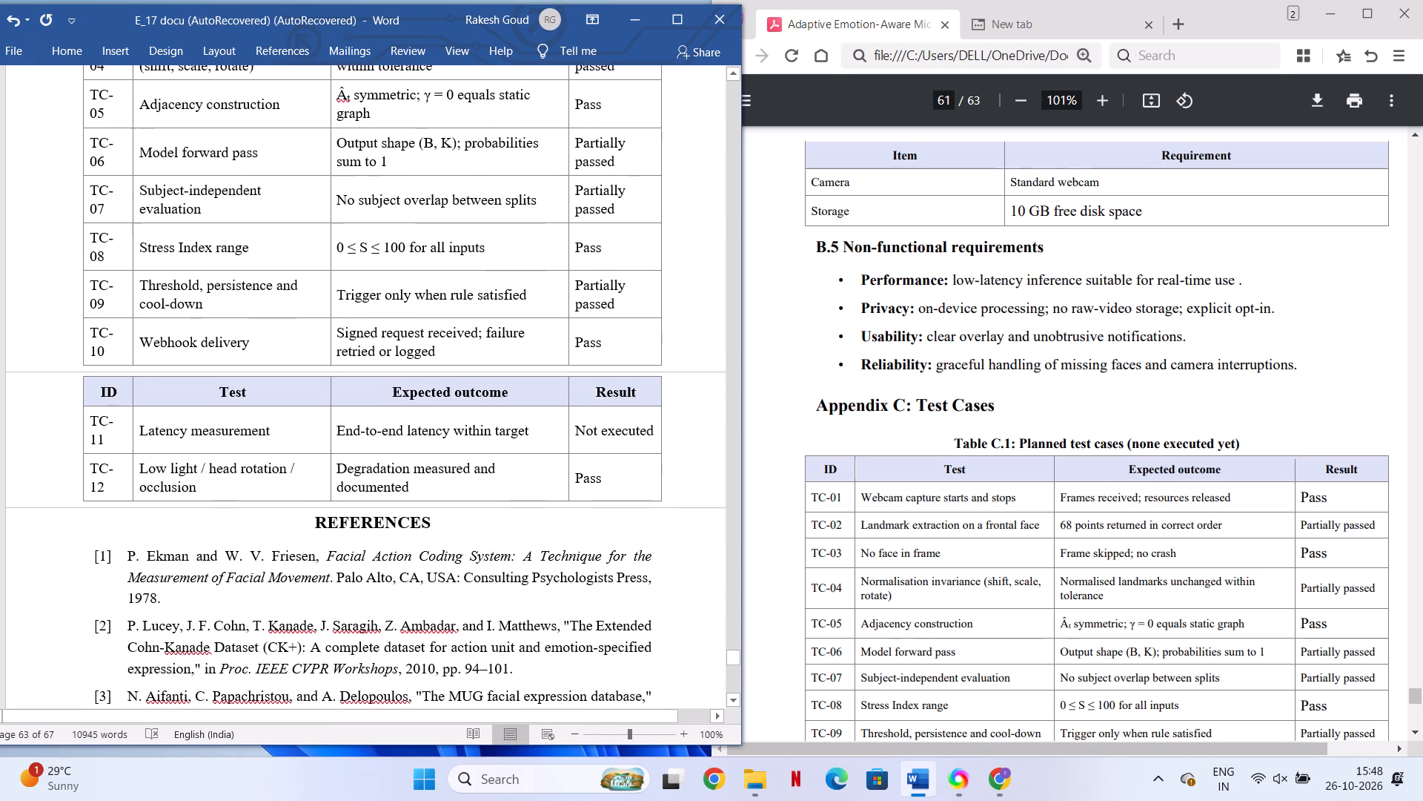
scroll(491, 476, up, 7)
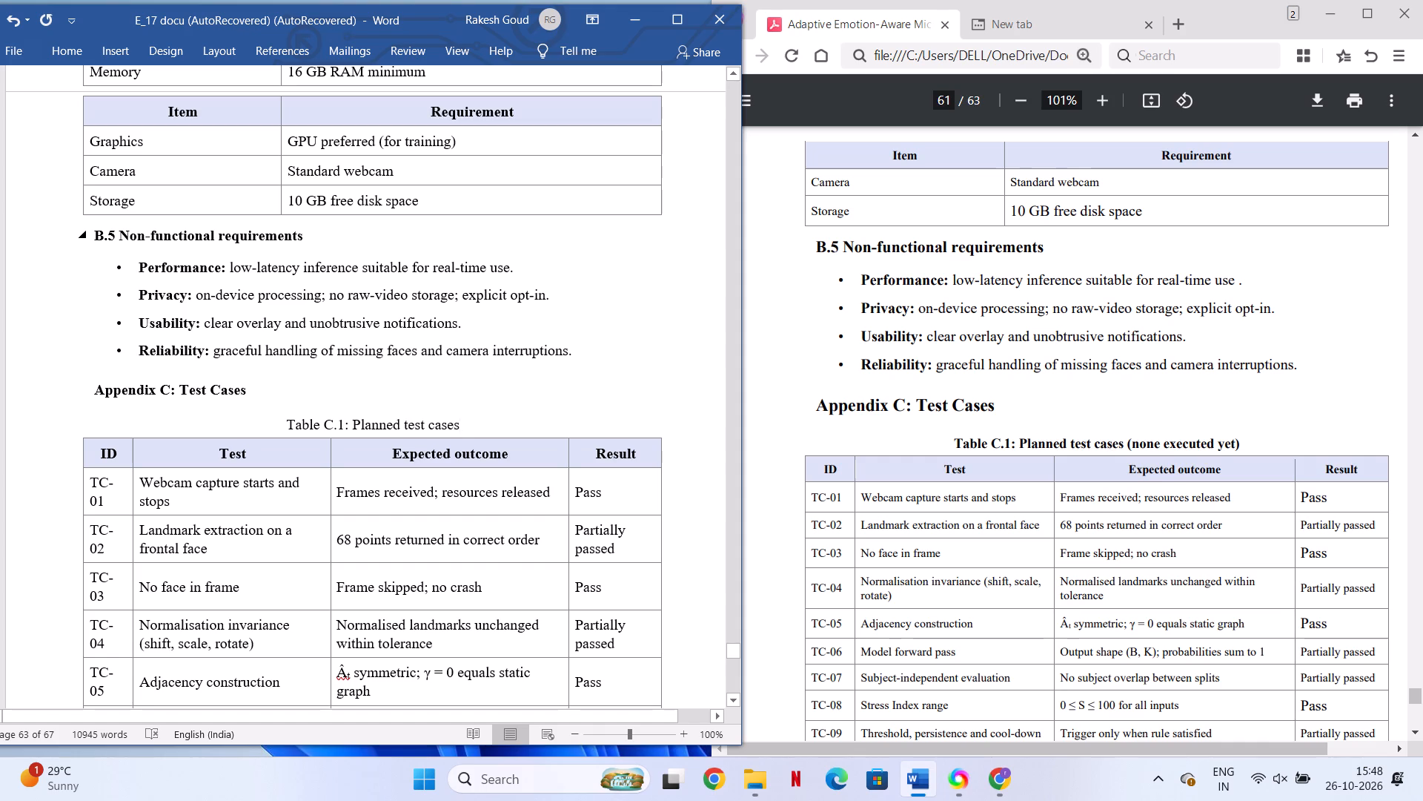
Review the headings and captions from Appendix B back through the conclusion, Chapter 5 tables and result figures.
scroll(491, 476, up, 8)
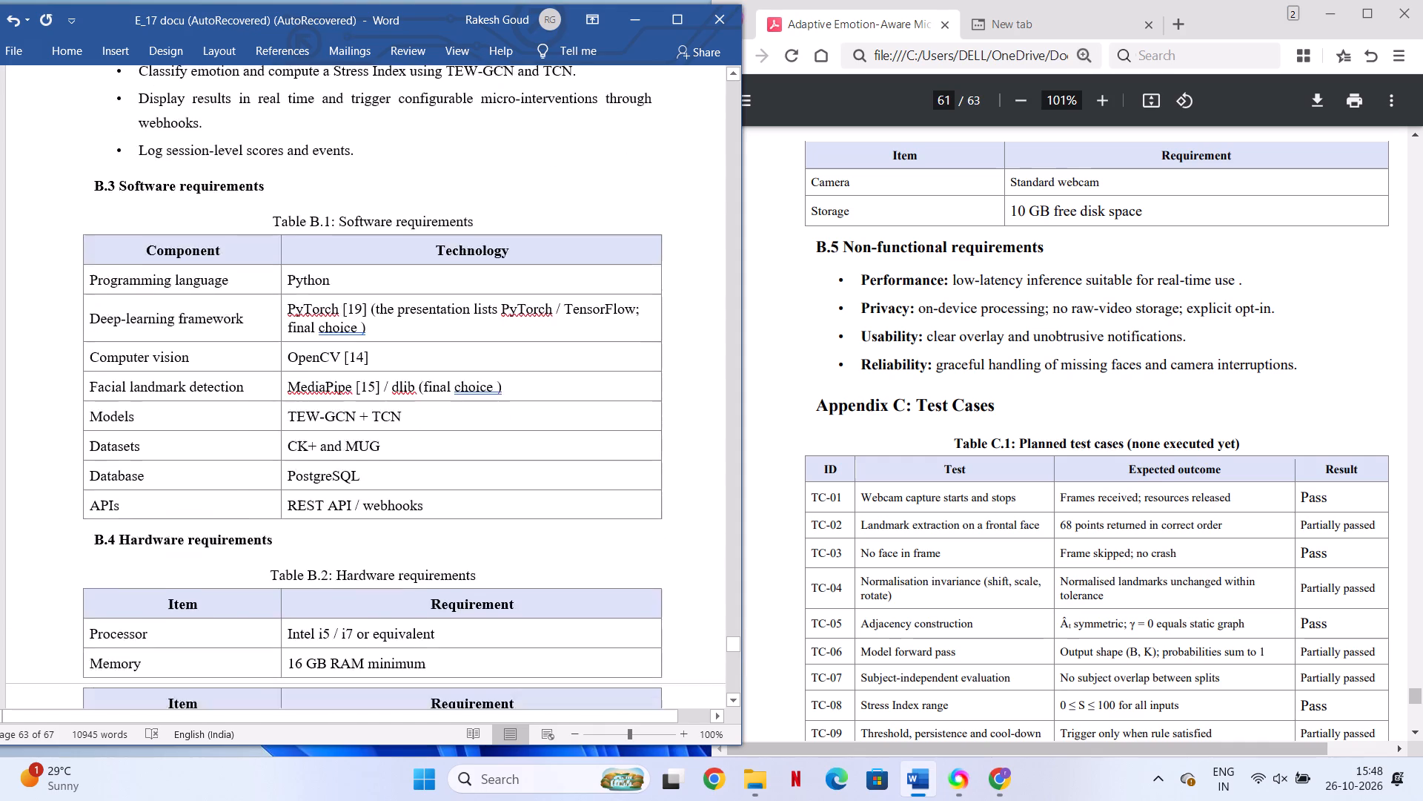
scroll(491, 476, up, 13)
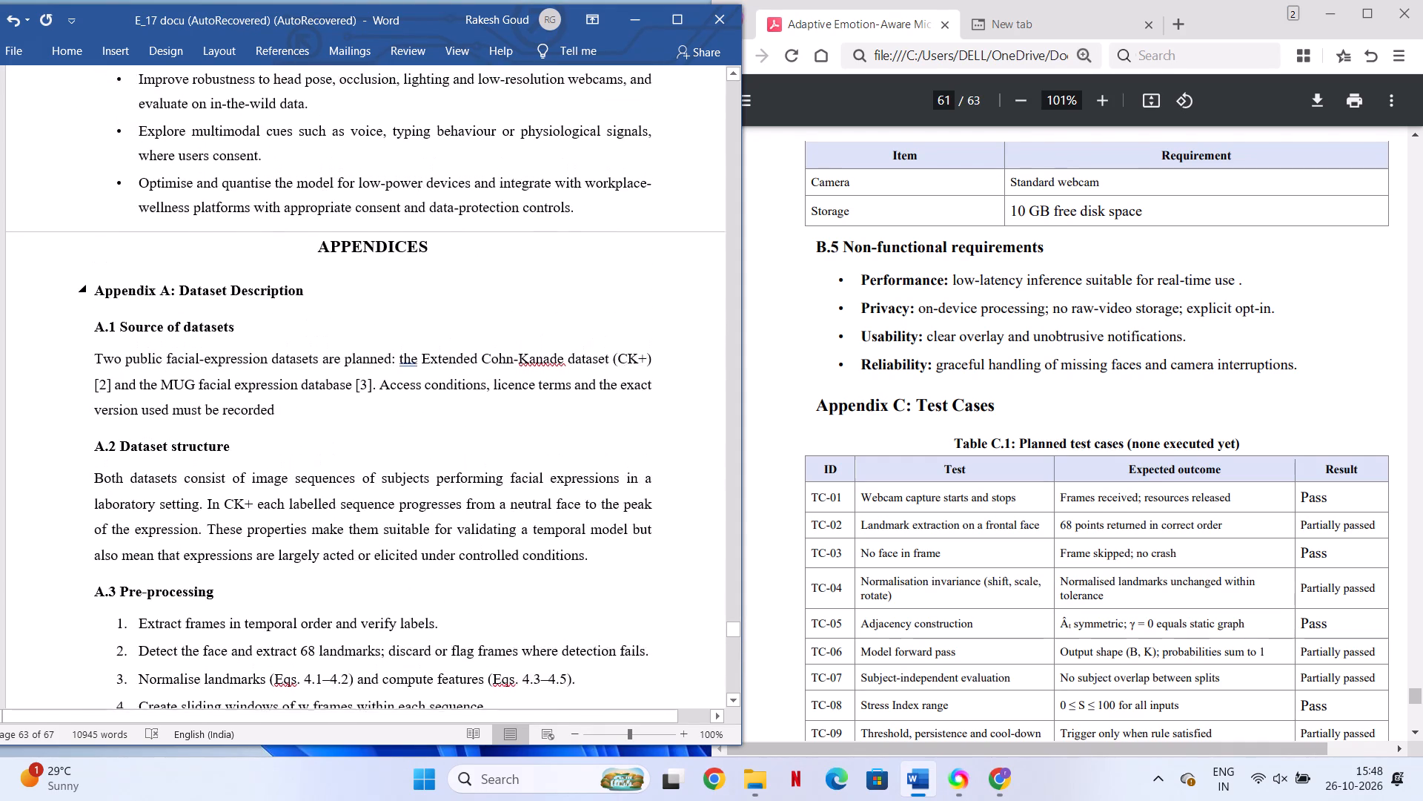
scroll(491, 476, up, 7)
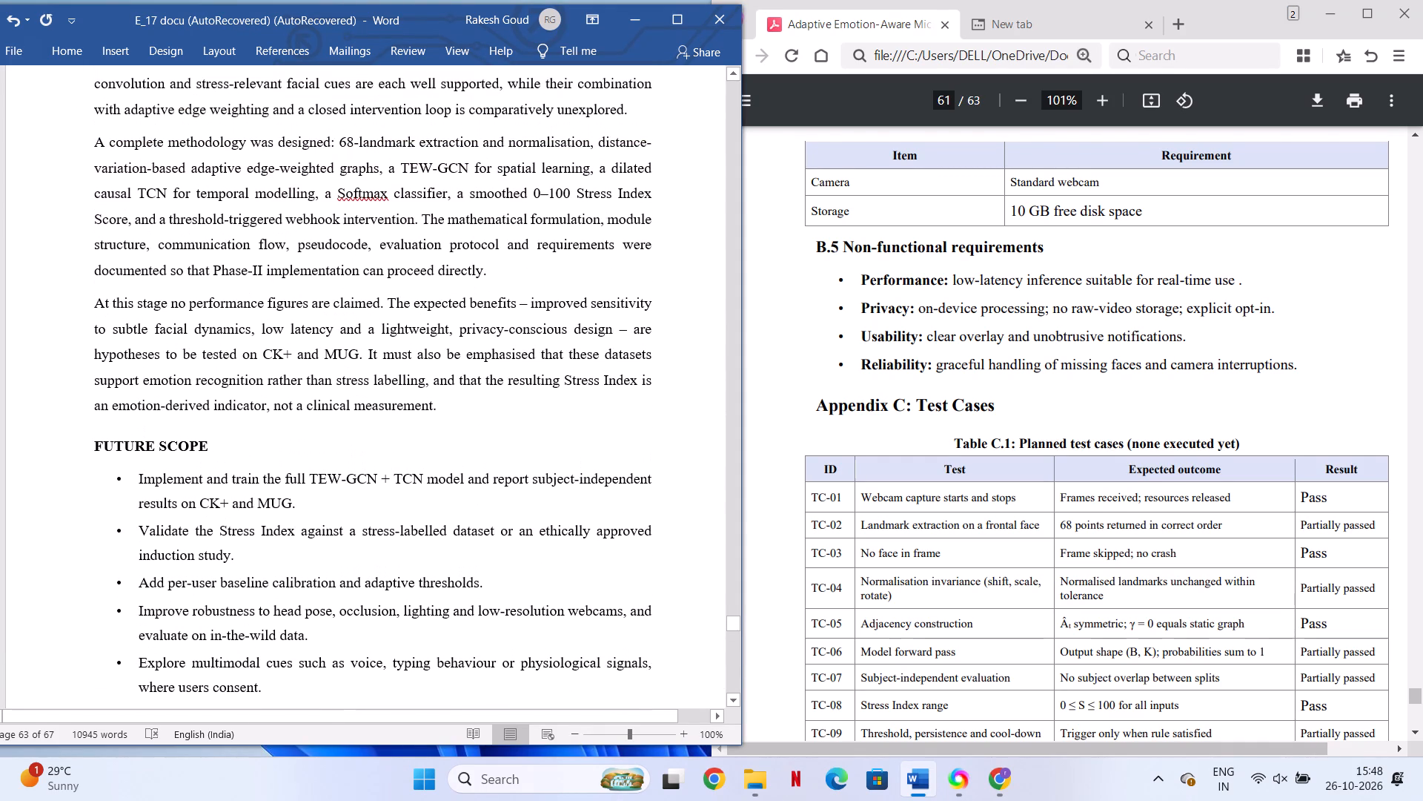
scroll(491, 476, up, 3)
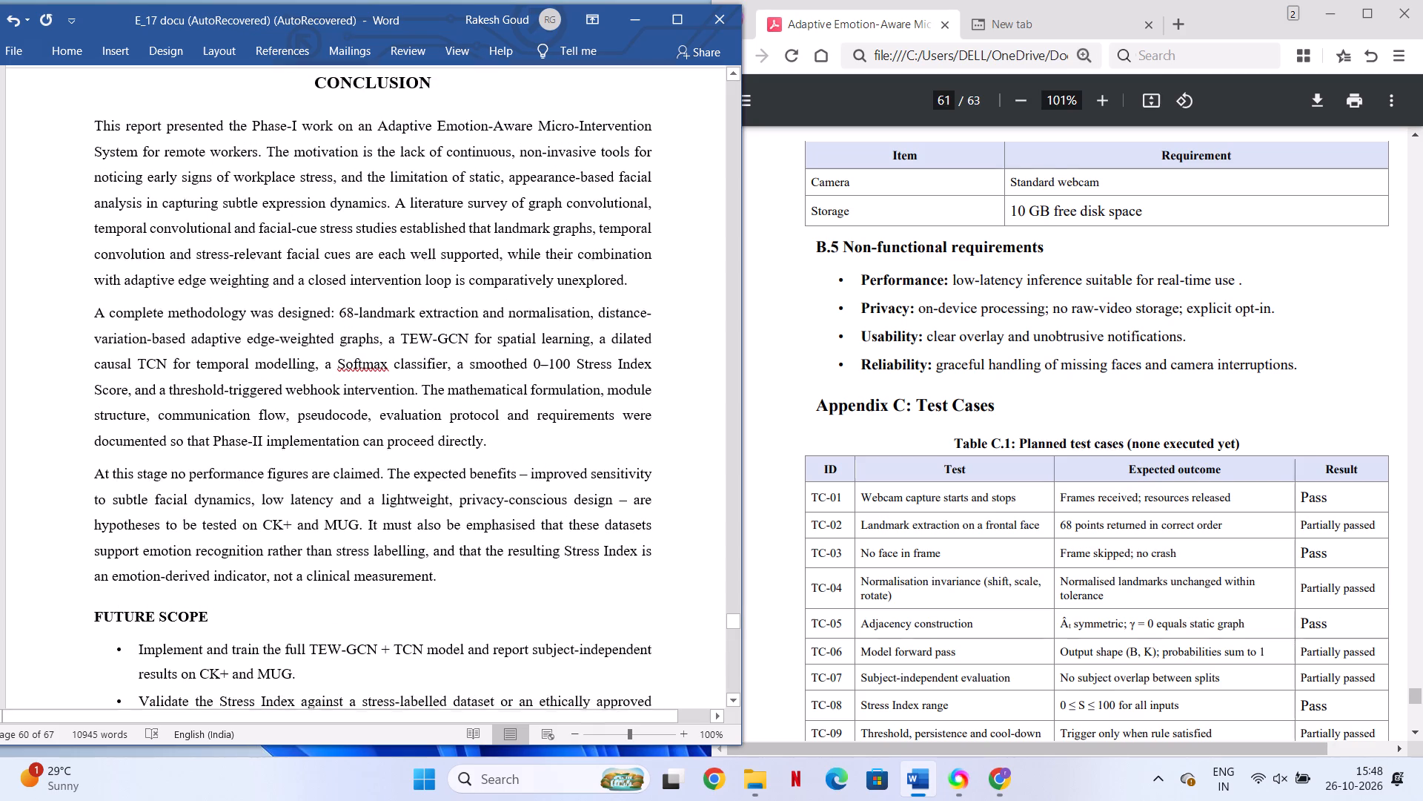
scroll(491, 476, up, 7)
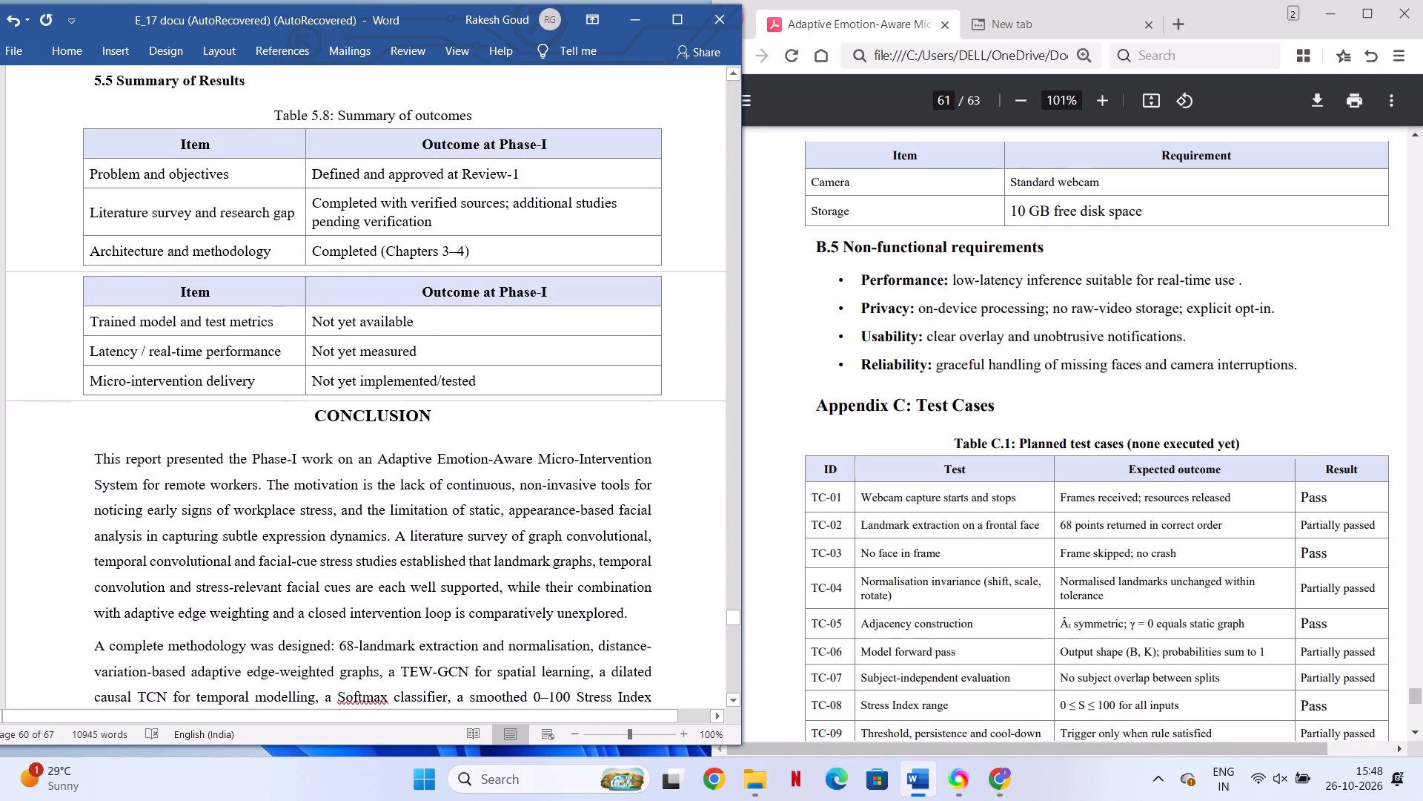
scroll(491, 476, up, 6)
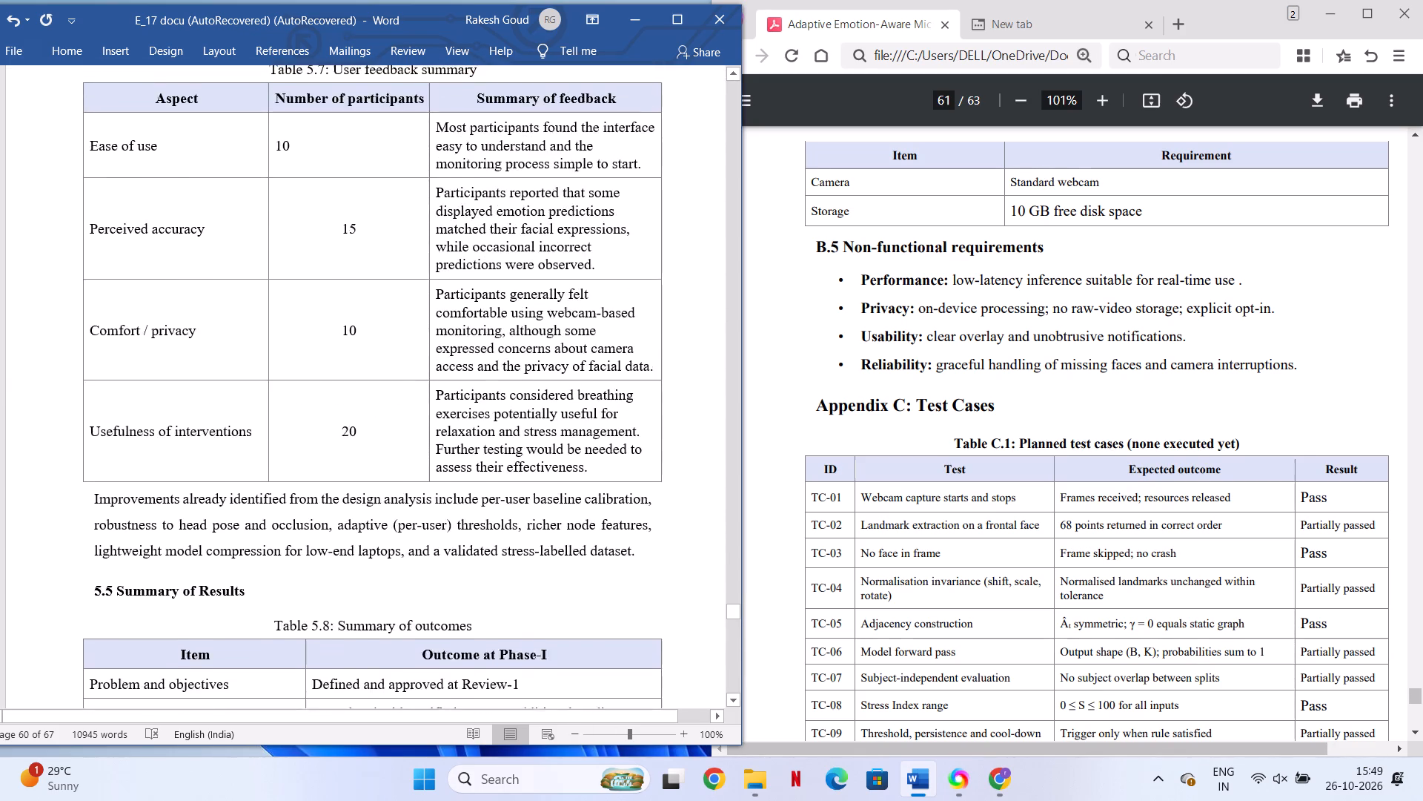
scroll(491, 476, up, 12)
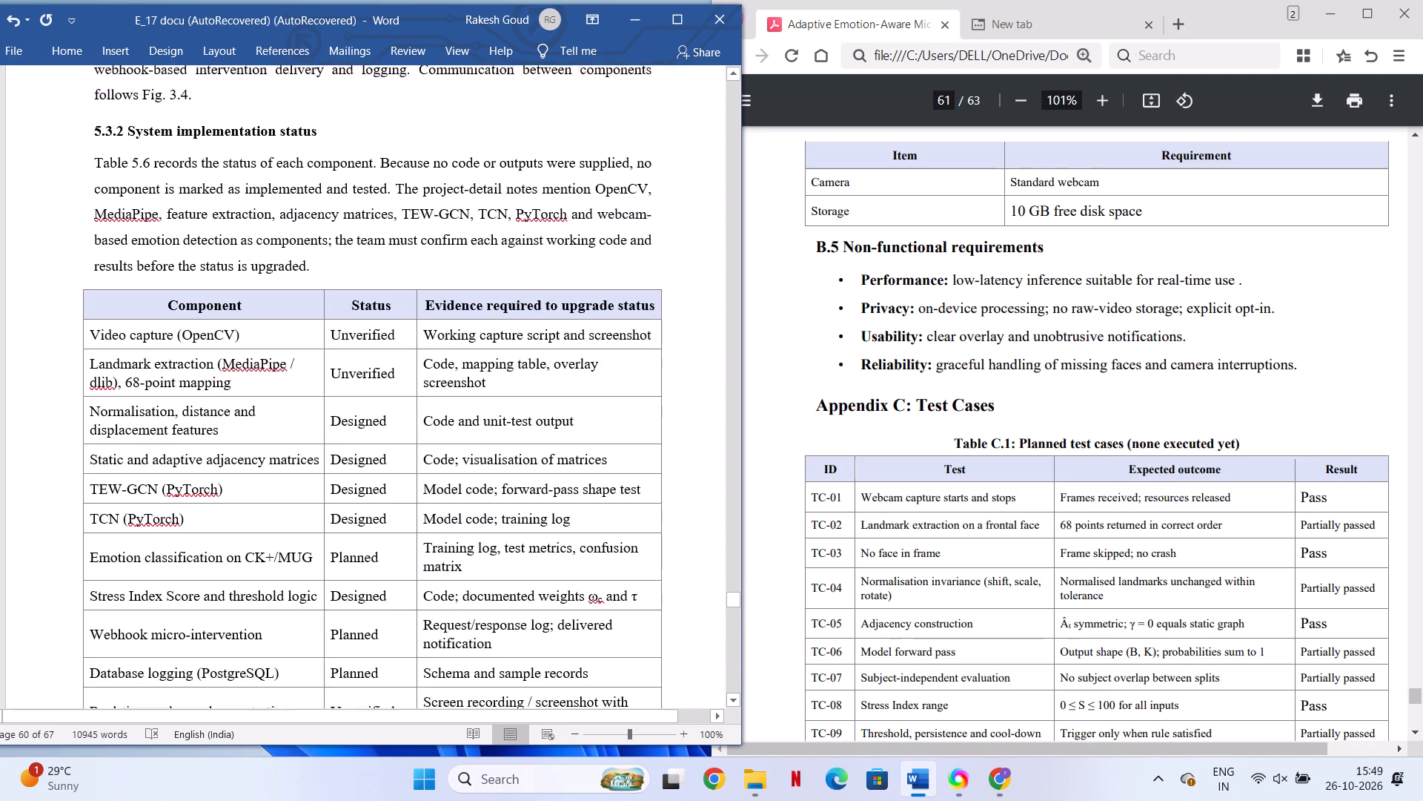
scroll(491, 476, up, 12)
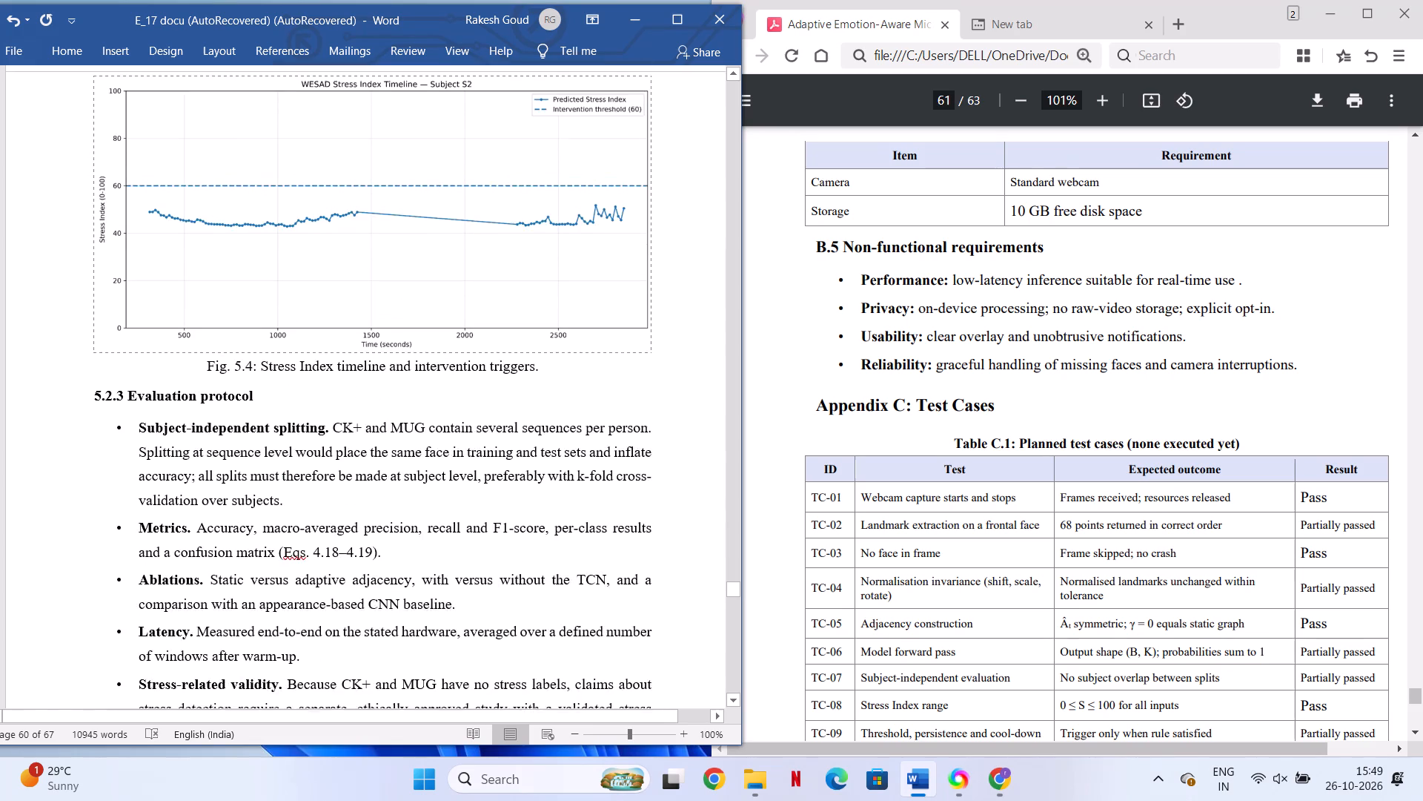
scroll(491, 476, up, 7)
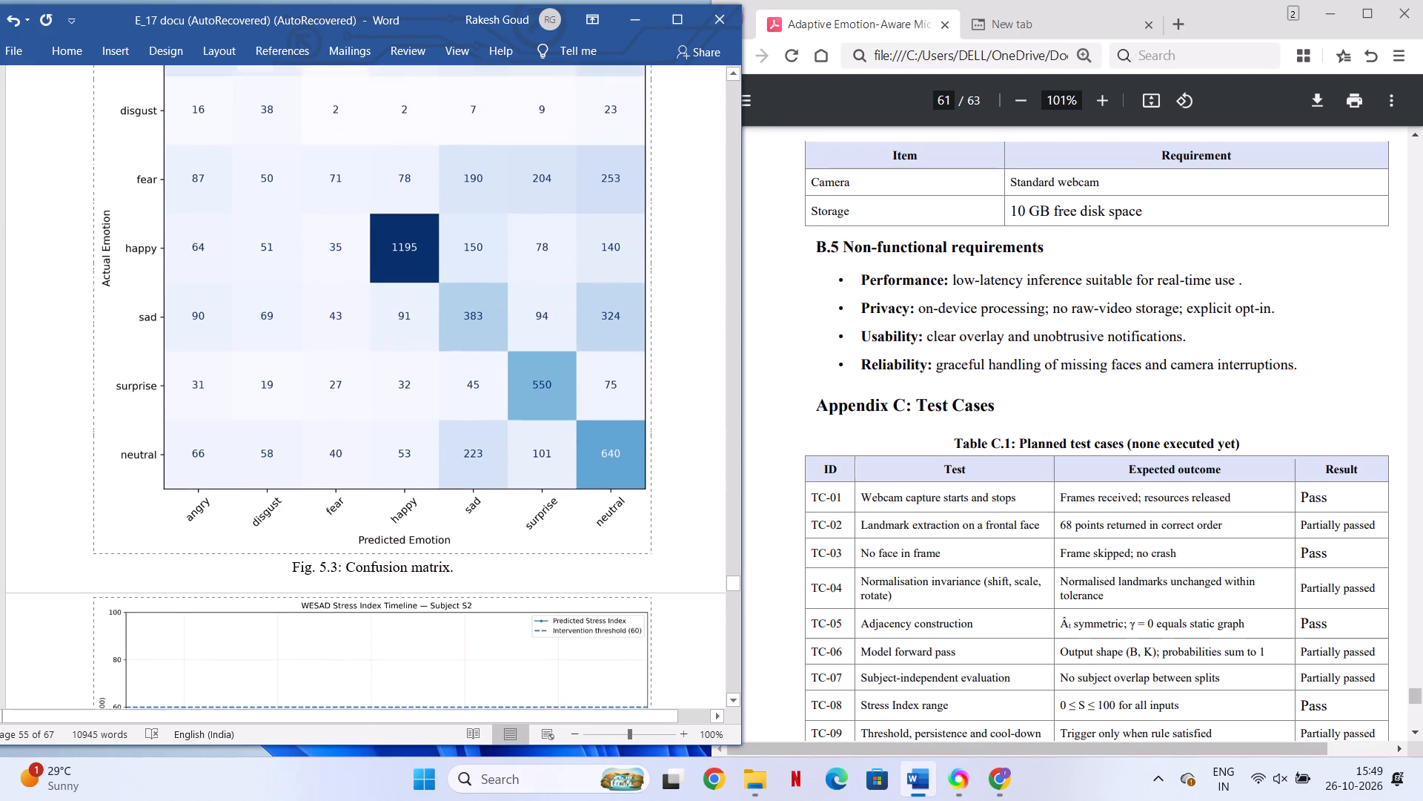
scroll(491, 476, up, 13)
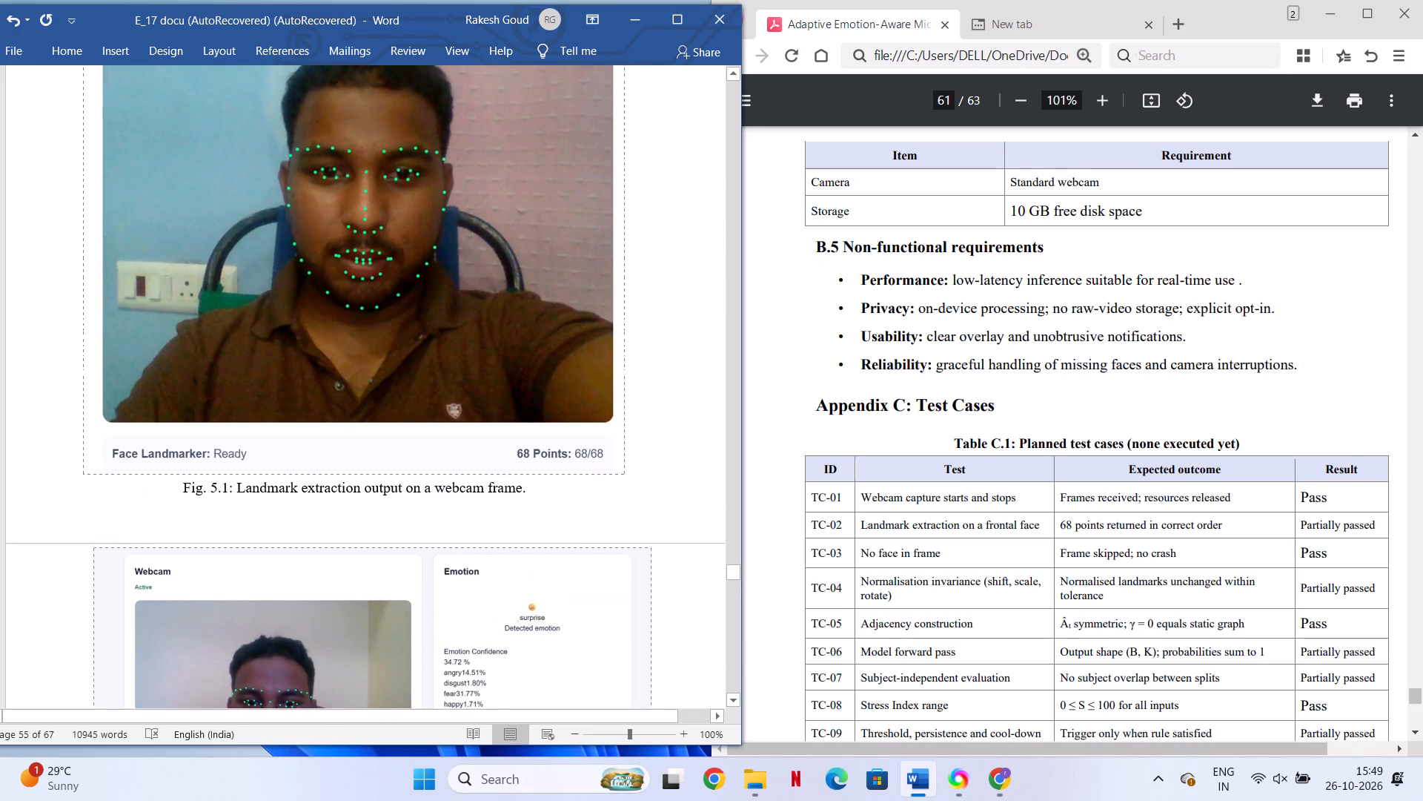
scroll(491, 476, up, 6)
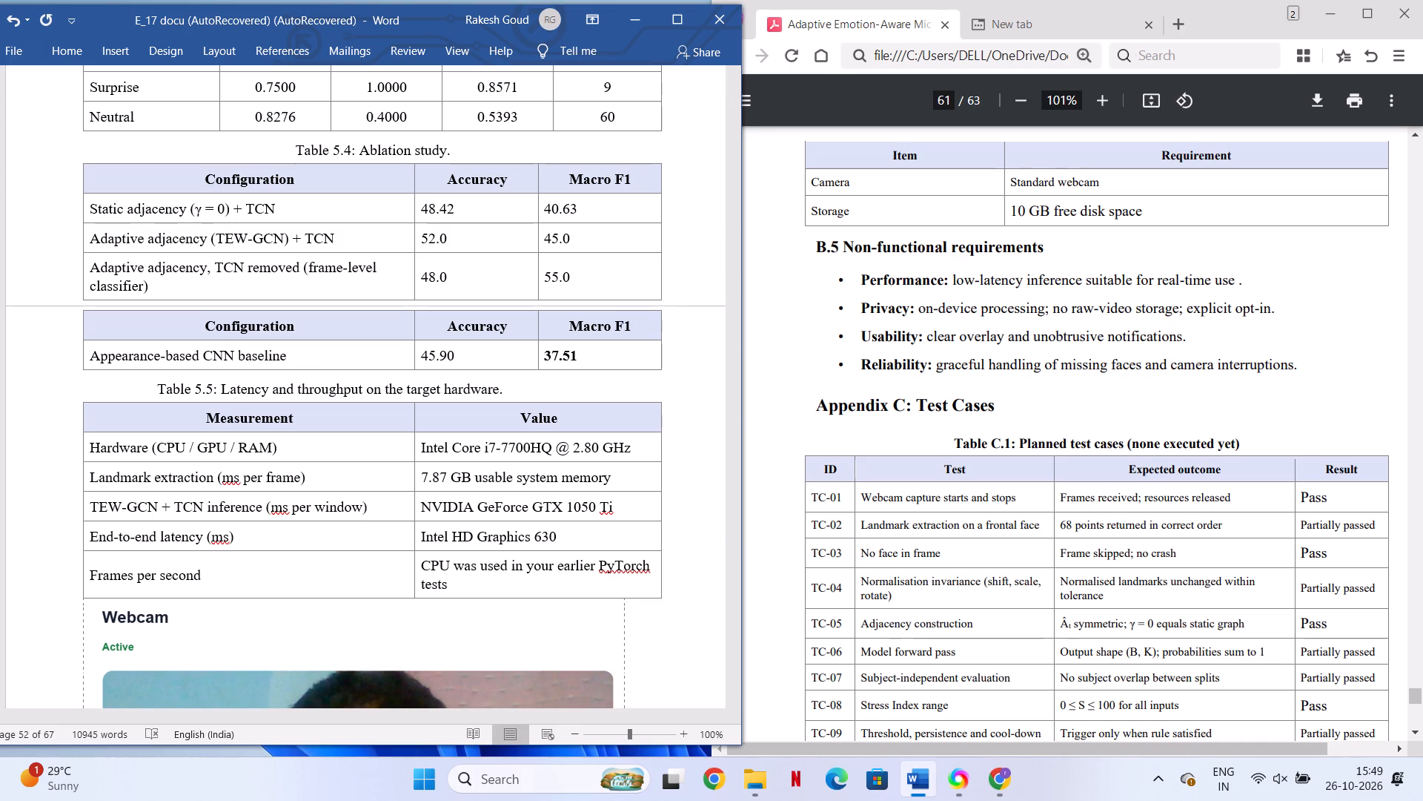
Examine the captions of Tables 5.2 to 5.5 and the text of section 5.2.2 on experimental results.
scroll(491, 476, up, 1)
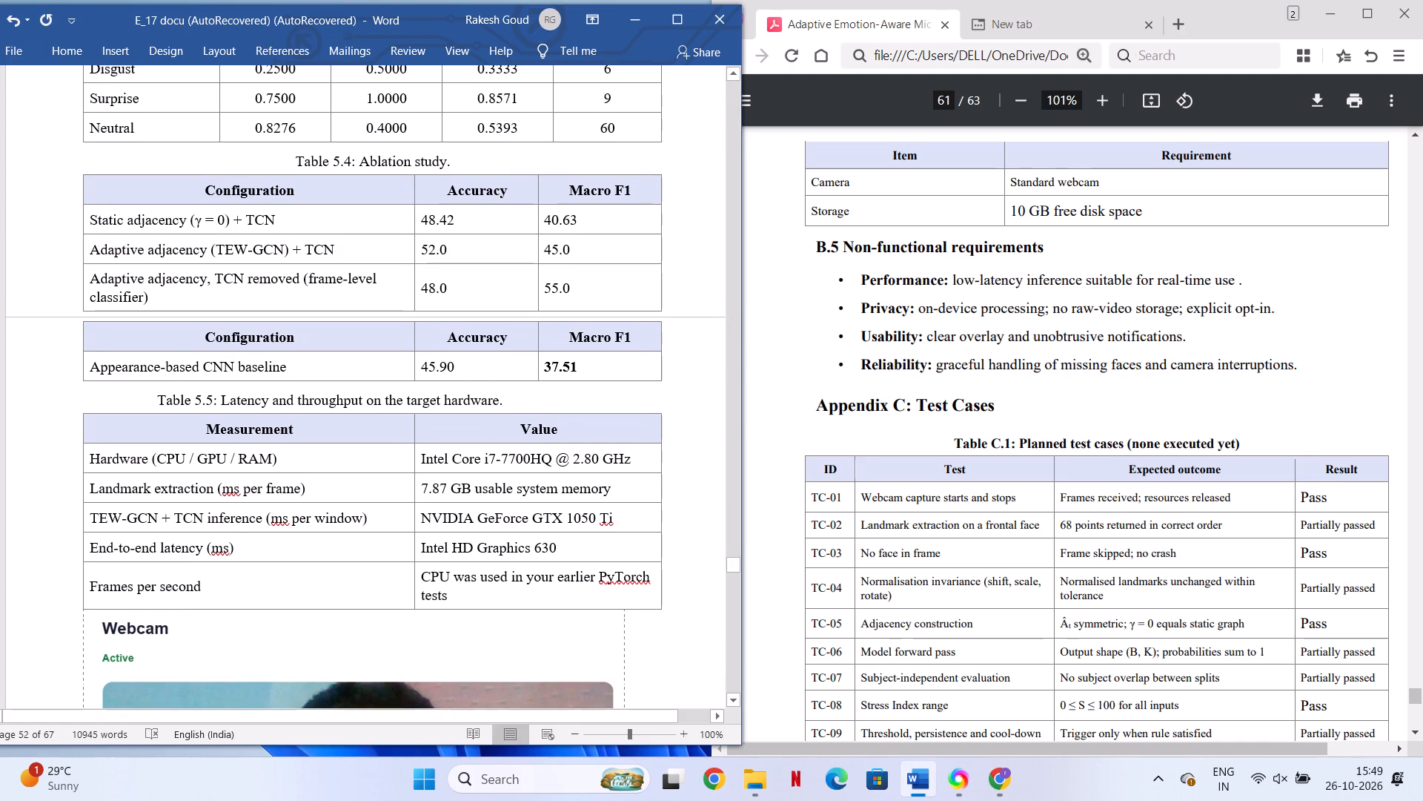
scroll(491, 476, up, 1)
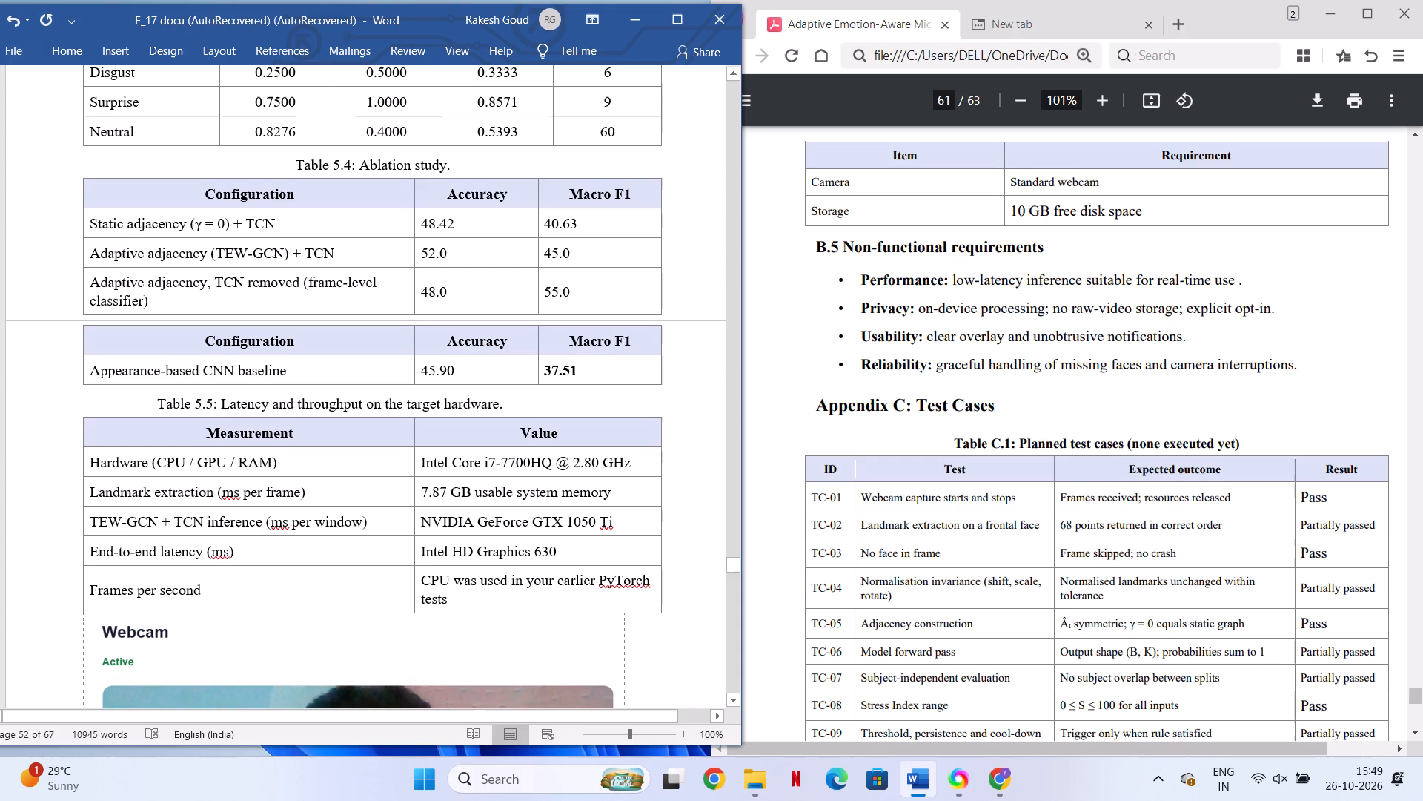
scroll(491, 476, up, 1)
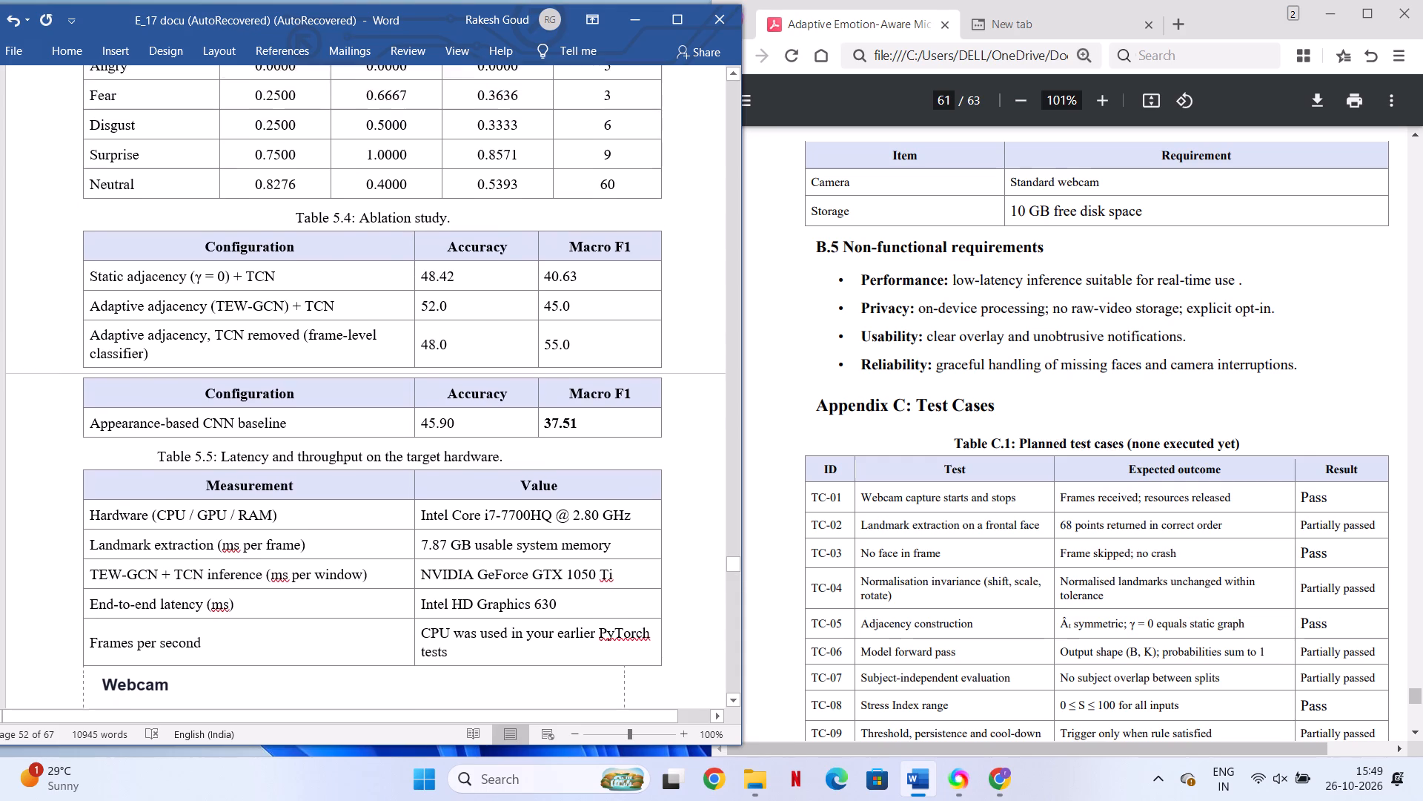
scroll(491, 476, up, 4)
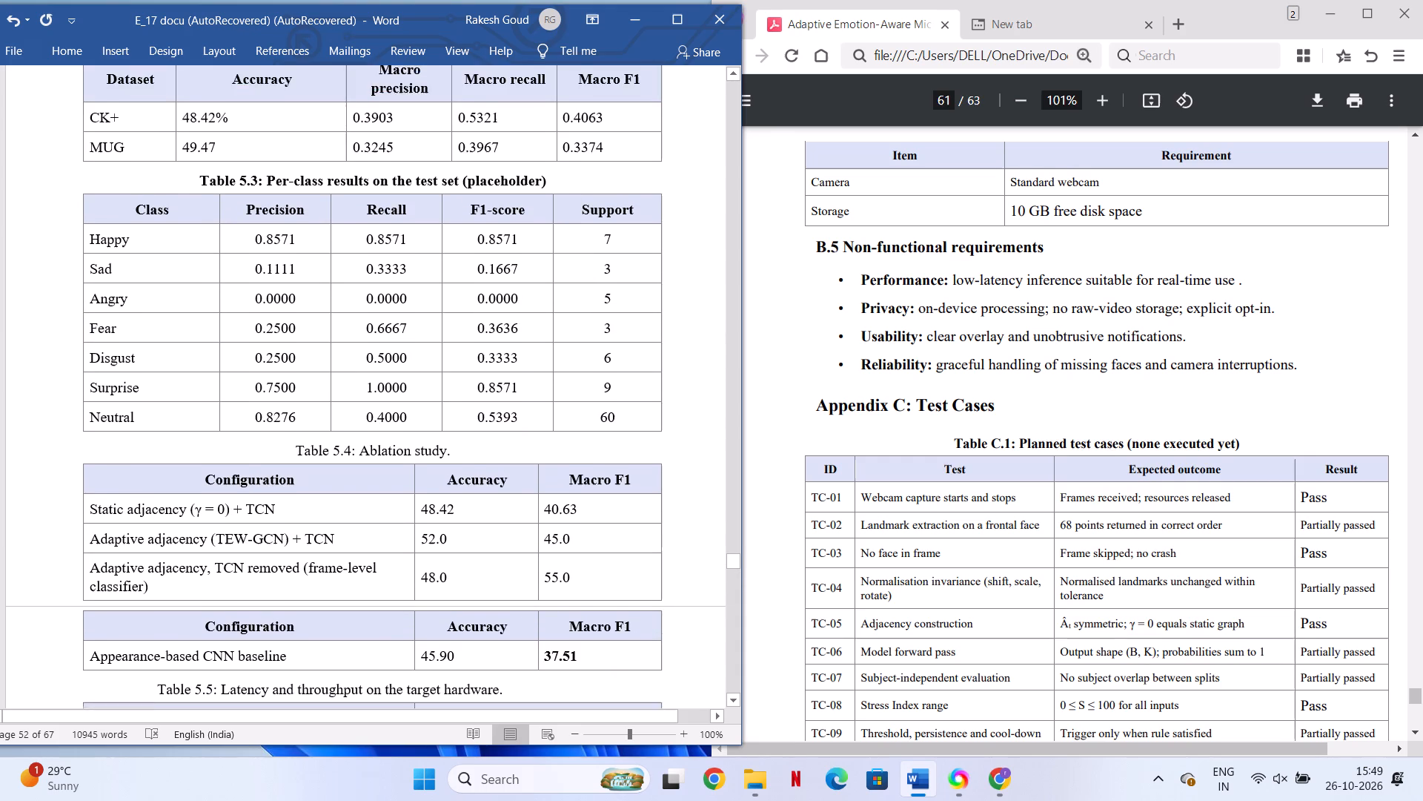
scroll(491, 476, up, 3)
scroll(491, 476, down, 1)
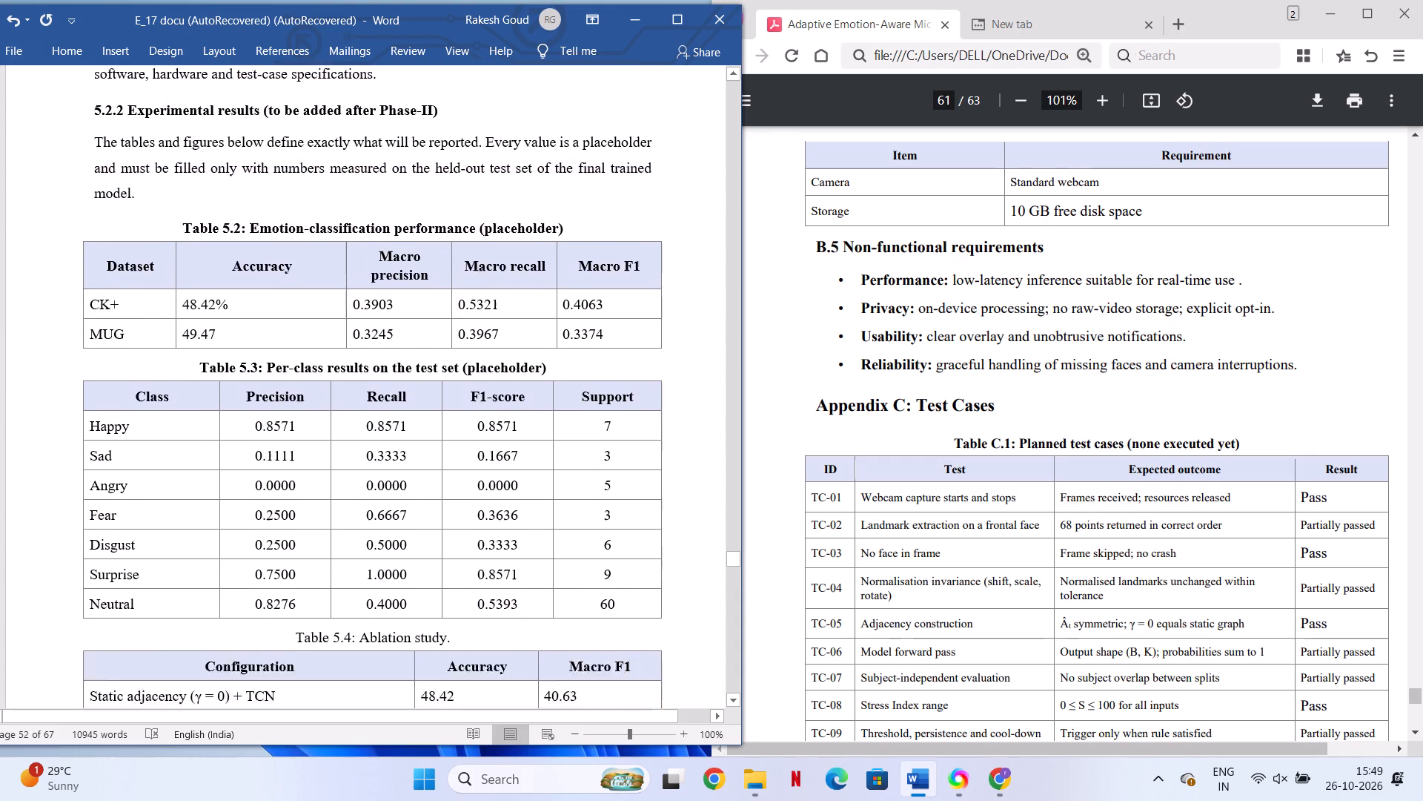
scroll(491, 476, down, 3)
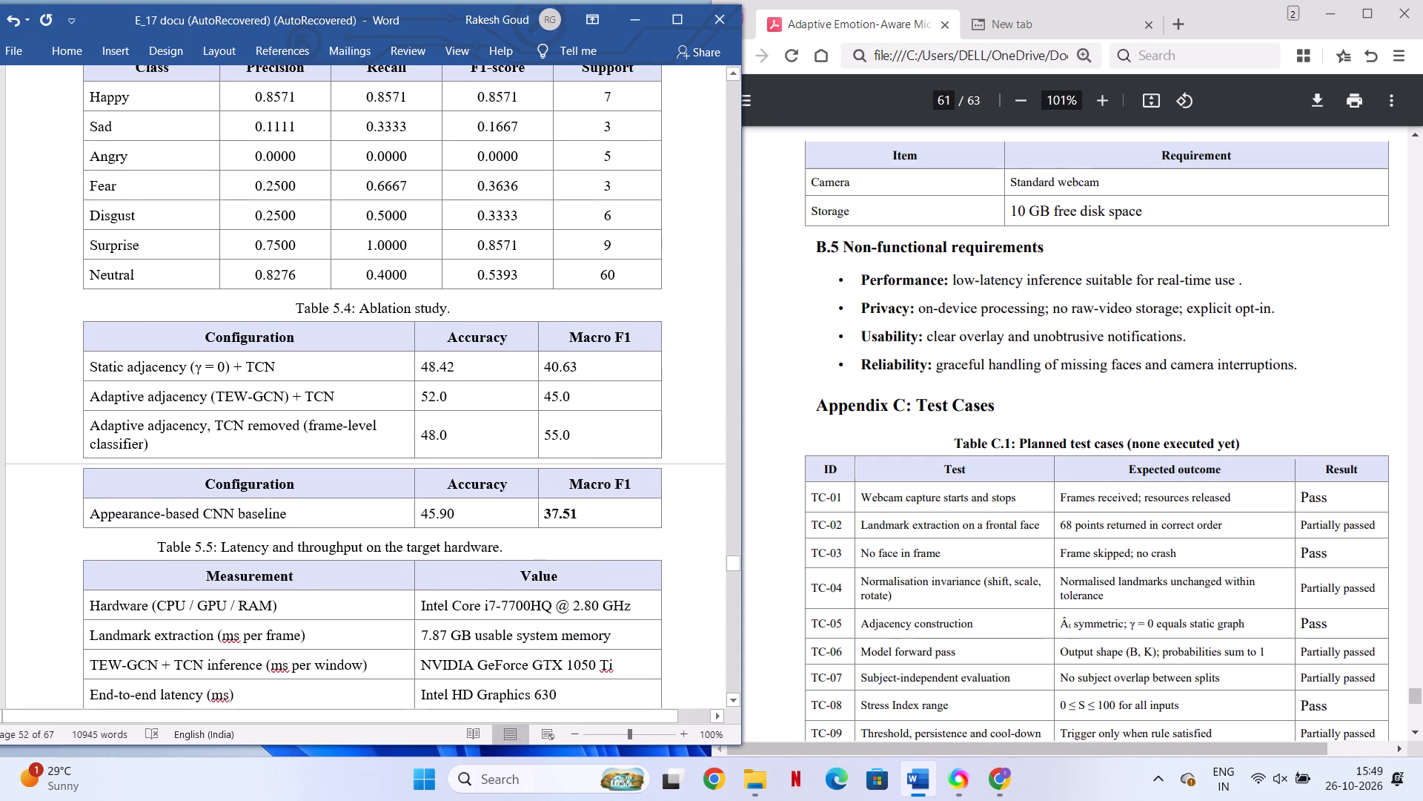
scroll(491, 476, down, 2)
scroll(491, 476, up, 2)
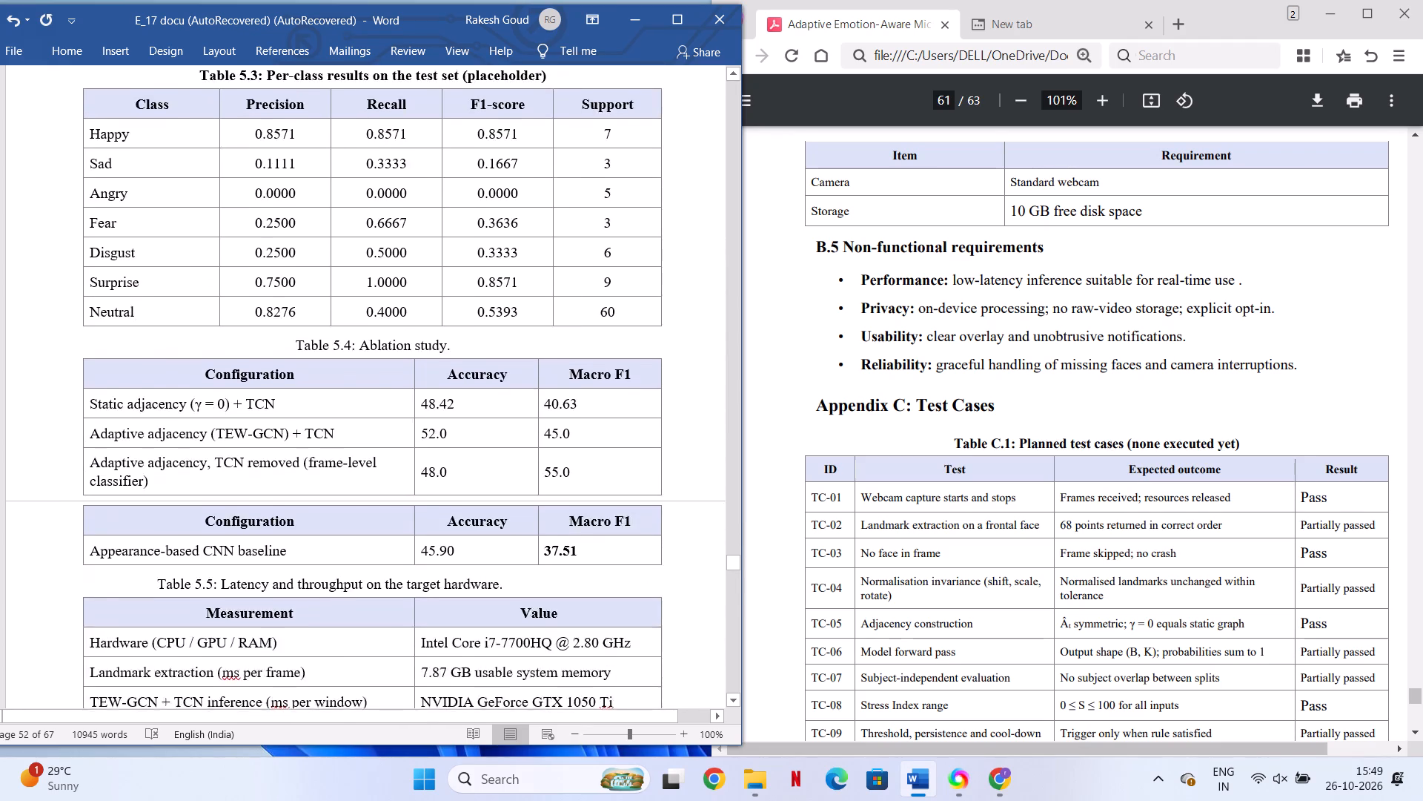
scroll(491, 476, up, 2)
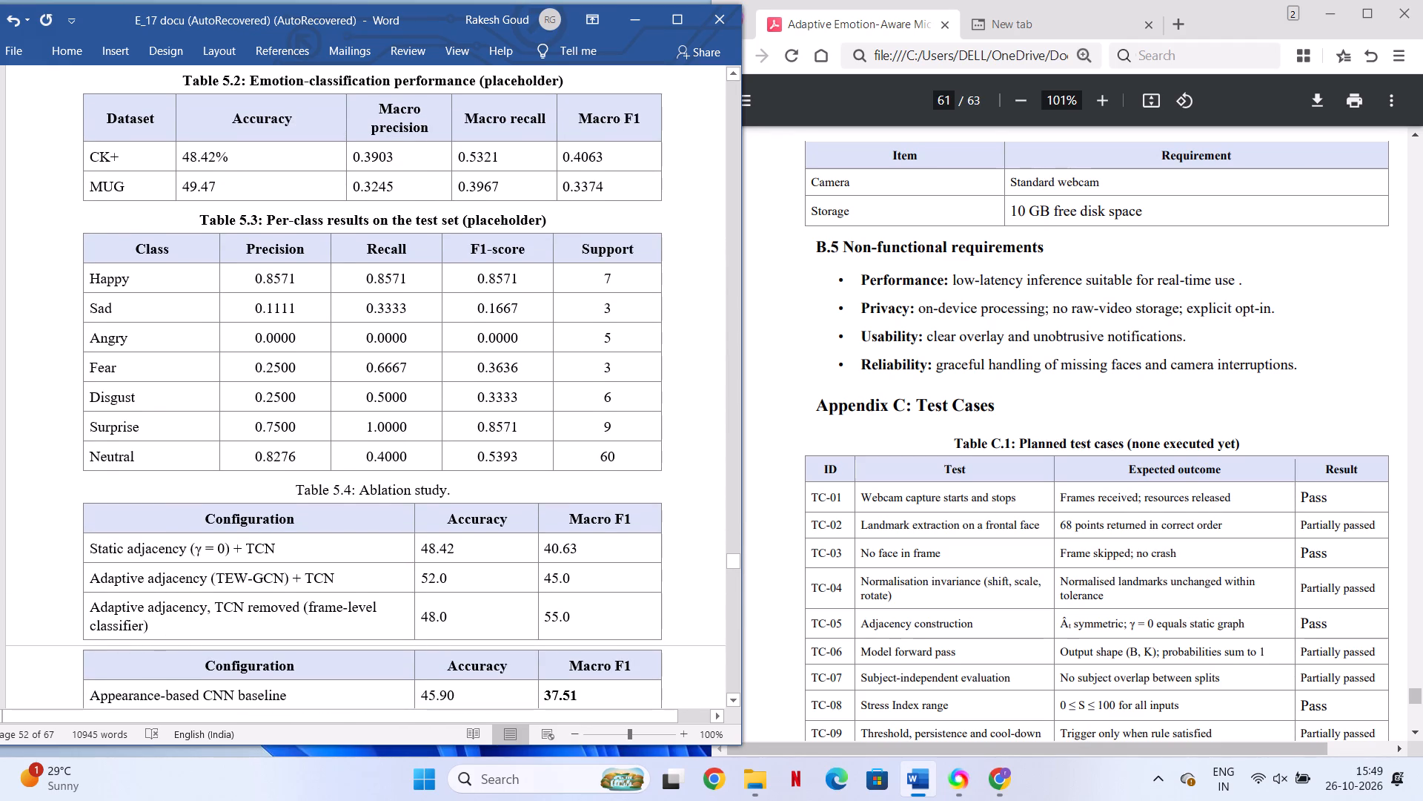
scroll(491, 476, up, 5)
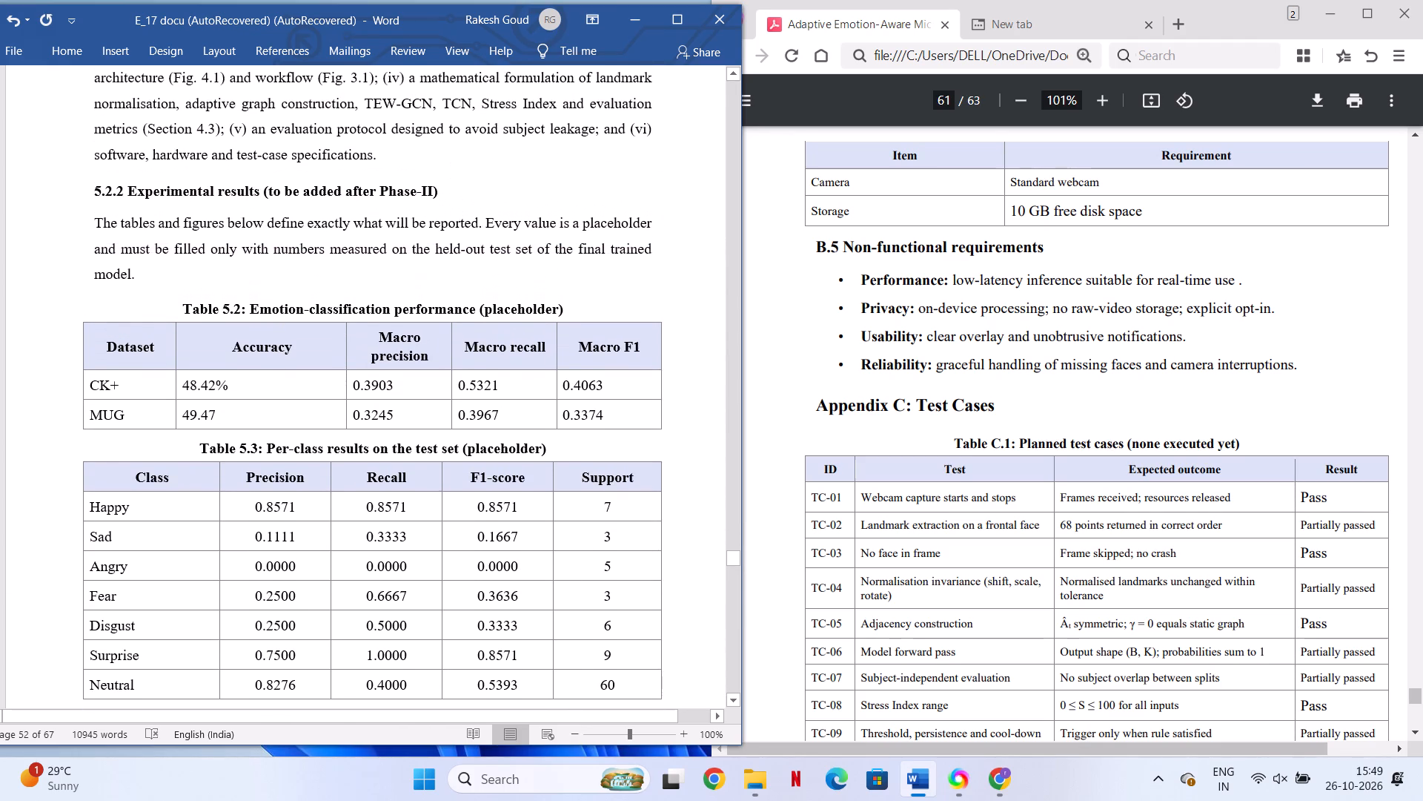
scroll(491, 476, up, 3)
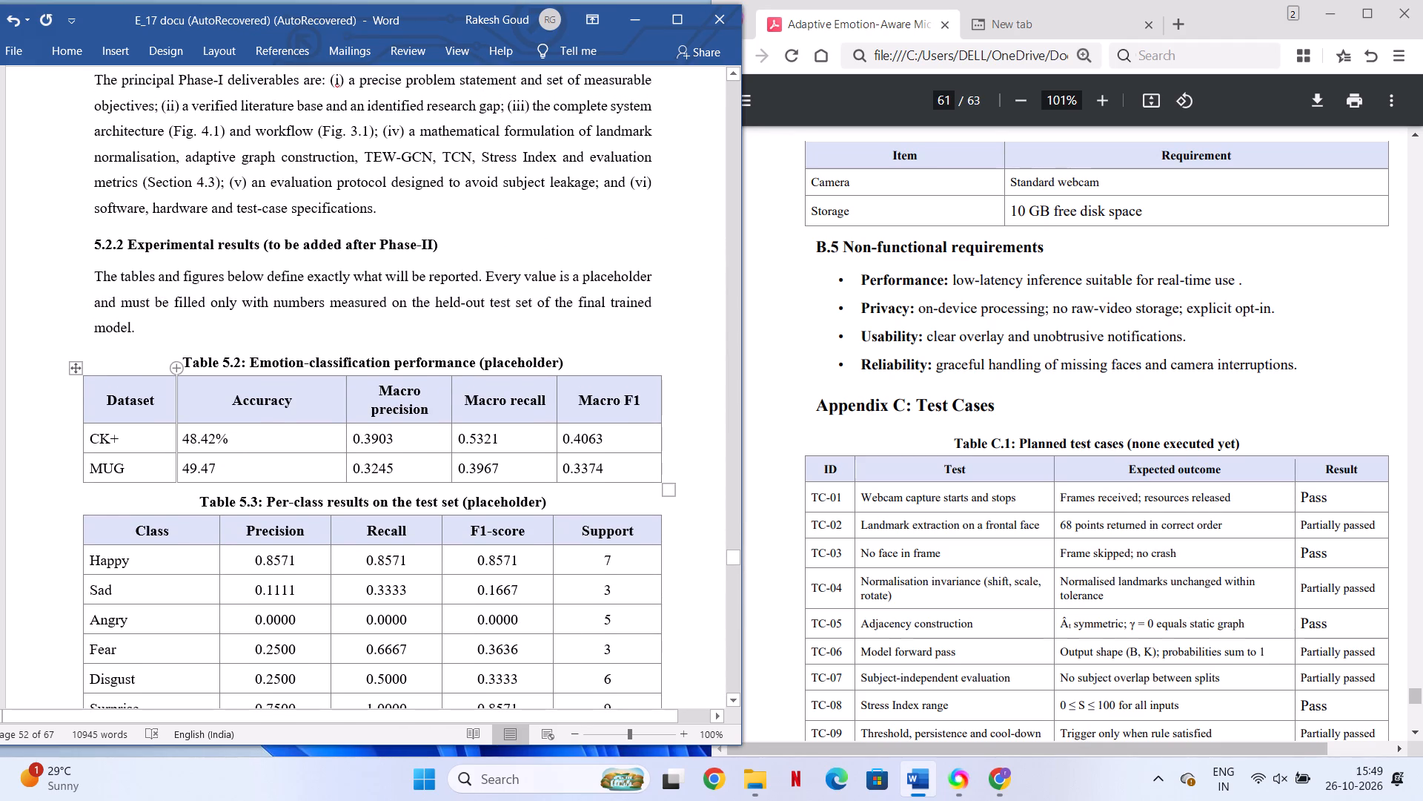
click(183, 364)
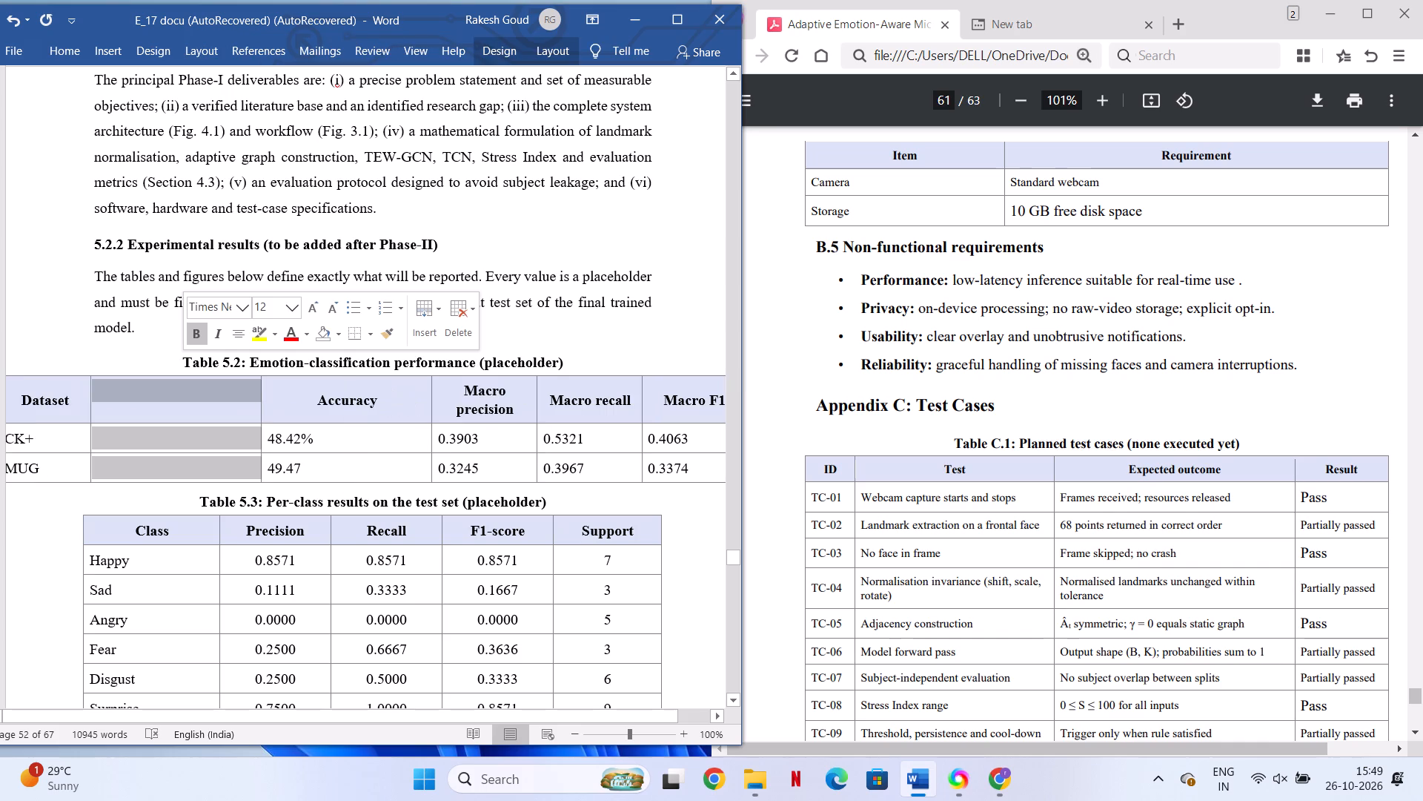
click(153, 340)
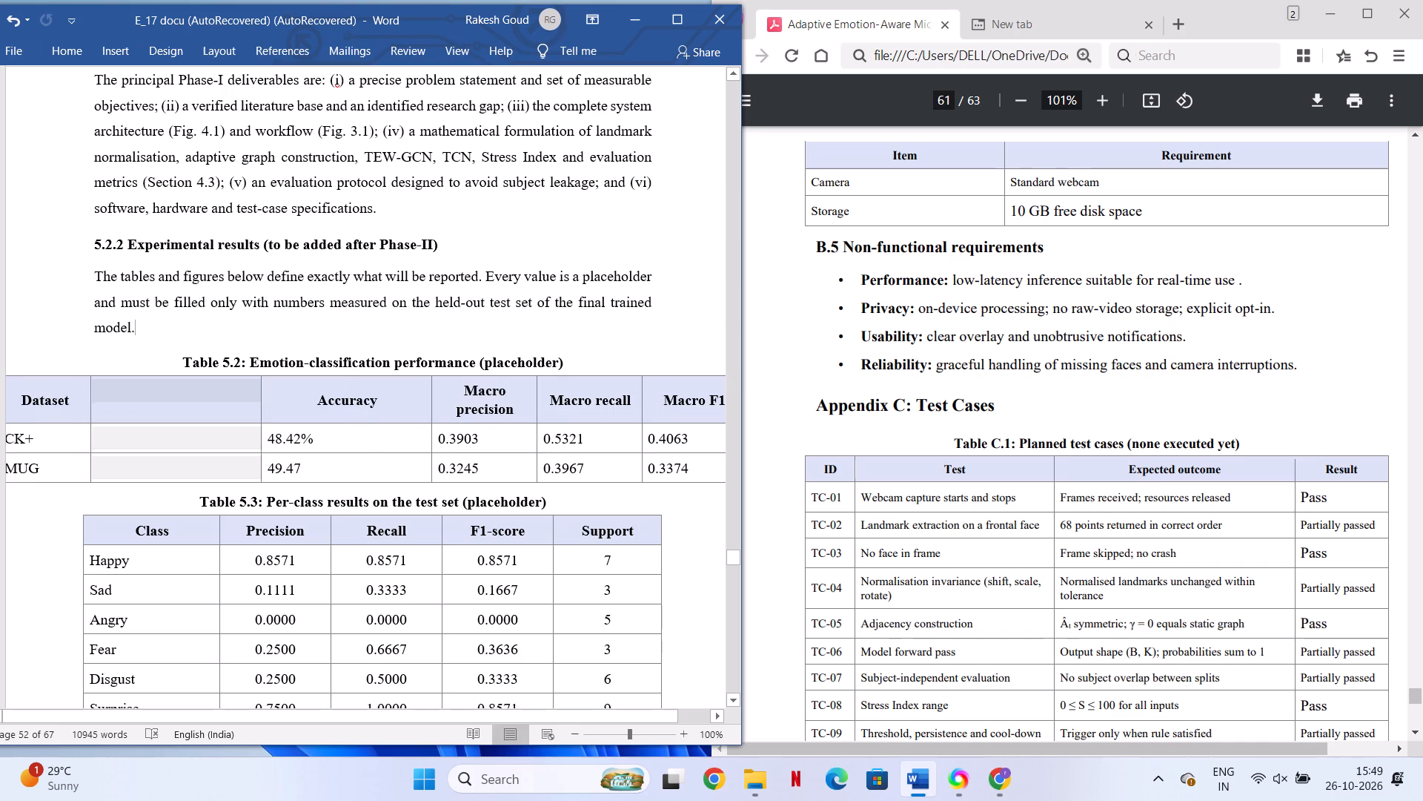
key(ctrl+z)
Remove bold from the "Table 5.1: Phase-I work plan and status" part of the caption in section 5.2.1.
scroll(153, 340, up, 2)
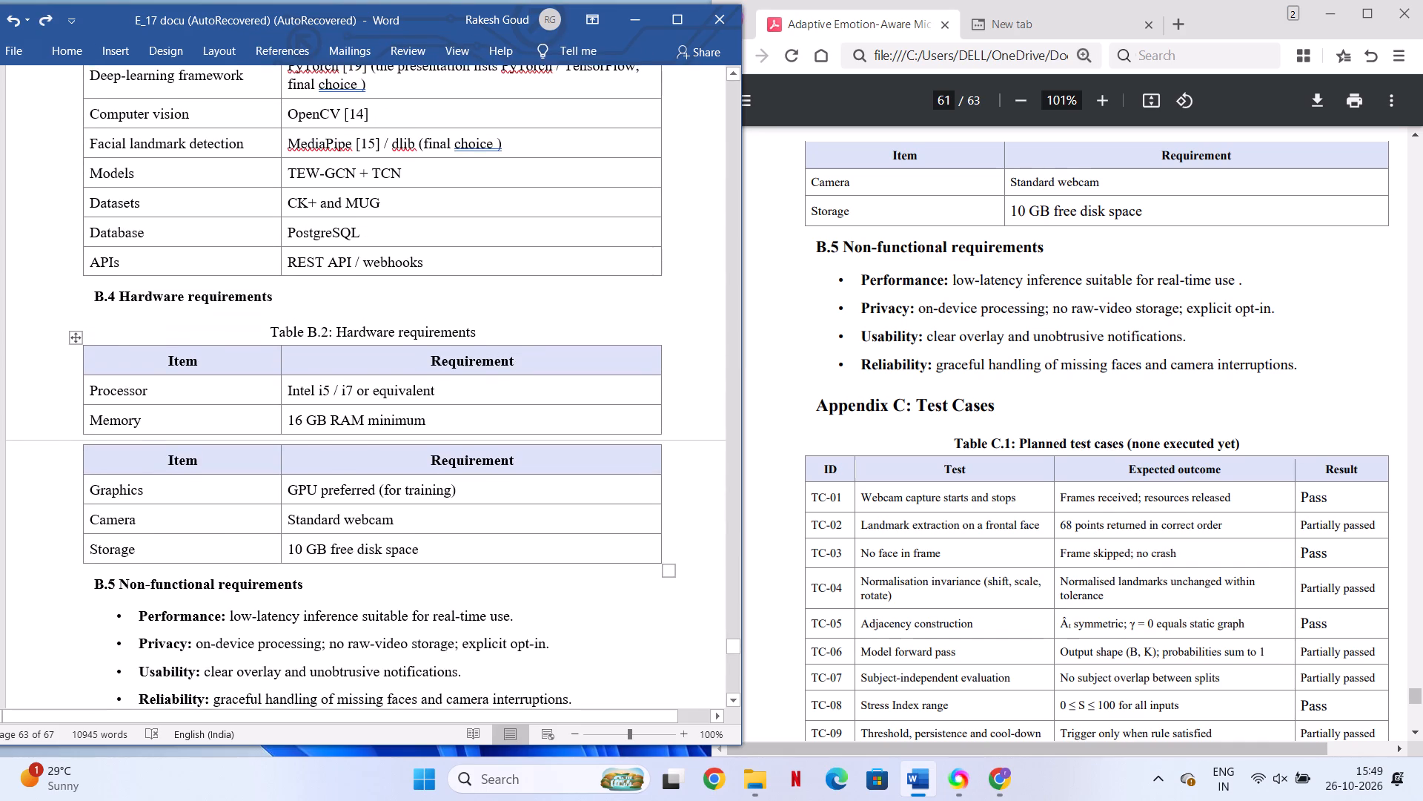
scroll(153, 340, up, 20)
scroll(153, 340, up, 15)
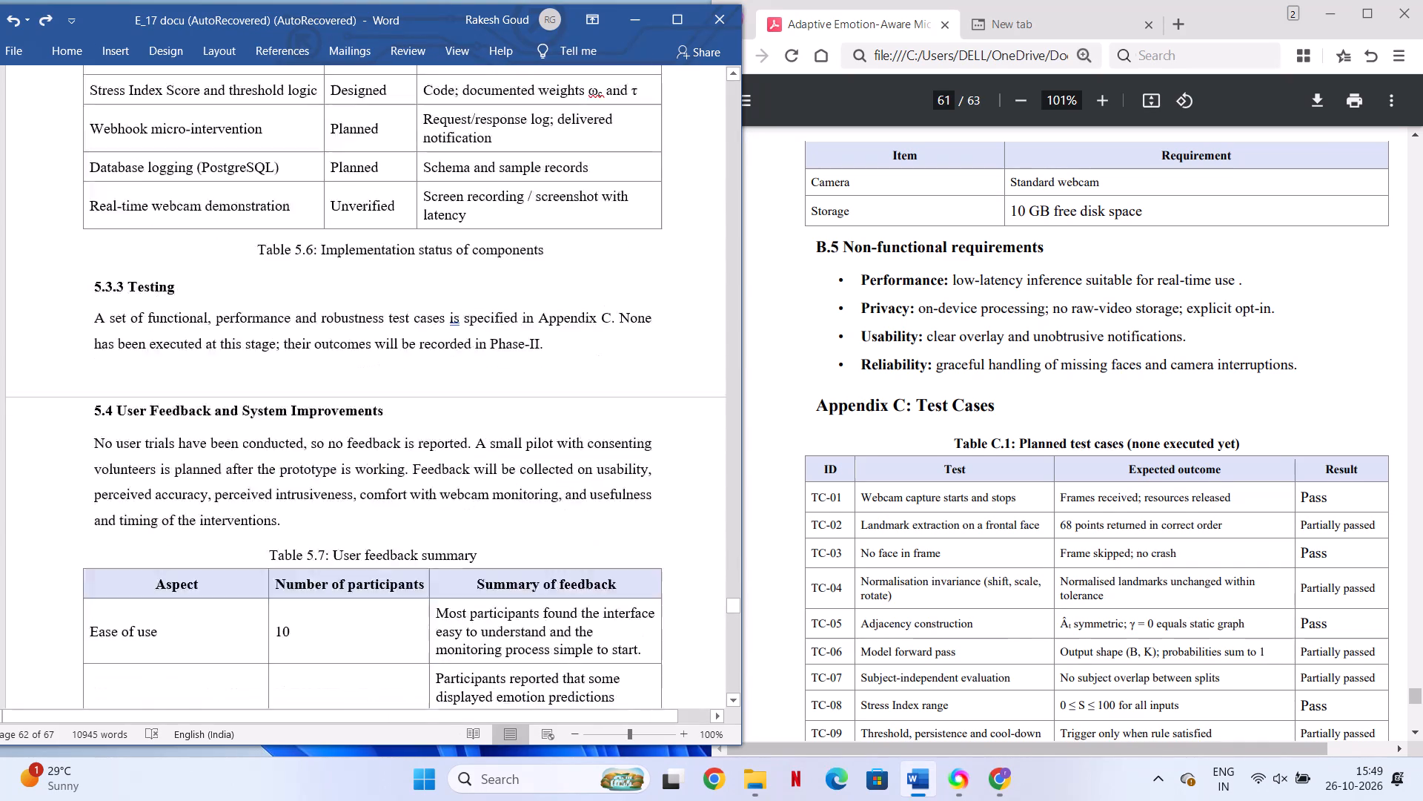
scroll(153, 340, up, 20)
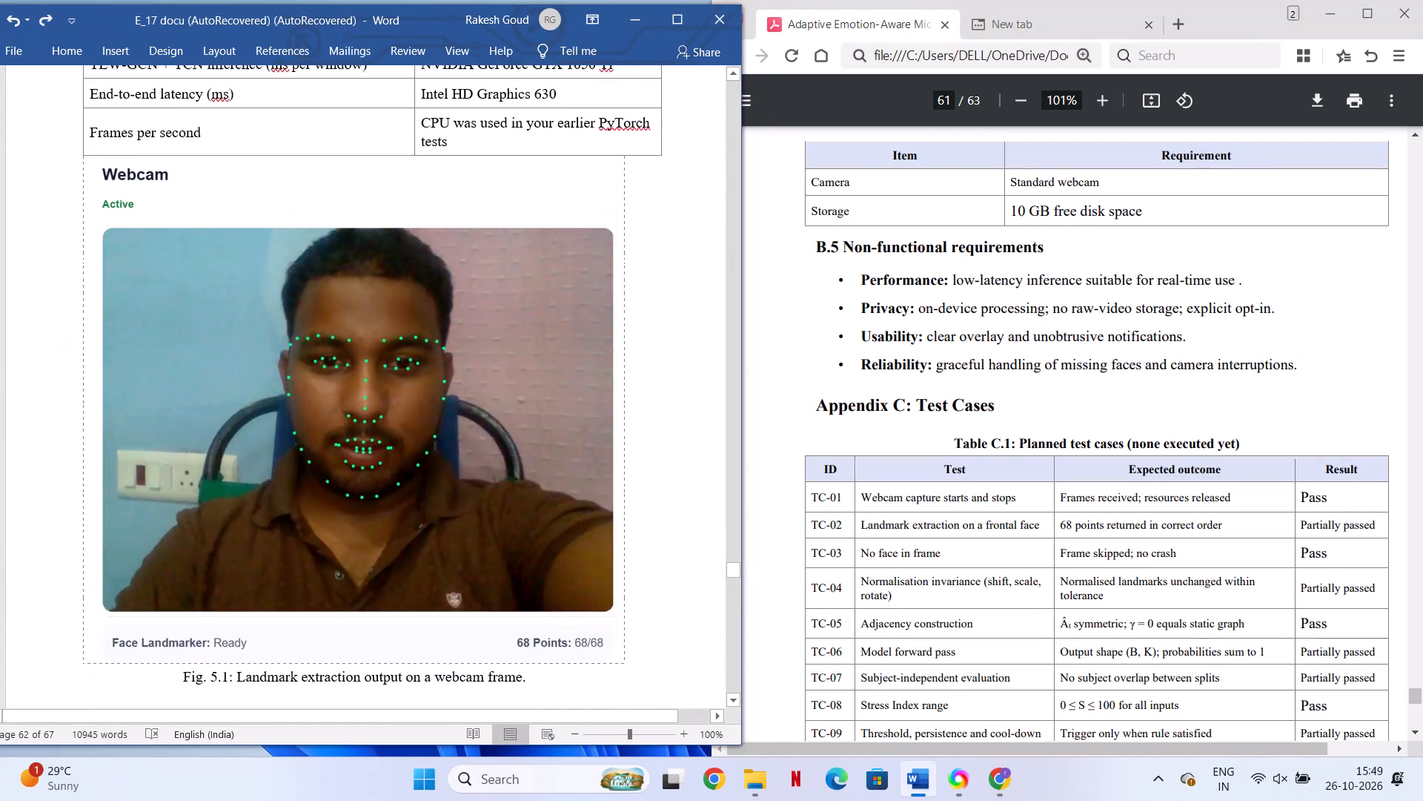
scroll(153, 340, up, 17)
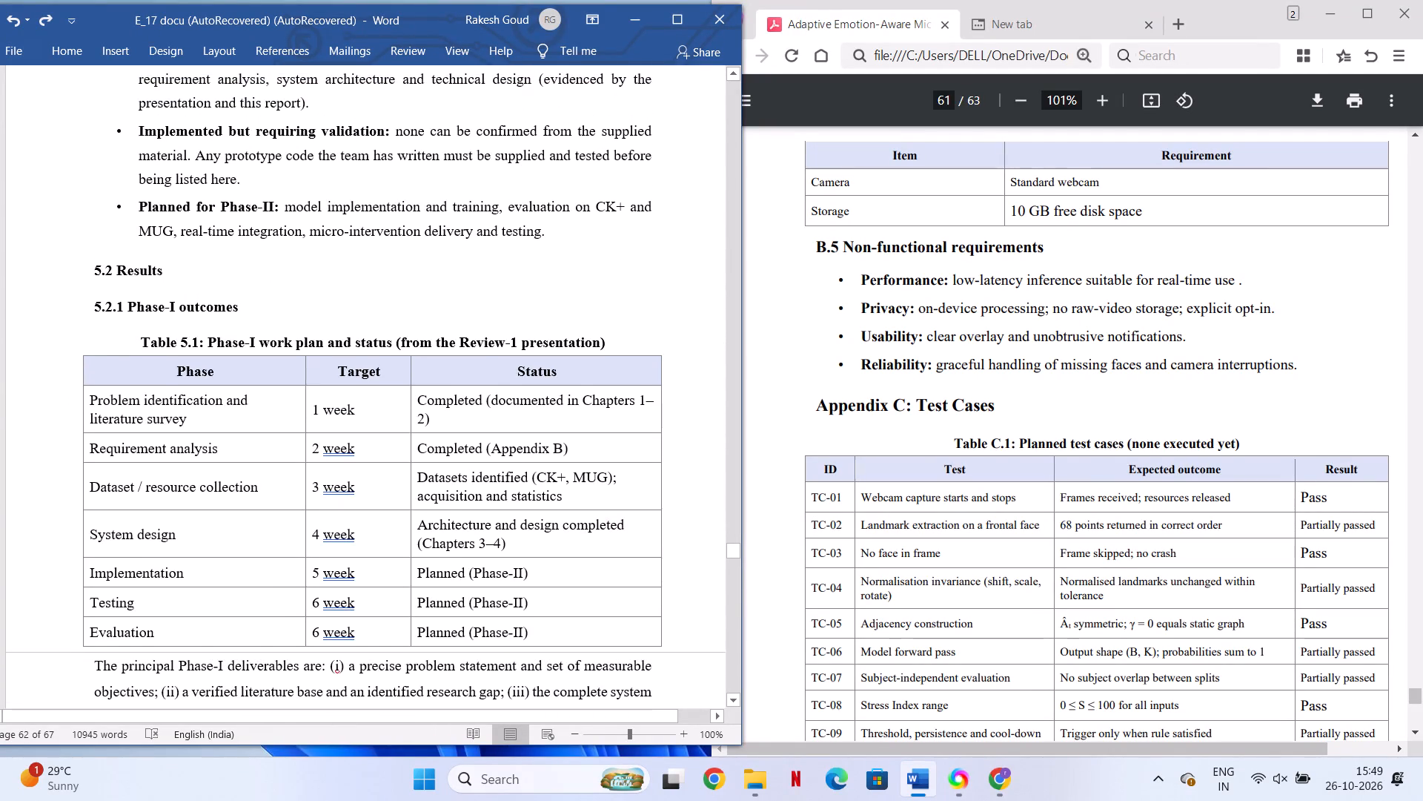
scroll(153, 340, up, 3)
scroll(153, 340, down, 3)
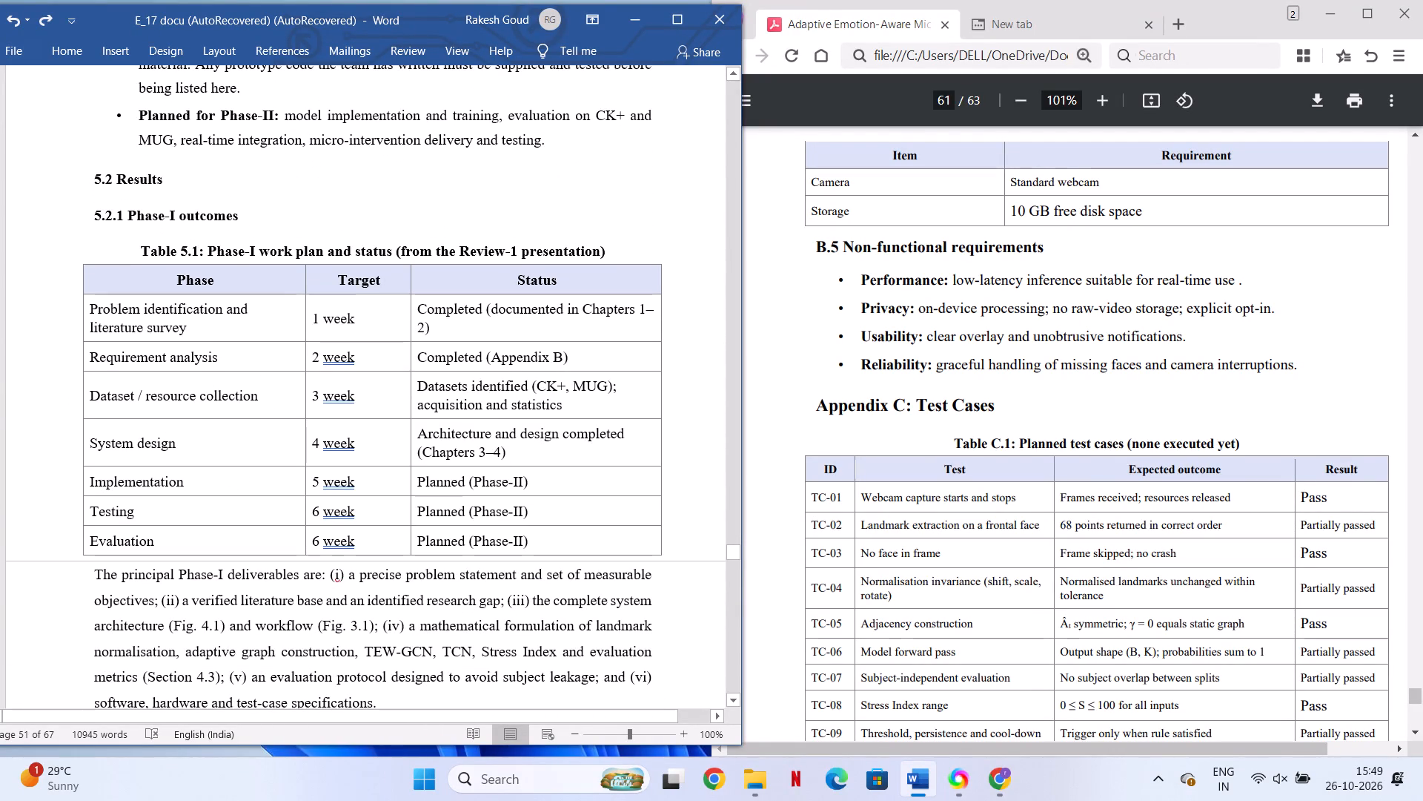
drag(139, 251, 387, 253)
click(398, 228)
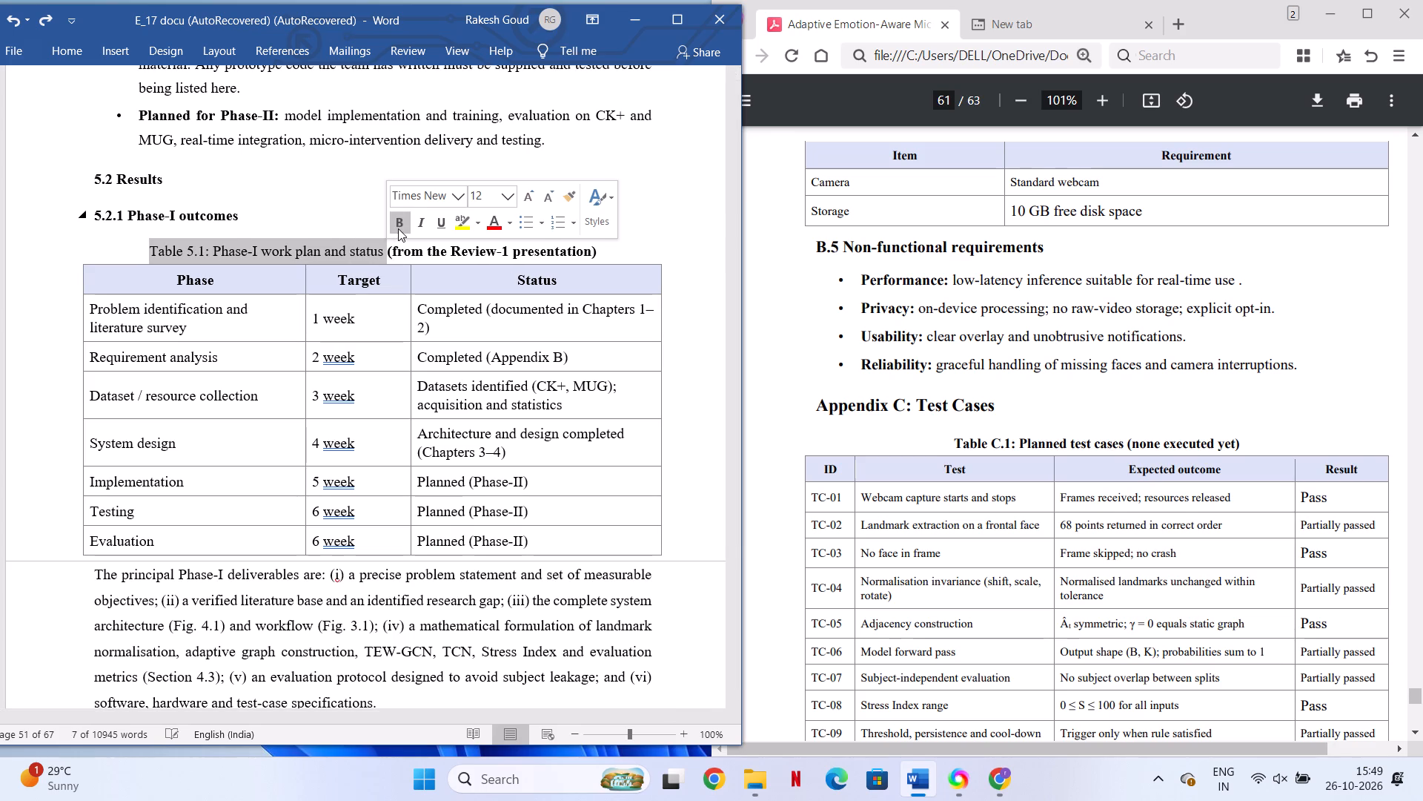
Delete "(from the Review-1 presentation)" from the end of the Table 5.1 caption.
drag(595, 250, 402, 258)
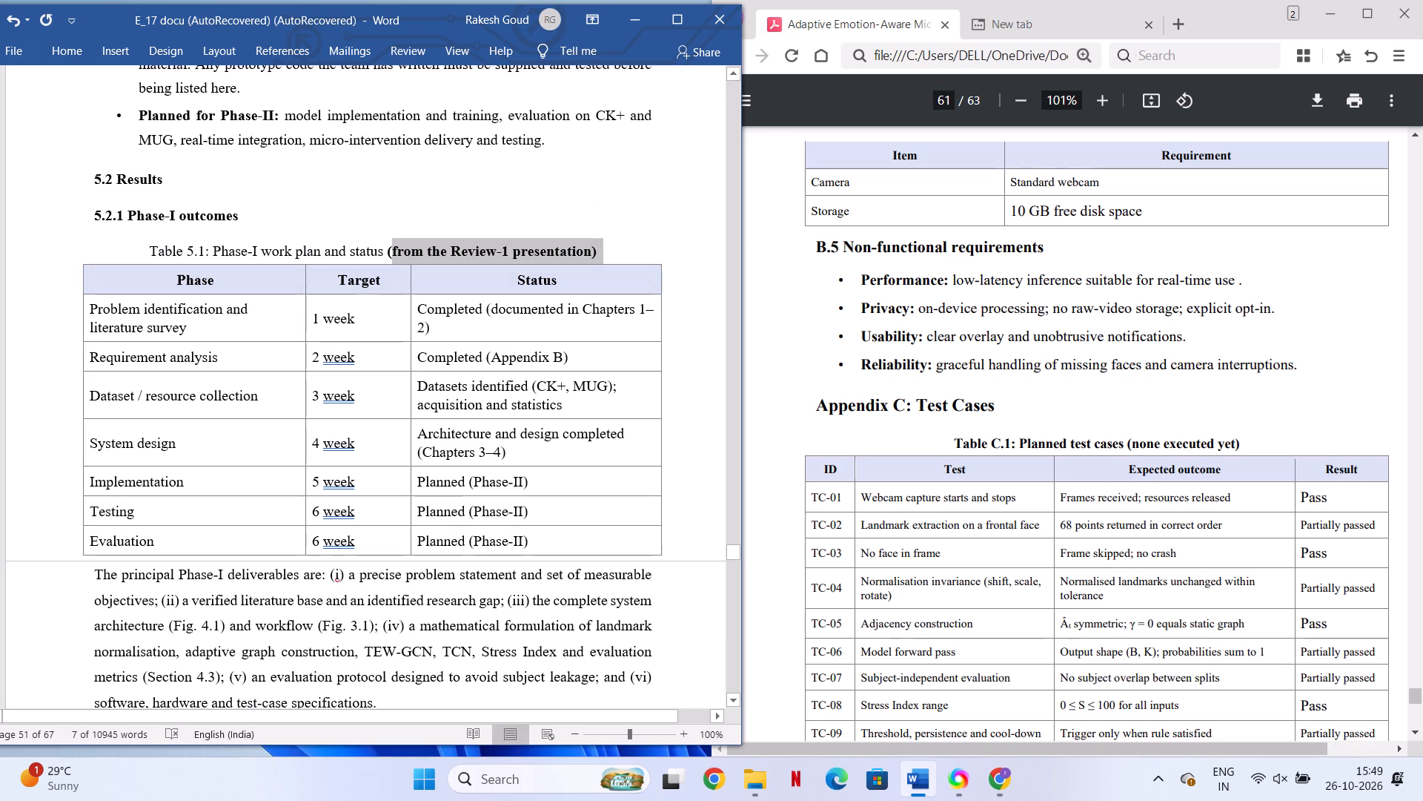
drag(402, 258, 399, 258)
key(BackSpace)
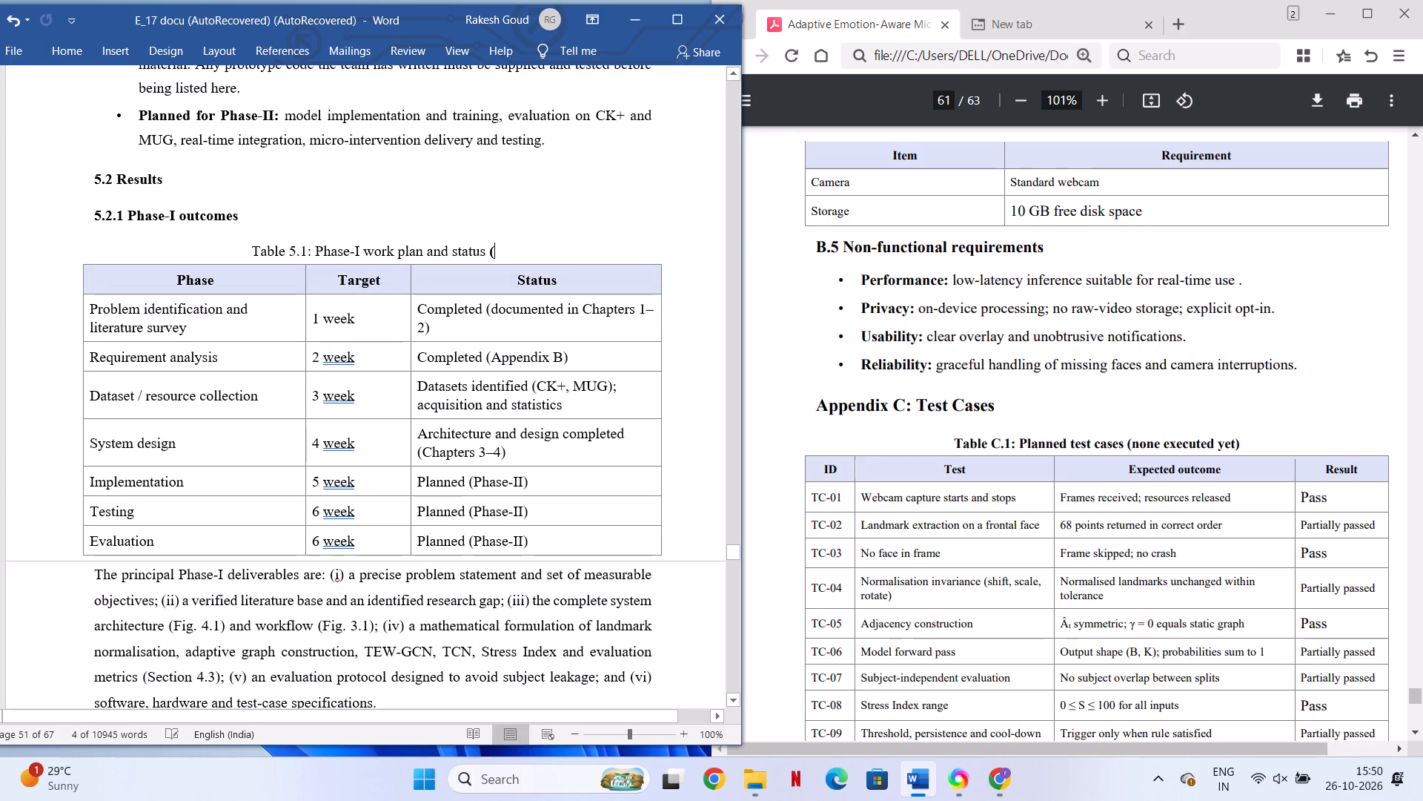
key(BackSpace)
key(BackSpace)
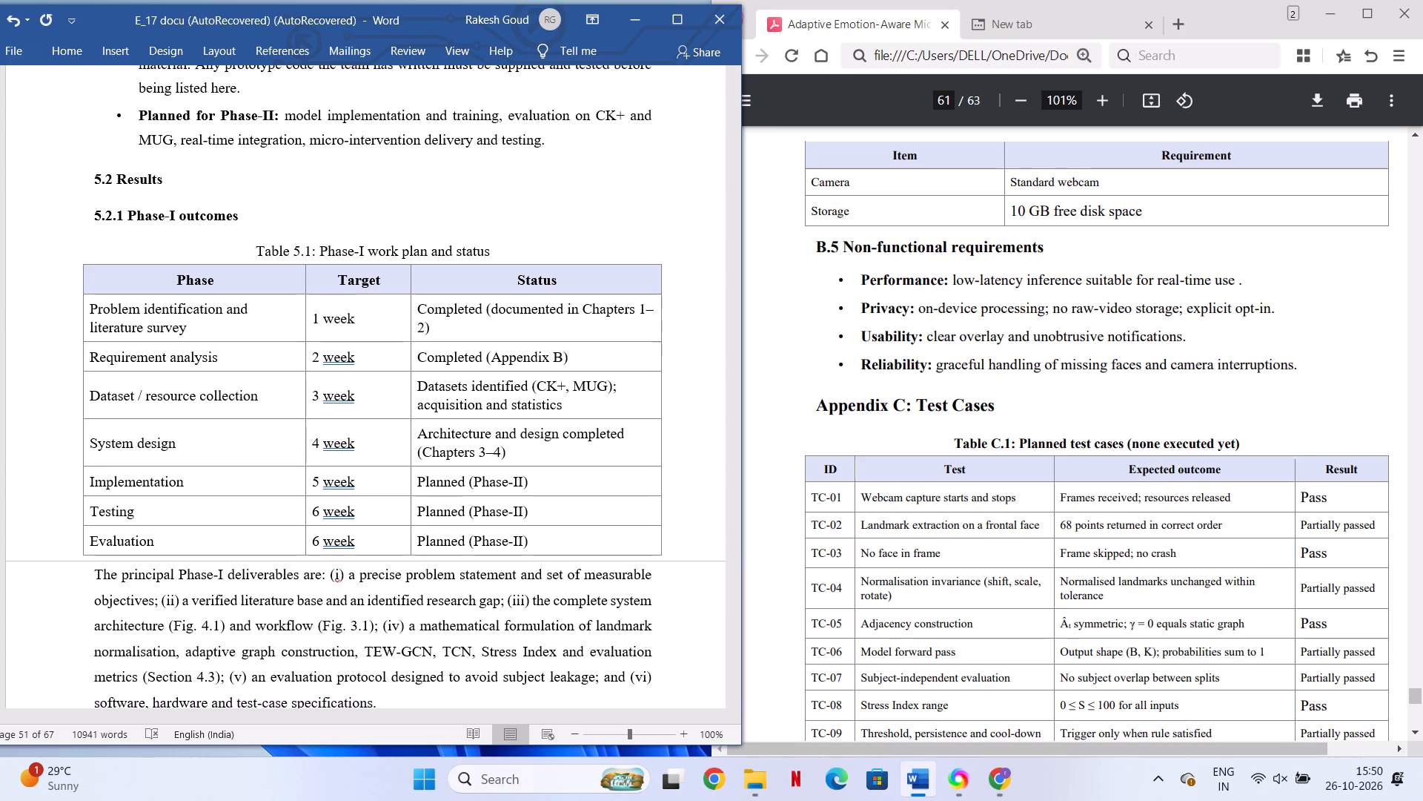
Move the caption "Table 5.1: Phase-I work plan and status" from above its table to its own line directly below the table.
drag(256, 249, 474, 248)
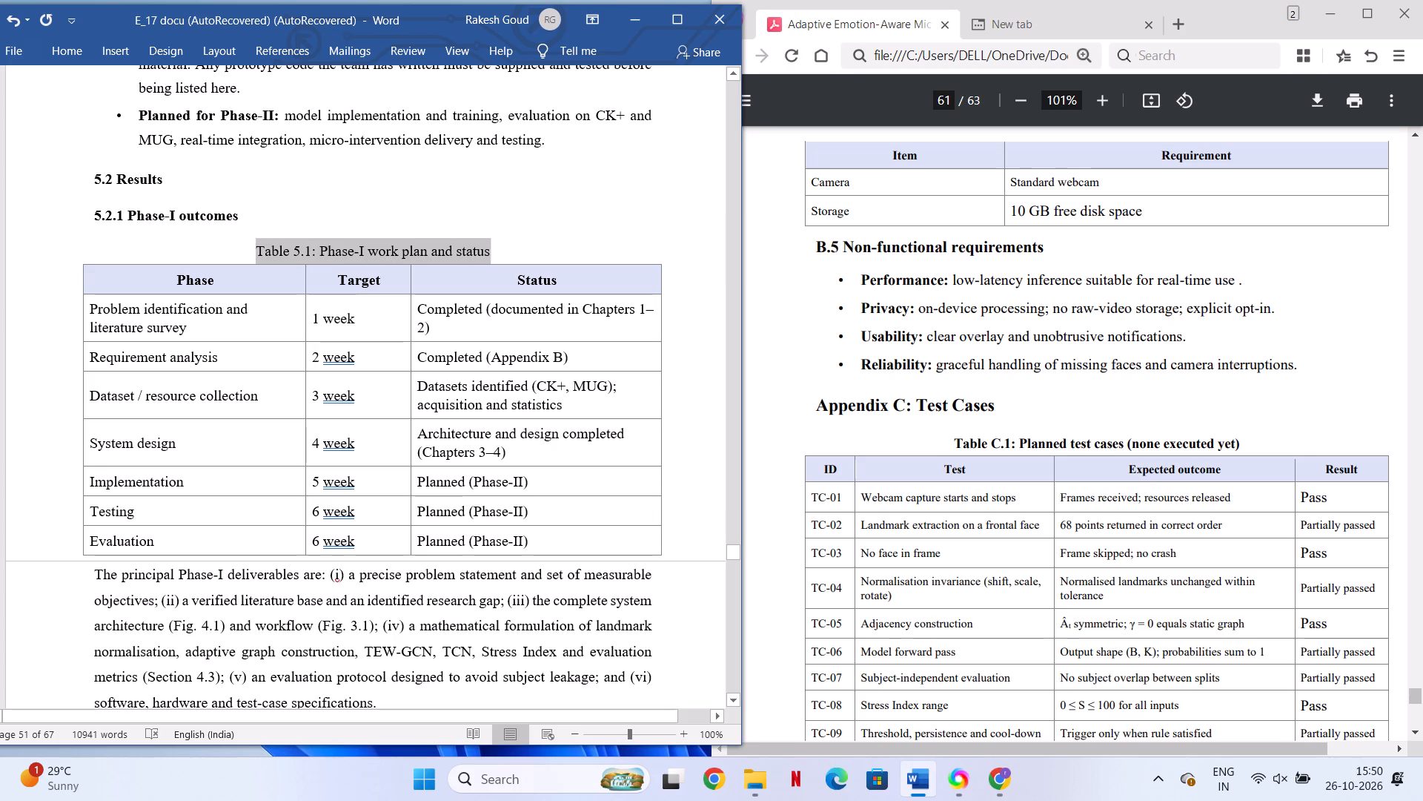
drag(474, 248, 487, 247)
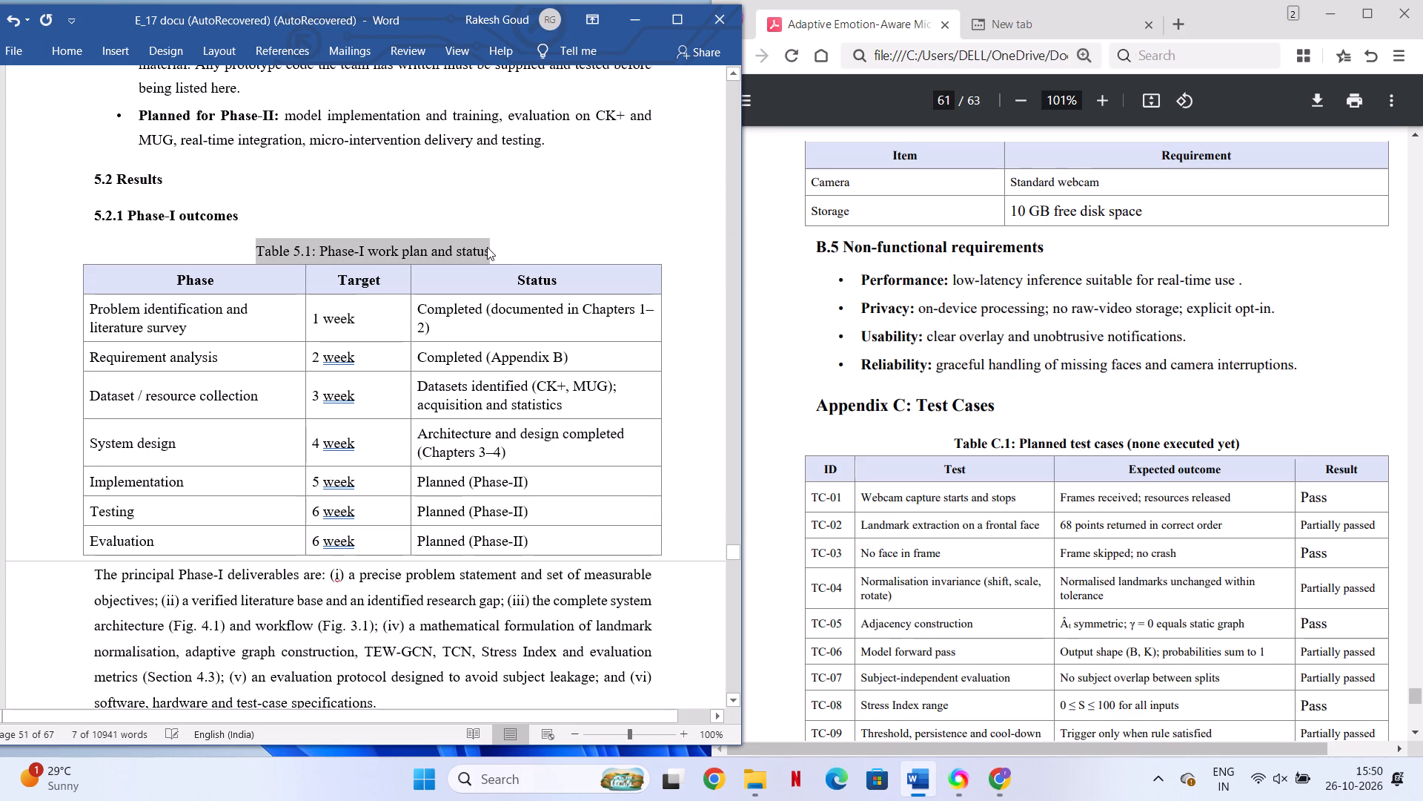
key(ctrl+x)
key(BackSpace)
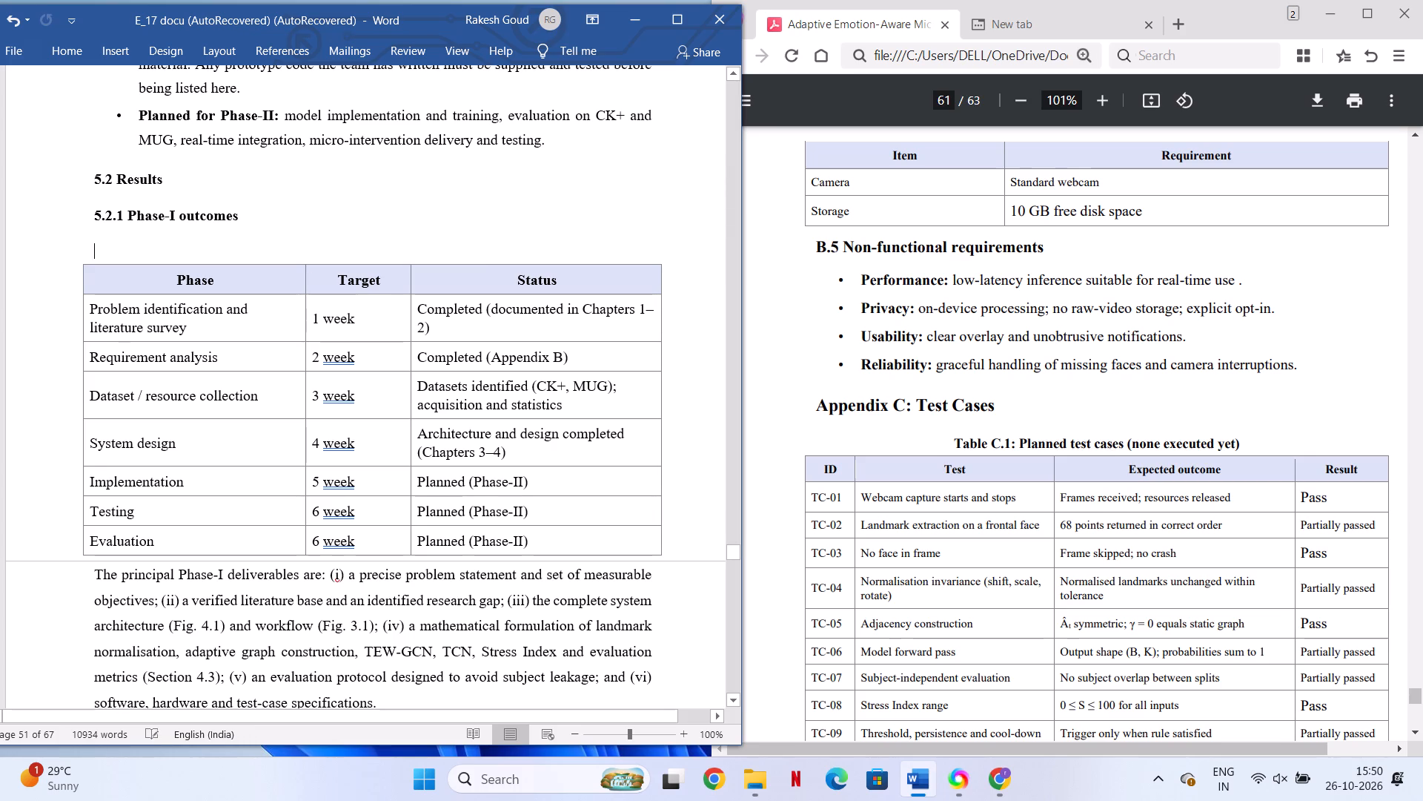
key(BackSpace)
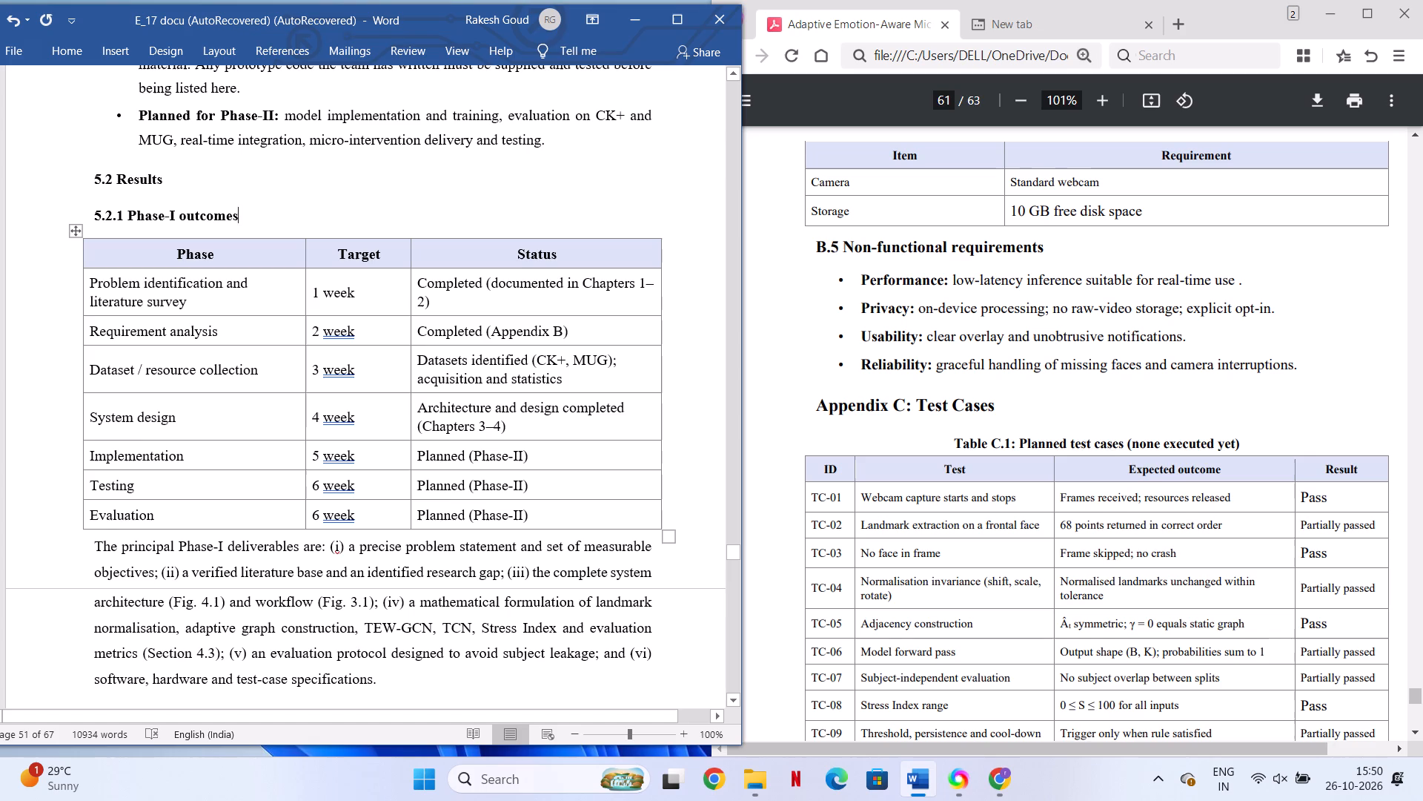
click(684, 512)
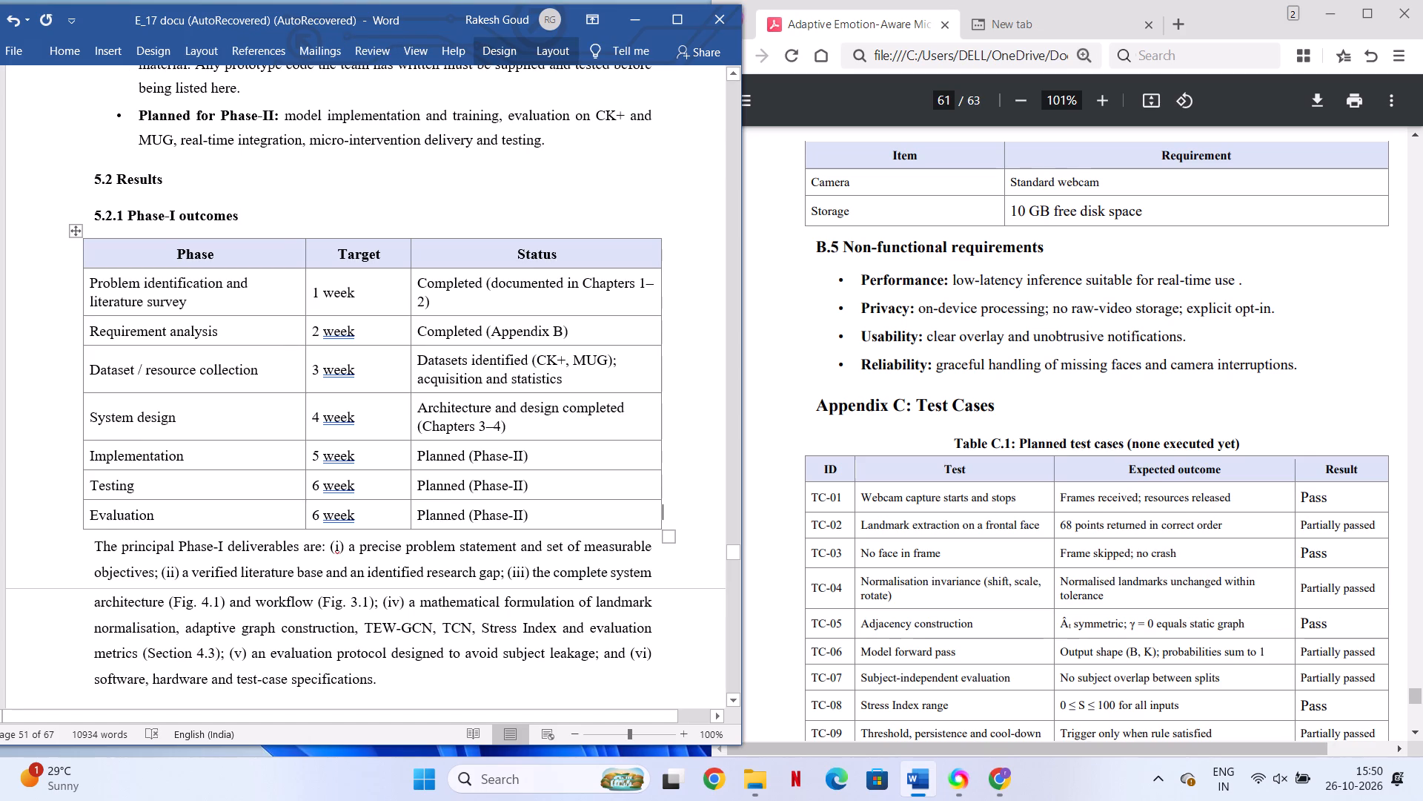
click(92, 544)
key(Return)
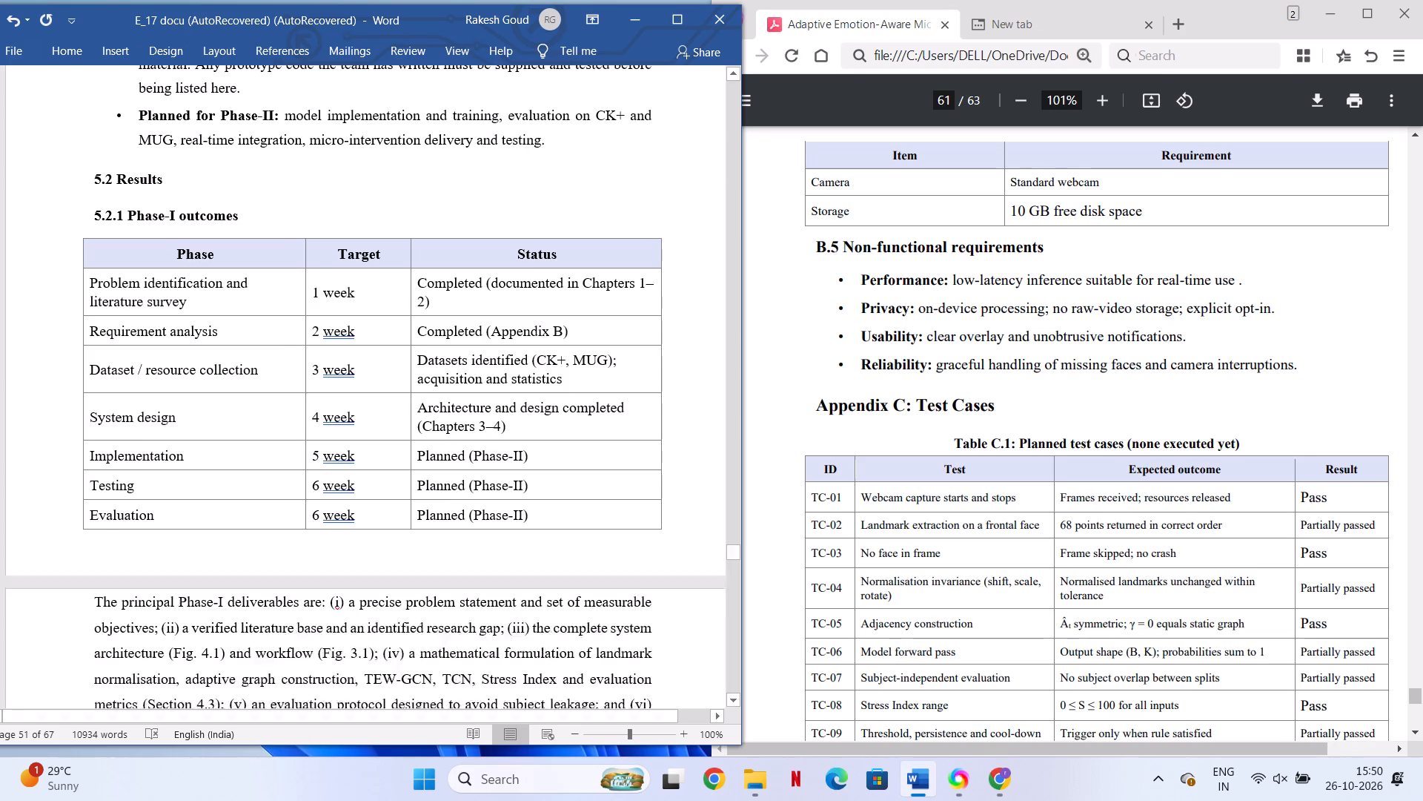
click(264, 549)
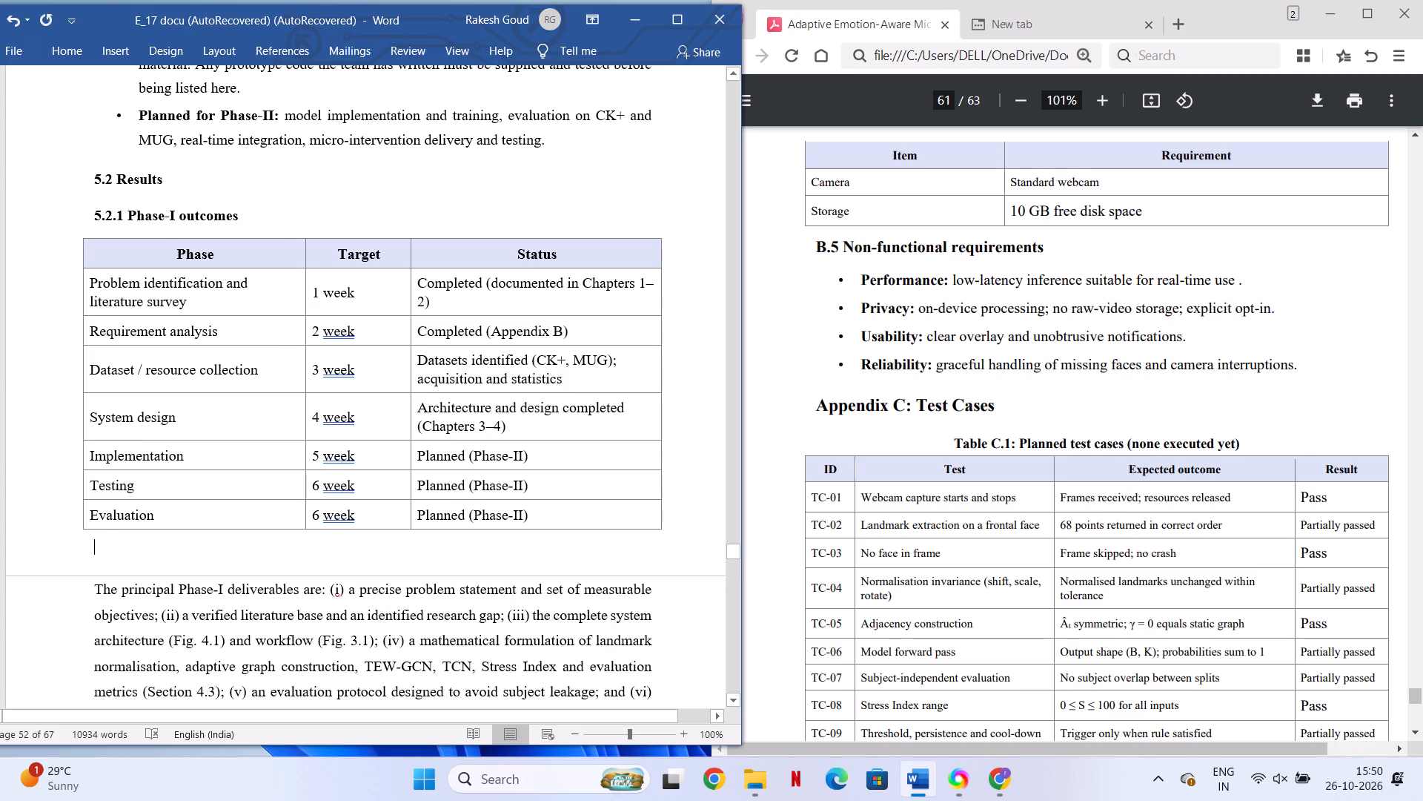
key(ctrl+v)
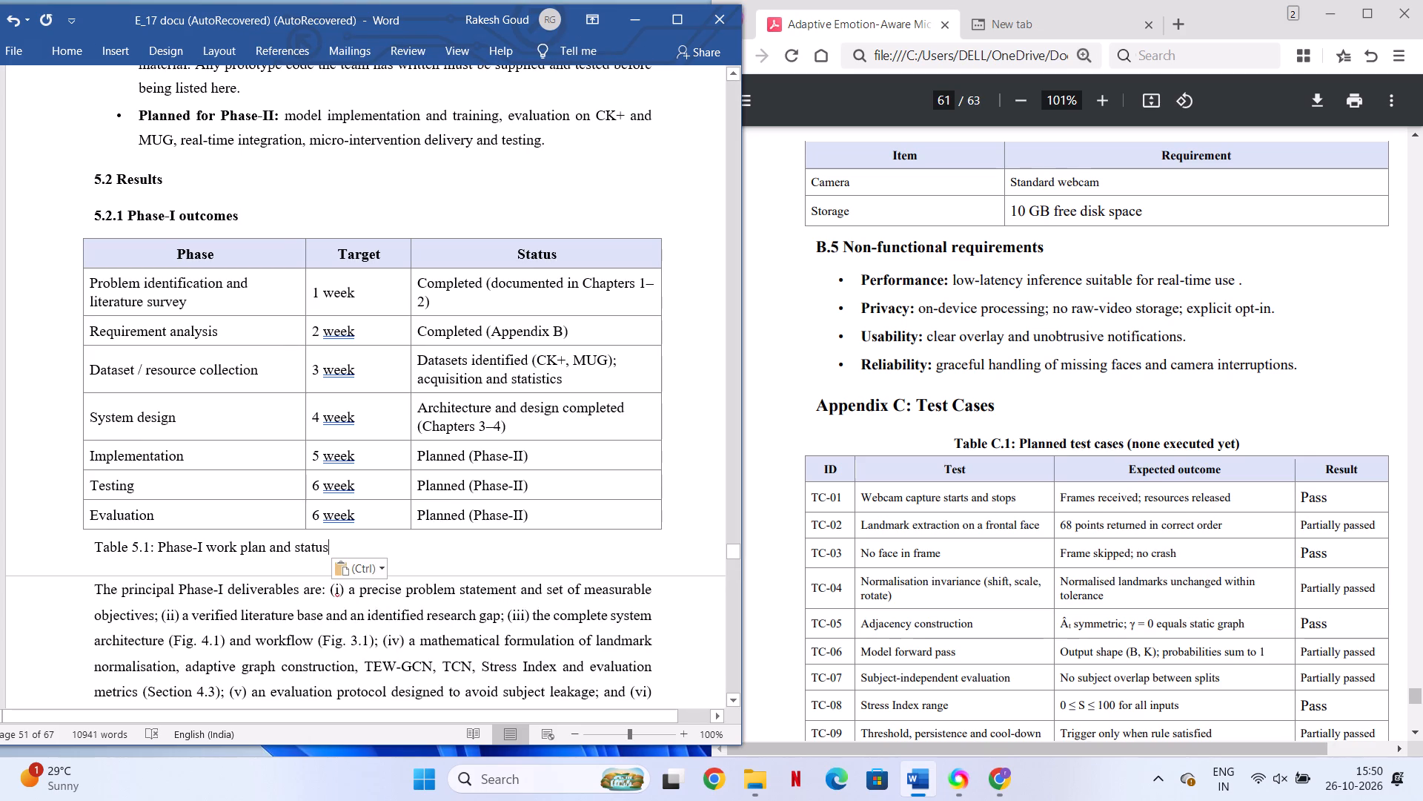
Indent the Table 5.1 caption by three tab stops so it sits roughly centred beneath the table.
click(90, 547)
key(Tab)
key(Tab)
key(Tab)
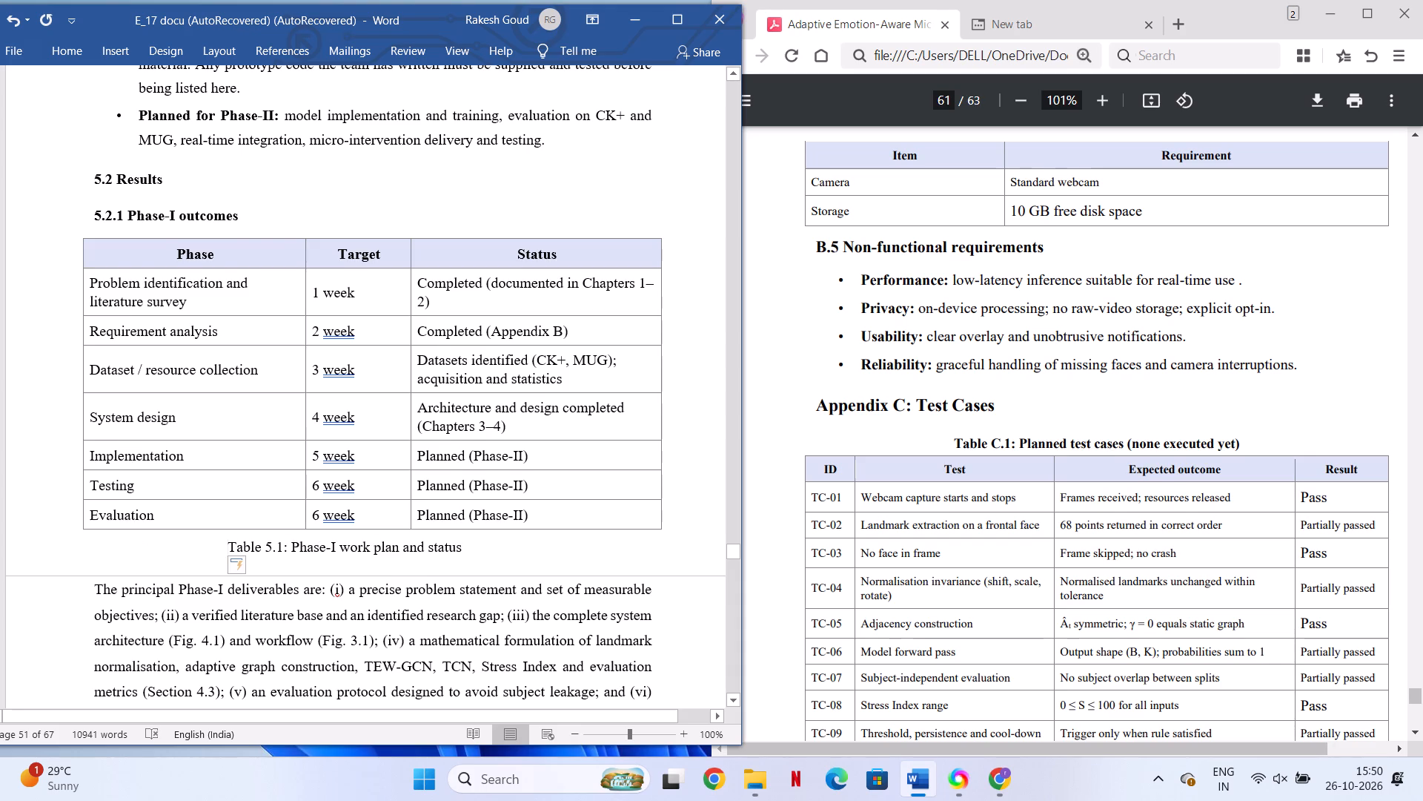
Remove bold from the caption "Table 5.2: Emotion-classification performance (placeholder)" in section 5.2.2.
scroll(90, 547, up, 4)
scroll(90, 547, down, 2)
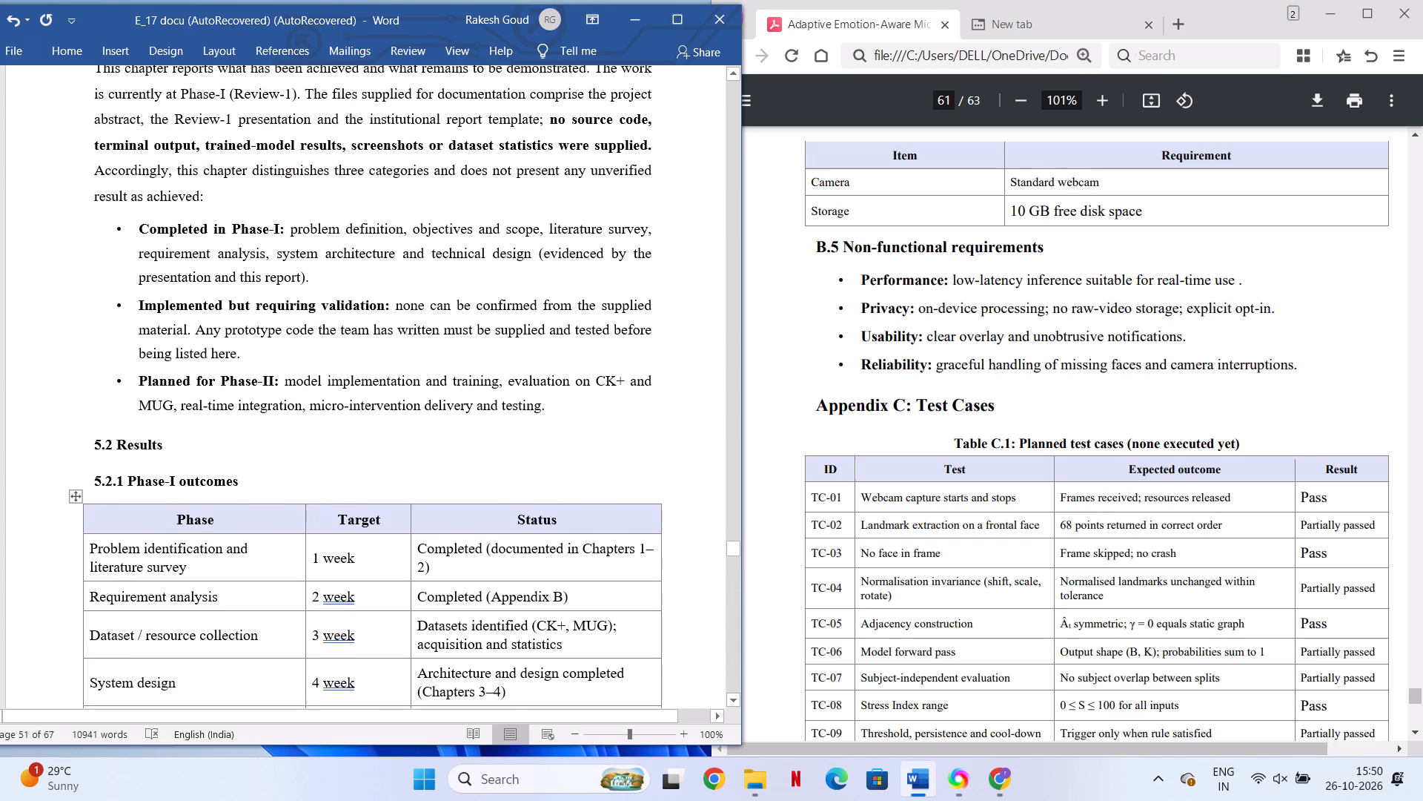
scroll(90, 547, down, 4)
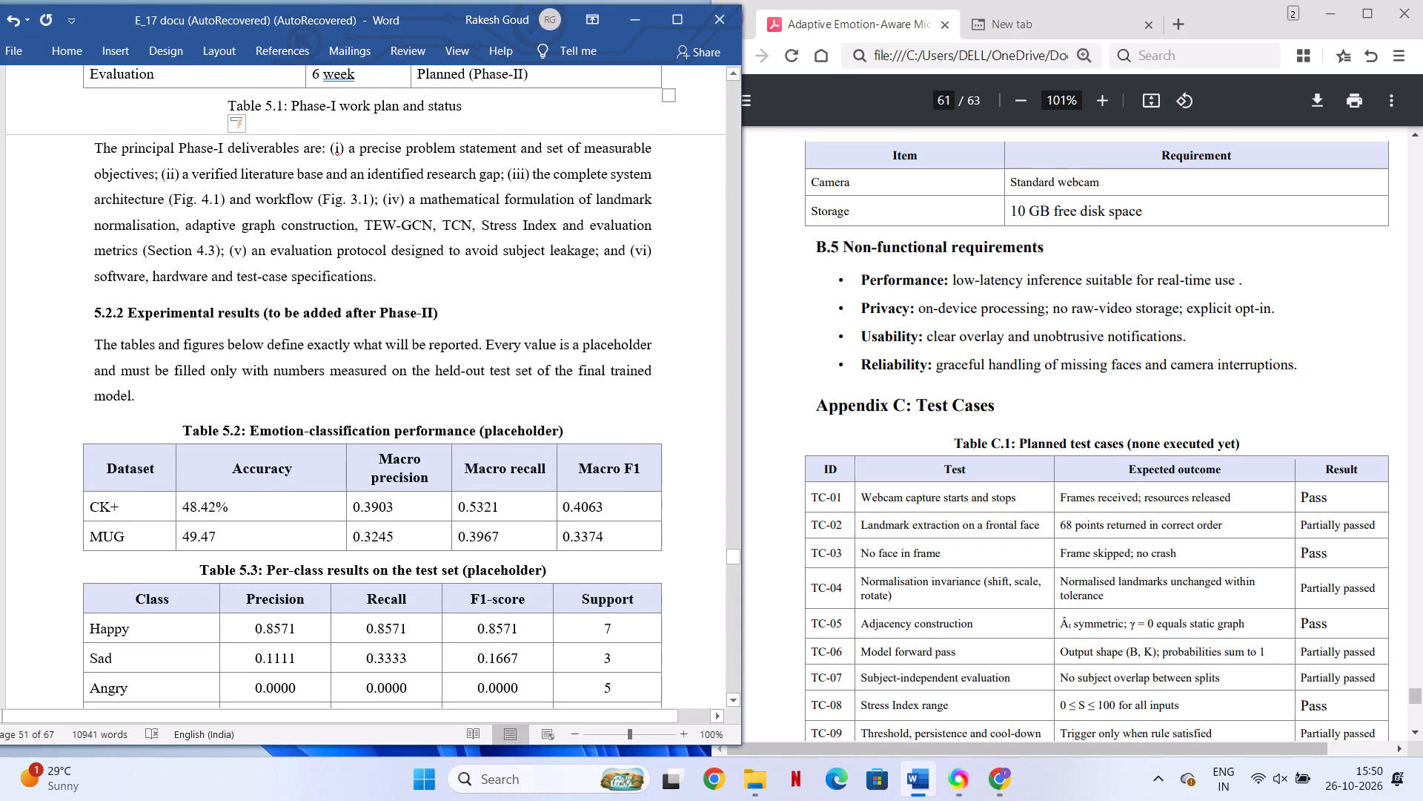
drag(179, 429, 562, 423)
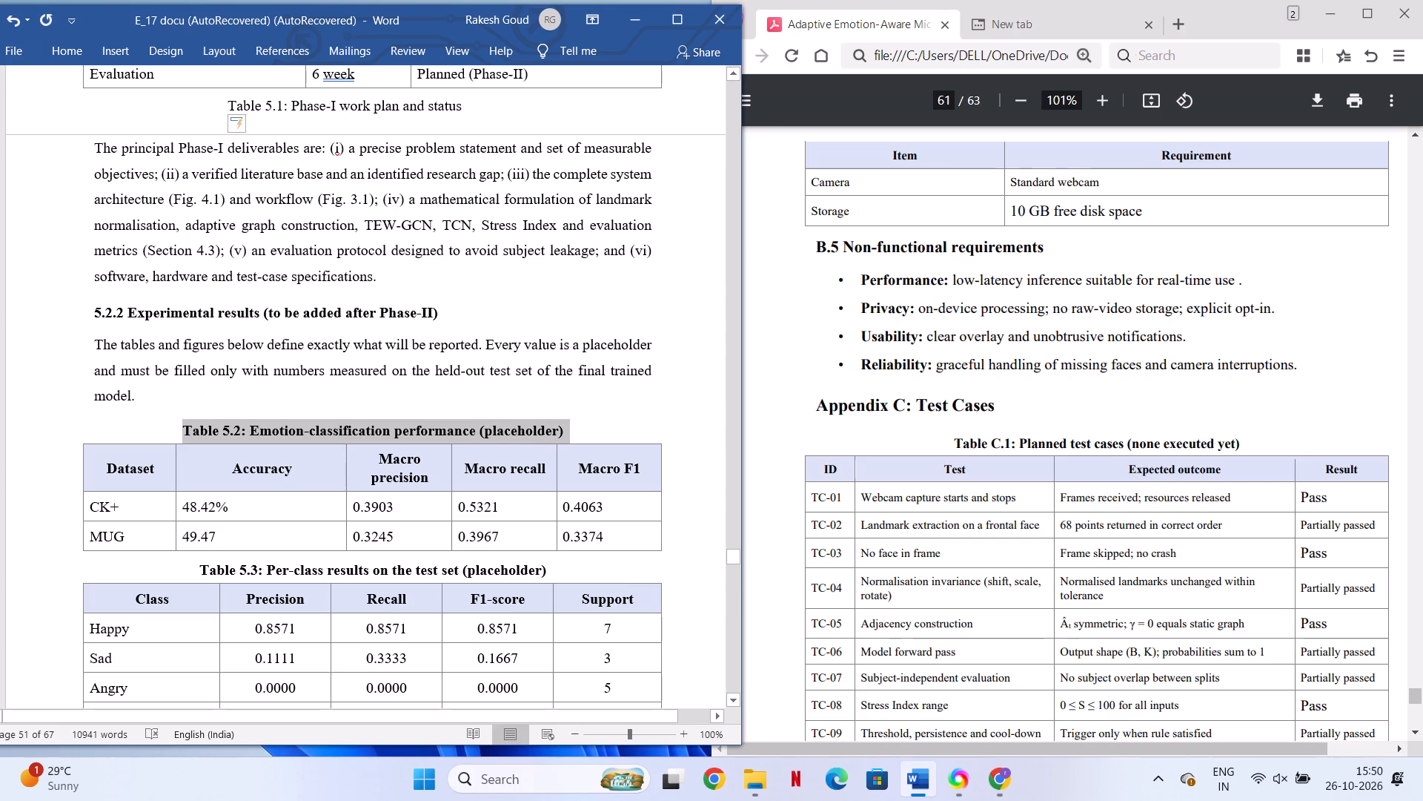
drag(562, 423, 559, 423)
drag(559, 423, 563, 427)
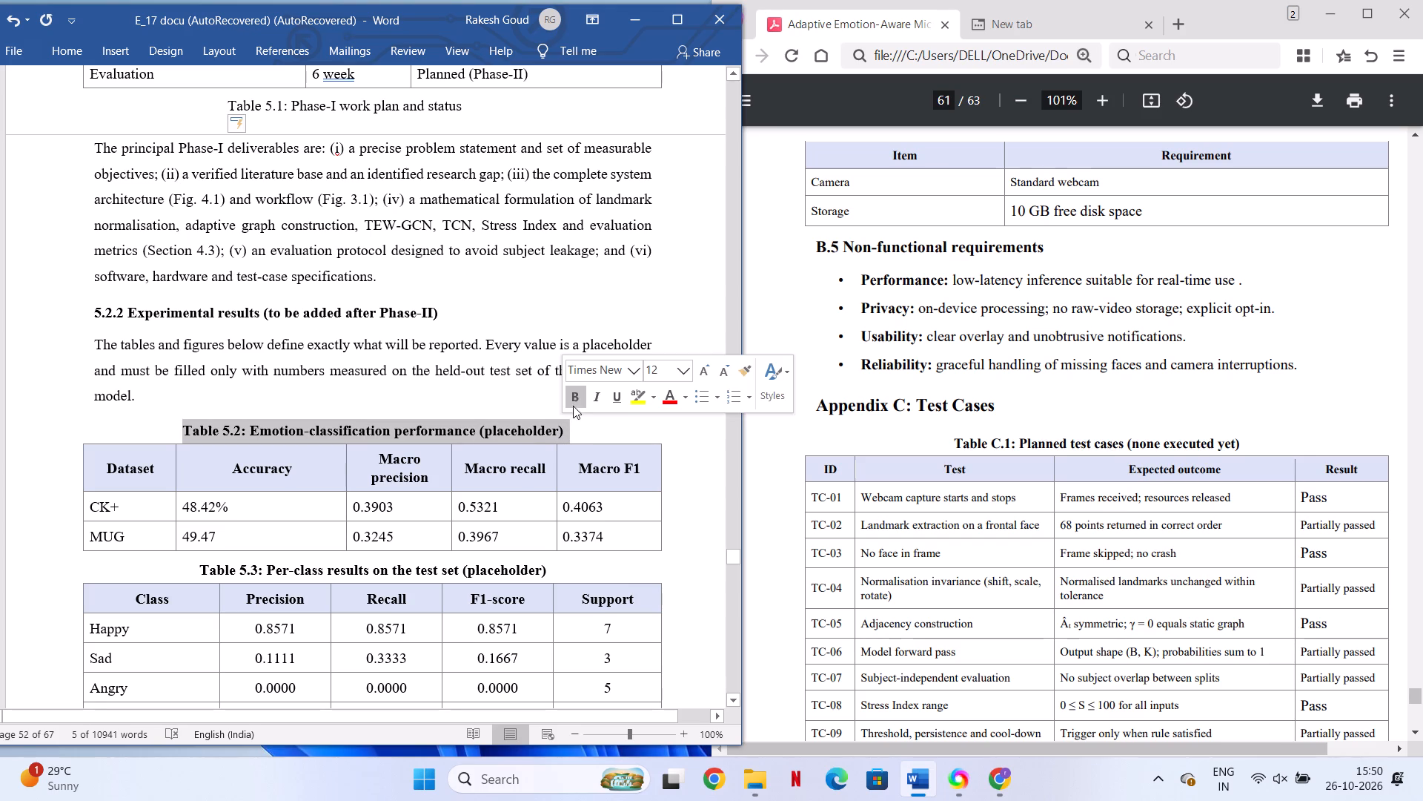
click(579, 397)
Delete "(placeholder)" from the end of the Table 5.2 caption.
click(563, 427)
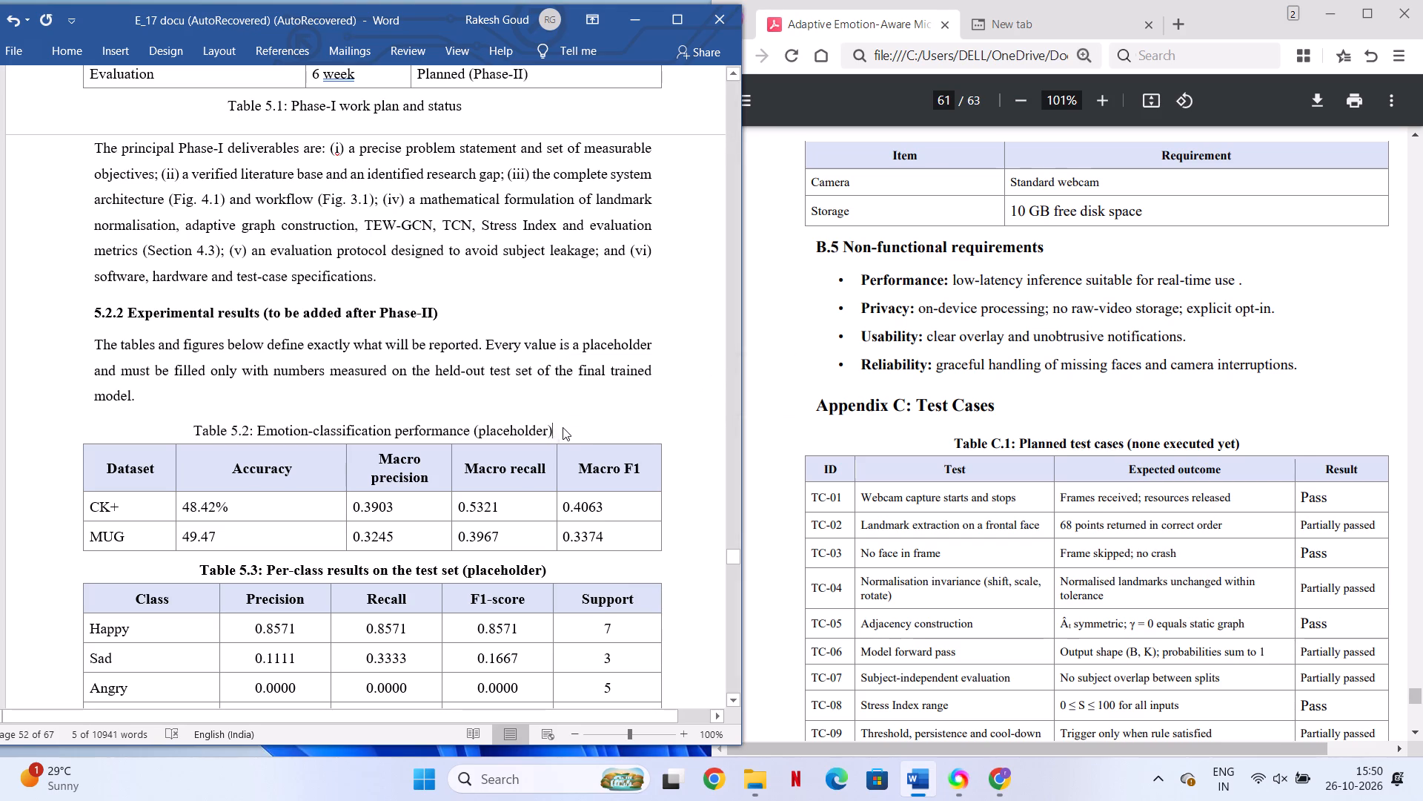
key(BackSpace)
key(BackSpace)
key(BackSpace)
key(BackSpace)
key(BackSpace)
key(BackSpace)
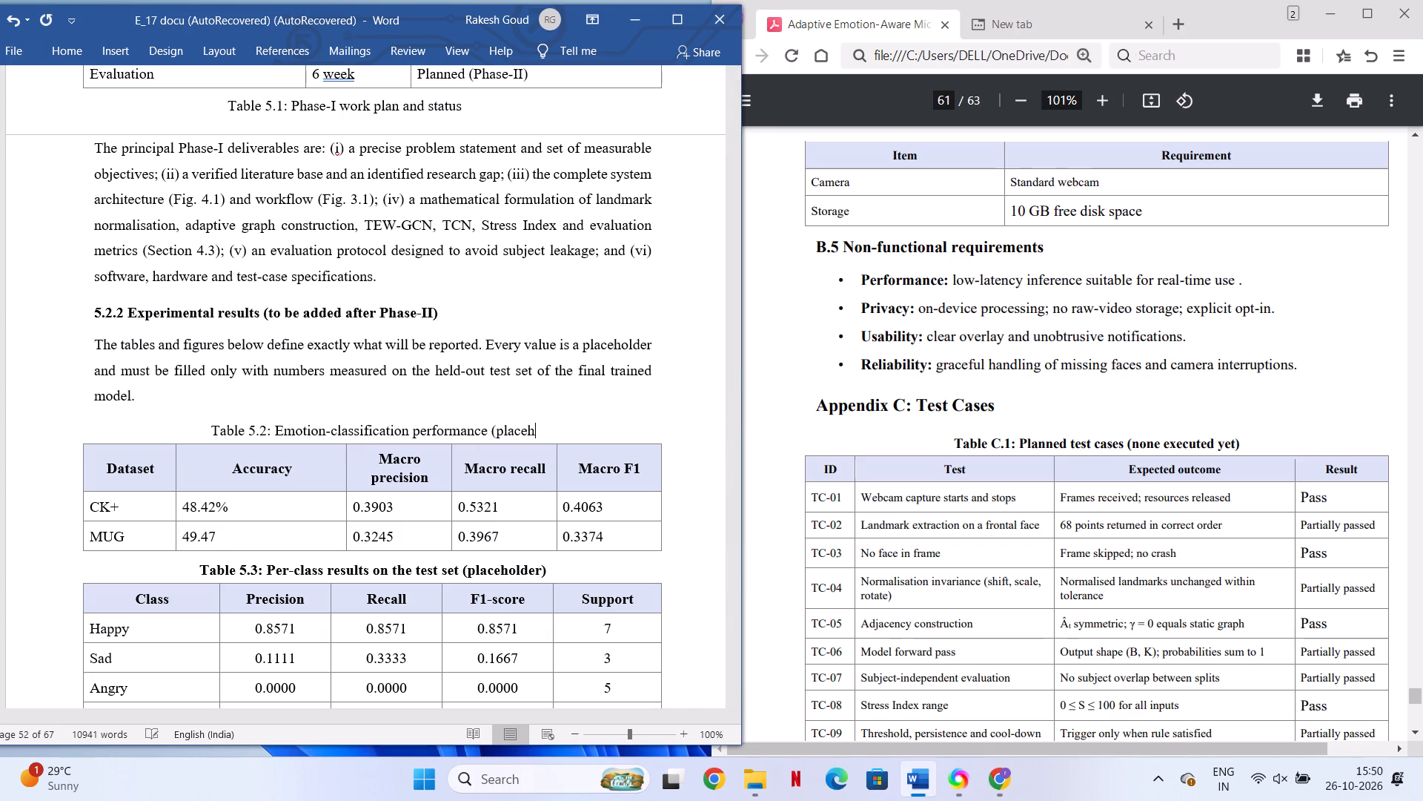
key(BackSpace)
key(BackSpace)
key(BackSpace)
key(BackSpace)
key(BackSpace)
key(BackSpace)
key(BackSpace)
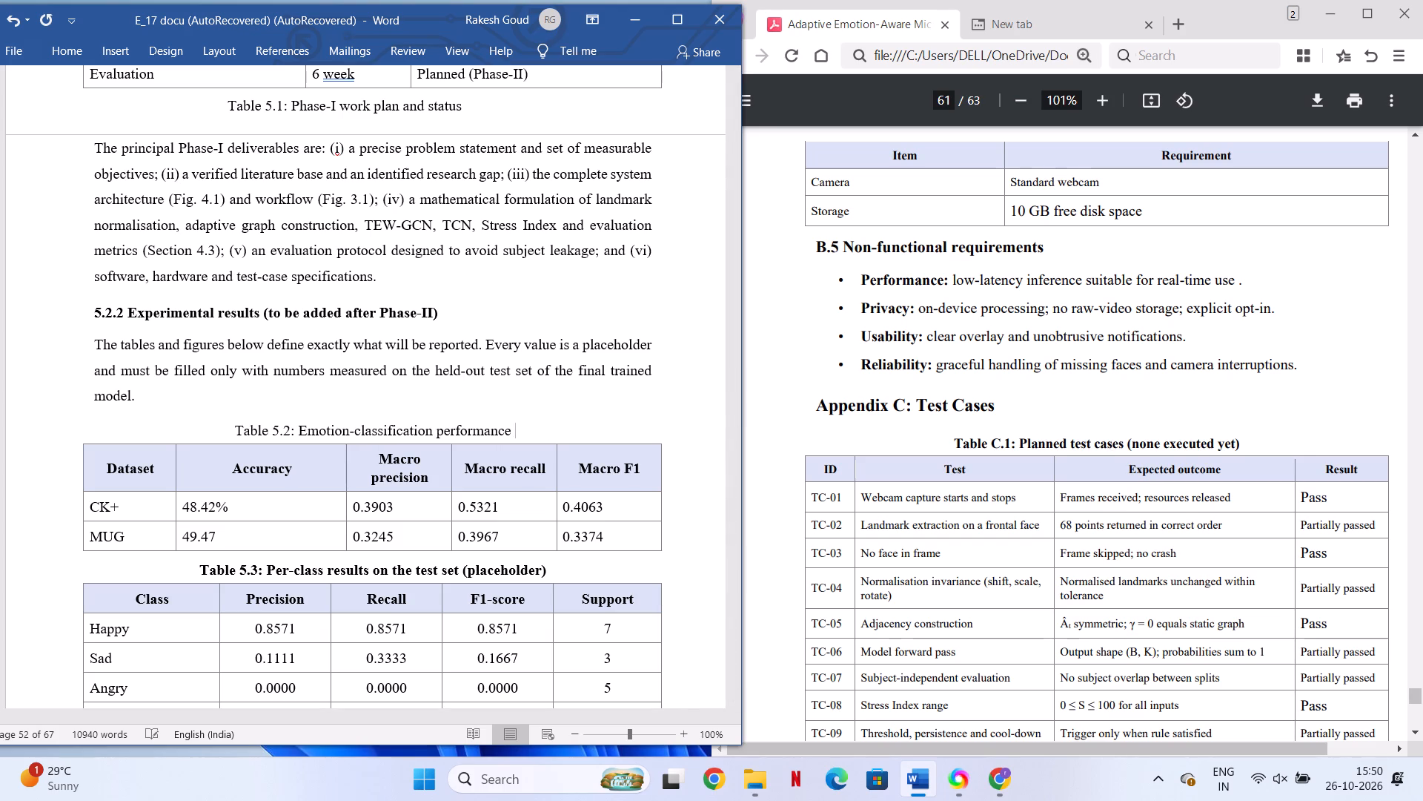
Move the caption "Table 5.2: Emotion-classification performance" from above its table to a new line directly below the table.
triple_click(463, 422)
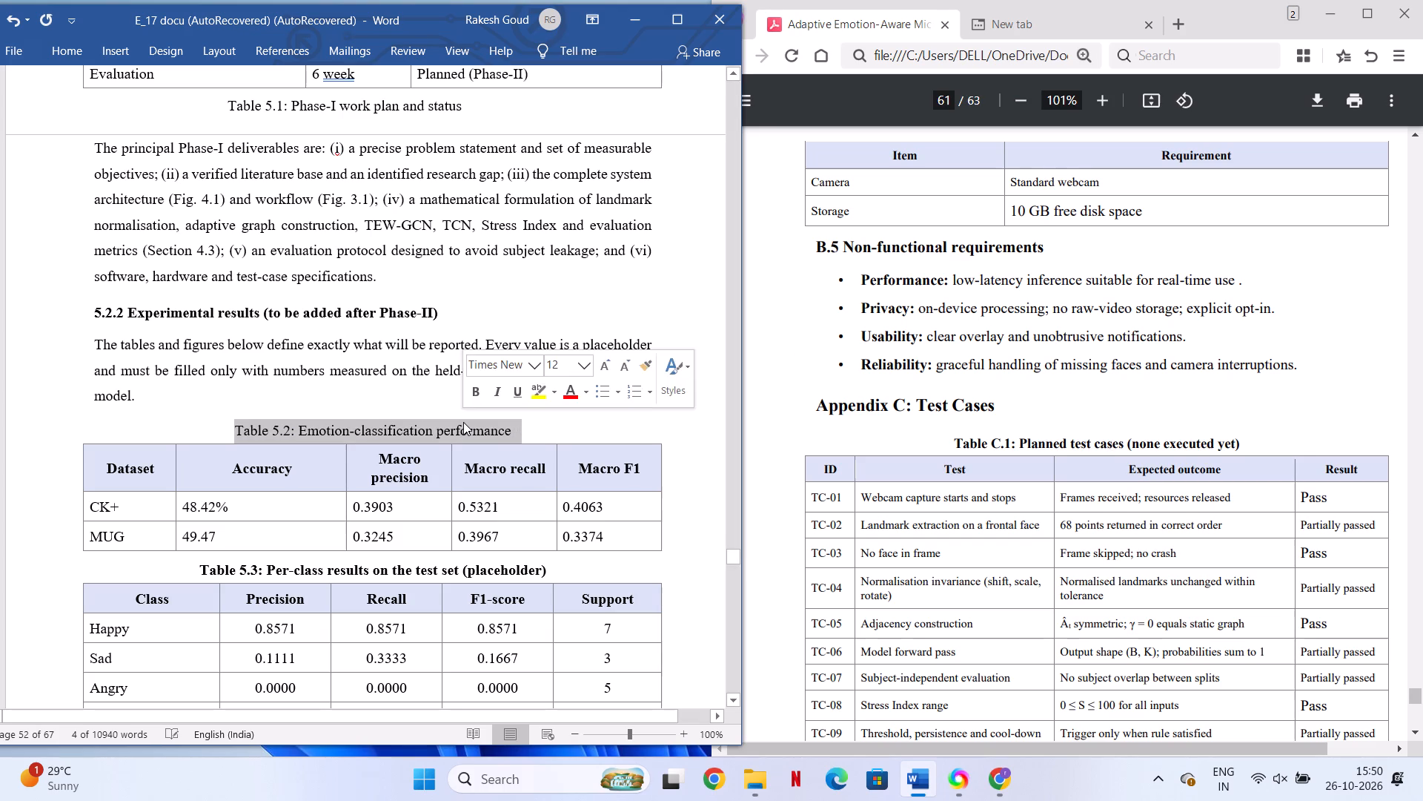
ctrl+click(463, 422)
key(ctrl+x)
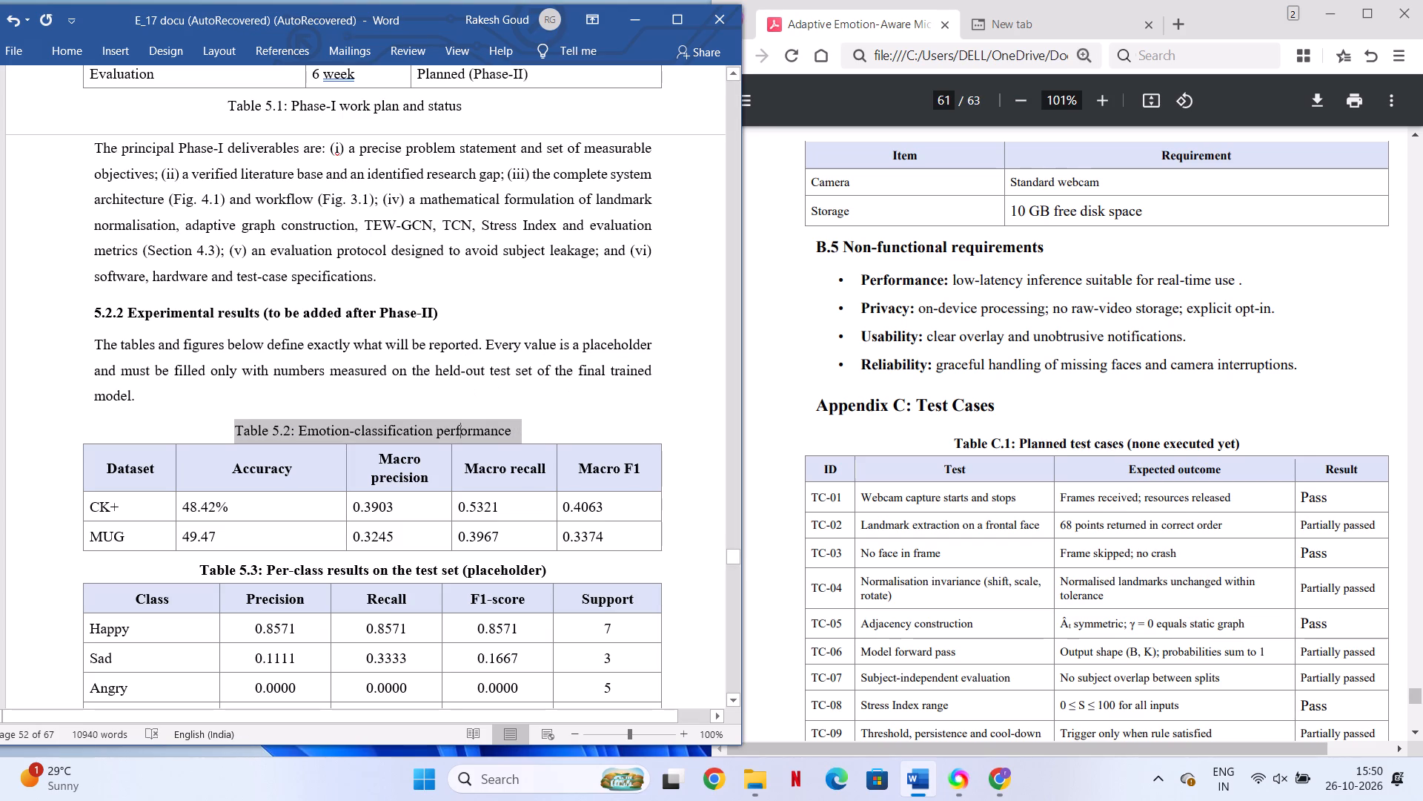
double_click(427, 426)
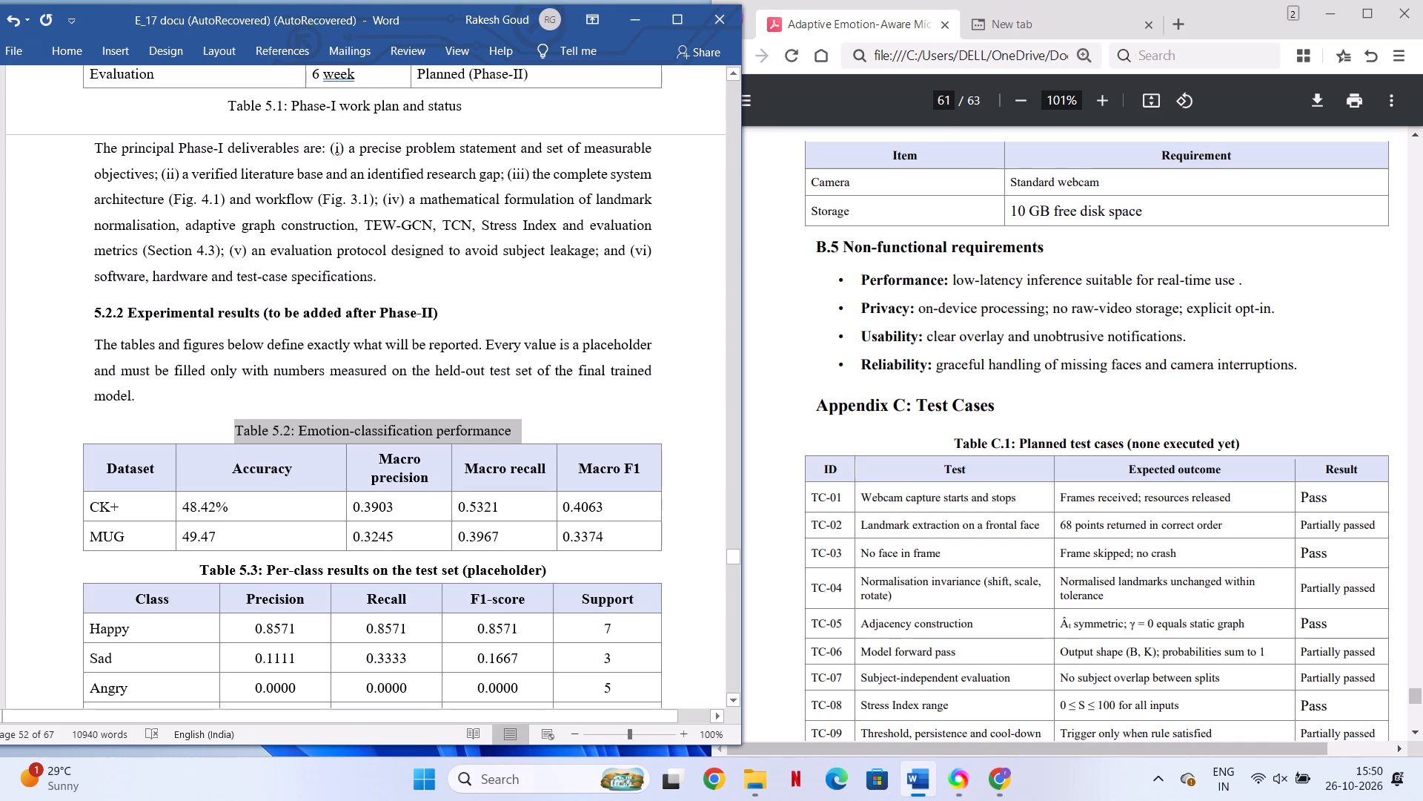
triple_click(427, 426)
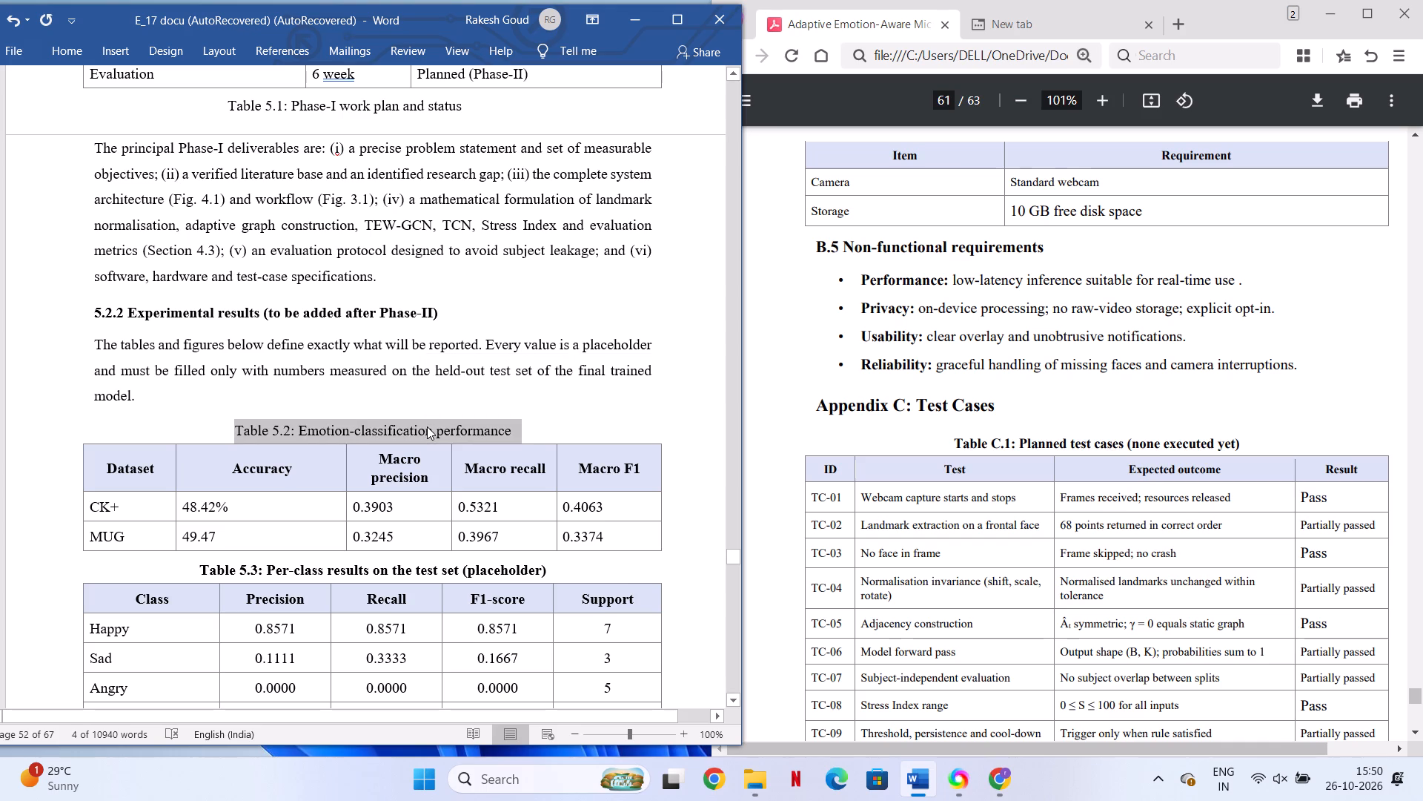
key(ctrl+x)
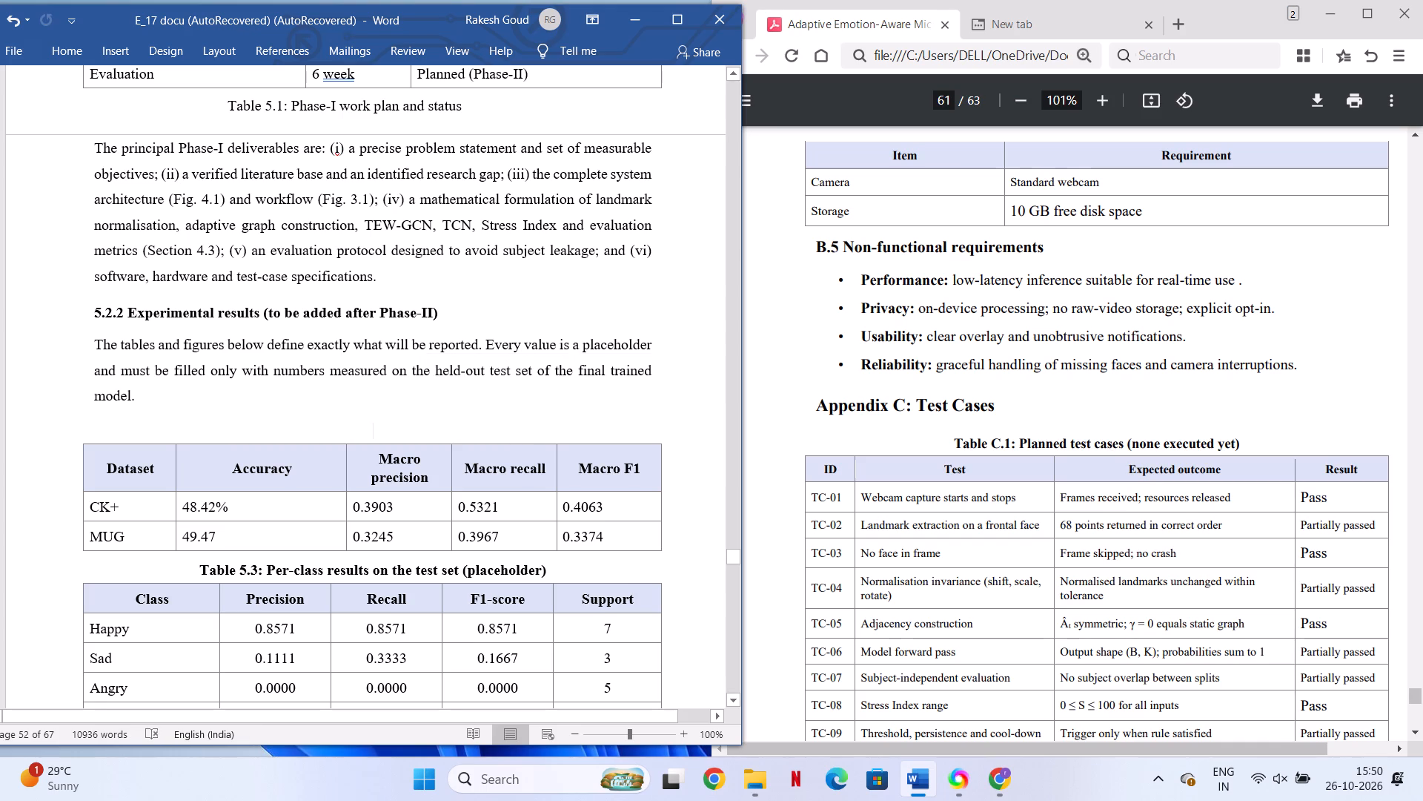
key(BackSpace)
key(BackSpace)
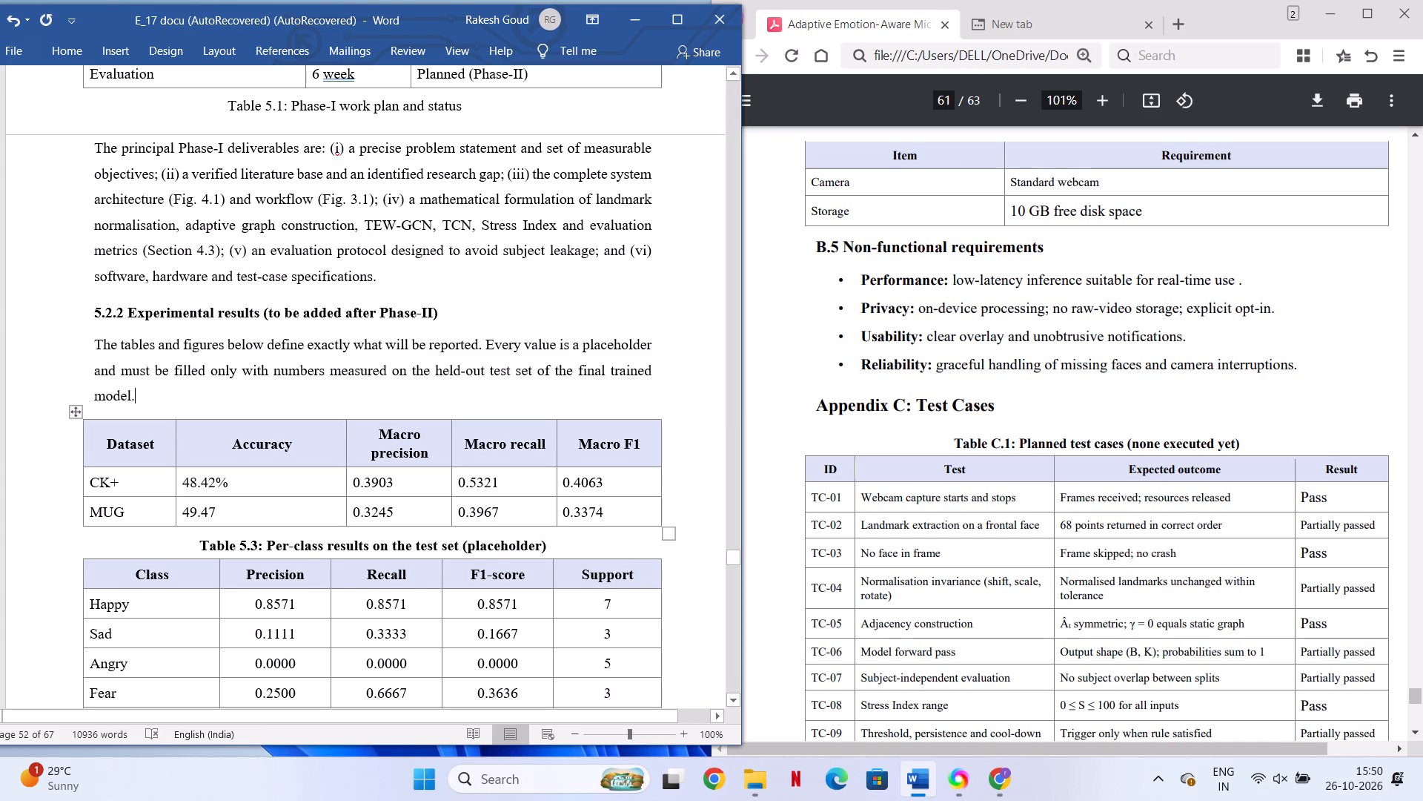
click(193, 544)
key(Return)
click(224, 538)
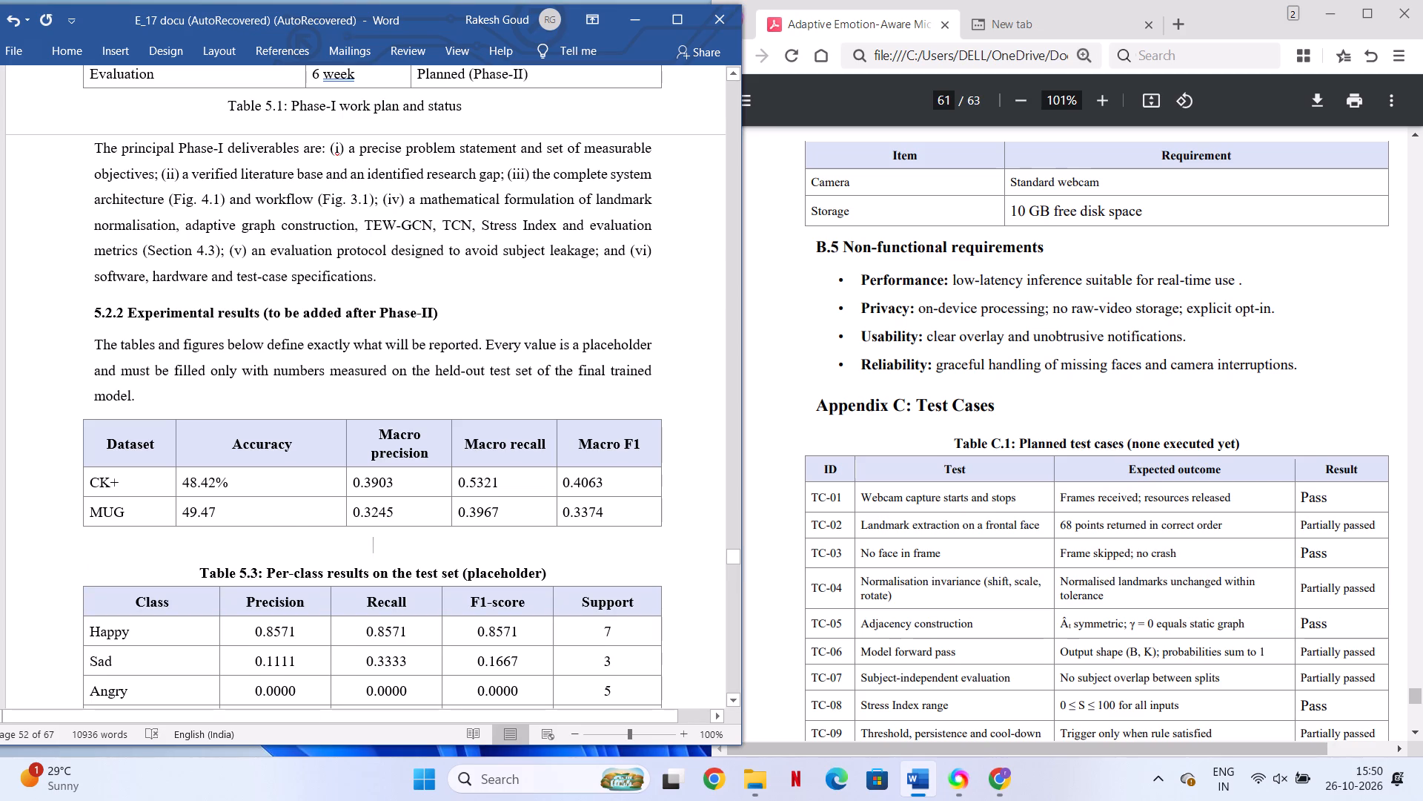
key(ctrl+v)
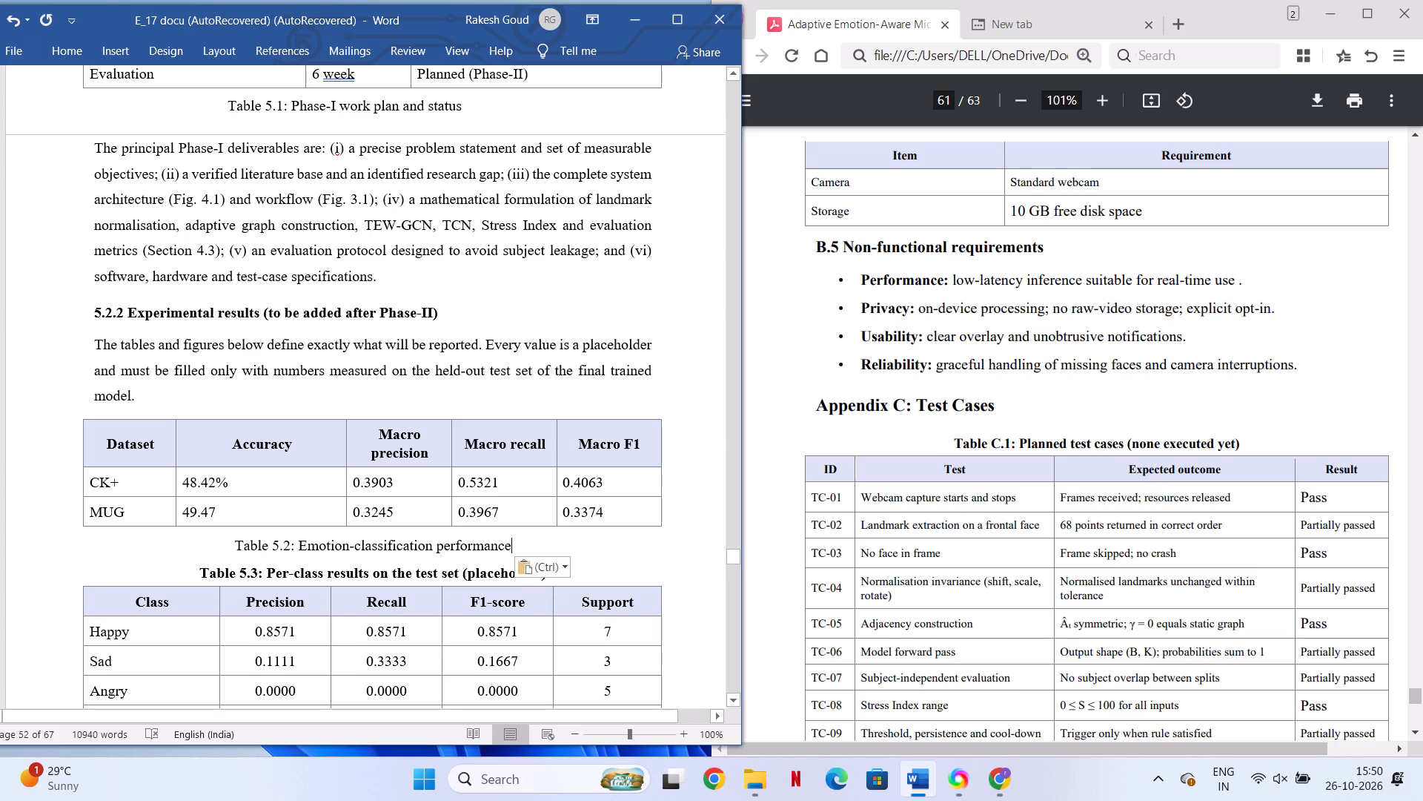
Move the caption "Table 5.3: Per-class results on the test set (placeholder)" below its table, on its own line before the Table 5.4 caption.
drag(199, 566, 543, 563)
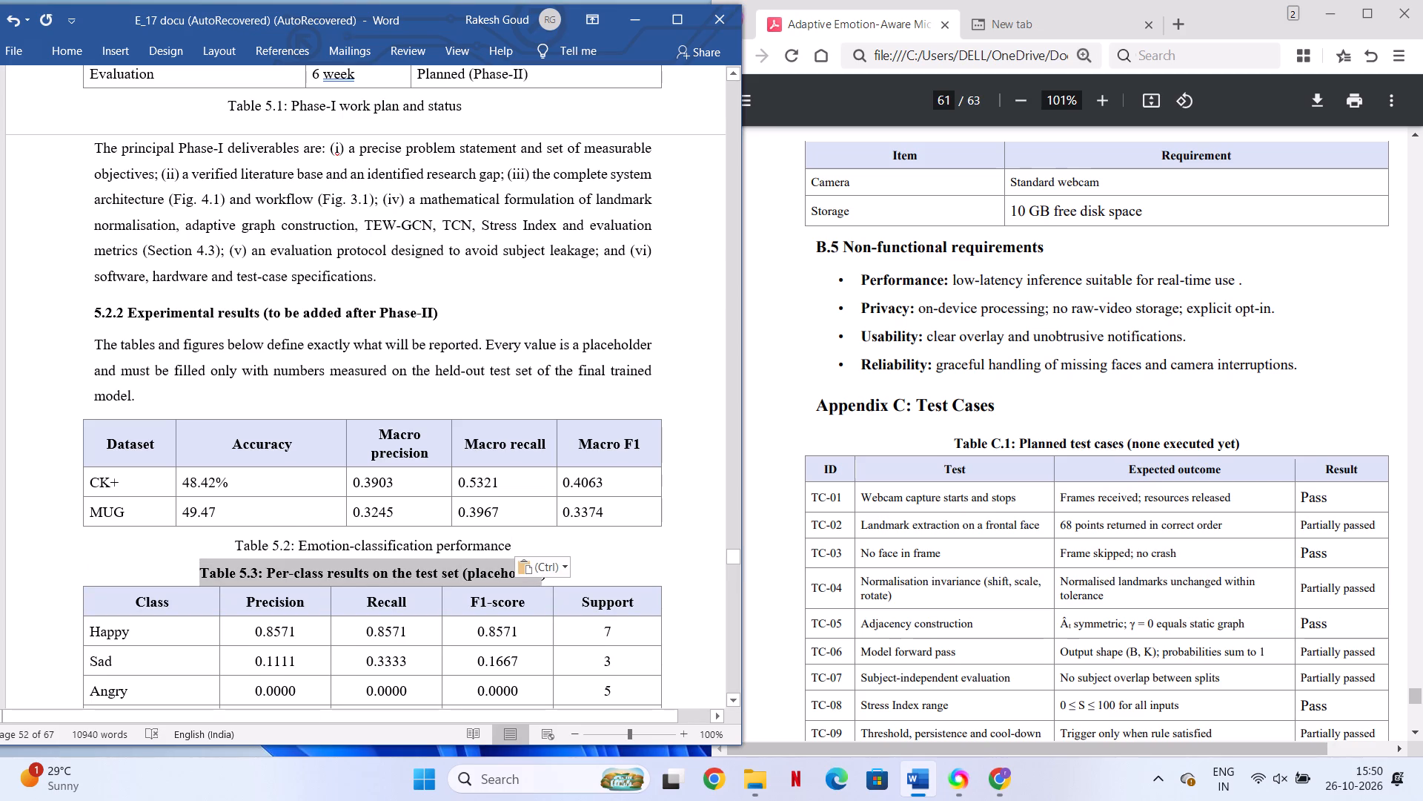
drag(543, 563, 551, 564)
key(ctrl+x)
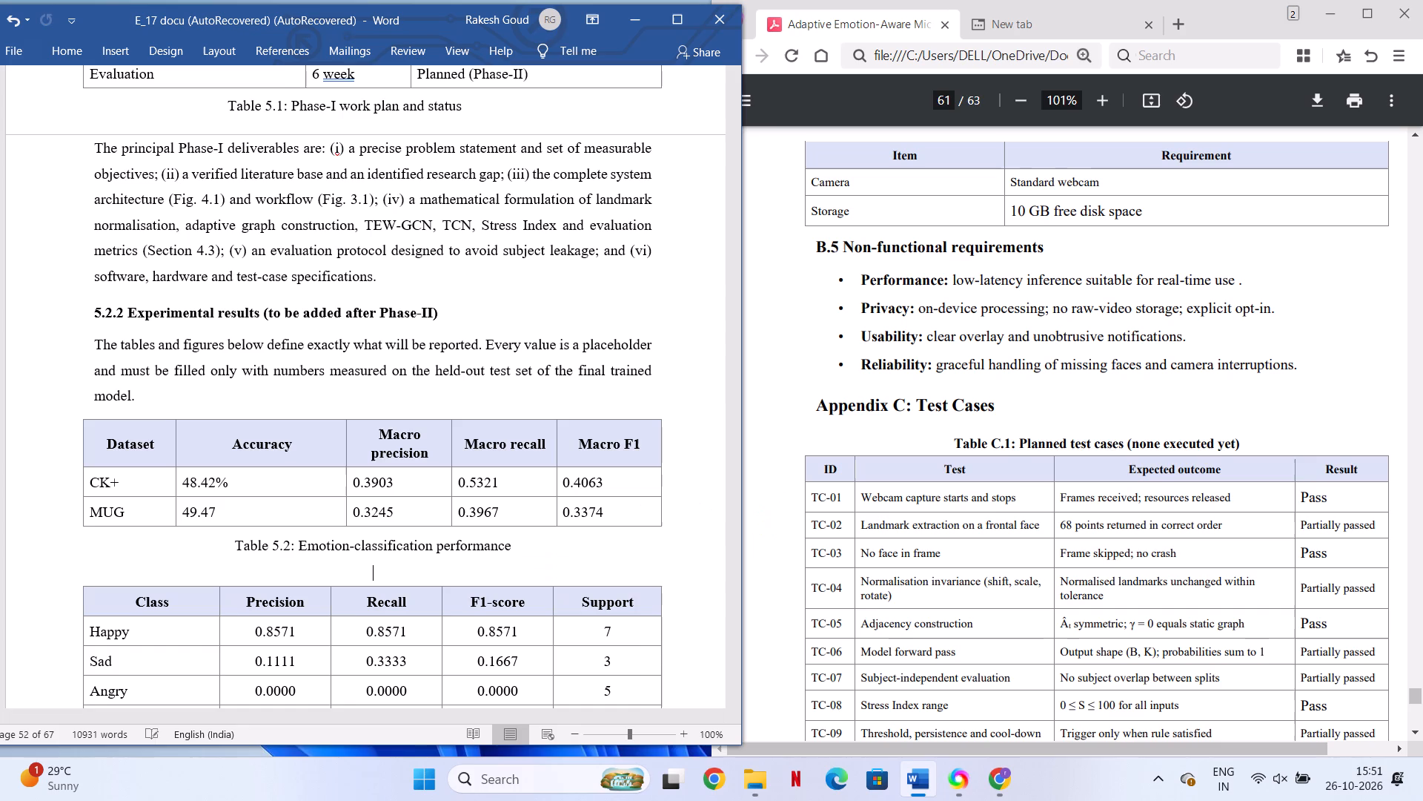
scroll(551, 564, down, 3)
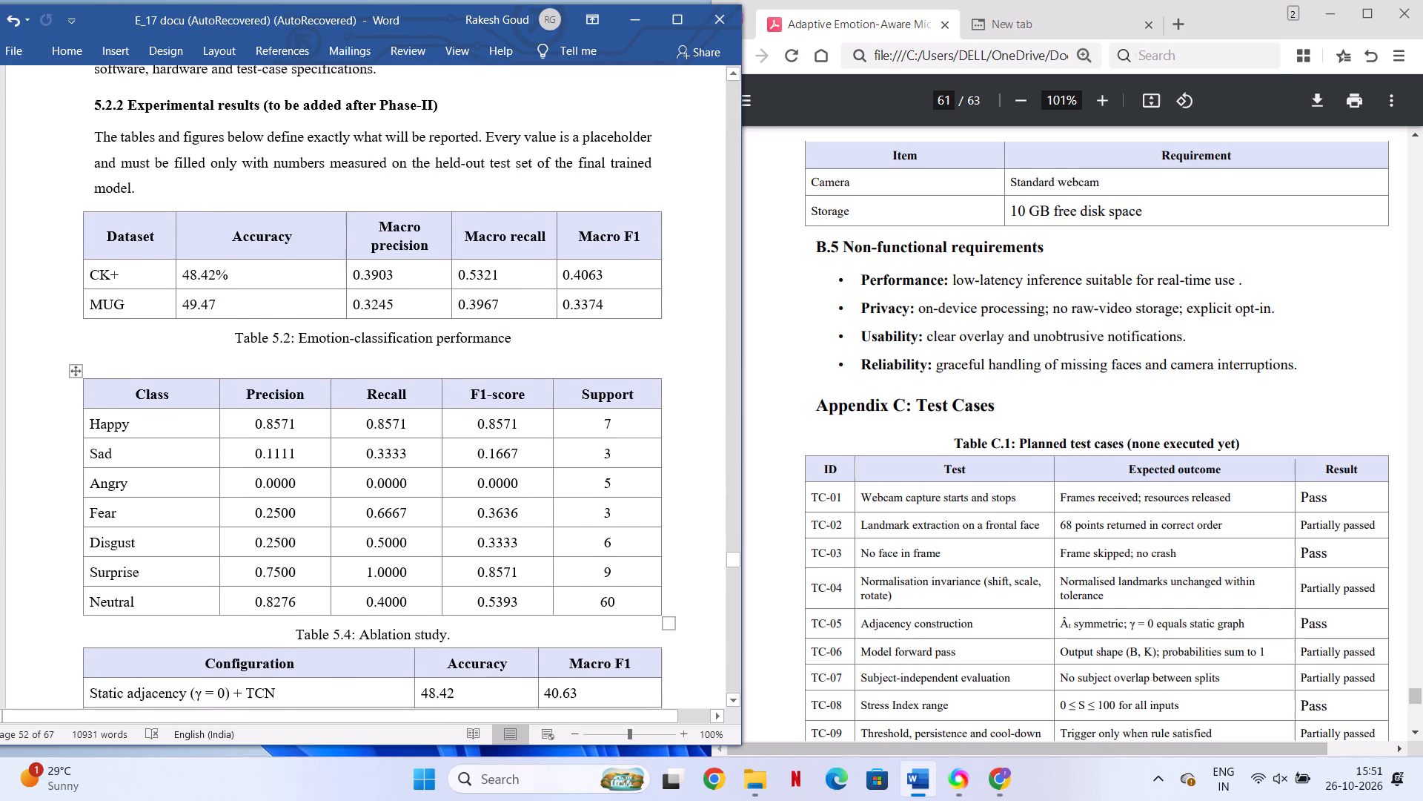
scroll(551, 564, down, 1)
key(BackSpace)
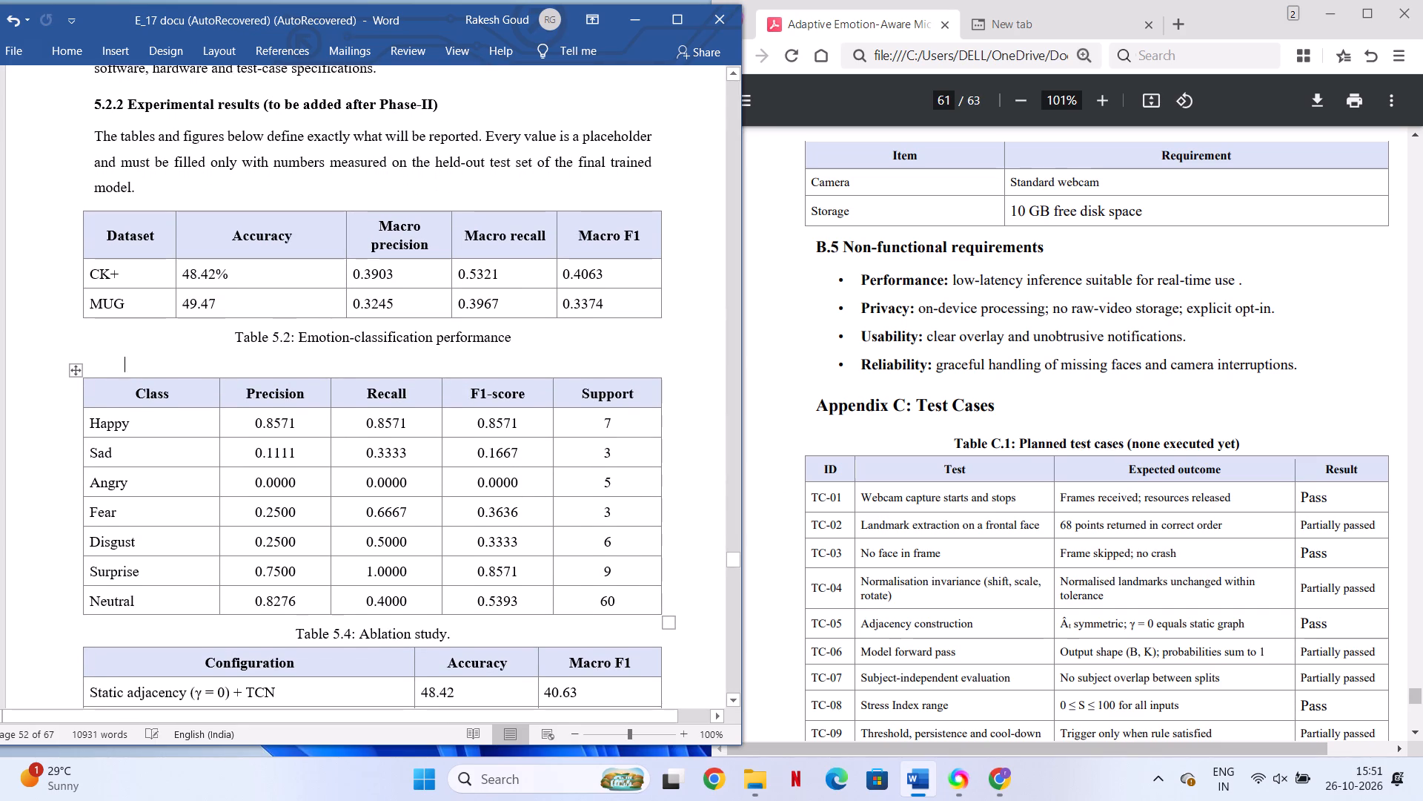
key(BackSpace)
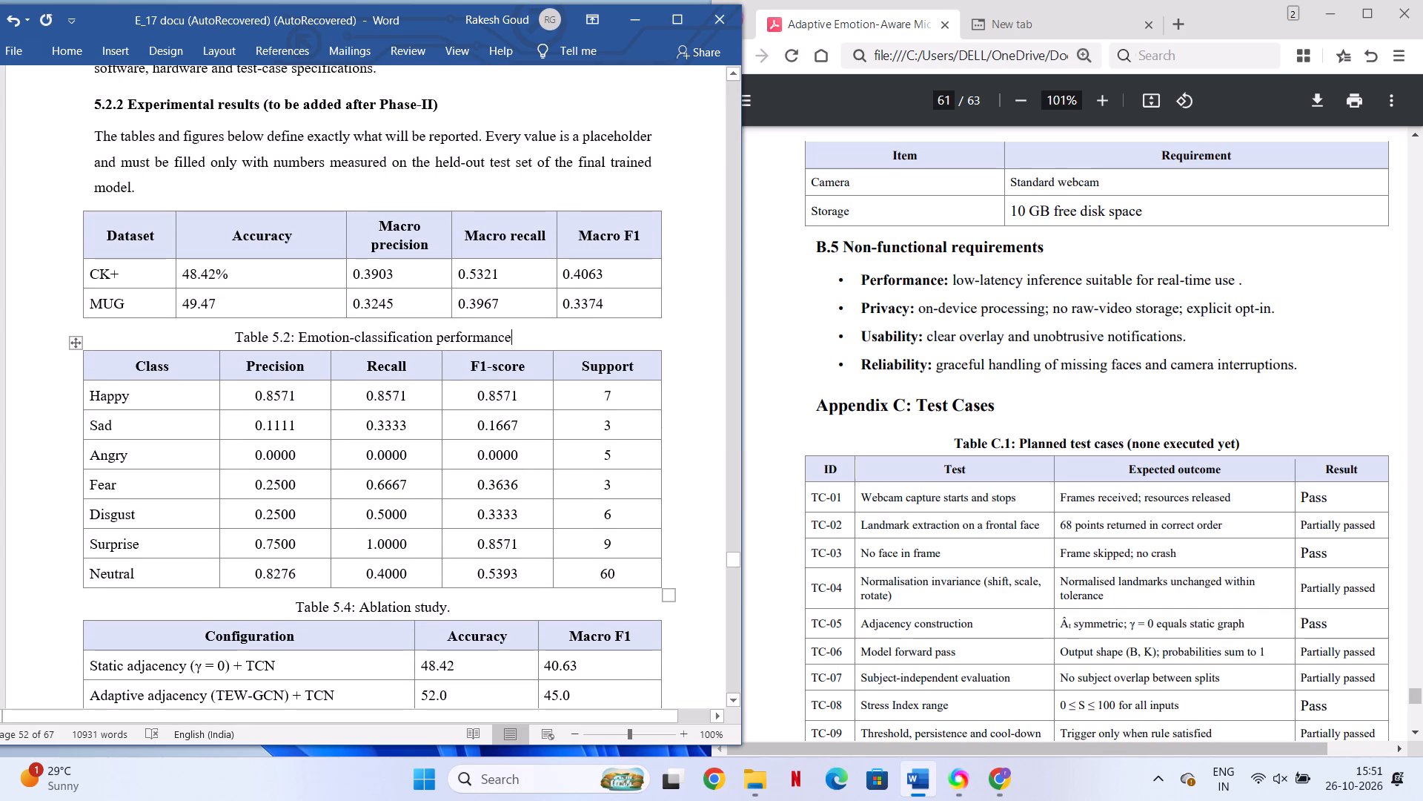
click(298, 604)
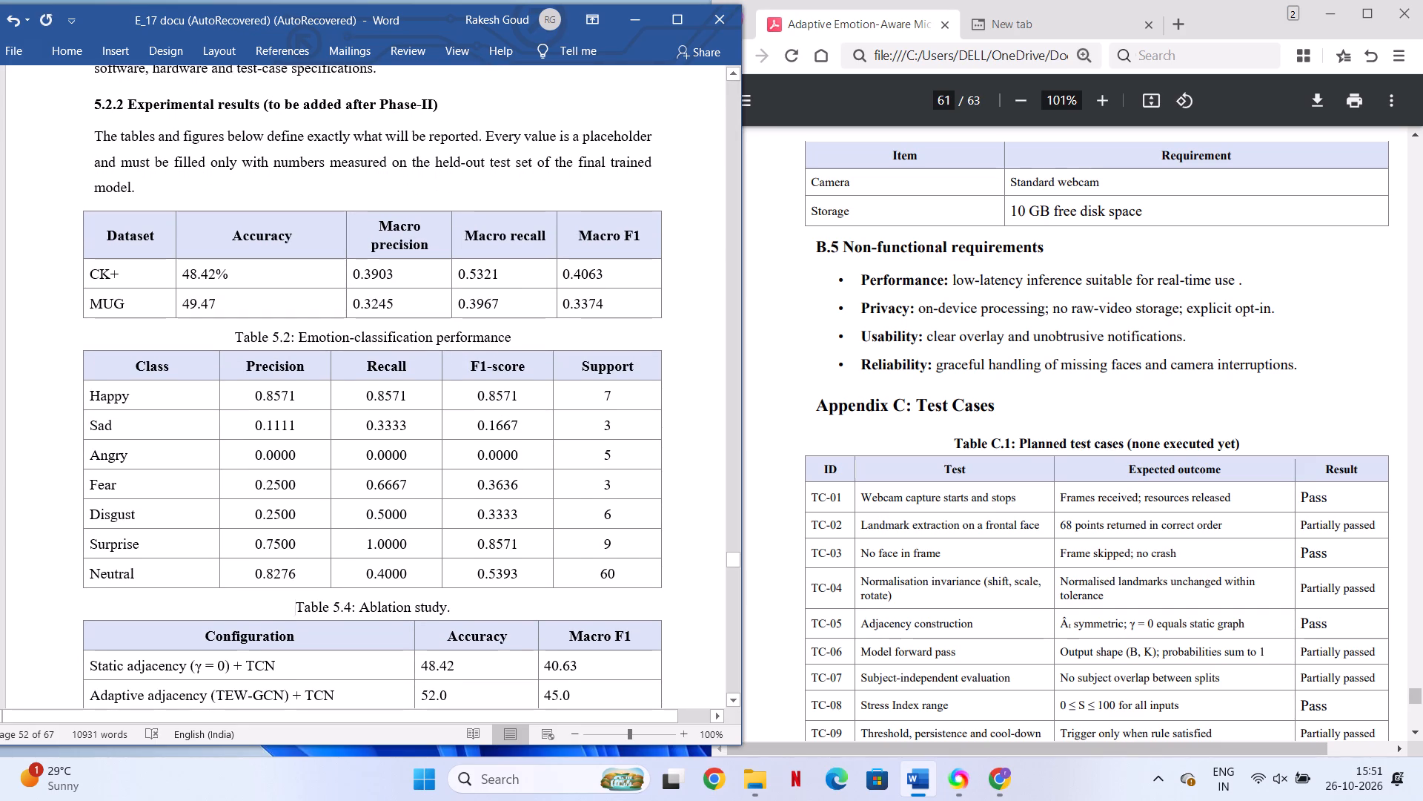
key(Return)
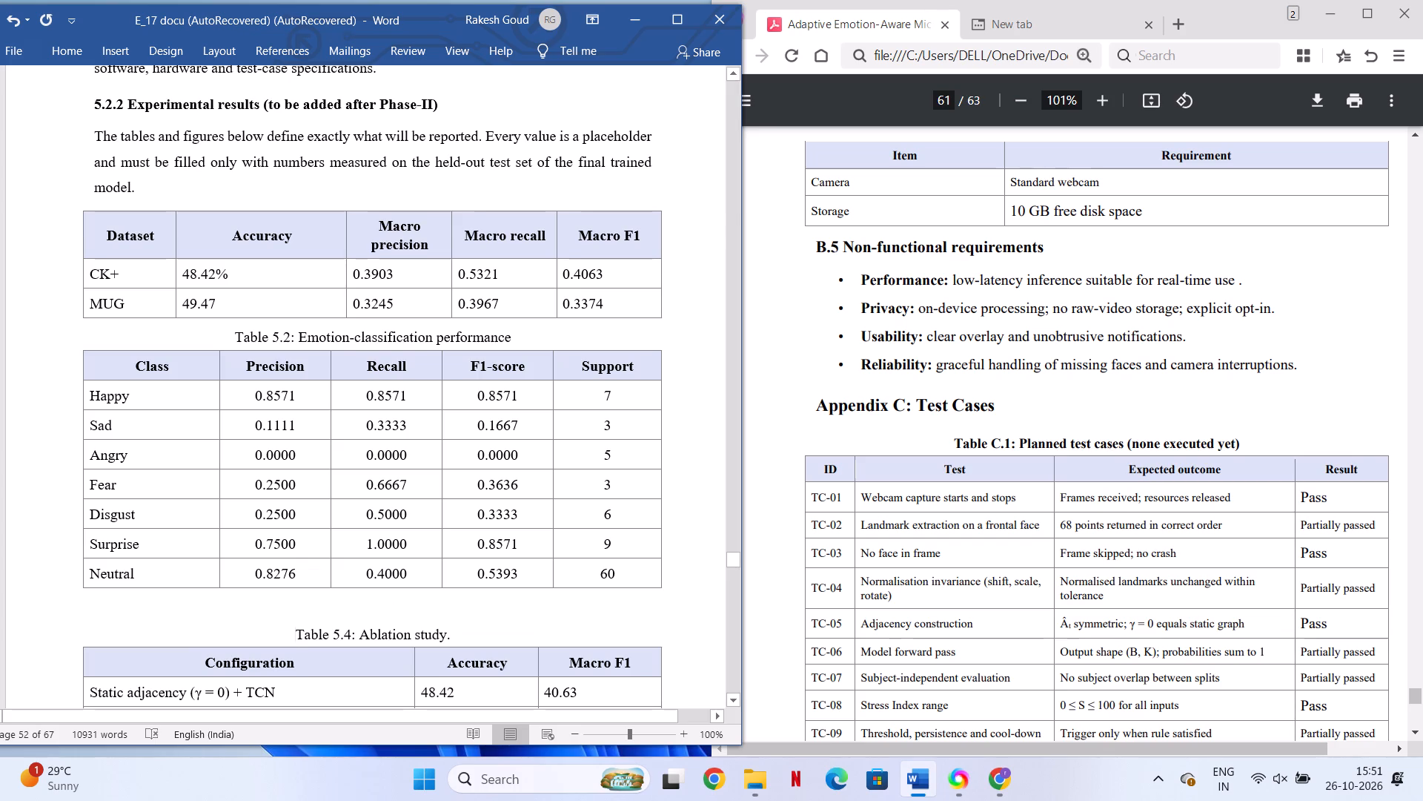
key(Up)
key(ctrl+v)
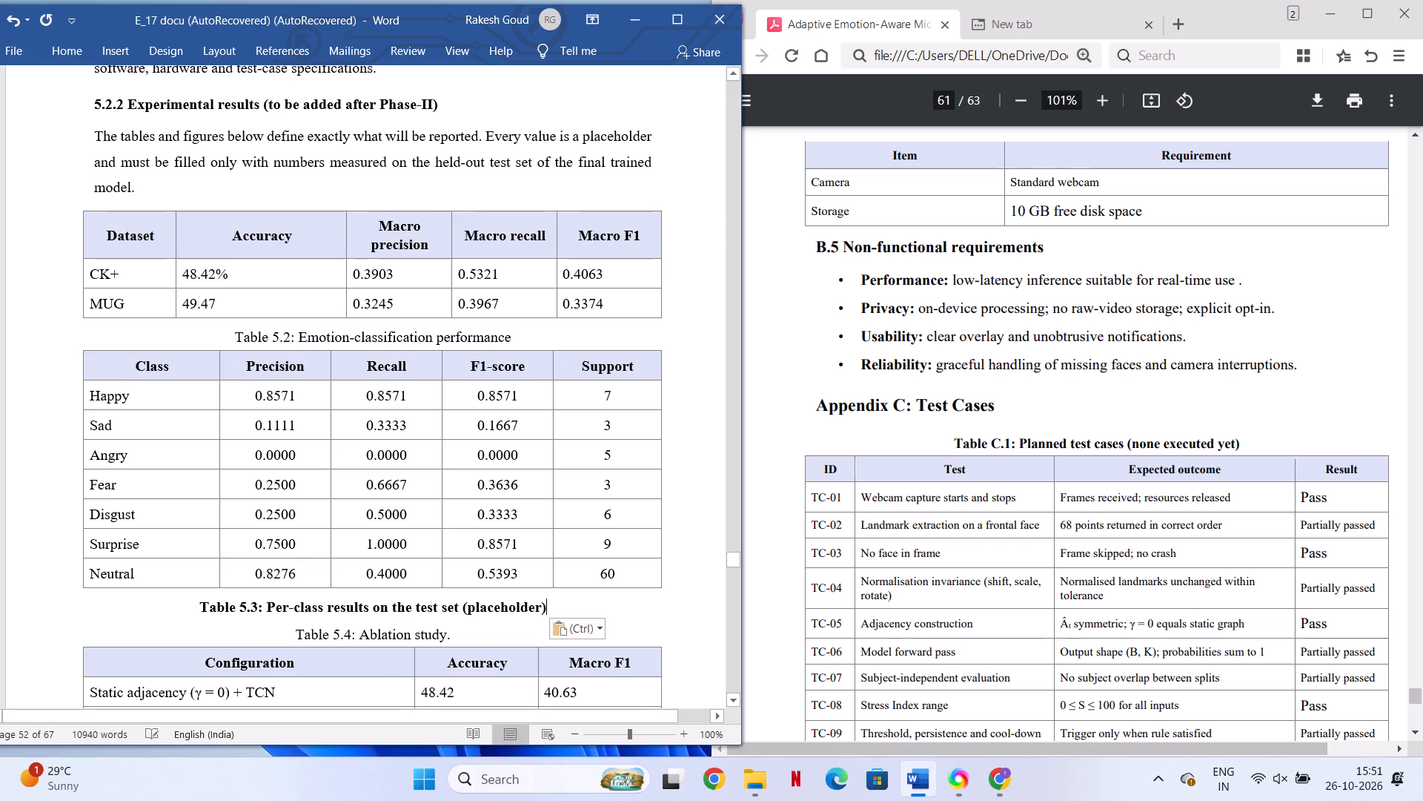
Remove bold from the caption "Table 5.3: Per-class results on the test set (placeholder)".
triple_click(279, 609)
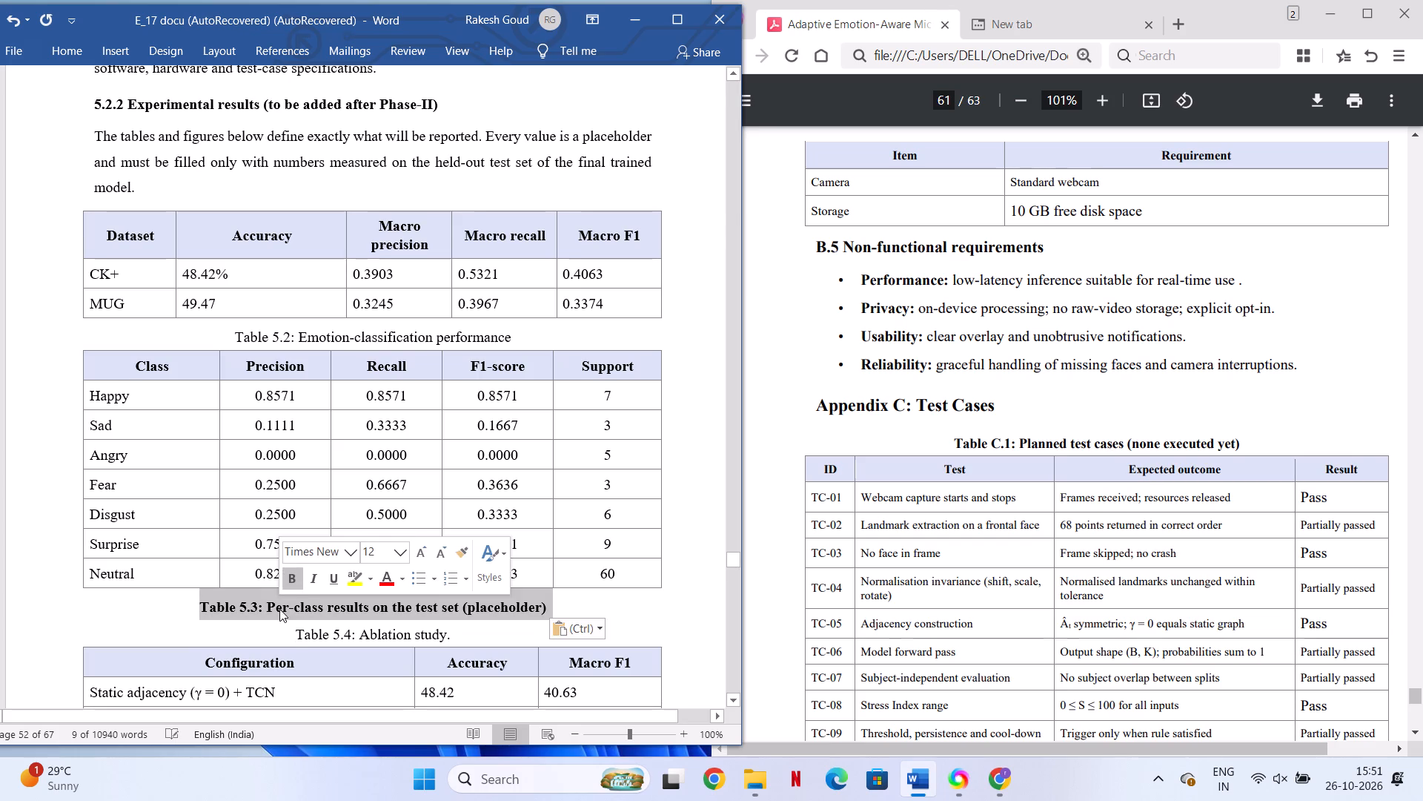
click(293, 582)
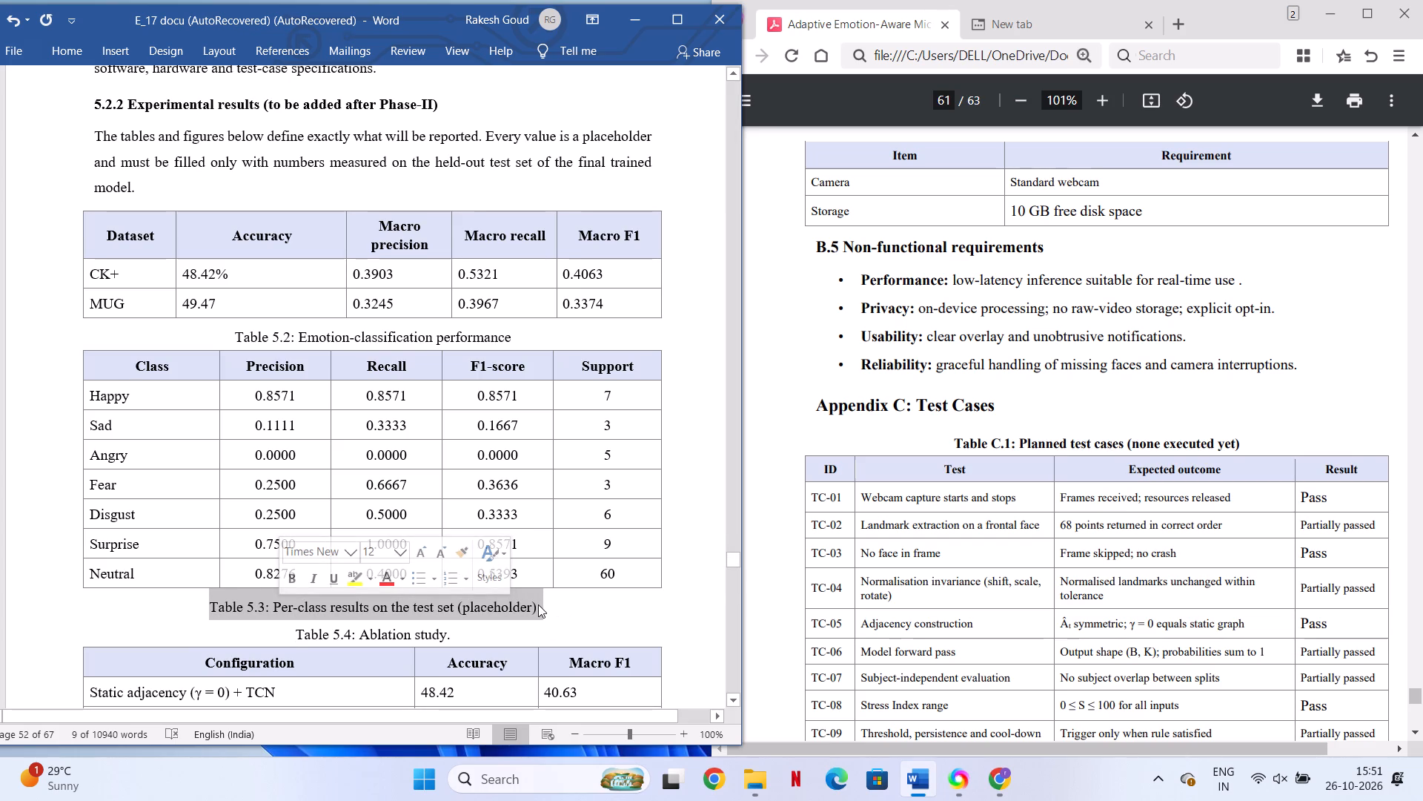
Delete "(placeholder)" from the end of the Table 5.3 caption.
click(538, 604)
key(BackSpace)
key(BackSpace)
key(BackSpace)
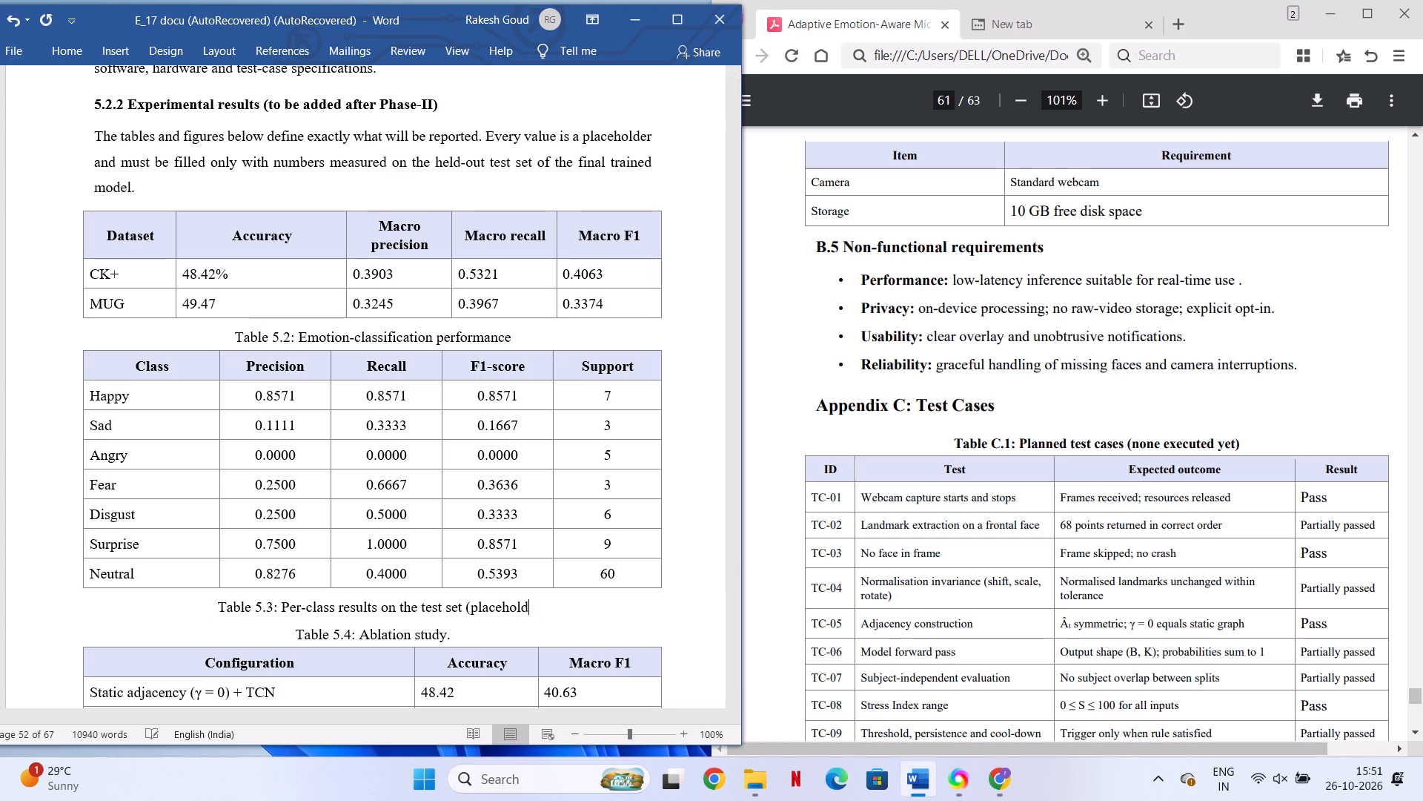
key(BackSpace)
key(BackSpace)
key(BackSpace)
key(BackSpace)
key(BackSpace)
key(BackSpace)
key(BackSpace)
key(BackSpace)
key(BackSpace)
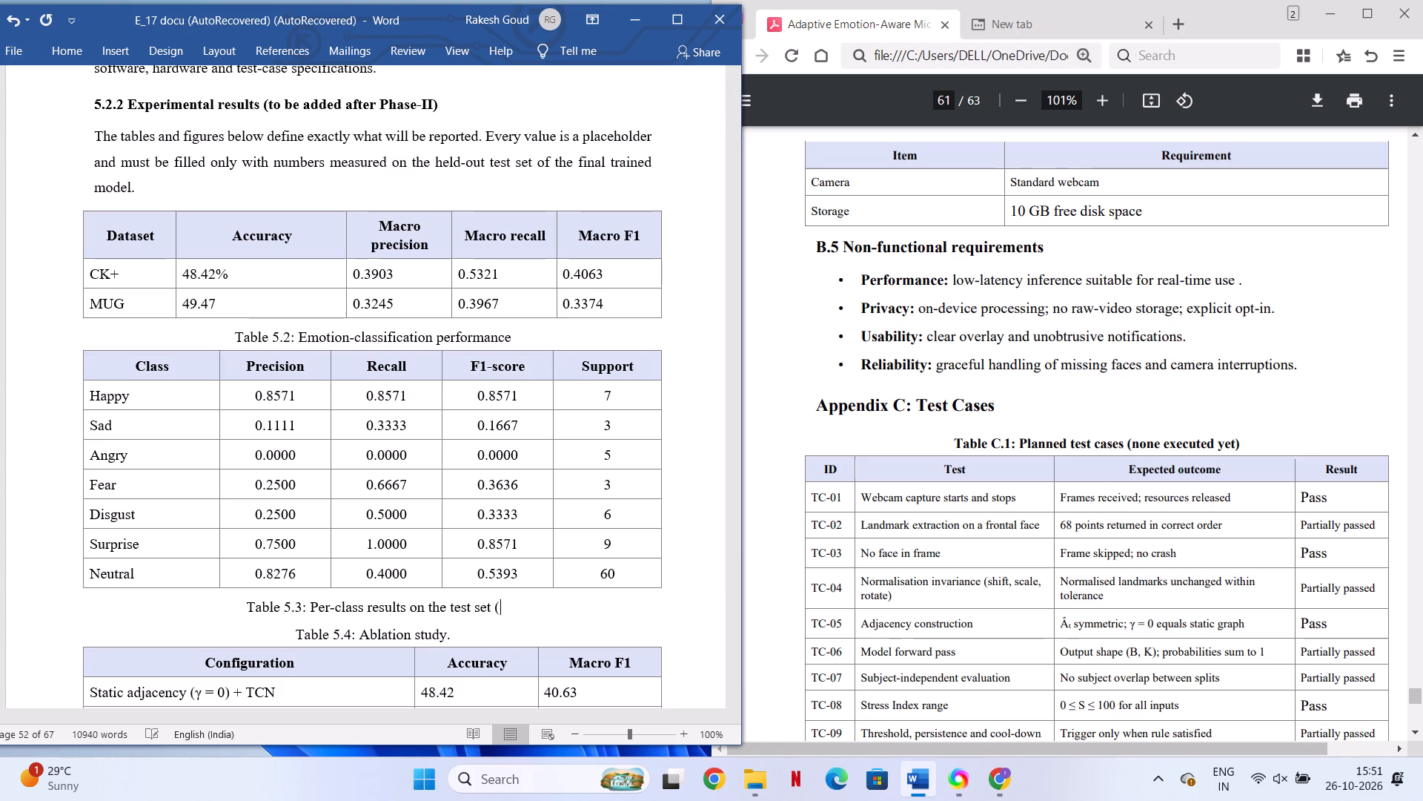
key(BackSpace)
Delete the full stop at the end of the caption "Table 5.4: Ablation study.".
drag(465, 637, 398, 636)
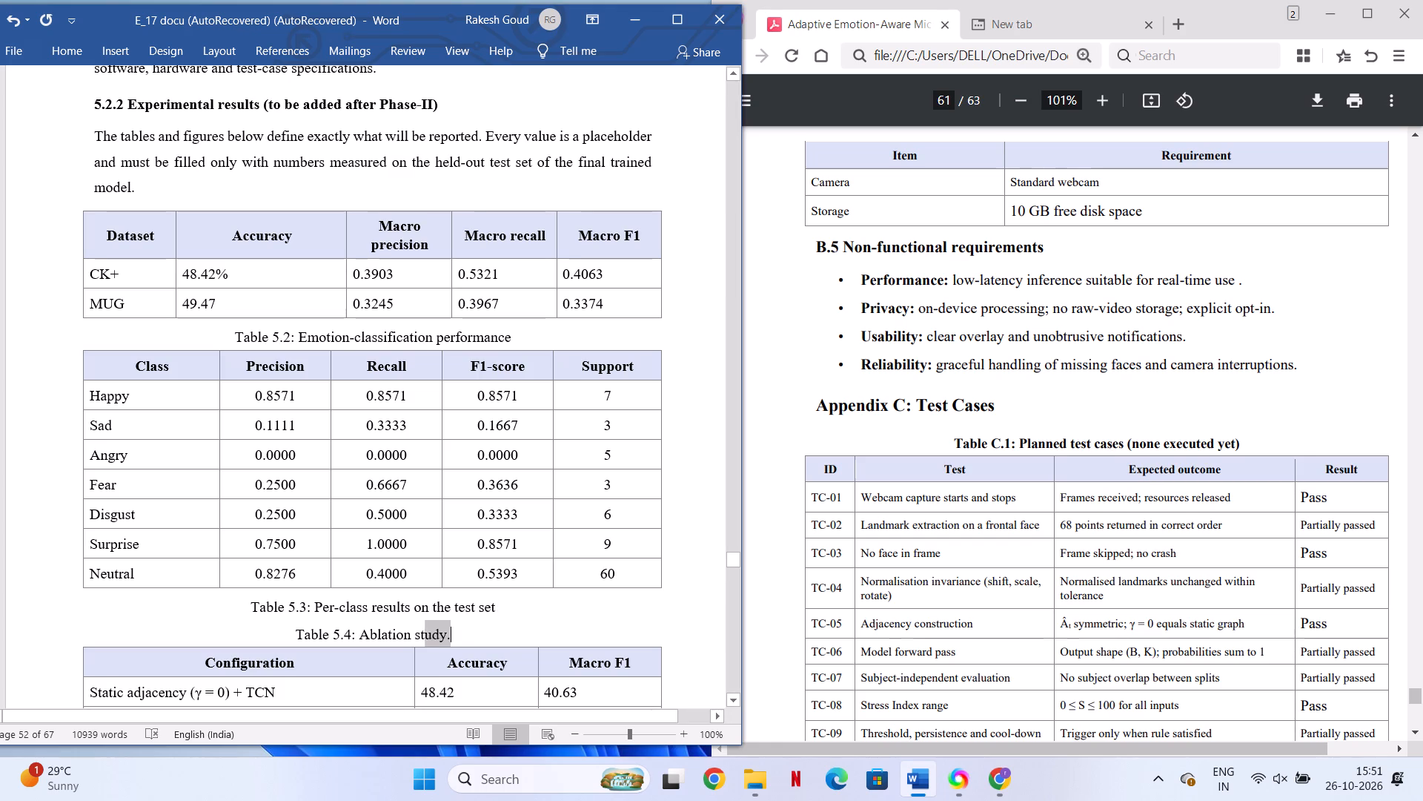
drag(398, 636, 329, 647)
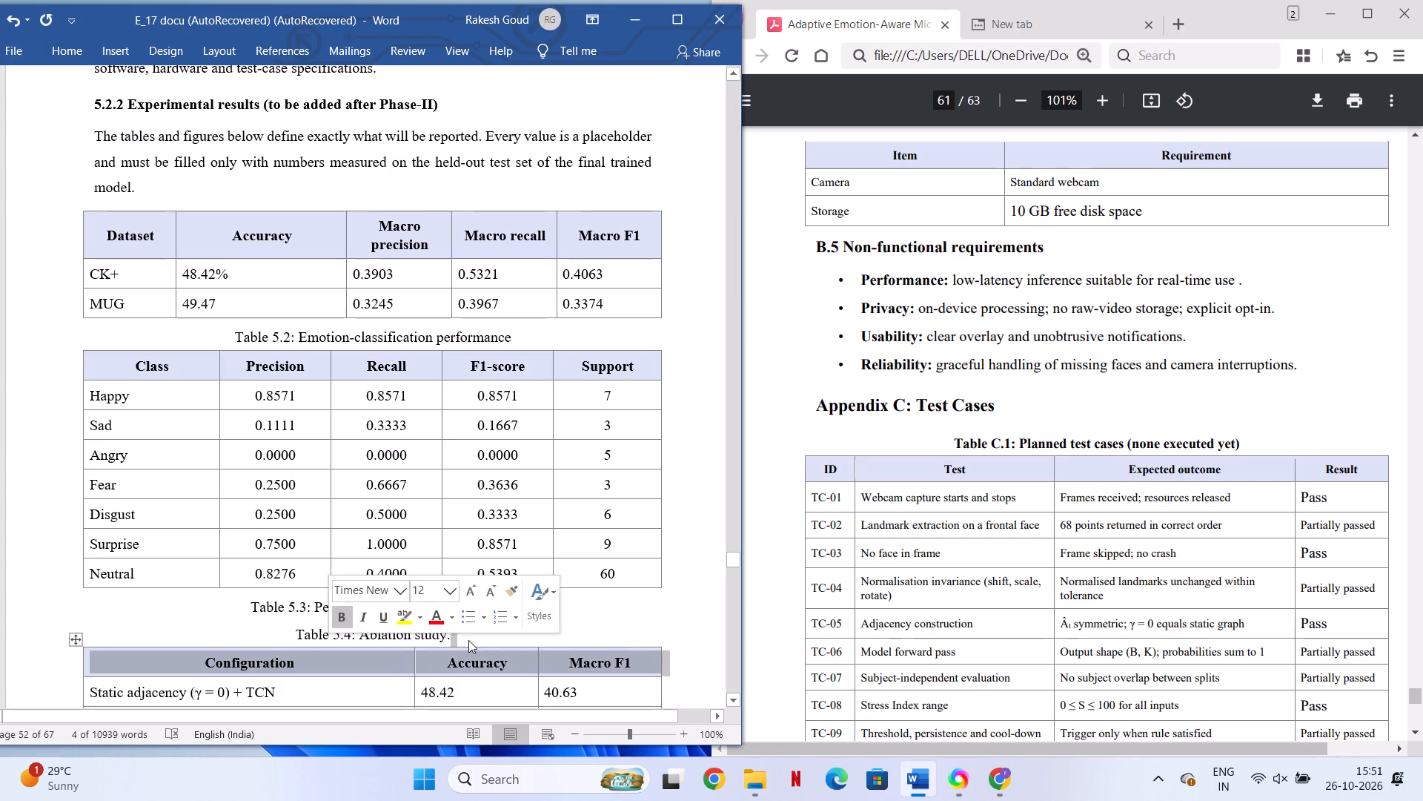
click(468, 640)
key(BackSpace)
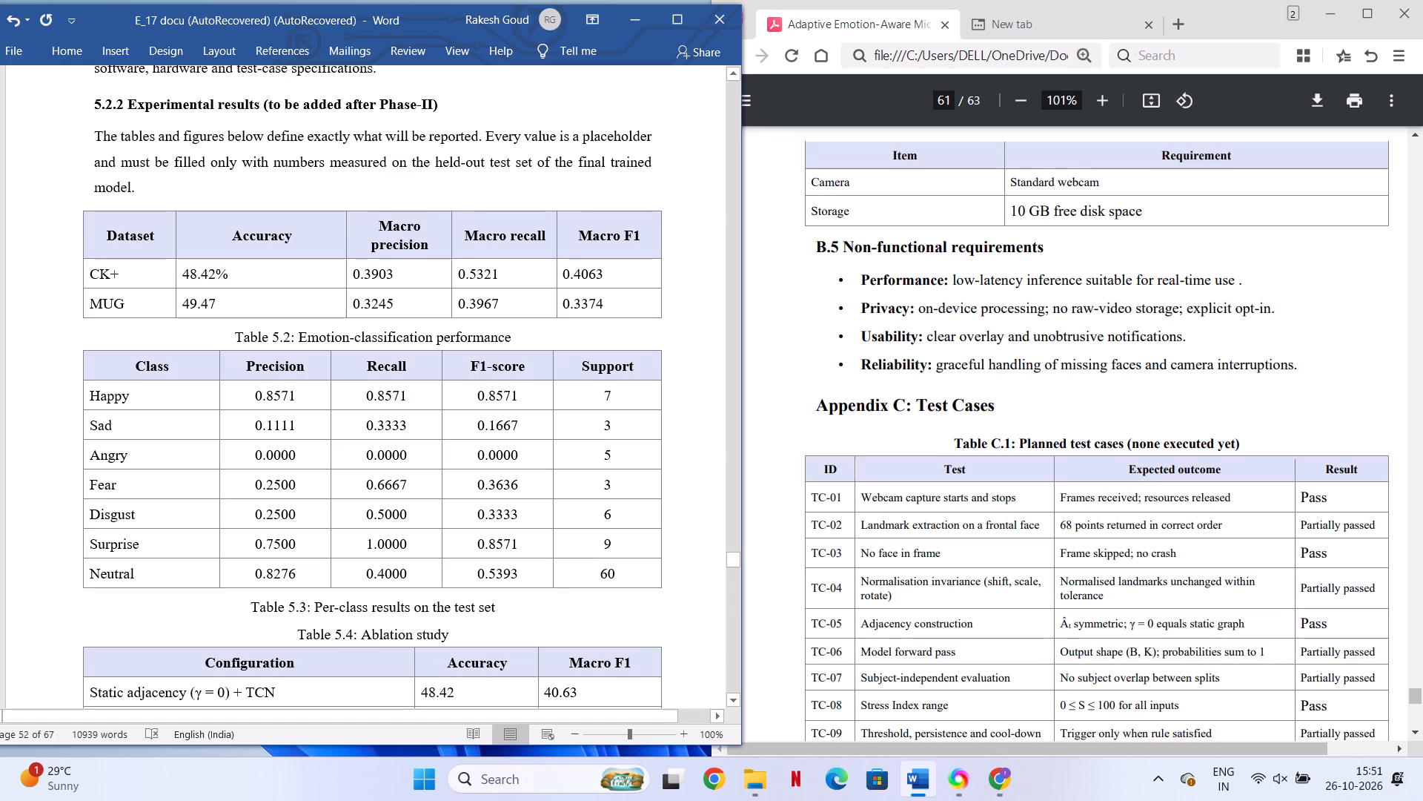
Move the caption "Table 5.4: Ablation study" below its table, on its own line before the Table 5.5 caption.
triple_click(430, 634)
key(ctrl+c)
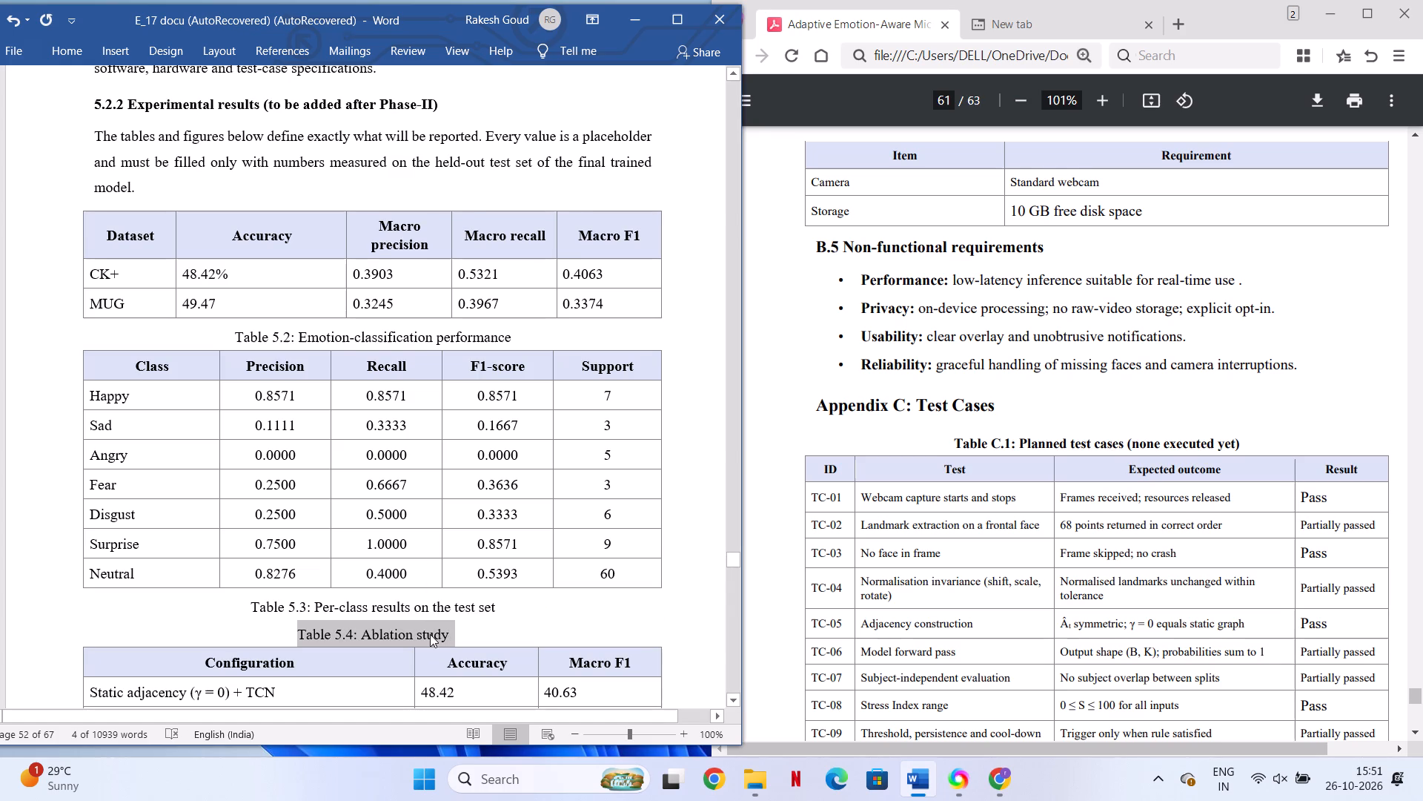
key(ctrl+x)
scroll(430, 634, down, 3)
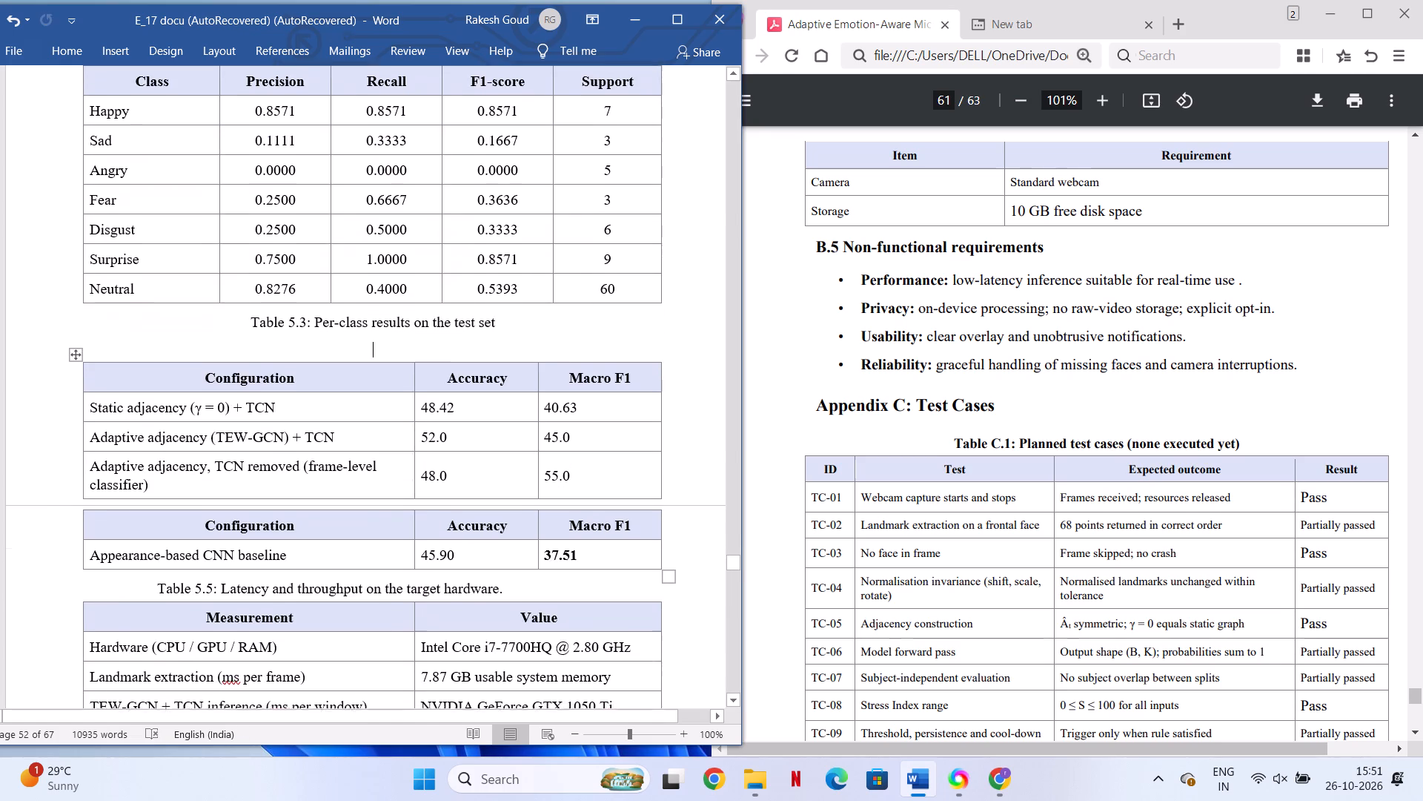
key(BackSpace)
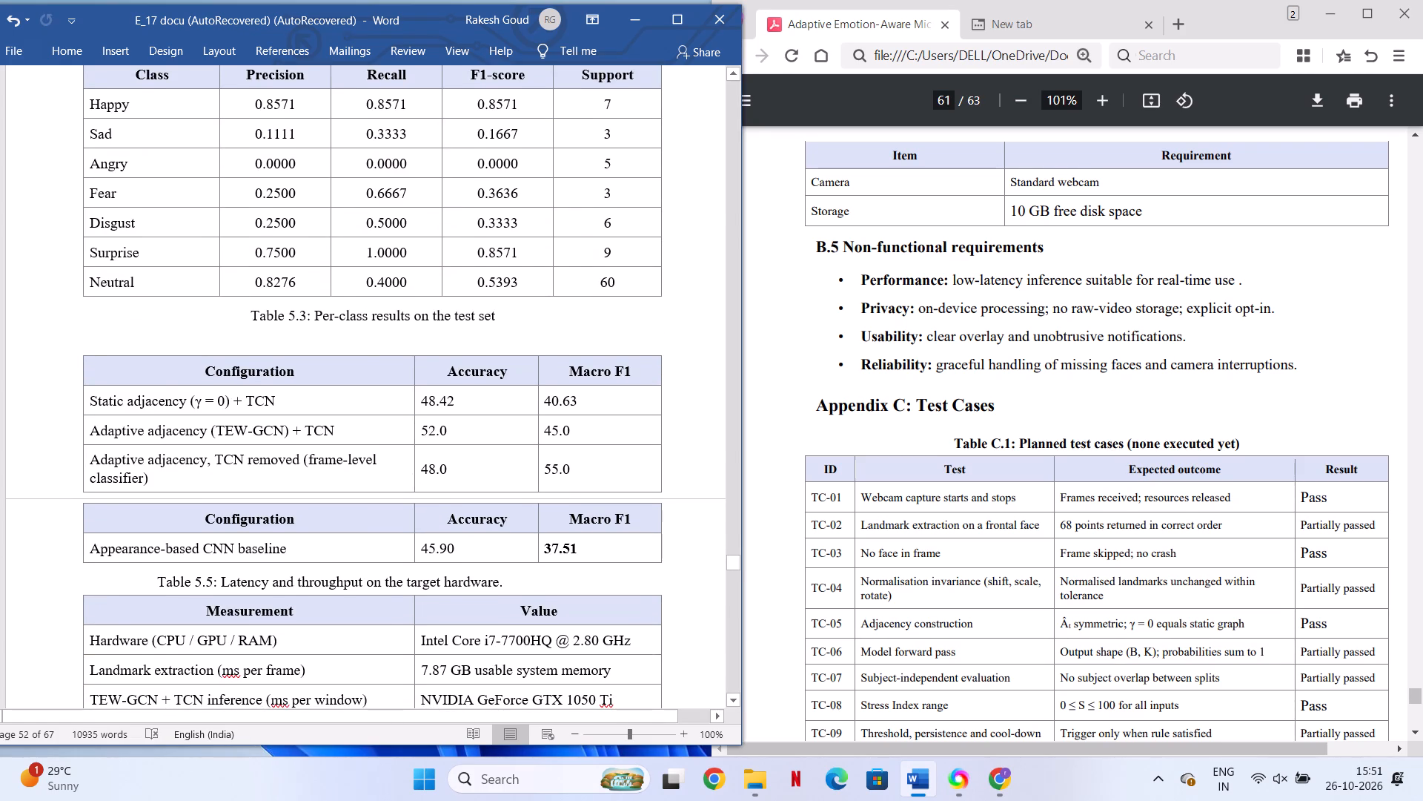
key(BackSpace)
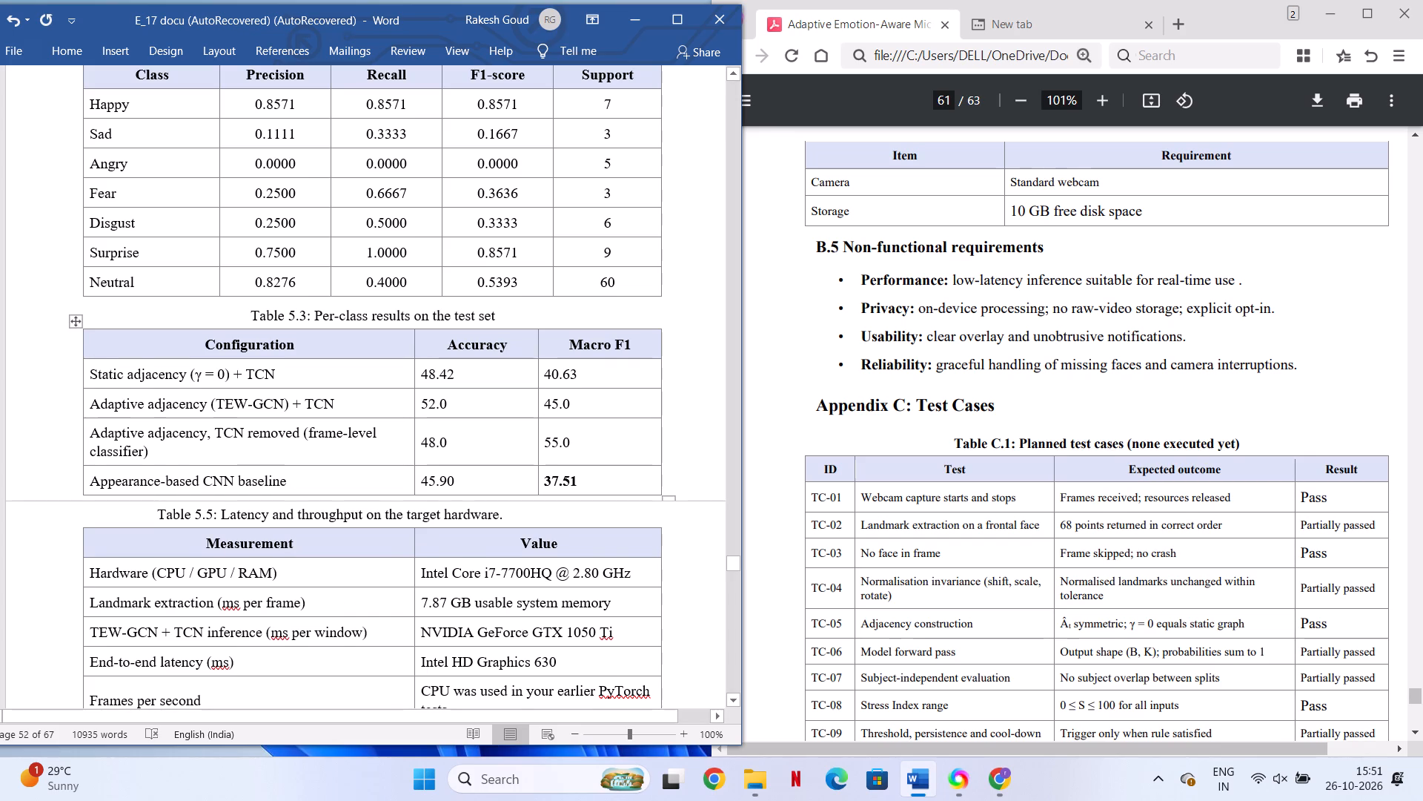
scroll(153, 513, down, 2)
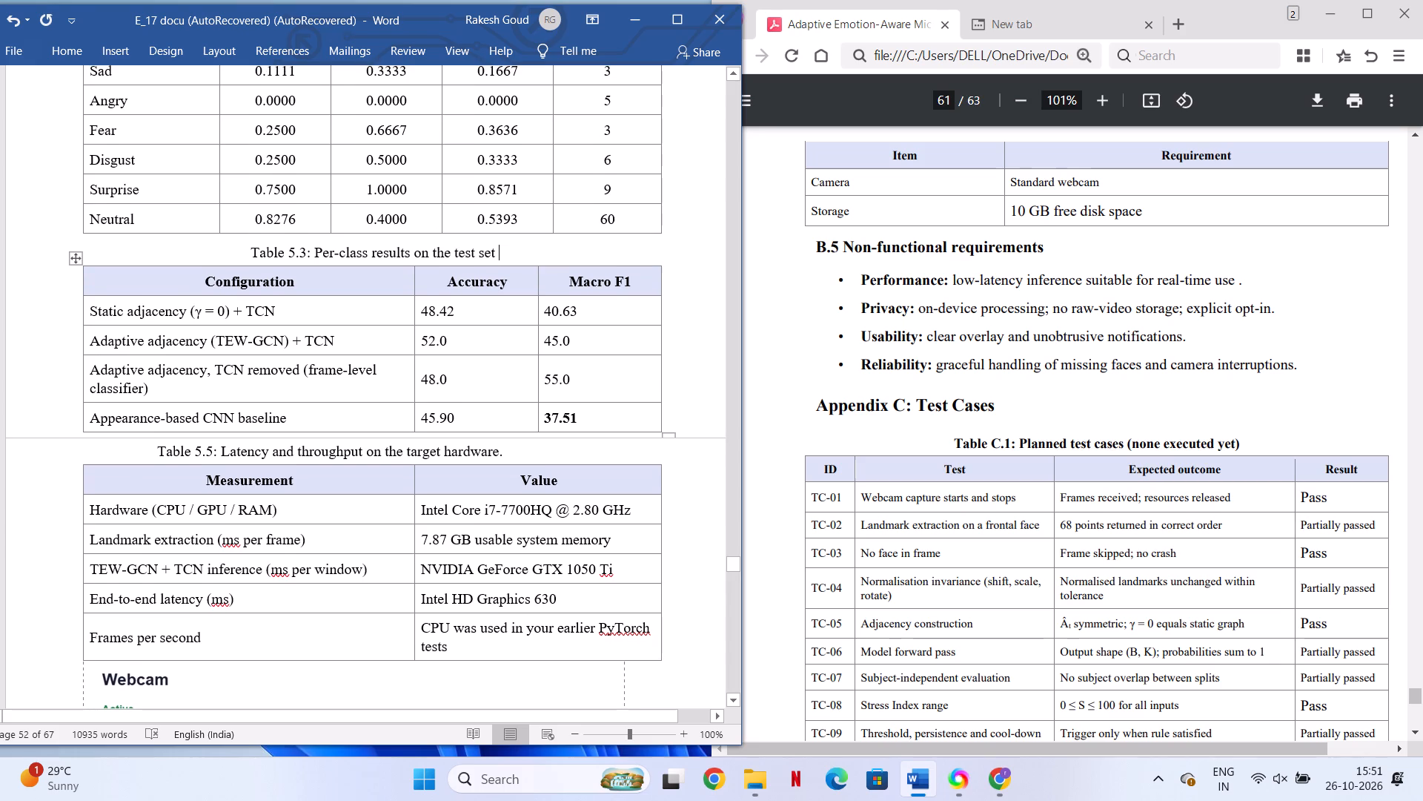
click(154, 446)
key(ctrl+v)
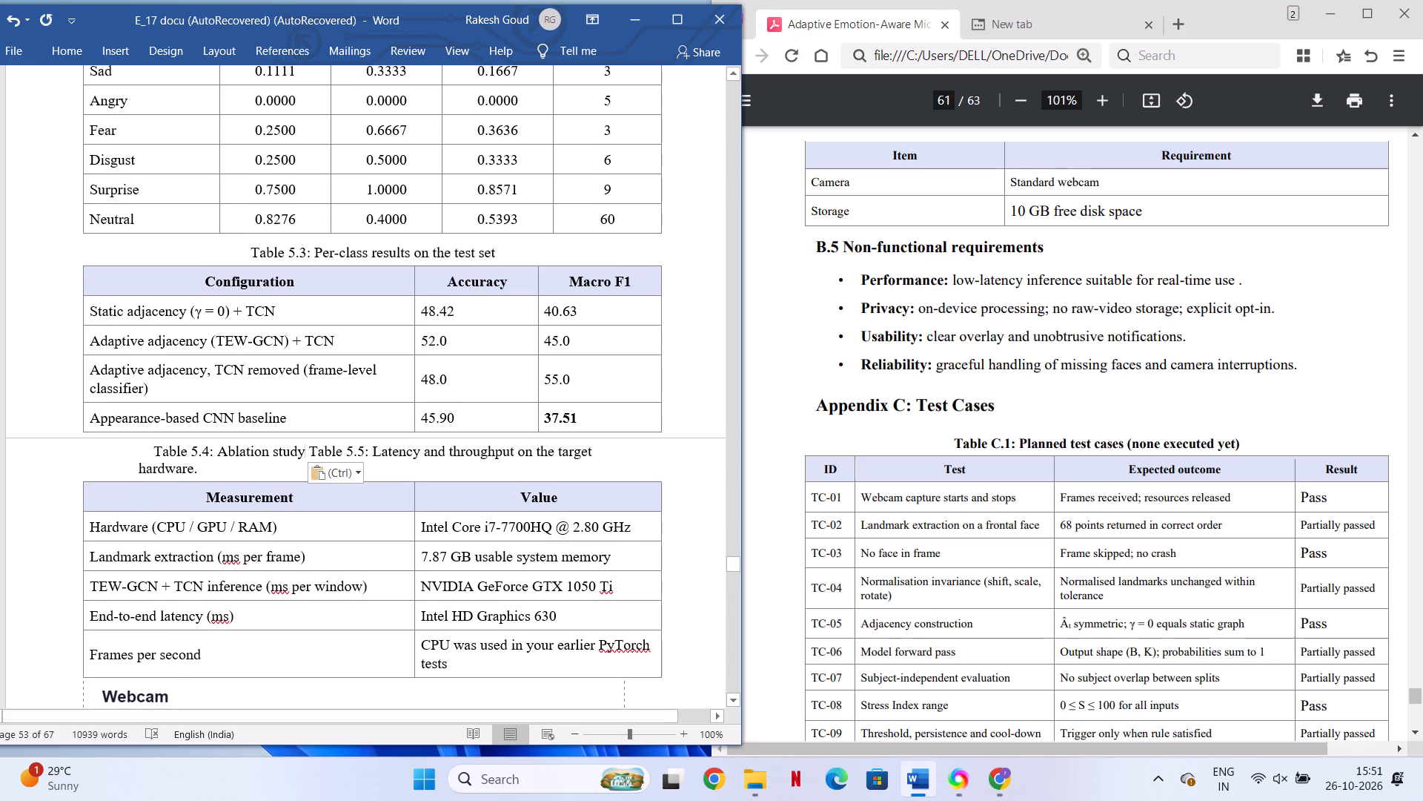
key(Return)
Cut the caption "Table 5.5: Latency and throughput on the target hardware" from above its table, removing the leftover full stop and empty line.
drag(142, 478, 482, 486)
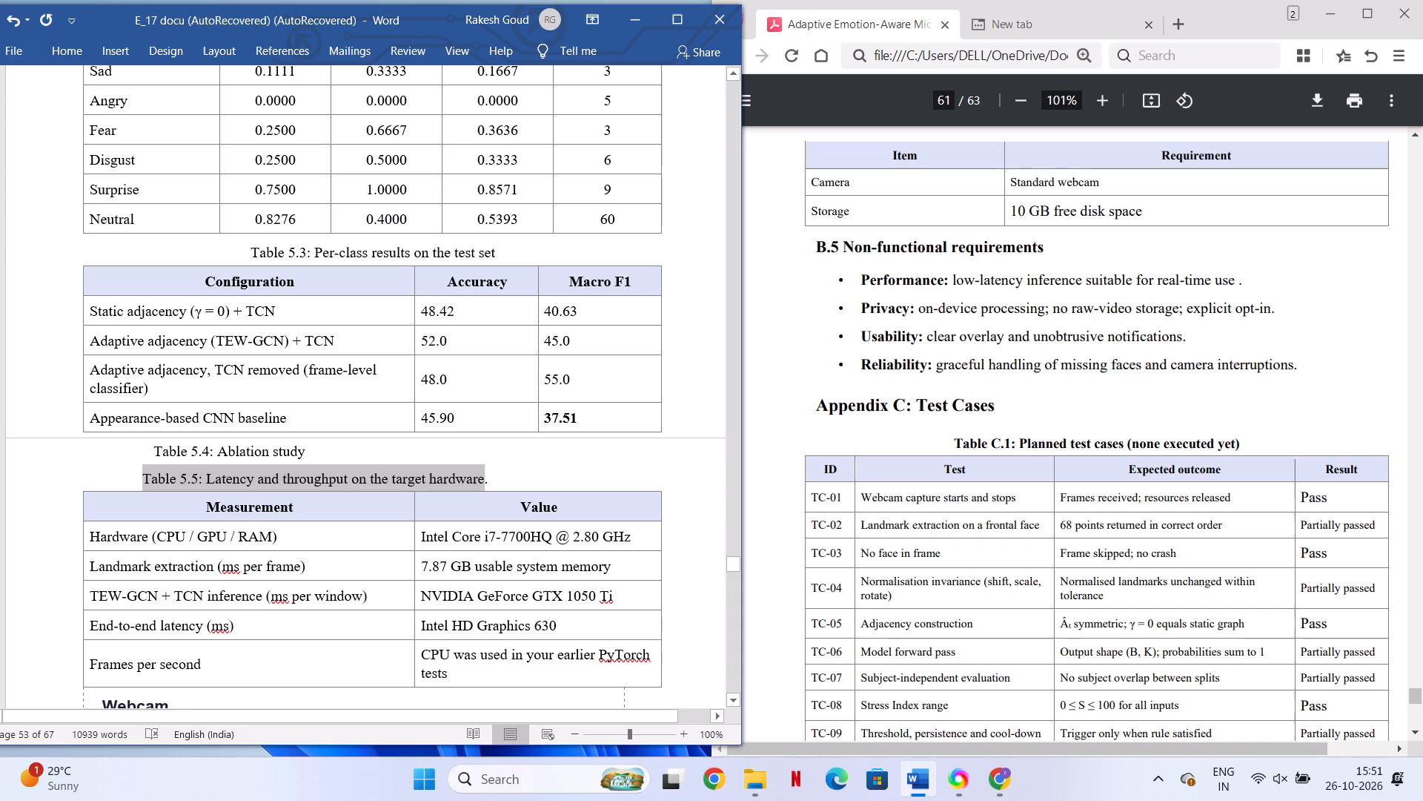
drag(482, 486, 481, 486)
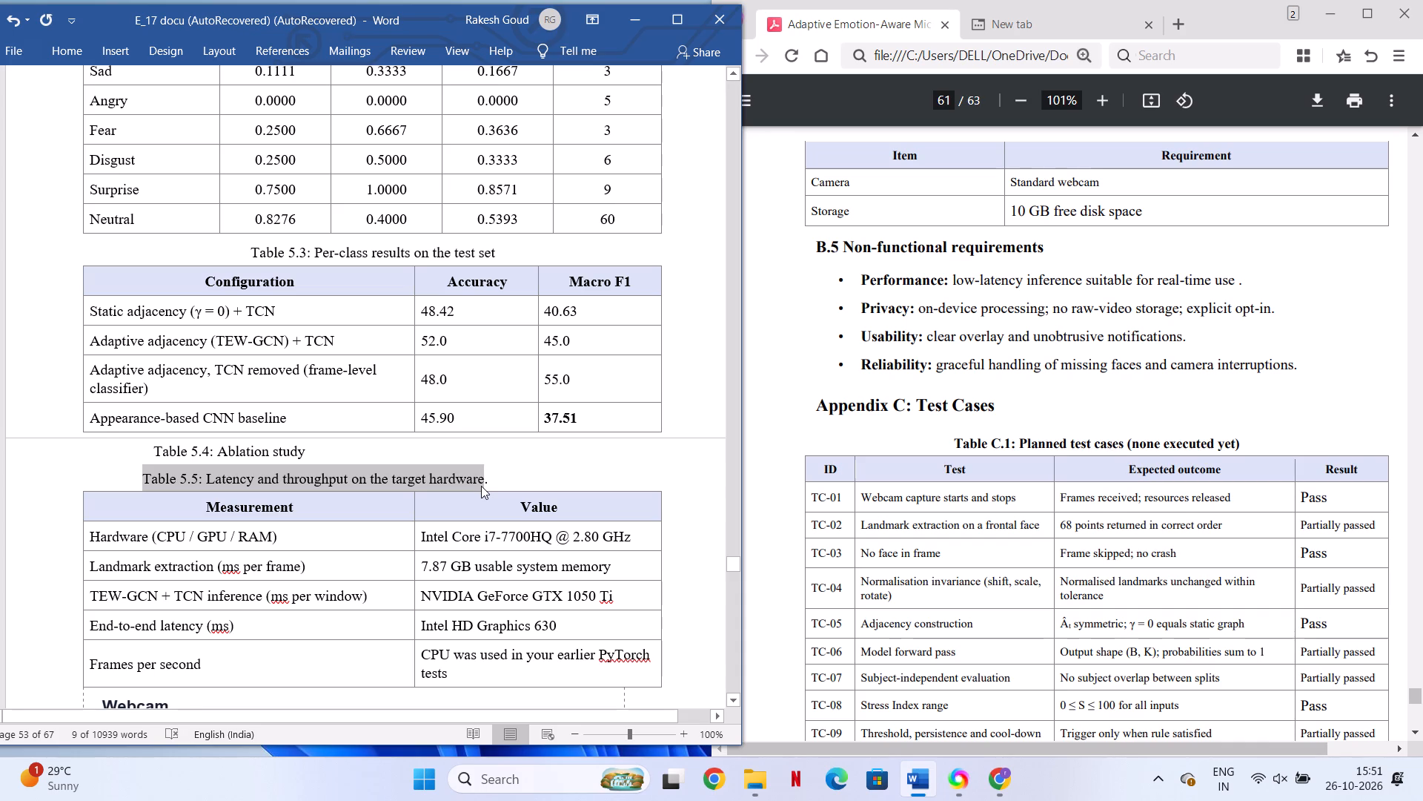
key(ctrl+x)
click(481, 486)
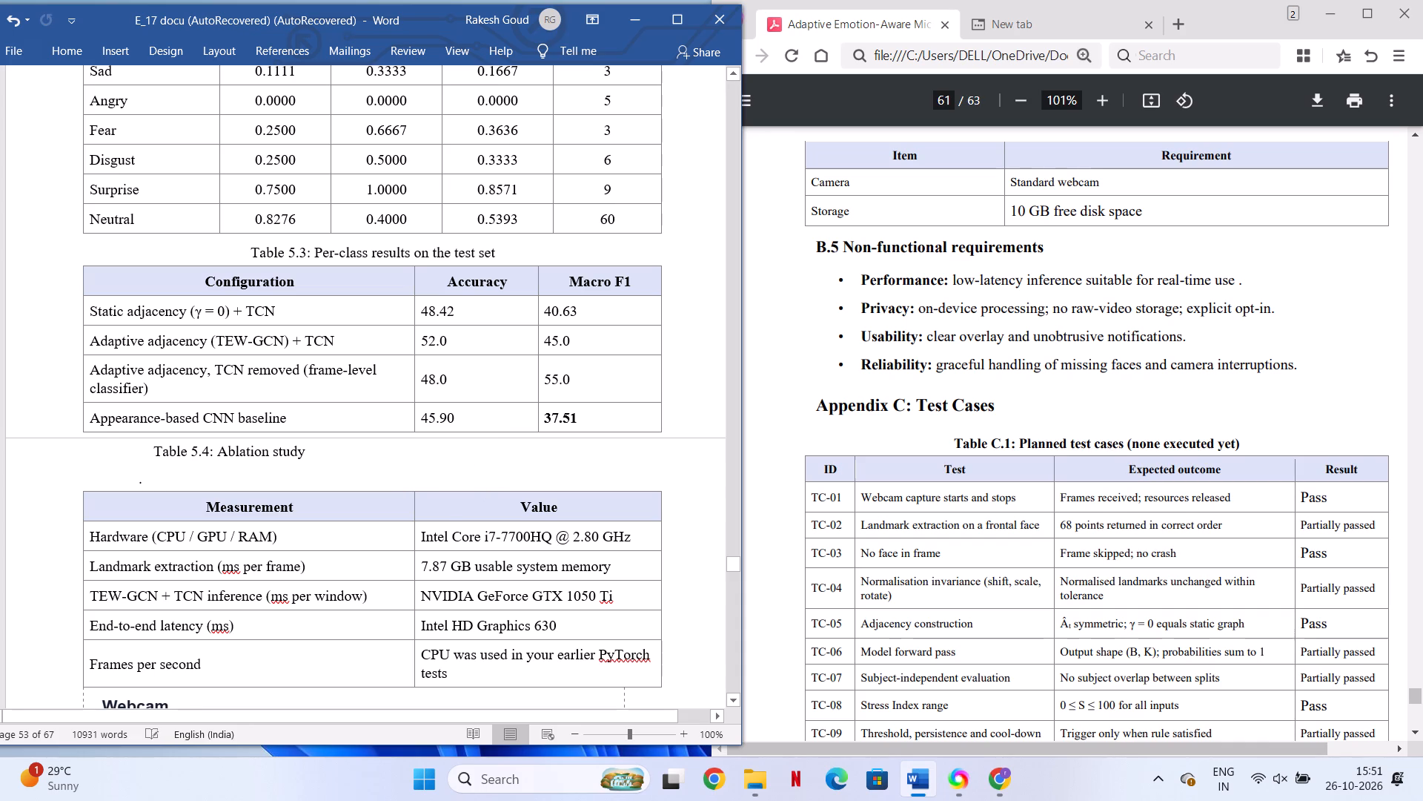
key(BackSpace)
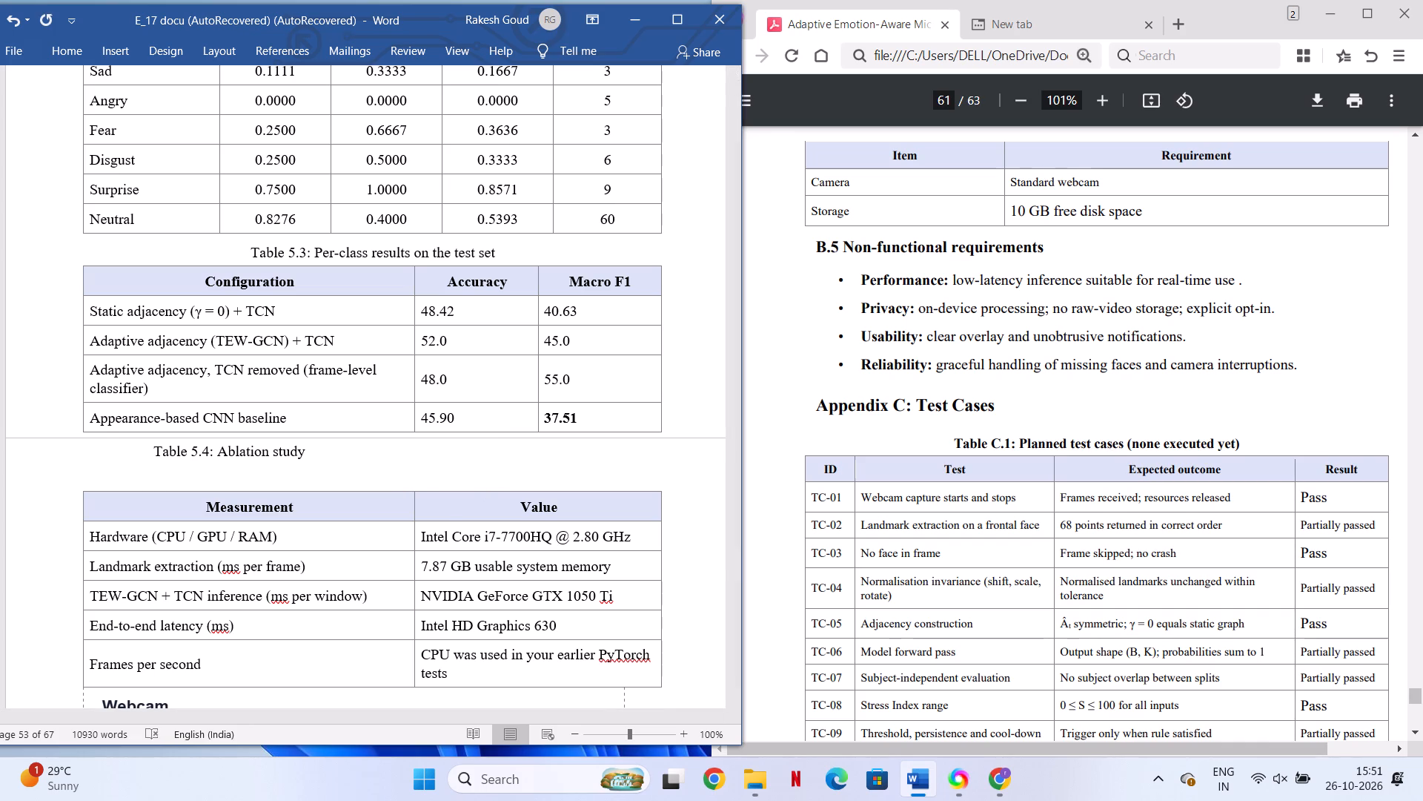
key(BackSpace)
key(BackSpace)
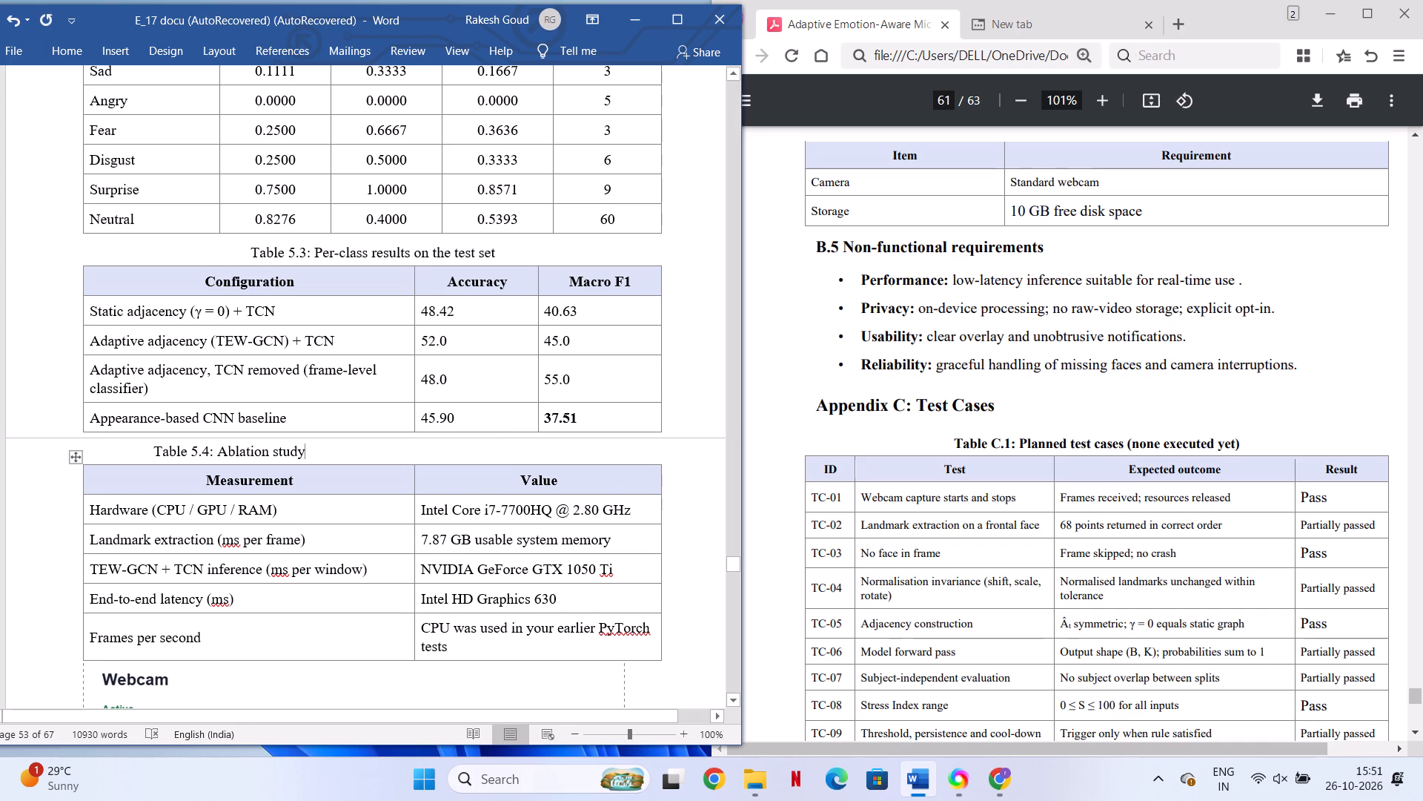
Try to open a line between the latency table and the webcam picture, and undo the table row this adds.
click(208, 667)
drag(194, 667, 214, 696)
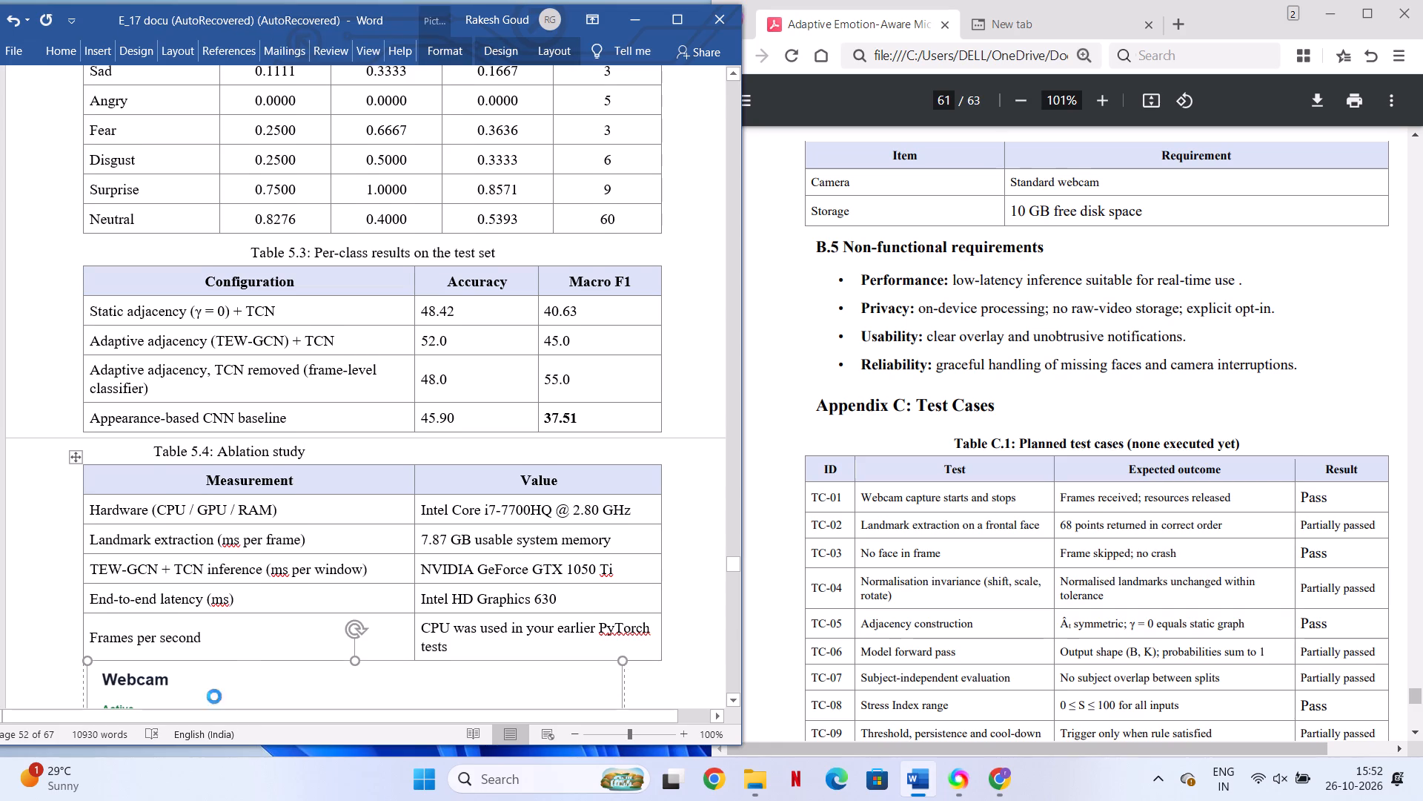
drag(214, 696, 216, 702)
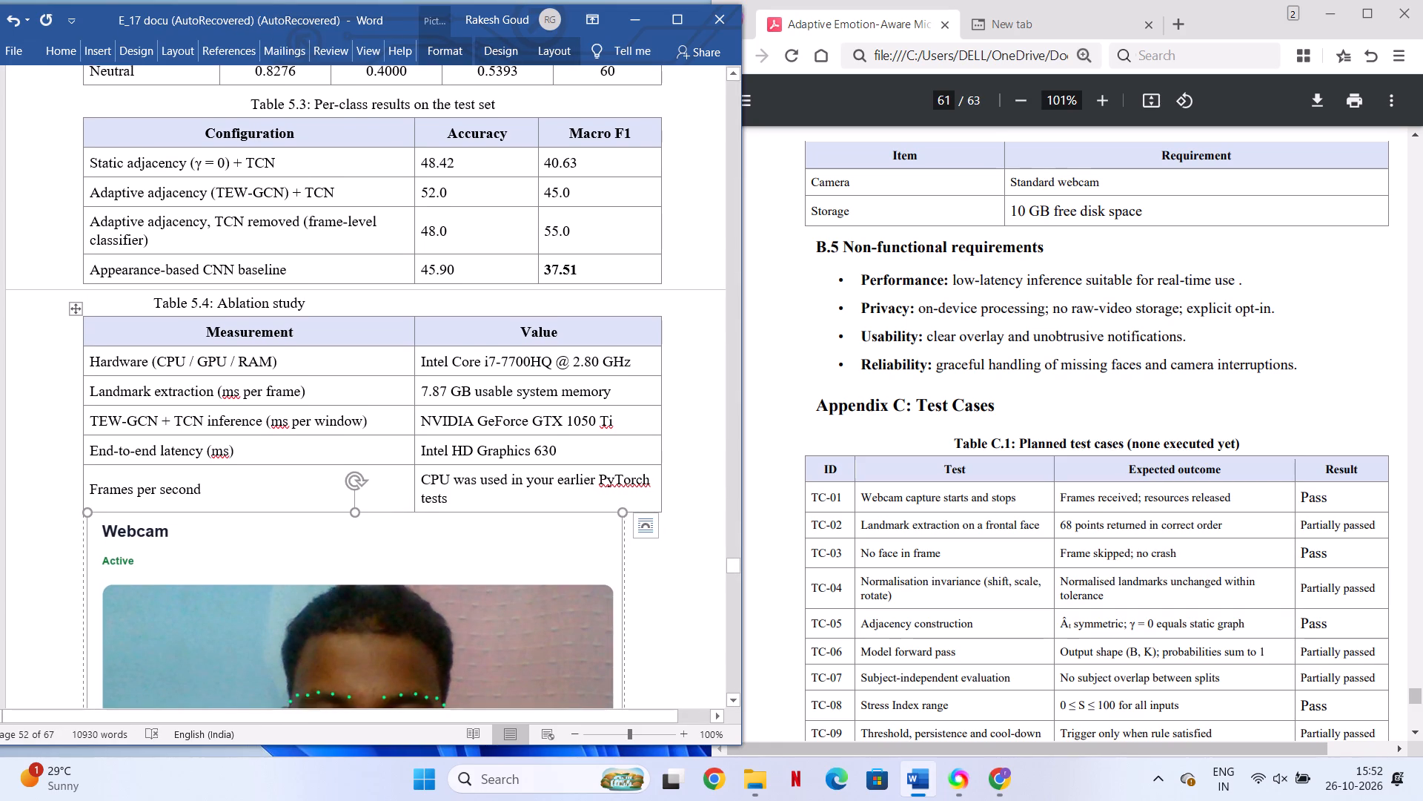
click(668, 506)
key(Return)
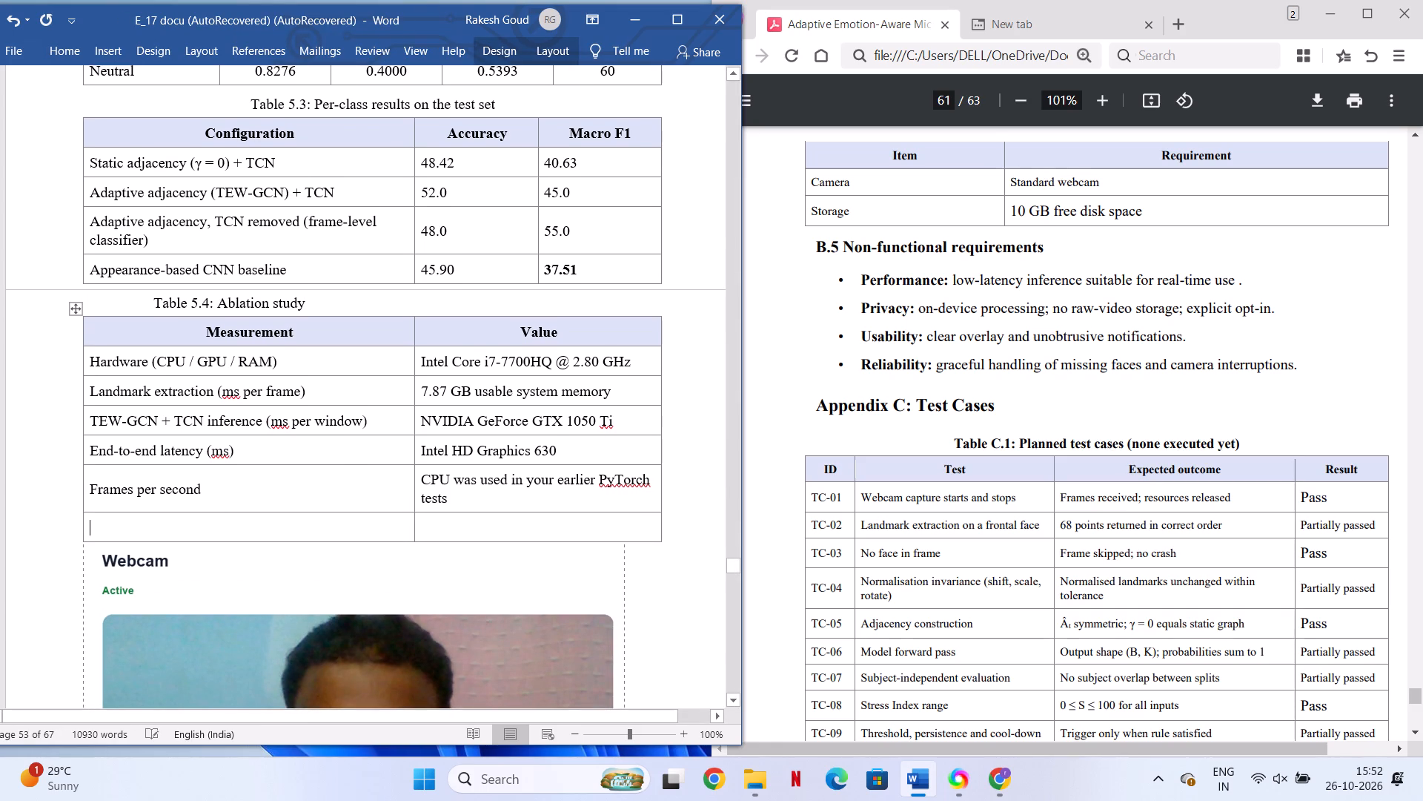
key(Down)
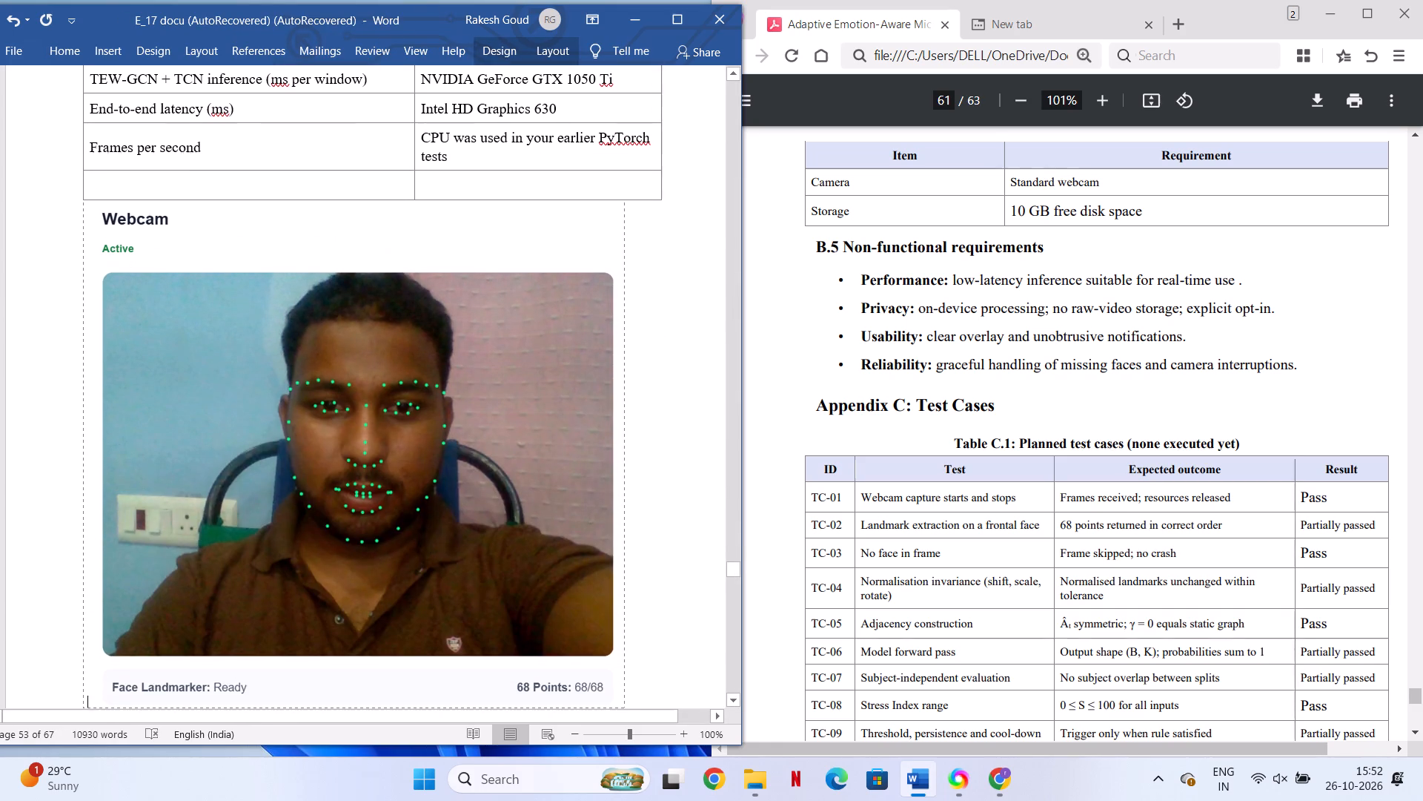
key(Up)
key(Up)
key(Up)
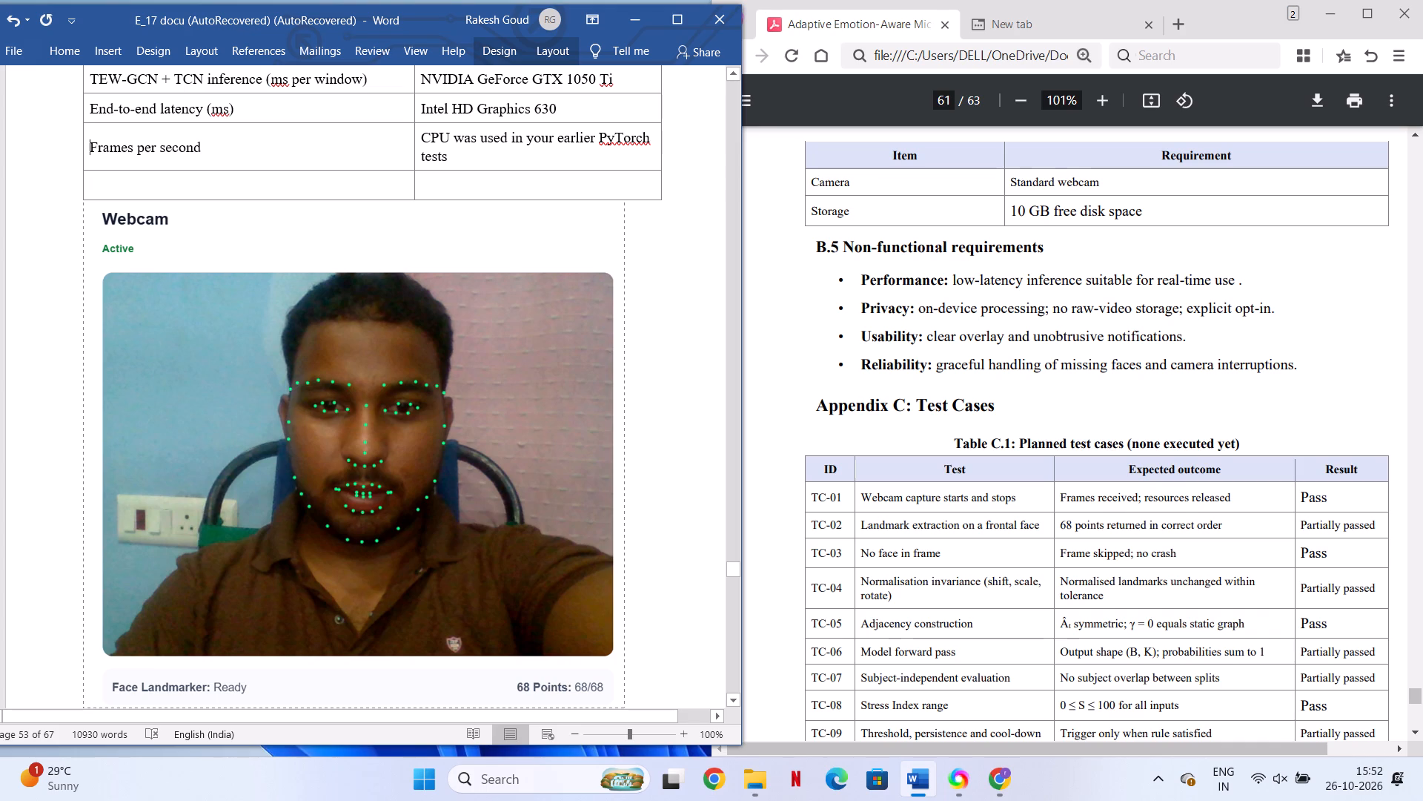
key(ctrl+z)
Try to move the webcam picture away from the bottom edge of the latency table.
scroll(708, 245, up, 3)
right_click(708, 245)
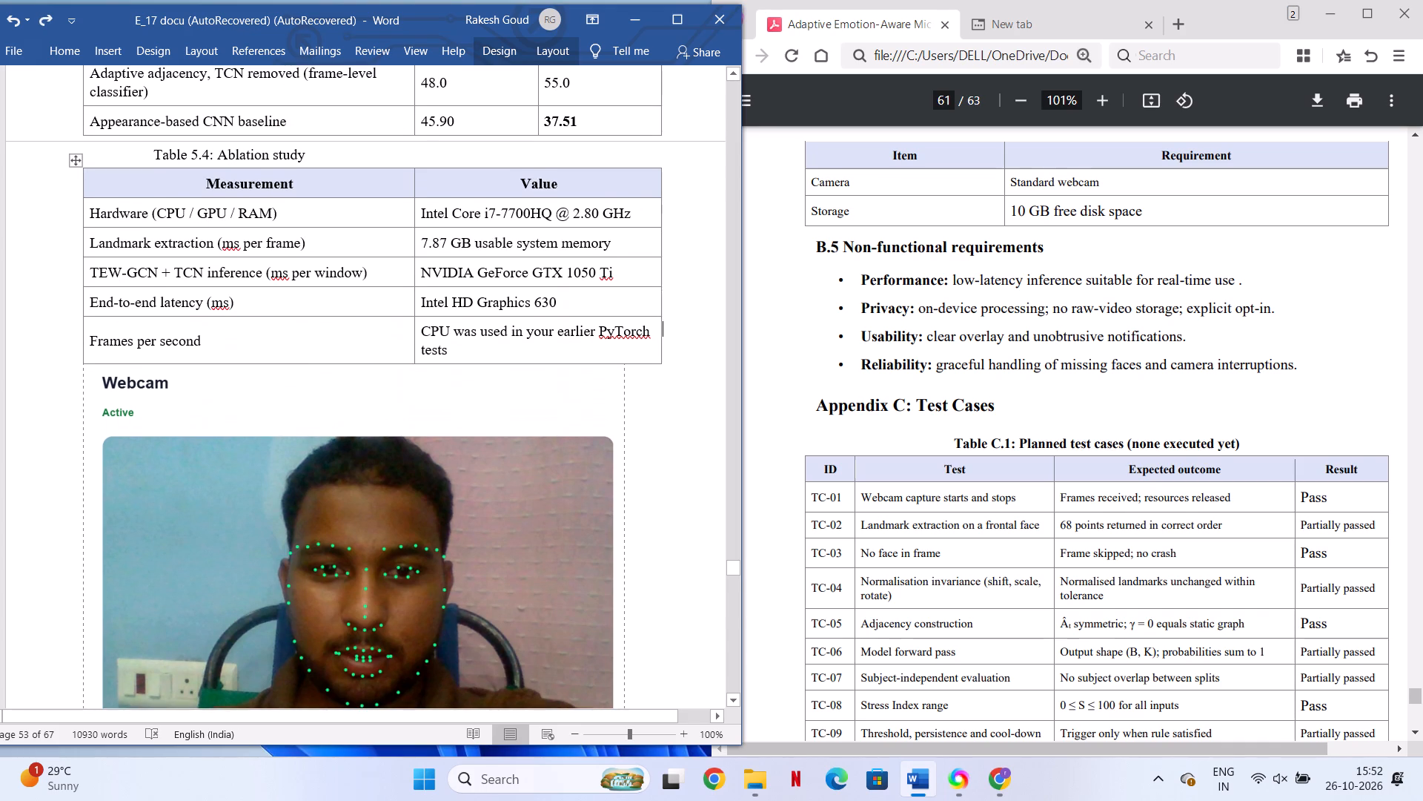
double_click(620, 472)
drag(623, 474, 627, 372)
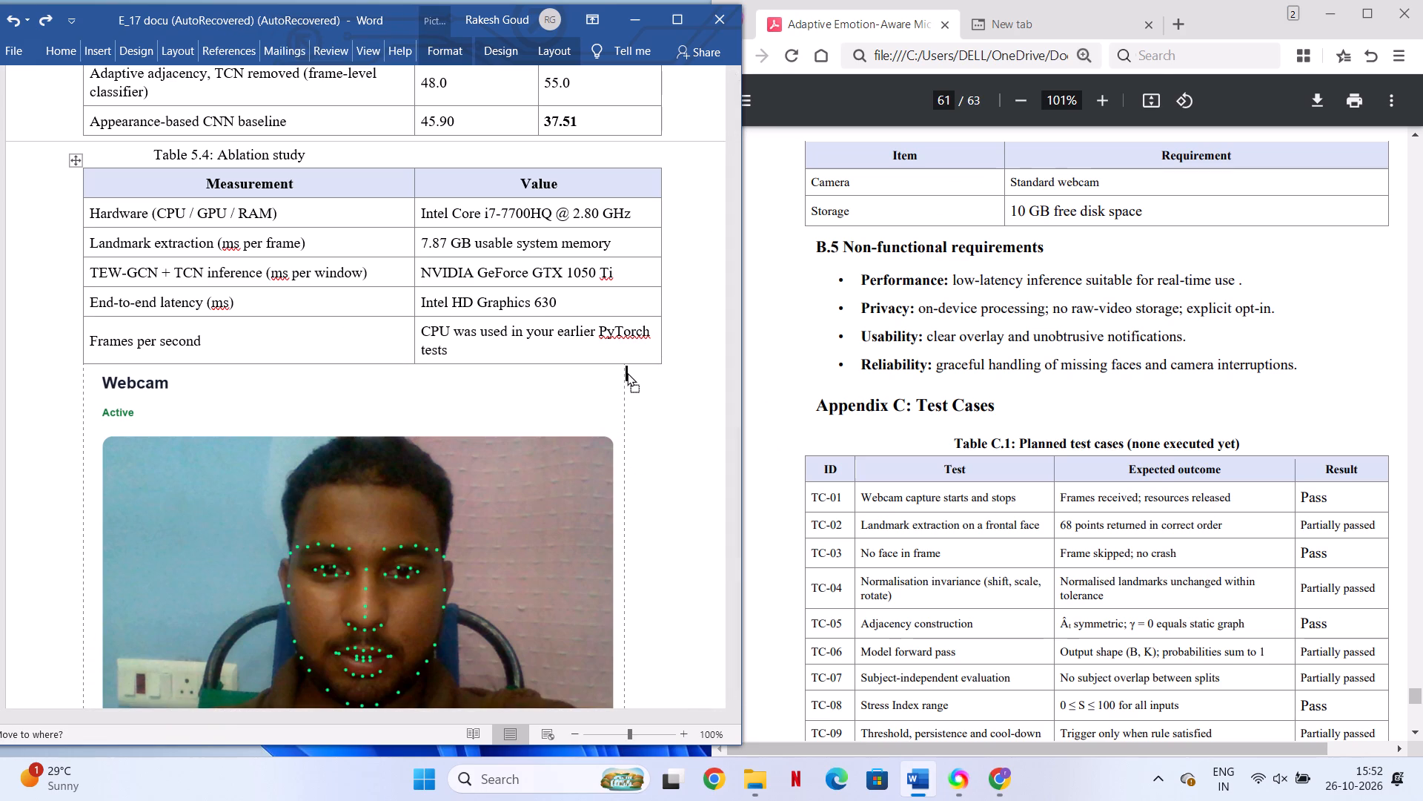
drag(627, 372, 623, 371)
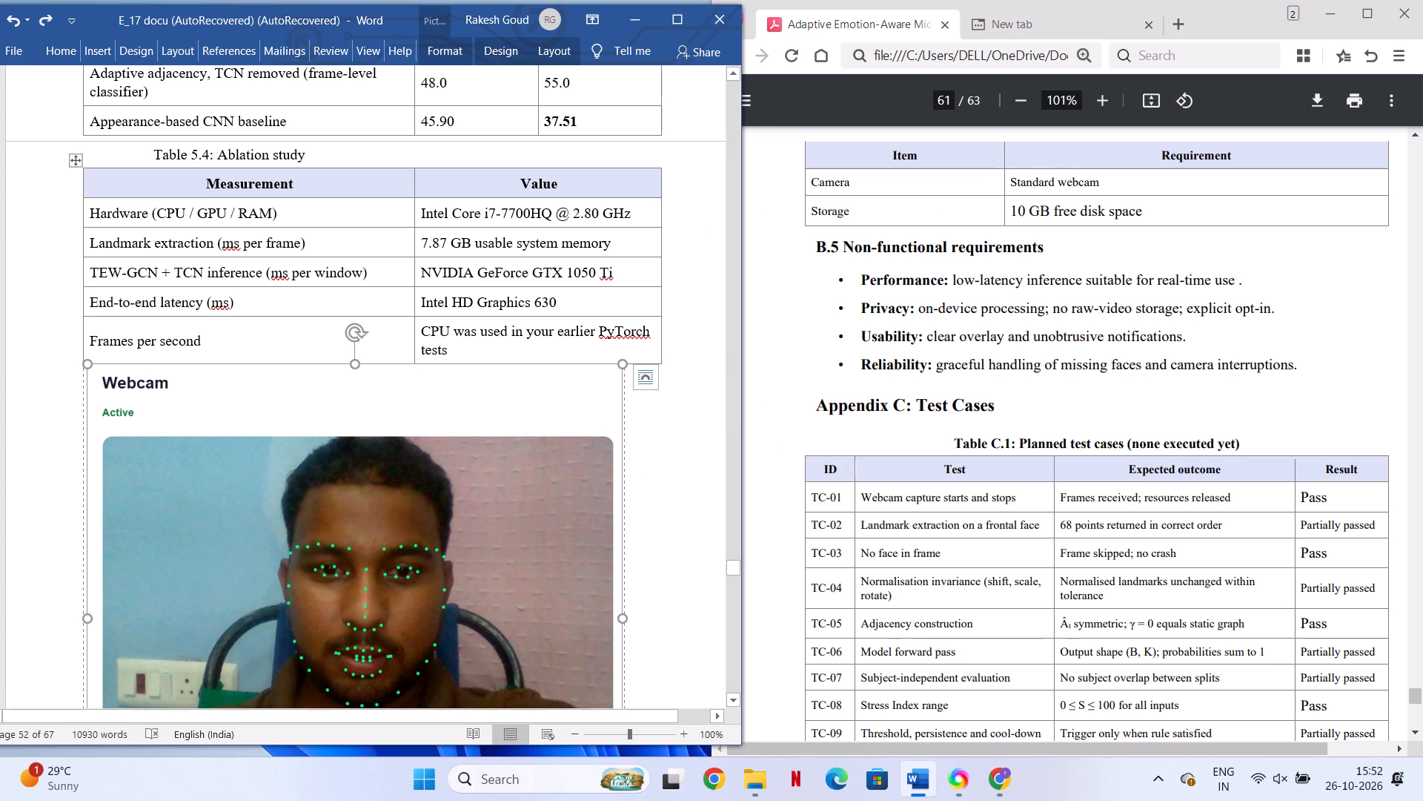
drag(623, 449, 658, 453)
Enlarge the Fig. 5.1 webcam picture proportionally to about the width of the latency table above it.
scroll(658, 453, down, 2)
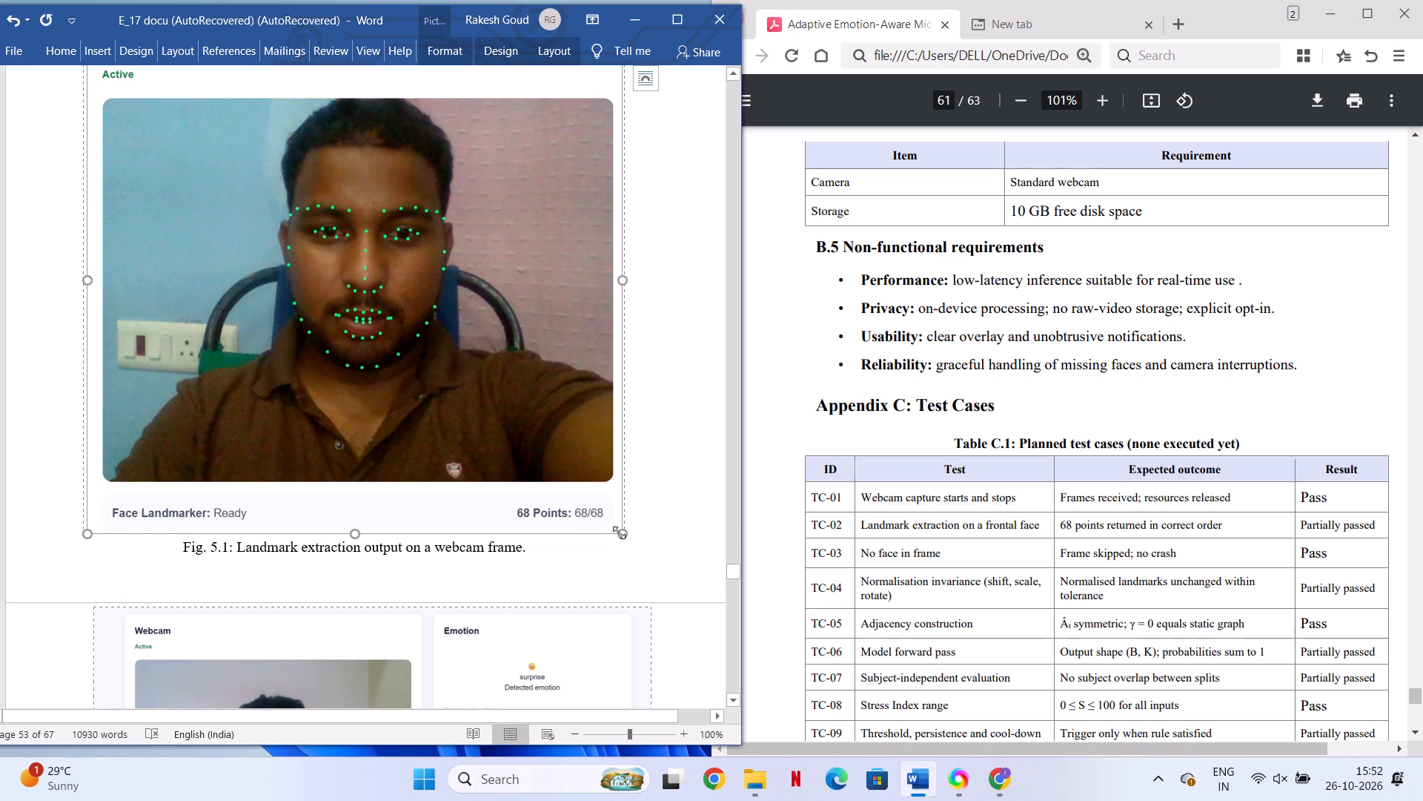
drag(619, 533, 677, 539)
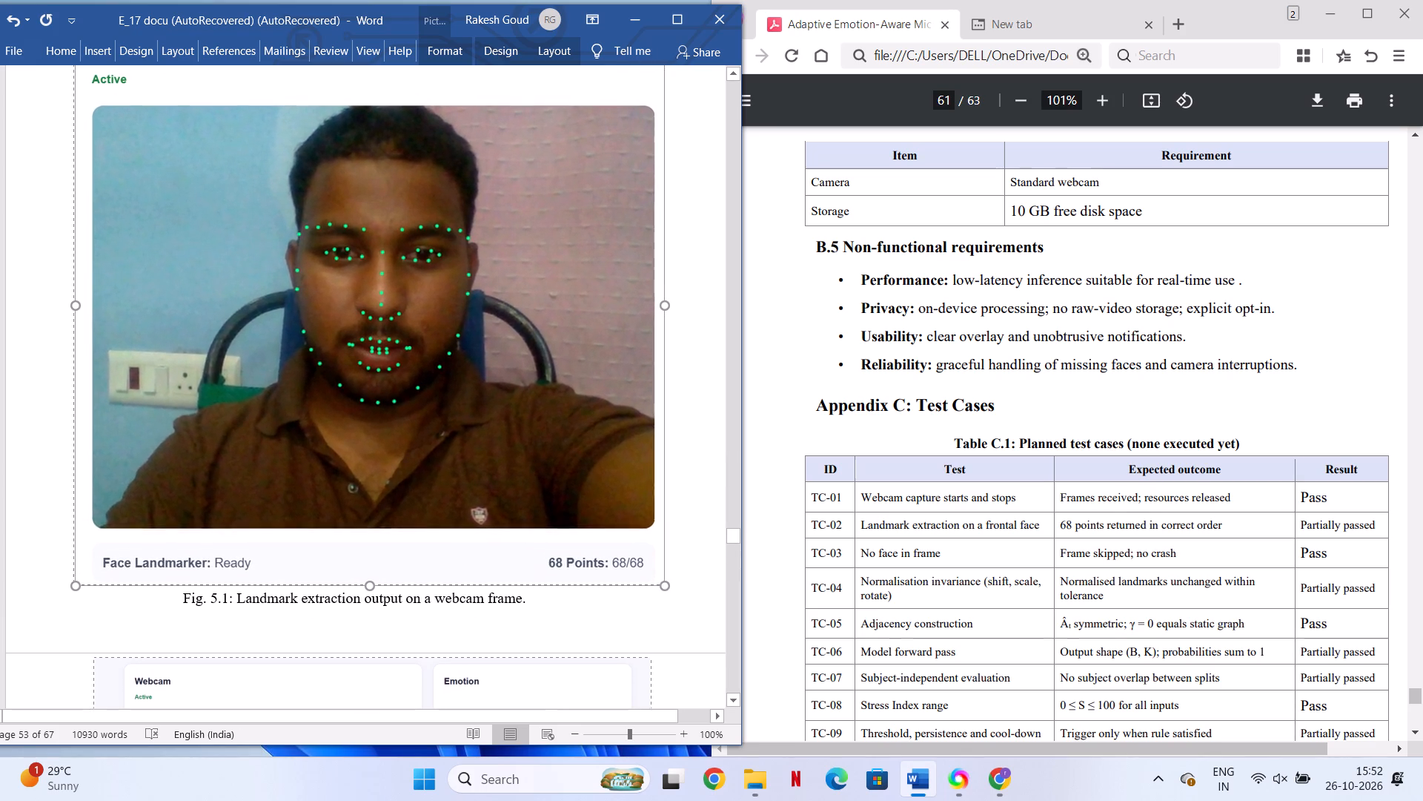
drag(677, 539, 683, 547)
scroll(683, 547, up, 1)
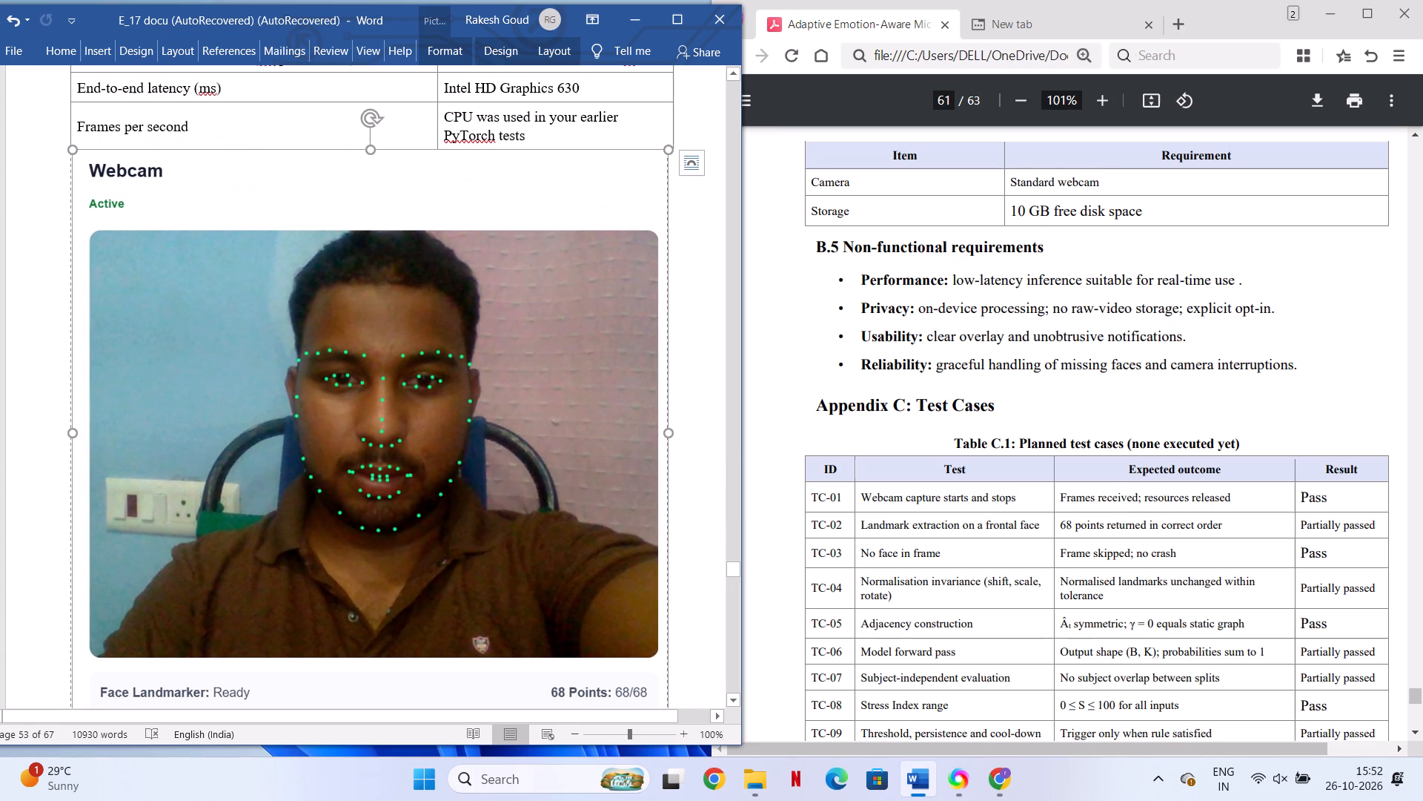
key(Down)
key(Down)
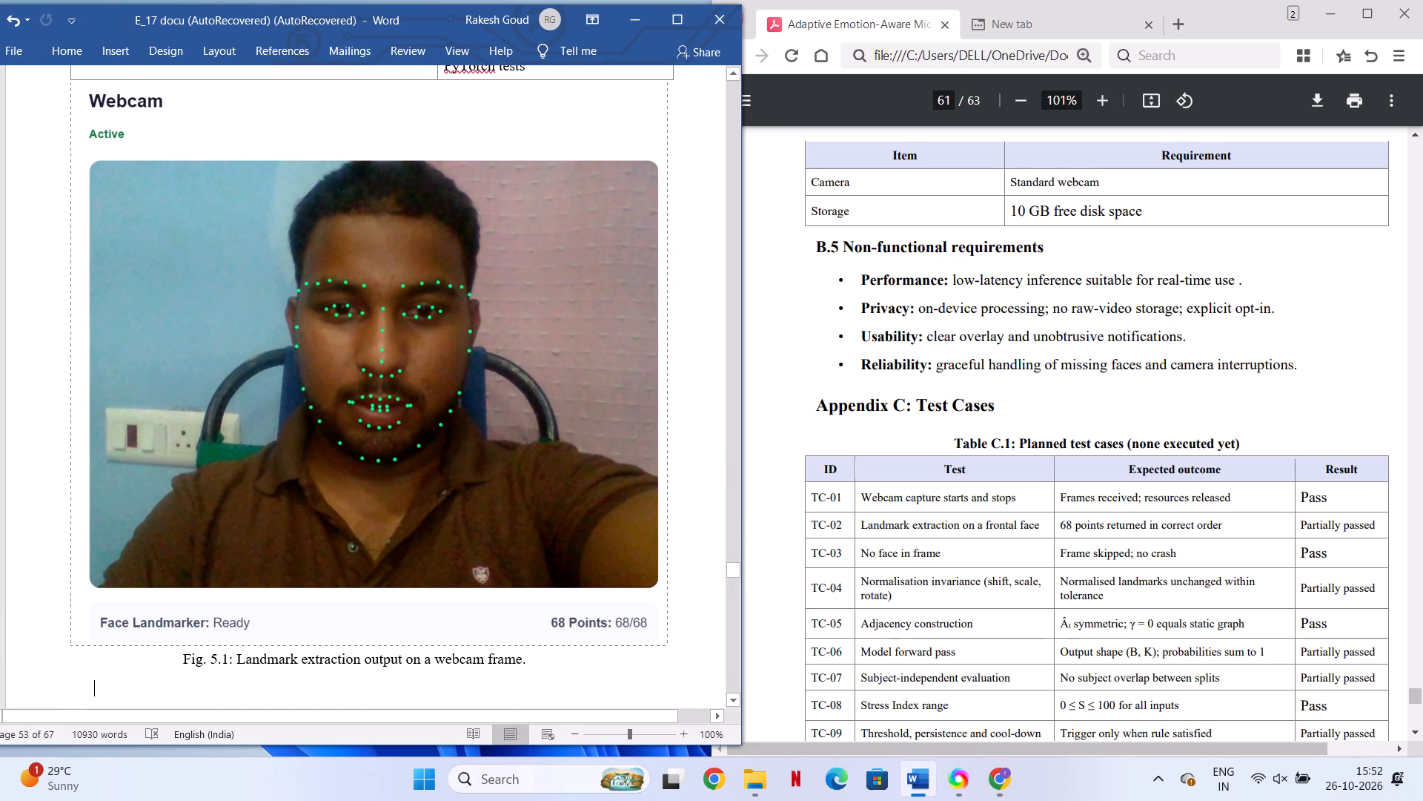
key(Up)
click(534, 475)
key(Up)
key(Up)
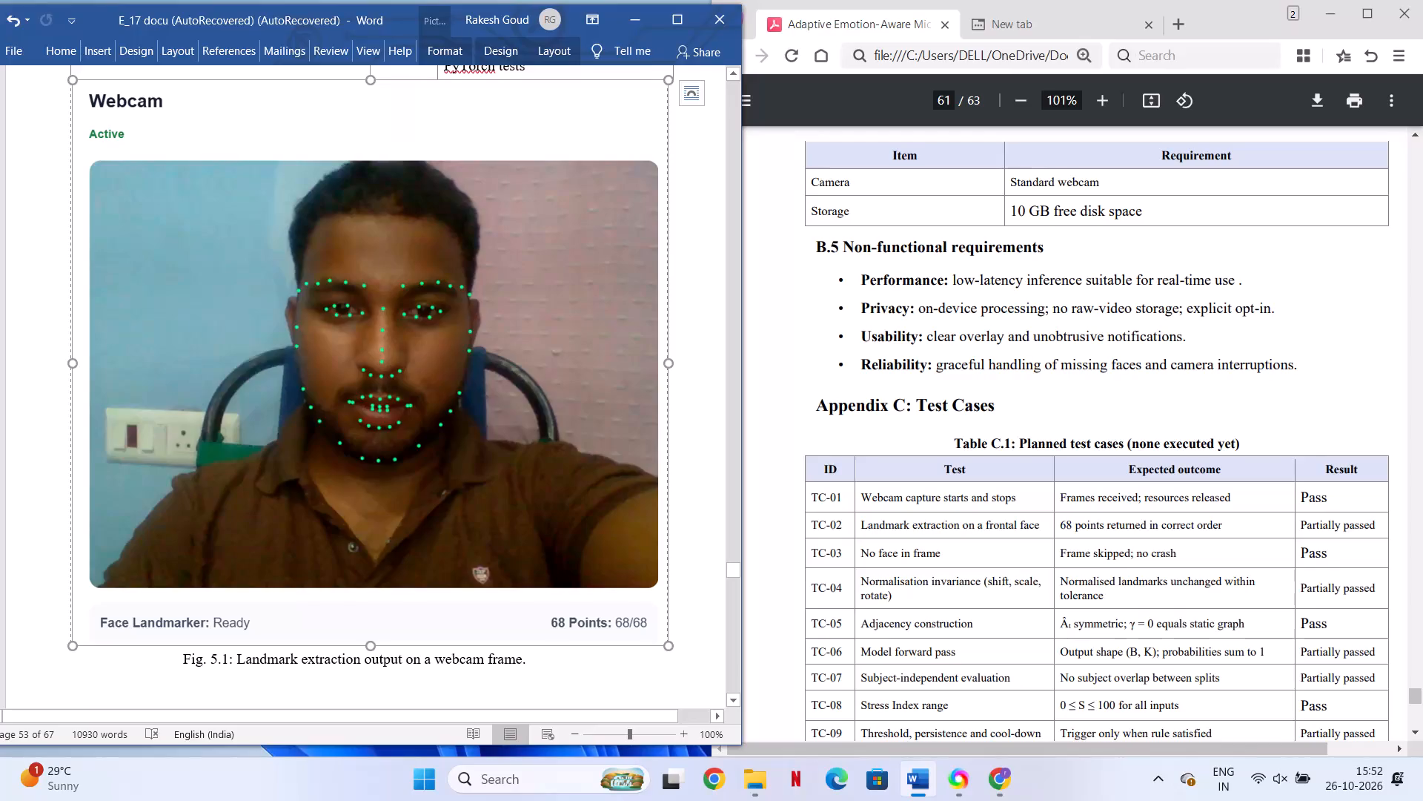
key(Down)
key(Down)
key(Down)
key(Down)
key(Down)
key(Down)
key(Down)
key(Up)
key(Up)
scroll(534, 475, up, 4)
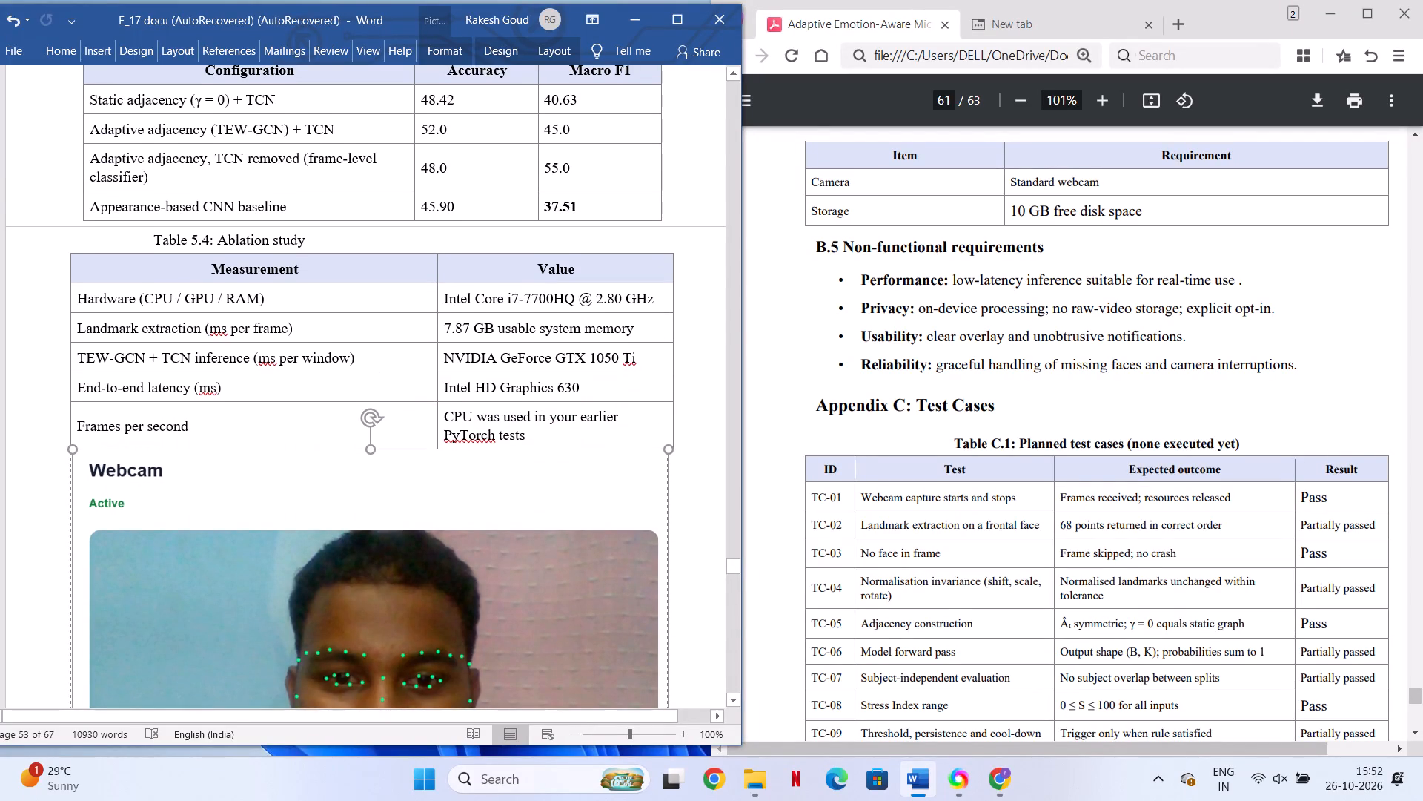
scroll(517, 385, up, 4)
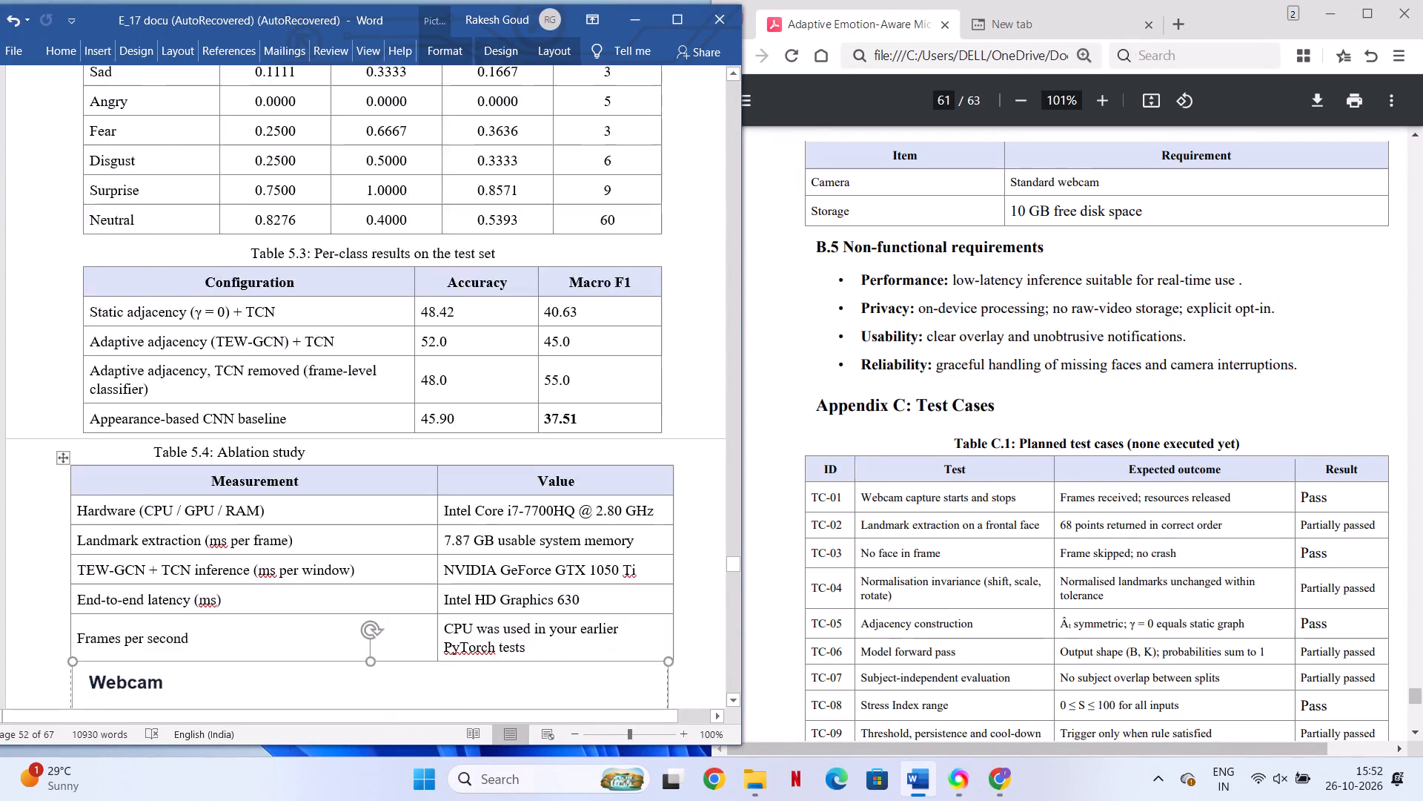
Review the page layout from the enlarged Fig. 5.1 picture through Fig. 5.2 and the FER-2013 classification matrix.
scroll(517, 385, down, 7)
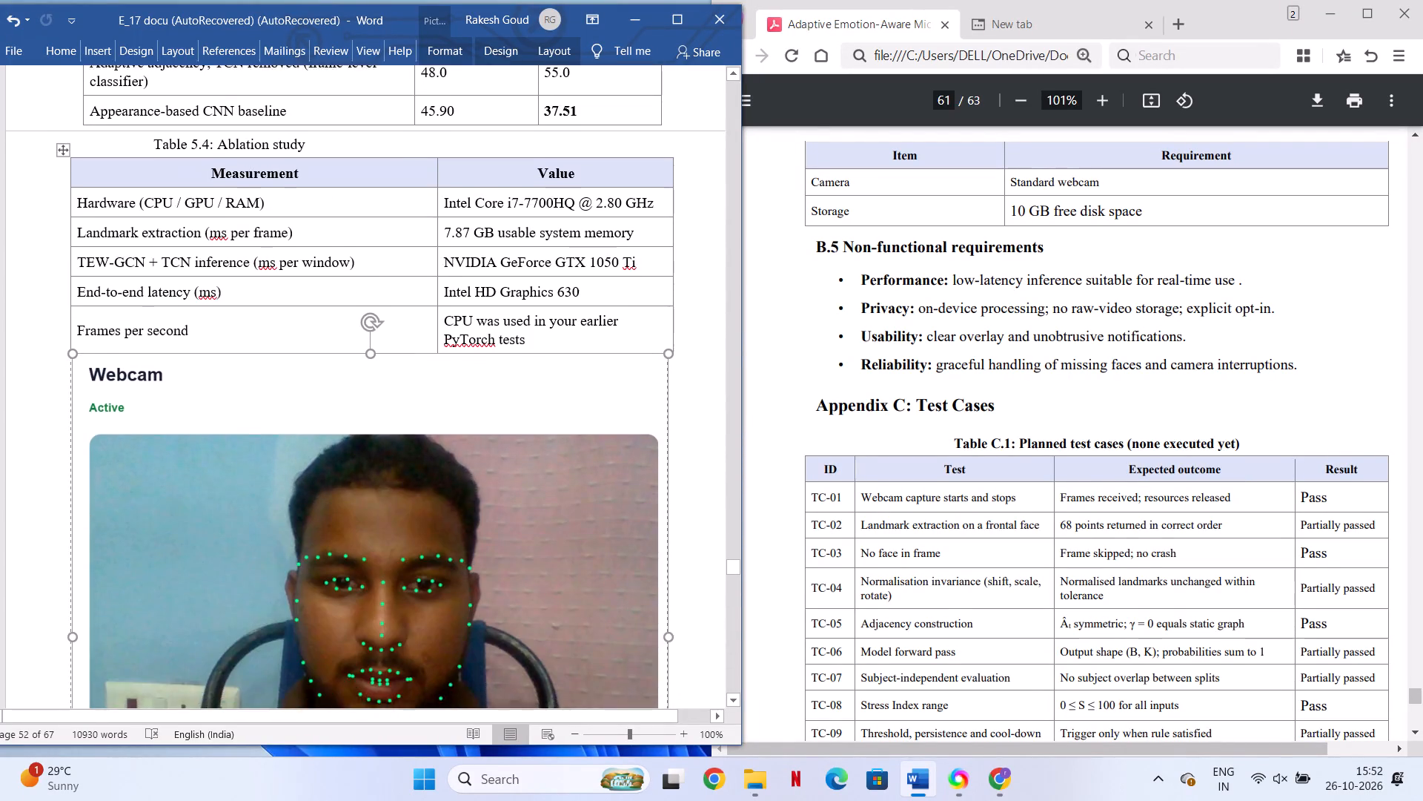
scroll(517, 385, down, 4)
scroll(517, 385, up, 1)
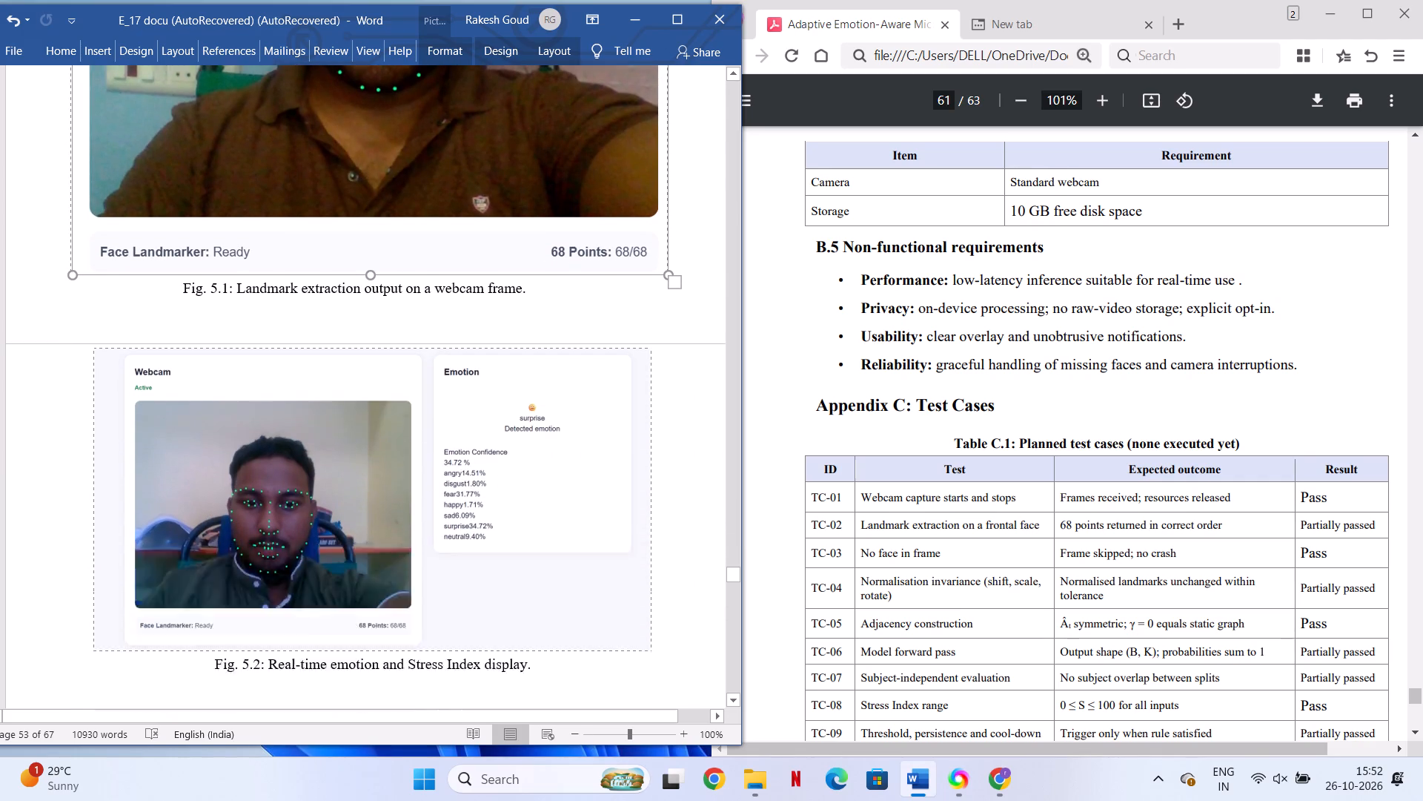
scroll(517, 385, up, 3)
scroll(517, 385, down, 3)
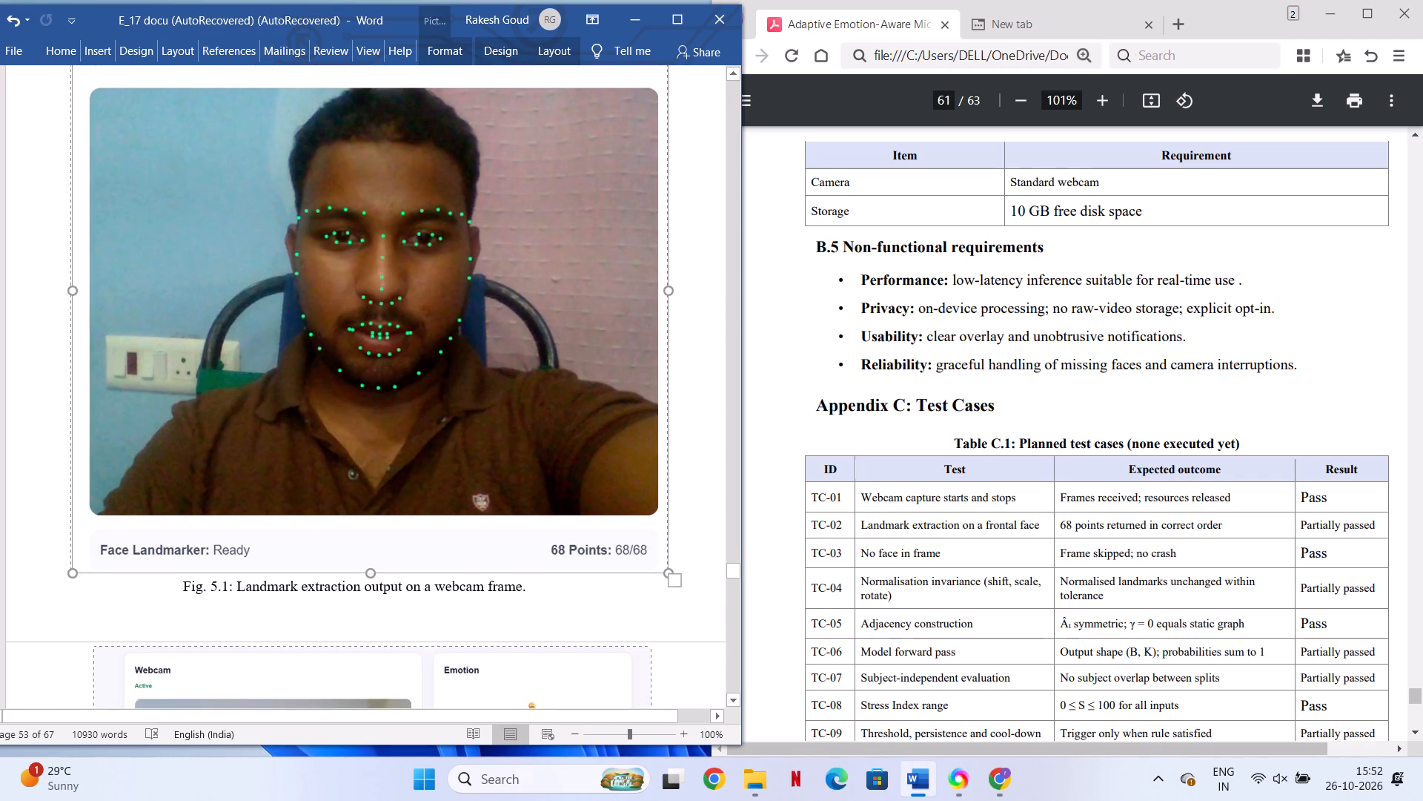
scroll(517, 385, down, 9)
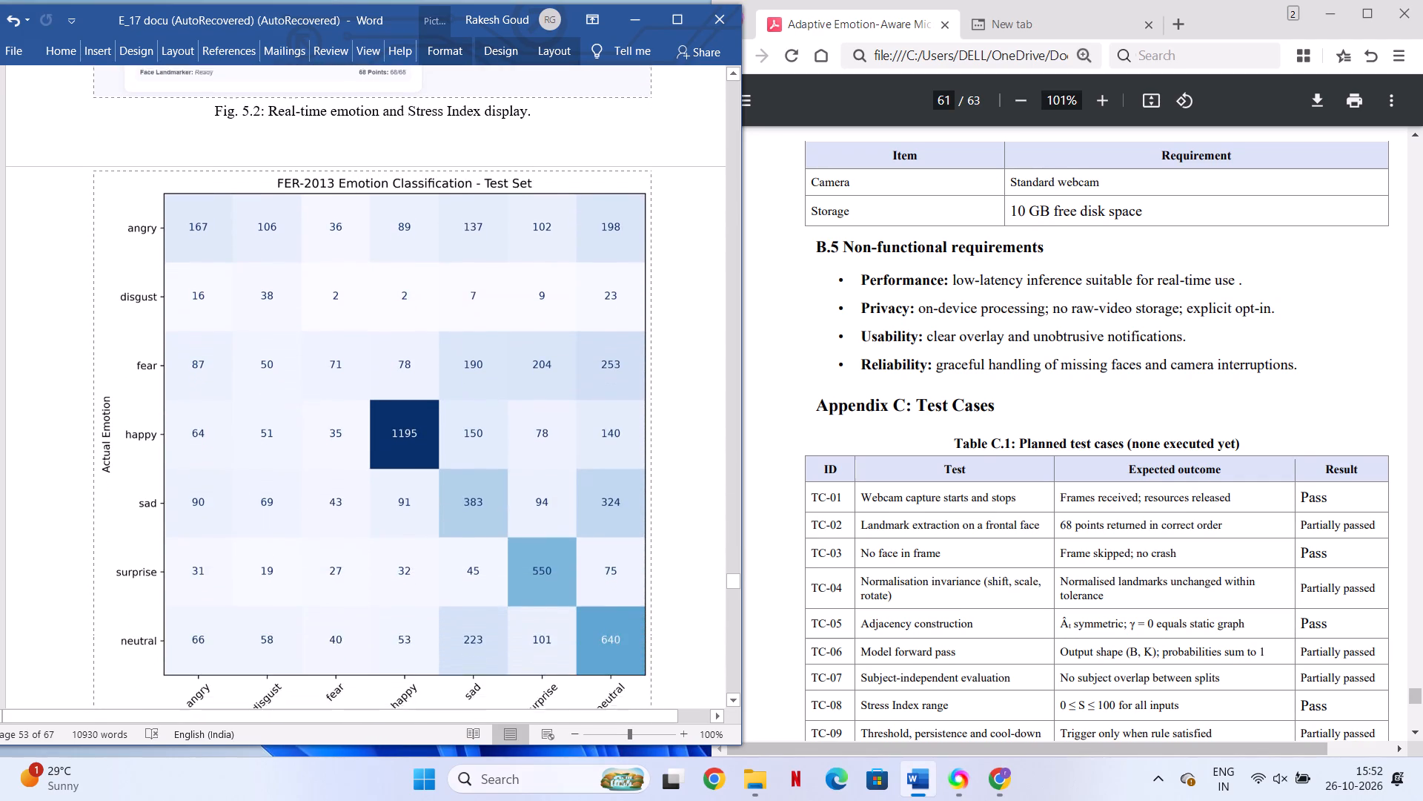
scroll(517, 385, down, 5)
scroll(517, 385, up, 11)
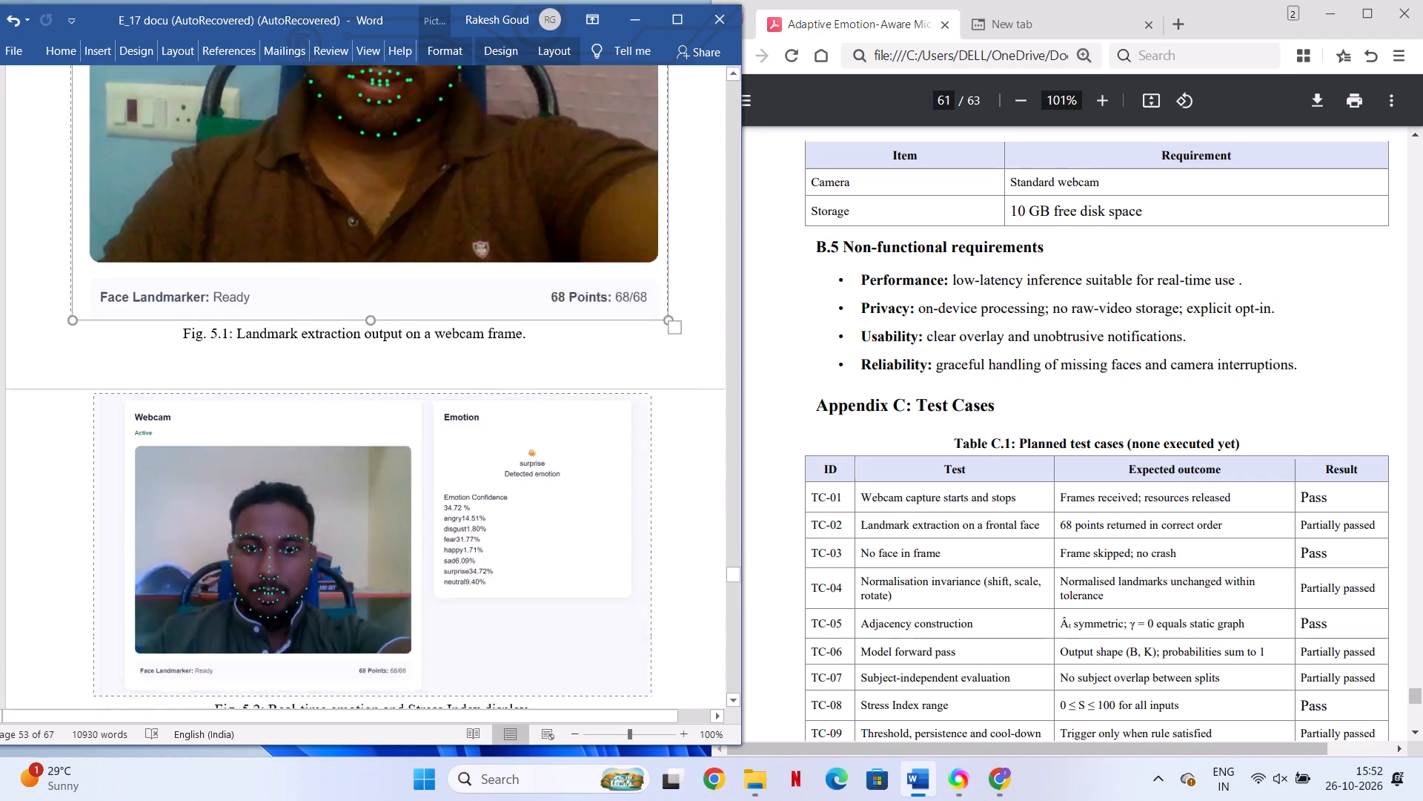
scroll(517, 385, up, 5)
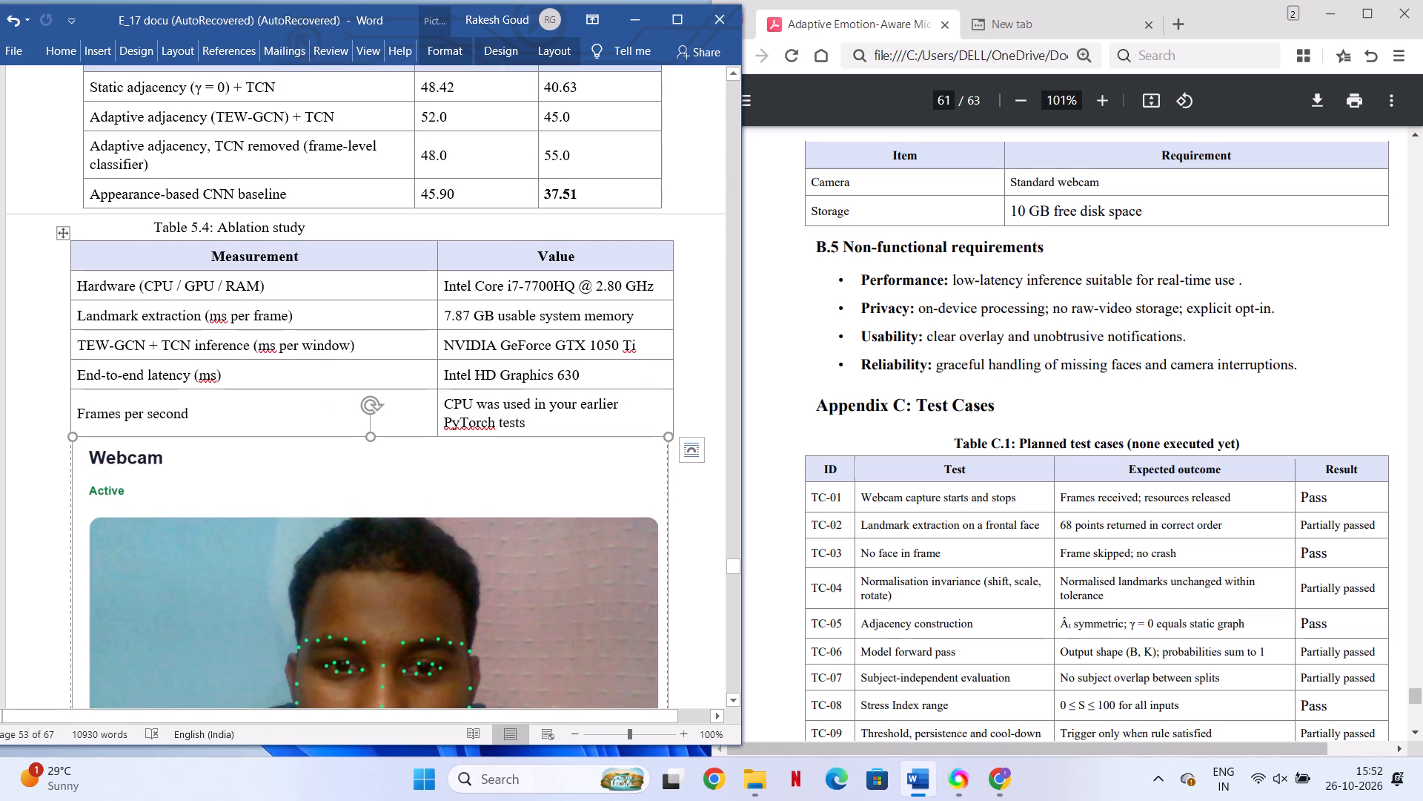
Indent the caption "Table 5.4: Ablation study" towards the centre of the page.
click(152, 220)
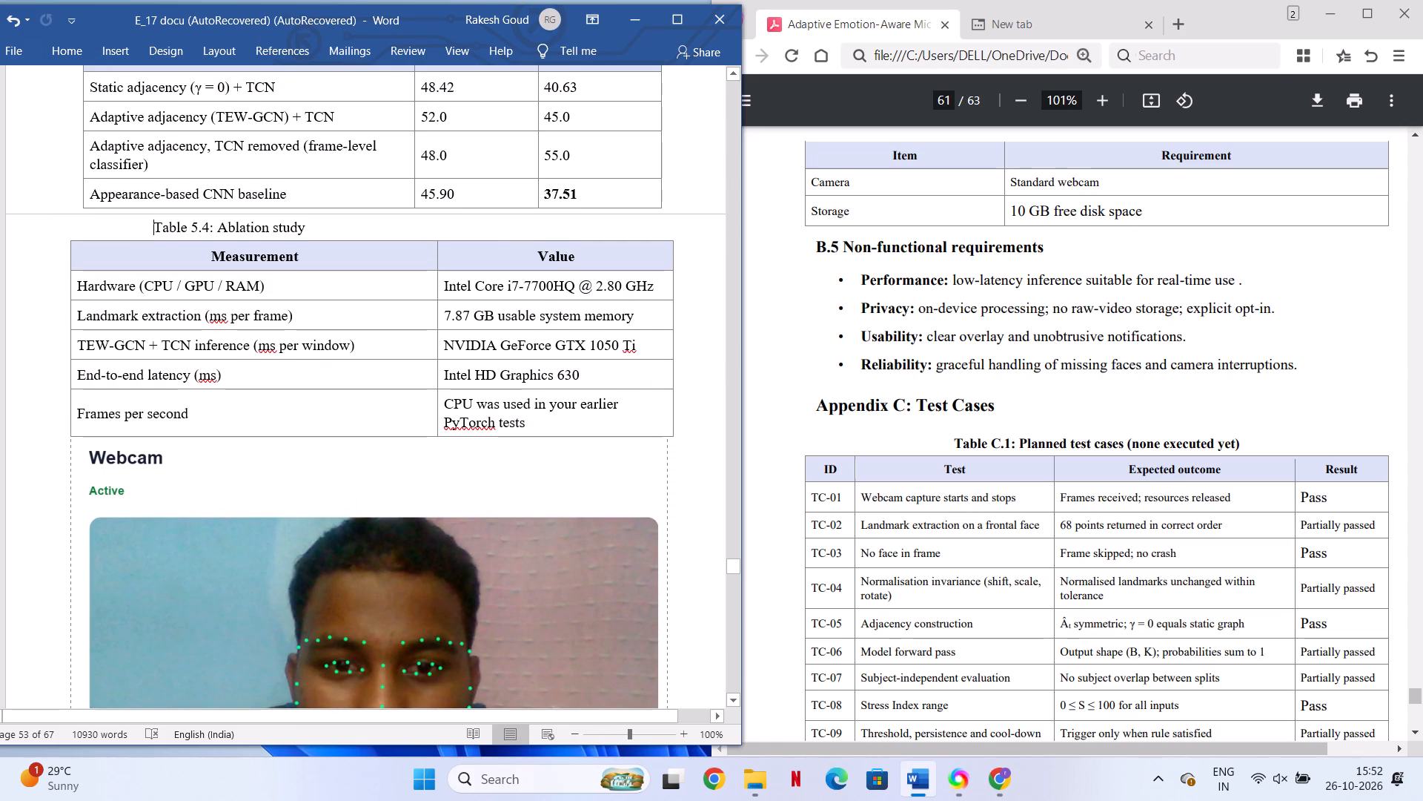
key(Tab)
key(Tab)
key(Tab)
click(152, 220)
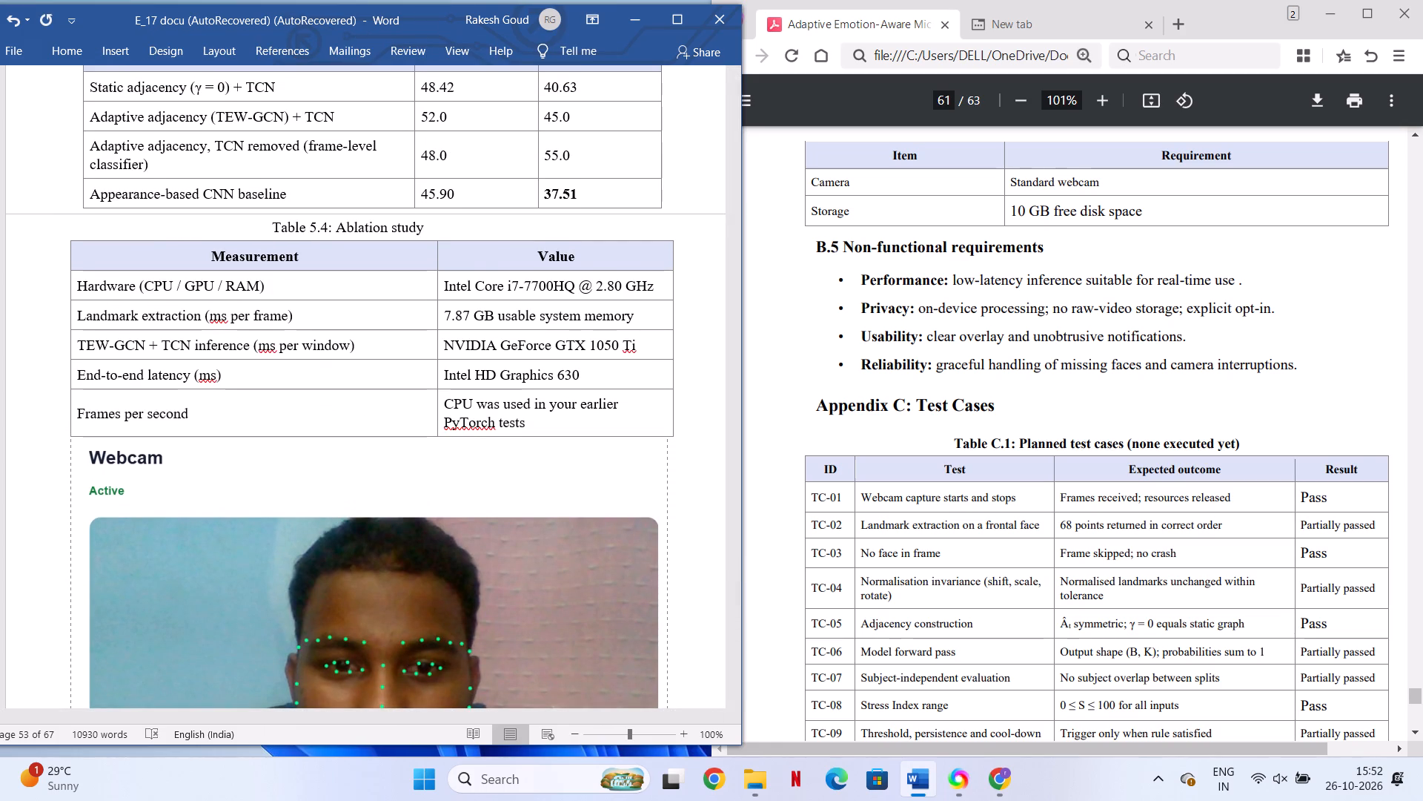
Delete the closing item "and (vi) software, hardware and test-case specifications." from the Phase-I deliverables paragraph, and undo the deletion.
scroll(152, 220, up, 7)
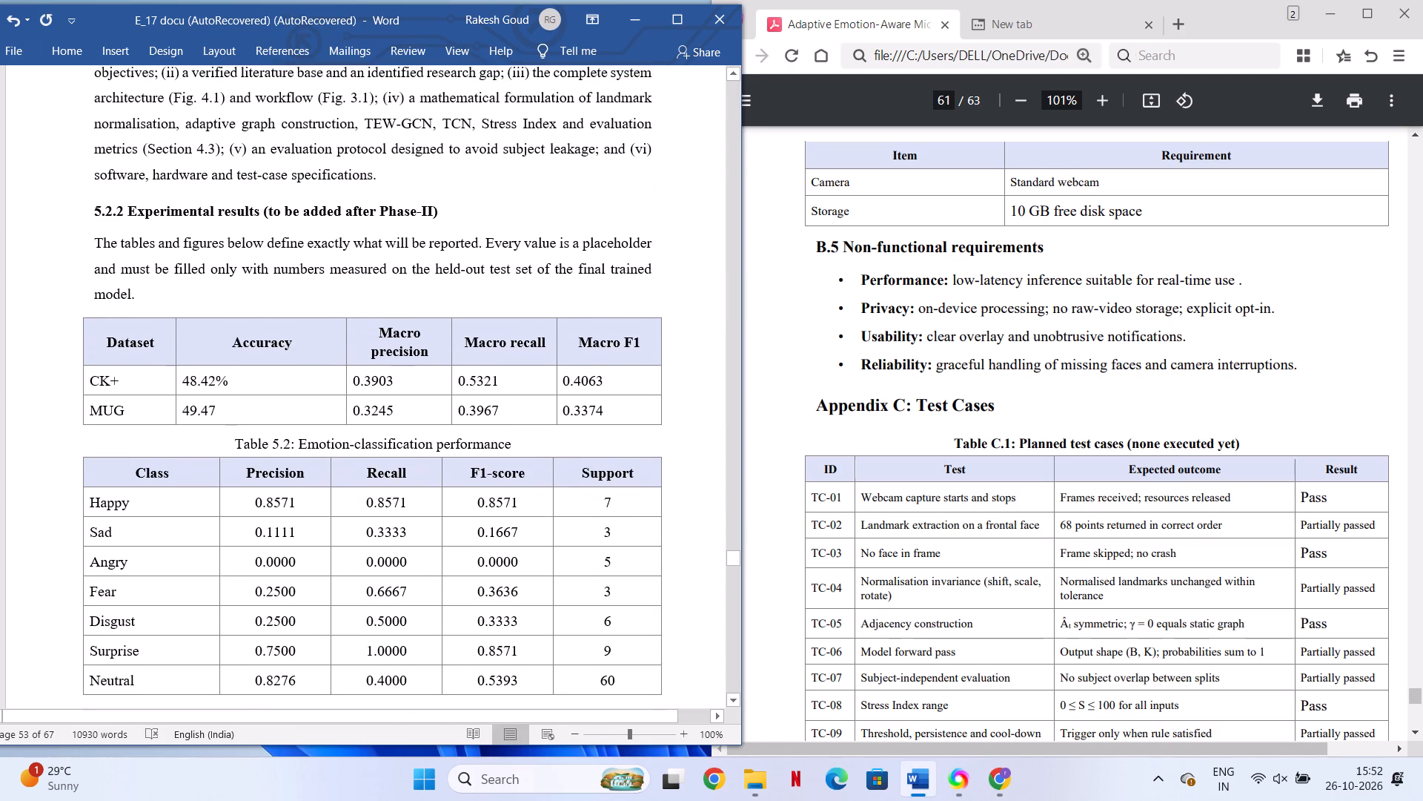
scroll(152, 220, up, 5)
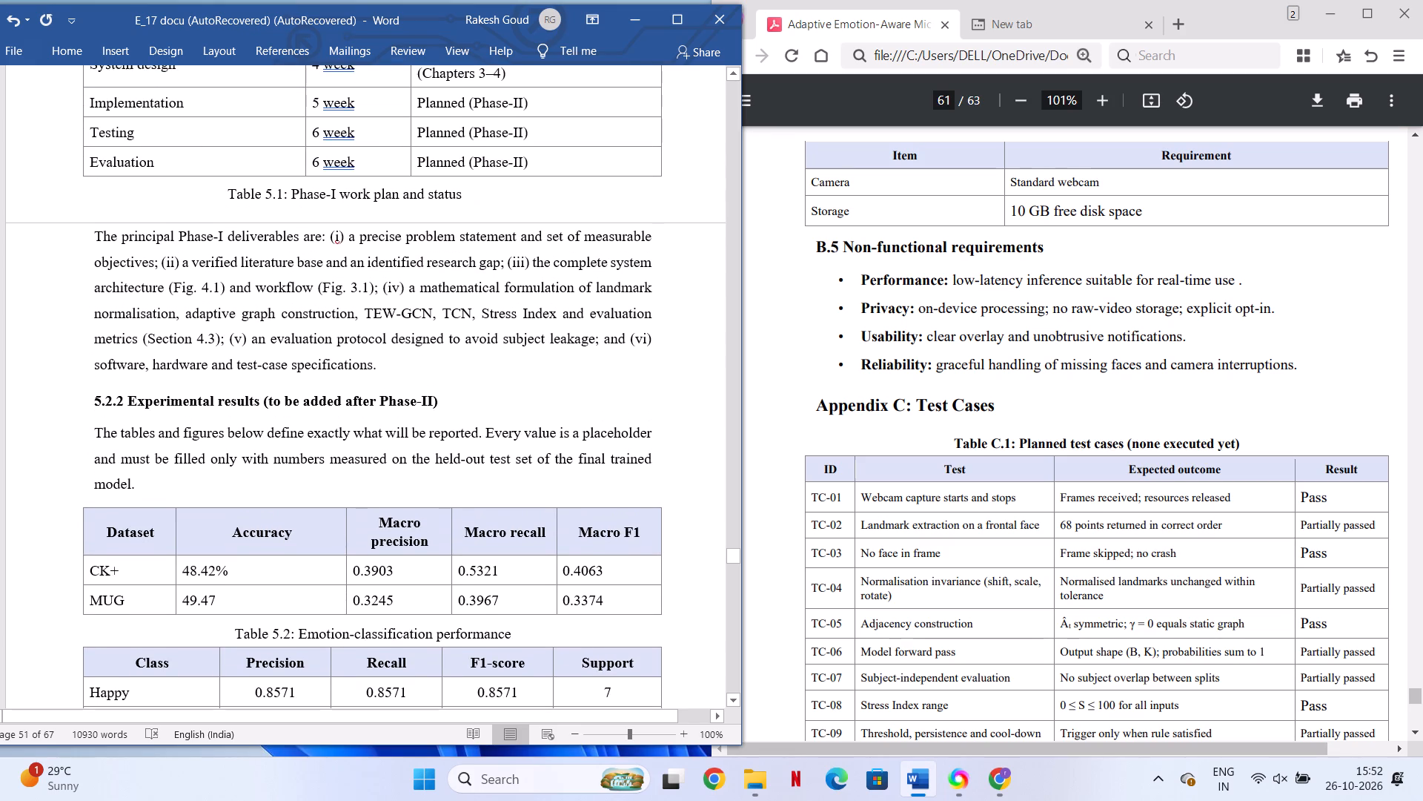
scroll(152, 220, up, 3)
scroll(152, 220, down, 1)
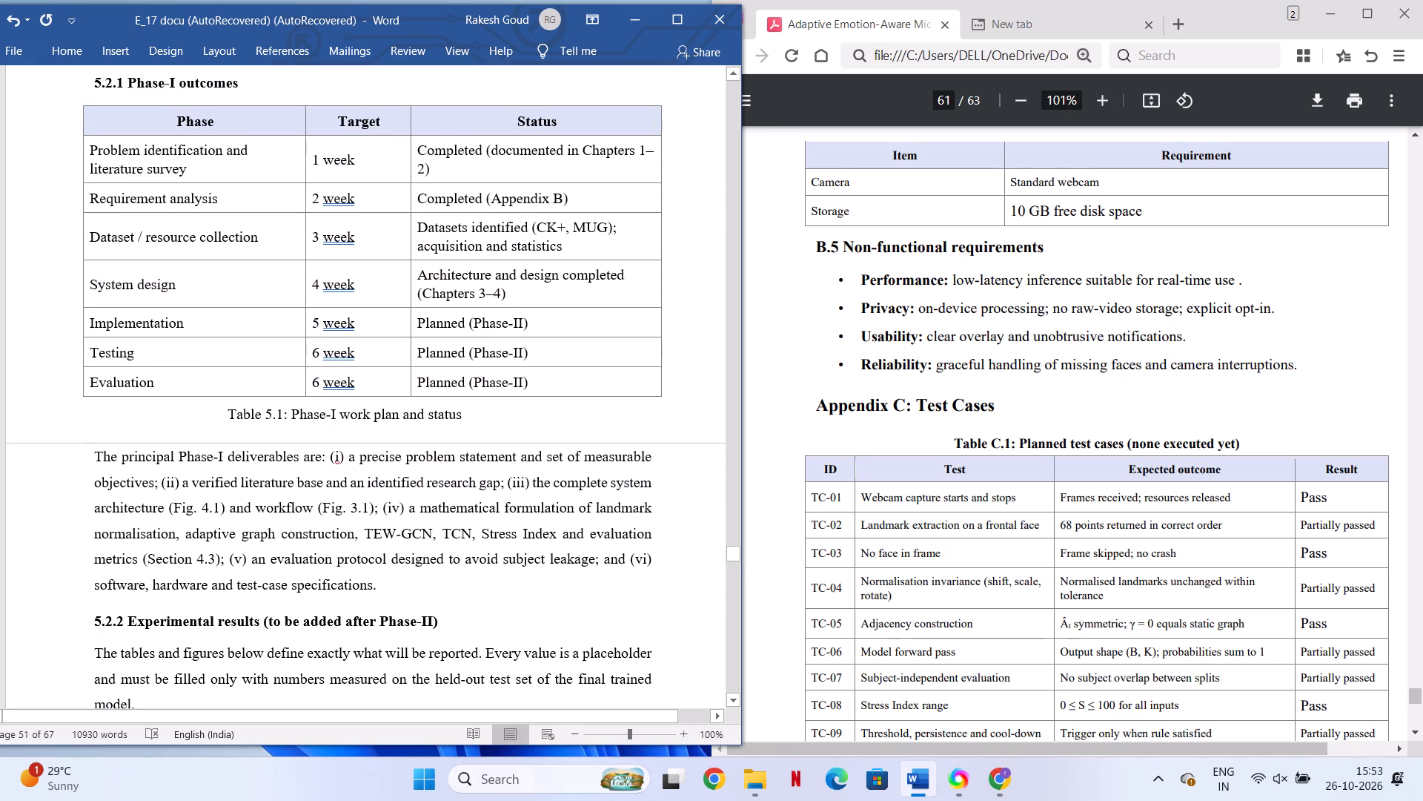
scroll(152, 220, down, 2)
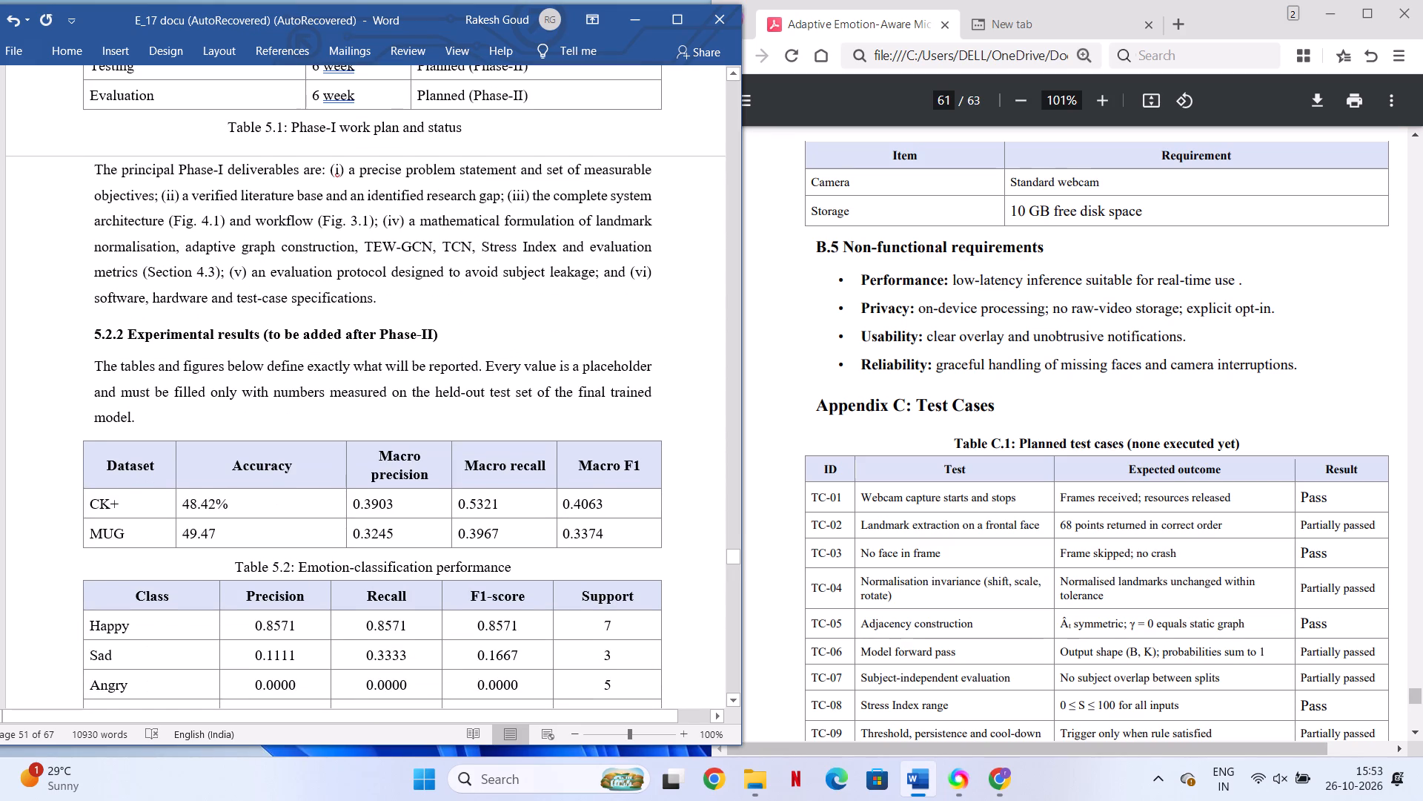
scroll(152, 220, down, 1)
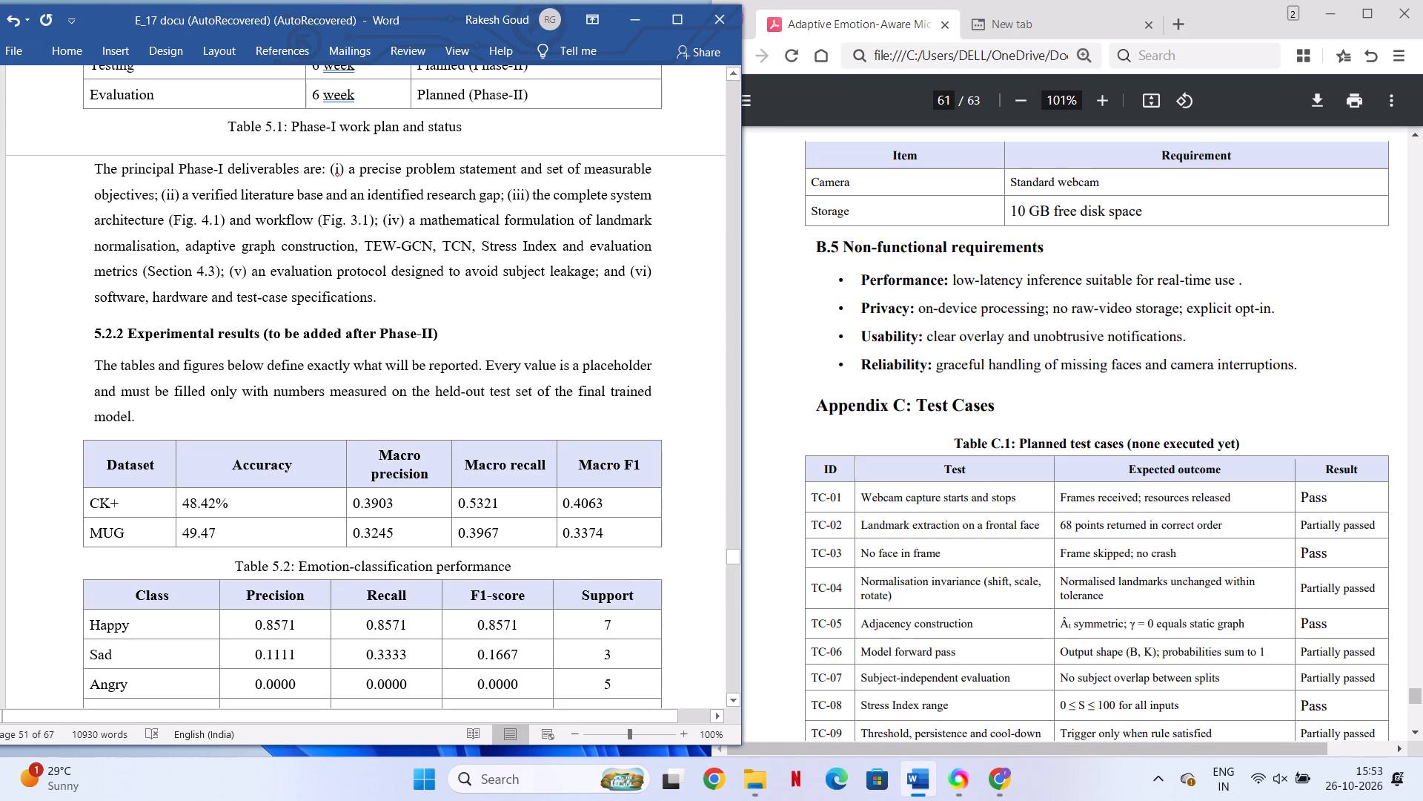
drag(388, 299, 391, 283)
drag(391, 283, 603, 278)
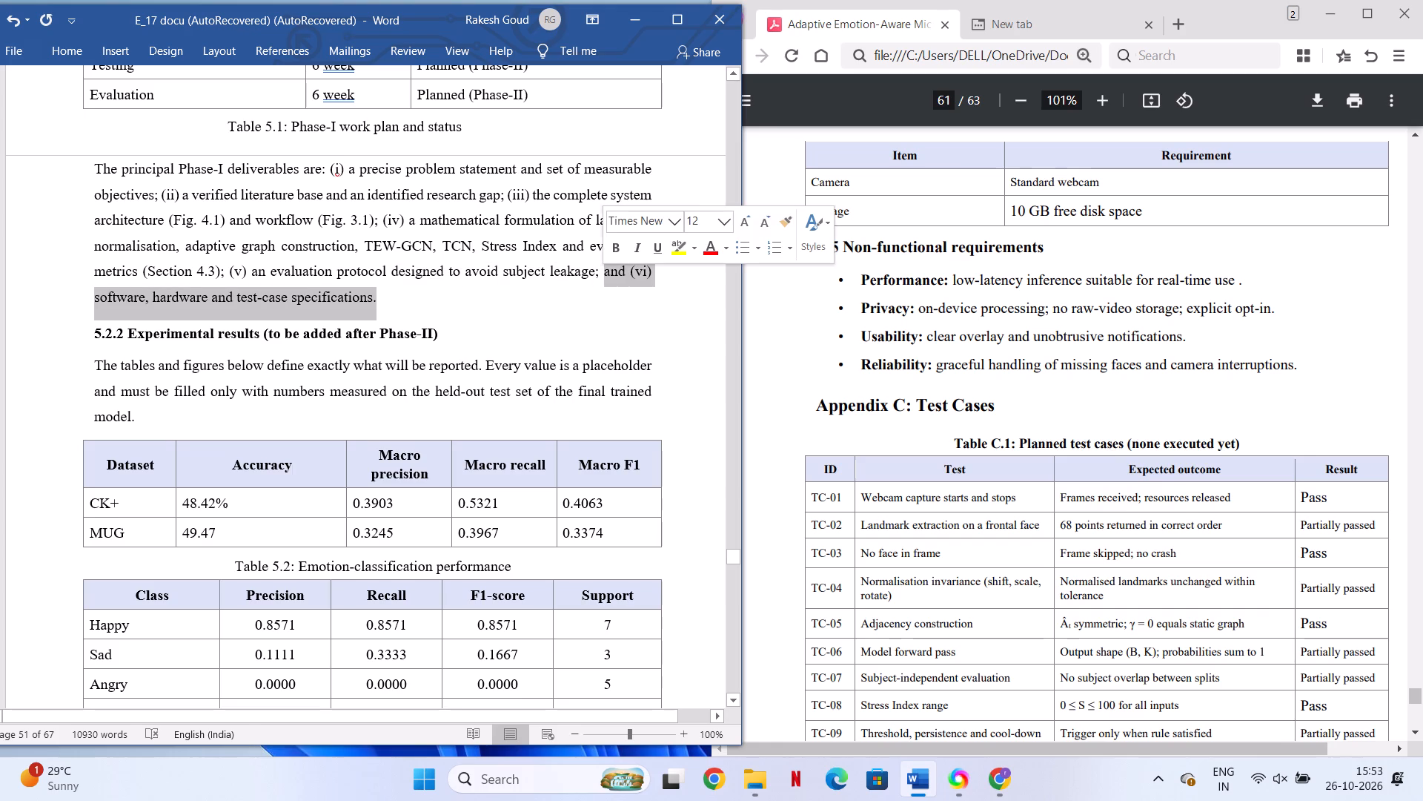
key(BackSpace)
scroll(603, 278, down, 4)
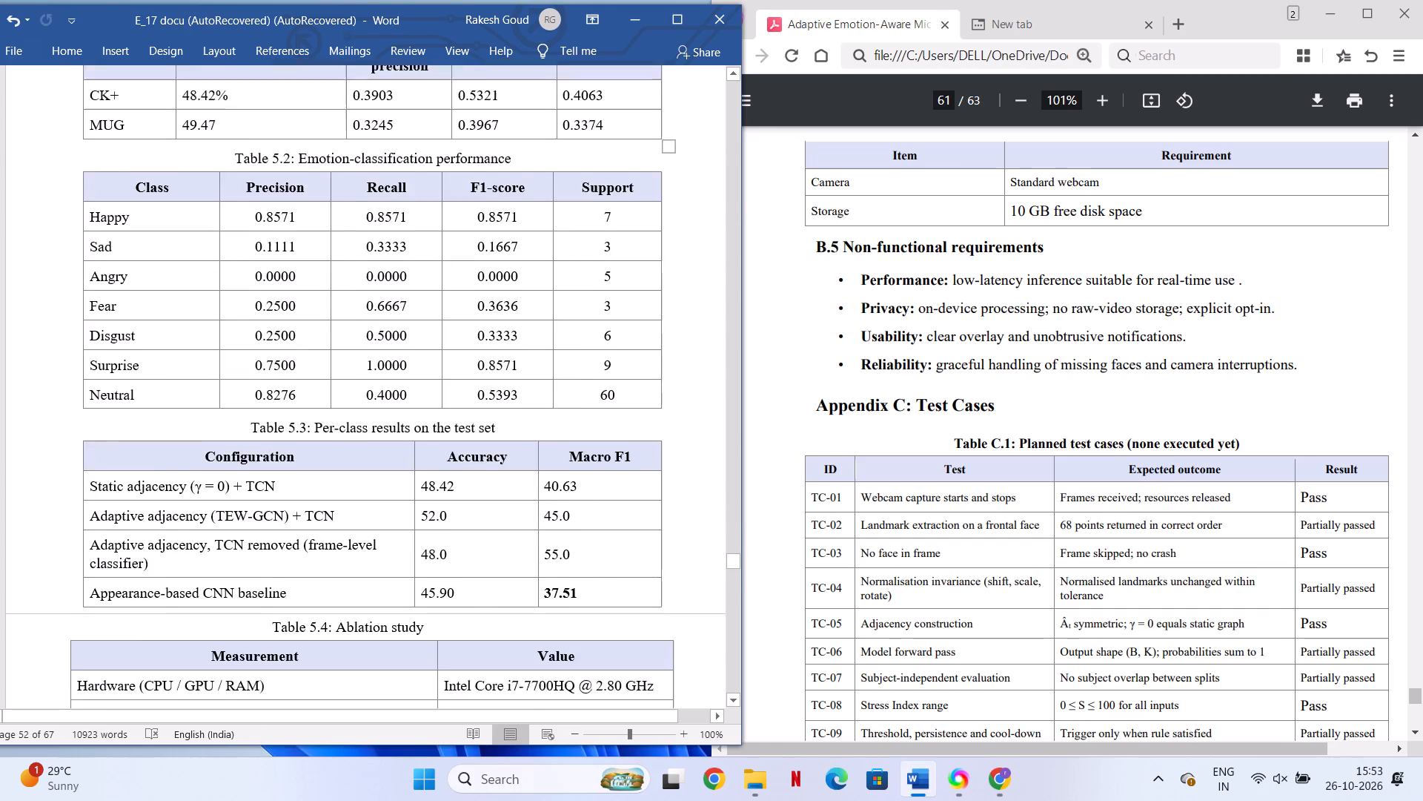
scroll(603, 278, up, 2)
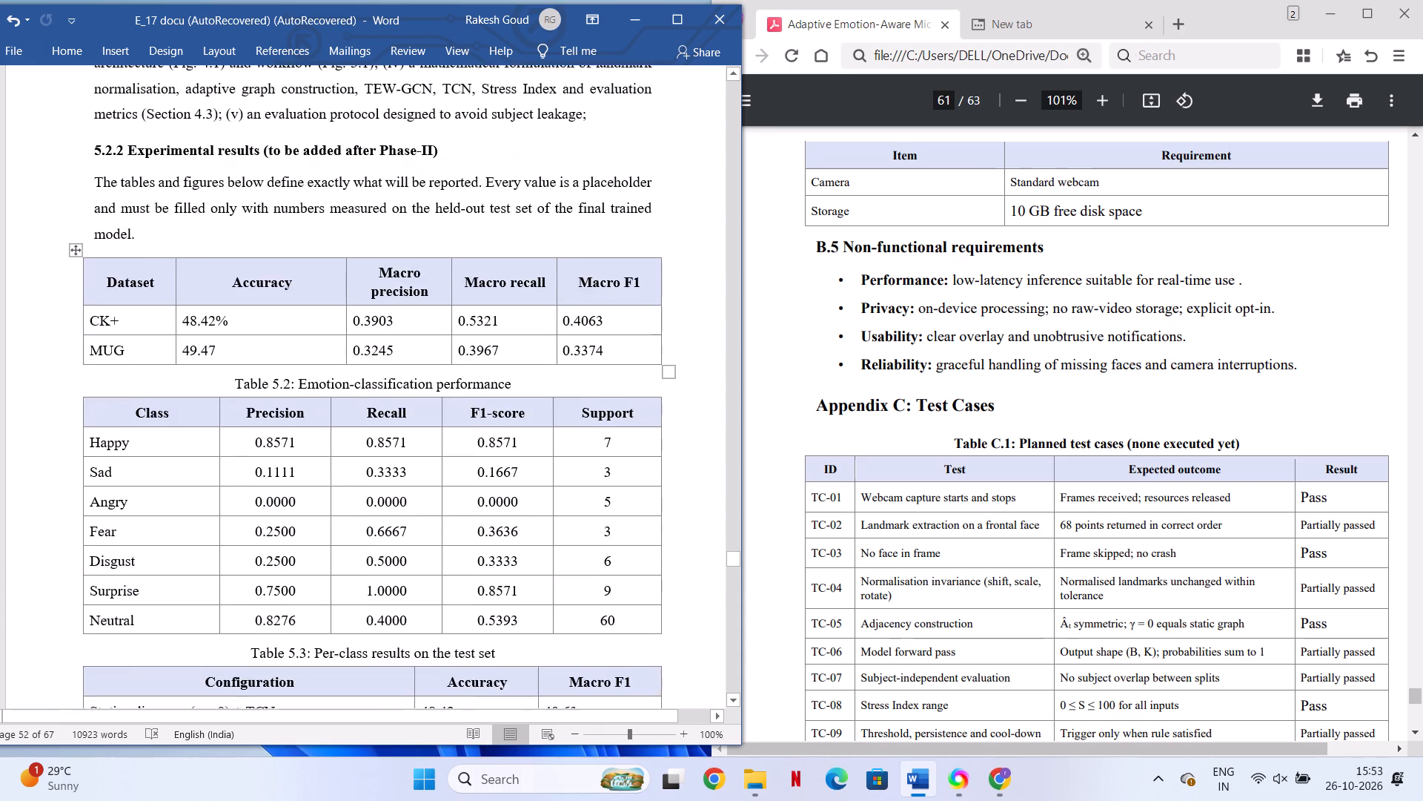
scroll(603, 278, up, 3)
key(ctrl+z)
Delete the closing item "and (vi) software, hardware and test-case specifications." from the Phase-I deliverables paragraph in section 5.2.1.
scroll(603, 278, down, 3)
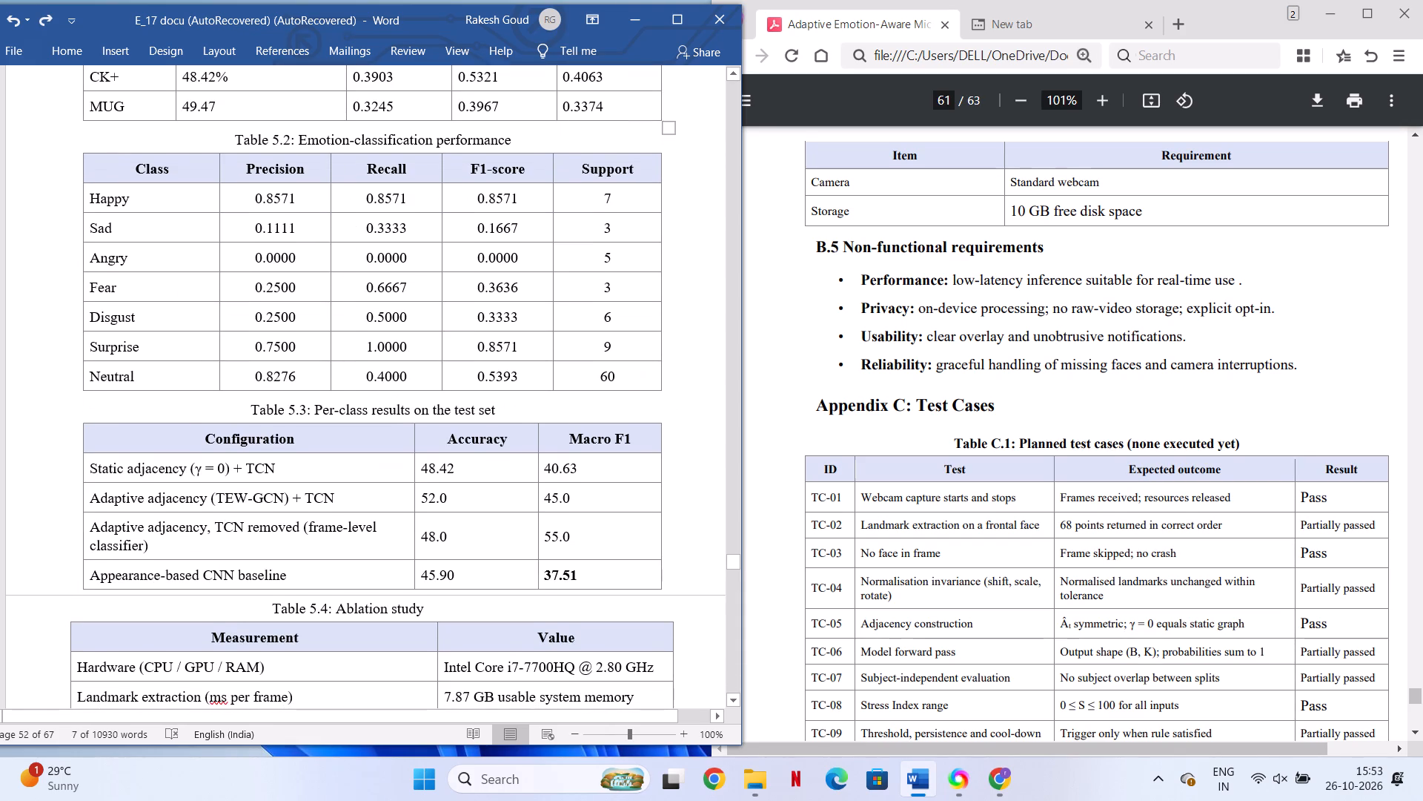
scroll(603, 278, down, 1)
scroll(603, 278, up, 5)
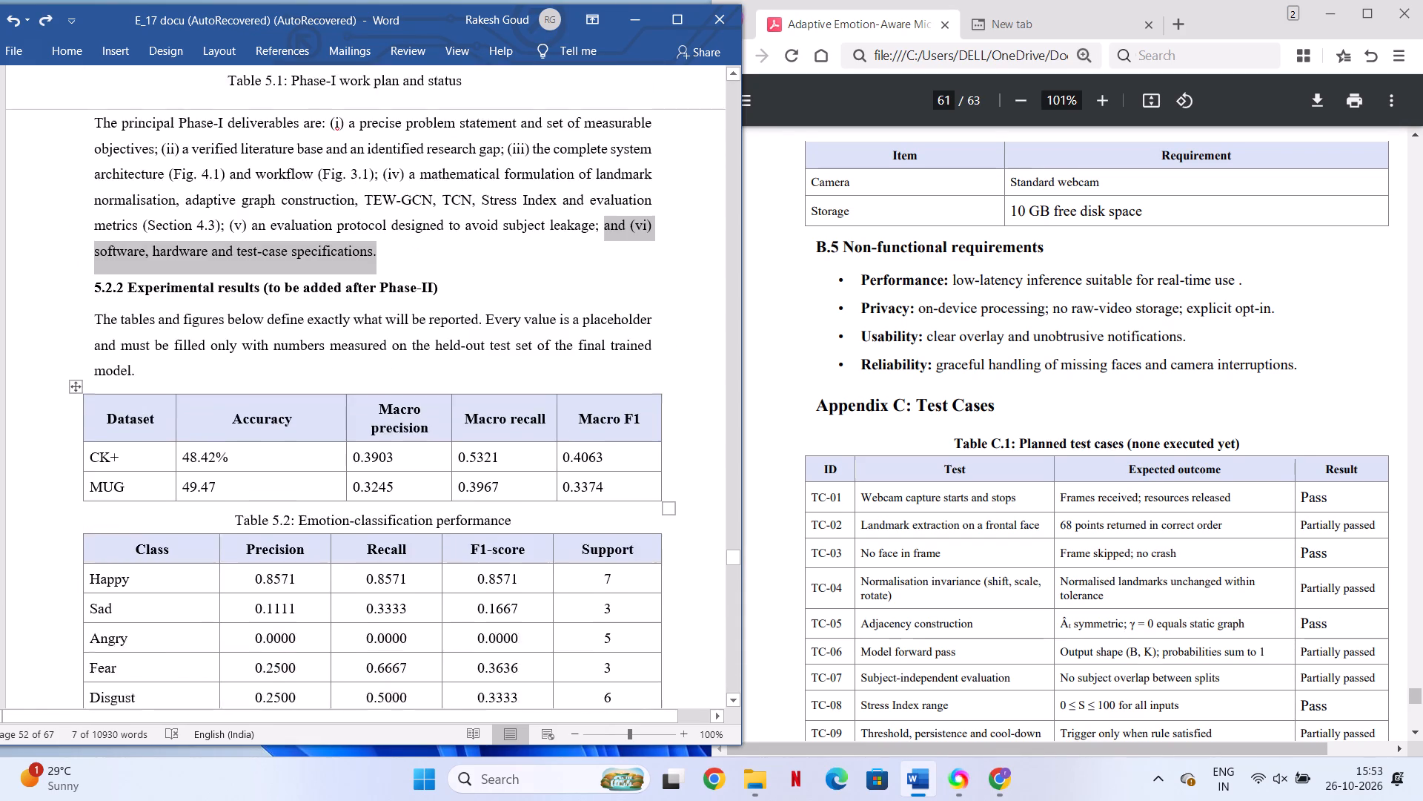
key(BackSpace)
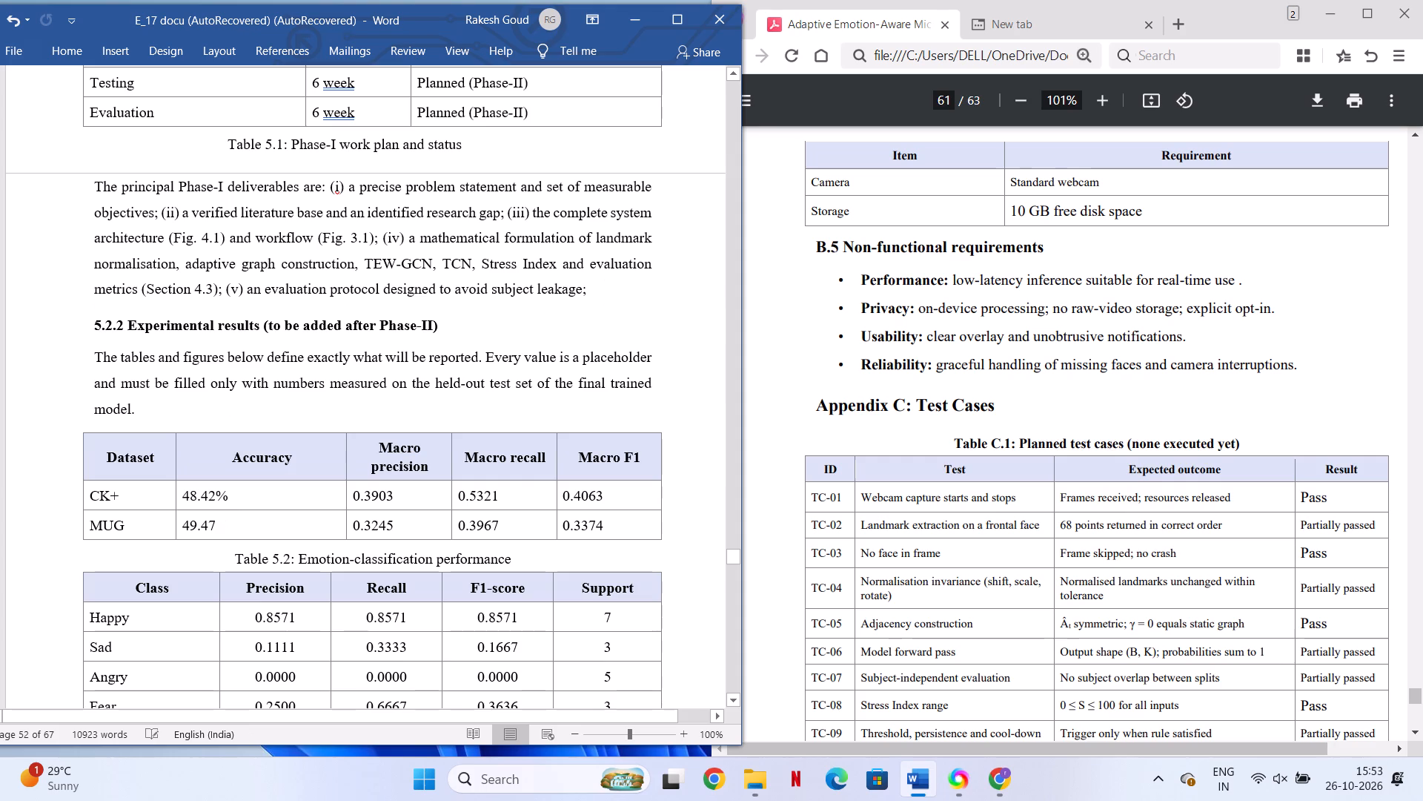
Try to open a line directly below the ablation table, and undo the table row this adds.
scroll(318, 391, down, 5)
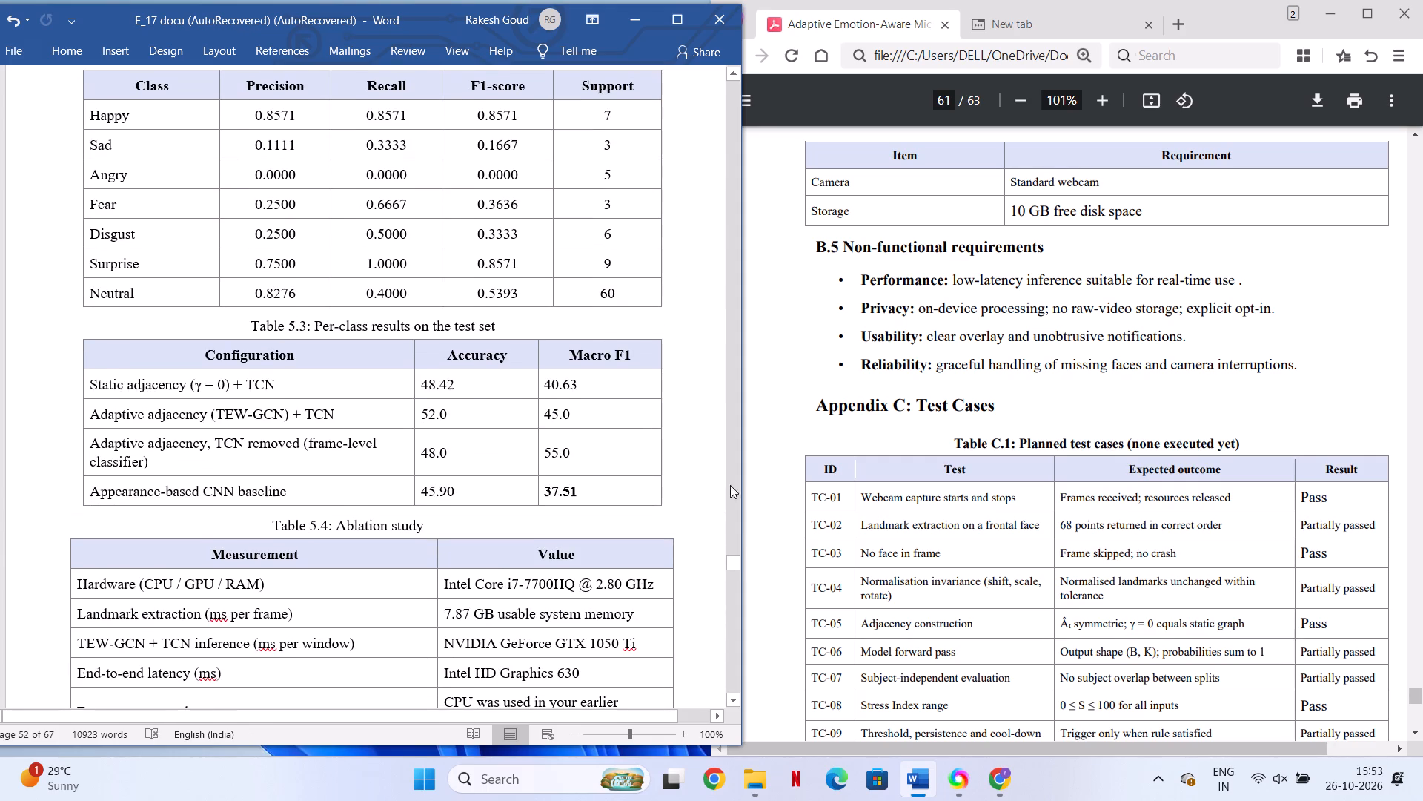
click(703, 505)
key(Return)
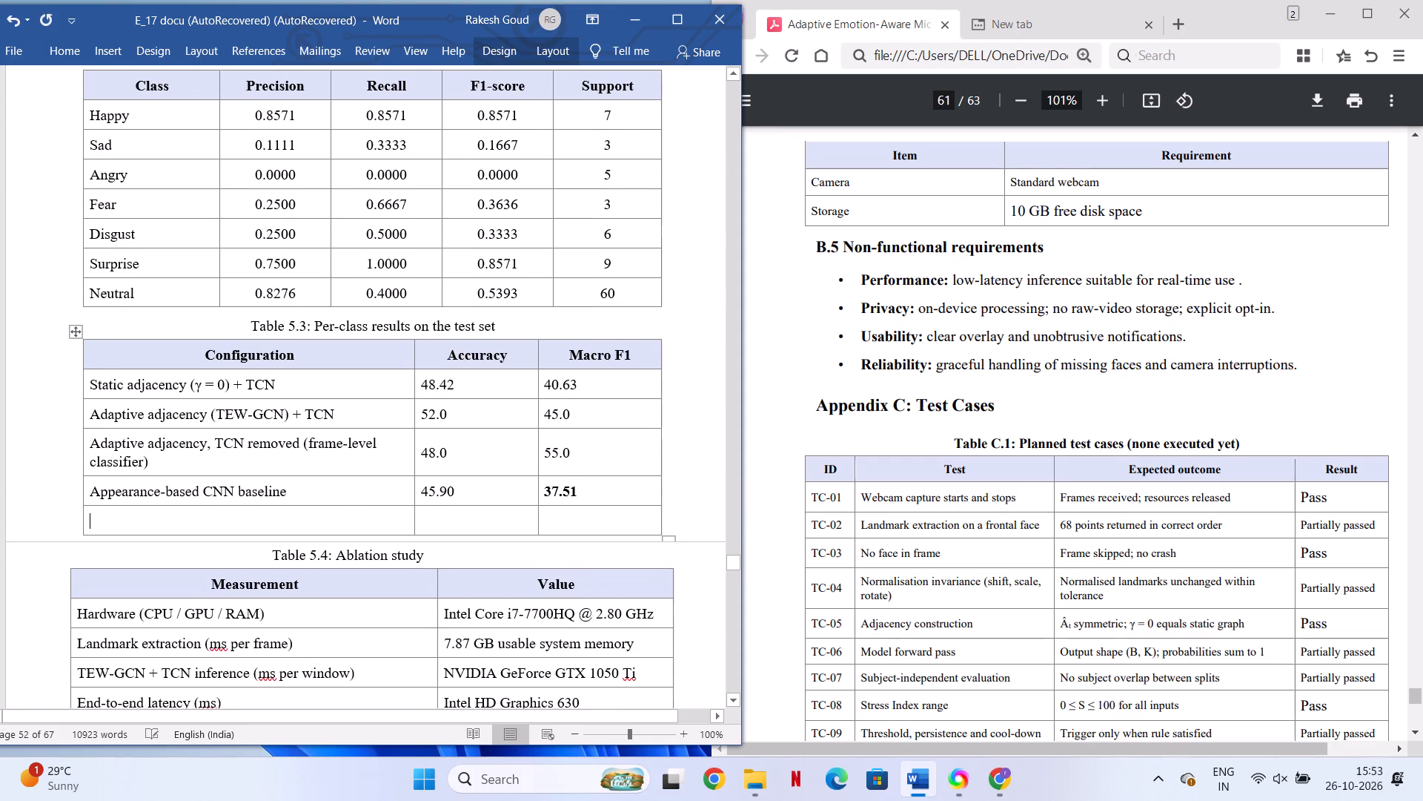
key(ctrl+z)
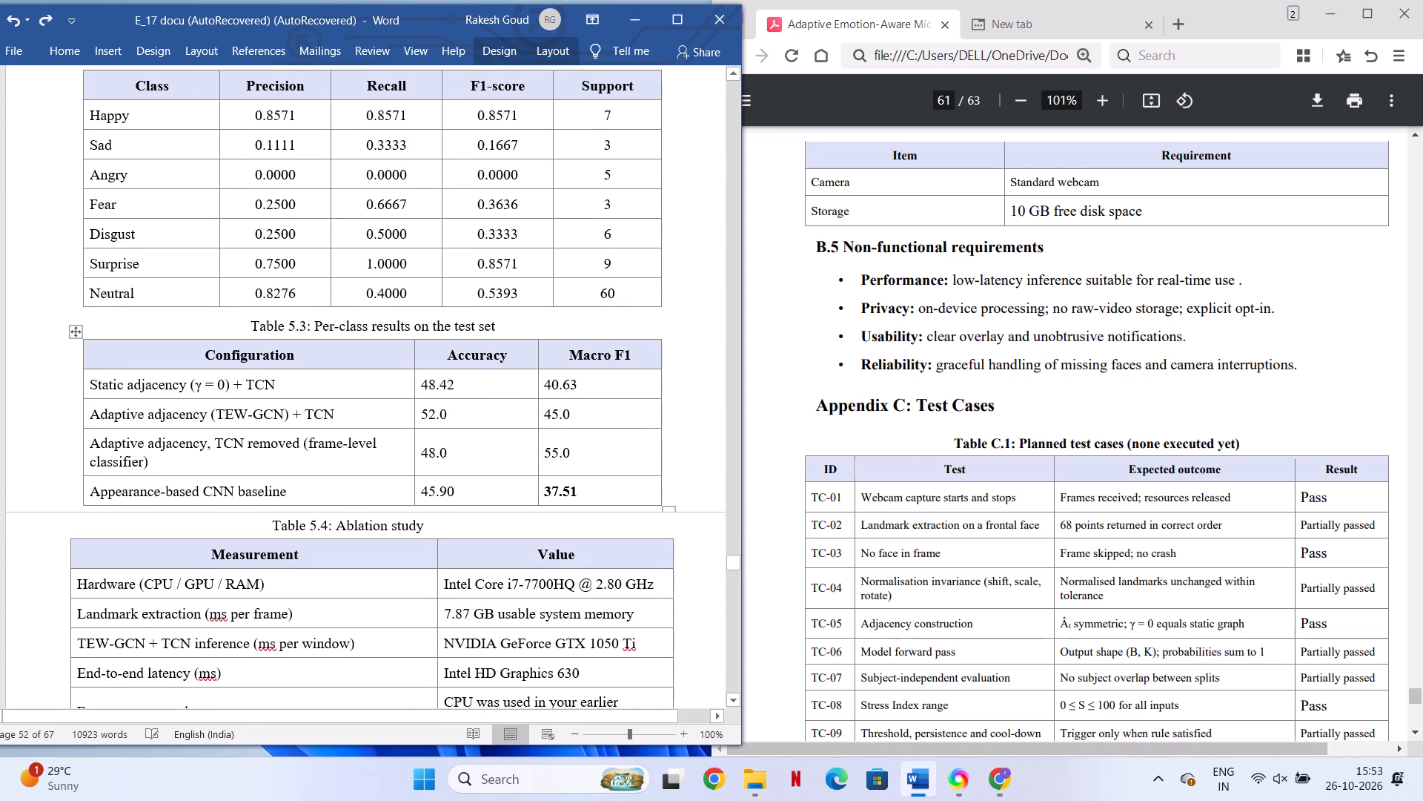
Remove all the leading indentation from the caption "Table 5.4: Ablation study" so it starts at the text margin.
click(262, 525)
key(BackSpace)
key(BackSpace)
key(BackSpace)
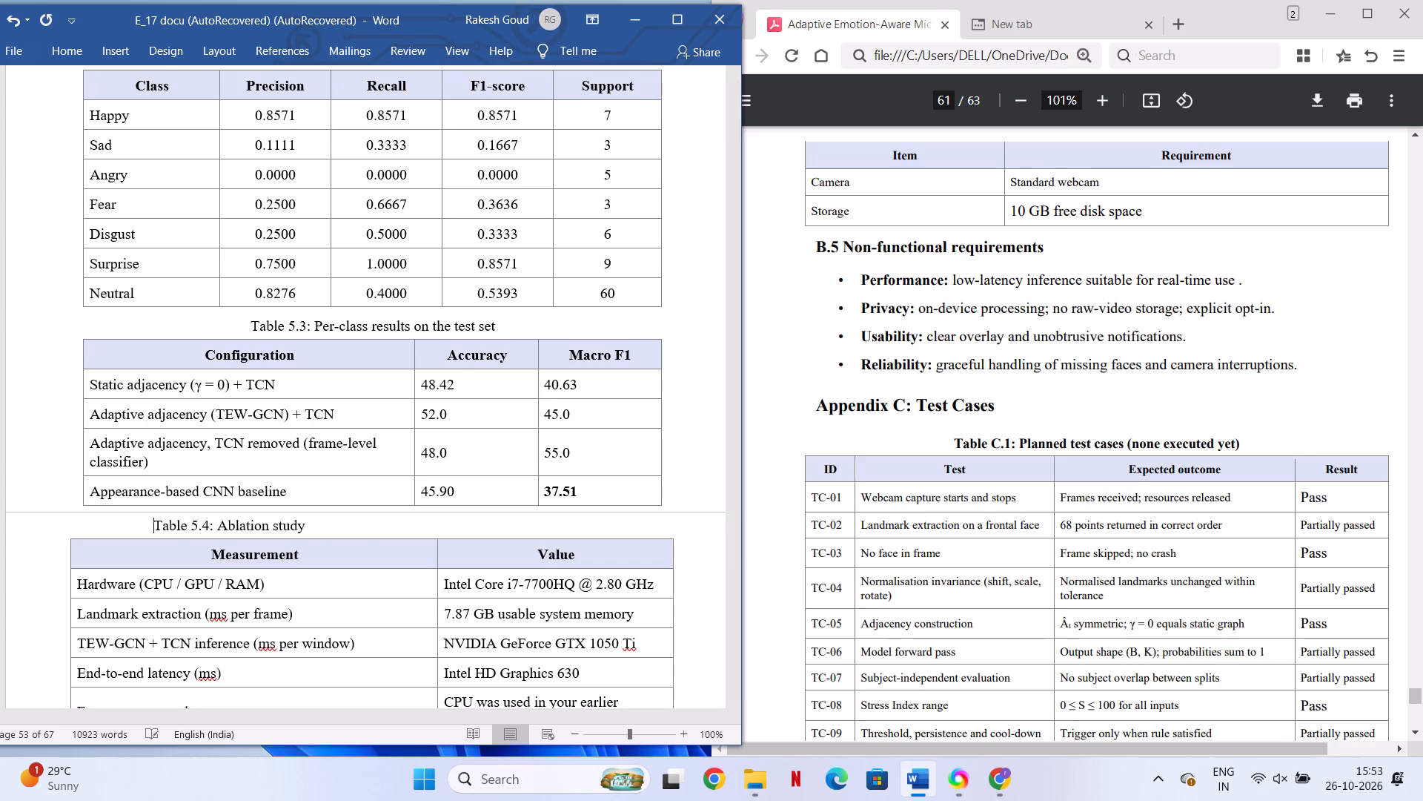
key(BackSpace)
key(BackSpace)
key(BackSpace)
key(BackSpace)
key(BackSpace)
key(BackSpace)
key(BackSpace)
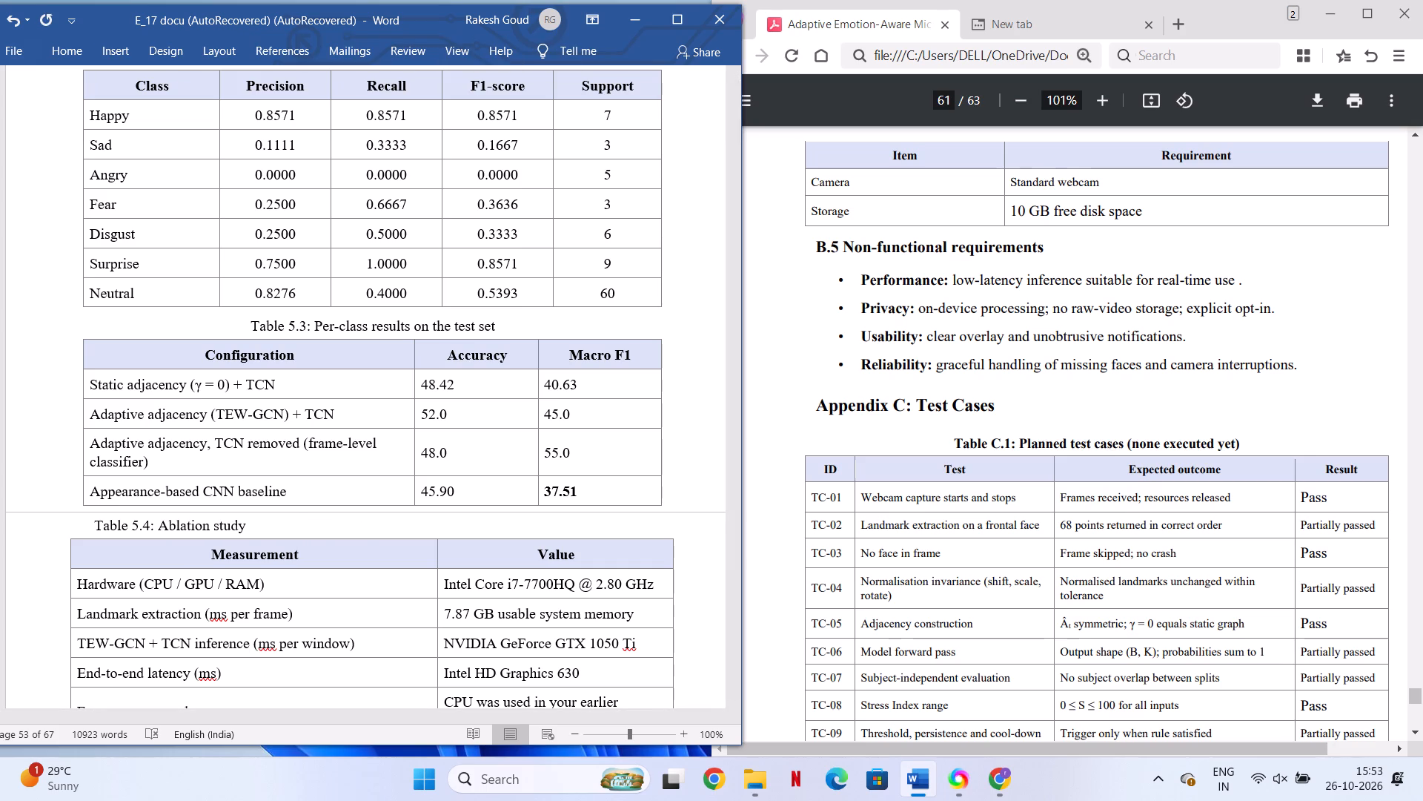
key(BackSpace)
key(BackSpace)
key(BackSpace)
key(BackSpace)
key(BackSpace)
Remove the bold from the Macro F1 value of the Appearance-based CNN baseline row in the ablation table.
double_click(568, 490)
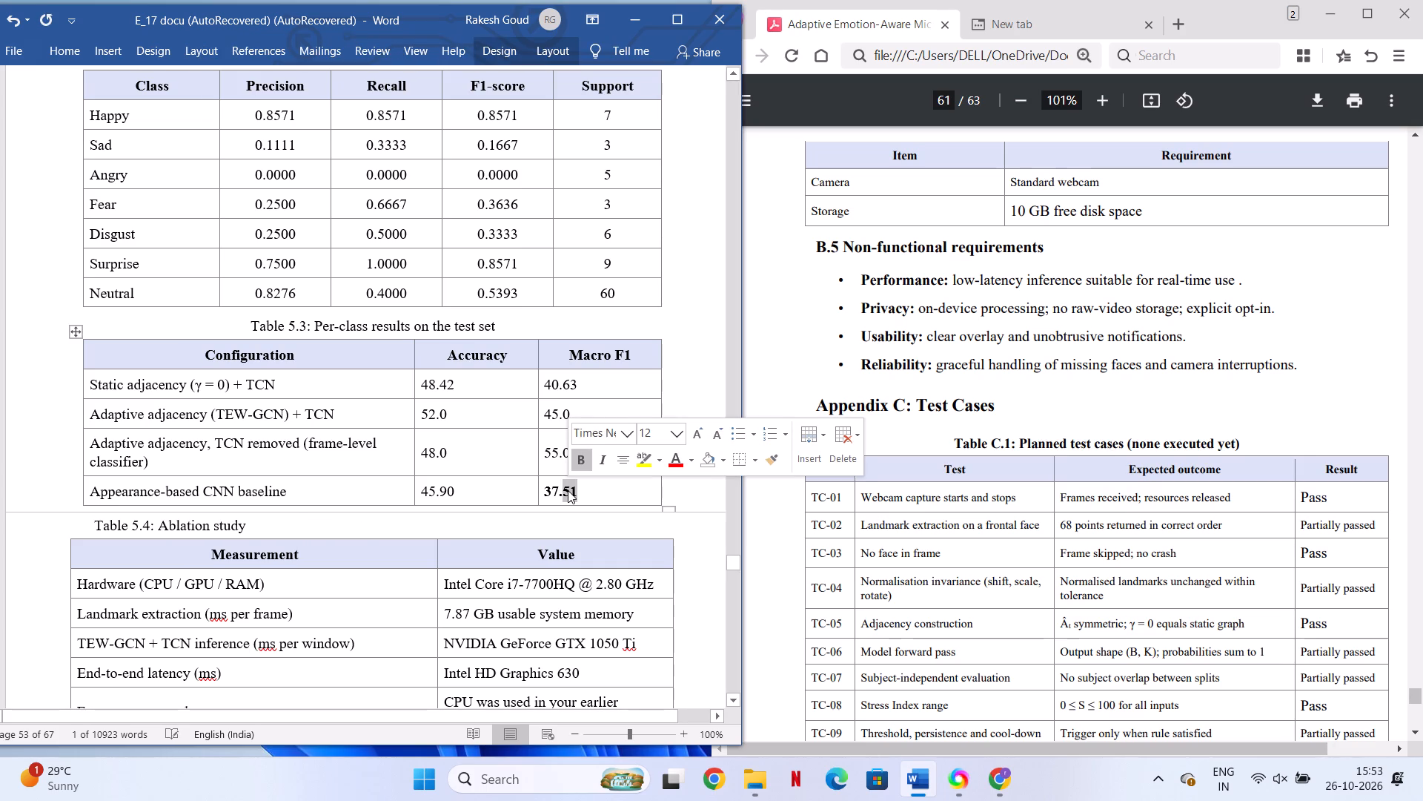
triple_click(565, 490)
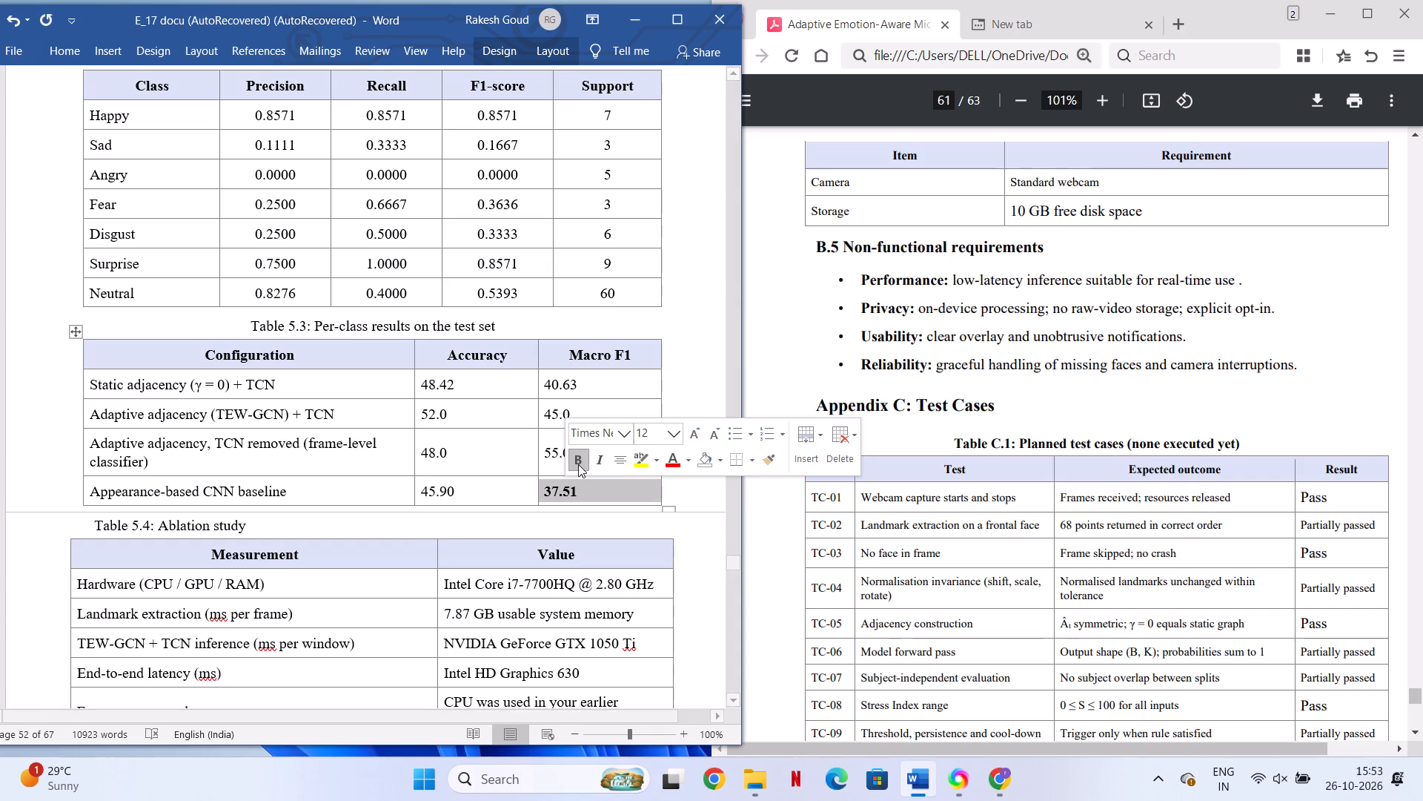
click(578, 464)
click(702, 492)
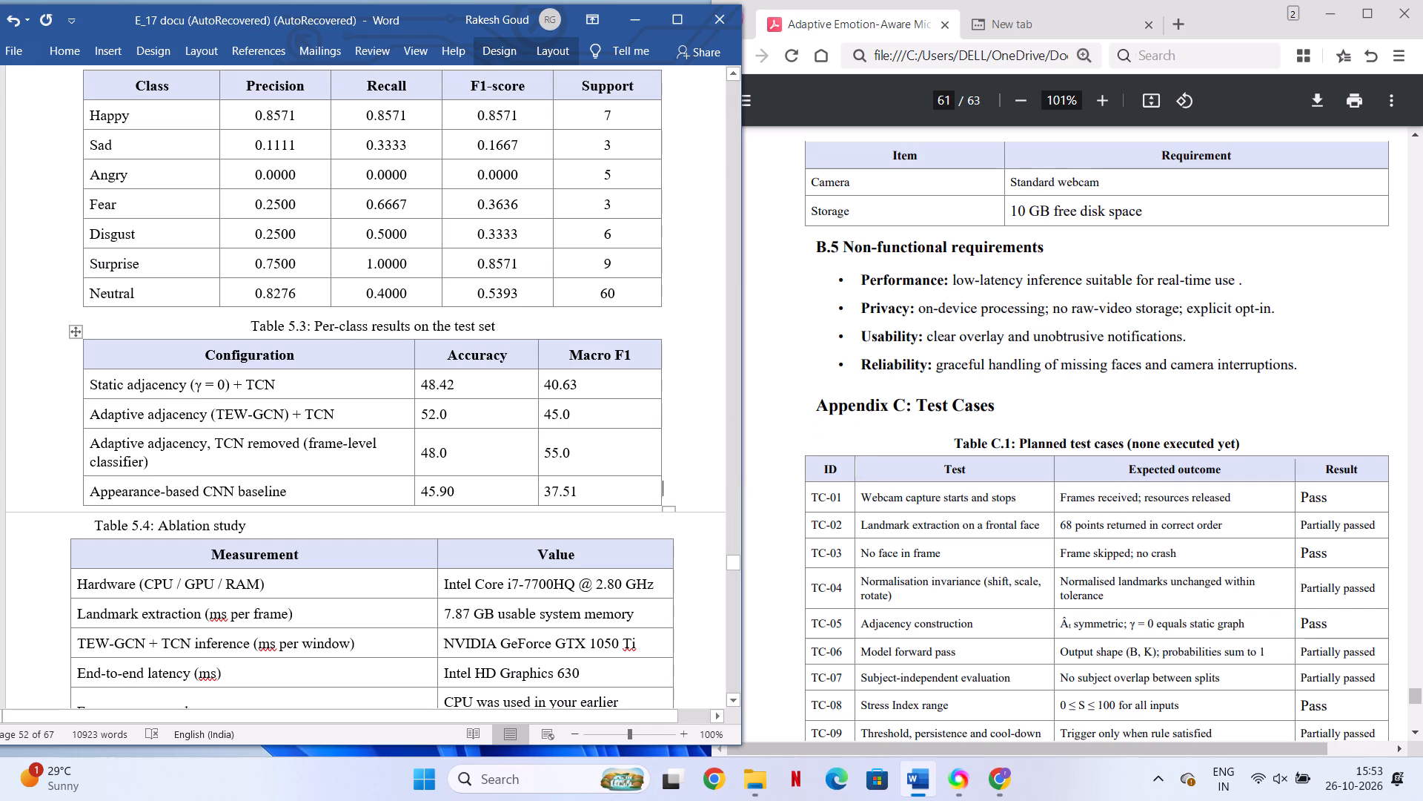
Examine how the Chapter 5 result tables and their captions break across pages, and check the Appendix B pages of the reference PDF.
click(97, 519)
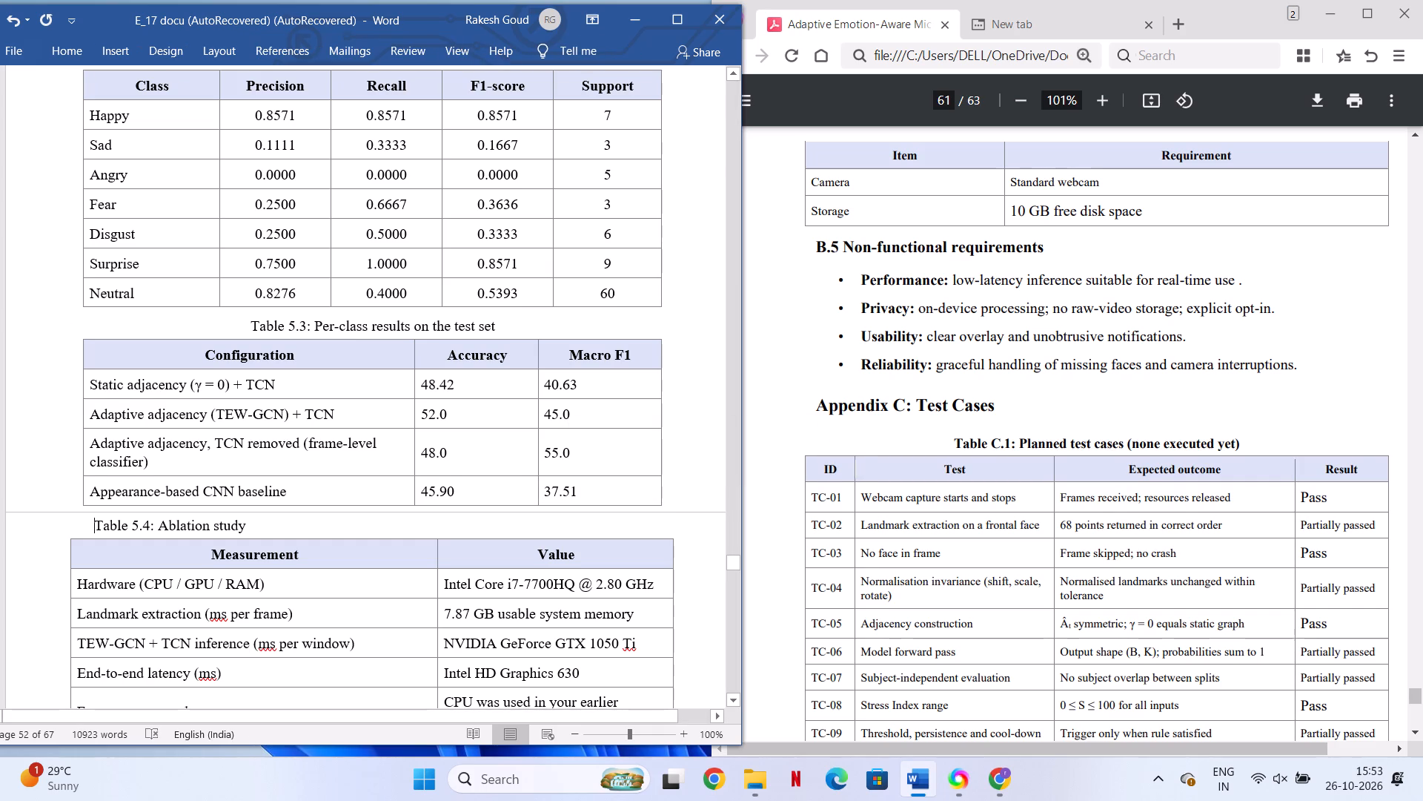
scroll(97, 519, down, 2)
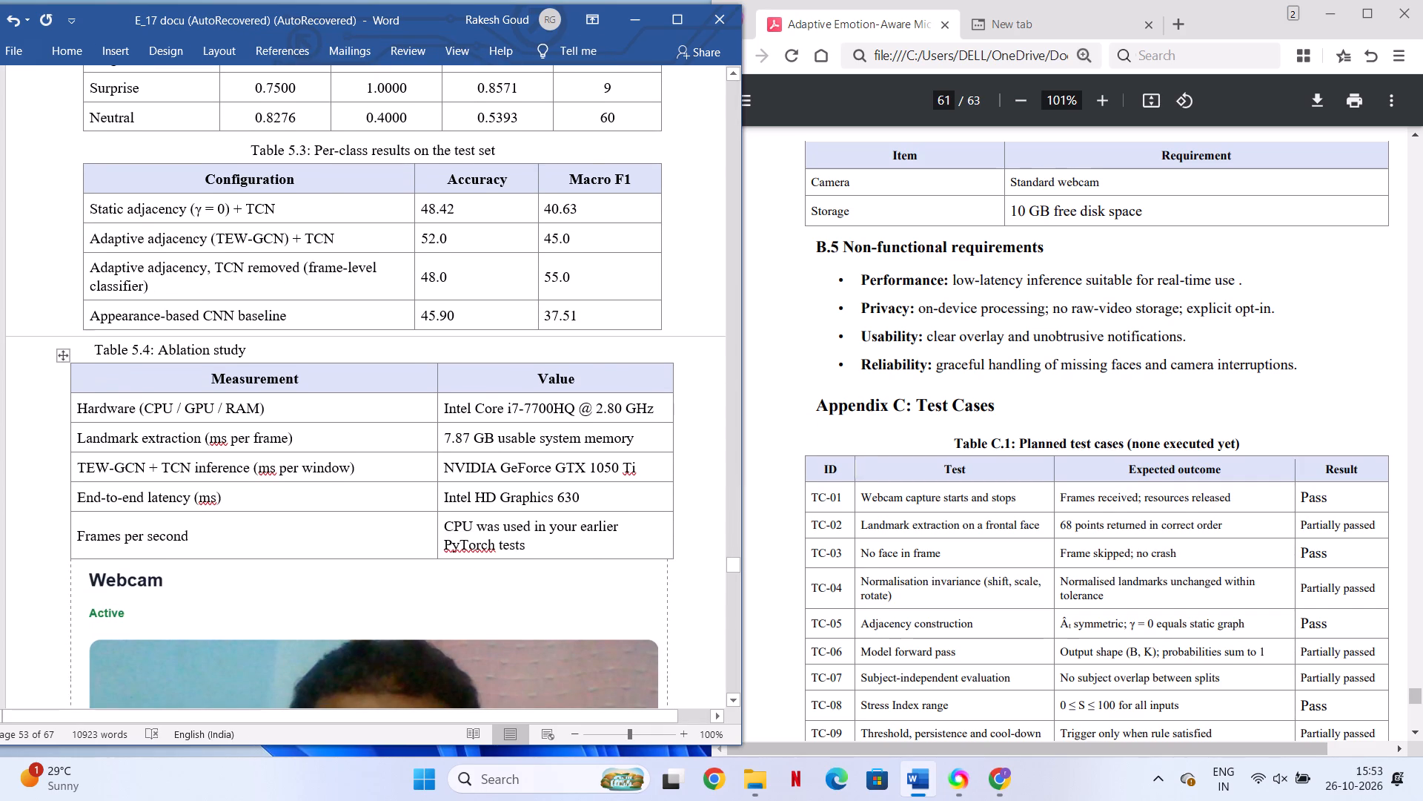
scroll(97, 519, down, 1)
scroll(993, 585, down, 4)
scroll(993, 585, up, 7)
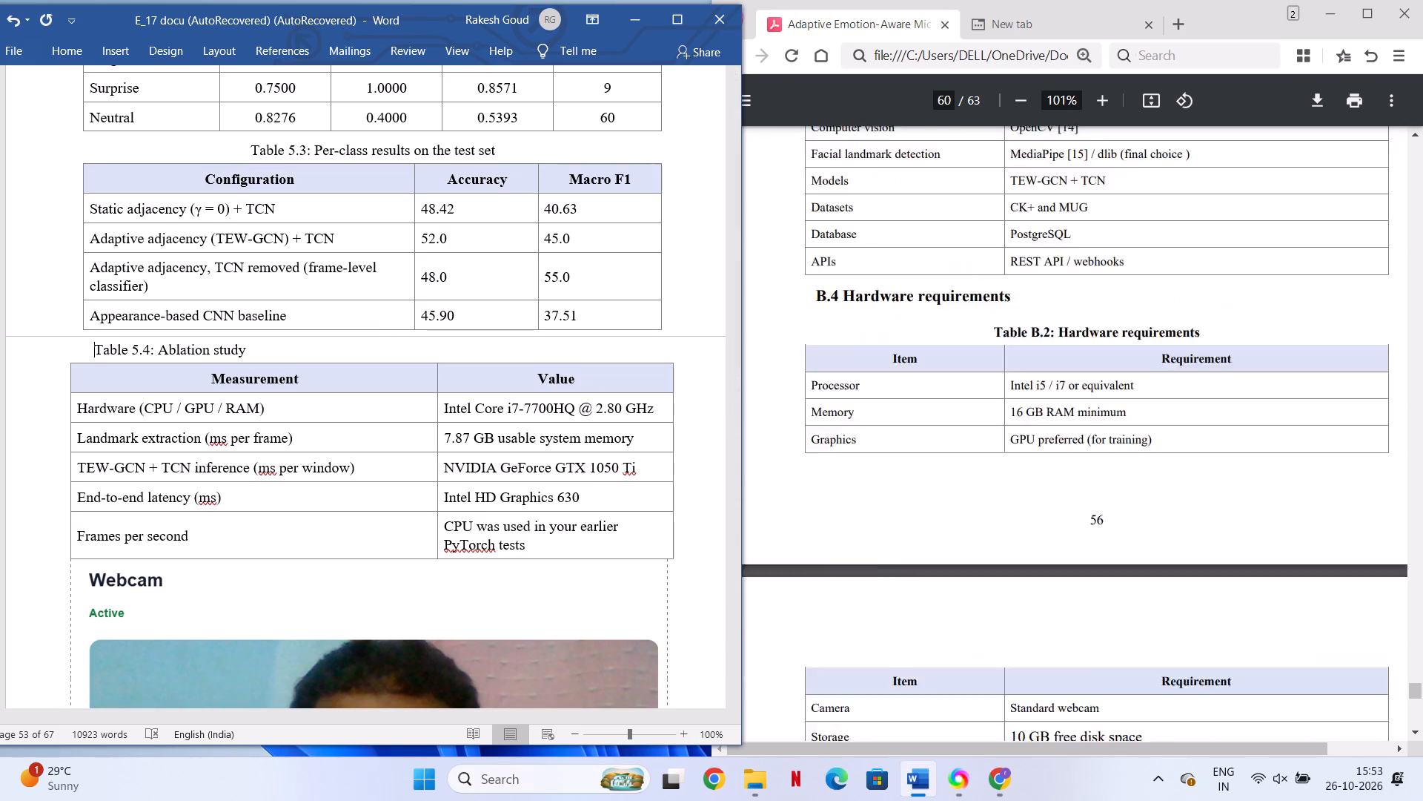
scroll(993, 585, up, 5)
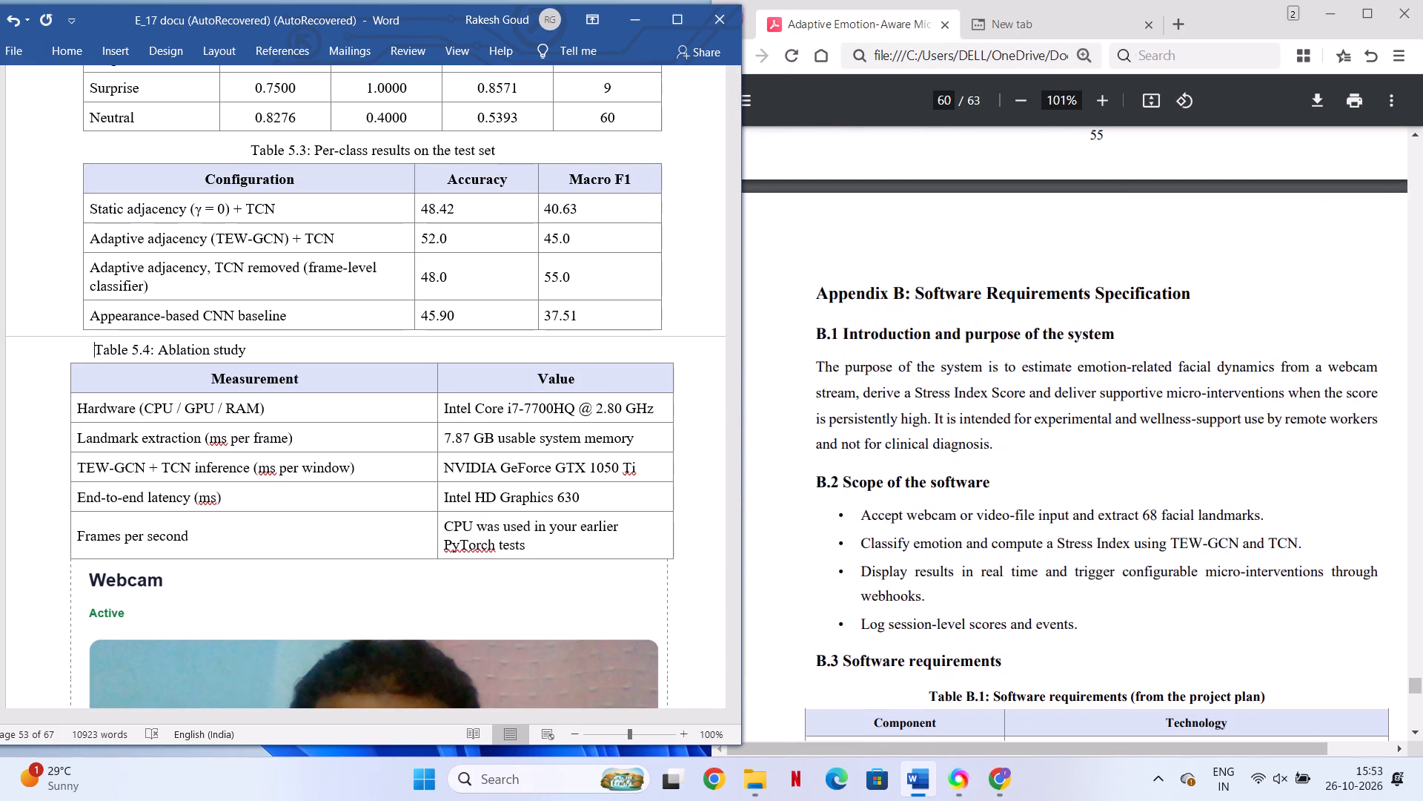
scroll(219, 441, up, 3)
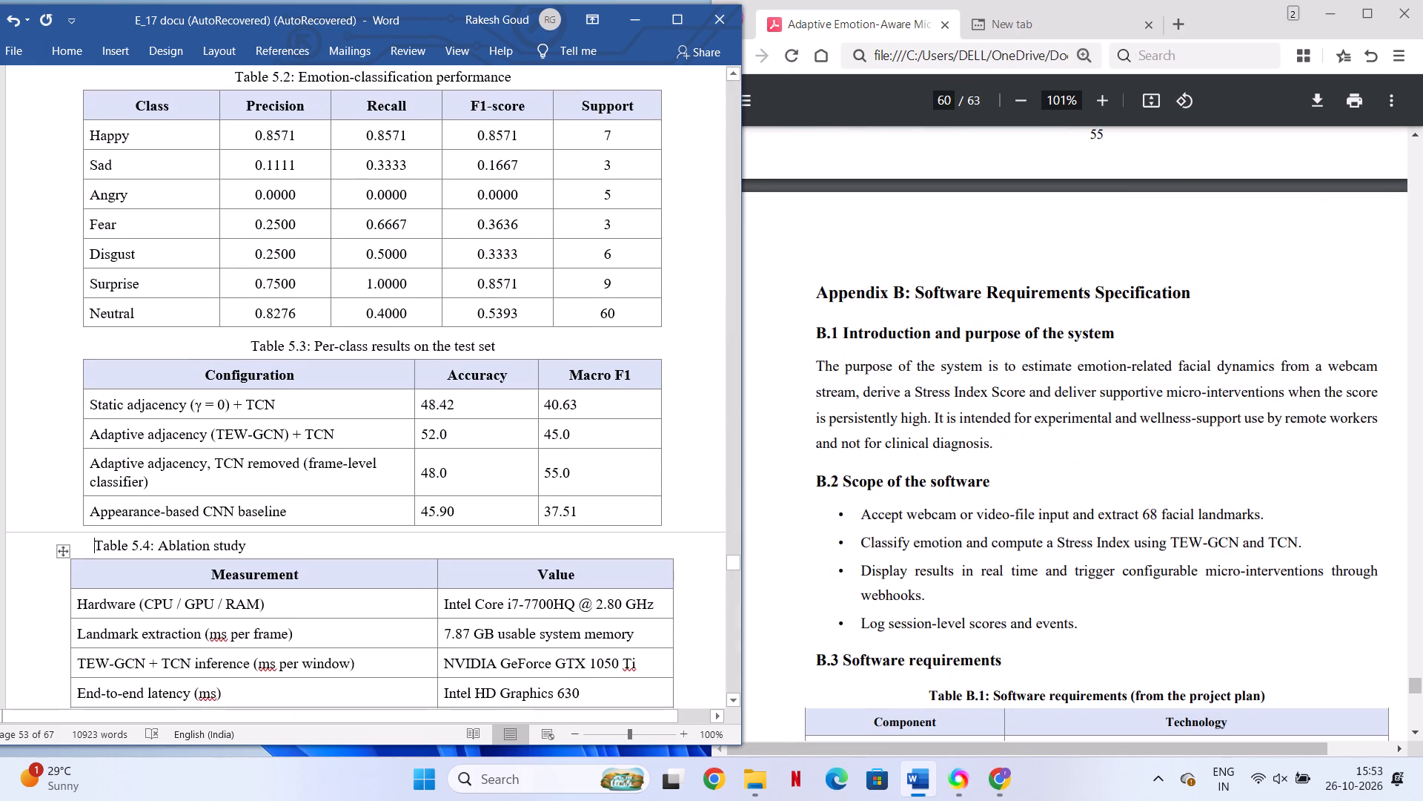
scroll(219, 441, up, 1)
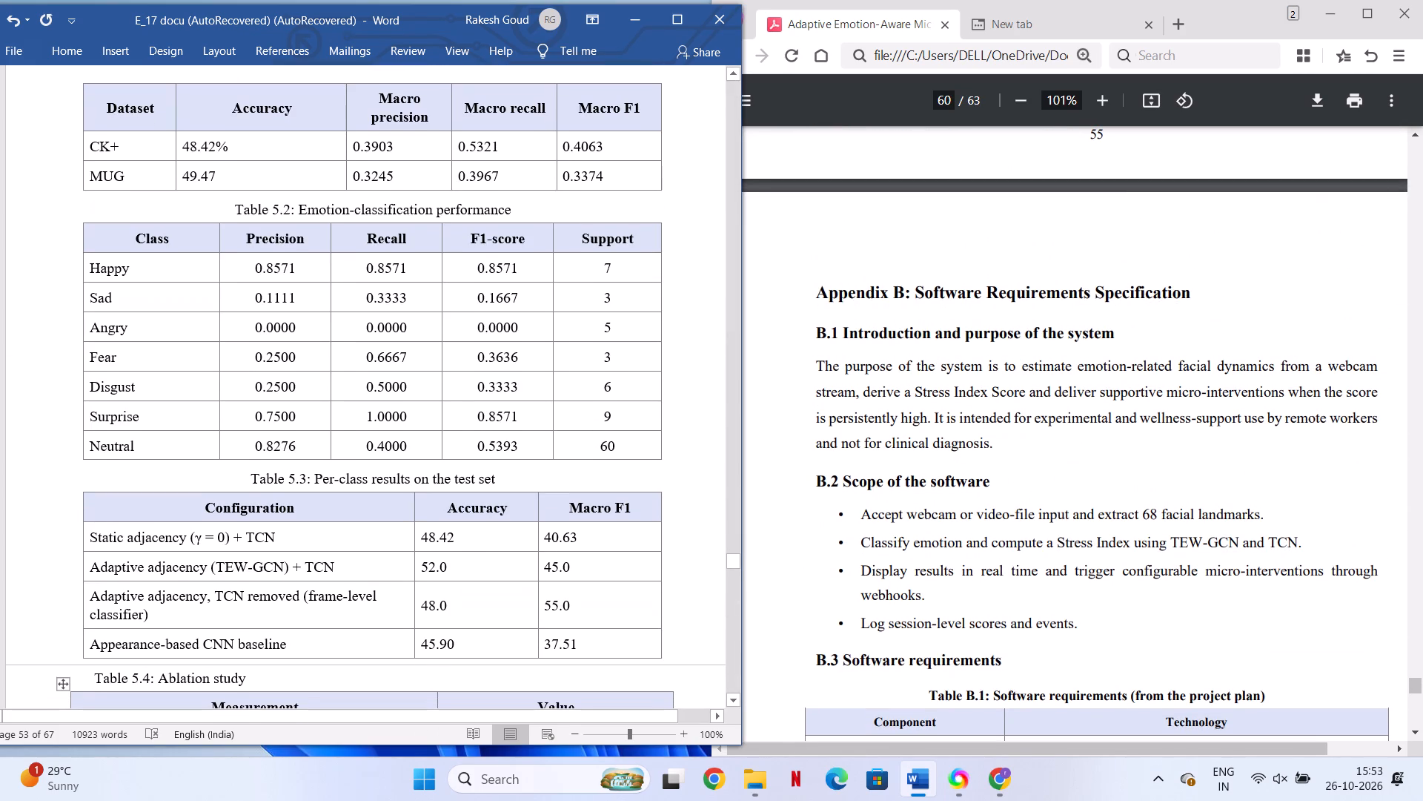
scroll(162, 507, down, 1)
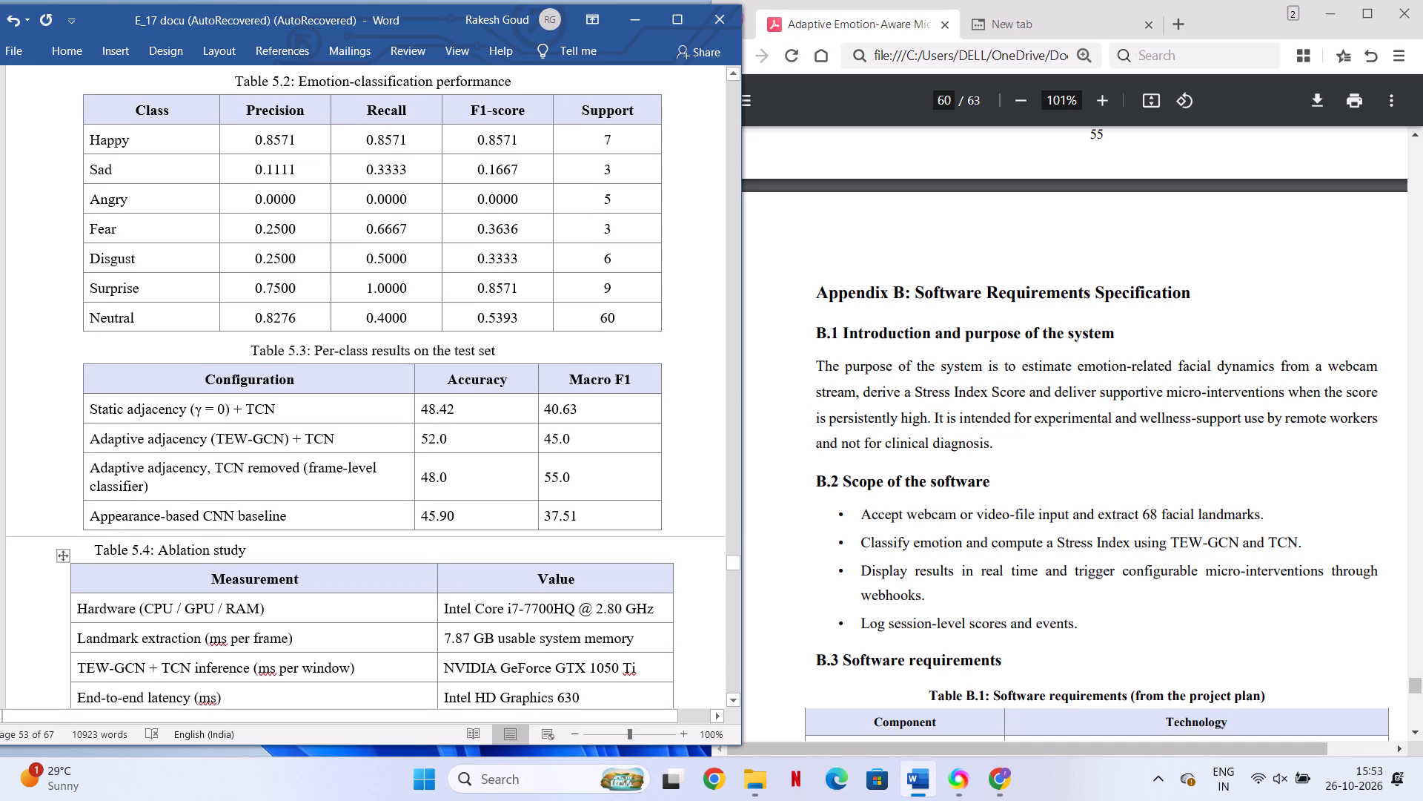
click(82, 527)
click(82, 527)
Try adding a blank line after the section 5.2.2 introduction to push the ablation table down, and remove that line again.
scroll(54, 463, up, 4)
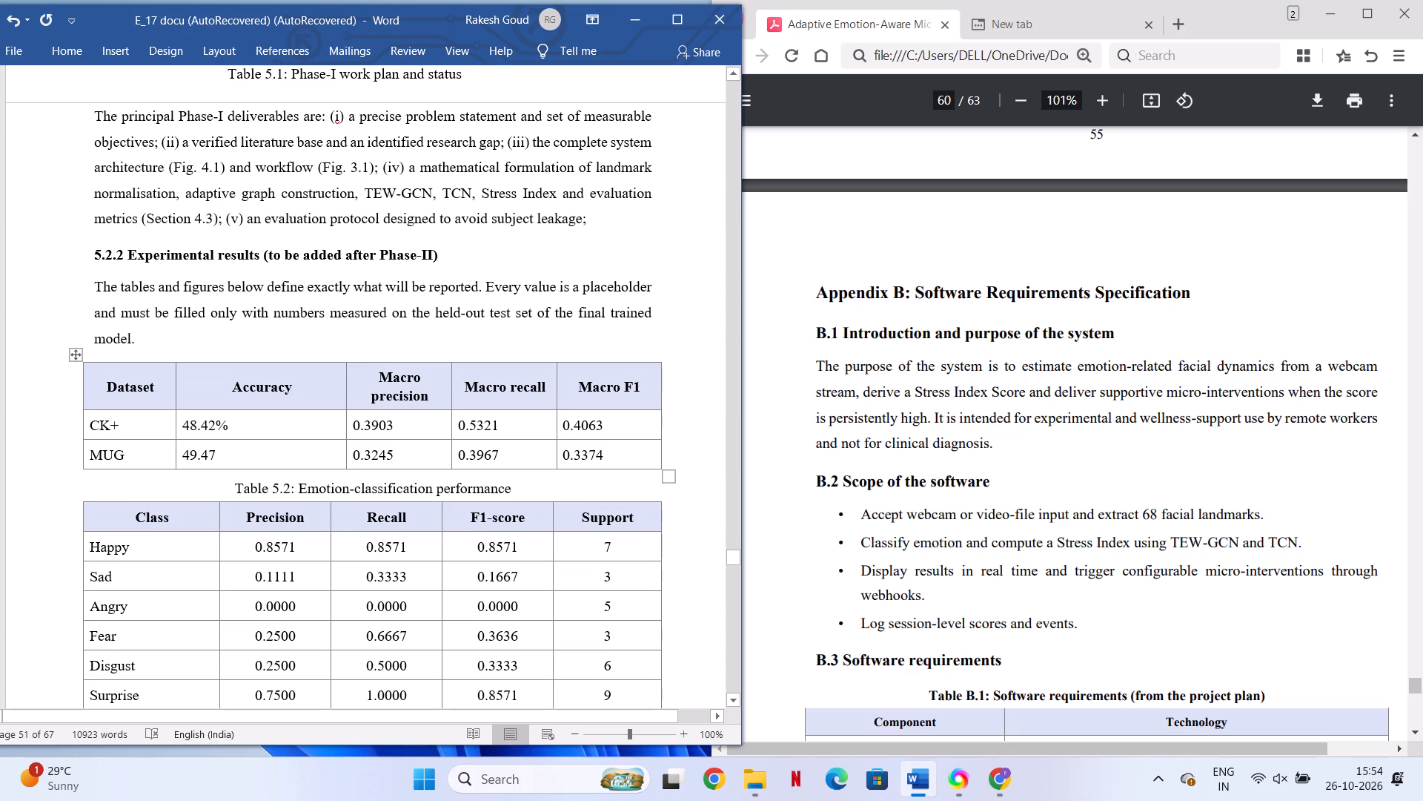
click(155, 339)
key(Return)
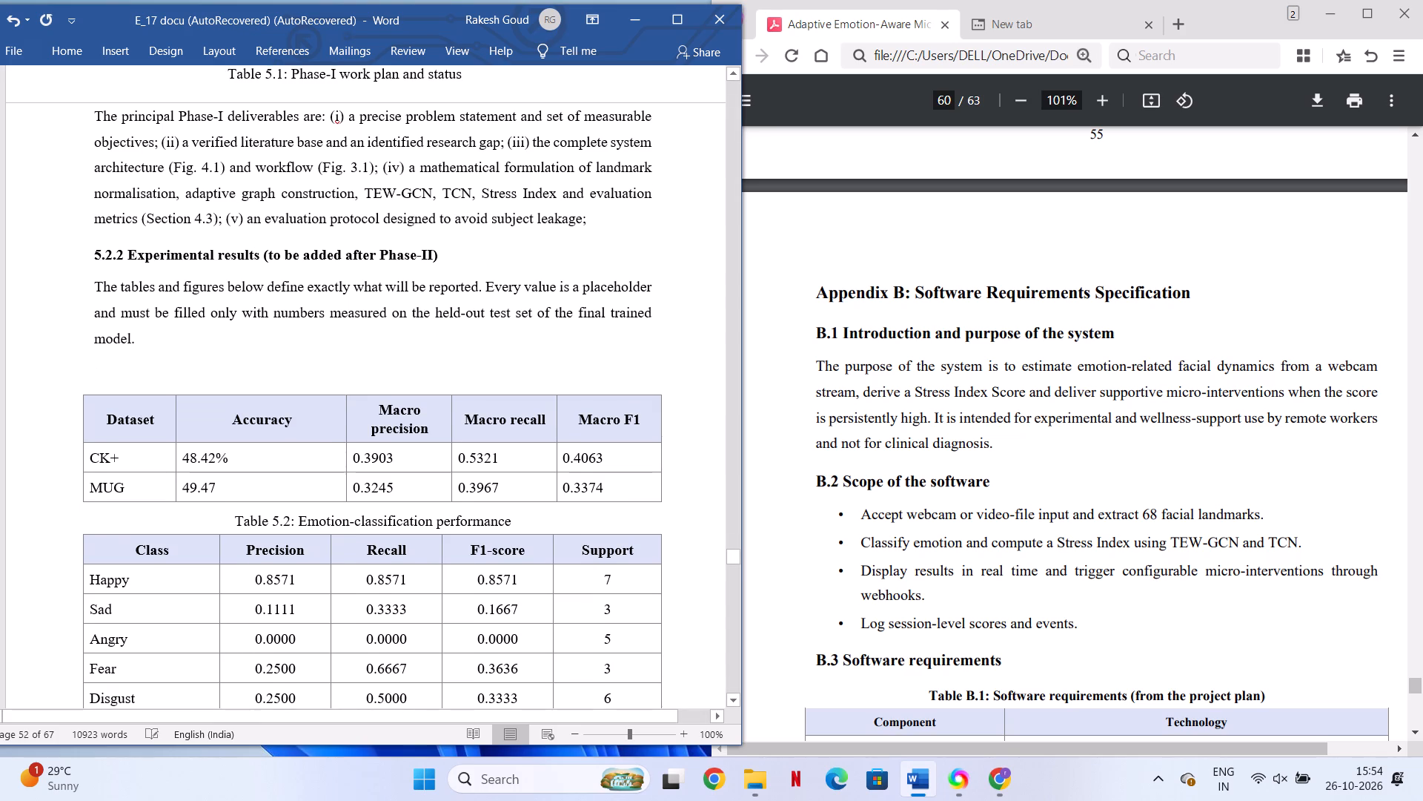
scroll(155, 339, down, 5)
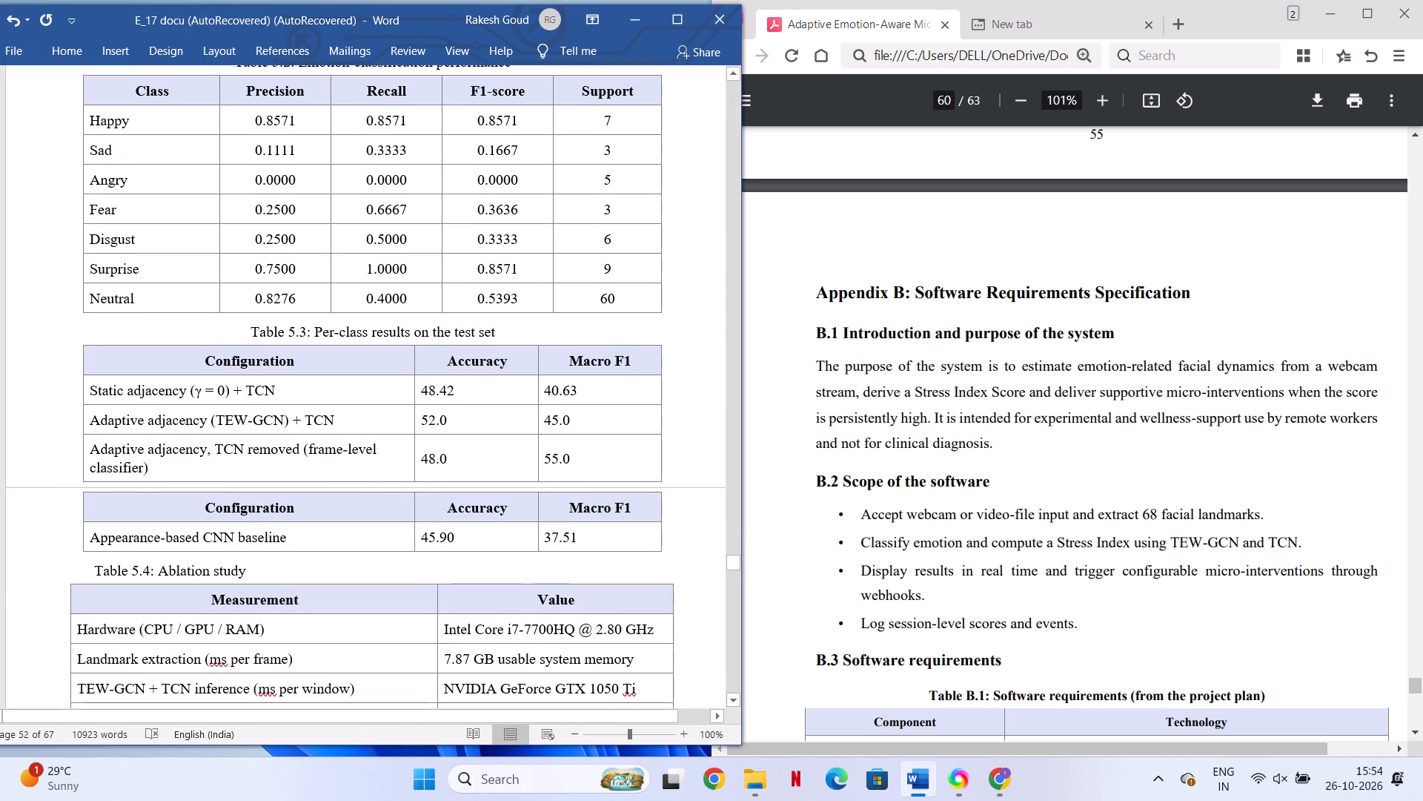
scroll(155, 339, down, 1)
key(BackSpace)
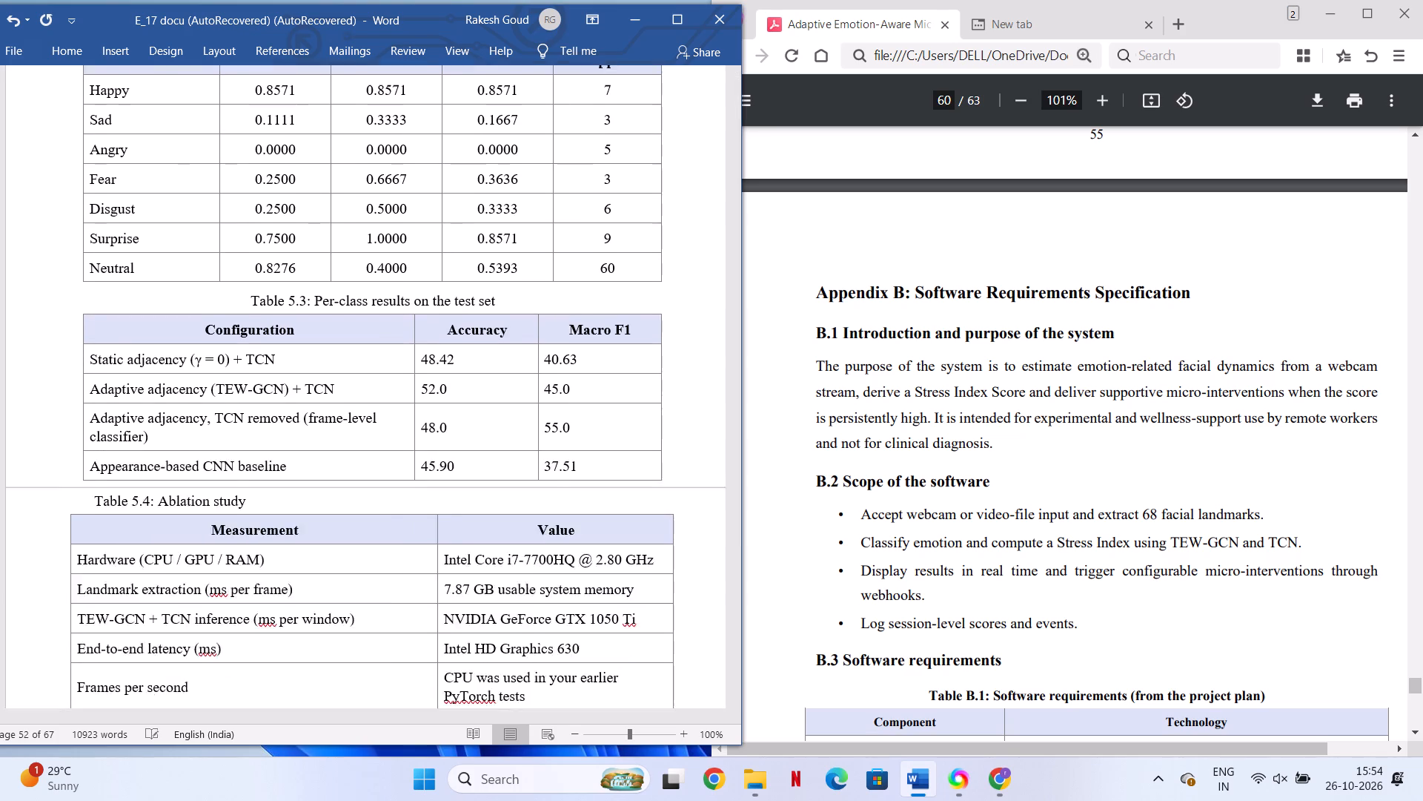
Undo the recent edits back through the Macro F1 bold, the Table 5.4 caption indentation and the deletion of deliverables item (vi).
scroll(155, 339, down, 2)
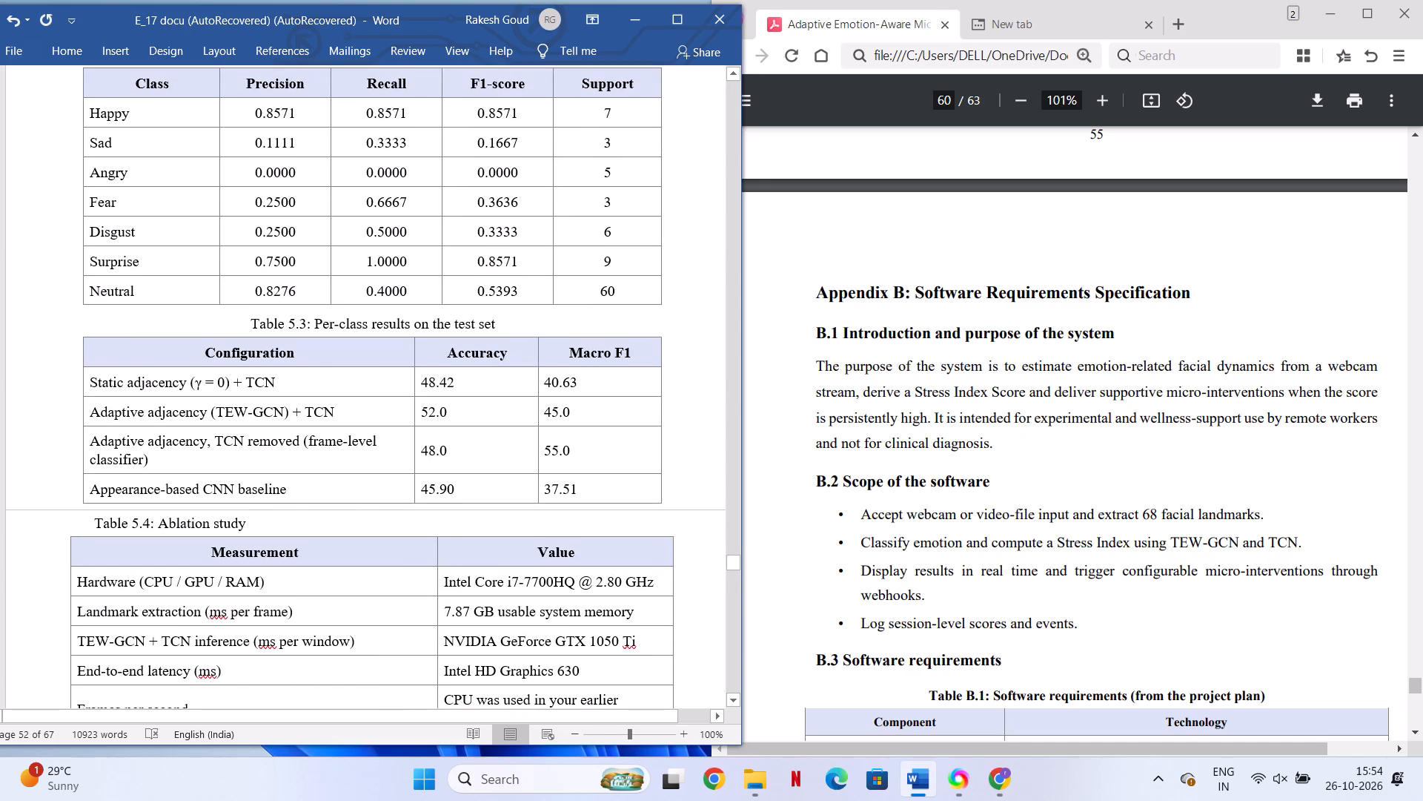
key(ctrl+z)
key(ctrl+z)
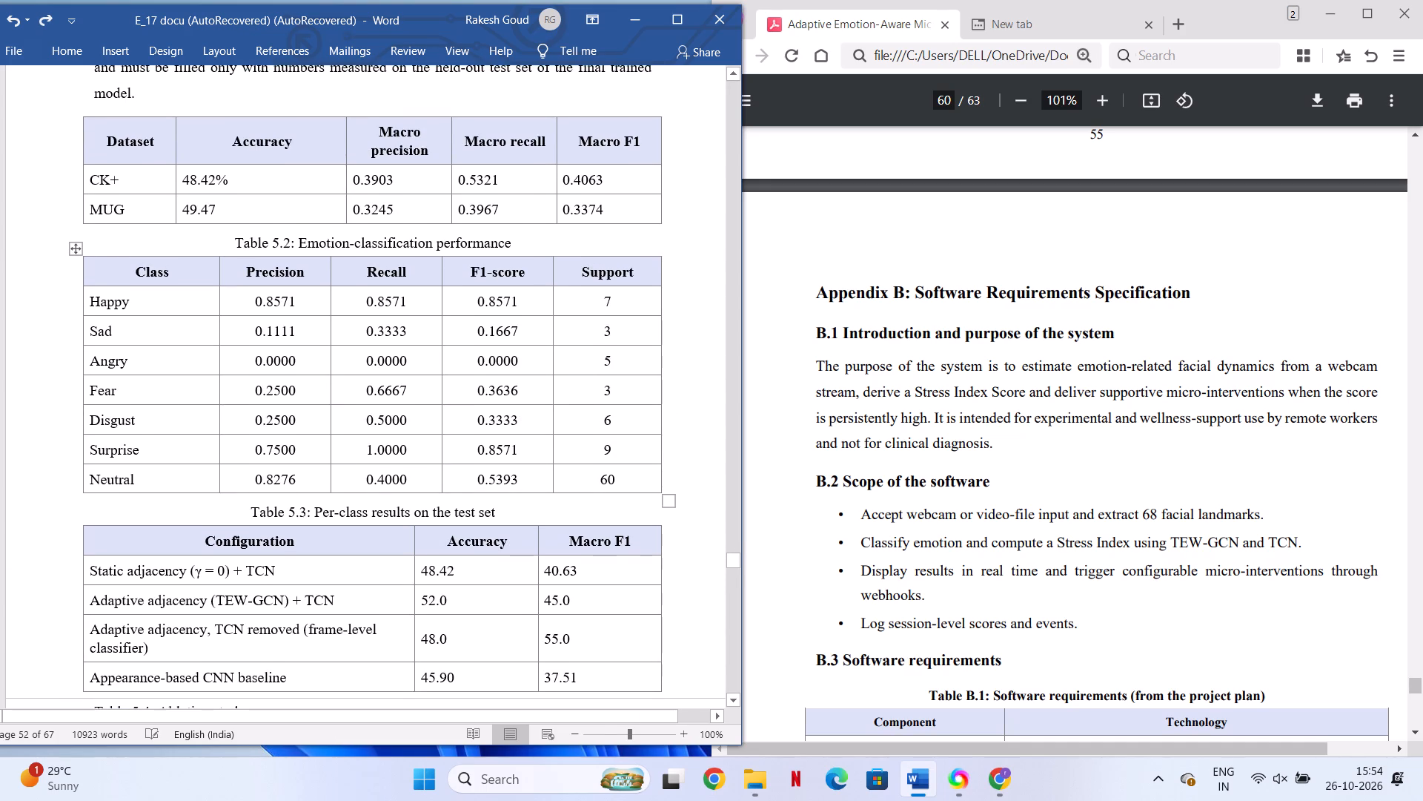
key(ctrl+z)
key(ctrl+z)
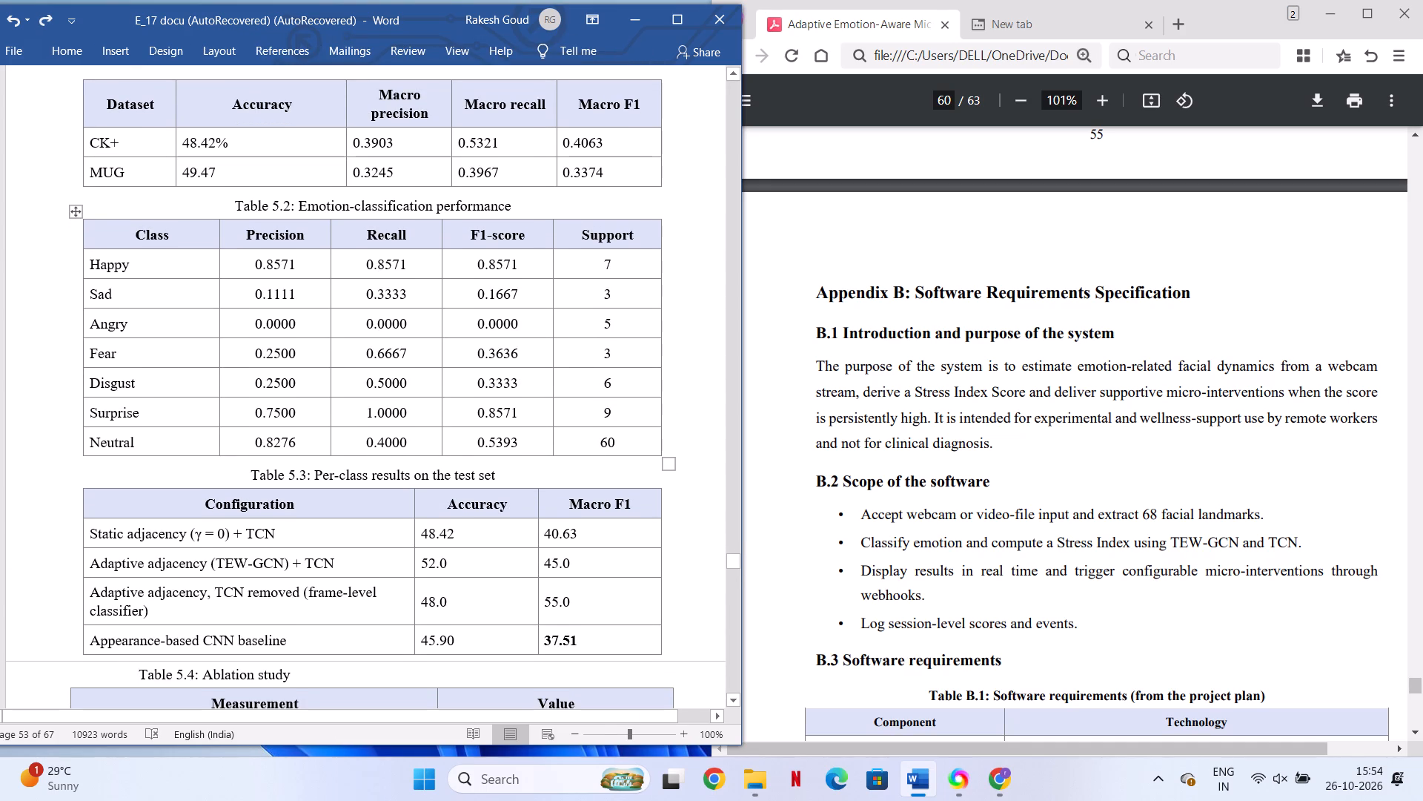
key(ctrl+z)
key(ctrl+z)
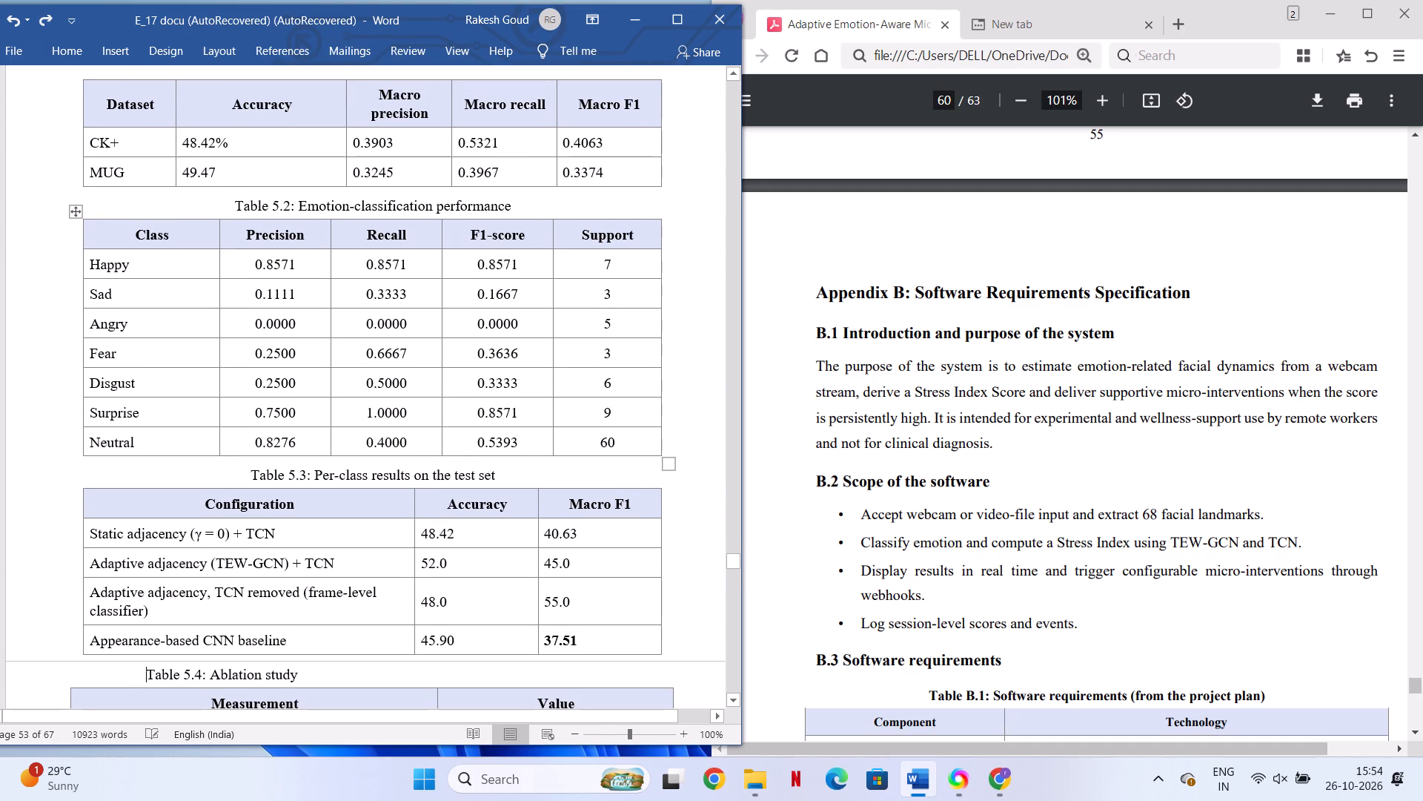
key(ctrl+z)
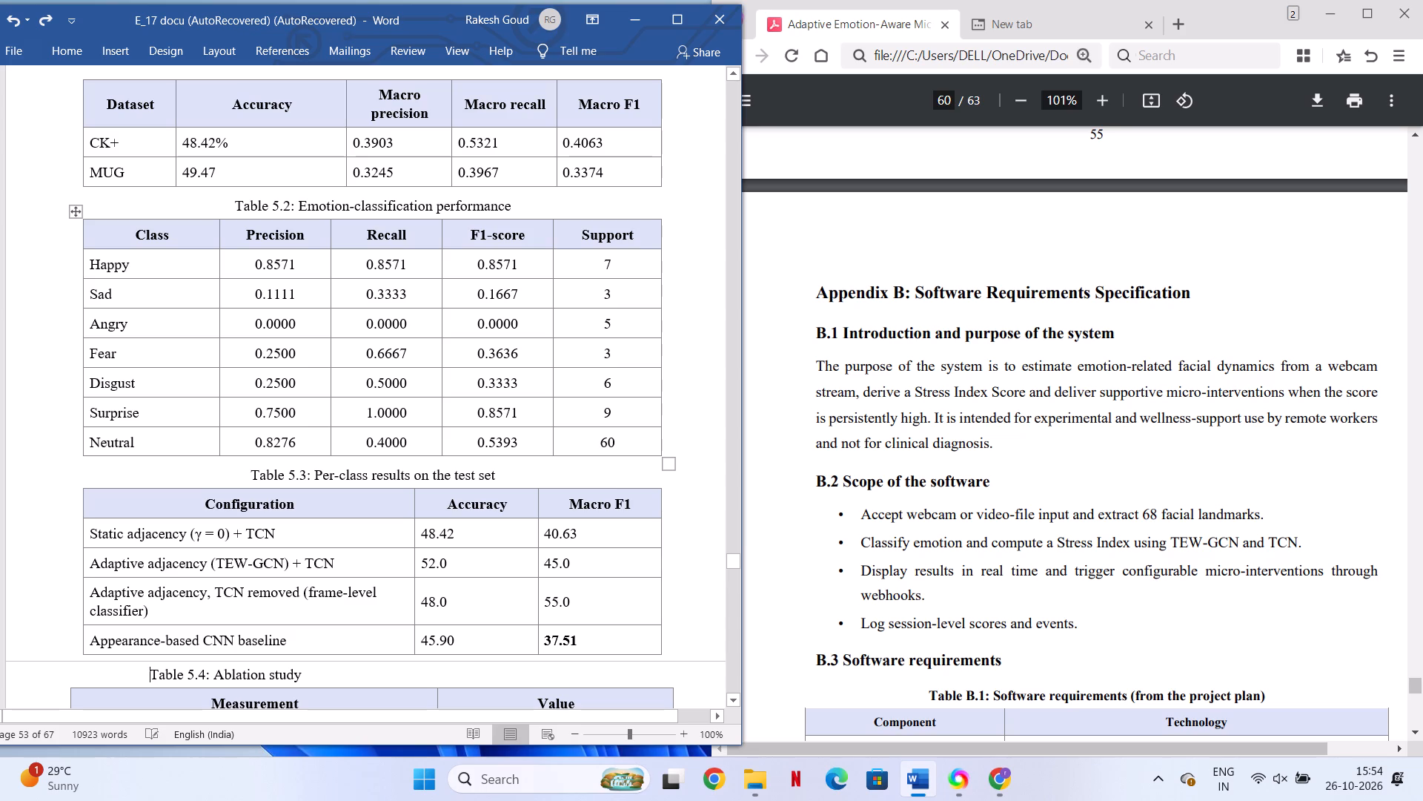
key(ctrl+z)
key(ctrl+z)
key(ctrl+z)
key(ctrl+z)
key(ctrl+z)
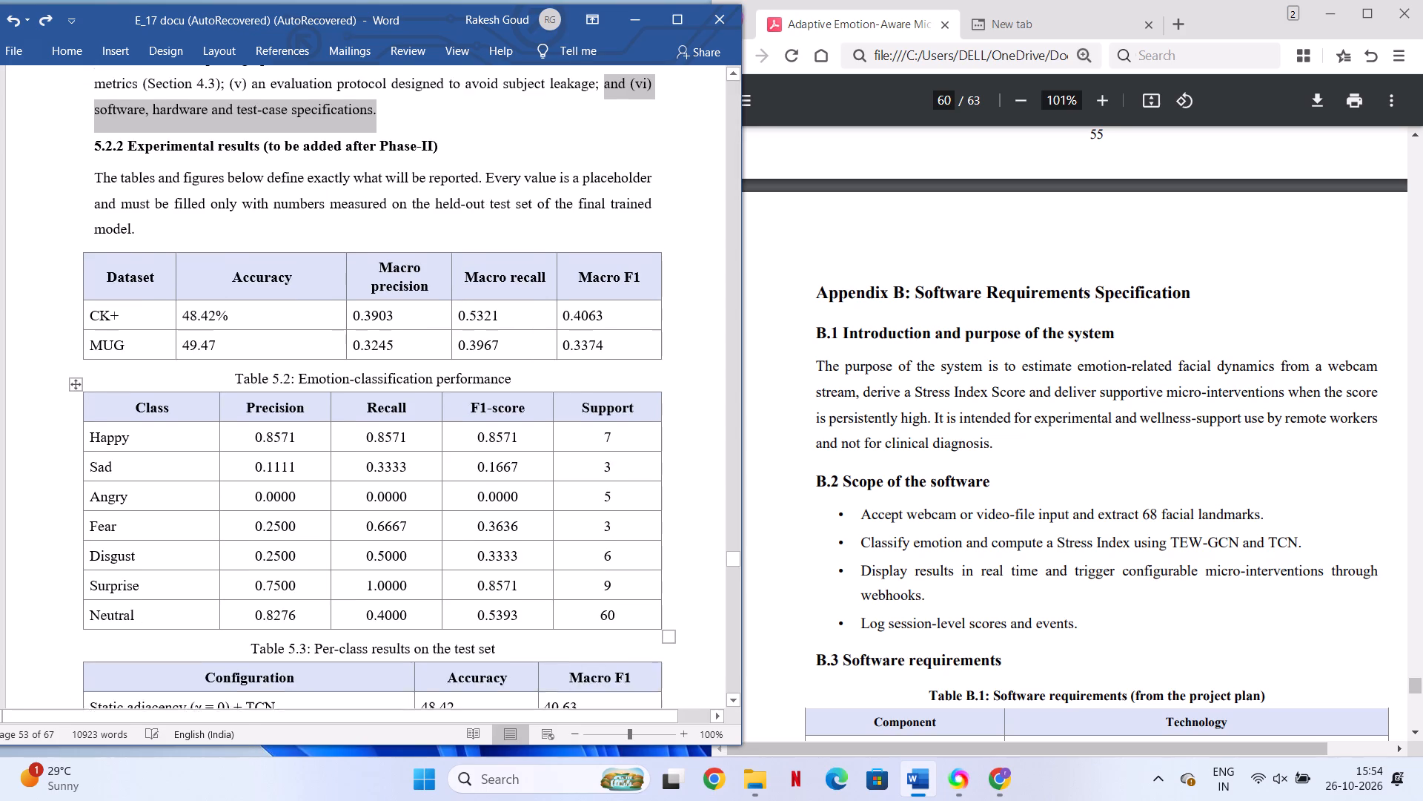
Undo further edits to the Table 5.4 caption and the measurement table until the deleted caption "Table 5.5: Latency and throughput on the target hardware" is restored.
scroll(155, 339, down, 2)
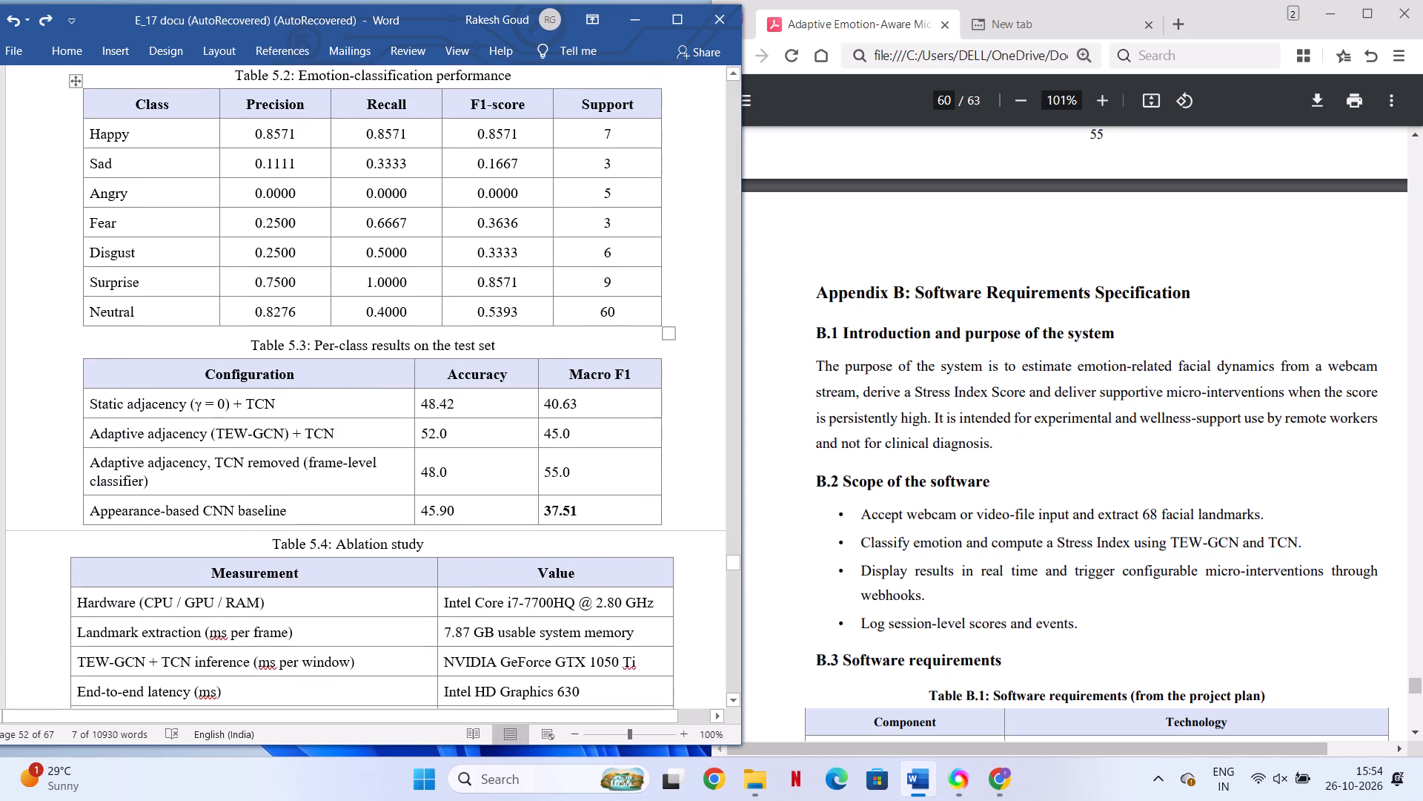
scroll(156, 326, down, 2)
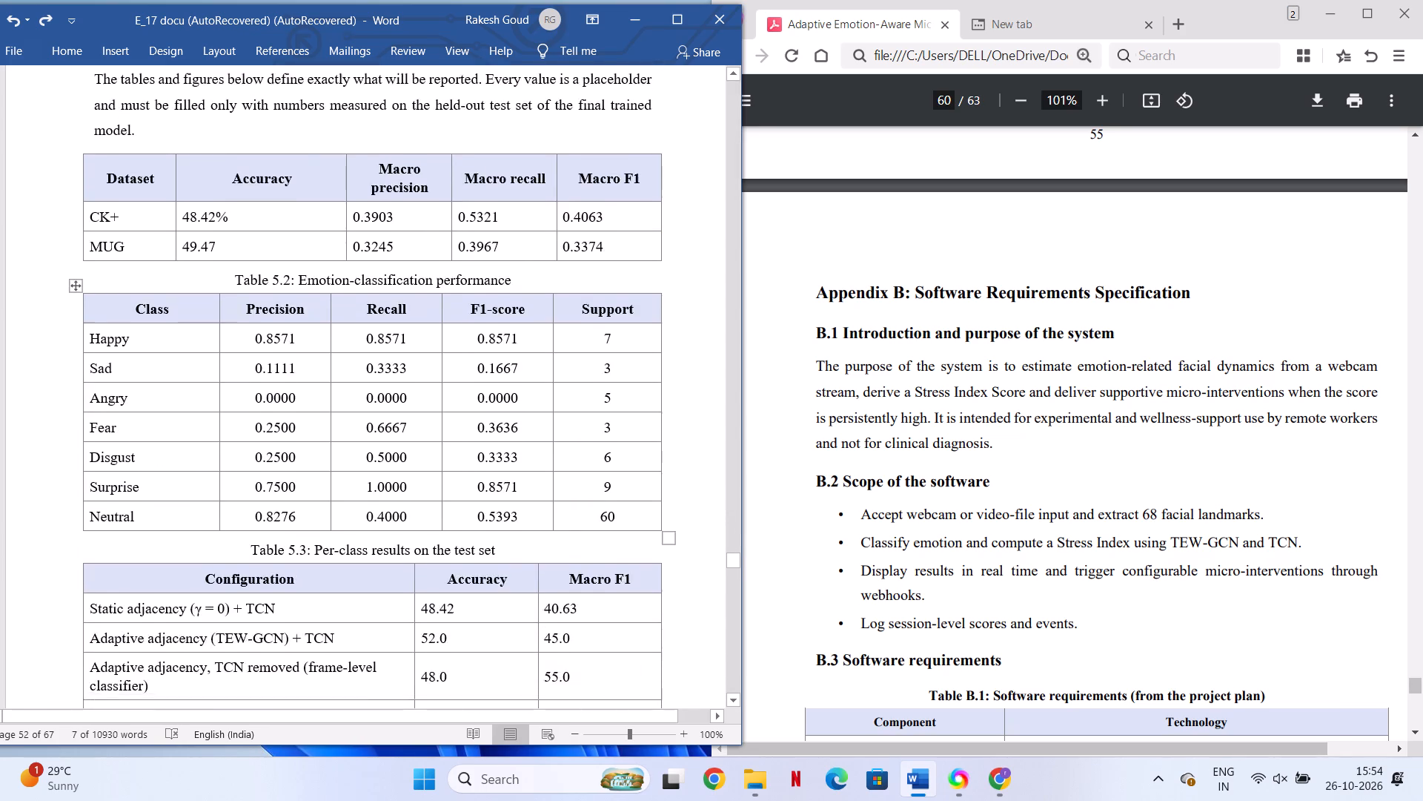
scroll(156, 326, down, 4)
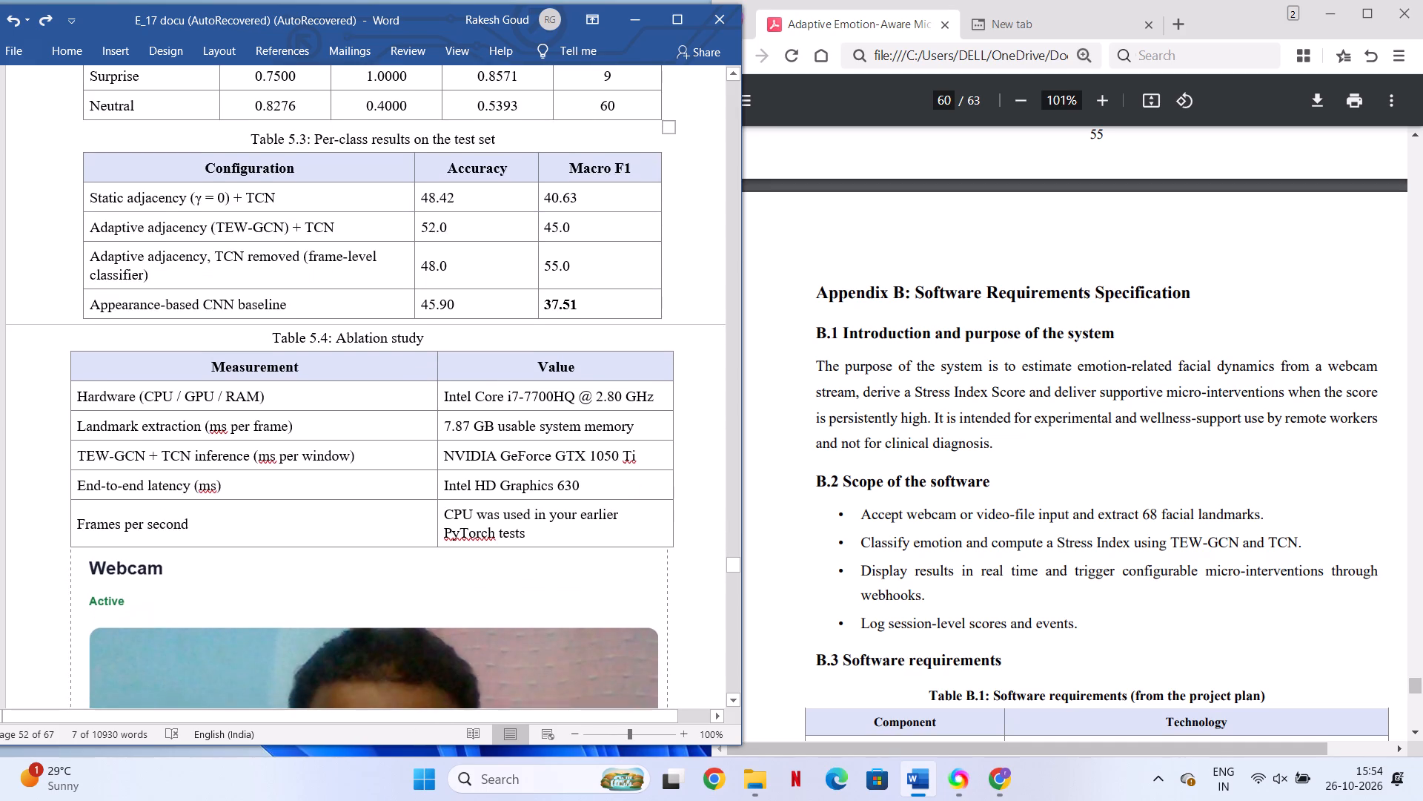
scroll(156, 326, down, 7)
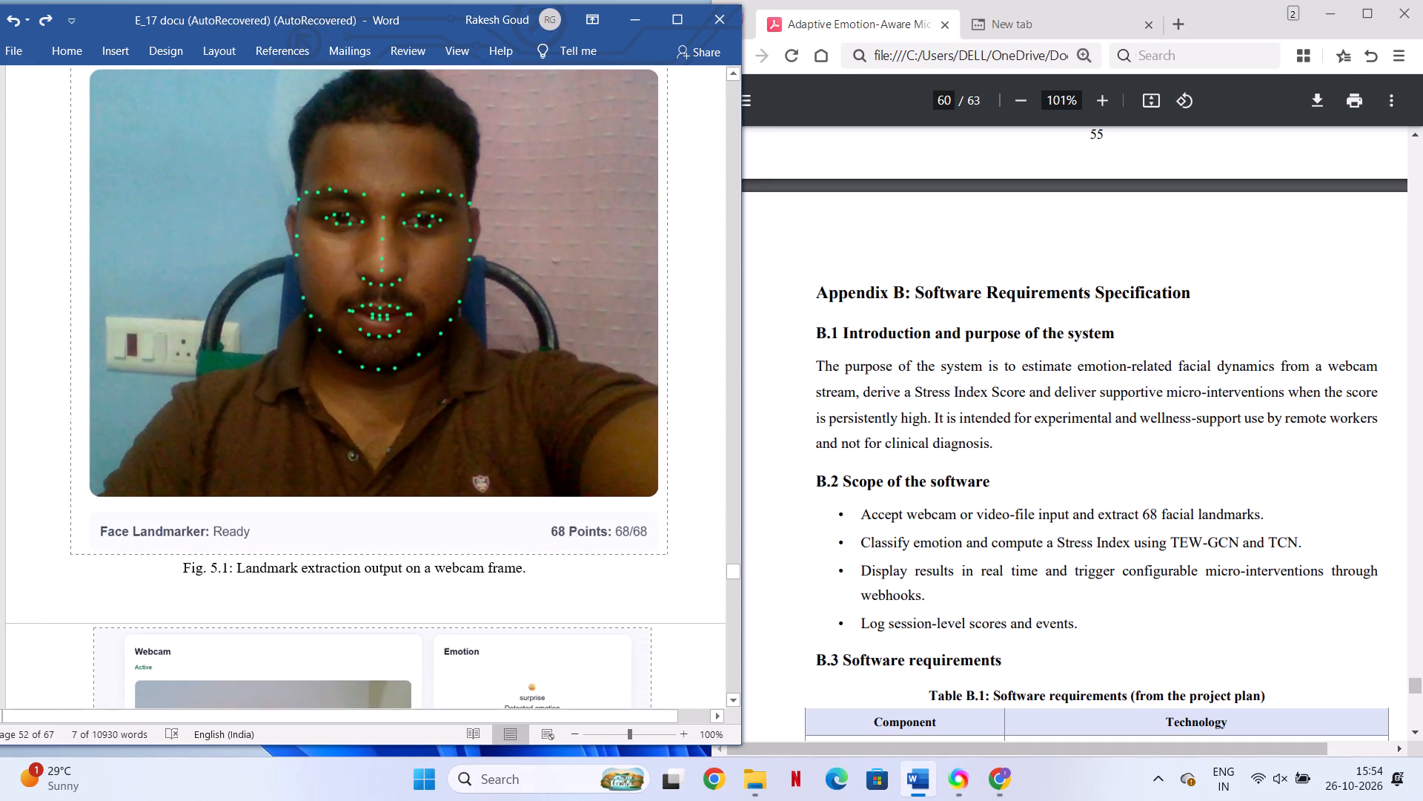
scroll(156, 326, up, 5)
key(ctrl+z)
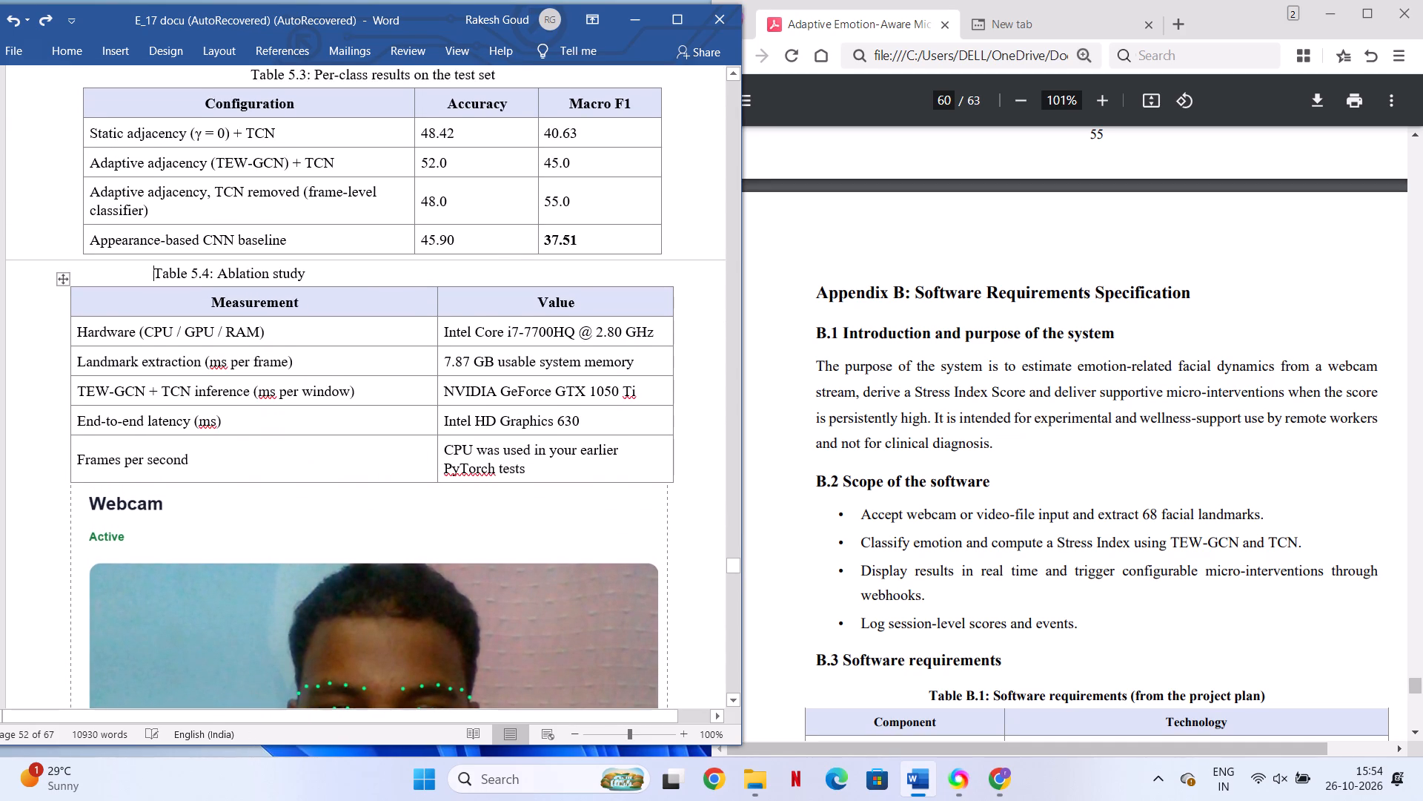
key(ctrl+z)
key(ctrl+z)
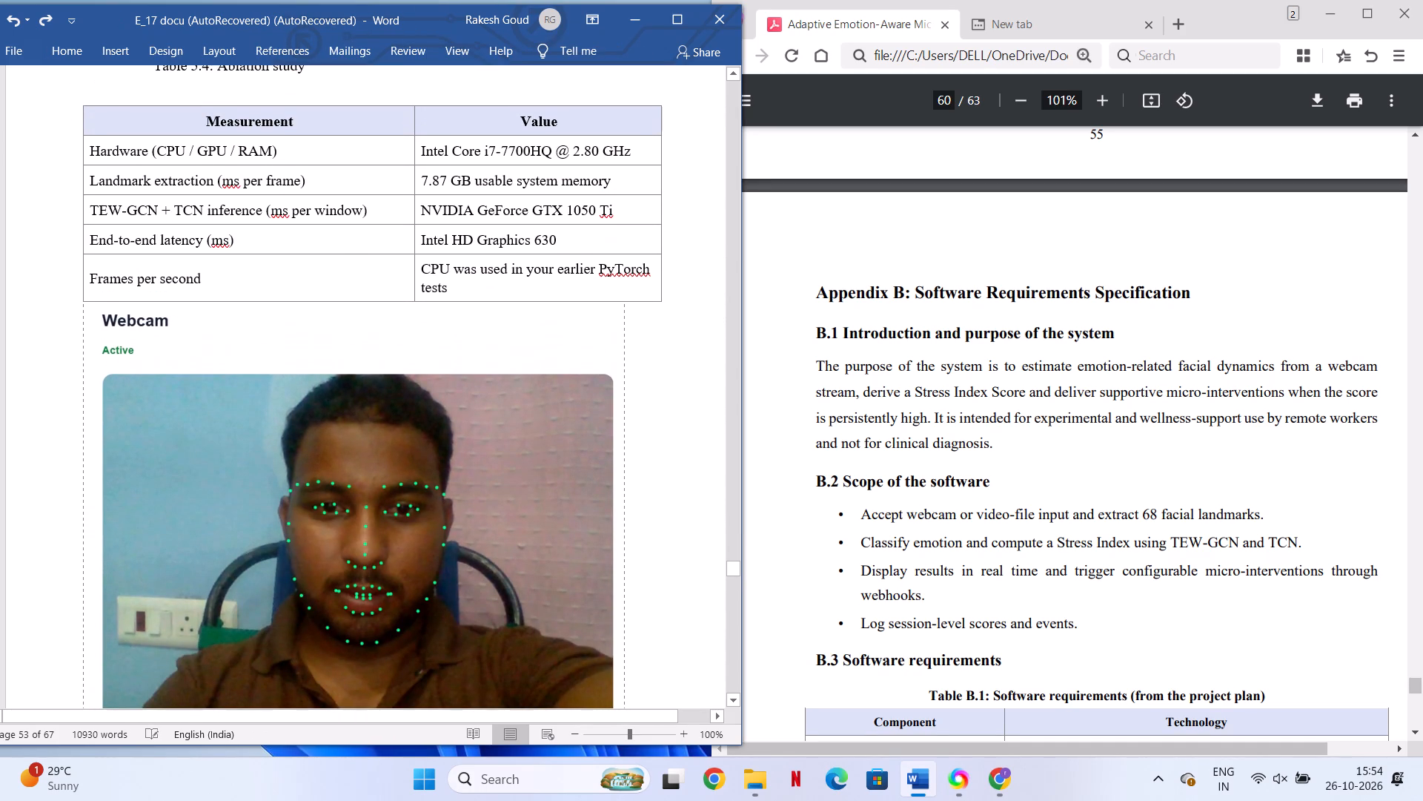
key(ctrl+z)
scroll(156, 326, up, 2)
key(ctrl+z)
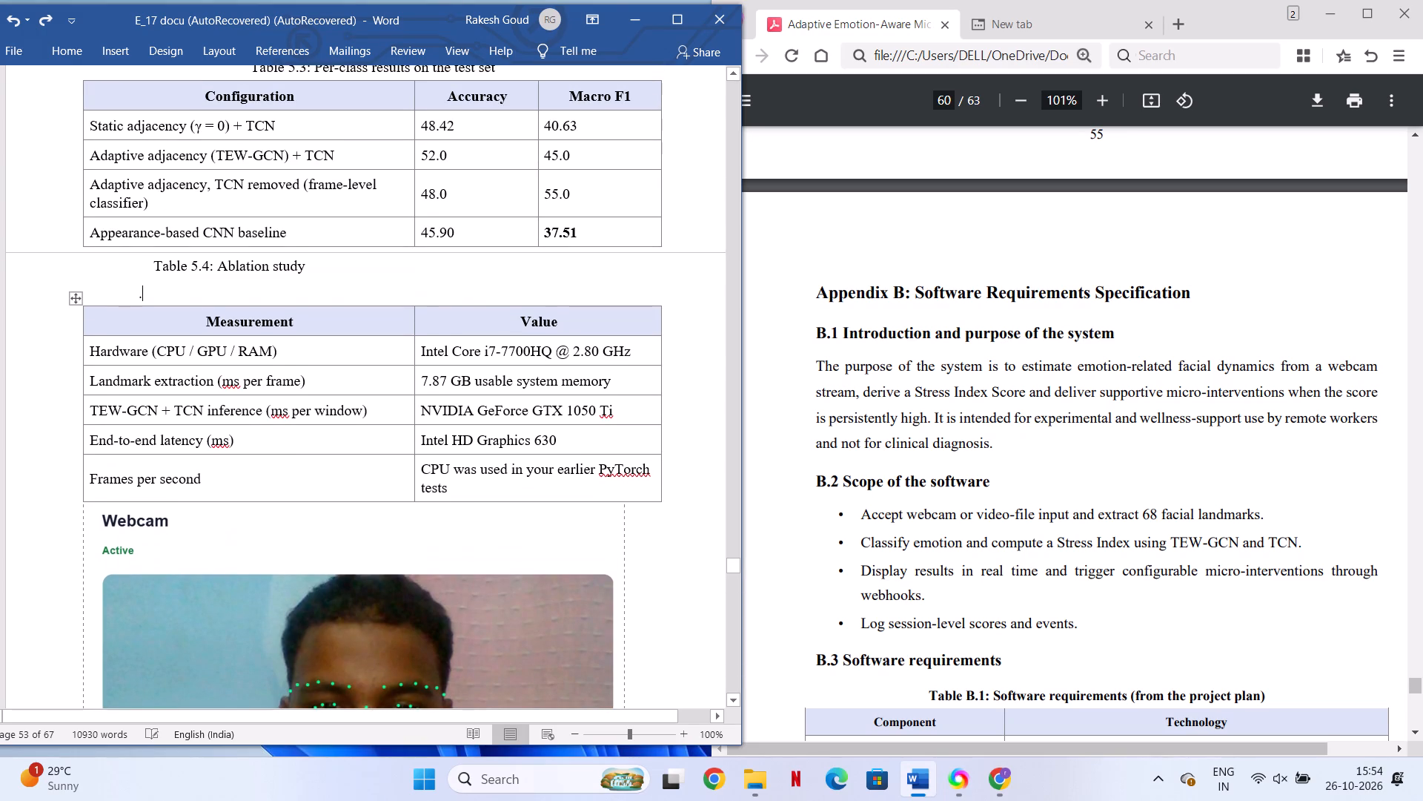
key(ctrl+z)
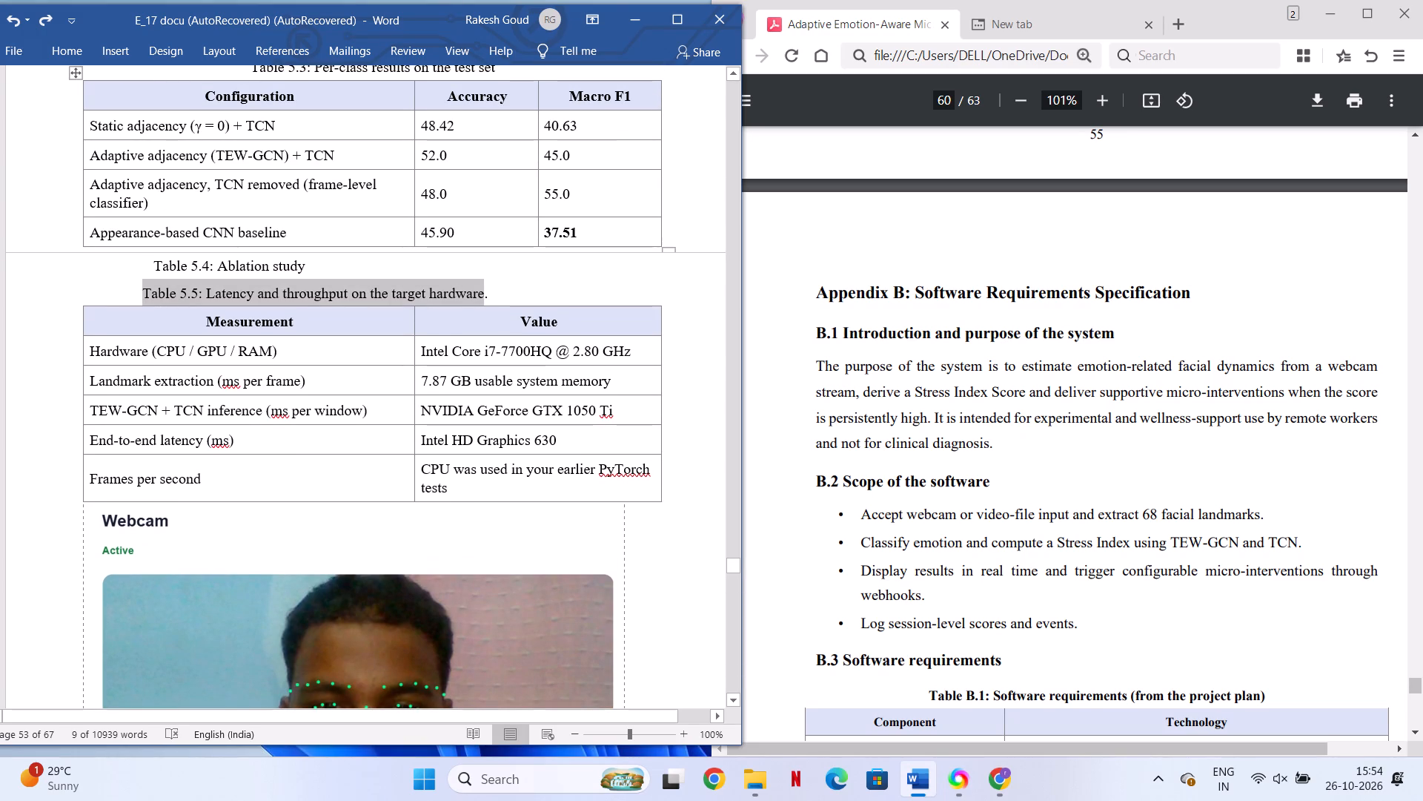
Delete the full stop at the end of the caption "Table 5.5: Latency and throughput on the target hardware".
click(515, 291)
key(BackSpace)
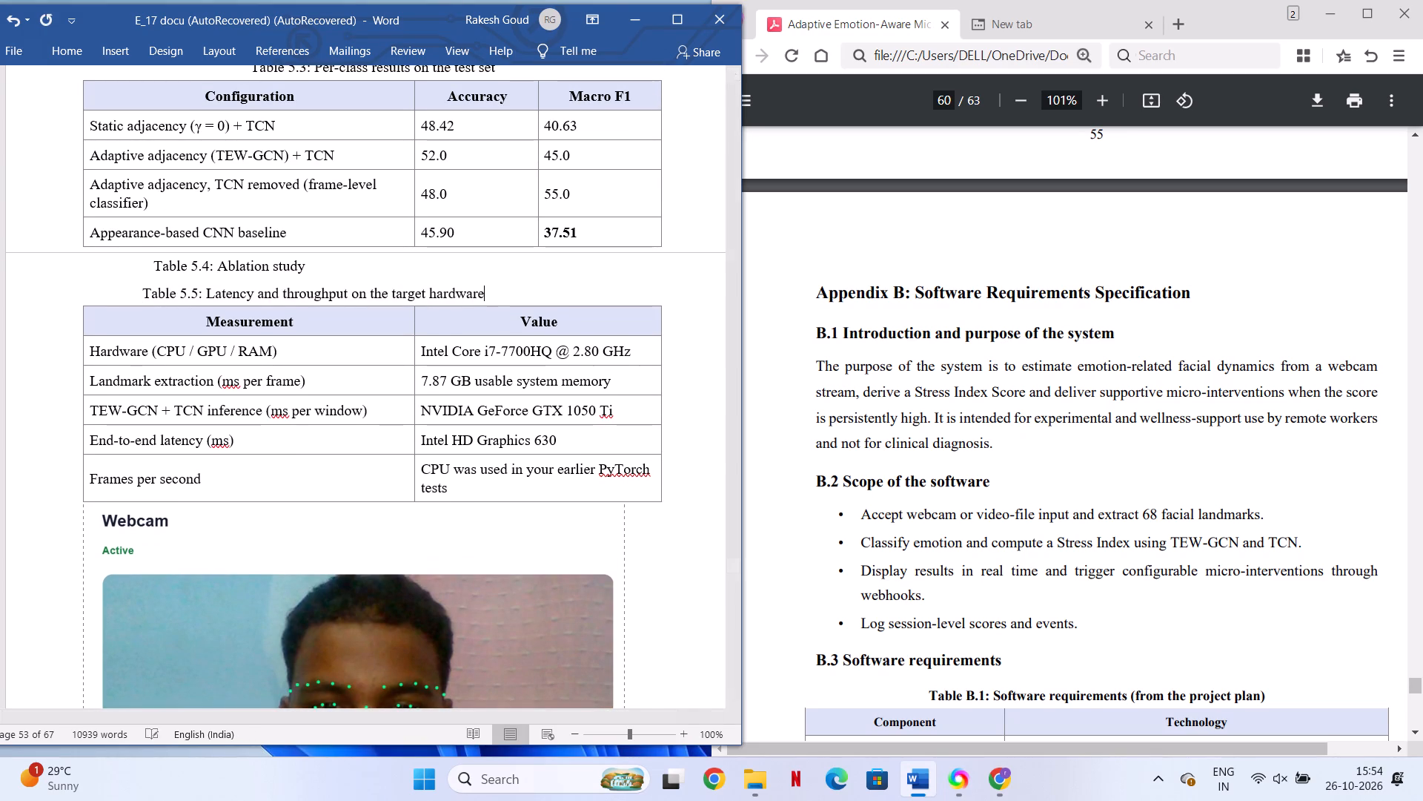
Examine the layout from the ablation table through the measurement table to Figs. 5.1 and 5.2.
scroll(515, 291, up, 1)
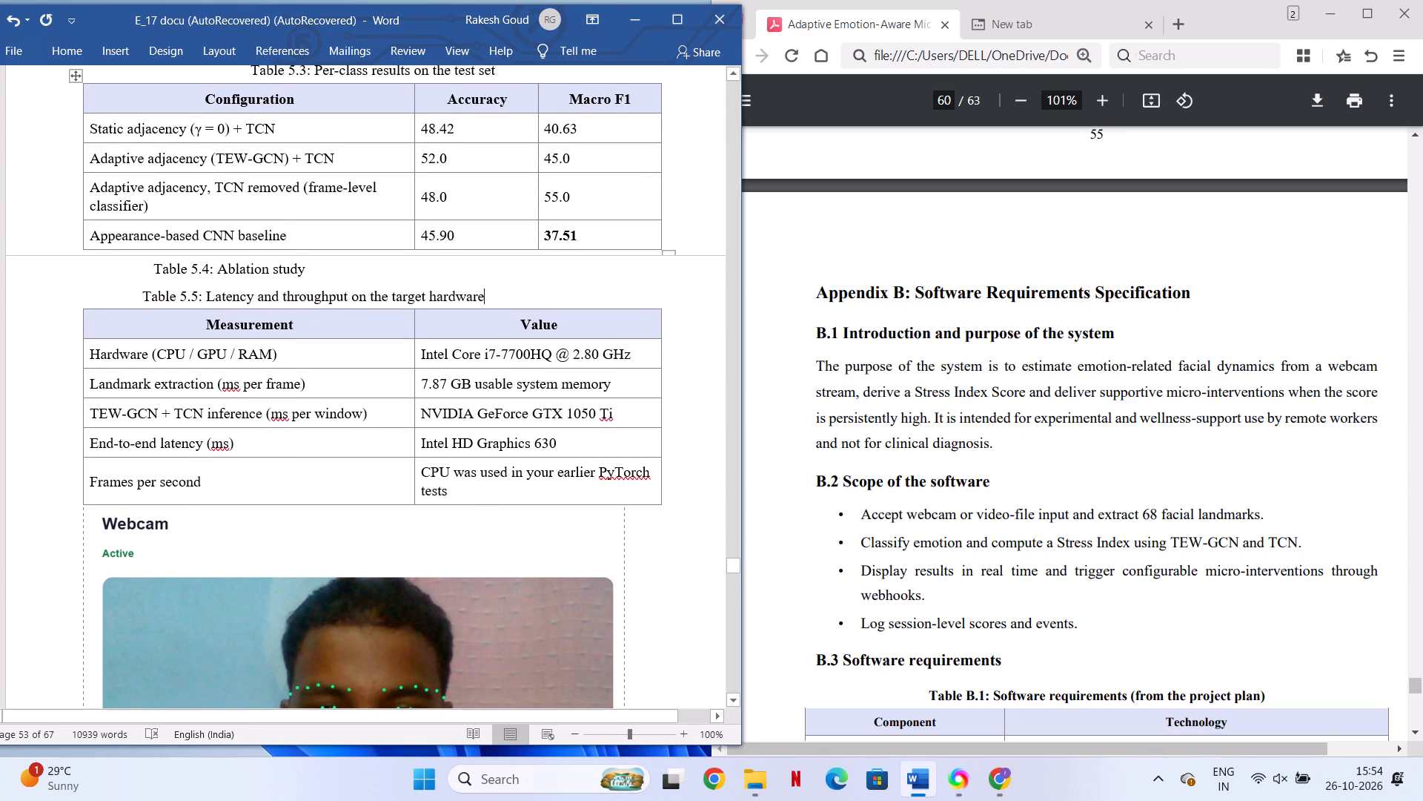
click(537, 306)
scroll(537, 306, down, 5)
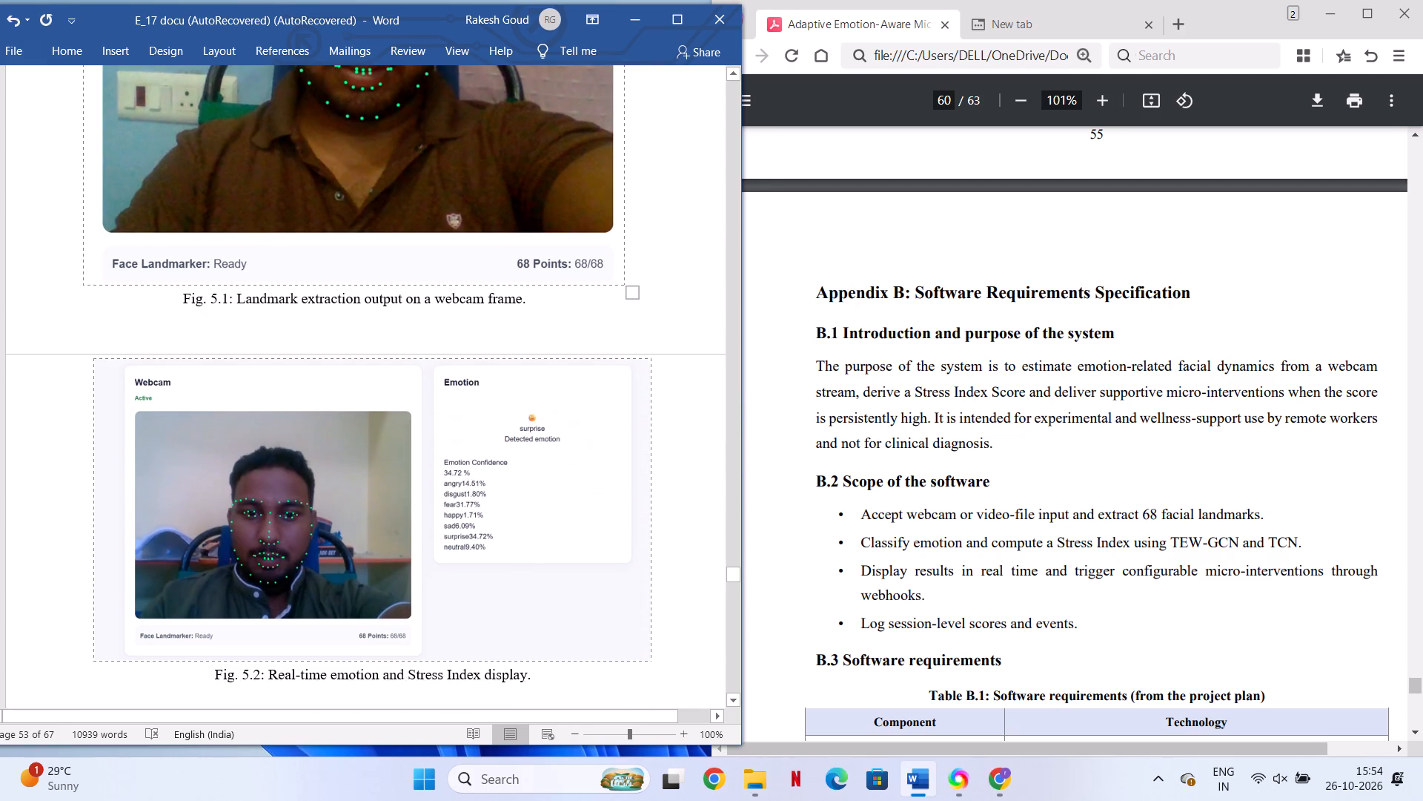
scroll(537, 306, up, 6)
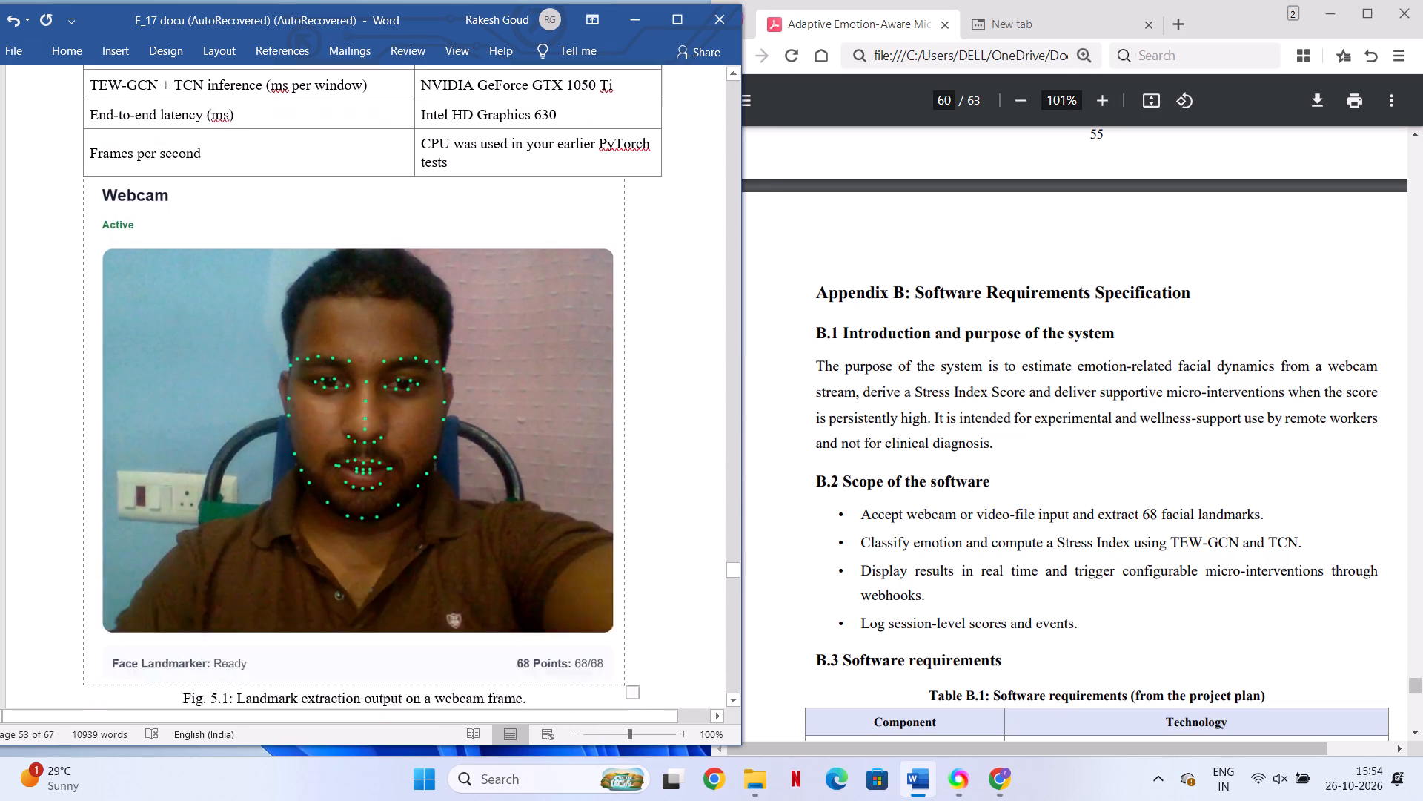
scroll(537, 306, up, 3)
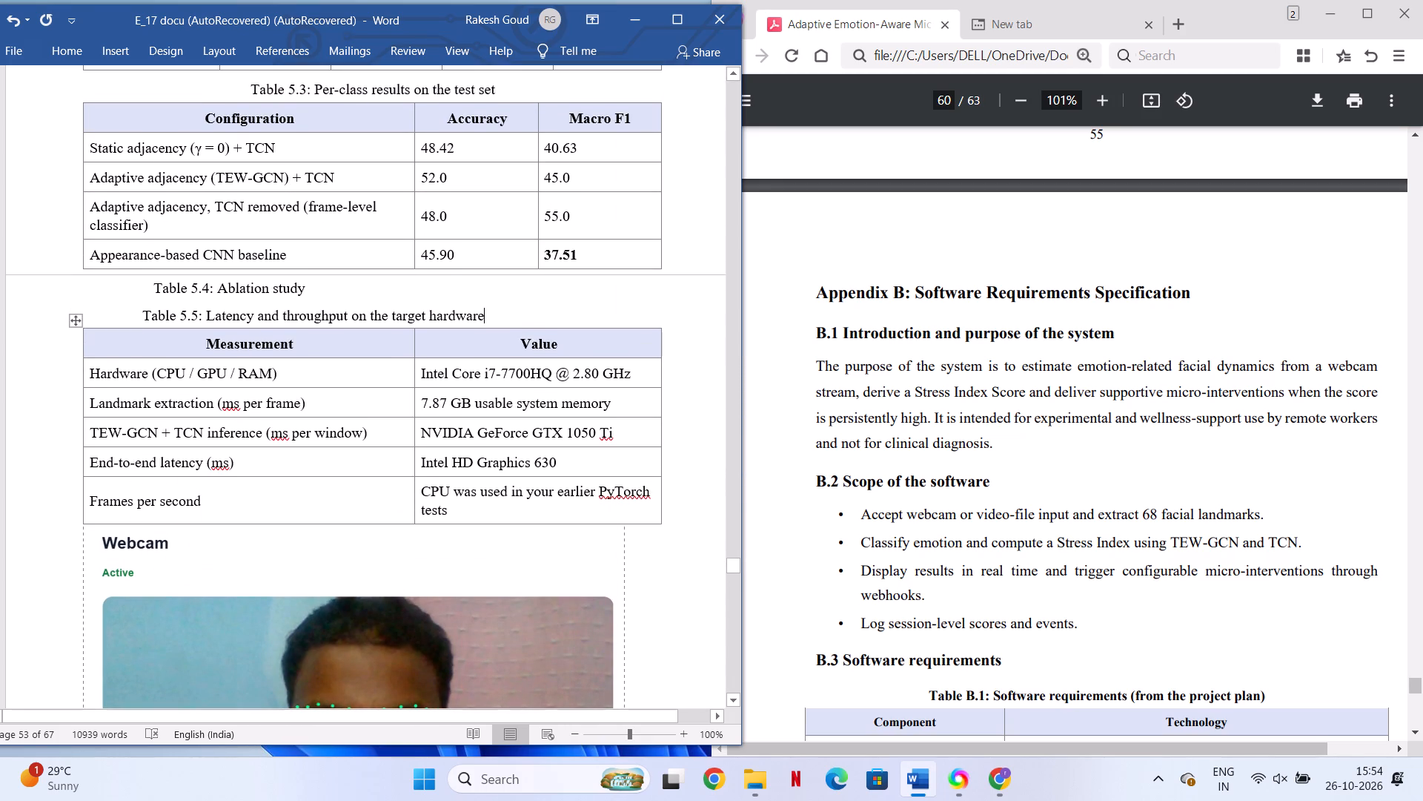
scroll(537, 306, up, 1)
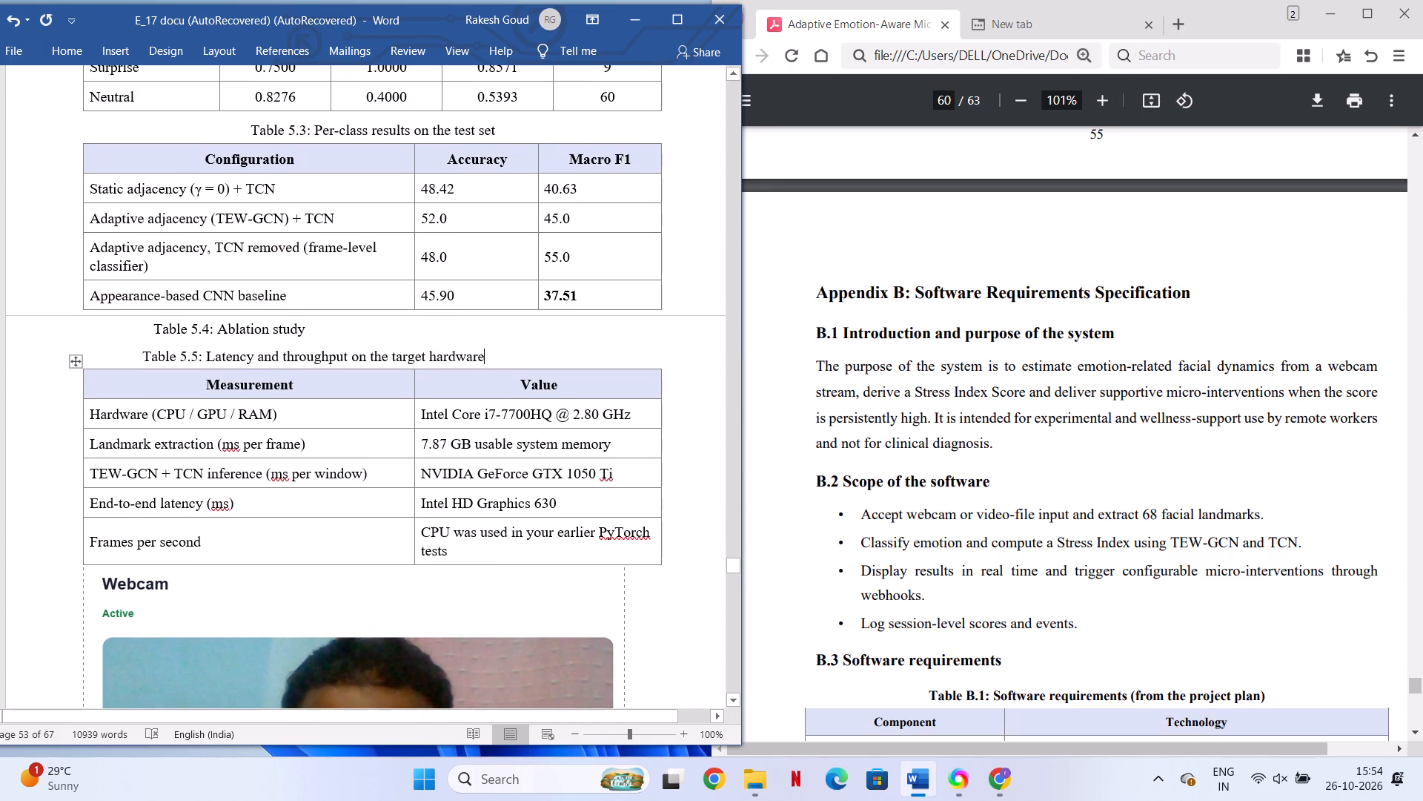
Resize the ablation table with the Static adjacency and CNN baseline rows so that it is slightly narrower.
click(436, 312)
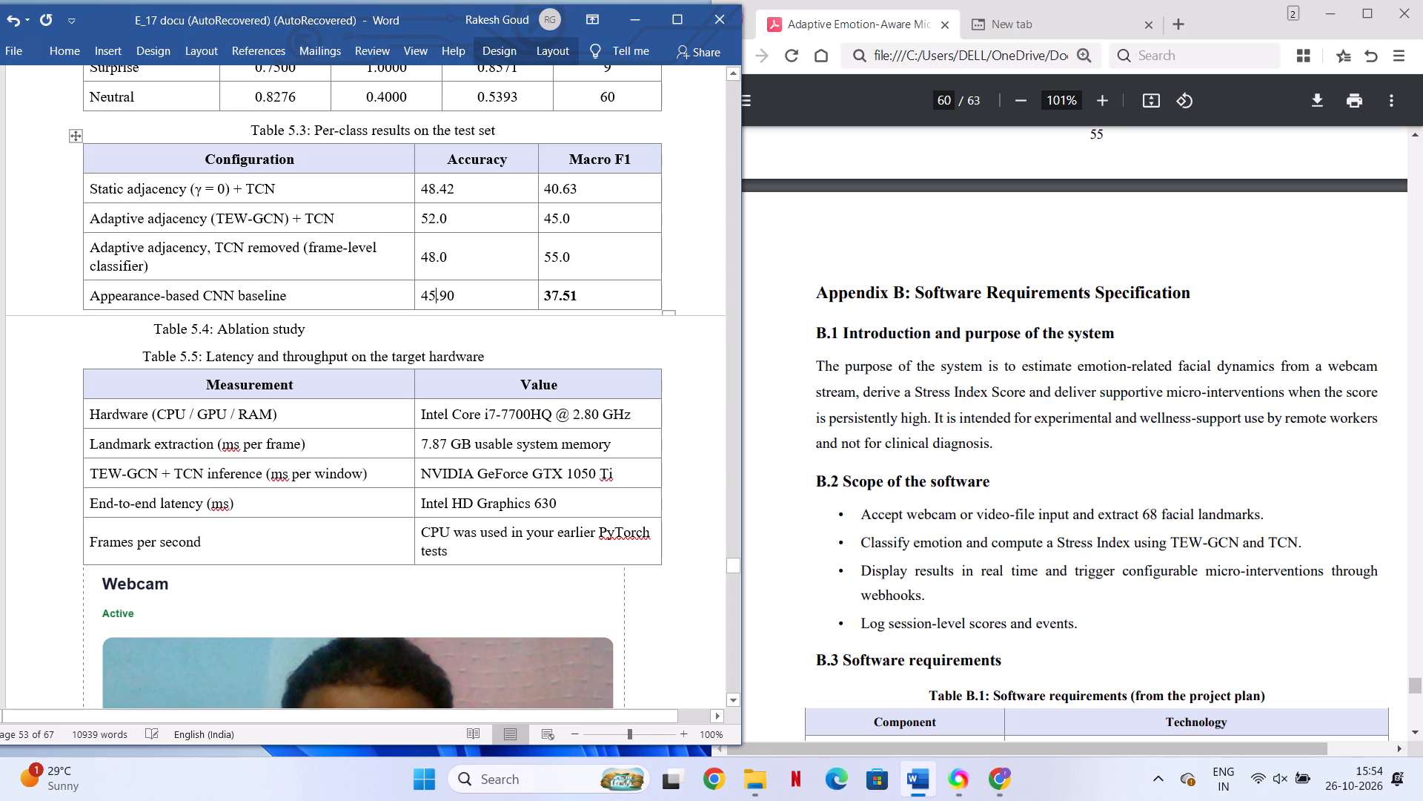
click(674, 310)
click(674, 310)
drag(674, 310, 663, 307)
drag(663, 307, 649, 286)
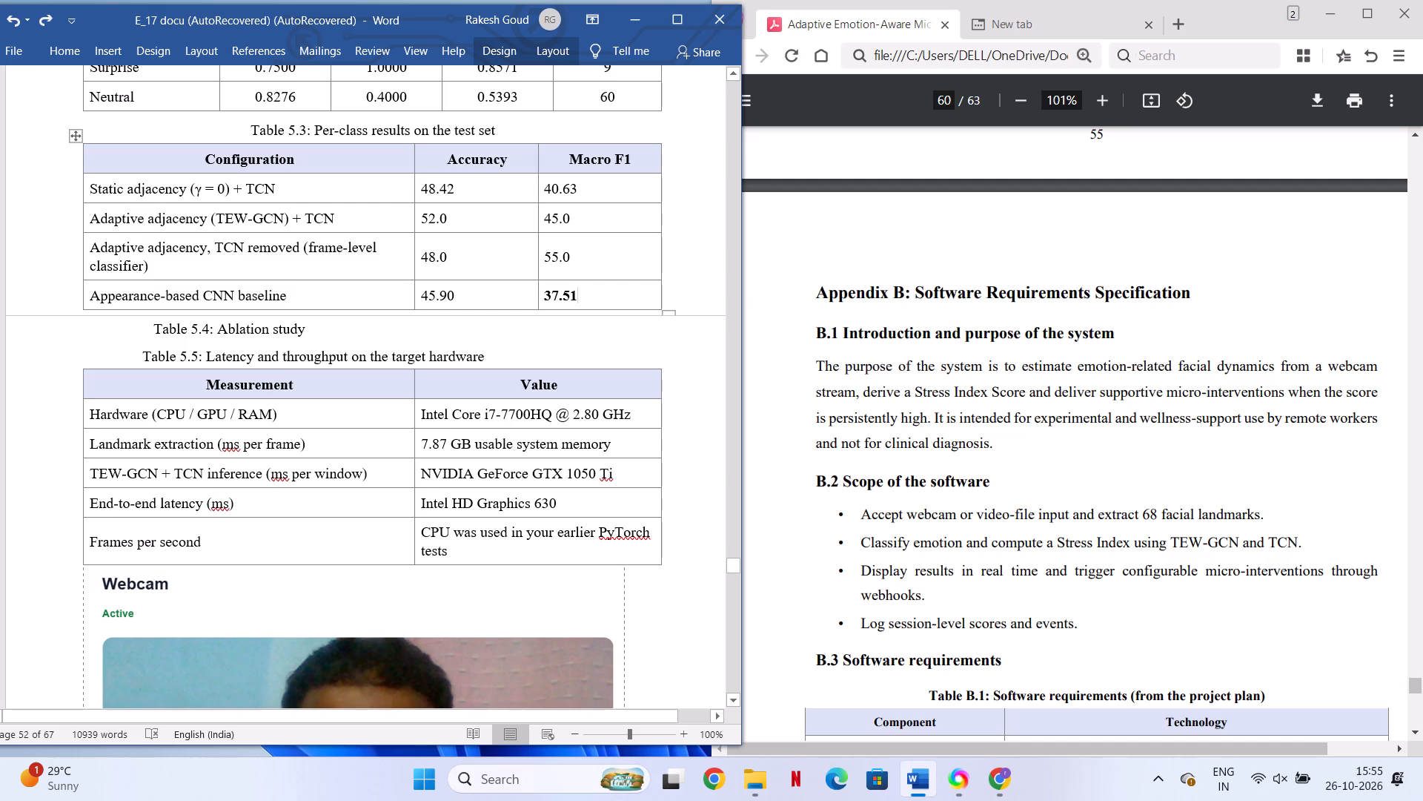
click(661, 311)
drag(661, 311, 656, 285)
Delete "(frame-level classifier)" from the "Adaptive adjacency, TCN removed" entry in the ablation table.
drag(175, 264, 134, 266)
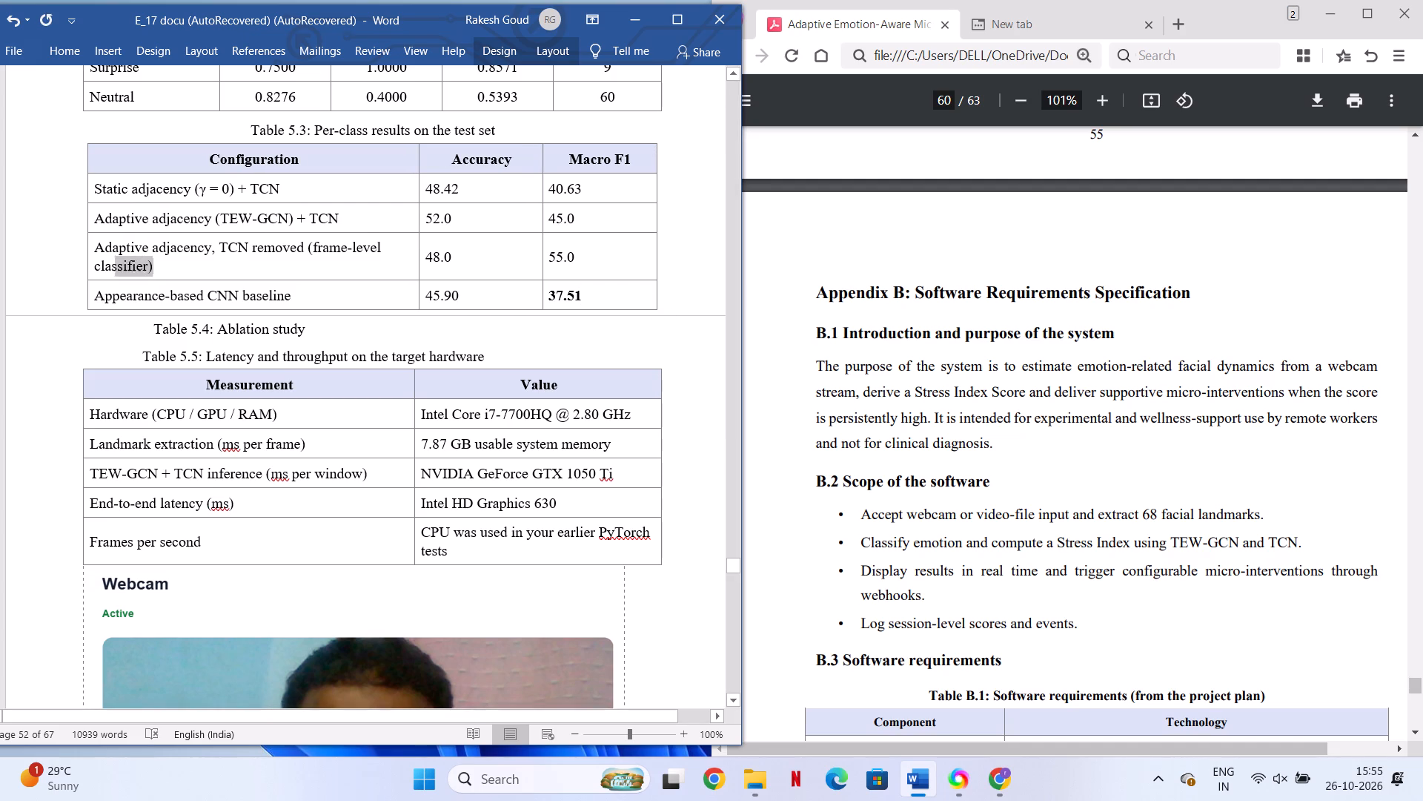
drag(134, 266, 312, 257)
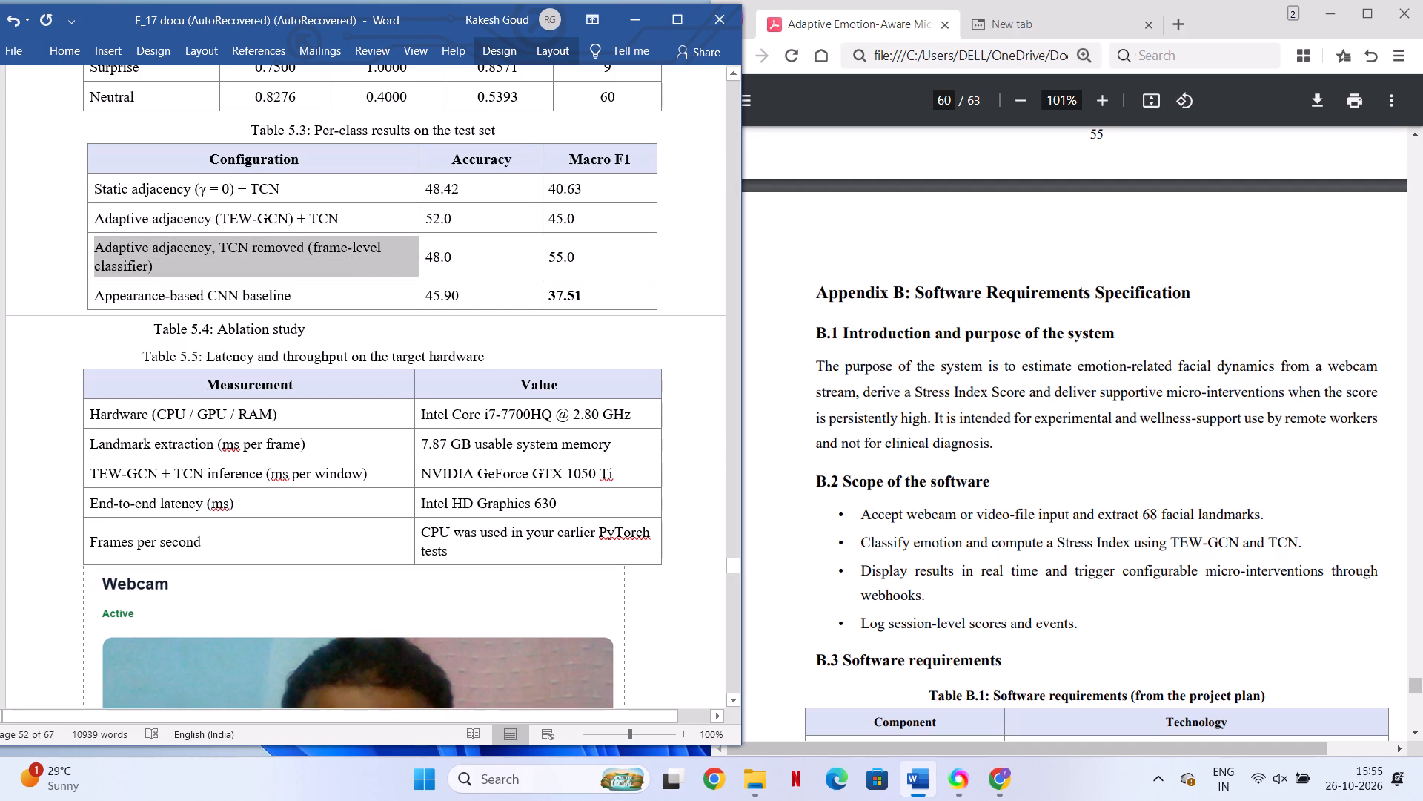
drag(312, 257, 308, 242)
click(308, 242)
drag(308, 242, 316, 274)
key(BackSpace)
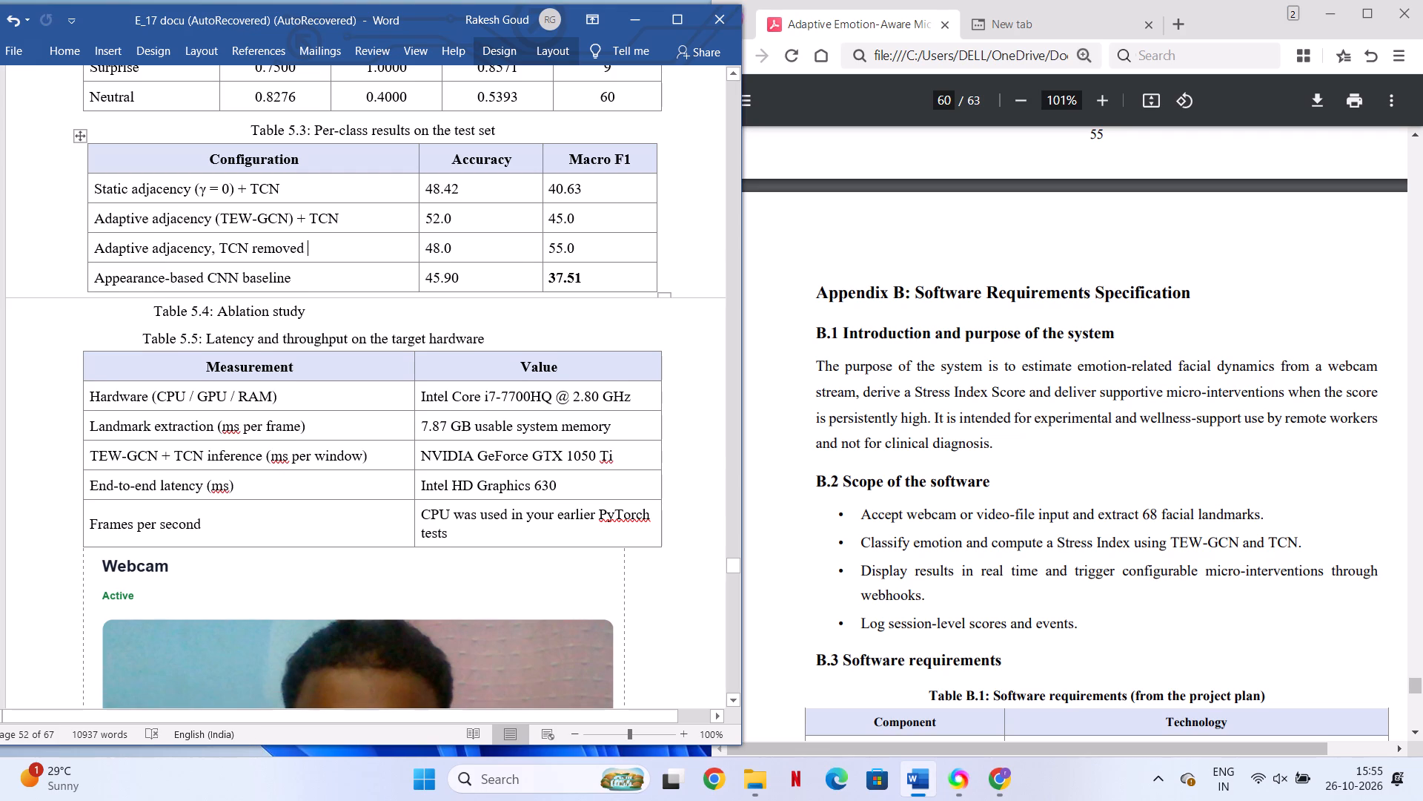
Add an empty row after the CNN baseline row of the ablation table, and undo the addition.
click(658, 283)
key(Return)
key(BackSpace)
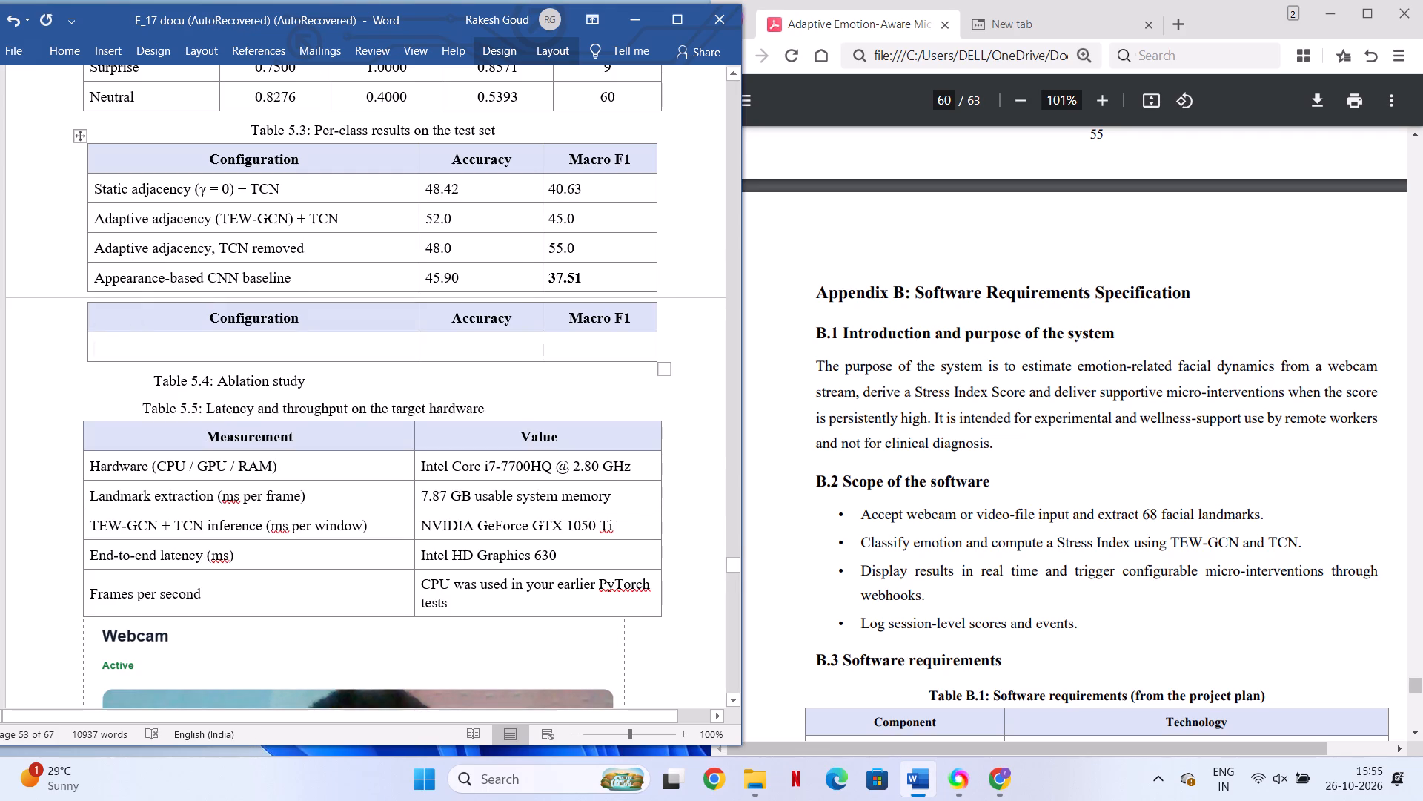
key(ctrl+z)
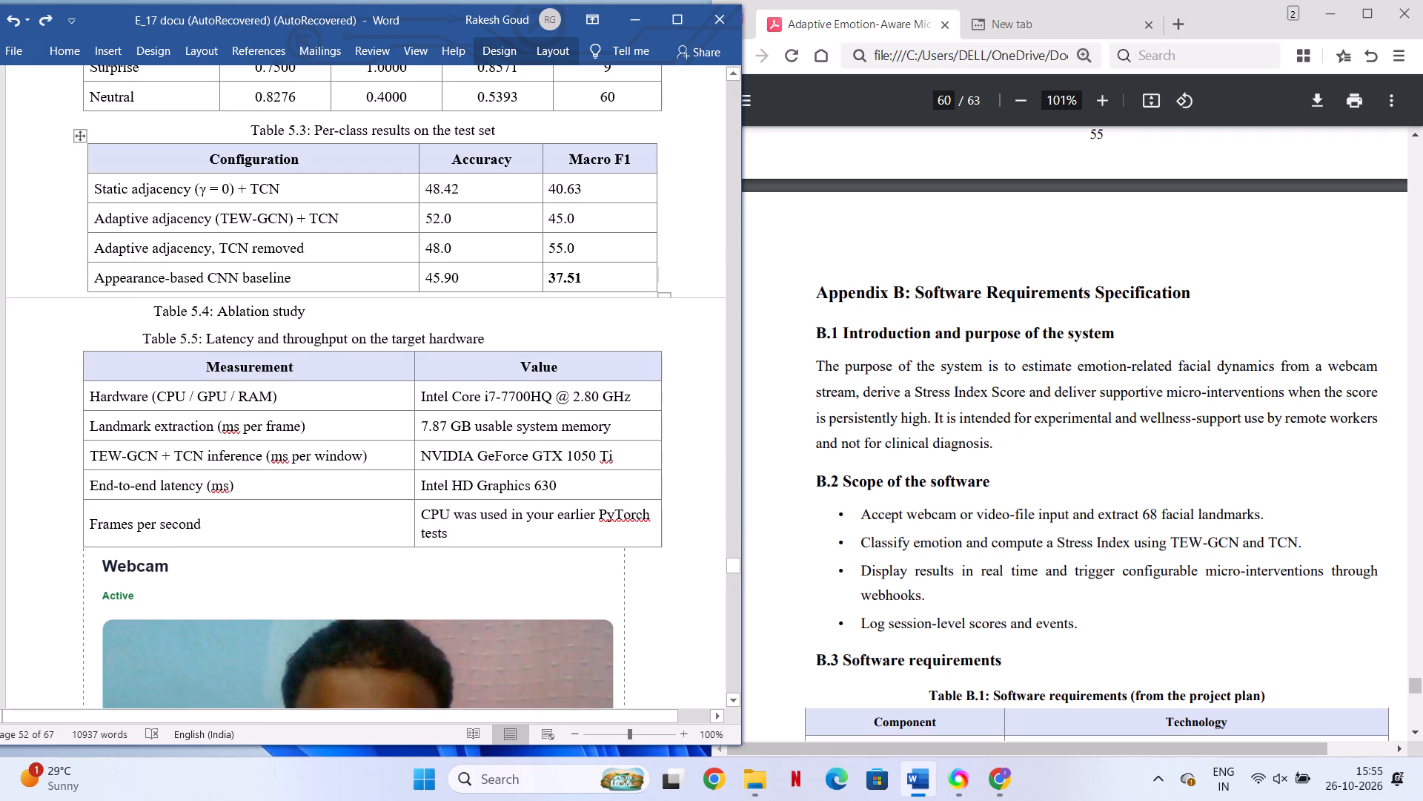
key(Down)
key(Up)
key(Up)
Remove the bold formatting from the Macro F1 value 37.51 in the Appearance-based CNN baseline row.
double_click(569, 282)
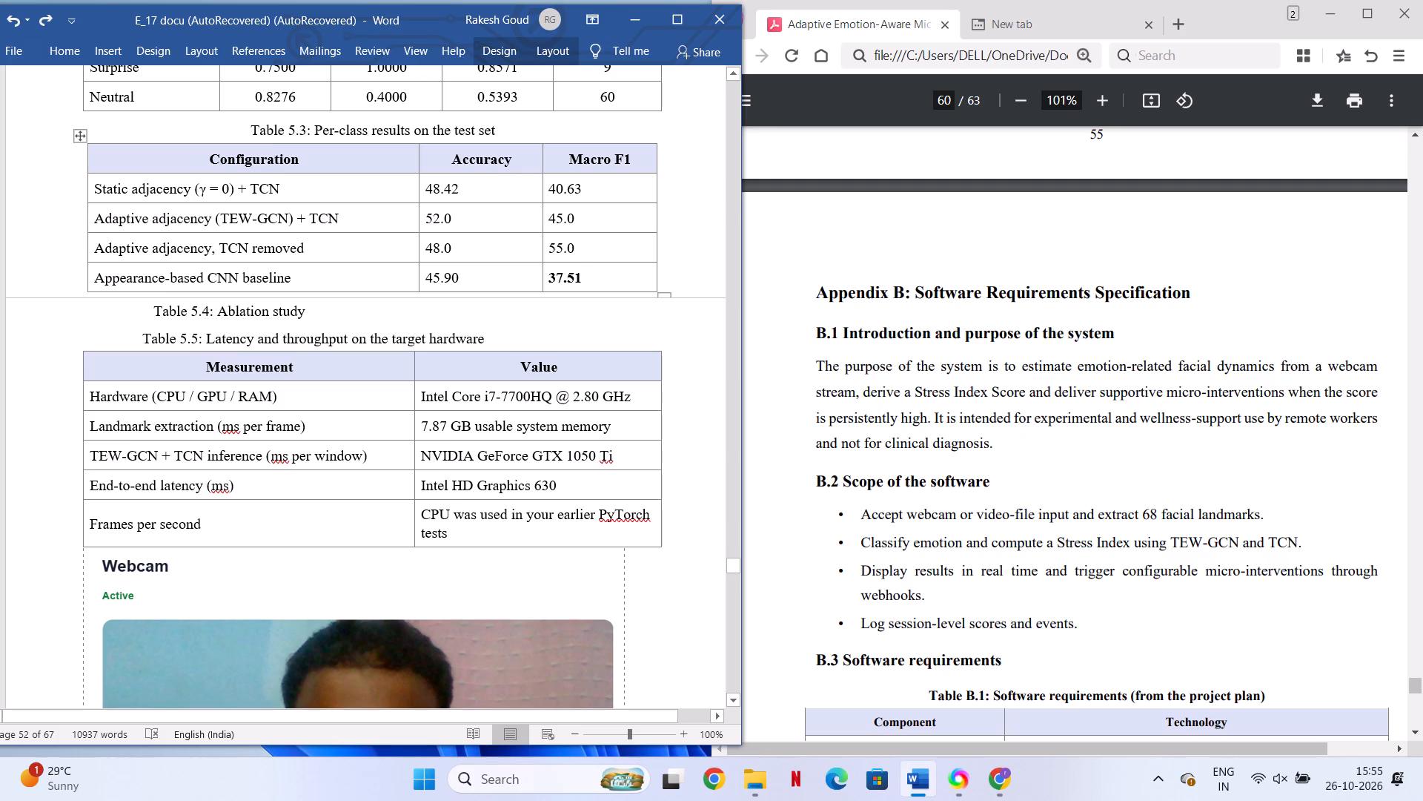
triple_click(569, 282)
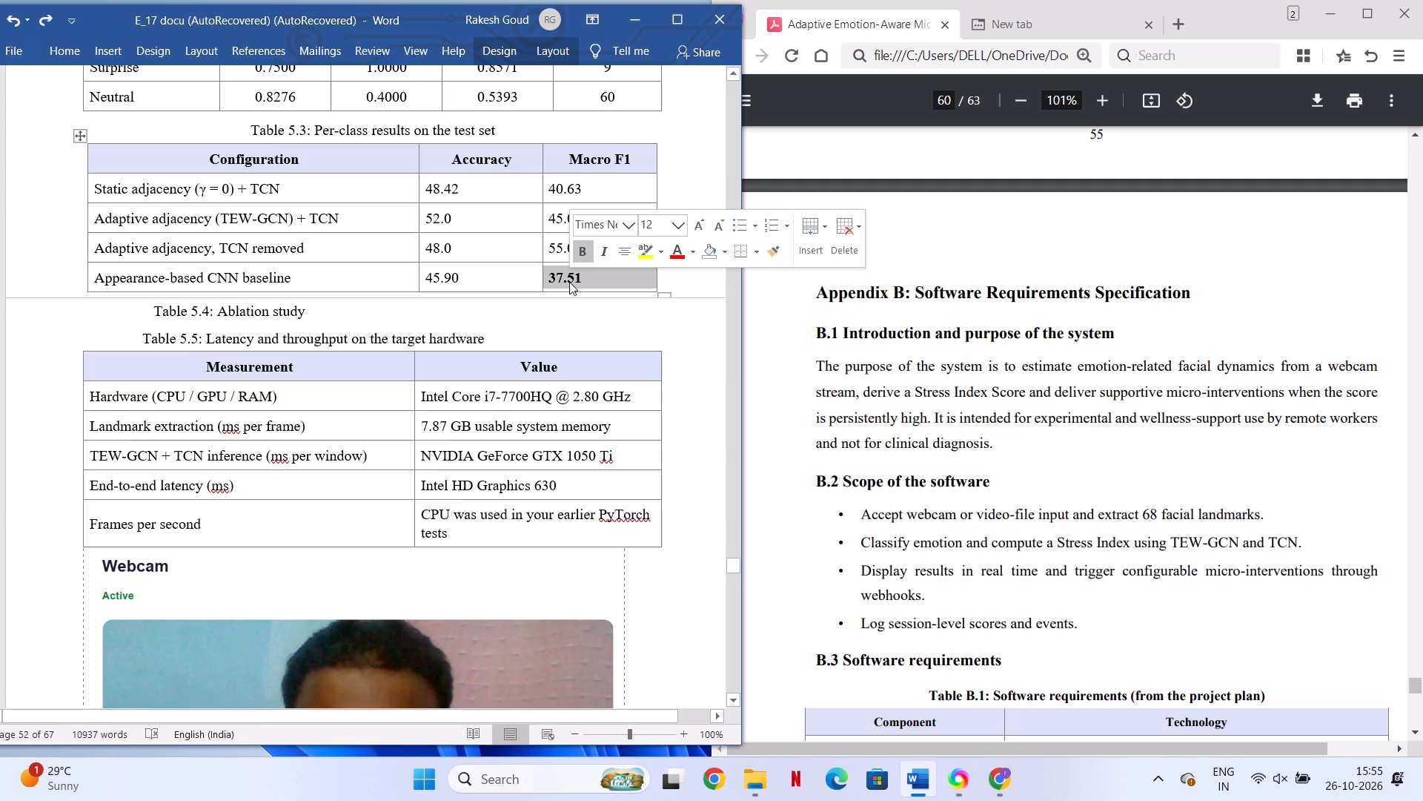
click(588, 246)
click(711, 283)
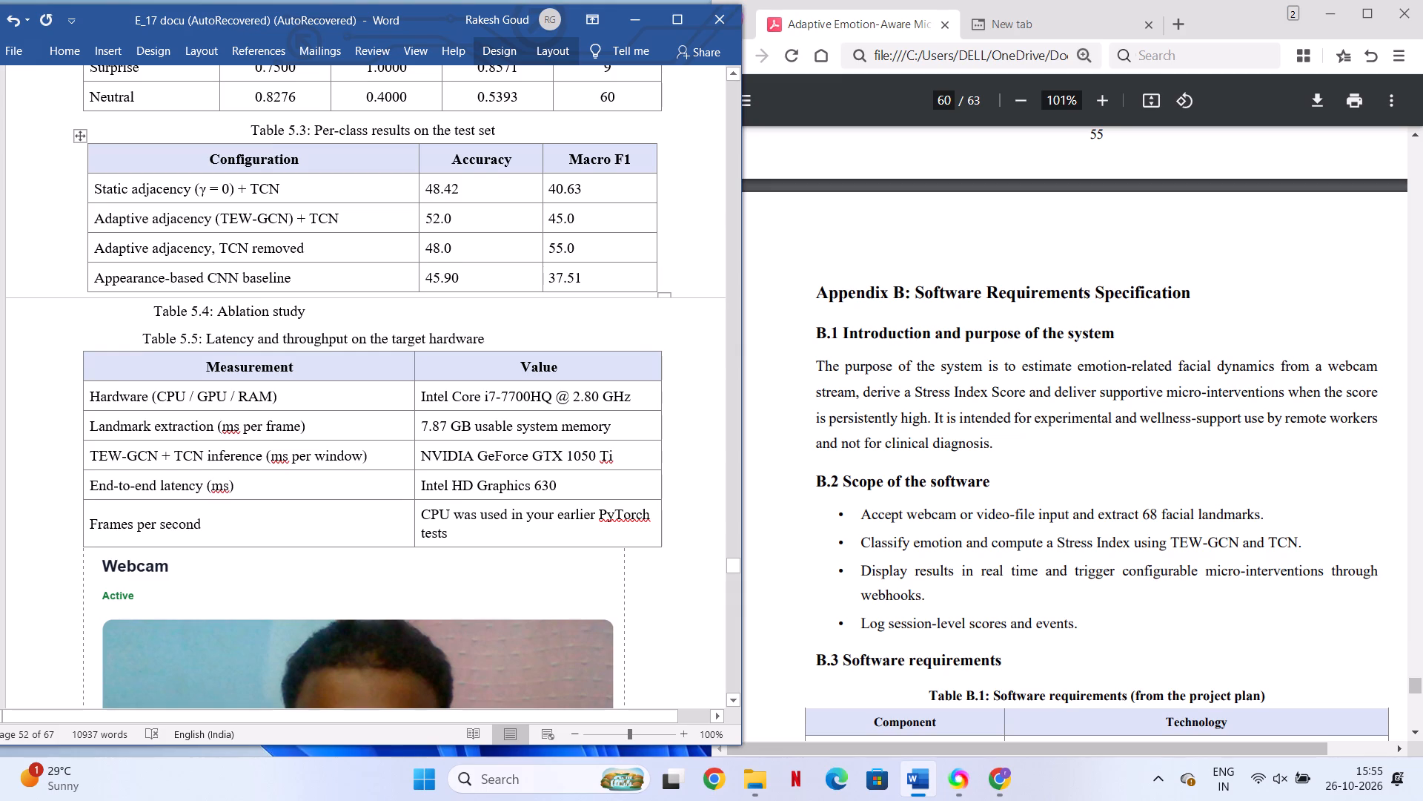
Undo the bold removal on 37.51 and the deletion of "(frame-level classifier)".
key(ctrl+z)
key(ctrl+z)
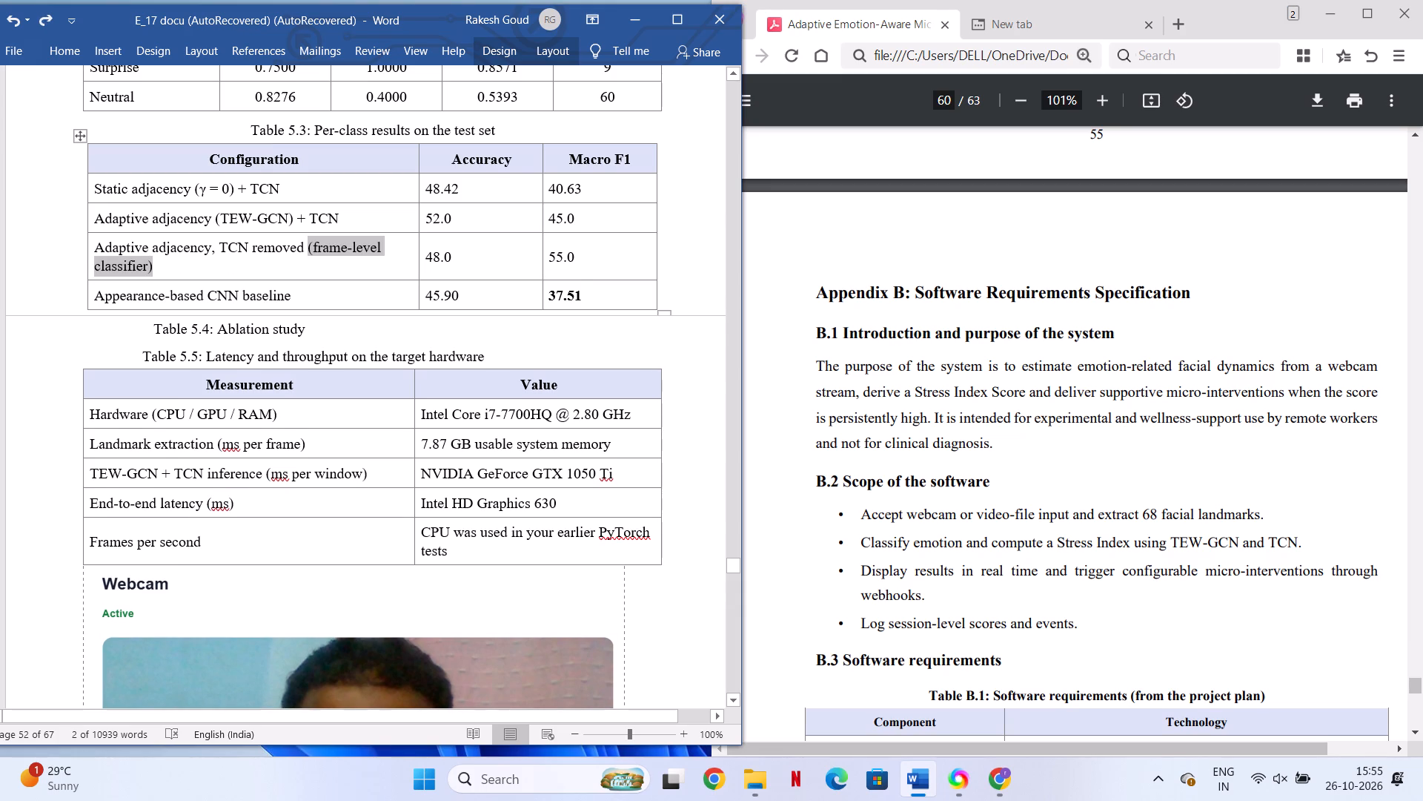
Make the Macro F1 value 37.51 in the Appearance-based CNN baseline row regular weight instead of bold.
drag(591, 300, 559, 306)
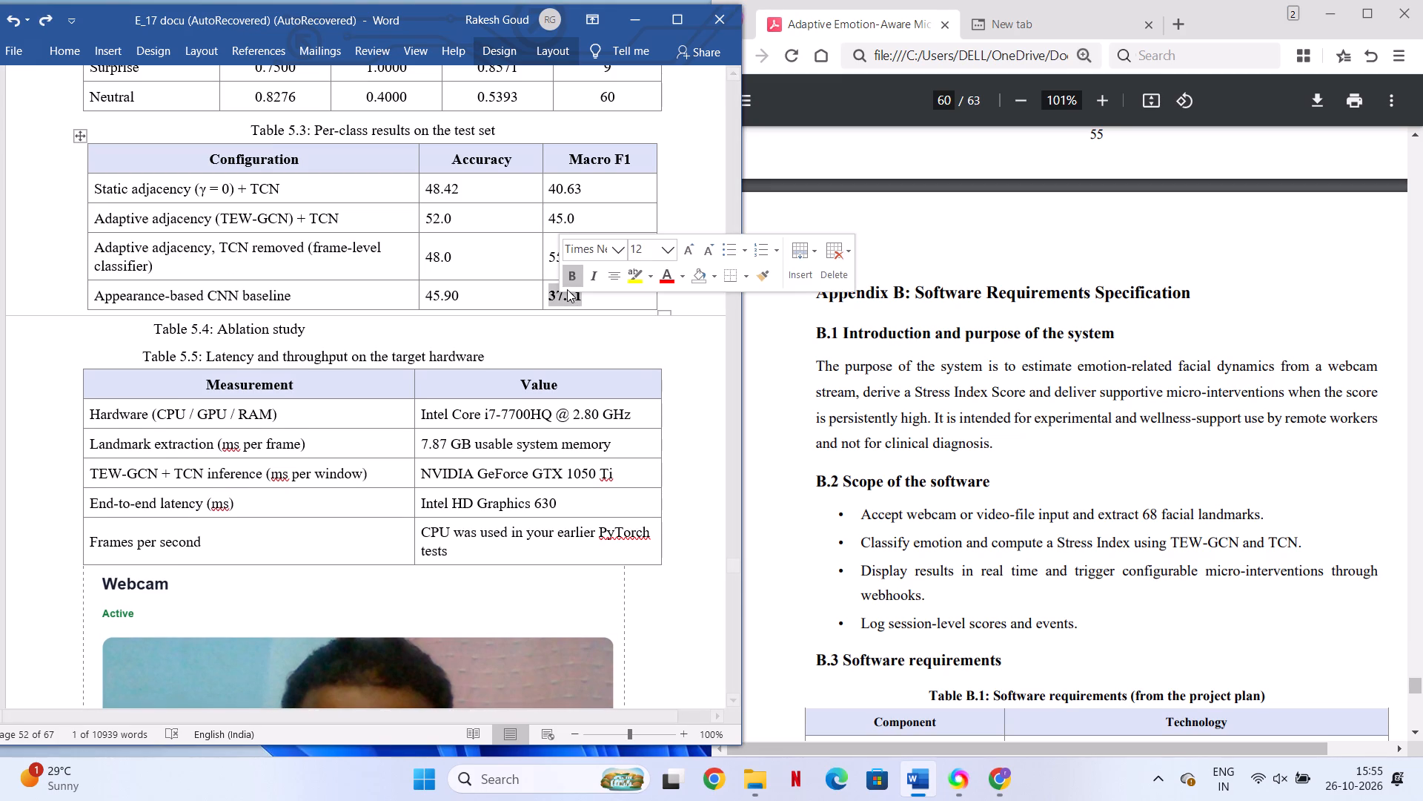
click(567, 277)
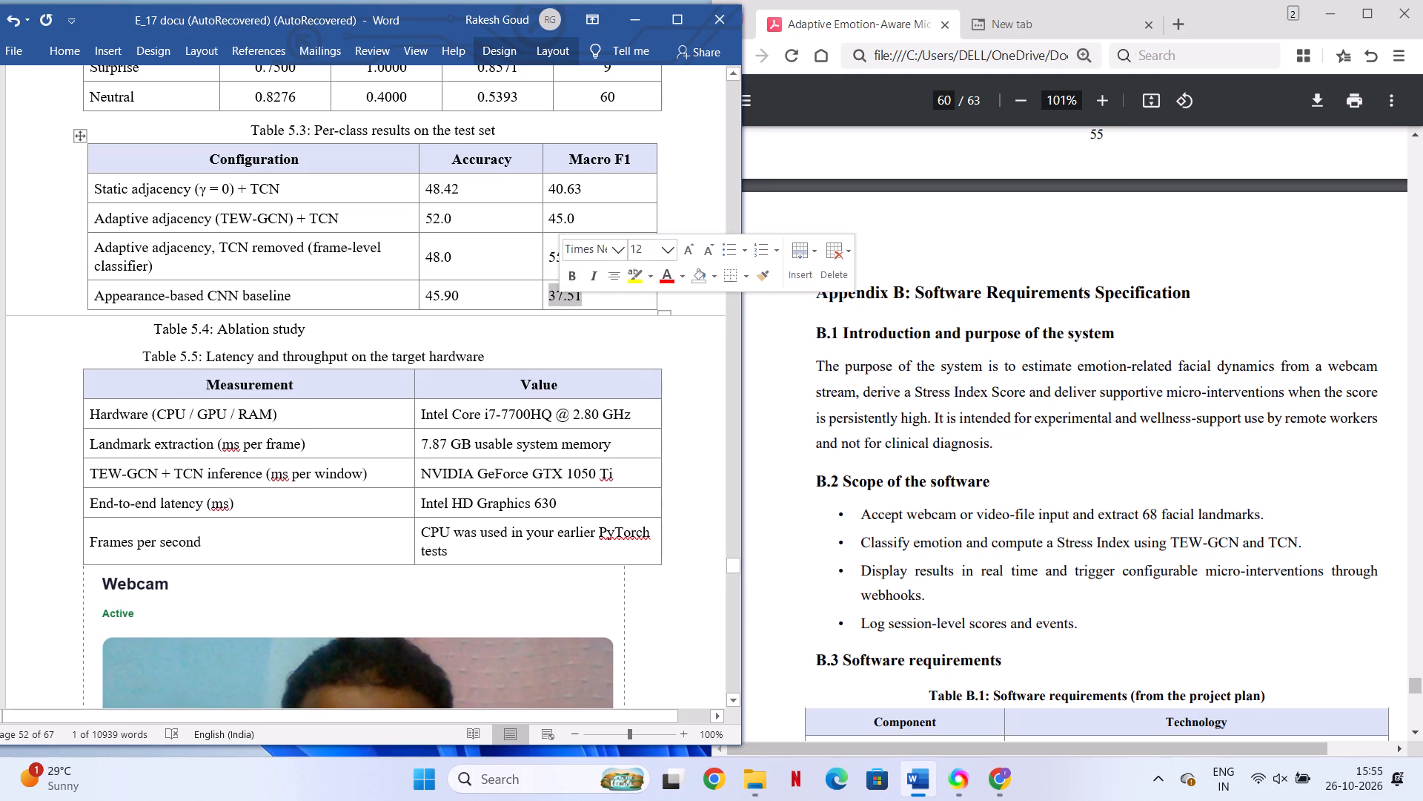
click(669, 300)
click(669, 300)
key(Down)
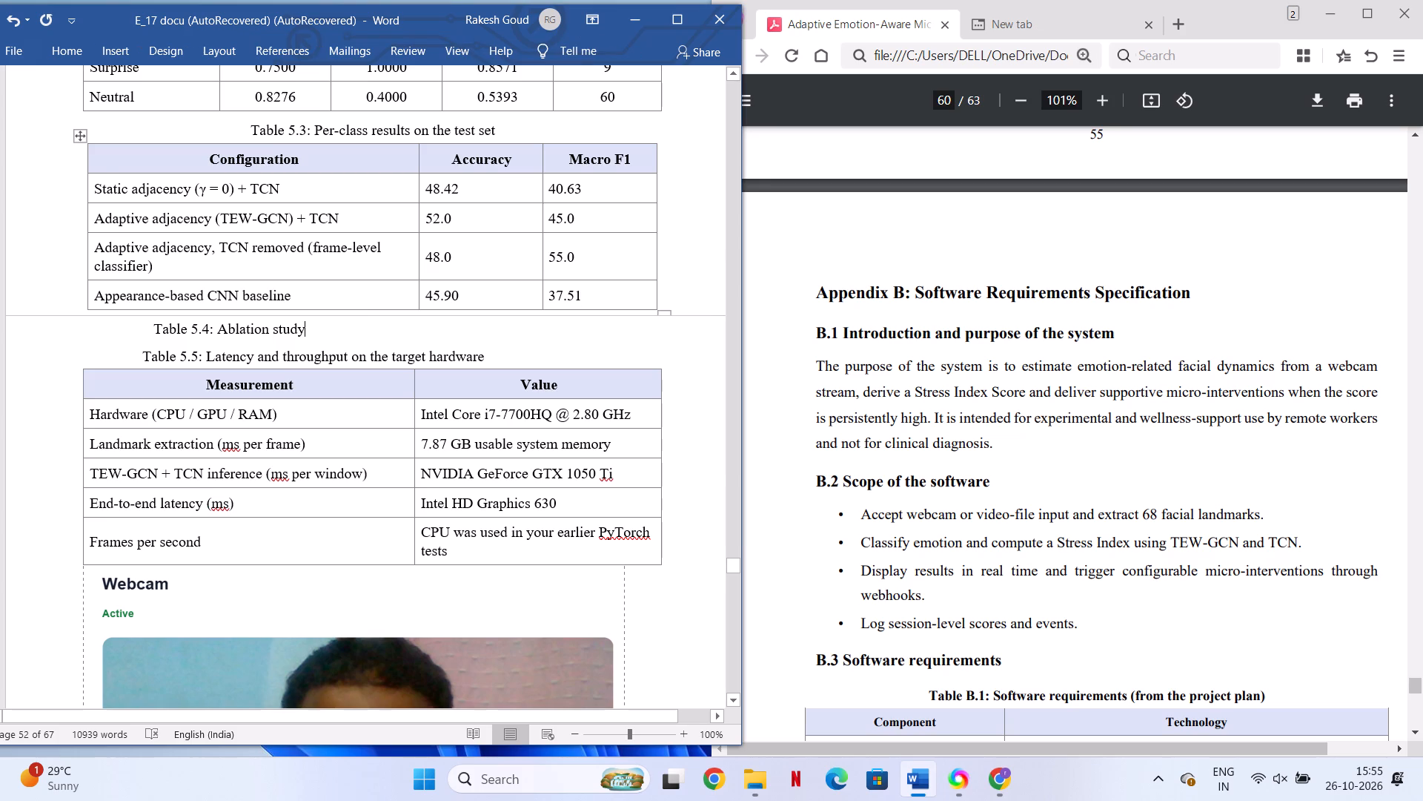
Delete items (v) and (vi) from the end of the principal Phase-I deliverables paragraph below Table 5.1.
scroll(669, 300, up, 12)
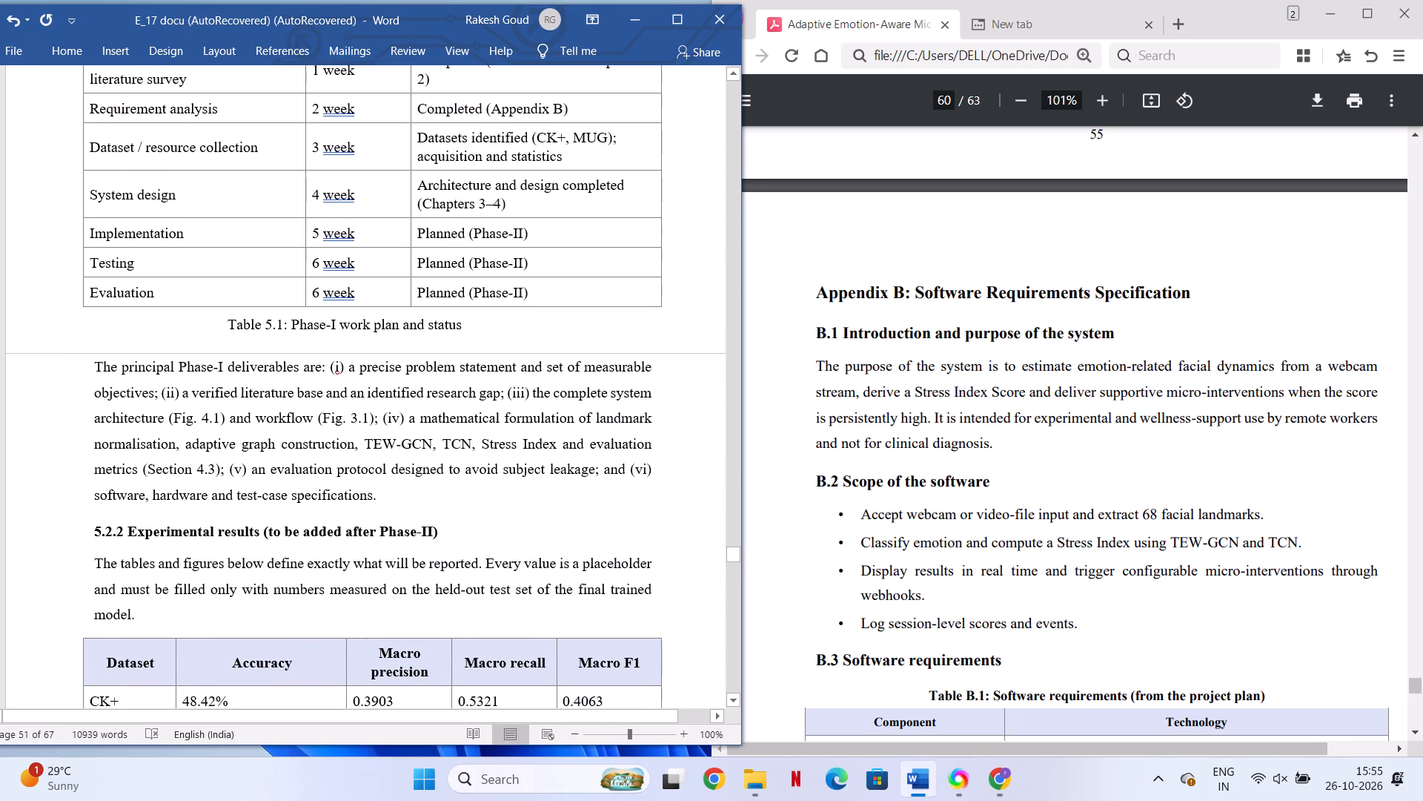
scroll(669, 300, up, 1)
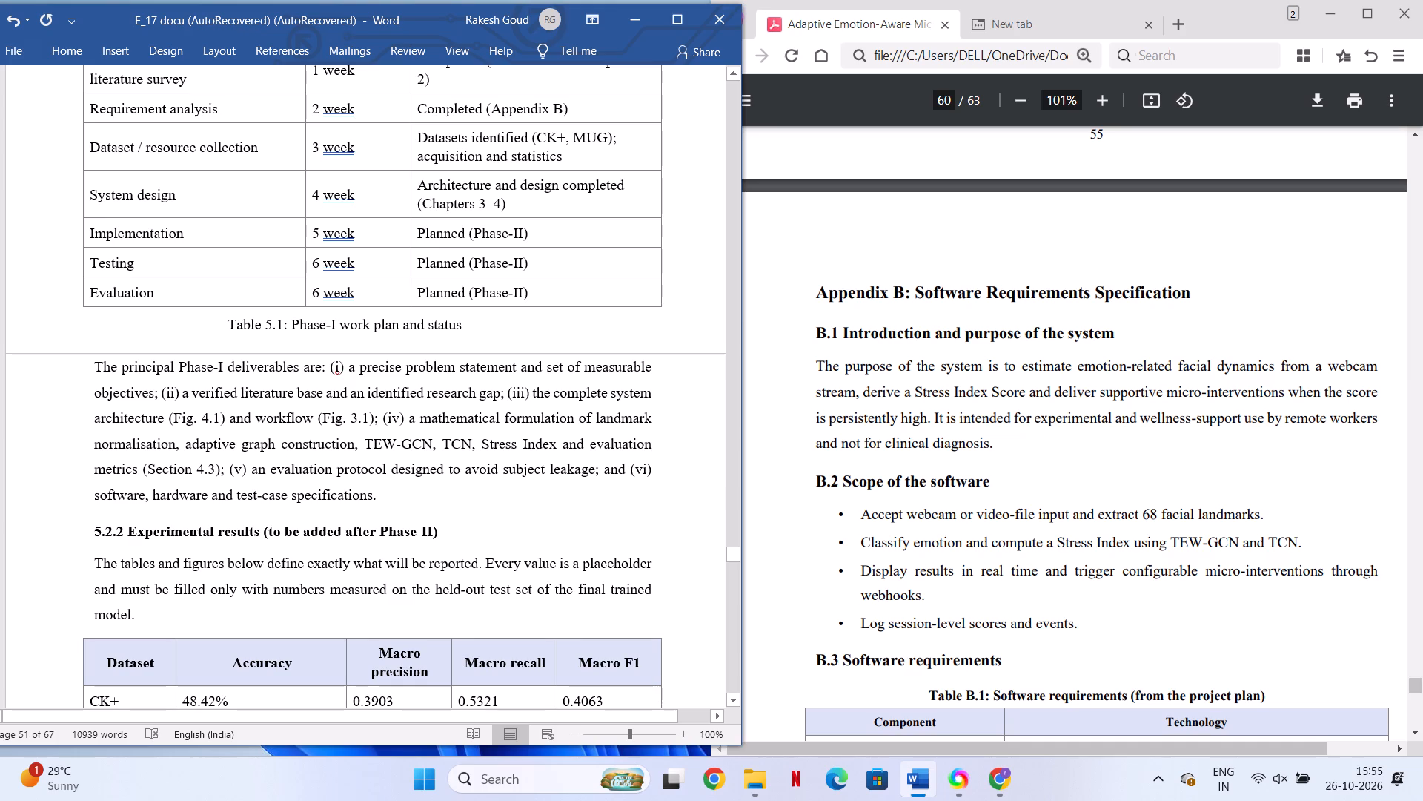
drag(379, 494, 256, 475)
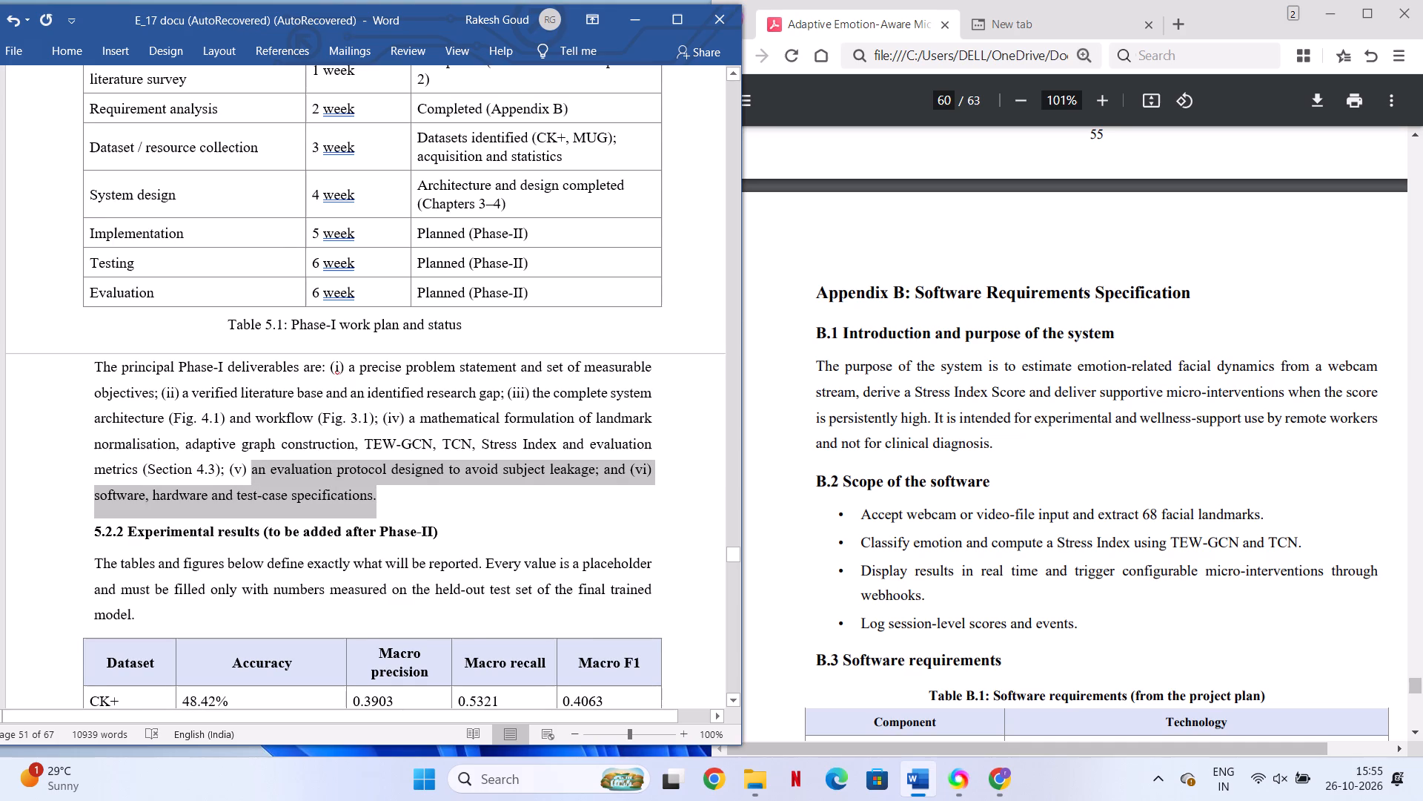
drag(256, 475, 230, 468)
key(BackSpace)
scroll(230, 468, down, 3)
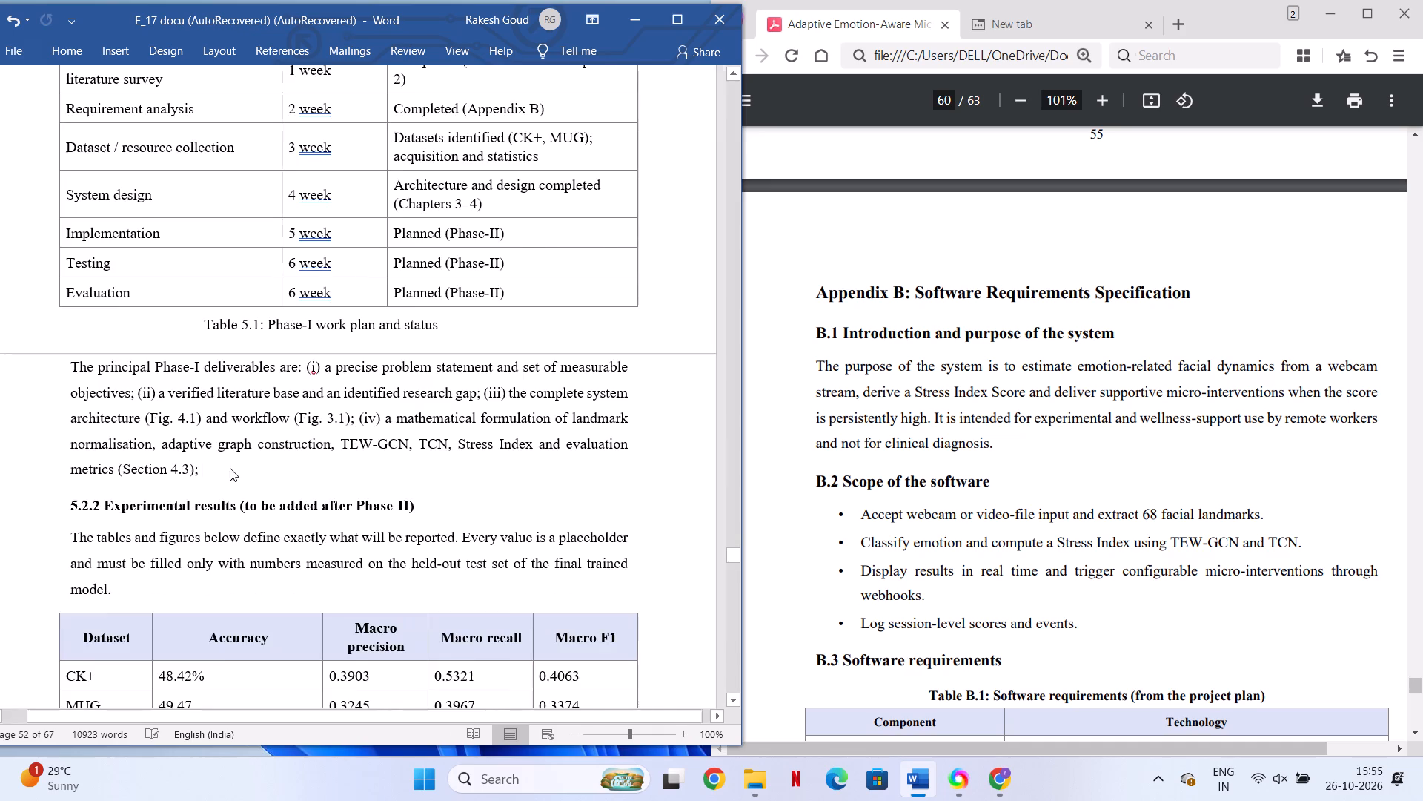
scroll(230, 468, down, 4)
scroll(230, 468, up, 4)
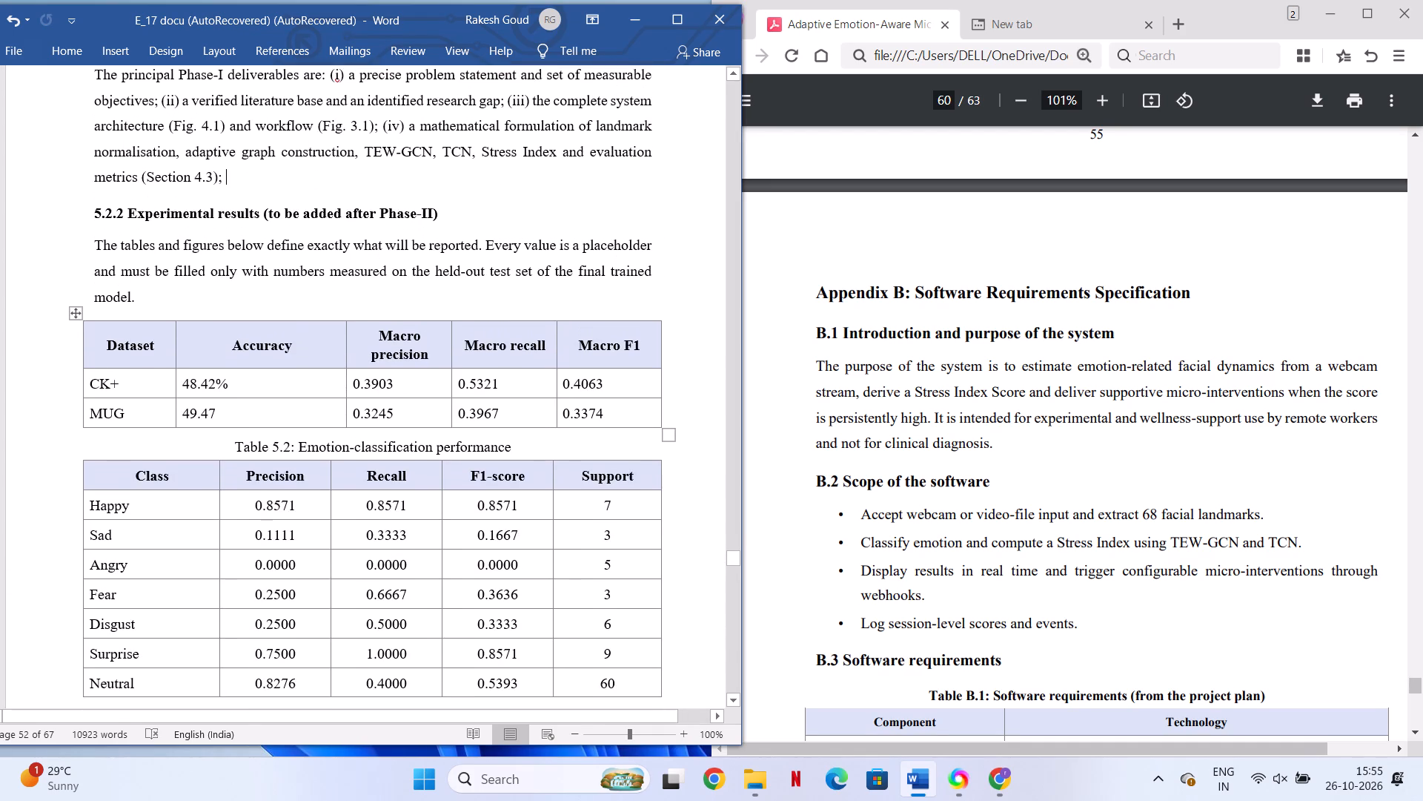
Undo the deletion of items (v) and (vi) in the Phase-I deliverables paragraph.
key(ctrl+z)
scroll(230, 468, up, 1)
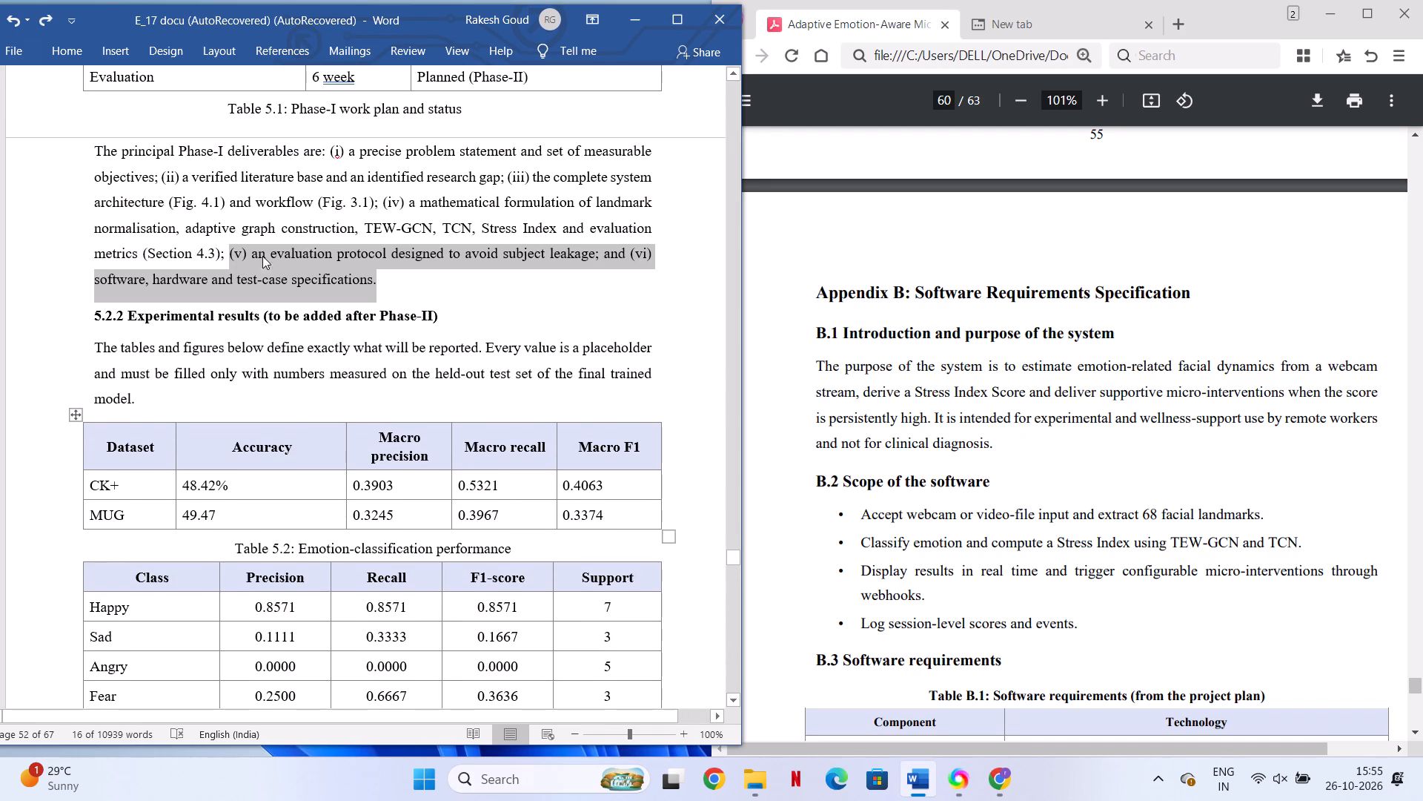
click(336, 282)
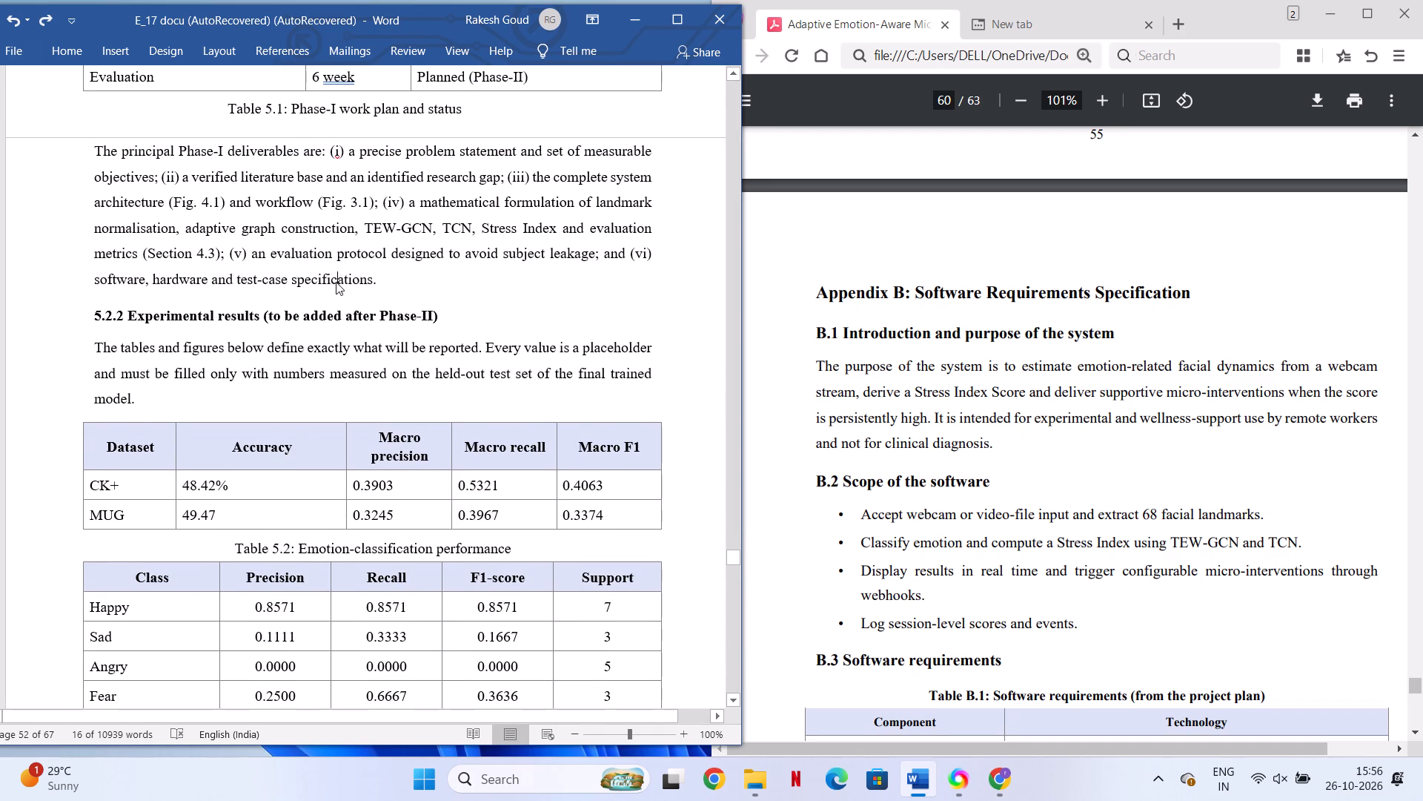
Indent the caption "Table 5.4: Ablation study" by four tab stops so it sits near the centre below the ablation table.
scroll(442, 286, down, 7)
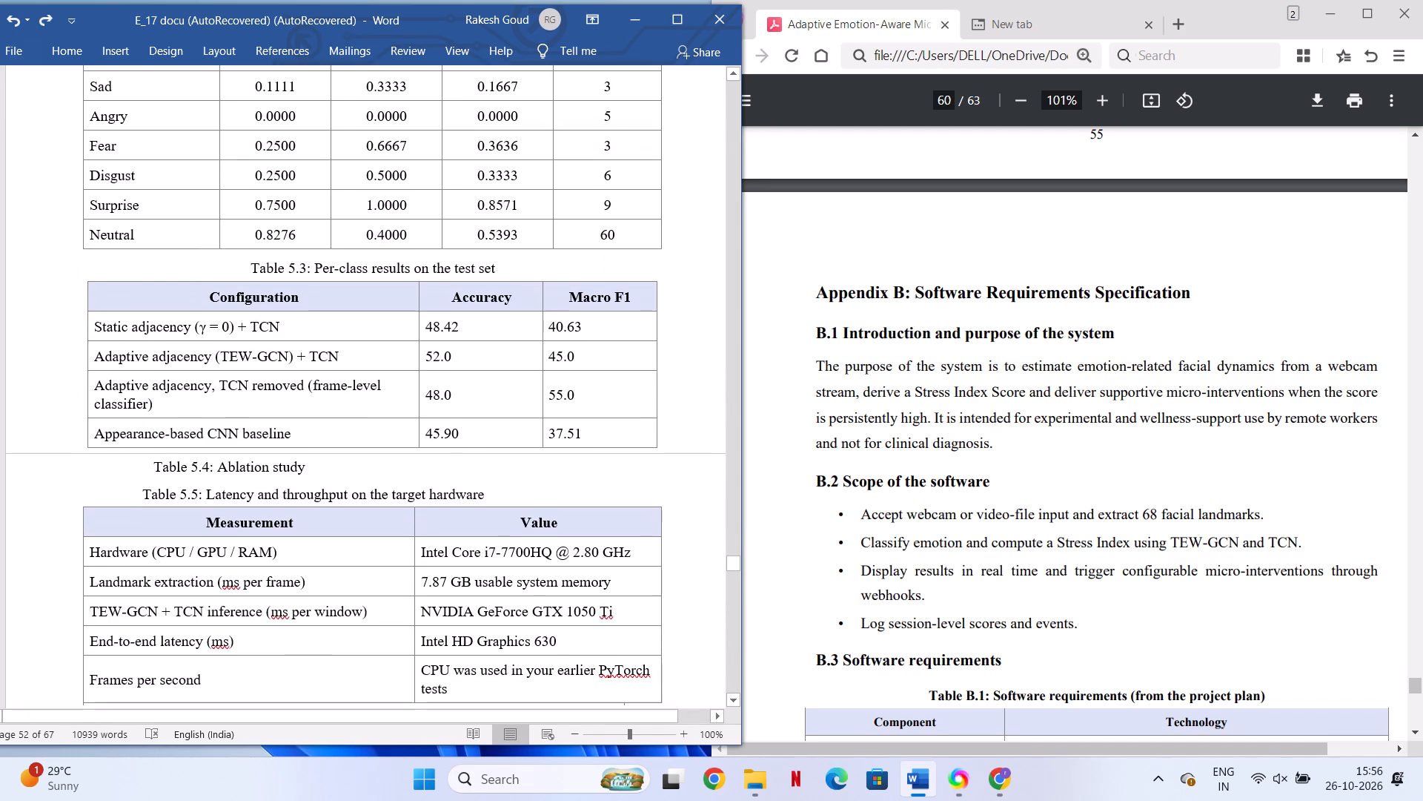
scroll(442, 269, down, 2)
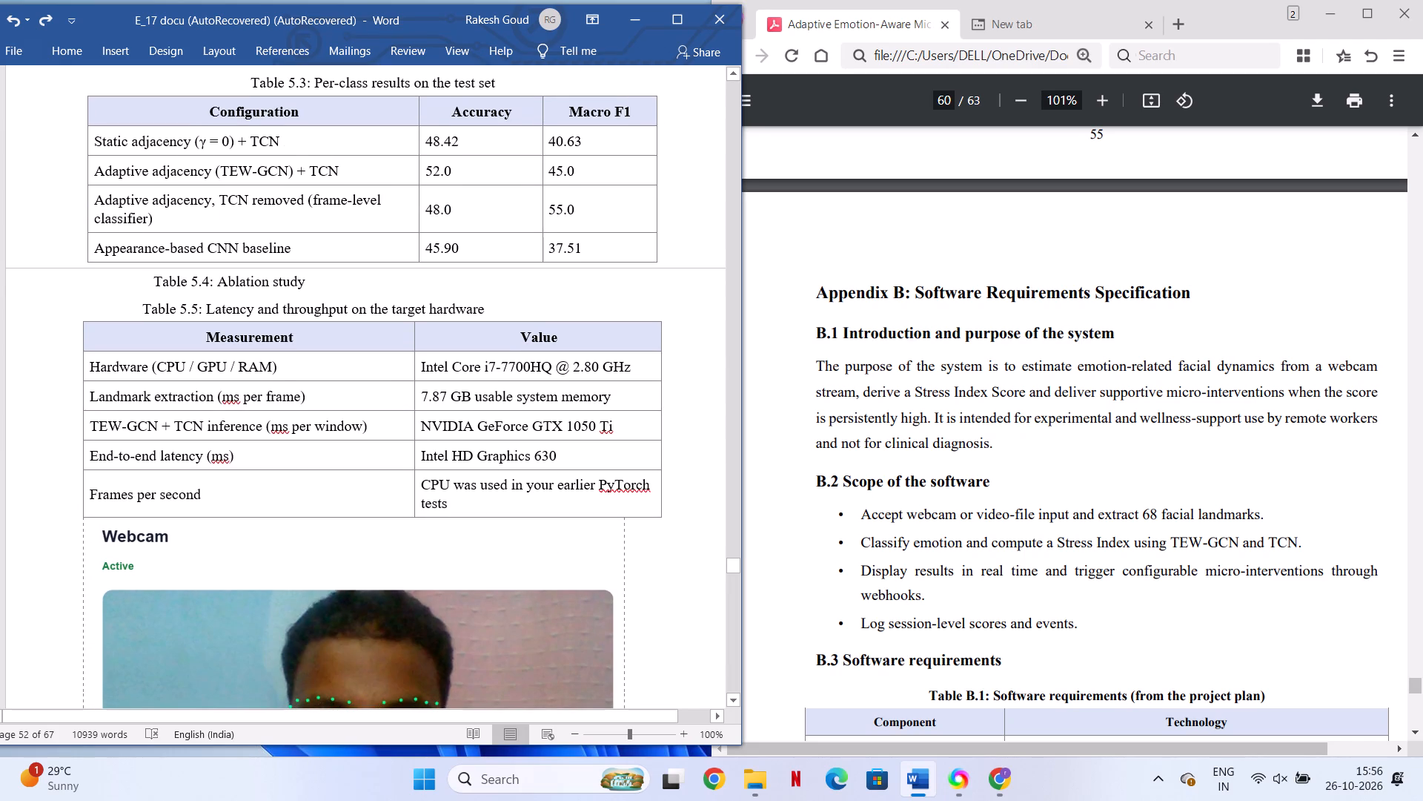
scroll(442, 269, down, 1)
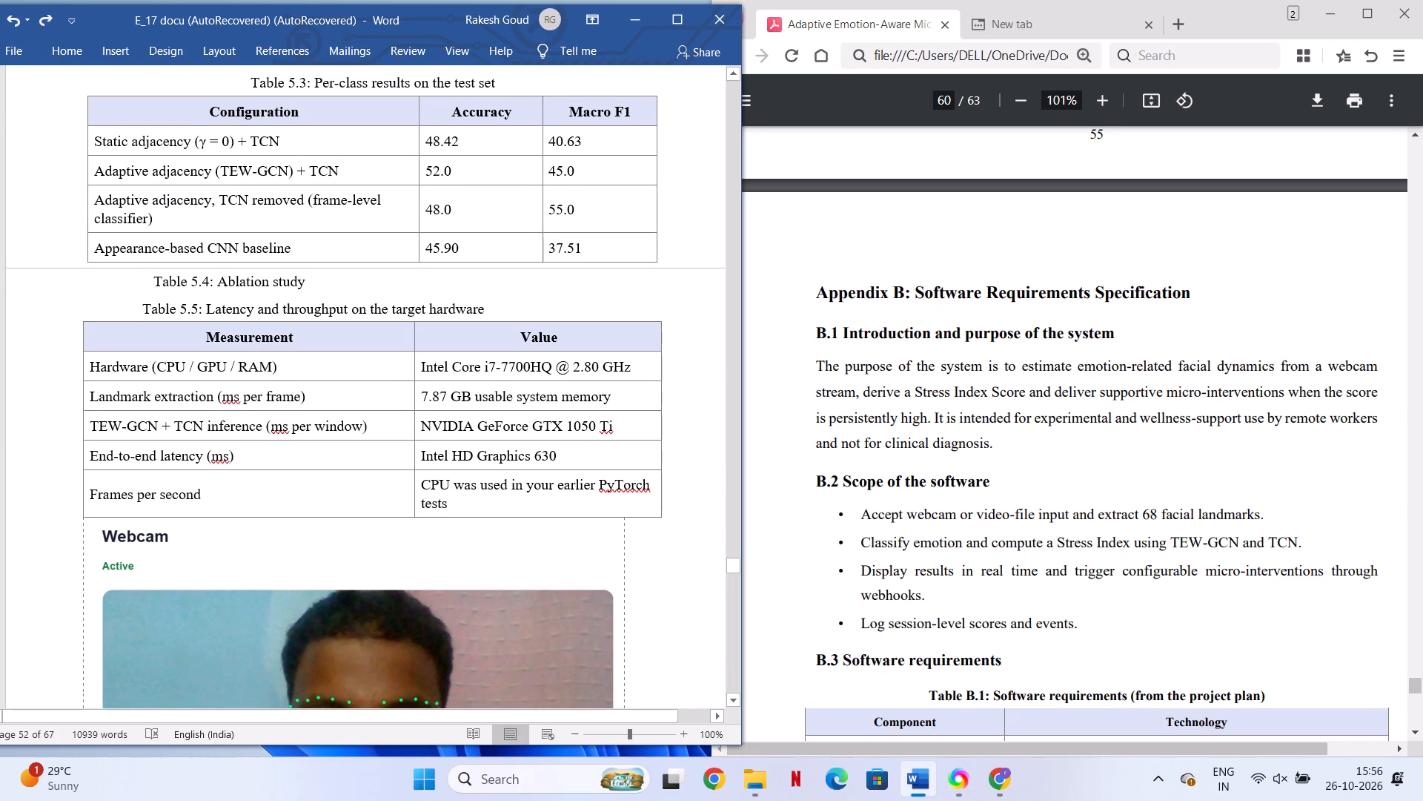
click(151, 285)
scroll(151, 285, up, 1)
key(Tab)
key(Tab)
key(Tab)
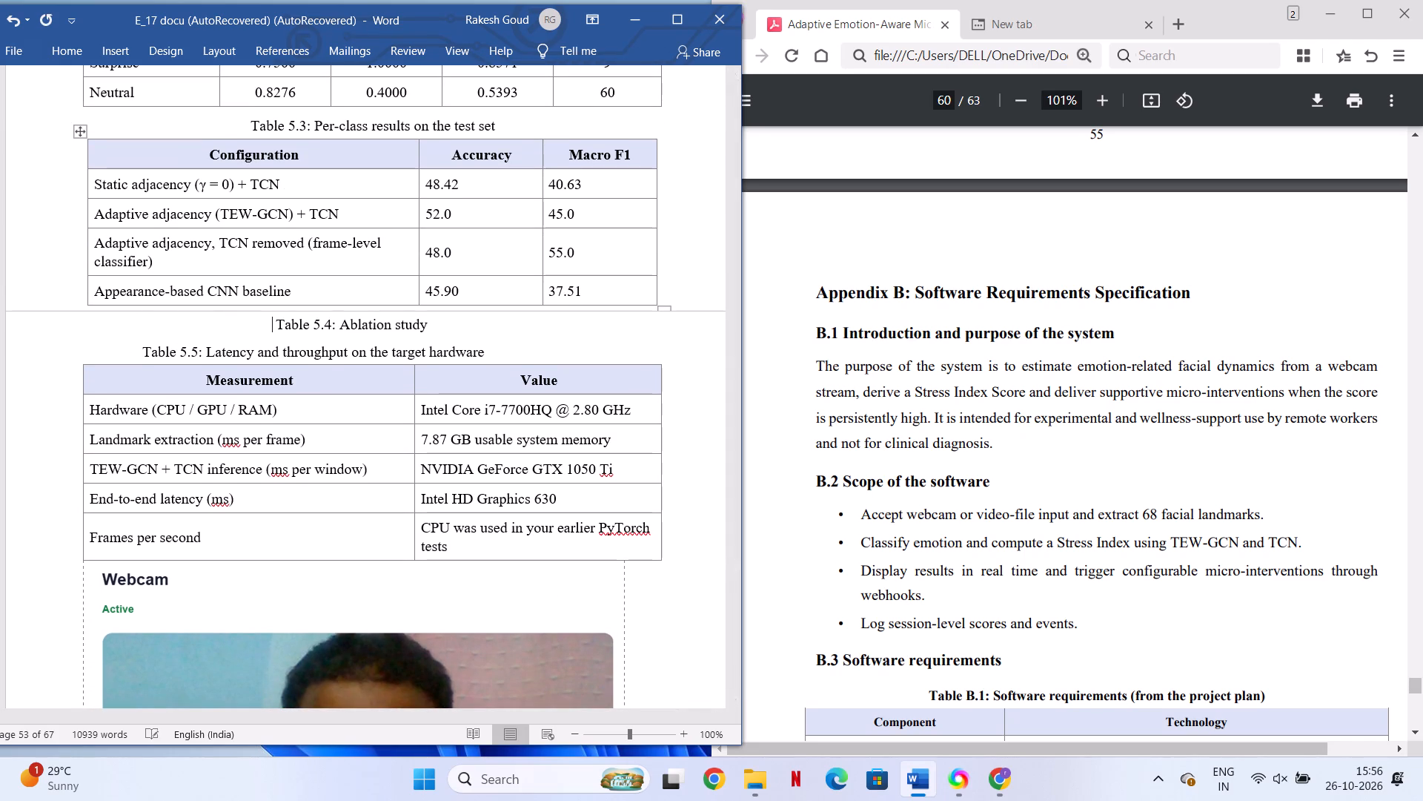
key(Tab)
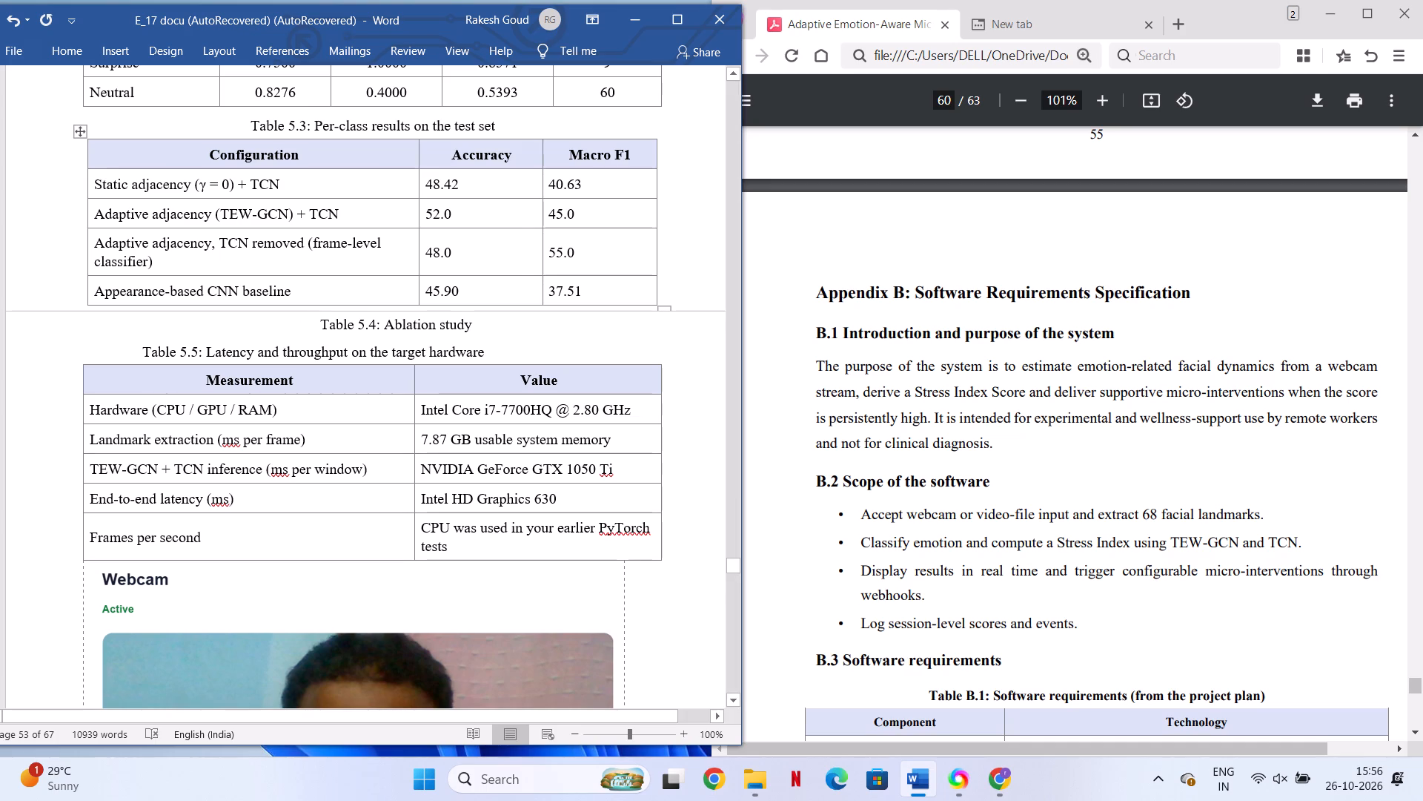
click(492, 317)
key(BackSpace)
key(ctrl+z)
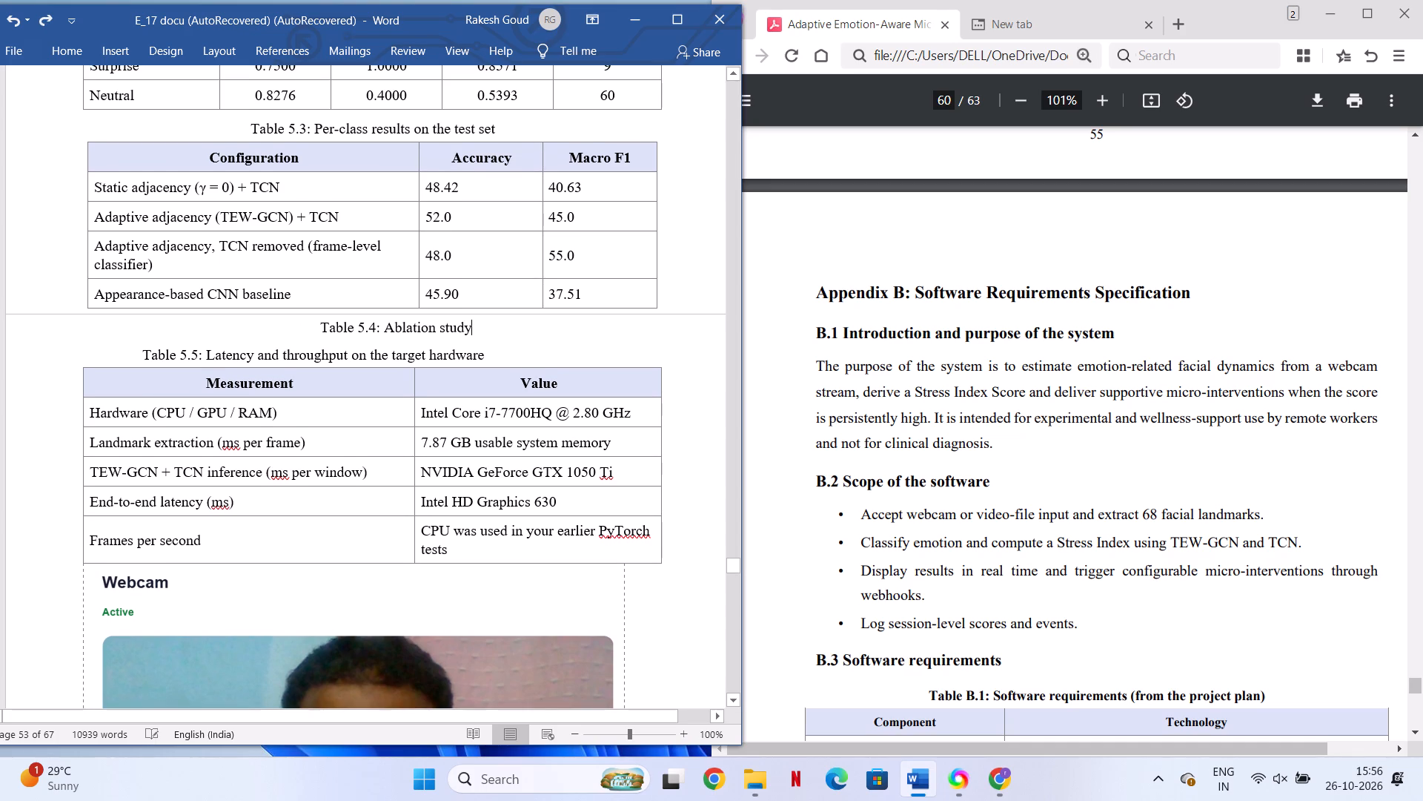
Remove one space directly before the caption "Table 5.4: Ablation study" to fine-tune its centring.
click(320, 327)
key(BackSpace)
Indent the caption "Table 5.5: Latency and throughput on the target hardware" by one tab stop towards the table's centre.
scroll(320, 327, up, 1)
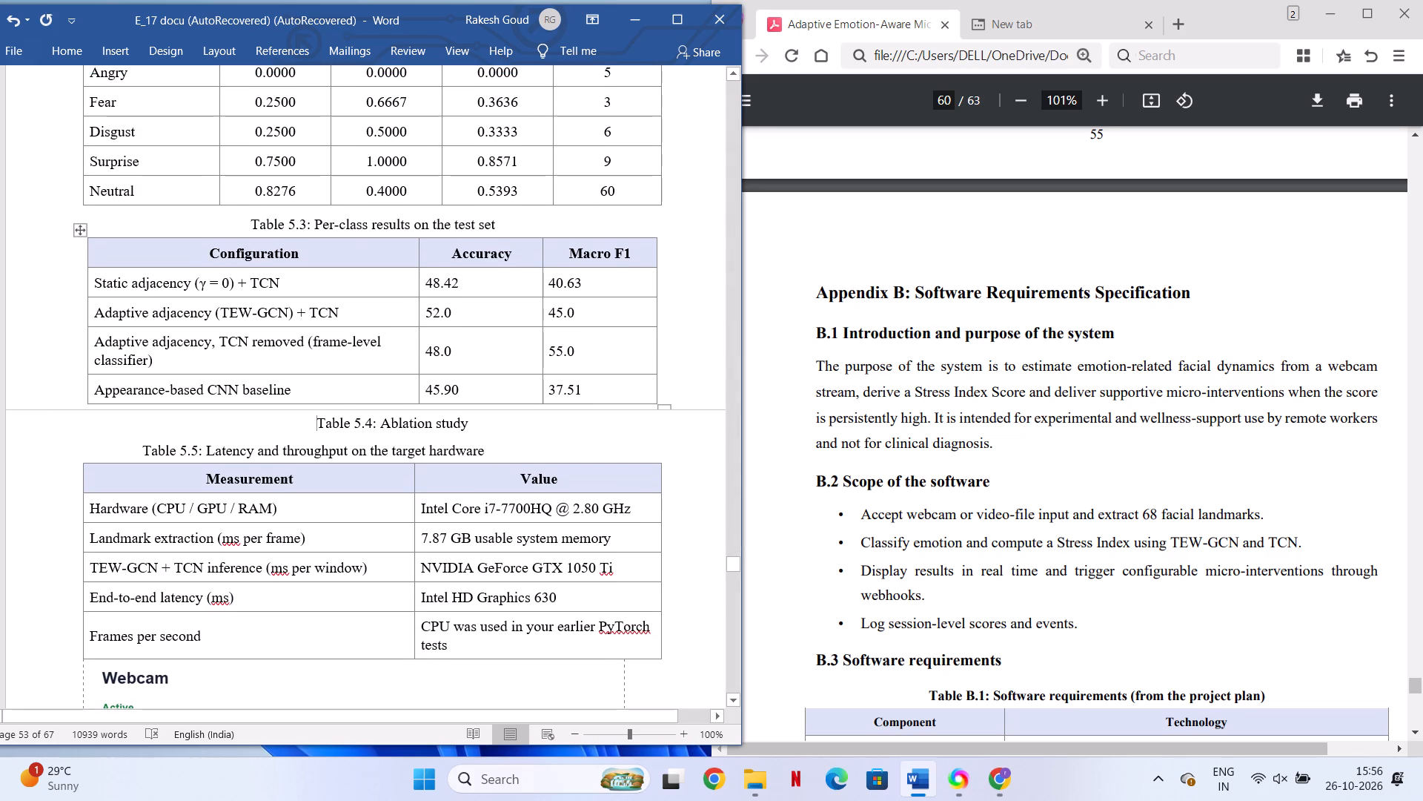
click(138, 452)
key(Tab)
key(Tab)
key(BackSpace)
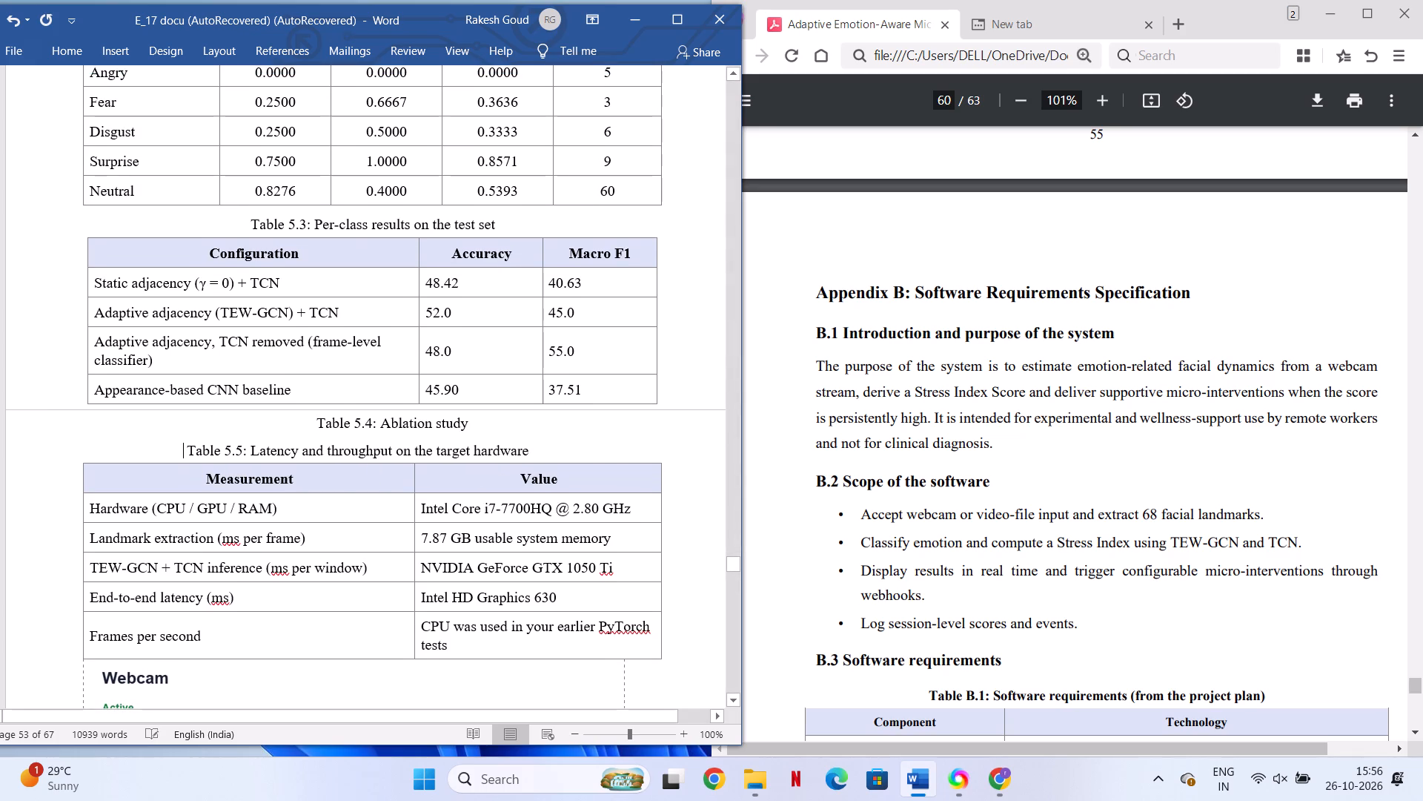
Set the font size of the heading "CHAPTER 5: RESULTS" to 14 pt.
scroll(138, 452, up, 13)
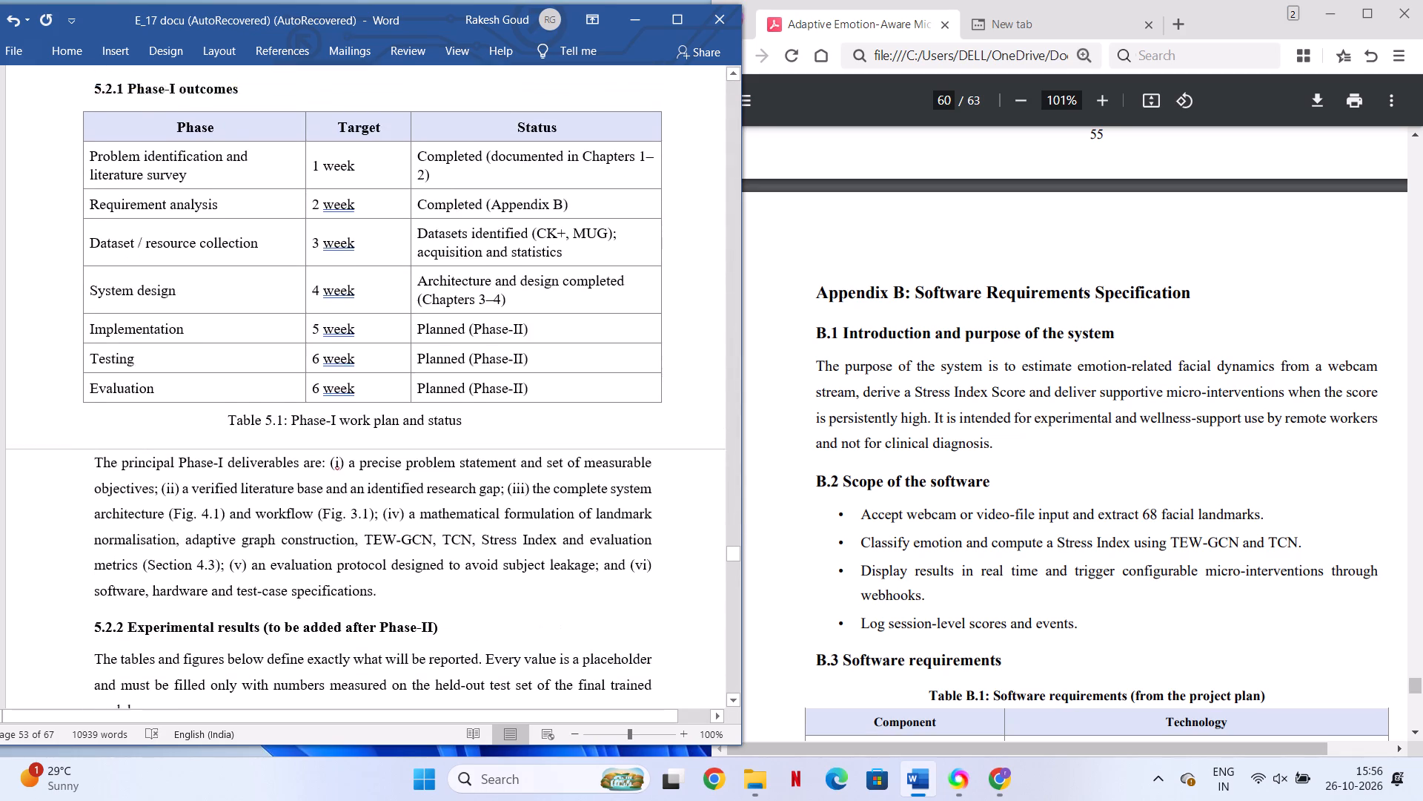
scroll(138, 452, up, 1)
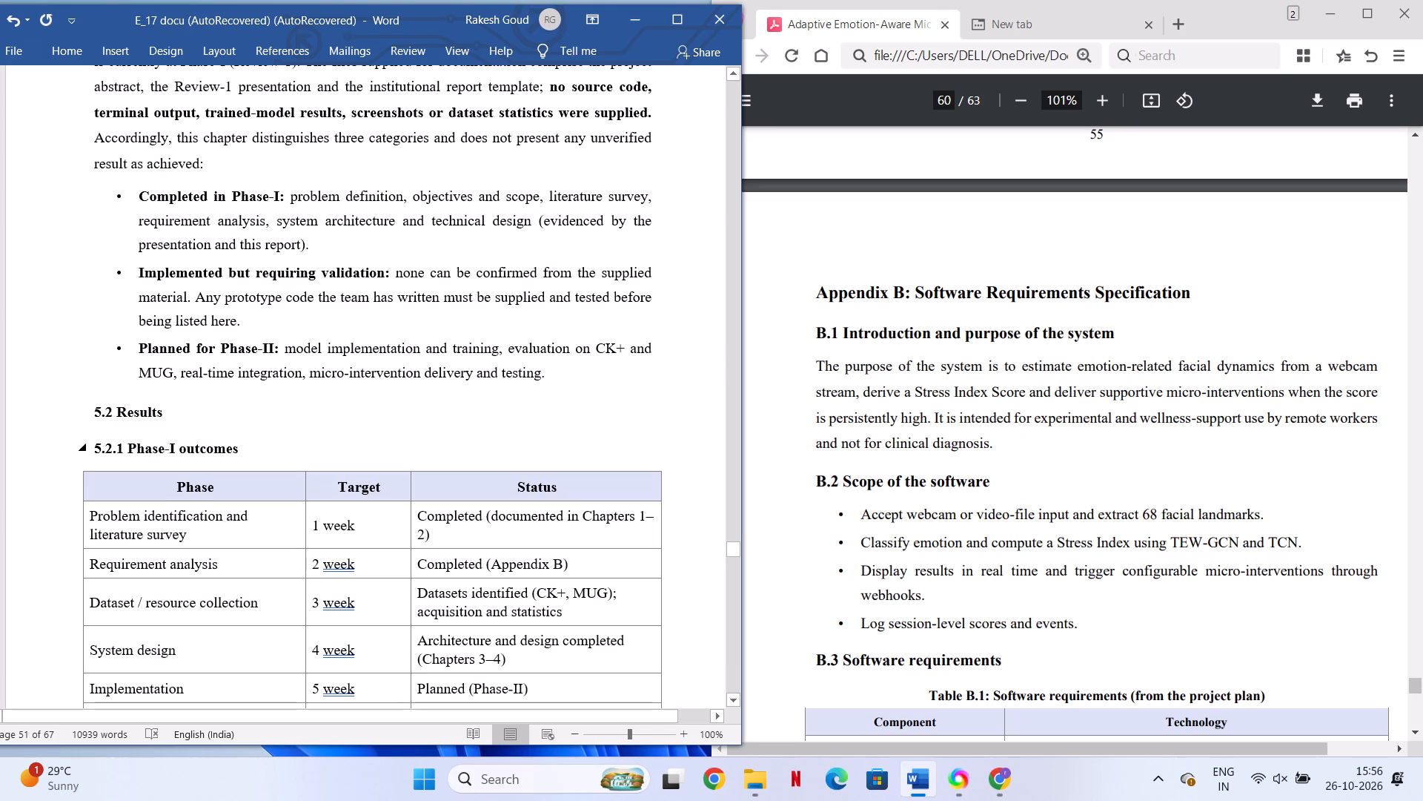
scroll(138, 452, up, 4)
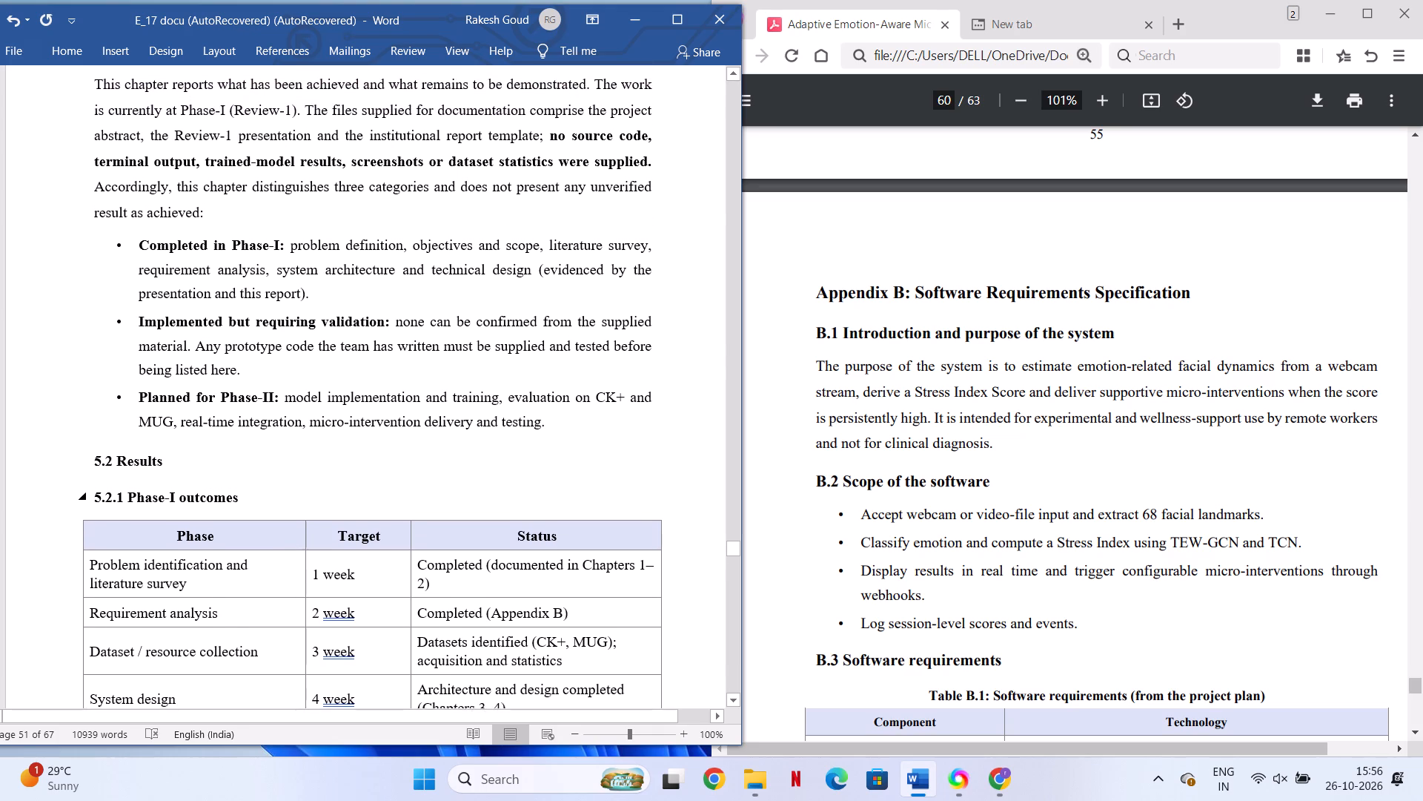
scroll(138, 452, up, 4)
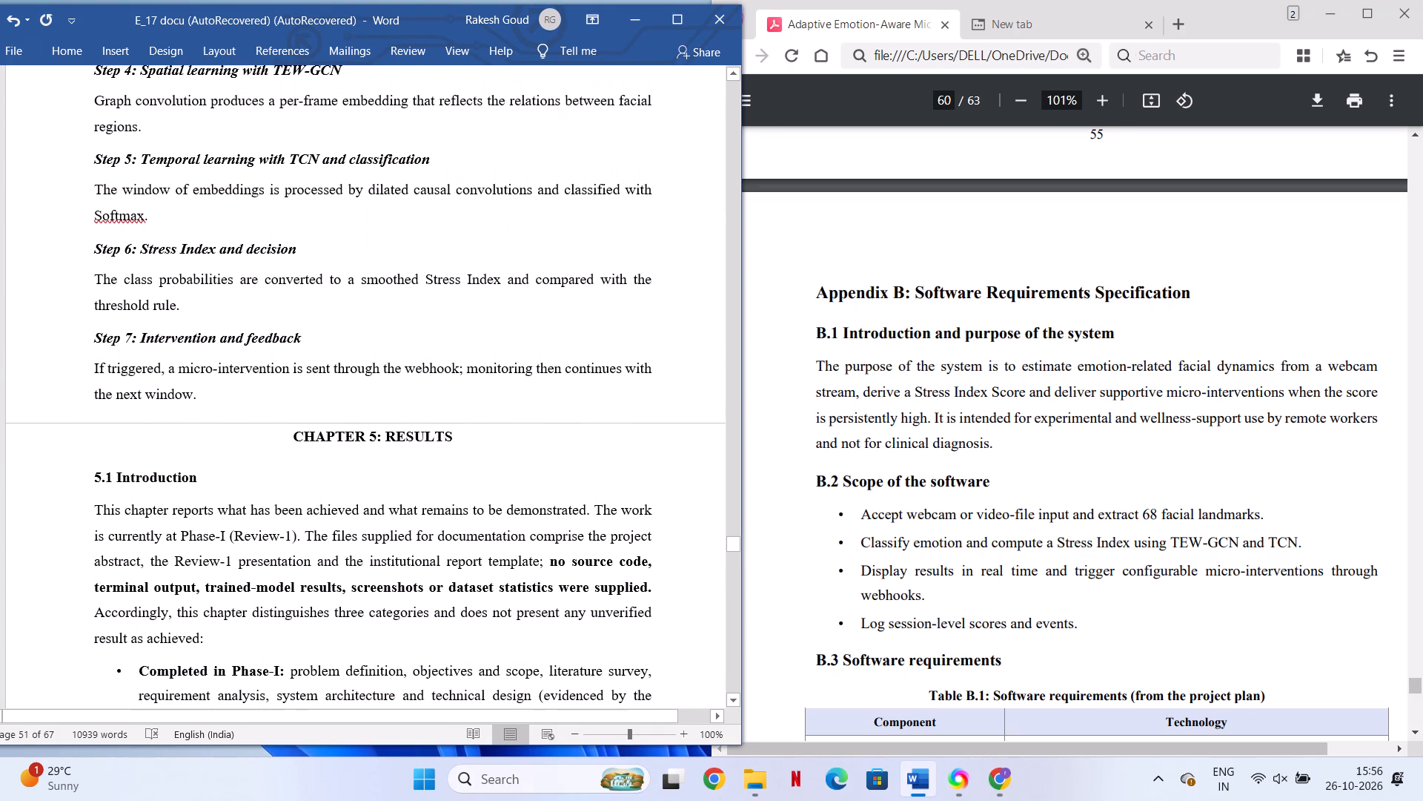
triple_click(365, 437)
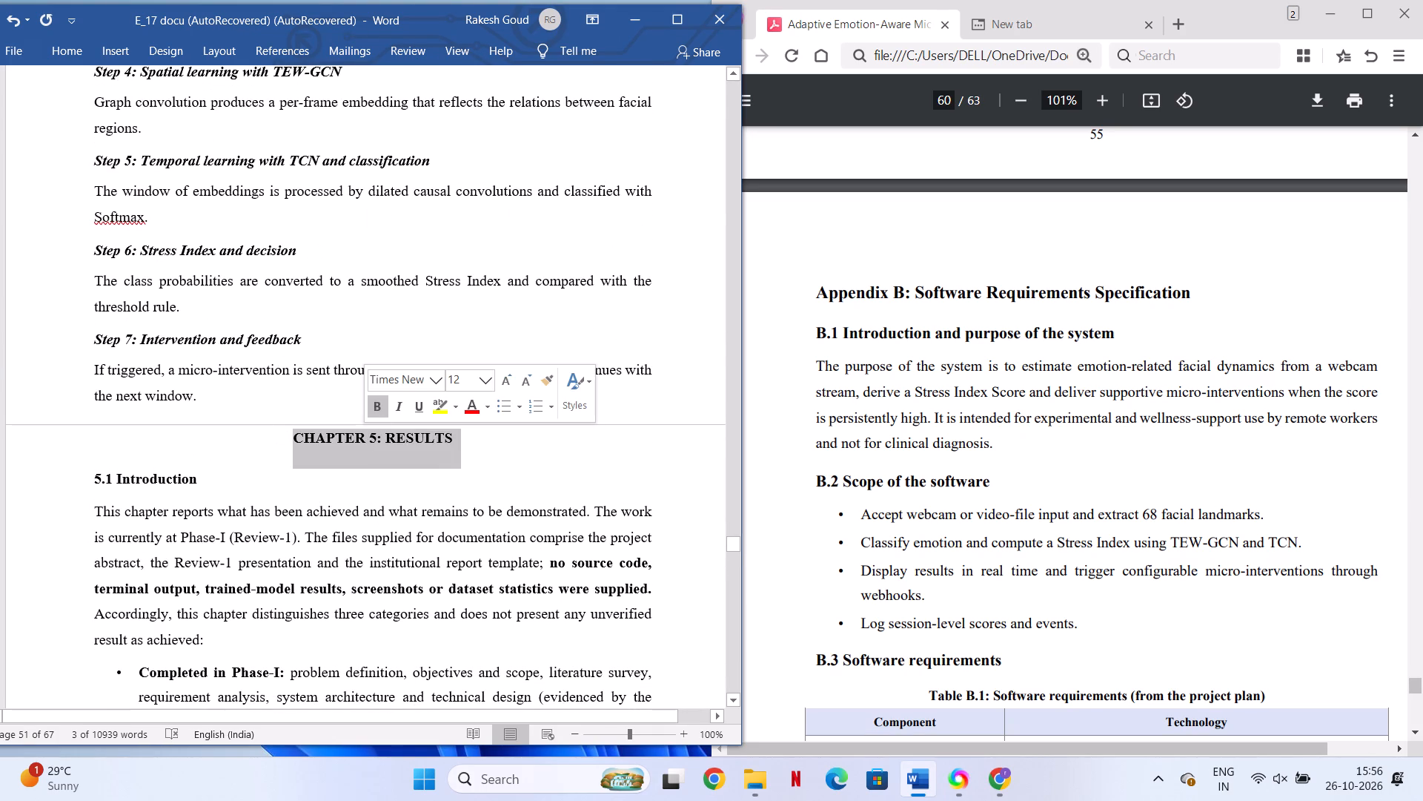
click(488, 376)
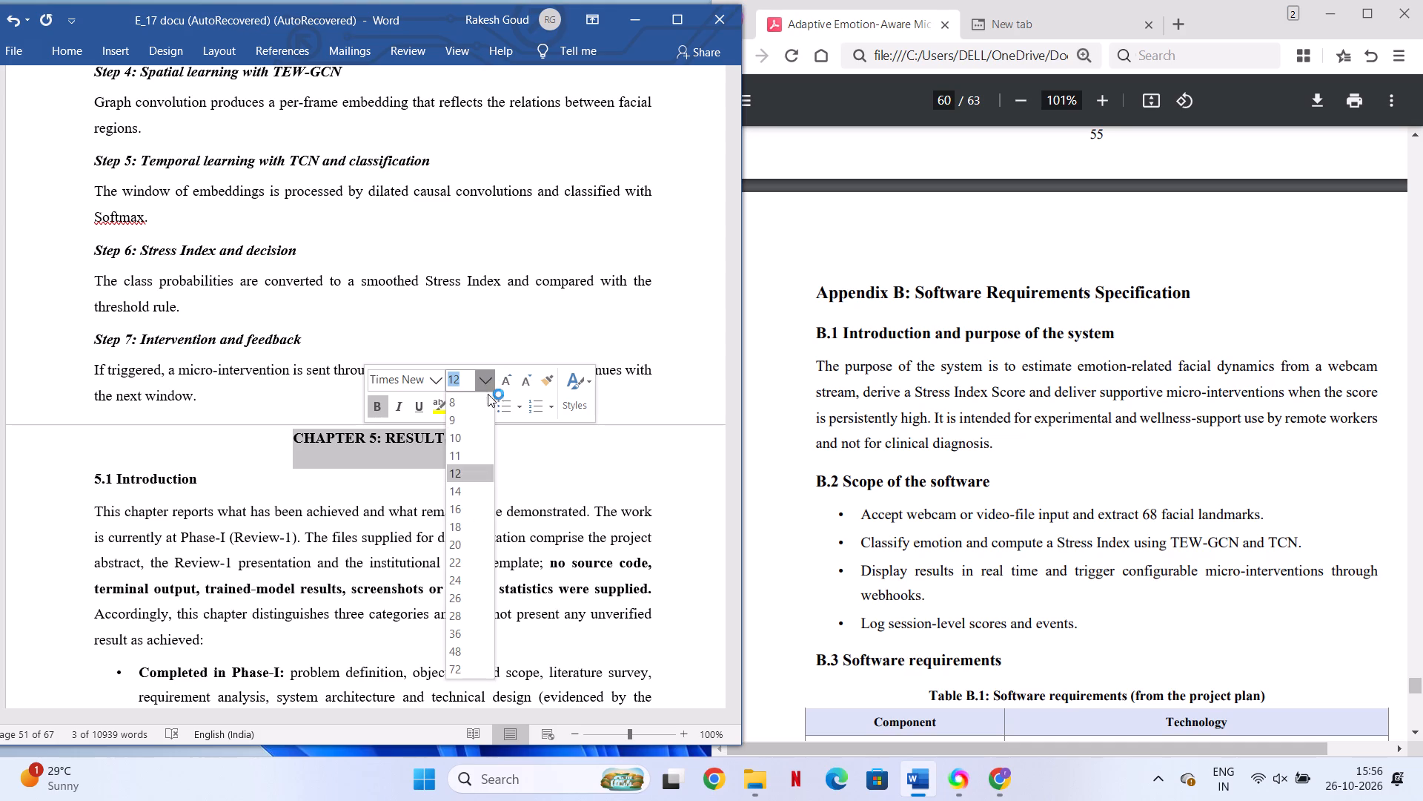
click(480, 487)
Review the Chapter 5 headings, result tables, table captions and webcam figures for consistent formatting and layout.
scroll(480, 487, down, 5)
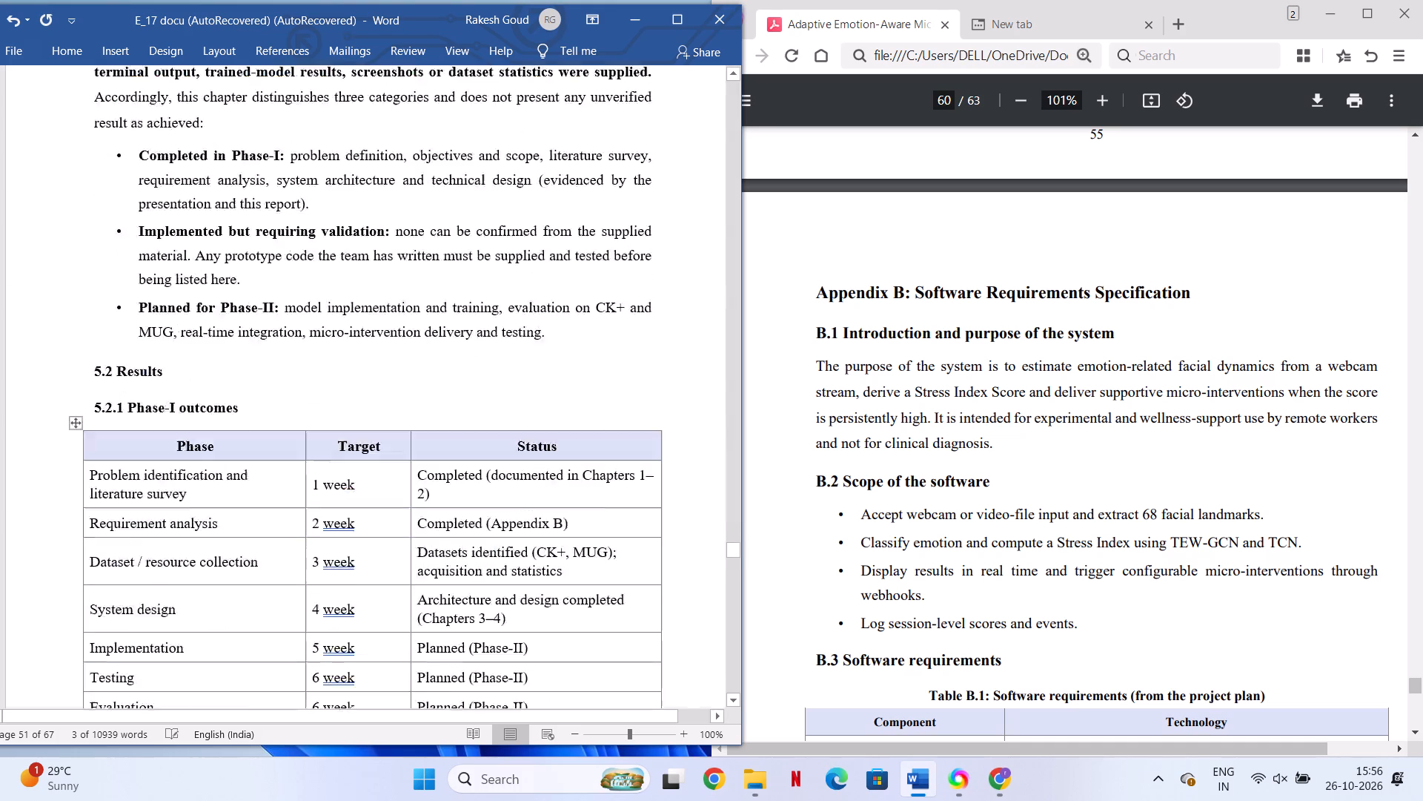
scroll(480, 487, down, 10)
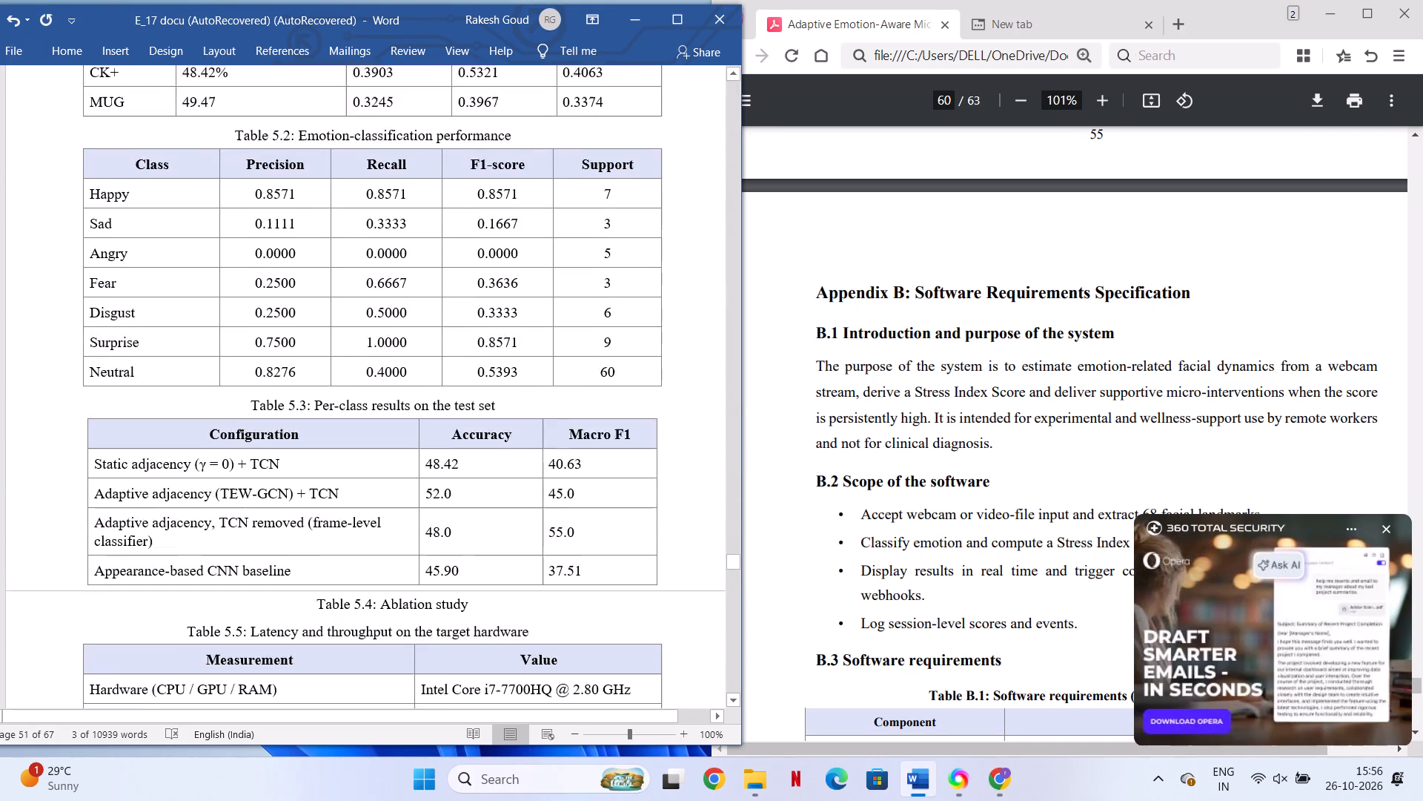
scroll(480, 487, up, 8)
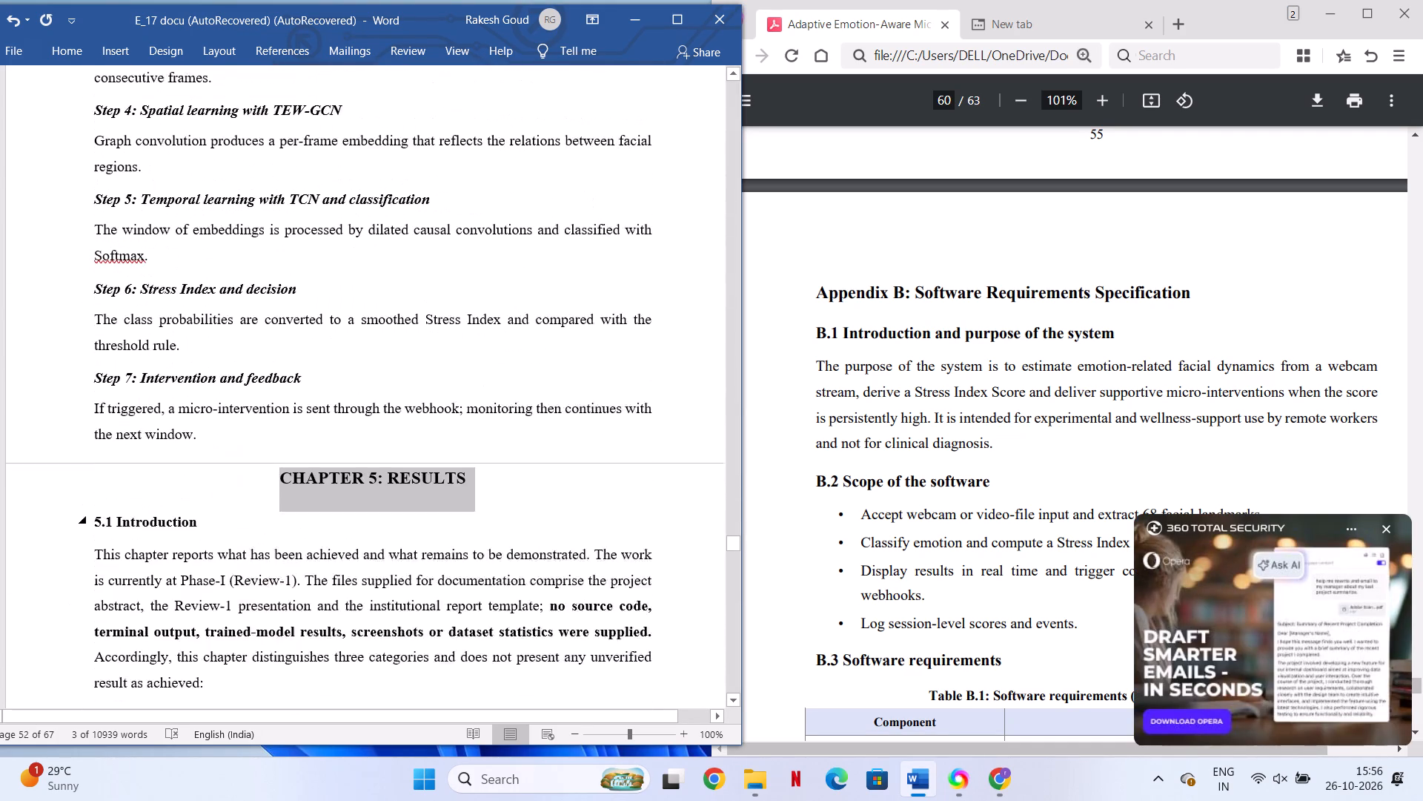
scroll(480, 487, up, 6)
scroll(480, 487, down, 6)
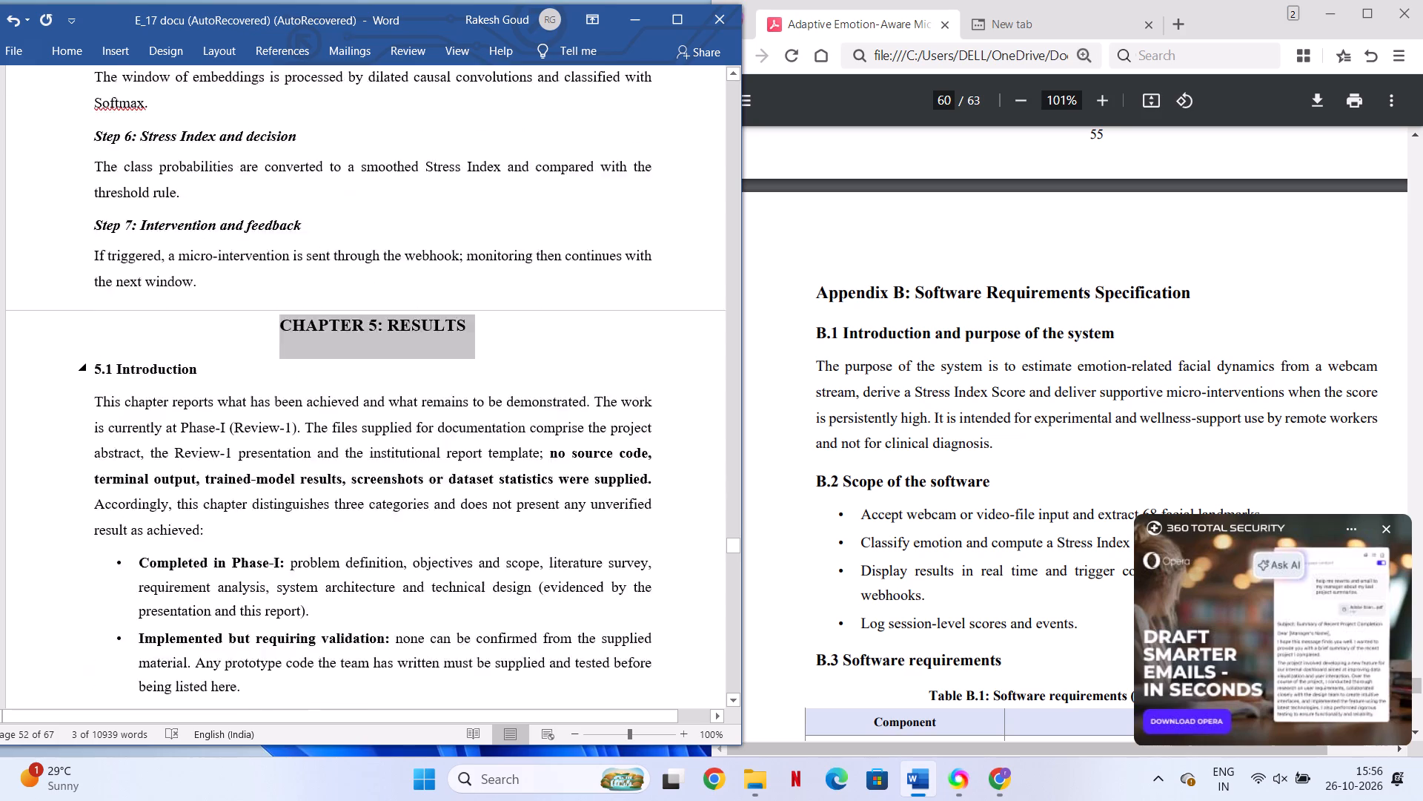
scroll(480, 487, down, 10)
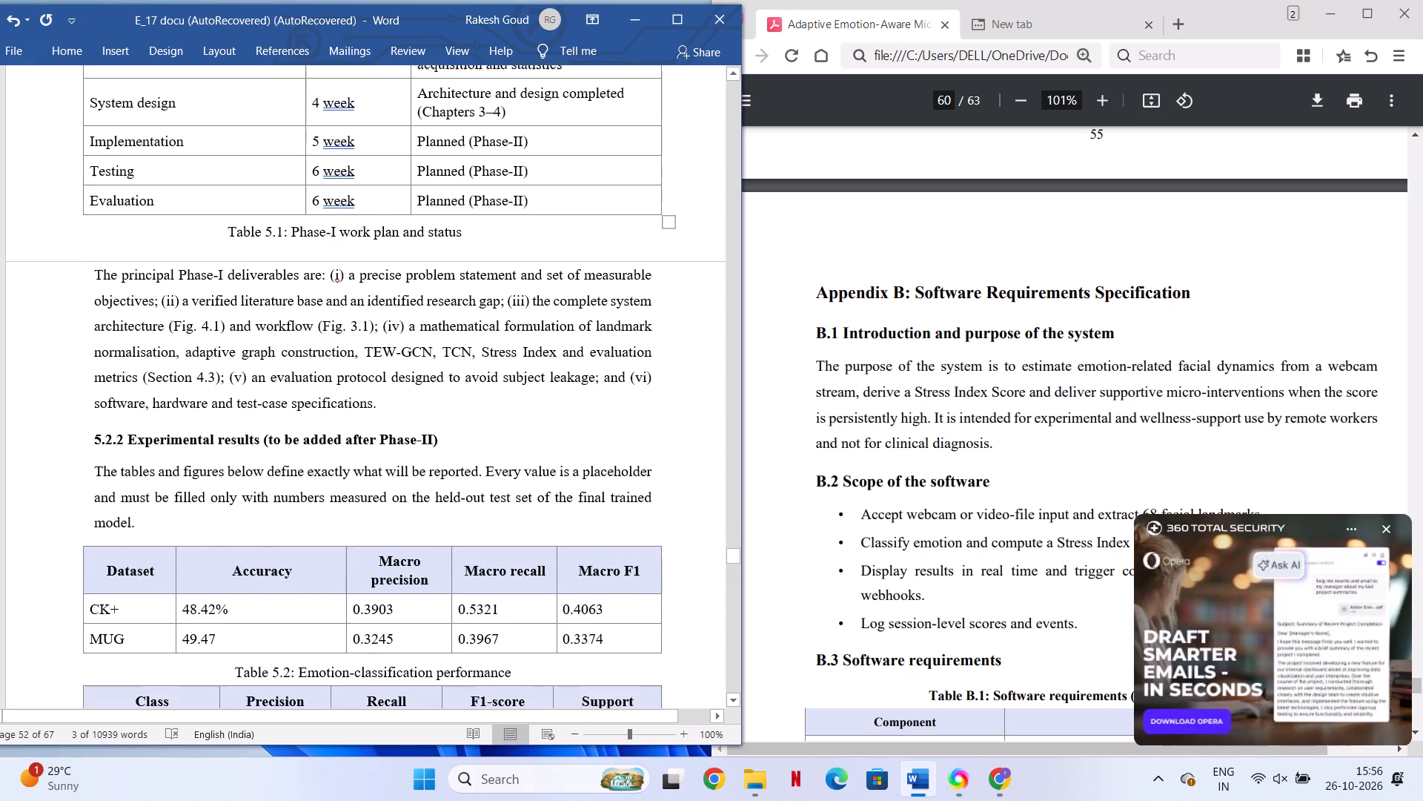
scroll(480, 487, down, 7)
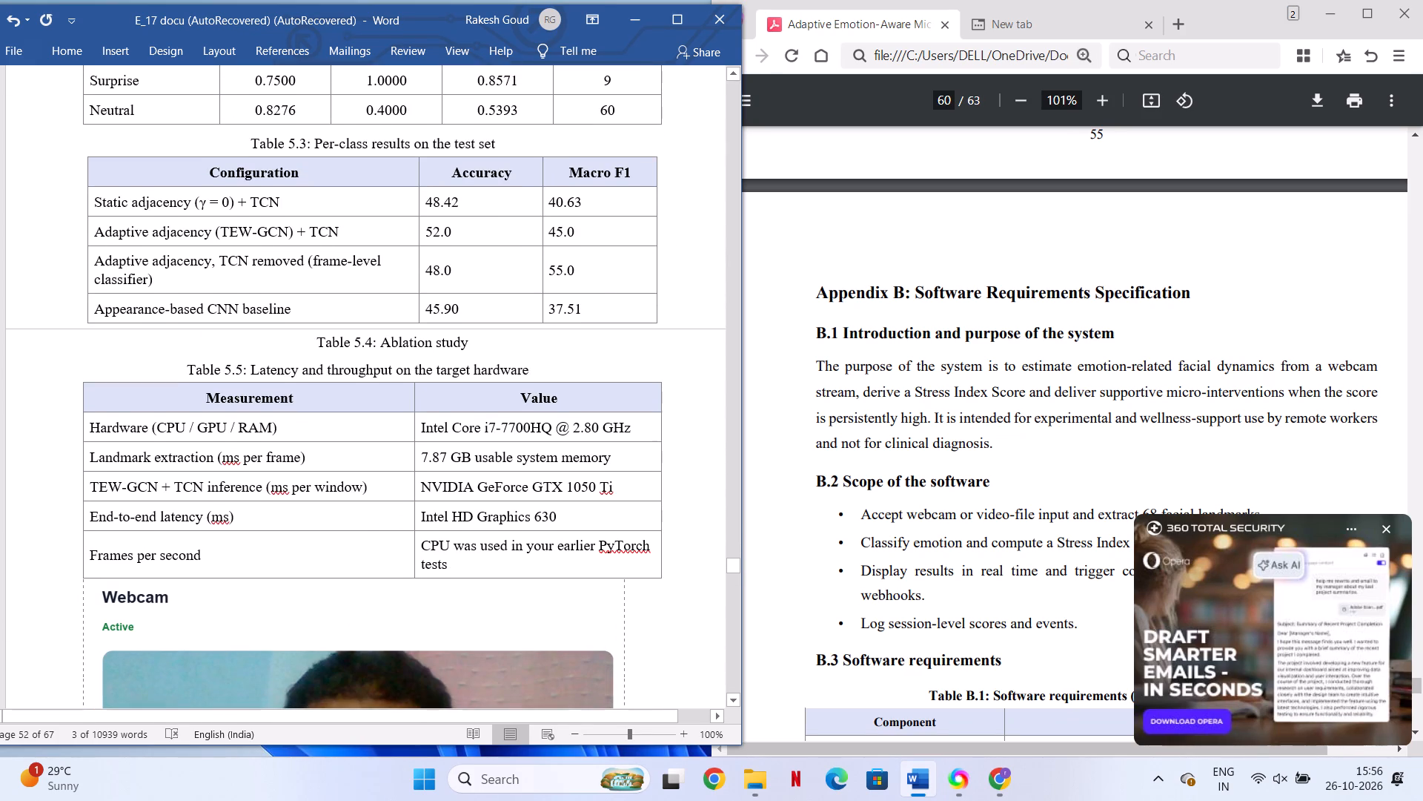
scroll(480, 487, down, 7)
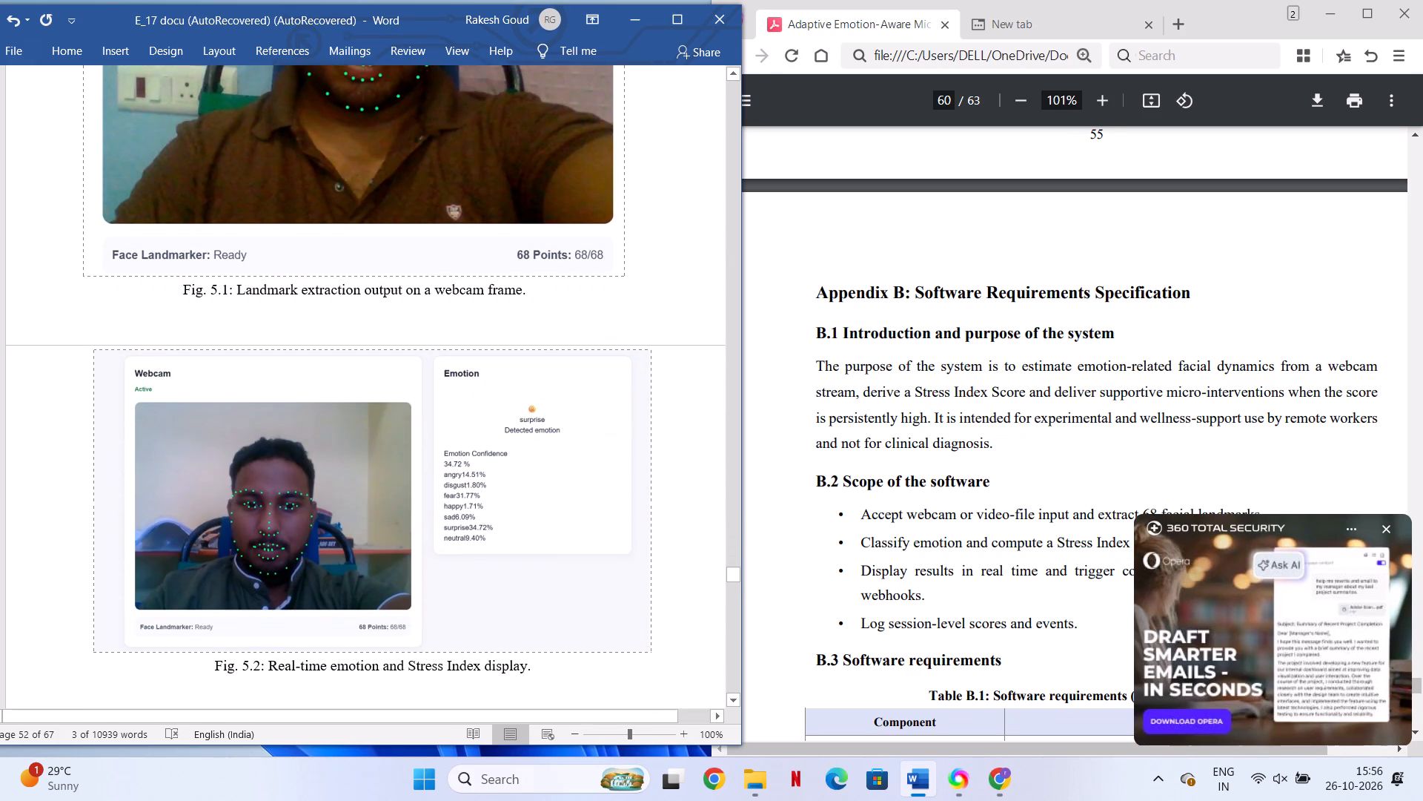
scroll(480, 487, down, 1)
scroll(480, 487, up, 11)
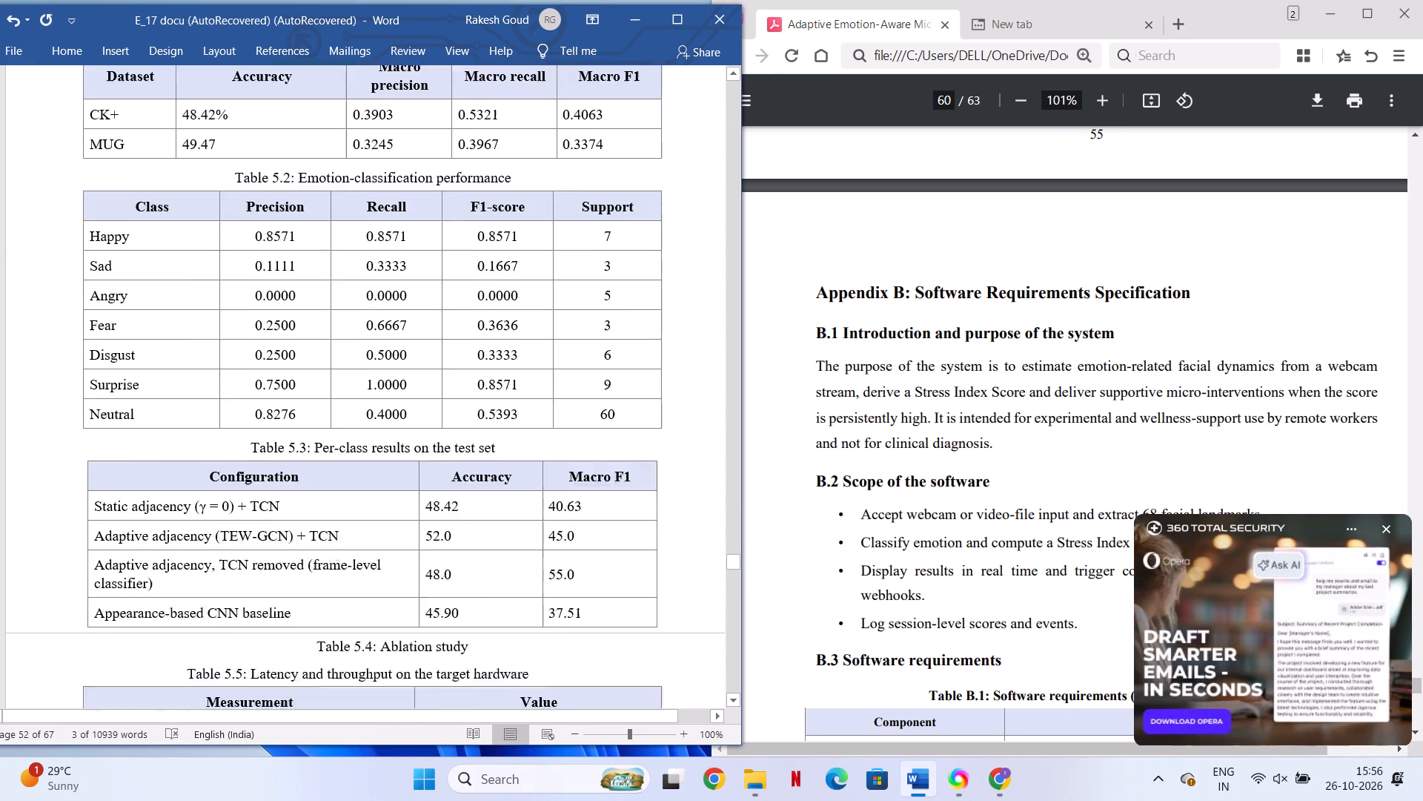
scroll(480, 487, up, 17)
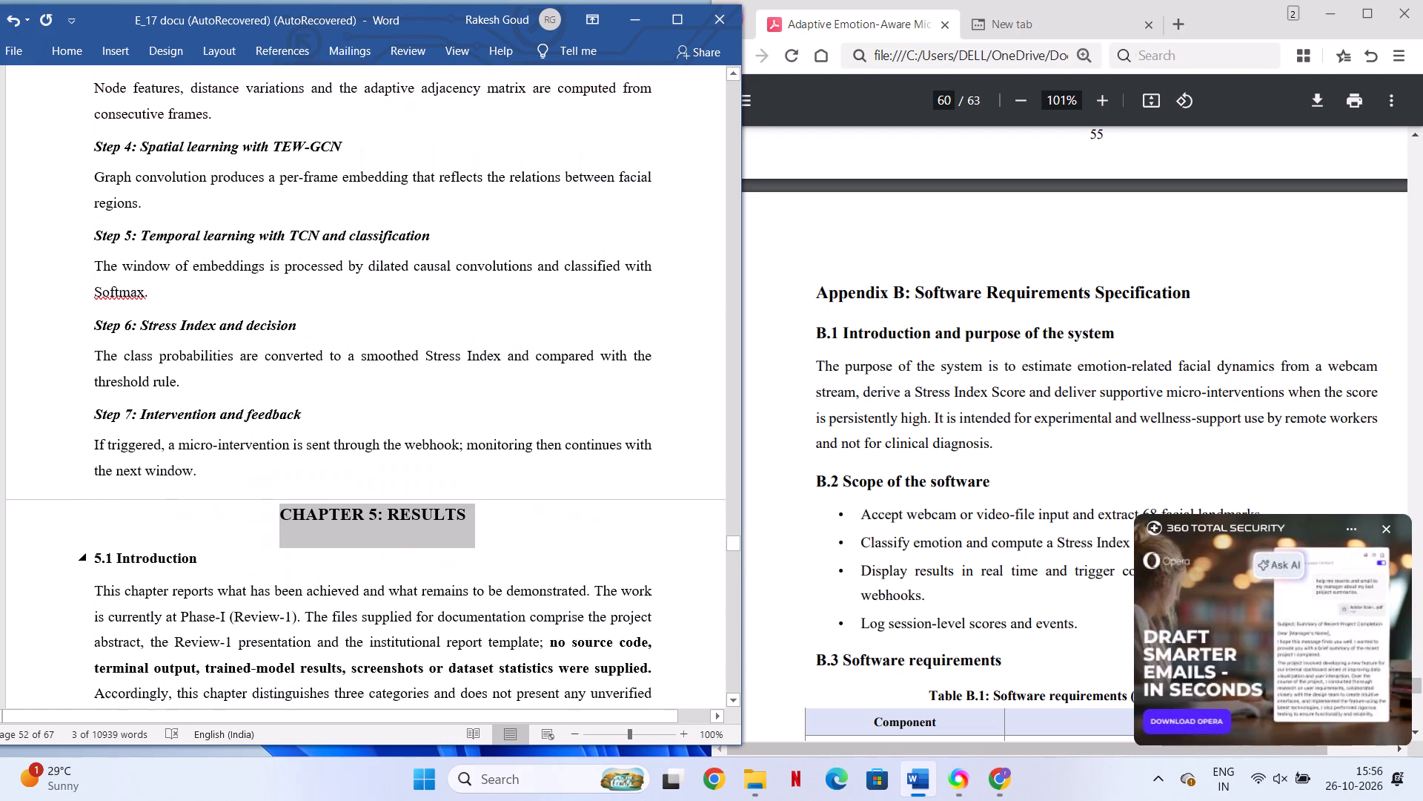
scroll(480, 487, up, 2)
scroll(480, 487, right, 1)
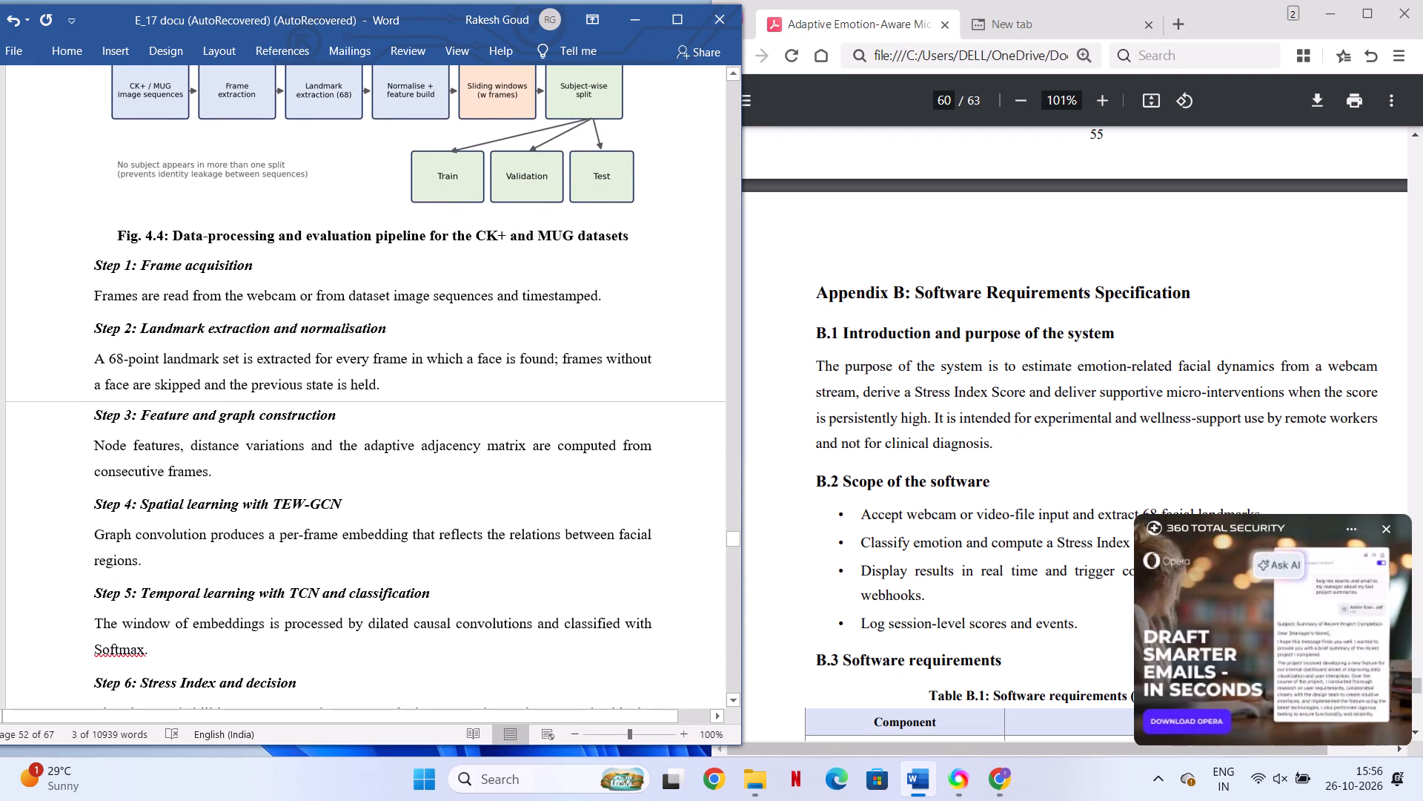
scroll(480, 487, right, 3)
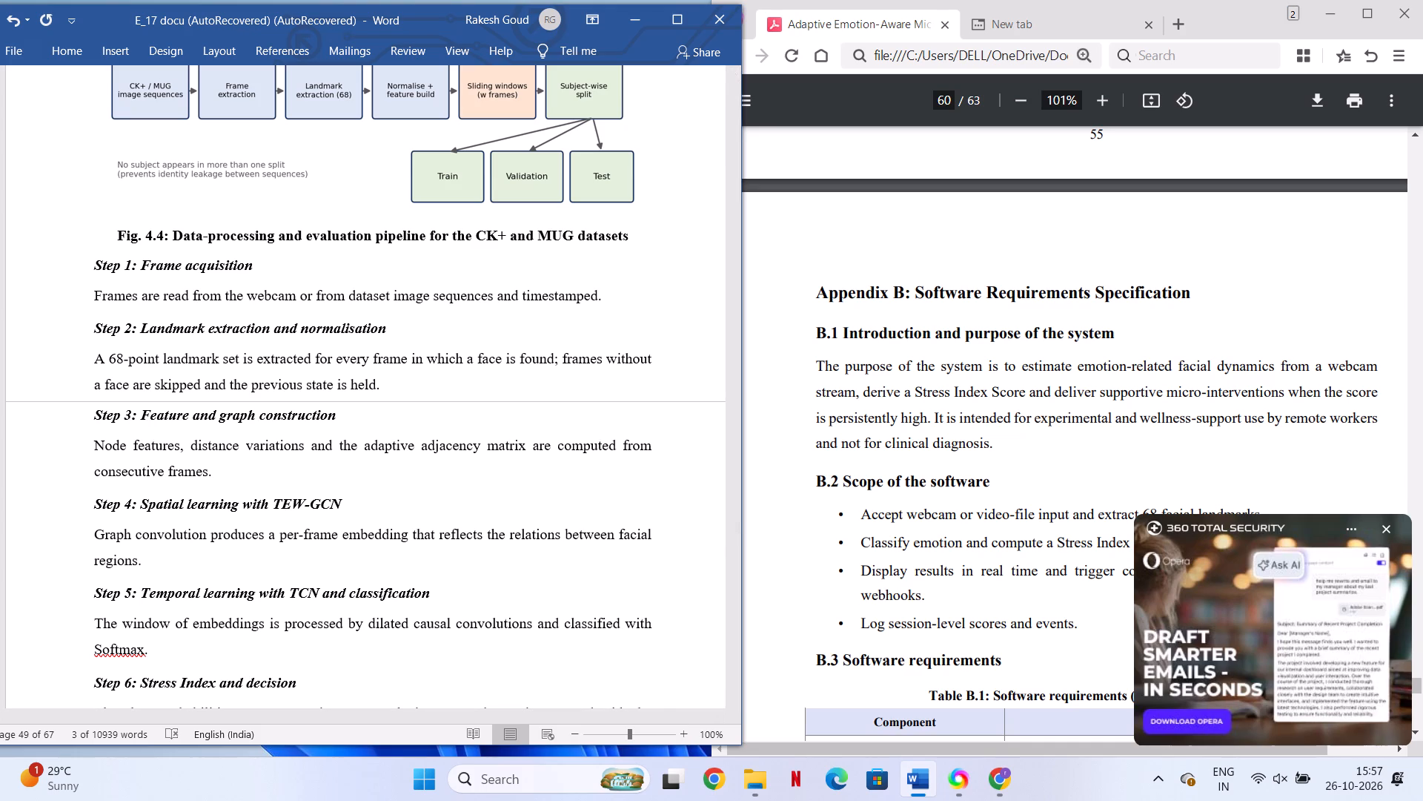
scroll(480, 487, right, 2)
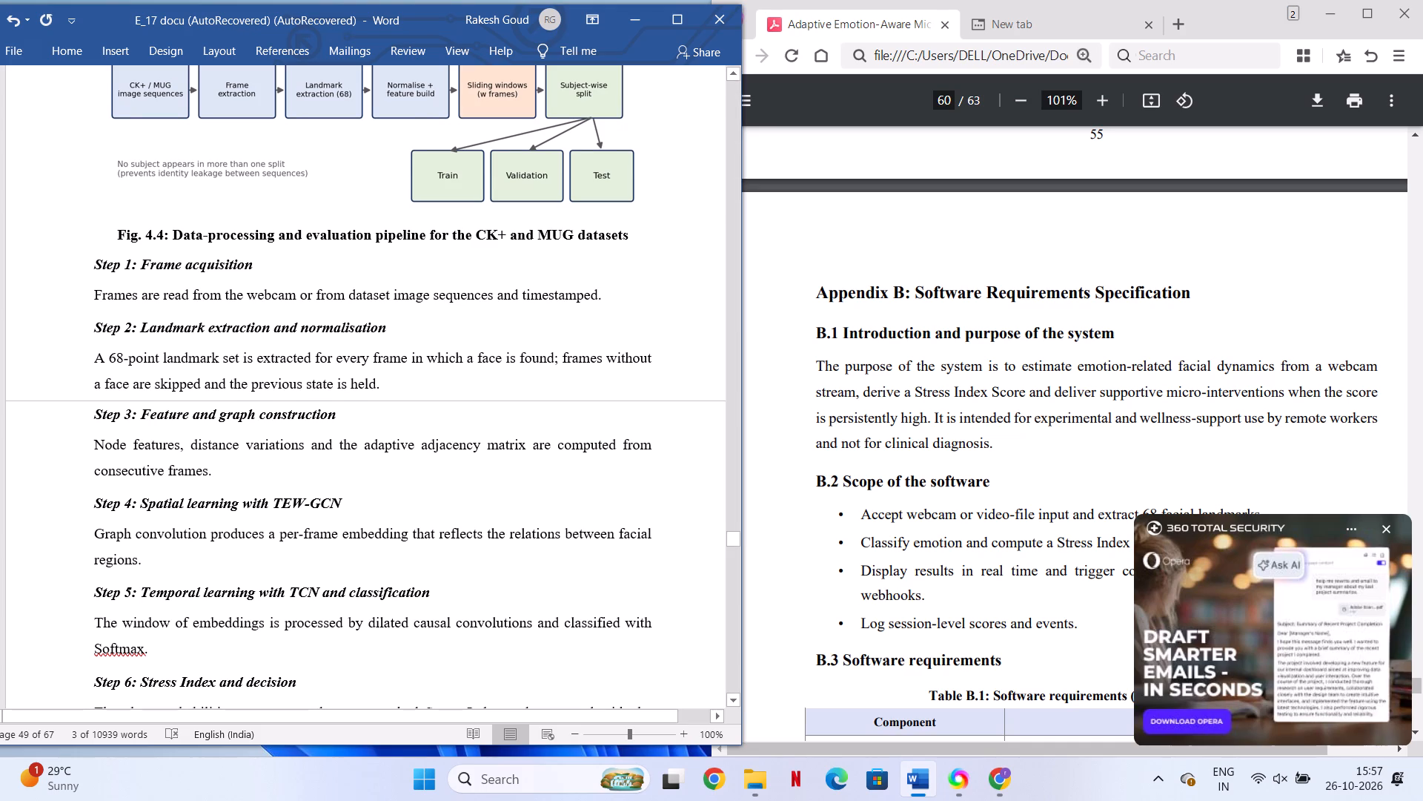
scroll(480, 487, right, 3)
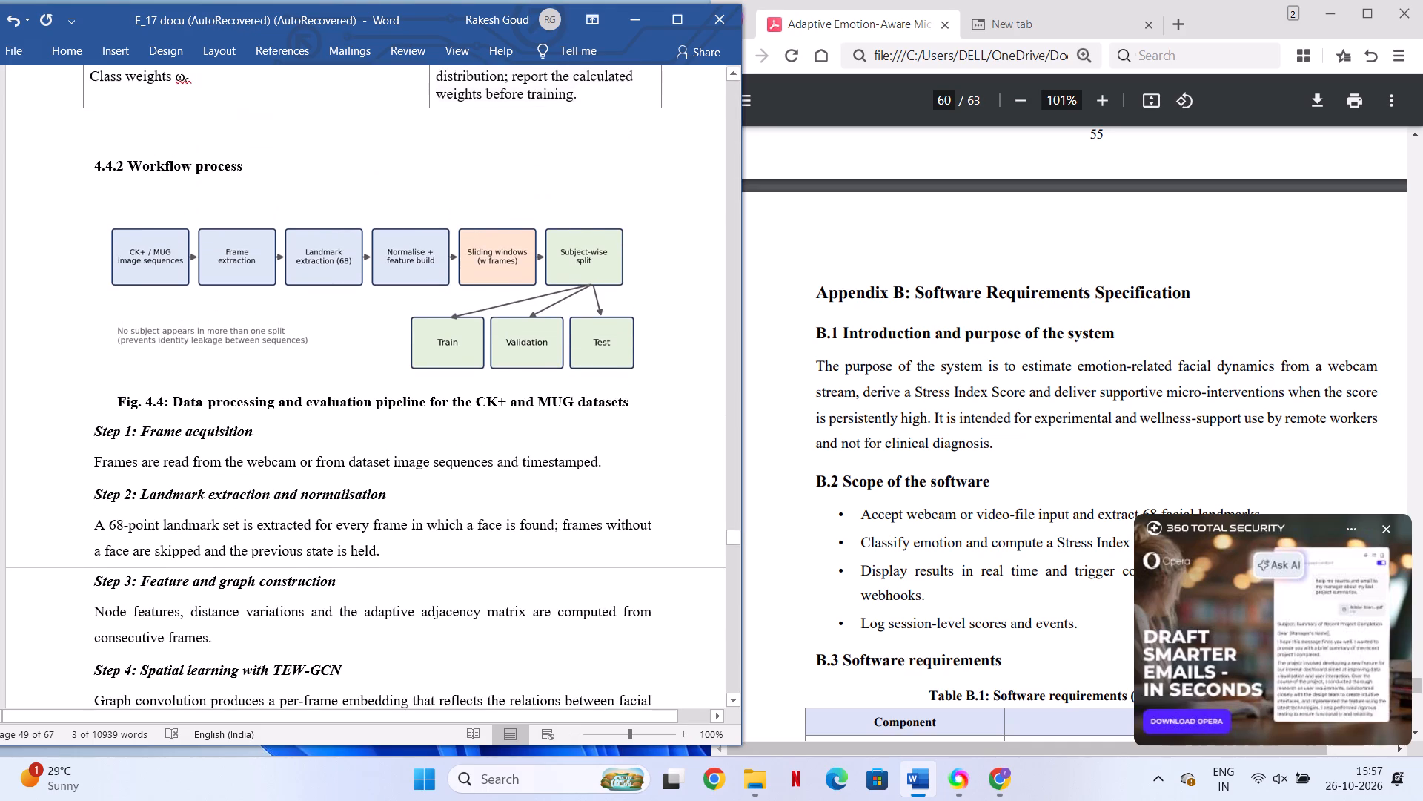
Remove the bold formatting from the caption "Fig. 4.4: Data-processing and evaluation pipeline for the CK+ and MUG datasets".
scroll(480, 487, up, 1)
triple_click(433, 446)
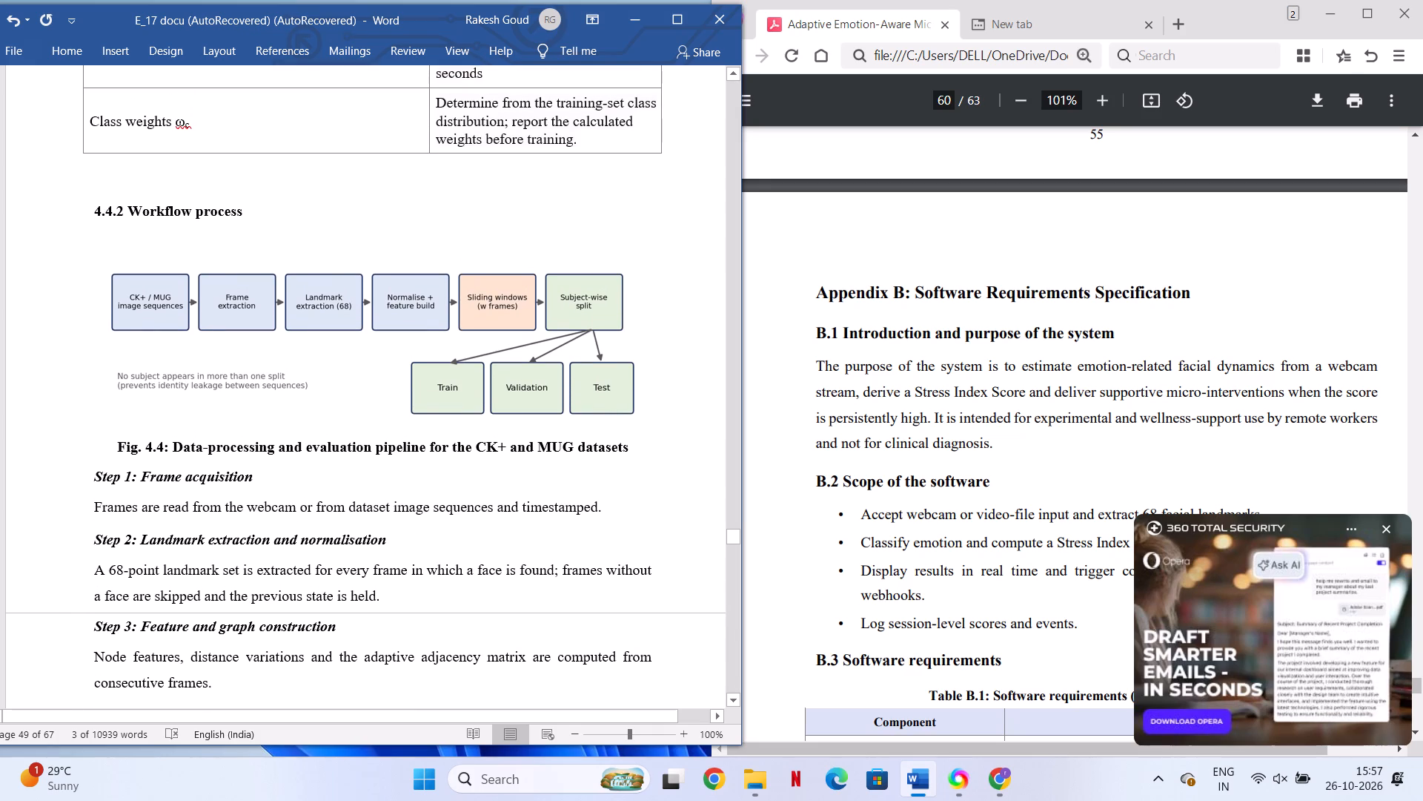
click(446, 410)
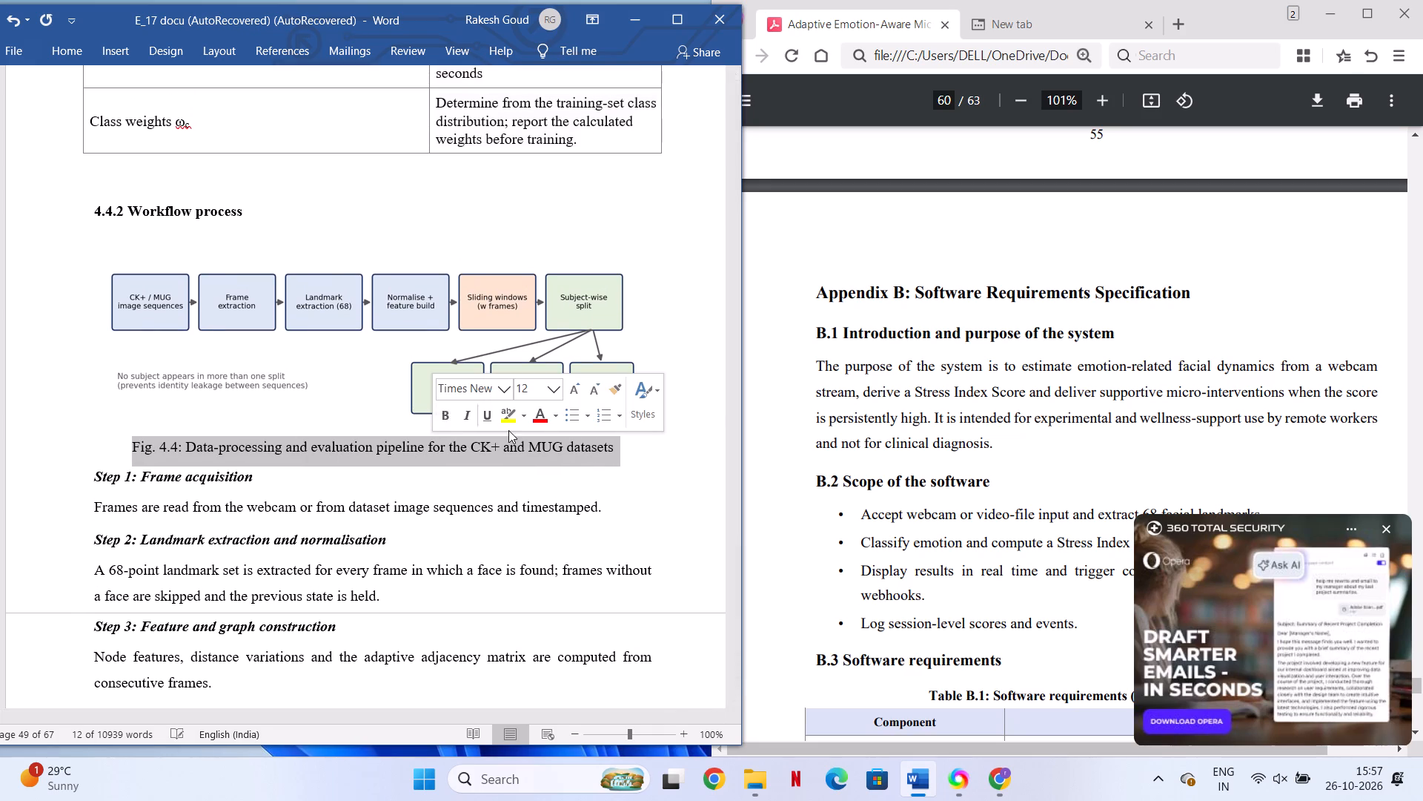
click(652, 484)
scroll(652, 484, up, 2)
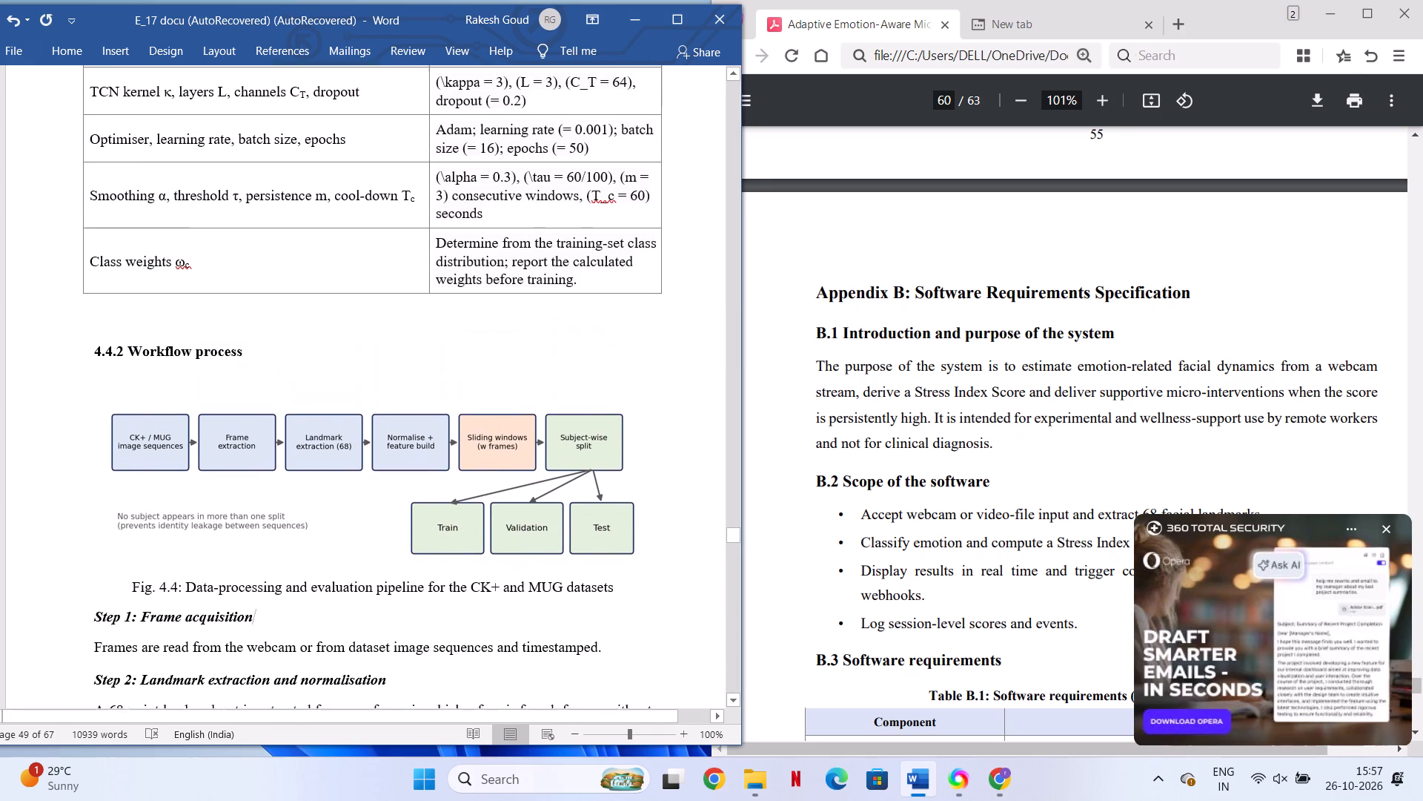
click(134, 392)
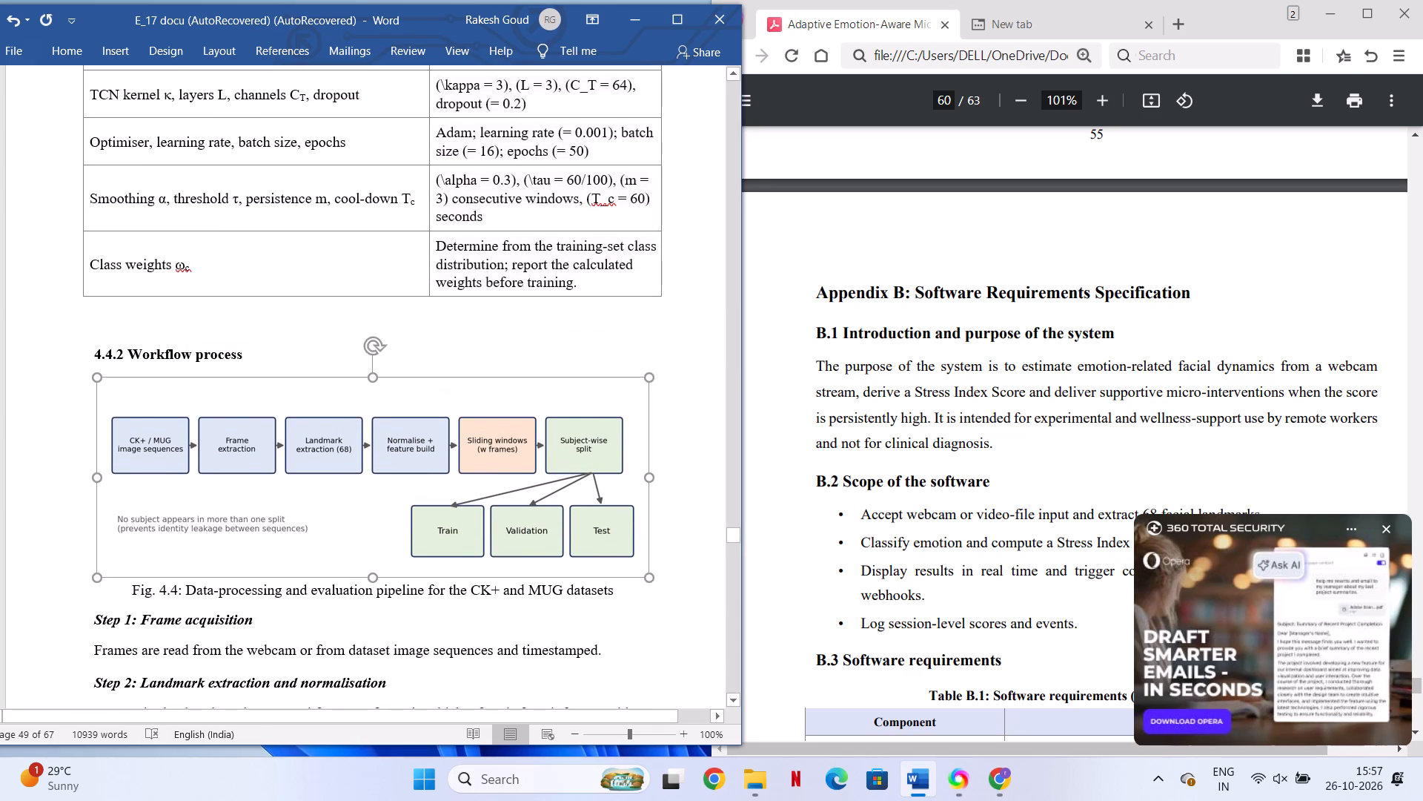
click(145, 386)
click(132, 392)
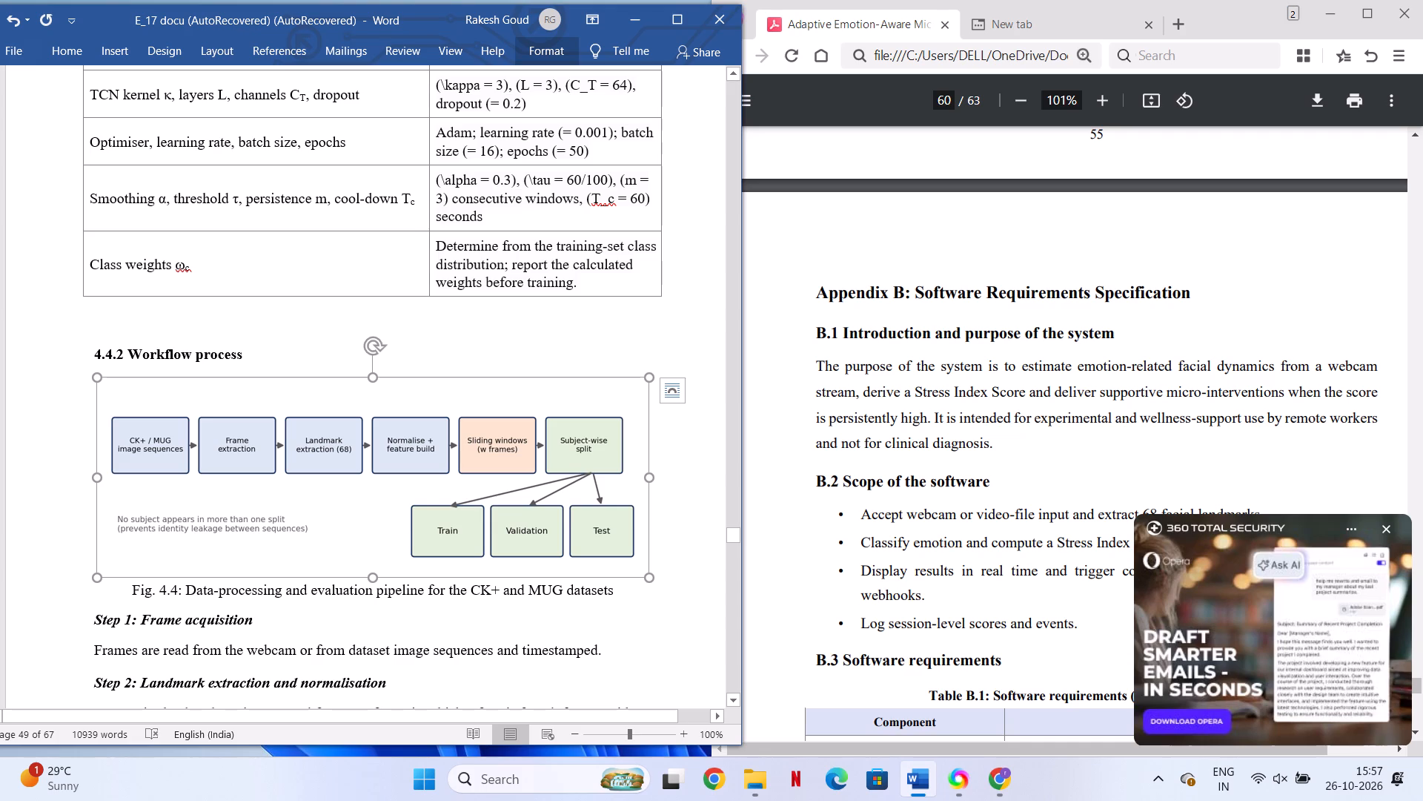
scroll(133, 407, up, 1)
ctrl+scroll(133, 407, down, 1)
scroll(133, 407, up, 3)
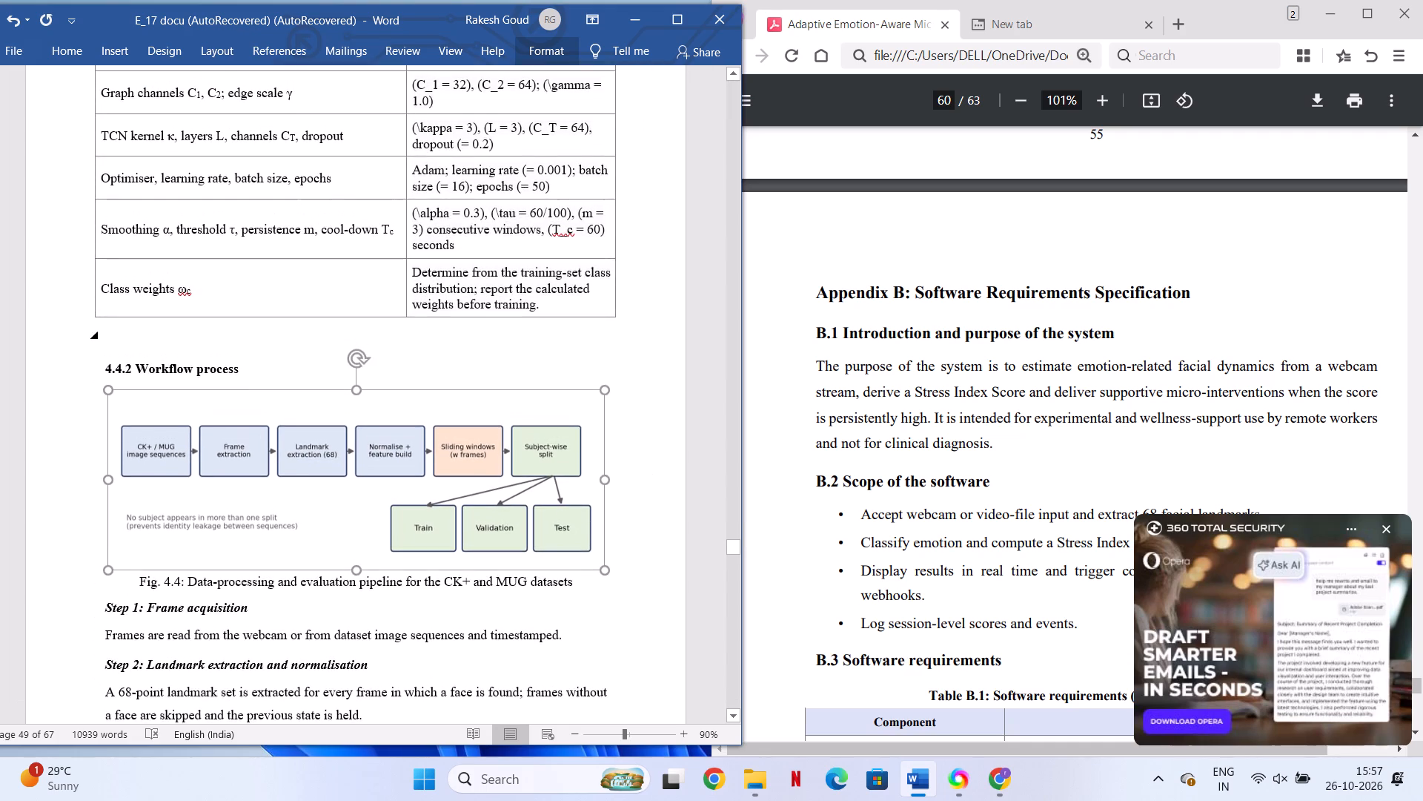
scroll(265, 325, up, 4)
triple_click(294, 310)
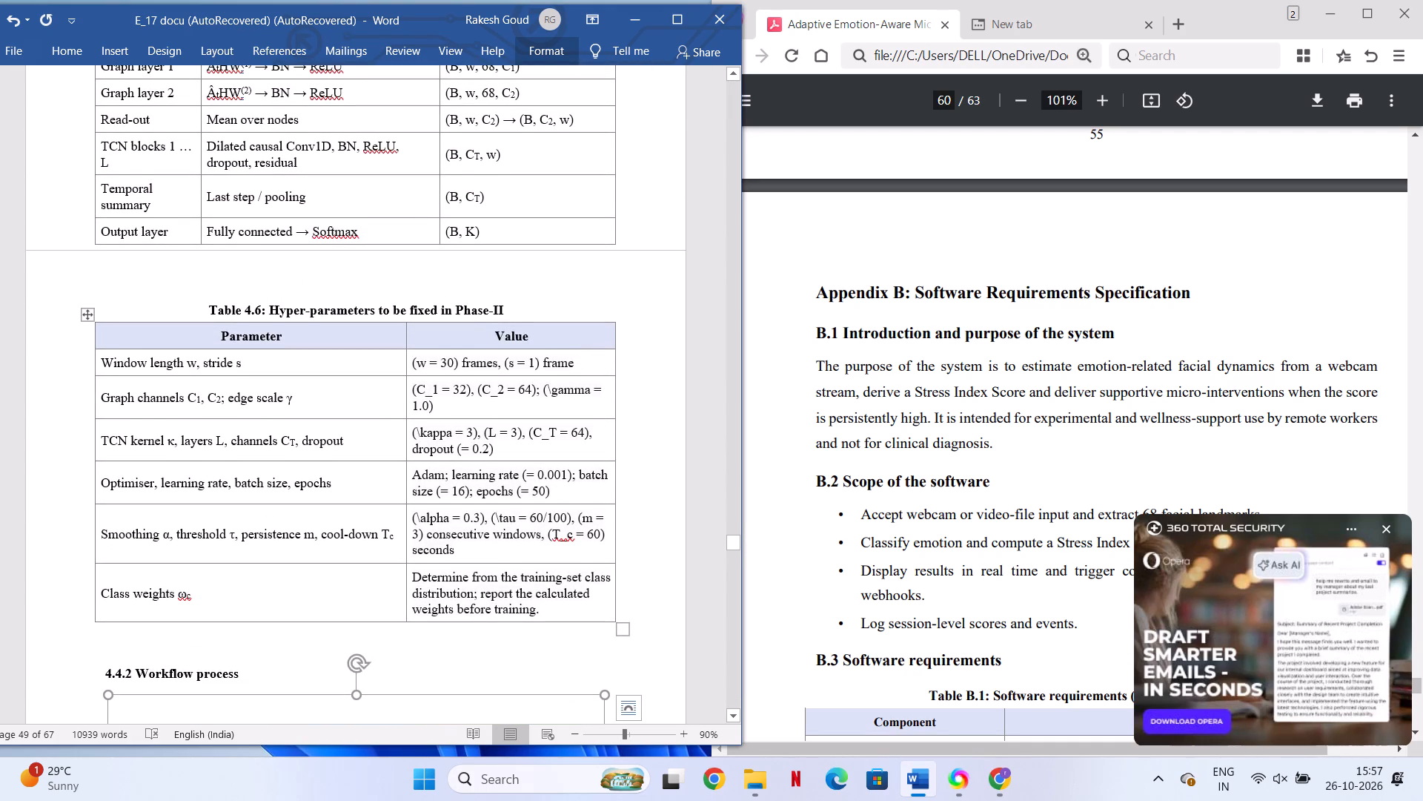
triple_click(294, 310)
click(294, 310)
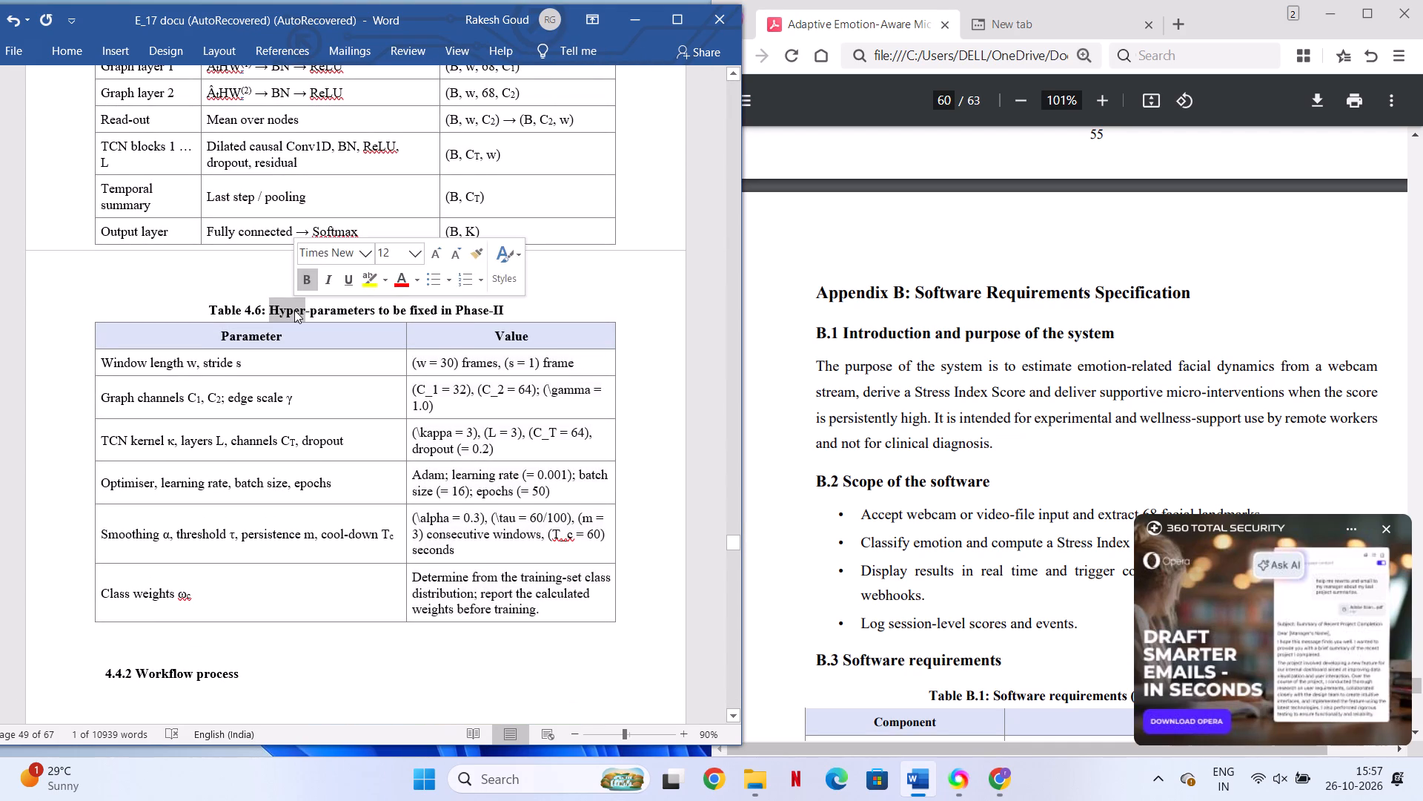
Examine the captions and layout of Tables 4.5 and 4.6 and Figures 4.2 and 4.3 in section 4.4.1.
scroll(294, 310, up, 6)
scroll(294, 310, down, 2)
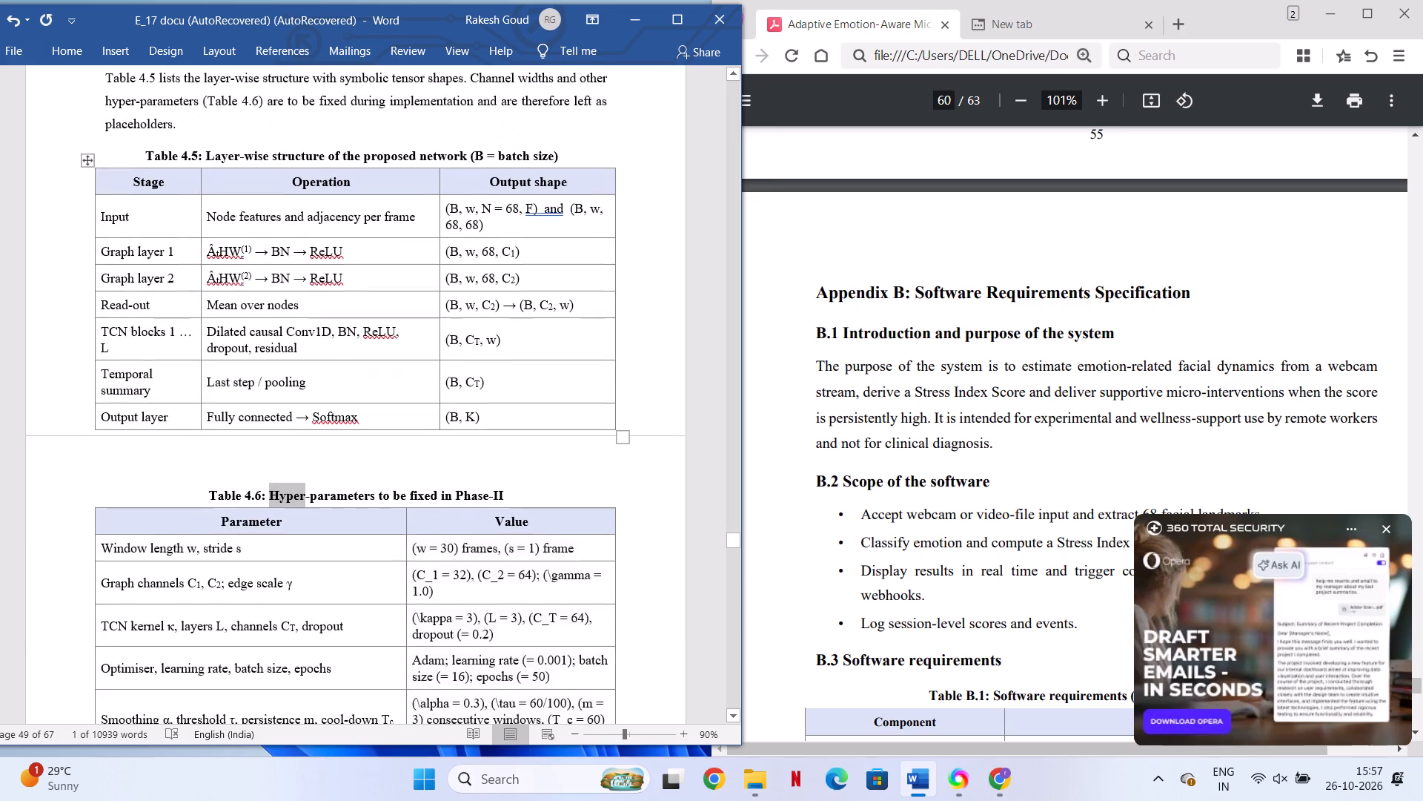
scroll(294, 310, down, 1)
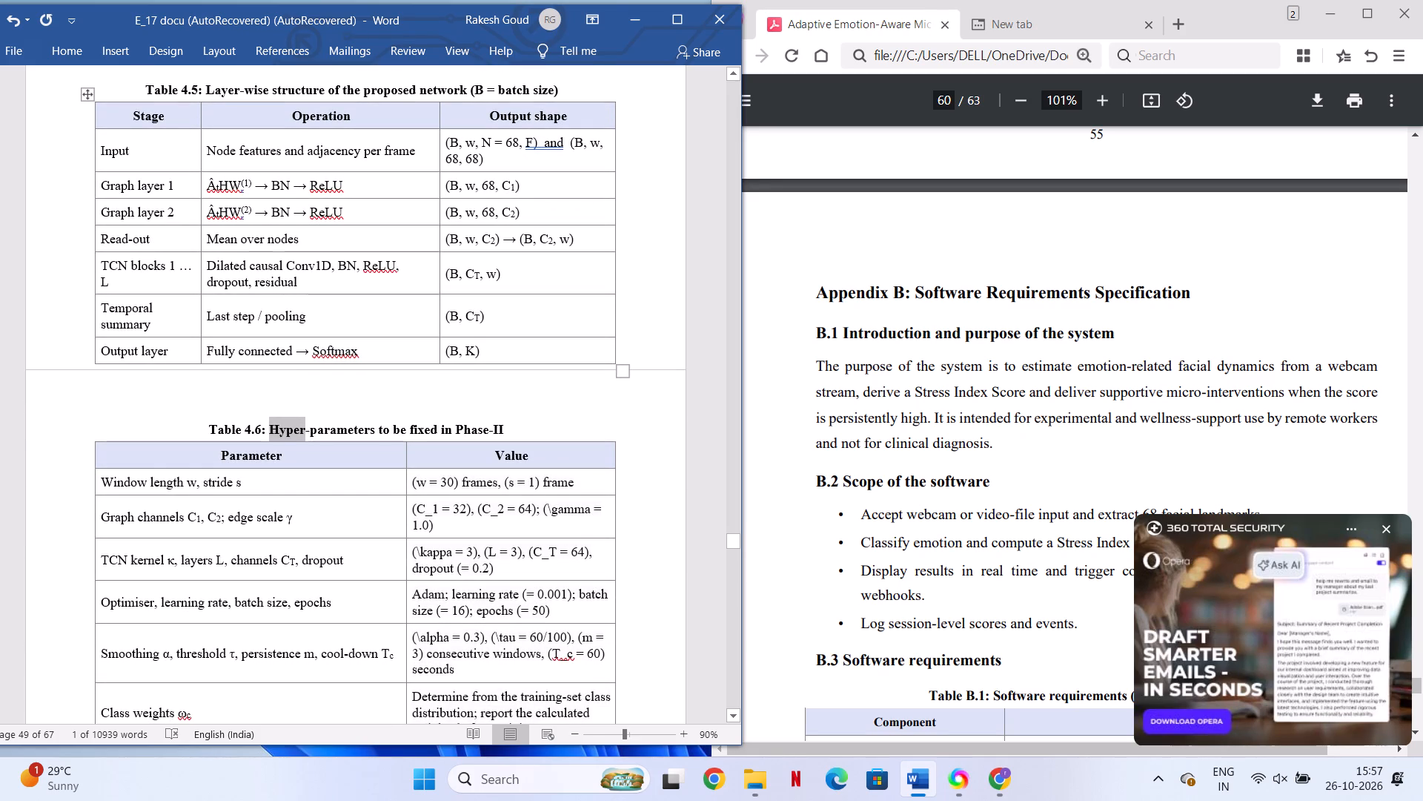
scroll(336, 392, up, 3)
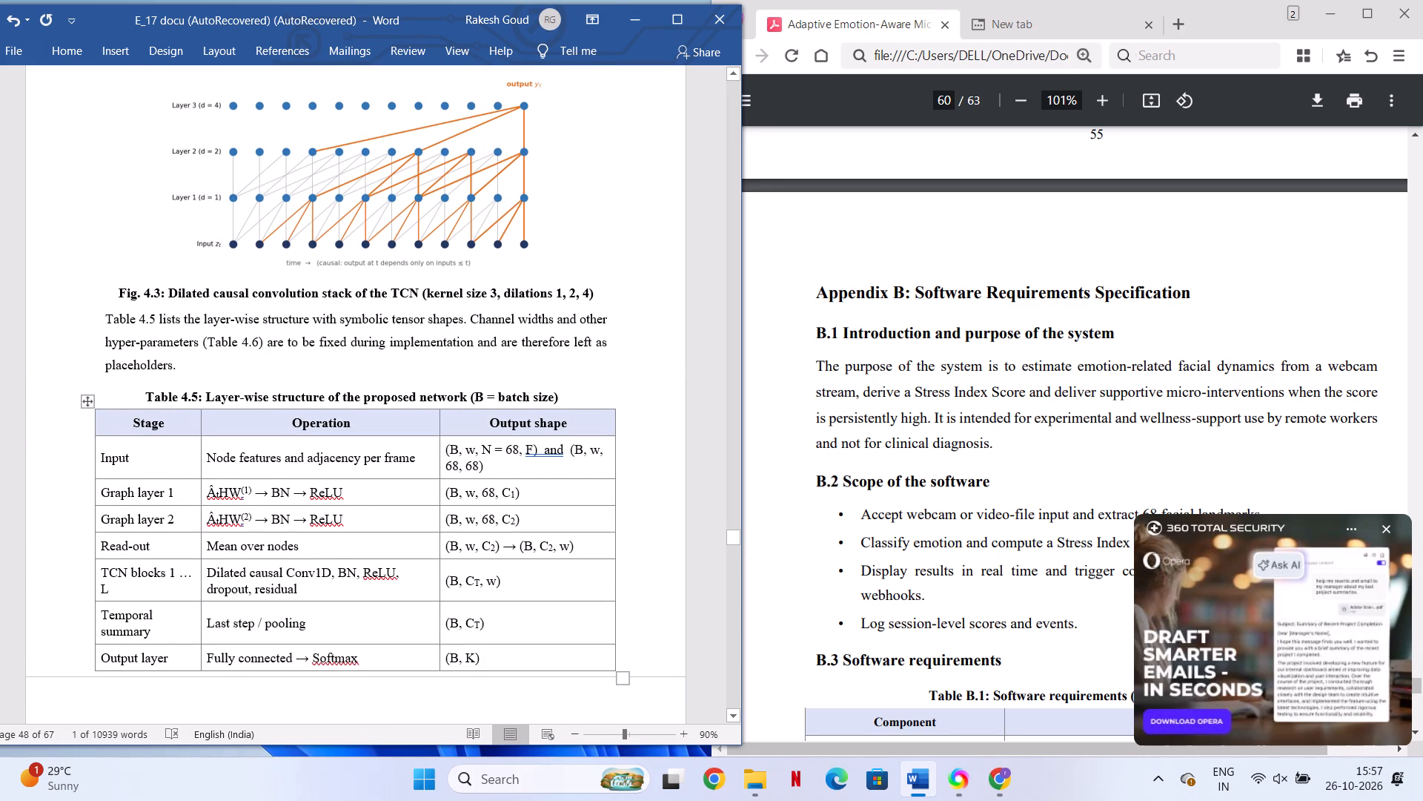
scroll(336, 392, up, 4)
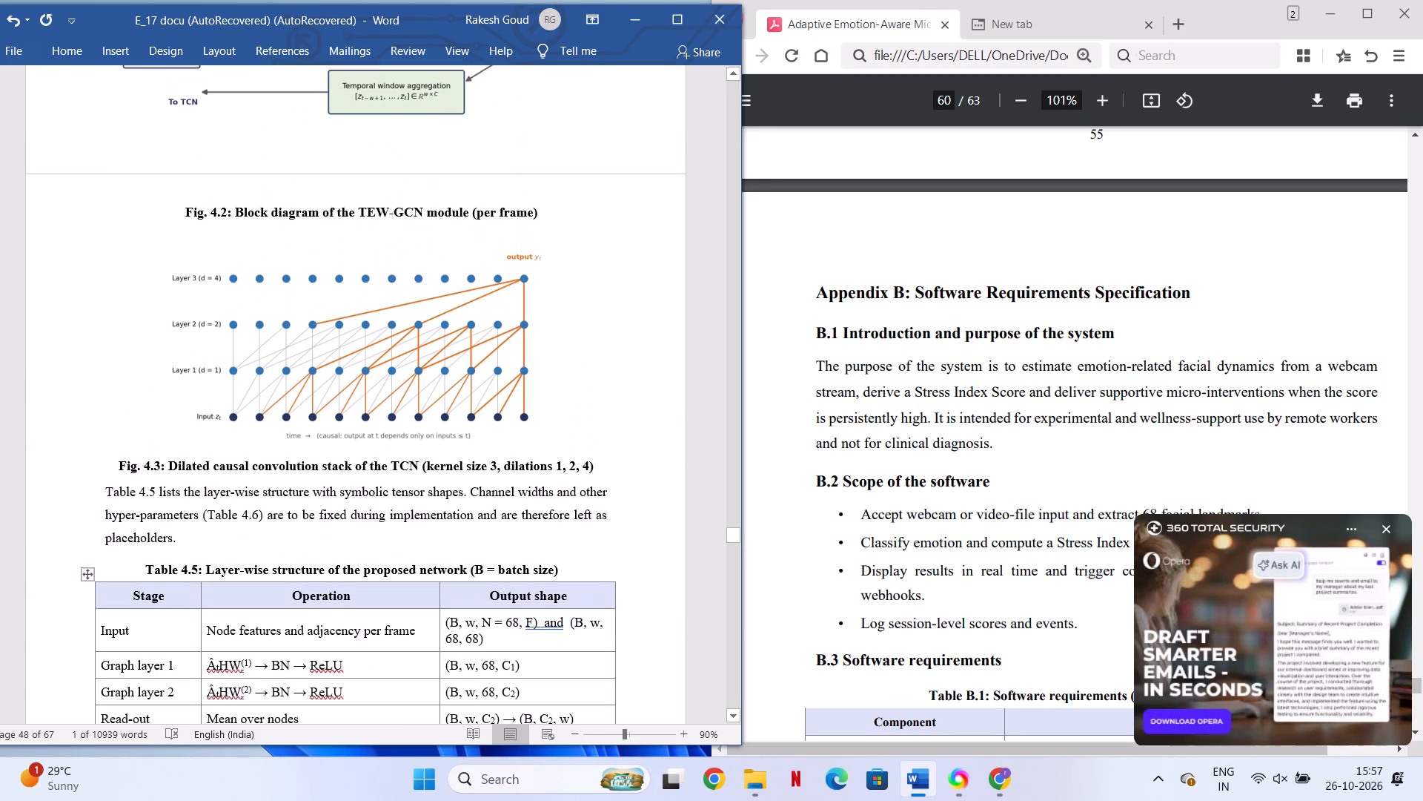
scroll(336, 392, up, 4)
scroll(336, 392, down, 3)
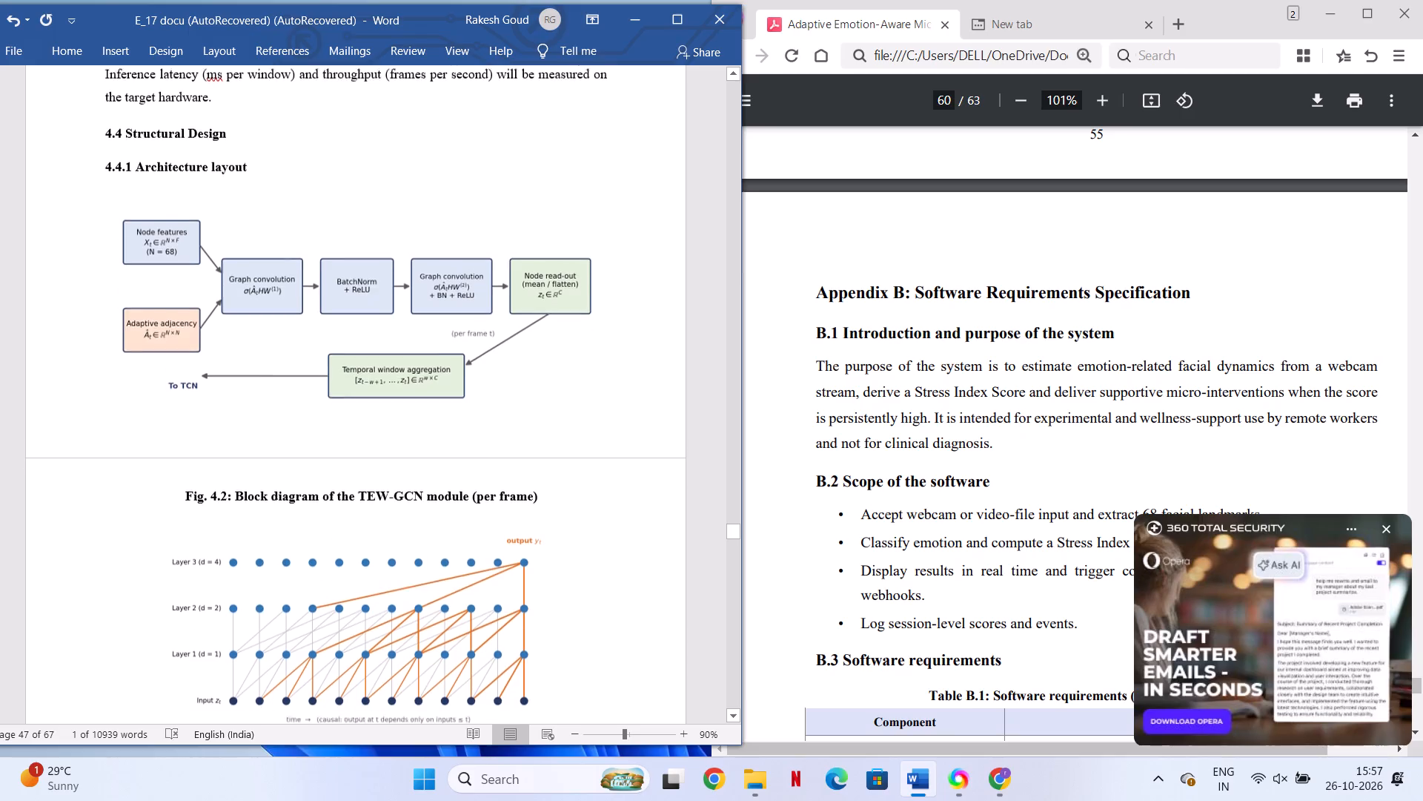
scroll(336, 392, down, 4)
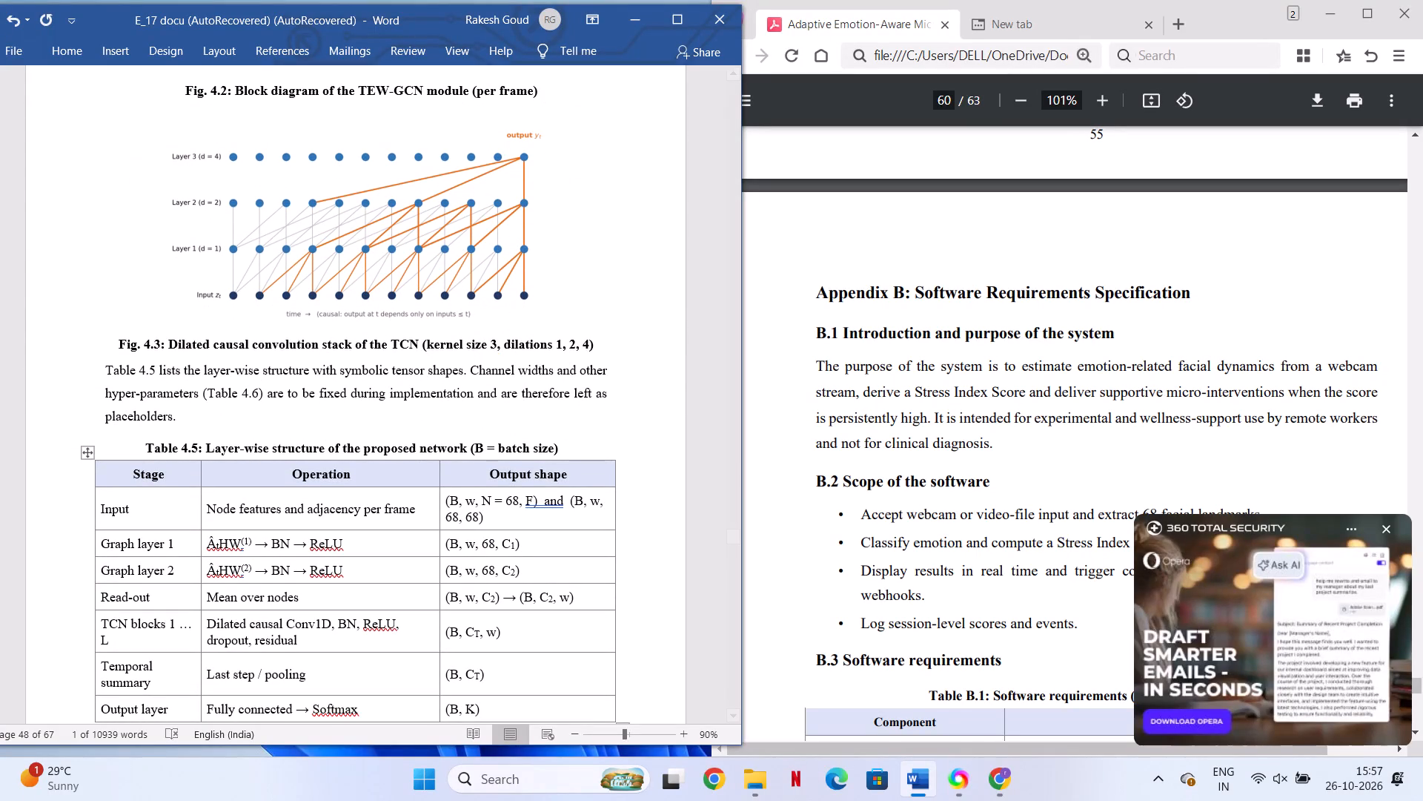
Compare the bold captions of Tables 4.5 and 4.6 and Figures 4.2 and 4.3 with the Fig. 4.4 caption in section 4.4.2.
scroll(336, 392, down, 3)
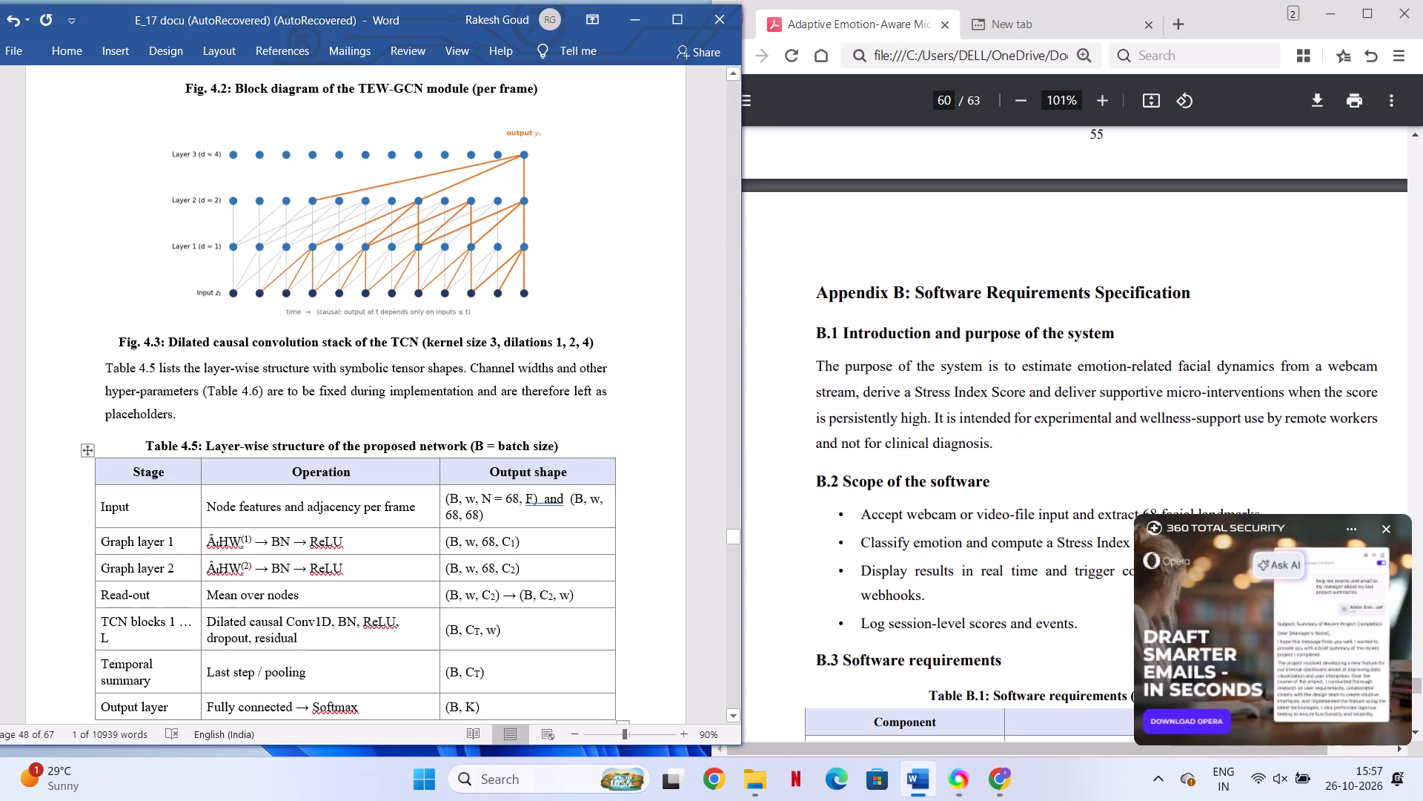
scroll(336, 392, down, 3)
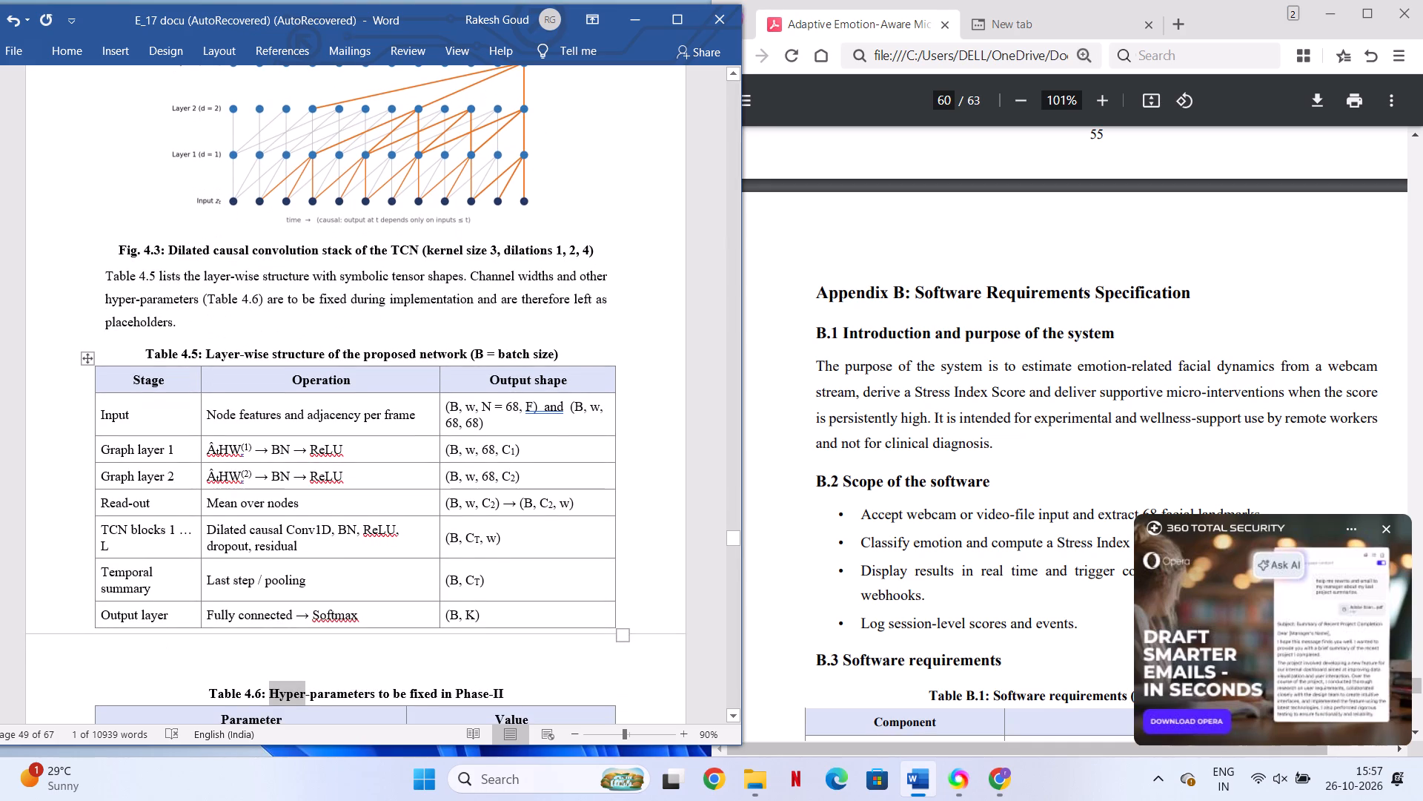
triple_click(348, 346)
scroll(348, 346, down, 3)
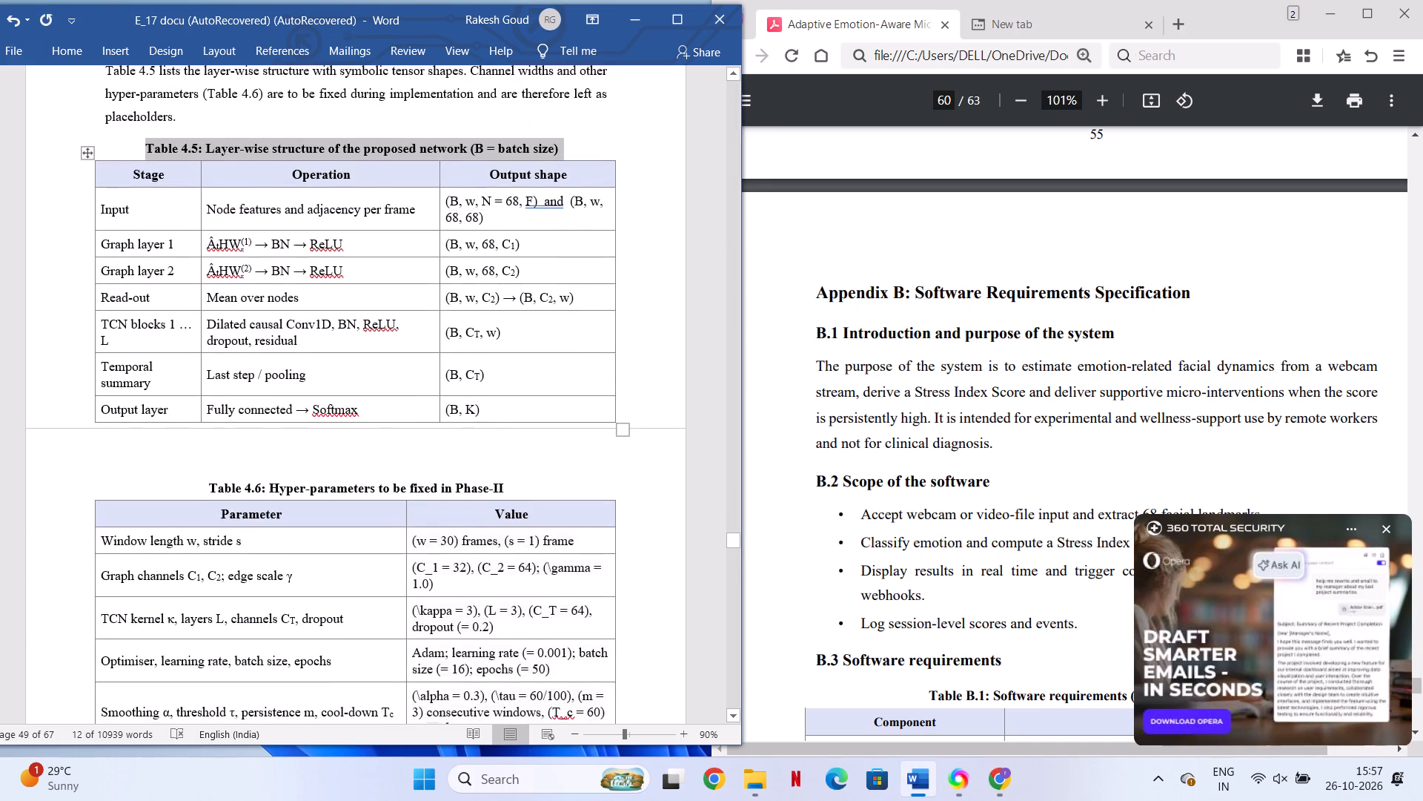
scroll(348, 346, down, 5)
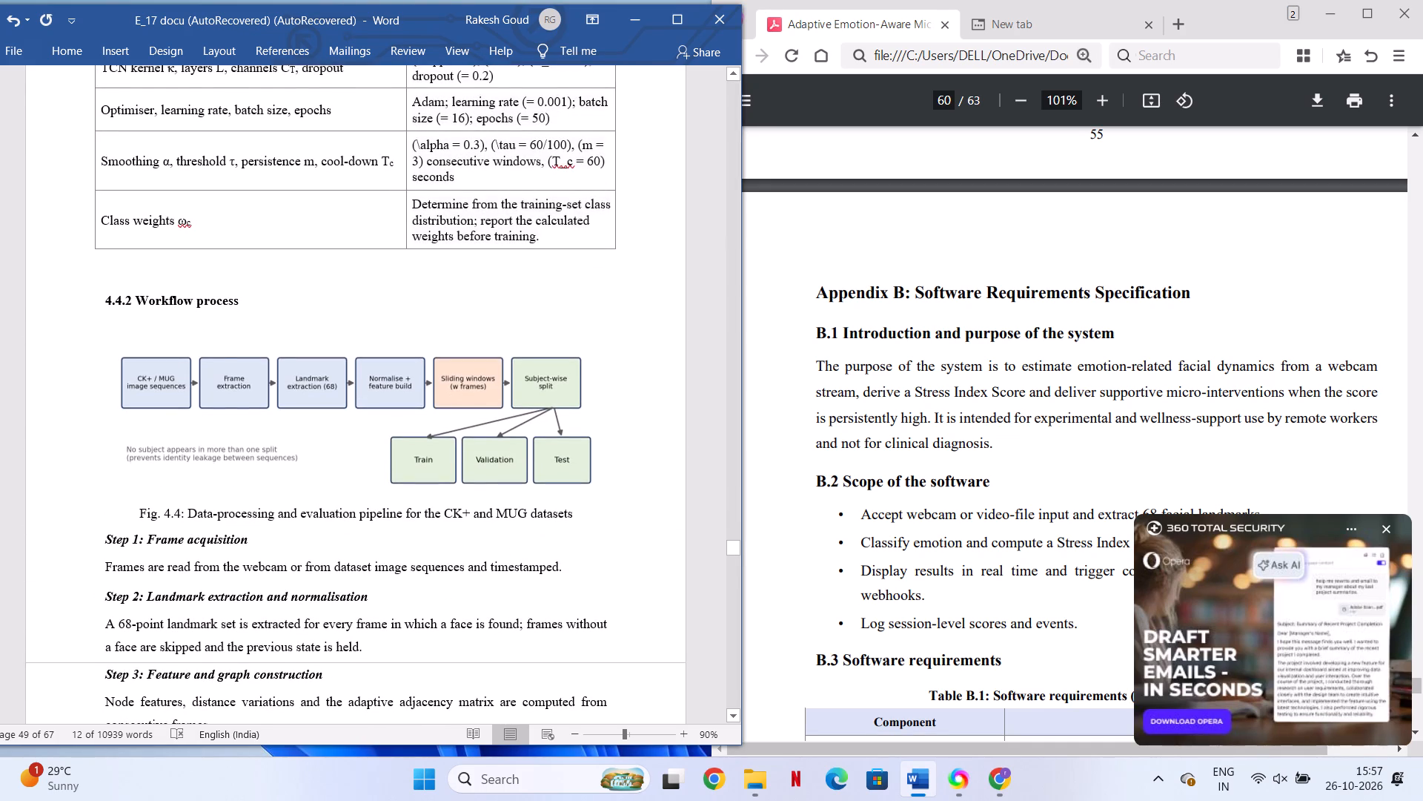
scroll(348, 346, down, 1)
scroll(348, 346, up, 4)
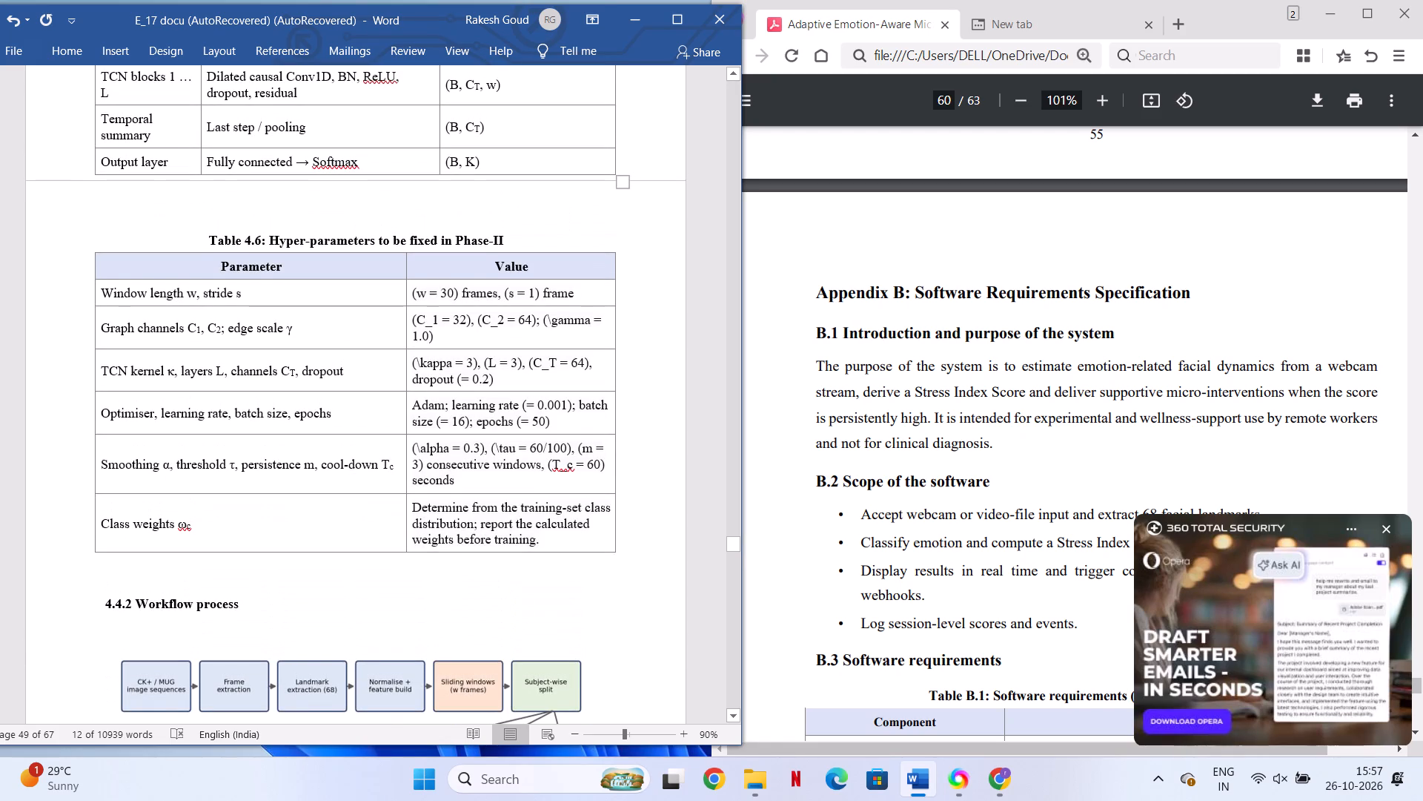
scroll(348, 346, up, 2)
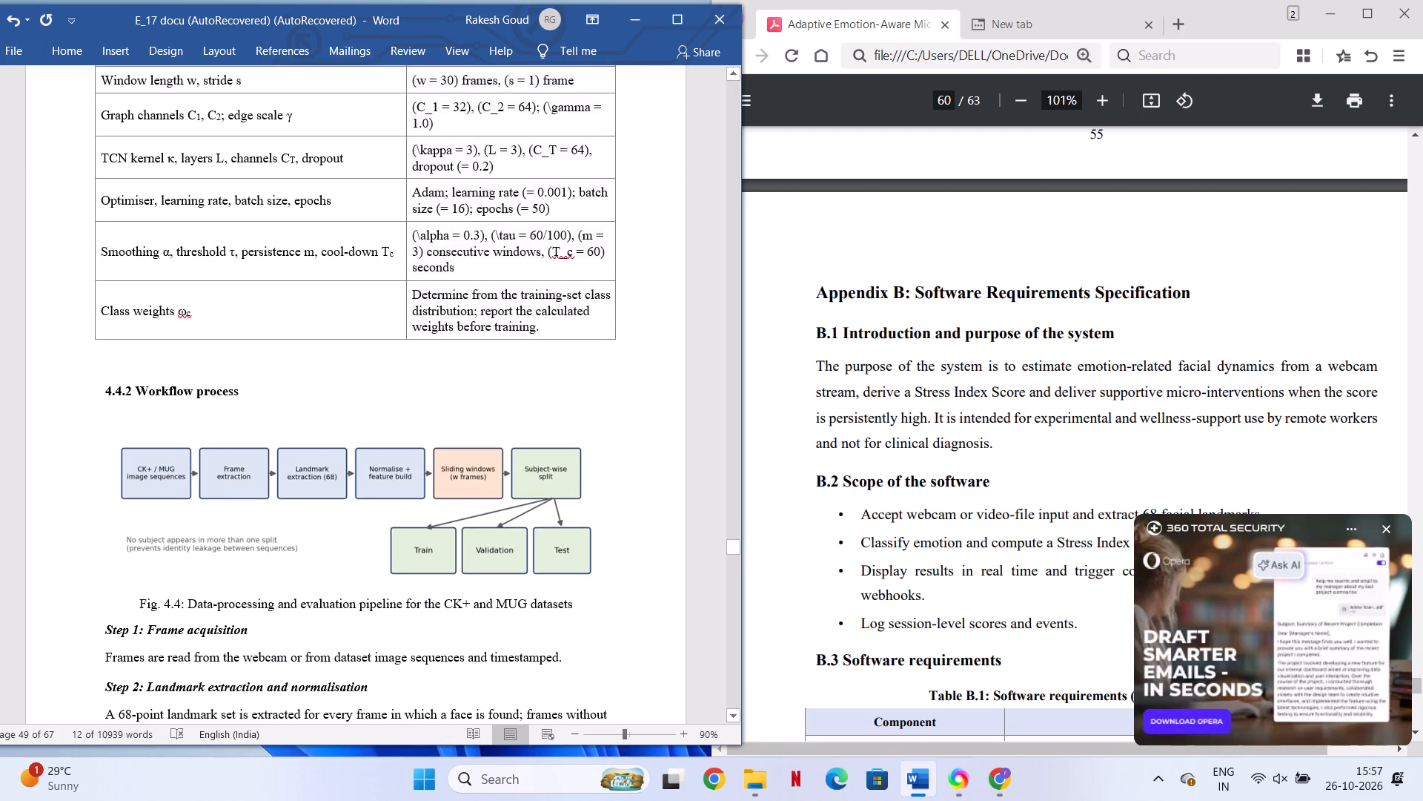
scroll(348, 346, up, 3)
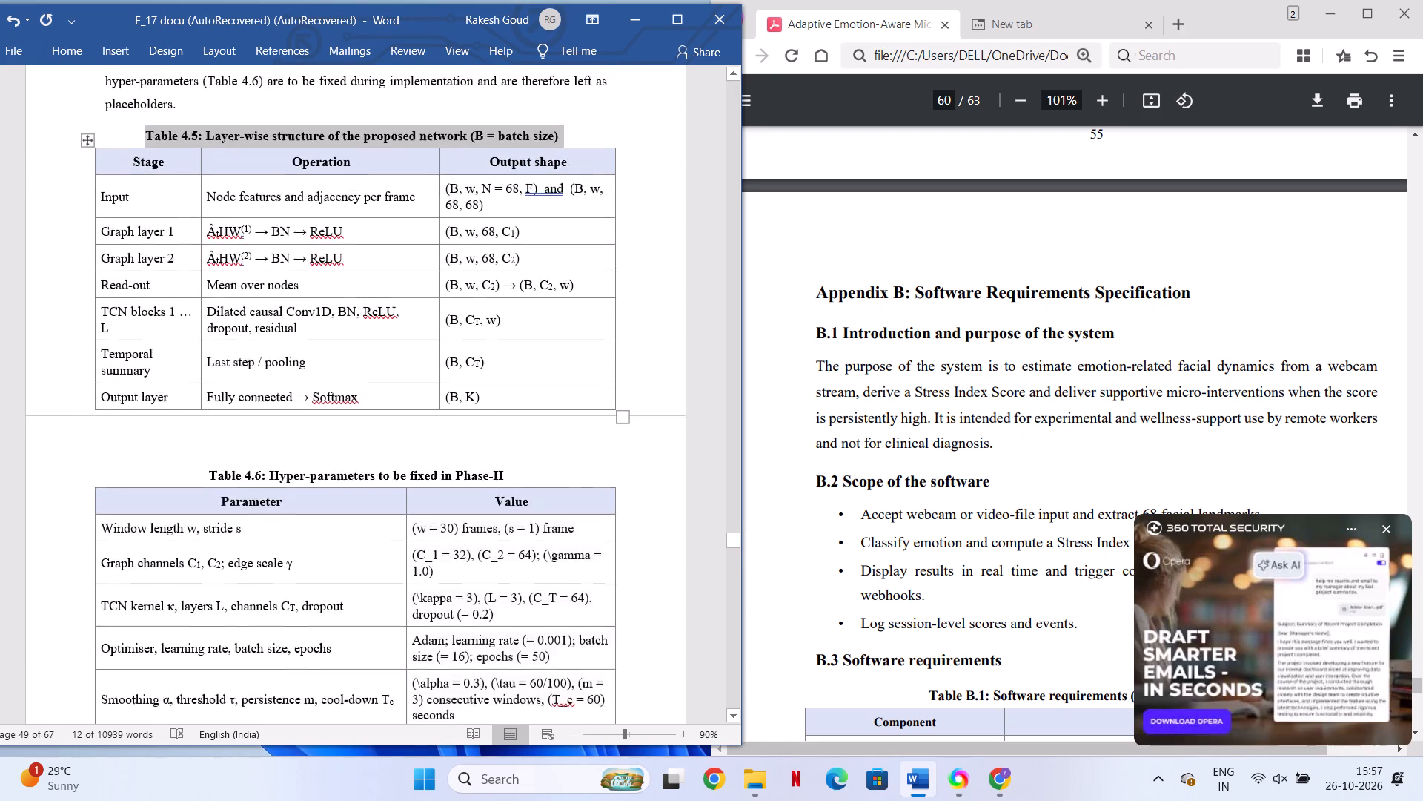
scroll(348, 346, up, 8)
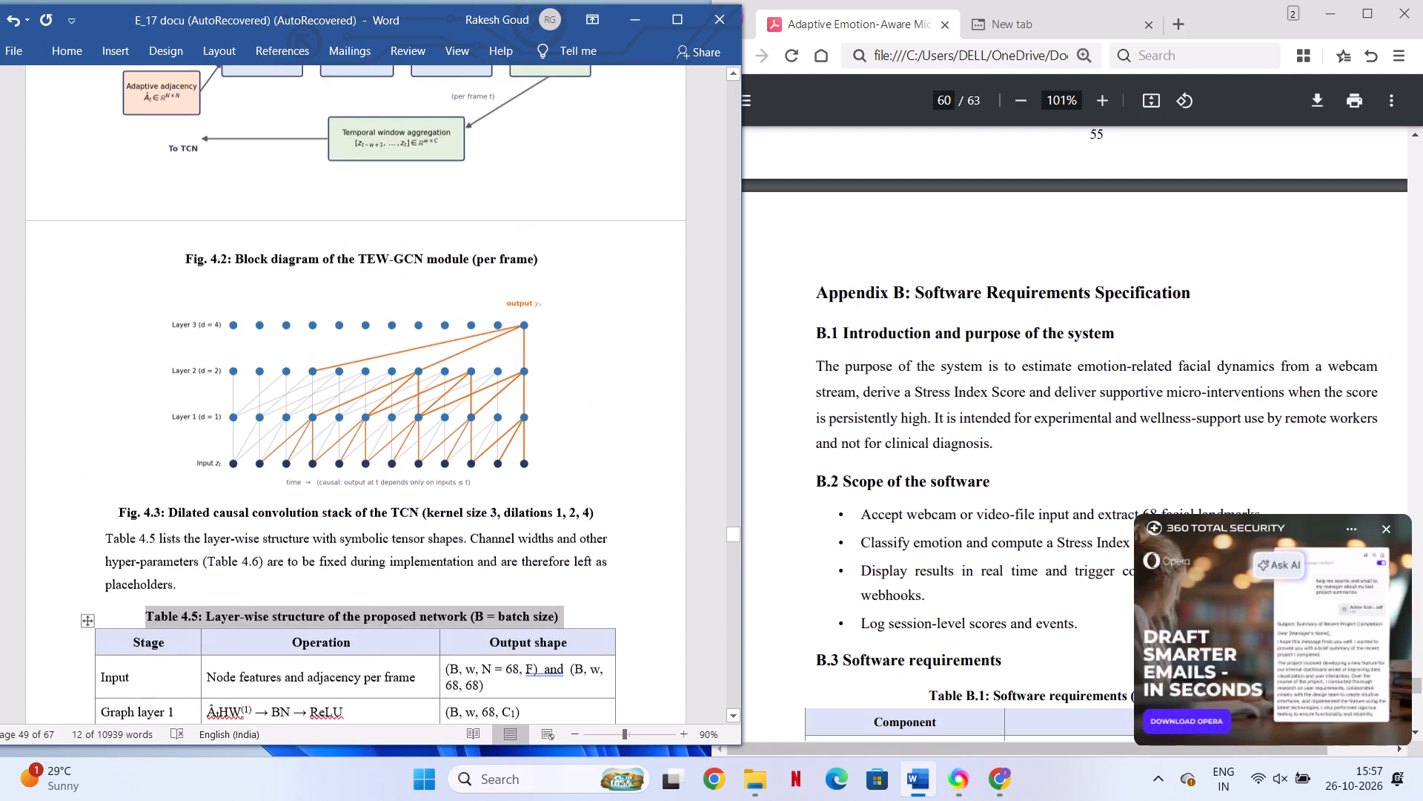
scroll(348, 346, up, 2)
scroll(348, 346, down, 2)
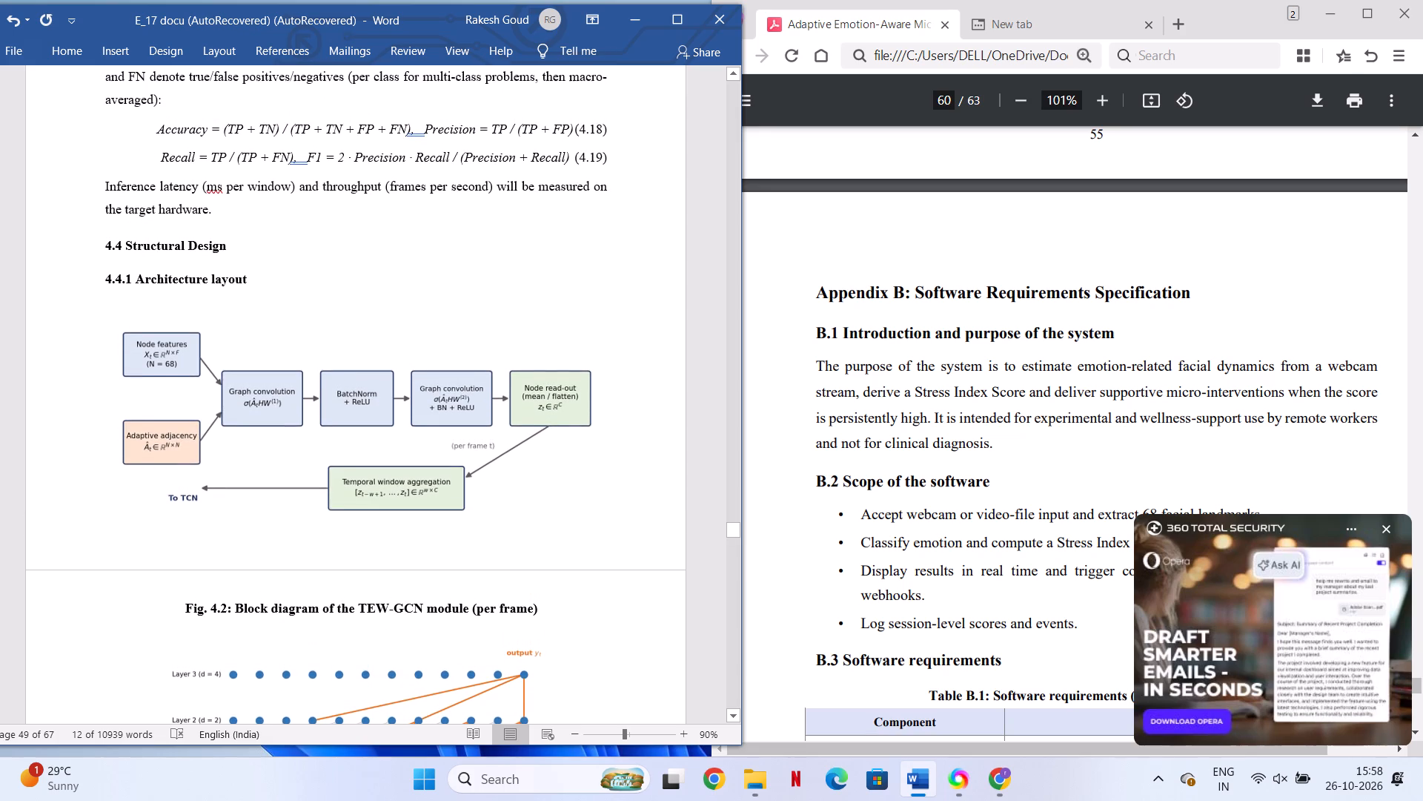
scroll(348, 346, down, 6)
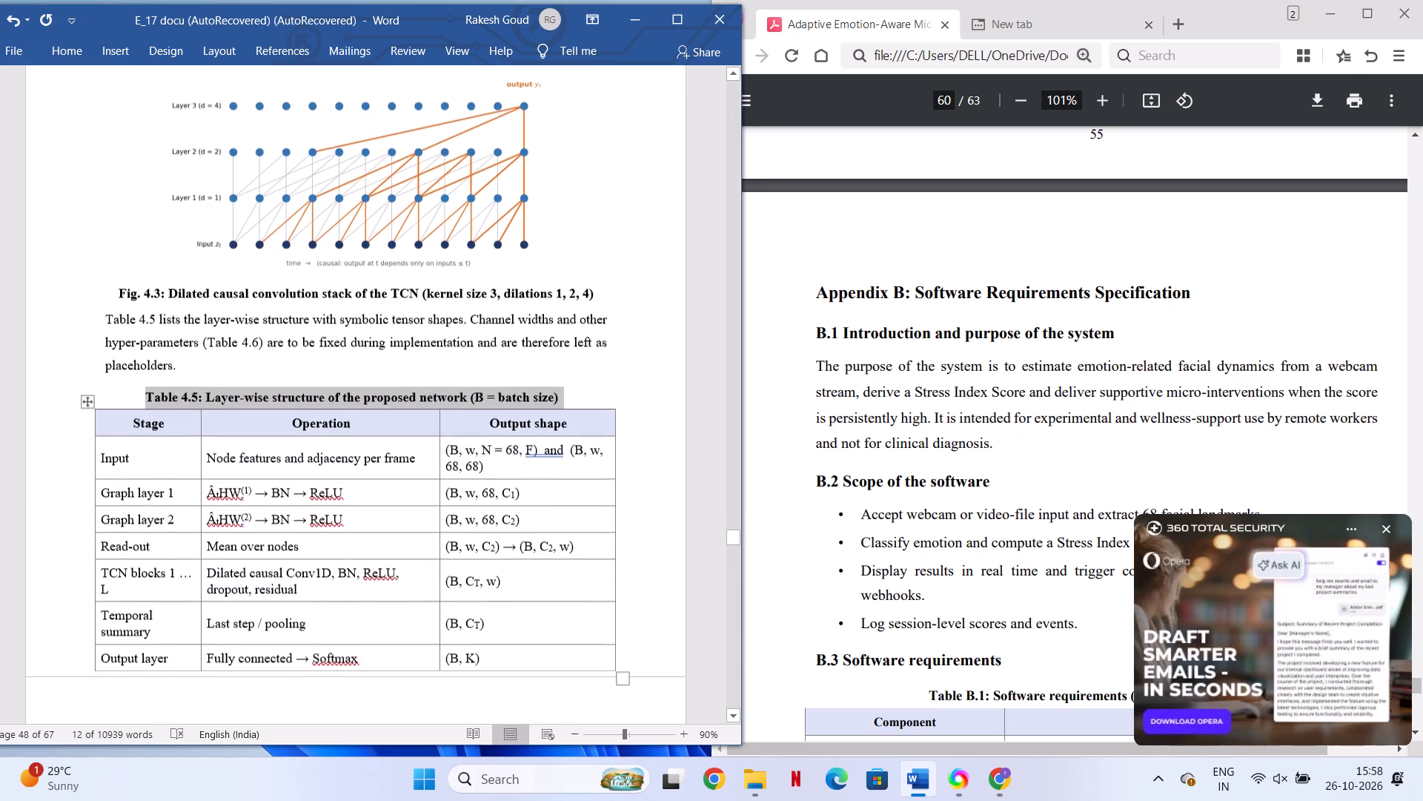
scroll(348, 346, down, 6)
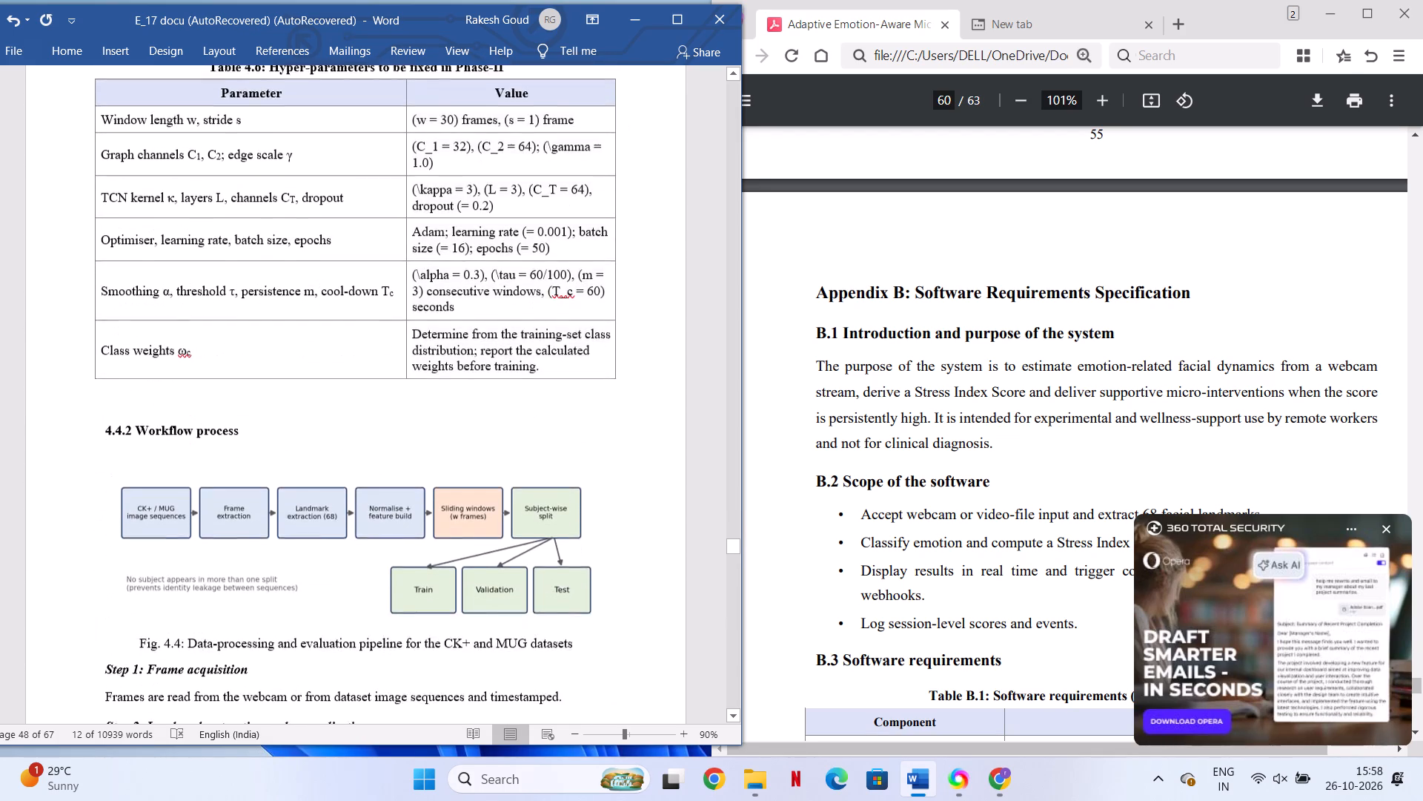
scroll(348, 346, down, 7)
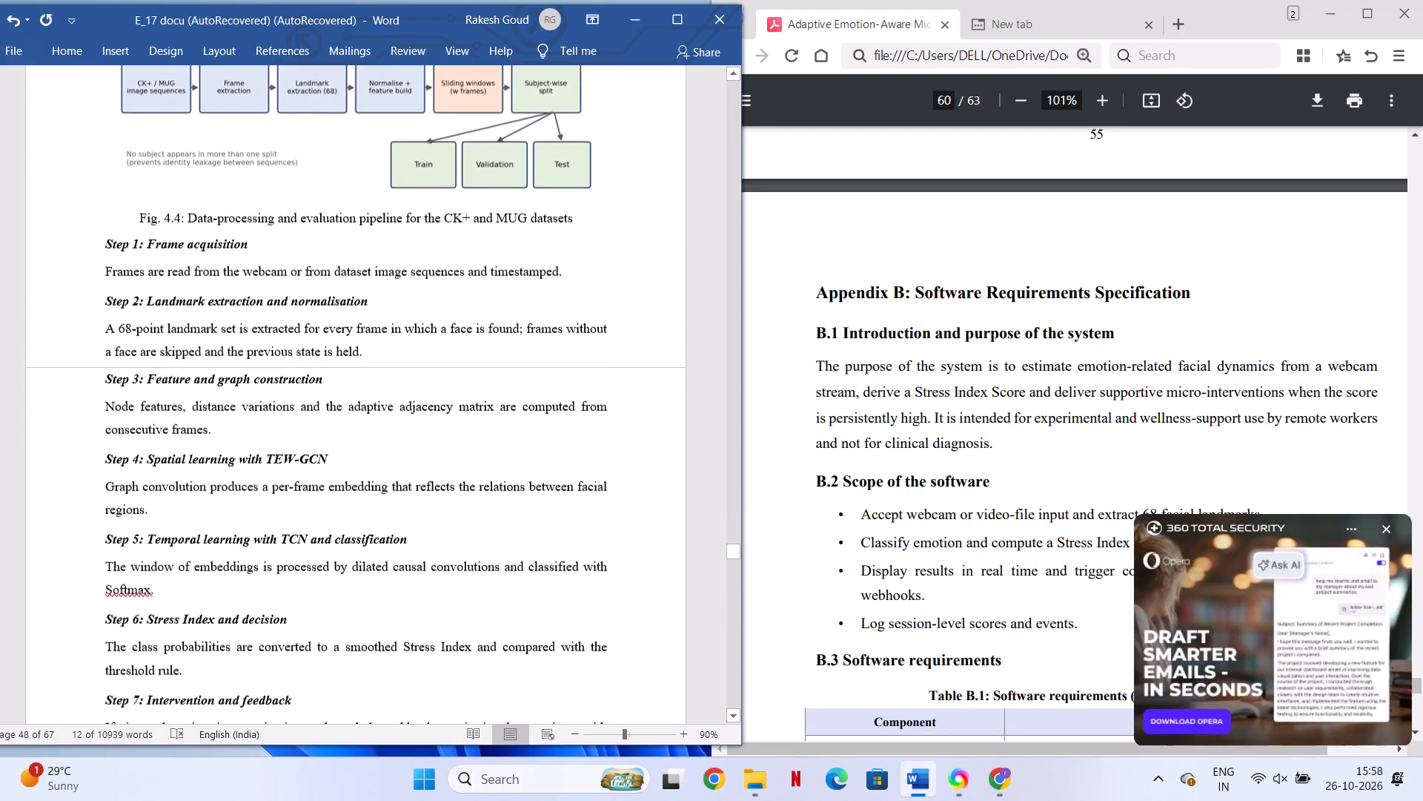
scroll(348, 346, down, 1)
Review the page layout of figures, tables and captions from section 4.4.1 Architecture layout through section 4.4.2 Workflow process.
scroll(348, 346, up, 5)
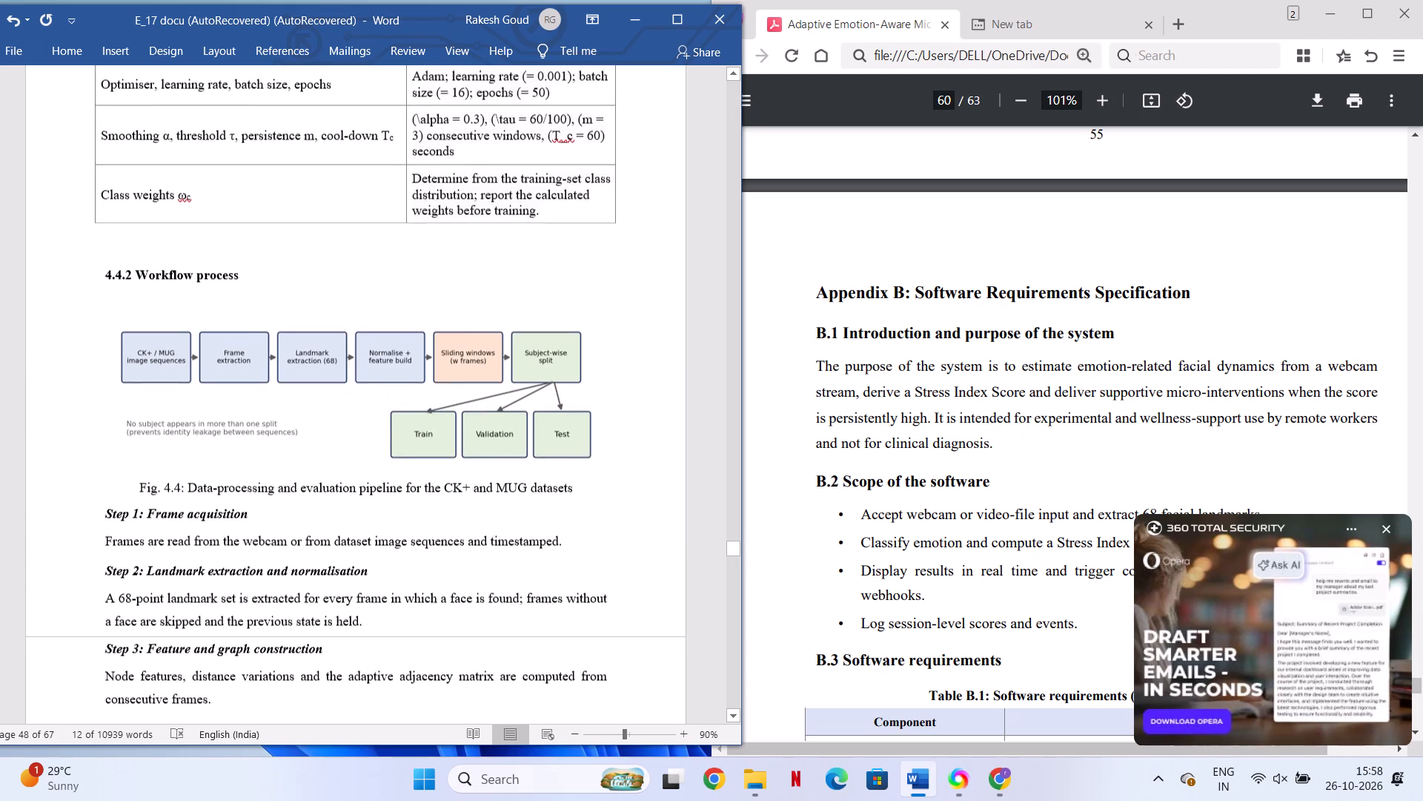
scroll(348, 346, up, 3)
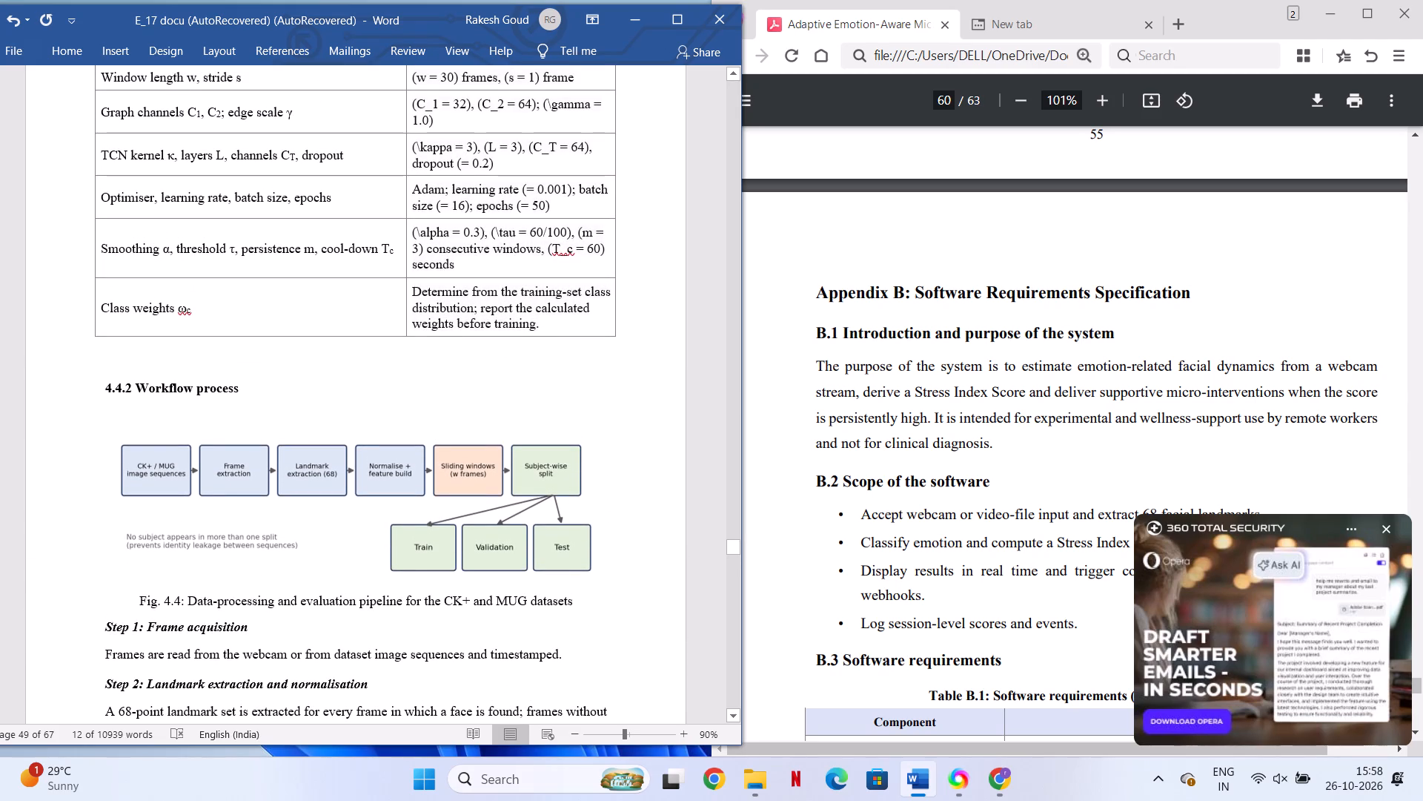
scroll(348, 346, up, 7)
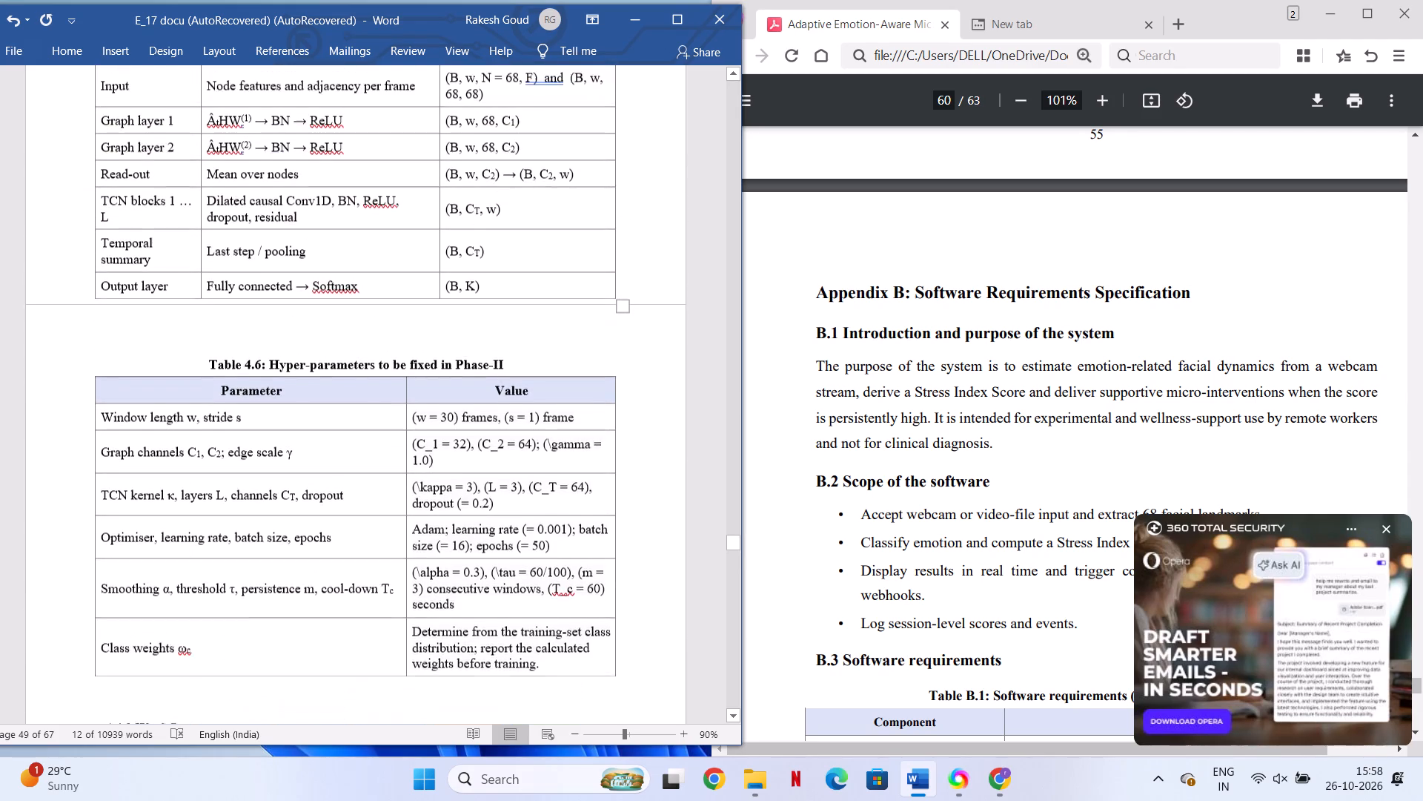
scroll(348, 346, up, 6)
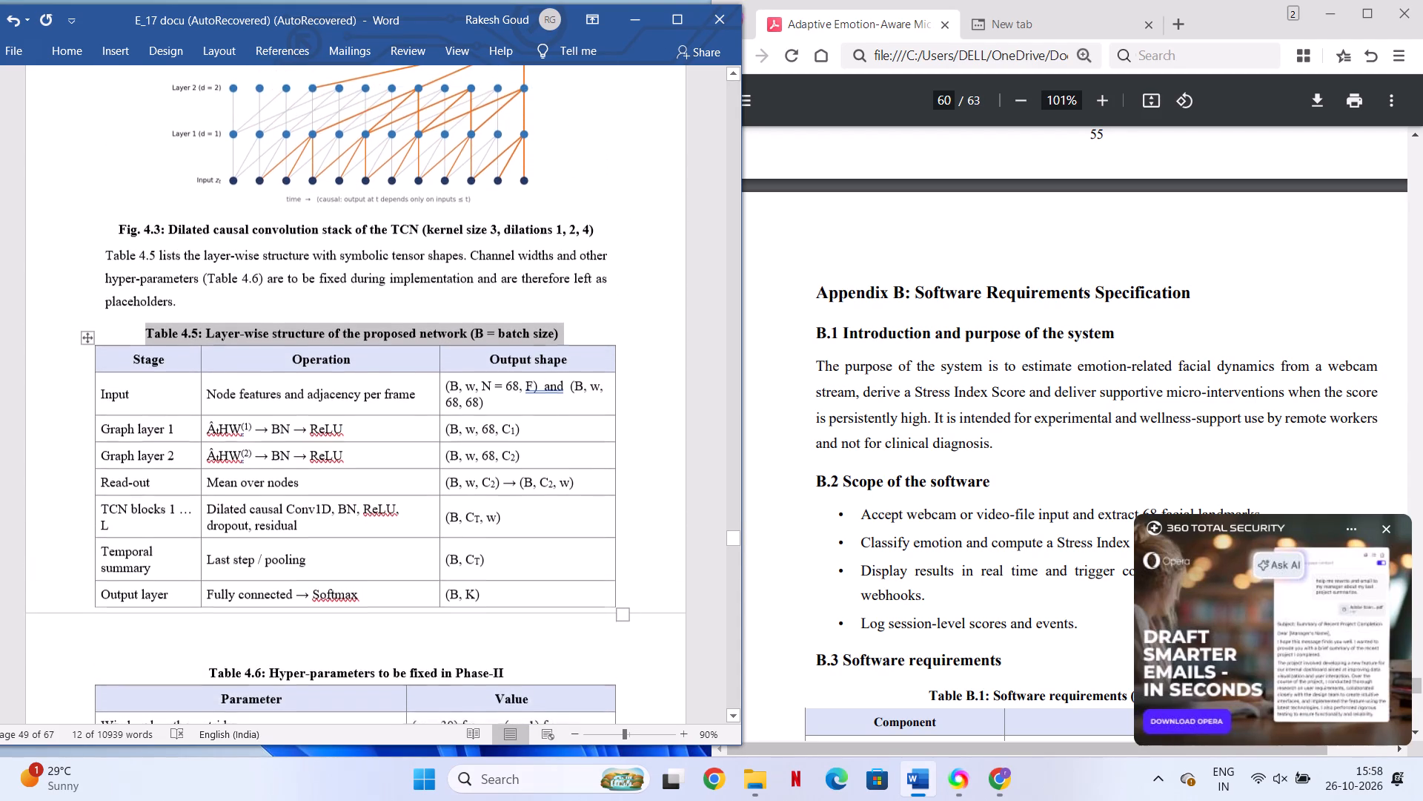
scroll(348, 346, up, 2)
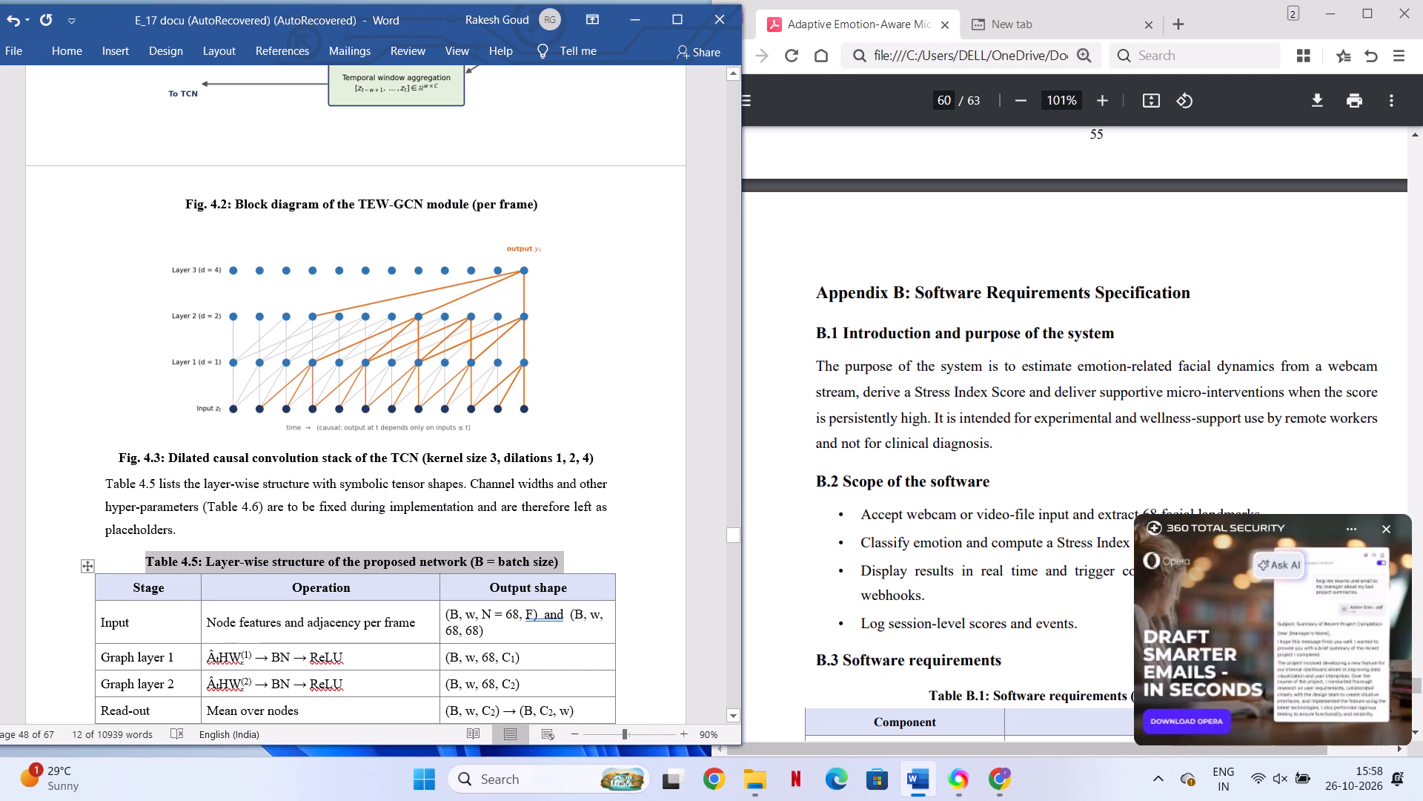
scroll(348, 346, up, 2)
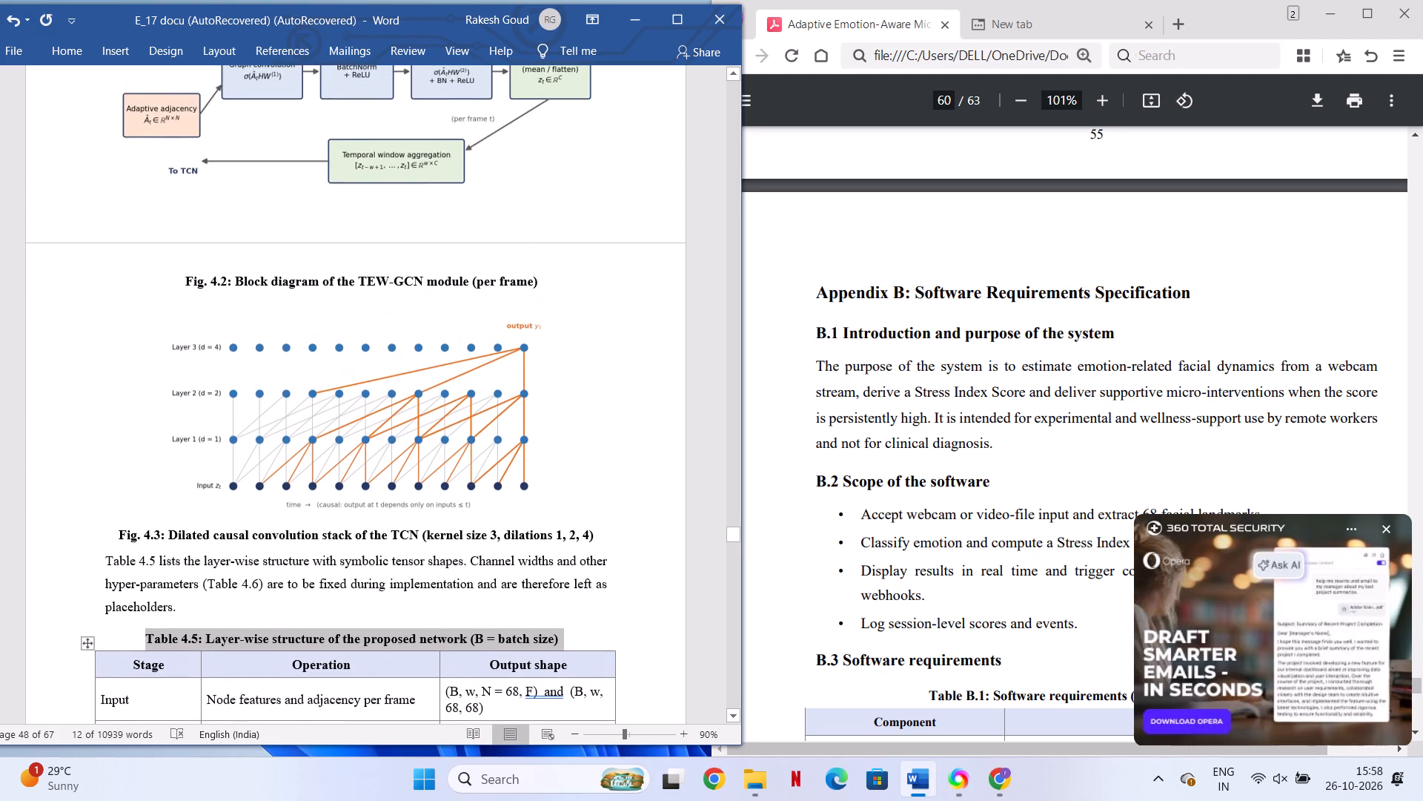
scroll(348, 346, up, 6)
scroll(348, 346, down, 1)
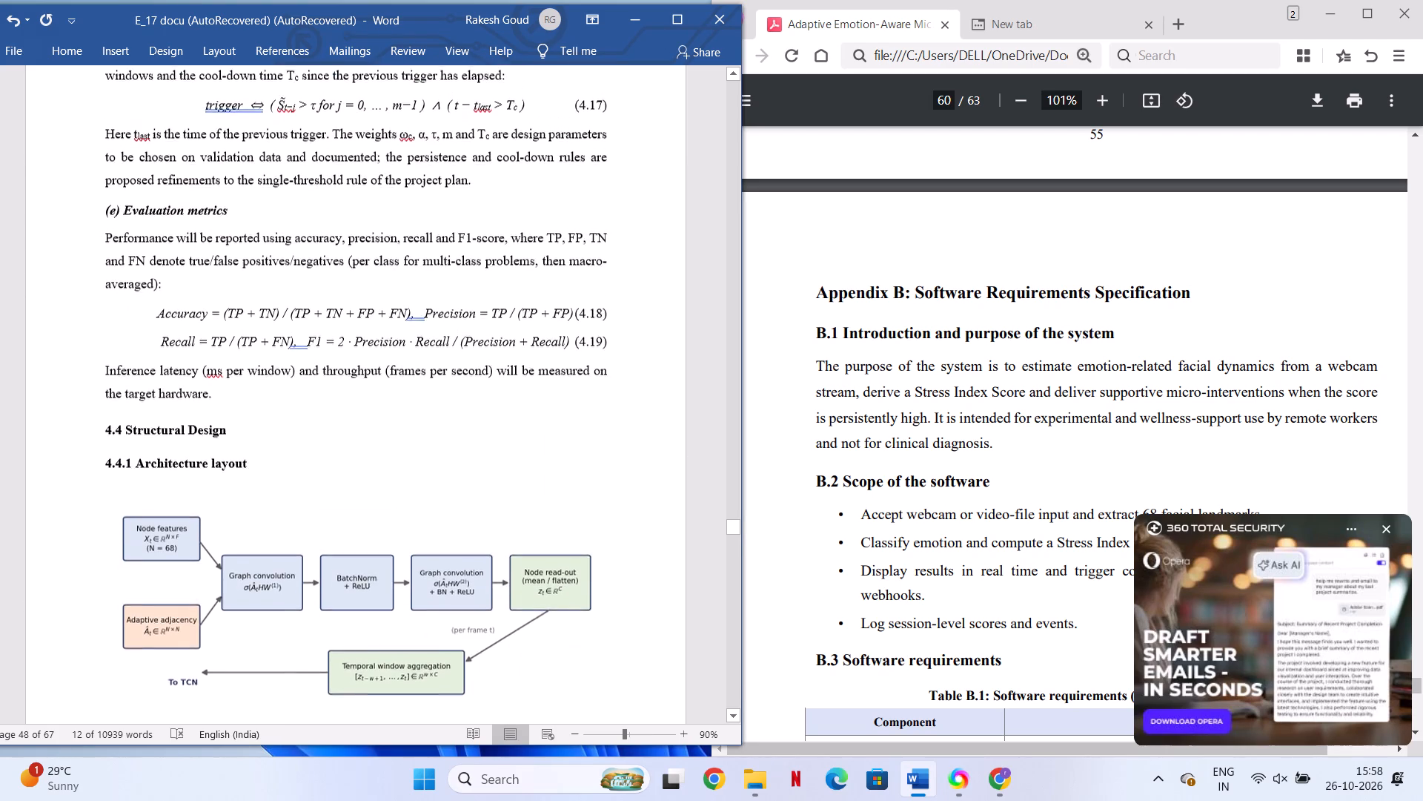
scroll(348, 346, down, 7)
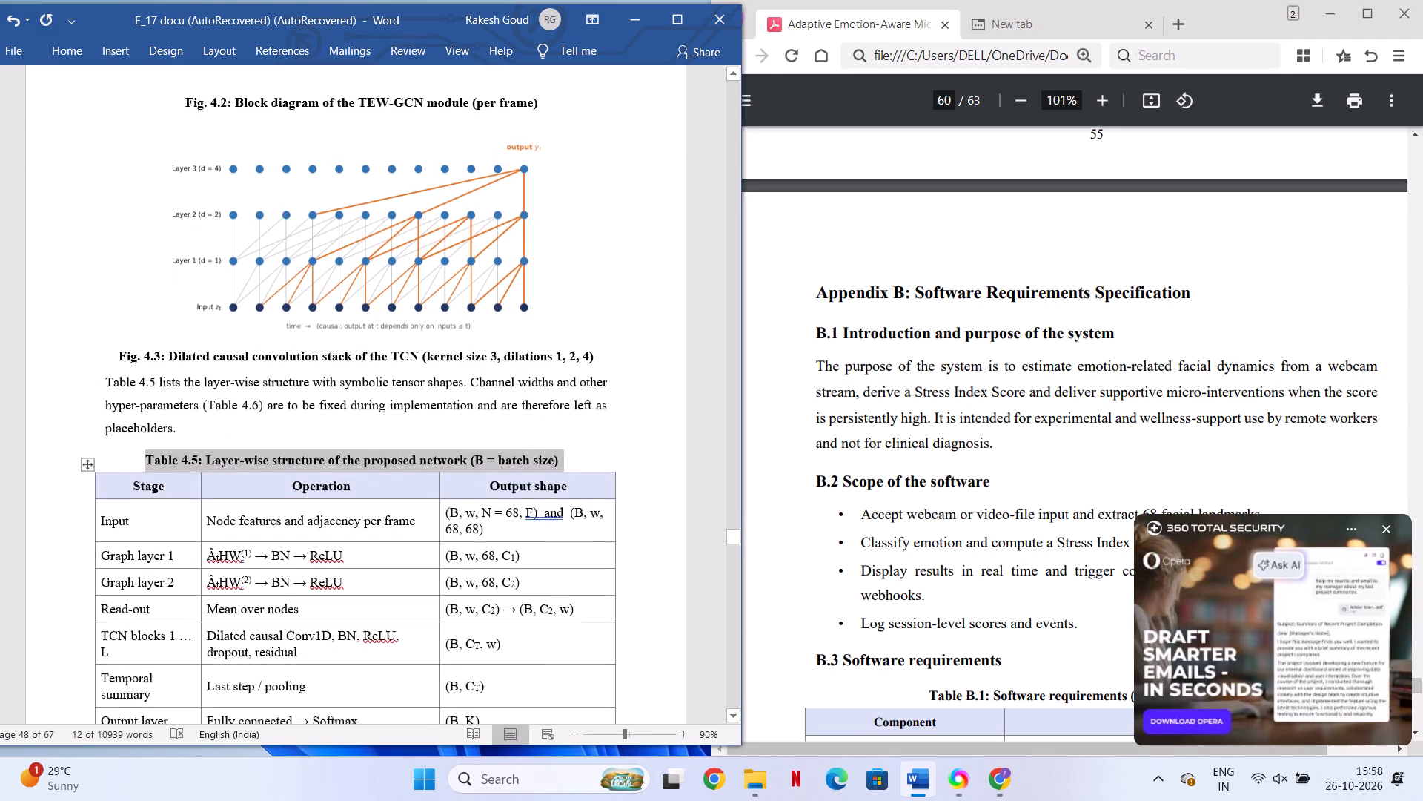
scroll(348, 346, down, 6)
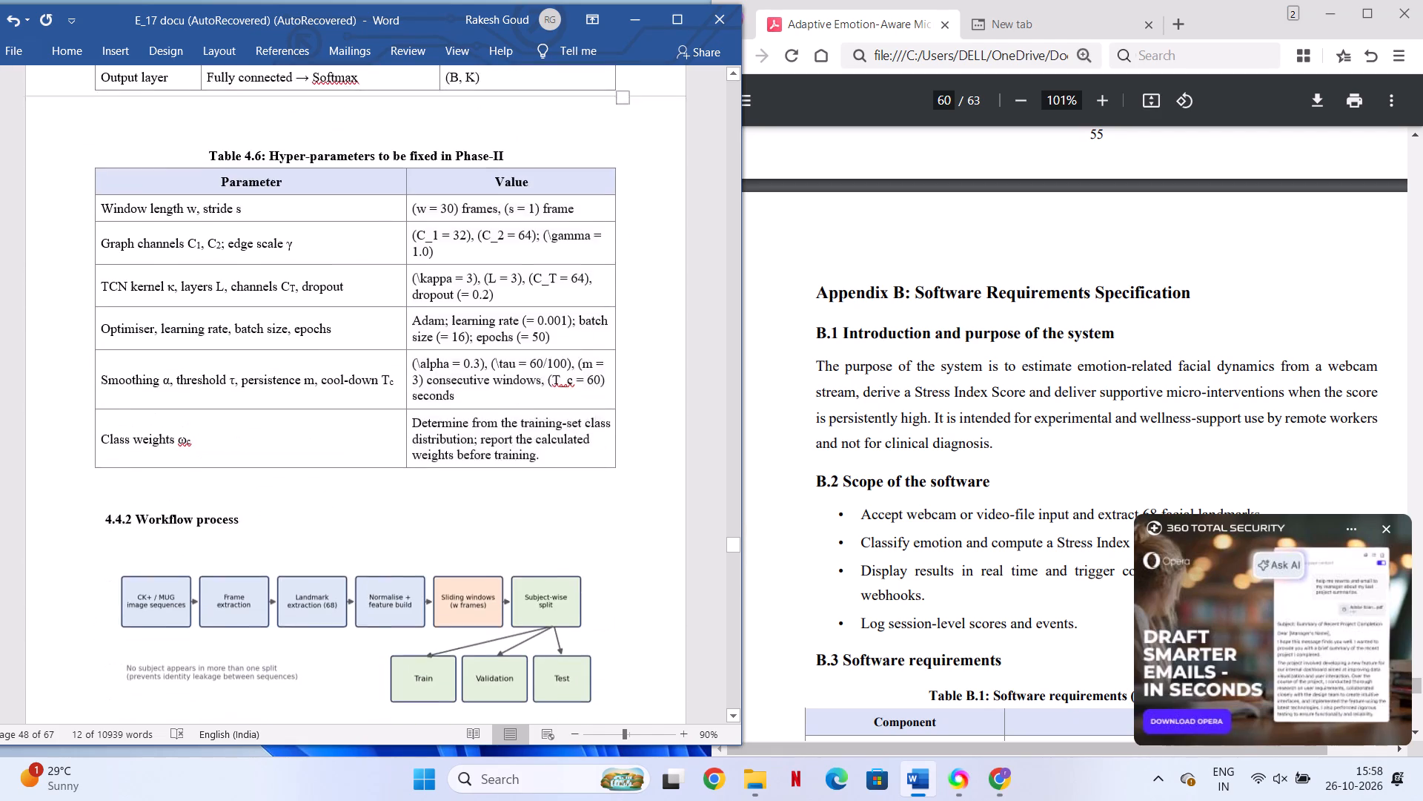
scroll(348, 346, down, 2)
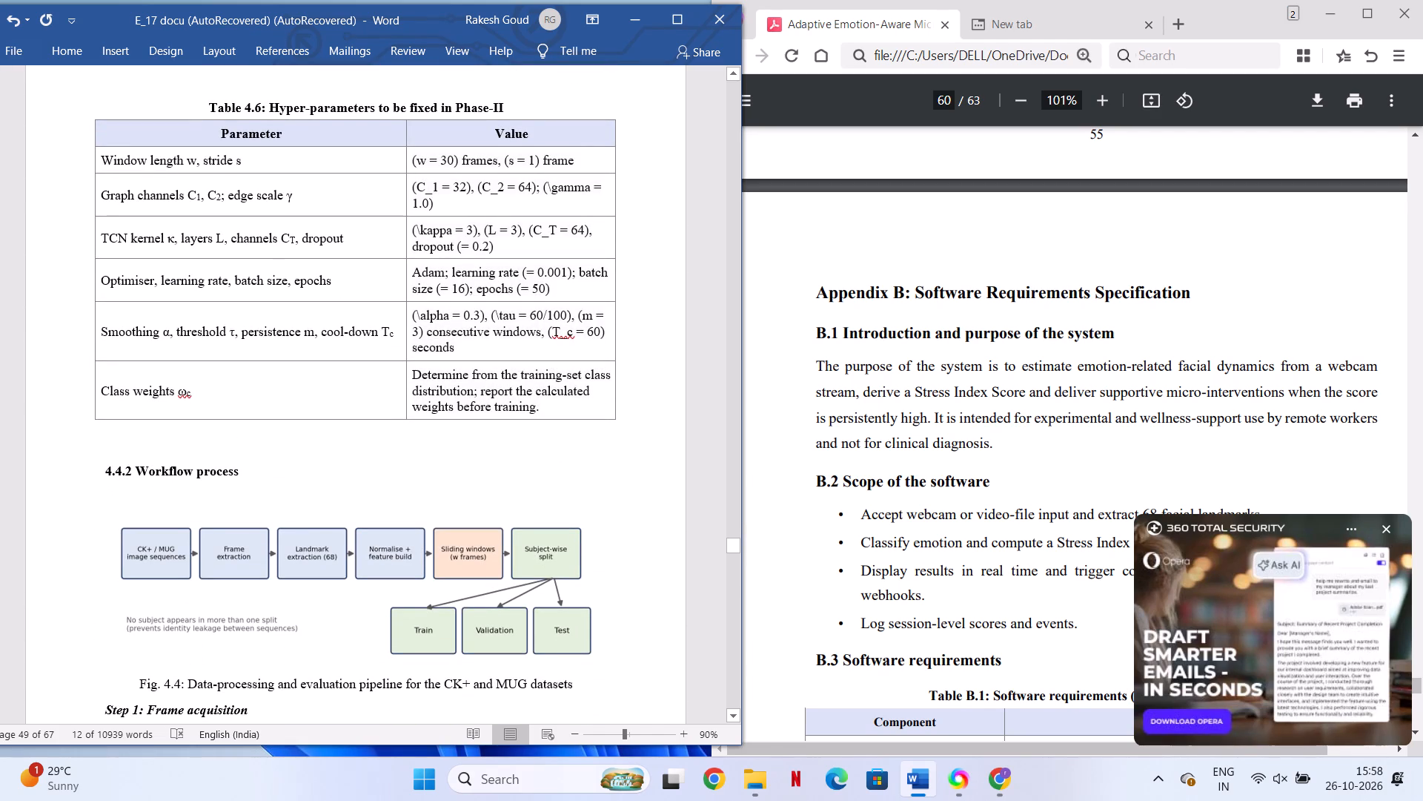
scroll(348, 346, down, 2)
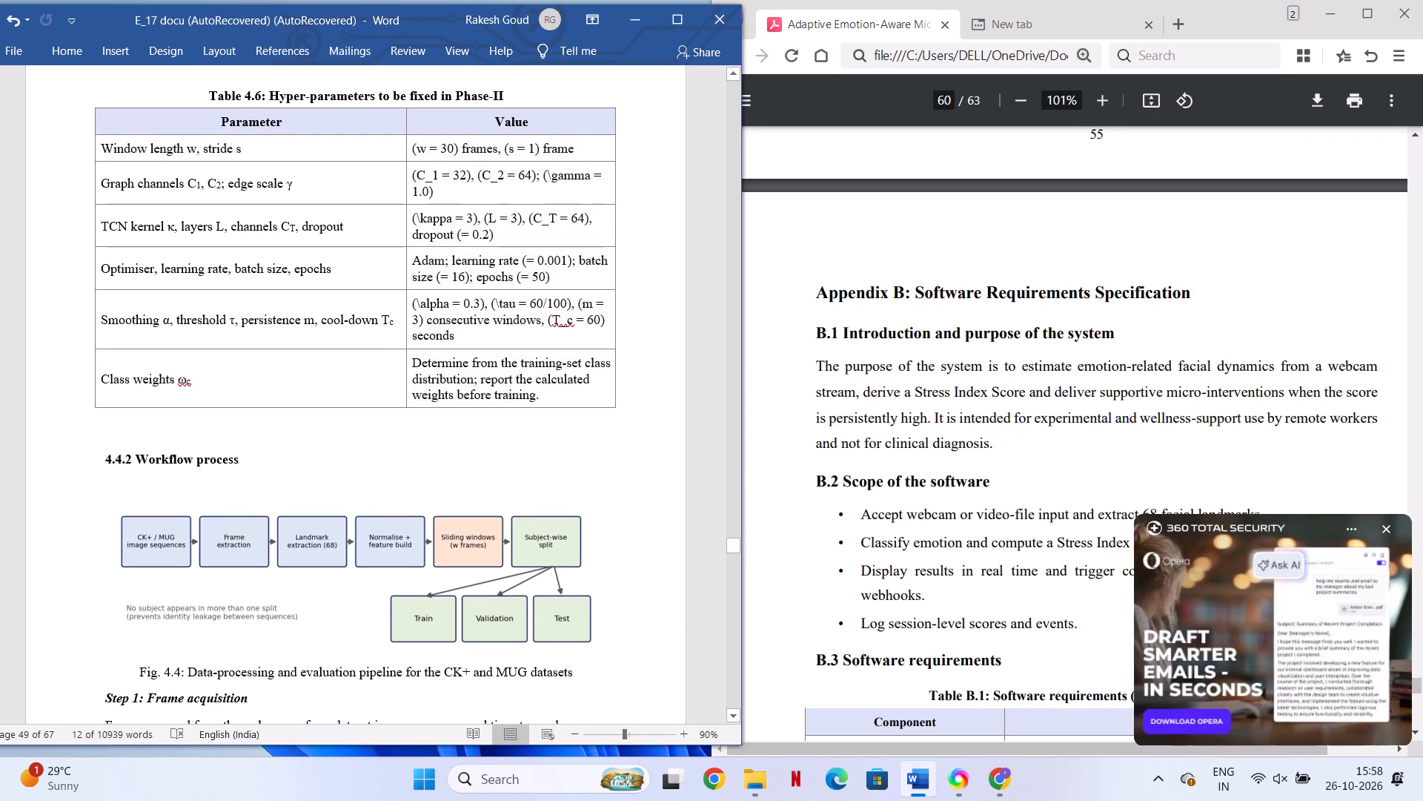
scroll(348, 346, up, 5)
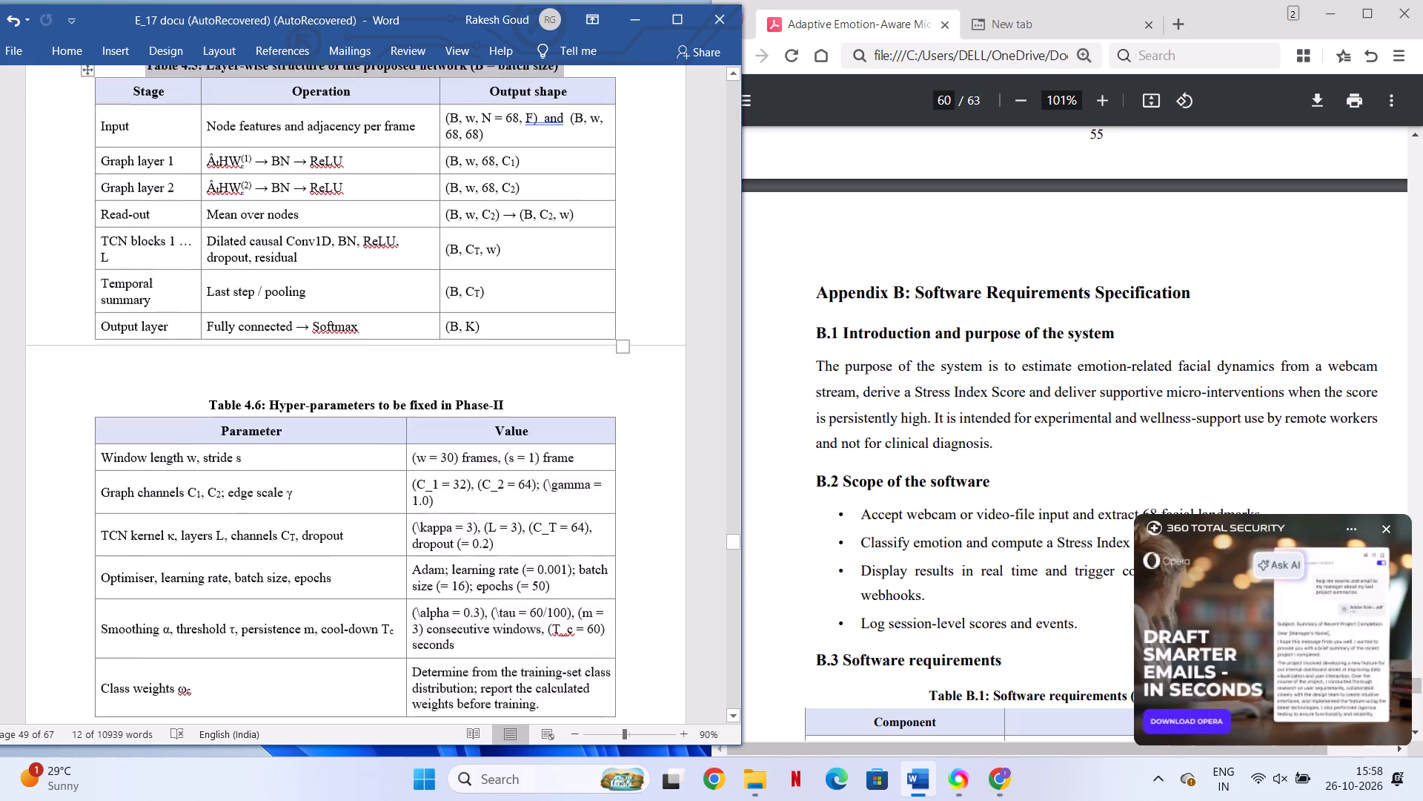
scroll(348, 346, up, 10)
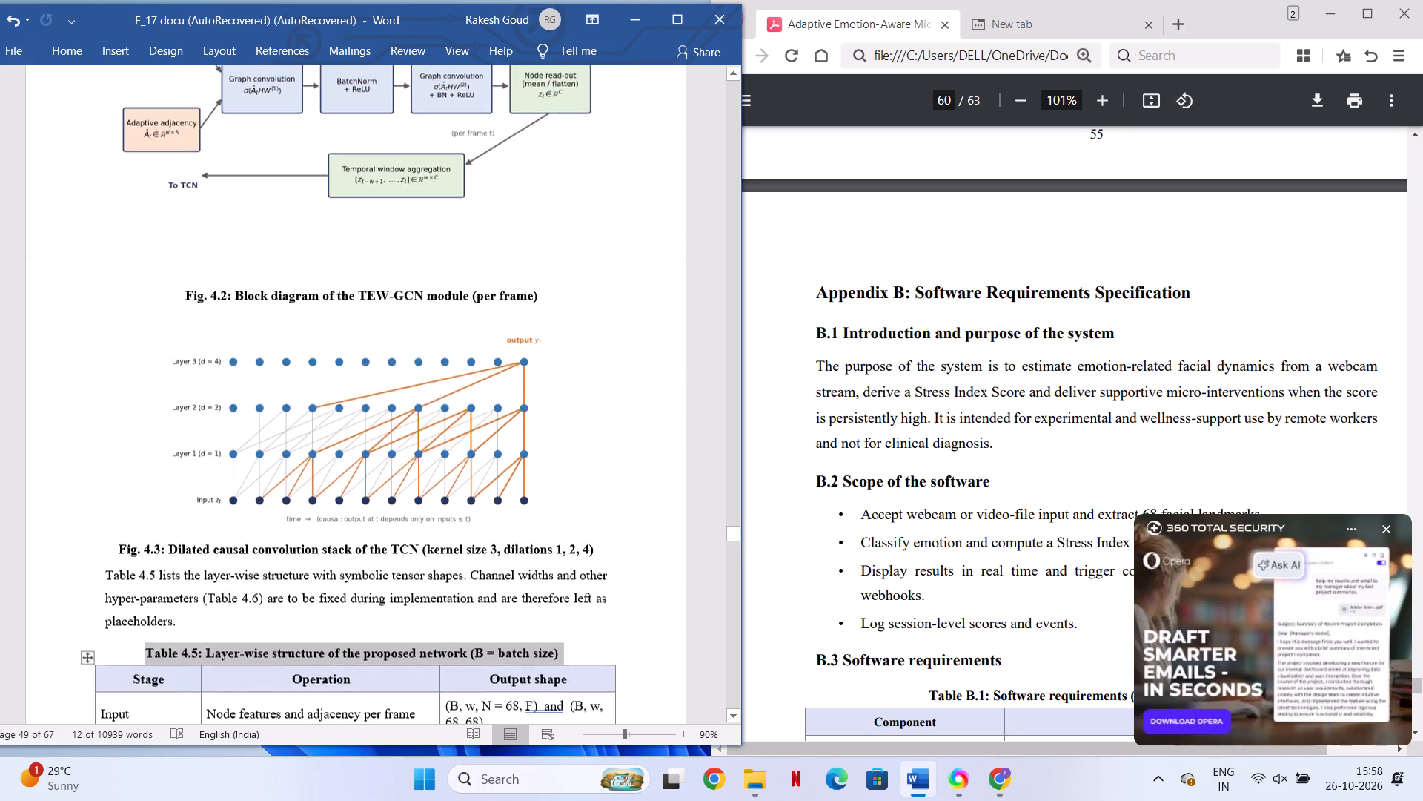
scroll(348, 346, up, 3)
scroll(348, 346, down, 2)
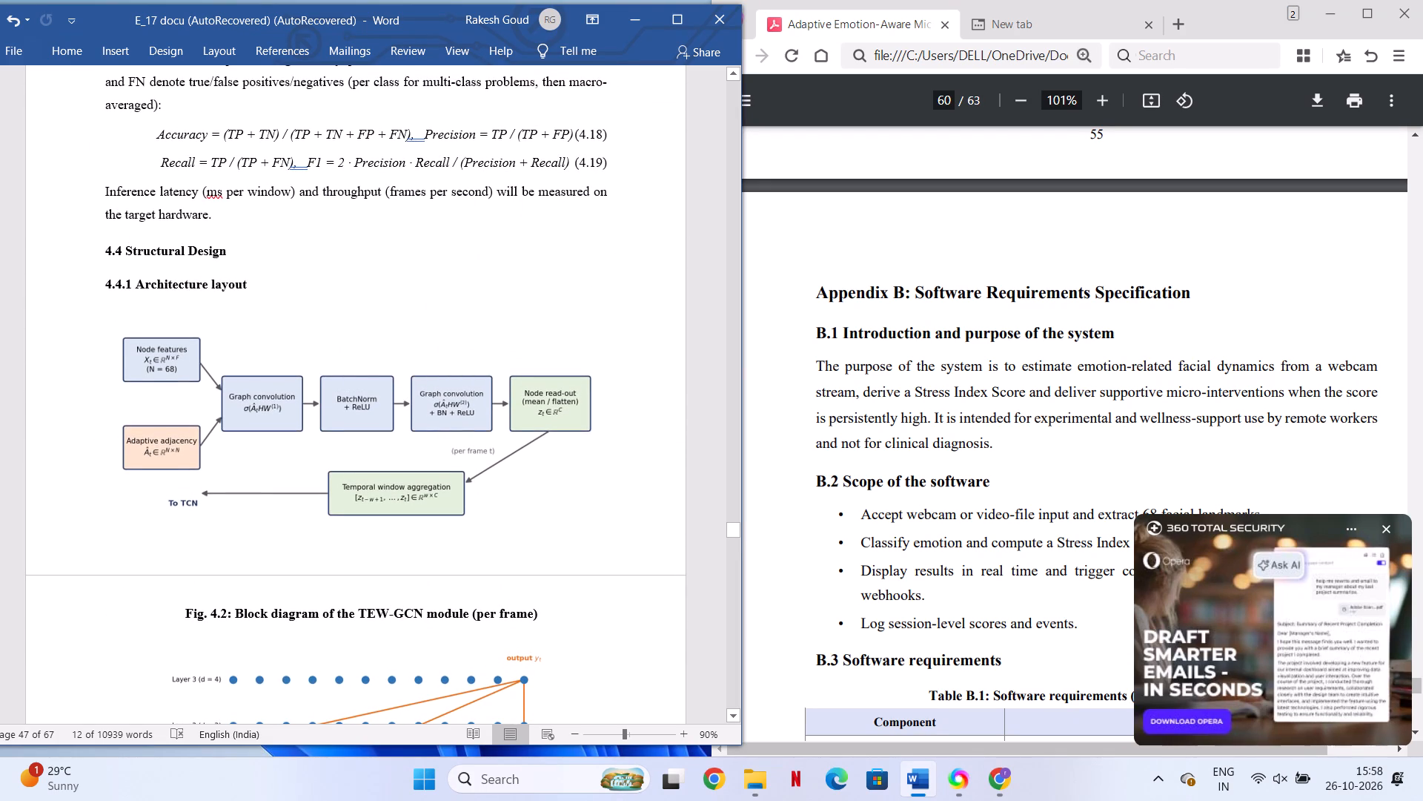
scroll(348, 346, down, 8)
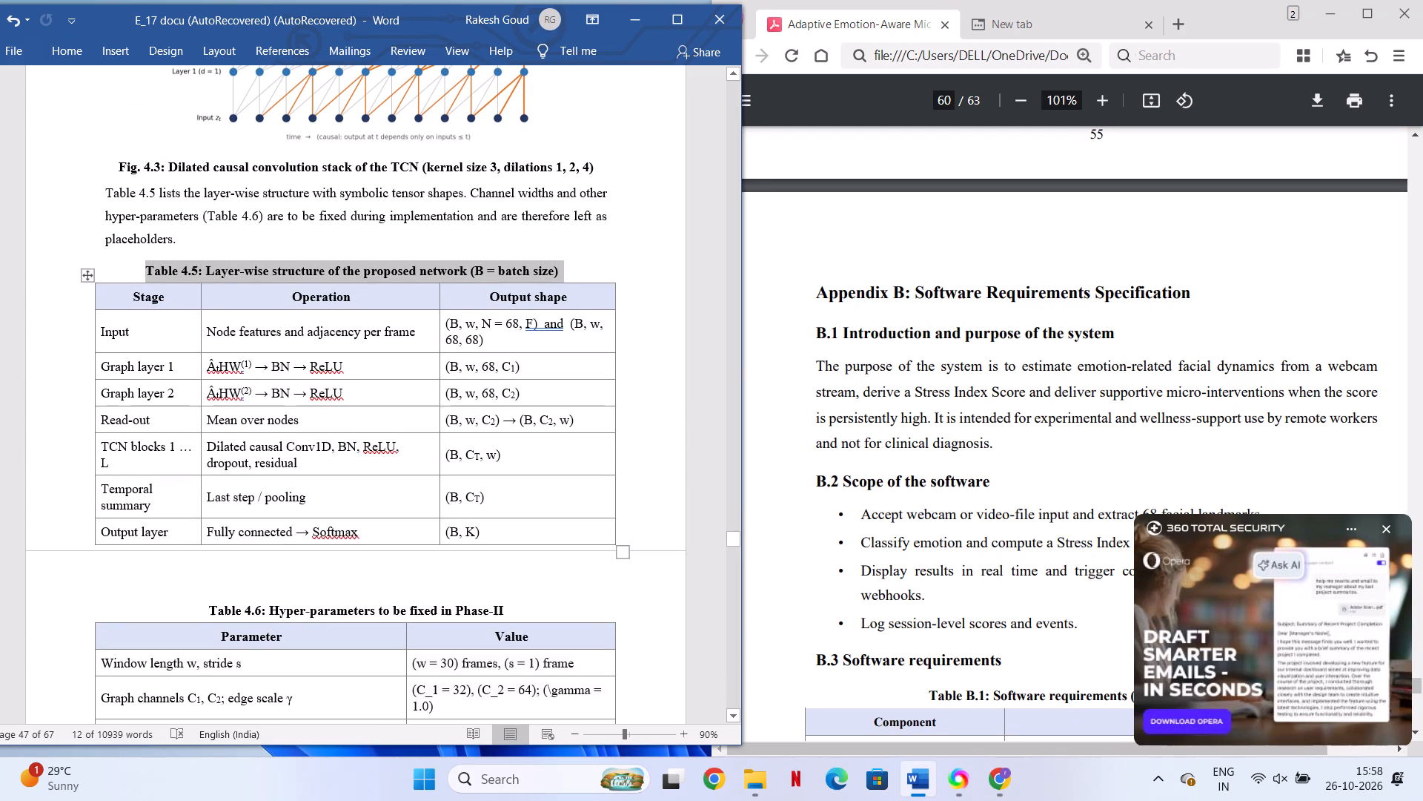
scroll(348, 346, down, 4)
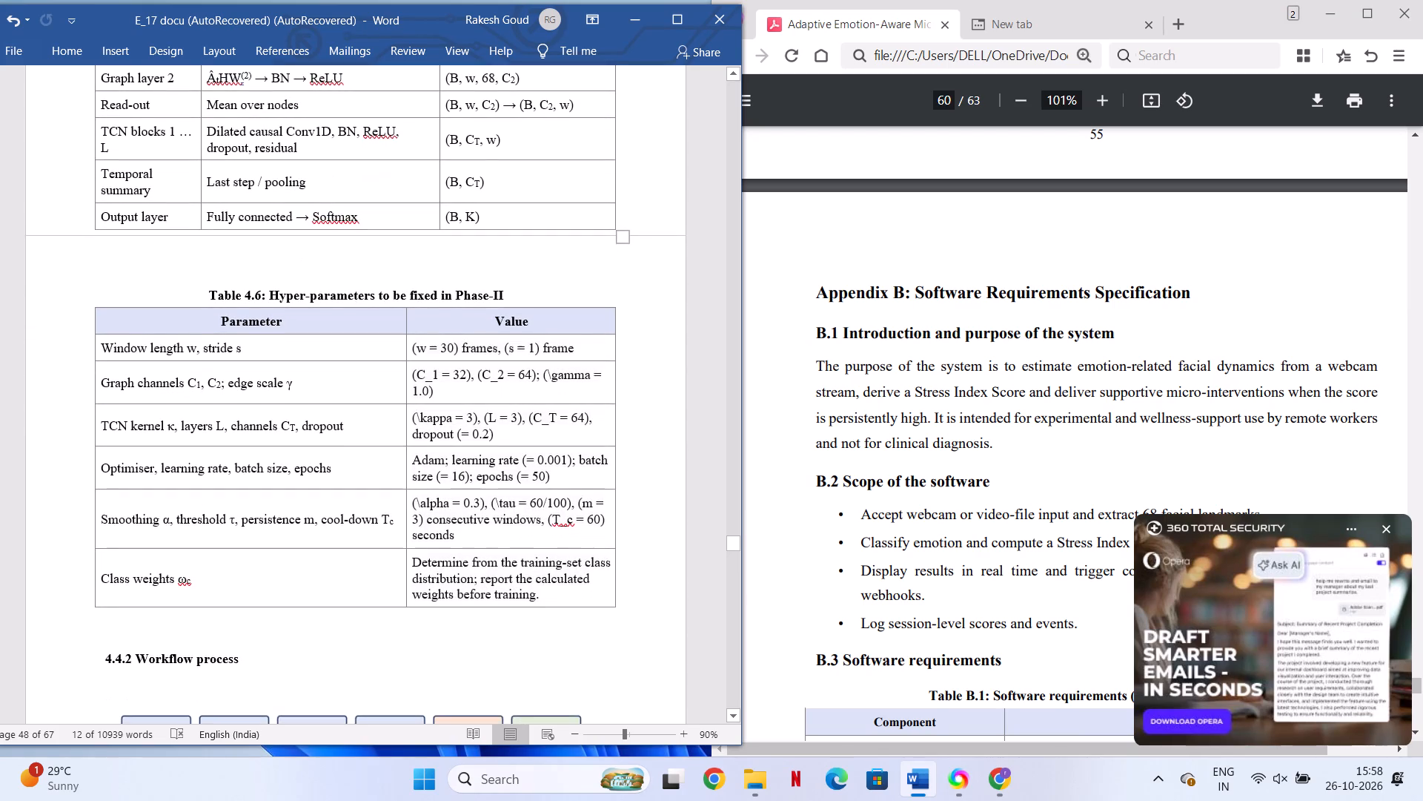
scroll(348, 346, down, 4)
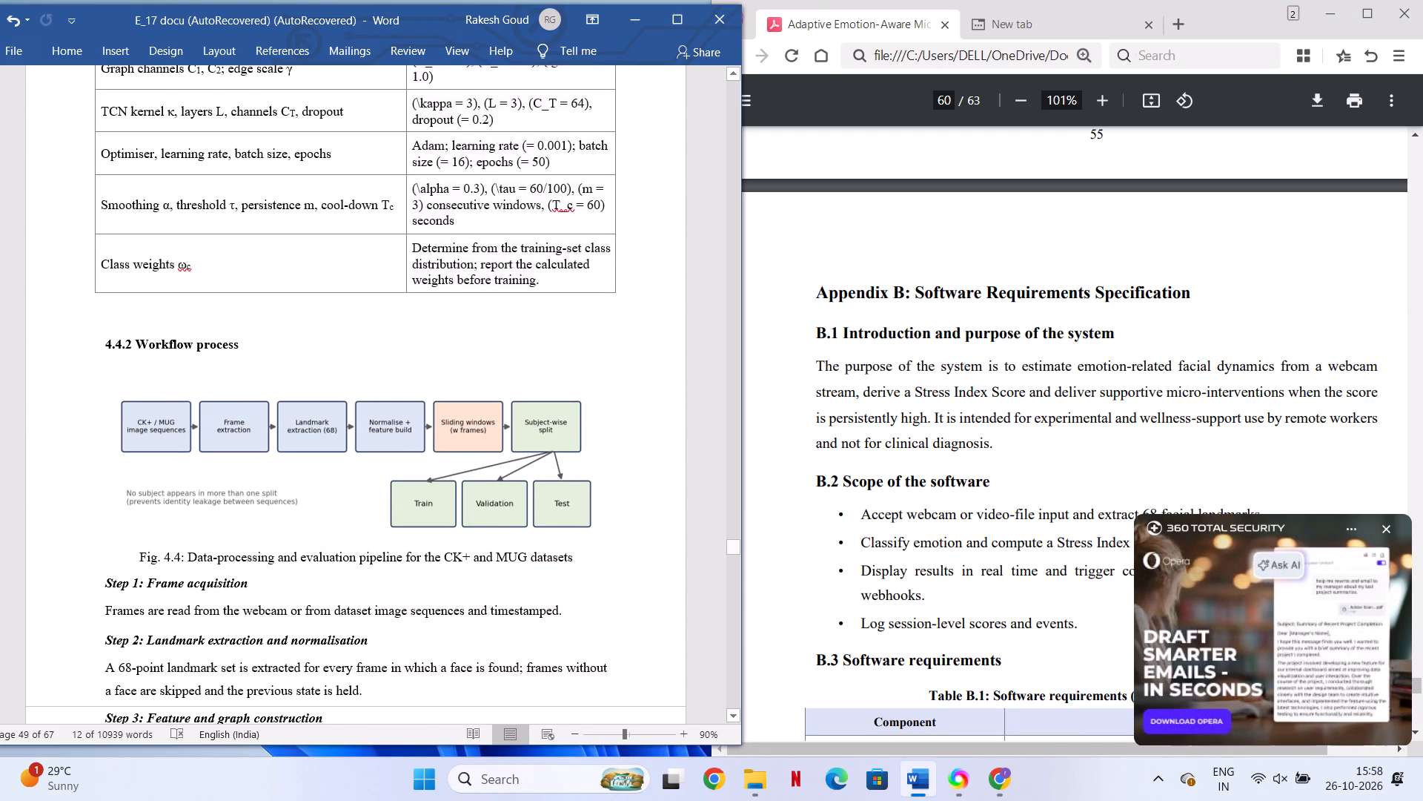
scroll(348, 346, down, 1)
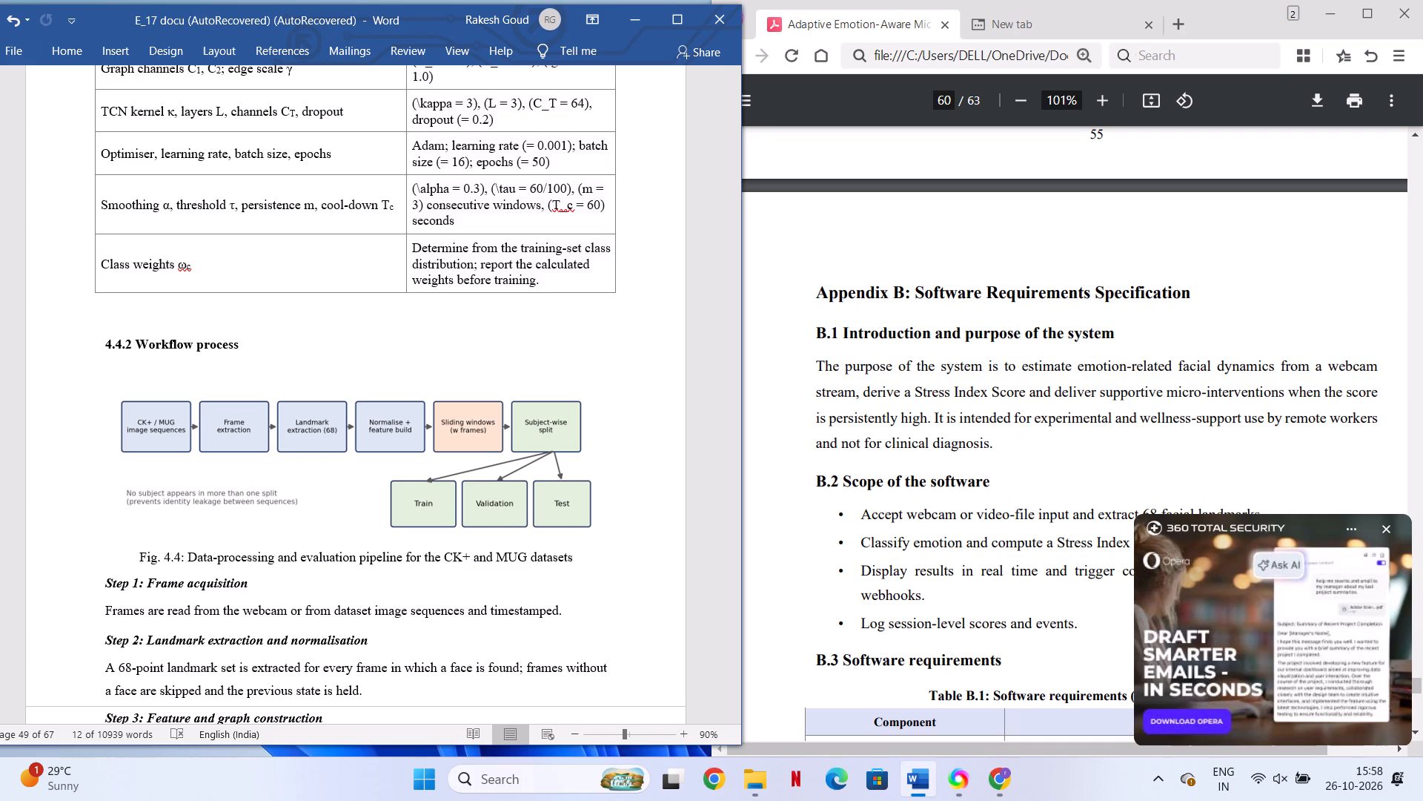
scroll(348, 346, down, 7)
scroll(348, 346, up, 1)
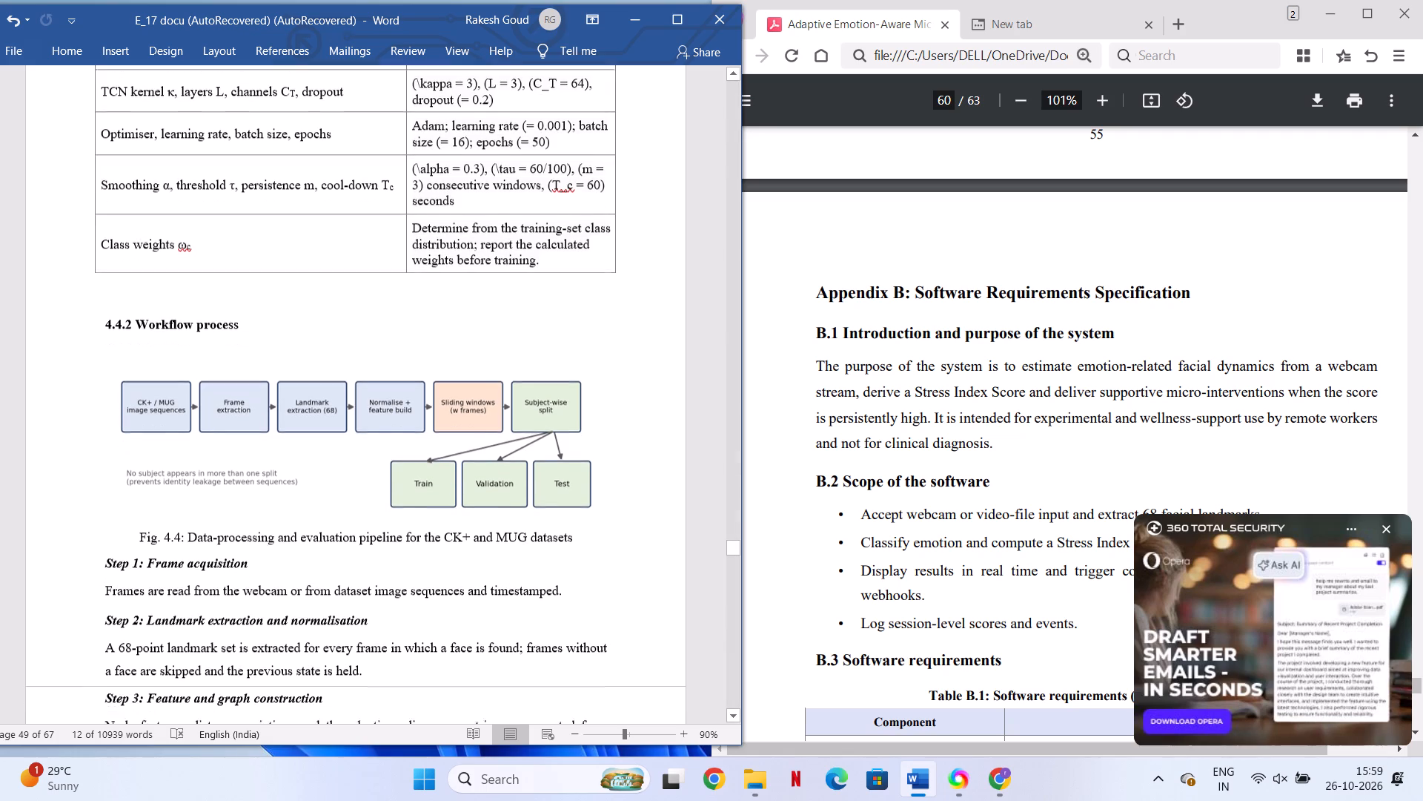
Review the captions, headings and page layout from section 4.4.2 Workflow process back to the Fig. 4.1 system architecture diagram.
scroll(348, 346, up, 3)
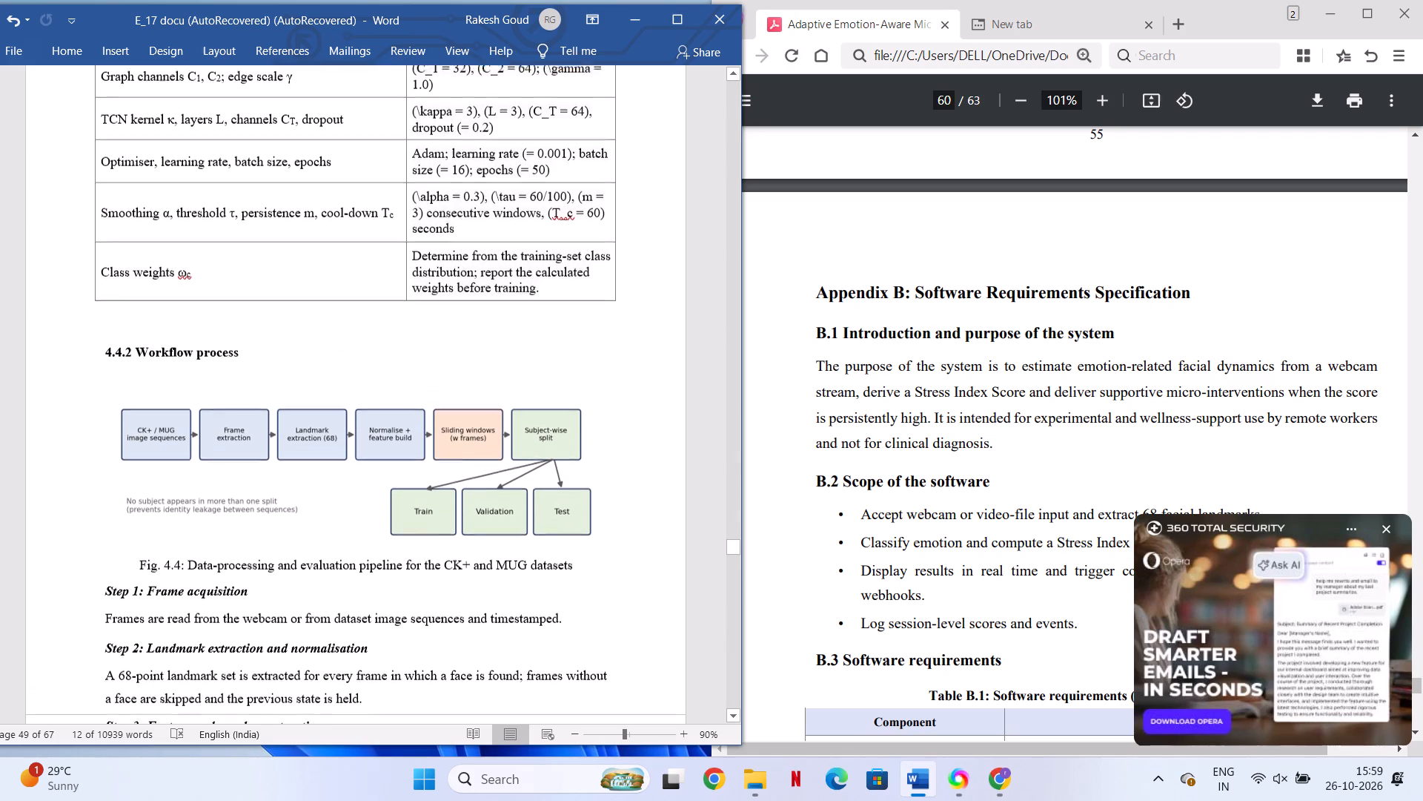
scroll(348, 346, up, 4)
scroll(348, 346, down, 1)
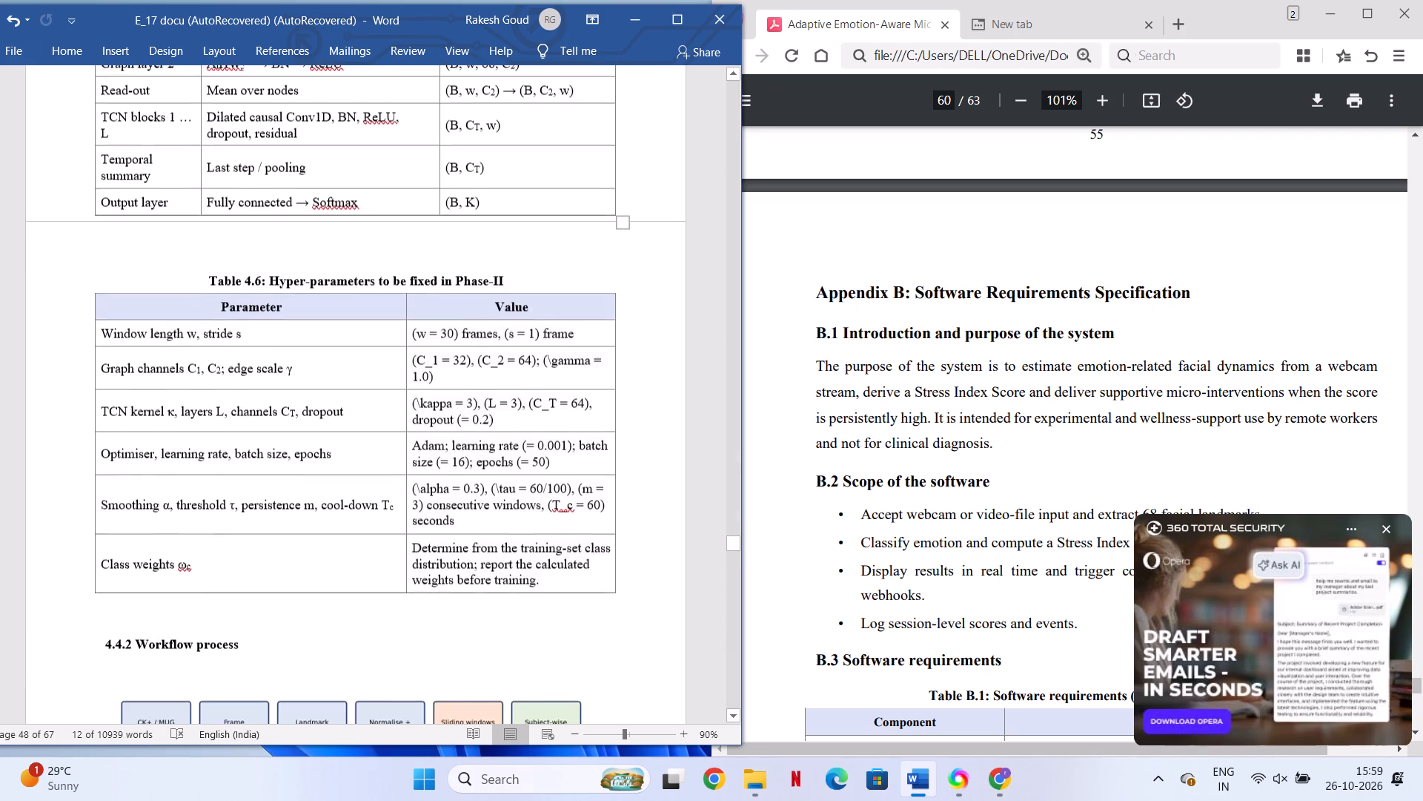
scroll(348, 346, down, 1)
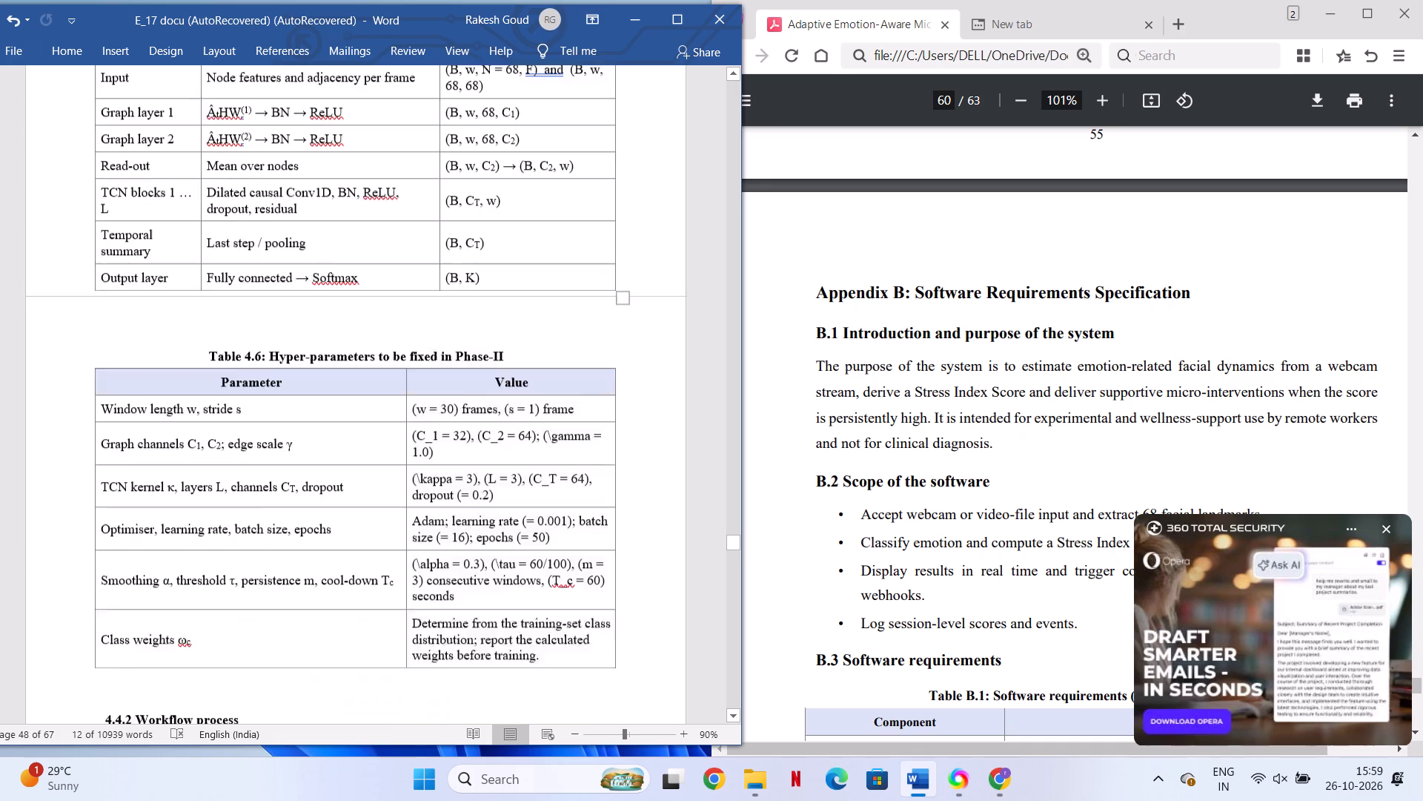
scroll(348, 346, up, 7)
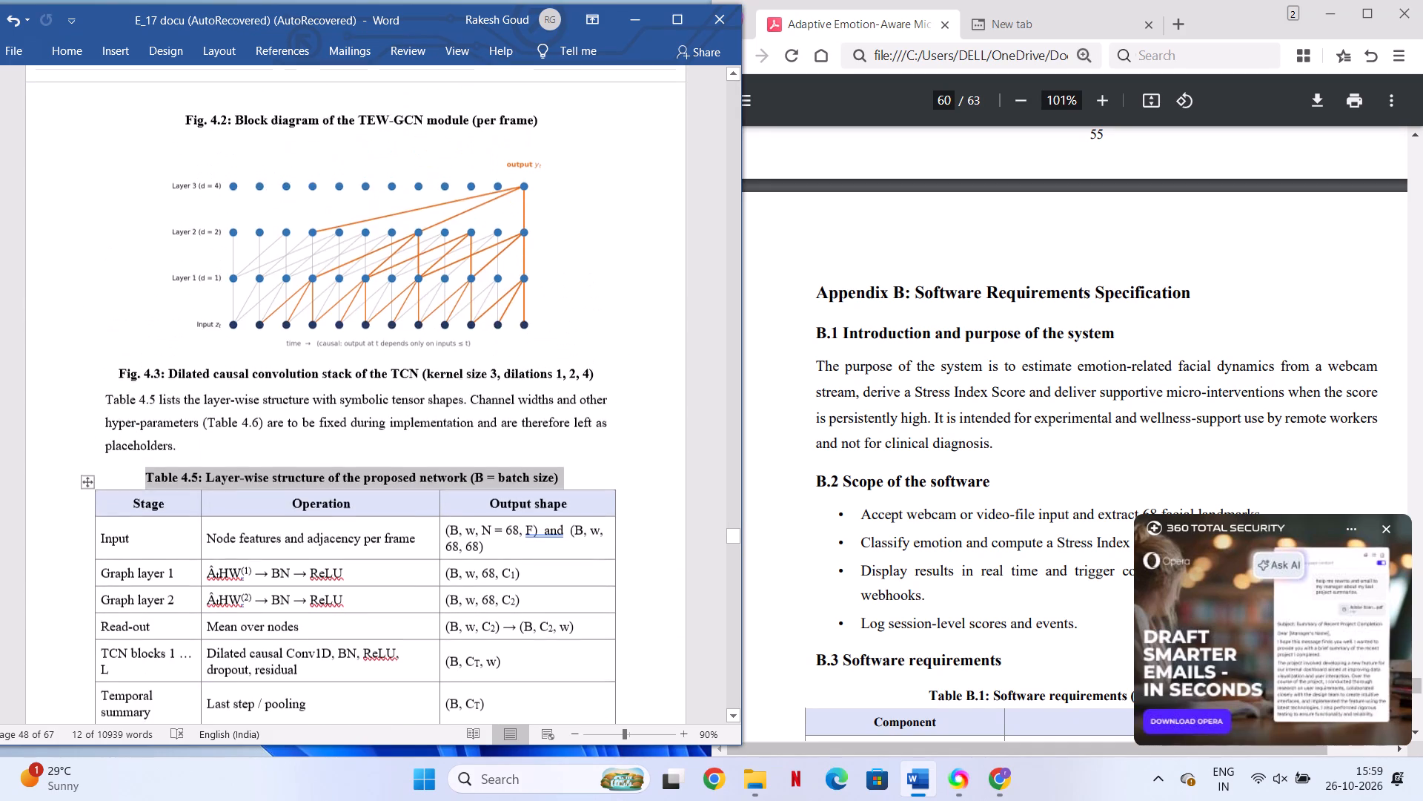
scroll(348, 346, up, 12)
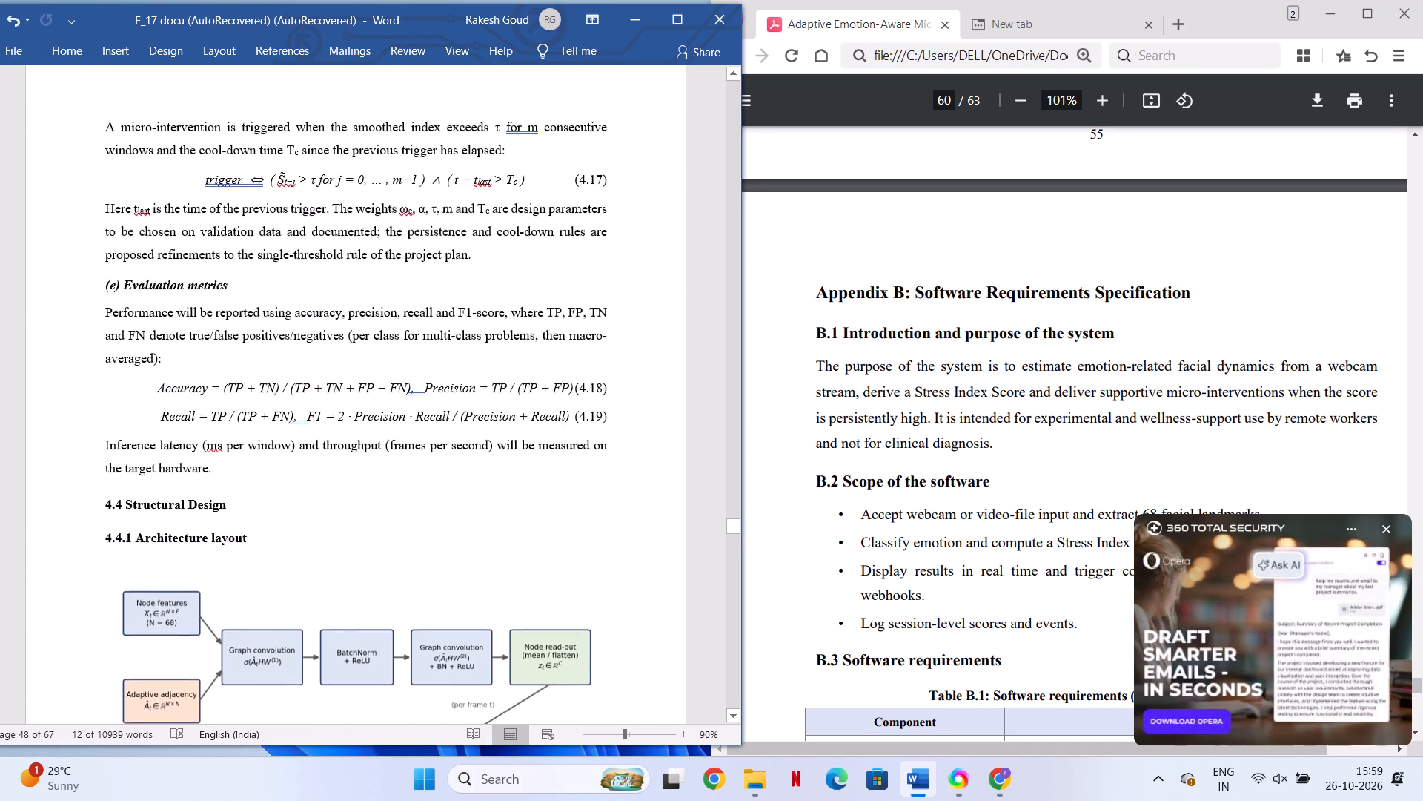
scroll(348, 346, up, 8)
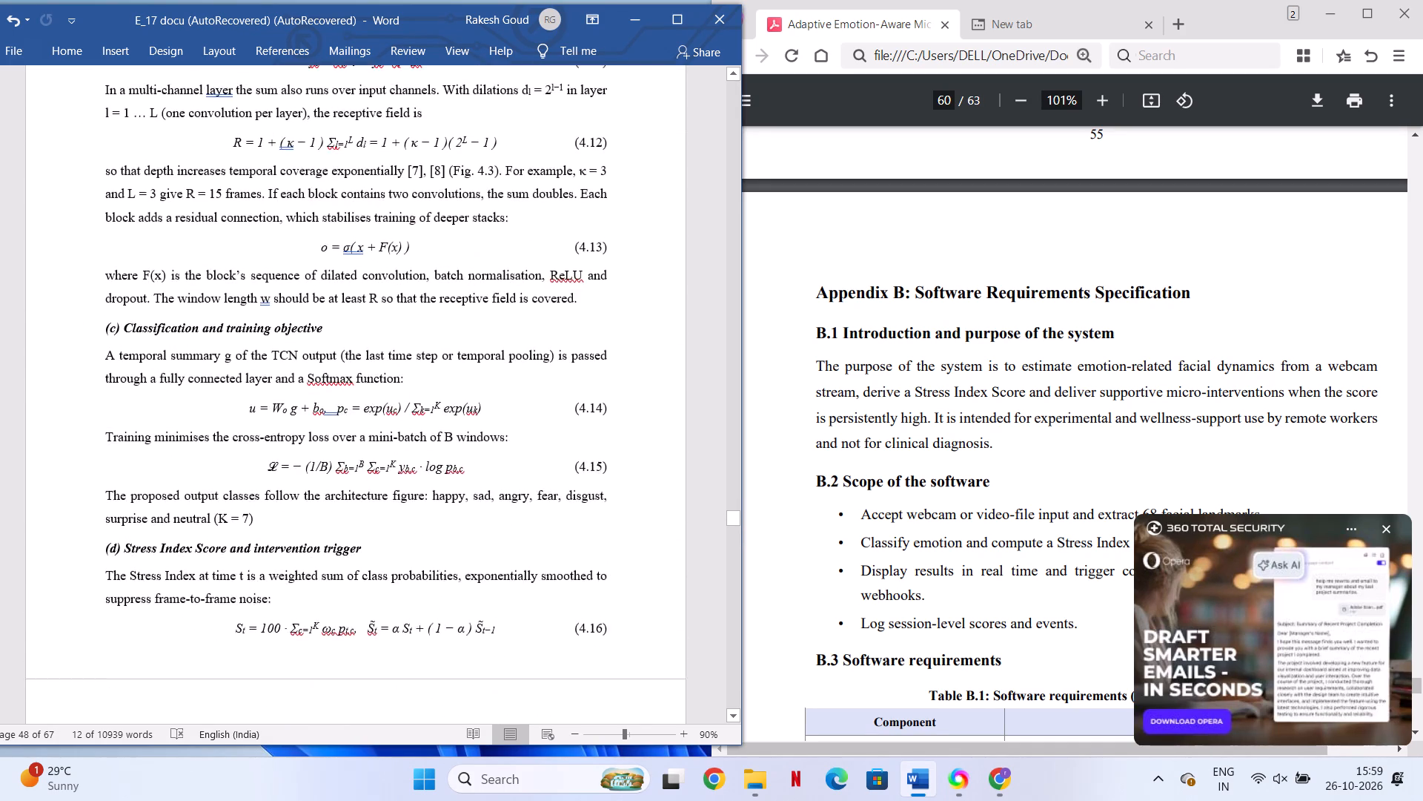
scroll(348, 346, up, 18)
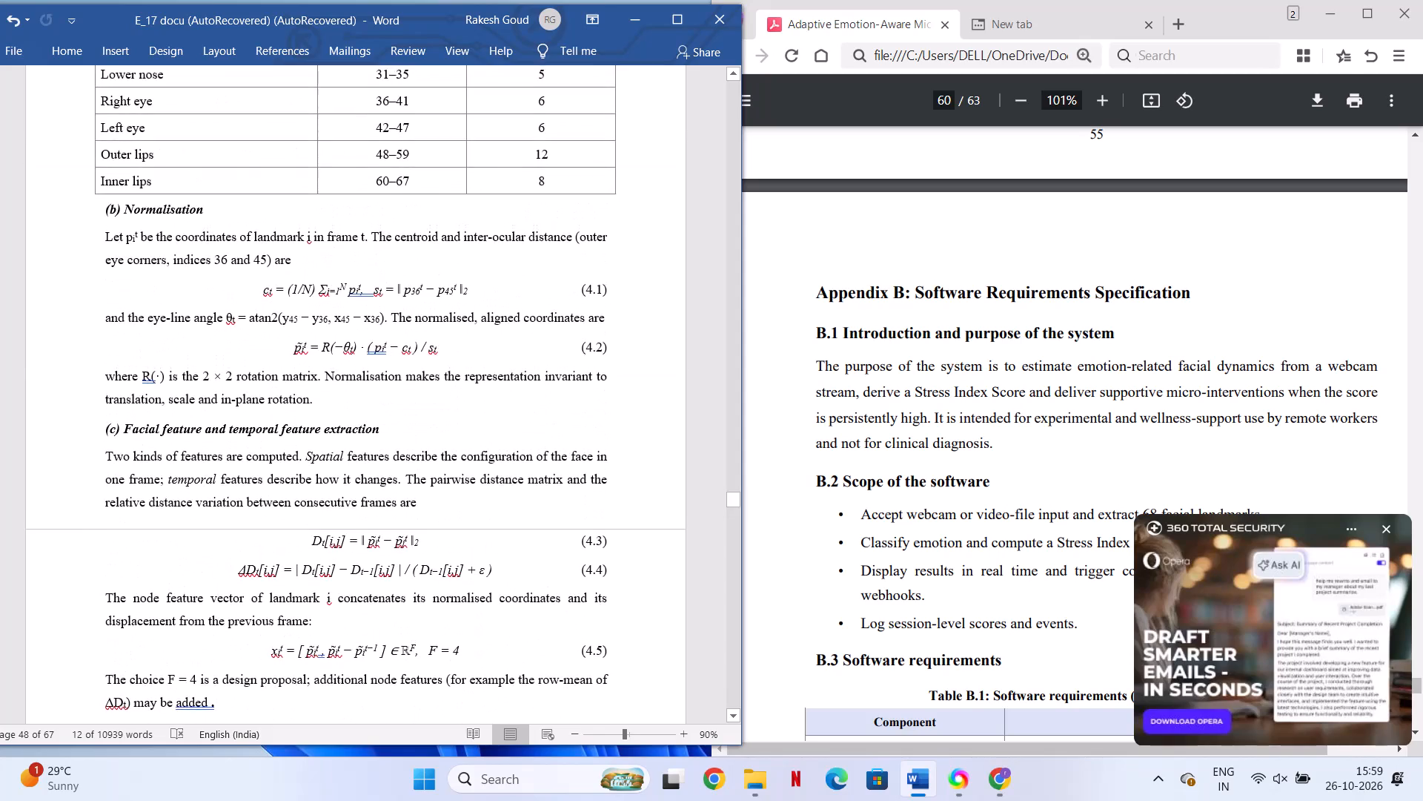
scroll(348, 346, up, 10)
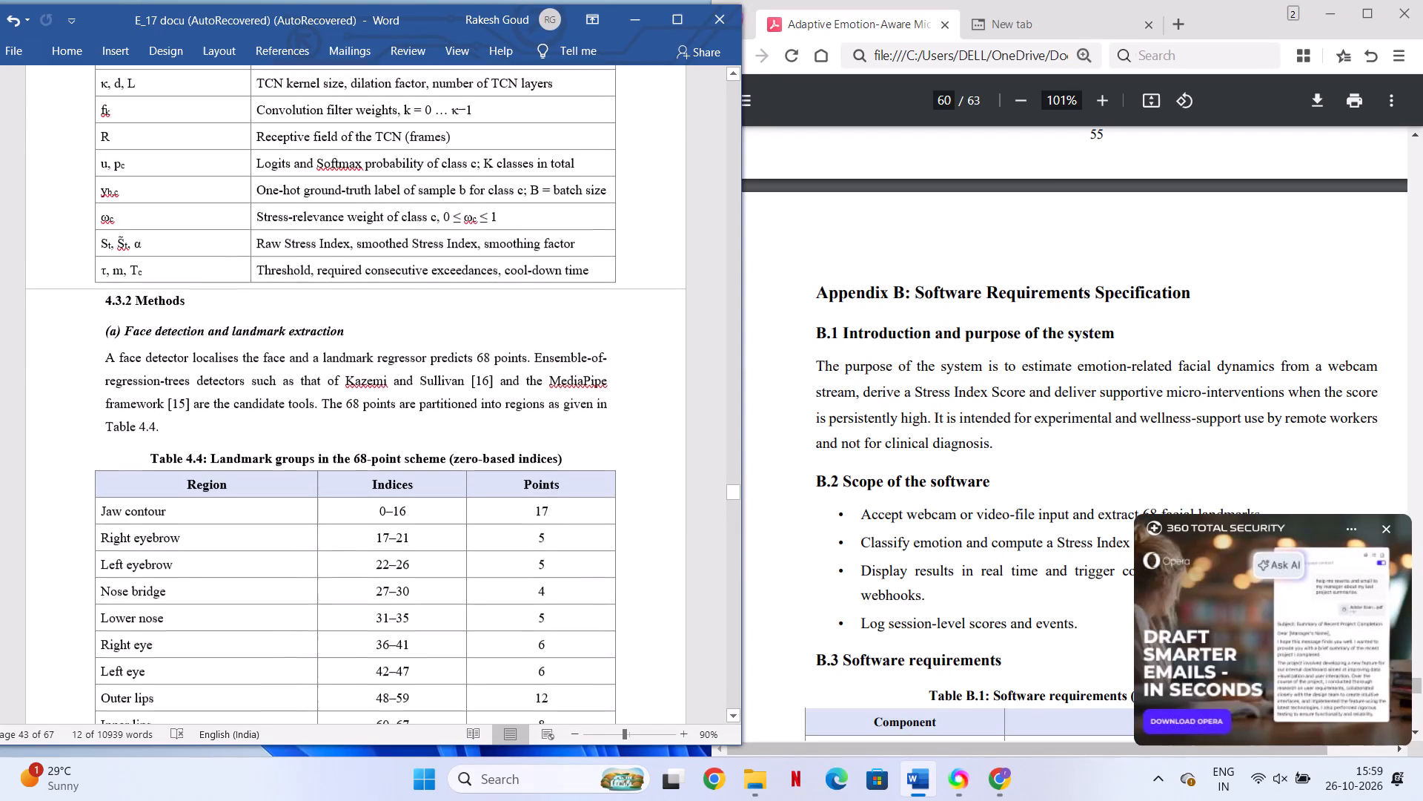
scroll(348, 346, up, 8)
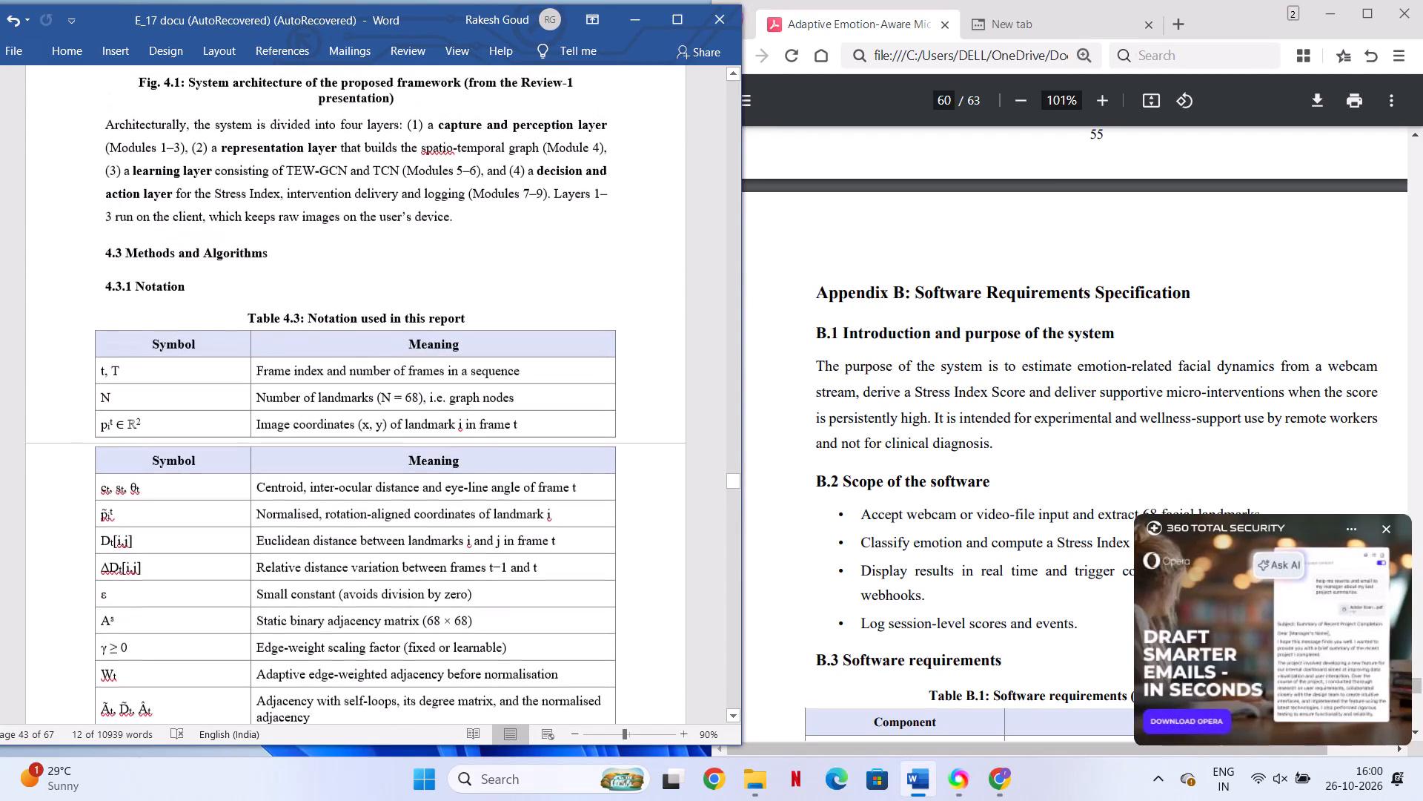
scroll(348, 346, up, 5)
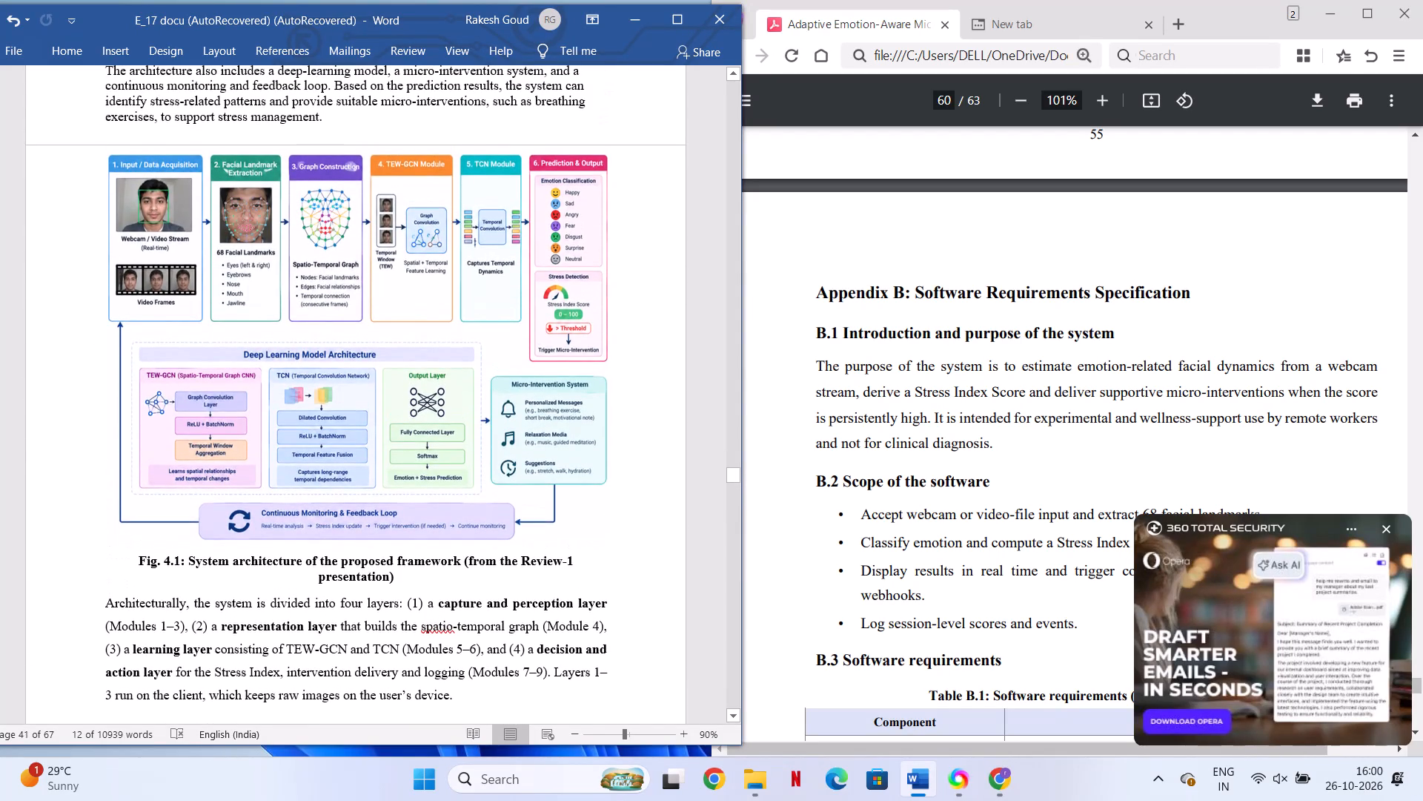
Check the layout of tables, equations and figures from section 4.3.1 Notation forward to Table 4.5 in section 4.4.1.
scroll(348, 346, down, 8)
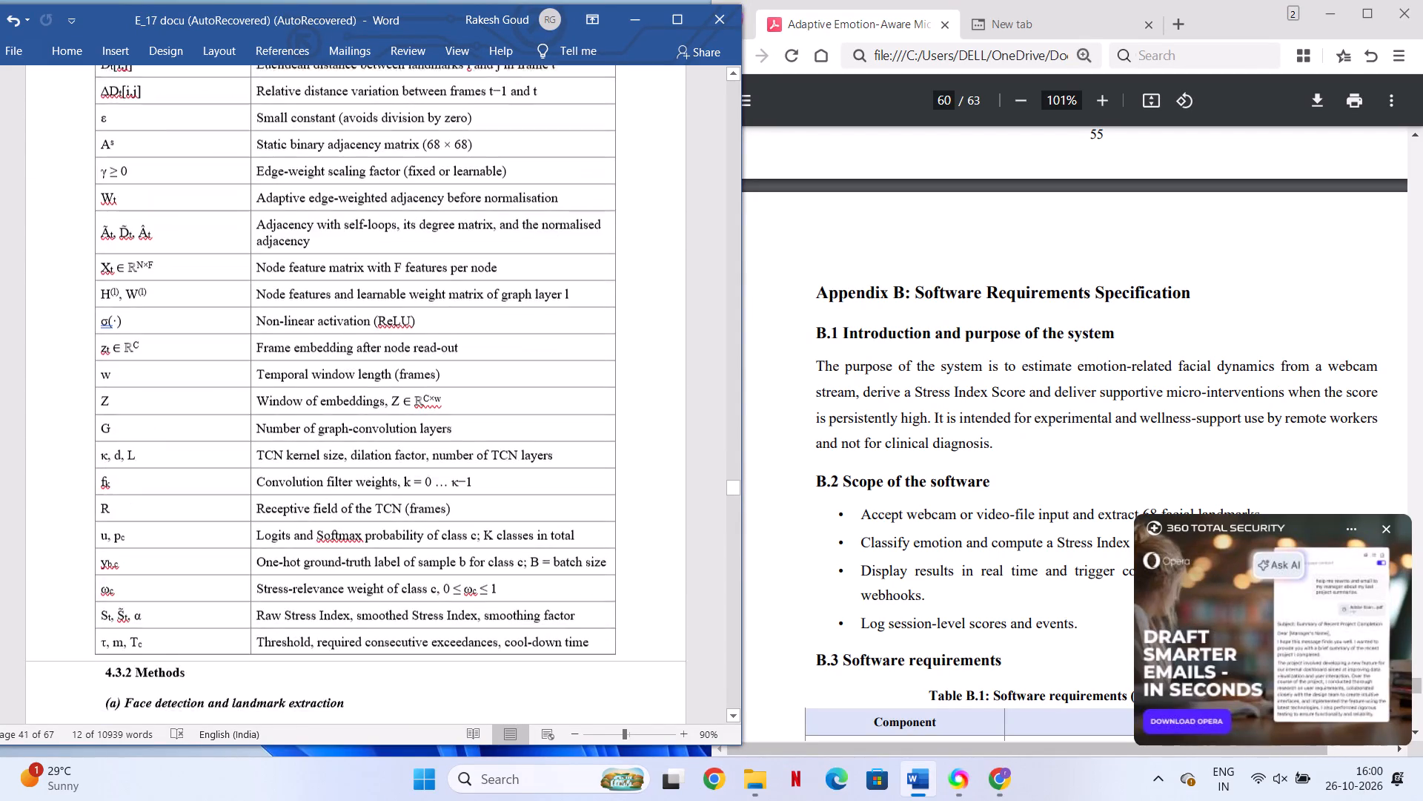
scroll(348, 346, up, 2)
scroll(348, 346, down, 2)
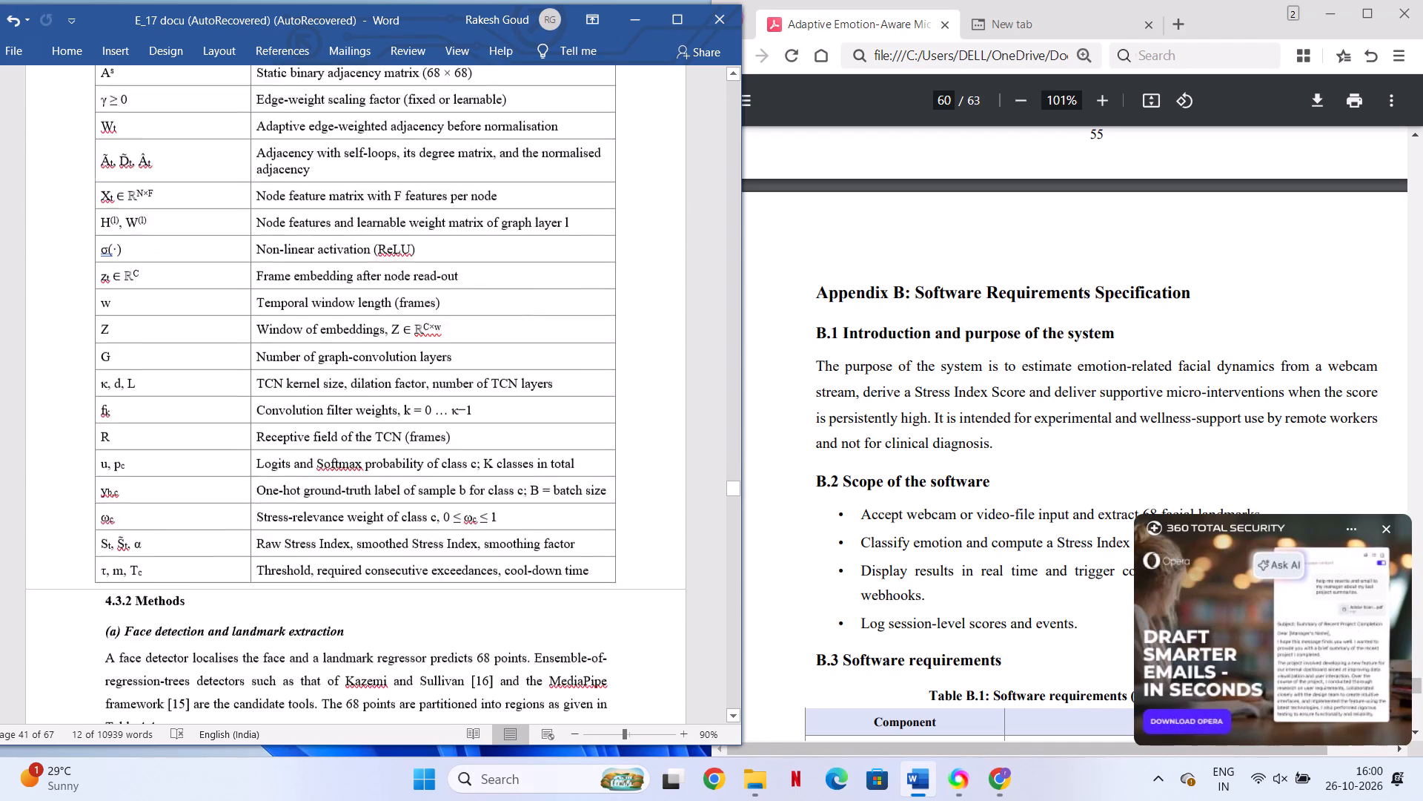
scroll(348, 346, down, 7)
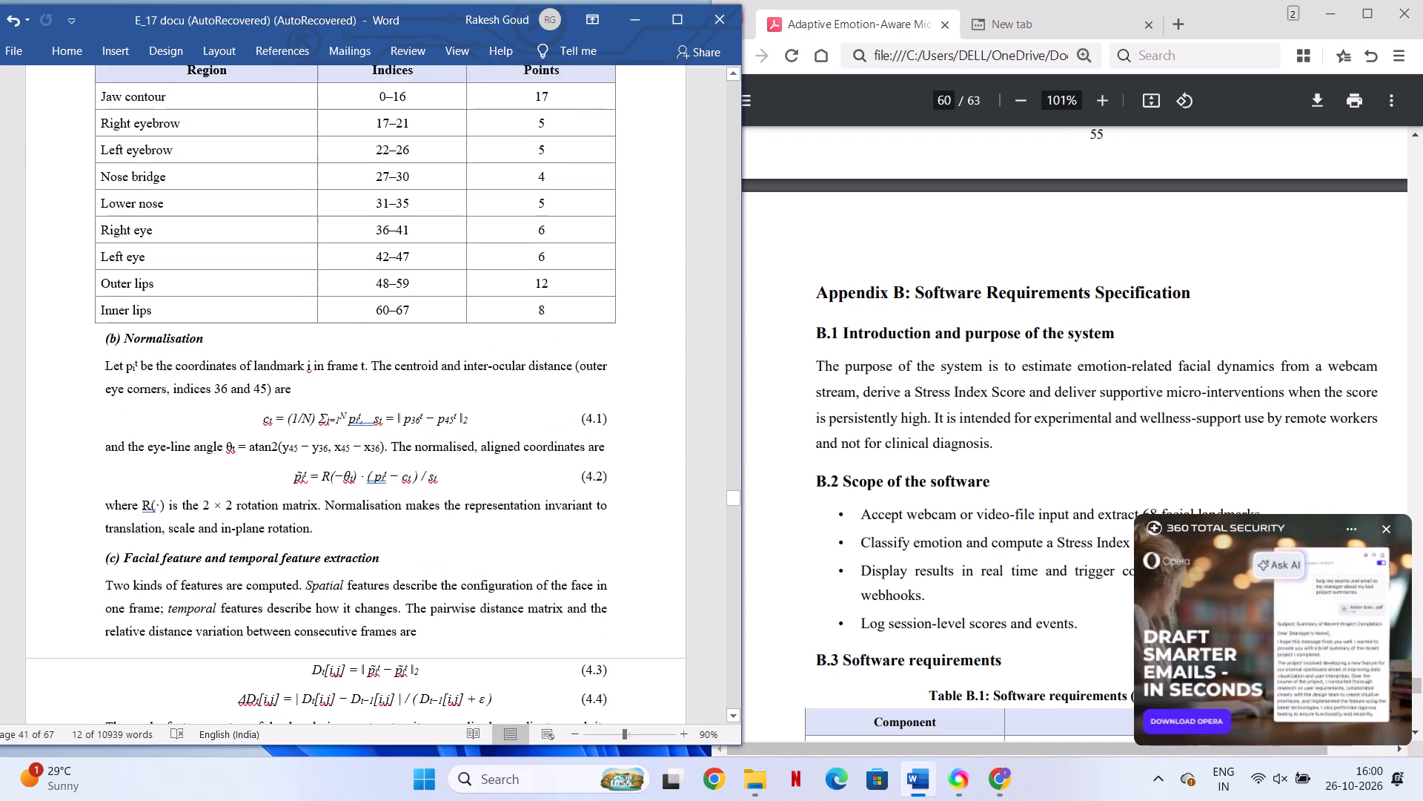
scroll(348, 346, up, 1)
scroll(348, 346, down, 9)
scroll(348, 346, down, 15)
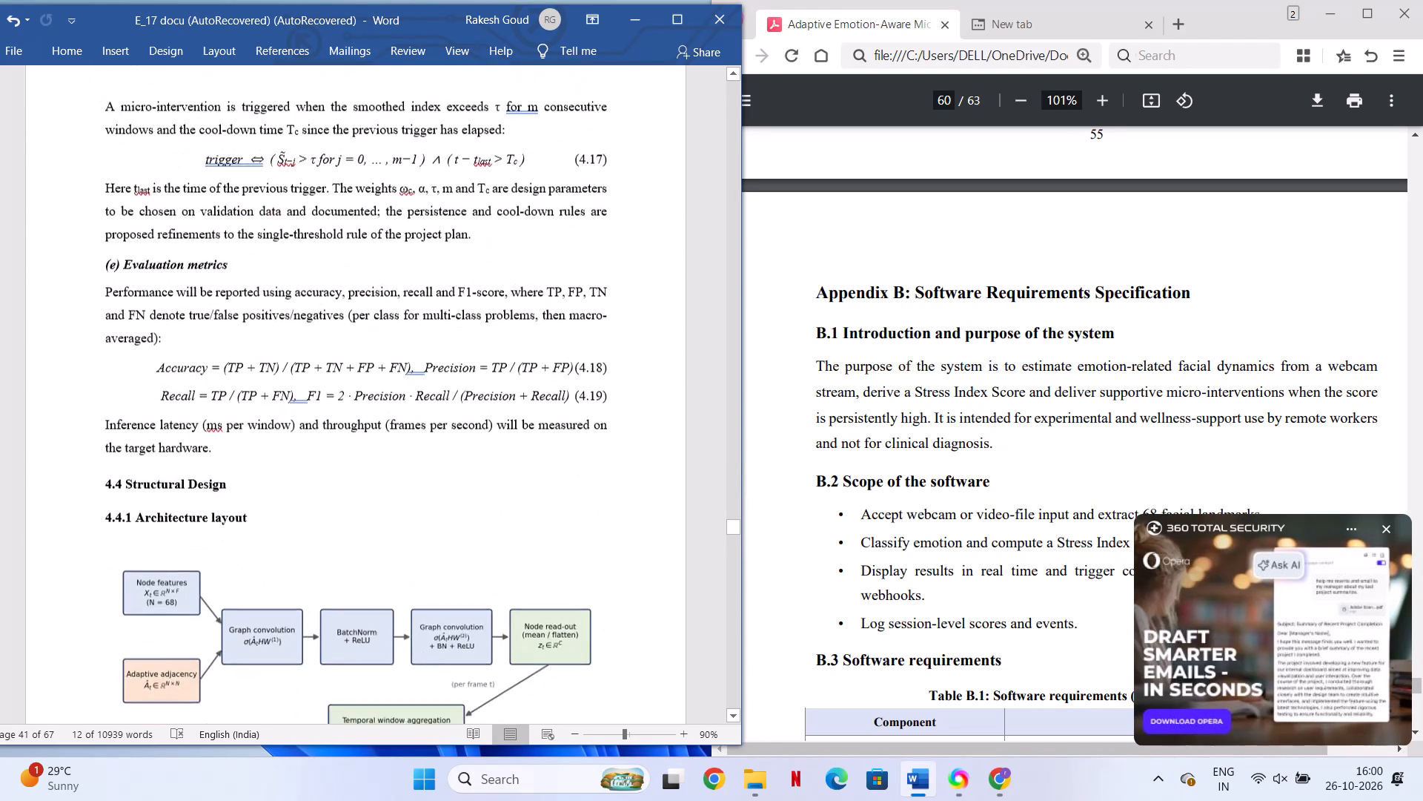
scroll(348, 346, down, 5)
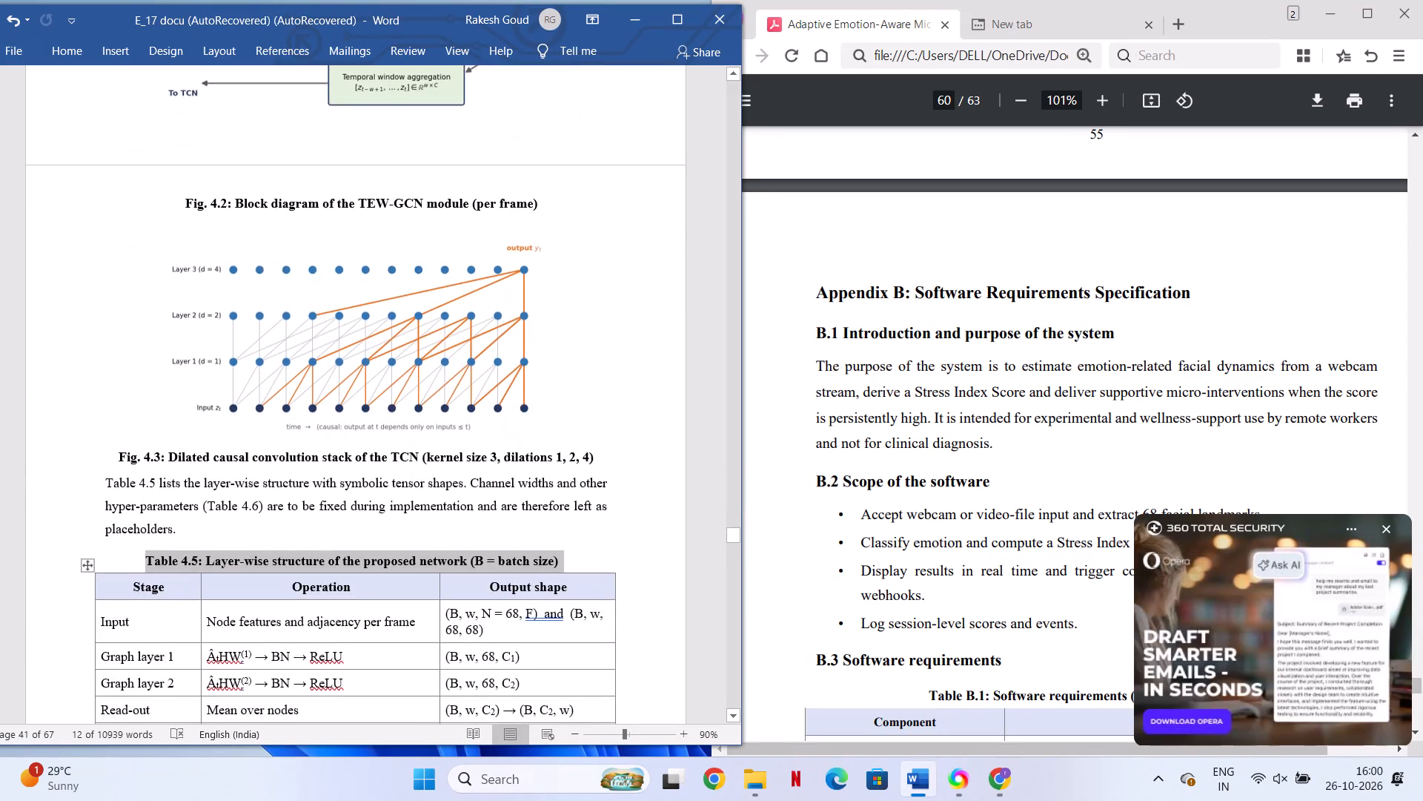
Join the heading "4.4.1 Architecture layout" onto the "4.4 Structural Design" heading line, separated by a space.
scroll(348, 346, down, 1)
scroll(348, 346, up, 3)
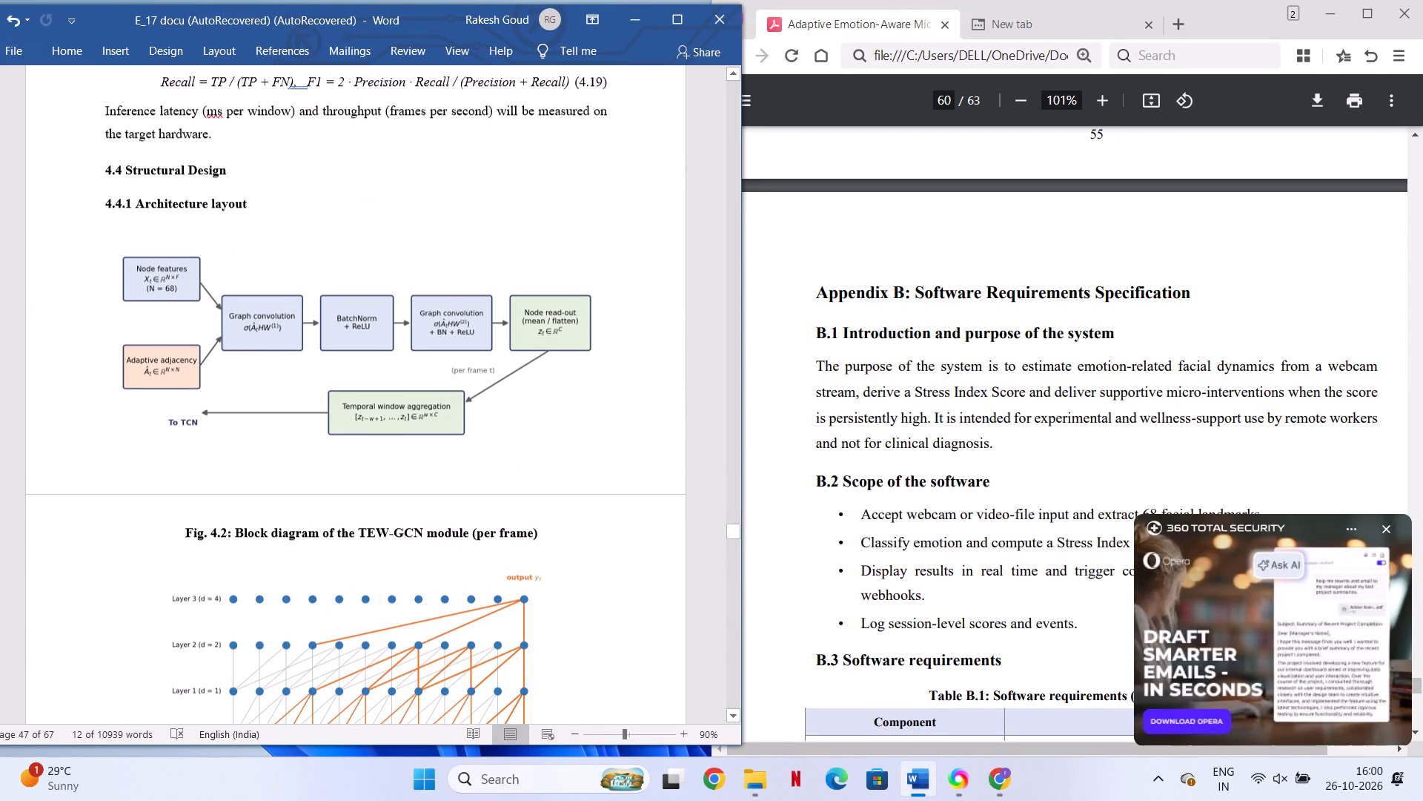
click(106, 200)
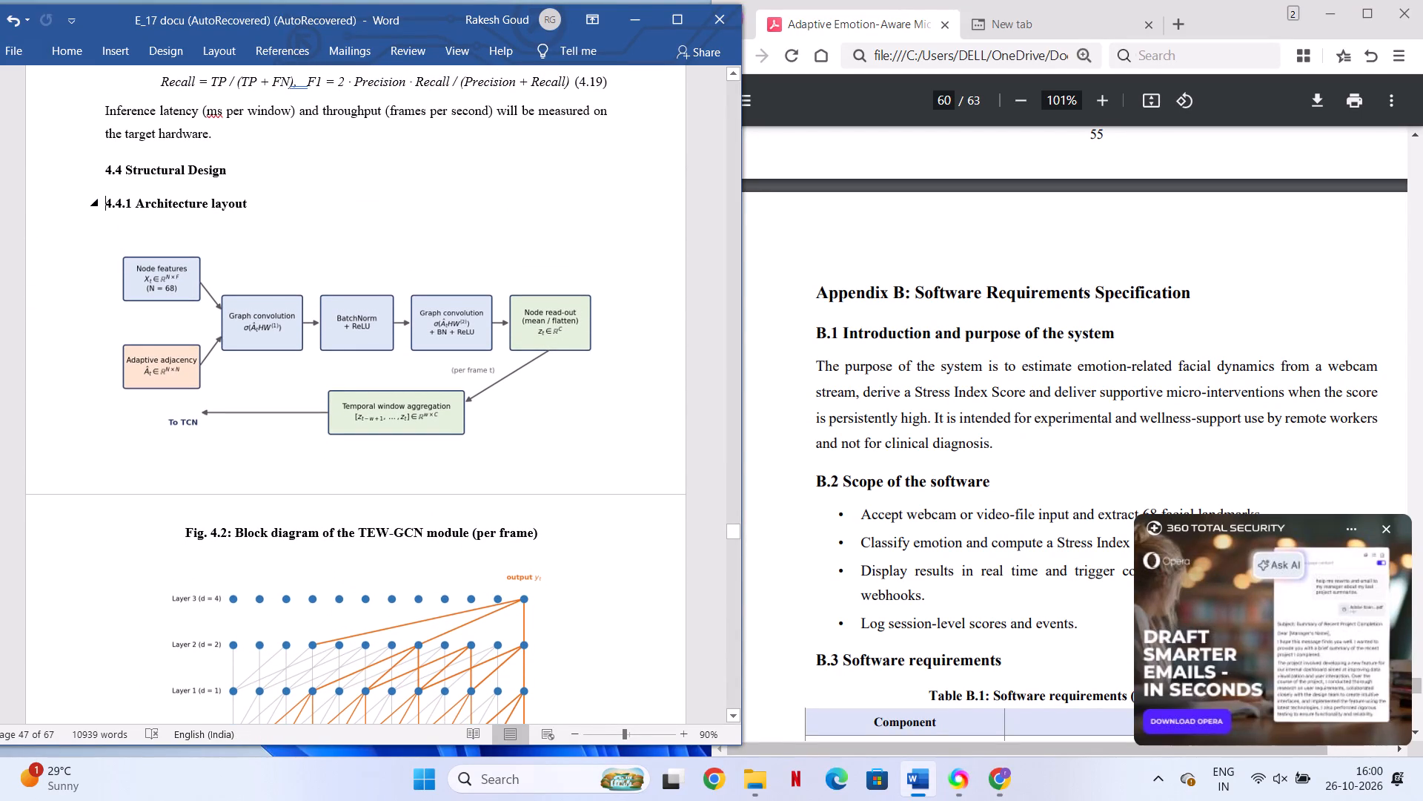
key(BackSpace)
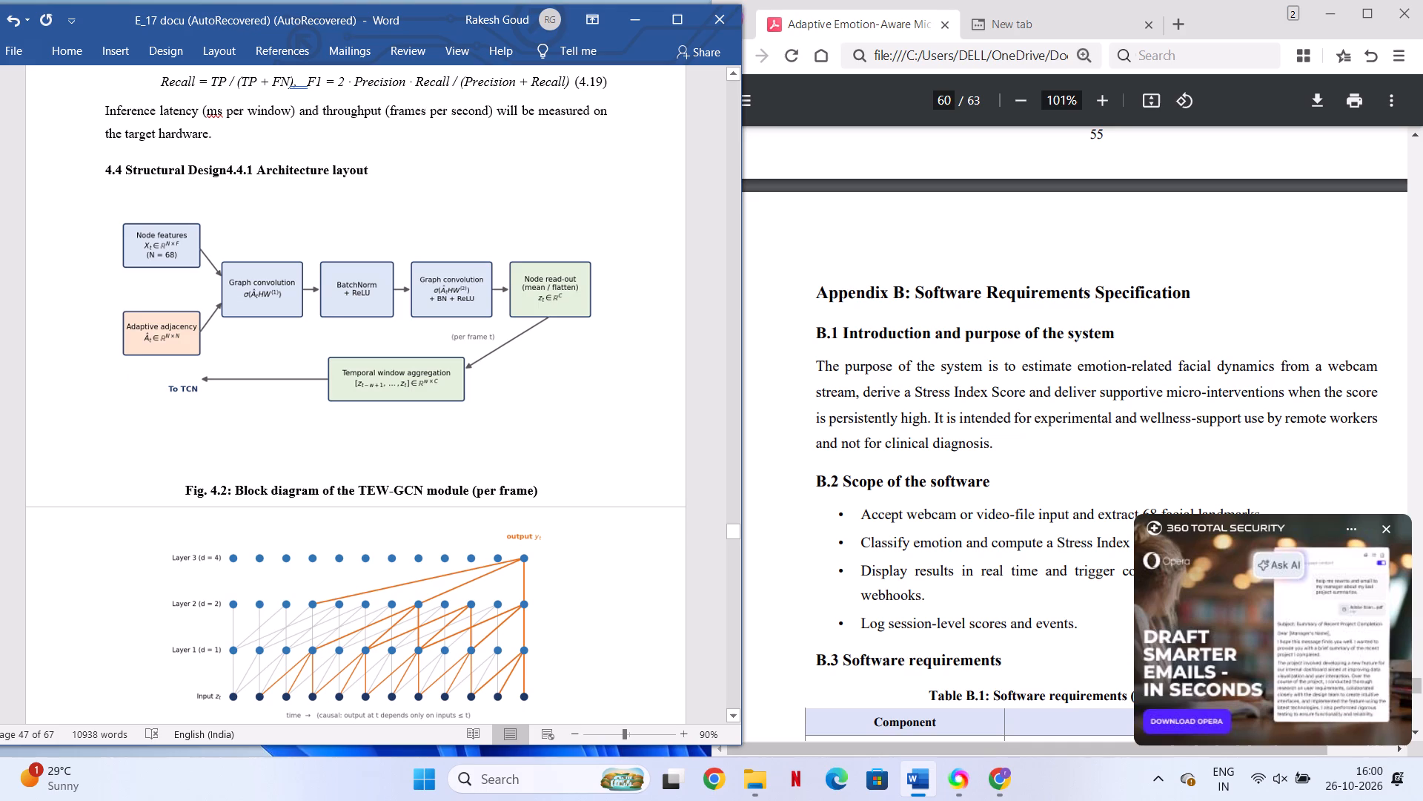
drag(225, 170, 293, 159)
drag(293, 159, 366, 167)
click(366, 167)
drag(366, 167, 331, 169)
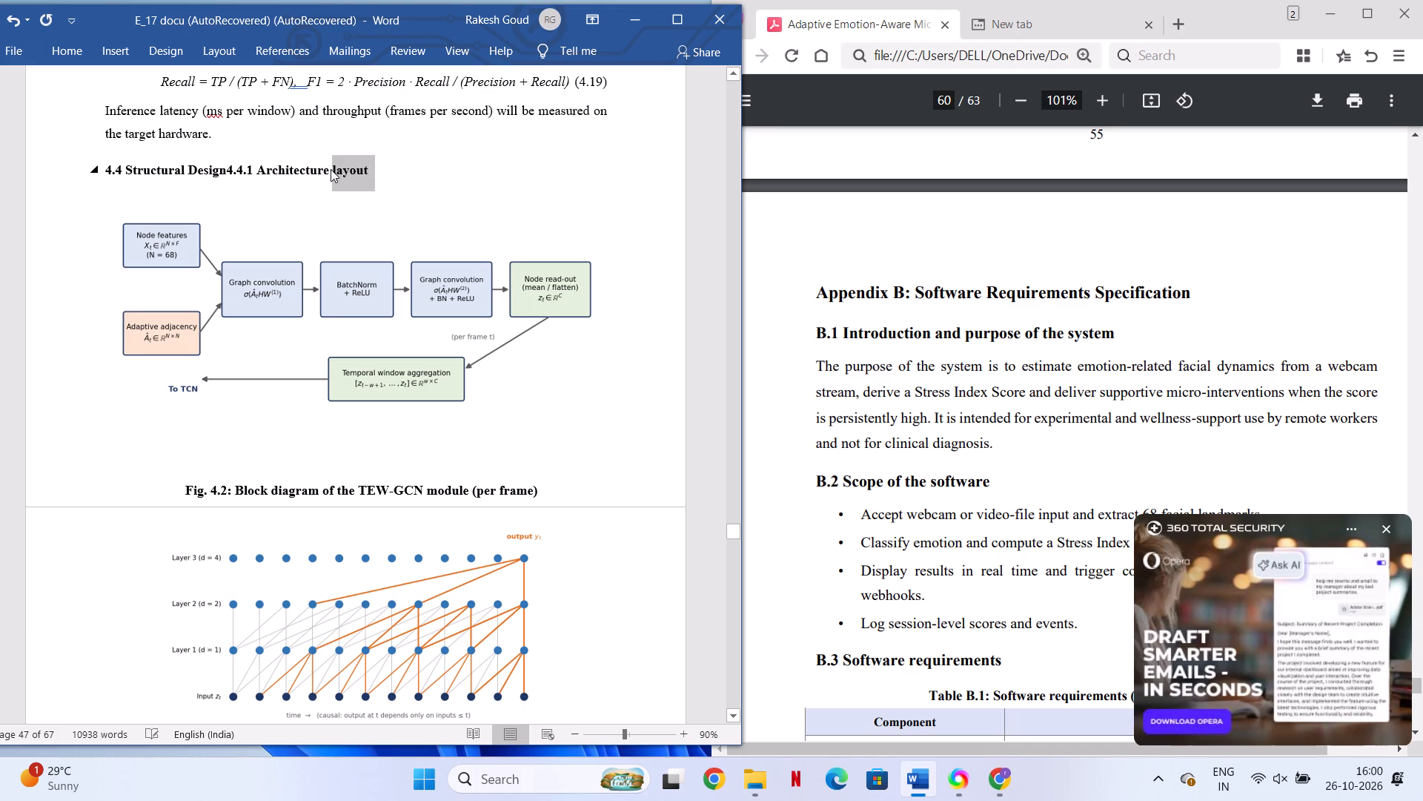
drag(331, 169, 230, 169)
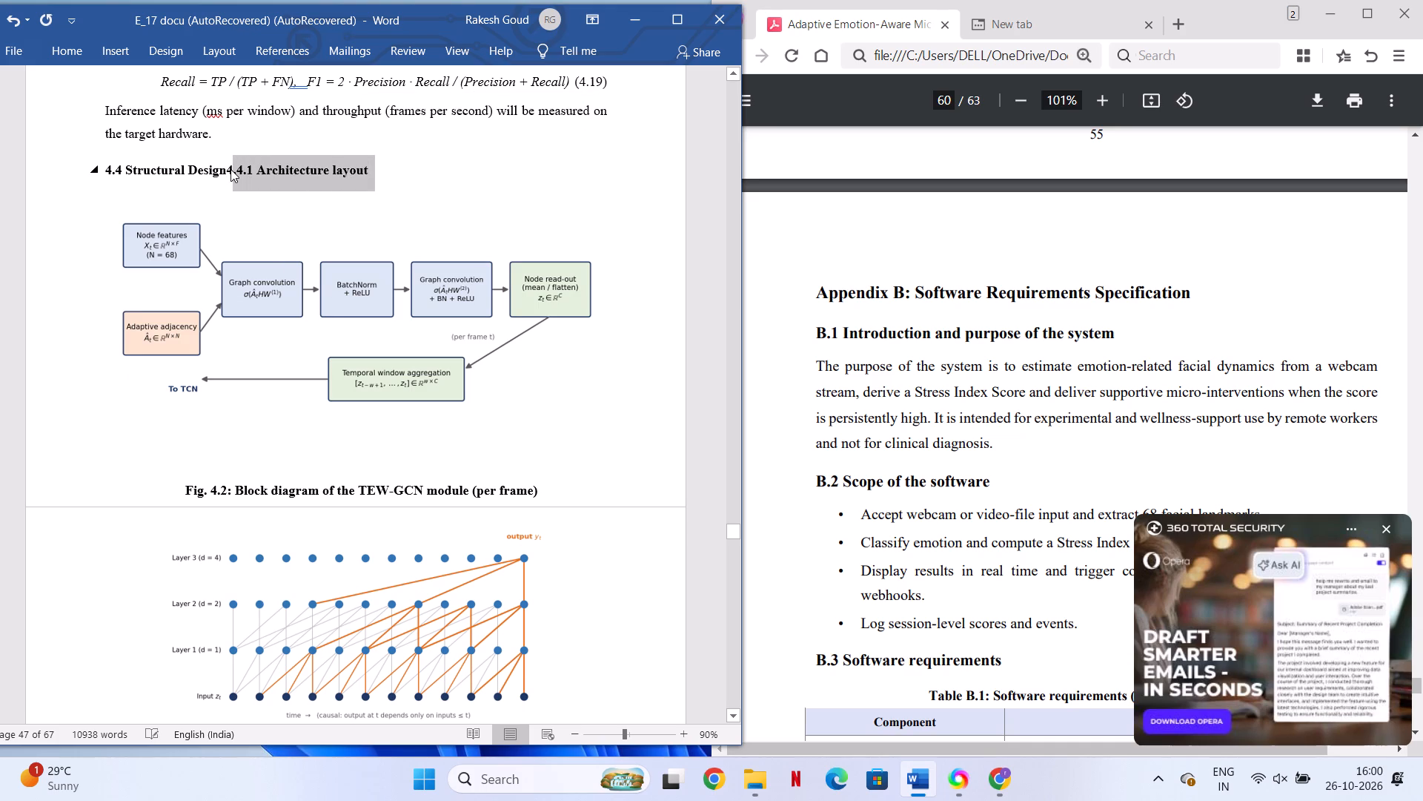
drag(230, 169, 228, 169)
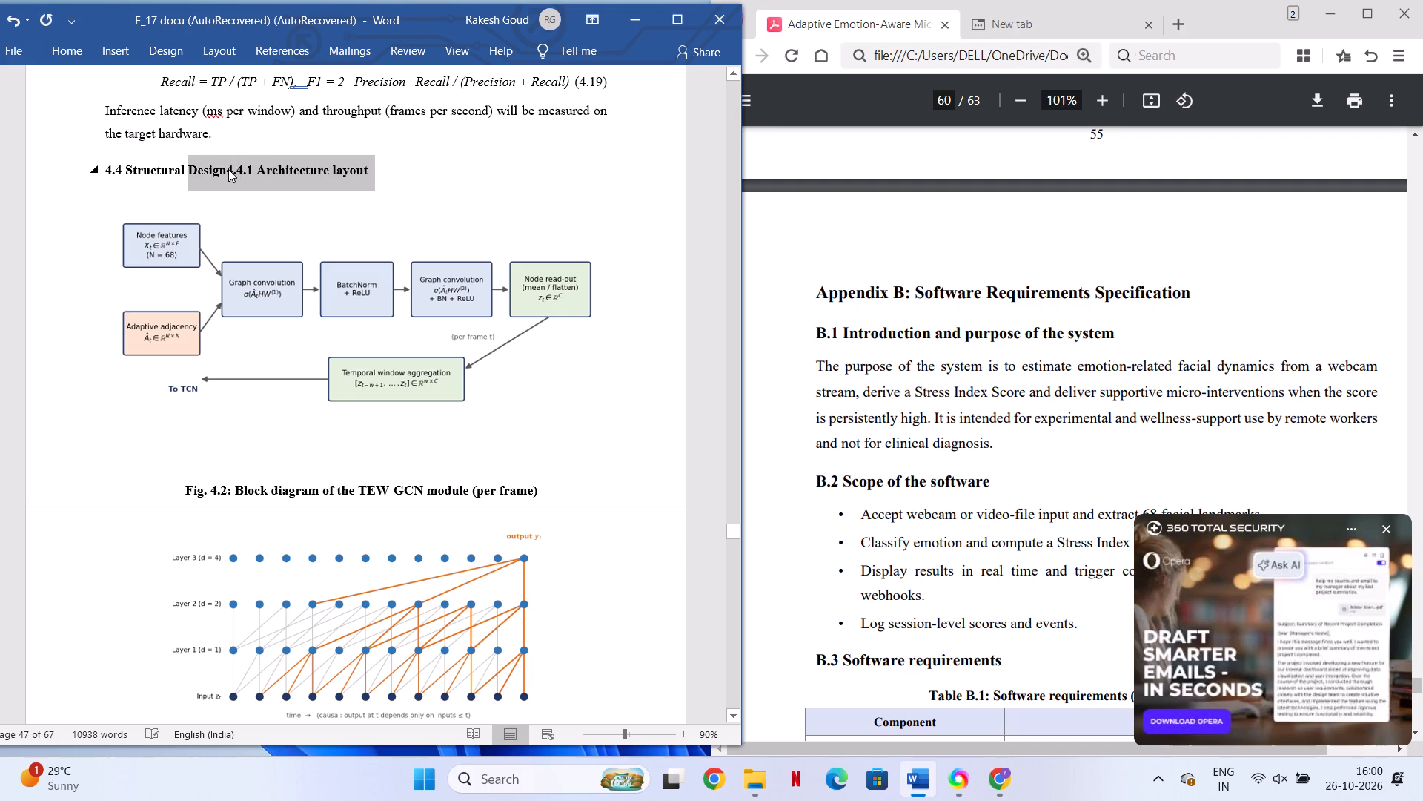
drag(228, 169, 231, 169)
click(231, 169)
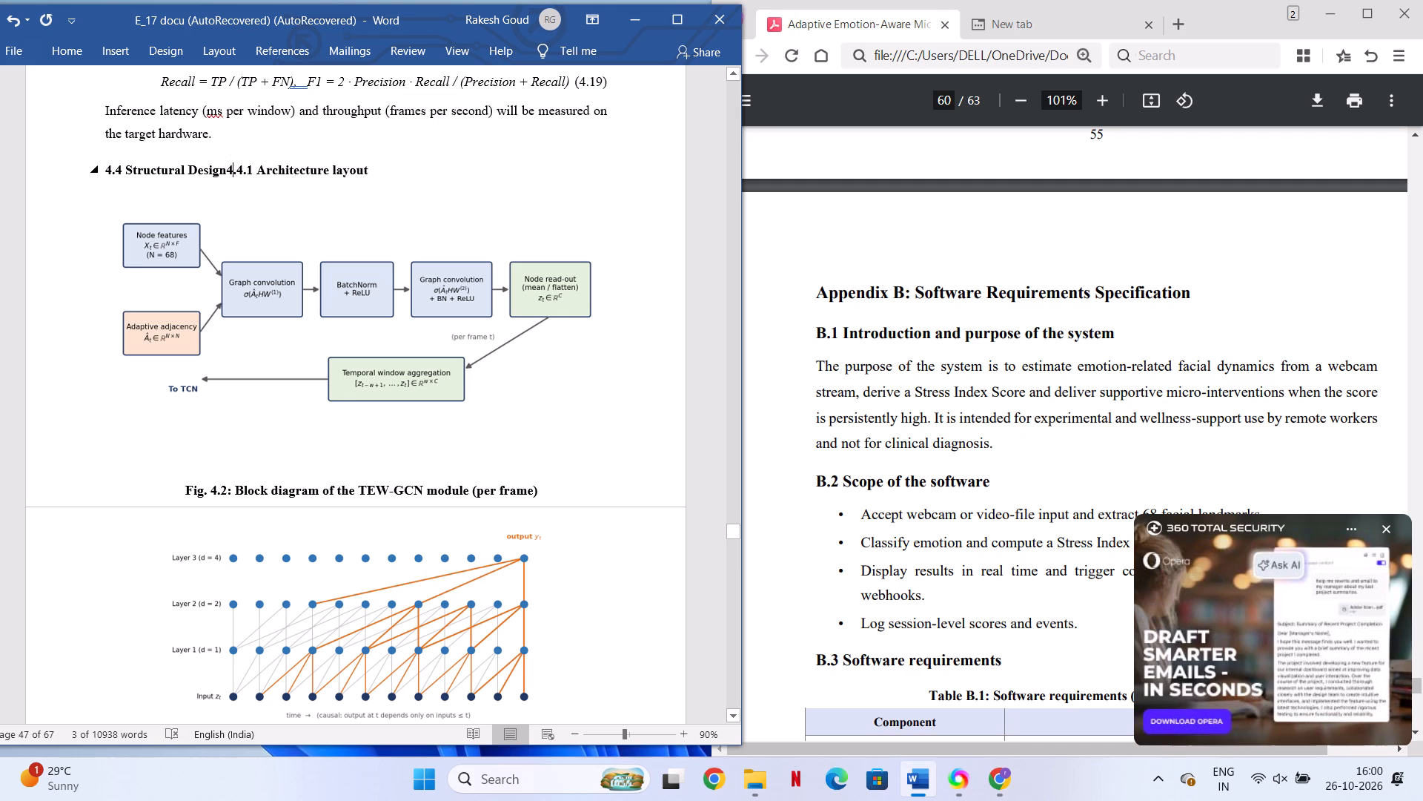
key(Left)
key(space)
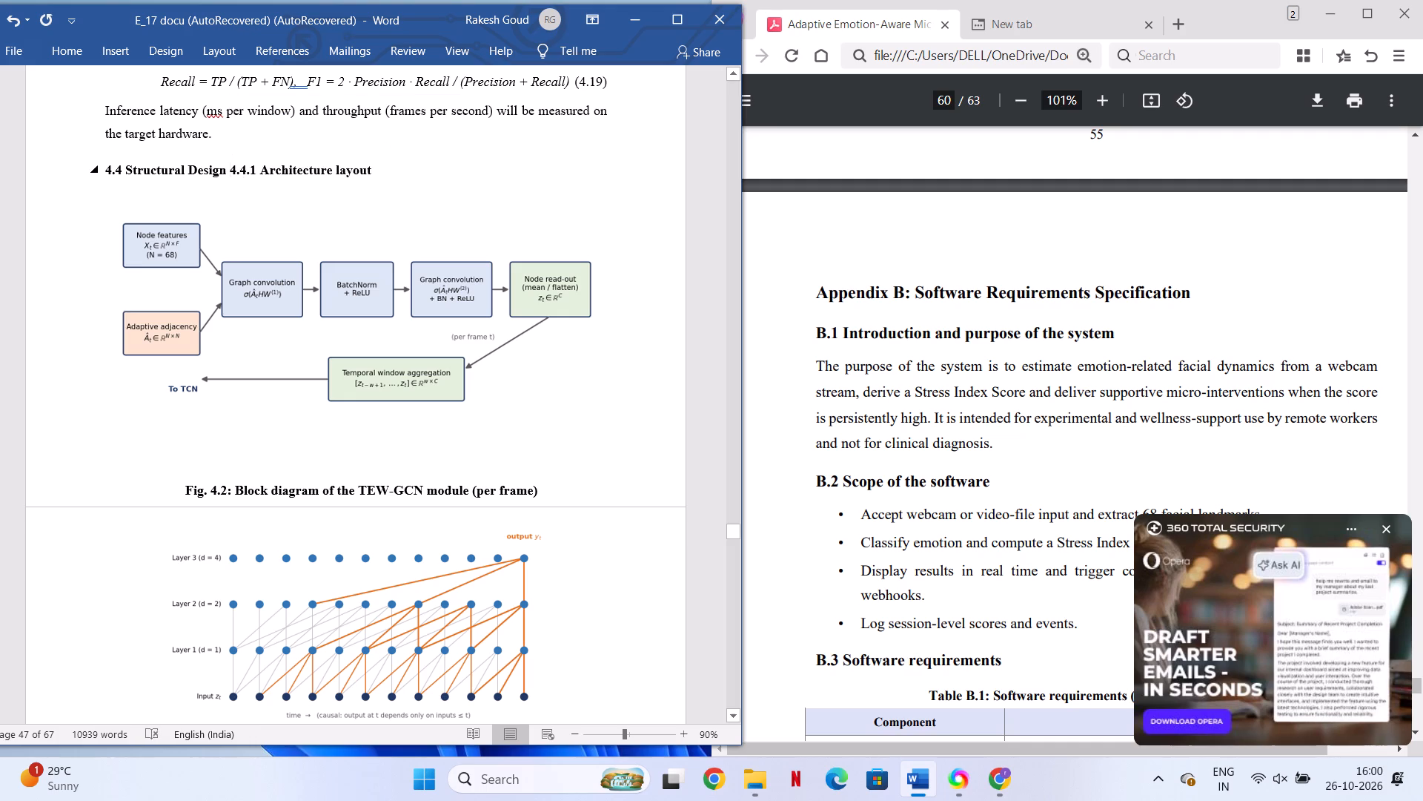
Move the text "4.4.1 Architecture layout" from the 4.4 Structural Design heading line to the blank line beneath the TEW-GCN block diagram.
drag(232, 165, 362, 174)
key(ctrl+c)
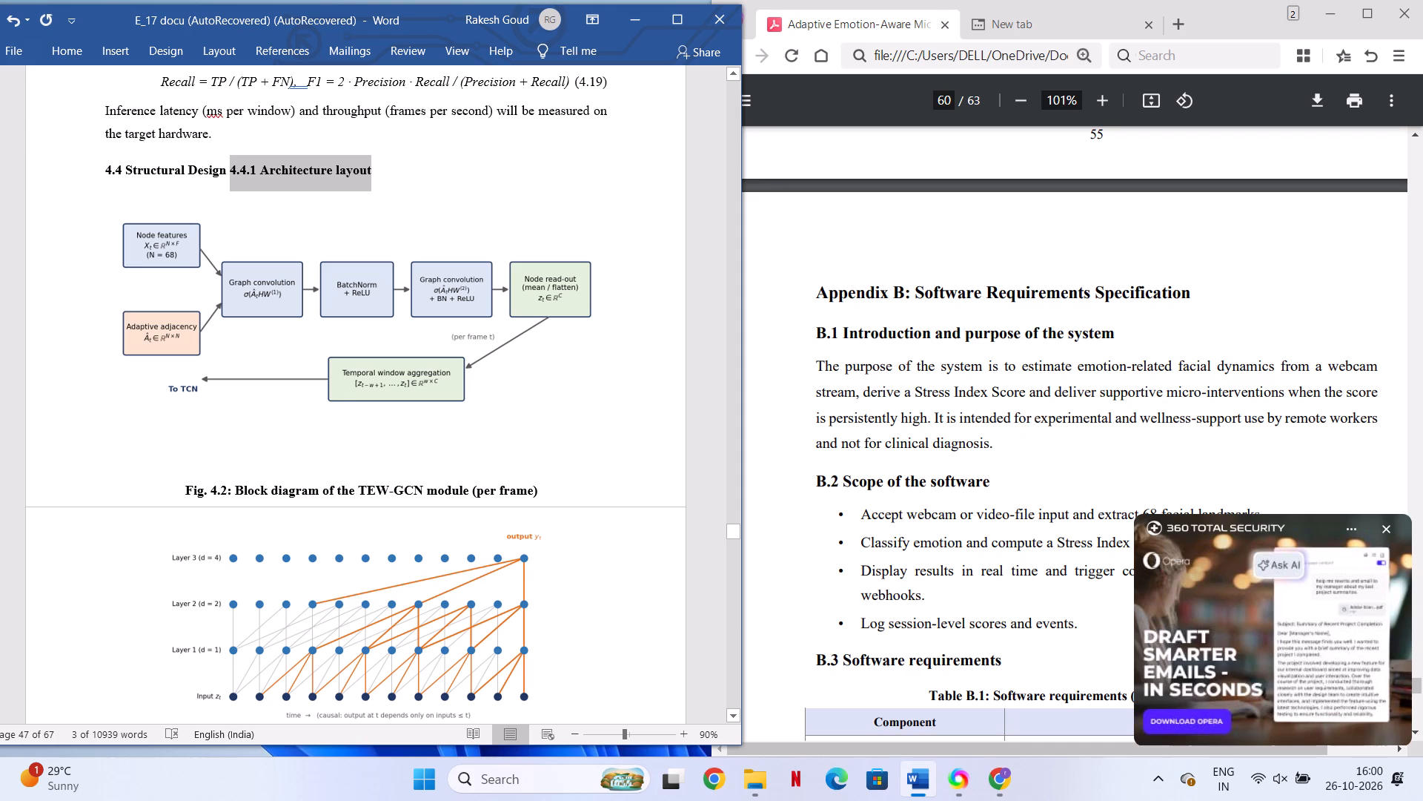
click(150, 429)
key(ctrl+v)
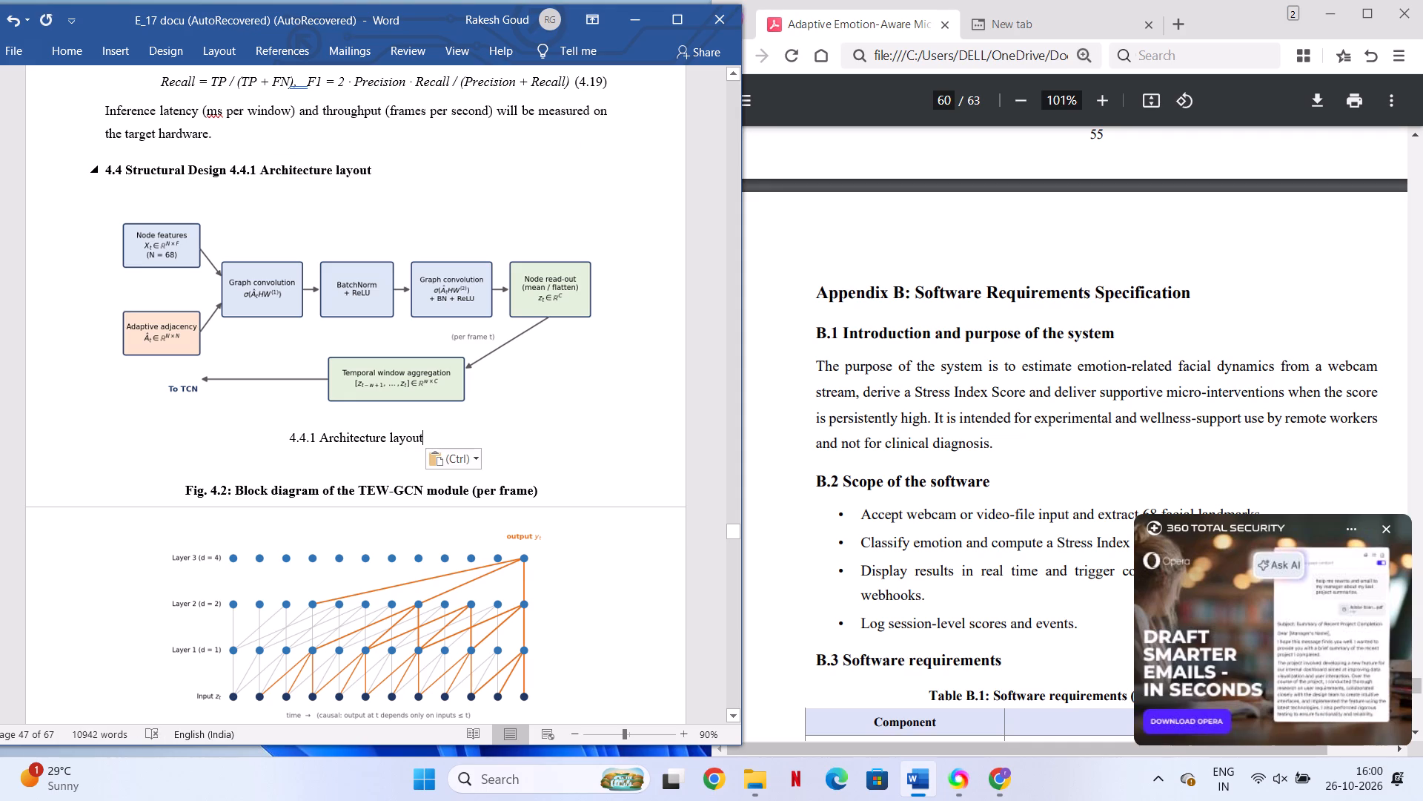
drag(229, 172, 364, 173)
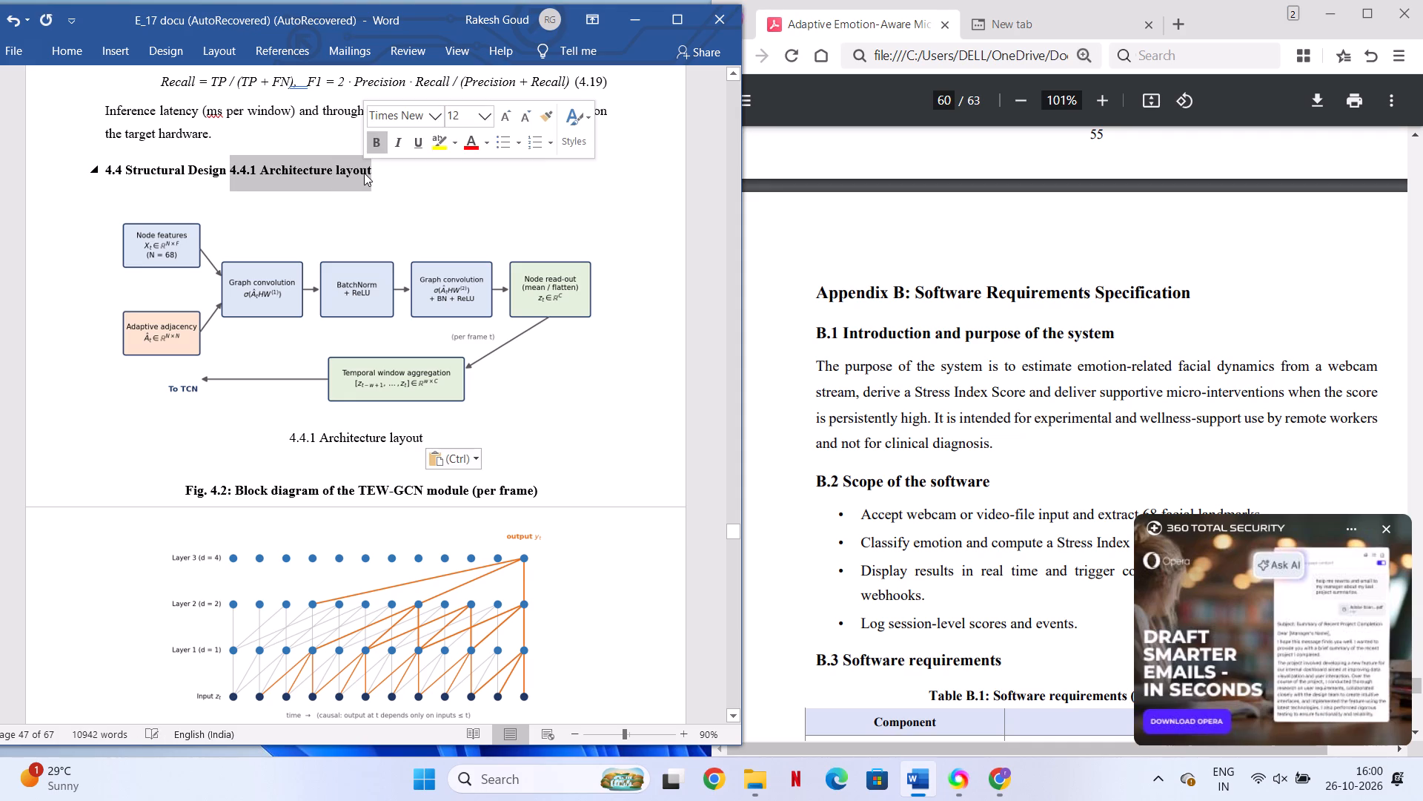
key(BackSpace)
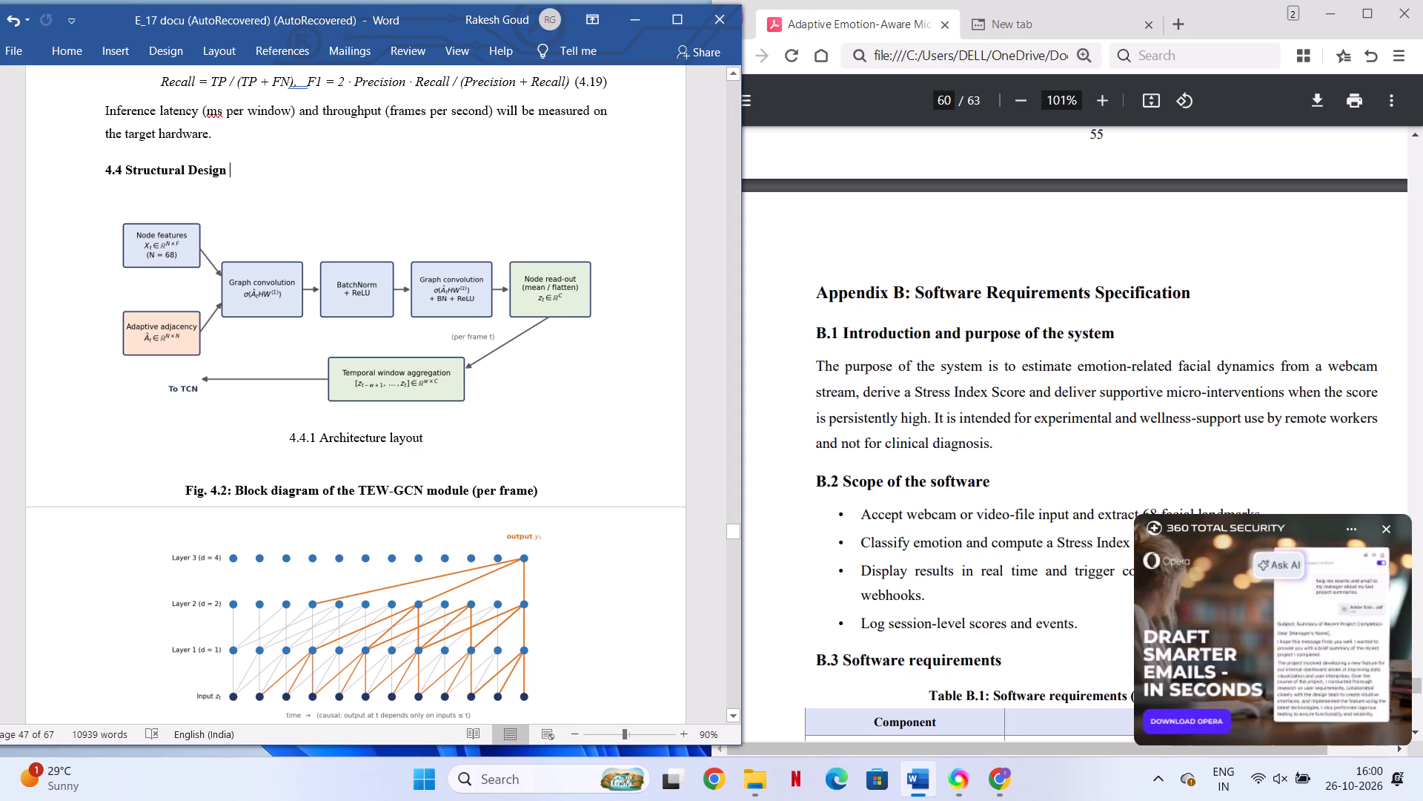
Copy the Fig. 4.2 caption onto a new line between the dilated convolution diagram and the Fig. 4.3 caption.
drag(185, 489, 485, 507)
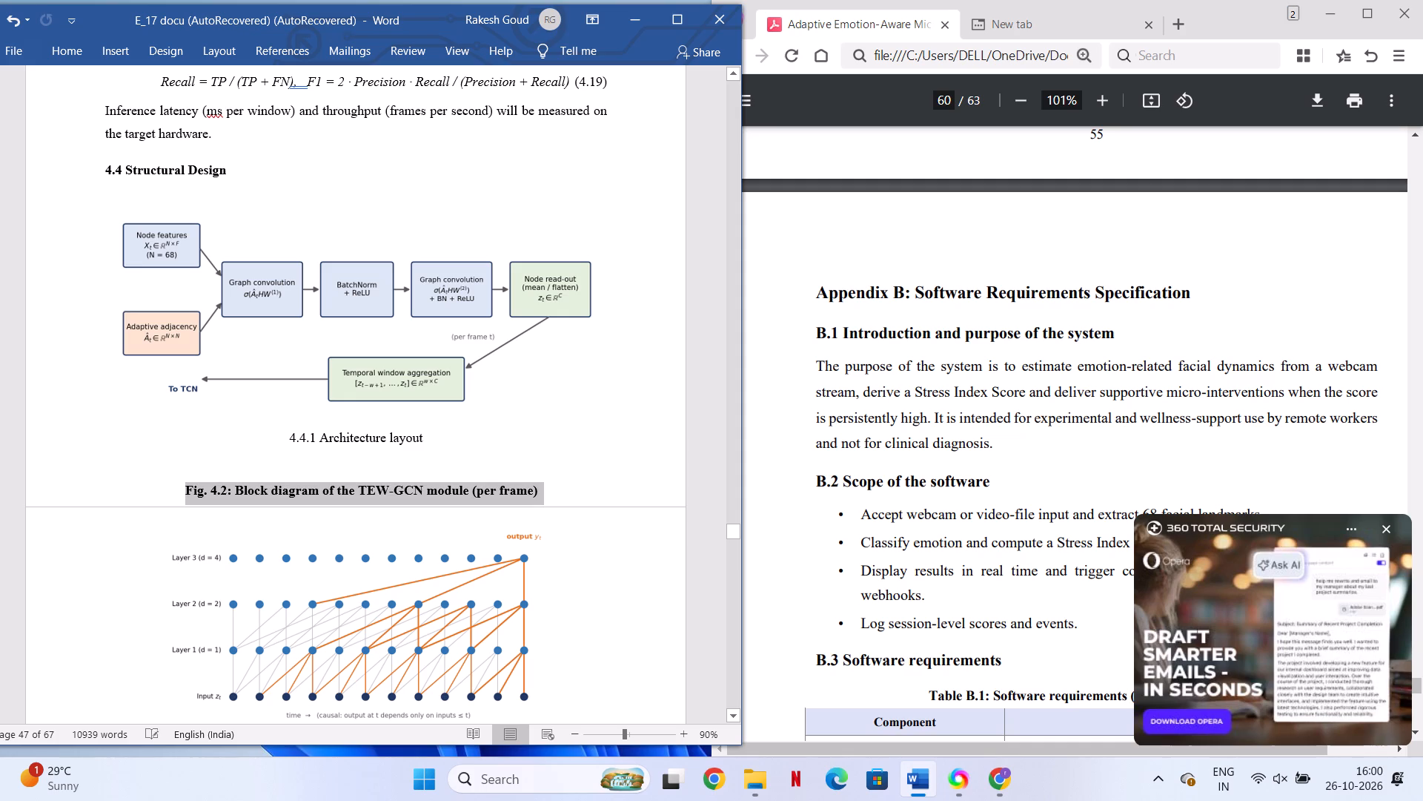
key(ctrl+c)
scroll(485, 507, down, 4)
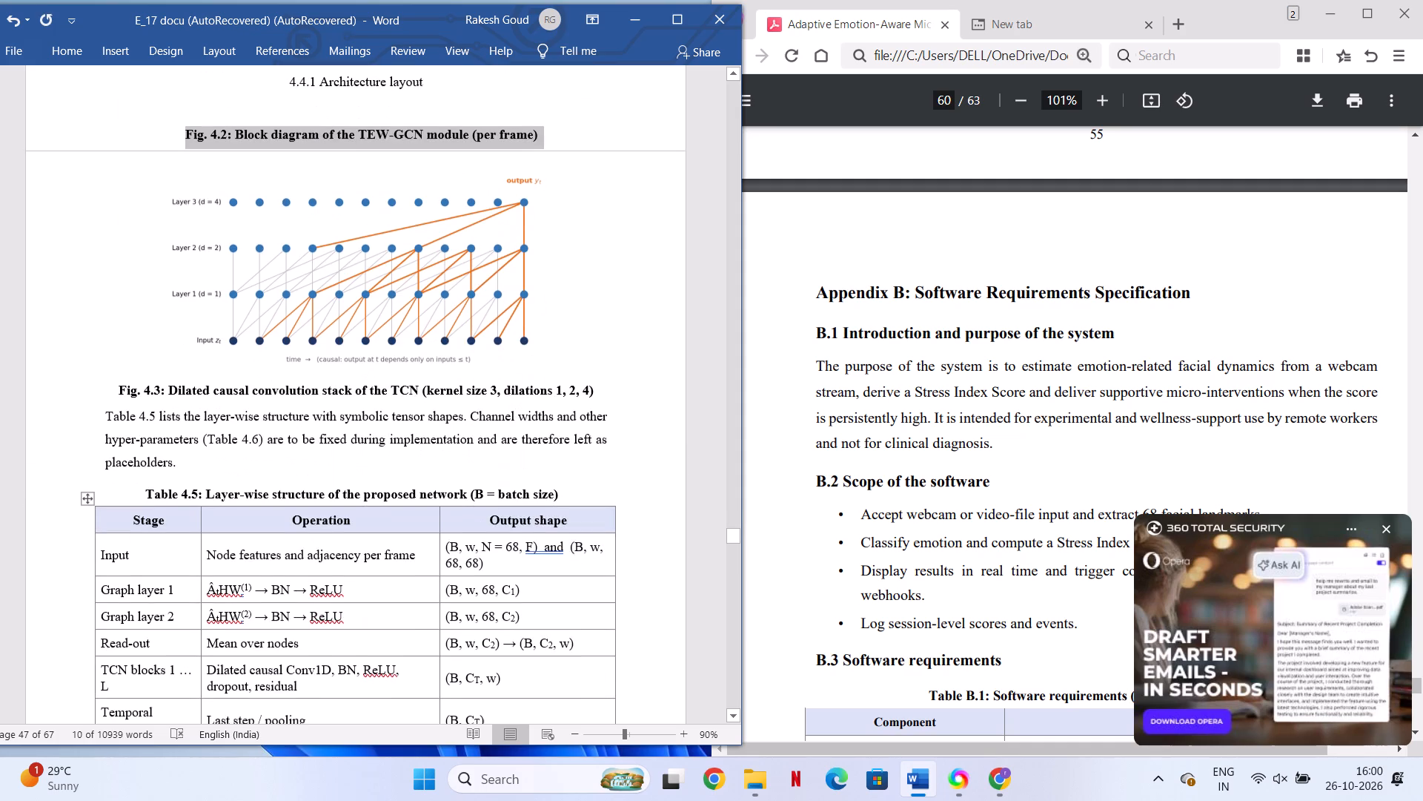
click(531, 361)
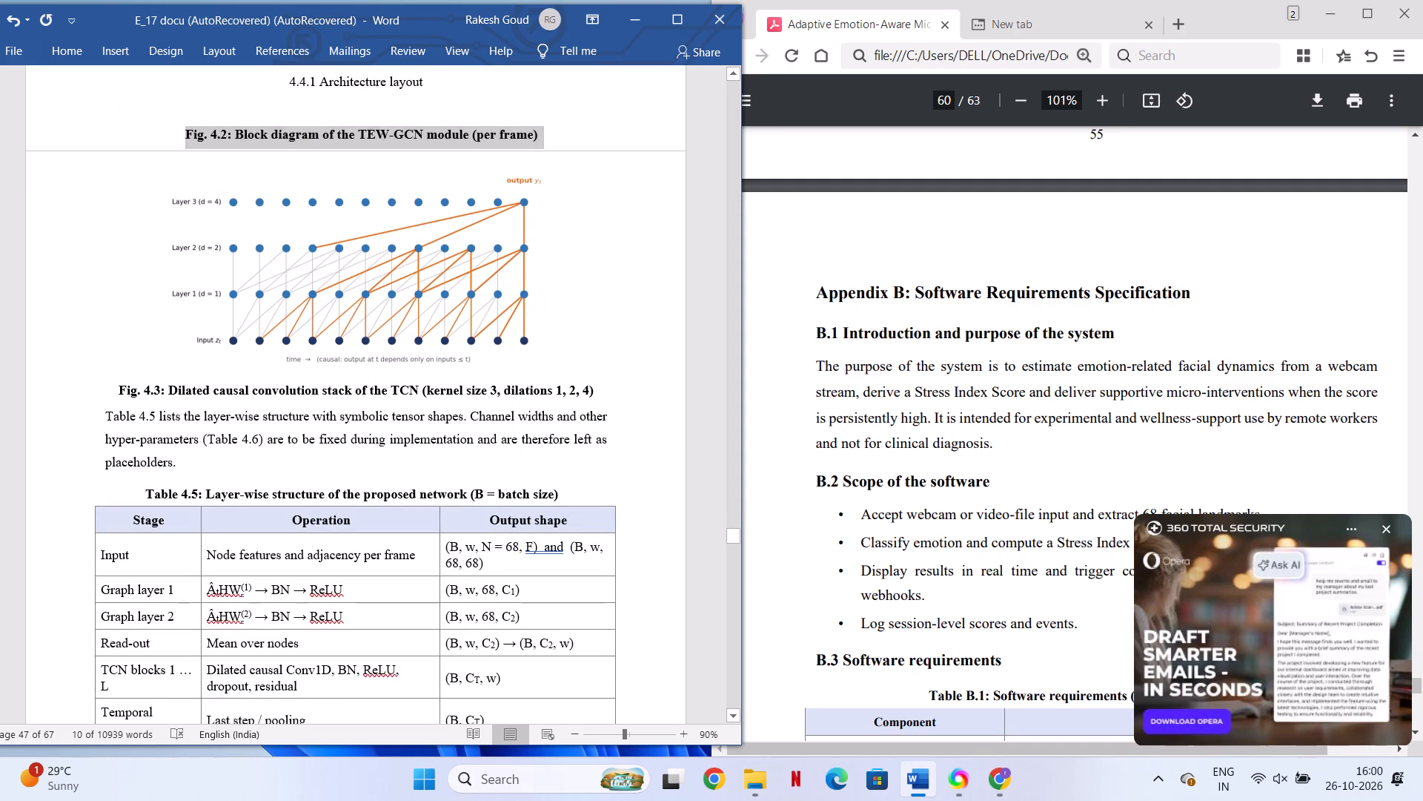
click(107, 391)
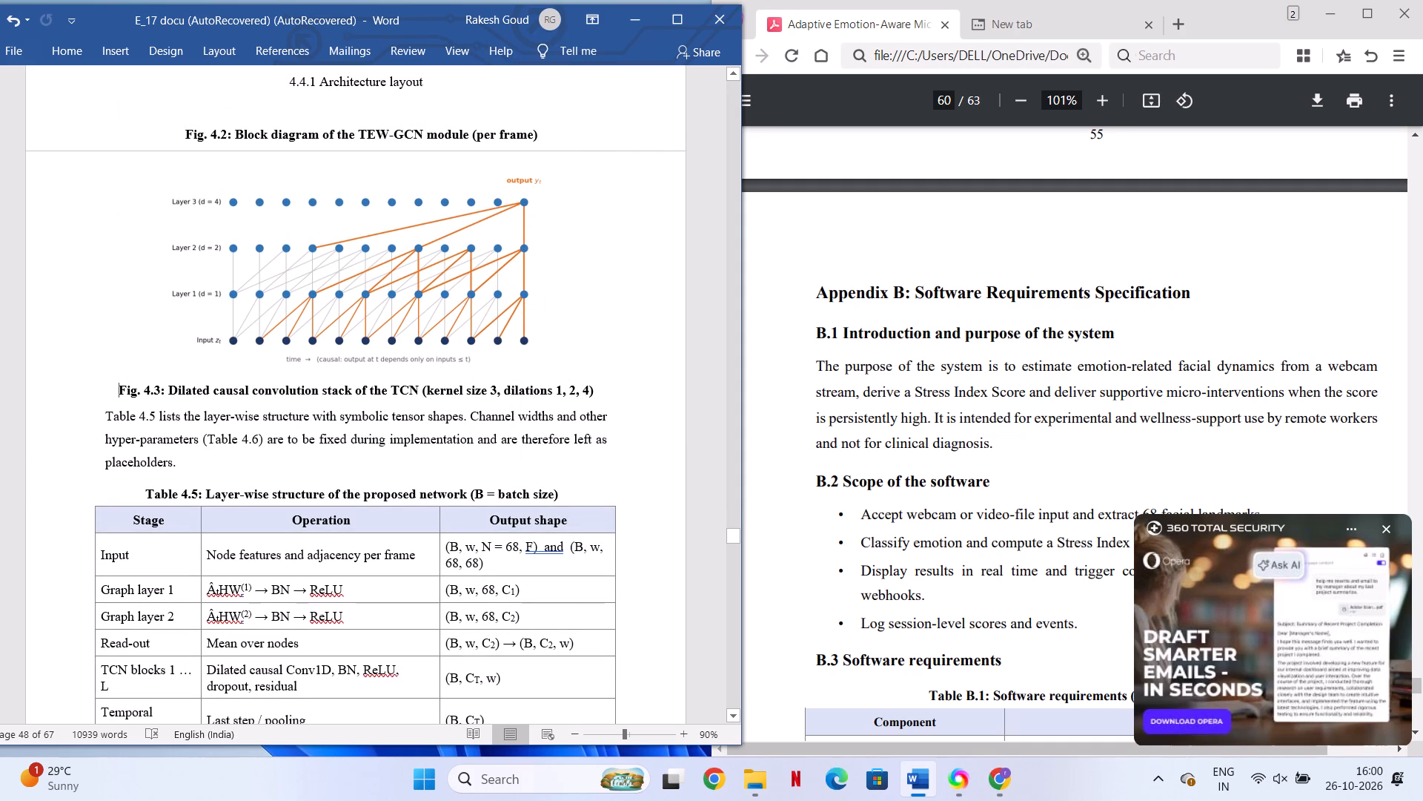
key(Return)
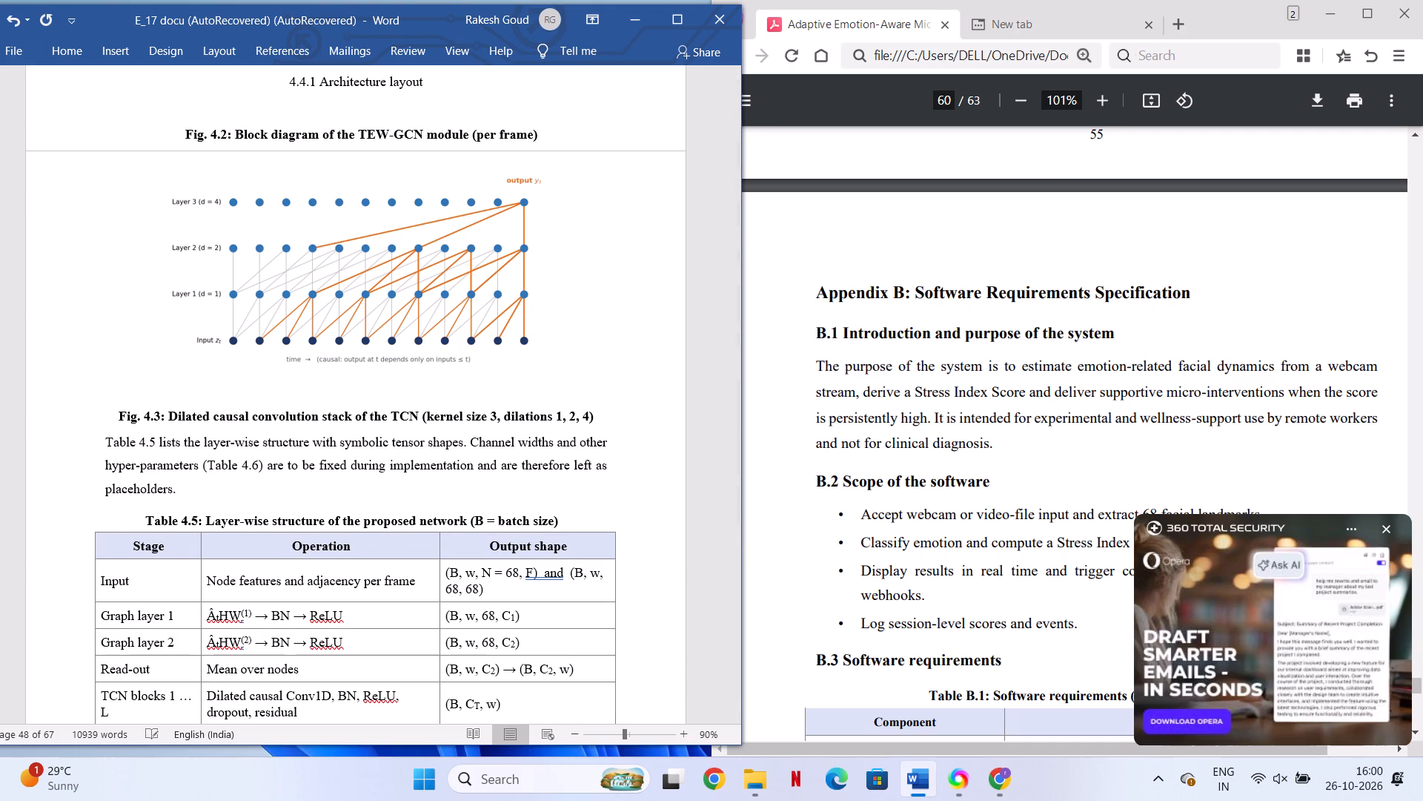
click(173, 378)
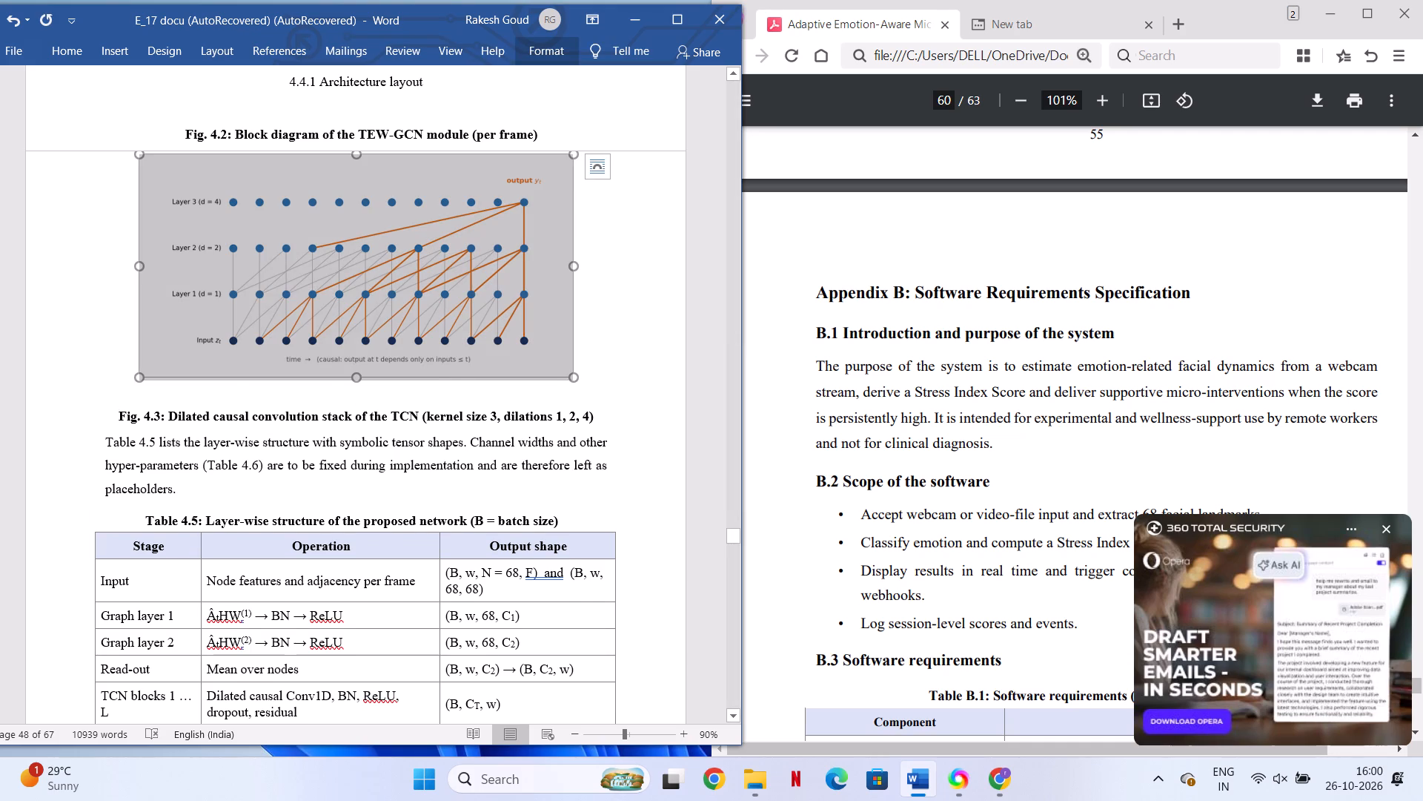
click(173, 390)
key(ctrl+v)
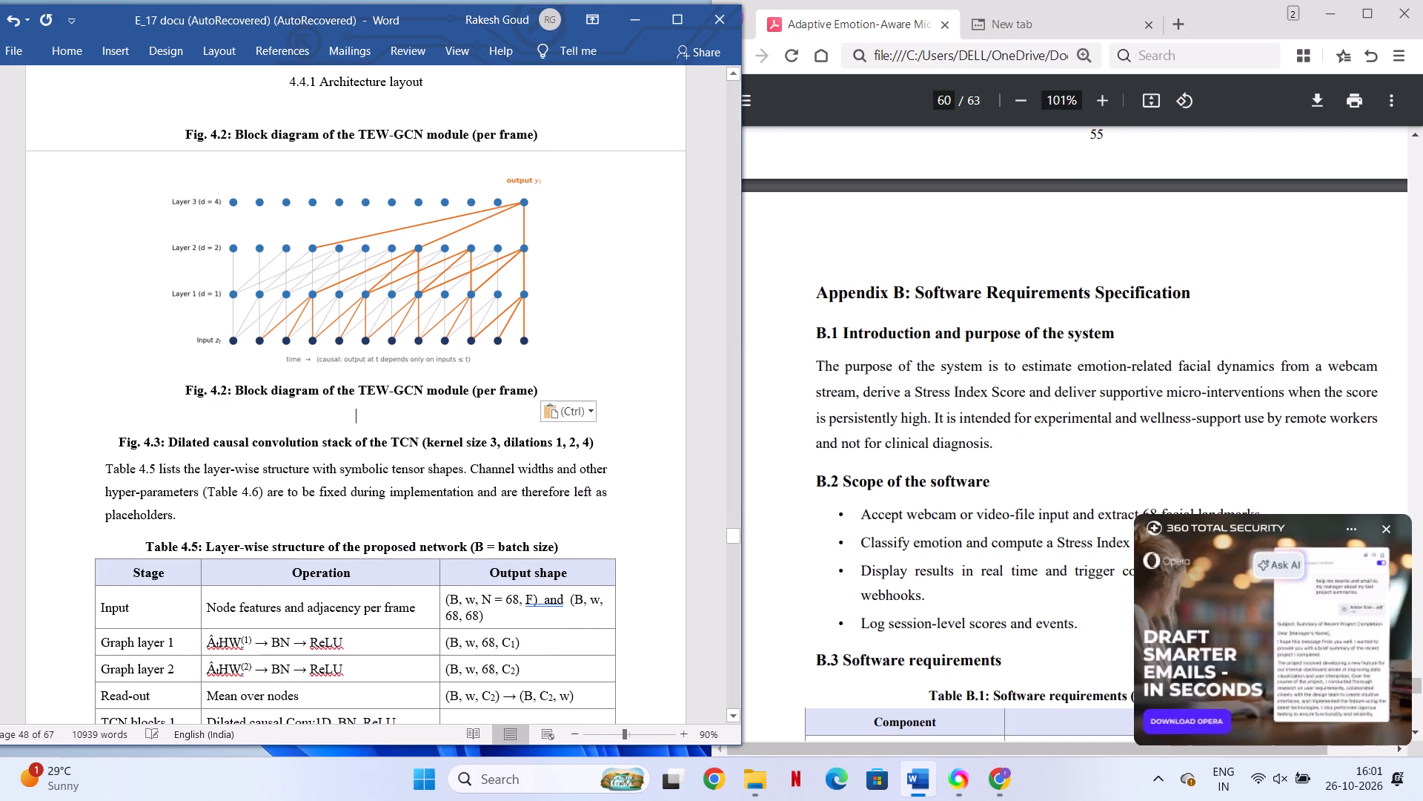
Remove the bold formatting from the copied Fig. 4.2 caption beneath the dilated convolution diagram.
drag(179, 391, 549, 396)
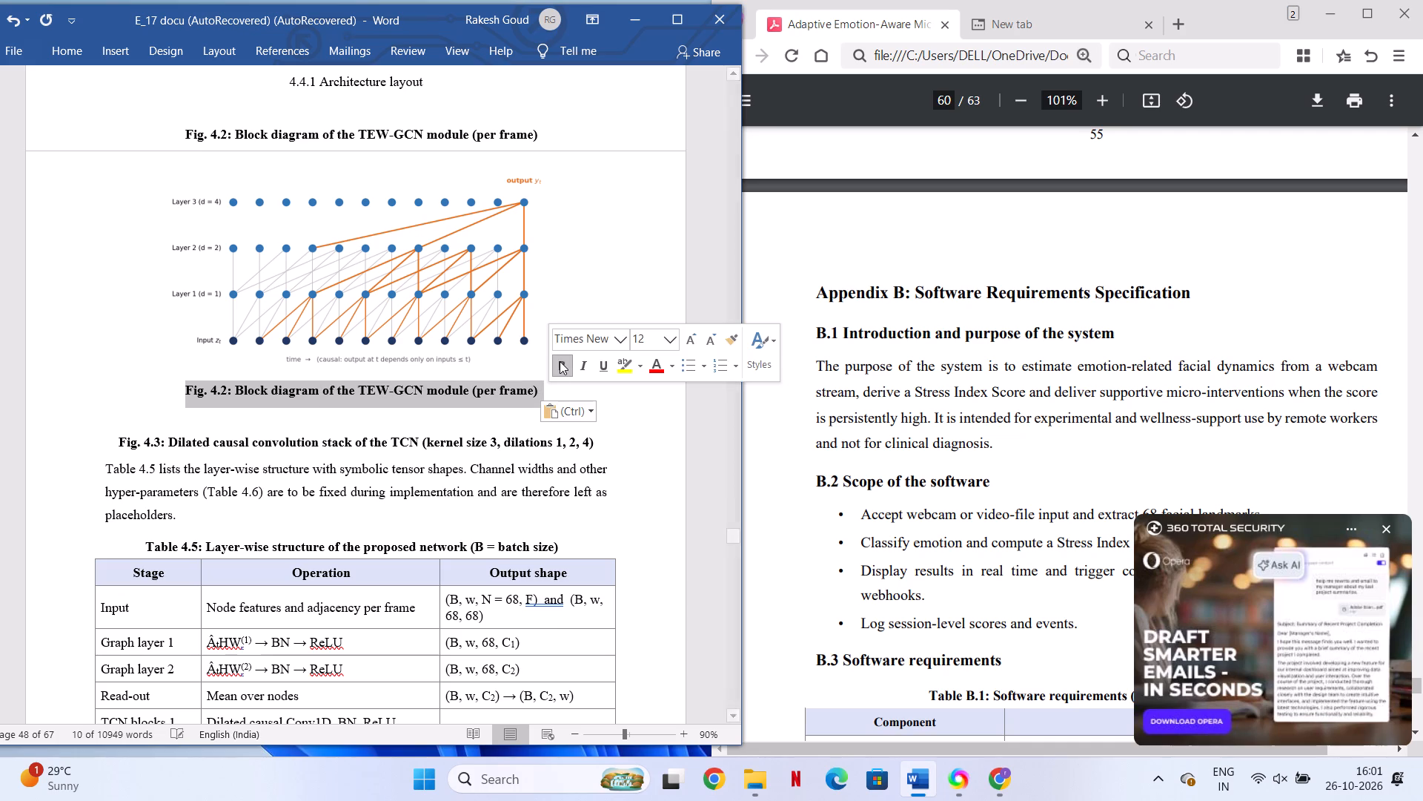
click(560, 361)
Shorten the caption beneath the dilated convolution diagram to "Fig. 4.2: Block diagram of the TEW-GCN module" by deleting "(per frame)".
click(525, 394)
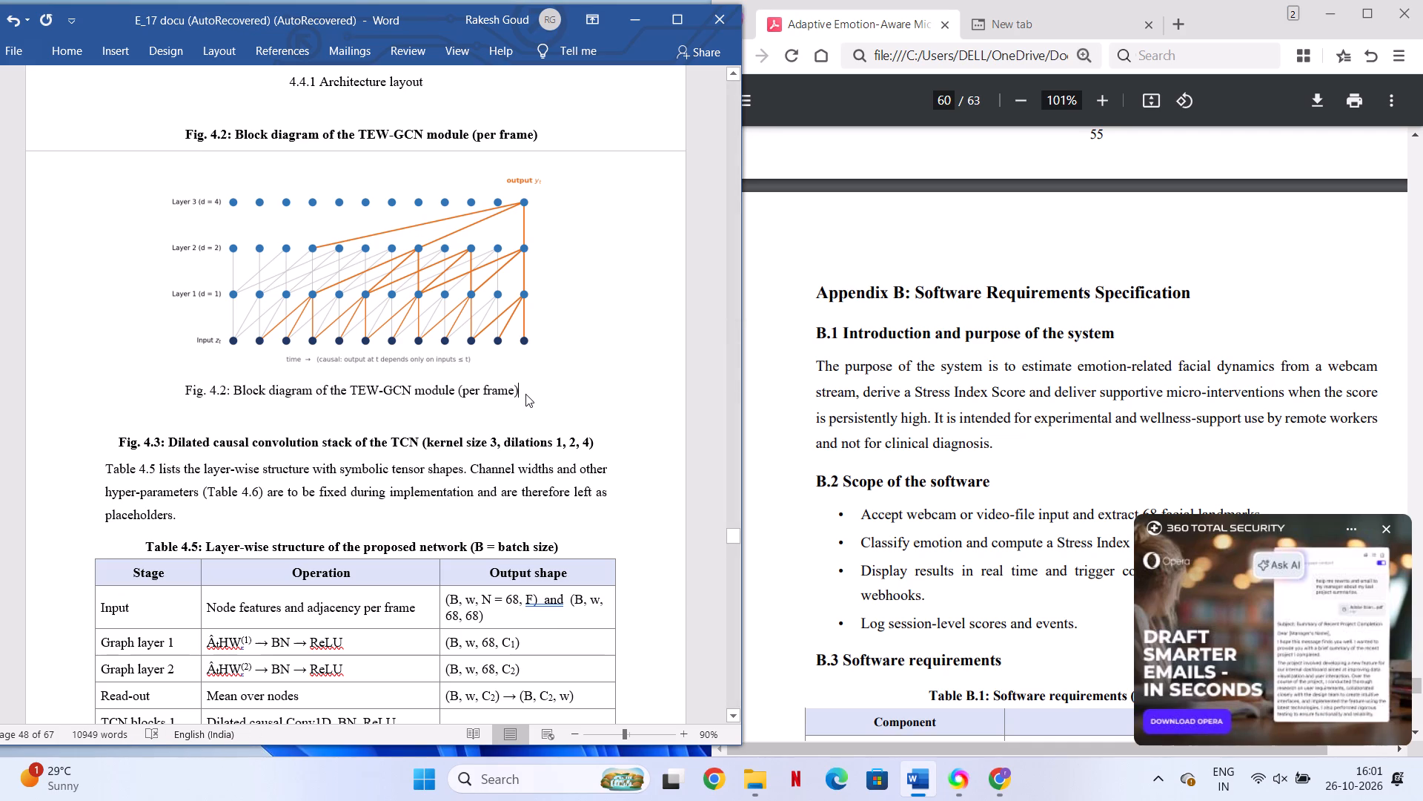
key(BackSpace)
key(BackSpace)
key(BackSpace)
key(BackSpace)
key(BackSpace)
key(BackSpace)
key(BackSpace)
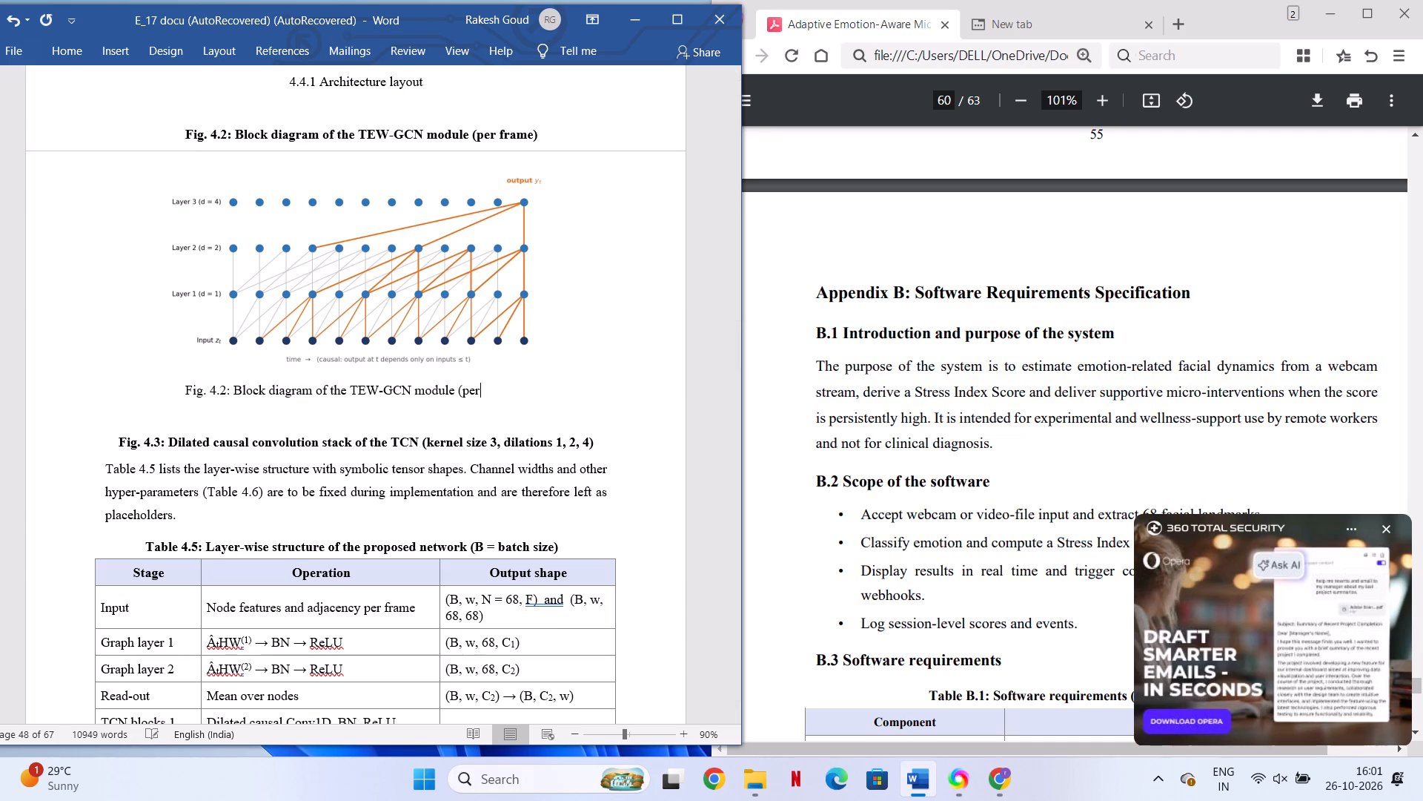
key(BackSpace)
key(BackSpace)
key(BackSpace)
key(BackSpace)
key(BackSpace)
Delete the original bold Fig. 4.2 caption located above the dilated convolution diagram.
triple_click(437, 133)
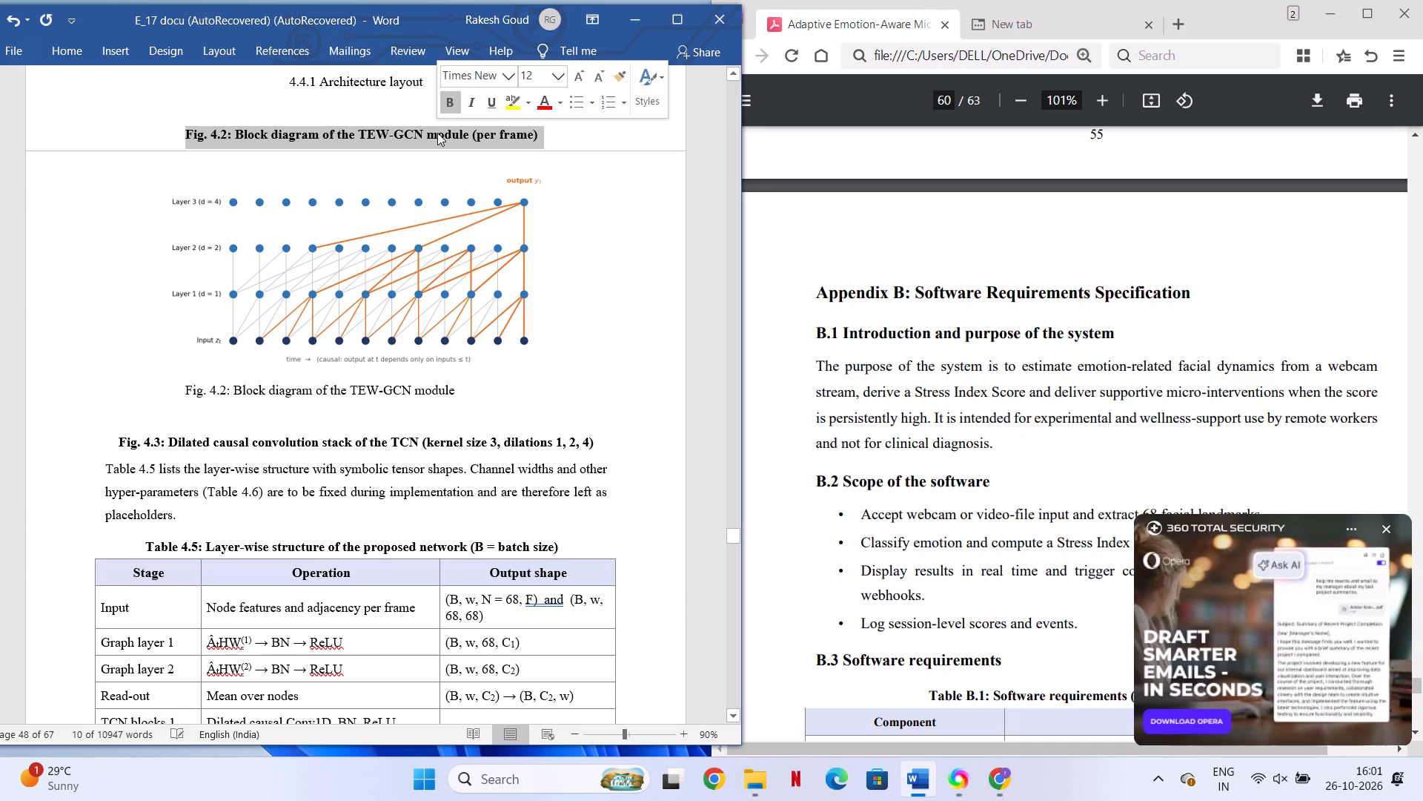
key(BackSpace)
Delete the bold caption "Fig. 4.3: Dilated causal convolution stack of the TCN" above the Table 4.5 introductory paragraph.
scroll(437, 133, down, 1)
scroll(432, 365, right, 1)
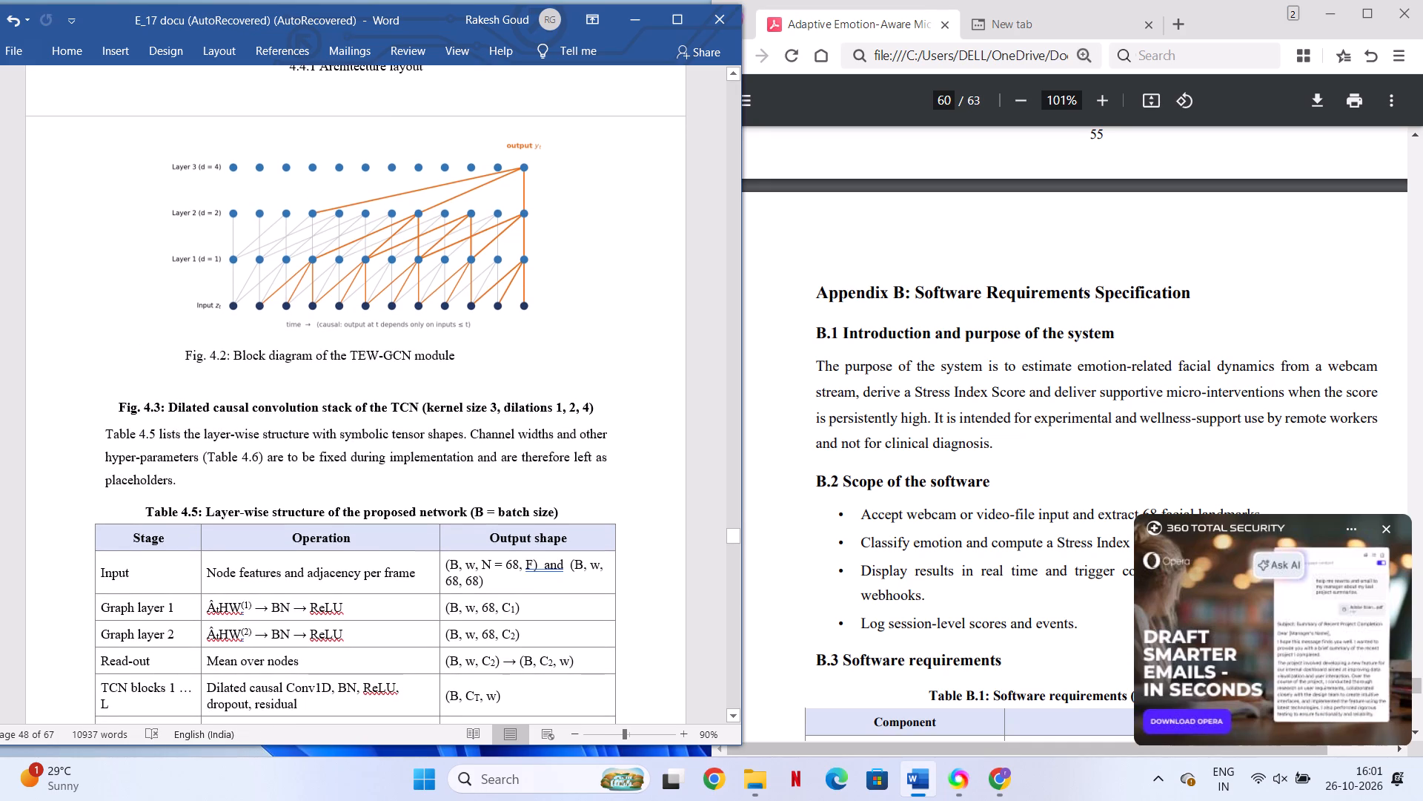
scroll(432, 365, right, 2)
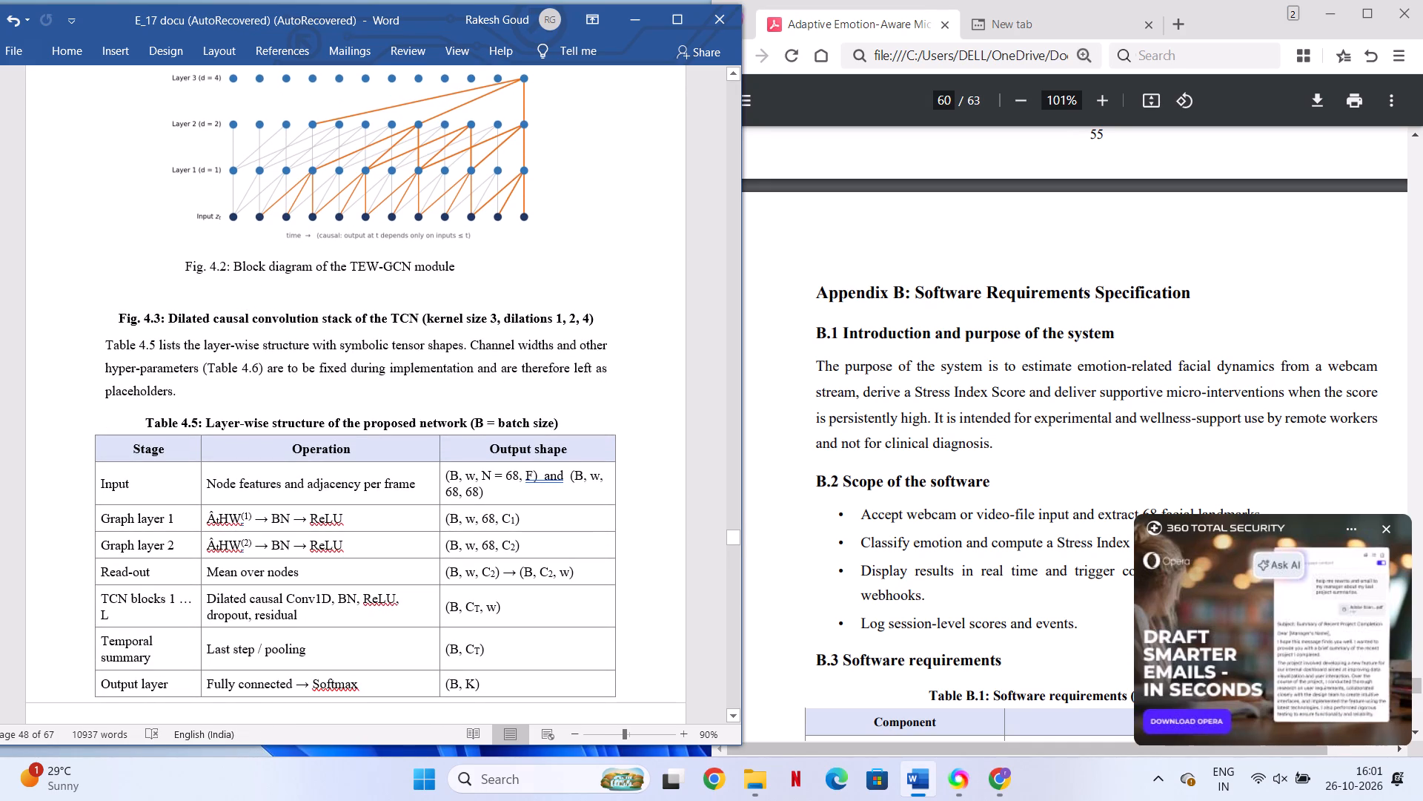
scroll(432, 365, right, 2)
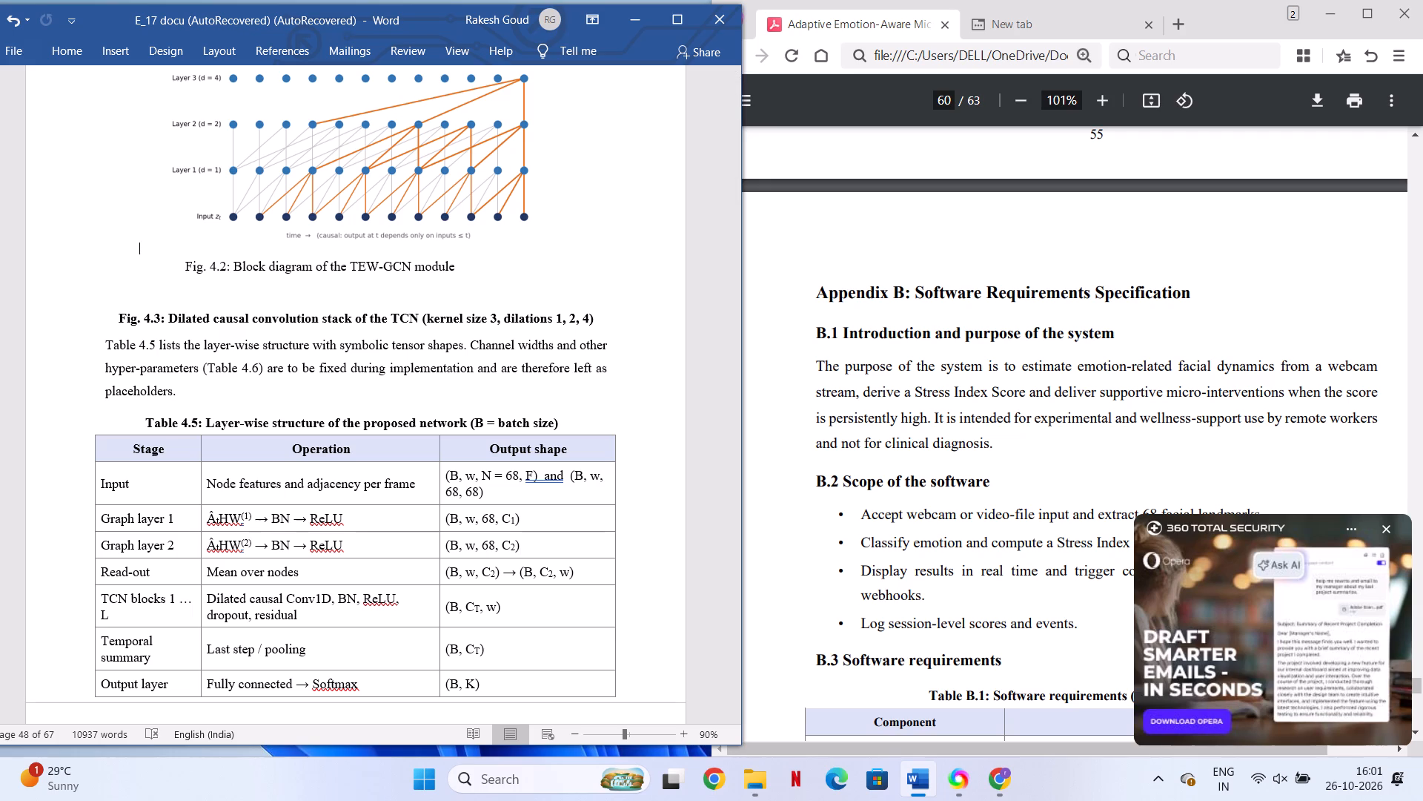
scroll(432, 365, right, 2)
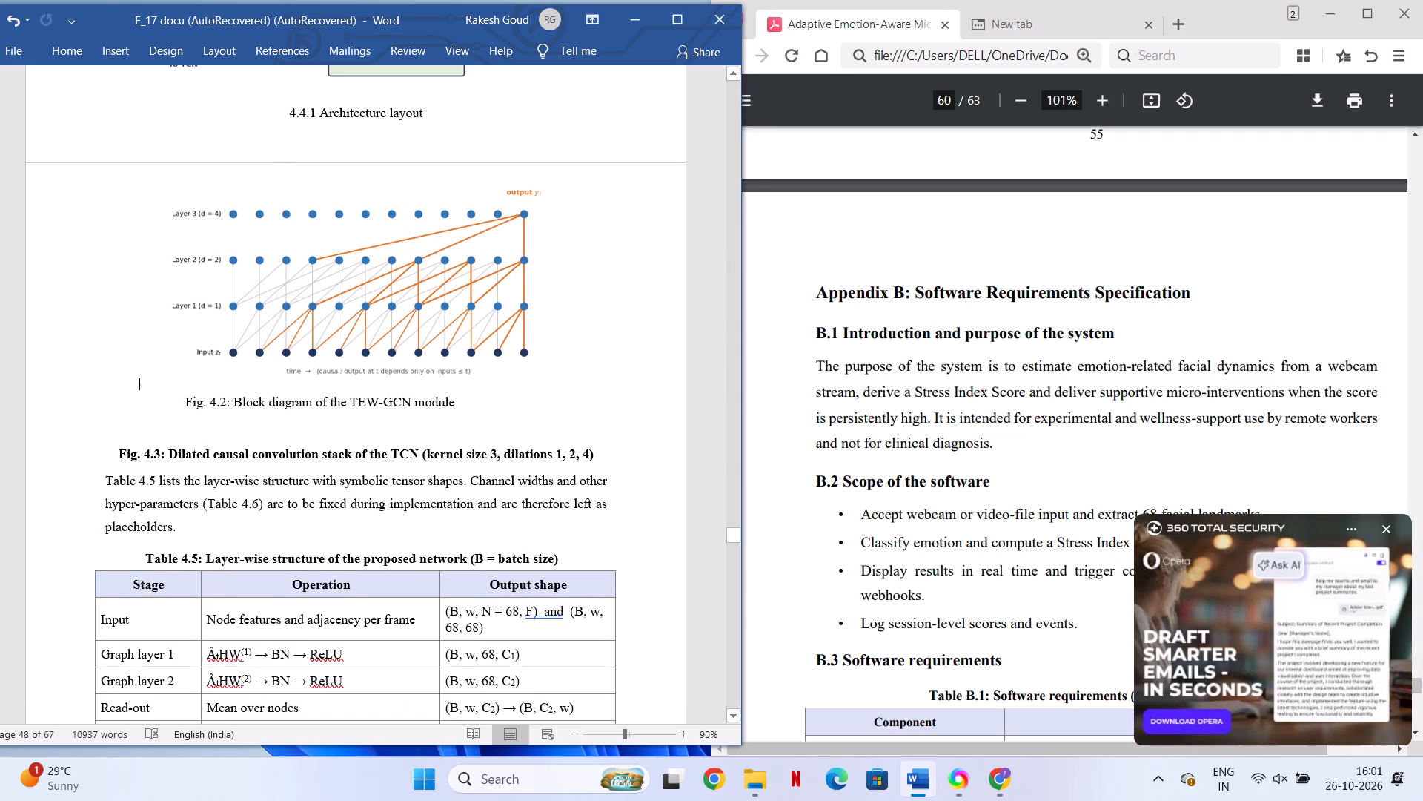
triple_click(393, 456)
click(393, 456)
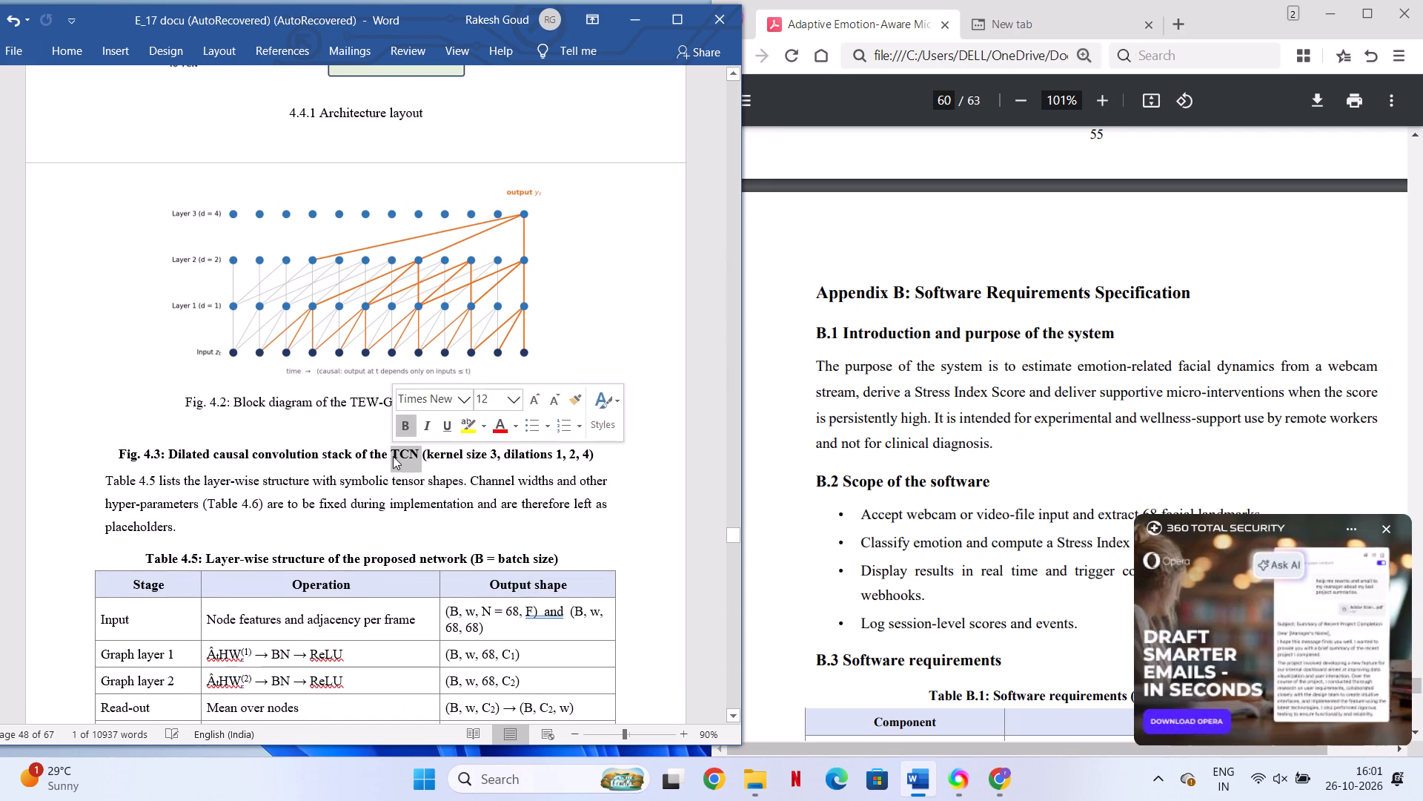
triple_click(393, 456)
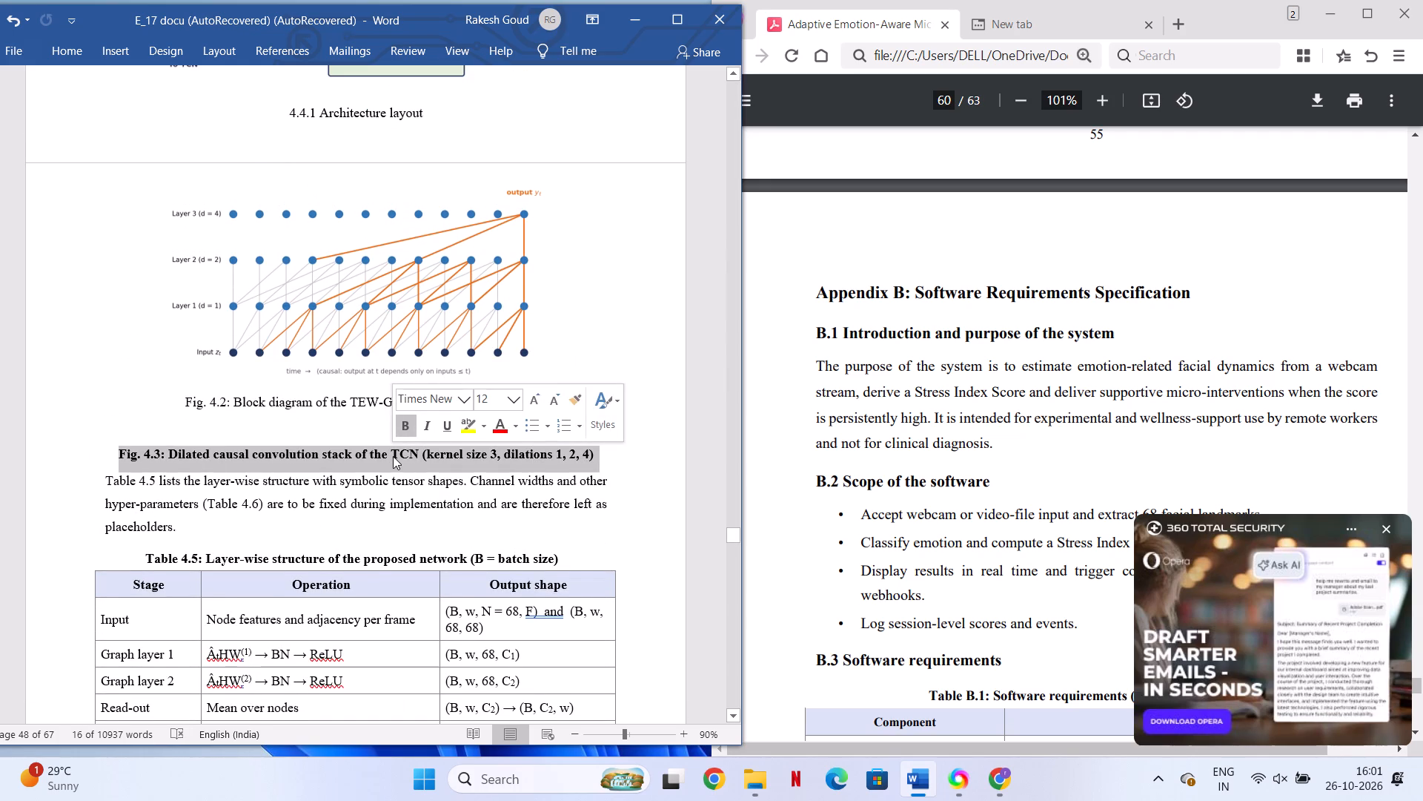
key(BackSpace)
Renumber the data-processing and evaluation pipeline caption in section 4.4.2 as Fig. 4.3.
scroll(393, 456, down, 4)
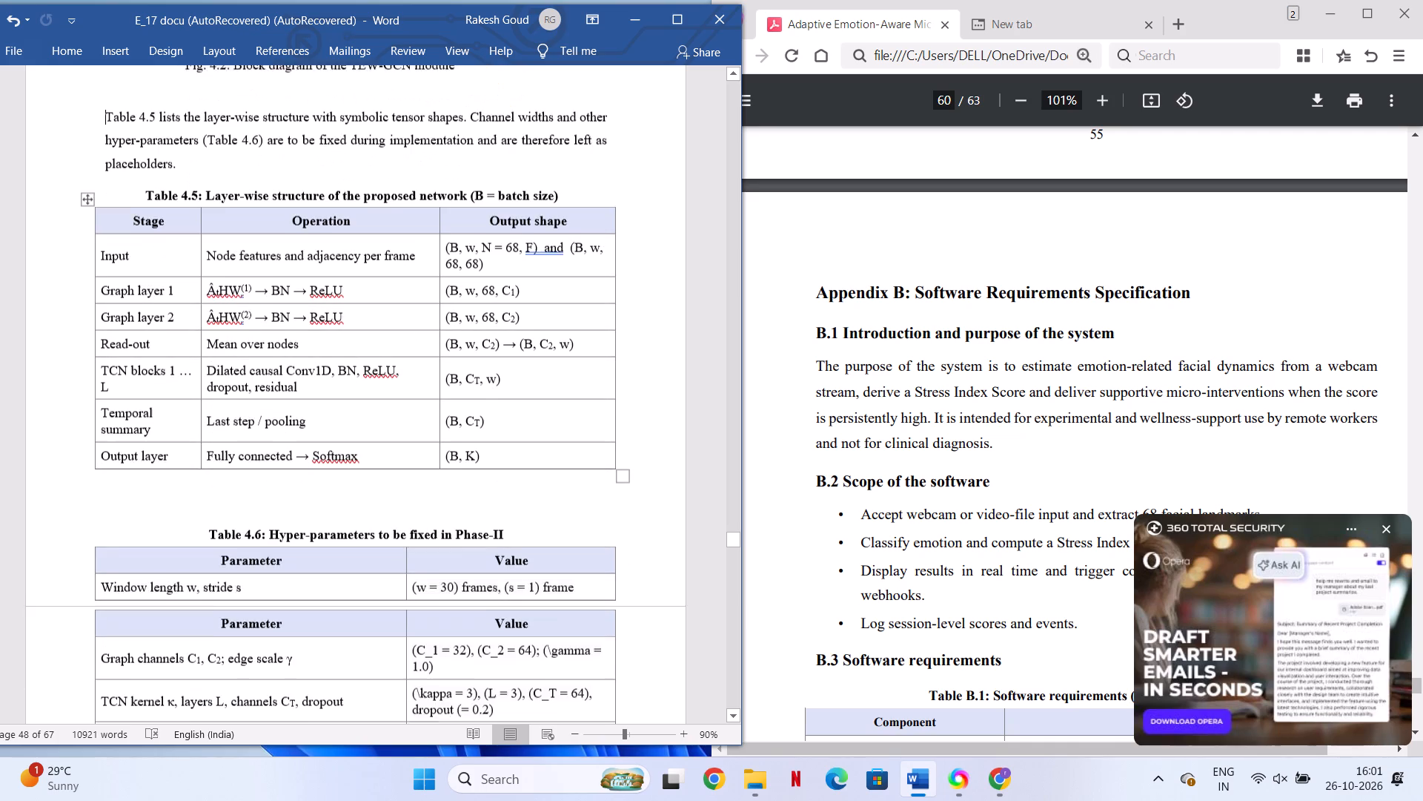
scroll(393, 456, down, 7)
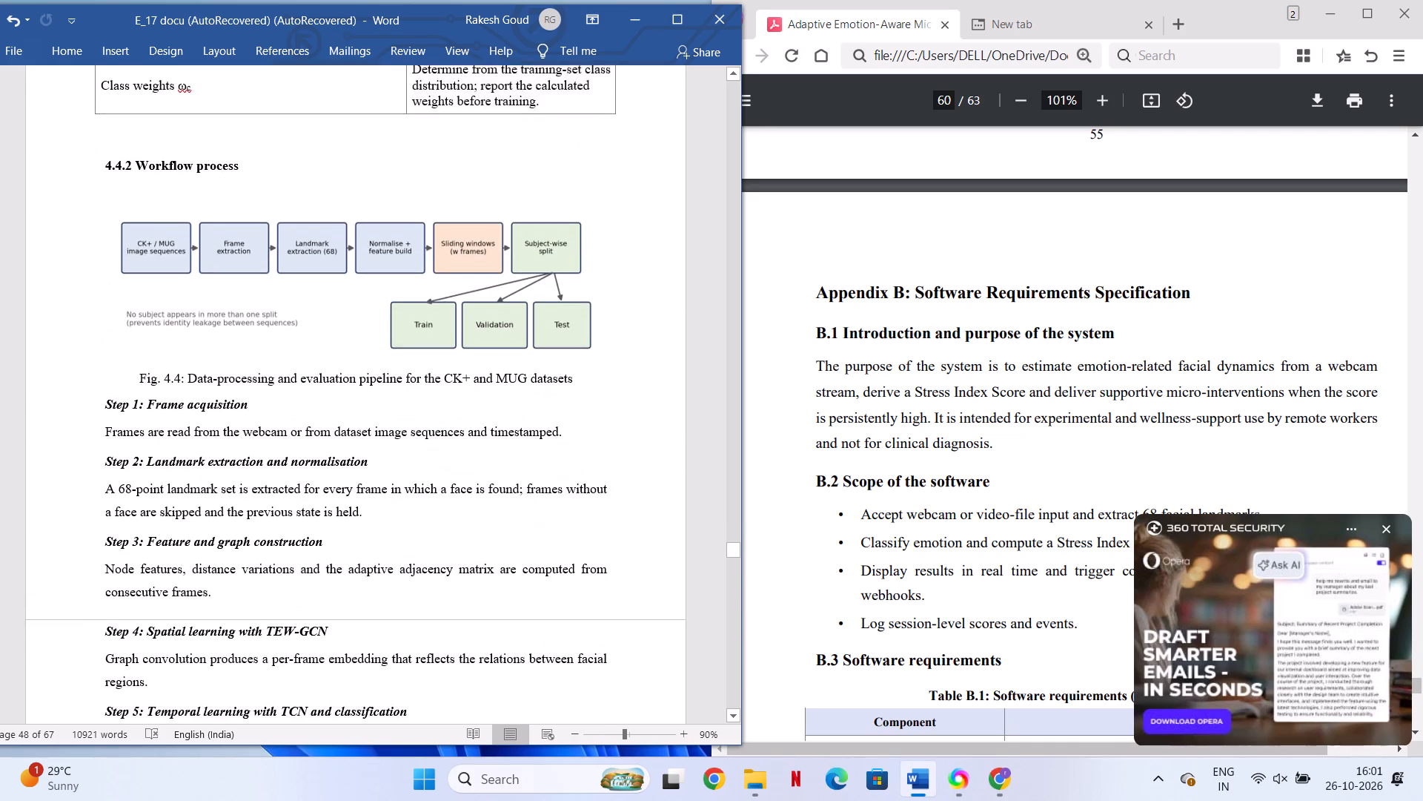
scroll(393, 456, up, 1)
click(181, 400)
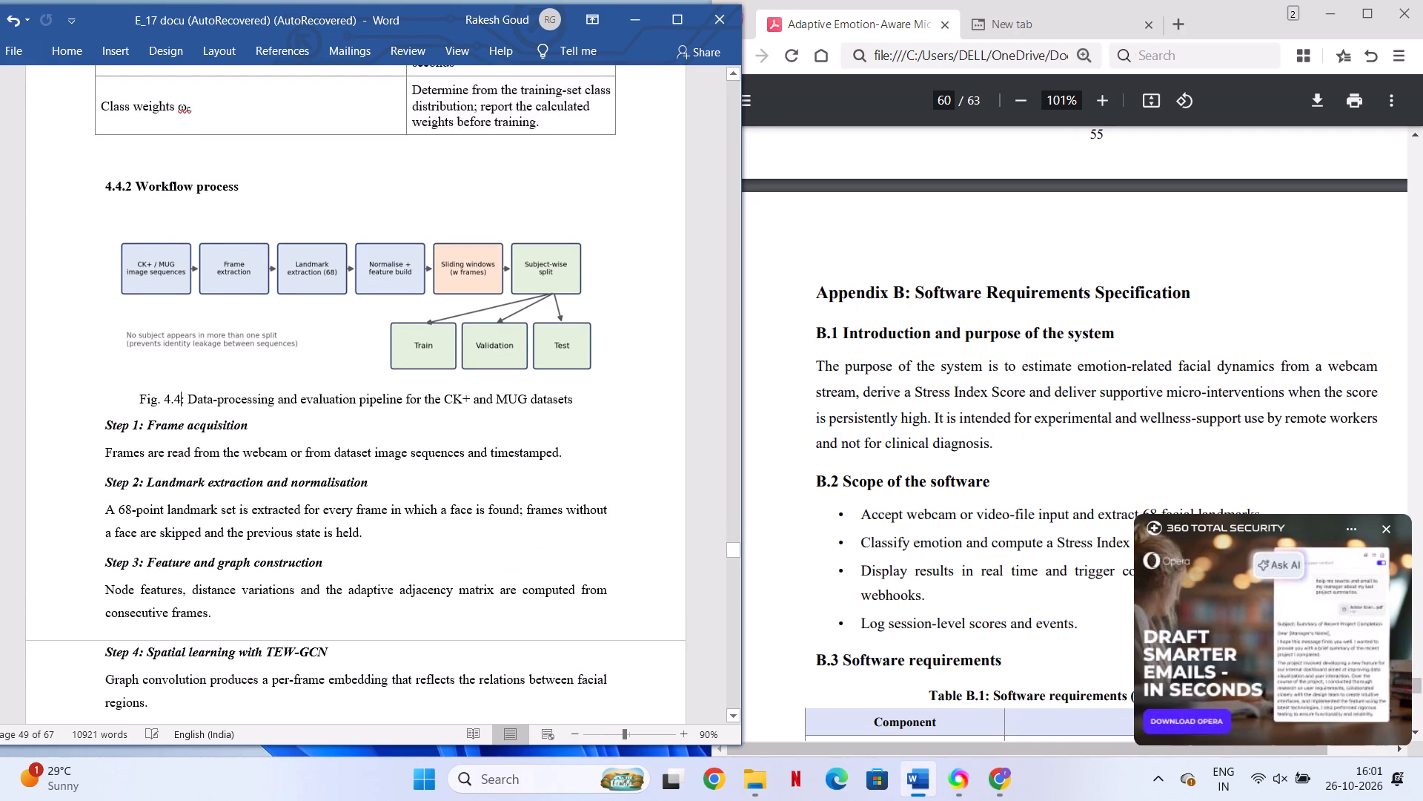
key(BackSpace)
key(3)
Check the layout from Table 4.6 through the 4.4.2 Workflow process steps to the opening of Chapter 5.
scroll(181, 400, up, 1)
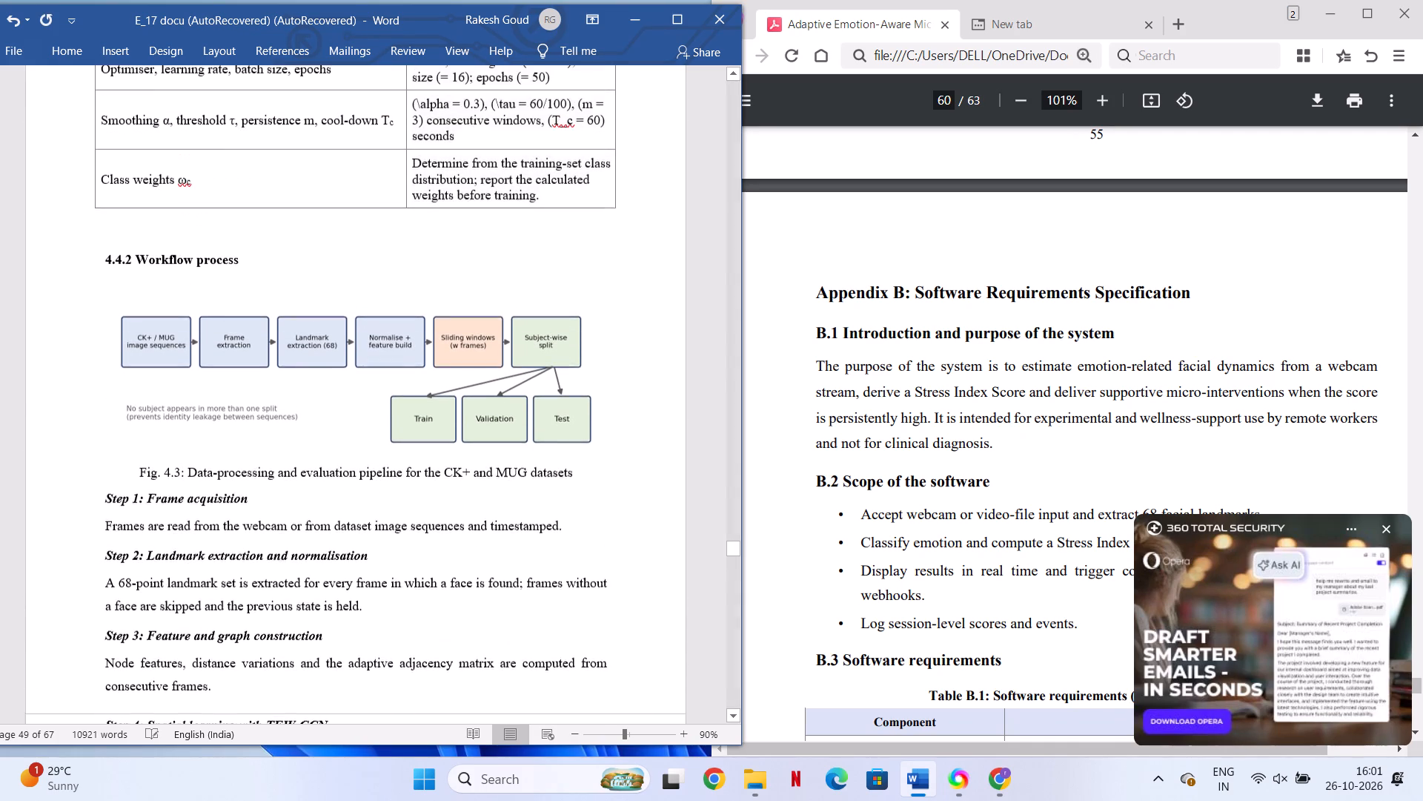
scroll(181, 400, up, 1)
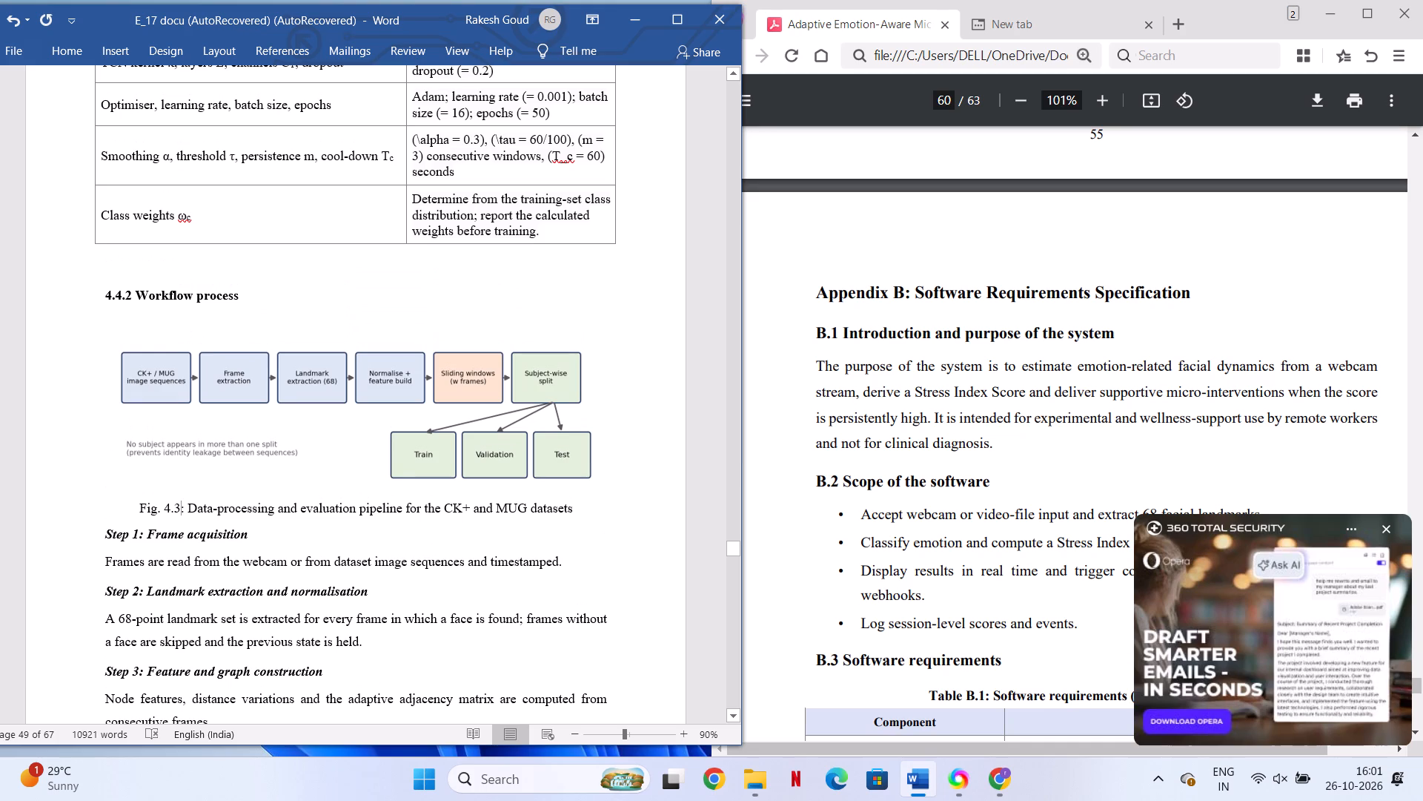
scroll(181, 400, up, 2)
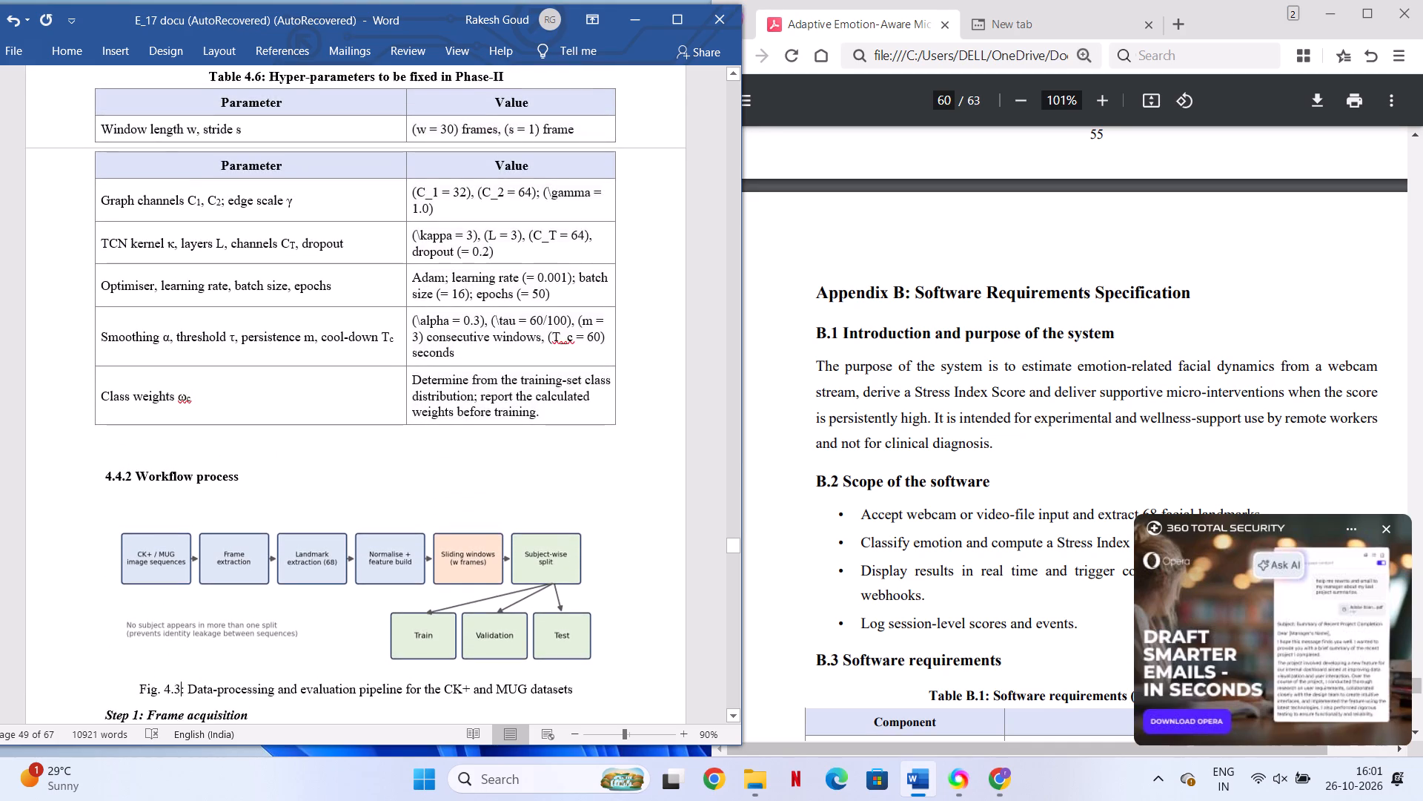
scroll(181, 400, up, 4)
scroll(181, 400, down, 6)
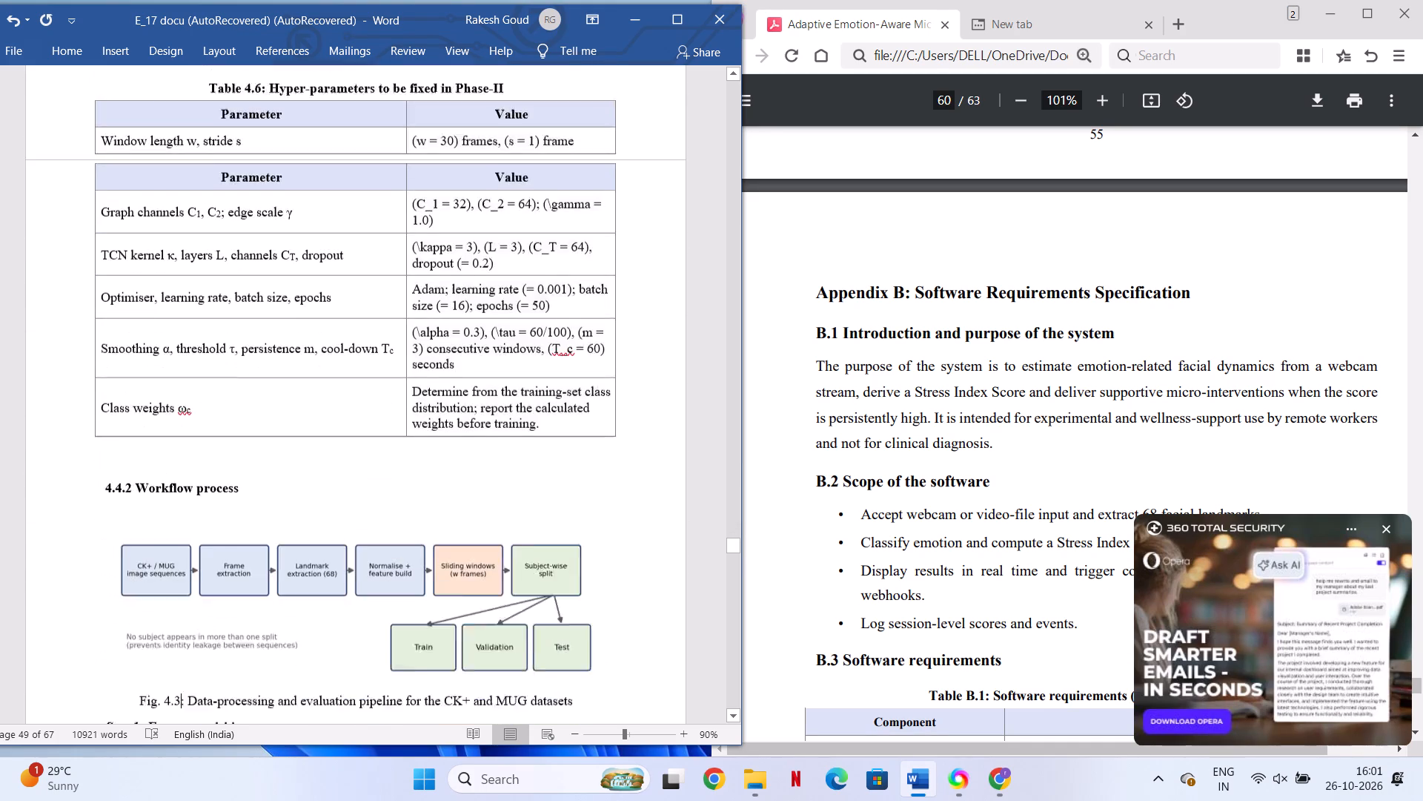
scroll(181, 400, down, 3)
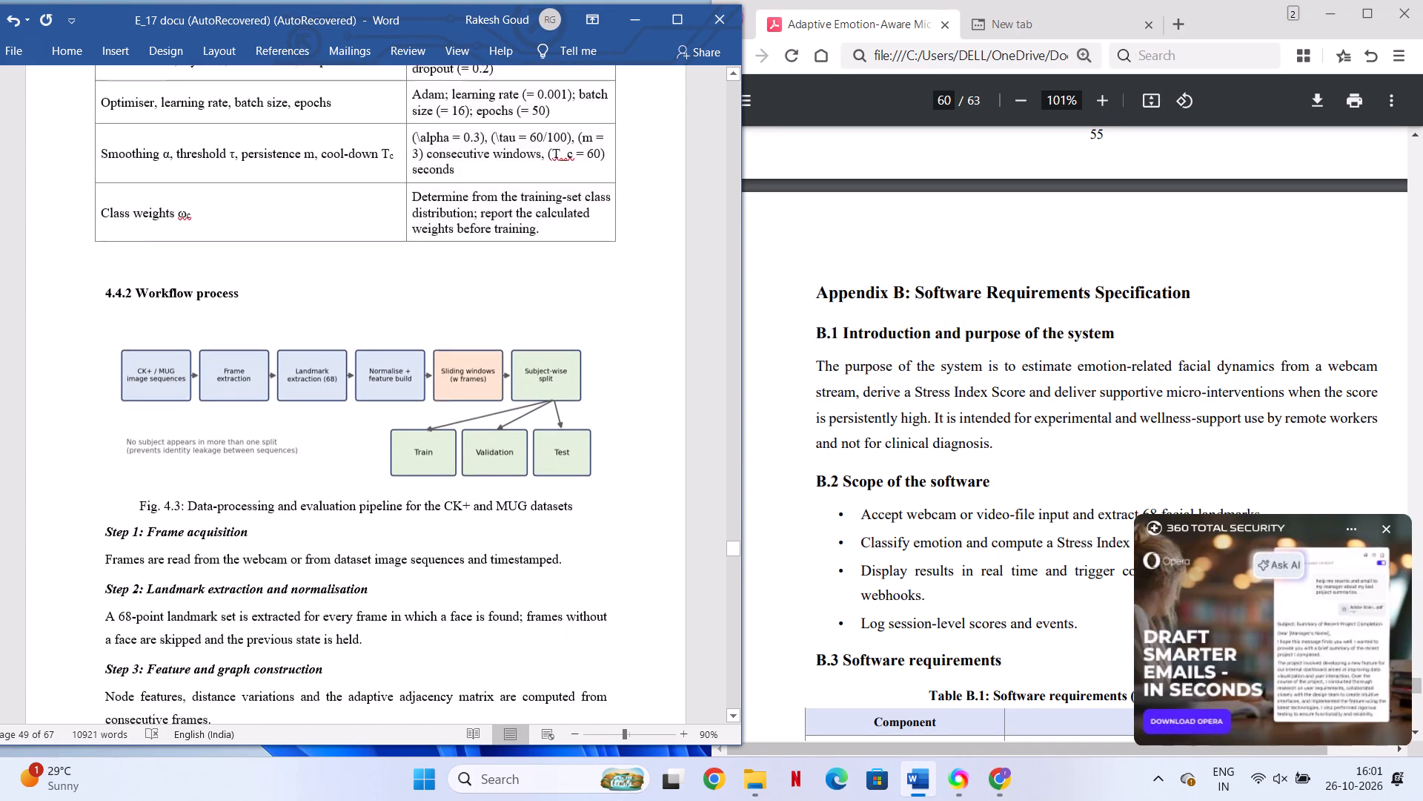
scroll(181, 400, down, 2)
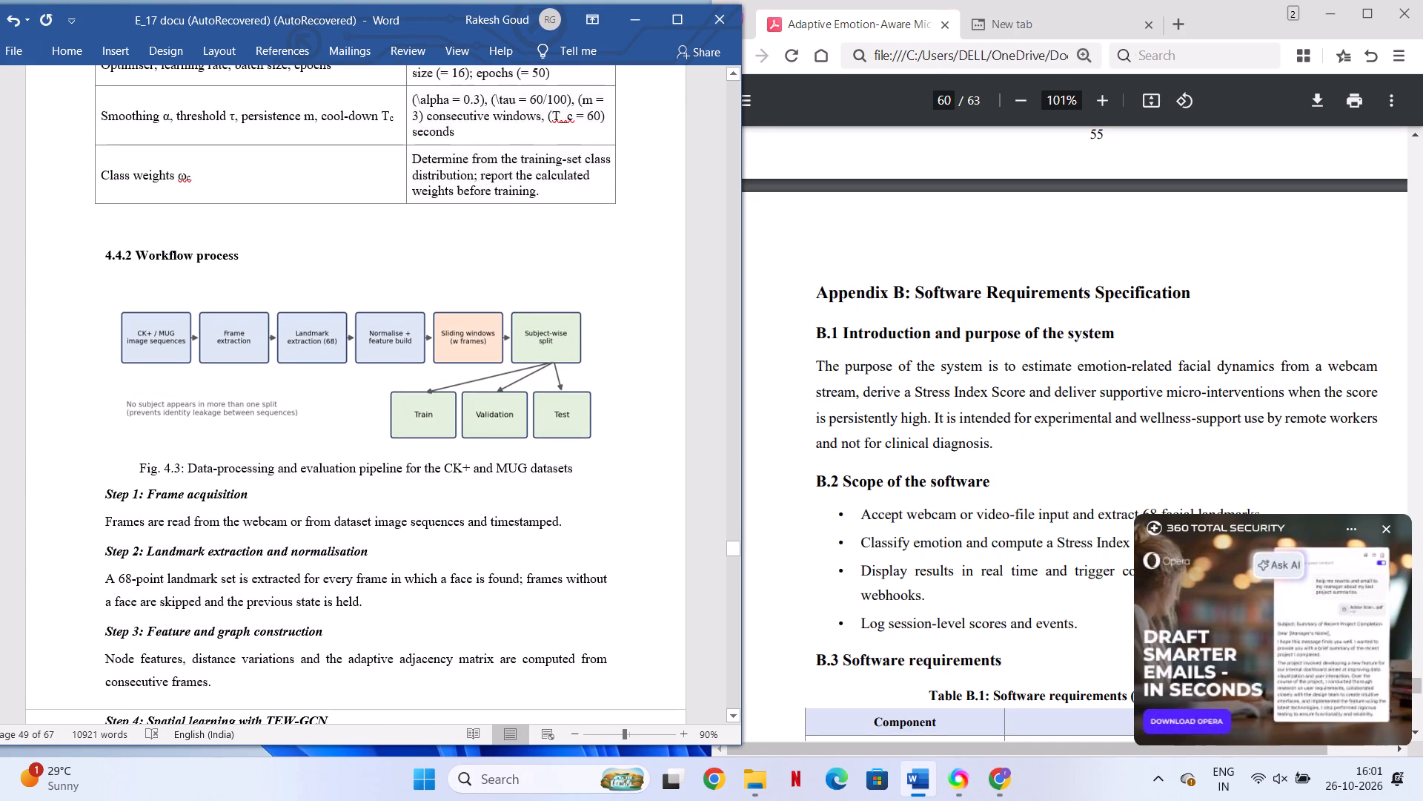
scroll(181, 400, down, 1)
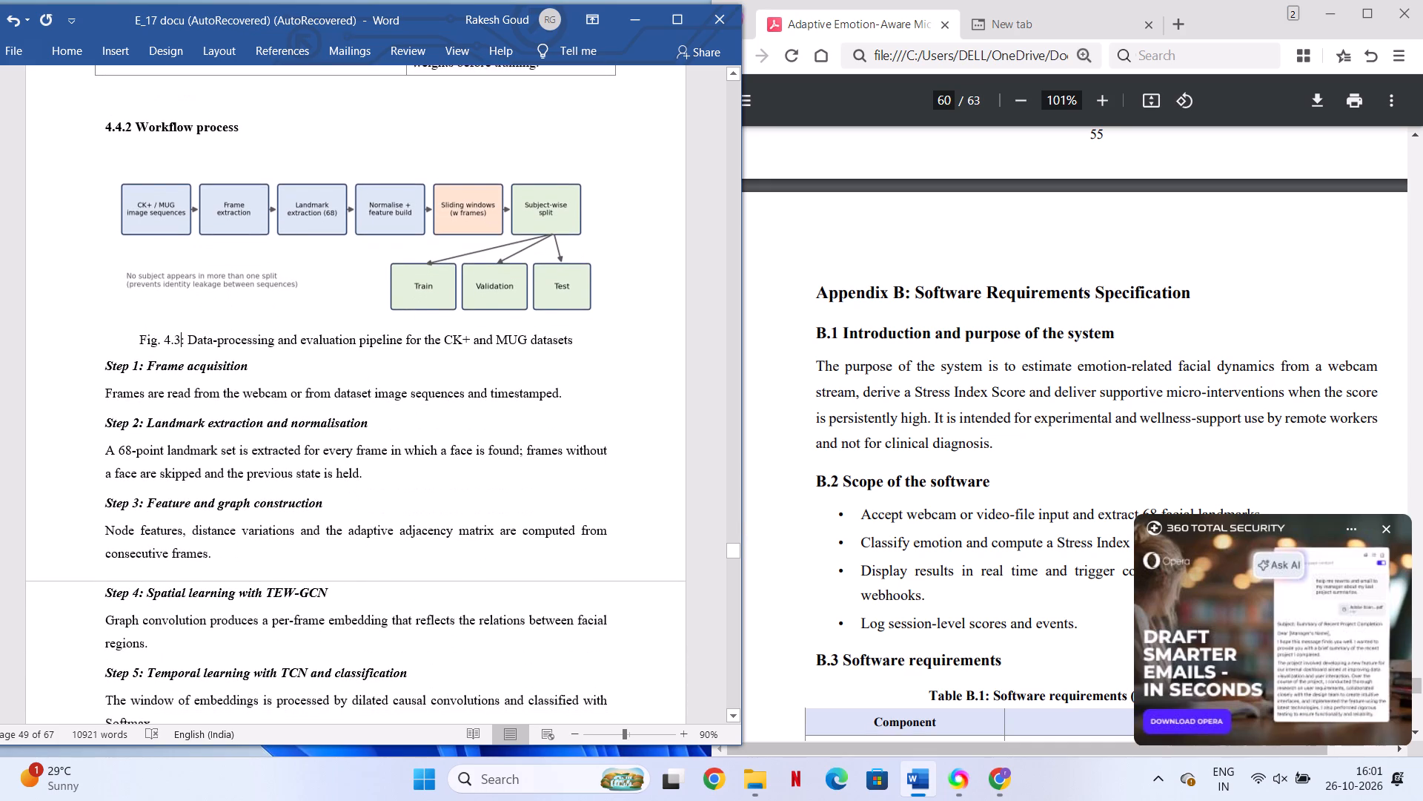
scroll(181, 400, down, 2)
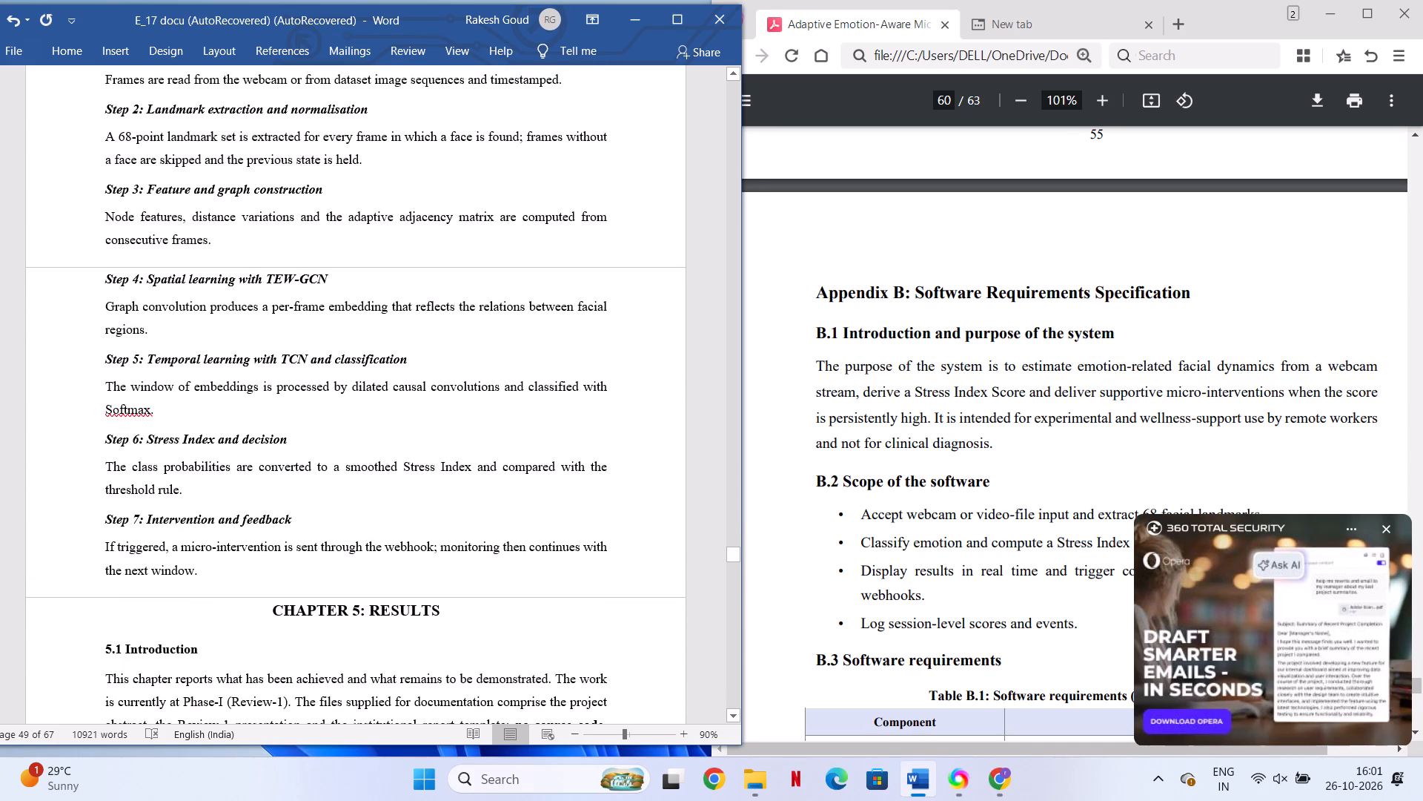
scroll(181, 400, down, 3)
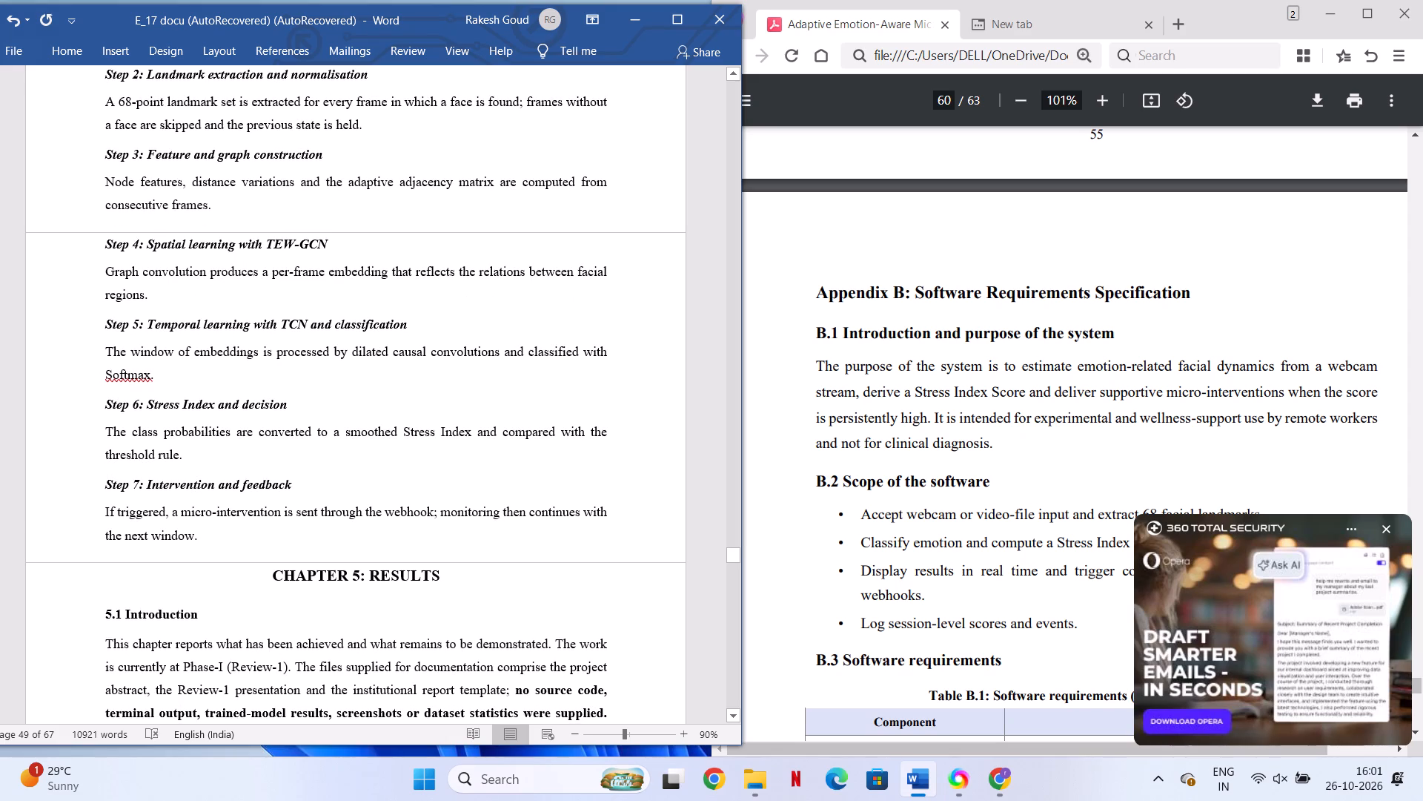
scroll(181, 400, down, 2)
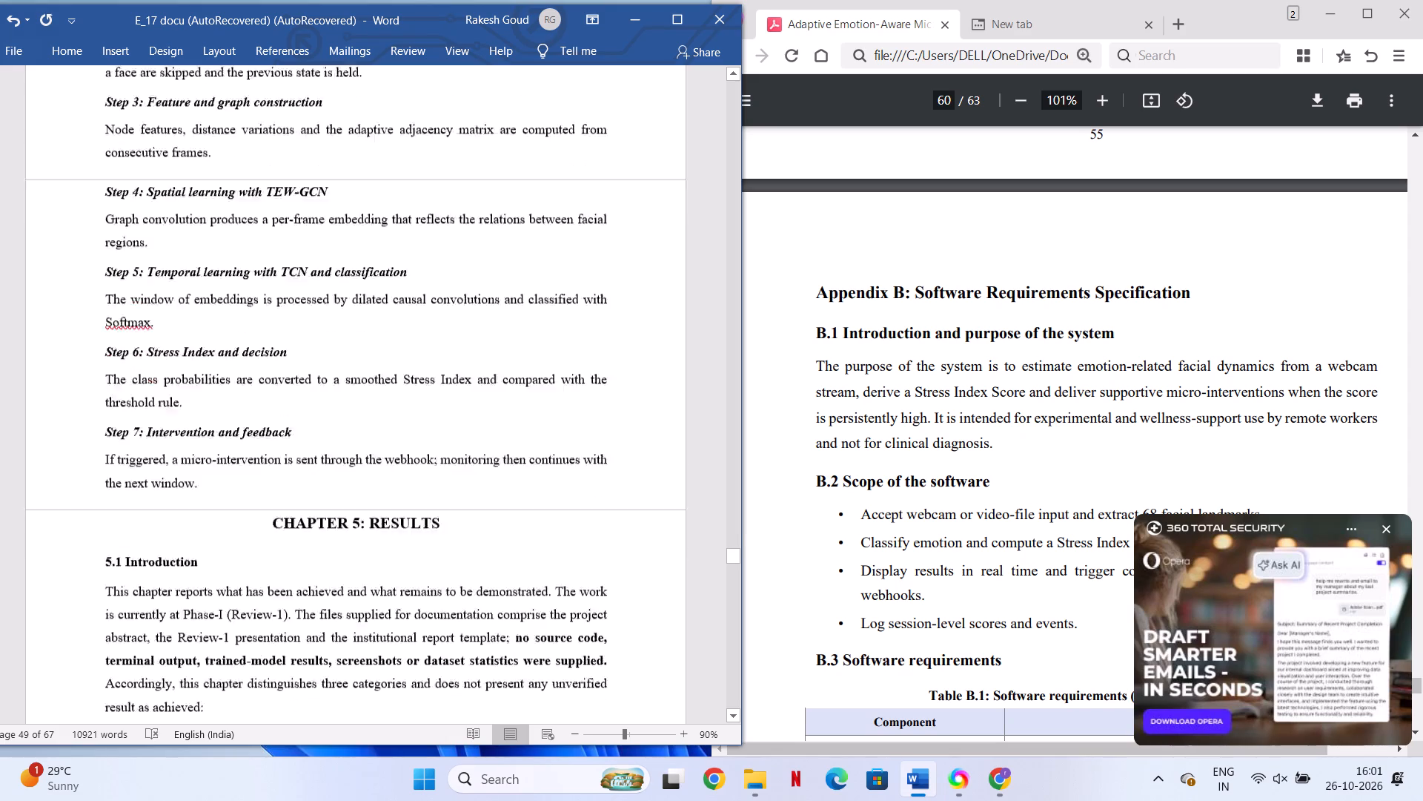
scroll(181, 400, down, 1)
scroll(181, 400, up, 4)
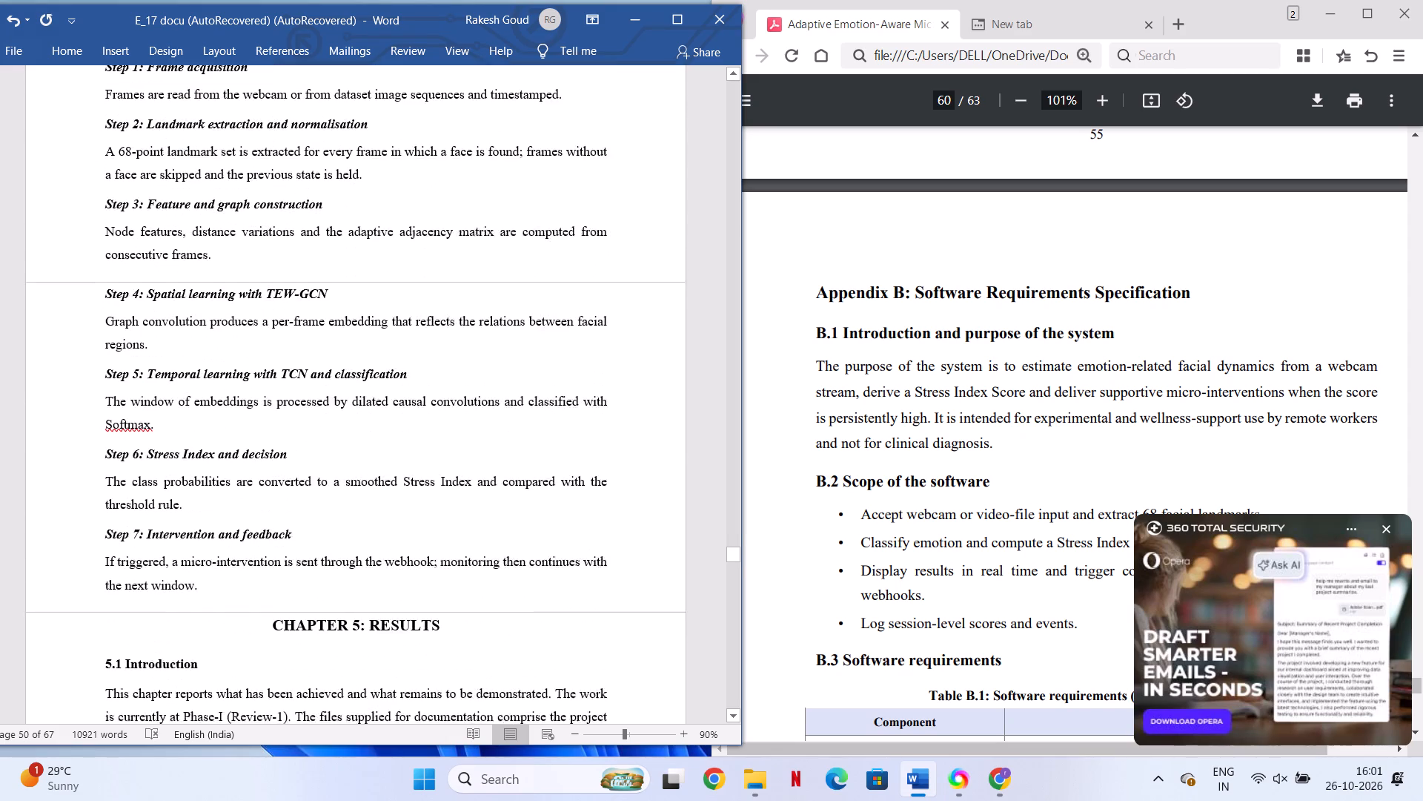
scroll(181, 400, up, 3)
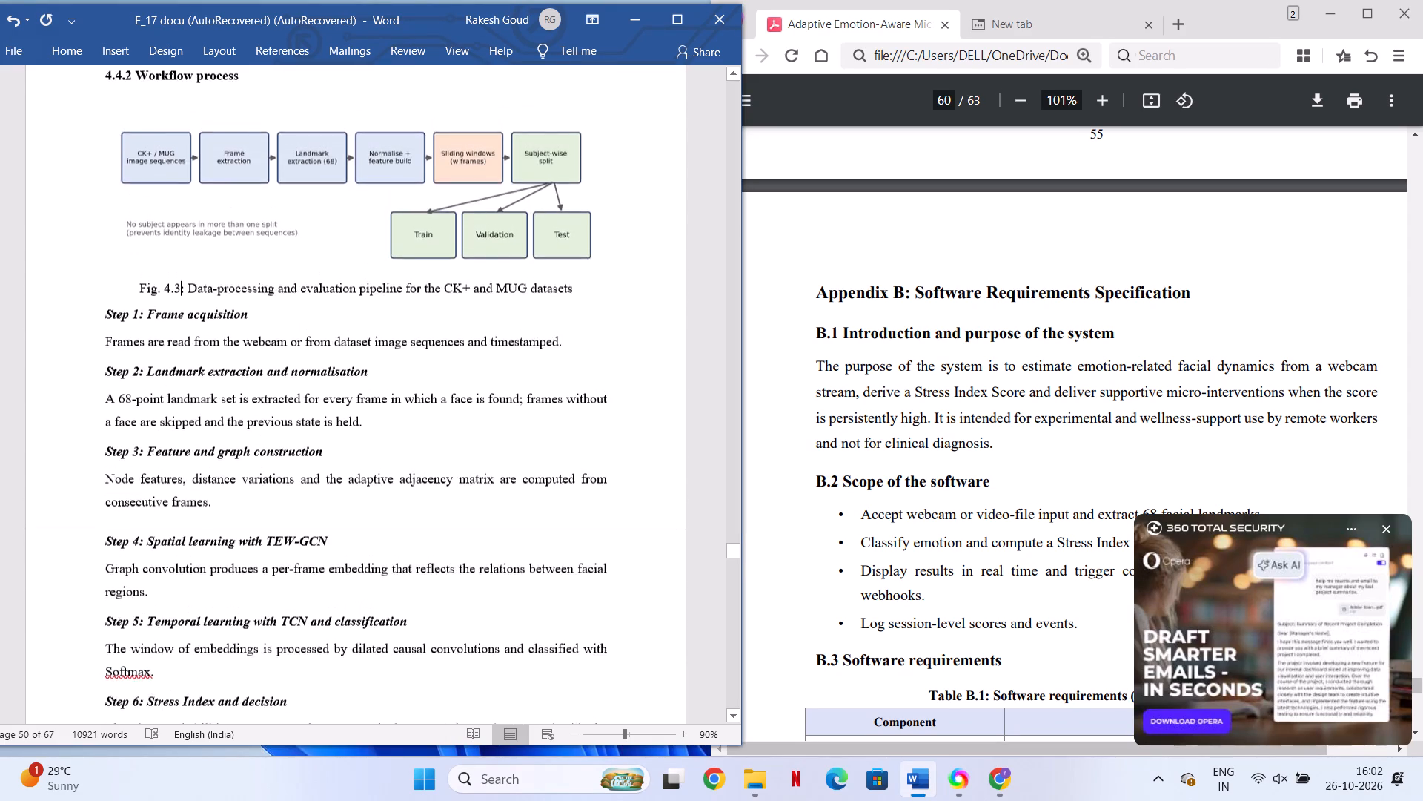
scroll(181, 400, up, 3)
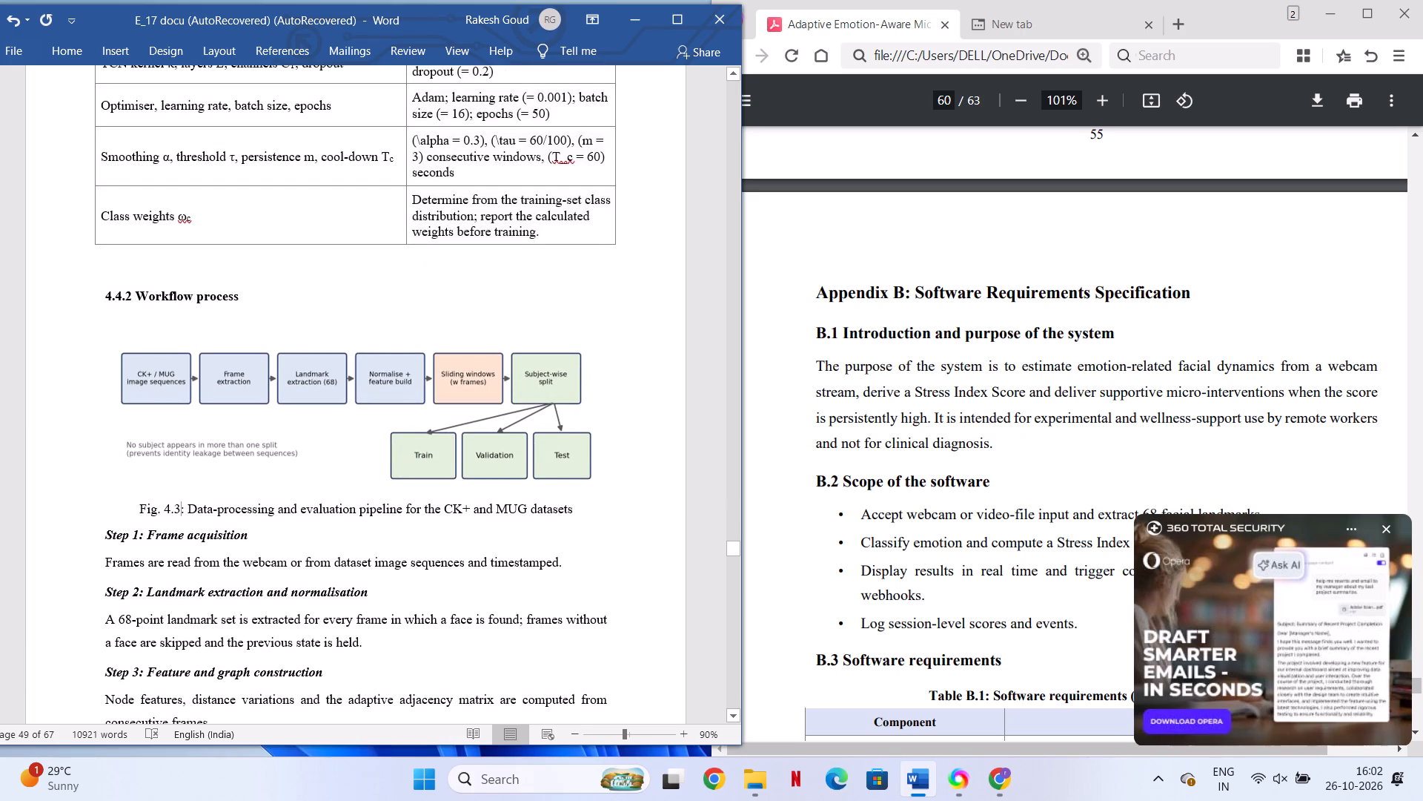
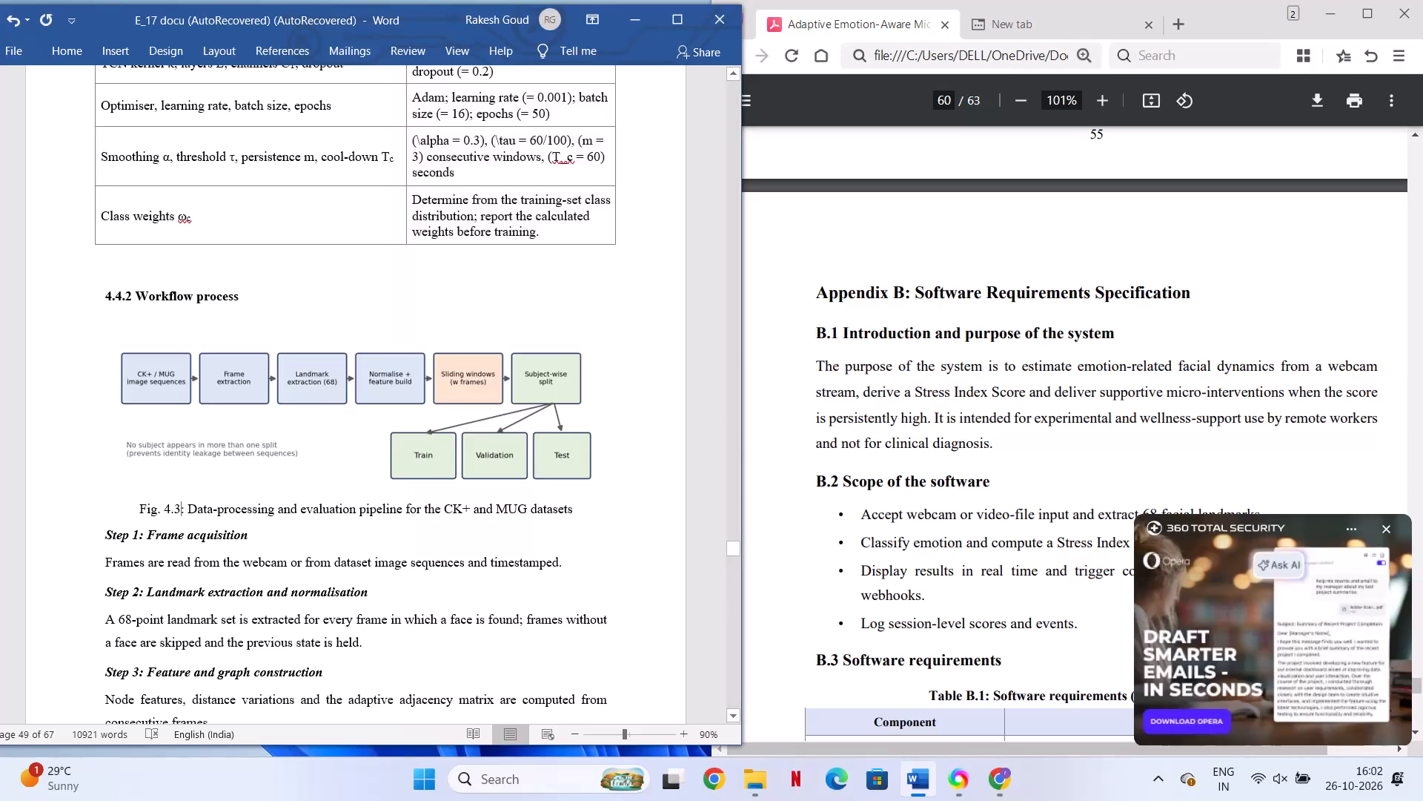
Insert a line break before the Table 4.6 caption to move the caption and its whole table onto the next page.
scroll(181, 318, up, 3)
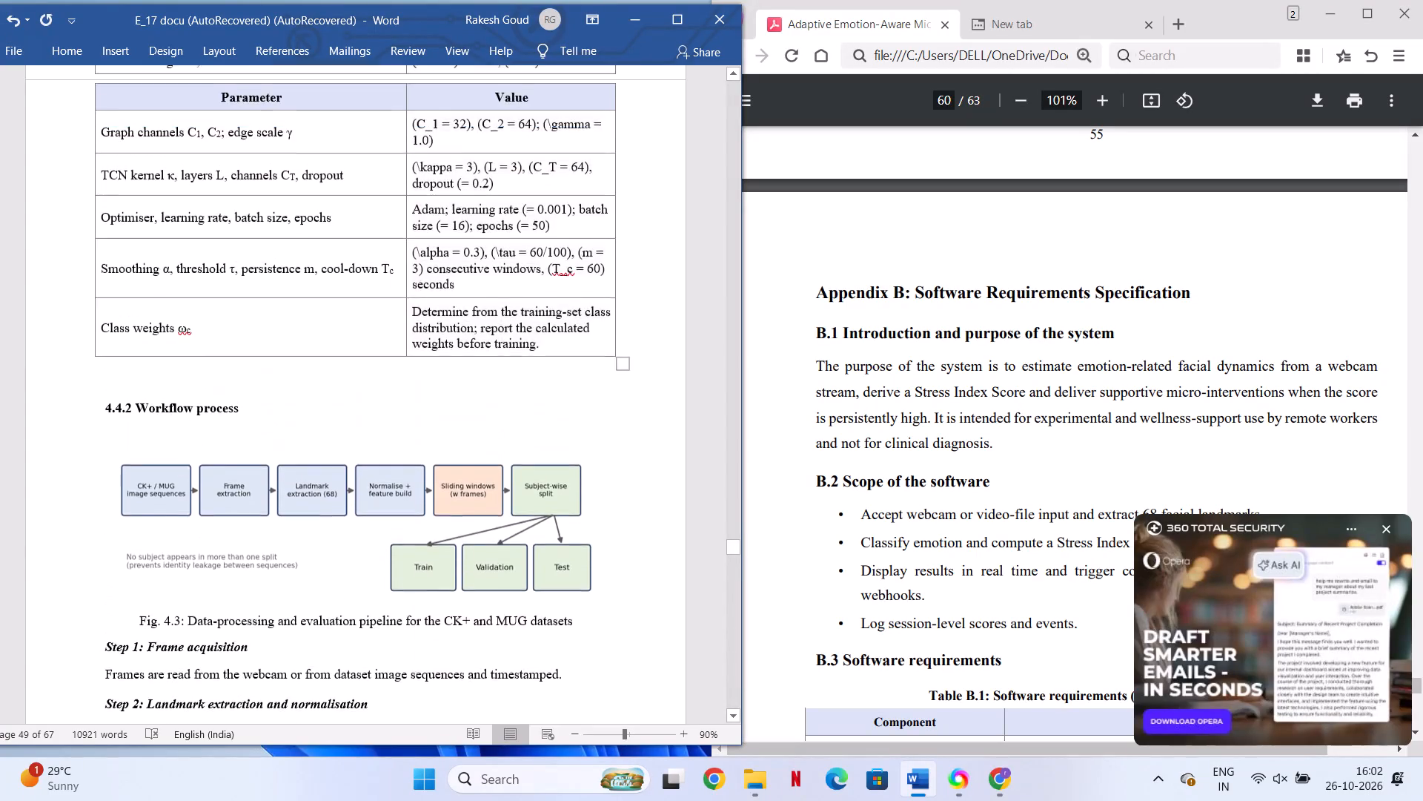
scroll(181, 318, up, 3)
scroll(181, 318, down, 1)
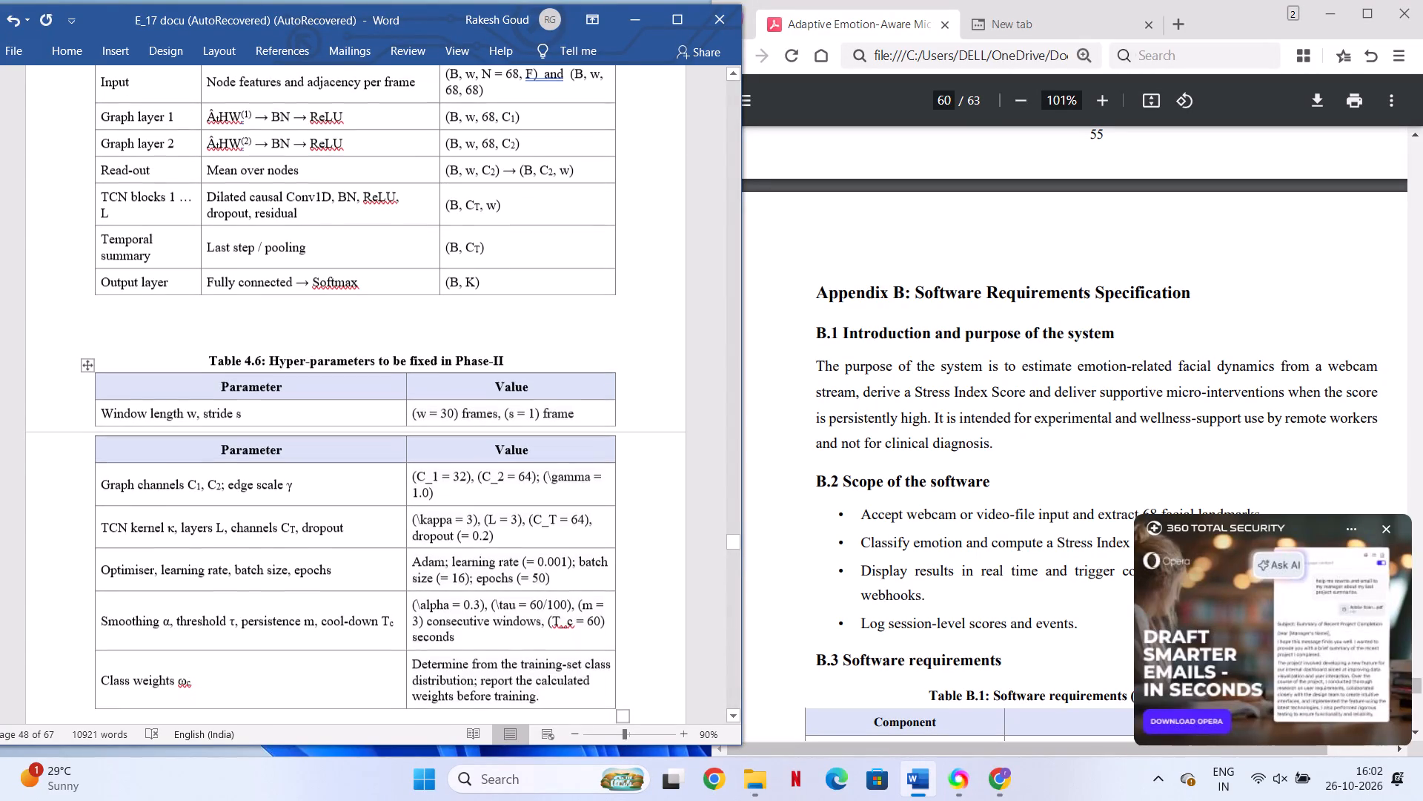
scroll(181, 318, down, 7)
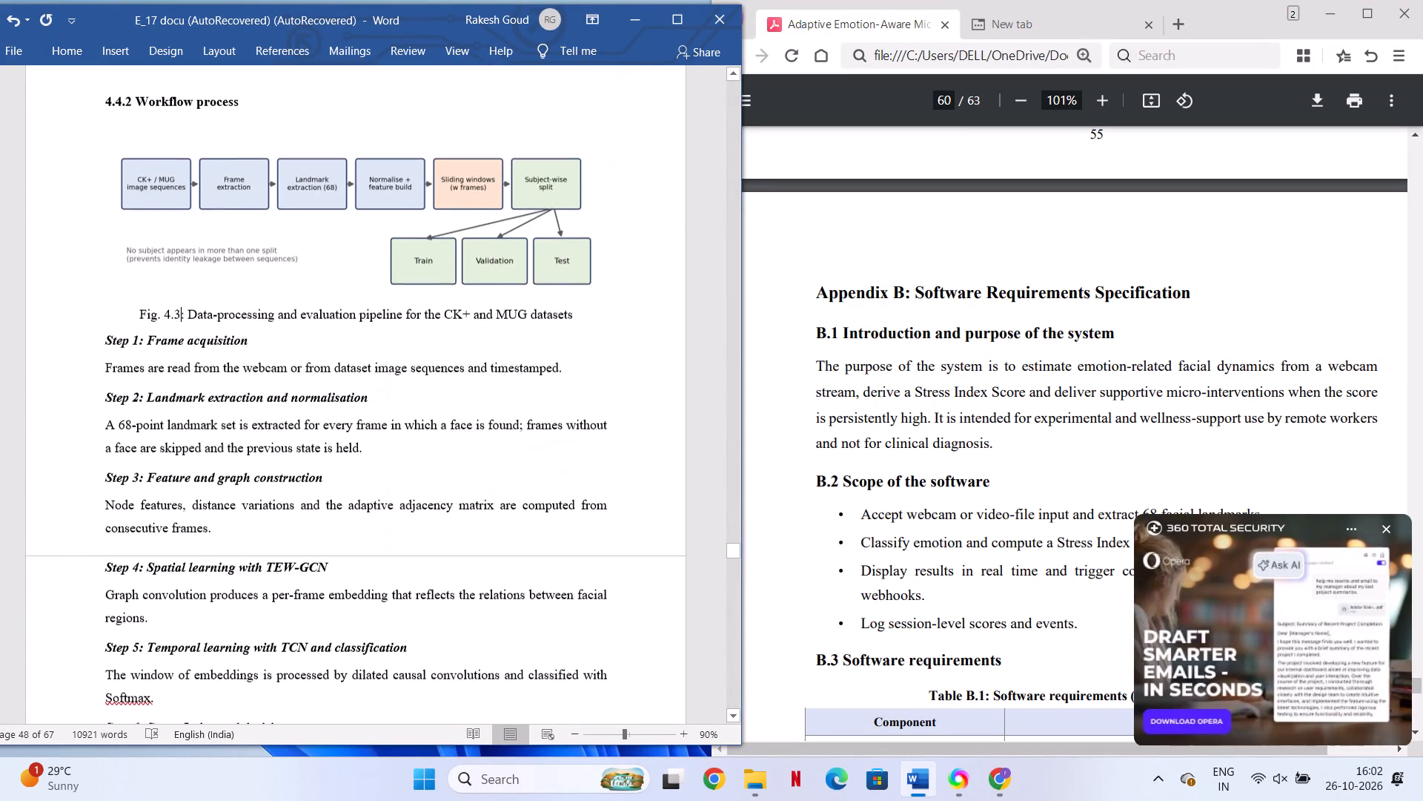
scroll(205, 303, down, 3)
scroll(205, 303, up, 8)
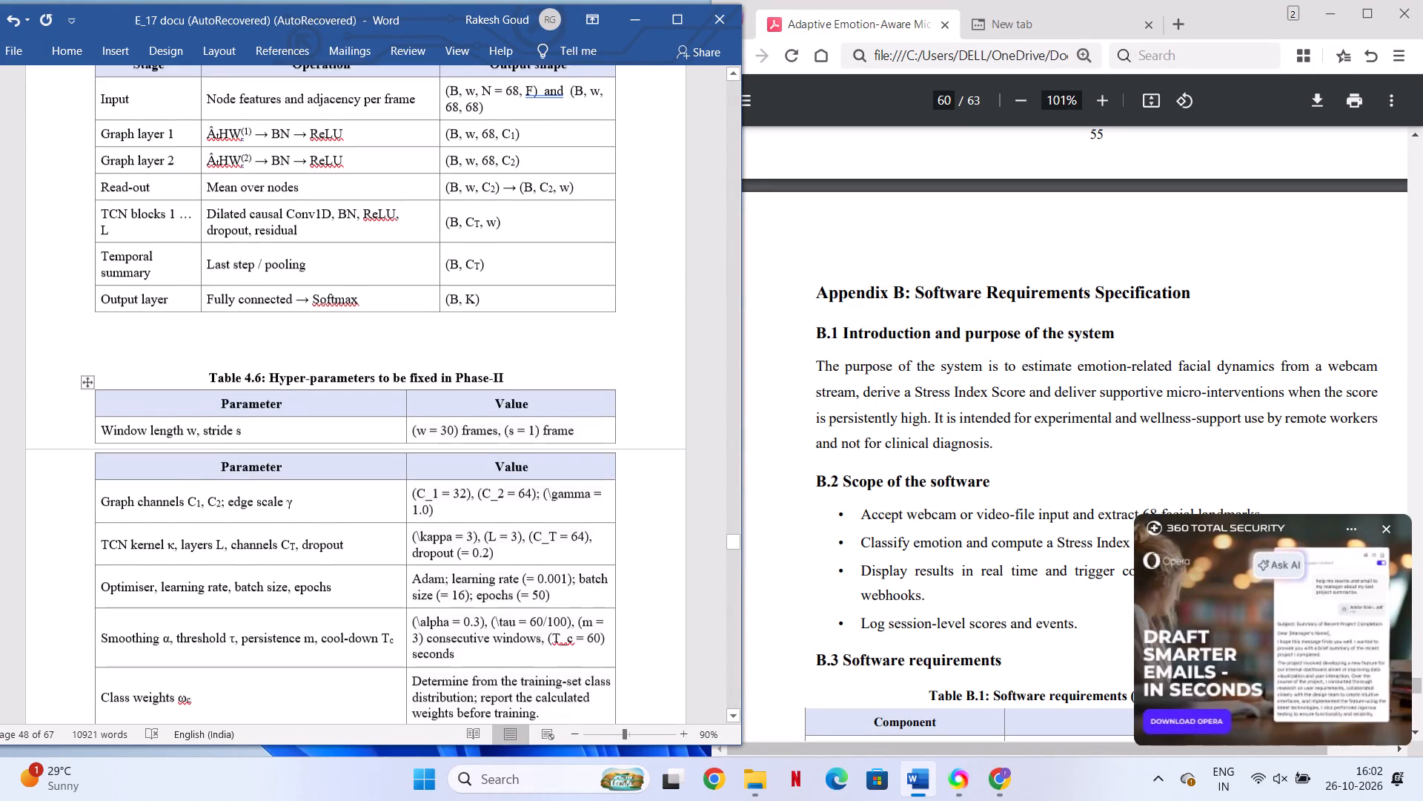
scroll(205, 303, up, 1)
click(206, 380)
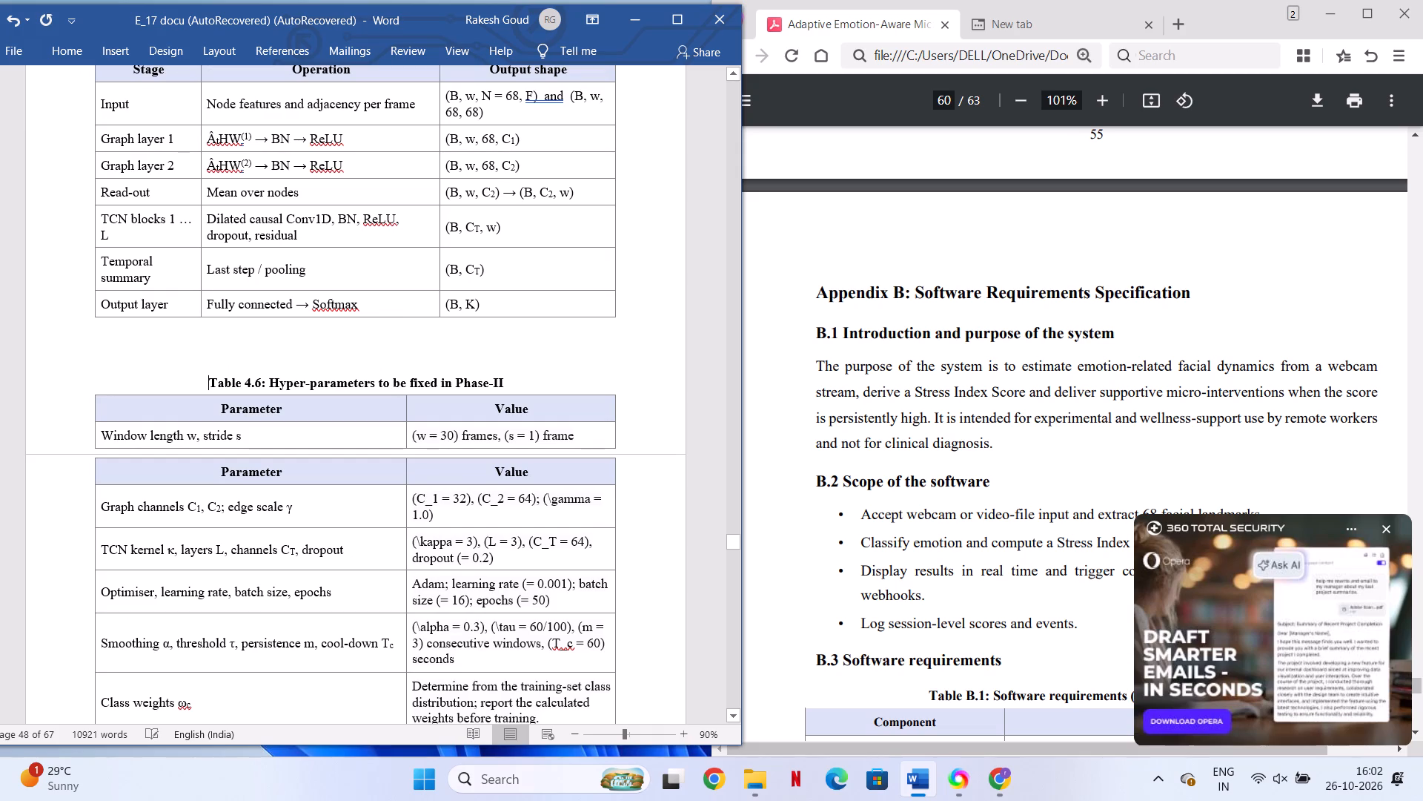
key(Return)
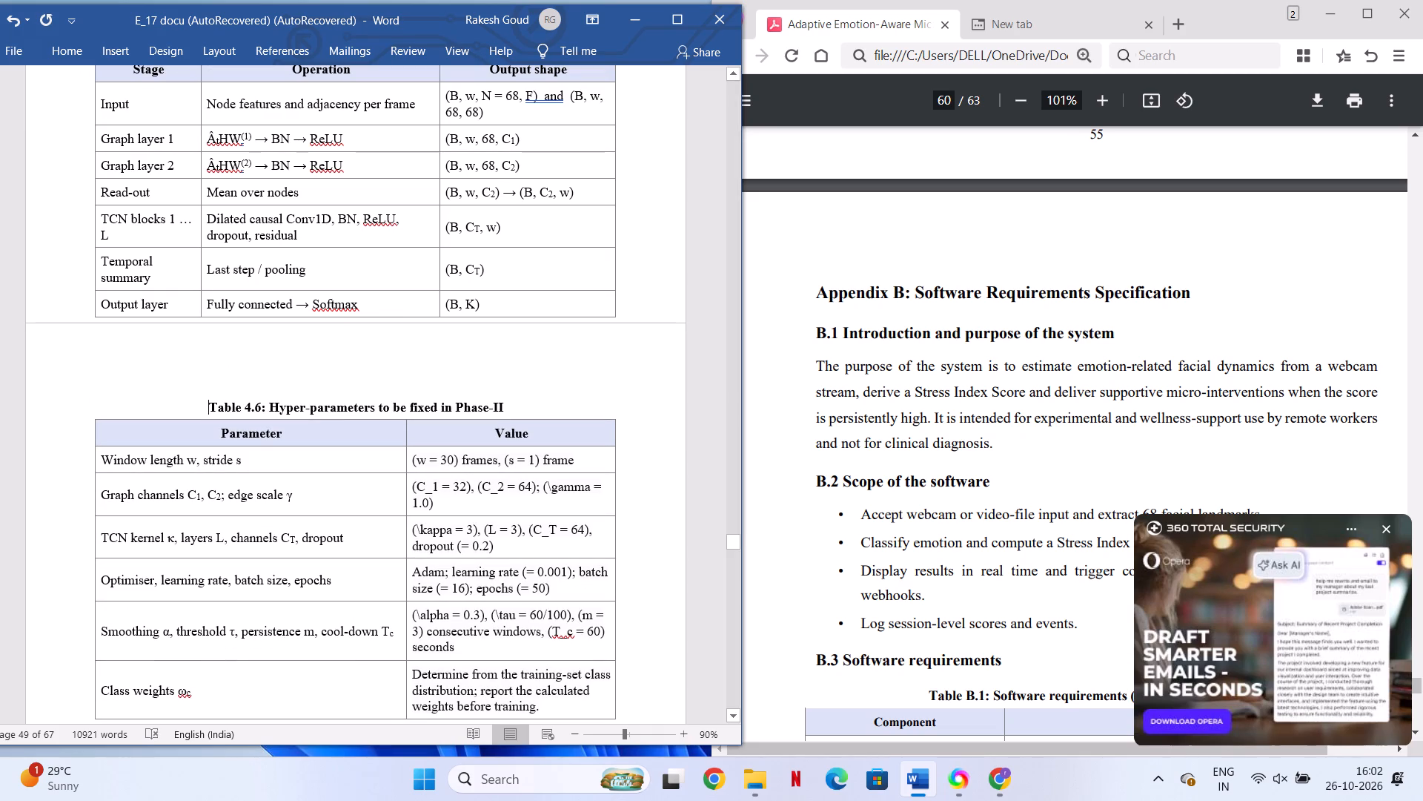
Copy the full Table 4.6 caption and paste it directly below the hyper-parameters table, above heading 4.4.2.
drag(206, 408, 417, 403)
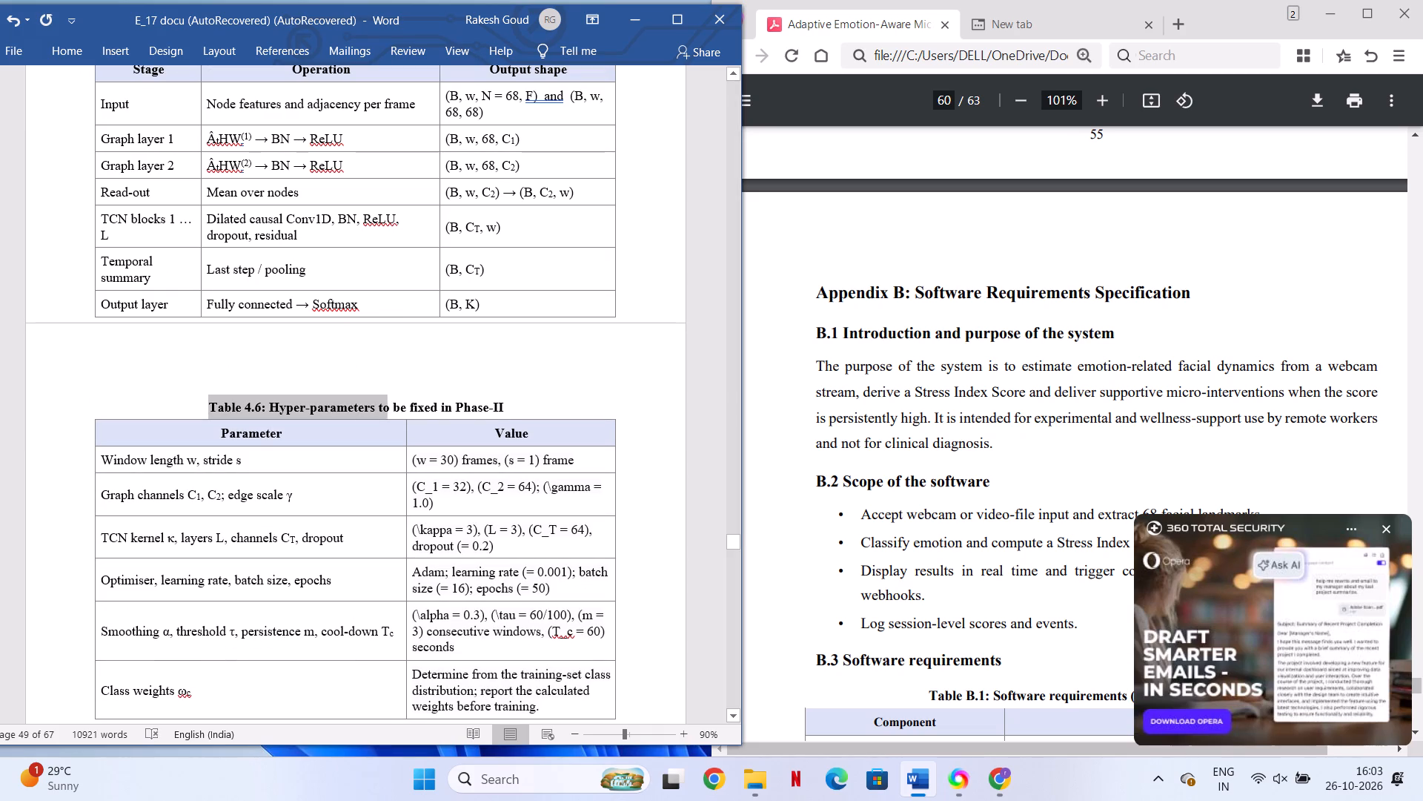
drag(417, 403, 505, 411)
scroll(505, 411, down, 4)
key(ctrl+c)
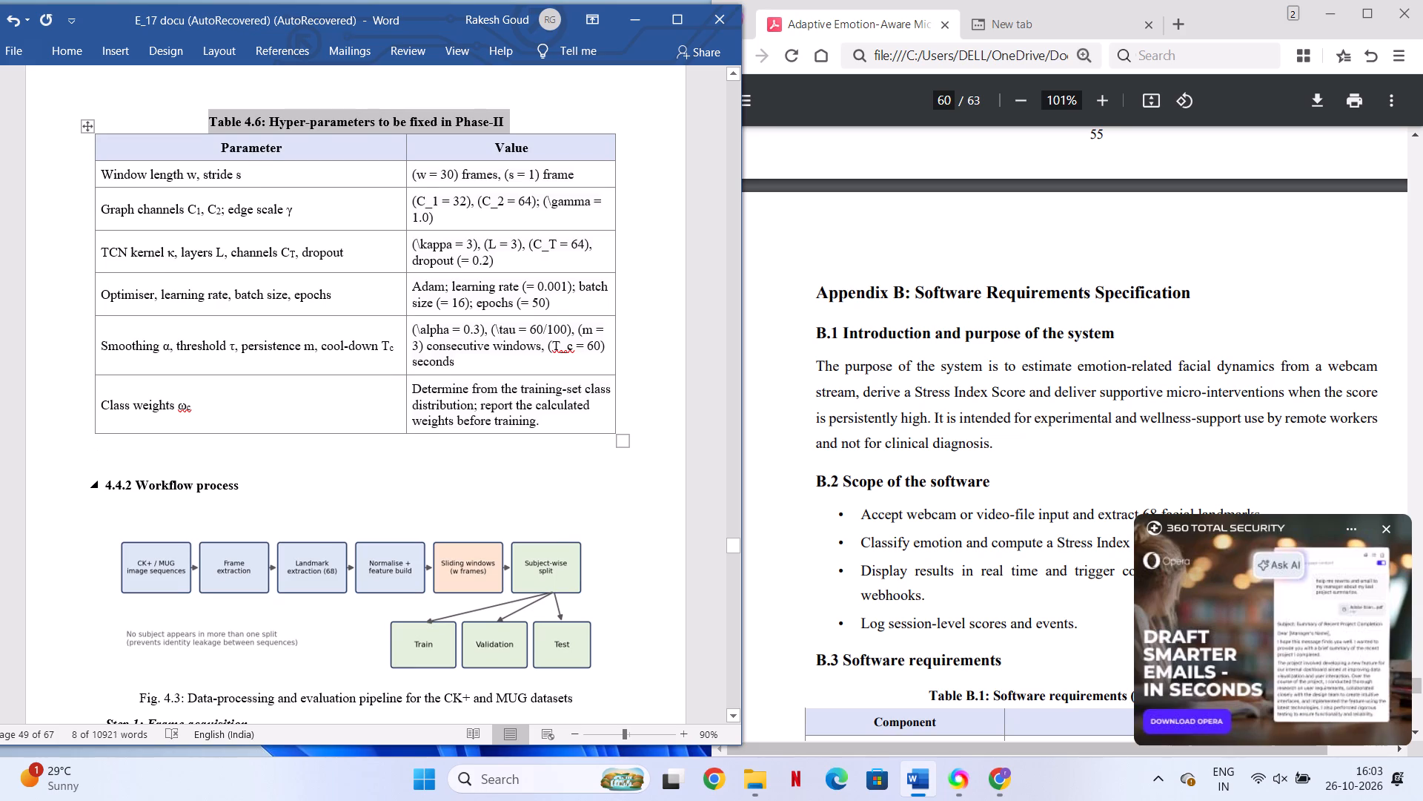
click(300, 478)
click(278, 471)
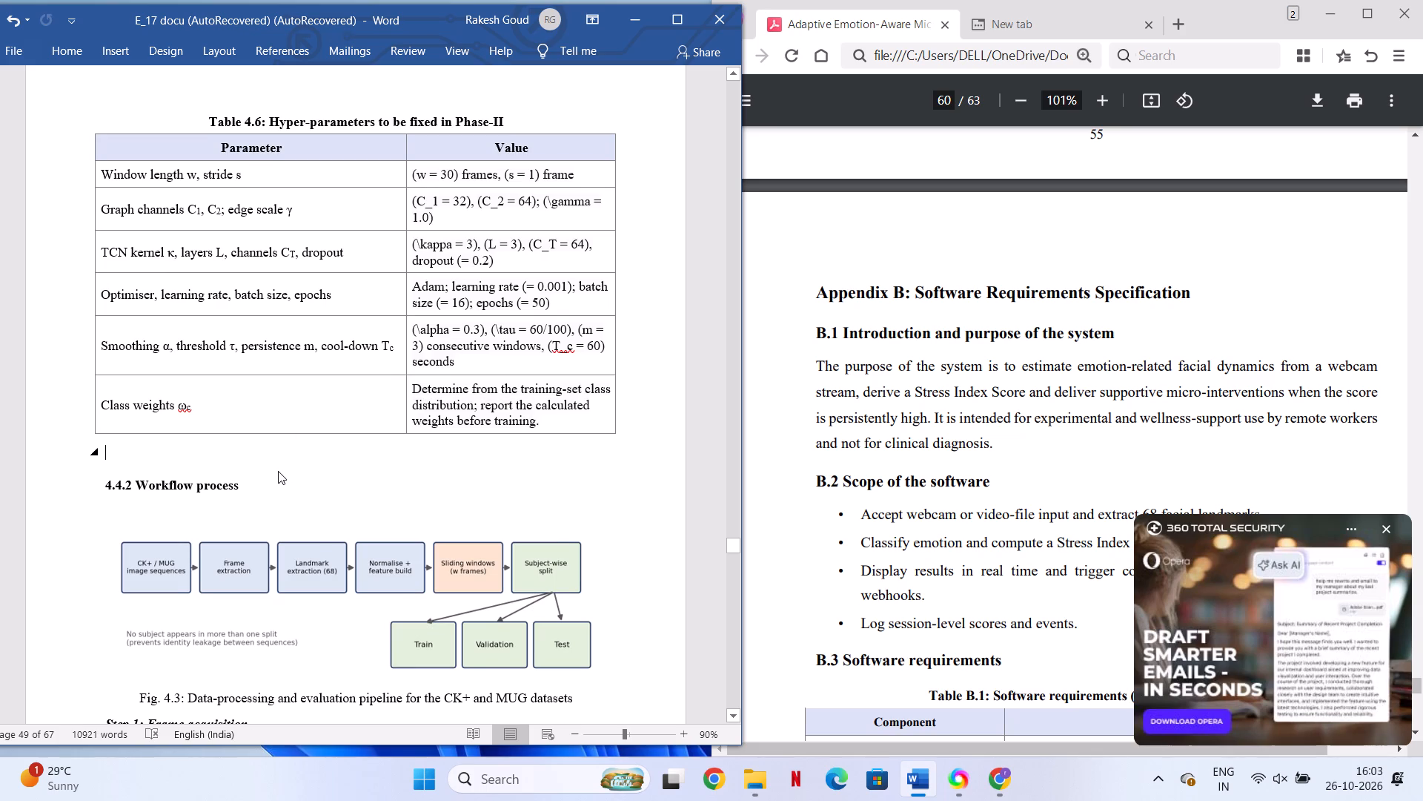
key(ctrl+v)
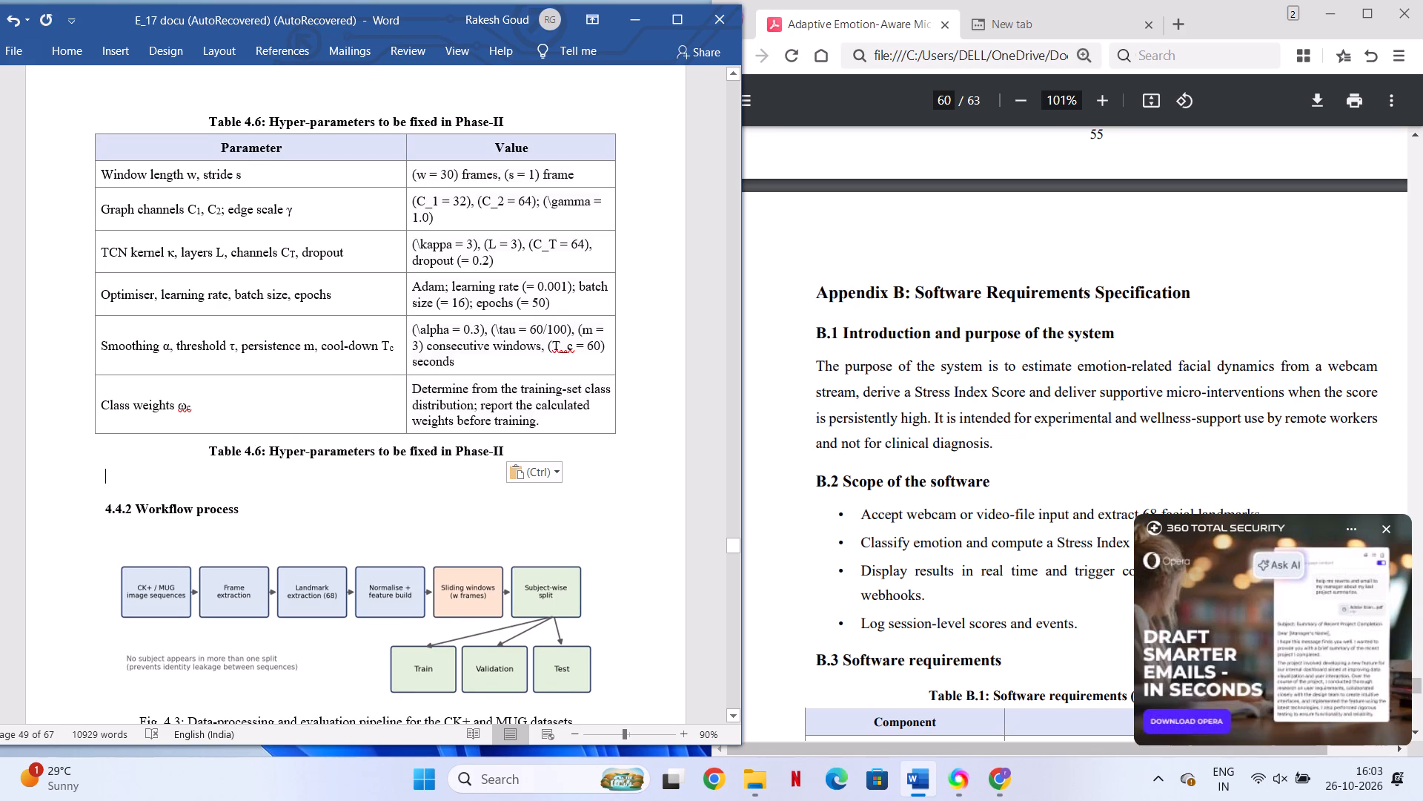
Remove the bold formatting from the Table 4.6 caption below the table.
drag(211, 450, 500, 453)
click(518, 424)
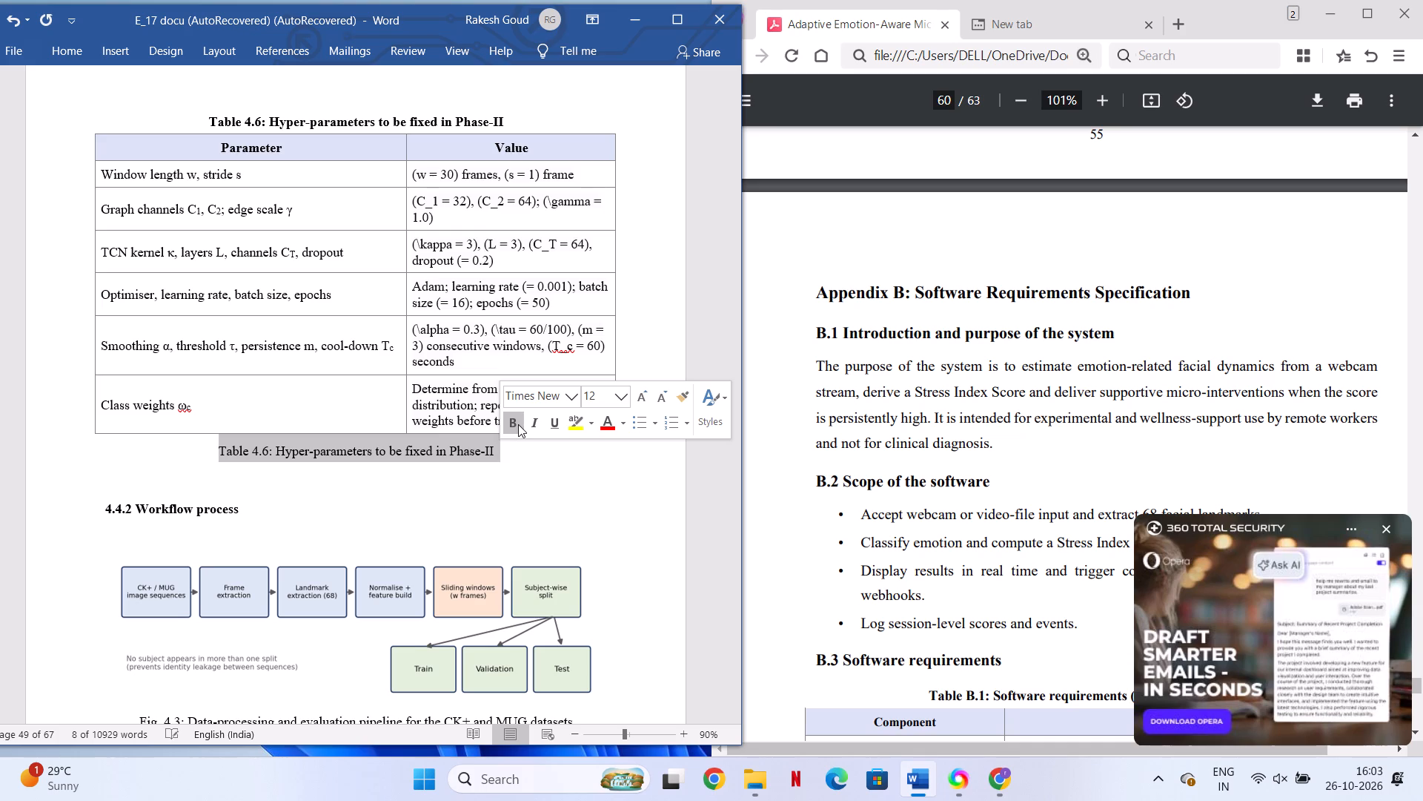
Shorten the caption below the table to "Table 4.6: Hyper-parameters" by deleting the rest of its text.
click(505, 441)
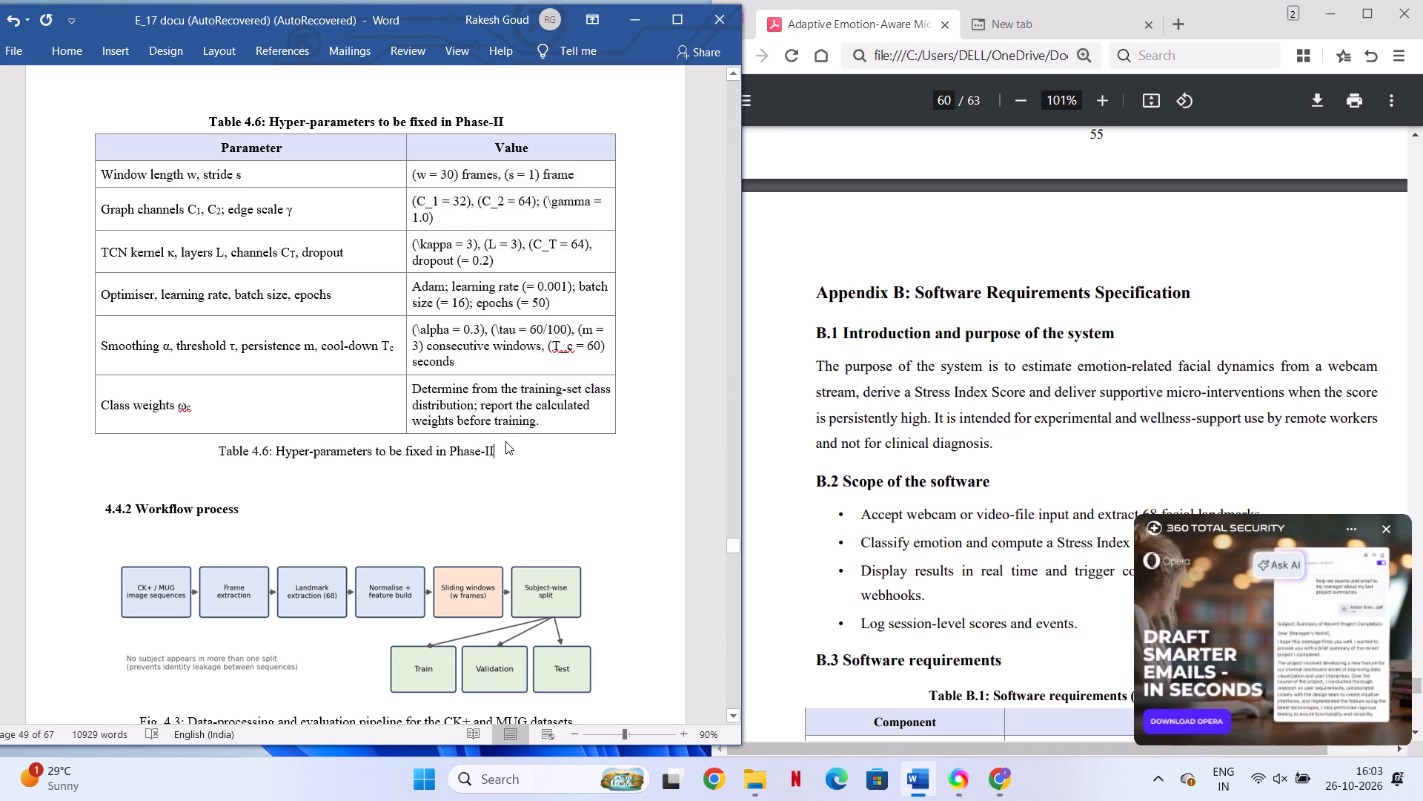
key(BackSpace)
key(BackSpace)
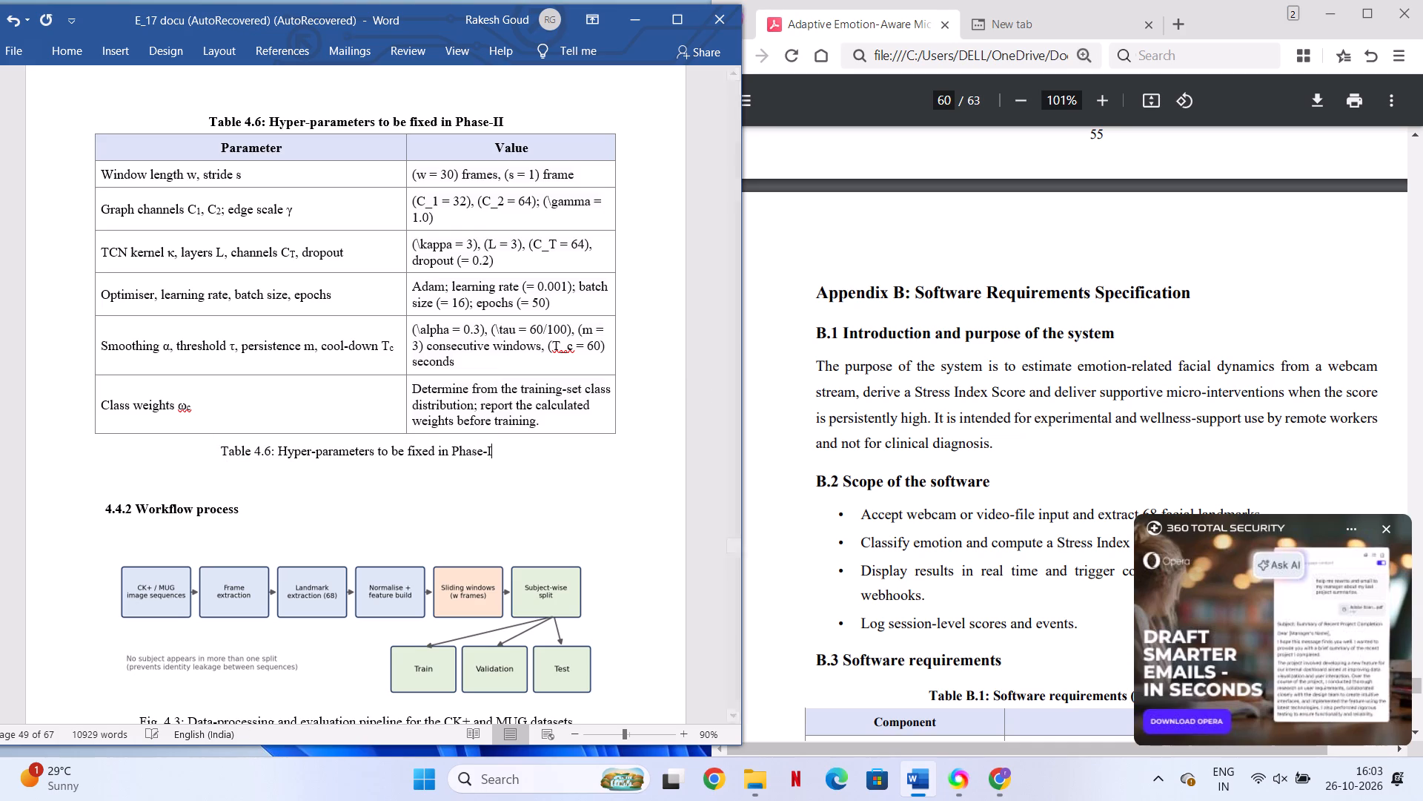
key(BackSpace)
key(BackSpace)
key(BackSpace)
key(BackSpace)
key(BackSpace)
key(BackSpace)
key(BackSpace)
key(BackSpace)
key(BackSpace)
key(BackSpace)
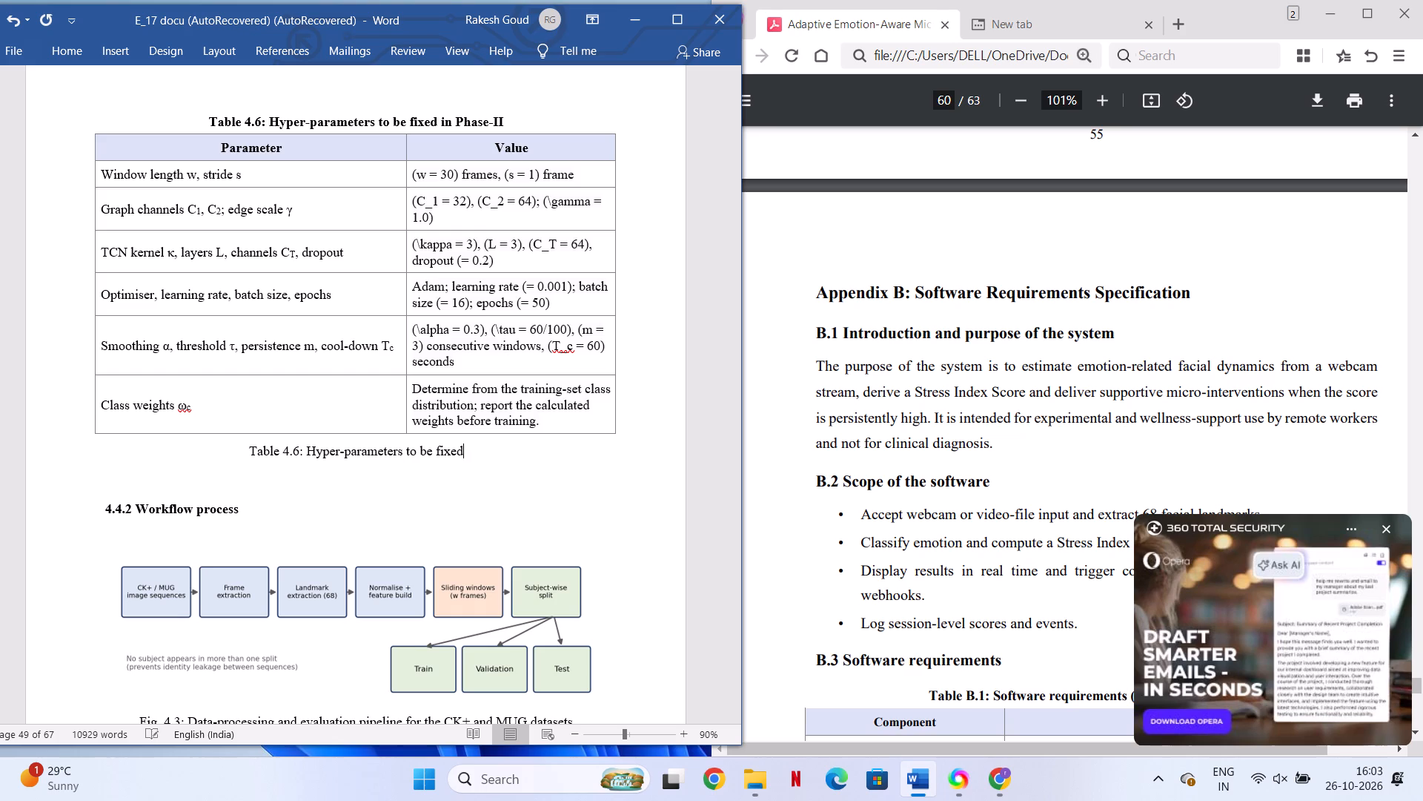
key(BackSpace)
key(BackSpace)
key(BackSpace)
key(BackSpace)
key(BackSpace)
key(BackSpace)
key(BackSpace)
key(BackSpace)
key(BackSpace)
key(BackSpace)
key(BackSpace)
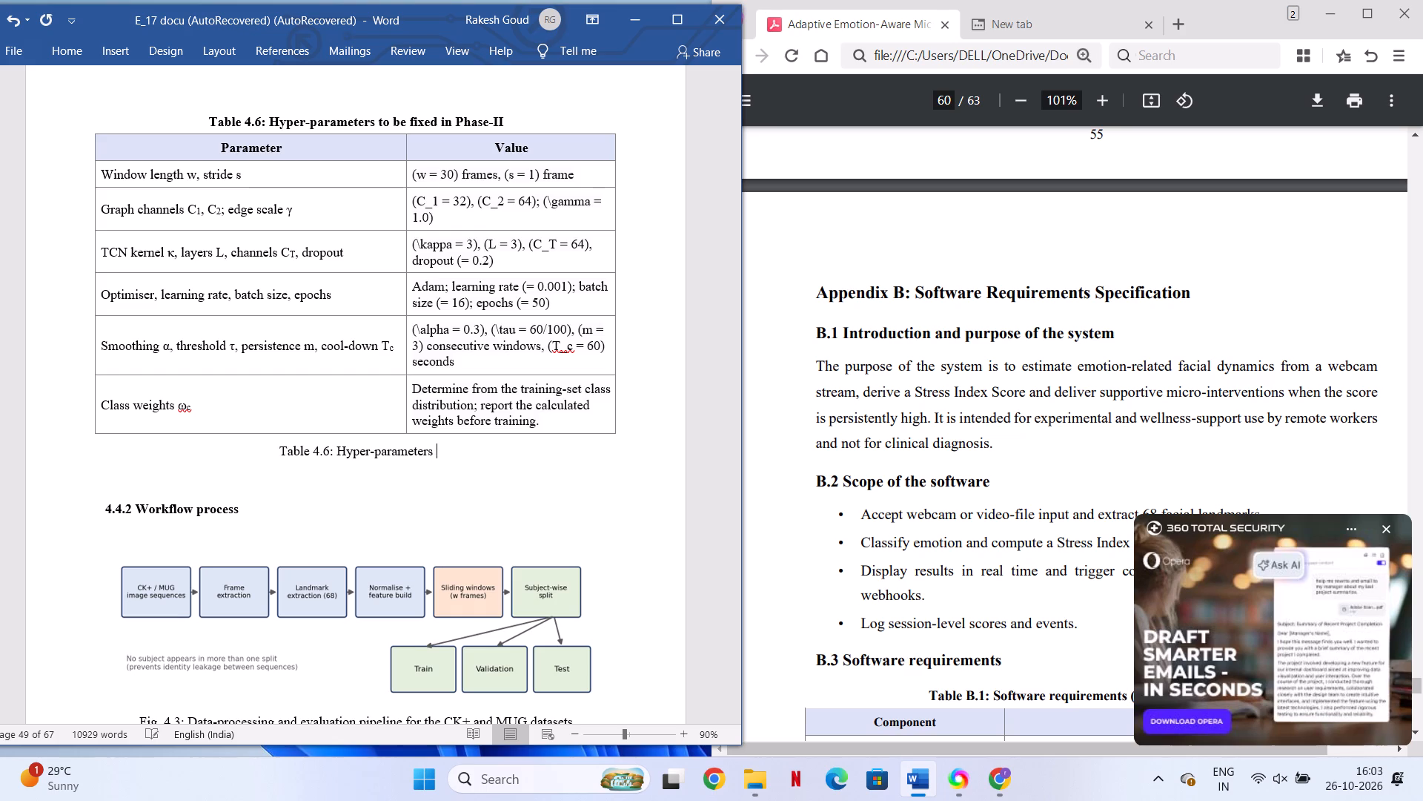
key(BackSpace)
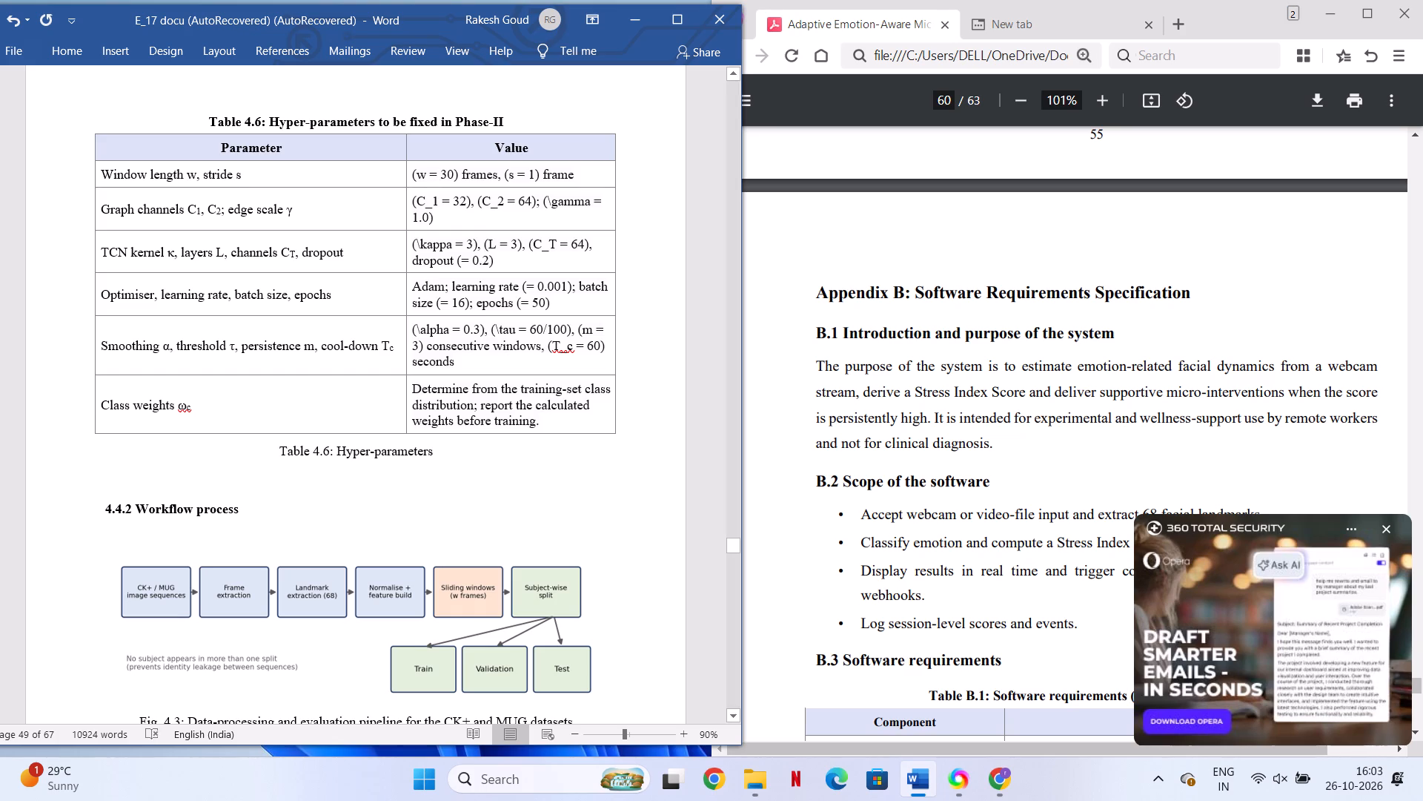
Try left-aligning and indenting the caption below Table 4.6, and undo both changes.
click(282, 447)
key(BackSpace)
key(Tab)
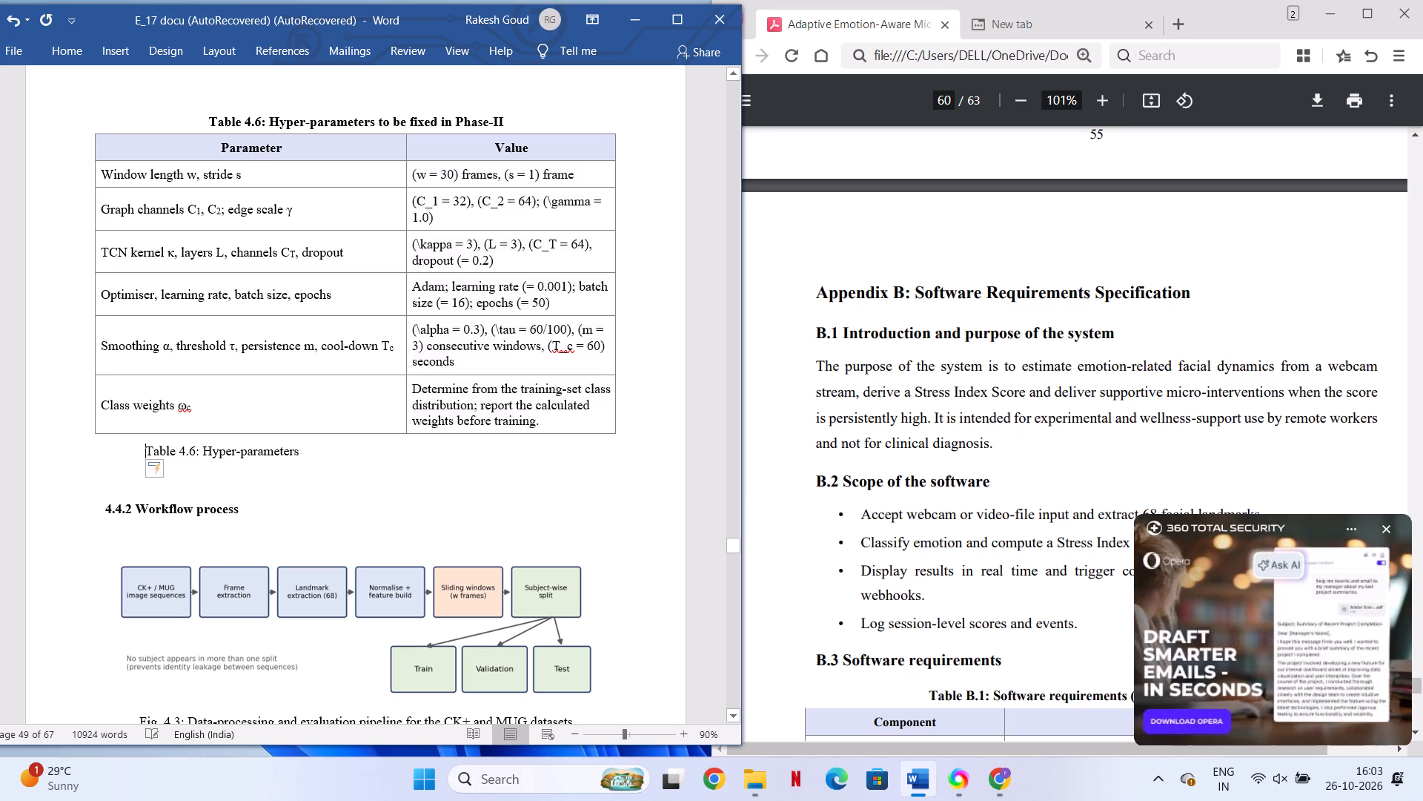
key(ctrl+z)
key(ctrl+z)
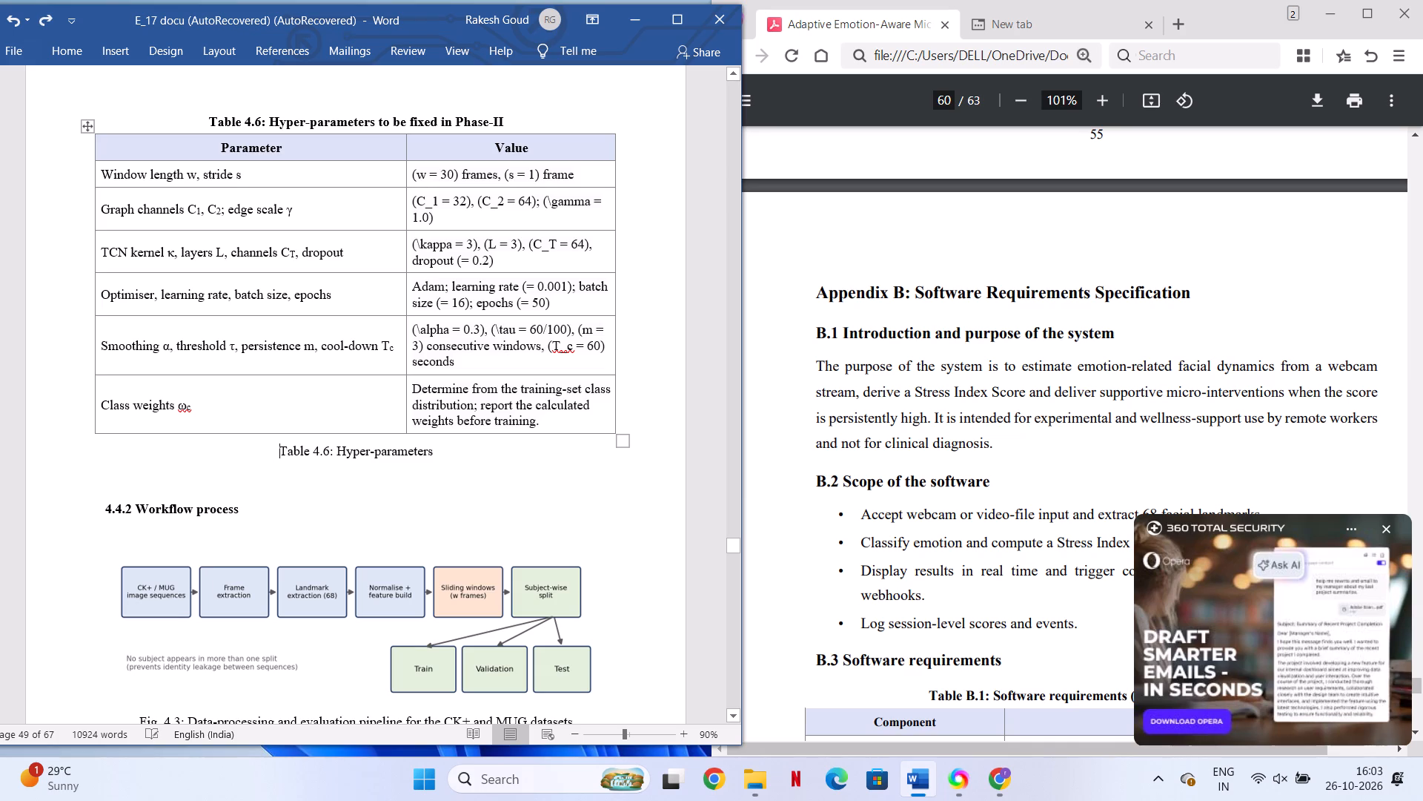
Delete the original bold caption above the hyper-parameters table, leaving a blank left-aligned line that keeps the table on the next page.
drag(511, 125, 233, 130)
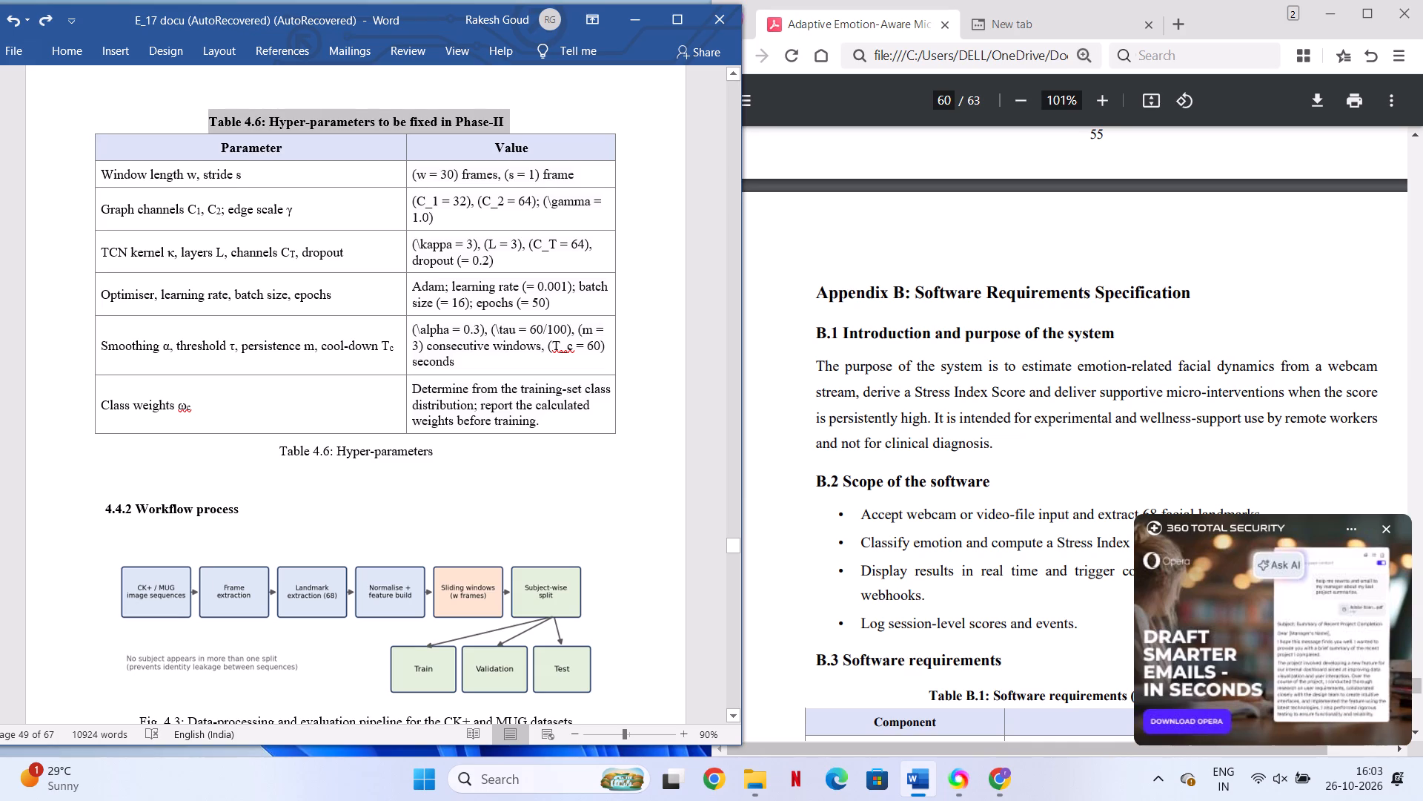
drag(233, 130, 210, 127)
key(BackSpace)
scroll(210, 127, up, 3)
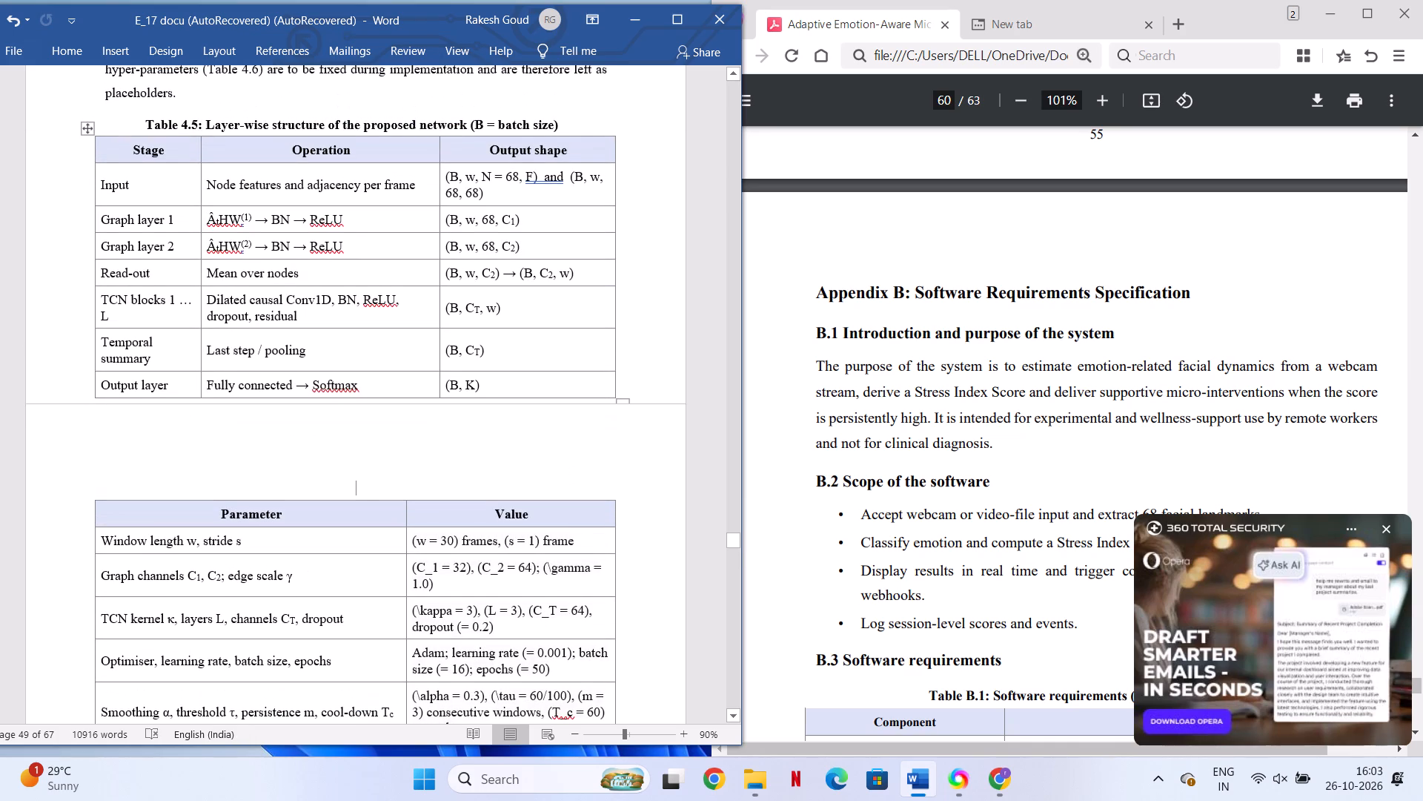
key(BackSpace)
key(BackSpace)
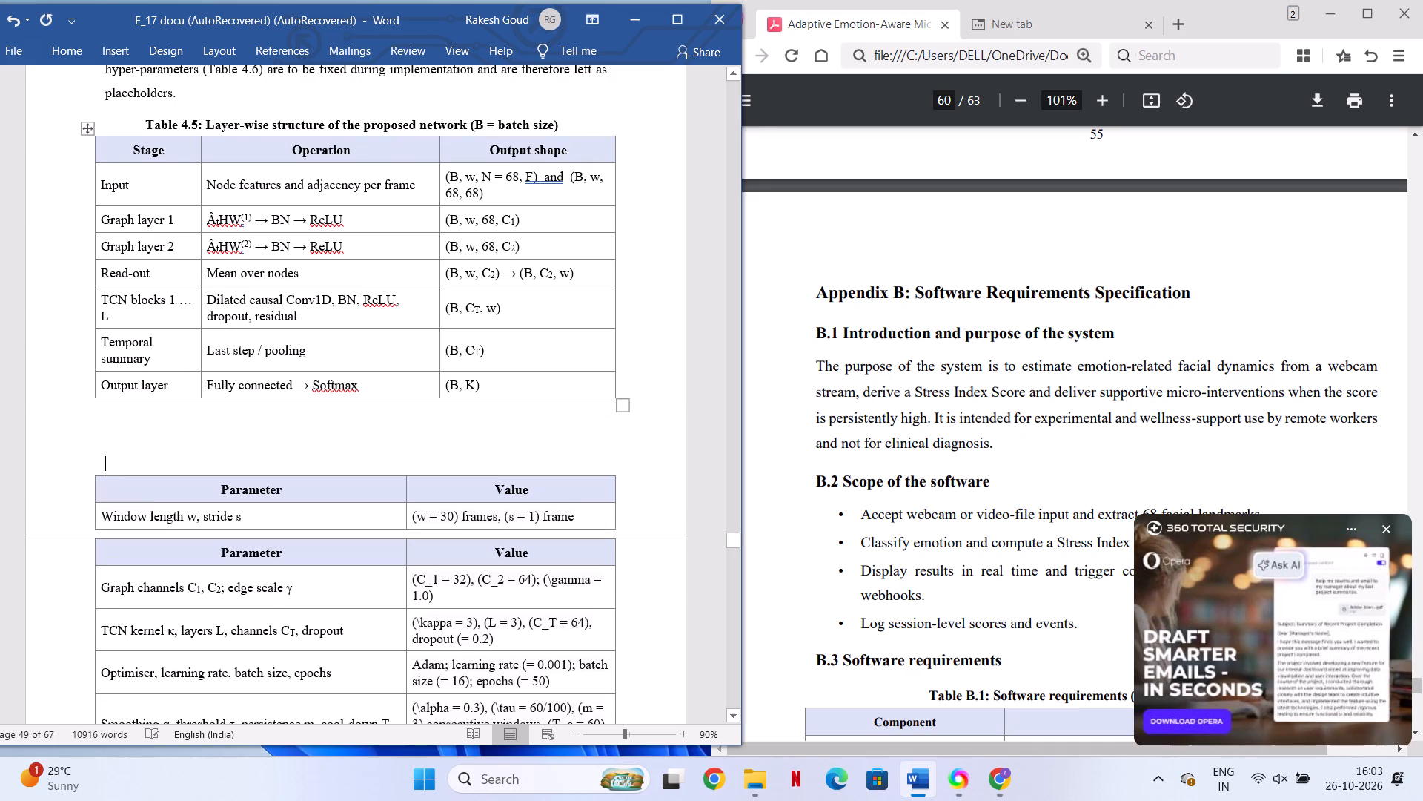
key(Return)
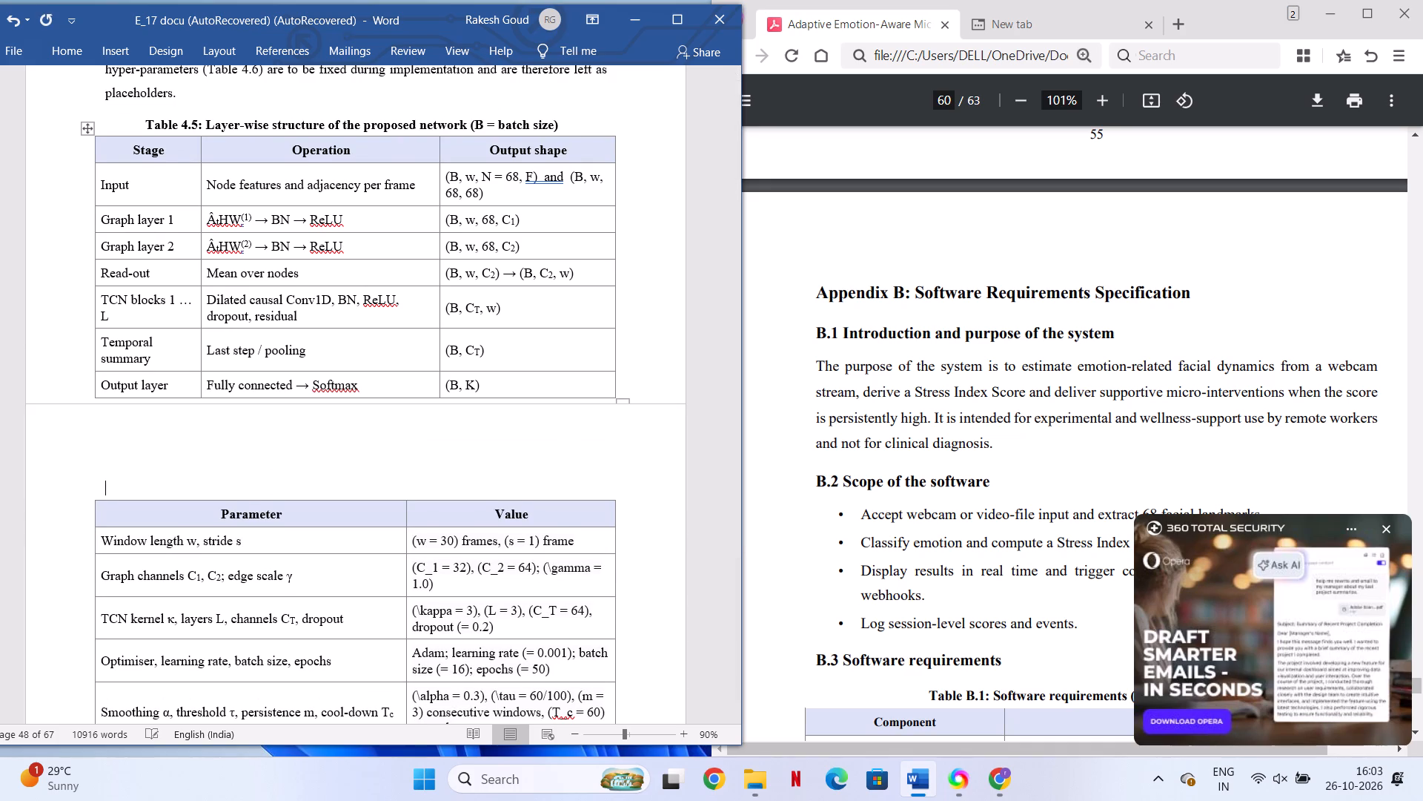
Insert two blank lines between the Fig. 4.3 caption and "Step 1: Frame acquisition" to start the steps on a new page.
scroll(250, 341, down, 4)
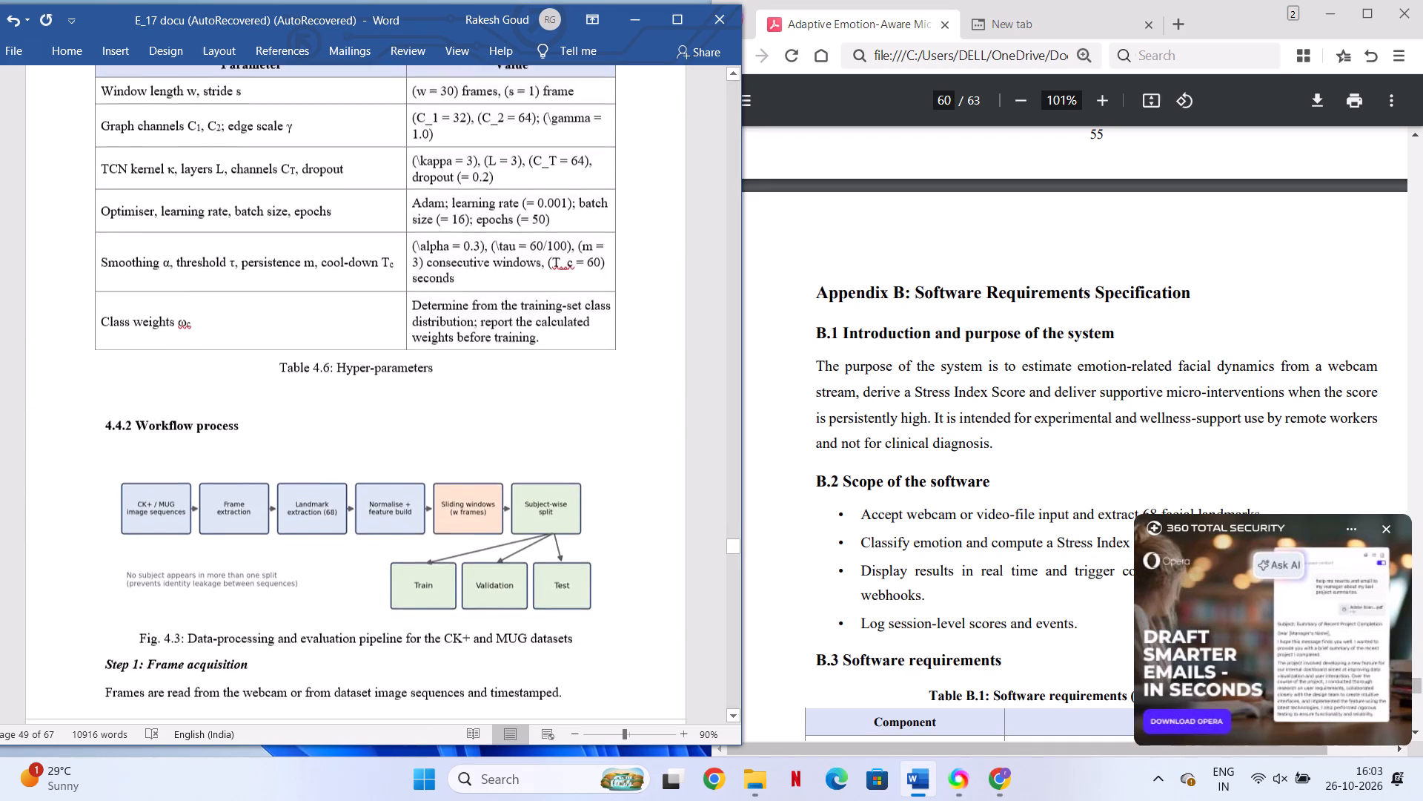
scroll(250, 341, down, 2)
scroll(250, 341, right, 2)
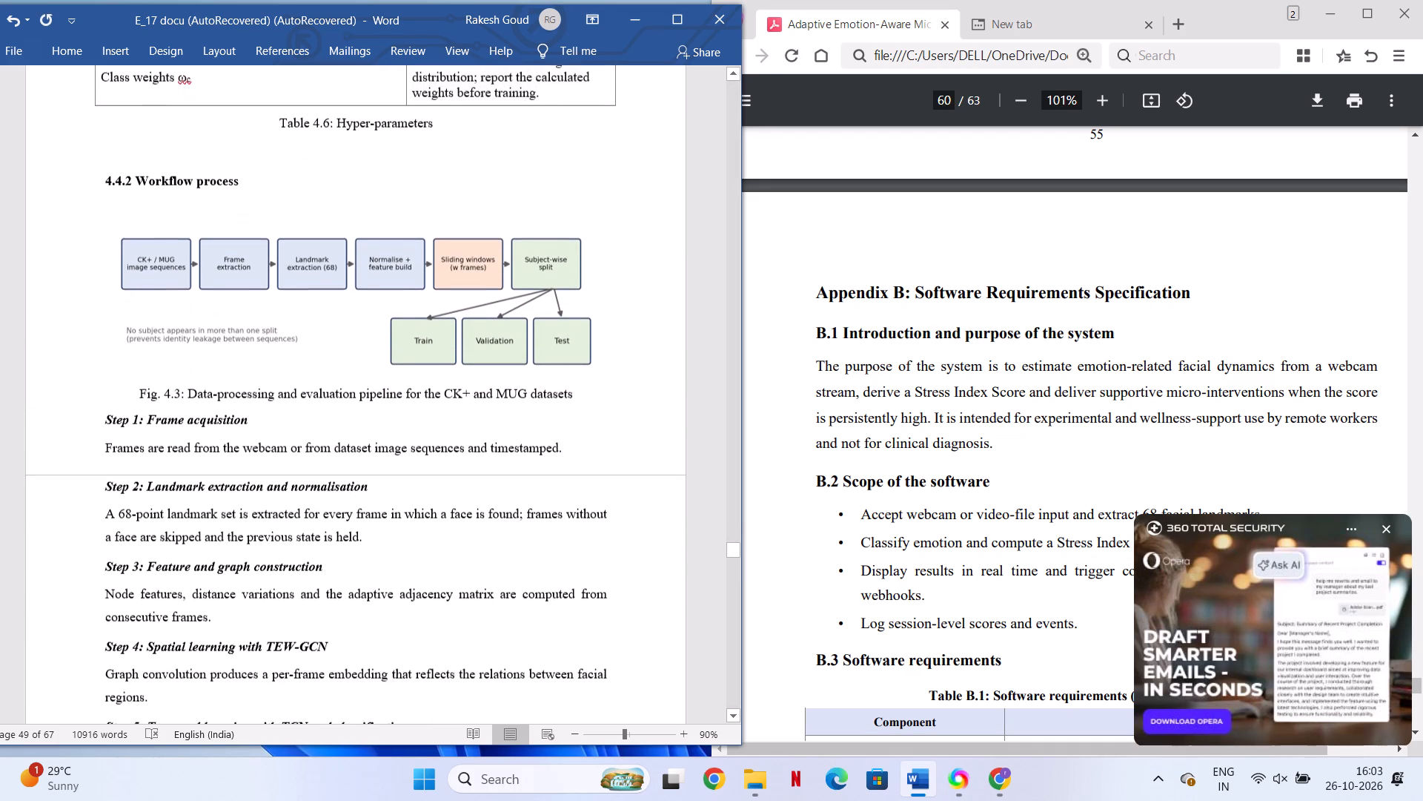
scroll(250, 341, right, 1)
scroll(250, 341, down, 1)
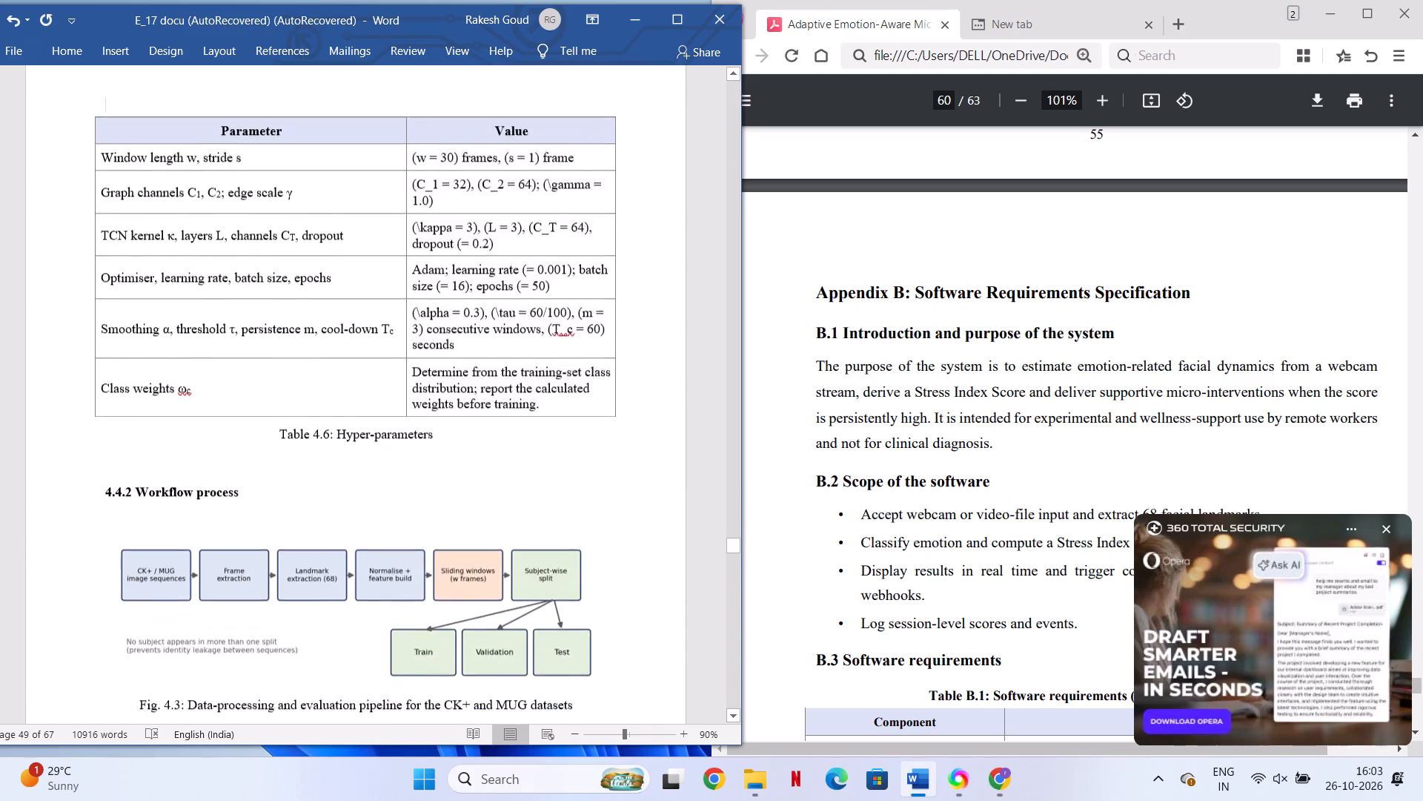
scroll(250, 341, down, 2)
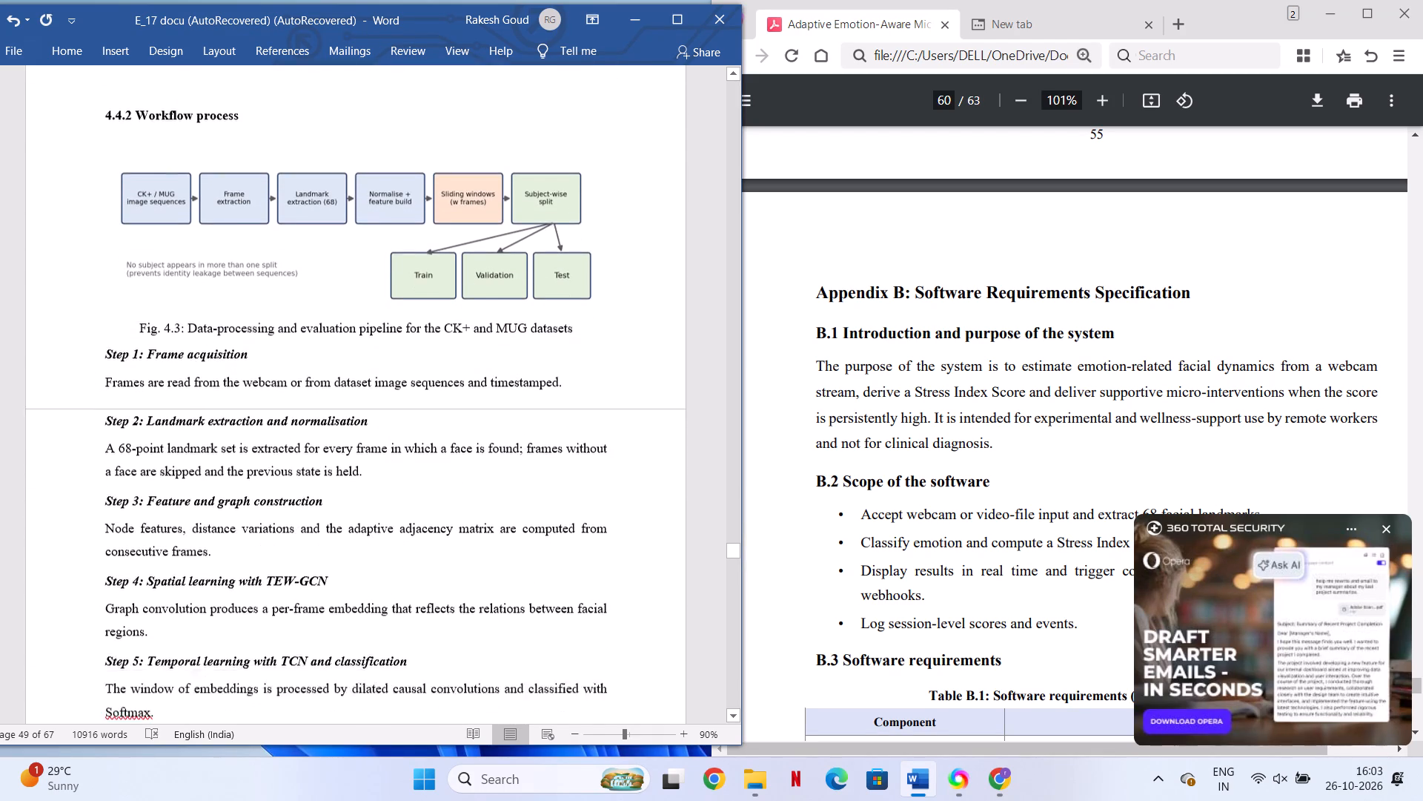
scroll(250, 341, down, 2)
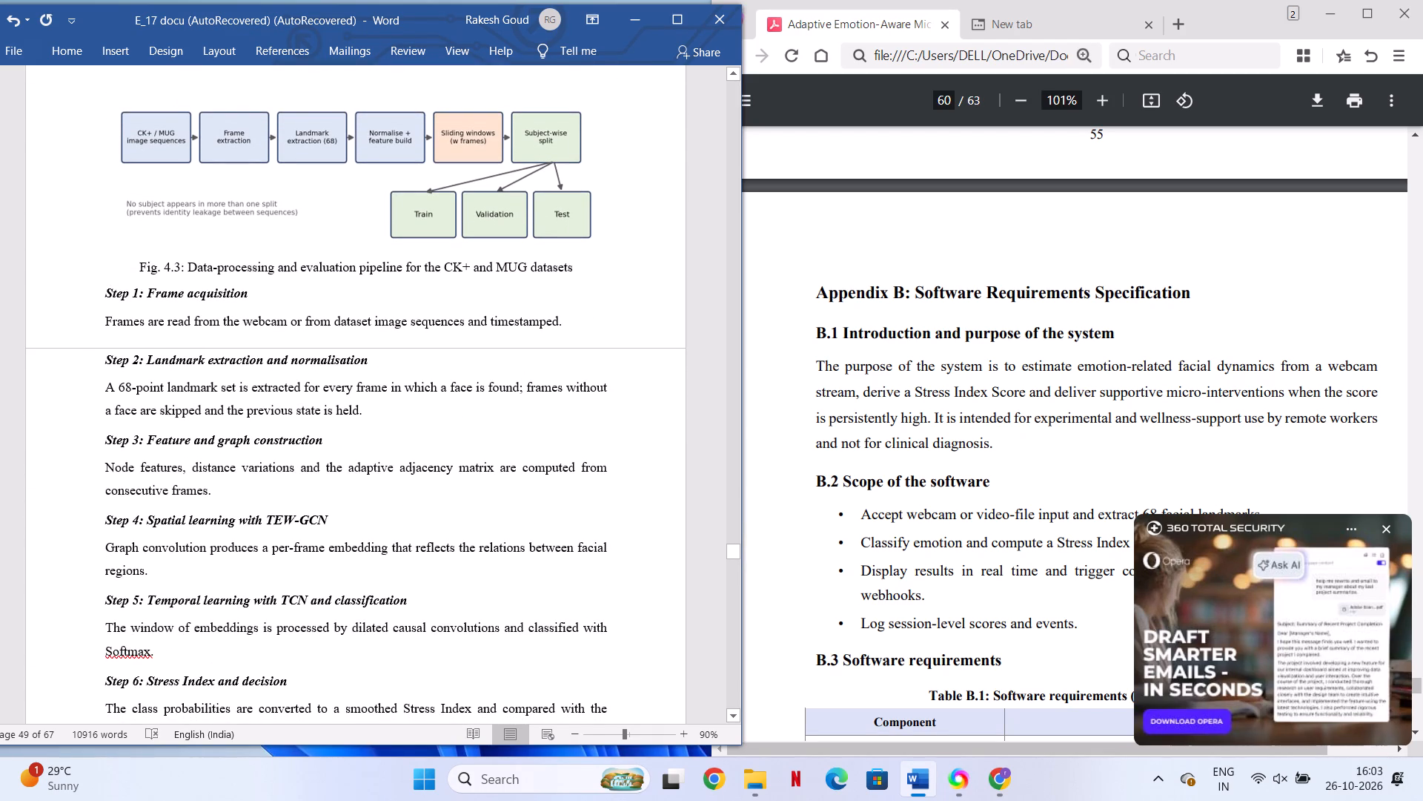
click(113, 297)
scroll(107, 297, up, 2)
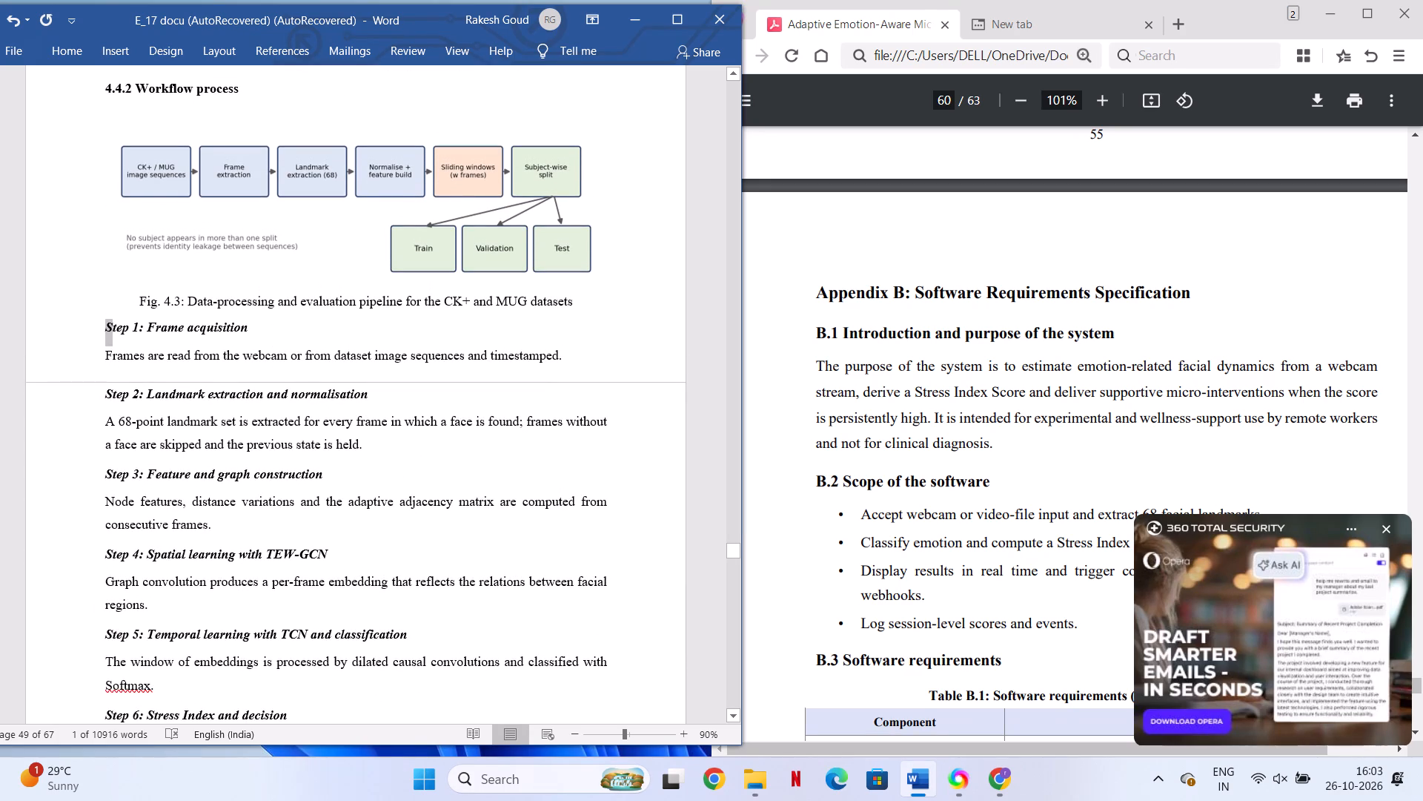
click(96, 320)
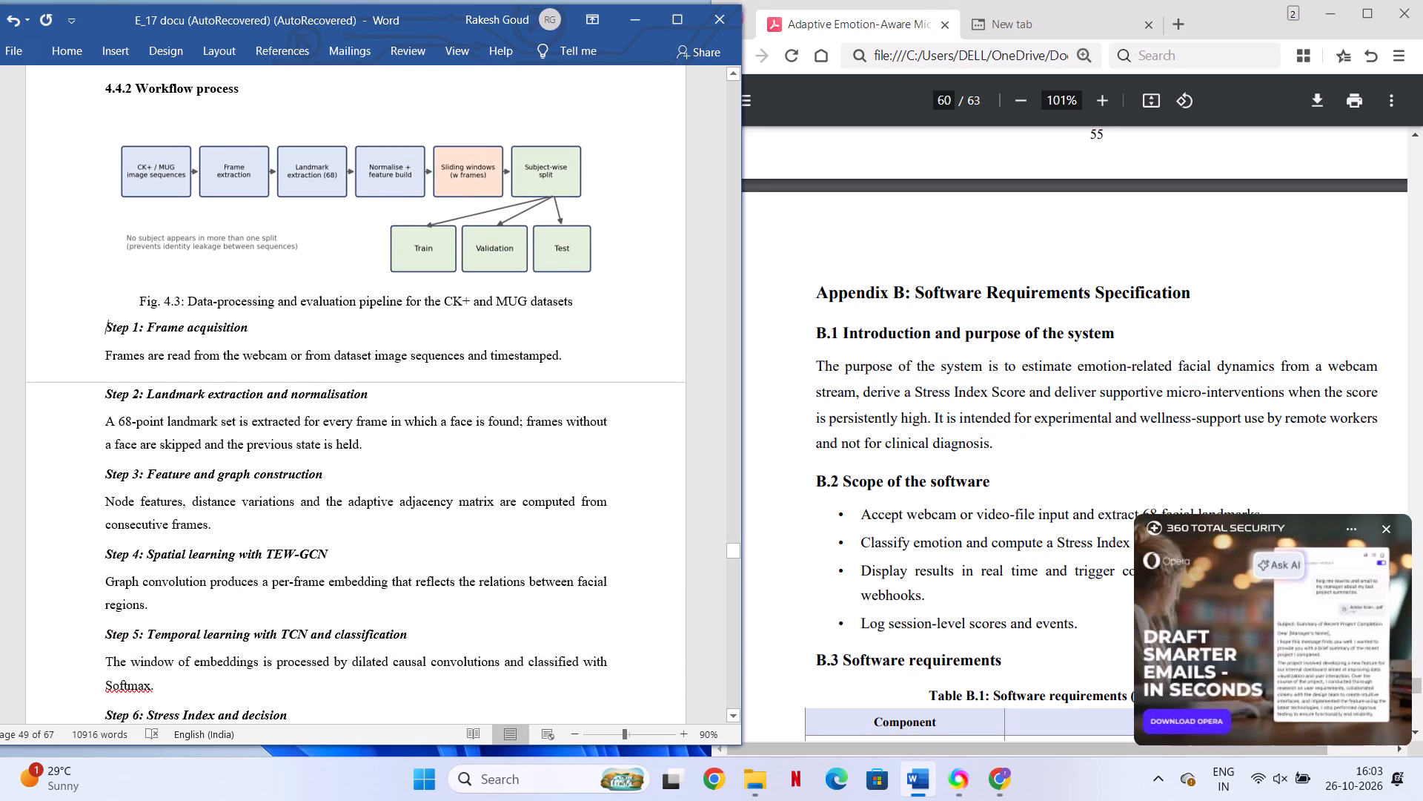
key(Return)
key(Return)
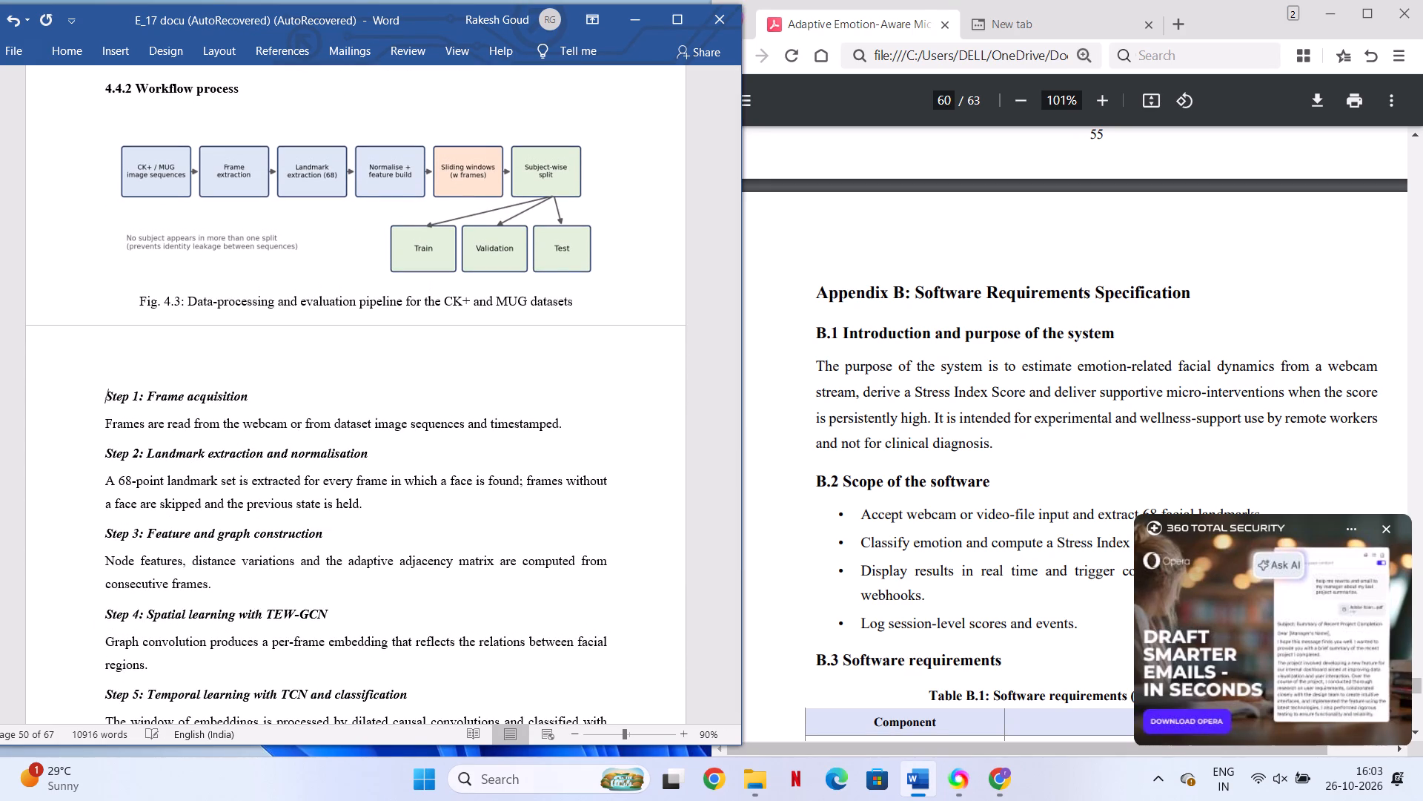
Review the page layout from Table 4.5 through Table 4.6 to the workflow figure in section 4.4.2.
scroll(102, 325, up, 8)
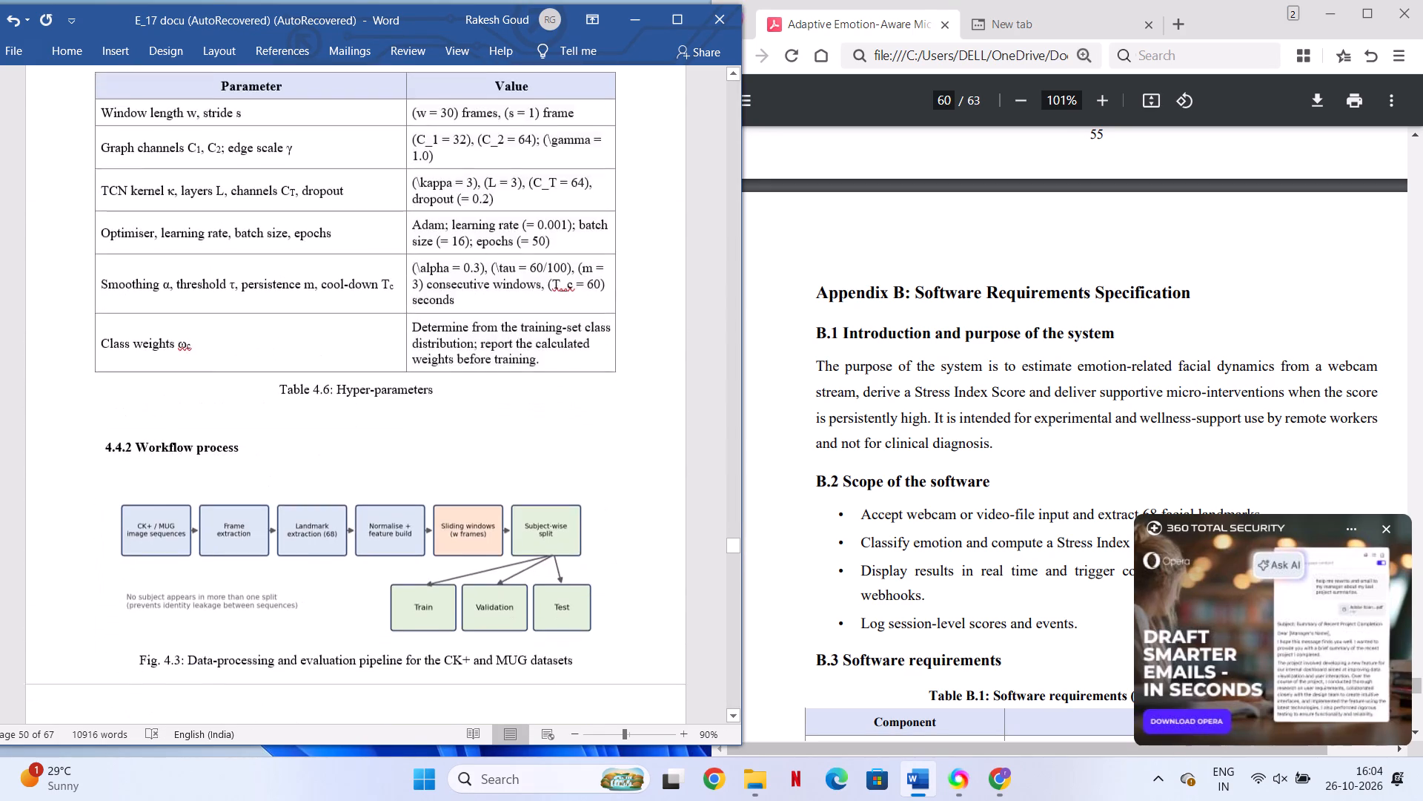
scroll(102, 325, up, 3)
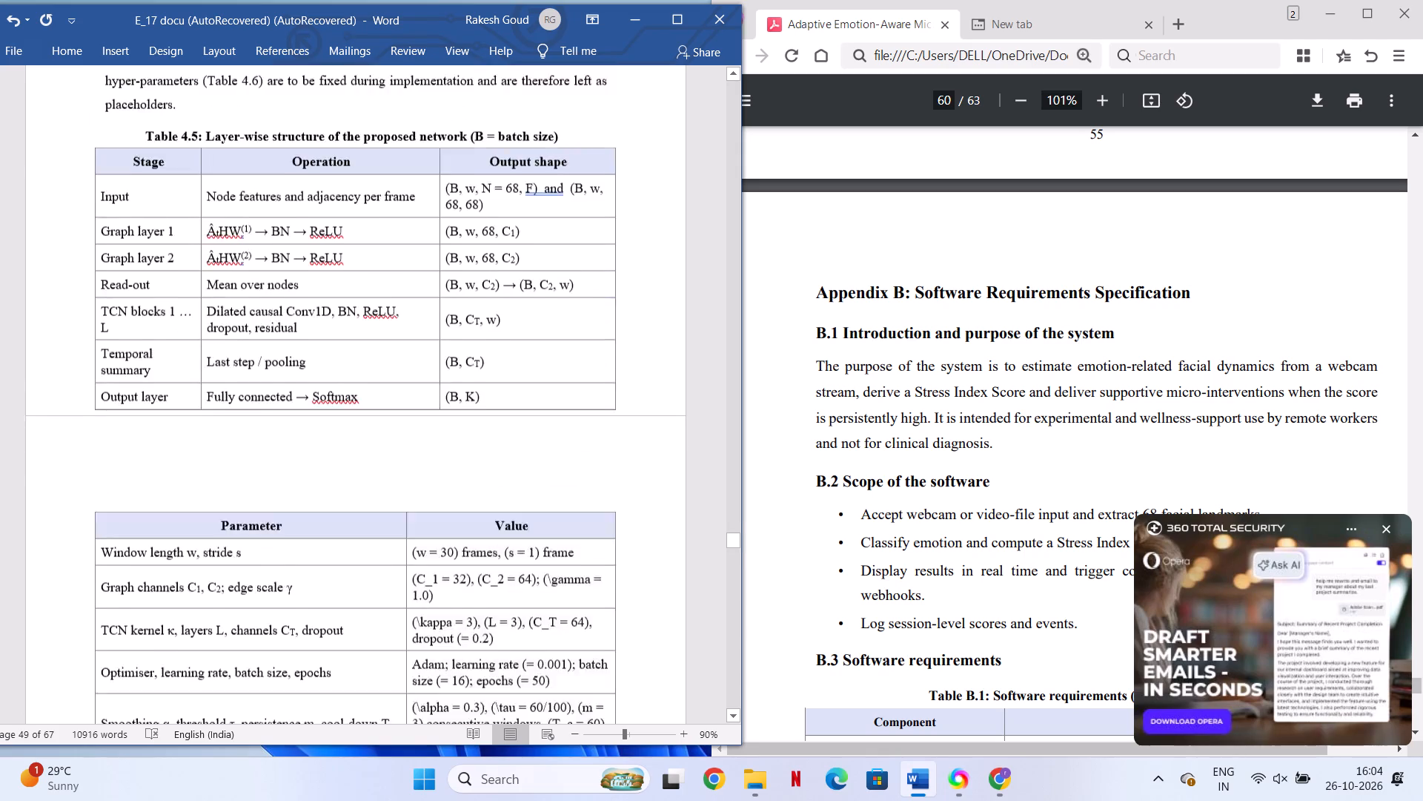
scroll(102, 325, down, 5)
click(252, 536)
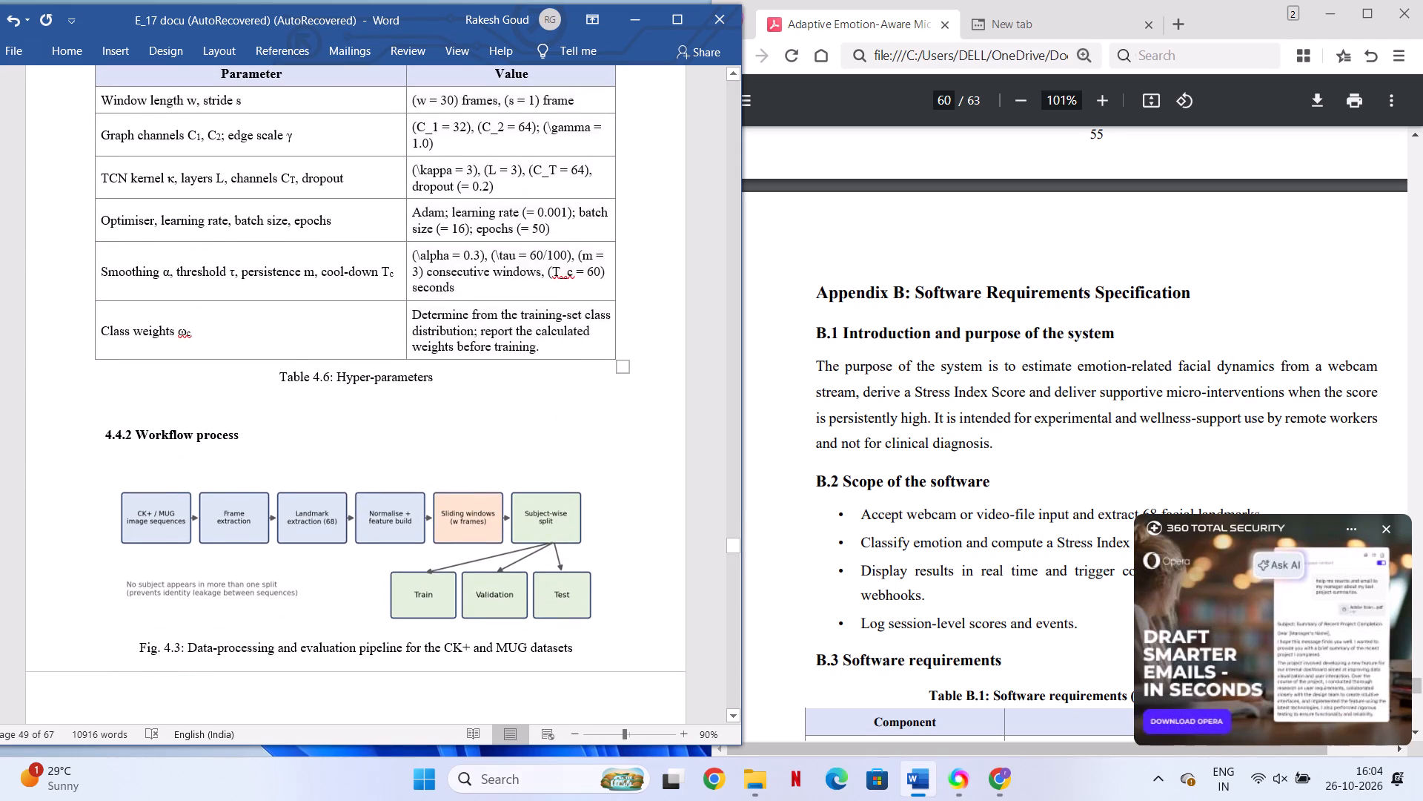
Enlarge the section 4.4.2 workflow diagram above the Fig. 4.3 caption in both width and height.
drag(357, 641, 372, 695)
drag(606, 576, 631, 577)
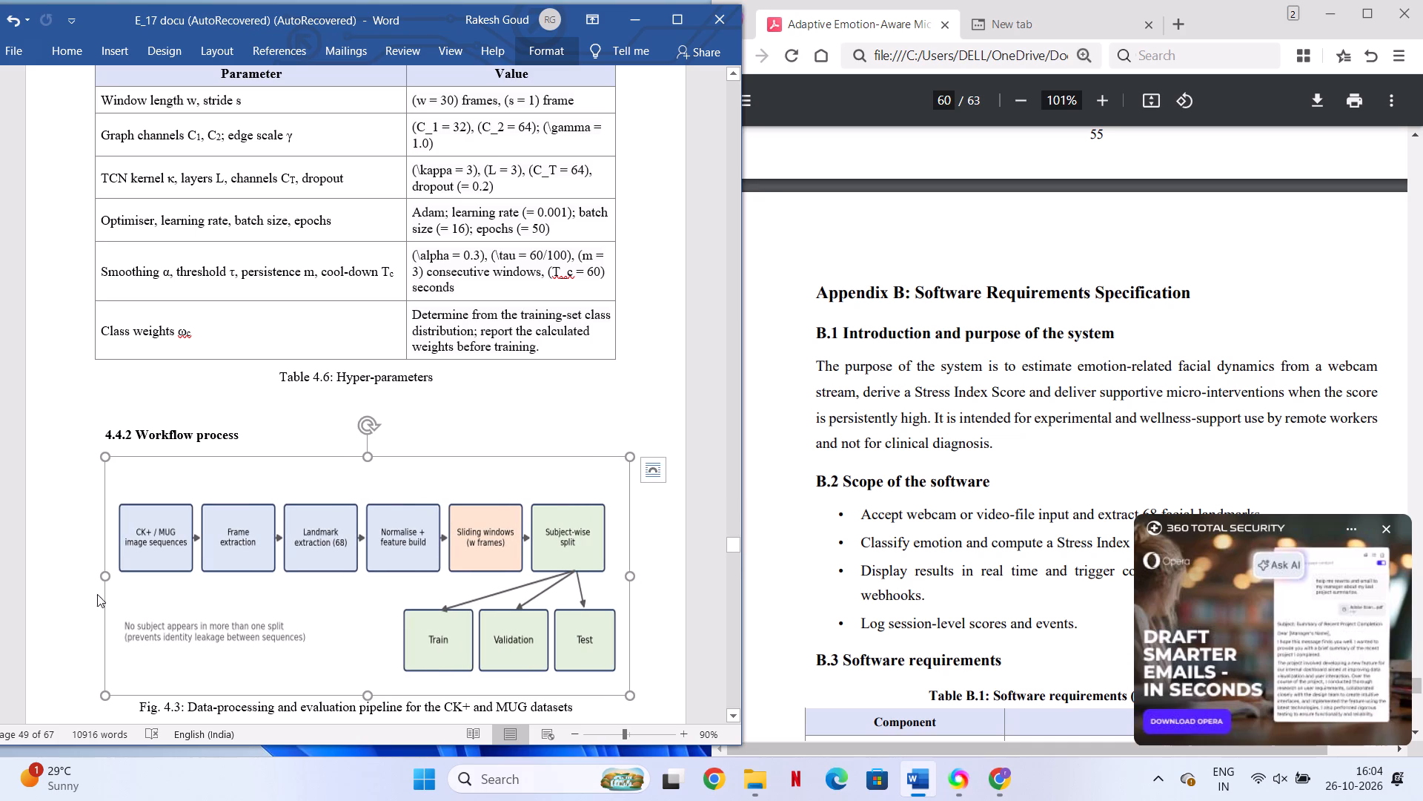
drag(101, 578, 86, 578)
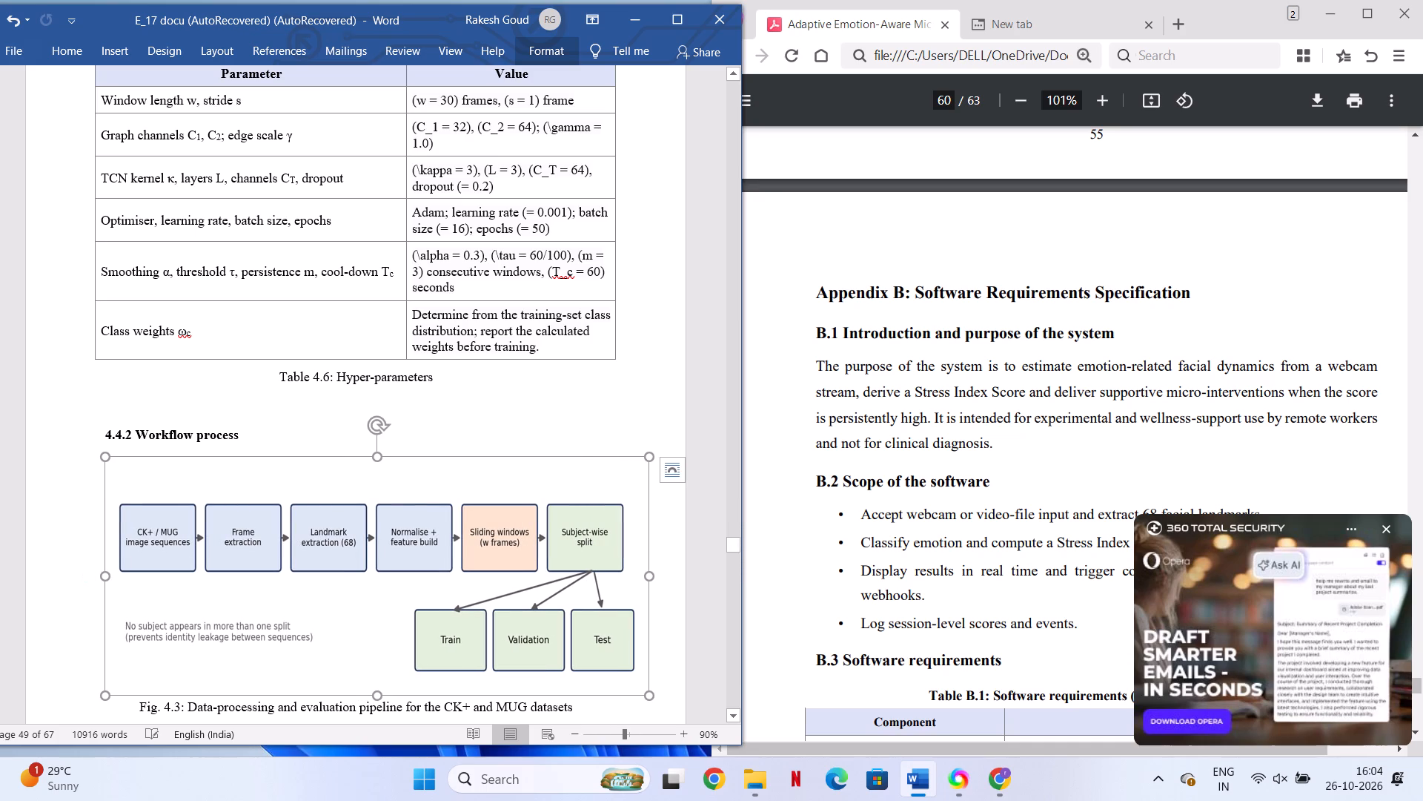
drag(380, 456, 376, 432)
scroll(376, 432, down, 2)
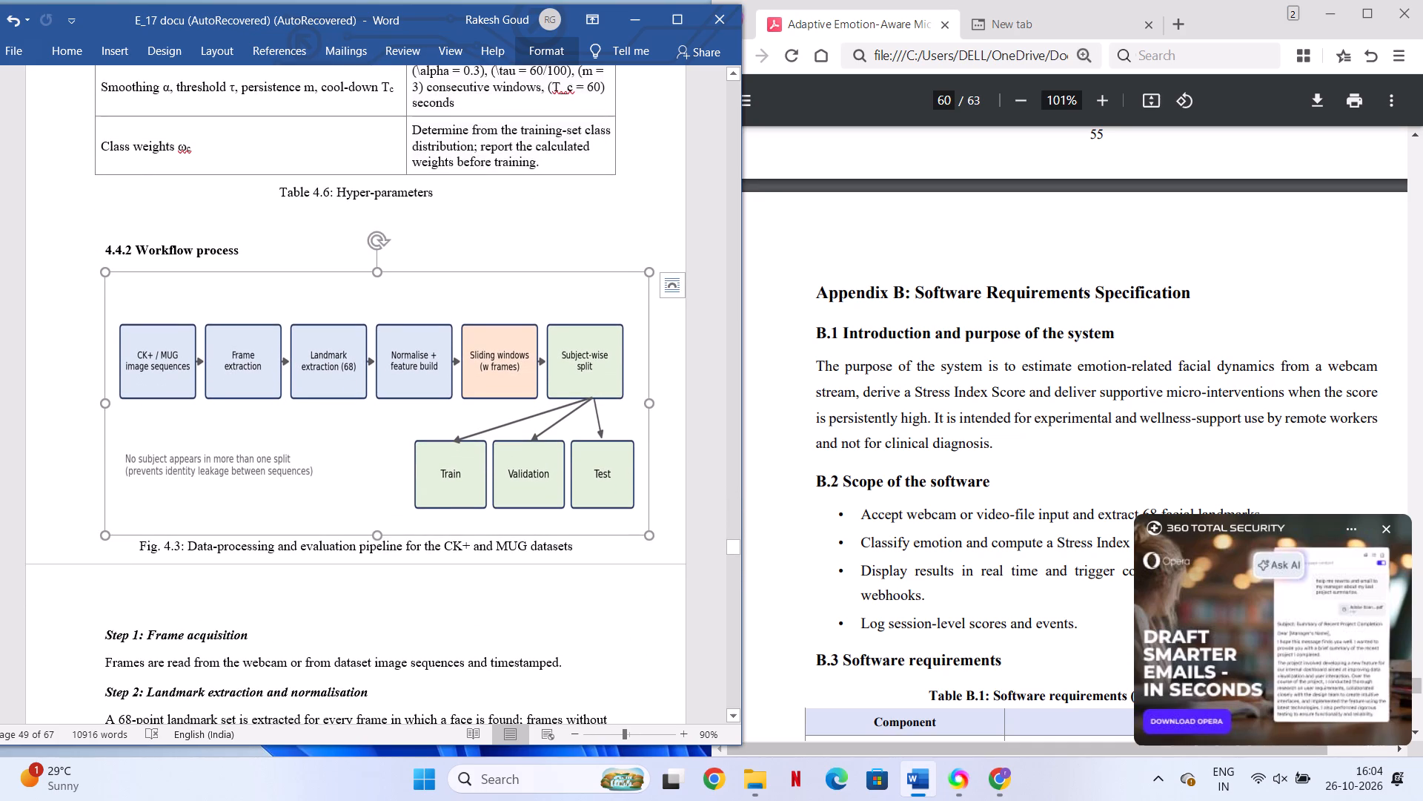
click(546, 613)
scroll(546, 613, up, 1)
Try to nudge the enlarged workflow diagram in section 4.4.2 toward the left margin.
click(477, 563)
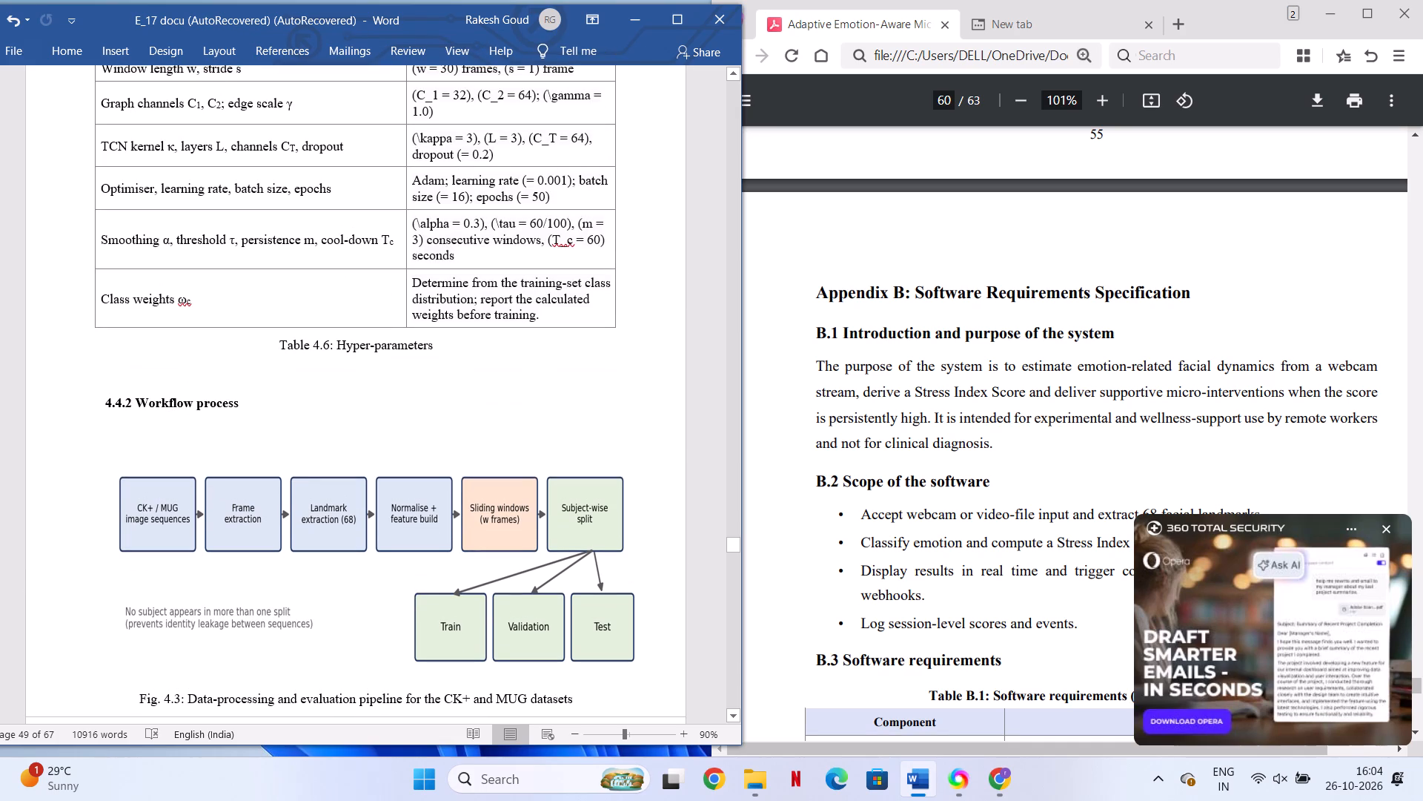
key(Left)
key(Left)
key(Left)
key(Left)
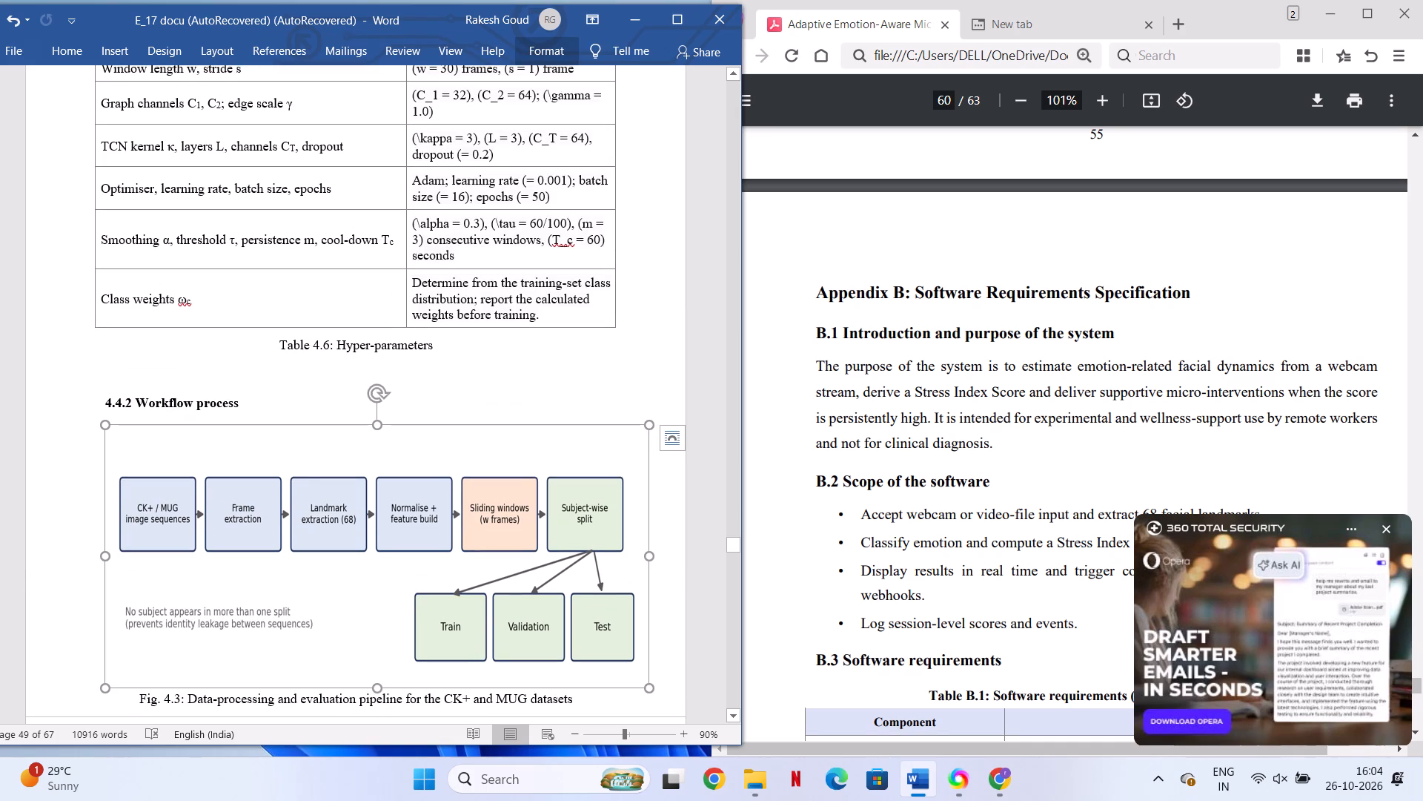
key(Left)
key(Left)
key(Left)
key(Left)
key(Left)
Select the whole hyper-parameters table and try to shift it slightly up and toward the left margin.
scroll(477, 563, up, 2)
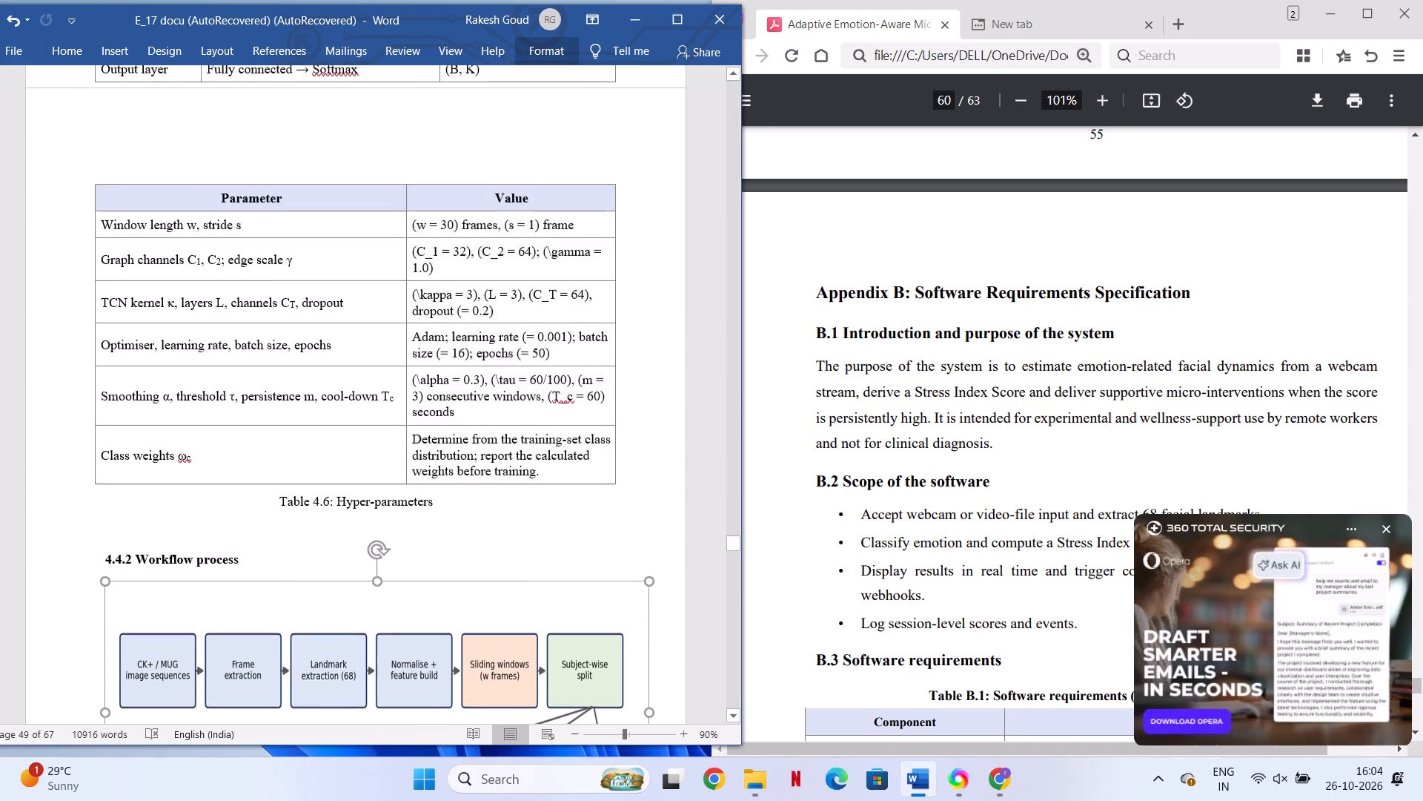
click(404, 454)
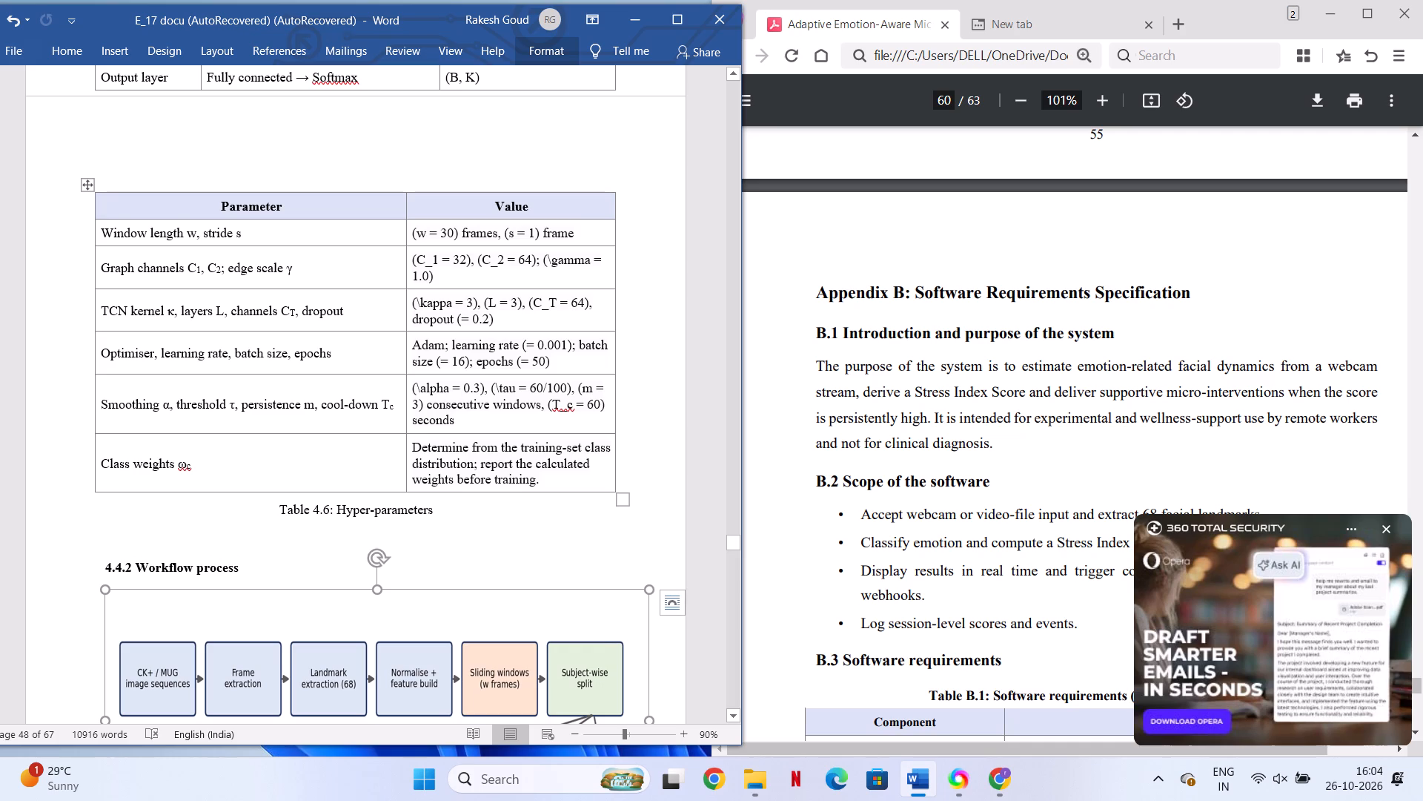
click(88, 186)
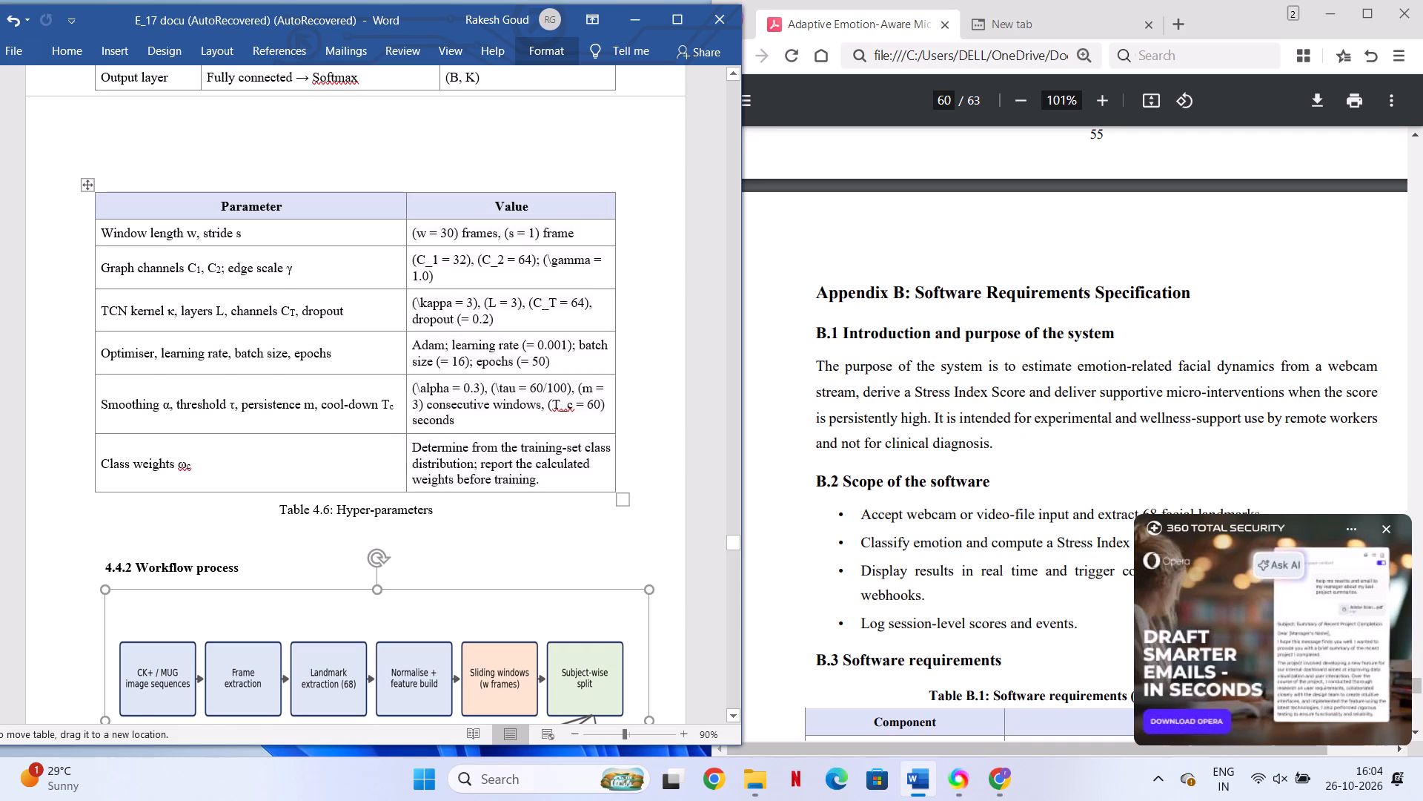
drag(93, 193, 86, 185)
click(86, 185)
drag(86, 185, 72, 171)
Move the Table 4.5 caption from above to directly below its table, removing the empty line left above the table.
scroll(72, 171, up, 6)
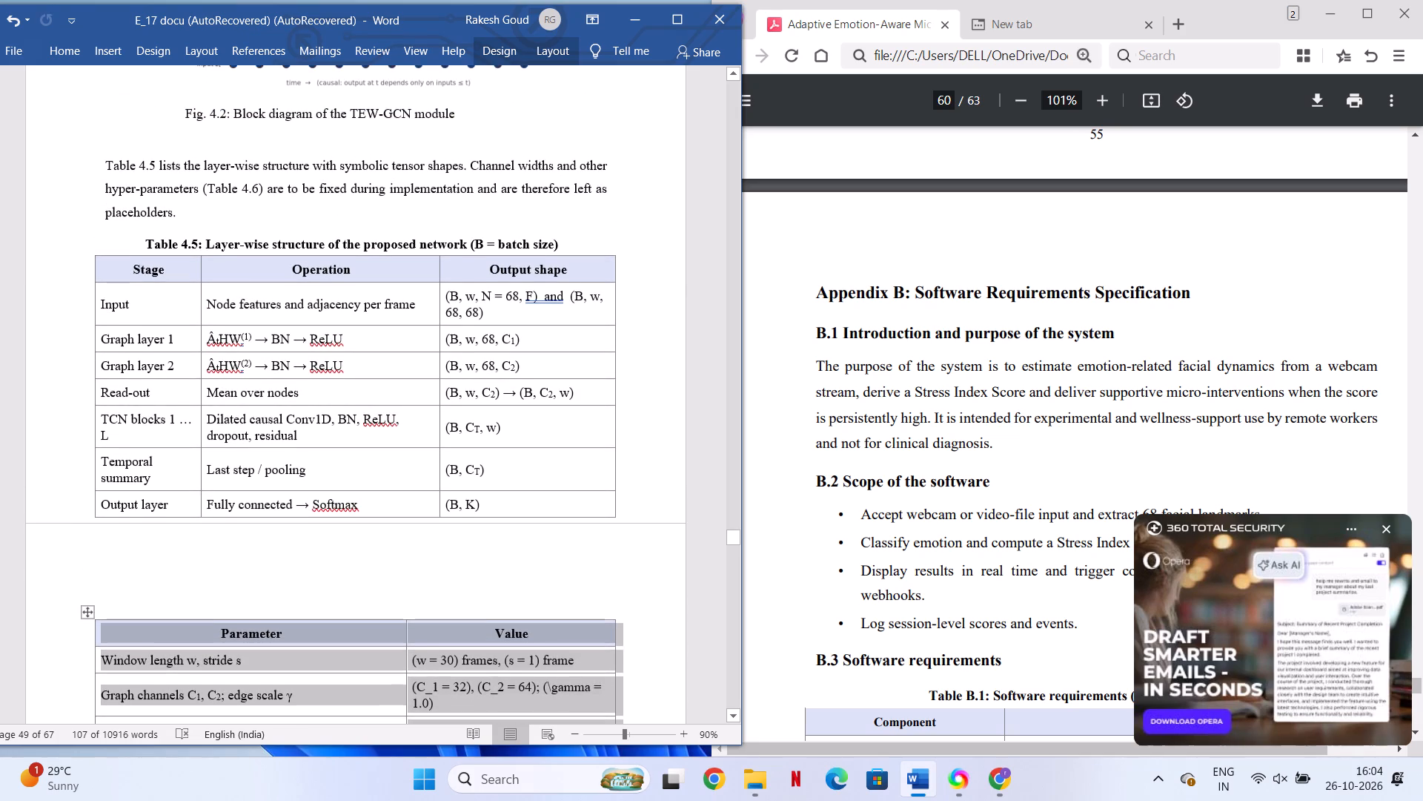
scroll(72, 171, up, 1)
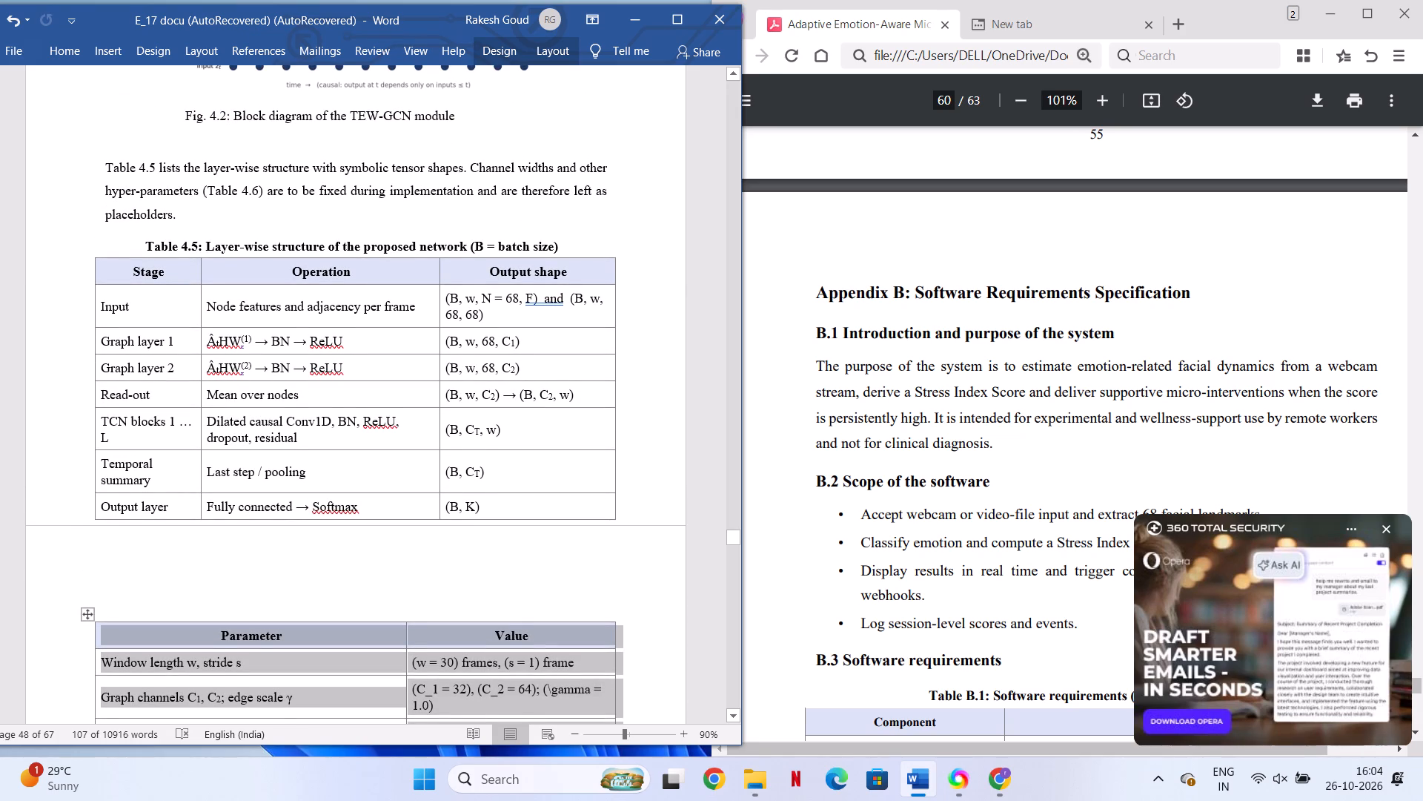
drag(145, 243, 563, 245)
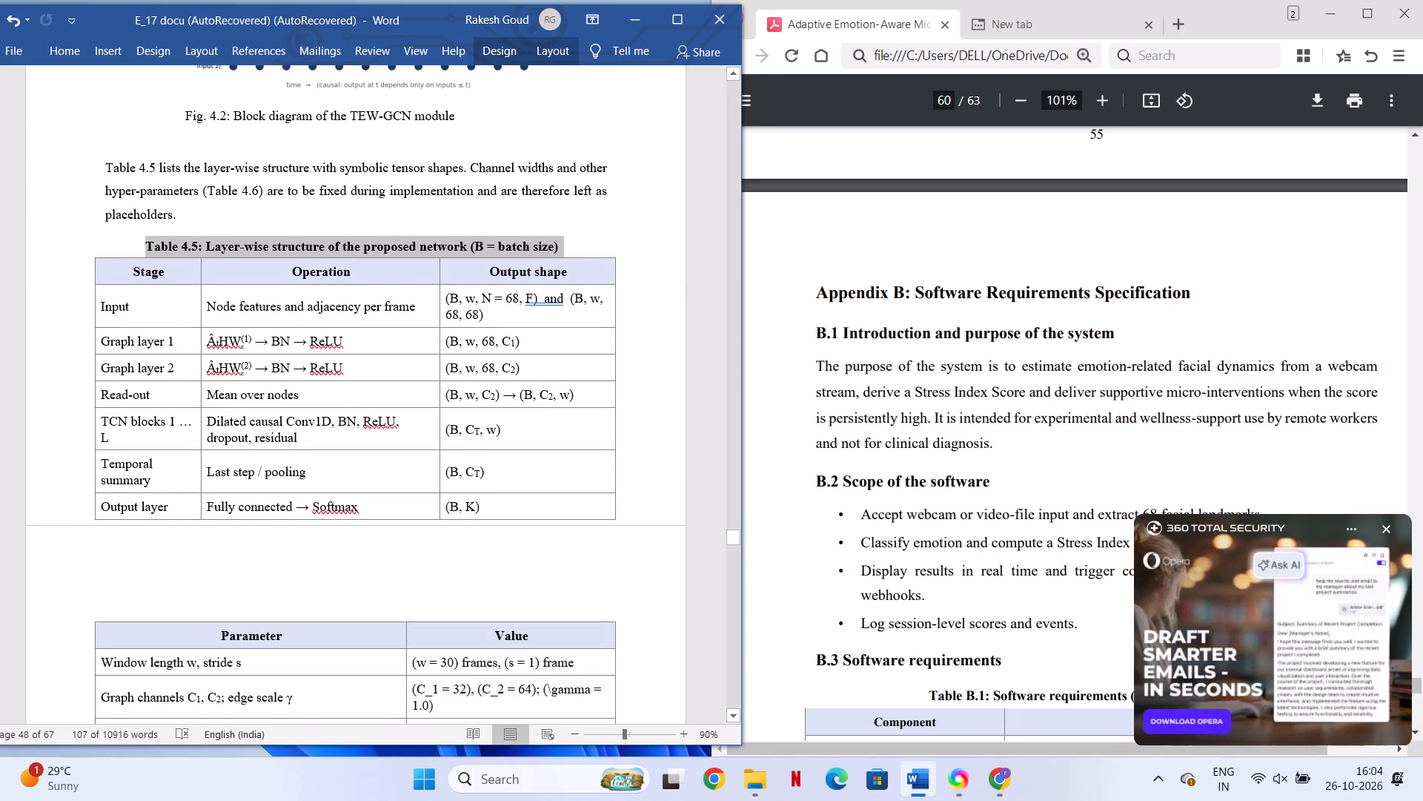
drag(563, 245, 560, 247)
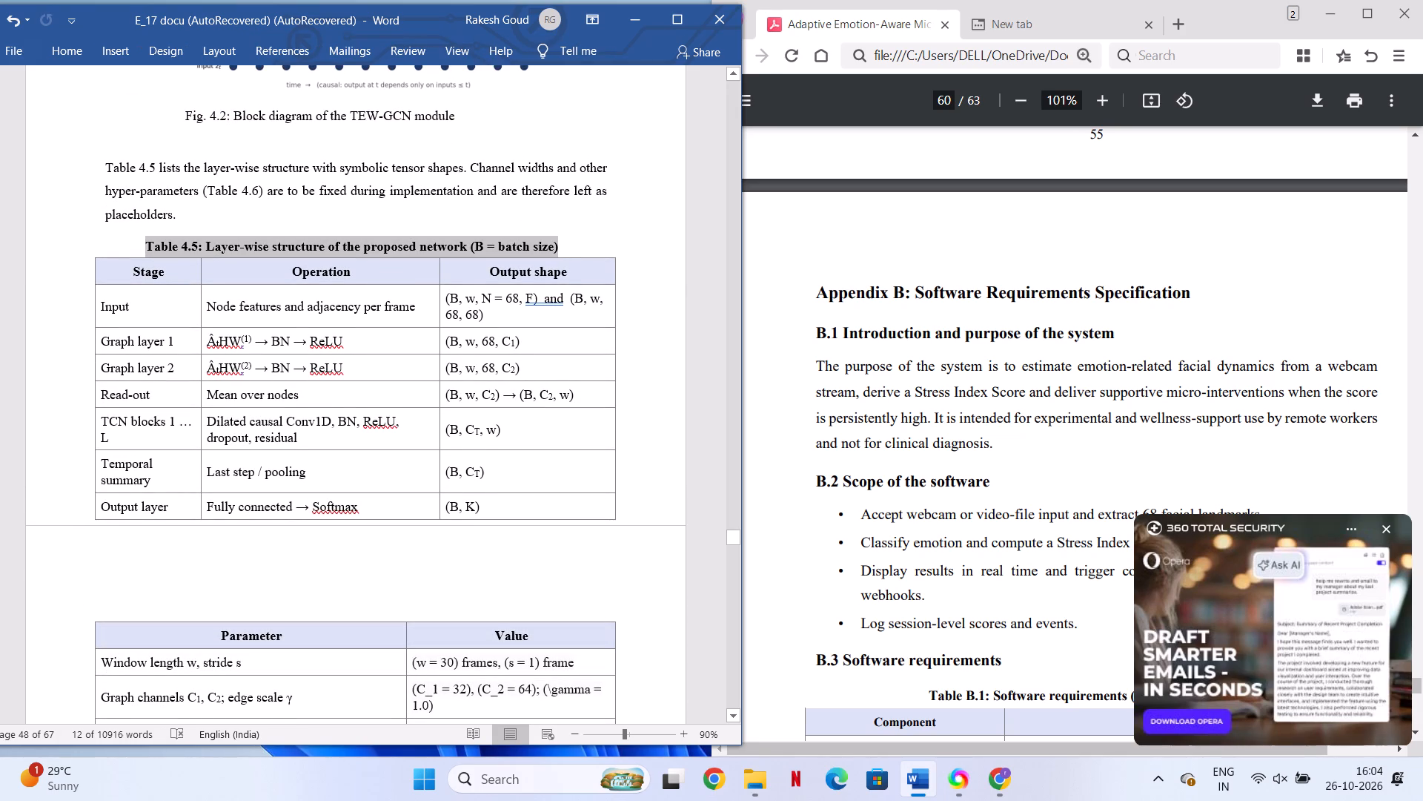
key(ctrl+x)
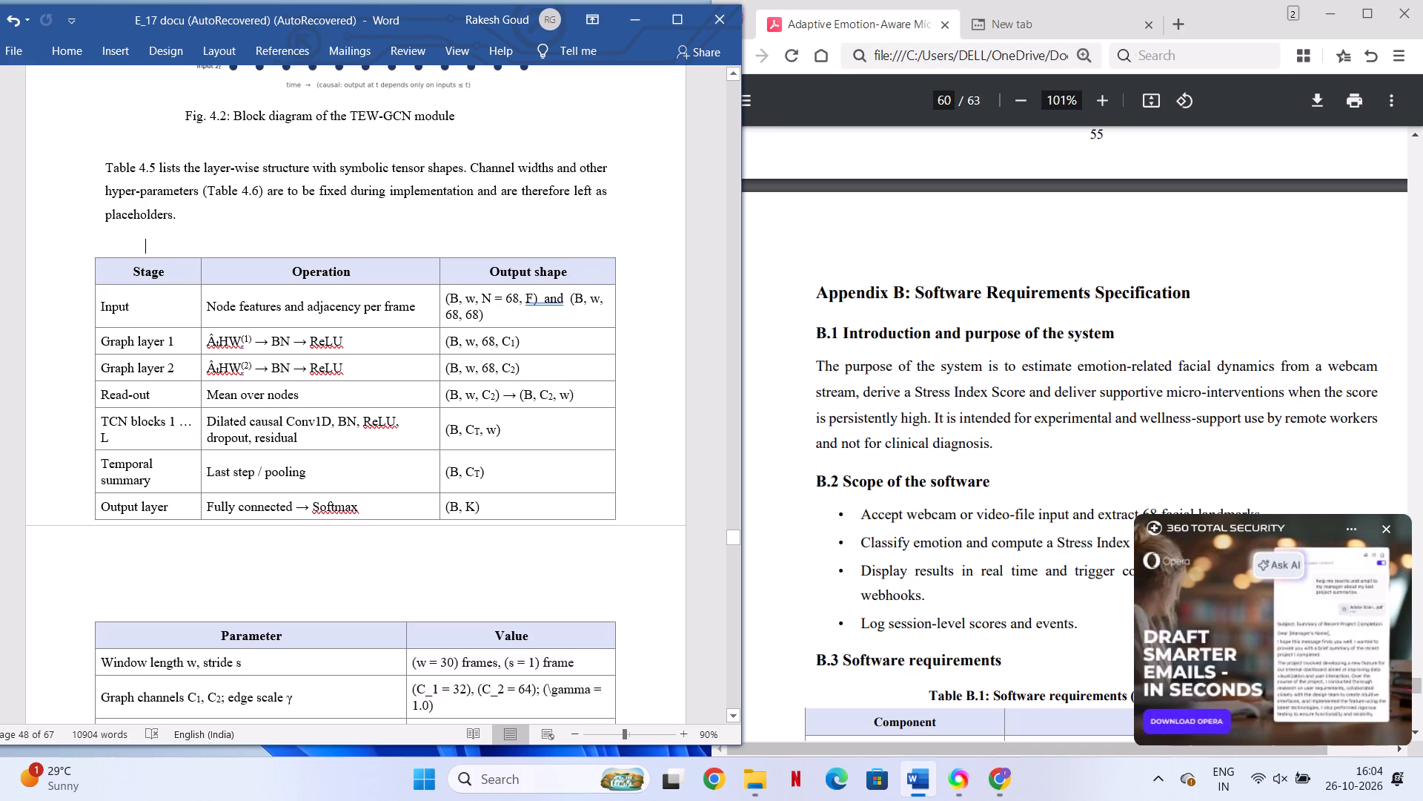
key(BackSpace)
key(BackSpace)
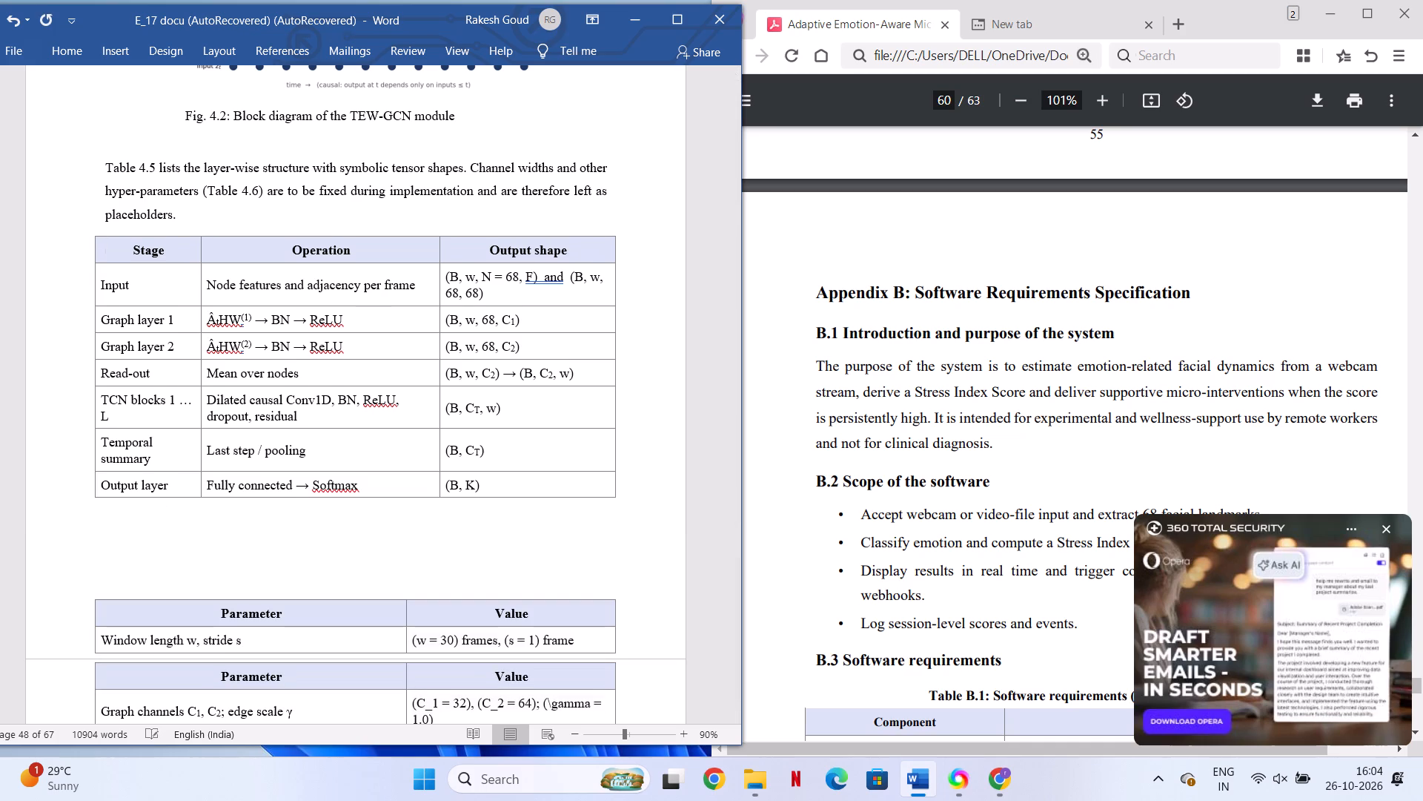
click(319, 509)
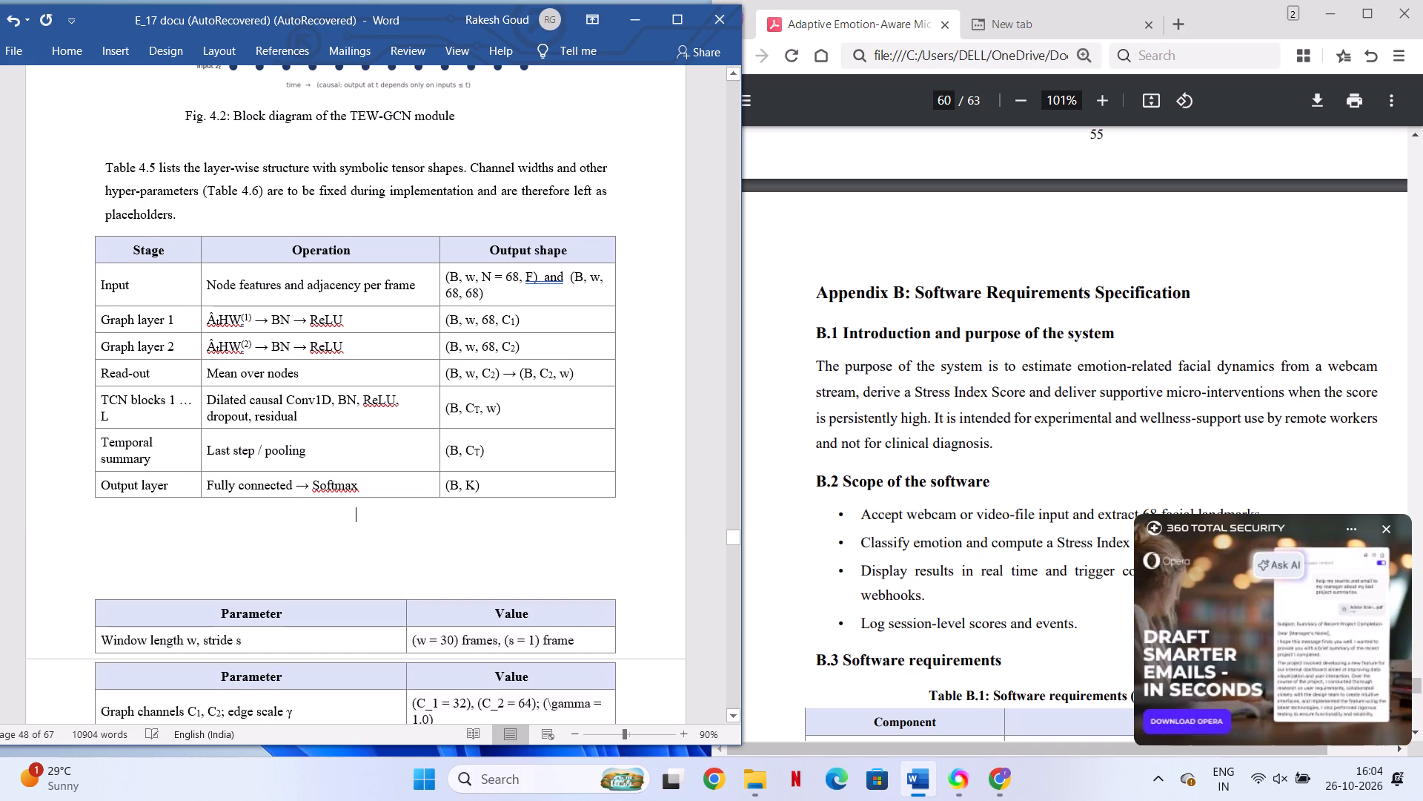
key(ctrl+v)
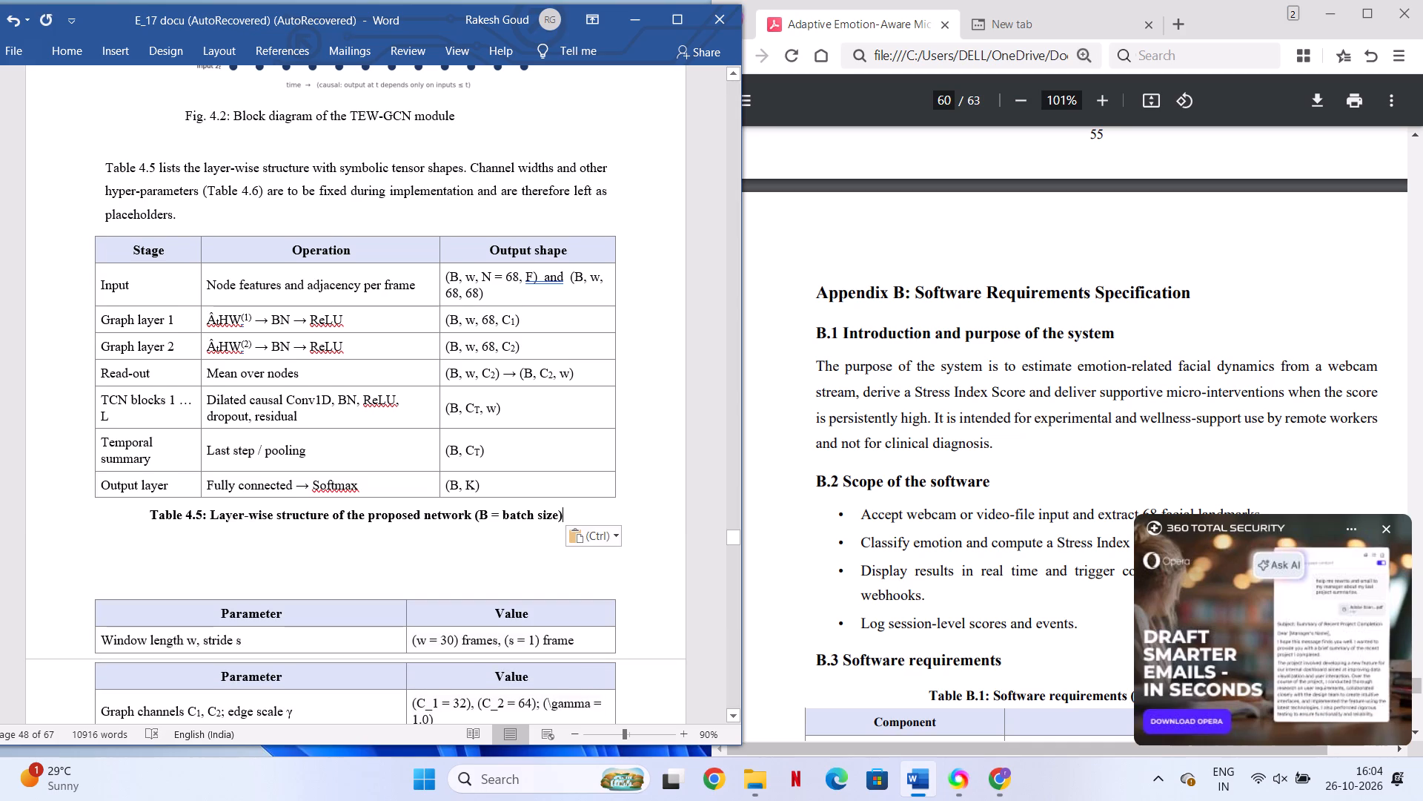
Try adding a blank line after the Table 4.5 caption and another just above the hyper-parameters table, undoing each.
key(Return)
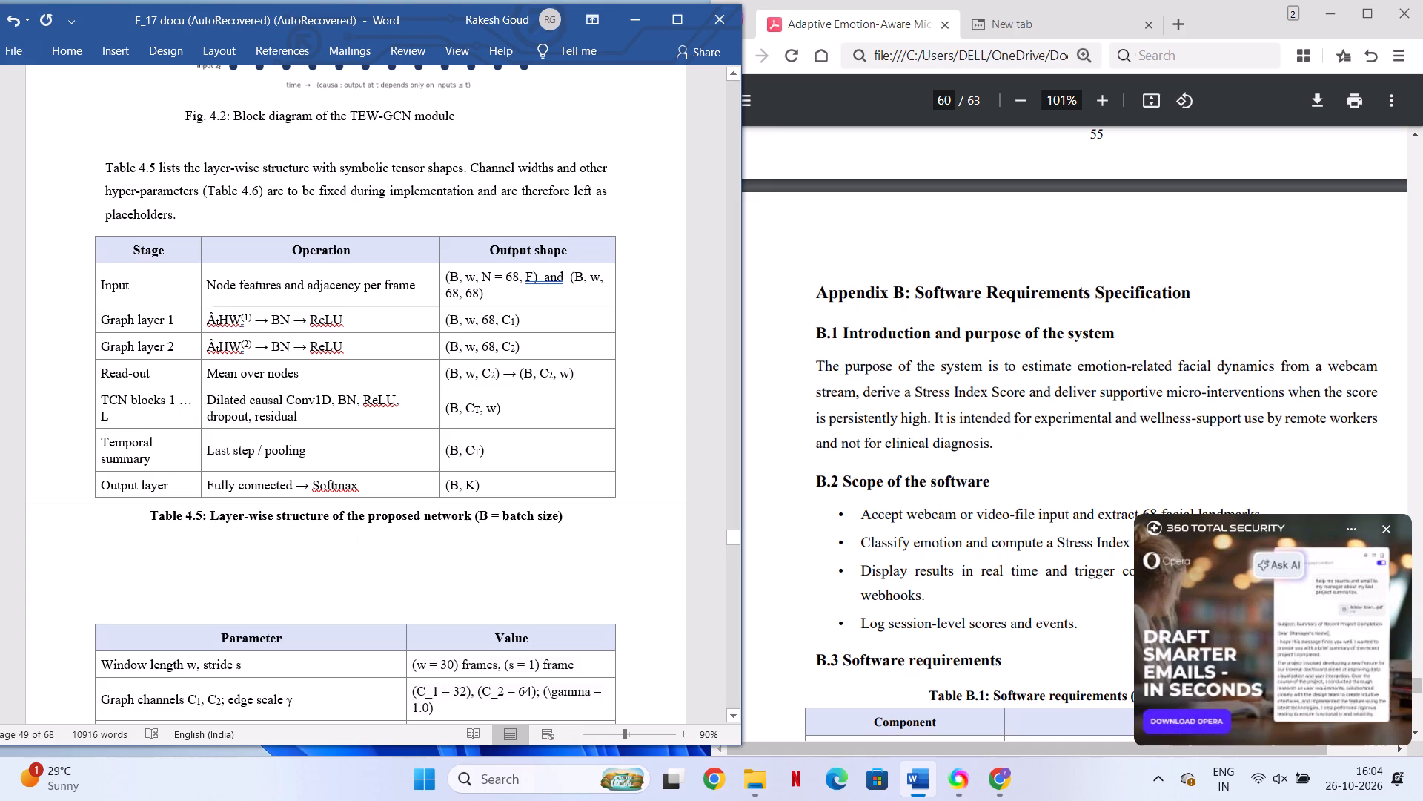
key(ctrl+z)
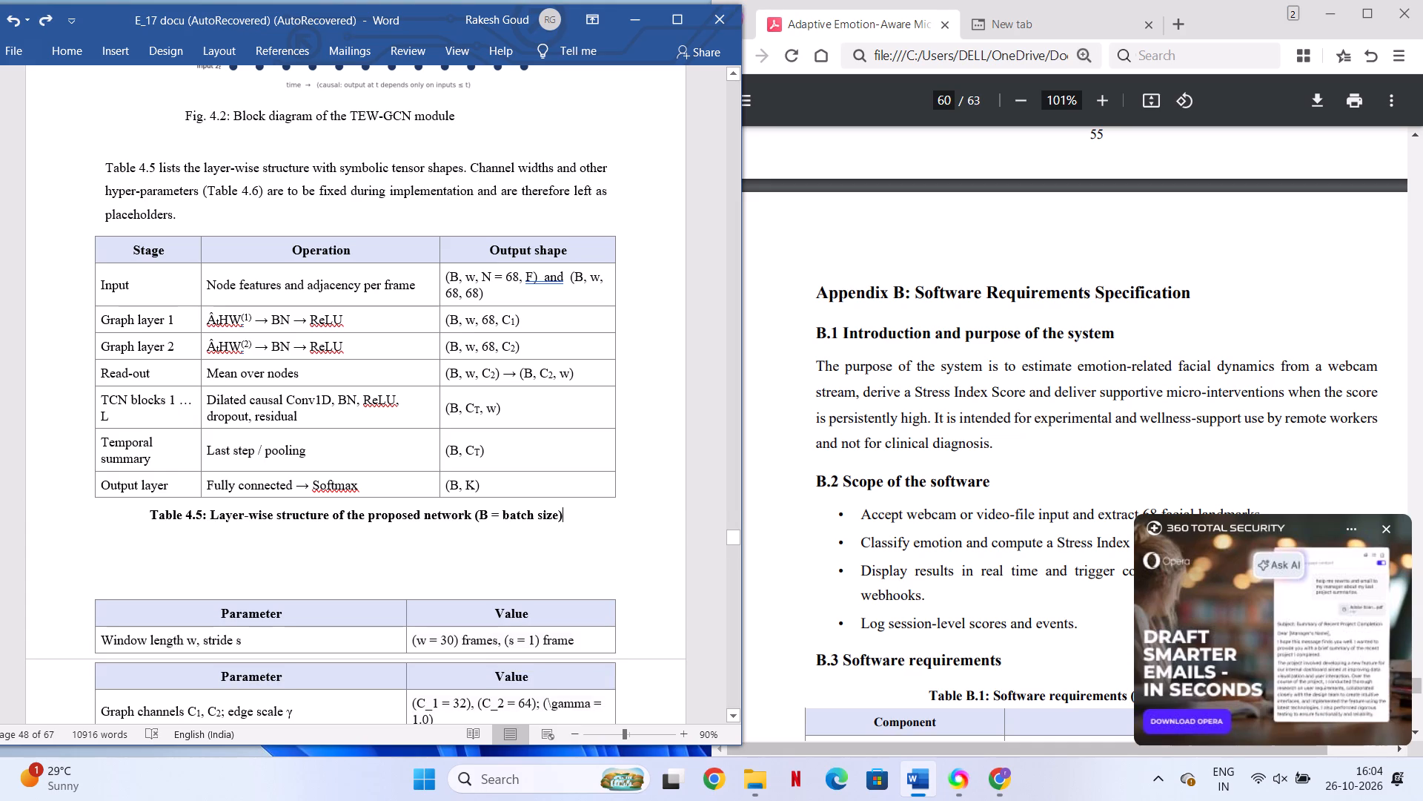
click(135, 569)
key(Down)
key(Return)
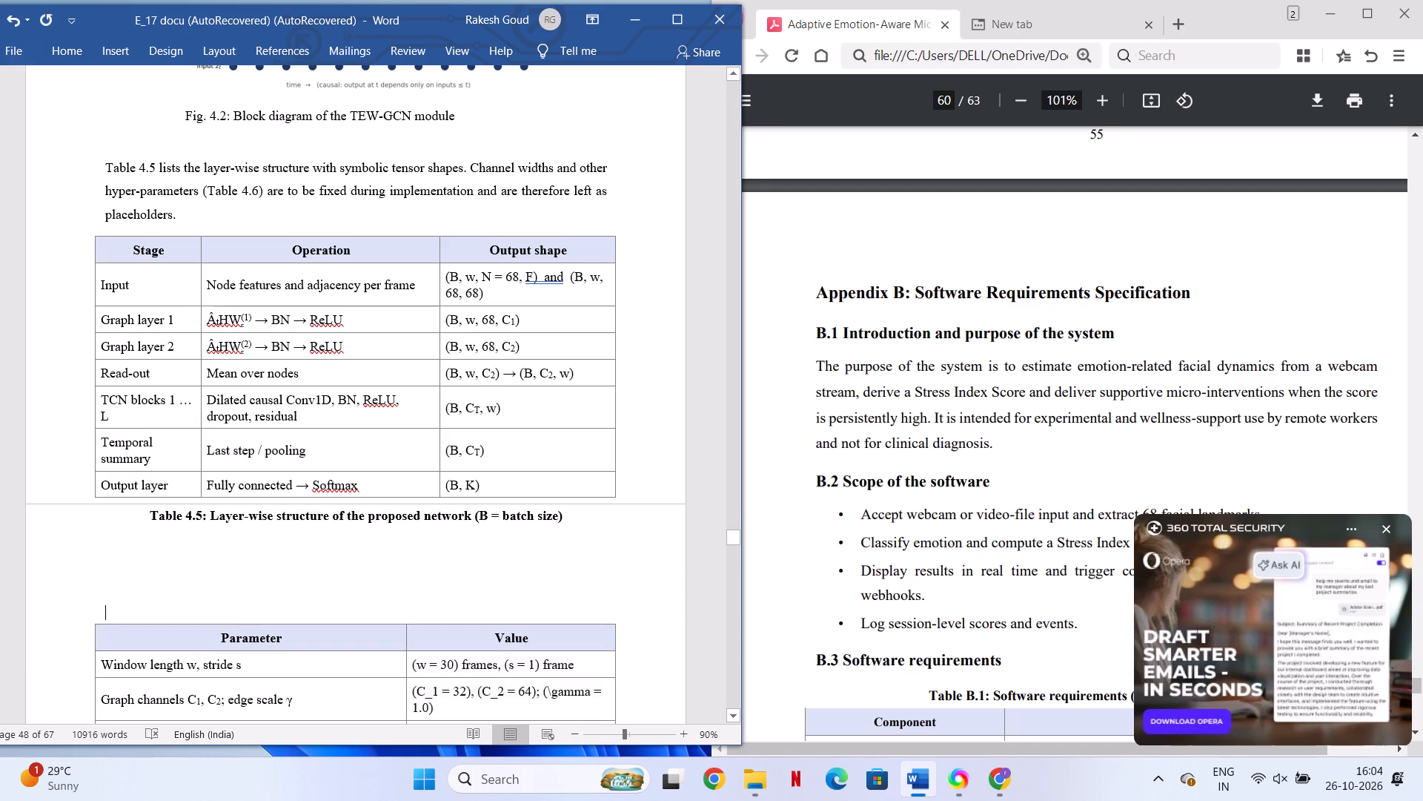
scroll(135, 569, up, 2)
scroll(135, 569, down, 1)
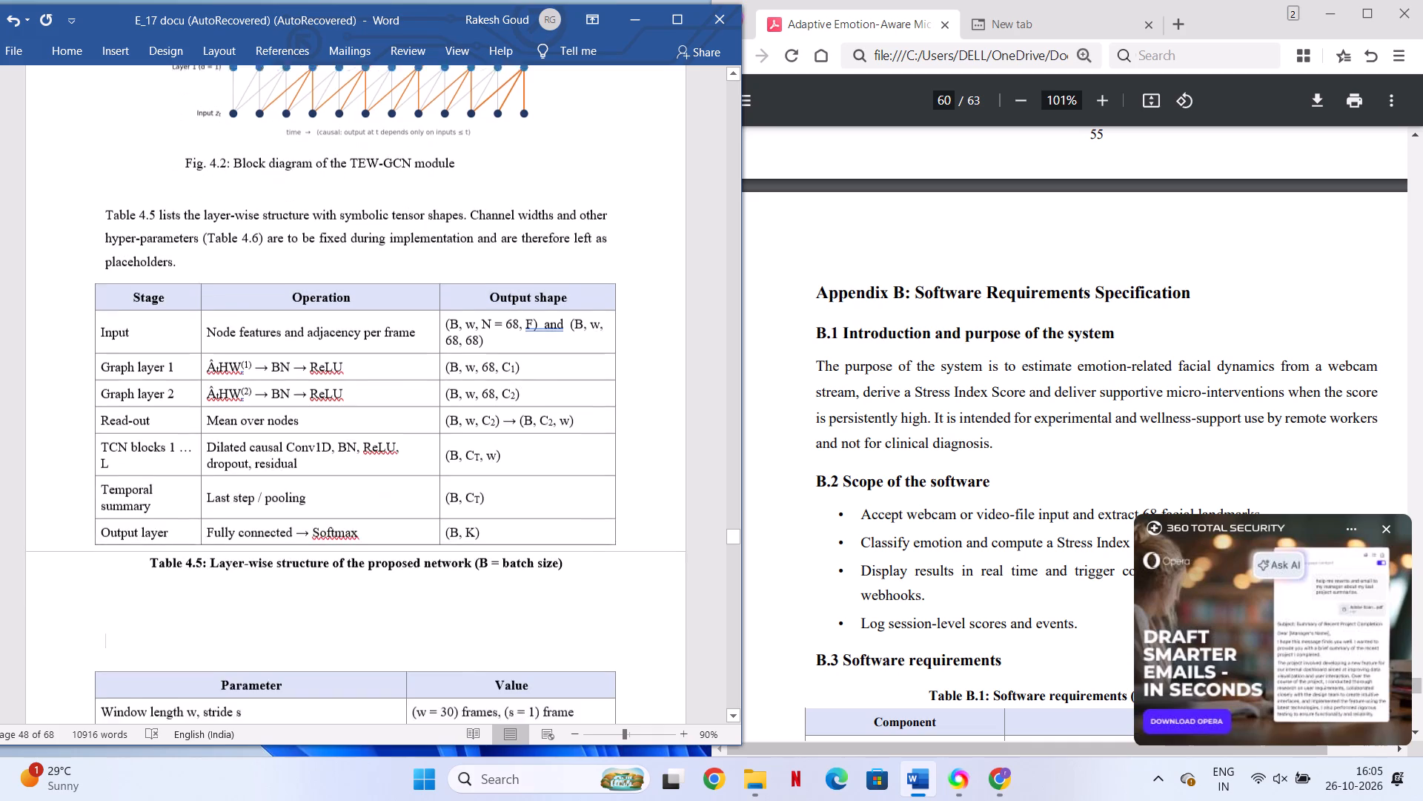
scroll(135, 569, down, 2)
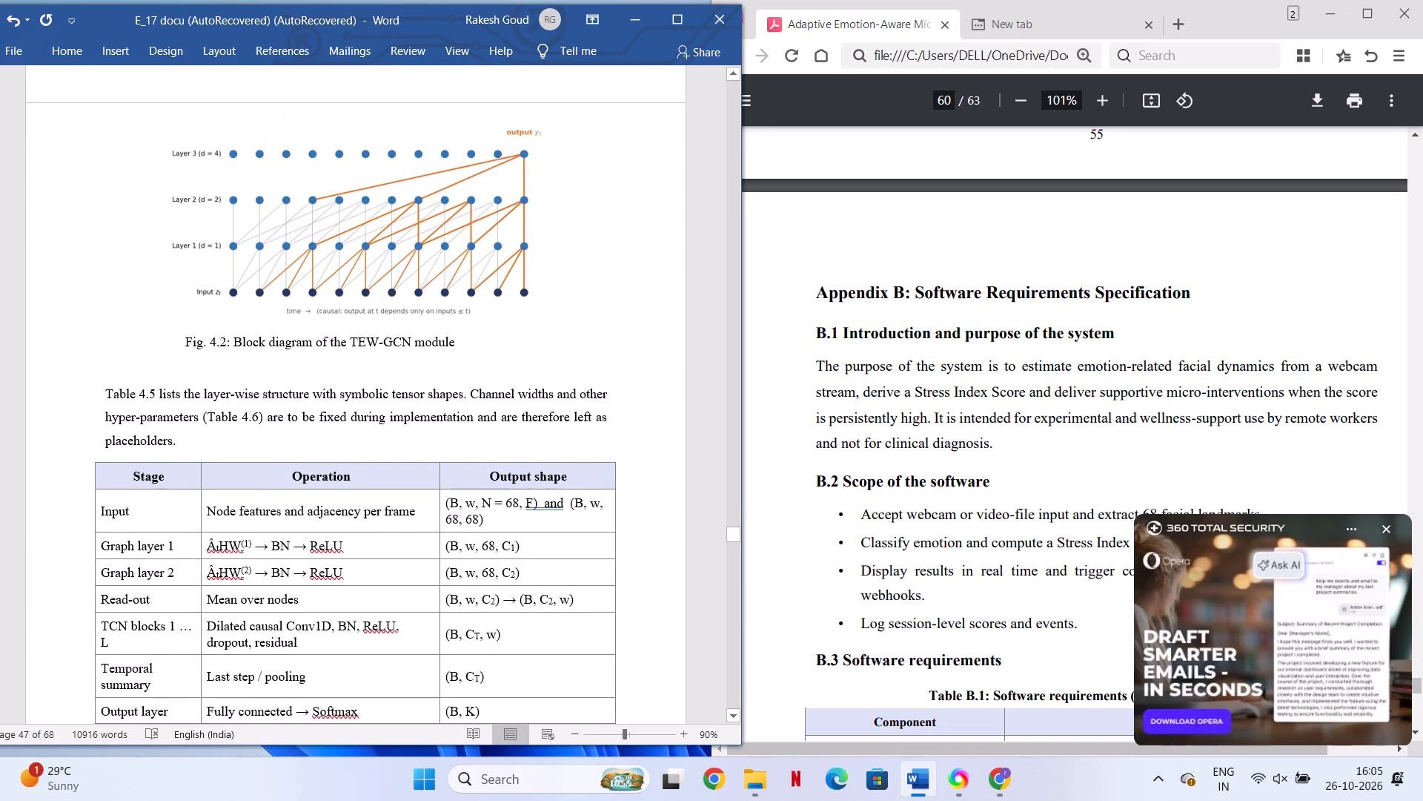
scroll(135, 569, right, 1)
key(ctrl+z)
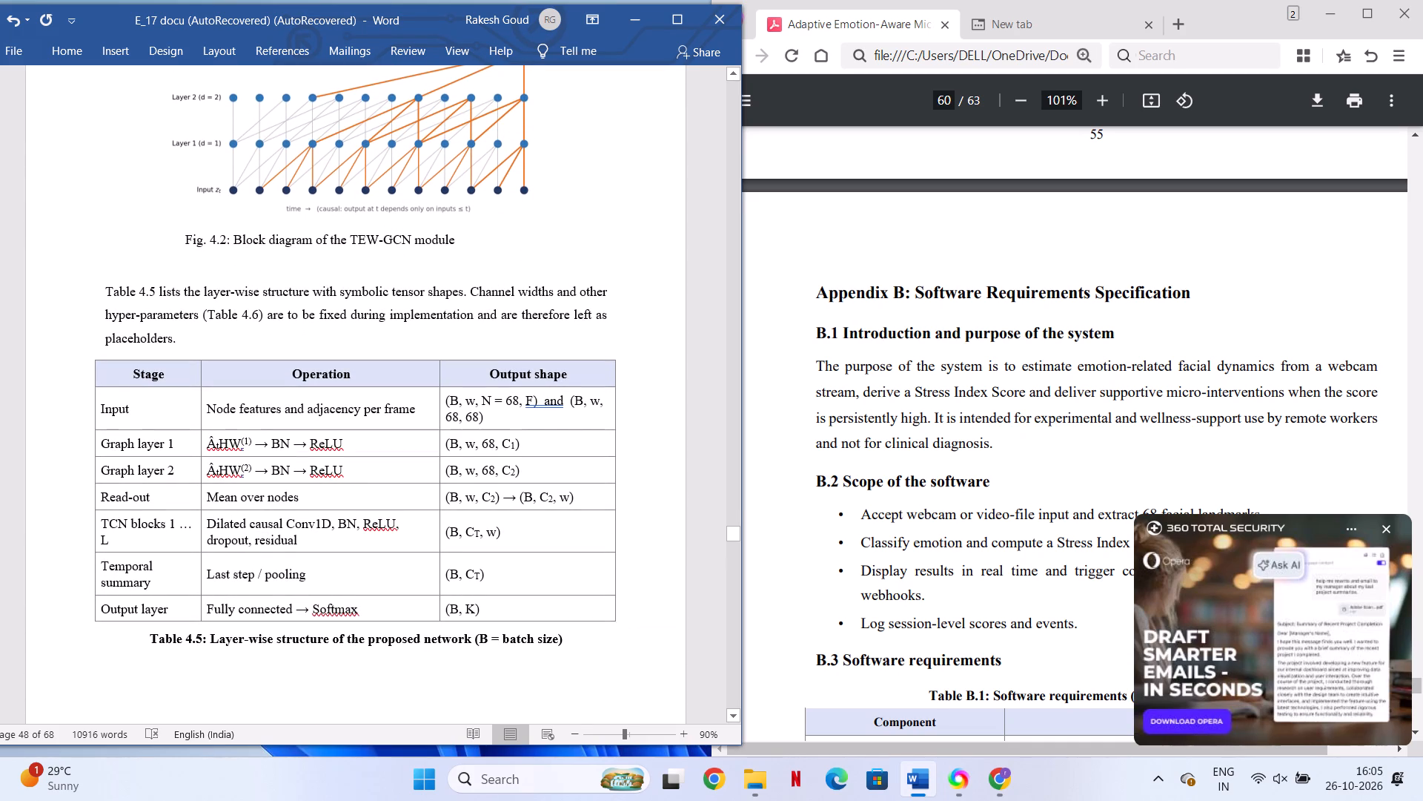
Insert a blank line beneath the Table 4.5 caption to keep the hyper-parameters table whole on the next page.
scroll(135, 569, down, 2)
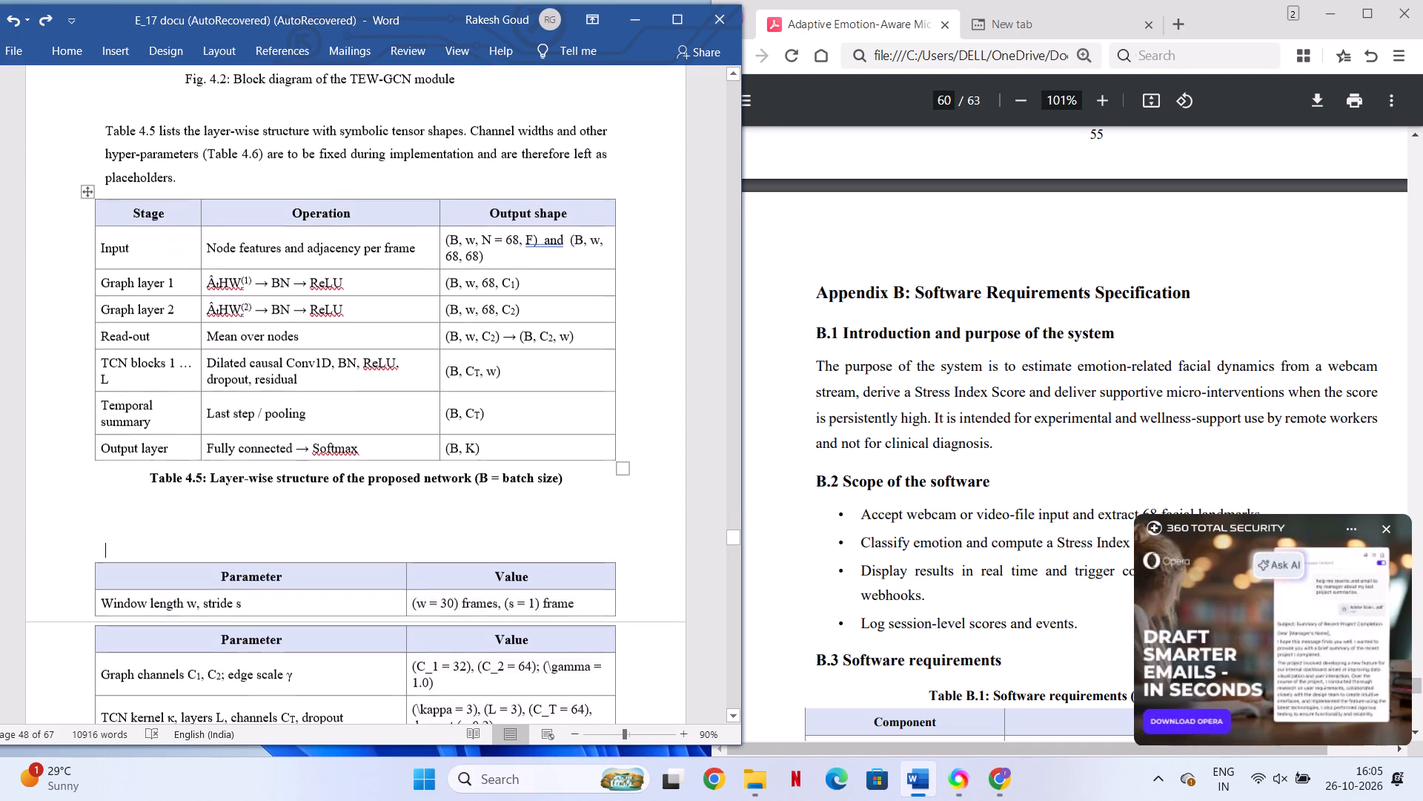
click(135, 569)
click(116, 544)
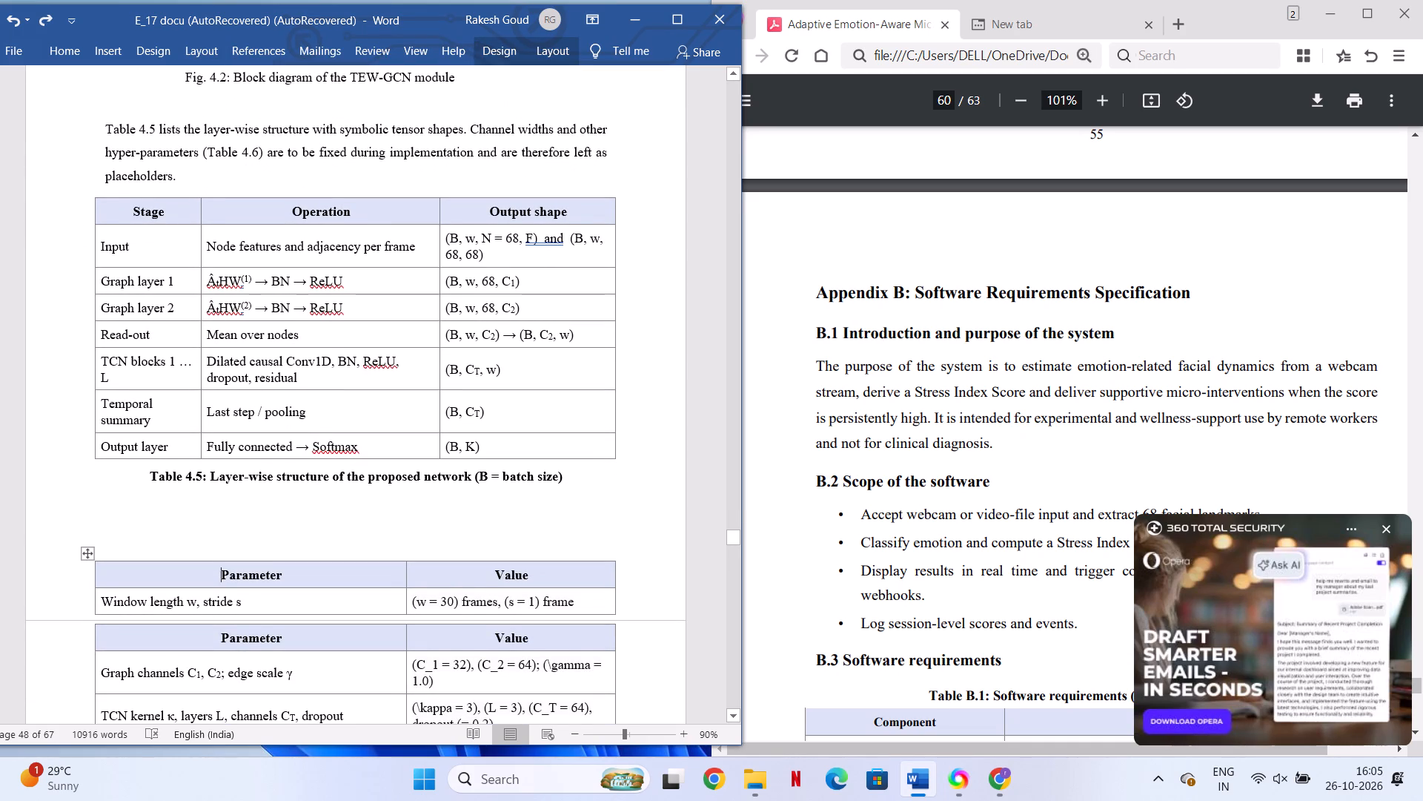
click(163, 508)
scroll(163, 508, down, 2)
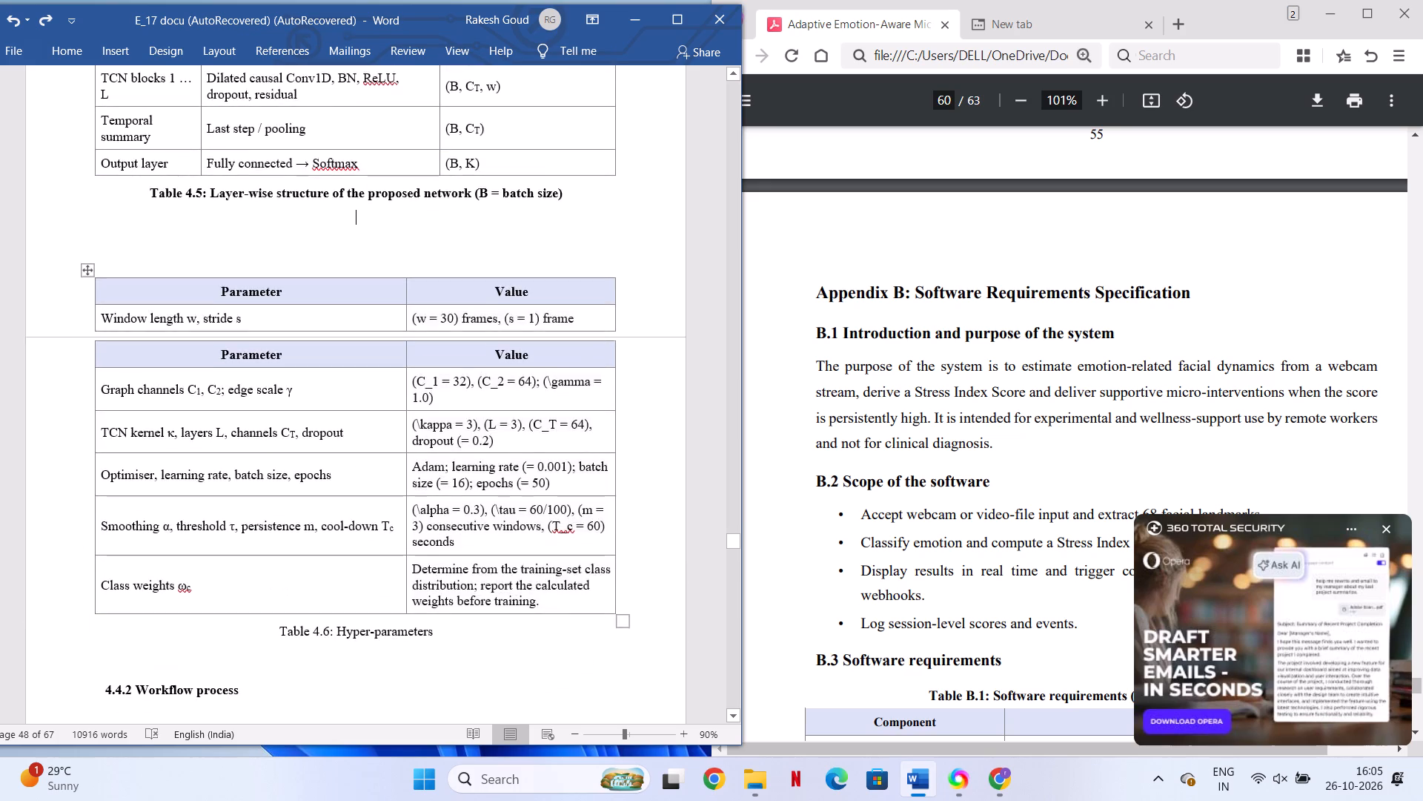
scroll(163, 508, down, 2)
scroll(163, 508, up, 5)
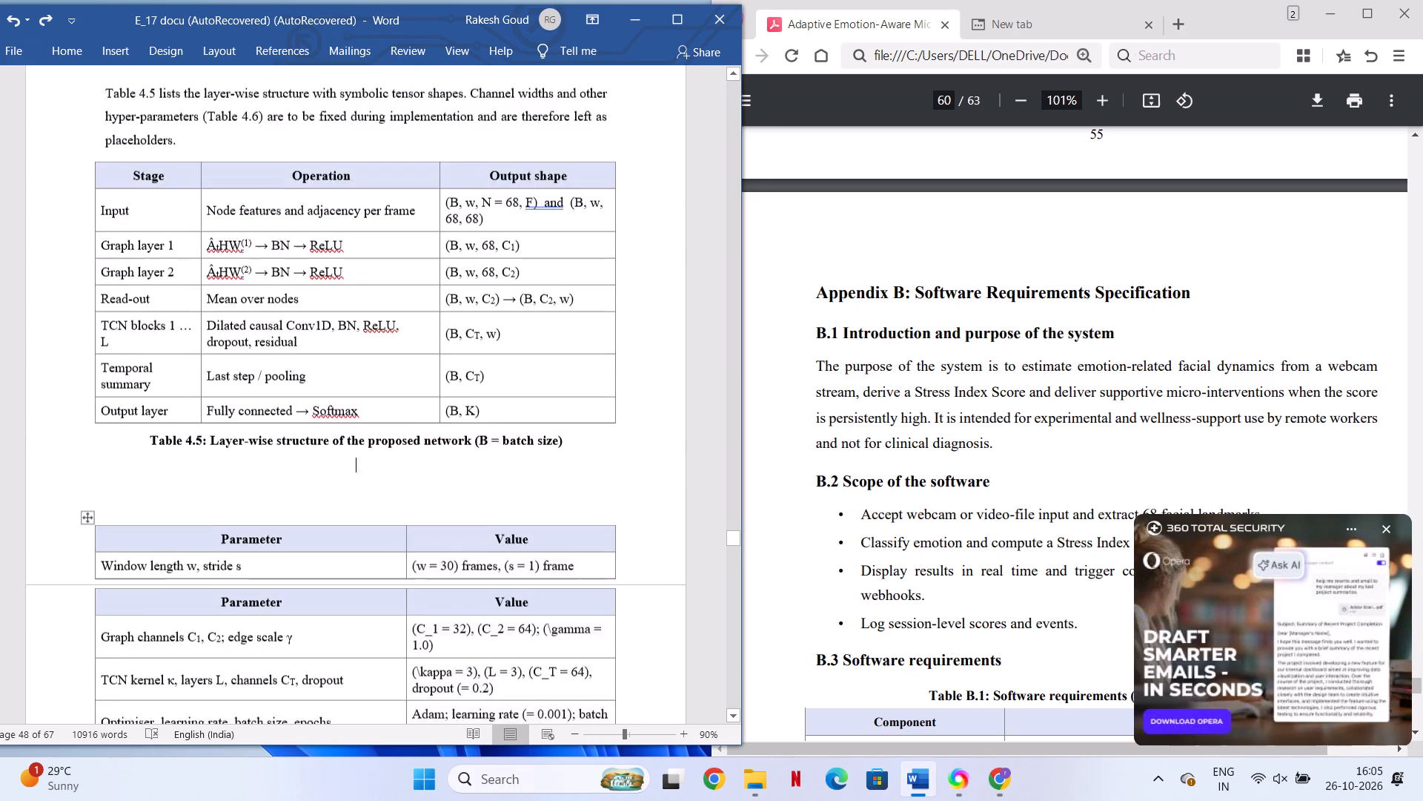
scroll(163, 508, up, 2)
key(Return)
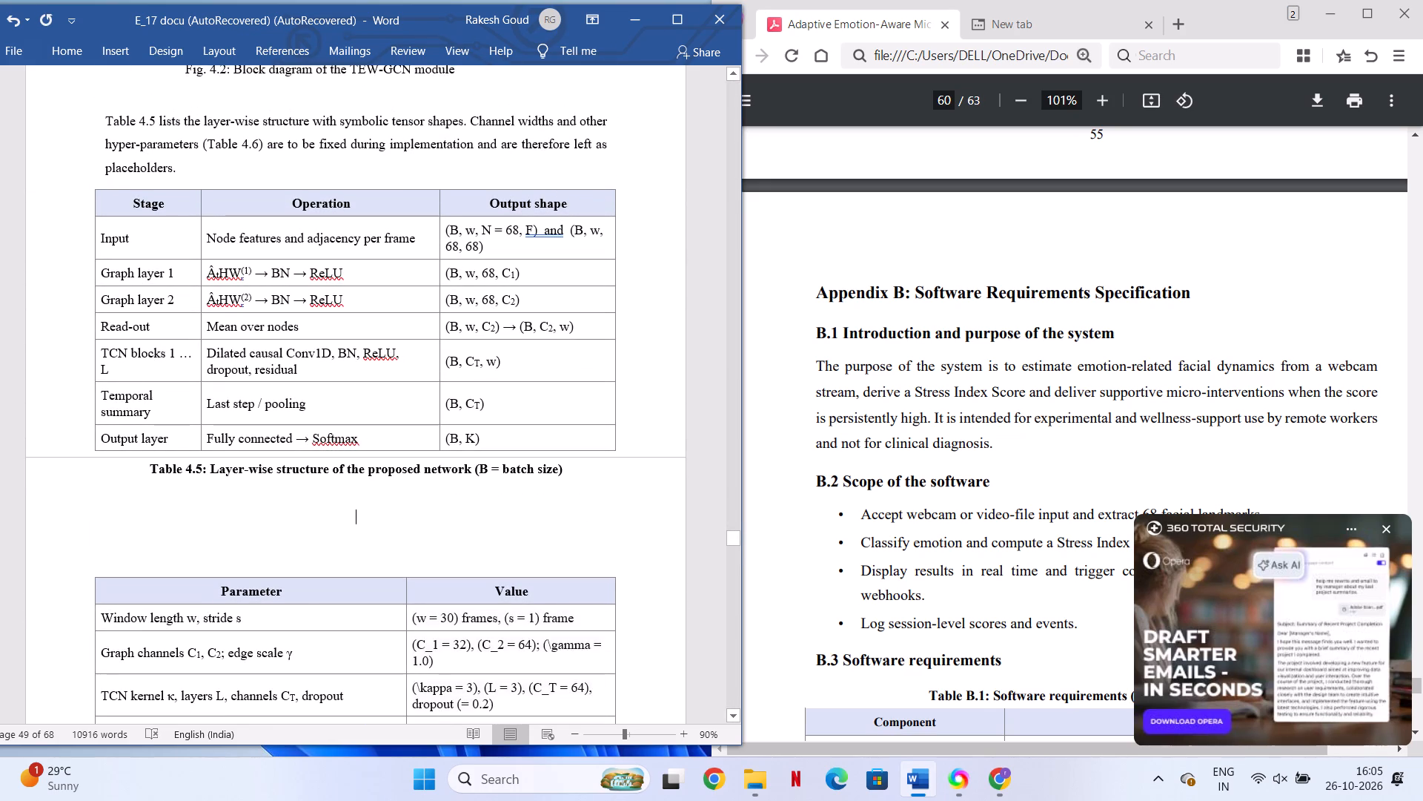
Copy the full Table 4.5 caption text below the layer-wise structure table.
drag(145, 469, 560, 481)
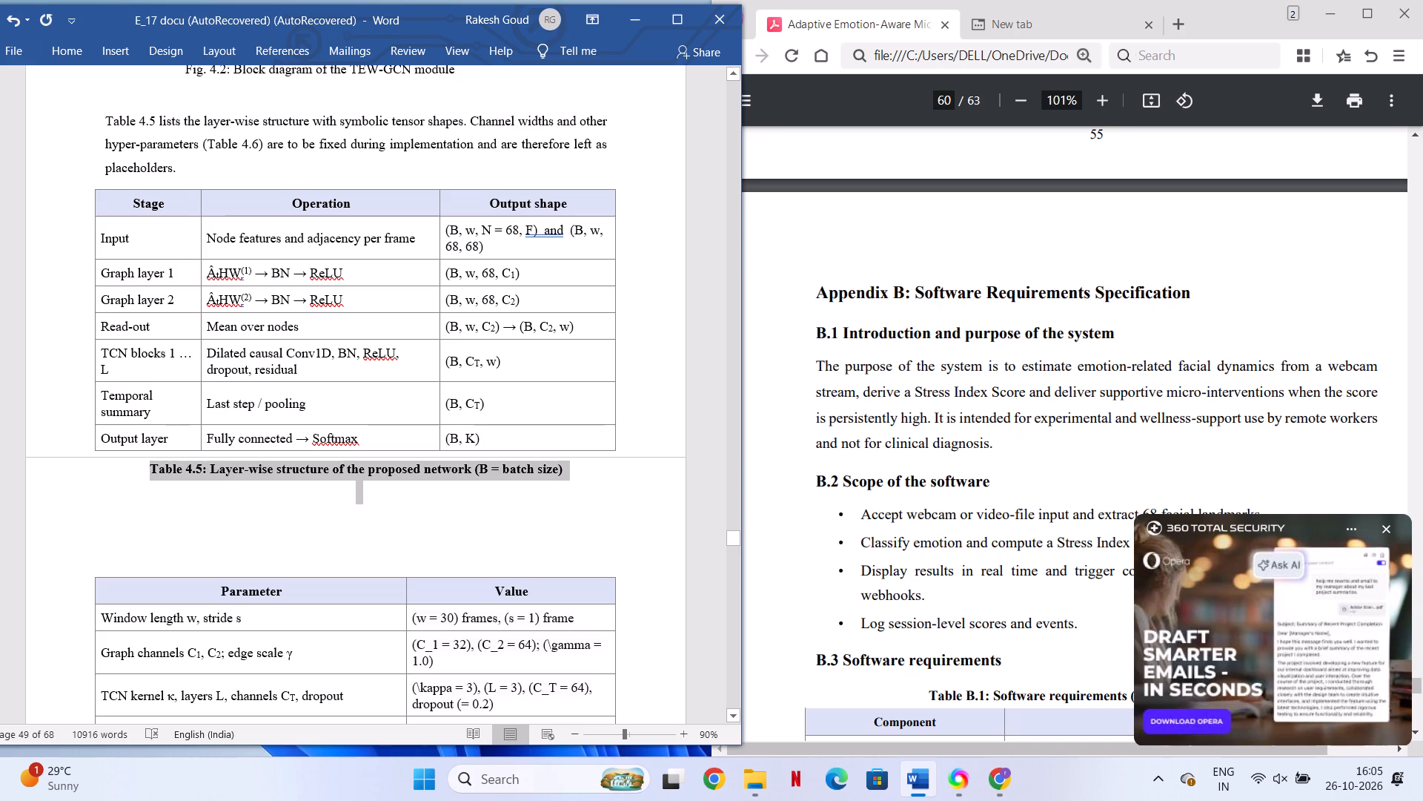
drag(560, 481, 561, 477)
key(ctrl+c)
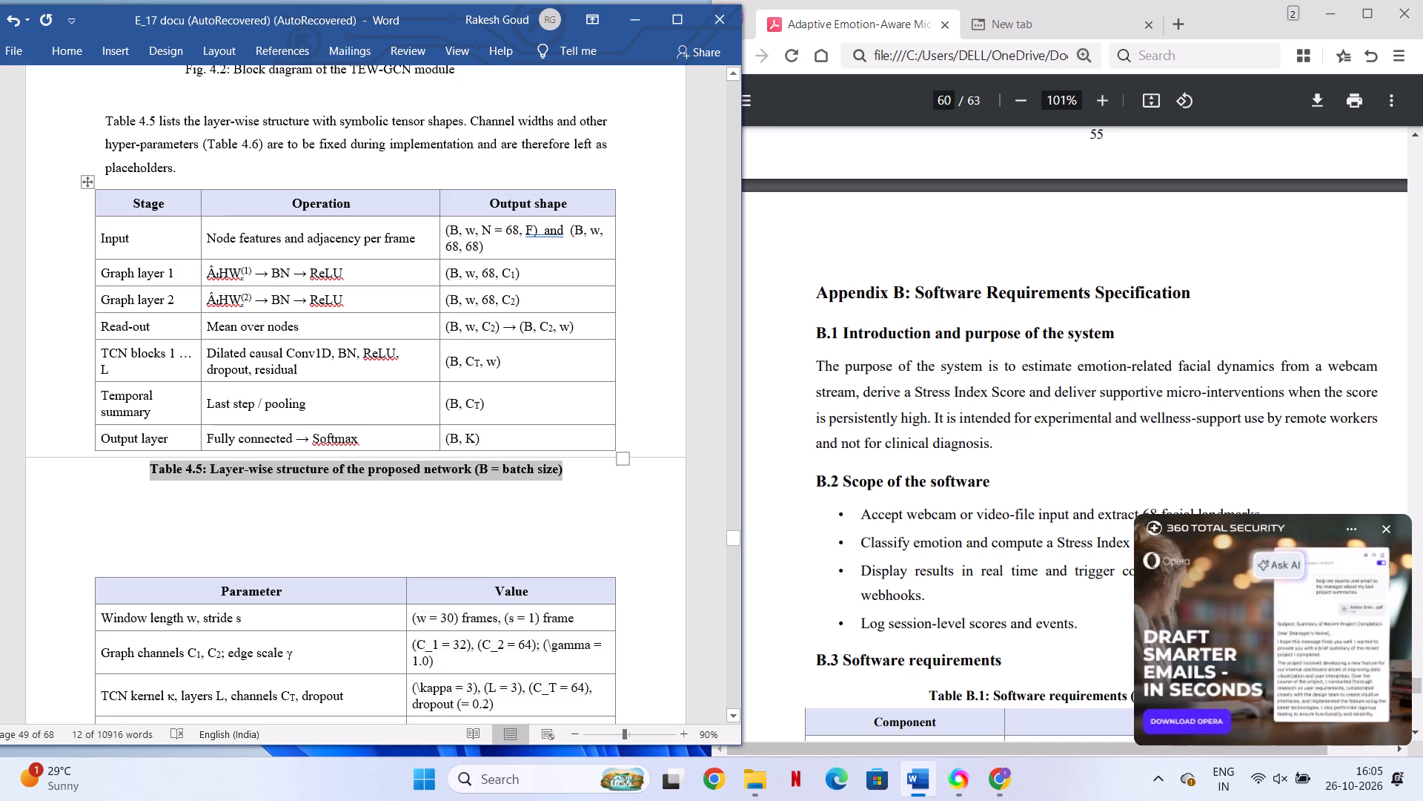
Insert two blank lines between the paragraph ending in "placeholders." and the layer-wise structure table.
click(324, 168)
key(Return)
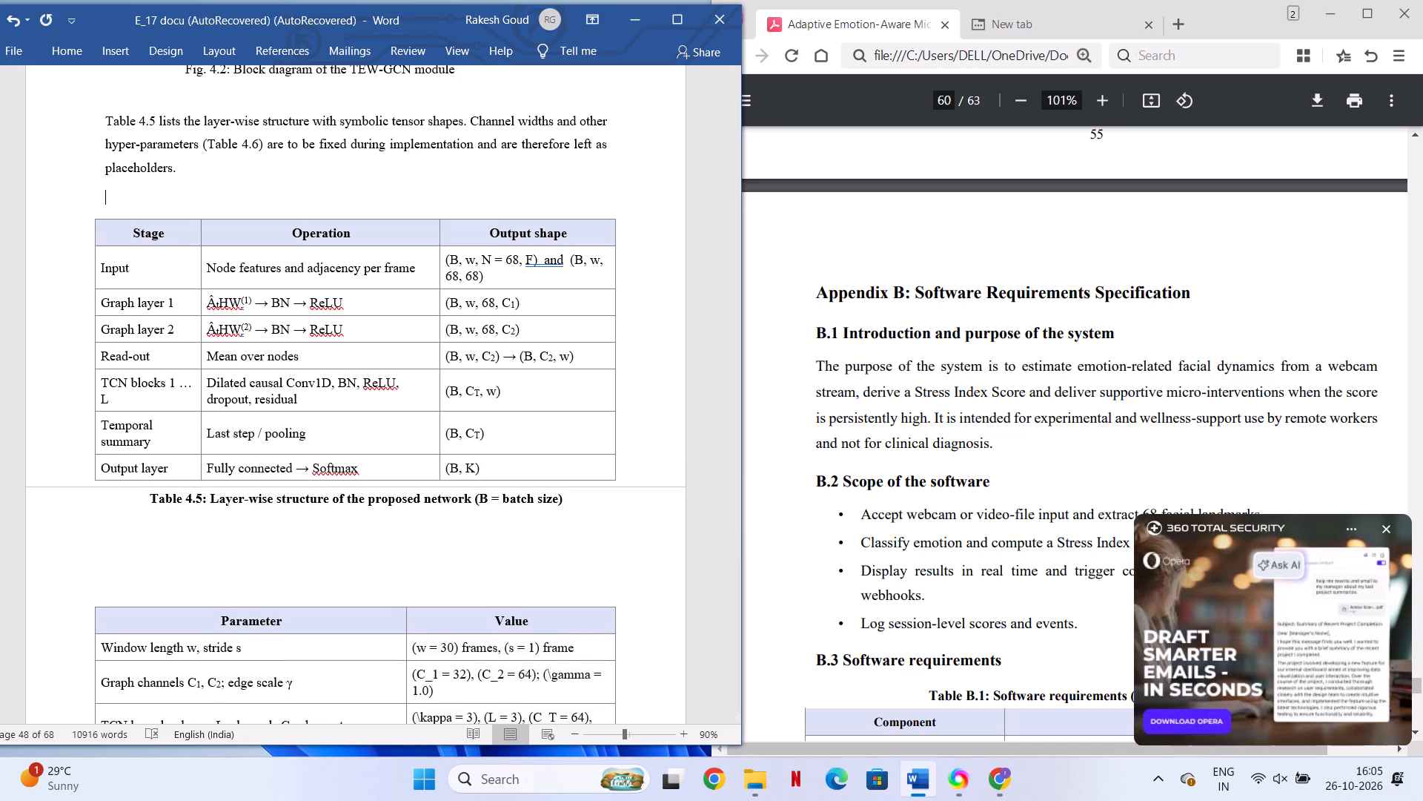
key(Return)
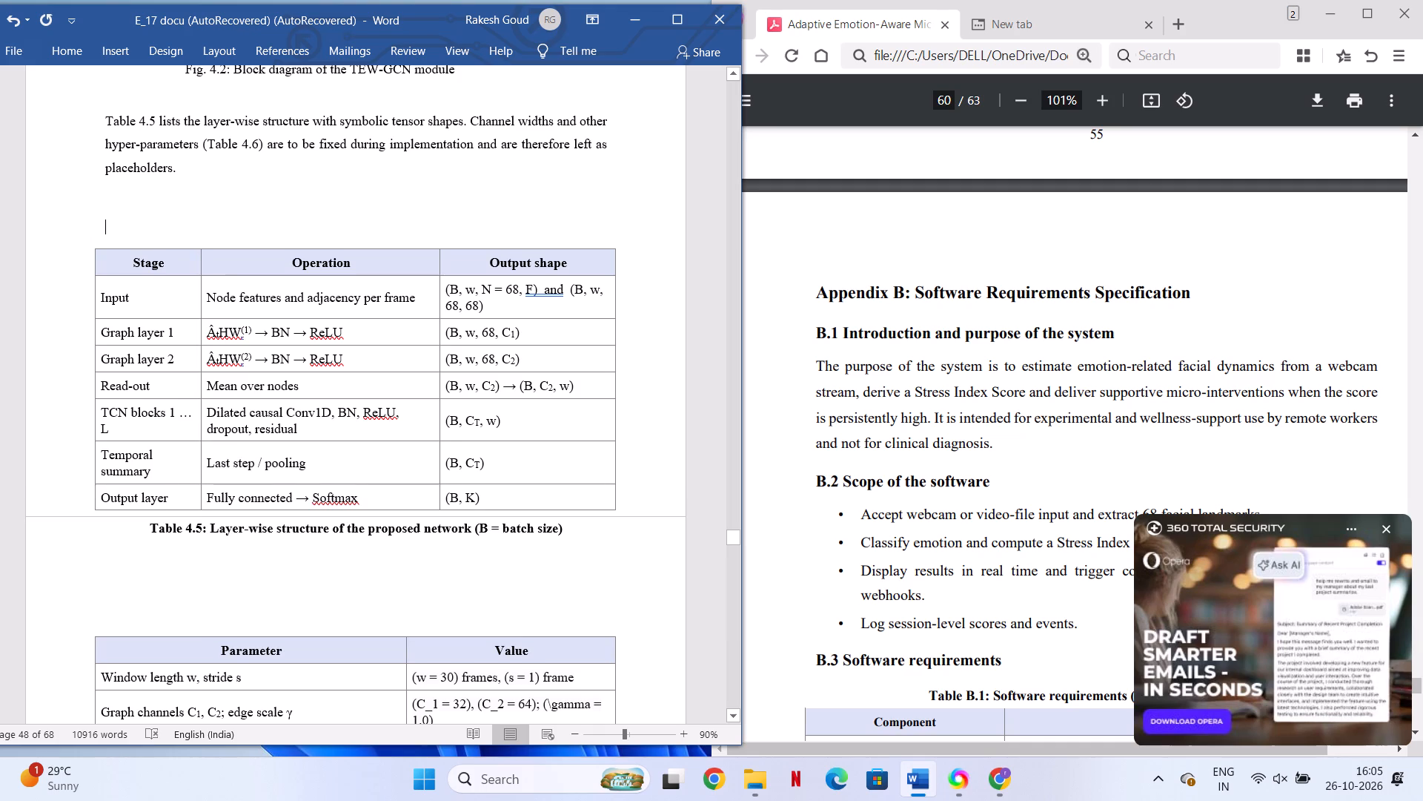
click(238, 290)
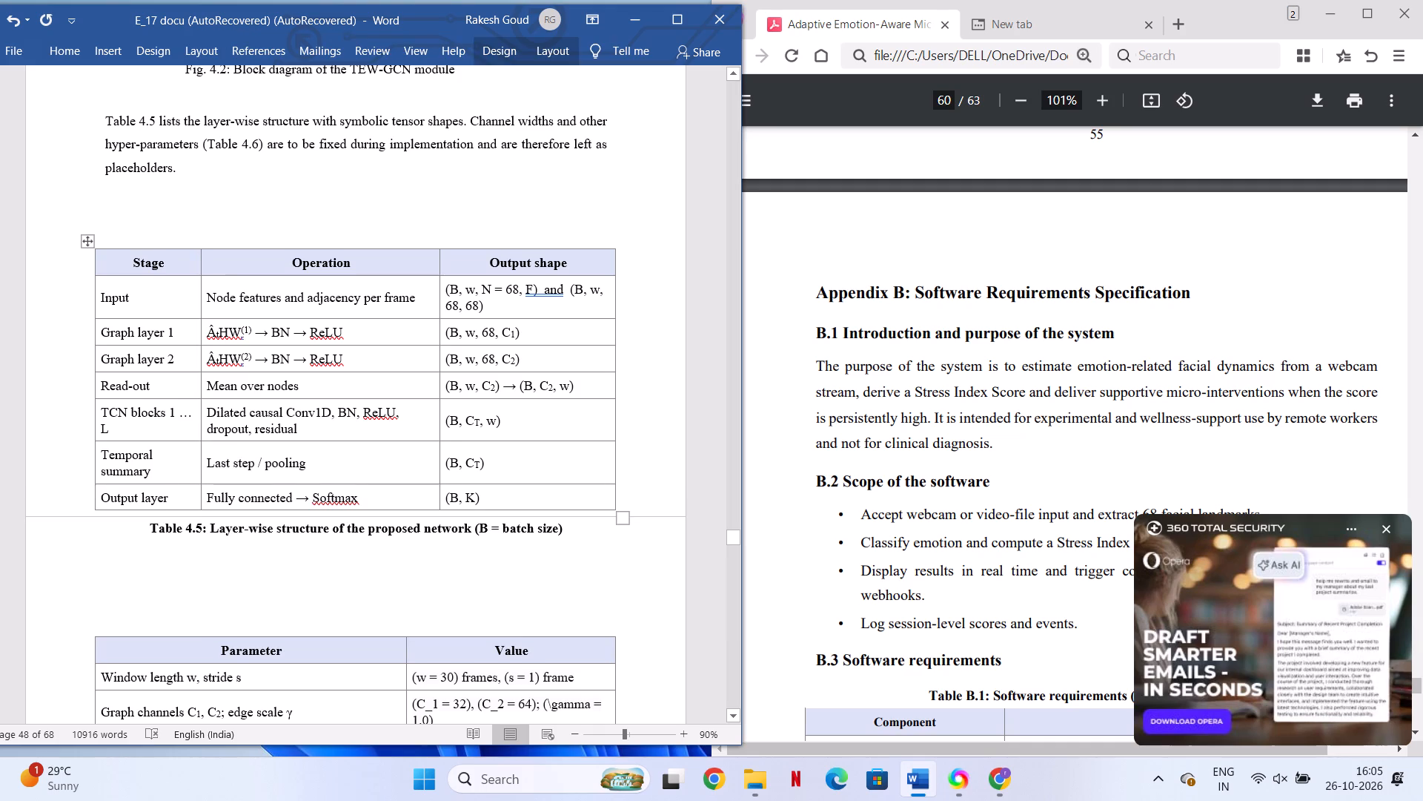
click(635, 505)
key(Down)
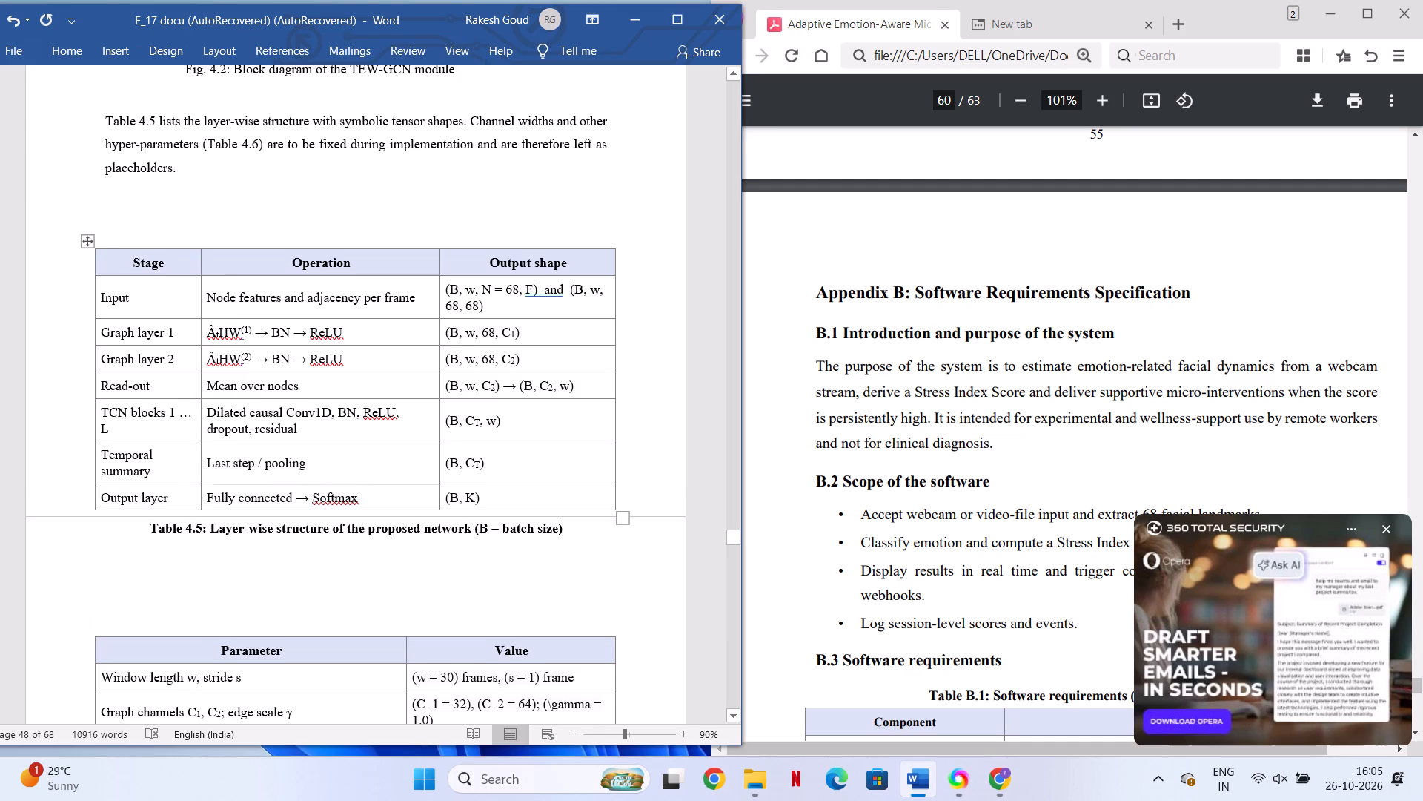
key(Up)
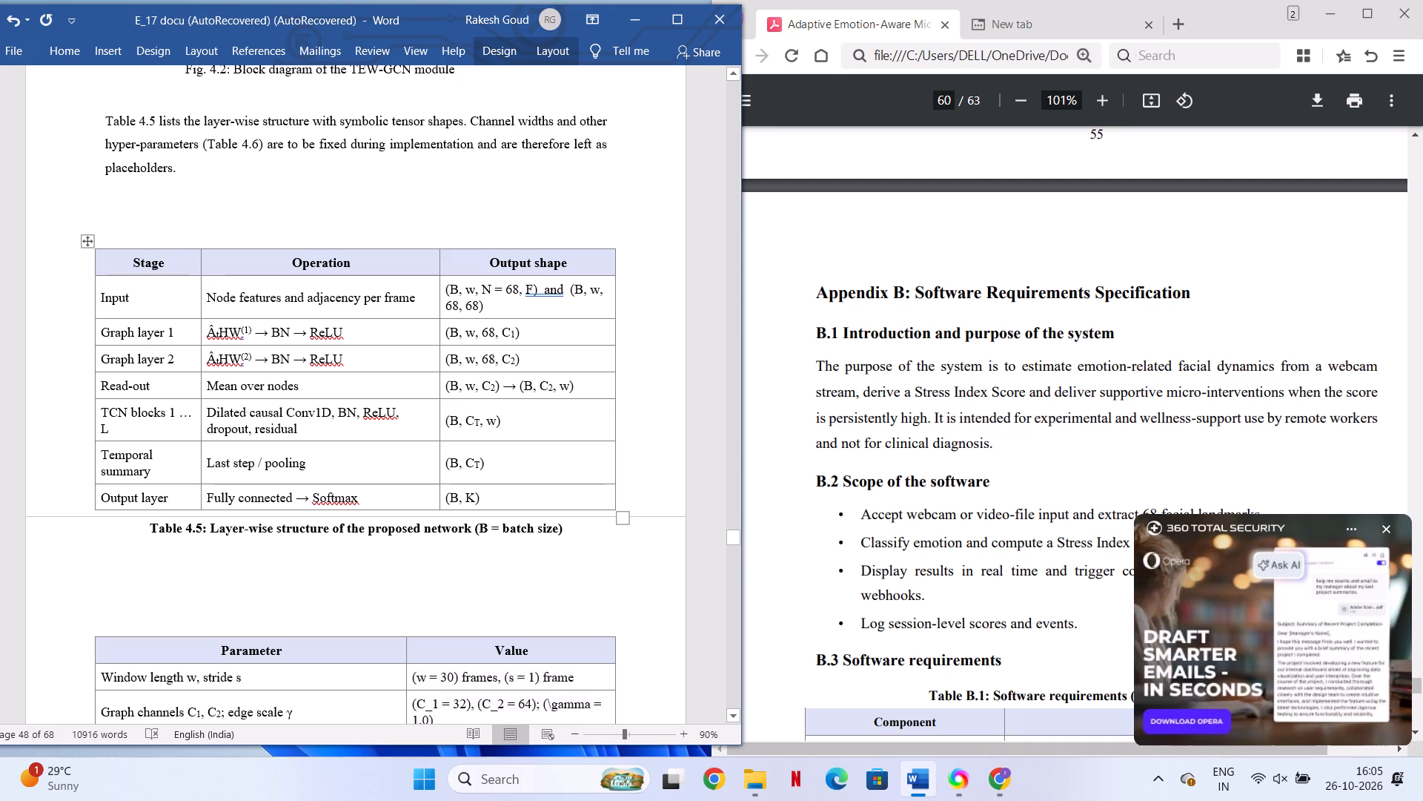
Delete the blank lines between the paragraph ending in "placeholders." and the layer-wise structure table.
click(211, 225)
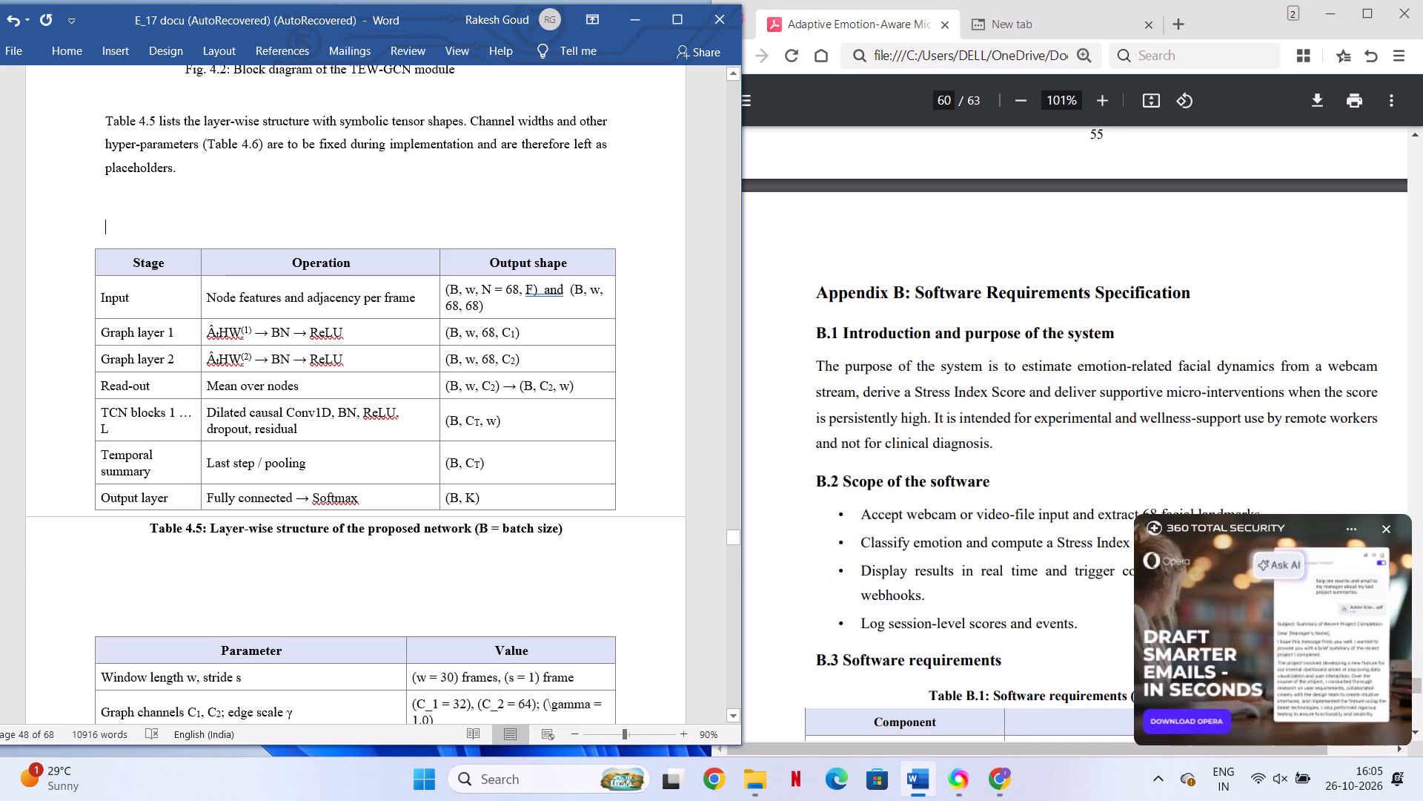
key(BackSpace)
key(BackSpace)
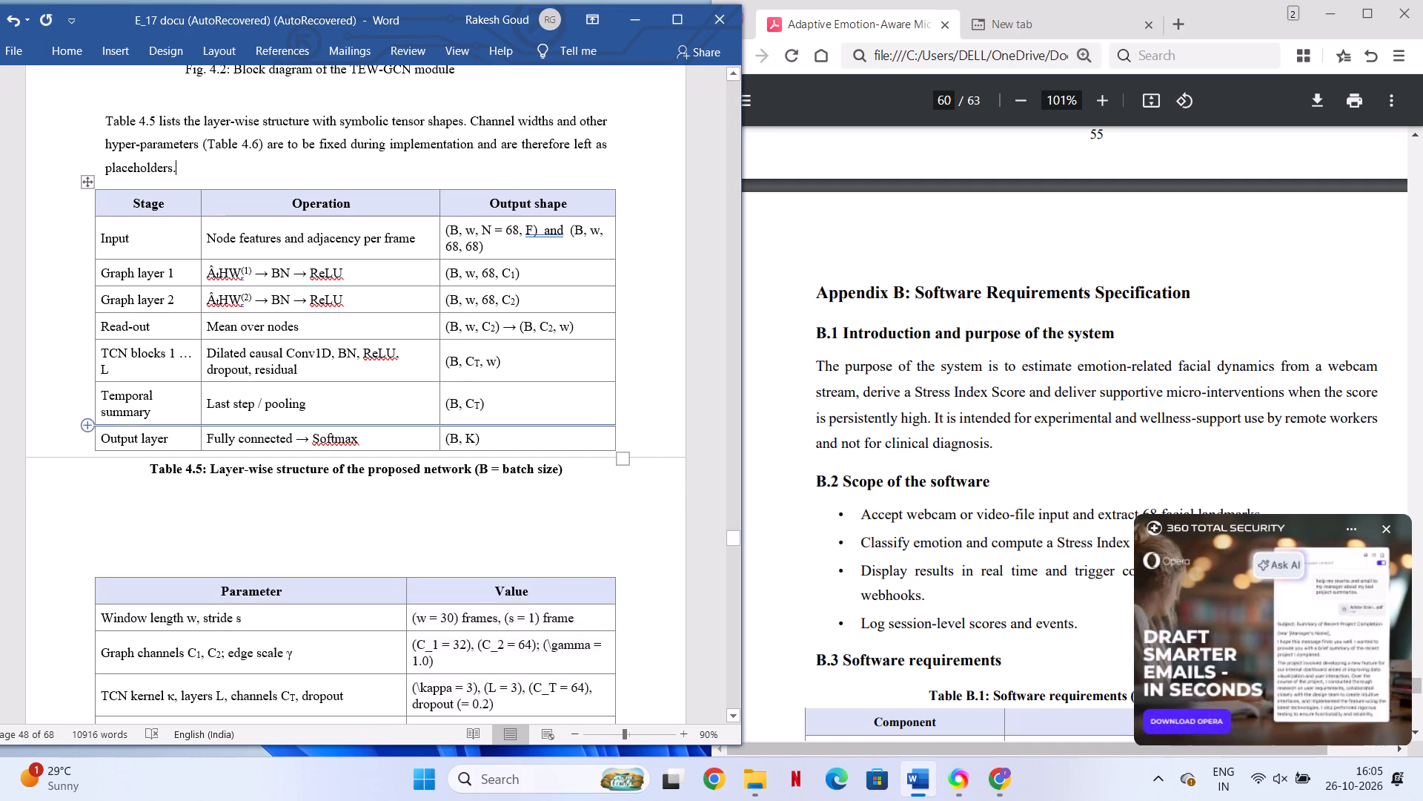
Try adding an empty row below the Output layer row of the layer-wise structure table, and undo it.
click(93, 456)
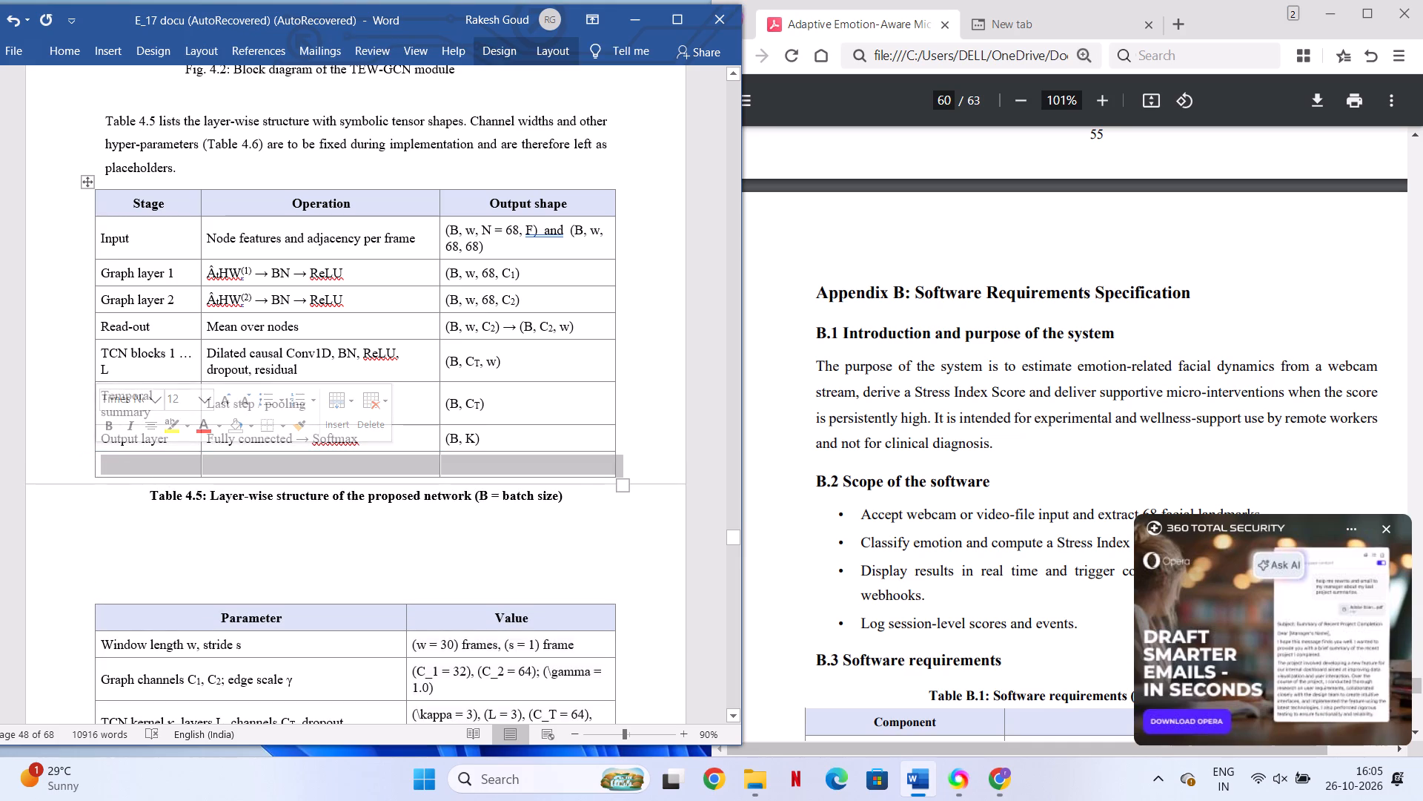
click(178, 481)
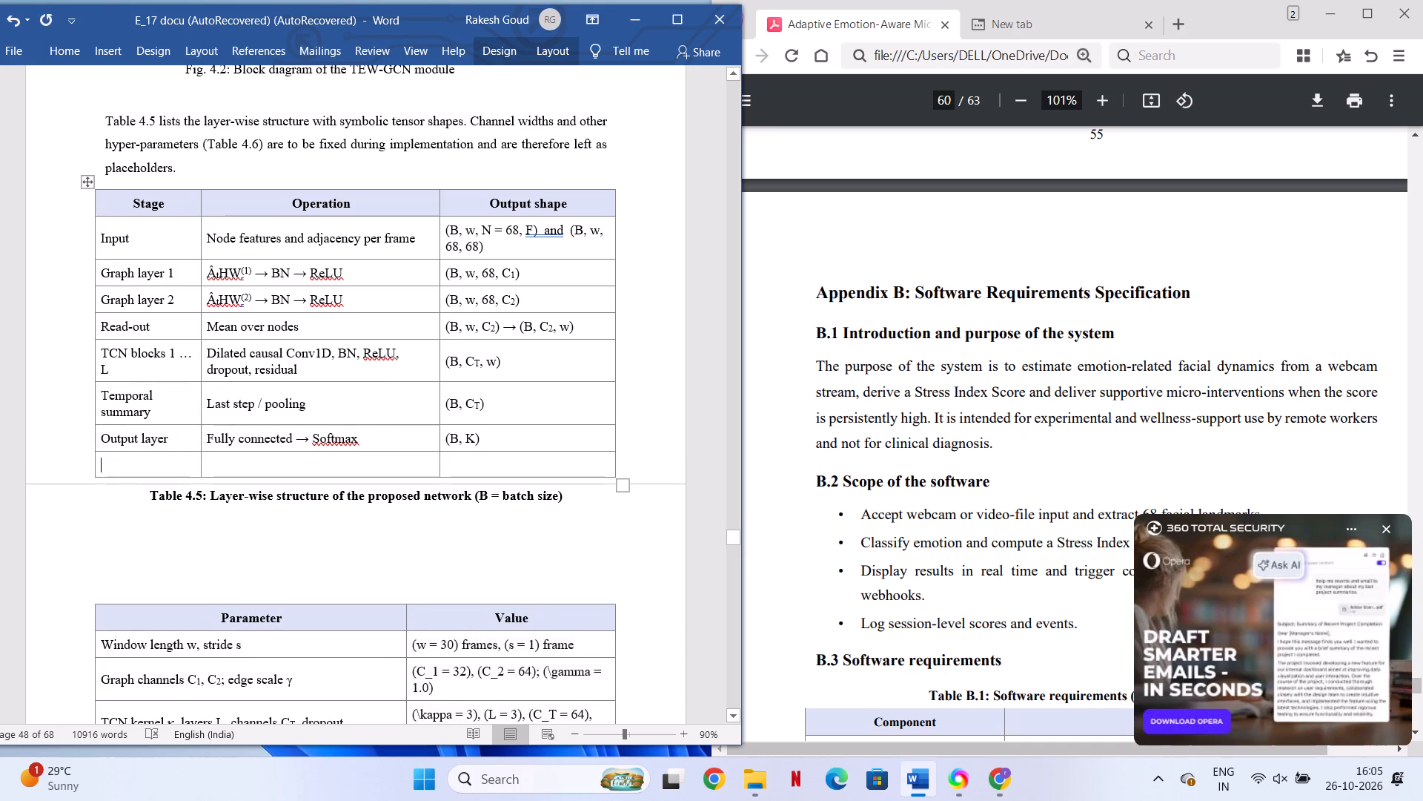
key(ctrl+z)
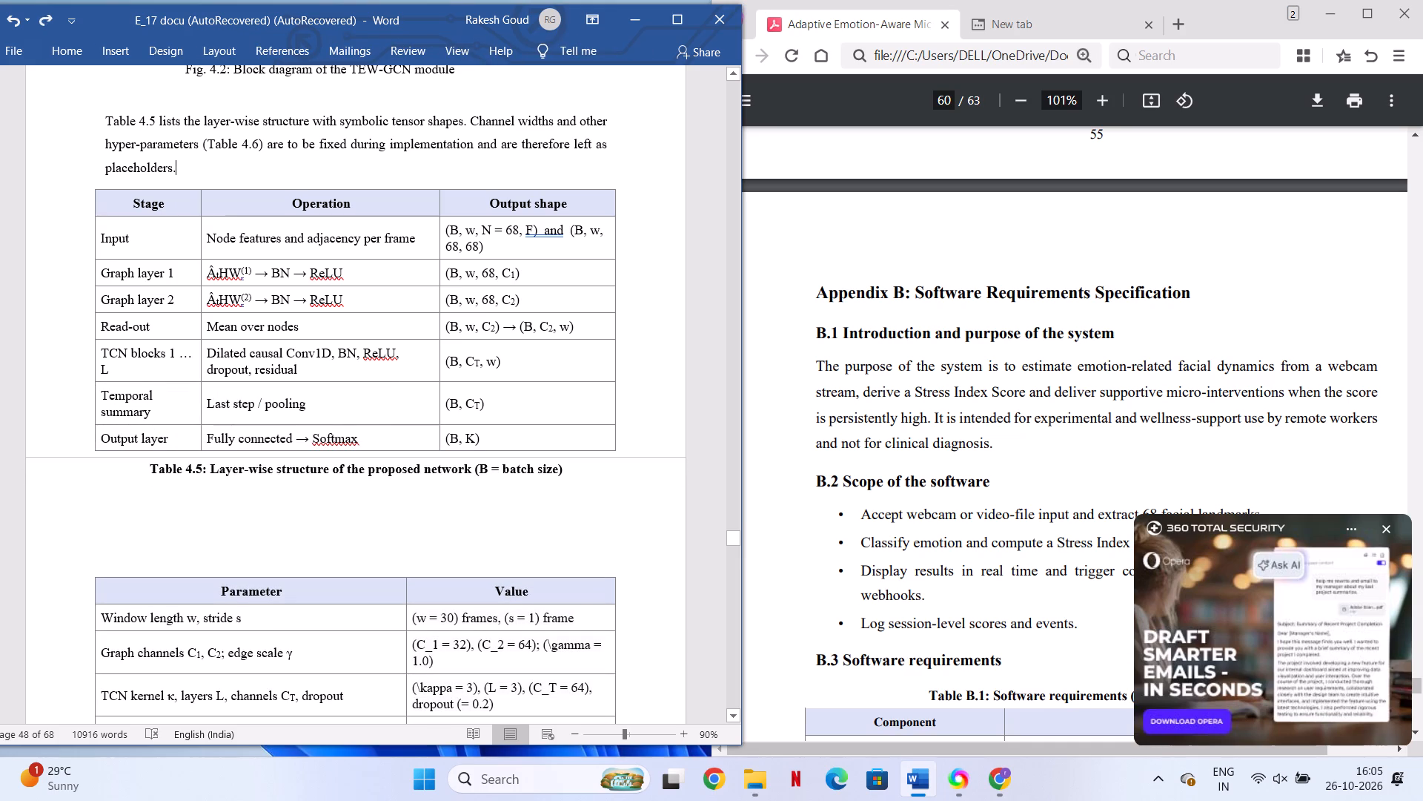
Undo the recent spacing and caption edits until the Table 4.5 caption is back above the layer-wise structure table.
click(93, 444)
scroll(418, 370, down, 1)
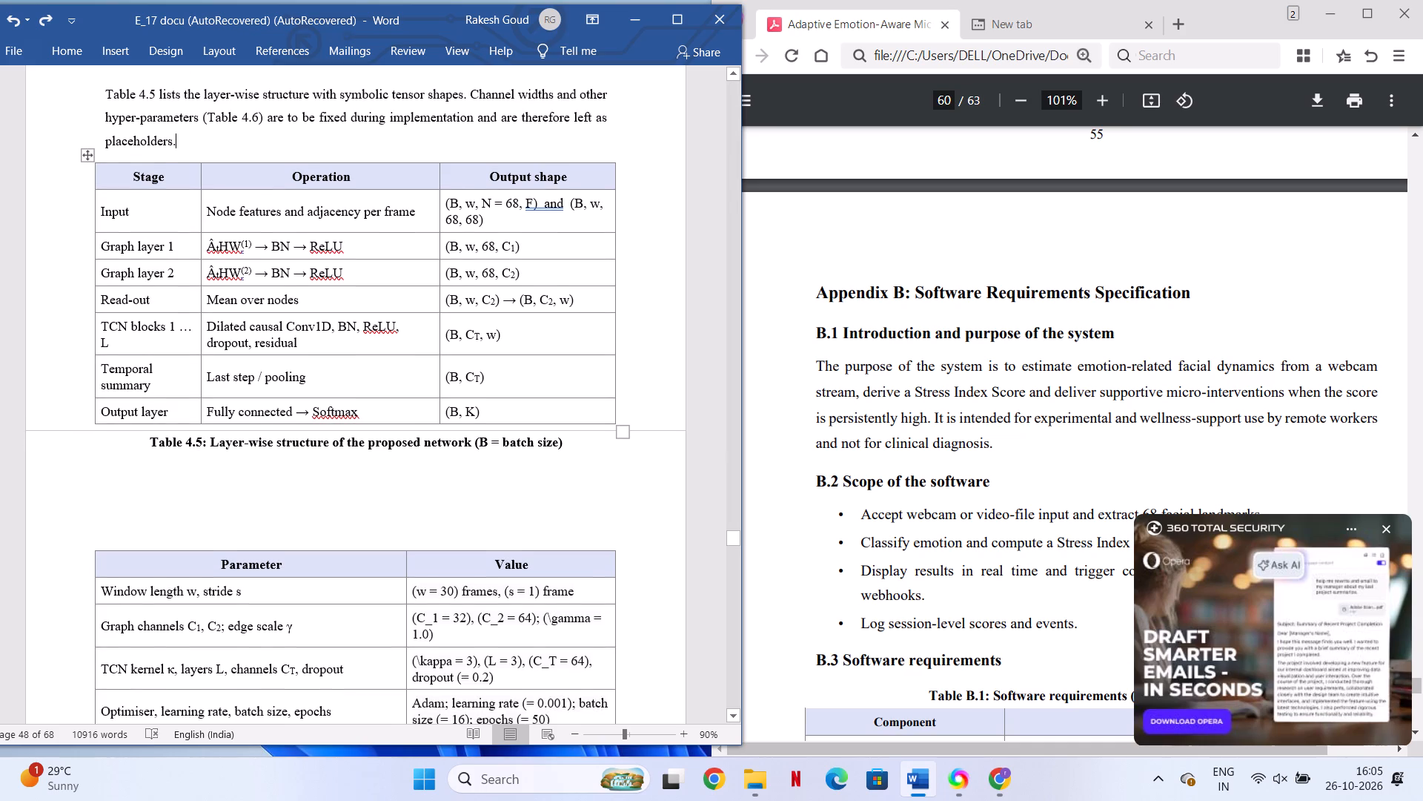
scroll(418, 370, down, 1)
key(ctrl+z)
key(ctrl+z)
key(ctrl+z)
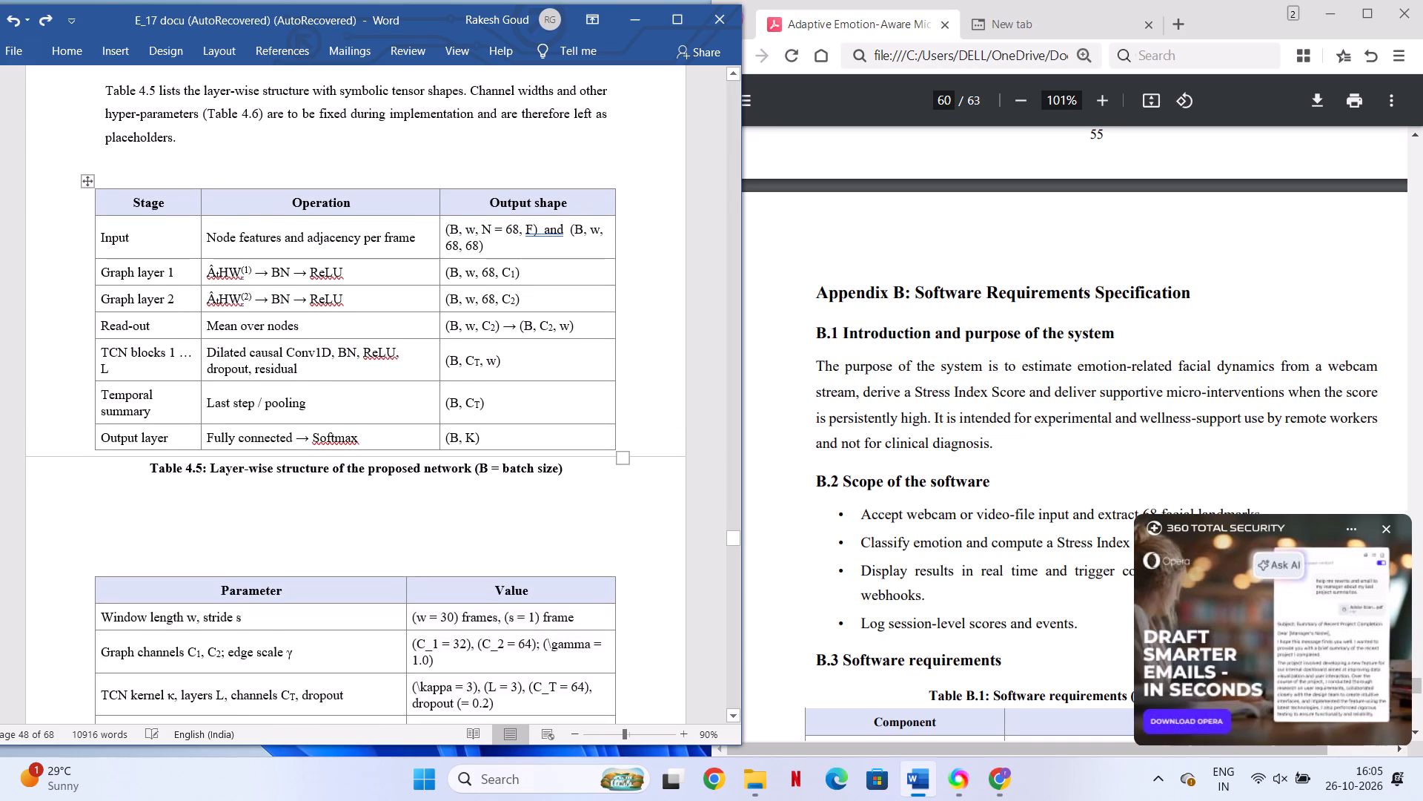
key(ctrl+z)
key(ctrl+z)
key(ctrl+z)
key(ctrl+z)
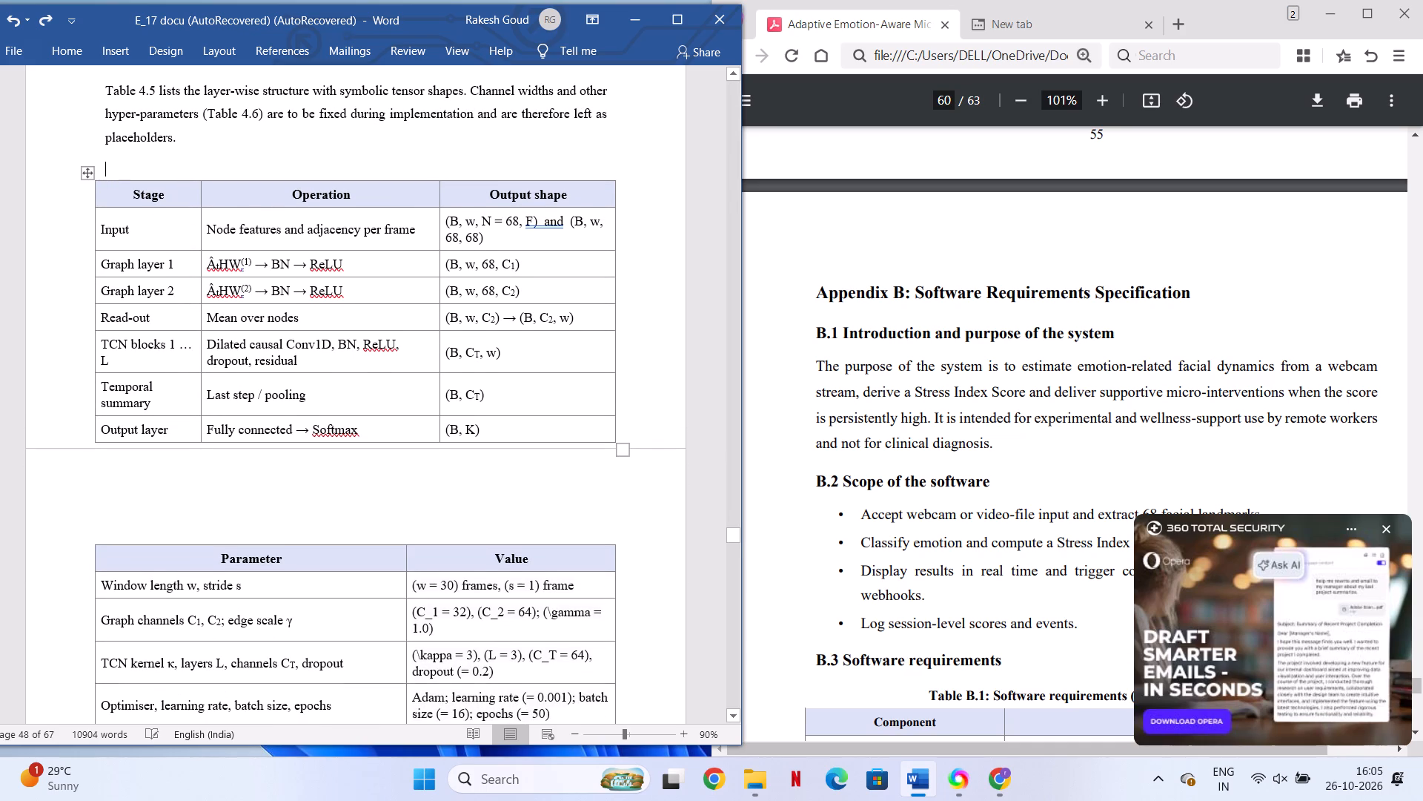
key(ctrl+z)
key(ctrl+z)
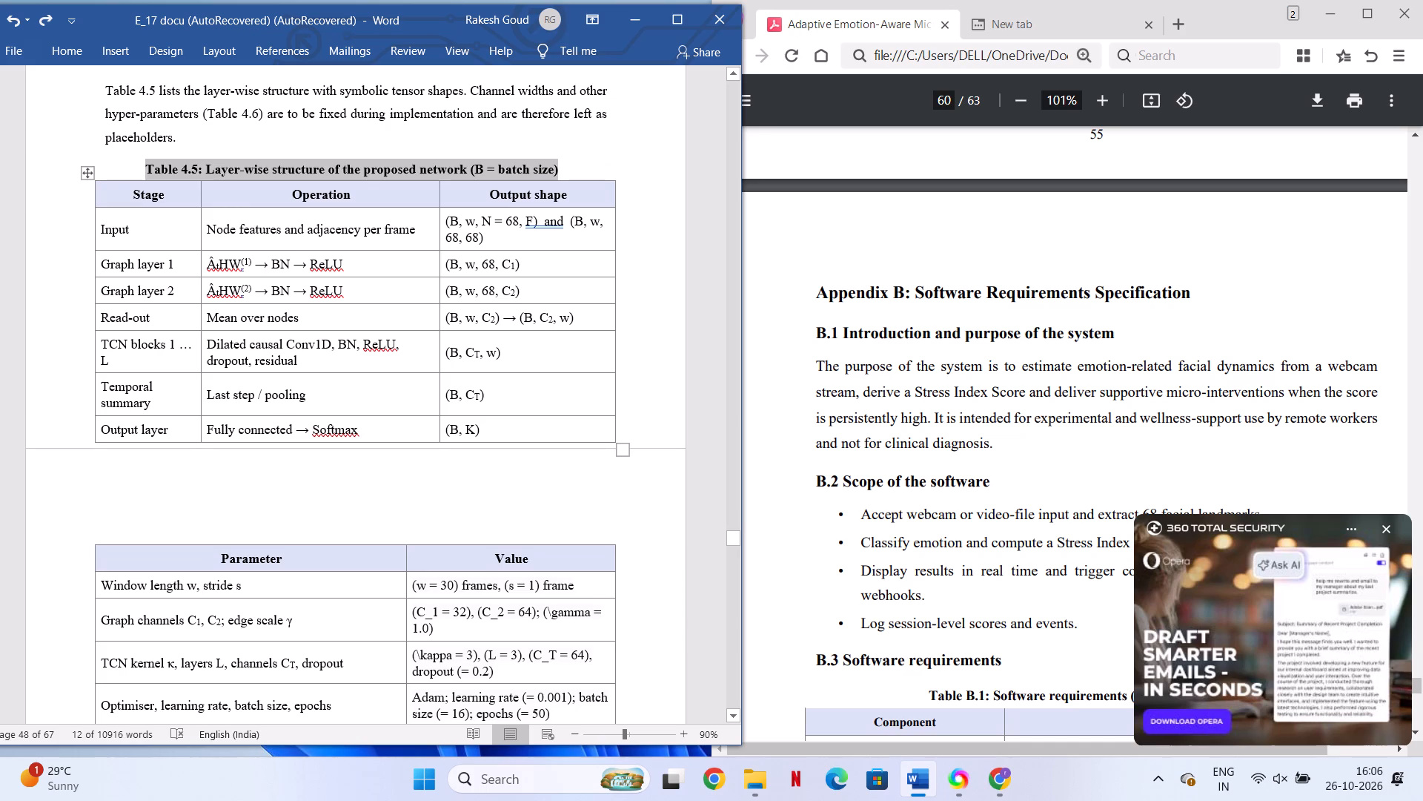
Remove the bold formatting from the Table 4.5 caption above the layer-wise structure table.
triple_click(368, 159)
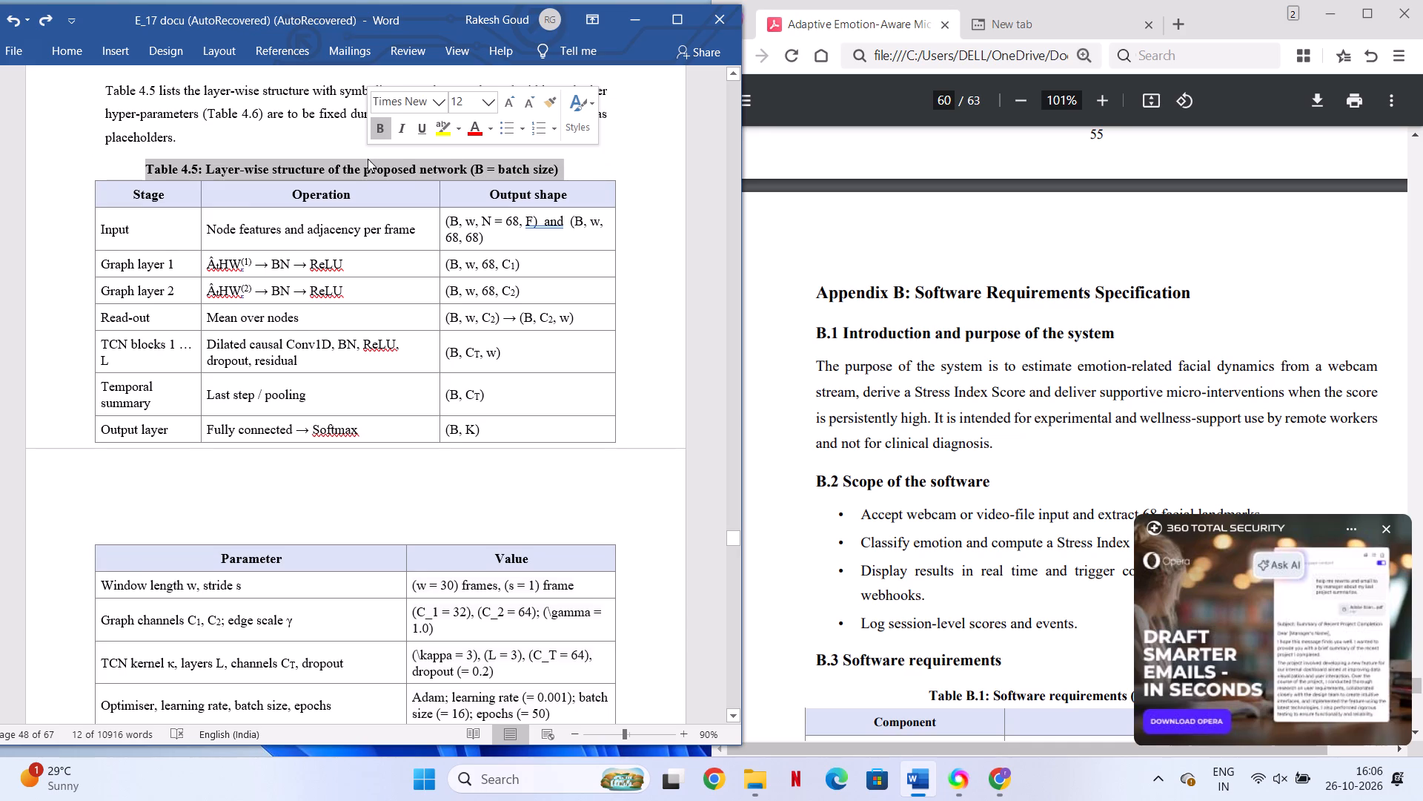
click(382, 124)
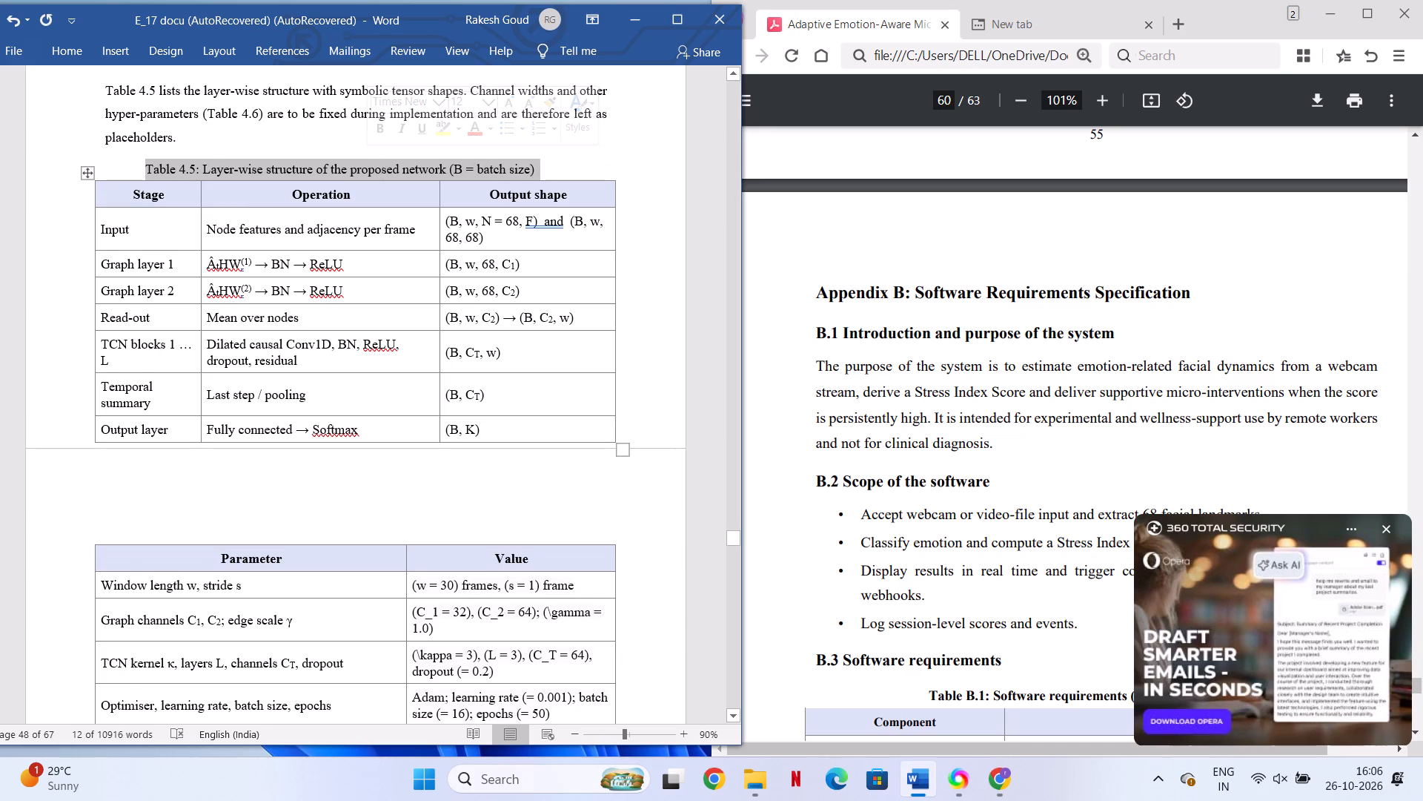
click(660, 184)
Enlarge the layered dot diagram above the Fig. 4.2 caption to about the full text width.
scroll(660, 184, up, 5)
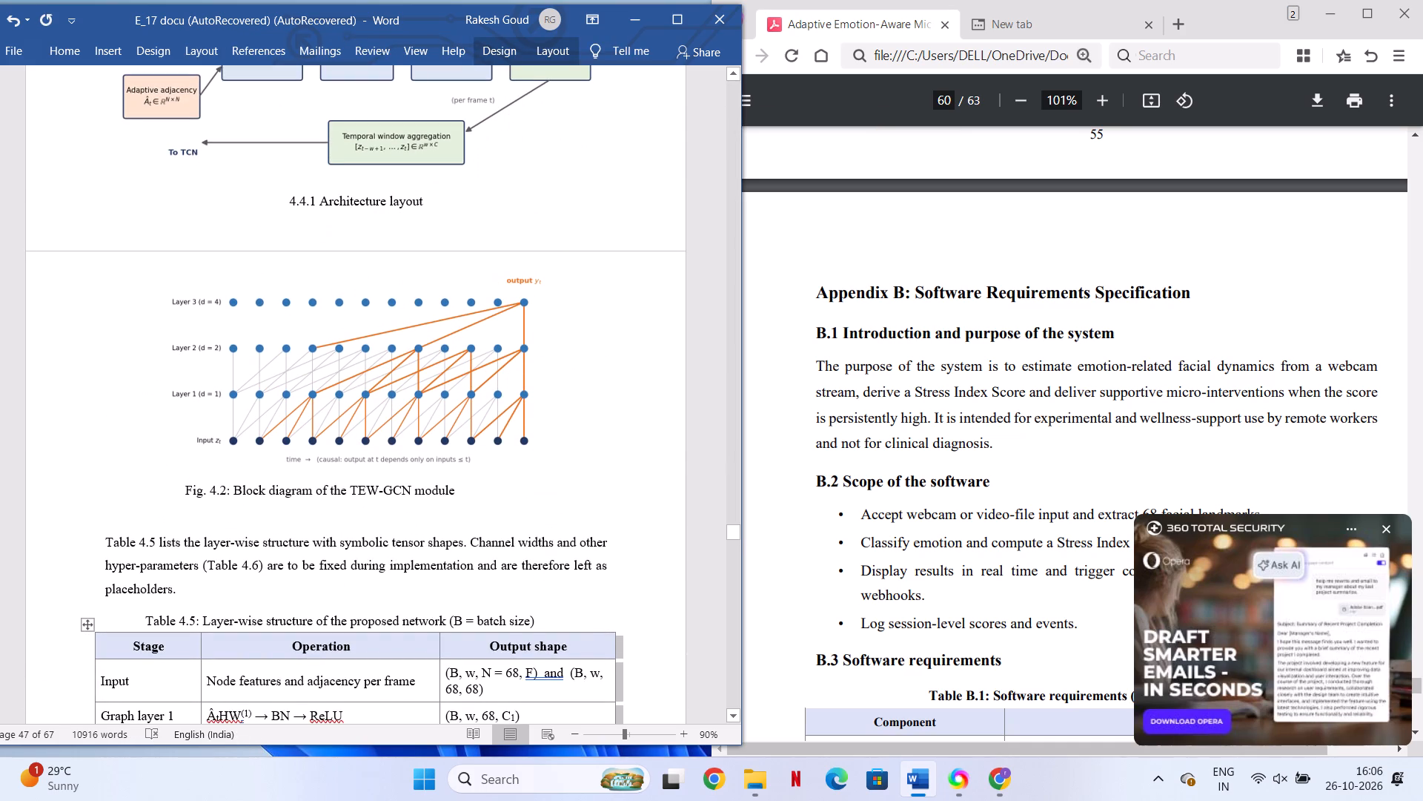
click(466, 369)
drag(573, 472, 606, 523)
Remove the bold formatting from the Table 4.3 caption under heading 4.3.1 Notation.
scroll(580, 438, up, 2)
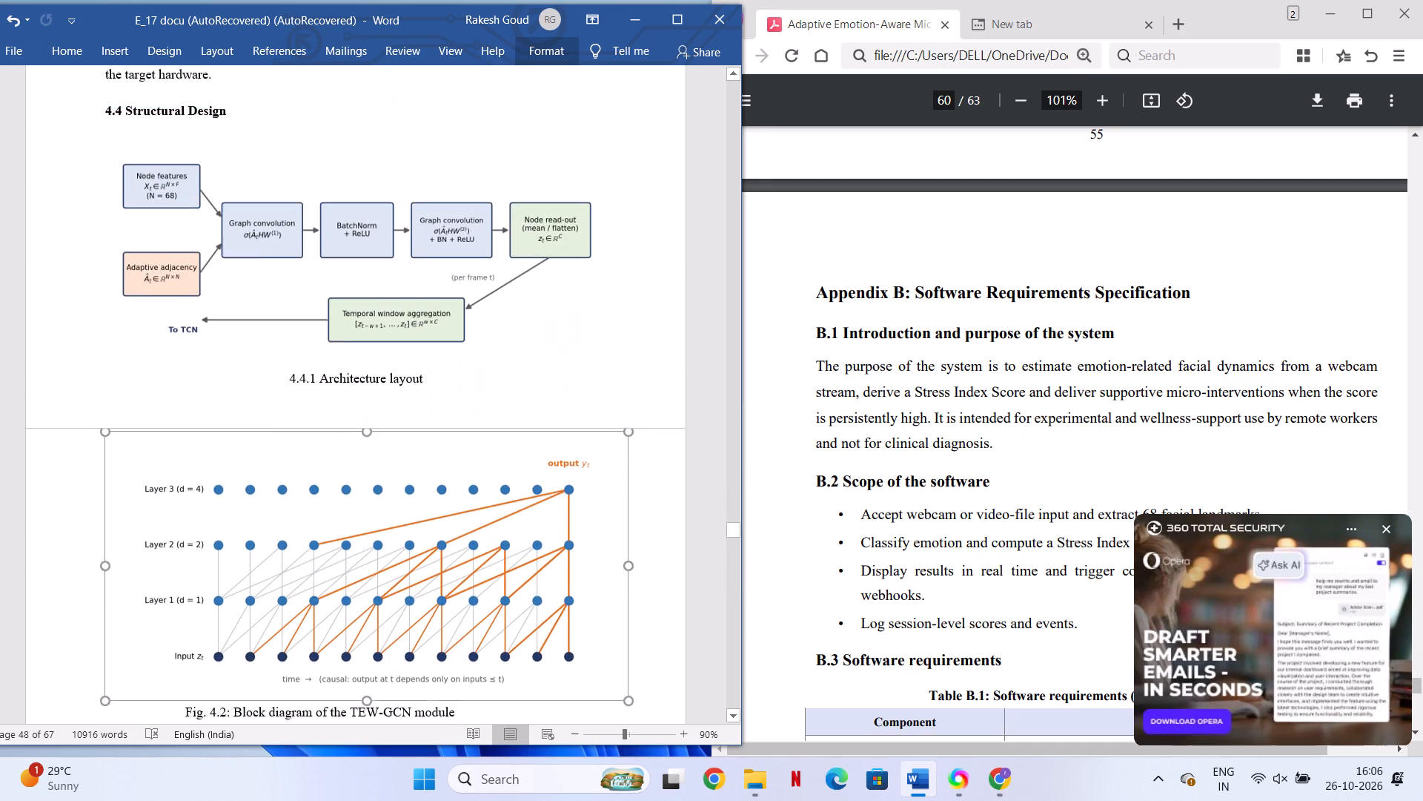
scroll(439, 475, up, 2)
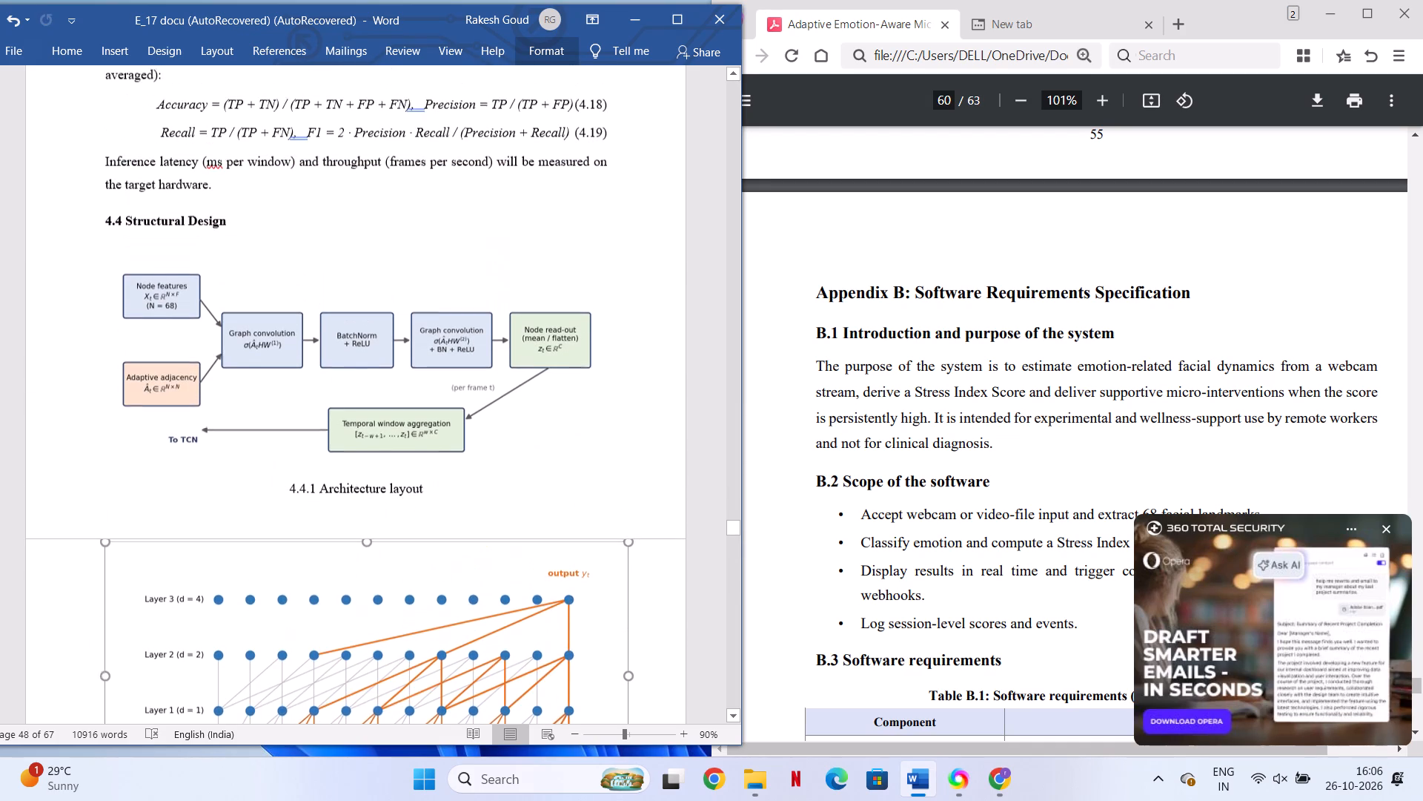
scroll(439, 475, up, 1)
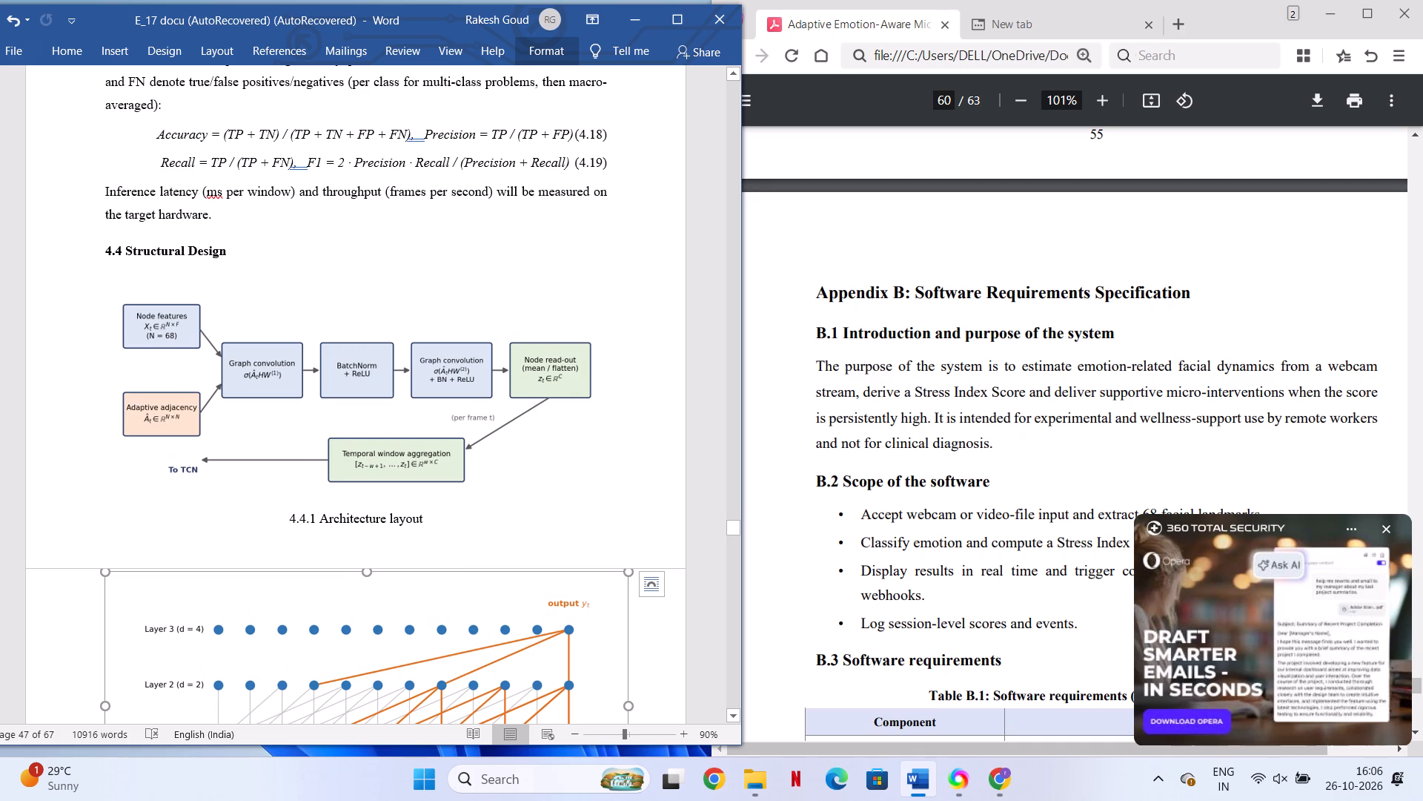
scroll(439, 475, up, 5)
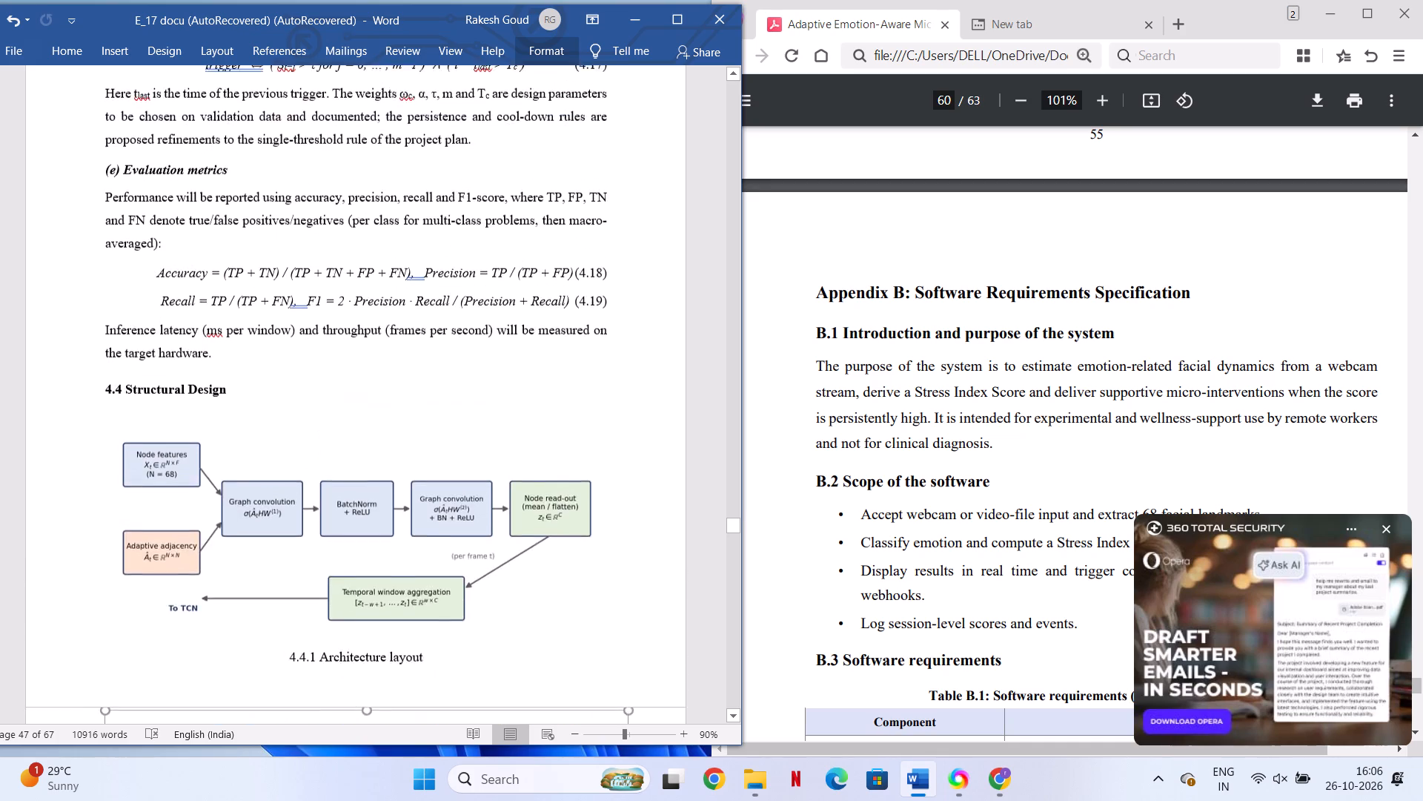
scroll(439, 475, up, 16)
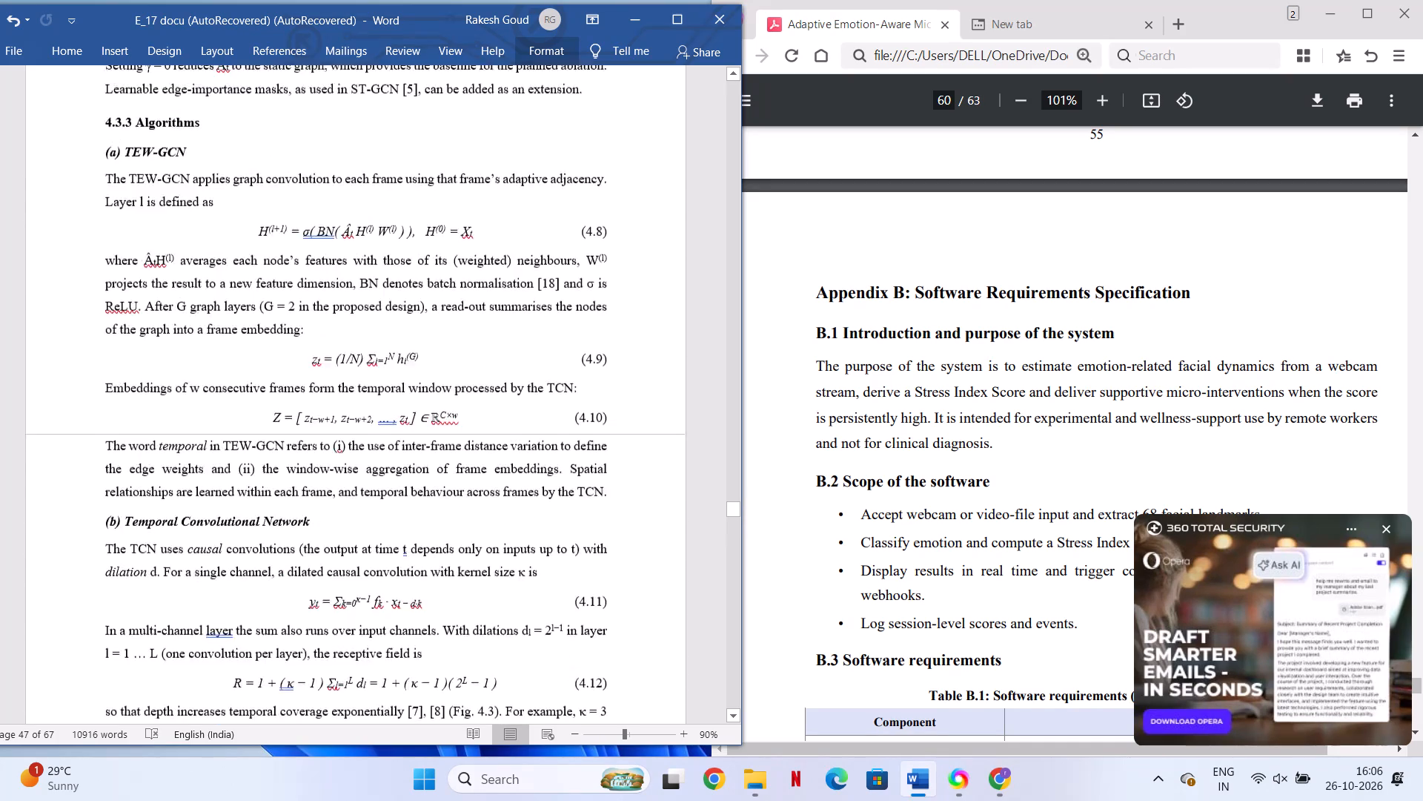
scroll(439, 475, up, 9)
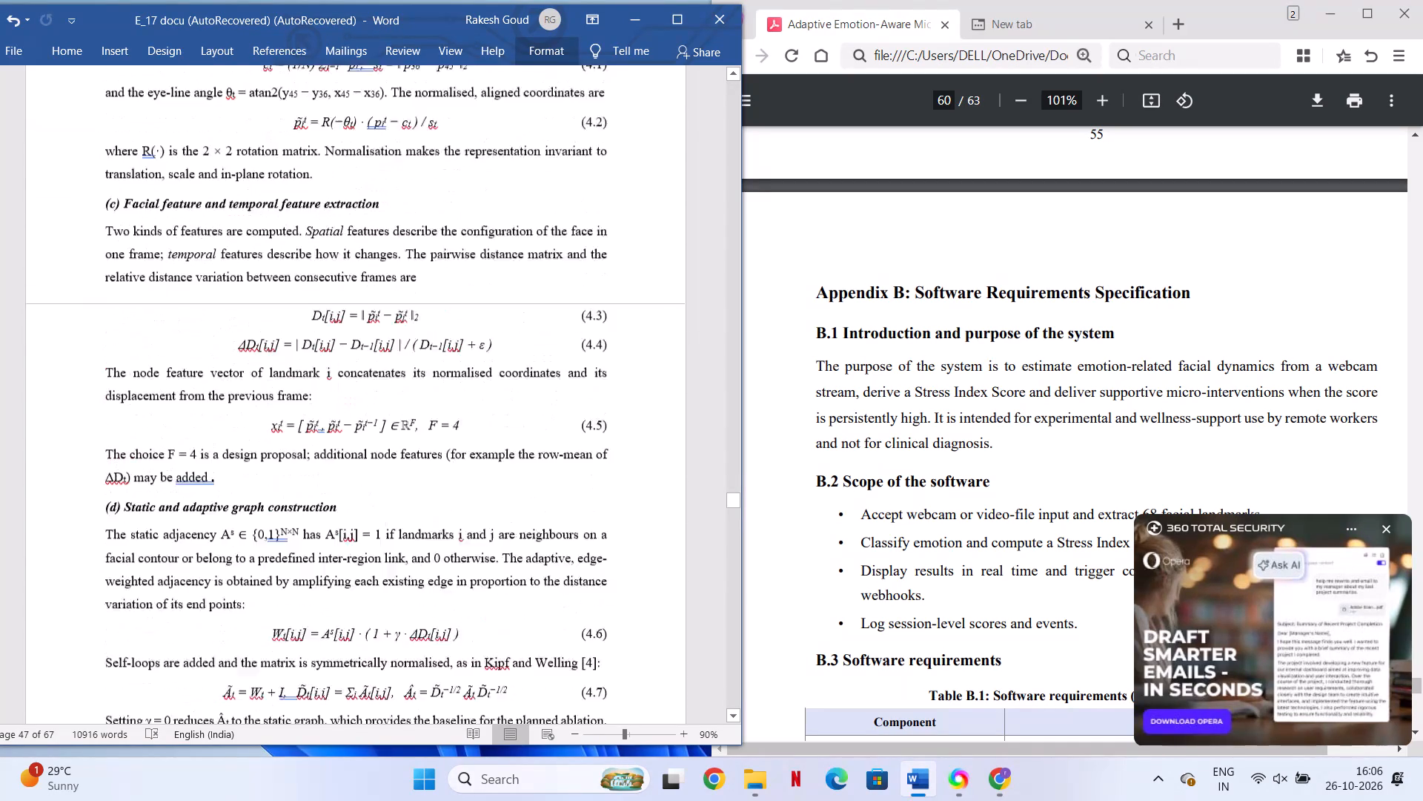
scroll(439, 475, up, 12)
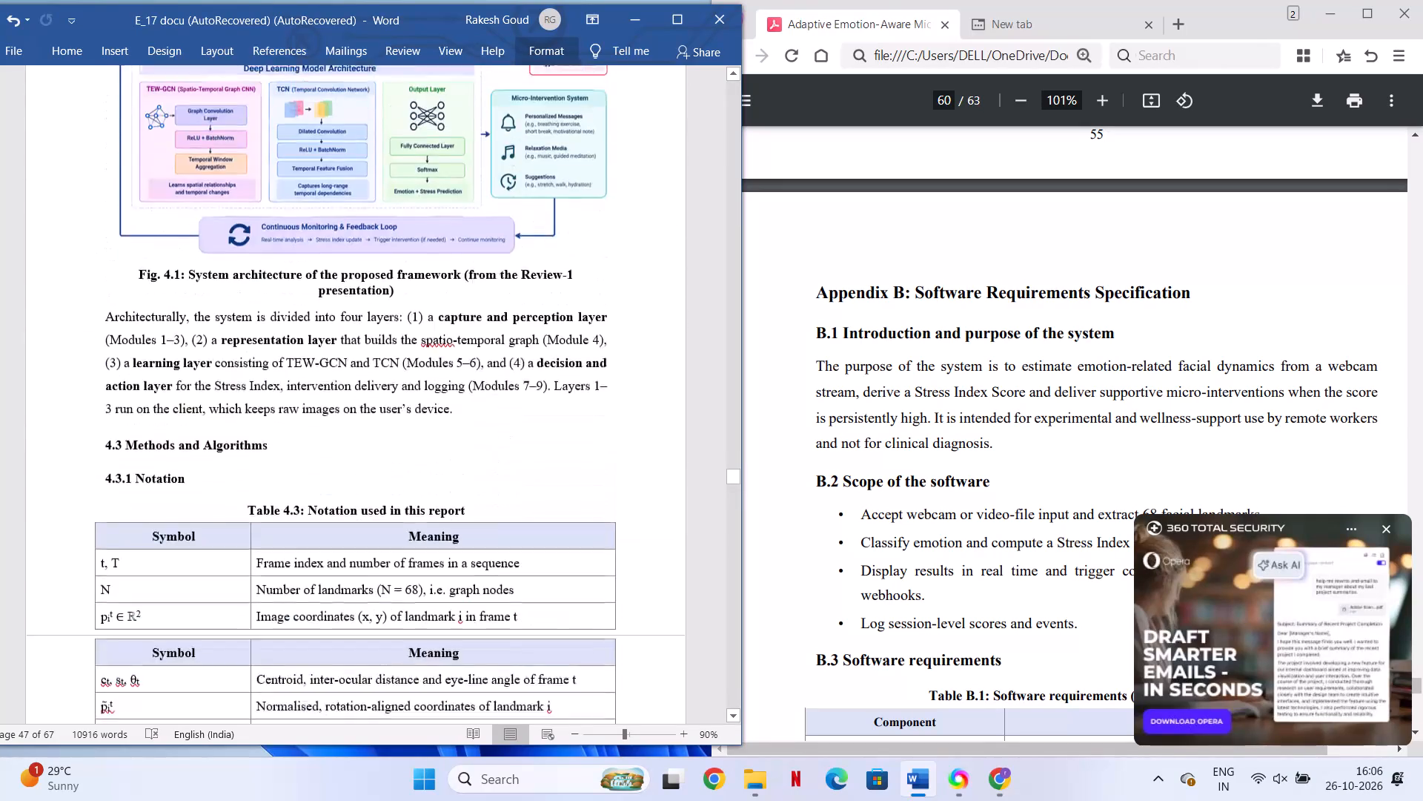
scroll(439, 475, down, 1)
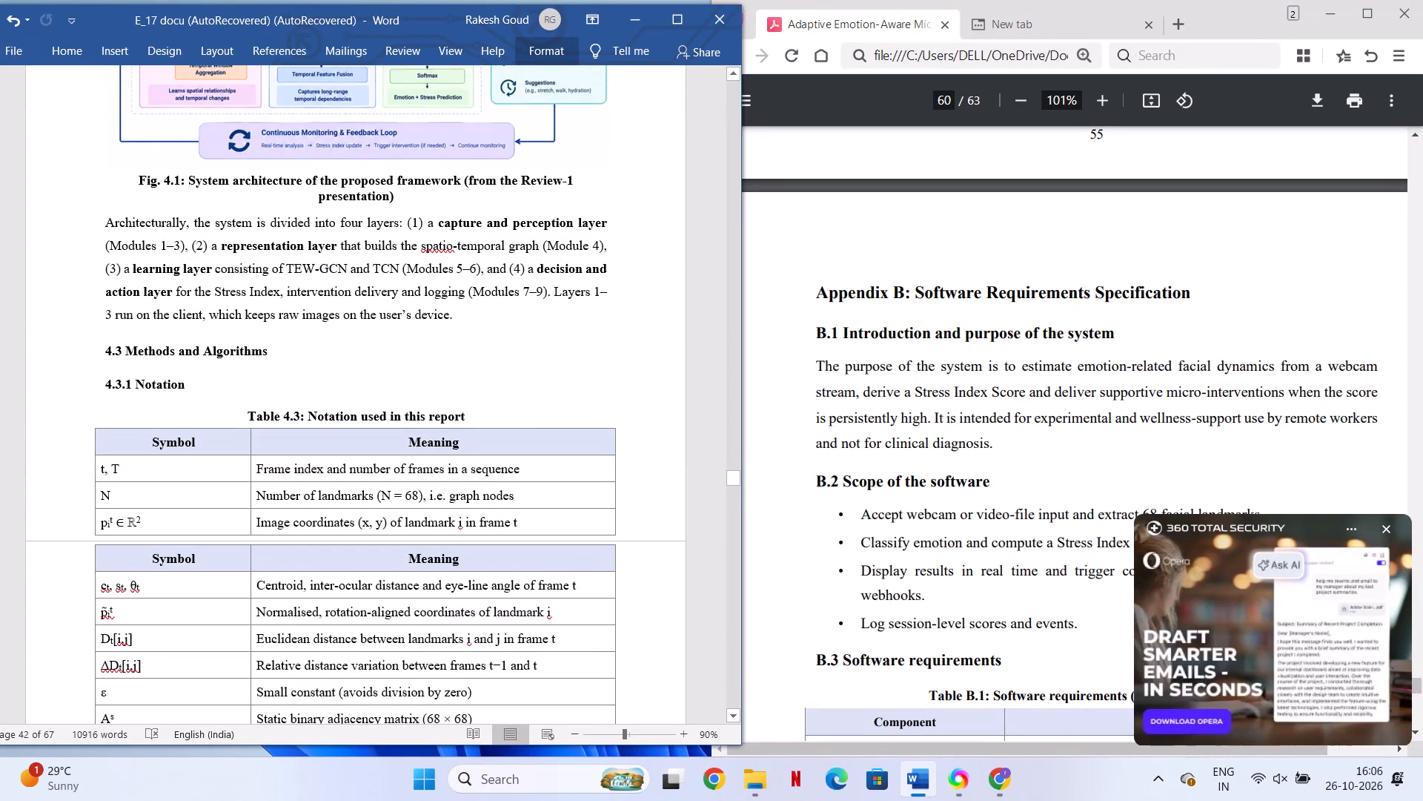
triple_click(382, 418)
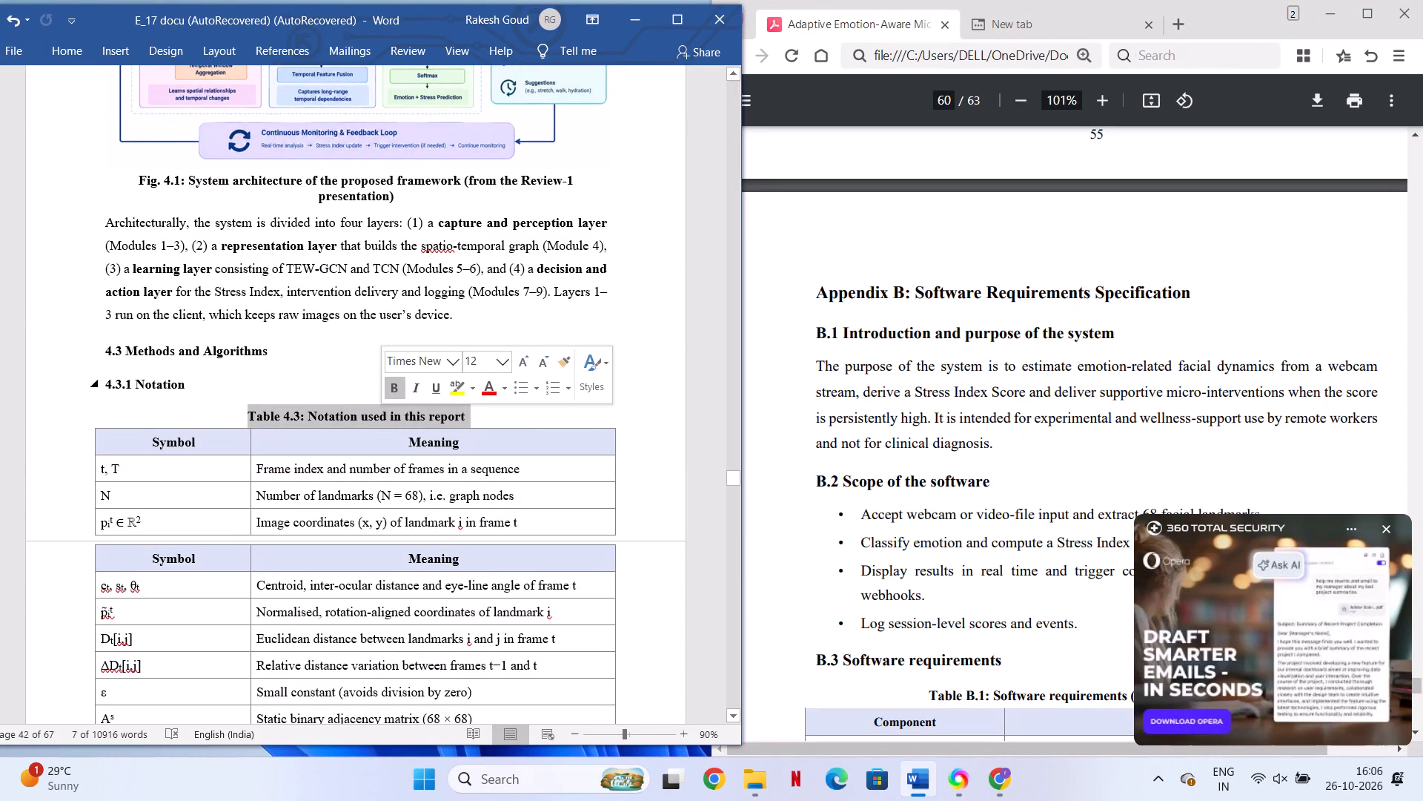
click(390, 390)
click(319, 373)
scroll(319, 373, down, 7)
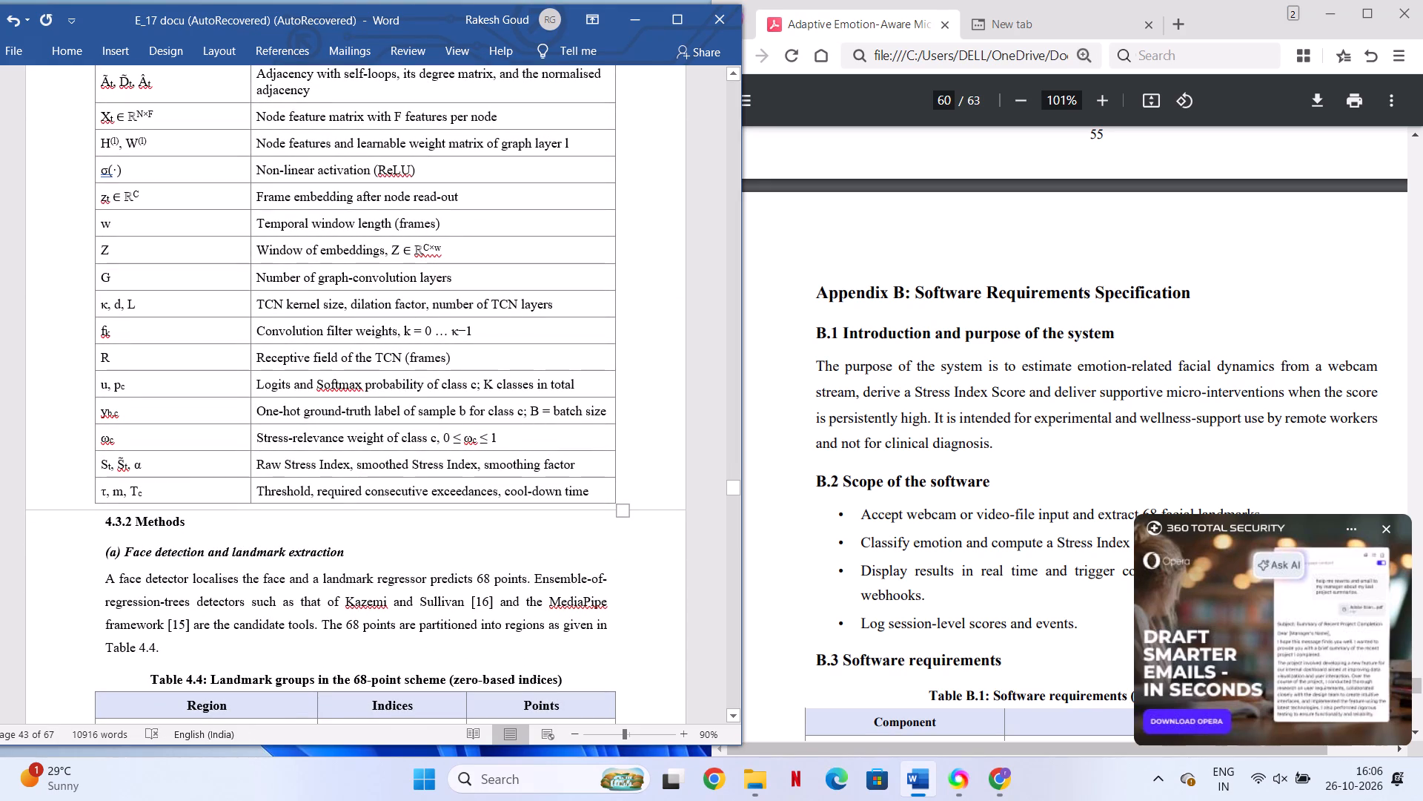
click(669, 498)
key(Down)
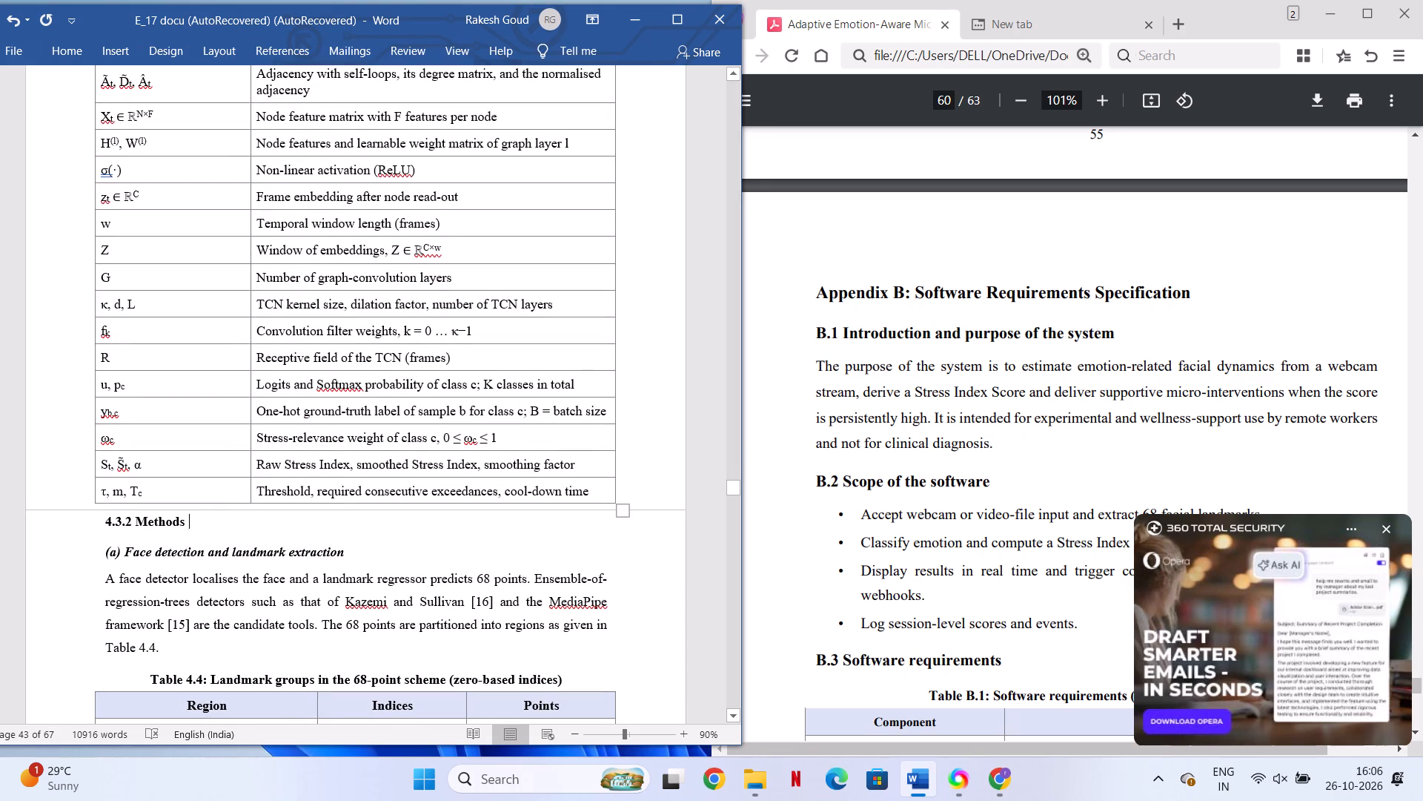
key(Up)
Remove the bold formatting from the Fig. 4.1 caption below the system architecture diagram.
scroll(669, 498, up, 6)
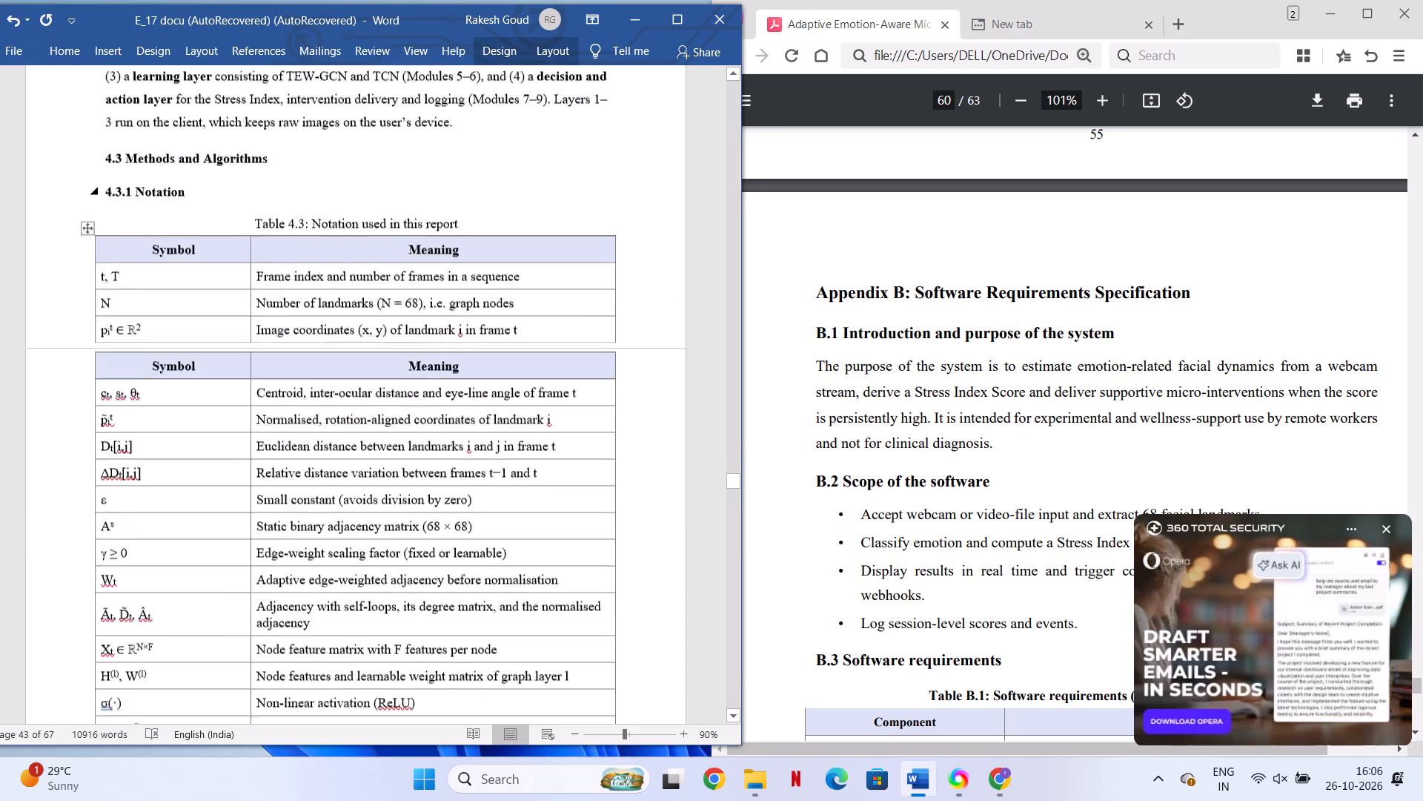
scroll(669, 498, up, 5)
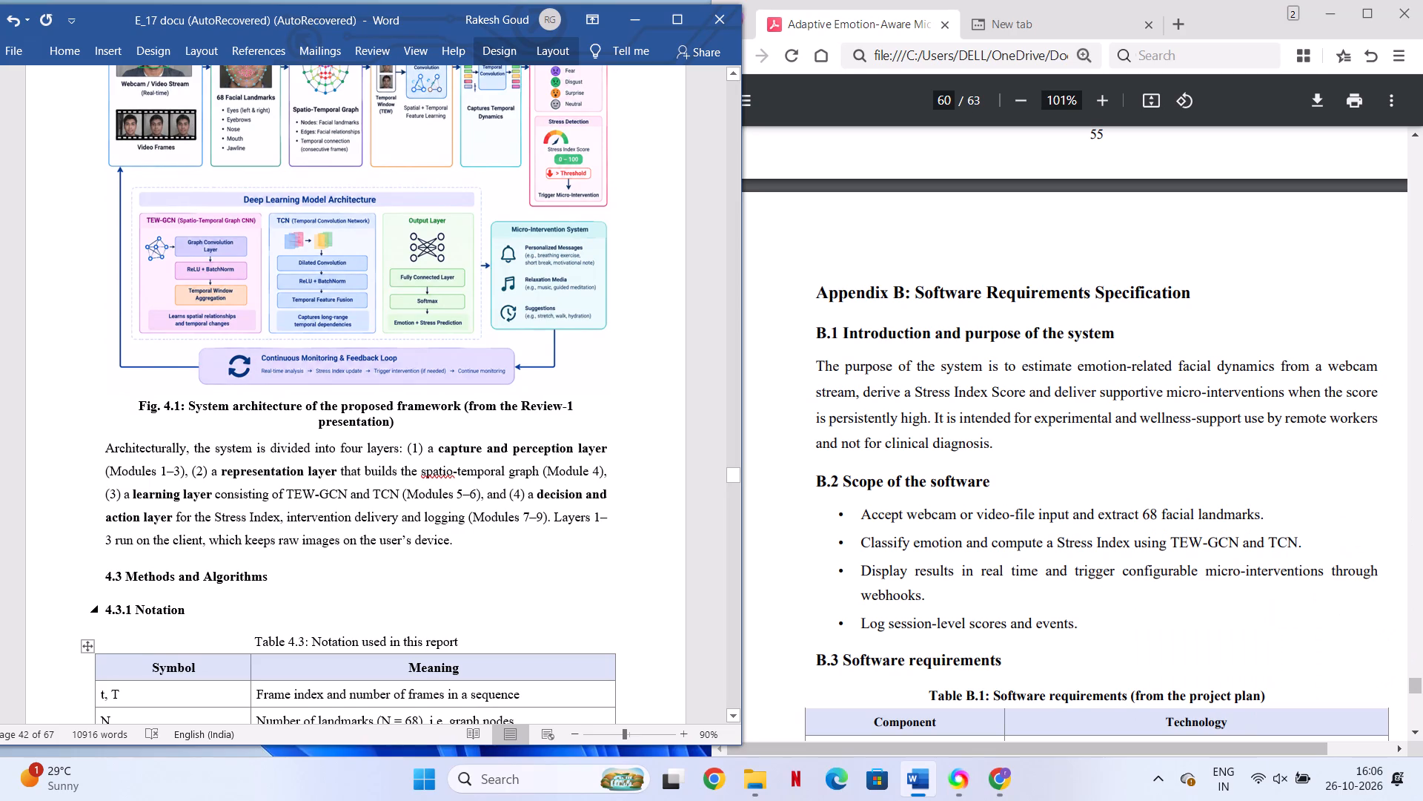
triple_click(349, 415)
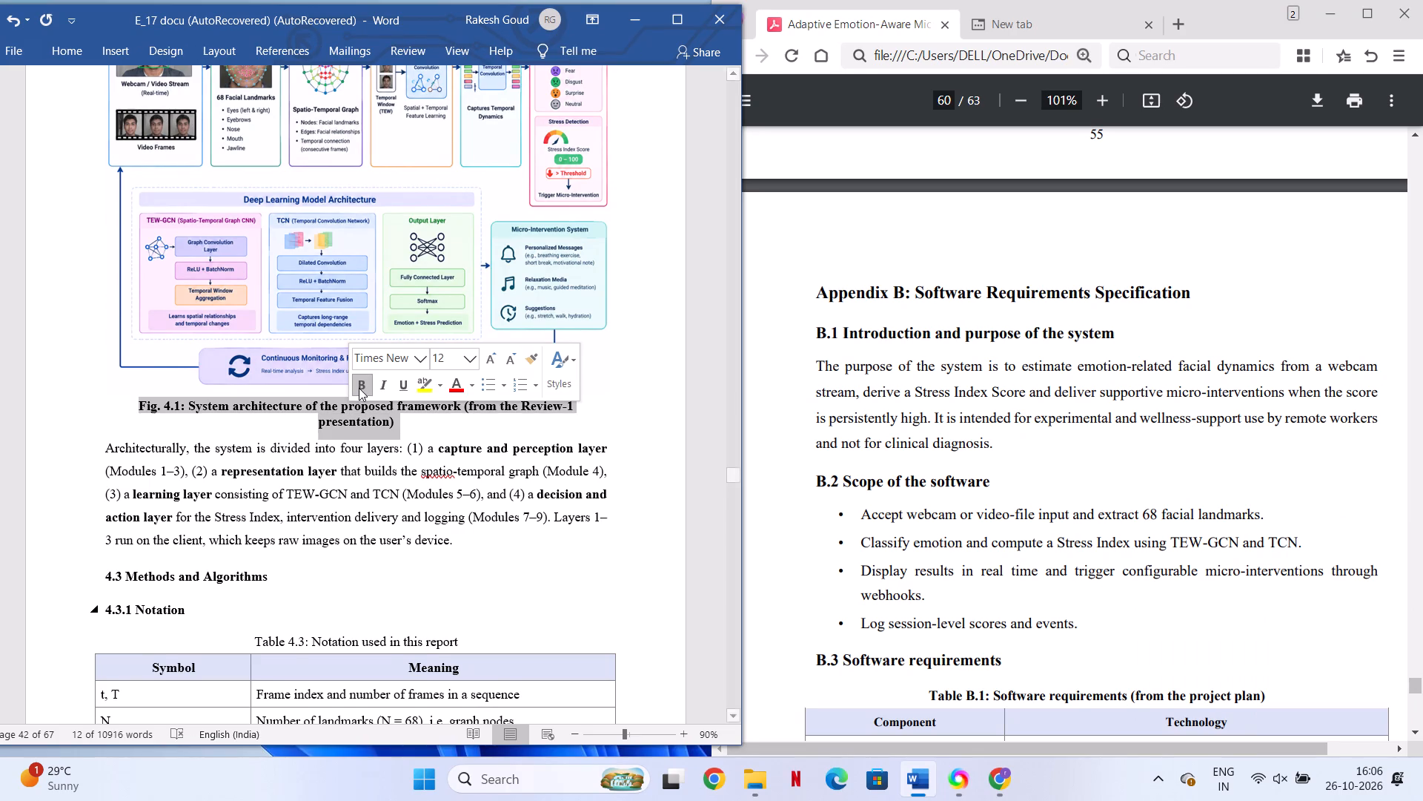
click(359, 387)
click(525, 564)
Remove the bold formatting from the Table 4.2 caption above the proposed database tables.
scroll(525, 564, up, 3)
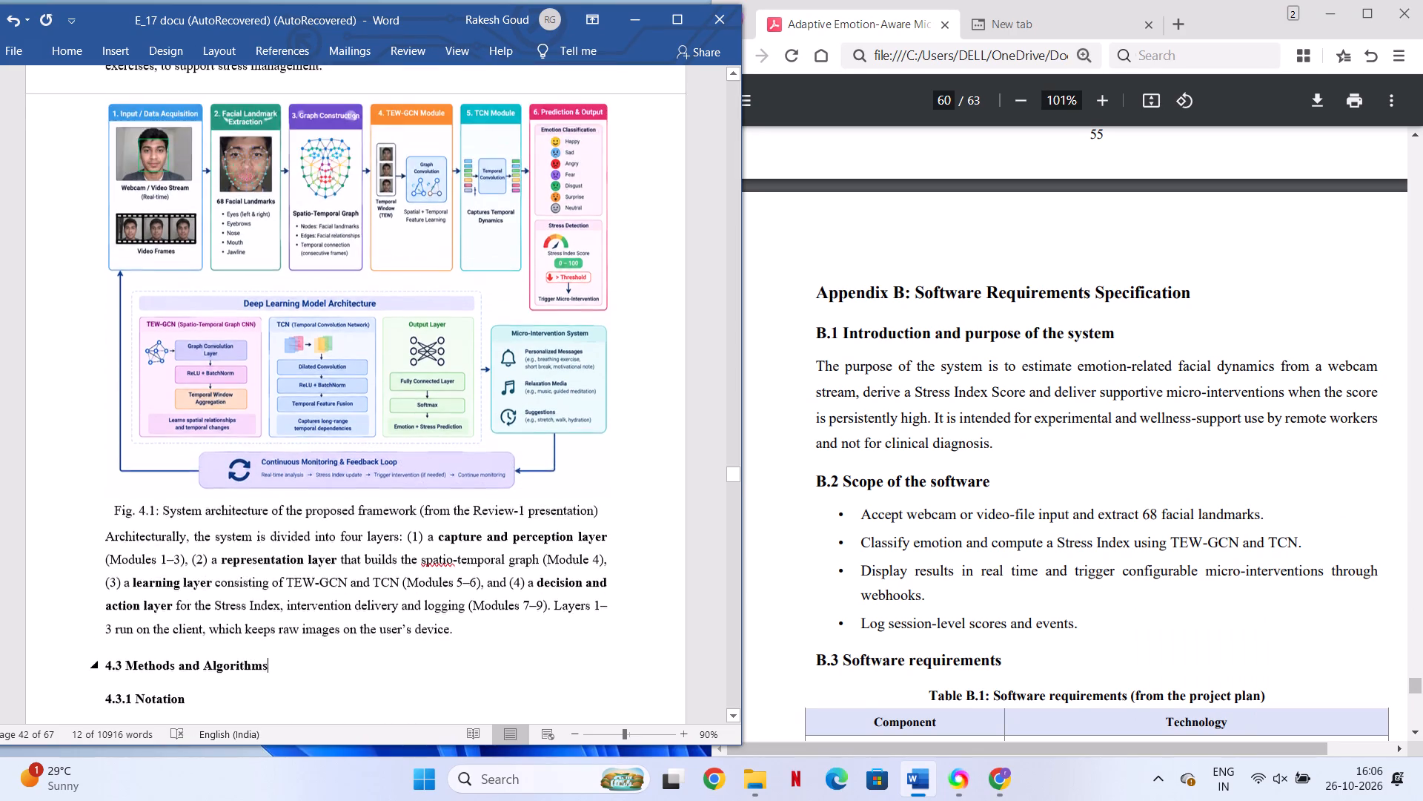
scroll(525, 564, up, 11)
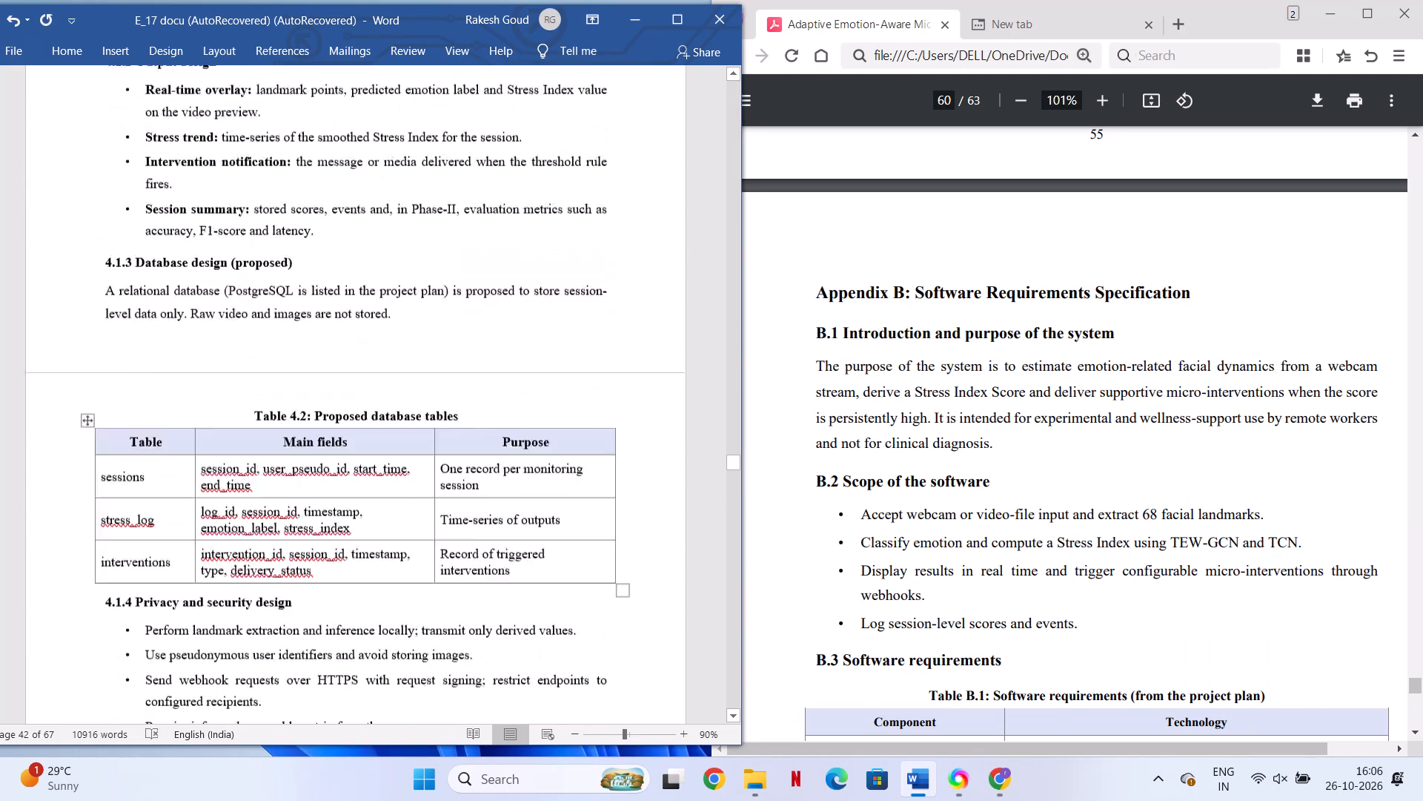
triple_click(385, 594)
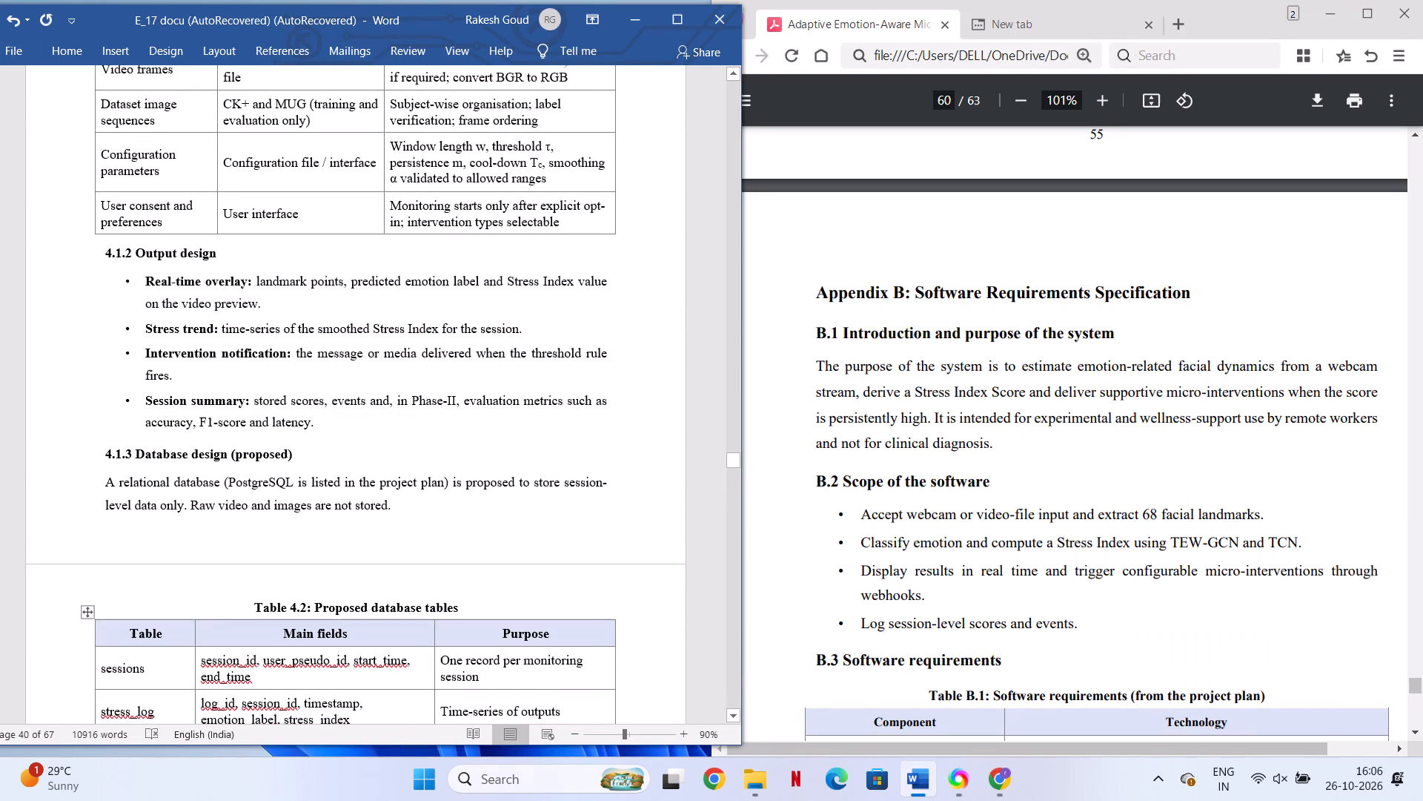
triple_click(391, 613)
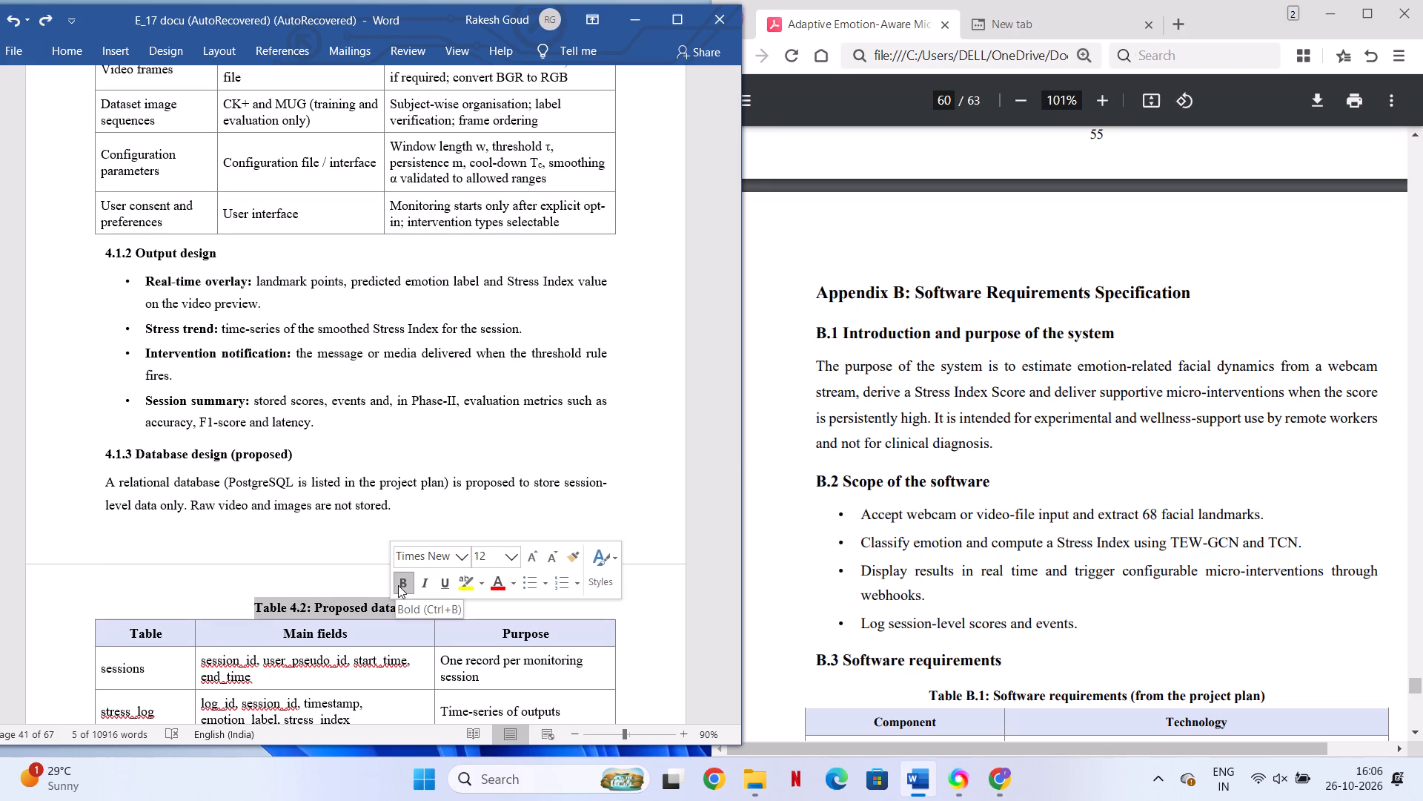
click(398, 585)
scroll(398, 585, down, 3)
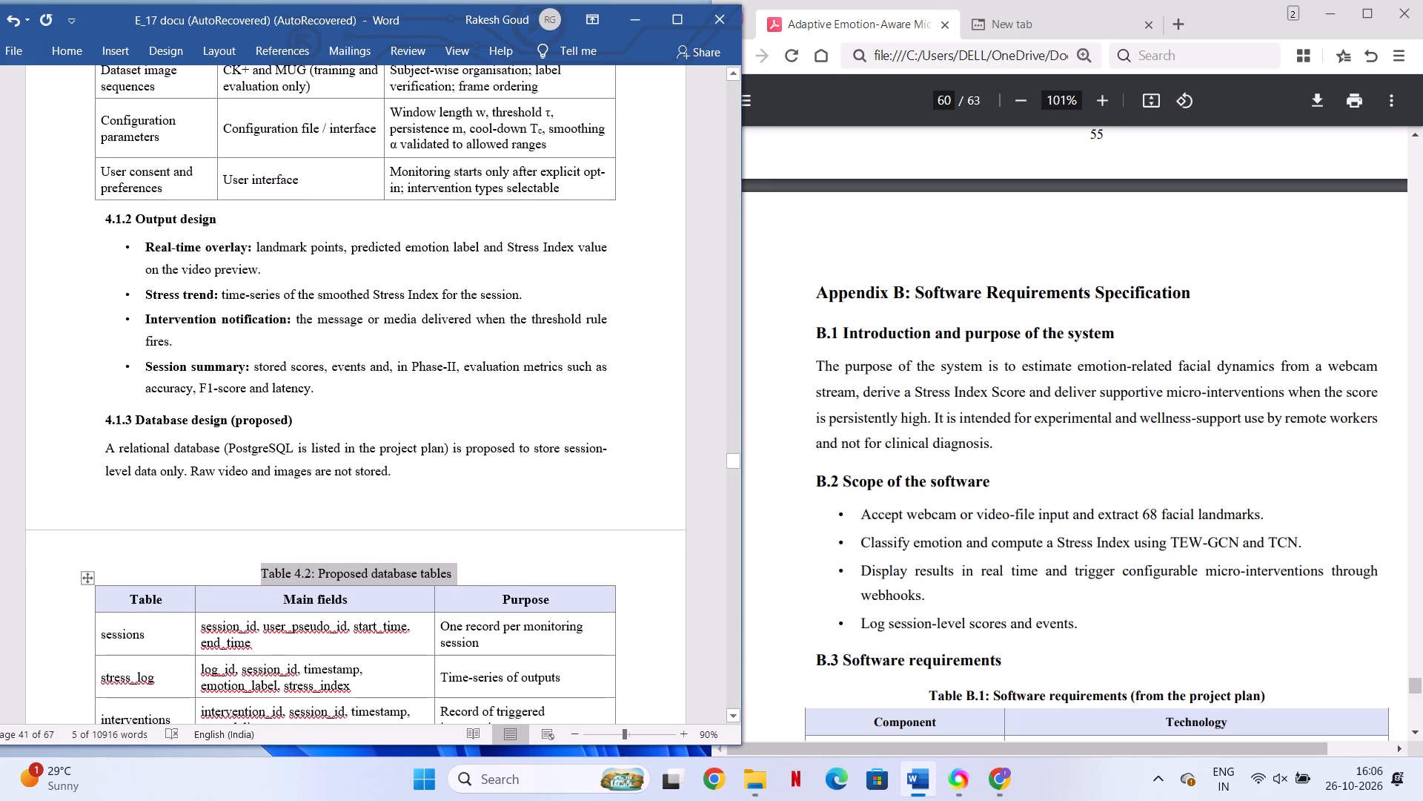
Move the JSON example's closing brace to the end of the "intervention_type" line, deleting its separate line before heading 3.4 Pseudocode.
scroll(398, 585, up, 1)
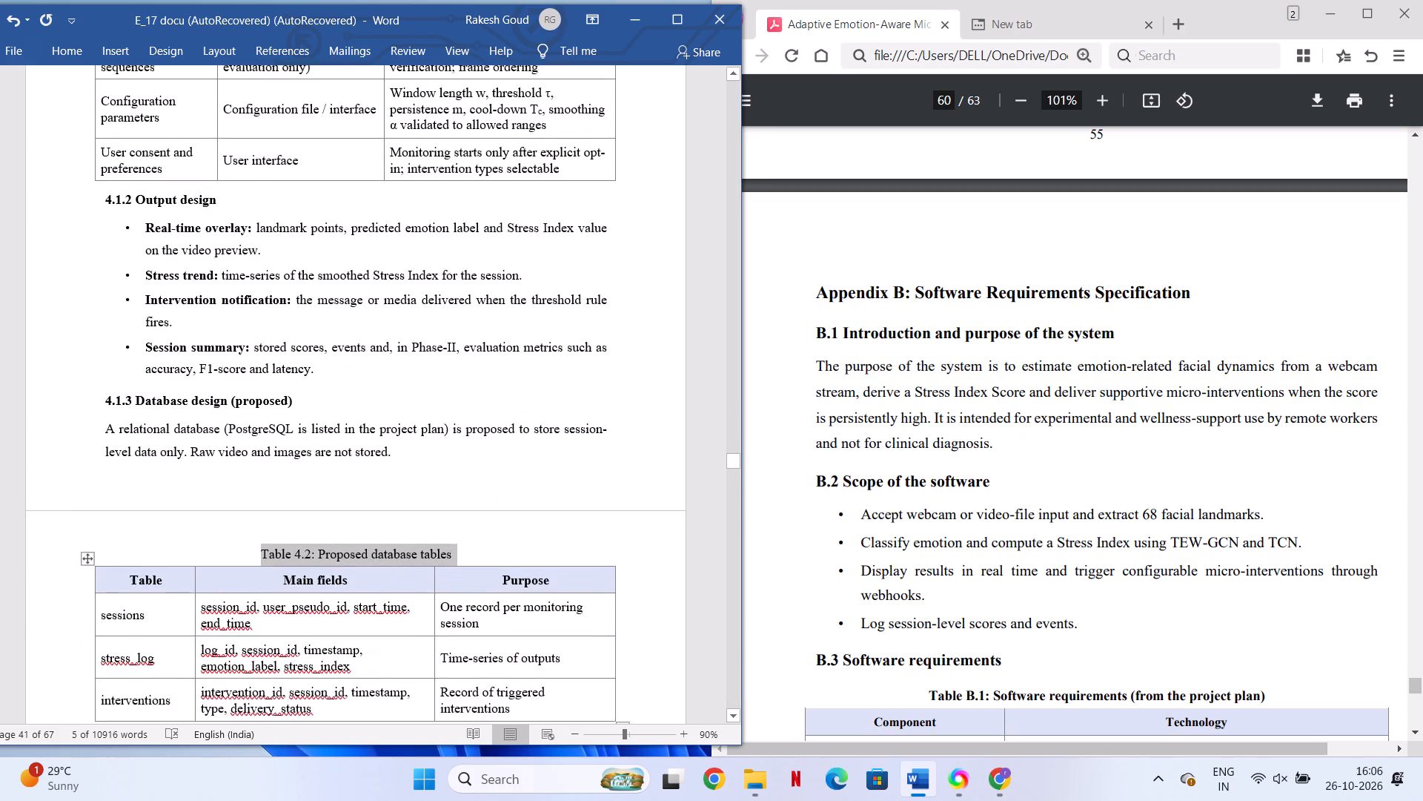
scroll(398, 585, up, 3)
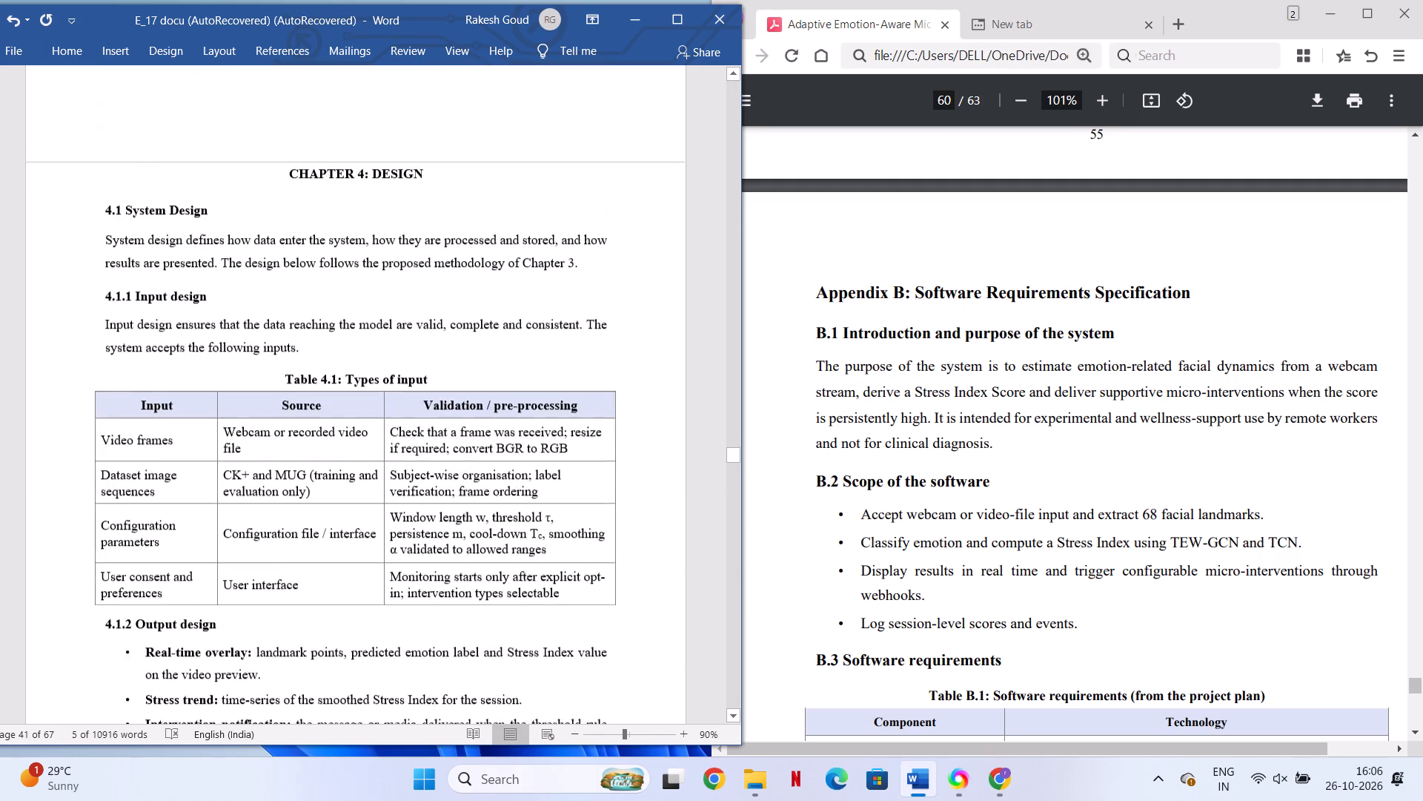
scroll(398, 585, up, 6)
scroll(398, 585, down, 1)
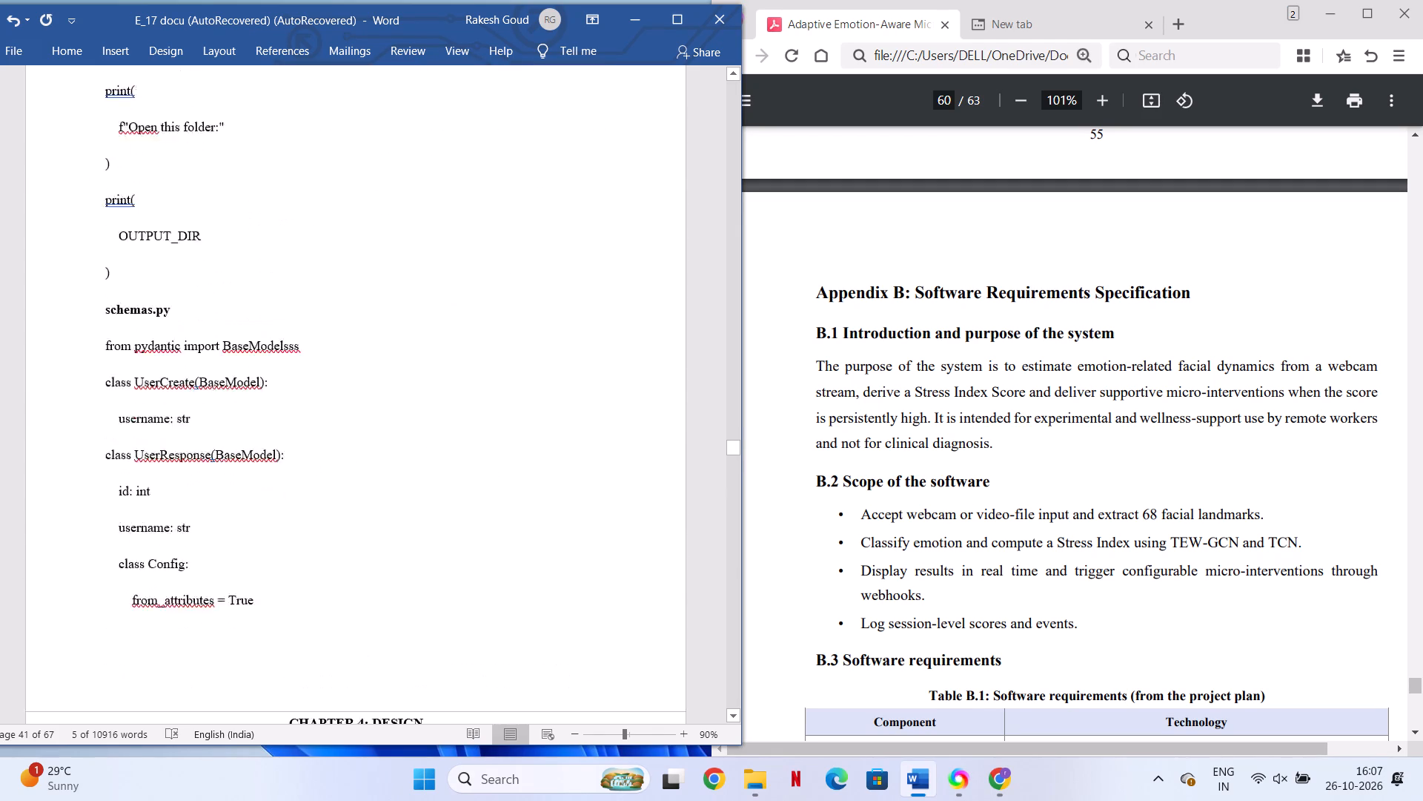
scroll(398, 585, down, 1)
scroll(398, 585, up, 7)
scroll(398, 585, up, 20)
scroll(398, 585, up, 5)
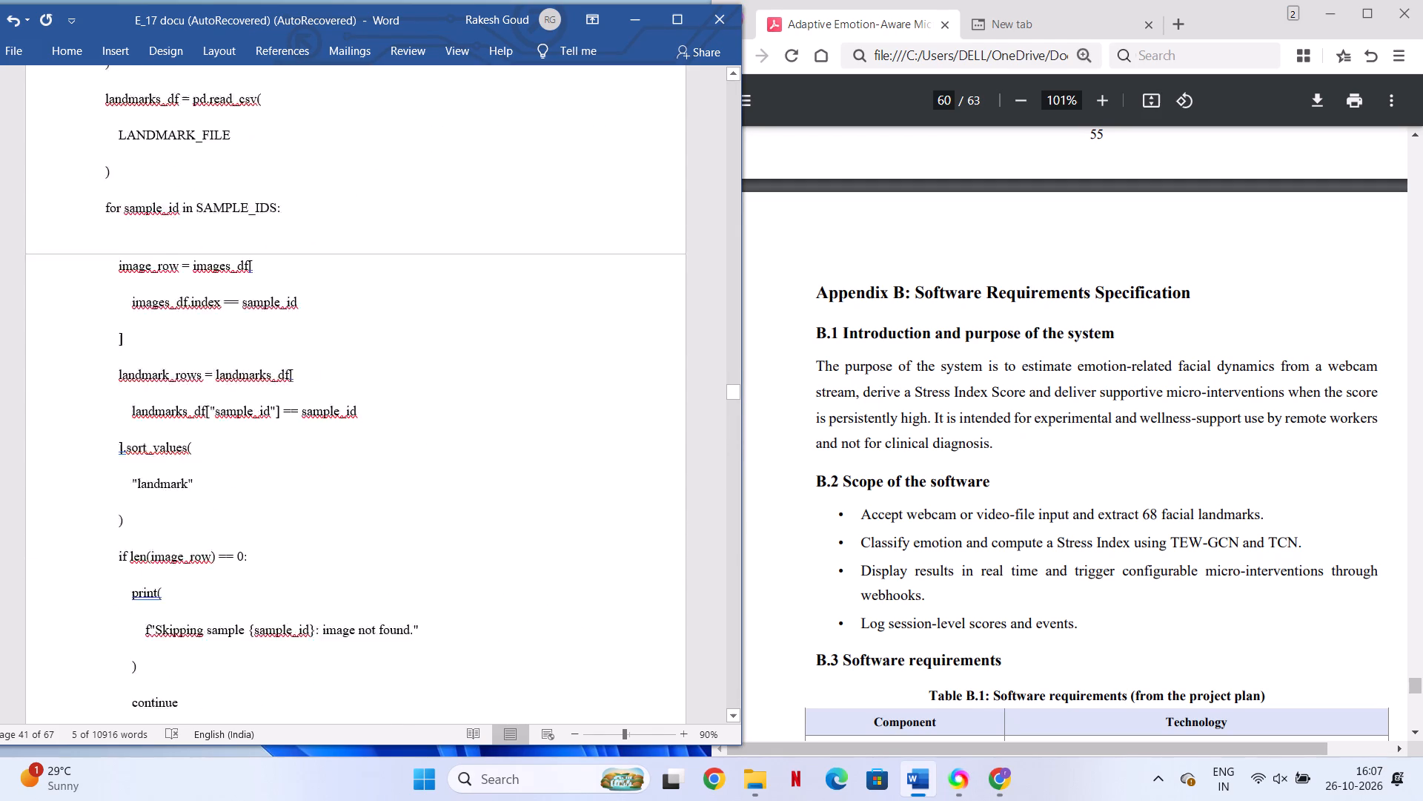
scroll(398, 585, up, 20)
scroll(398, 585, up, 18)
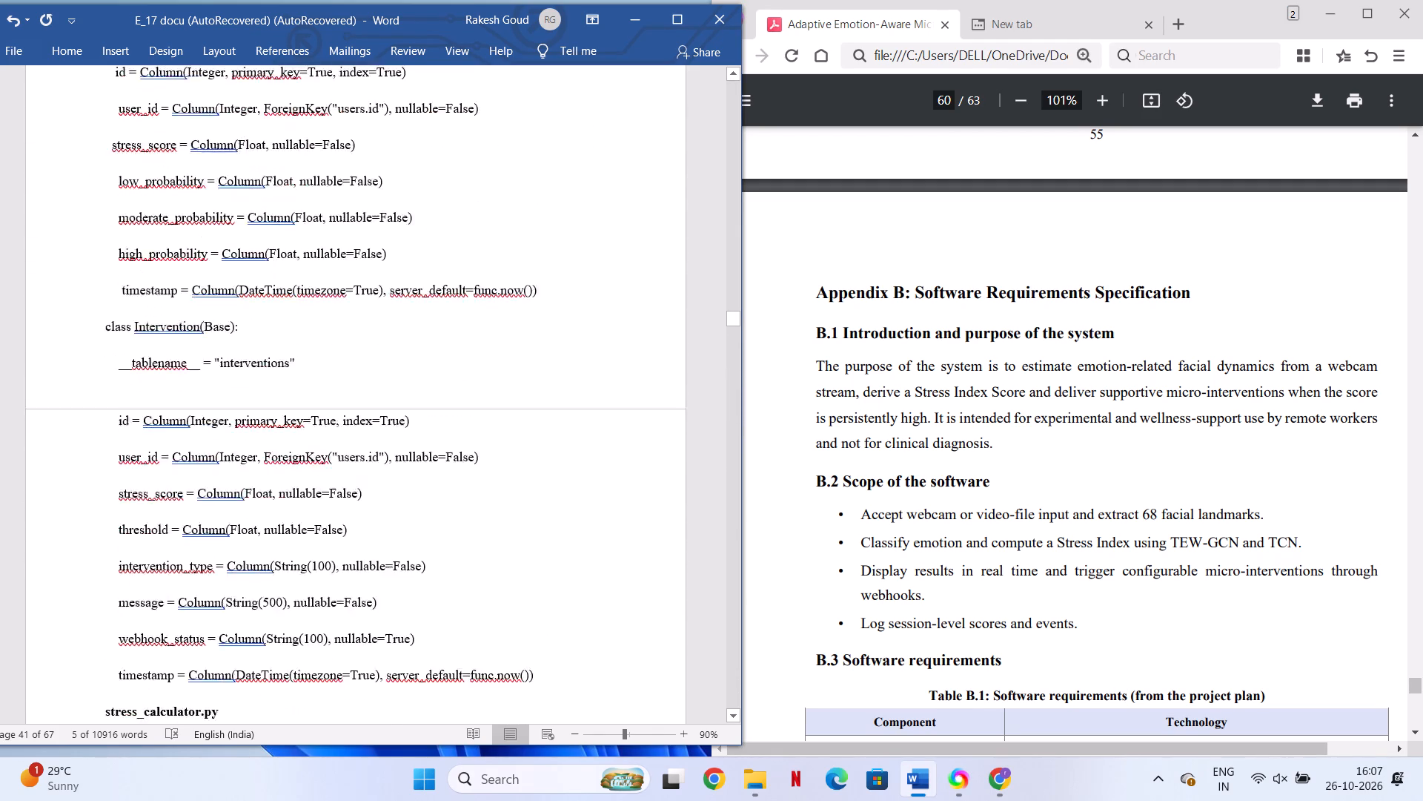
scroll(398, 585, up, 6)
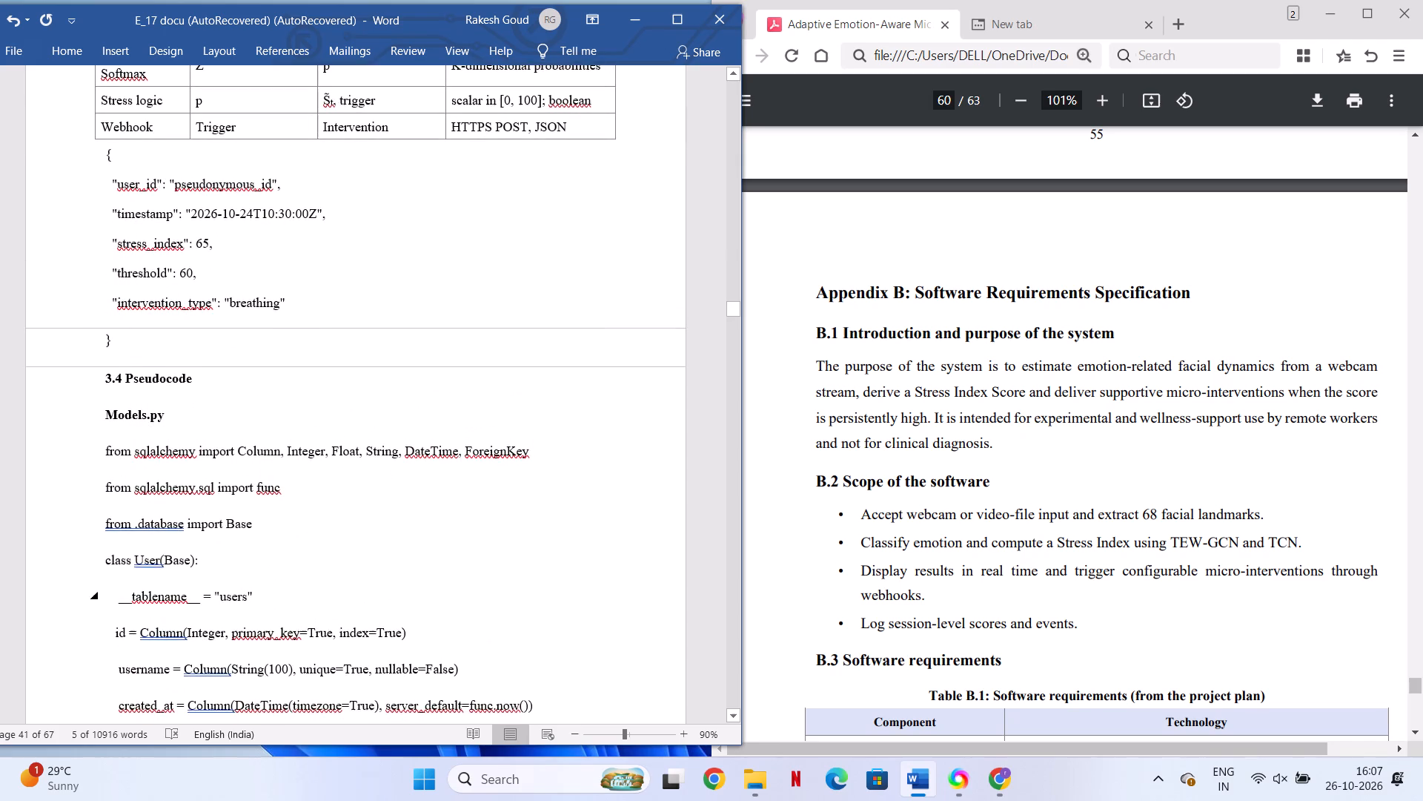
scroll(398, 585, up, 7)
scroll(398, 585, down, 9)
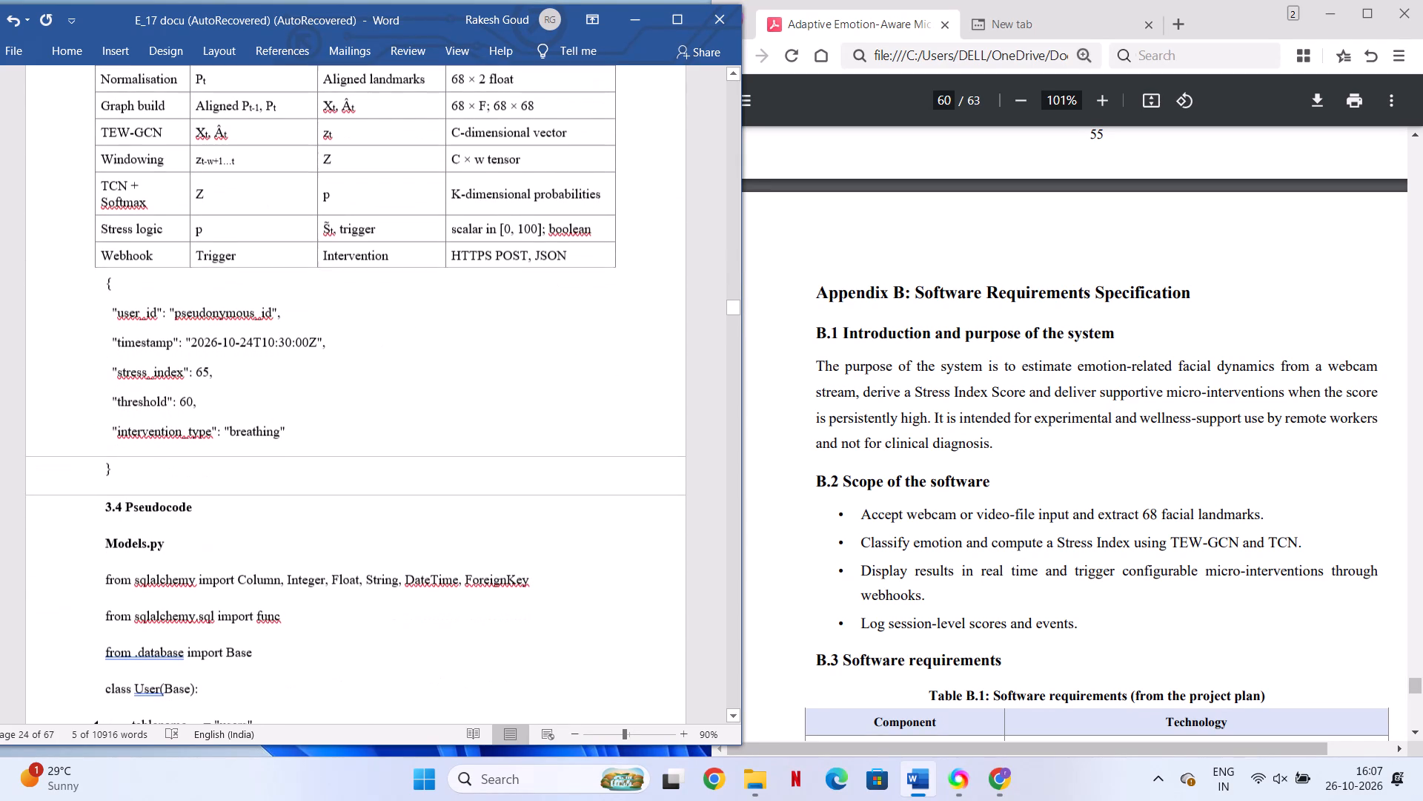
click(113, 467)
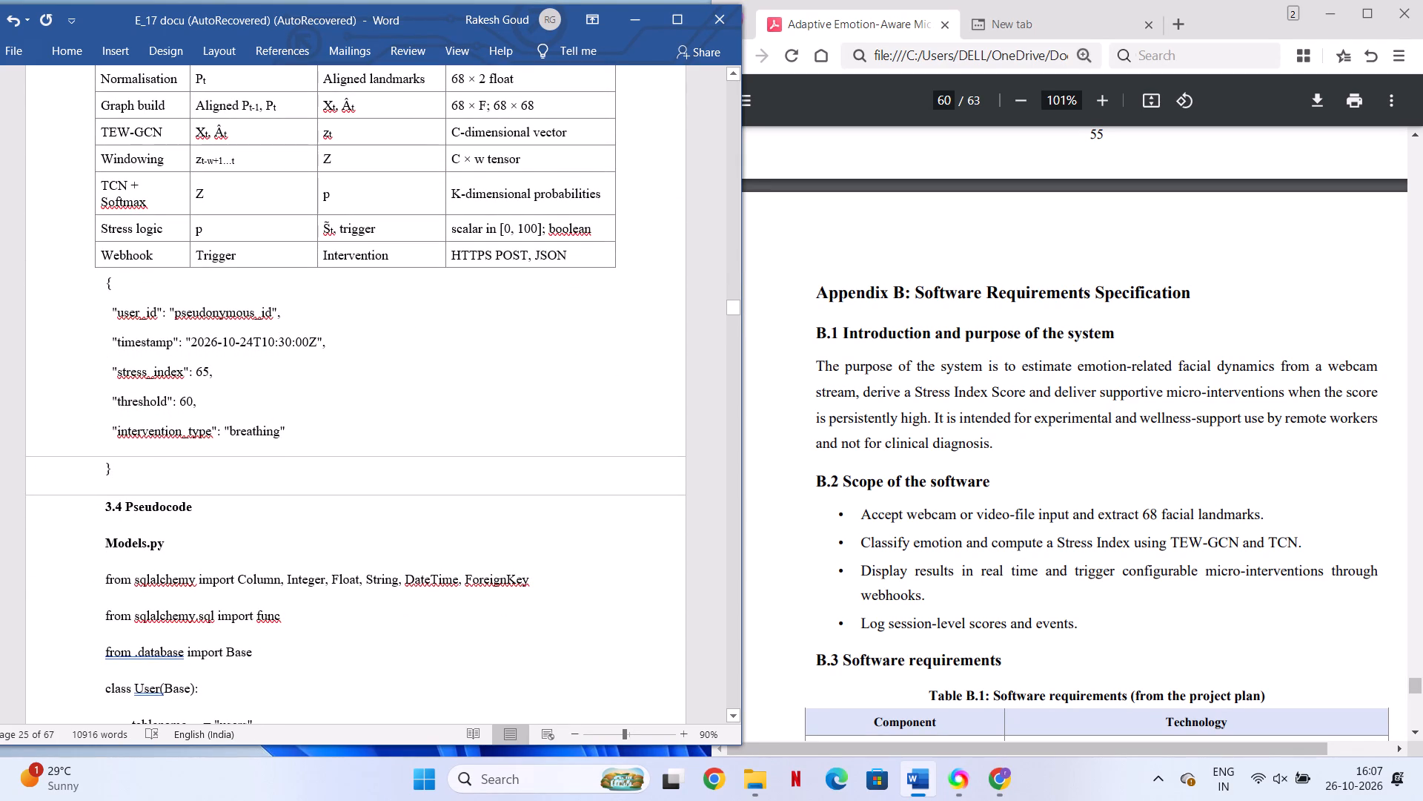
click(333, 426)
key(shift+braceright)
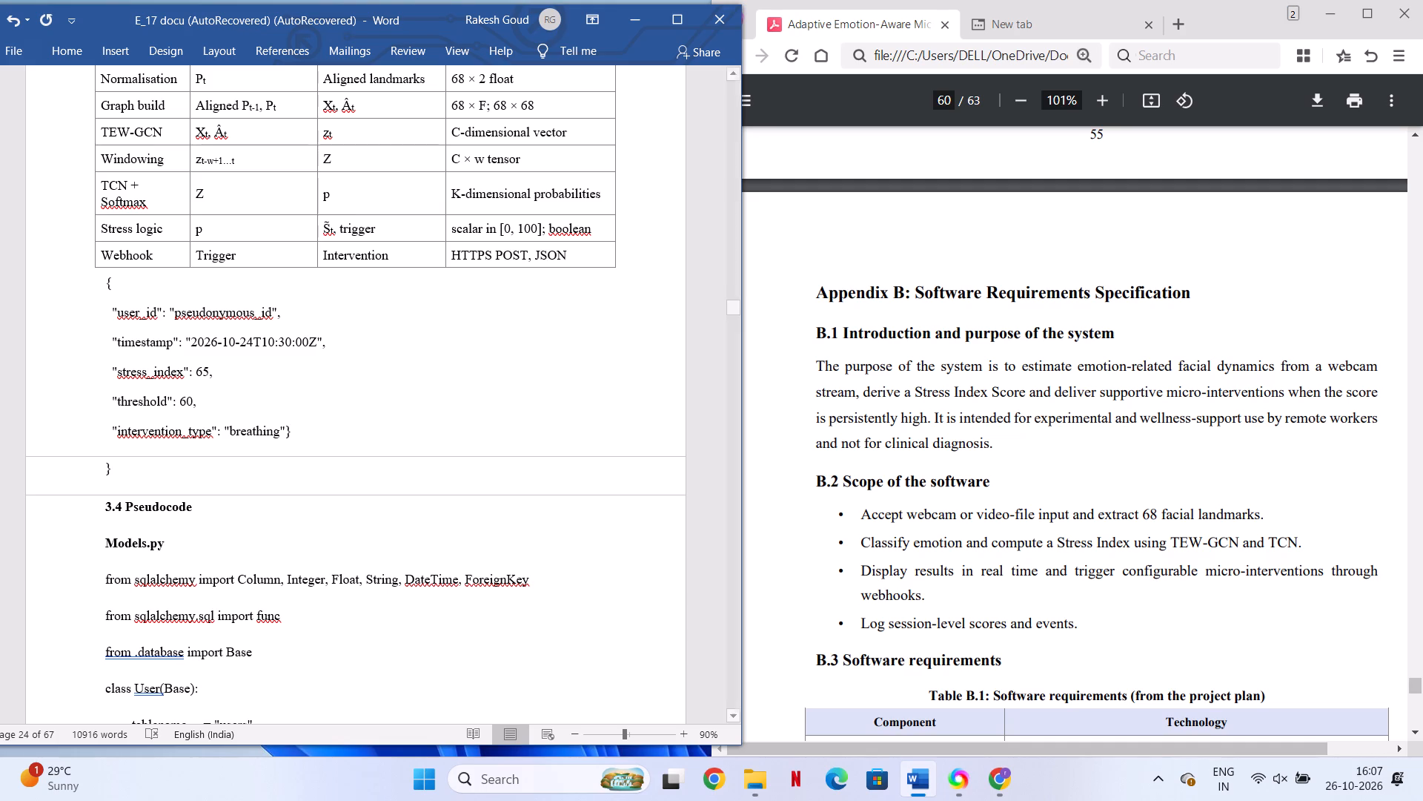
click(160, 484)
key(BackSpace)
key(BackSpace)
Copy the caption "Table 3.2: Data flow through the pipeline" and paste it directly below its table, before the JSON example.
scroll(160, 484, up, 3)
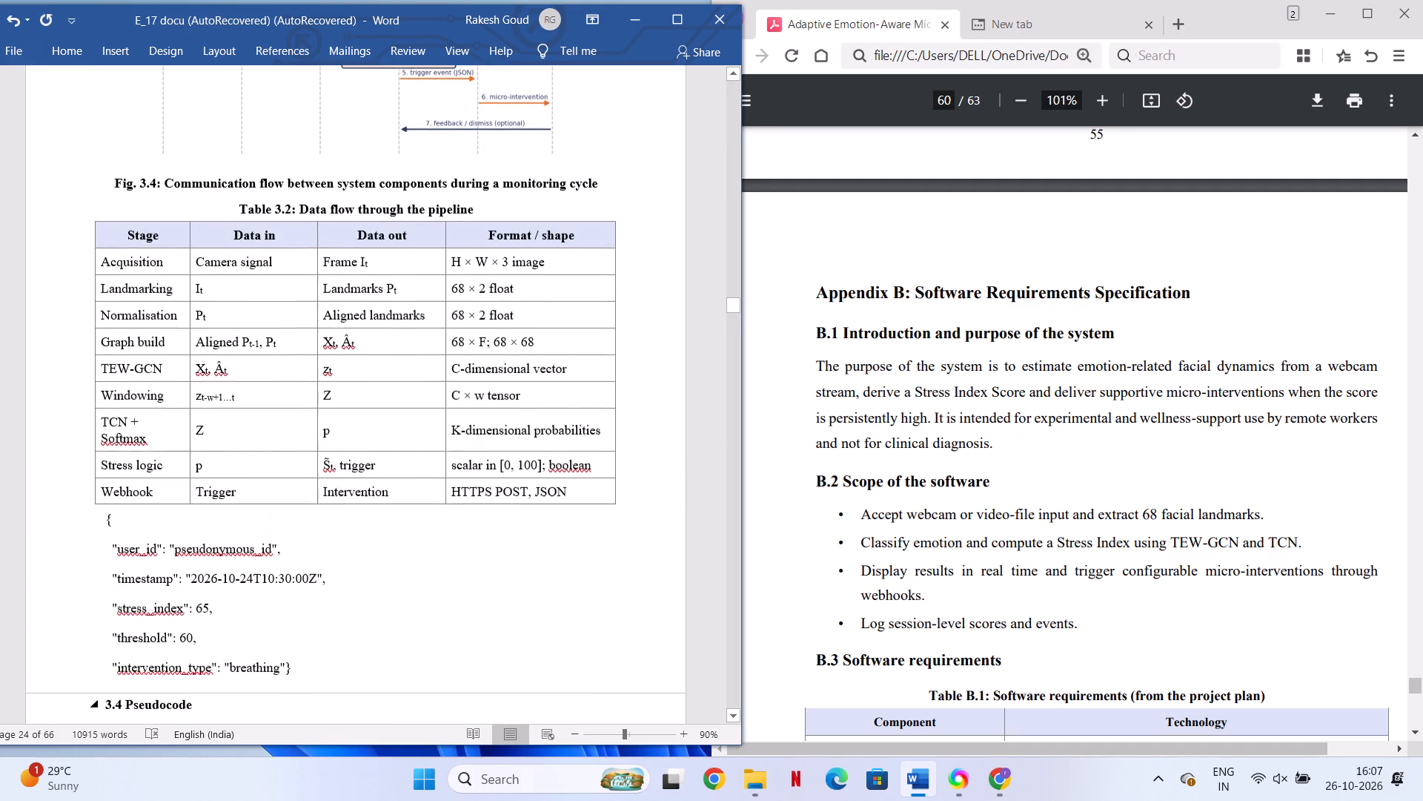
scroll(160, 484, up, 3)
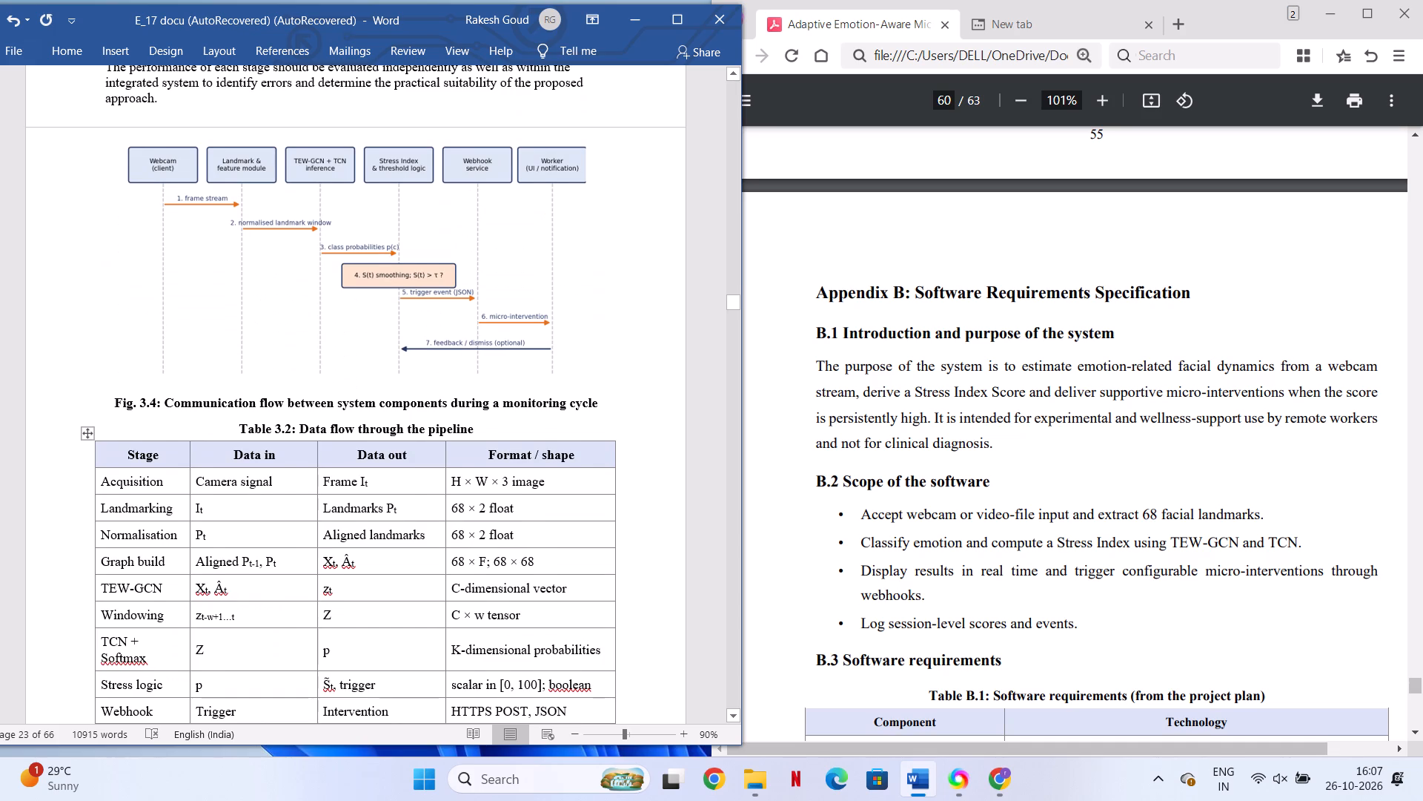
scroll(333, 412, down, 1)
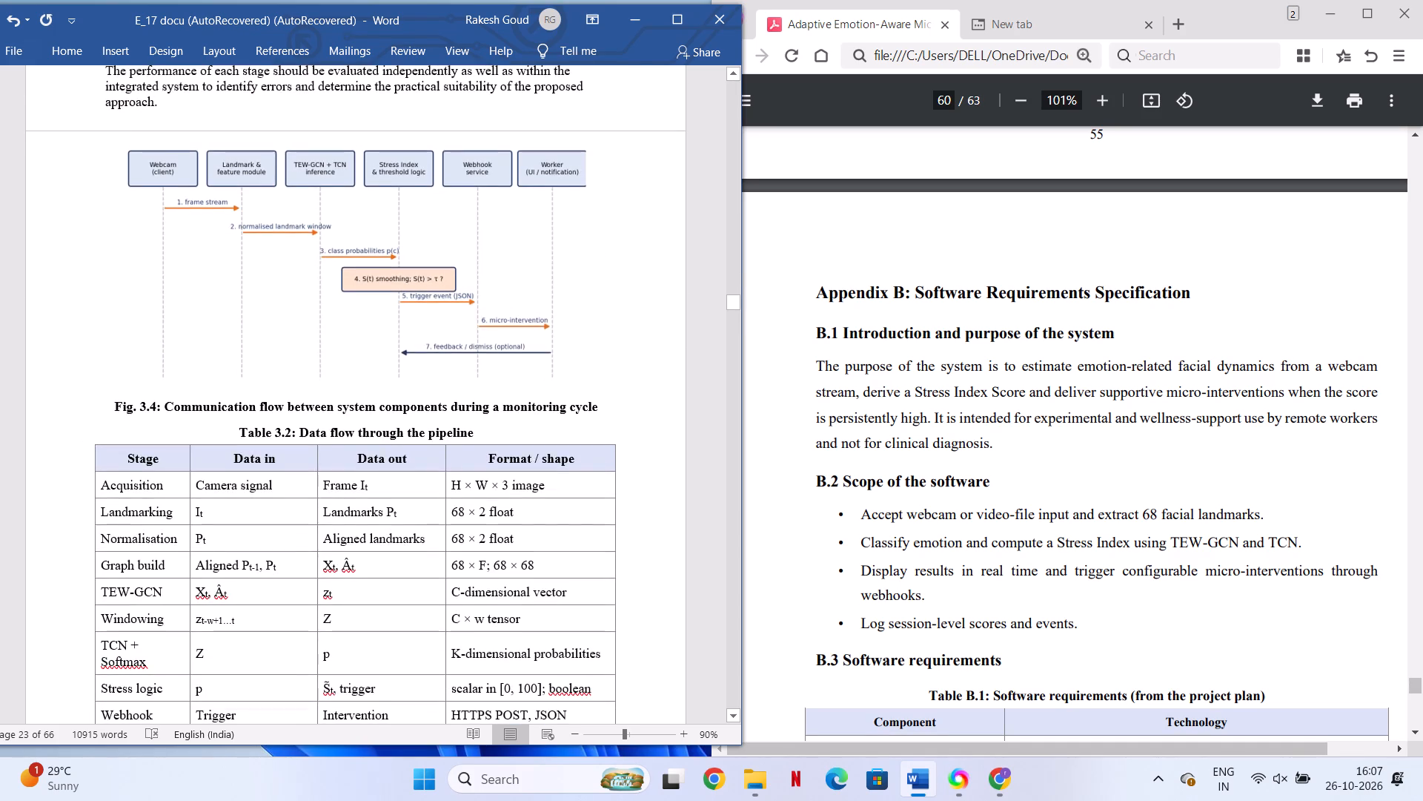
scroll(333, 412, down, 4)
scroll(333, 412, up, 1)
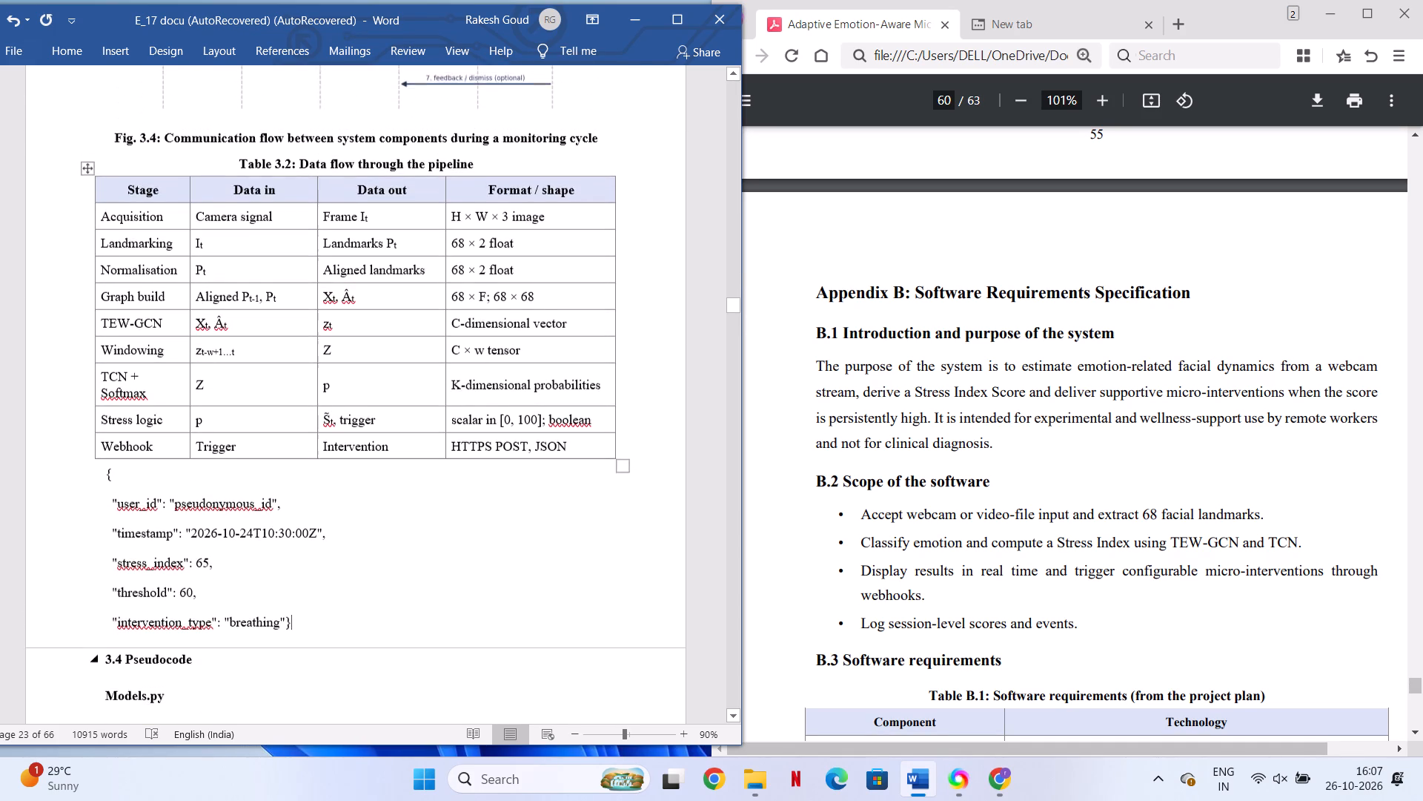
scroll(333, 412, up, 1)
triple_click(336, 257)
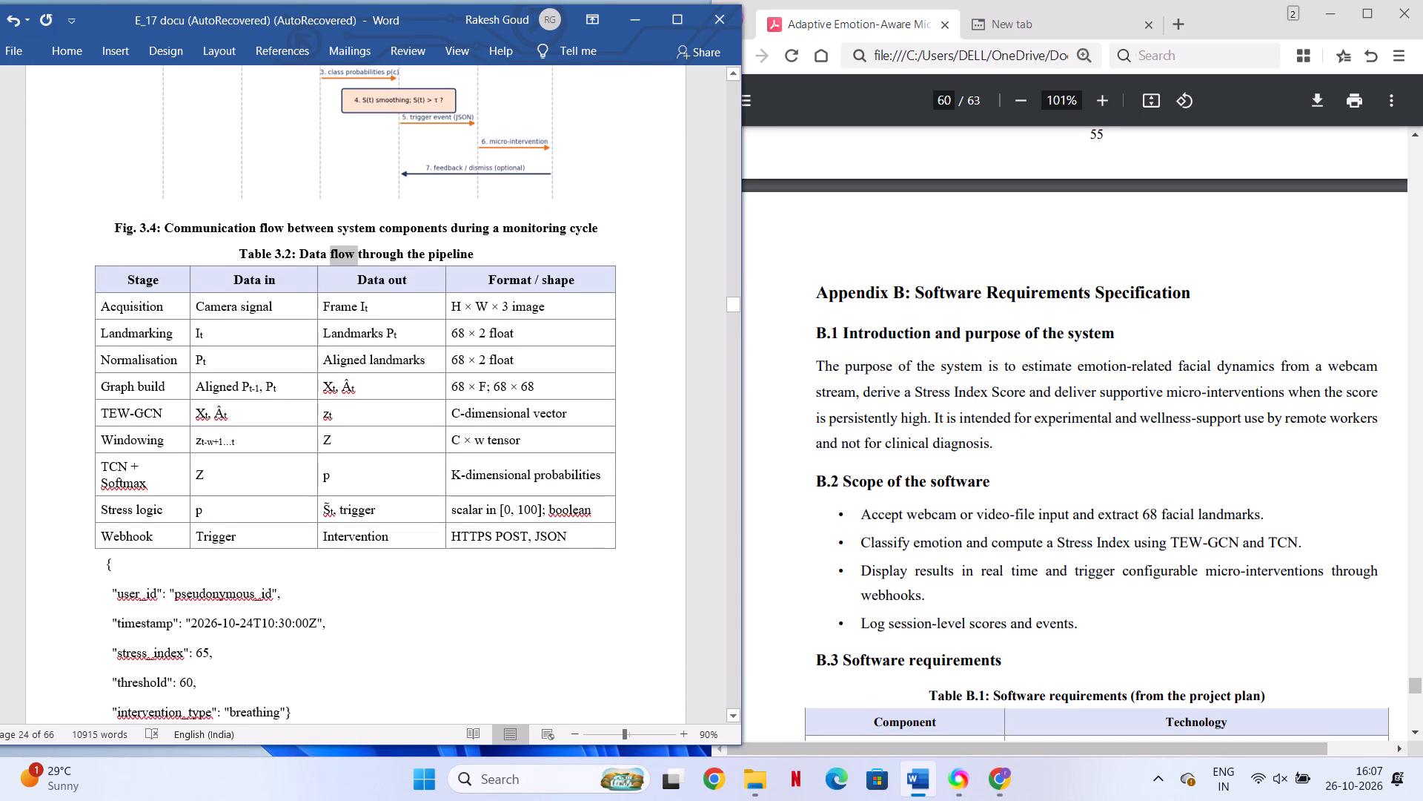
triple_click(336, 257)
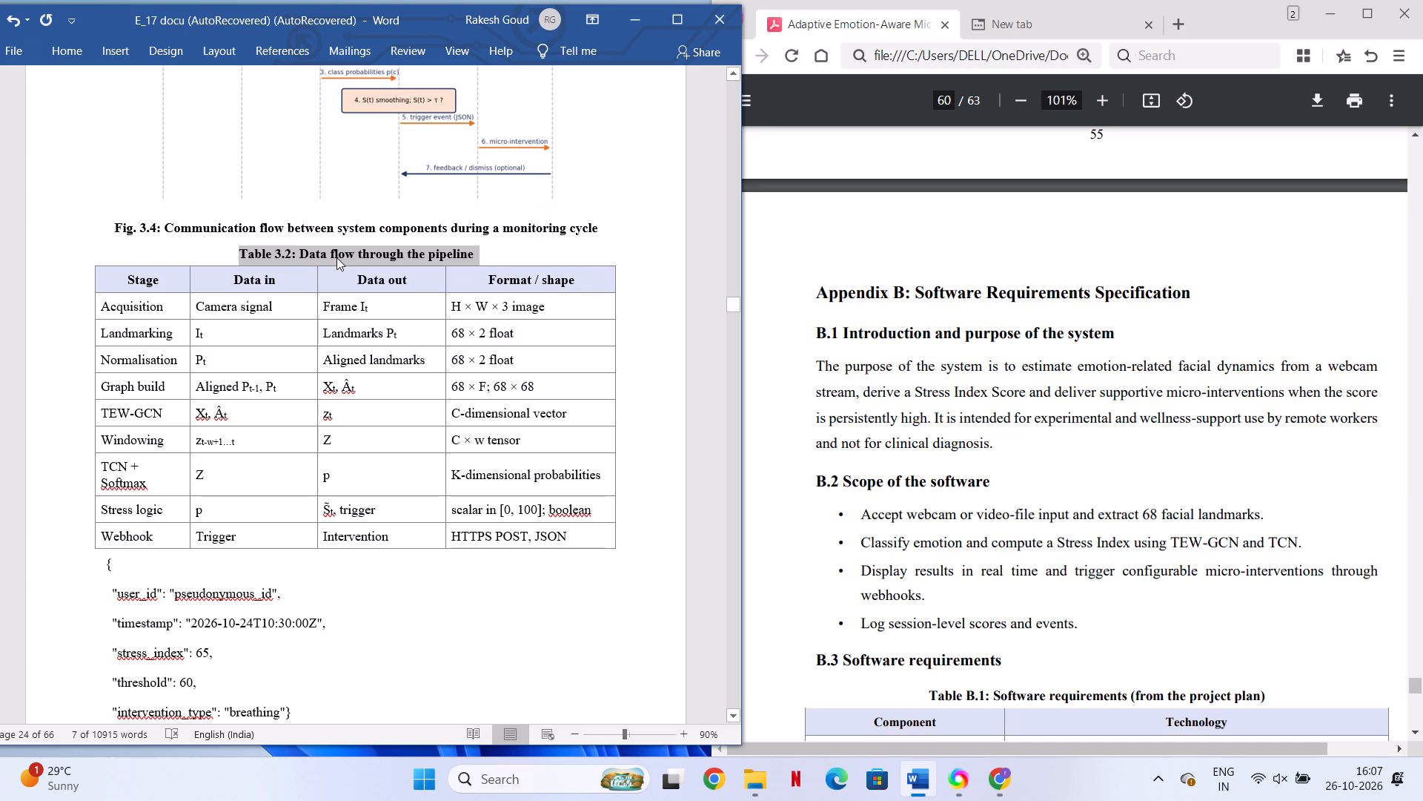
key(ctrl+c)
click(104, 560)
key(ctrl+v)
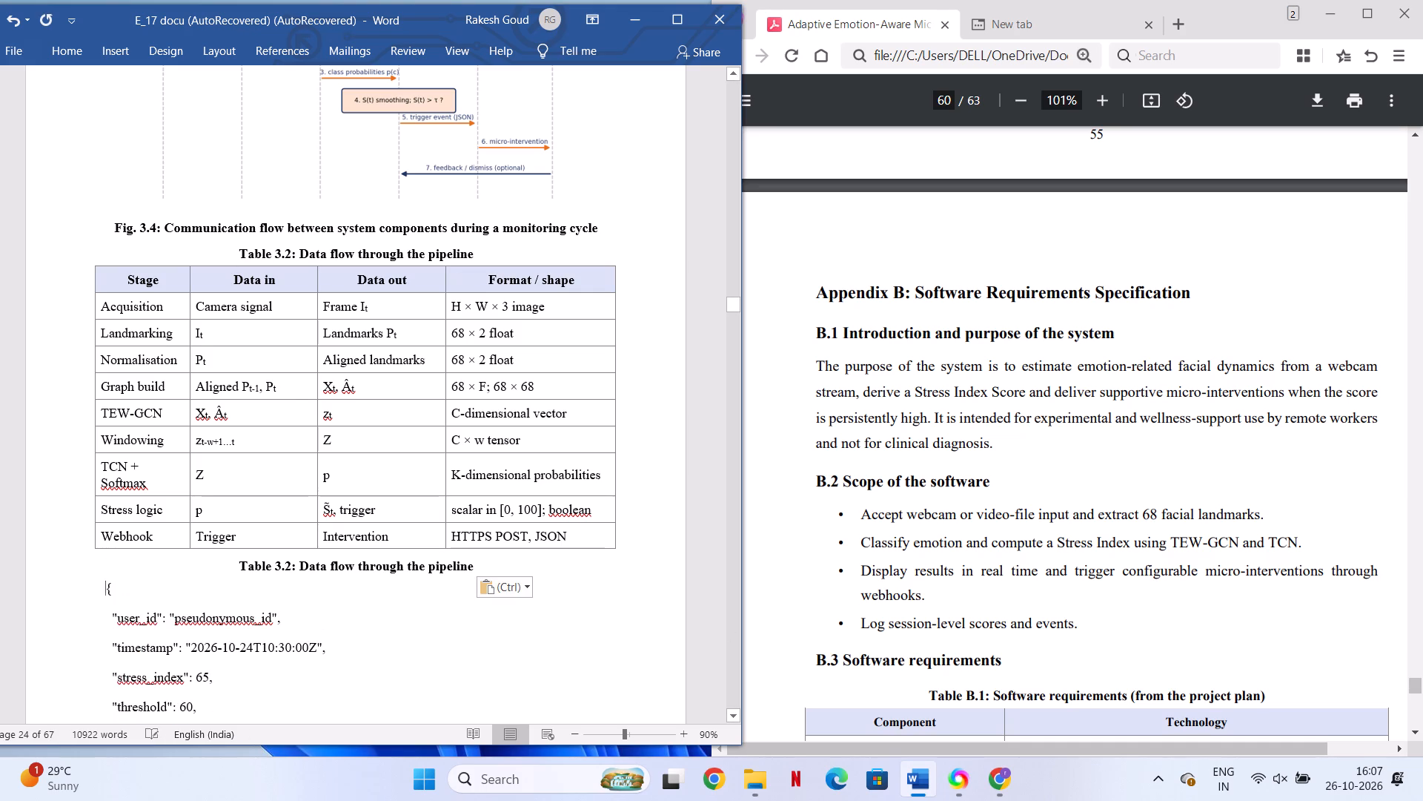
Join the "user_id" line onto the opening brace line of the JSON example.
scroll(287, 590, down, 3)
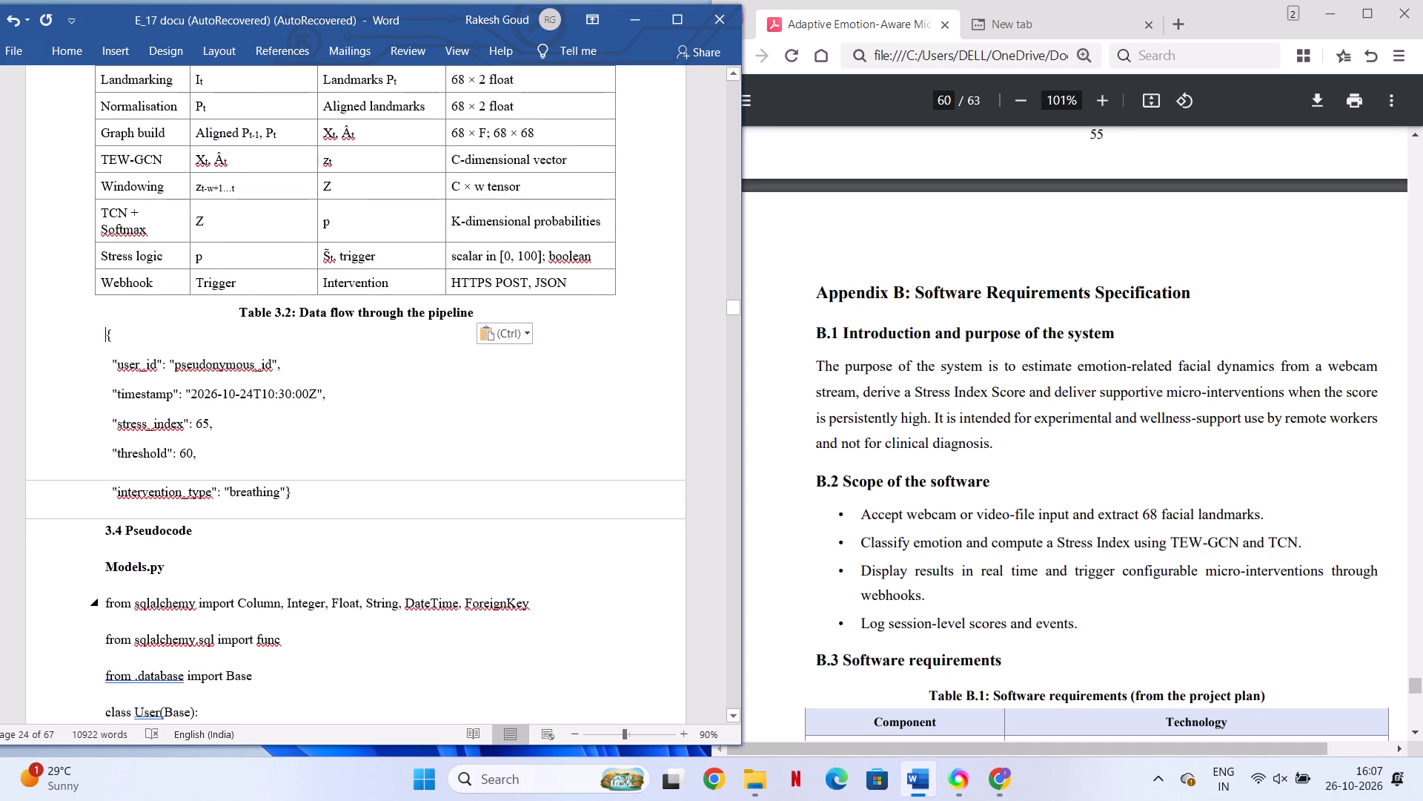
scroll(287, 590, down, 1)
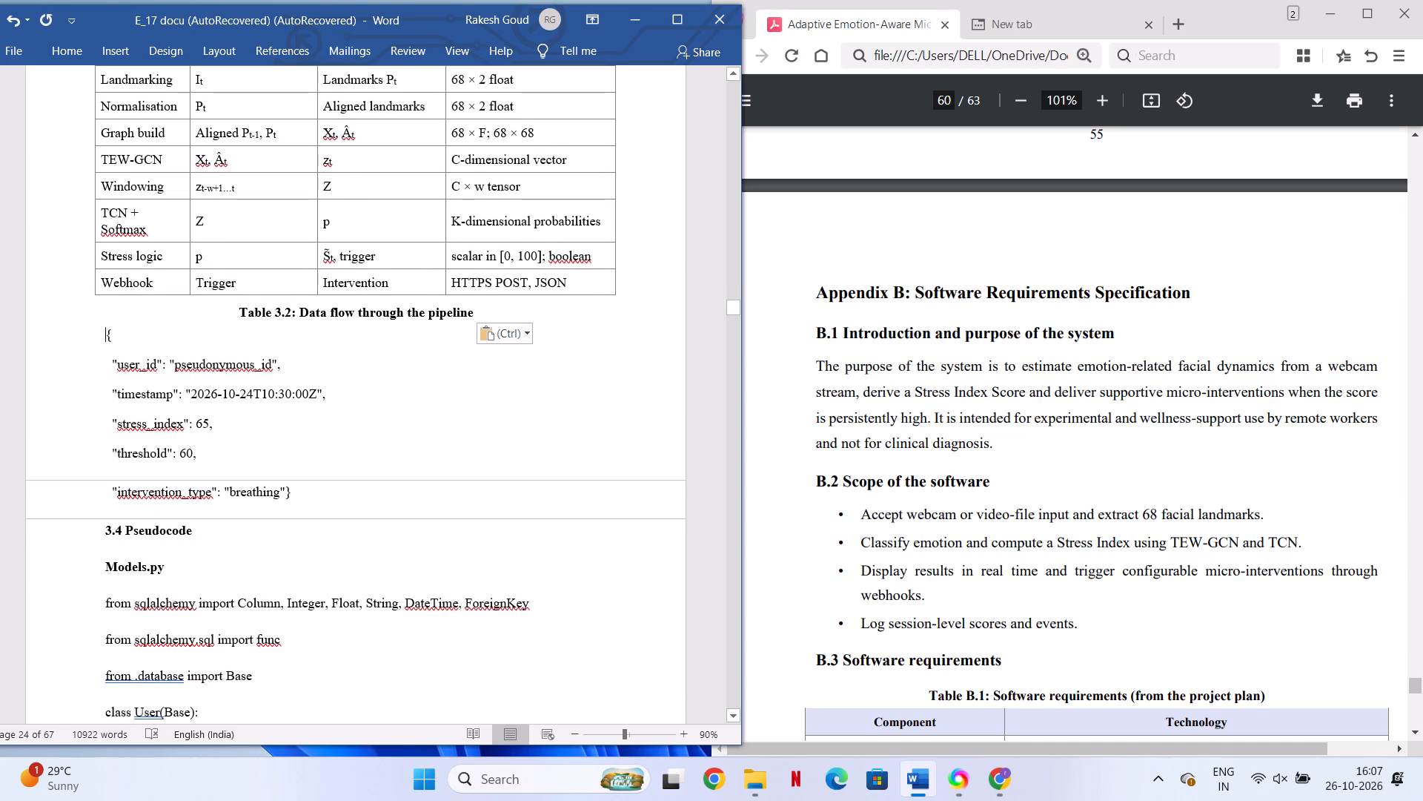
click(106, 369)
key(BackSpace)
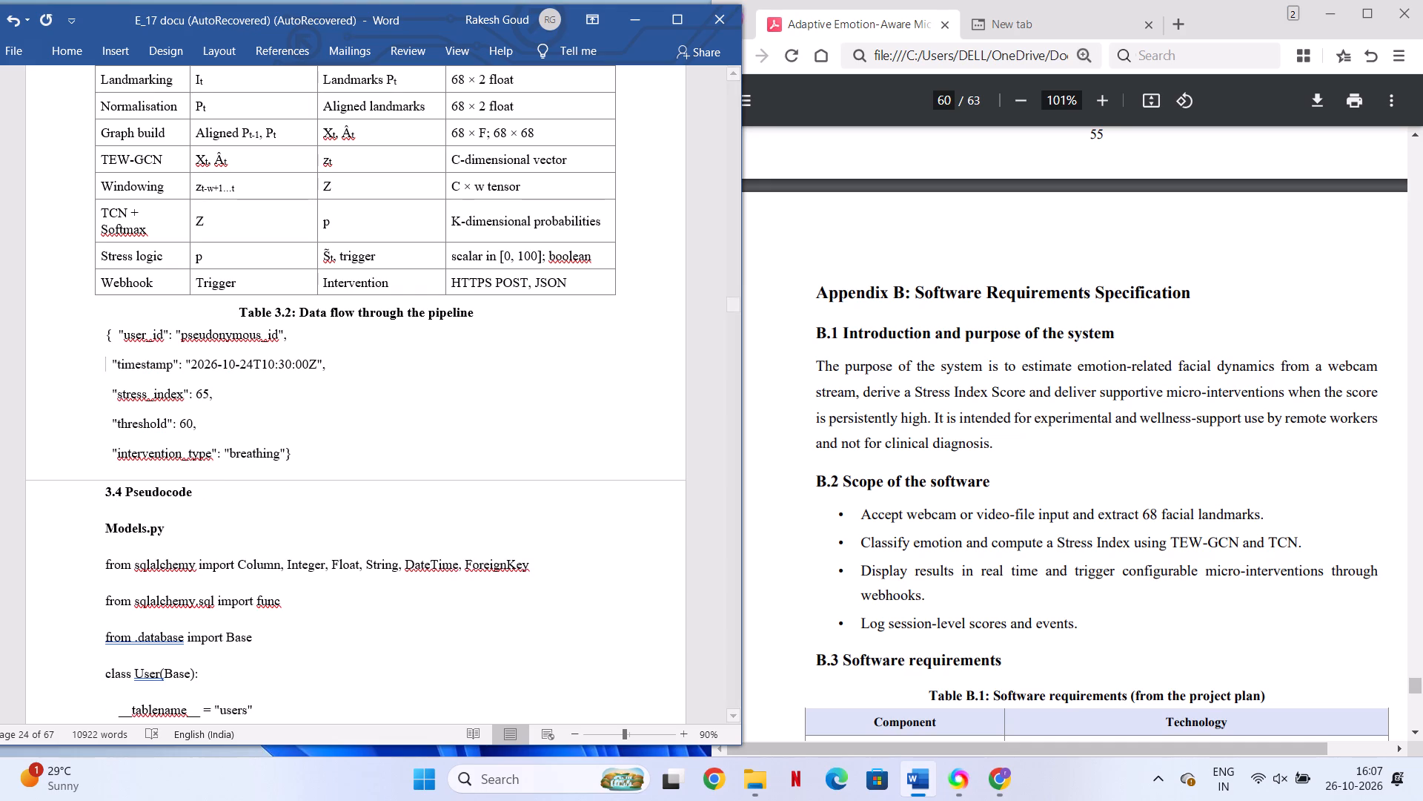
Delete the original Table 3.2 caption text above the data flow table, keeping the copy below it.
scroll(106, 369, up, 1)
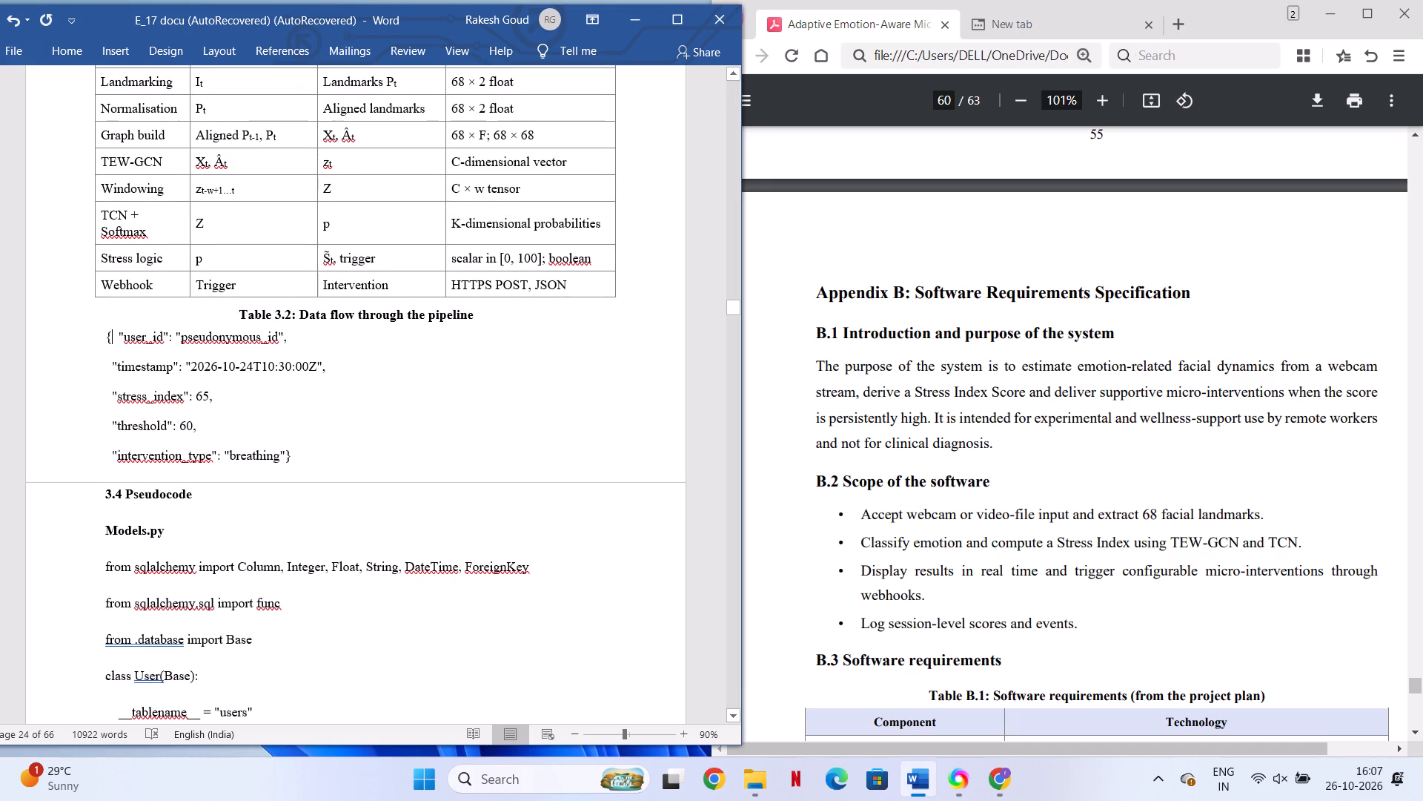
scroll(106, 369, up, 3)
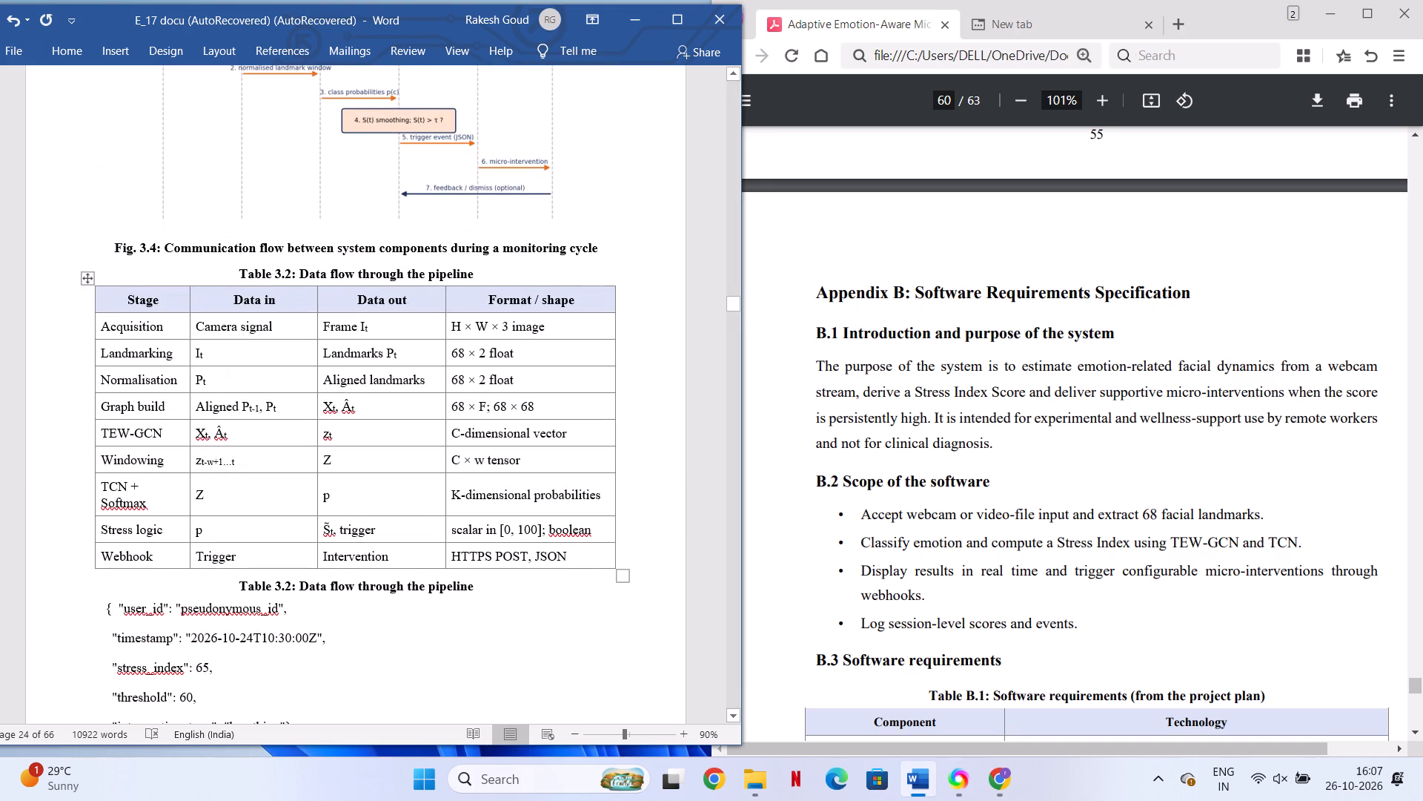
triple_click(344, 272)
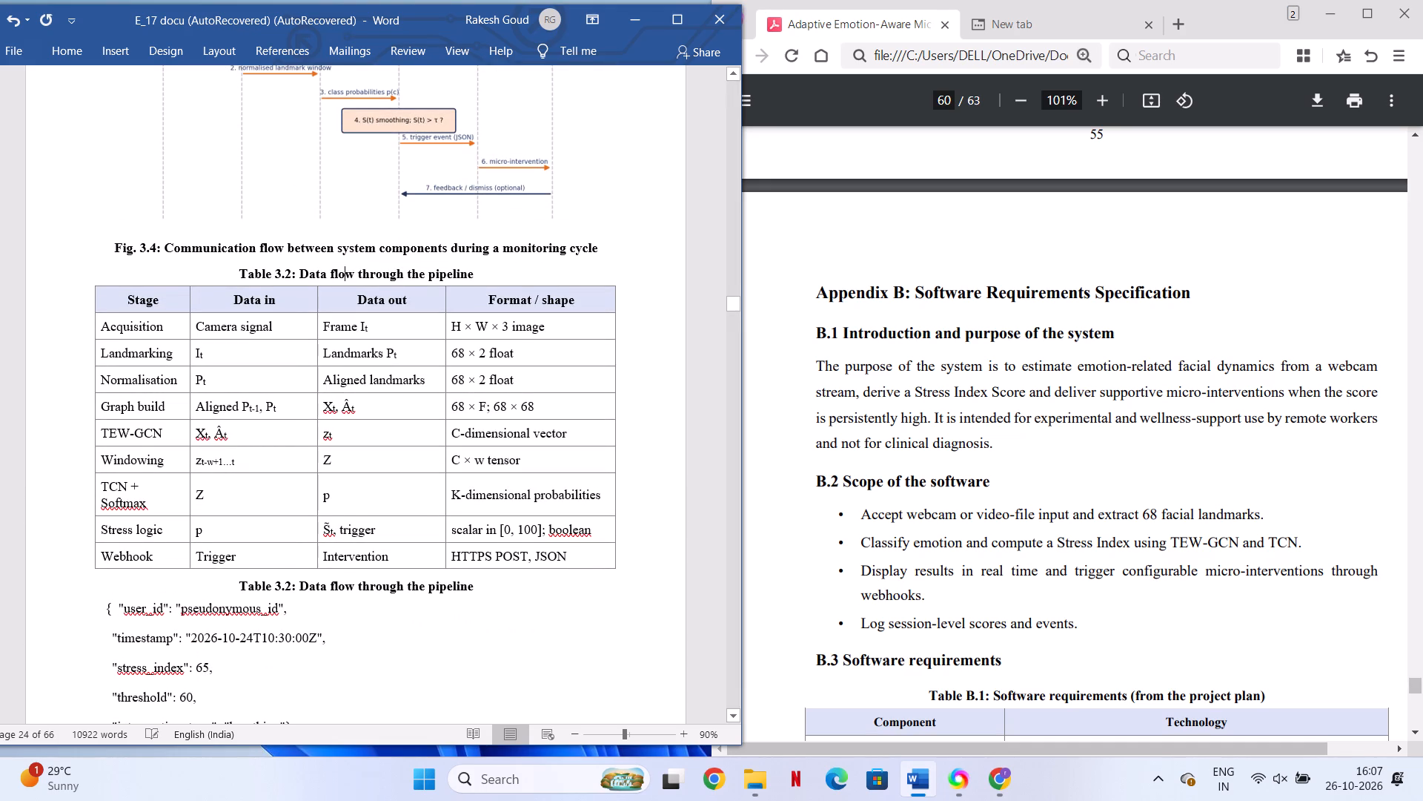
triple_click(344, 272)
key(BackSpace)
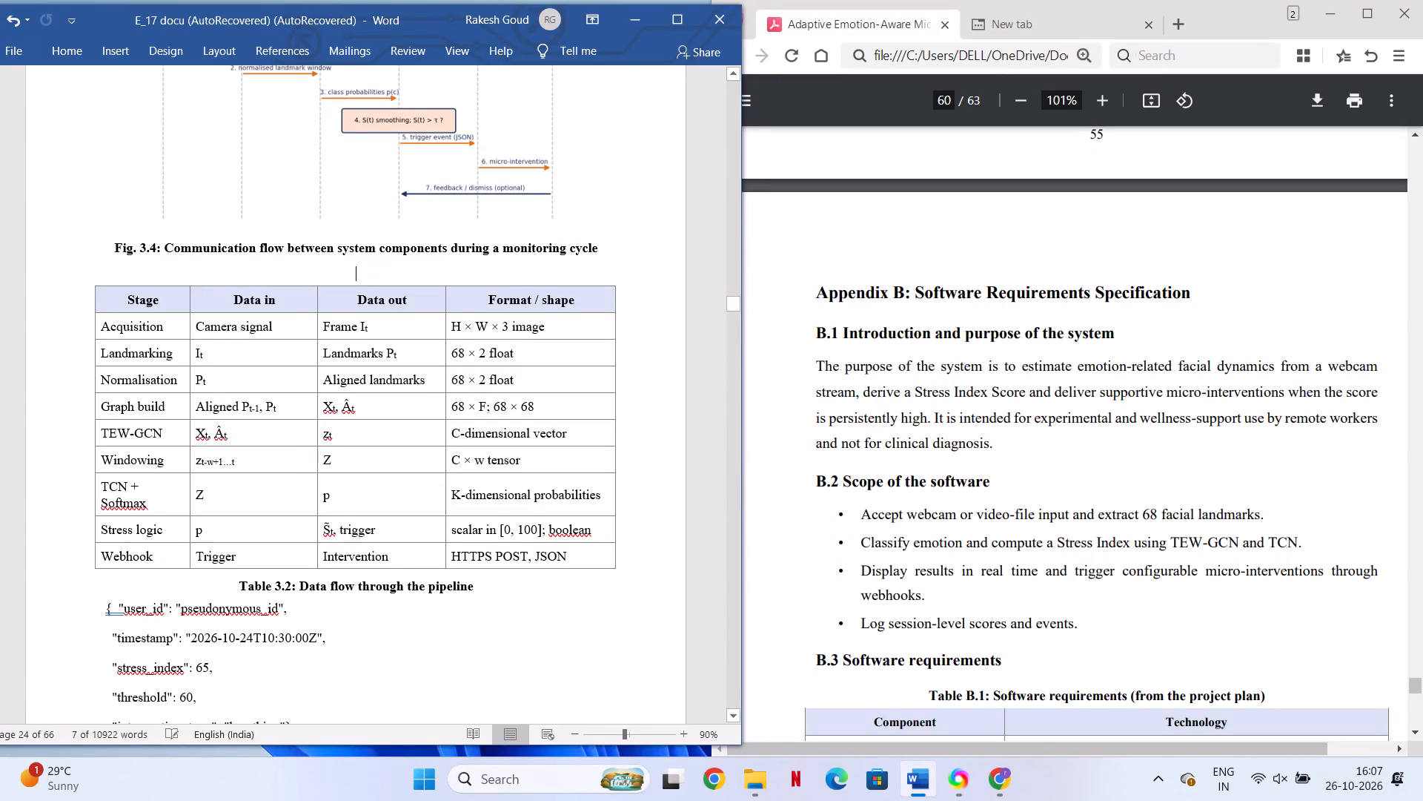
Remove the bold formatting from the Table 3.2 caption below the data flow table.
scroll(344, 272, down, 1)
triple_click(328, 521)
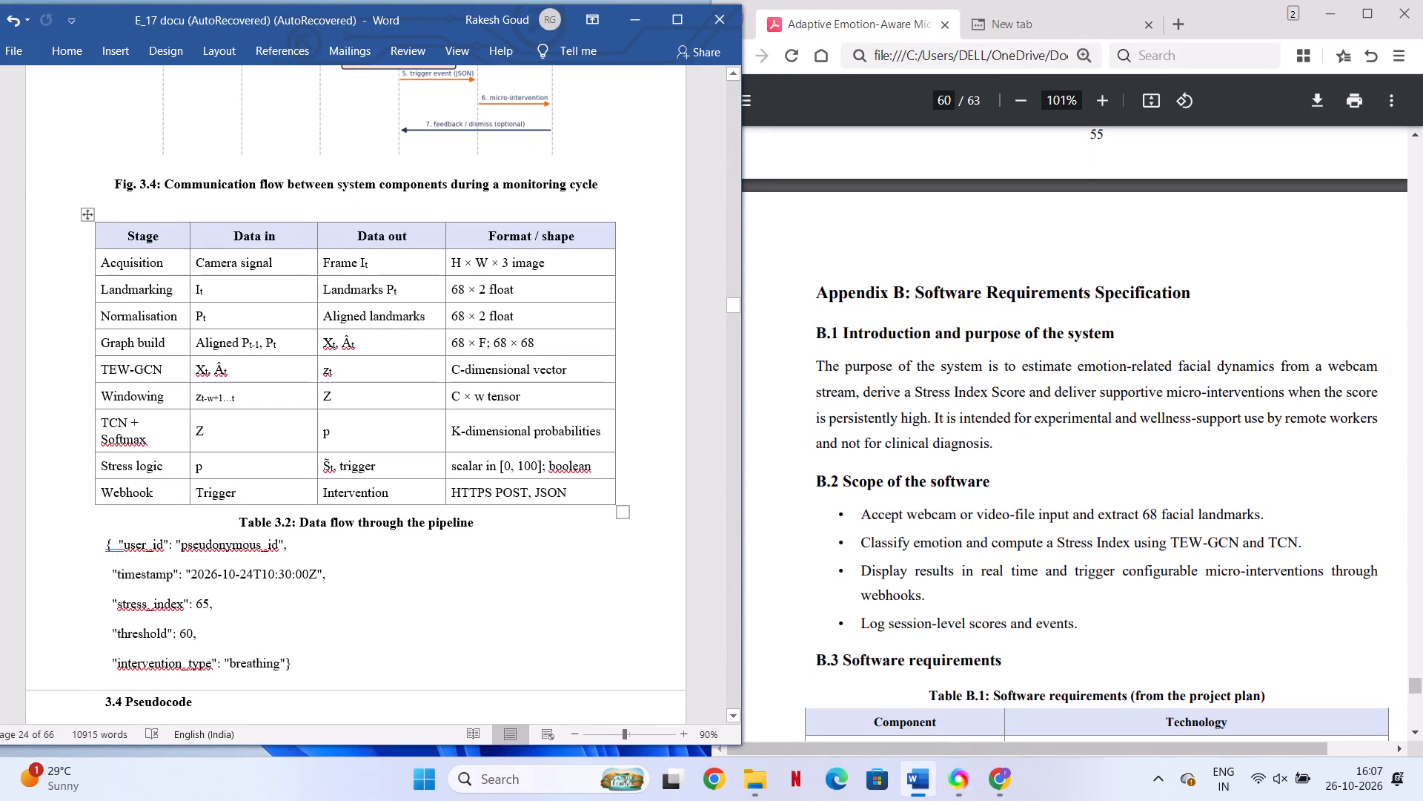
triple_click(328, 521)
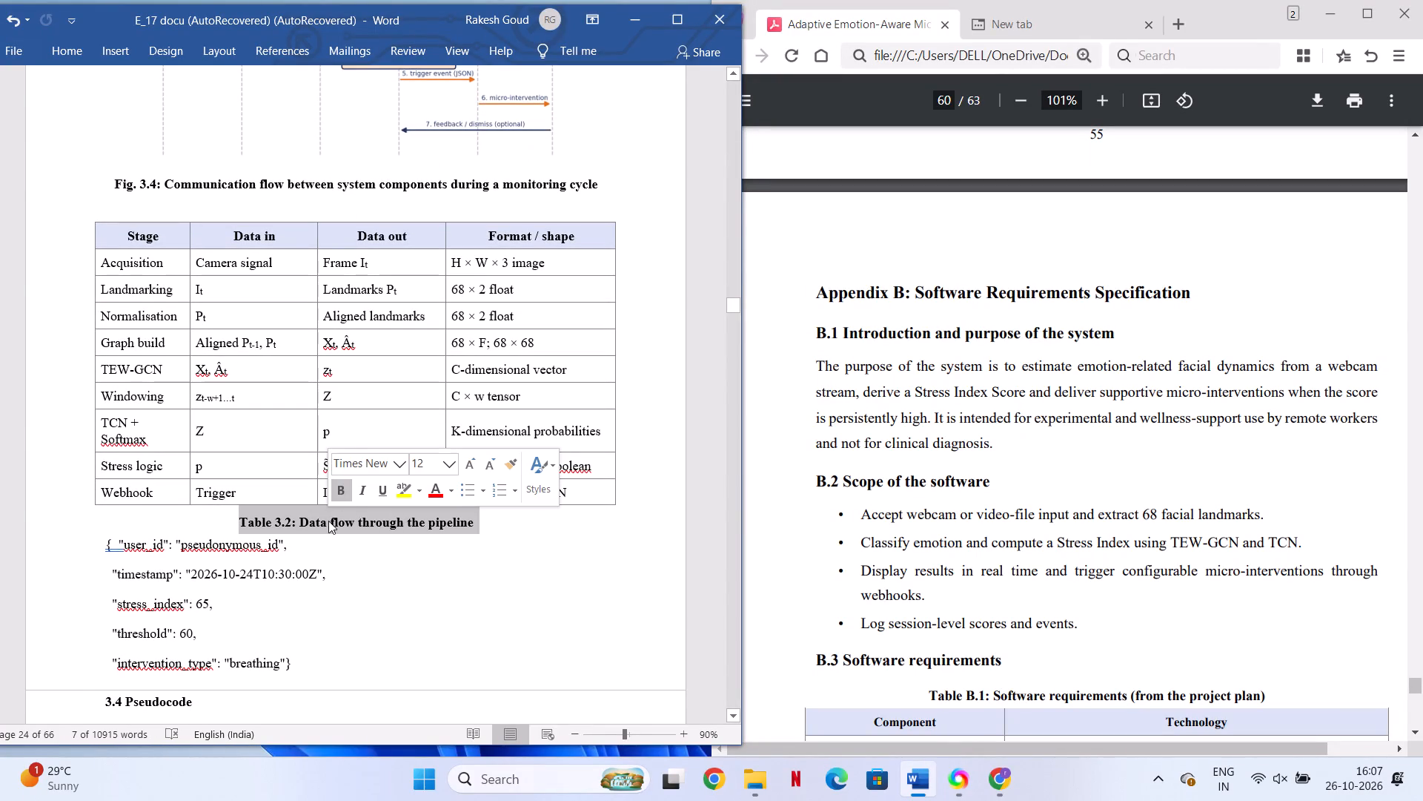
click(345, 489)
click(511, 559)
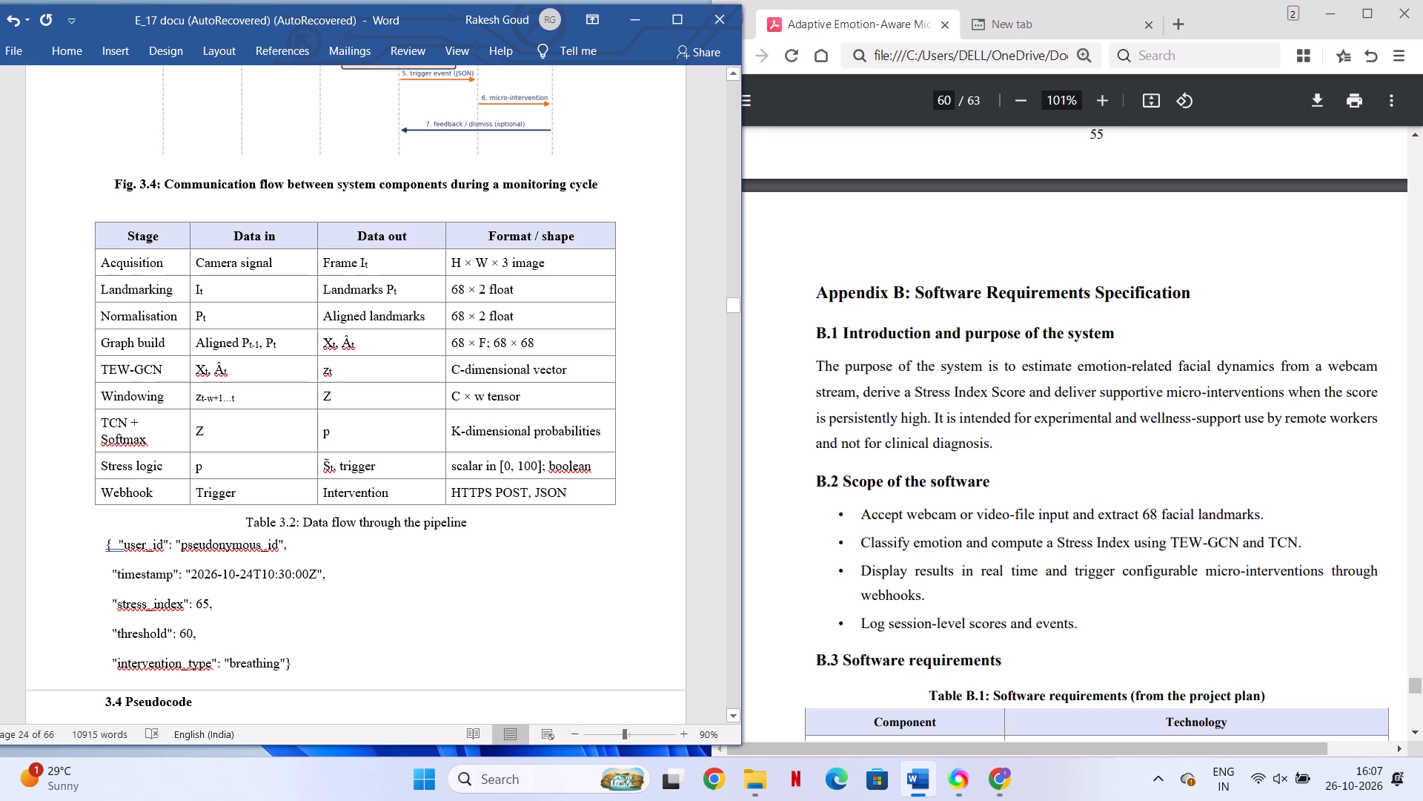
Remove the bold formatting from the Fig. 3.4 caption below the communication flow diagram.
scroll(511, 559, up, 1)
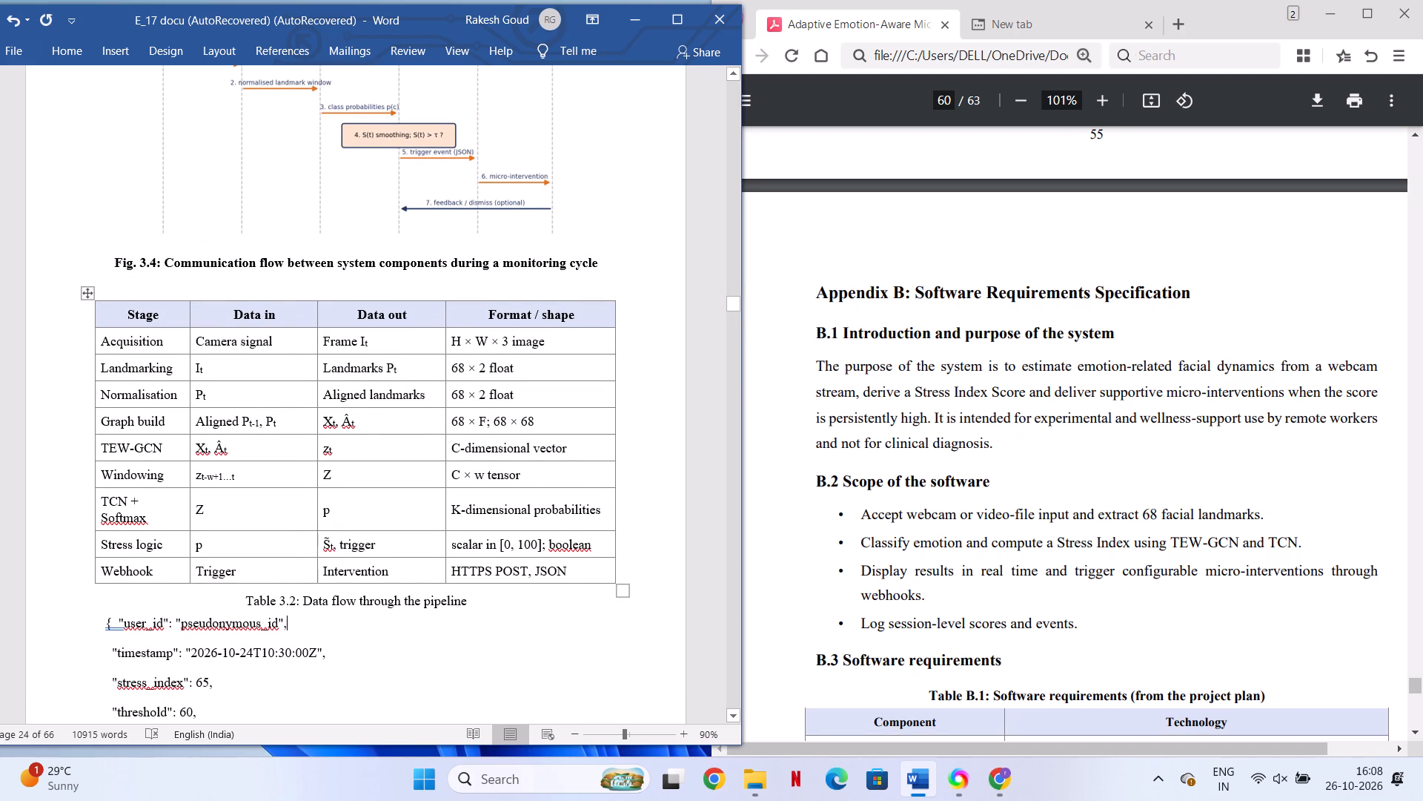
scroll(511, 559, up, 4)
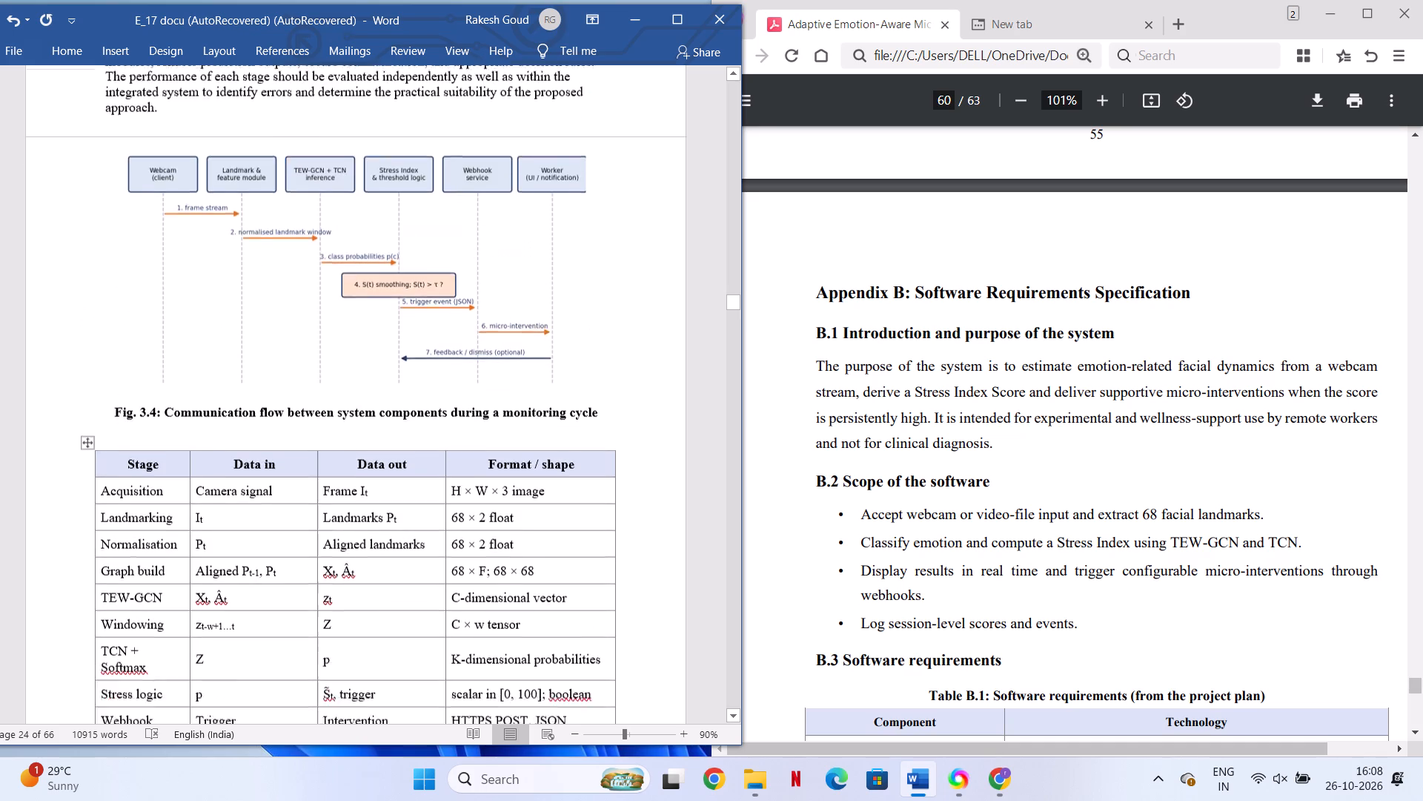
scroll(515, 514, up, 3)
scroll(515, 514, down, 3)
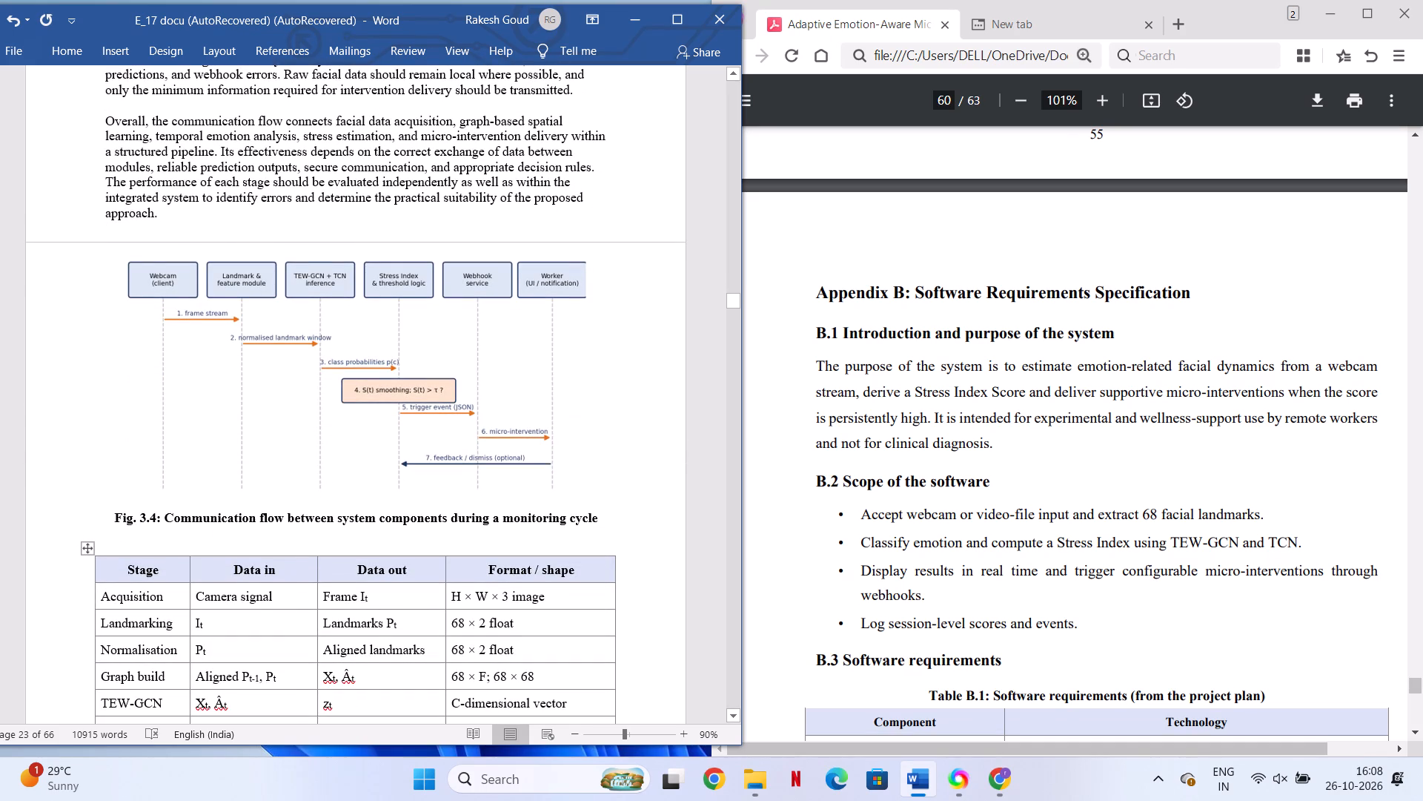
triple_click(468, 523)
click(468, 523)
triple_click(468, 523)
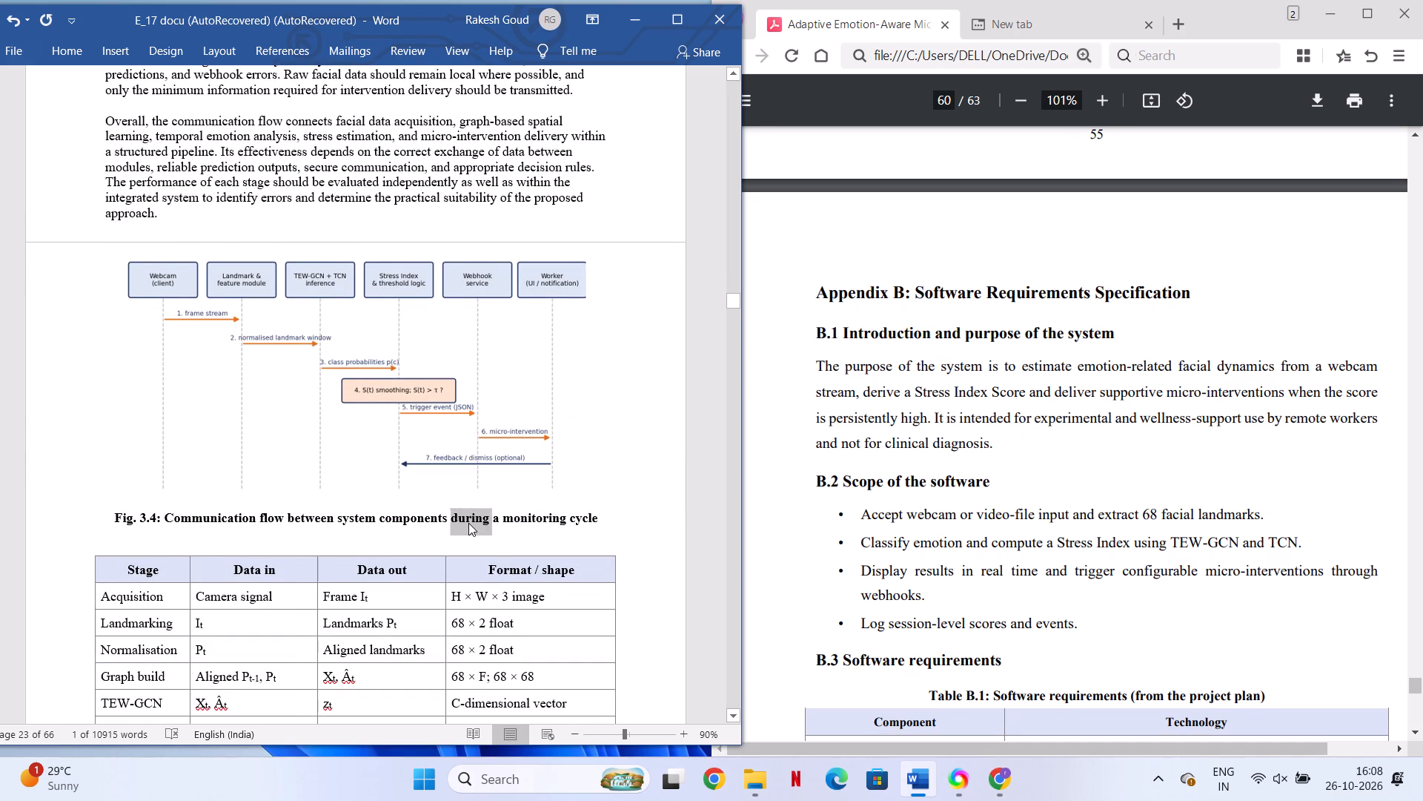
click(471, 492)
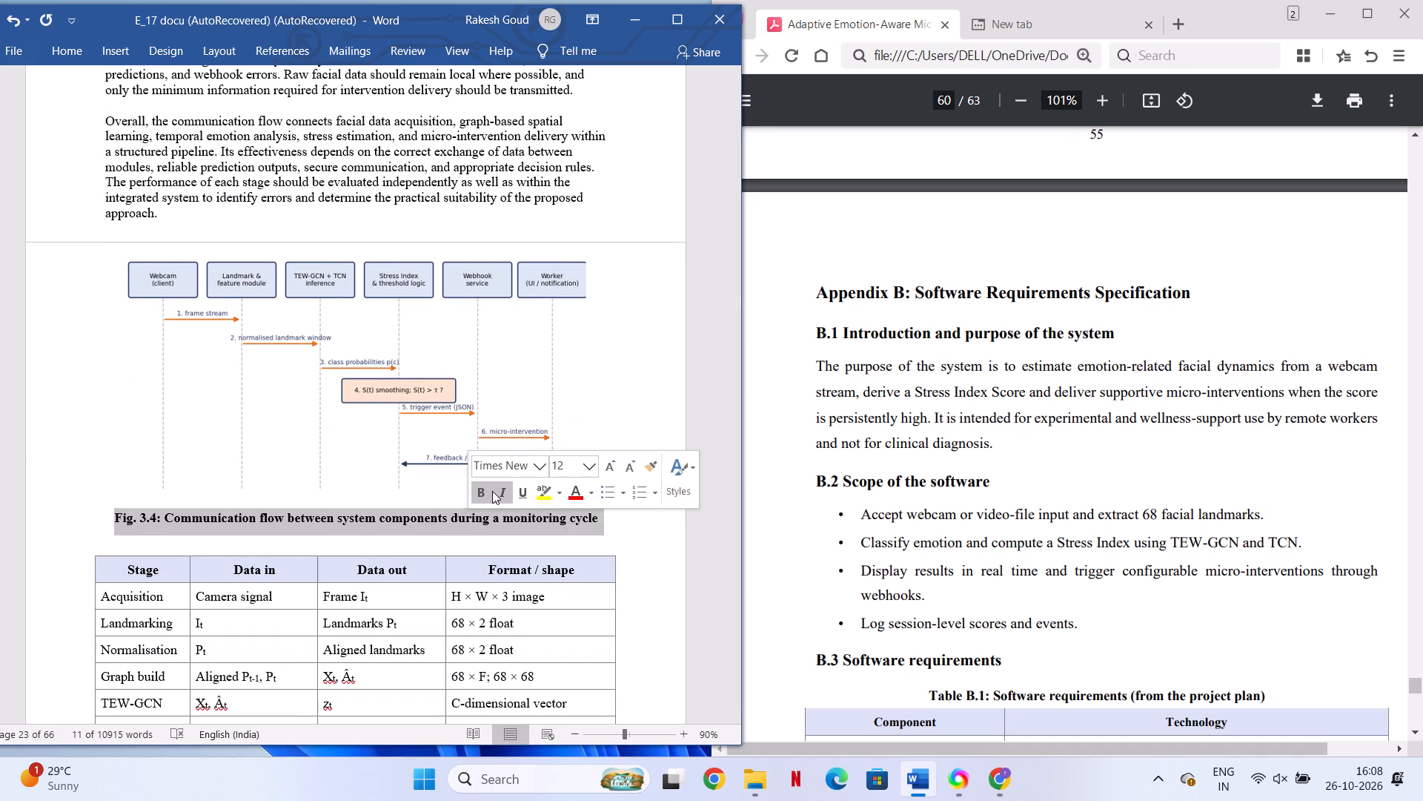
click(477, 490)
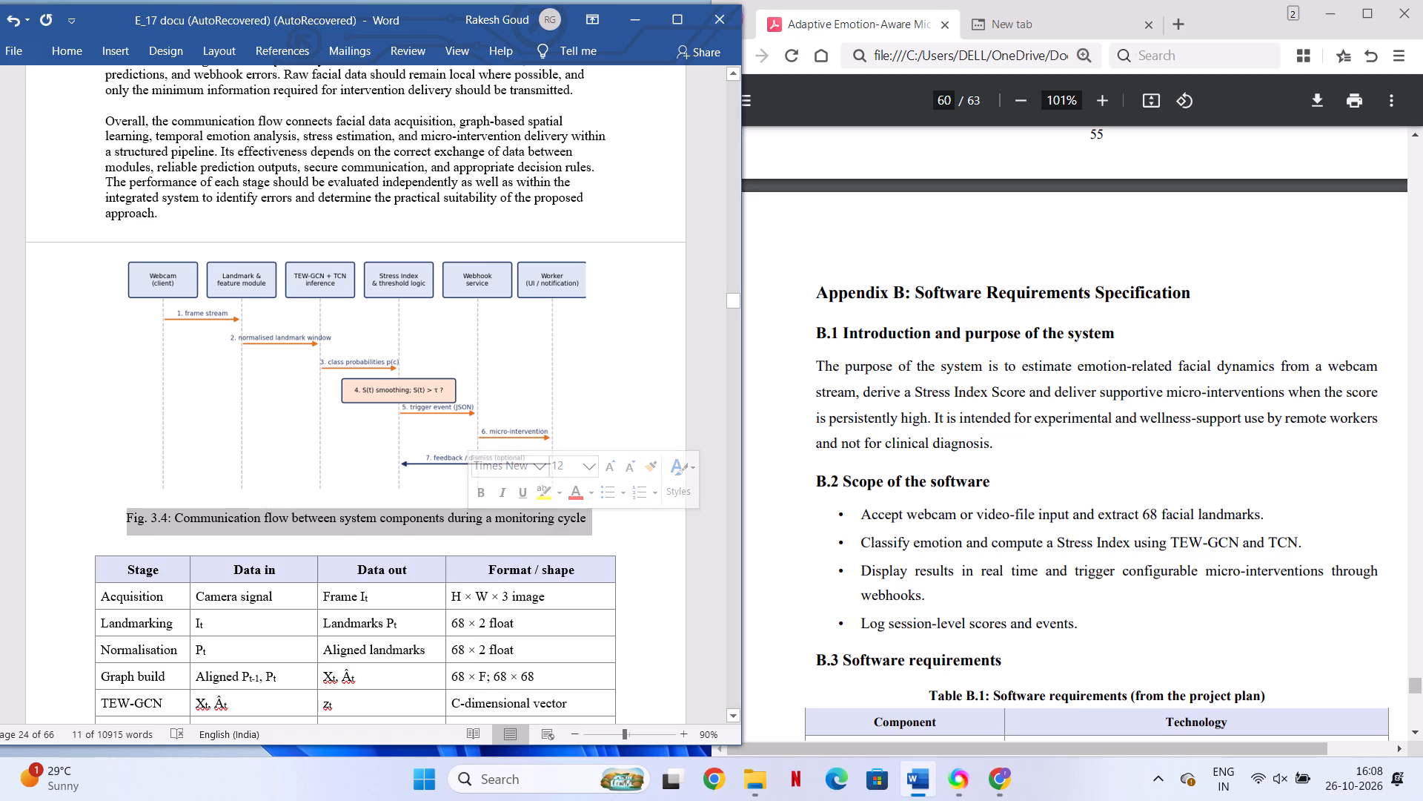
Remove the bold formatting from the Table 3.1 caption below the module summary table.
click(608, 407)
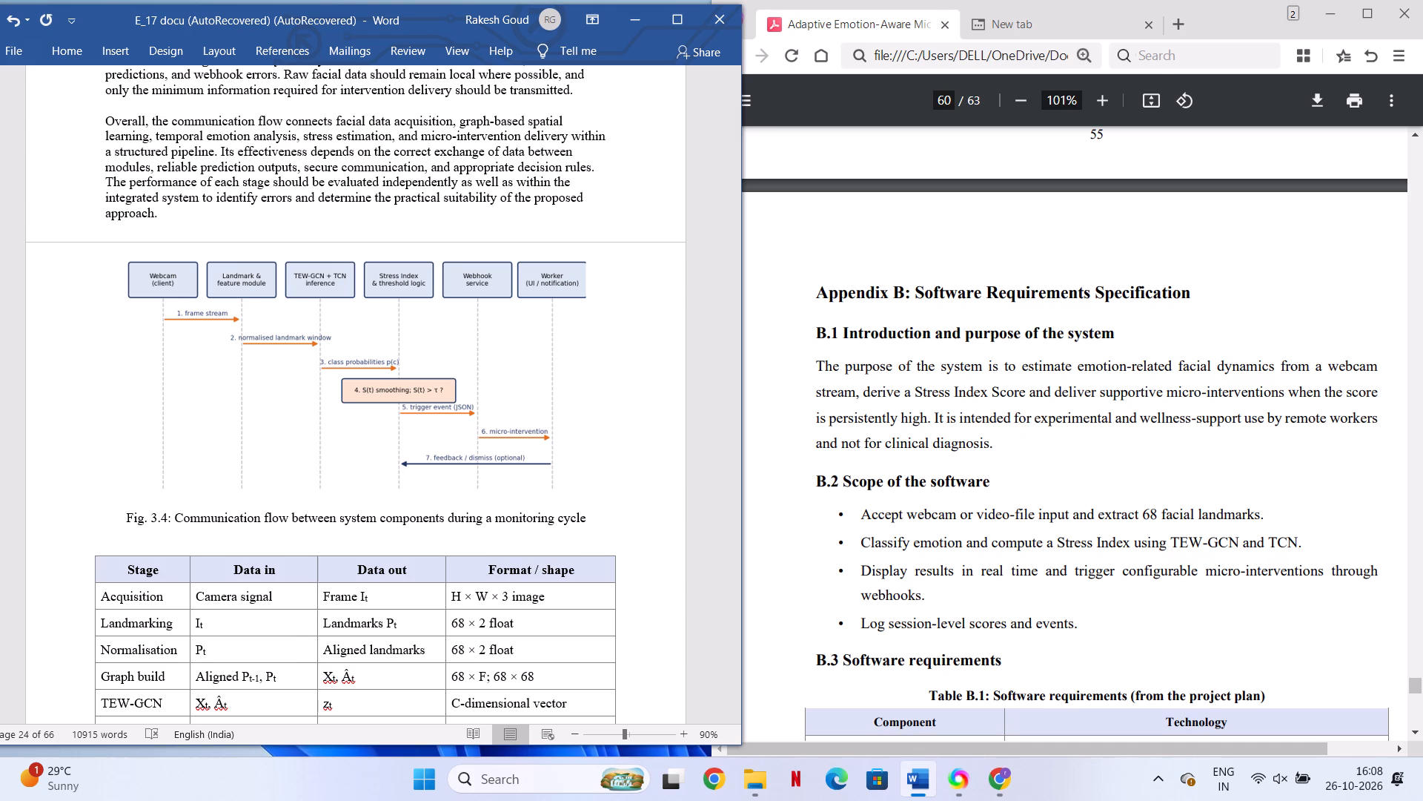
scroll(608, 407, up, 8)
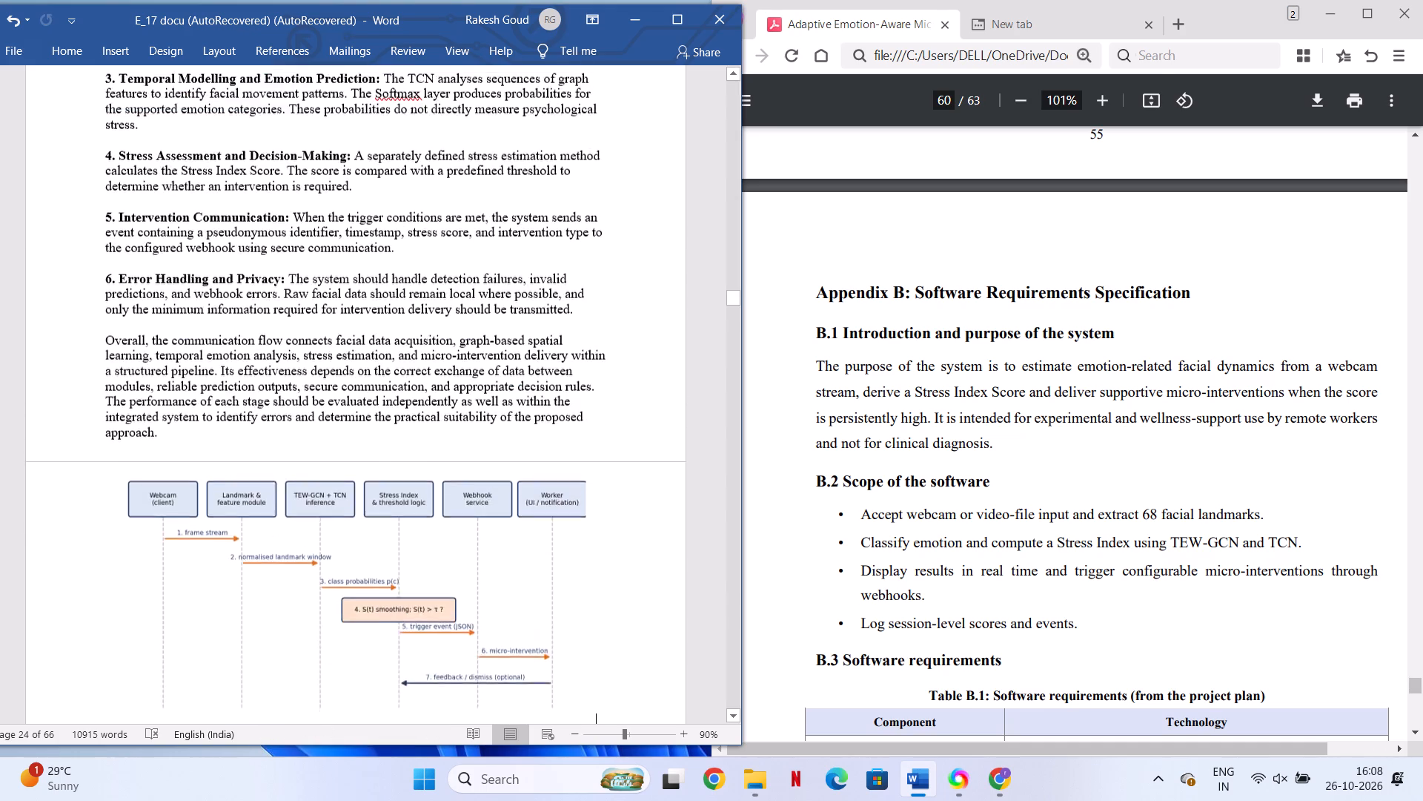
scroll(608, 407, up, 10)
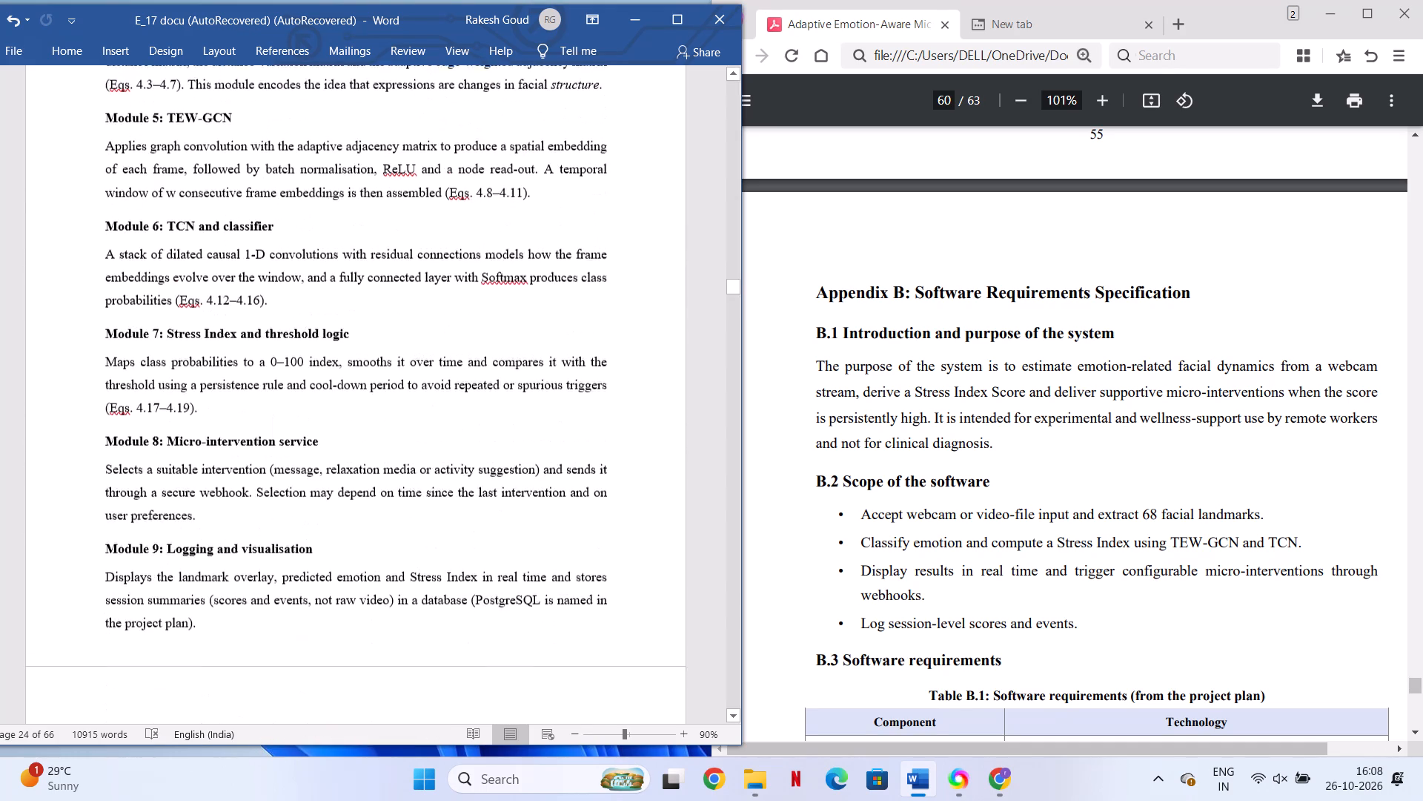
scroll(608, 407, up, 11)
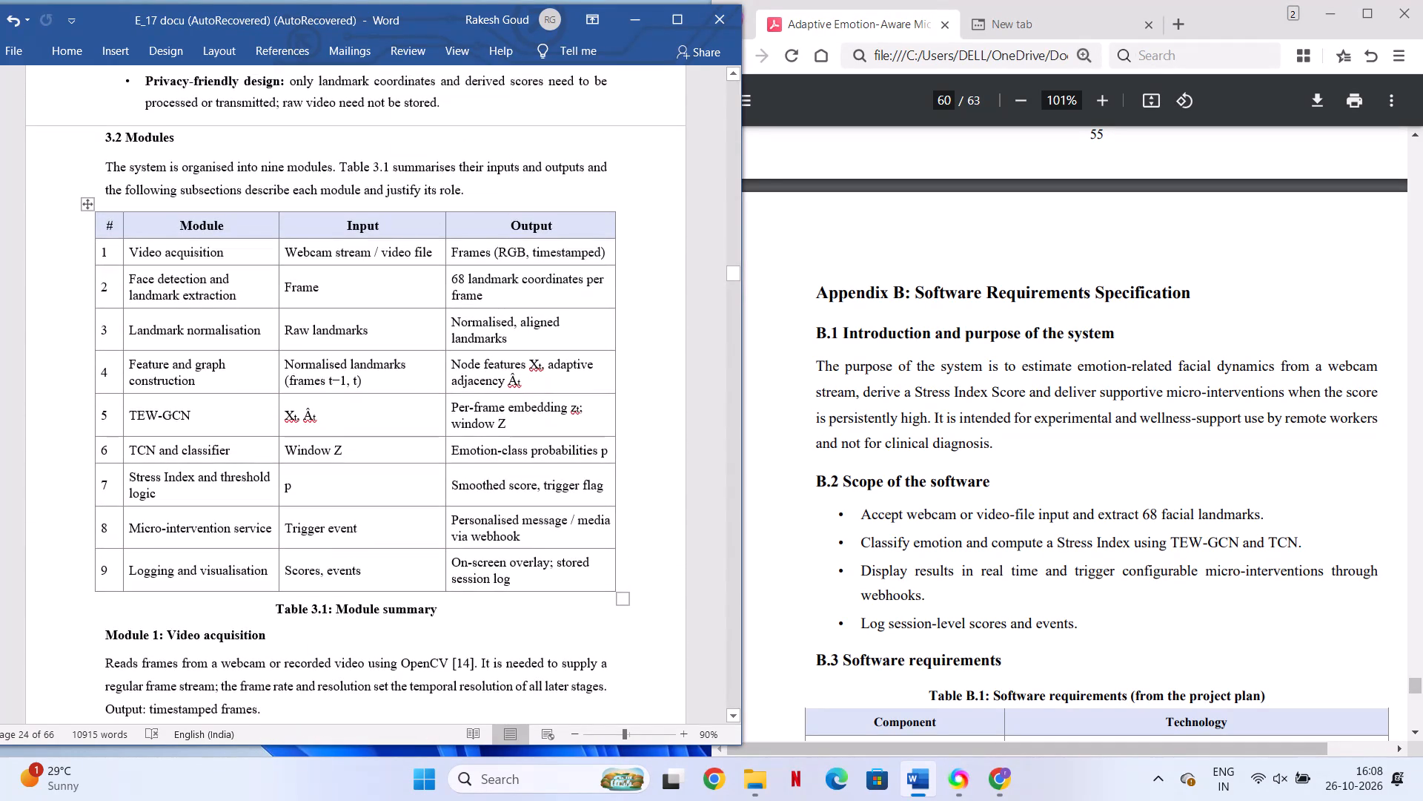
triple_click(387, 607)
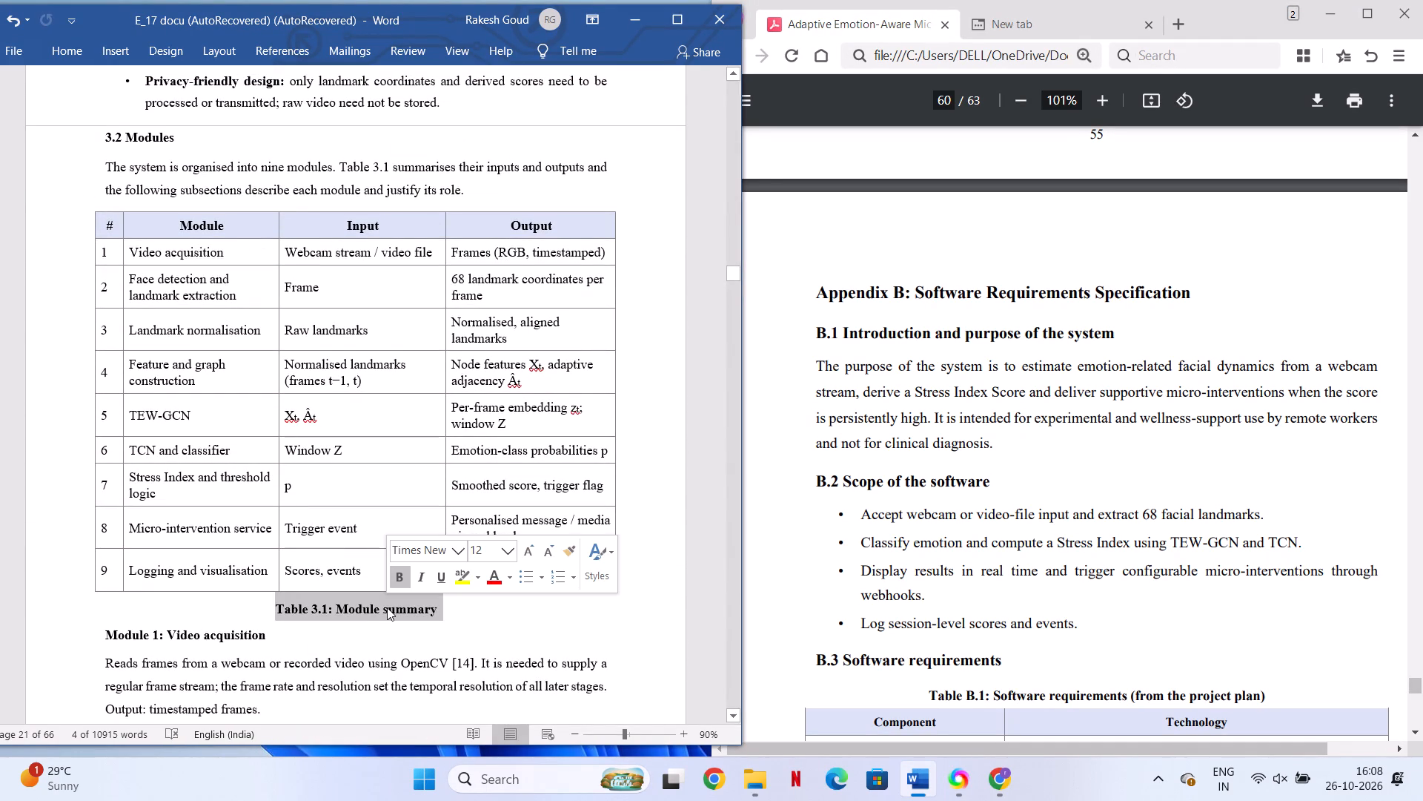
click(402, 570)
click(657, 411)
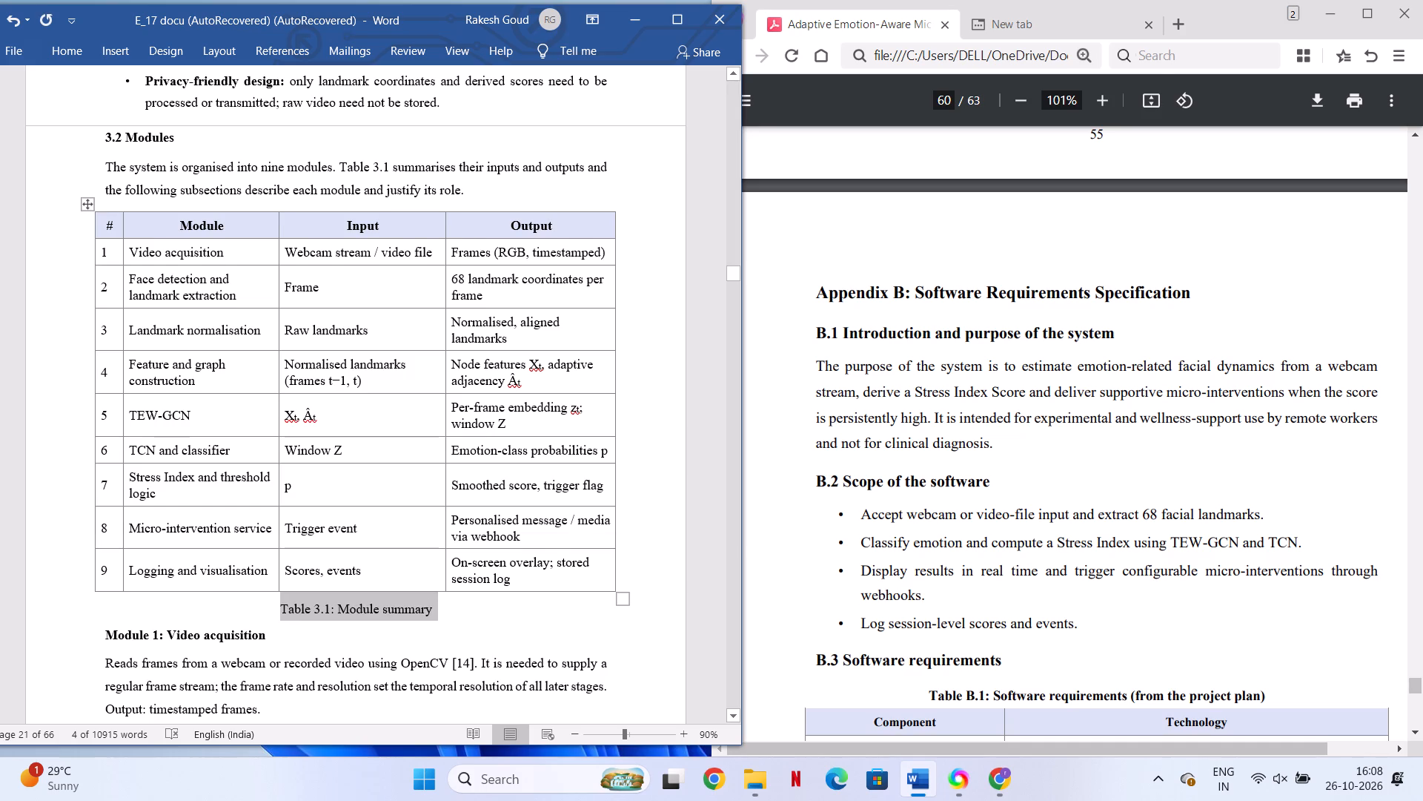
Set the font size of the "CHAPTER 3: METHODOLOGY" heading to 14.
scroll(657, 411, up, 9)
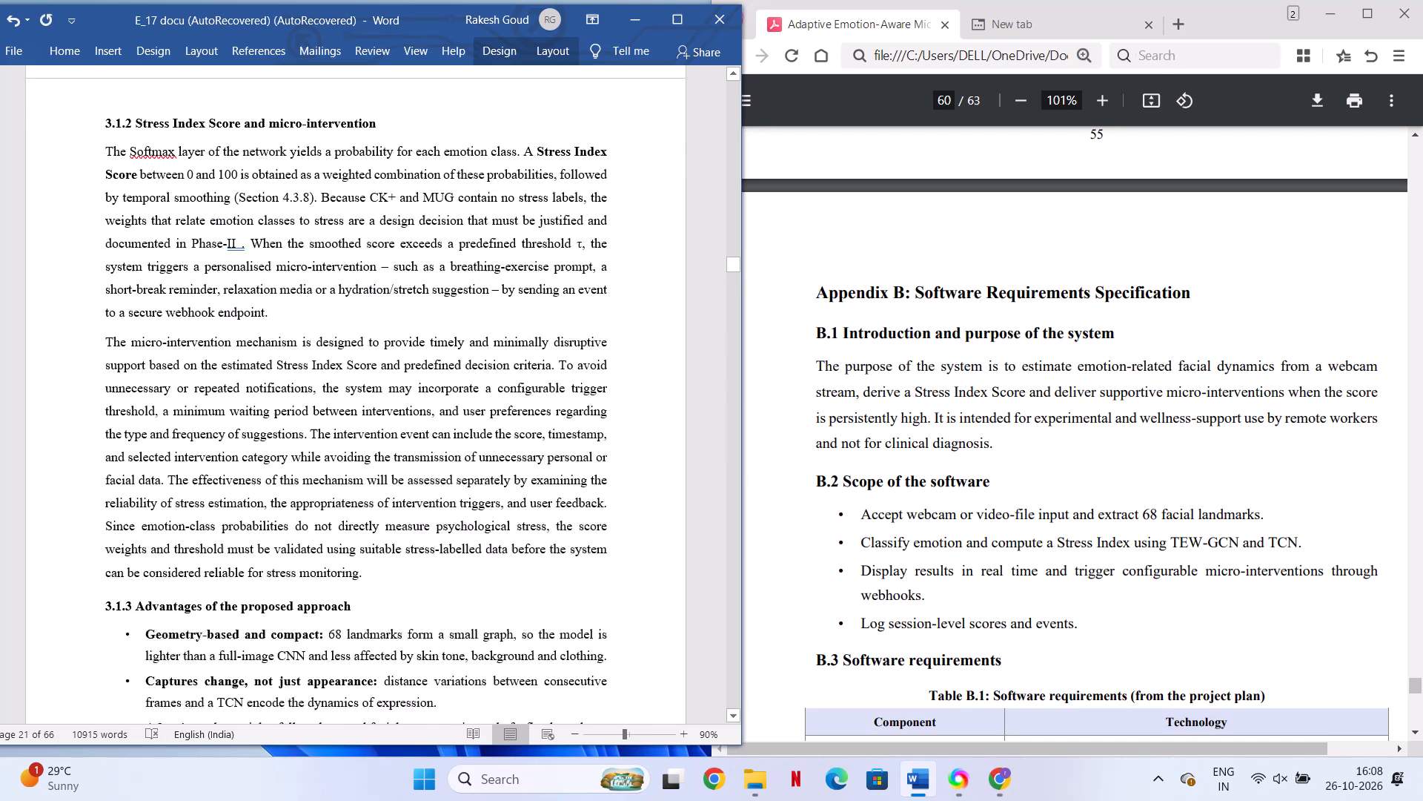
scroll(657, 411, up, 13)
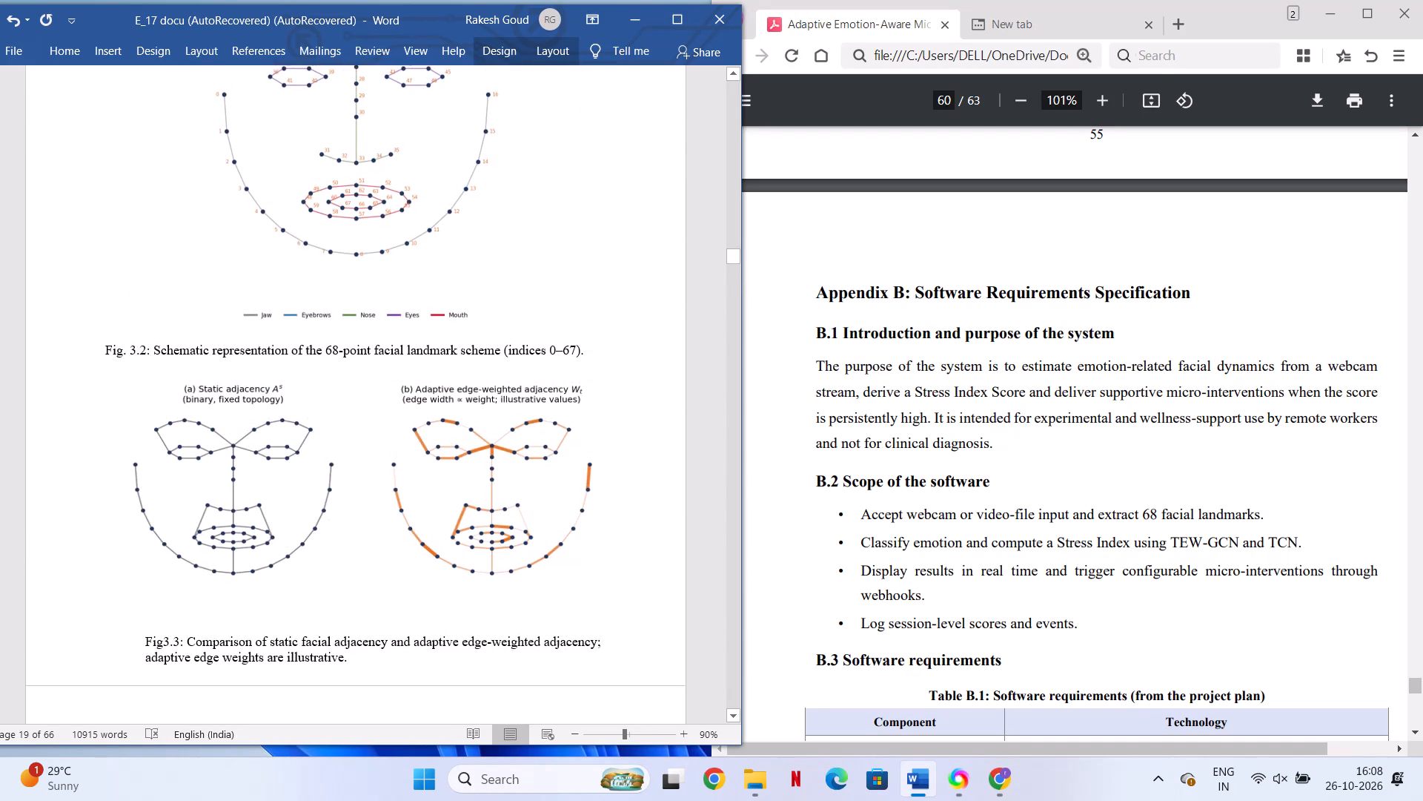
scroll(657, 411, up, 11)
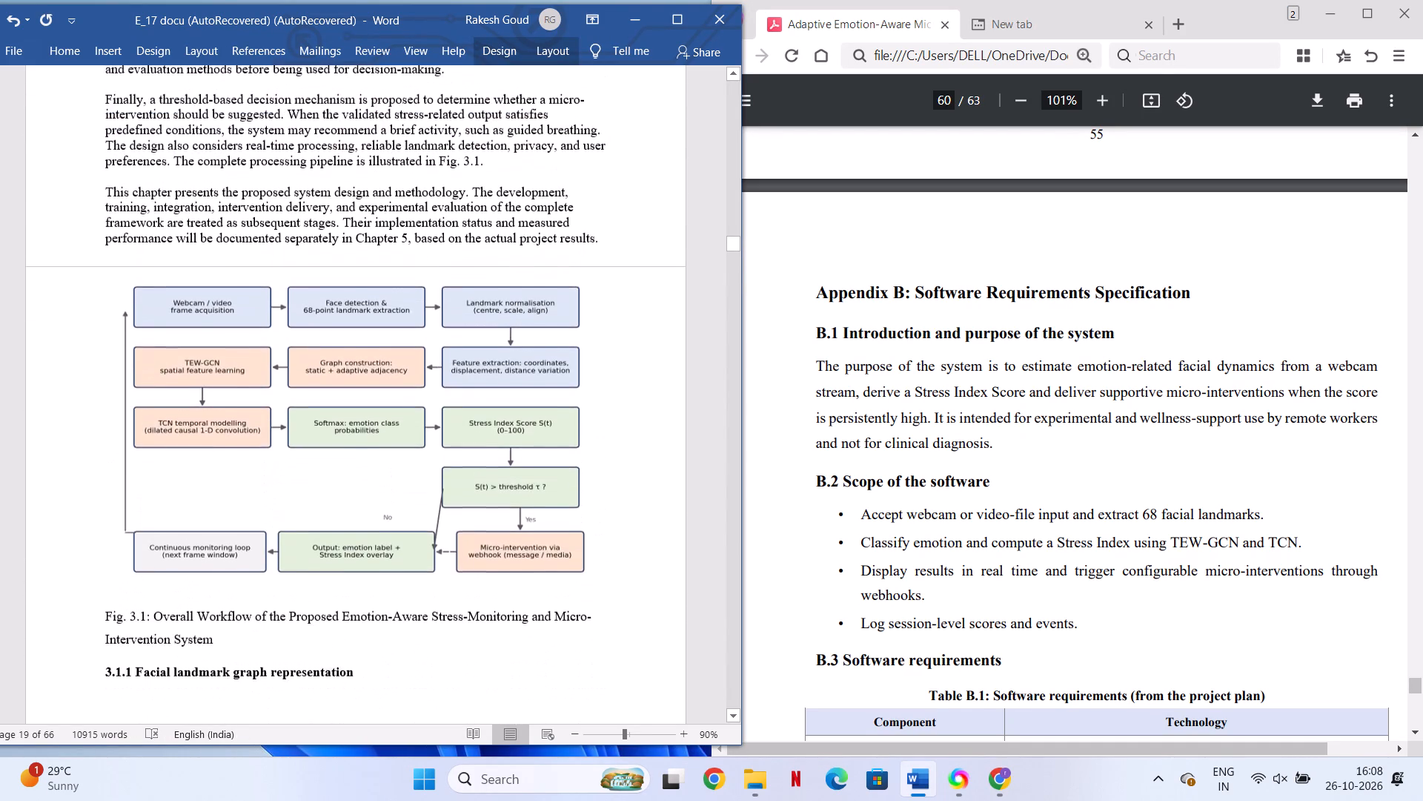
scroll(657, 411, up, 6)
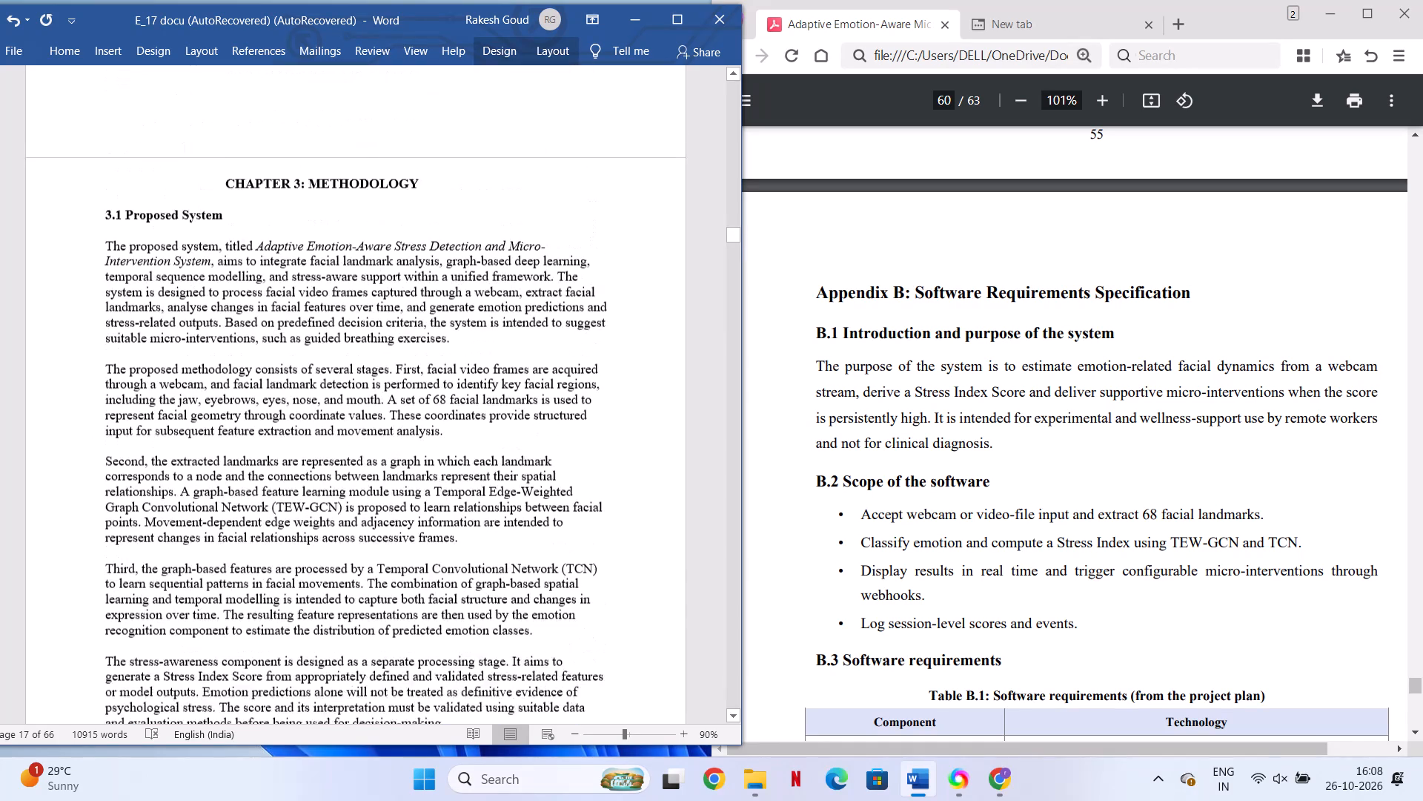
scroll(657, 411, up, 3)
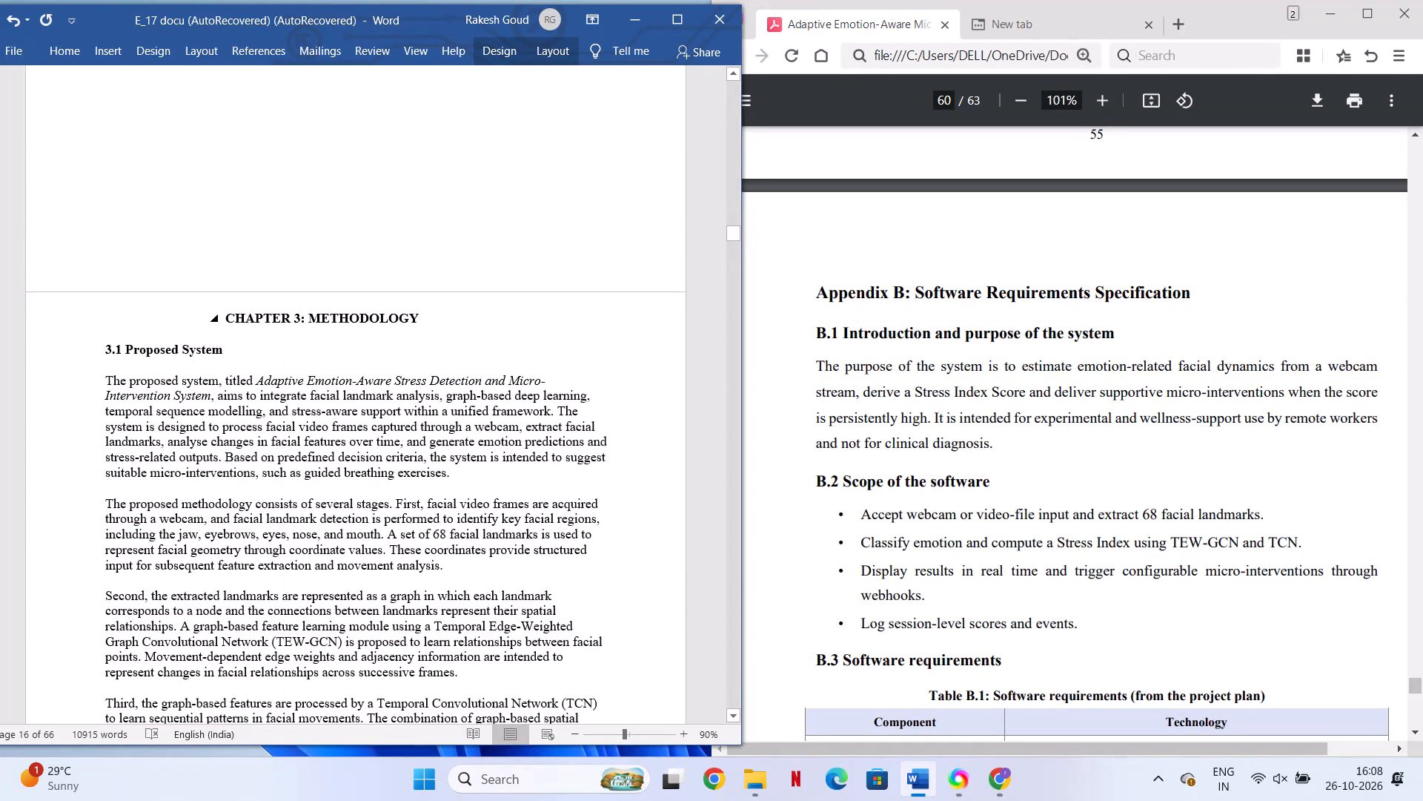
triple_click(349, 320)
triple_click(349, 320)
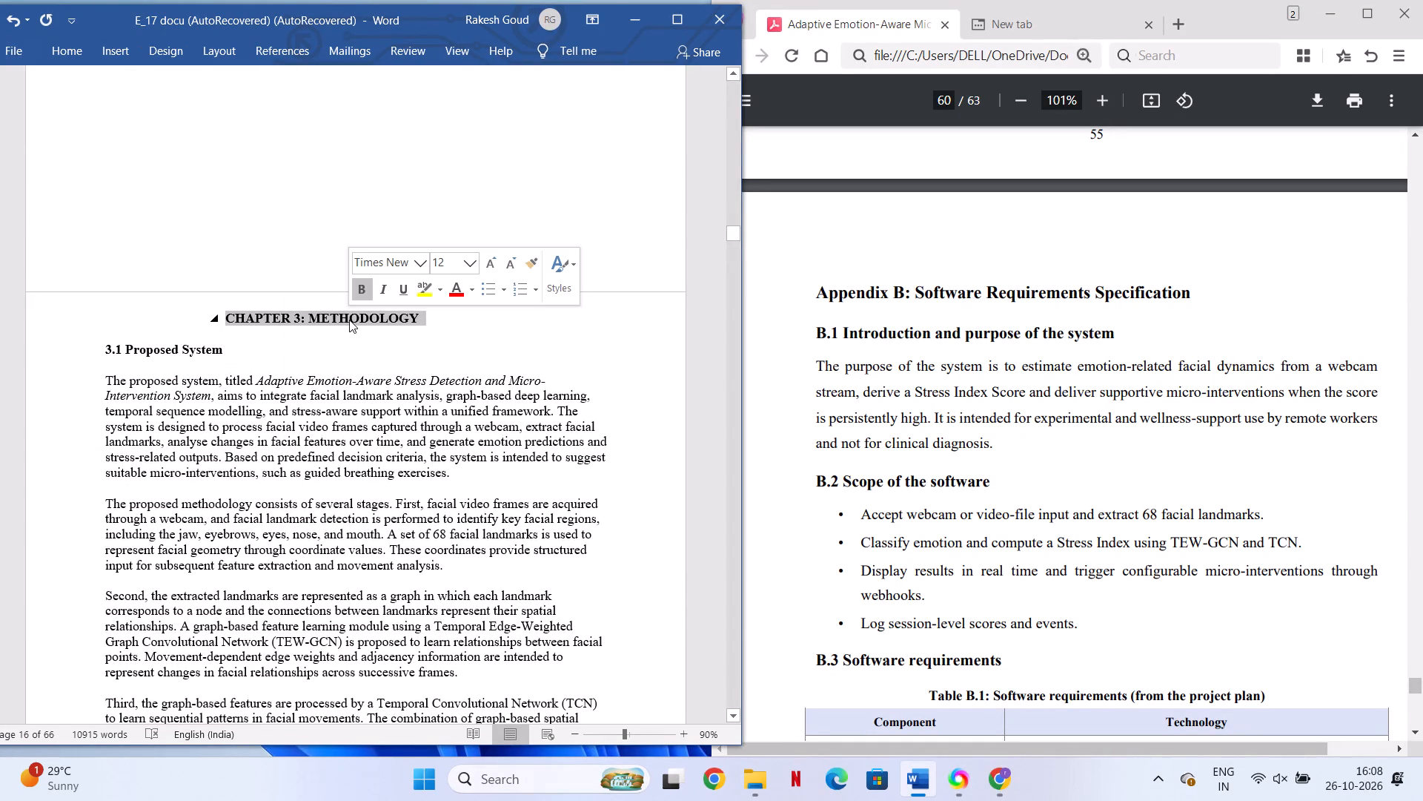
click(468, 265)
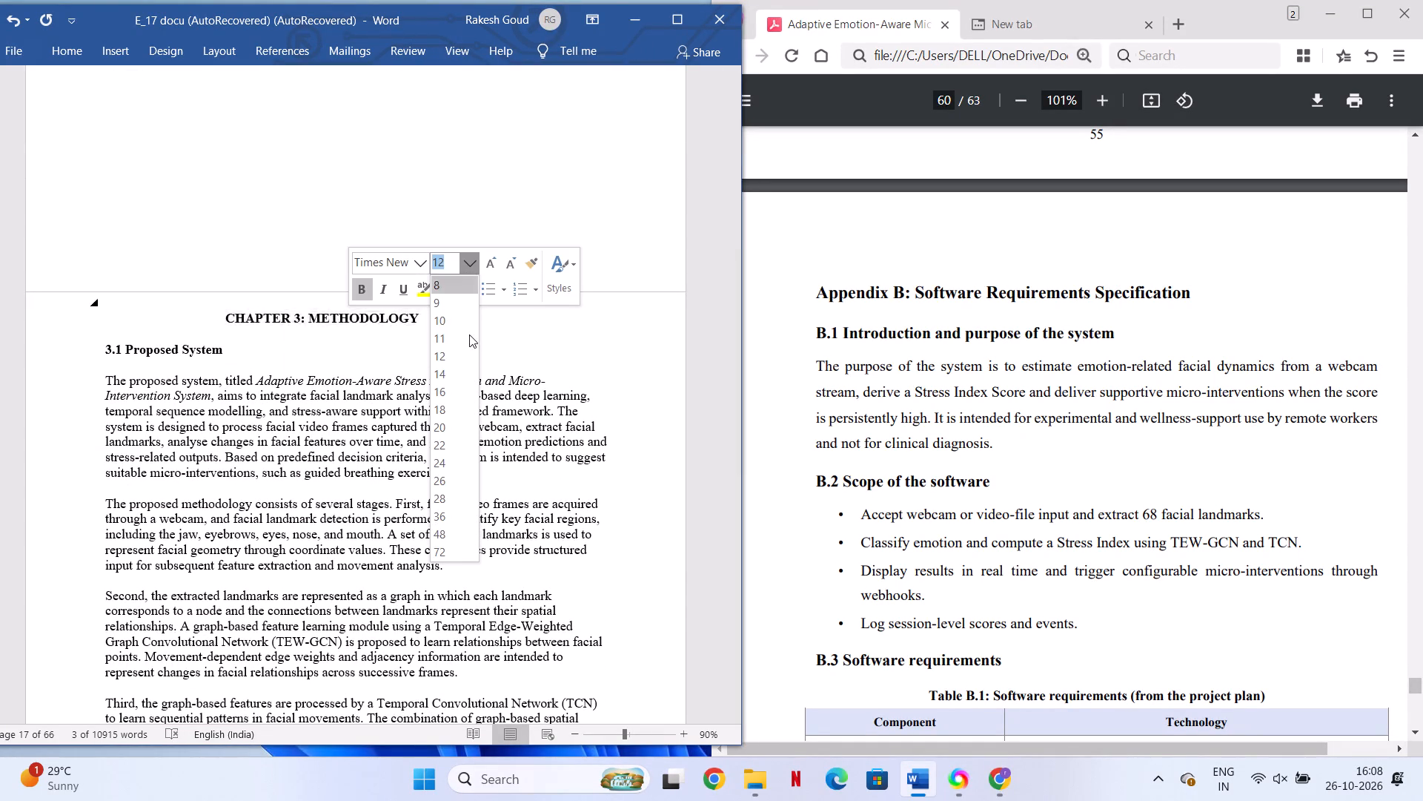
click(467, 372)
Remove the bold formatting from the Table 2.2 caption below the comparison of existing approaches table.
scroll(567, 348, up, 4)
scroll(567, 348, down, 1)
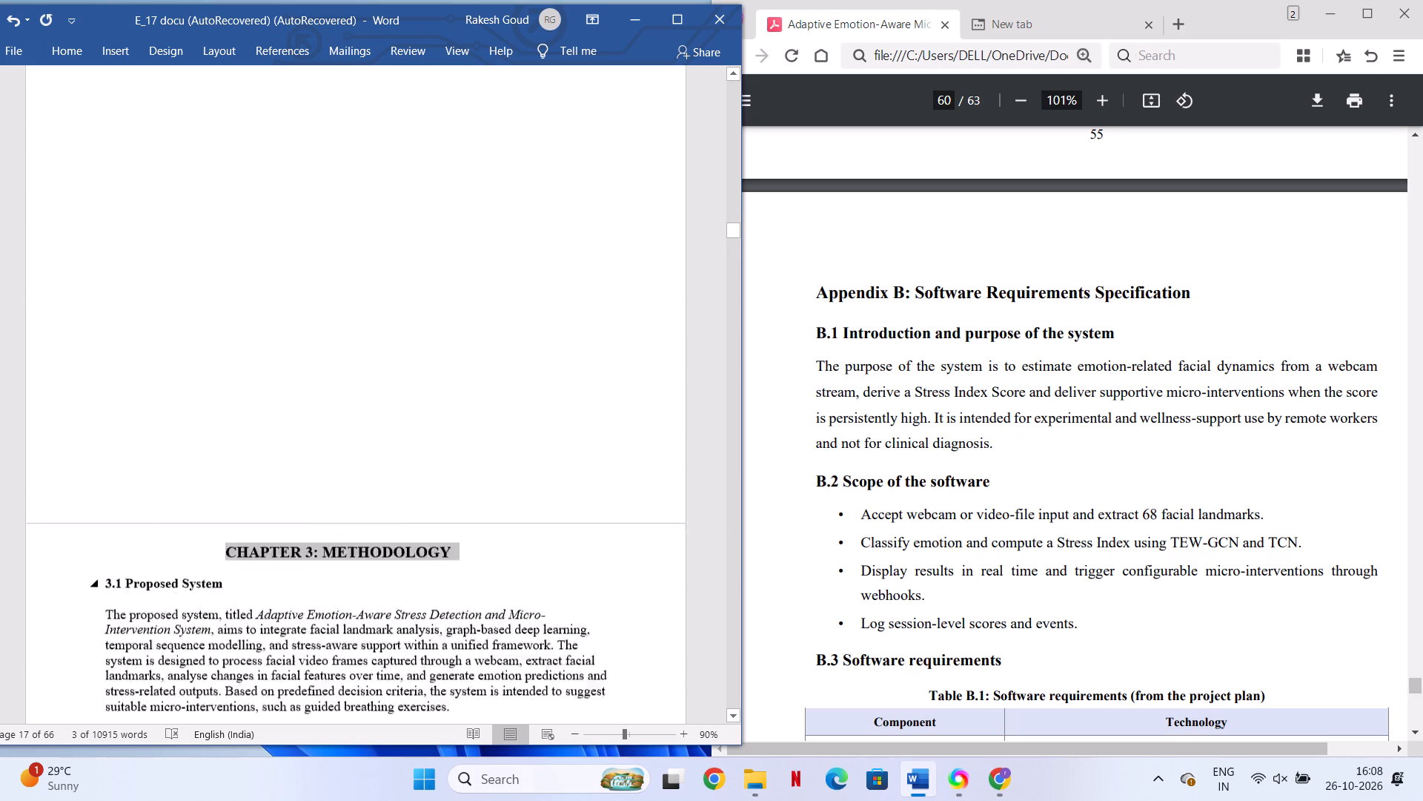
scroll(567, 348, up, 12)
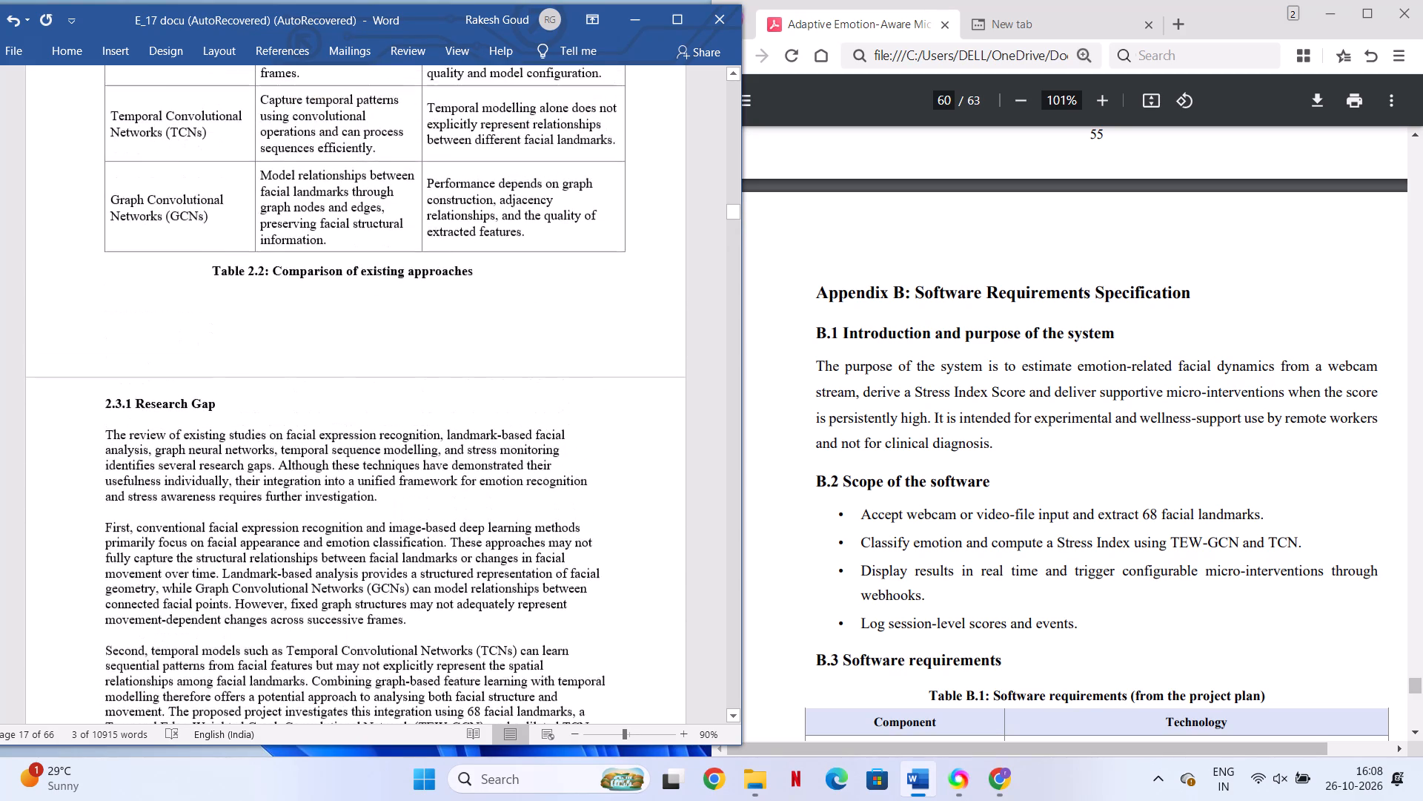
scroll(567, 348, up, 2)
triple_click(406, 531)
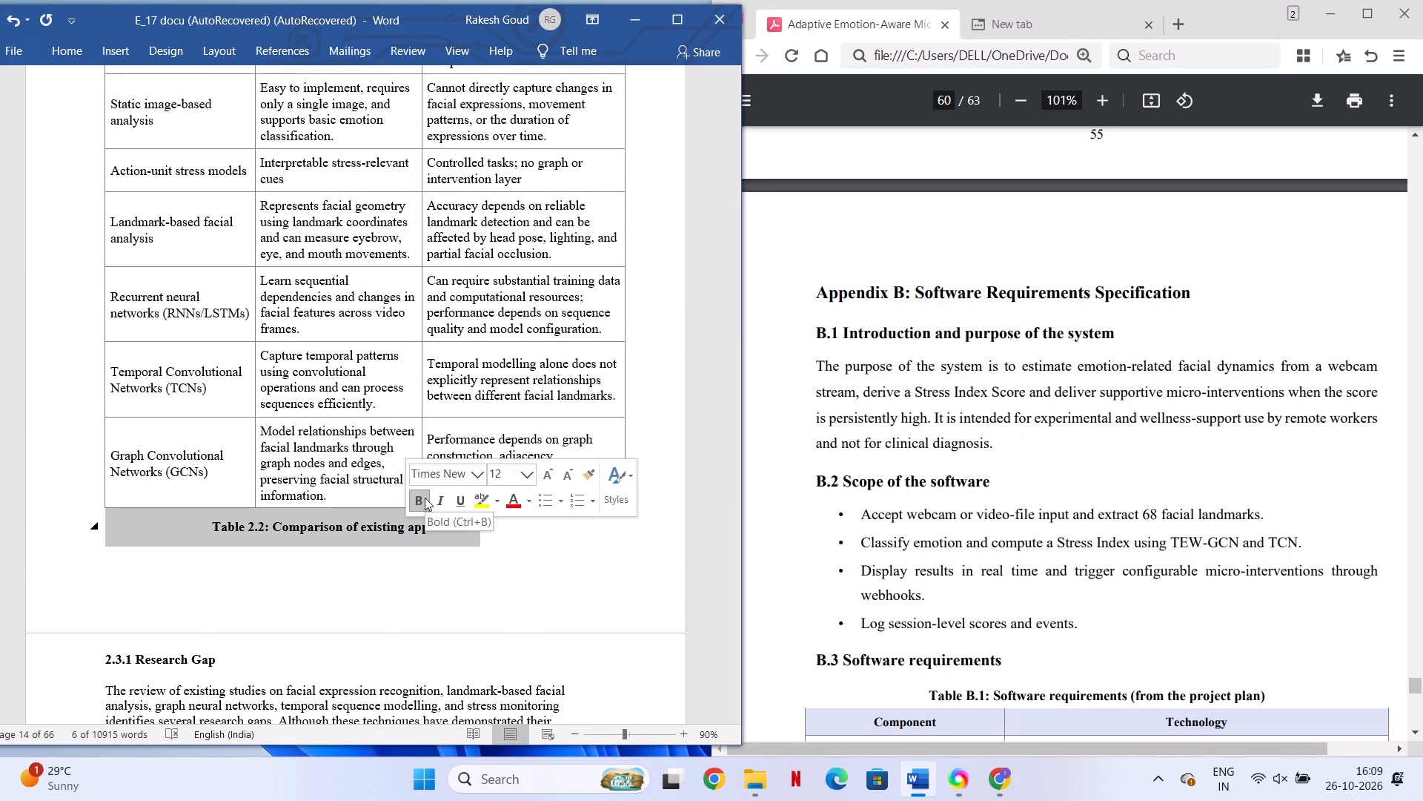
click(425, 498)
click(532, 604)
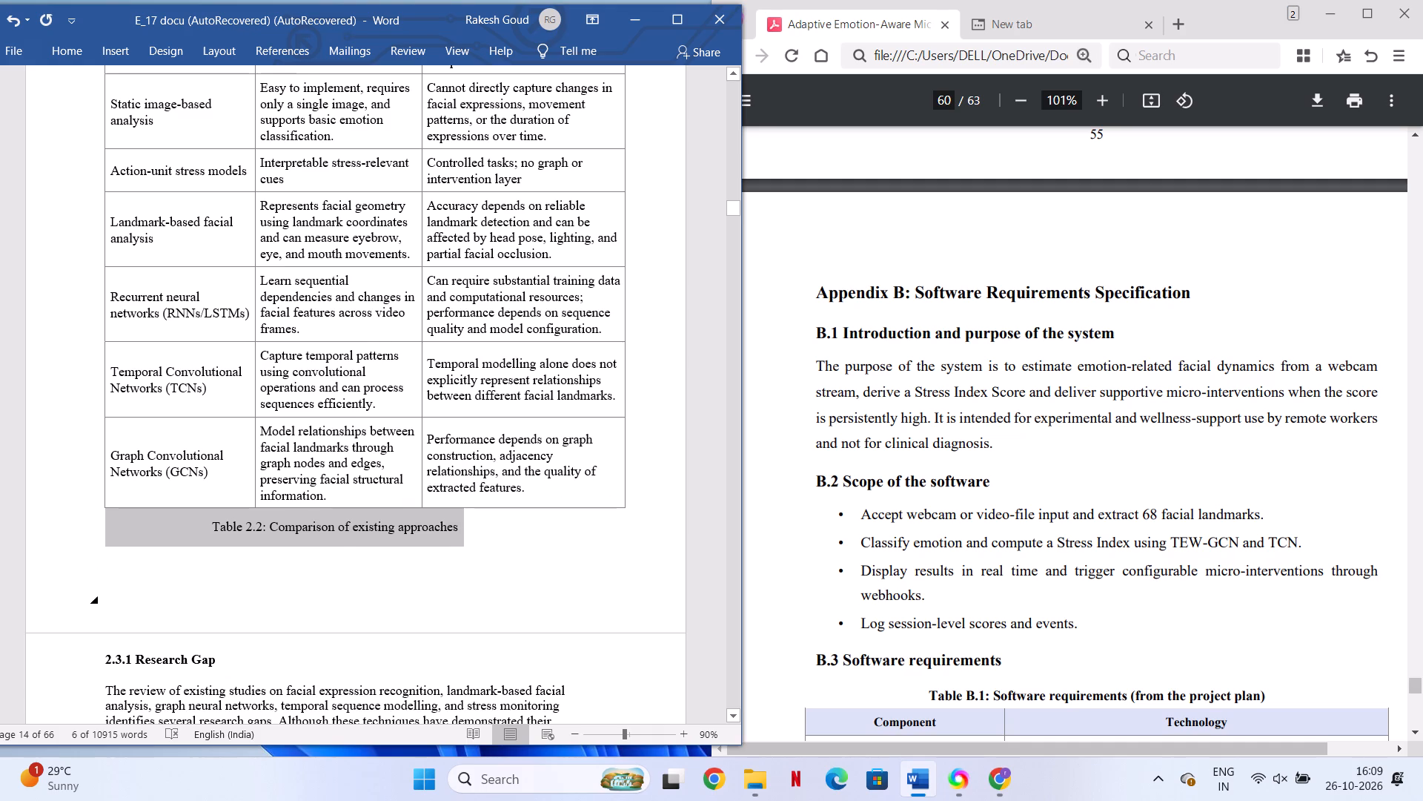
Copy the Table 2.1 caption onto its own line directly below the reviewed studies table, leaving no extra blank line before the following paragraph.
scroll(532, 604, up, 12)
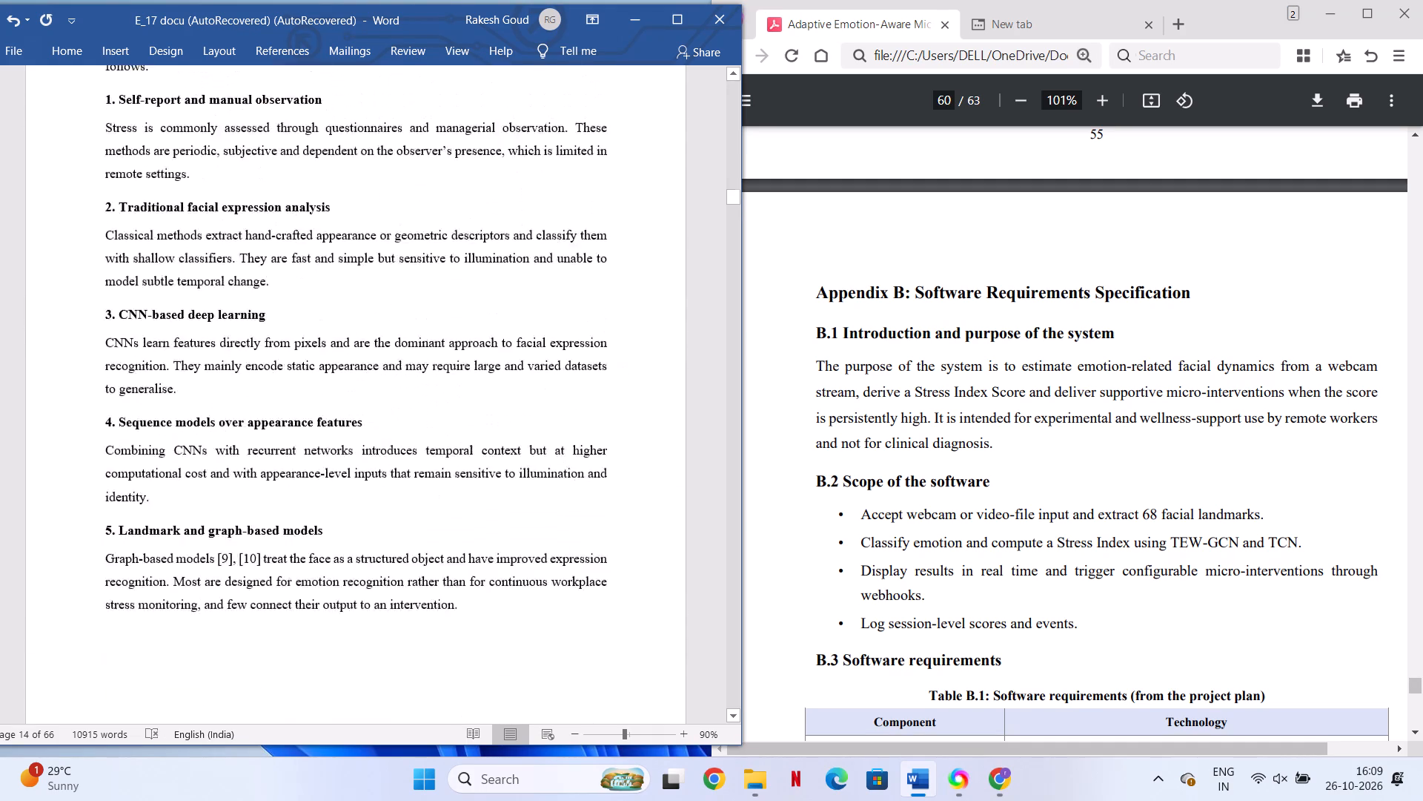
scroll(532, 604, up, 9)
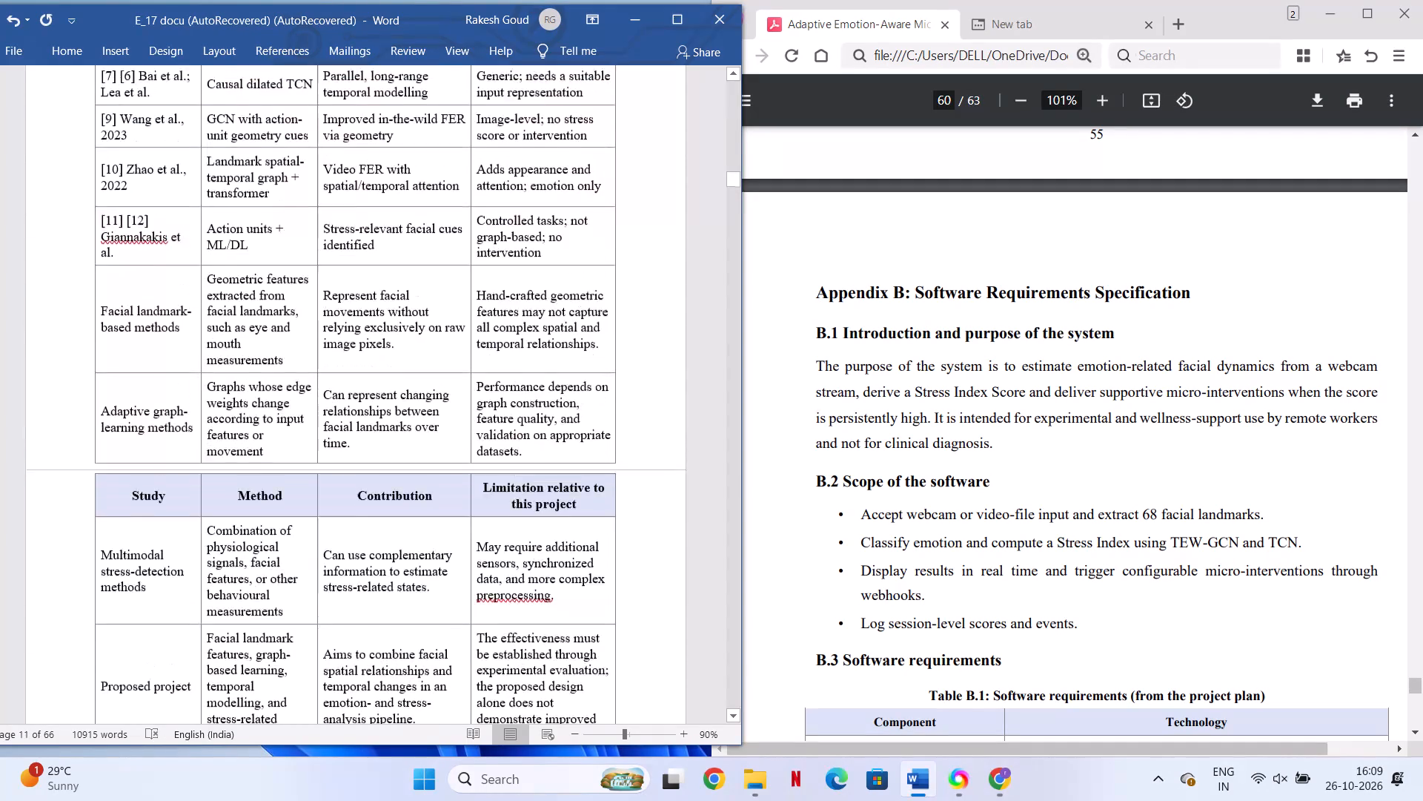
scroll(532, 604, up, 6)
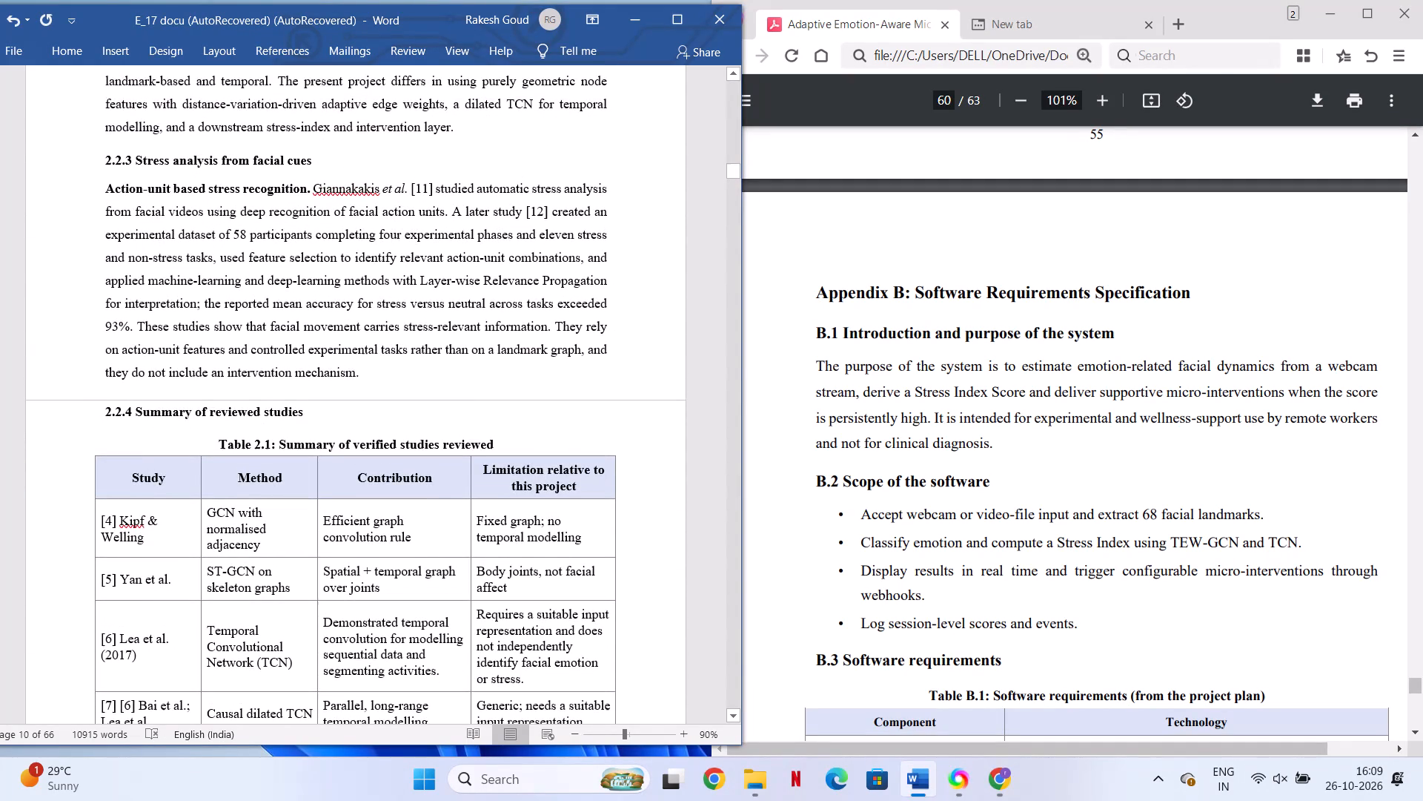
scroll(532, 604, up, 1)
triple_click(417, 449)
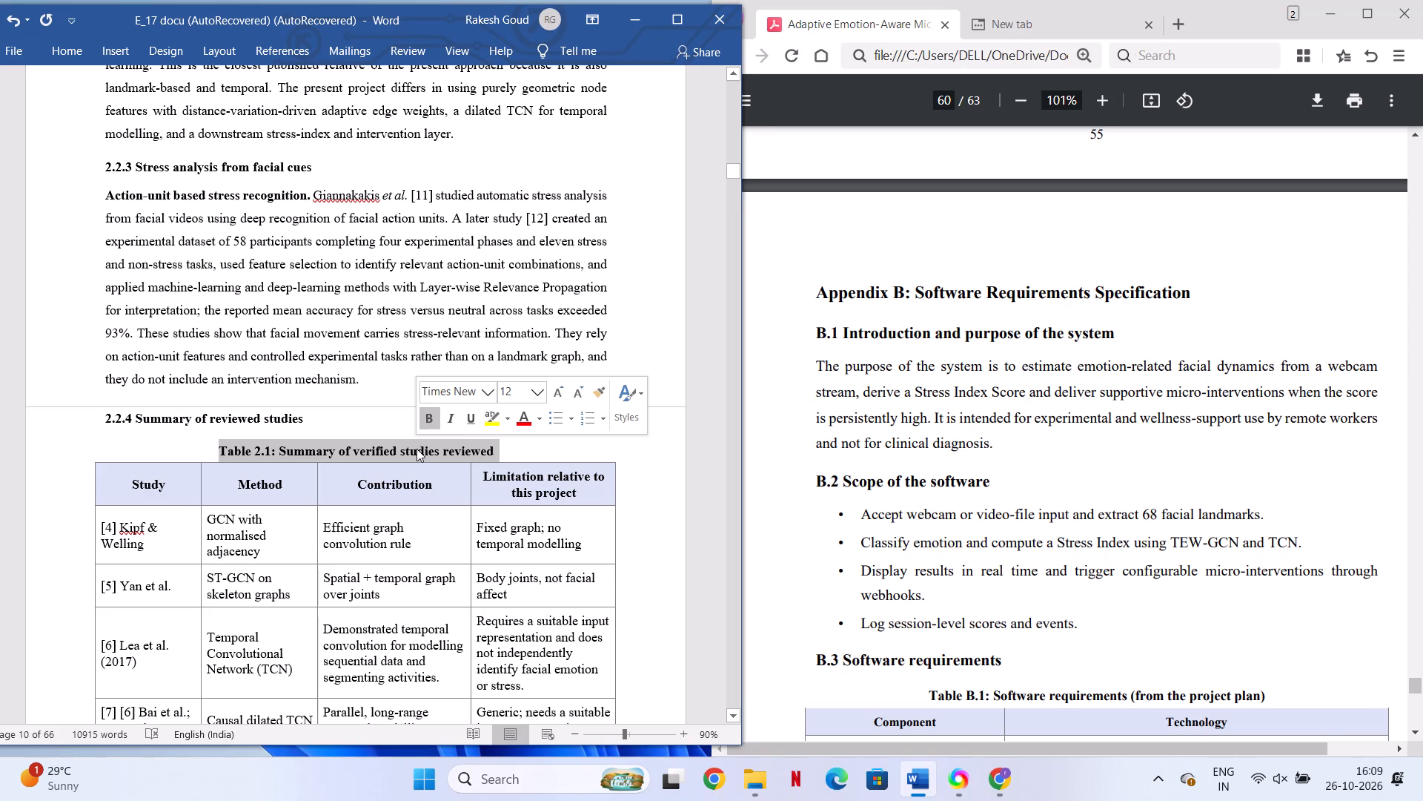
key(ctrl+c)
scroll(417, 449, down, 6)
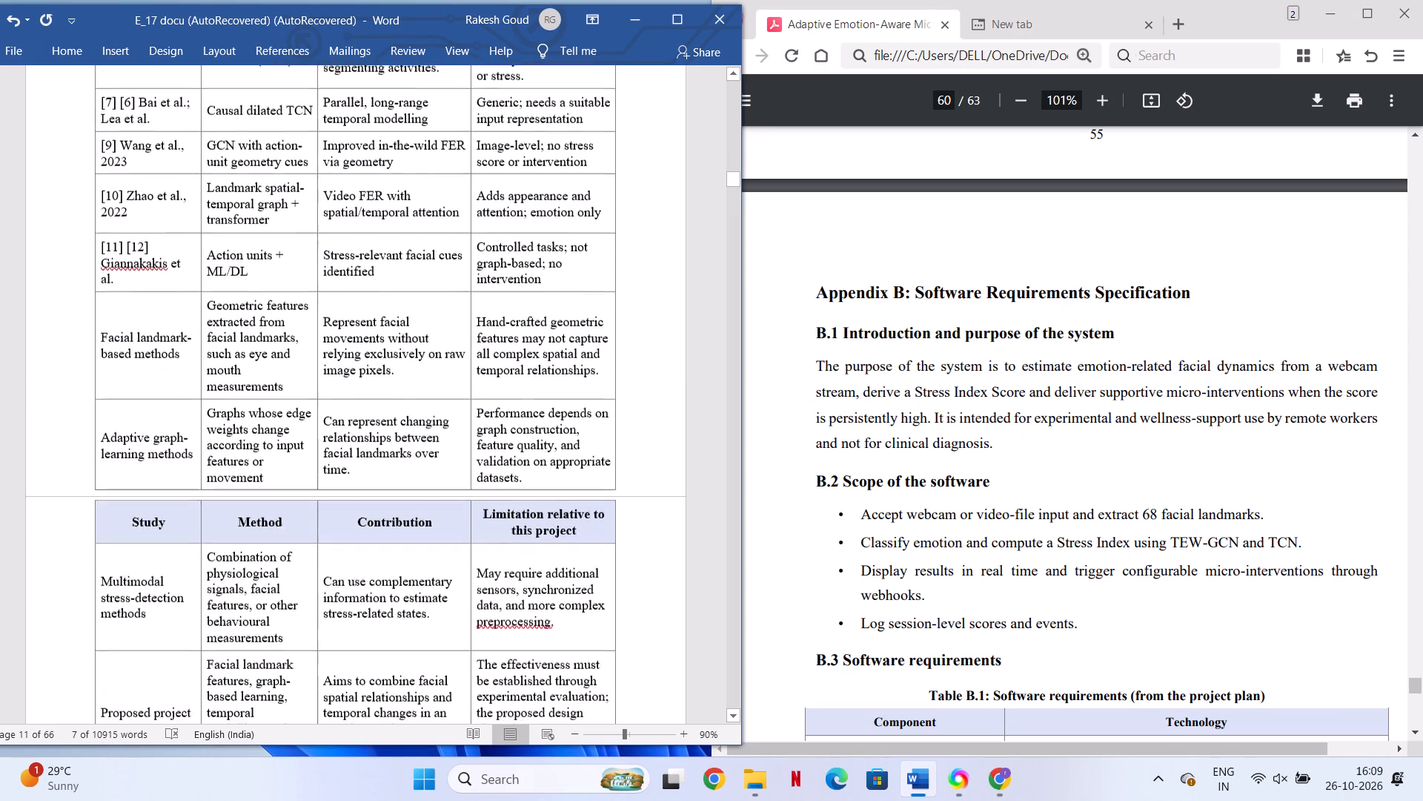
scroll(417, 449, down, 2)
click(476, 530)
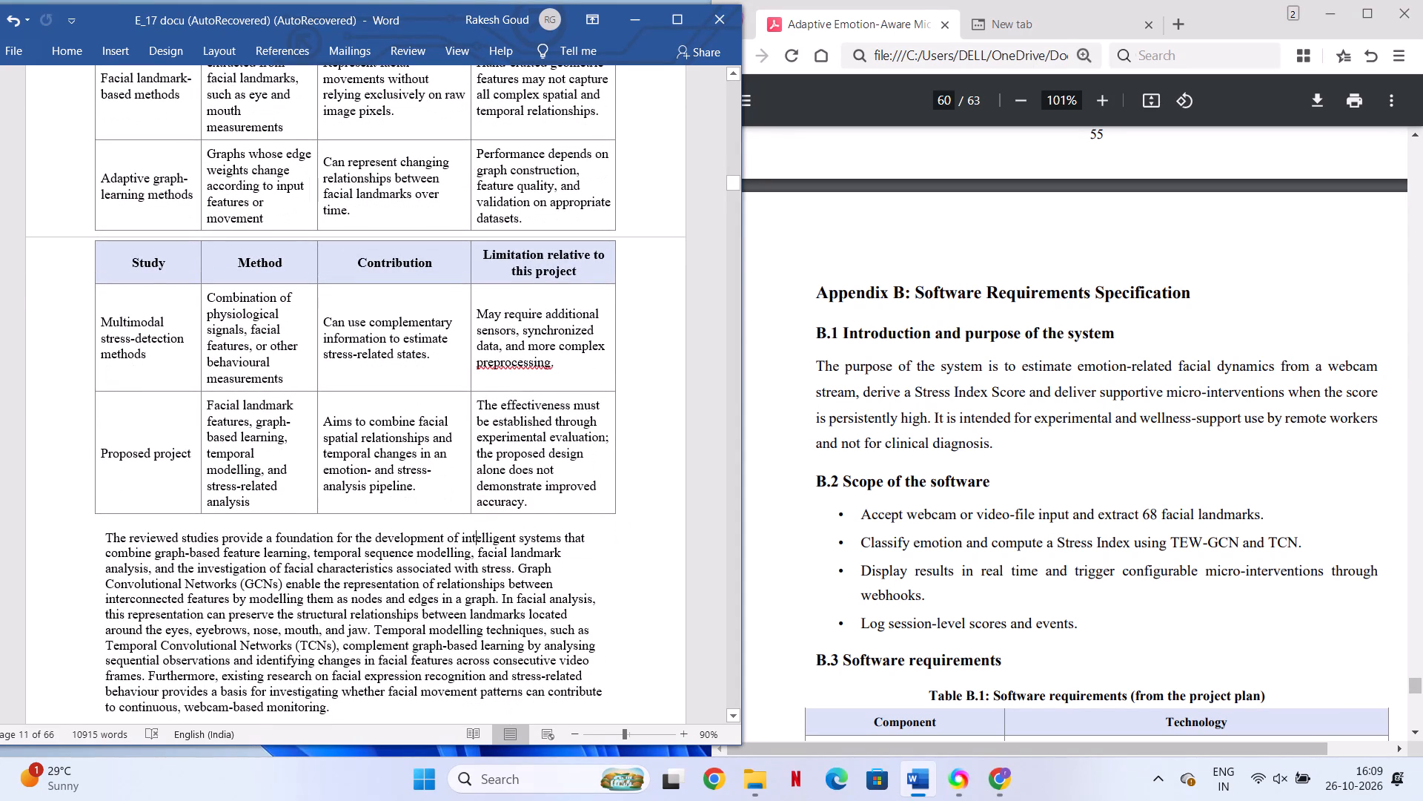
click(105, 542)
key(Up)
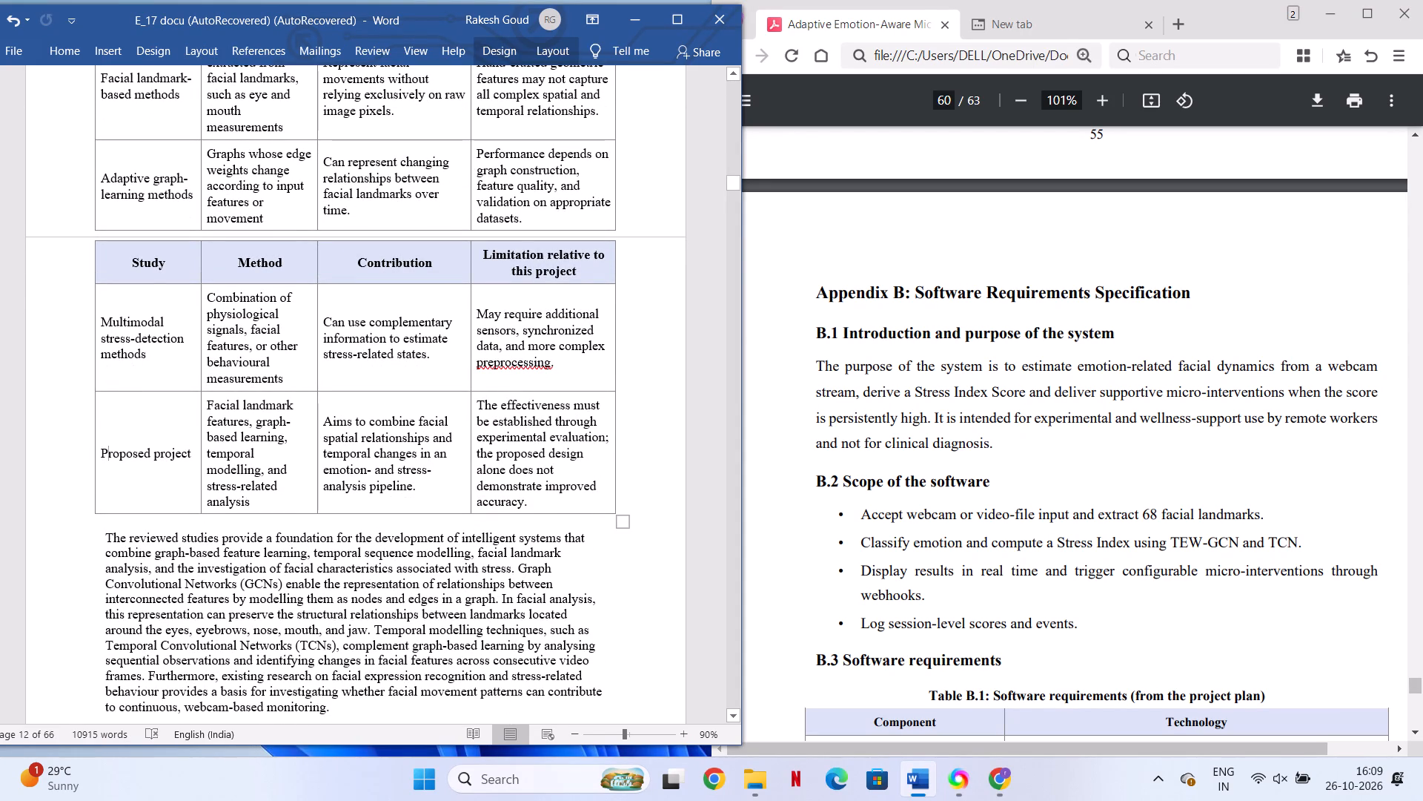
key(Down)
key(Return)
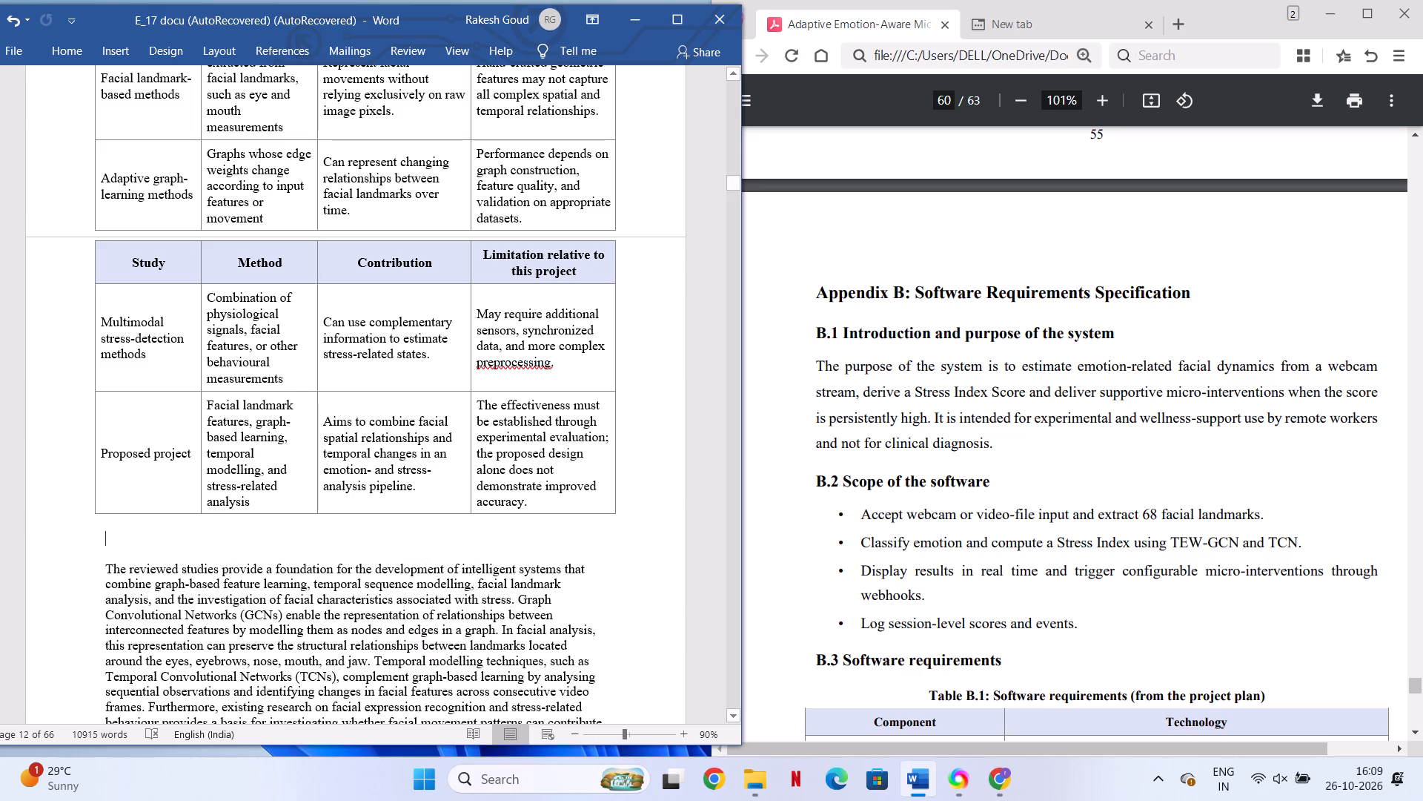
key(Up)
key(ctrl+v)
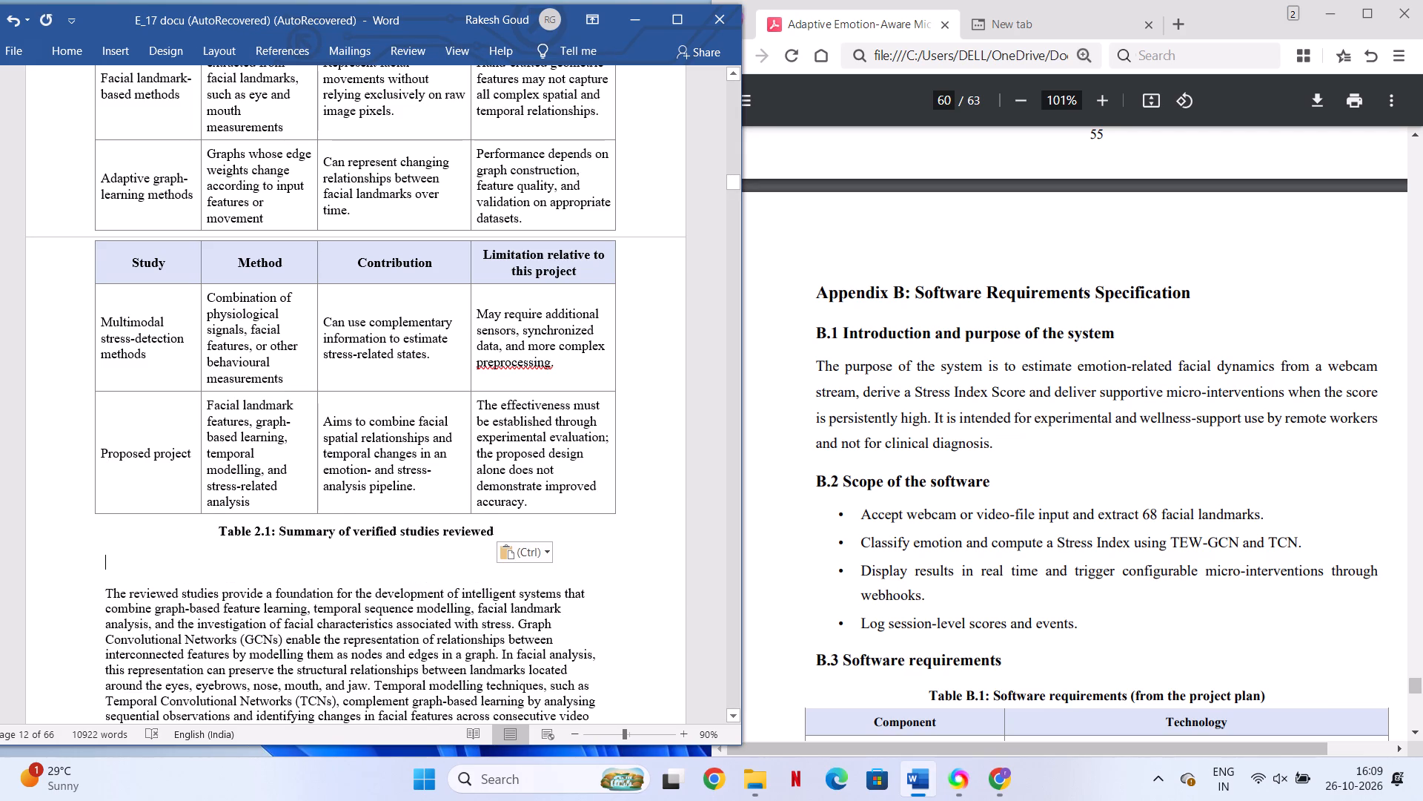
click(107, 590)
key(BackSpace)
Remove the bold formatting from the Table 2.1 caption copy below the reviewed studies table.
triple_click(225, 535)
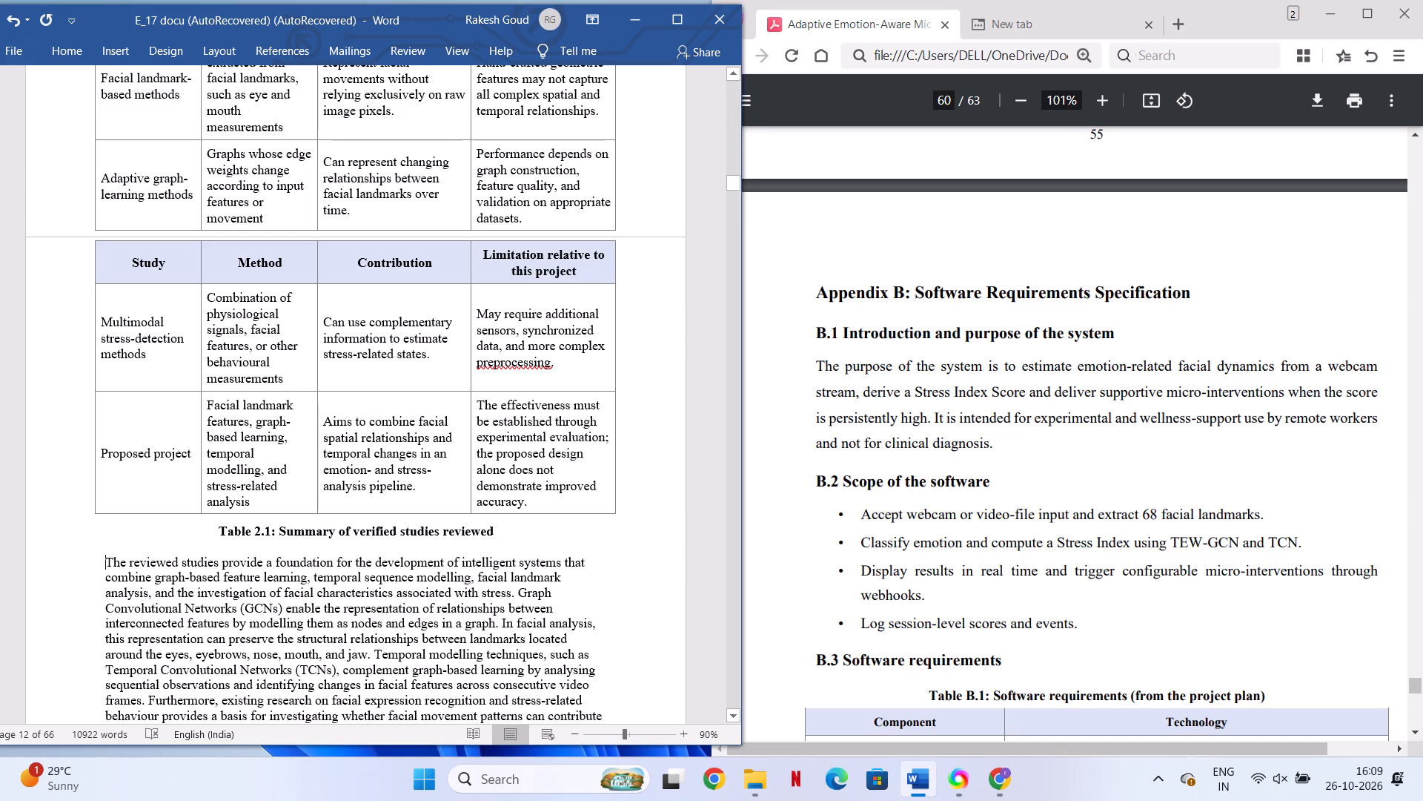
triple_click(273, 525)
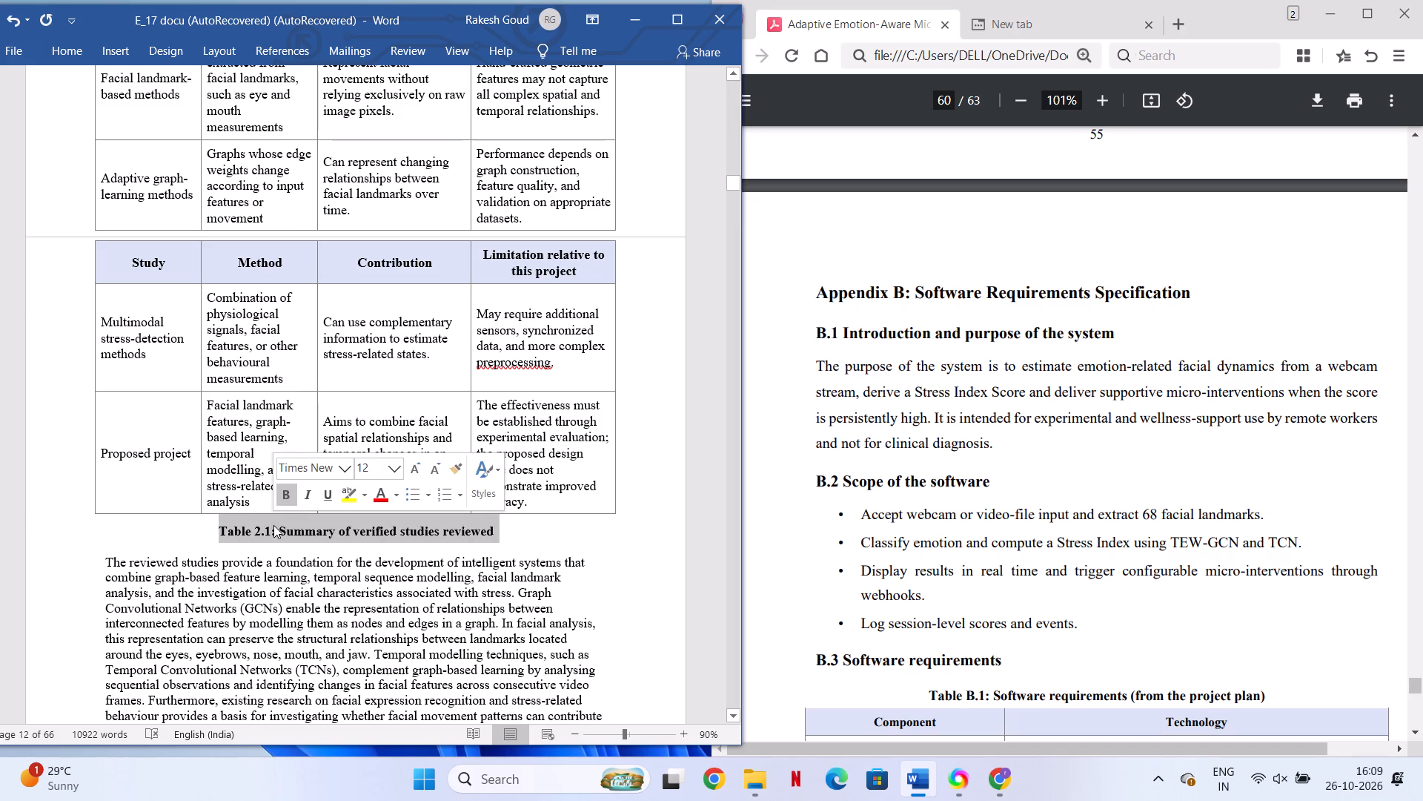
click(282, 491)
Delete the original Table 2.1 caption text above the reviewed studies table, keeping the copy below it.
scroll(282, 491, up, 7)
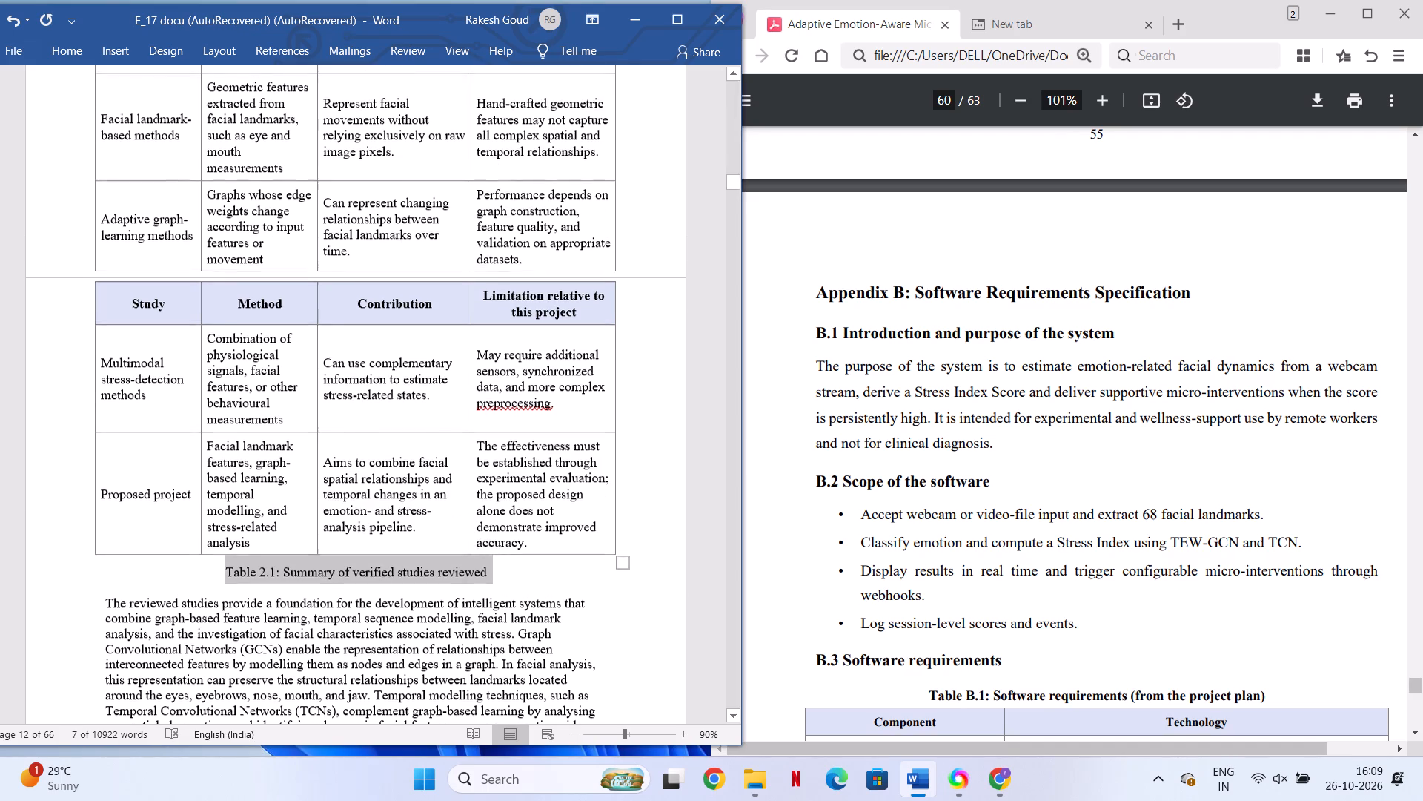
scroll(282, 491, up, 6)
double_click(309, 466)
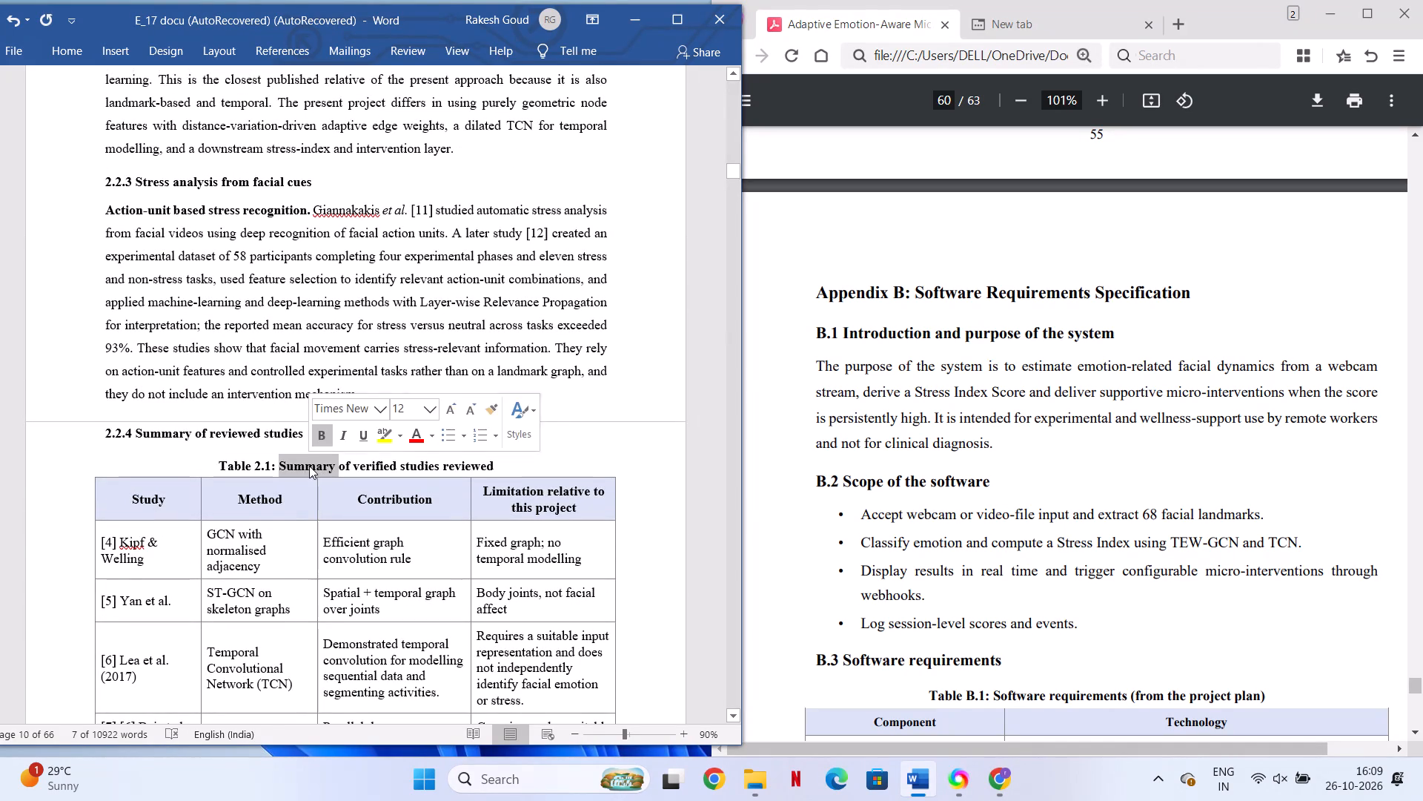
triple_click(309, 466)
key(BackSpace)
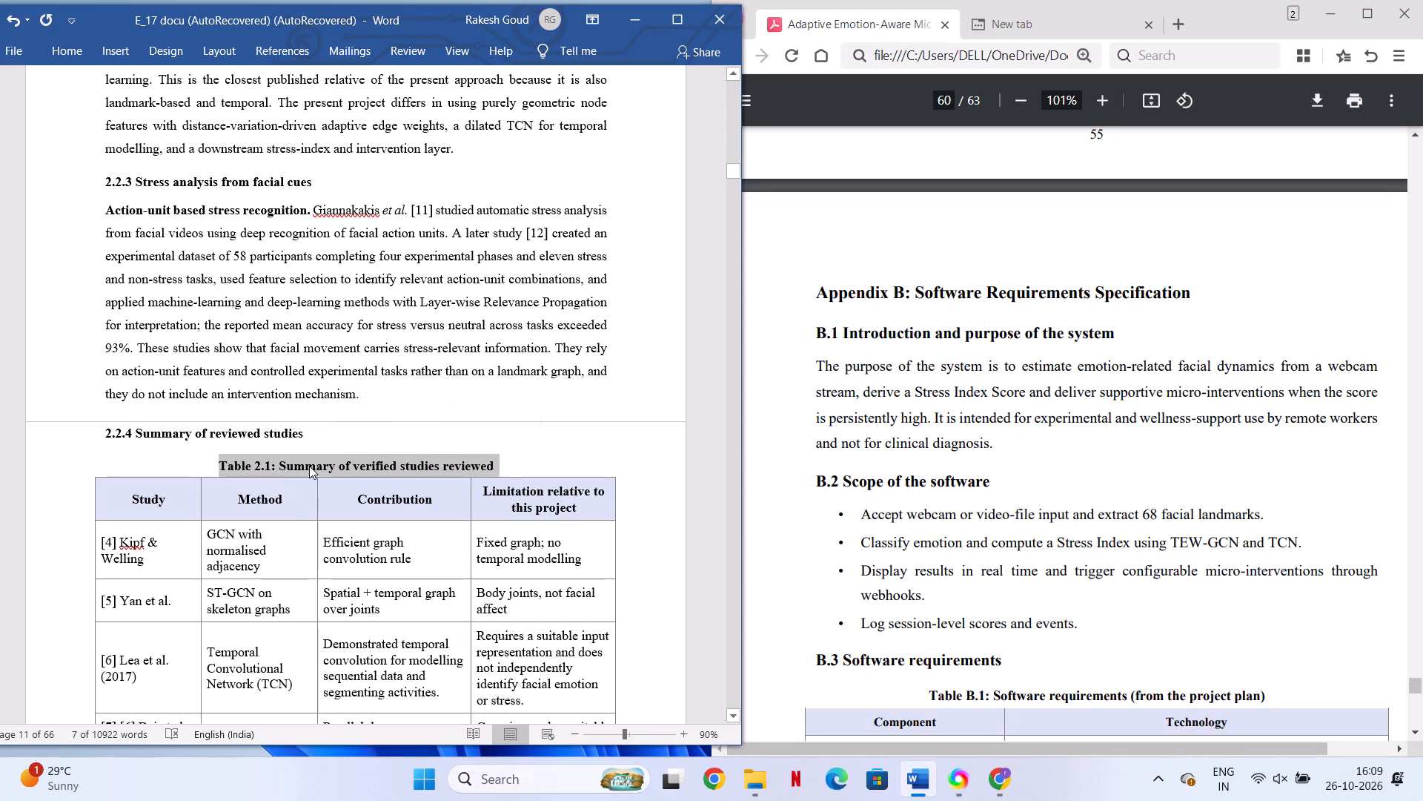
key(BackSpace)
key(BackSpace)
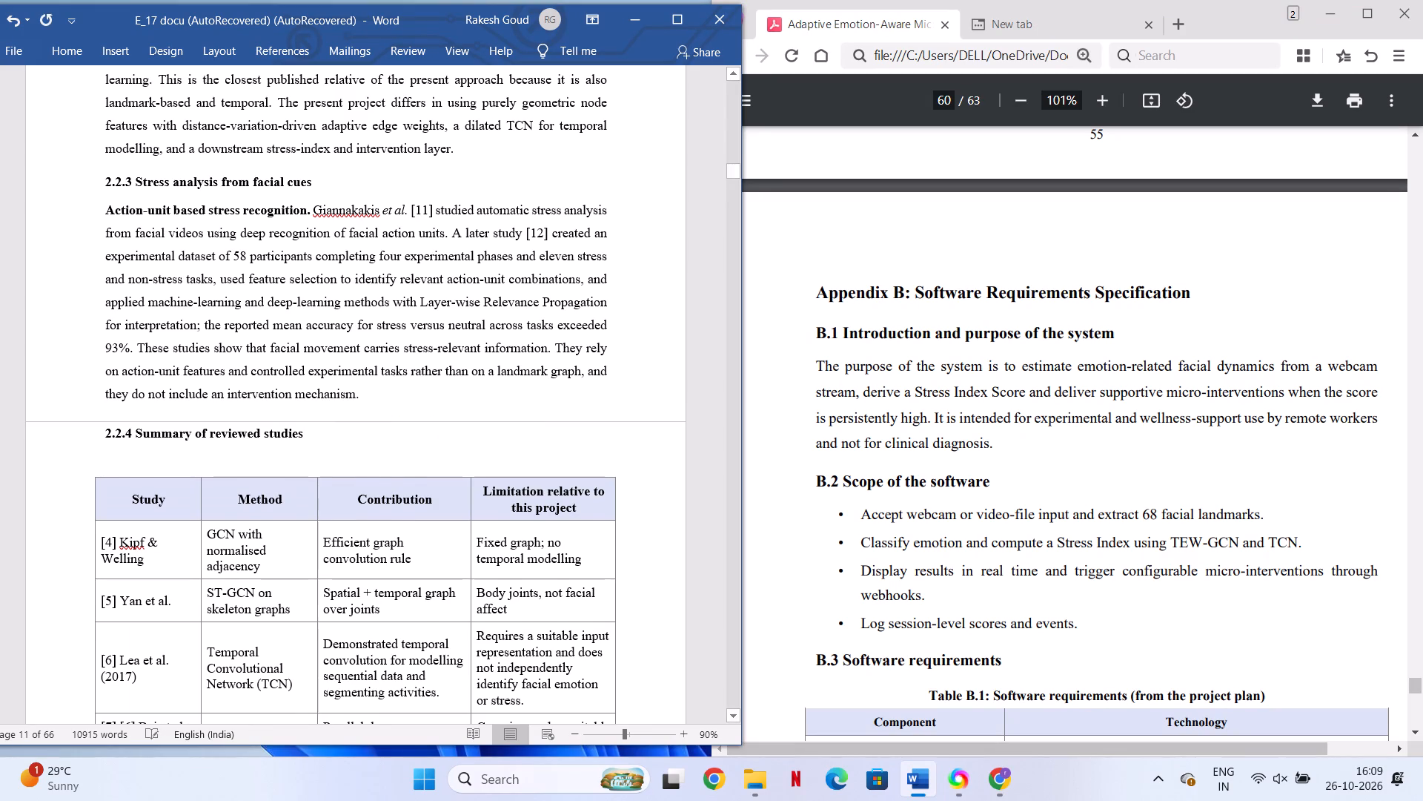
Insert one blank line directly above the 2.3 Existing System heading at the top of its page.
scroll(309, 466, down, 9)
scroll(309, 466, up, 2)
scroll(309, 466, down, 1)
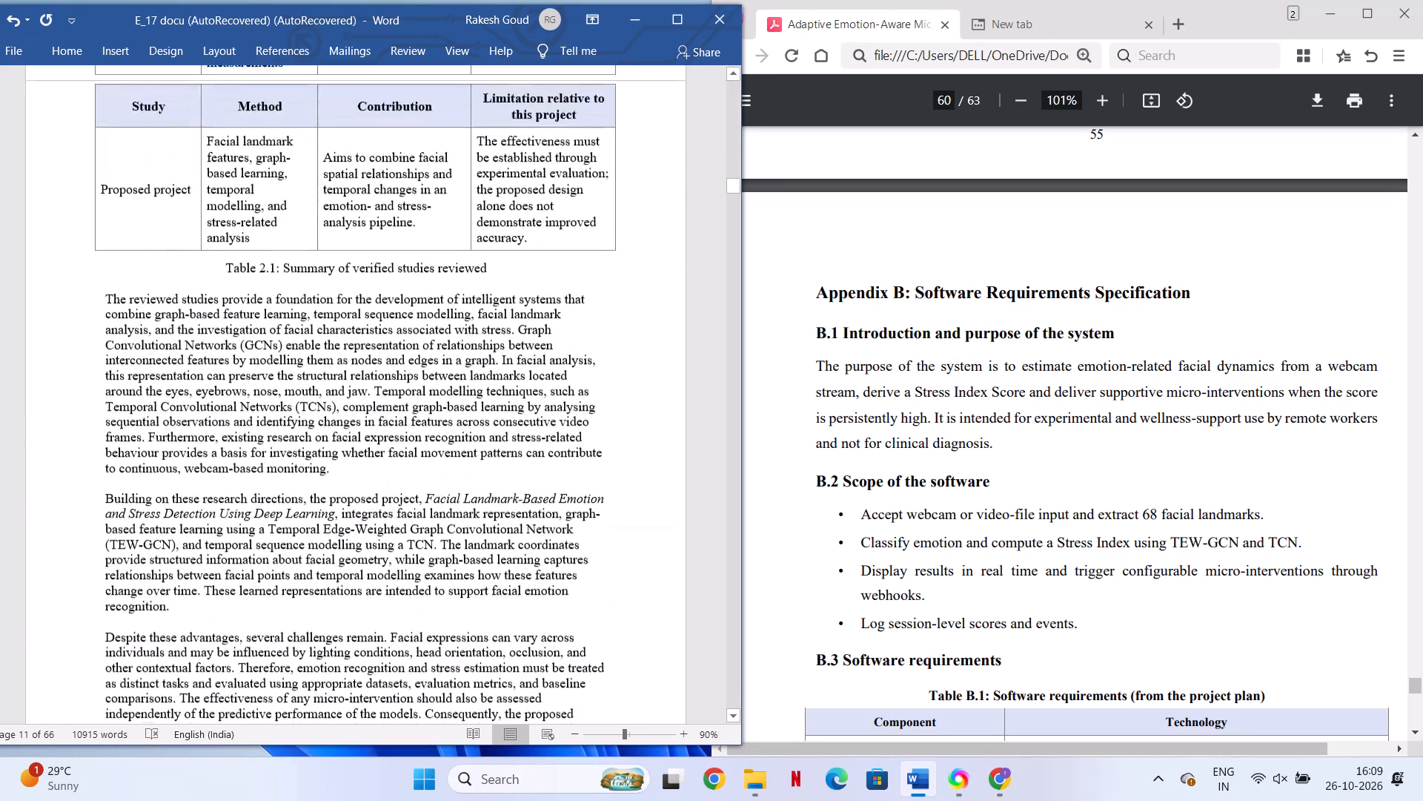
scroll(309, 466, down, 1)
scroll(309, 466, up, 4)
scroll(309, 466, down, 2)
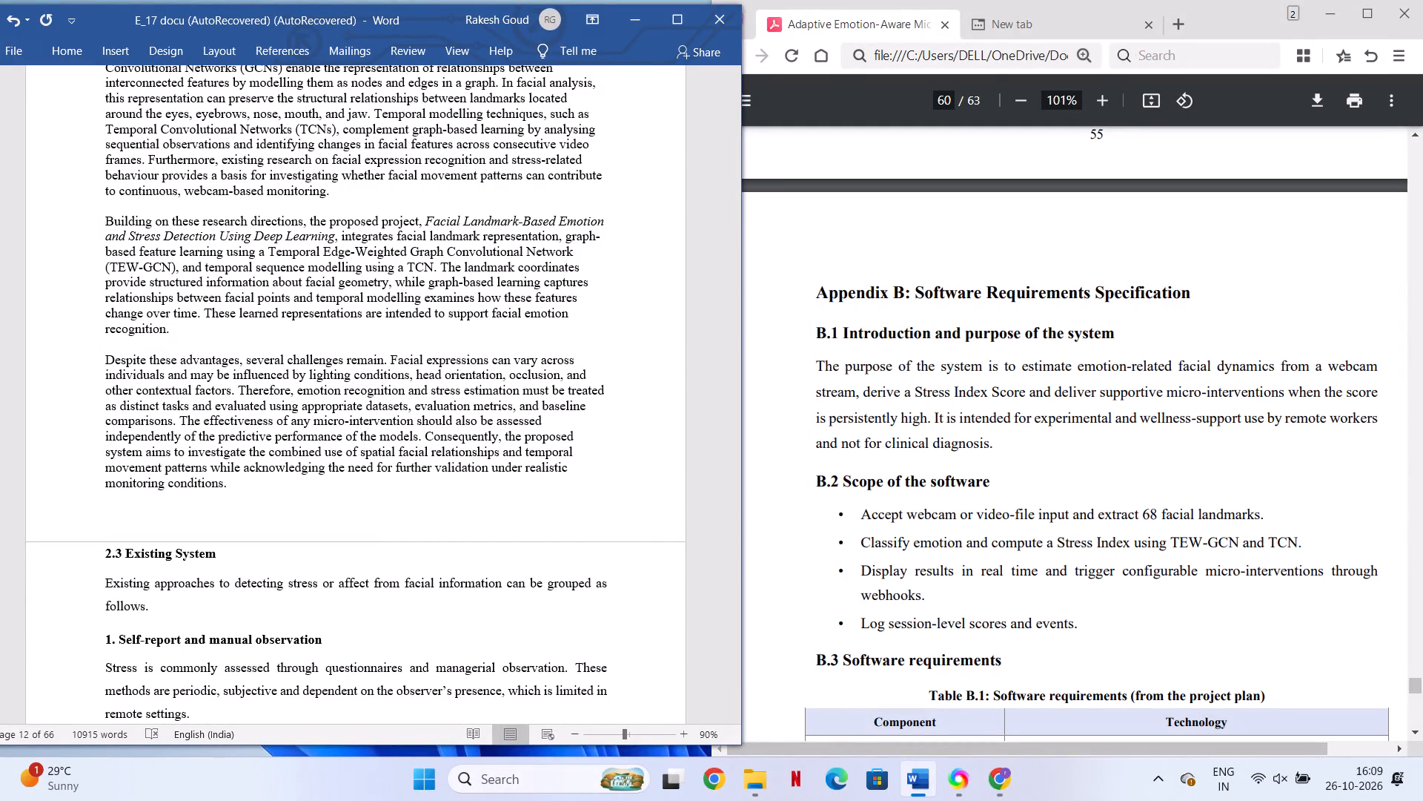
scroll(309, 466, down, 2)
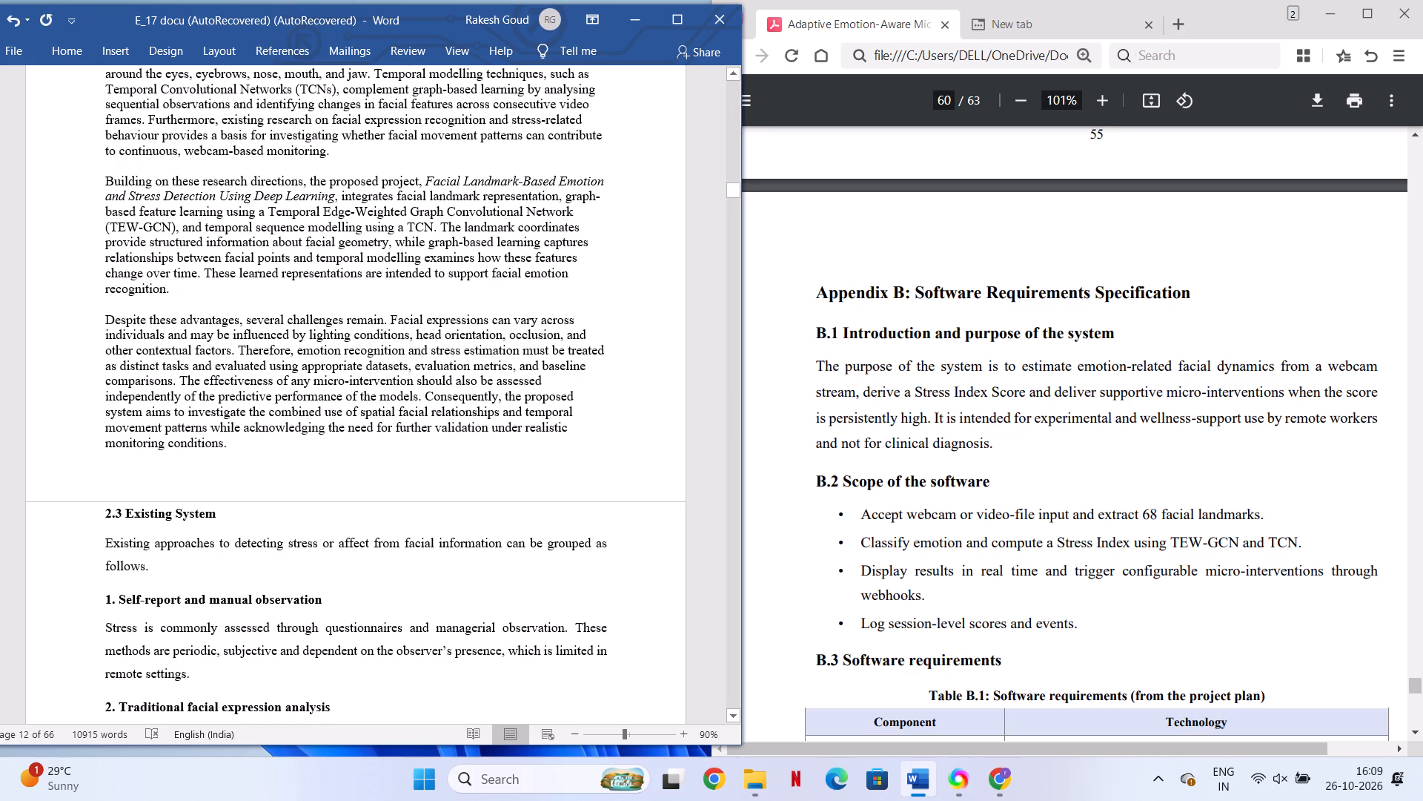
scroll(173, 537, down, 4)
scroll(173, 537, up, 1)
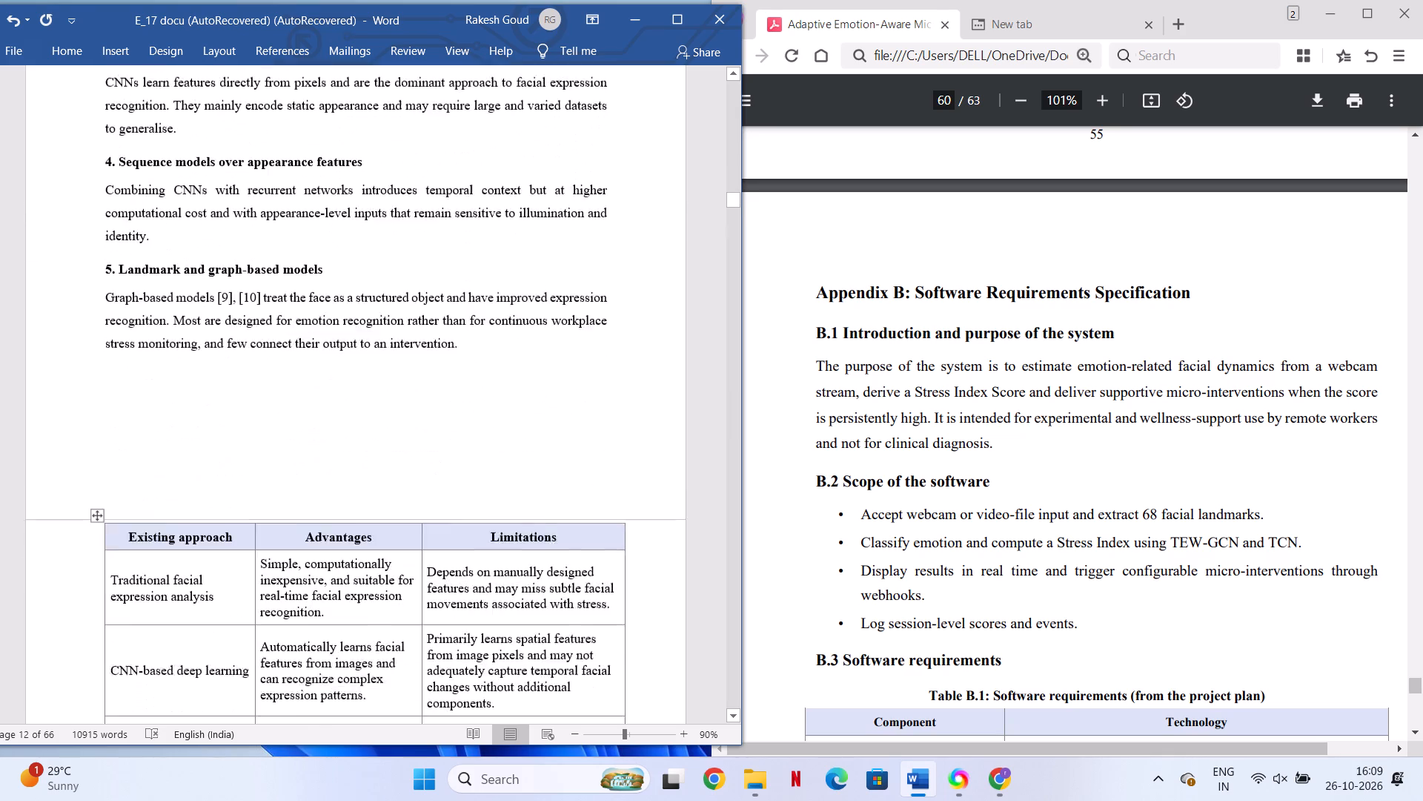
scroll(173, 537, up, 3)
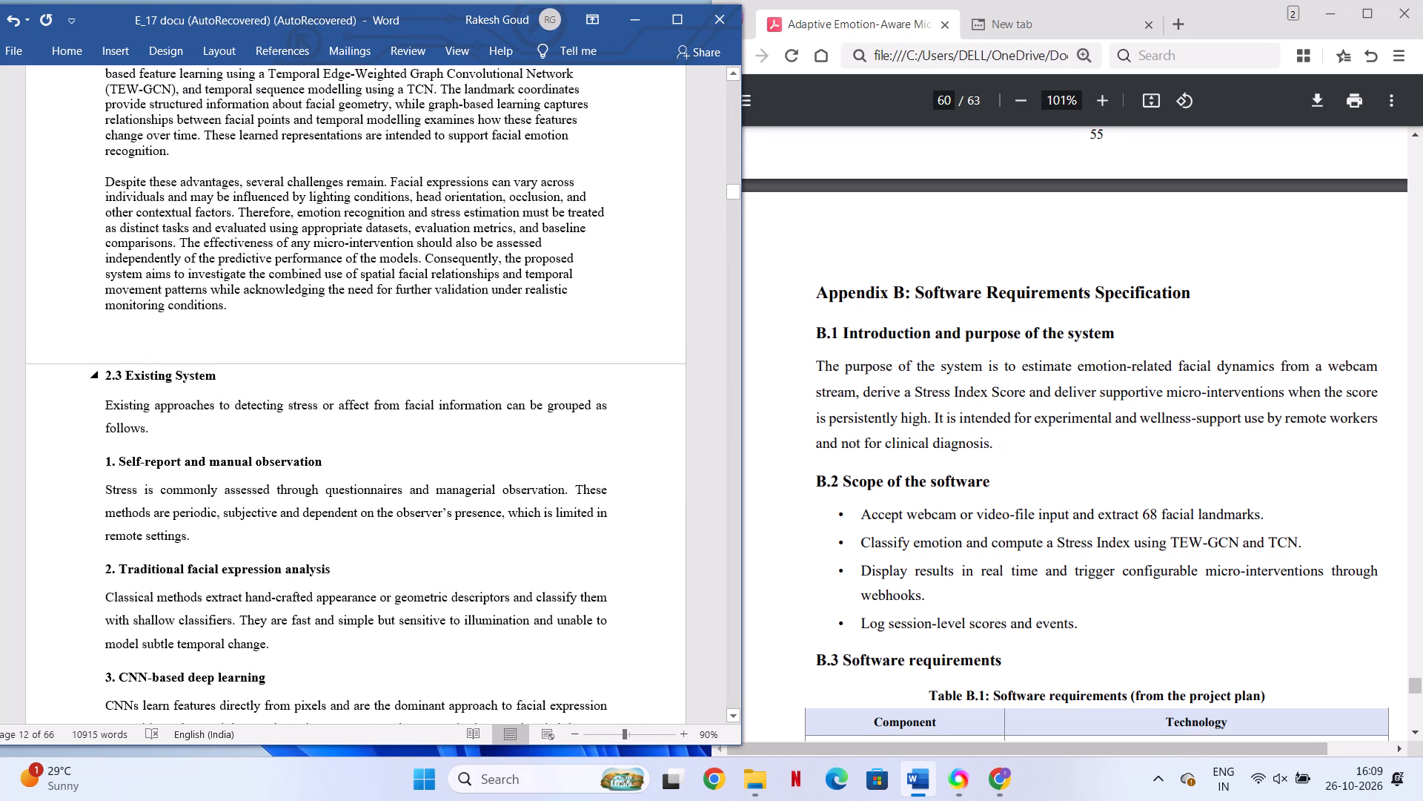
click(107, 375)
key(Return)
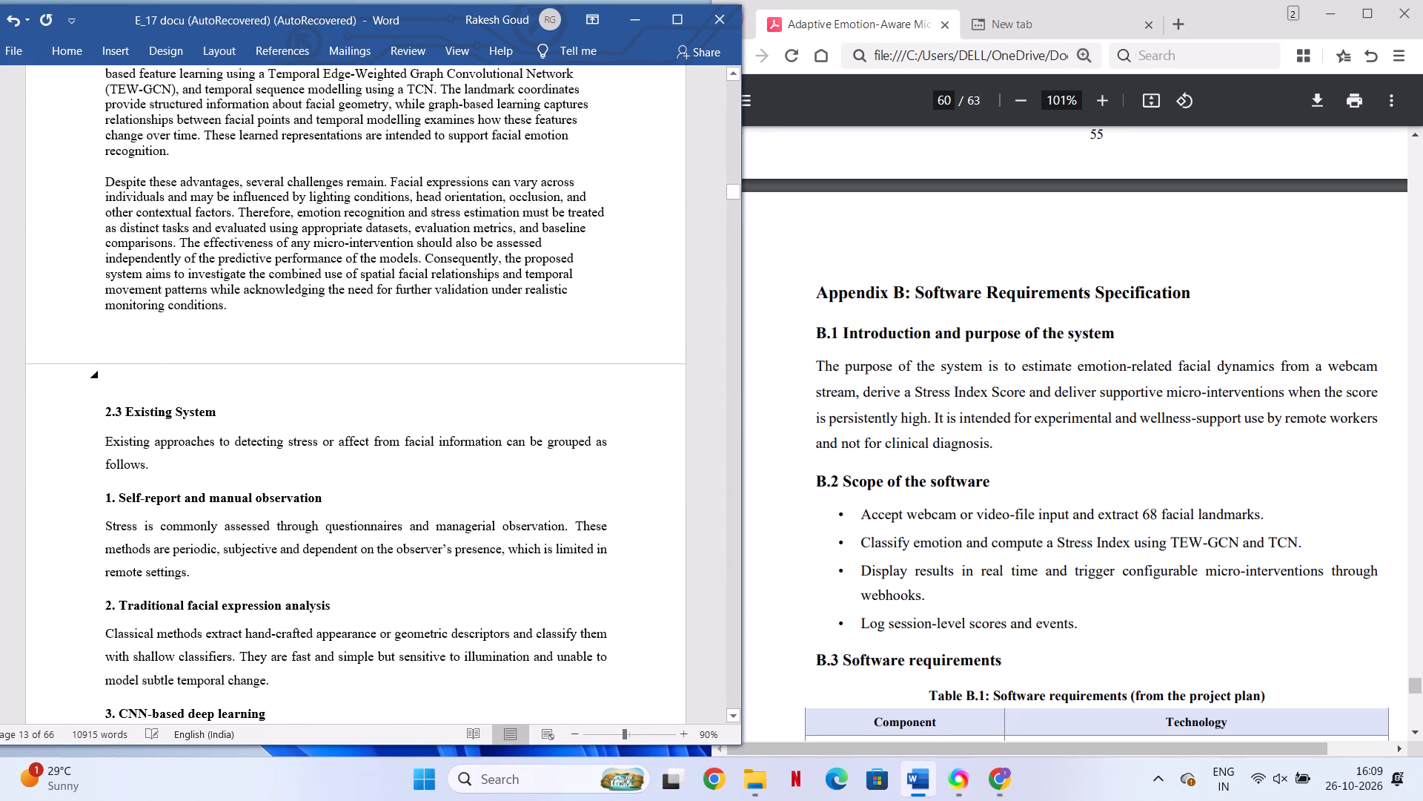
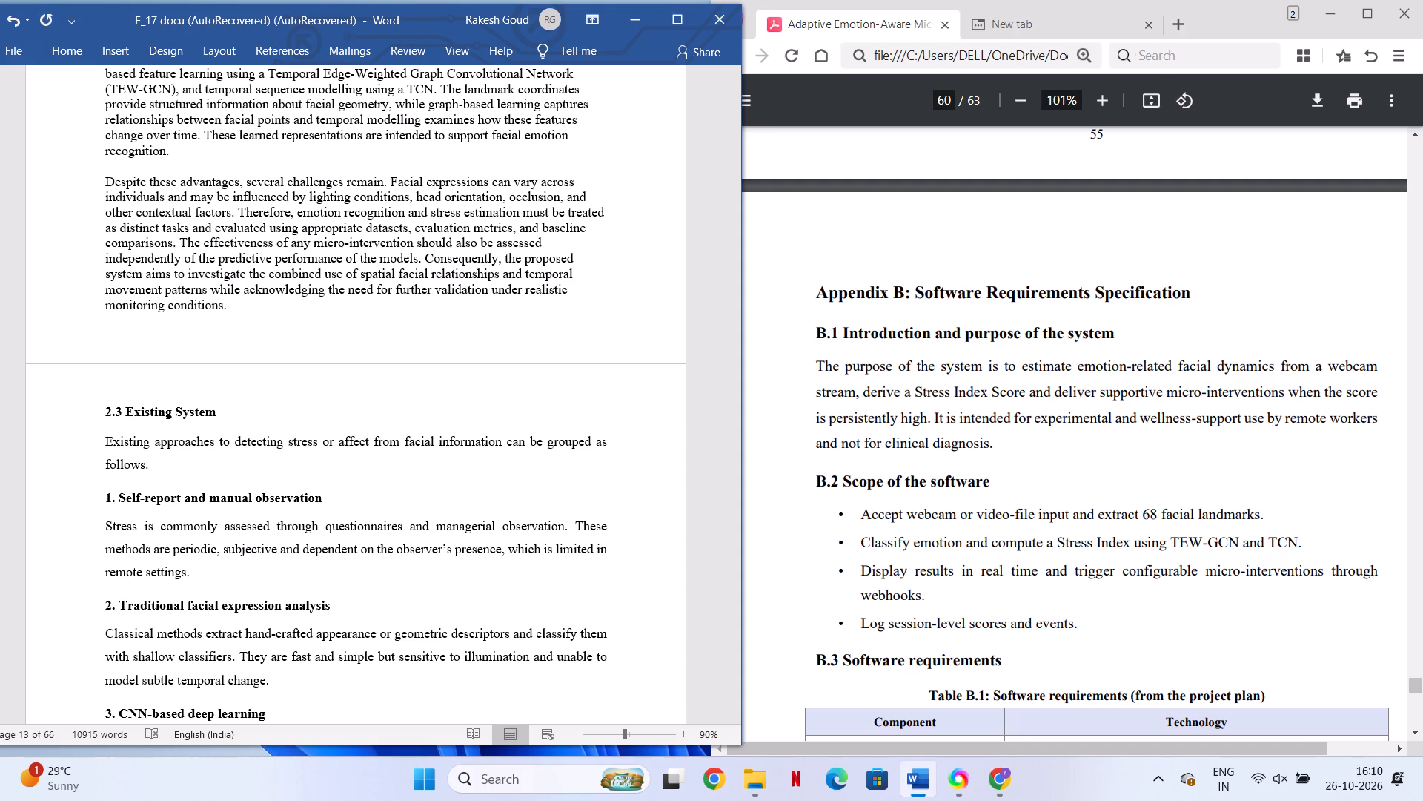
Set the font size of the CHAPTER 2: LITERATURE SURVEY heading to 14.
scroll(26, 197, up, 1)
scroll(171, 297, up, 3)
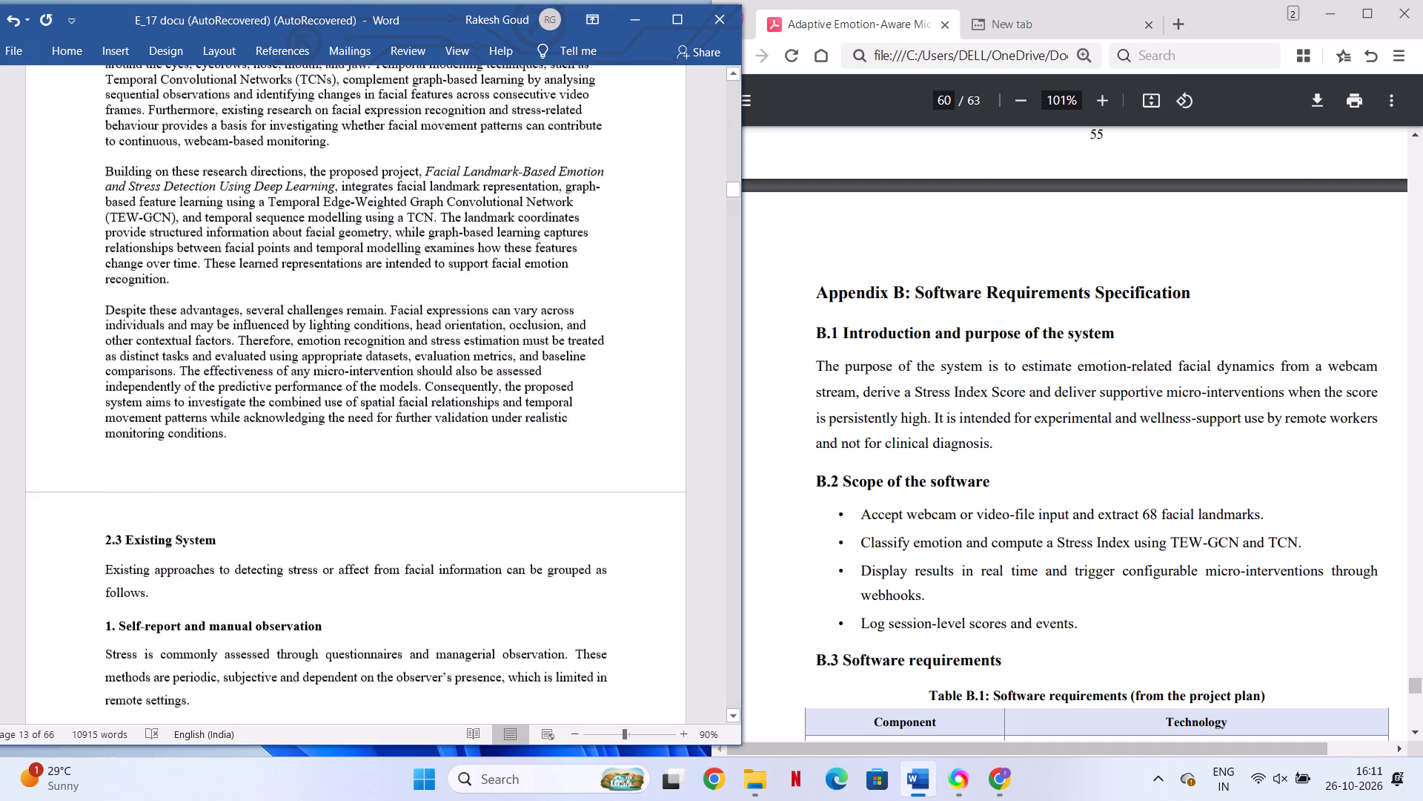
scroll(171, 297, up, 9)
scroll(171, 297, down, 3)
scroll(171, 297, up, 8)
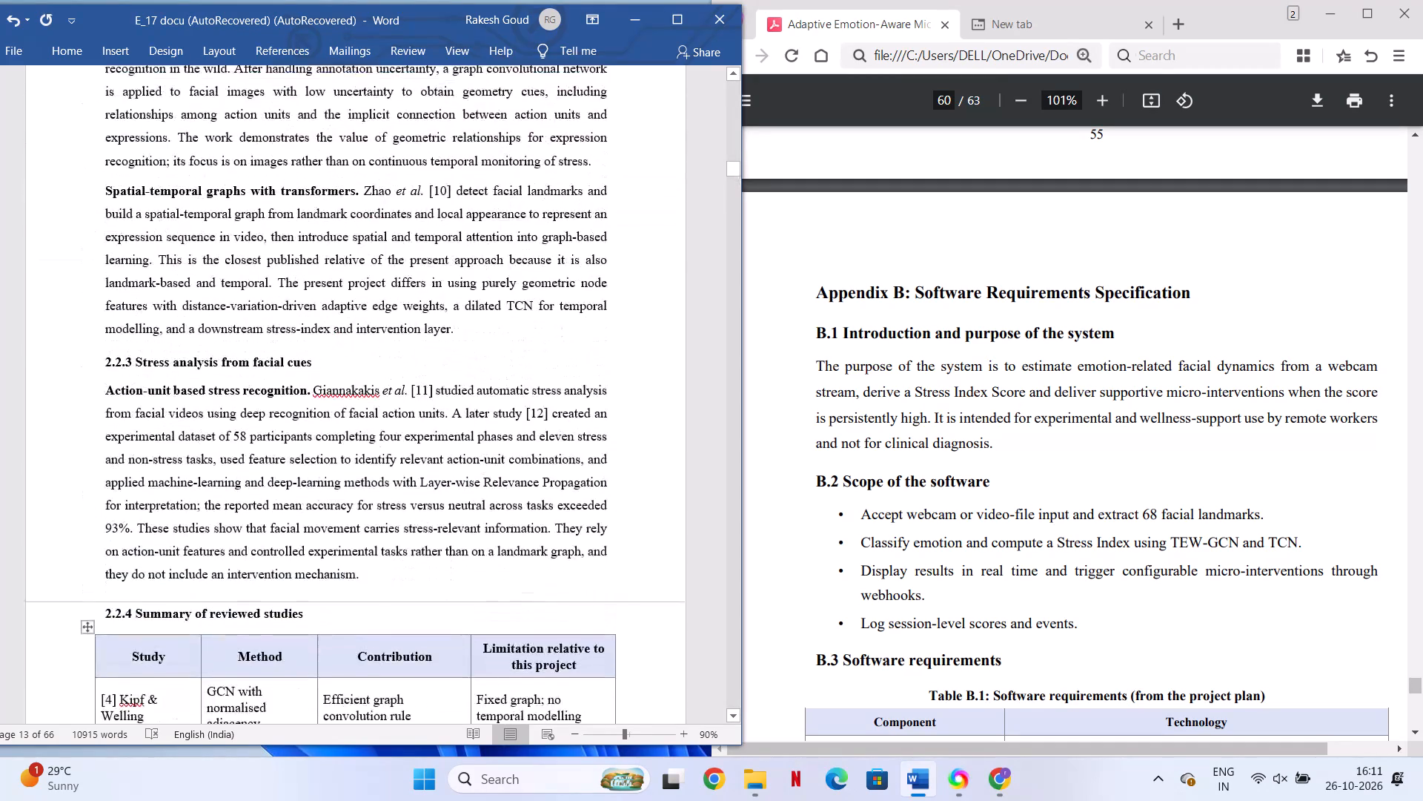
scroll(171, 297, up, 13)
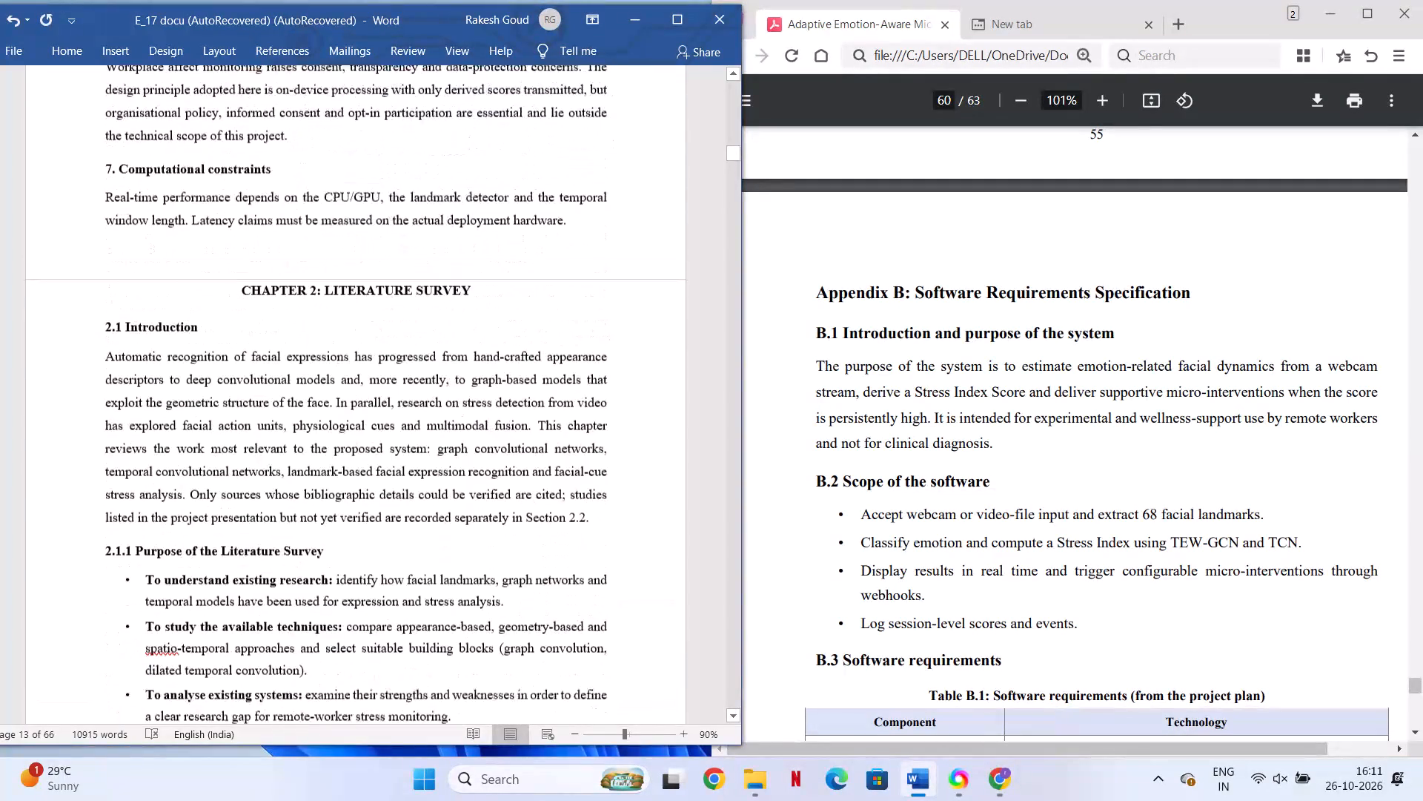
scroll(171, 297, up, 4)
triple_click(370, 322)
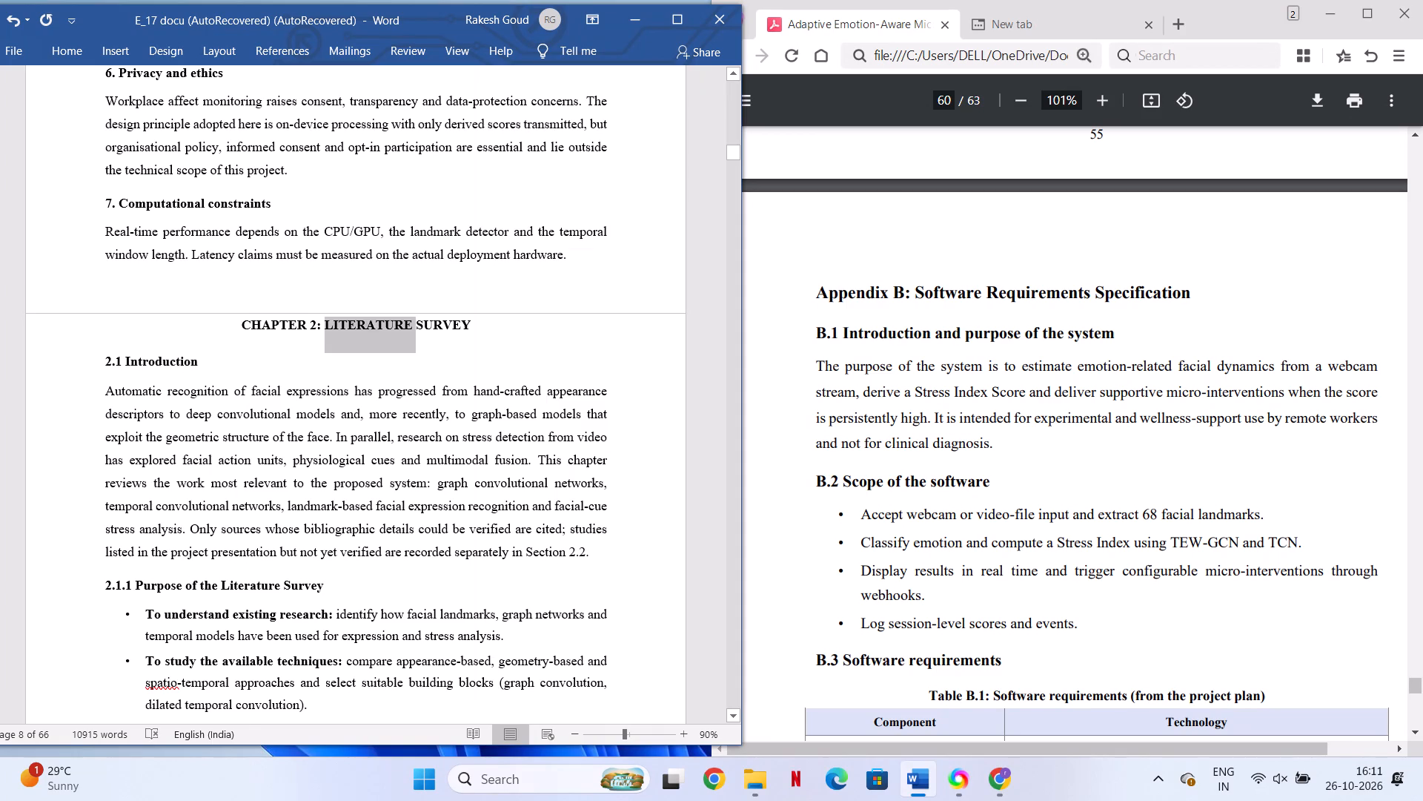
click(499, 268)
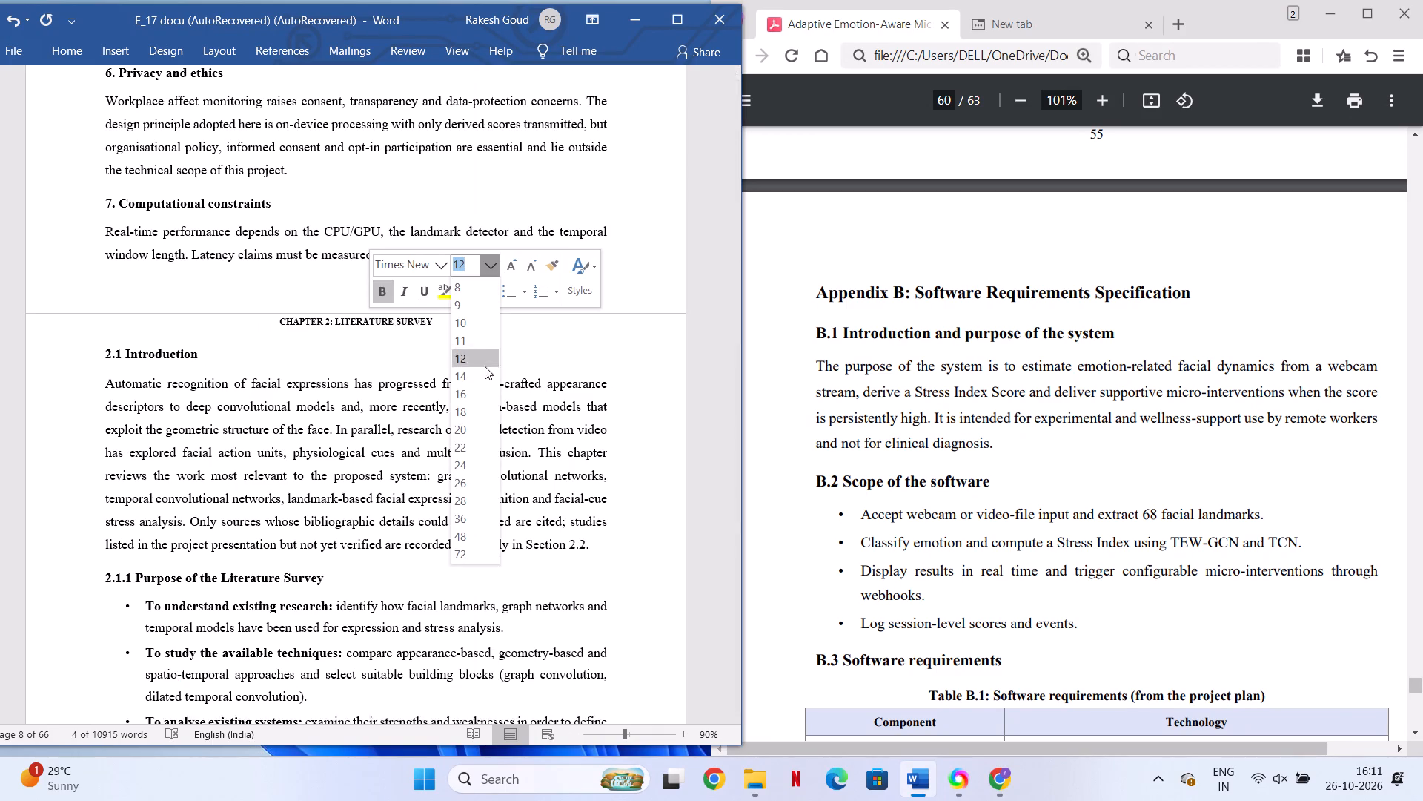
click(482, 380)
Set the font size of the CHAPTER 1: INTRODUCTION heading to 14.
scroll(482, 380, up, 3)
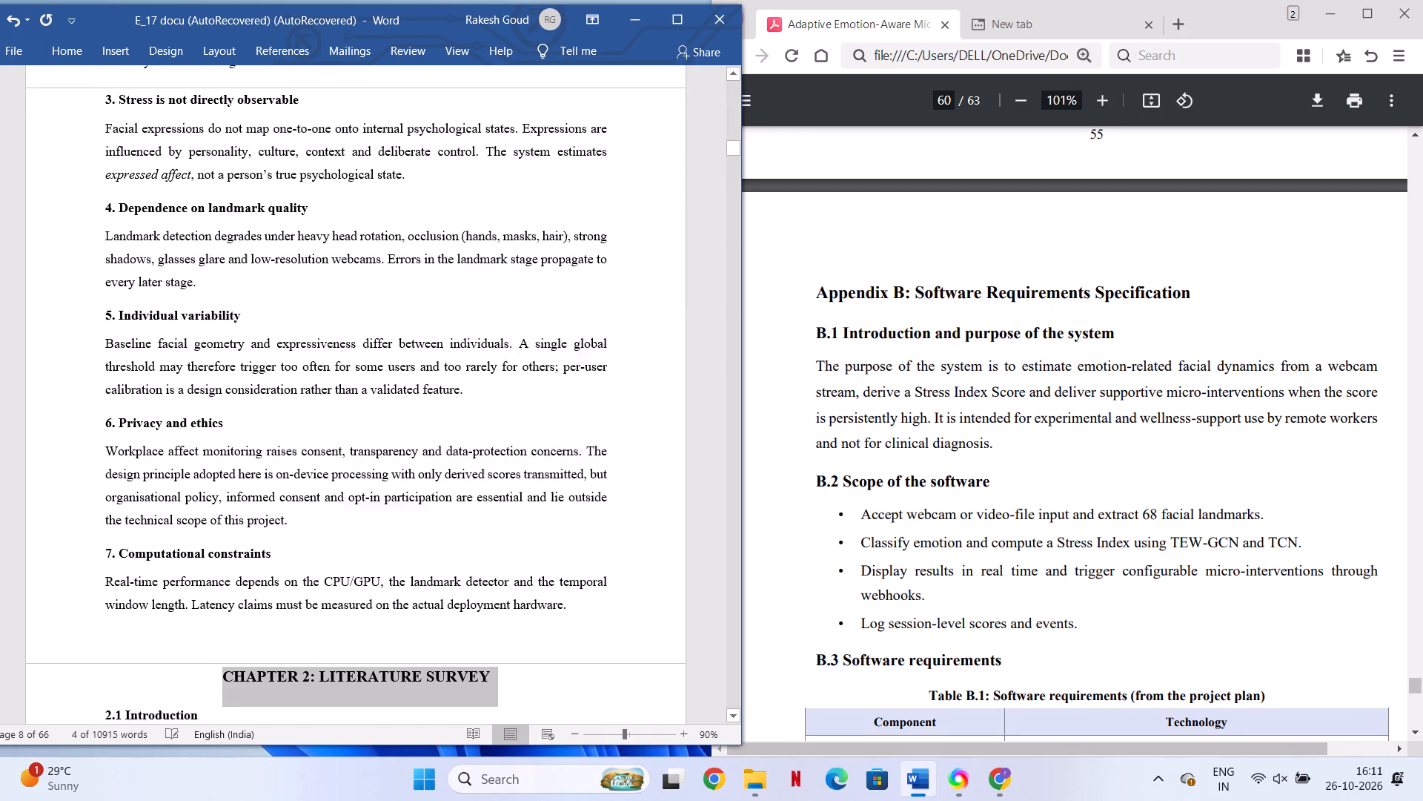
scroll(482, 380, up, 15)
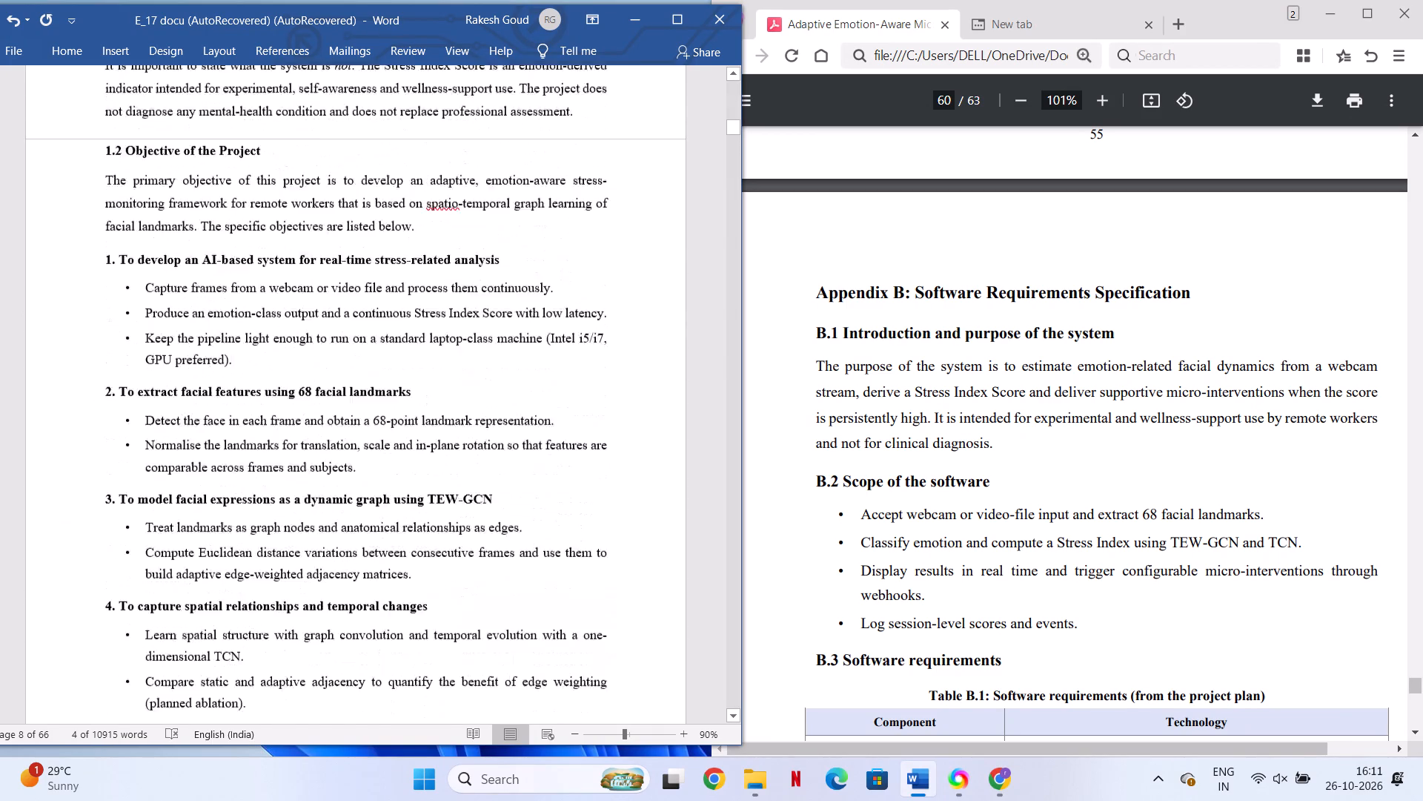
scroll(482, 380, up, 6)
scroll(482, 380, right, 7)
scroll(482, 380, up, 2)
scroll(482, 380, down, 1)
scroll(482, 380, up, 4)
scroll(482, 380, right, 1)
scroll(482, 380, up, 1)
scroll(482, 380, right, 3)
scroll(482, 380, up, 2)
scroll(482, 380, right, 4)
scroll(482, 380, up, 1)
scroll(482, 380, right, 2)
scroll(482, 380, up, 2)
scroll(482, 380, down, 10)
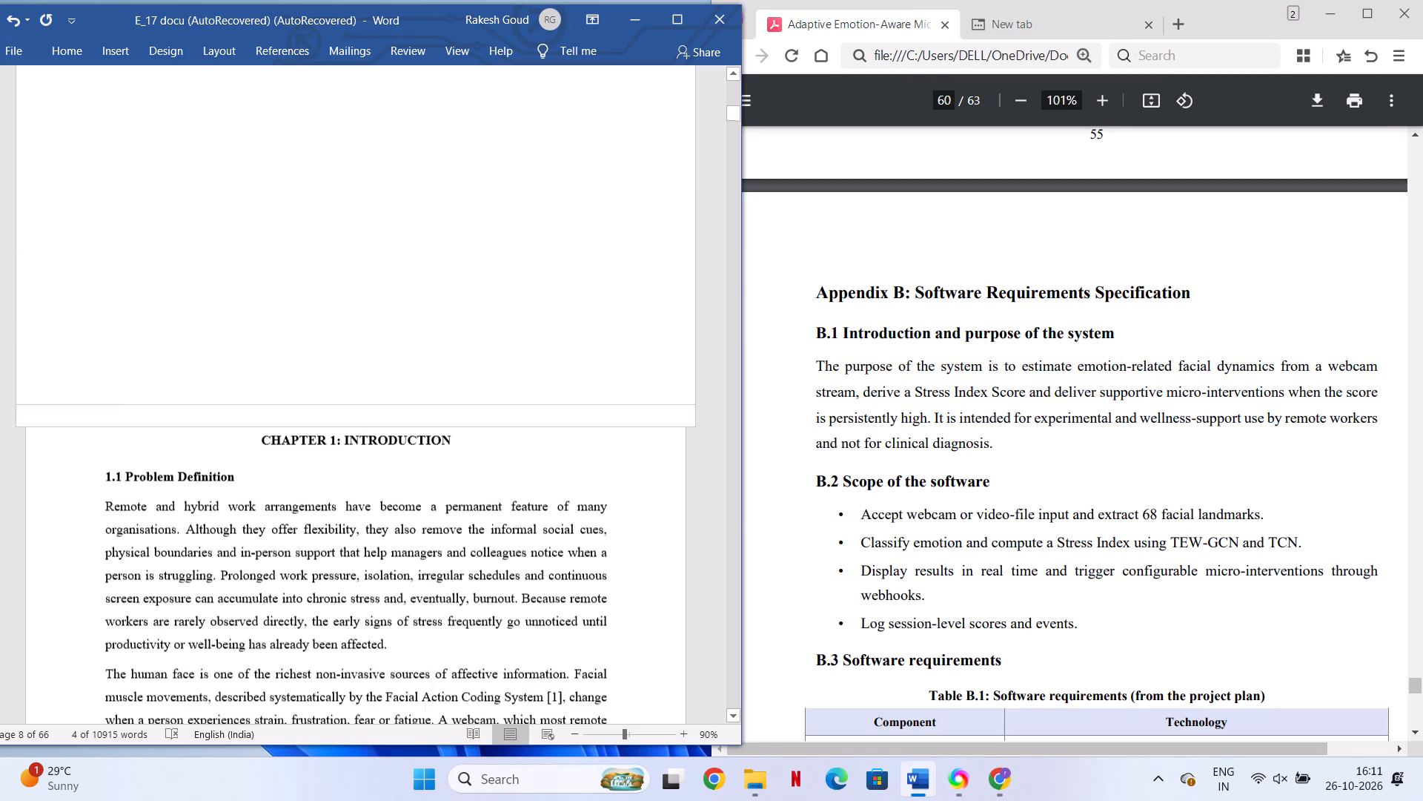
triple_click(412, 330)
click(412, 330)
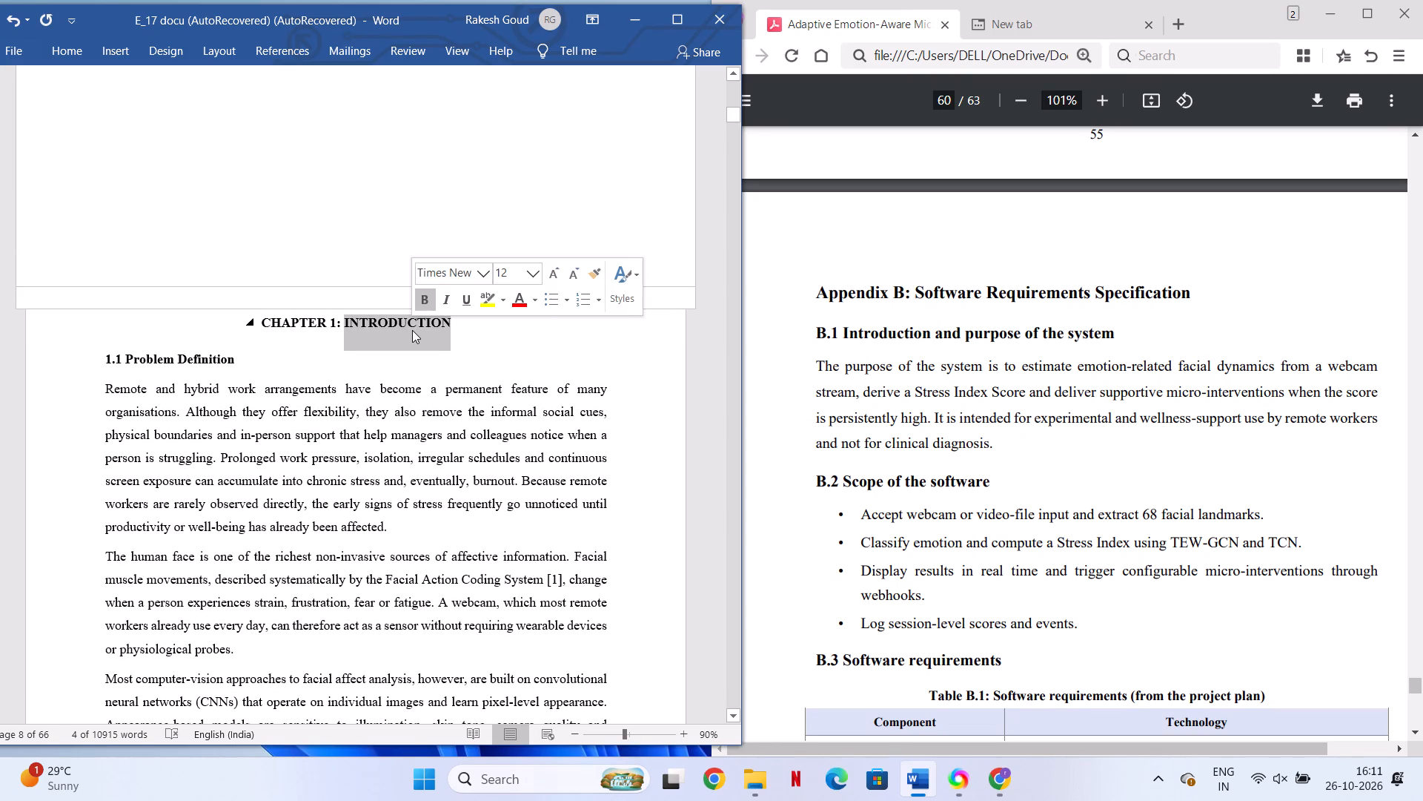
triple_click(412, 330)
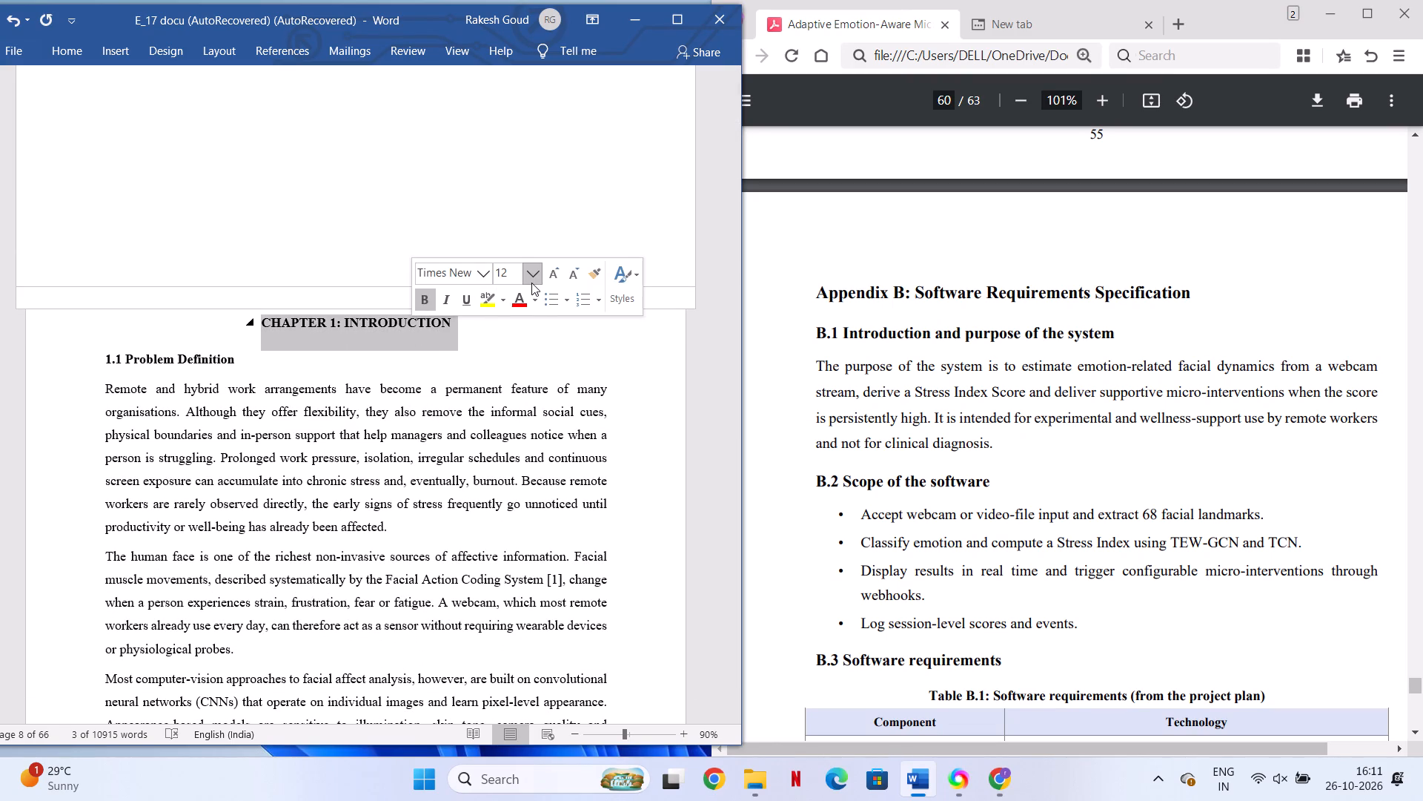
click(531, 283)
click(518, 379)
Review chapters 1 to 4 up to the design chapter, checking the table and figure captions, headings and spacing.
scroll(518, 379, down, 5)
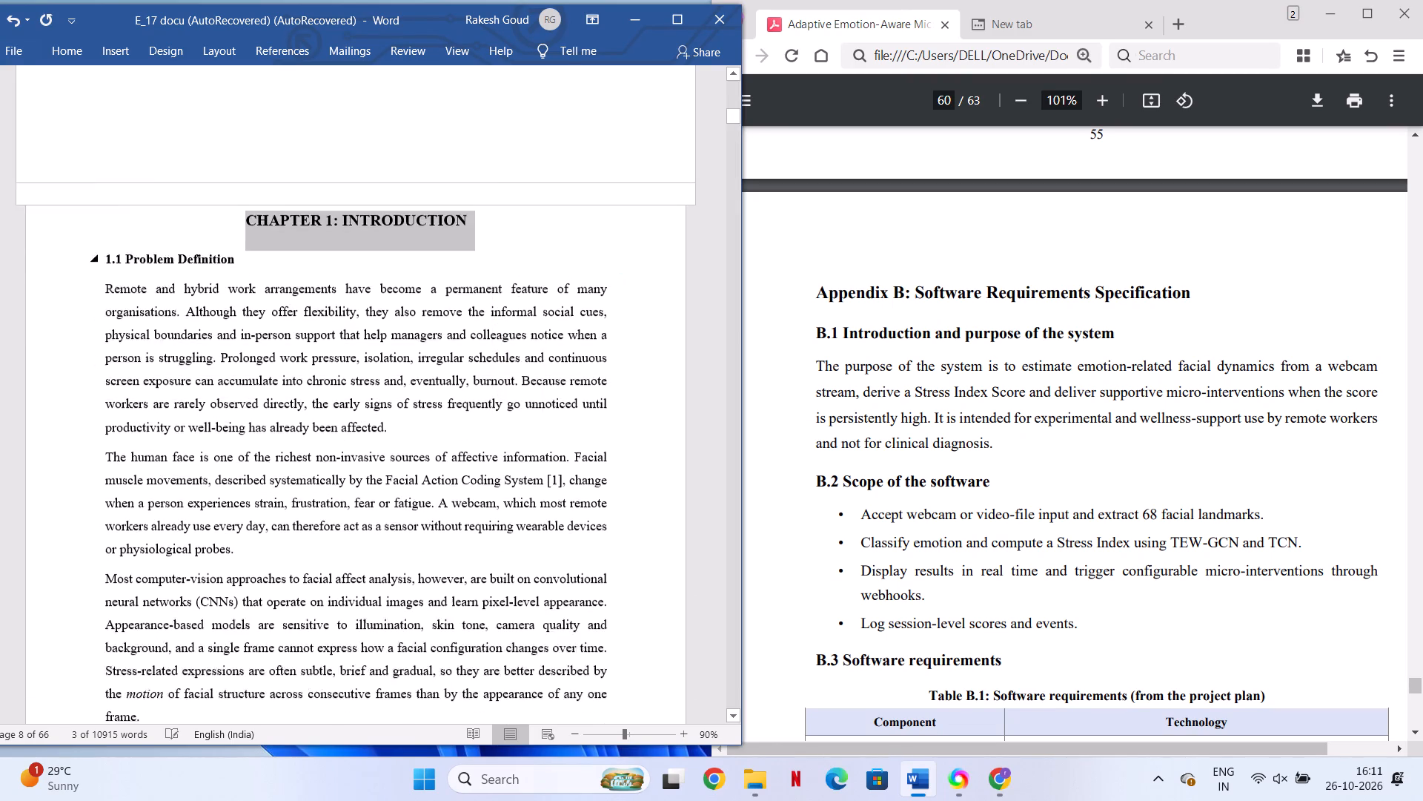
scroll(518, 379, down, 20)
scroll(518, 379, down, 19)
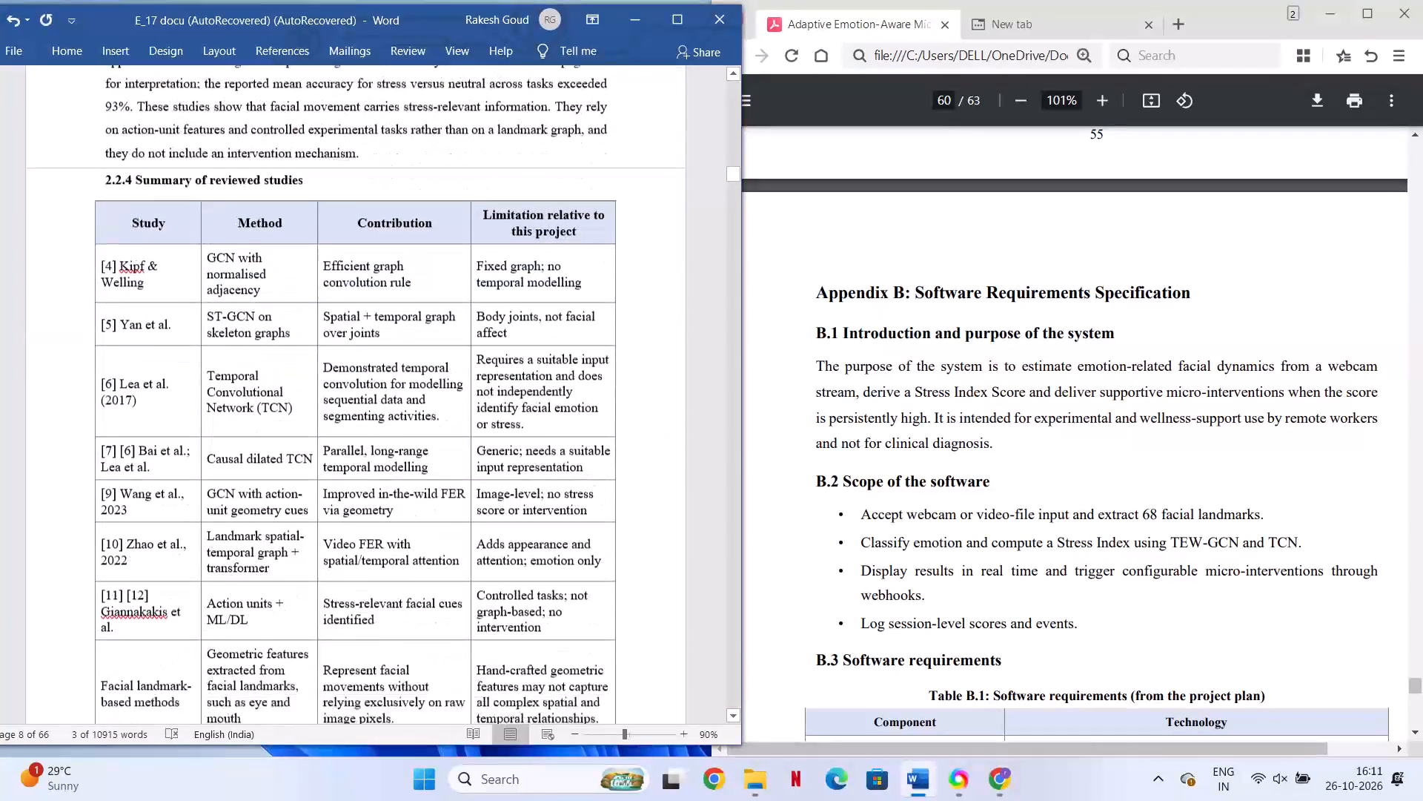
scroll(518, 379, down, 15)
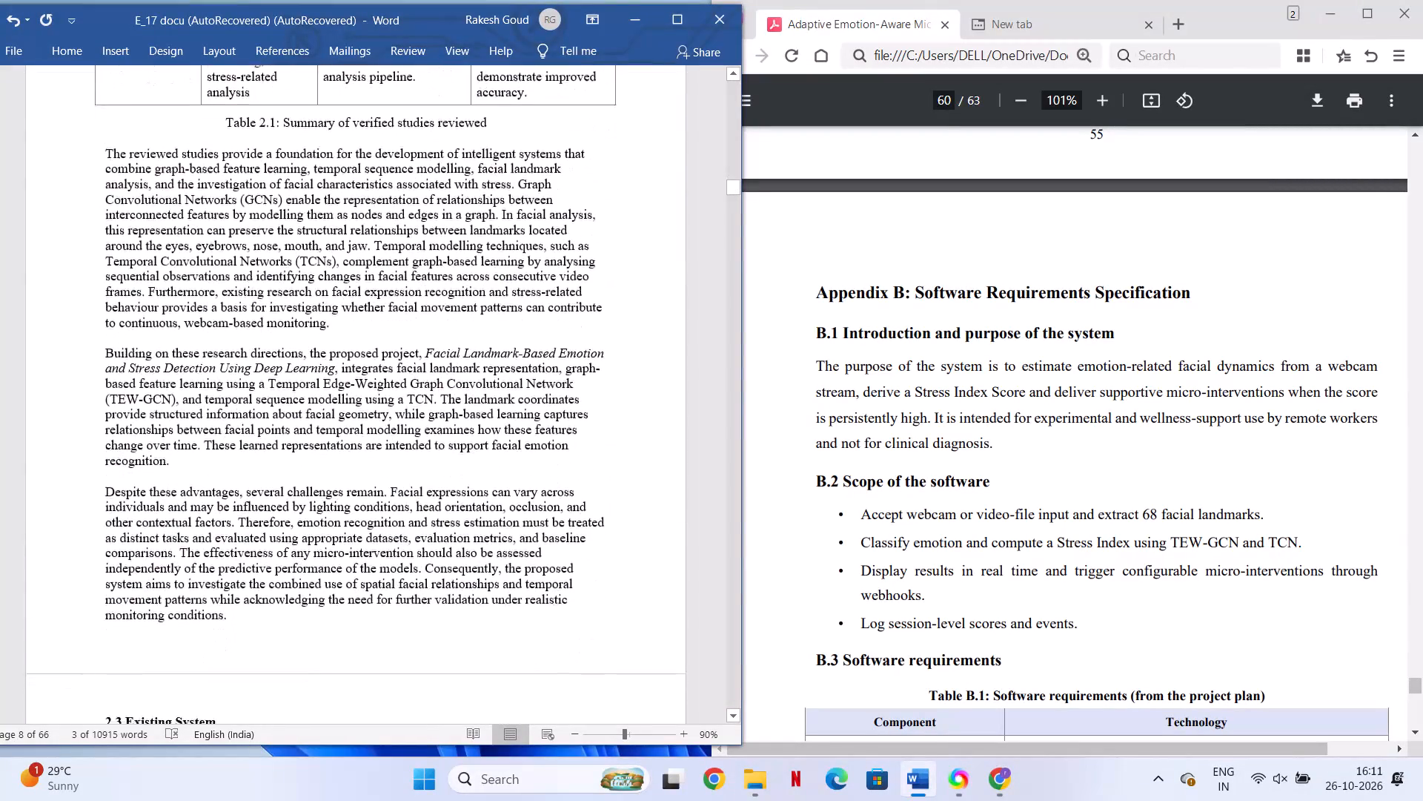
scroll(518, 379, down, 15)
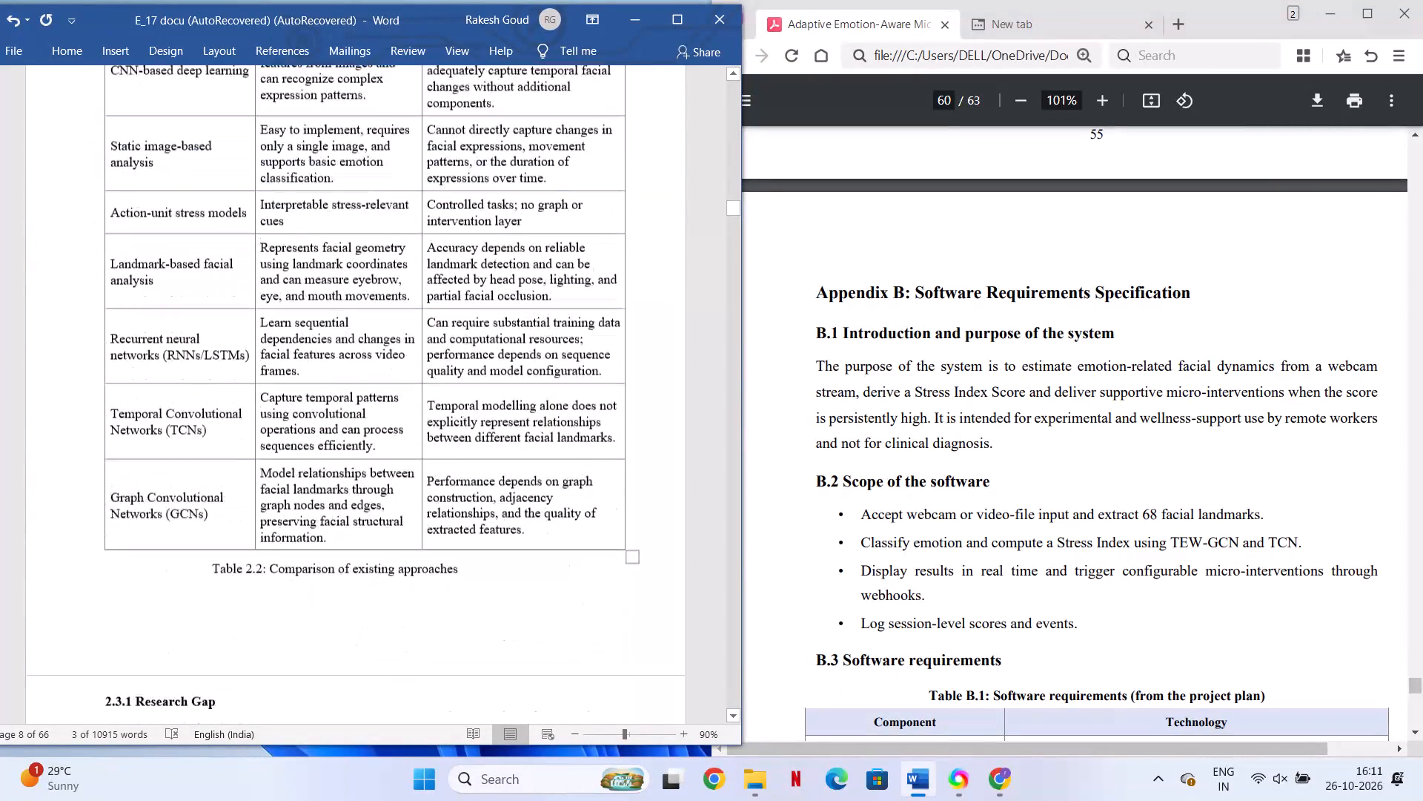
scroll(518, 379, down, 17)
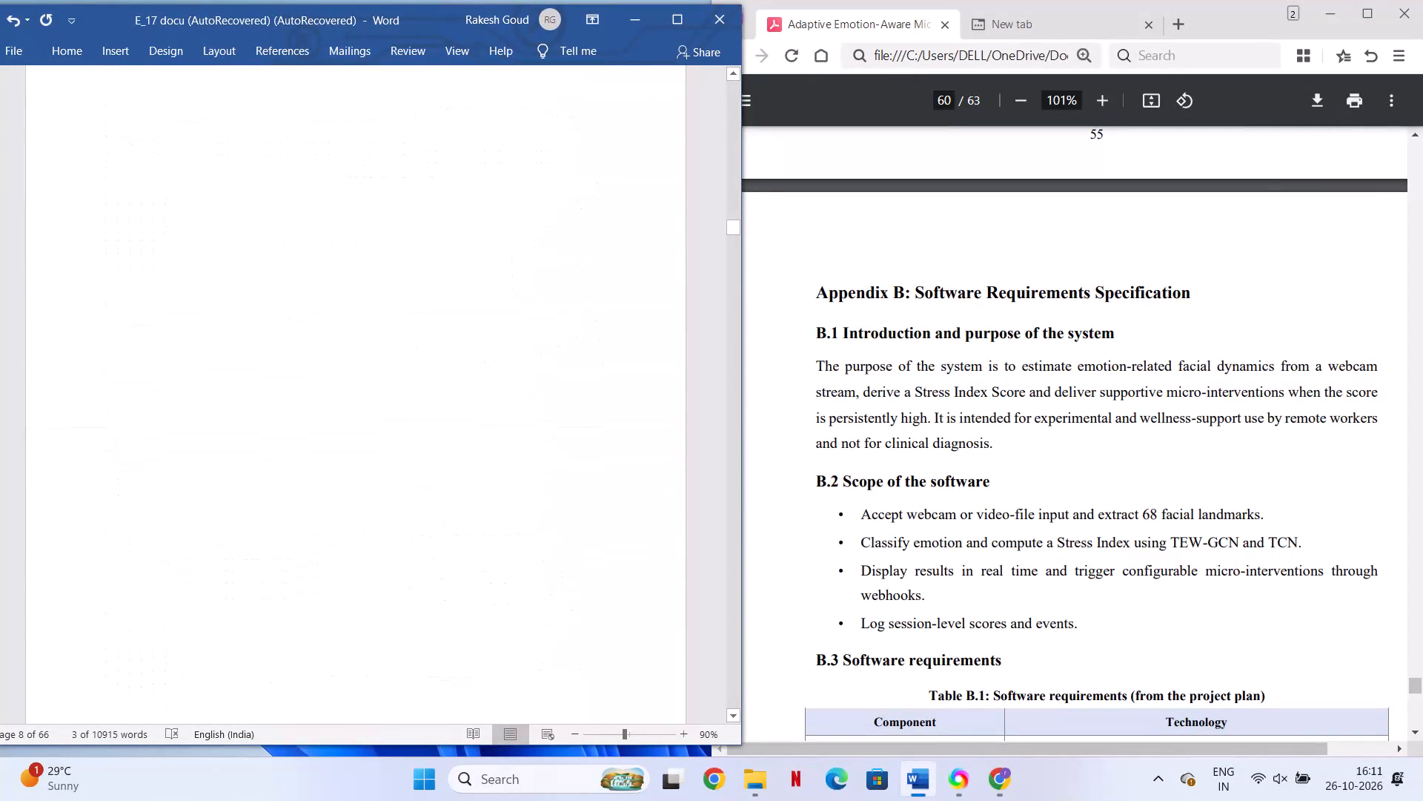
scroll(518, 379, down, 6)
scroll(518, 379, up, 7)
scroll(518, 379, down, 20)
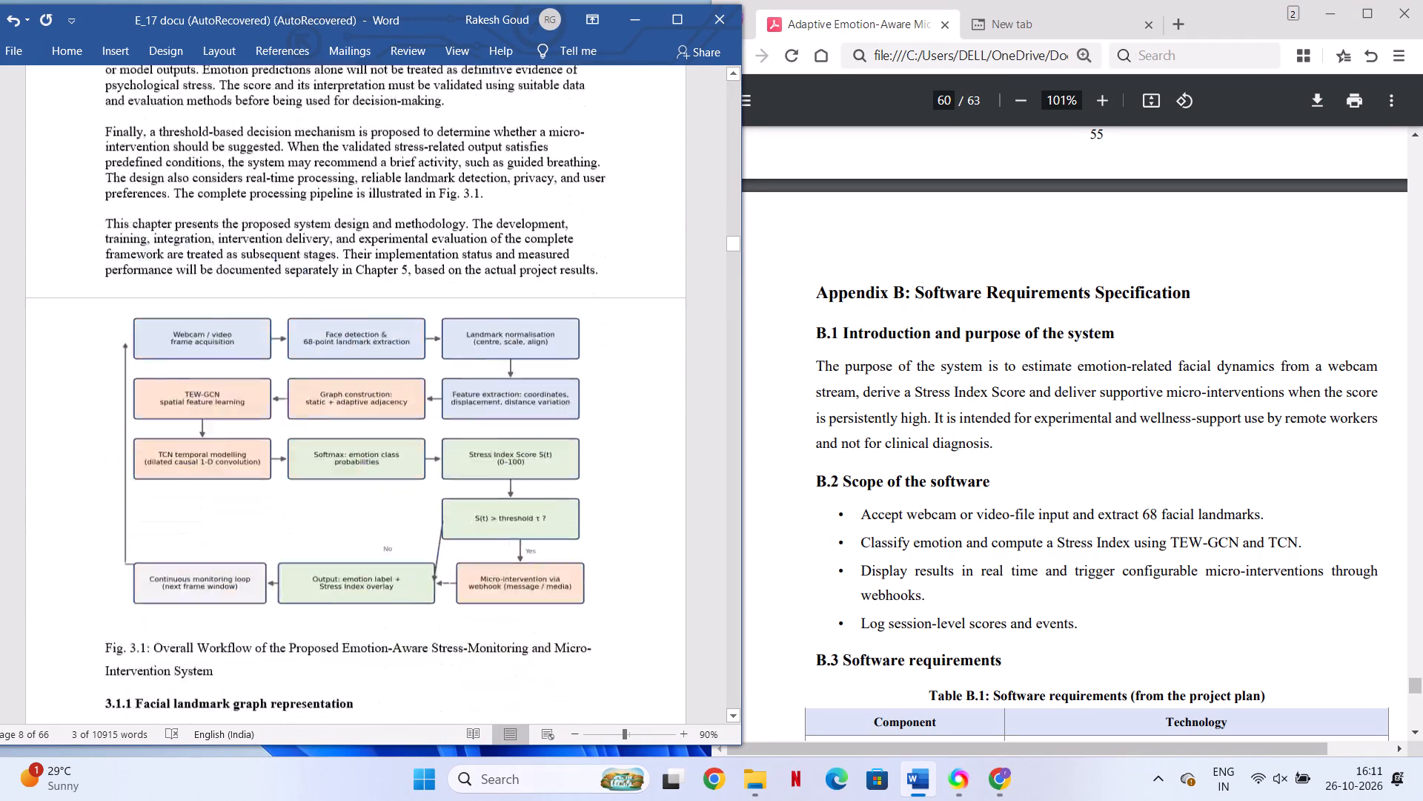
scroll(518, 379, down, 11)
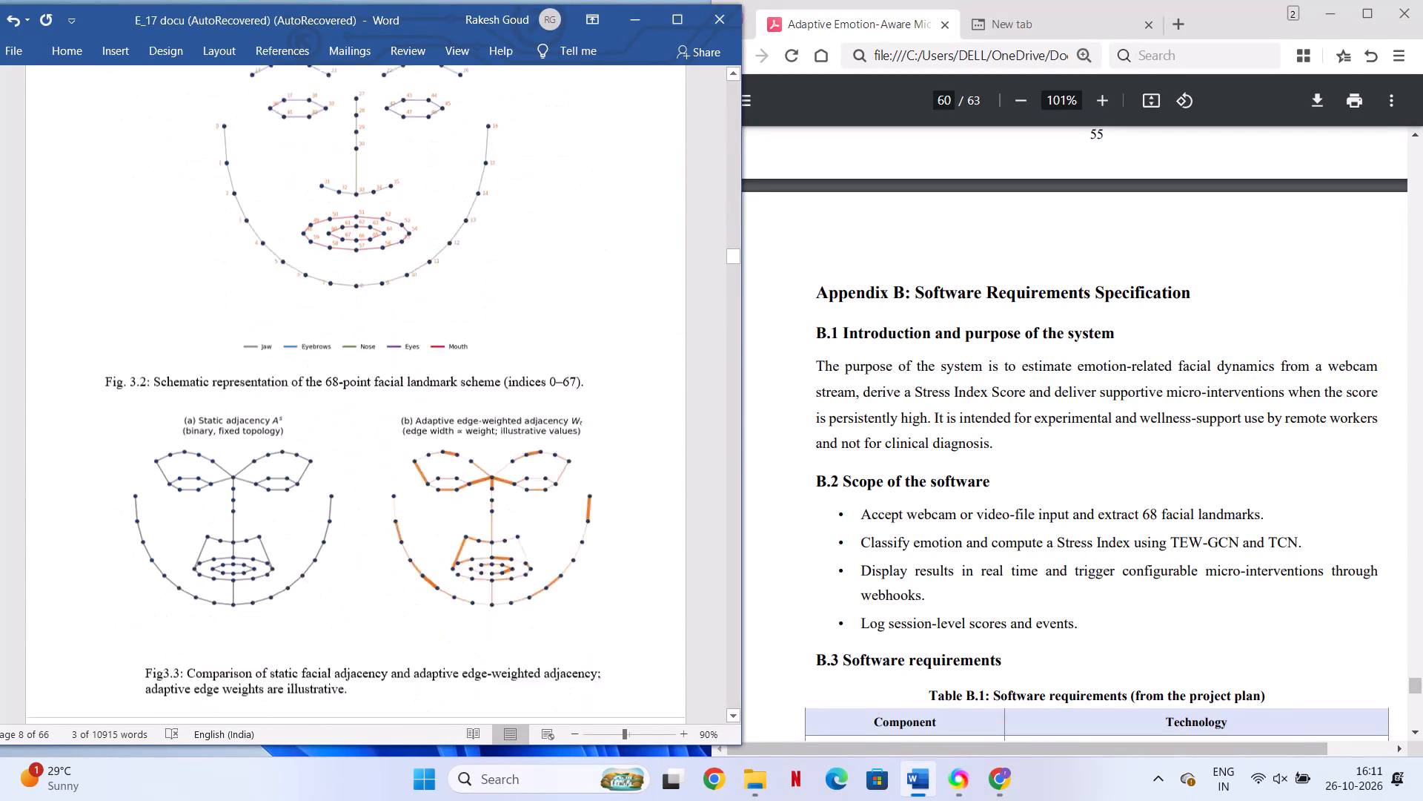
scroll(518, 379, down, 4)
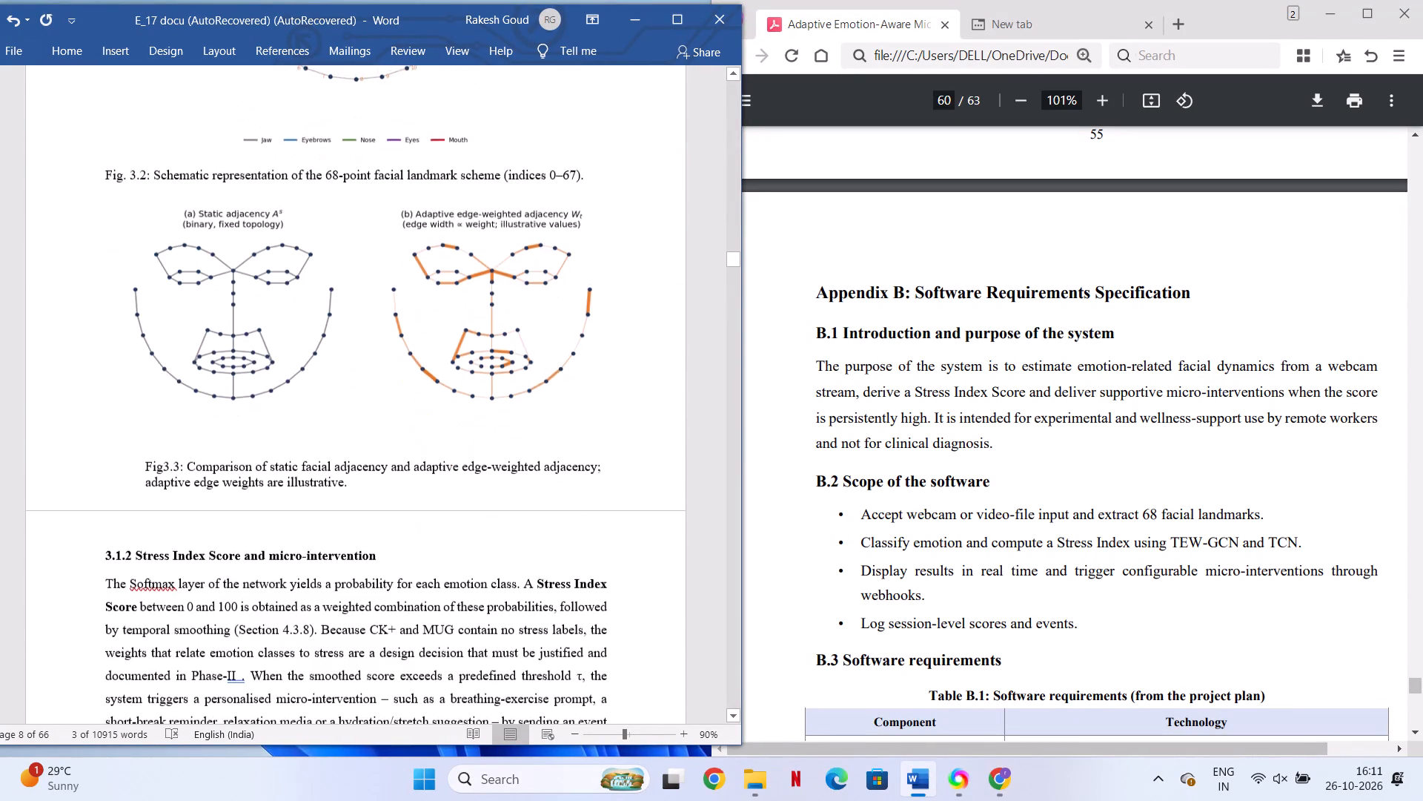
scroll(518, 379, down, 19)
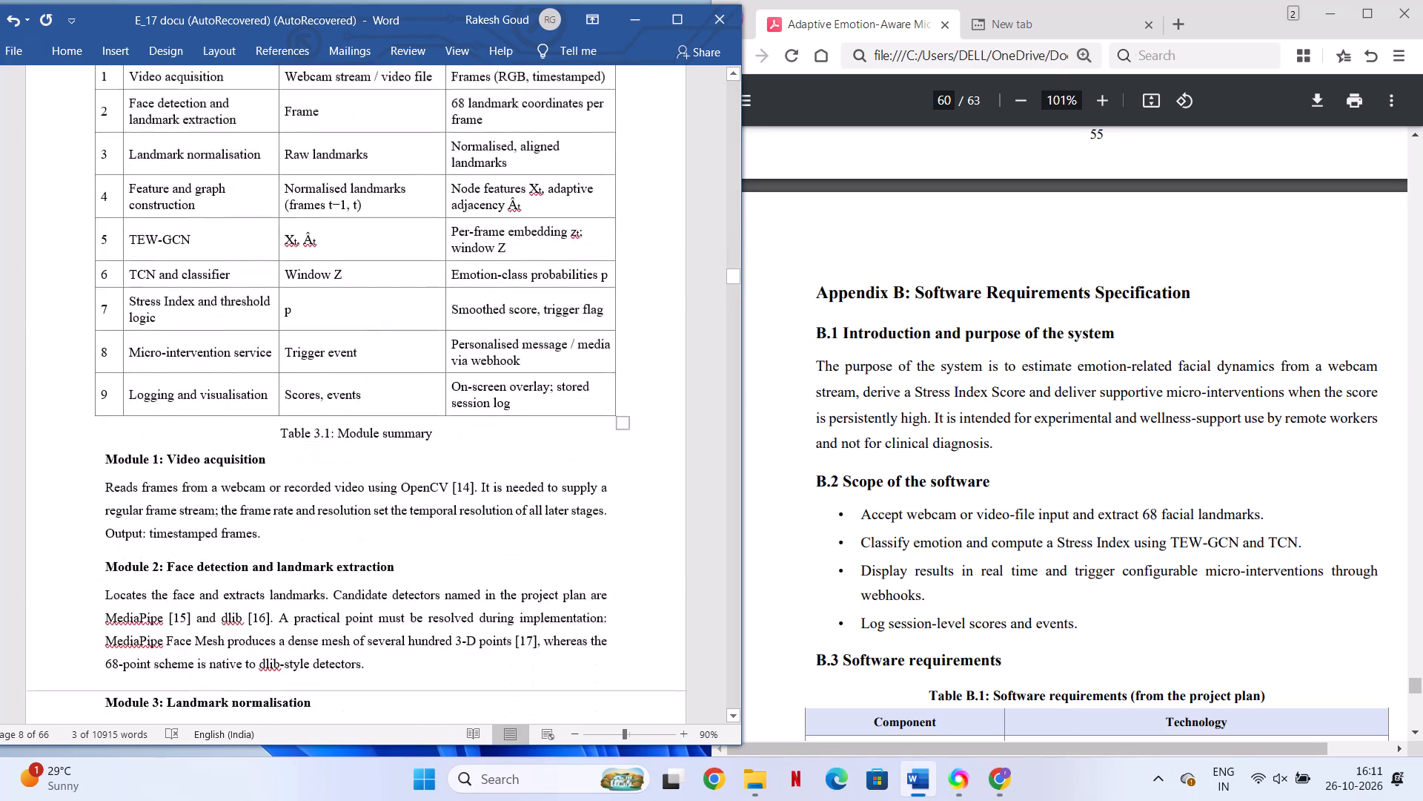
scroll(518, 379, down, 8)
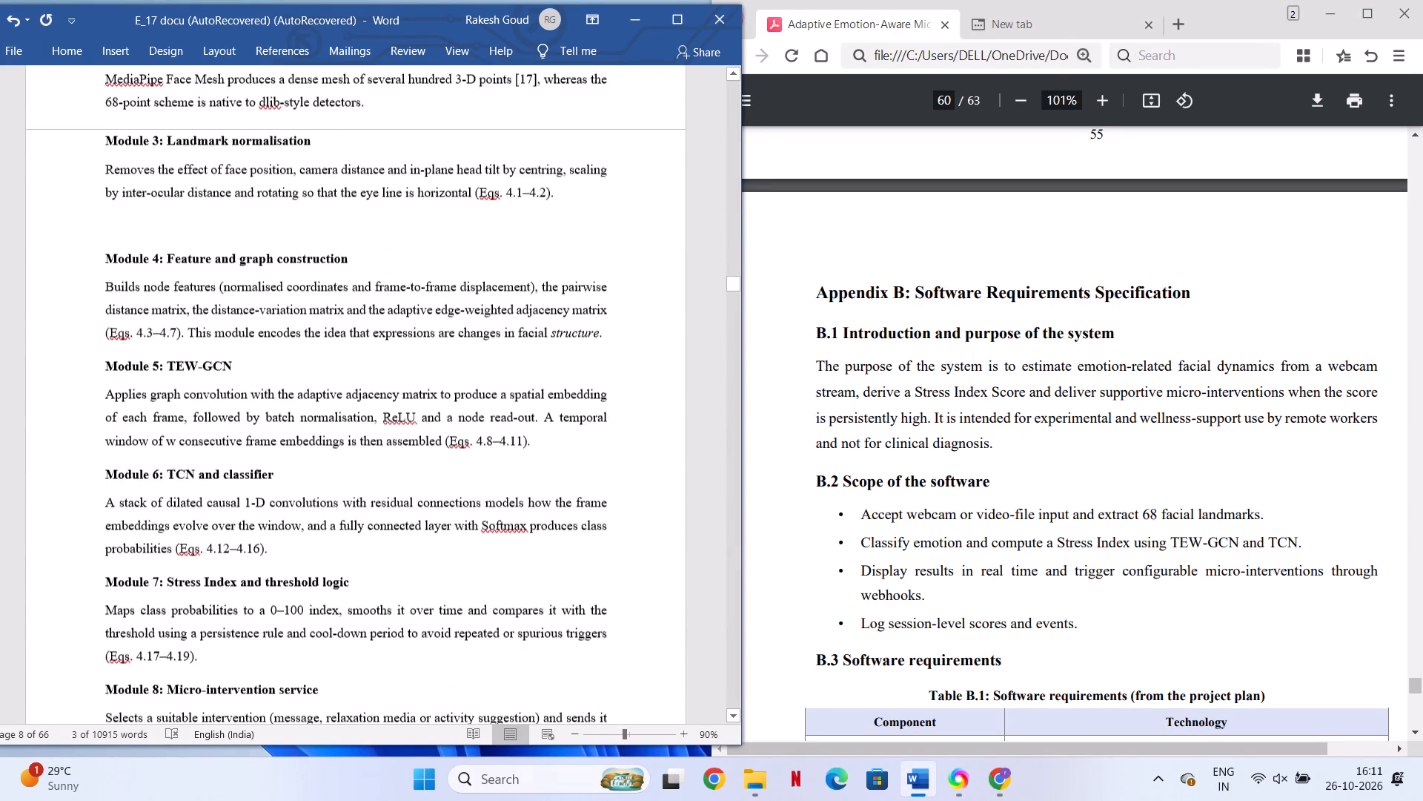
scroll(518, 379, down, 14)
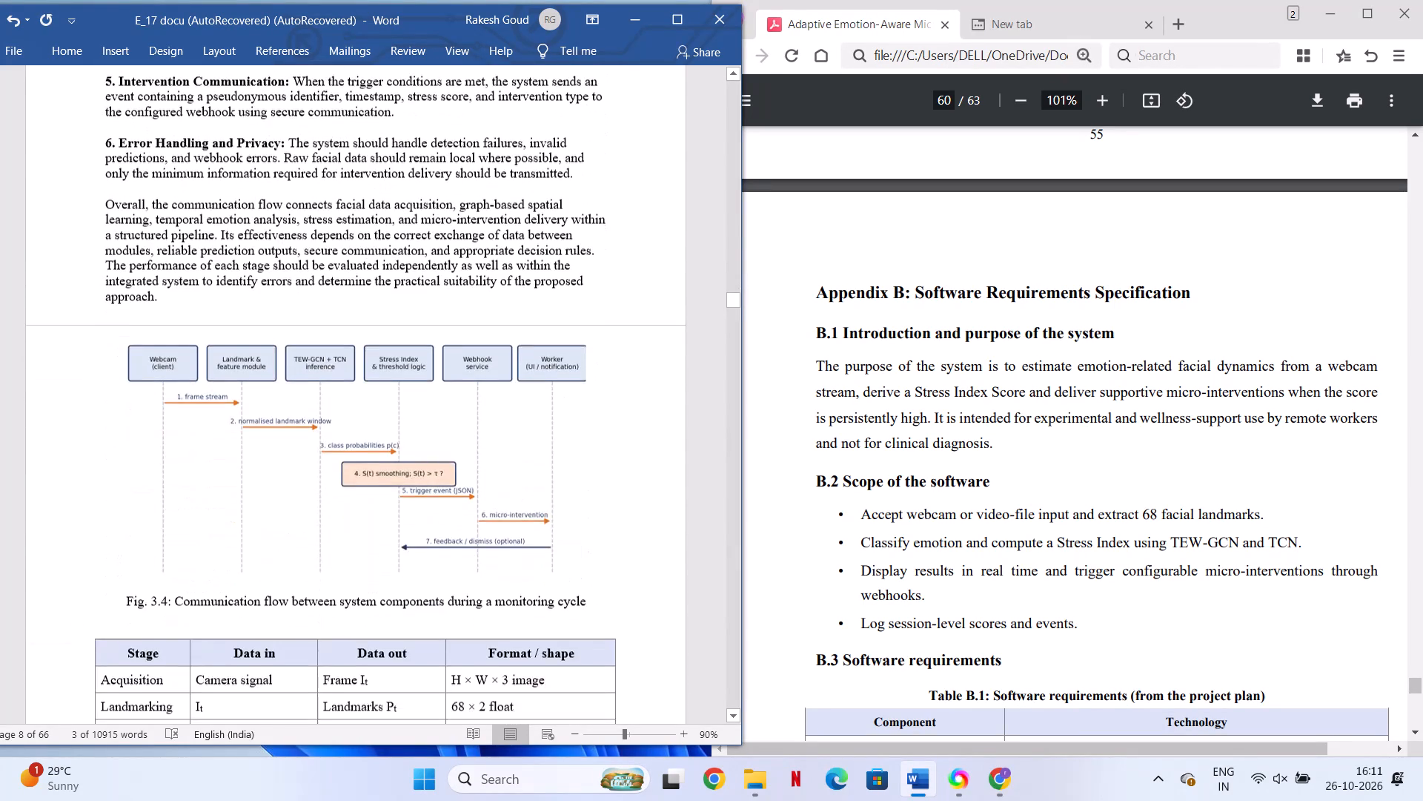
scroll(518, 379, down, 11)
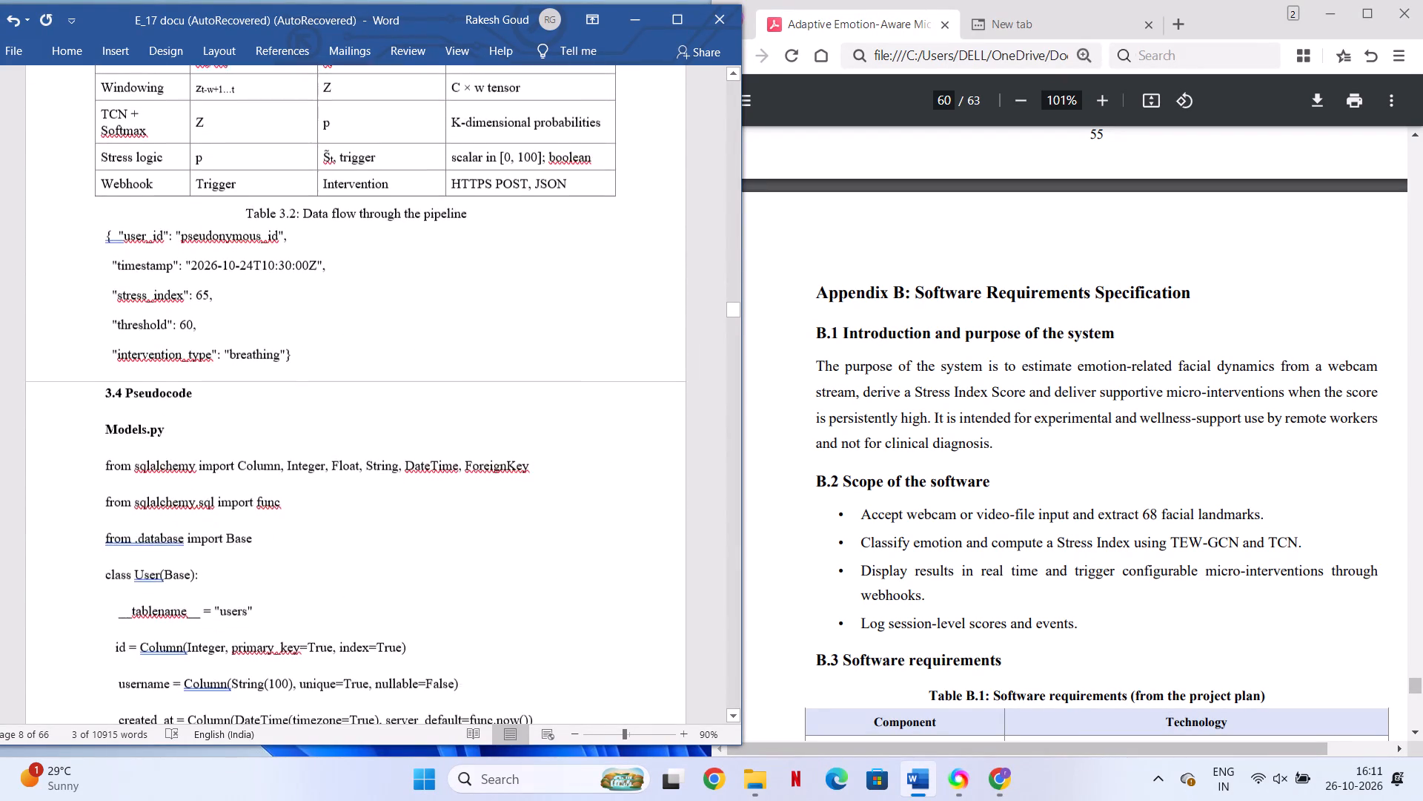
scroll(518, 379, down, 9)
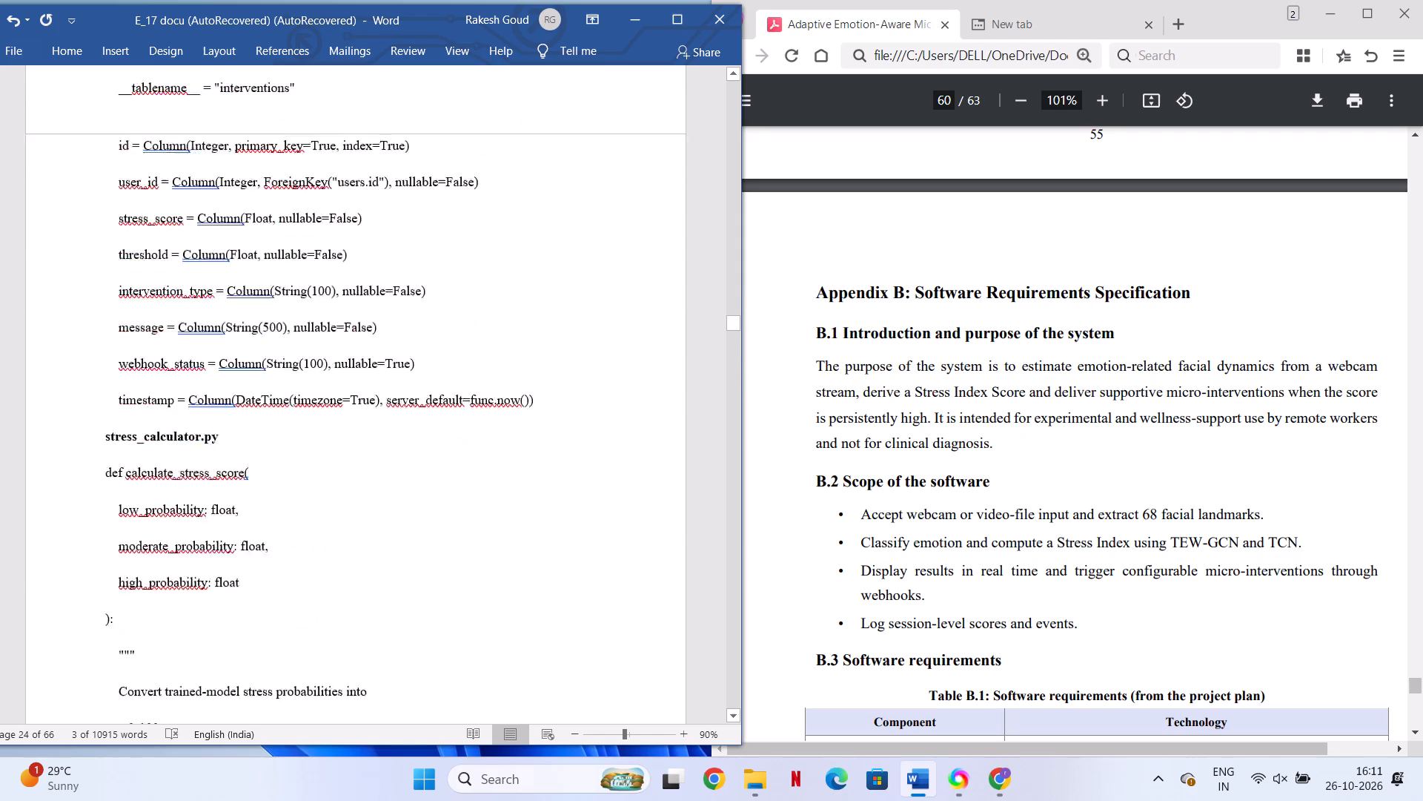
scroll(518, 379, down, 16)
scroll(518, 379, down, 9)
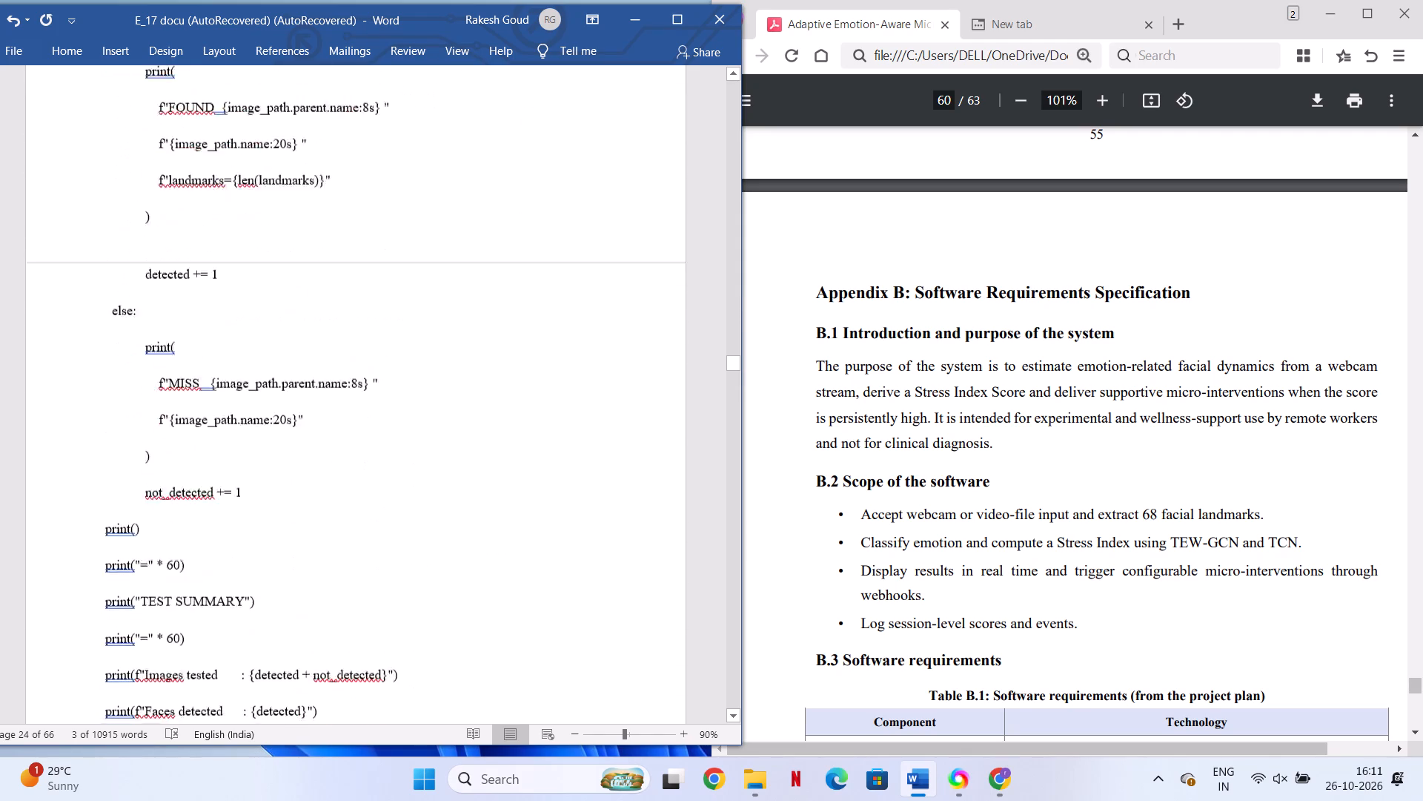
scroll(518, 379, down, 19)
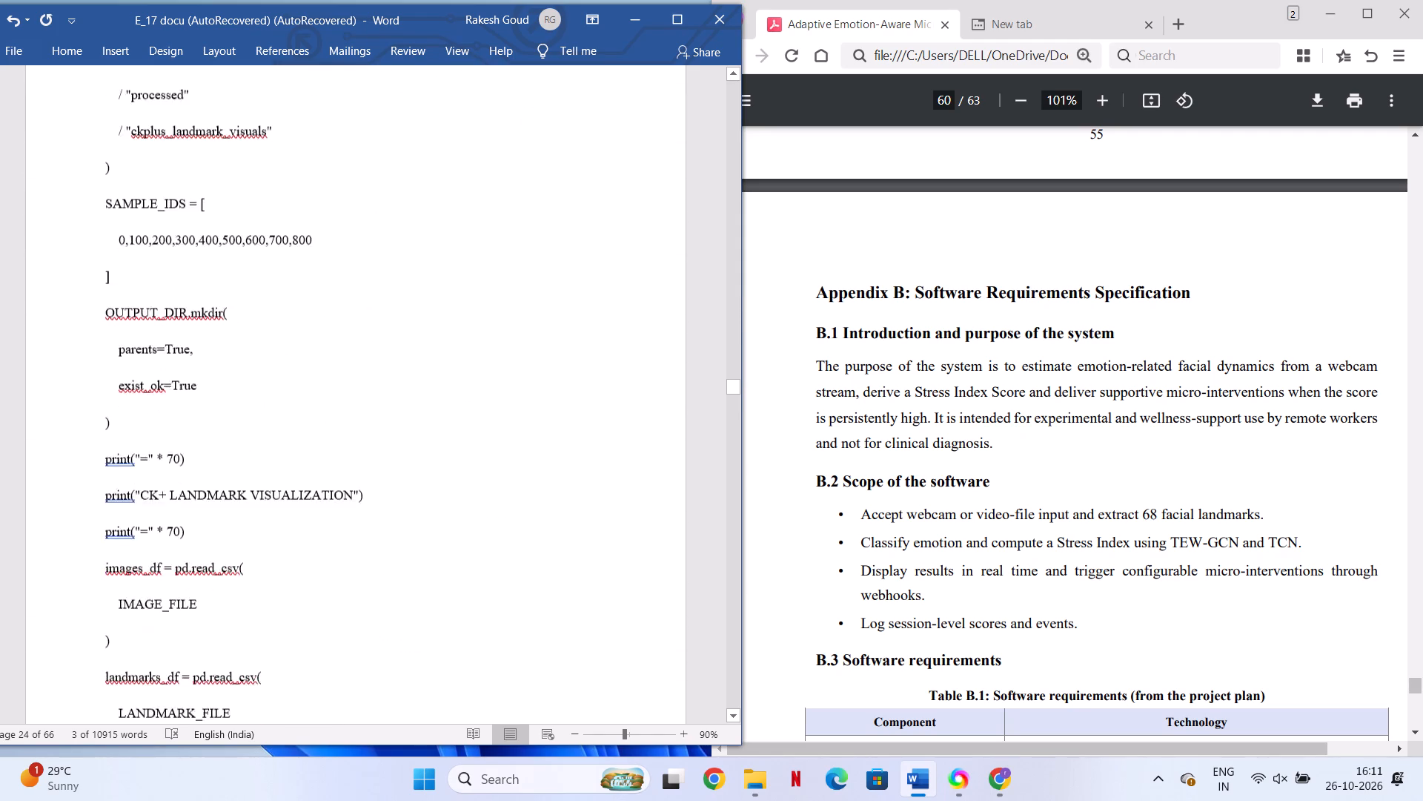
scroll(518, 379, down, 12)
scroll(518, 379, down, 10)
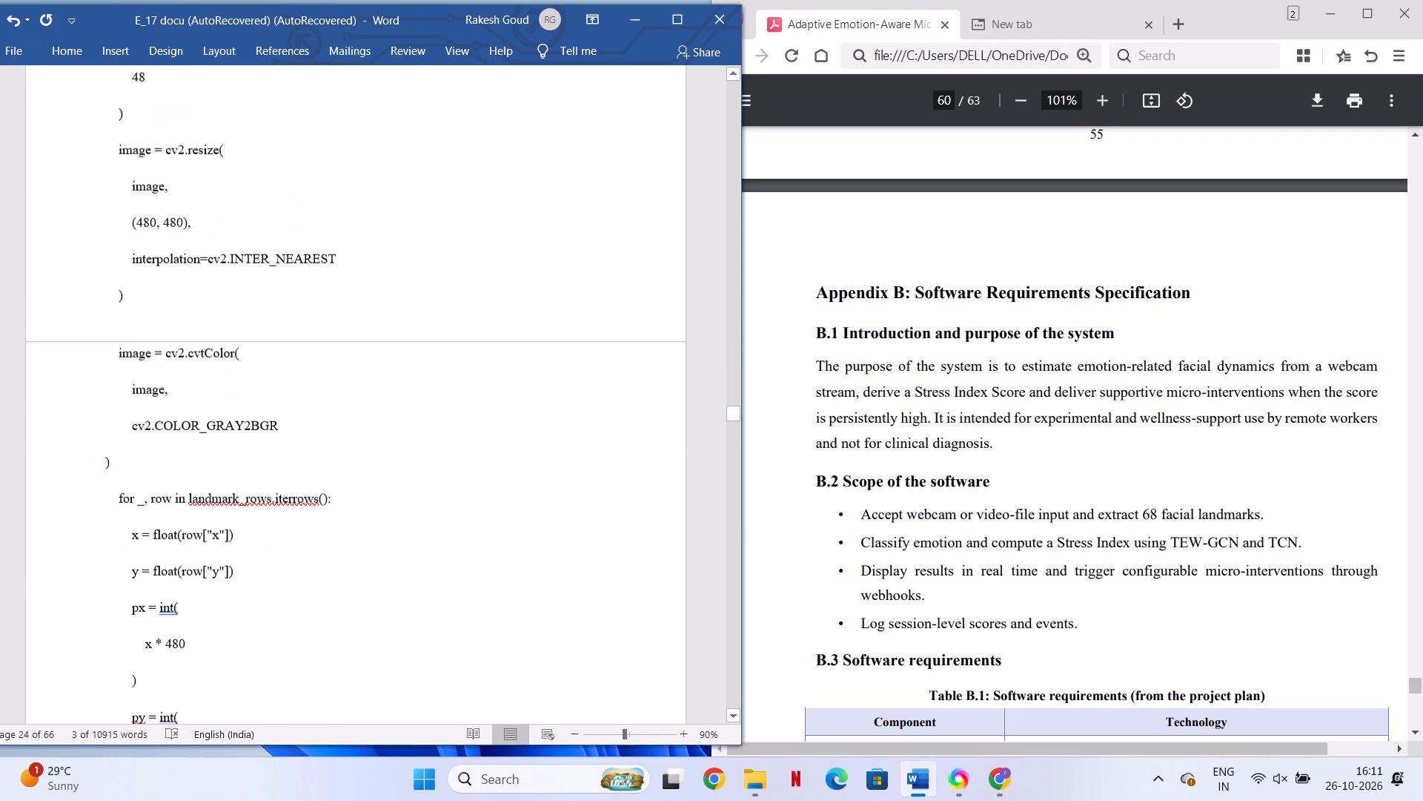
scroll(518, 379, down, 14)
scroll(518, 379, down, 15)
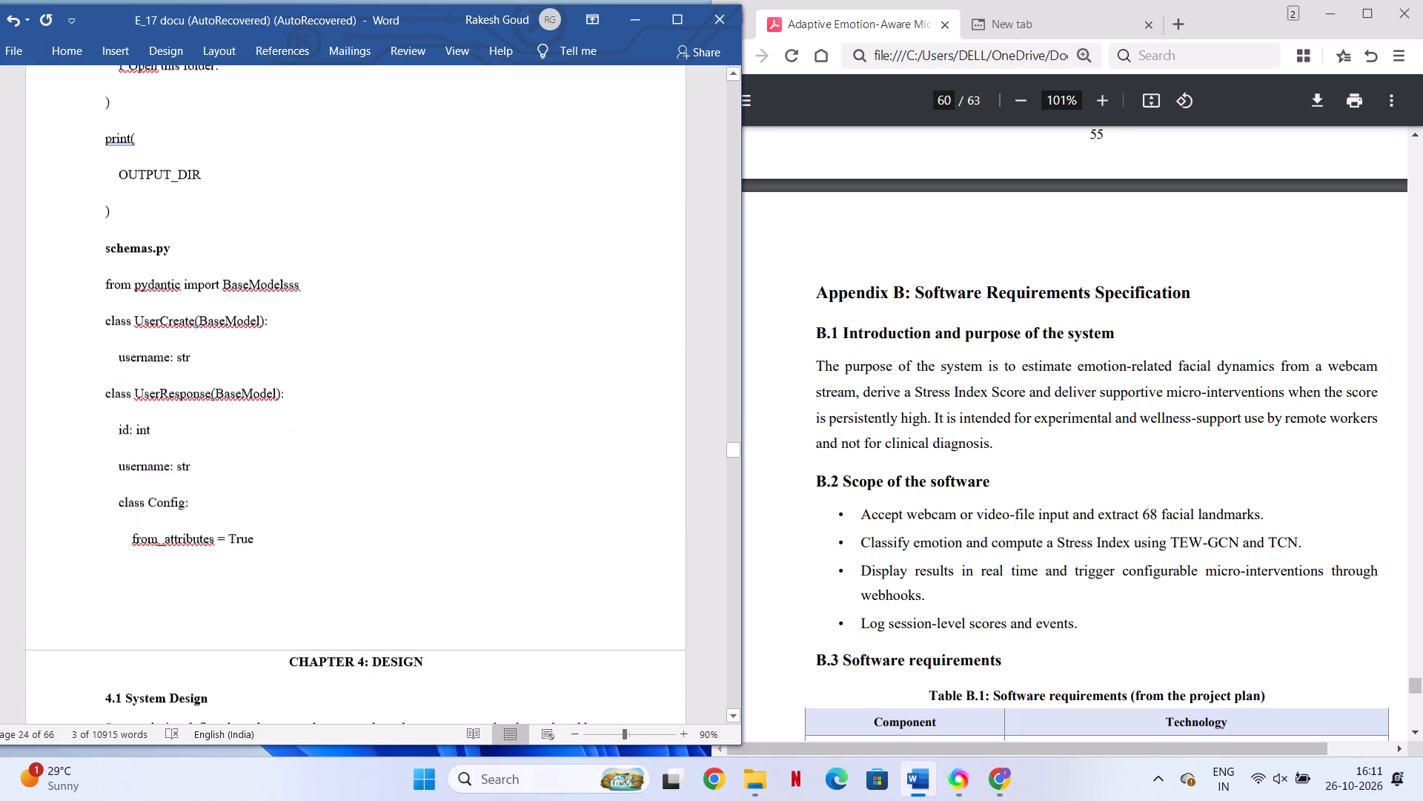
scroll(518, 379, down, 3)
Remove the bold formatting from the "Table 4.1: Types of input" caption in section 4.1.1.
scroll(518, 379, up, 6)
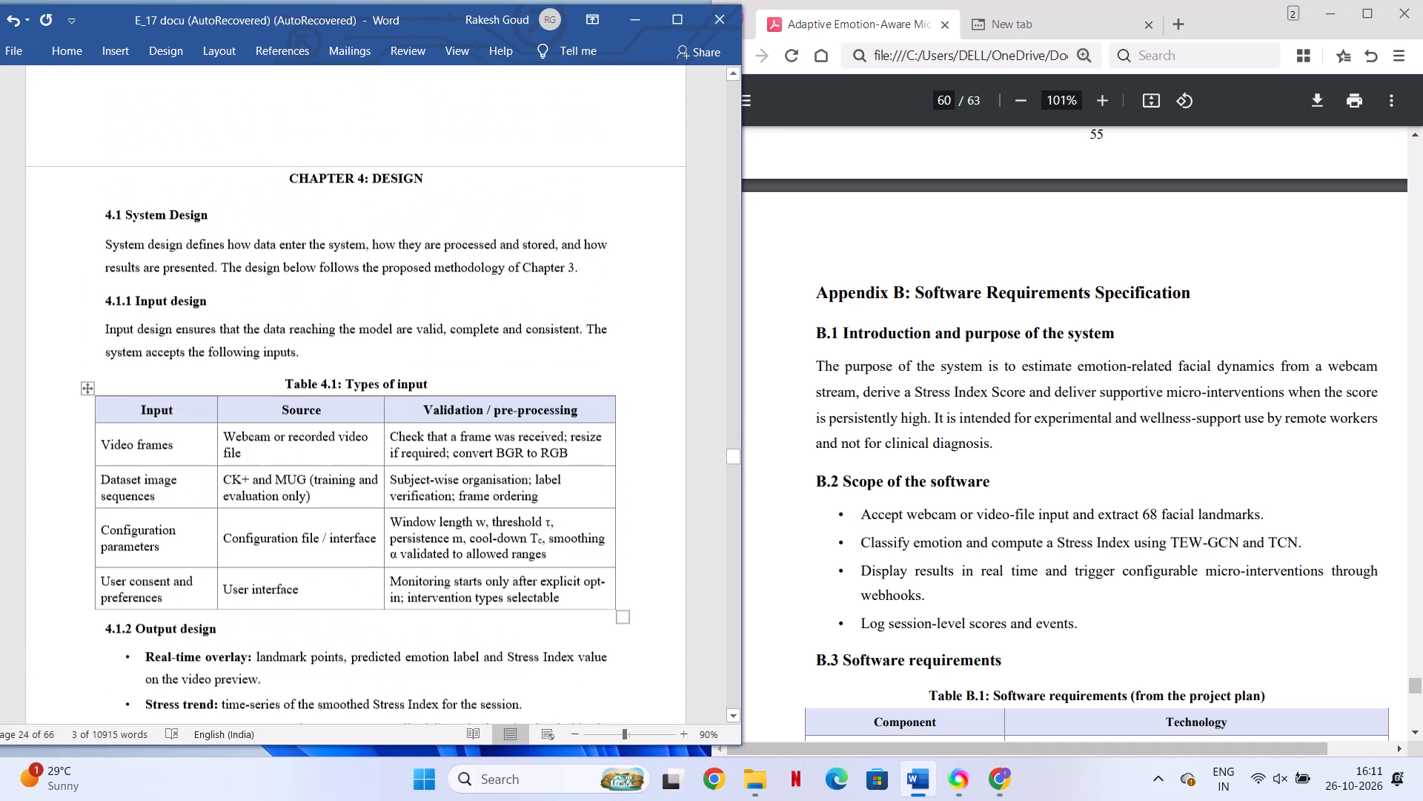
scroll(518, 379, up, 2)
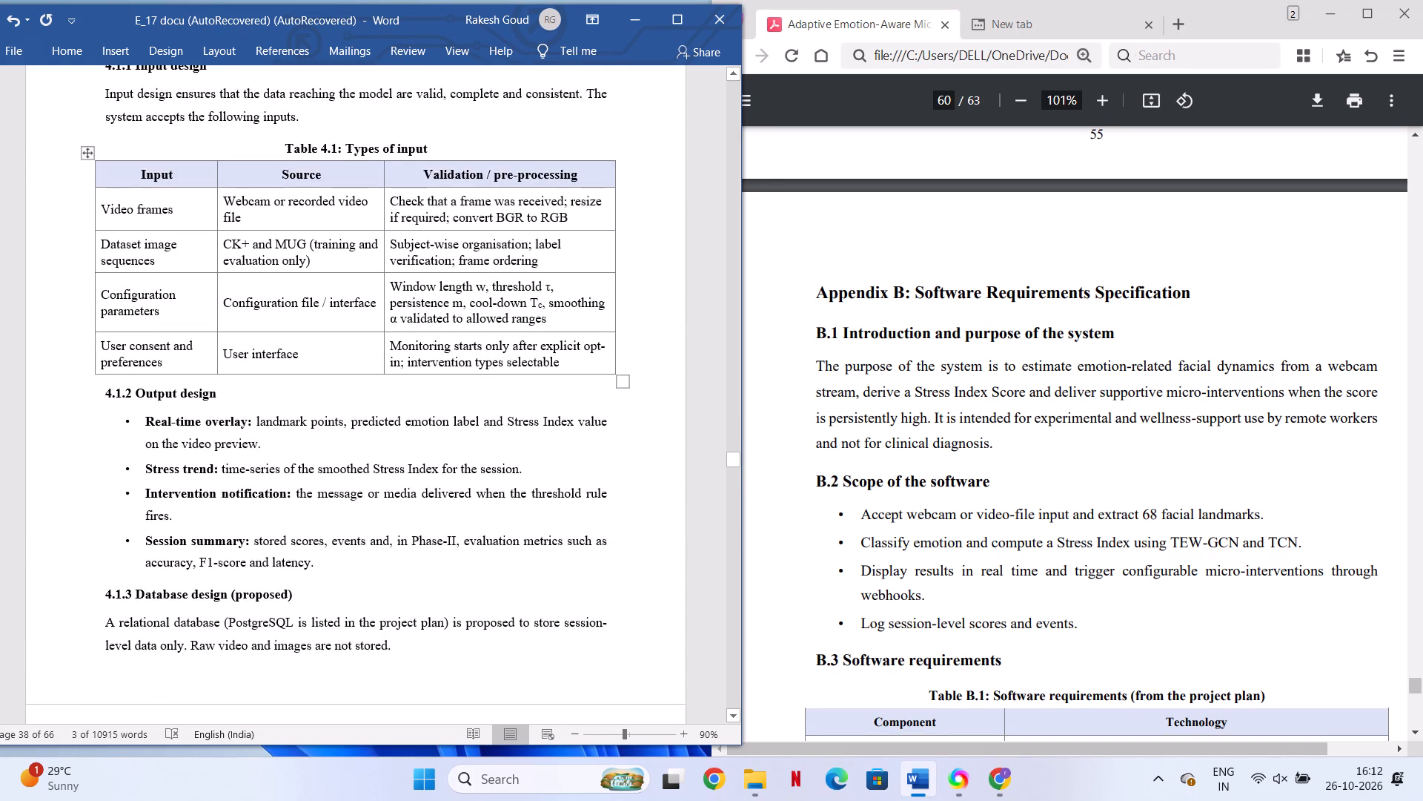
scroll(518, 379, up, 1)
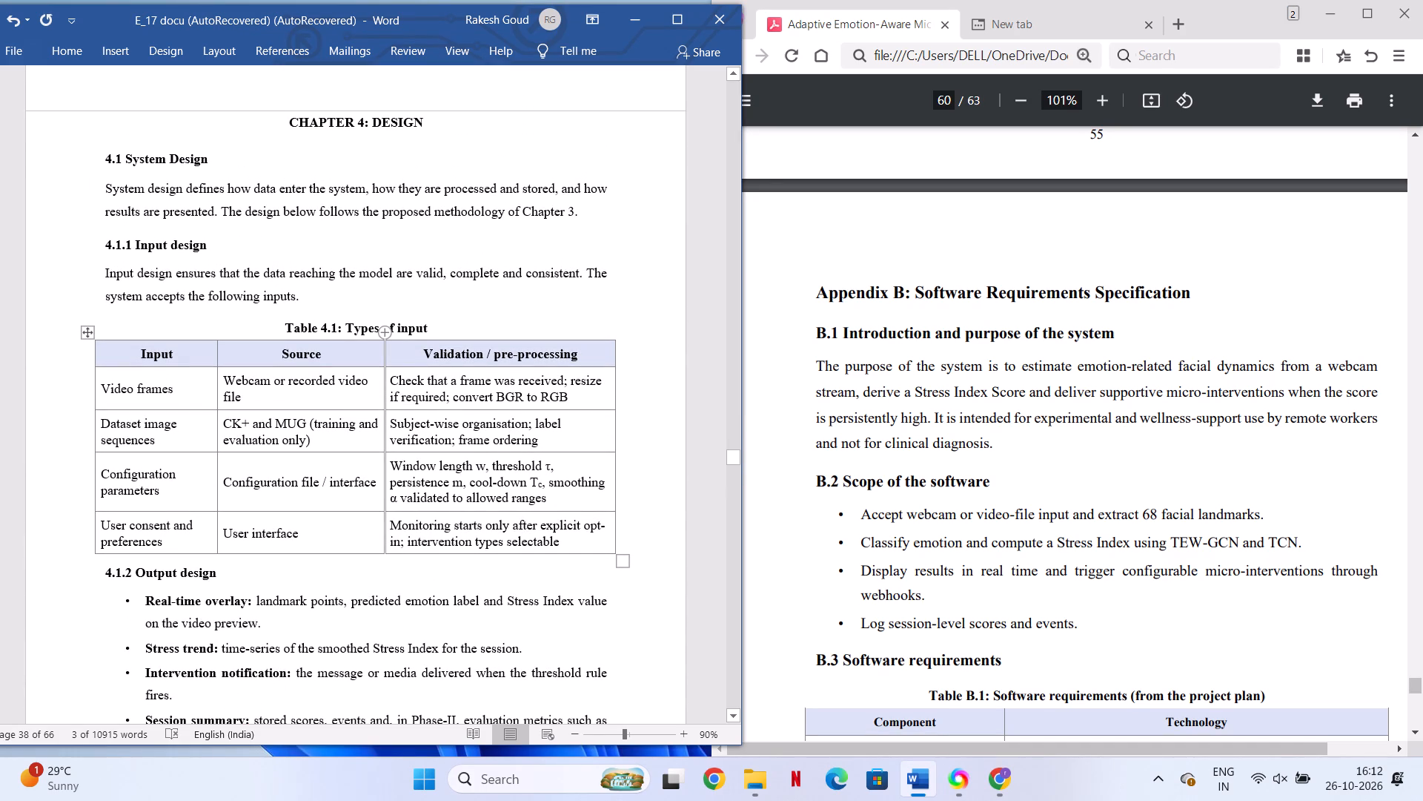
triple_click(406, 327)
click(406, 327)
triple_click(406, 327)
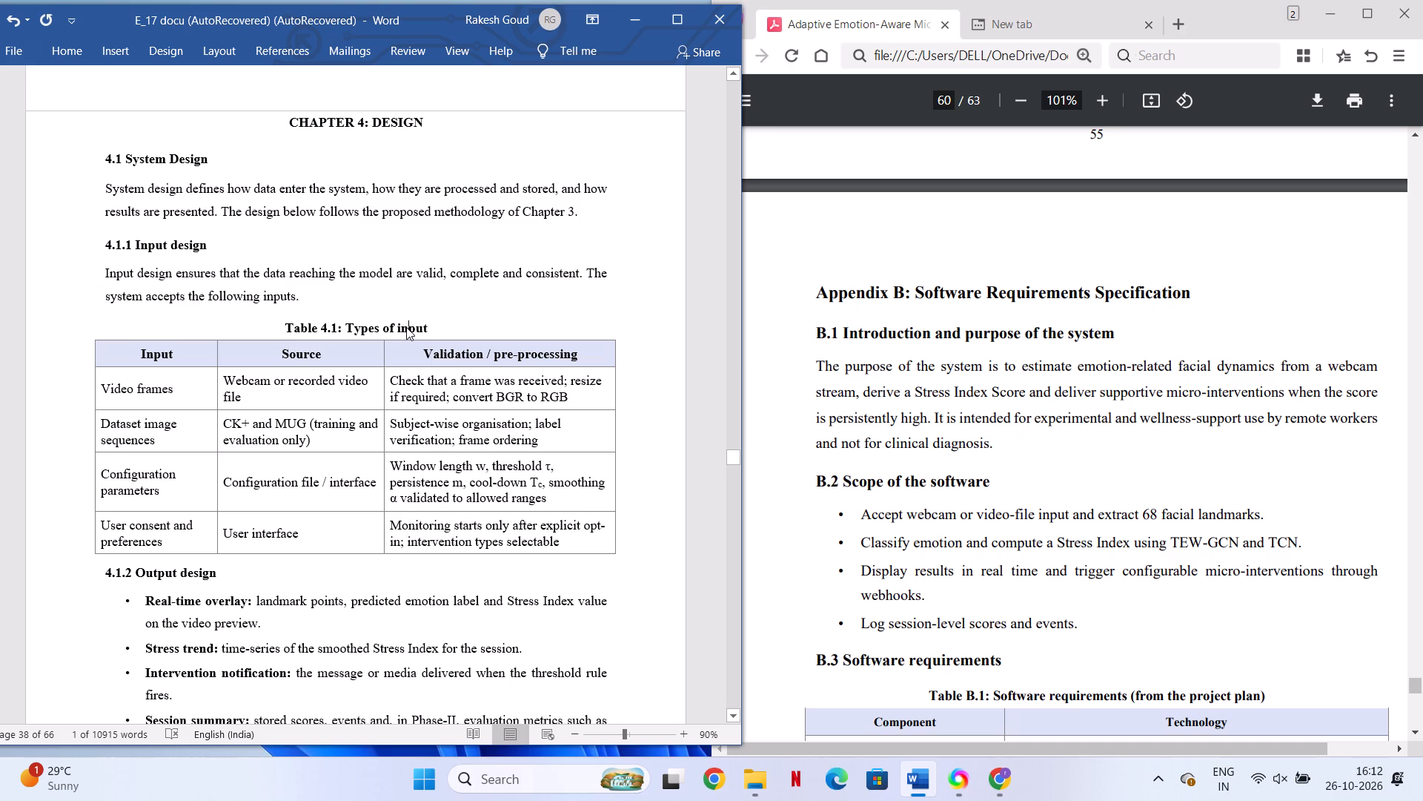
click(420, 297)
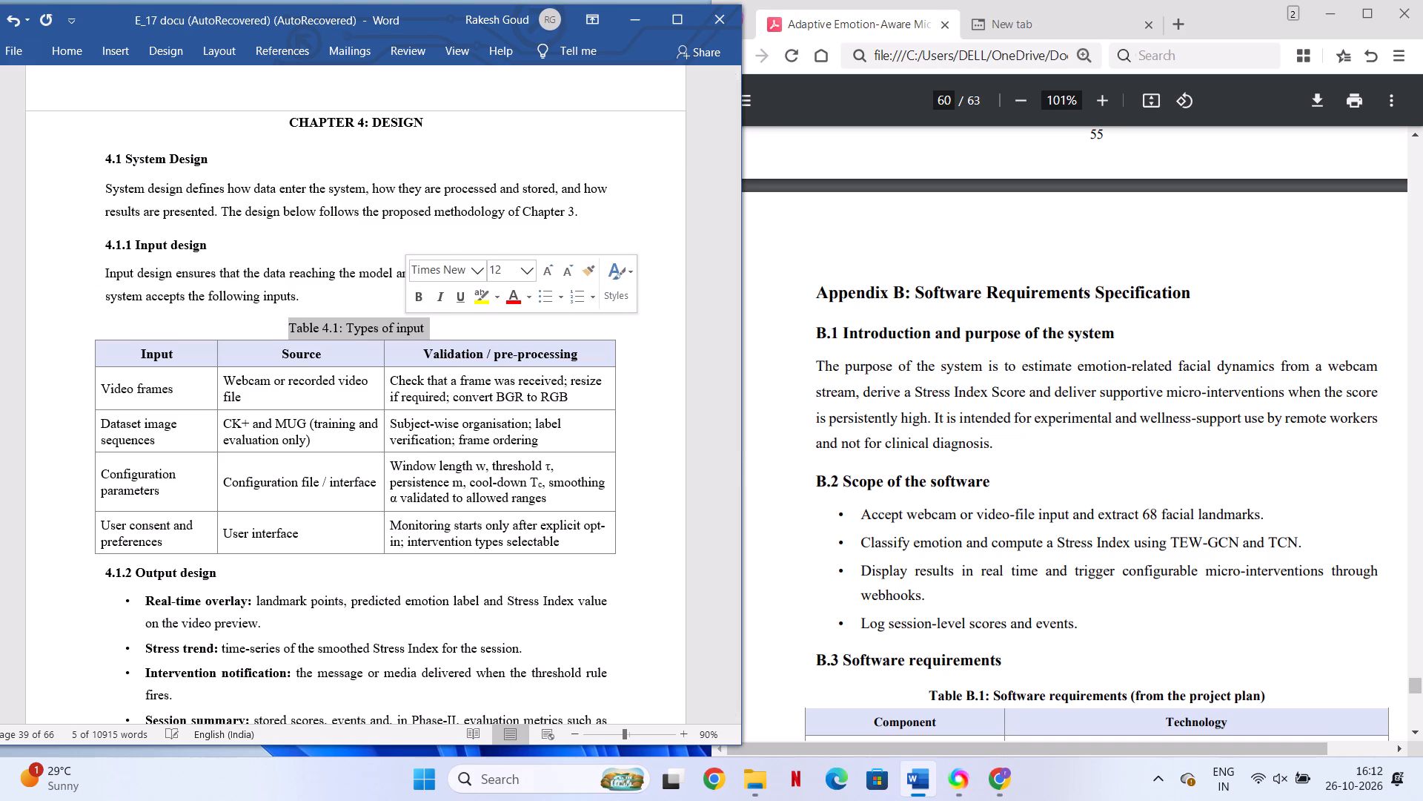
Move the "Table 4.1: Types of input" caption to a new line below its table, leaving no blank line above the table.
key(ctrl+x)
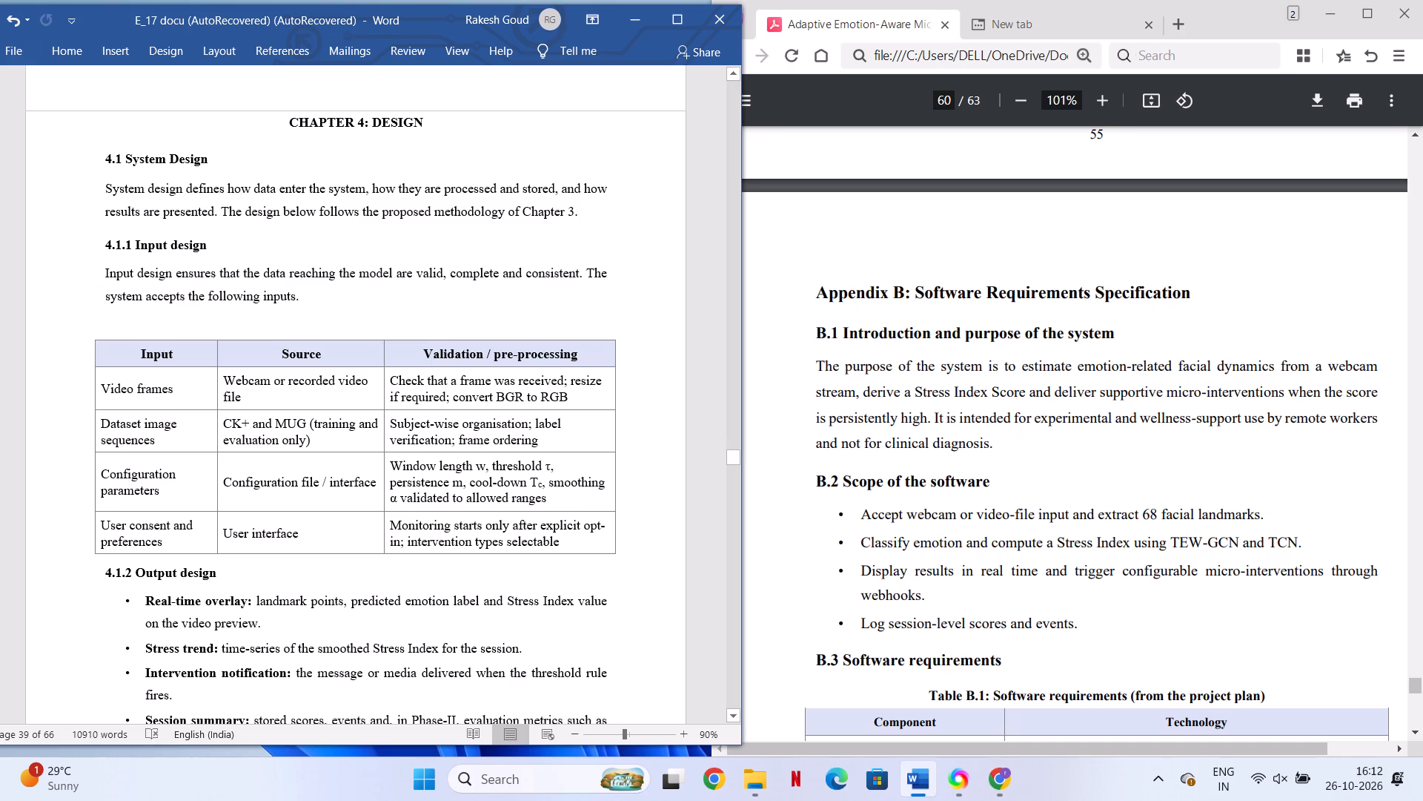
key(BackSpace)
key(BackSpace)
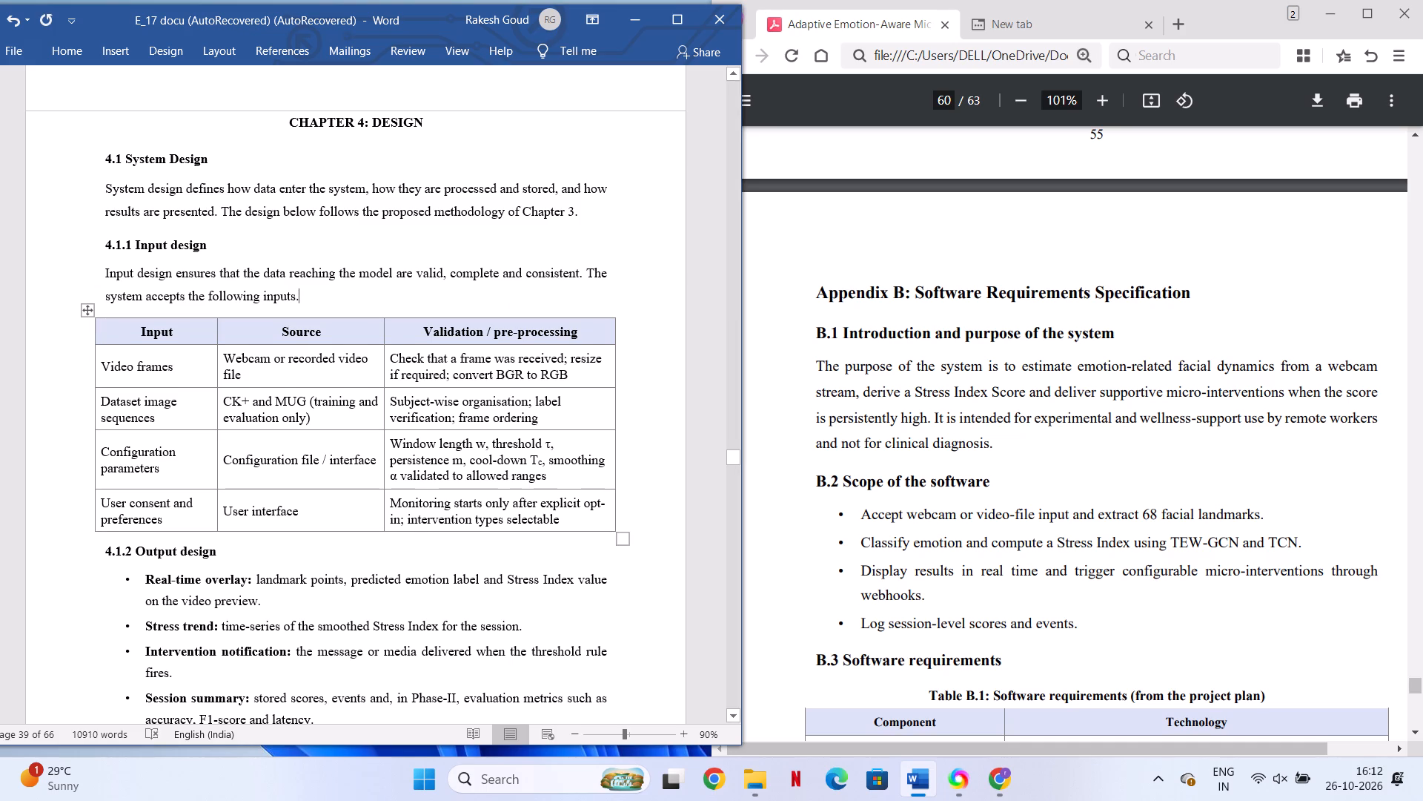
click(105, 542)
key(Return)
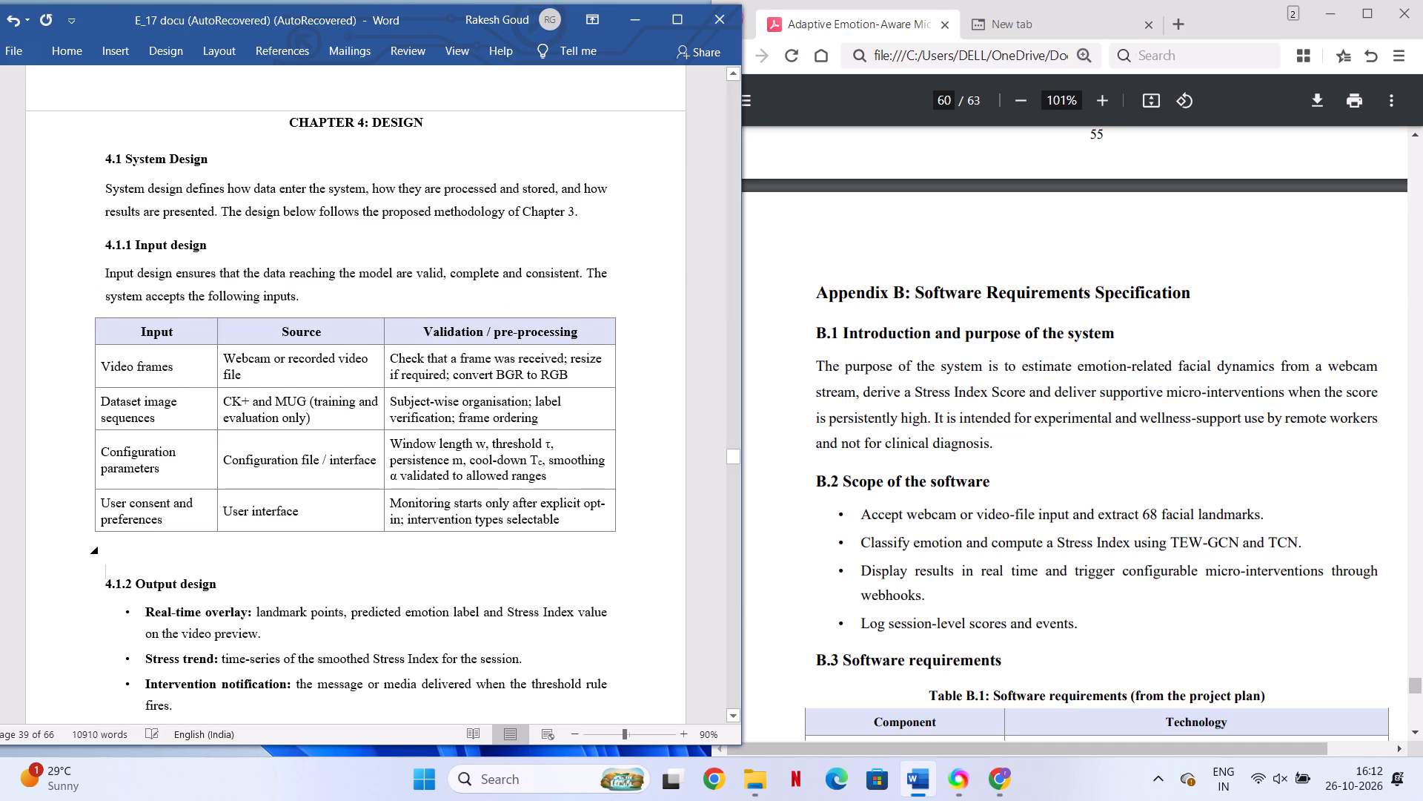
key(Up)
key(ctrl+v)
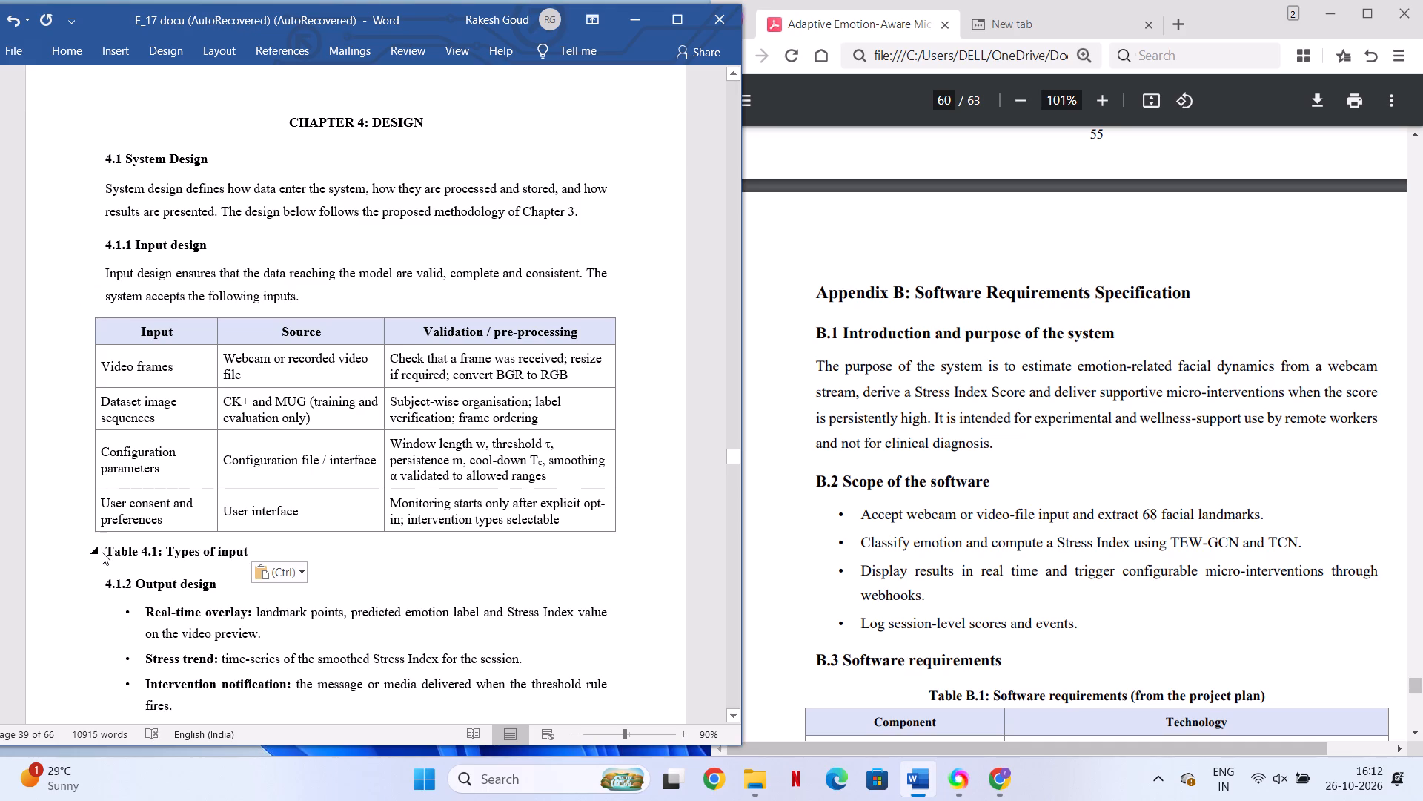
Indent the Table 4.1 caption by four tab stops so it sits roughly centred under the table.
click(104, 554)
key(Tab)
key(Tab)
key(Tab)
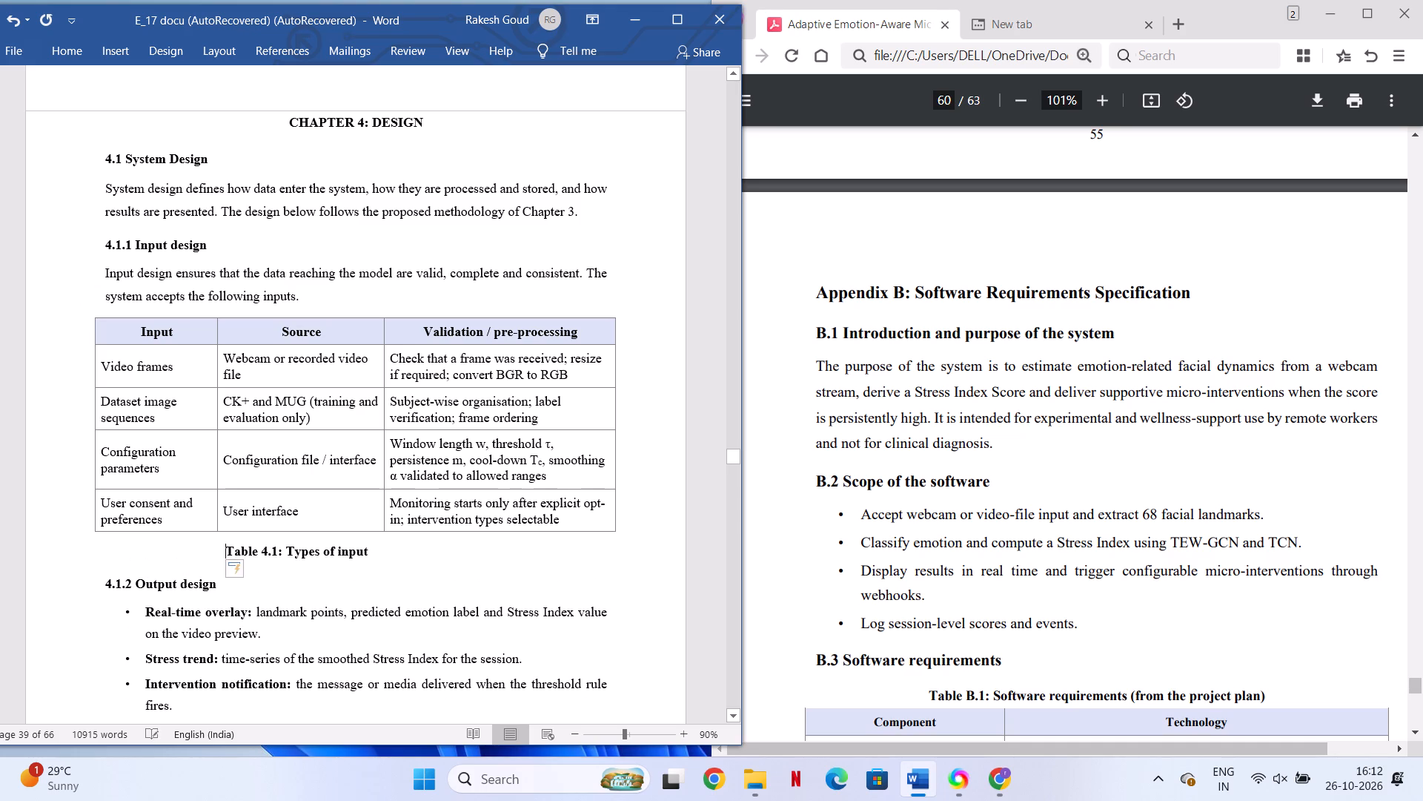
key(Tab)
Remove the bold formatting from the "Table 4.1: Types of input" caption below the table.
triple_click(319, 547)
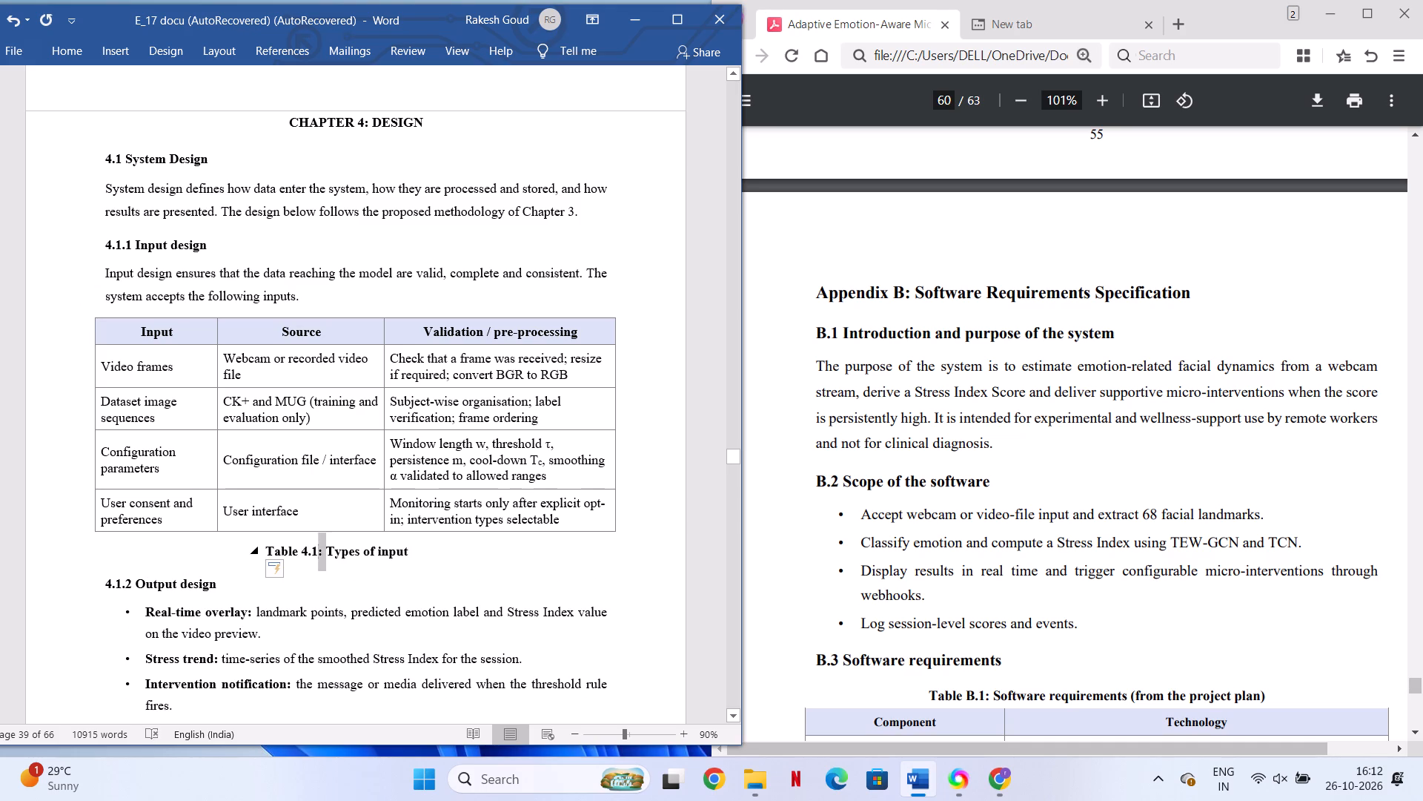
click(326, 515)
click(470, 570)
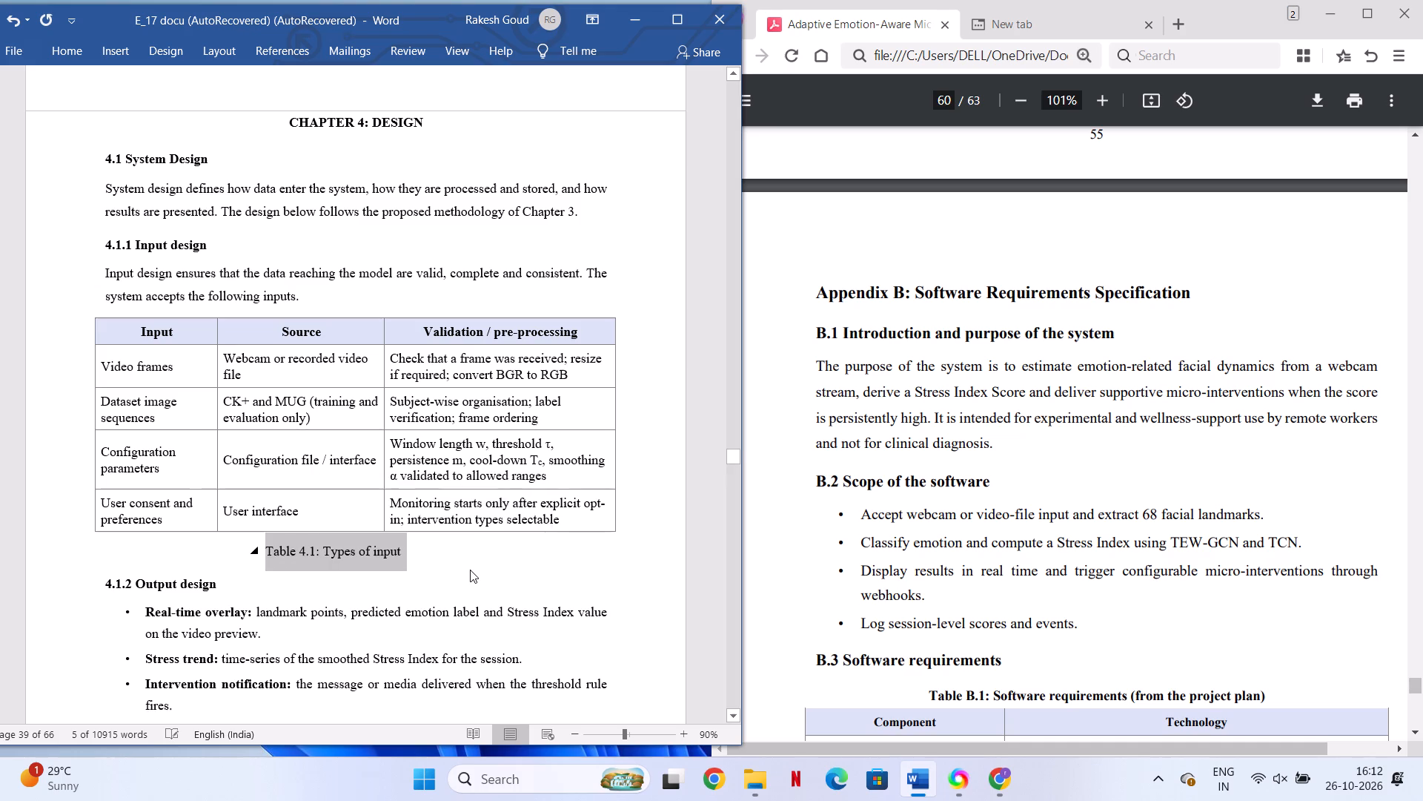
Copy the "Table 4.2: Proposed database tables" caption to directly below its table, with no blank line before heading 4.1.4.
scroll(470, 570, down, 4)
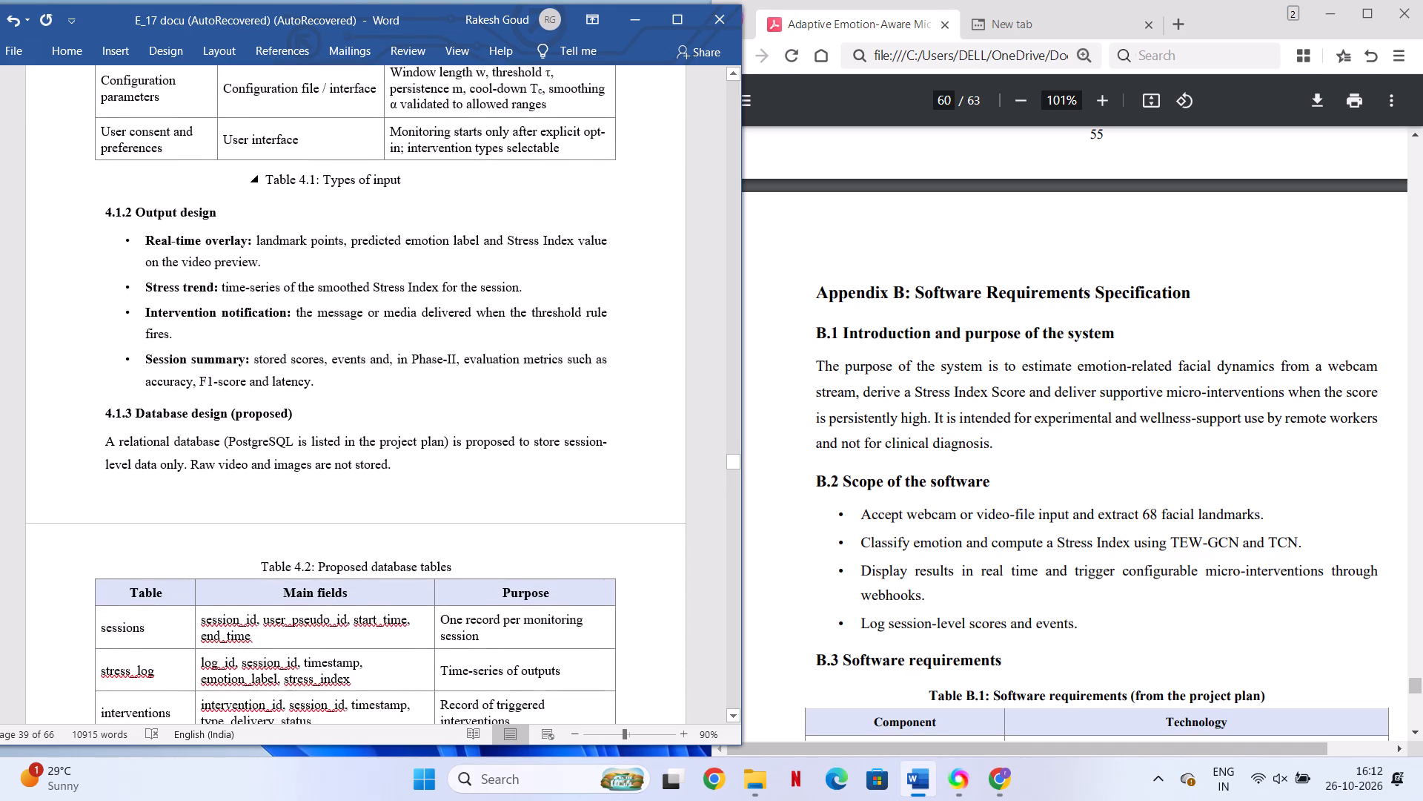
scroll(470, 570, down, 1)
triple_click(359, 470)
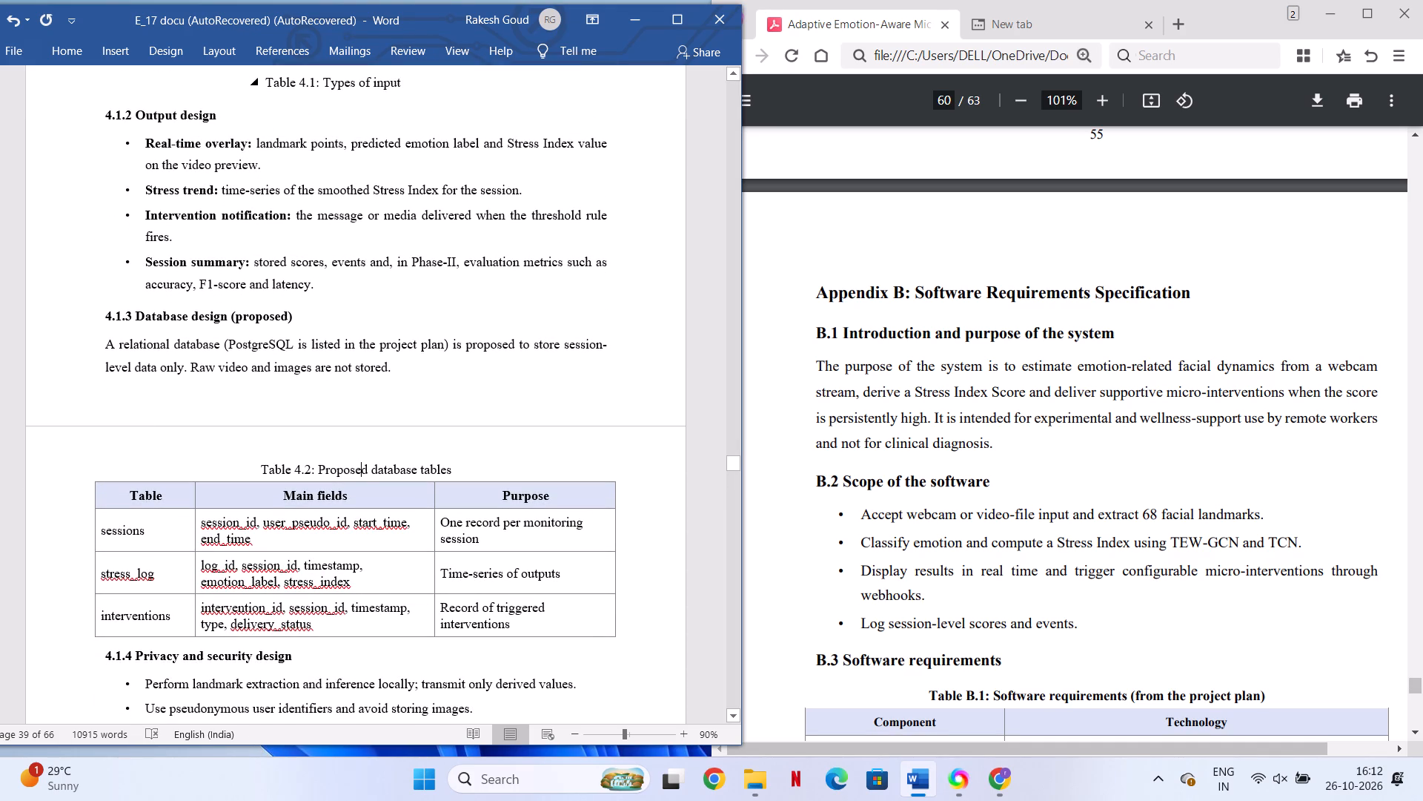
key(ctrl+c)
scroll(359, 470, down, 1)
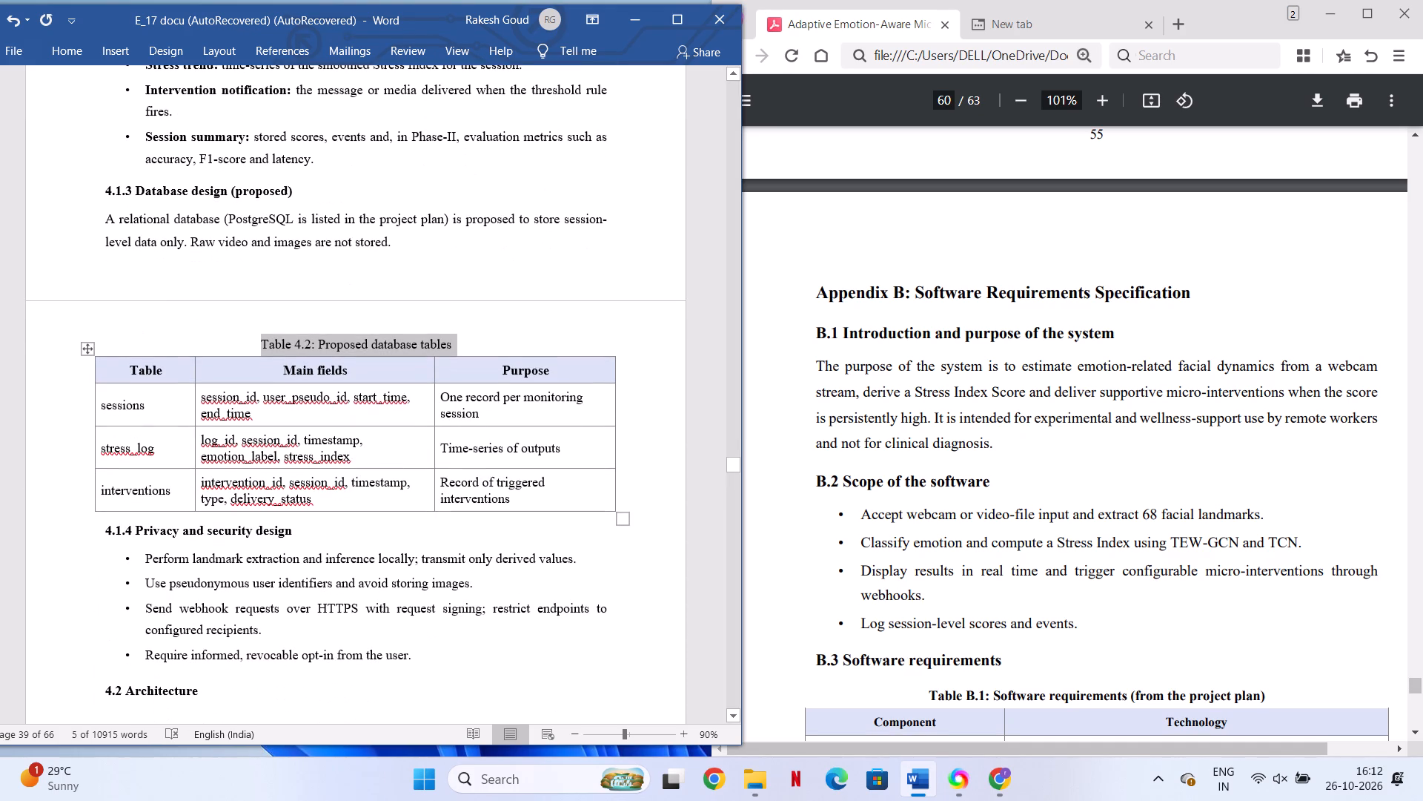
click(107, 533)
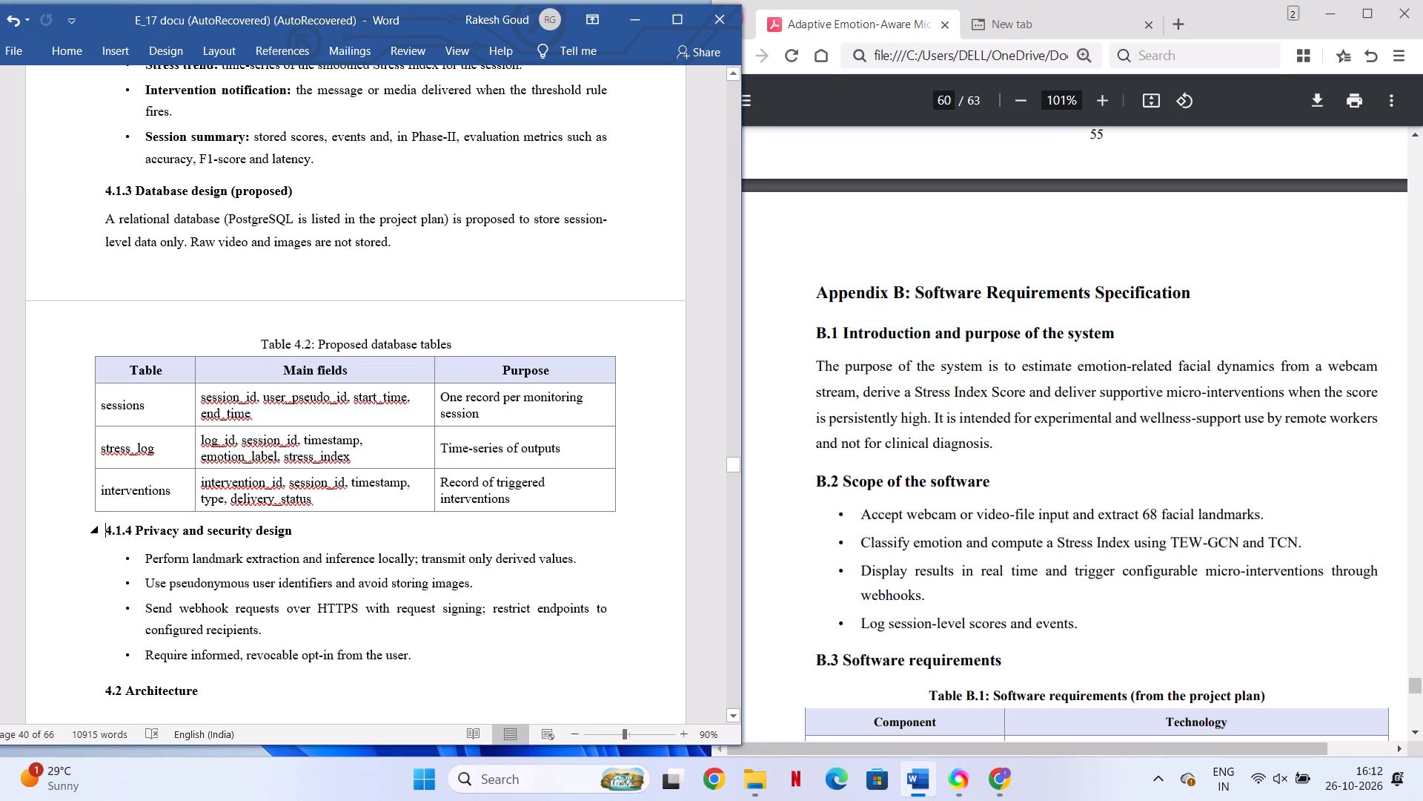
key(Return)
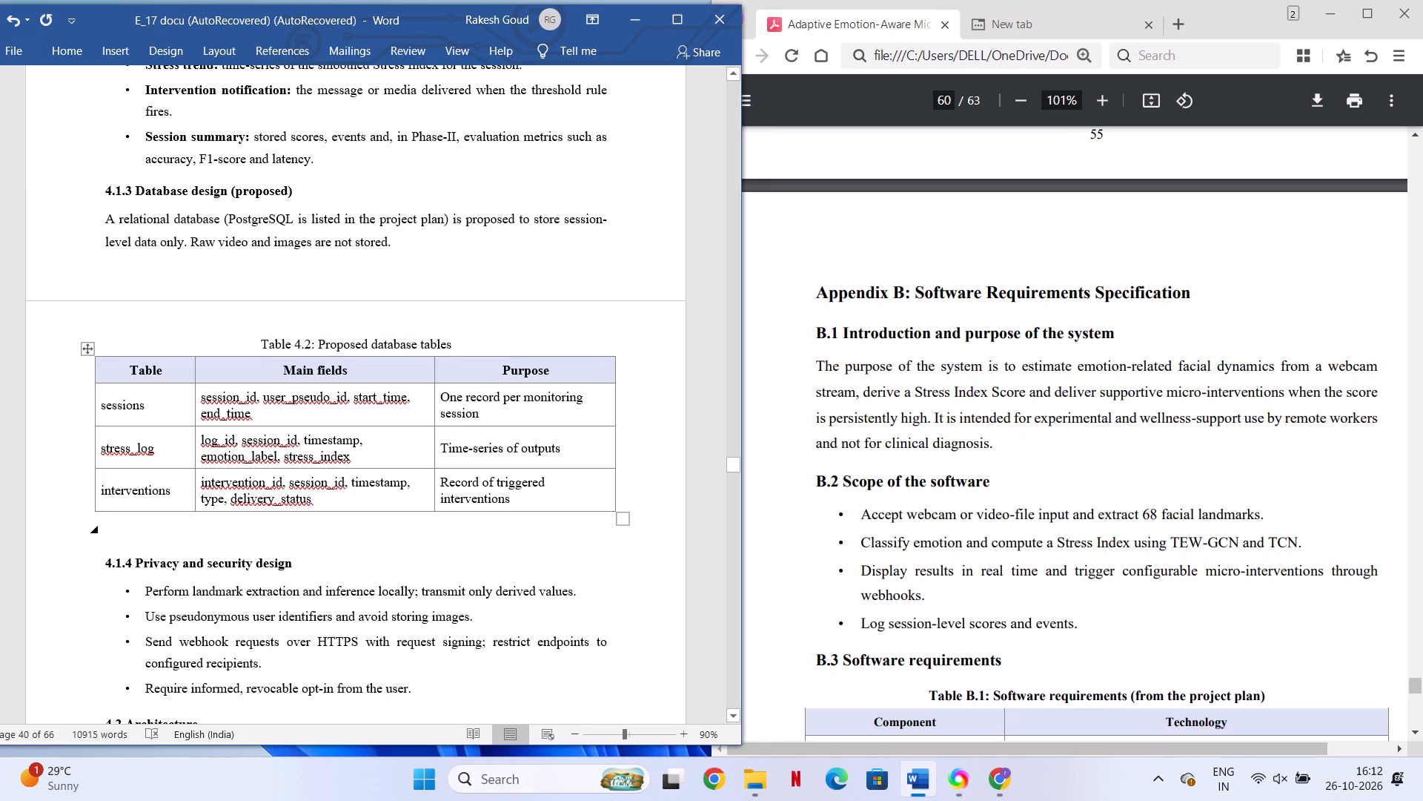
click(239, 527)
key(ctrl+v)
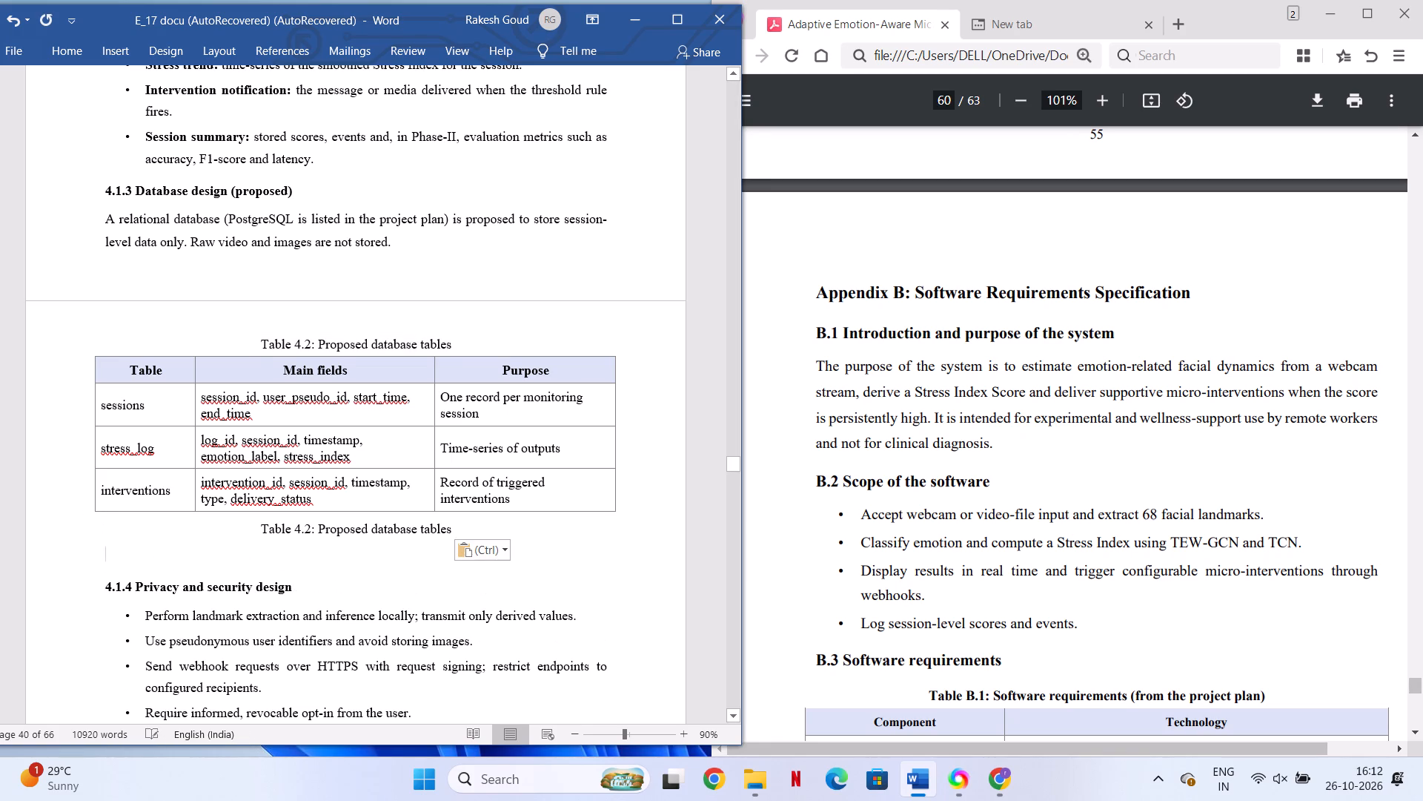
key(BackSpace)
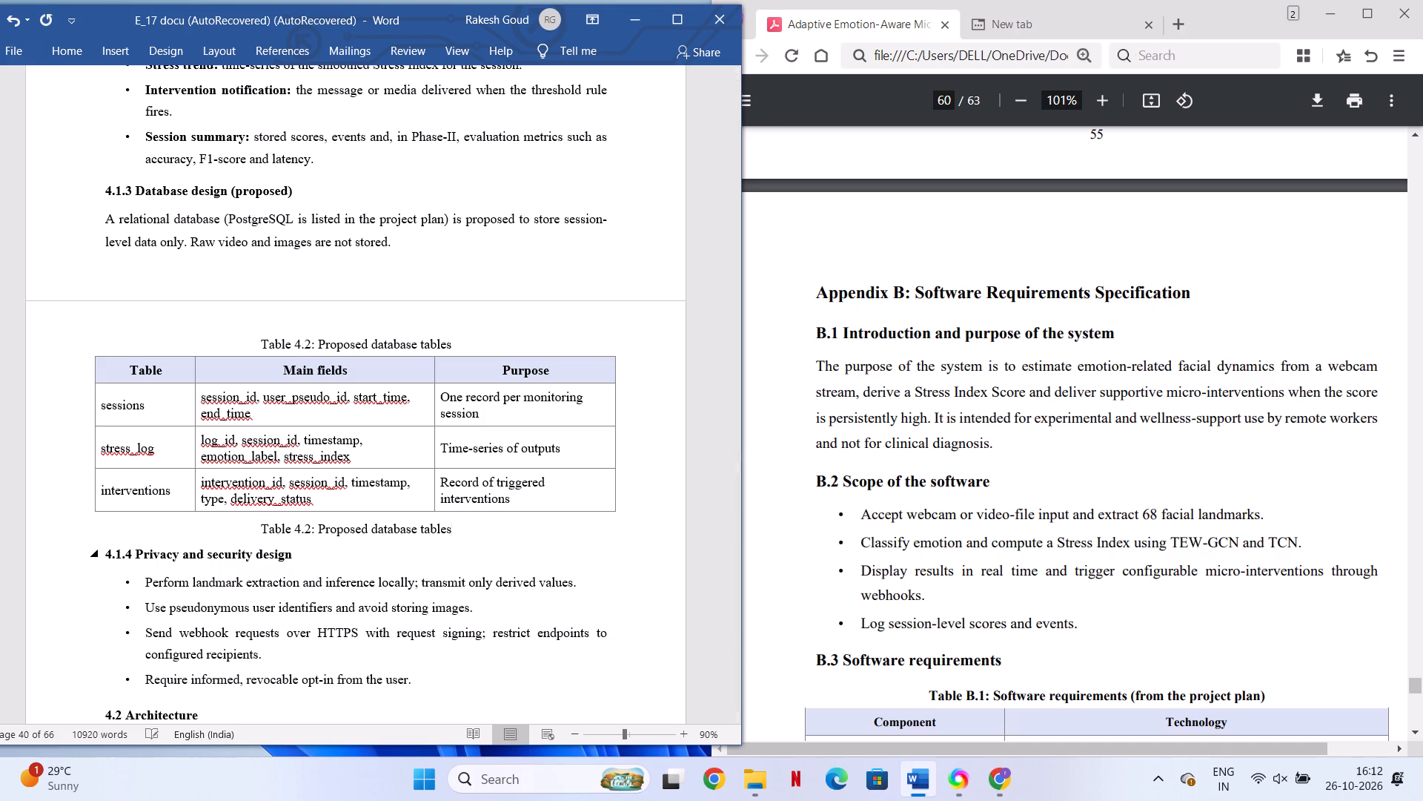
Delete the original "Table 4.2: Proposed database tables" caption above the table in section 4.1.3.
scroll(216, 570, up, 1)
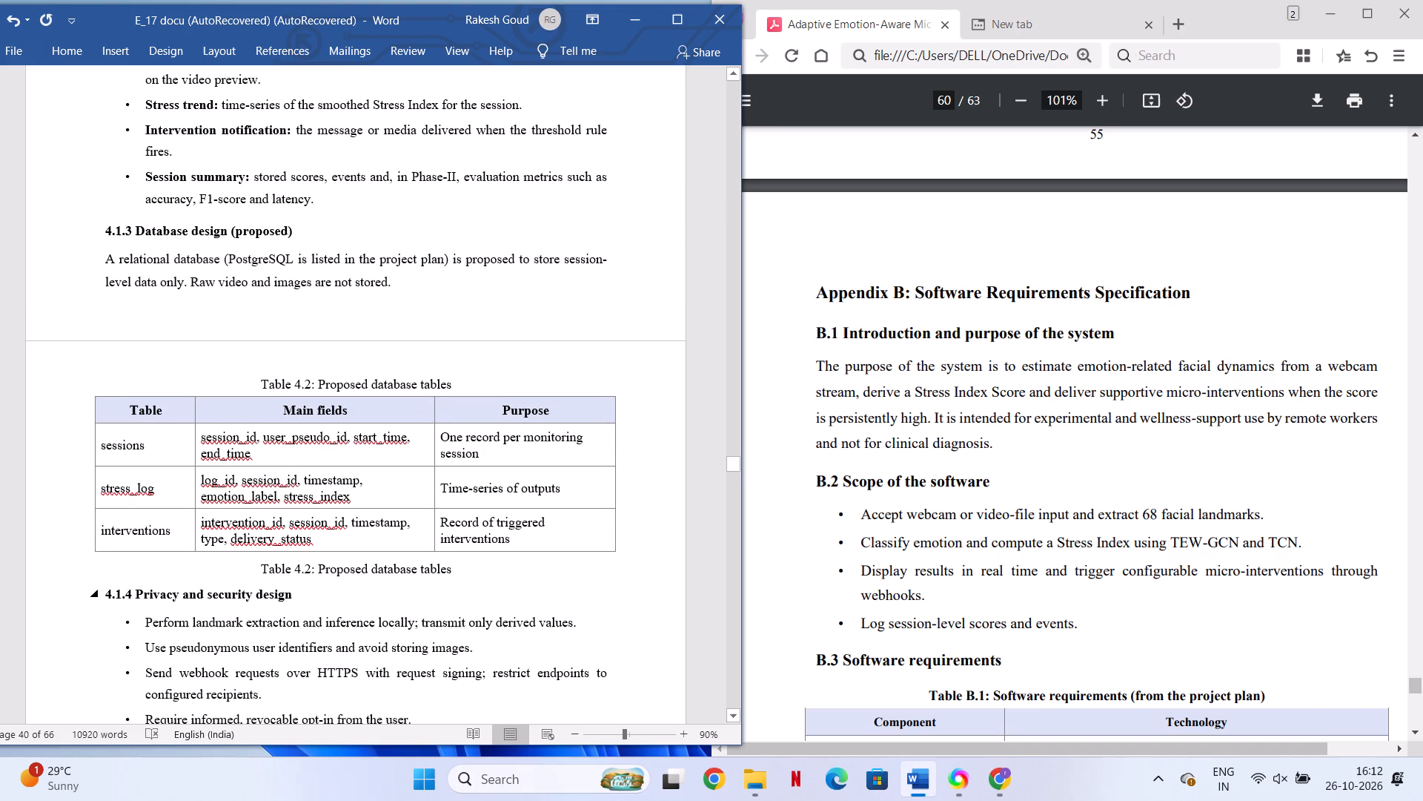
scroll(216, 570, up, 1)
triple_click(336, 376)
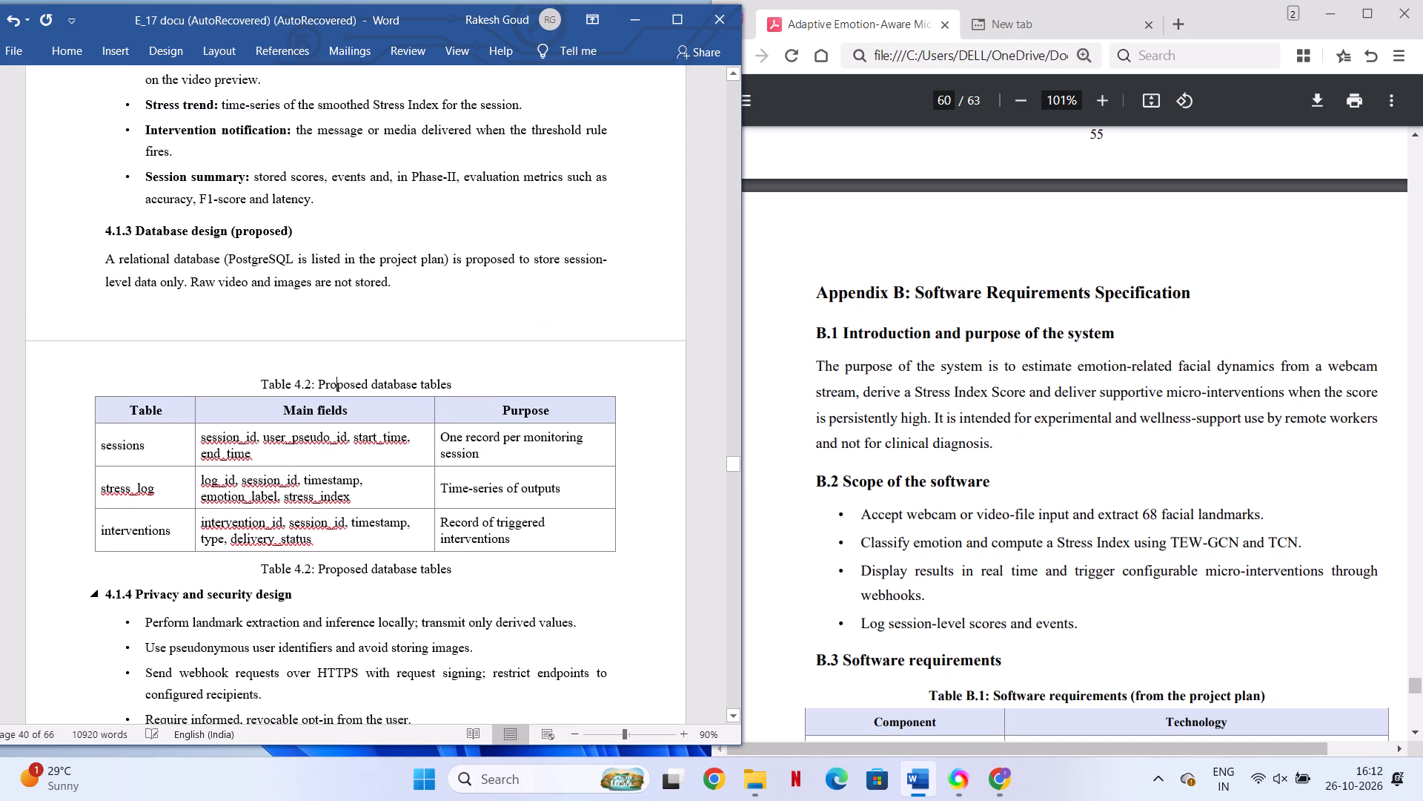
triple_click(336, 376)
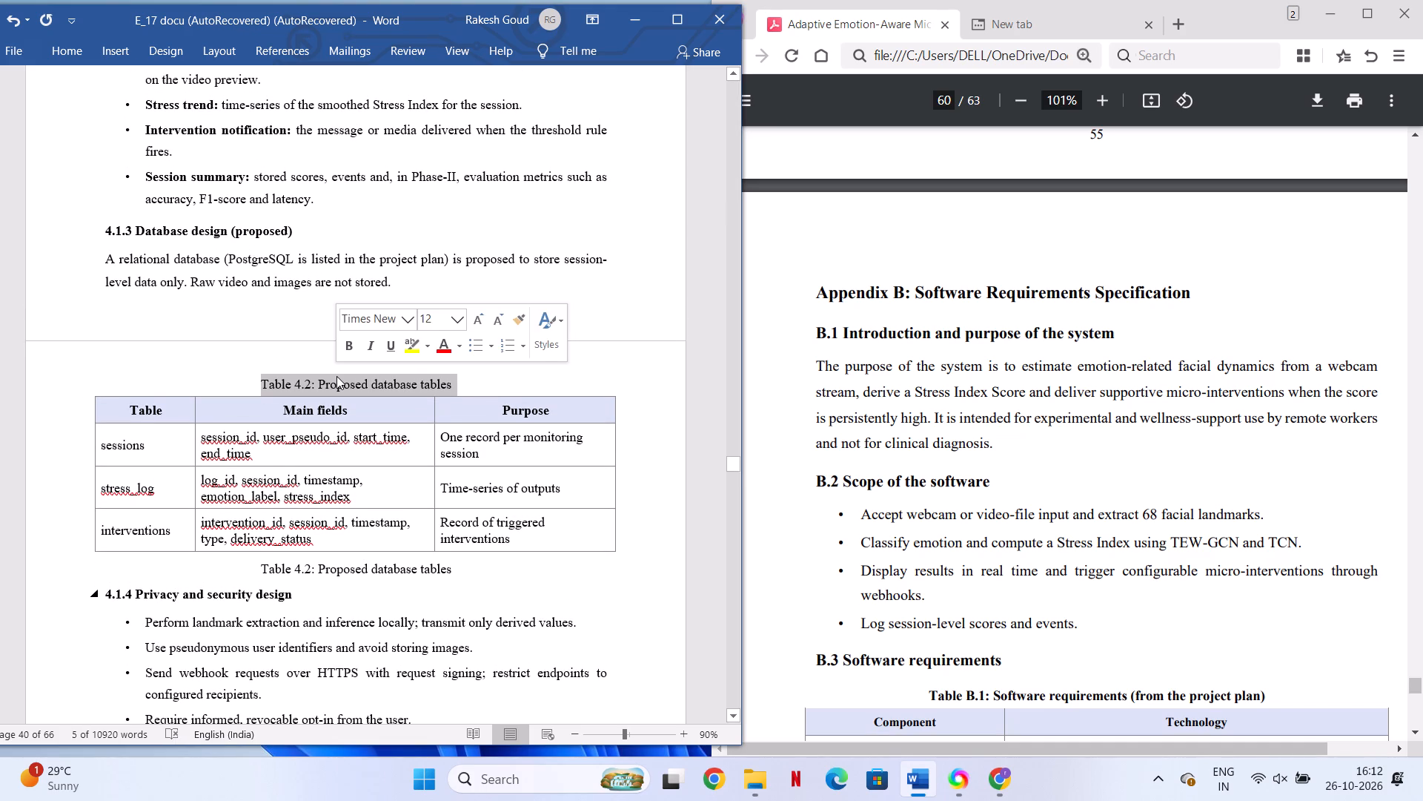
key(BackSpace)
Check the figure and table captions from section 4.1.4 through the architecture and notation sections to section 4.3.2.
scroll(336, 376, down, 4)
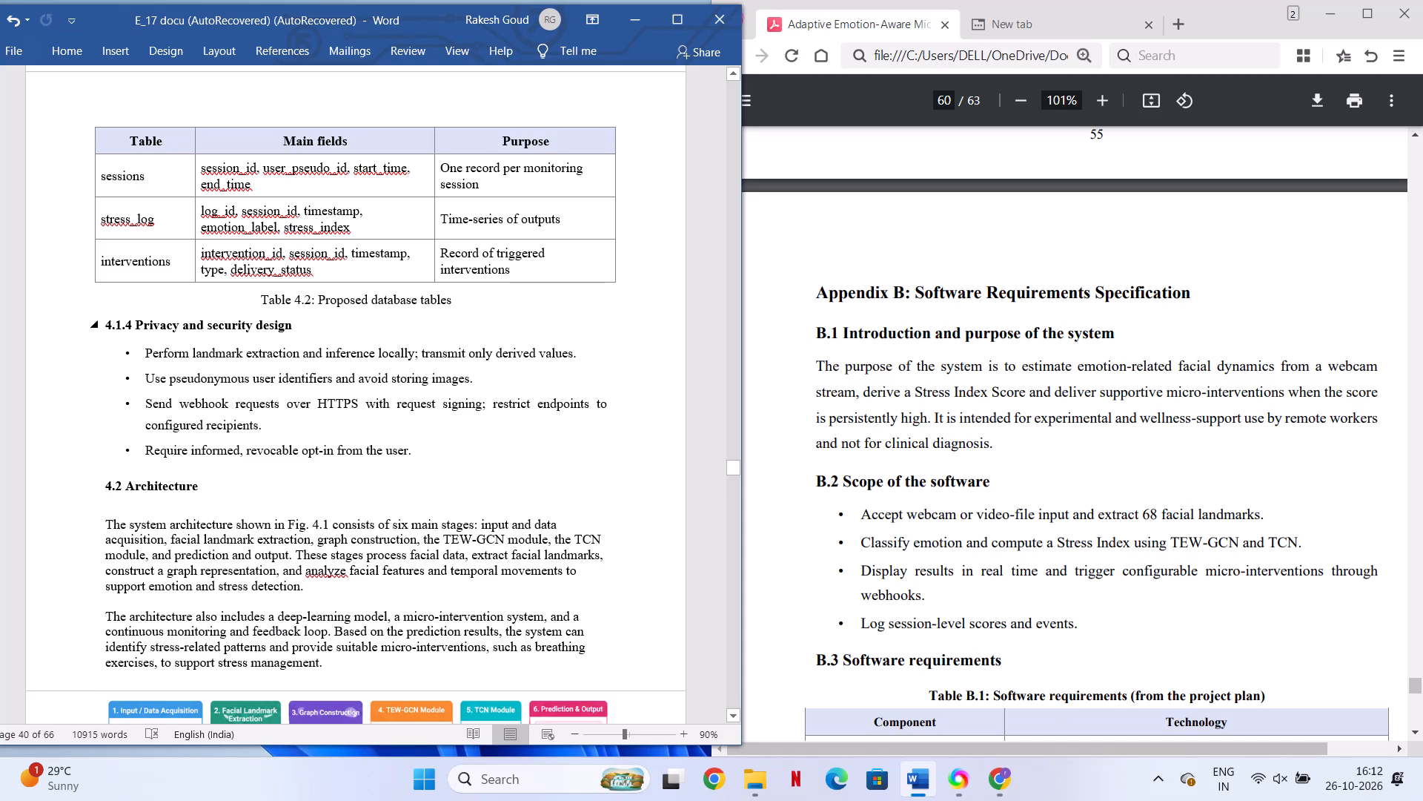
scroll(336, 376, down, 7)
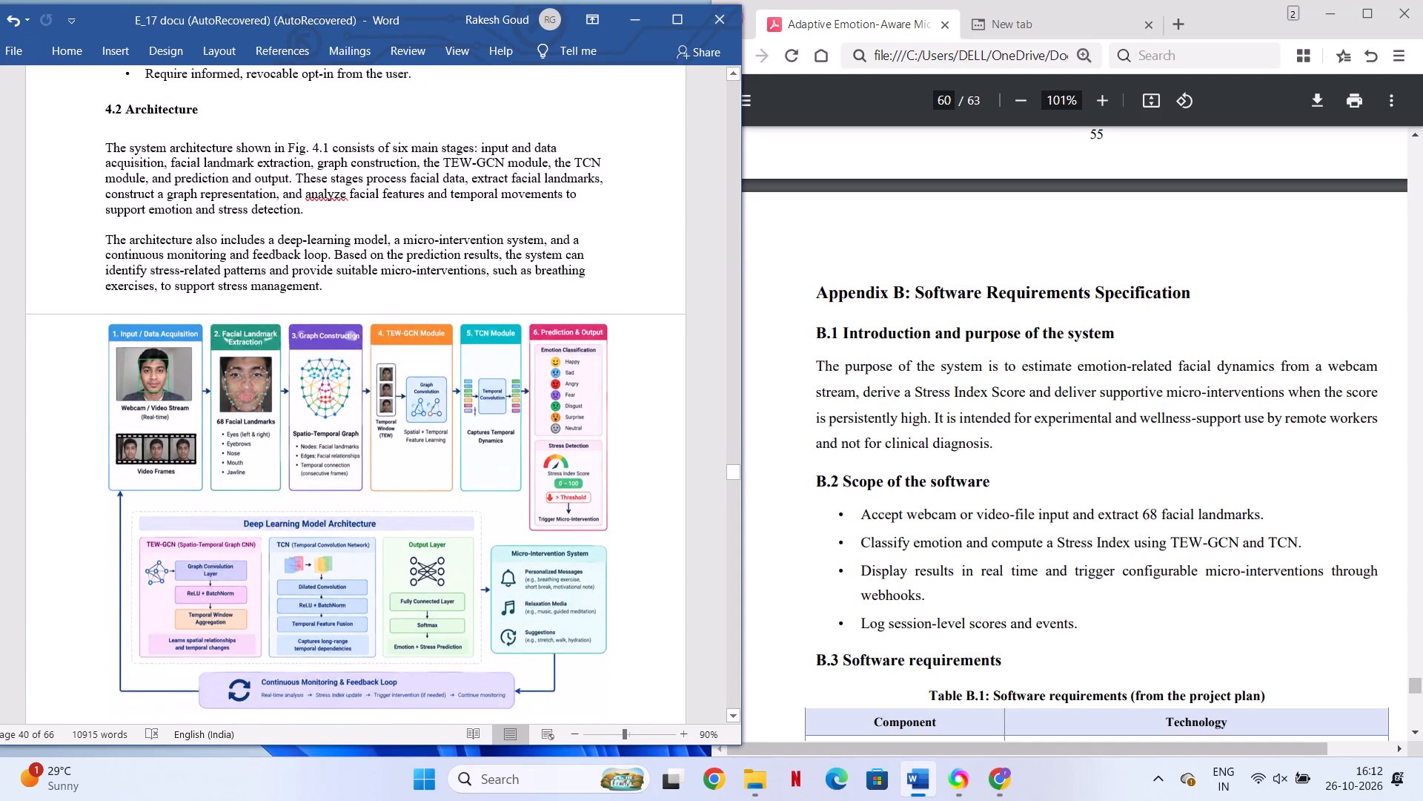
scroll(336, 376, down, 3)
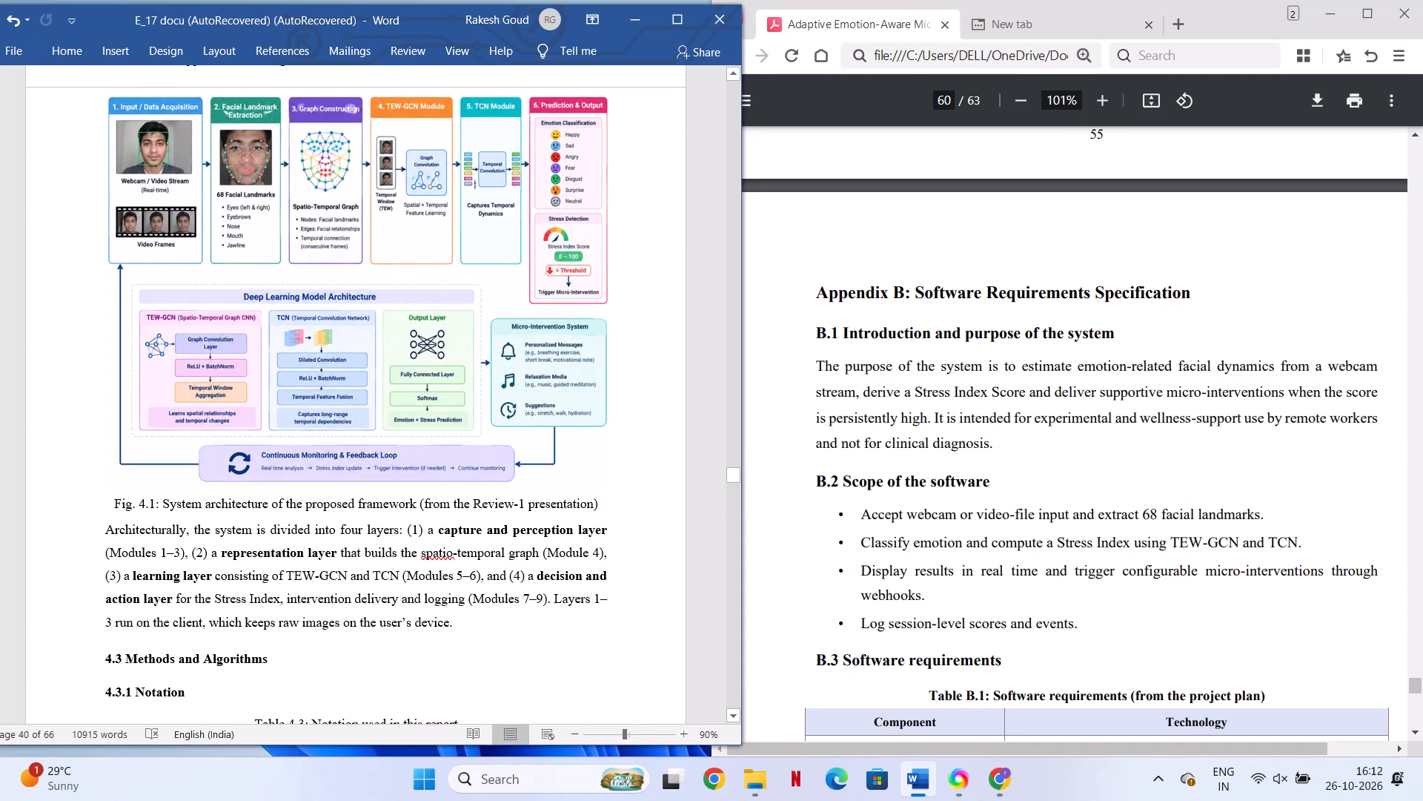
scroll(336, 376, down, 6)
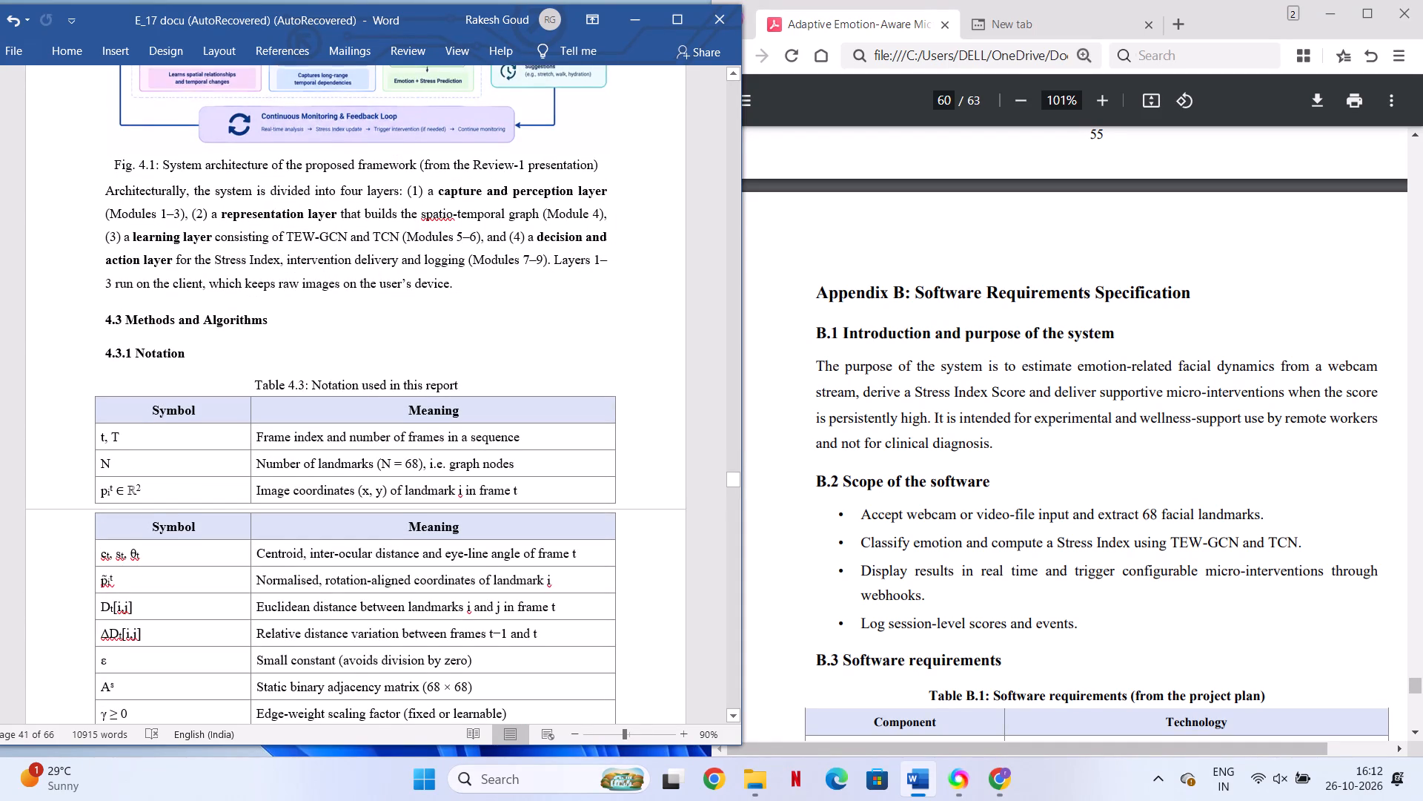
scroll(336, 376, down, 9)
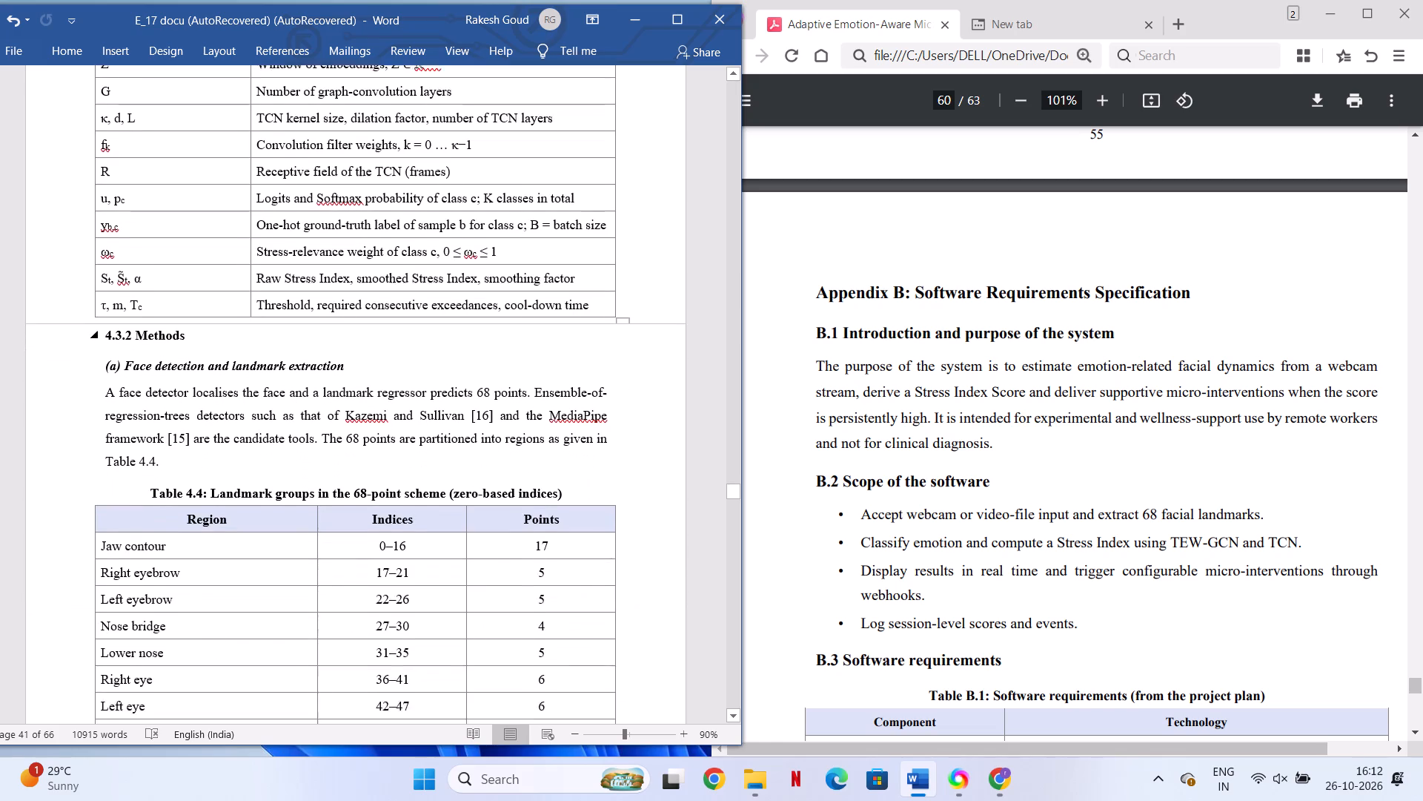
scroll(336, 376, down, 5)
Copy the "Table 4.4: Landmark groups in the 68-point scheme (zero-based indices)" caption to a new line below its table.
double_click(328, 271)
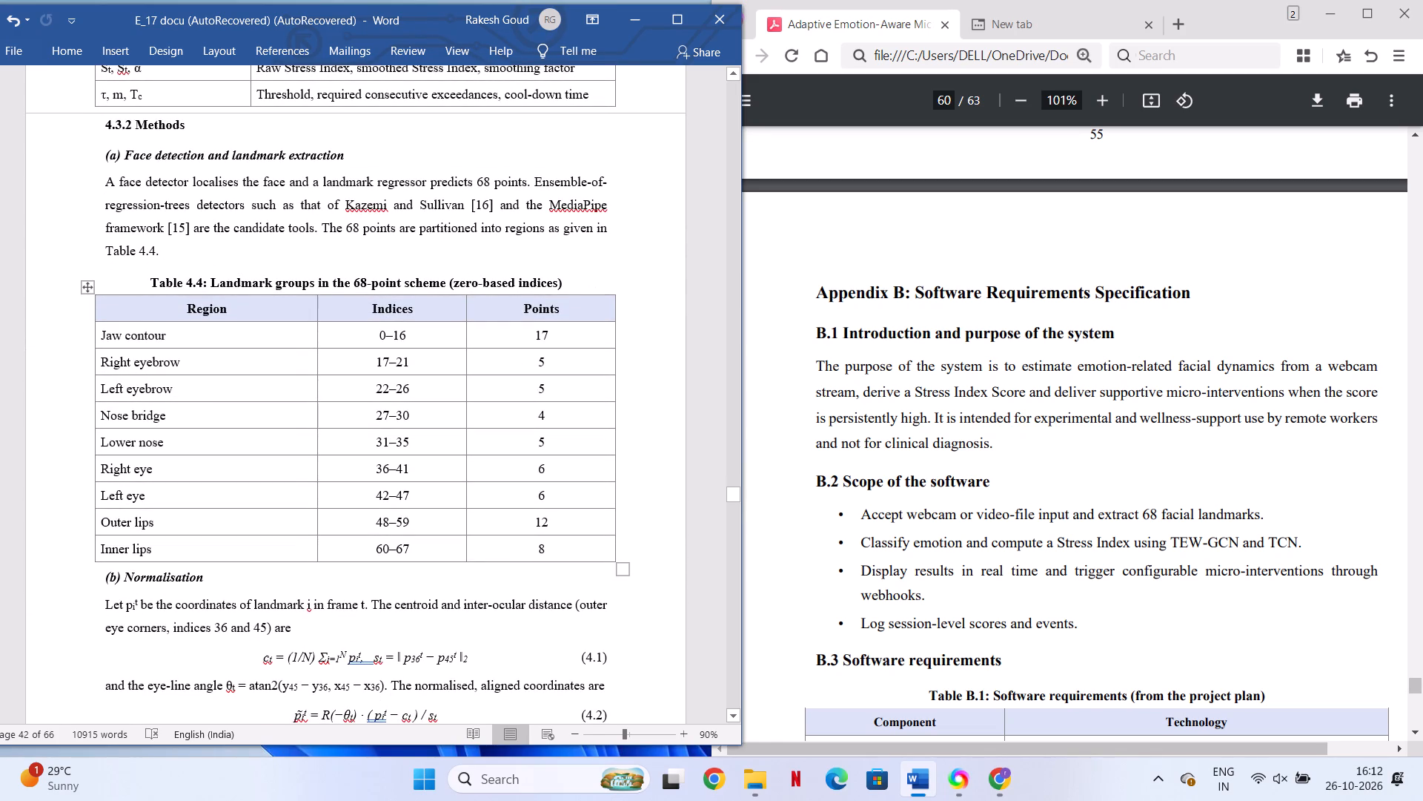
triple_click(327, 283)
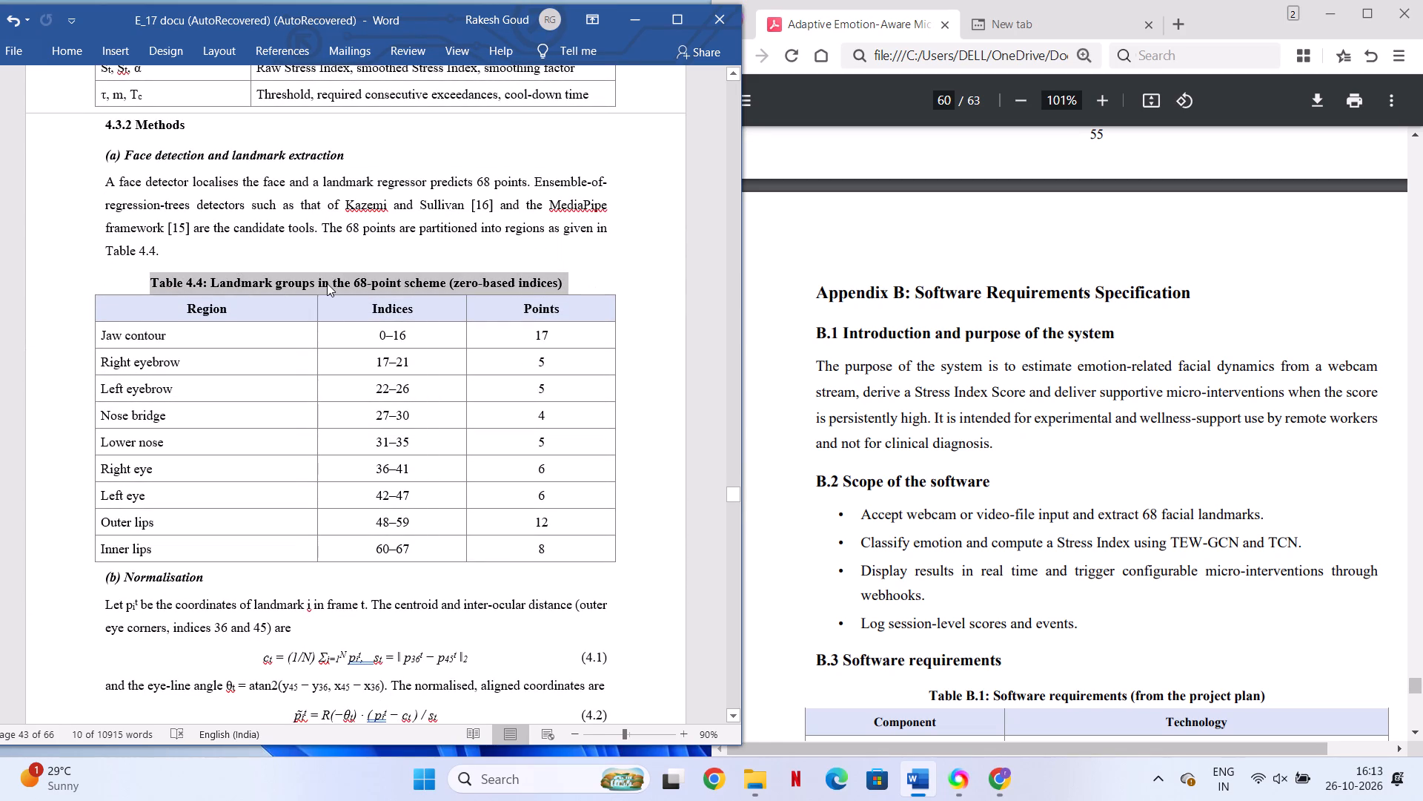
key(ctrl+c)
click(103, 574)
key(Return)
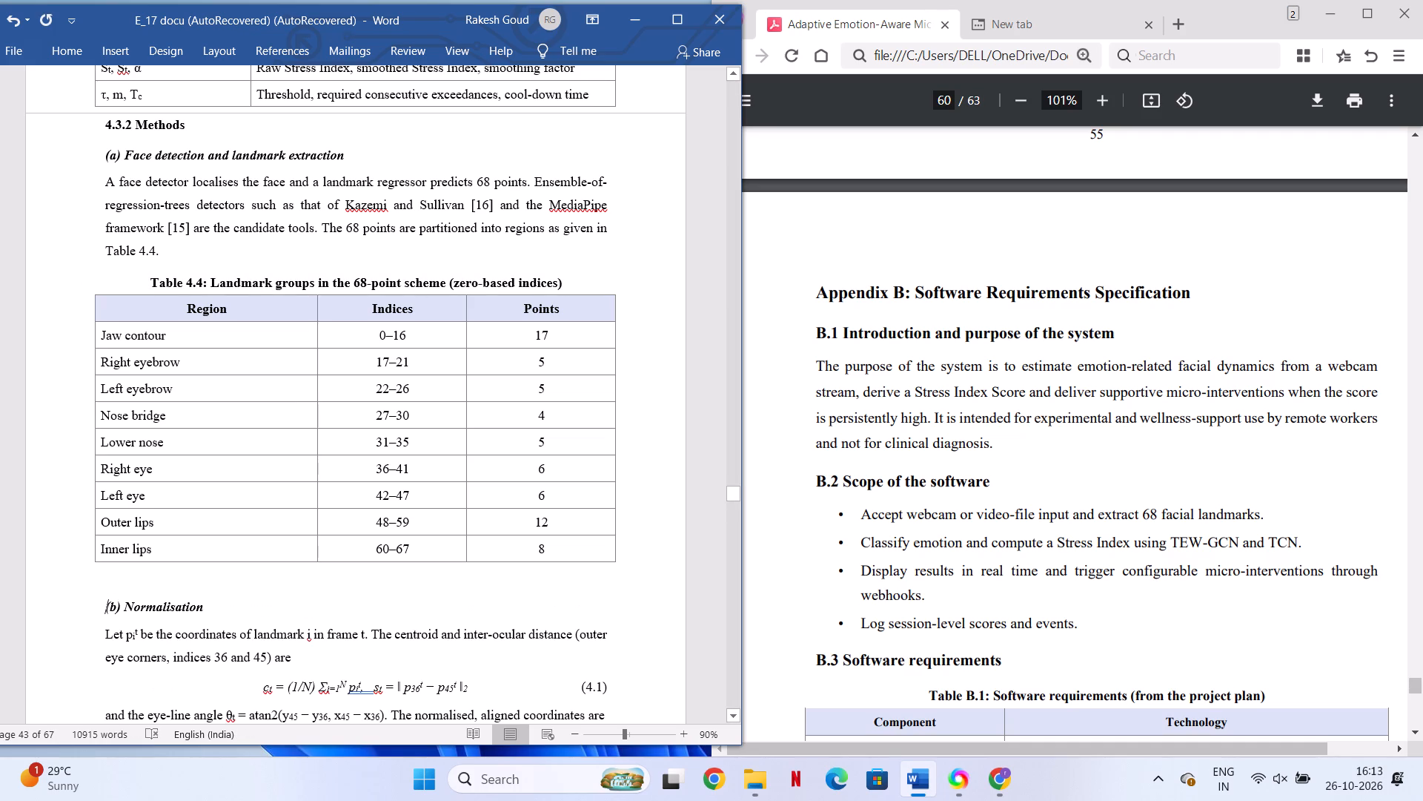
click(122, 573)
key(ctrl+v)
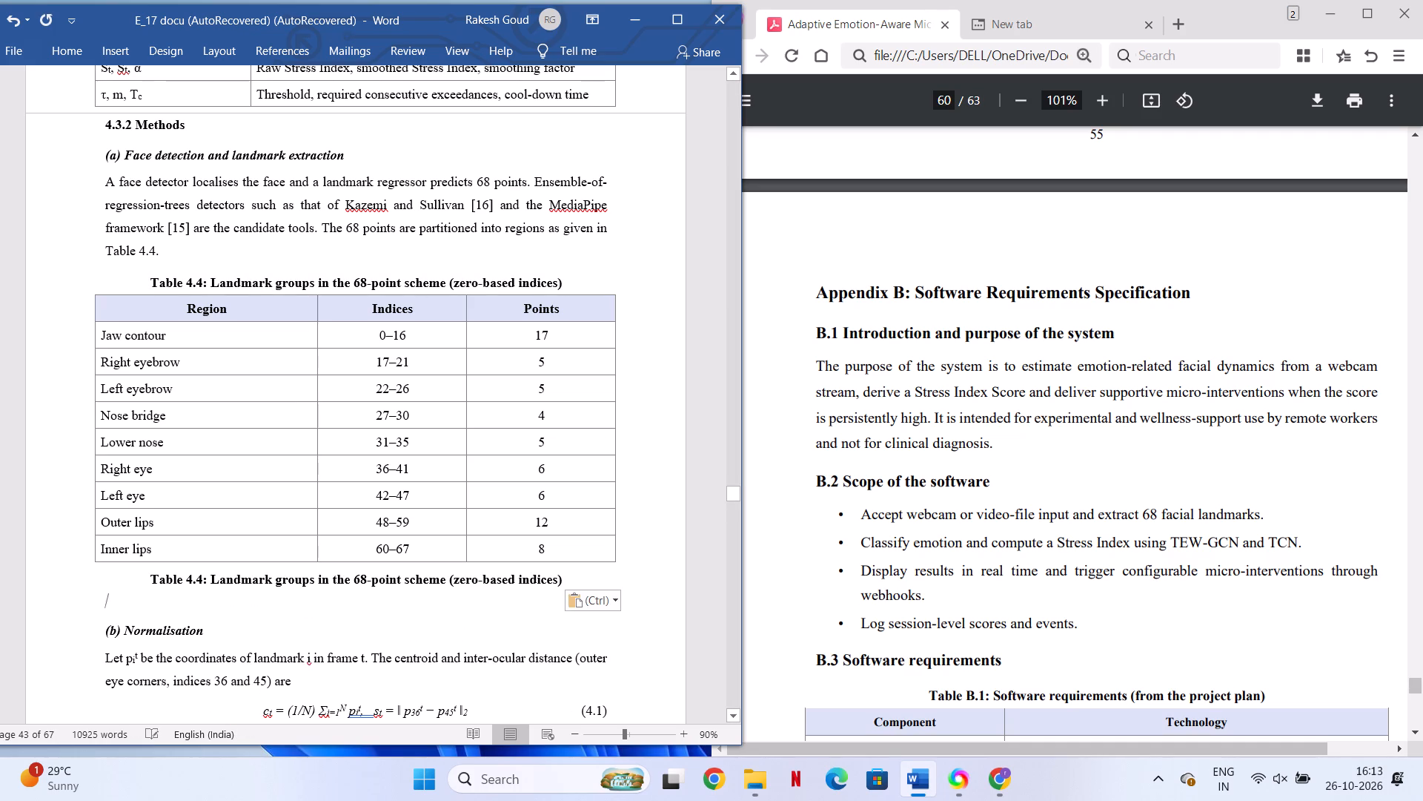
Remove the bold formatting from the copied Table 4.4 caption below the table.
triple_click(243, 576)
triple_click(243, 576)
click(254, 539)
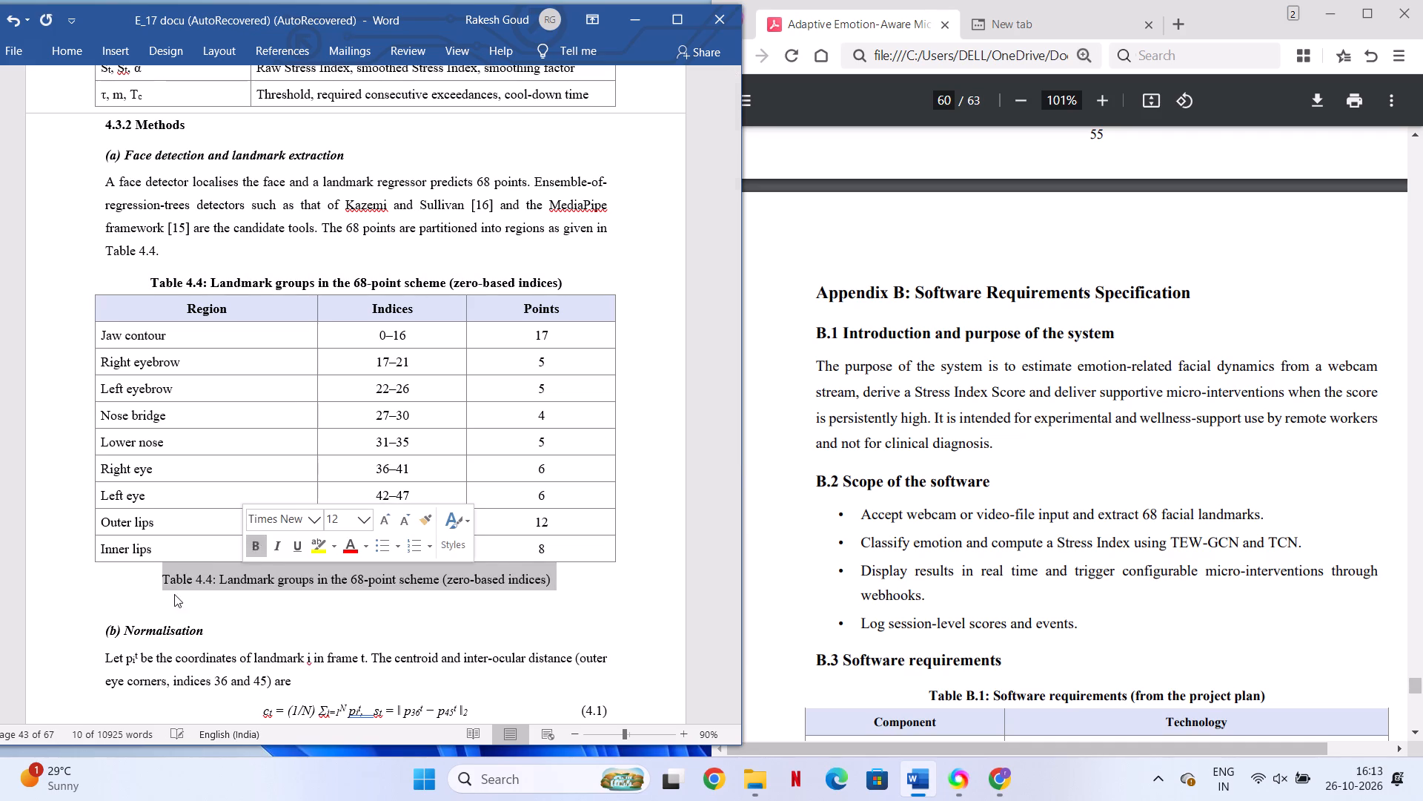
Delete the blank line between the lower Table 4.4 caption and the "(b) Normalisation" subheading.
click(110, 628)
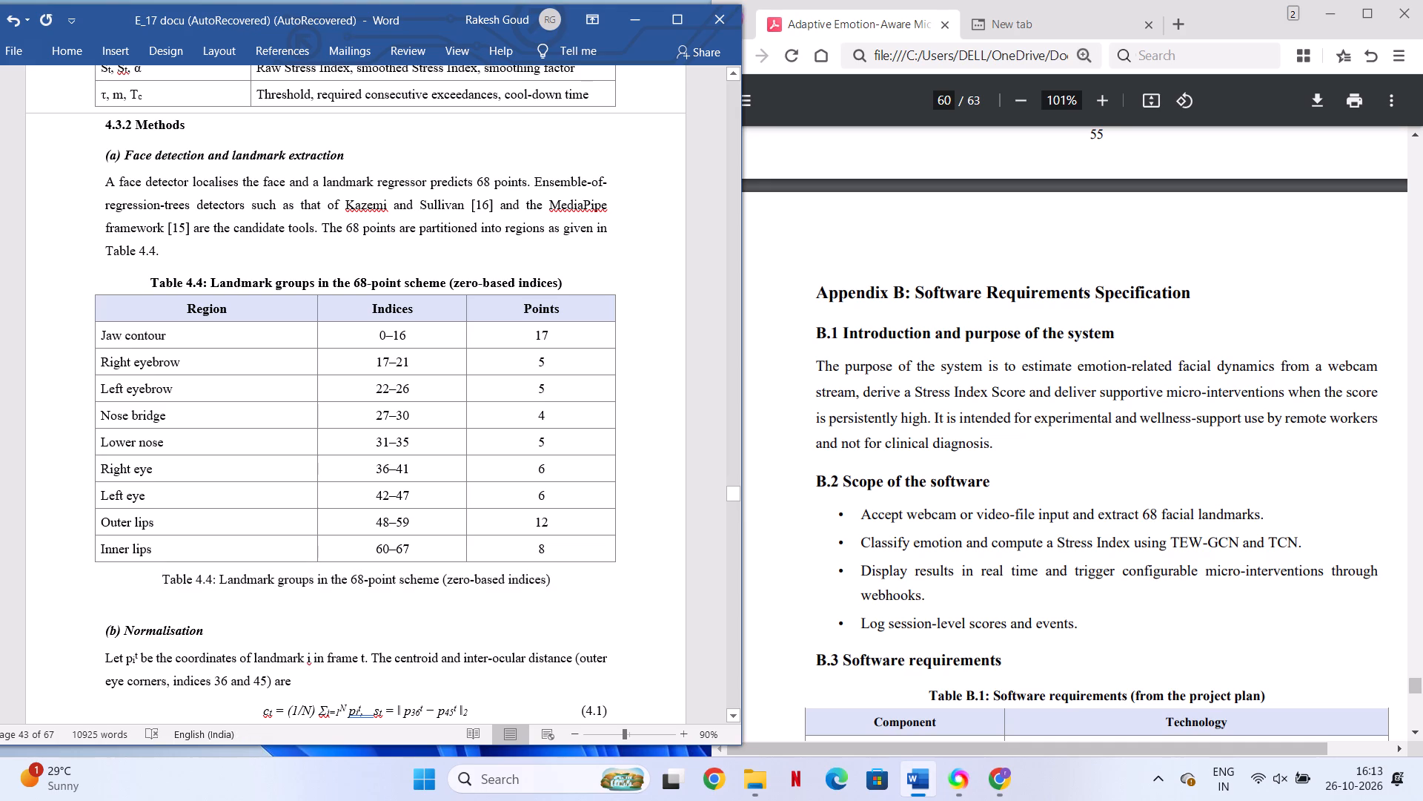
key(Down)
key(Left)
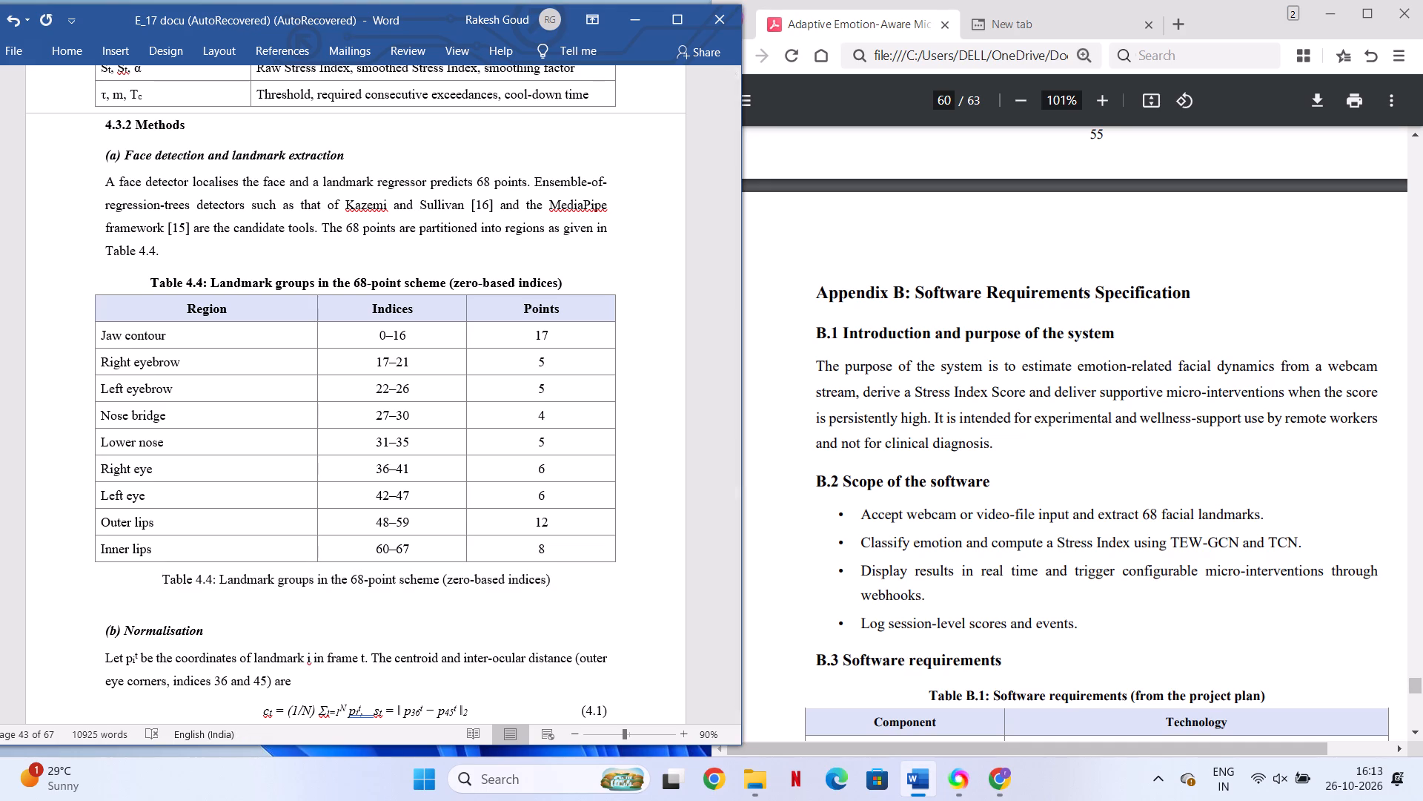
key(BackSpace)
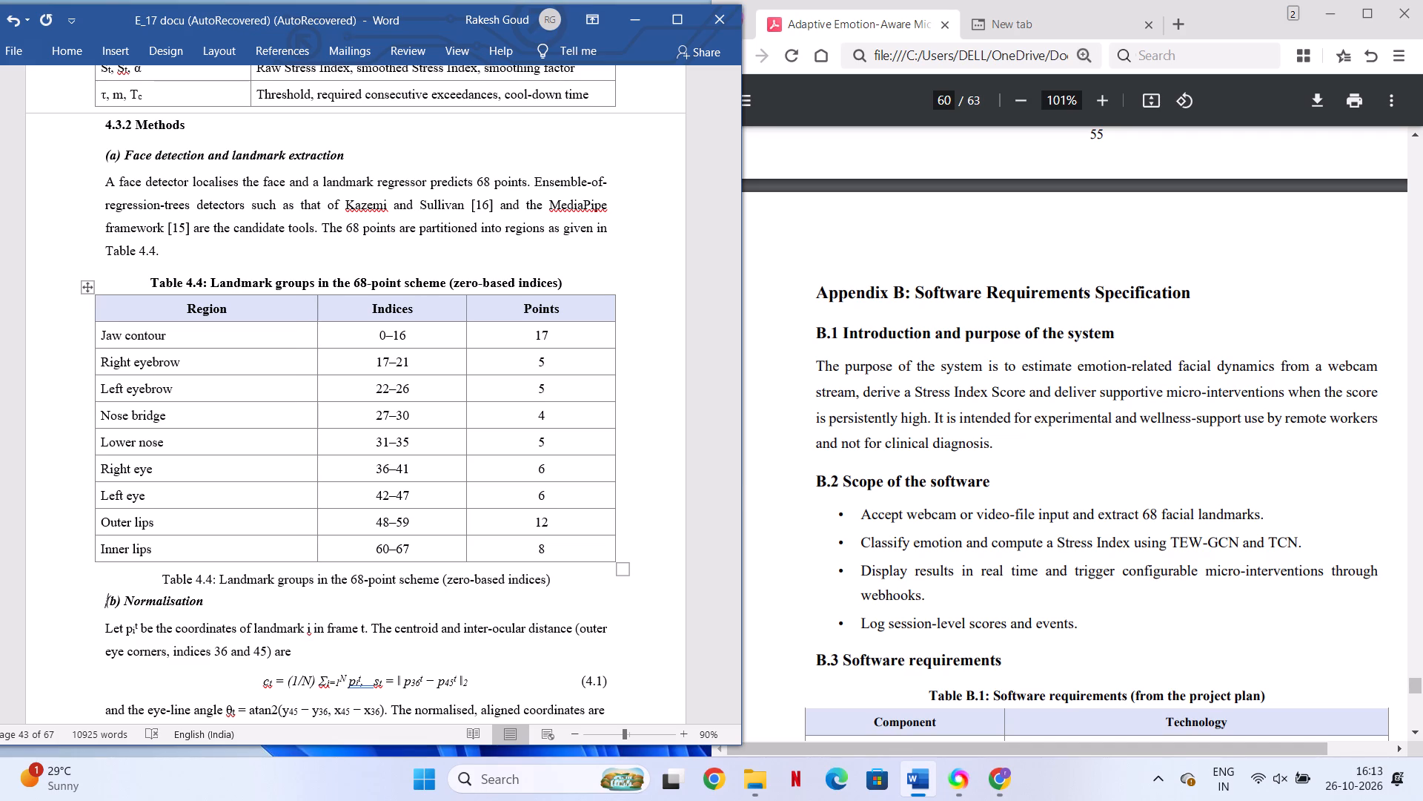
Delete the original bold Table 4.4 caption above the table together with the empty line it leaves.
triple_click(193, 281)
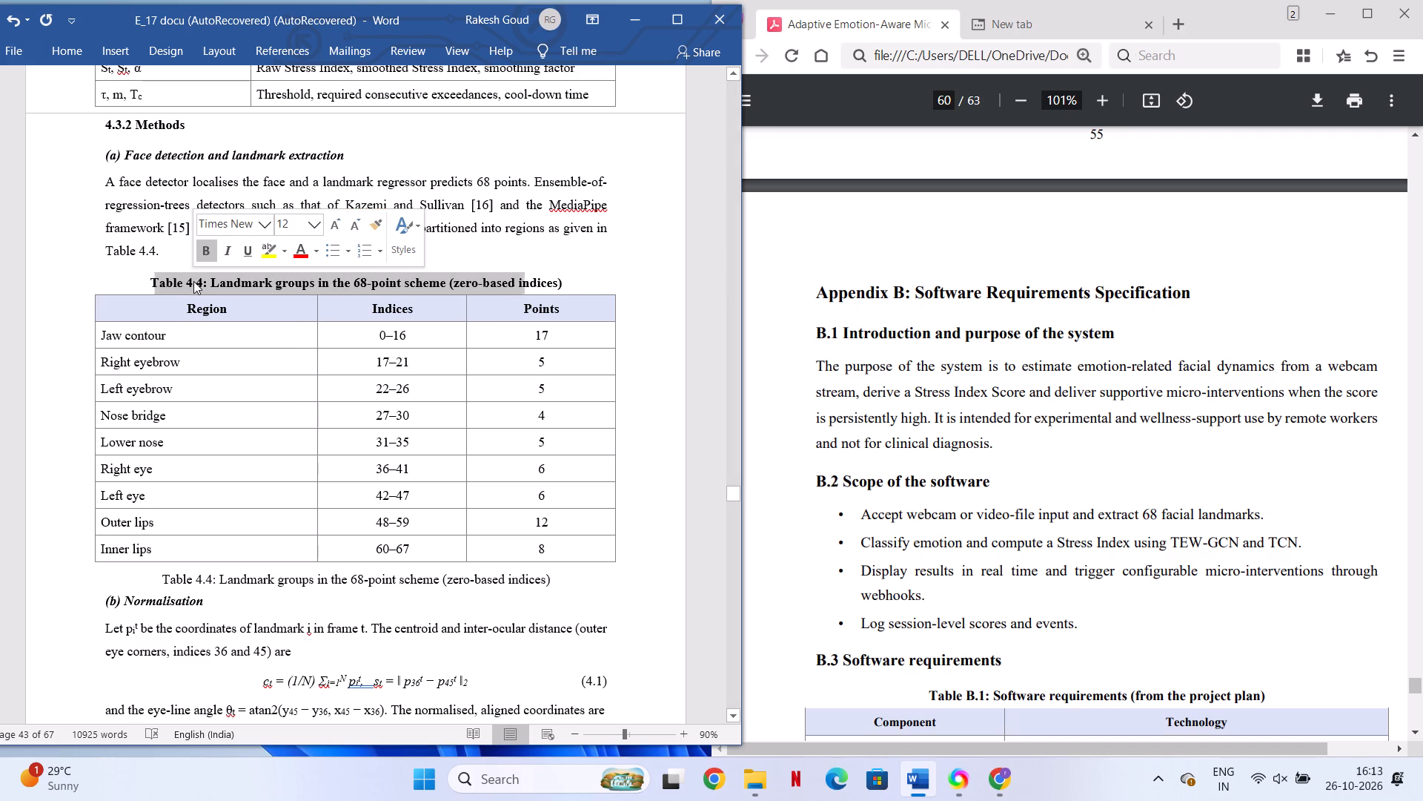
key(BackSpace)
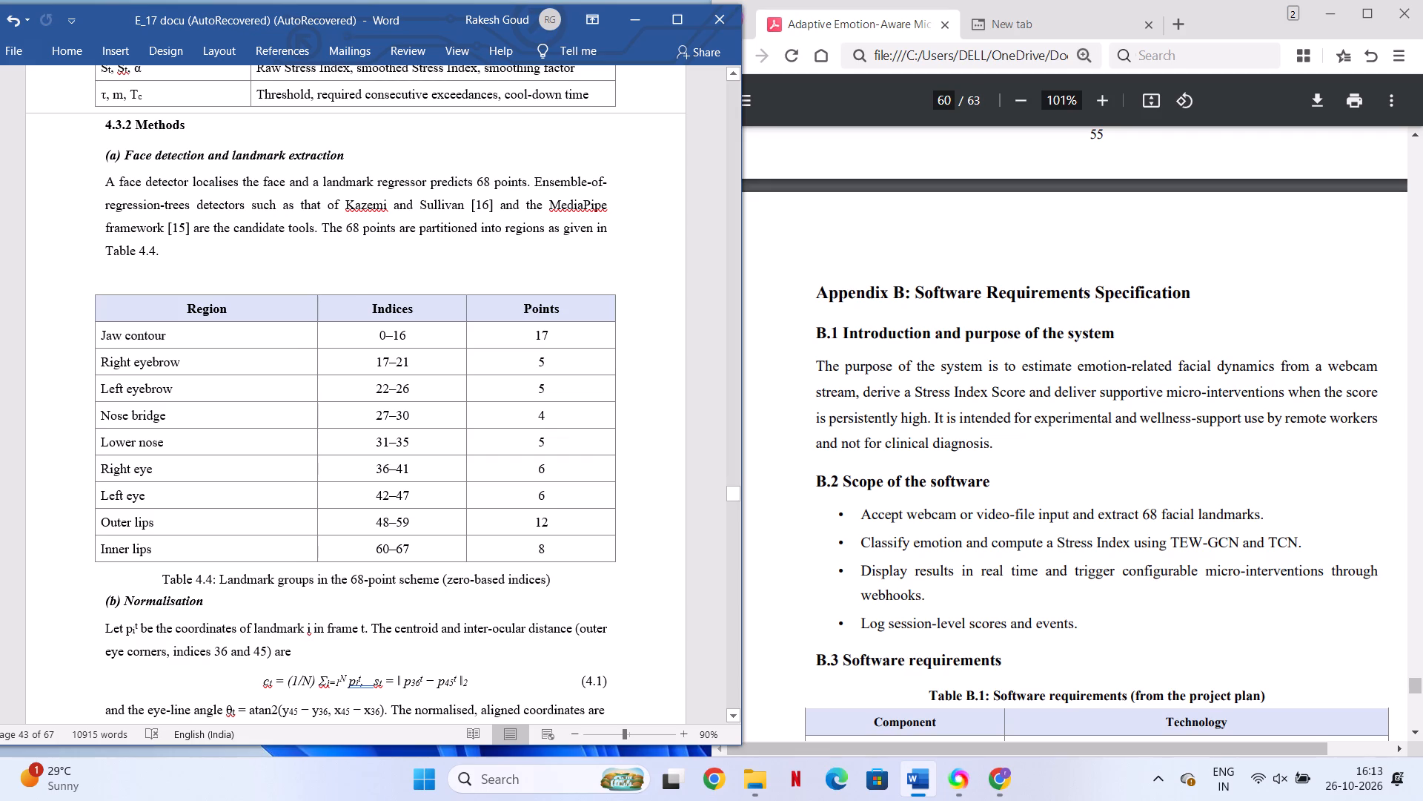
key(BackSpace)
key(BackSpace)
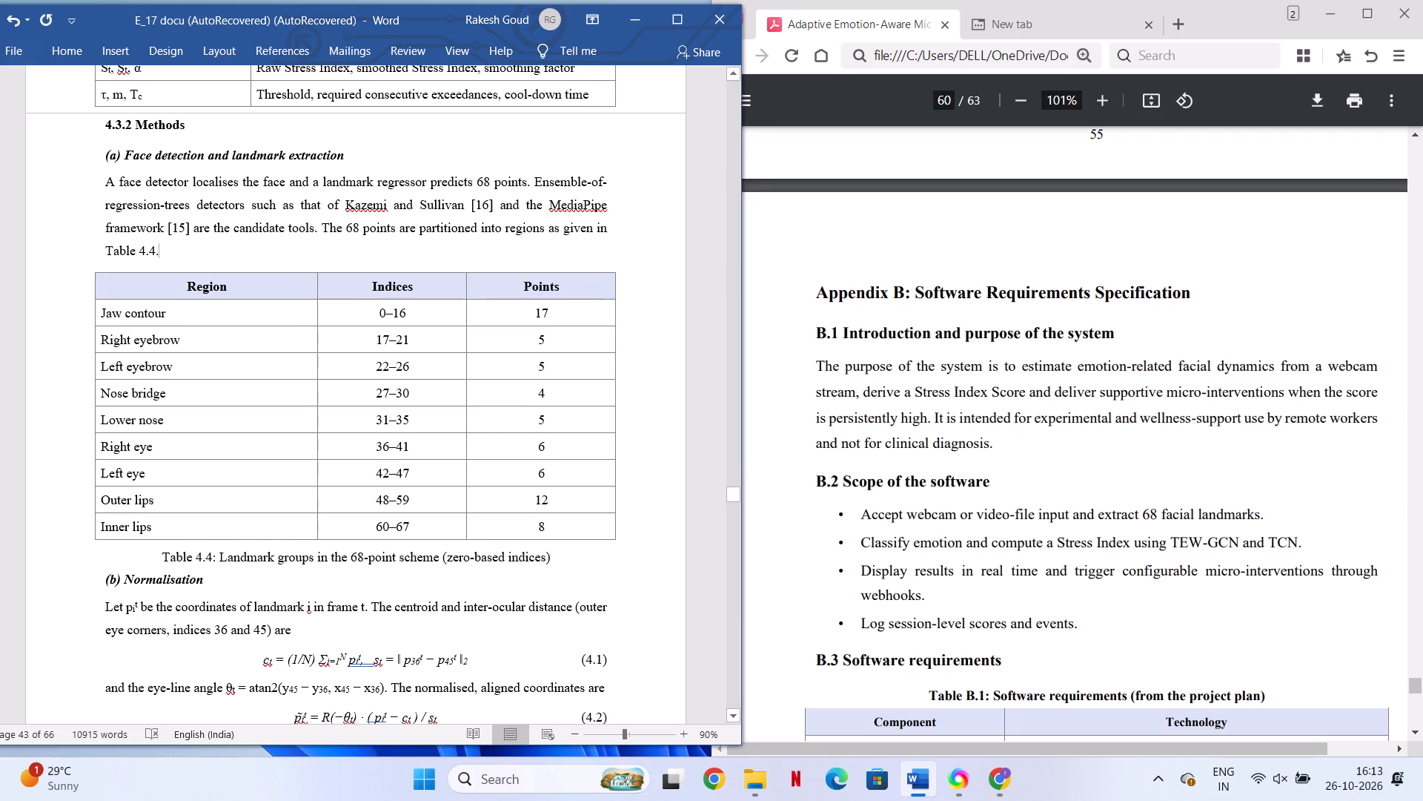
Review the report's pages after Table 4.4, from "(b) Normalisation" to the "4.3.3 Algorithms" section, for layout and spacing.
scroll(193, 281, down, 2)
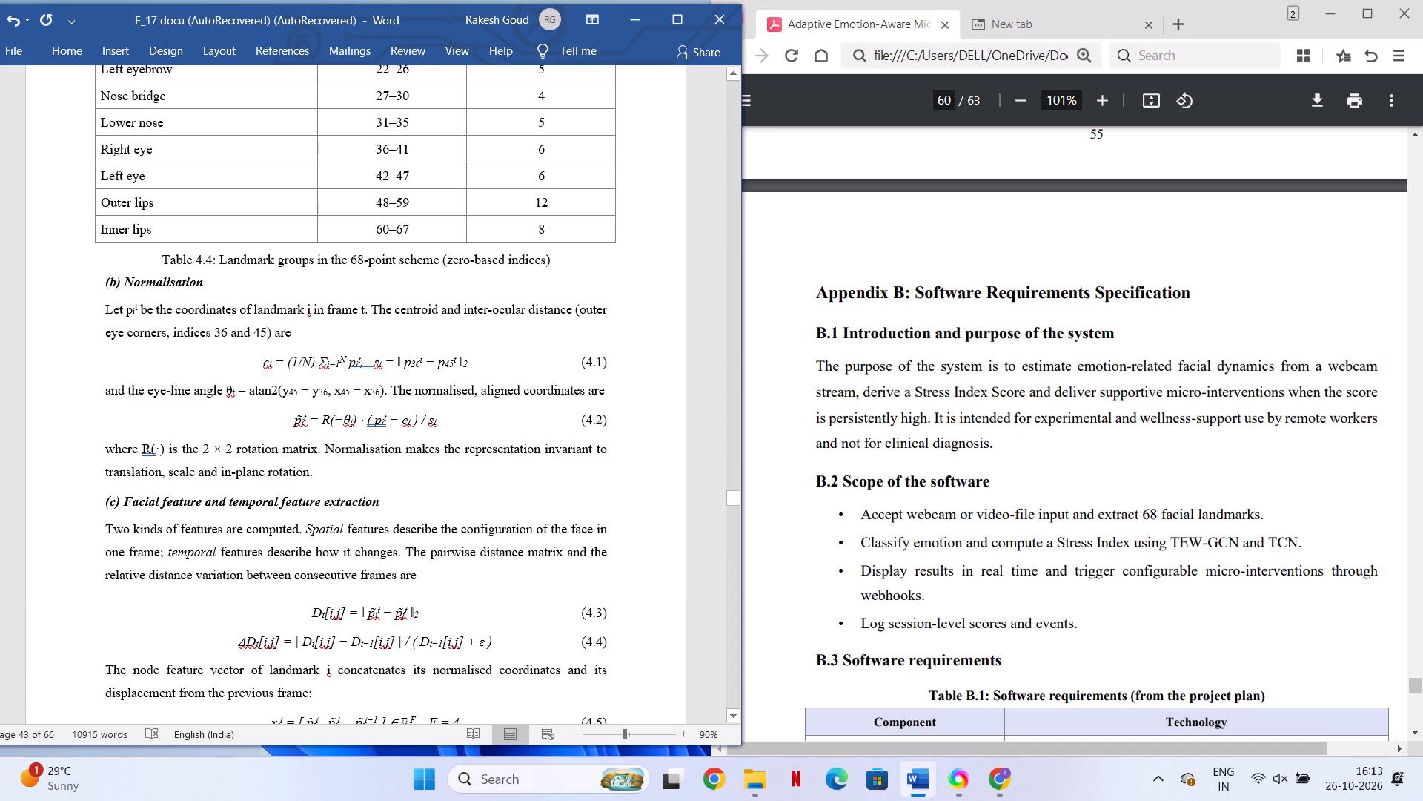
scroll(193, 281, down, 9)
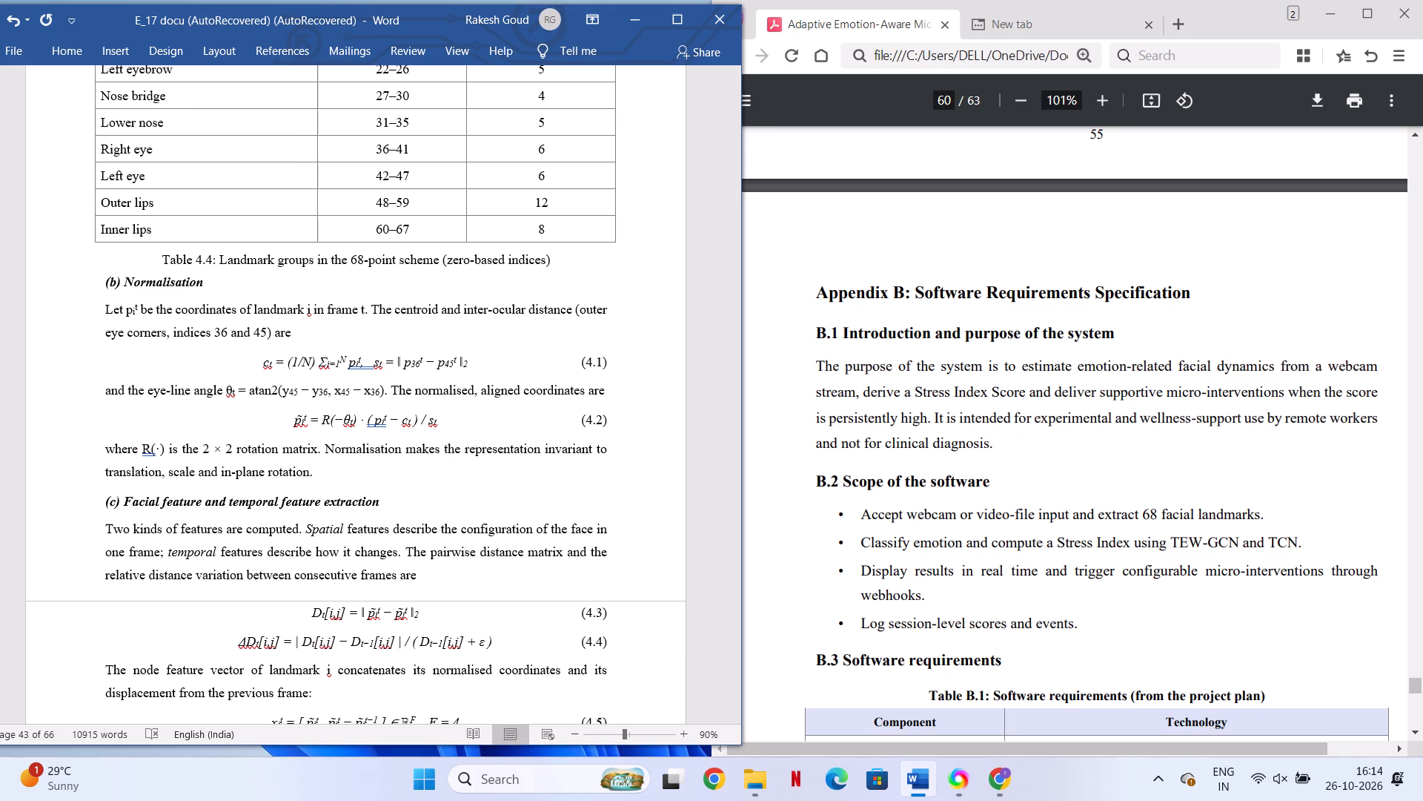
scroll(193, 281, down, 9)
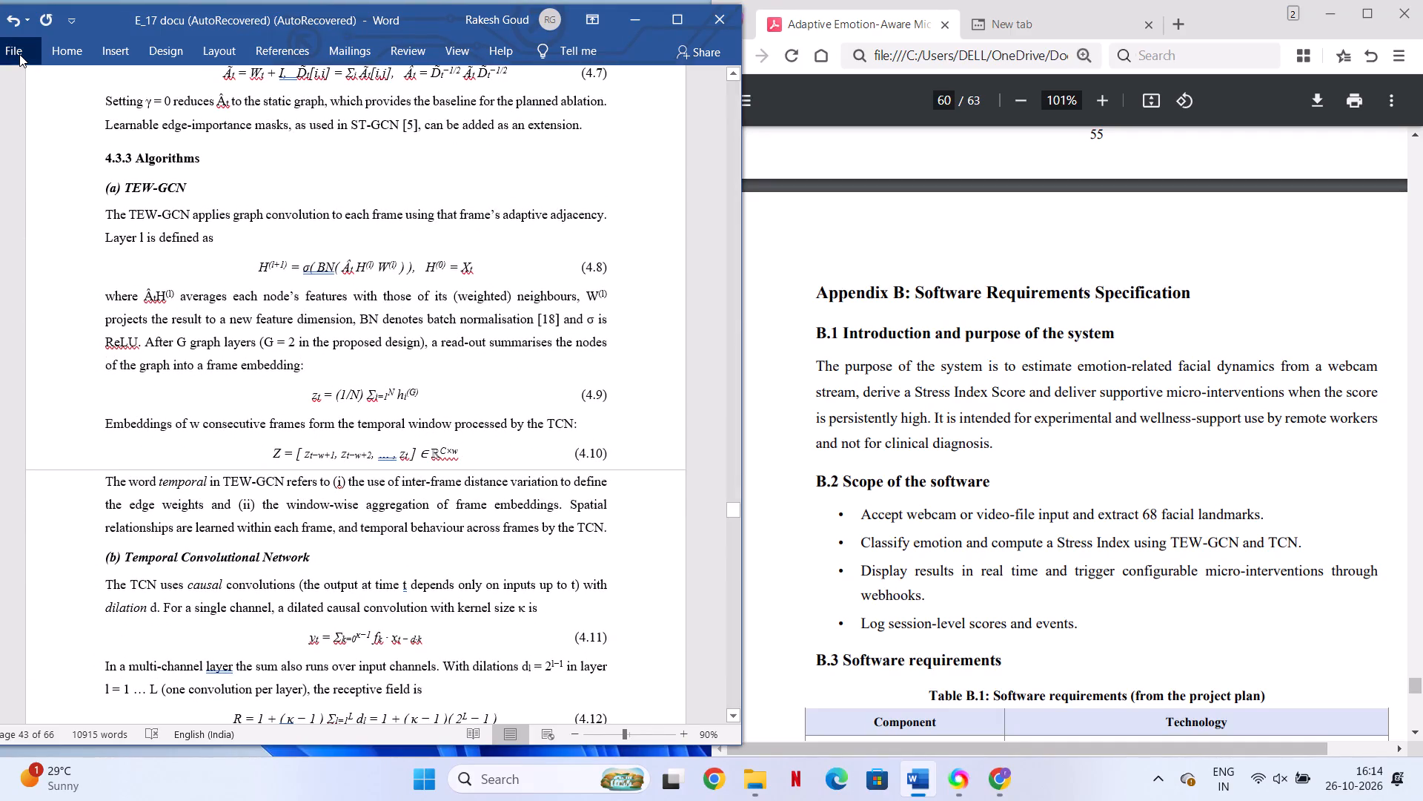
click(19, 54)
click(82, 294)
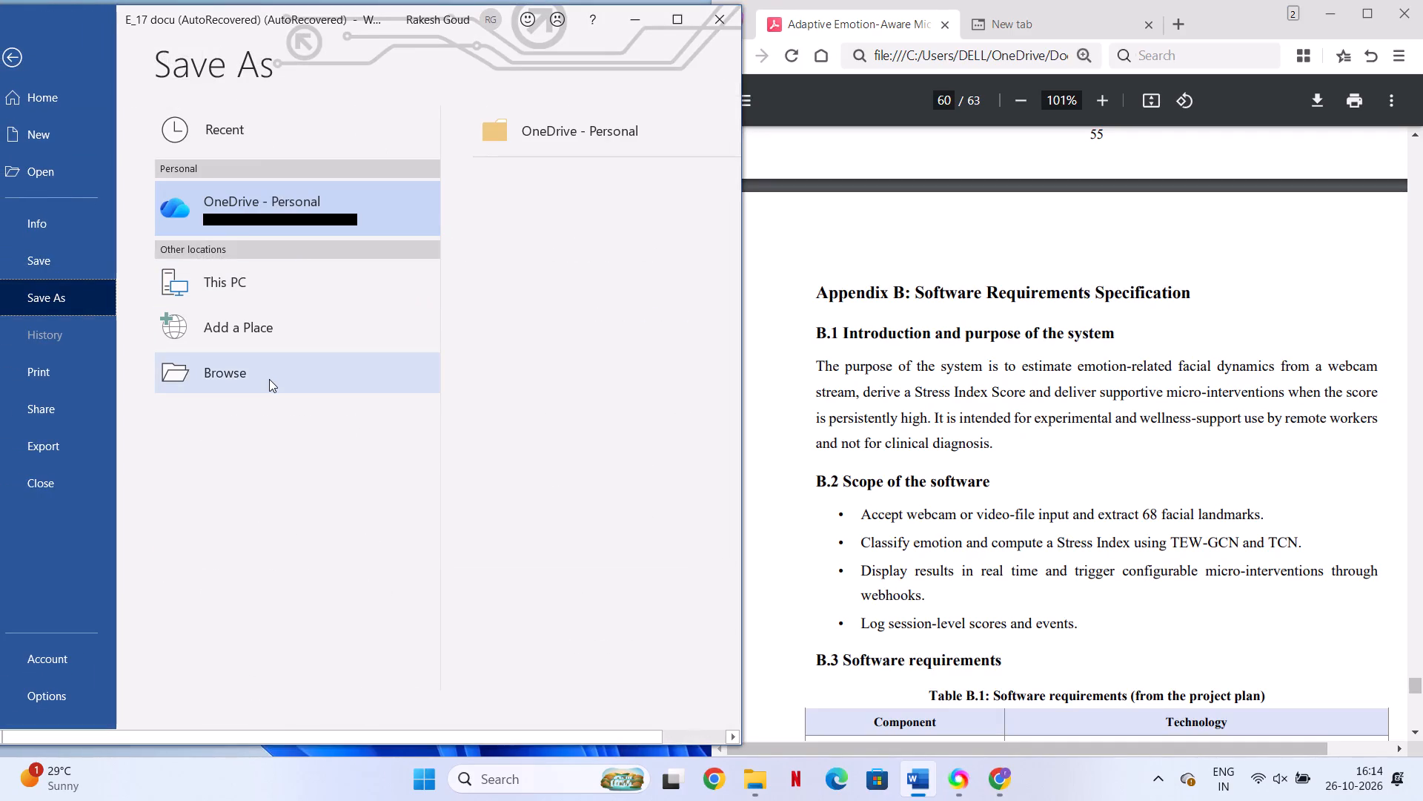
click(269, 379)
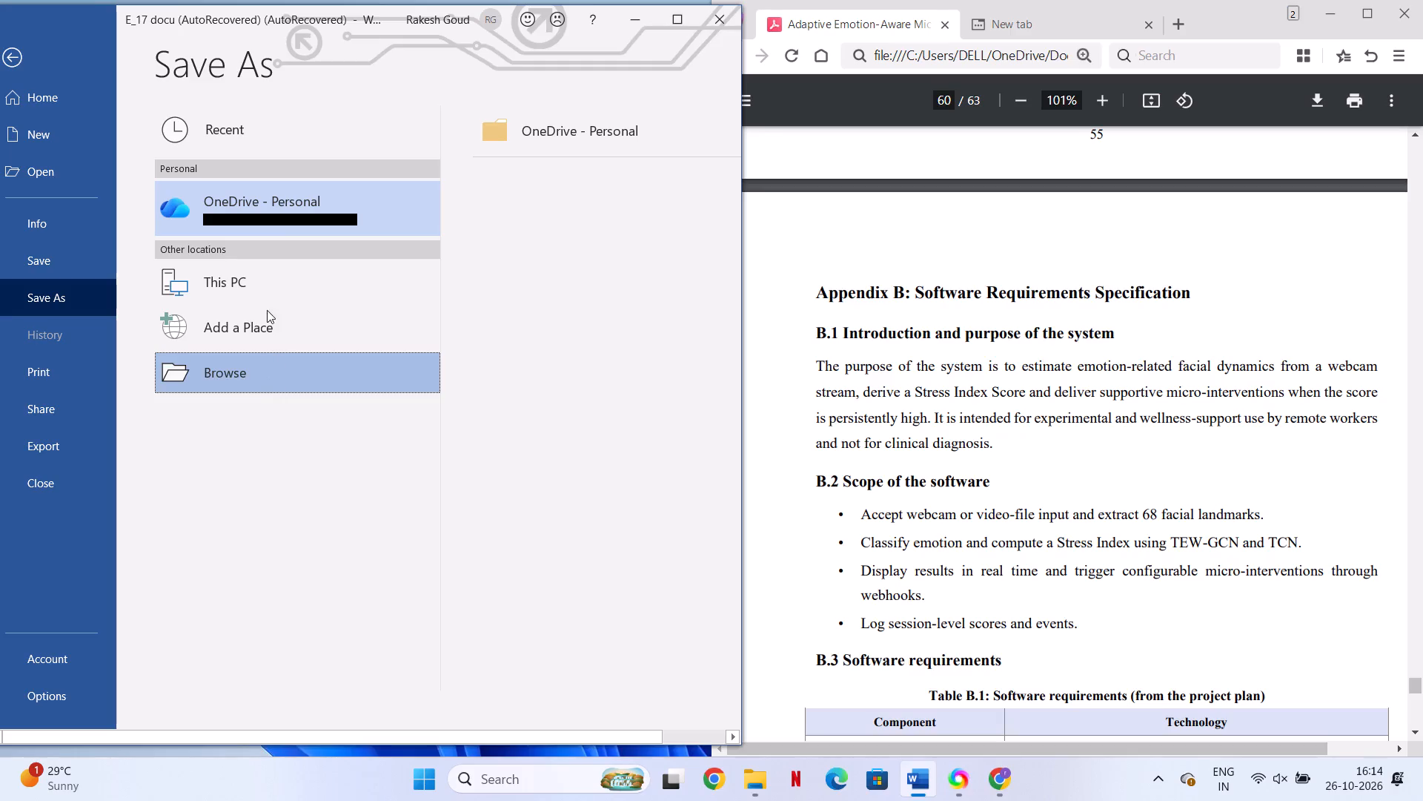
double_click(259, 289)
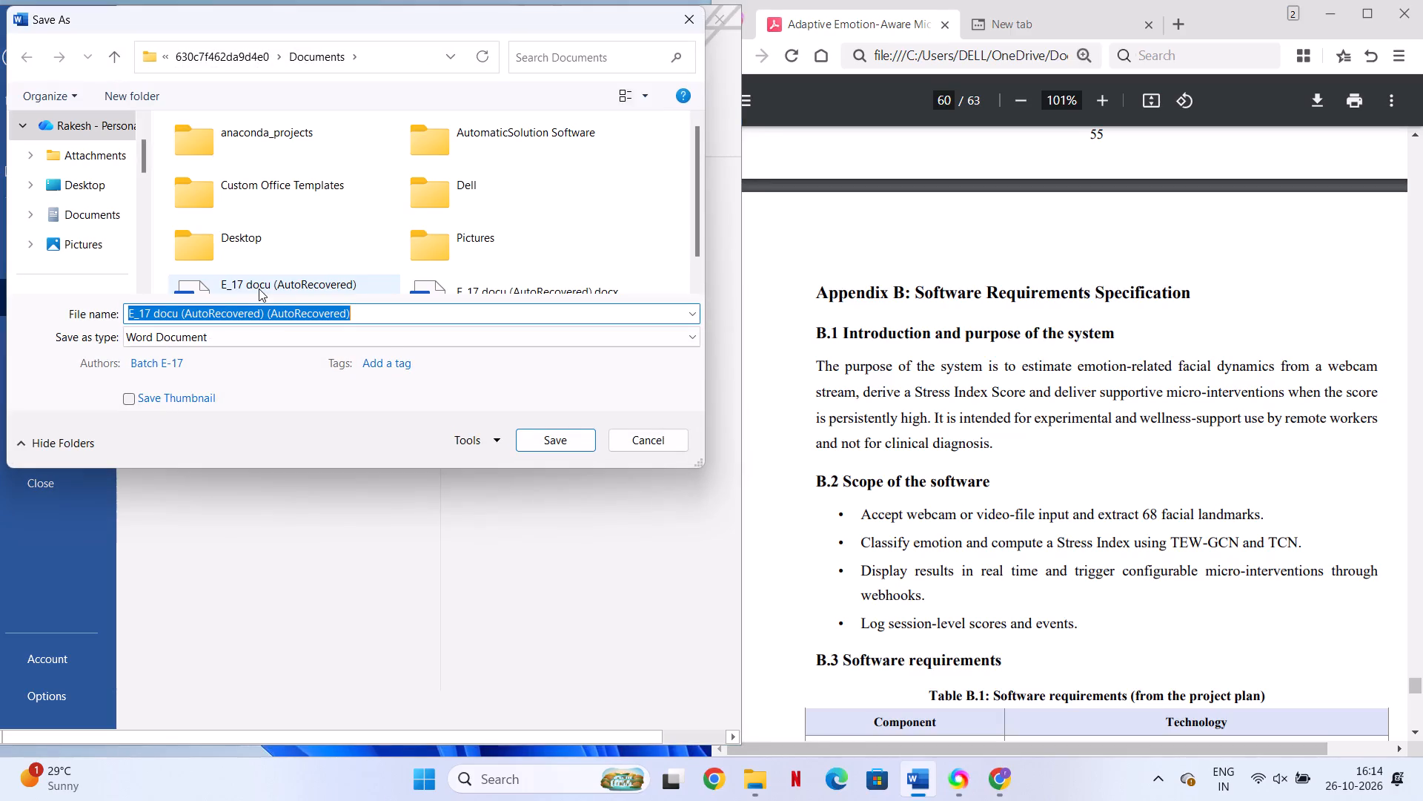
click(395, 320)
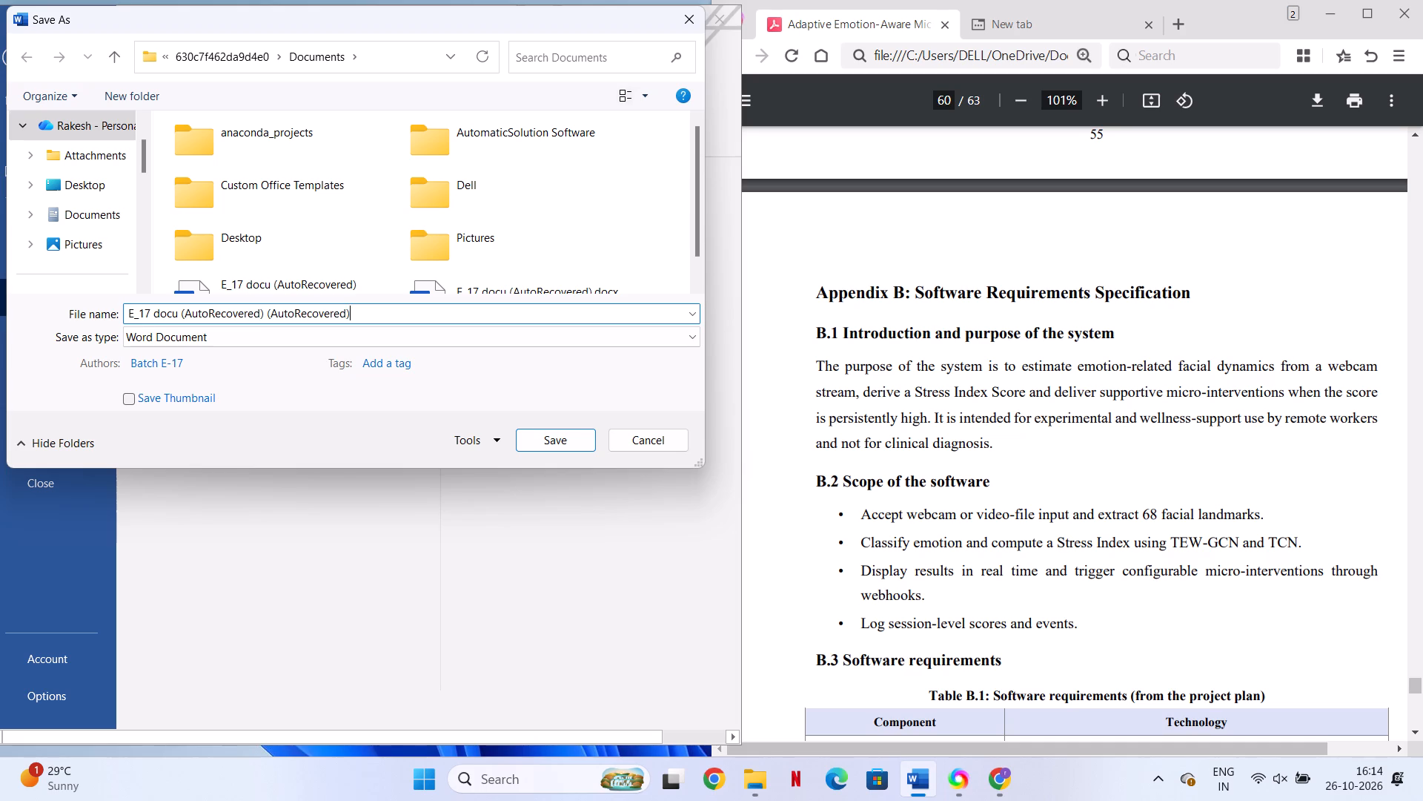
key(BackSpace)
key(BackSpace)
key(BackSpace)
key(BackSpace)
key(BackSpace)
key(BackSpace)
key(BackSpace)
key(BackSpace)
key(BackSpace)
key(BackSpace)
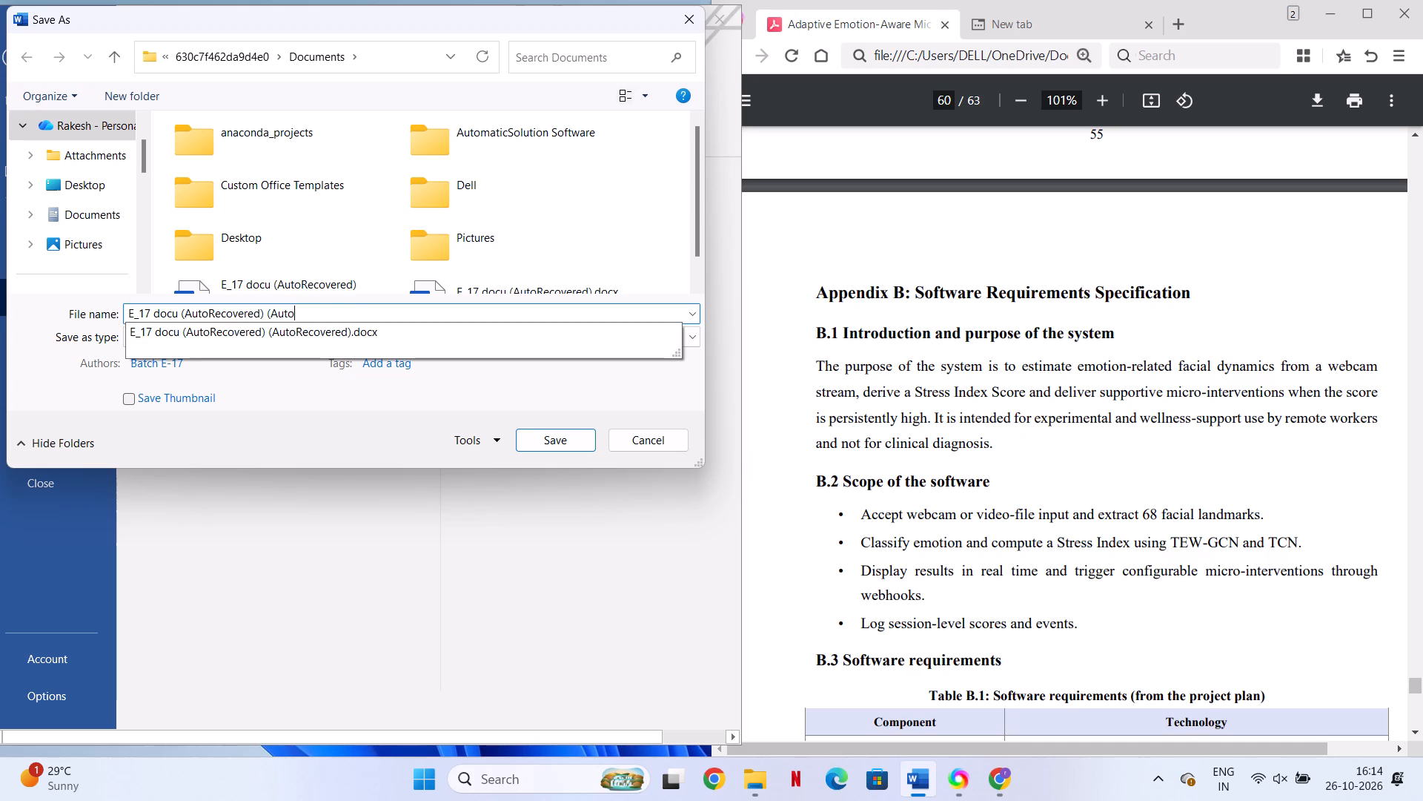
key(BackSpace)
key(BackSpace)
key(BackSpace)
key(BackSpace)
key(BackSpace)
key(BackSpace)
key(BackSpace)
key(BackSpace)
key(BackSpace)
key(BackSpace)
key(BackSpace)
key(BackSpace)
key(BackSpace)
key(BackSpace)
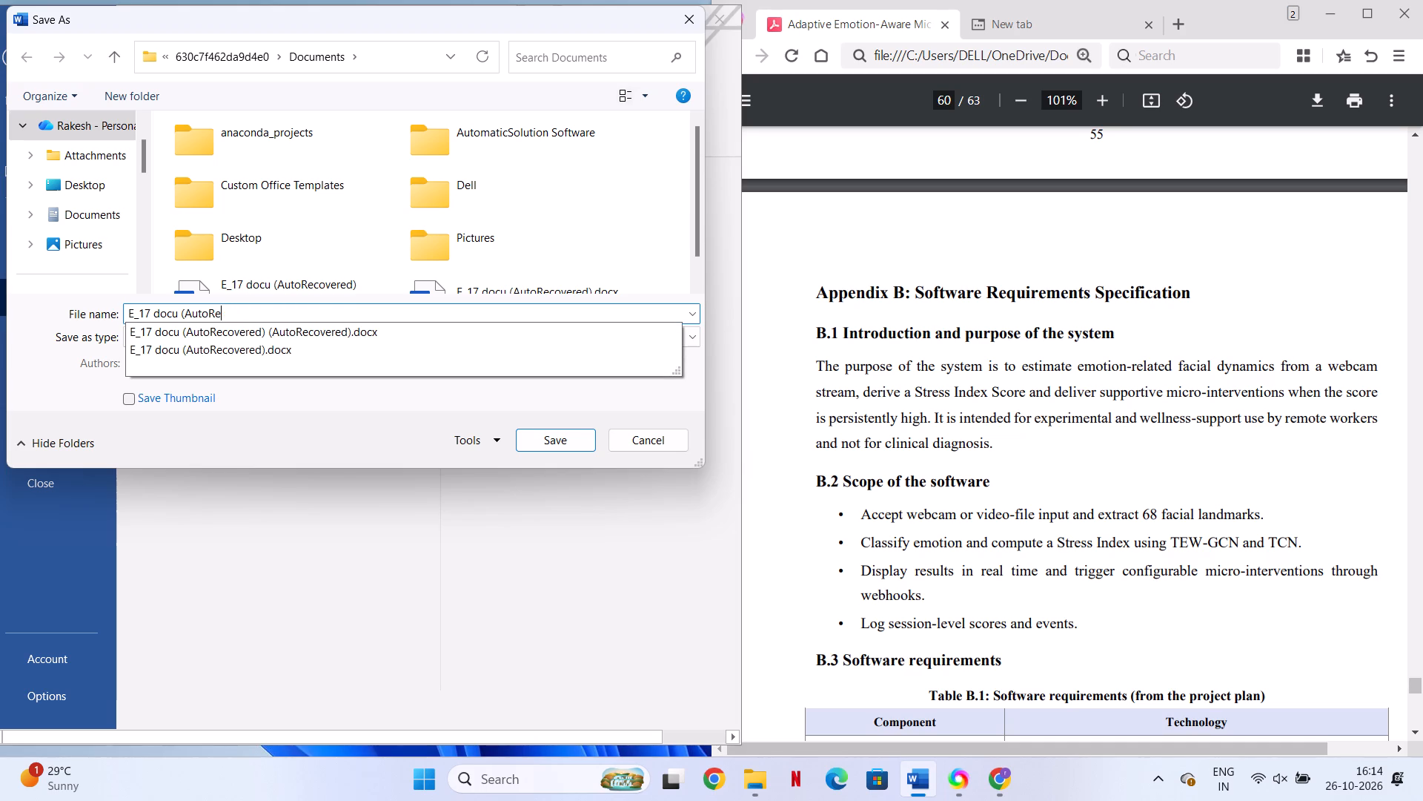
key(BackSpace)
key(BackSpace)
key(BackSpace)
key(BackSpace)
key(BackSpace)
key(BackSpace)
key(BackSpace)
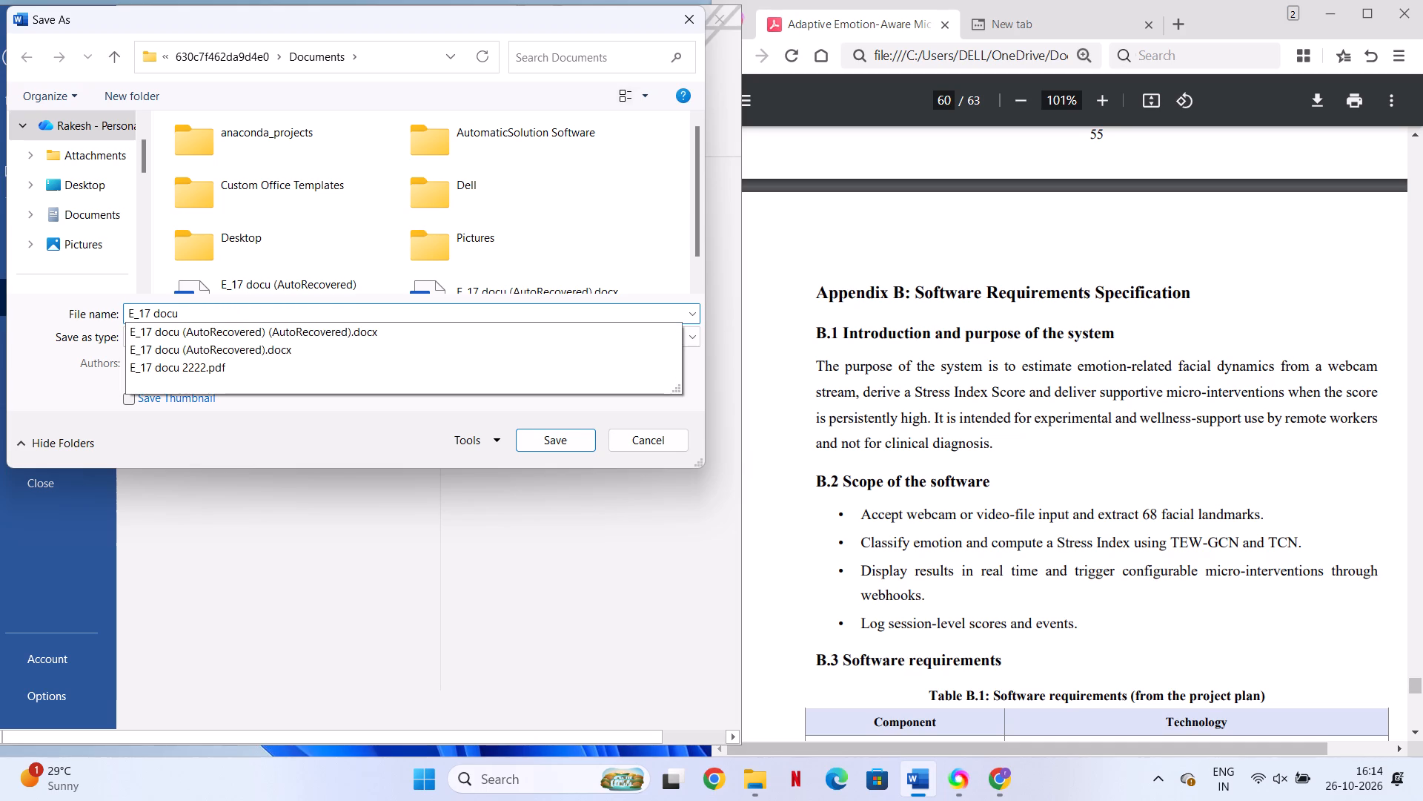
key(3)
key(3)
key(3)
key(3)
key(3)
key(3)
key(3)
key(3)
key(3)
key(3)
key(3)
key(3)
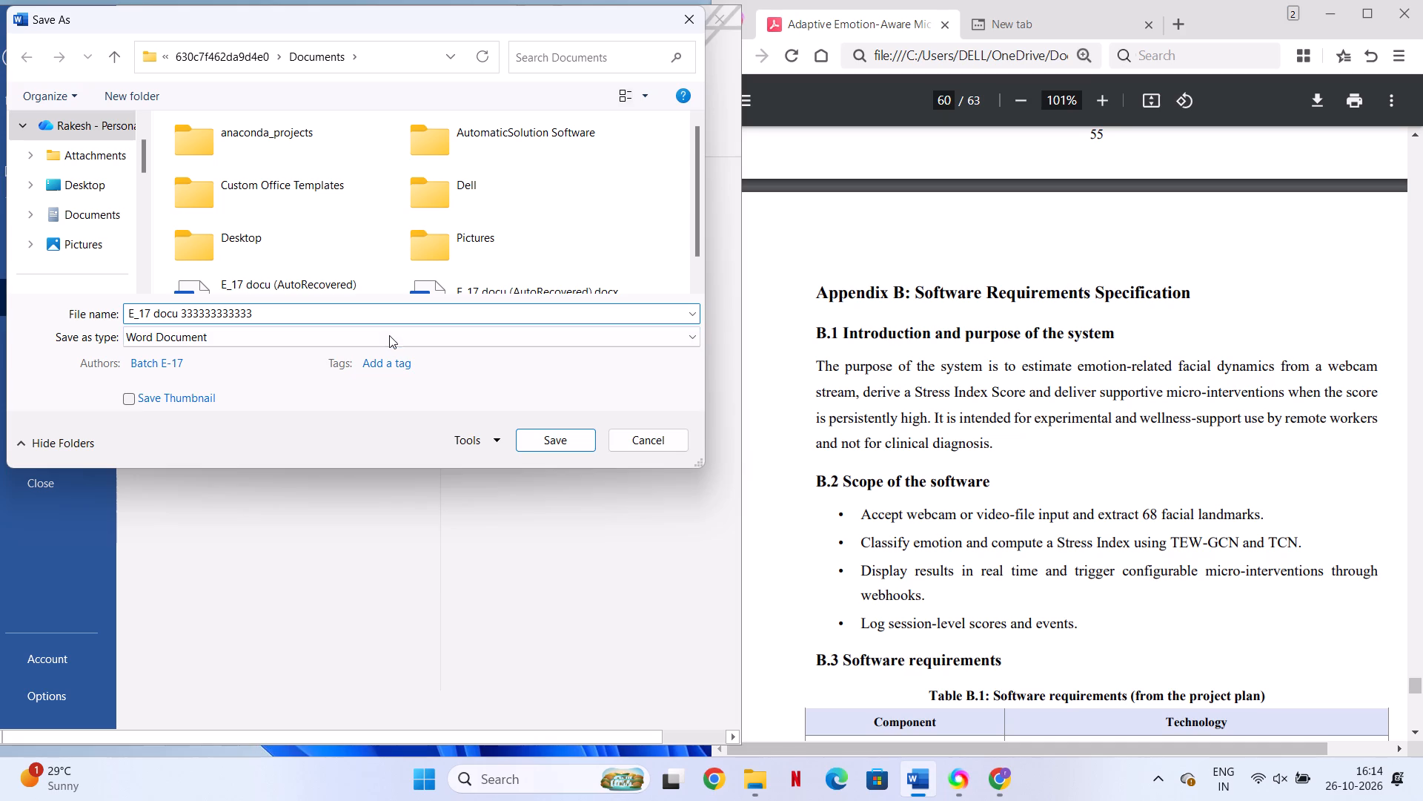
Save the copy as a PDF in the personal OneDrive's Desktop folder.
click(388, 335)
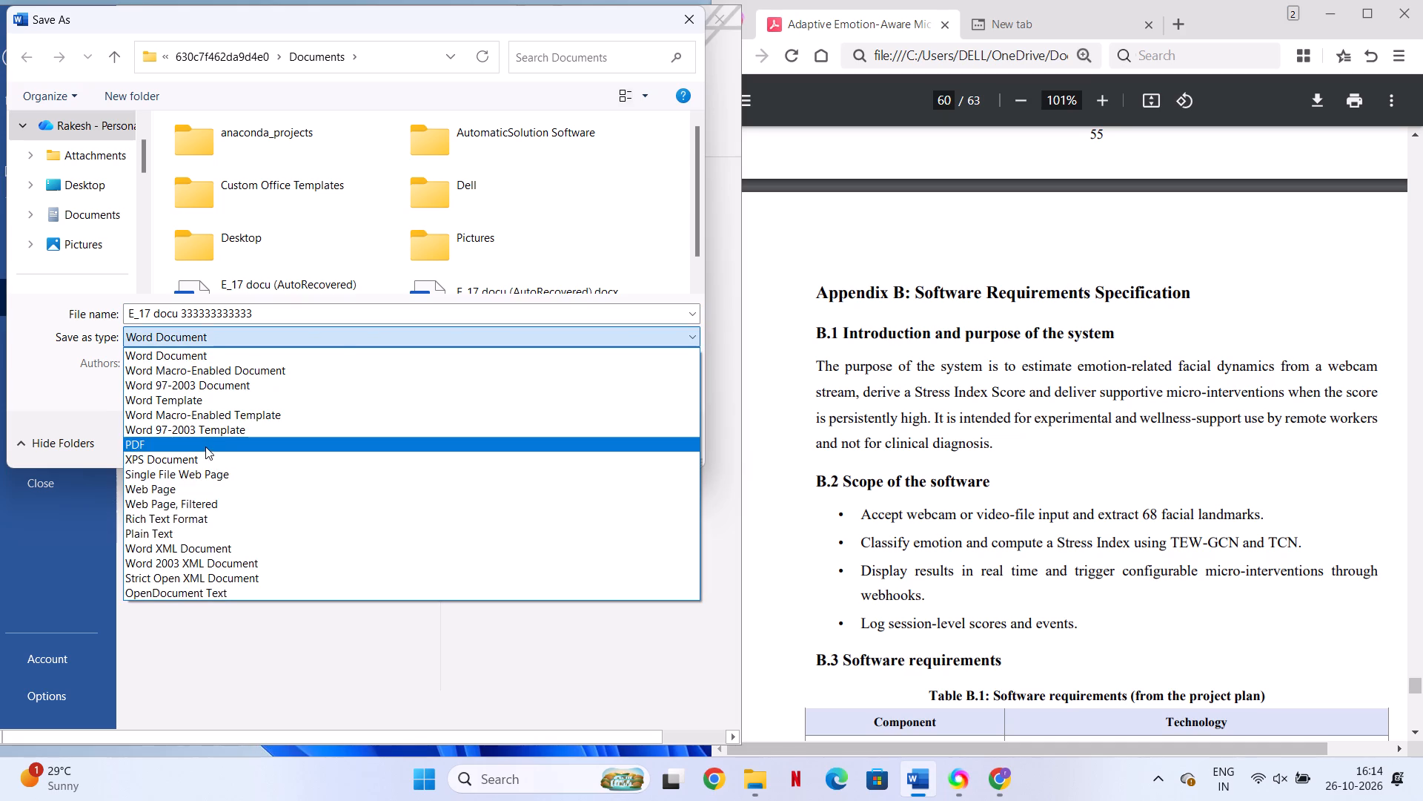
click(205, 446)
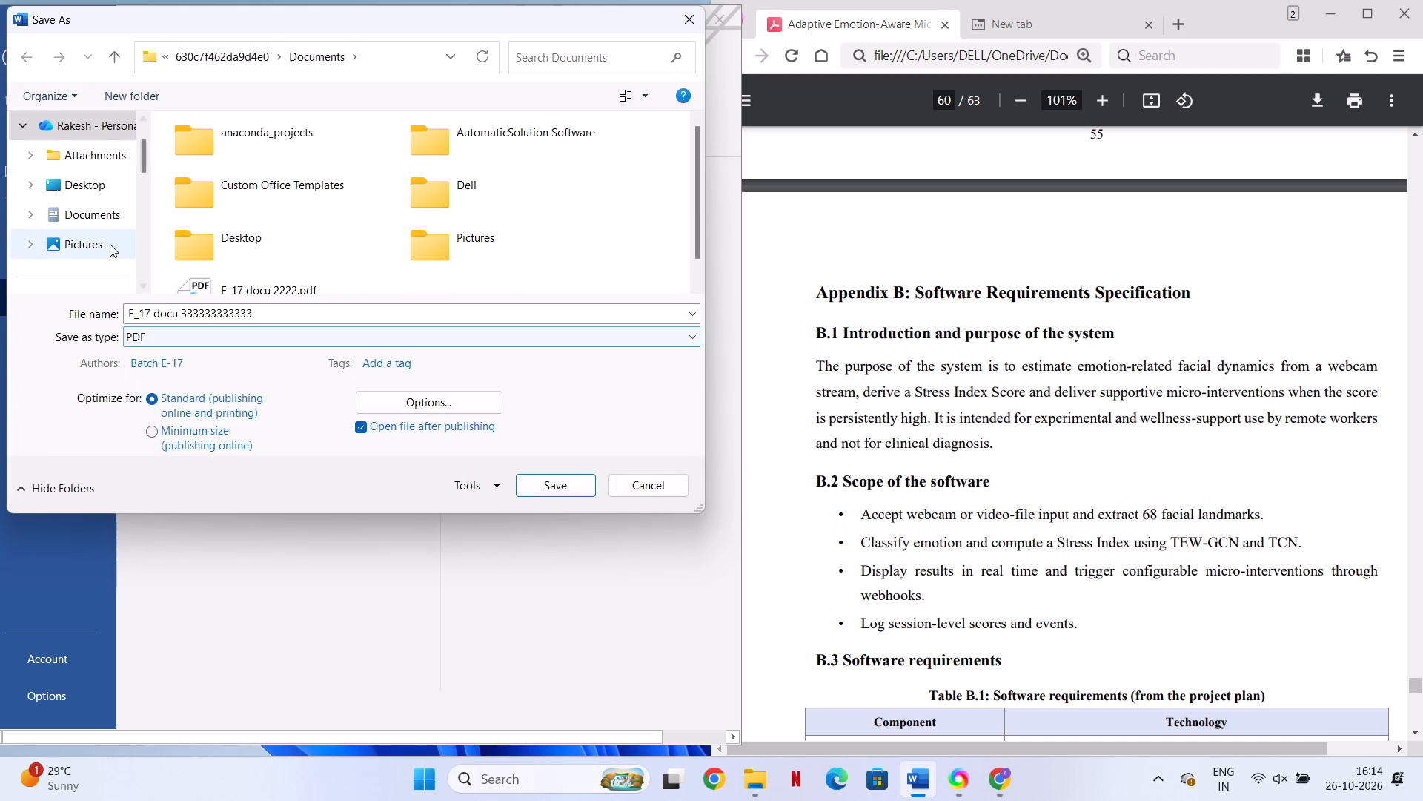
click(82, 181)
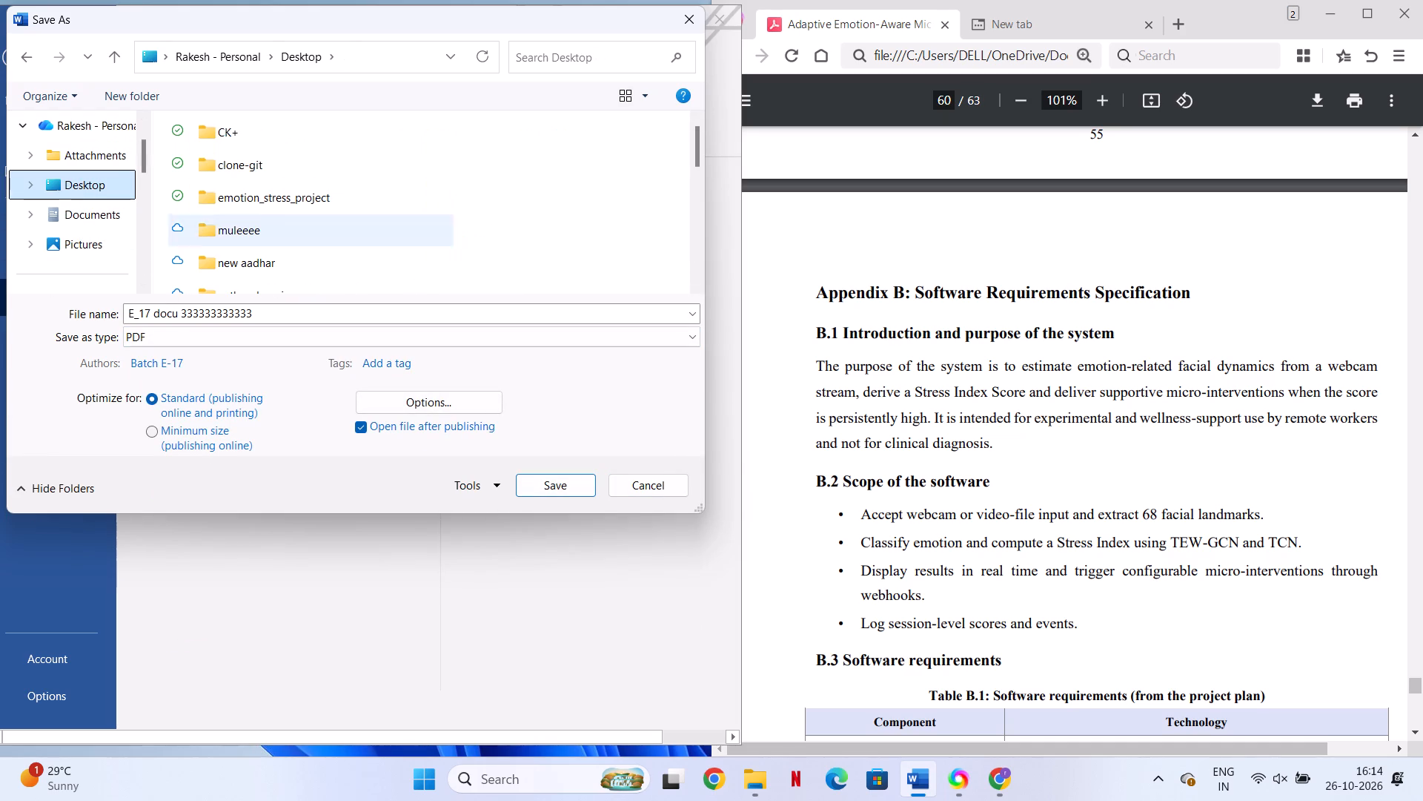
click(570, 488)
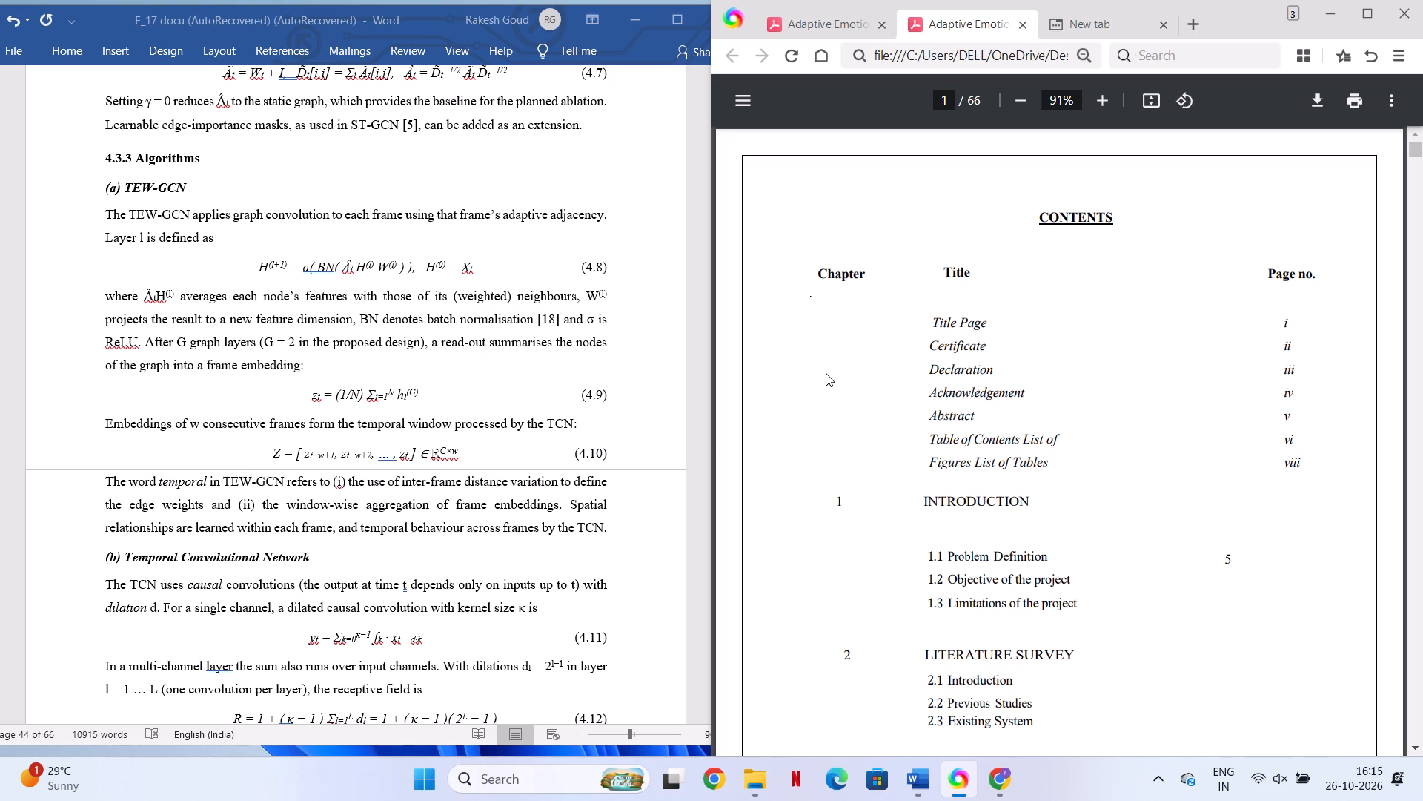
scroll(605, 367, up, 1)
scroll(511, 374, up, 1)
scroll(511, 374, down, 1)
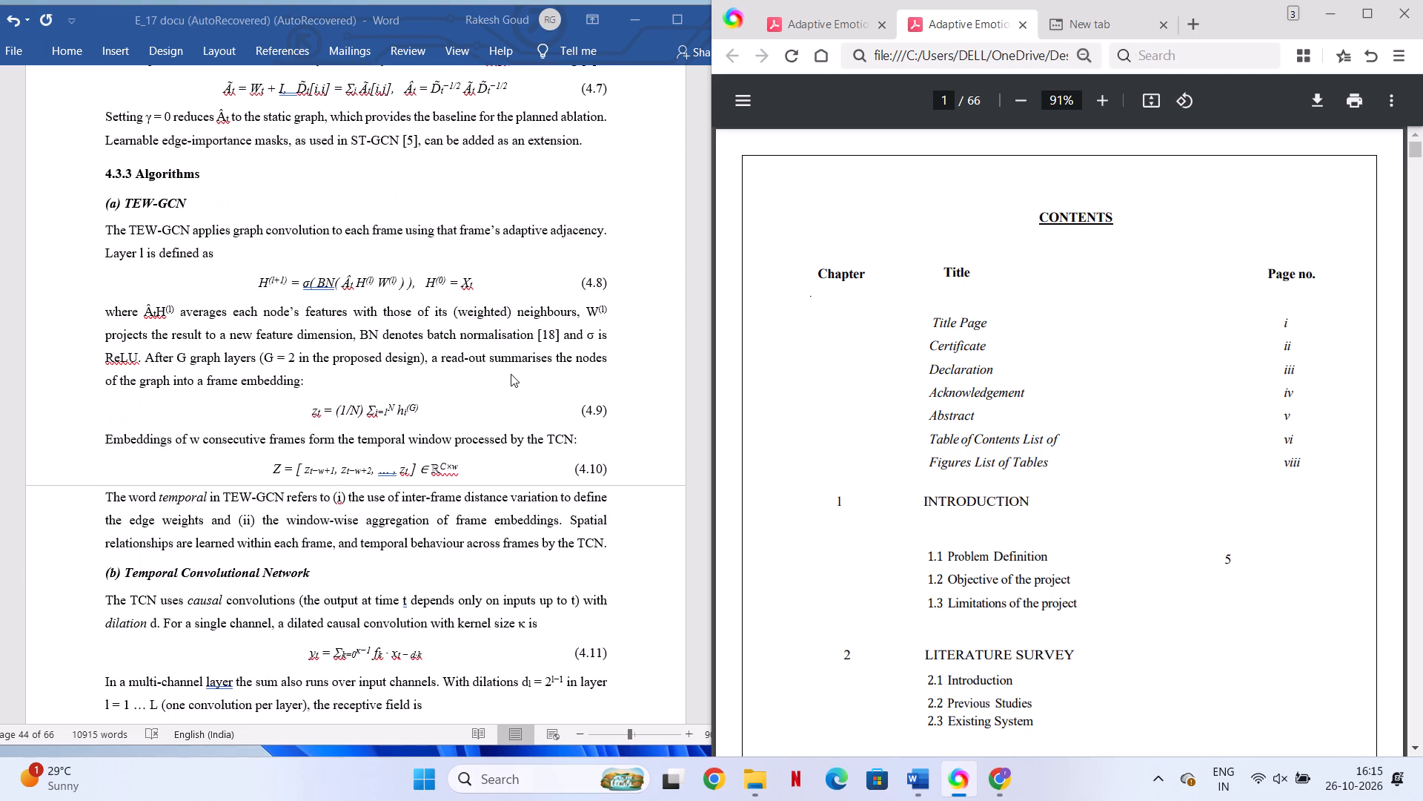
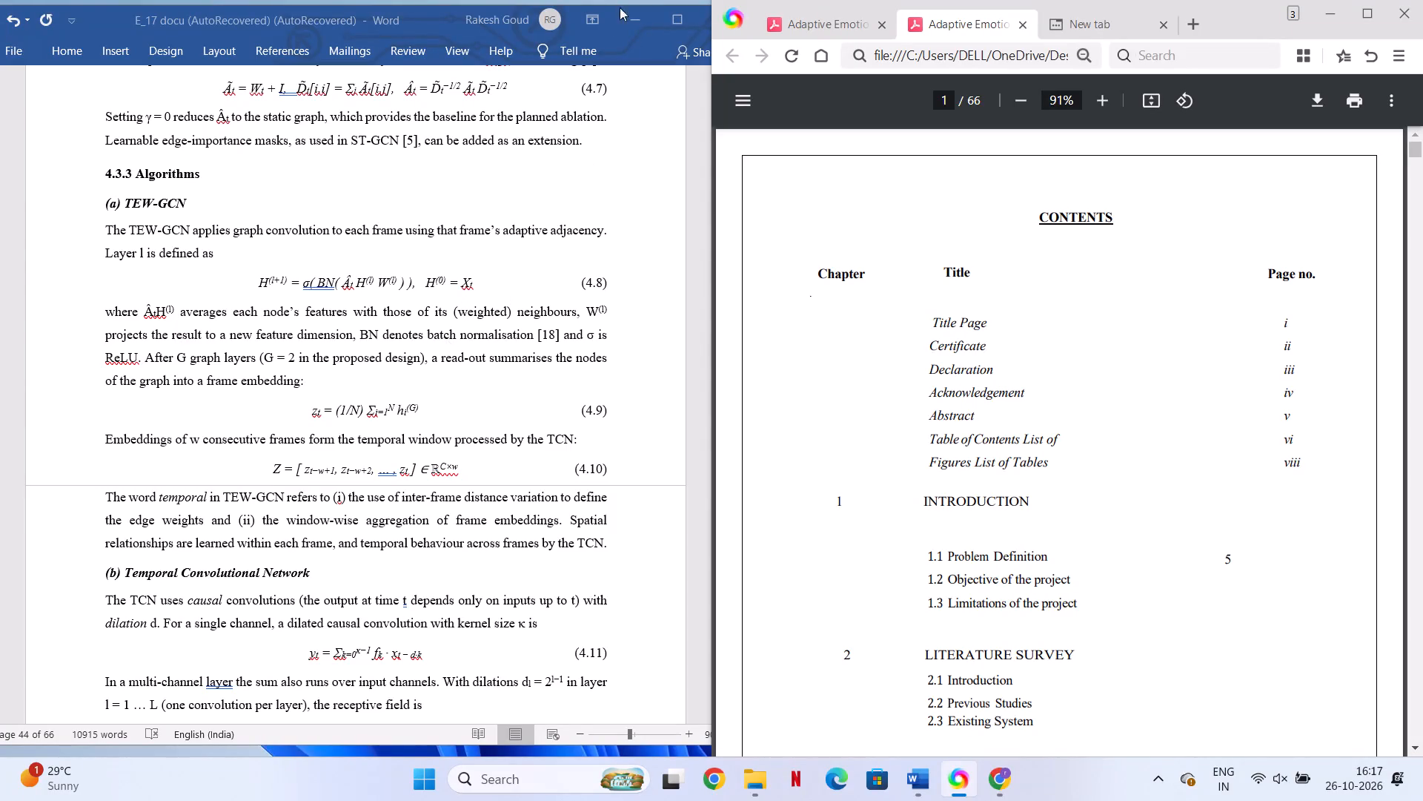
click(635, 22)
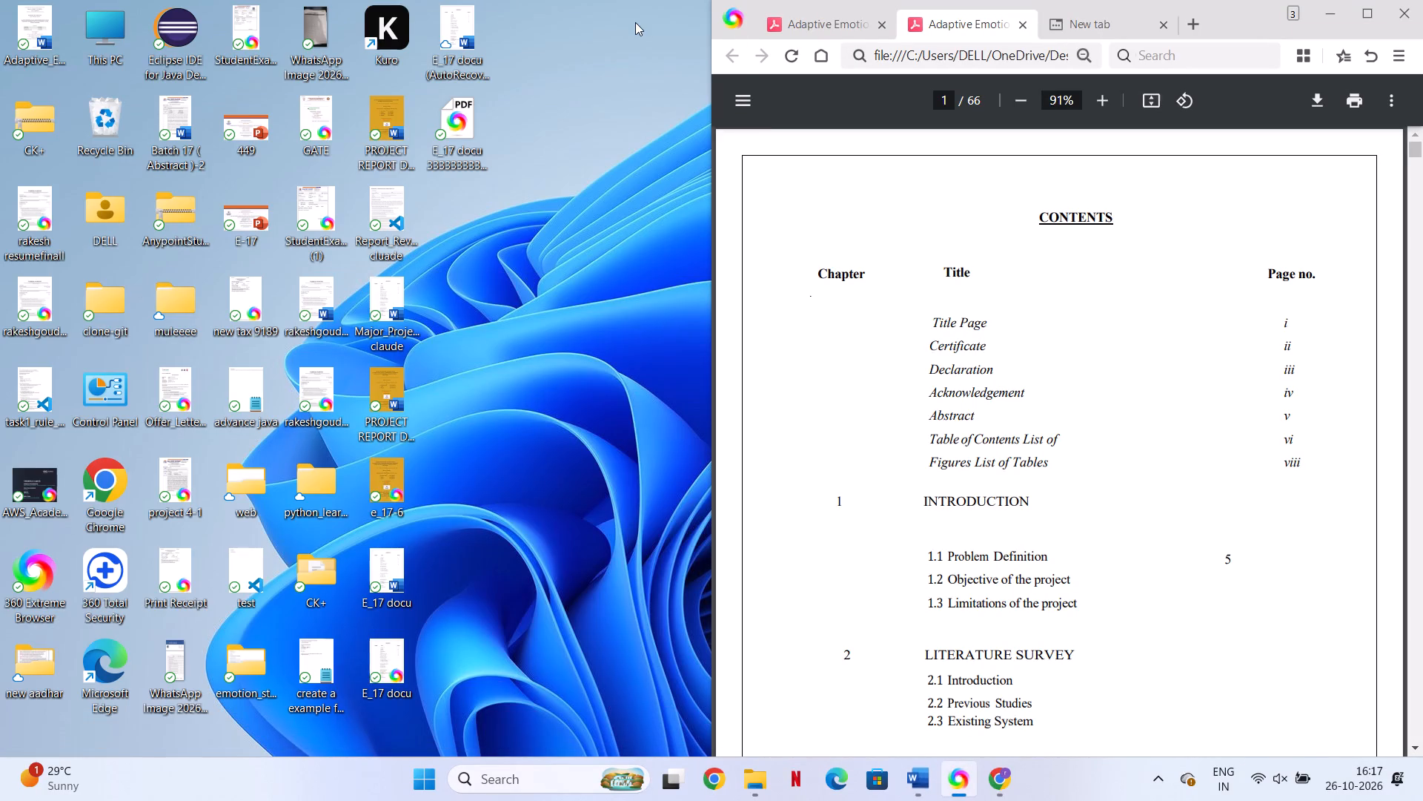
double_click(464, 125)
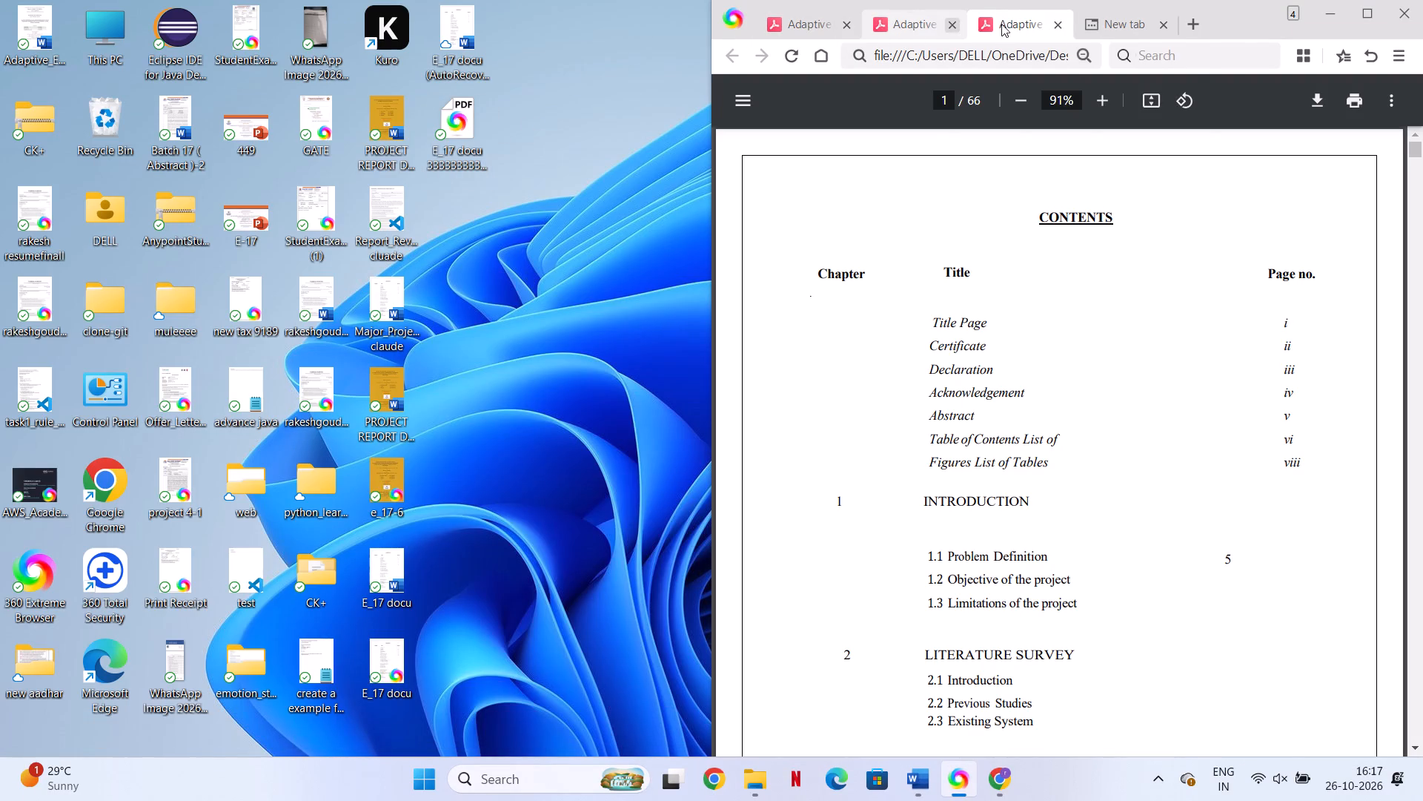
drag(1009, 24, 367, 128)
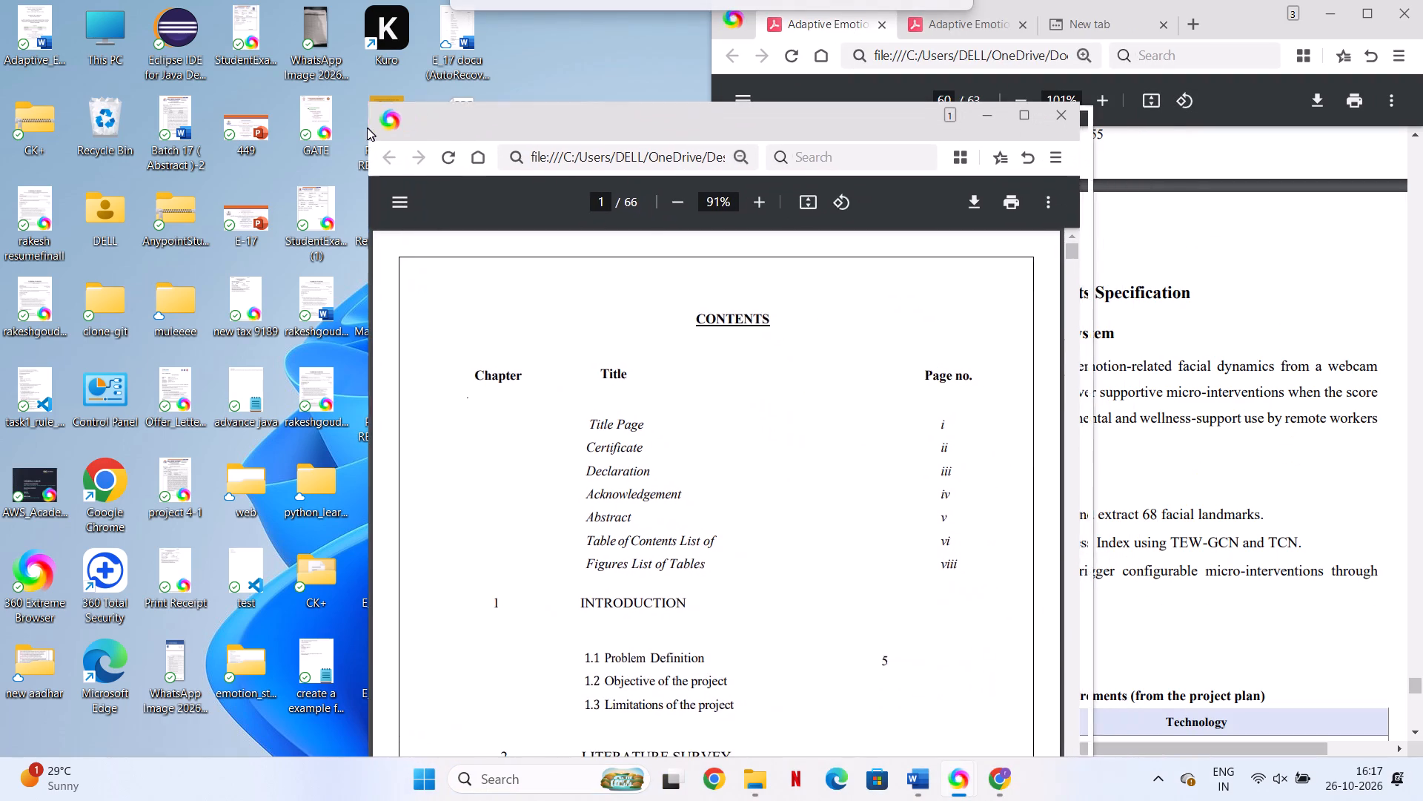
drag(367, 128, 4, 42)
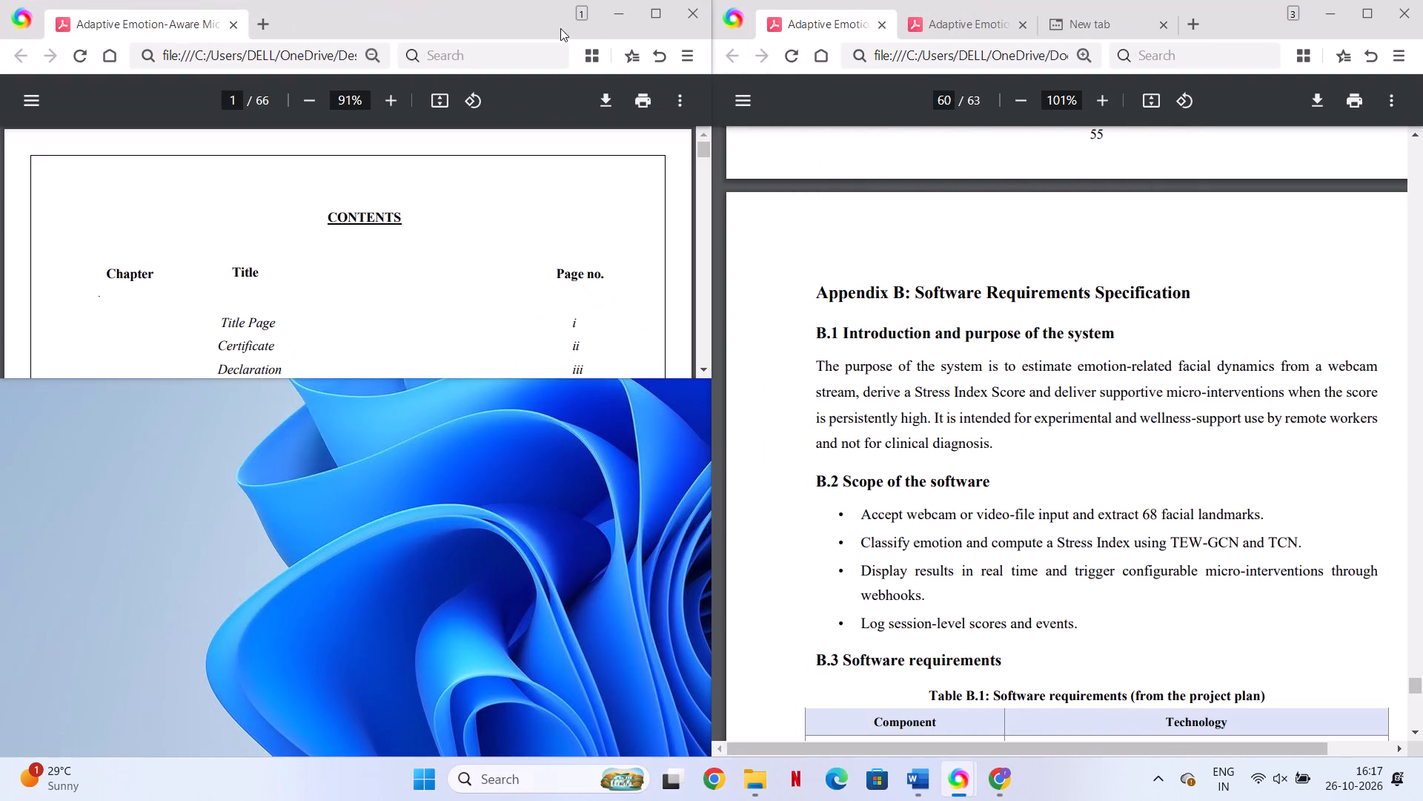
click(499, 298)
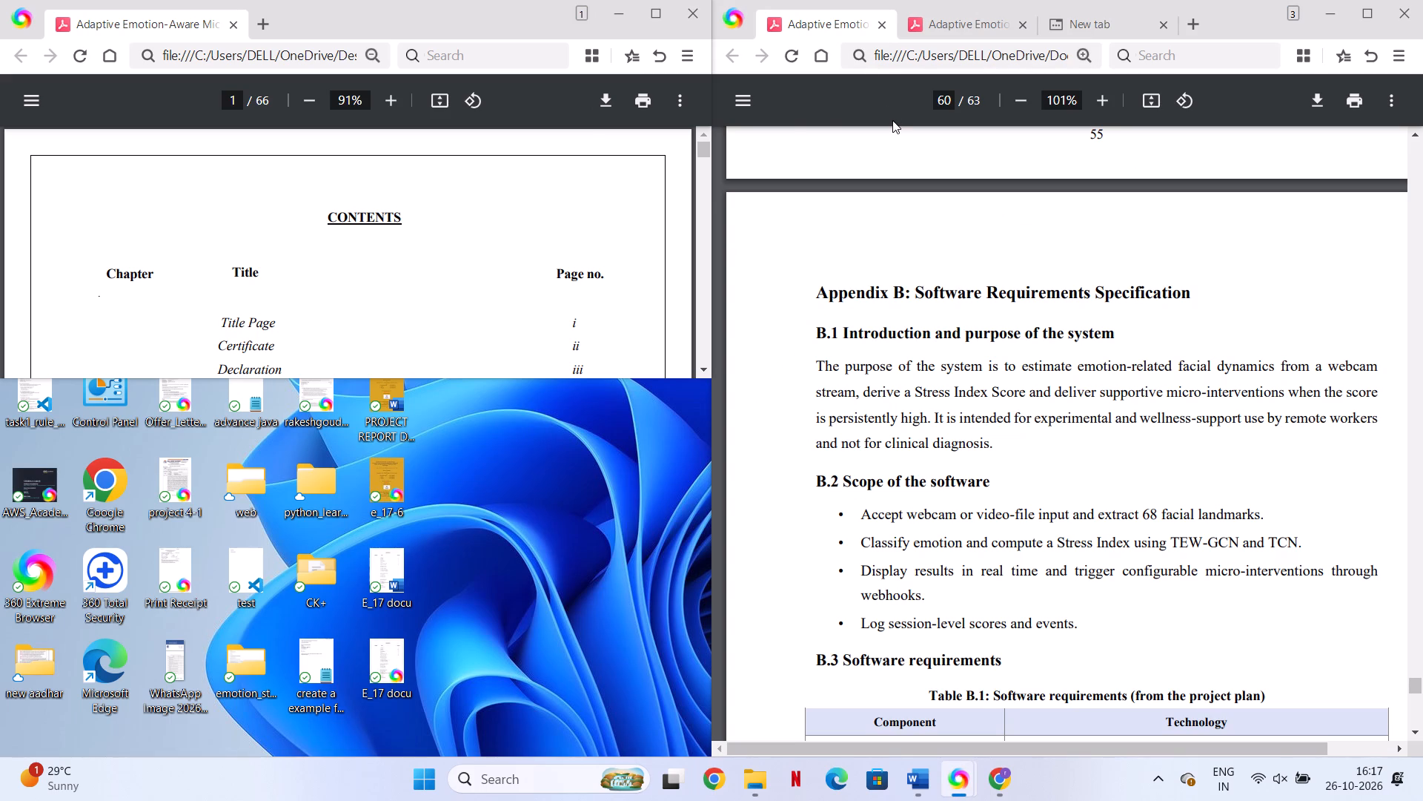
click(849, 28)
drag(453, 380, 499, 756)
Look back through the 63-page PDF from Appendix B to the "4.3.2 Methods" section with Table 4.4.
scroll(514, 587, down, 1)
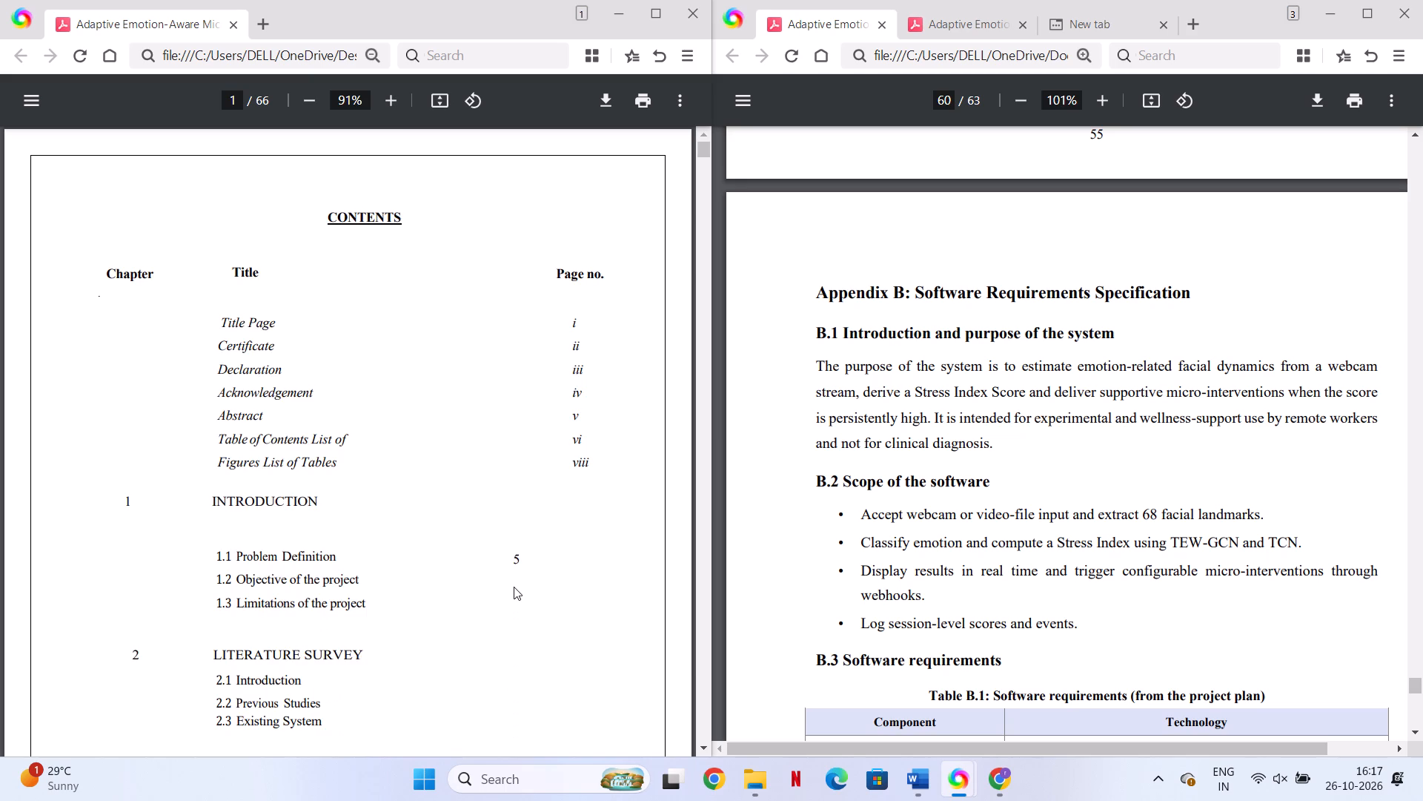
scroll(514, 587, down, 1)
scroll(1029, 414, up, 19)
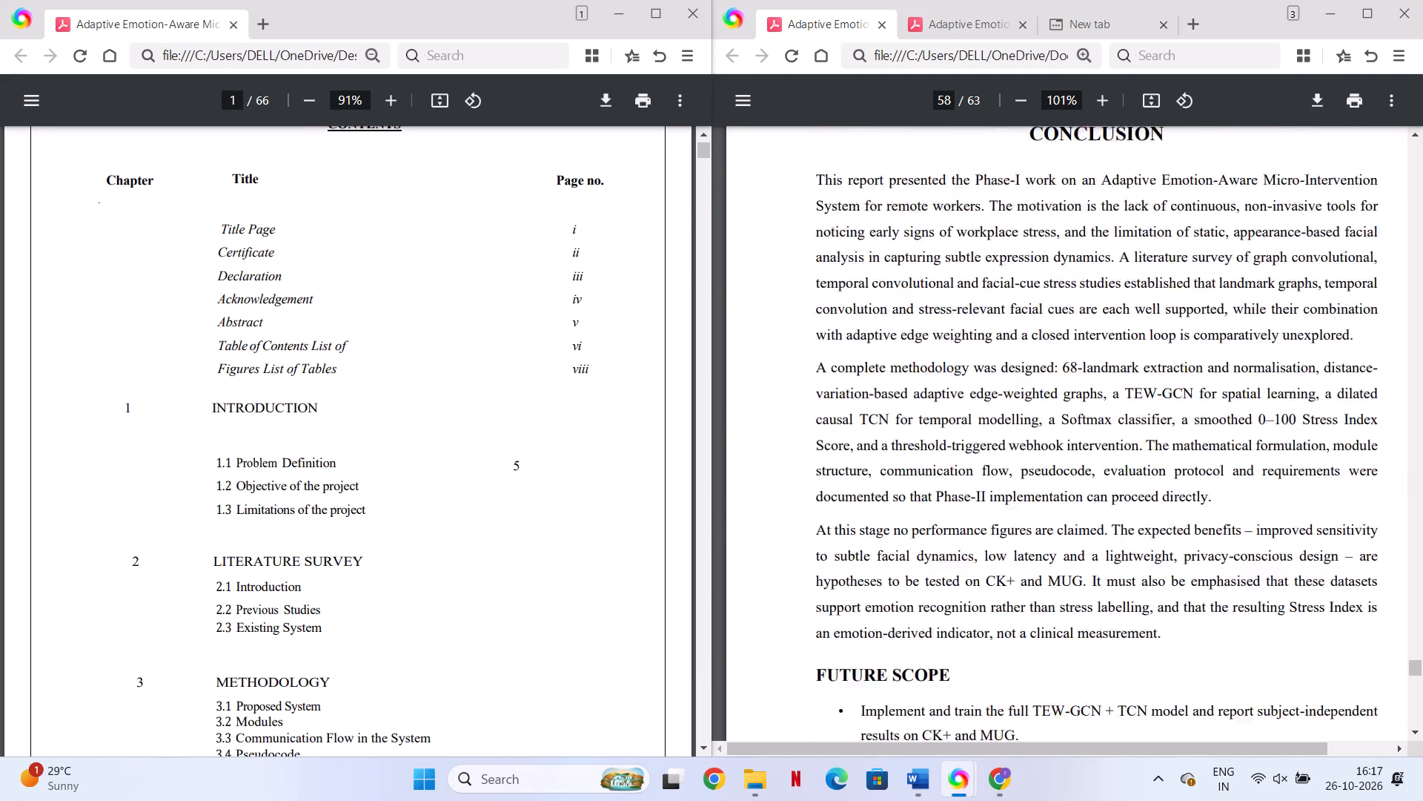
scroll(1029, 414, up, 20)
scroll(1029, 414, up, 20)
scroll(1029, 414, down, 4)
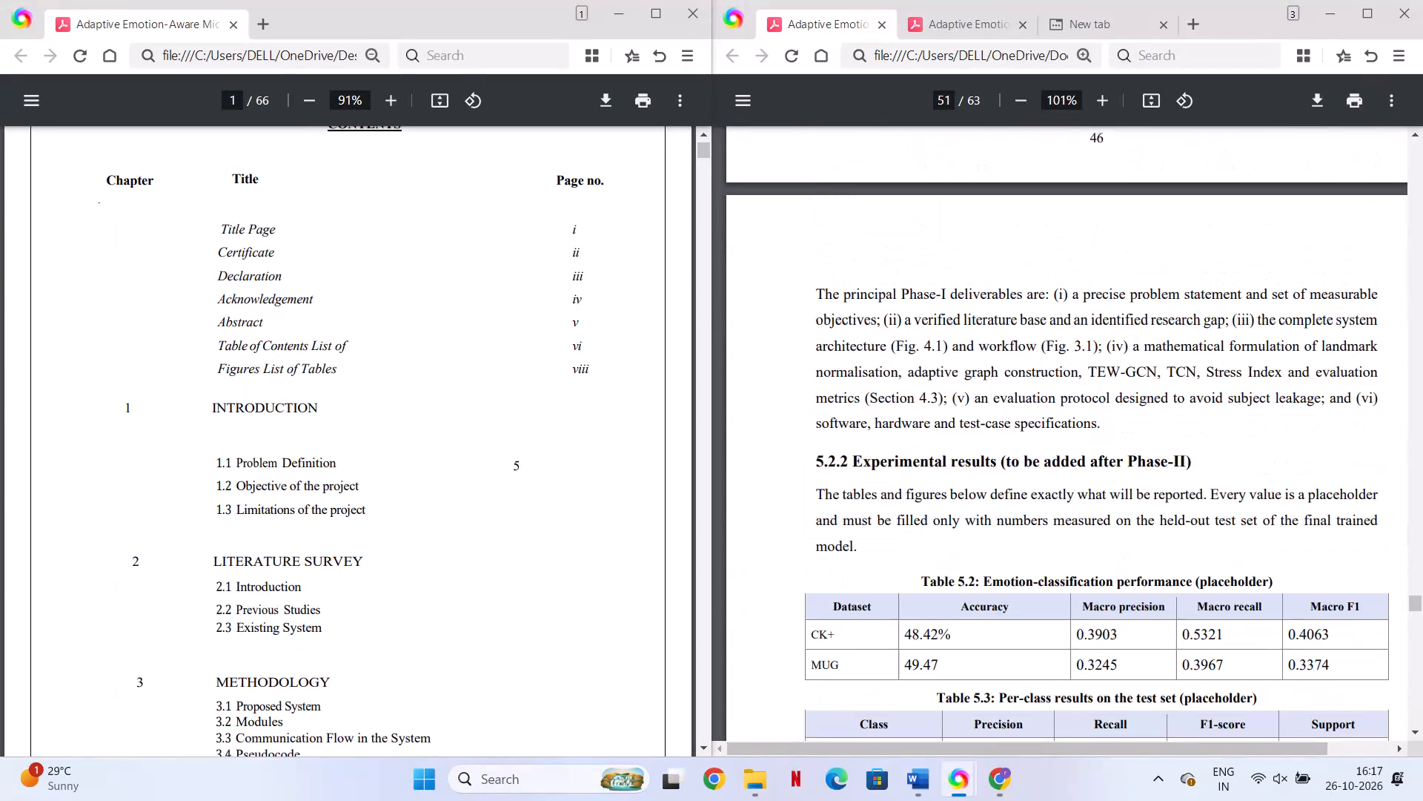
scroll(1029, 414, down, 2)
scroll(1029, 414, up, 20)
scroll(1029, 414, up, 11)
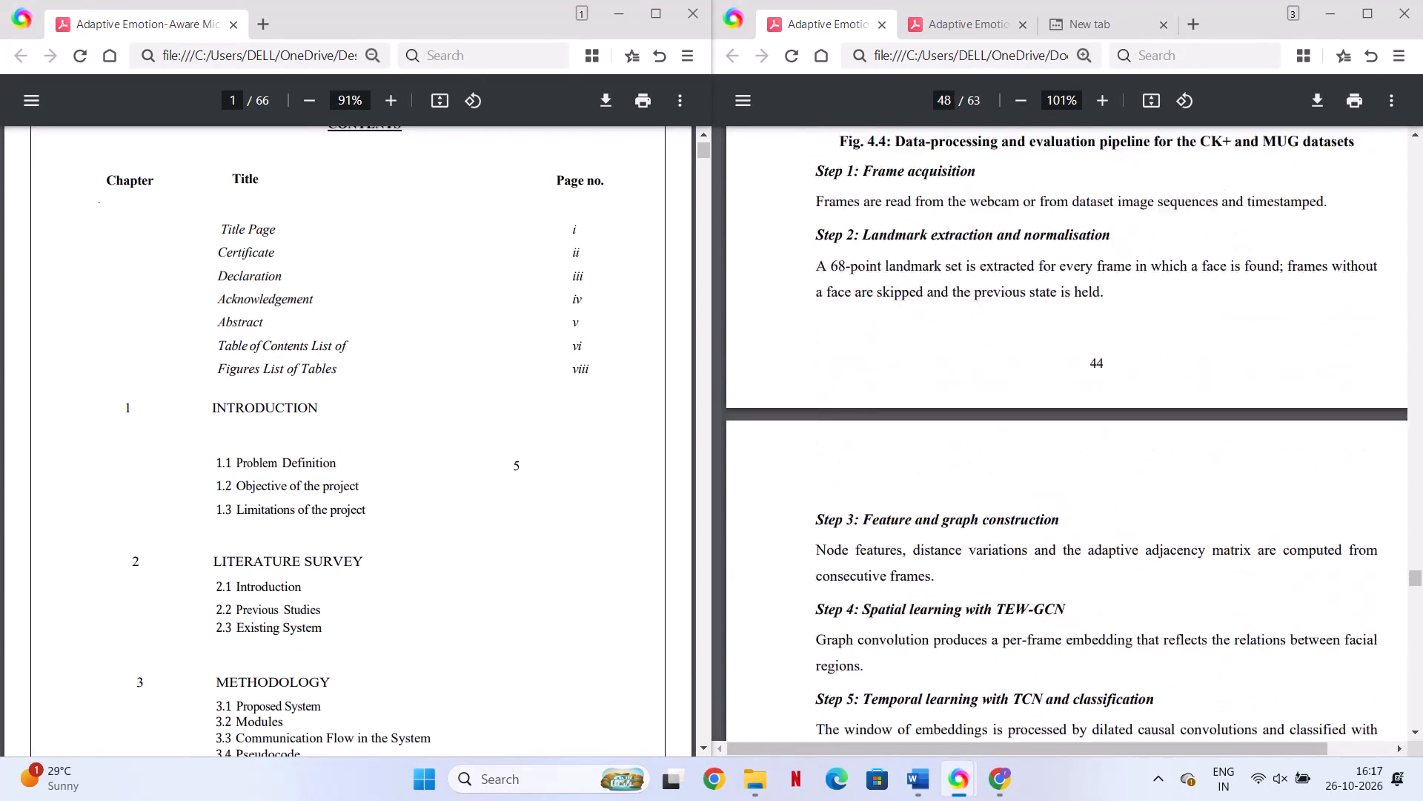
scroll(1029, 414, up, 20)
scroll(1029, 414, up, 20)
scroll(1029, 414, up, 7)
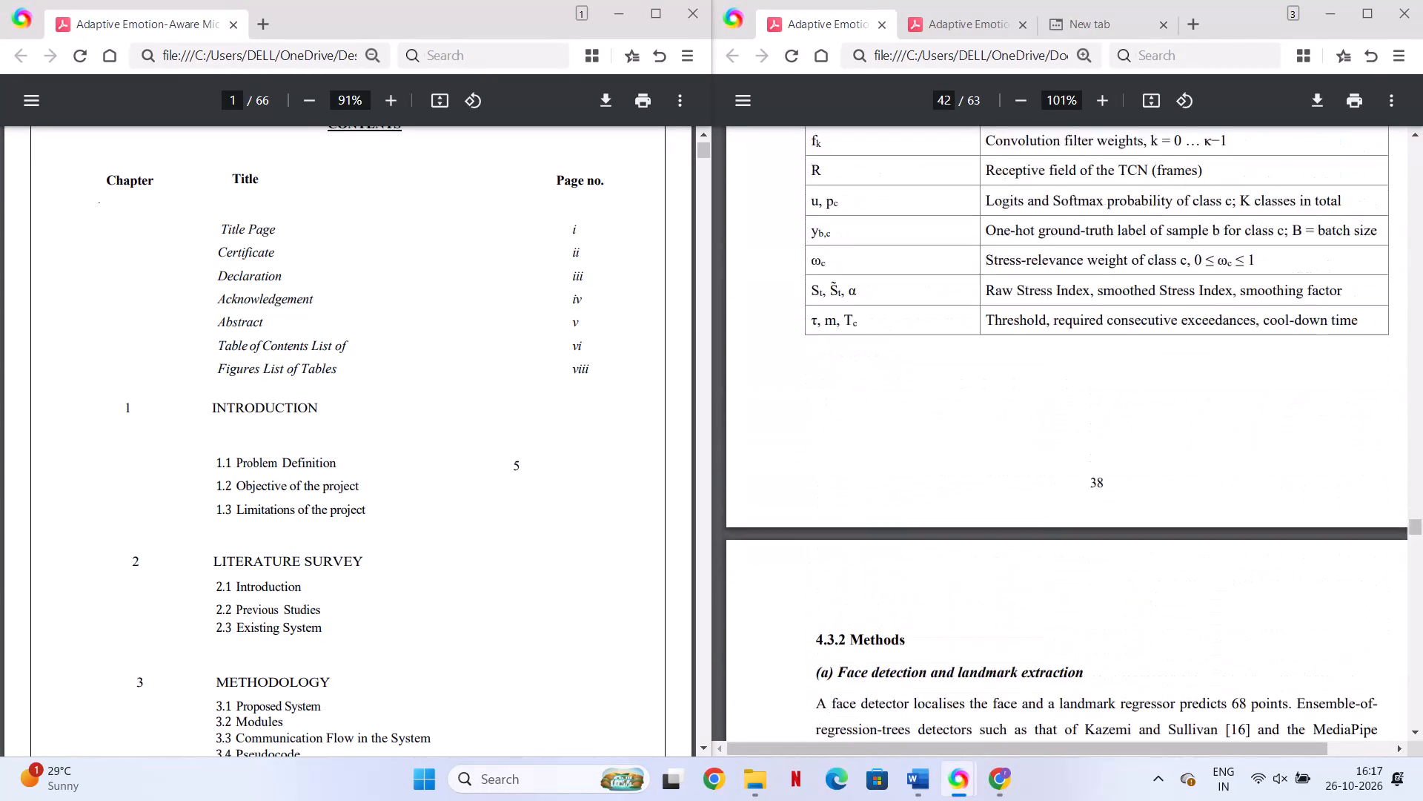
scroll(1029, 414, down, 2)
Find section "4.3.2 Methods" in the exported PDF and compare its Table 4.4 caption and layout with the 63-page version.
scroll(536, 521, down, 8)
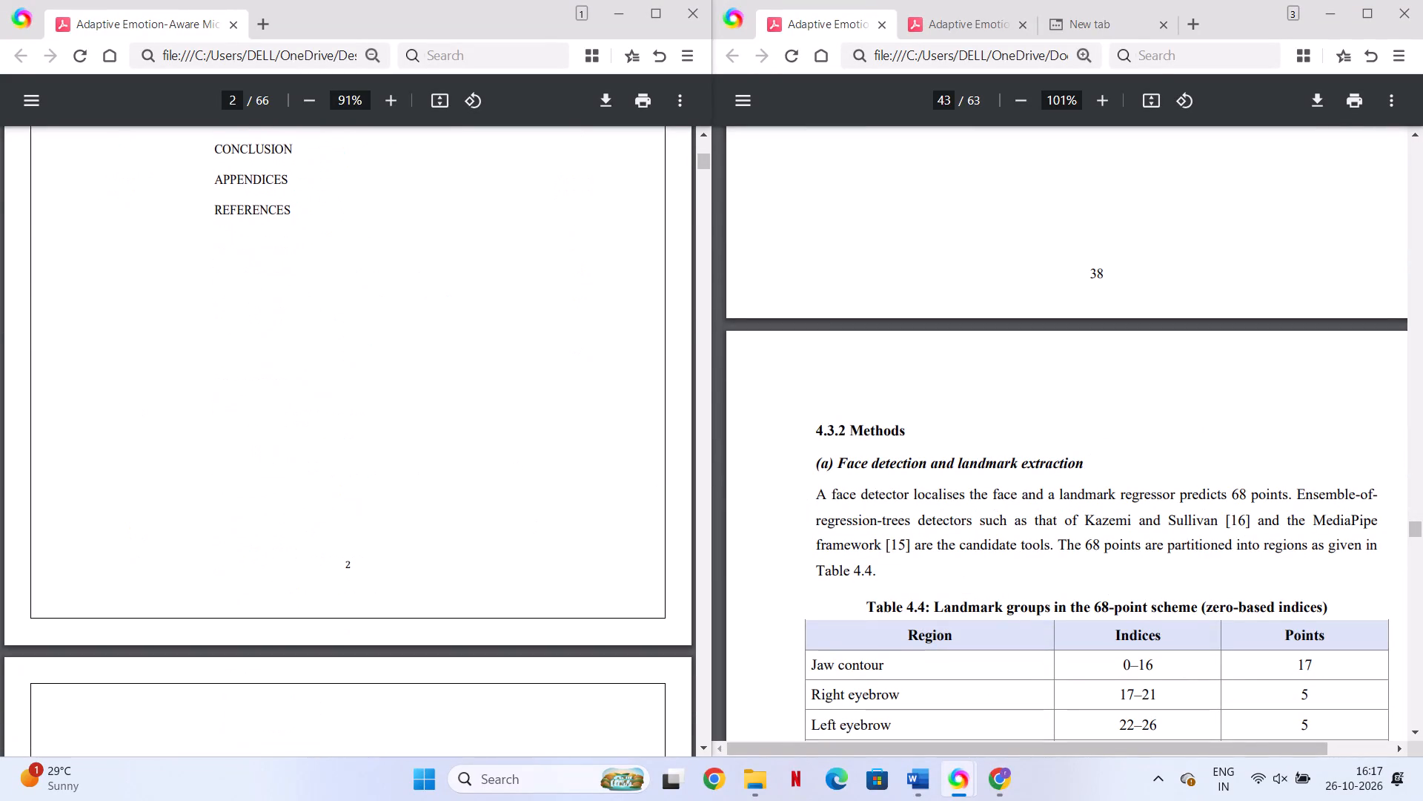
scroll(583, 512, down, 20)
scroll(583, 512, down, 16)
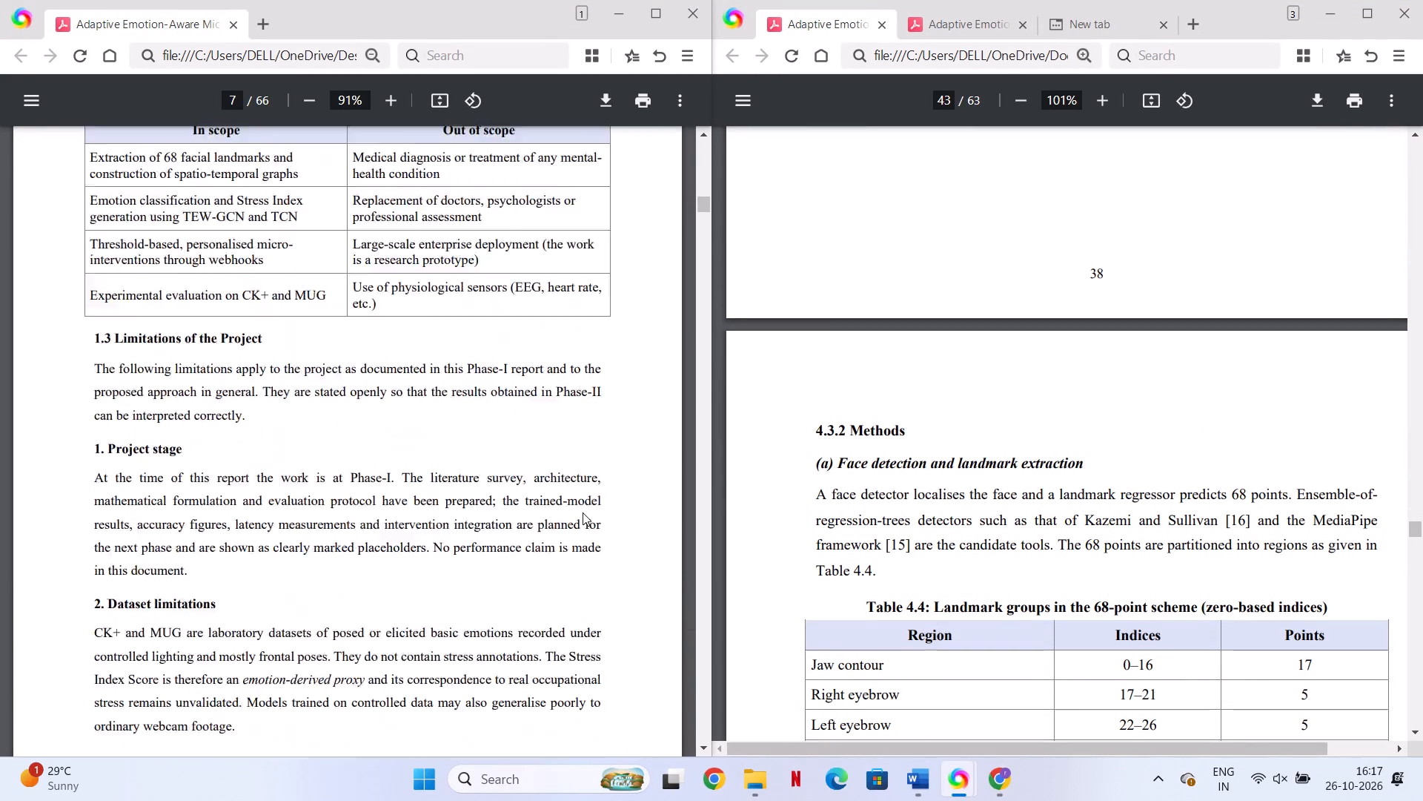
scroll(583, 512, down, 20)
scroll(583, 512, down, 20)
scroll(583, 512, down, 20)
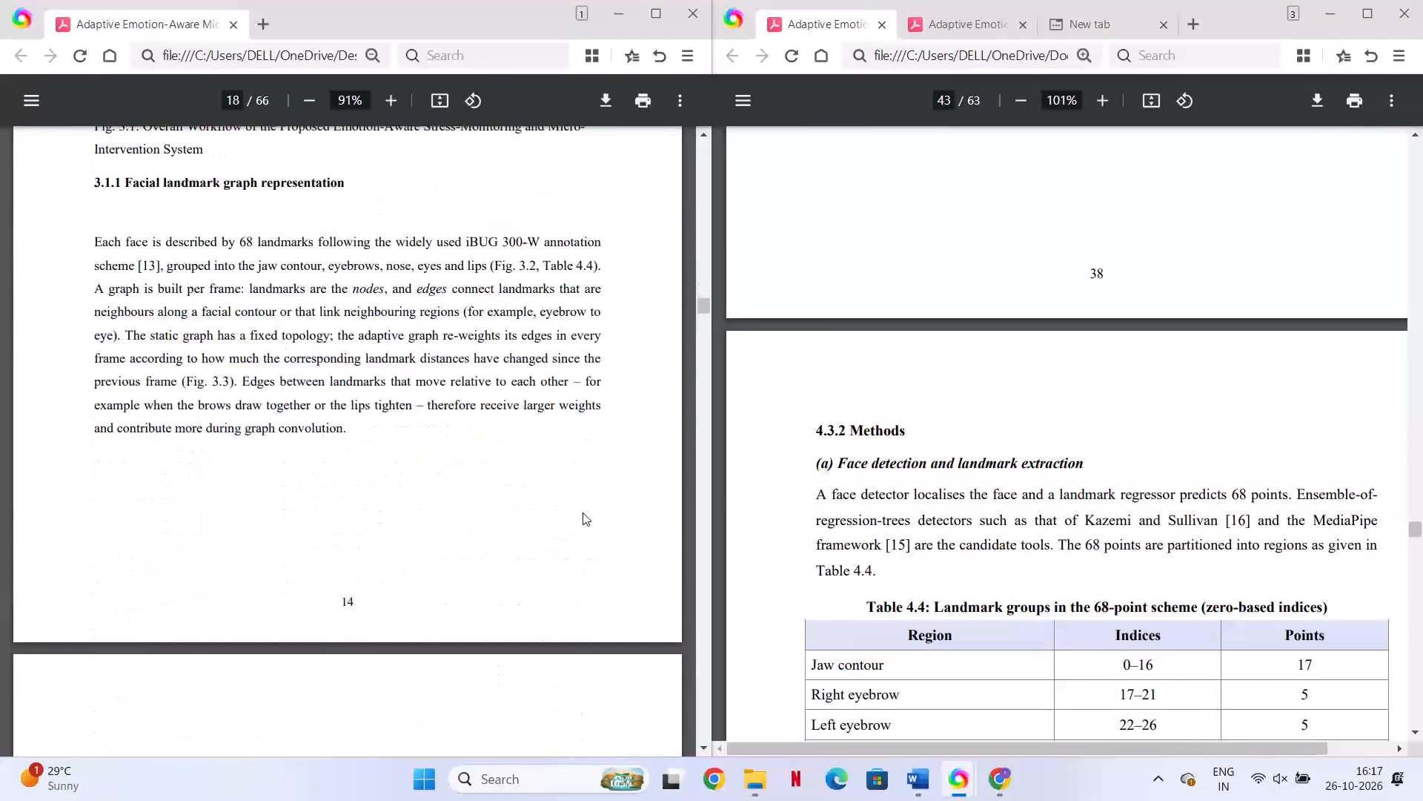
scroll(583, 512, down, 20)
scroll(583, 512, down, 20)
scroll(583, 512, down, 20)
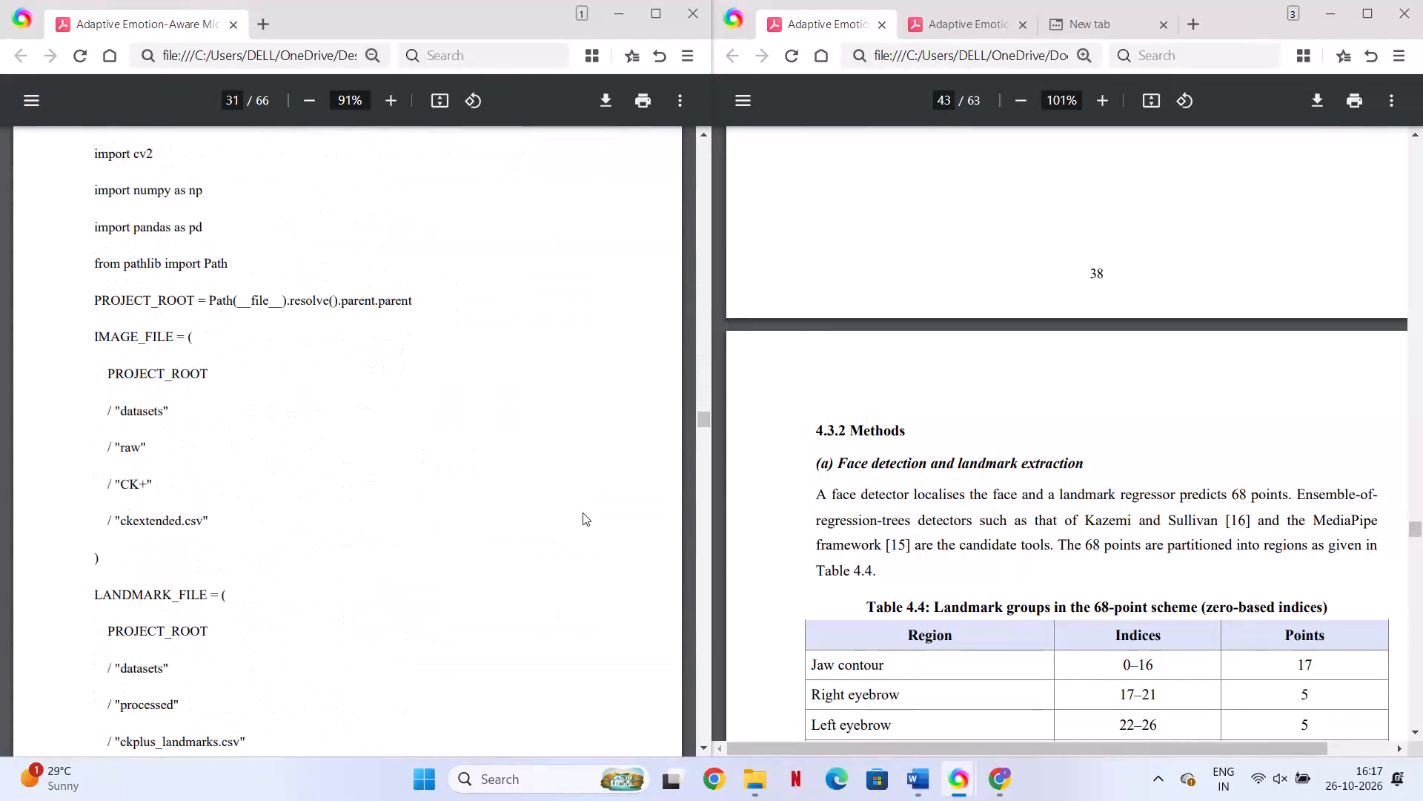
scroll(583, 512, down, 20)
scroll(583, 512, down, 20)
scroll(583, 512, down, 20)
scroll(583, 512, up, 2)
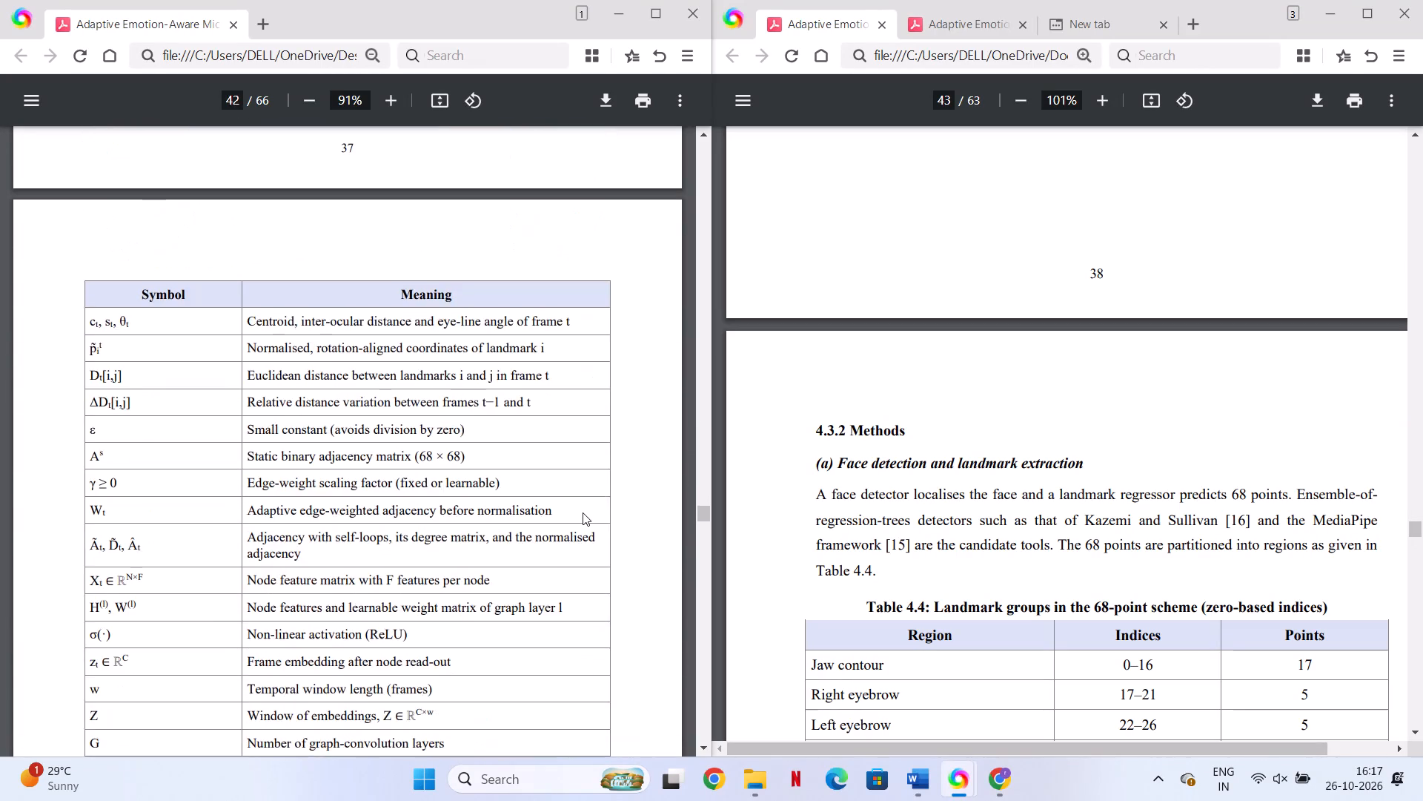
scroll(583, 512, up, 2)
scroll(583, 512, down, 9)
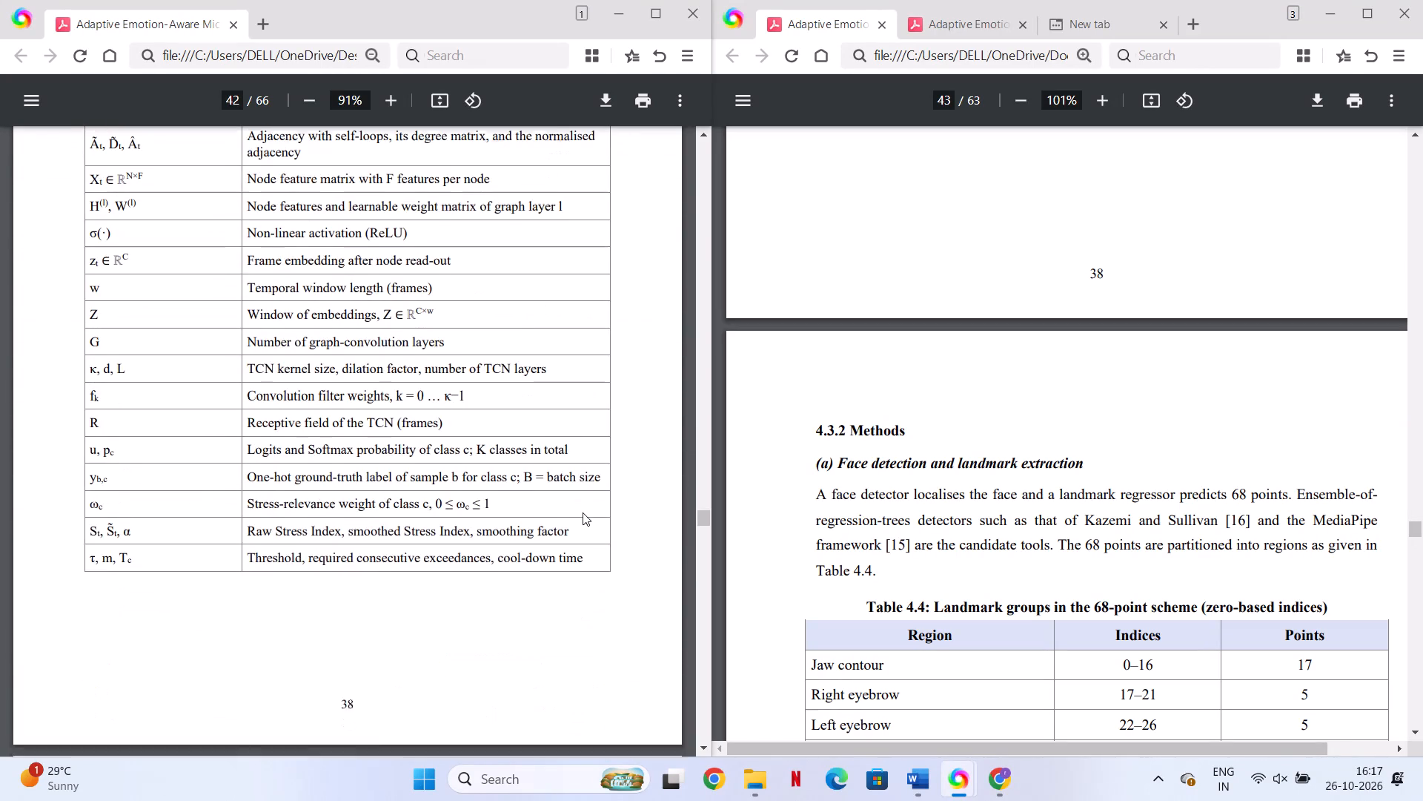
scroll(583, 512, down, 7)
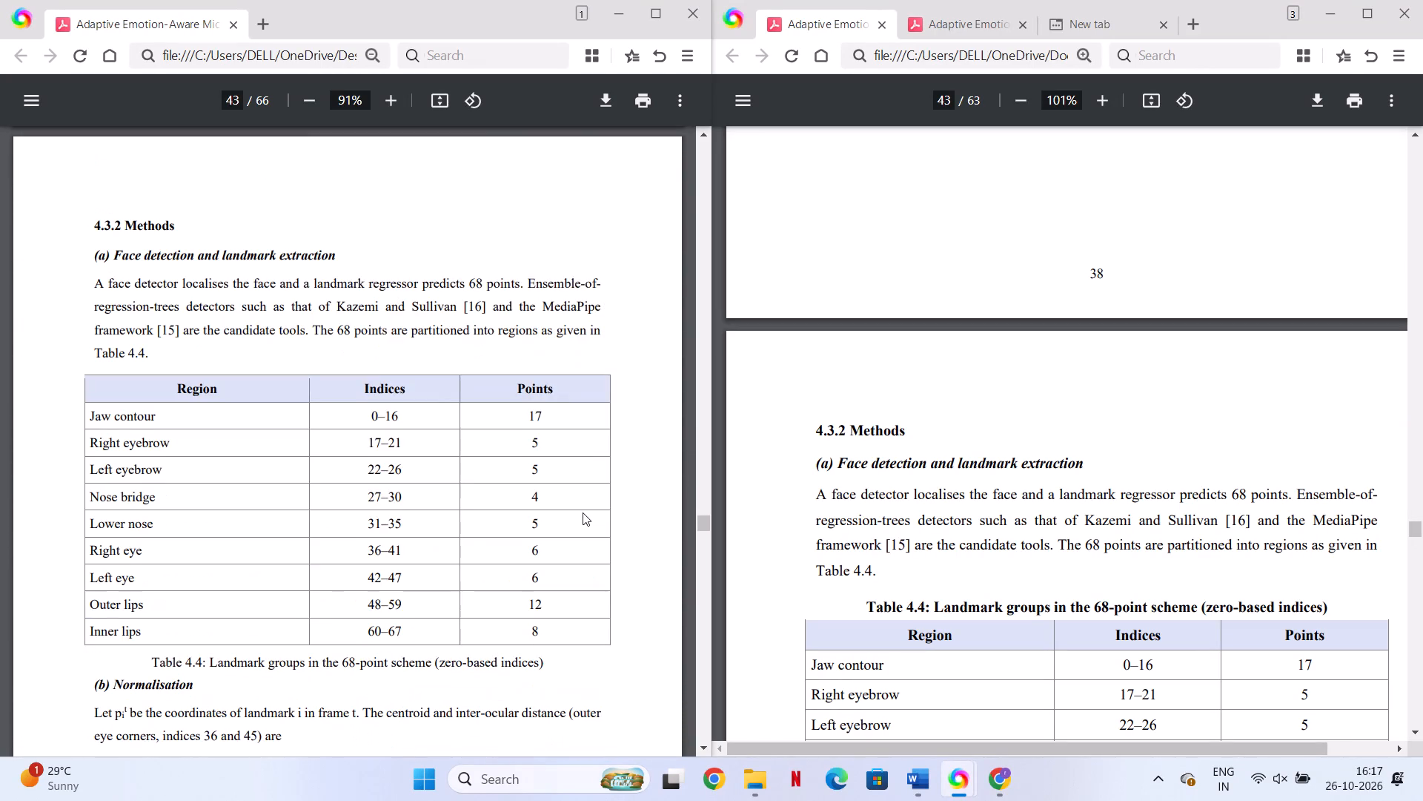
scroll(996, 593, down, 1)
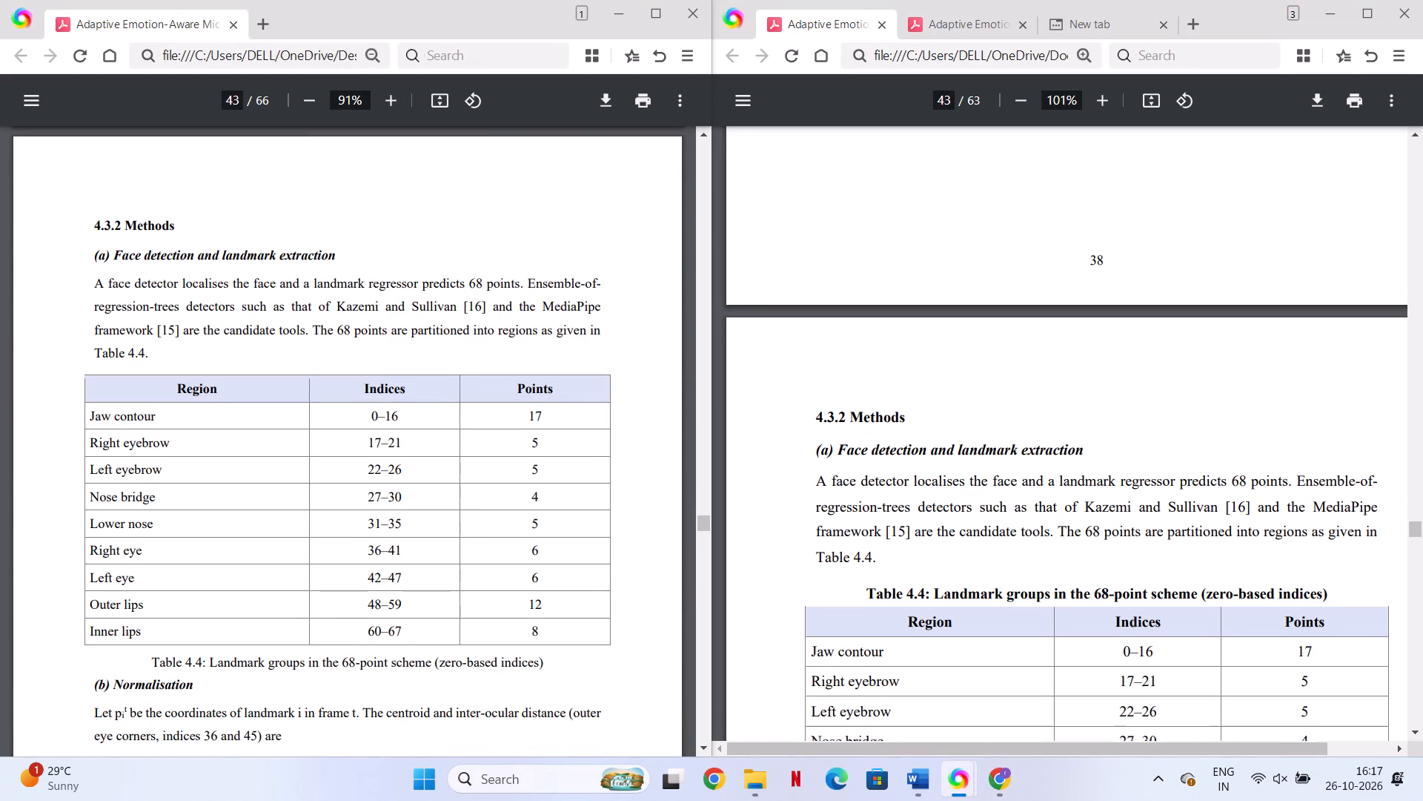
scroll(996, 593, down, 3)
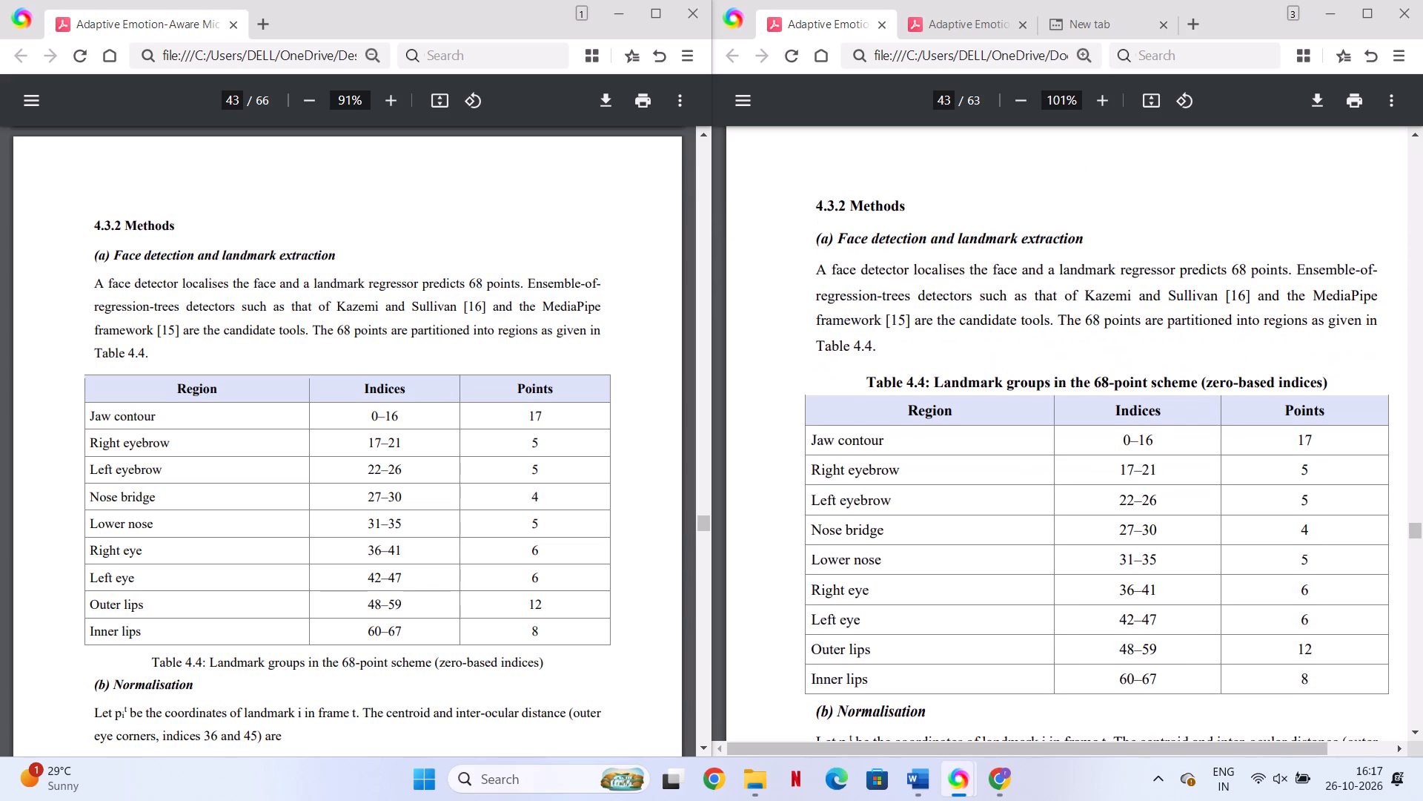
scroll(996, 593, down, 1)
scroll(541, 632, down, 2)
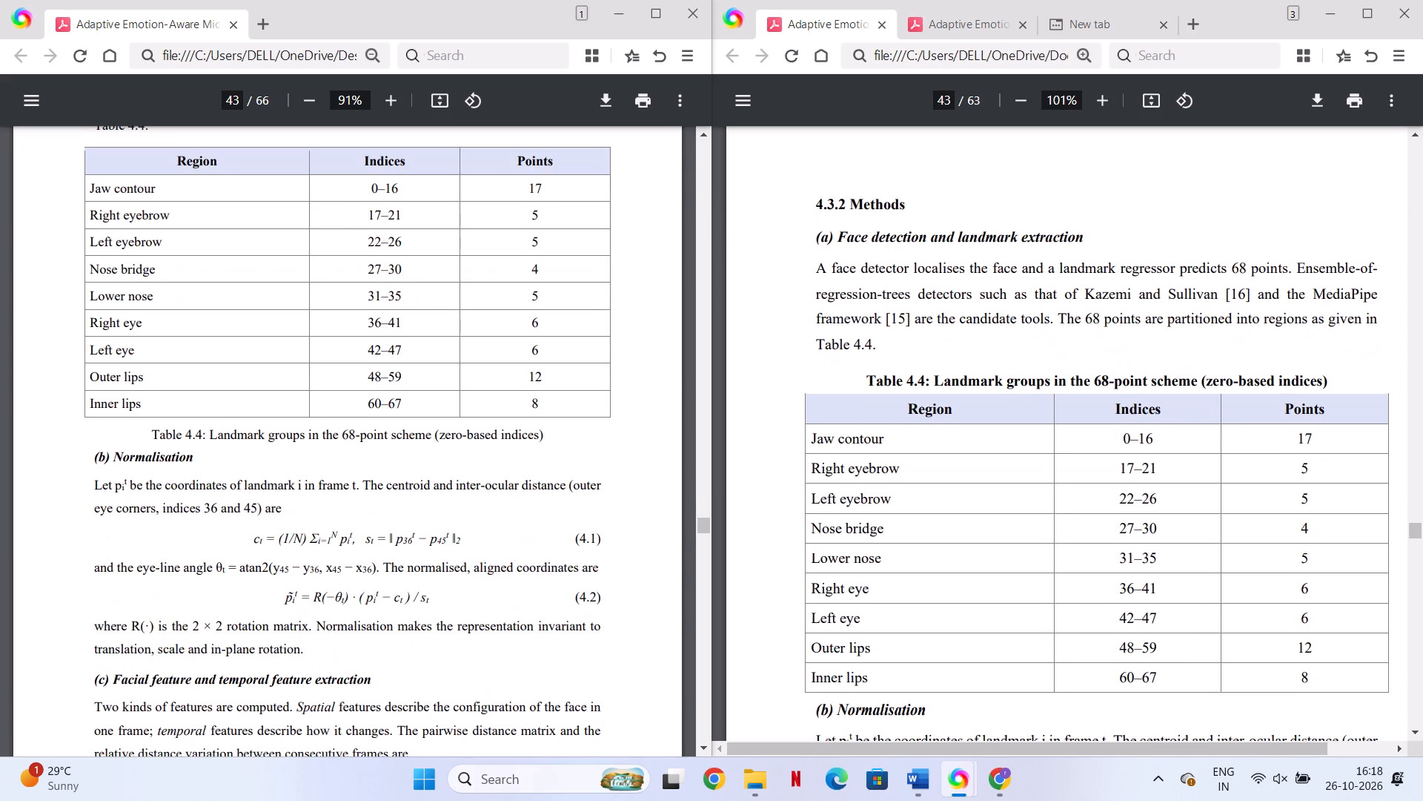
Go back through both PDFs to their Contents pages to start the comparison from the beginning.
scroll(541, 632, up, 20)
scroll(541, 632, up, 20)
scroll(541, 632, up, 3)
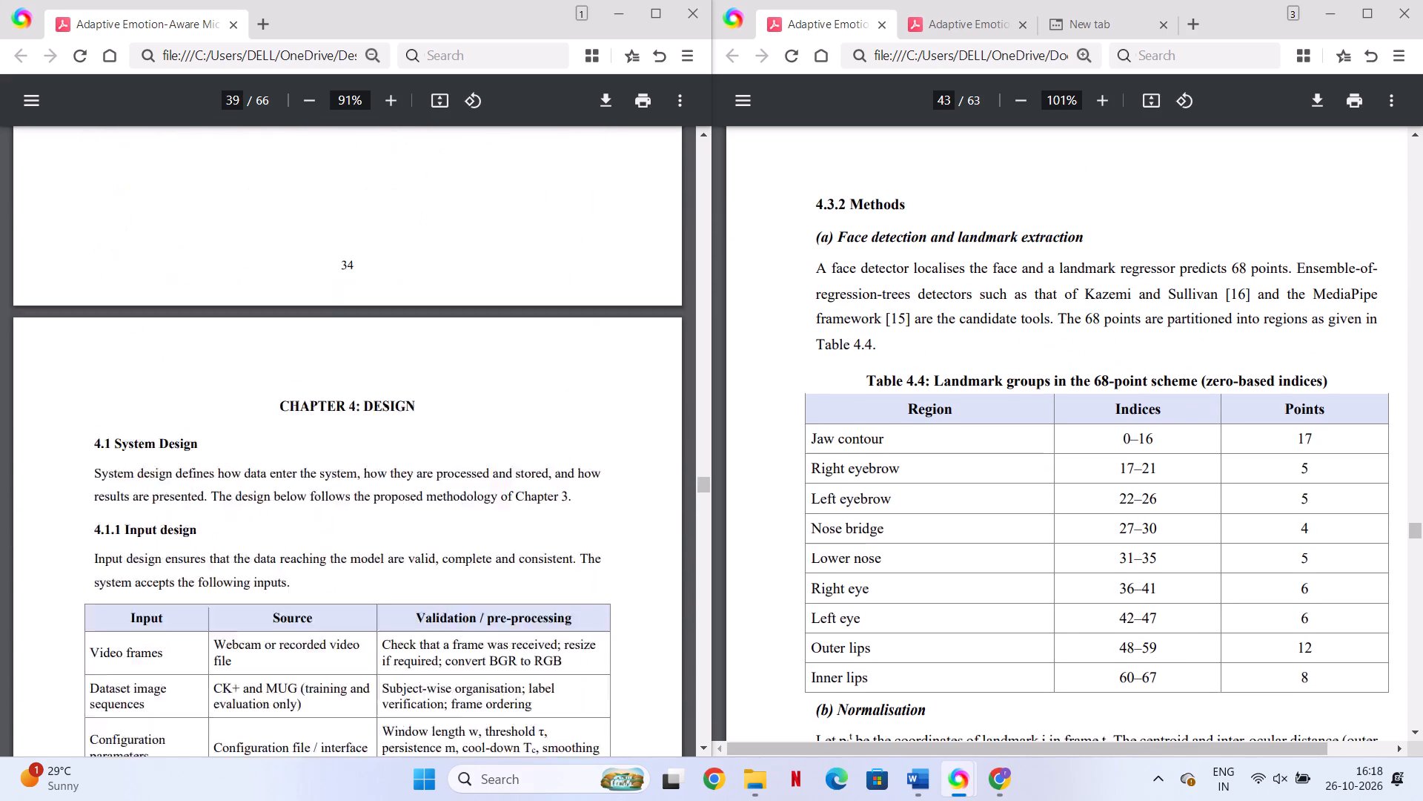
scroll(541, 632, up, 20)
scroll(541, 632, up, 20)
scroll(541, 632, up, 20)
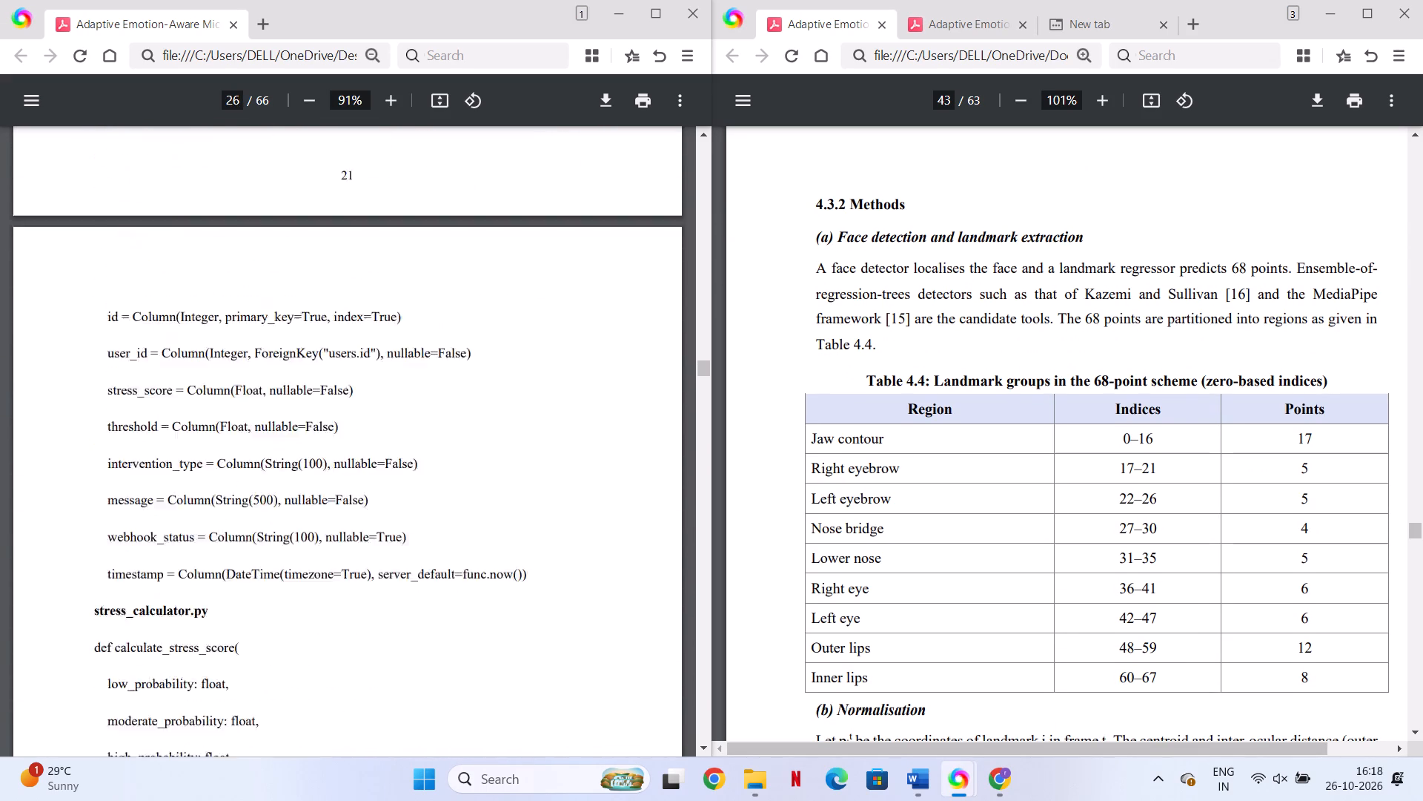
scroll(541, 632, up, 20)
scroll(541, 632, up, 20)
scroll(541, 632, up, 20)
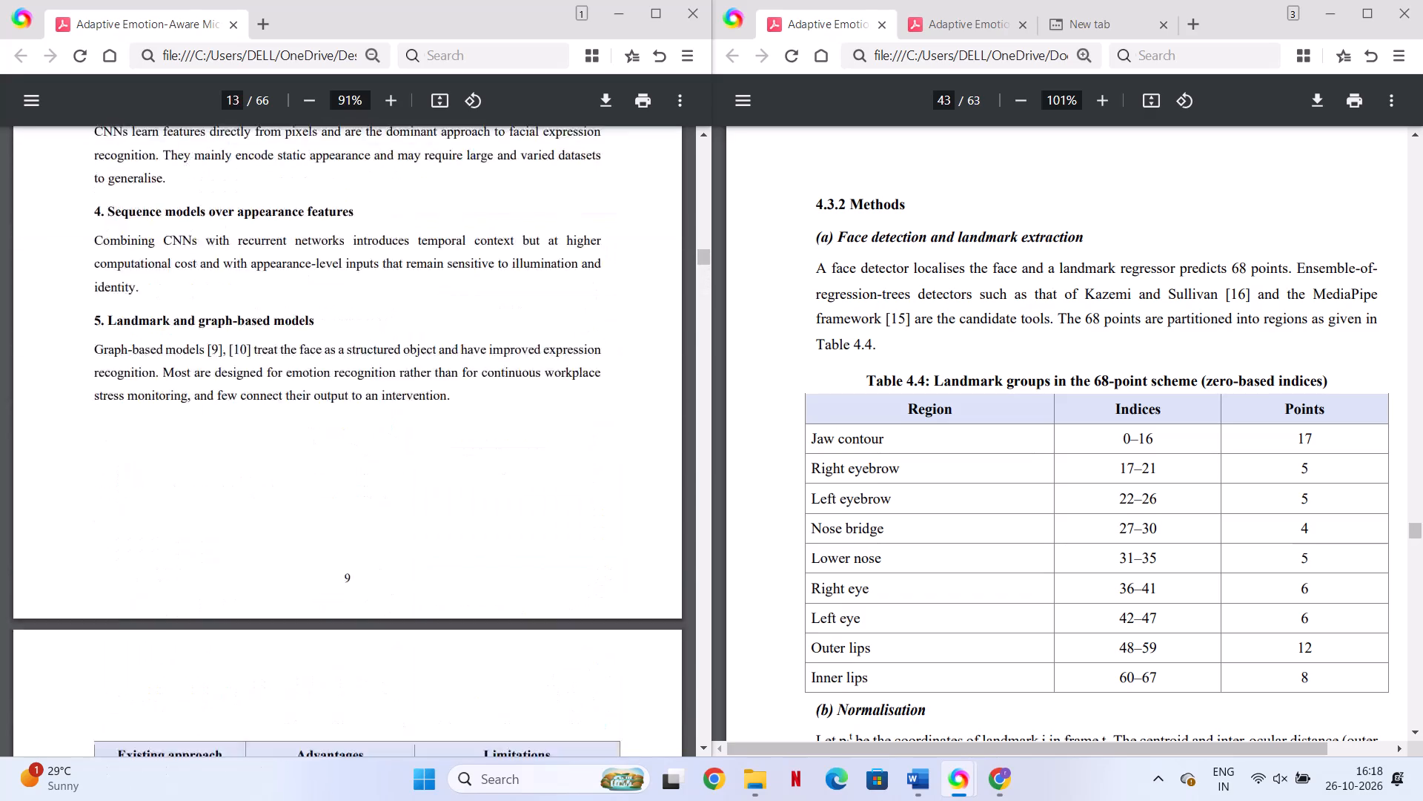
scroll(541, 632, up, 20)
scroll(541, 632, up, 20)
scroll(541, 632, up, 20)
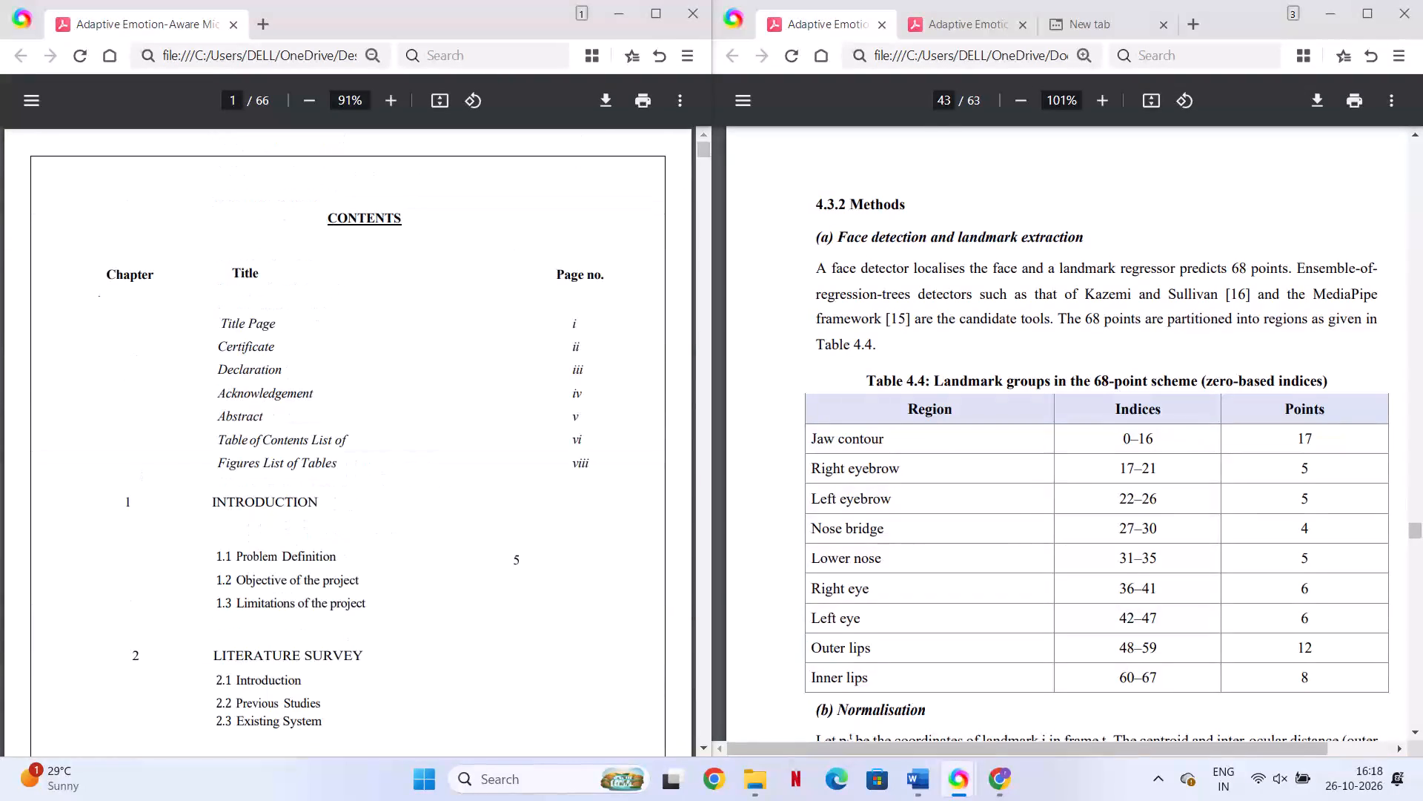
scroll(541, 632, up, 11)
scroll(1132, 438, up, 20)
scroll(1132, 438, up, 2)
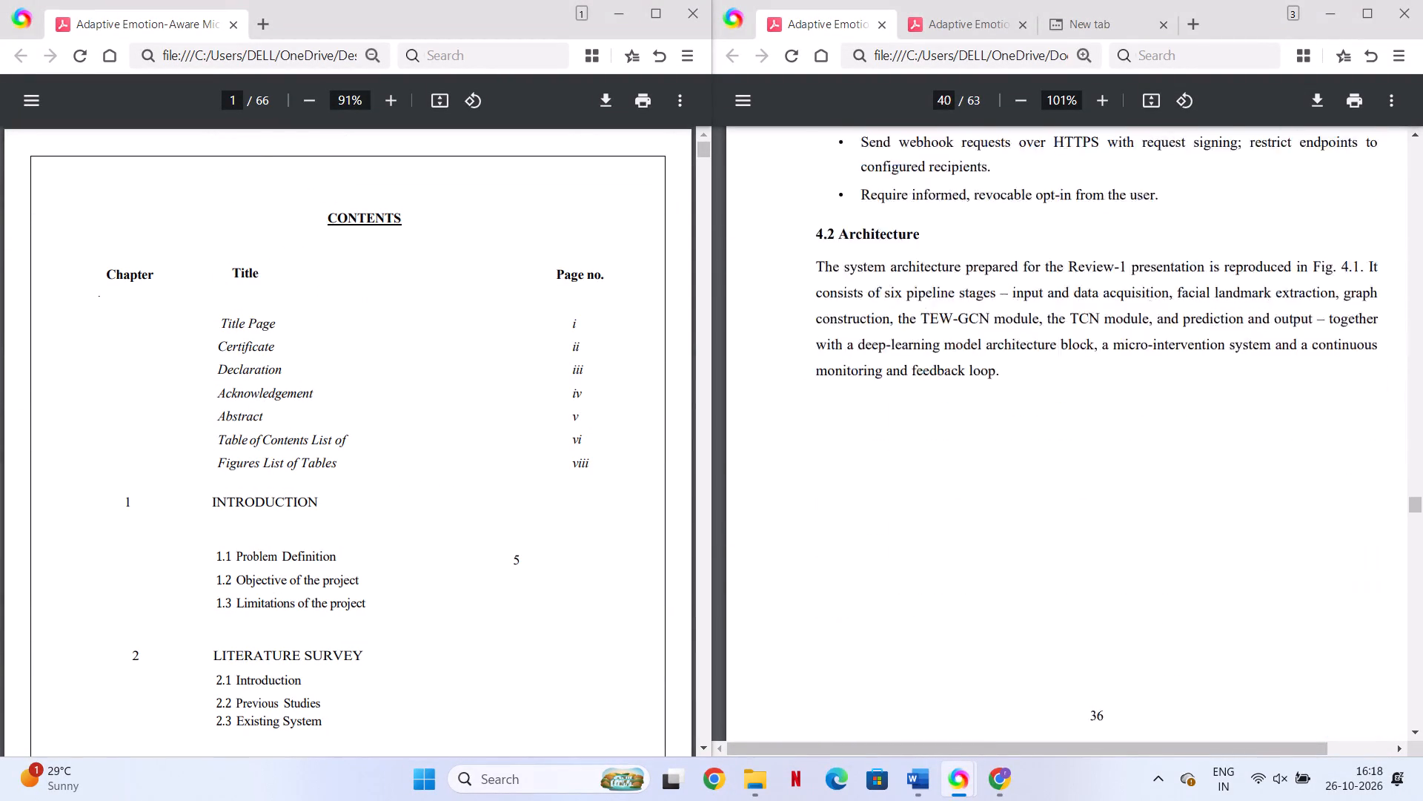
scroll(1132, 438, up, 20)
scroll(1132, 438, up, 20)
scroll(1132, 438, up, 20)
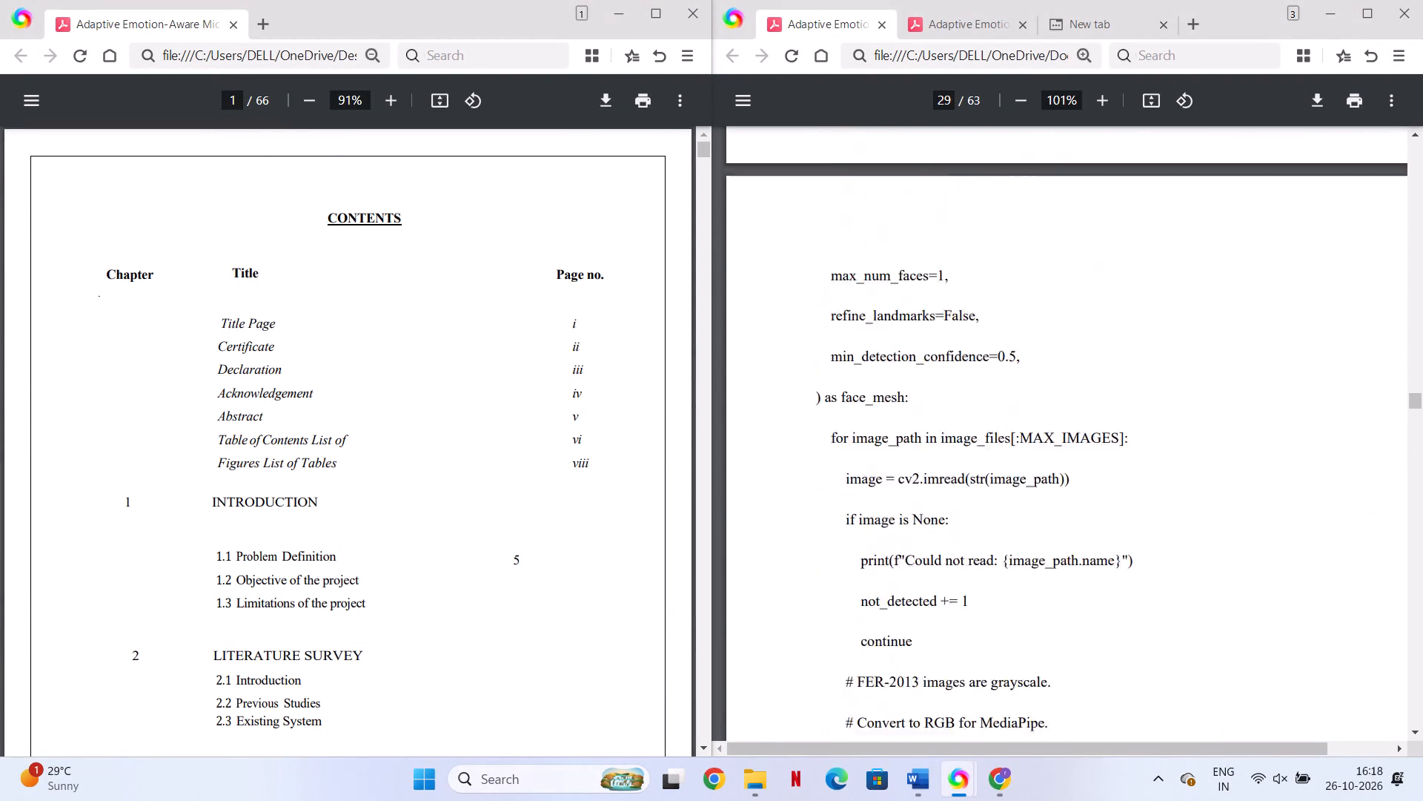
scroll(1132, 438, up, 20)
scroll(1132, 438, up, 20)
scroll(1132, 438, up, 20)
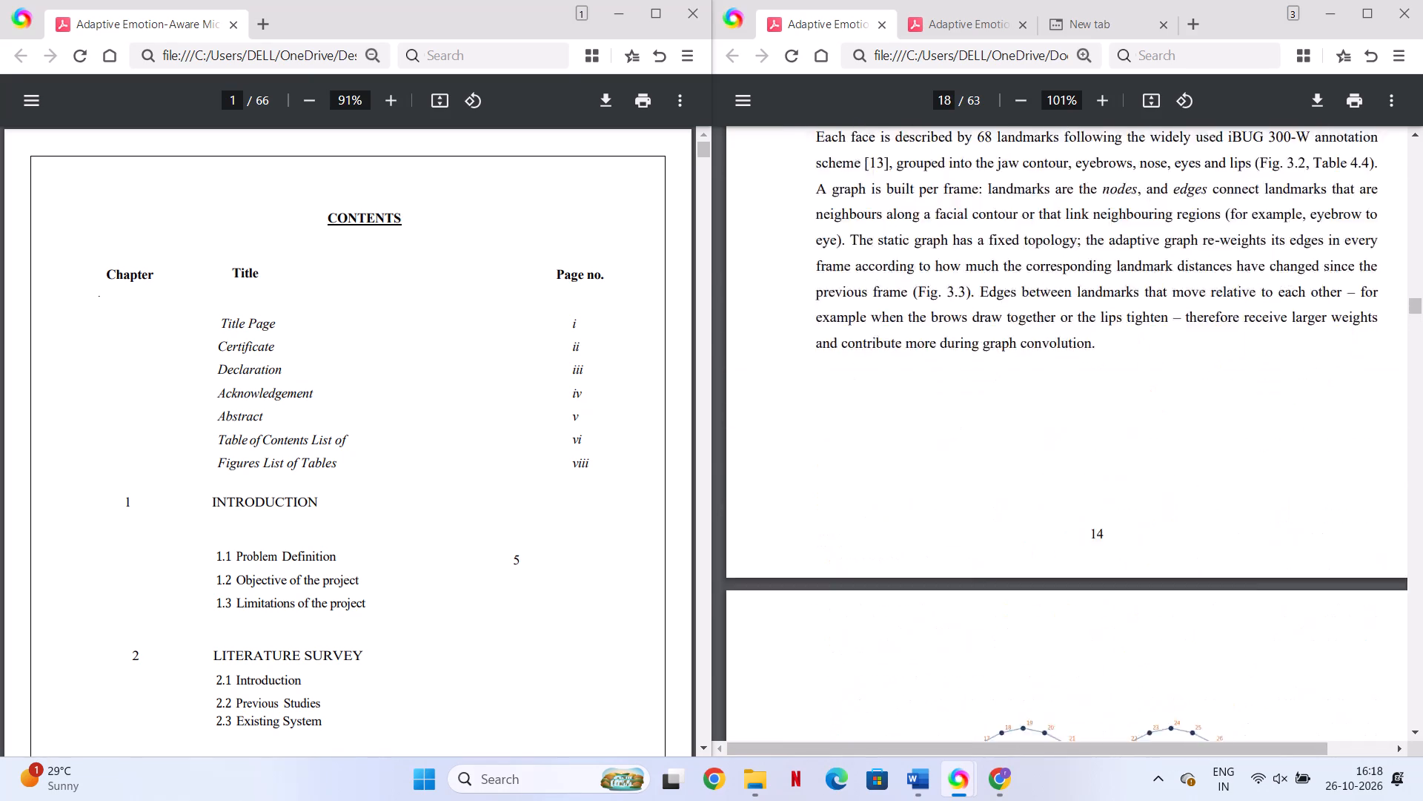
scroll(1132, 438, up, 20)
scroll(1132, 438, up, 20)
scroll(1132, 438, up, 20)
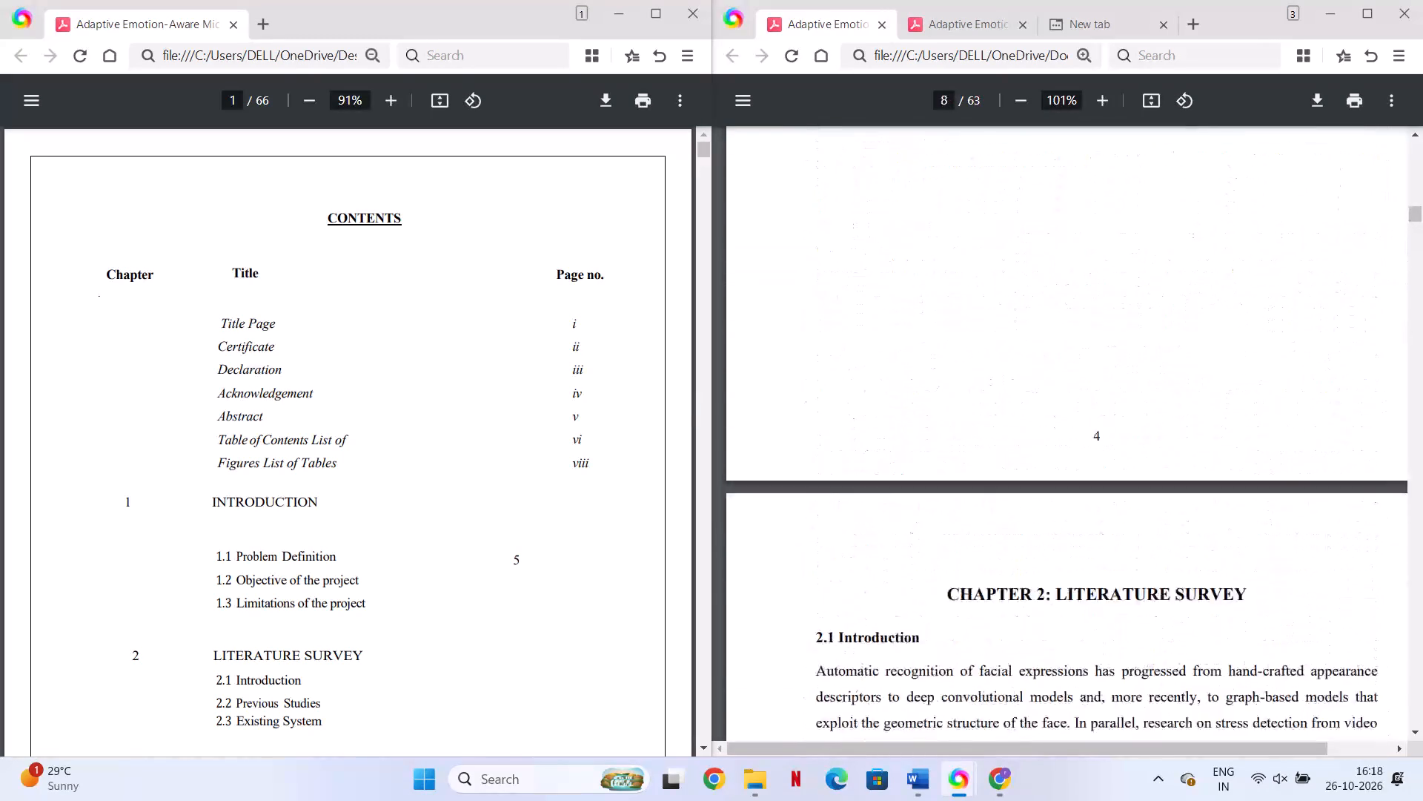
scroll(1132, 438, up, 20)
scroll(1132, 438, up, 14)
scroll(1132, 438, up, 11)
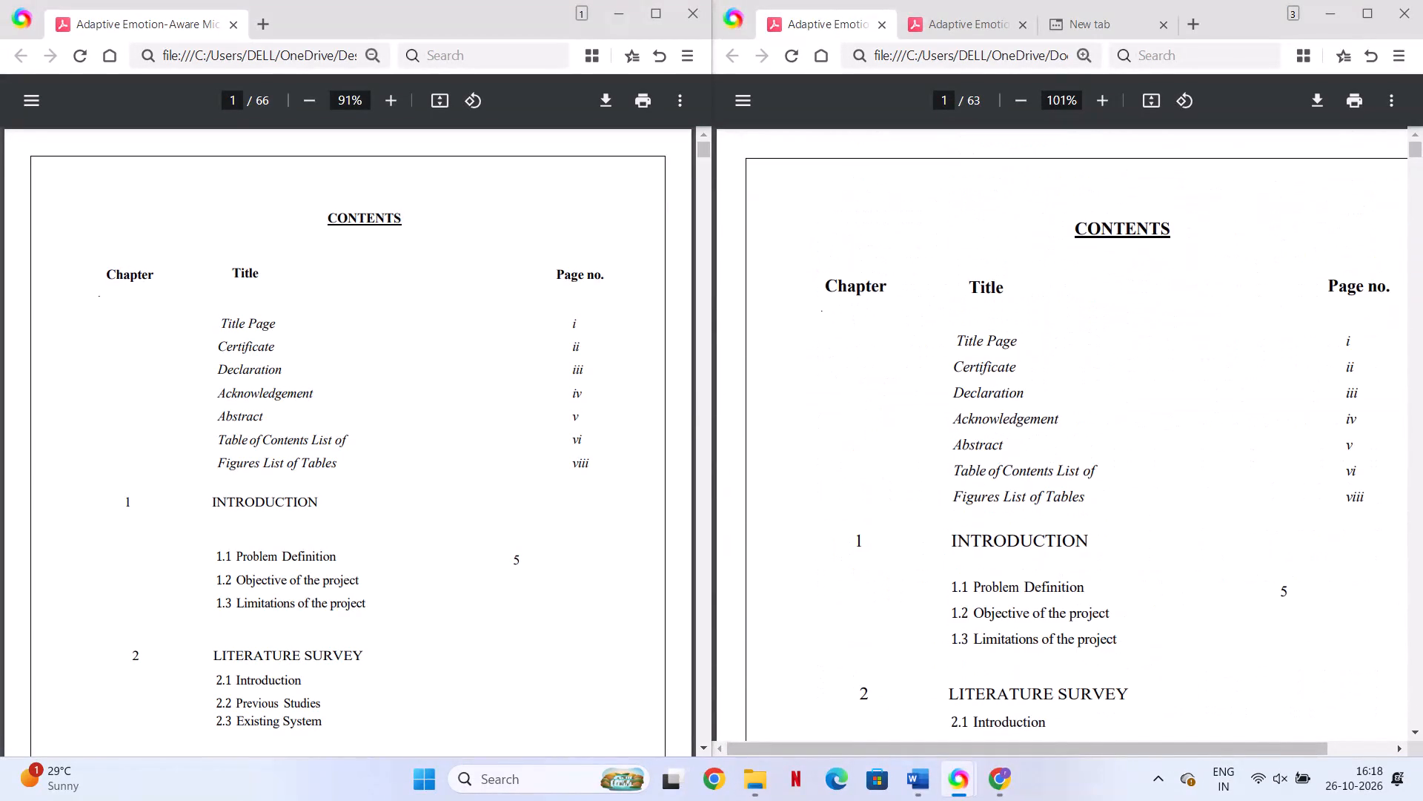
Page through the Contents in both PDFs and bring each to "CHAPTER 1: INTRODUCTION".
scroll(558, 386, down, 9)
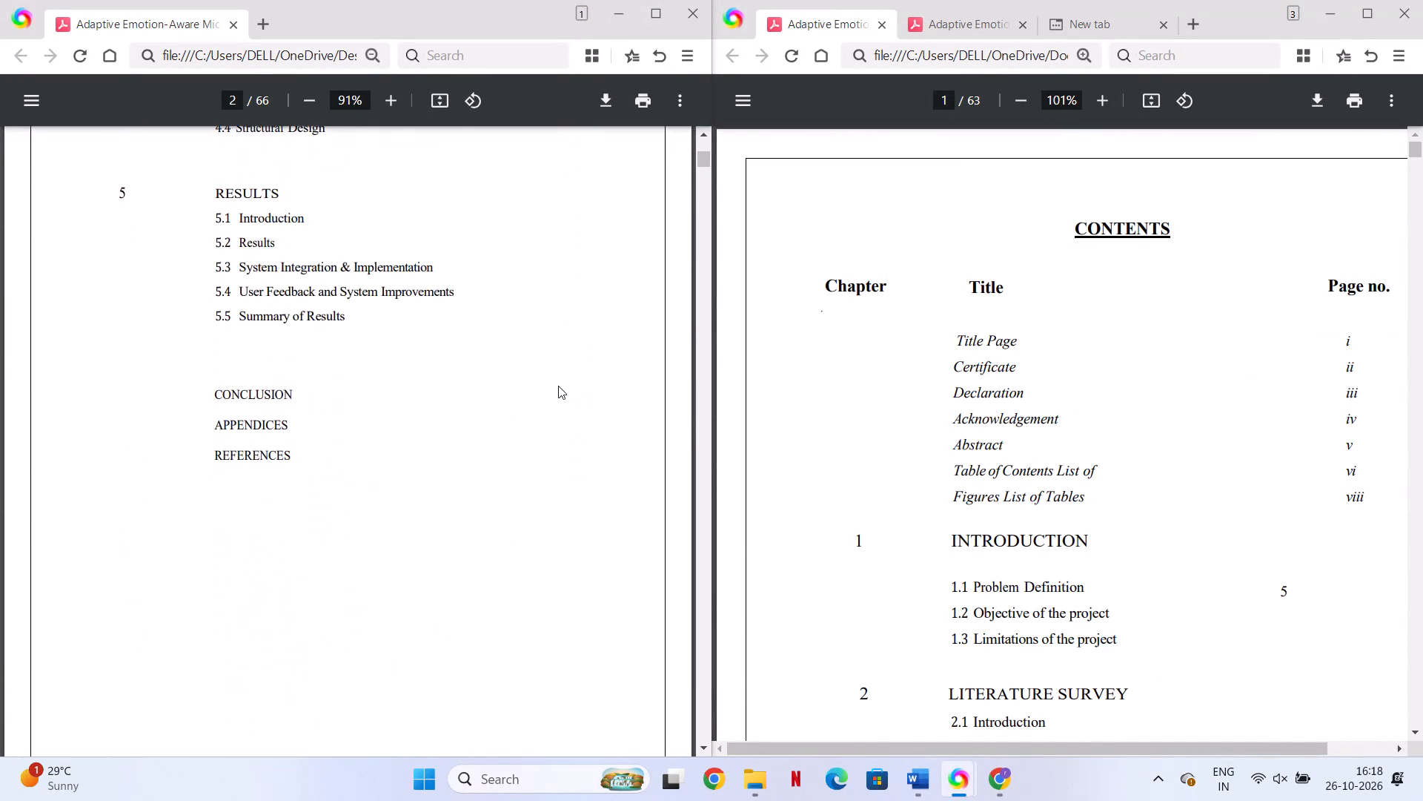
scroll(558, 386, down, 17)
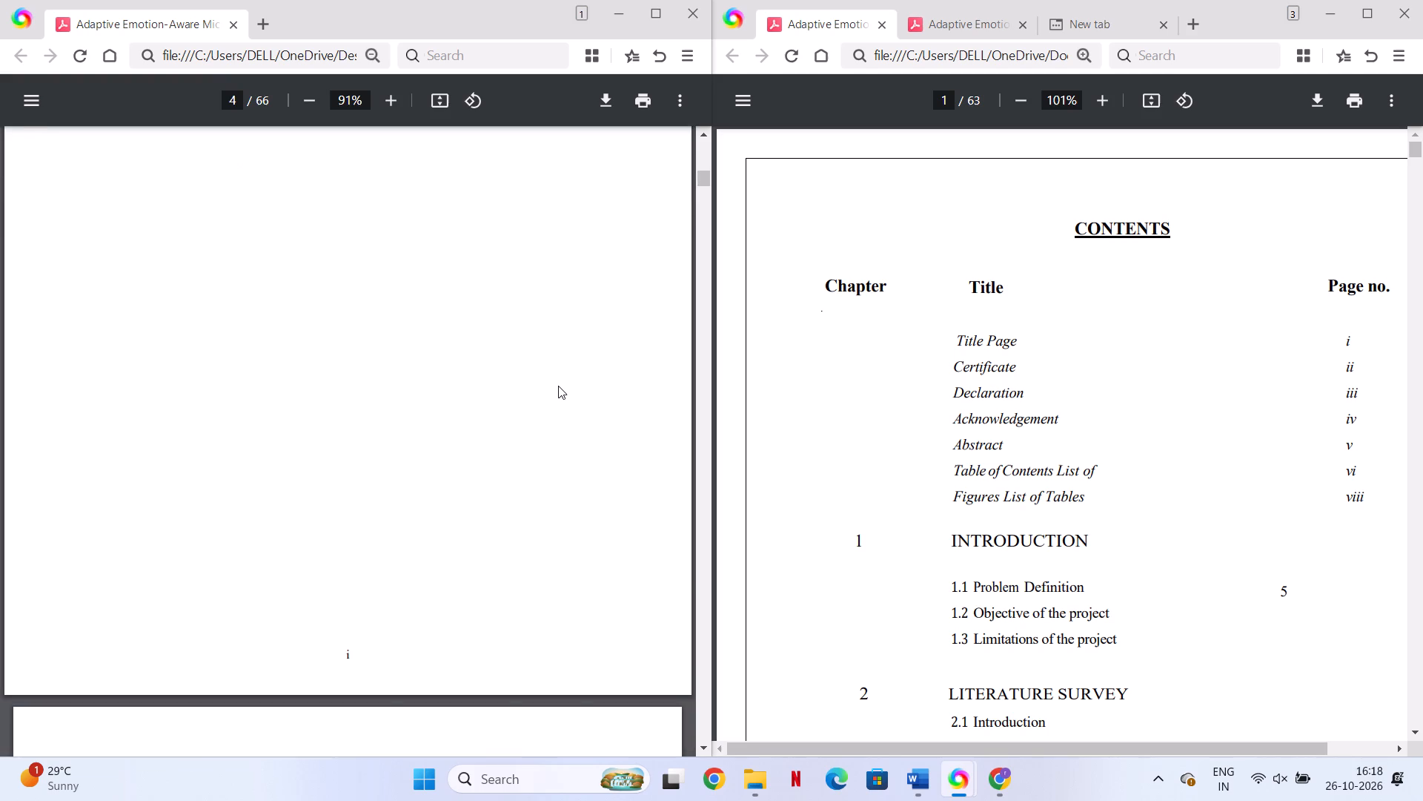
scroll(558, 386, down, 2)
scroll(909, 389, down, 9)
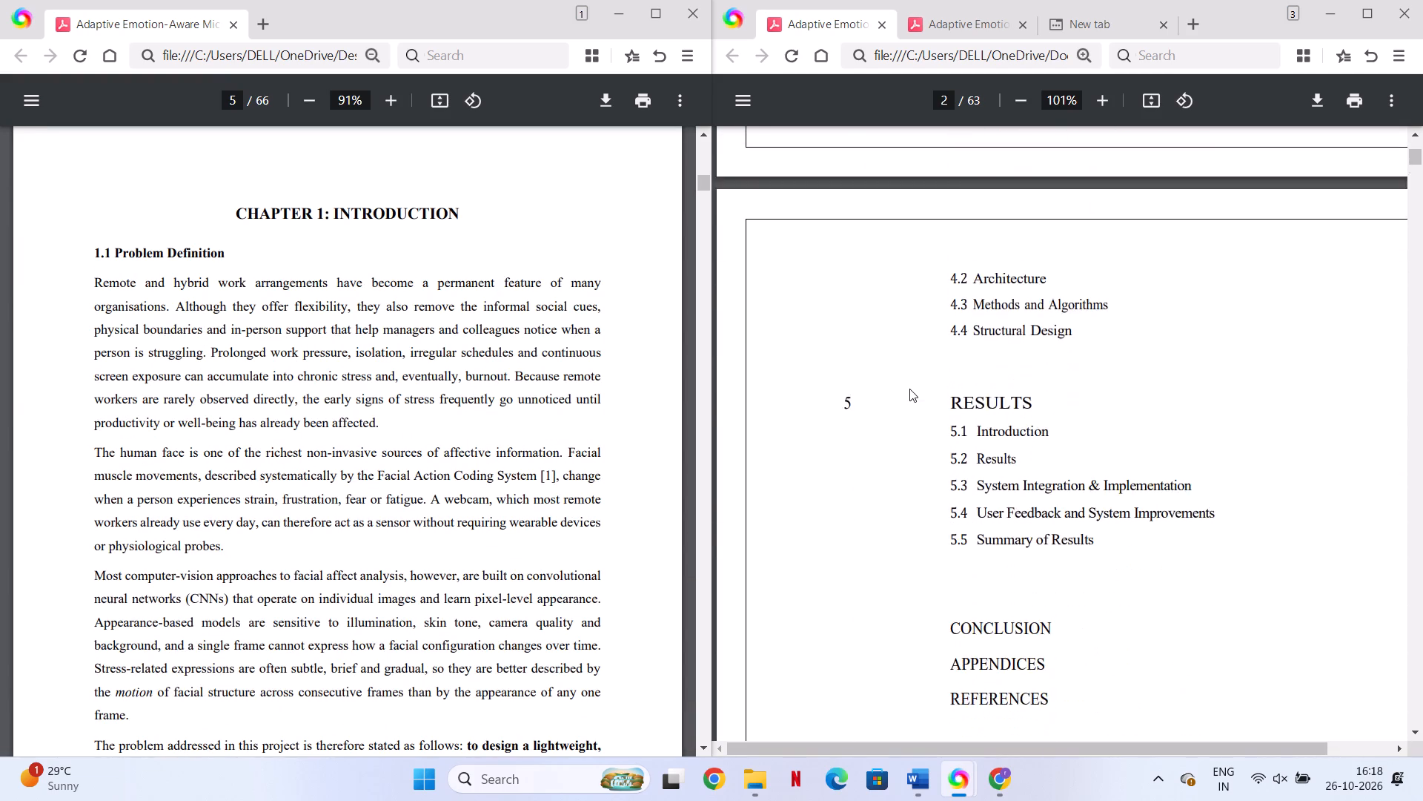
scroll(909, 389, down, 17)
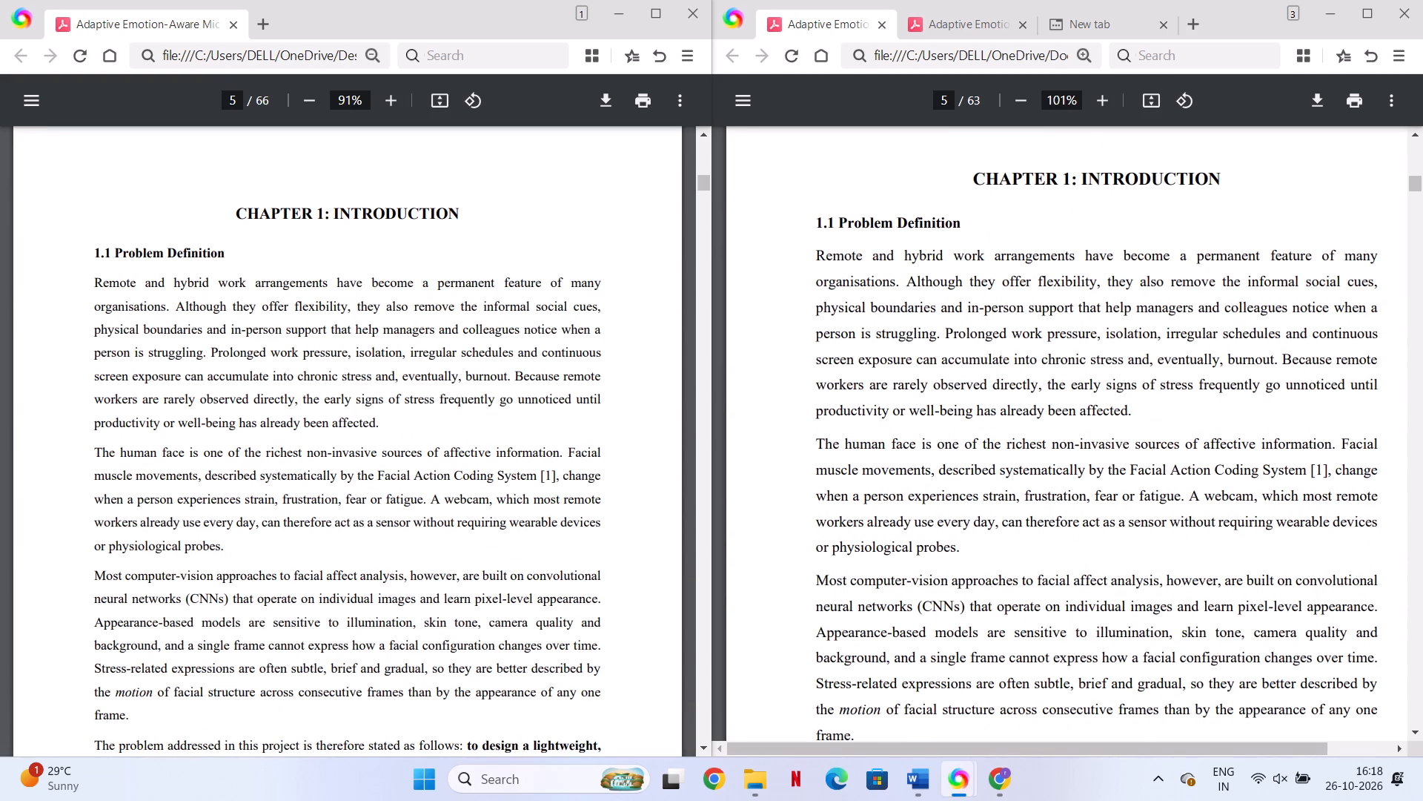
Compare the "1.1 Problem Definition" text and page layout in the exported PDF with the 63-page version.
scroll(618, 414, down, 2)
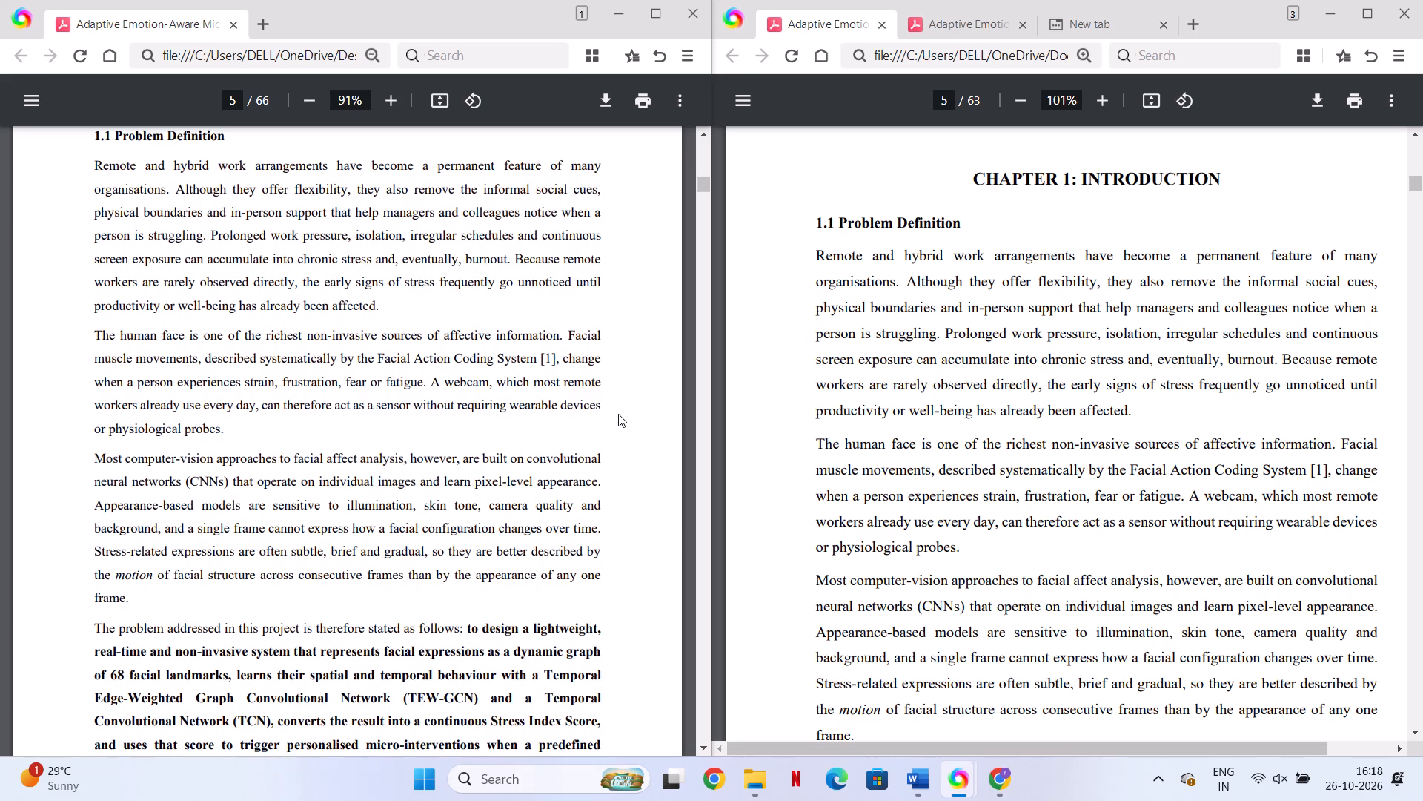
scroll(618, 414, down, 2)
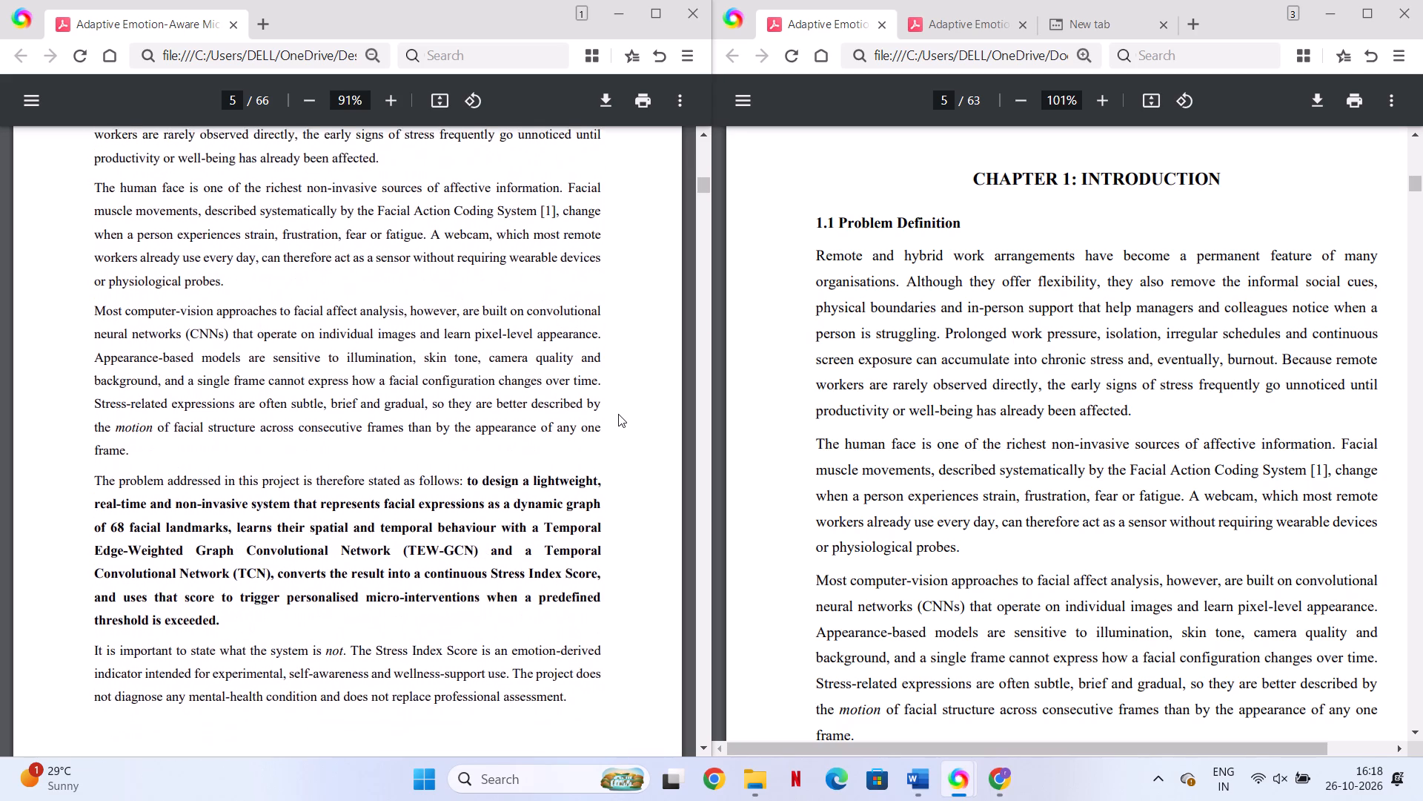
scroll(618, 414, down, 1)
scroll(927, 396, down, 2)
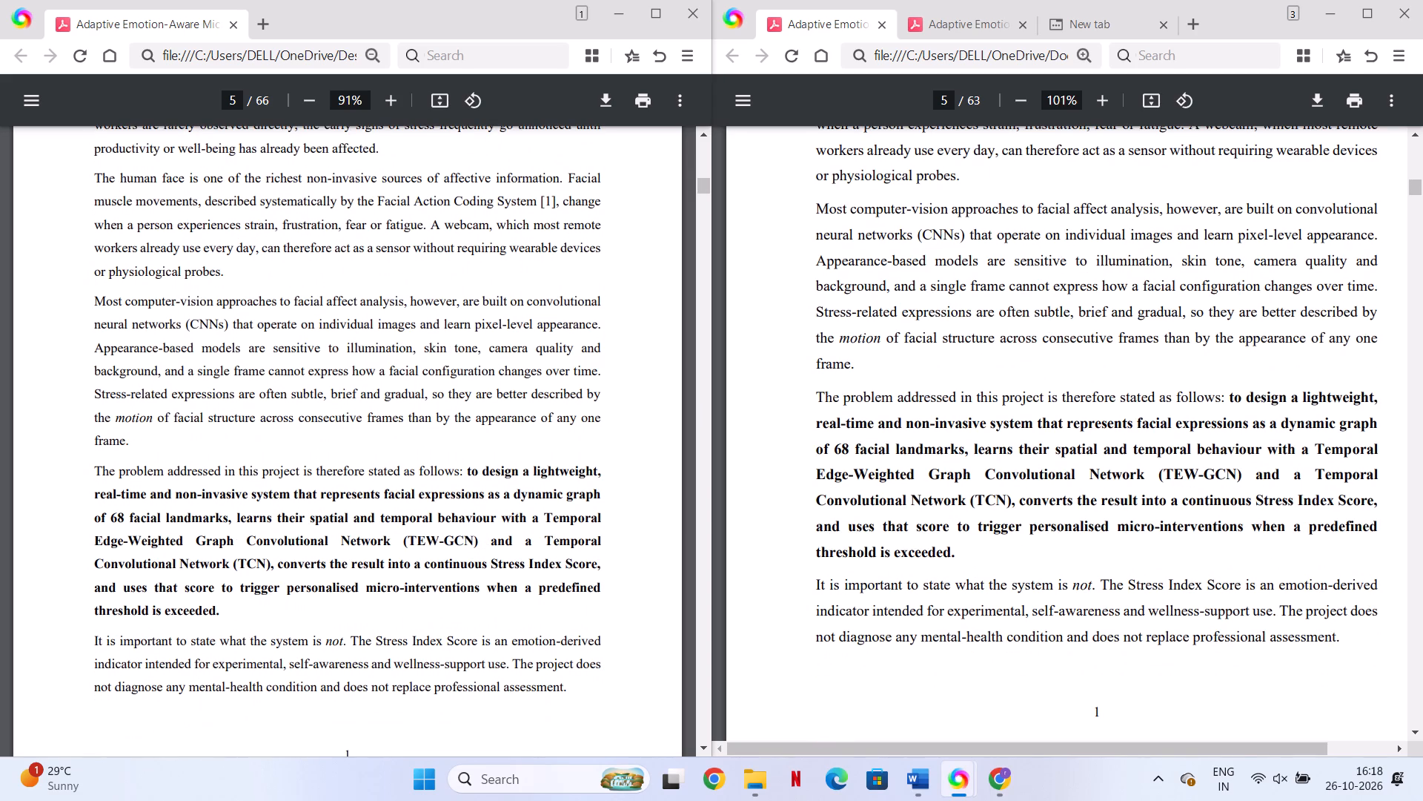
scroll(927, 396, down, 3)
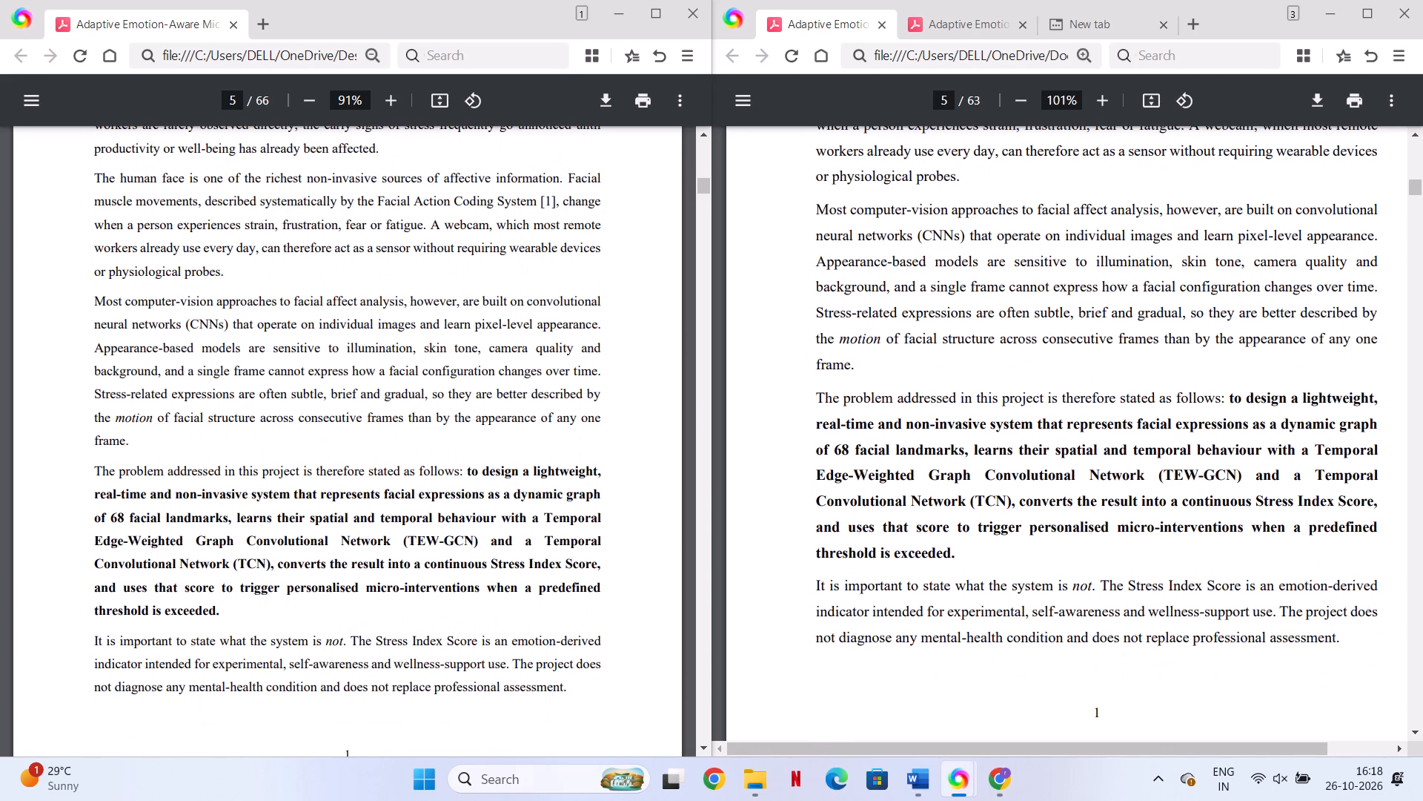
scroll(927, 396, down, 1)
scroll(586, 501, down, 4)
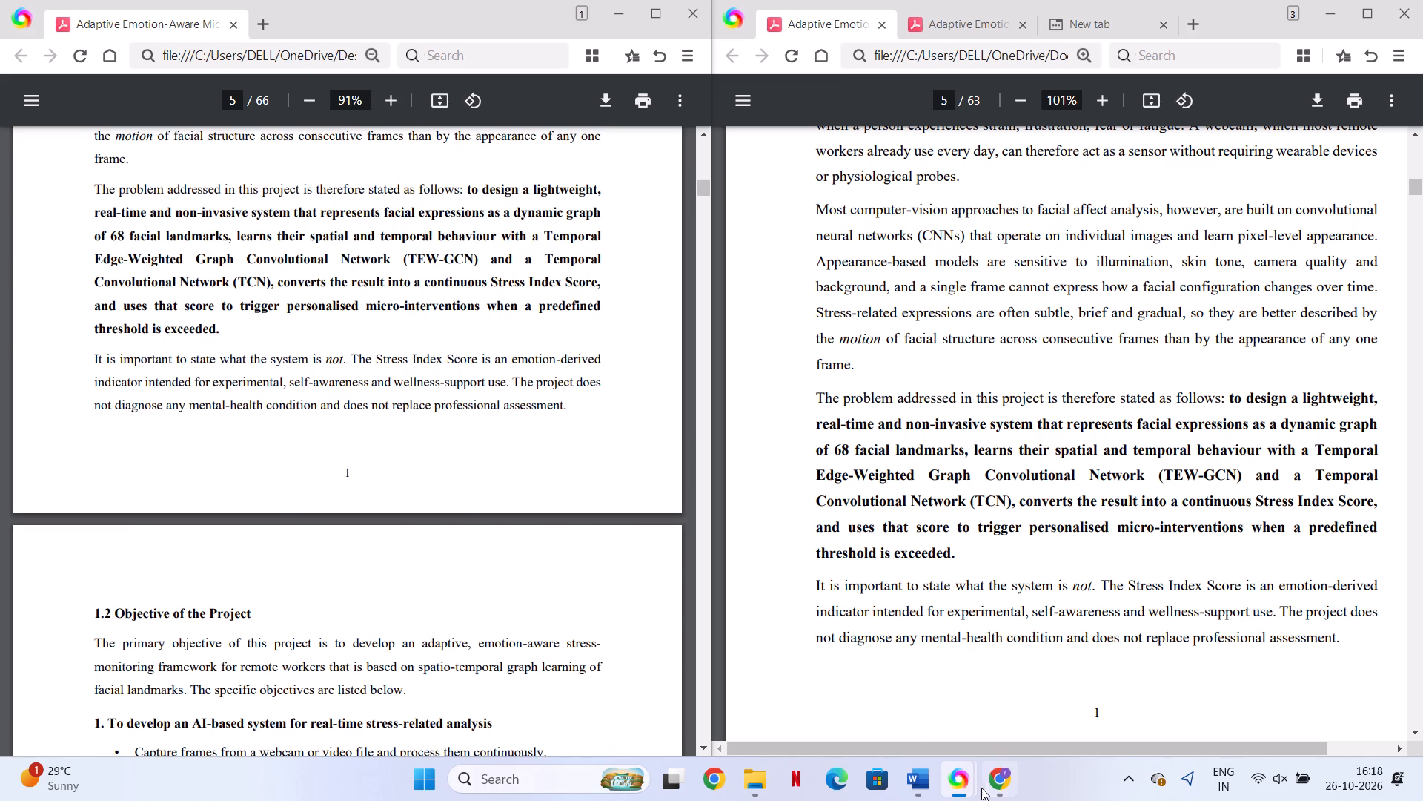
Switch to the Word report and set the whole document's text to Times New Roman, size 12.
click(926, 784)
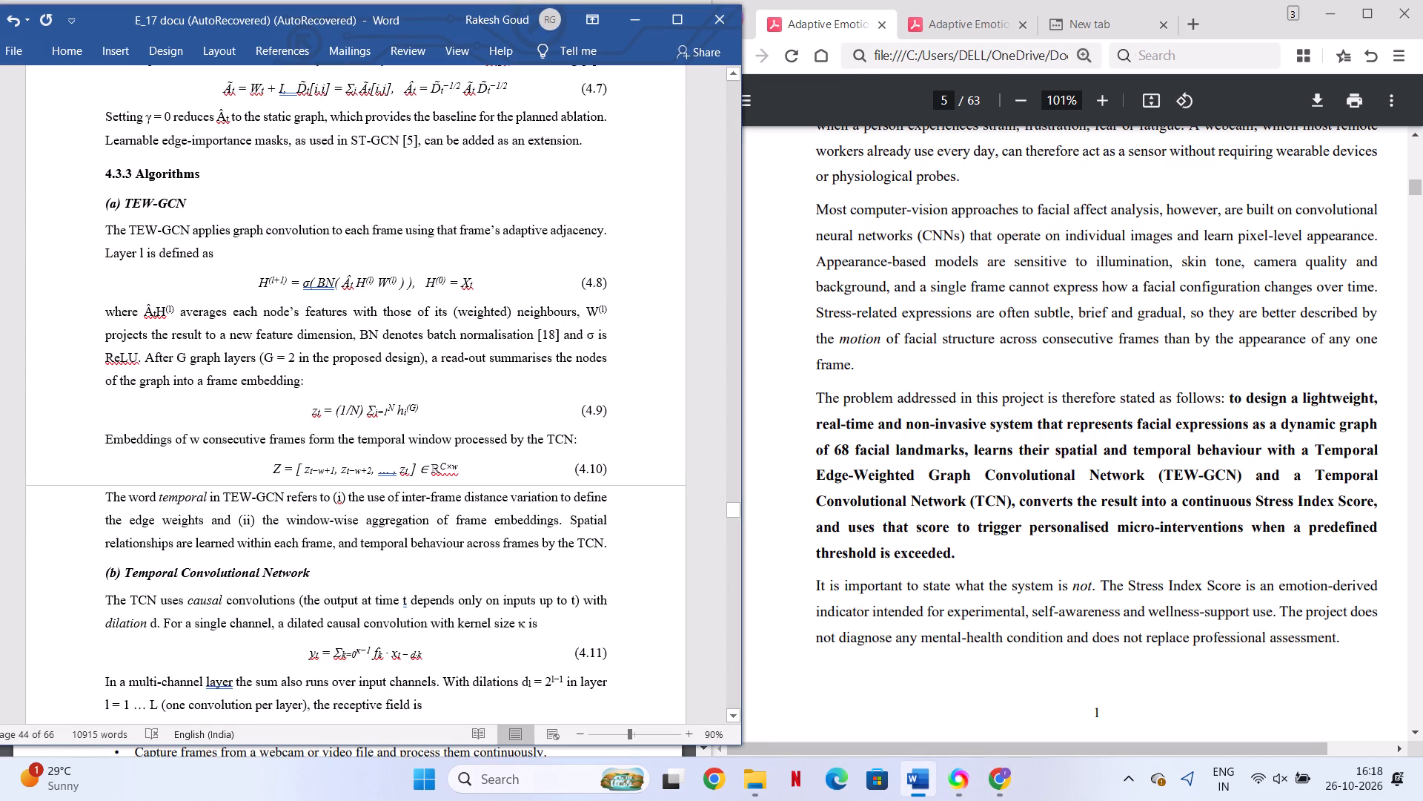
click(634, 443)
key(shift+a)
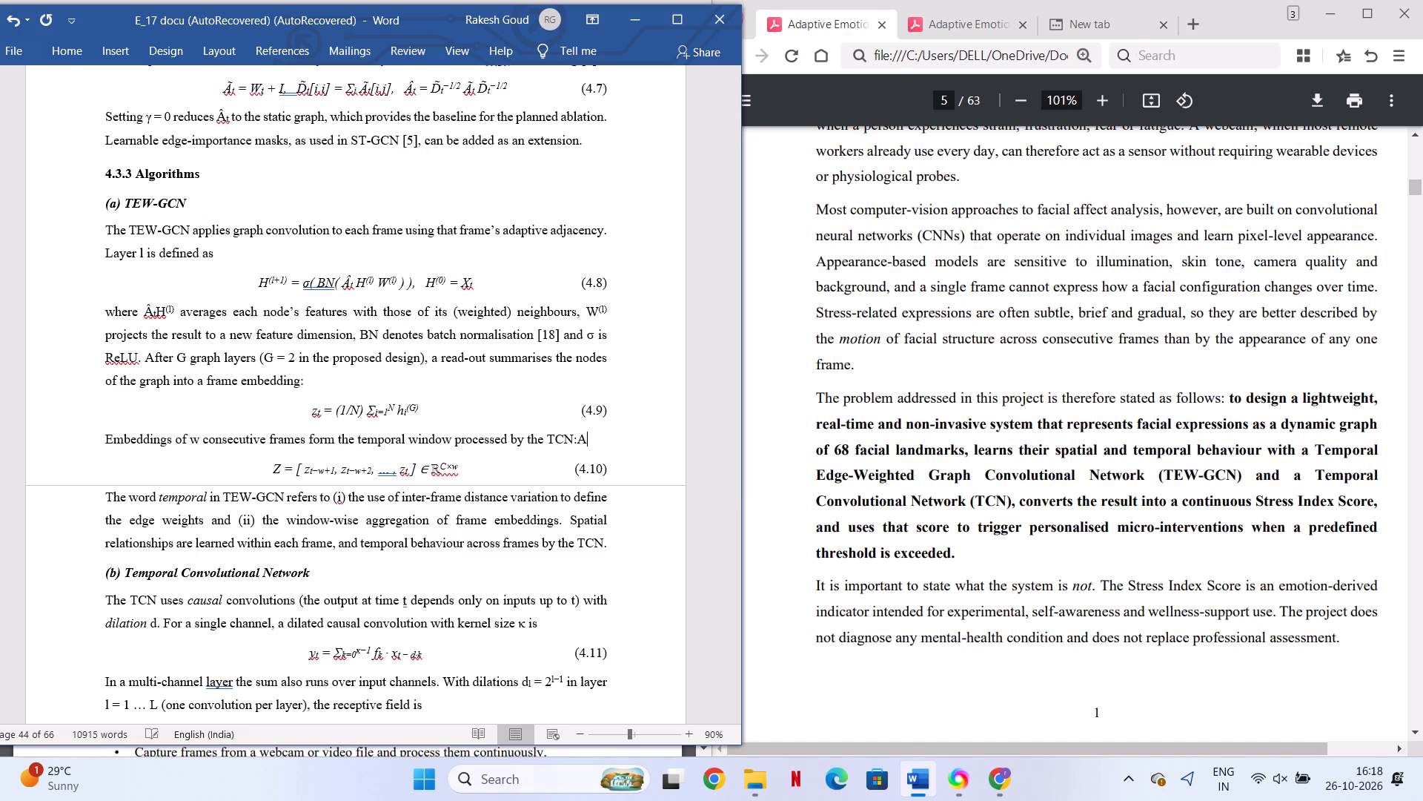
key(BackSpace)
key(ctrl+a)
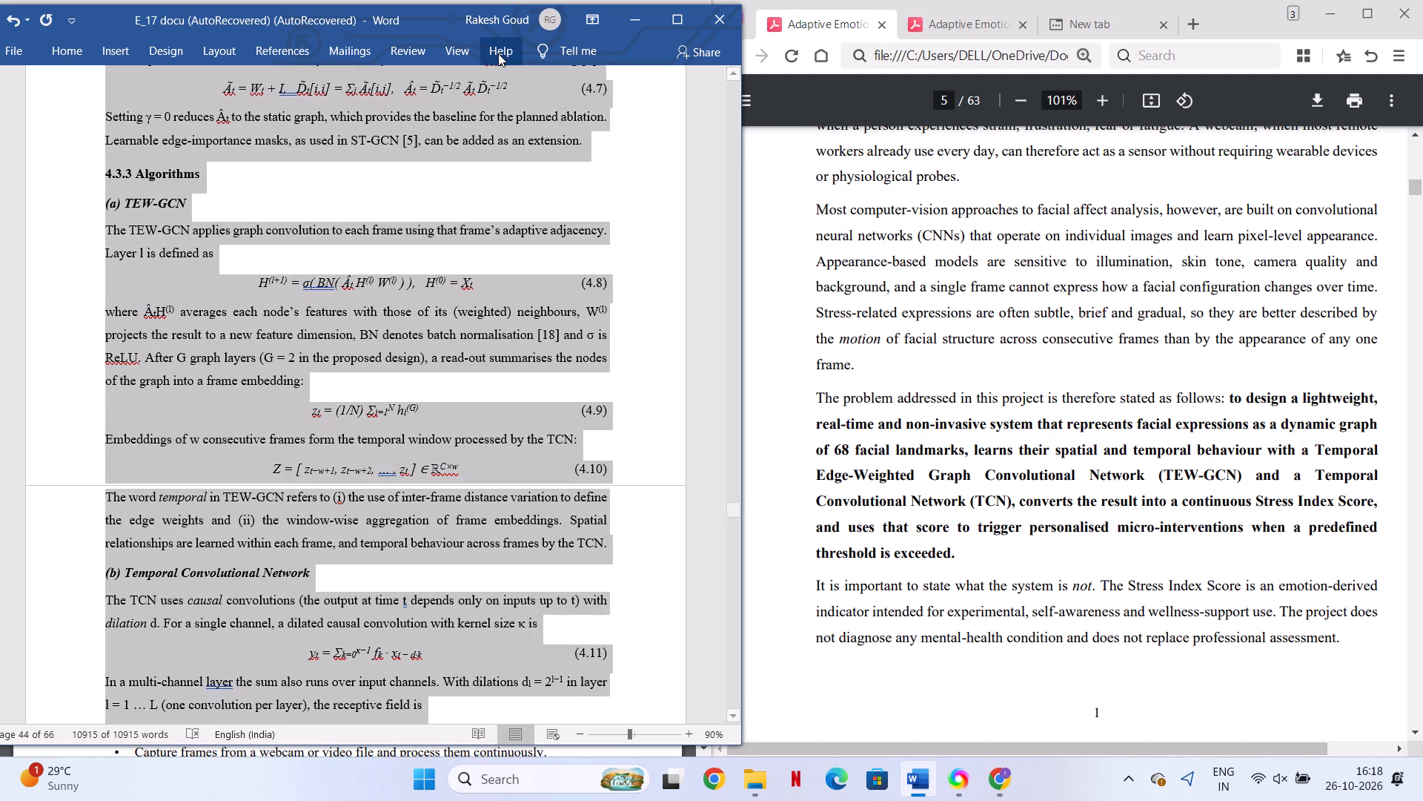
click(63, 55)
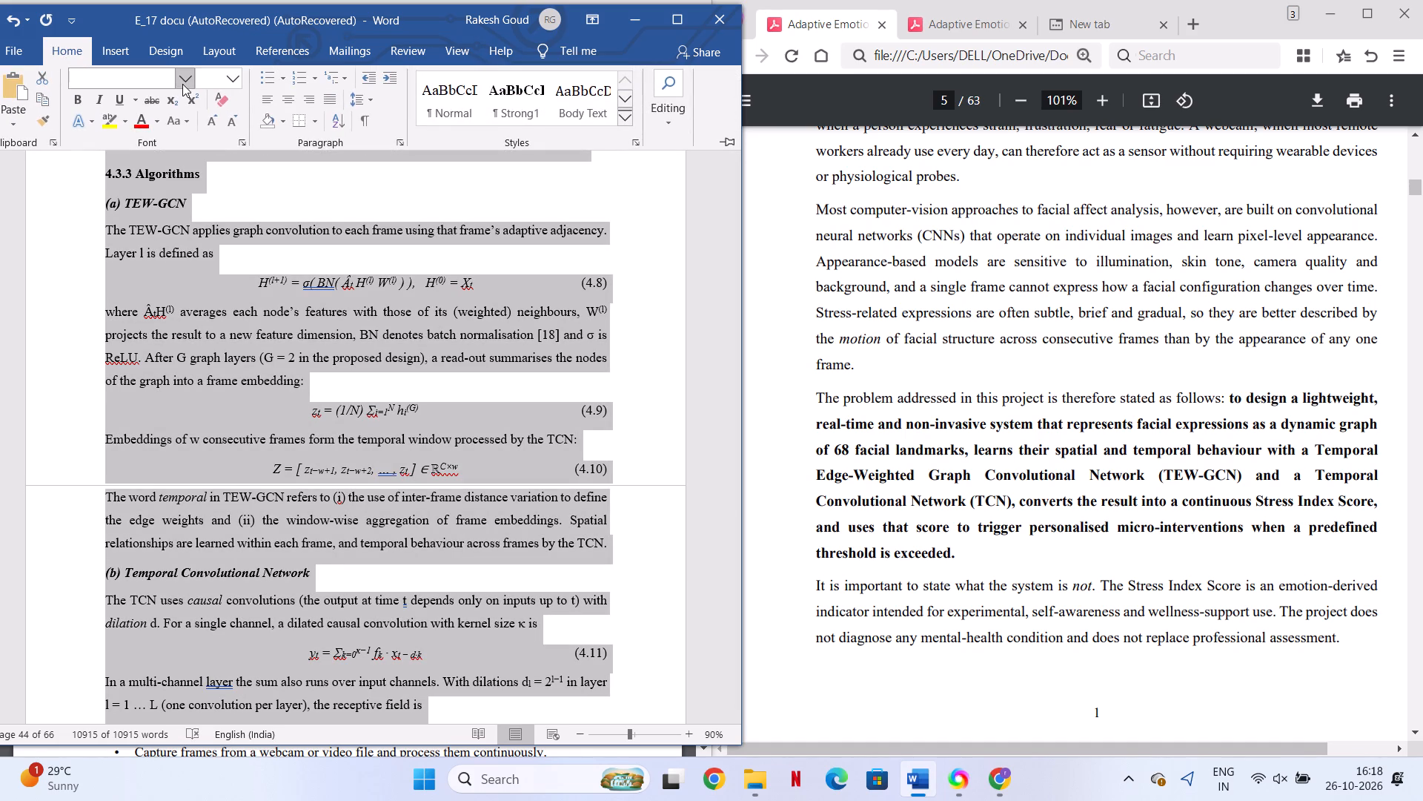
click(184, 84)
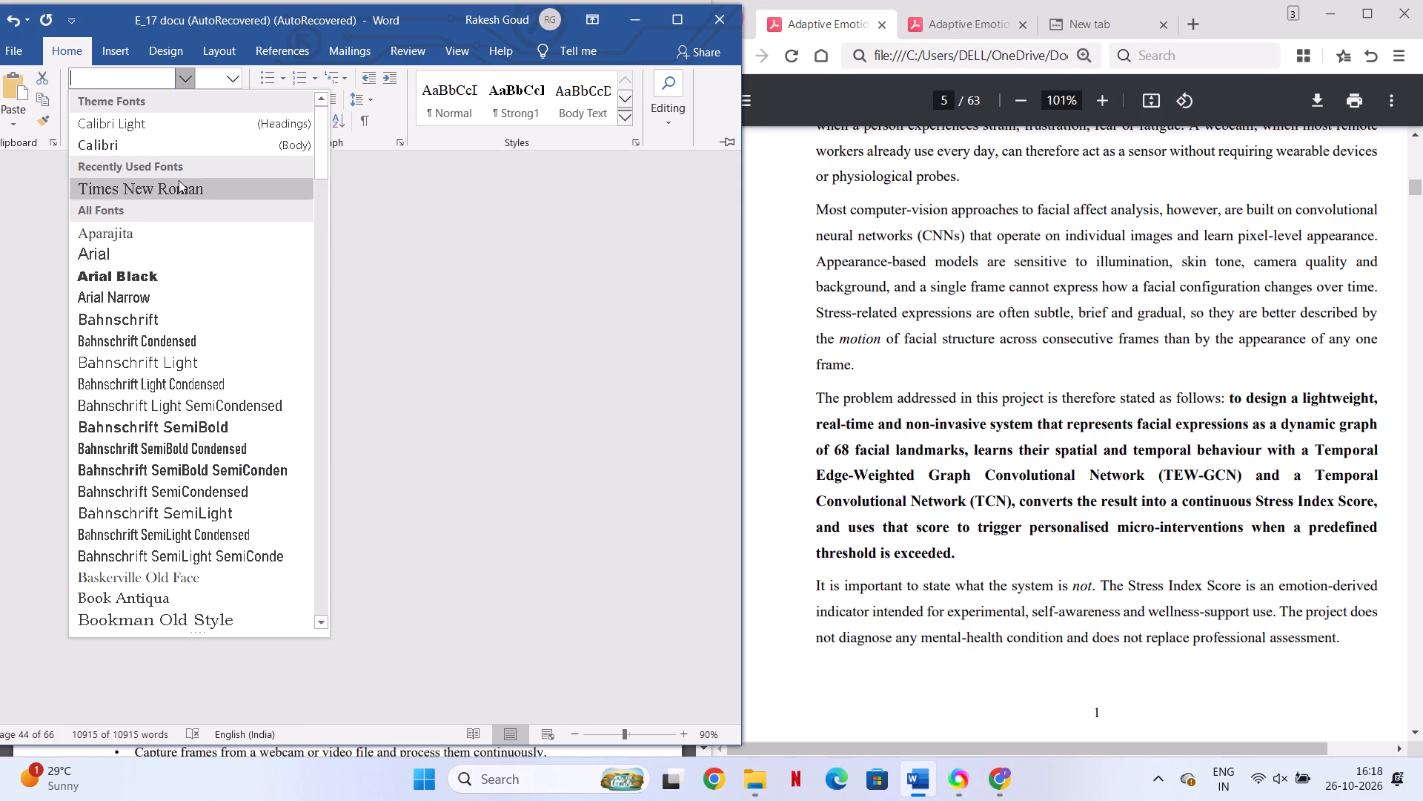
click(179, 180)
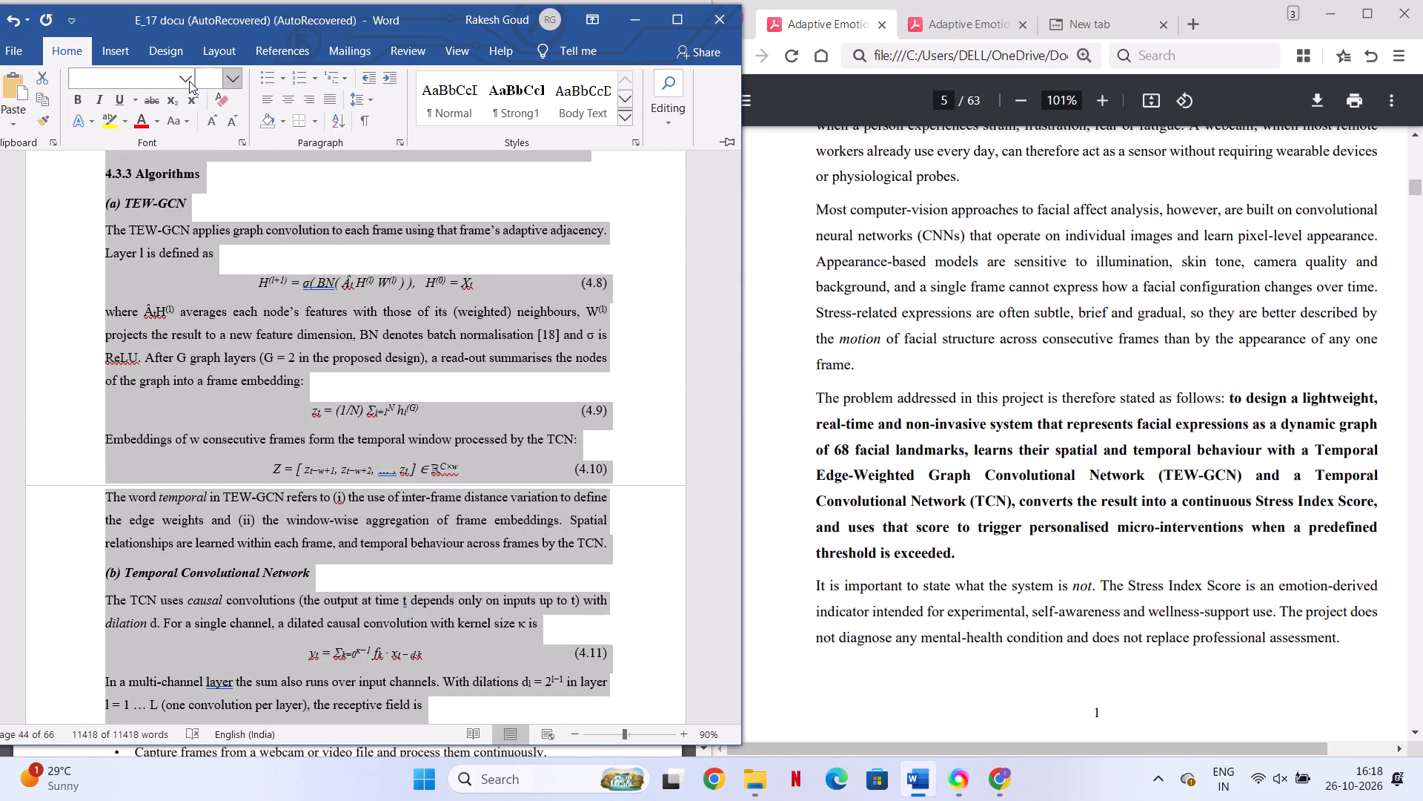
click(188, 81)
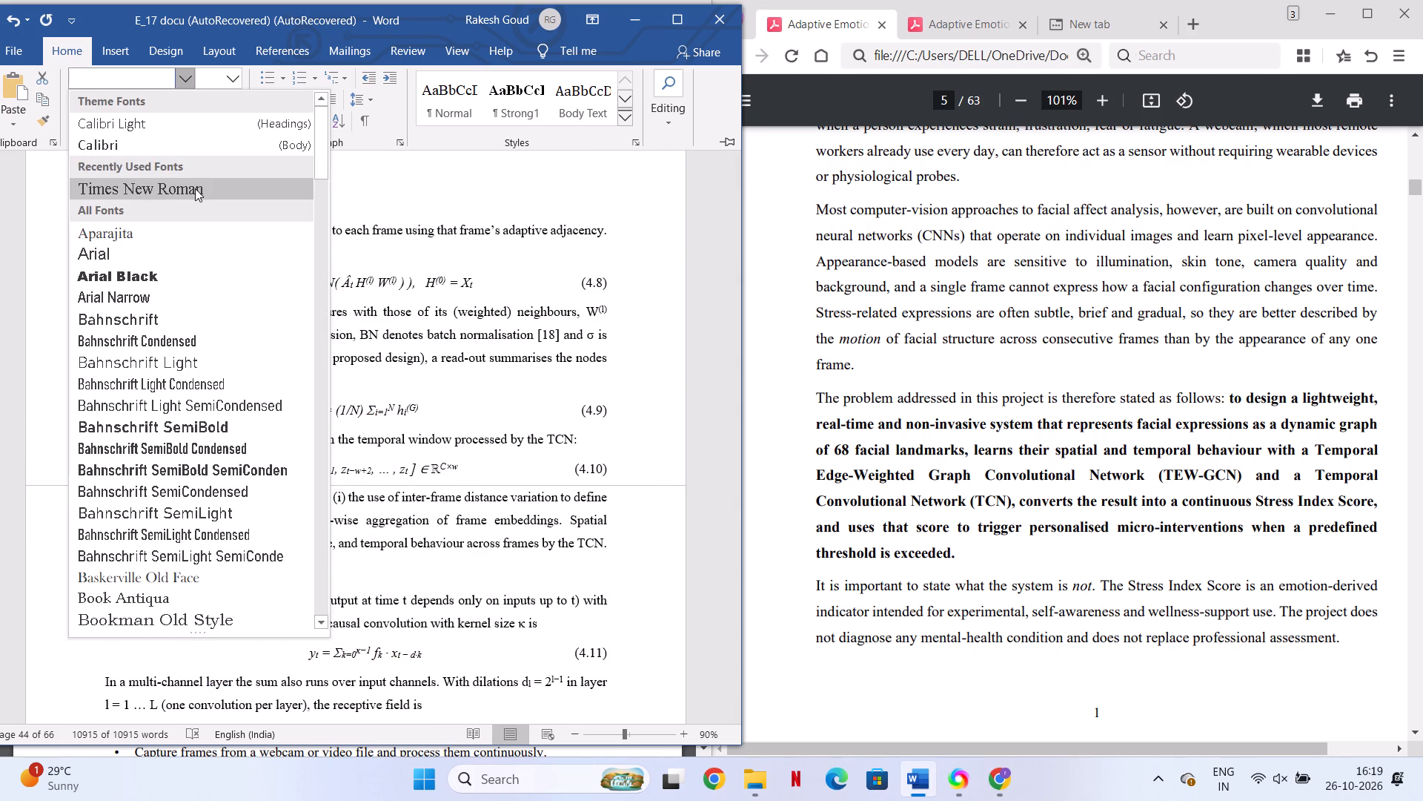
click(195, 188)
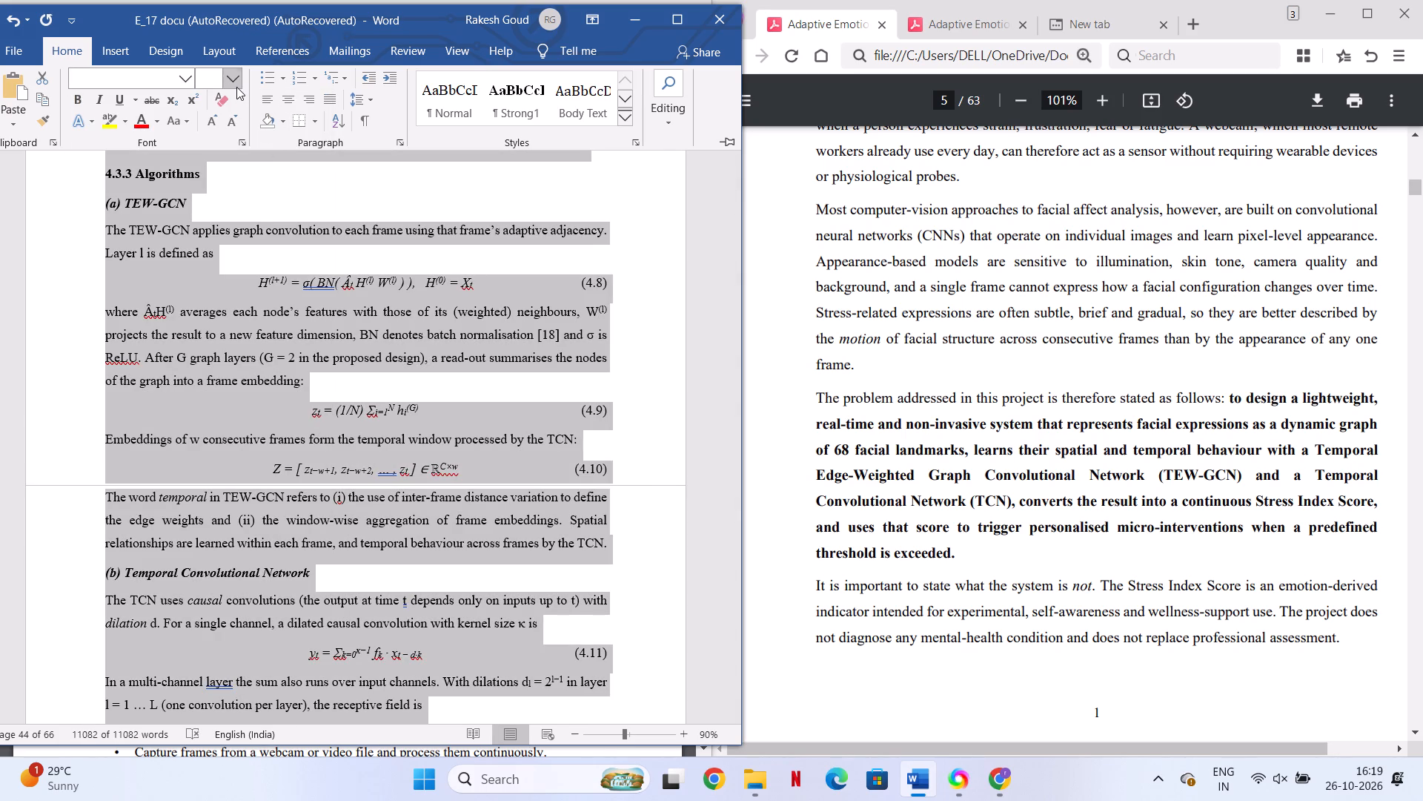
click(236, 87)
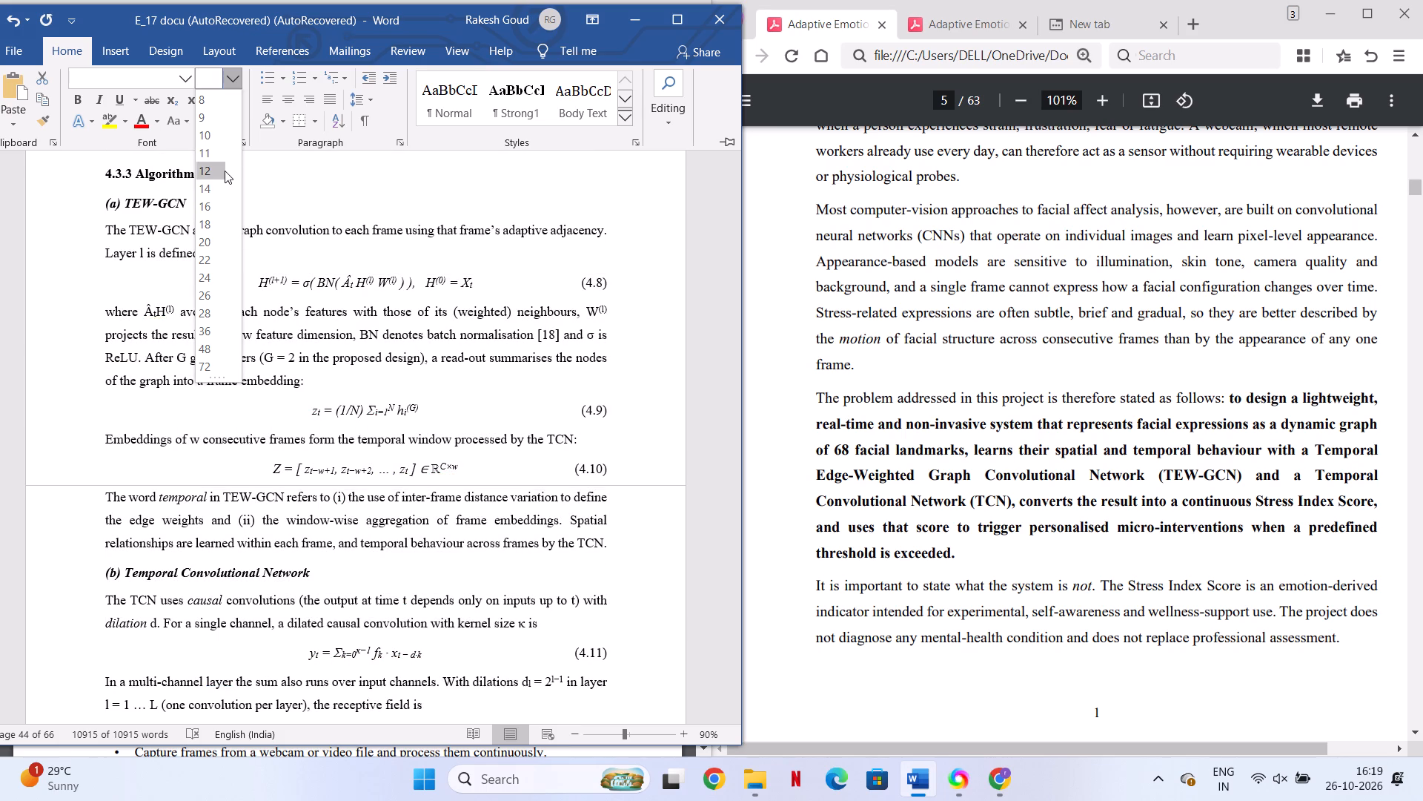
click(225, 171)
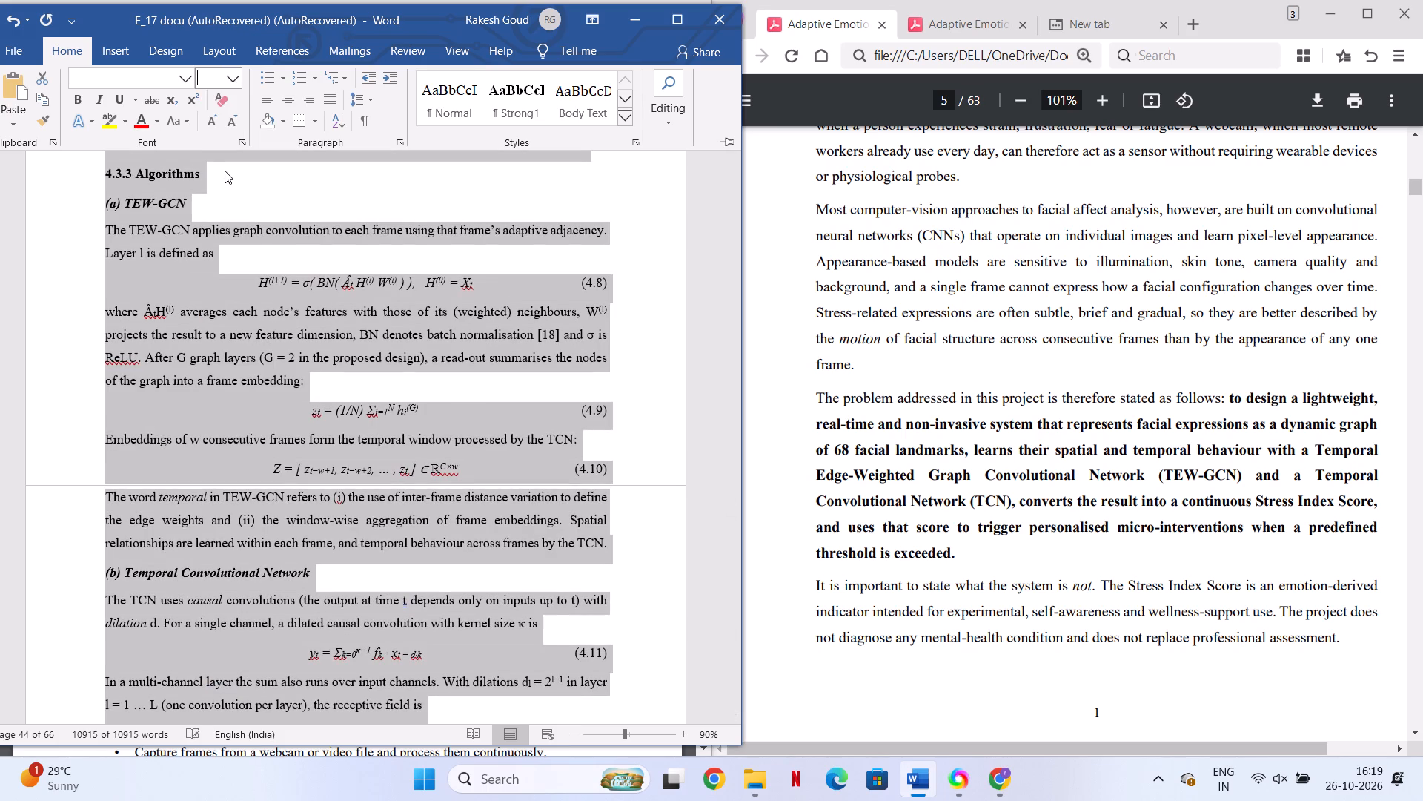
click(79, 289)
Set the "CHAPTER 1: INTRODUCTION" heading's font size to 14.
scroll(79, 289, up, 14)
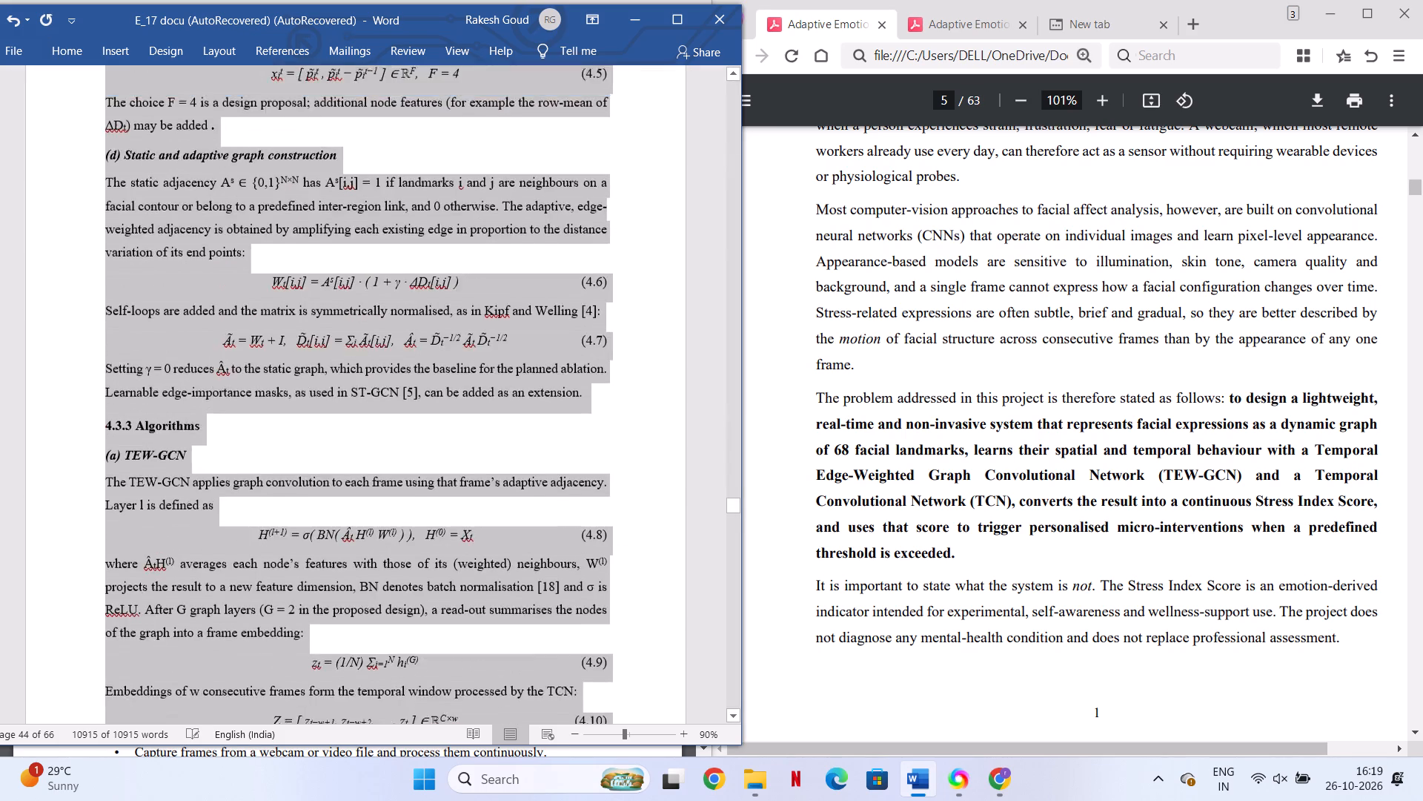
scroll(79, 289, up, 20)
scroll(79, 289, up, 20)
scroll(79, 289, up, 20)
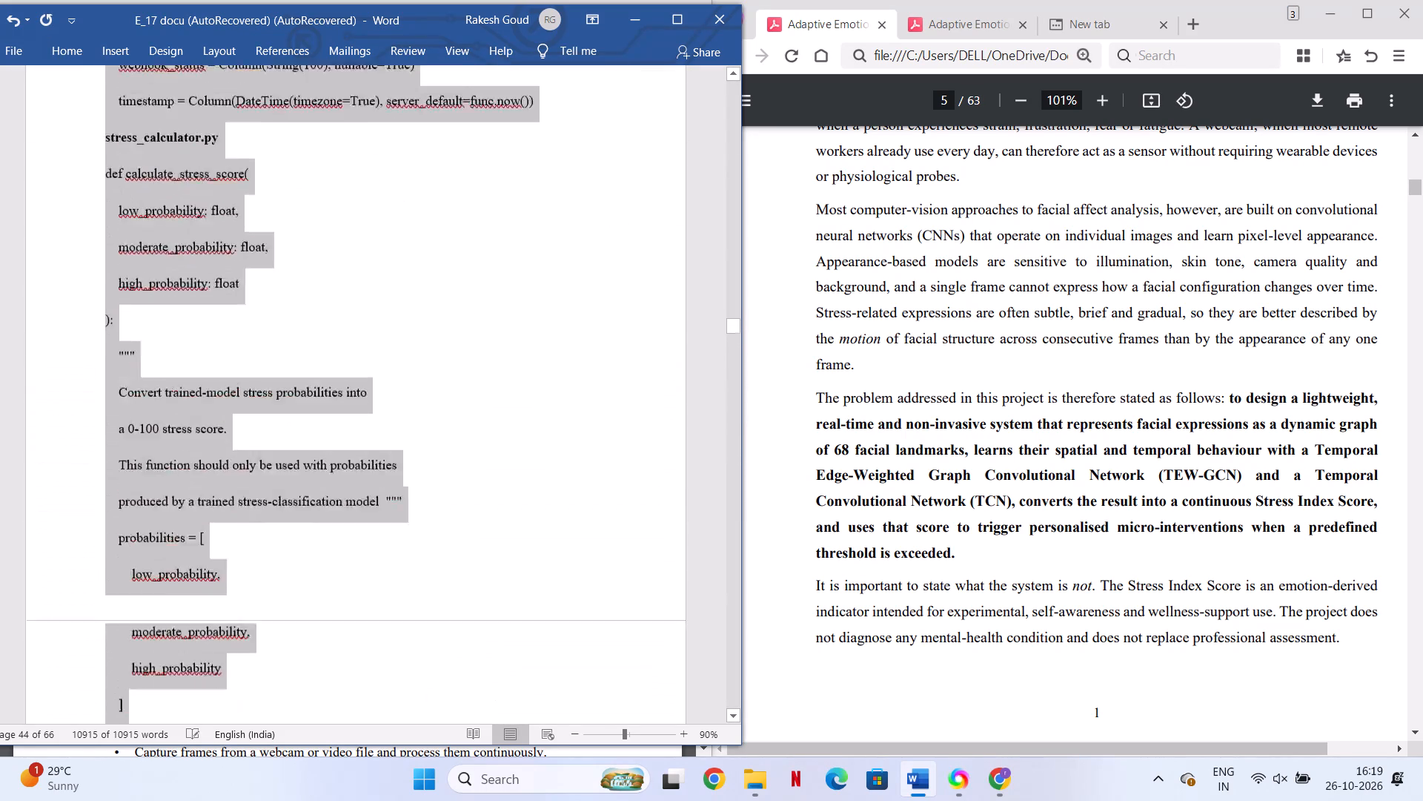
scroll(79, 289, up, 20)
scroll(79, 289, up, 20)
scroll(79, 289, up, 20)
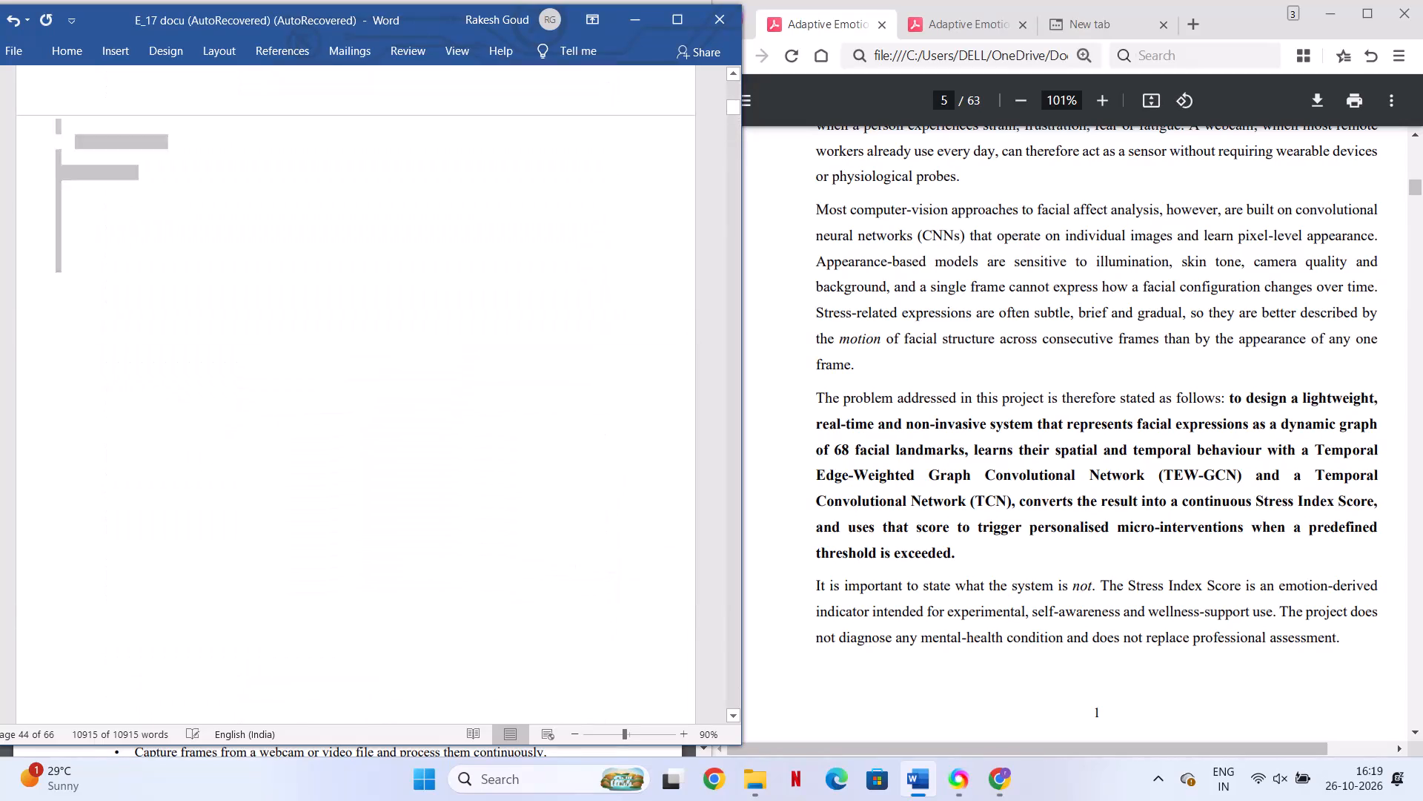
scroll(79, 289, up, 6)
scroll(79, 289, down, 14)
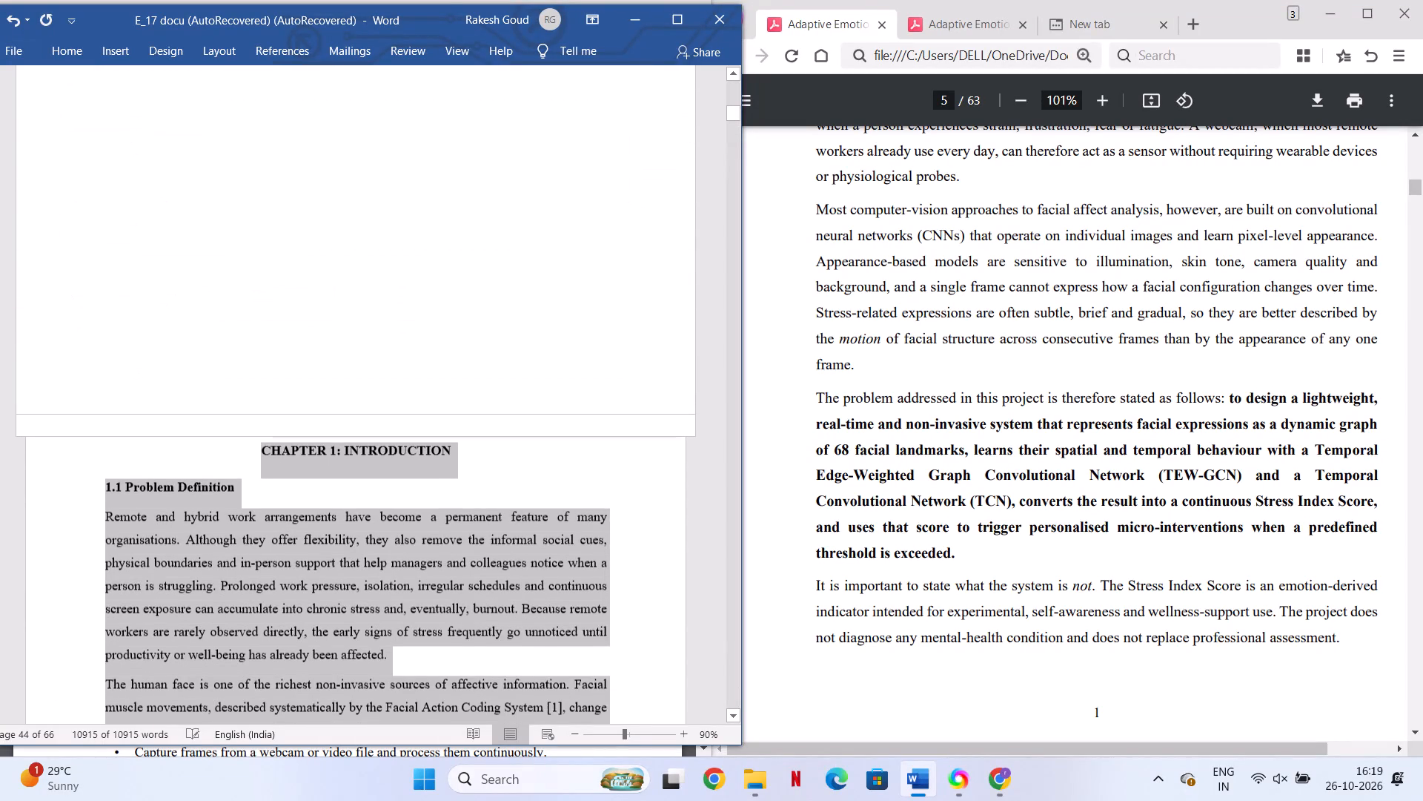
triple_click(362, 452)
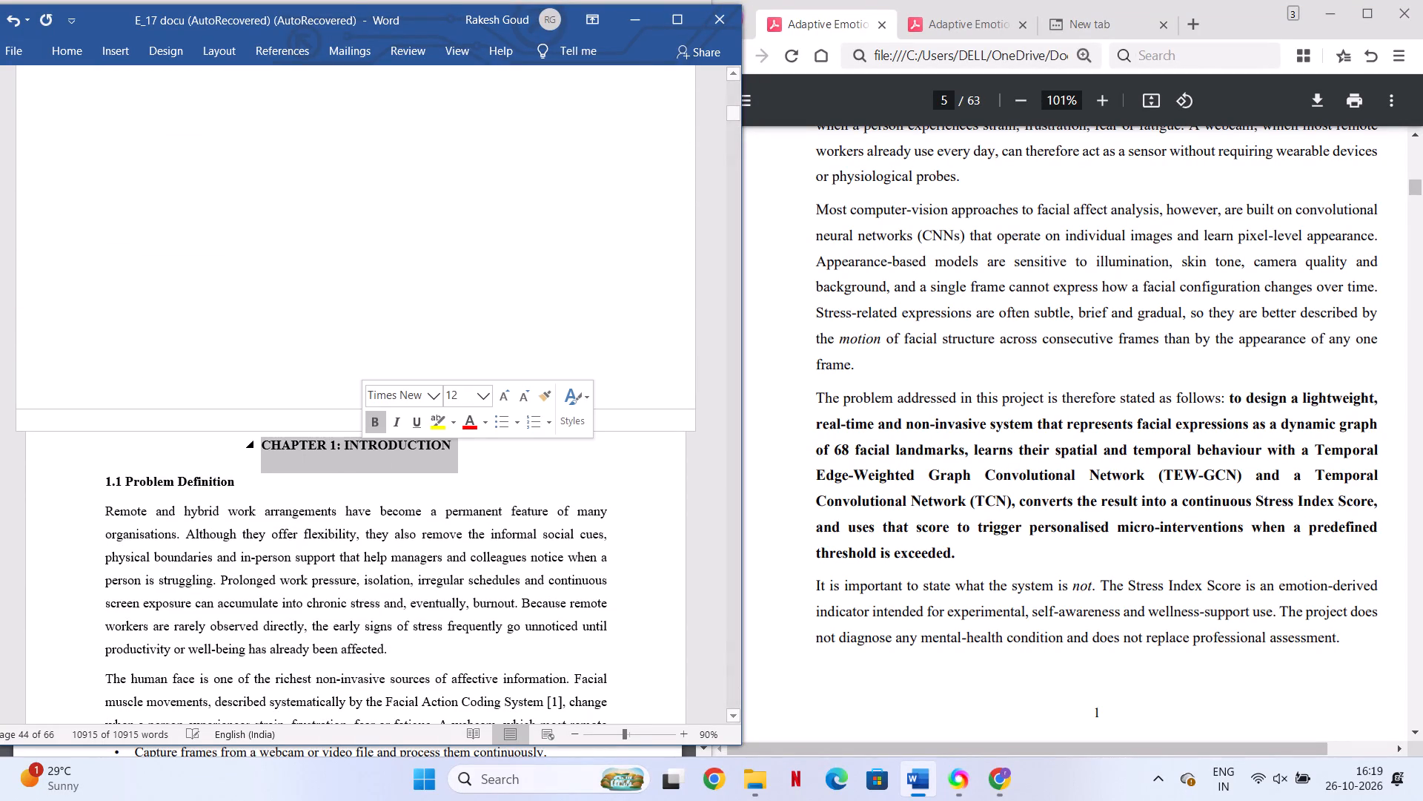
click(488, 403)
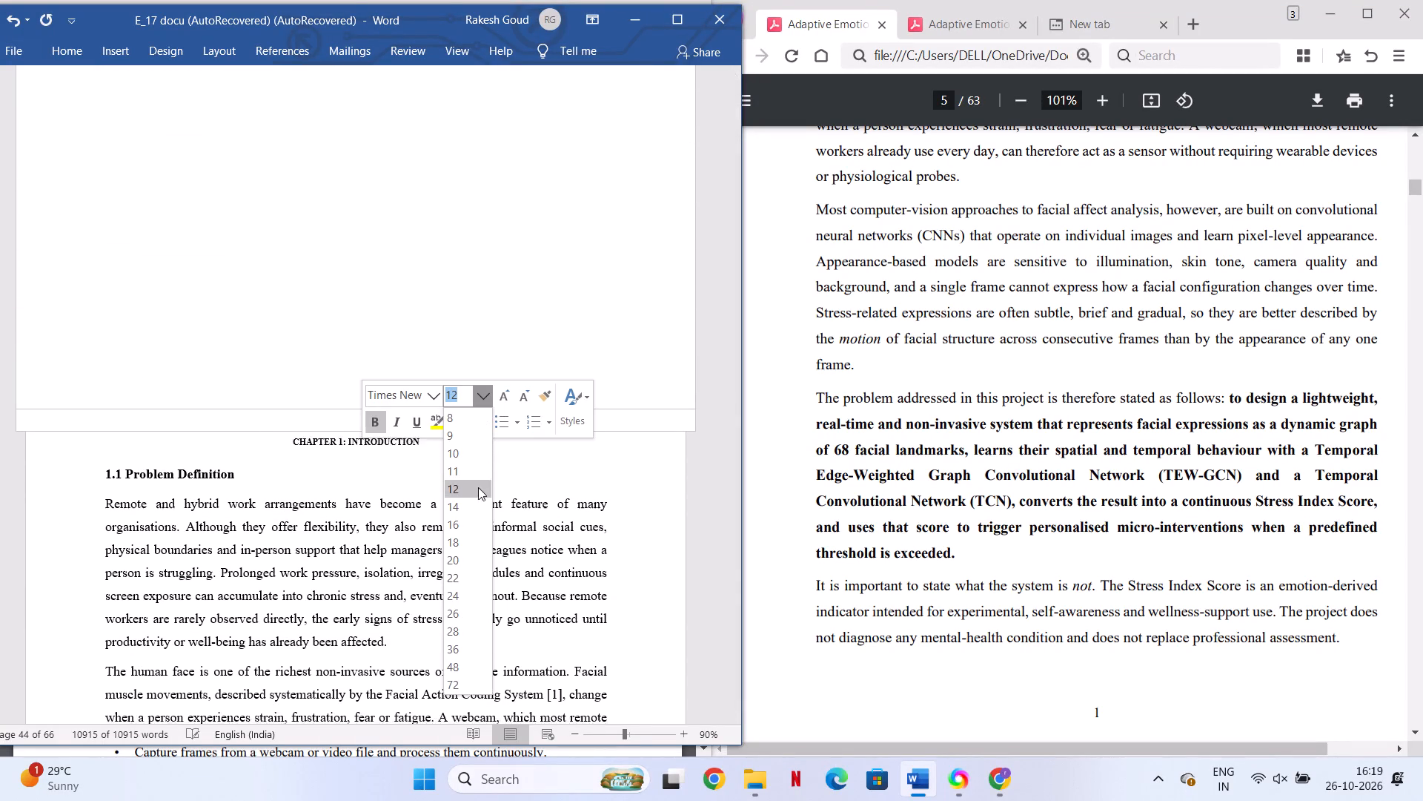
click(474, 500)
Remove bold from the problem statement in section 1.1, from "to design a lightweight" to "threshold is exceeded.".
scroll(474, 500, down, 20)
scroll(474, 500, down, 2)
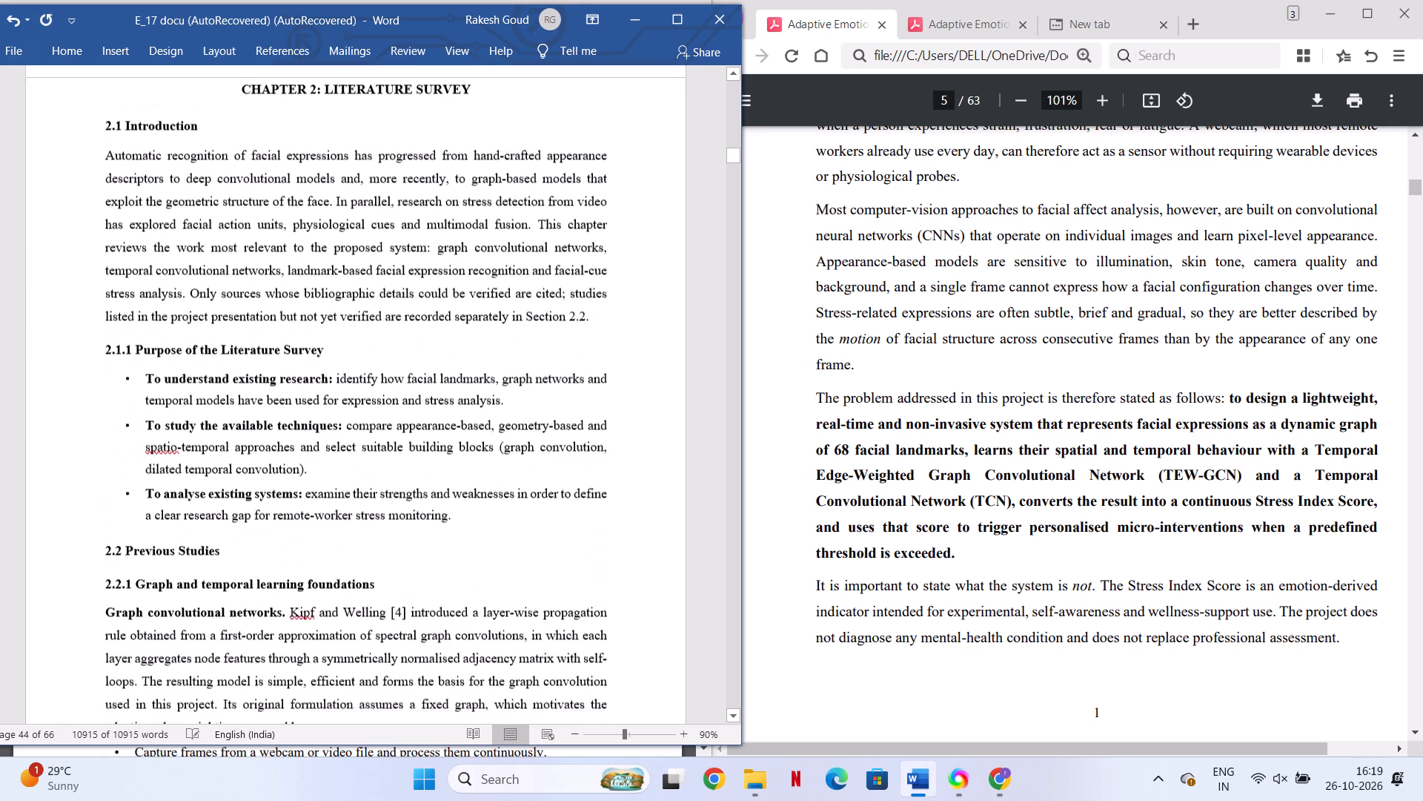
scroll(474, 500, up, 16)
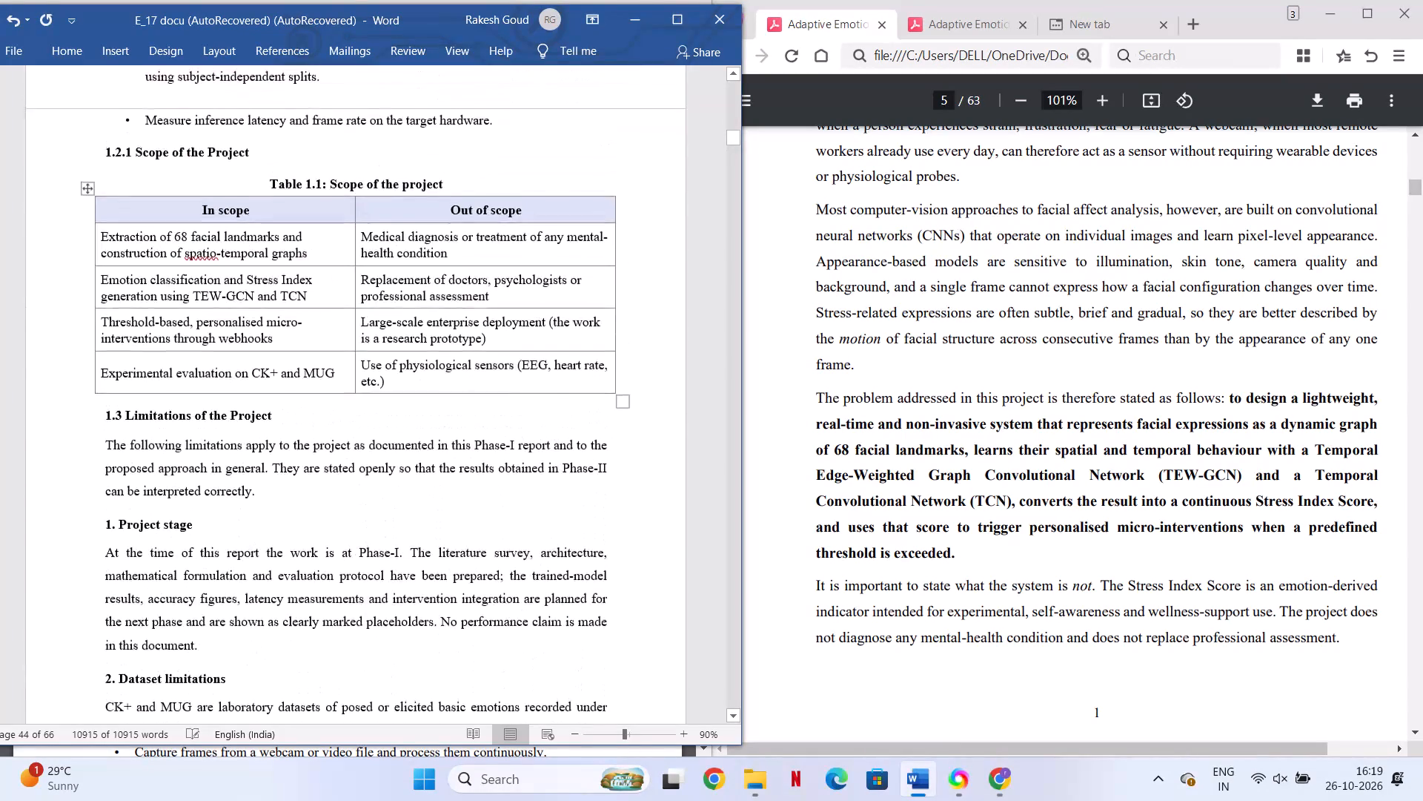
scroll(474, 500, up, 14)
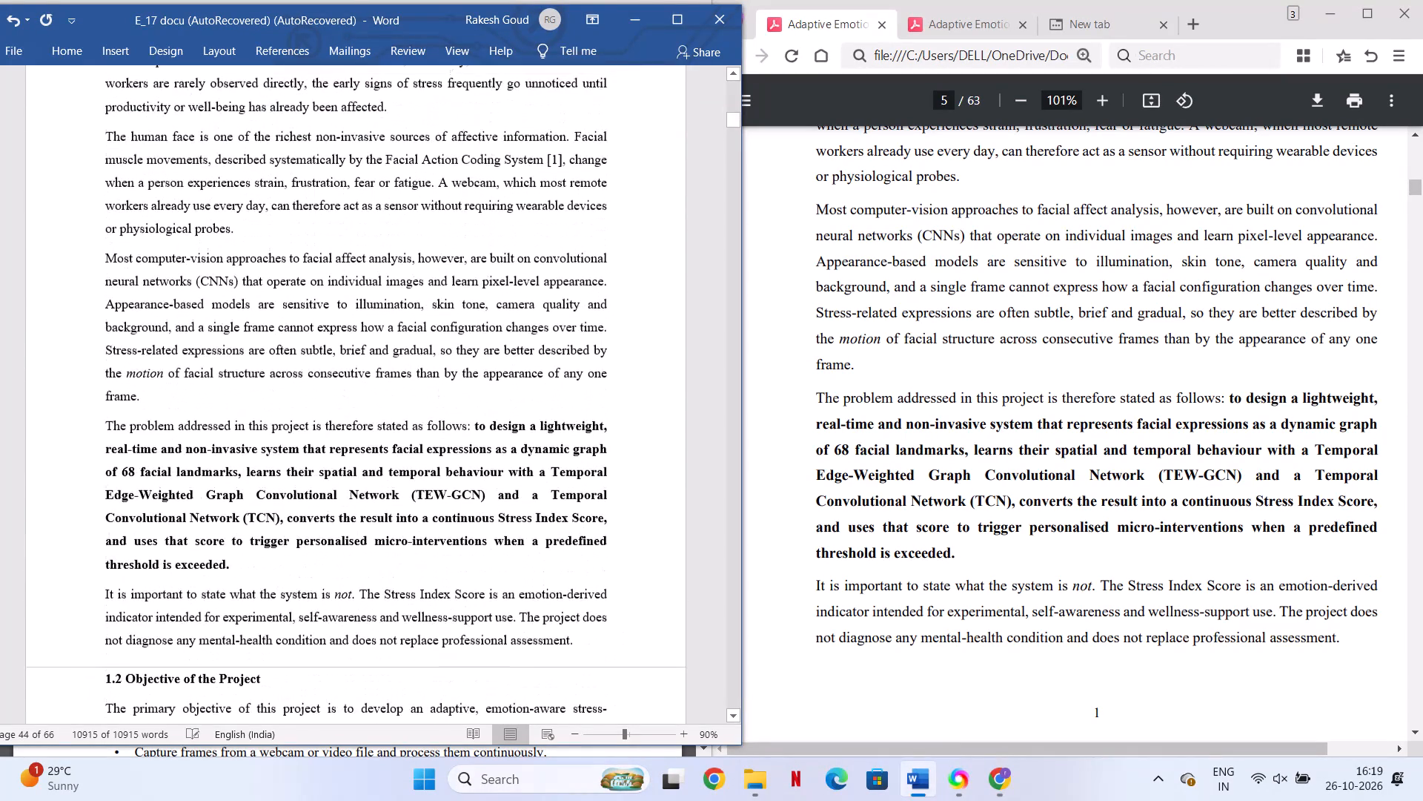
scroll(474, 500, up, 1)
drag(473, 426, 455, 461)
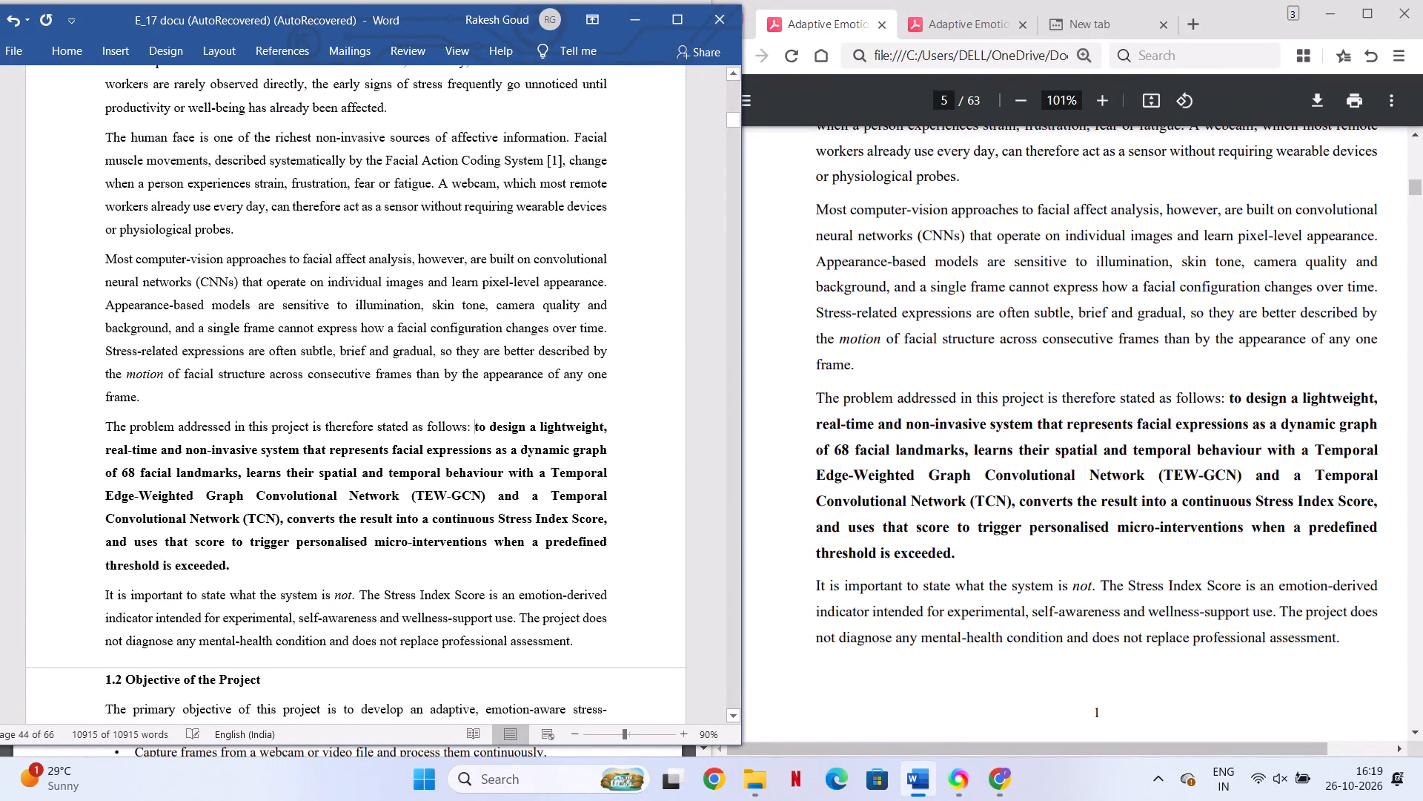
drag(455, 461, 231, 573)
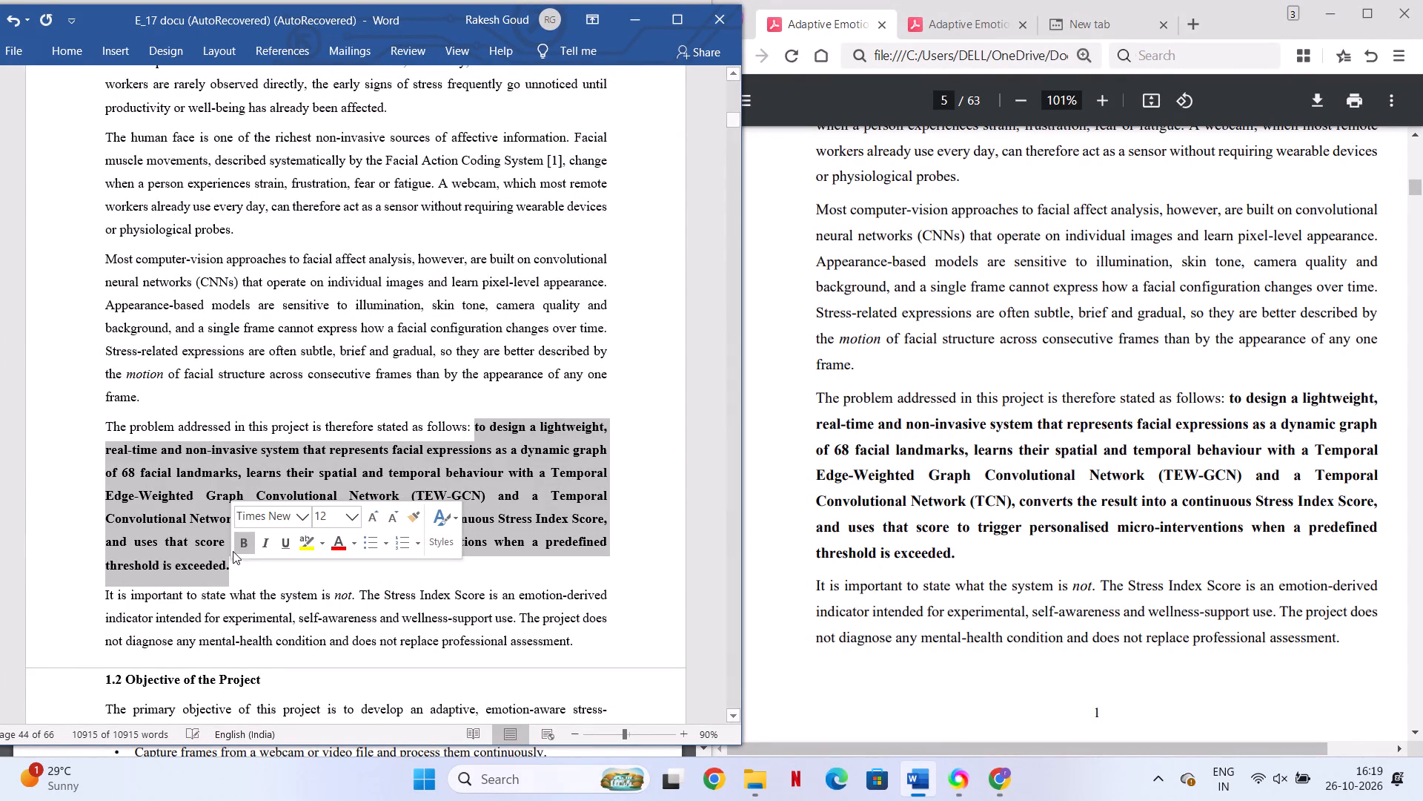
click(237, 546)
Look over sections 1.2 and 1.3 in the Word report and section 1.2 in the 63-page PDF.
scroll(237, 546, down, 5)
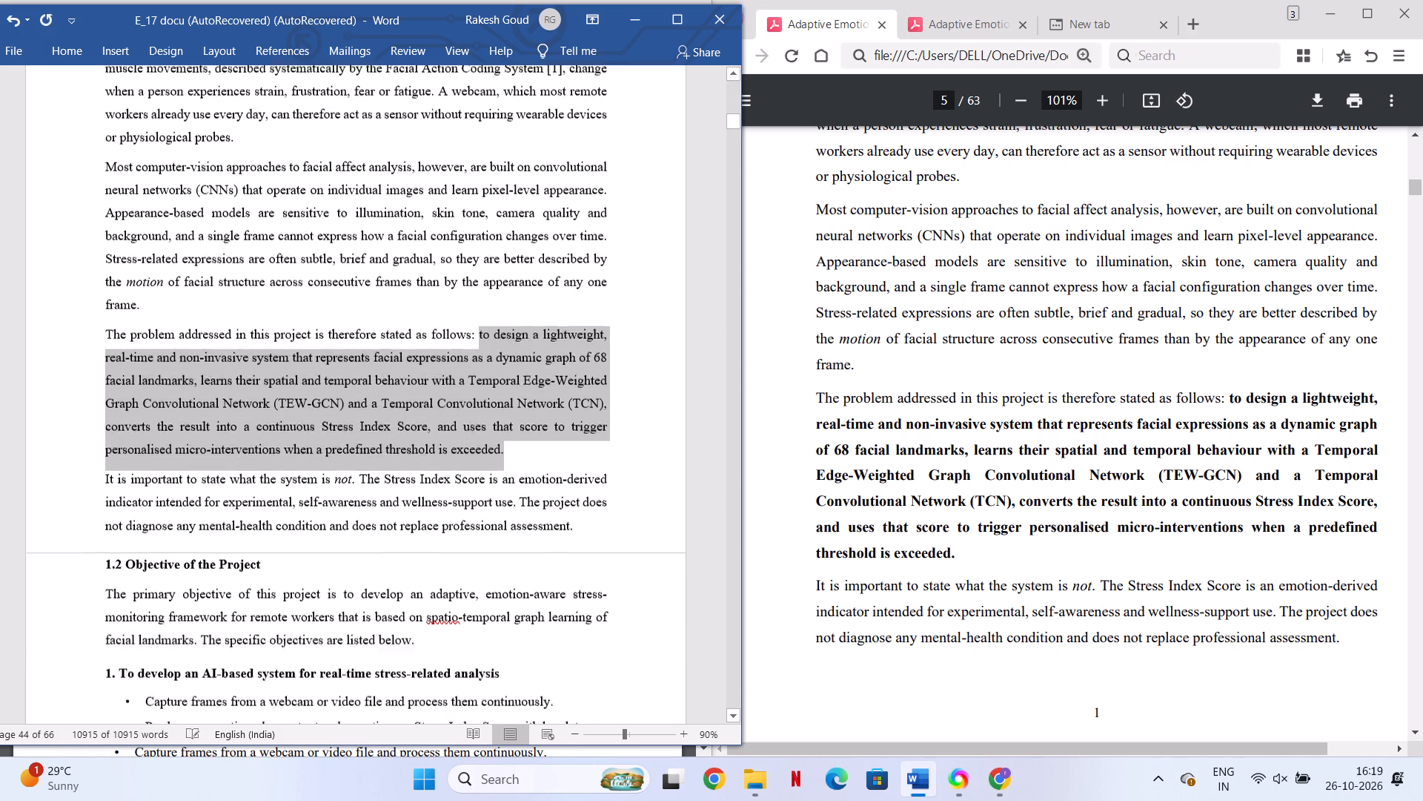
scroll(237, 546, down, 11)
scroll(793, 426, down, 5)
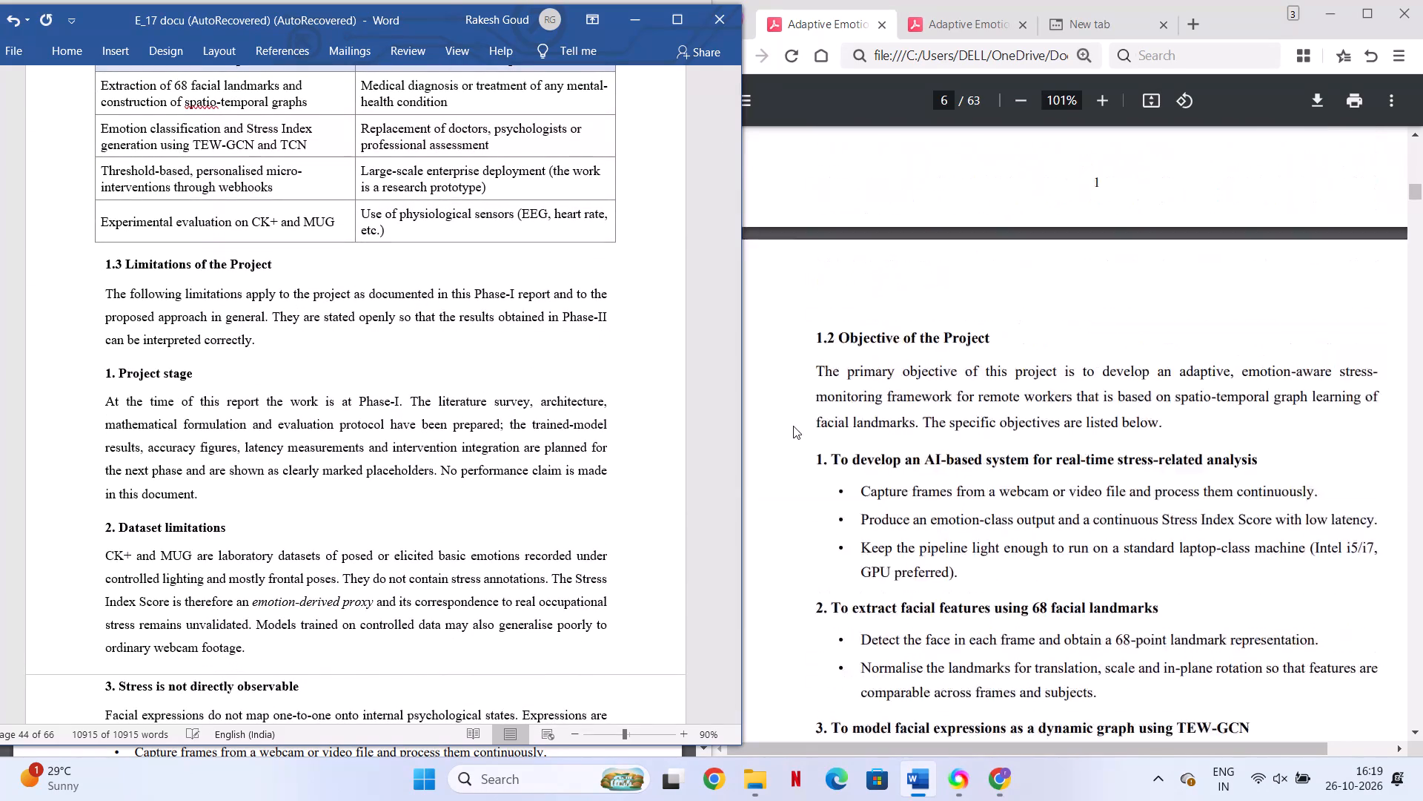
scroll(793, 426, down, 1)
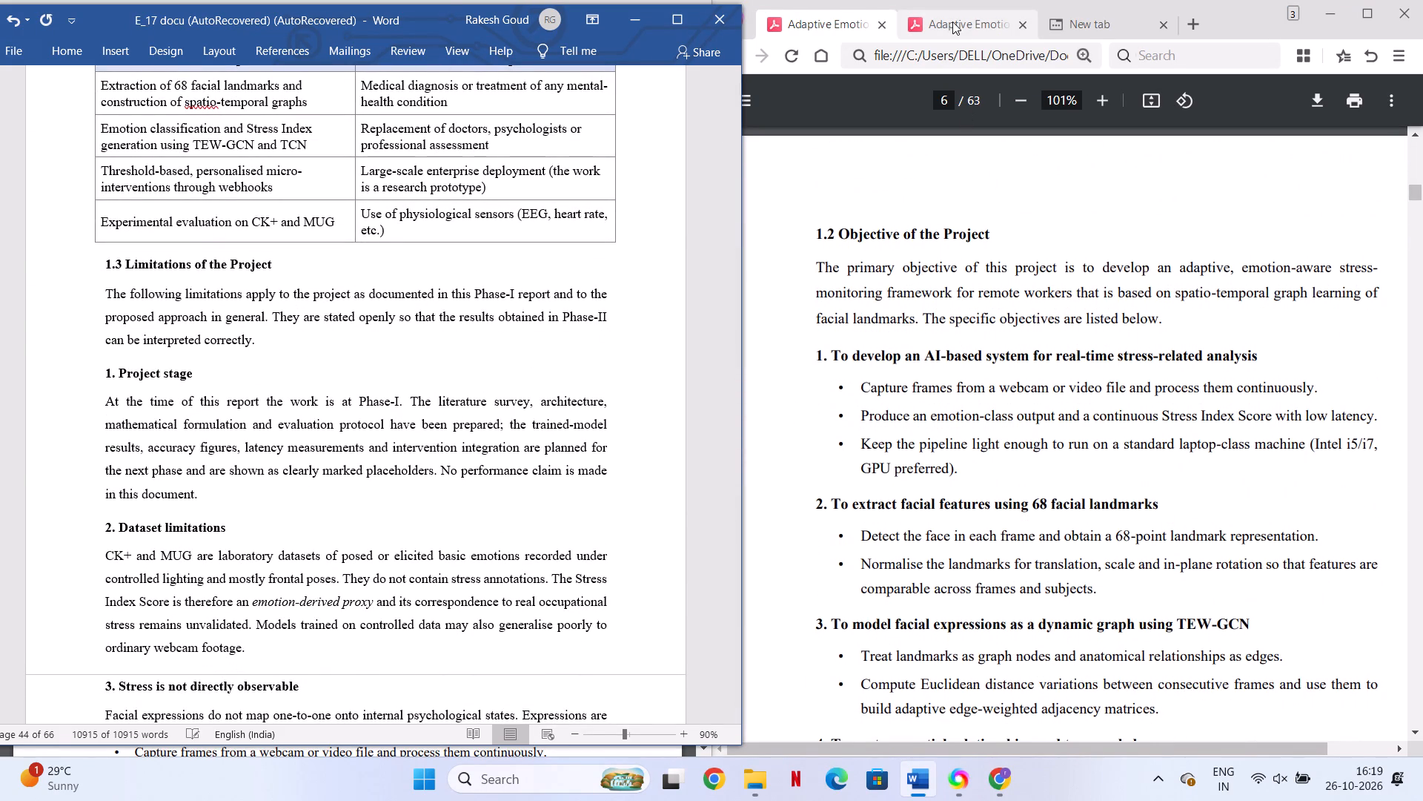
Switch to the 66-page PDF and look over the end of section 1.2, Table 1.1 and section 1.3.
click(952, 22)
scroll(1021, 386, down, 15)
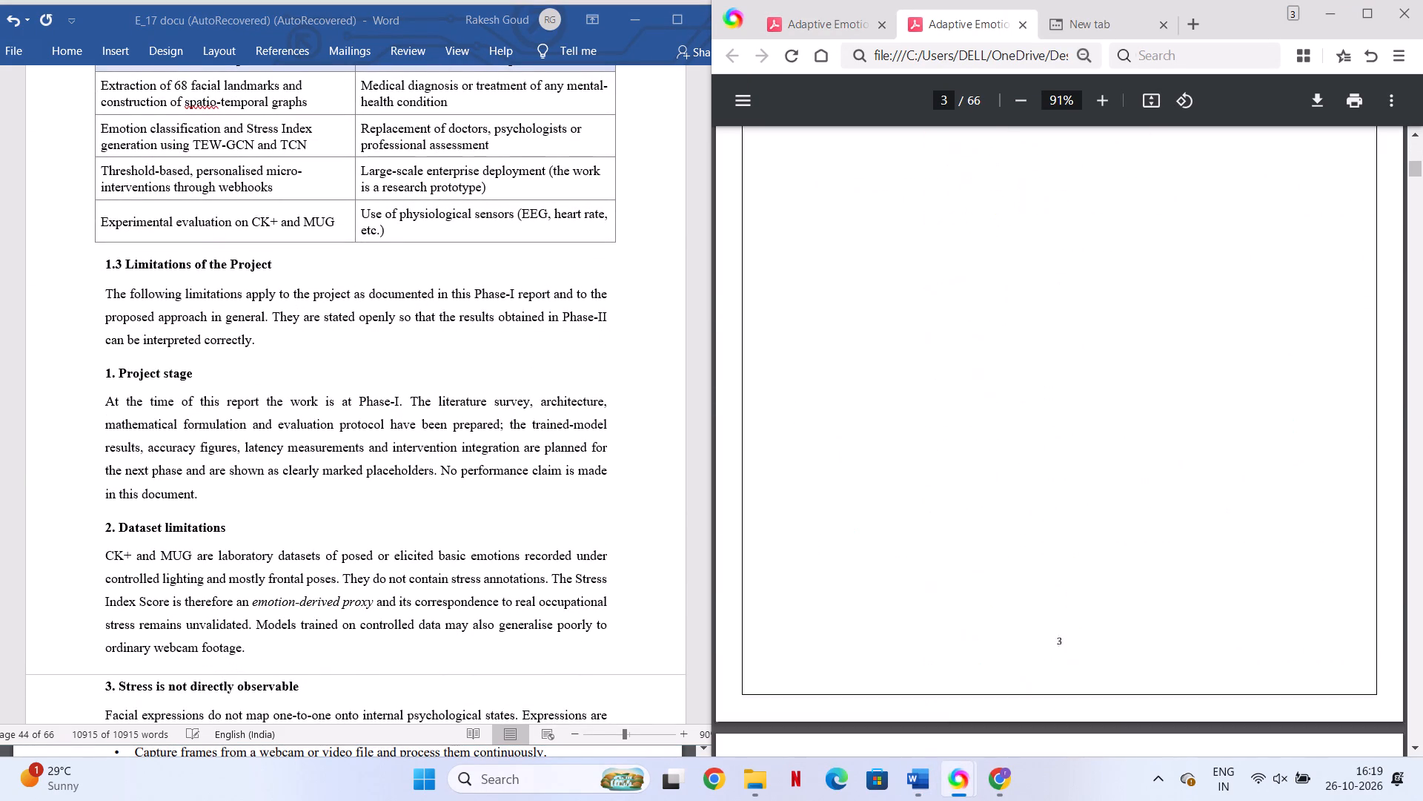
scroll(1021, 386, down, 16)
scroll(1021, 386, down, 5)
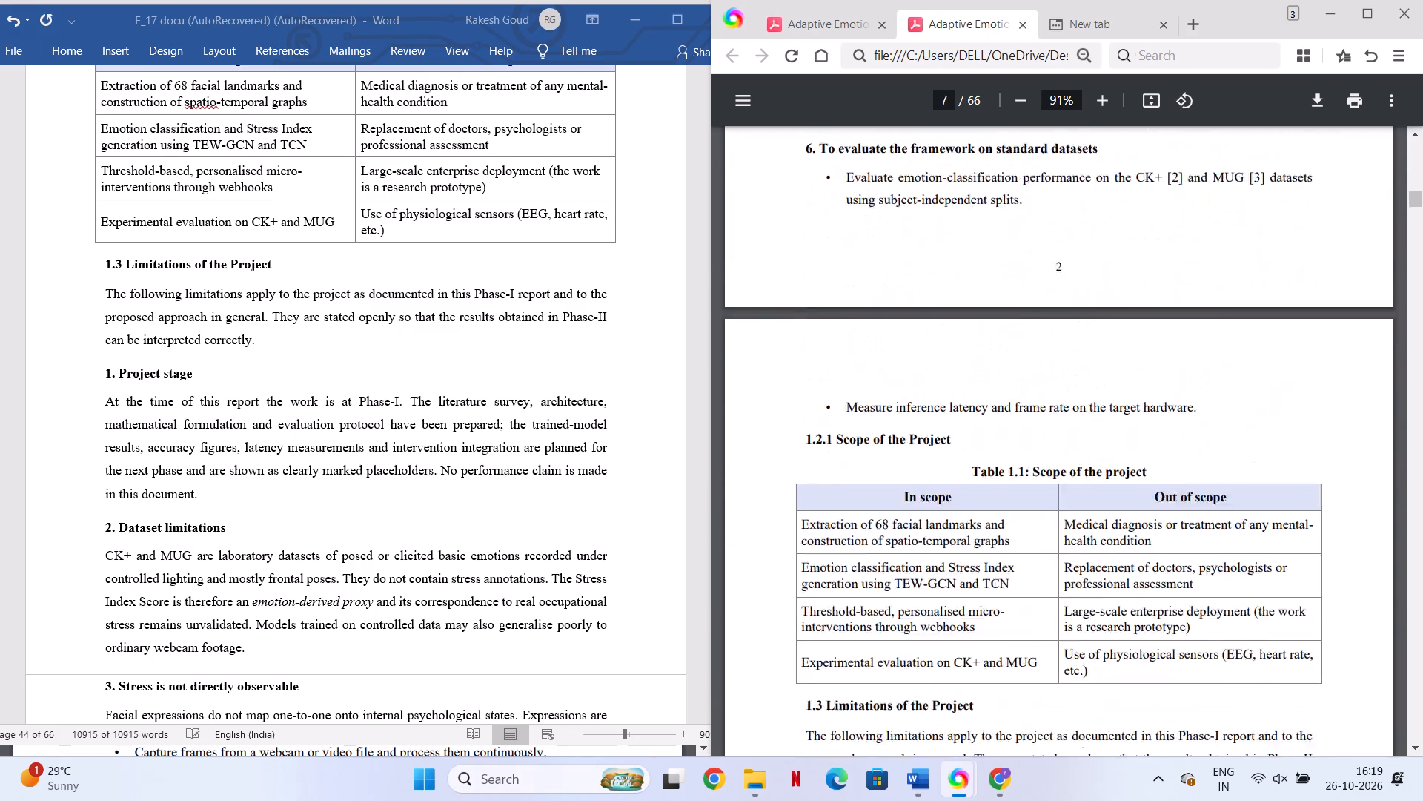
scroll(1021, 386, down, 4)
scroll(1021, 386, up, 3)
scroll(592, 464, down, 3)
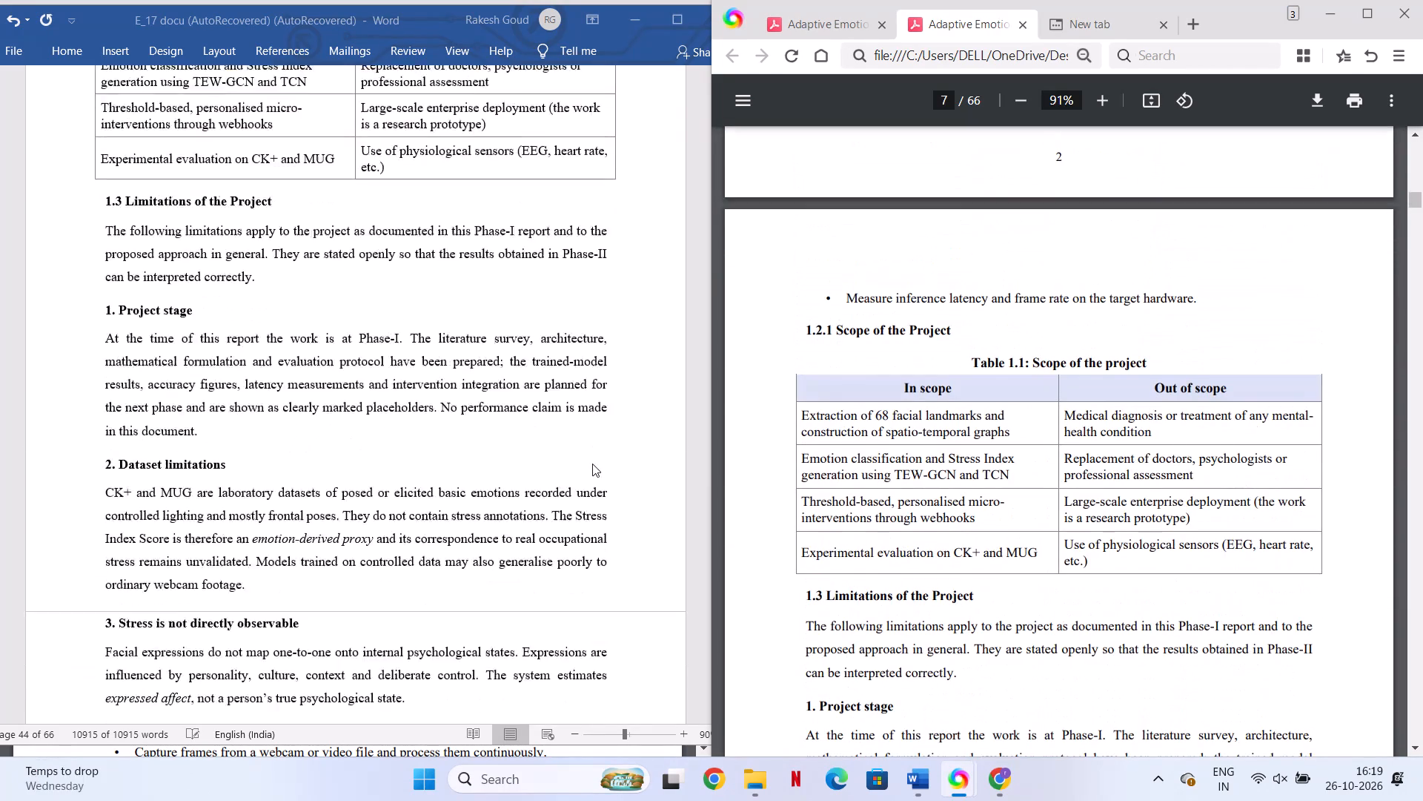
In the Word report, set the "CHAPTER 2: LITERATURE SURVEY" heading's font size to 14.
scroll(592, 464, down, 18)
scroll(592, 464, down, 7)
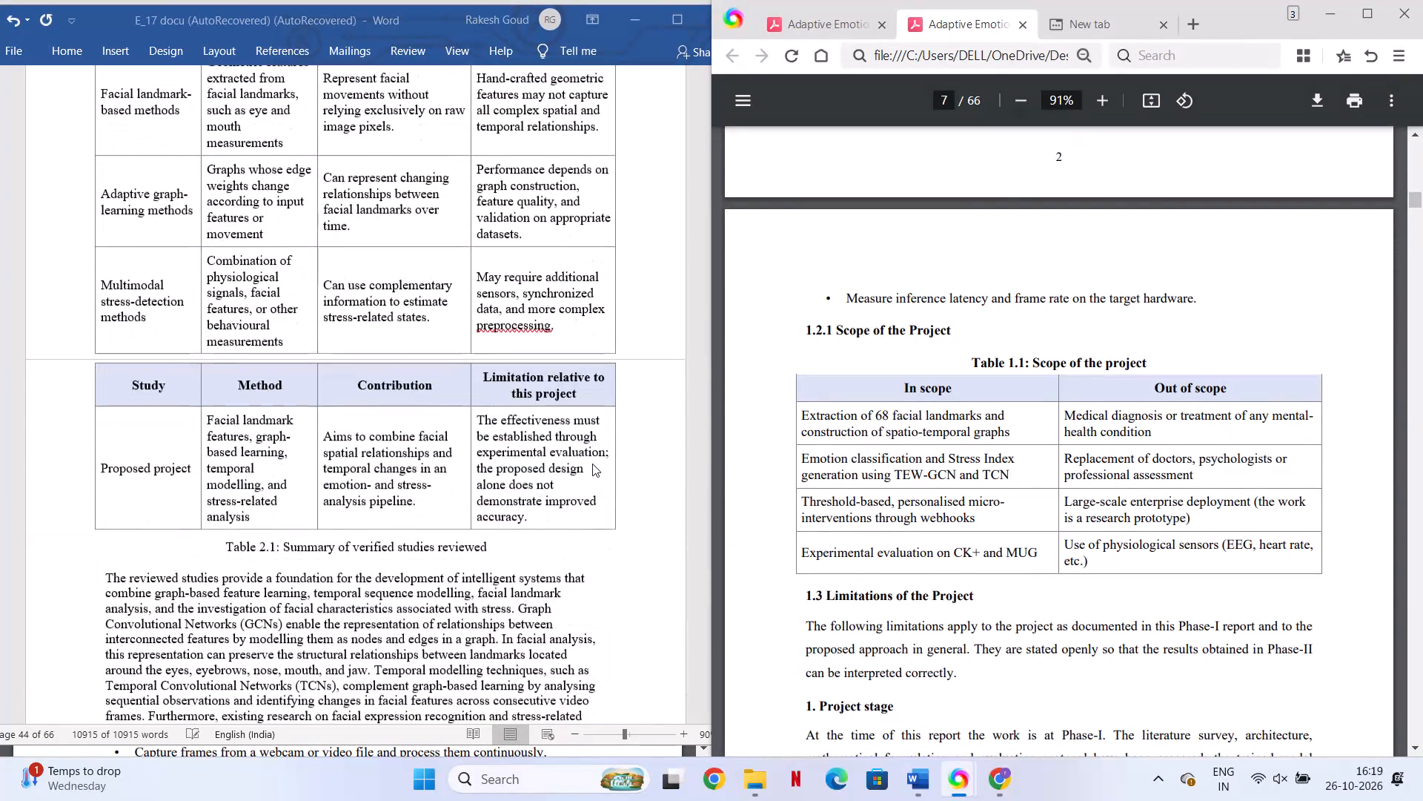
scroll(592, 464, down, 5)
scroll(592, 464, up, 17)
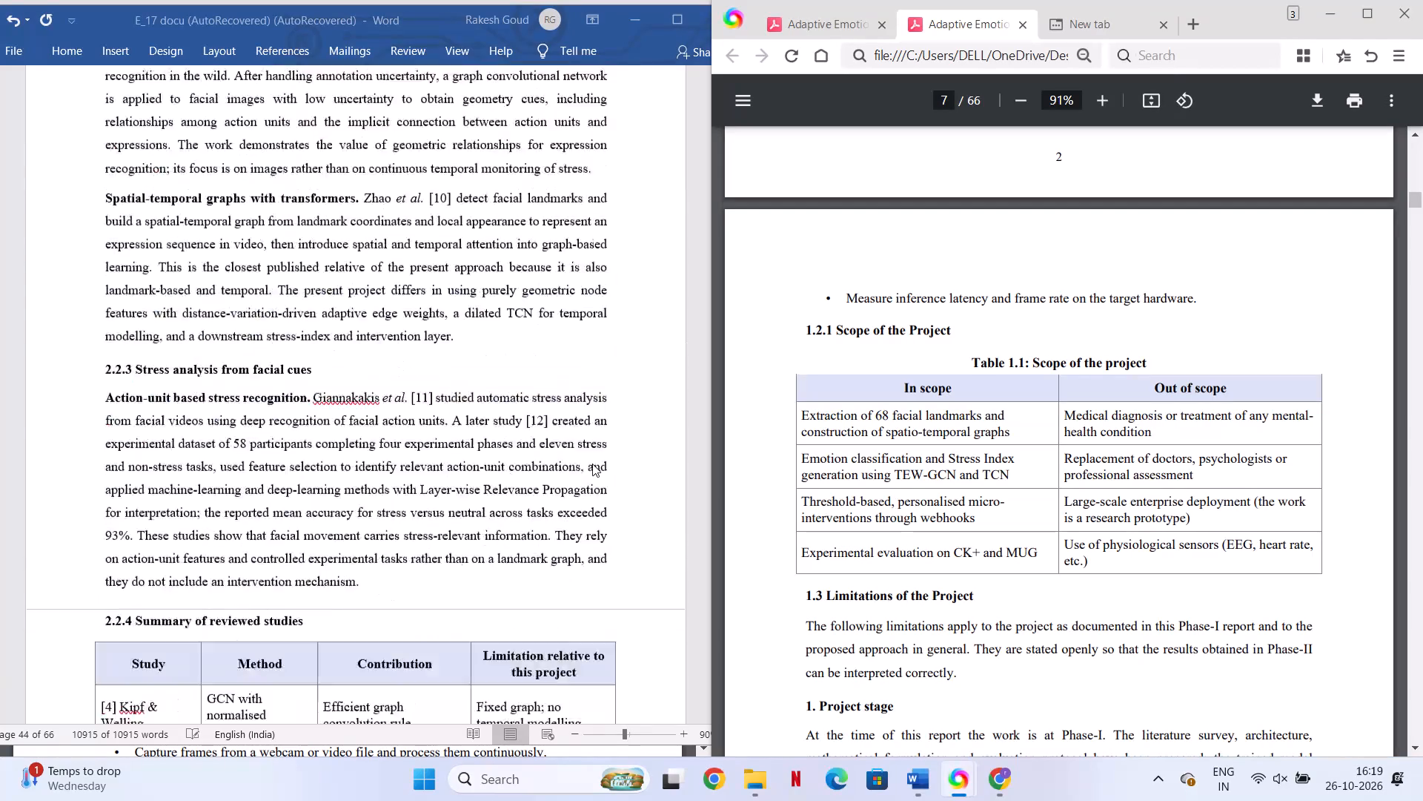
scroll(592, 464, up, 7)
scroll(592, 464, down, 6)
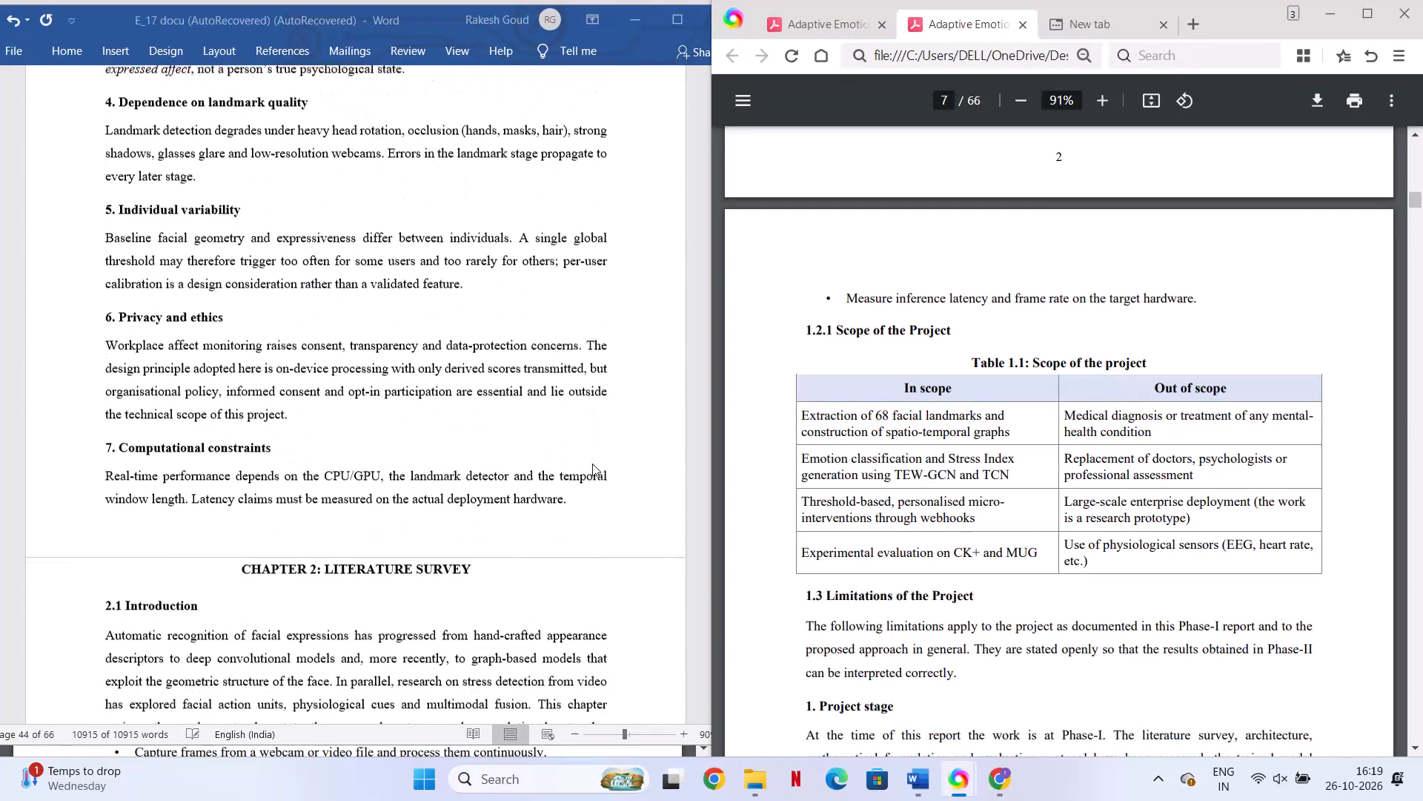
scroll(592, 464, down, 1)
triple_click(382, 560)
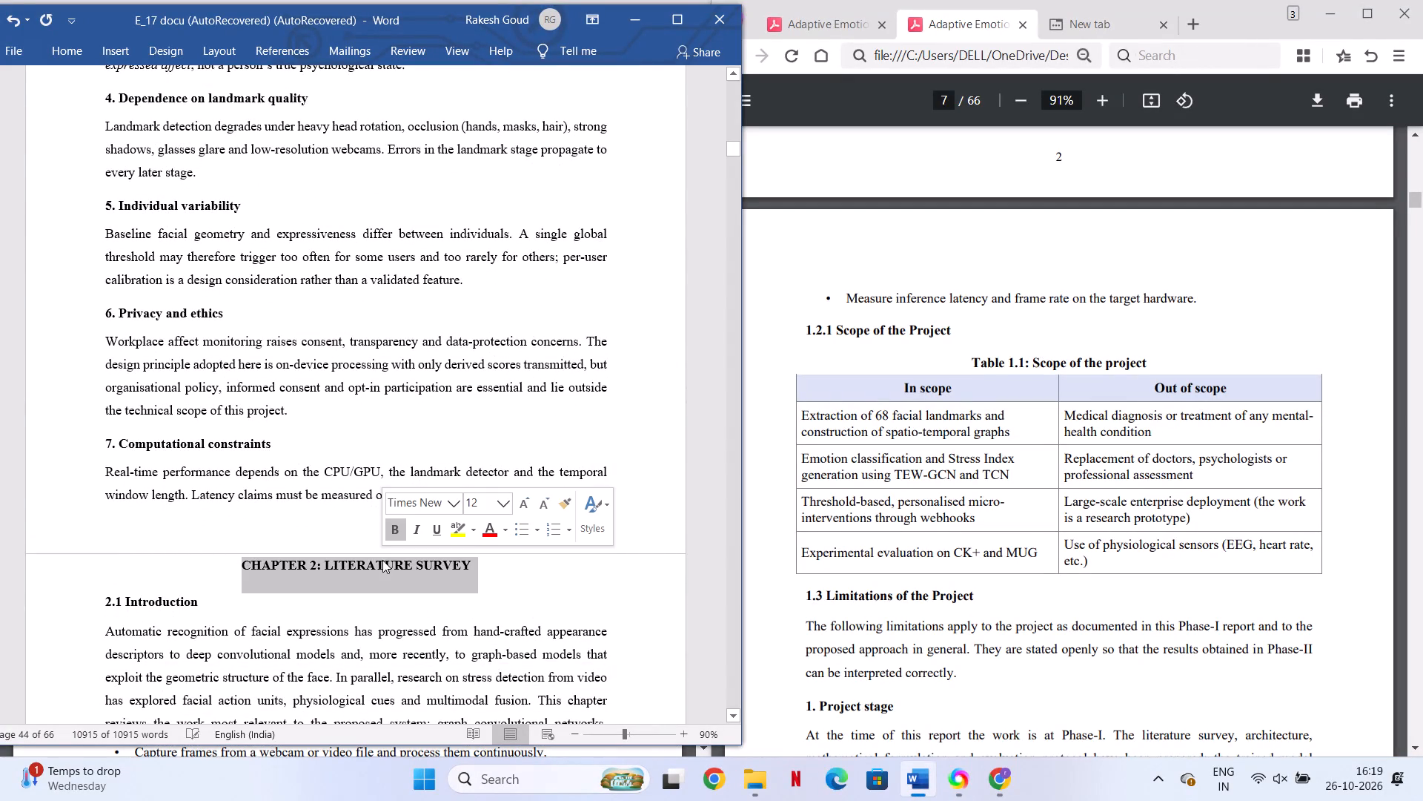
click(497, 507)
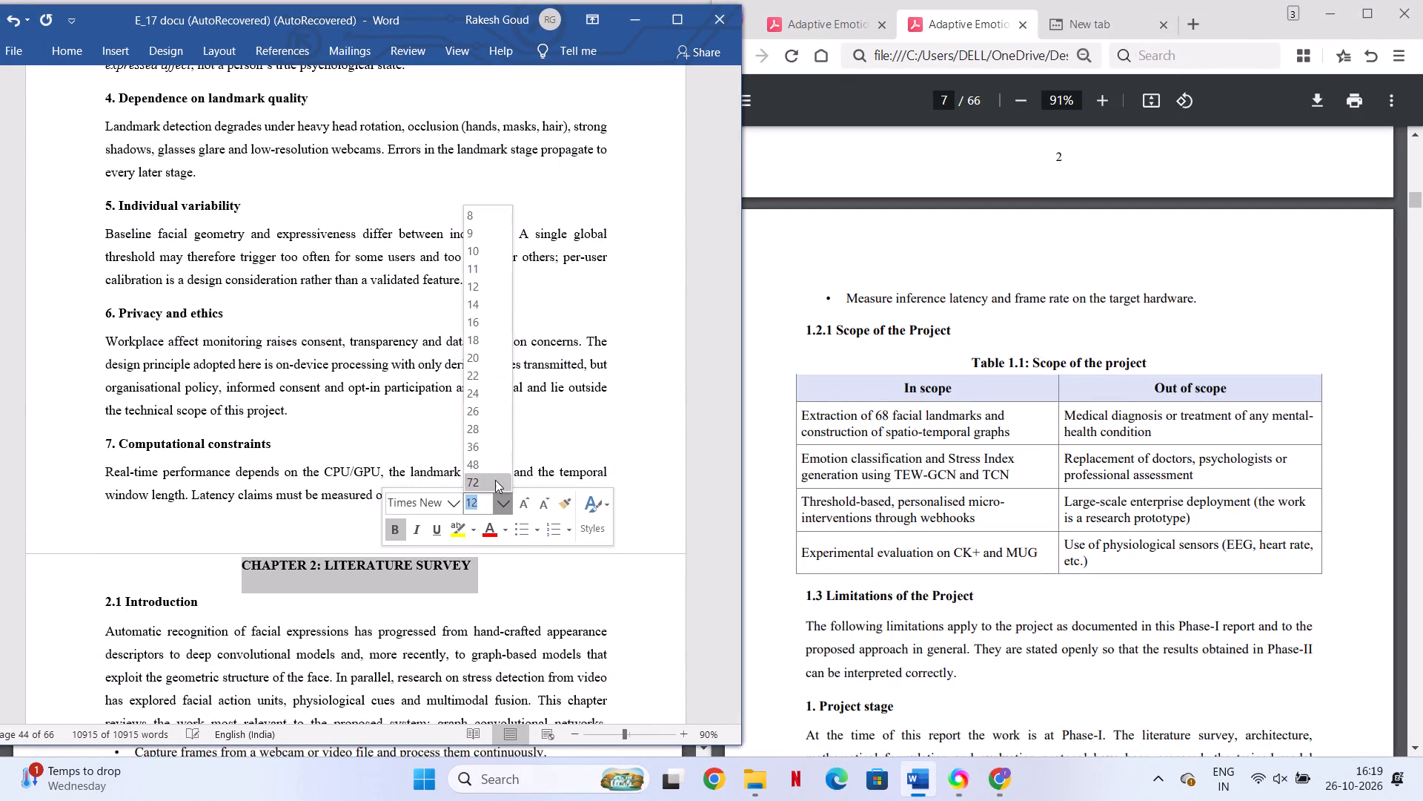
click(494, 308)
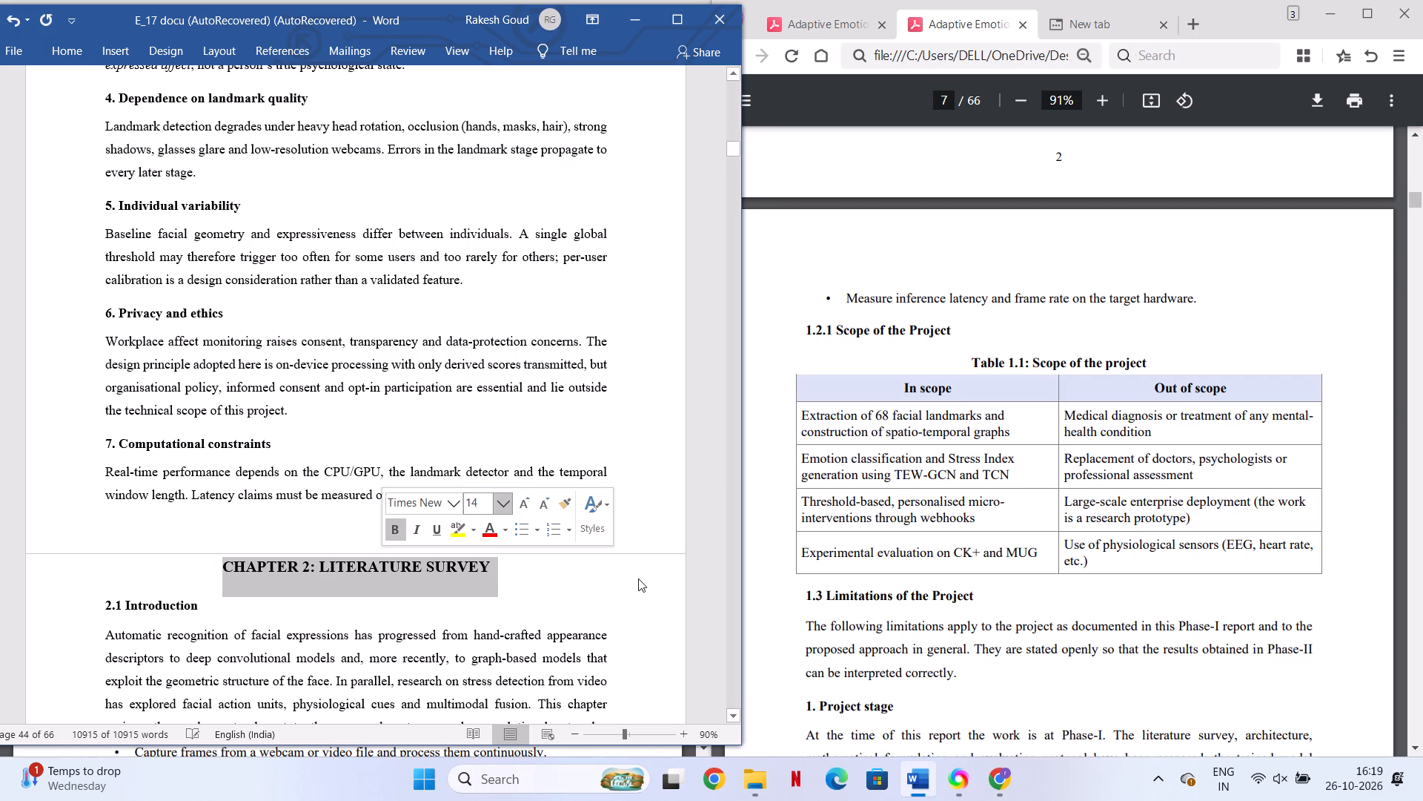
click(638, 578)
Set the font size of the whole "CHAPTER 3: METHODOLOGY" heading to 14.
scroll(638, 578, down, 20)
scroll(638, 578, down, 13)
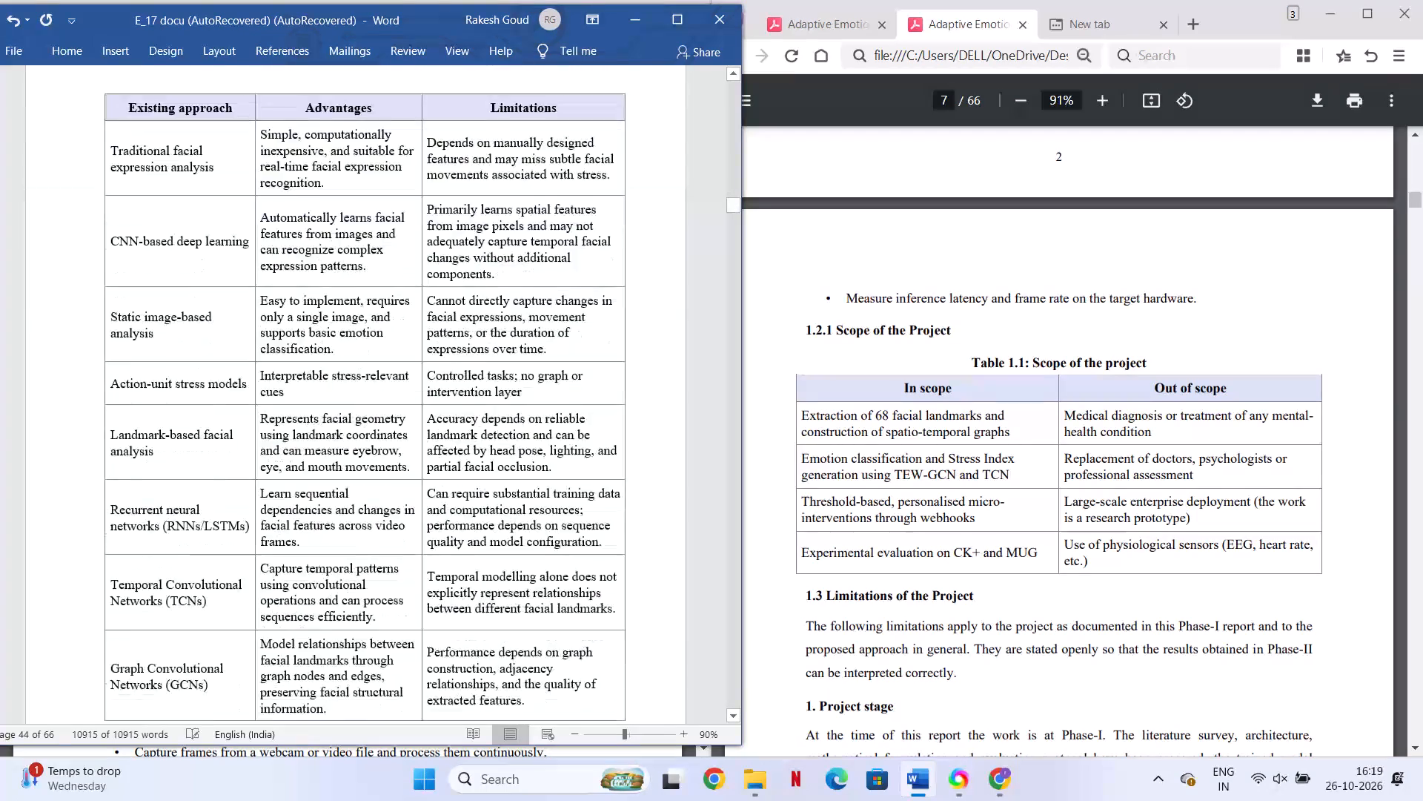
scroll(638, 578, down, 18)
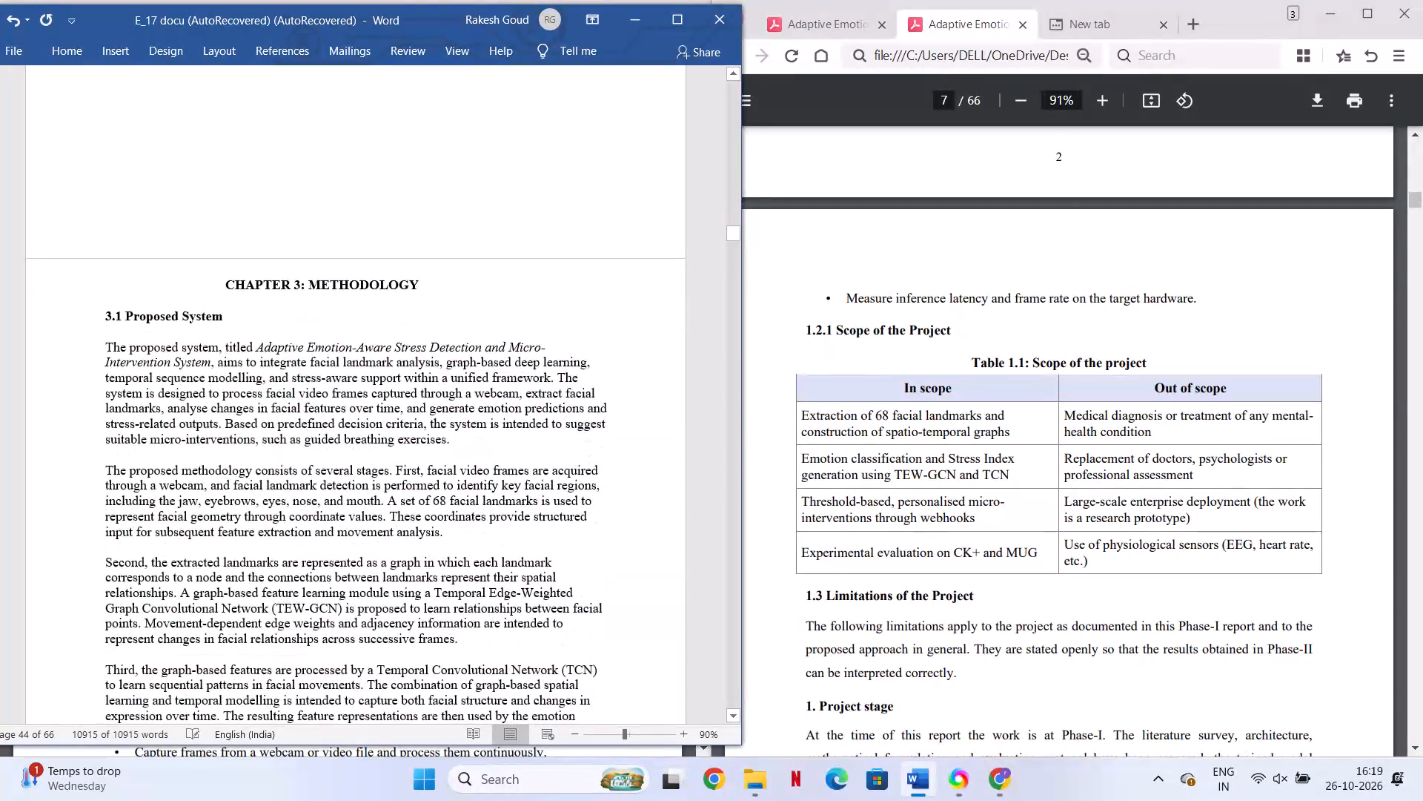
triple_click(373, 278)
click(373, 278)
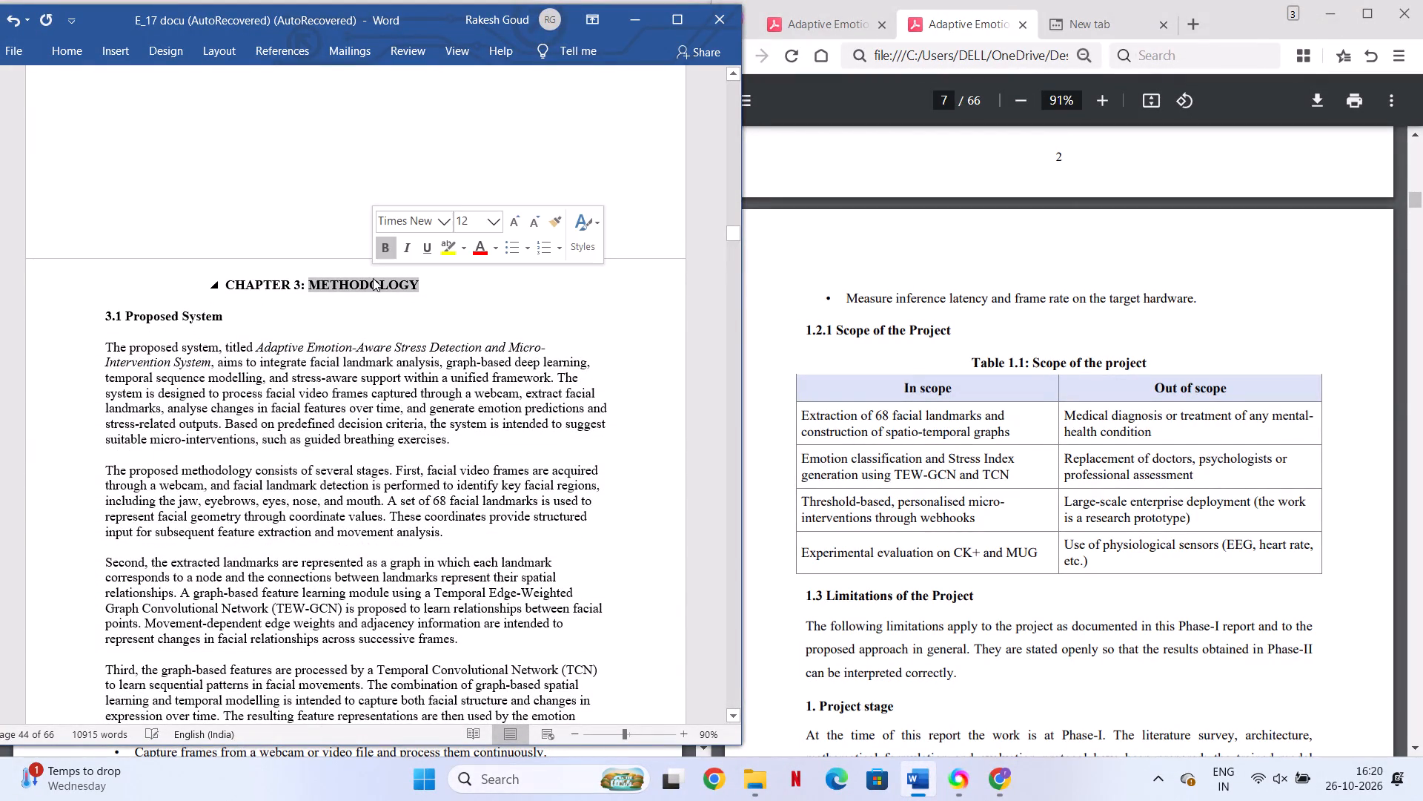
double_click(373, 278)
double_click(373, 278)
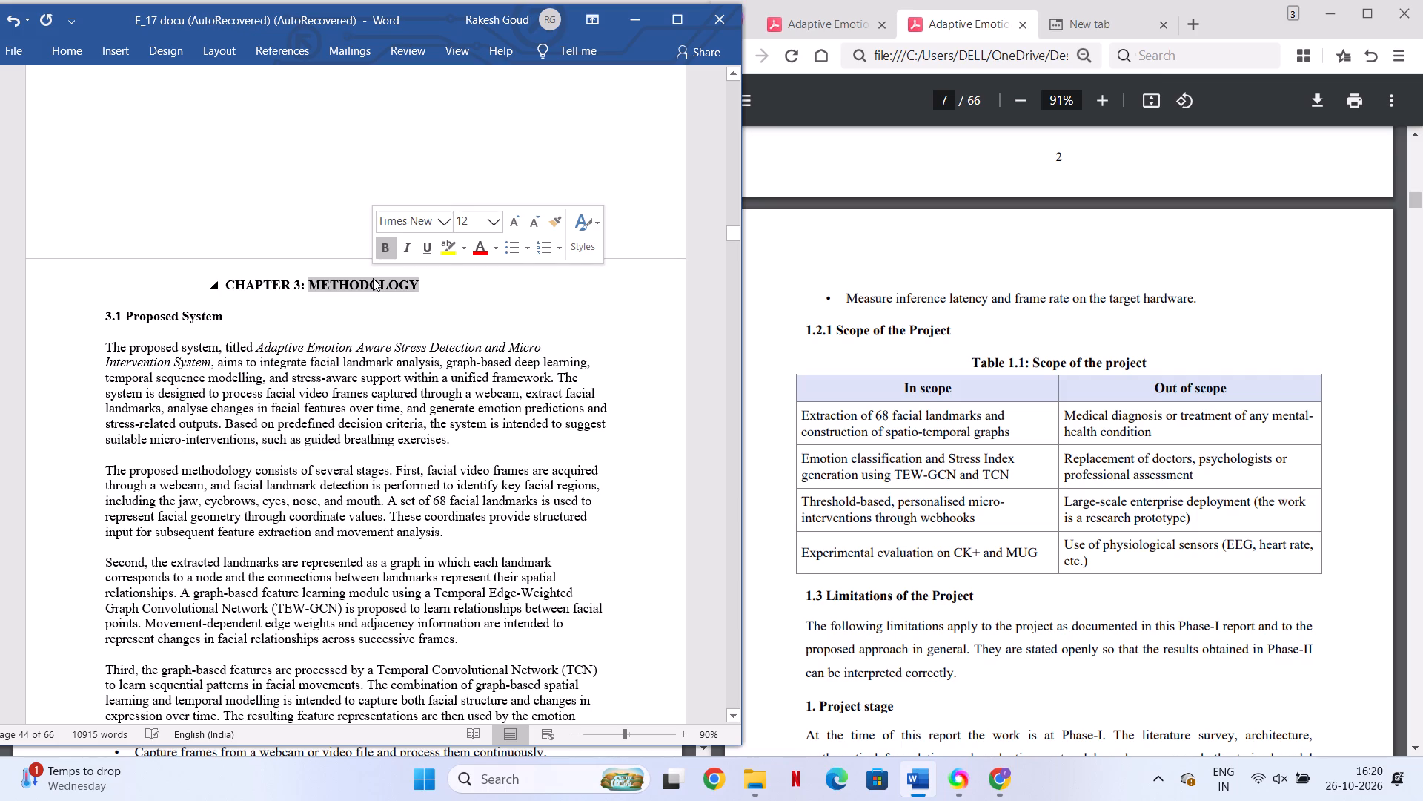
triple_click(333, 283)
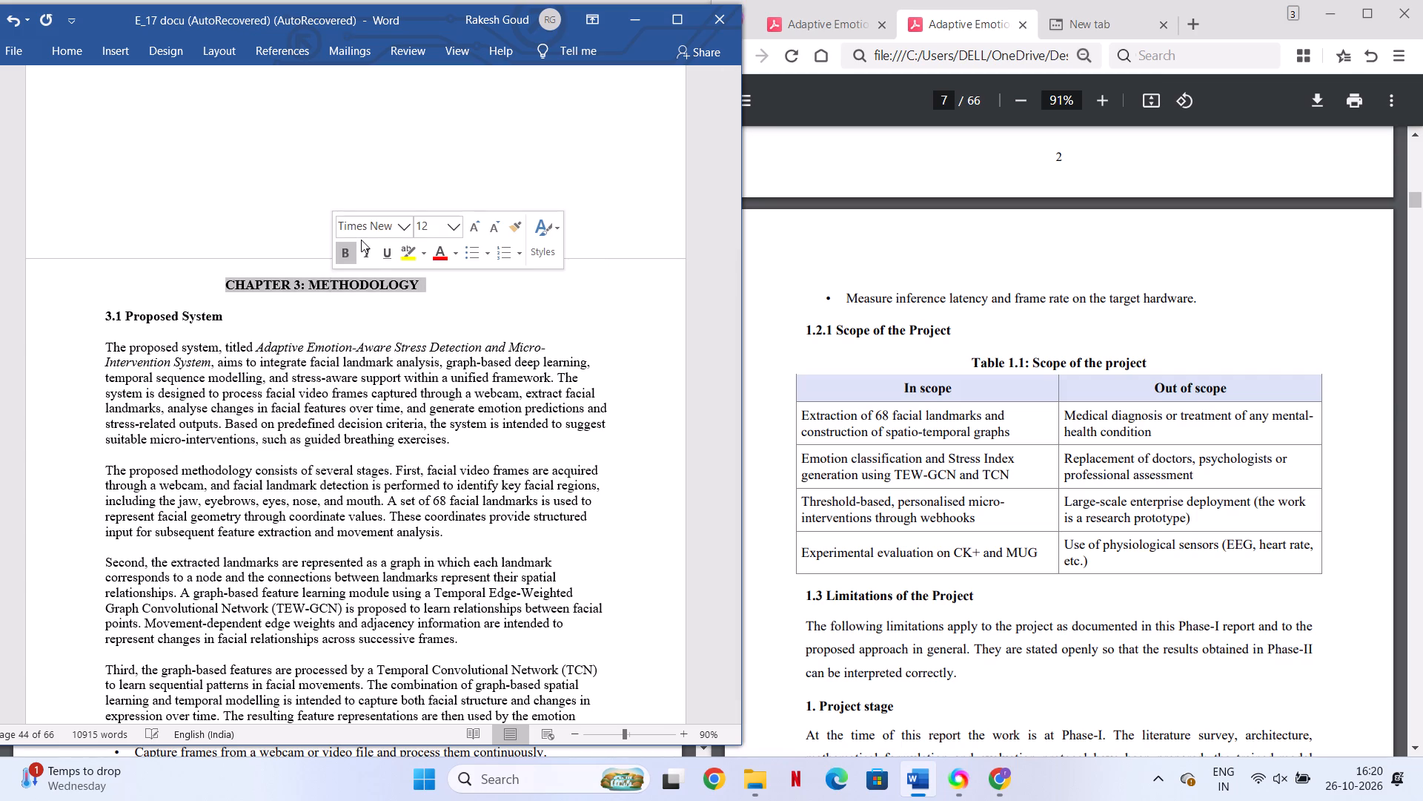
click(454, 224)
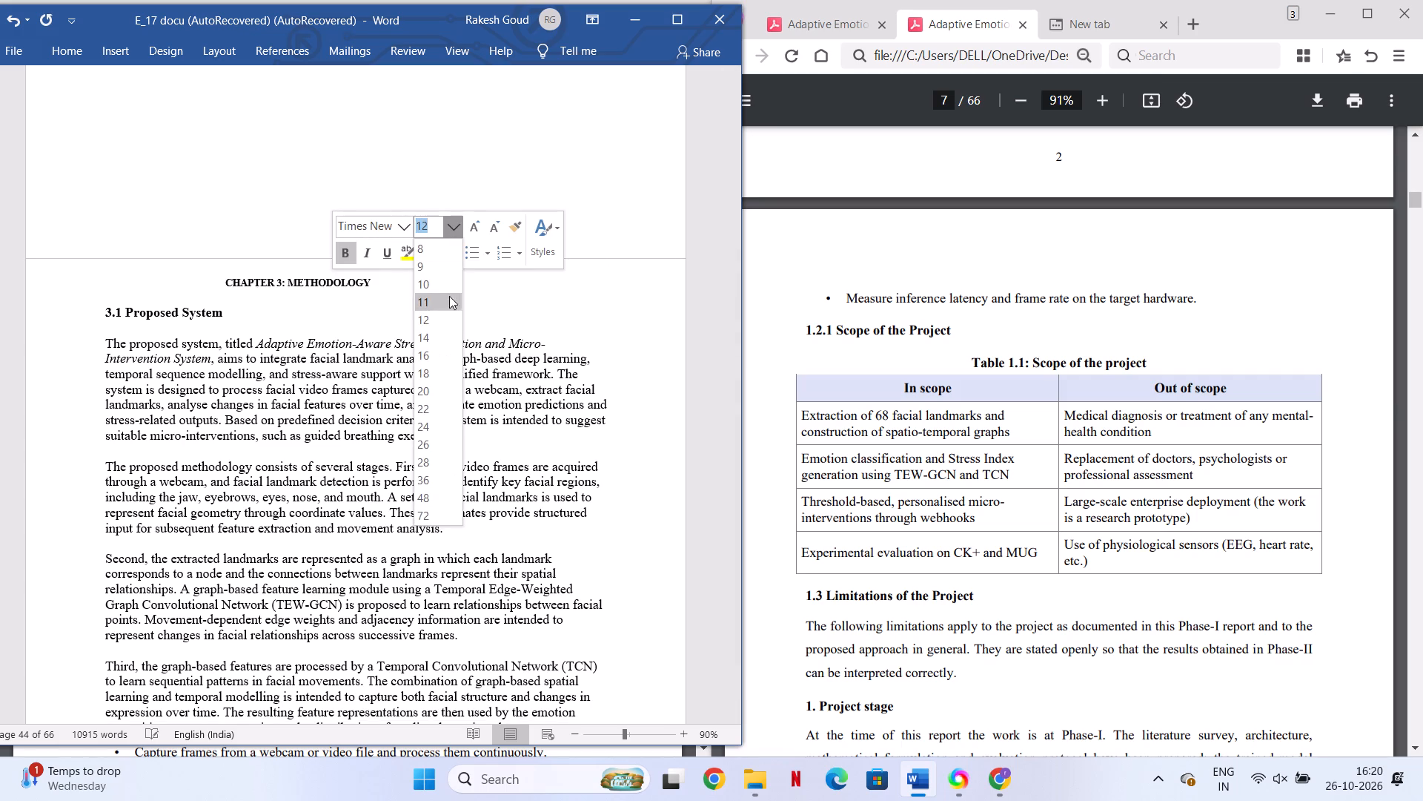
click(443, 331)
click(596, 315)
Find the "CHAPTER 4: DESIGN" heading after the source code listings and set its font size to 14.
scroll(596, 315, down, 2)
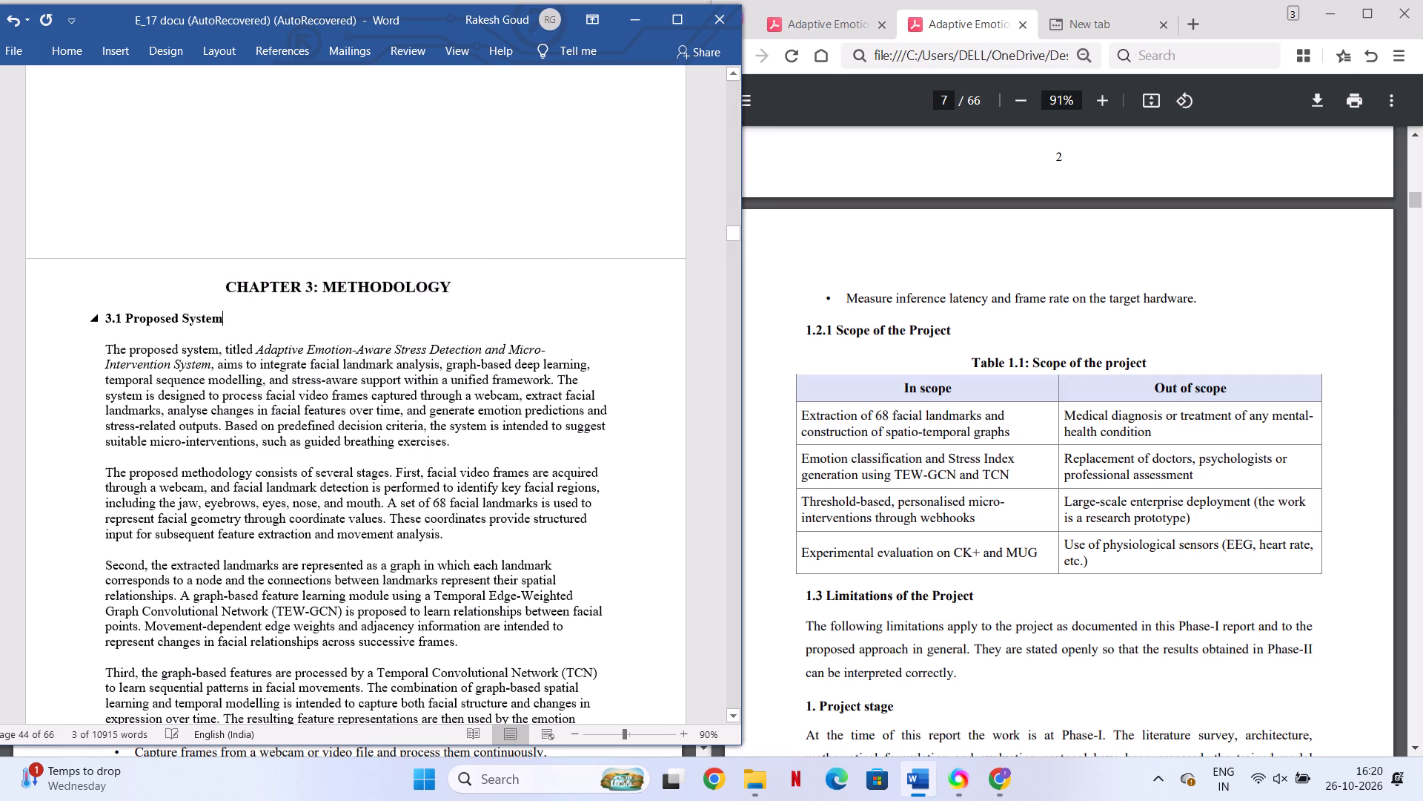
scroll(596, 315, down, 12)
scroll(596, 315, down, 19)
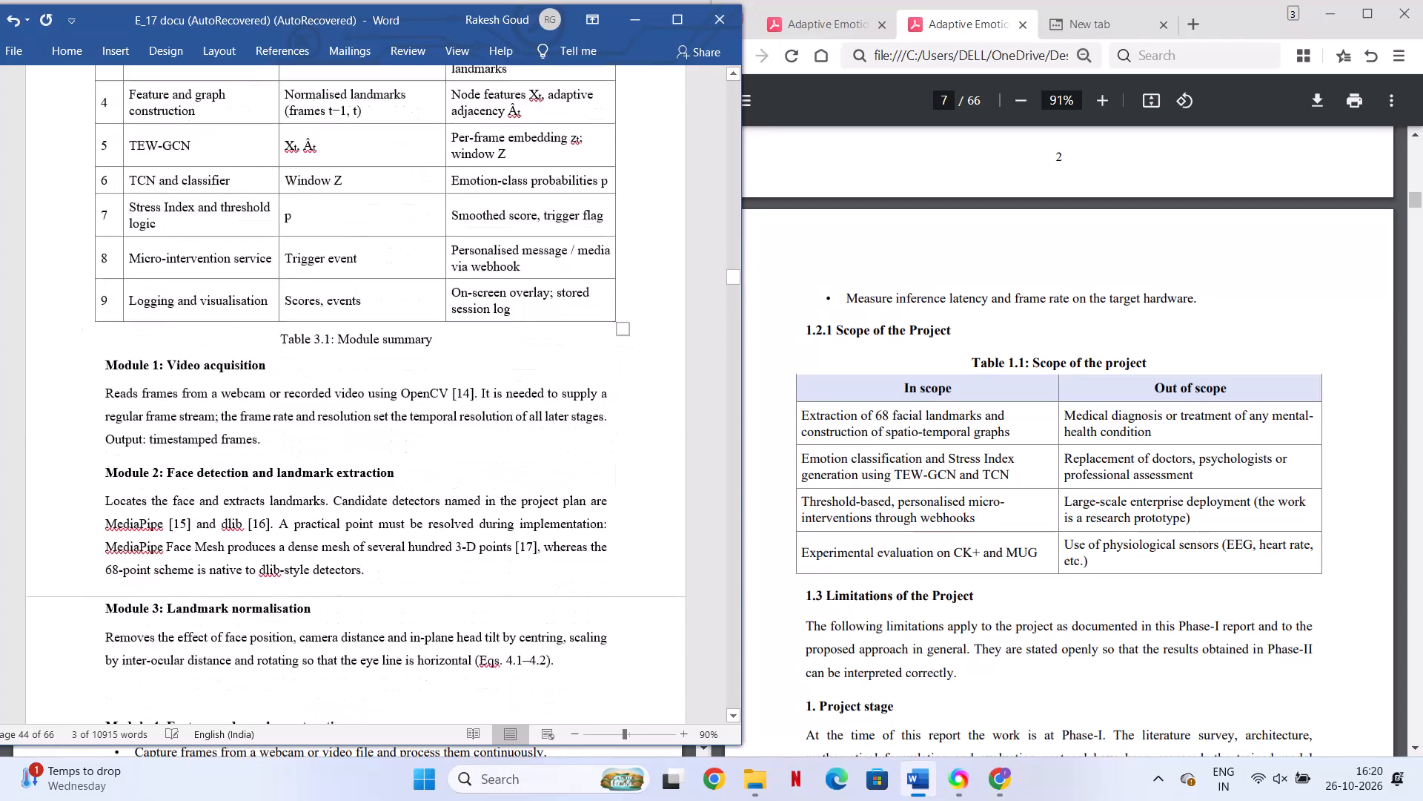
scroll(596, 315, down, 5)
scroll(596, 315, down, 18)
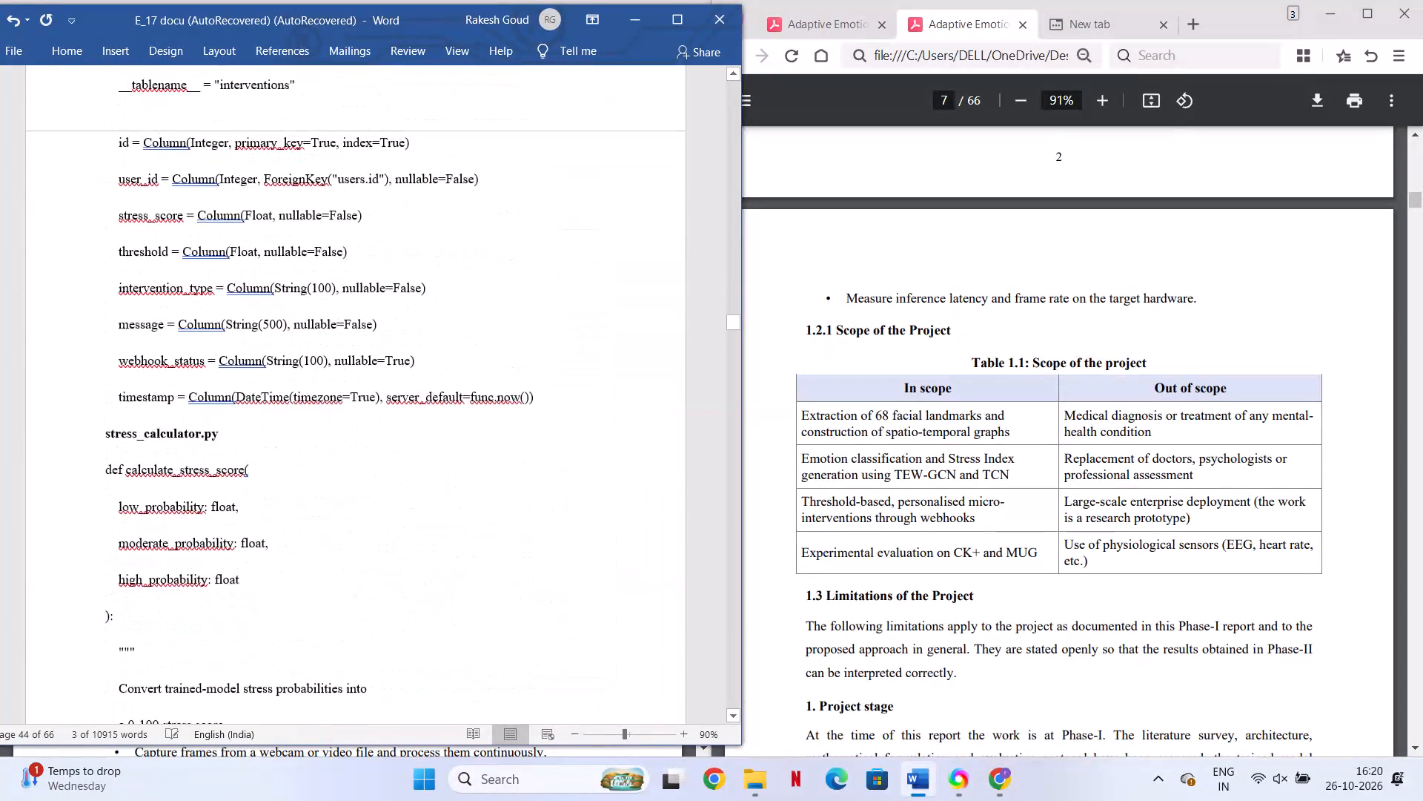
scroll(596, 315, down, 18)
scroll(596, 315, down, 9)
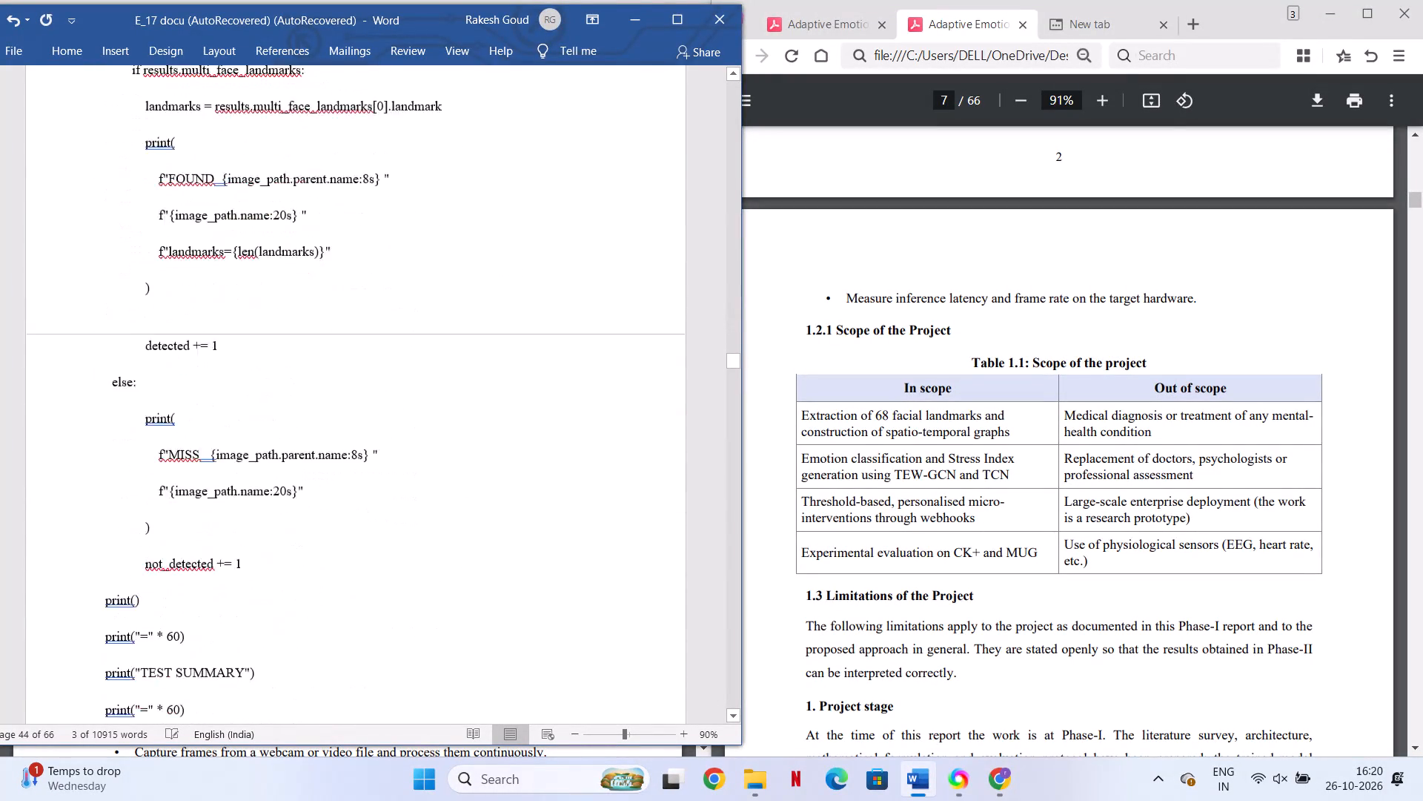
scroll(596, 315, down, 15)
scroll(596, 315, down, 11)
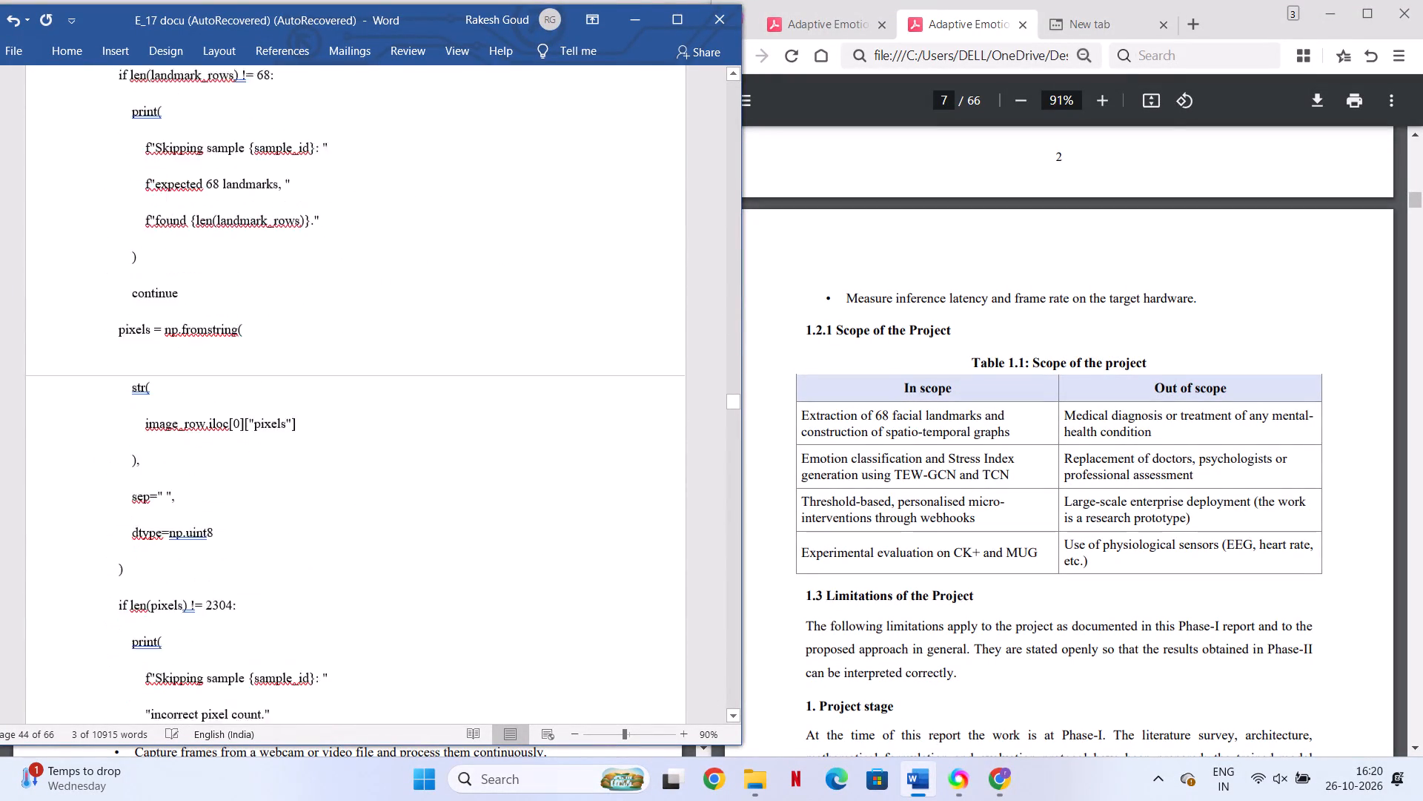
scroll(596, 315, down, 4)
scroll(596, 315, down, 20)
scroll(596, 315, down, 7)
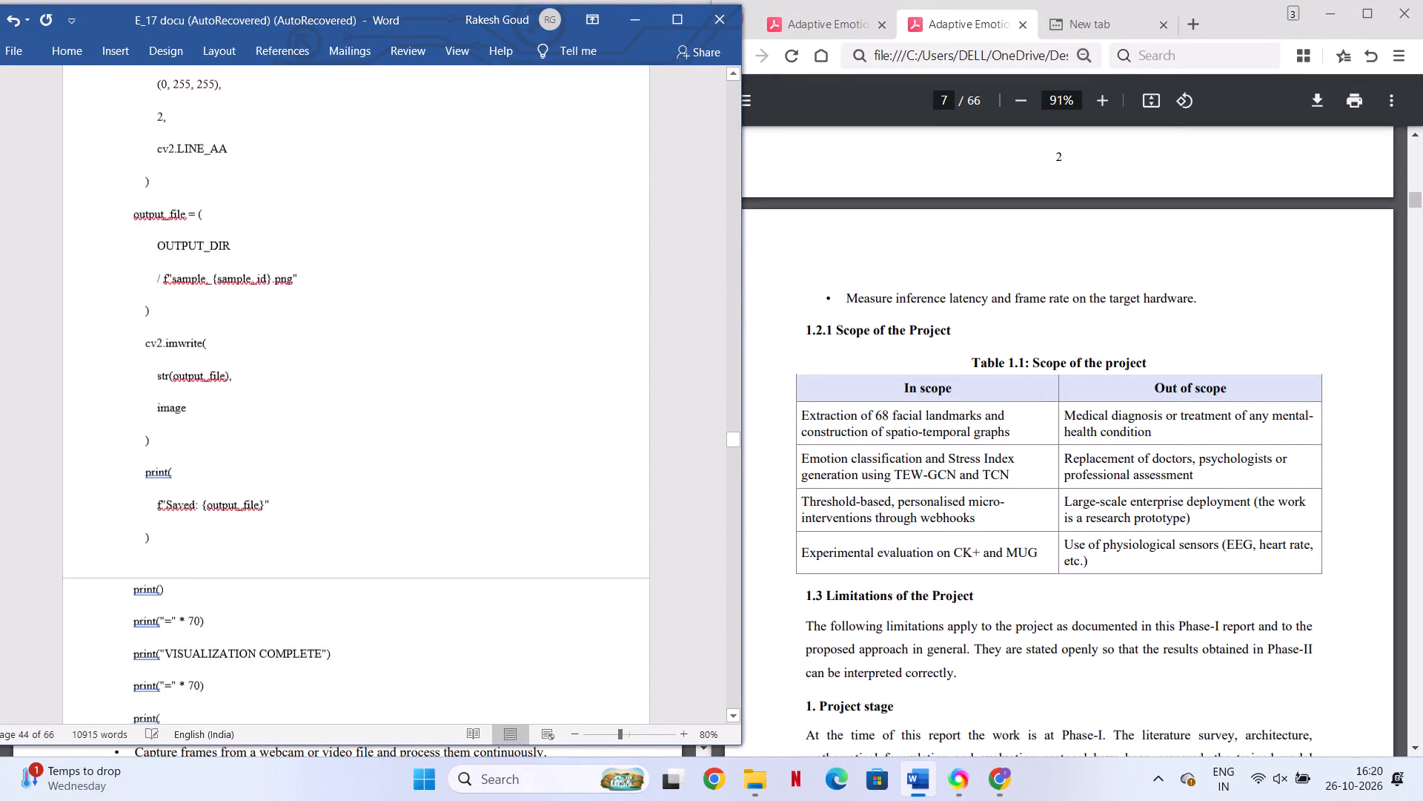
scroll(596, 315, down, 7)
scroll(596, 315, up, 7)
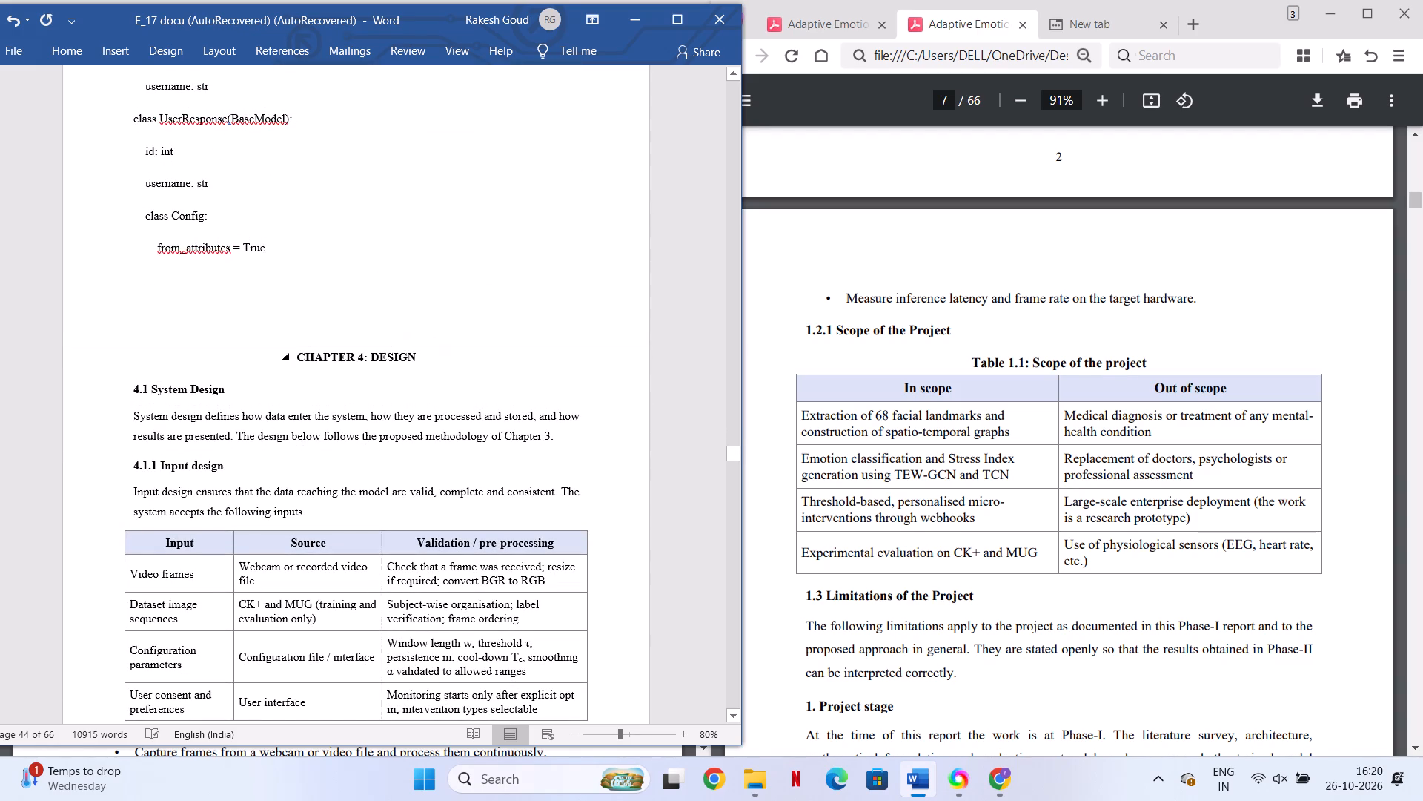
triple_click(393, 355)
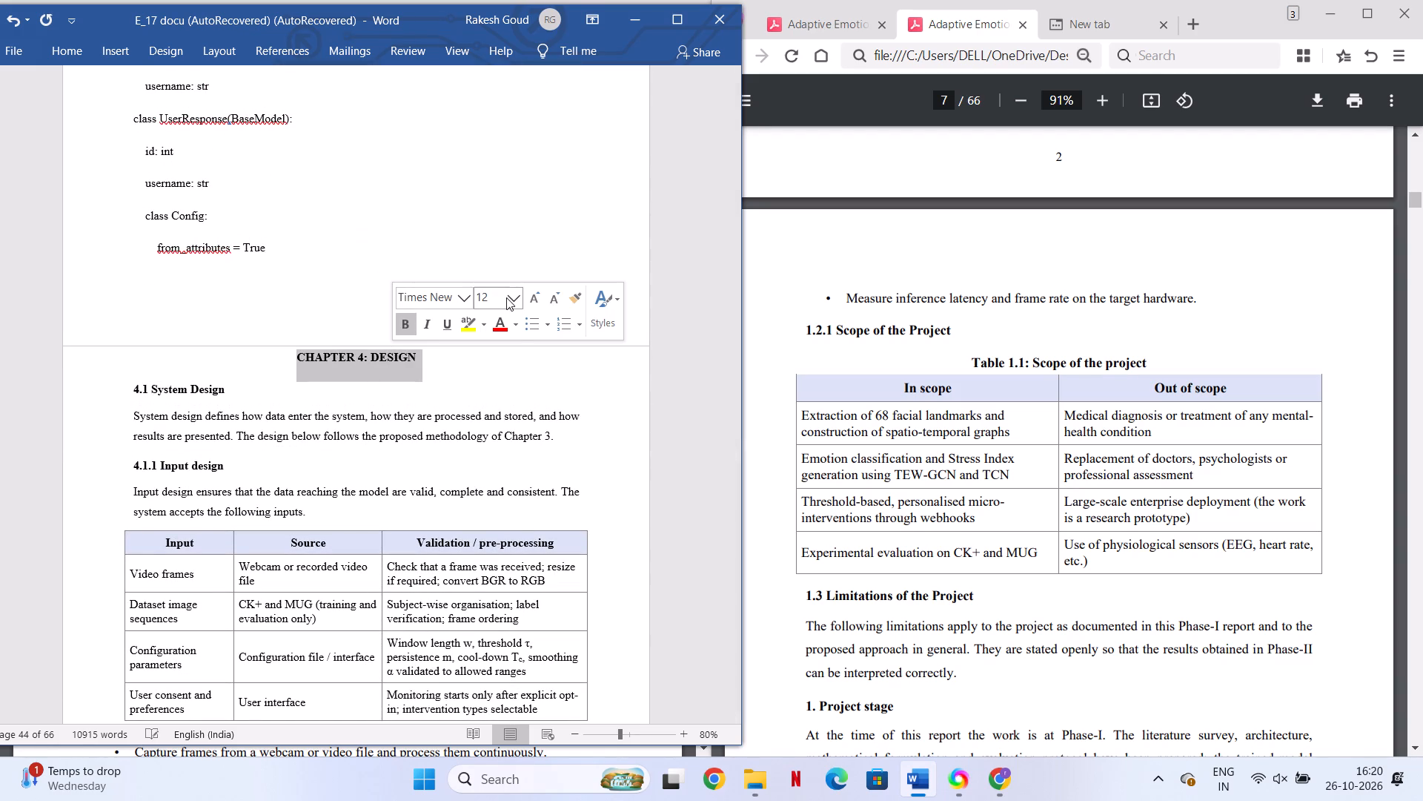
click(506, 297)
click(500, 410)
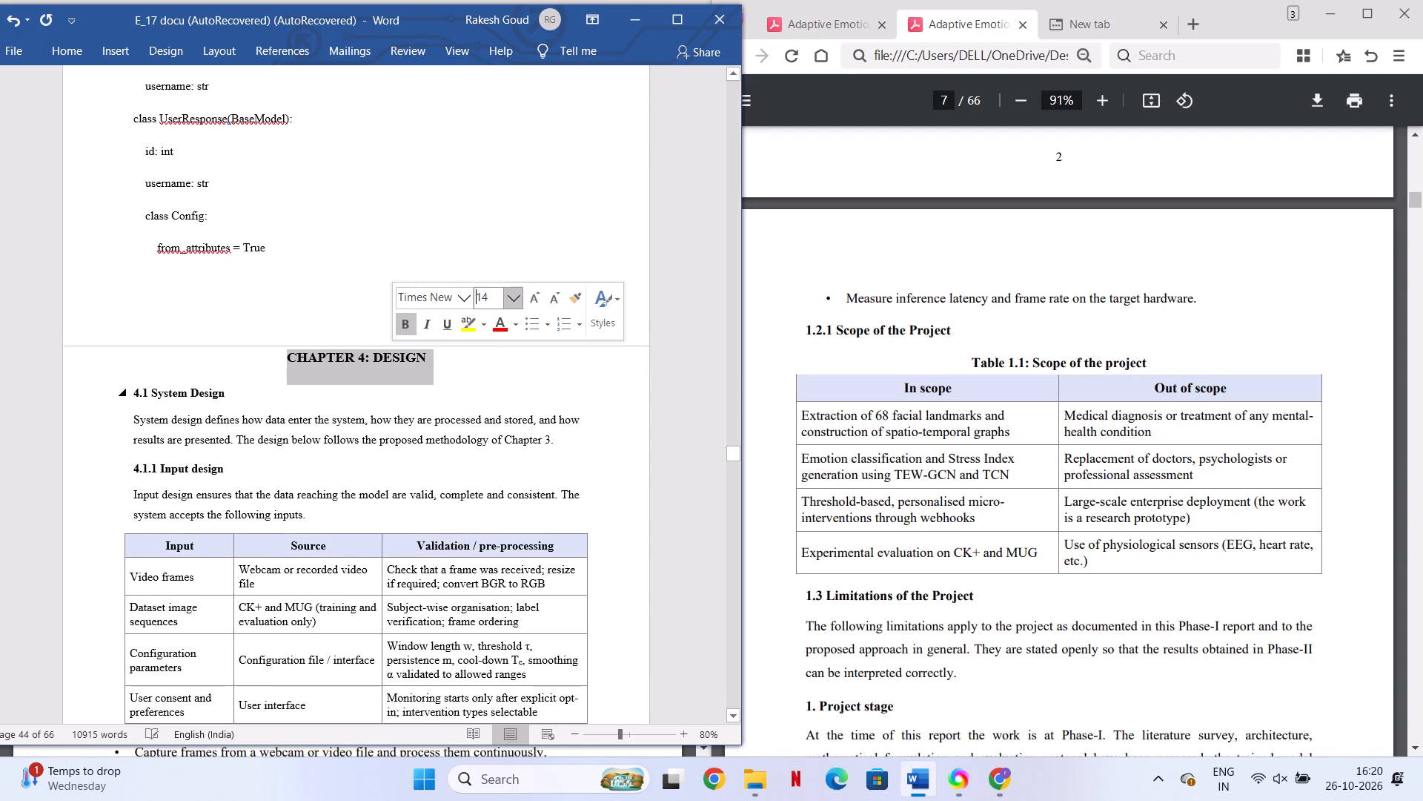
click(609, 404)
Set the font size of the "CHAPTER 5: RESULTS" heading, after Step 7: Intervention and feedback, to 14.
scroll(609, 404, down, 19)
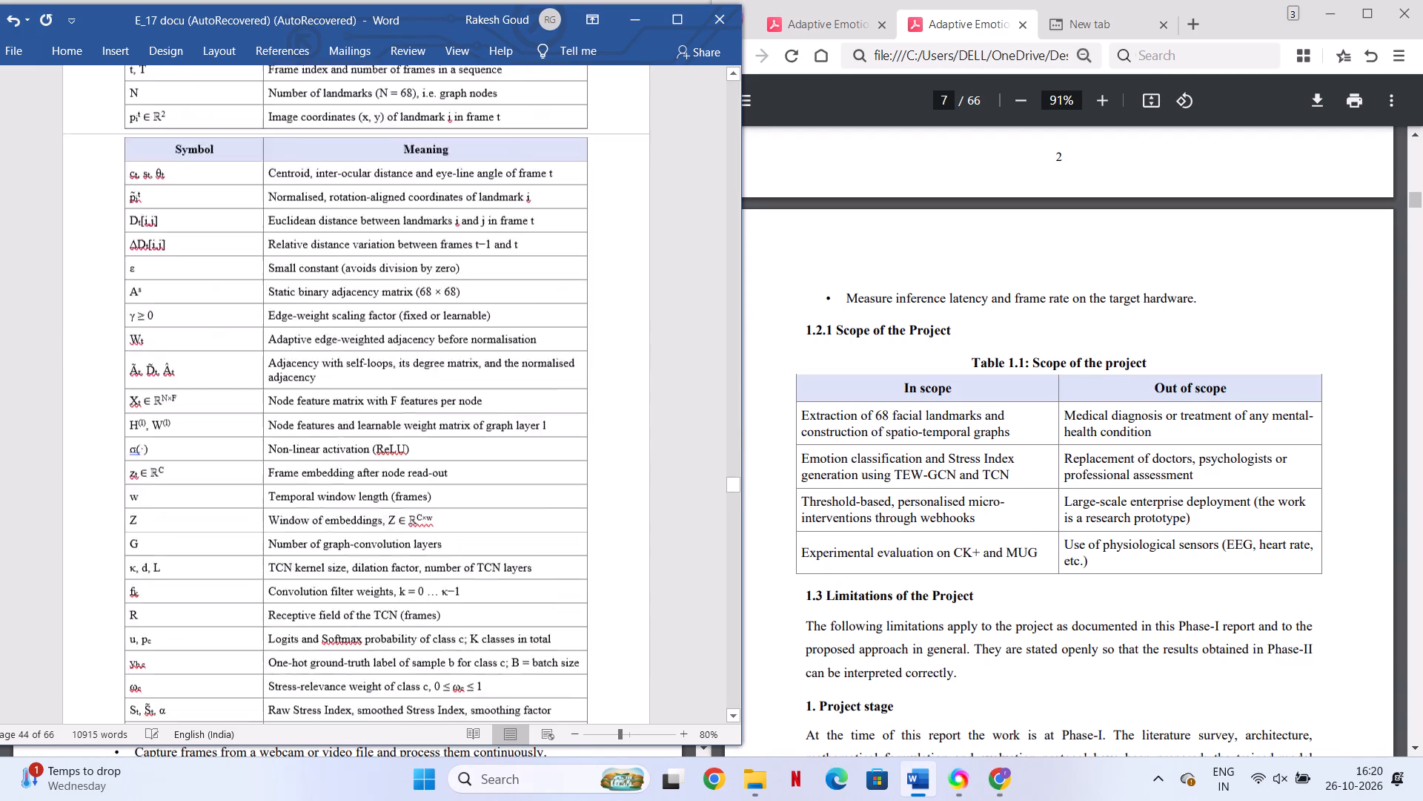
scroll(609, 404, down, 12)
scroll(609, 404, down, 9)
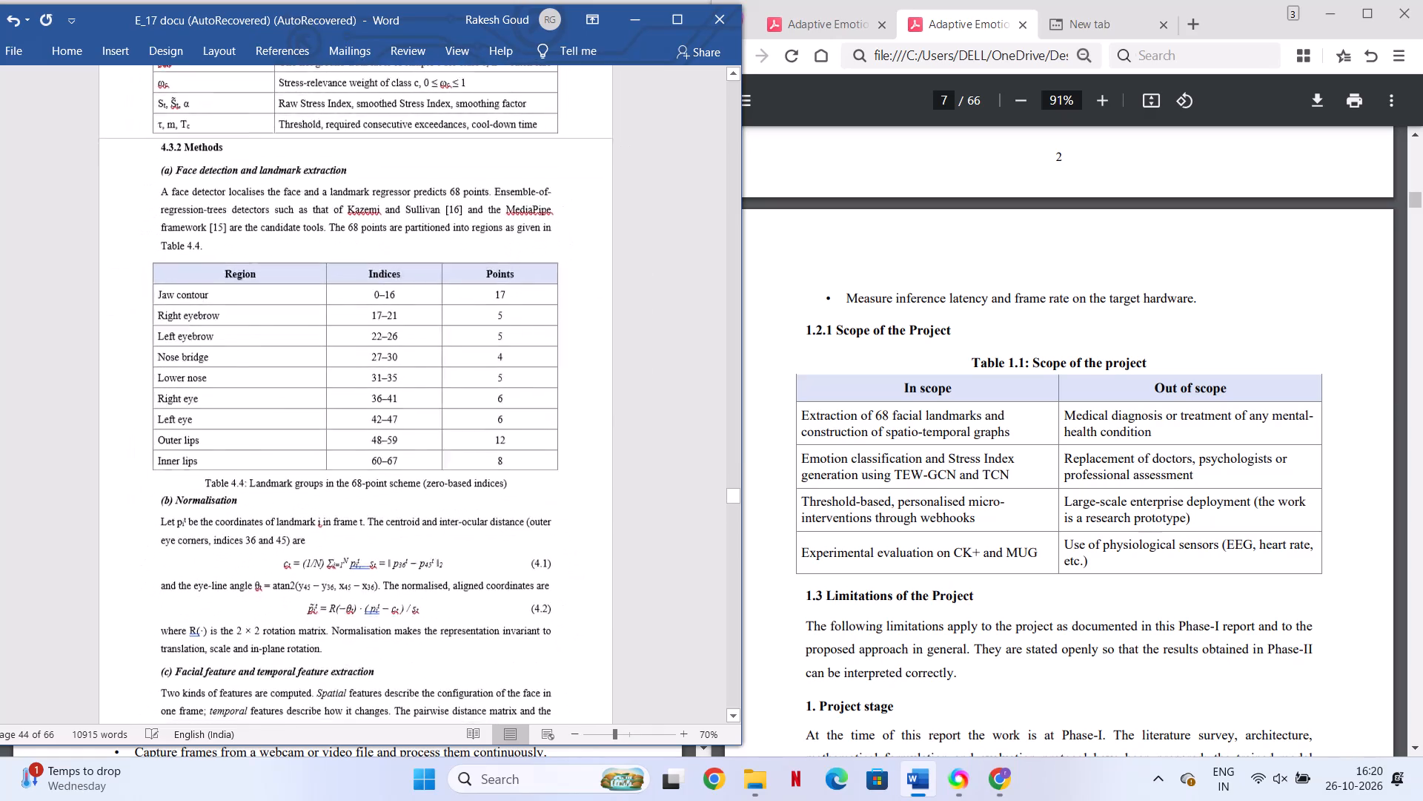
scroll(609, 404, down, 20)
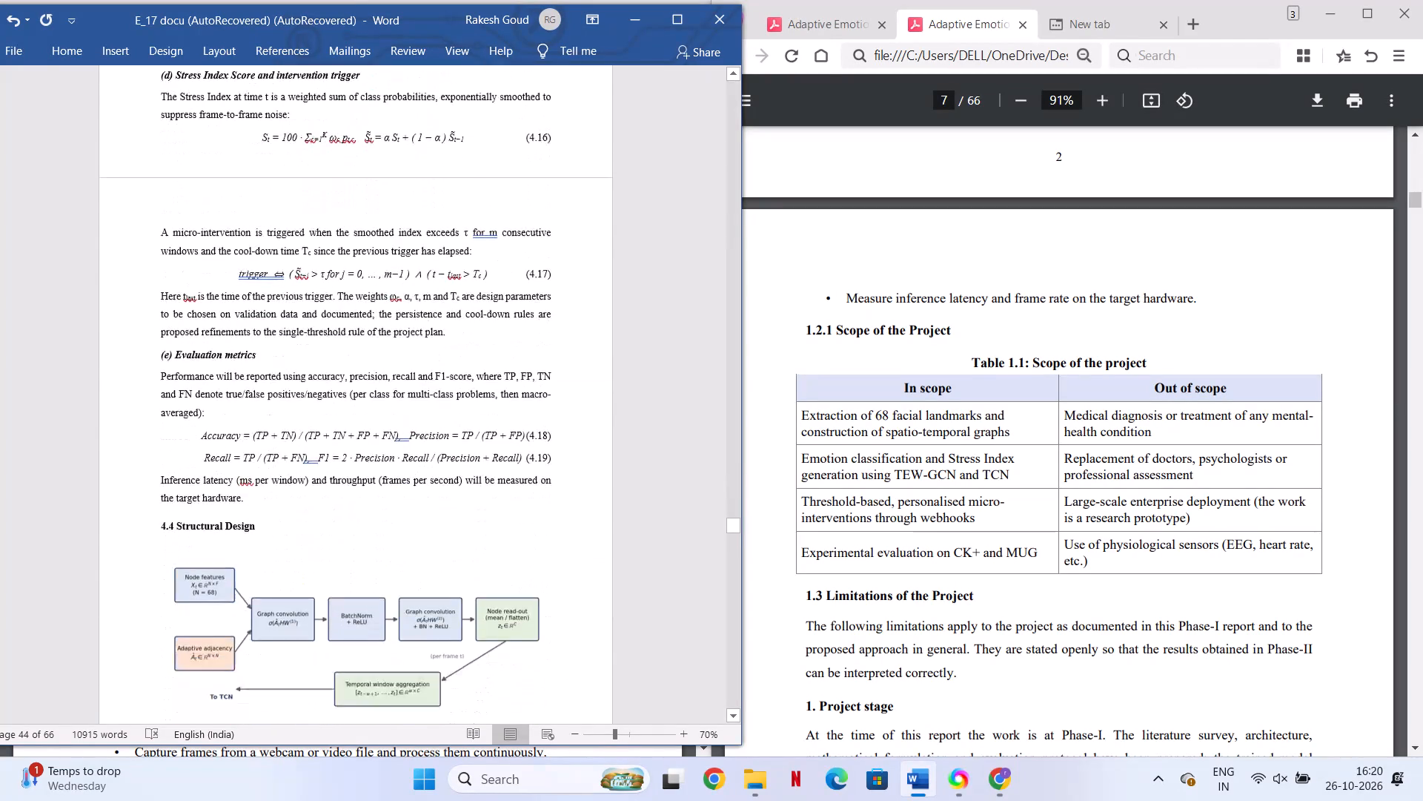
scroll(609, 404, down, 10)
scroll(609, 404, down, 12)
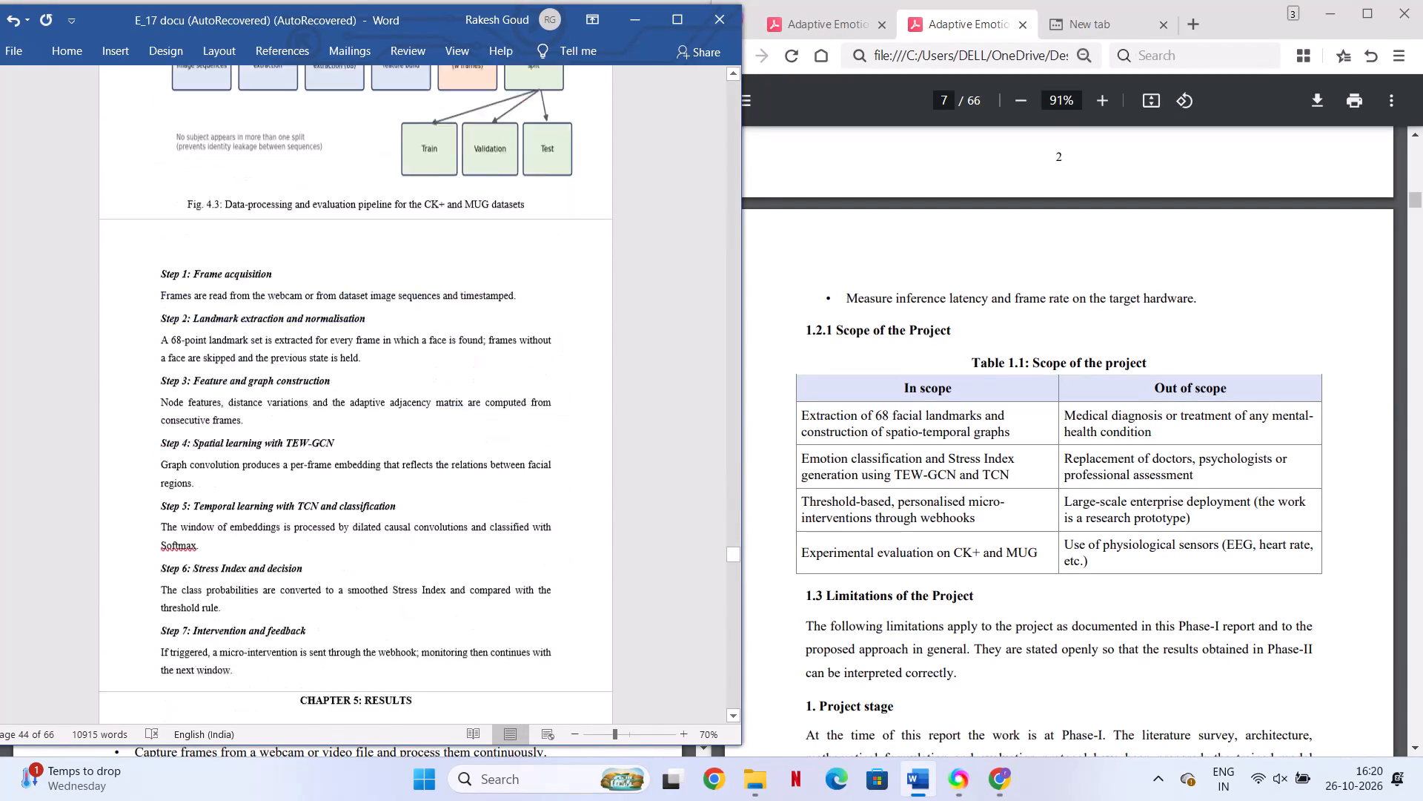
scroll(609, 404, up, 1)
scroll(609, 404, down, 2)
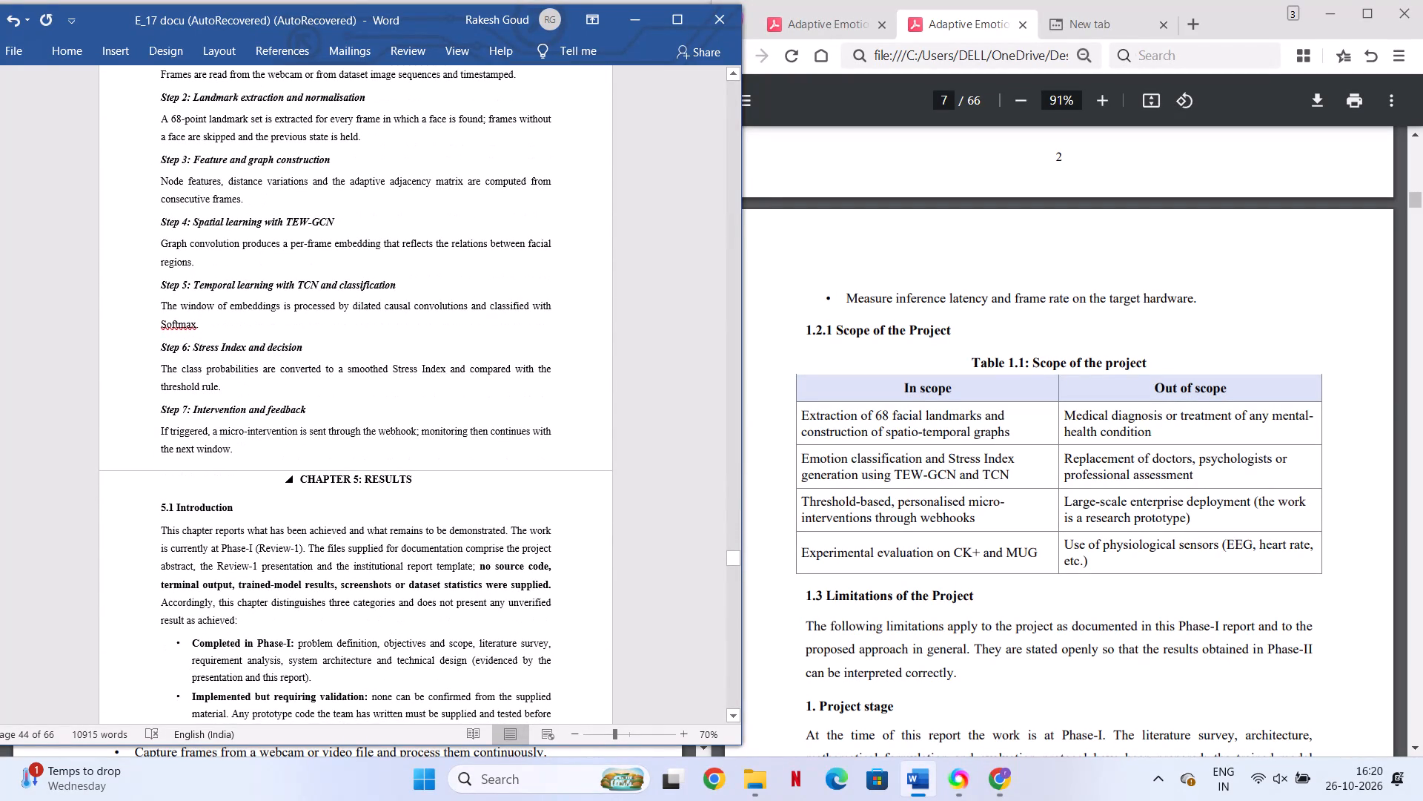
triple_click(397, 477)
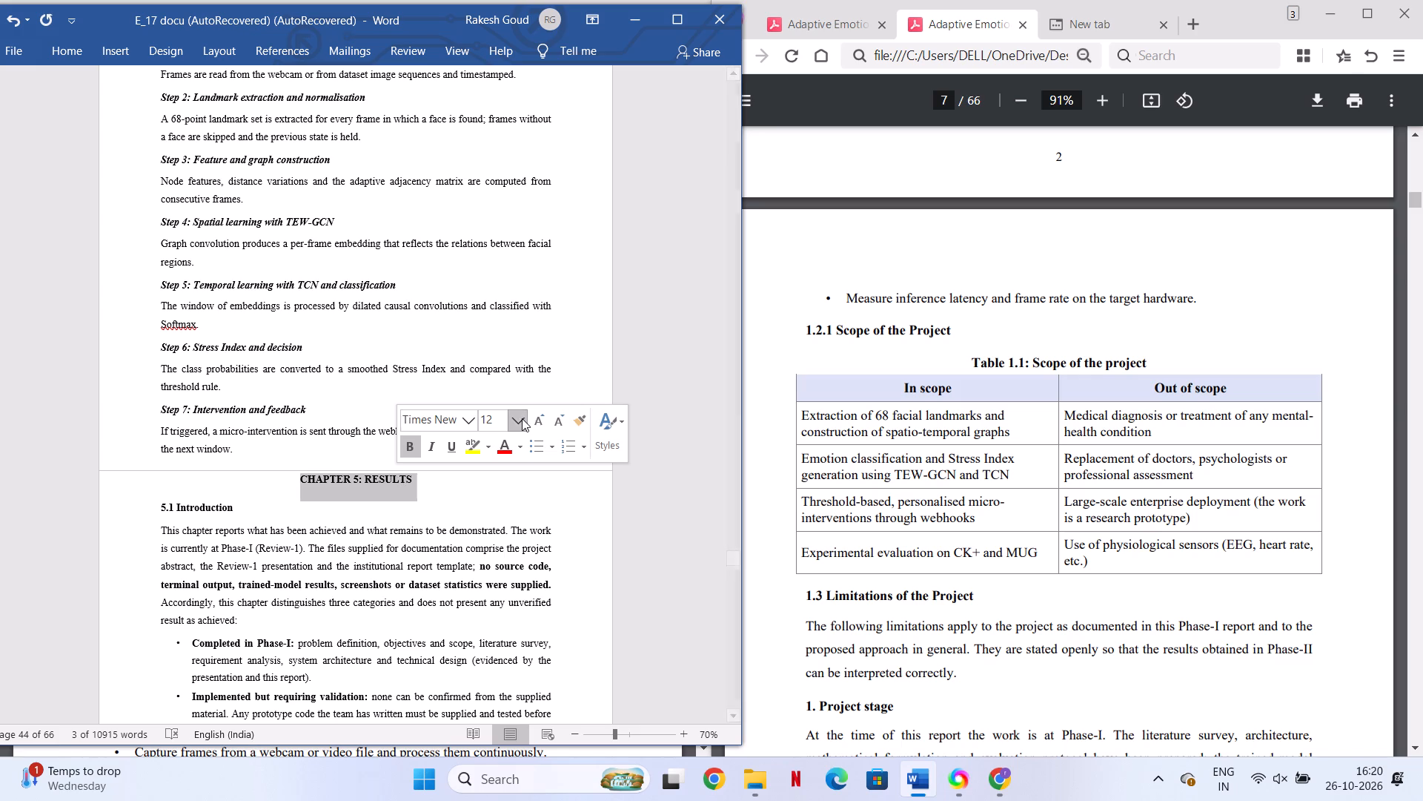
click(522, 418)
click(513, 526)
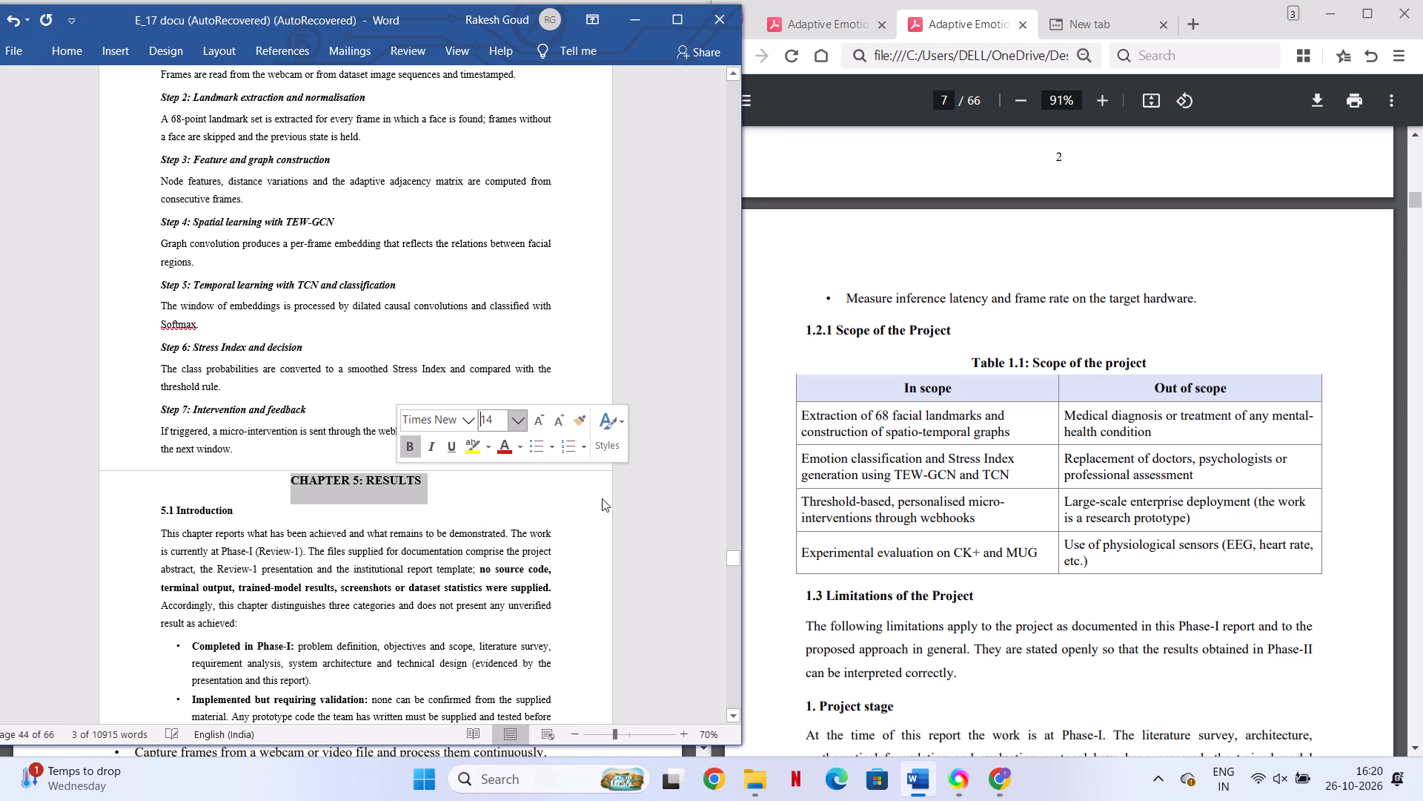
click(602, 498)
Find the "APPENDICES" heading above Appendix A: Dataset Description and set its font size to 14.
scroll(602, 498, down, 18)
scroll(602, 498, down, 6)
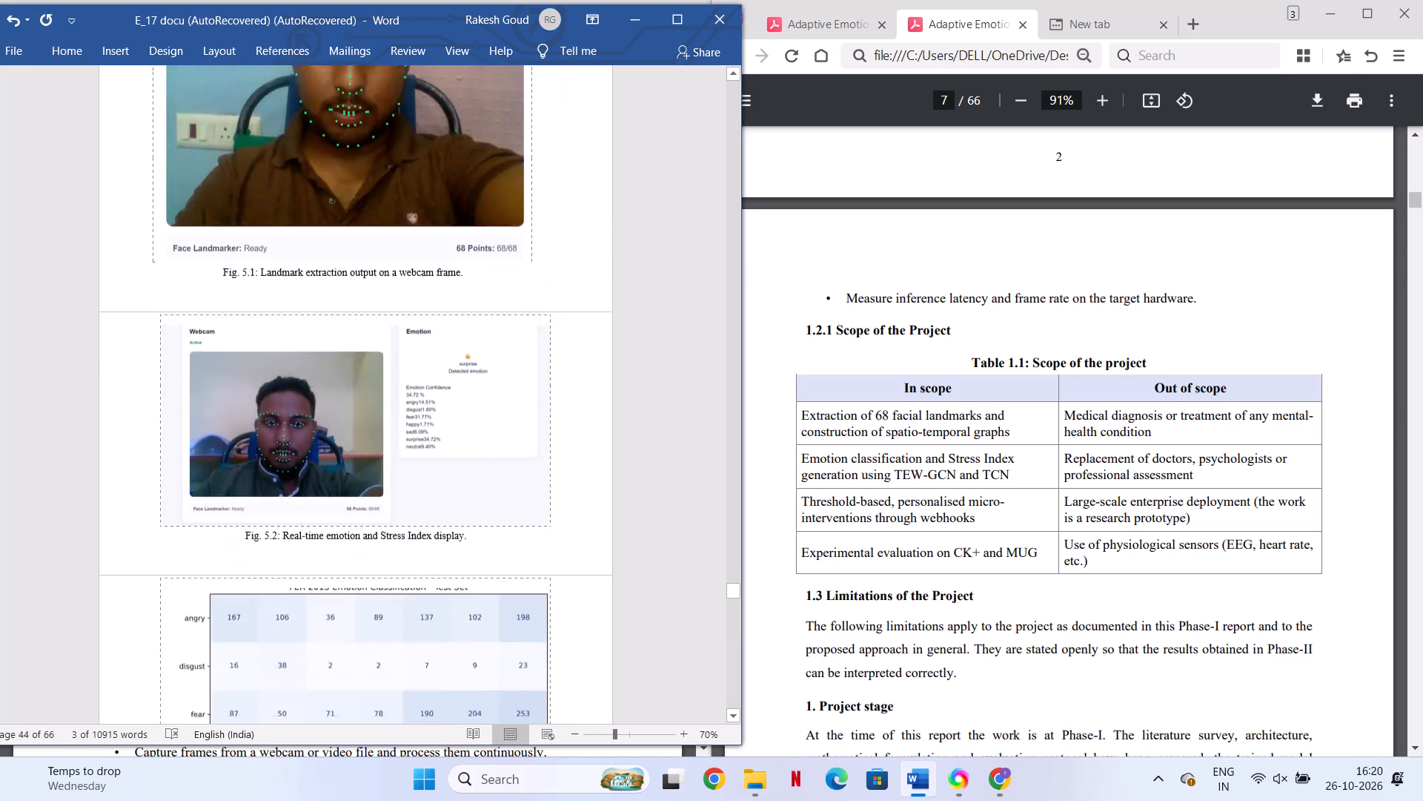
scroll(602, 498, down, 17)
scroll(602, 498, down, 7)
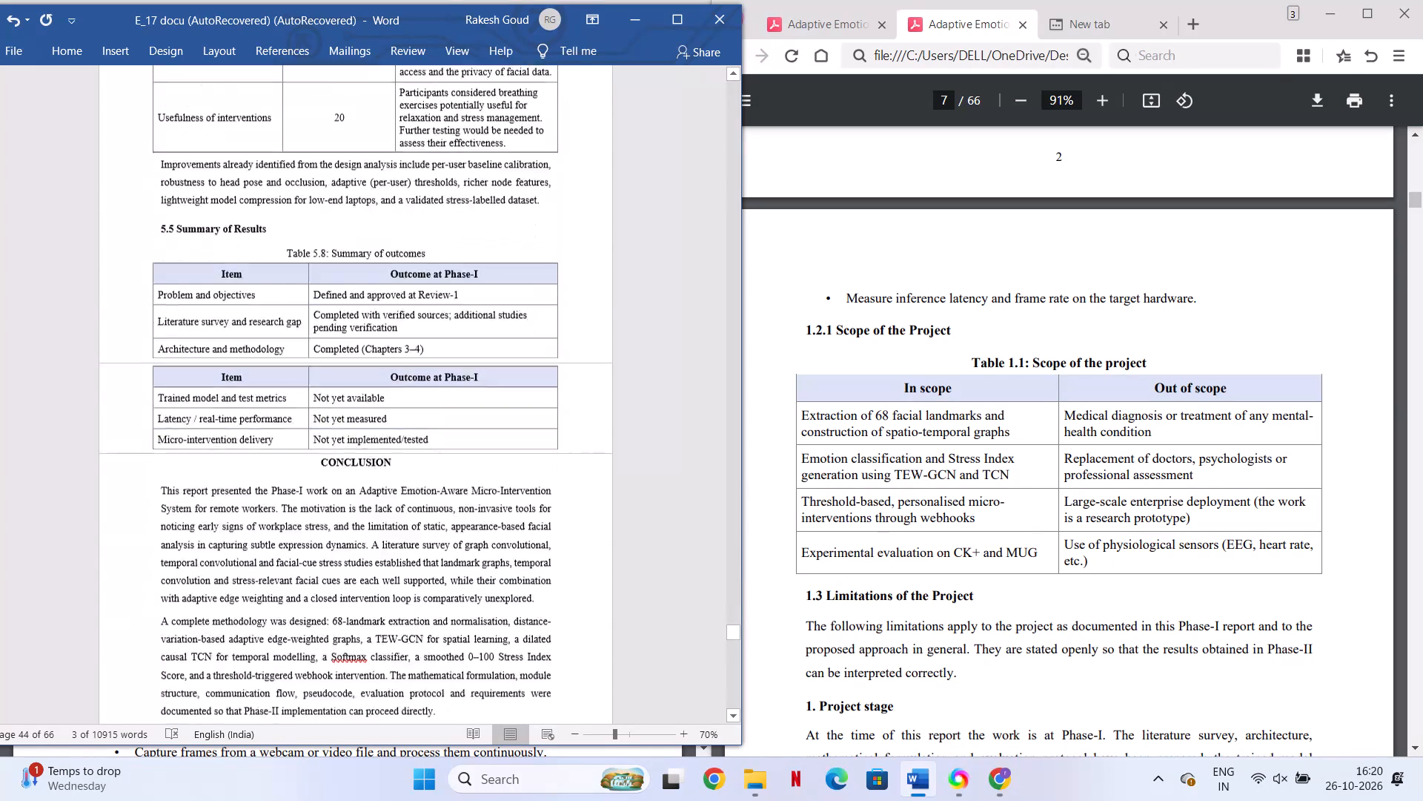
scroll(602, 498, down, 14)
scroll(602, 498, up, 6)
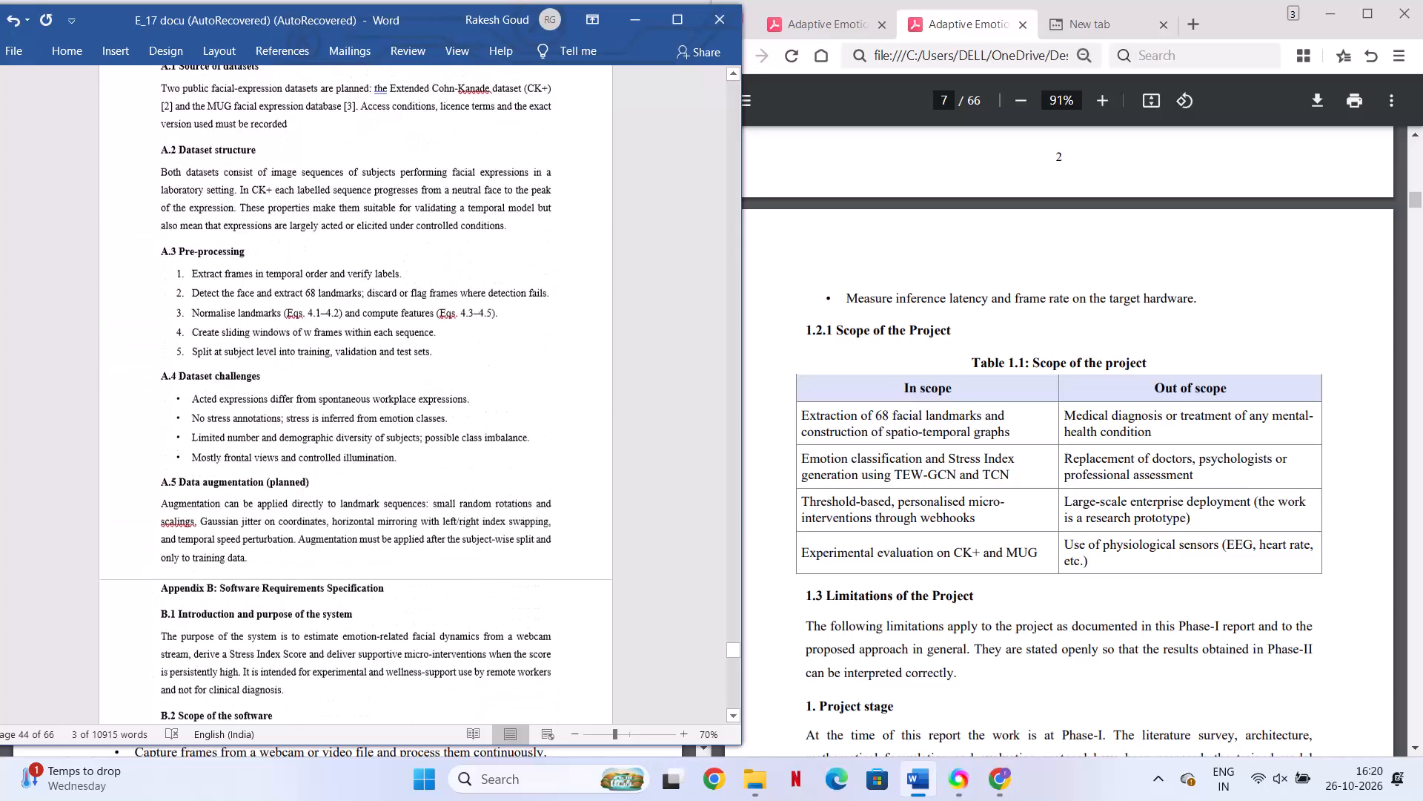
scroll(602, 498, up, 4)
triple_click(361, 201)
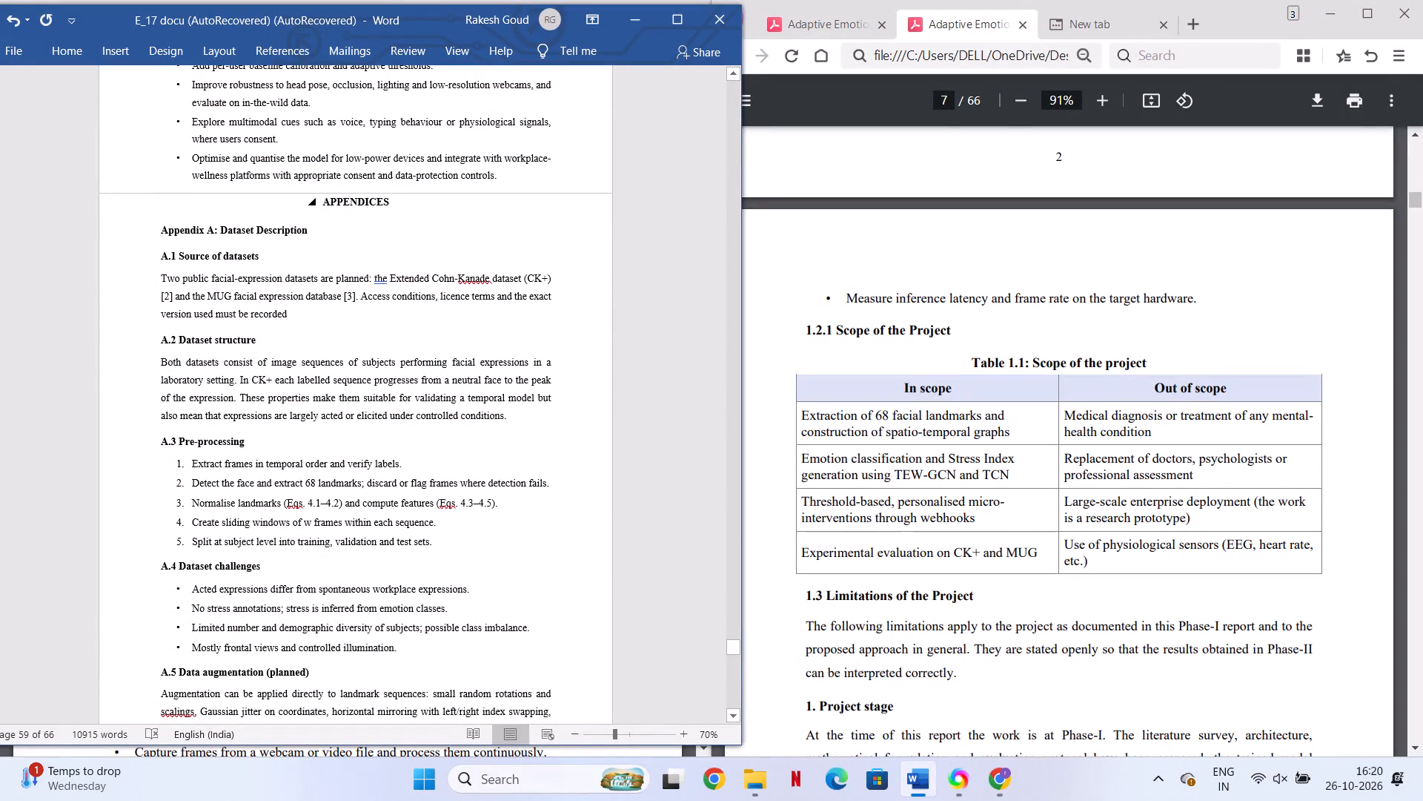
click(478, 153)
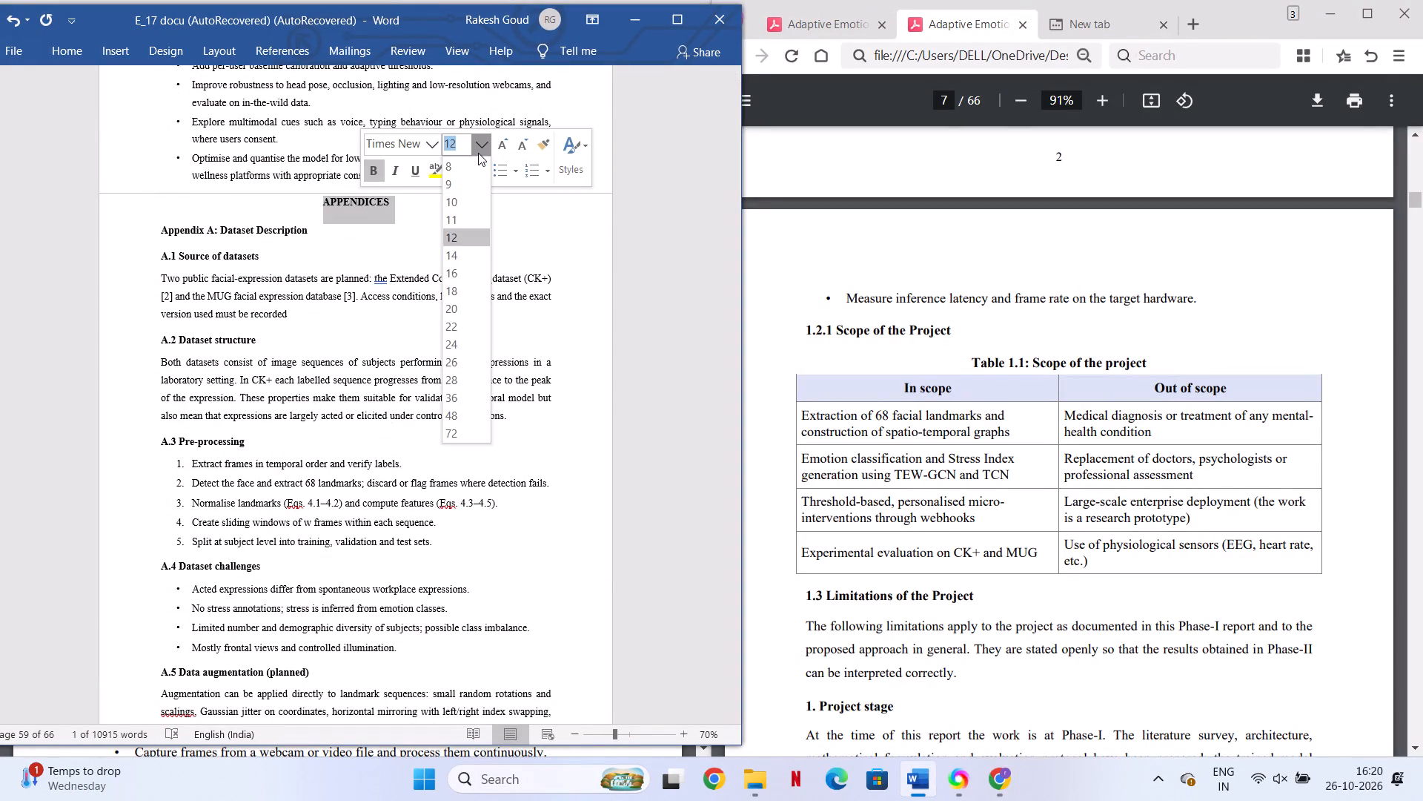
click(469, 254)
Set the font size of the "CONCLUSION" heading, after Table 5.8: Summary of outcomes, to 14.
scroll(521, 254, up, 9)
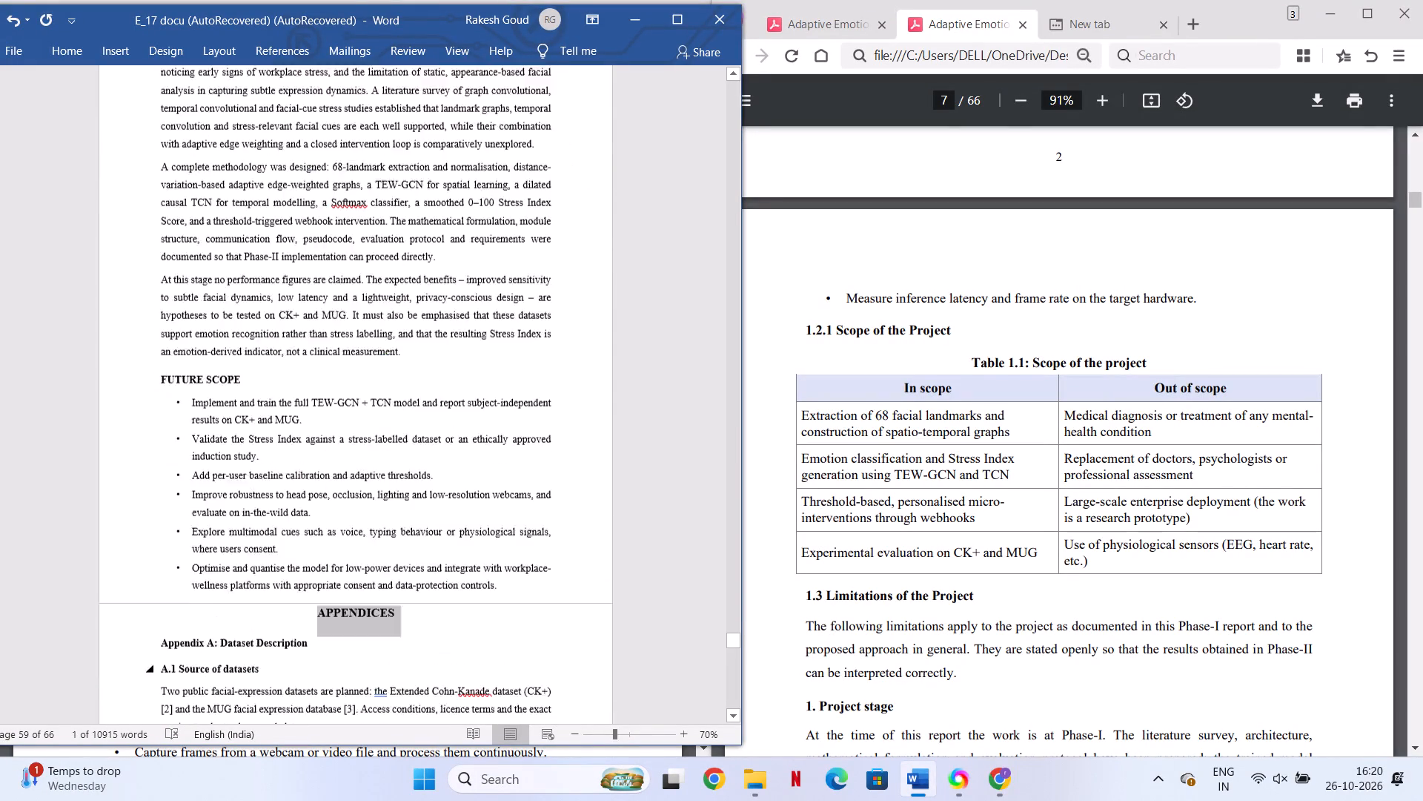
scroll(521, 254, up, 7)
double_click(365, 406)
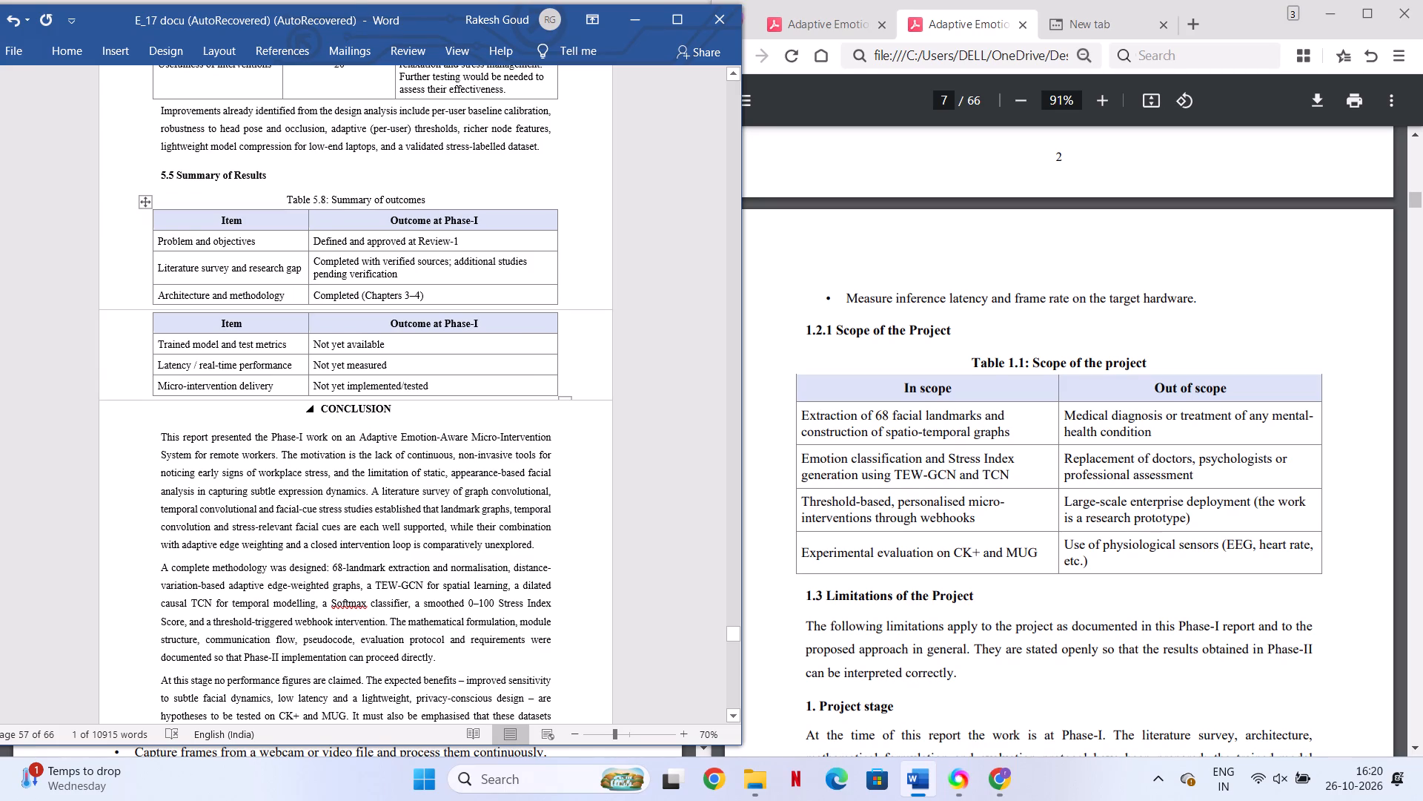
click(494, 354)
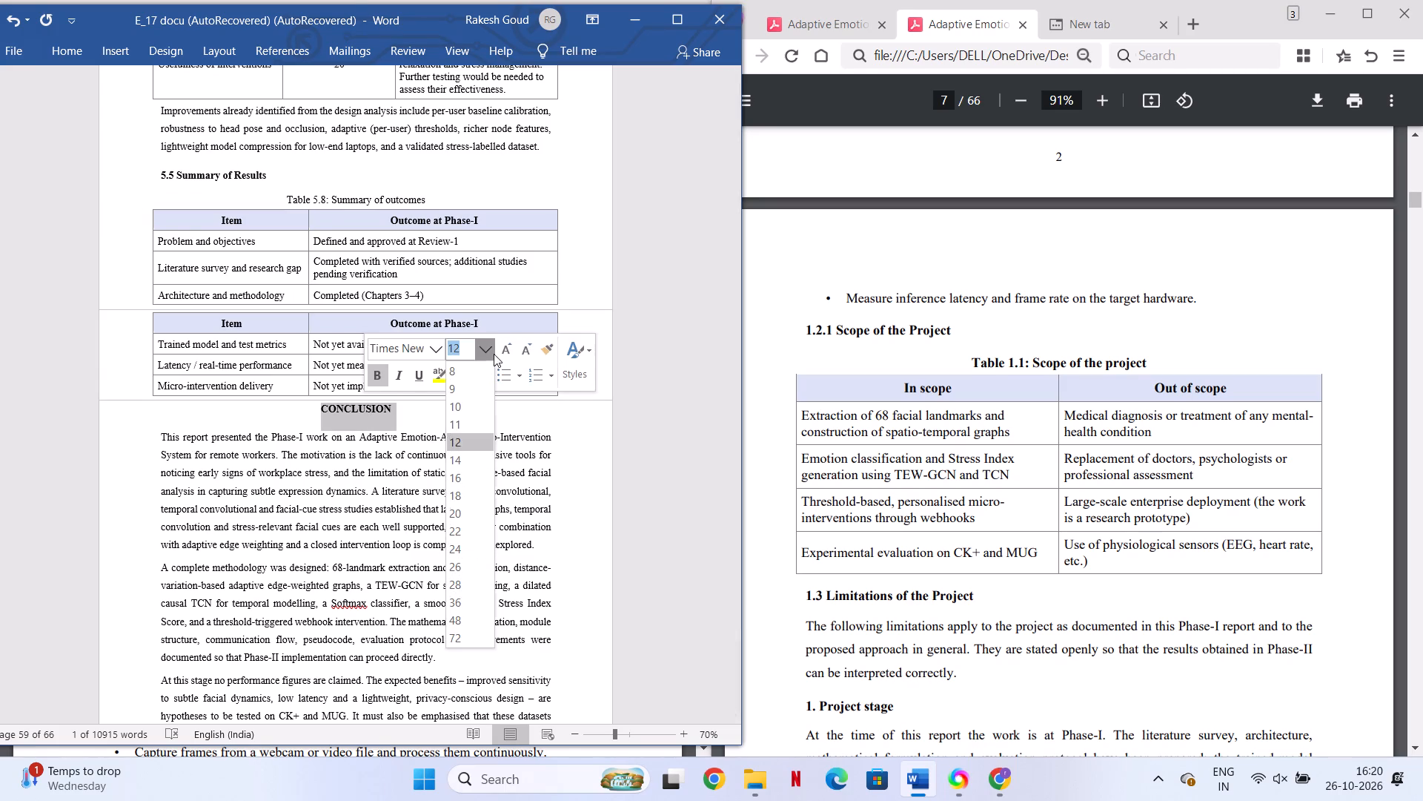
click(477, 455)
Find the "REFERENCES" heading after the Appendix C test cases and set its font size to 14.
scroll(477, 455, down, 4)
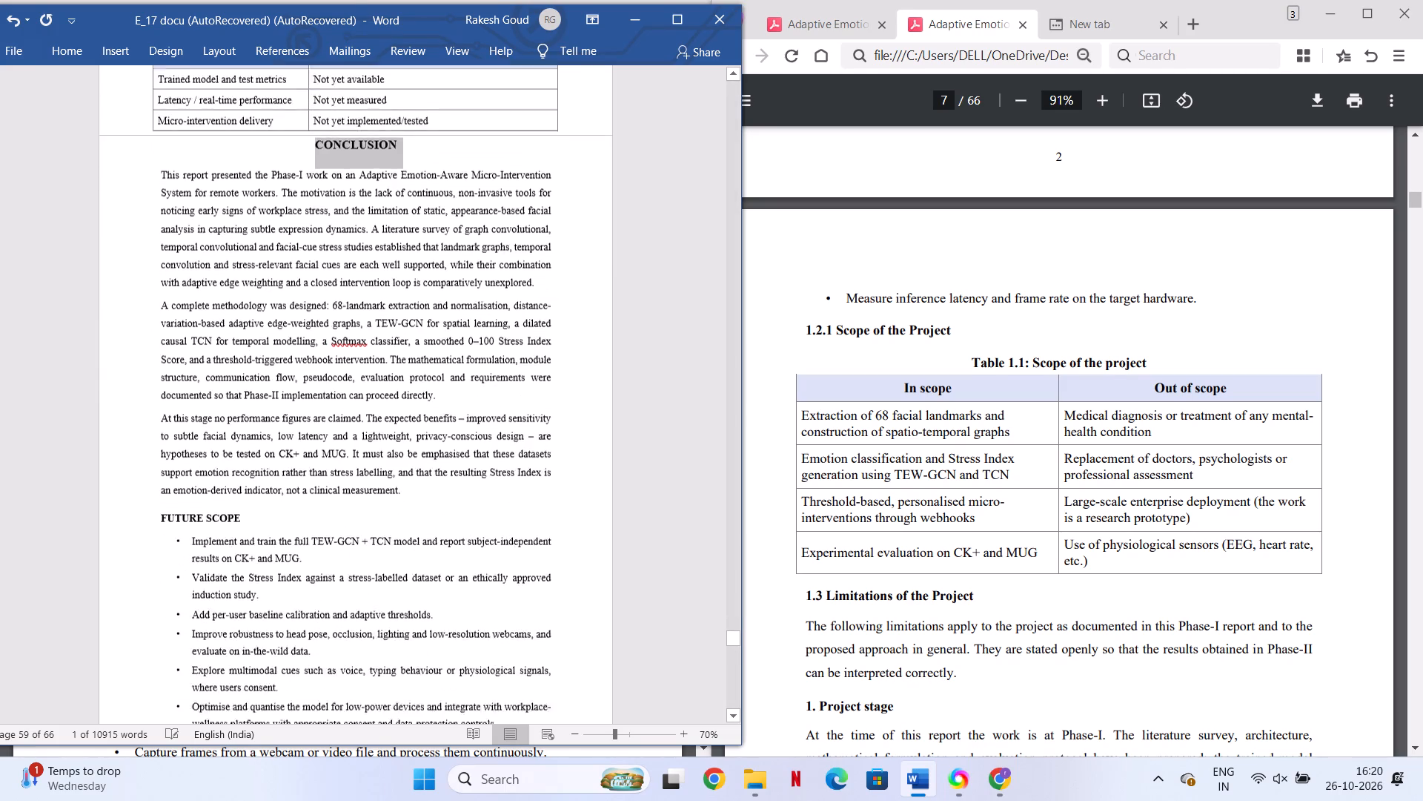
scroll(477, 455, down, 12)
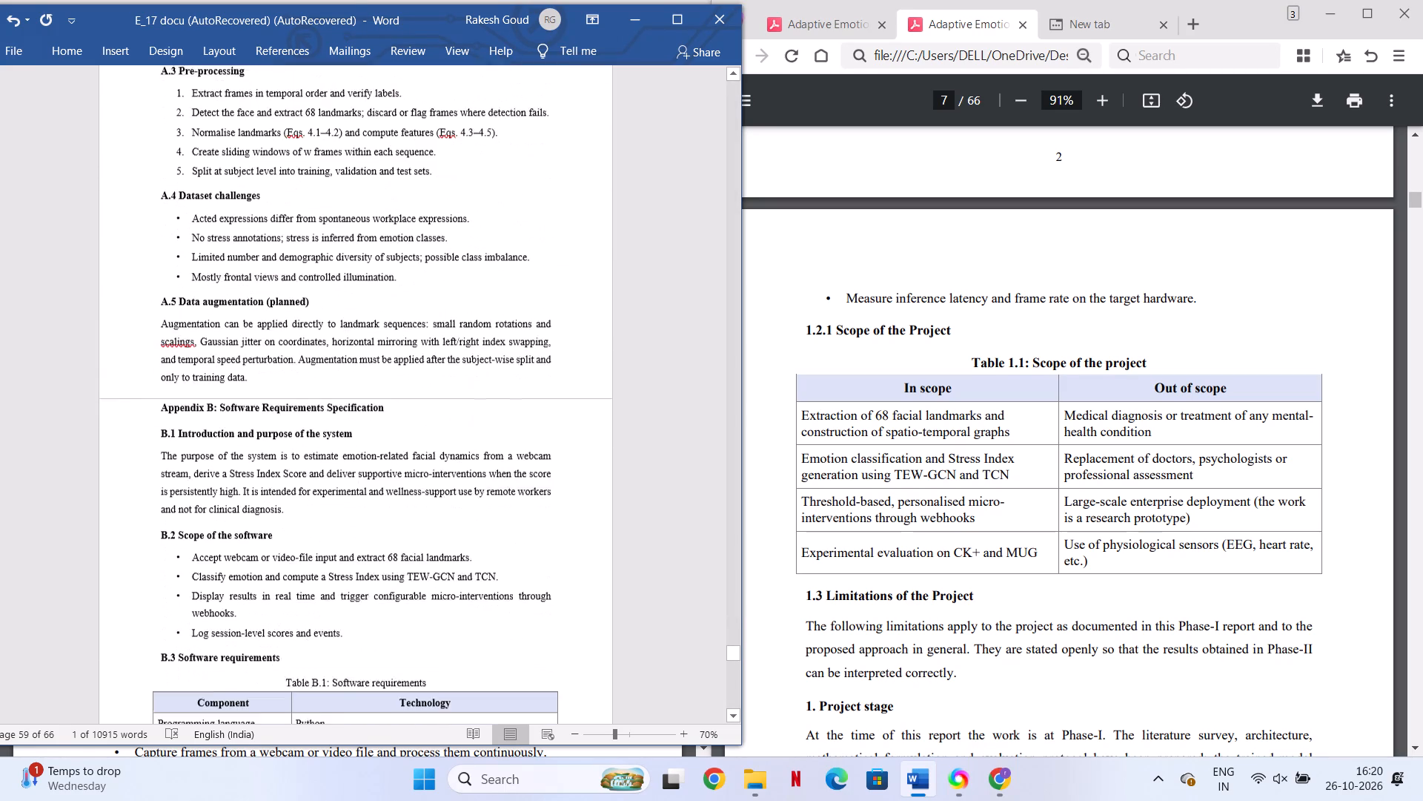
scroll(477, 455, down, 18)
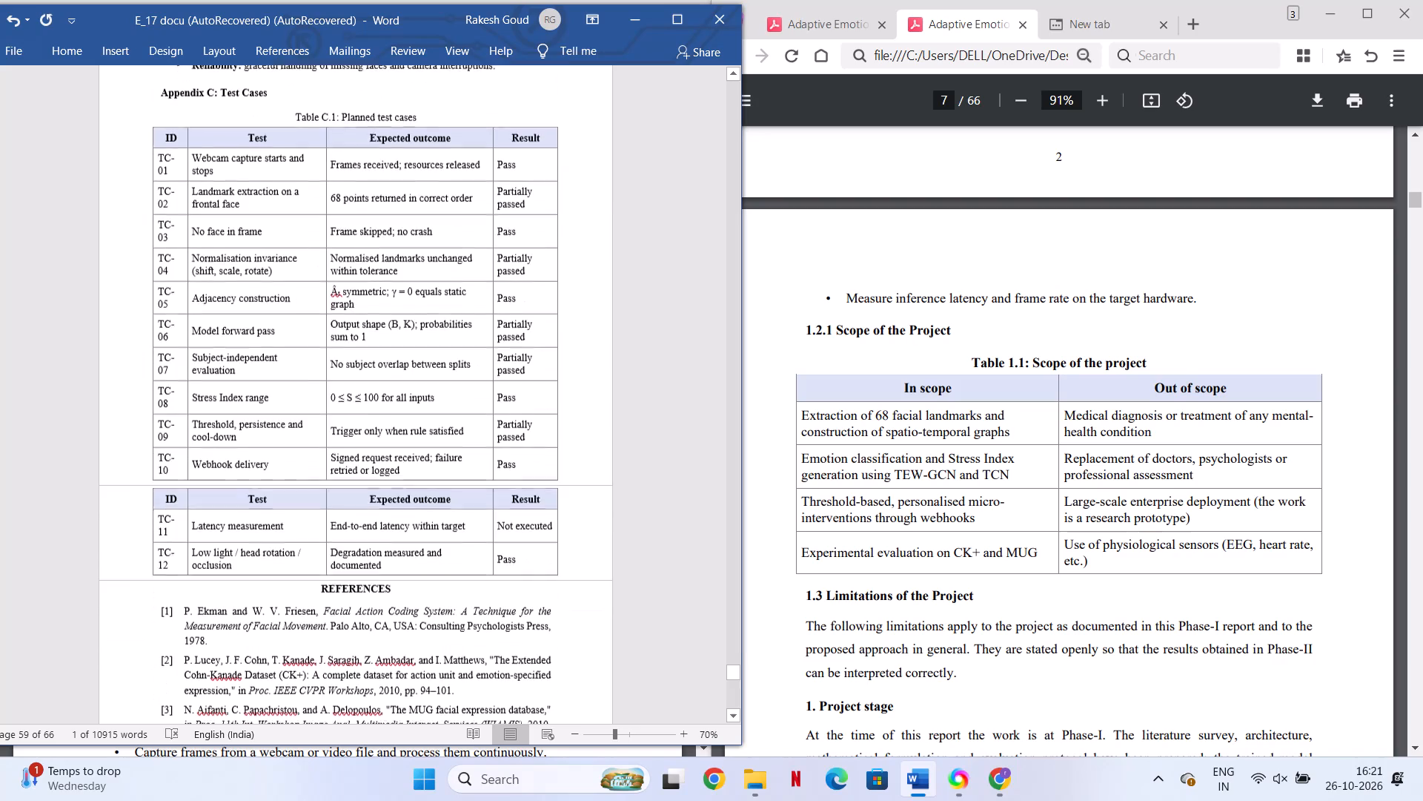
scroll(477, 455, down, 3)
double_click(366, 274)
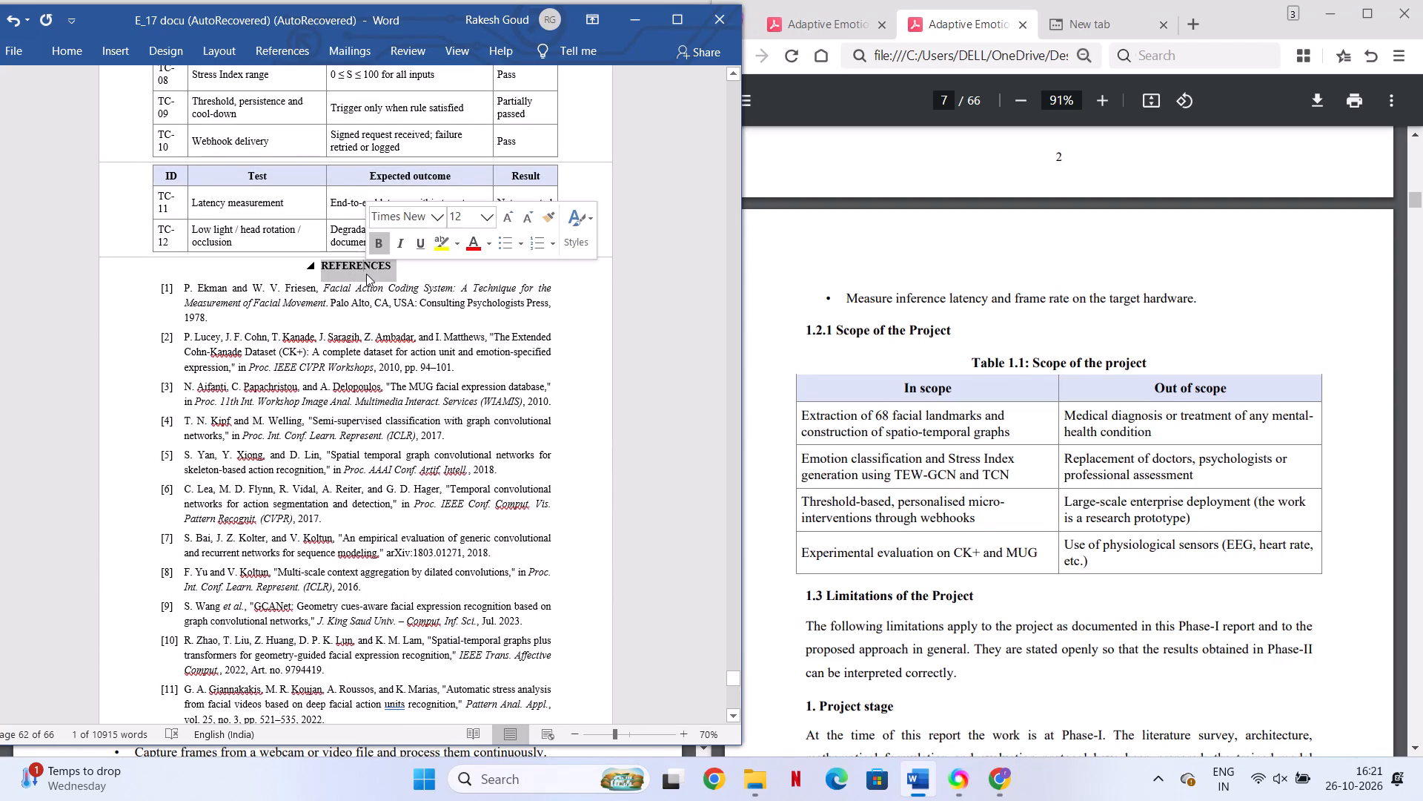
click(488, 217)
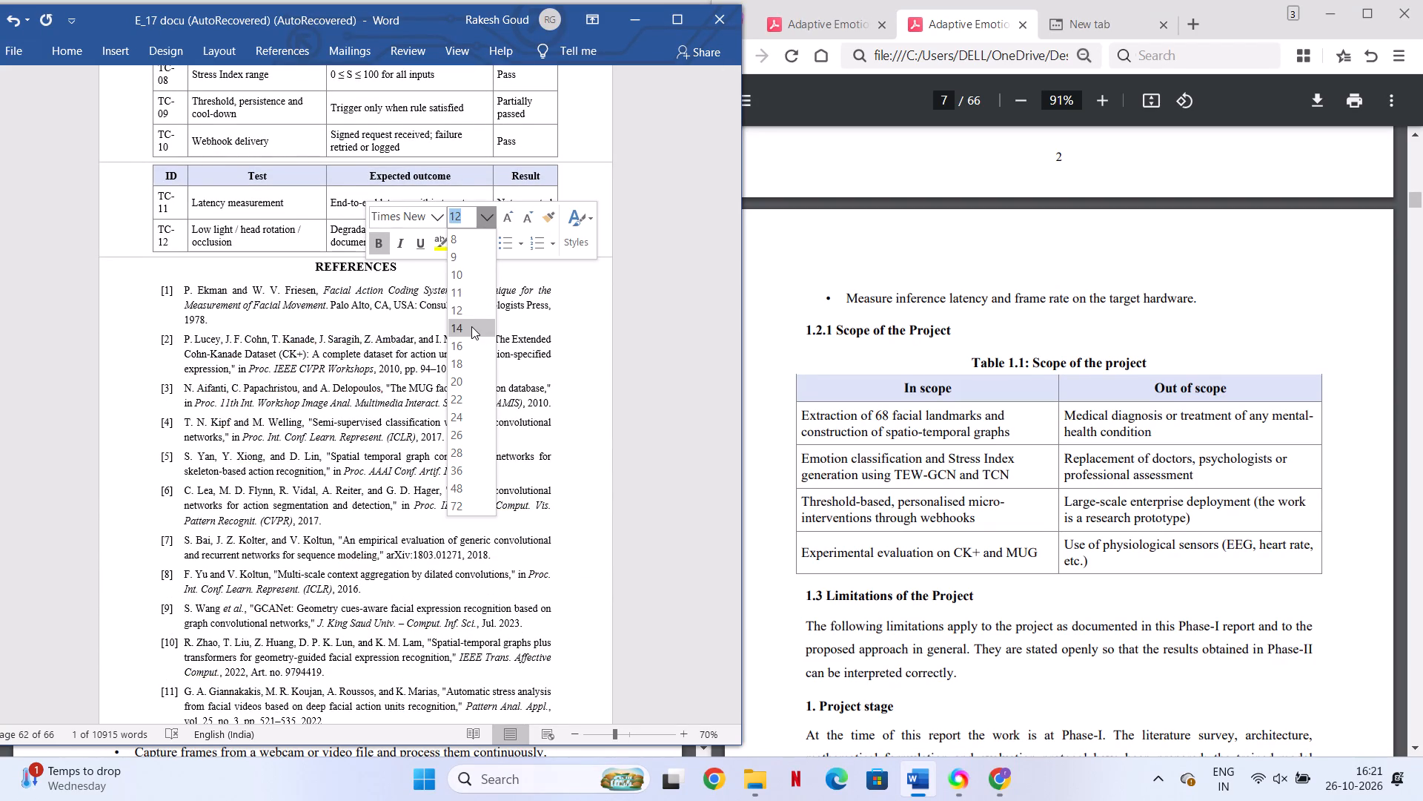
click(471, 326)
click(579, 314)
Review the pages from the reference list back through the appendices and conclusion to the Chapter 5 result figures.
scroll(579, 314, down, 4)
scroll(579, 314, up, 5)
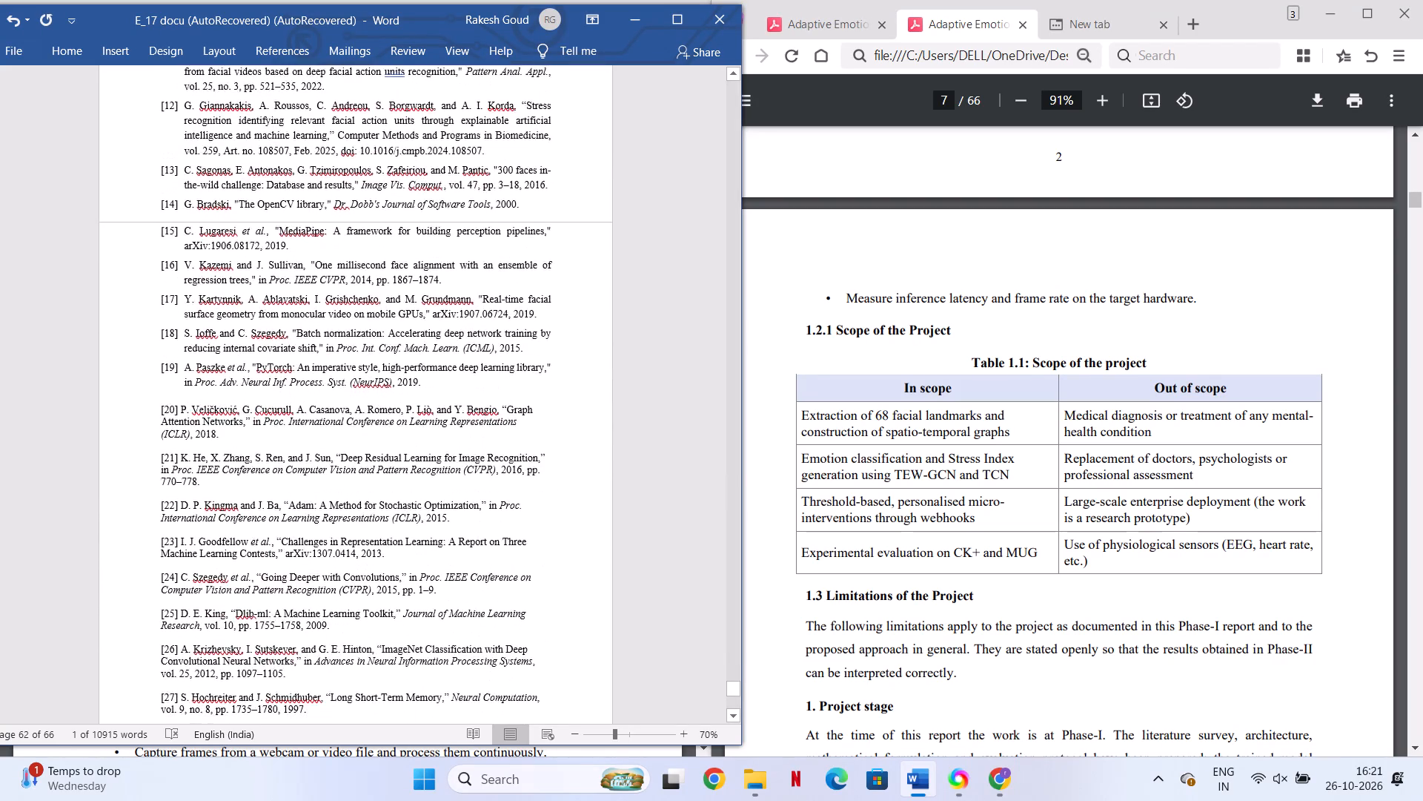
scroll(579, 314, up, 16)
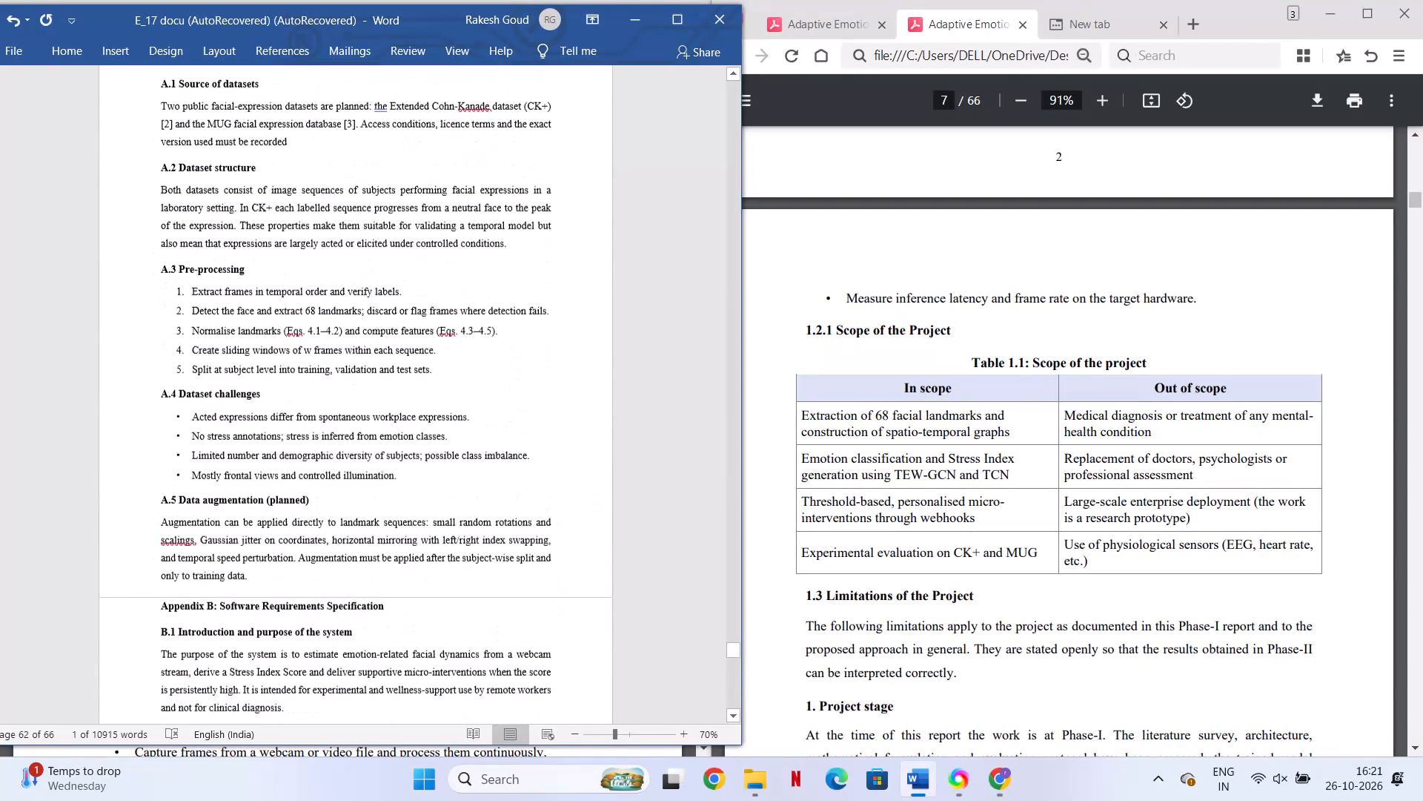
scroll(579, 314, up, 13)
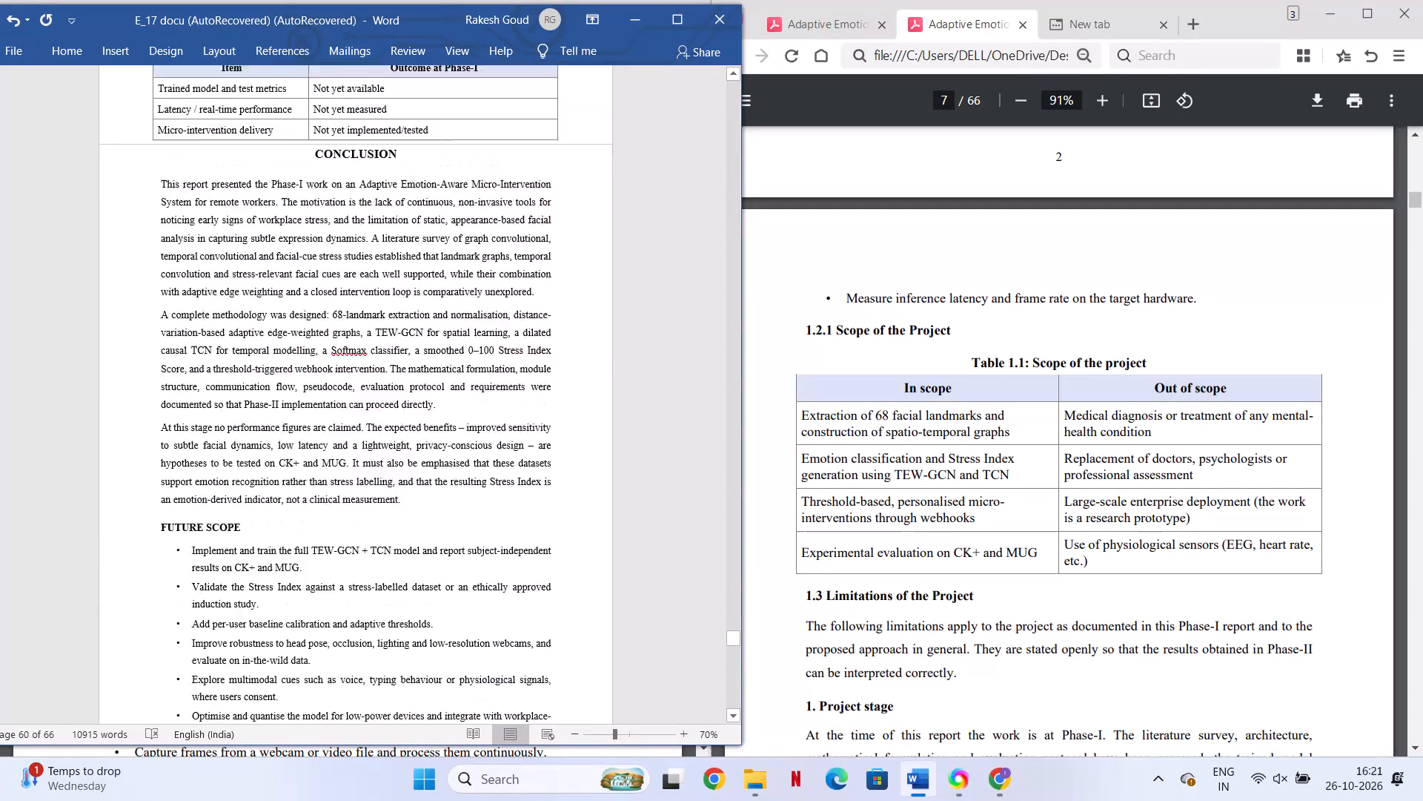
scroll(579, 314, up, 17)
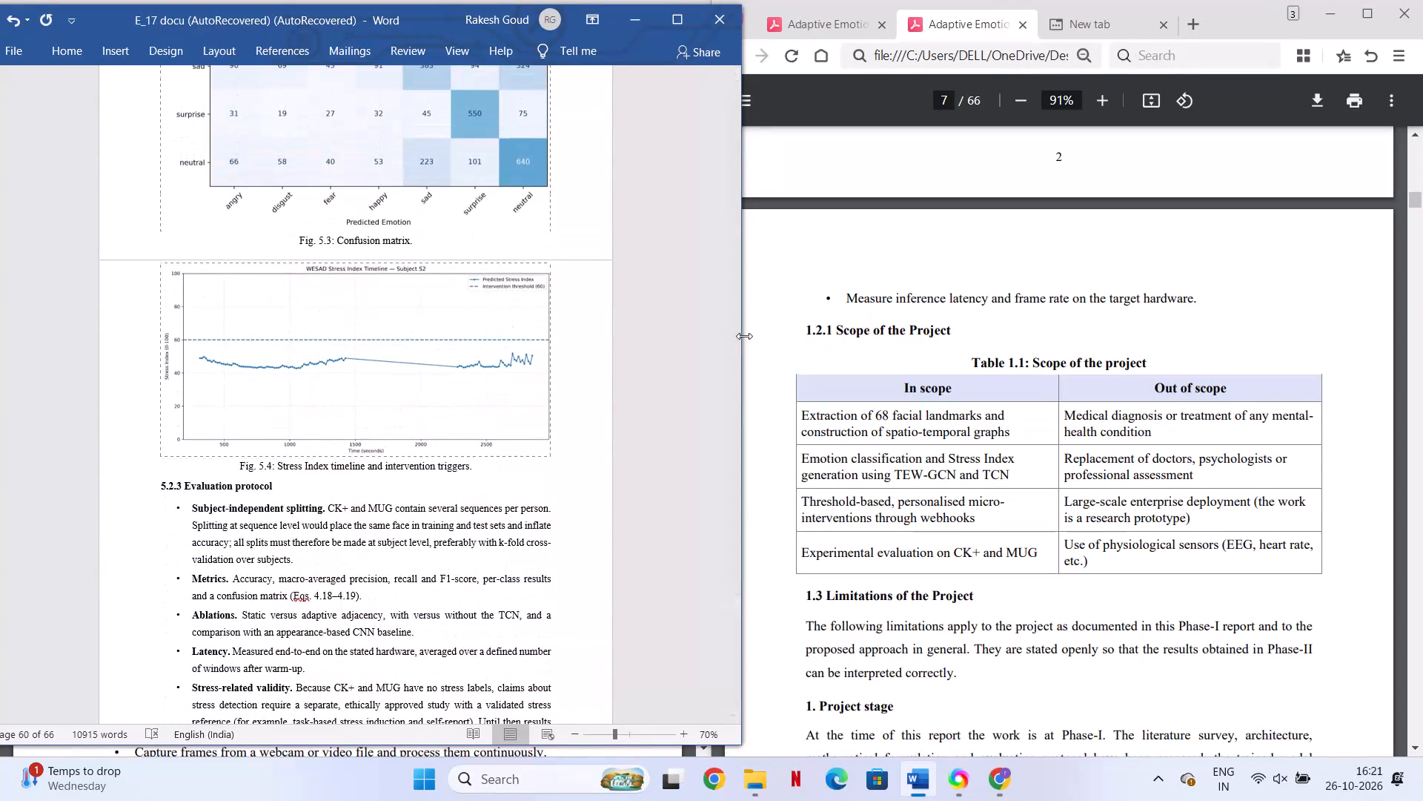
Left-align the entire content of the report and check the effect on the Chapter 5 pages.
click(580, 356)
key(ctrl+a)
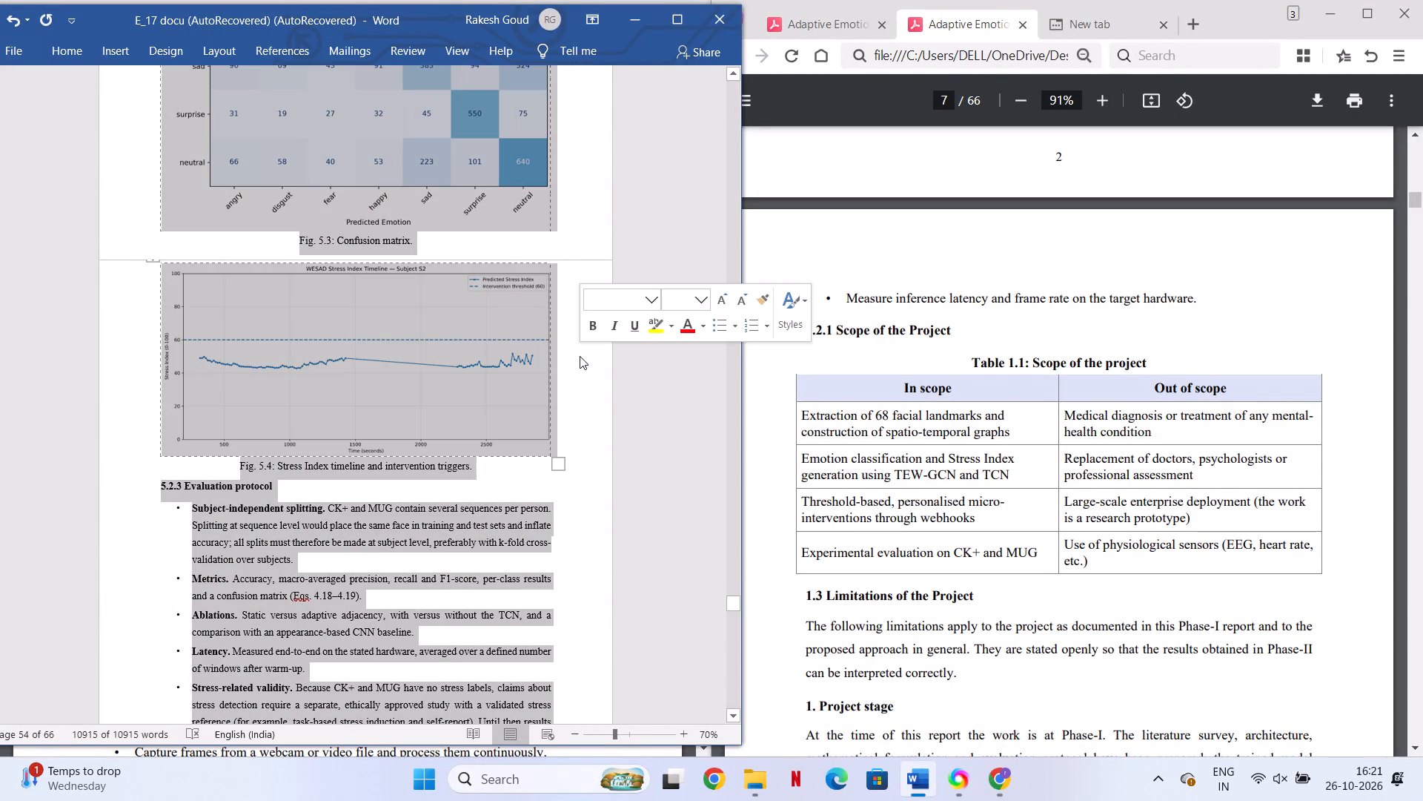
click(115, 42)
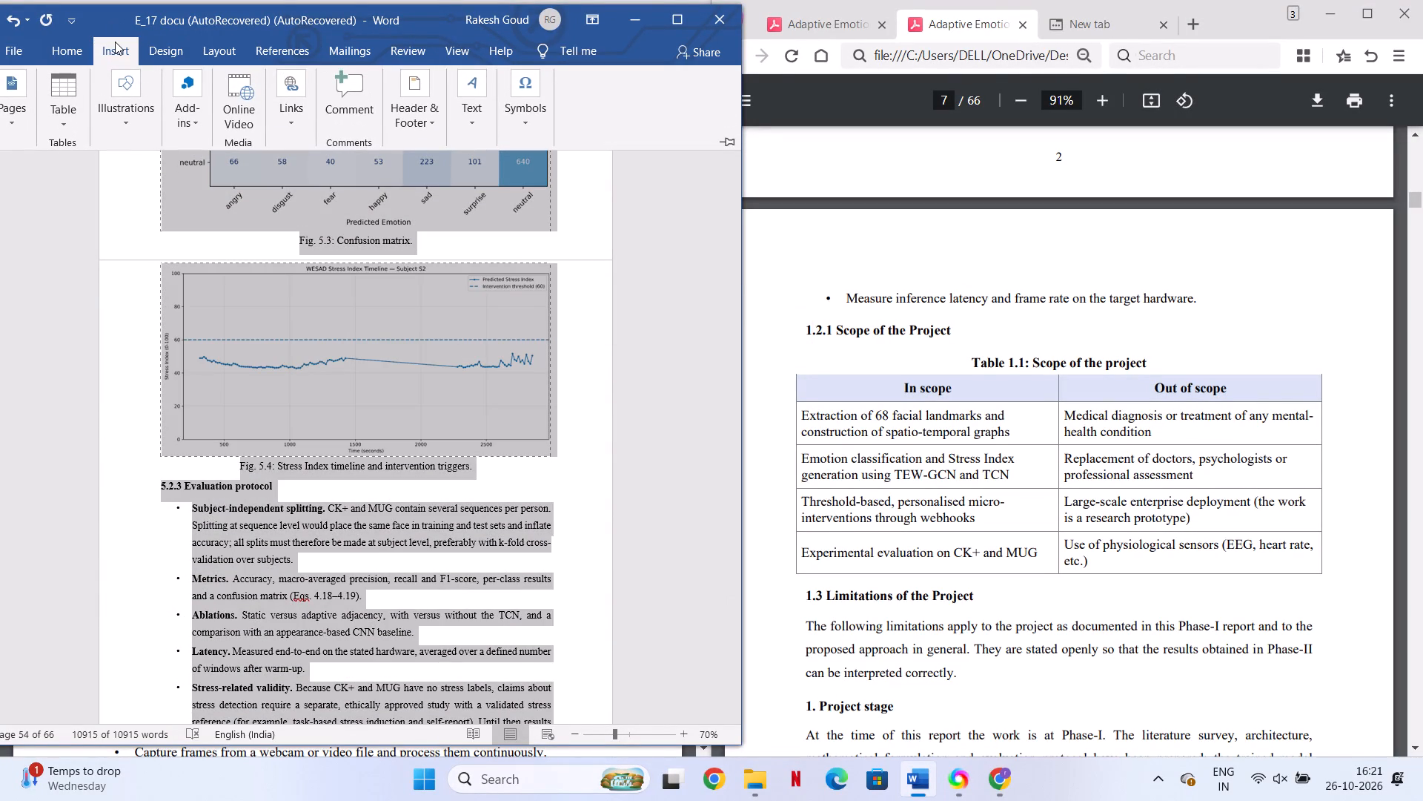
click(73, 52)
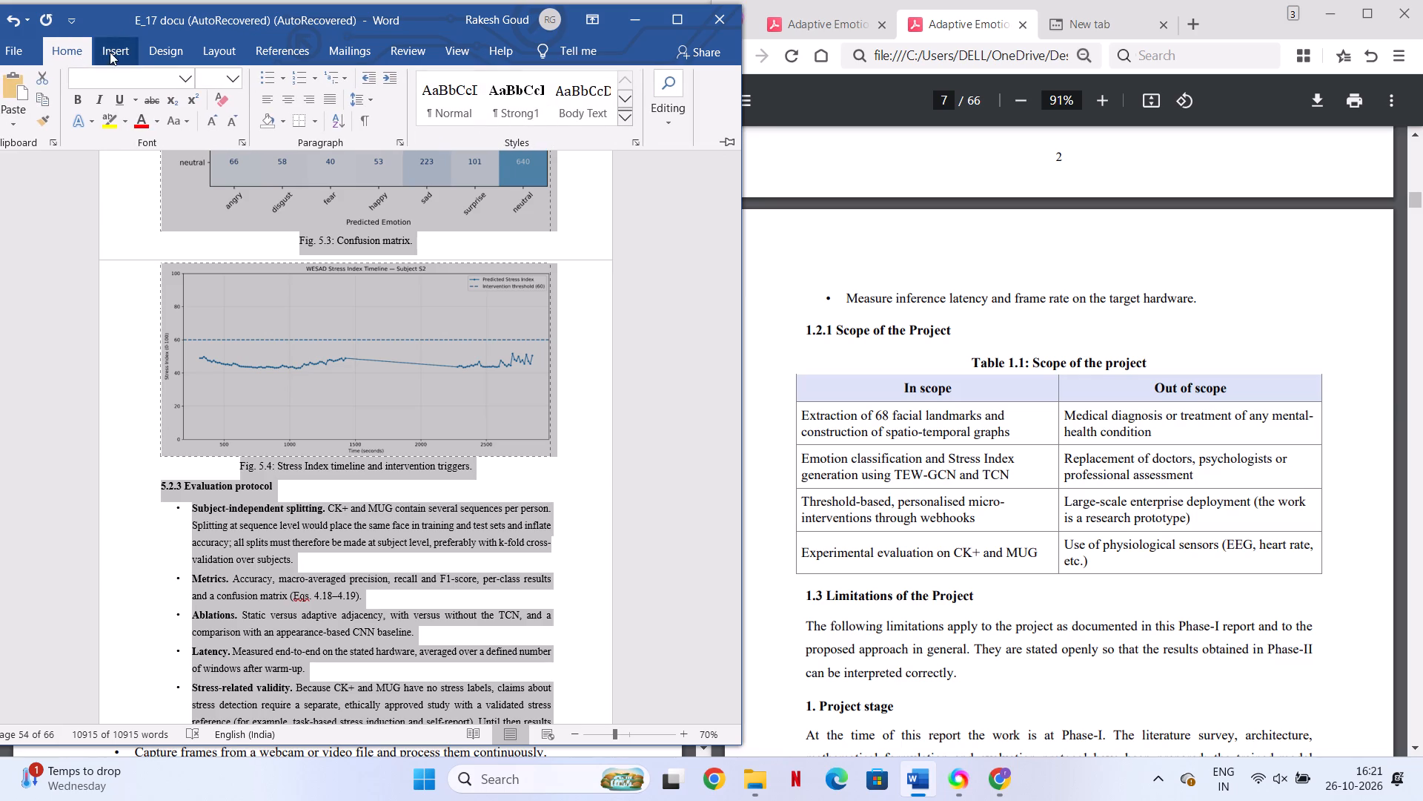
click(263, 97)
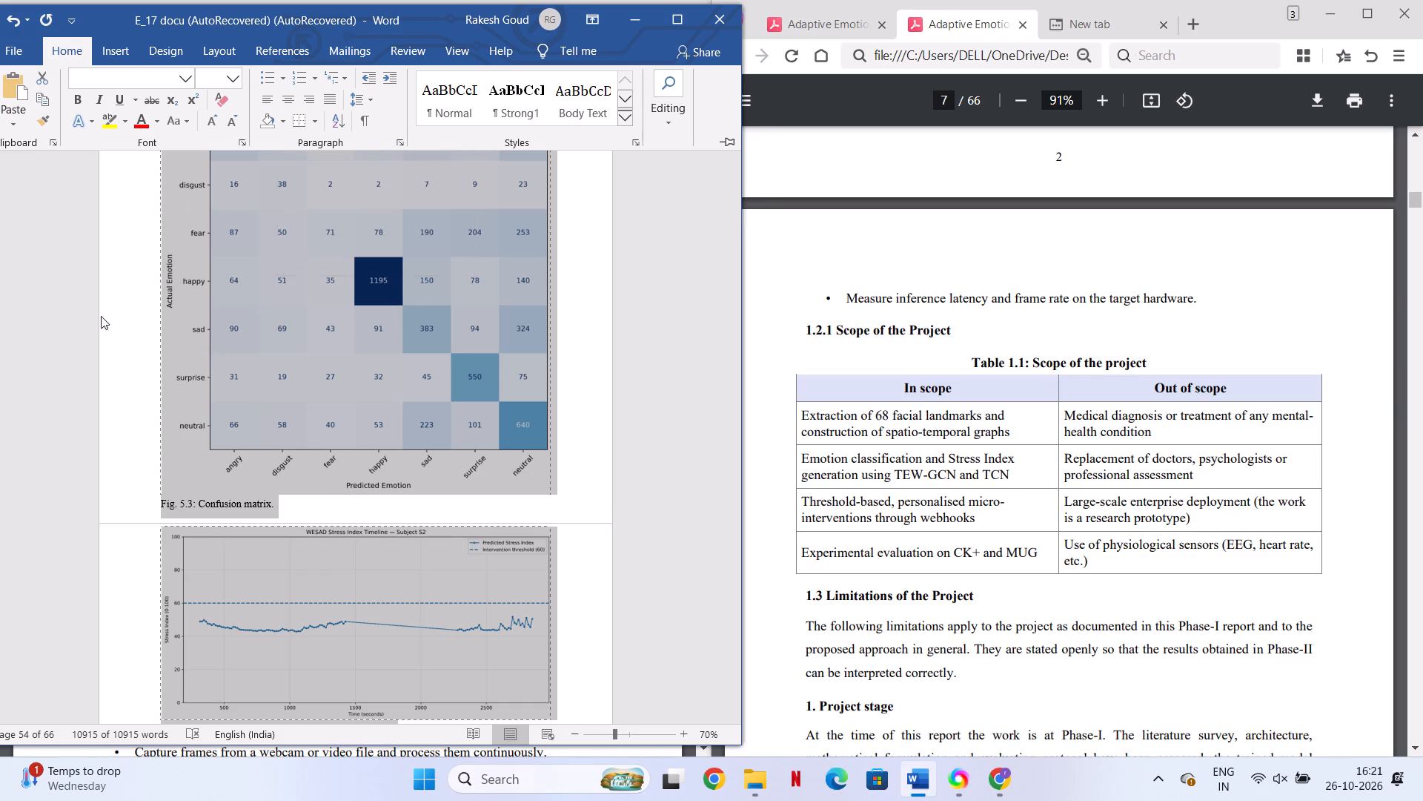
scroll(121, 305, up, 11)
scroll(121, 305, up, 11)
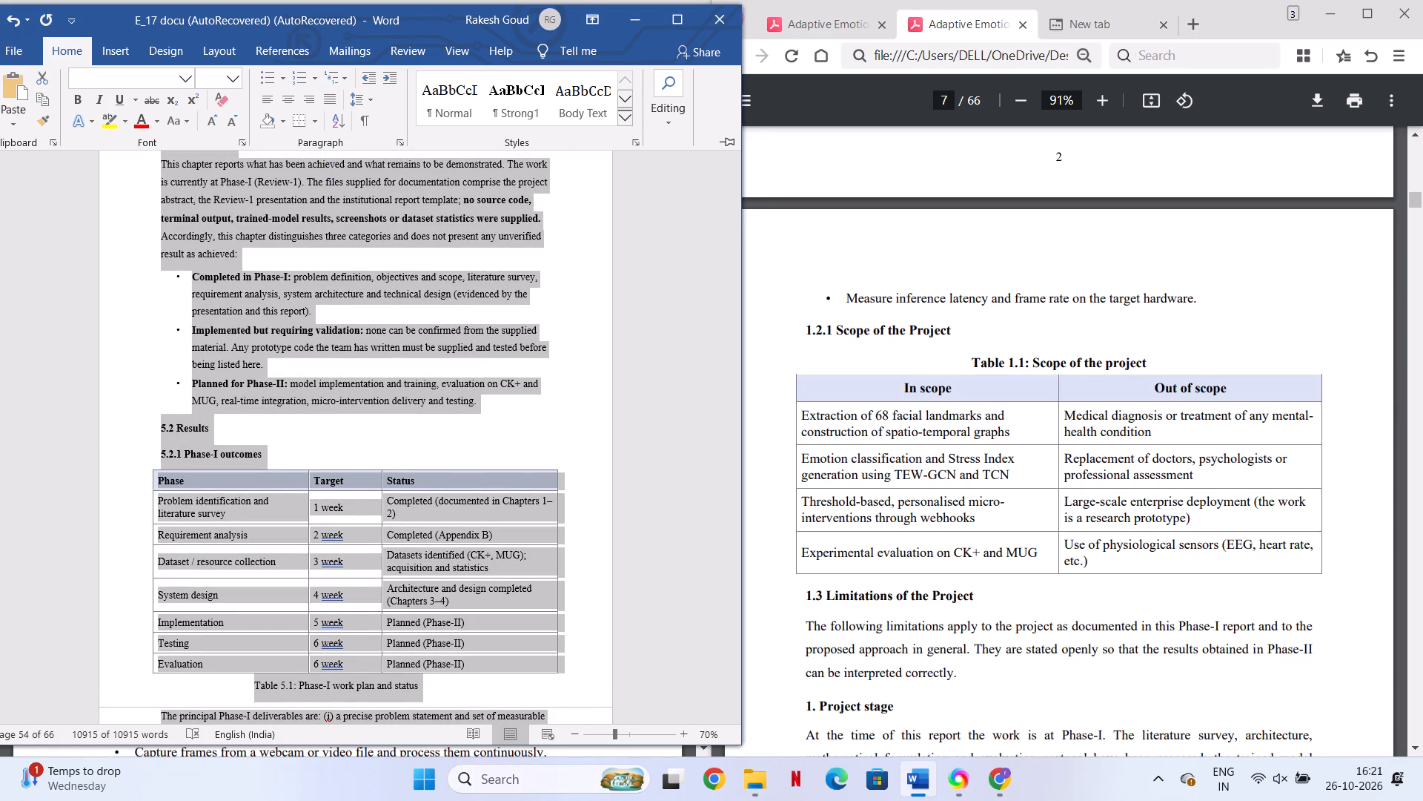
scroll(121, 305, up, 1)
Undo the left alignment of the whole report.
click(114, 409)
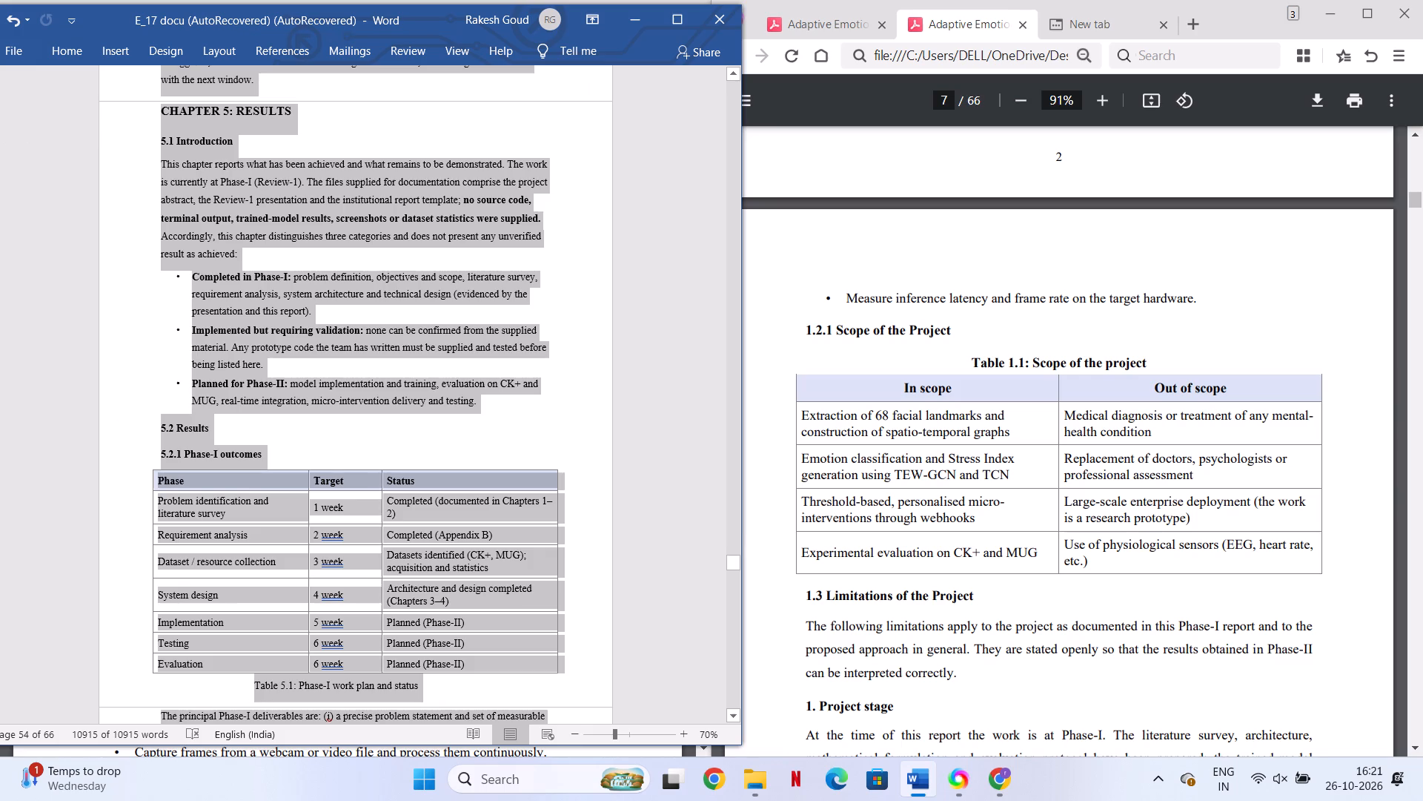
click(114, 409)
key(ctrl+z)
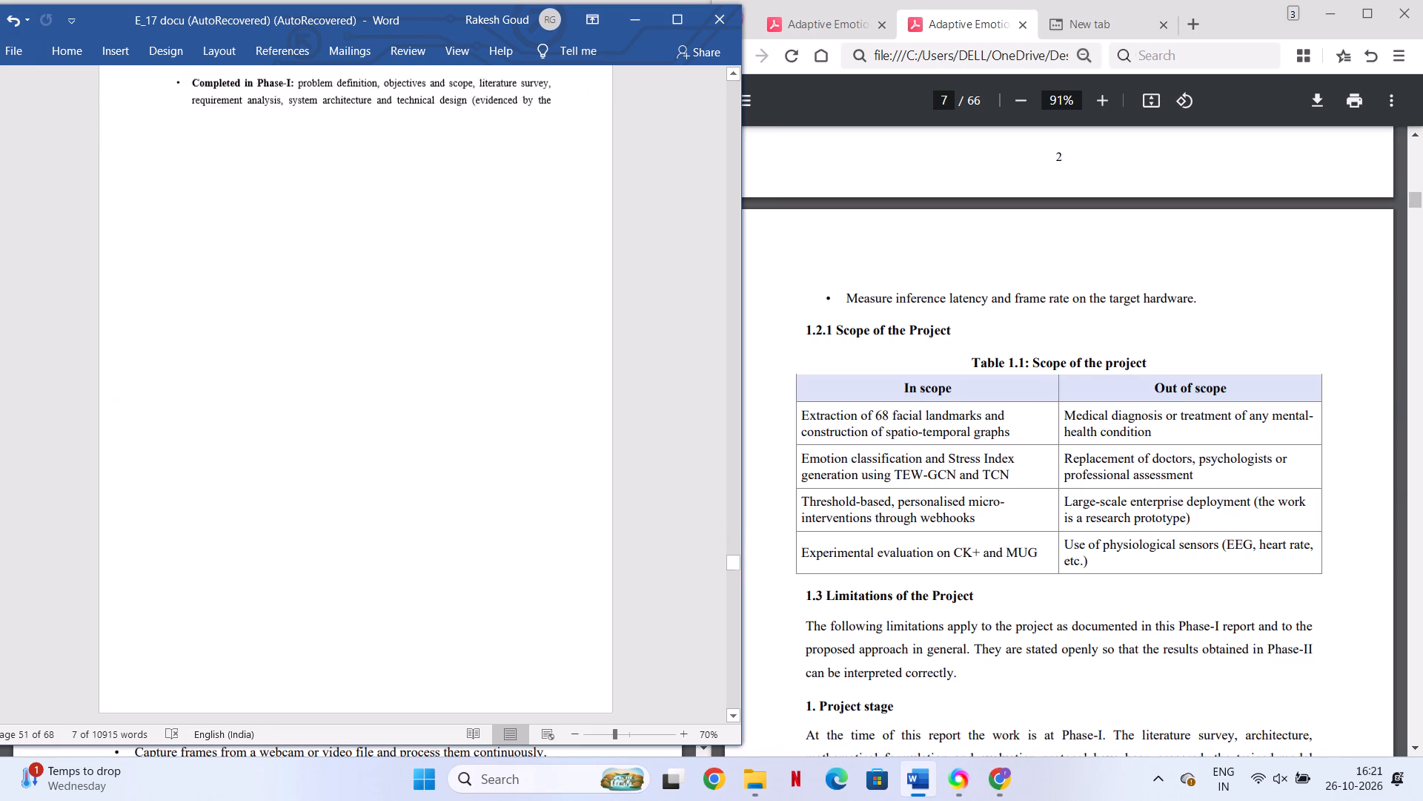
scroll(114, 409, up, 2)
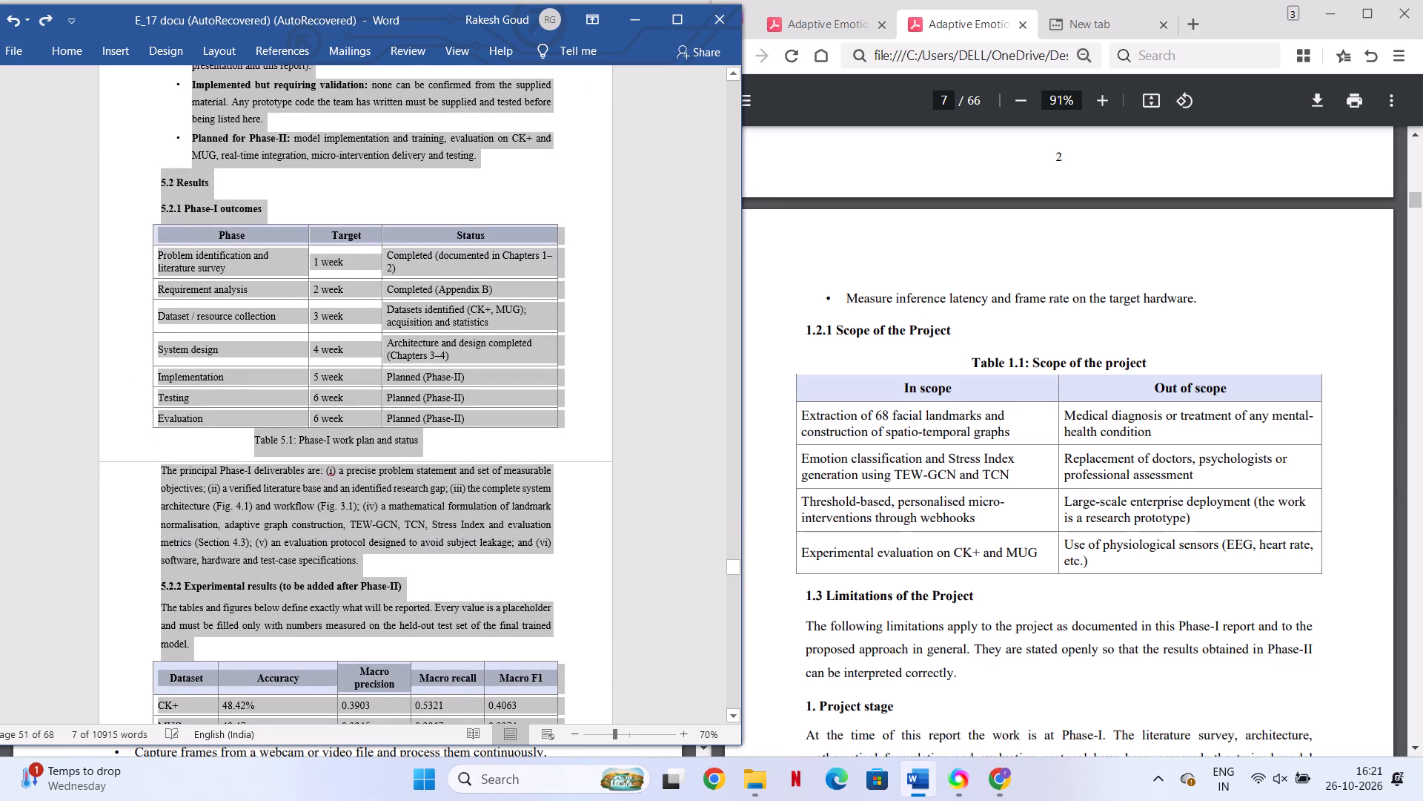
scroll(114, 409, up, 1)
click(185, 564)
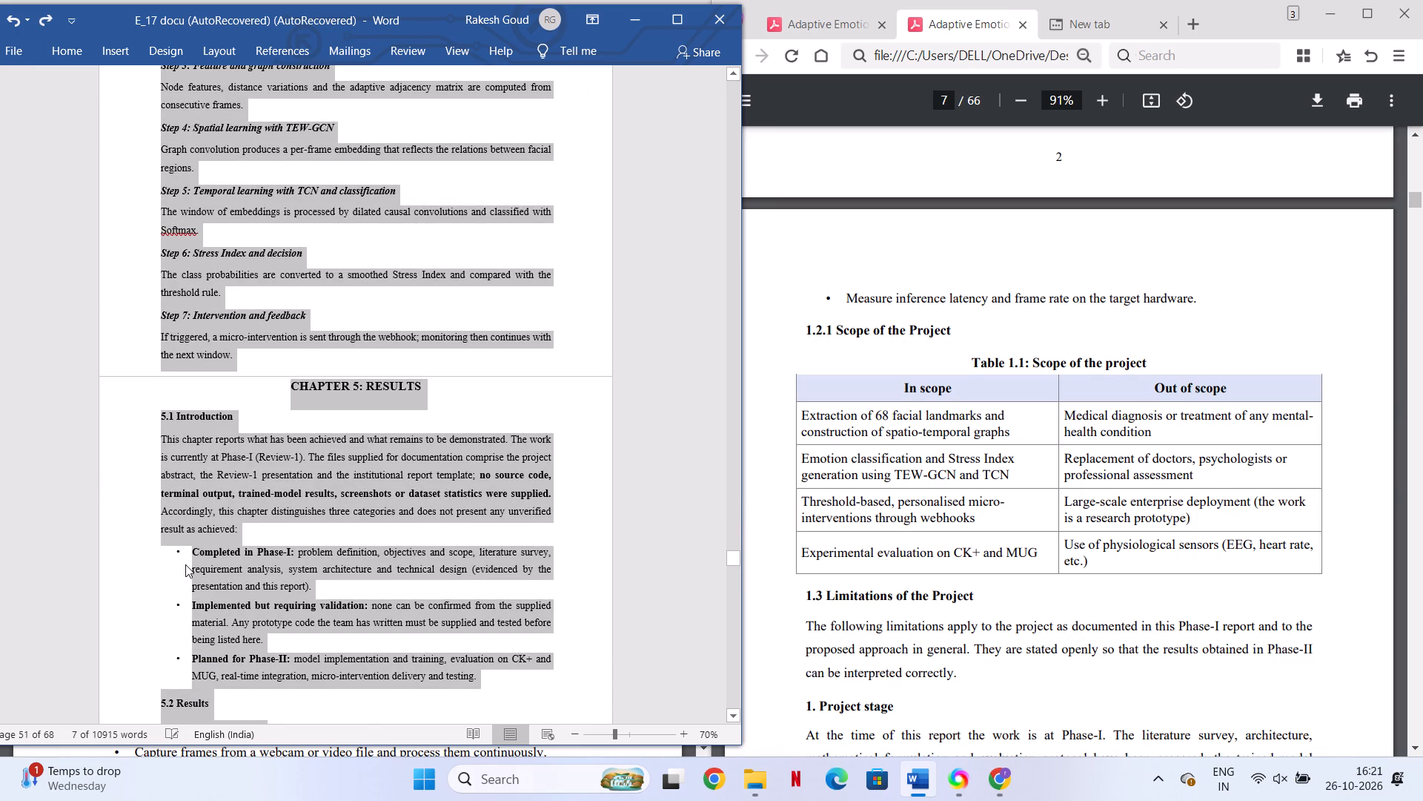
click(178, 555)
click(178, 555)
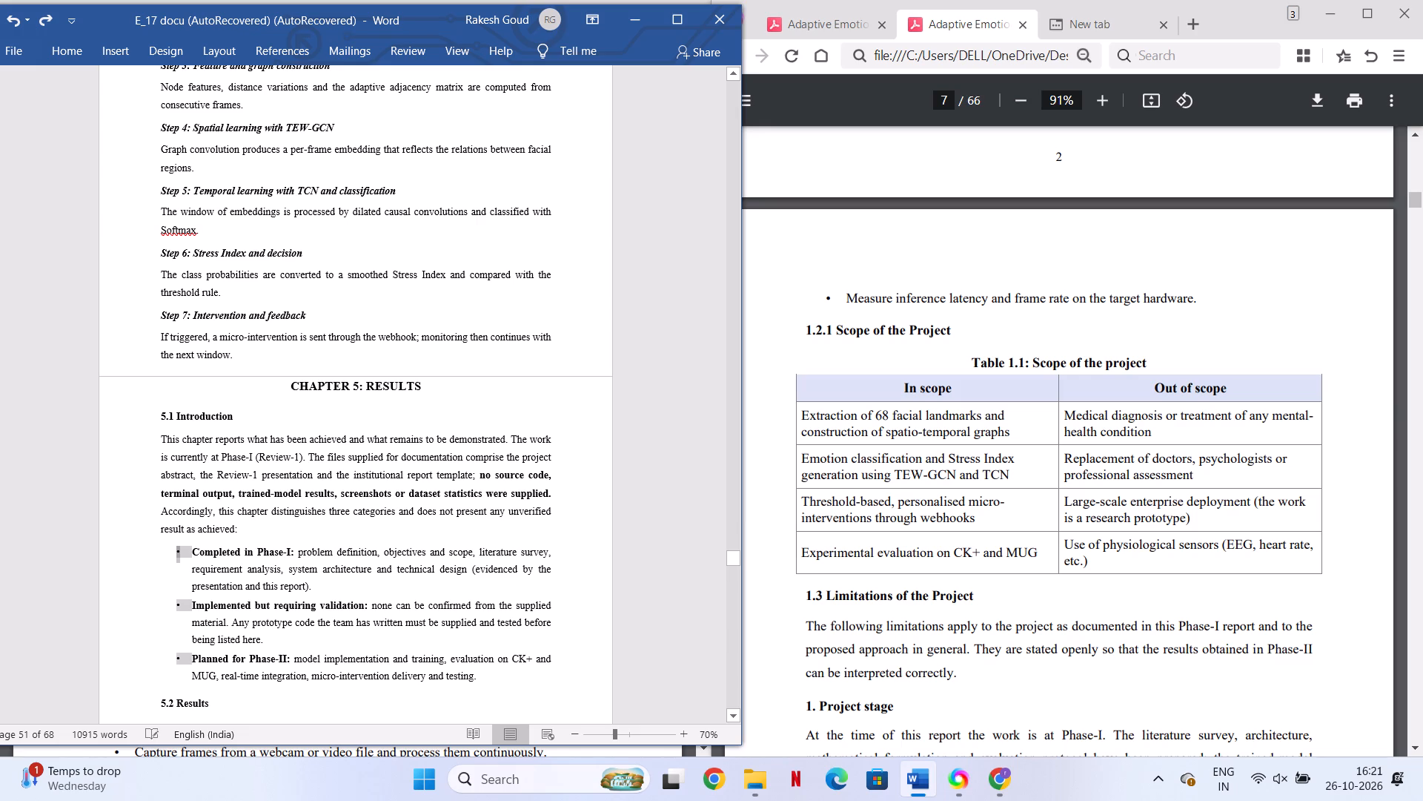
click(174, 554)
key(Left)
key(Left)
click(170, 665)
Slightly reduce the height of the Fig. 4.3 data-processing pipeline diagram under heading 4.4.2 Workflow process.
scroll(170, 665, right, 1)
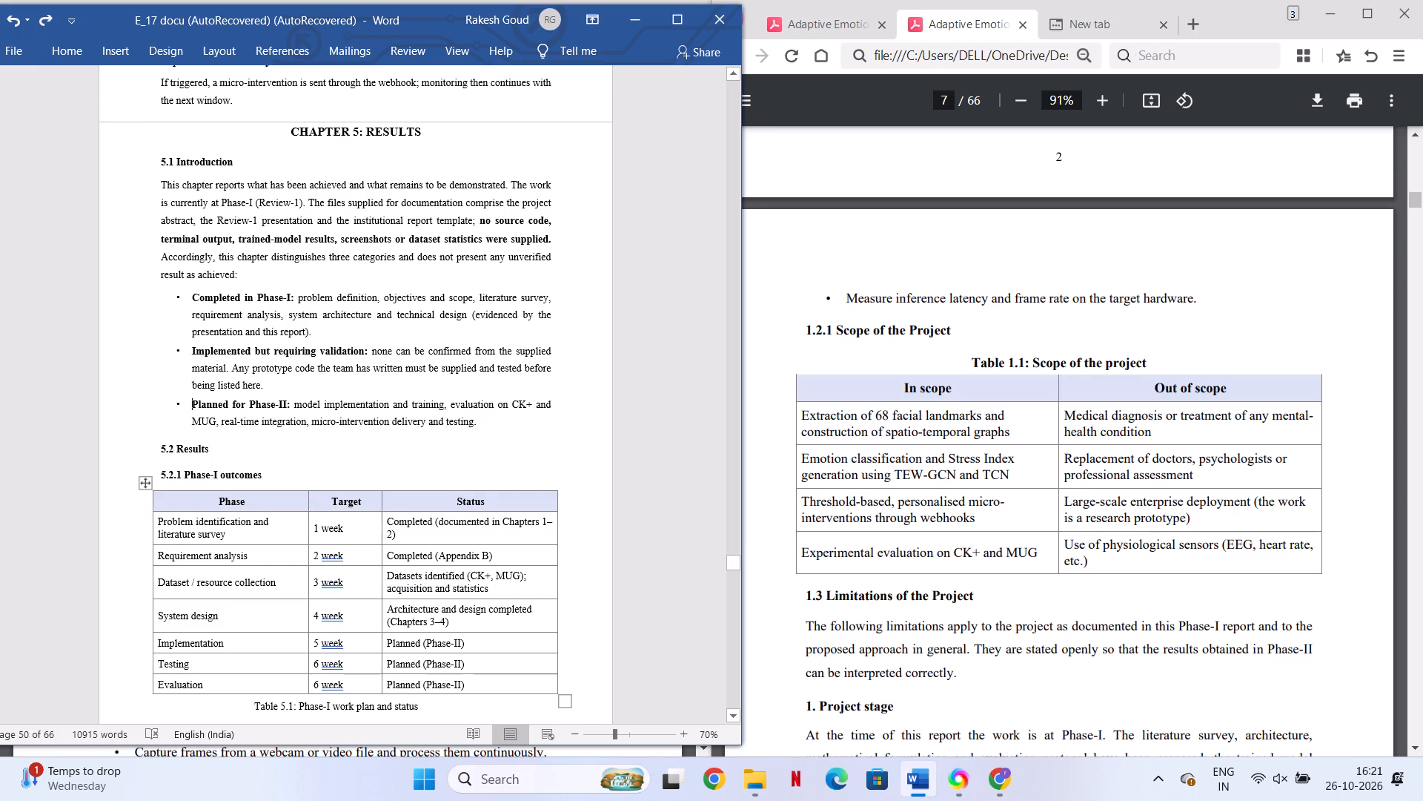
scroll(170, 665, right, 1)
scroll(170, 665, up, 1)
scroll(170, 665, right, 1)
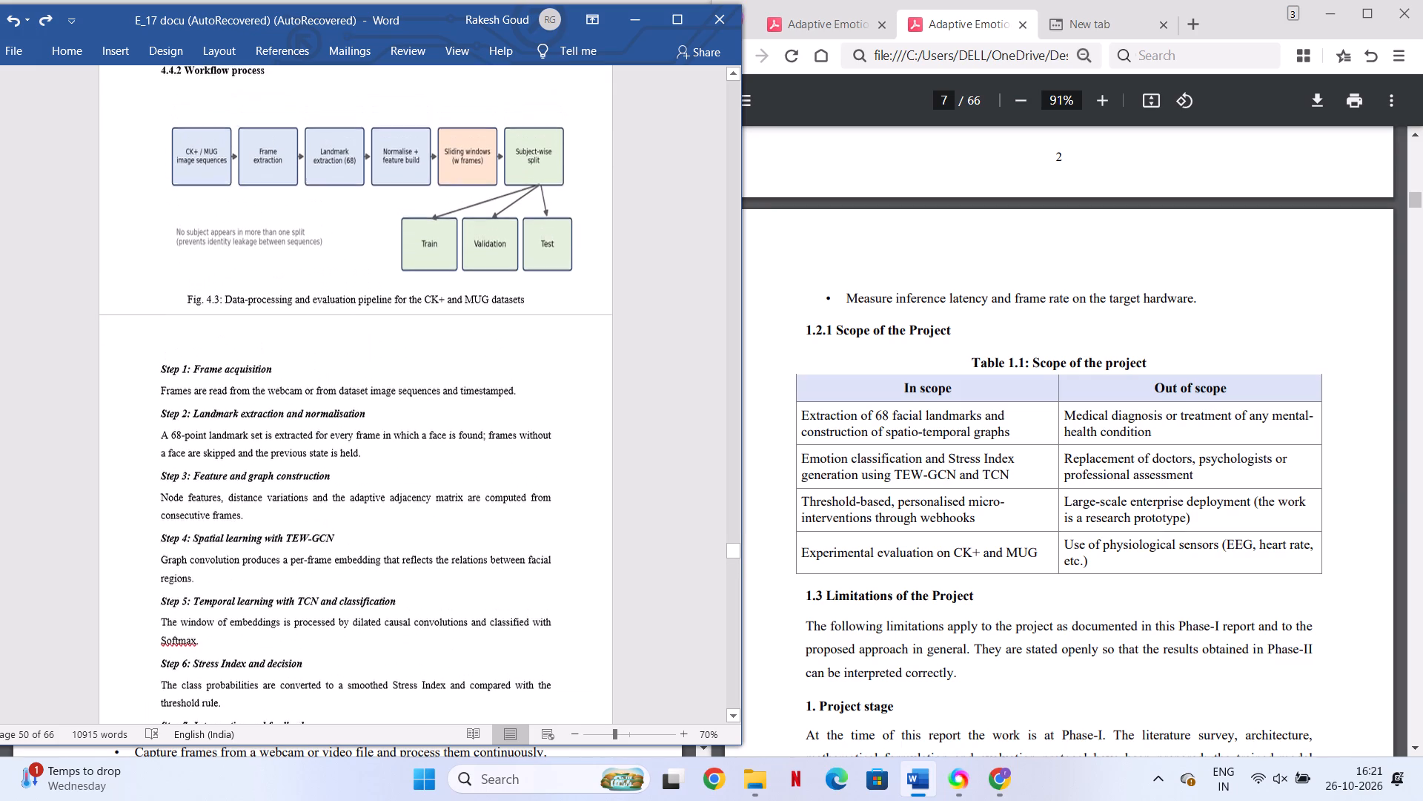
scroll(170, 665, up, 7)
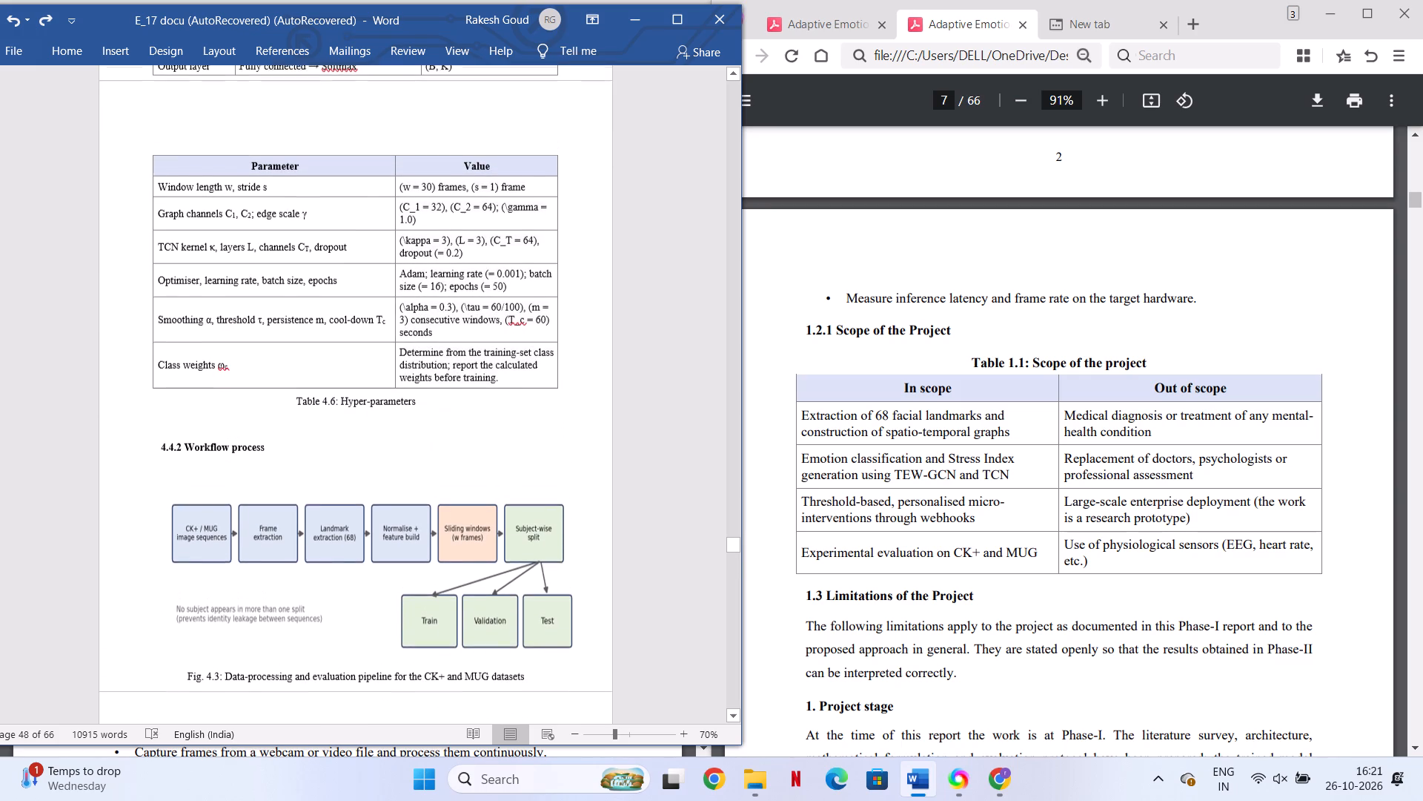
click(200, 492)
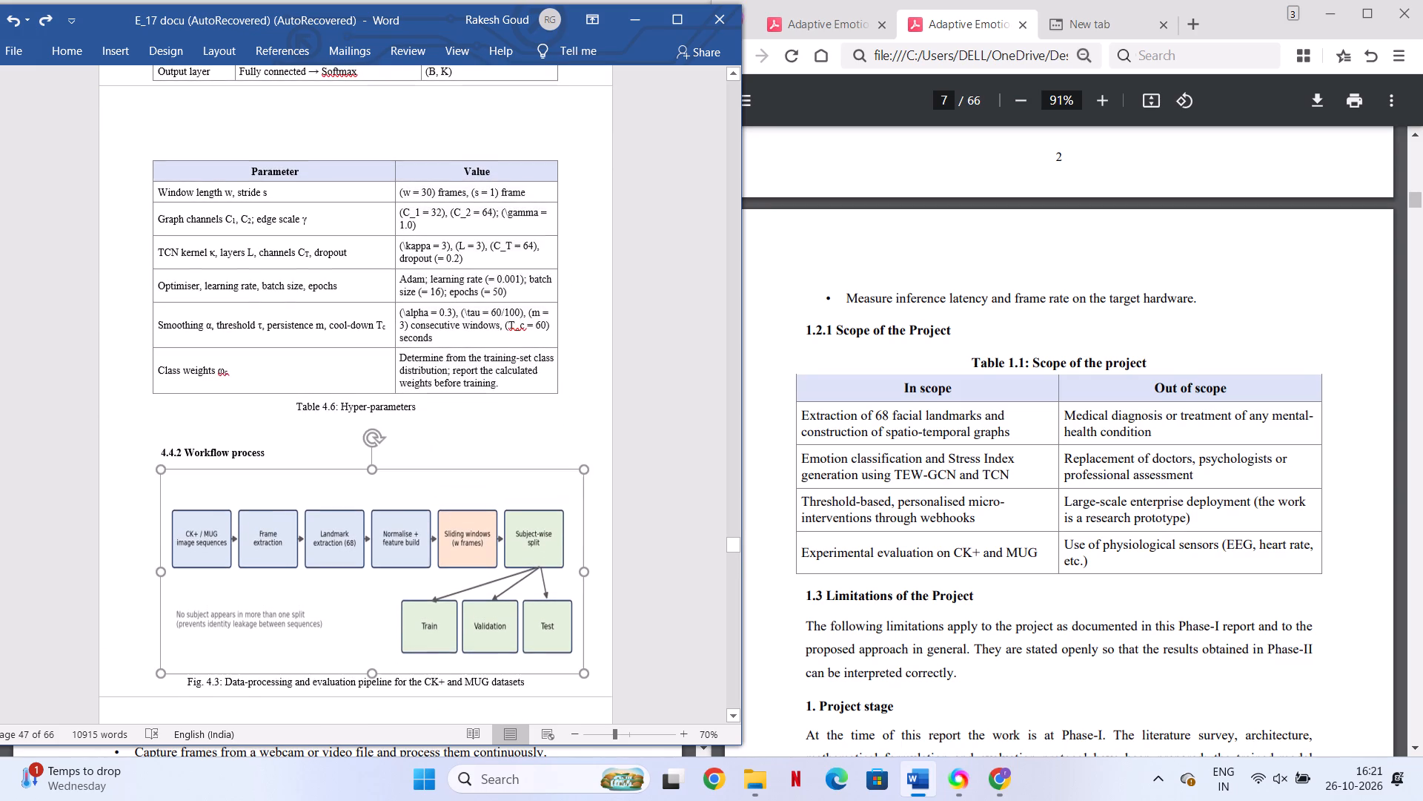
click(224, 489)
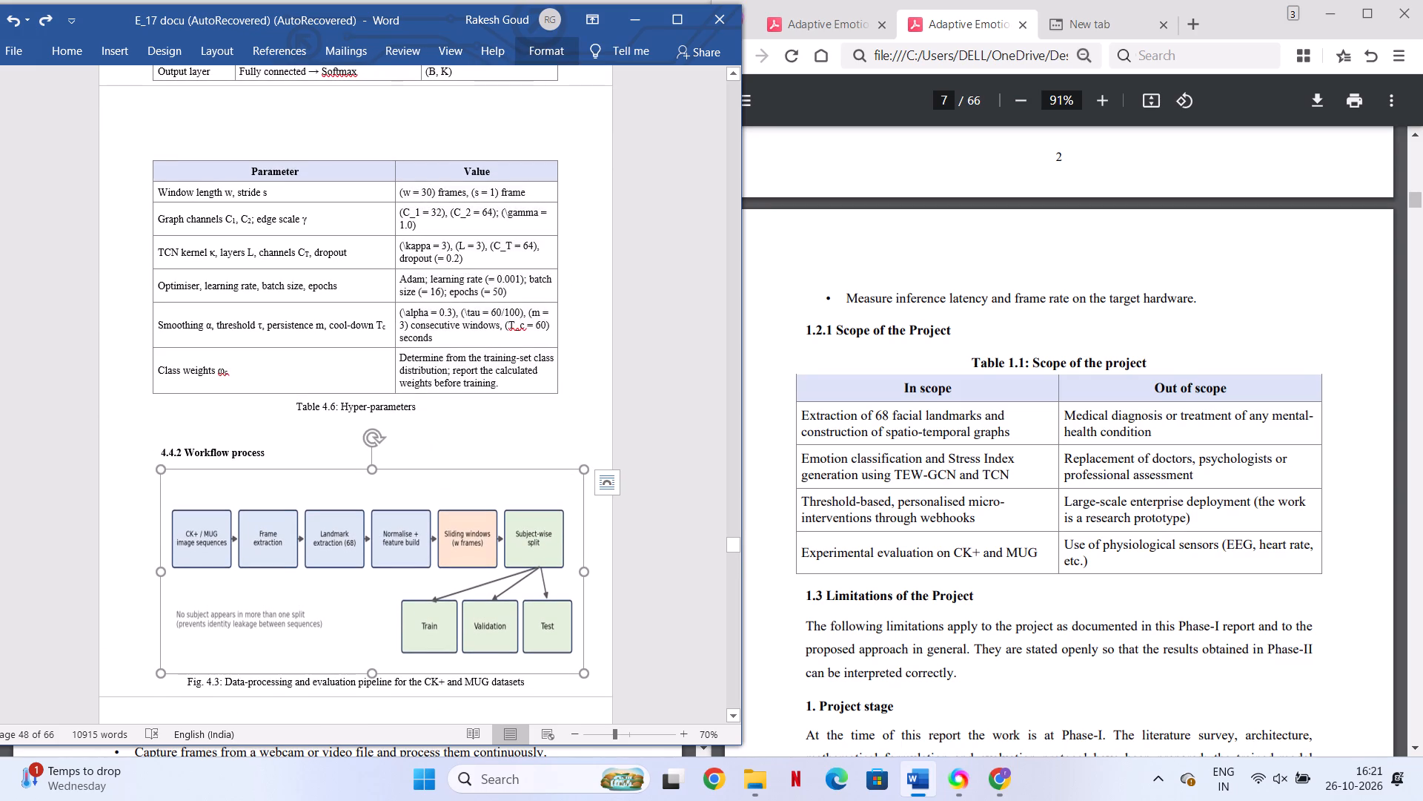
click(371, 469)
drag(371, 469, 371, 476)
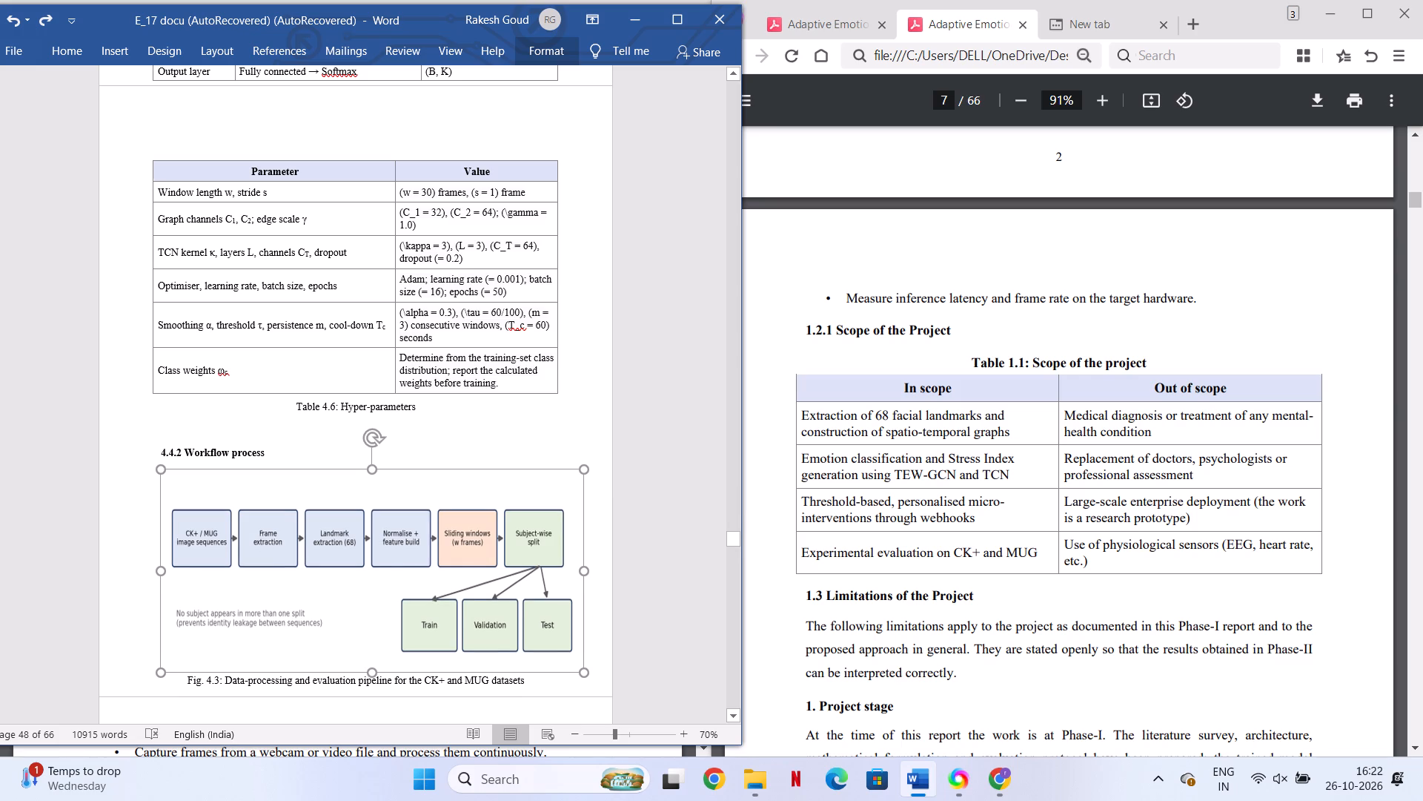
drag(371, 476, 371, 480)
Delete the empty paragraph between the Table 4.6 caption and the "4.4.2 Workflow process" heading.
click(309, 452)
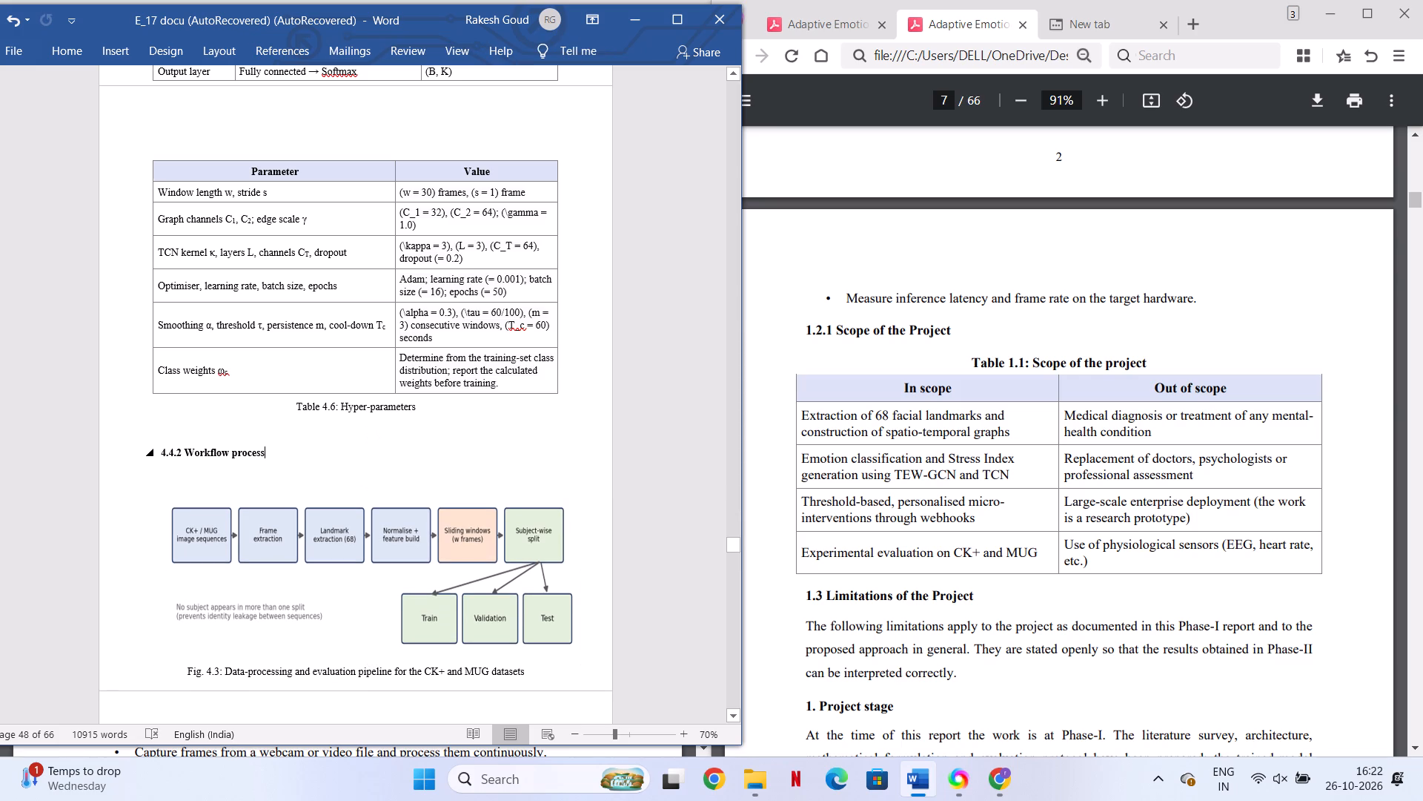
click(196, 436)
key(BackSpace)
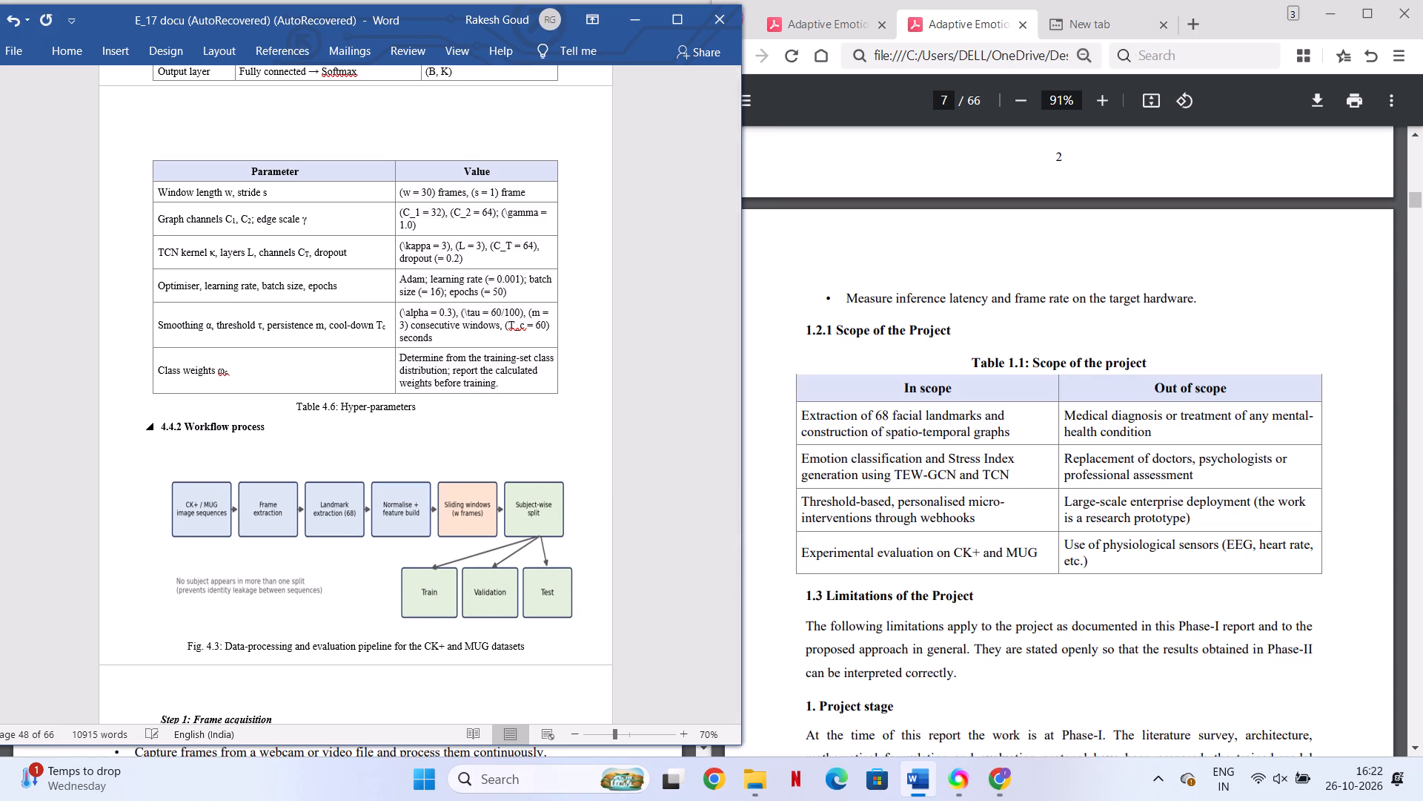
Review the pages around the workflow steps, then back through the Chapter 4 architecture and database design to the Chapter 3 code listings.
scroll(196, 436, down, 7)
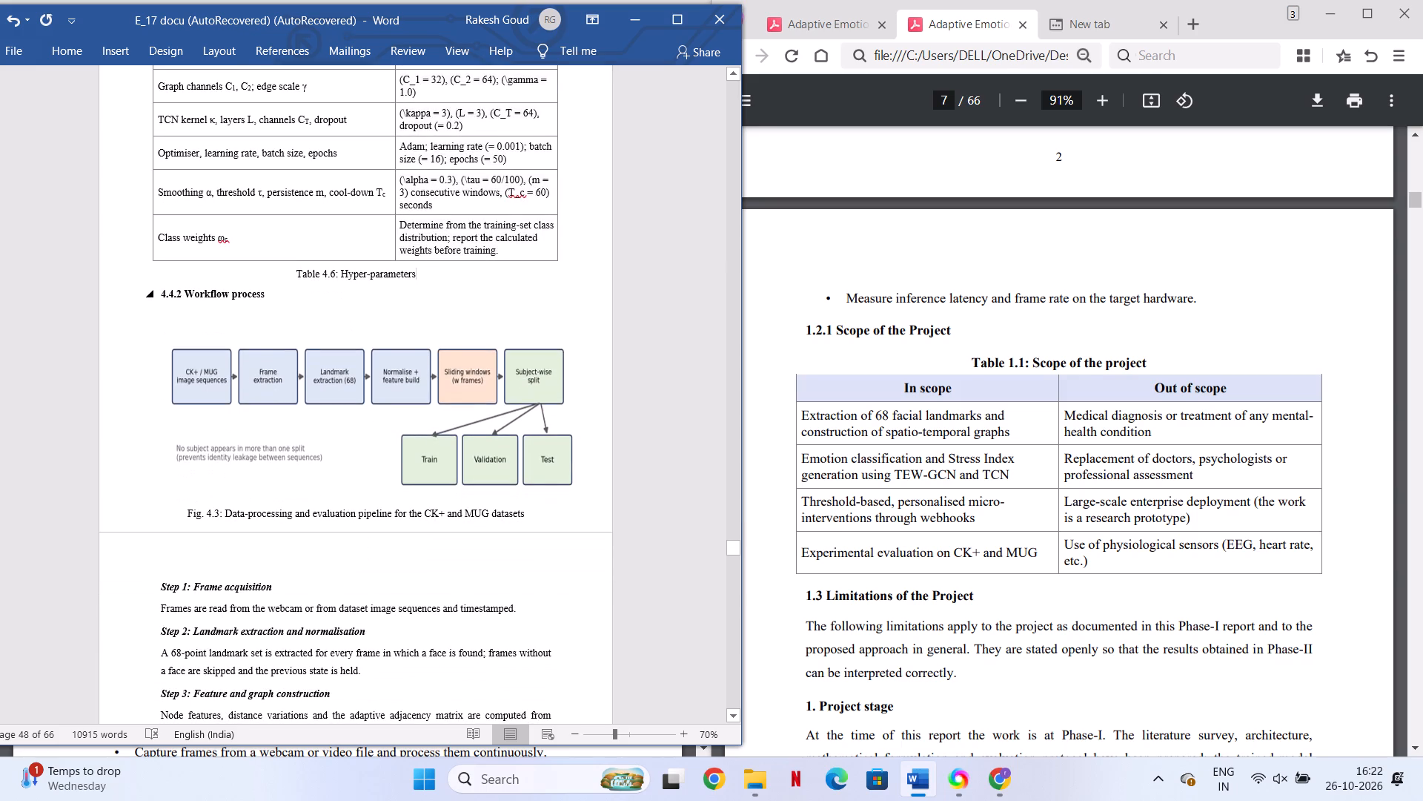
scroll(196, 436, down, 2)
scroll(196, 436, up, 3)
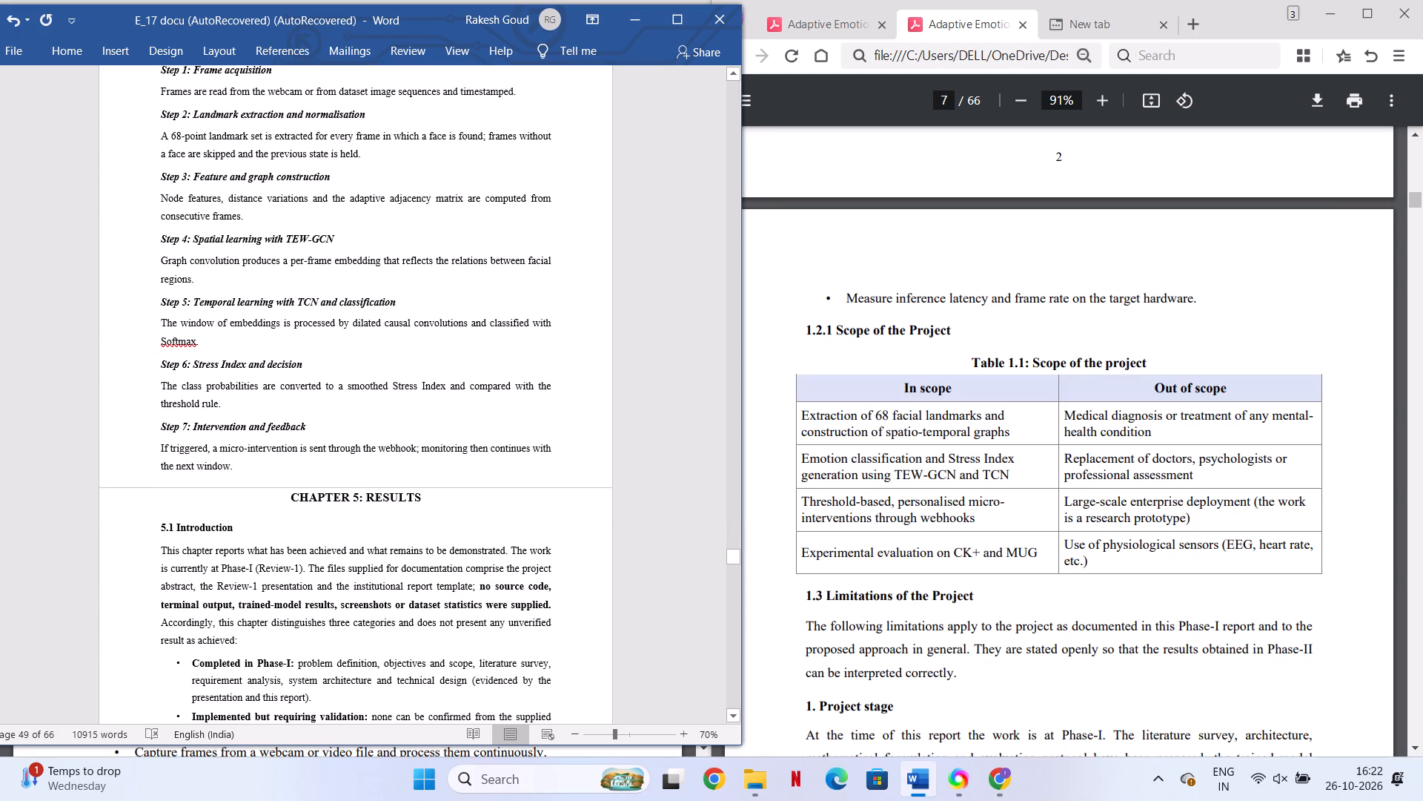
scroll(196, 436, up, 7)
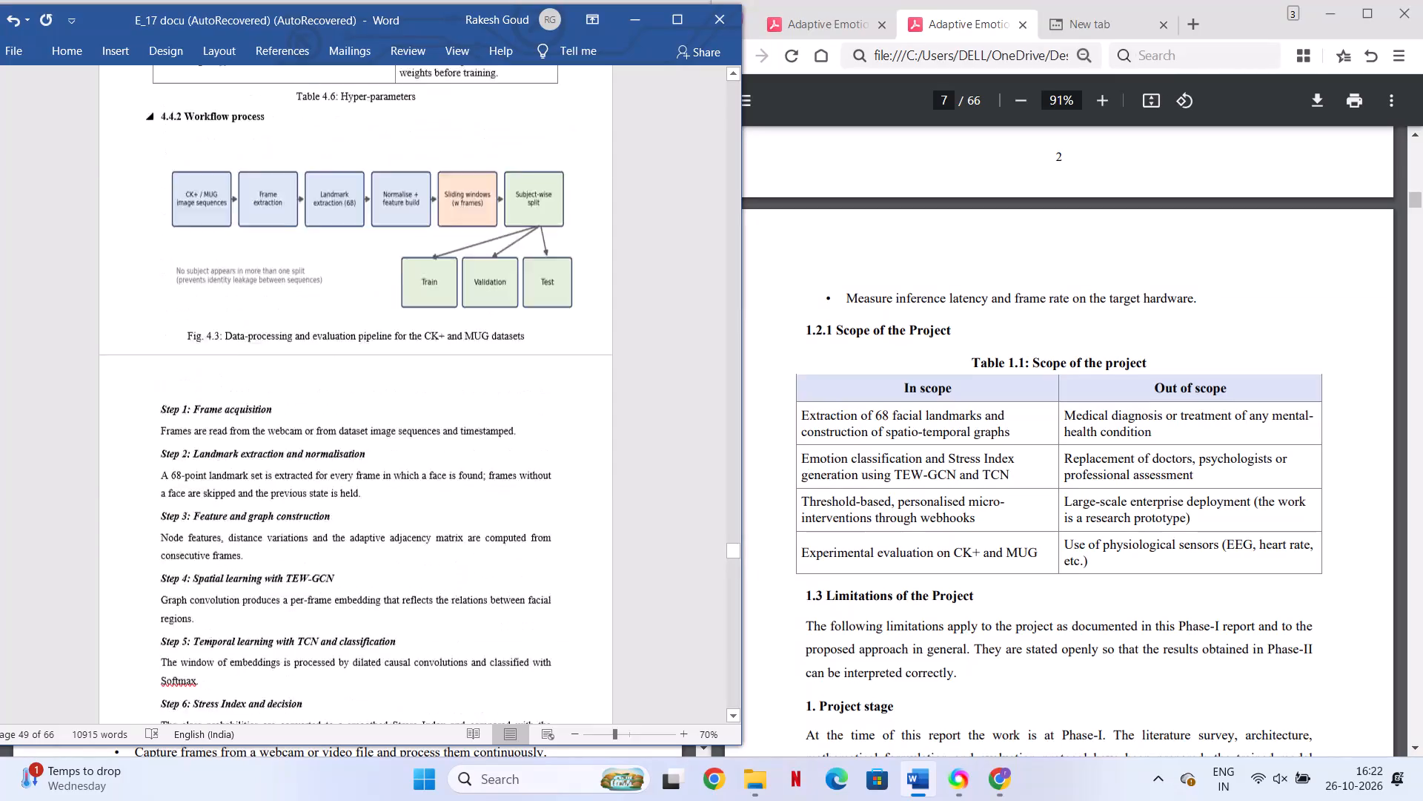
scroll(196, 436, up, 9)
scroll(196, 436, up, 20)
scroll(196, 436, up, 4)
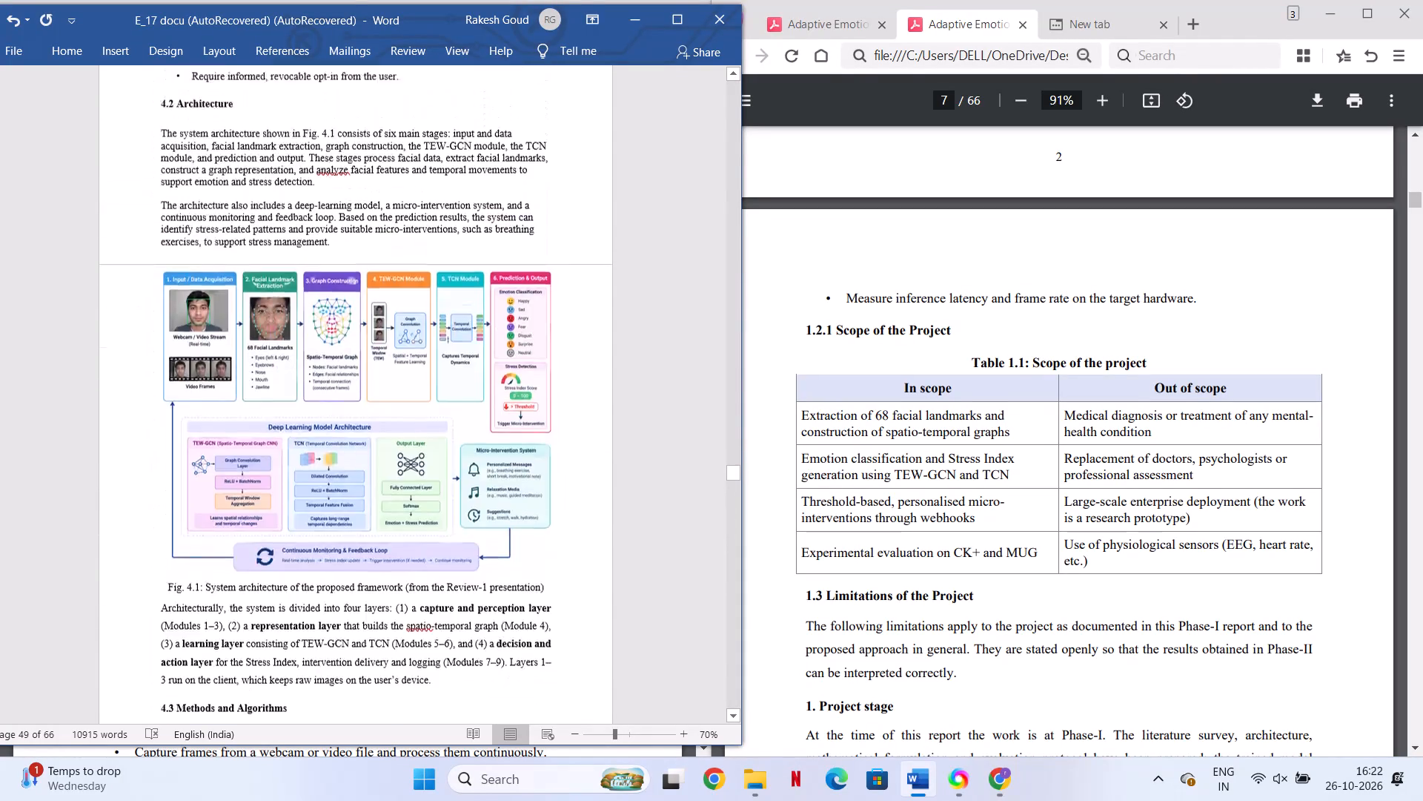
scroll(196, 436, up, 4)
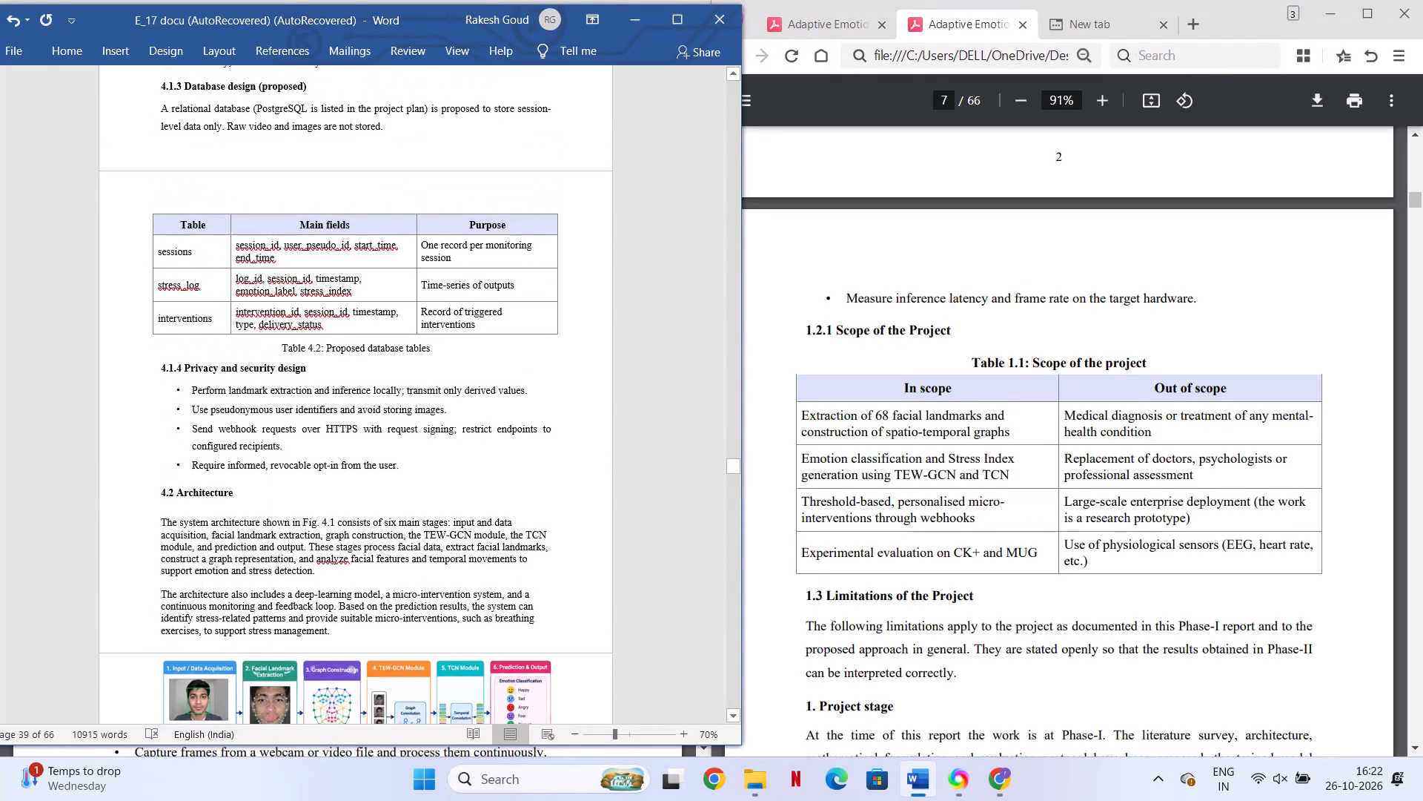
scroll(196, 441, up, 7)
scroll(196, 441, up, 15)
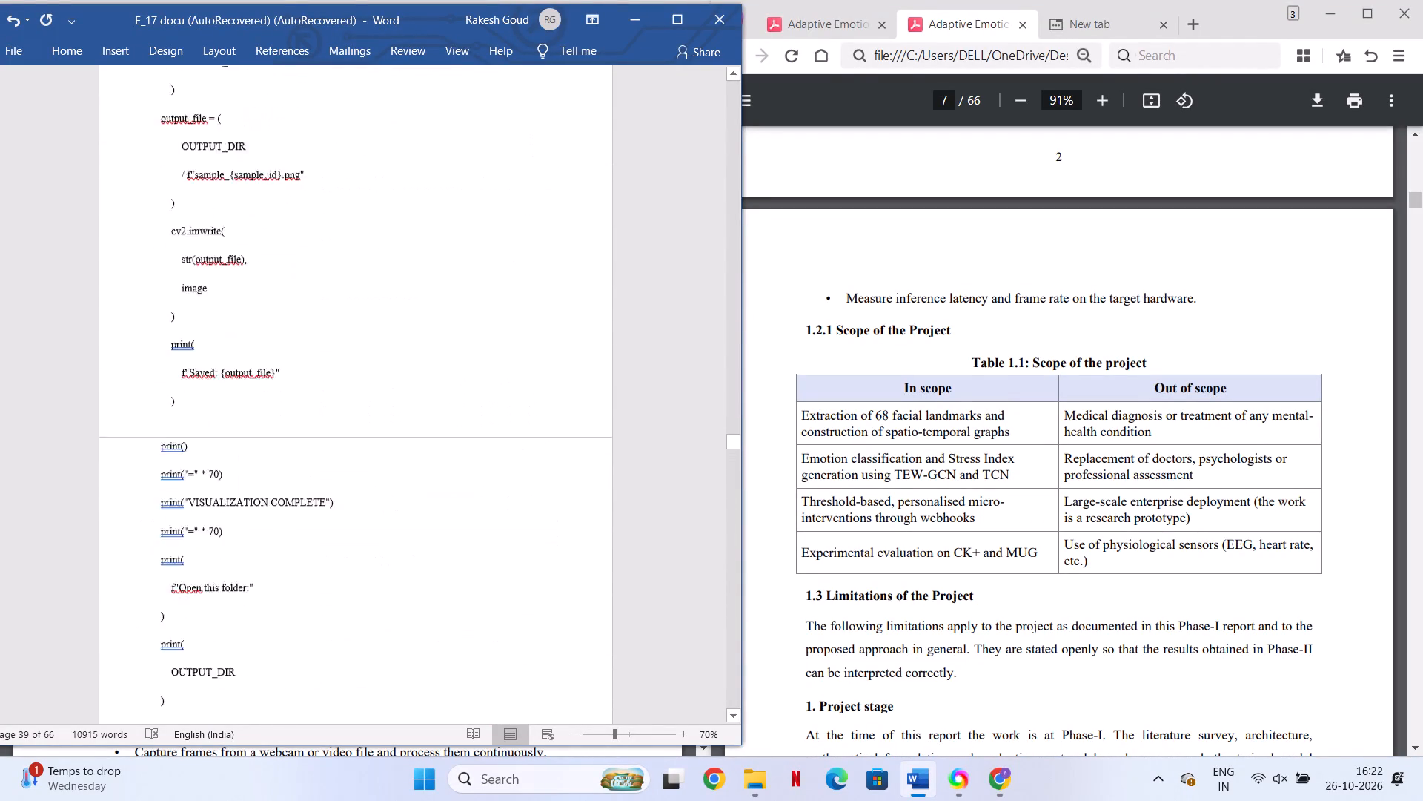
scroll(196, 441, up, 9)
scroll(196, 441, up, 20)
scroll(196, 441, up, 7)
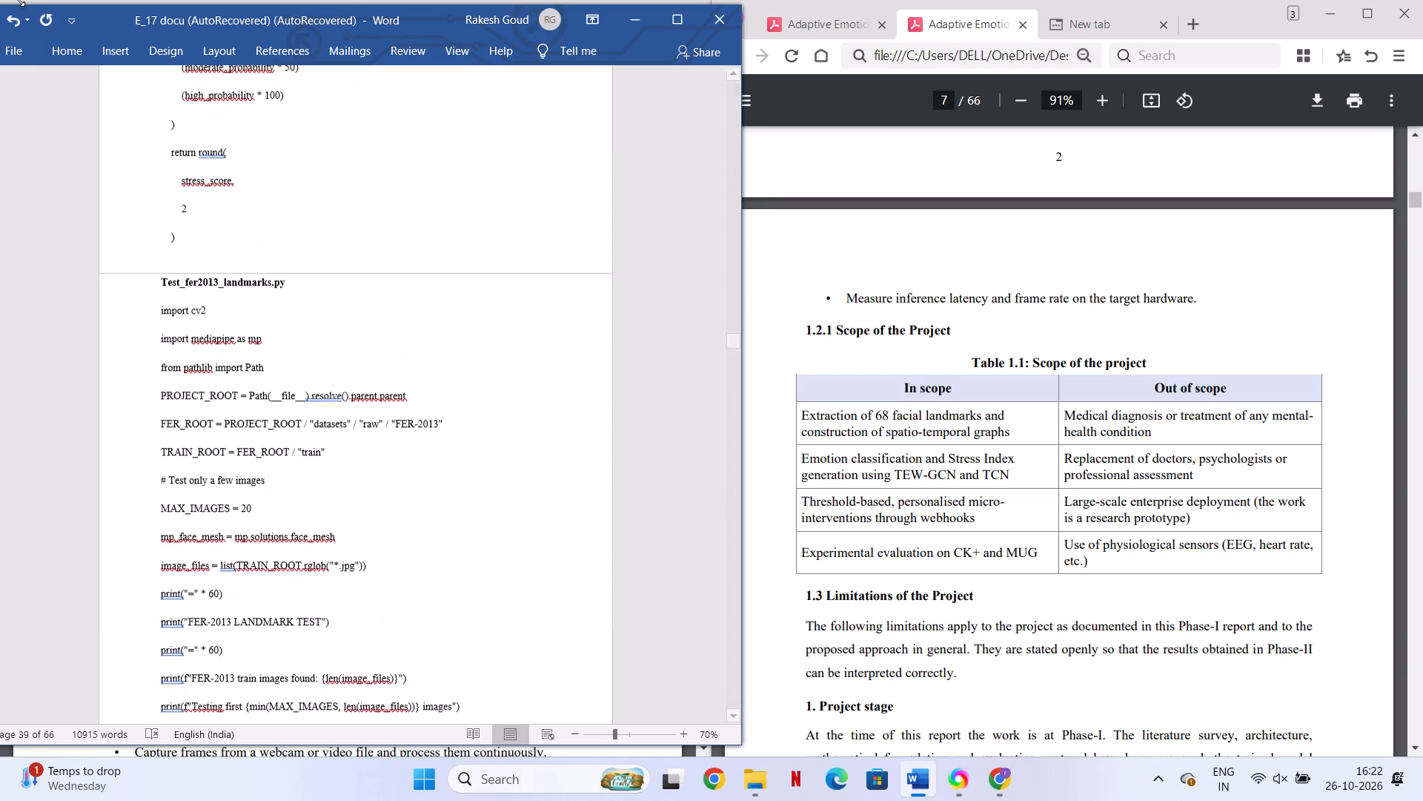
Set the proofing exceptions to hide both spelling errors and grammar errors in this document only.
click(18, 47)
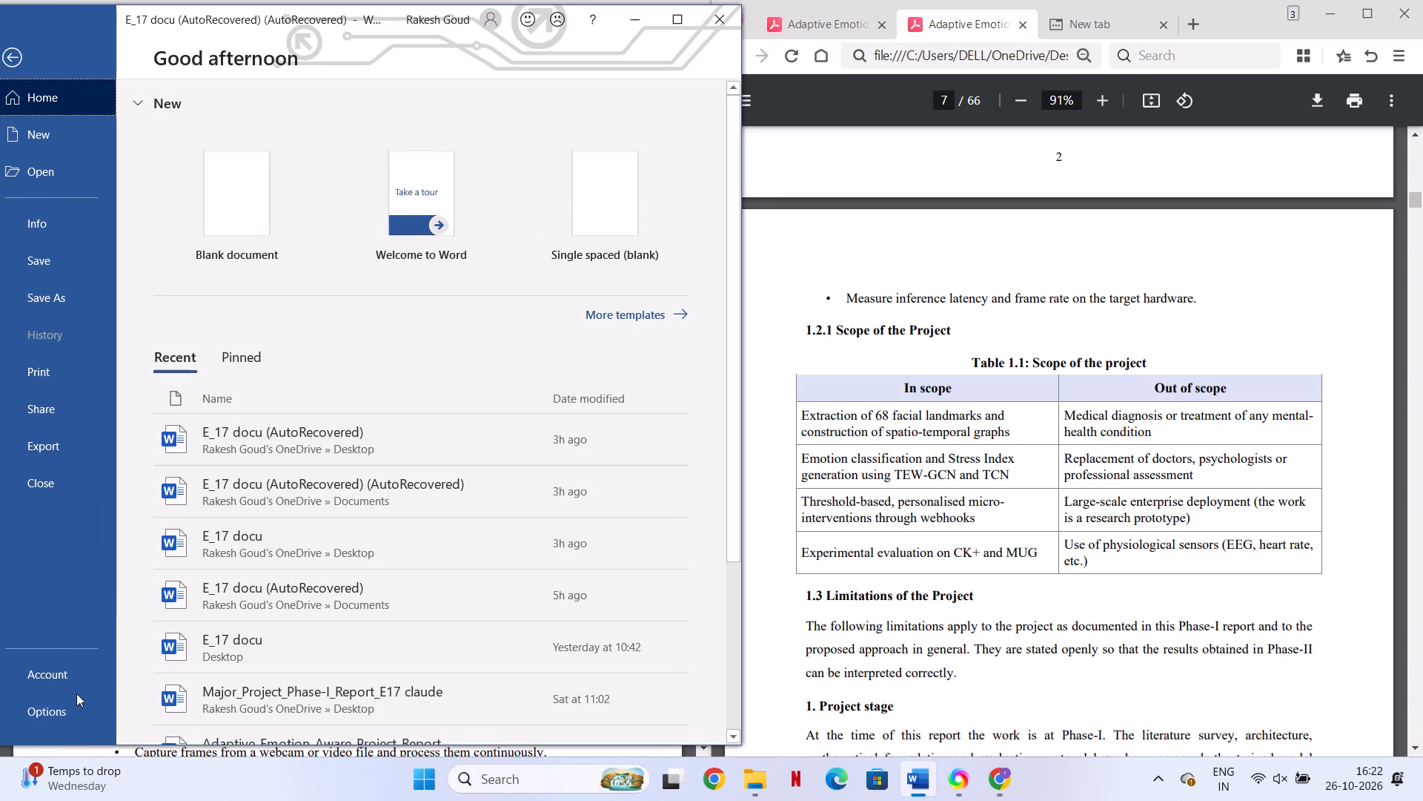
click(74, 699)
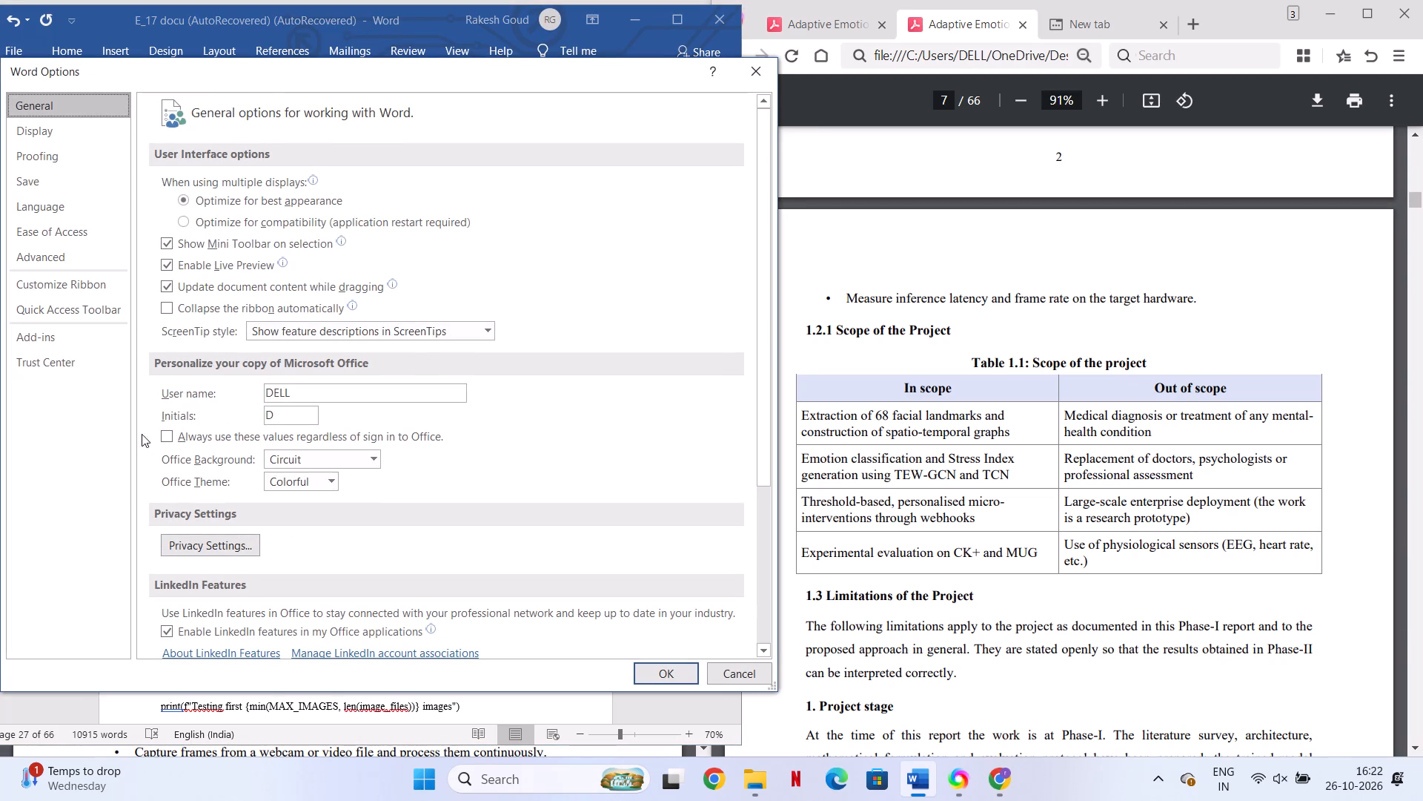
click(53, 158)
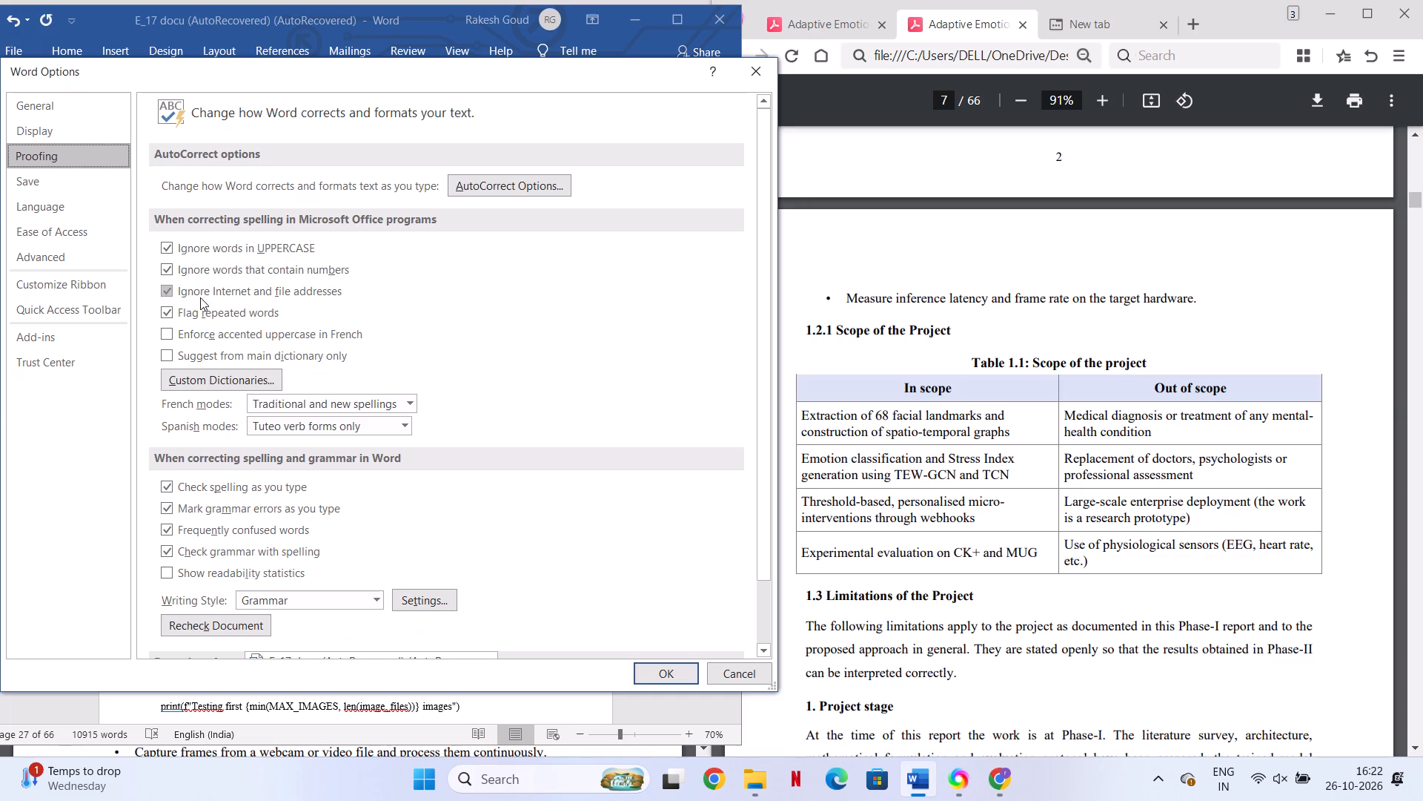
scroll(265, 393, down, 1)
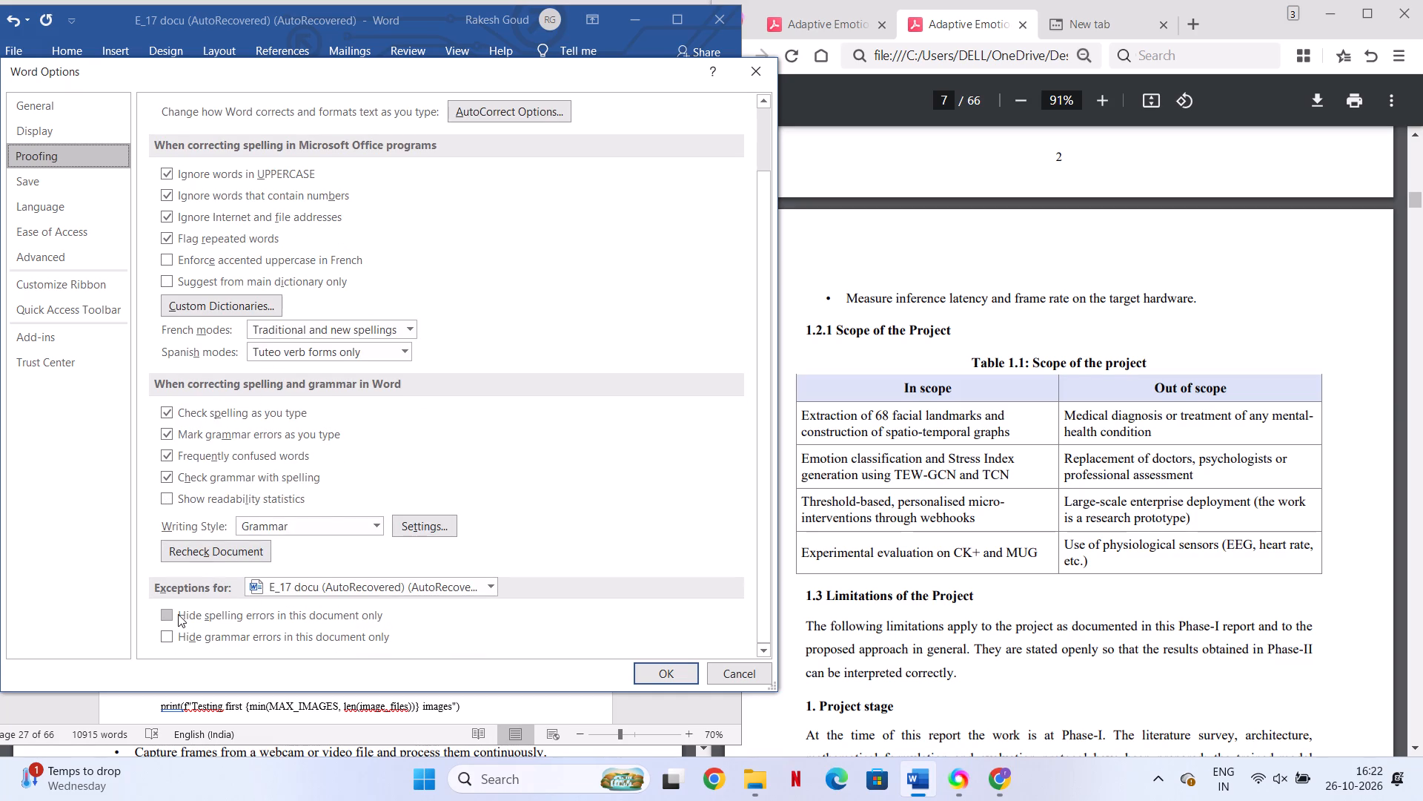
click(178, 614)
click(175, 630)
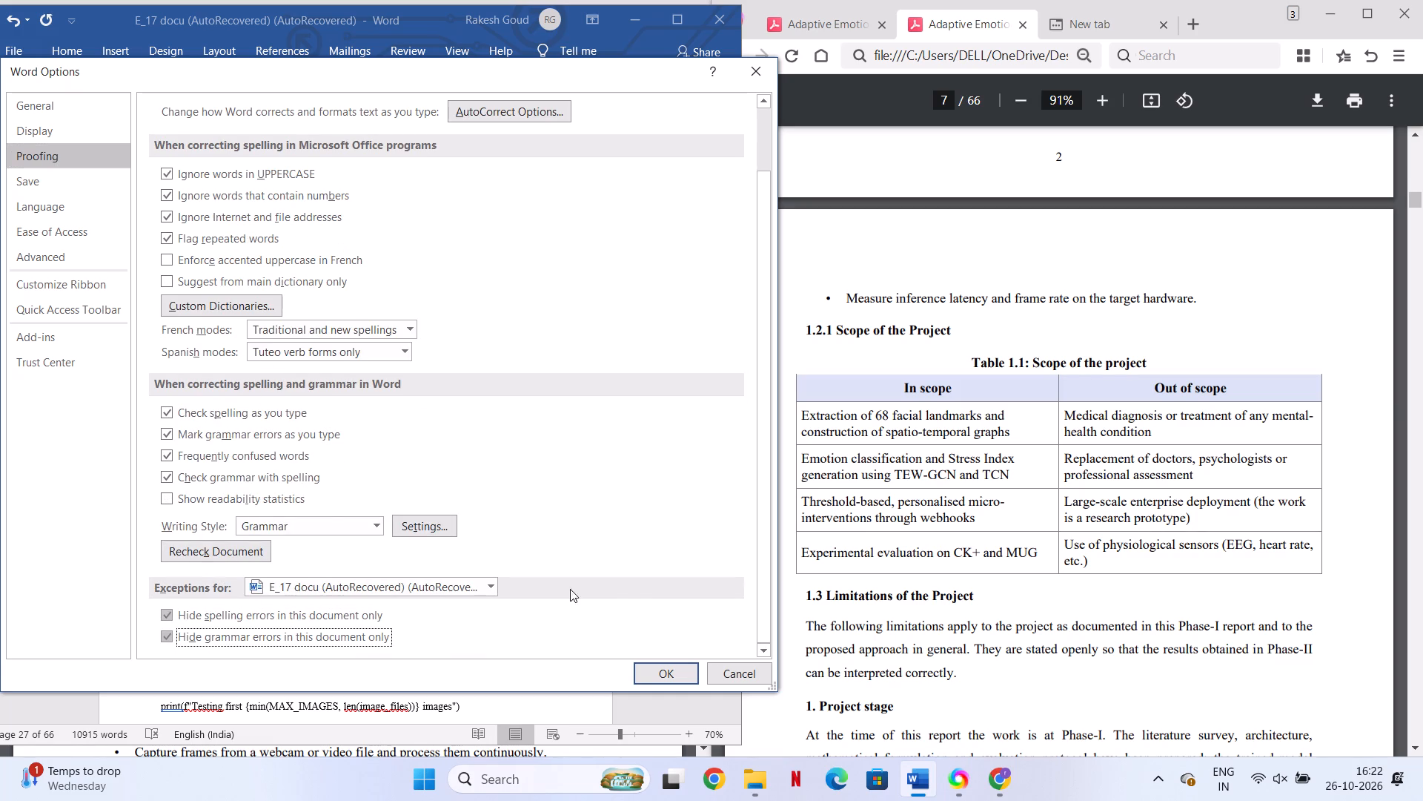
click(667, 670)
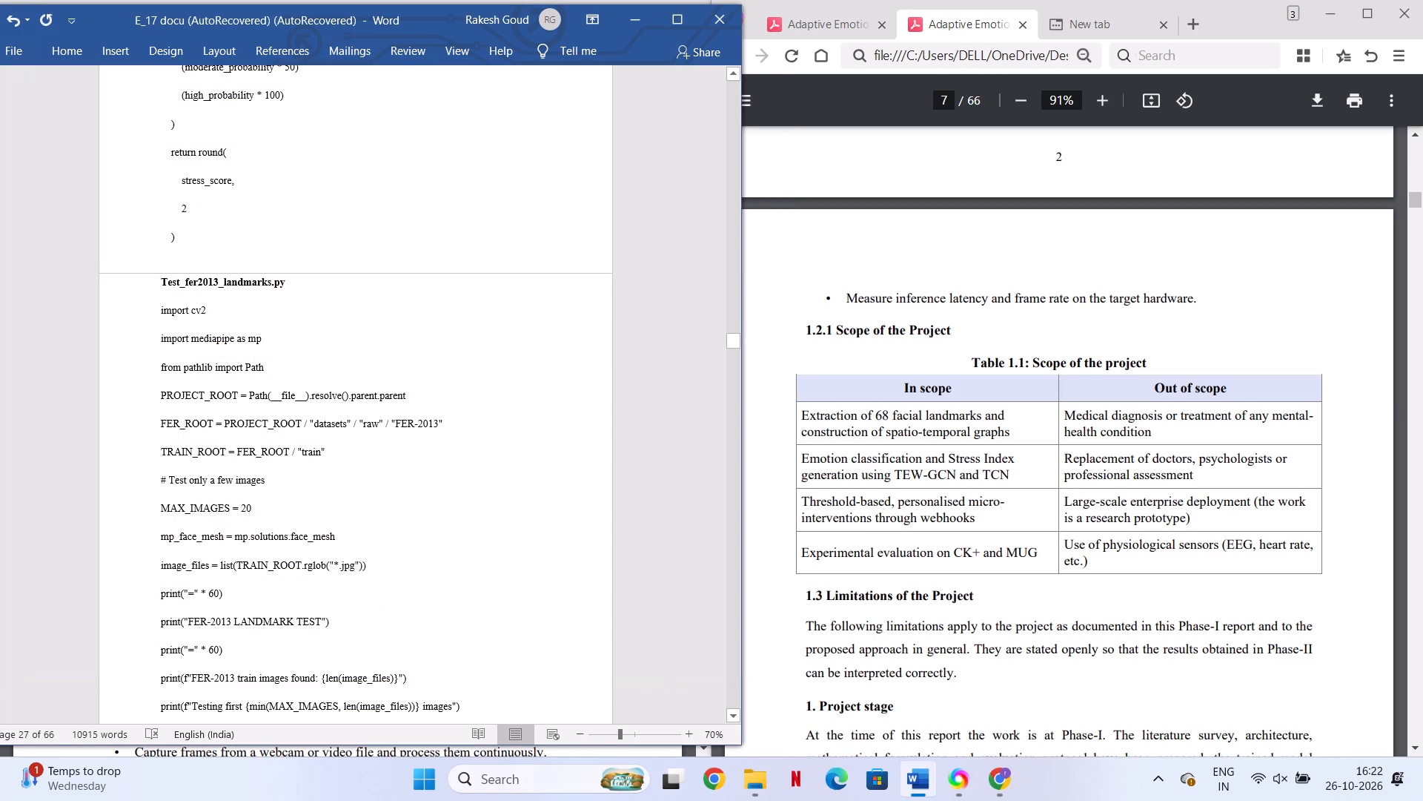
Review the report from the code listings back through Chapters 3, 2 and 1 to the table of contents, returning to the Chapter 1 introduction.
scroll(558, 438, up, 17)
scroll(558, 438, up, 7)
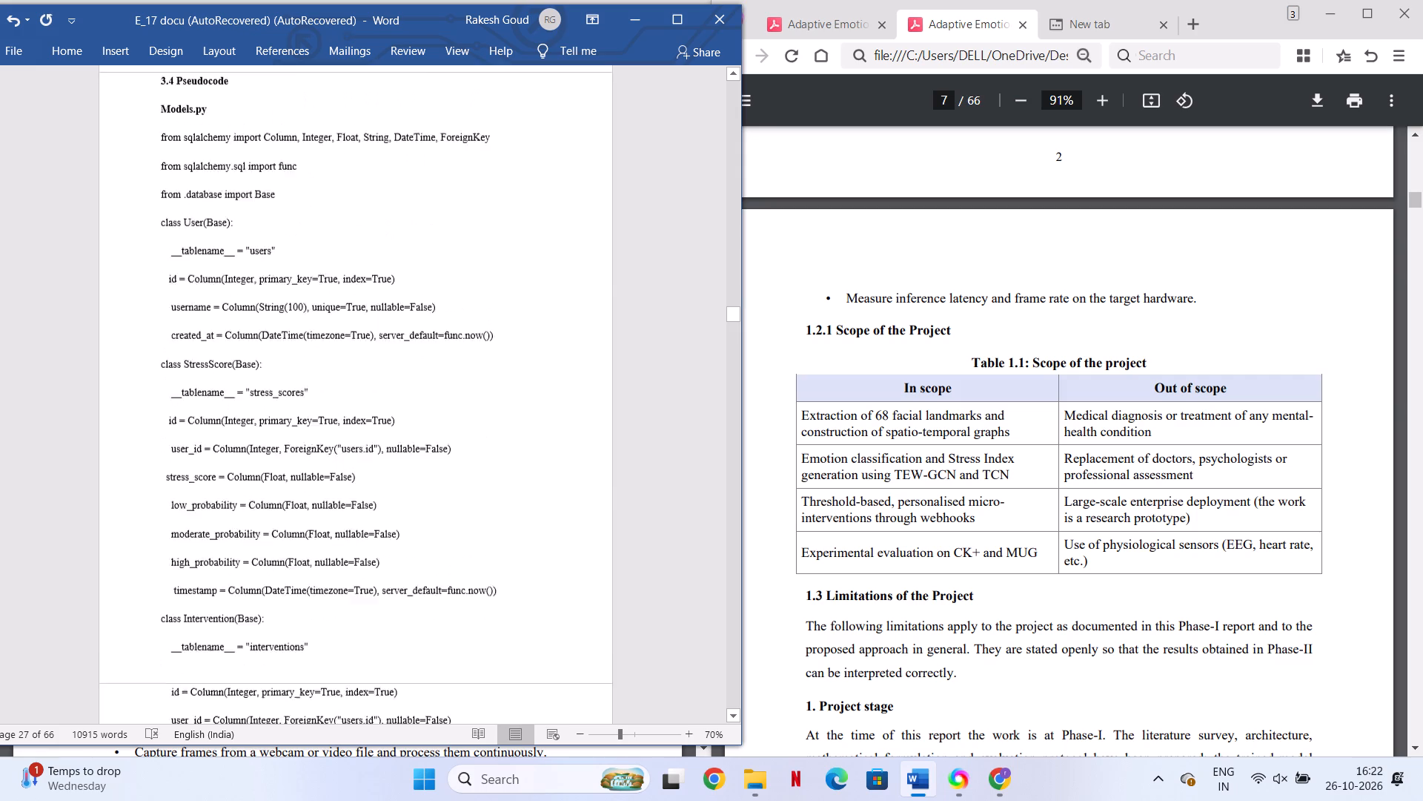
scroll(558, 438, up, 10)
scroll(558, 438, up, 18)
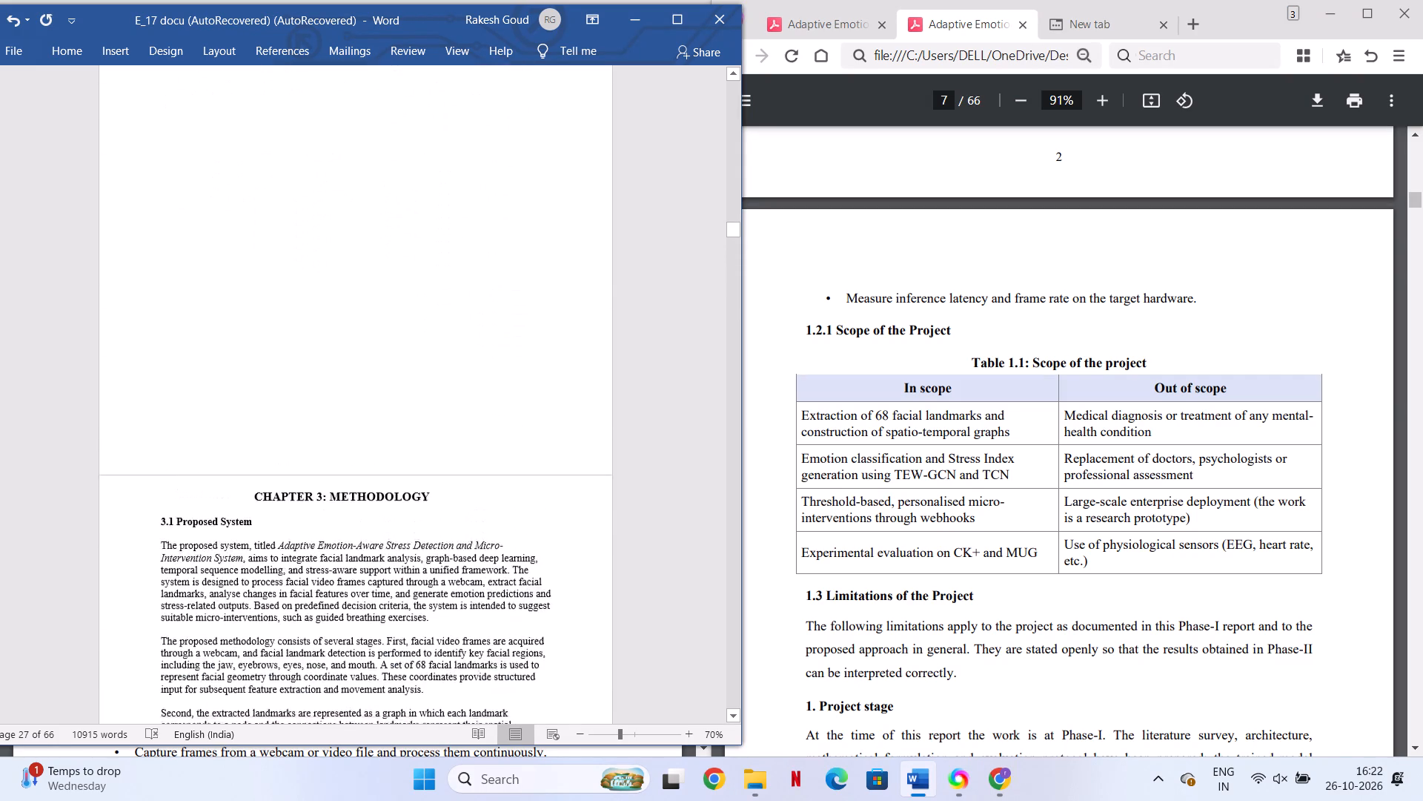
scroll(558, 438, up, 4)
scroll(558, 438, up, 20)
scroll(558, 438, up, 7)
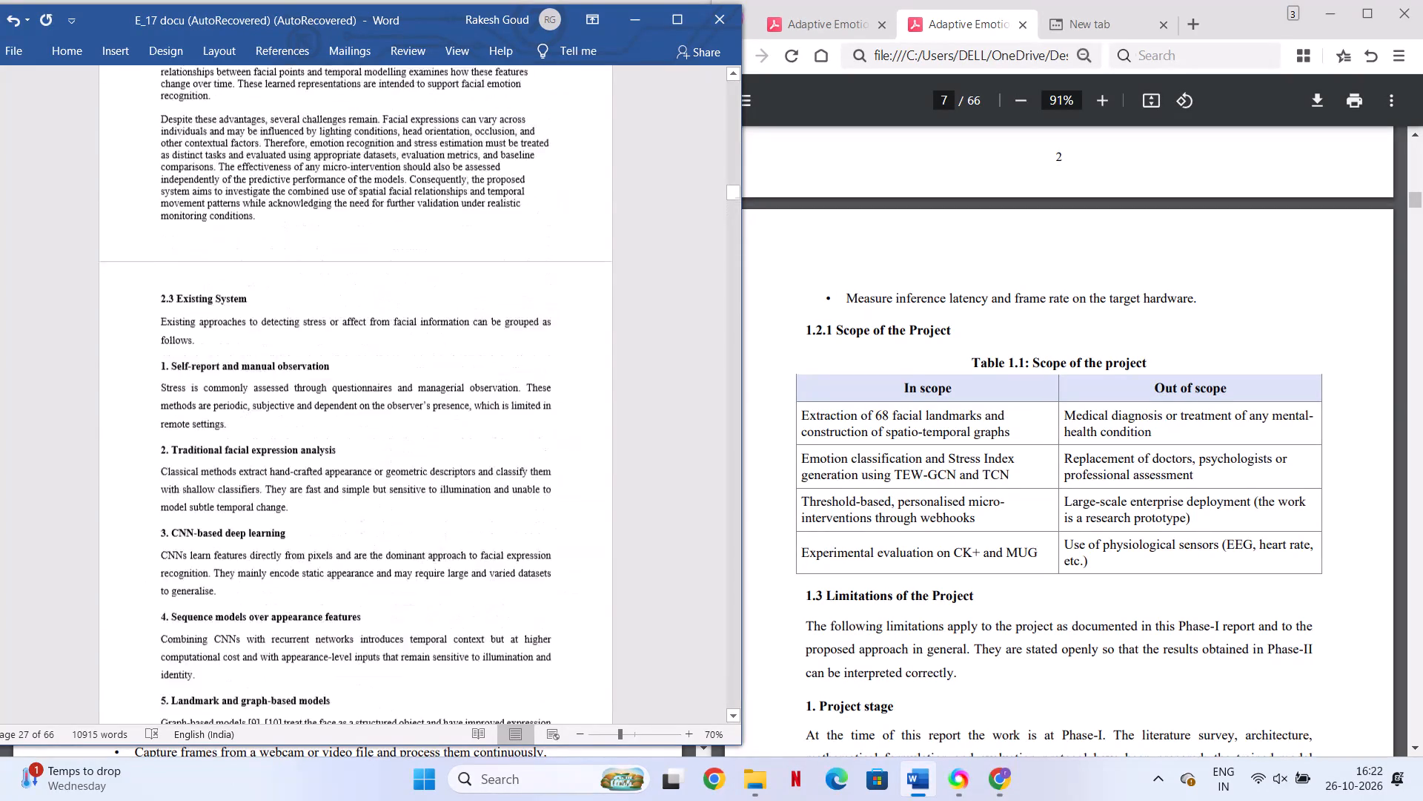
scroll(558, 438, up, 12)
scroll(558, 438, up, 13)
scroll(558, 438, up, 8)
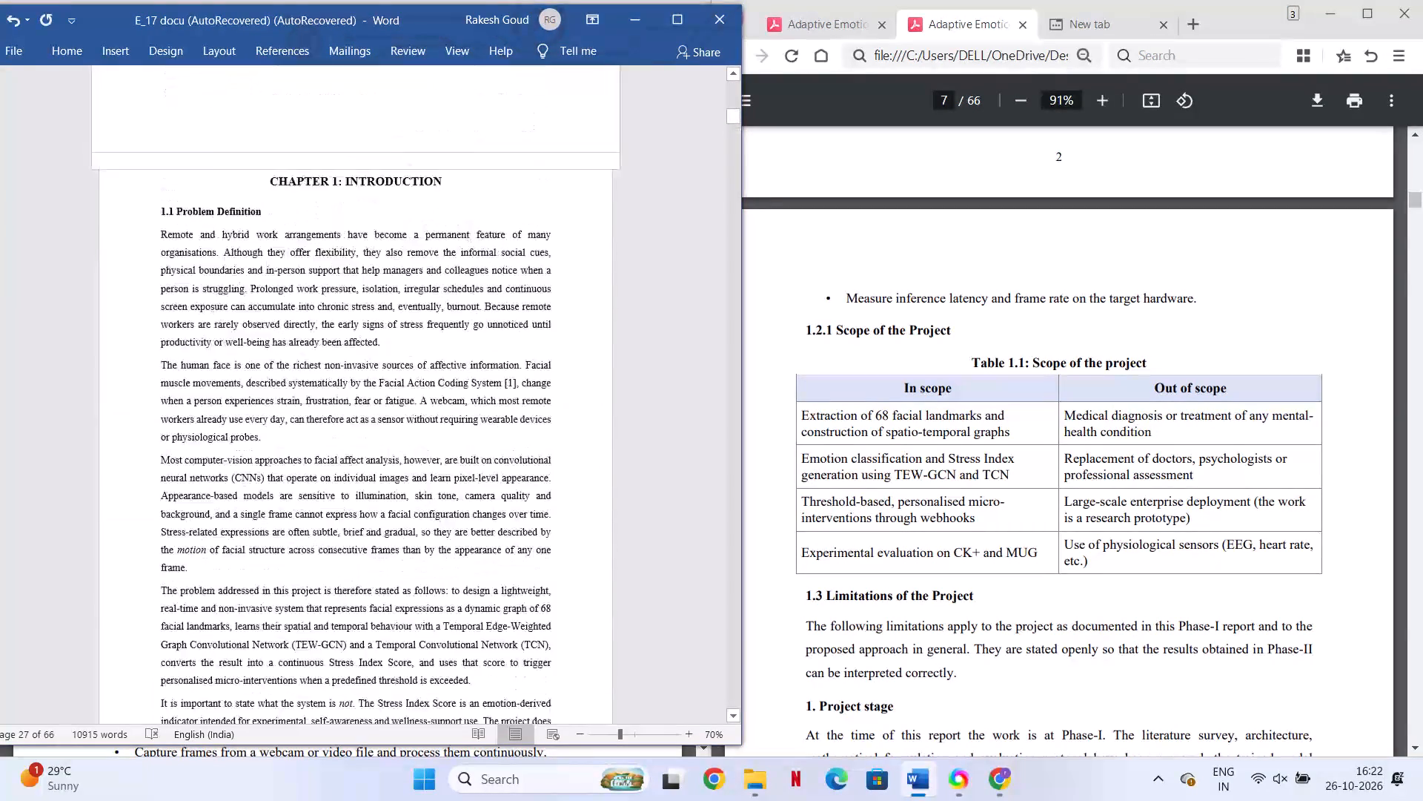
scroll(558, 438, up, 13)
scroll(558, 438, up, 8)
scroll(558, 438, down, 4)
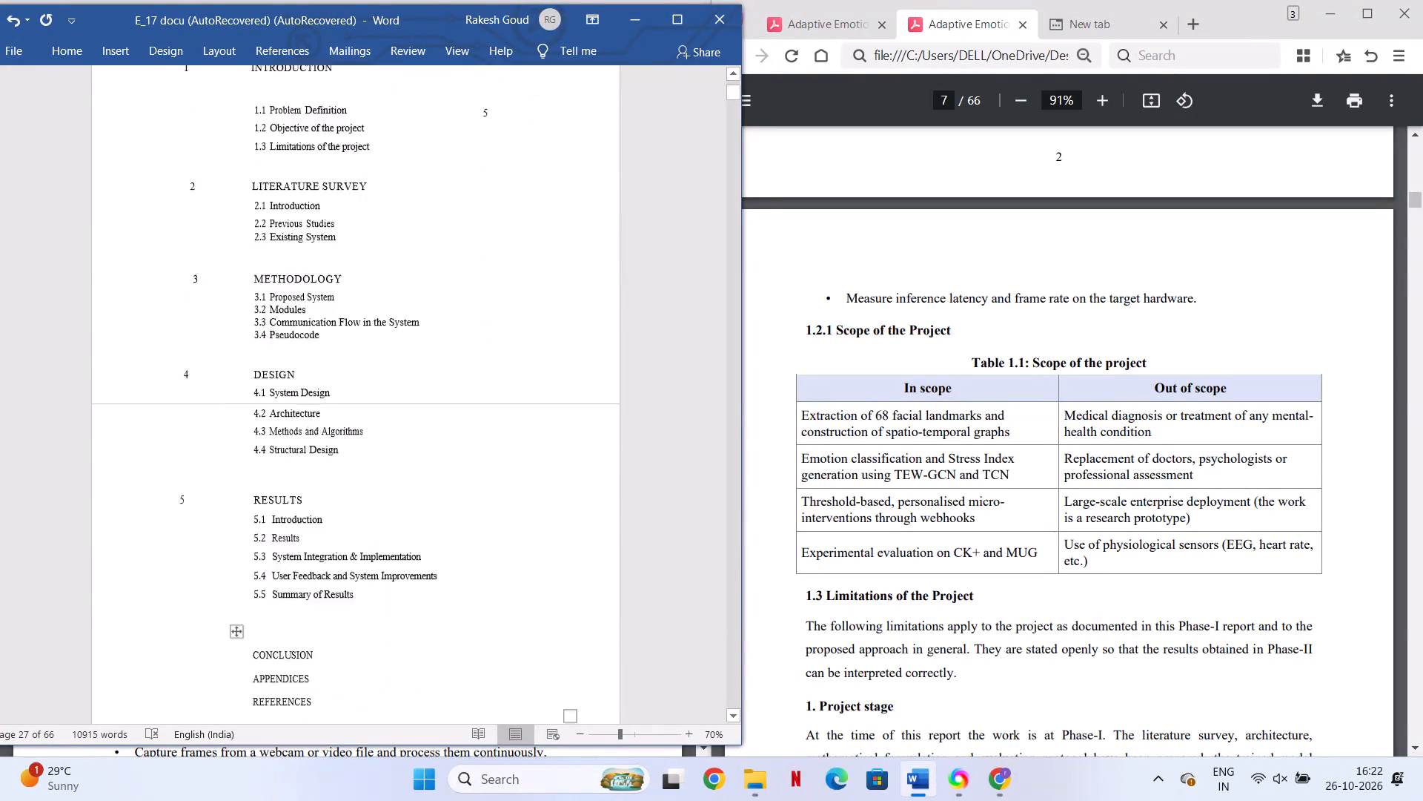
scroll(558, 438, down, 16)
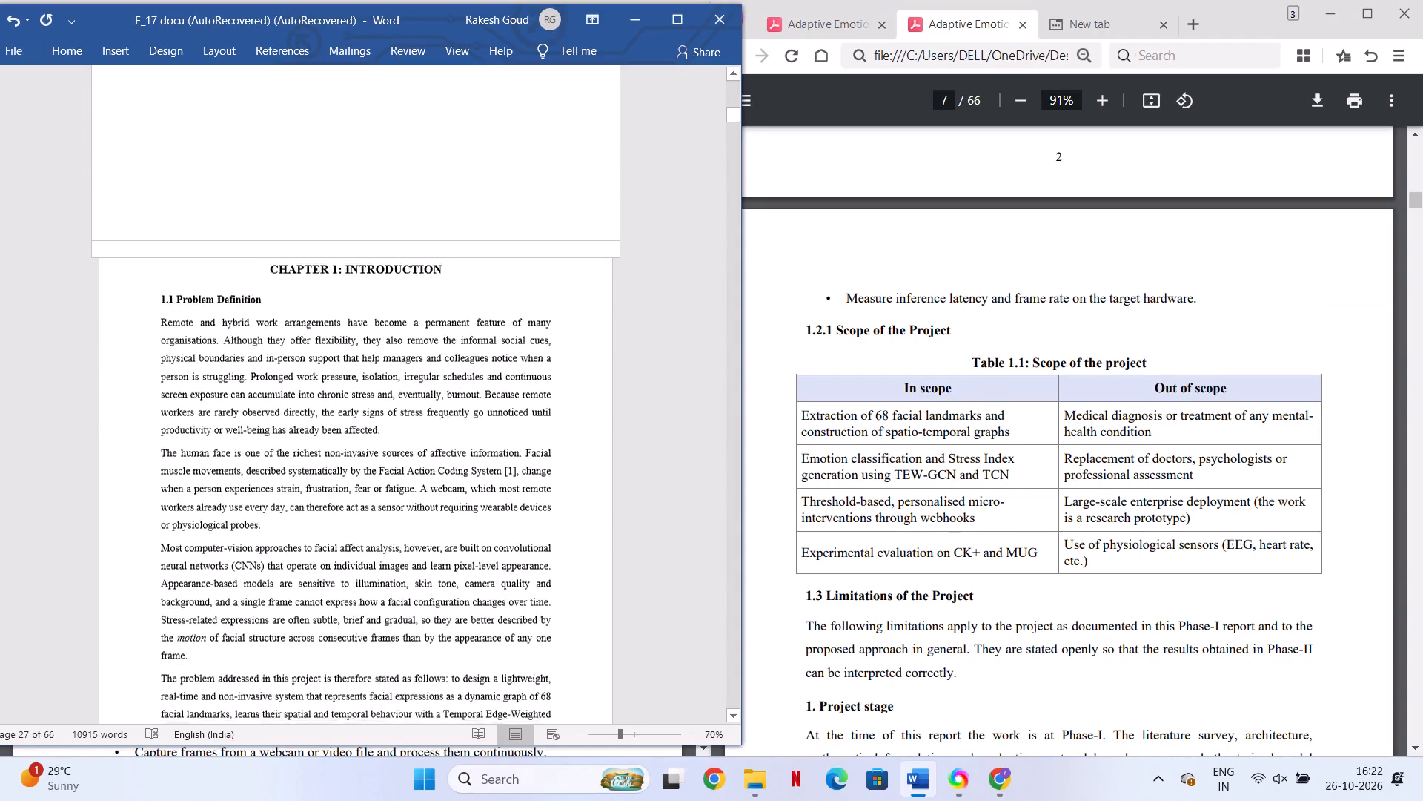
scroll(558, 438, down, 2)
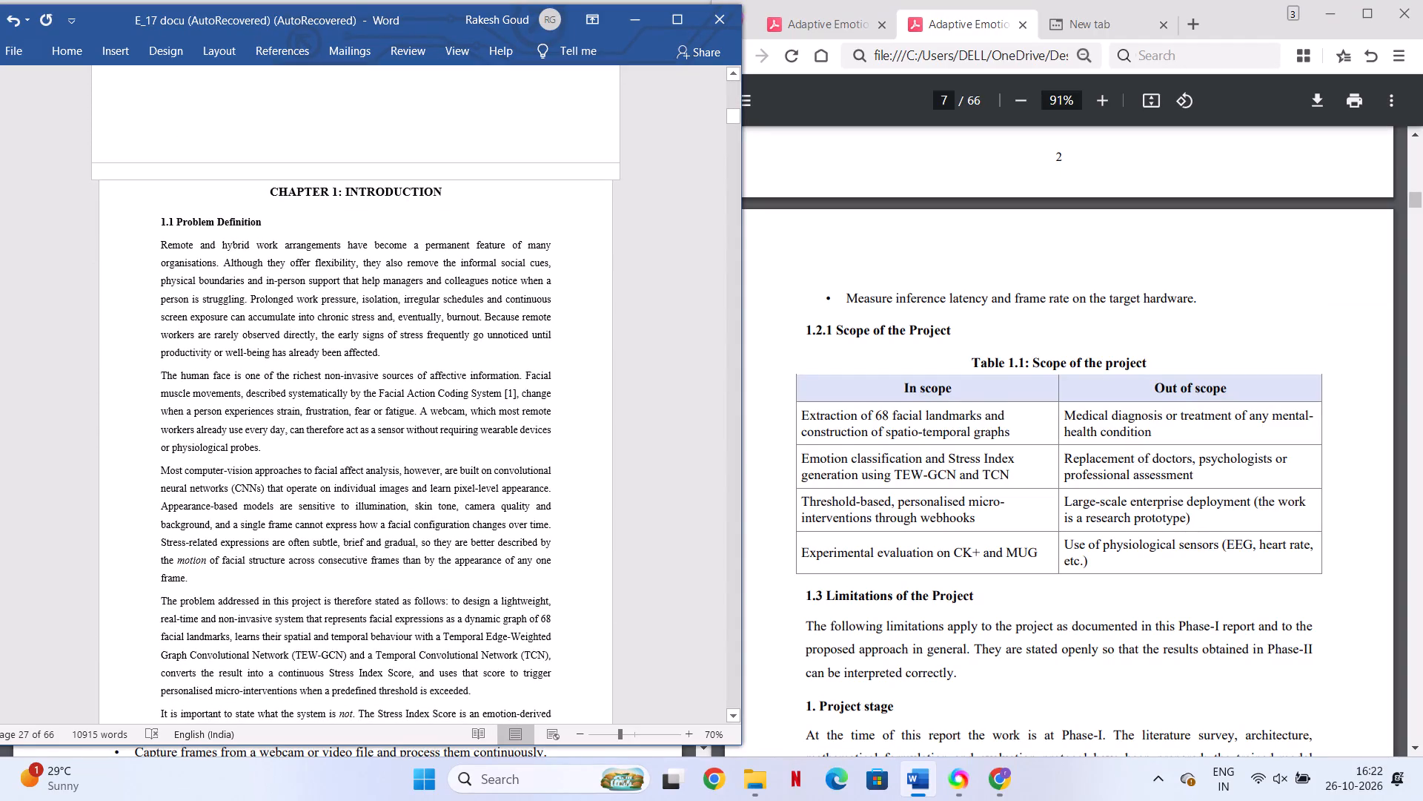
Save the report as a PDF named "E_17 docu 4444444" in the Desktop folder, with opening after publishing.
click(0, 44)
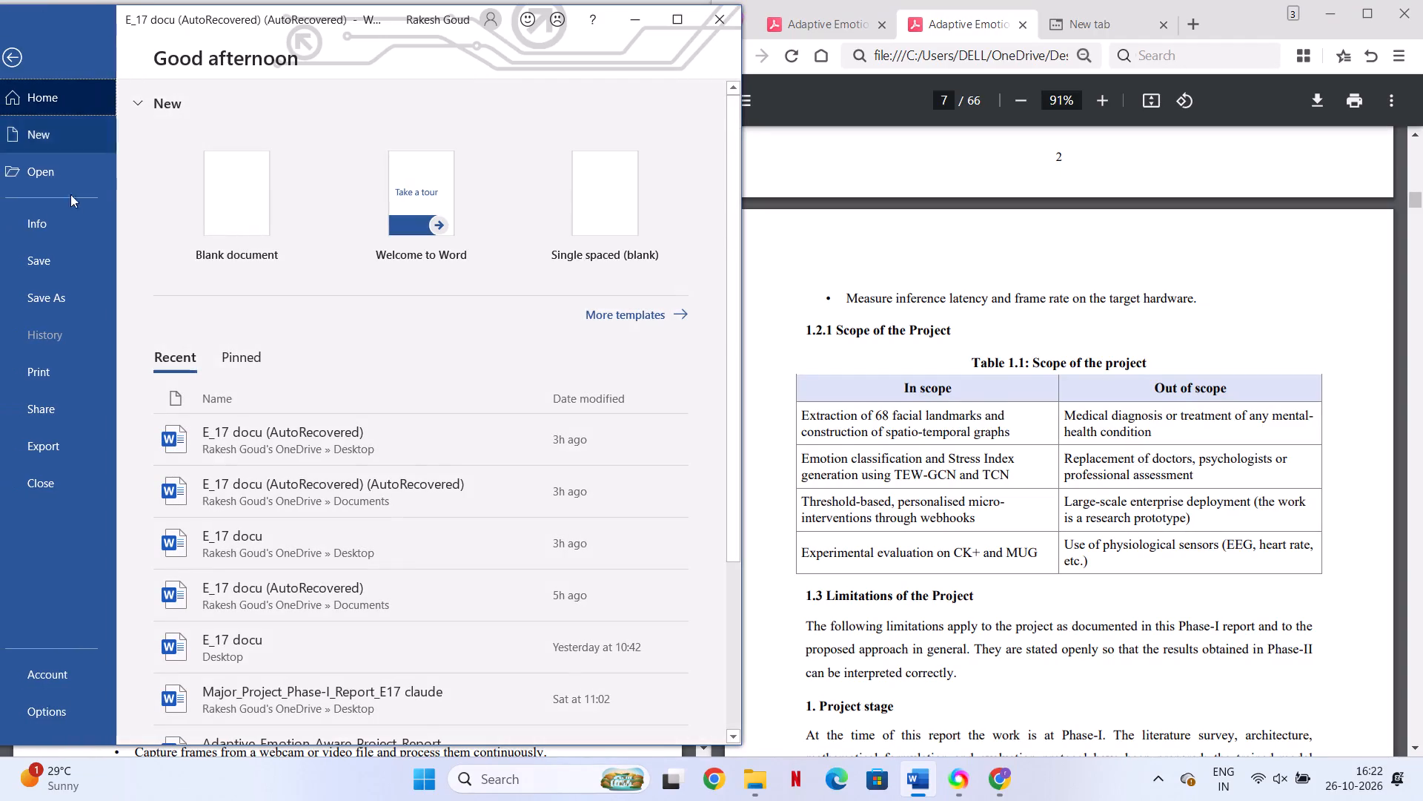
click(73, 289)
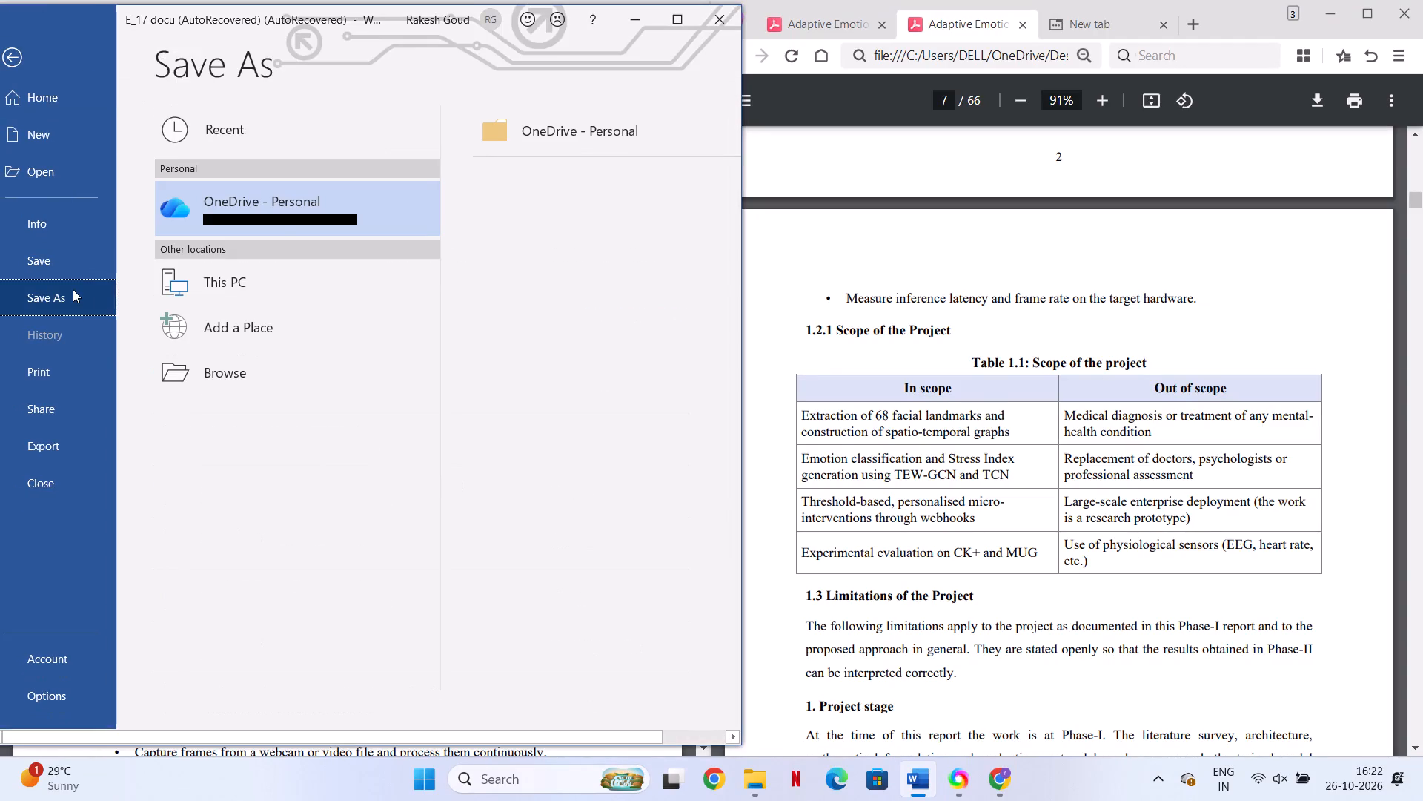
click(219, 367)
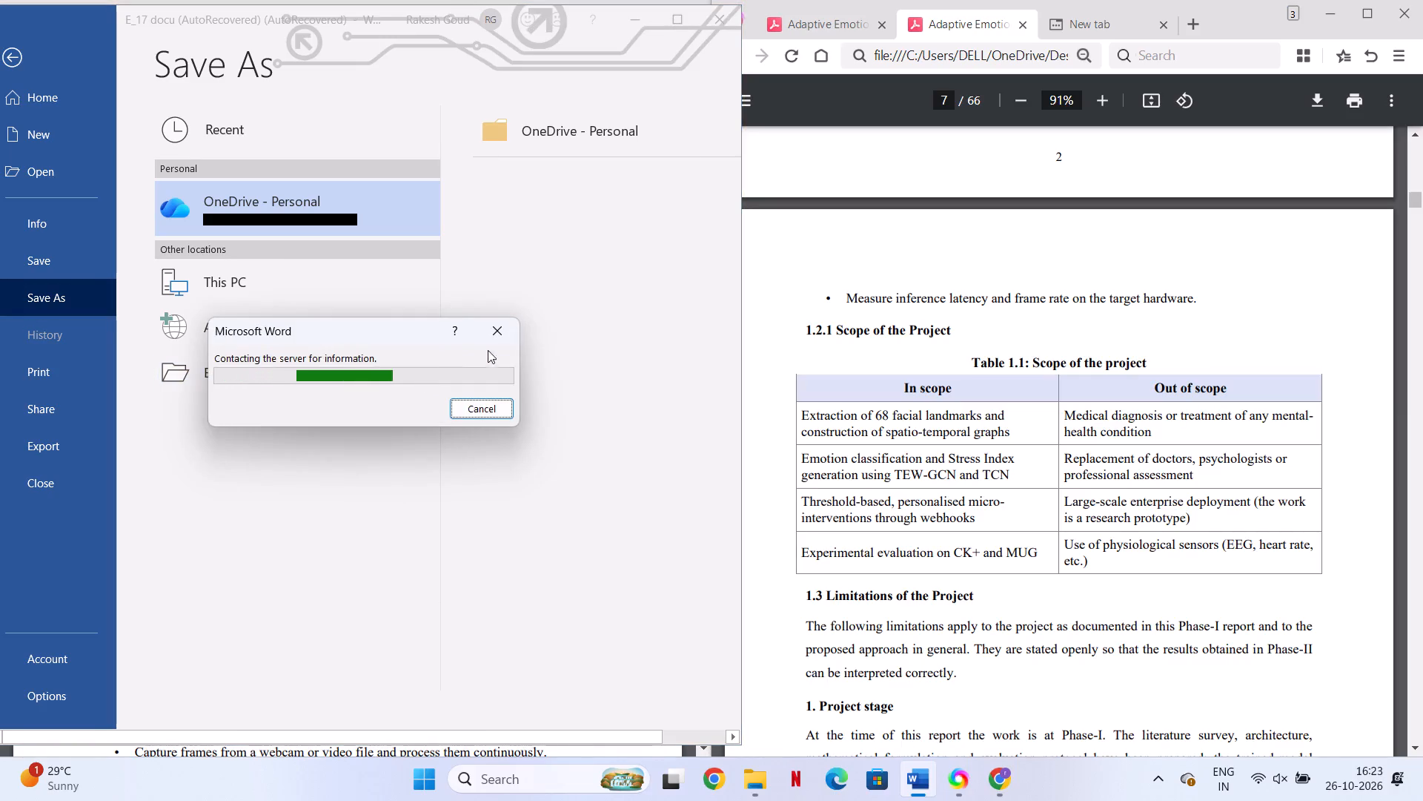
click(498, 344)
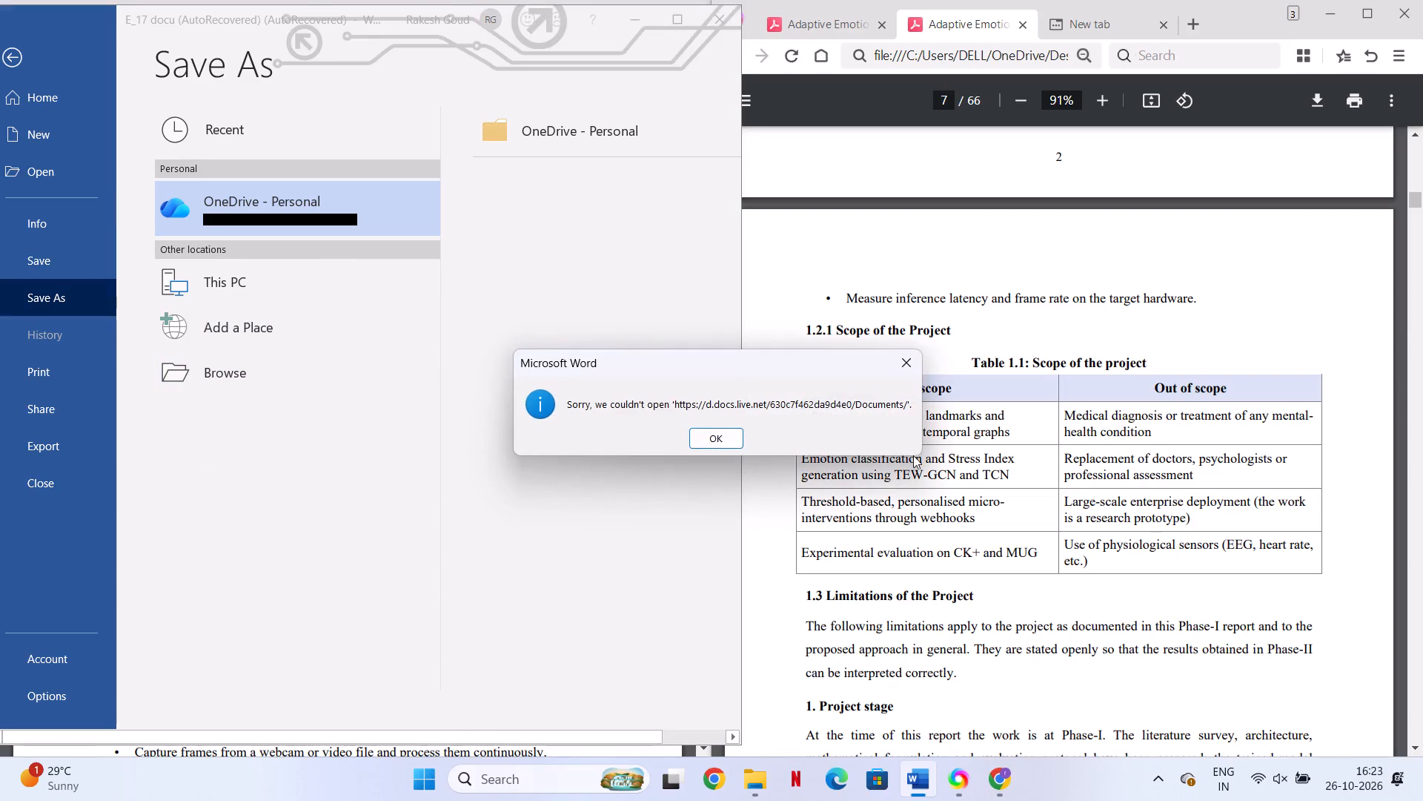
click(719, 443)
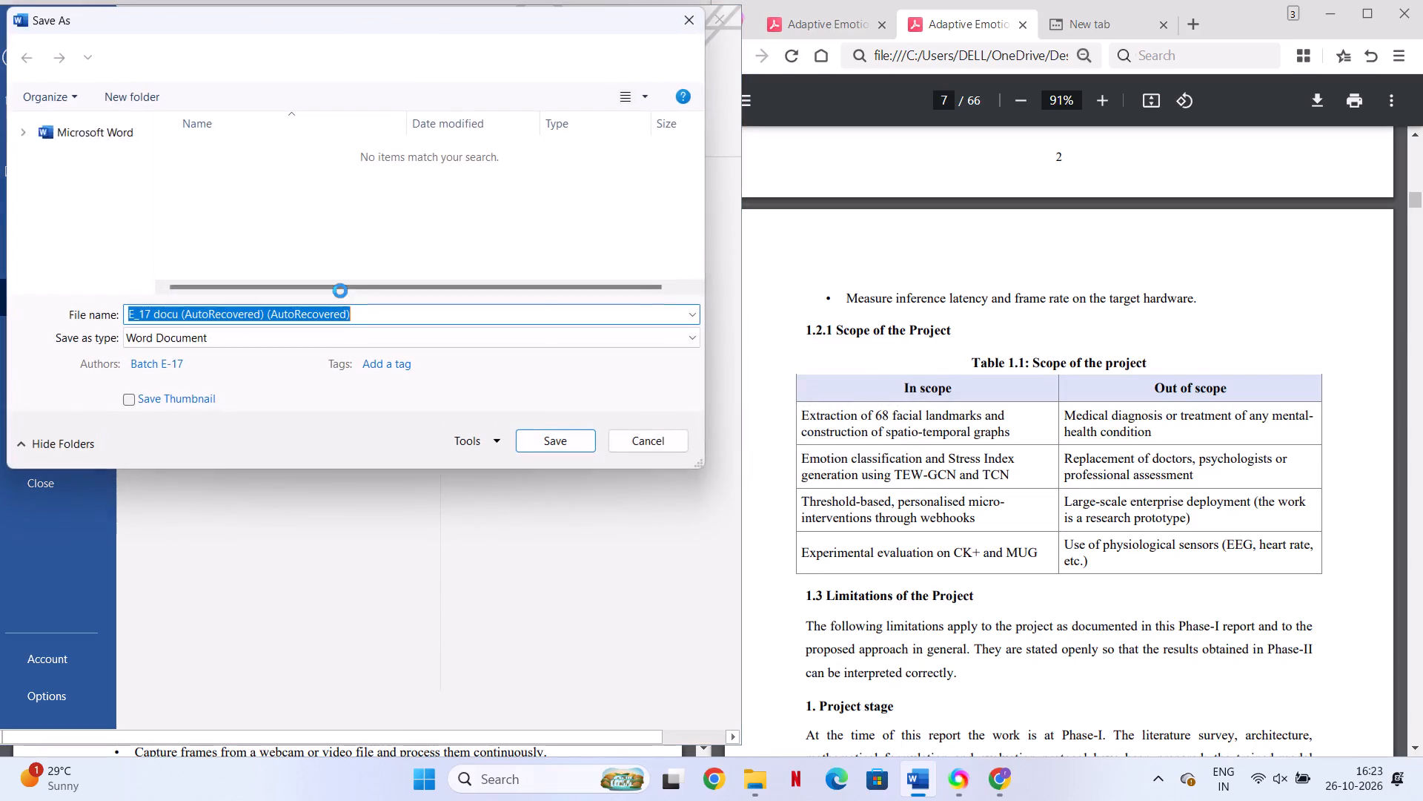
click(340, 291)
click(369, 312)
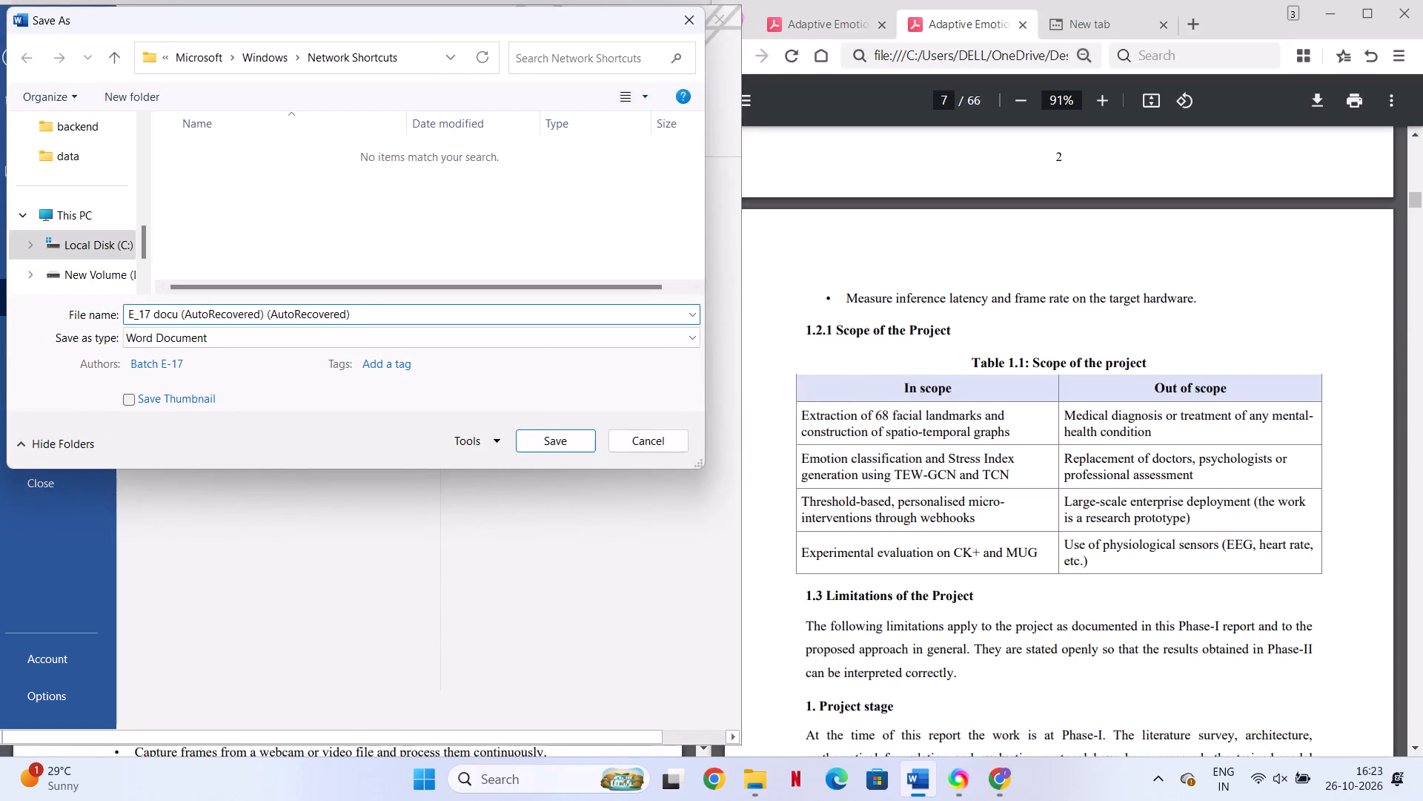
drag(369, 312, 182, 323)
key(4)
key(4)
key(4)
key(4)
key(4)
key(4)
key(4)
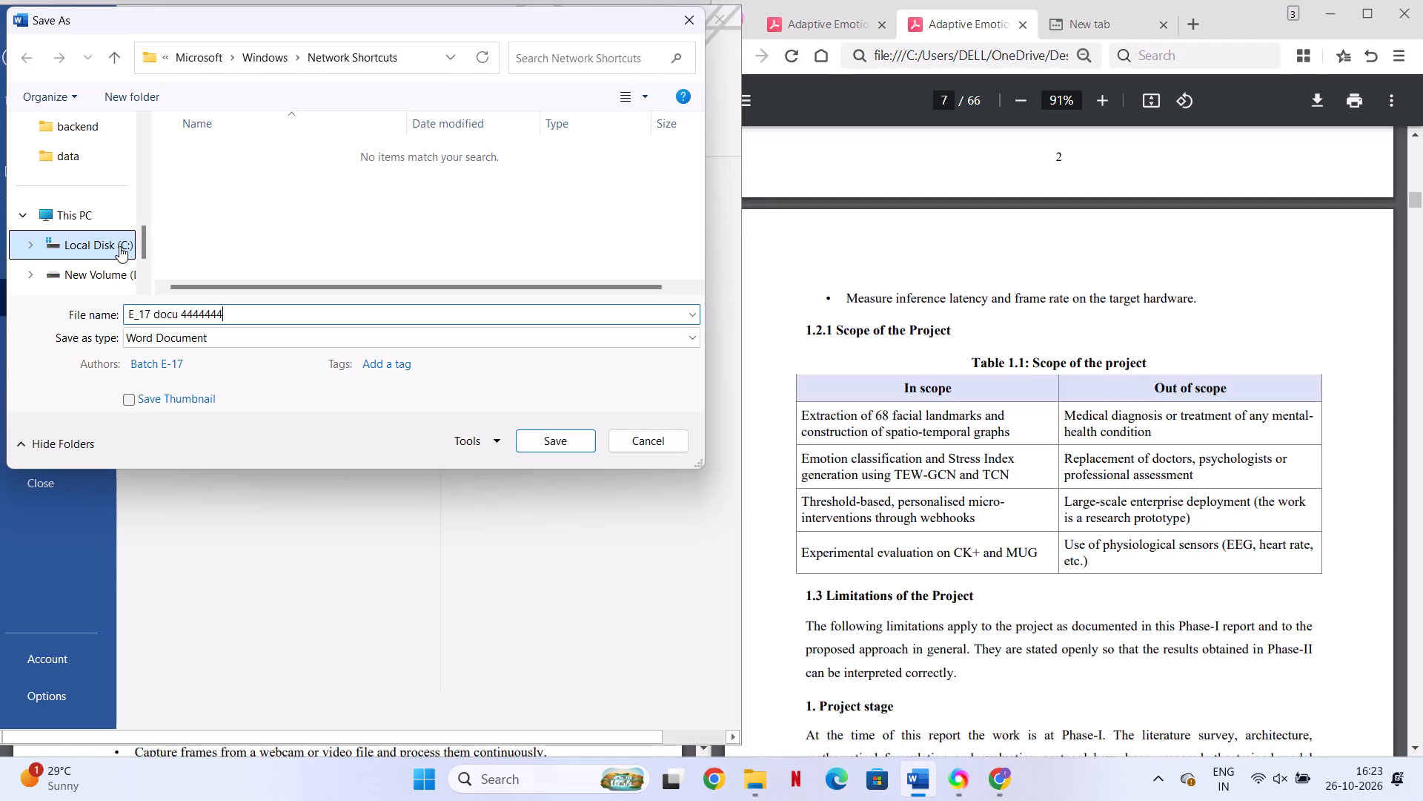
click(197, 338)
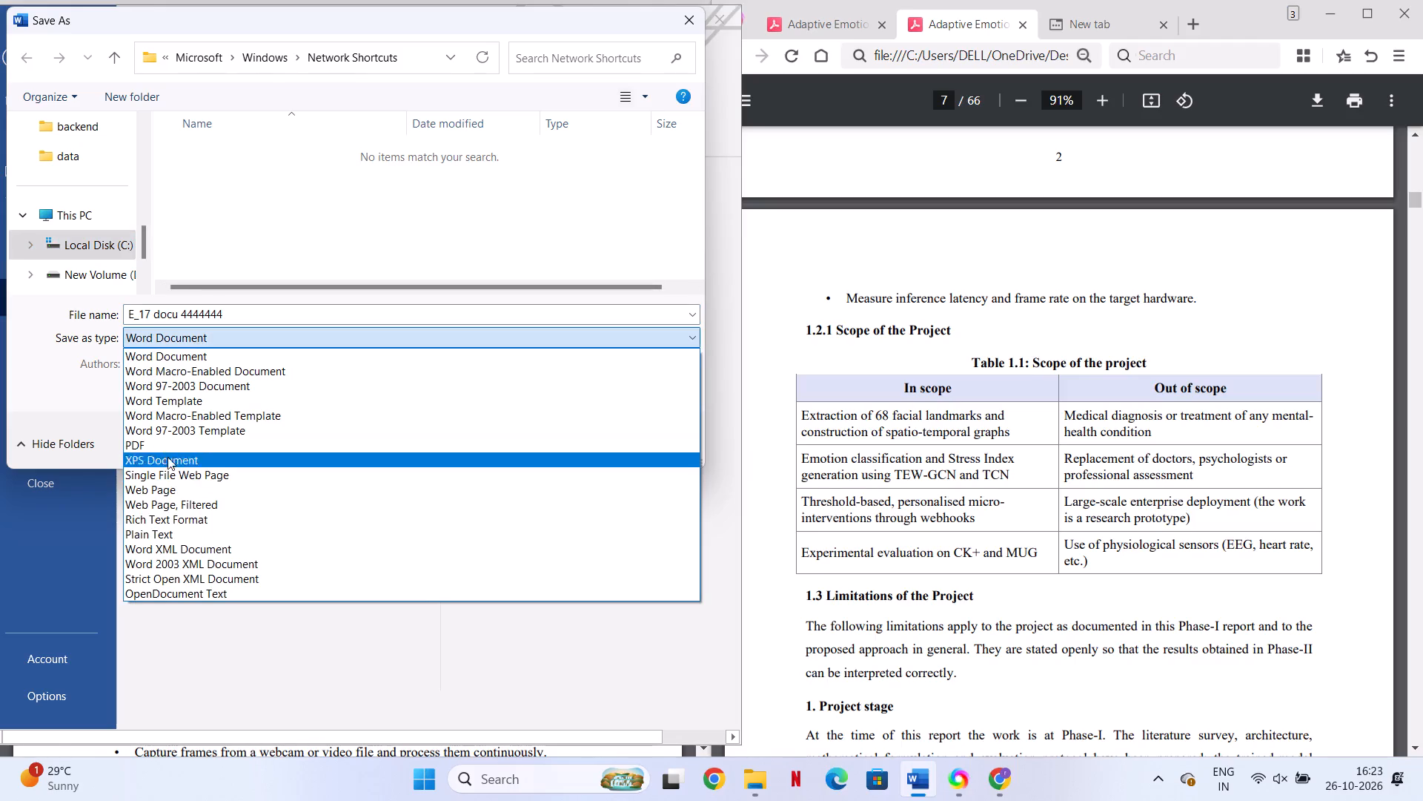
click(161, 441)
scroll(74, 194, up, 2)
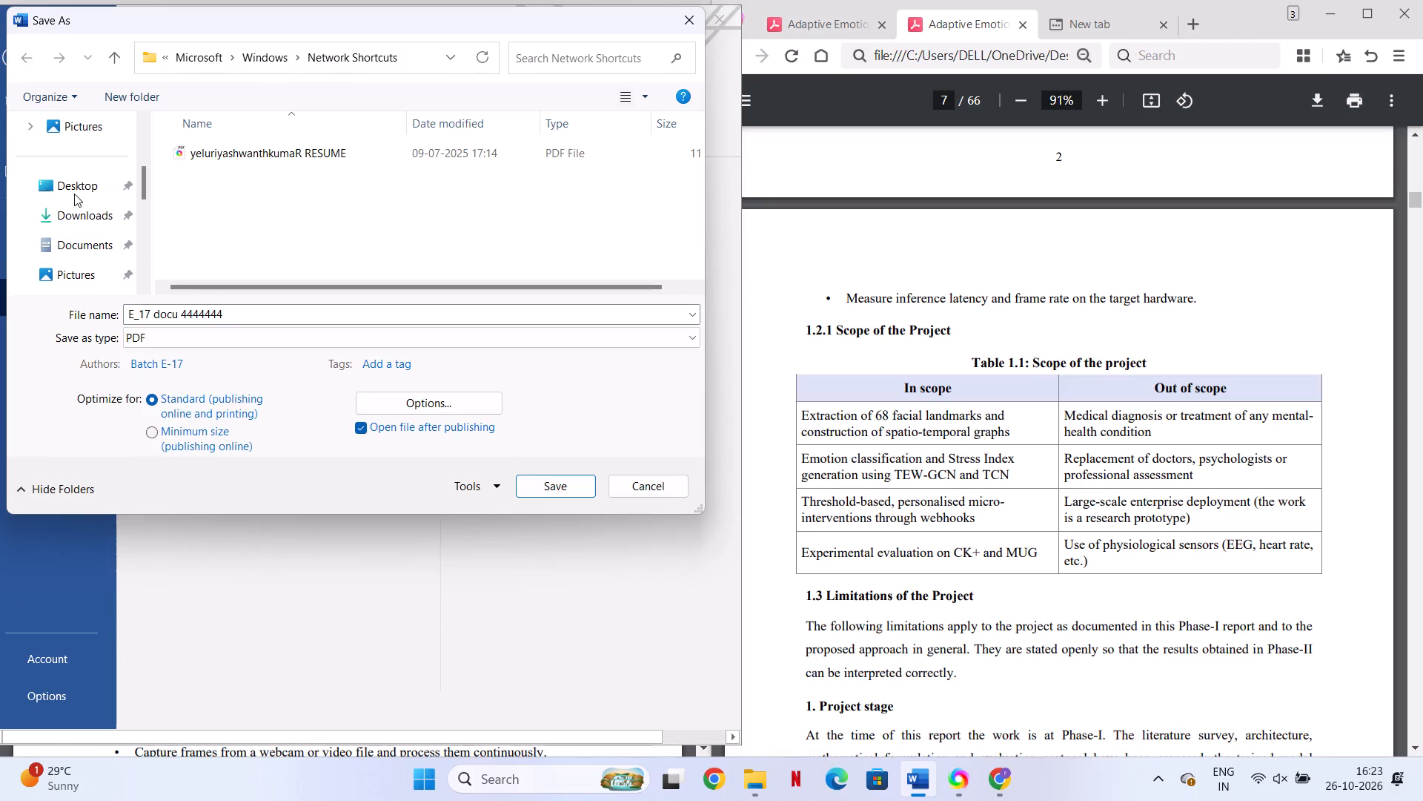
click(72, 189)
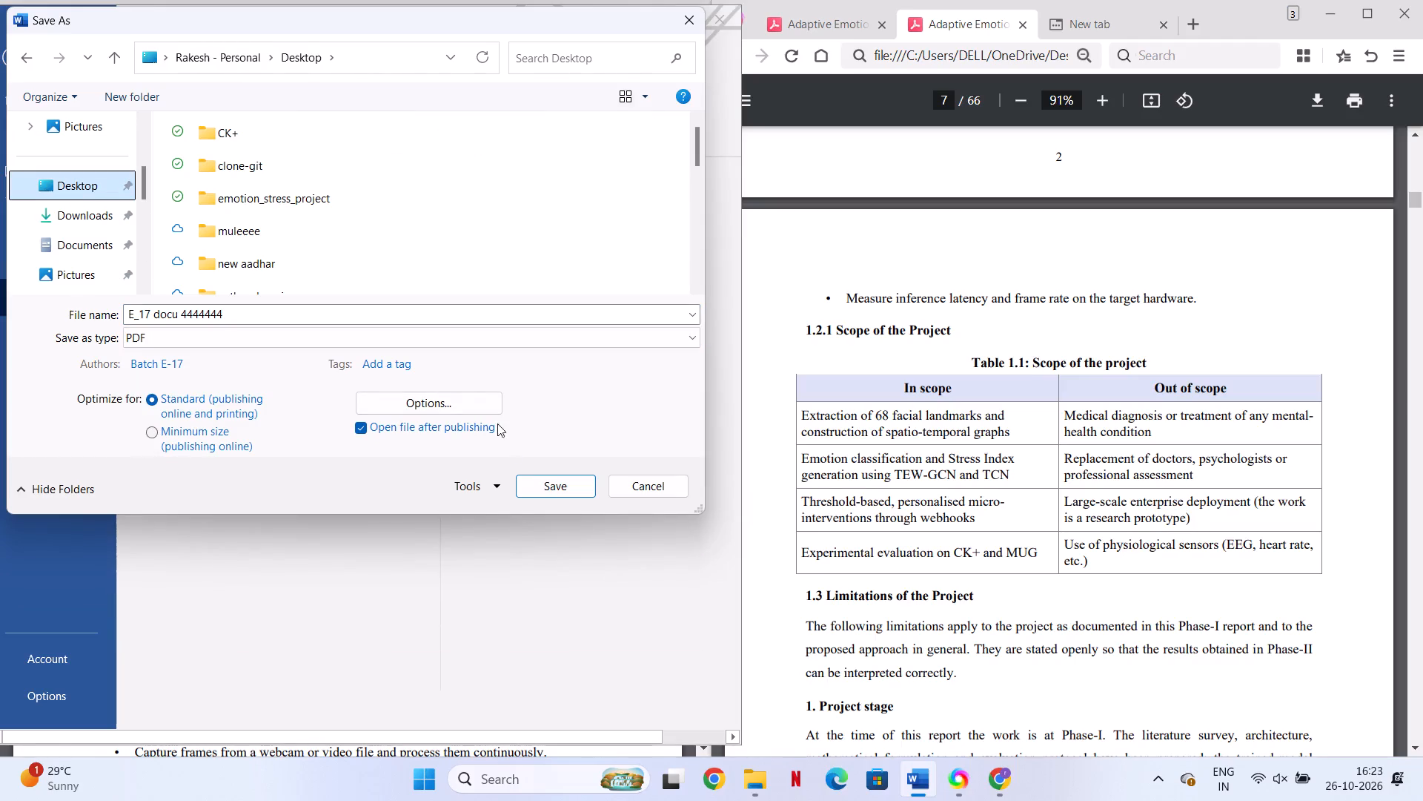
click(546, 475)
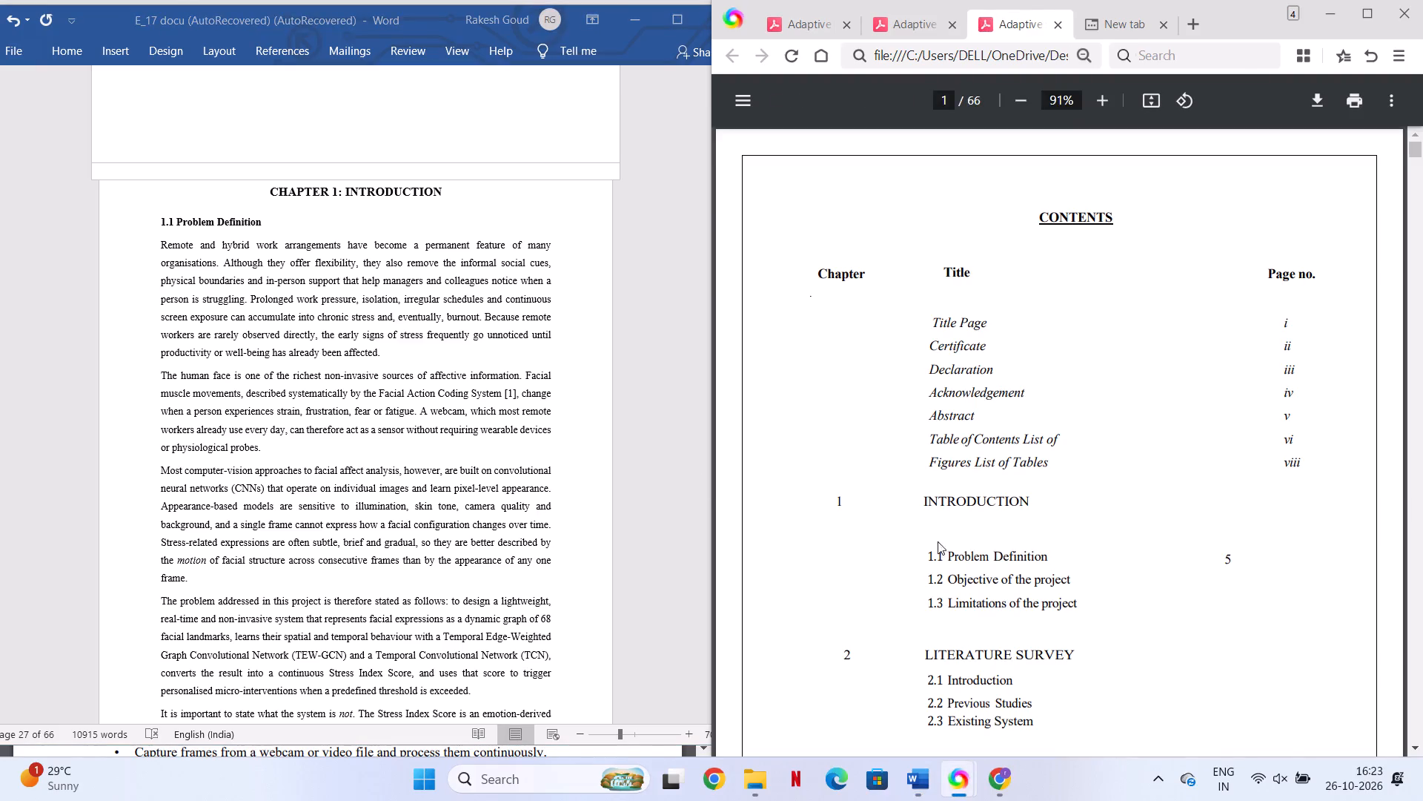
Compare the newly published PDF side by side with the earlier PDF in the browser, from the contents pages through Chapter 1.
scroll(1018, 431, down, 5)
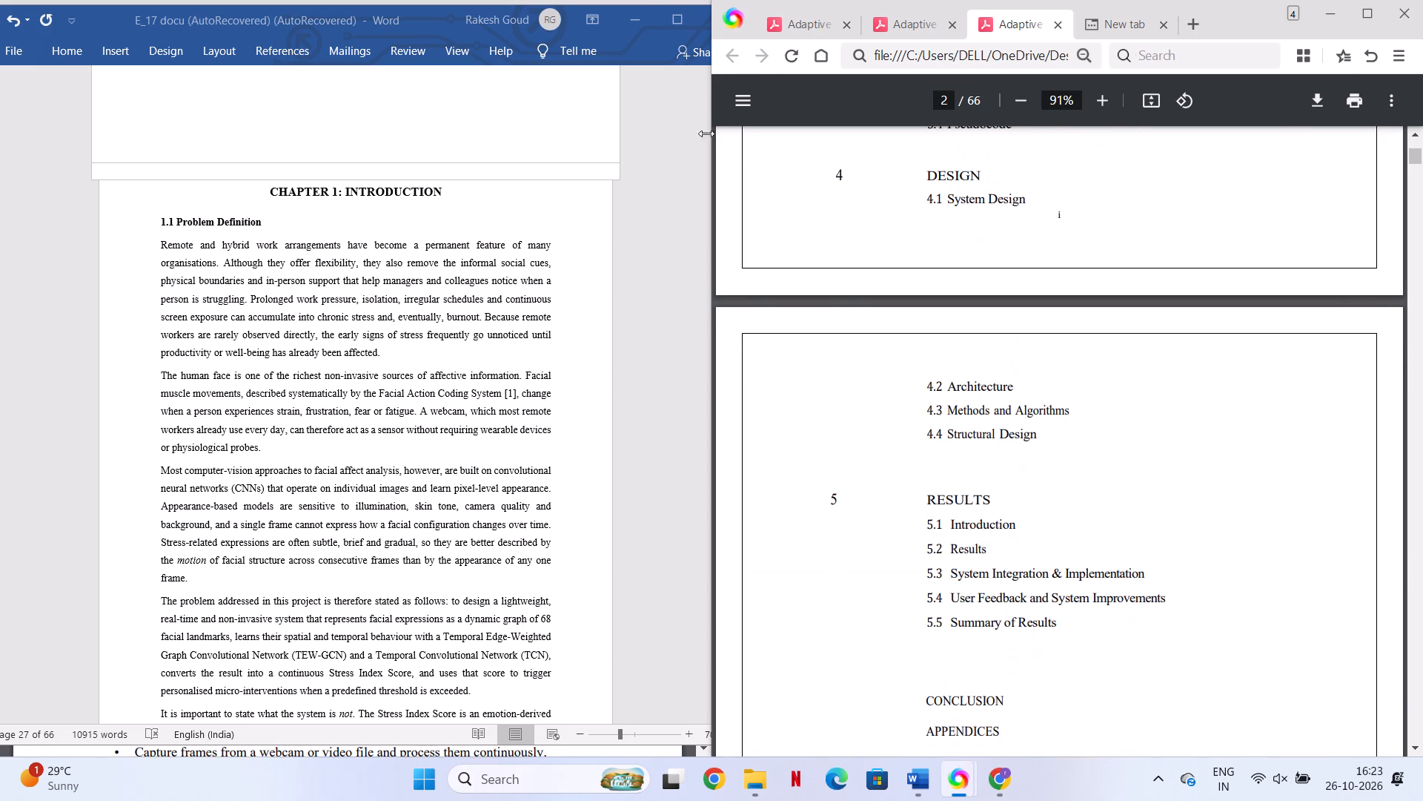
click(615, 24)
scroll(511, 312, up, 4)
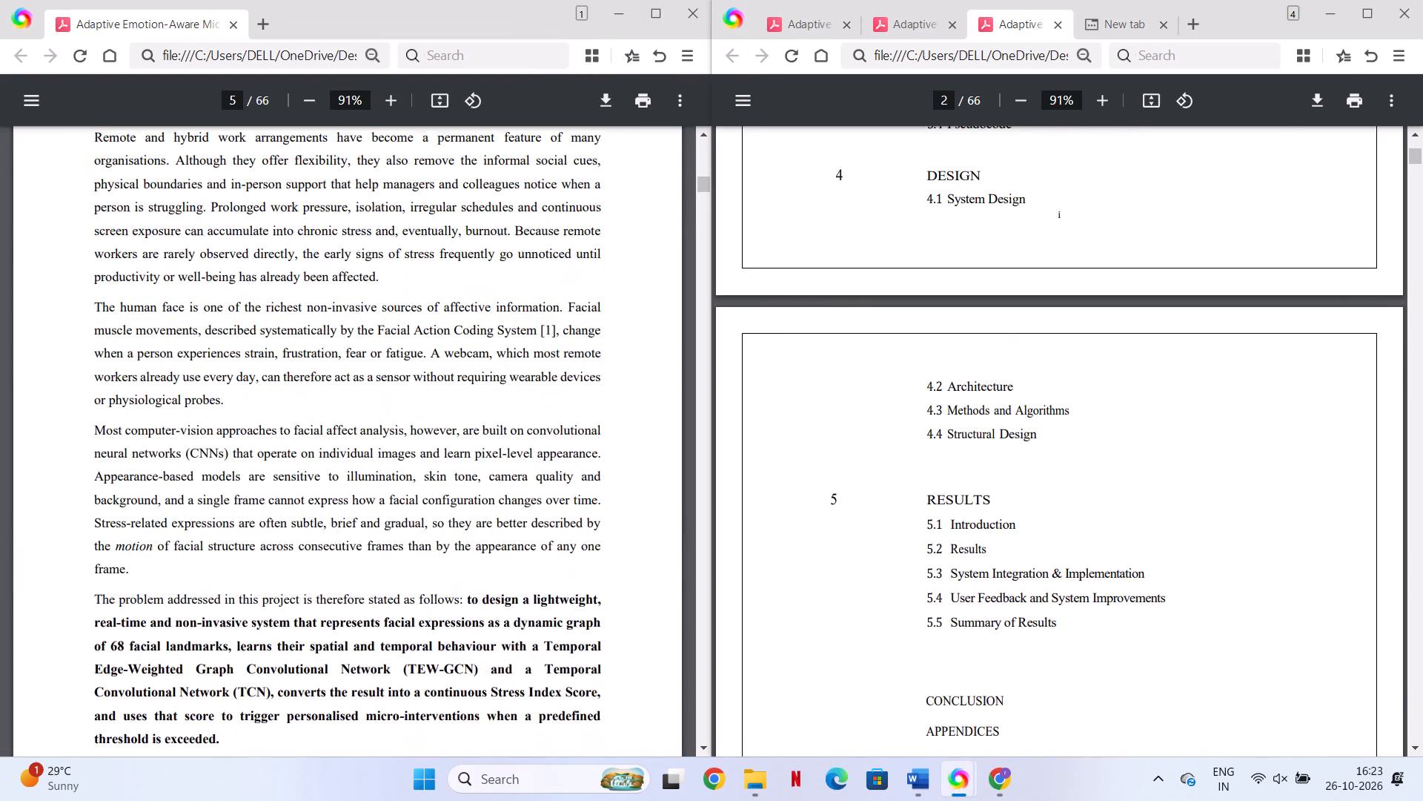
scroll(866, 355, down, 19)
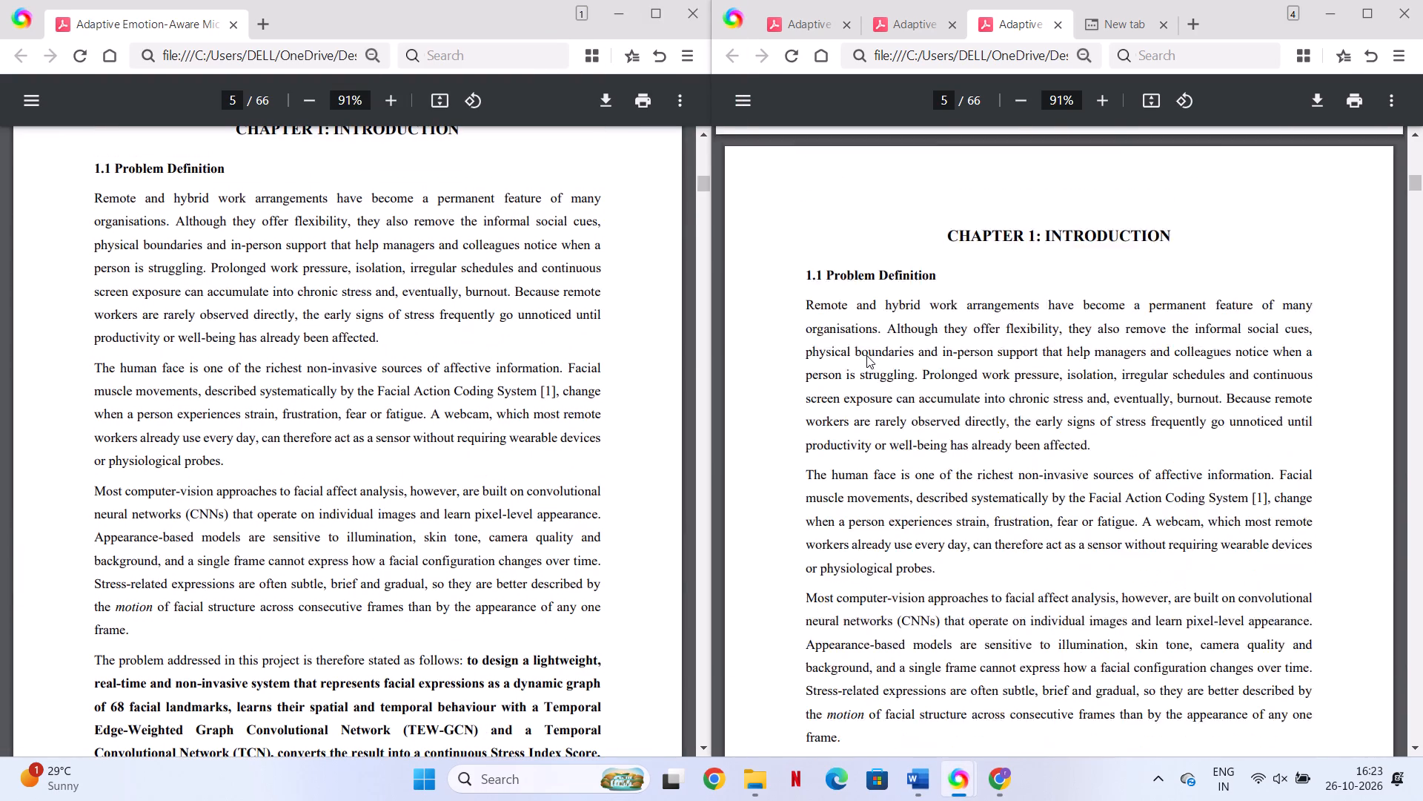
scroll(417, 377, down, 3)
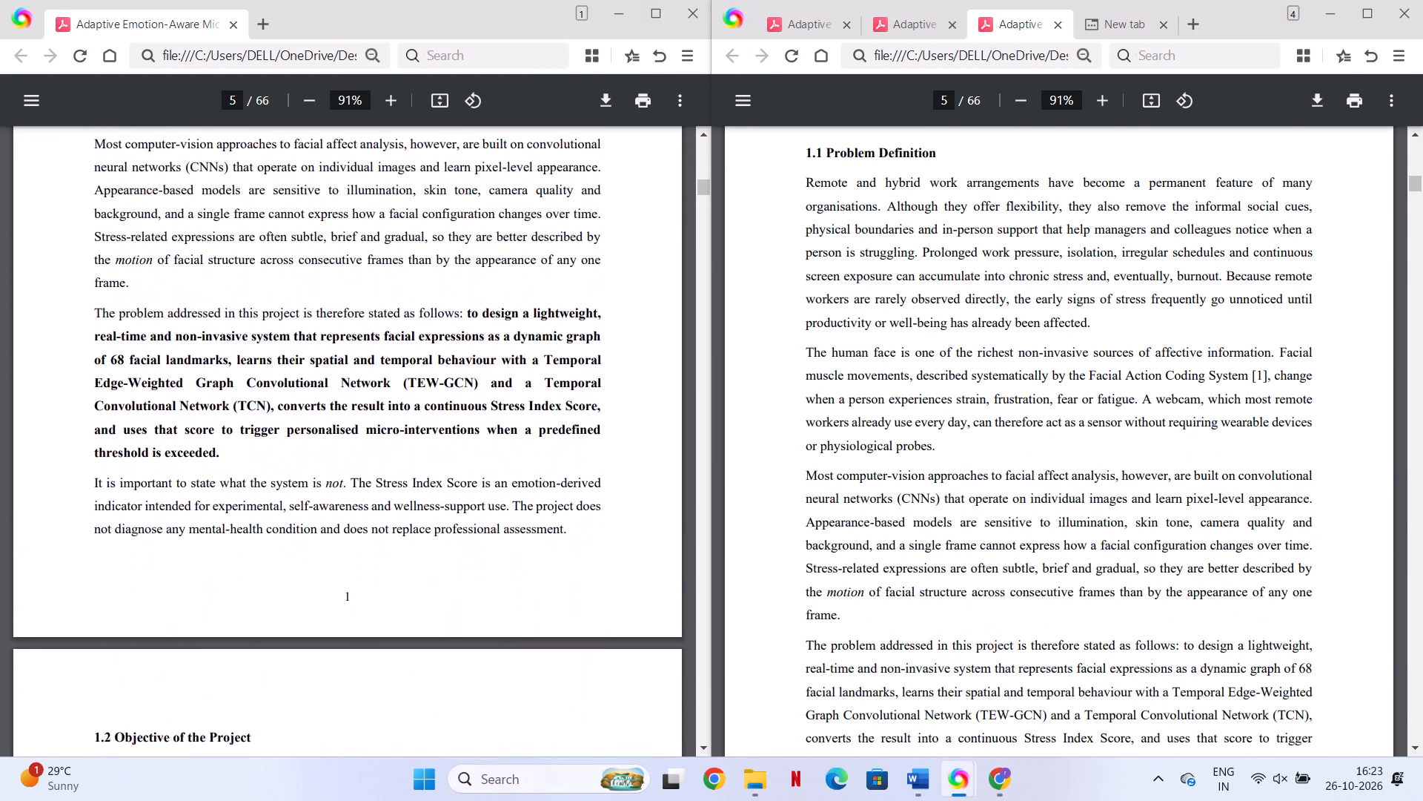
scroll(417, 377, down, 2)
scroll(780, 389, down, 7)
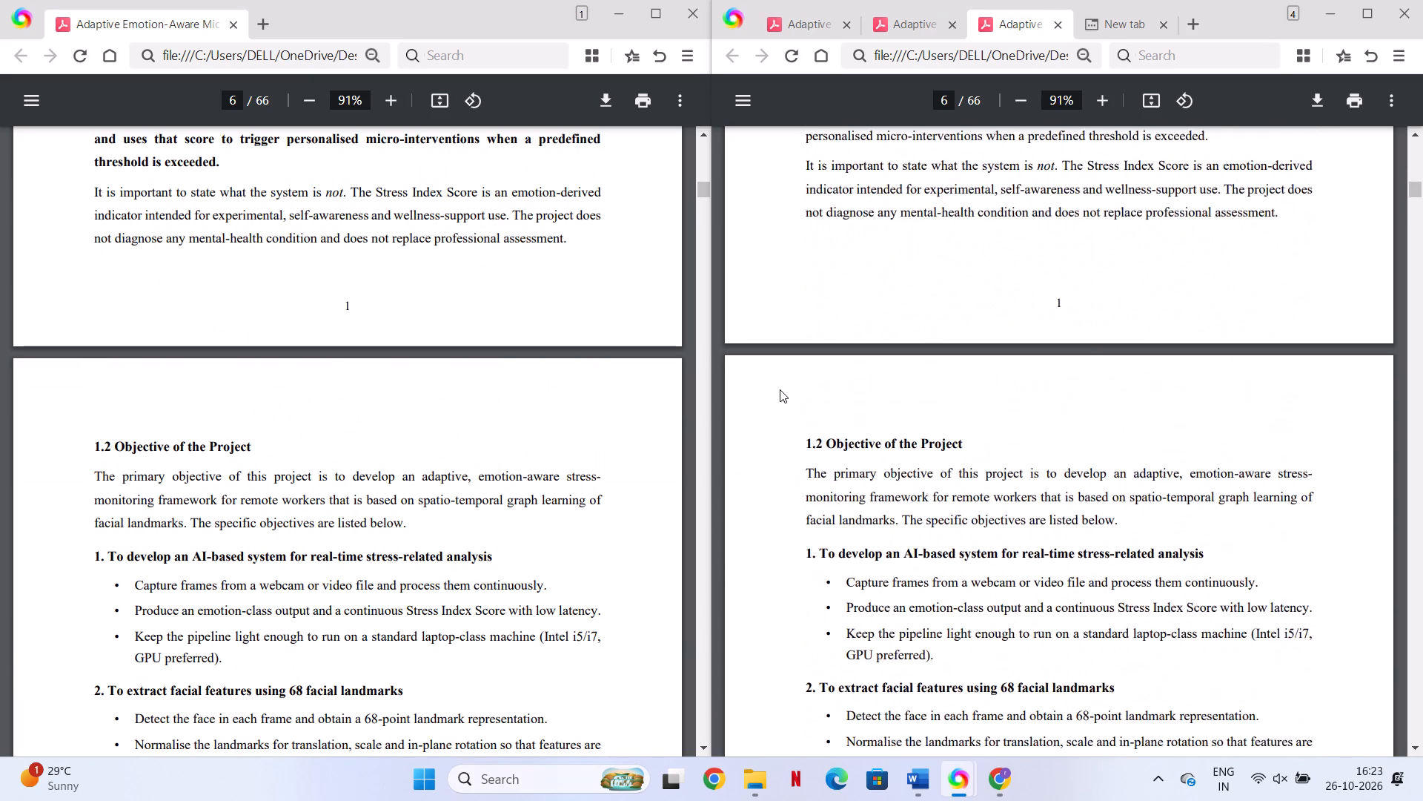
scroll(780, 389, down, 4)
scroll(484, 398, down, 4)
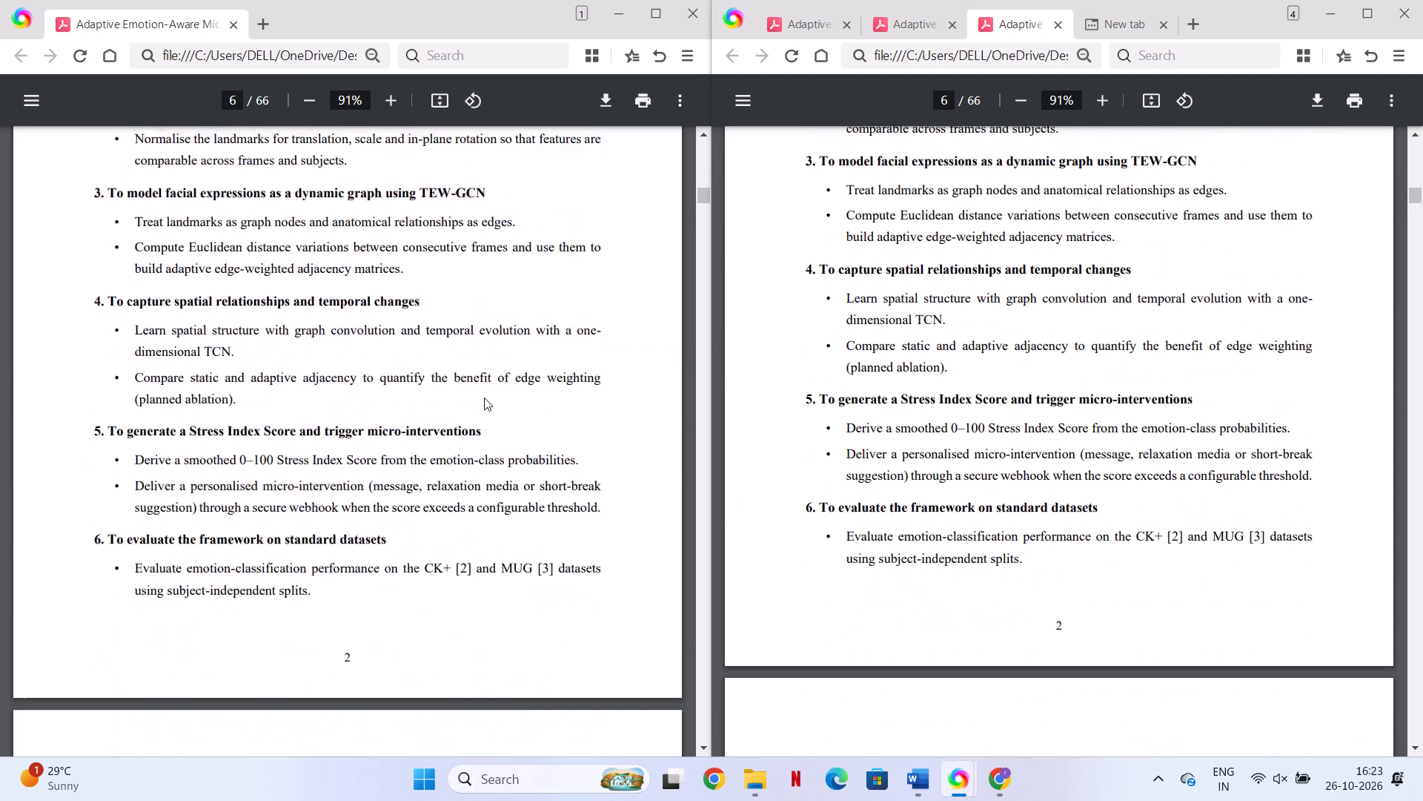
scroll(484, 398, down, 4)
scroll(866, 413, down, 3)
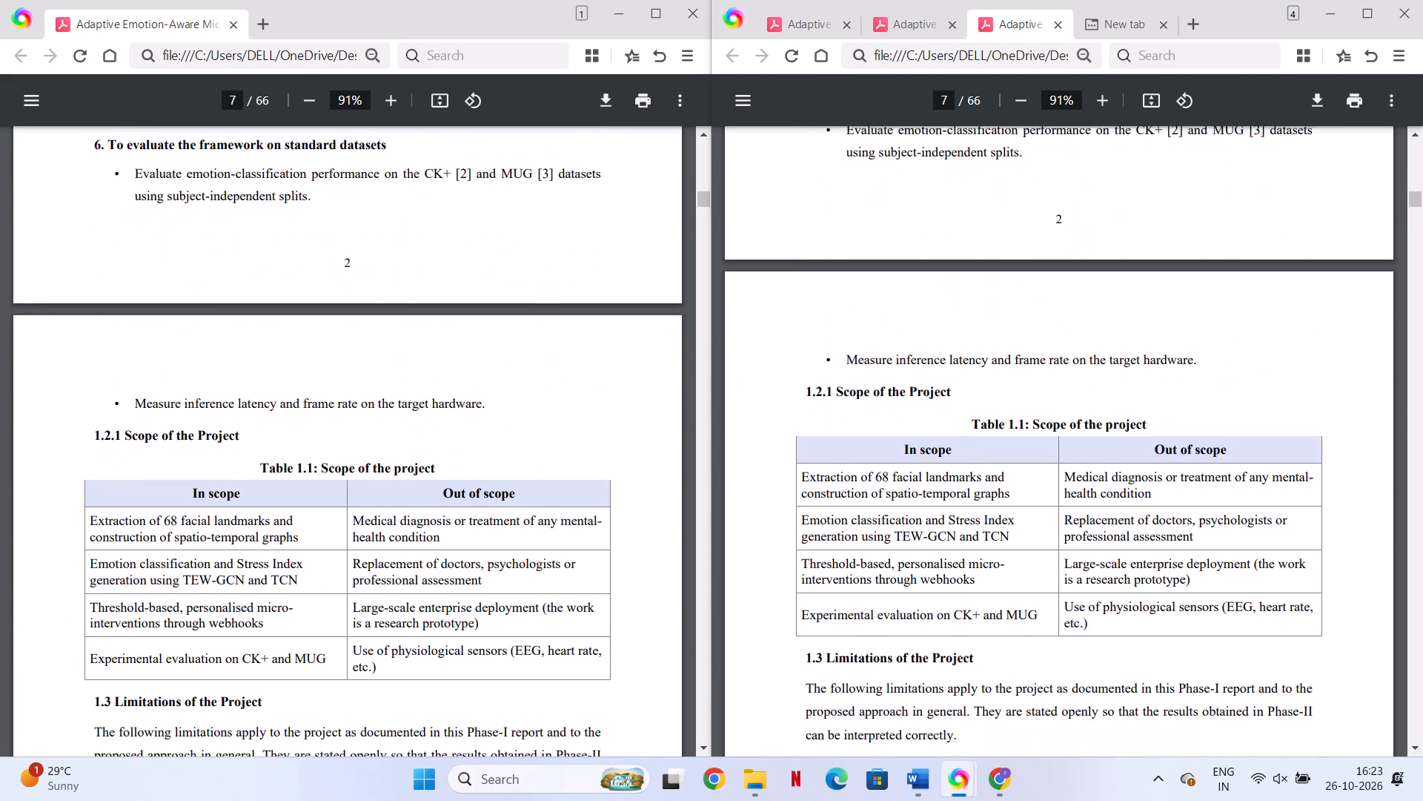
scroll(866, 413, down, 6)
scroll(491, 581, down, 3)
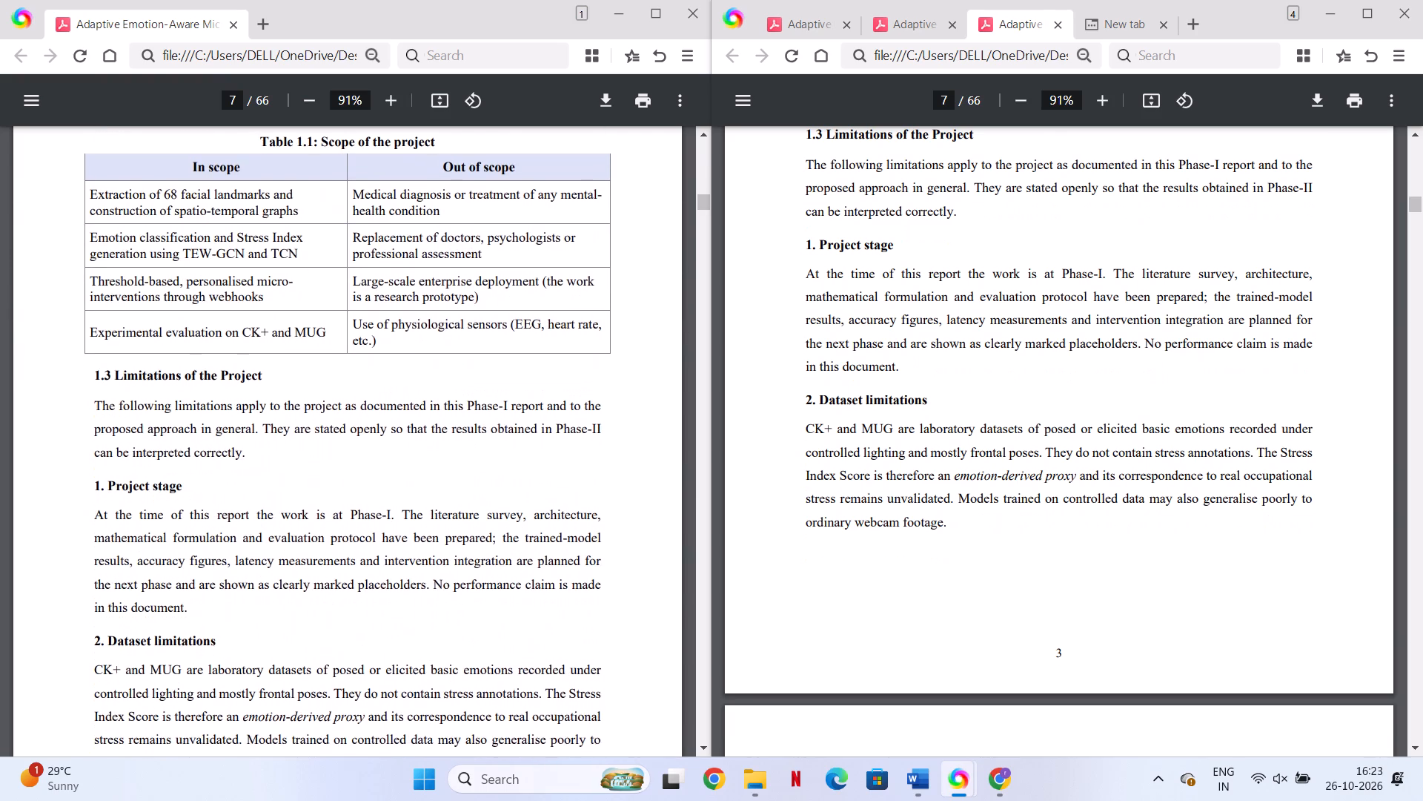
scroll(491, 581, down, 8)
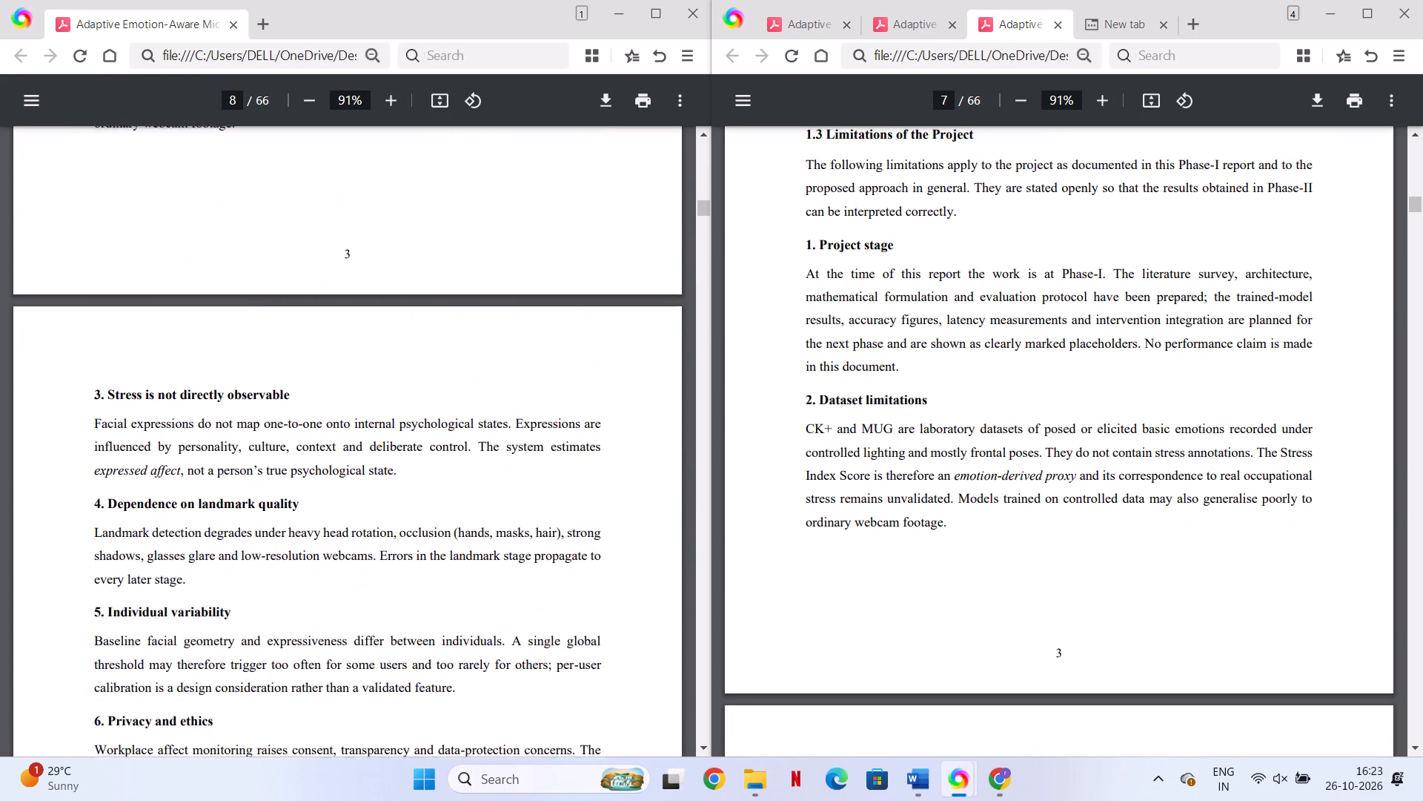
scroll(806, 517, down, 8)
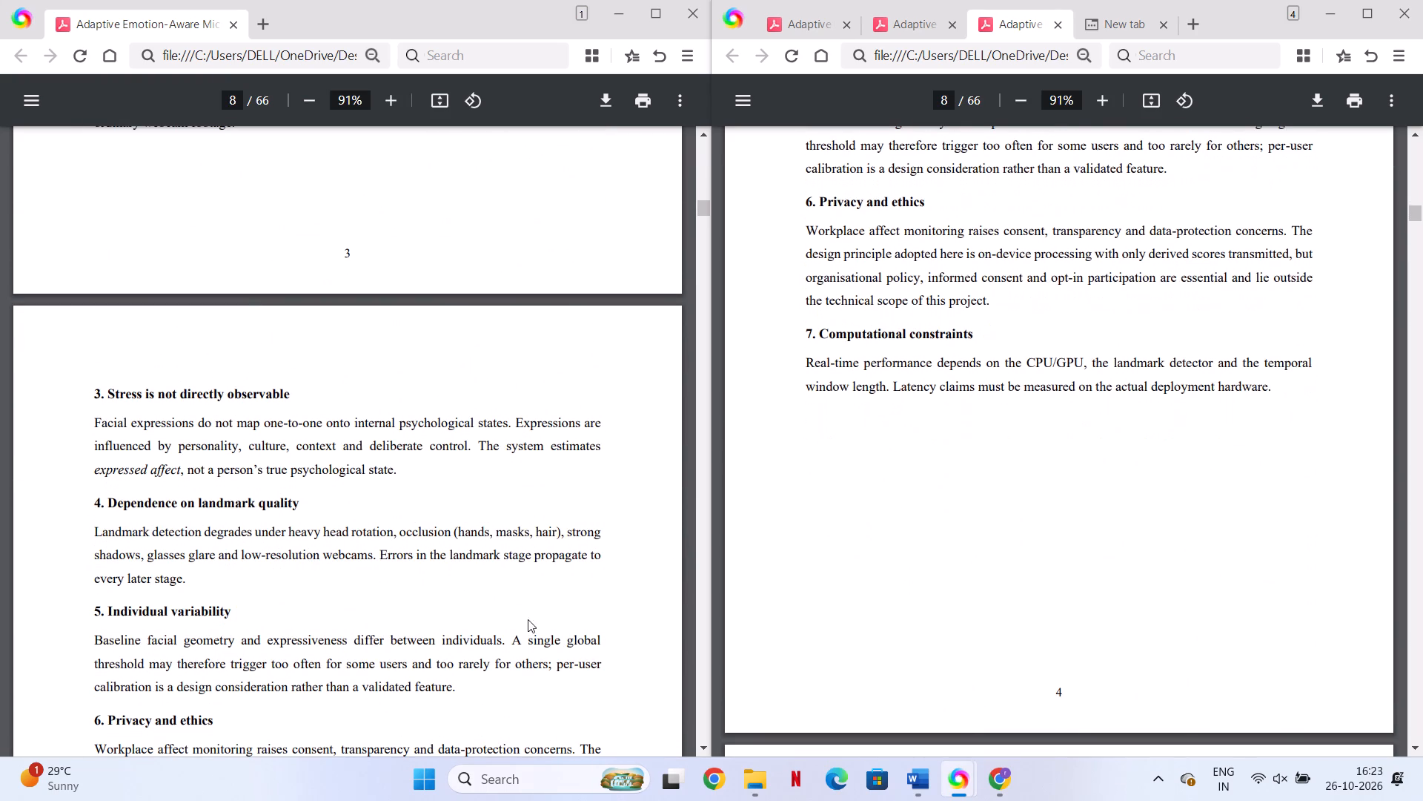
Compare both PDFs through the Chapter 2 literature survey, from its introduction to section 2.2.3 on stress analysis.
scroll(517, 624, down, 10)
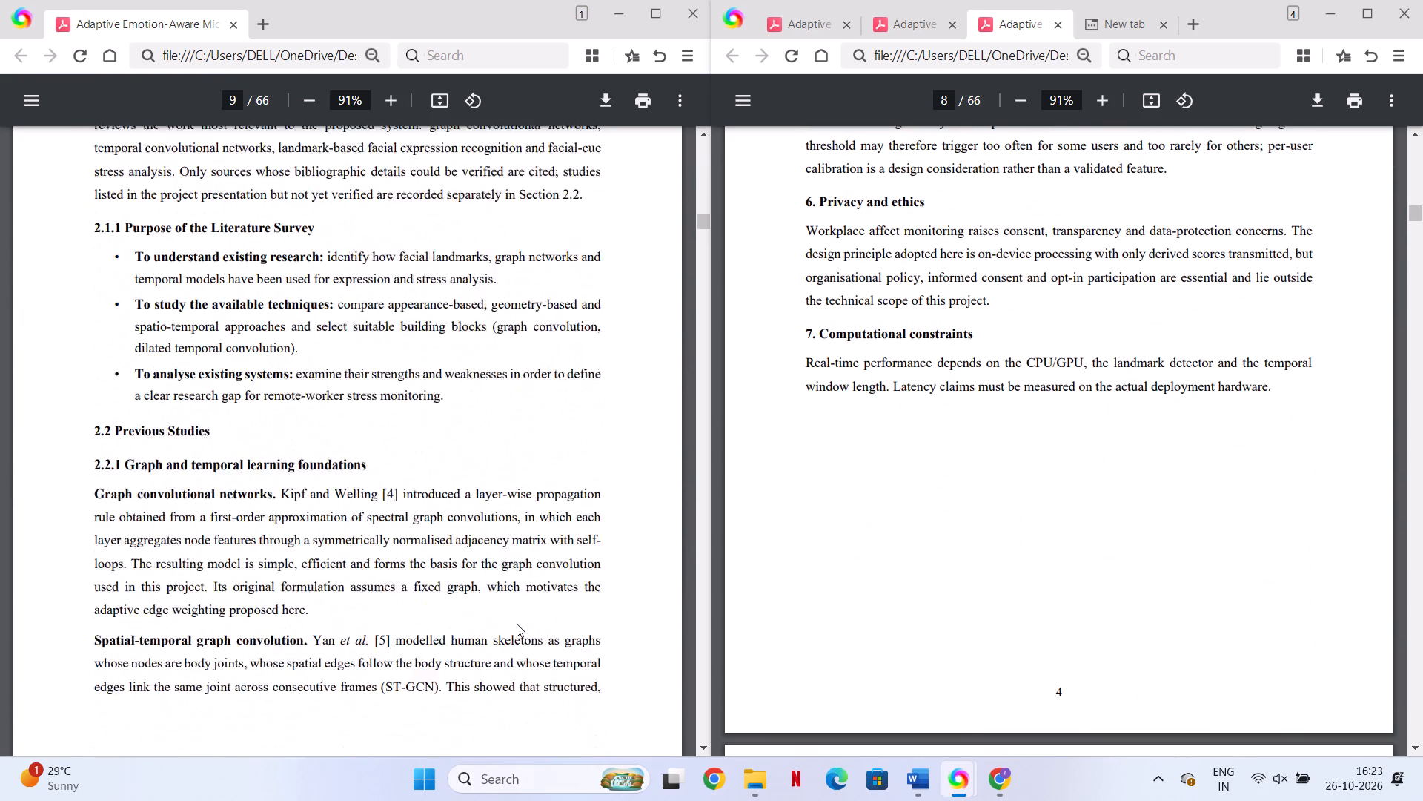
scroll(517, 624, down, 4)
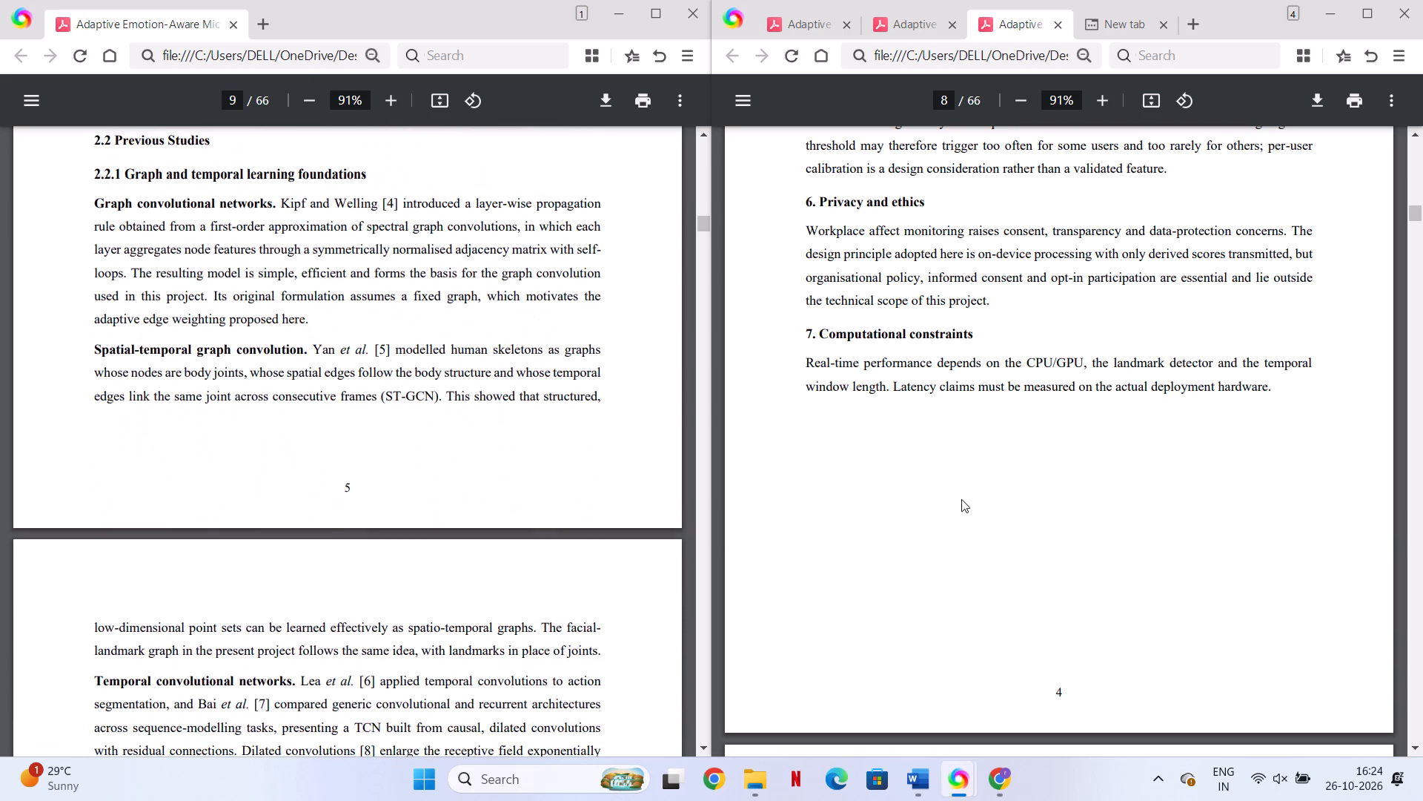
scroll(961, 499, down, 6)
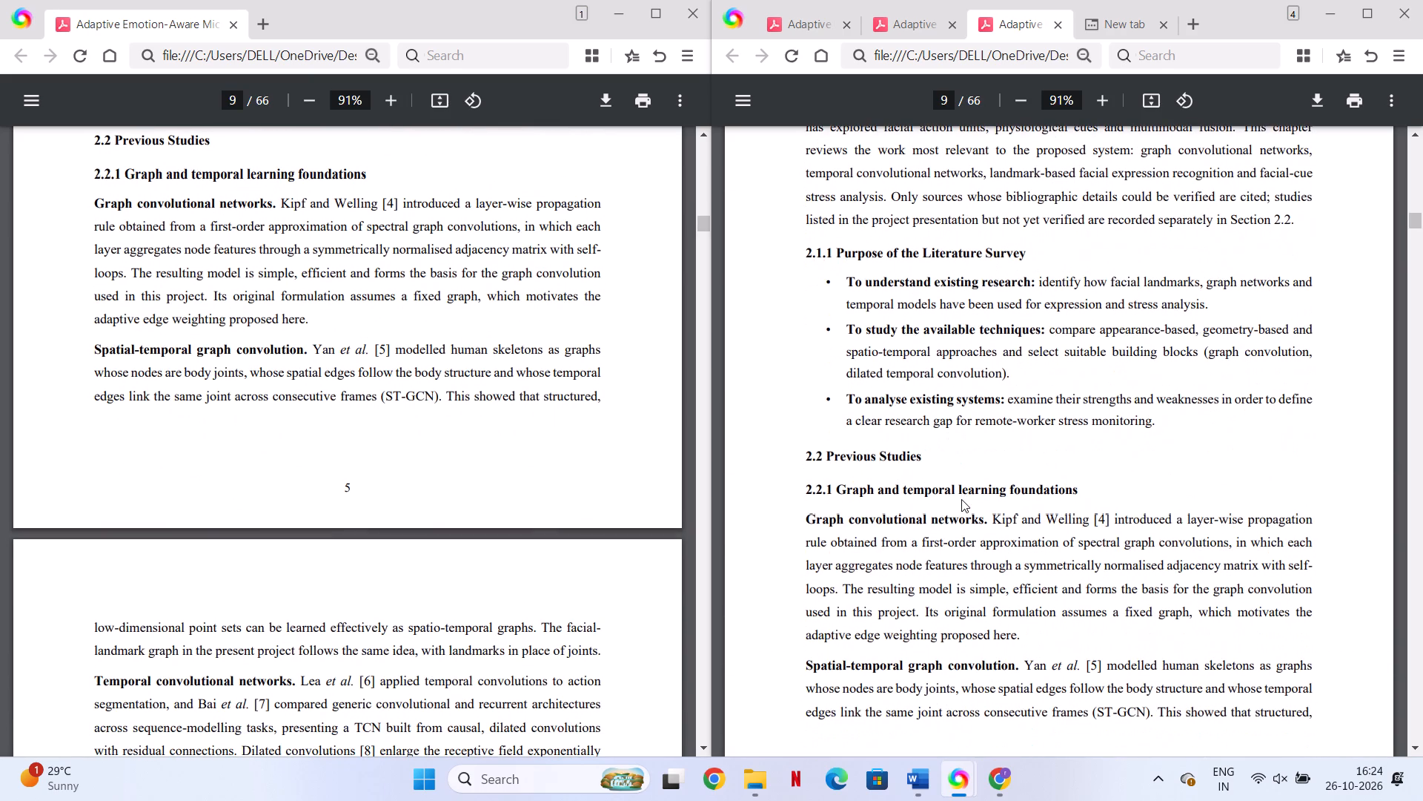
scroll(961, 499, down, 3)
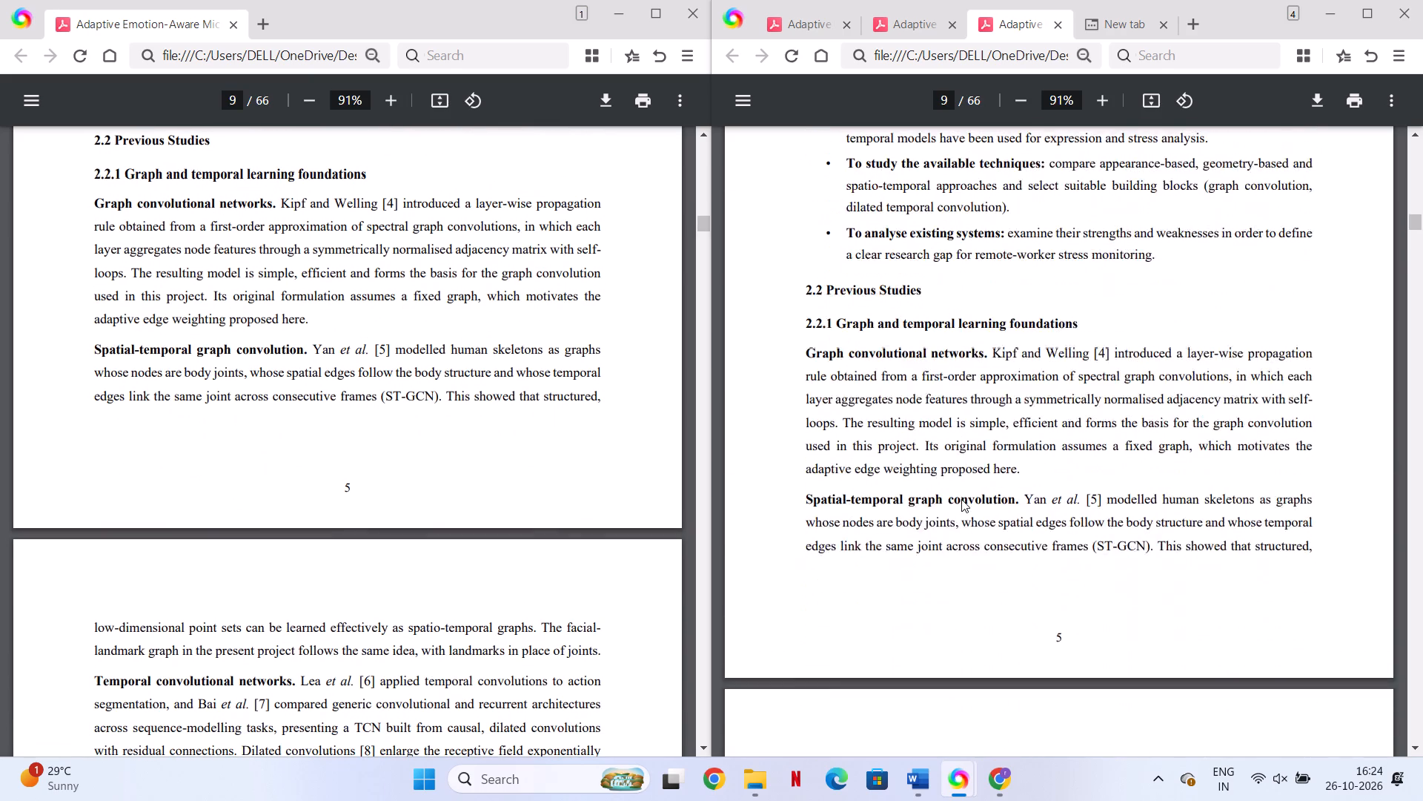
scroll(961, 499, down, 3)
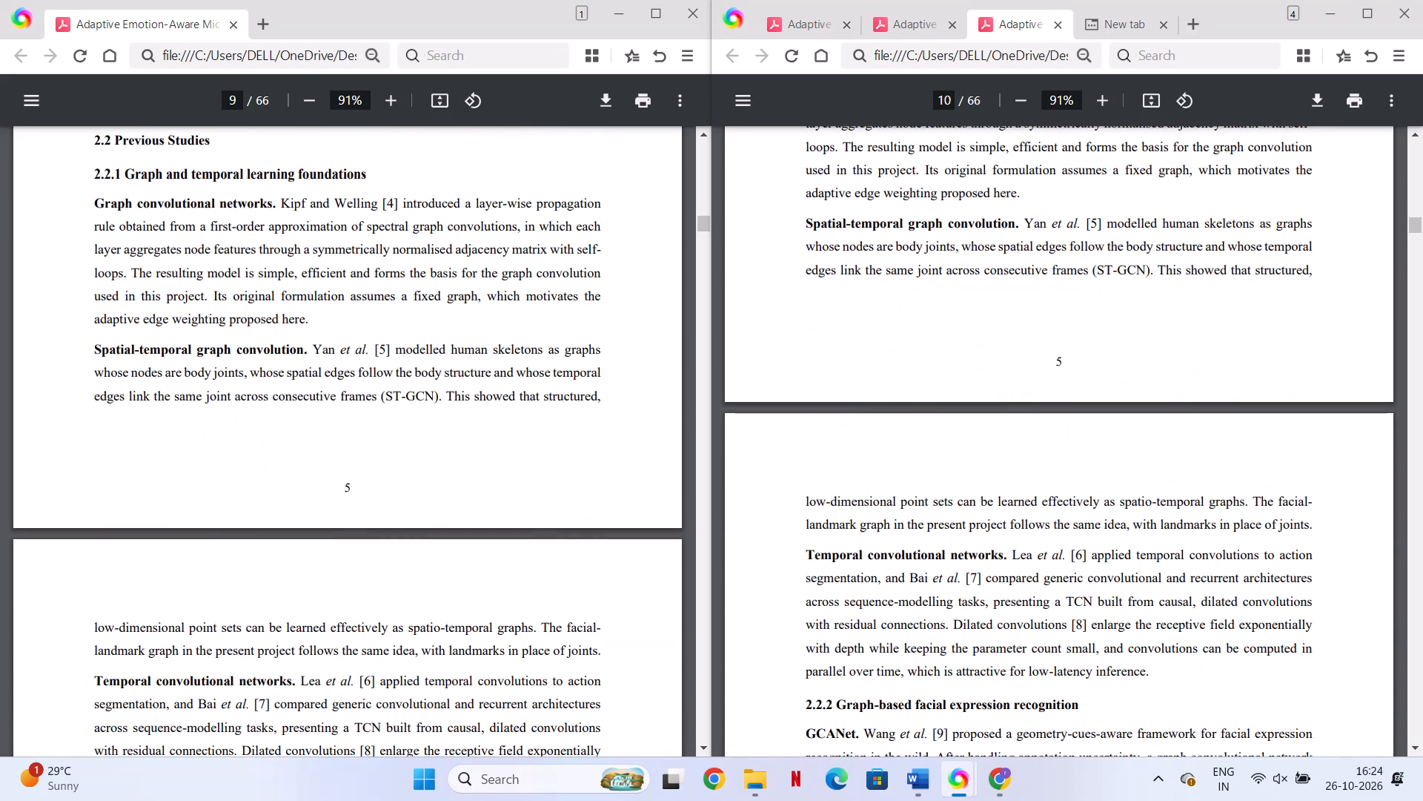
scroll(558, 633, down, 3)
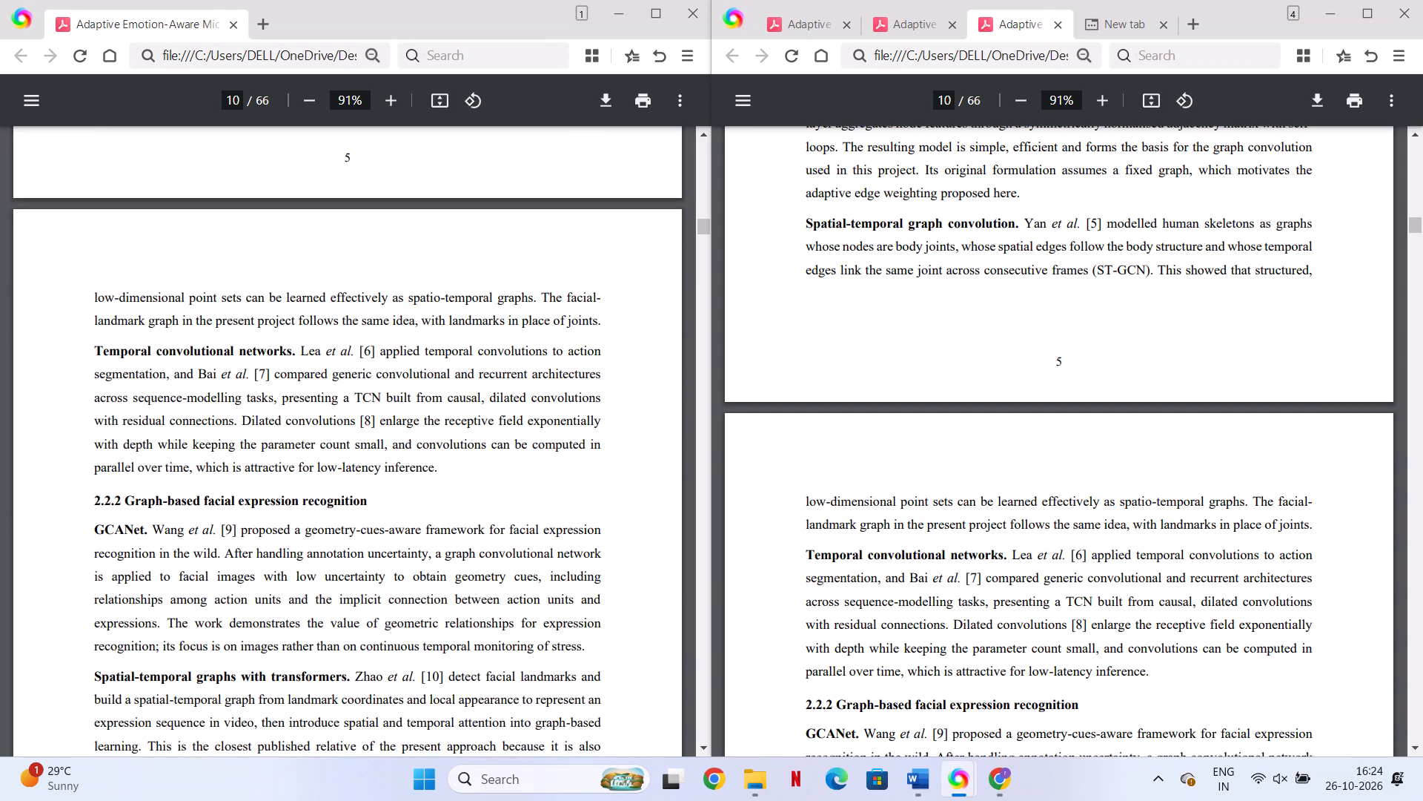
scroll(558, 633, down, 6)
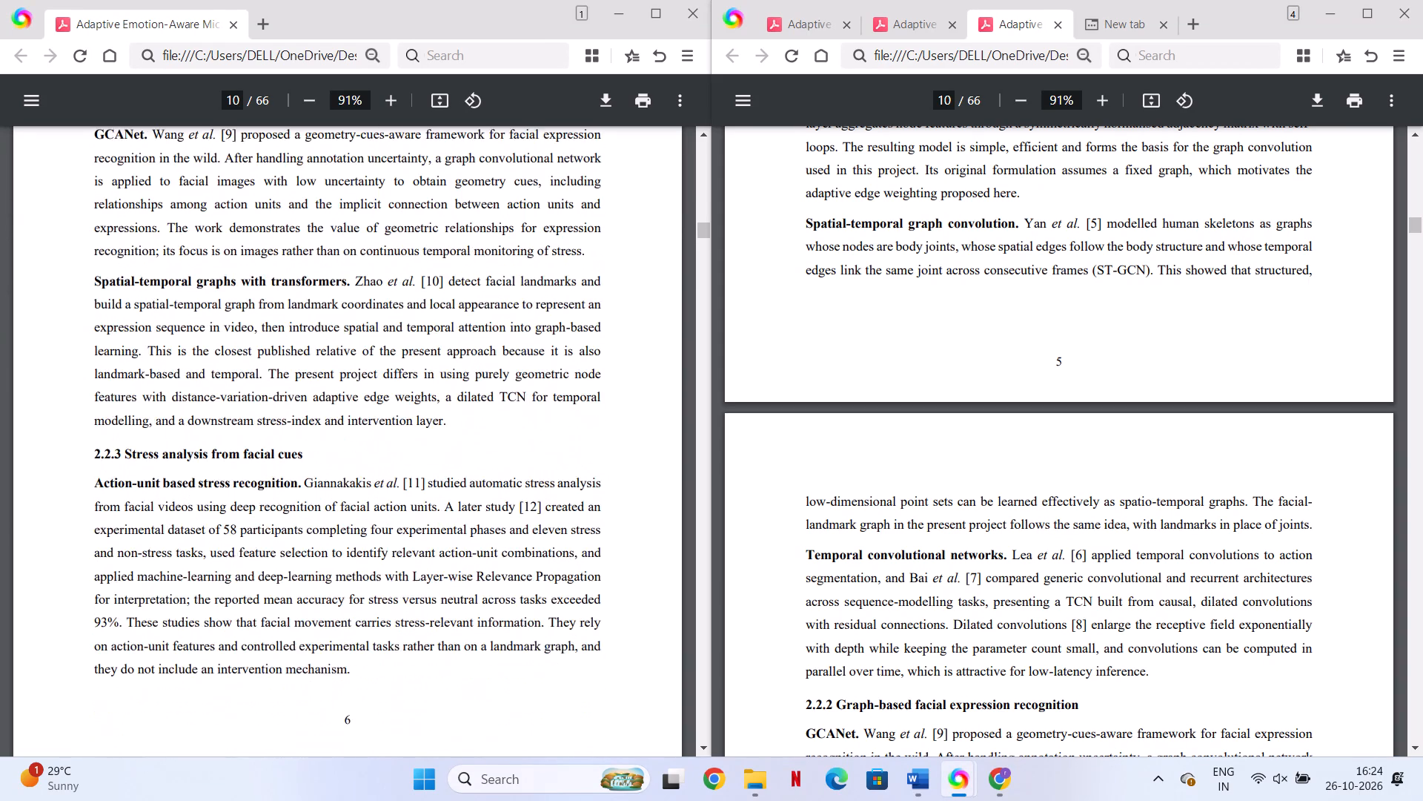
scroll(558, 633, down, 2)
scroll(1045, 515, down, 6)
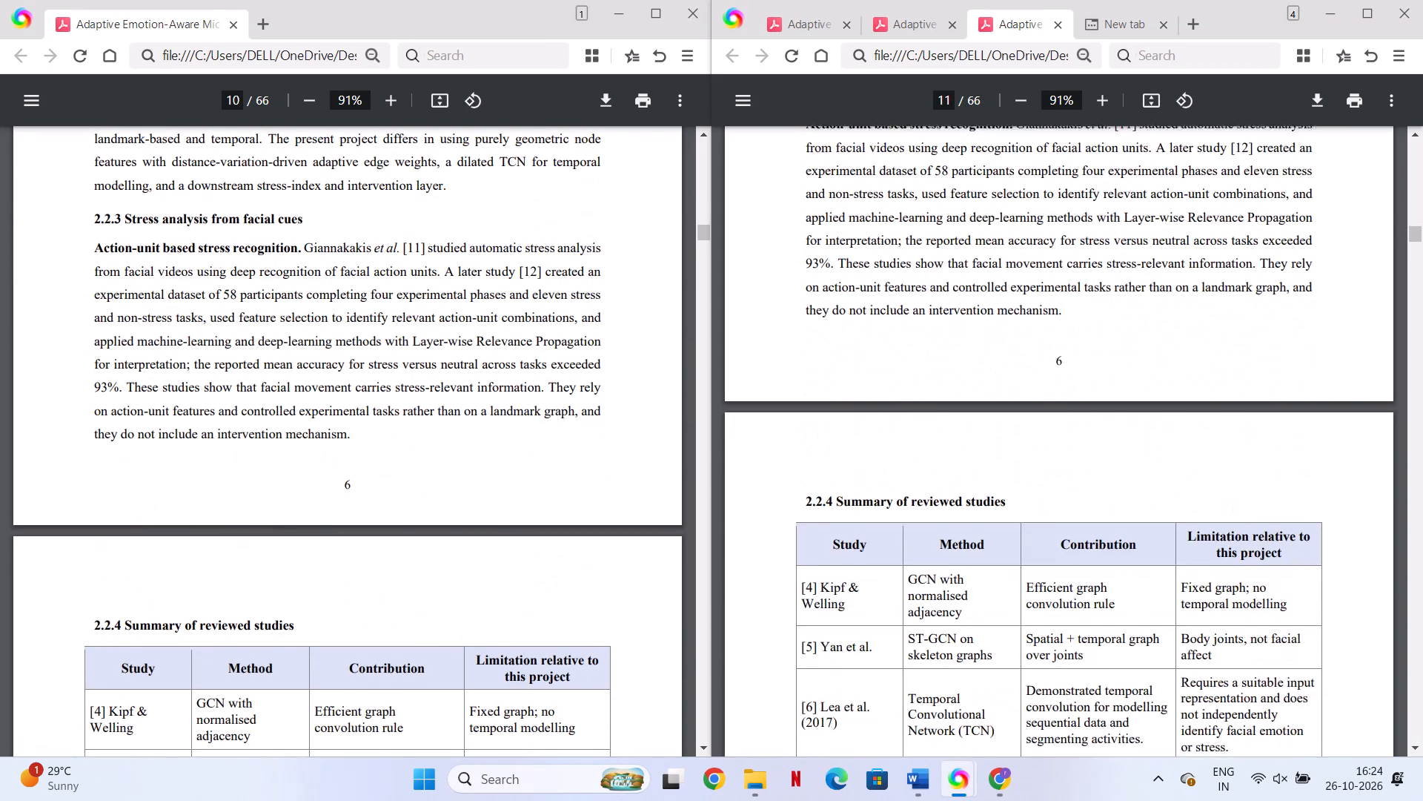
Compare section 2.2.4 in both PDFs, including Table 2.1 with the reviewed studies and the paragraphs following it.
scroll(1045, 515, down, 7)
scroll(525, 698, down, 2)
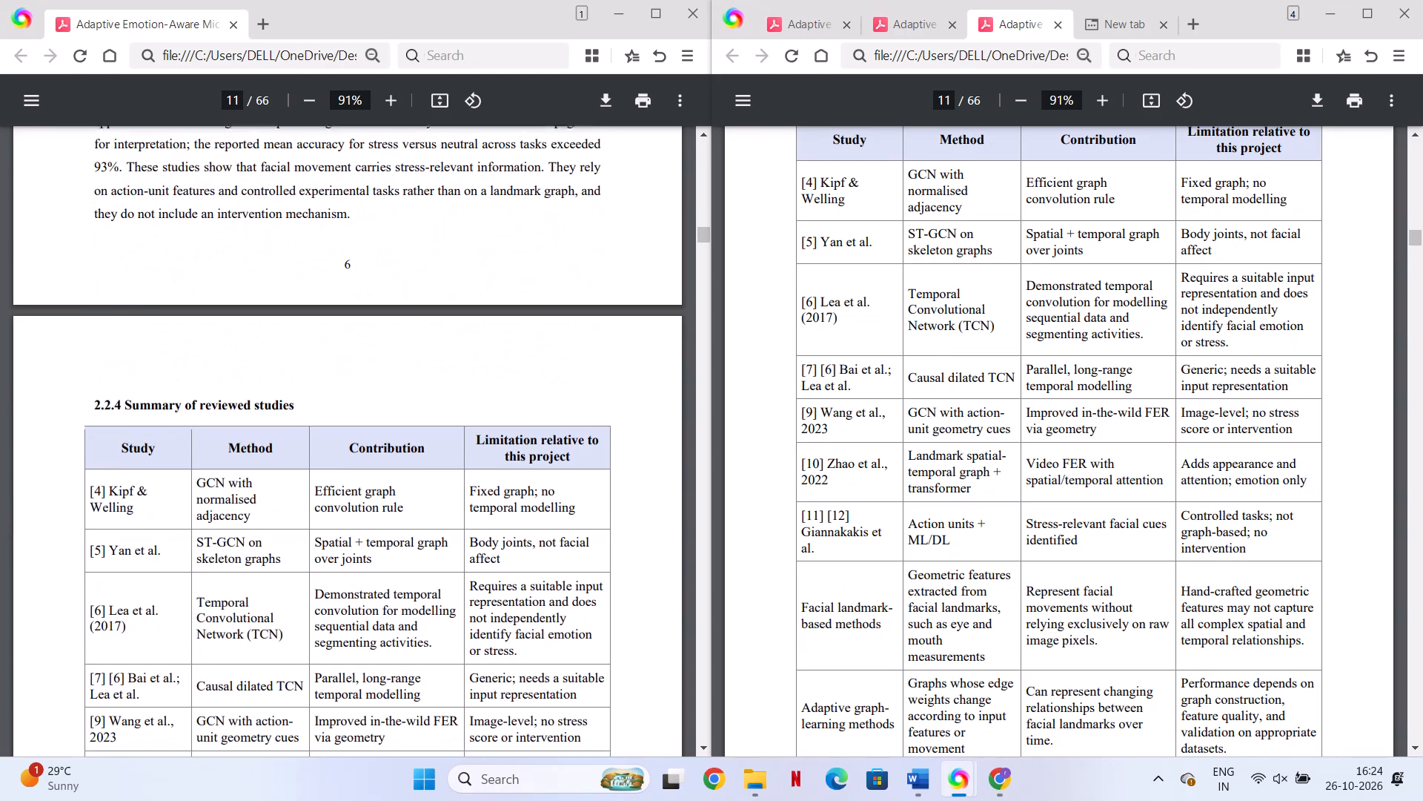
scroll(525, 698, down, 9)
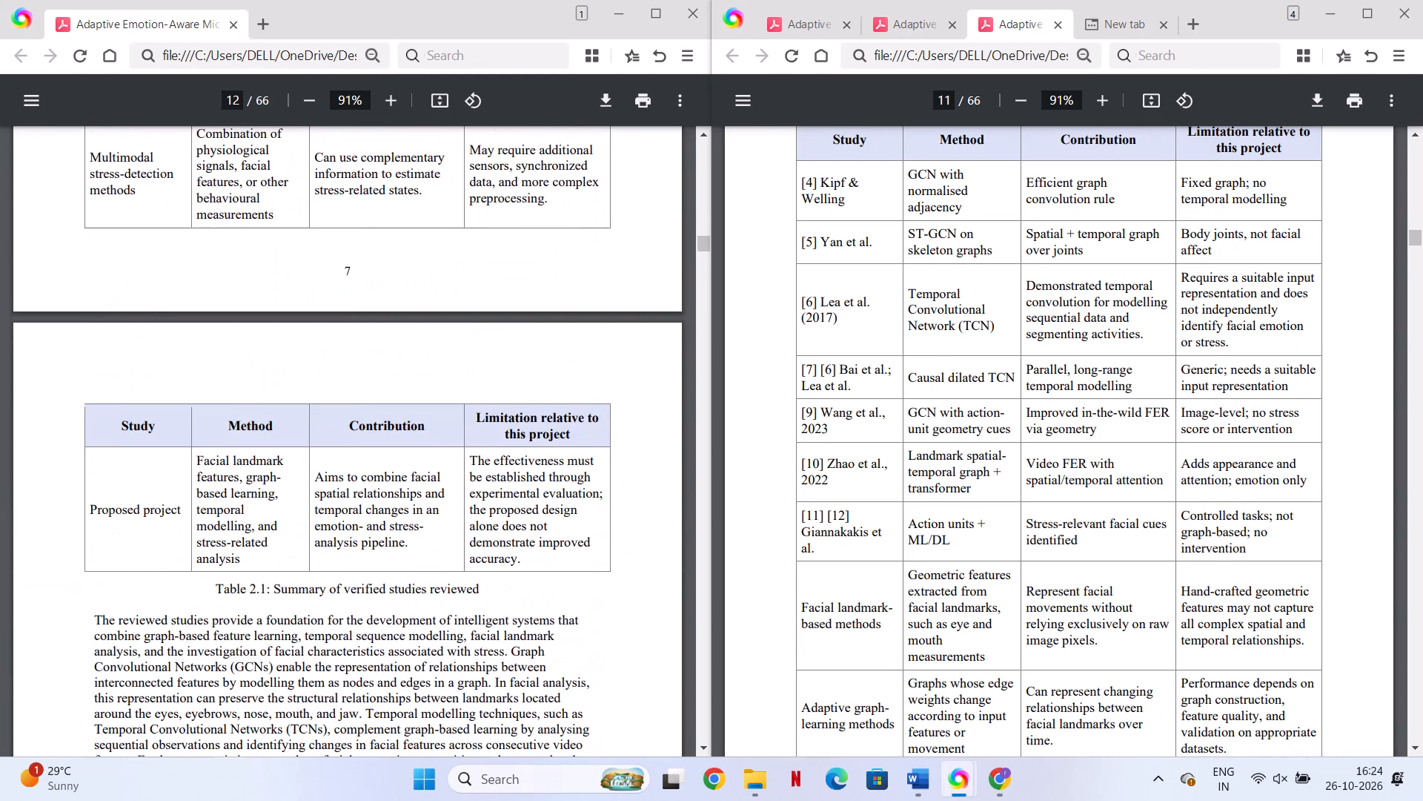
scroll(908, 522, down, 7)
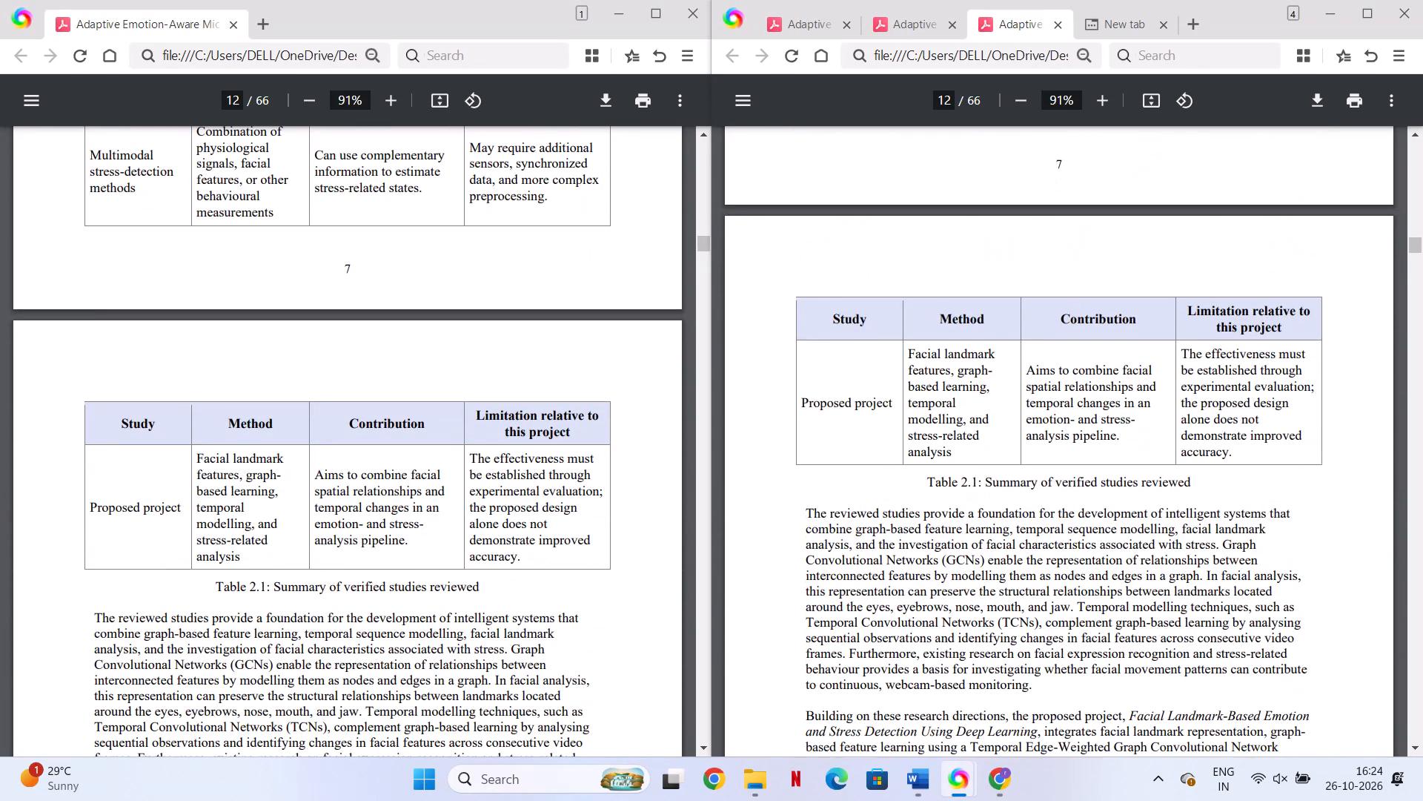
scroll(908, 522, down, 3)
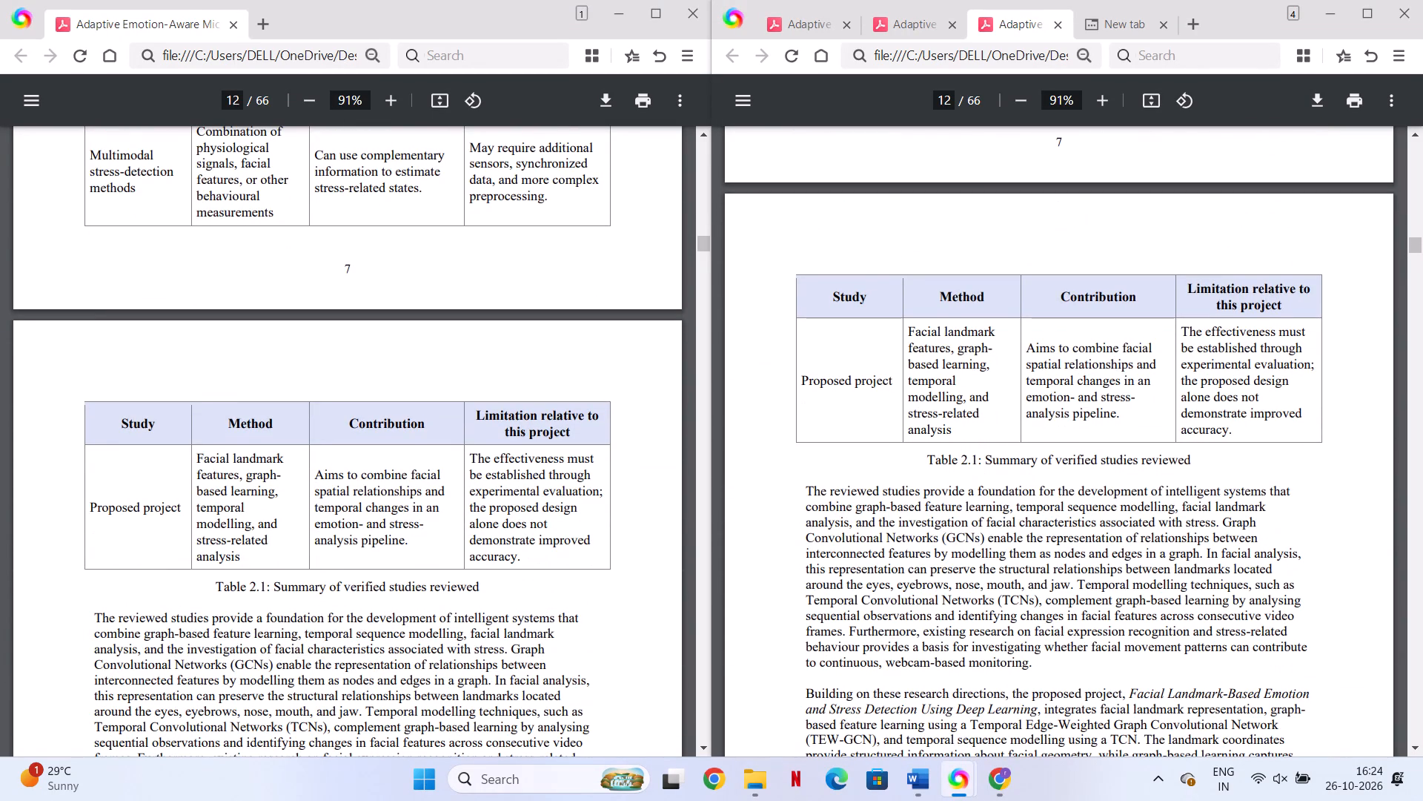
scroll(577, 547, down, 10)
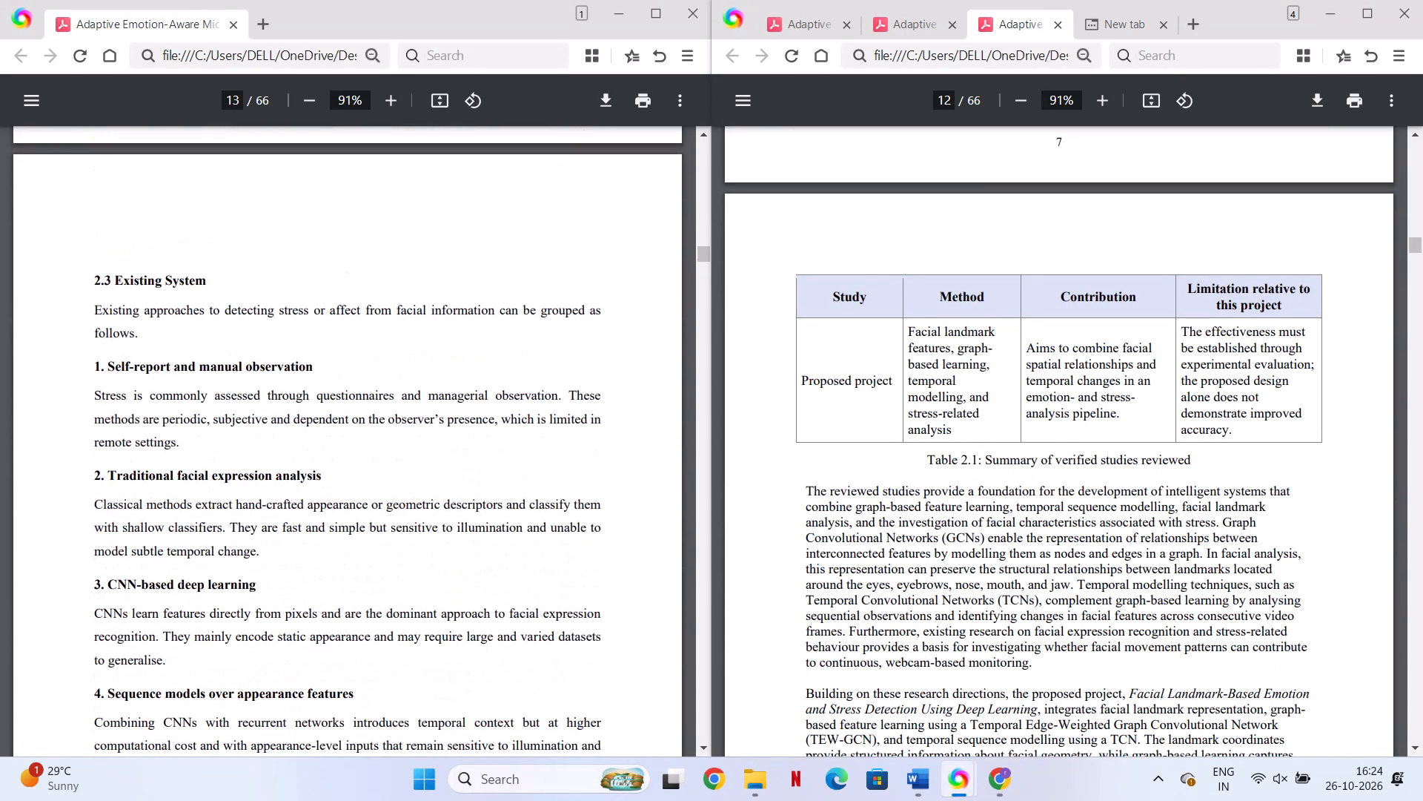
Compare section 2.3 Existing System in both PDFs, from its five numbered approaches through Table 2.2.
scroll(862, 519, down, 7)
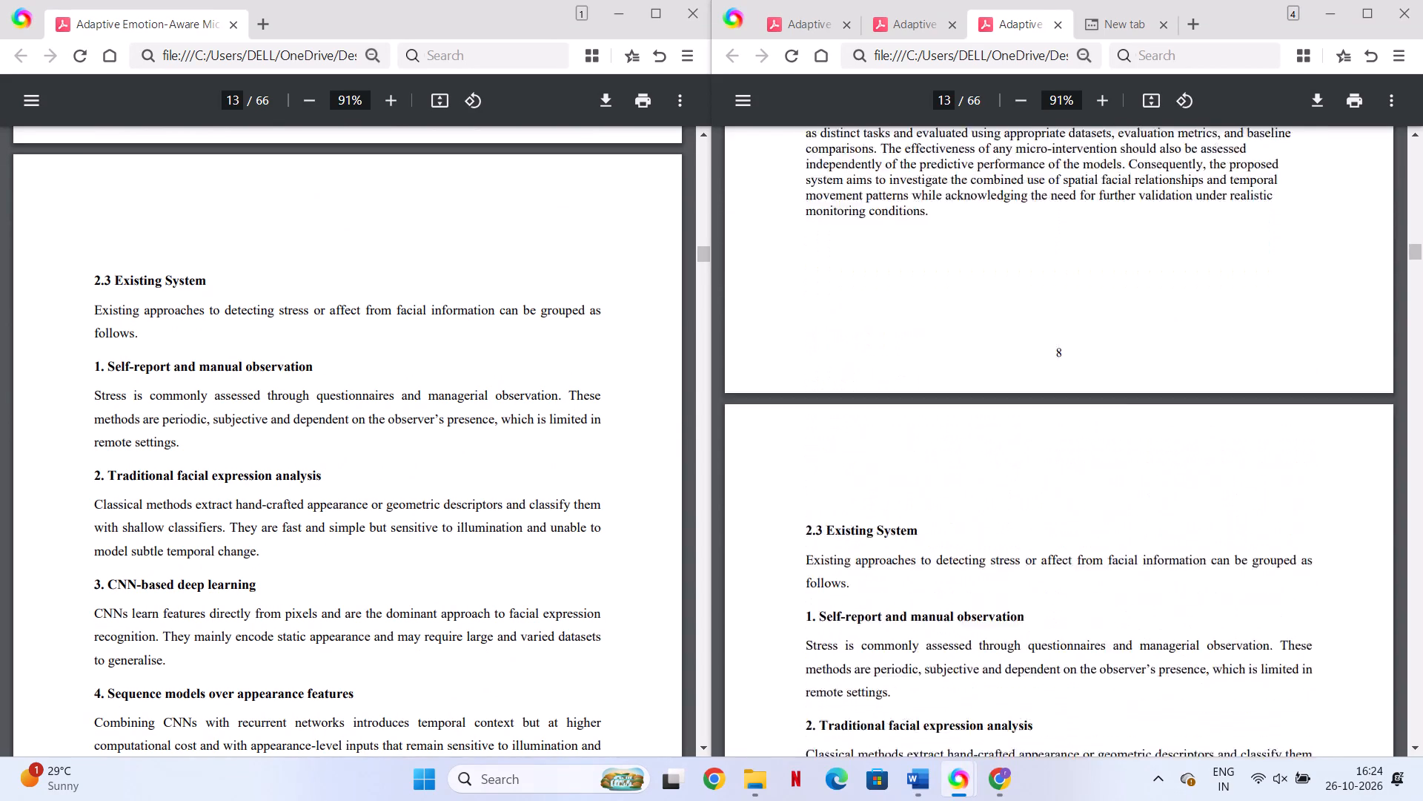
scroll(405, 467, down, 2)
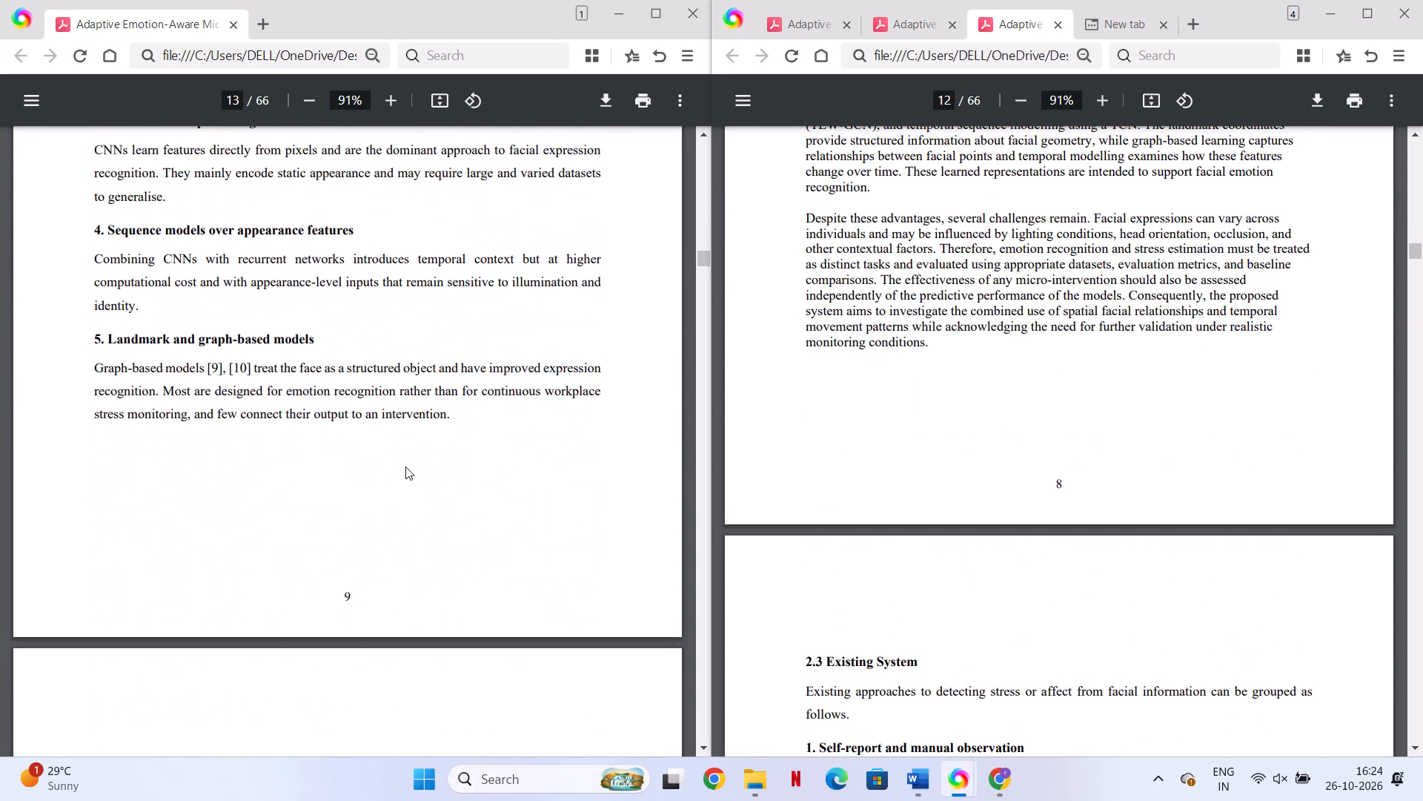
scroll(815, 459, down, 5)
scroll(538, 488, up, 2)
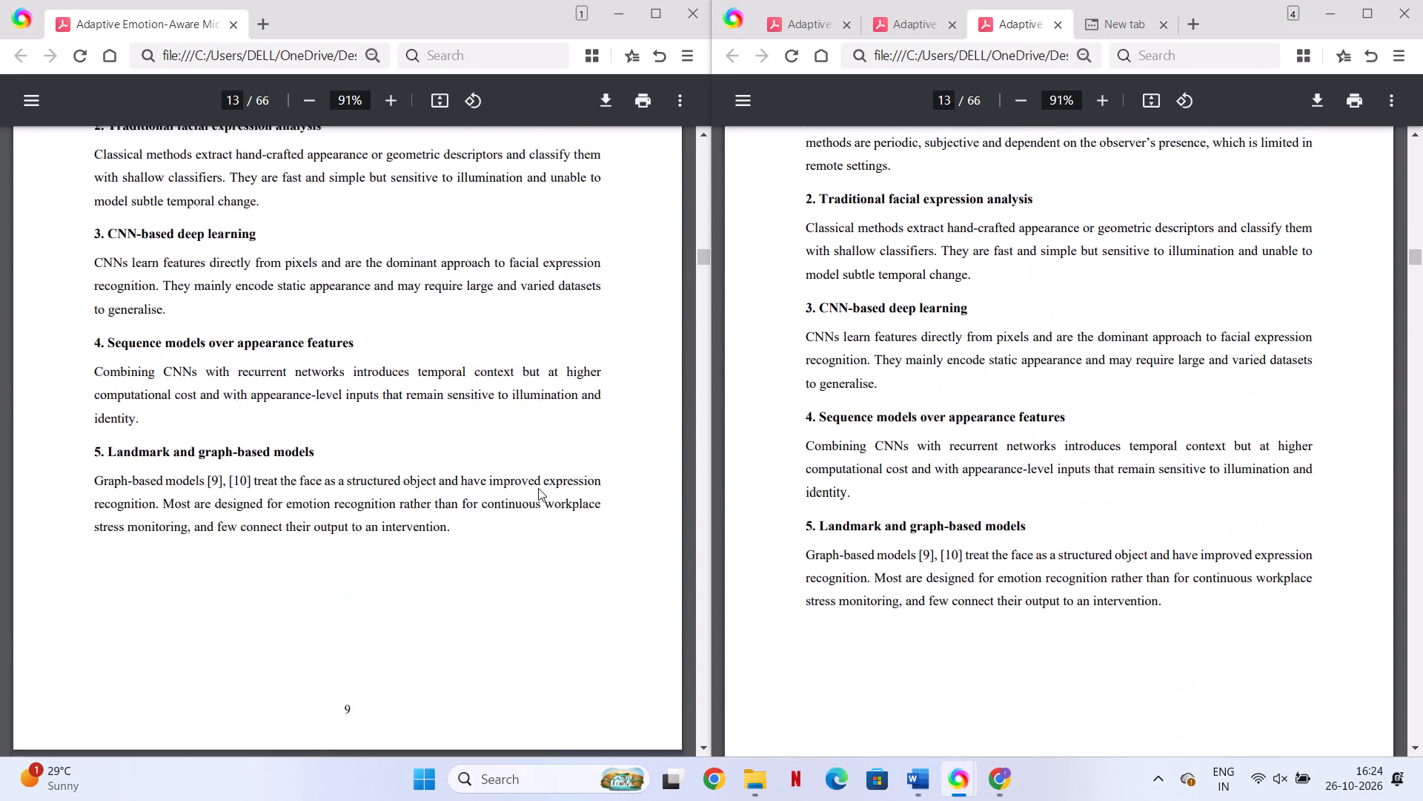
scroll(538, 488, up, 2)
scroll(539, 501, down, 1)
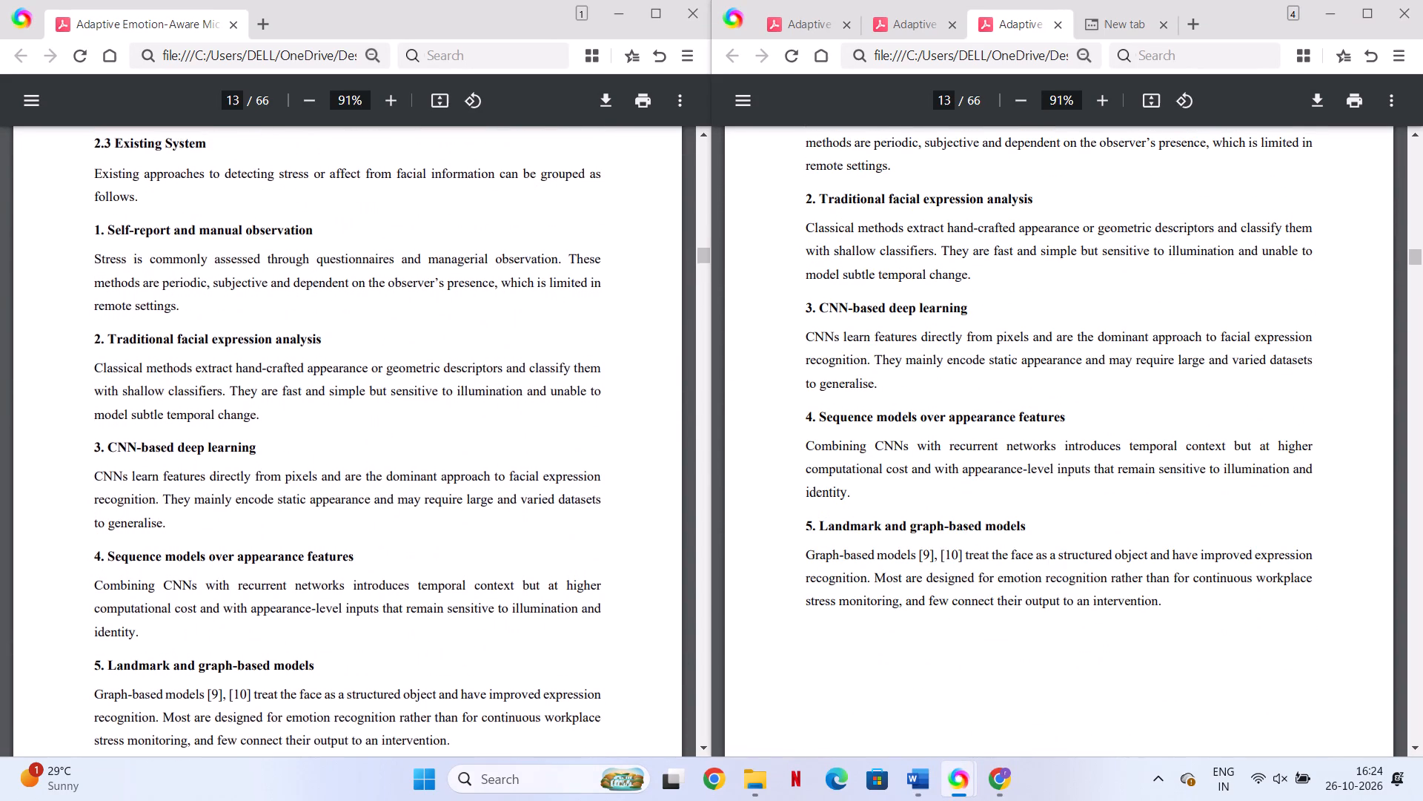
scroll(539, 501, down, 11)
scroll(977, 319, down, 6)
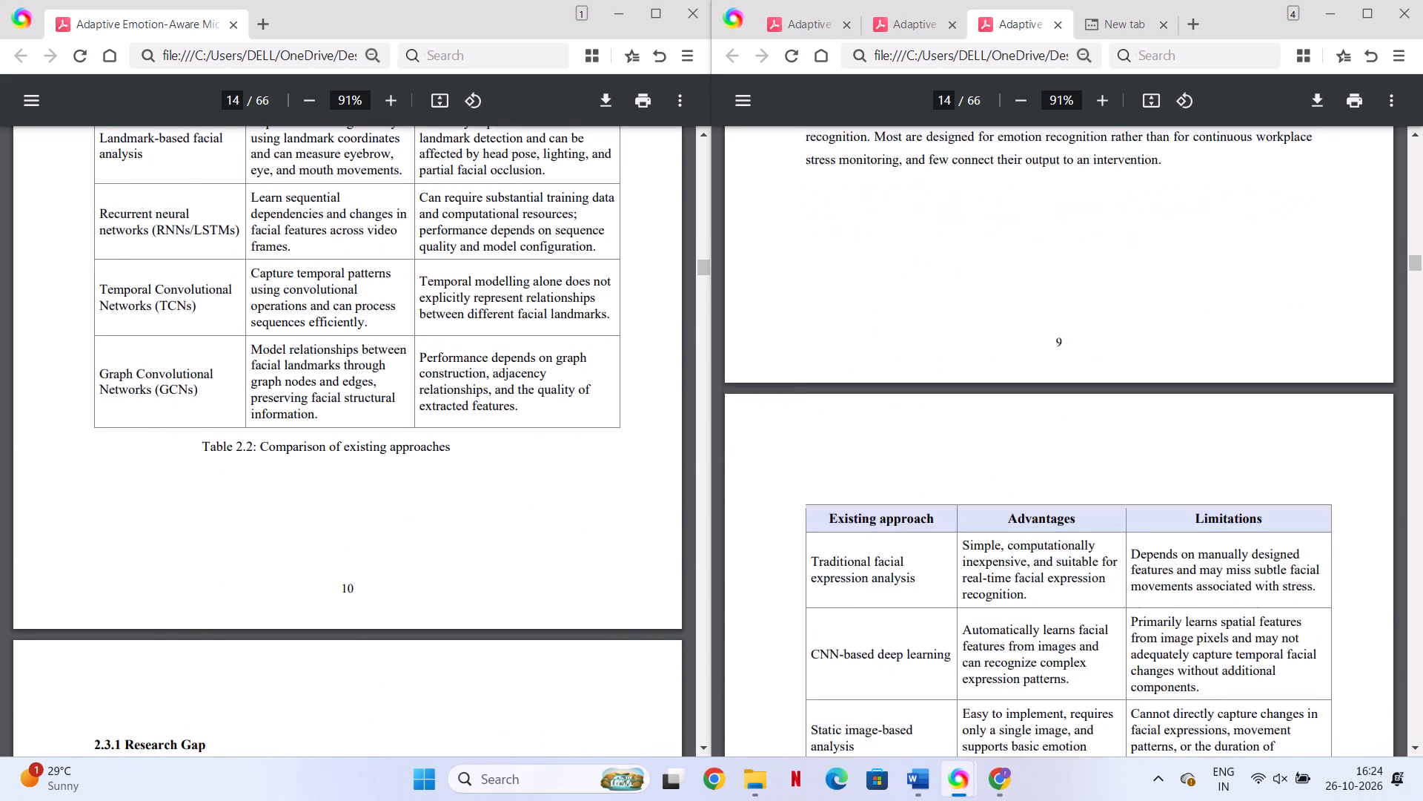
scroll(977, 319, down, 7)
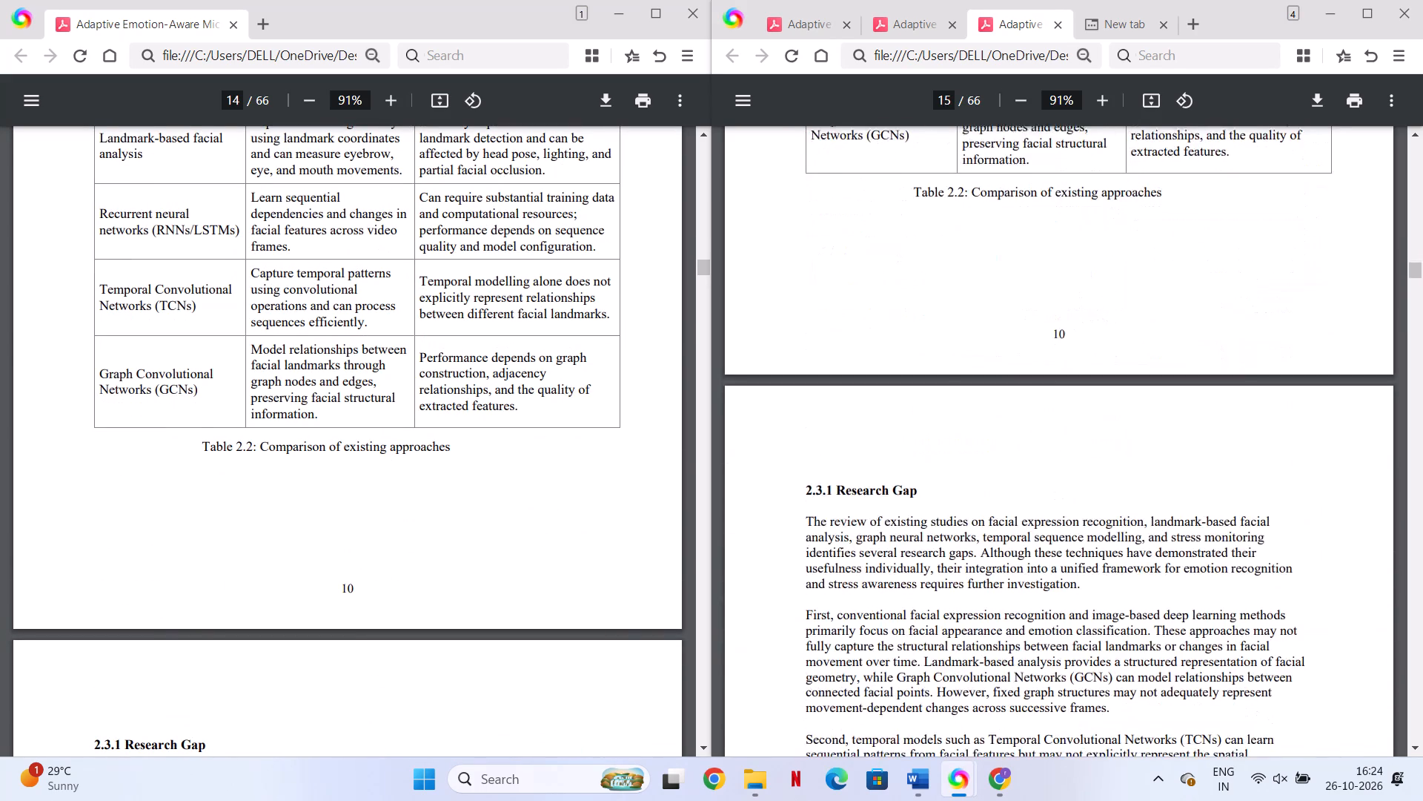
Compare section 2.3.1 Research Gap and the page between it and the Chapter 3 heading in both PDFs.
scroll(977, 319, down, 3)
scroll(477, 480, down, 7)
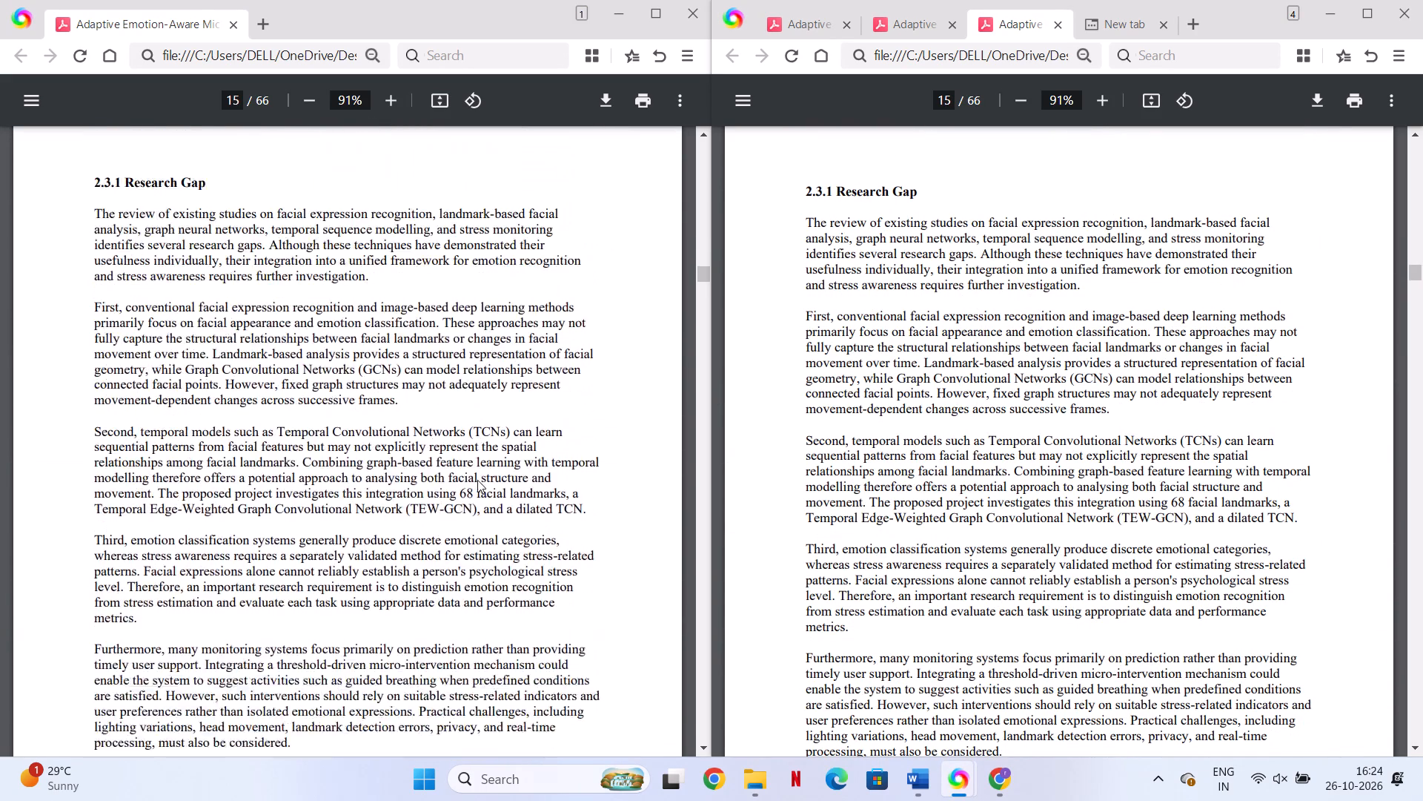
scroll(477, 480, down, 5)
scroll(870, 448, down, 5)
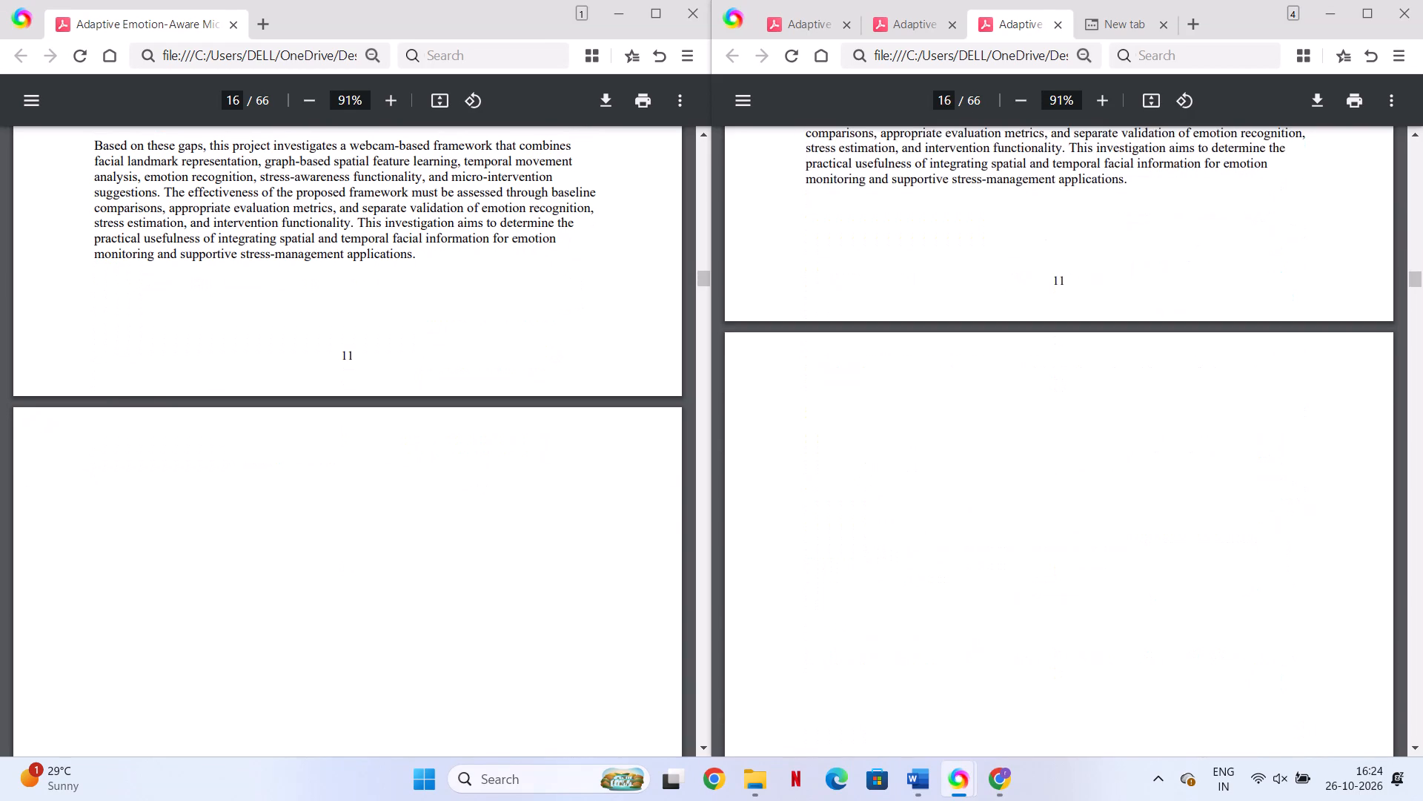
scroll(870, 448, down, 8)
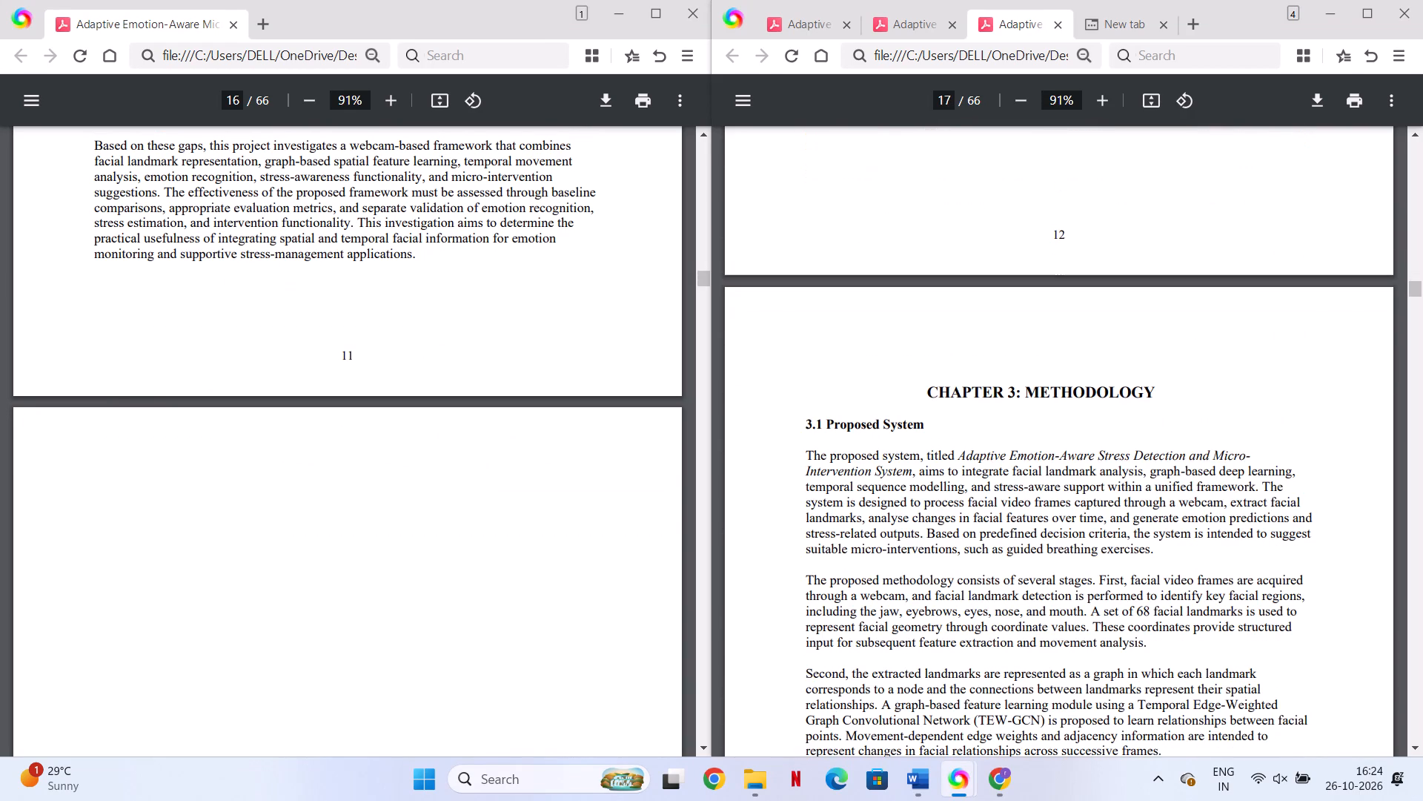
scroll(453, 573, down, 11)
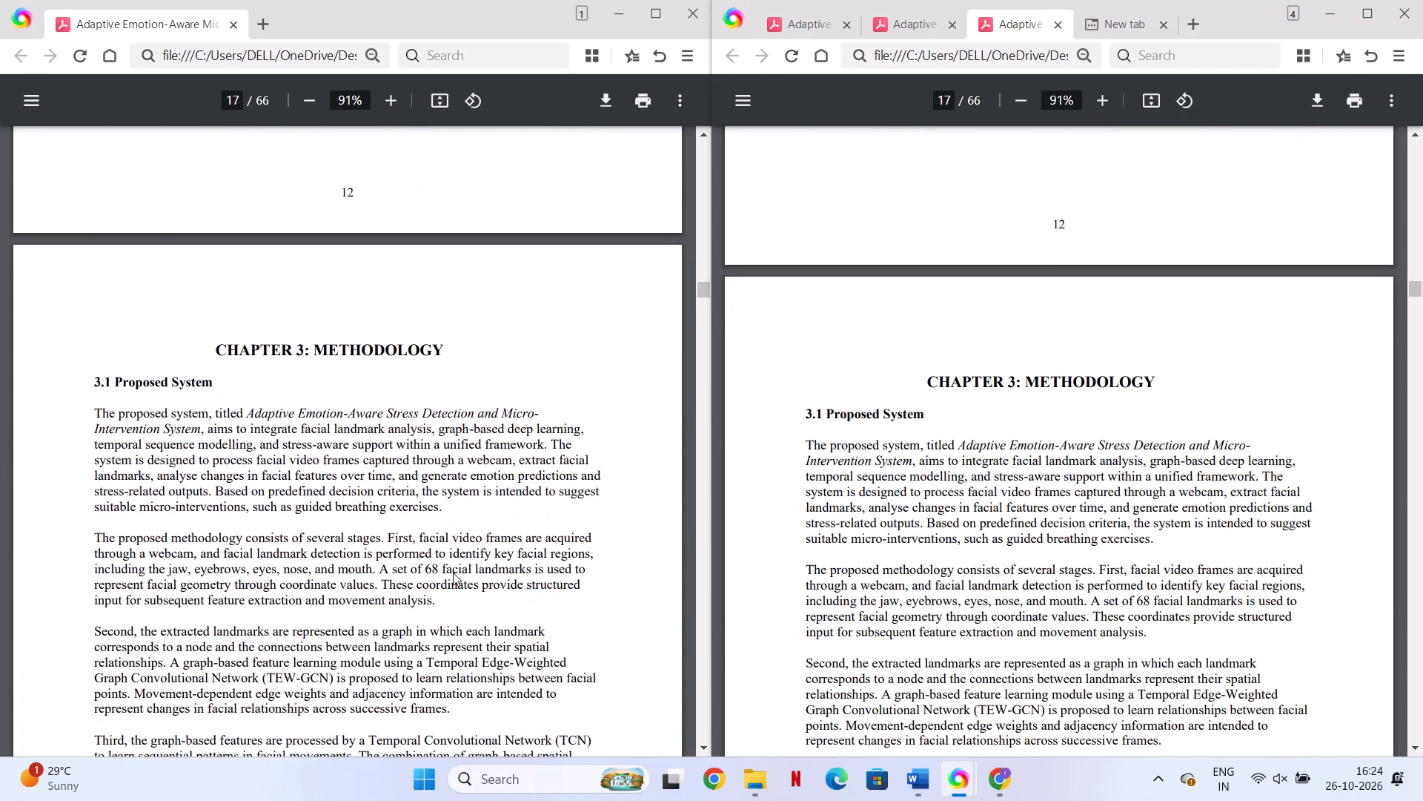
Compare section 3.1 Proposed System in both PDFs through the Fig. 3.1 workflow diagram.
scroll(453, 573, down, 4)
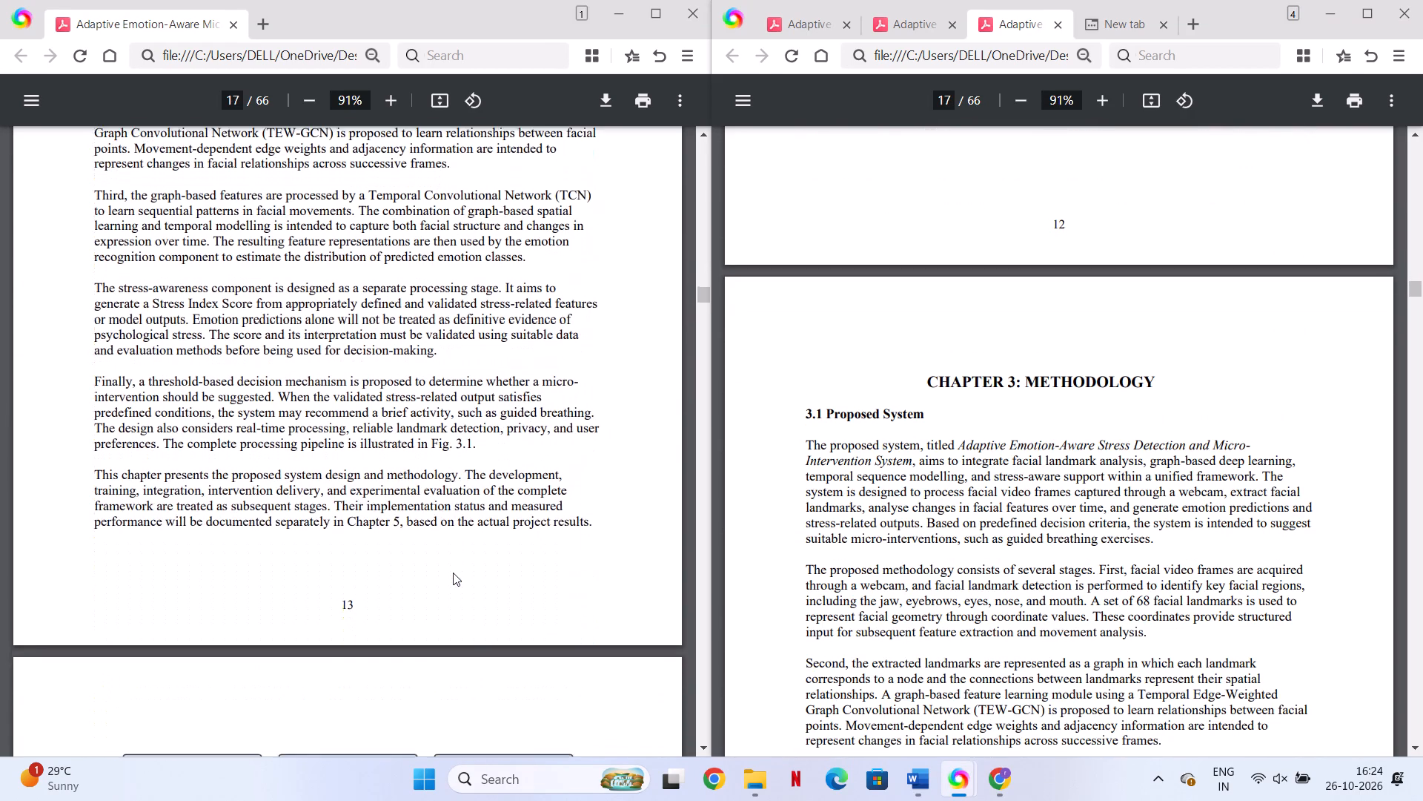
scroll(453, 573, down, 1)
scroll(782, 466, down, 9)
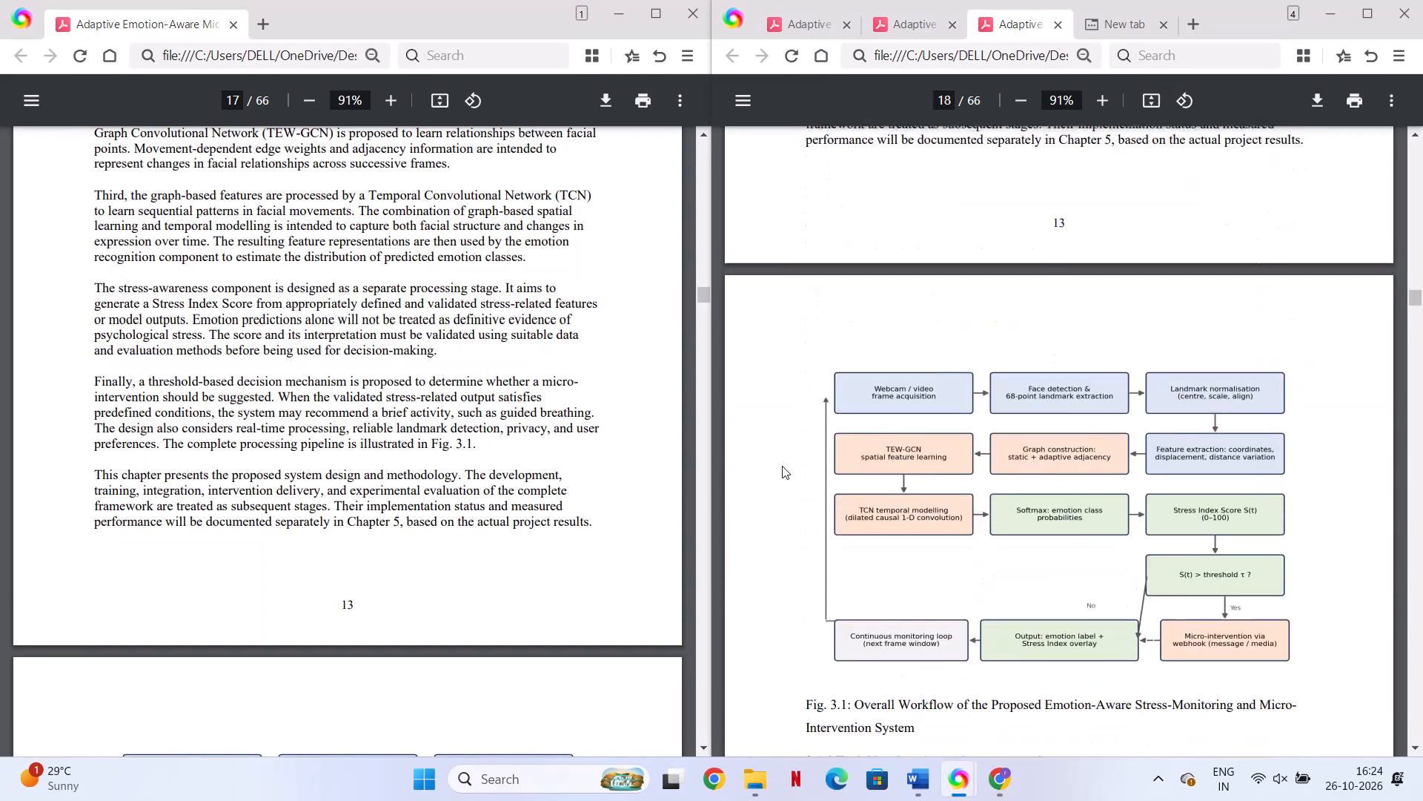
scroll(782, 466, down, 2)
scroll(428, 550, down, 2)
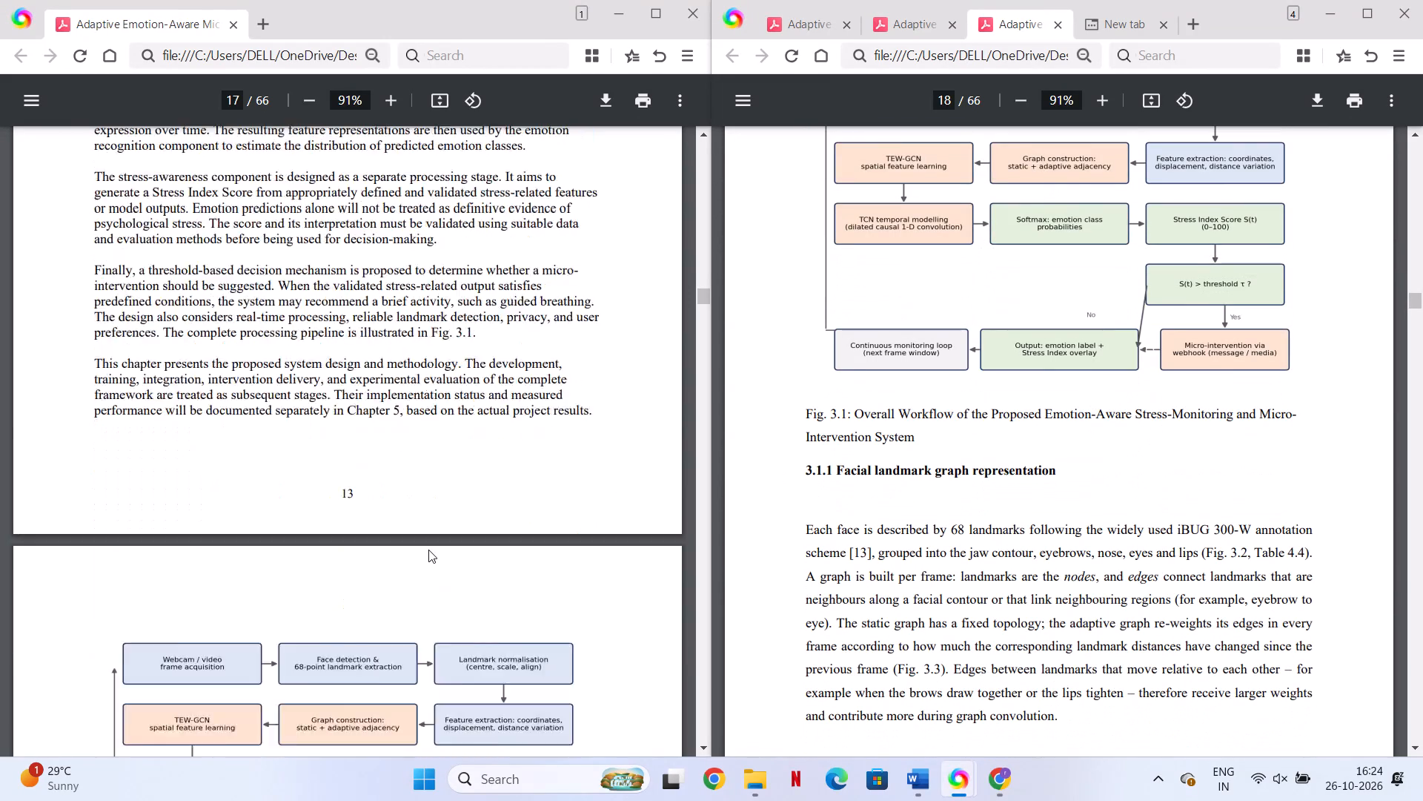
Compare sections 3.1.1 to 3.1.3 in both PDFs, including the facial landmark figures 3.2 and 3.3.
scroll(428, 550, down, 10)
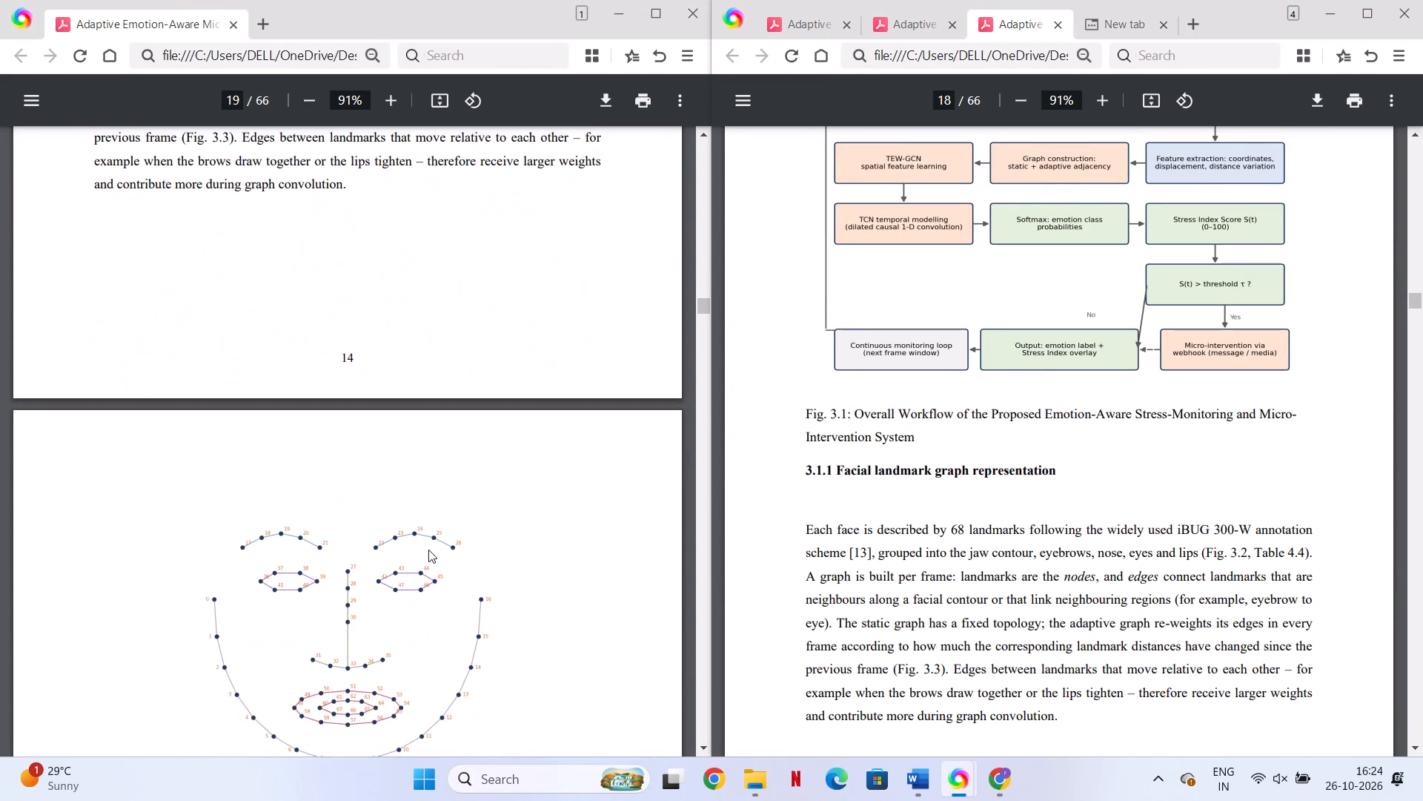
scroll(445, 468, down, 4)
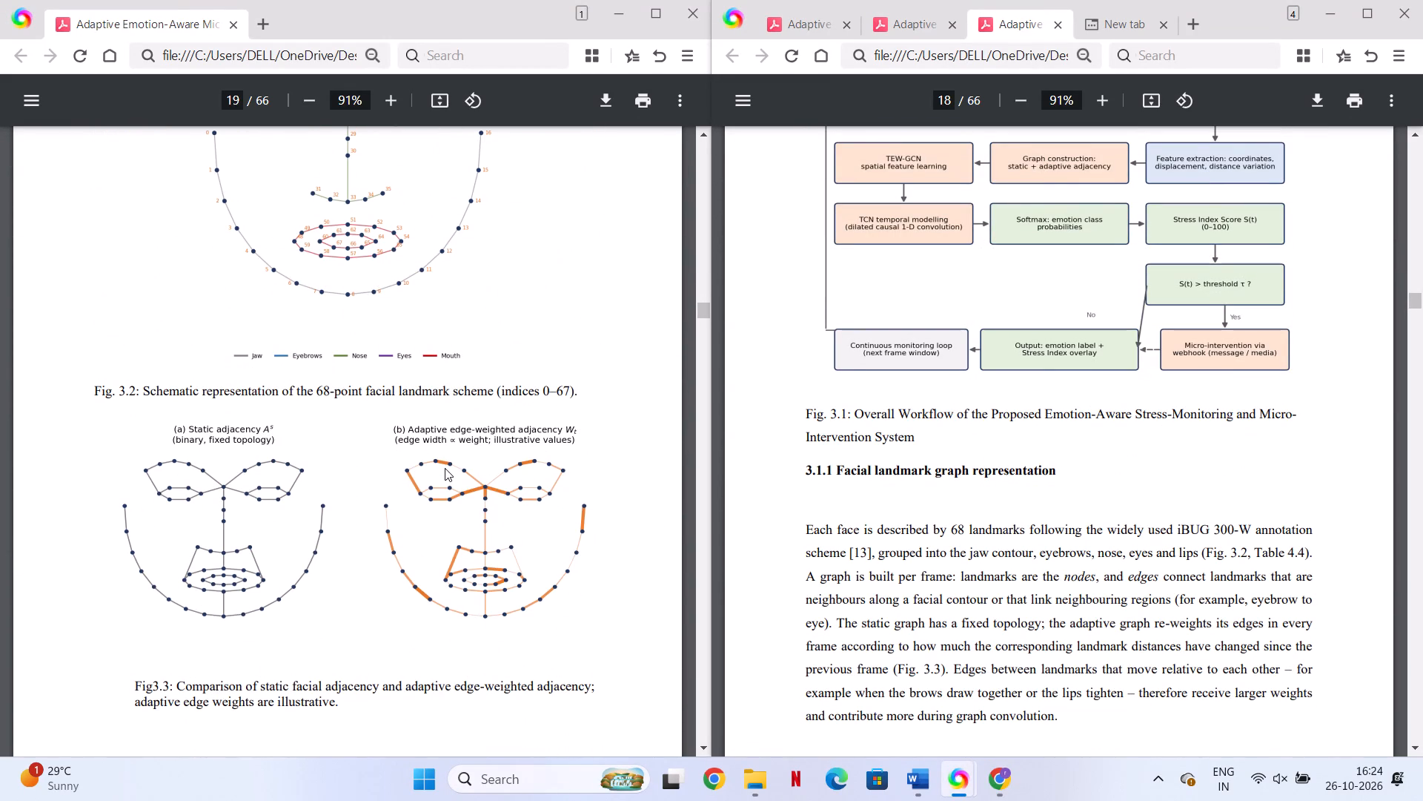
scroll(445, 468, down, 2)
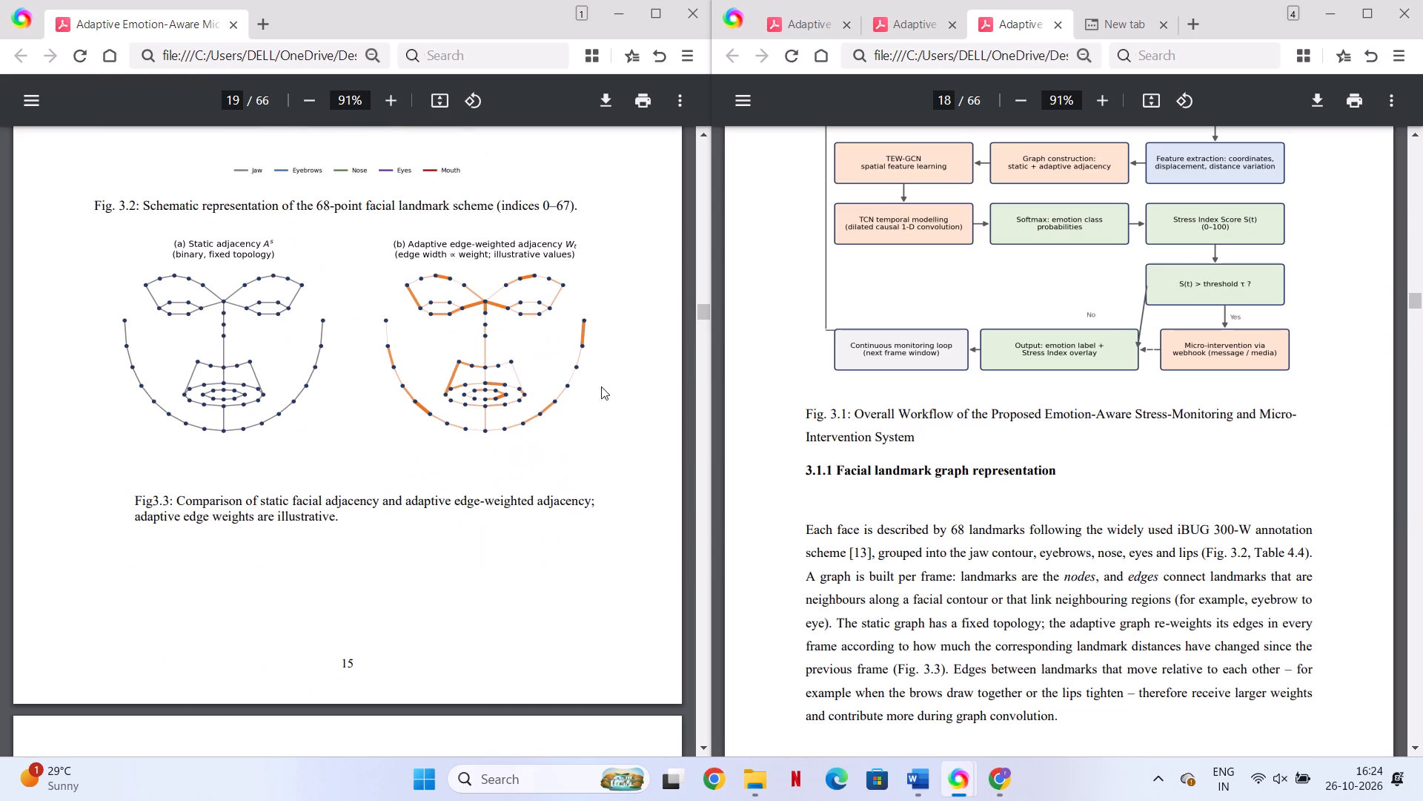
scroll(964, 302, down, 13)
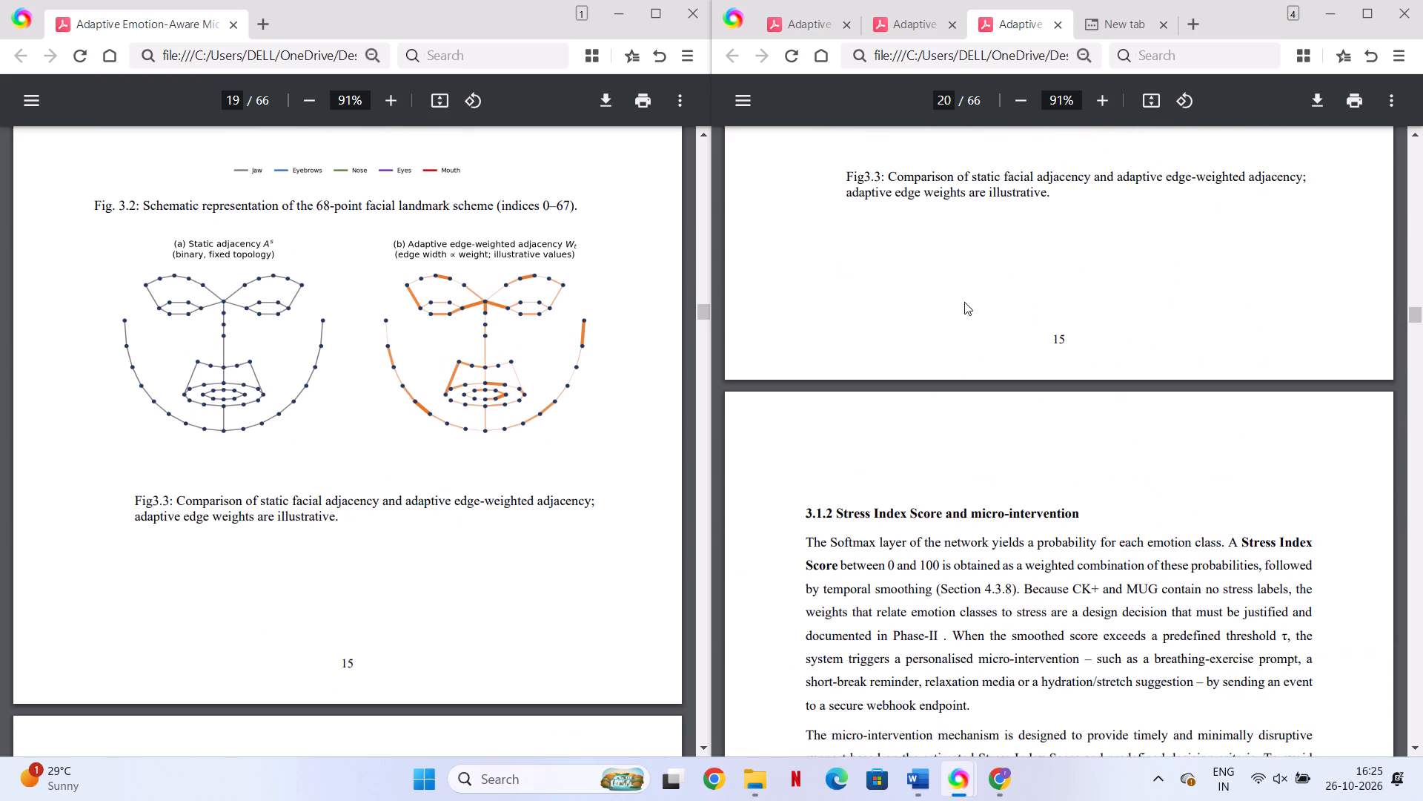
scroll(456, 475, down, 8)
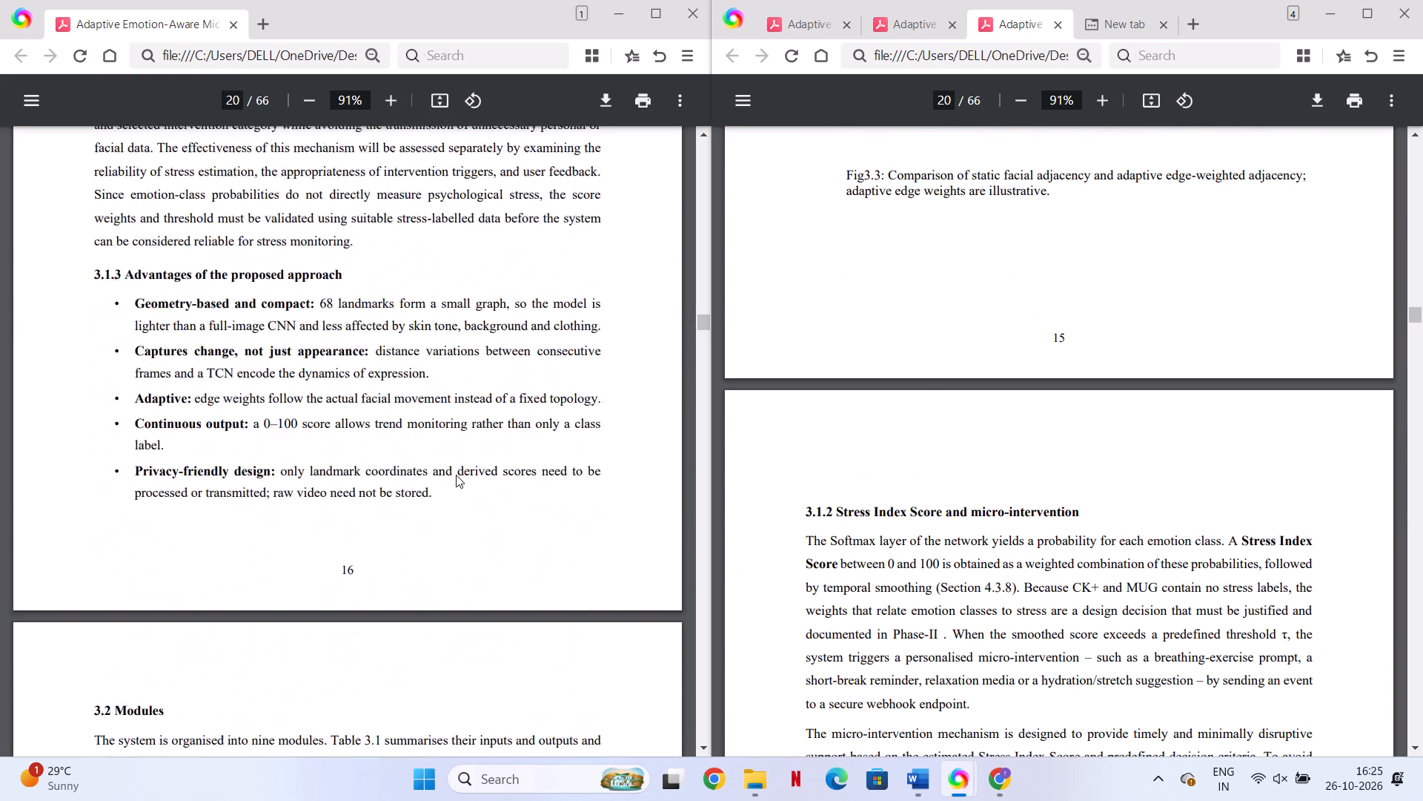
scroll(456, 475, down, 1)
scroll(803, 452, down, 9)
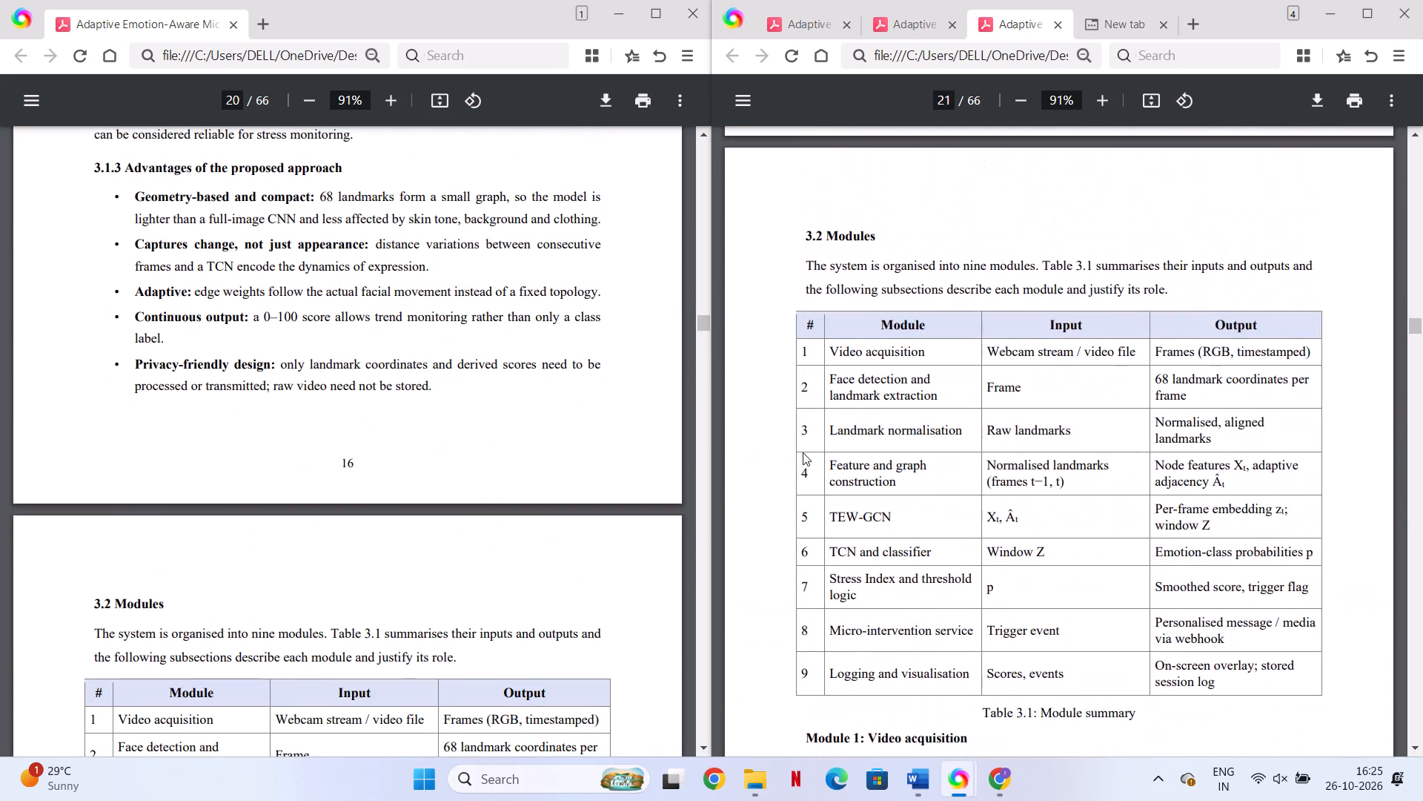
Compare section 3.2 Modules in both PDFs, from Table 3.1 through the module descriptions up to Module 7.
scroll(803, 452, down, 1)
scroll(451, 567, down, 6)
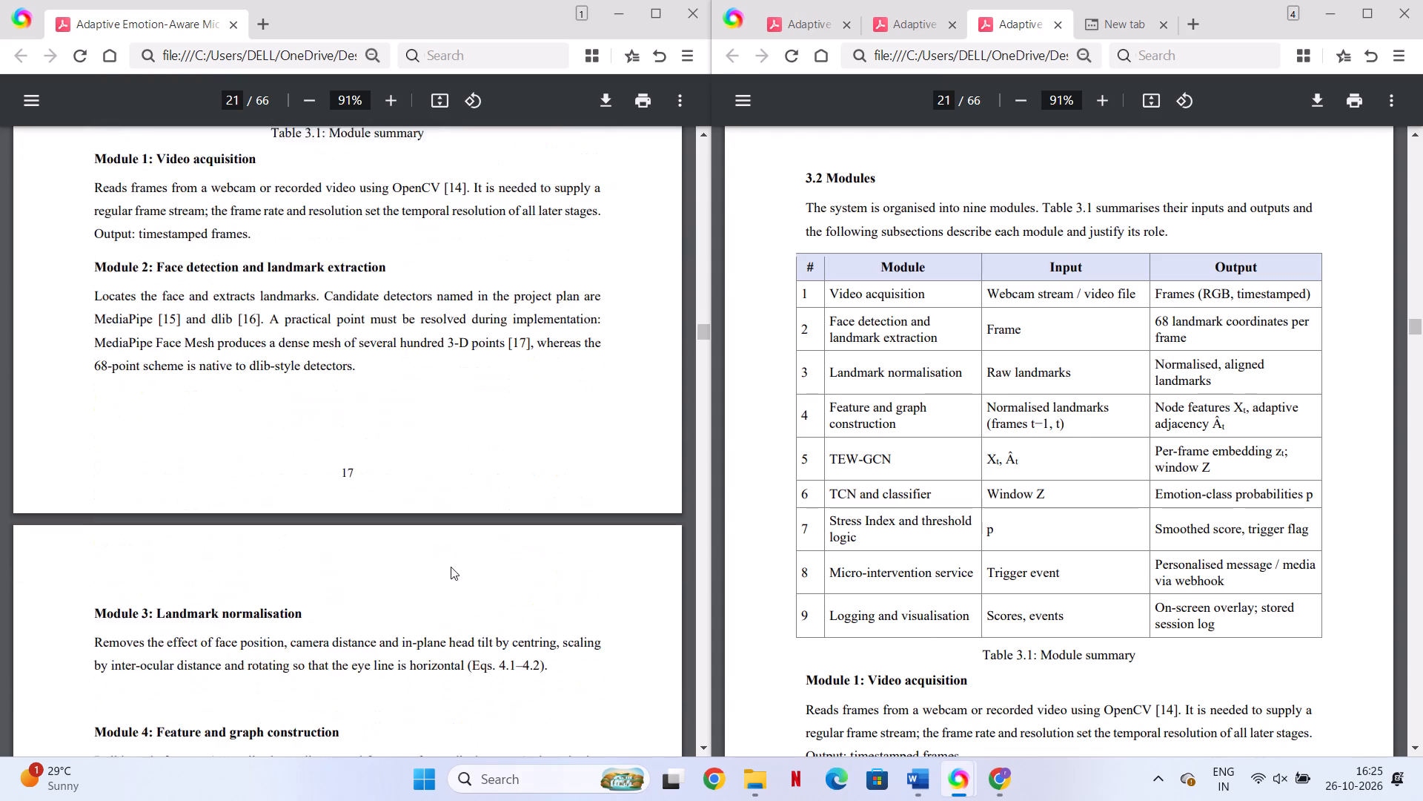
scroll(451, 567, down, 5)
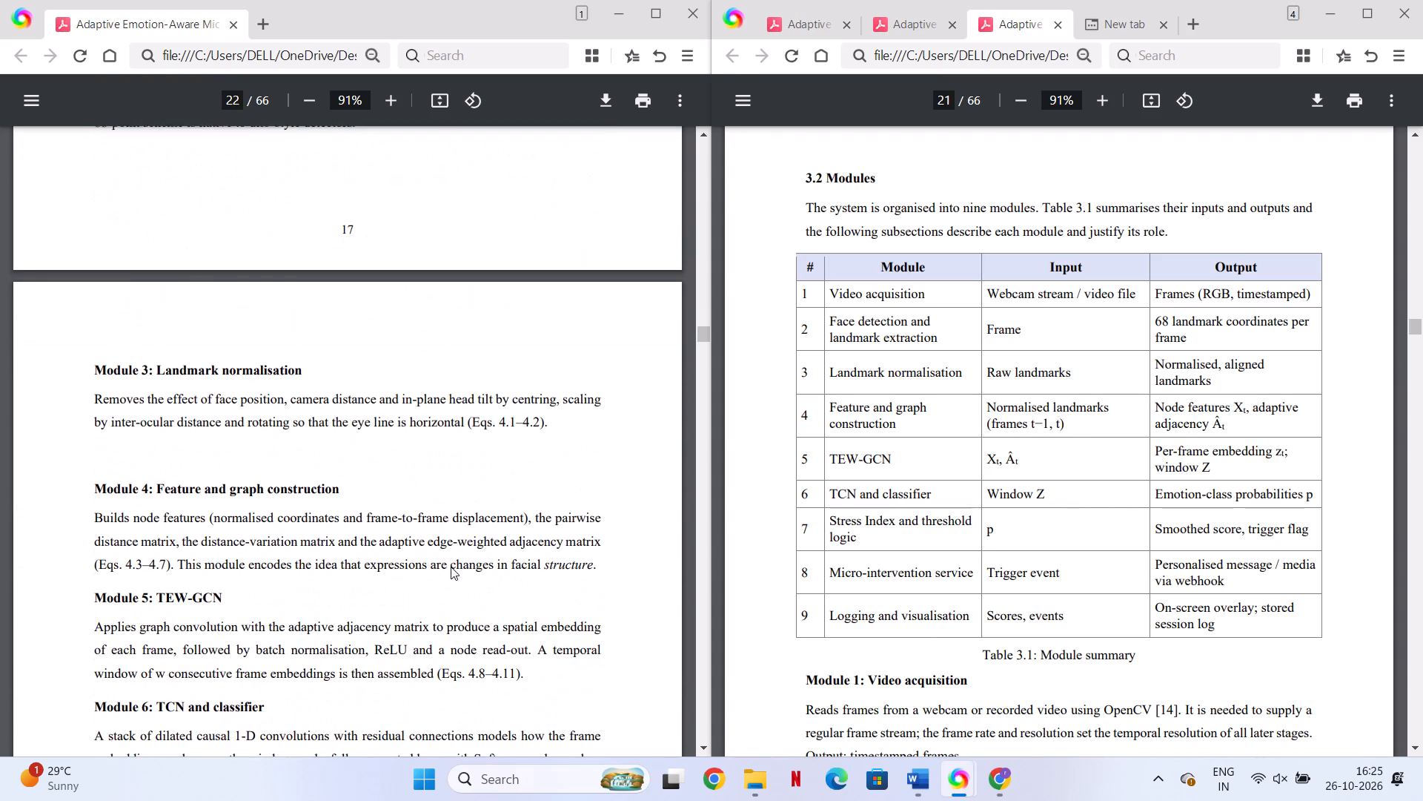
scroll(451, 567, down, 2)
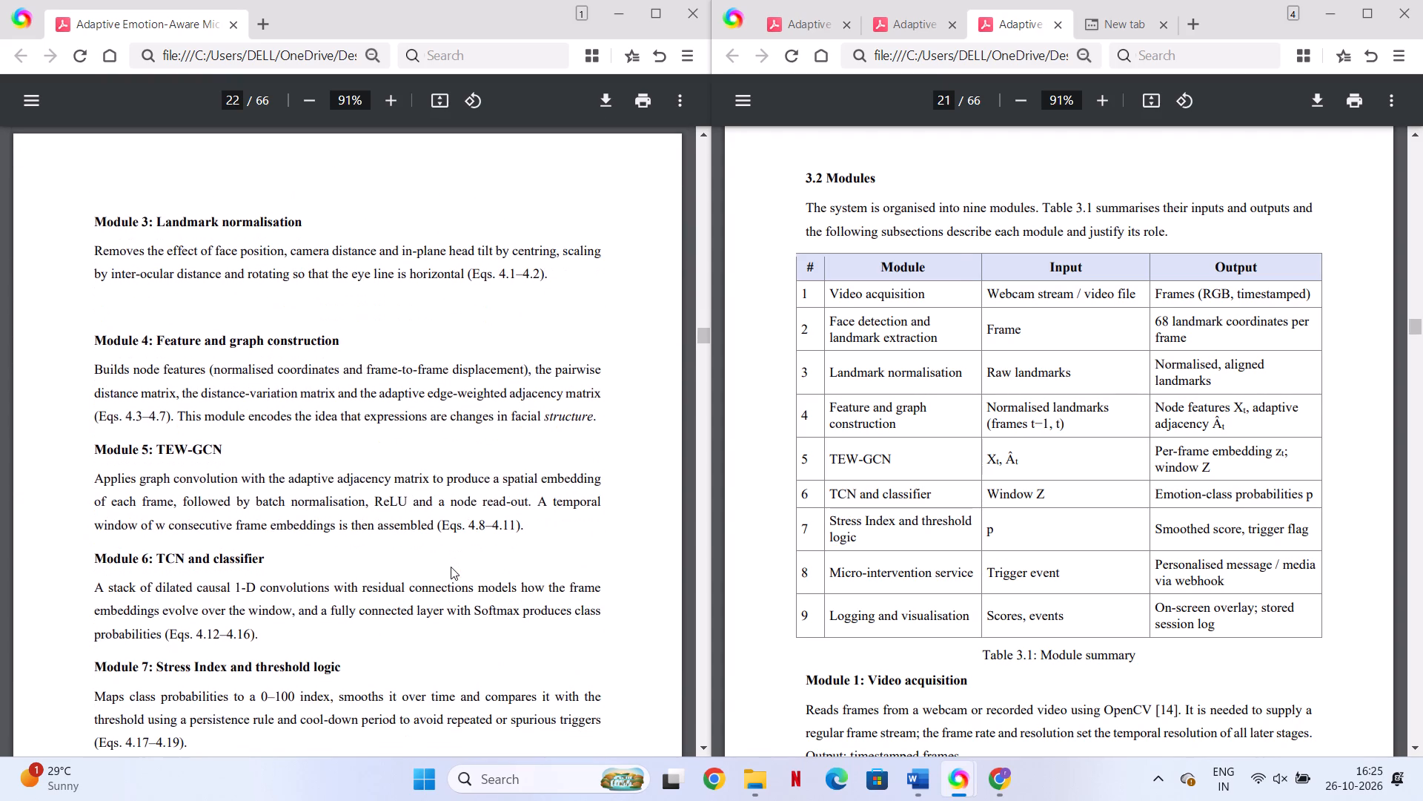
scroll(451, 567, down, 1)
scroll(903, 476, down, 4)
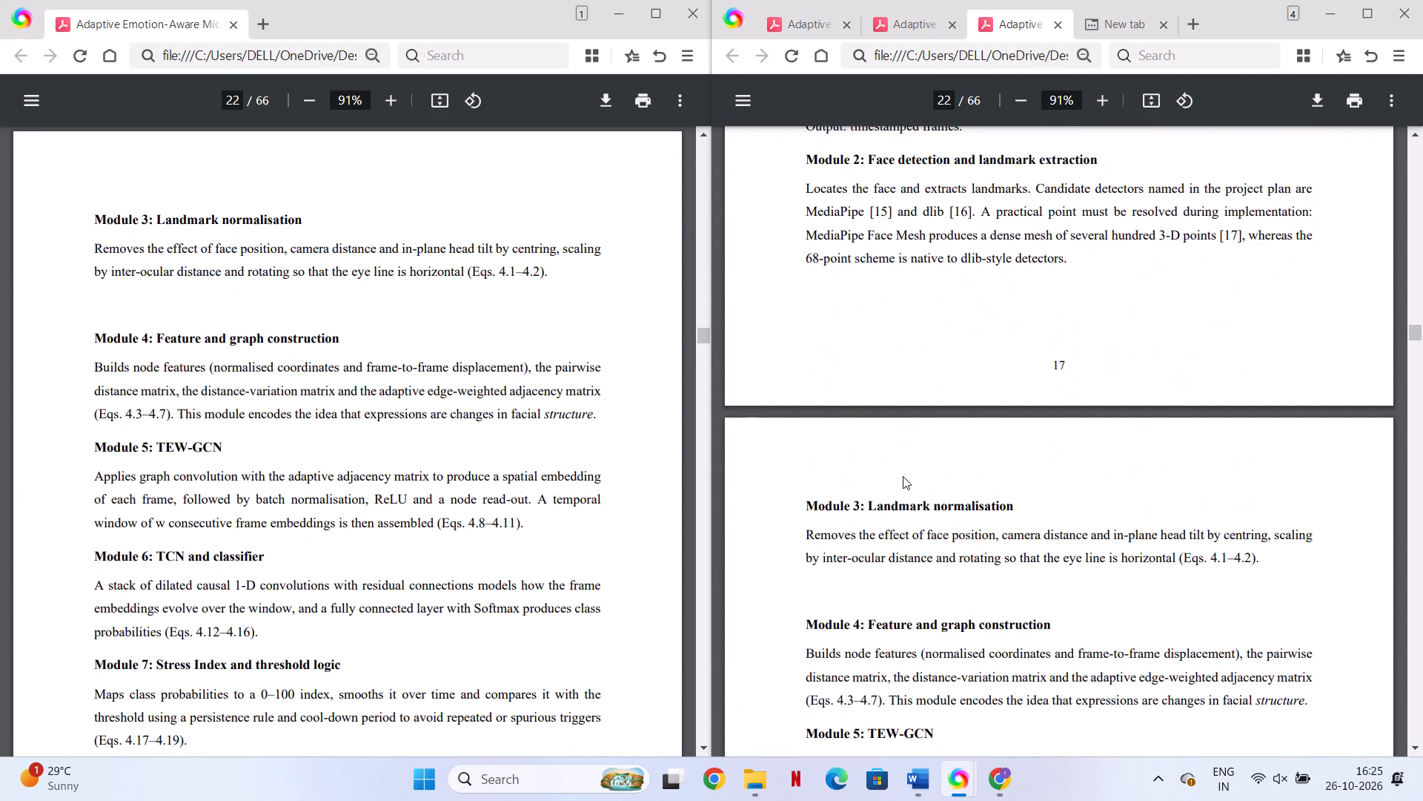
scroll(903, 476, down, 3)
scroll(840, 465, down, 2)
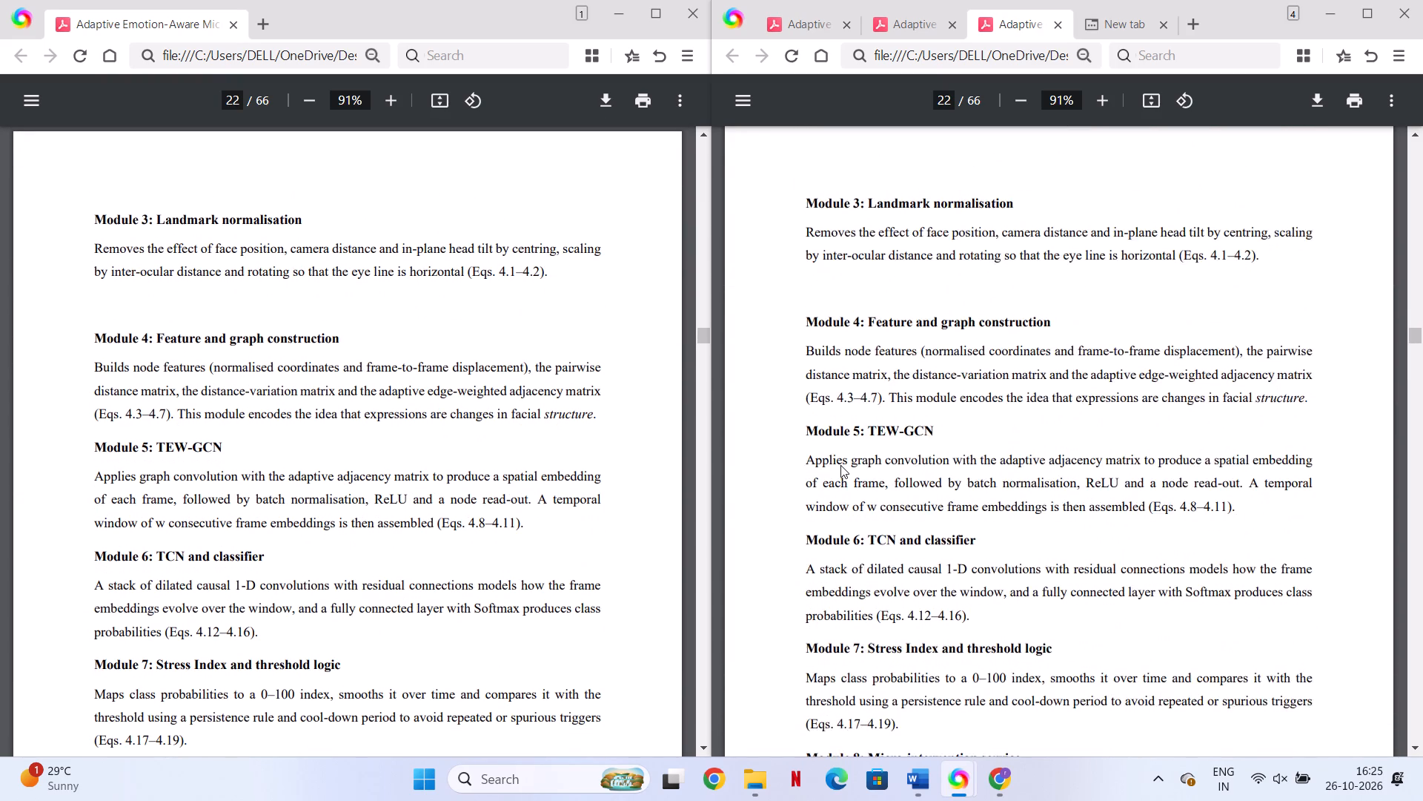
Compare the start of section 3.3 Communication Flow in both PDFs, and recheck Modules 3 to 9 in the PDF showing section 3.2.
scroll(840, 465, down, 7)
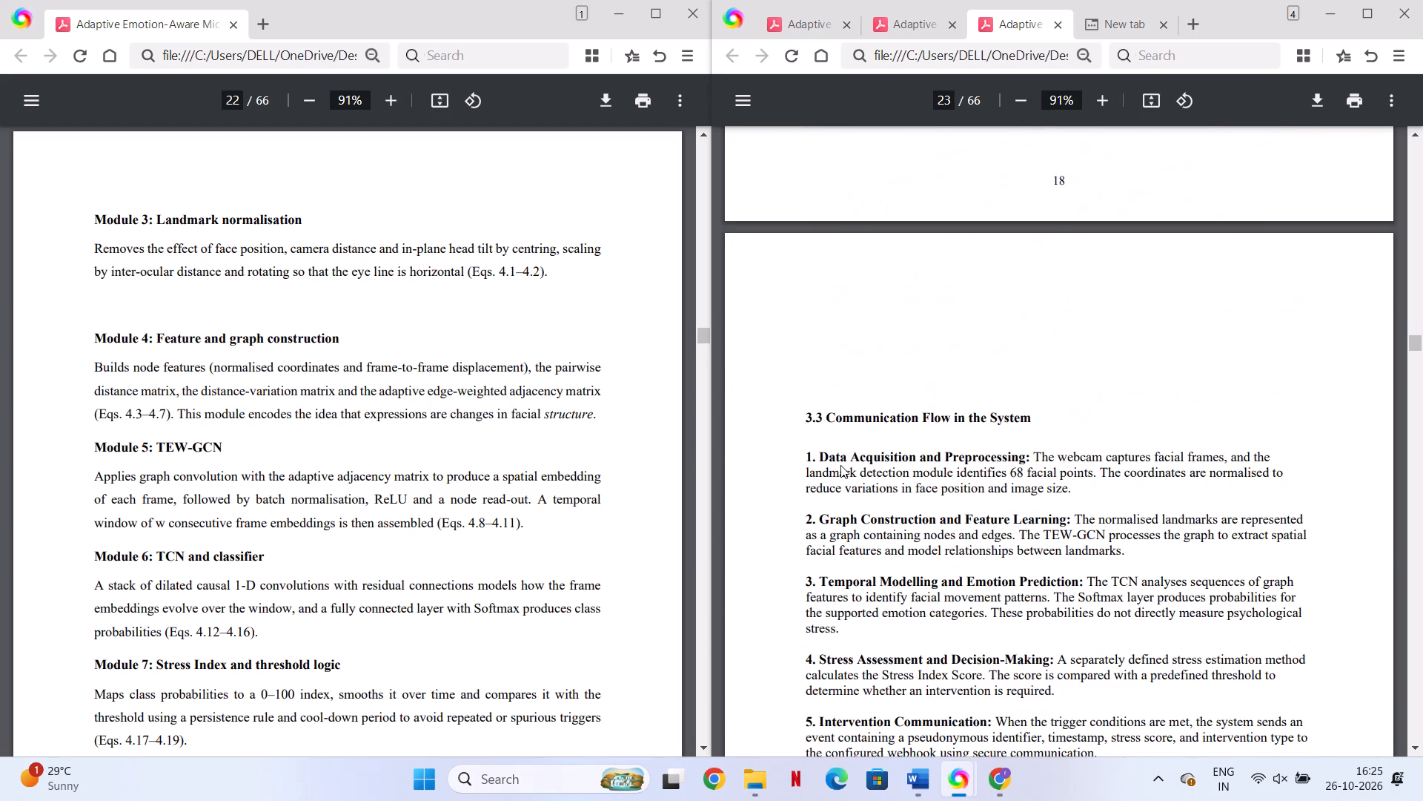
scroll(840, 465, down, 1)
scroll(777, 409, down, 1)
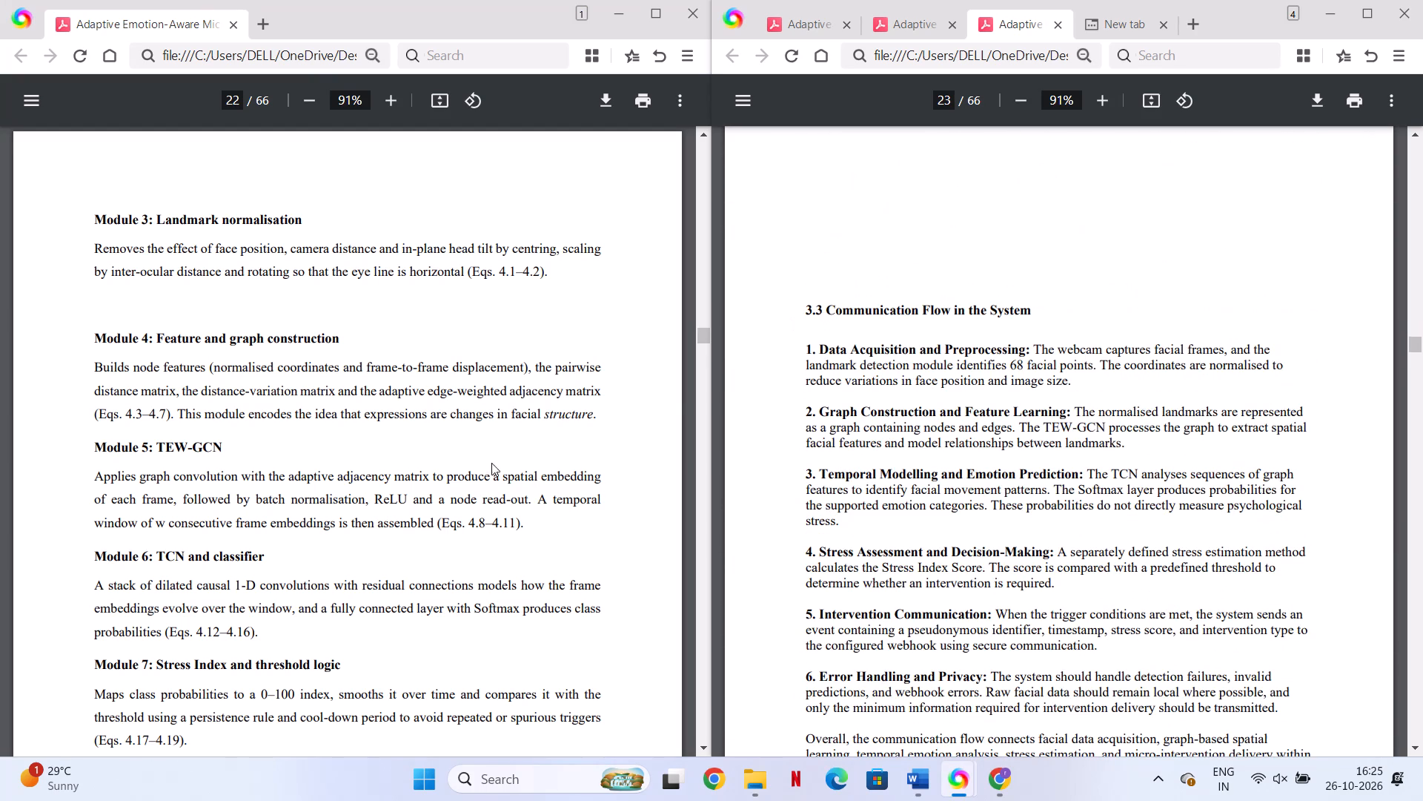
scroll(345, 506, down, 7)
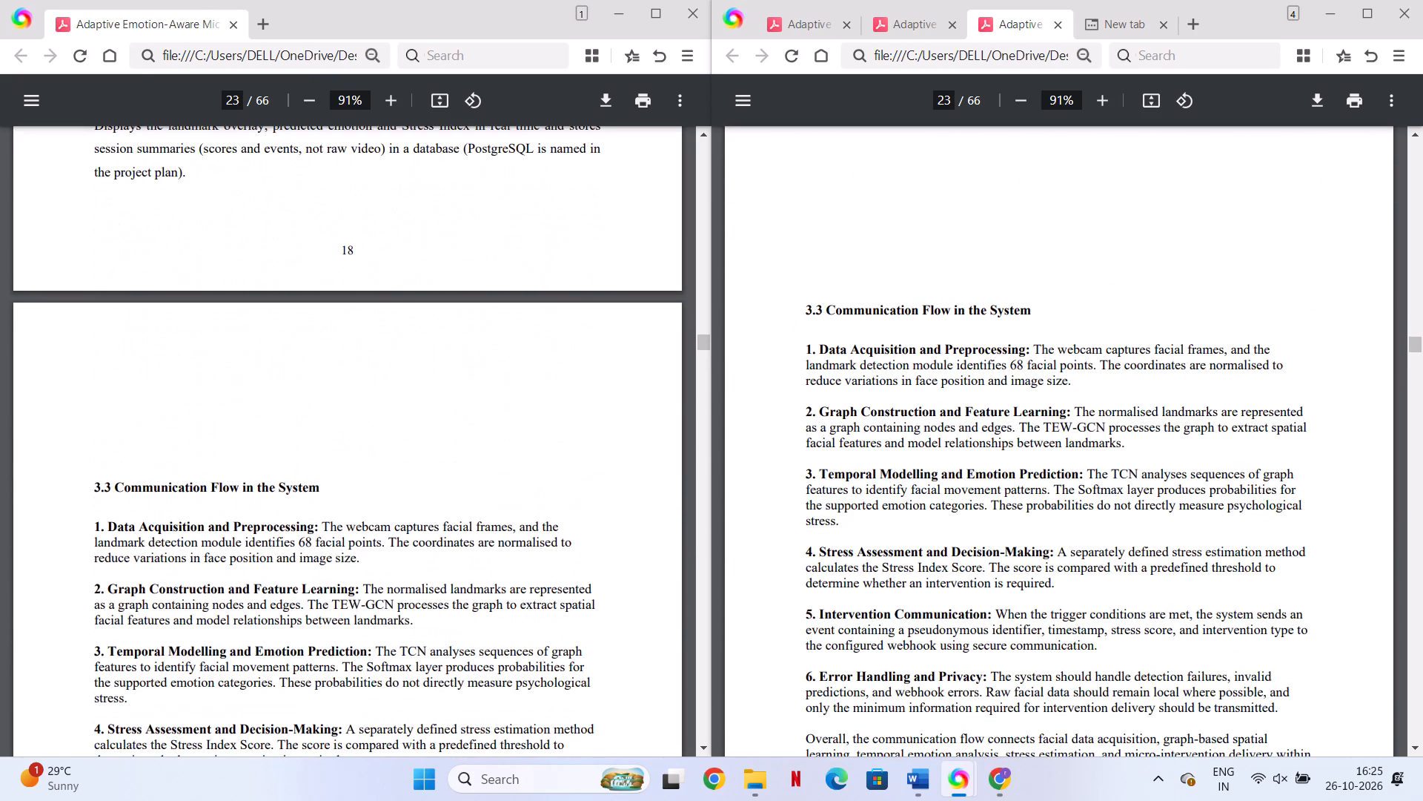
scroll(442, 212, up, 4)
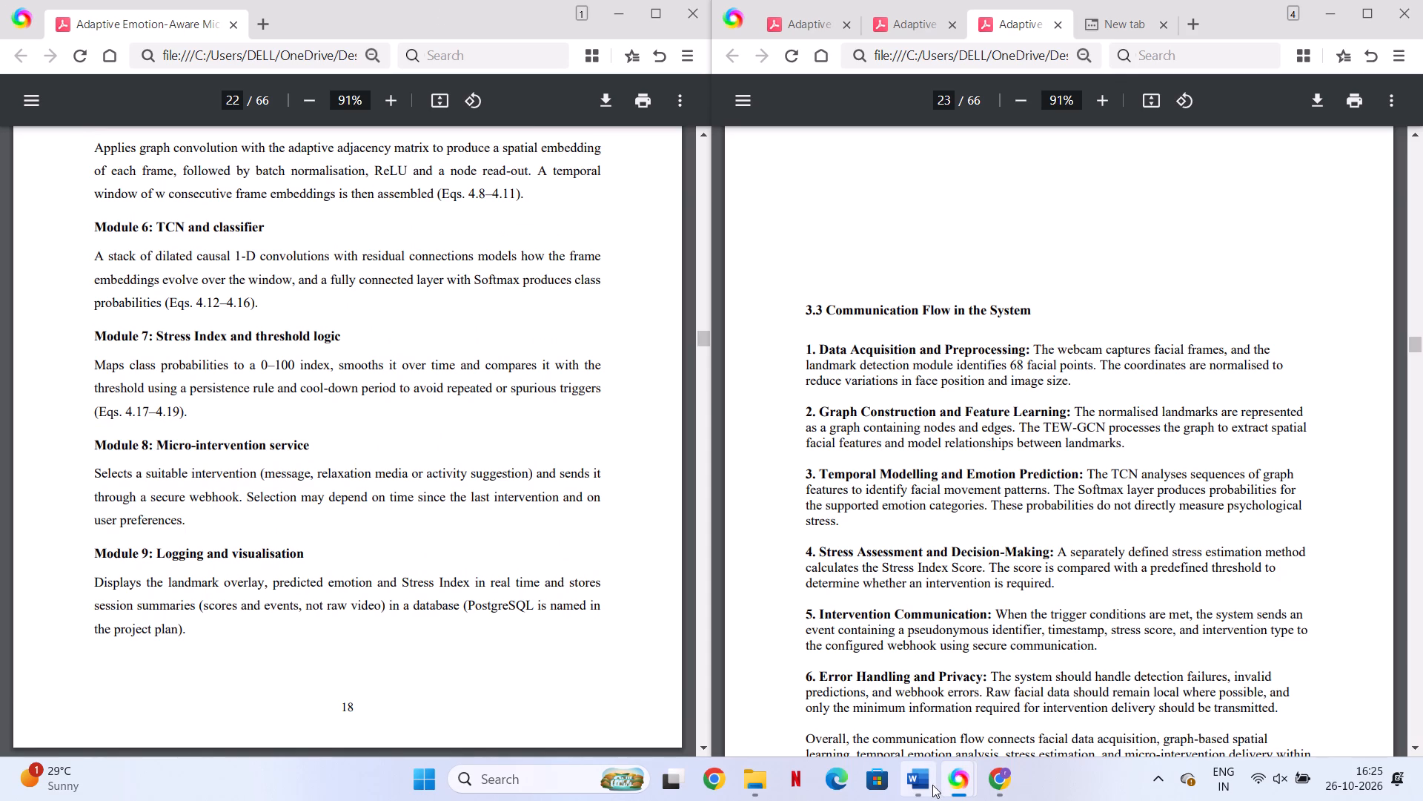
scroll(554, 507, up, 4)
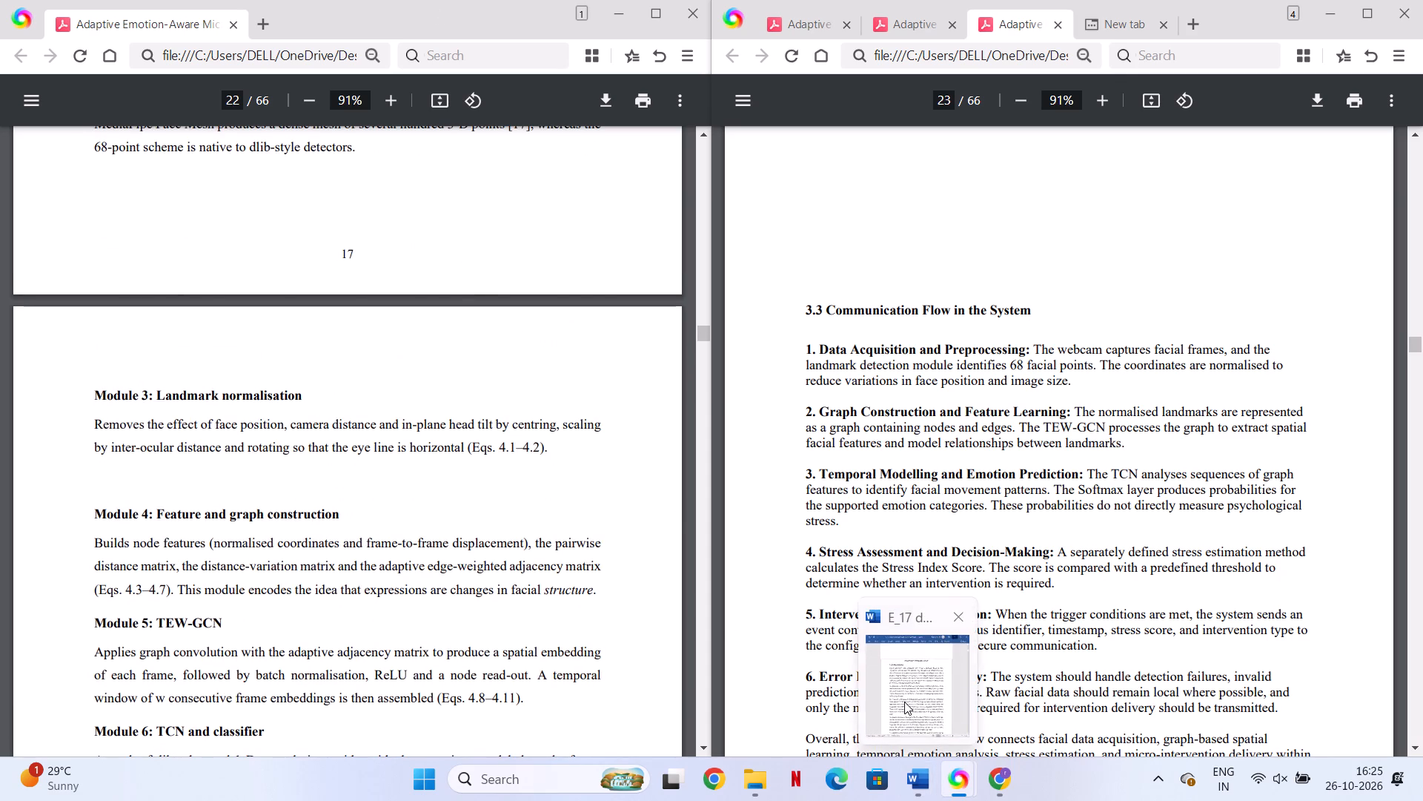
Switch to the Word report and delete the empty line between the Module 3 text and the Module 4 heading in section 3.2.
click(904, 702)
scroll(588, 578, down, 6)
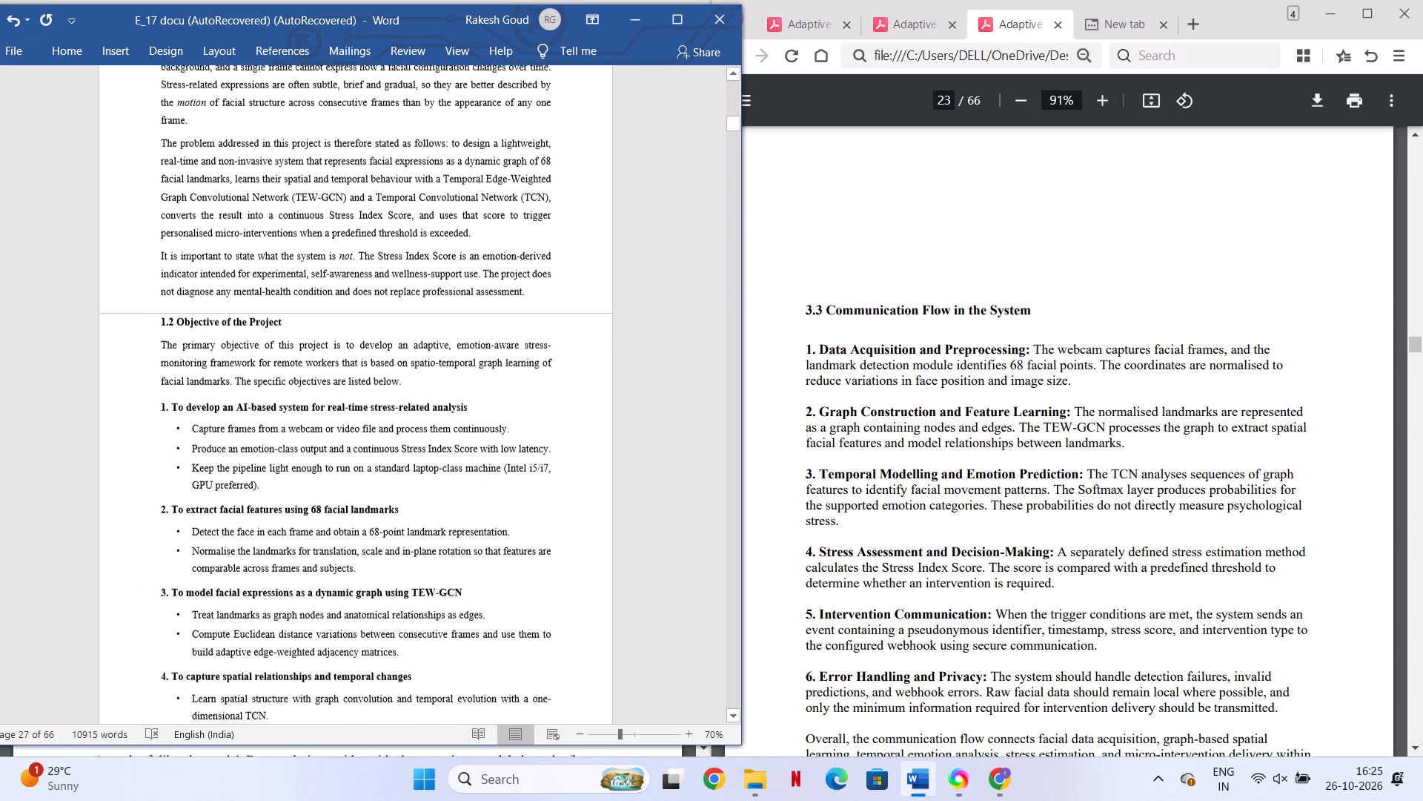
scroll(588, 578, down, 20)
scroll(588, 578, down, 17)
scroll(588, 578, down, 6)
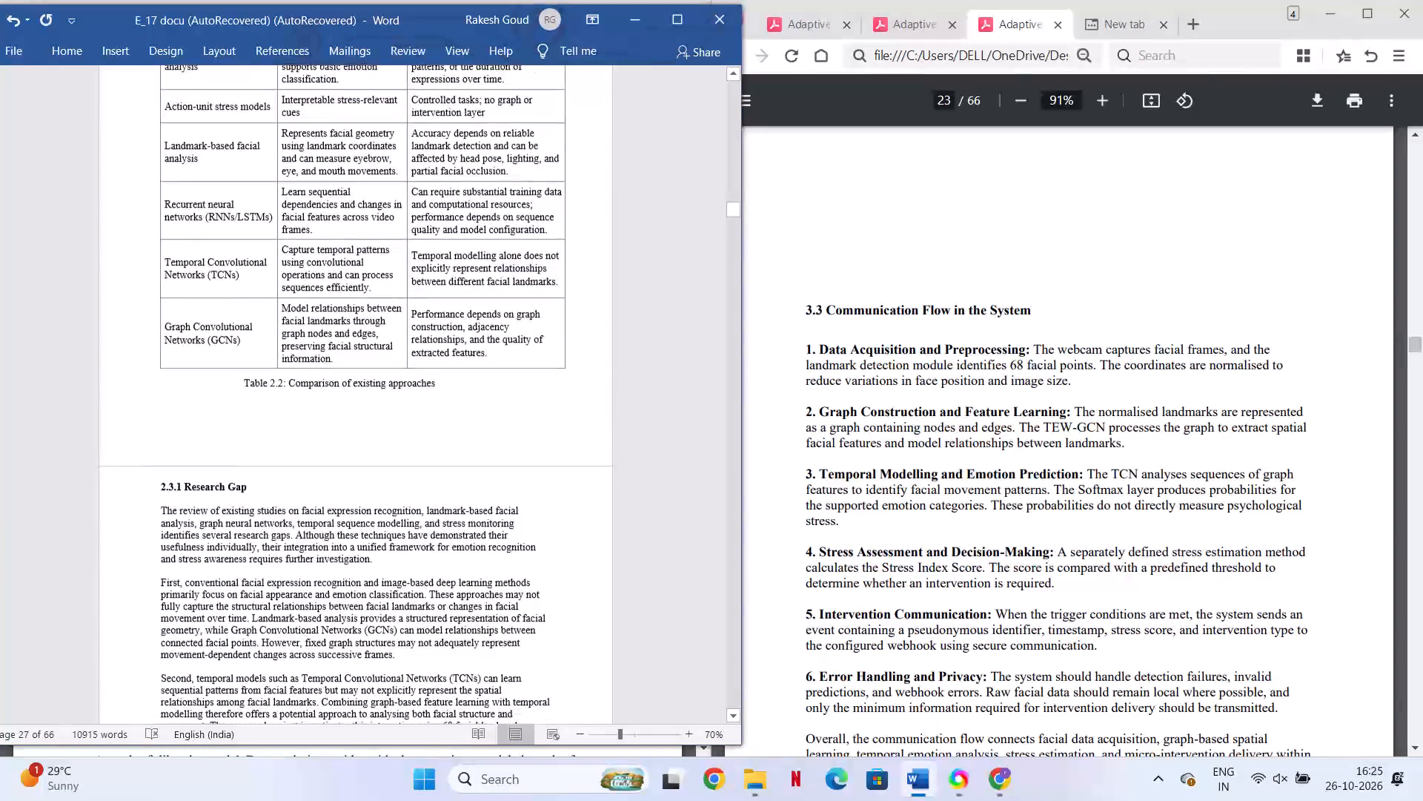
scroll(588, 578, down, 17)
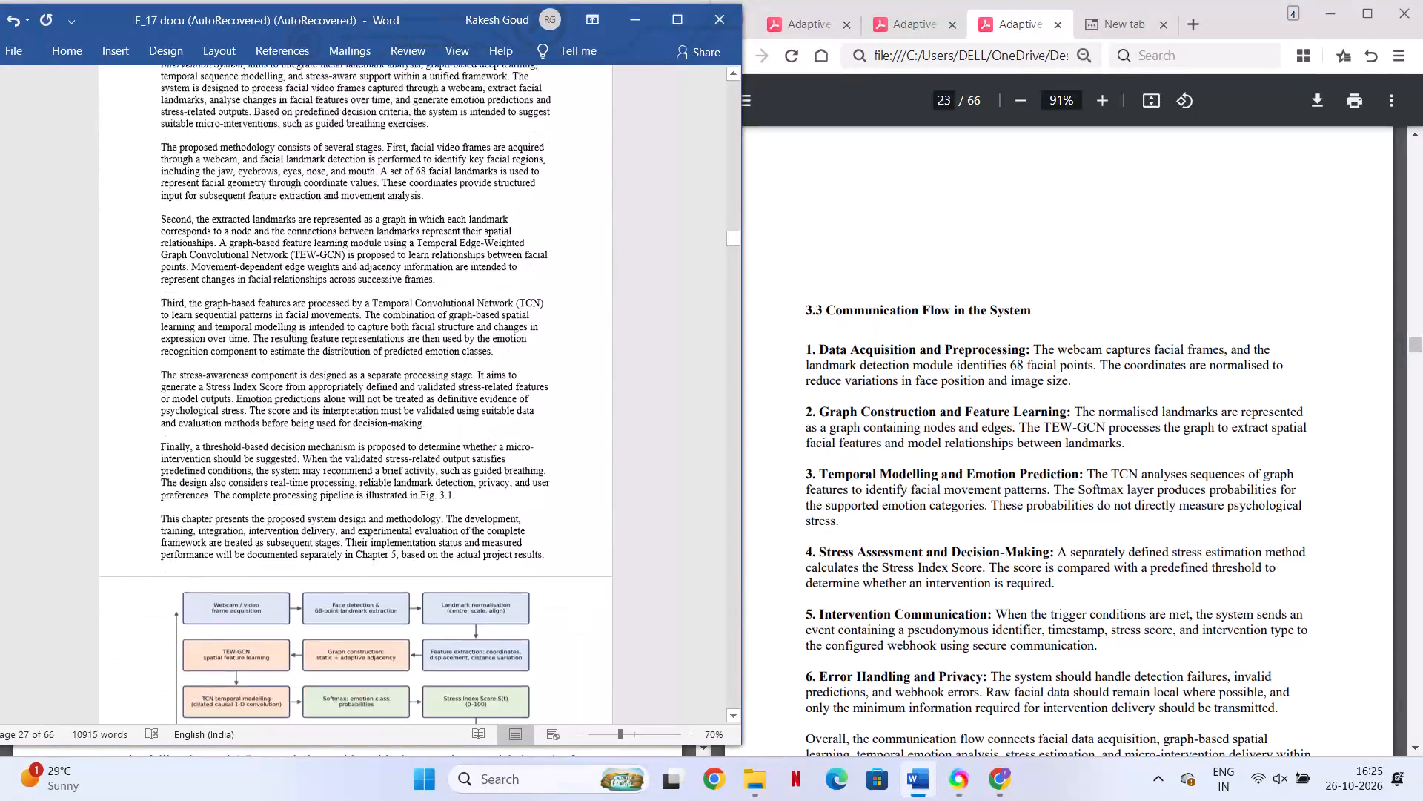
scroll(588, 578, down, 6)
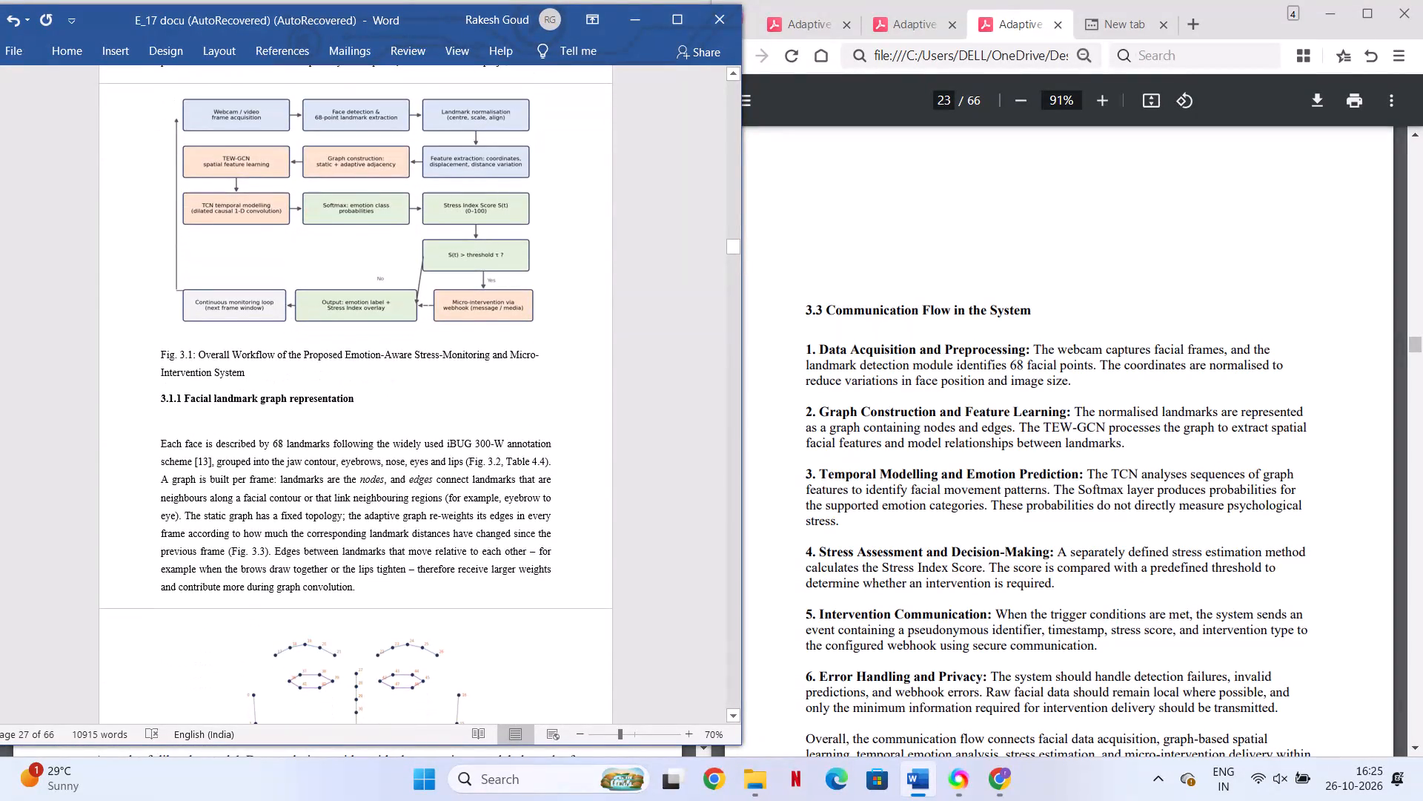
scroll(588, 578, down, 14)
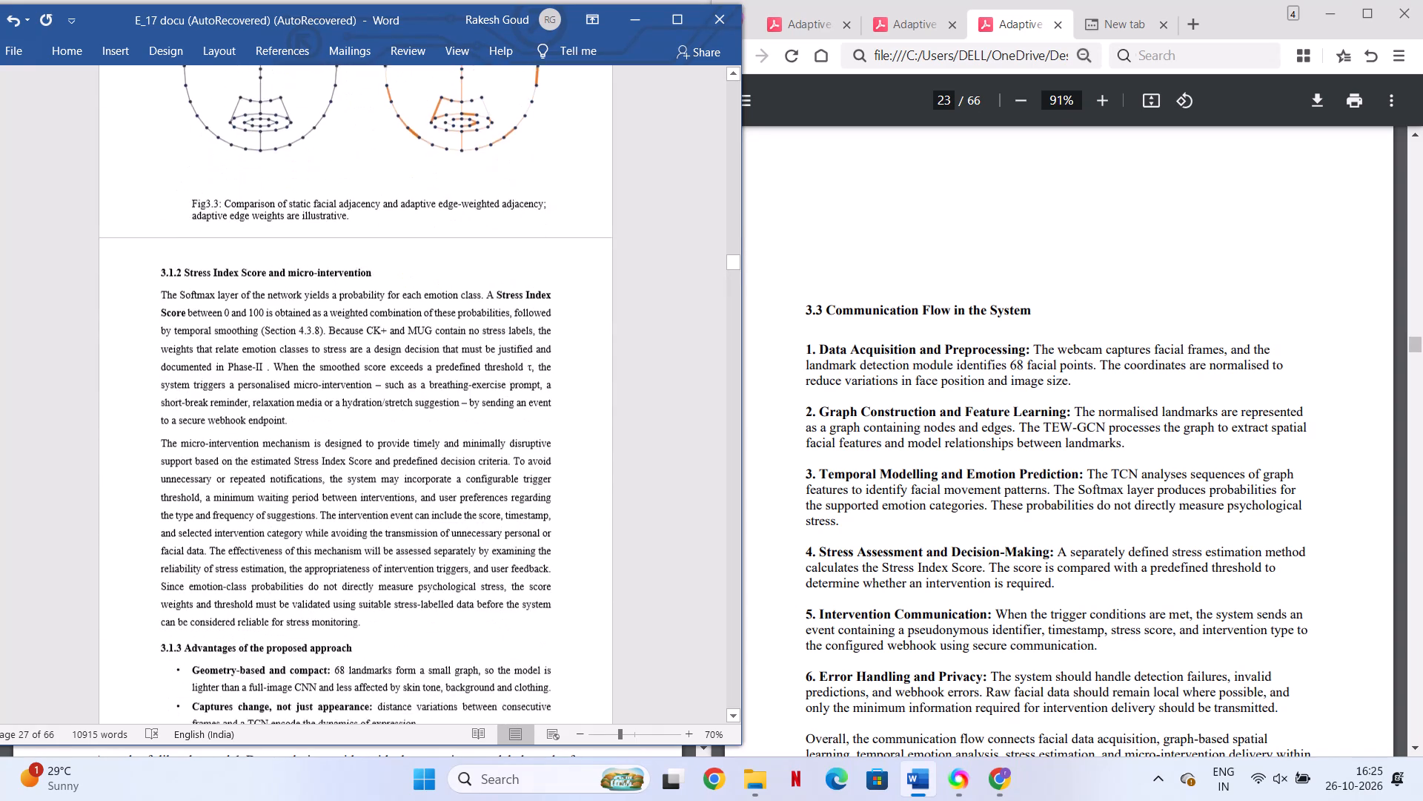
scroll(588, 578, down, 11)
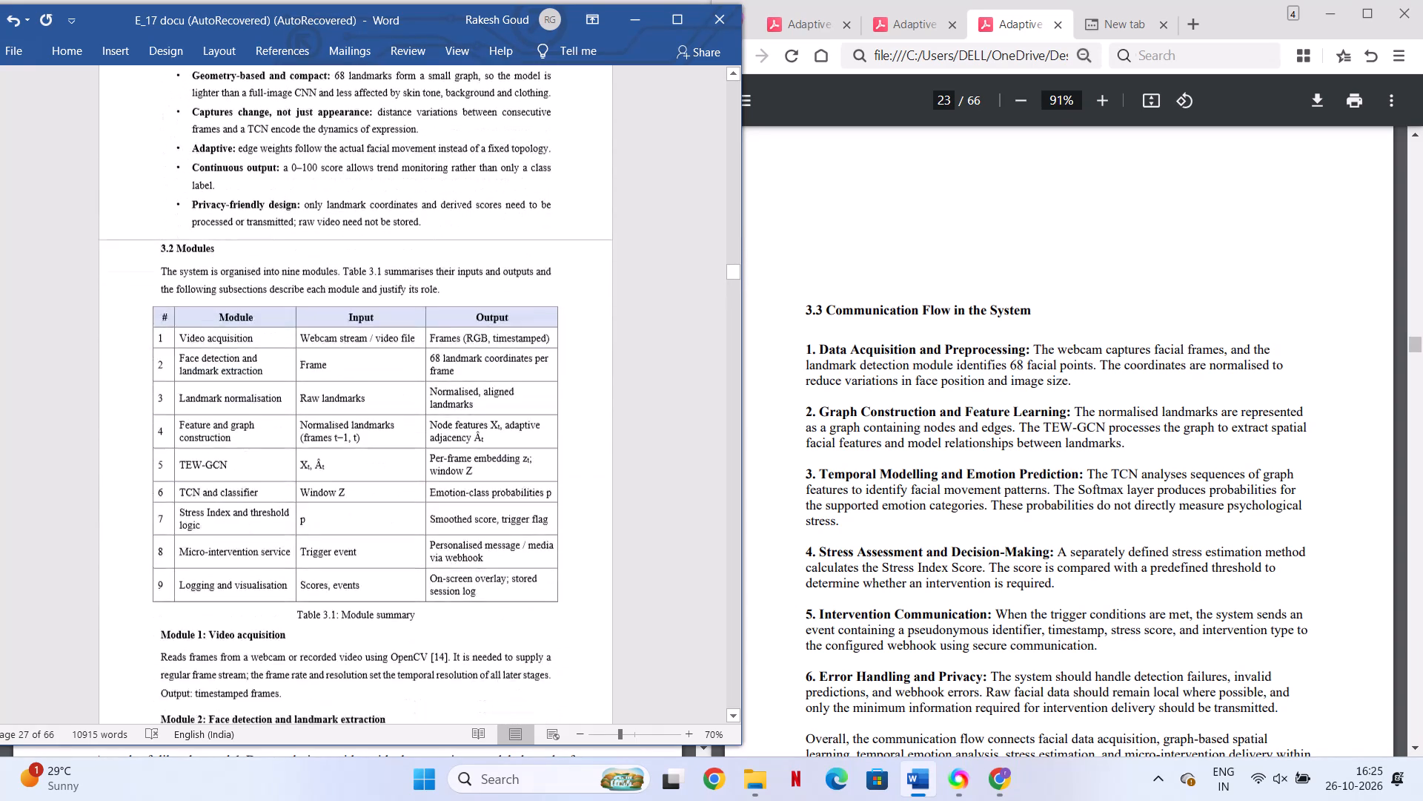
scroll(588, 578, down, 4)
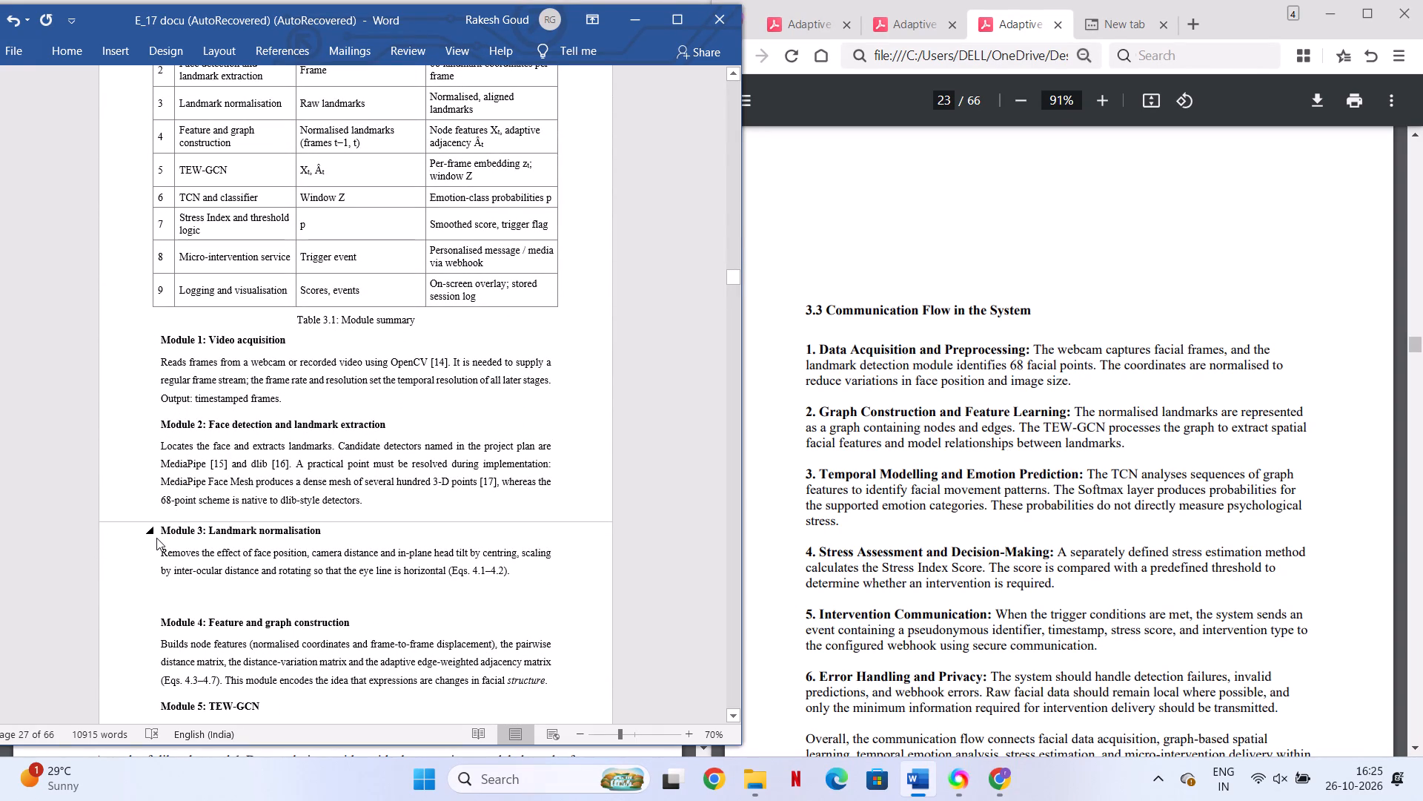
scroll(793, 481, up, 6)
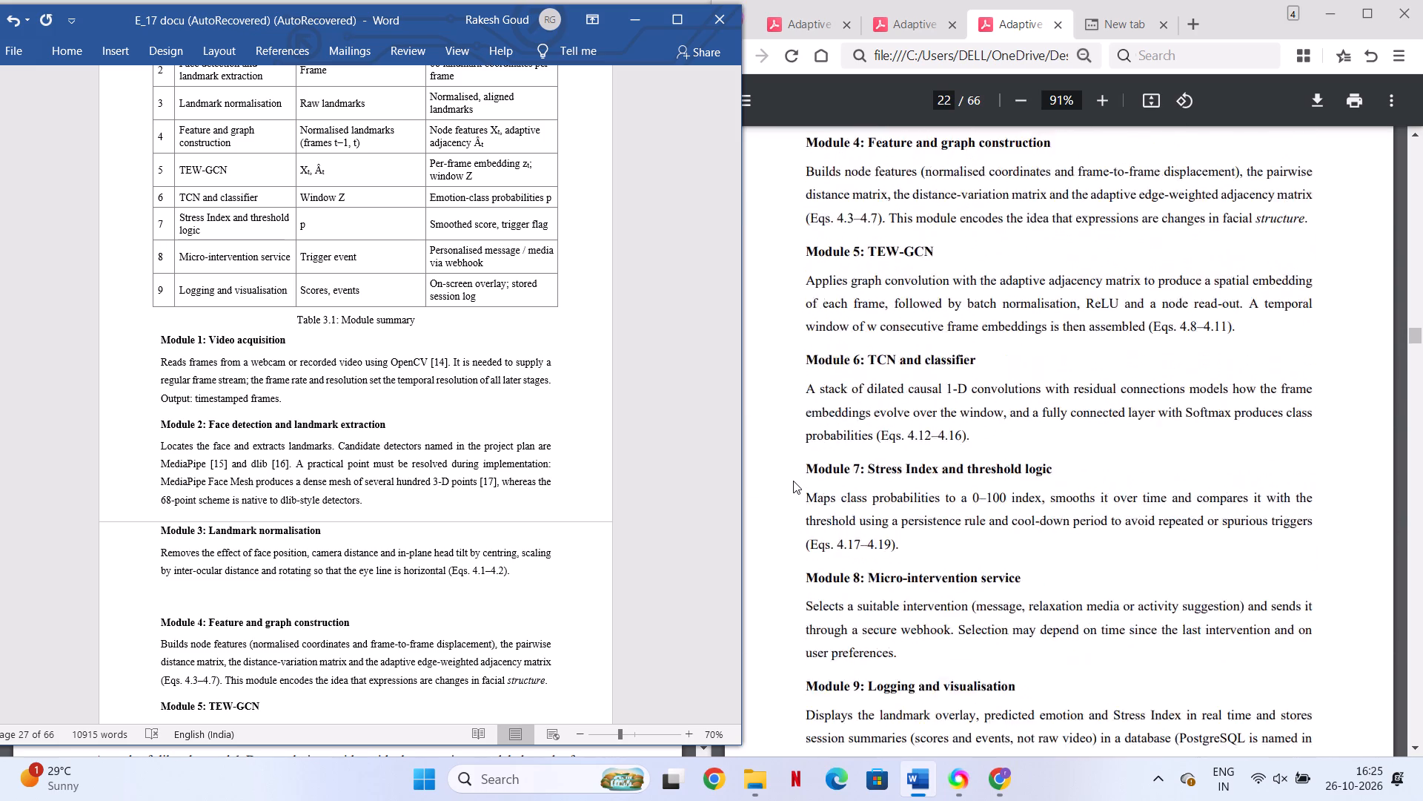
scroll(793, 481, up, 5)
scroll(492, 522, down, 1)
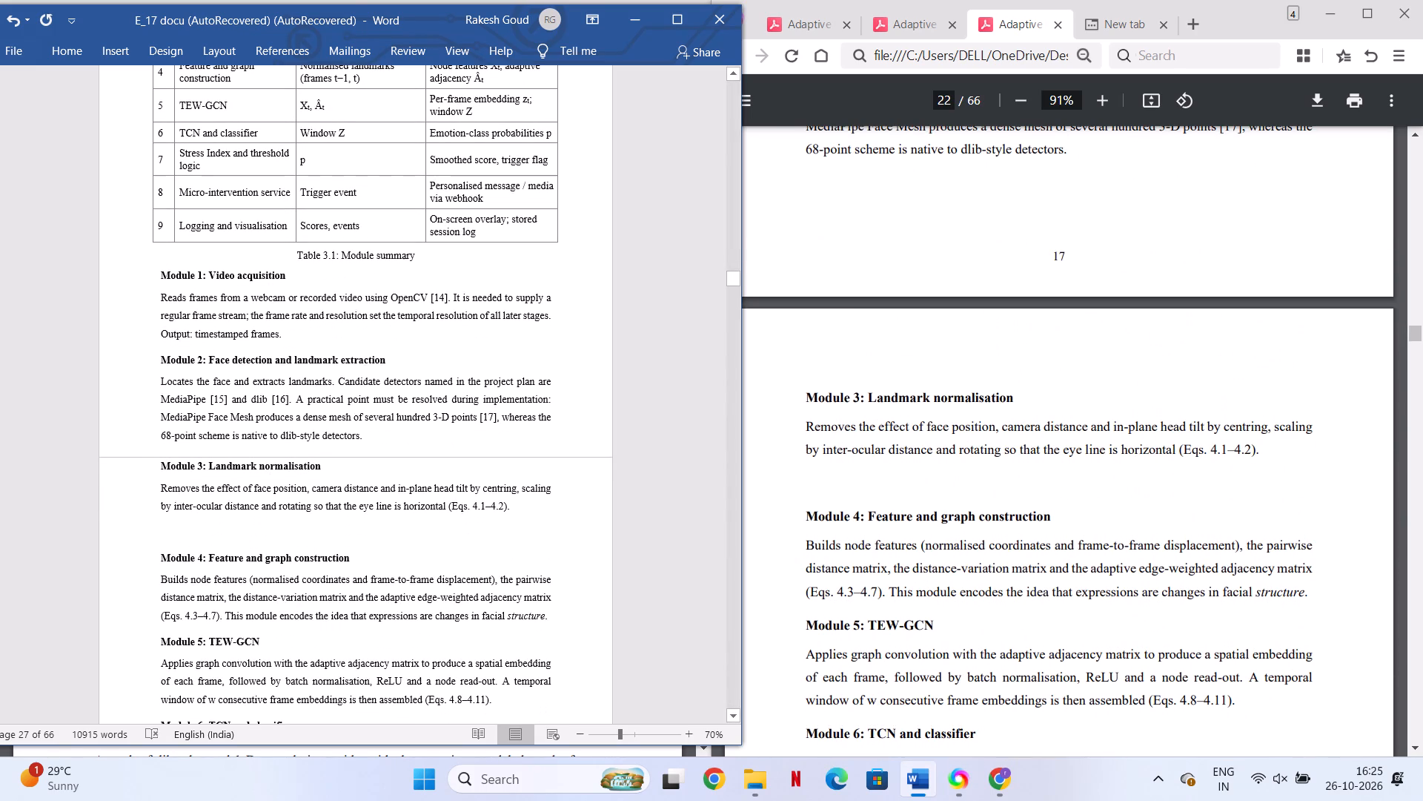
click(165, 543)
key(BackSpace)
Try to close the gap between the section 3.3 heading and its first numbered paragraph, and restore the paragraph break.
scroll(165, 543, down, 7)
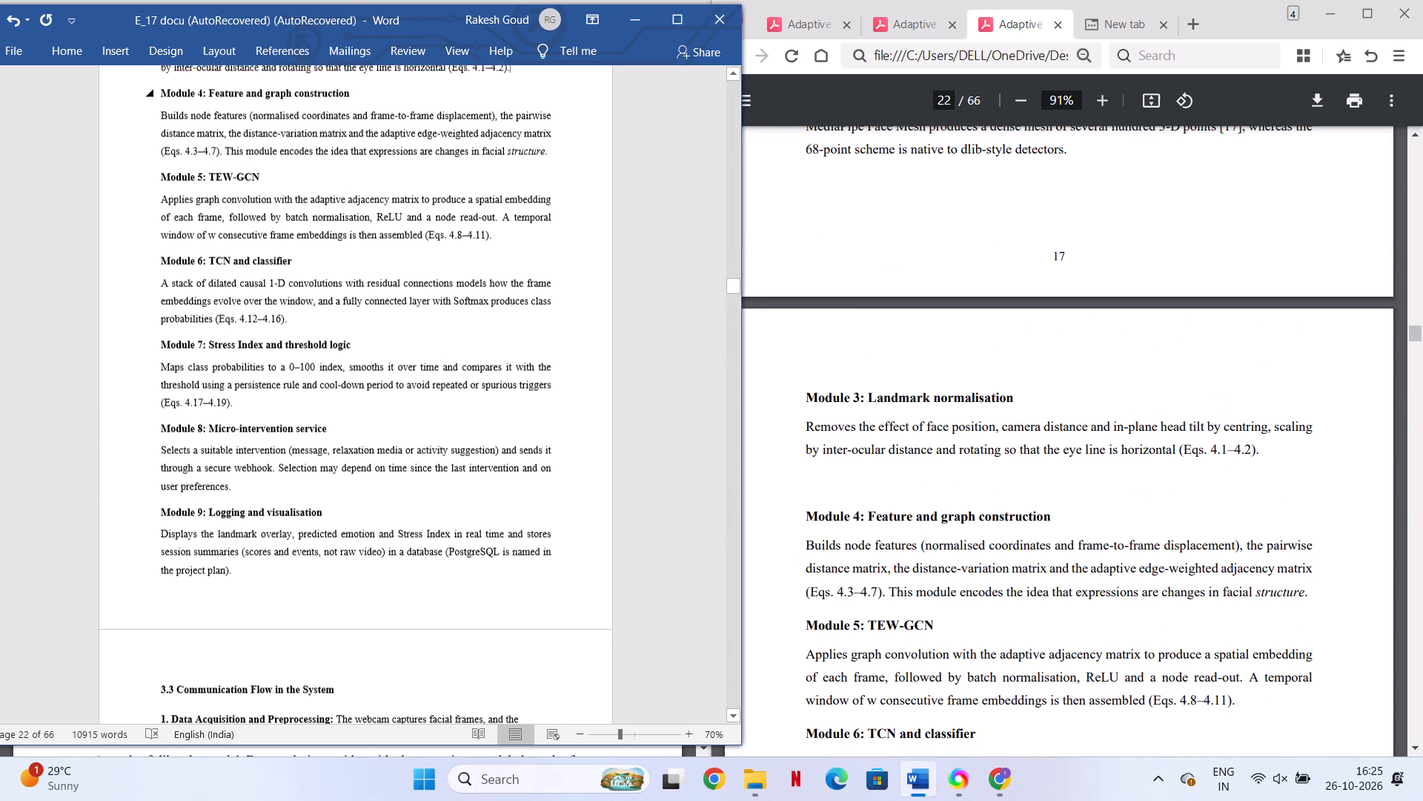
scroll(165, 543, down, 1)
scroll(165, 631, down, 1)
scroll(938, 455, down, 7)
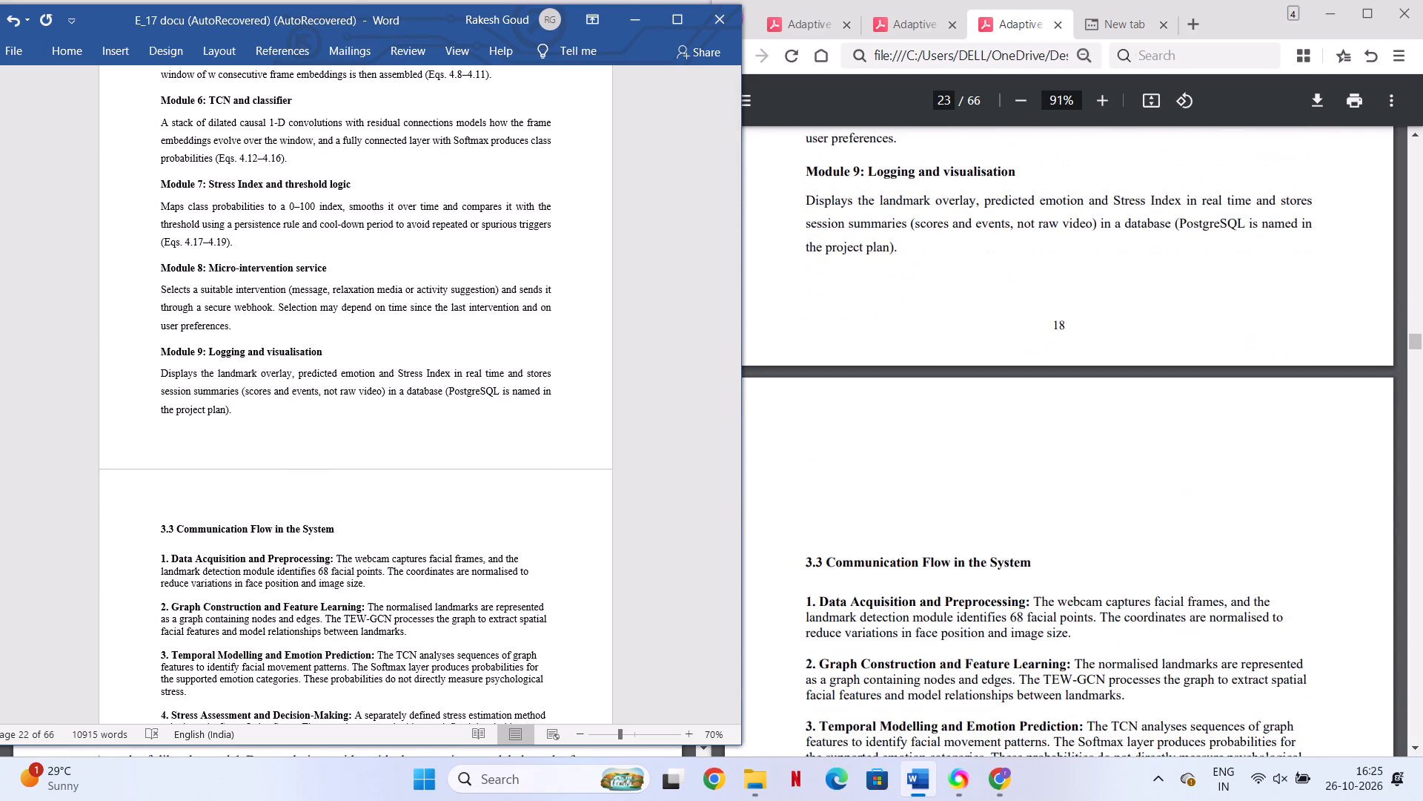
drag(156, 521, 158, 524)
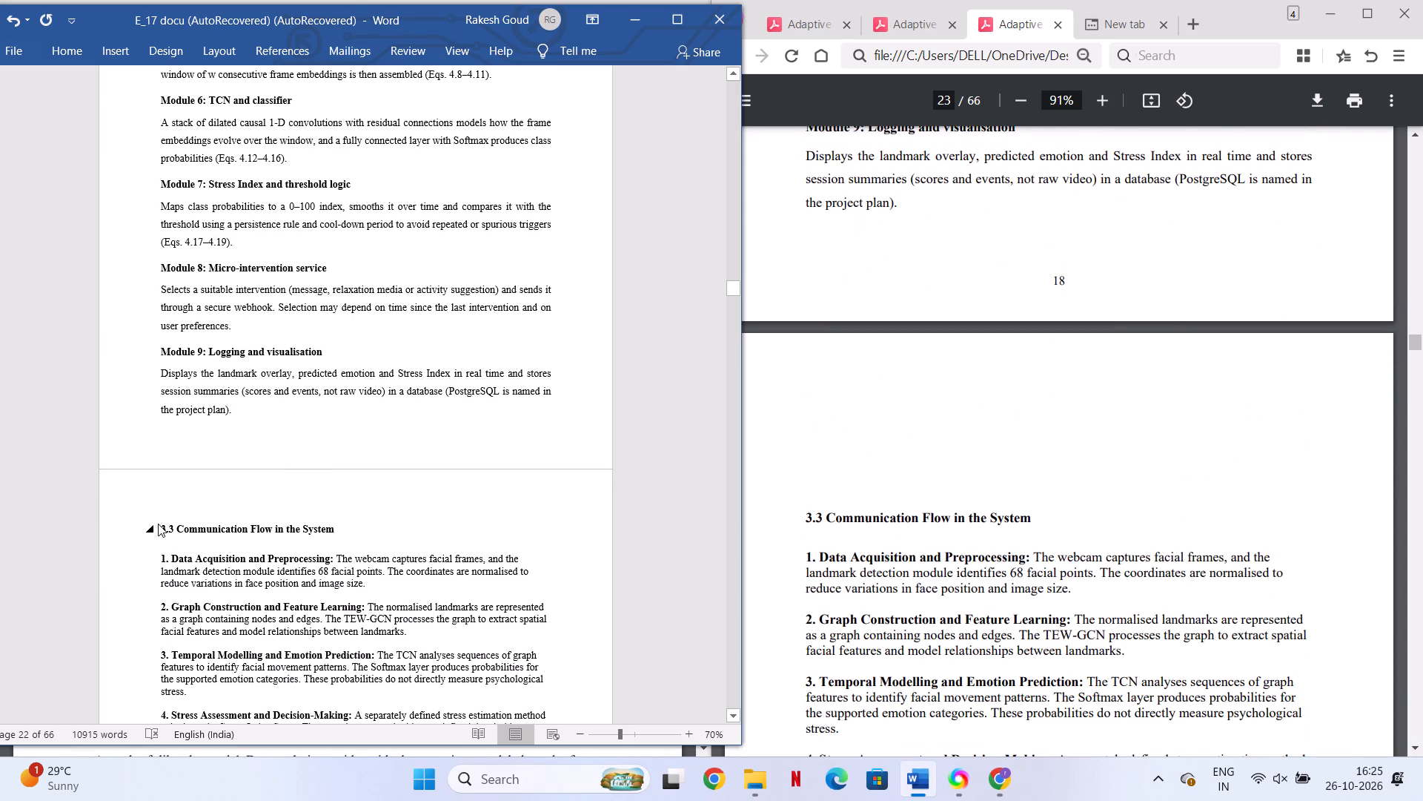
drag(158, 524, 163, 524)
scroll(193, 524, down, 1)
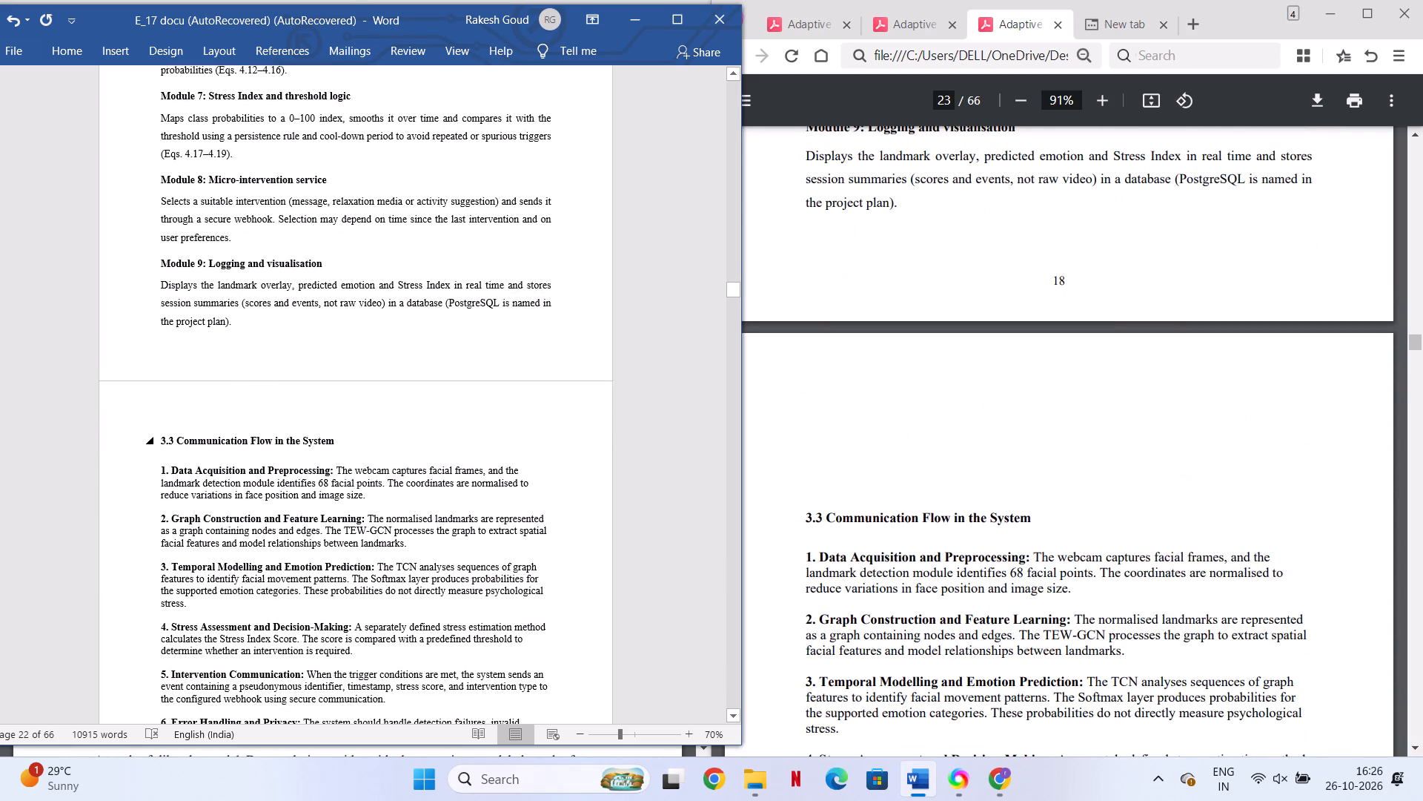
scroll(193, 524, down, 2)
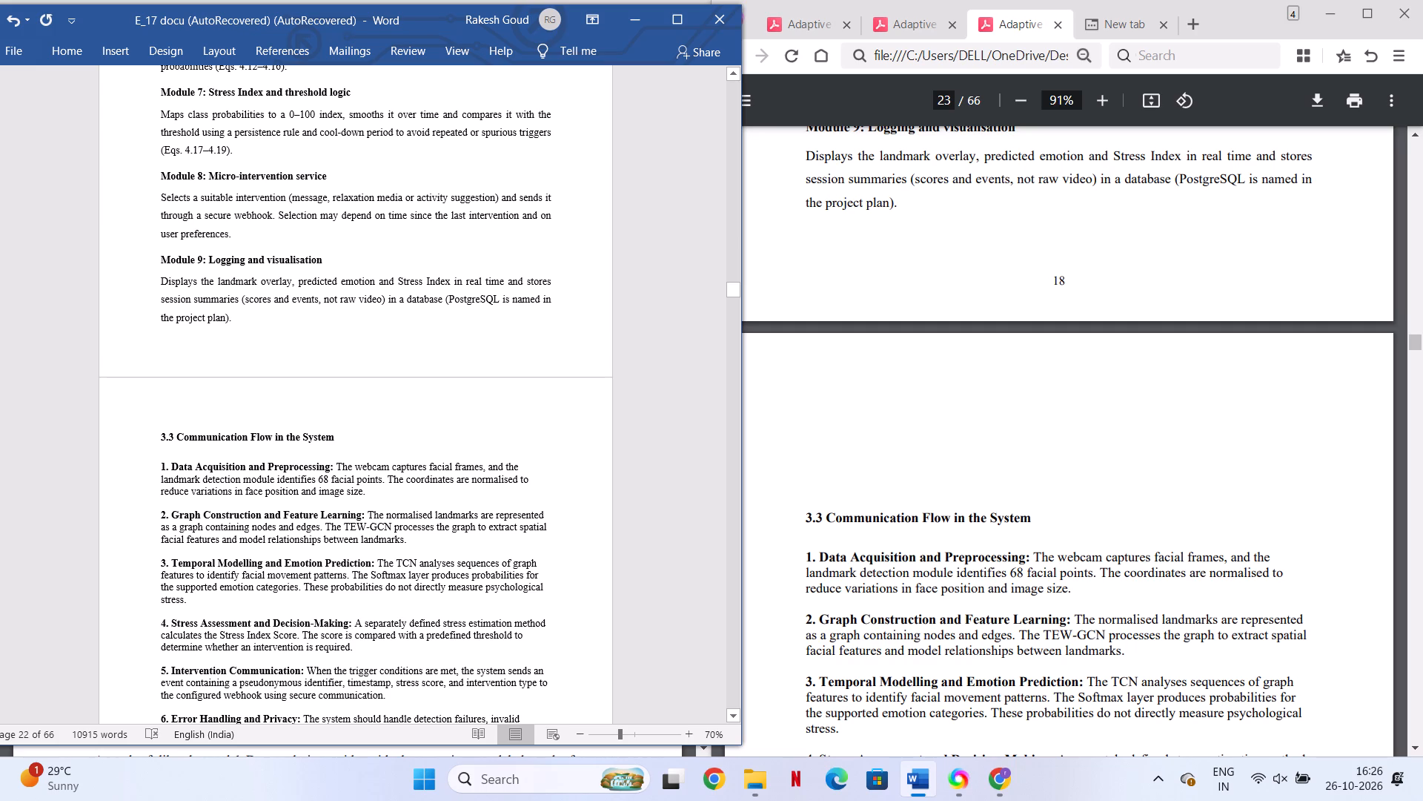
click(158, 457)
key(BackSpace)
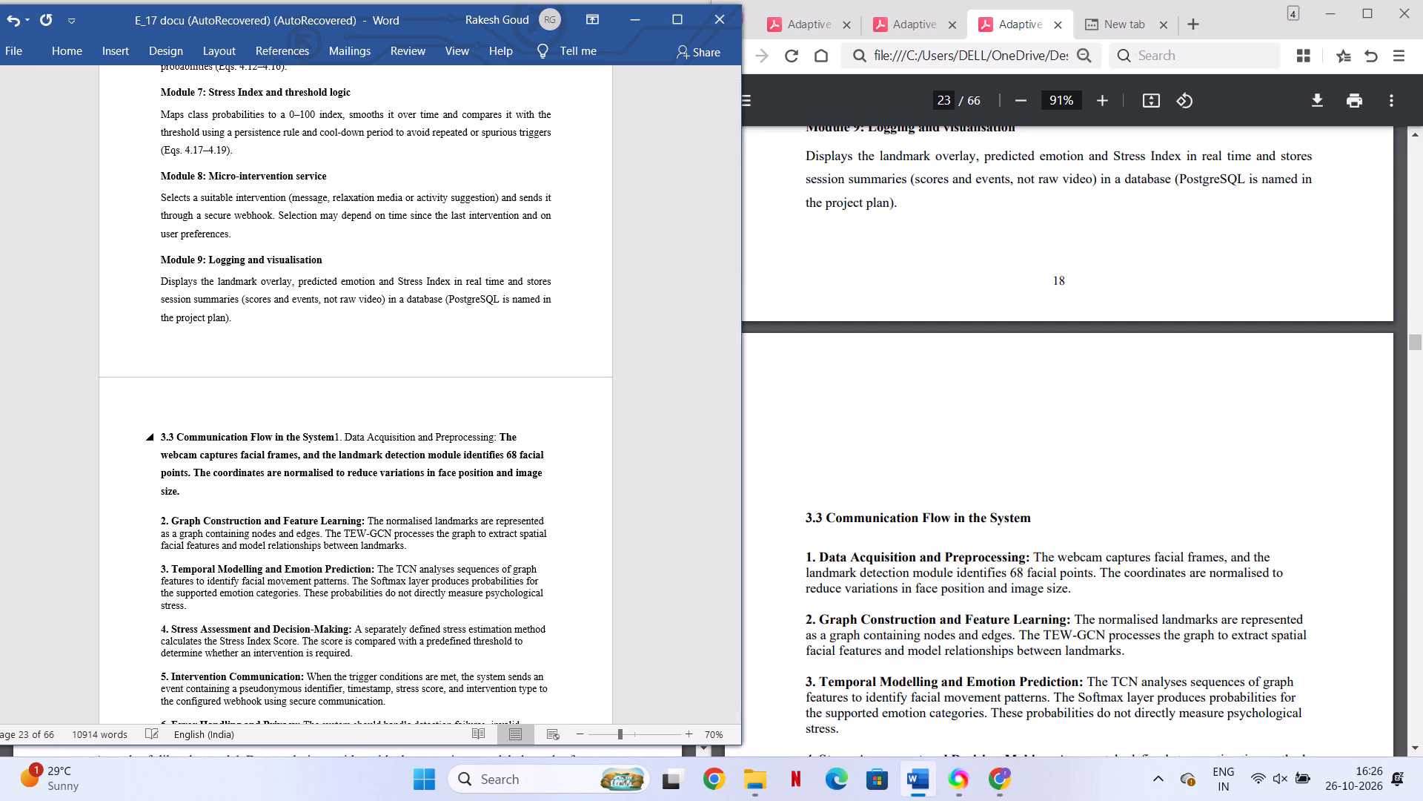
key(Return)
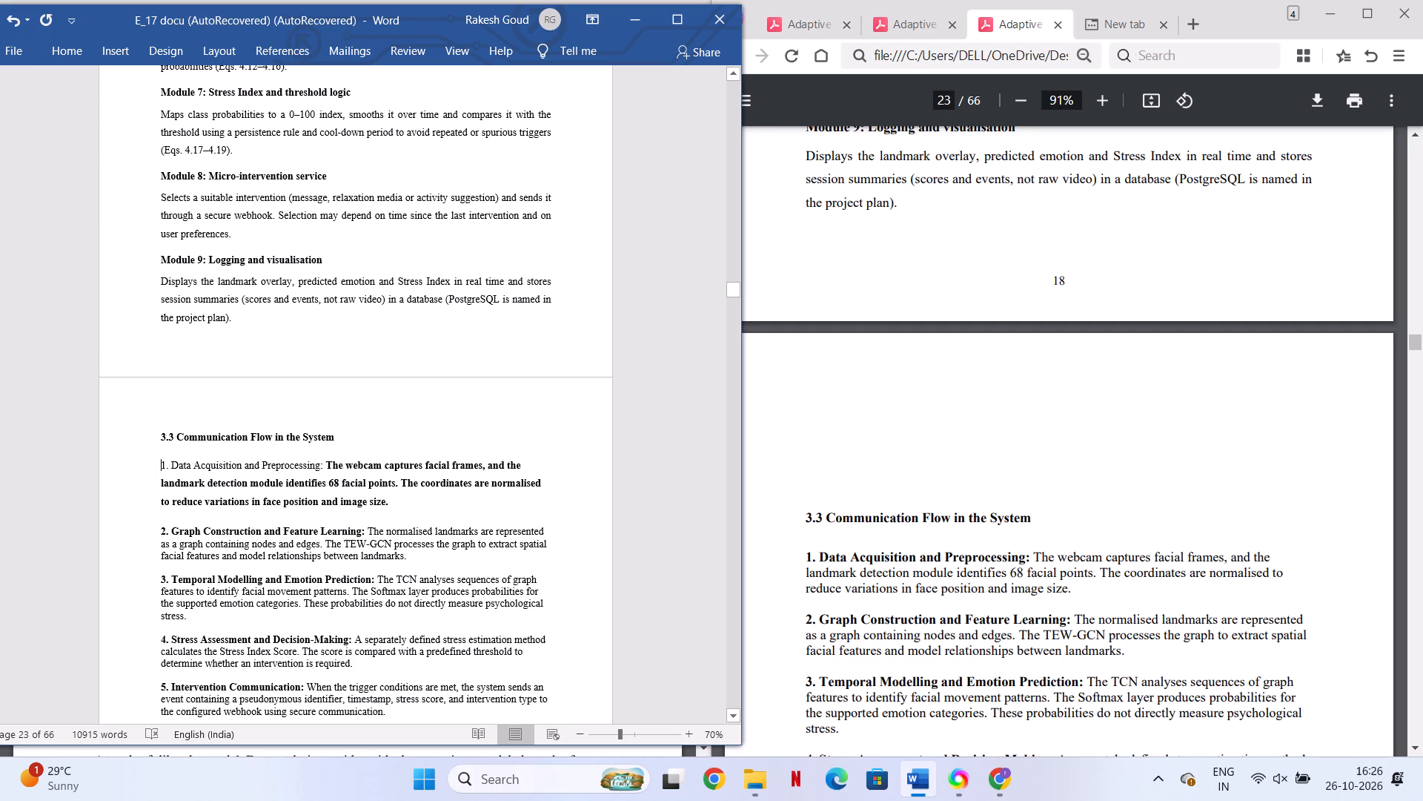
Delete the empty lines above the "3.3 Communication Flow in the System" heading so it starts at the top of its page.
click(158, 429)
click(163, 432)
key(BackSpace)
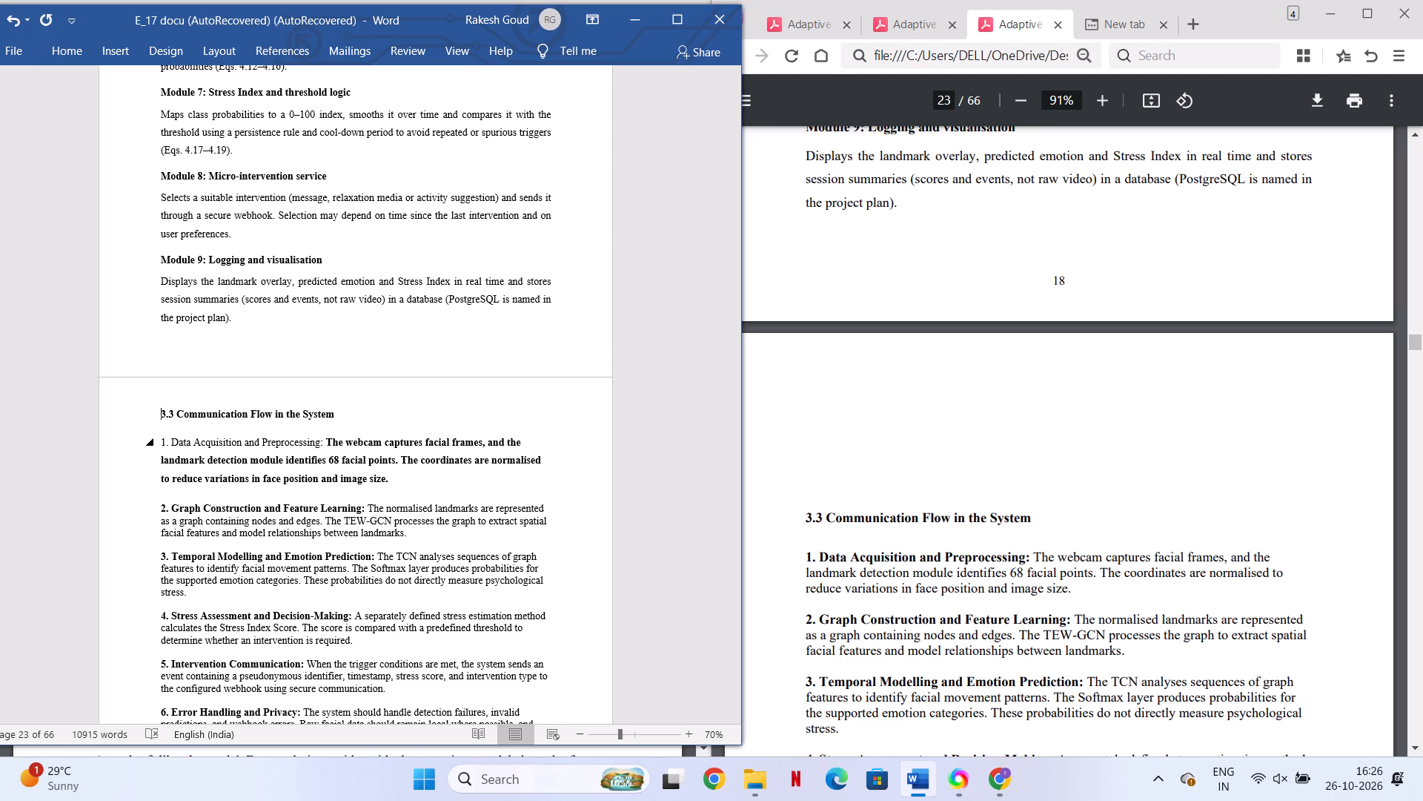
key(BackSpace)
Compare section 3.3 in the Word report with the PDF, through Fig. 3.4, Table 3.2 and the JSON example.
scroll(163, 432, down, 3)
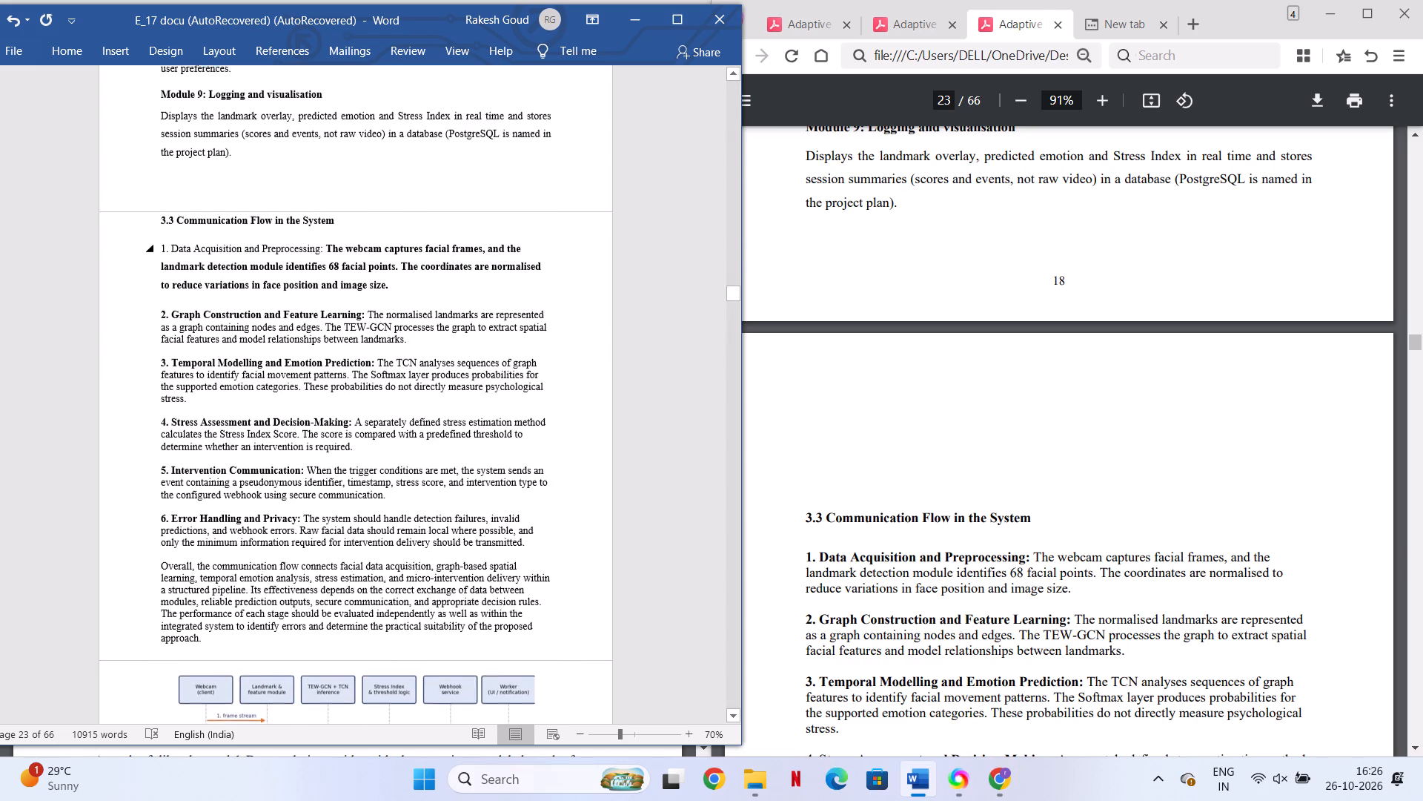
scroll(858, 416, up, 10)
scroll(858, 416, down, 3)
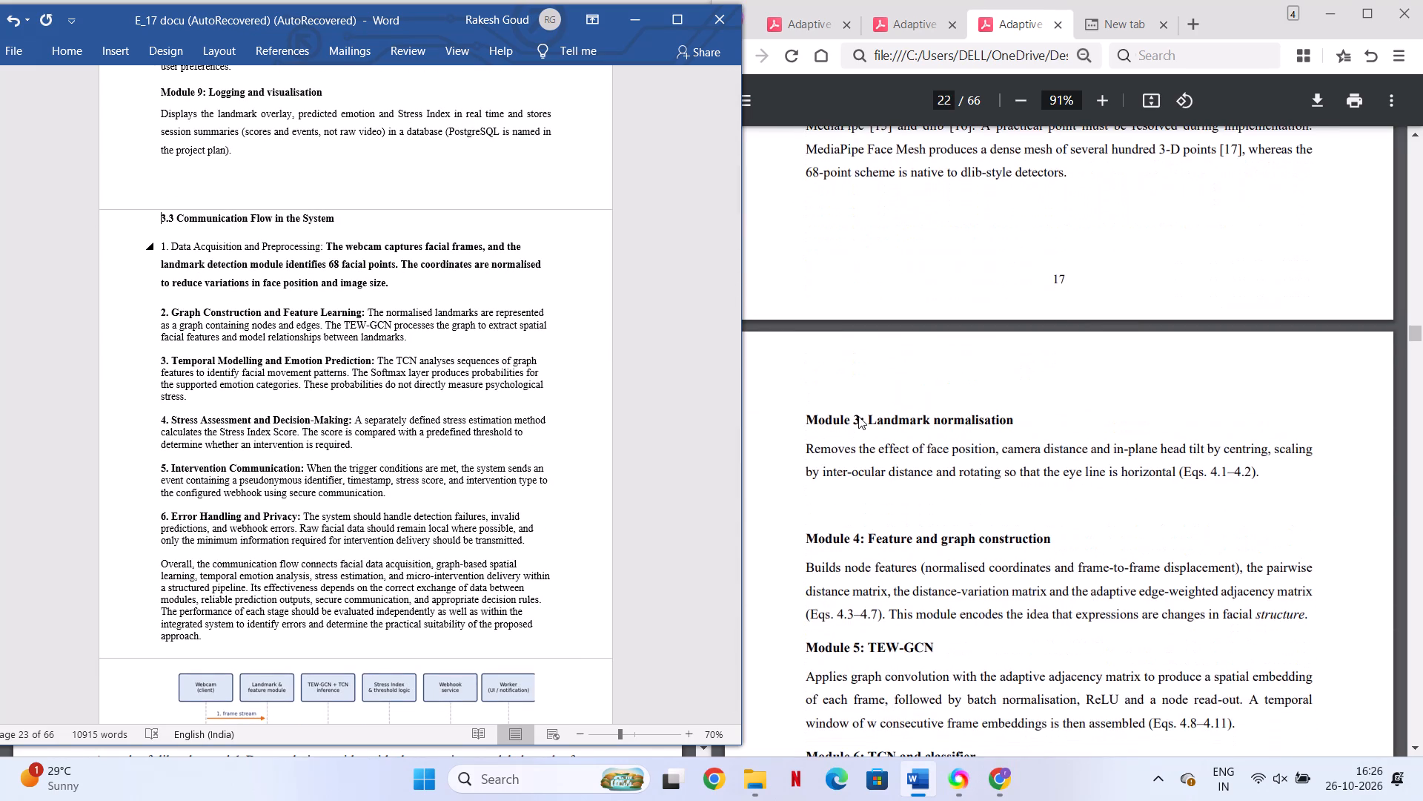
scroll(858, 416, down, 10)
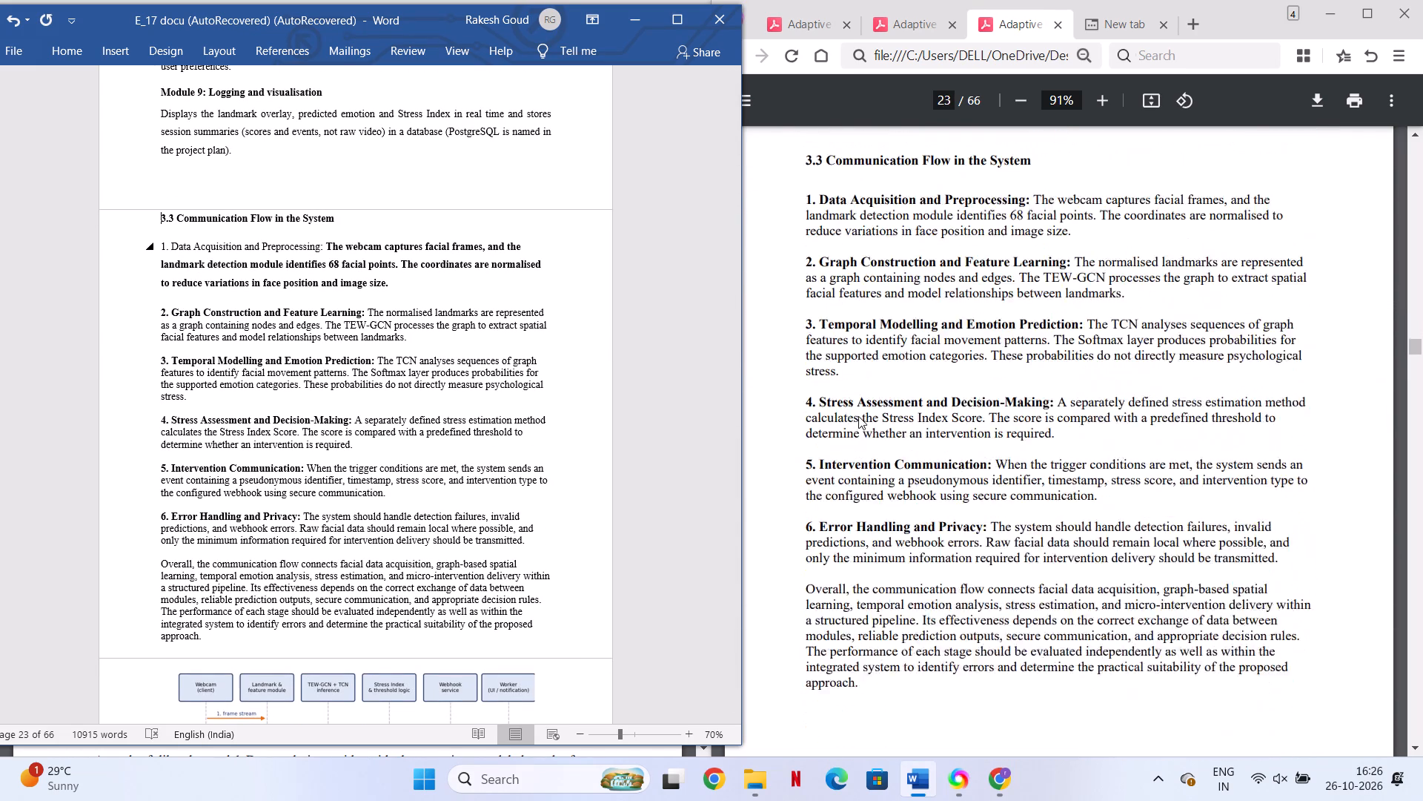
scroll(858, 416, down, 7)
scroll(372, 552, down, 3)
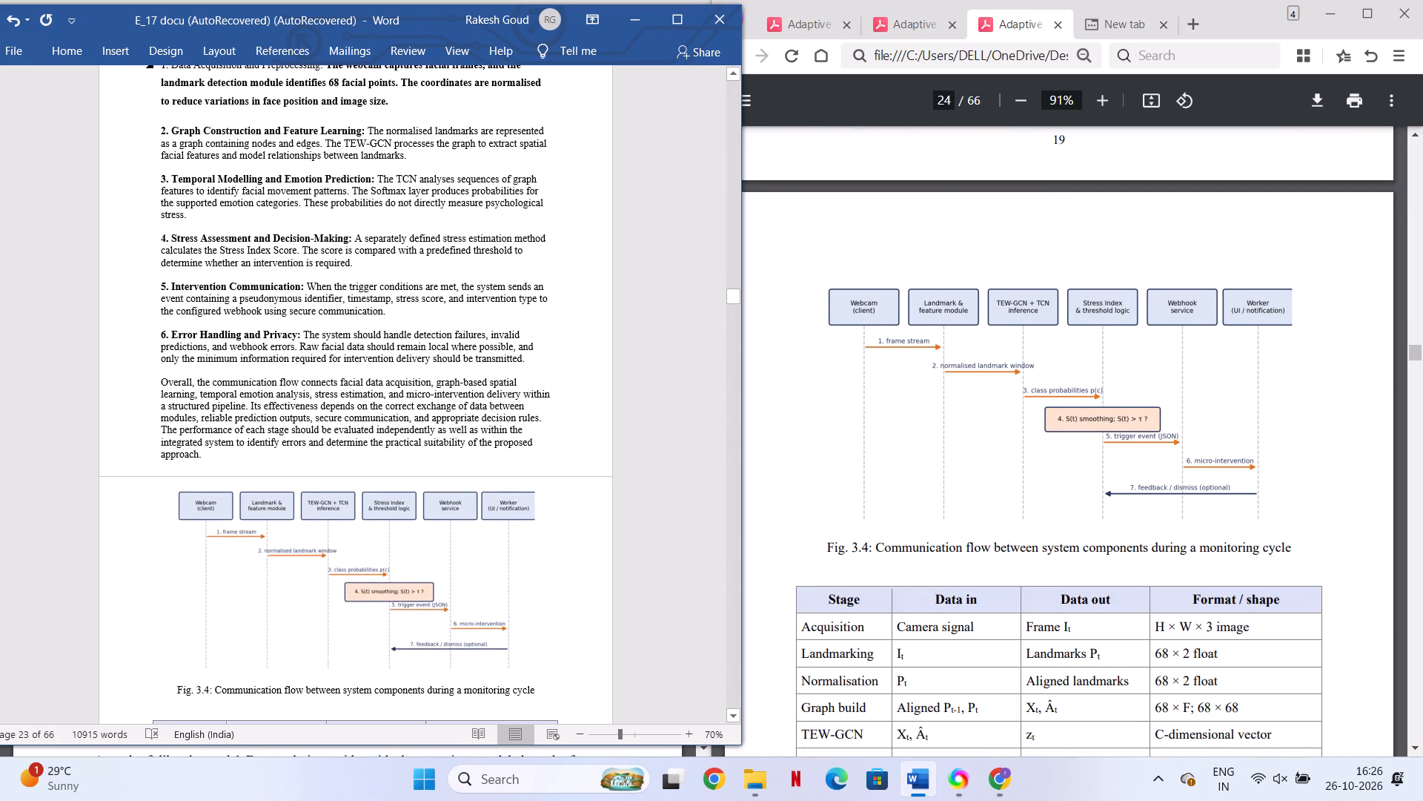
scroll(372, 552, down, 3)
scroll(921, 398, down, 3)
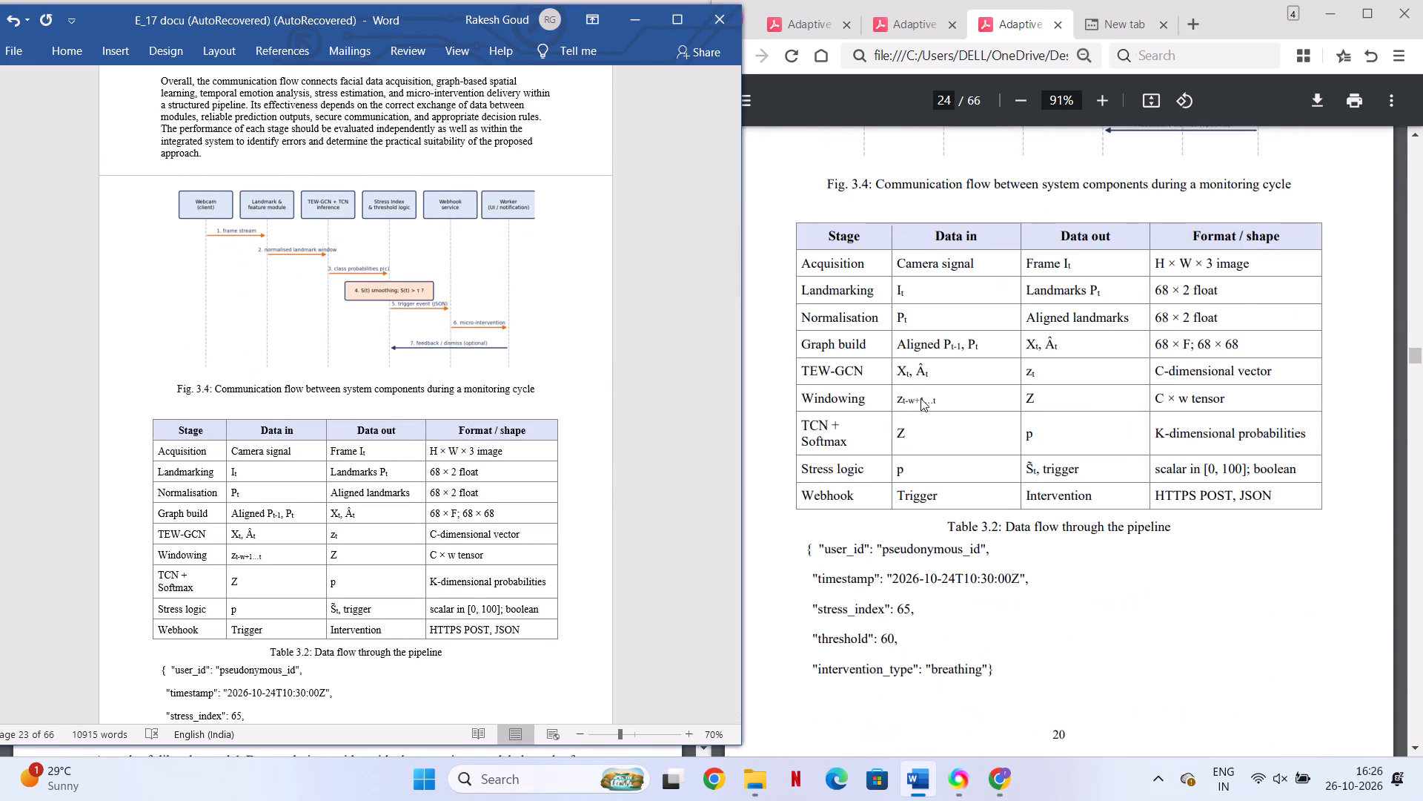
scroll(921, 398, down, 2)
scroll(479, 444, down, 6)
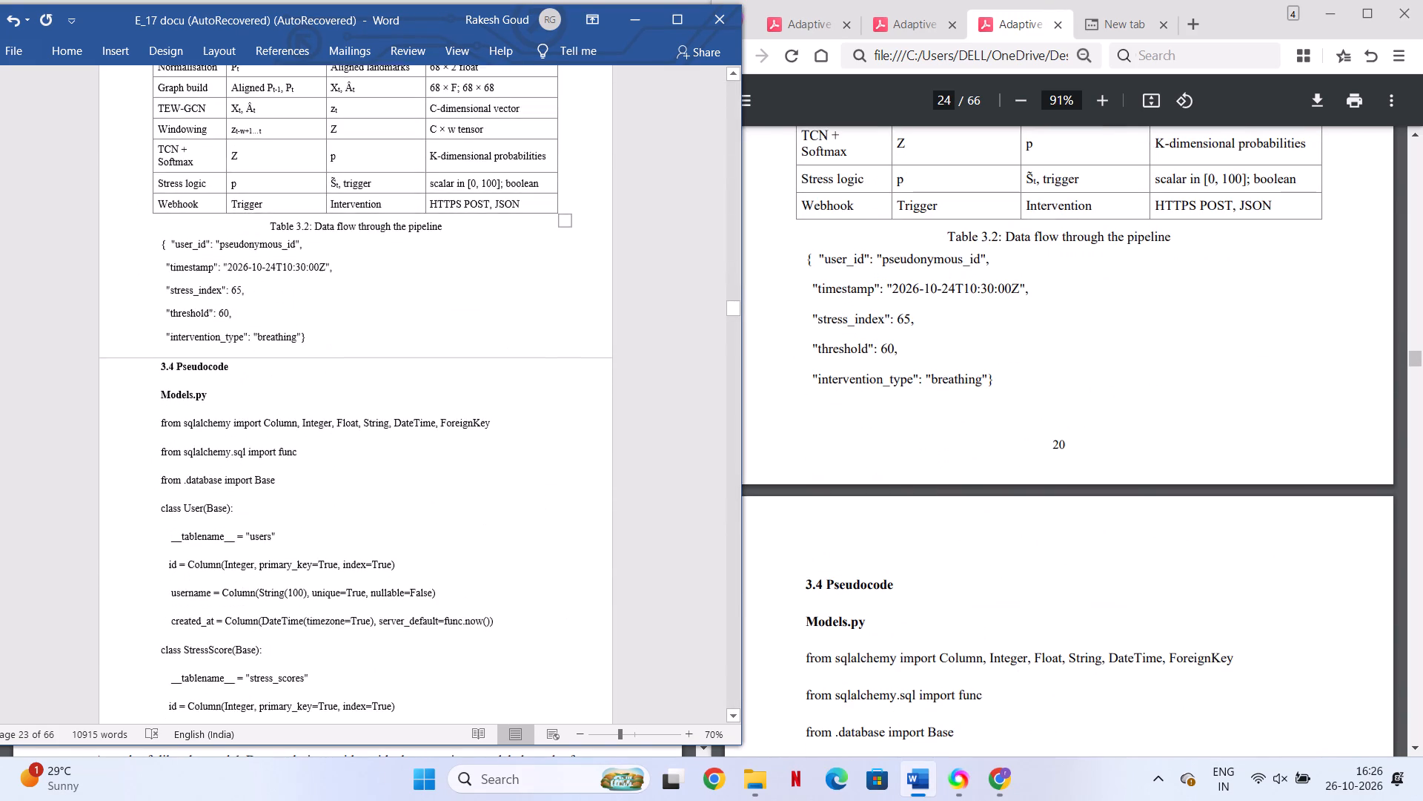
Look through section 3.4 Pseudocode in the Word report, from Models.py to the start of Chapter 4, for stray blank lines.
scroll(479, 444, down, 14)
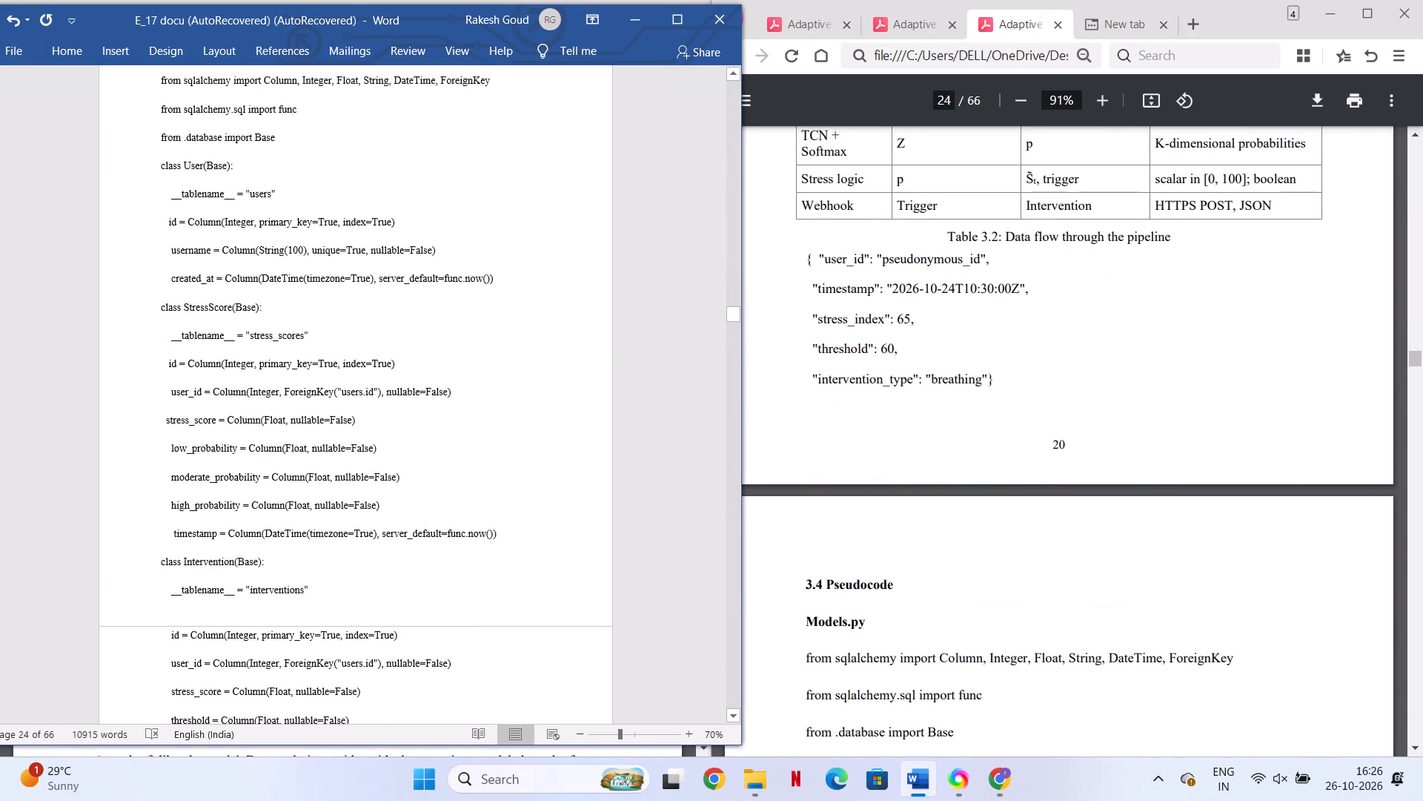
scroll(479, 444, down, 16)
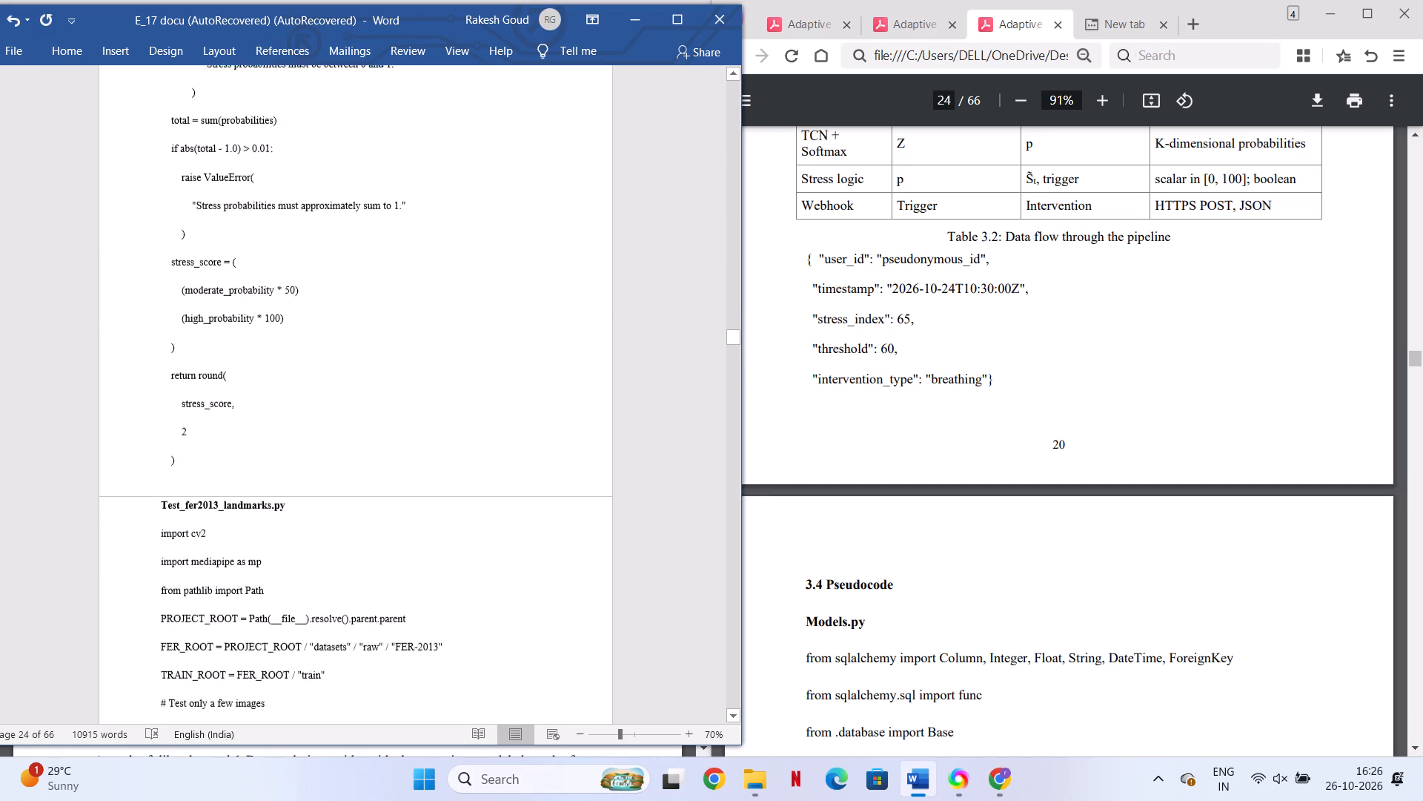
scroll(479, 444, down, 15)
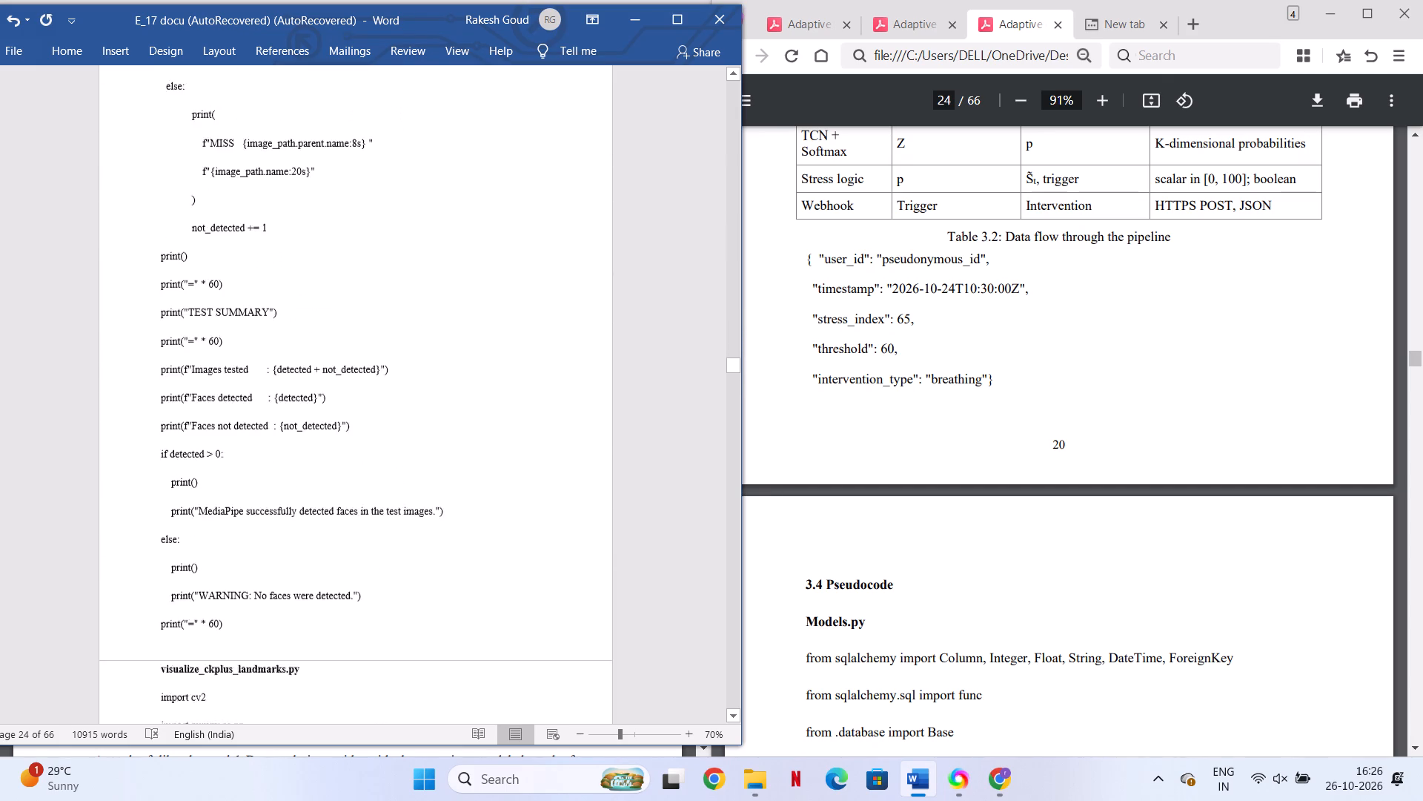
scroll(479, 444, down, 15)
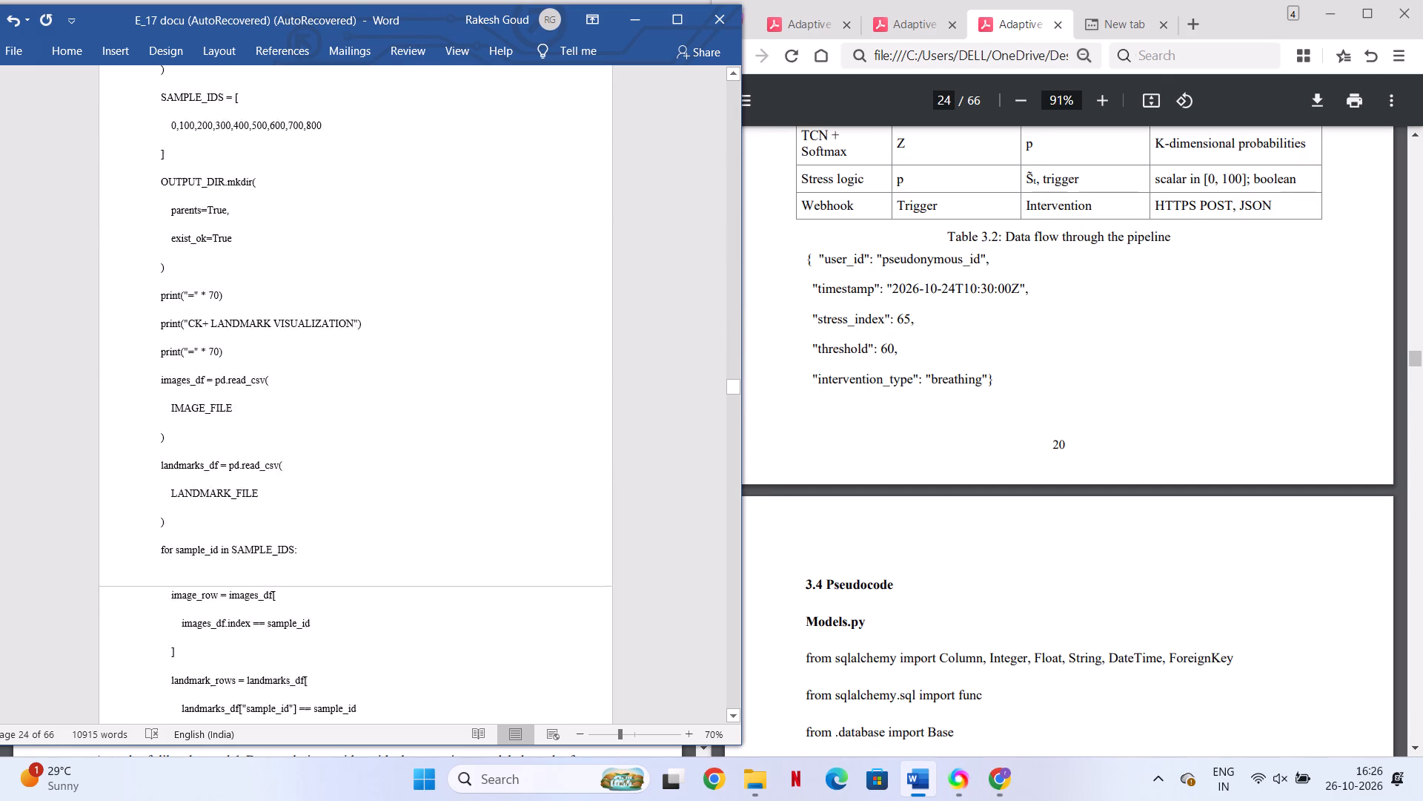
scroll(479, 444, down, 15)
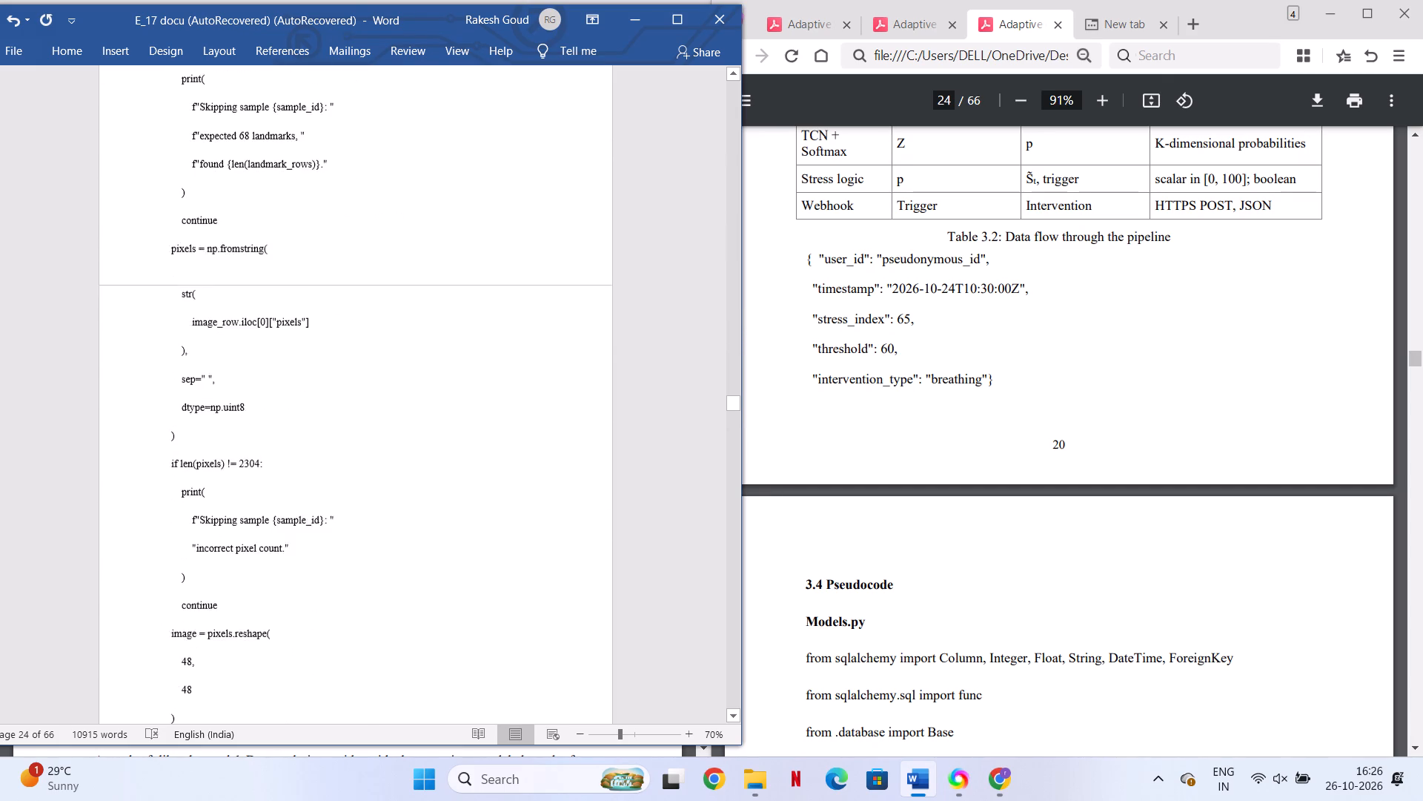
scroll(479, 444, down, 15)
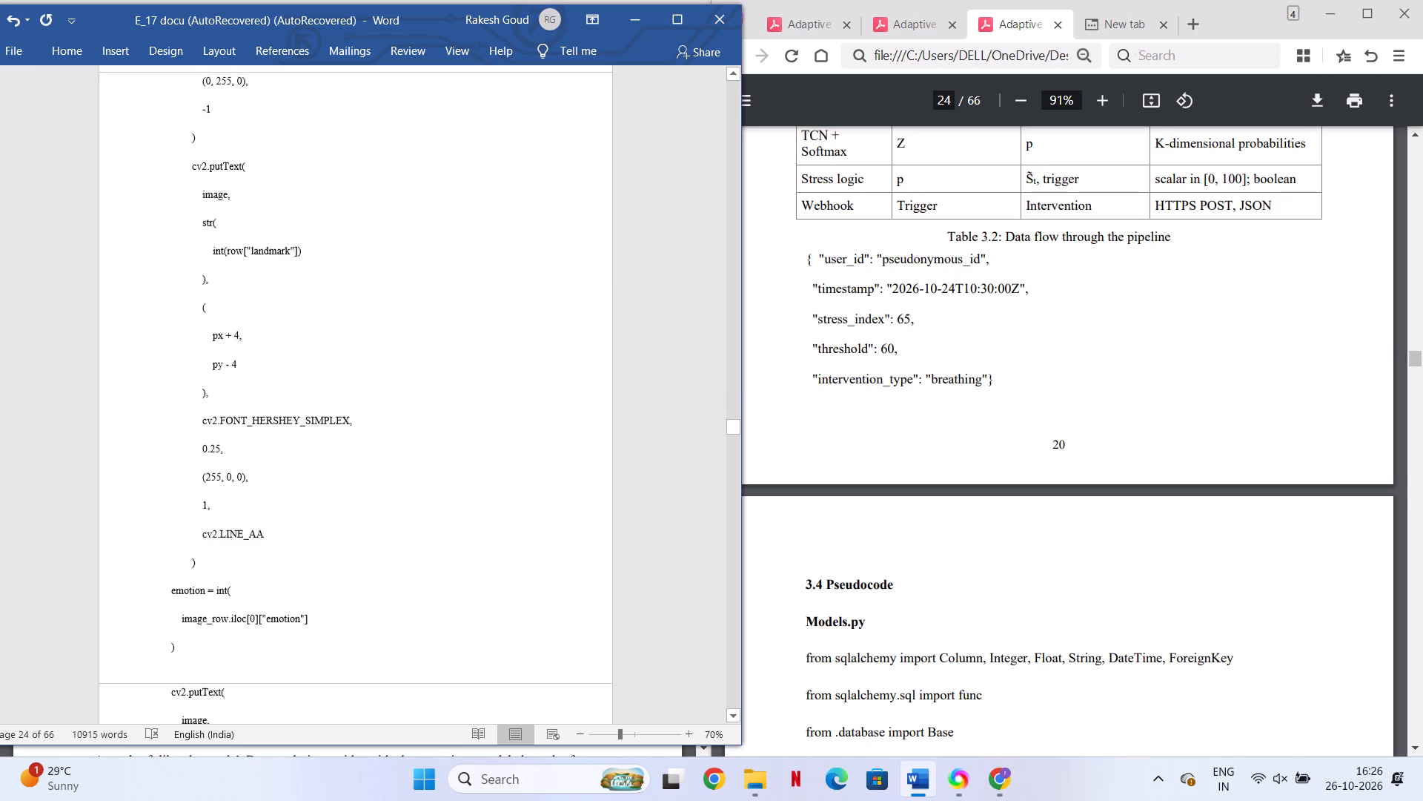
scroll(479, 444, down, 15)
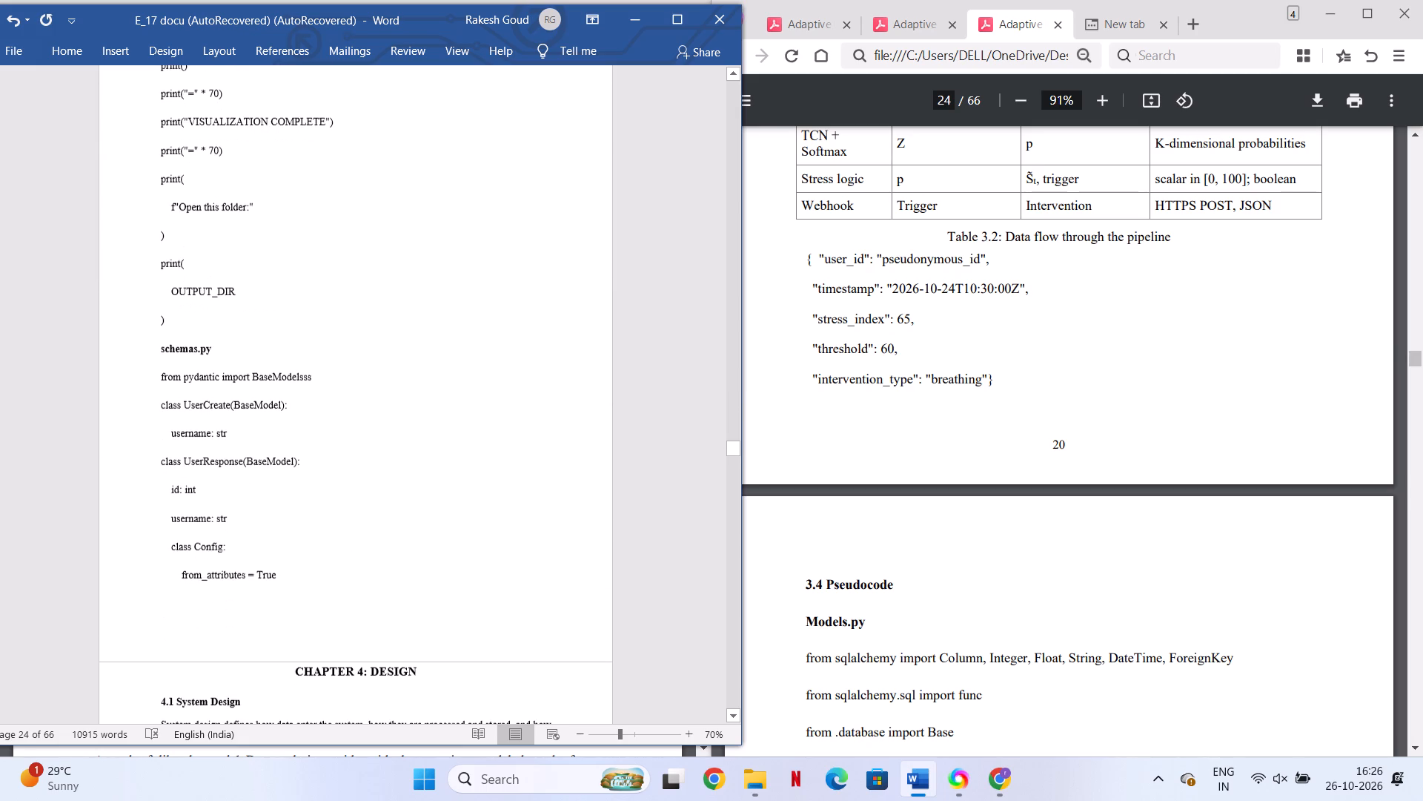
scroll(479, 444, down, 10)
Check the layout of section 3.4 Pseudocode in the exported PDF, from Models.py through to the Chapter 4: Design opening page.
scroll(936, 416, down, 6)
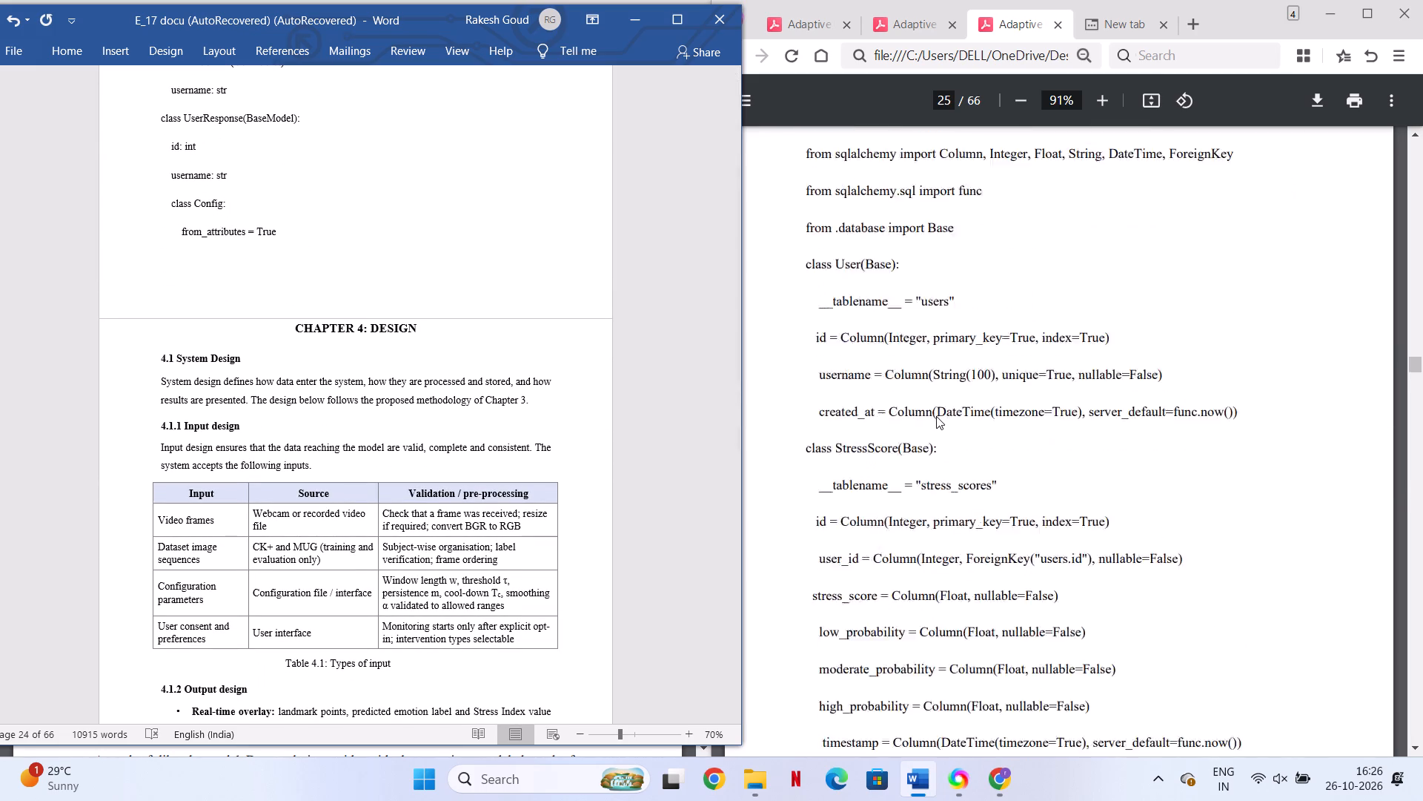
scroll(936, 416, down, 20)
scroll(936, 416, down, 5)
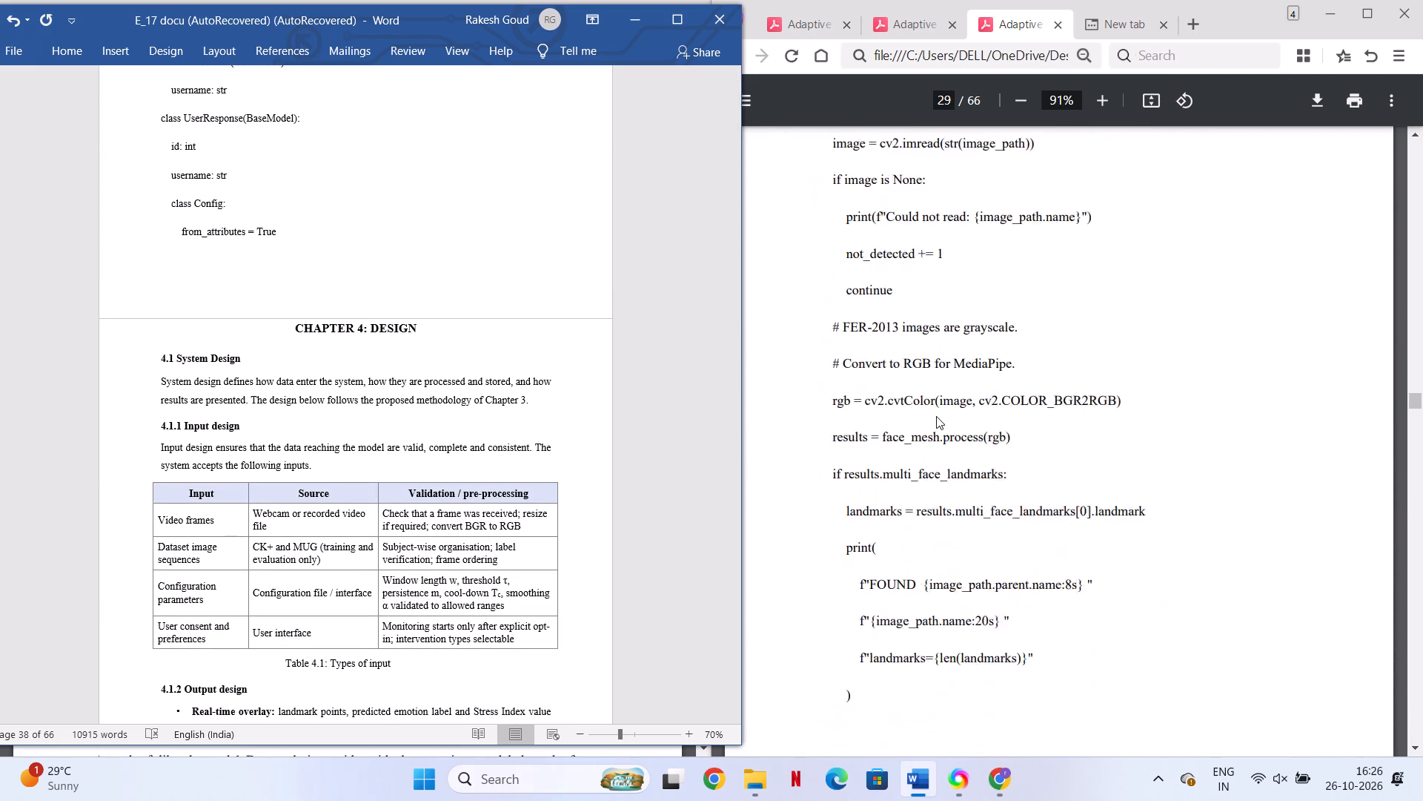
scroll(936, 416, down, 3)
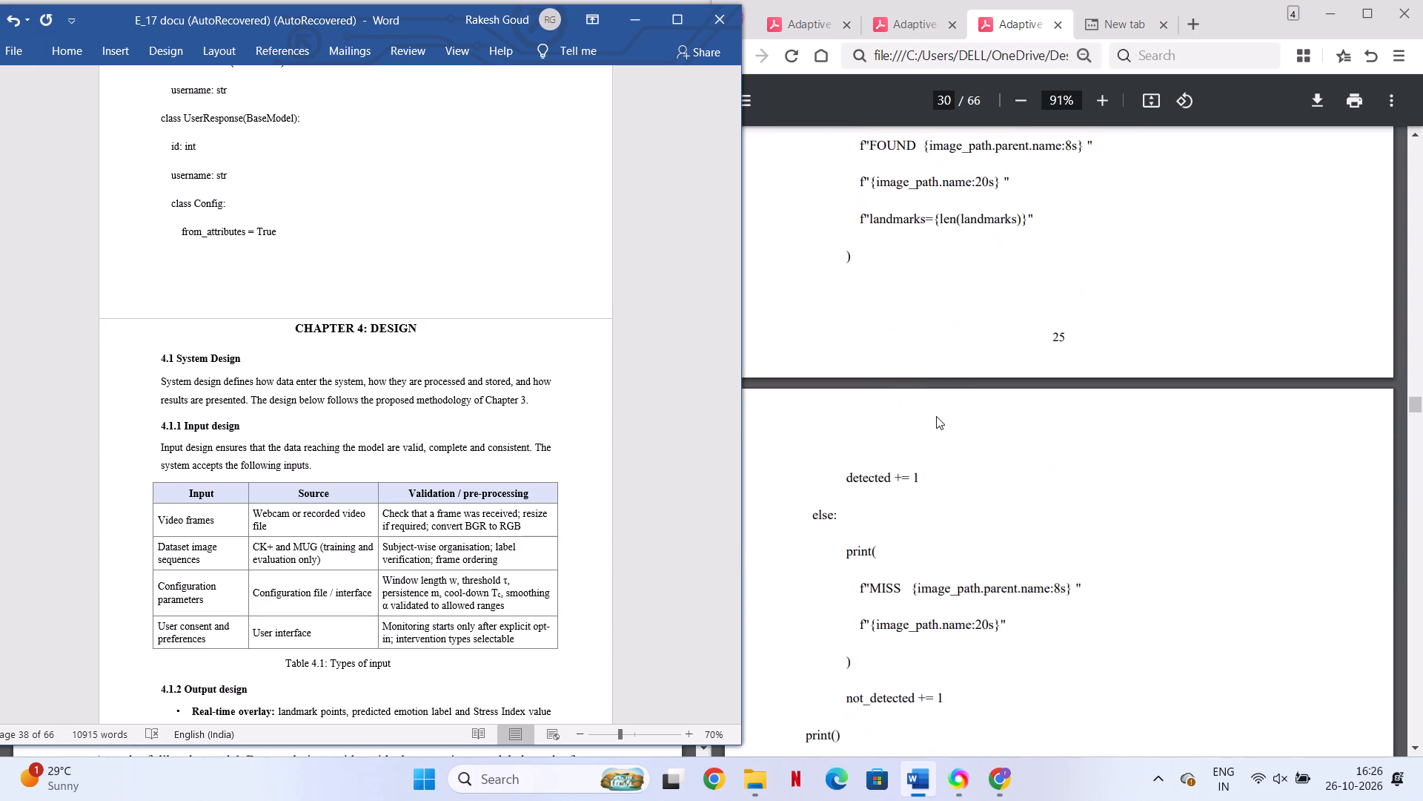
scroll(936, 416, down, 4)
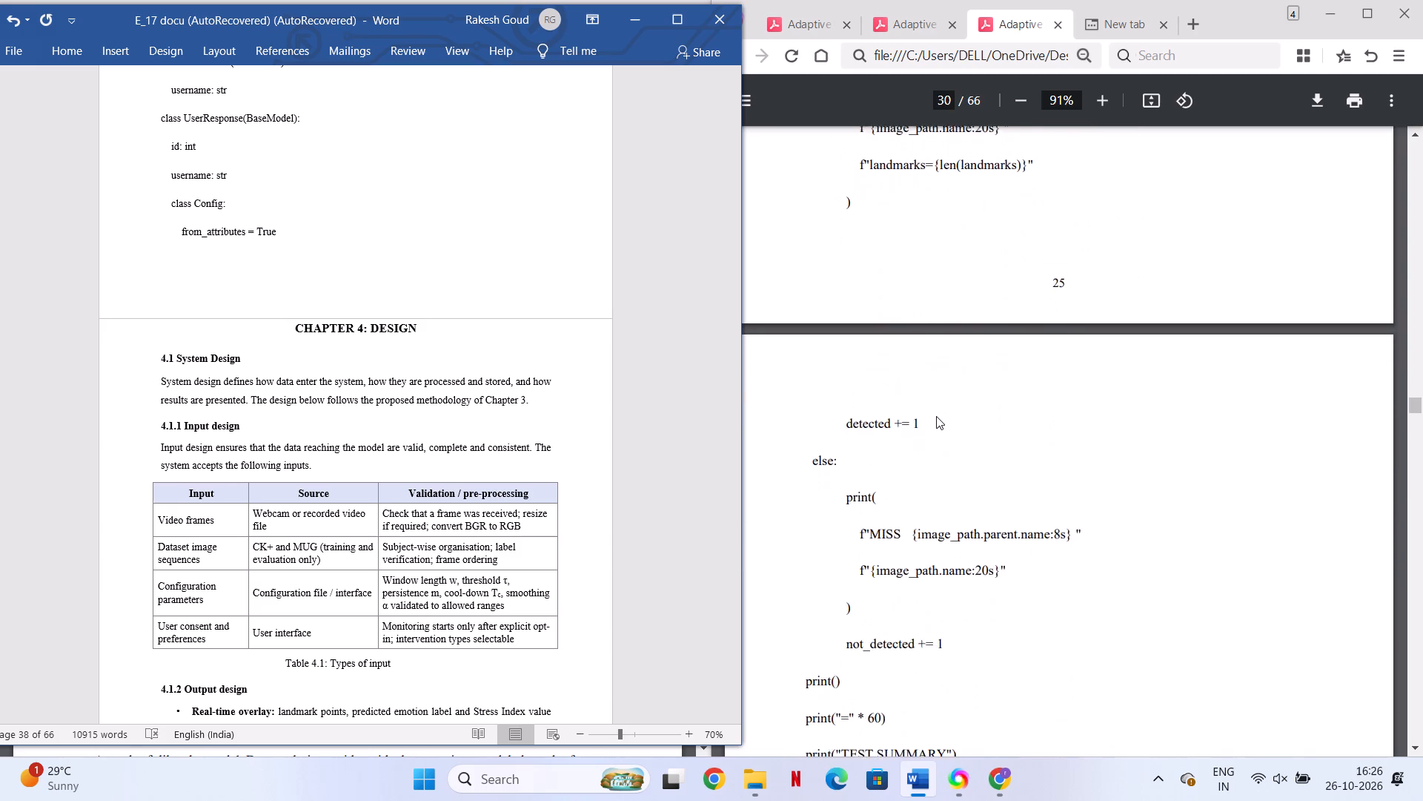
scroll(936, 416, down, 11)
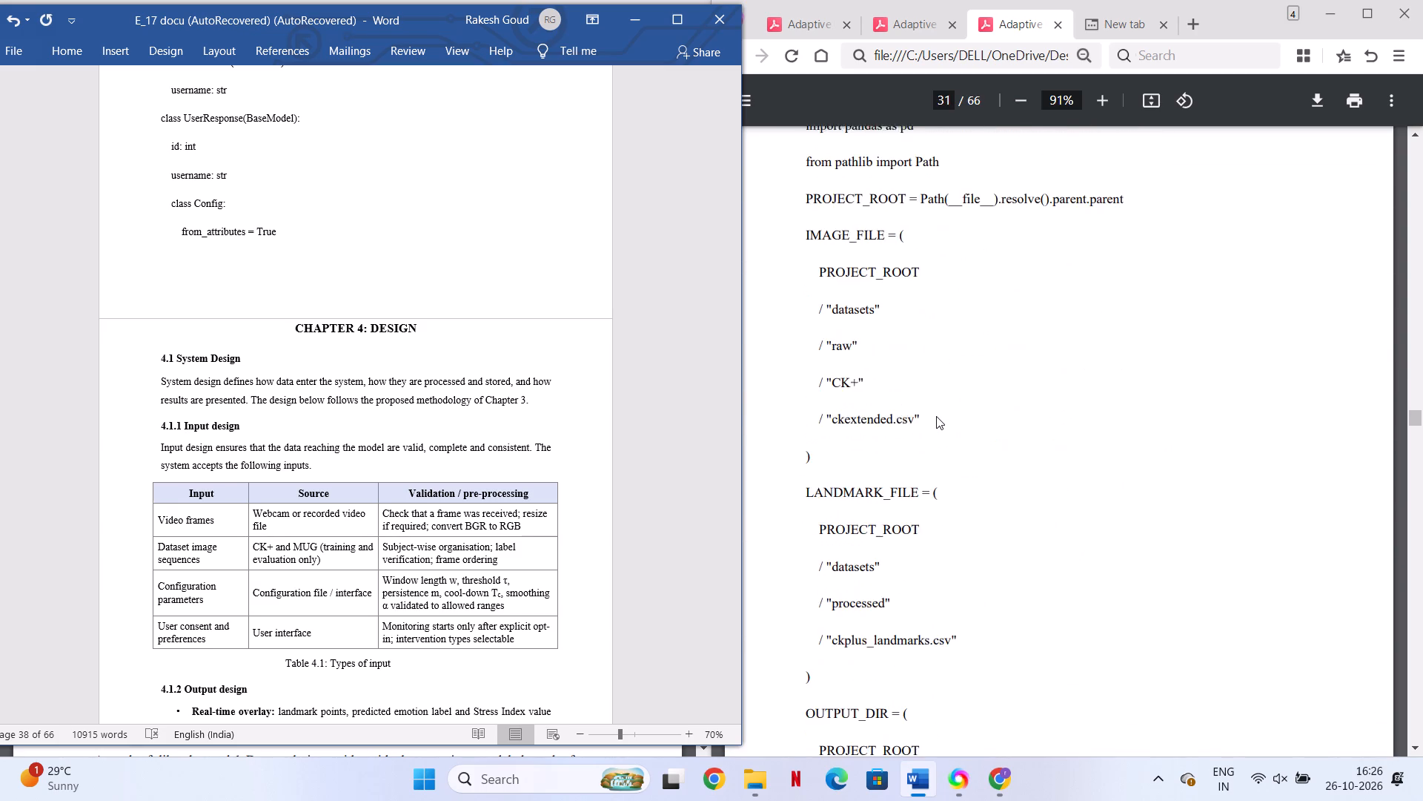
scroll(936, 416, down, 16)
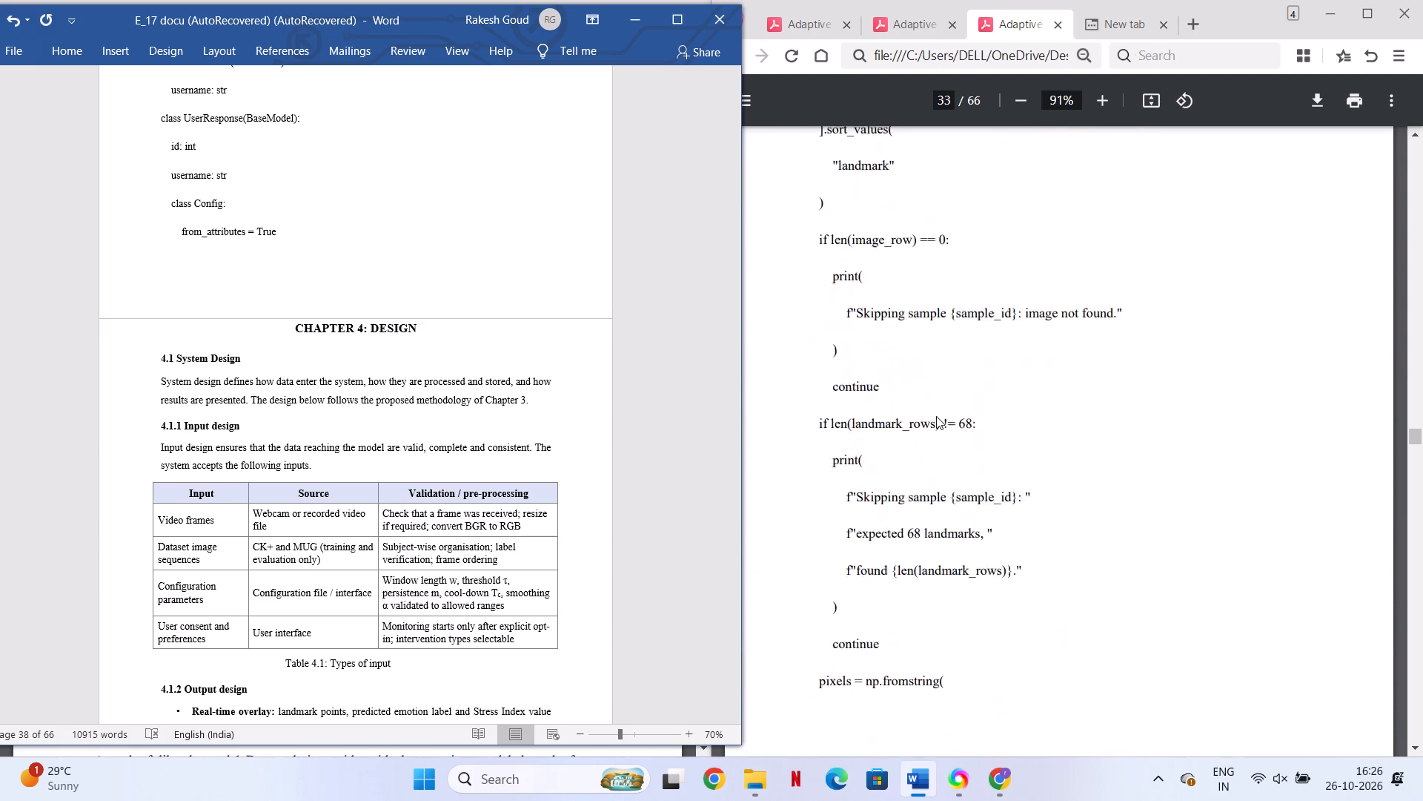
scroll(936, 416, down, 20)
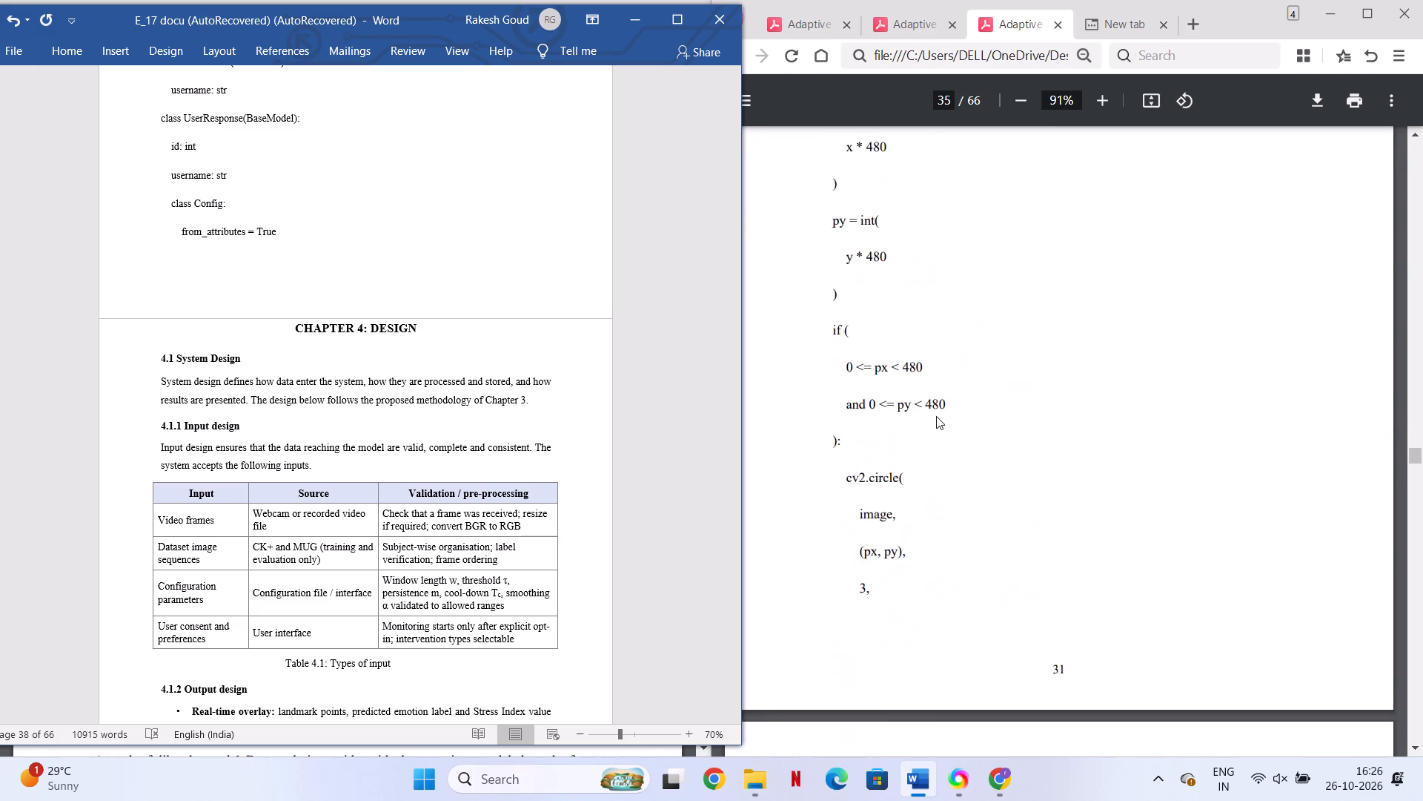
scroll(936, 416, down, 9)
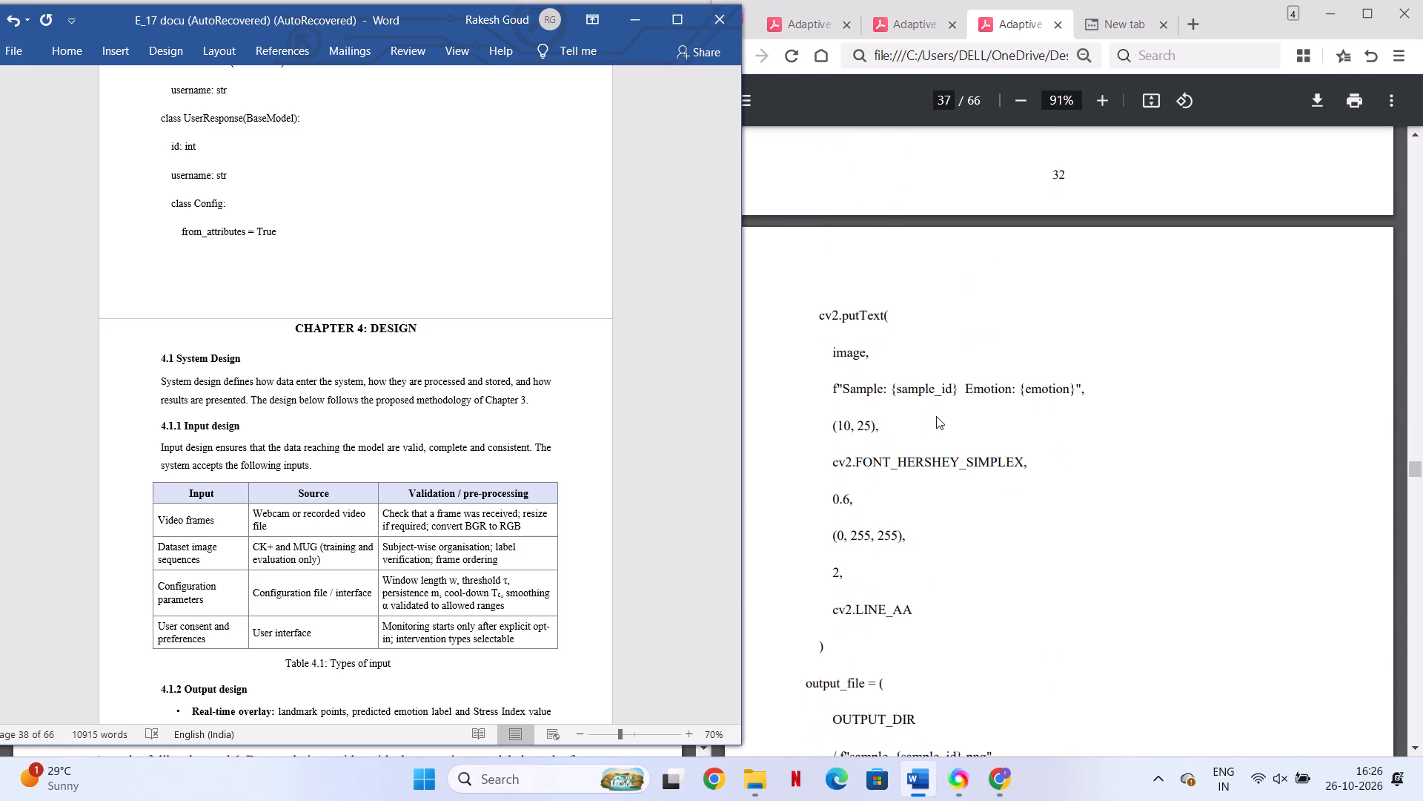
scroll(936, 416, down, 4)
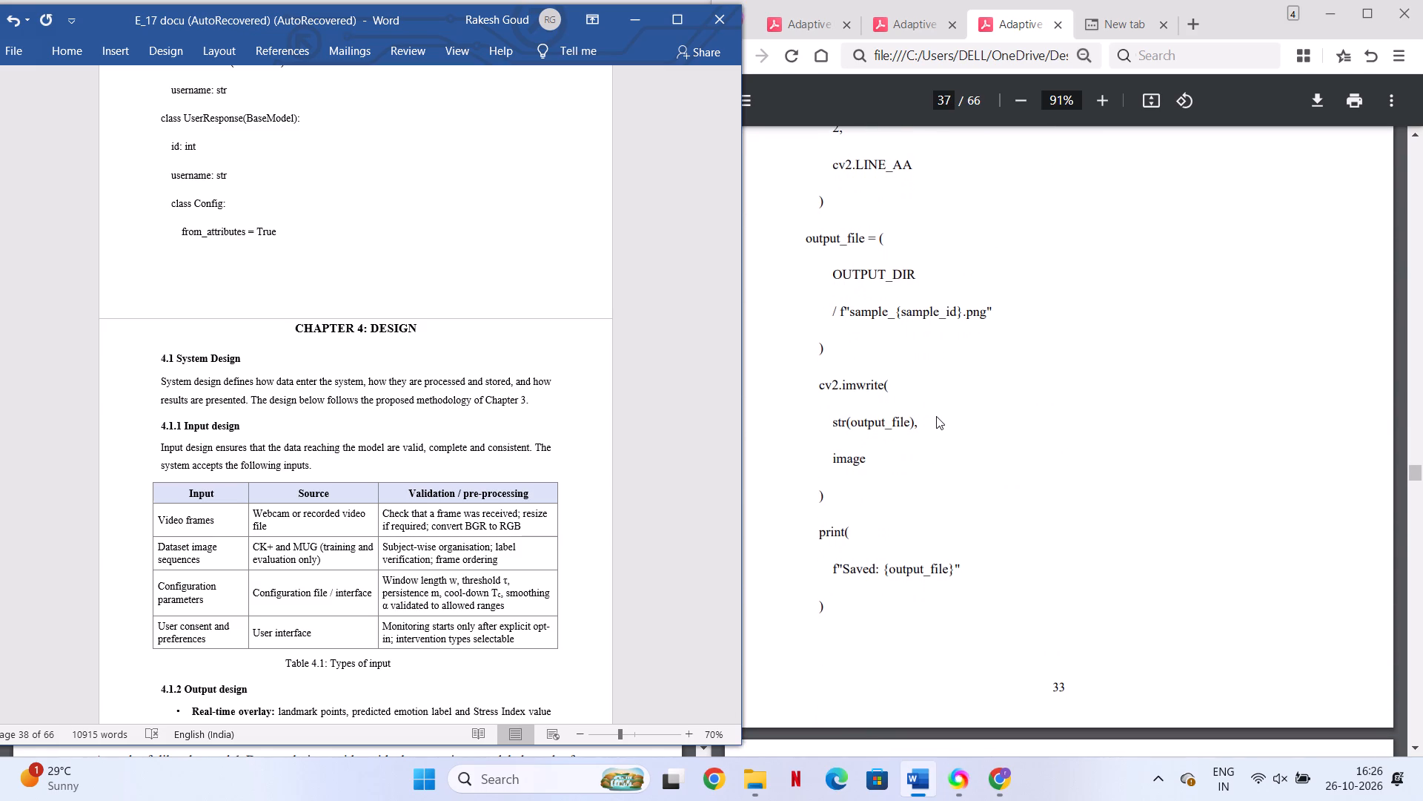
scroll(936, 416, down, 17)
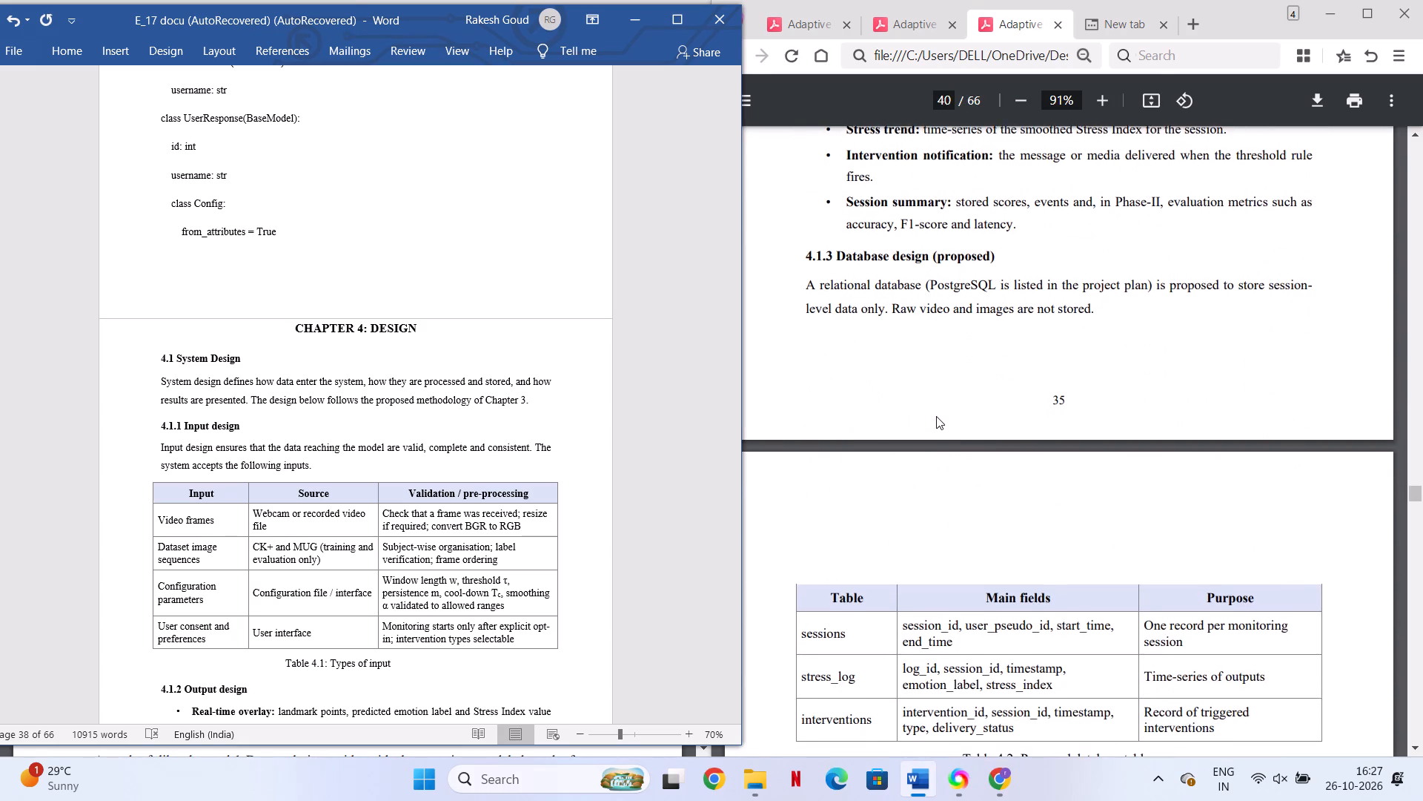
scroll(936, 416, up, 3)
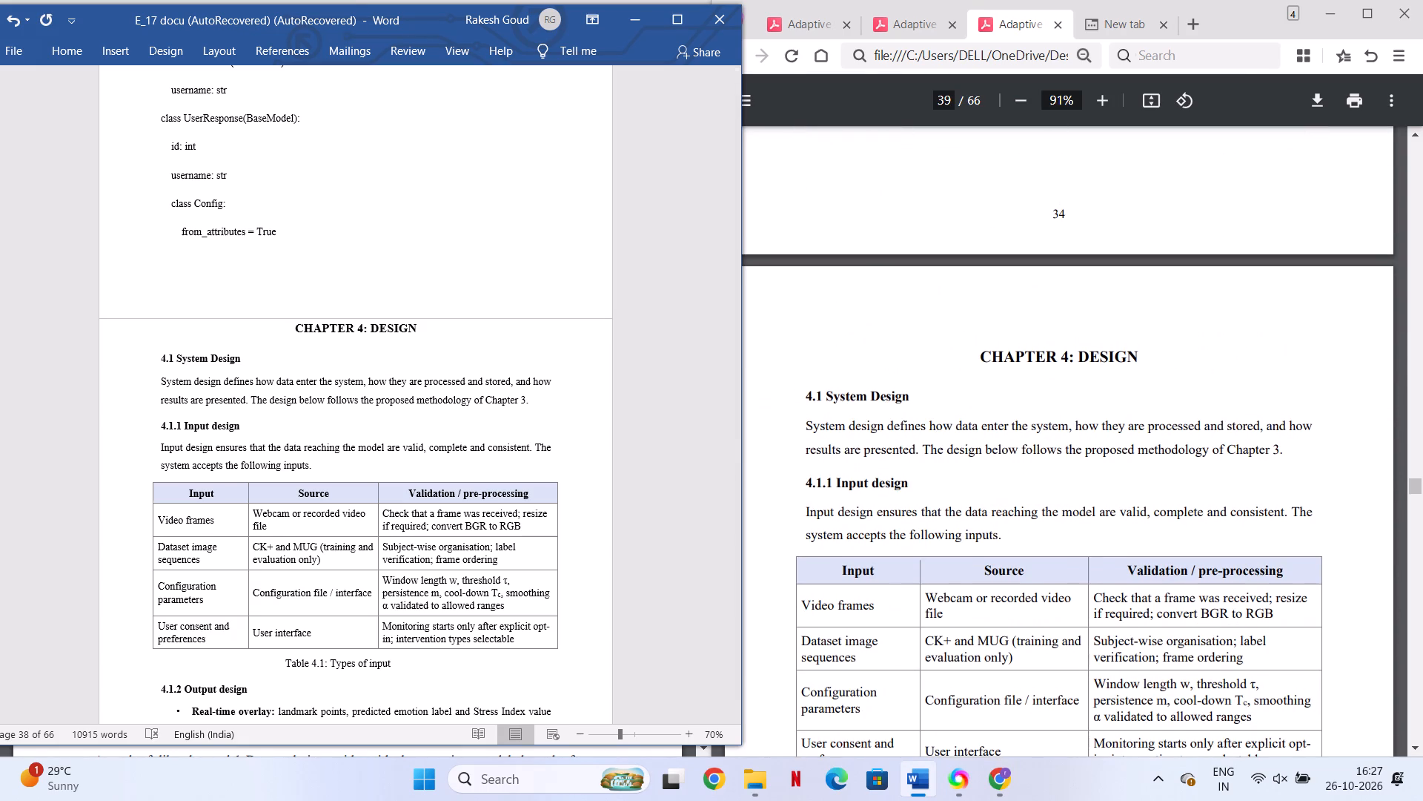
Check section 4.1 of the Word report against the PDF and delete an empty line above Table 4.2, the proposed database tables.
scroll(384, 673, down, 3)
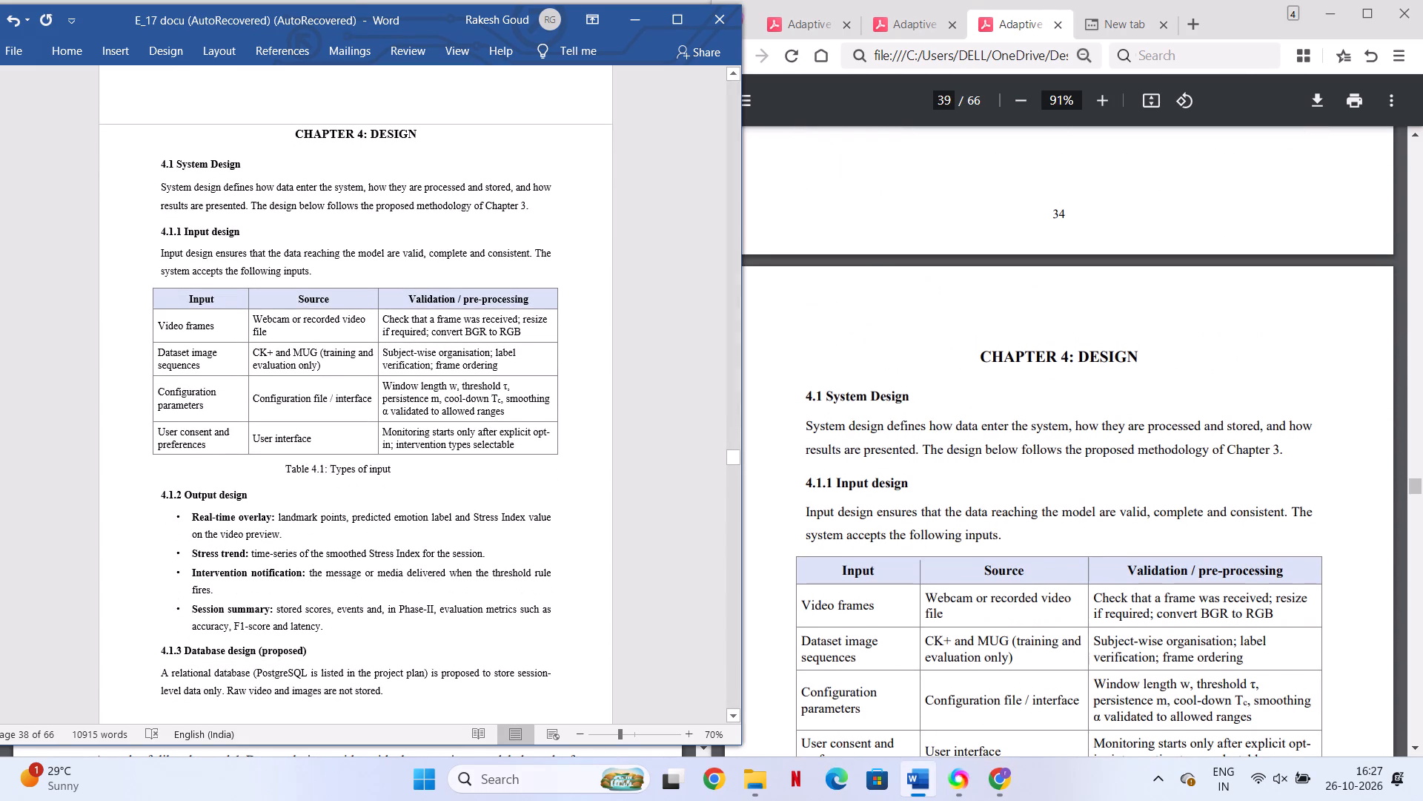
scroll(384, 673, down, 5)
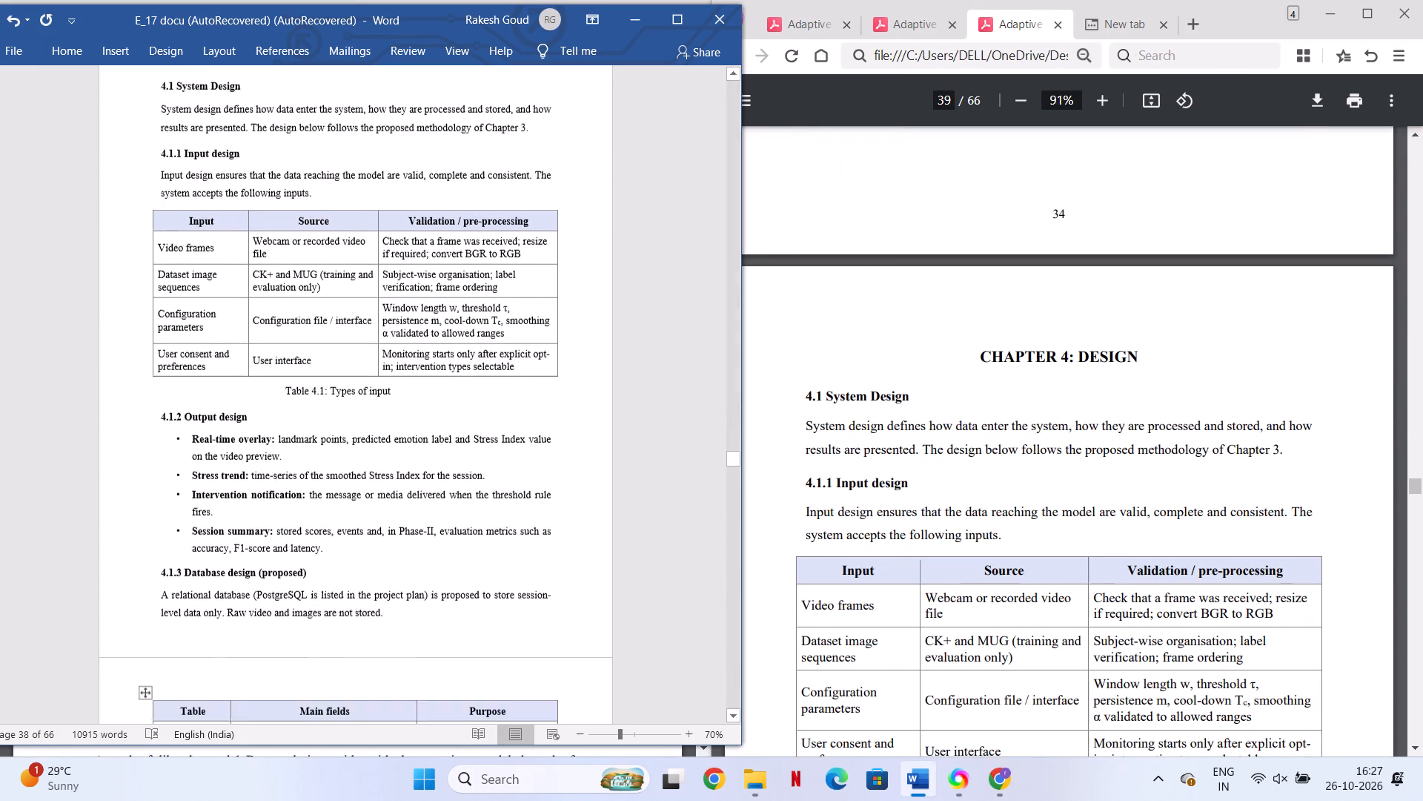
scroll(384, 673, down, 3)
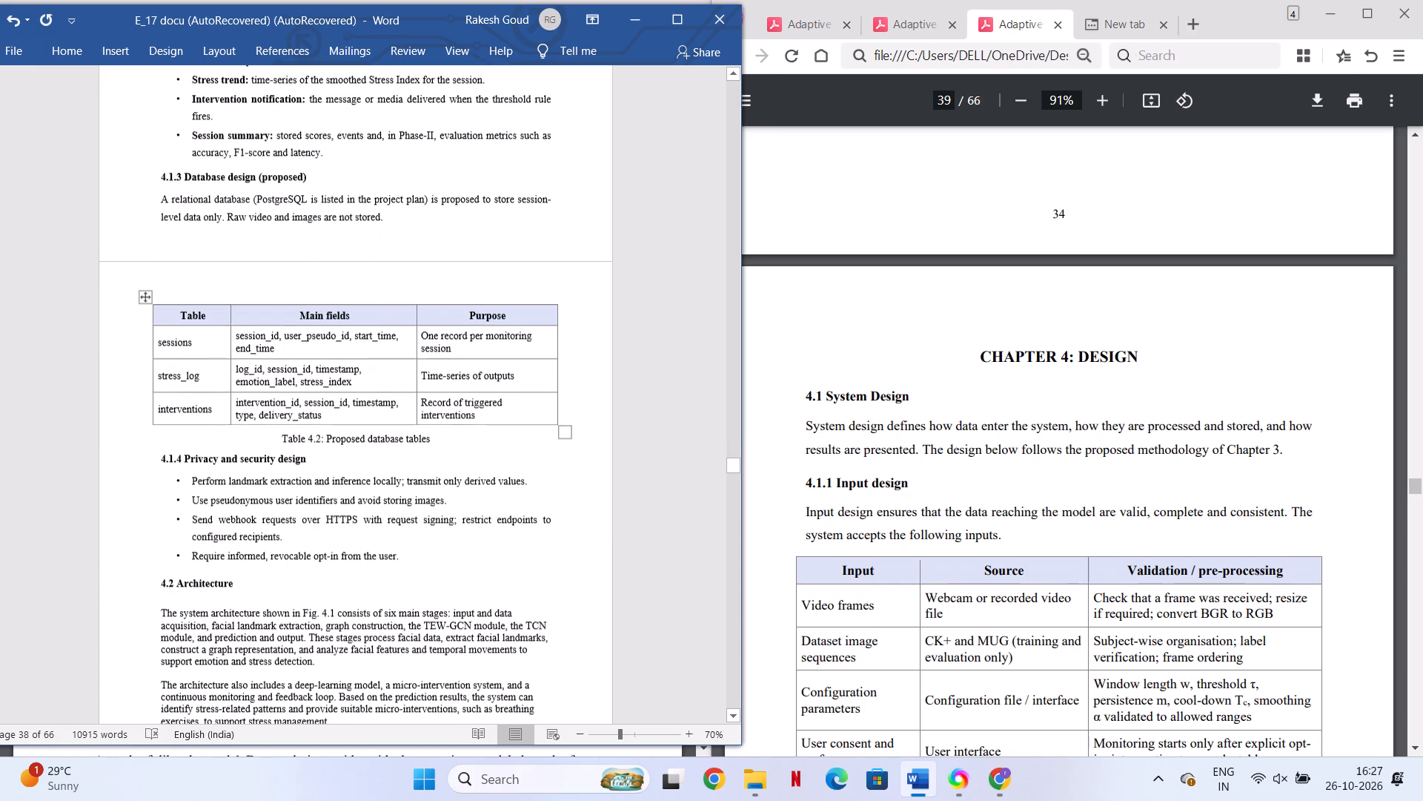
scroll(384, 673, down, 2)
scroll(1062, 621, down, 6)
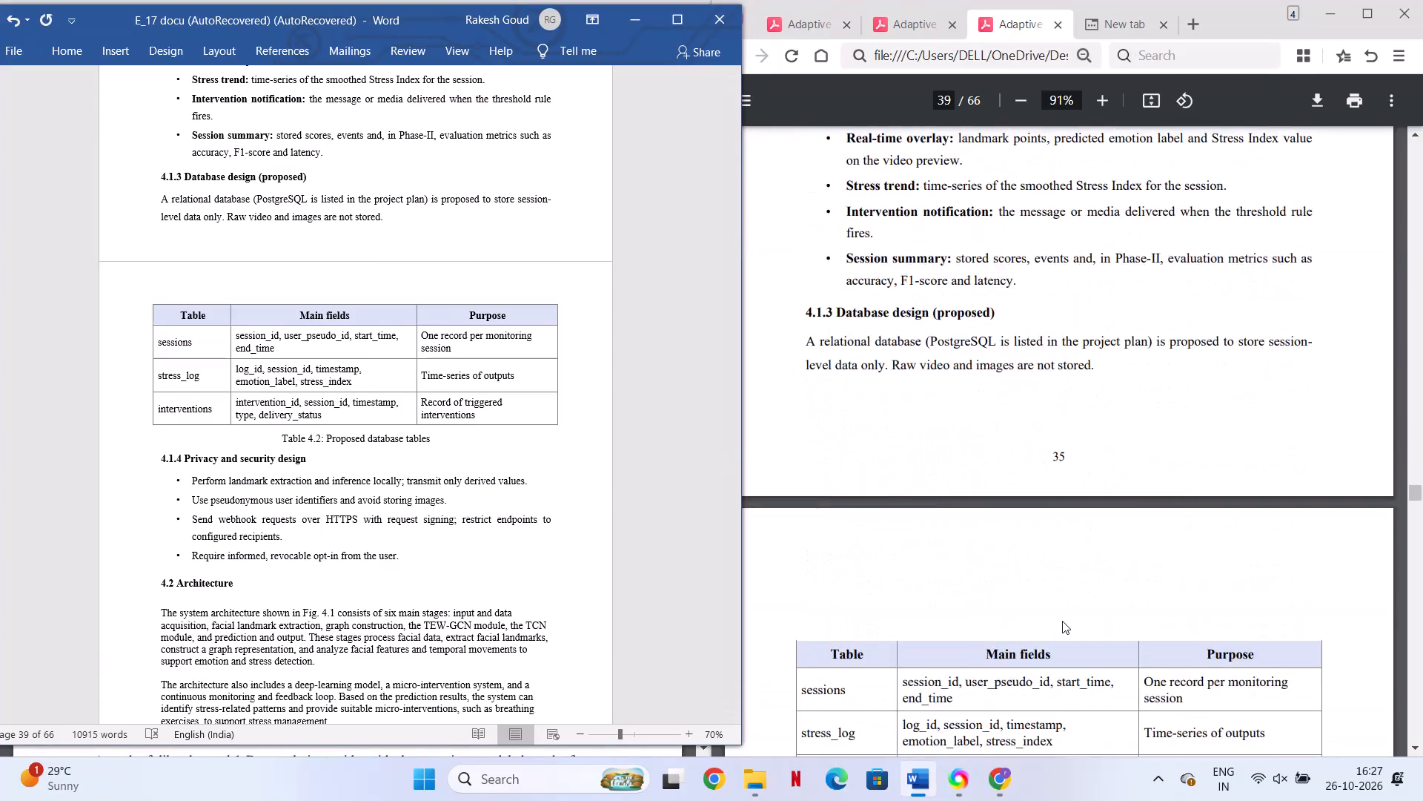
scroll(1062, 621, down, 2)
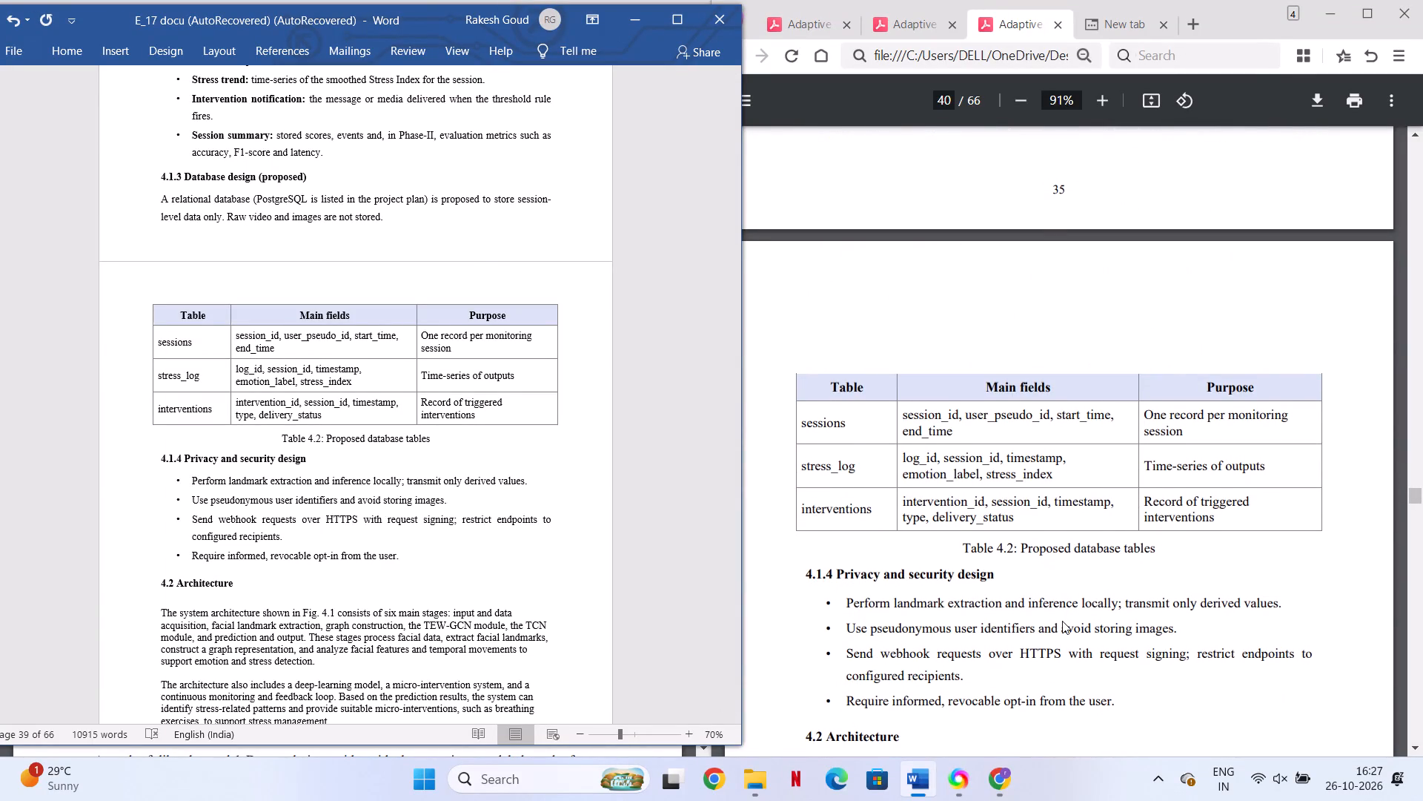
click(166, 292)
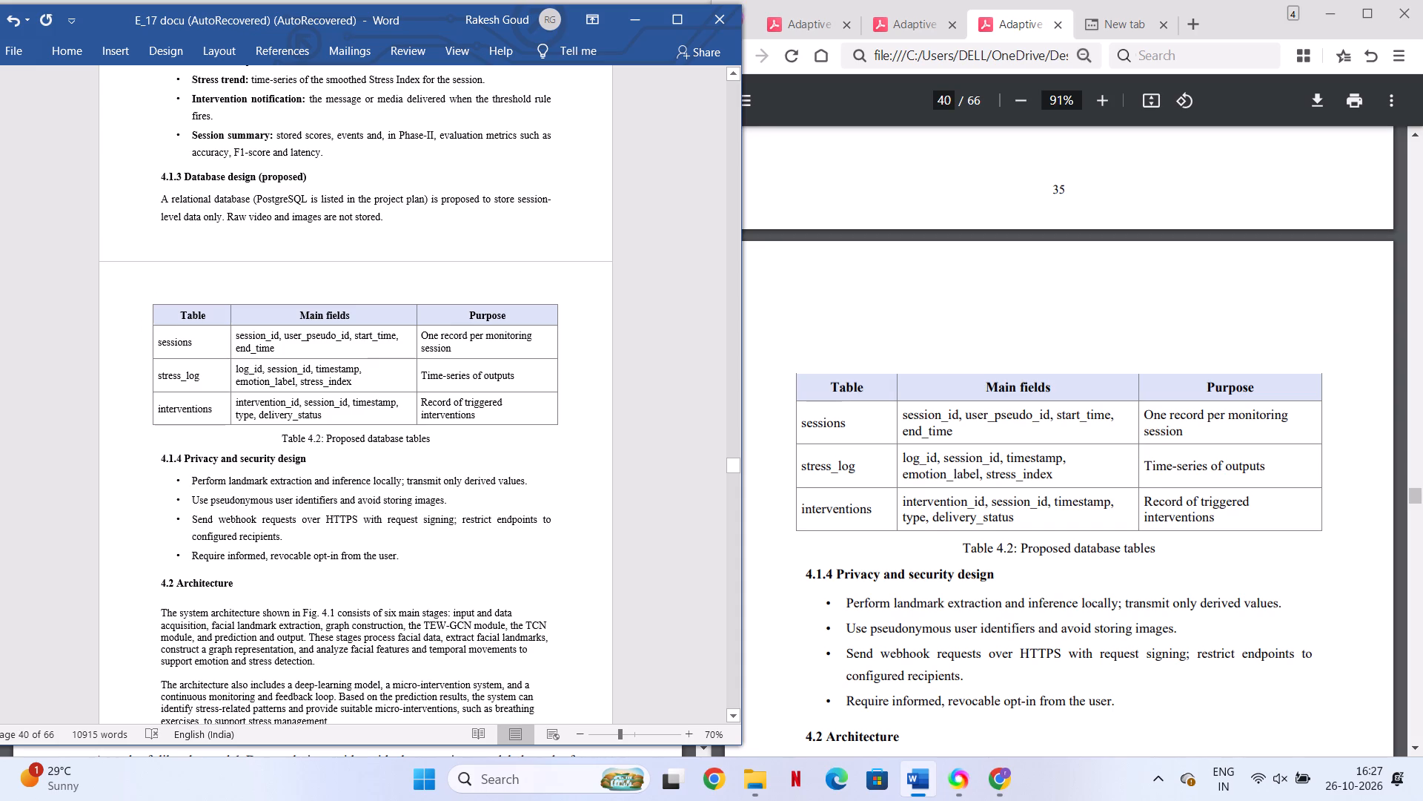
key(BackSpace)
scroll(166, 292, down, 4)
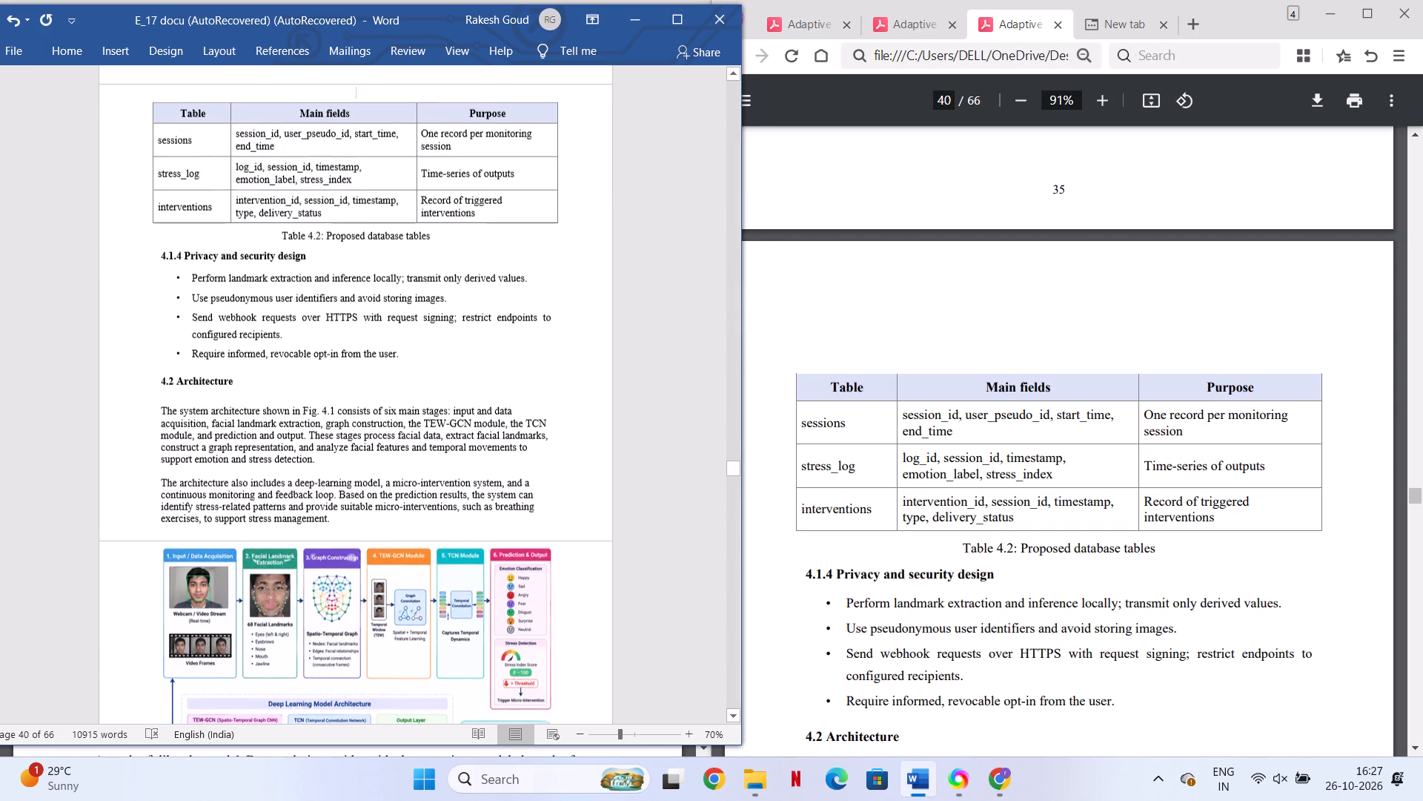
scroll(841, 329, down, 6)
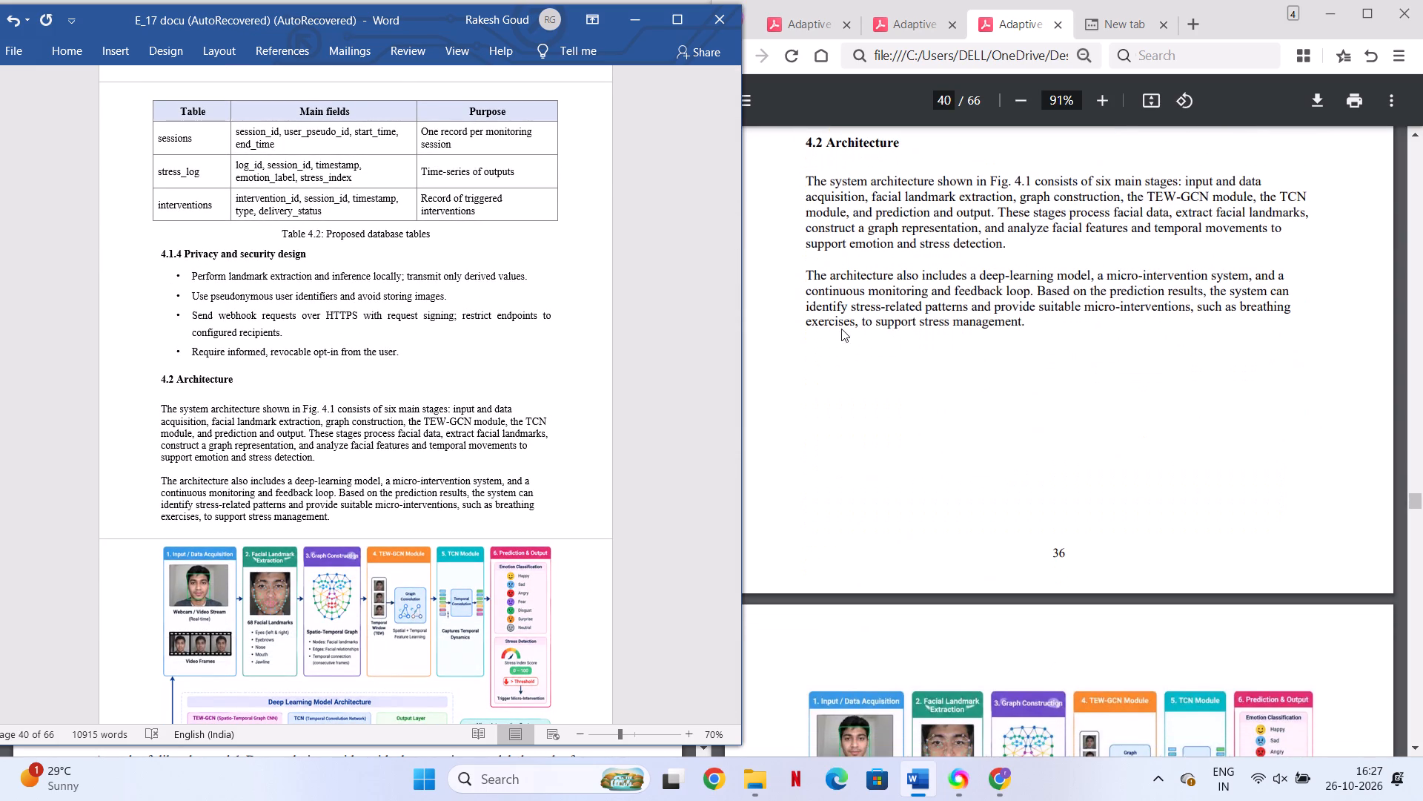
scroll(841, 329, down, 3)
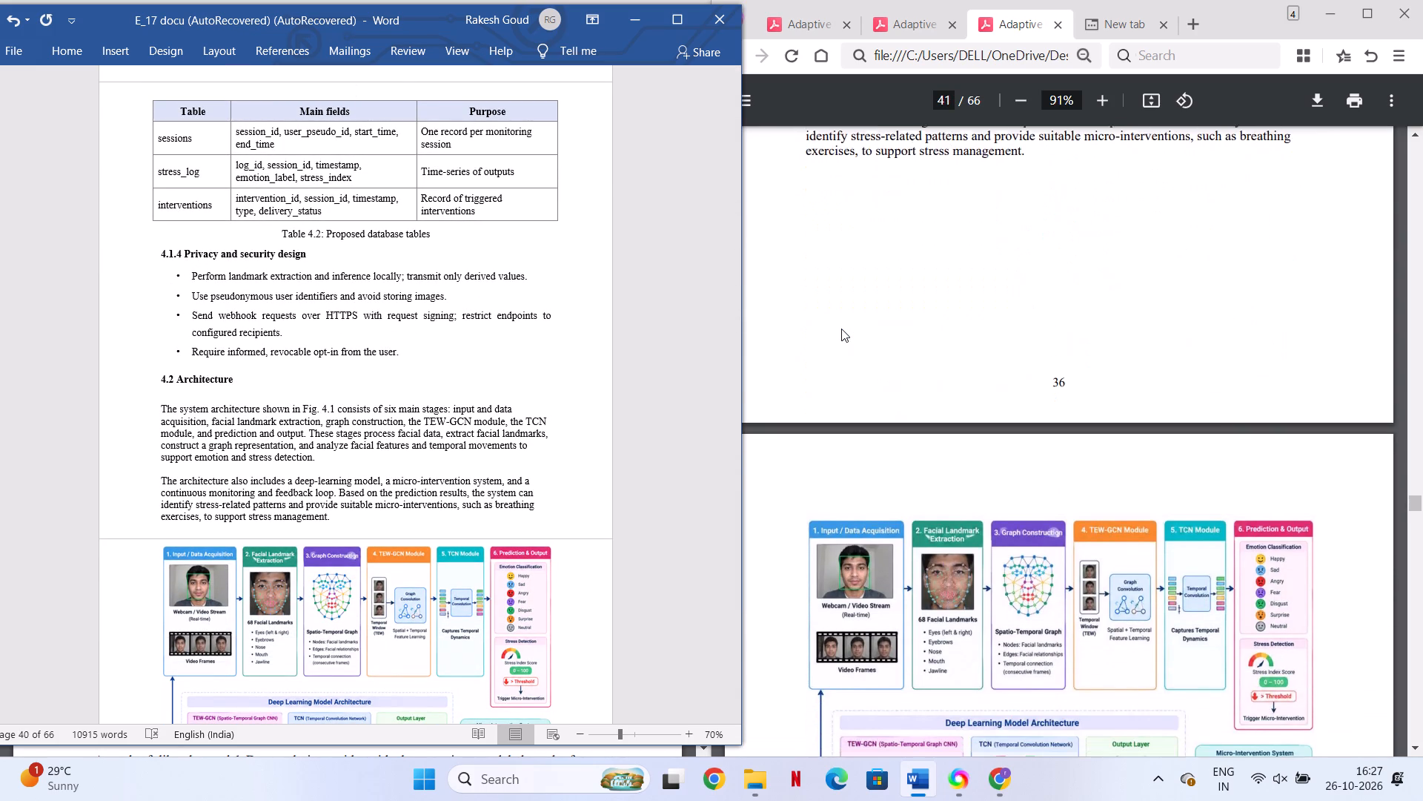
scroll(841, 329, down, 1)
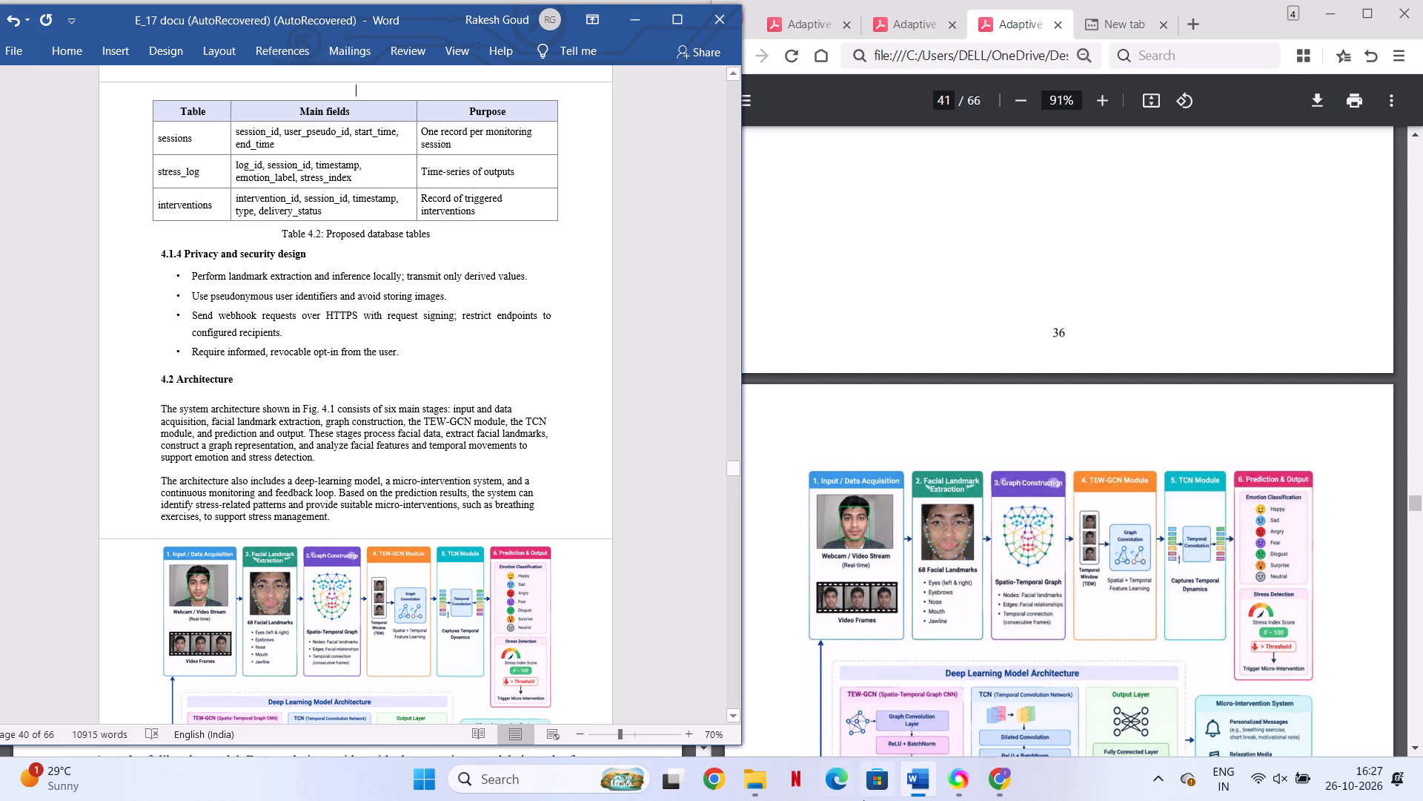
drag(331, 516, 155, 383)
key(ctrl+c)
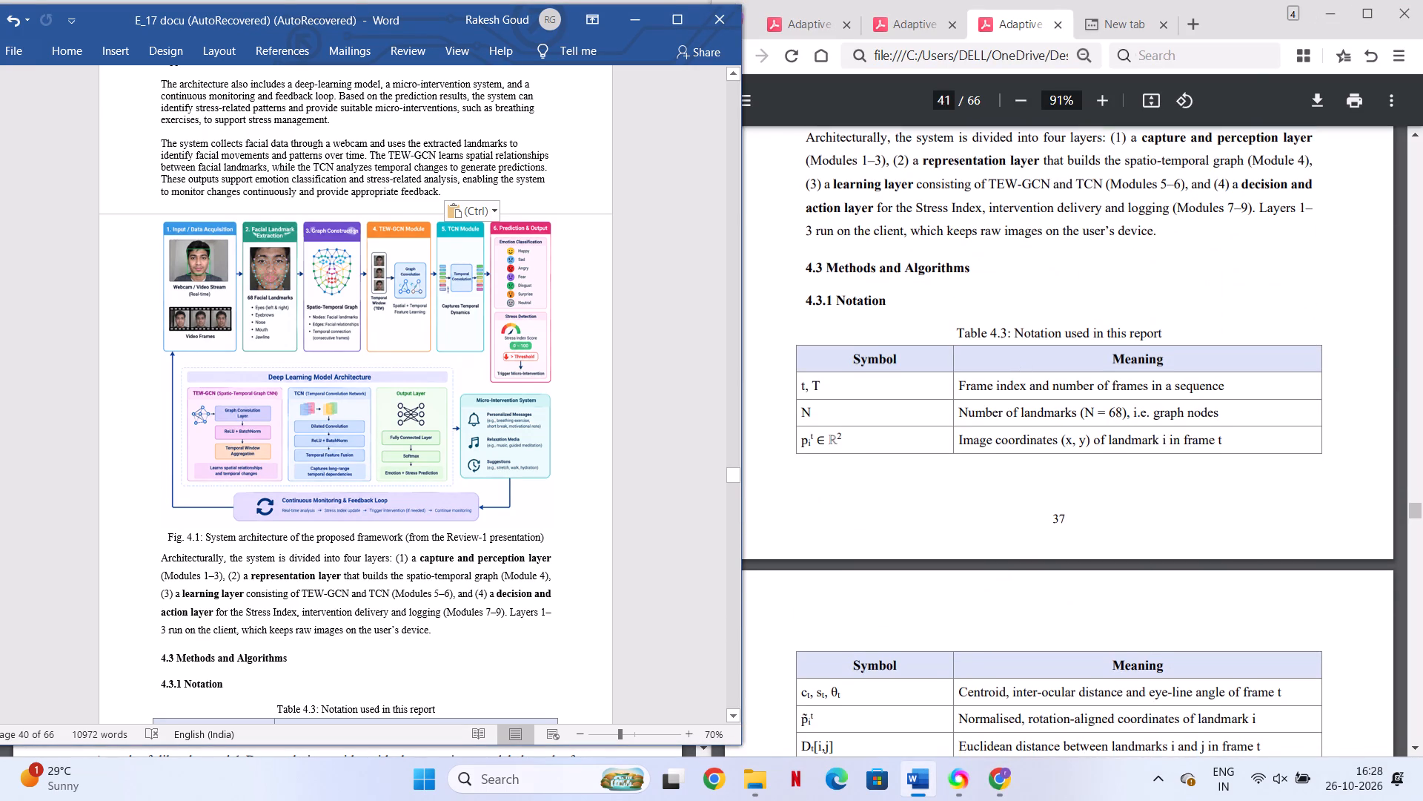
scroll(360, 553, down, 7)
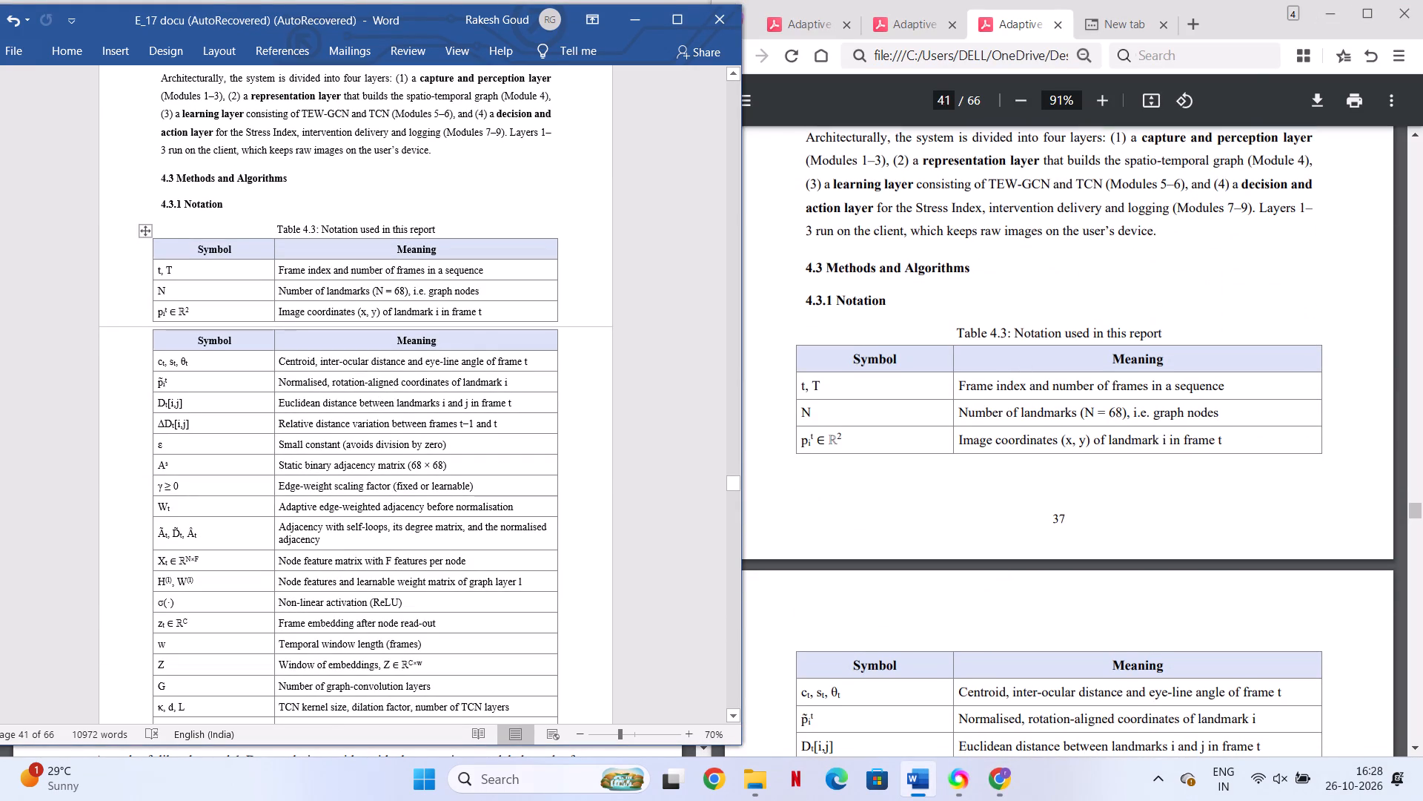
scroll(360, 553, down, 8)
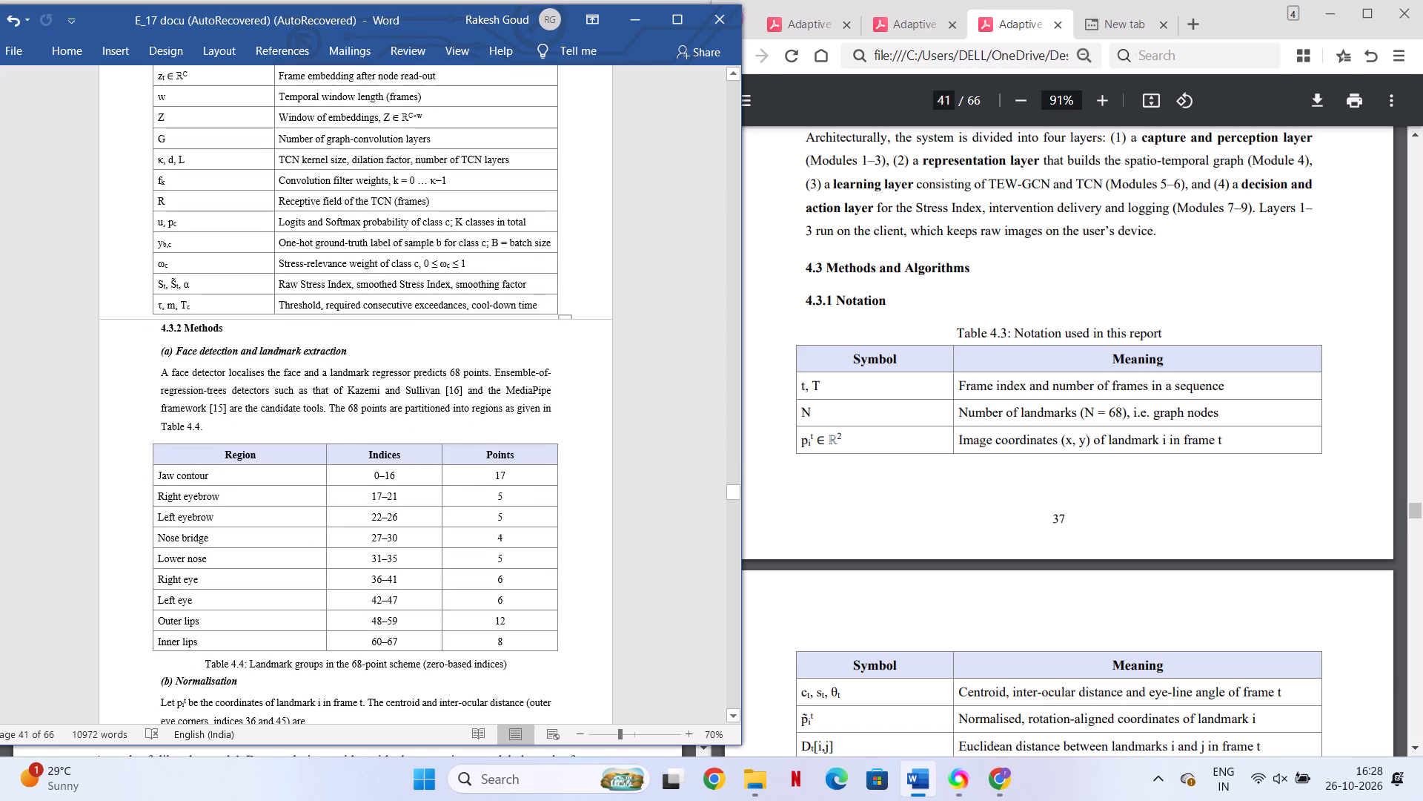
scroll(769, 599, down, 12)
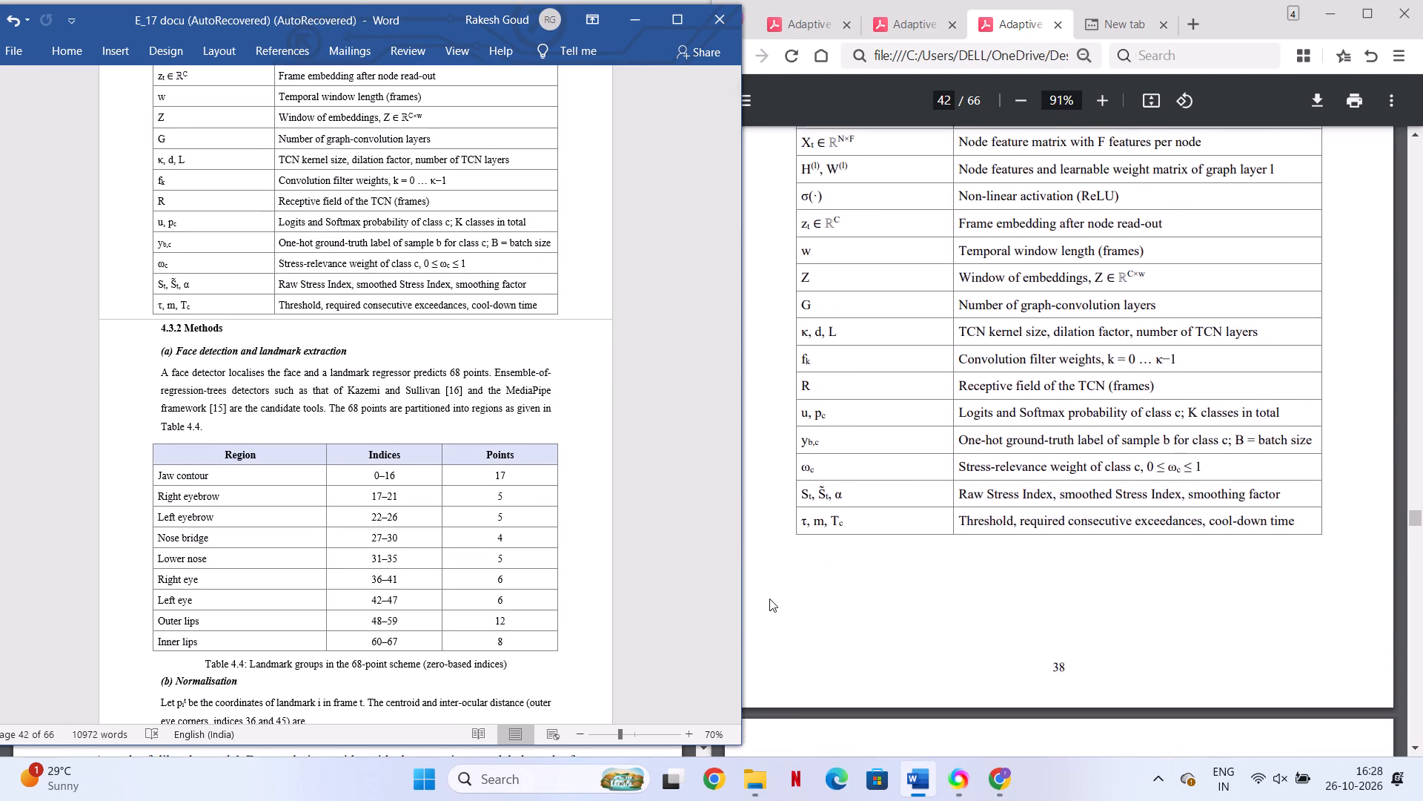
scroll(769, 599, down, 2)
scroll(342, 606, up, 4)
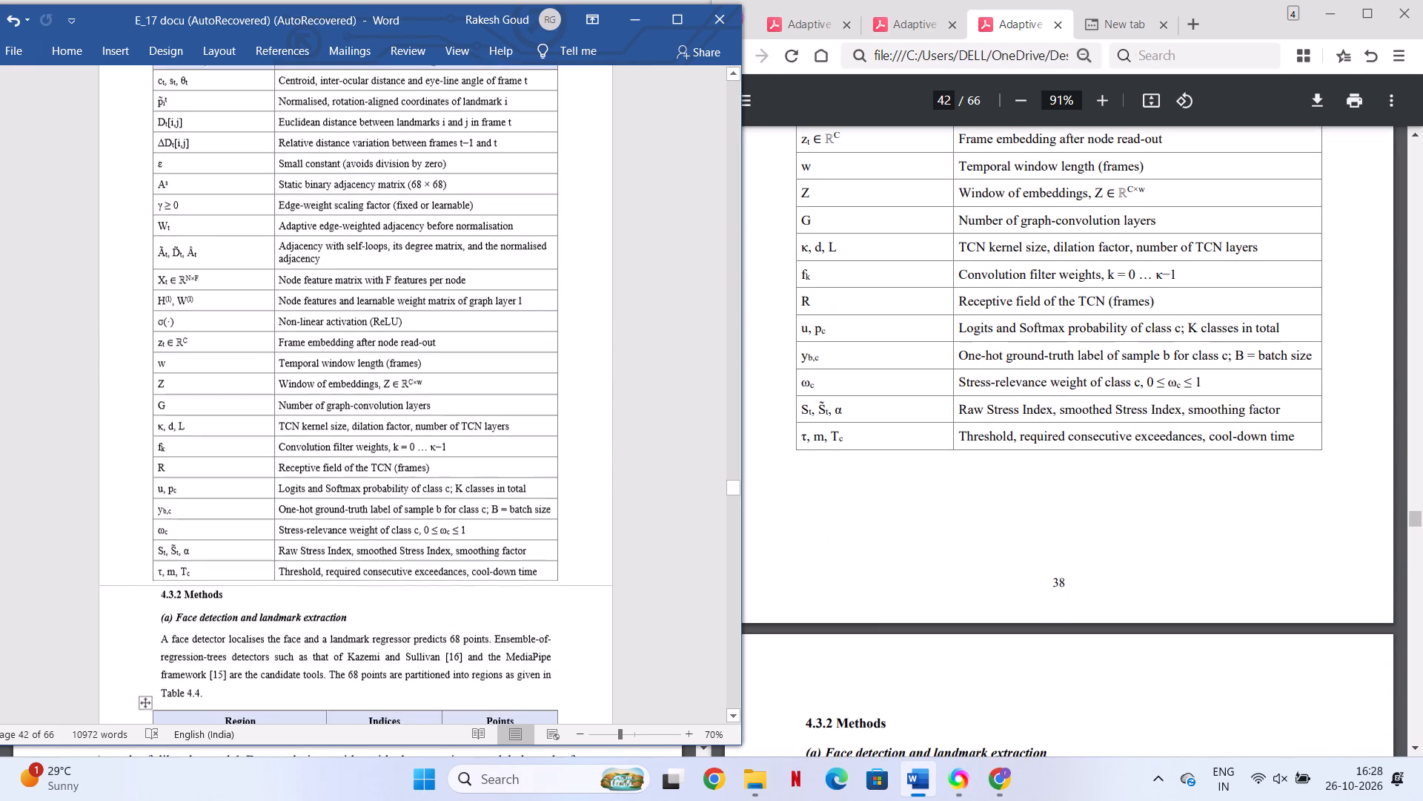
scroll(342, 606, down, 1)
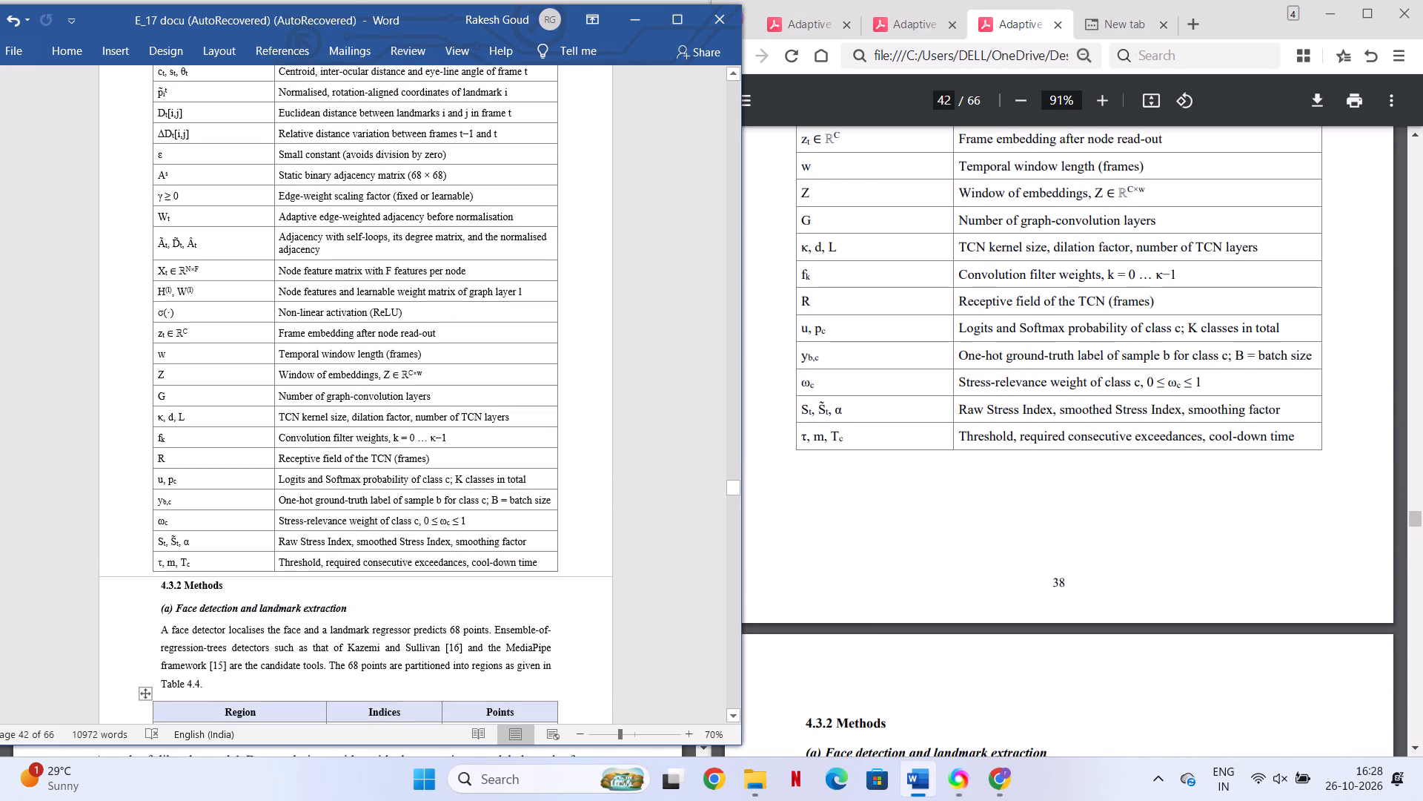
scroll(570, 553, up, 4)
scroll(570, 553, down, 2)
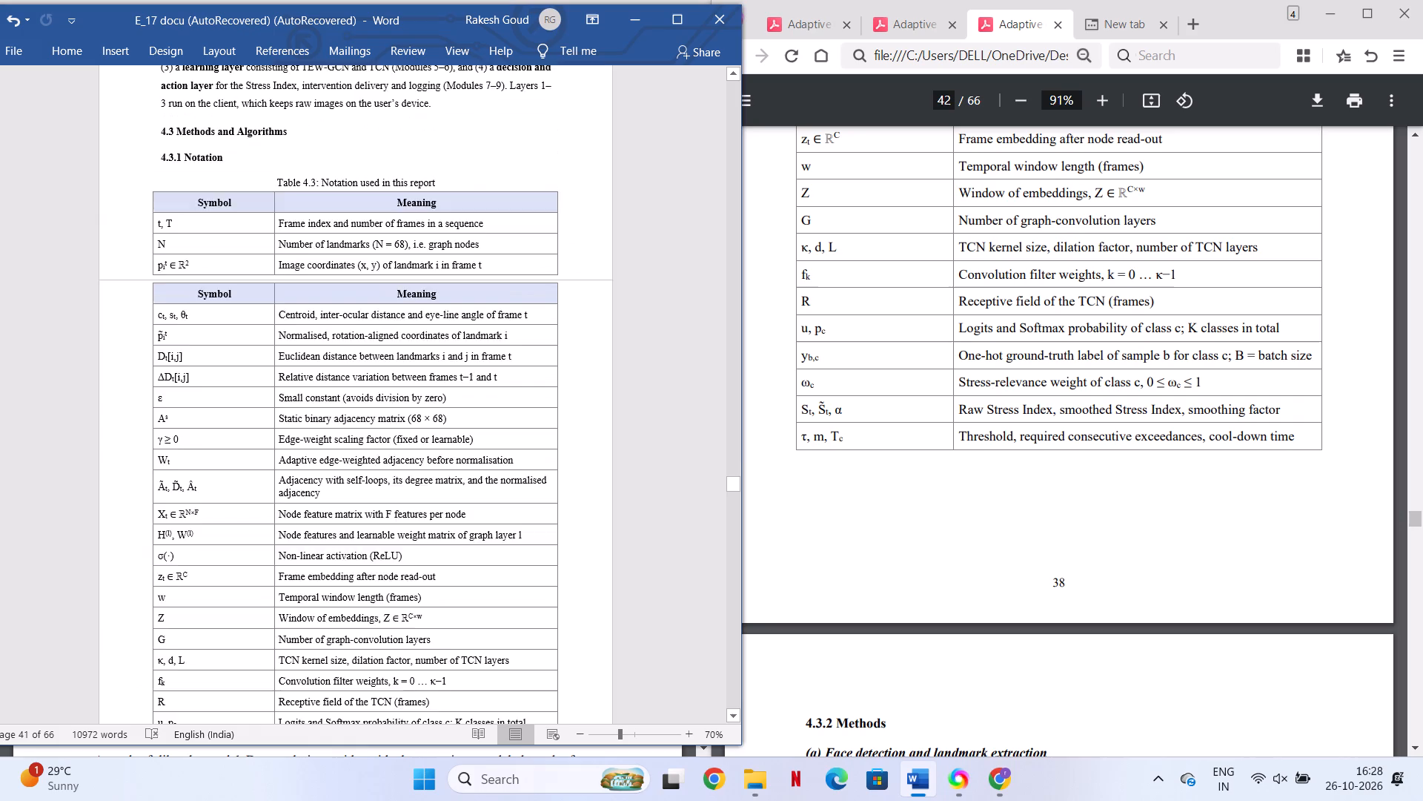
scroll(570, 553, down, 1)
scroll(880, 409, up, 4)
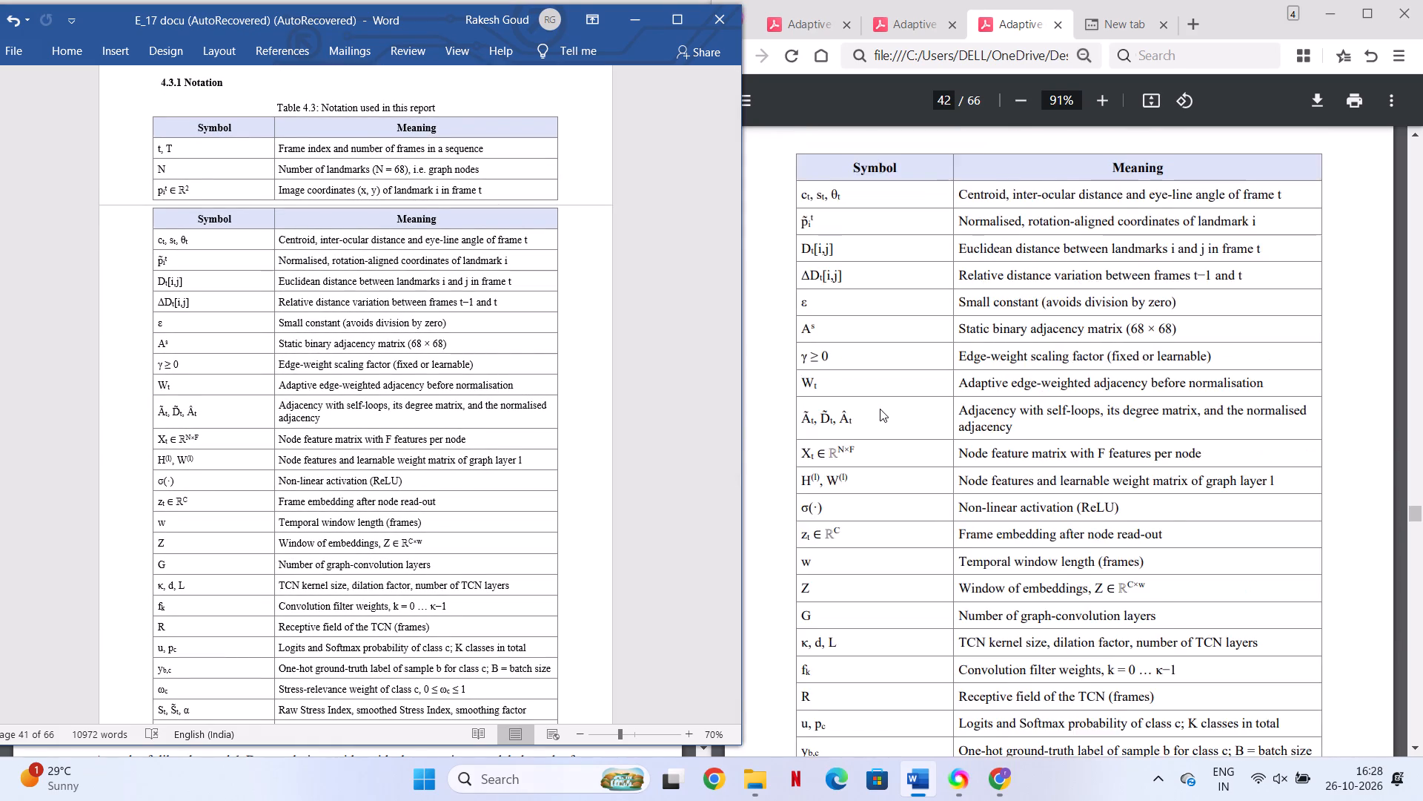
scroll(880, 409, up, 10)
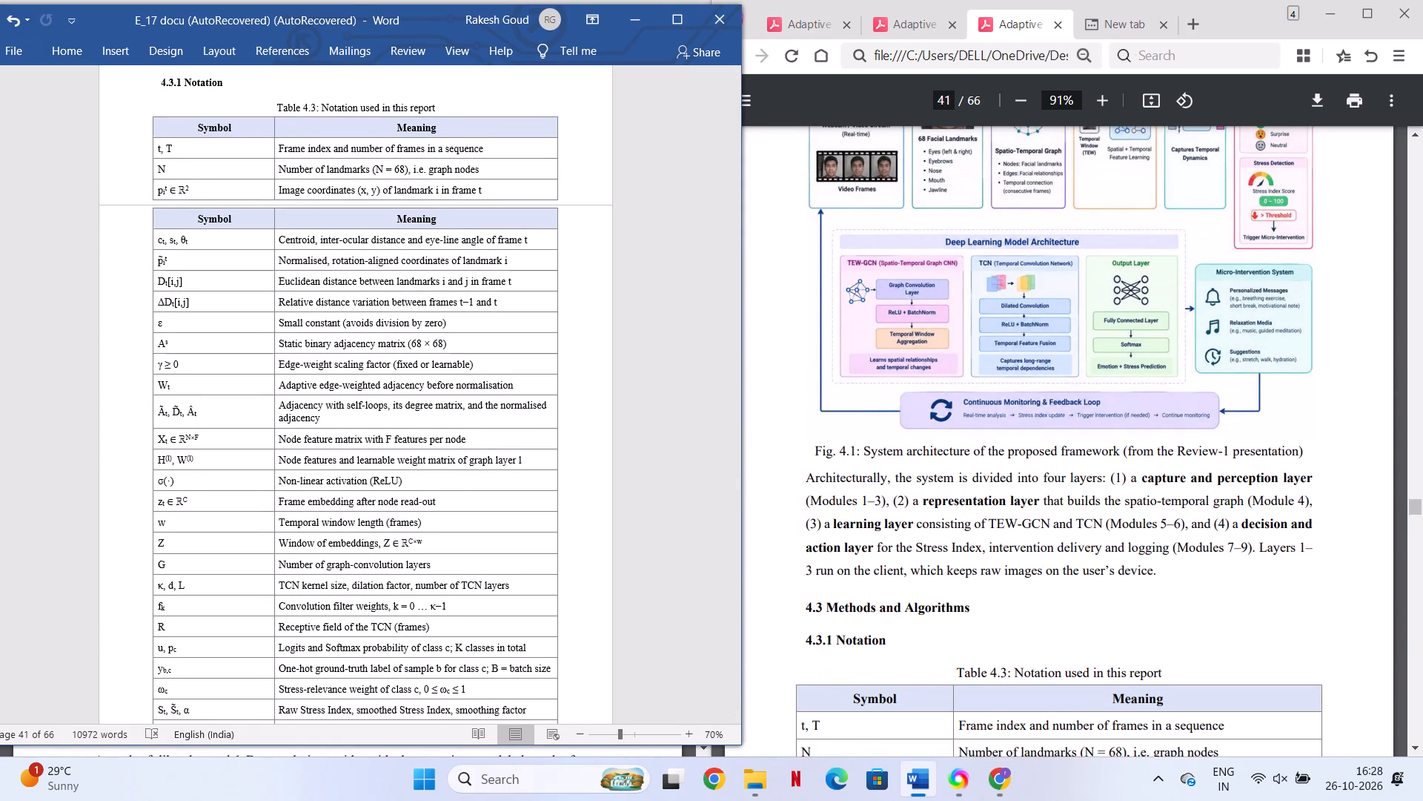
scroll(422, 306, right, 2)
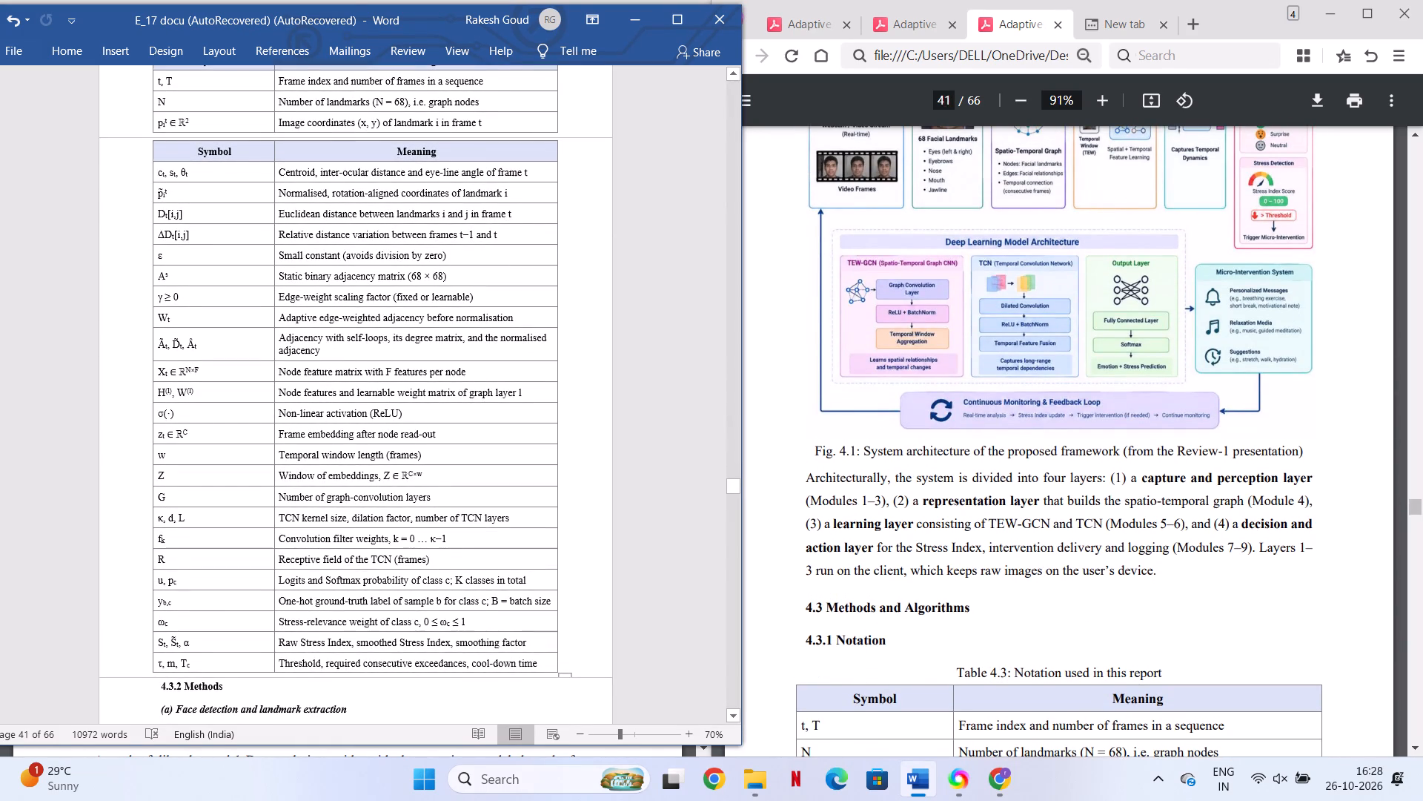
scroll(572, 348, down, 2)
scroll(995, 398, down, 4)
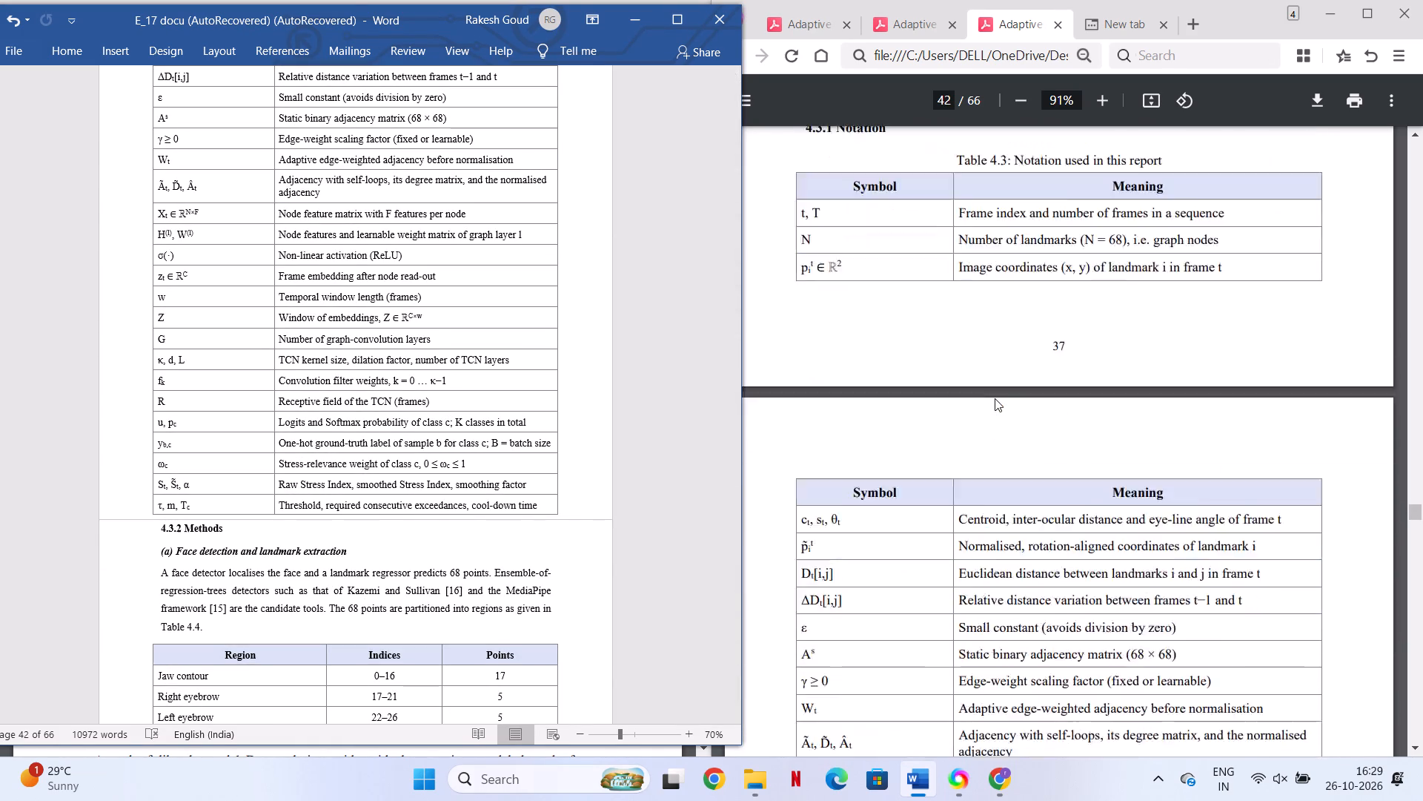
scroll(995, 398, down, 4)
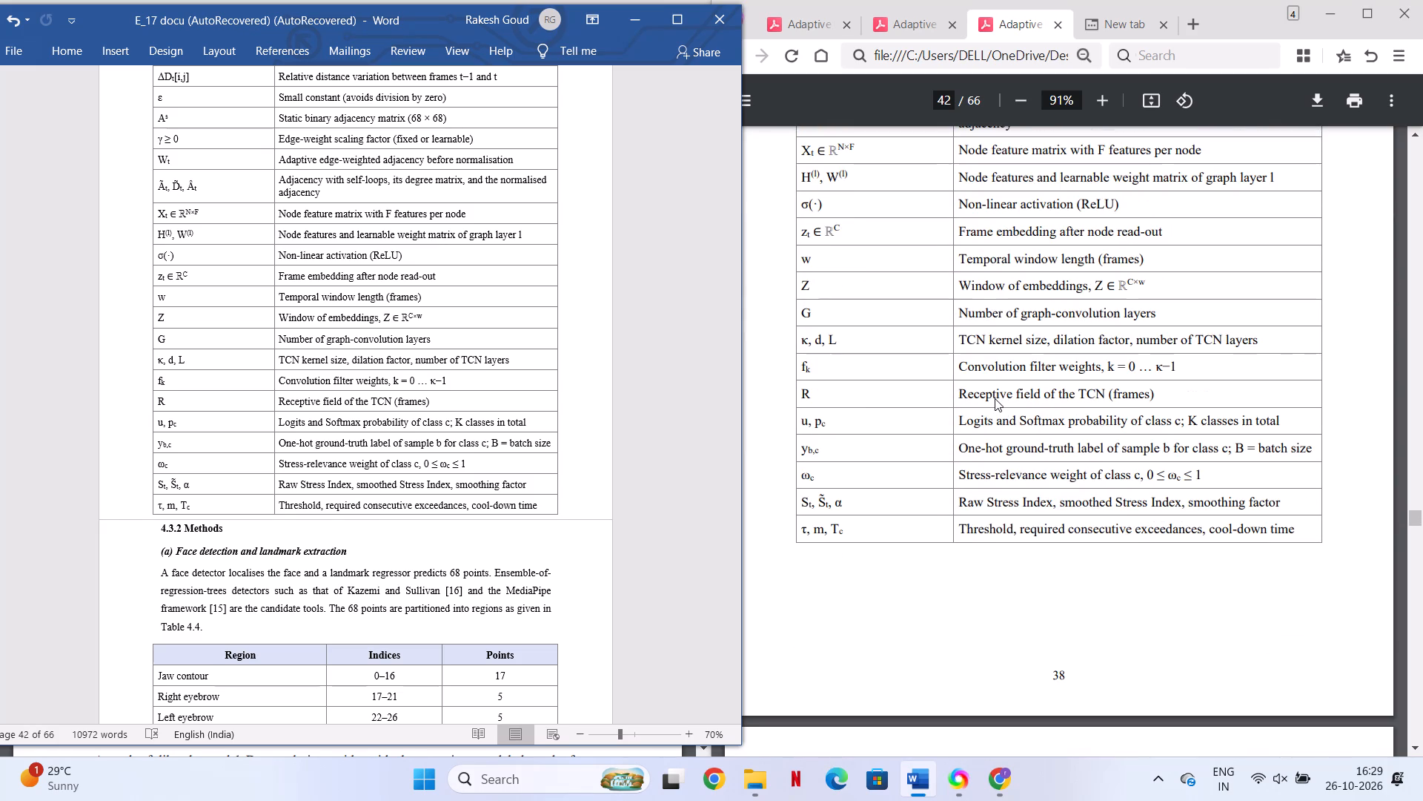
scroll(995, 398, down, 2)
Add one empty row at the end of Table 4.3 in the report, below the cool-down time row.
click(567, 505)
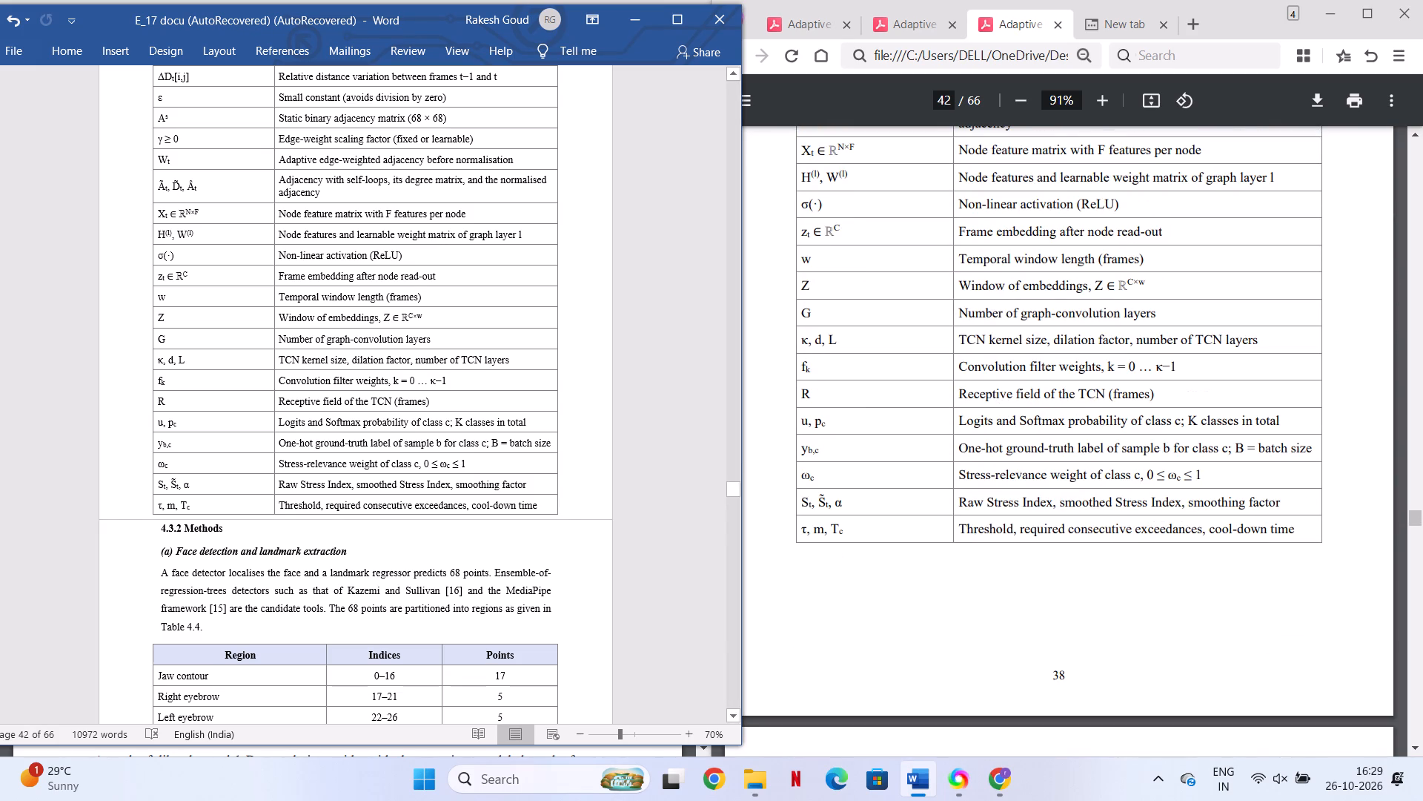
key(Return)
key(Return)
key(Return)
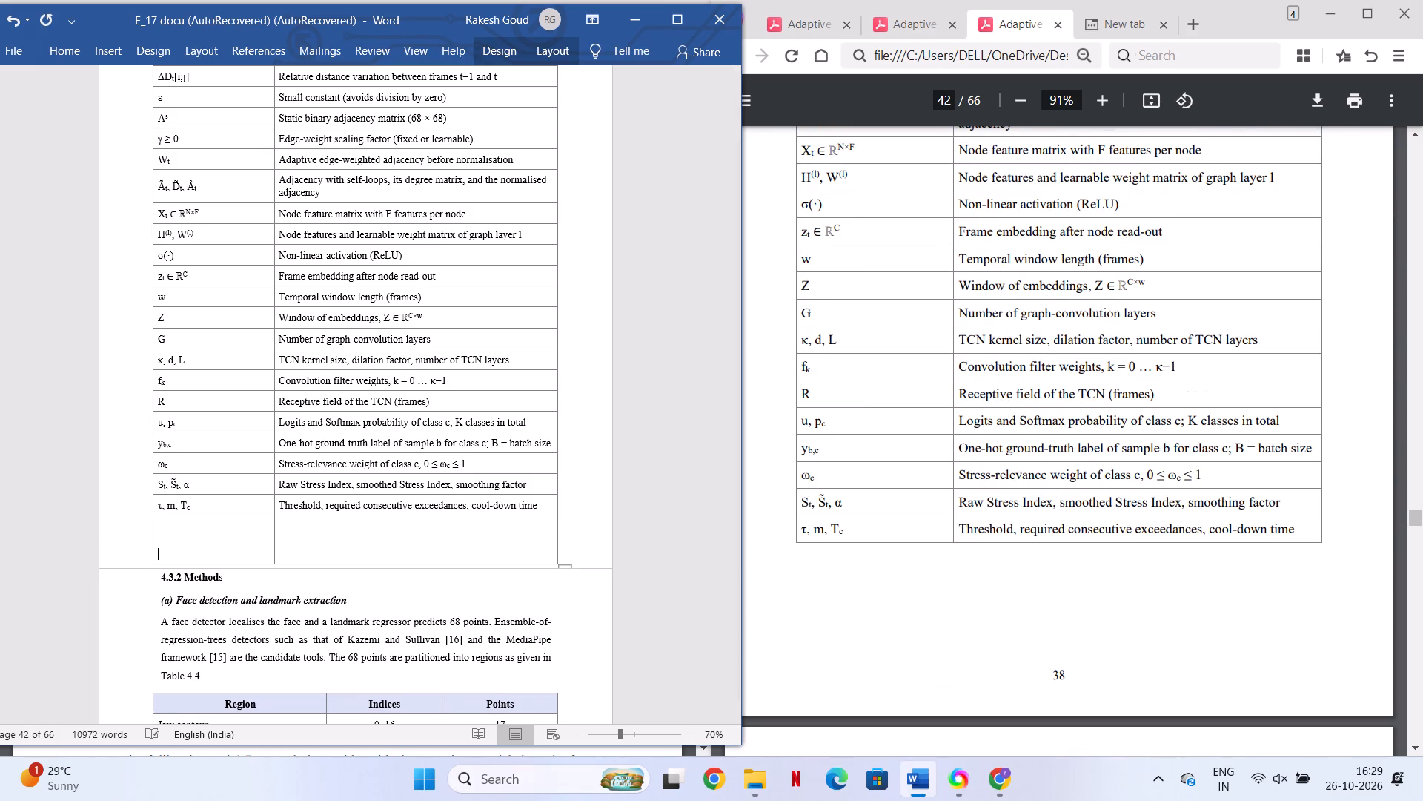
key(BackSpace)
key(BackSpace)
Copy the symbol "t, T" from Table 4.3's first data row into the Symbol cell of the empty last row.
scroll(567, 505, up, 2)
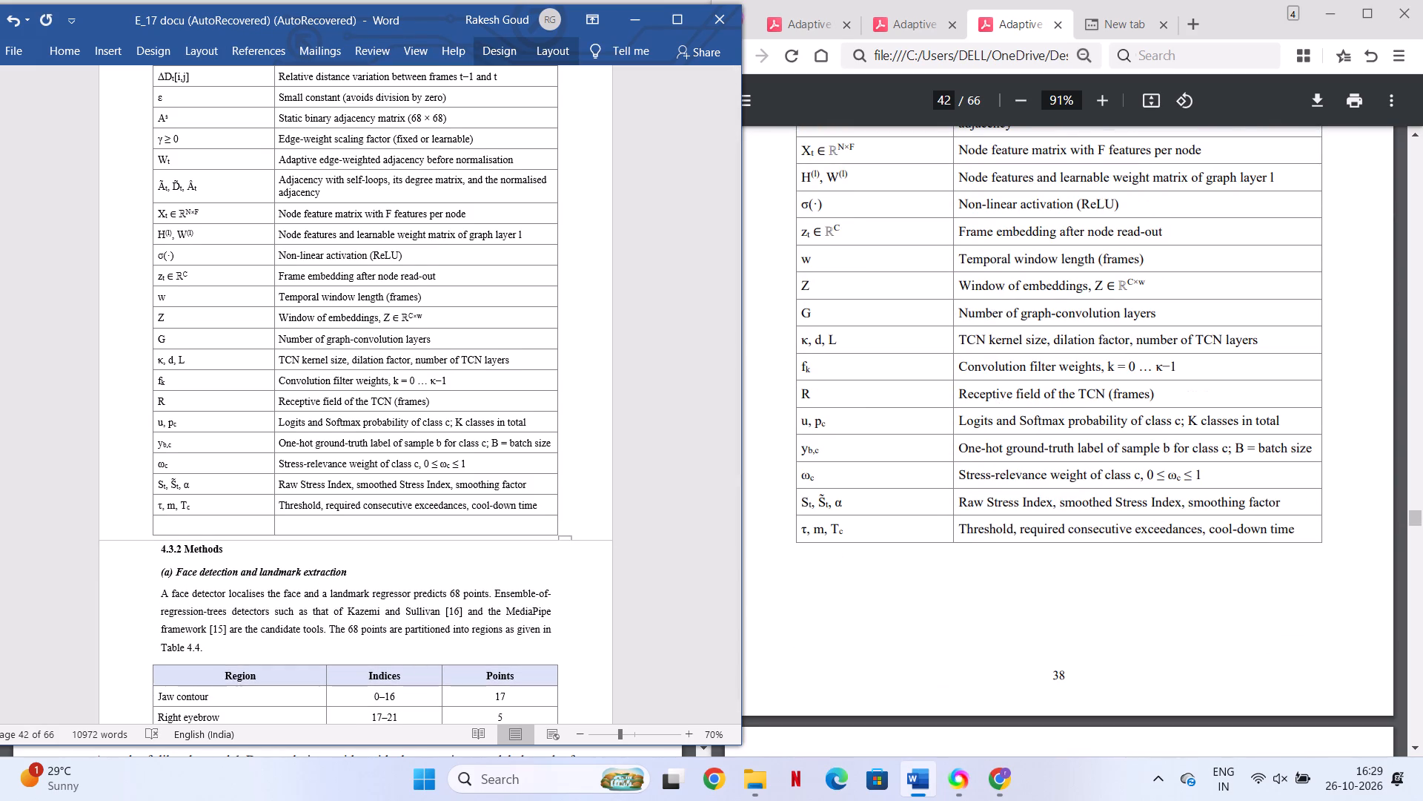
scroll(567, 505, up, 3)
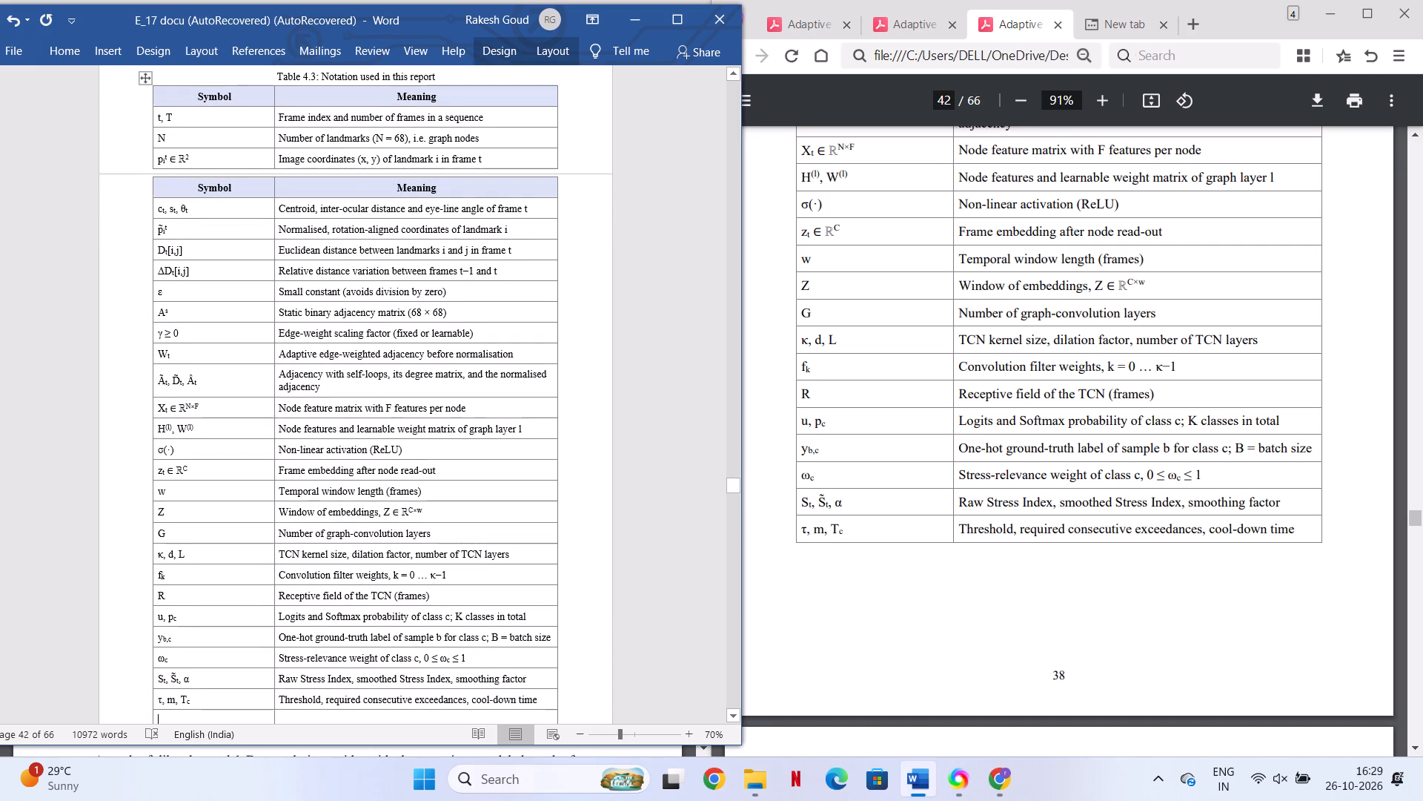
drag(185, 120, 155, 120)
key(ctrl+c)
scroll(155, 120, down, 3)
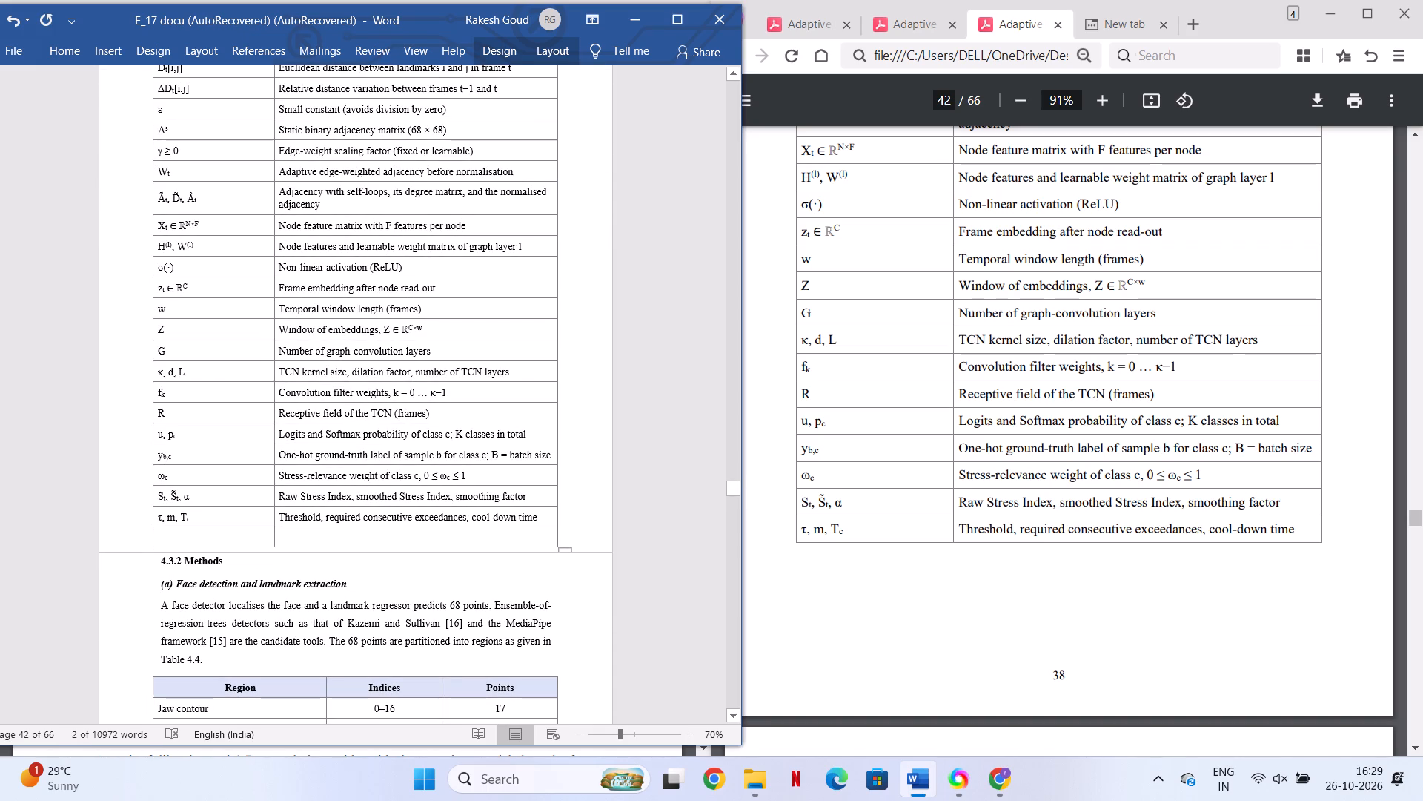
click(211, 544)
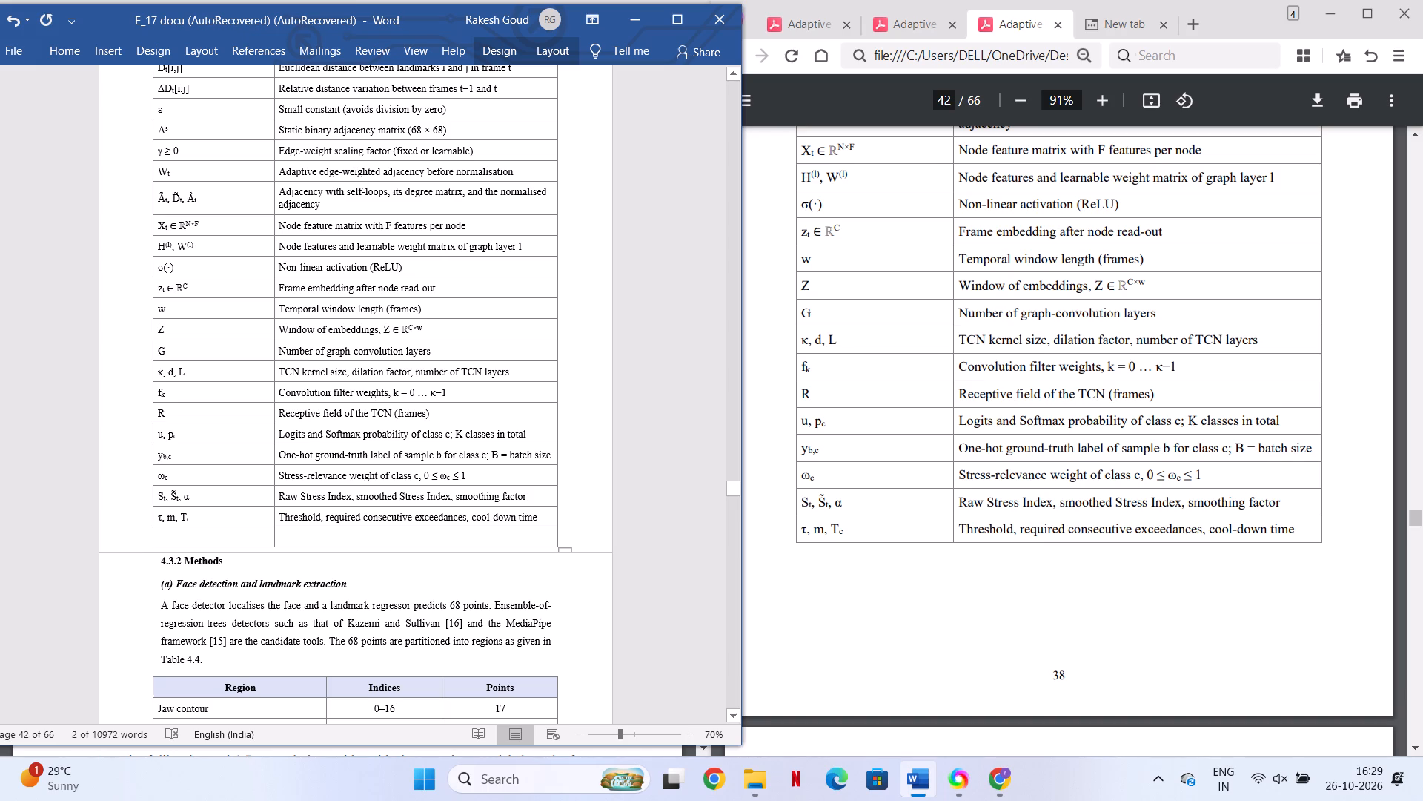
click(188, 536)
key(ctrl+v)
Copy the meaning "Frame index and number of frames in a sequence" into the Meaning cell of Table 4.3's last row.
scroll(188, 536, up, 3)
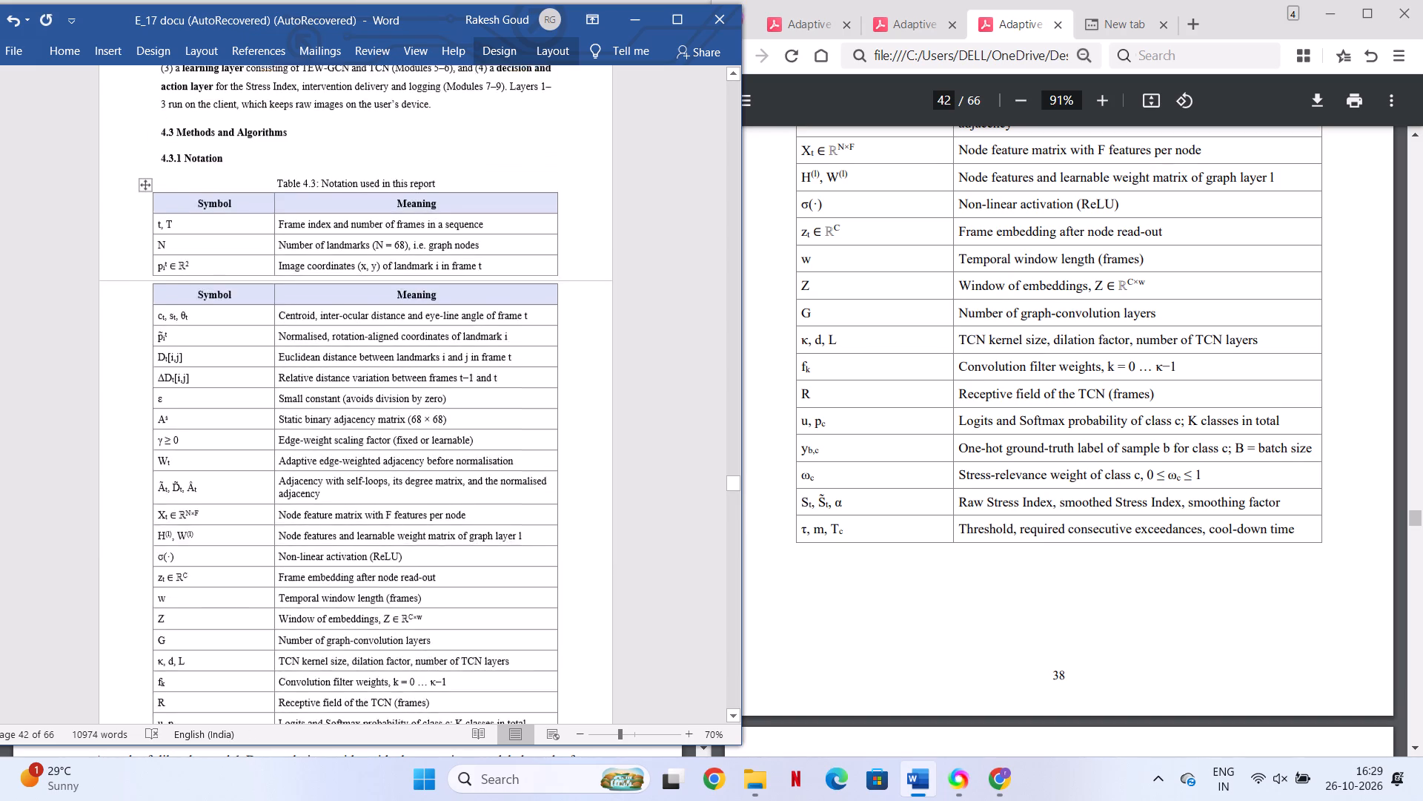
scroll(188, 536, up, 2)
triple_click(431, 296)
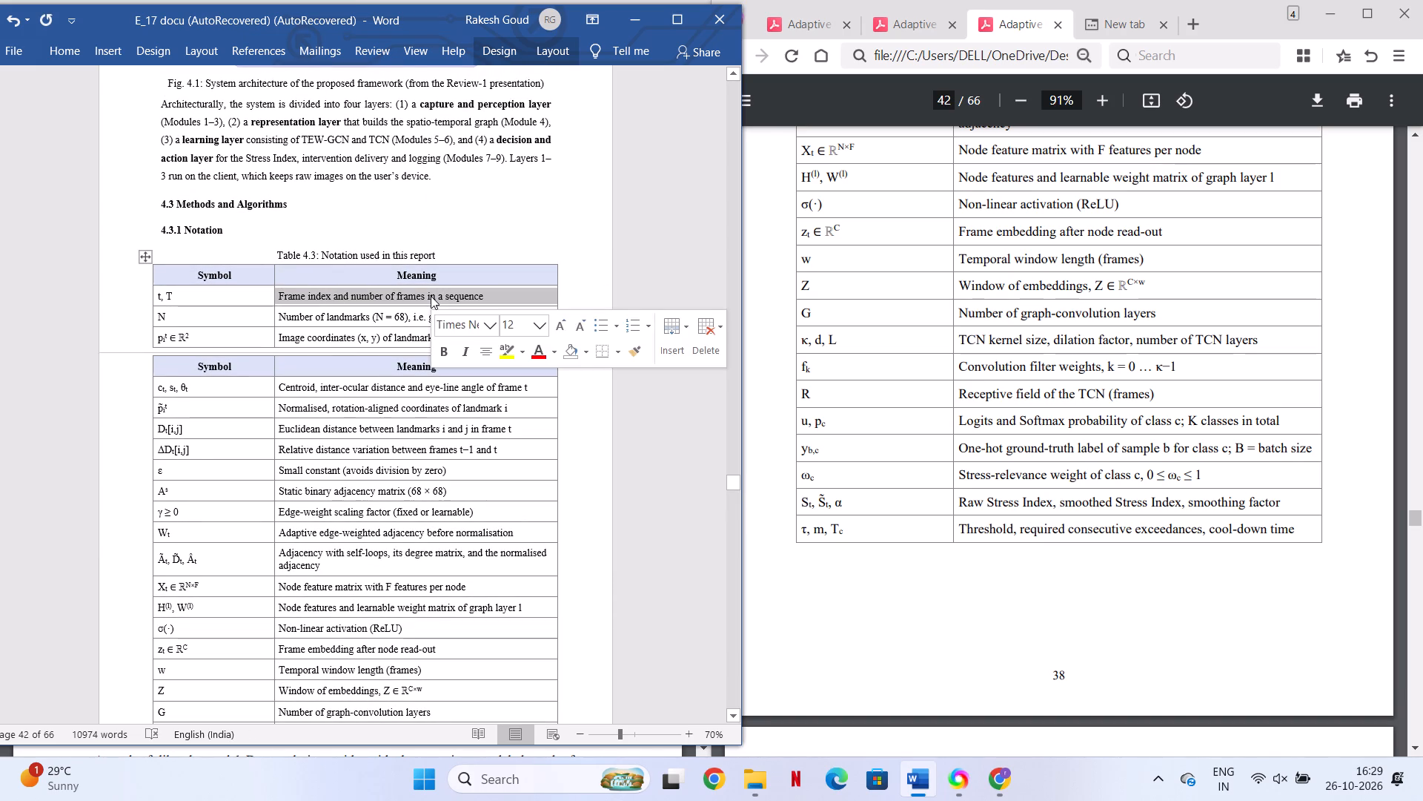
key(ctrl+c)
scroll(431, 296, down, 4)
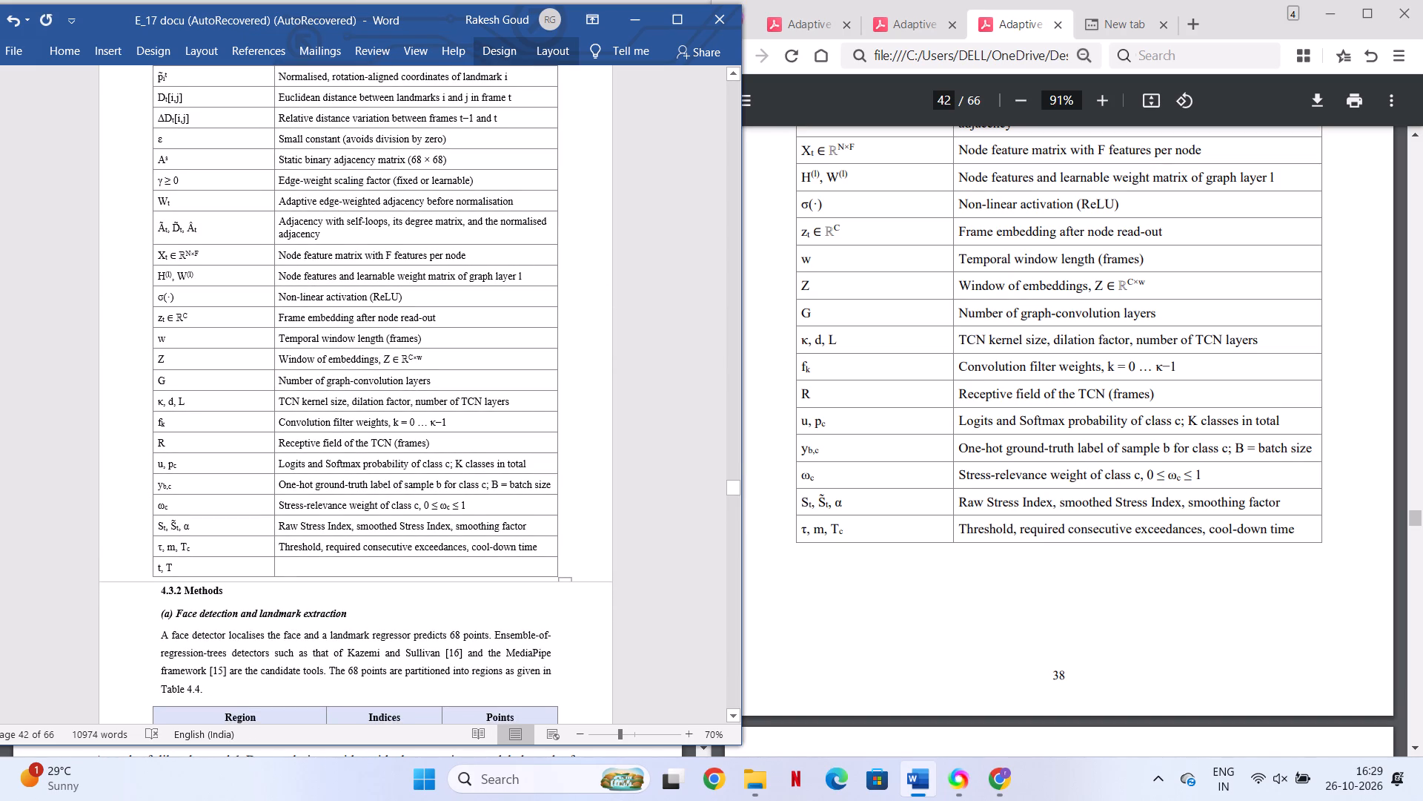
click(351, 572)
key(ctrl+v)
Add a row at the end of Table 4.3, below the "t, T" row, with N as its symbol.
scroll(351, 572, up, 6)
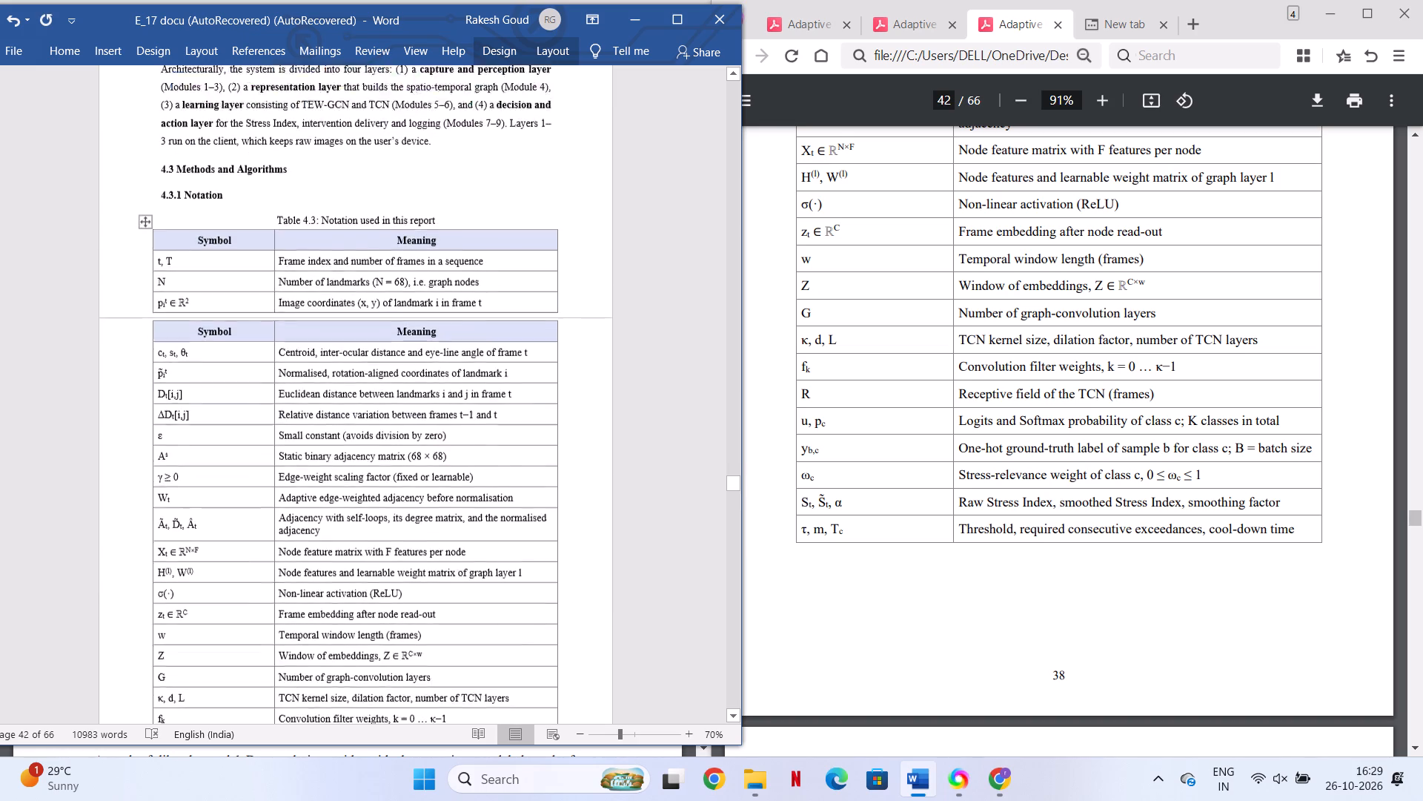
scroll(351, 572, up, 1)
double_click(181, 481)
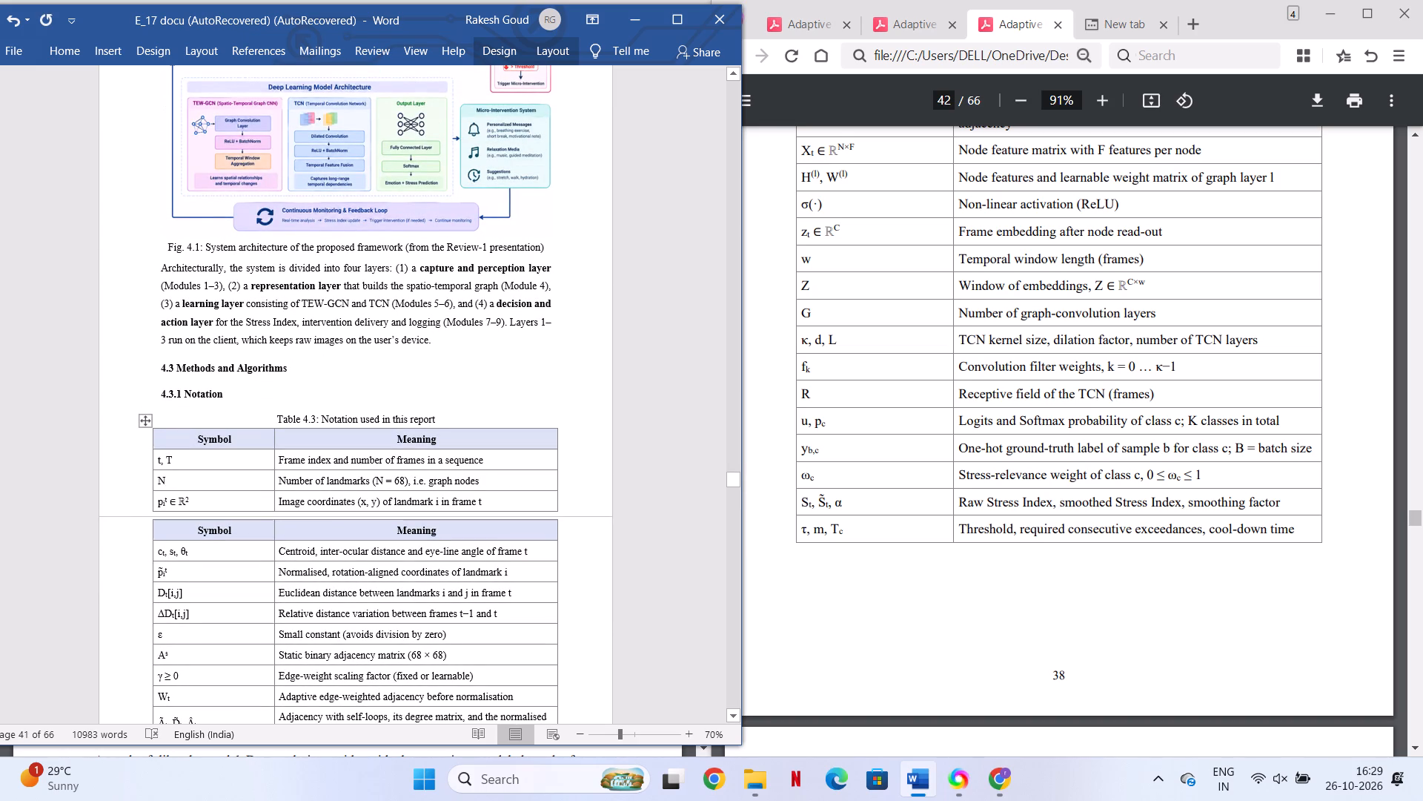
double_click(181, 481)
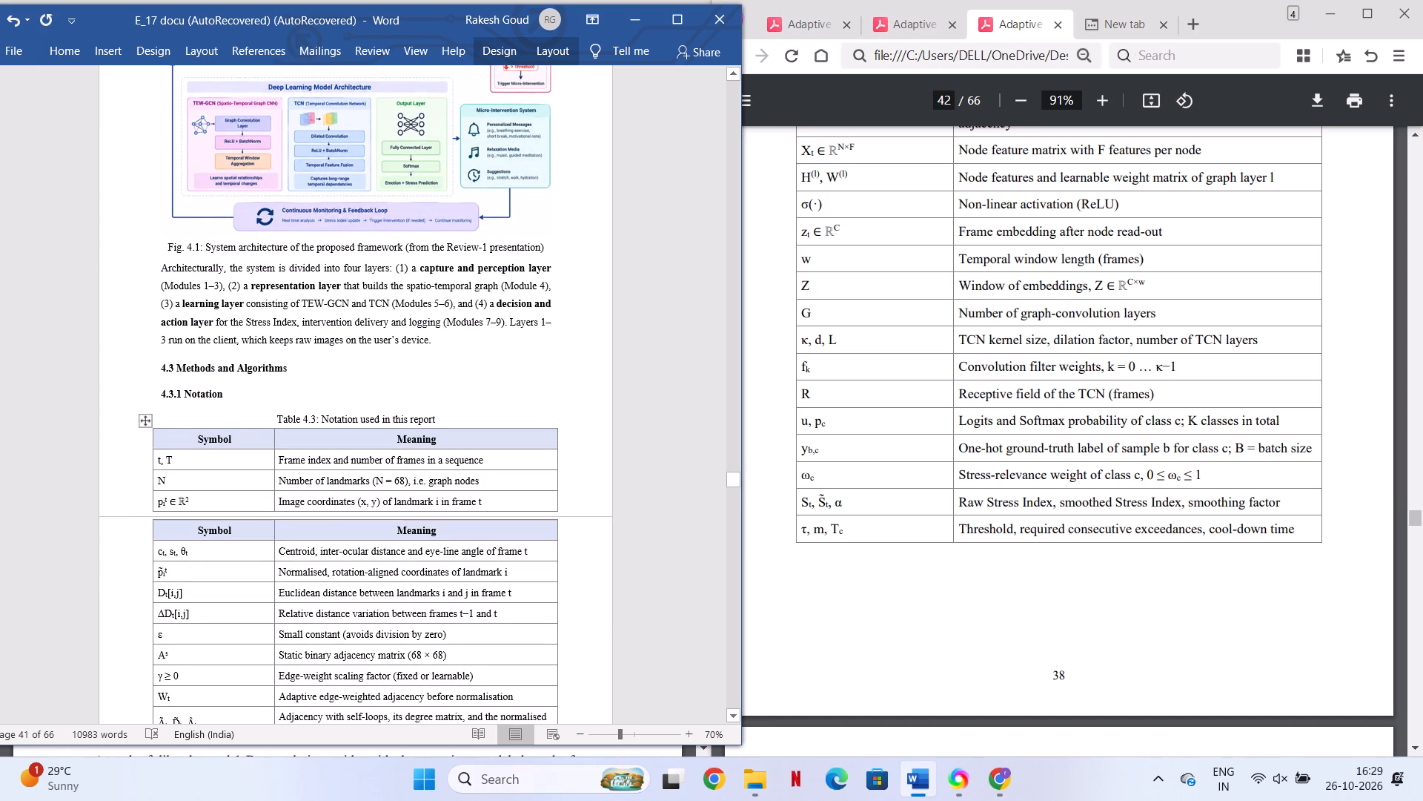
triple_click(181, 481)
click(181, 481)
key(ctrl+c)
scroll(181, 481, down, 6)
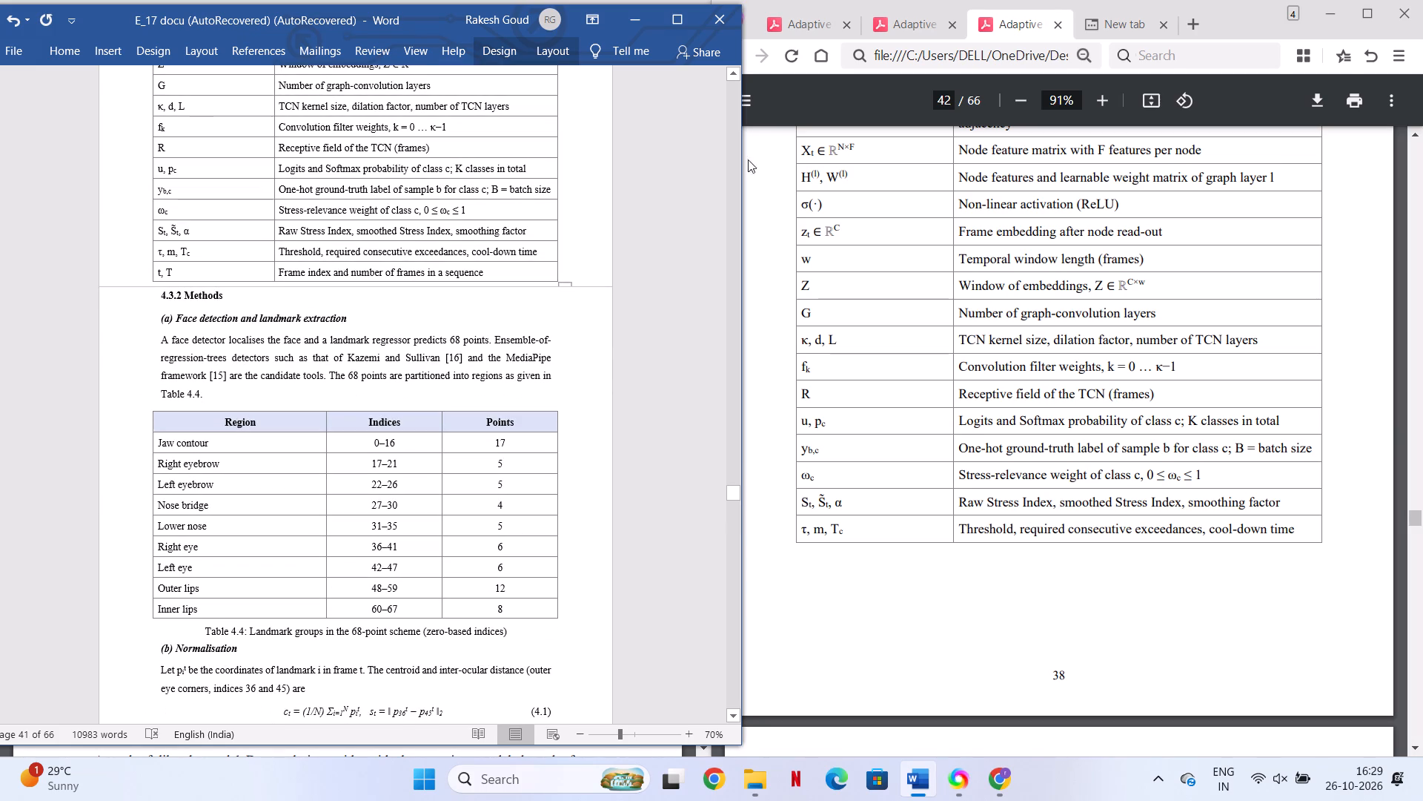
click(575, 277)
key(Return)
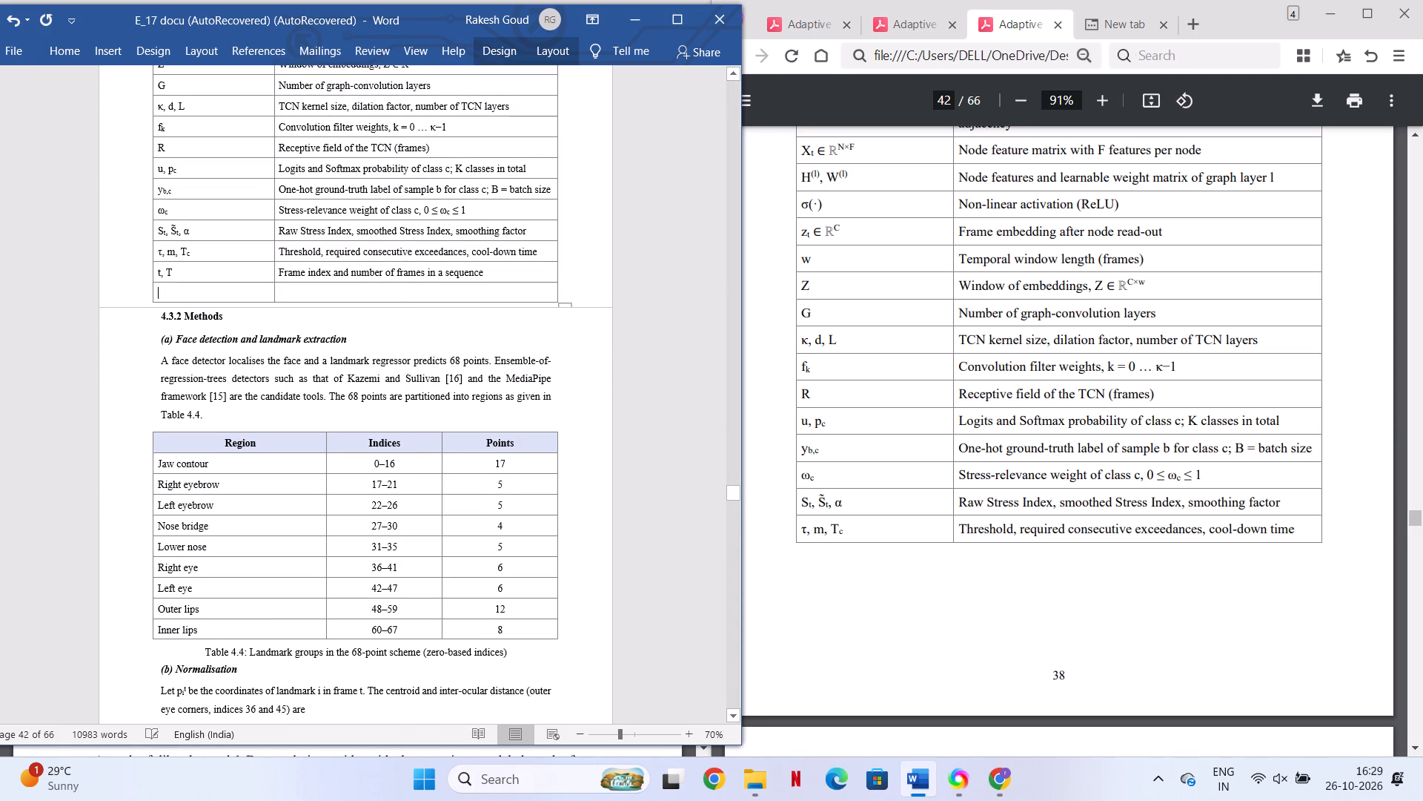
key(shift+n)
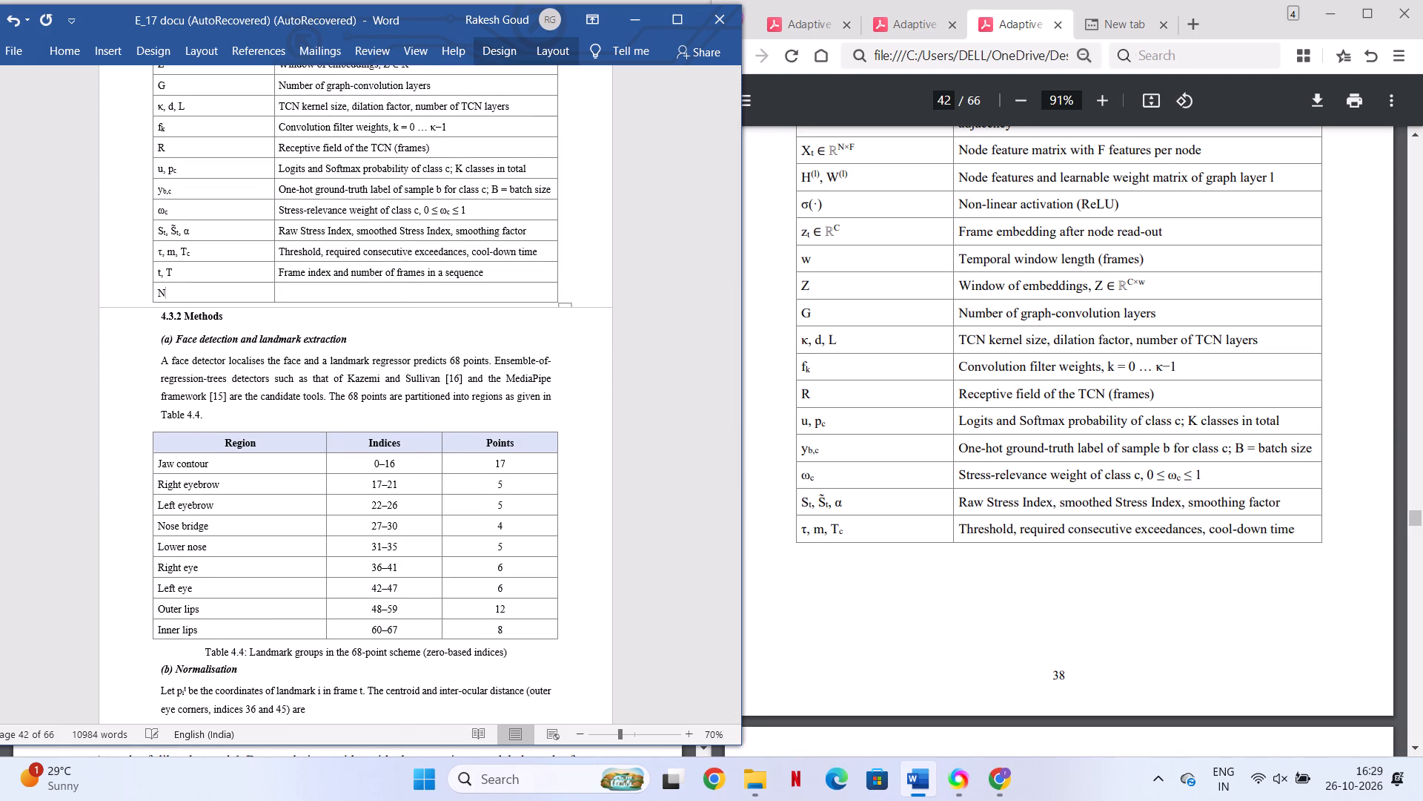
Copy the meaning "Number of landmarks (N = 68), i.e. graph nodes" into the Meaning cell of Table 4.3's last row.
scroll(537, 313, up, 13)
scroll(473, 313, up, 1)
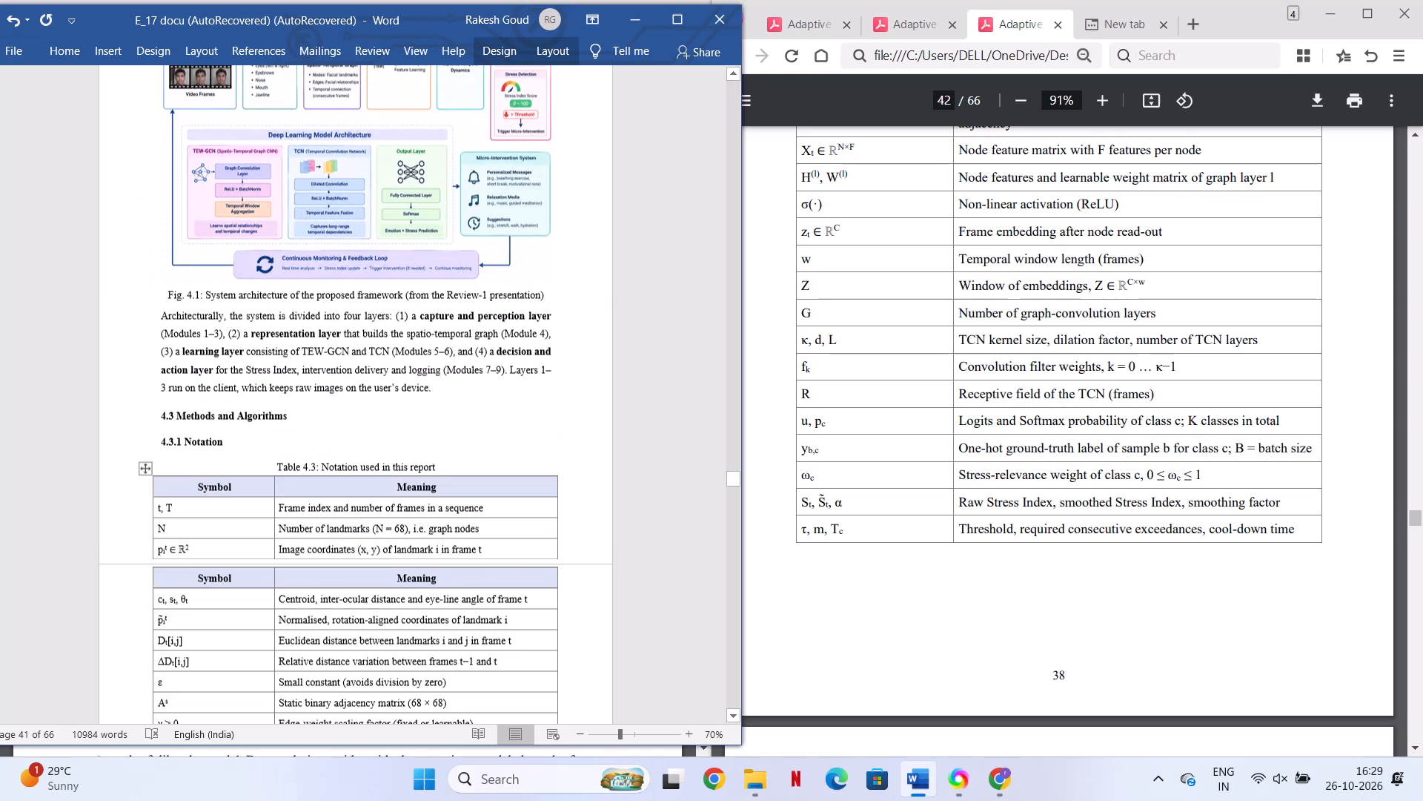
triple_click(413, 533)
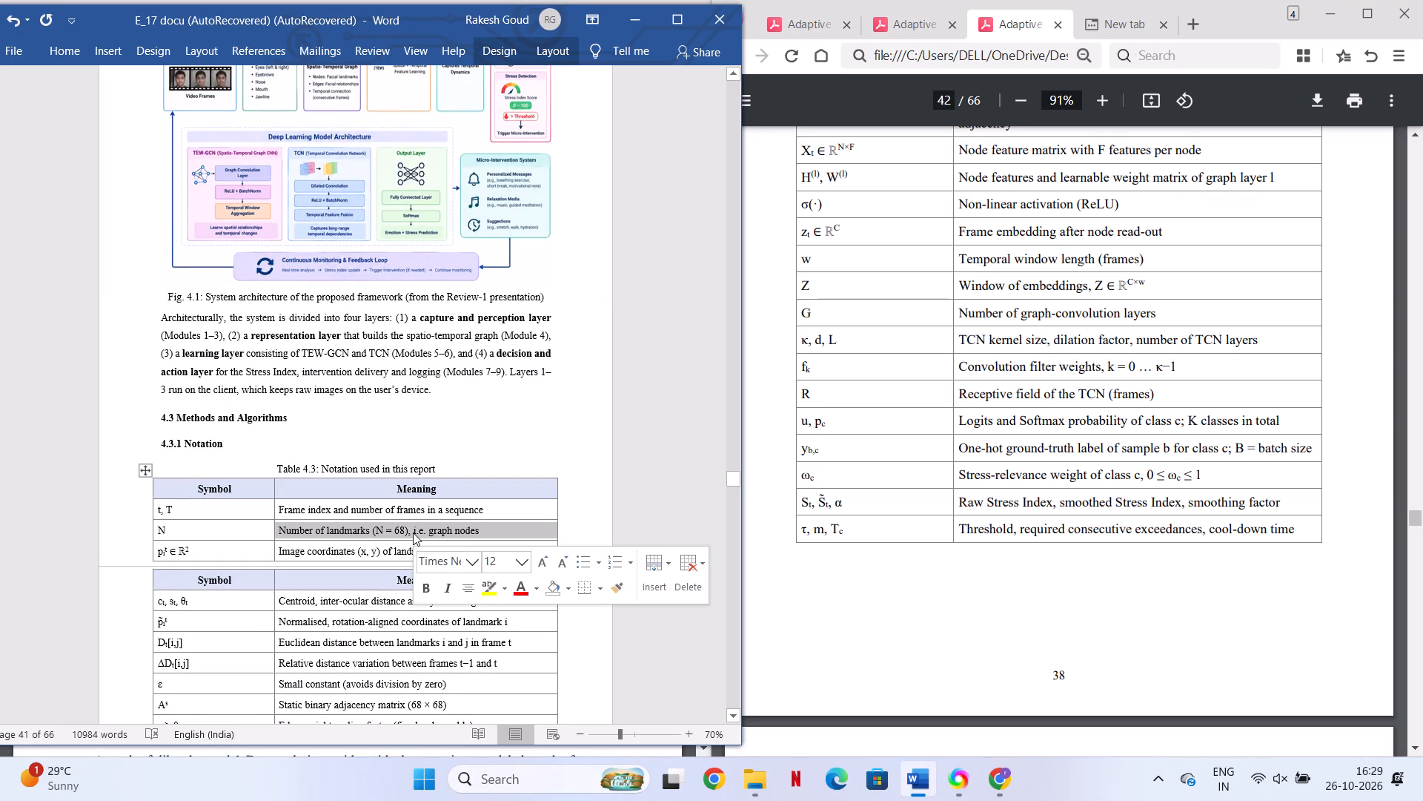
key(ctrl+c)
scroll(413, 533, down, 7)
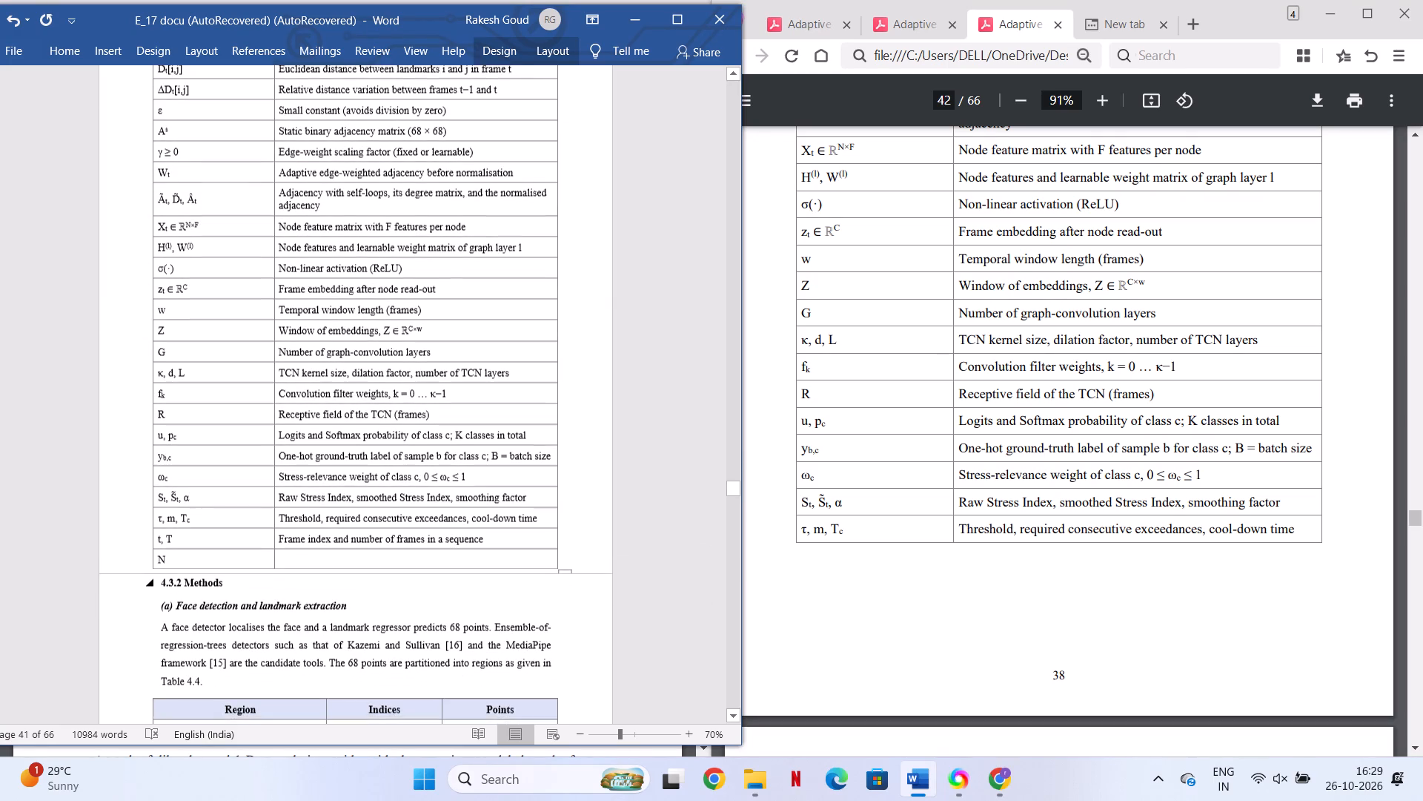
scroll(413, 533, down, 1)
click(404, 548)
click(398, 557)
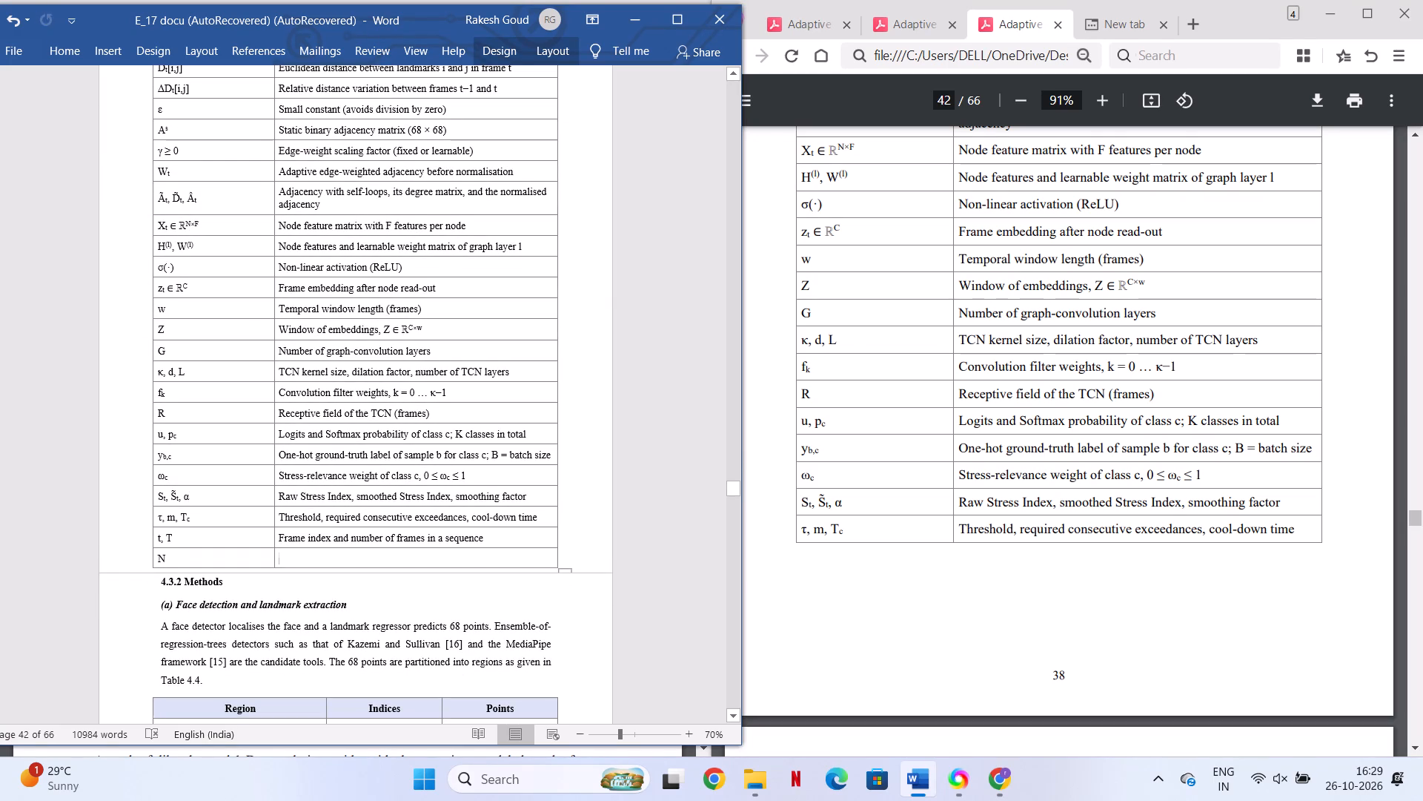
key(ctrl+v)
Add another row at the end of Table 4.3 and copy the symbol "pᵢᵗ ∈ ℝ²" from the third data row into it.
scroll(398, 557, up, 7)
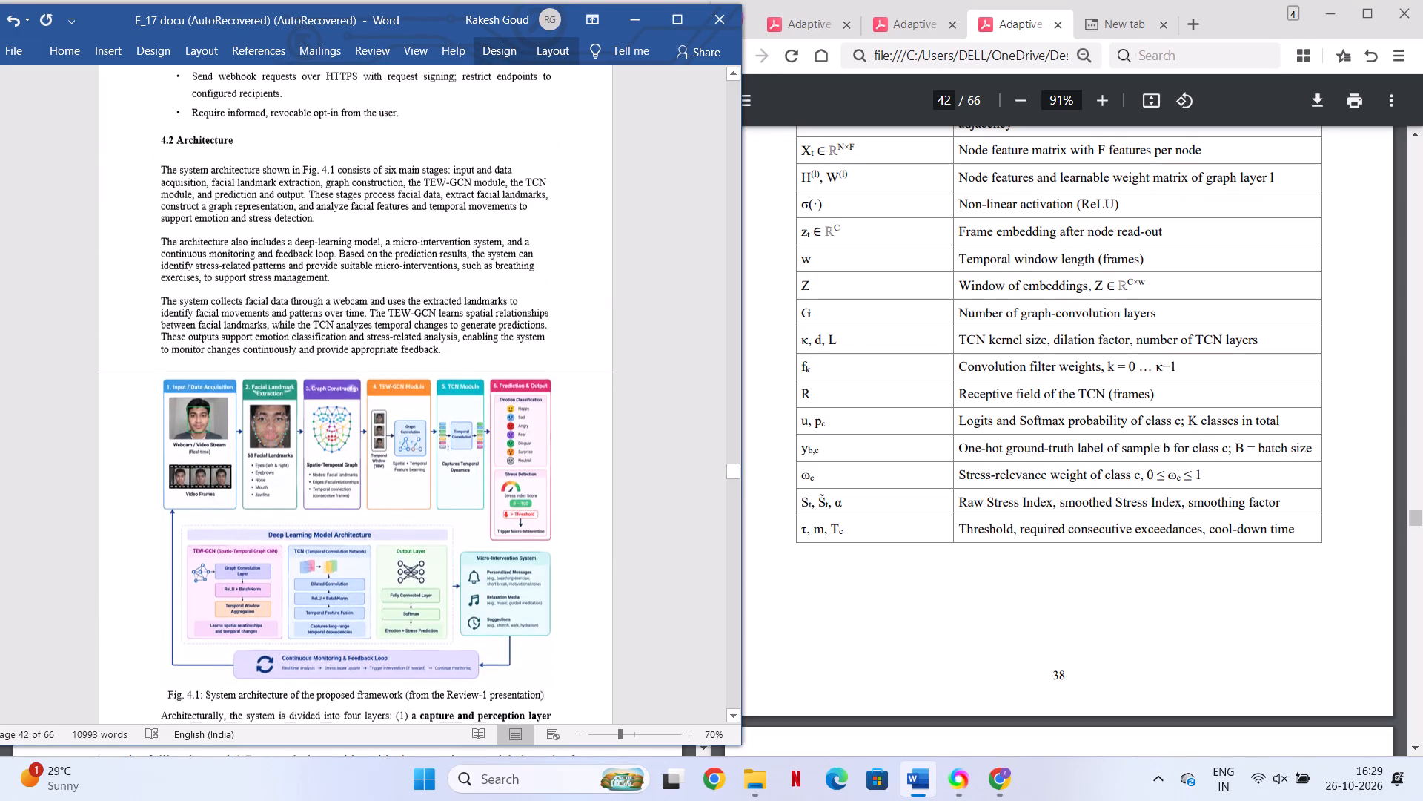
scroll(398, 557, down, 4)
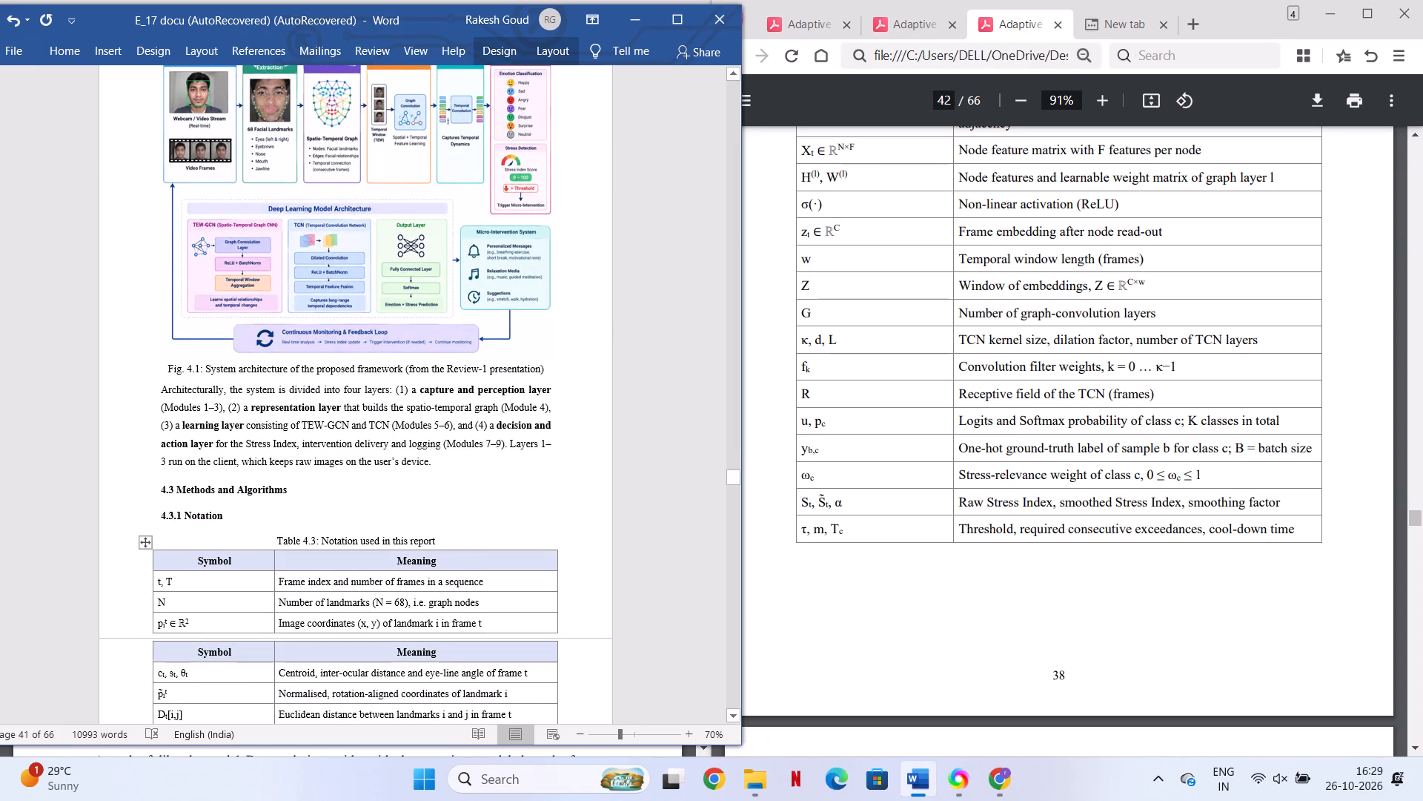
triple_click(205, 631)
key(ctrl+c)
scroll(205, 631, down, 2)
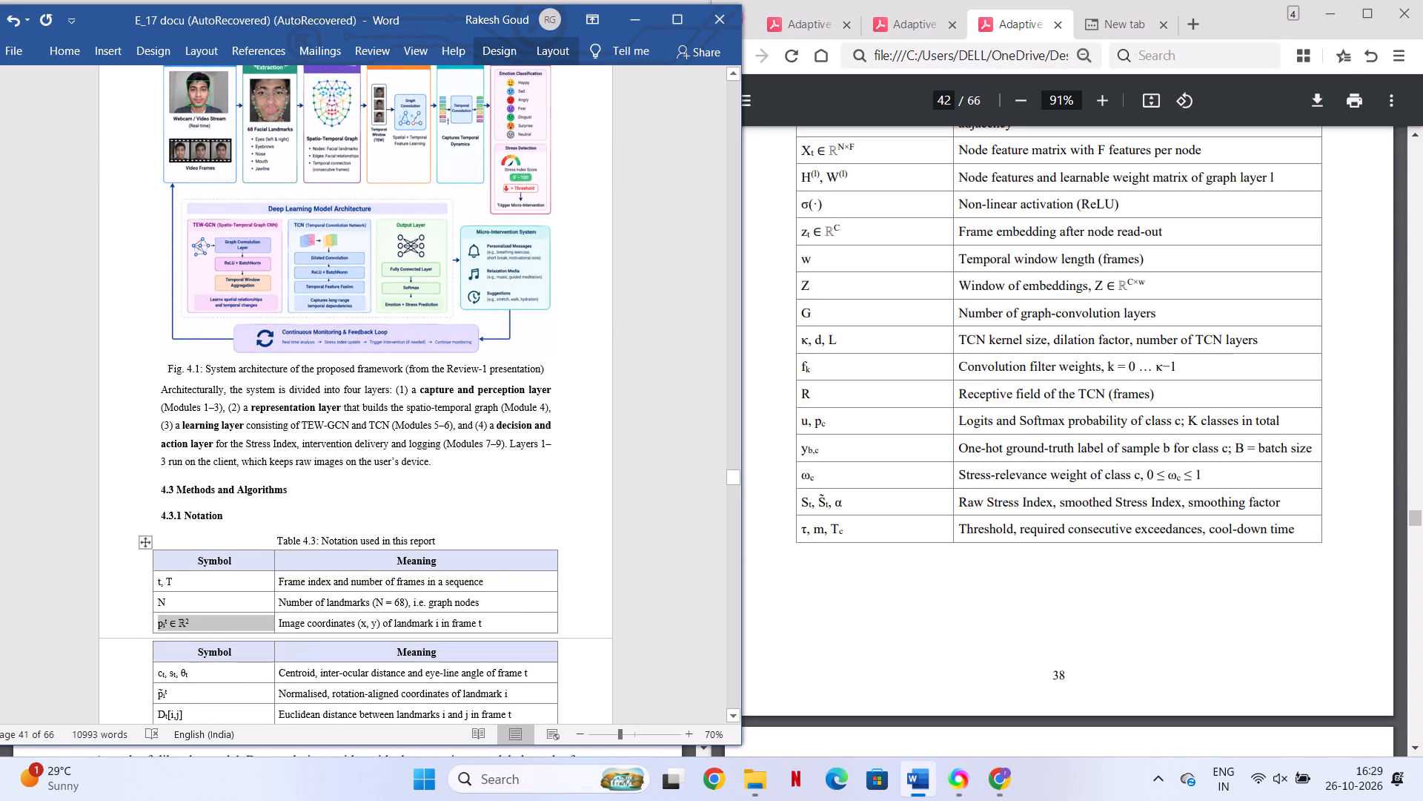
scroll(205, 631, down, 6)
click(572, 573)
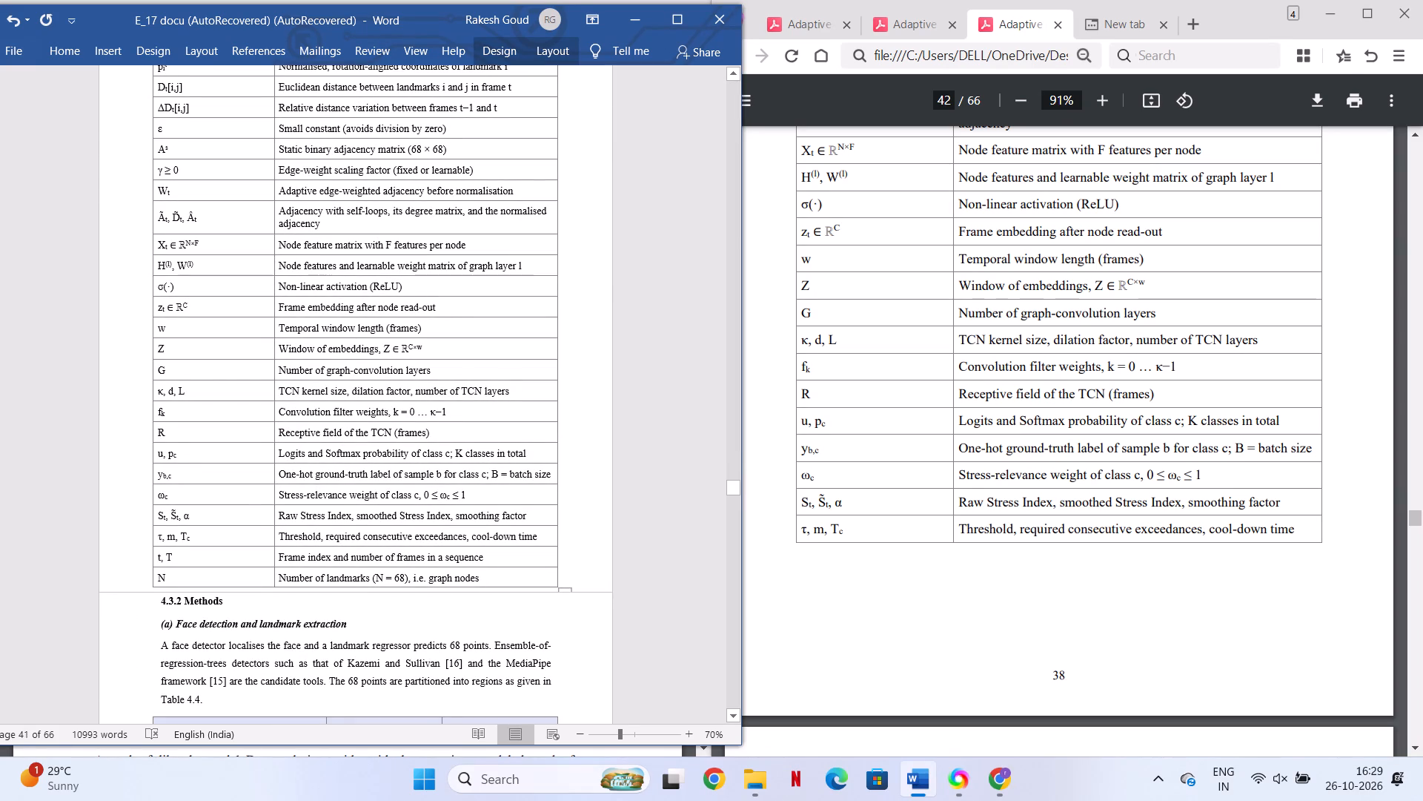
key(Return)
key(ctrl+v)
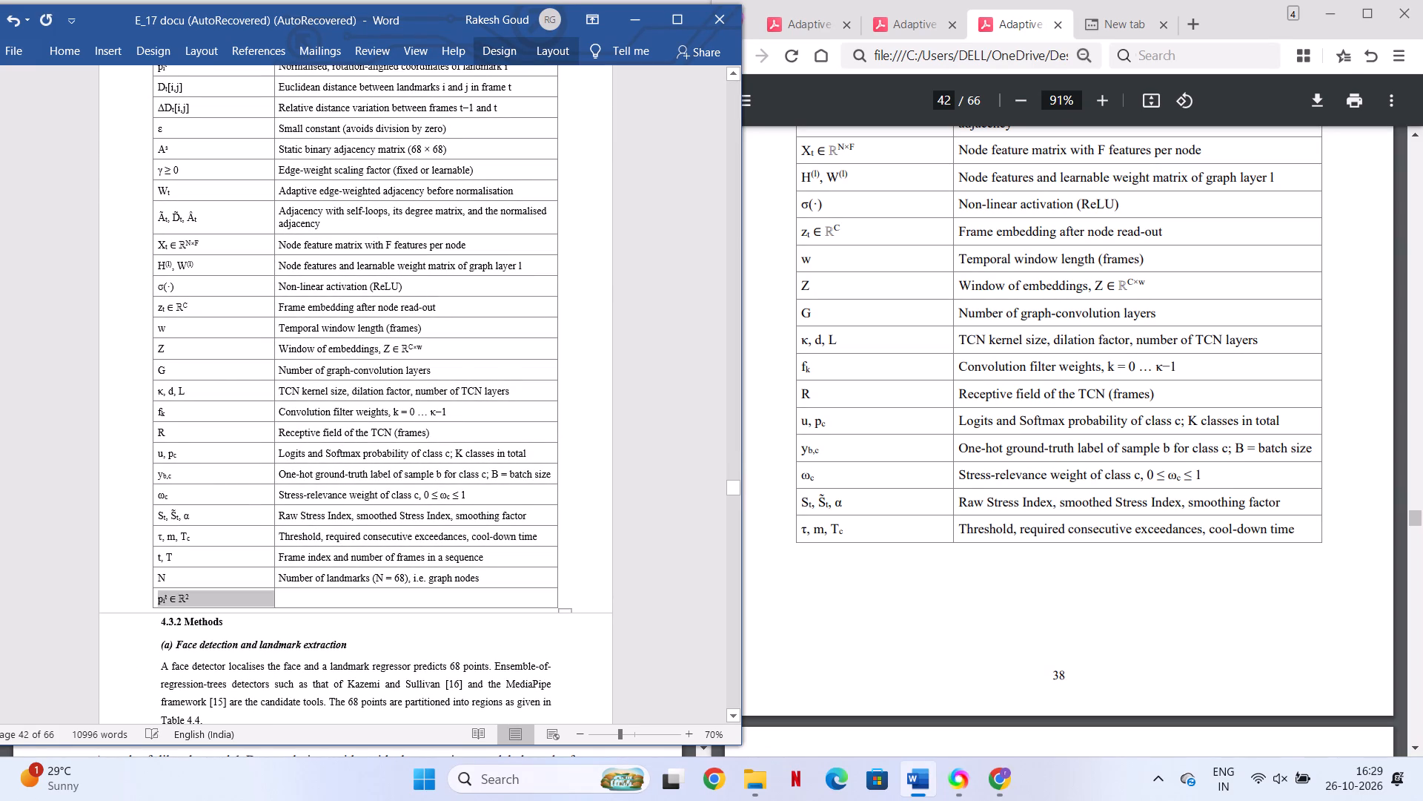
Copy the meaning "Image coordinates (x, y) of landmark i in frame t" into the Meaning cell of Table 4.3's last row.
scroll(572, 573, up, 7)
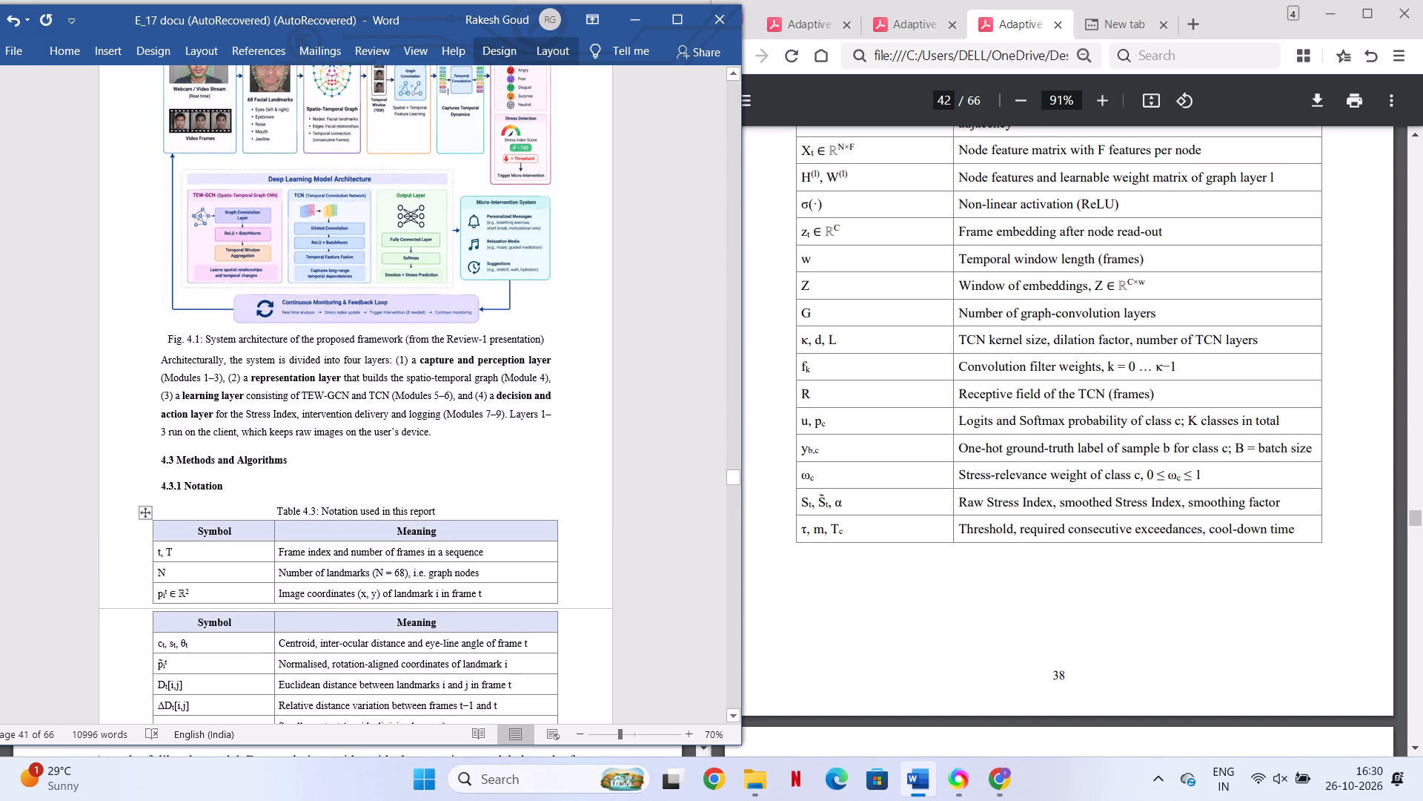
triple_click(444, 597)
key(ctrl+c)
scroll(444, 597, down, 2)
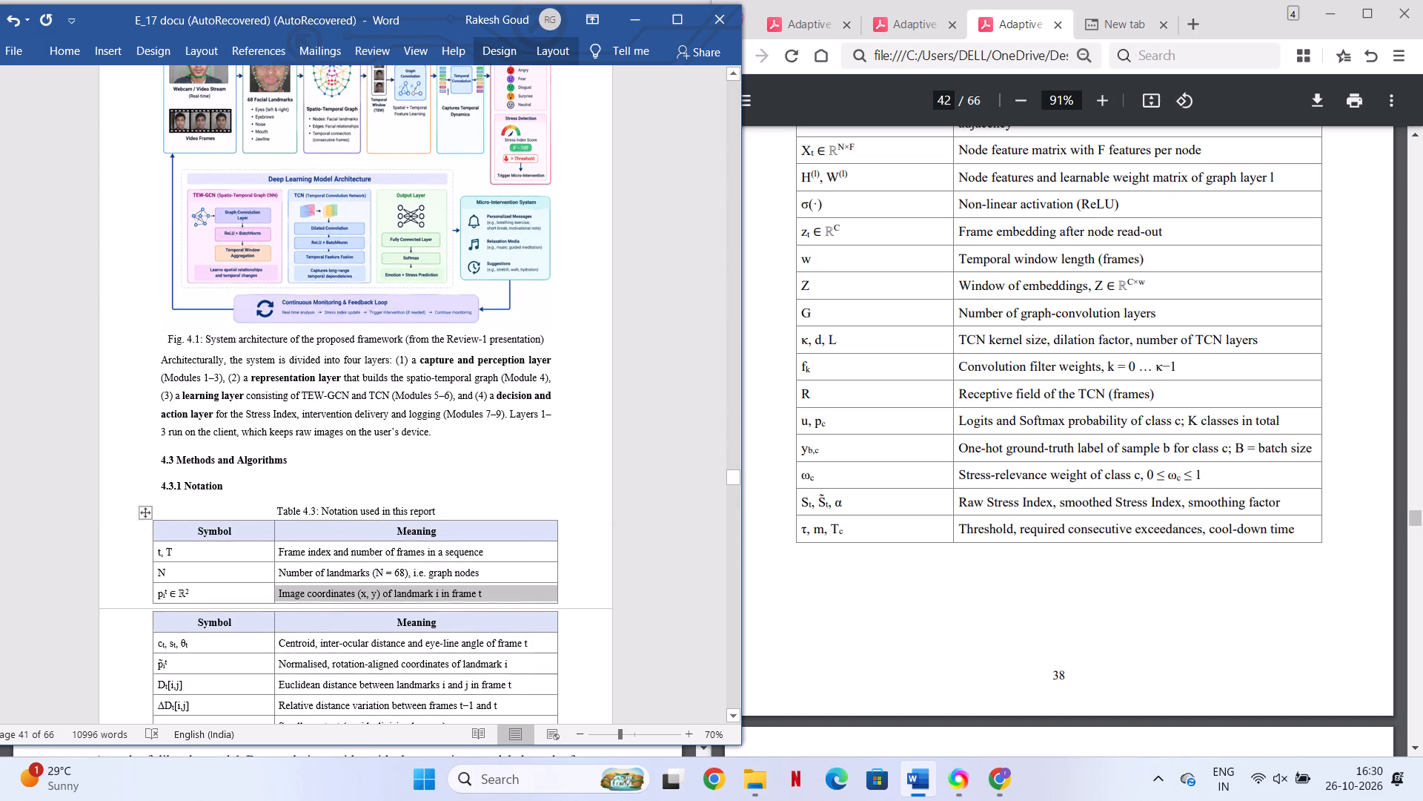
scroll(444, 597, down, 7)
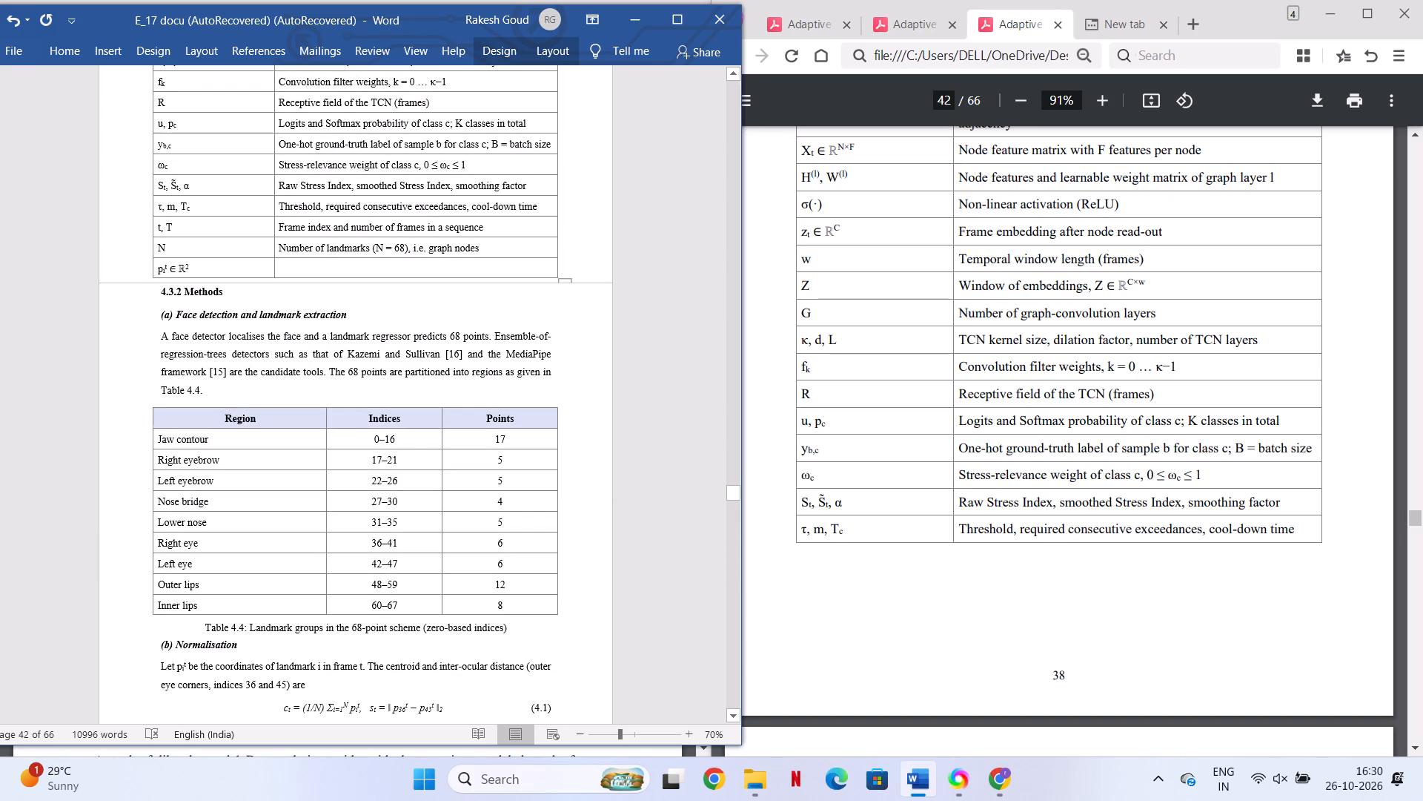
click(345, 266)
key(ctrl+v)
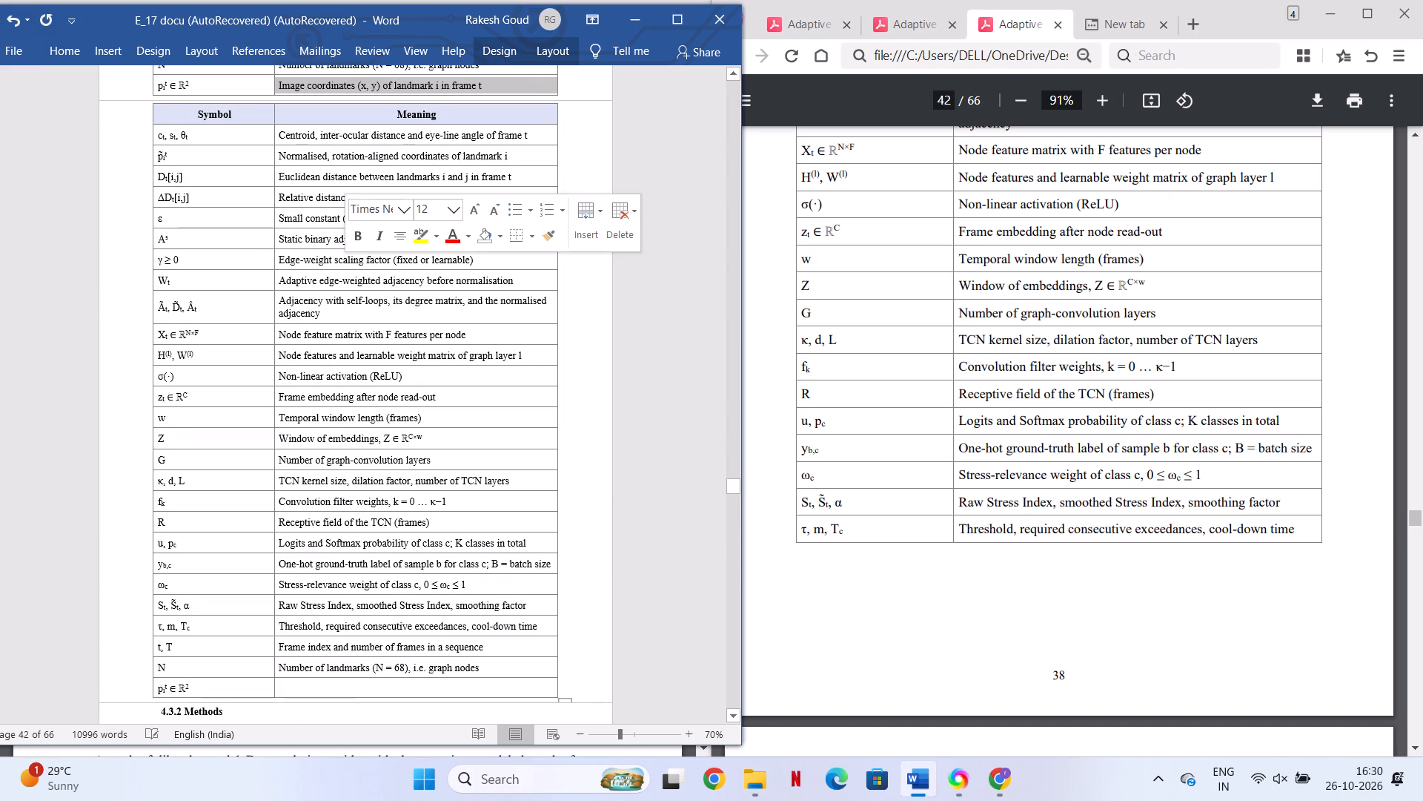
click(307, 685)
click(307, 685)
click(307, 685)
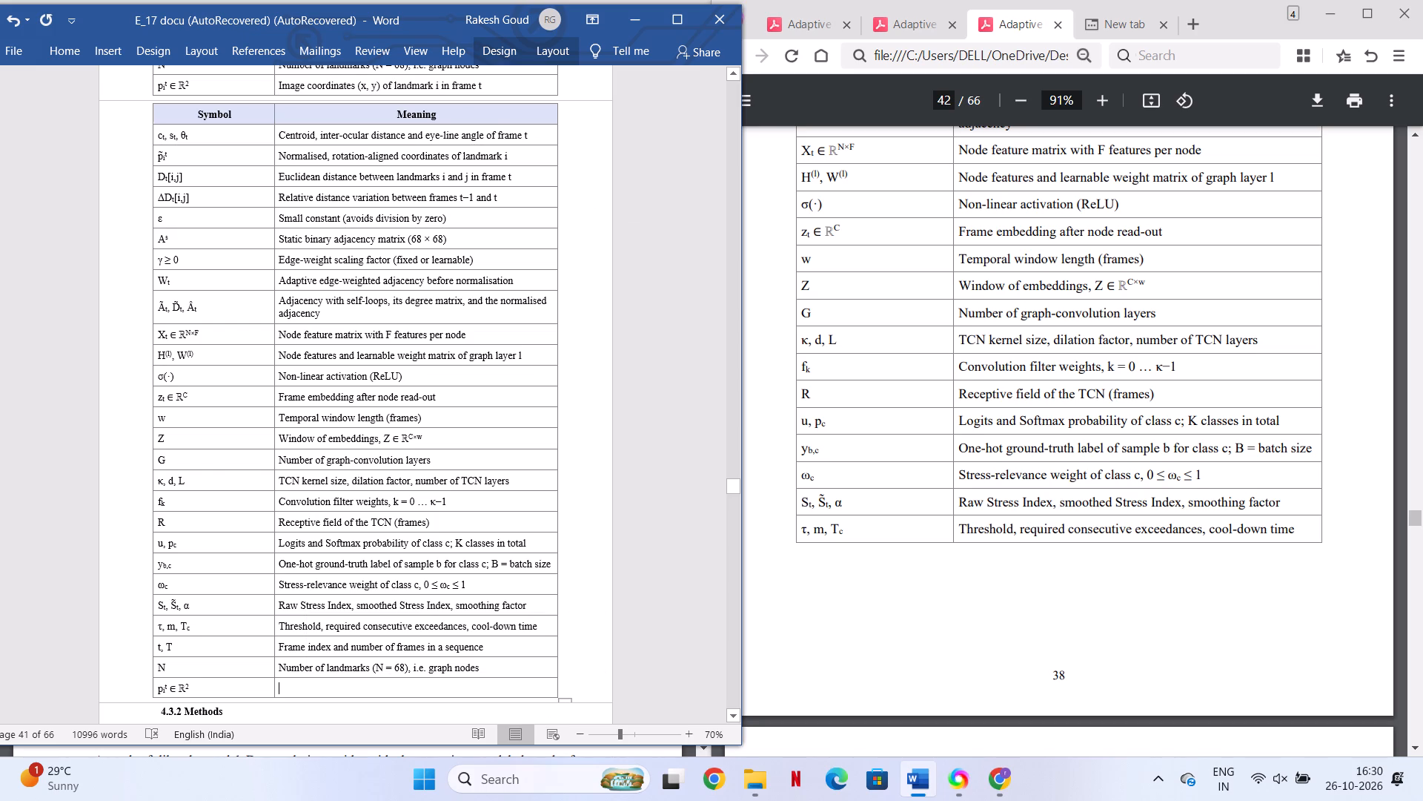
key(ctrl+v)
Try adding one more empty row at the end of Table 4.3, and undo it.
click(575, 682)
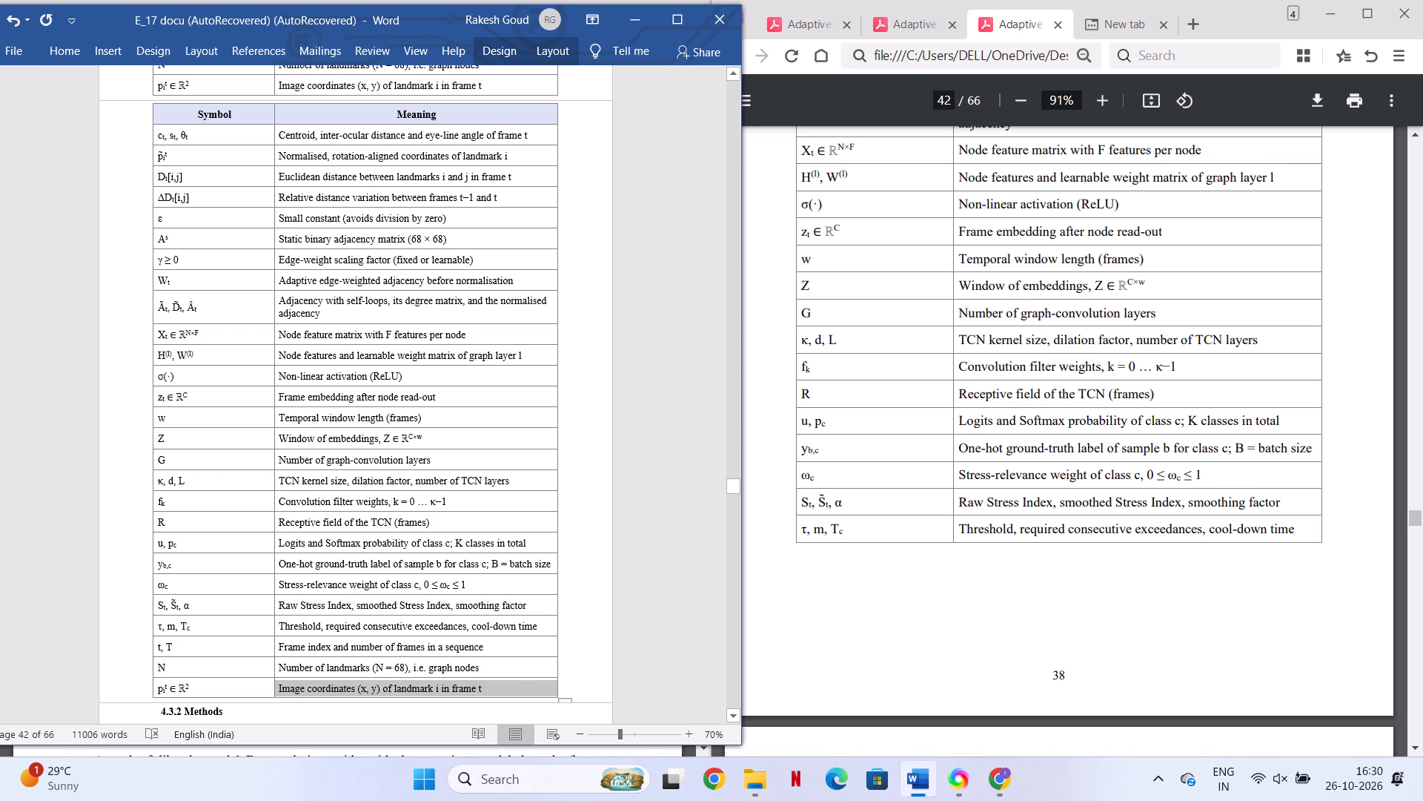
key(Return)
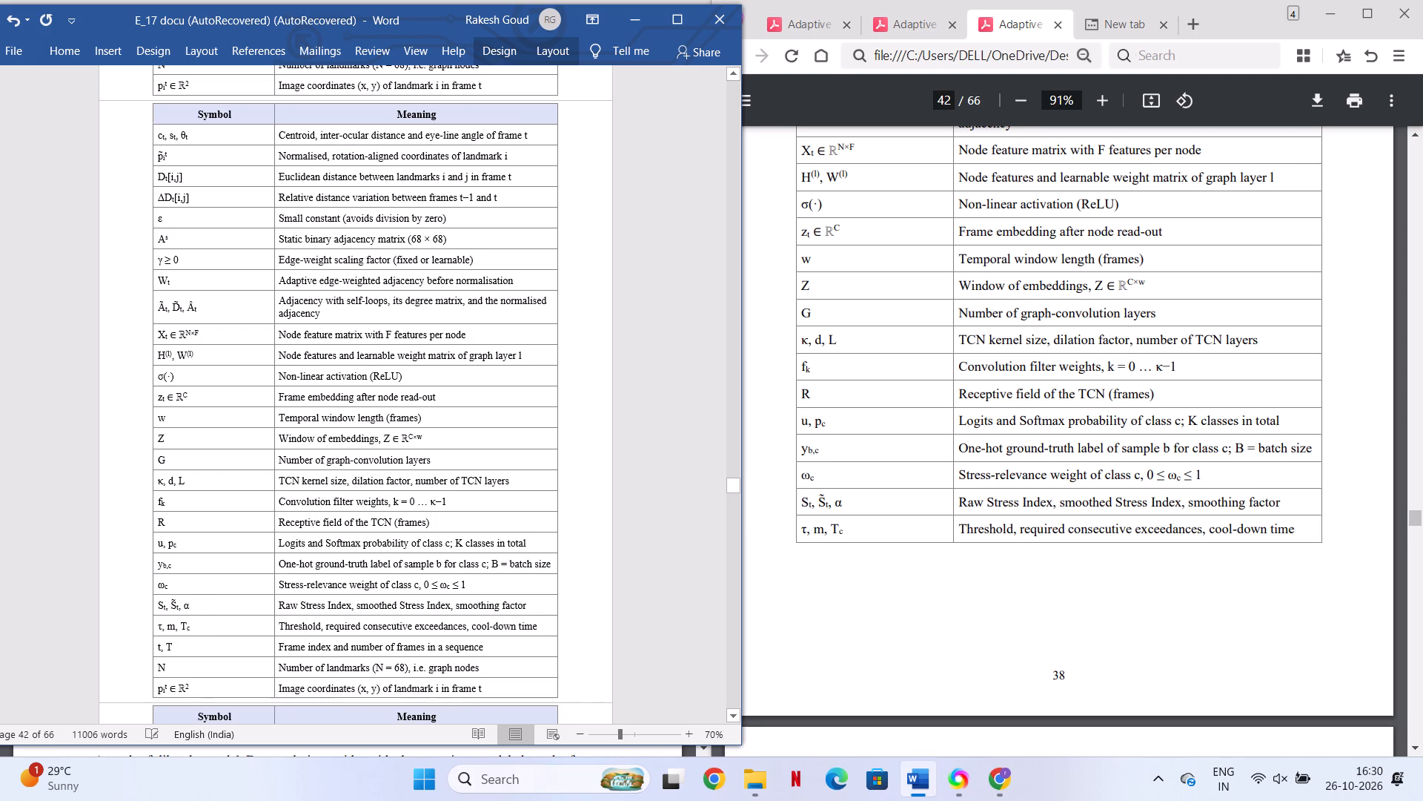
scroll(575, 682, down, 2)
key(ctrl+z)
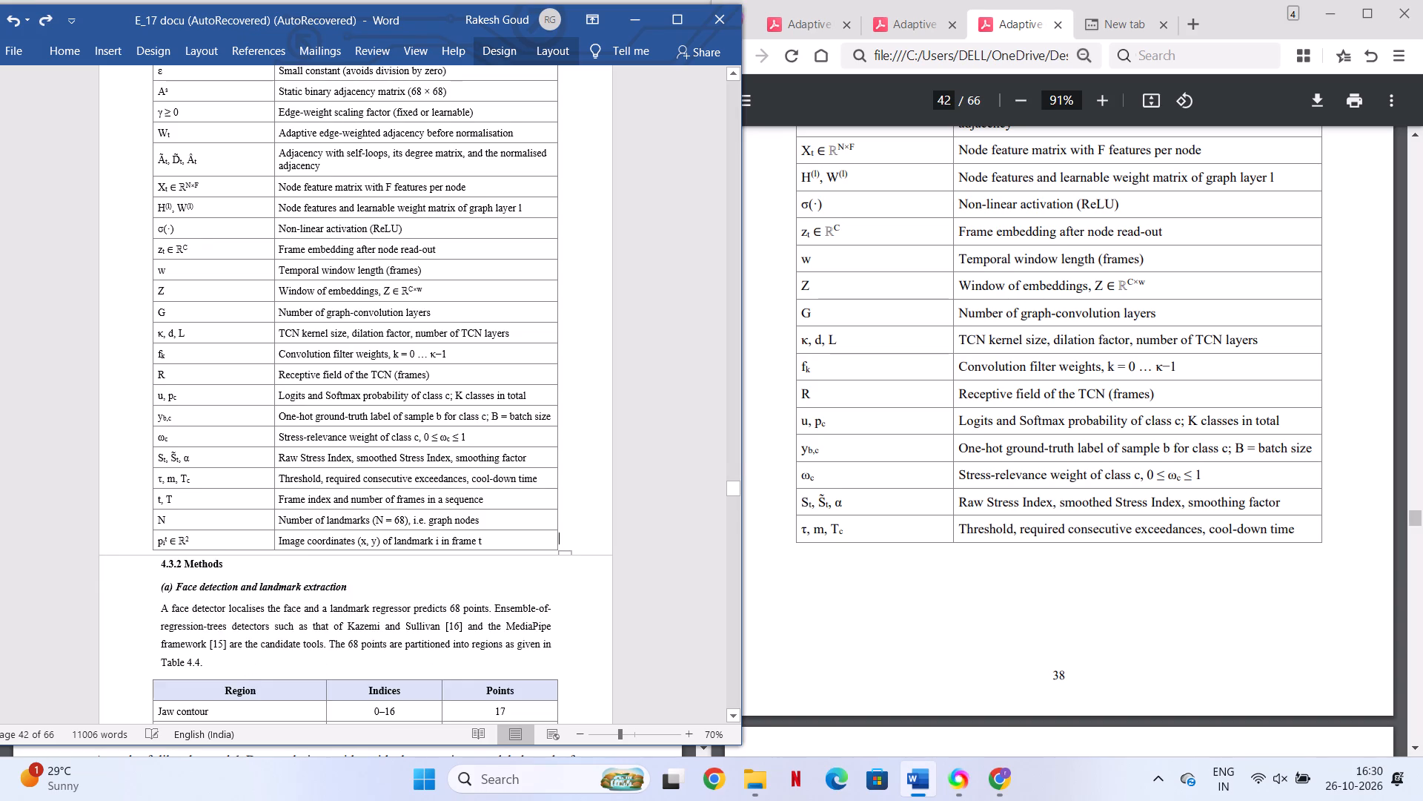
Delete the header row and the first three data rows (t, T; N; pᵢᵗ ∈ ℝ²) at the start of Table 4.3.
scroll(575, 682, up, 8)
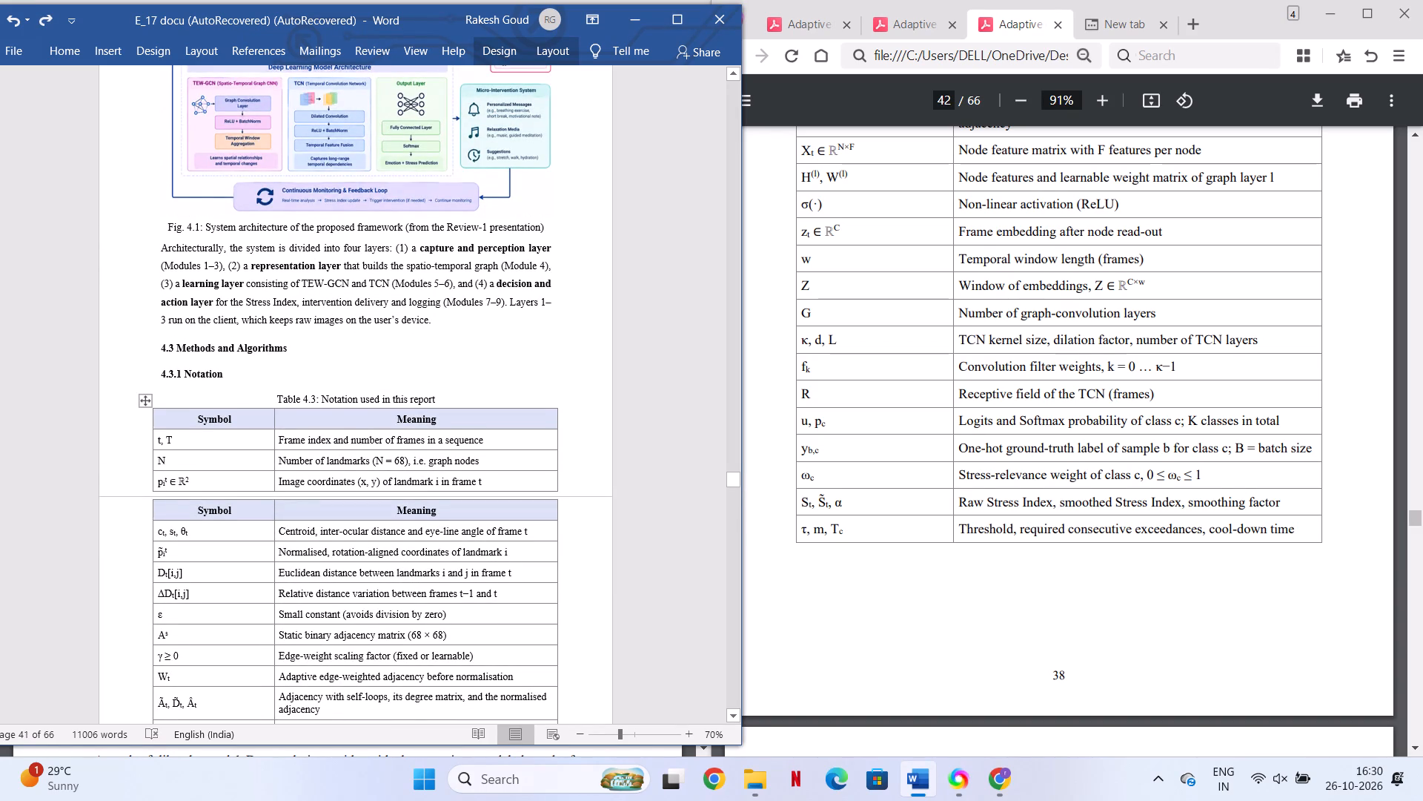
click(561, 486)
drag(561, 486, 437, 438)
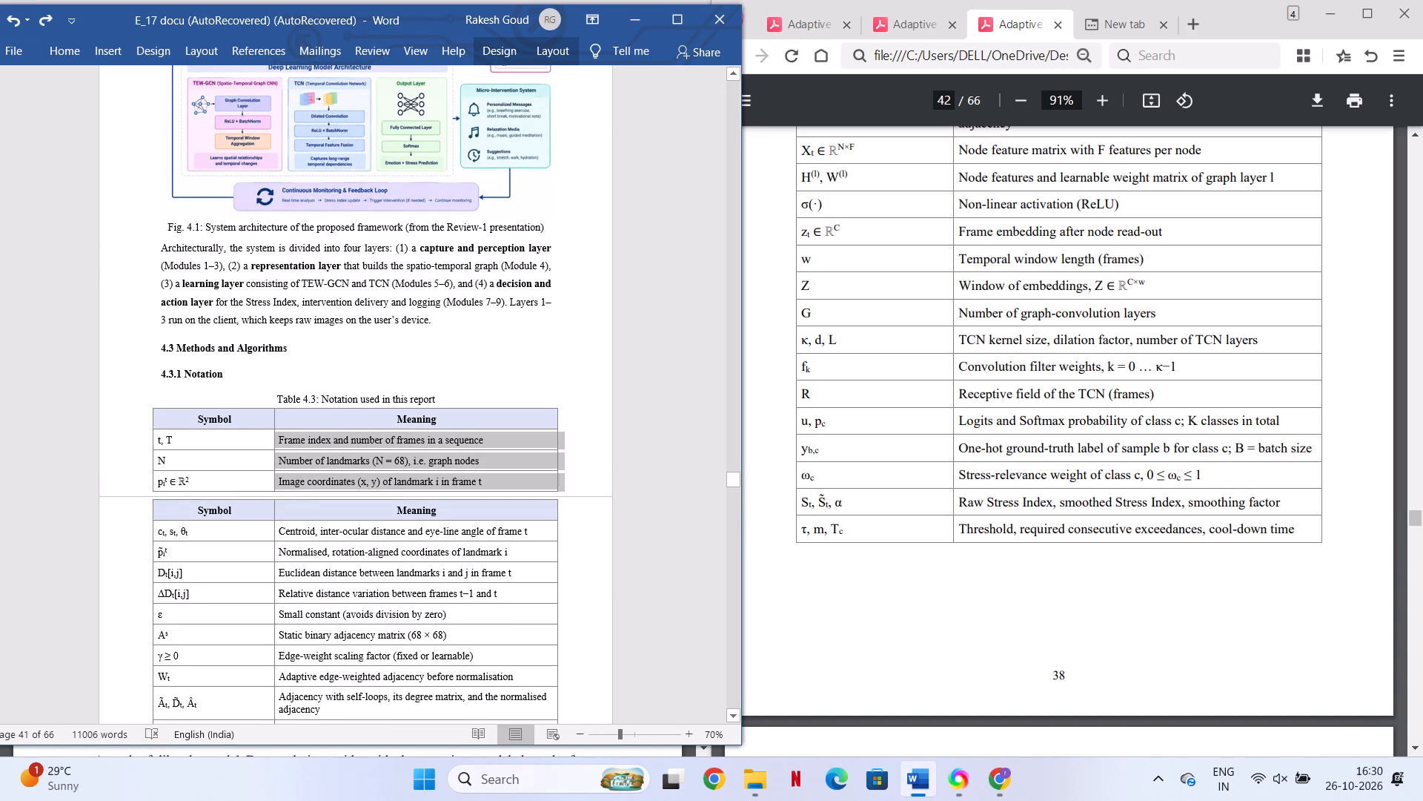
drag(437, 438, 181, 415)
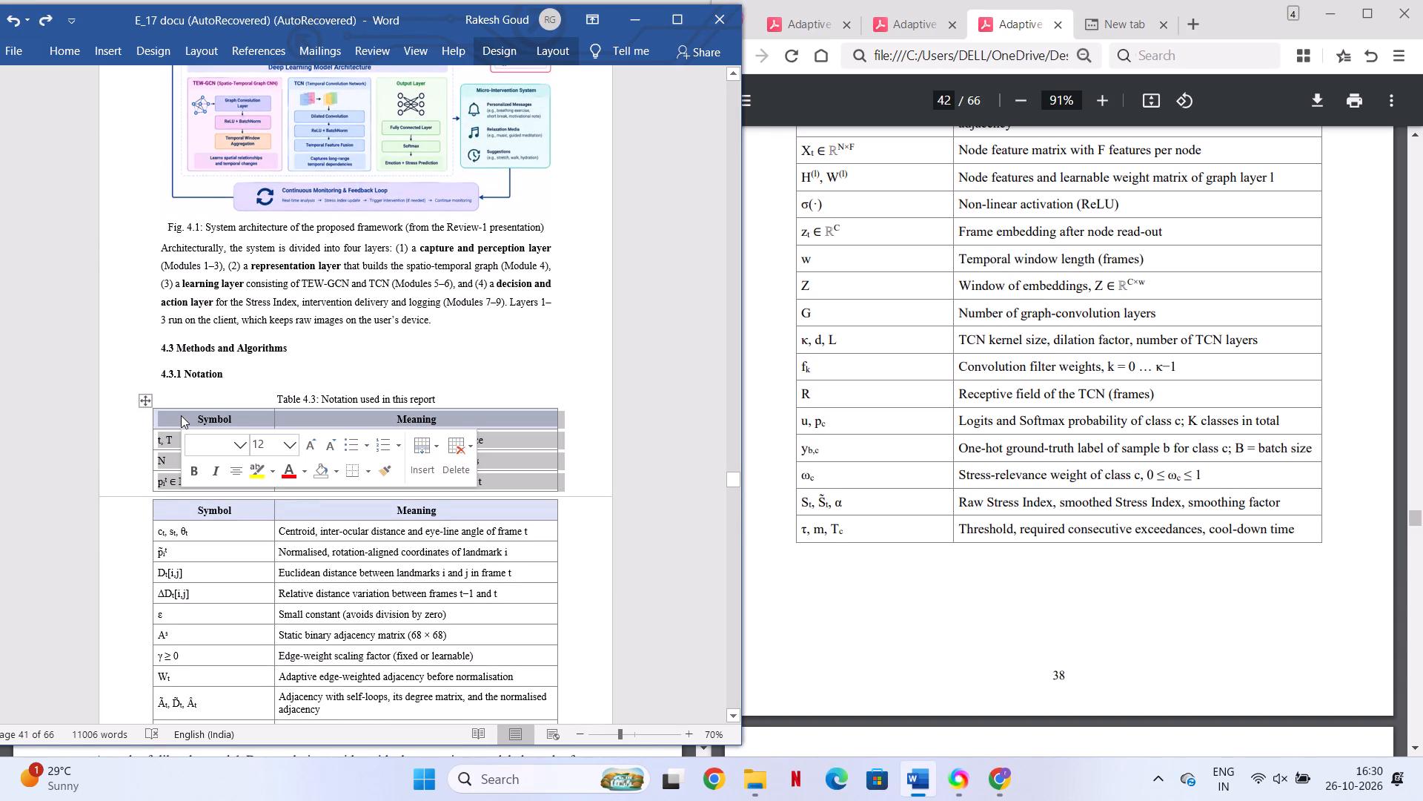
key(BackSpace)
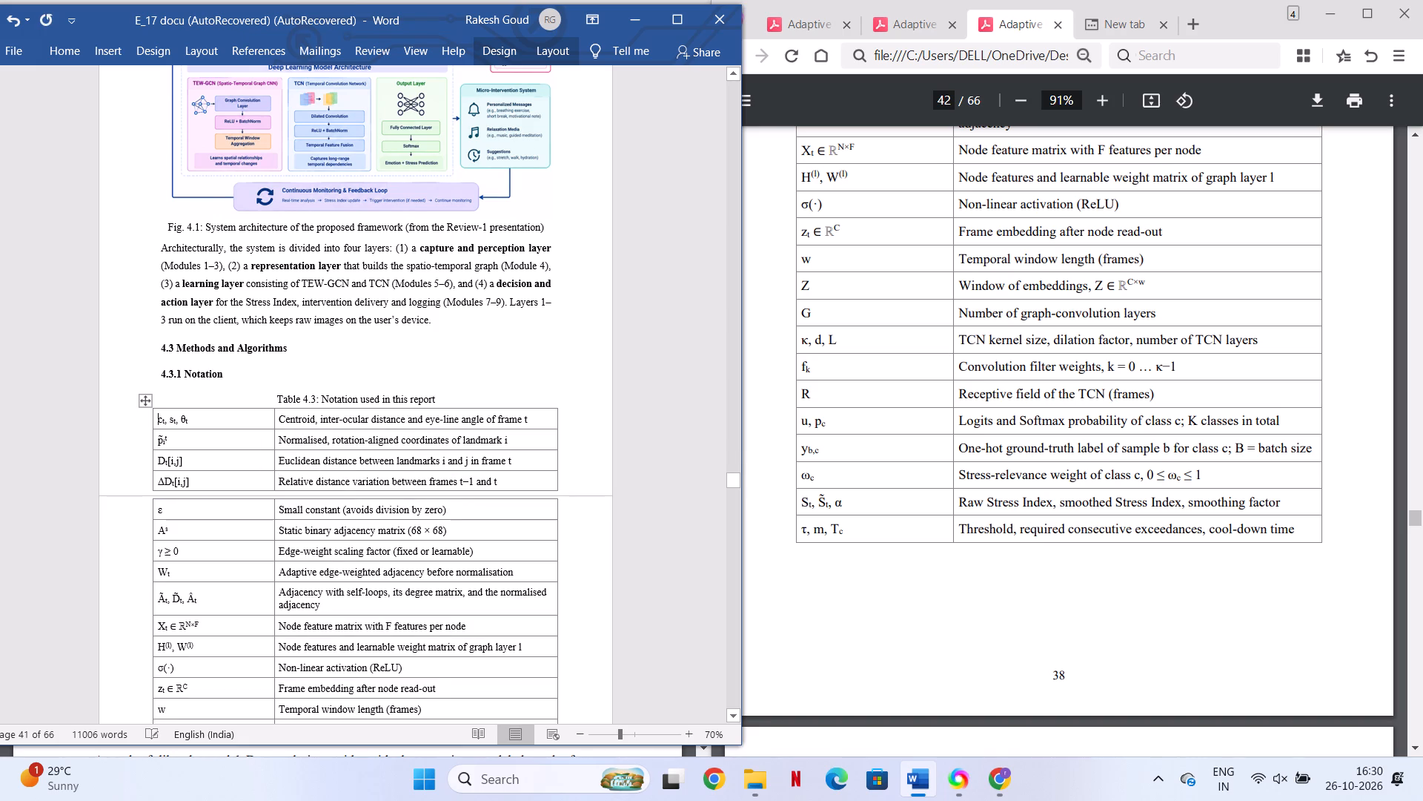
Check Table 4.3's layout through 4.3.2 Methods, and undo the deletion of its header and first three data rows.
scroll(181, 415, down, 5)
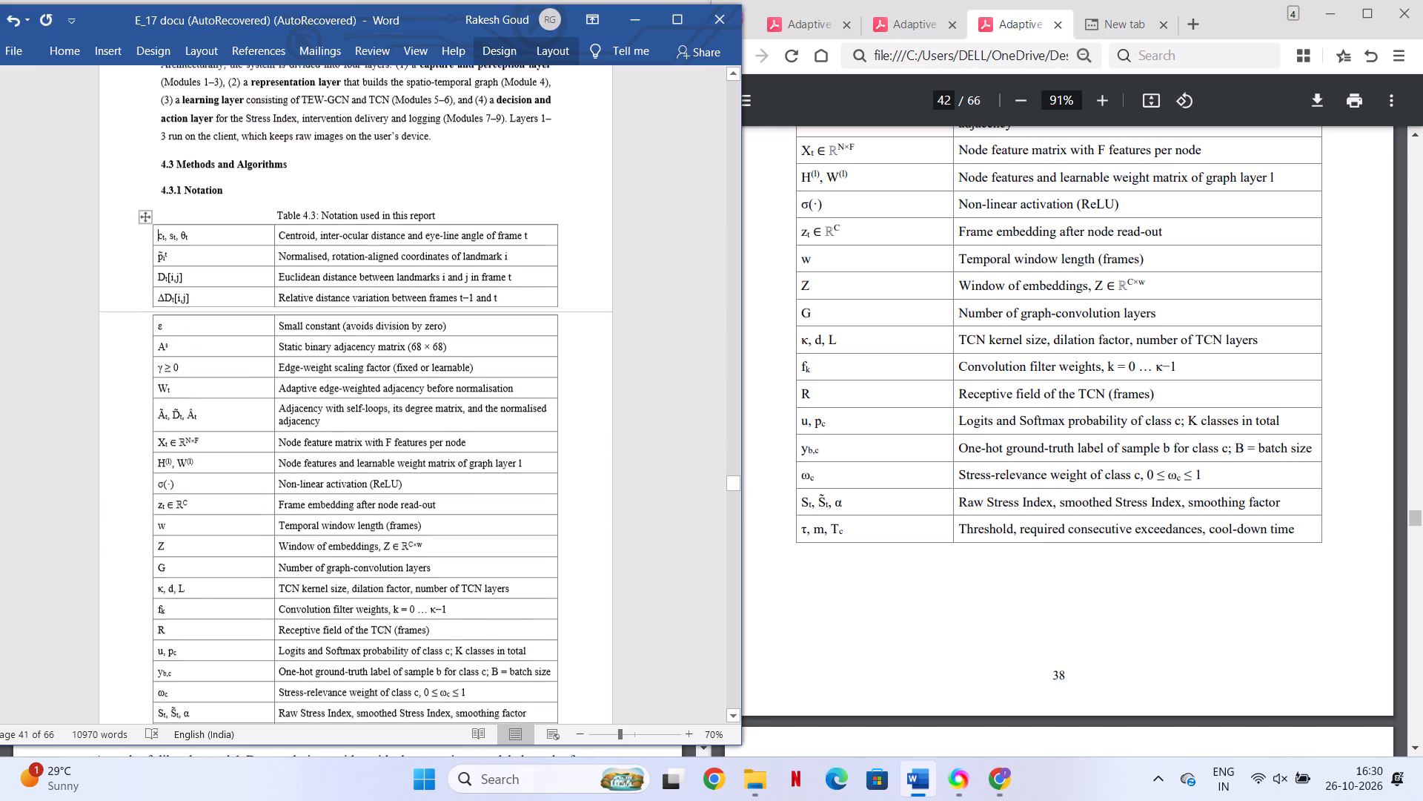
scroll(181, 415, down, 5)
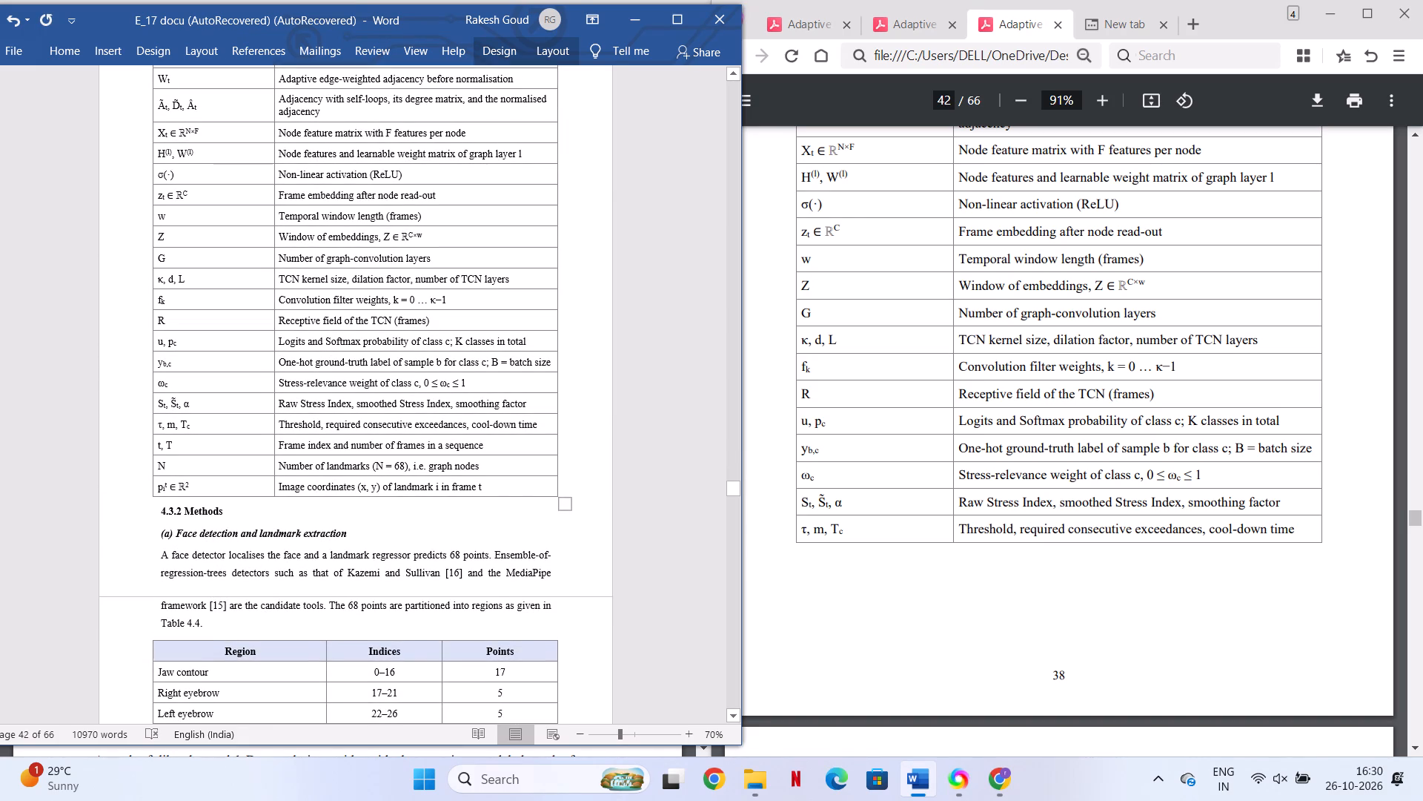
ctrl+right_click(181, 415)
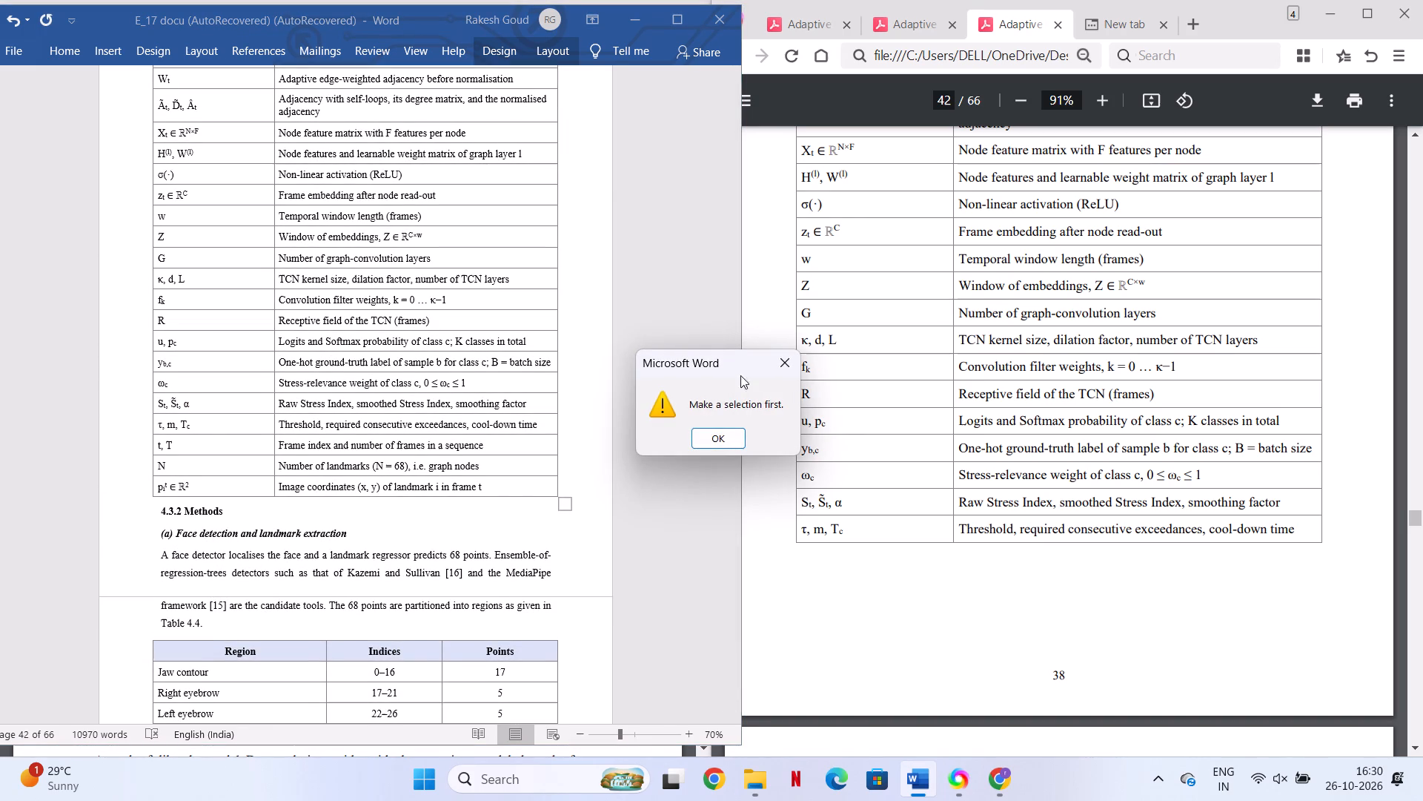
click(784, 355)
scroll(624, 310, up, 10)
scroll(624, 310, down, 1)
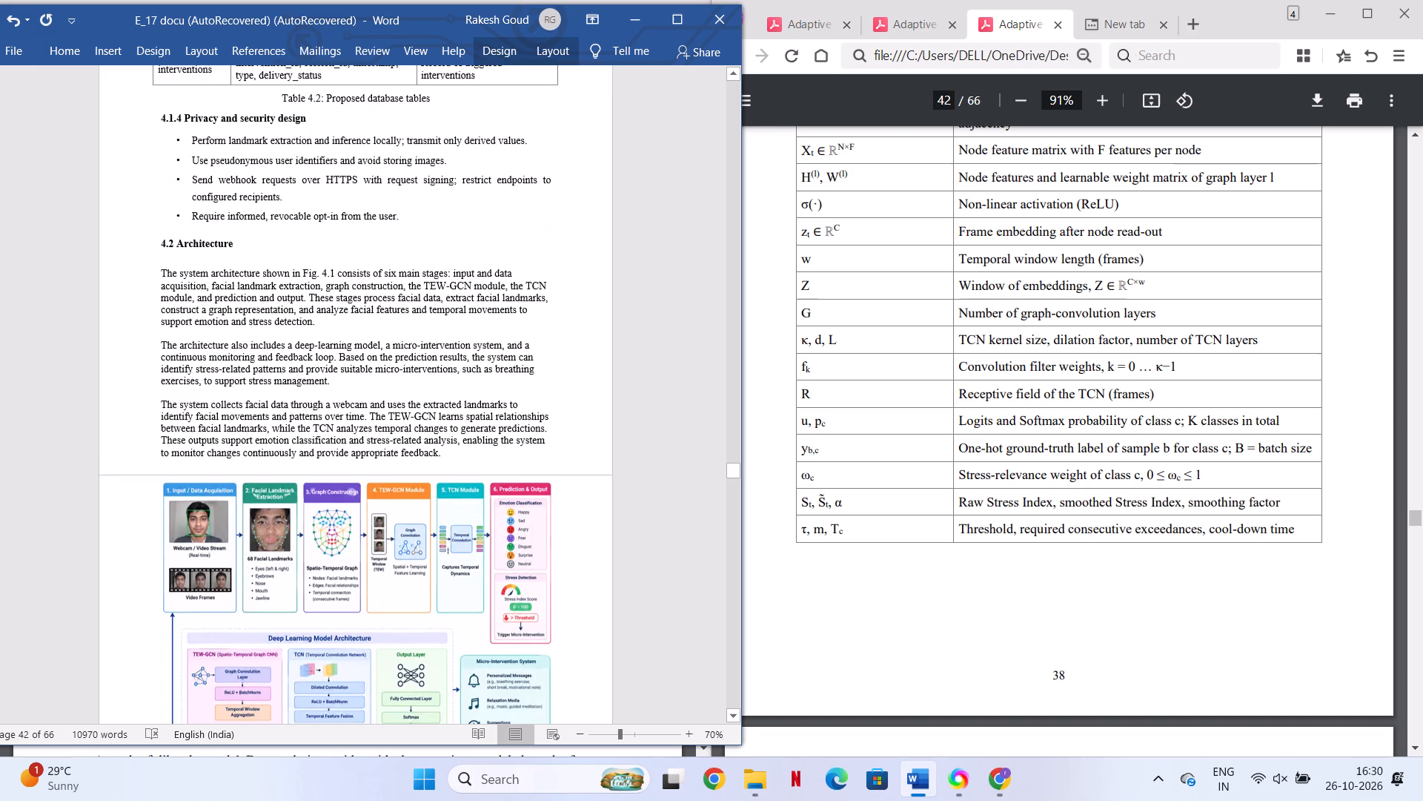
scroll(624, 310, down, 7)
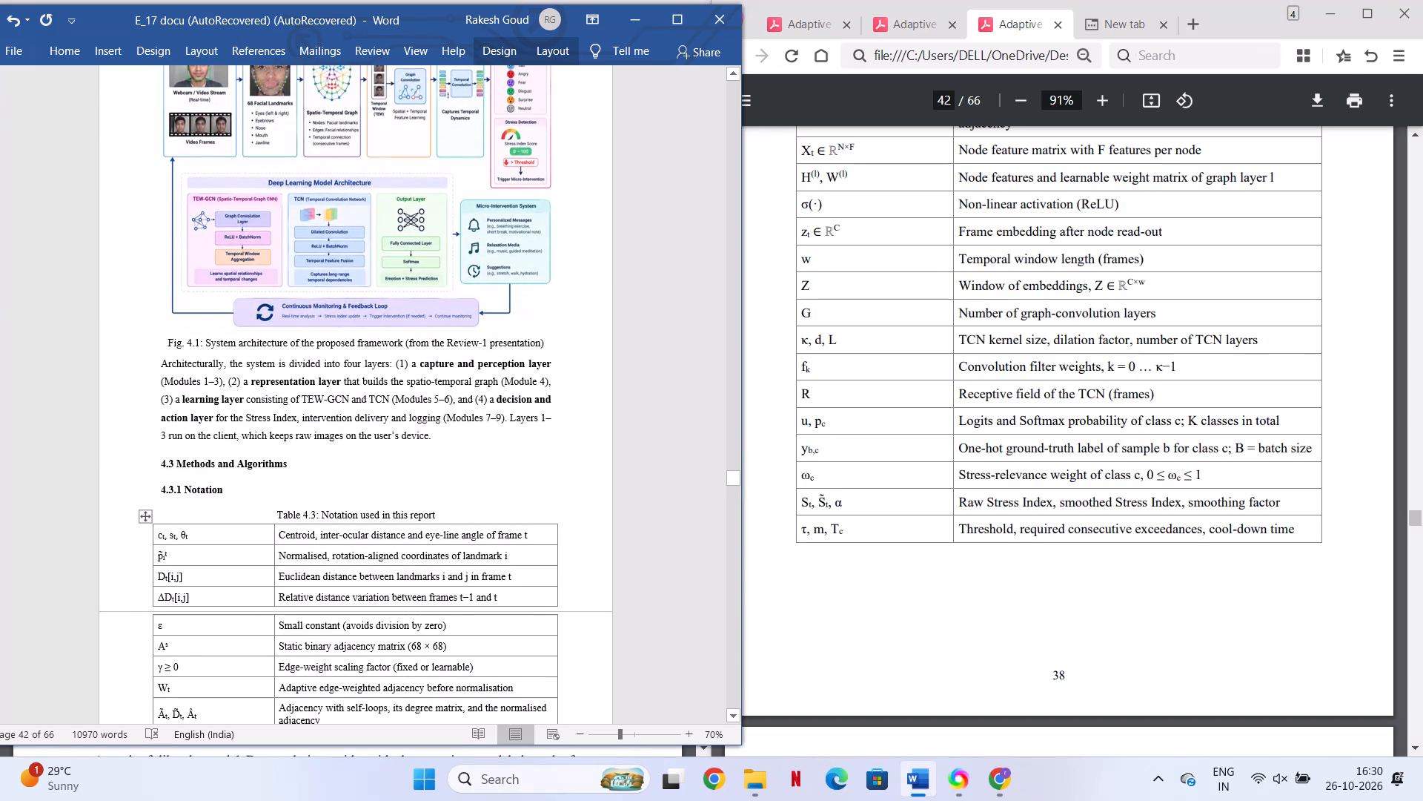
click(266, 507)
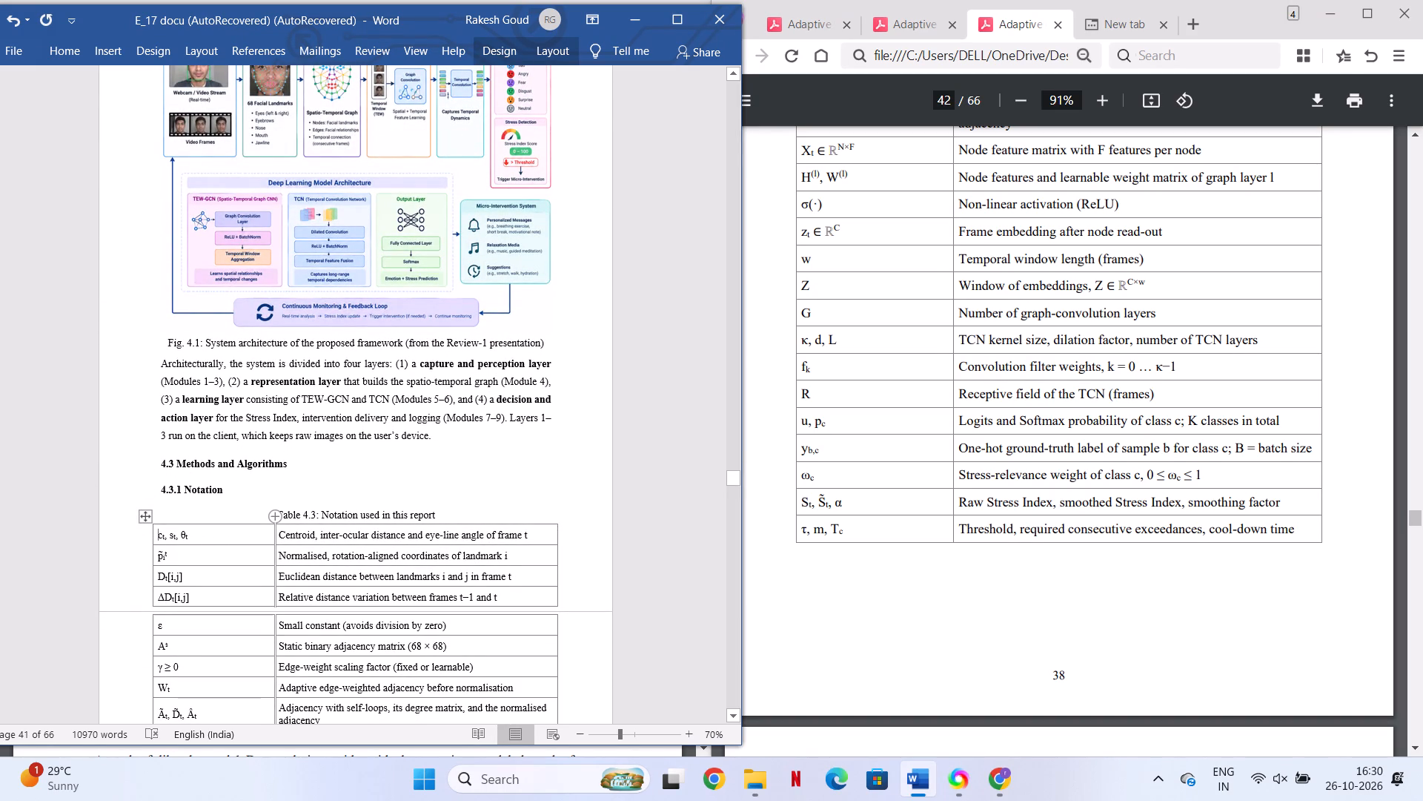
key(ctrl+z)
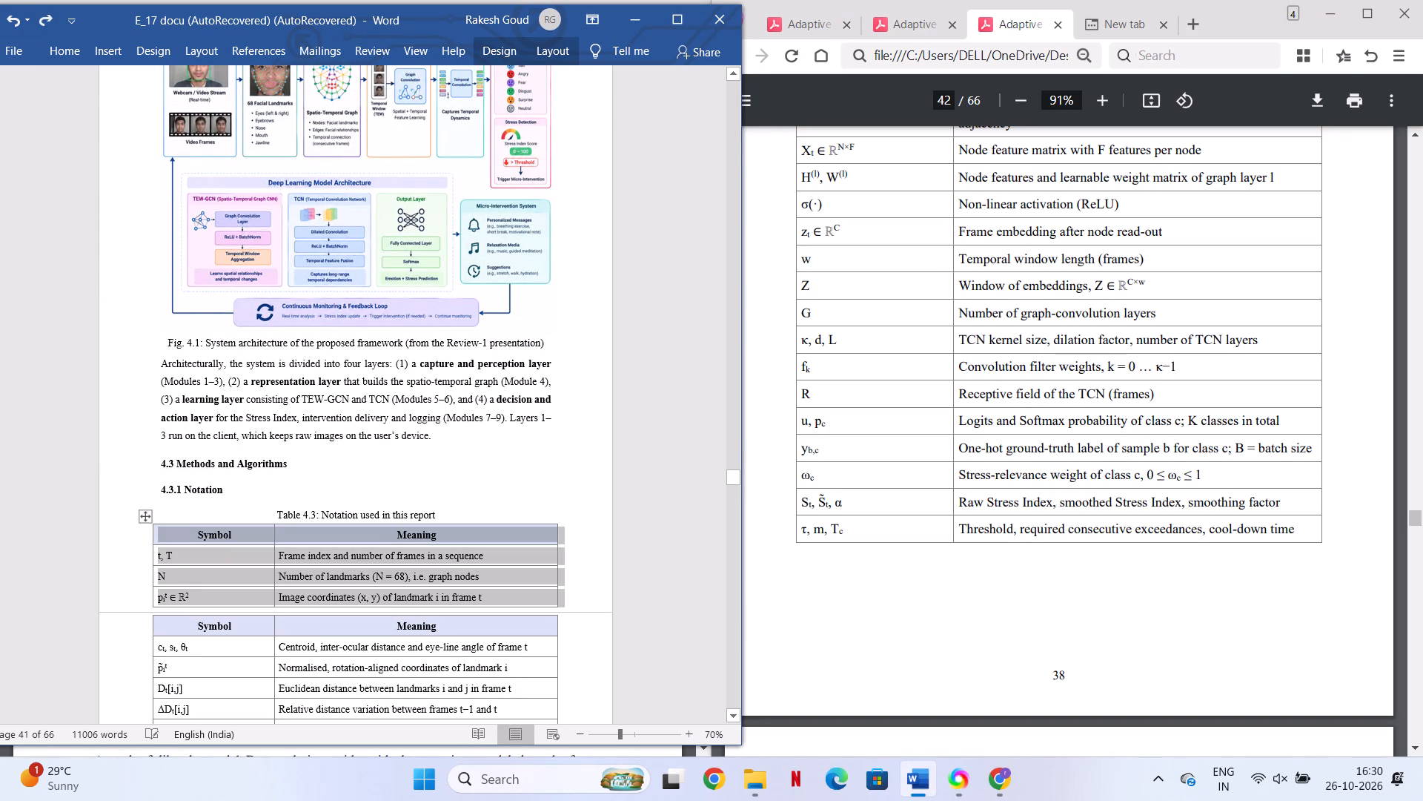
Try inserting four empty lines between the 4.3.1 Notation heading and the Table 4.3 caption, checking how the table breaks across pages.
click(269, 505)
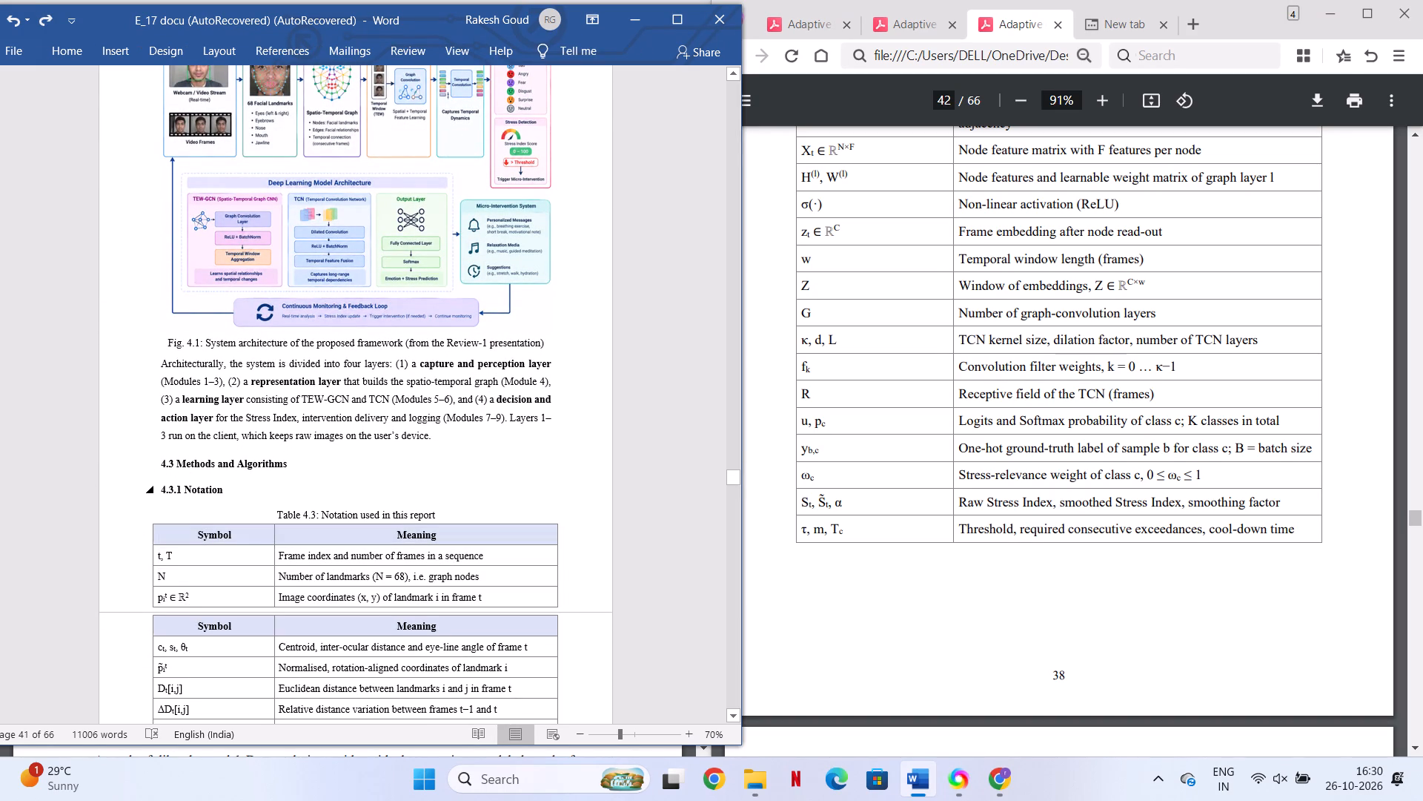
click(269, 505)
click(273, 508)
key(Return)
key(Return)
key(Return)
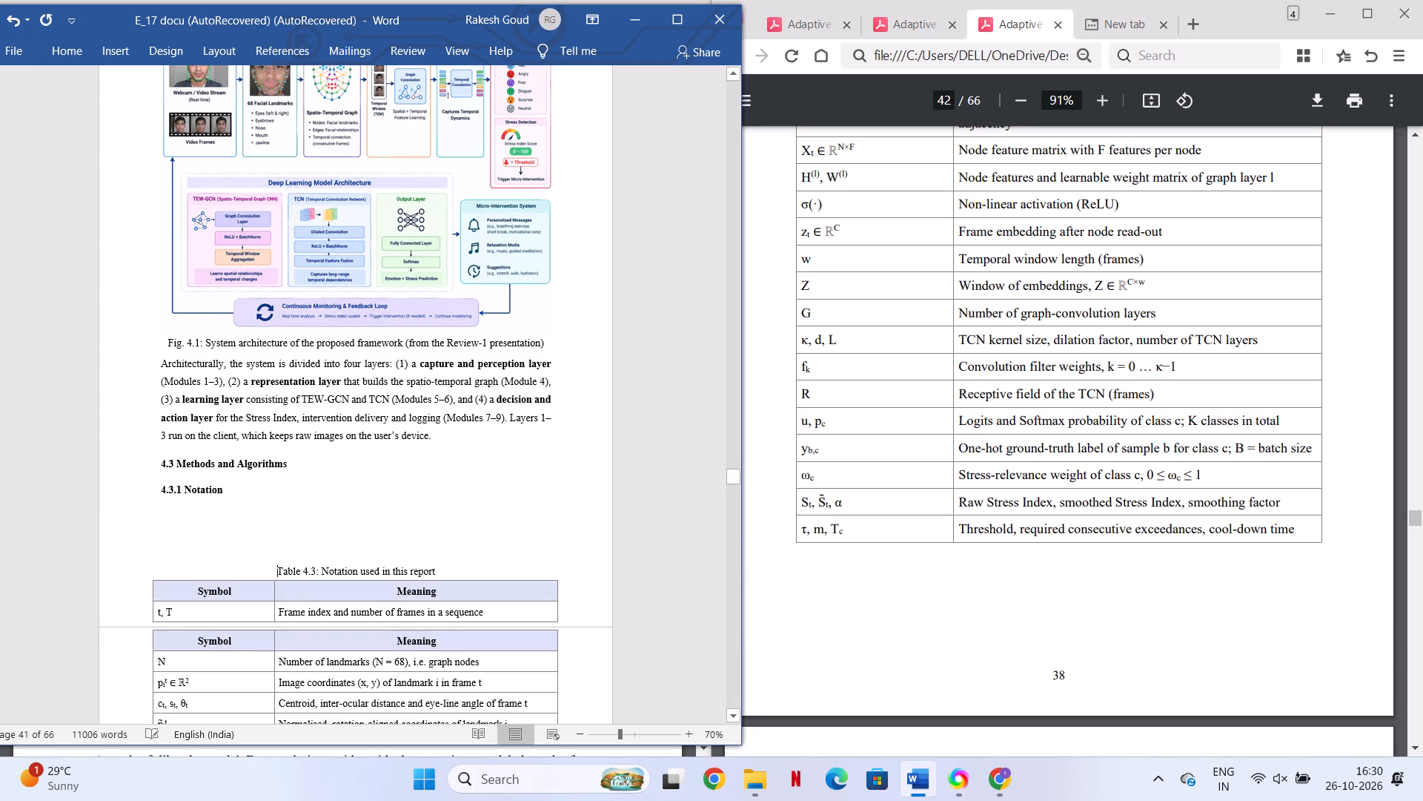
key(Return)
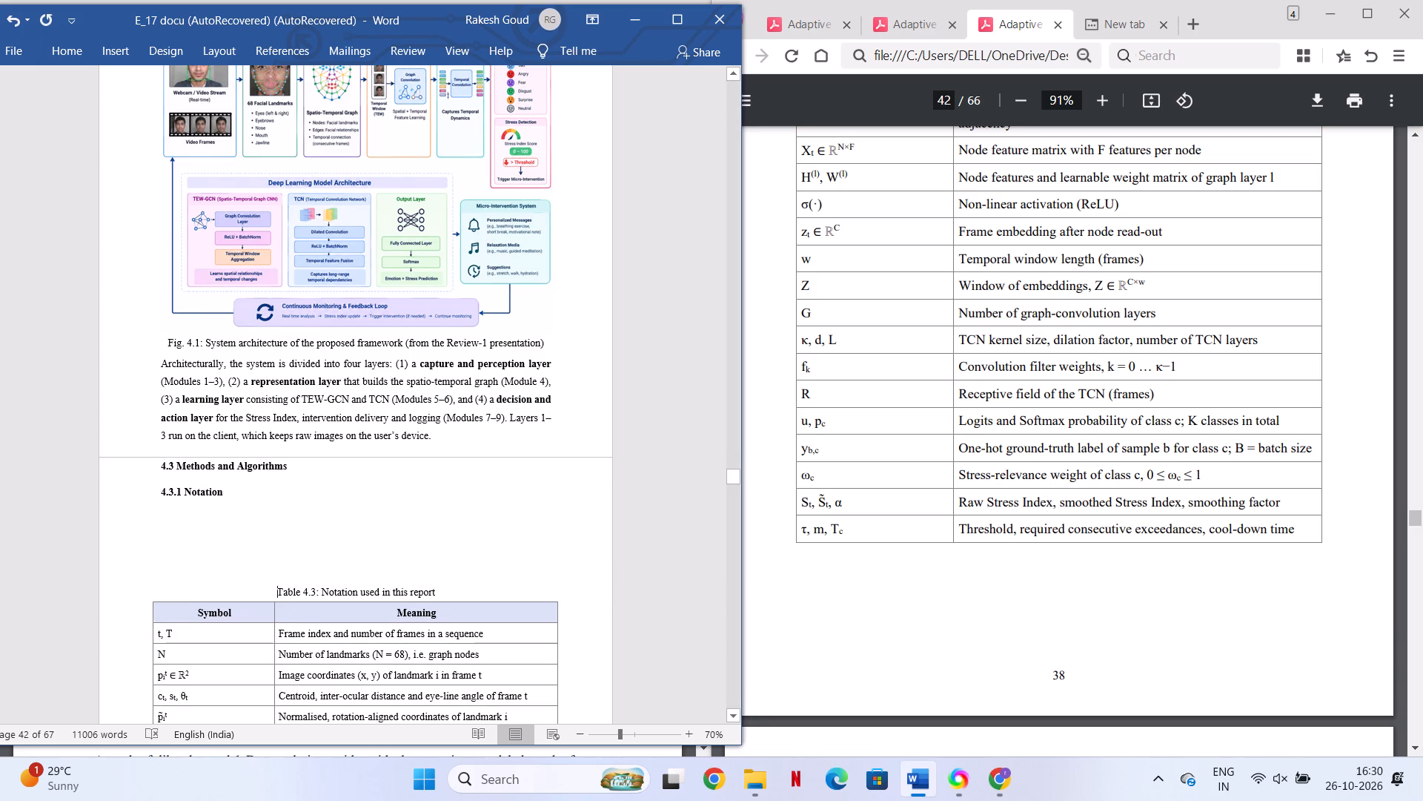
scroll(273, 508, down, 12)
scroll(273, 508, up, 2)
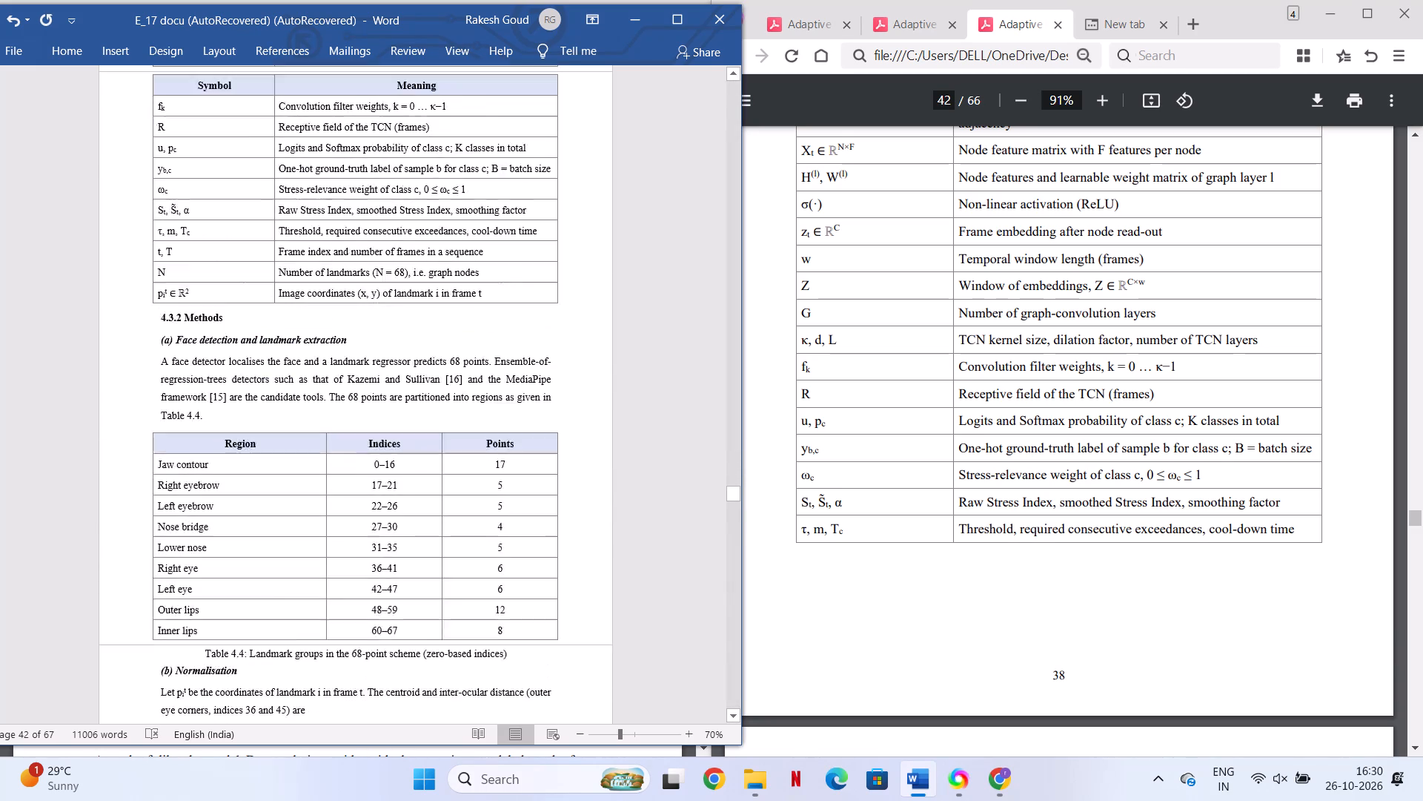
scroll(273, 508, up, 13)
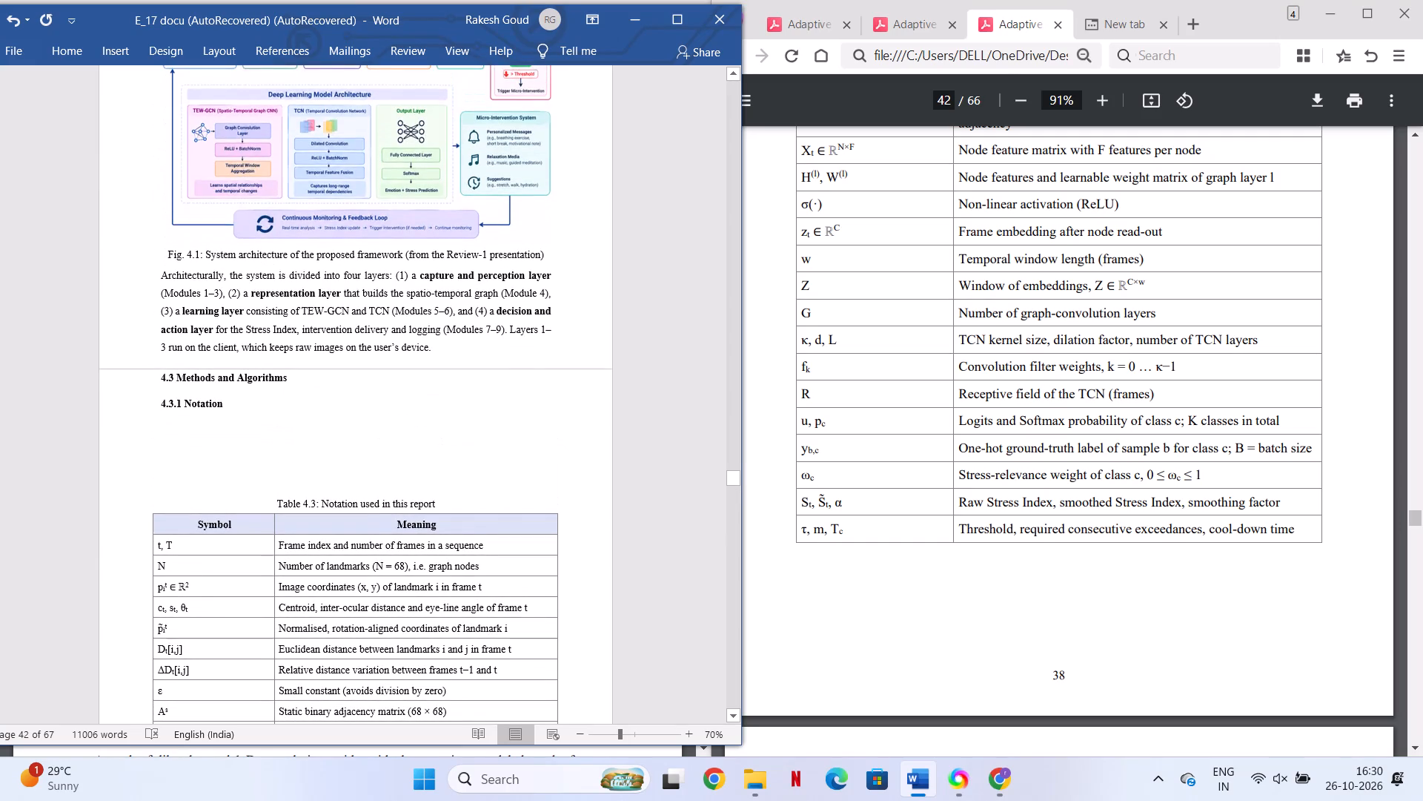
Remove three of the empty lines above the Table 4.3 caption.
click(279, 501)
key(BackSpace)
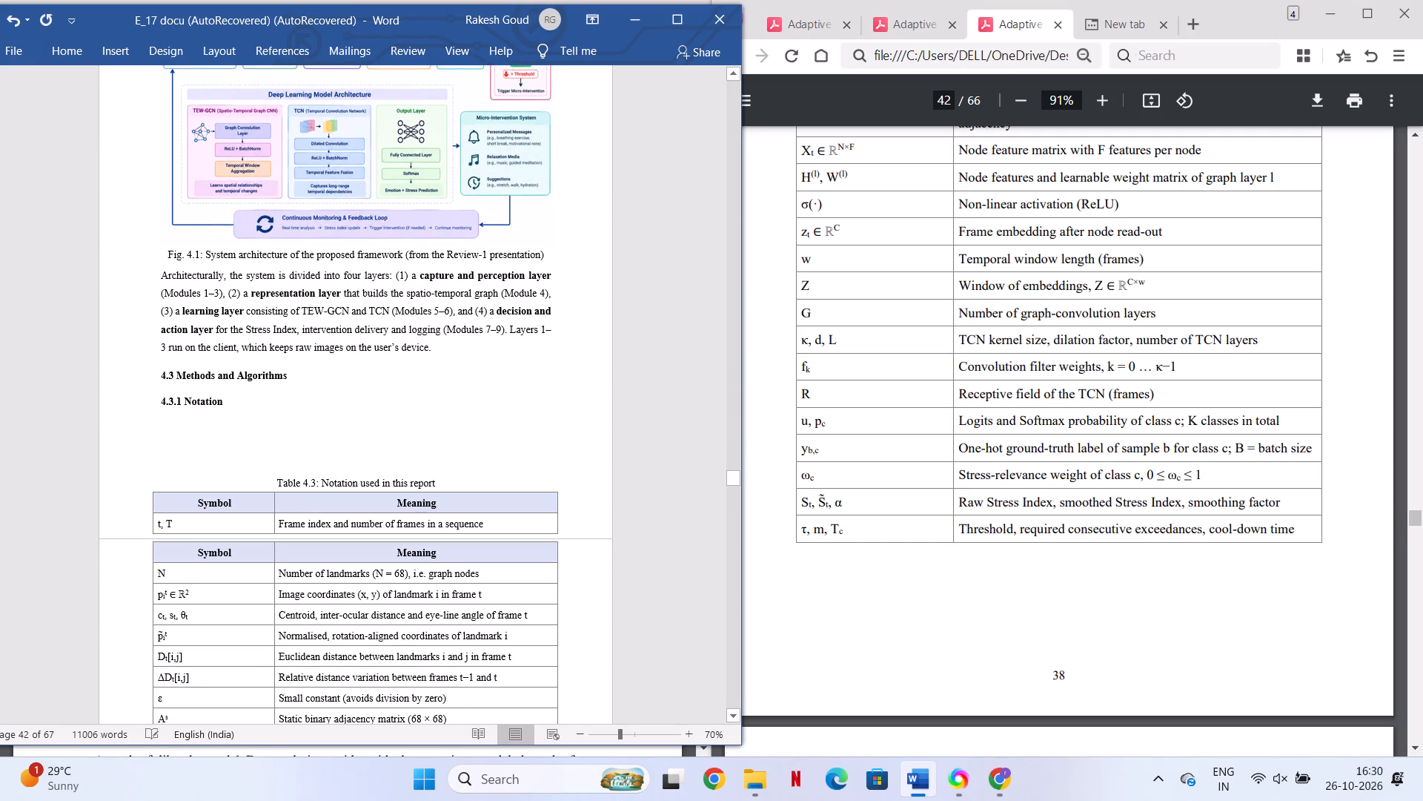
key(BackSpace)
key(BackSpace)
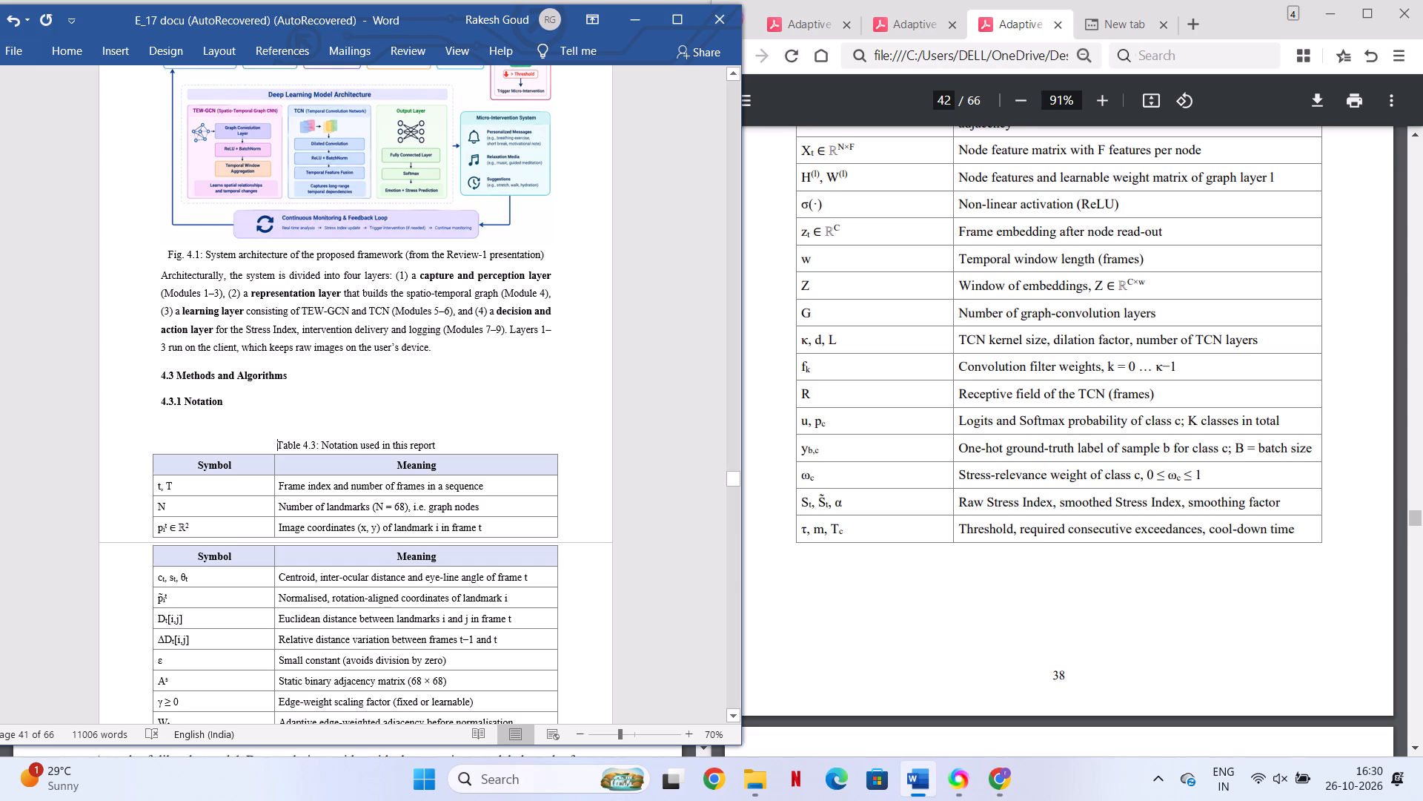
Compare Table 4.3's page layout with the PDF, and undo the blank-line edits and the t, T; N; and pᵢᵗ ∈ ℝ² rows added at its end.
scroll(1014, 263, up, 9)
scroll(1014, 263, down, 2)
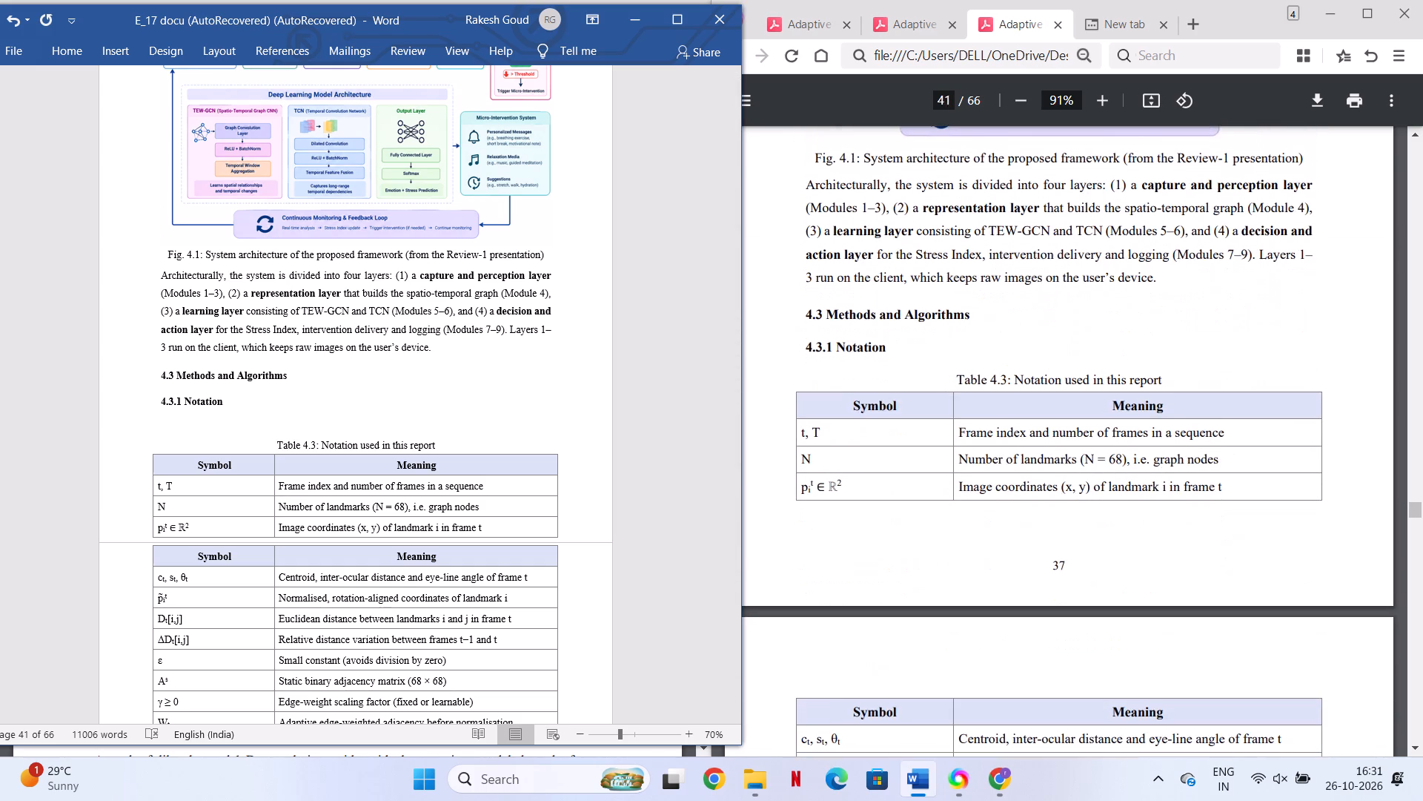
scroll(1014, 263, down, 9)
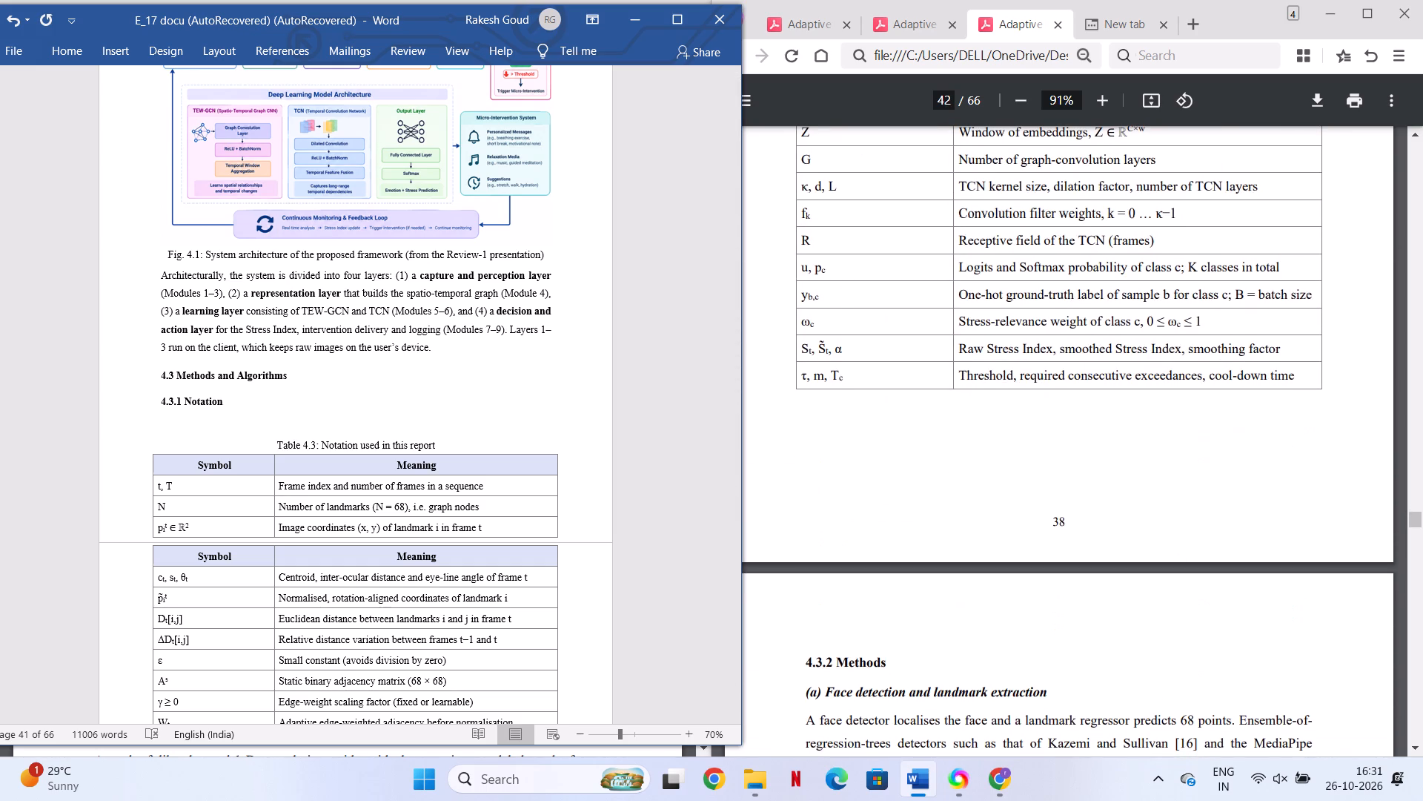
scroll(1014, 263, down, 1)
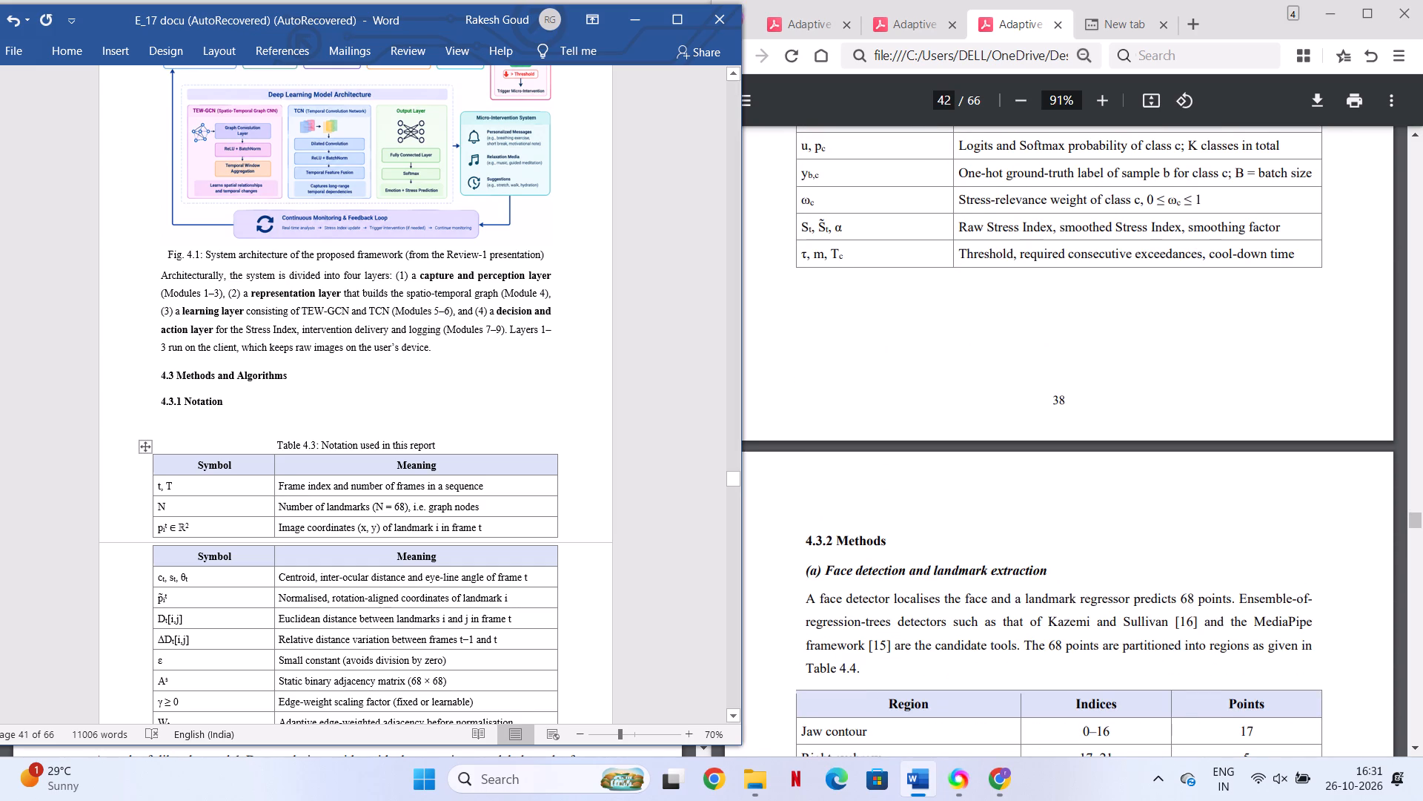
scroll(533, 484, down, 7)
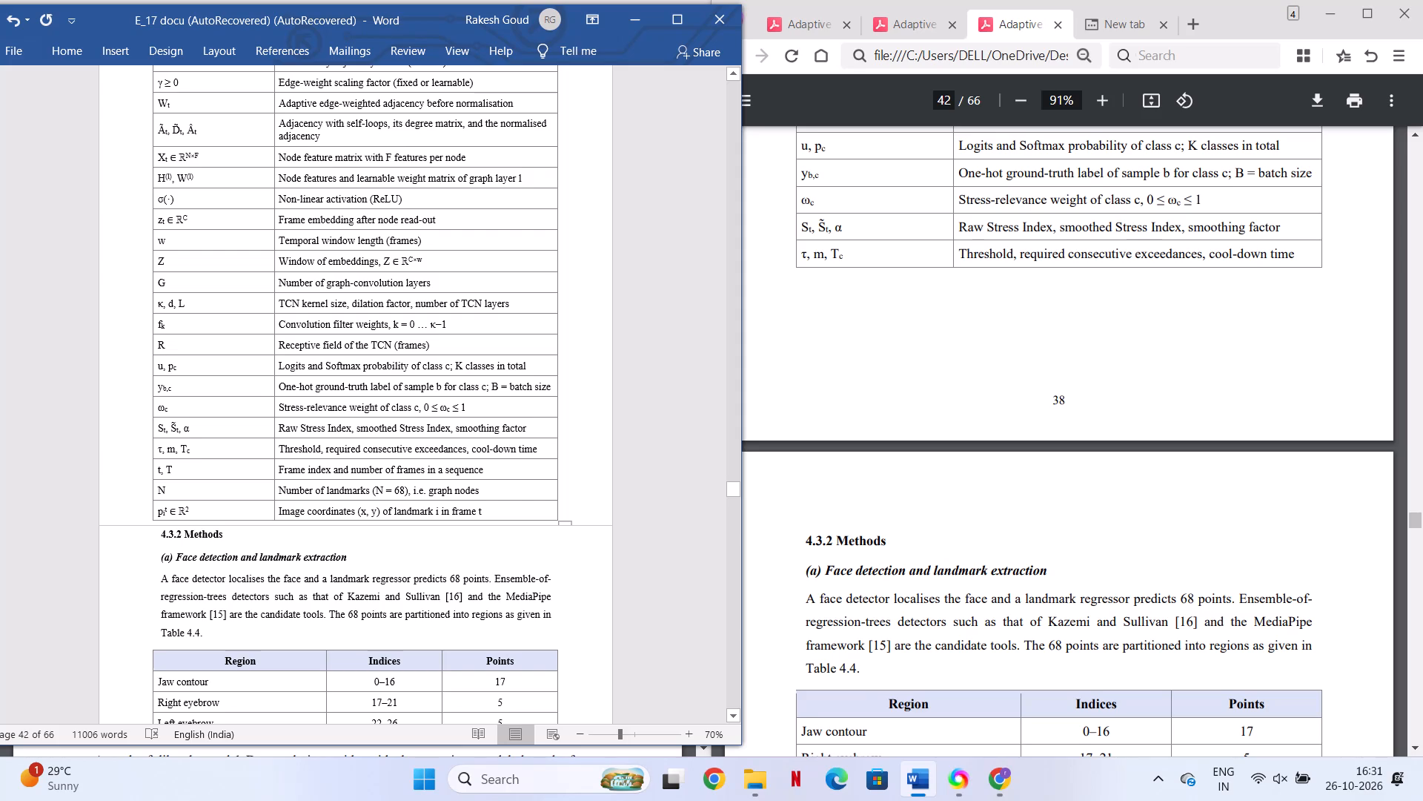
key(ctrl+z)
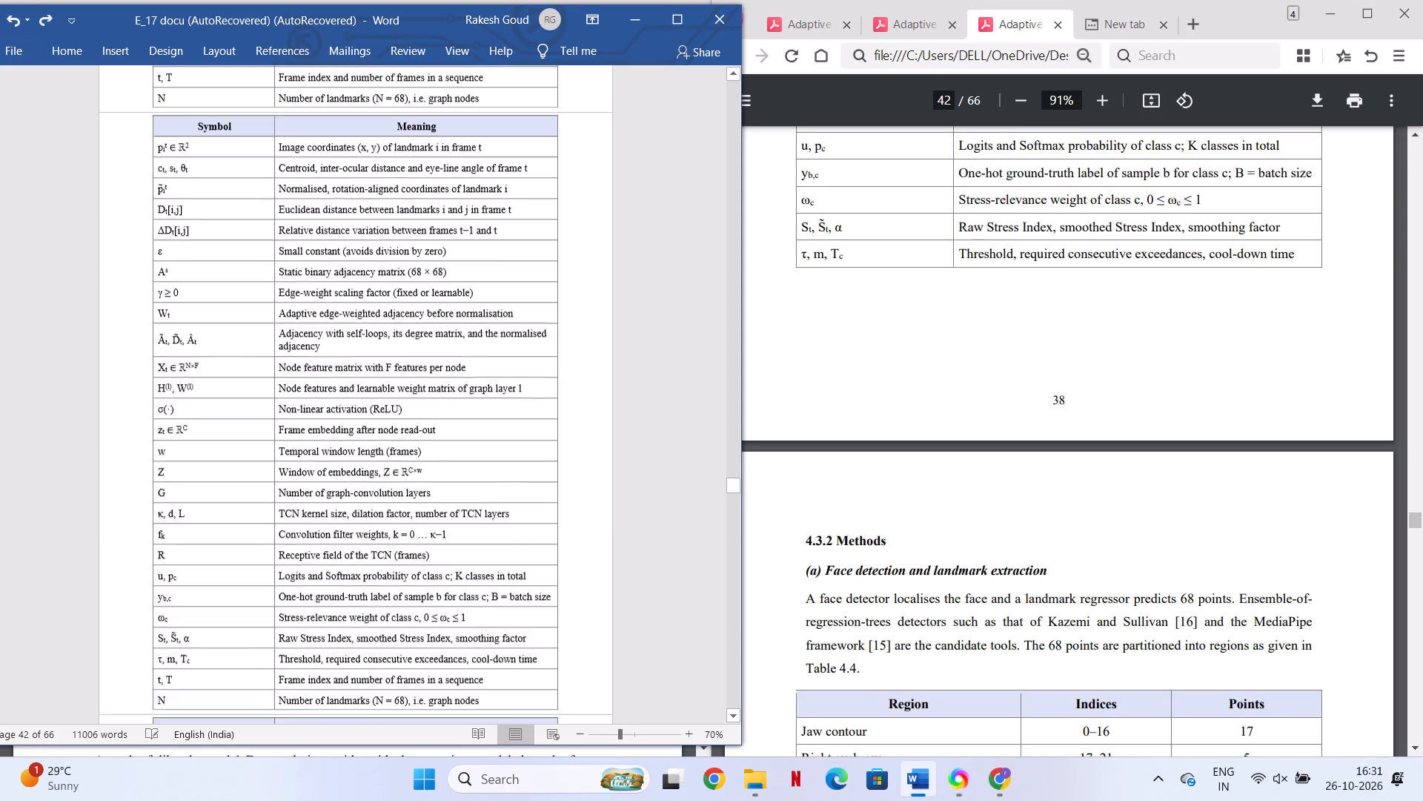
key(ctrl+z)
key(ctrl+z)
key(ctrl+z)
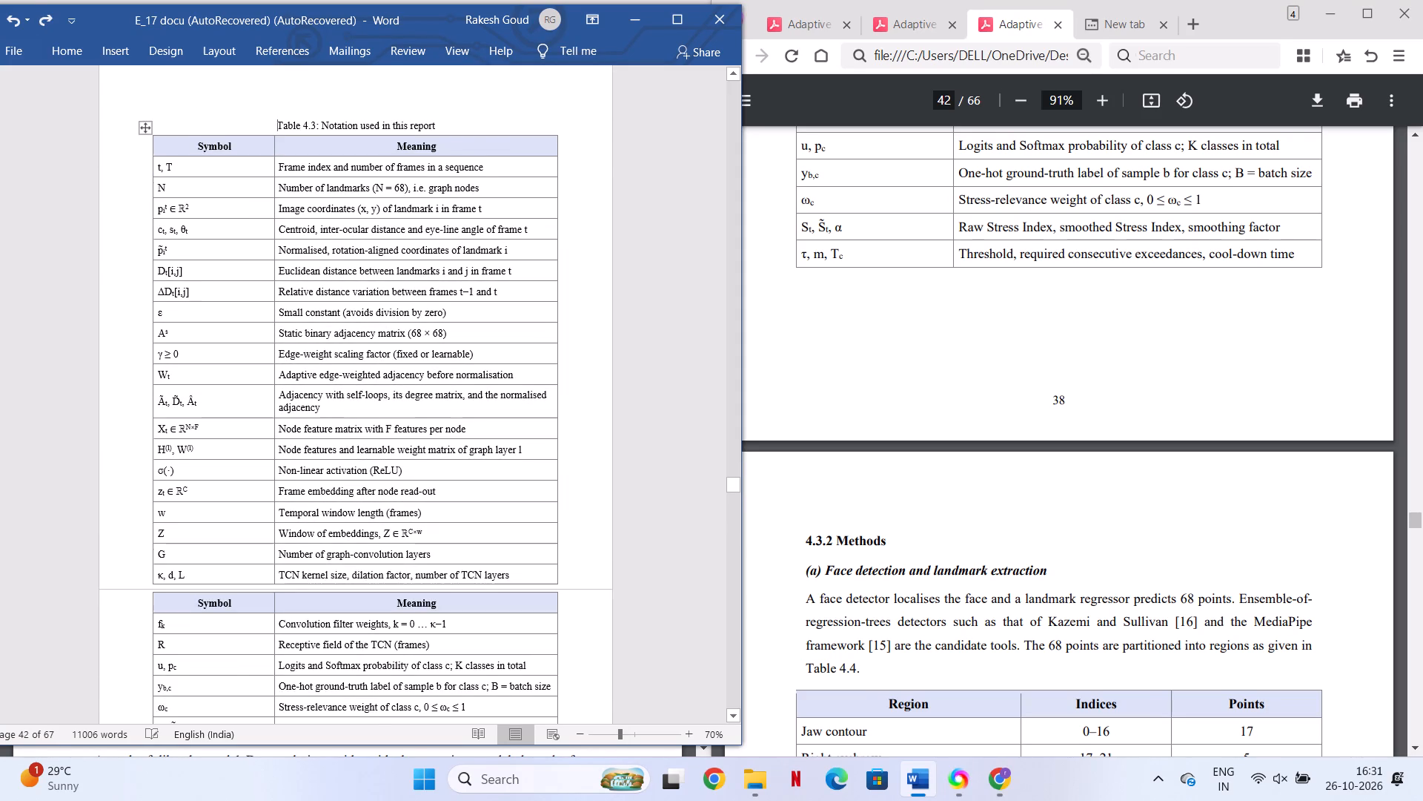
key(ctrl+z)
key(ctrl+z)
key(ctrl+z)
key(ctrl+z)
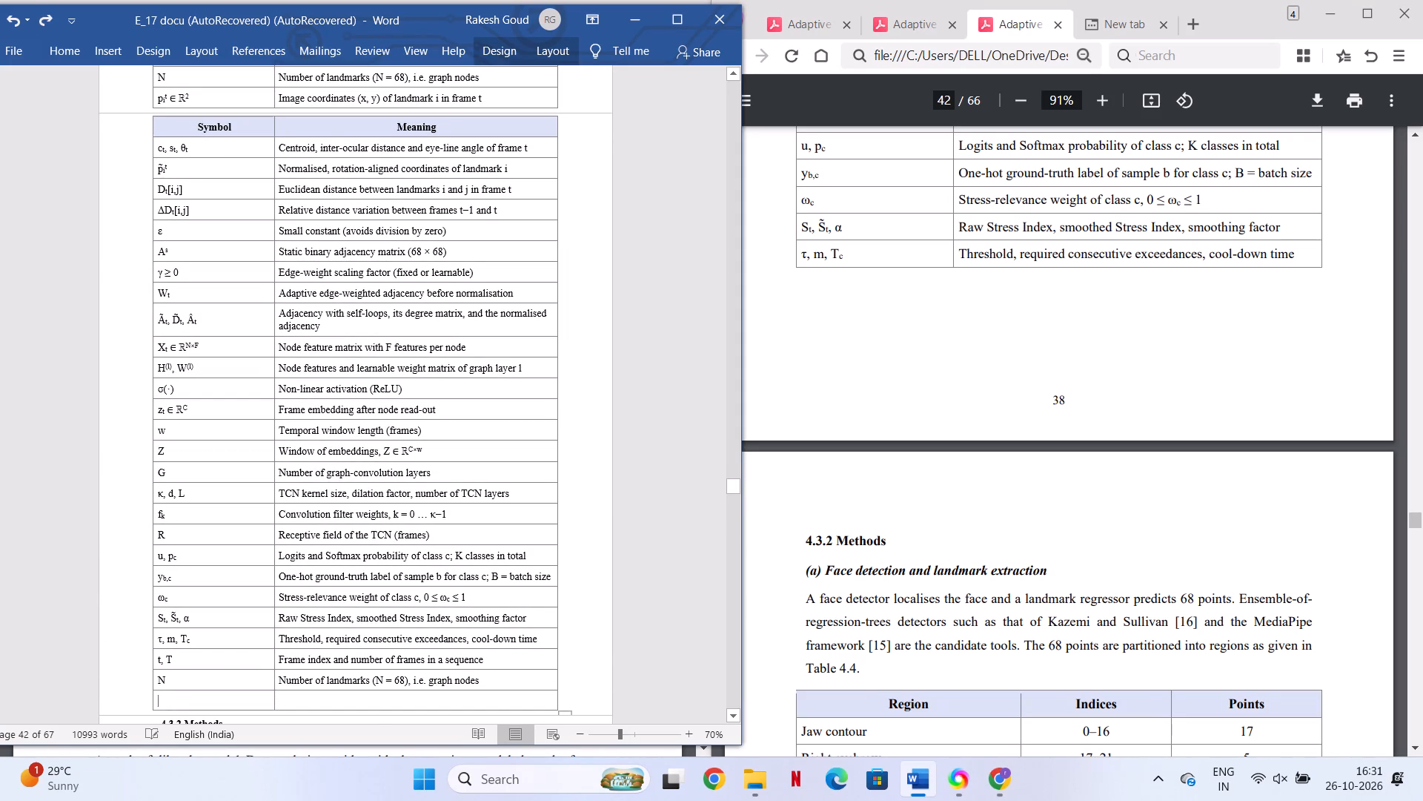
key(ctrl+z)
key(ctrl+z)
key(ctrl+z)
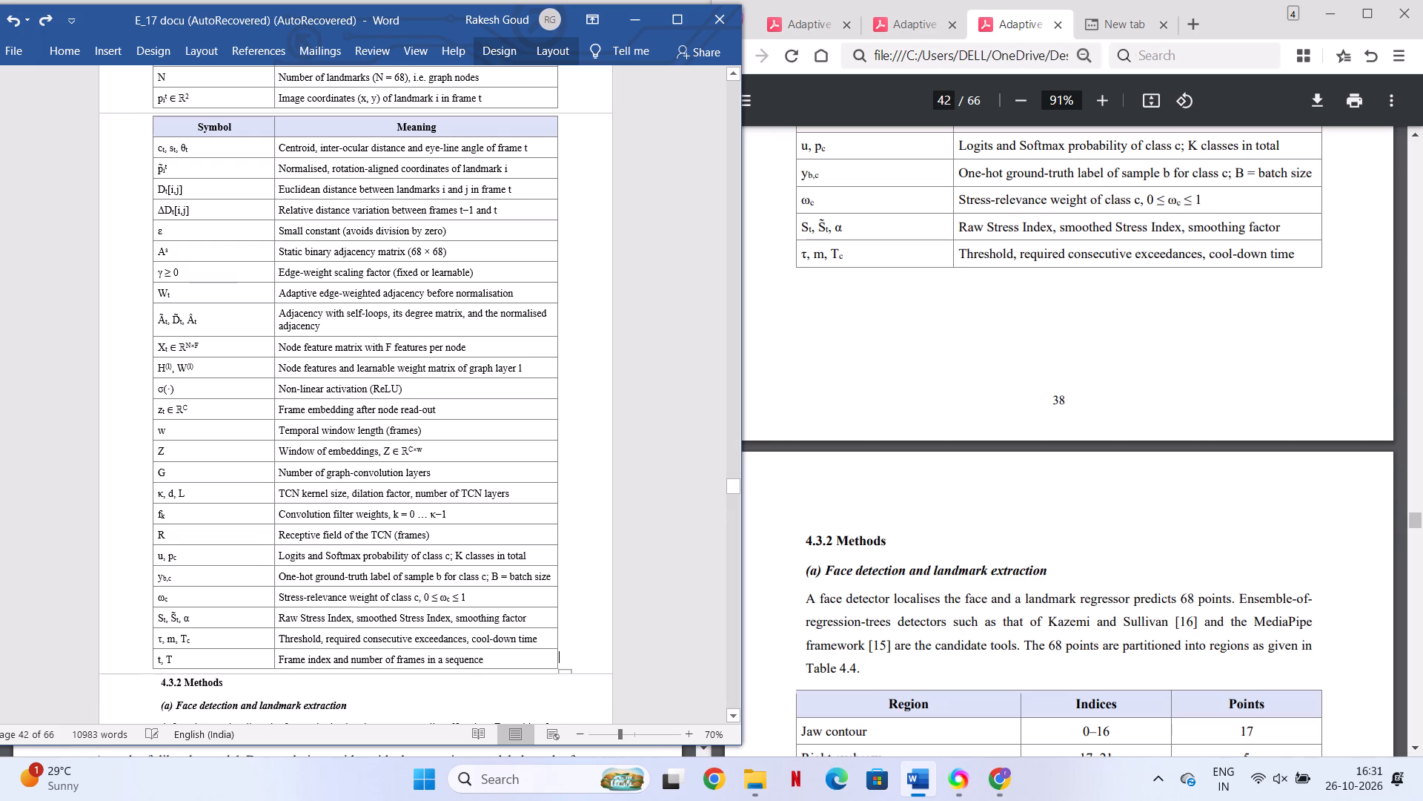
key(ctrl+z)
key(ctrl+z)
key(ctrl+z)
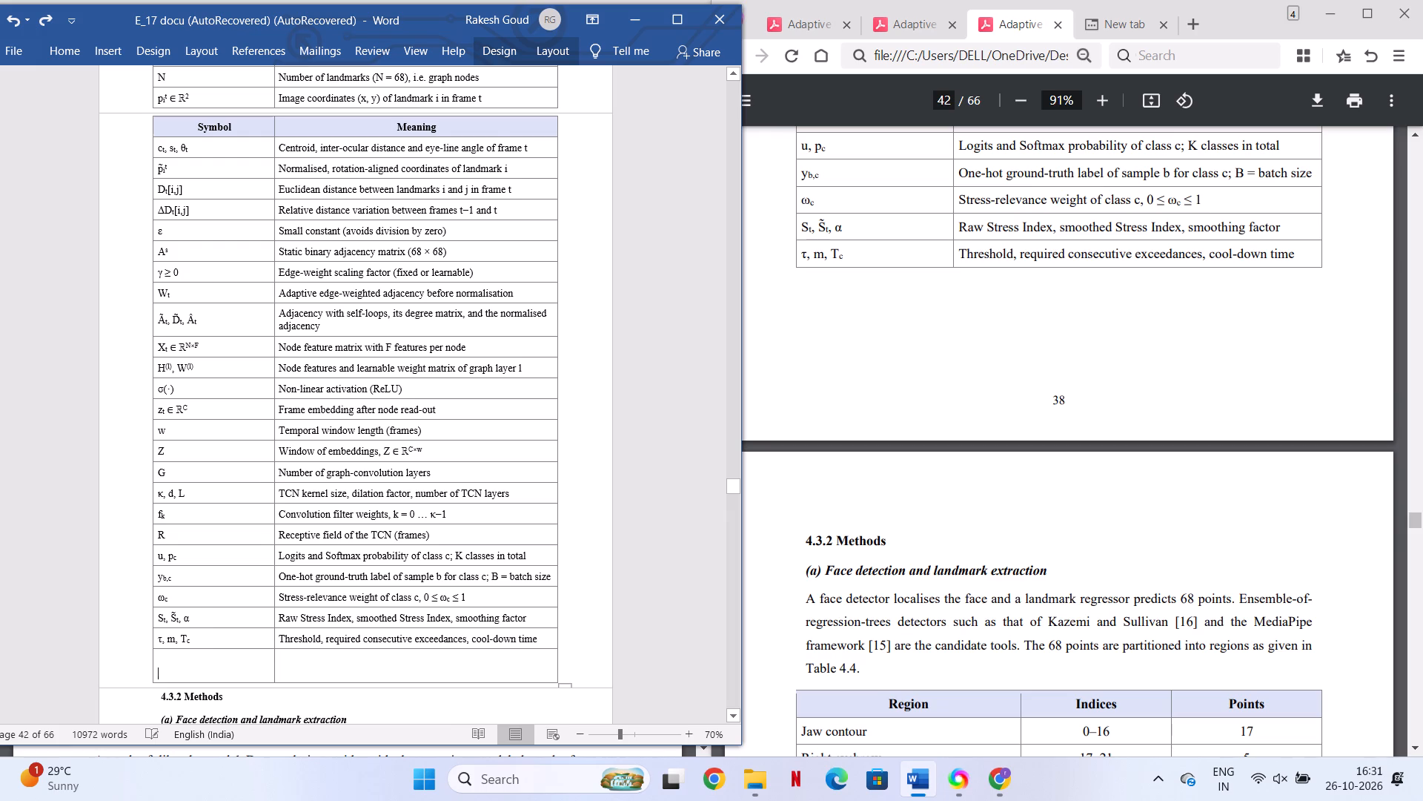
key(ctrl+z)
key(ctrl+z)
key(ctrl+z)
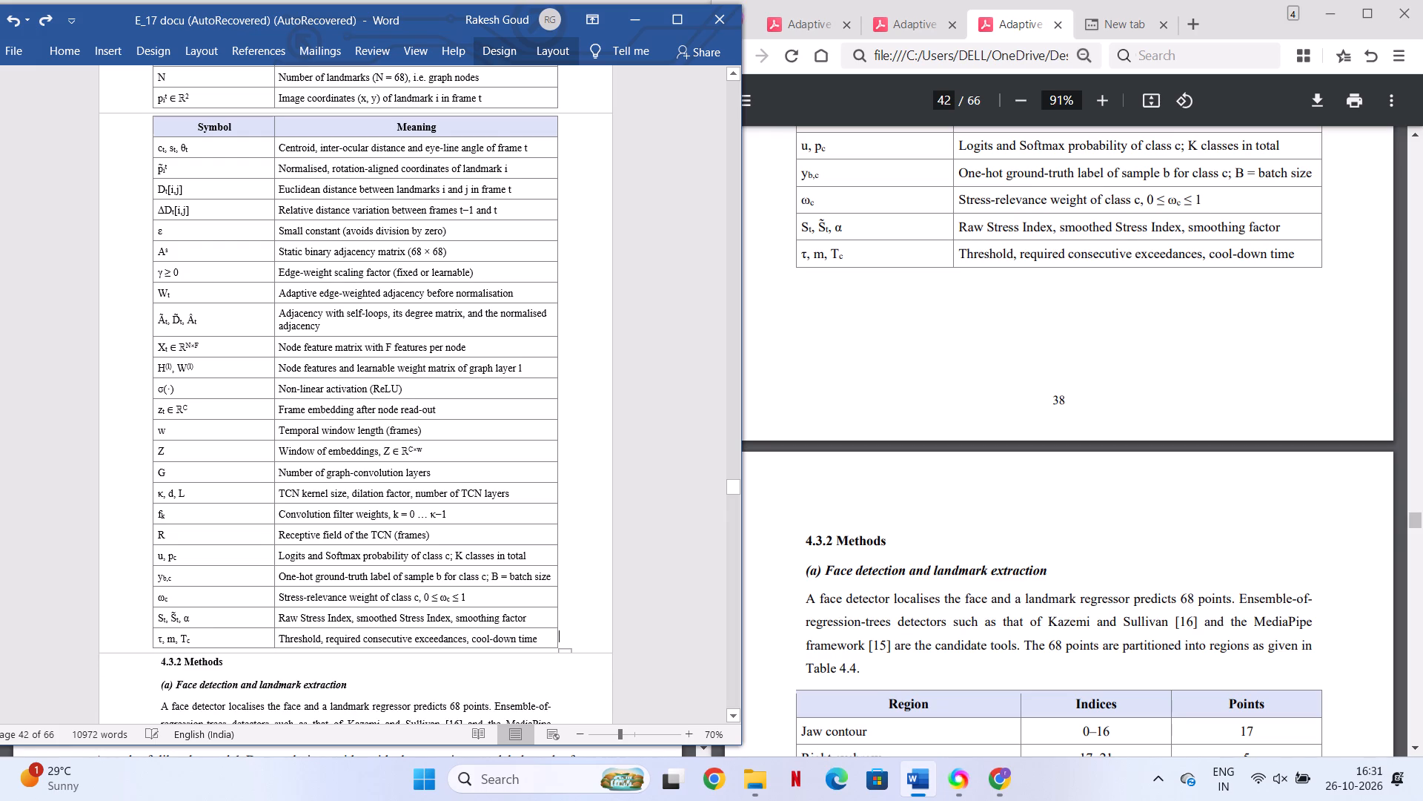
Compare the 4.3.2 Methods page, including Table 4.4 and the normalisation equations, between the document and the PDF.
scroll(533, 484, down, 2)
scroll(812, 446, down, 3)
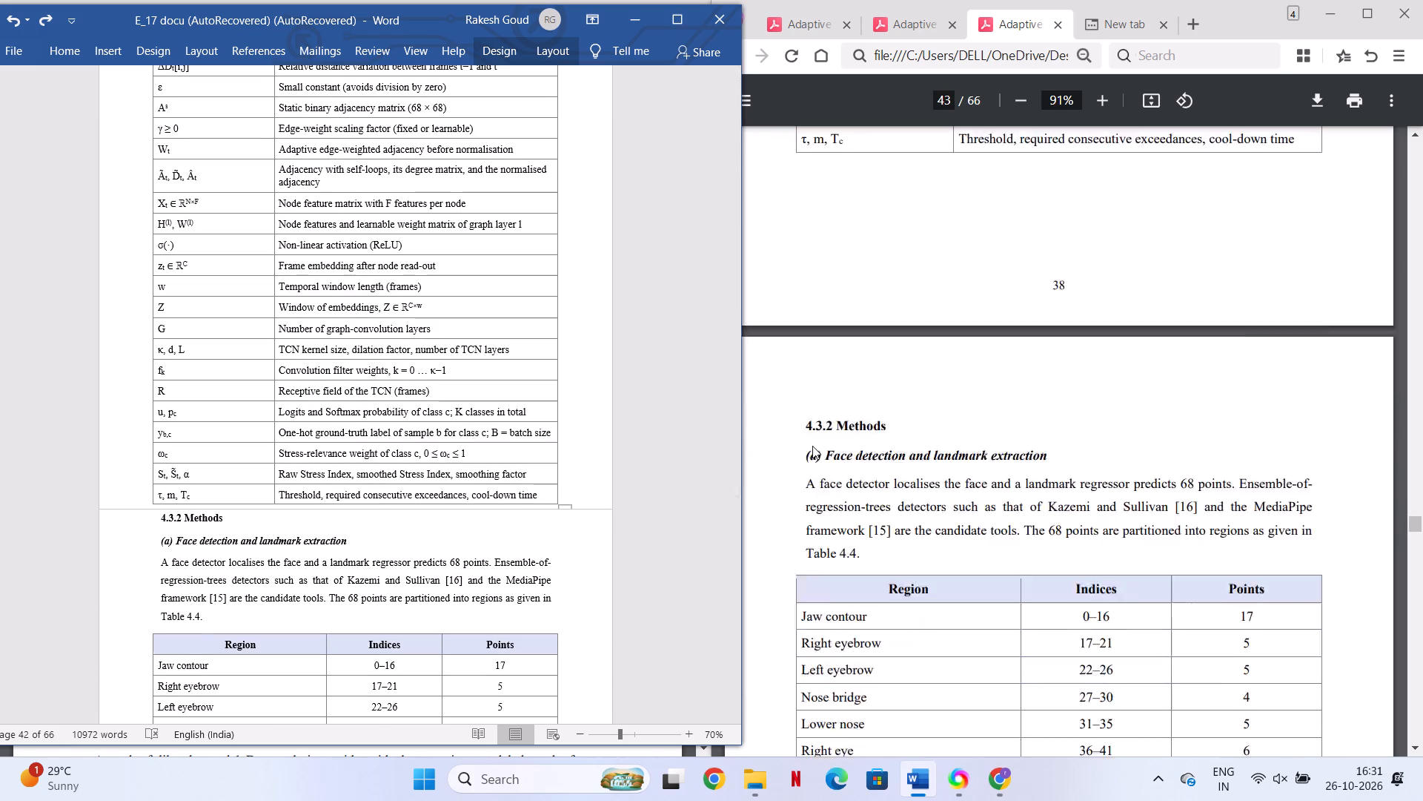
scroll(812, 446, down, 2)
scroll(449, 525, down, 5)
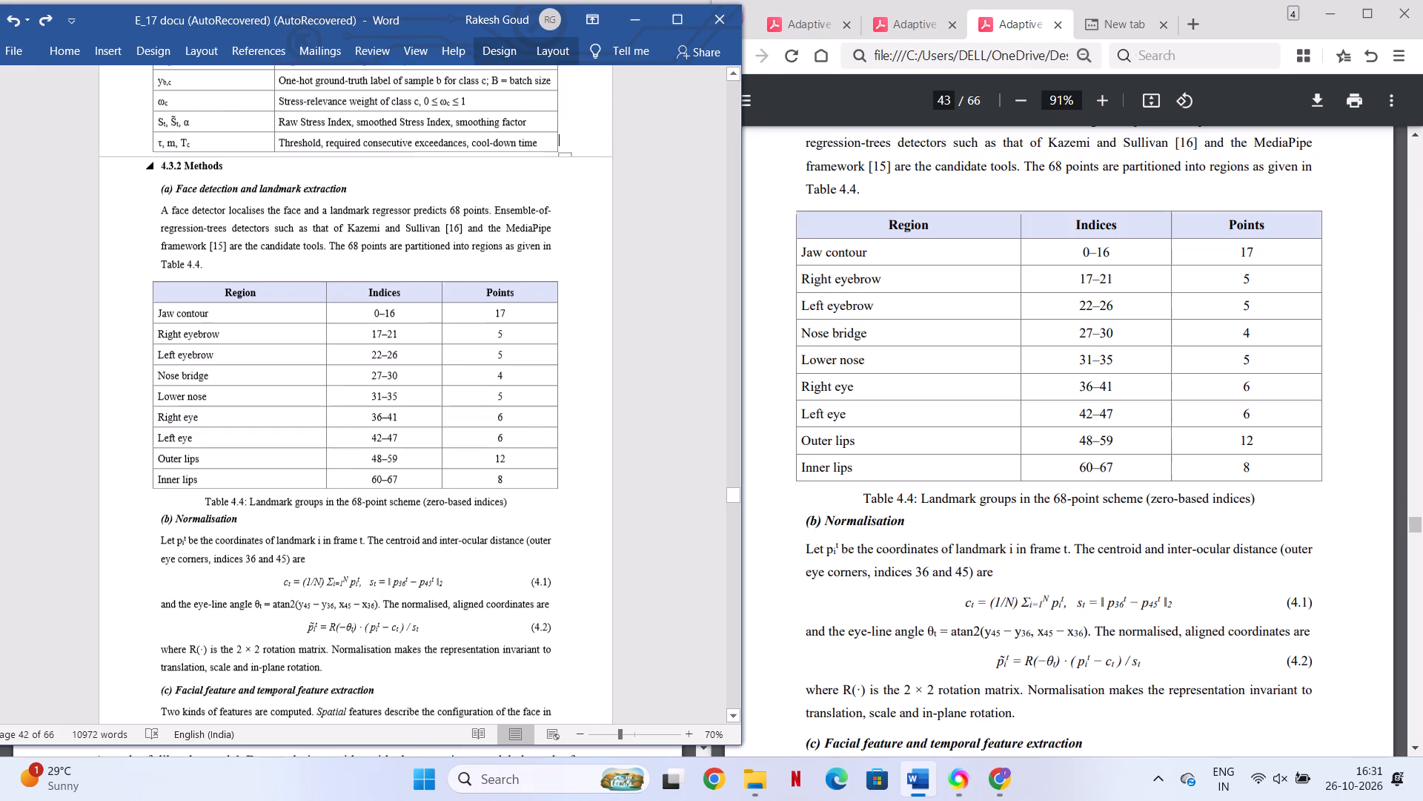
scroll(449, 525, down, 1)
scroll(975, 495, down, 4)
scroll(966, 510, up, 3)
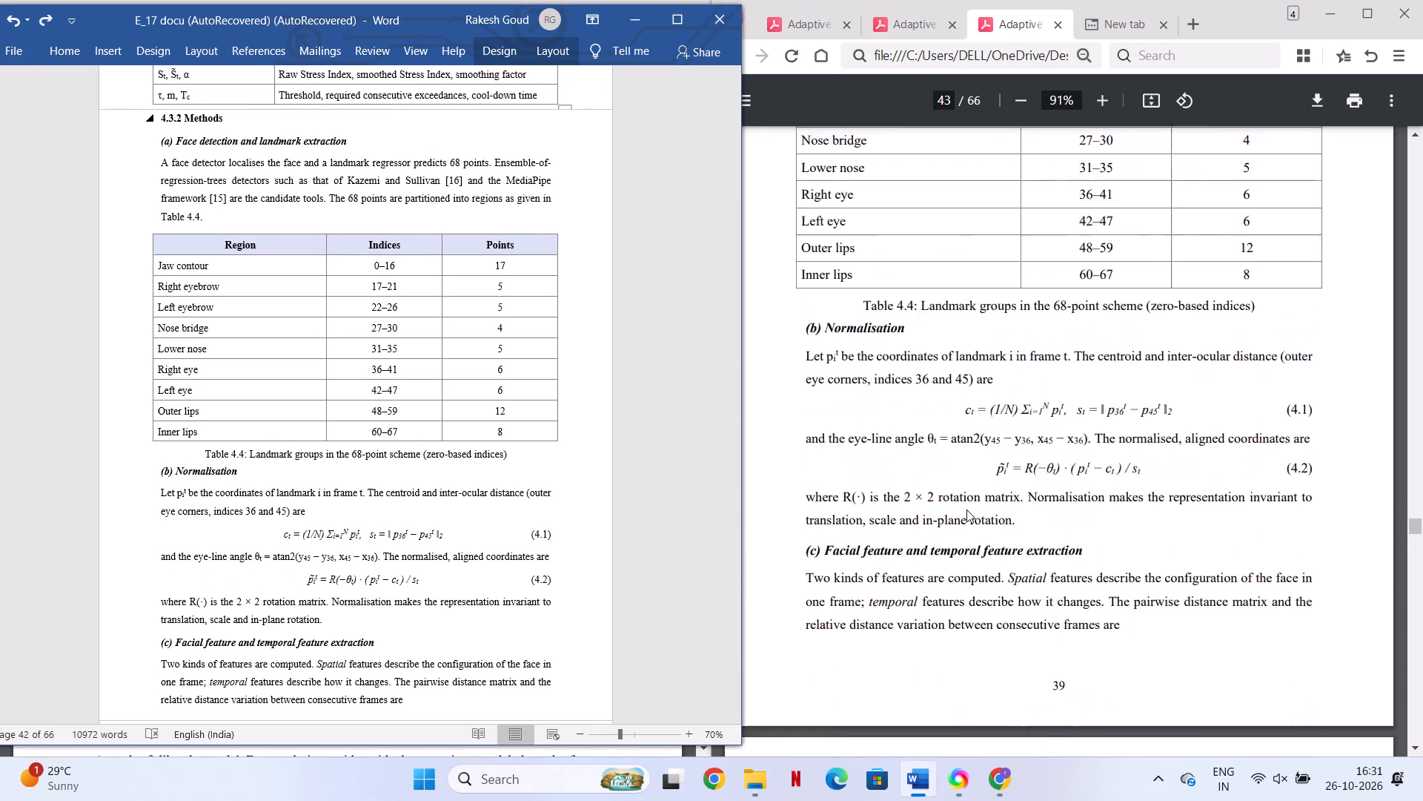
Review the PDF's page layout from the rest of Chapter 4 through the Chapter 5 results, tables and figures.
scroll(966, 510, down, 15)
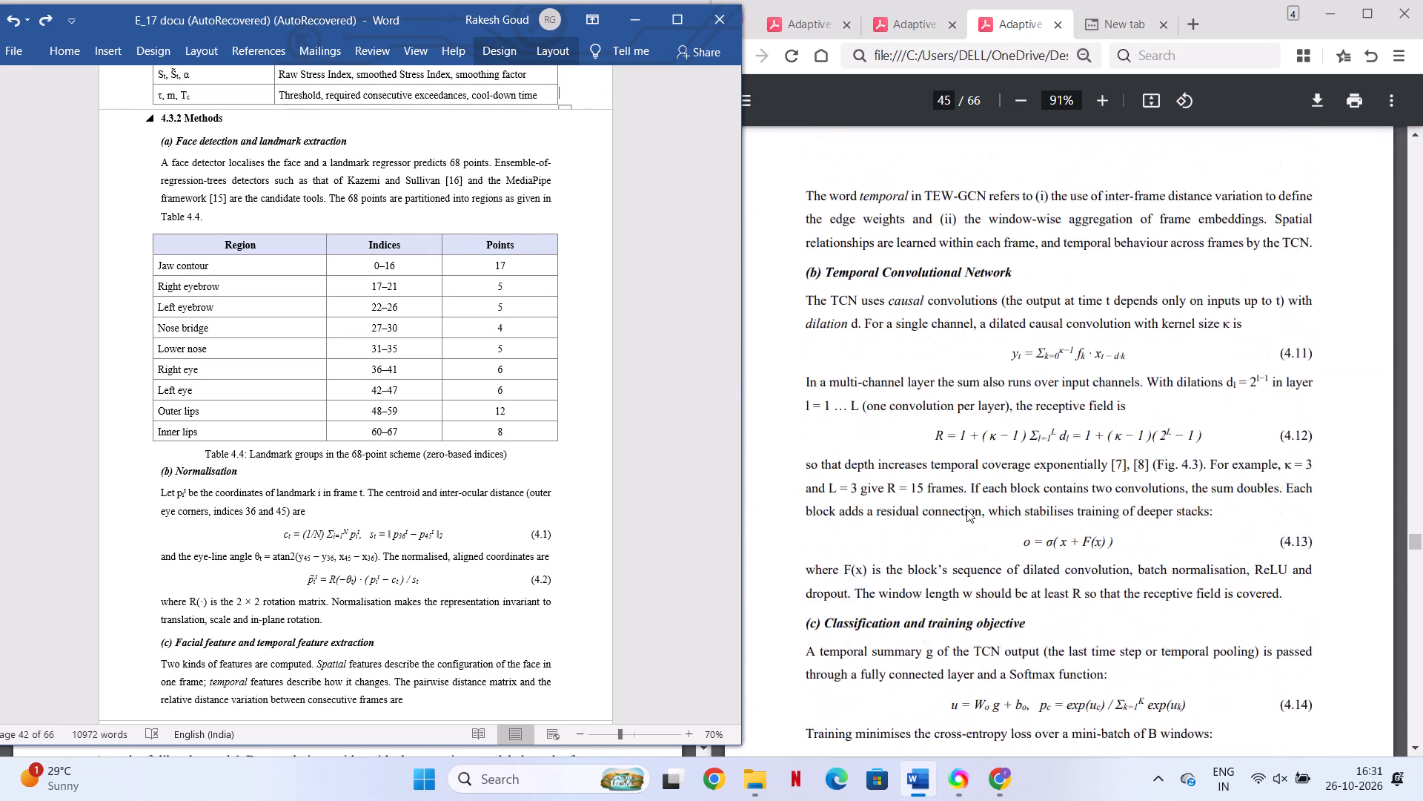
scroll(966, 510, down, 15)
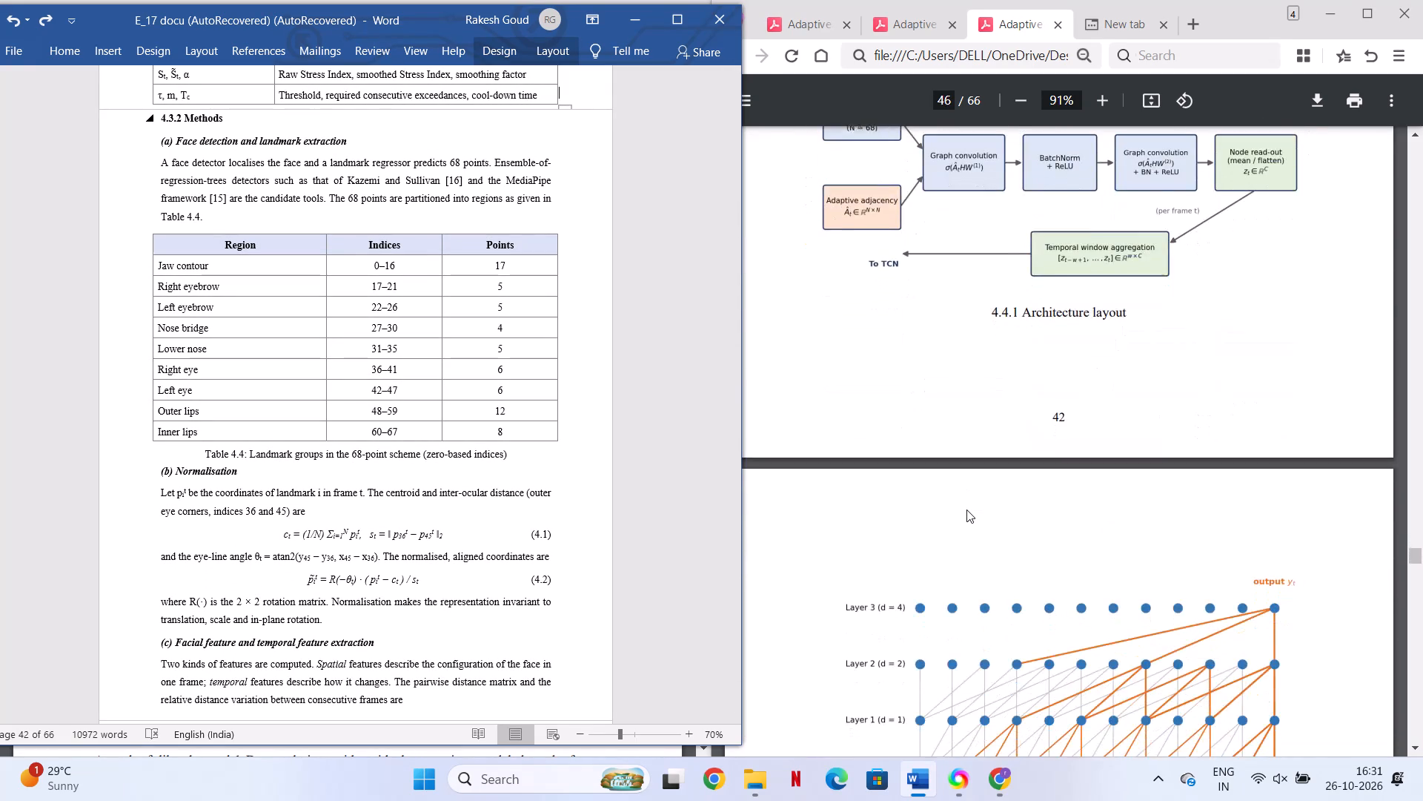
scroll(966, 510, down, 10)
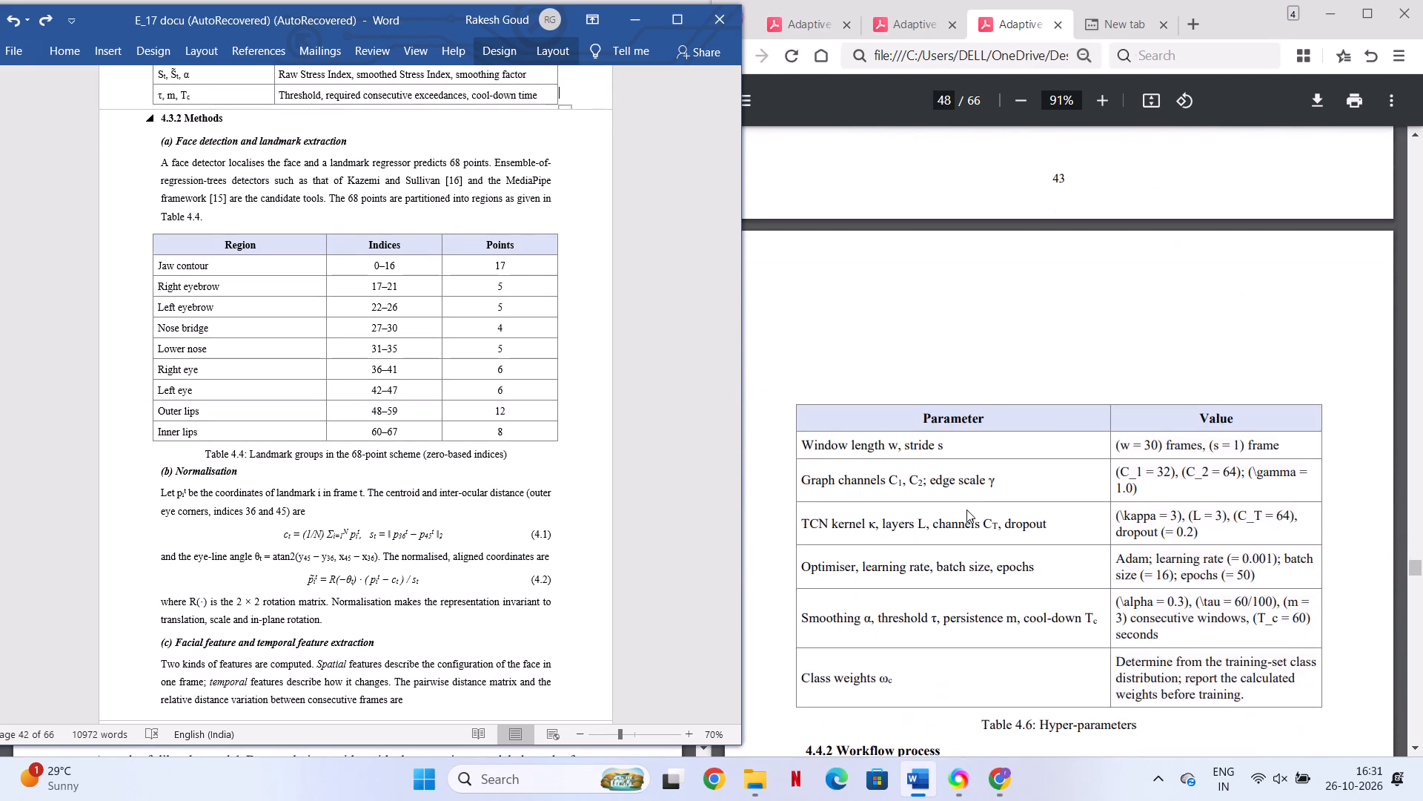
scroll(966, 510, down, 5)
scroll(966, 510, right, 1)
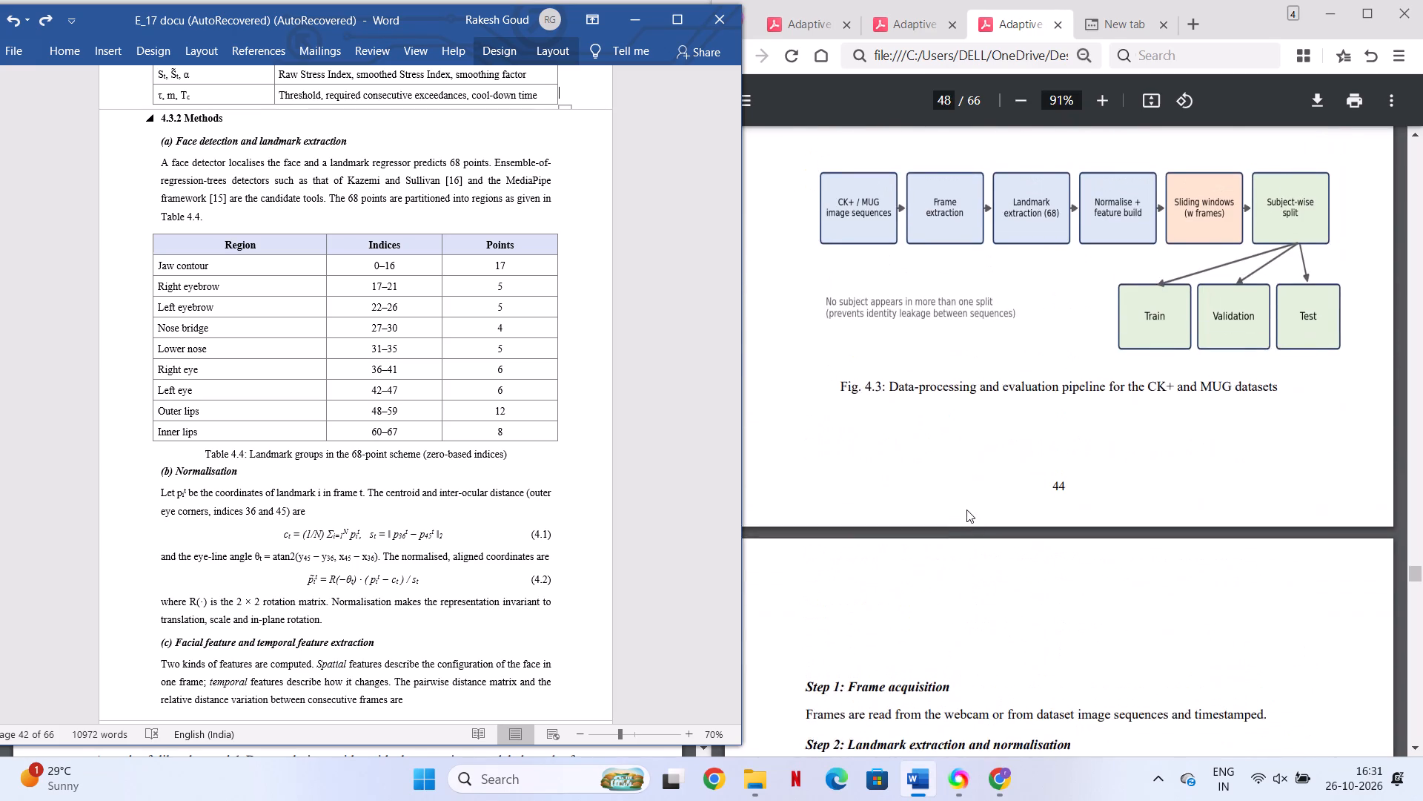
scroll(966, 510, down, 9)
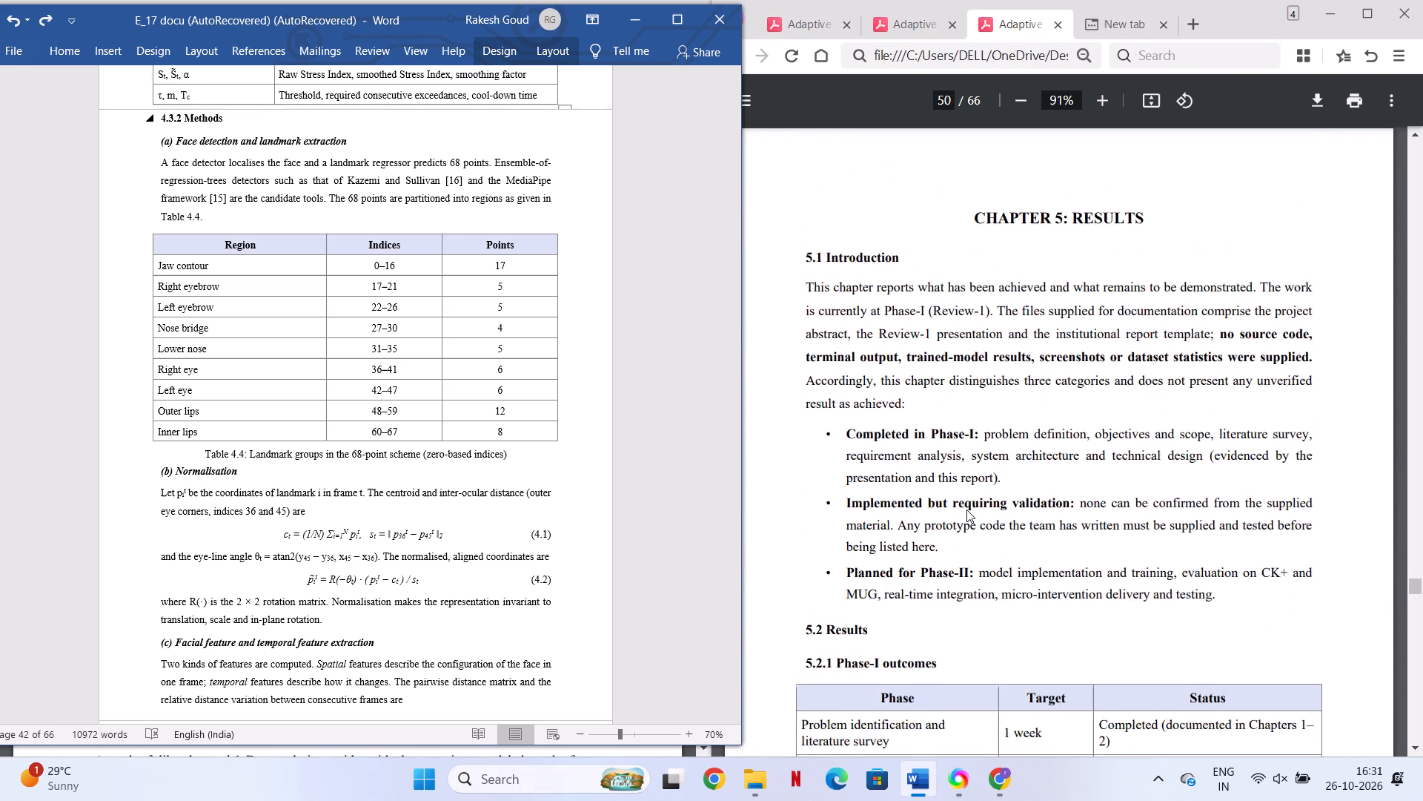
scroll(966, 510, down, 17)
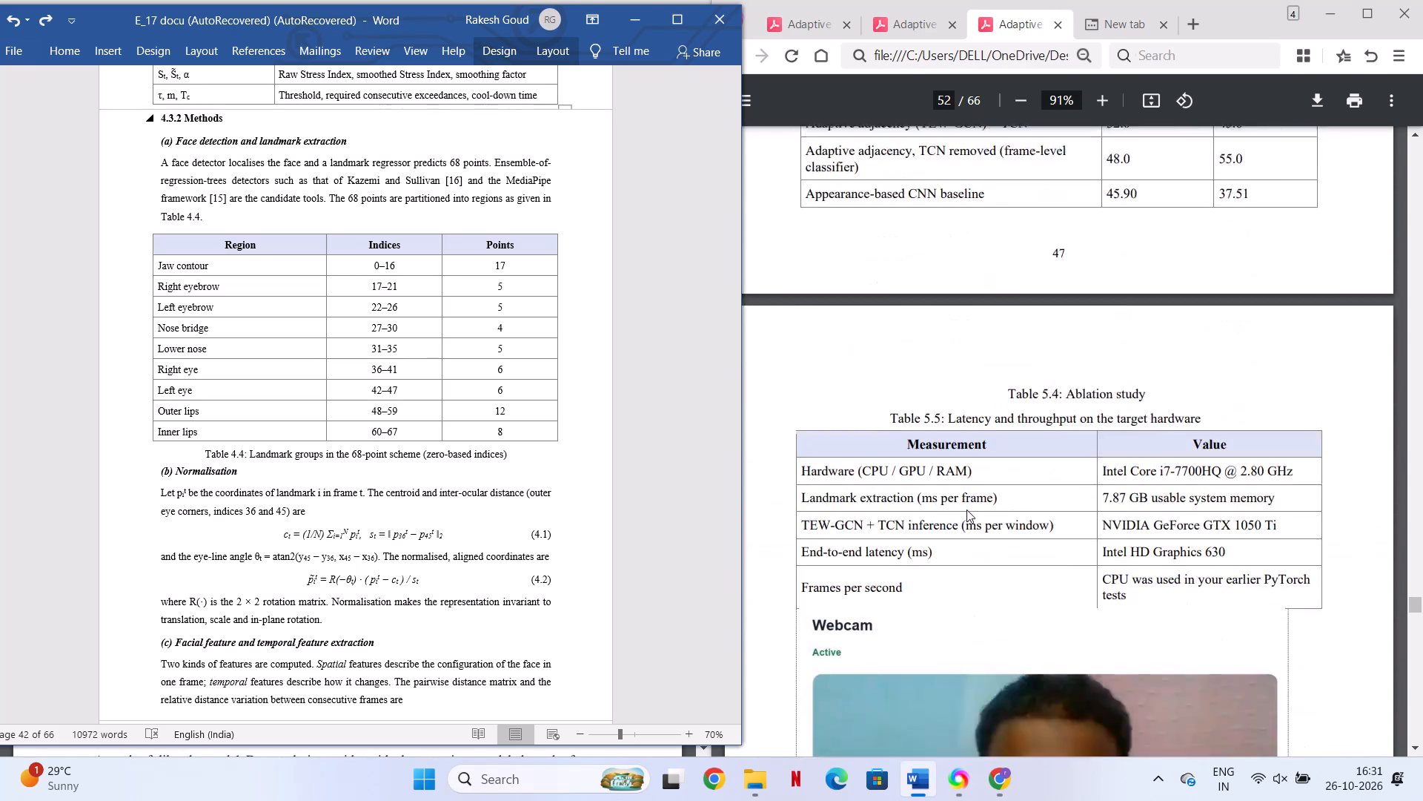
scroll(966, 510, down, 13)
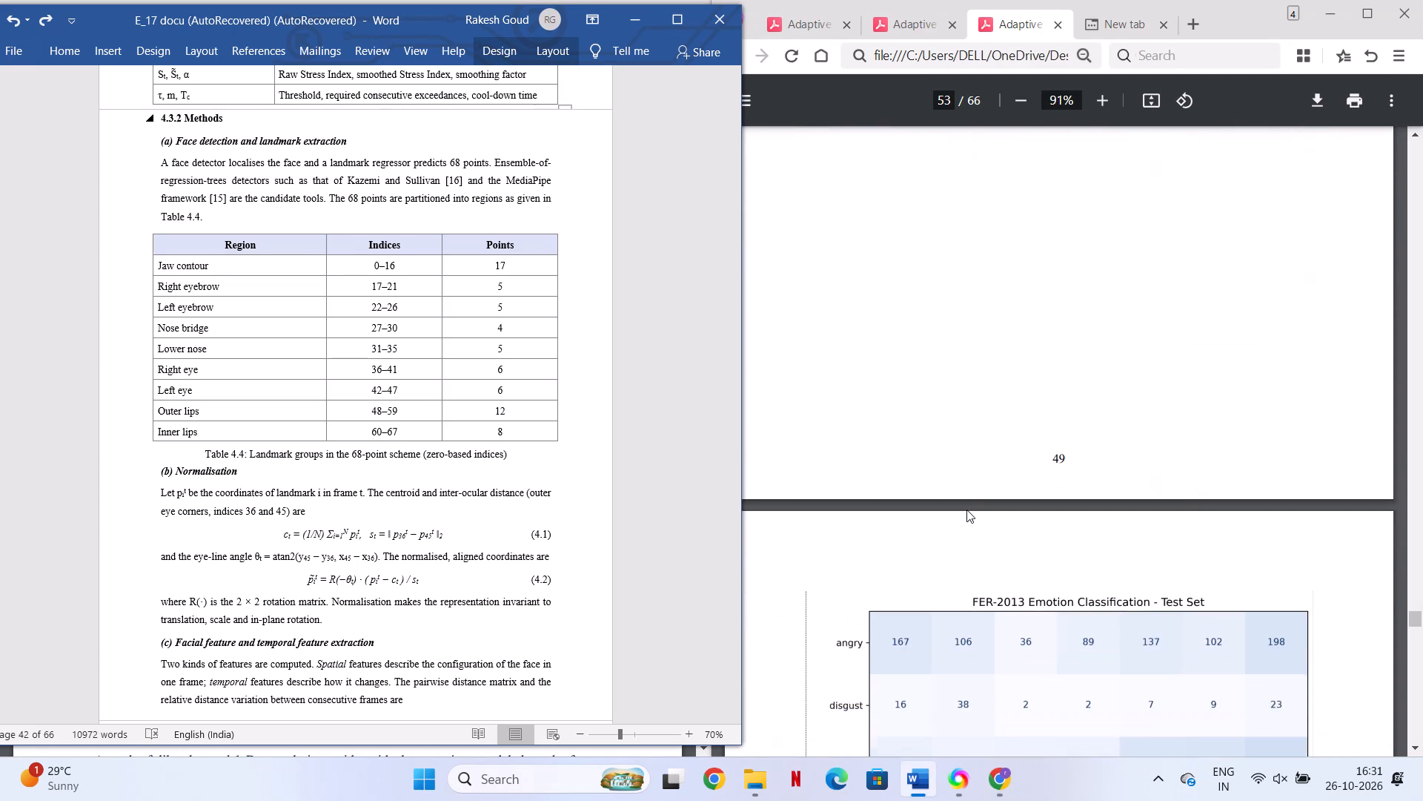
scroll(966, 510, down, 4)
scroll(966, 510, up, 8)
scroll(966, 510, down, 9)
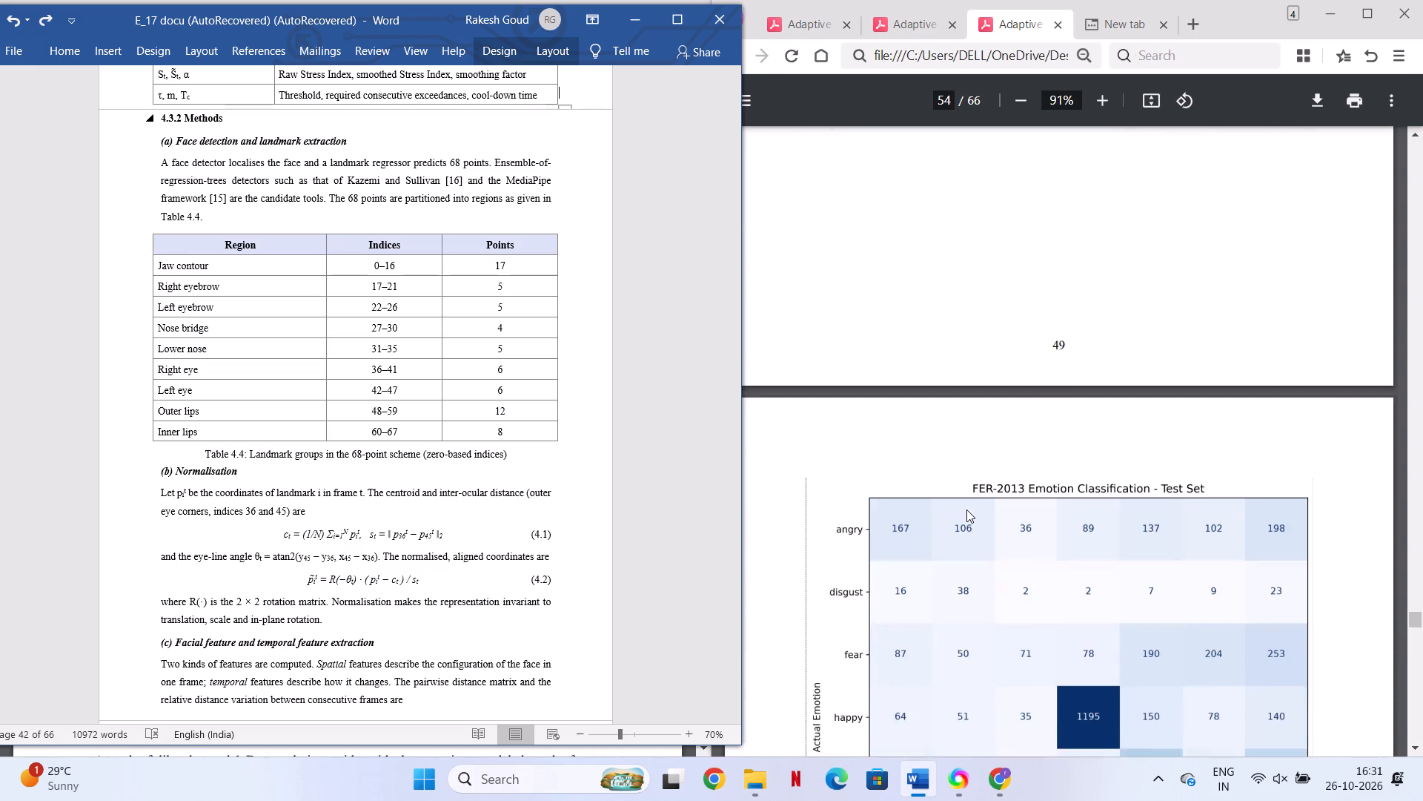
scroll(966, 510, down, 19)
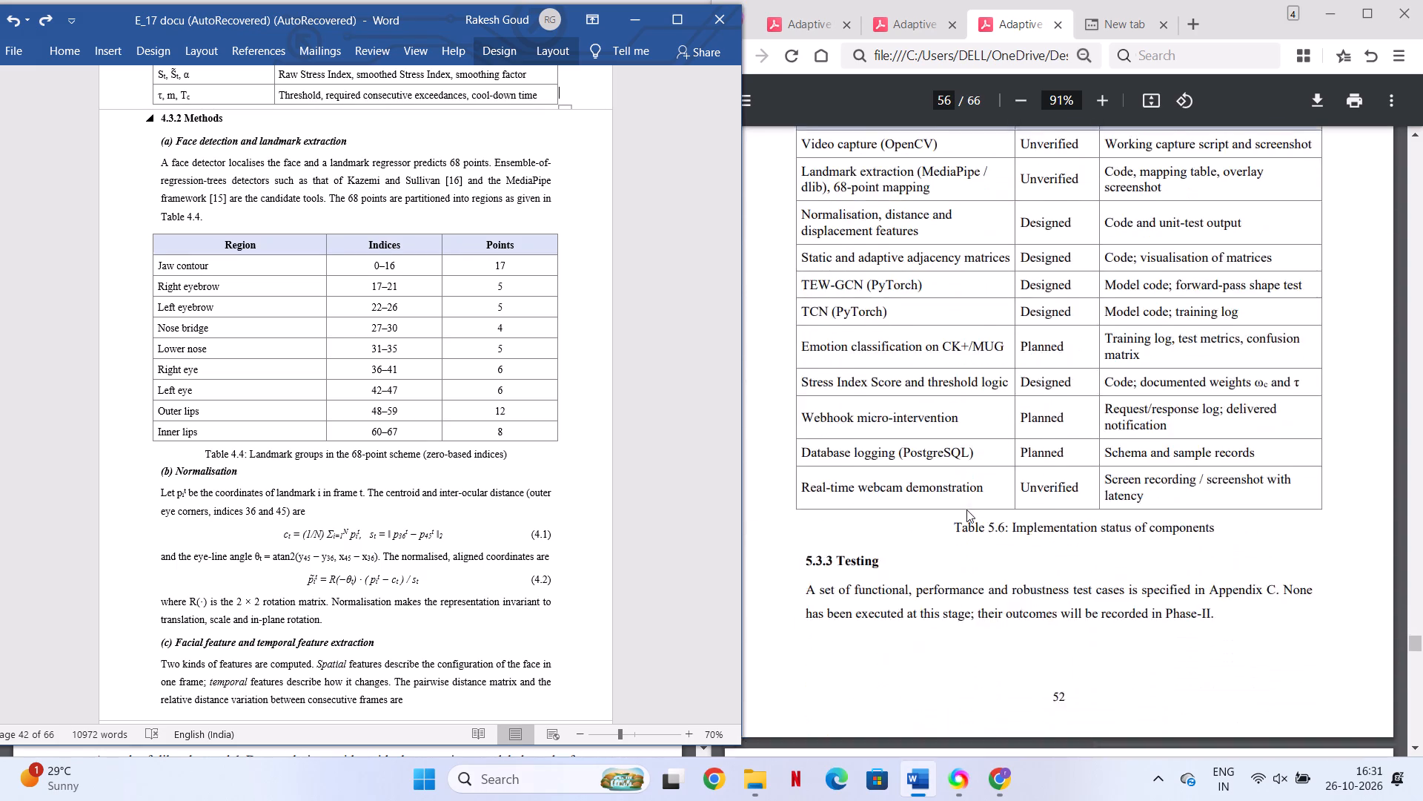
scroll(966, 510, down, 14)
Examine how Table 5.8 in 5.5 Summary of Results breaks across PDF pages and the space left after it.
scroll(966, 510, up, 1)
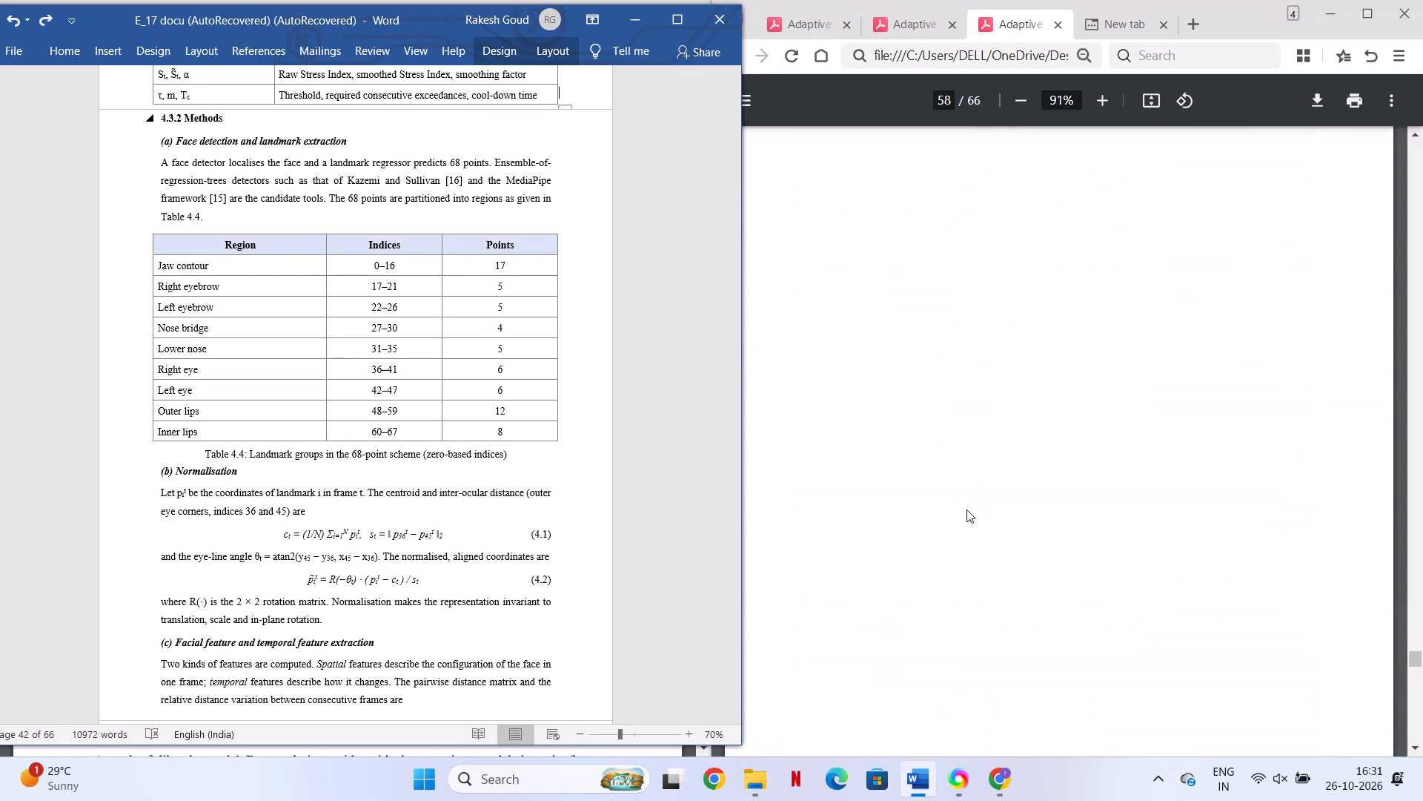
scroll(966, 510, up, 2)
scroll(966, 510, down, 3)
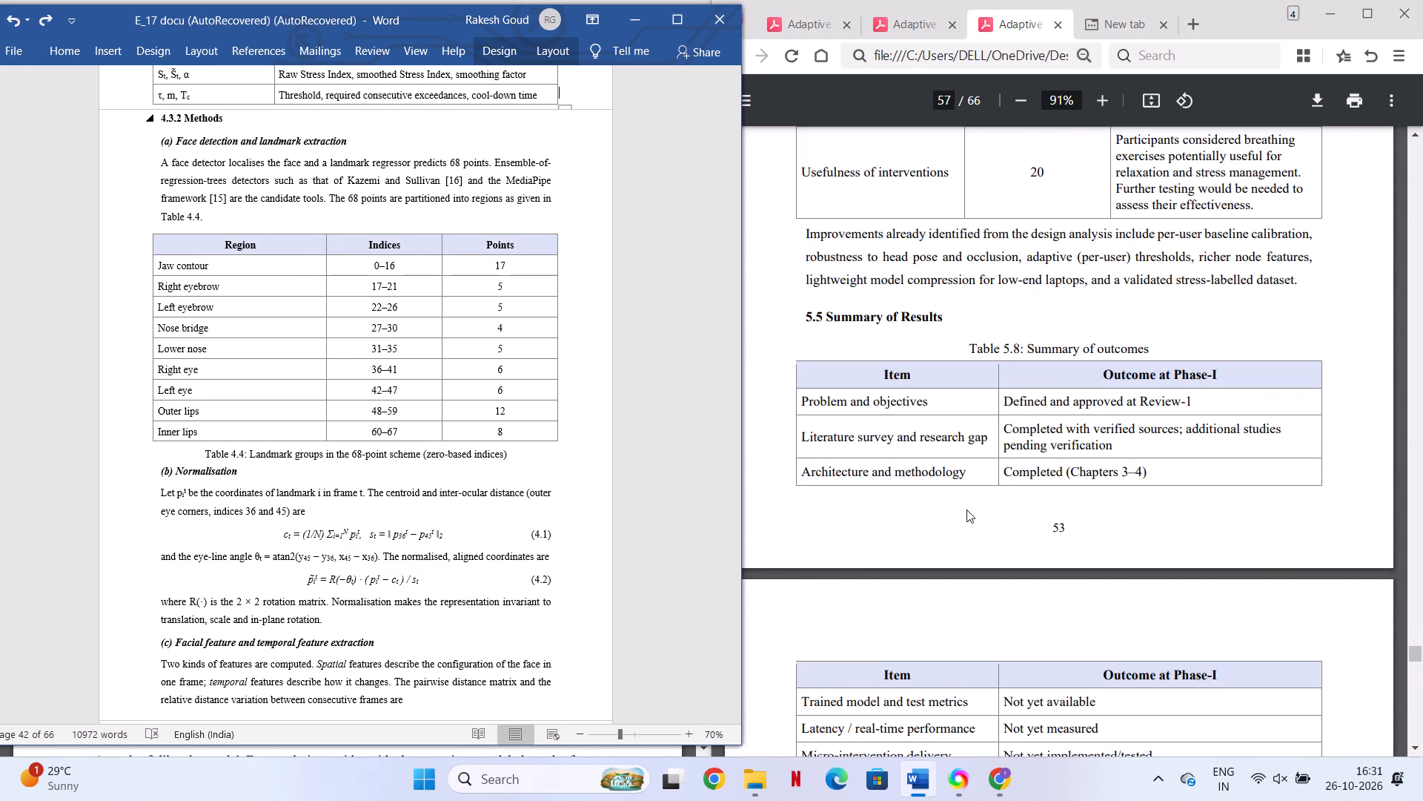
scroll(966, 510, down, 2)
scroll(966, 510, up, 8)
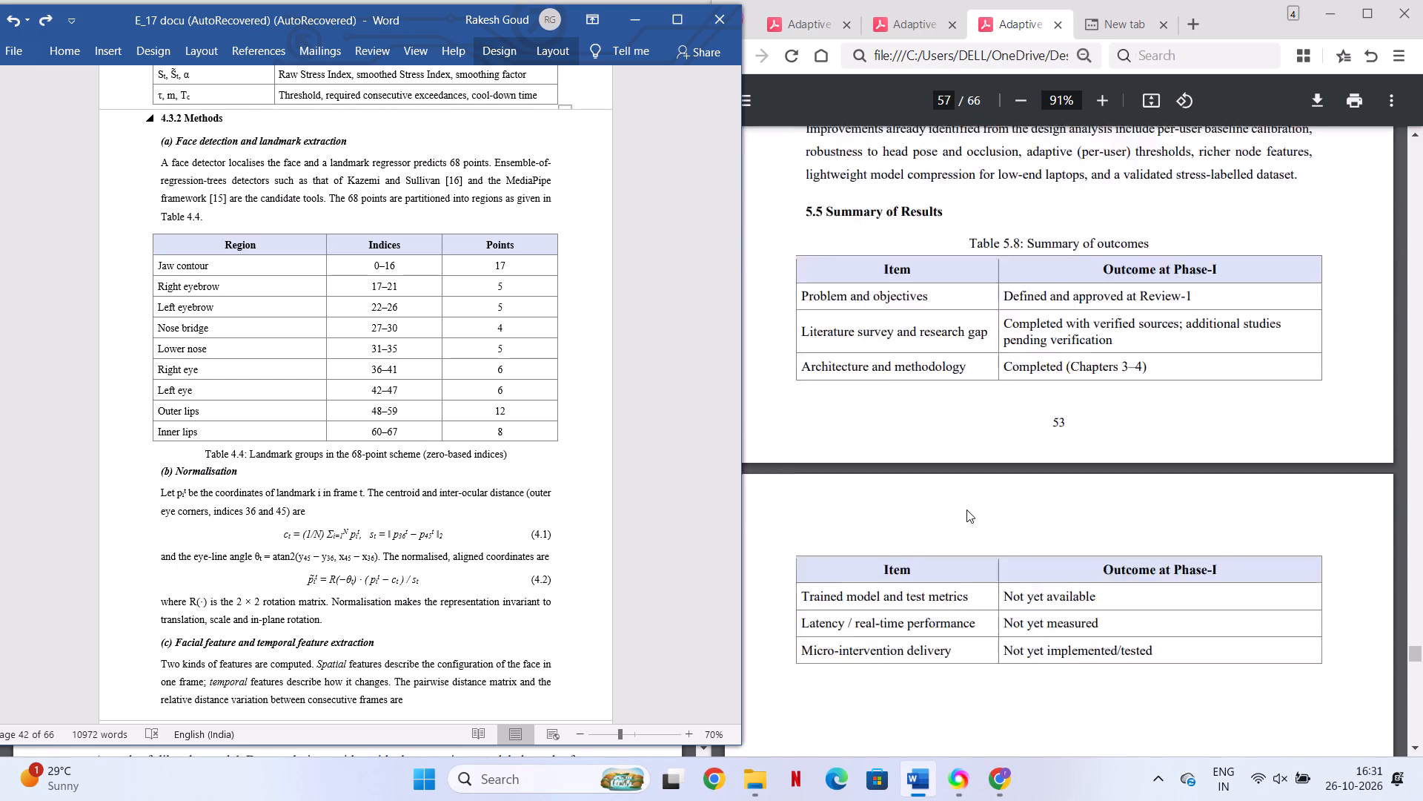
scroll(966, 510, up, 2)
scroll(966, 510, down, 2)
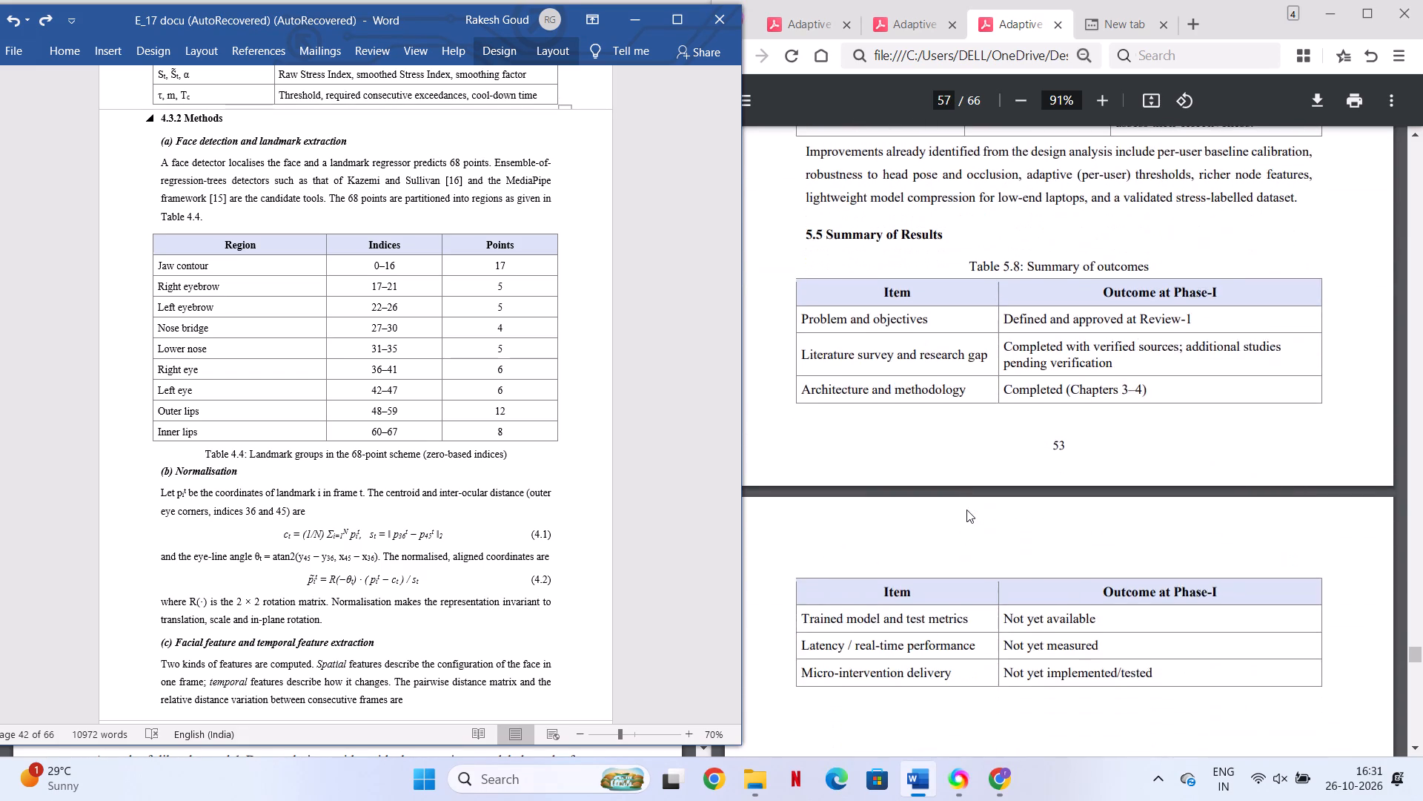
scroll(966, 510, down, 6)
scroll(966, 510, up, 2)
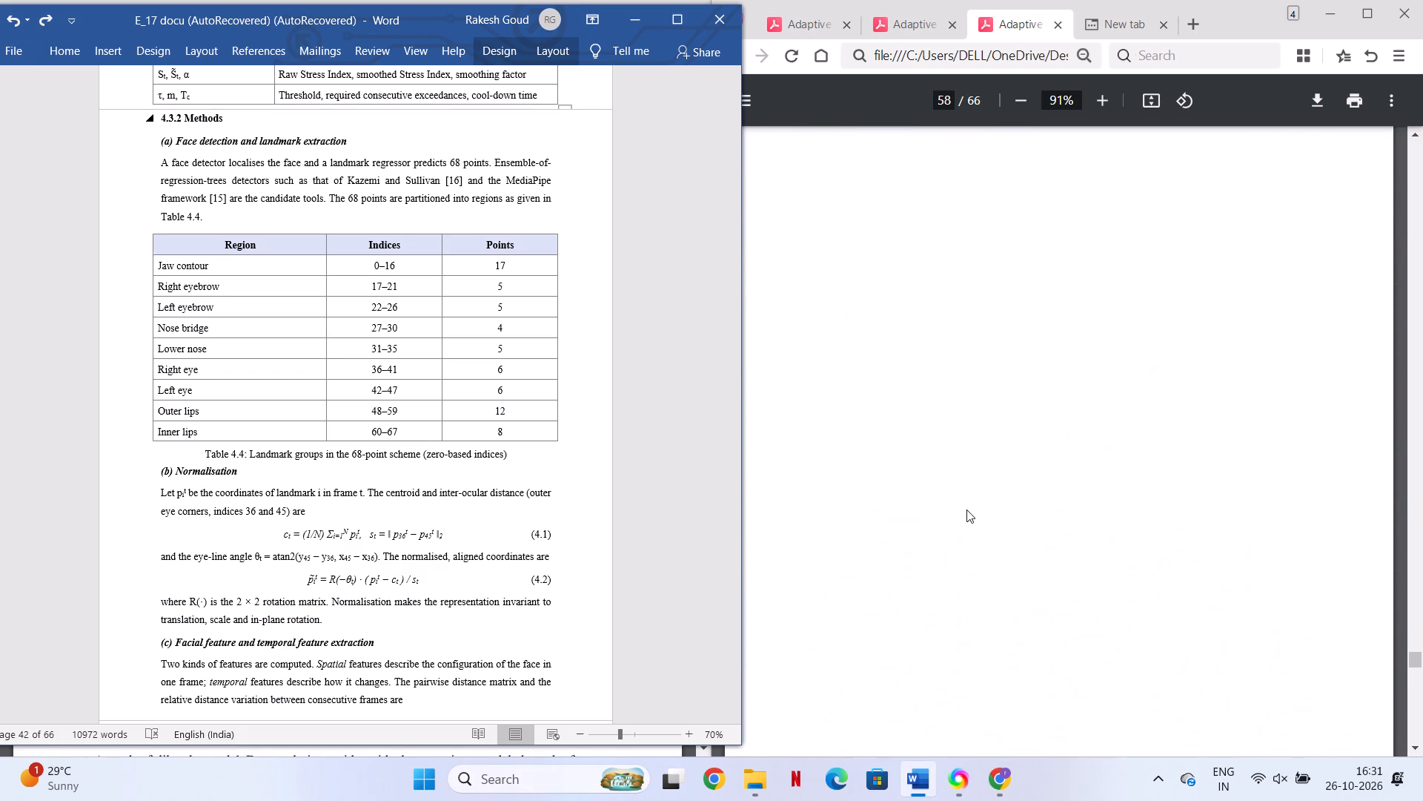
Examine in the PDF how Table 5.8 in 5.5 Summary of Results is split across two pages.
scroll(966, 510, up, 4)
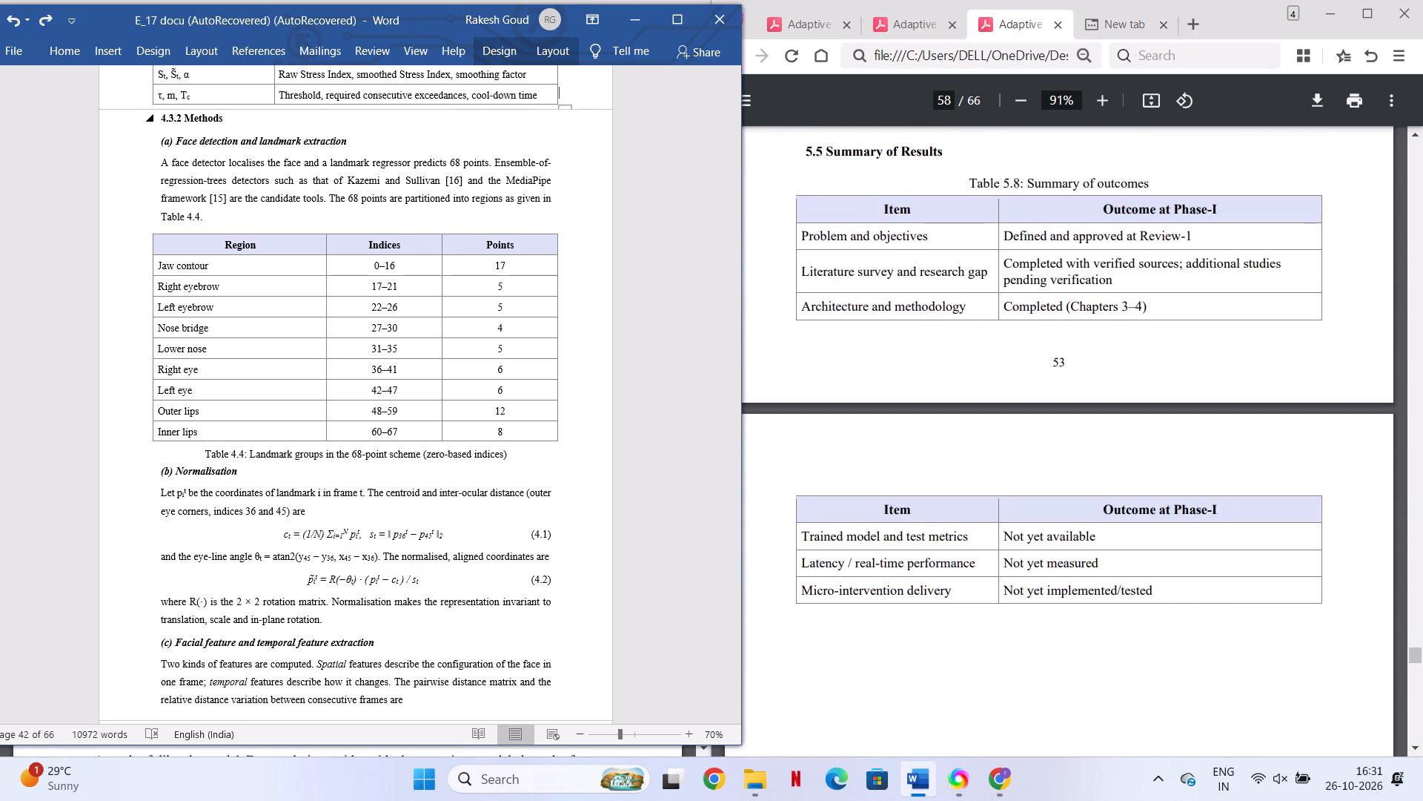
scroll(1015, 566, up, 1)
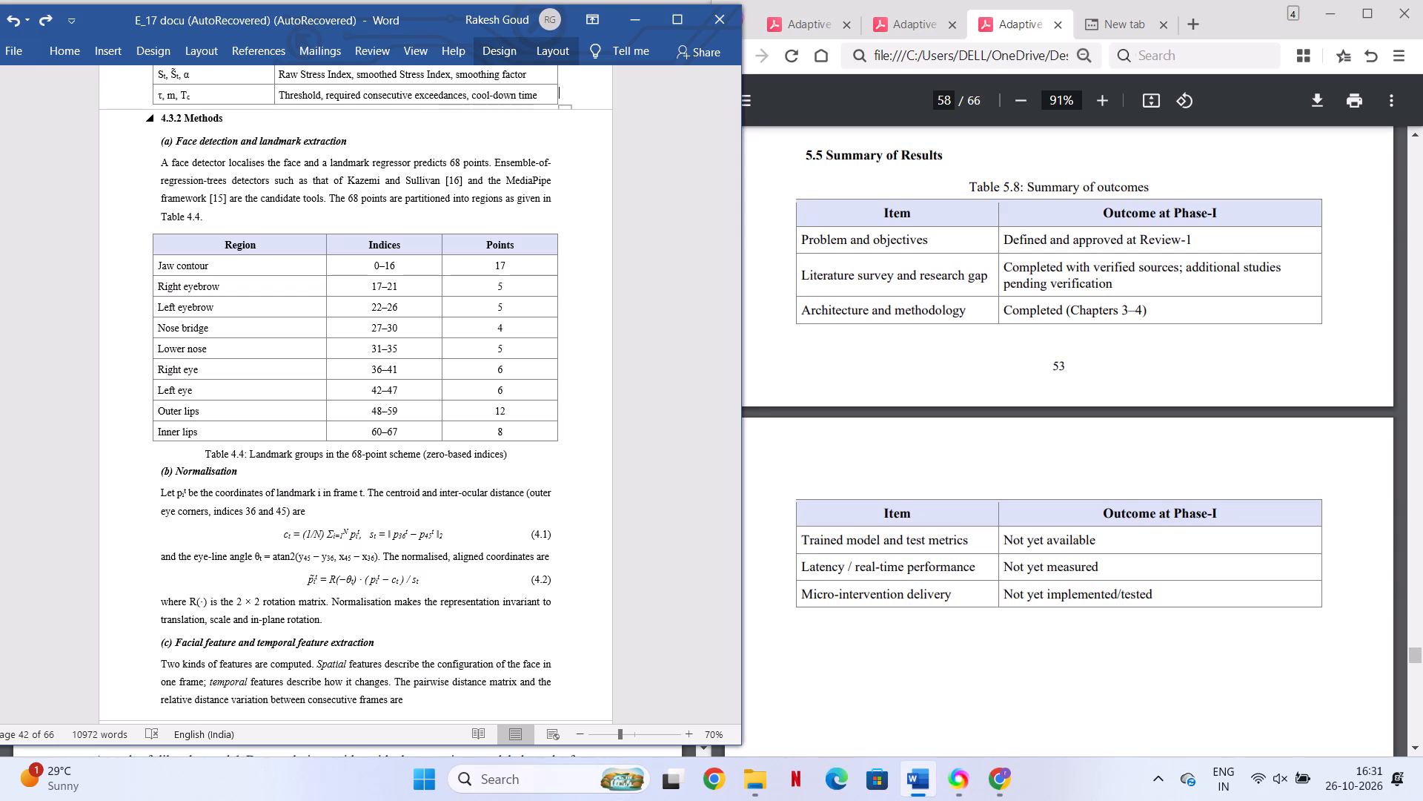
scroll(1015, 566, up, 2)
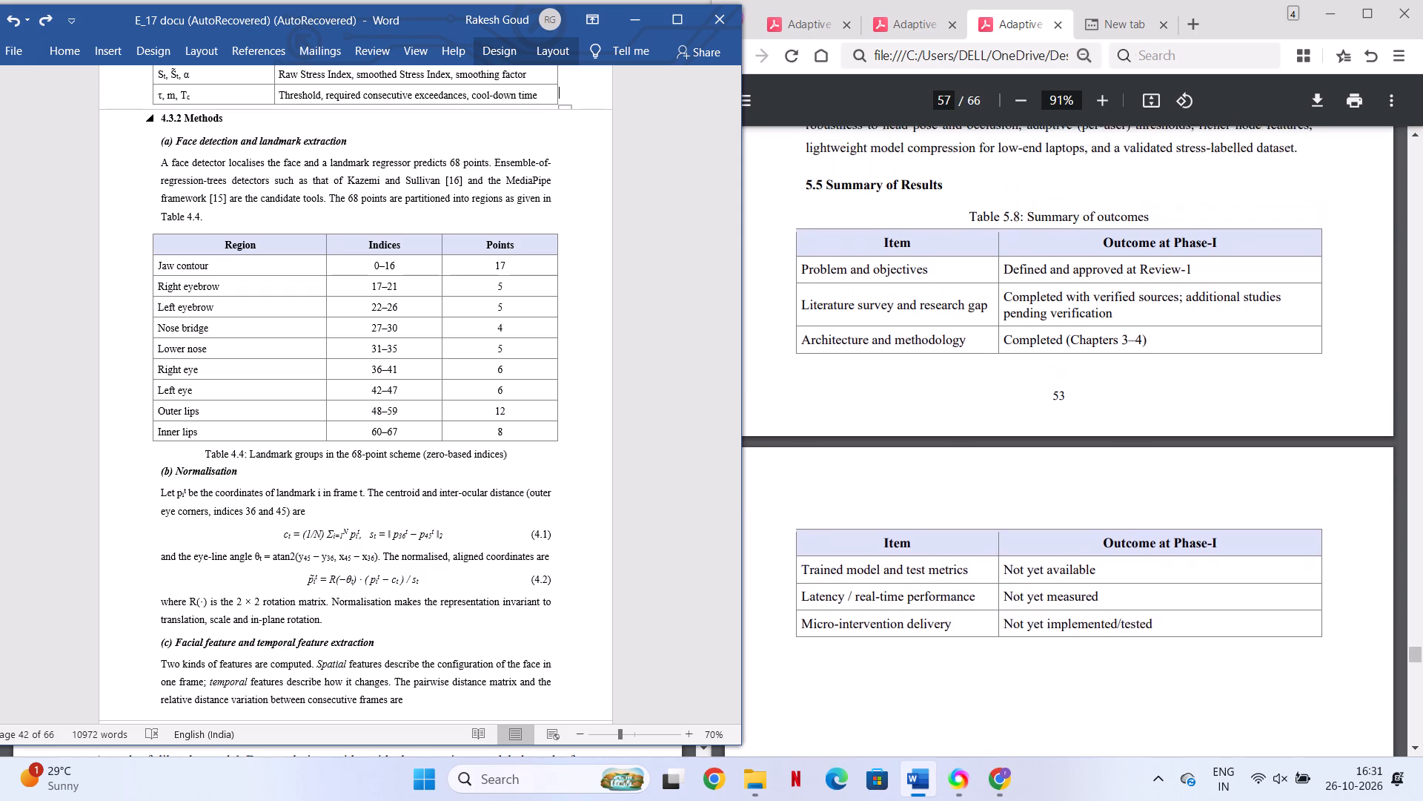
scroll(1015, 566, up, 4)
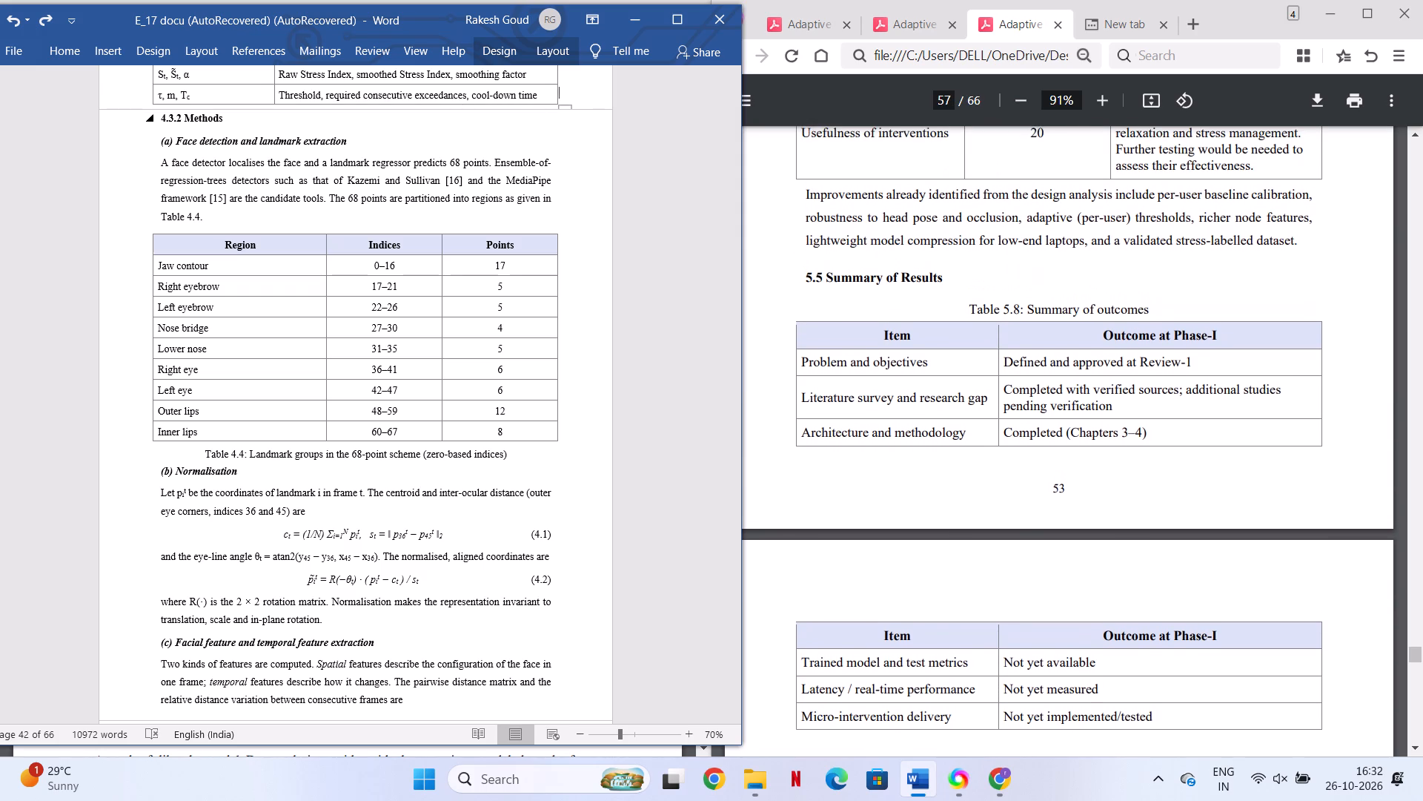
scroll(1015, 566, up, 2)
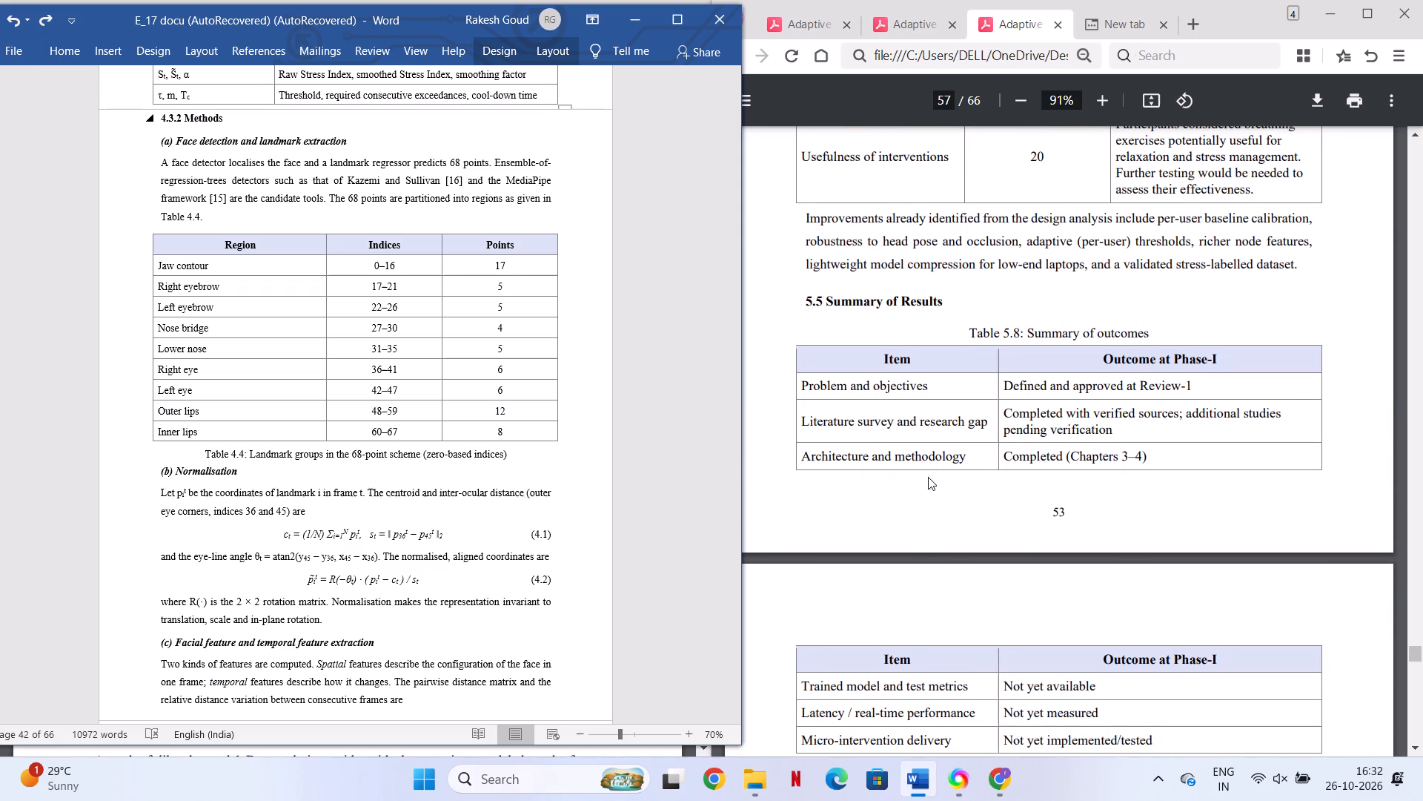
click(928, 477)
click(1082, 477)
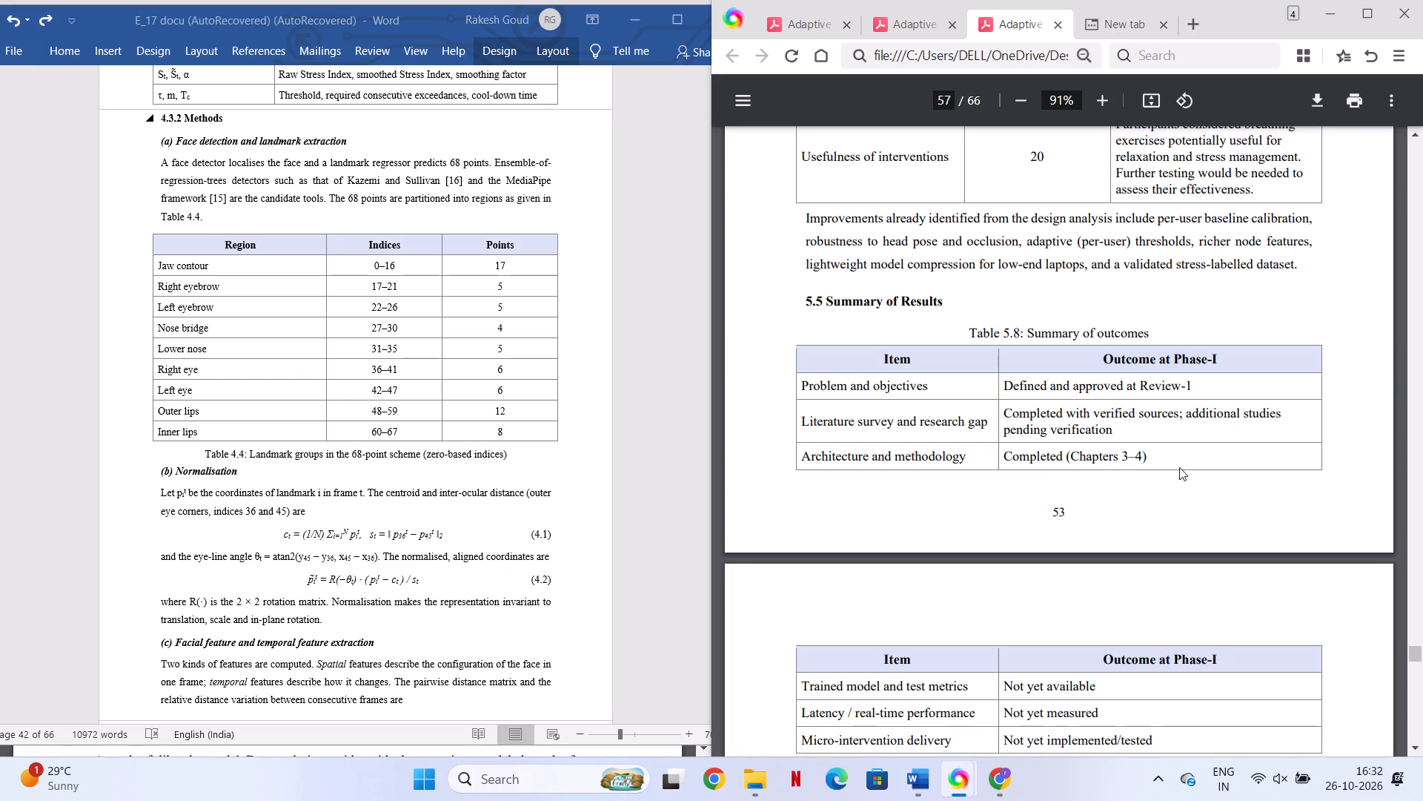
click(1327, 458)
click(1154, 667)
scroll(1064, 665, down, 1)
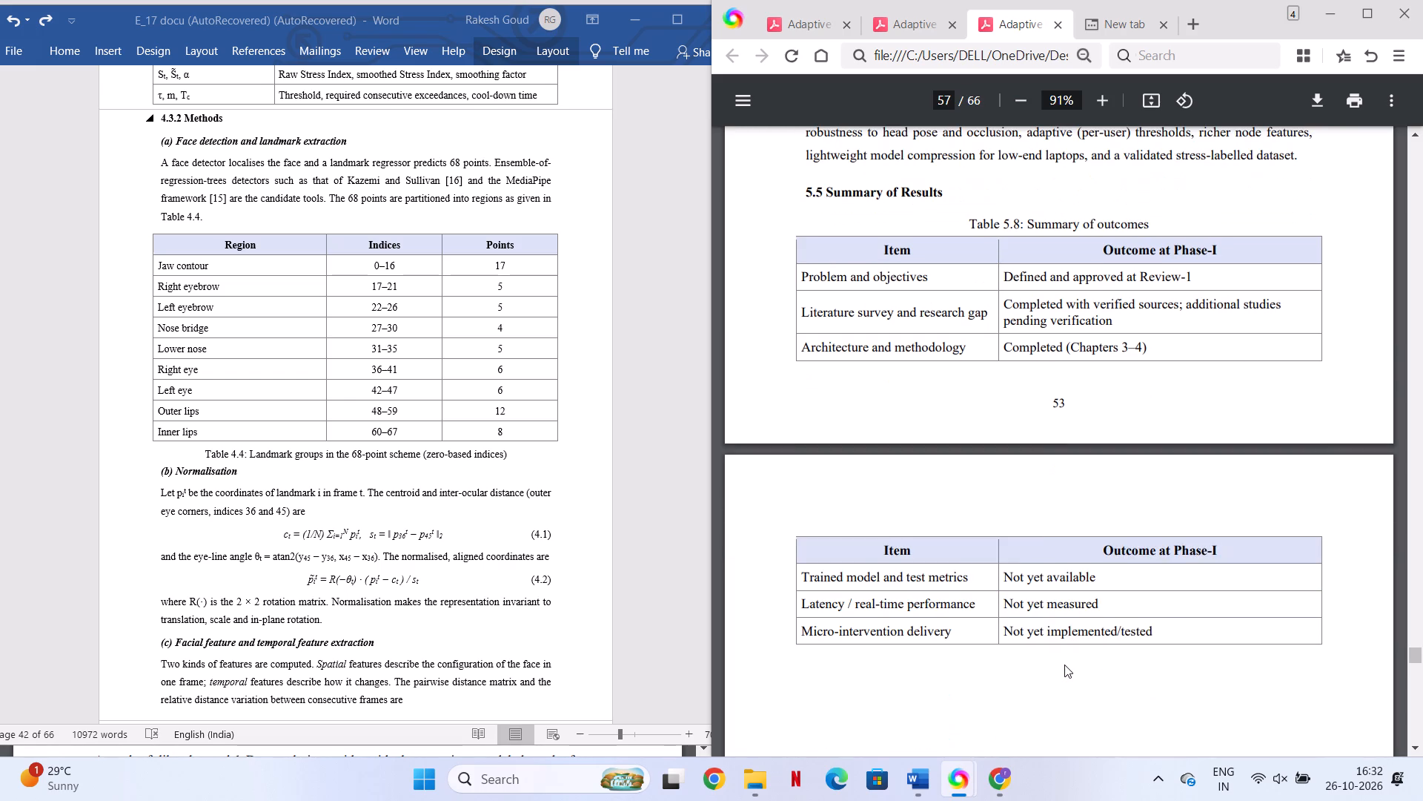
scroll(1064, 665, down, 1)
scroll(1318, 633, up, 1)
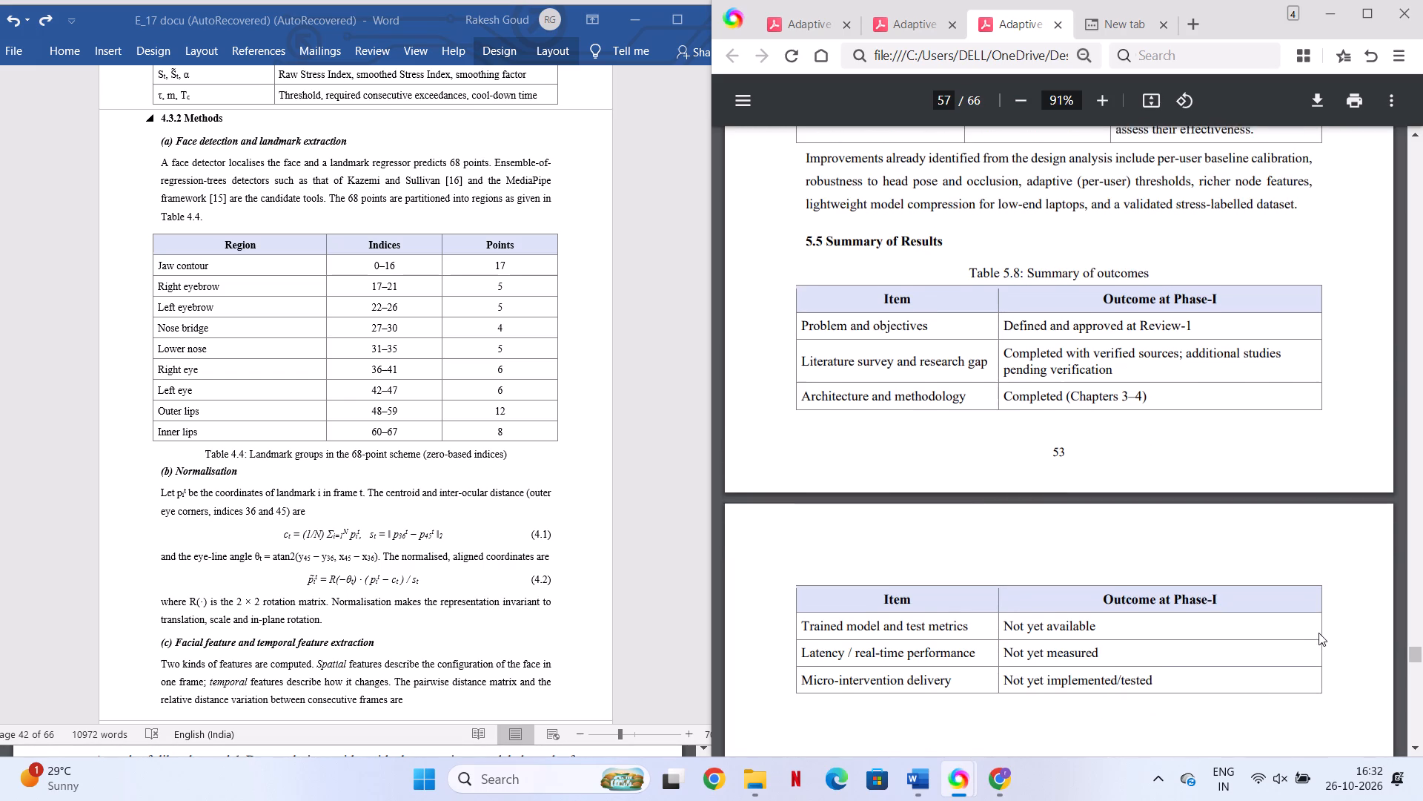
scroll(1318, 633, up, 2)
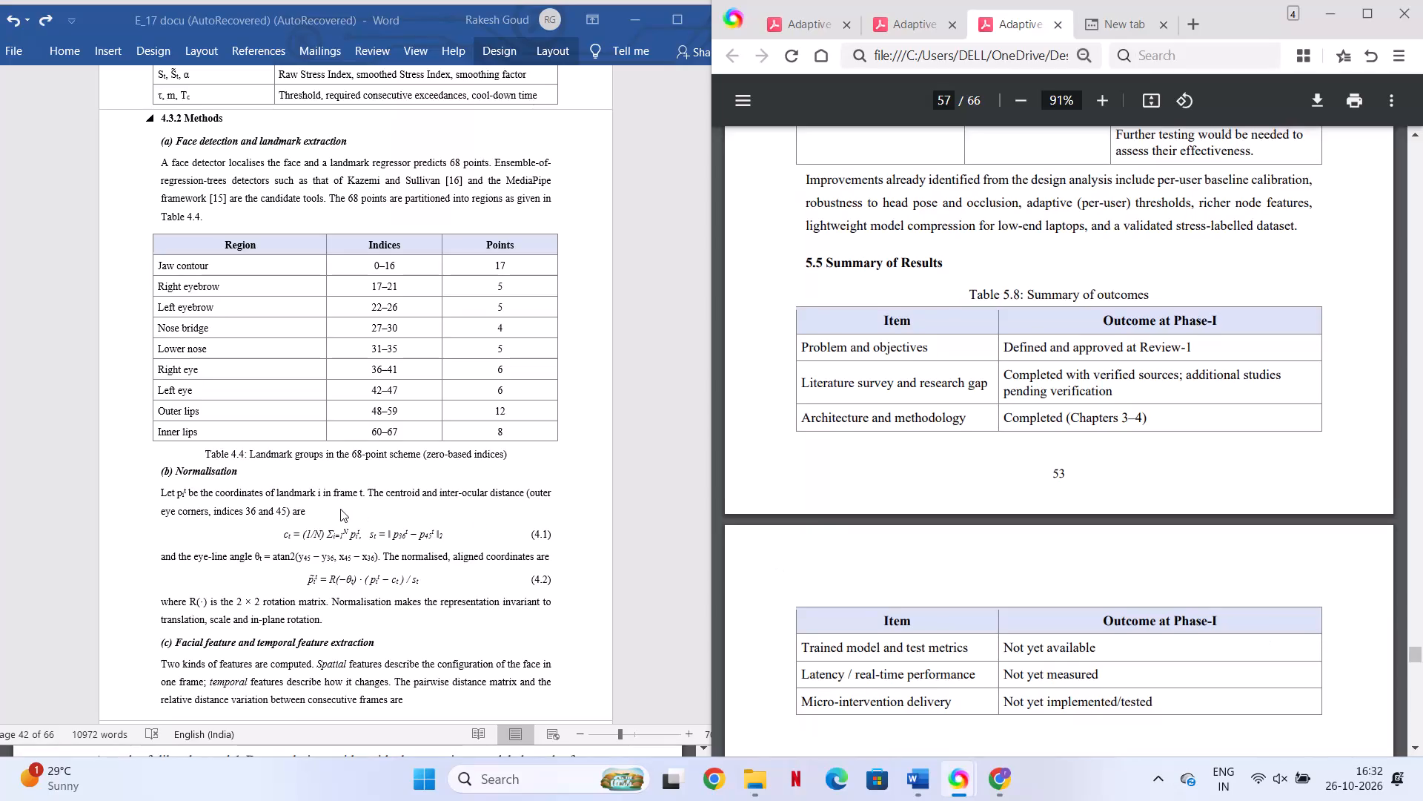
Review the Word document's layout from 4.3.2 Methods through the Chapter 5 tables and figures to Table 5.8.
scroll(340, 509, down, 13)
scroll(340, 509, down, 20)
scroll(340, 509, down, 3)
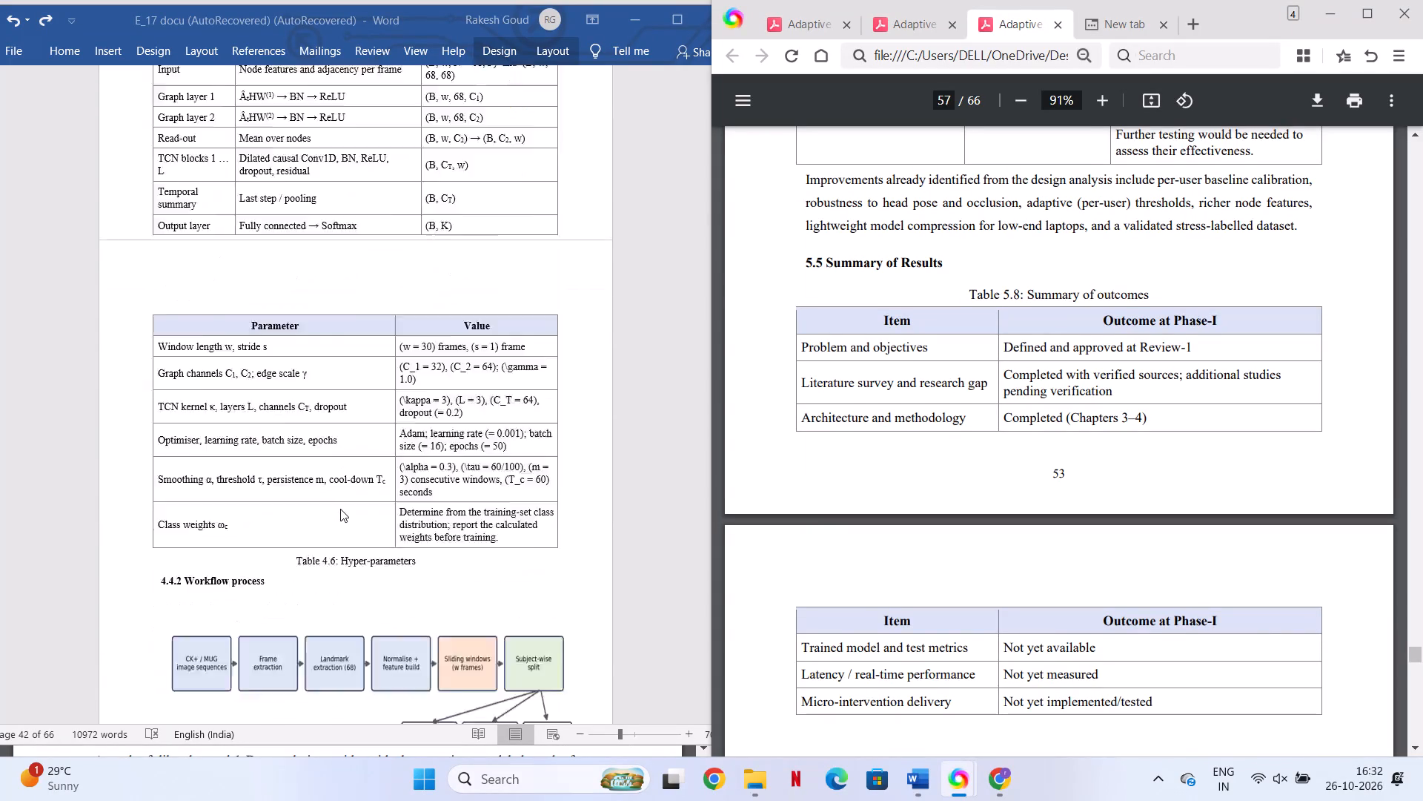
scroll(340, 509, down, 20)
scroll(340, 509, down, 14)
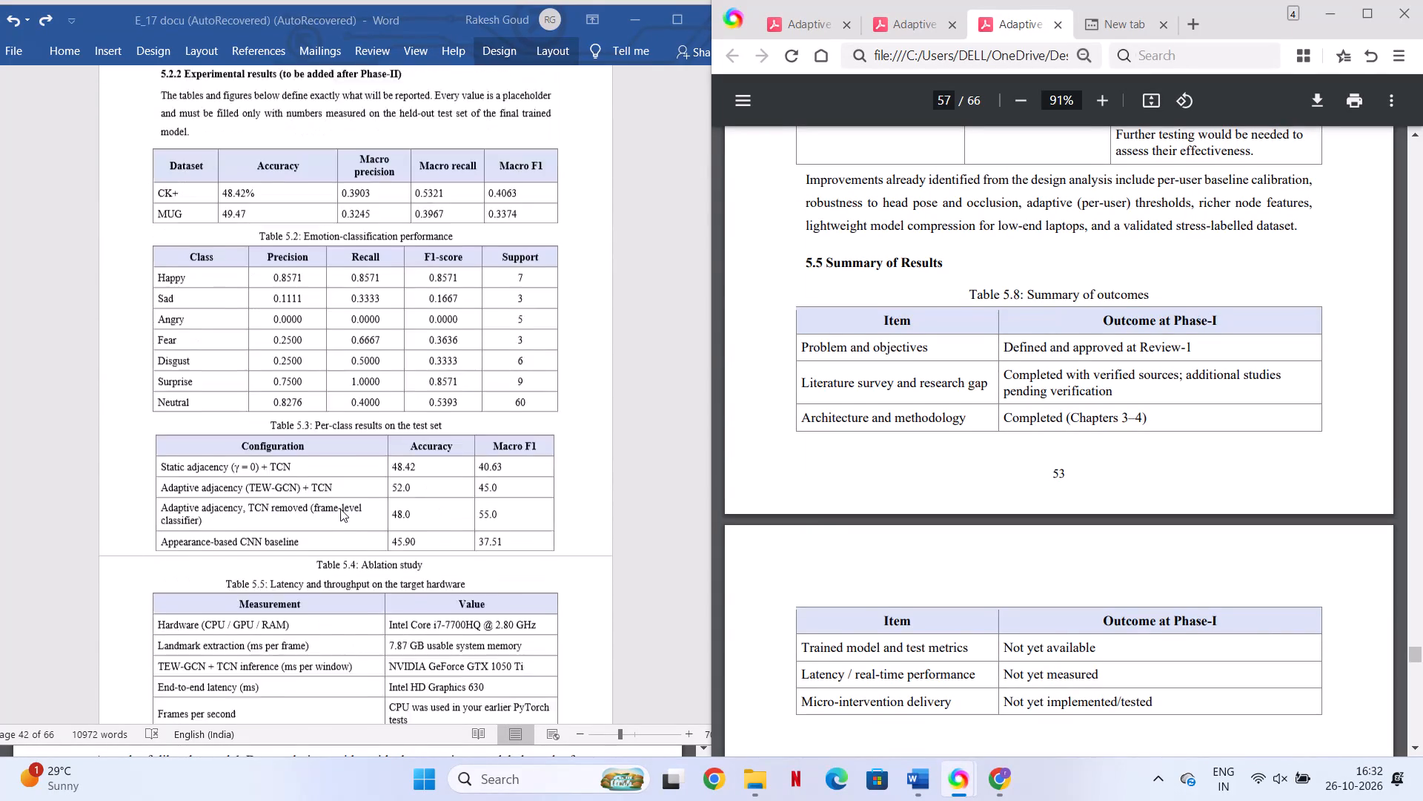
scroll(340, 509, down, 20)
scroll(340, 509, down, 13)
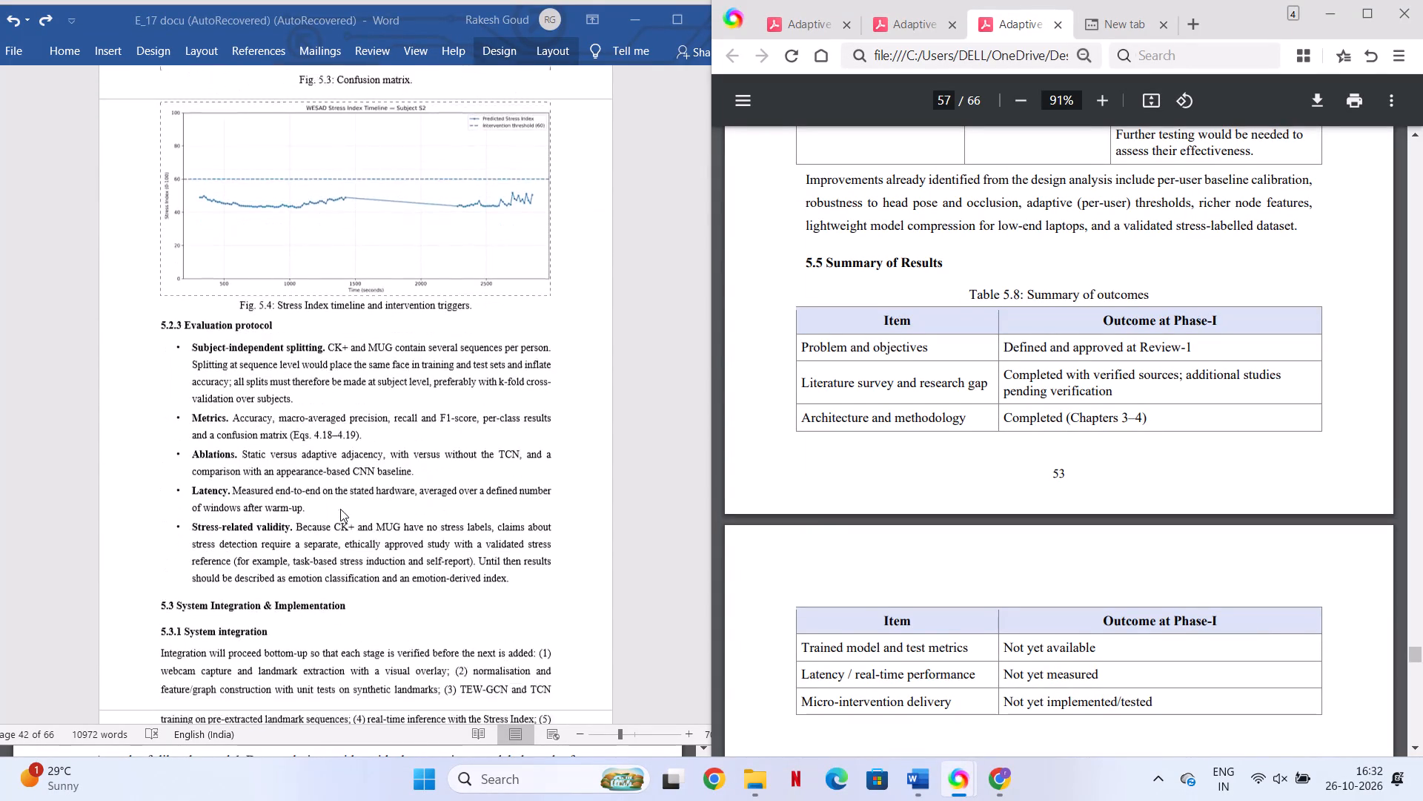
scroll(340, 509, down, 12)
scroll(340, 509, up, 2)
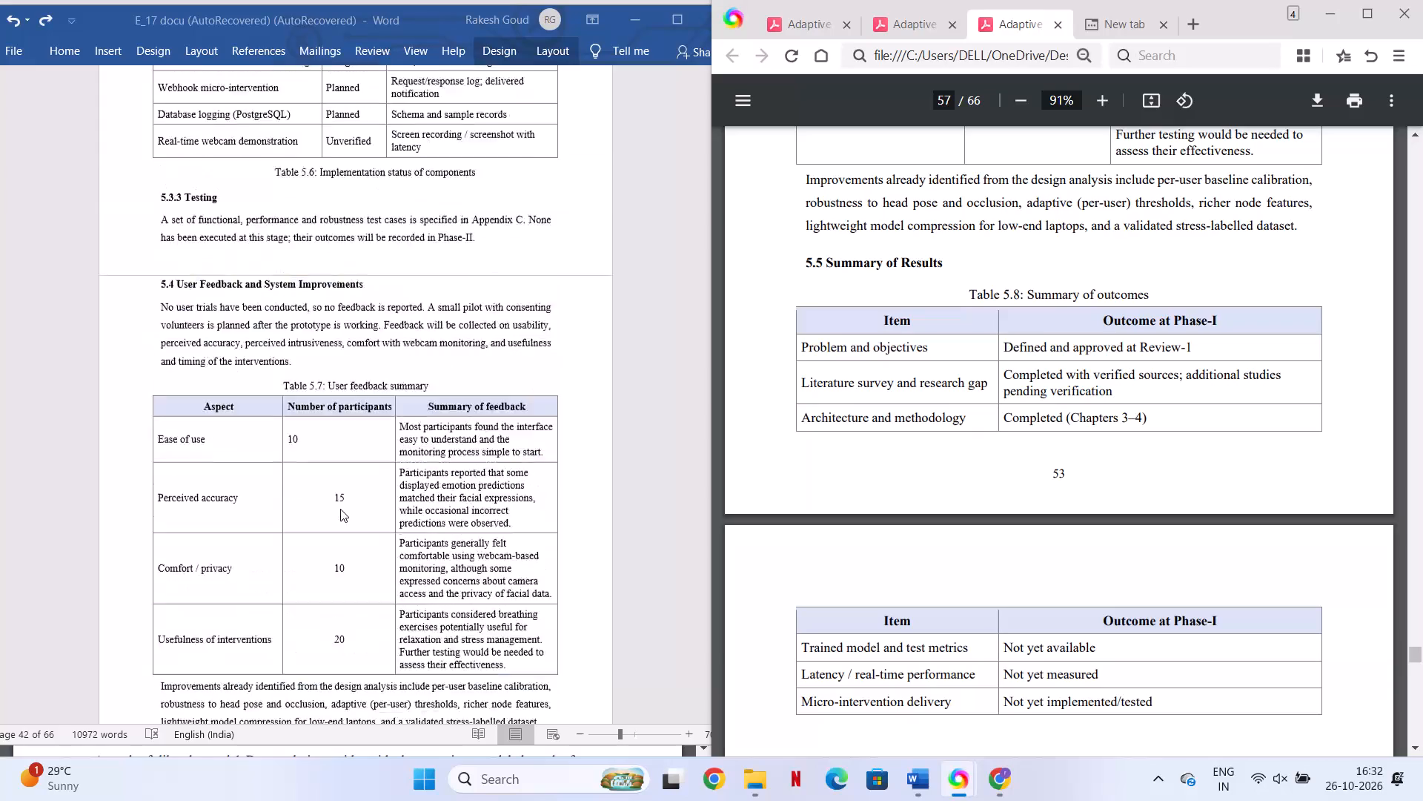
scroll(340, 509, down, 8)
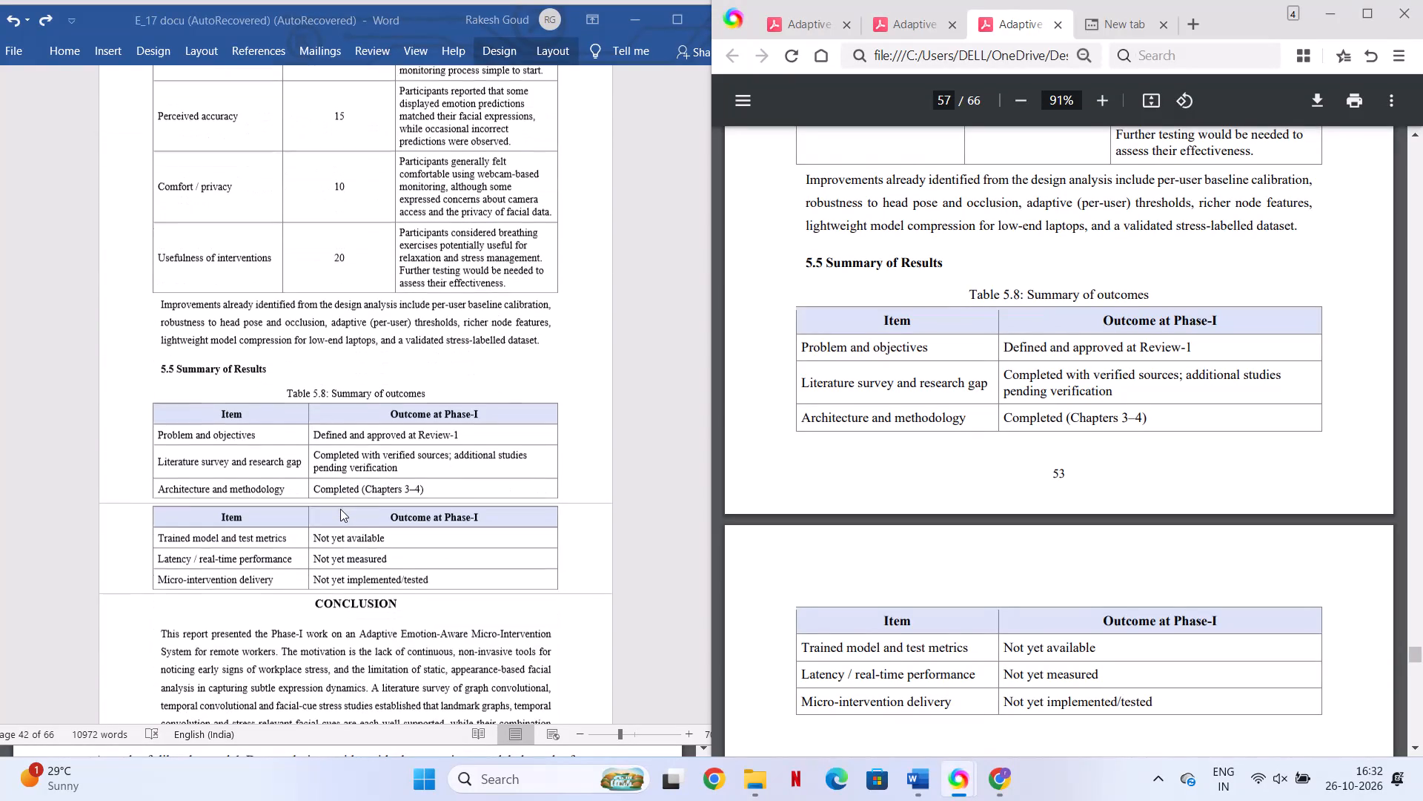
Compare the page break in Table 5.8 and the start of the Conclusion between the Word document and the PDF.
scroll(340, 509, down, 3)
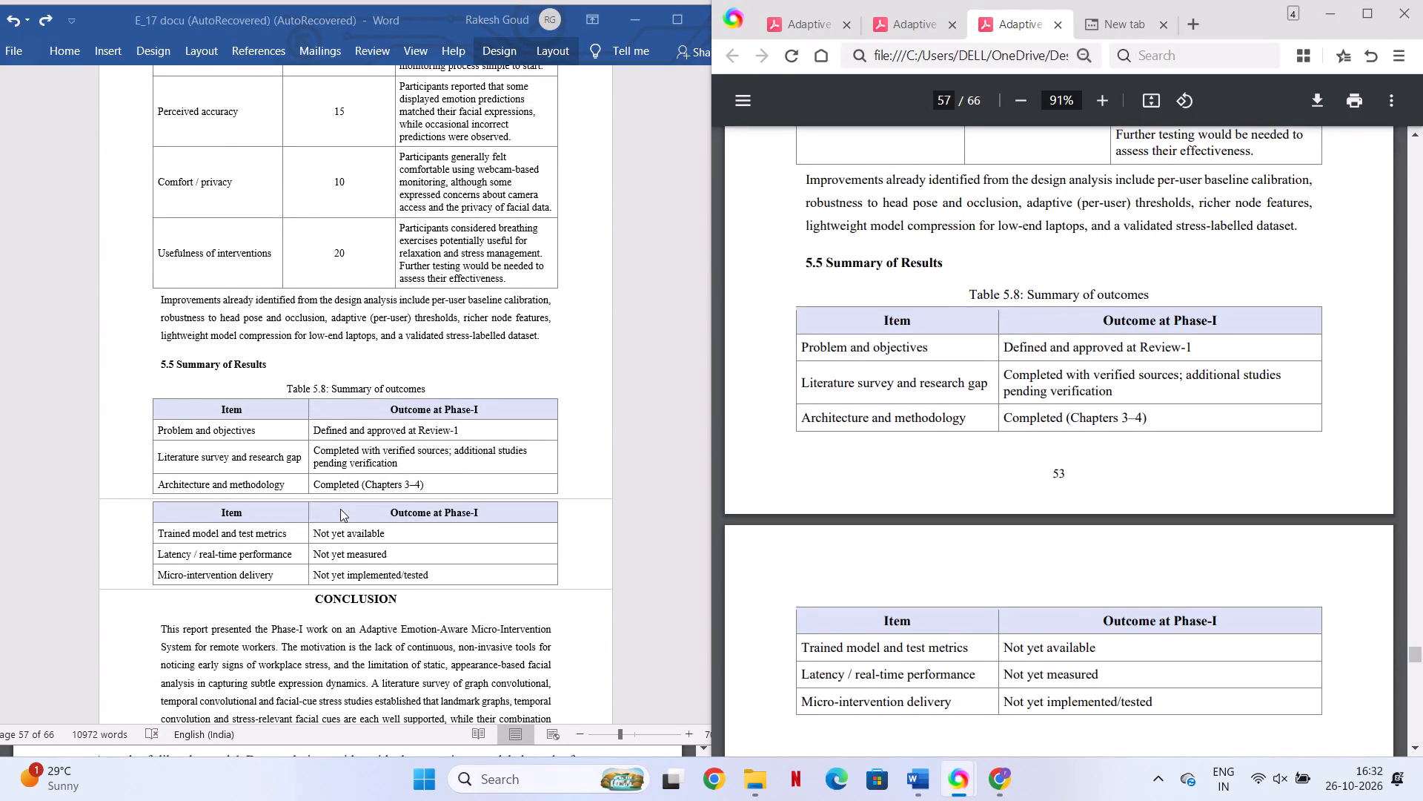
scroll(340, 509, down, 5)
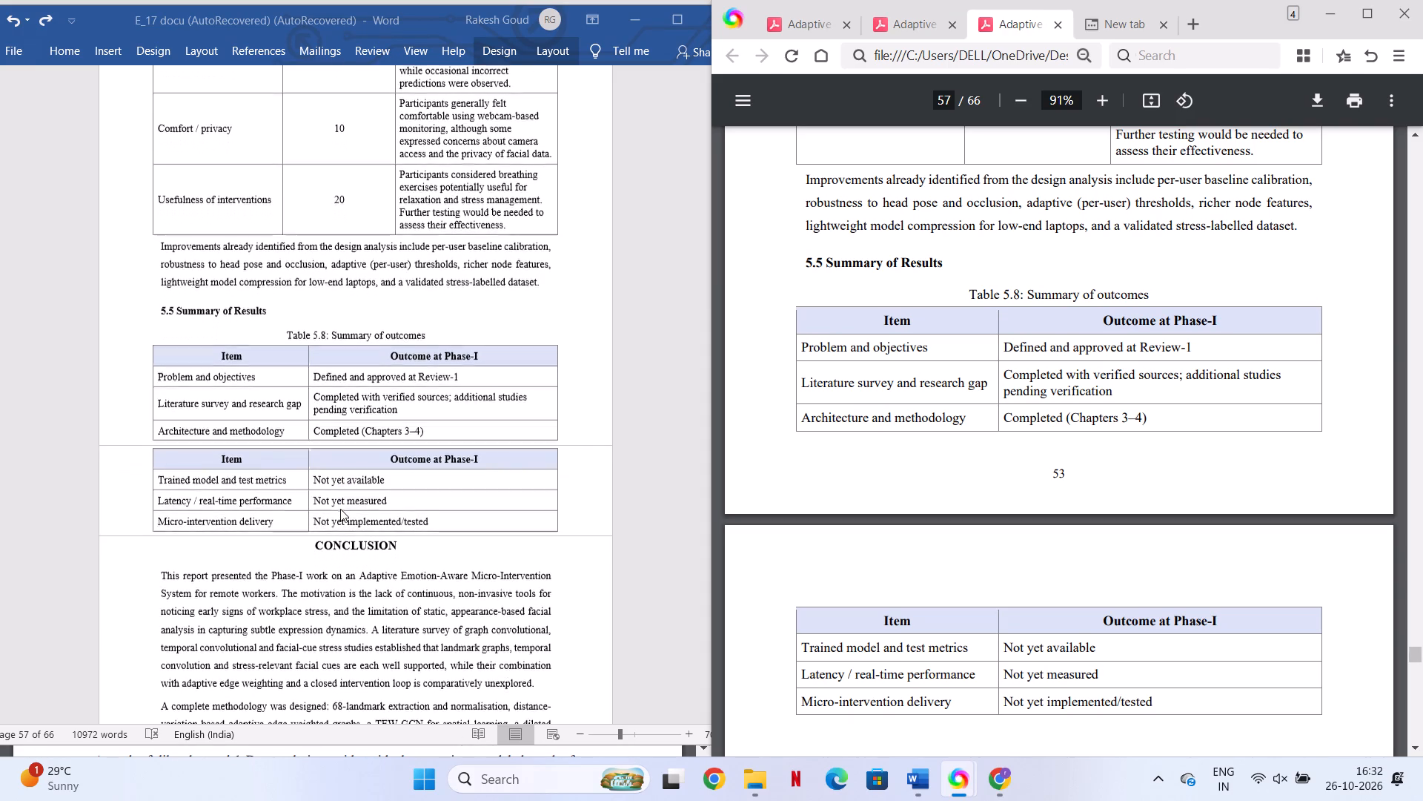
scroll(340, 509, down, 3)
scroll(966, 488, down, 1)
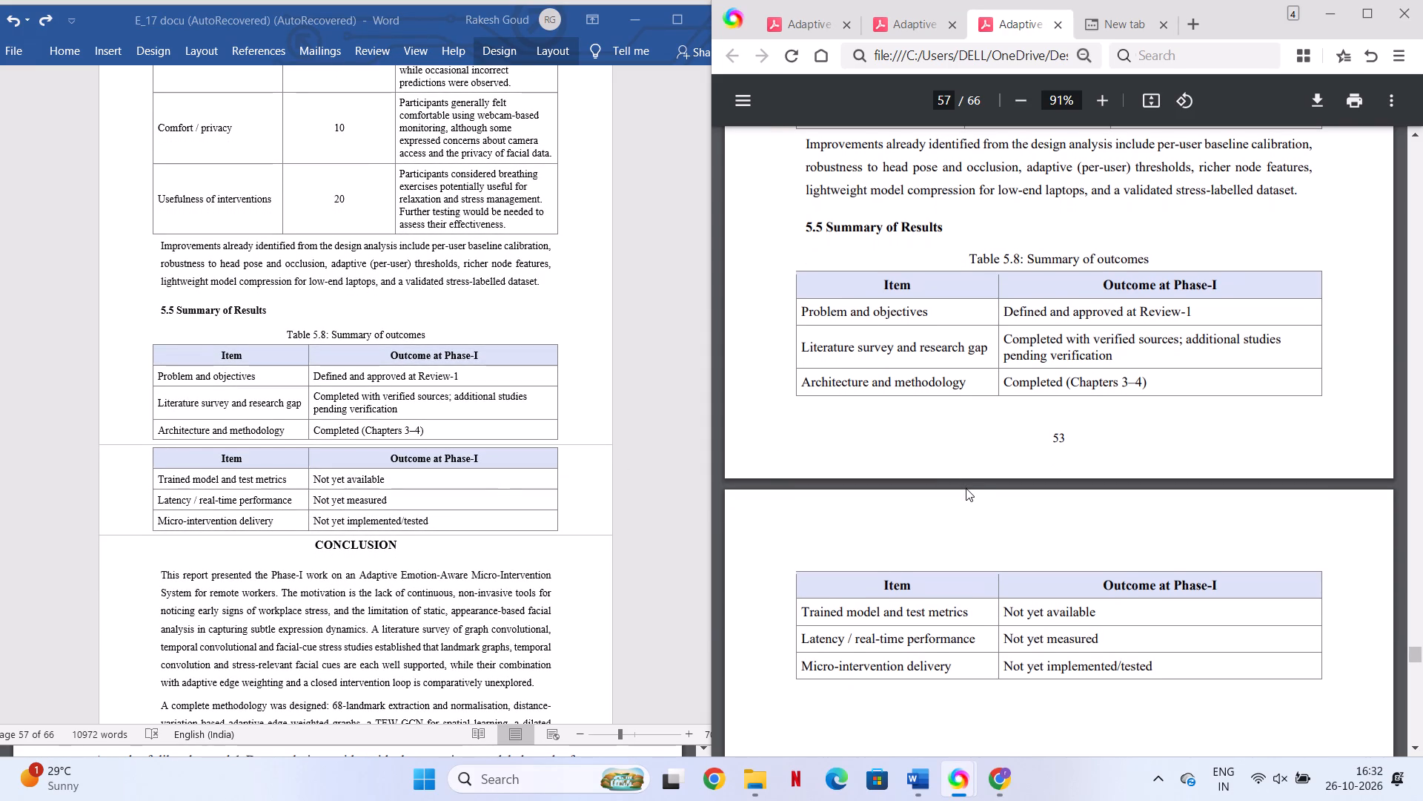
Review the PDF's page layout from Table 5.8 through the Conclusion, Future Scope and Appendices to the end of Table C.1.
scroll(966, 488, down, 3)
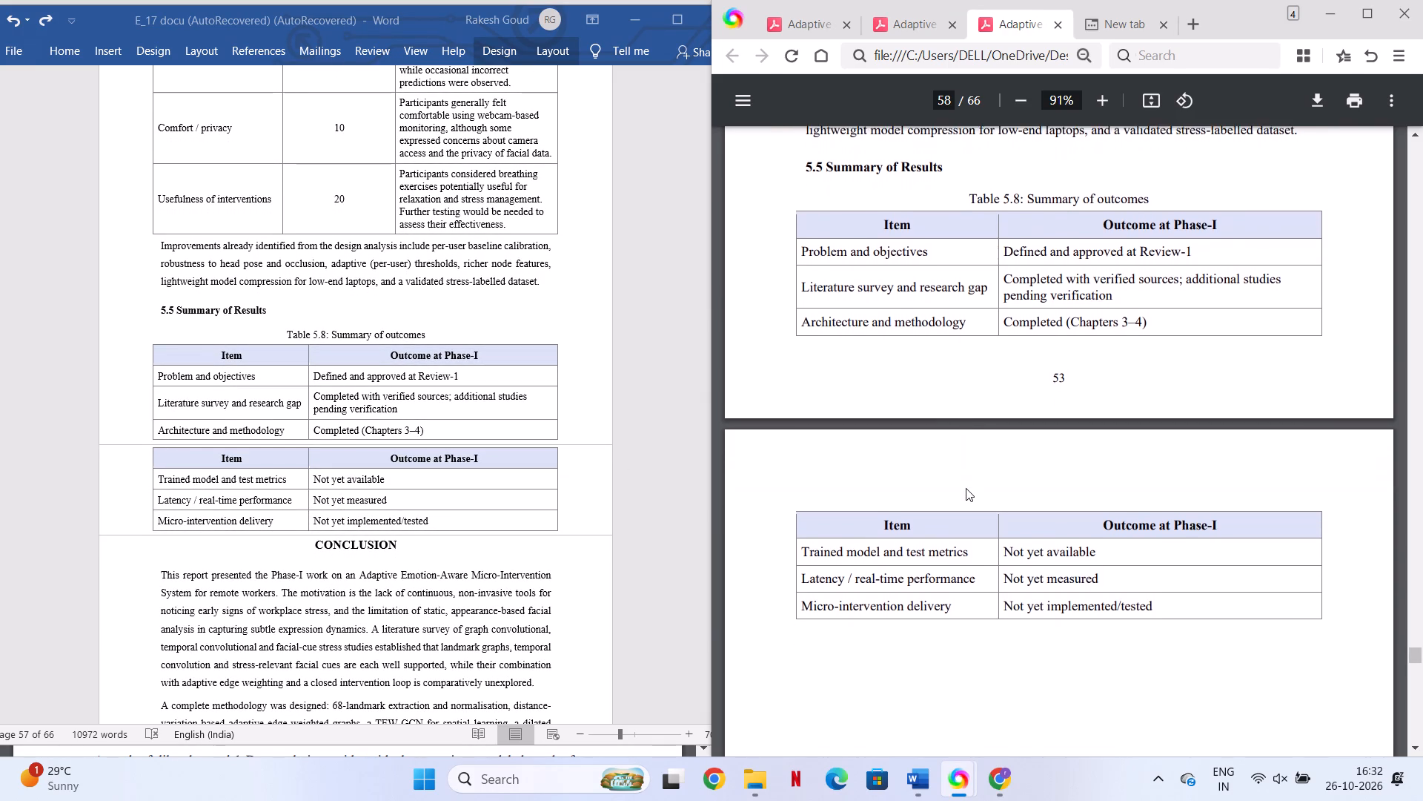
scroll(966, 488, down, 5)
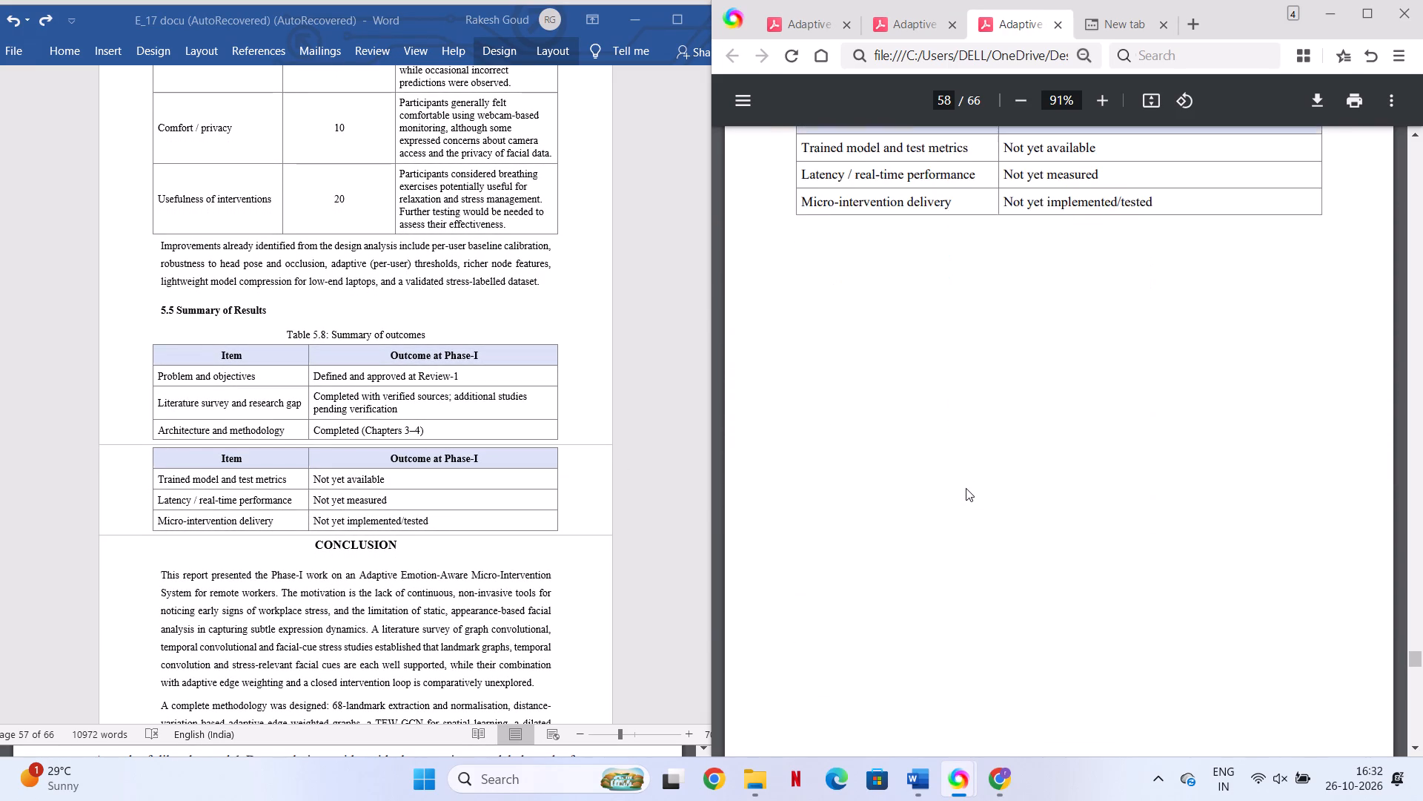
scroll(966, 488, down, 13)
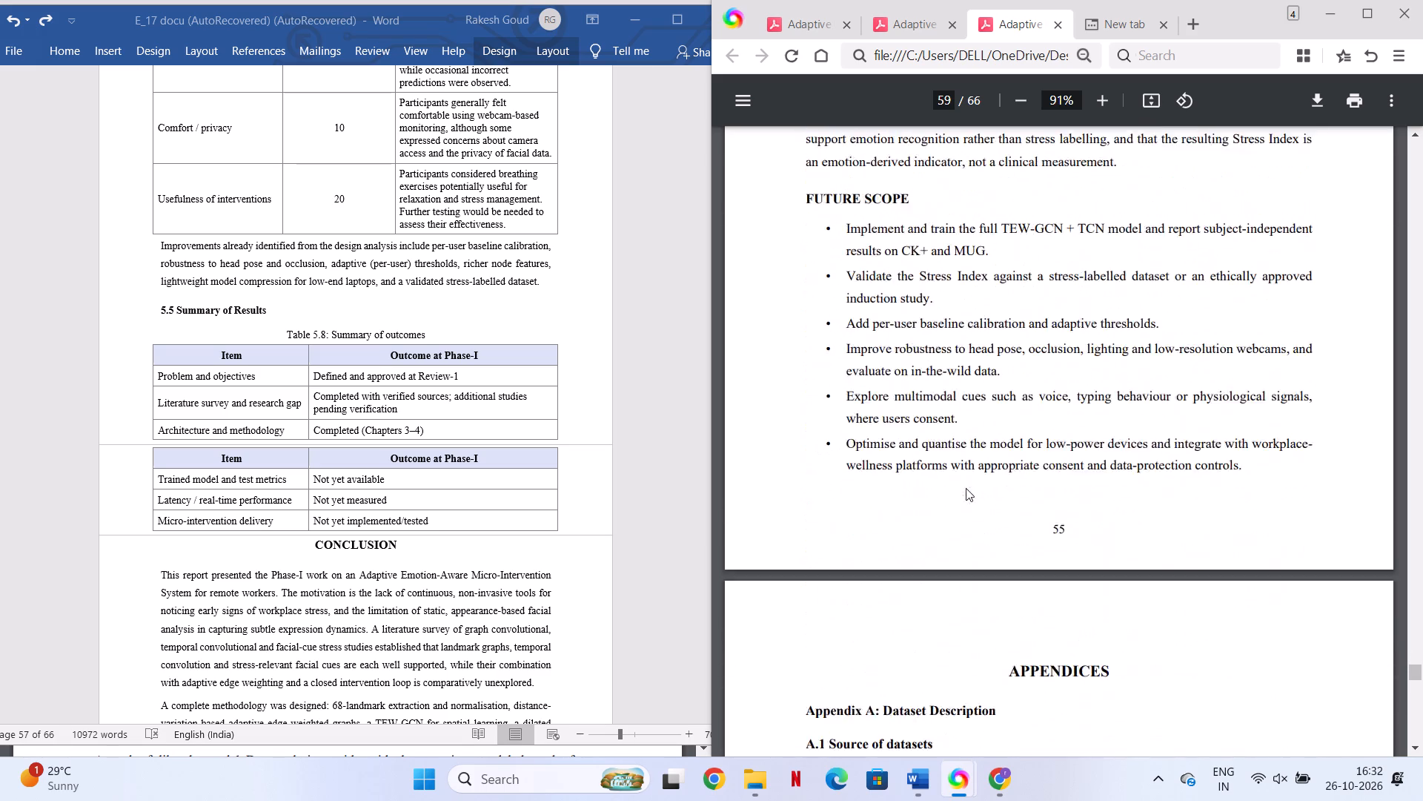
scroll(966, 488, down, 15)
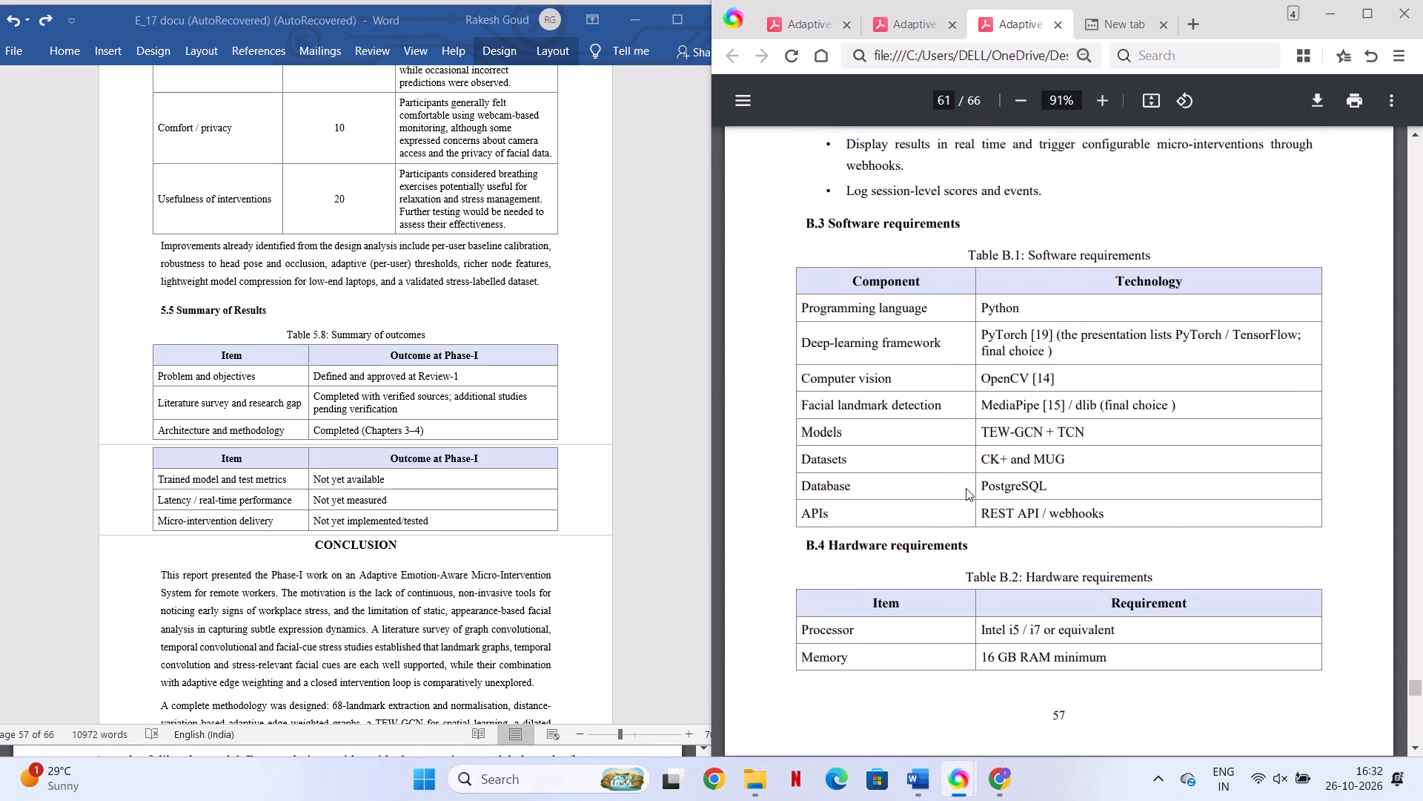
scroll(966, 488, down, 14)
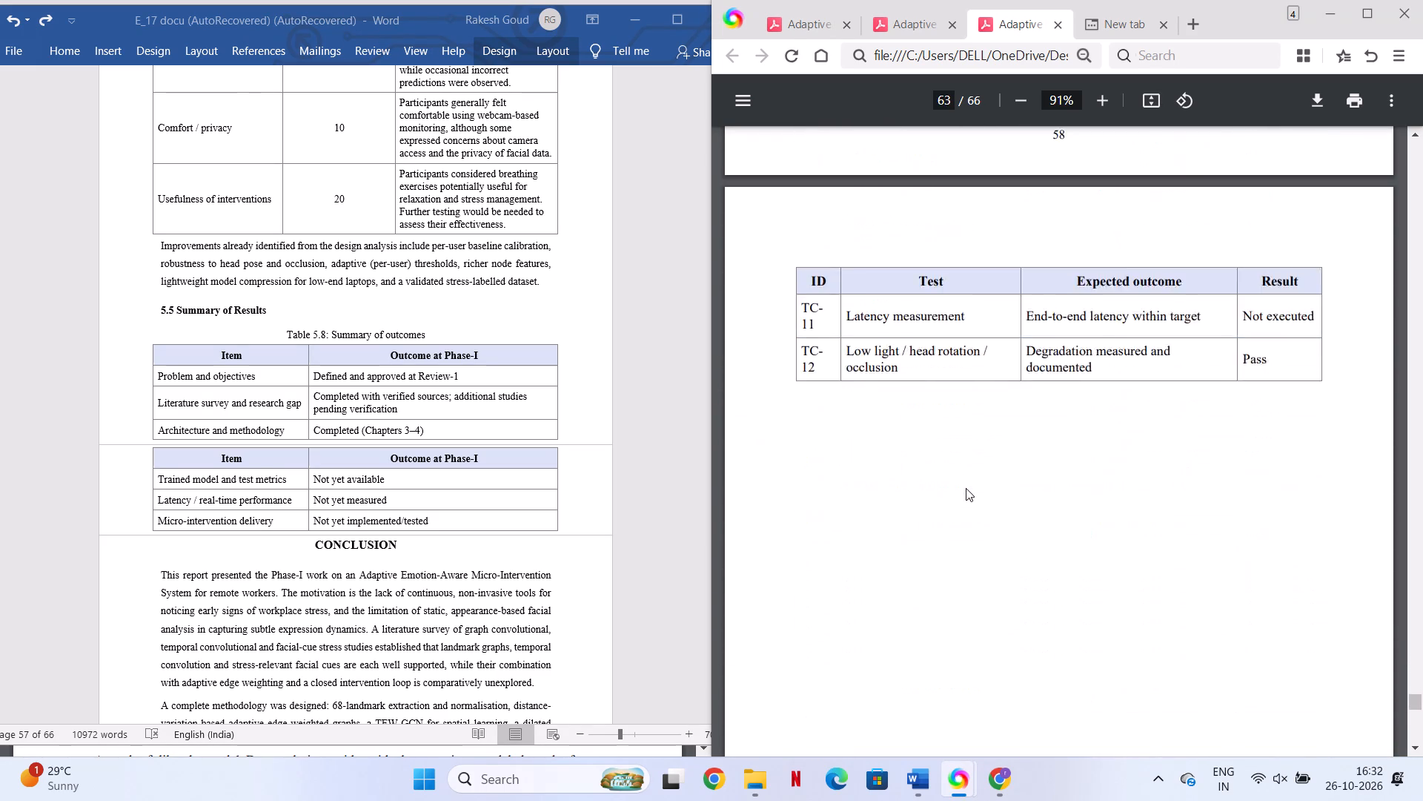
Compare how Table C.1: Planned test cases breaks across pages in the PDF and in the Word document.
scroll(966, 488, down, 3)
scroll(966, 488, up, 9)
scroll(966, 488, down, 2)
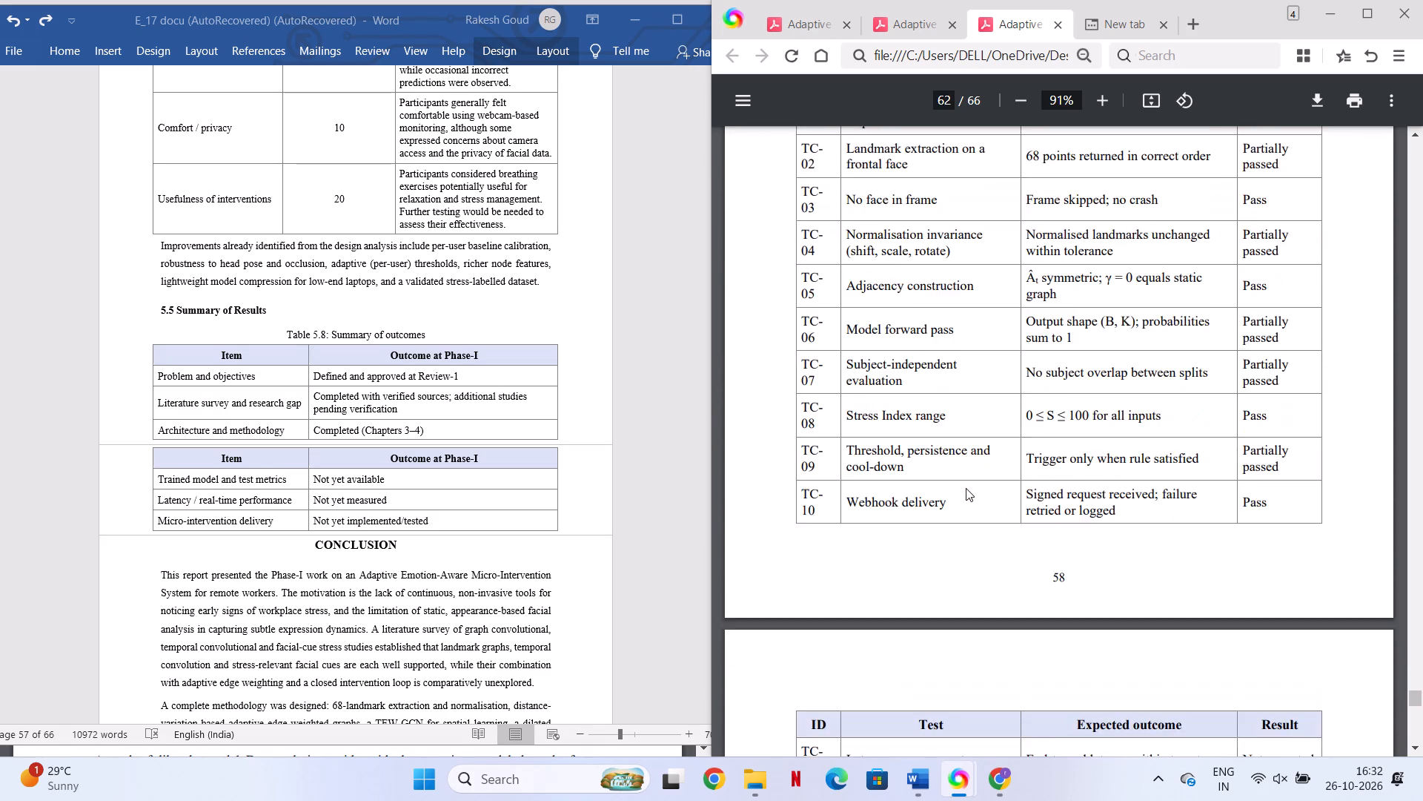
scroll(966, 488, down, 2)
scroll(349, 649, down, 17)
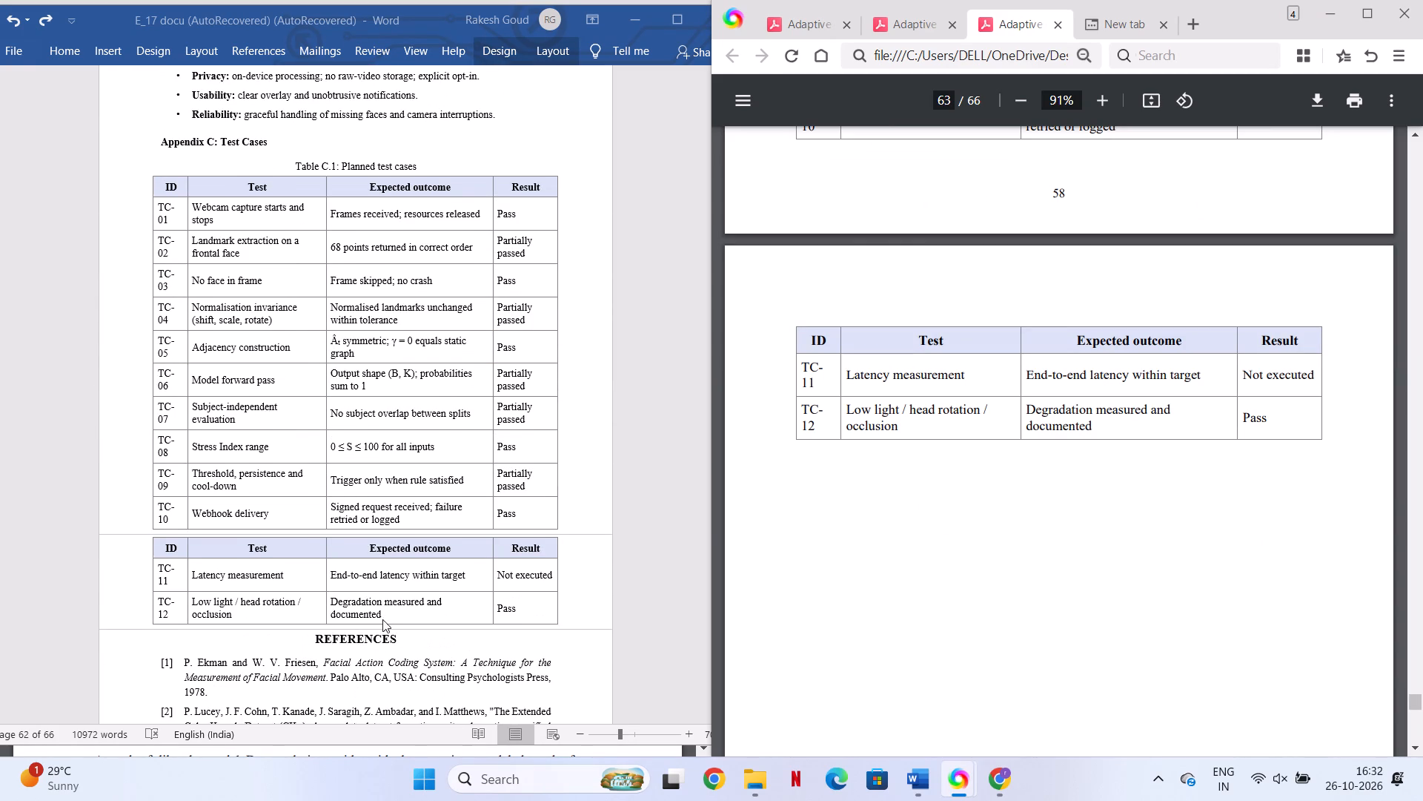
click(949, 403)
Review the Word document's References, then its layout back through the Appendices to Figures 5.3 and 5.4.
scroll(377, 415, down, 11)
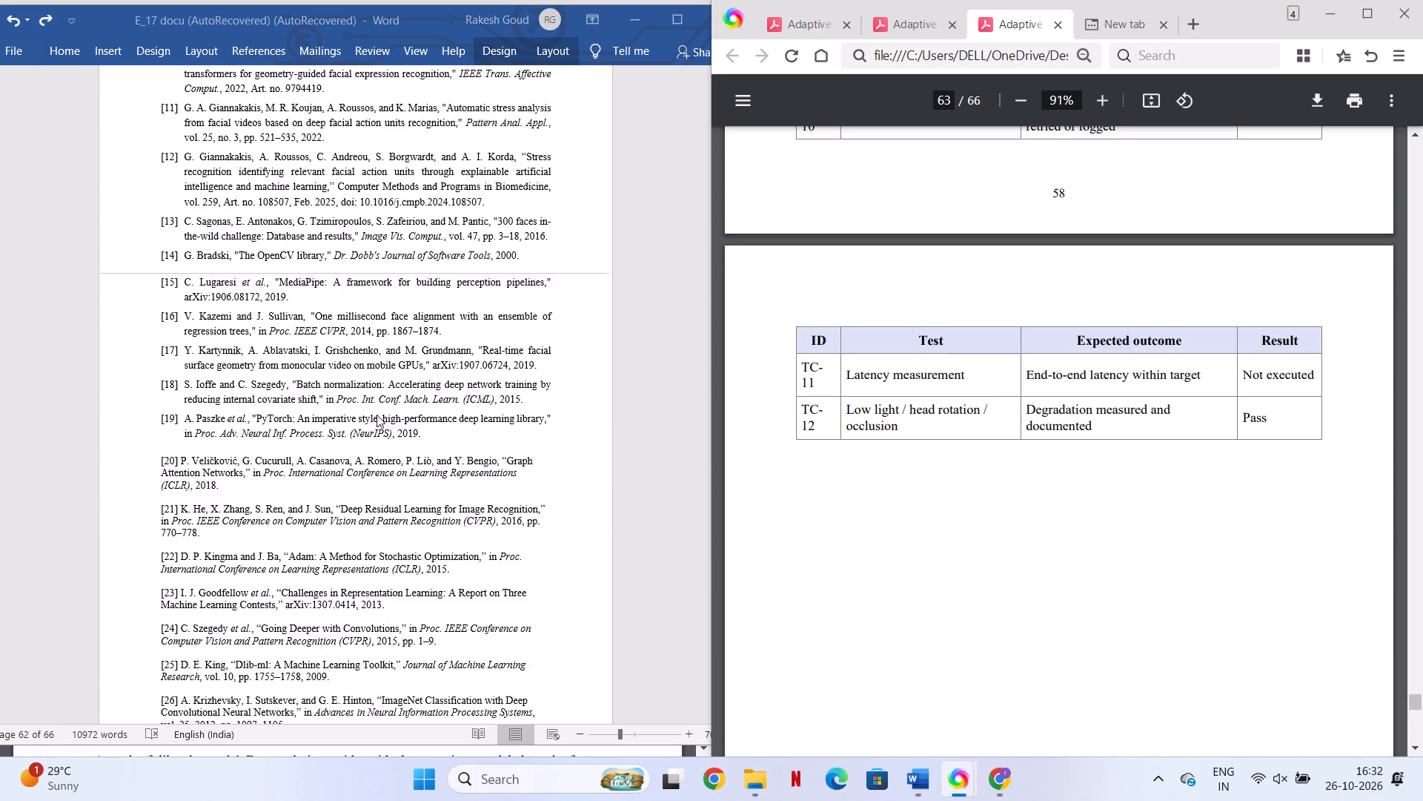
scroll(377, 415, down, 6)
scroll(377, 415, up, 19)
scroll(377, 415, up, 4)
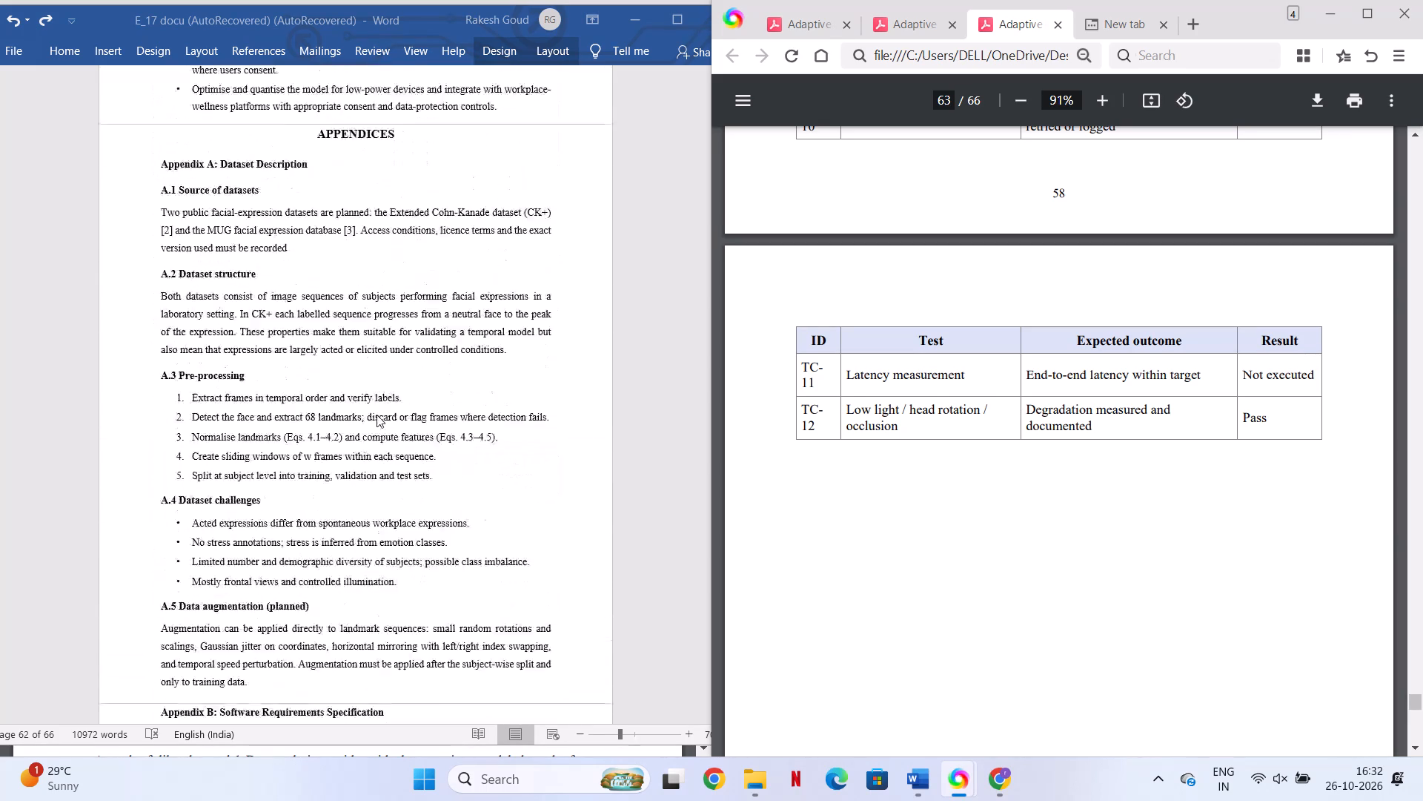
scroll(377, 415, up, 17)
scroll(377, 415, up, 6)
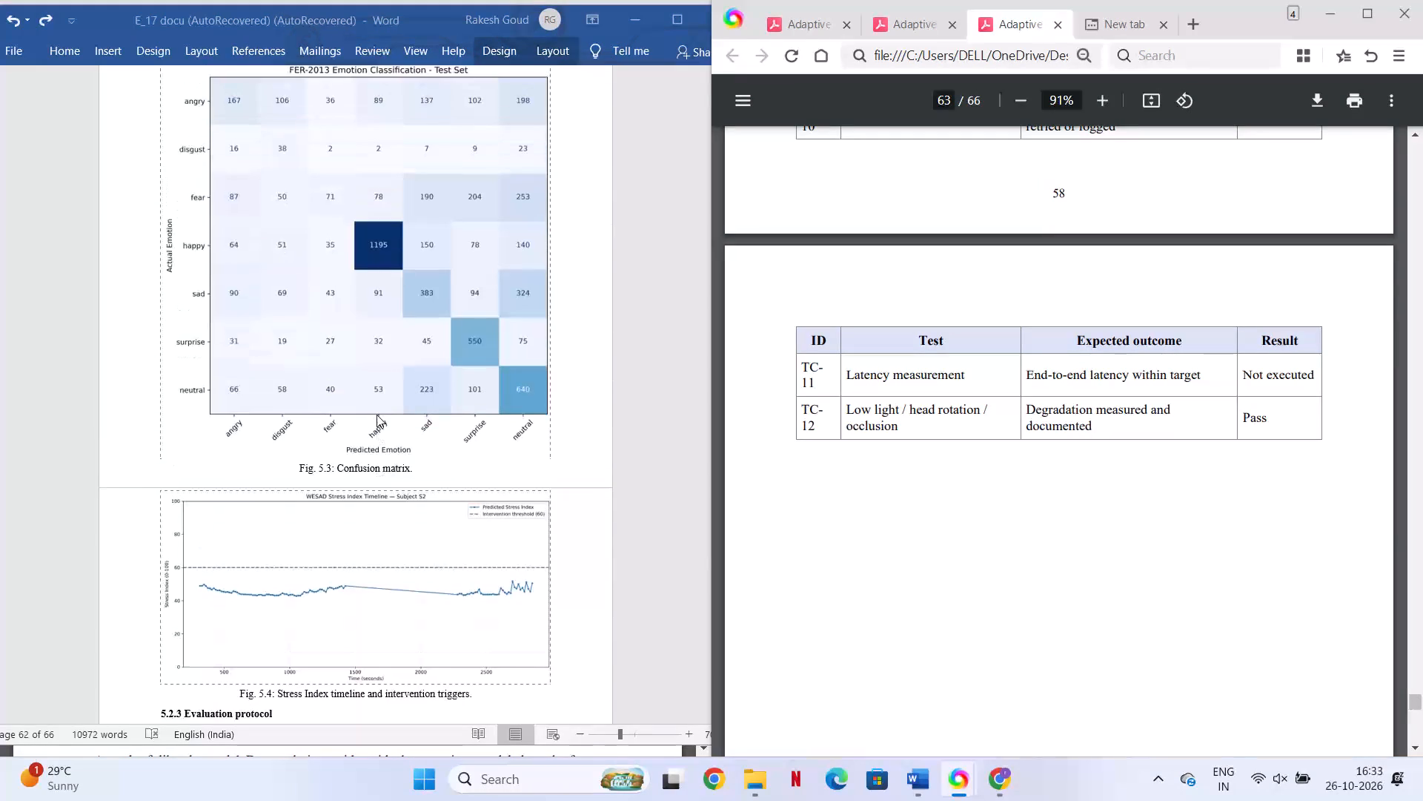
Review the PDF in an enlarged window back to Table 4.6 and 4.4.2 Workflow process, then restore the side-by-side view and switch to Word.
click(1373, 6)
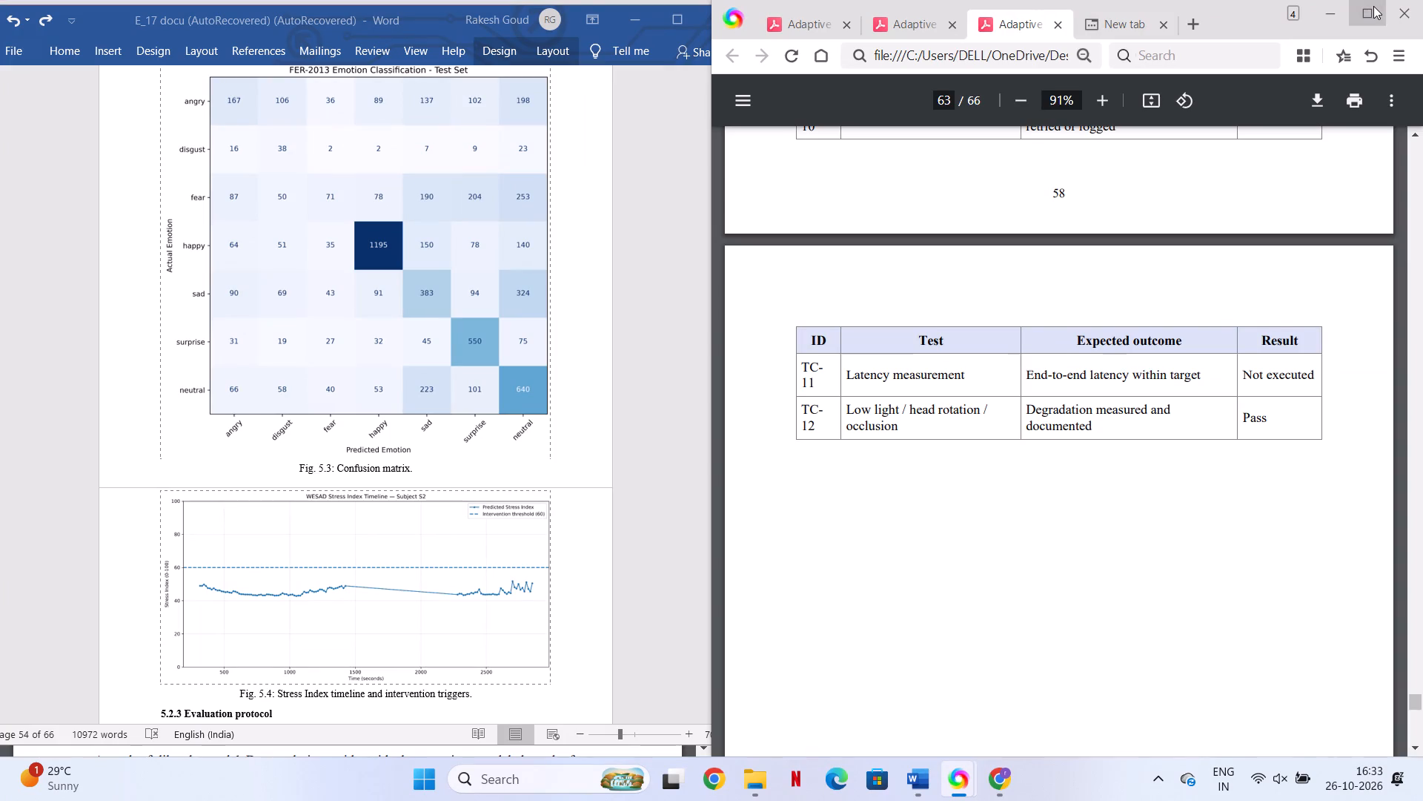
scroll(622, 534, up, 6)
scroll(622, 534, up, 17)
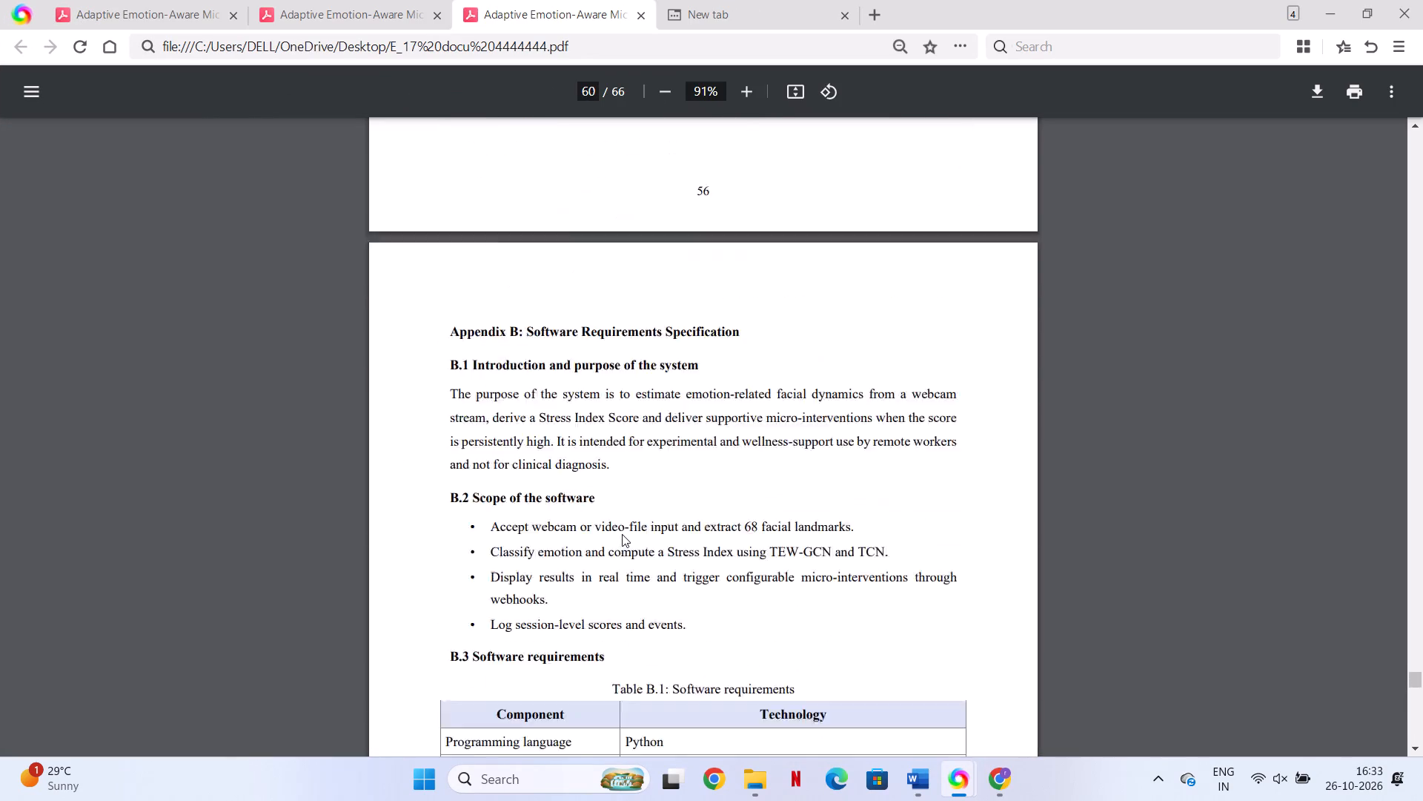
scroll(622, 534, up, 20)
scroll(622, 534, up, 20)
scroll(622, 534, up, 20)
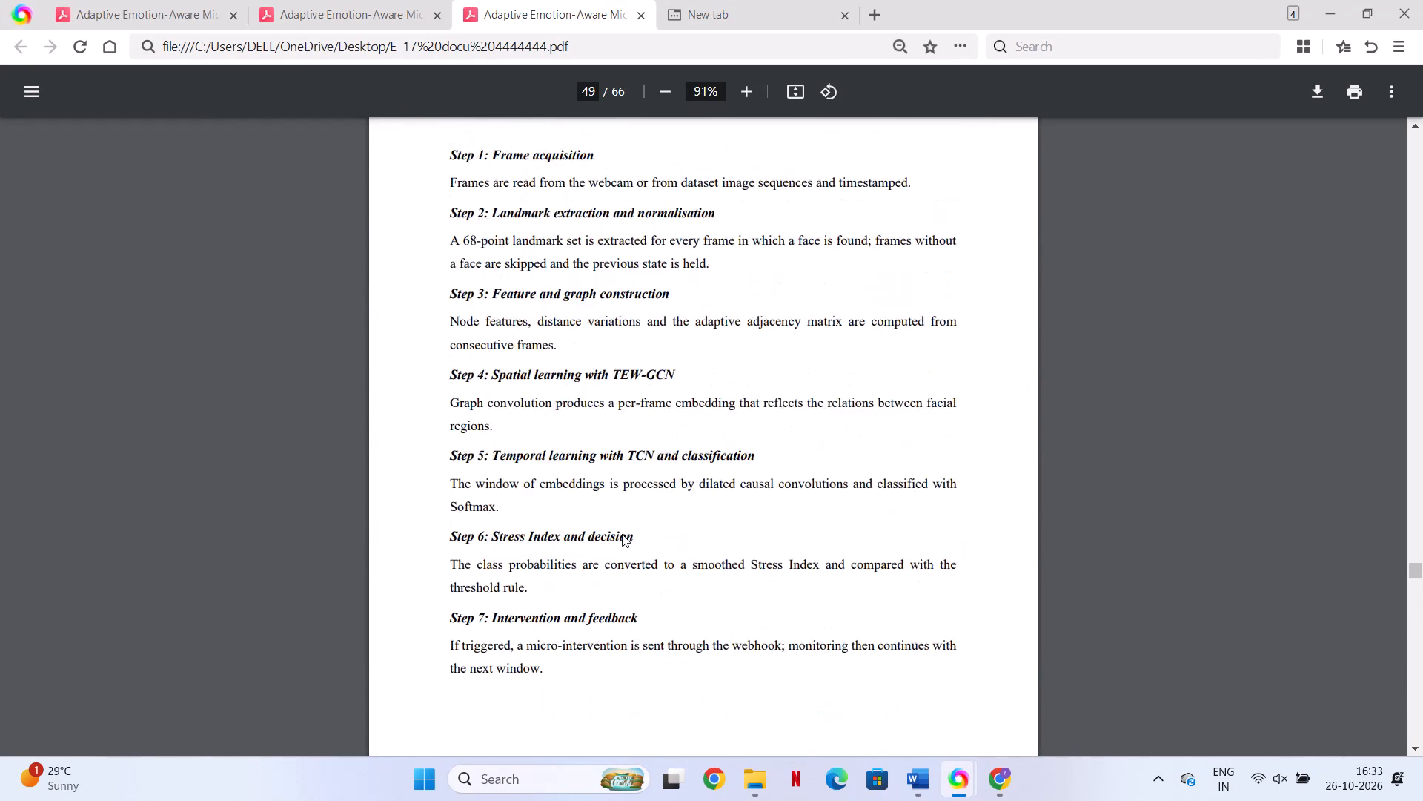
click(1368, 0)
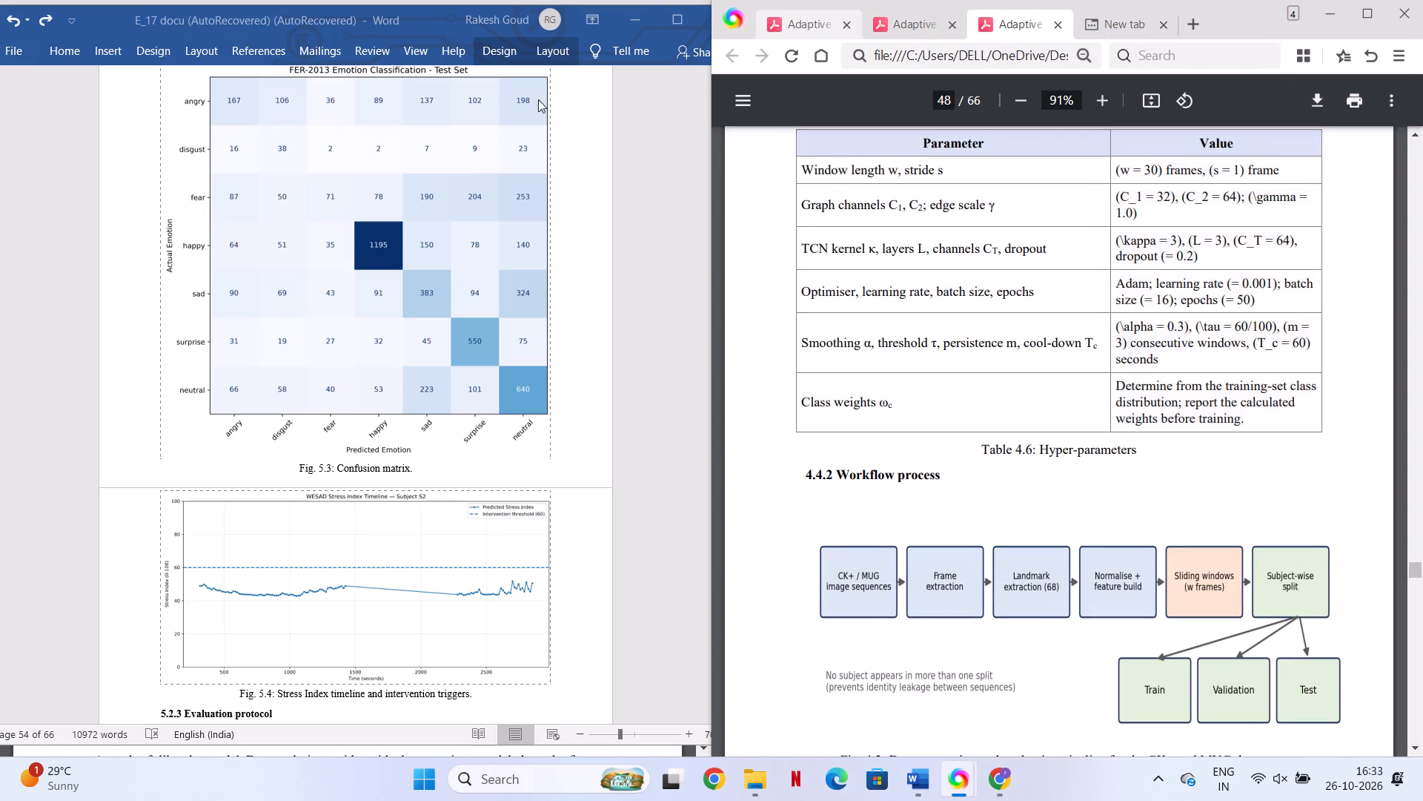
click(640, 18)
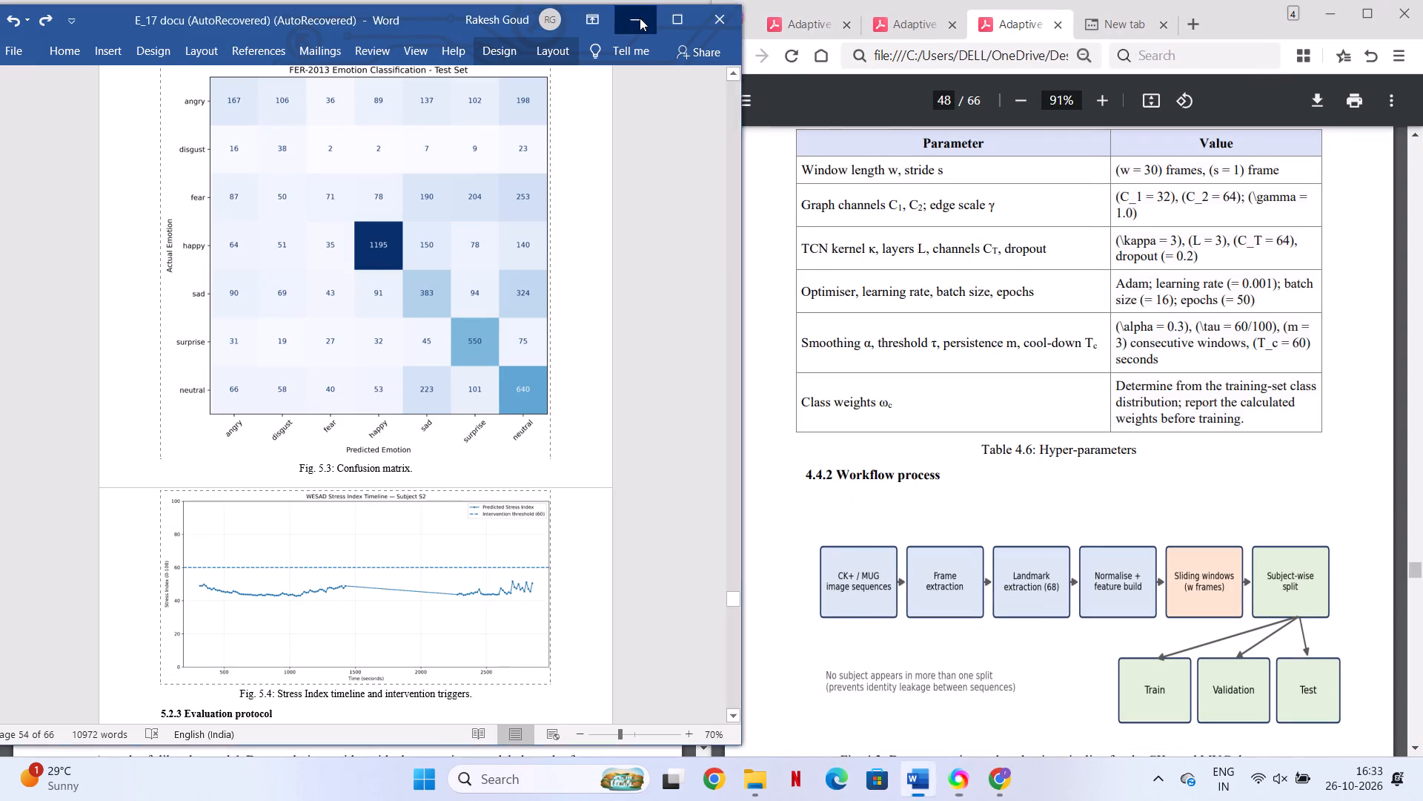
Close both browser windows holding the earlier PDF exports of the report.
scroll(346, 235, up, 2)
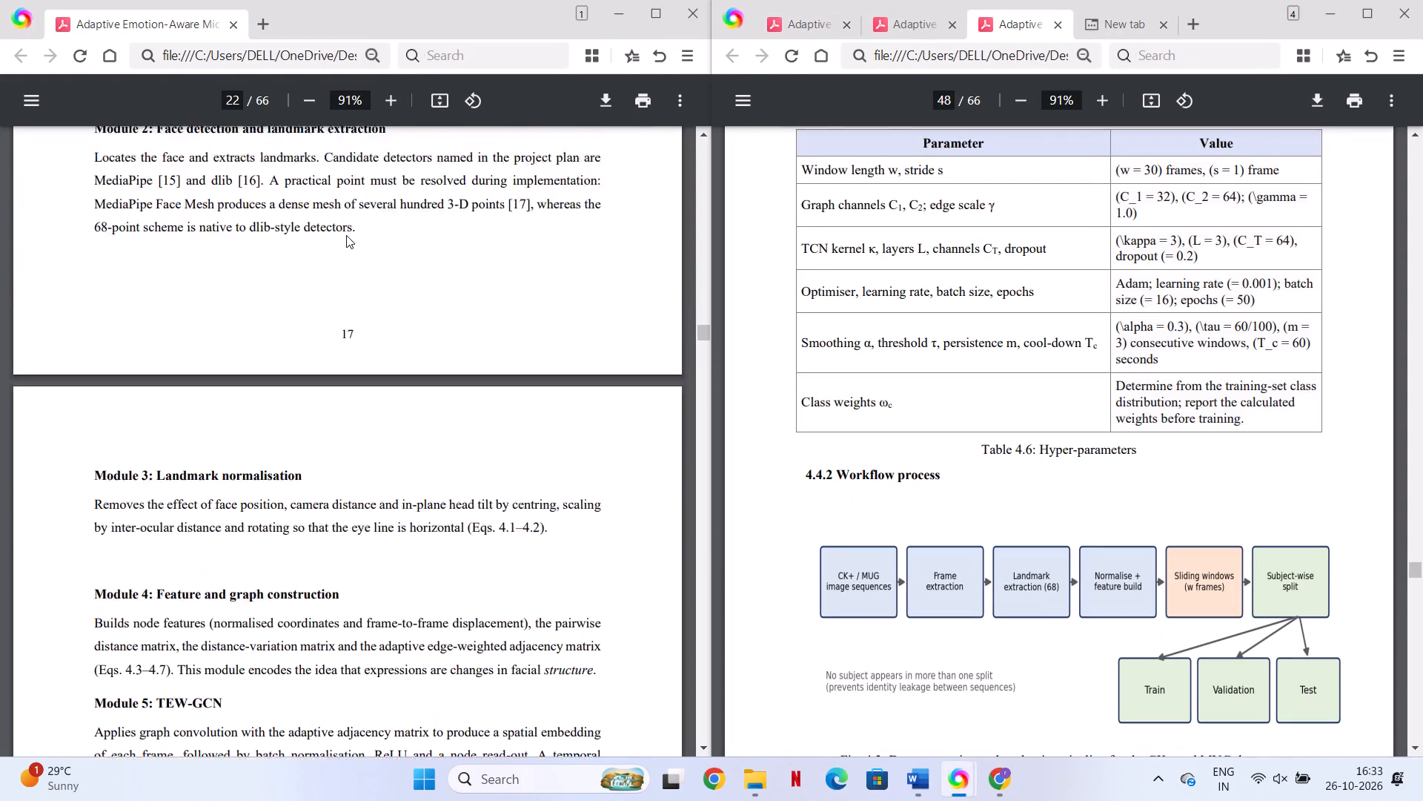
scroll(346, 235, up, 1)
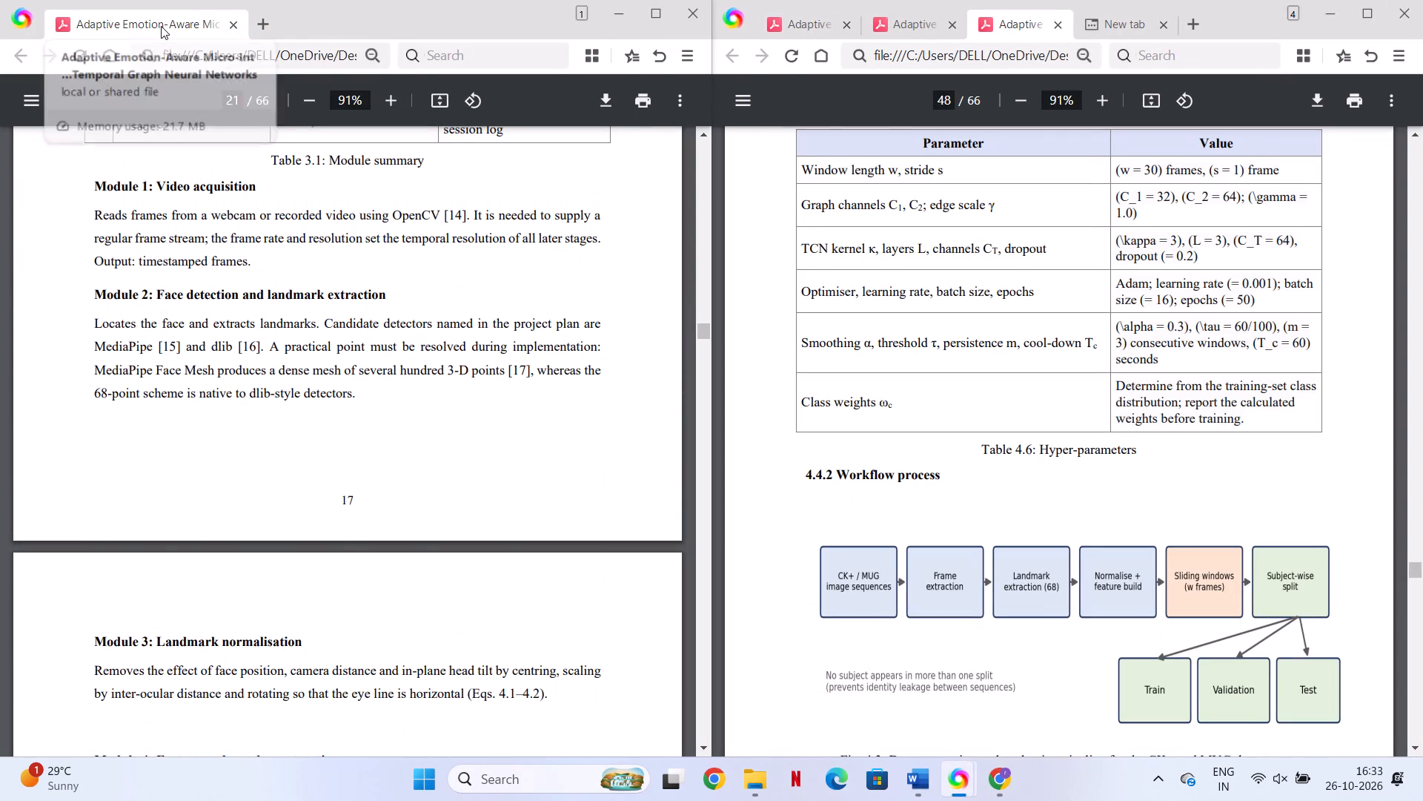
click(161, 26)
click(161, 26)
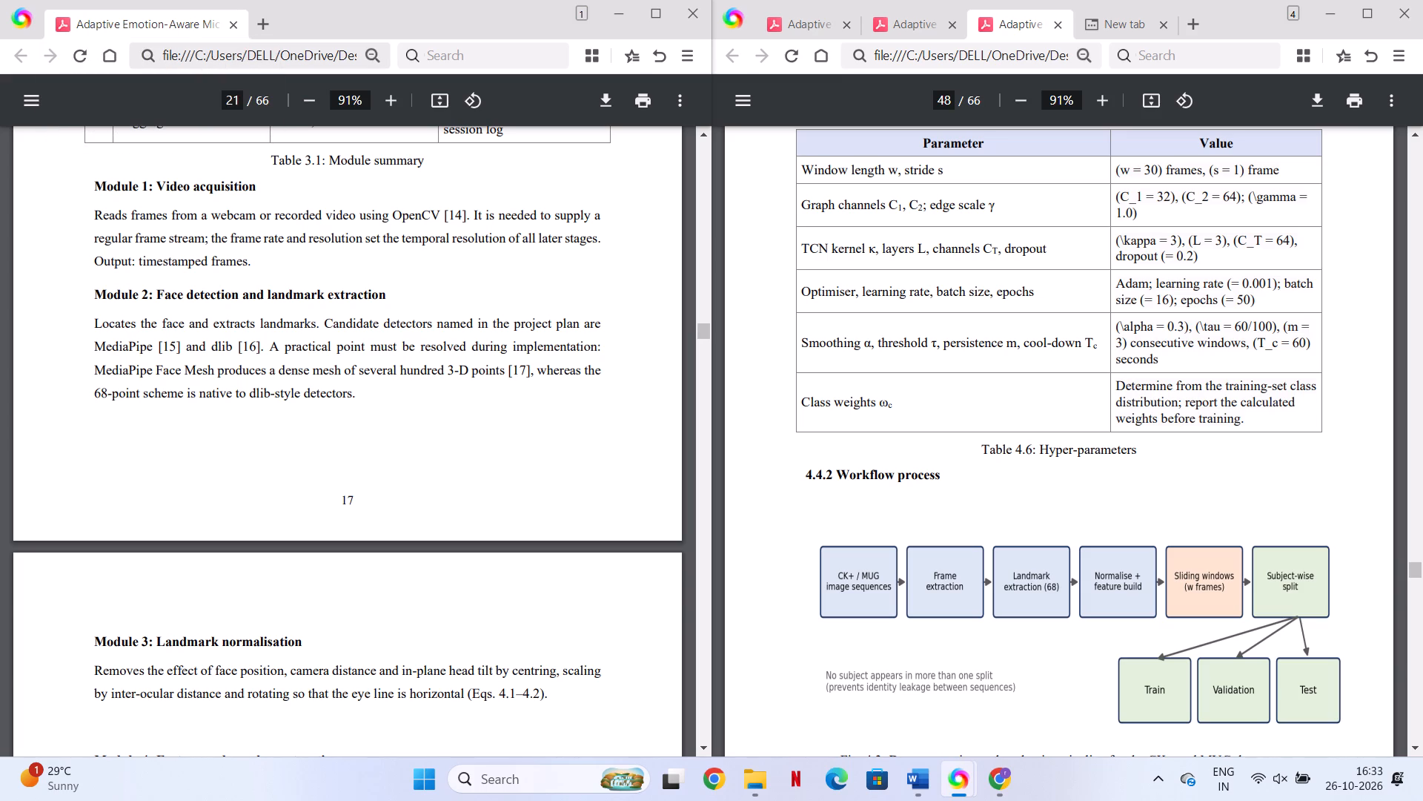
click(696, 17)
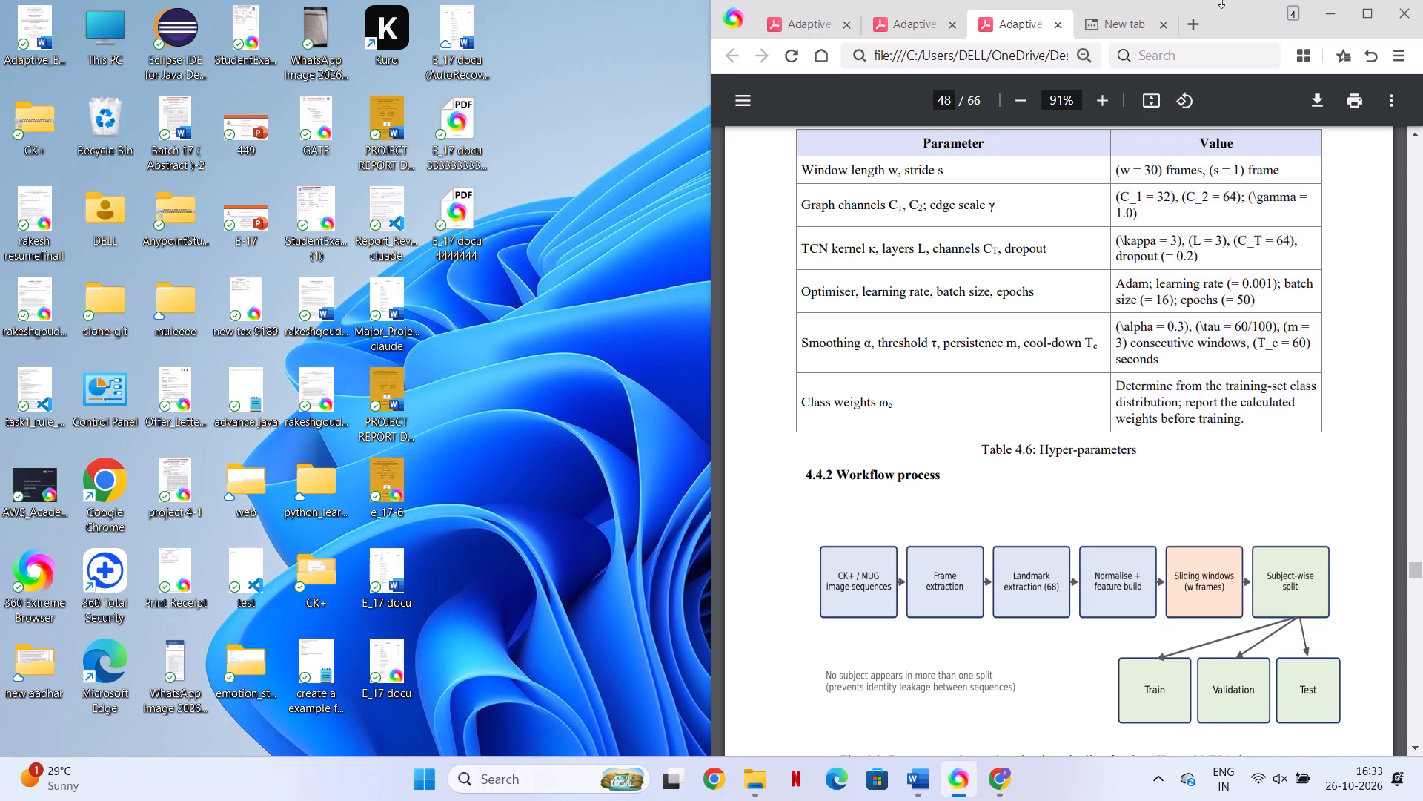
click(1411, 0)
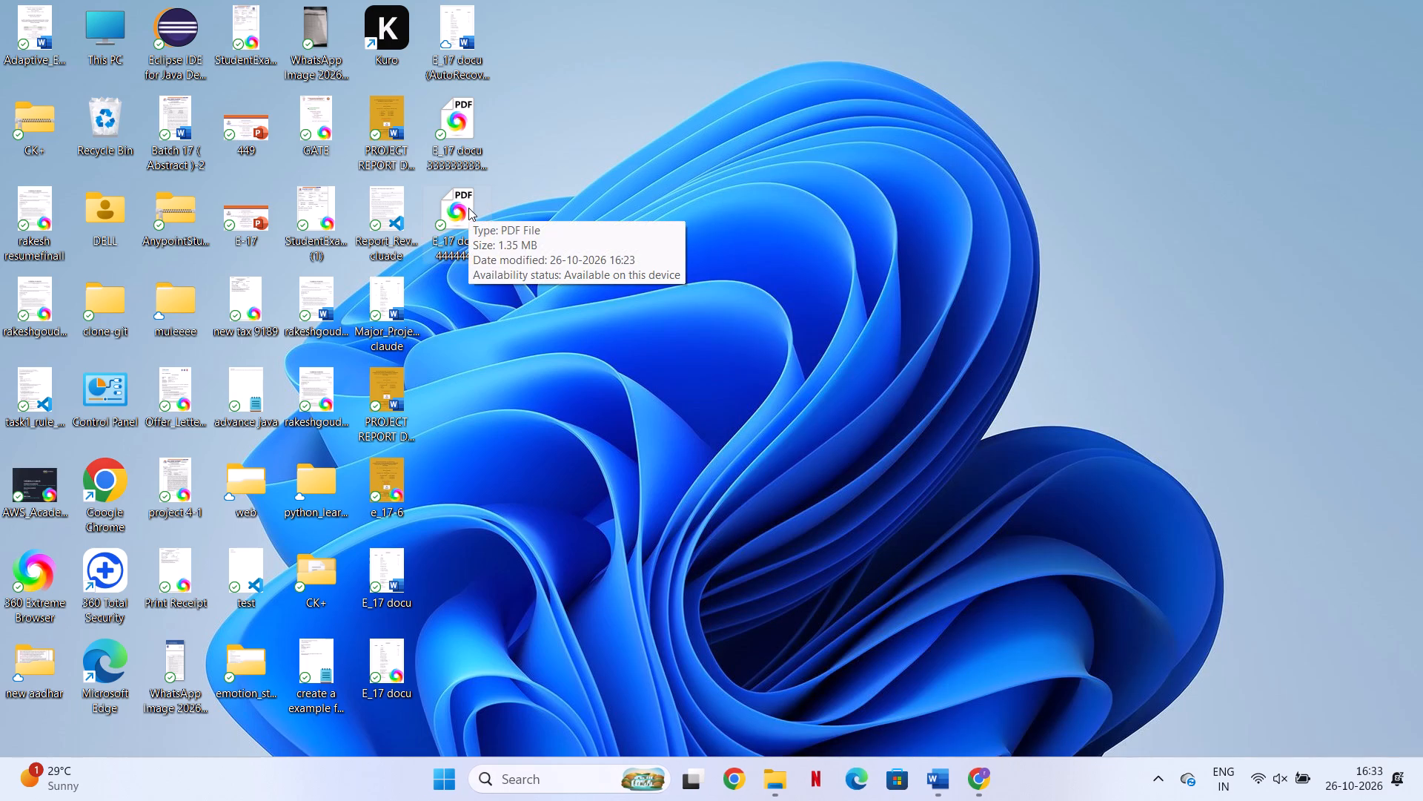
Switch to Word and save the report to the Desktop as a PDF named E_17 docu555555.
click(933, 766)
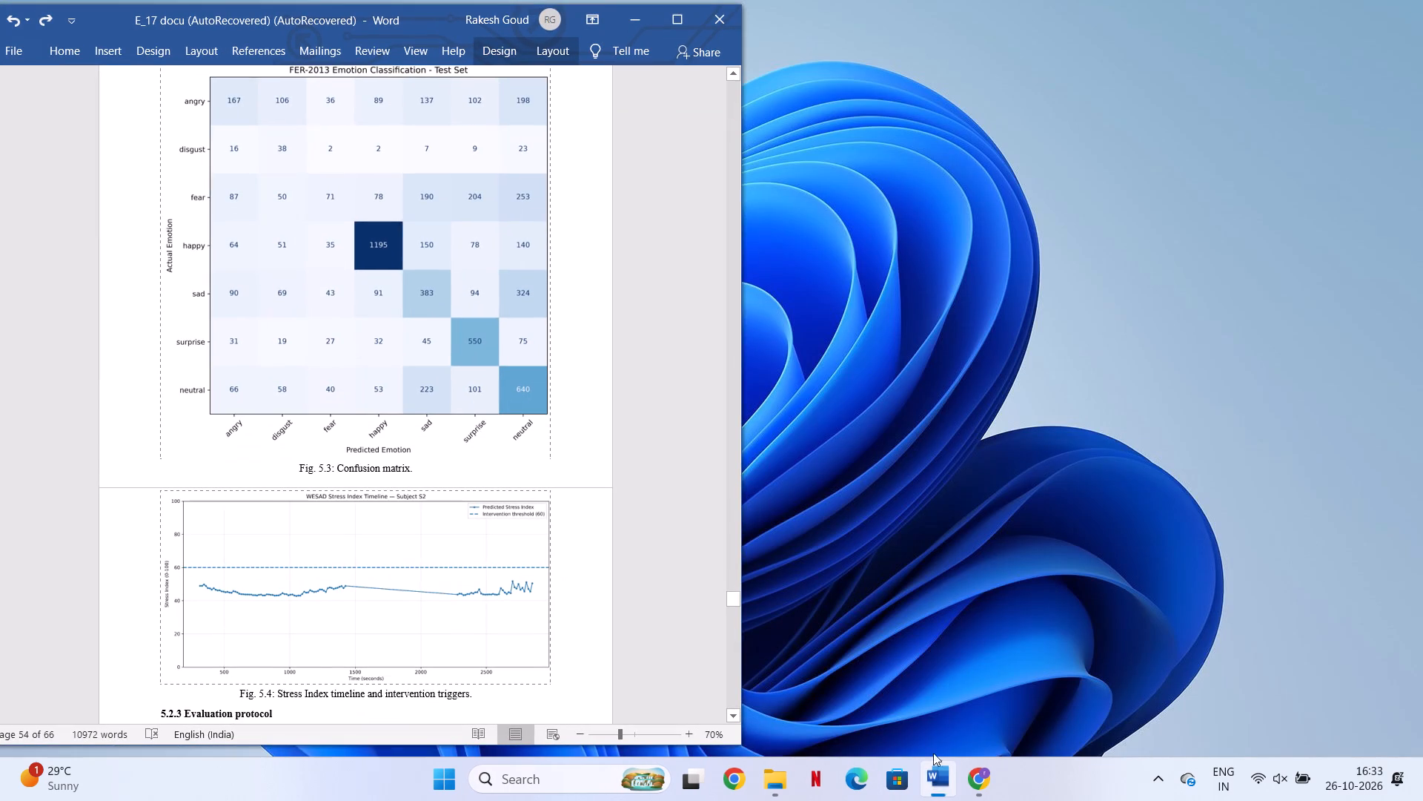
click(21, 47)
click(87, 295)
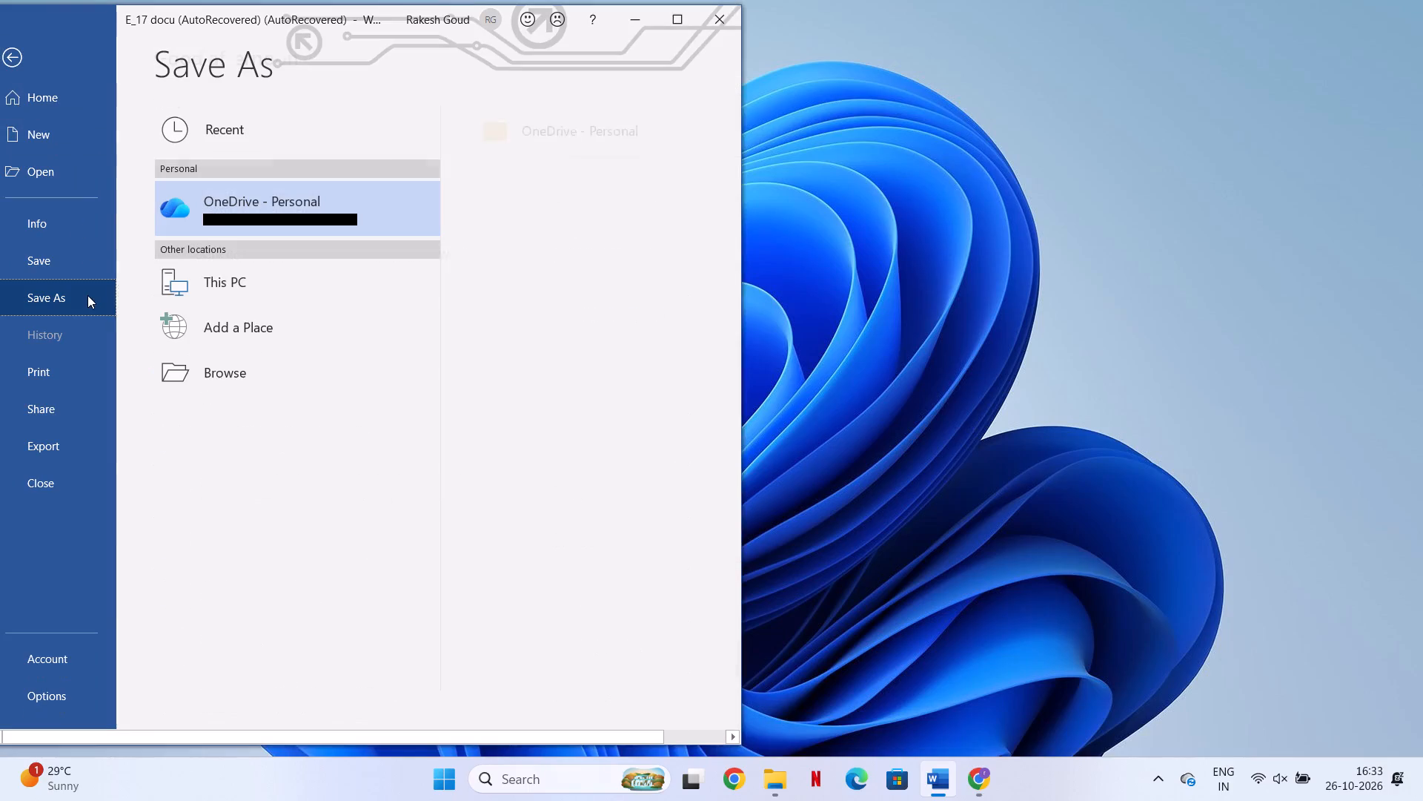
click(268, 290)
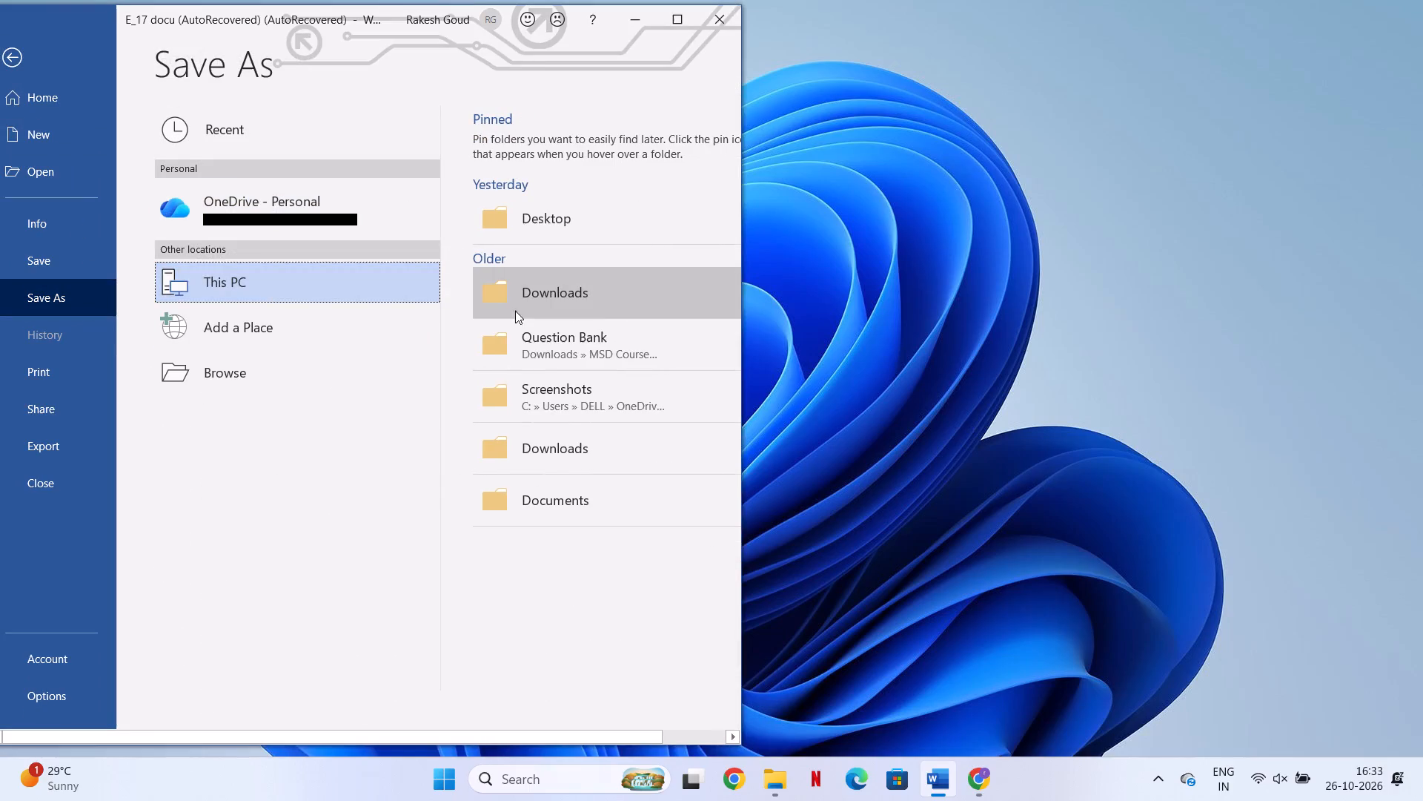
click(552, 205)
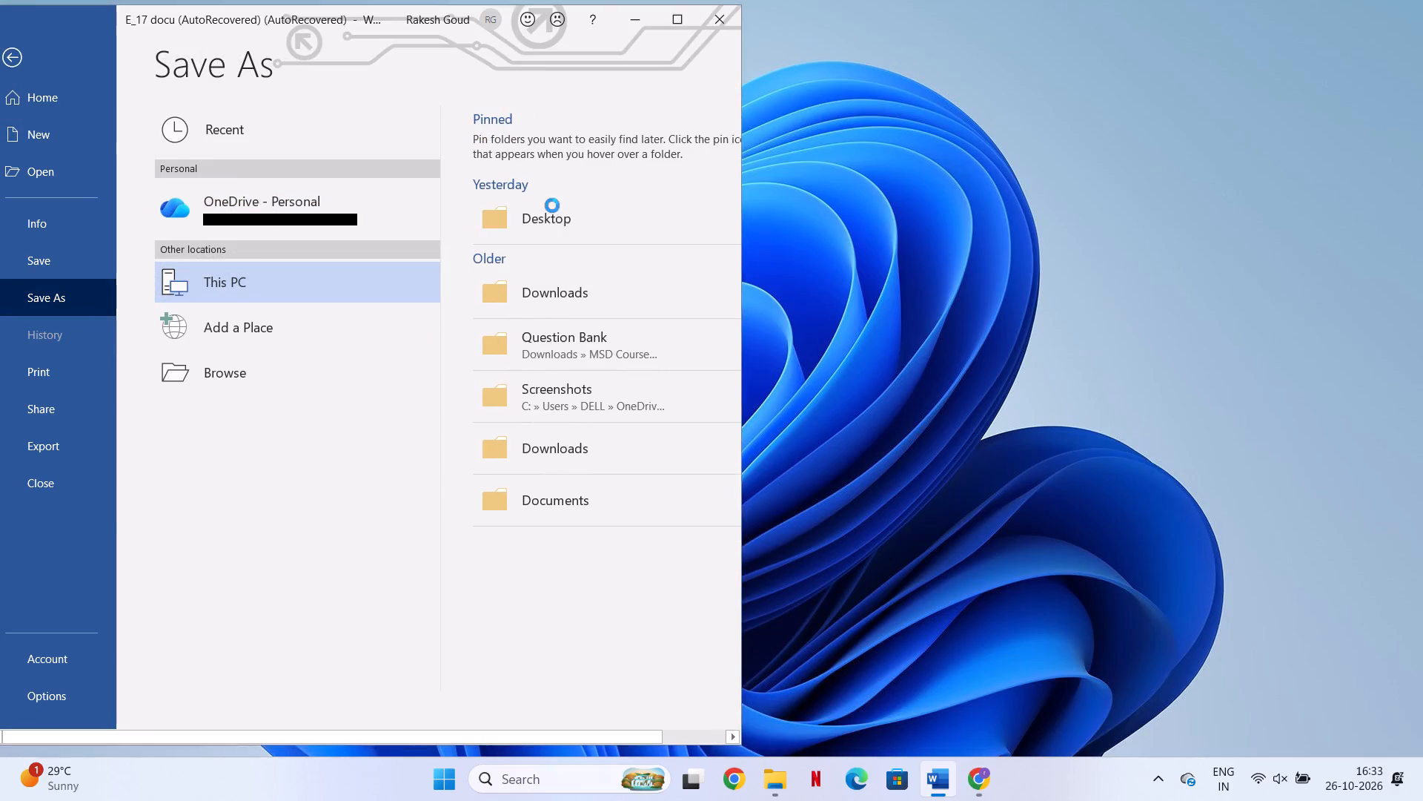
drag(435, 307, 179, 315)
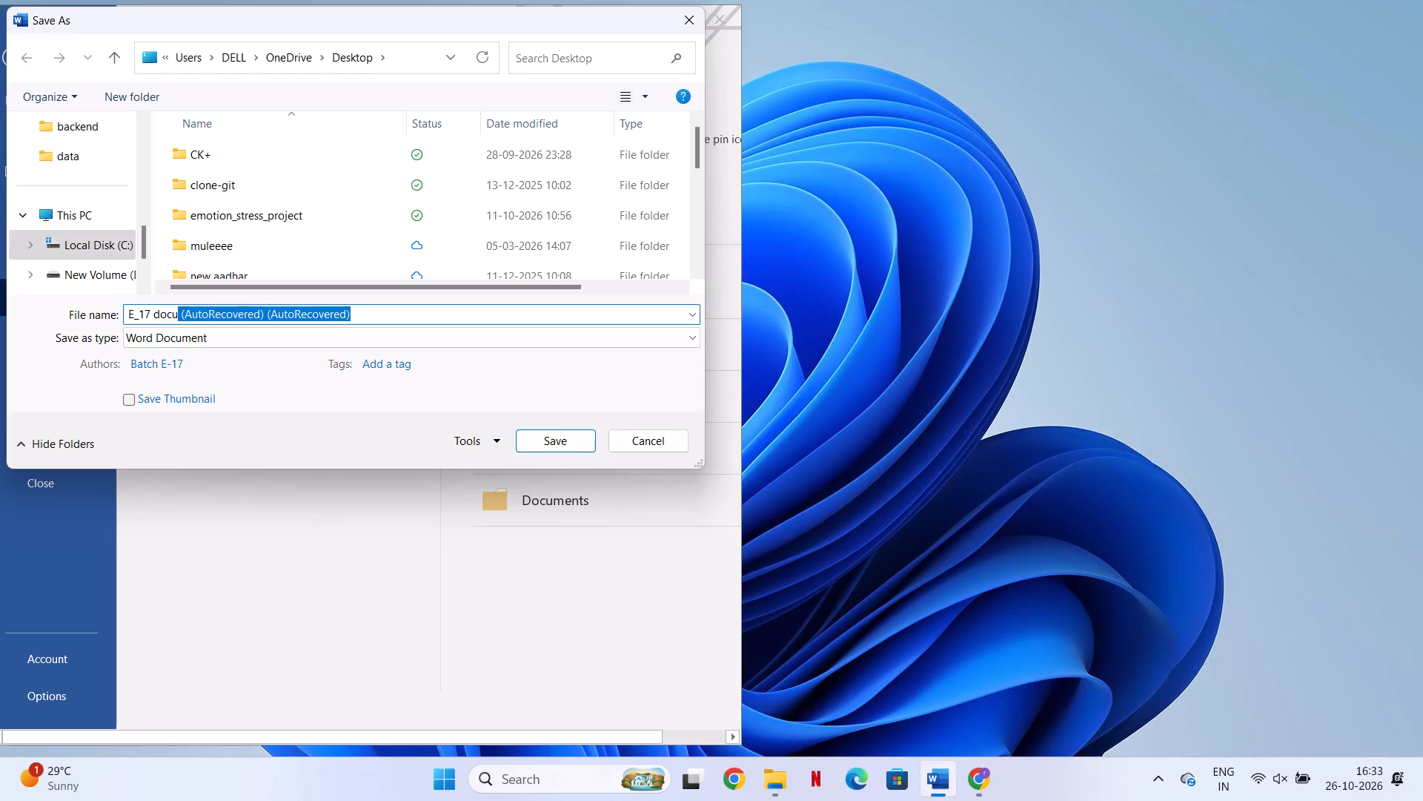
key(BackSpace)
key(5)
key(5)
key(5)
key(5)
key(5)
key(5)
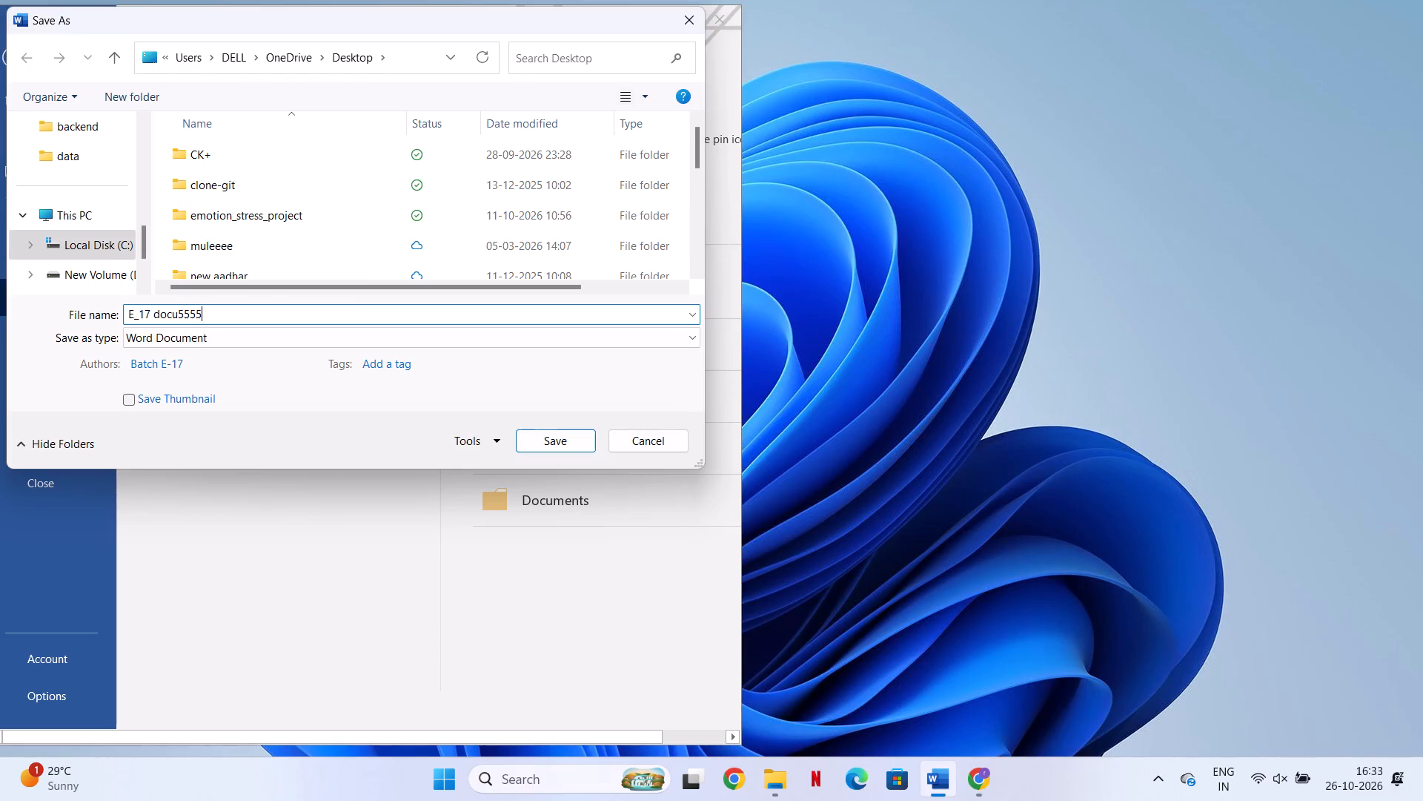
click(181, 340)
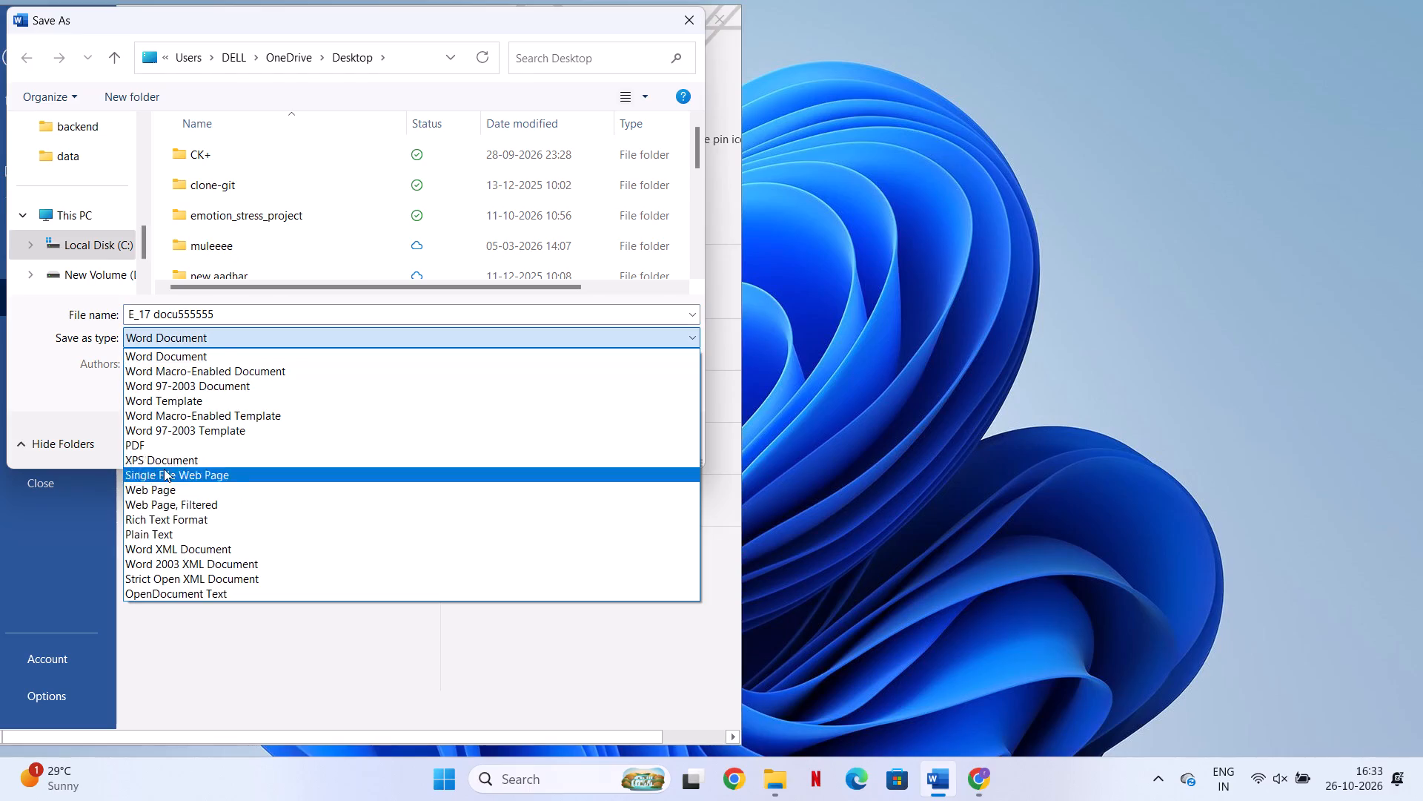
click(164, 447)
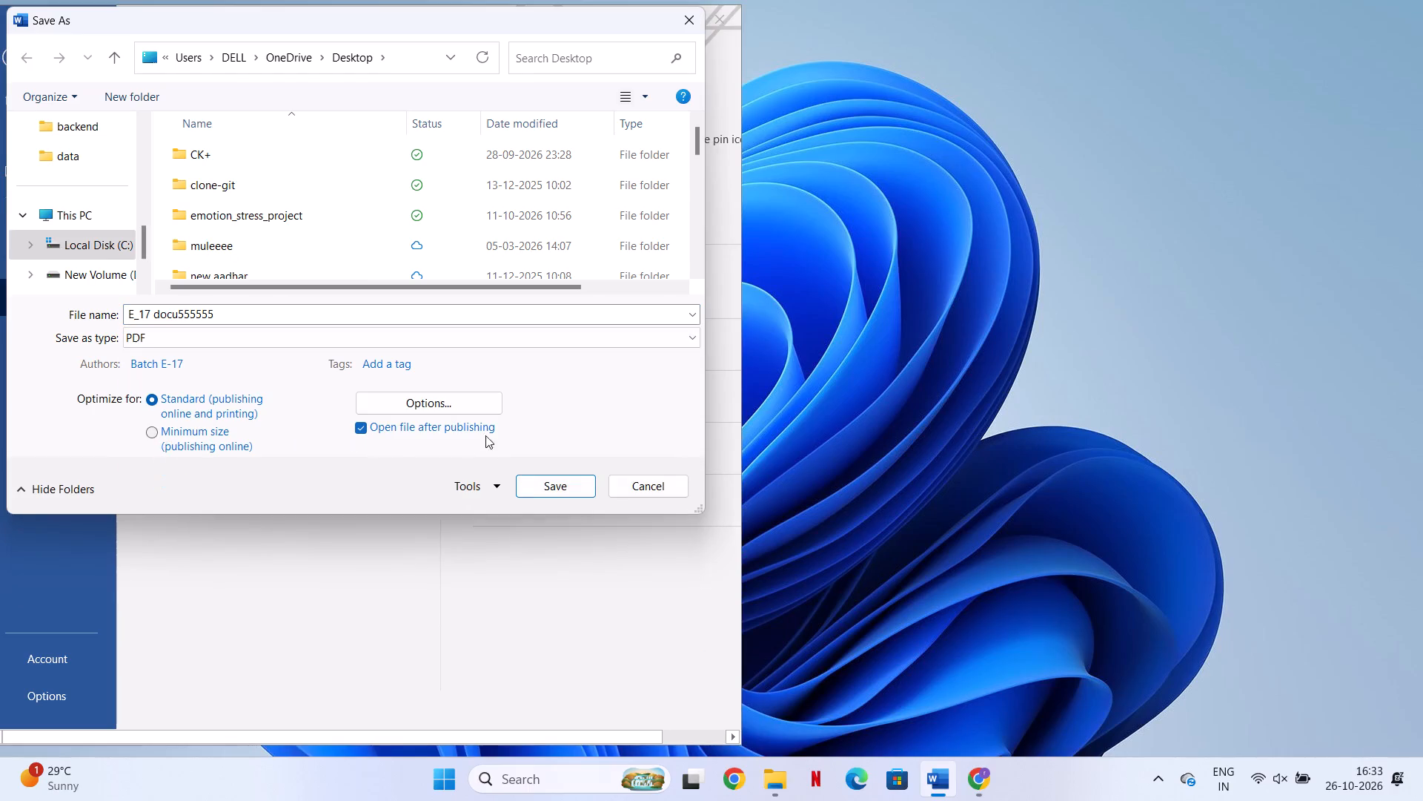
click(537, 491)
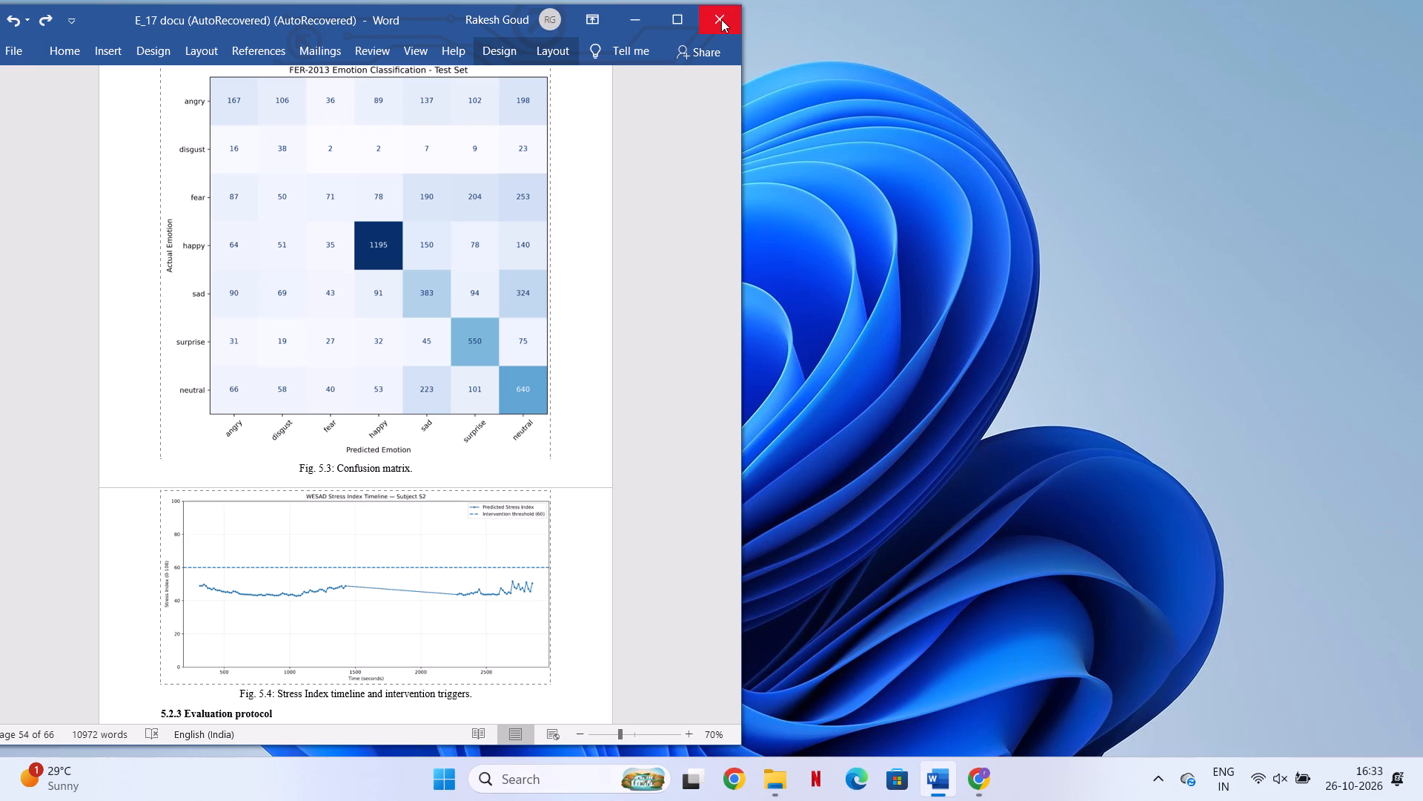
Minimise Word and review the newly exported PDF's page layout from the Contents to the start of Chapter 3: Methodology.
click(637, 22)
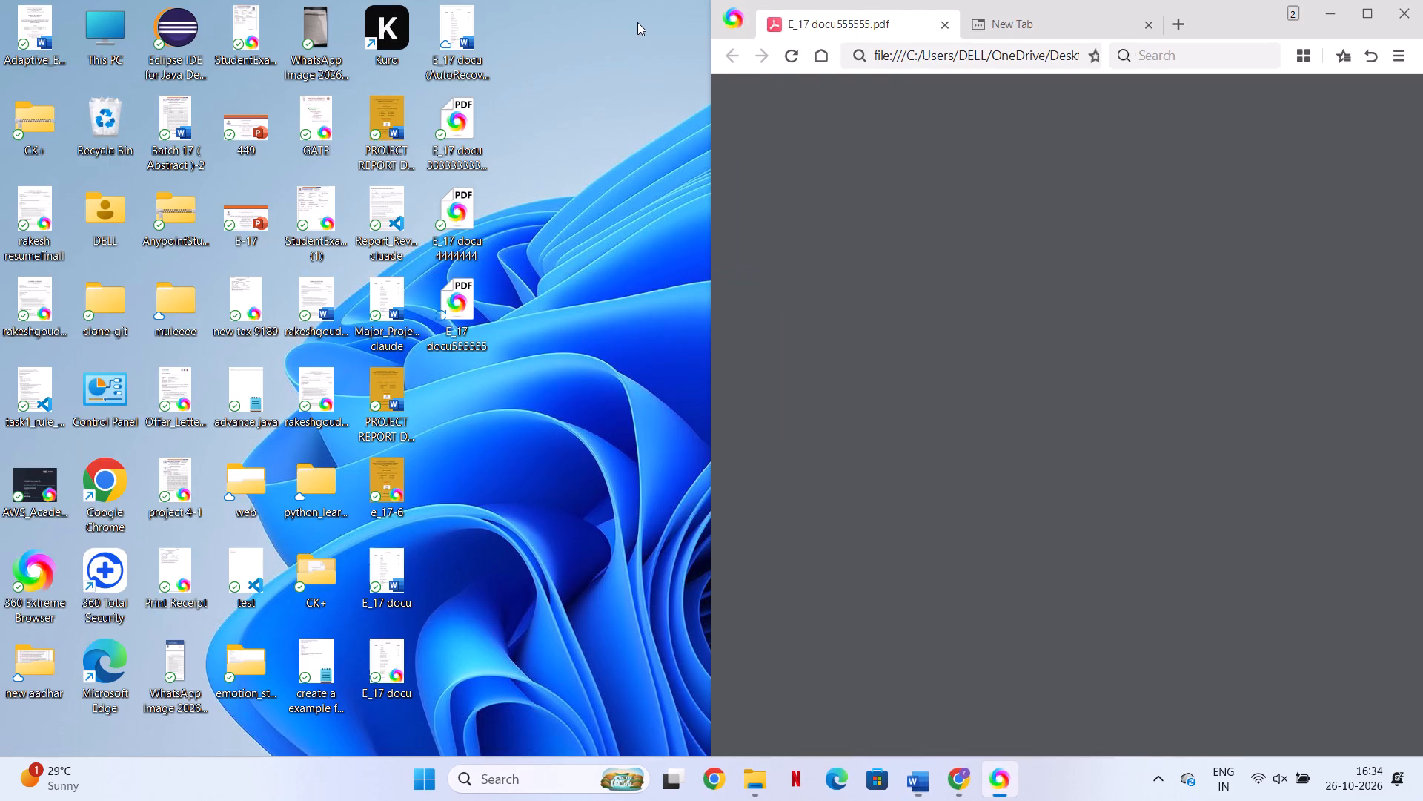
scroll(1019, 383, down, 8)
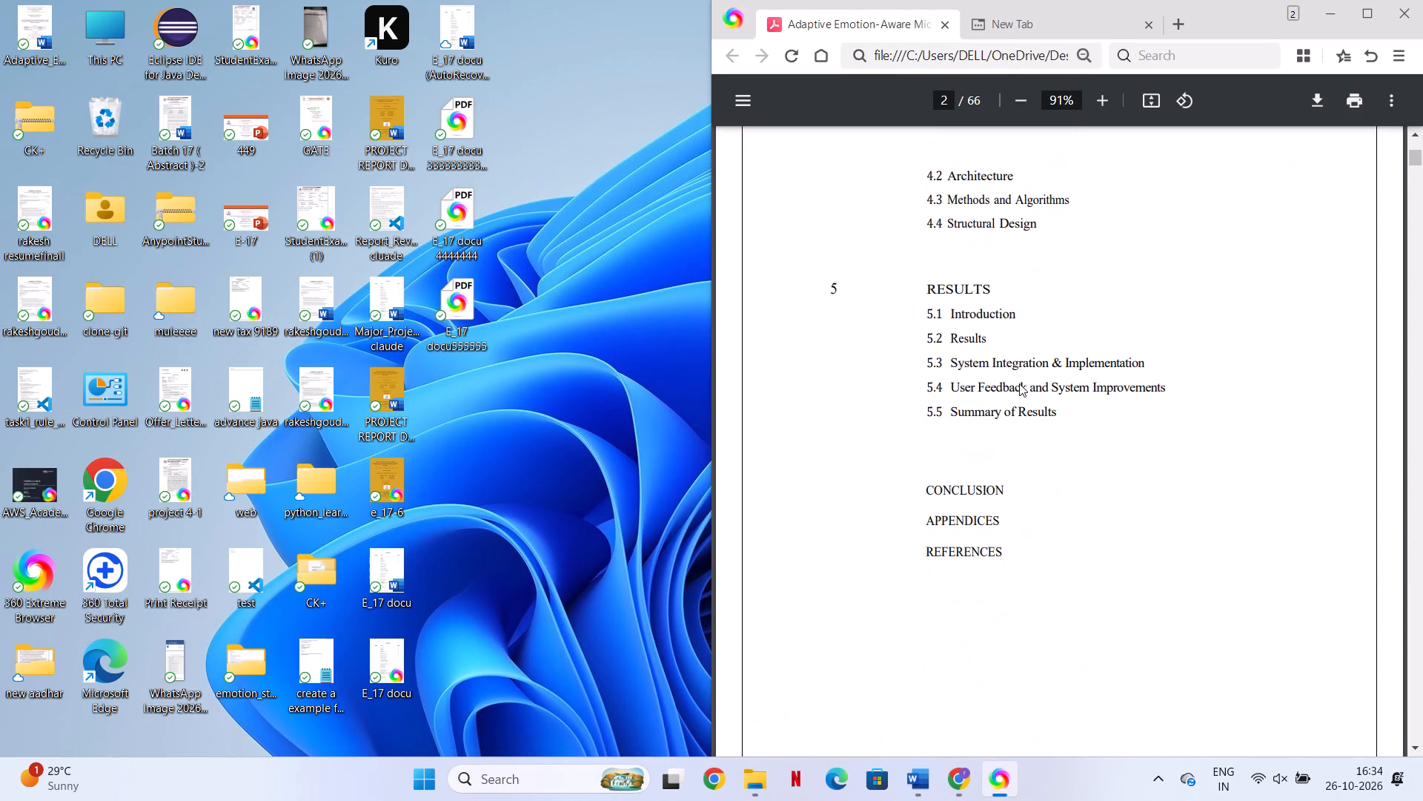
scroll(1019, 383, down, 19)
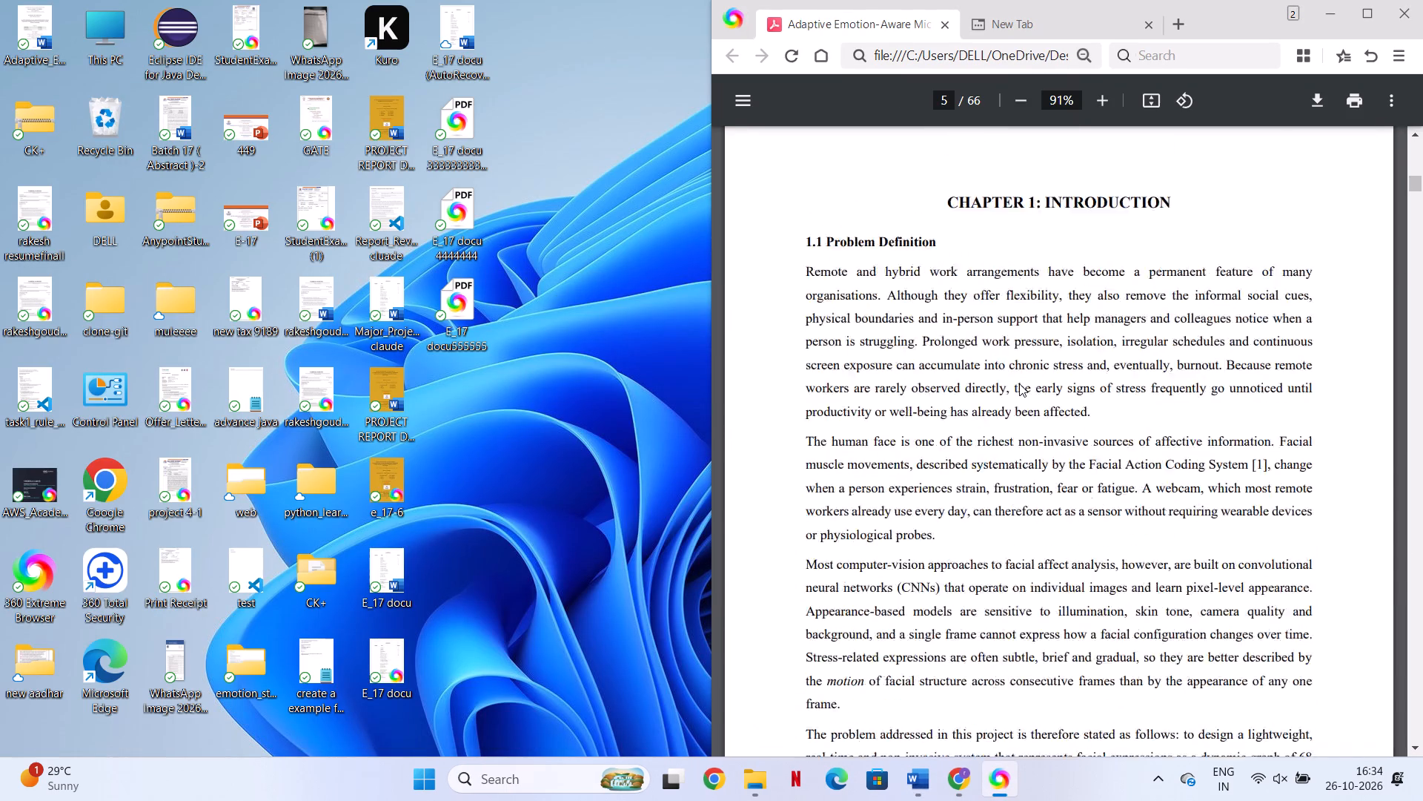
scroll(1019, 383, down, 19)
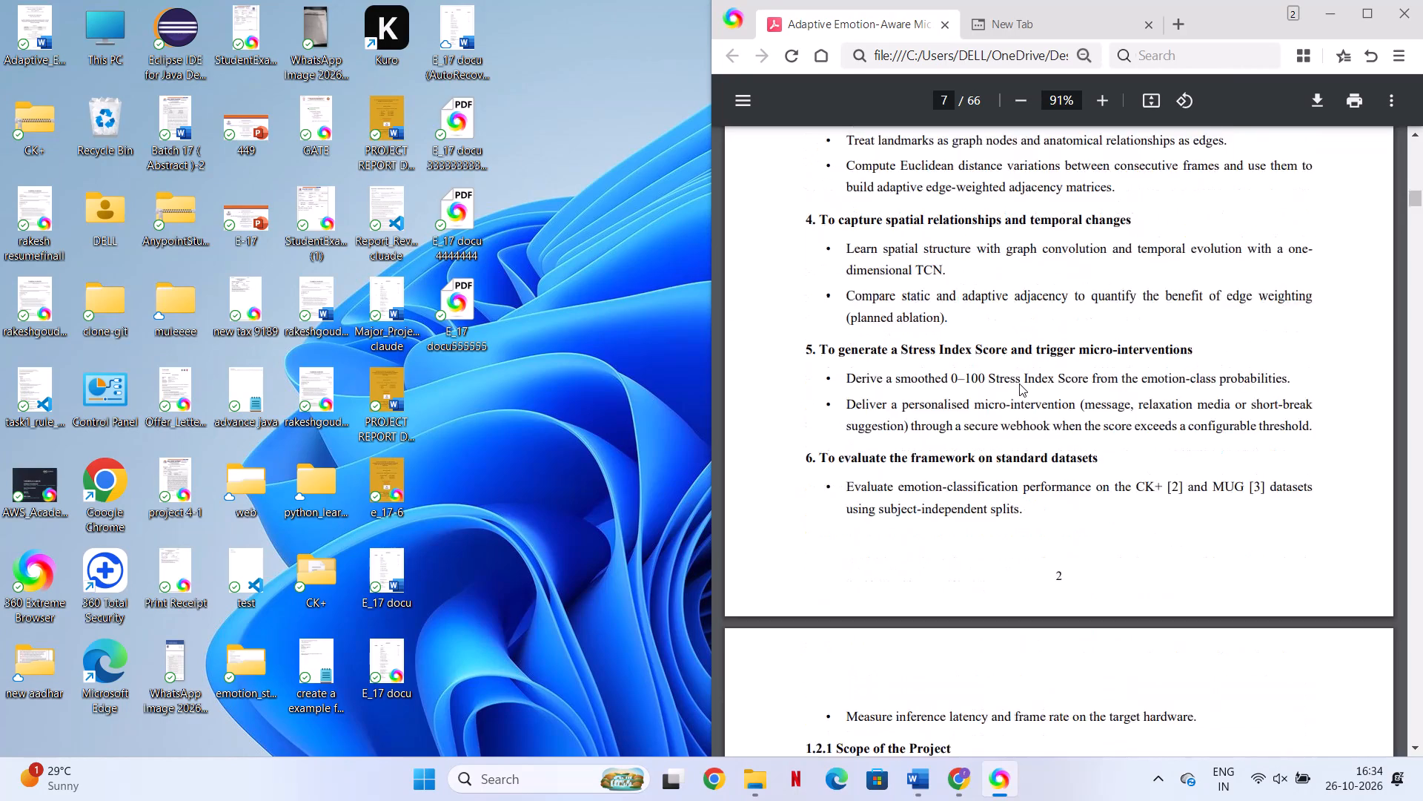
scroll(1019, 383, down, 14)
scroll(1019, 383, down, 15)
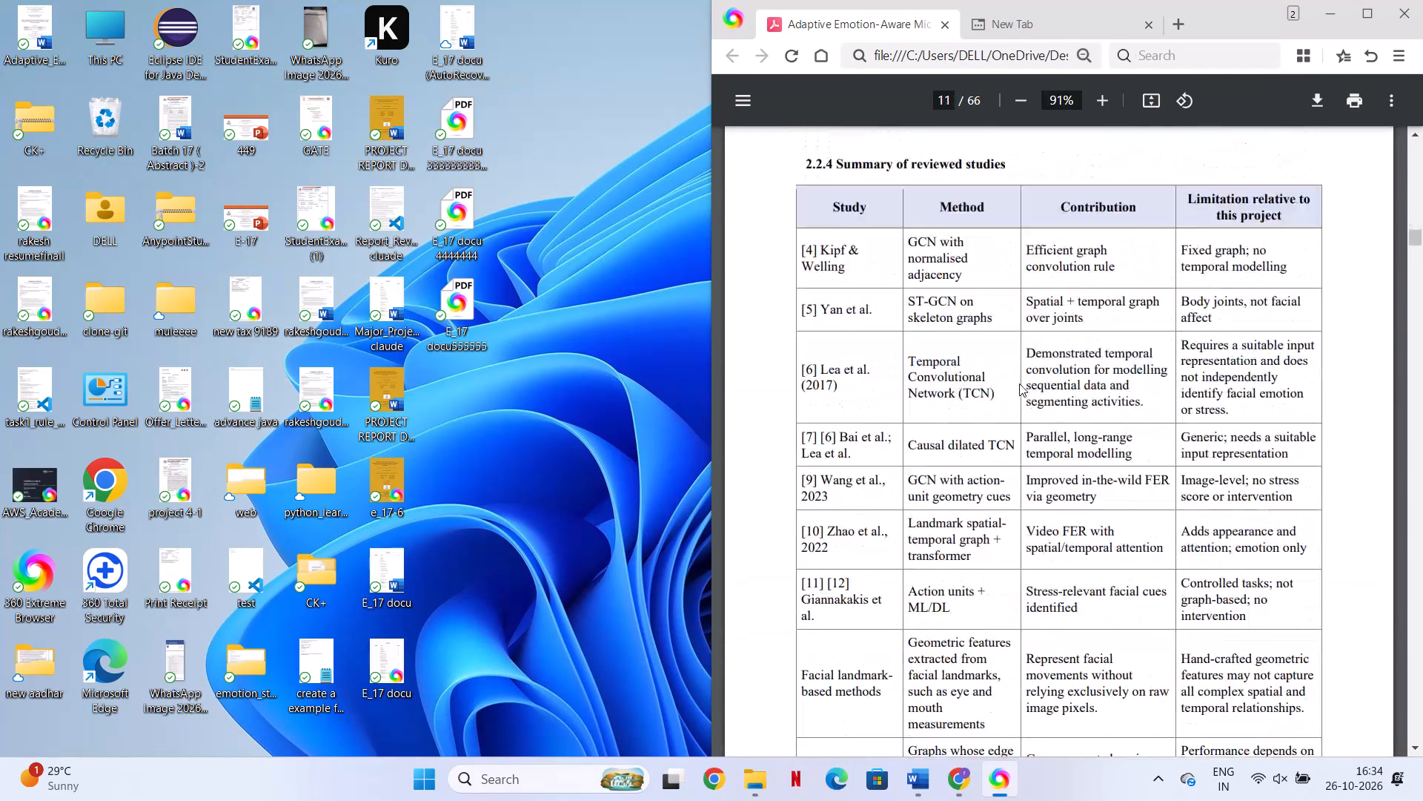
scroll(1019, 383, down, 16)
scroll(1019, 383, down, 5)
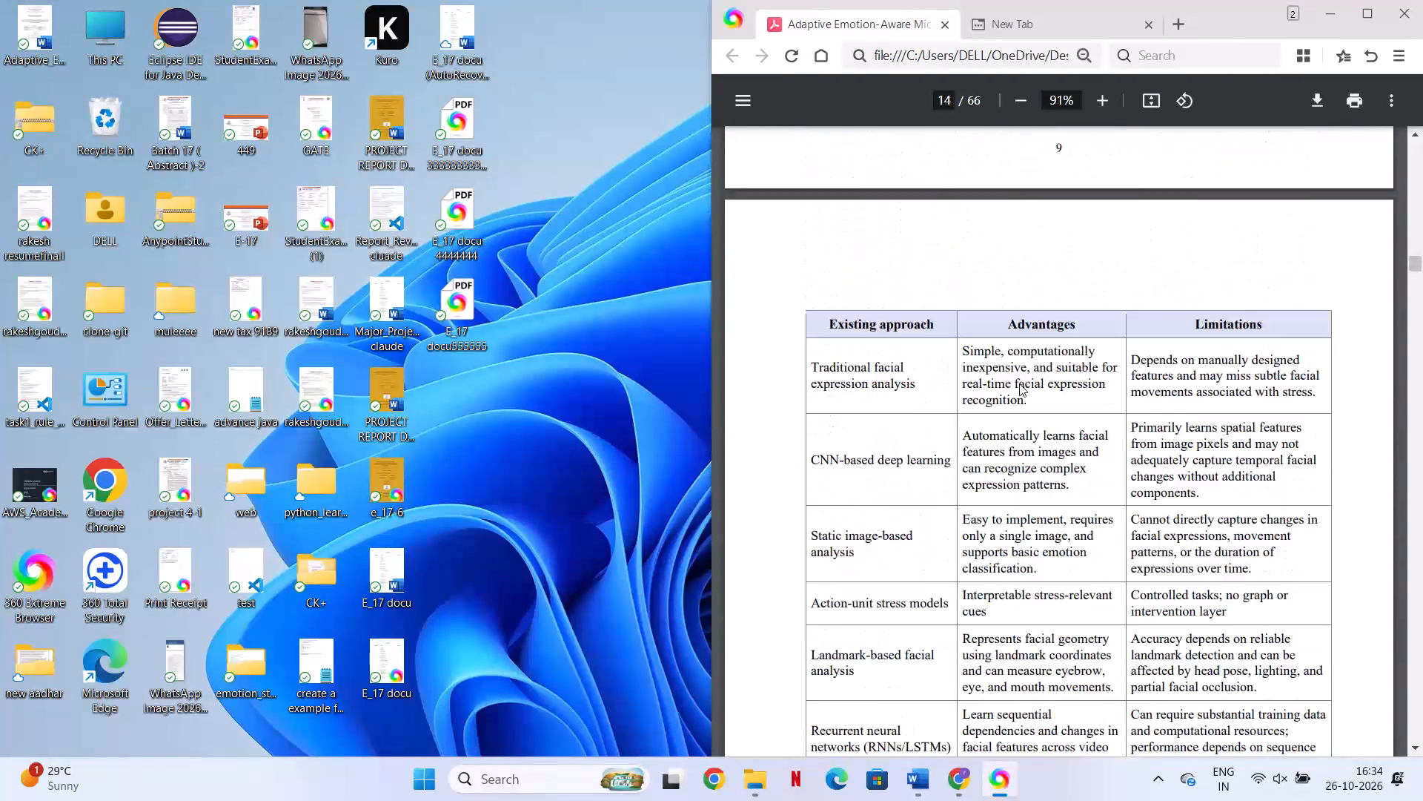
scroll(1019, 383, down, 8)
scroll(1019, 383, down, 17)
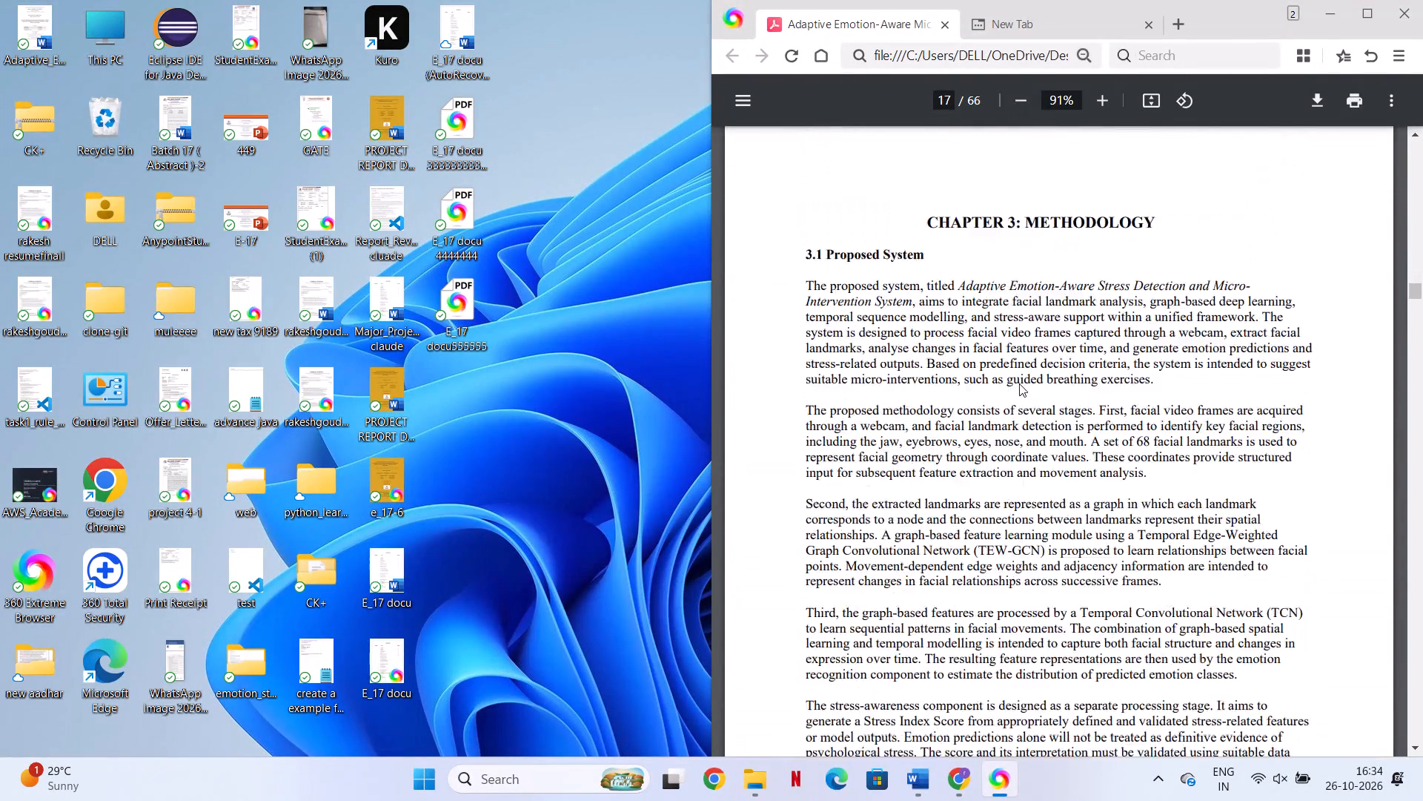
scroll(1019, 383, down, 1)
scroll(1019, 383, up, 4)
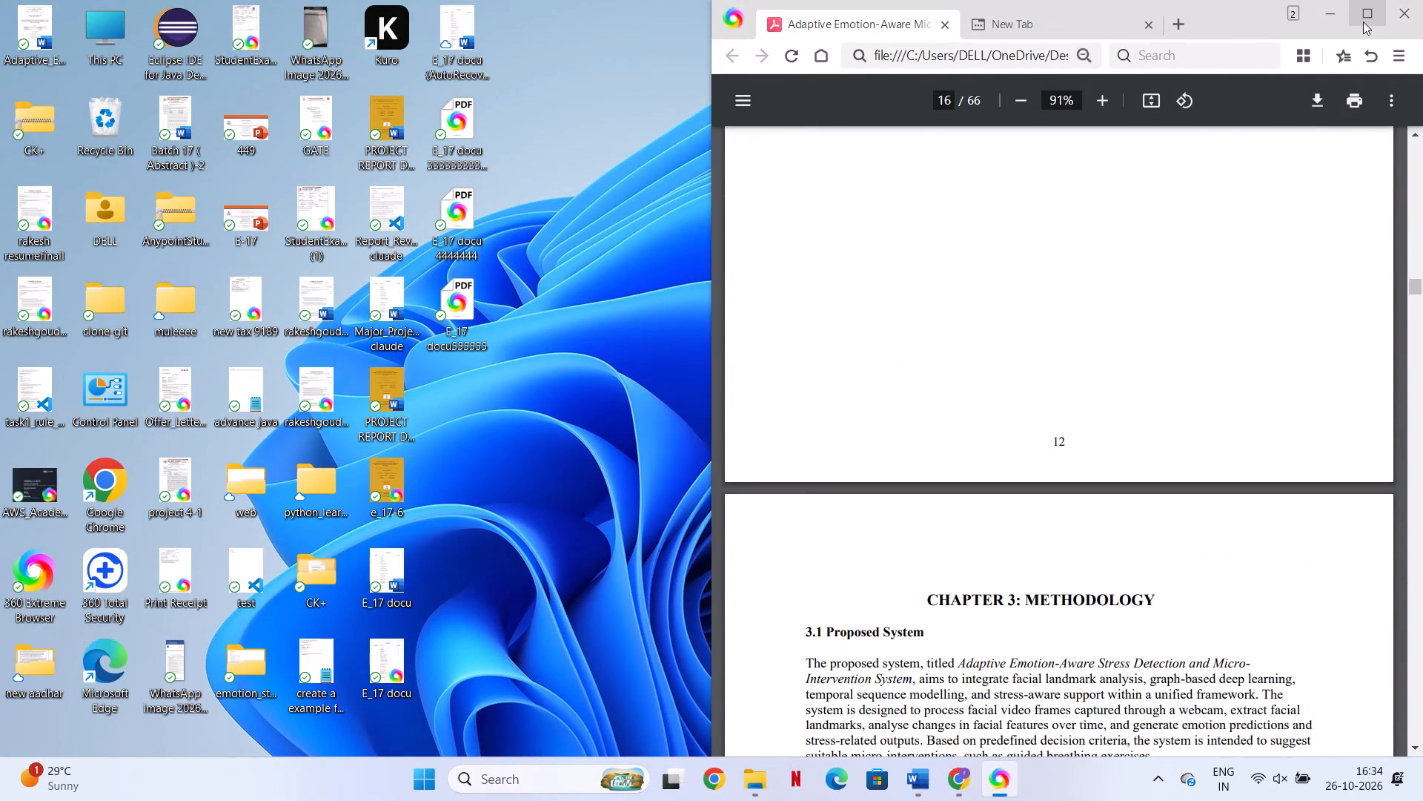
Maximise the PDF window, open its print settings and set the pages to print to Custom.
click(1363, 22)
click(1384, 82)
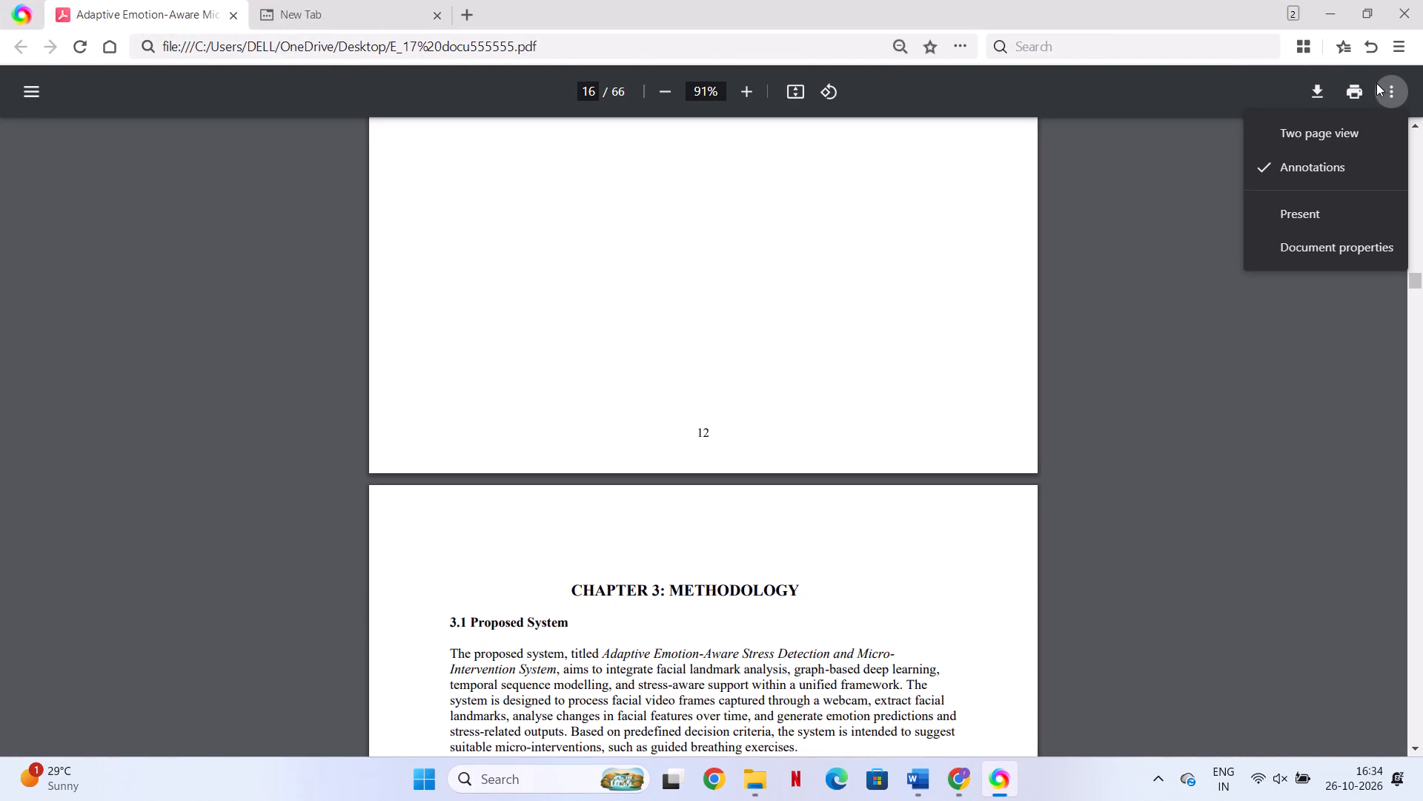
click(1361, 85)
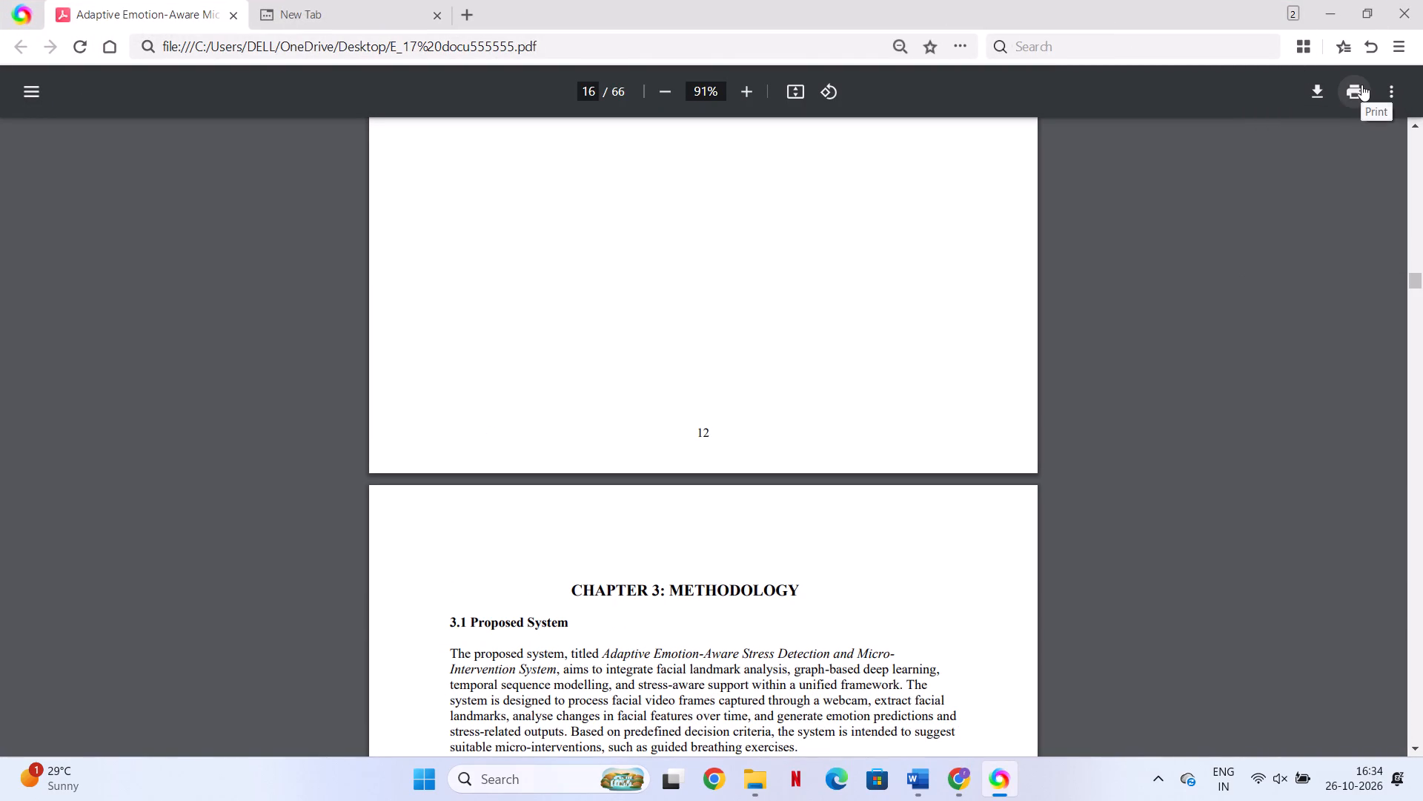
click(1361, 85)
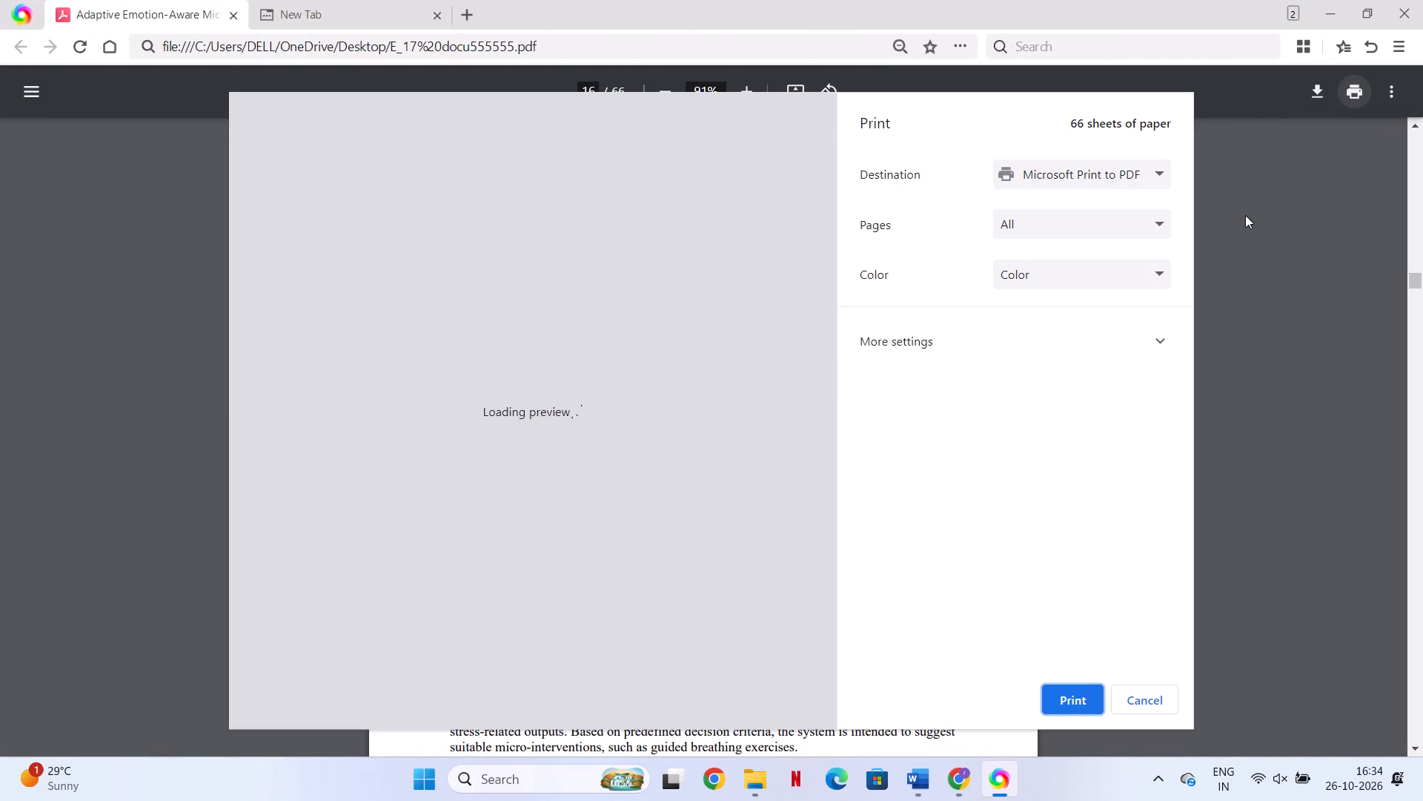
click(1159, 175)
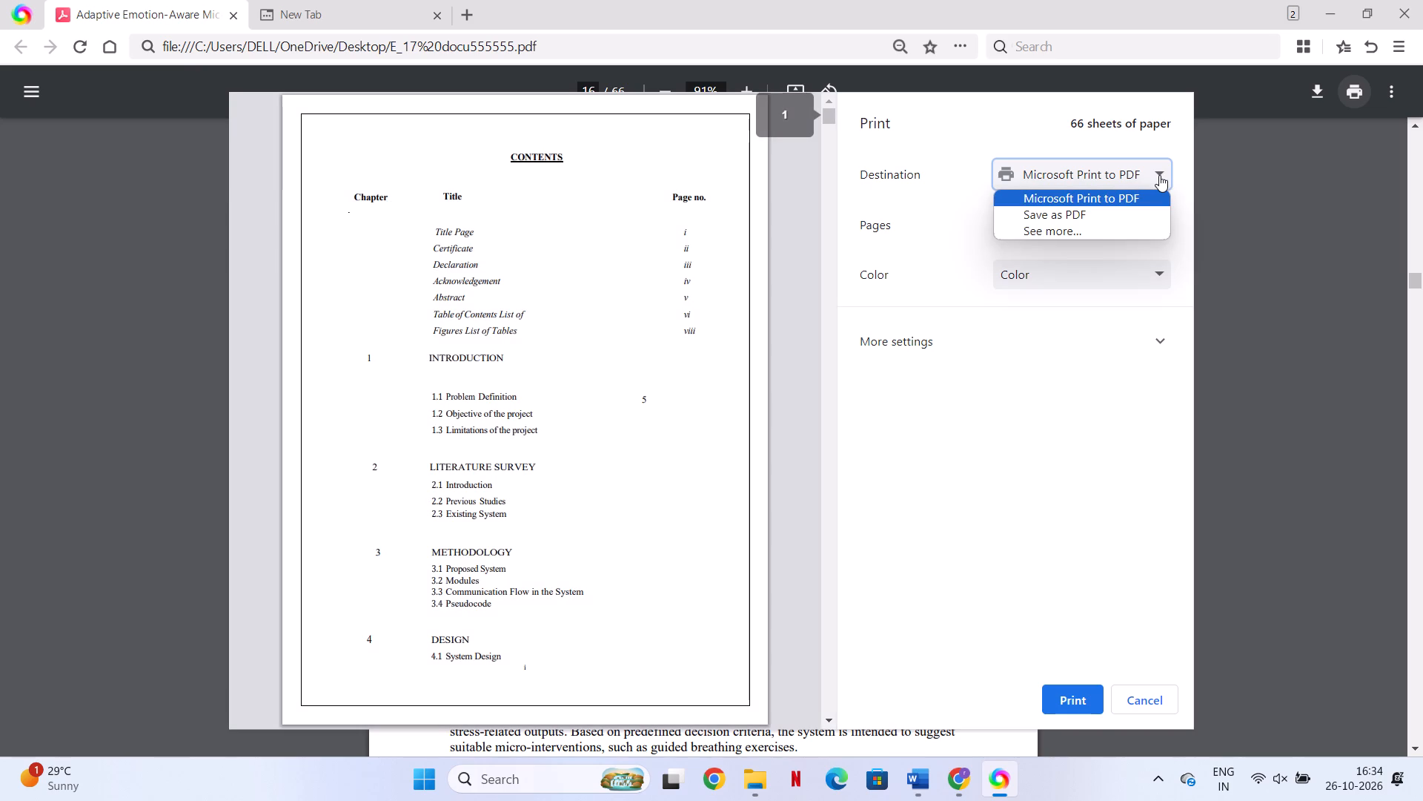
click(1244, 172)
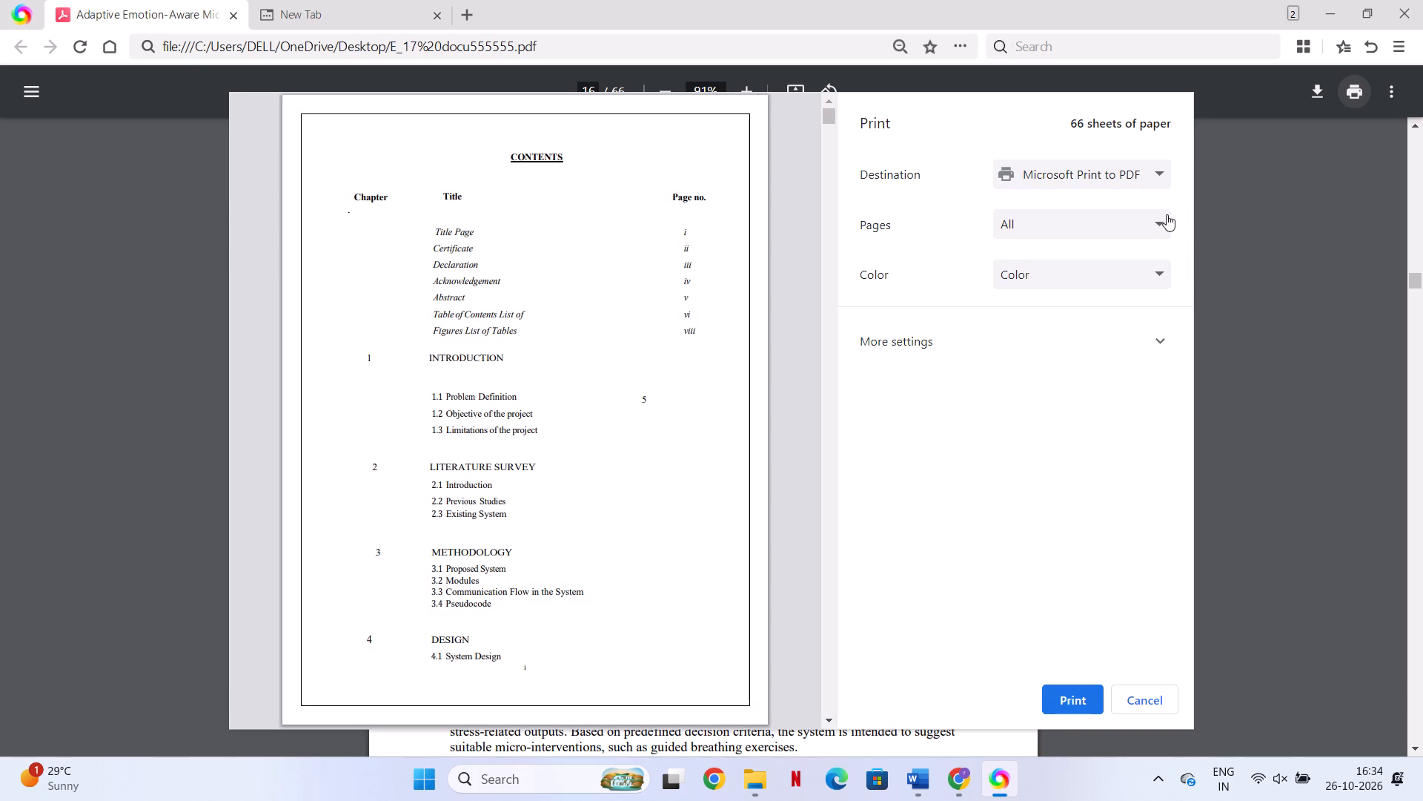
click(1167, 214)
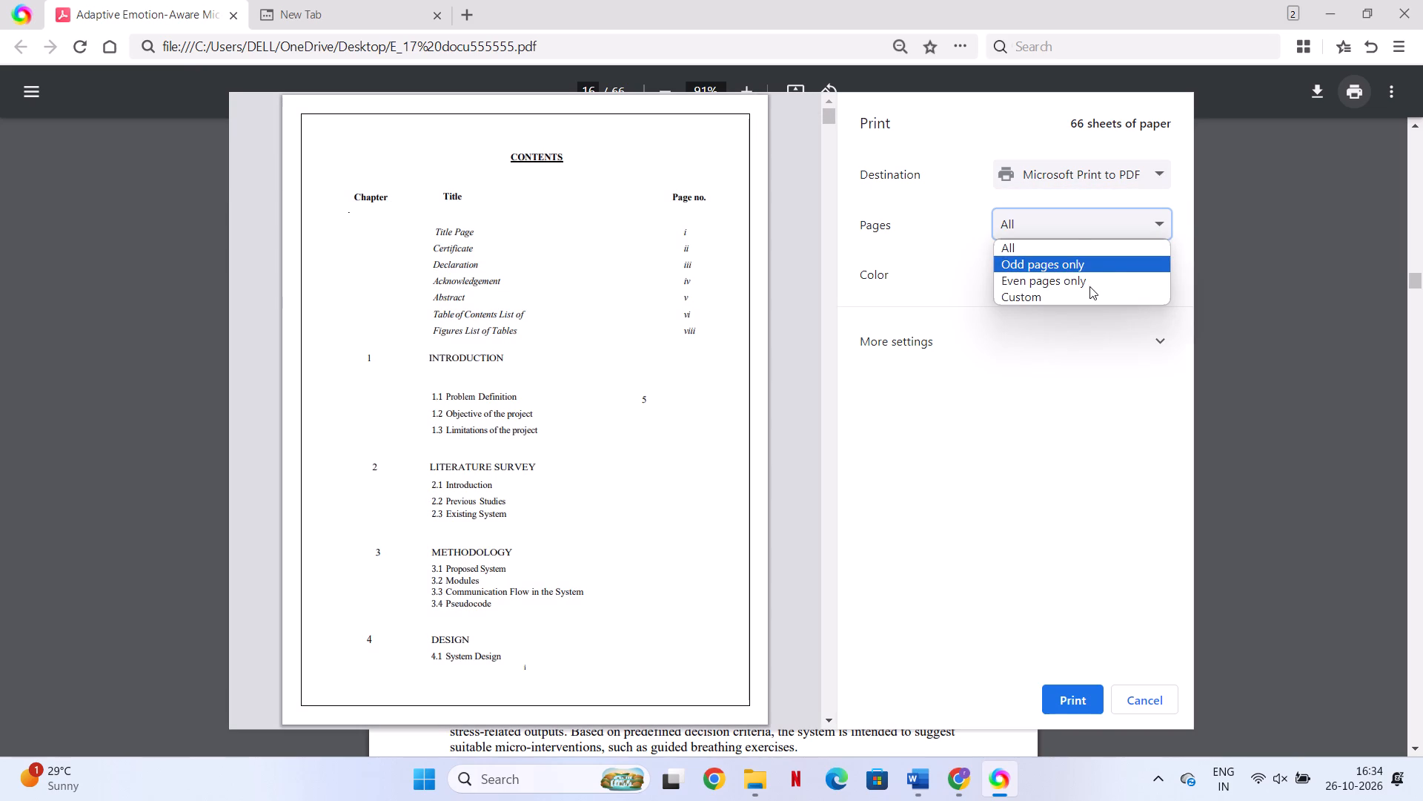
click(1095, 291)
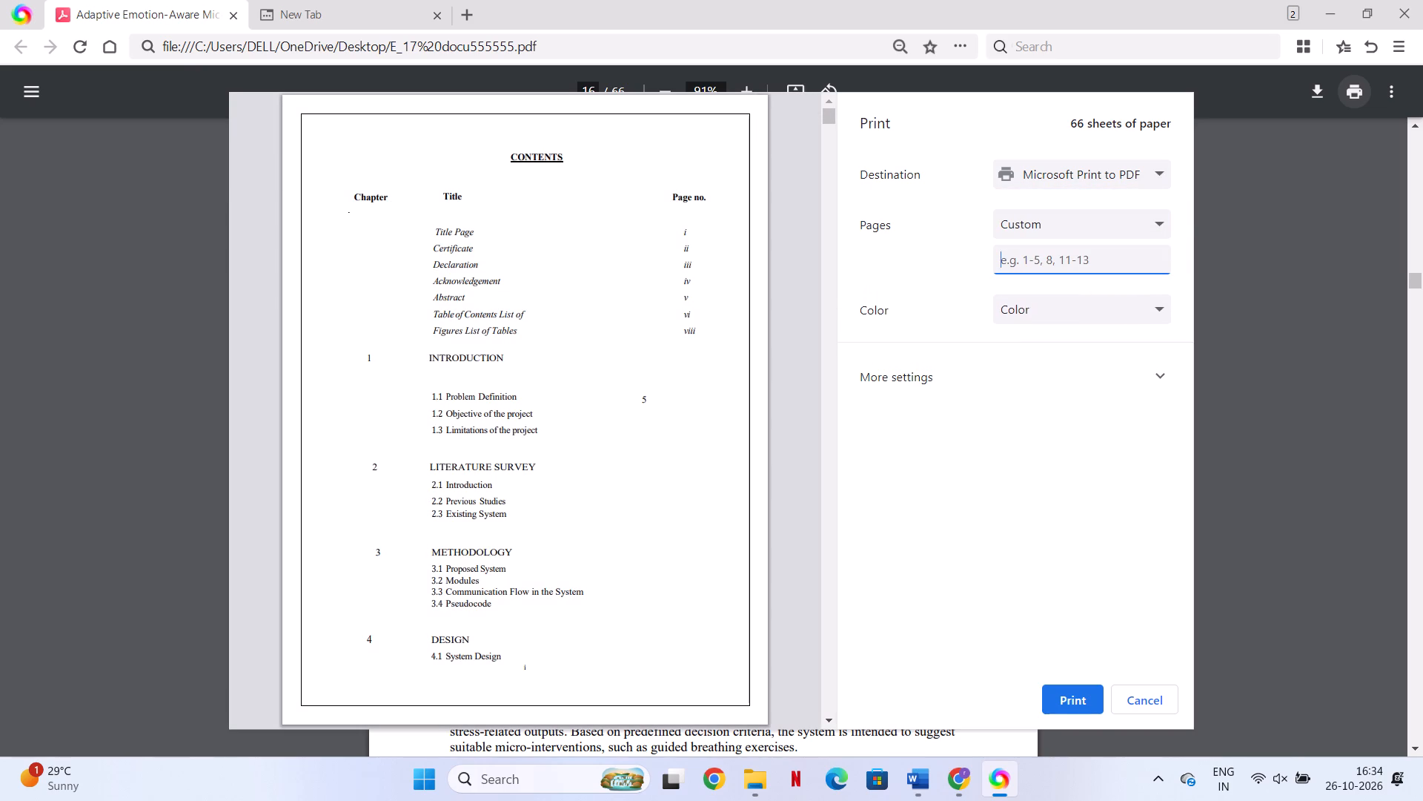
Examine the print preview from the Contents pages to Chapter 1: Introduction to identify where the page range starts.
scroll(757, 365, down, 11)
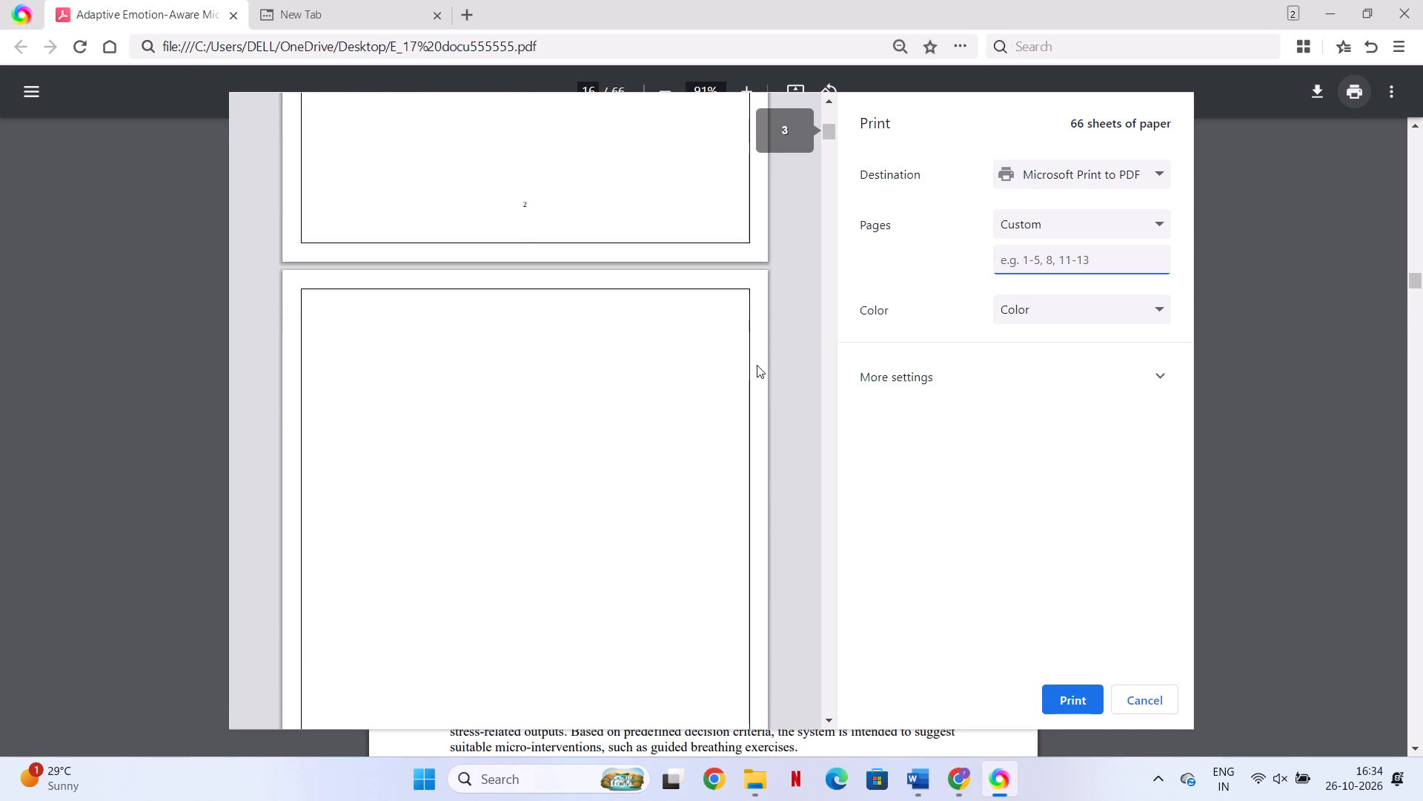
scroll(757, 365, down, 1)
scroll(757, 365, up, 4)
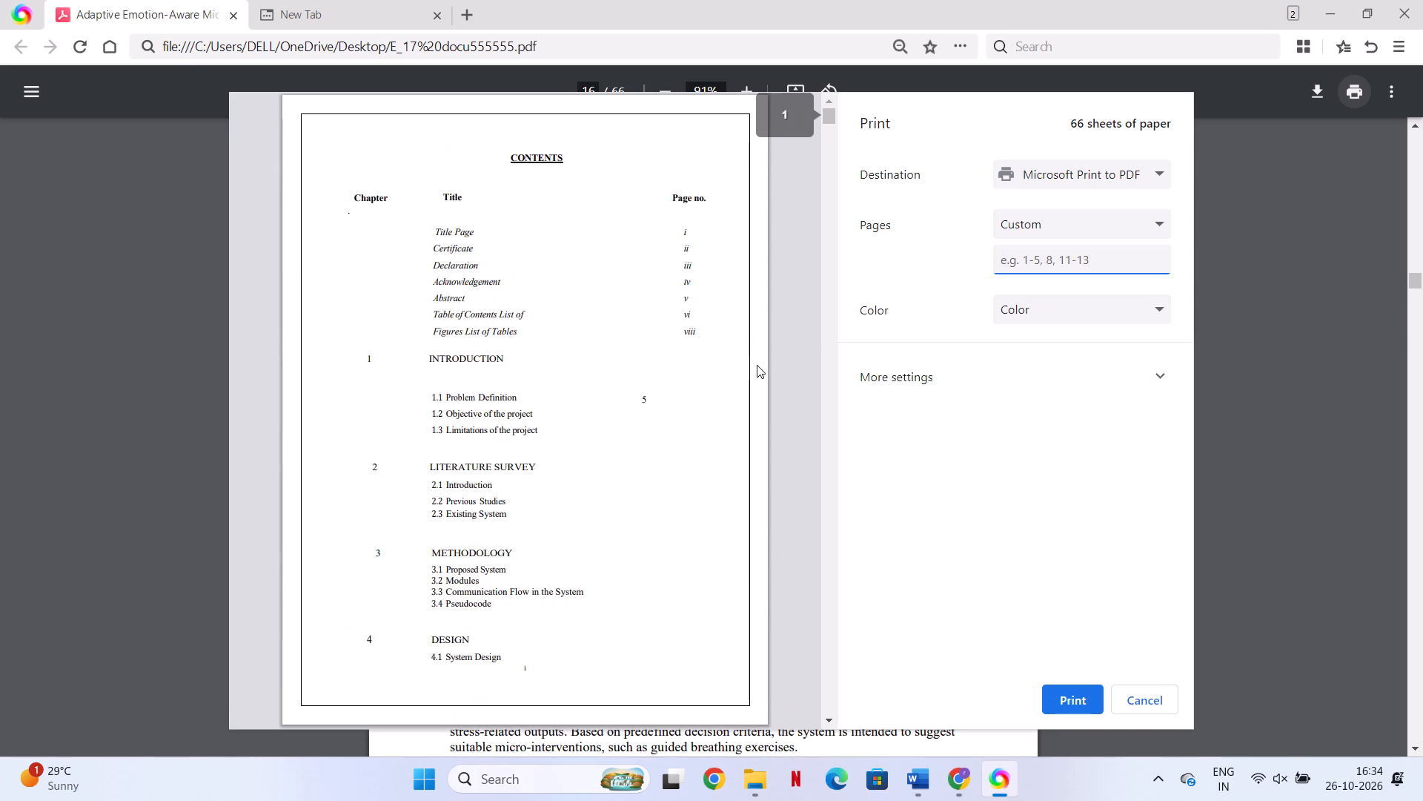
scroll(757, 365, down, 6)
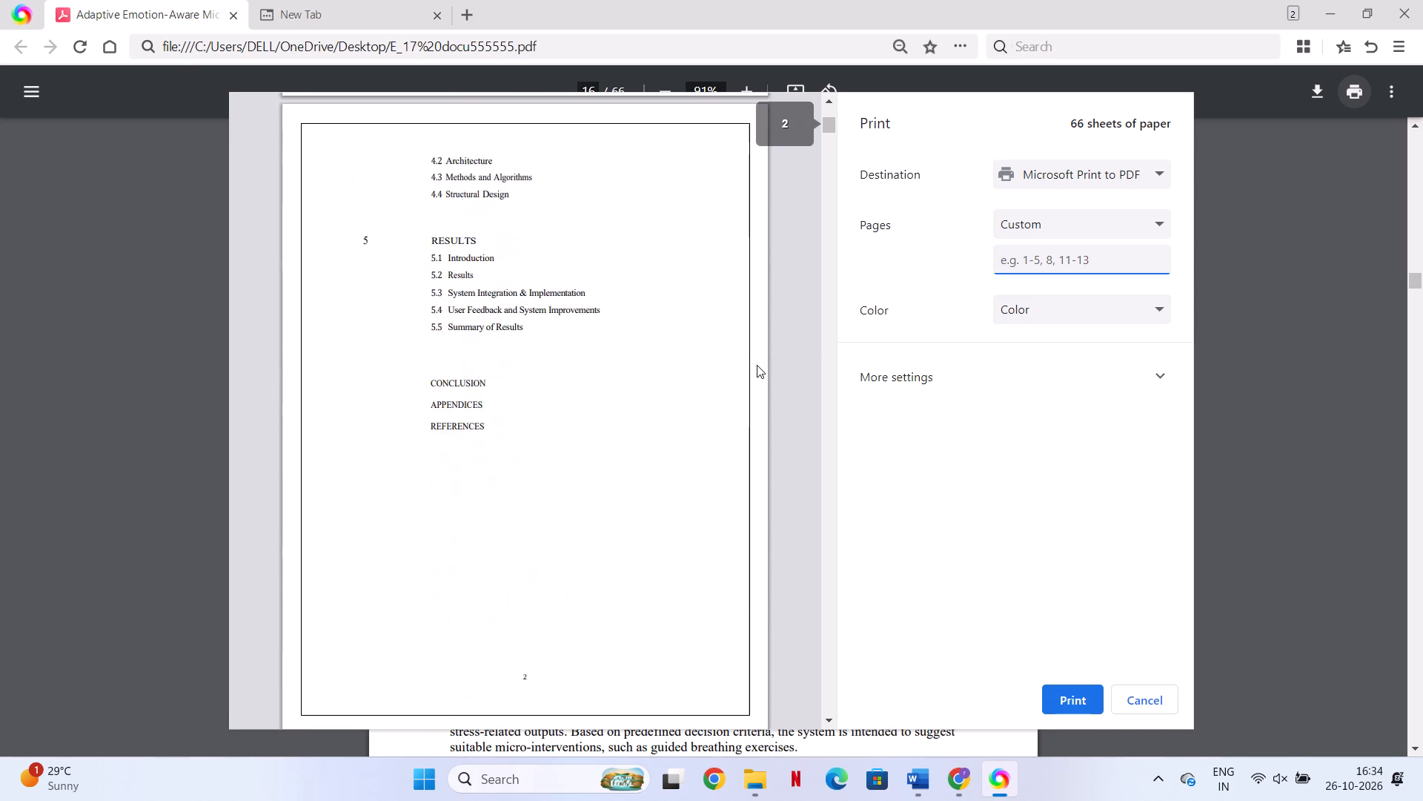
scroll(757, 365, down, 13)
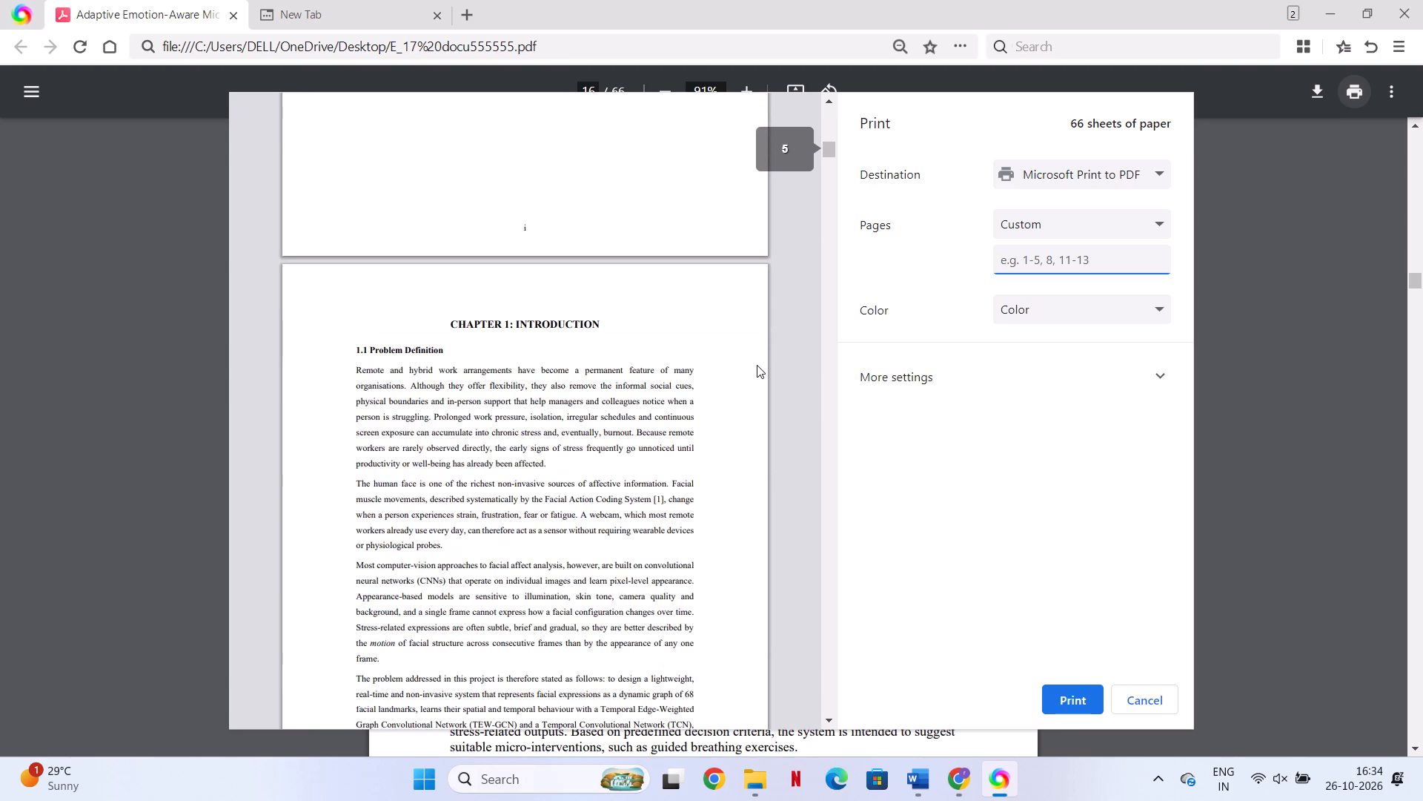
scroll(757, 365, down, 3)
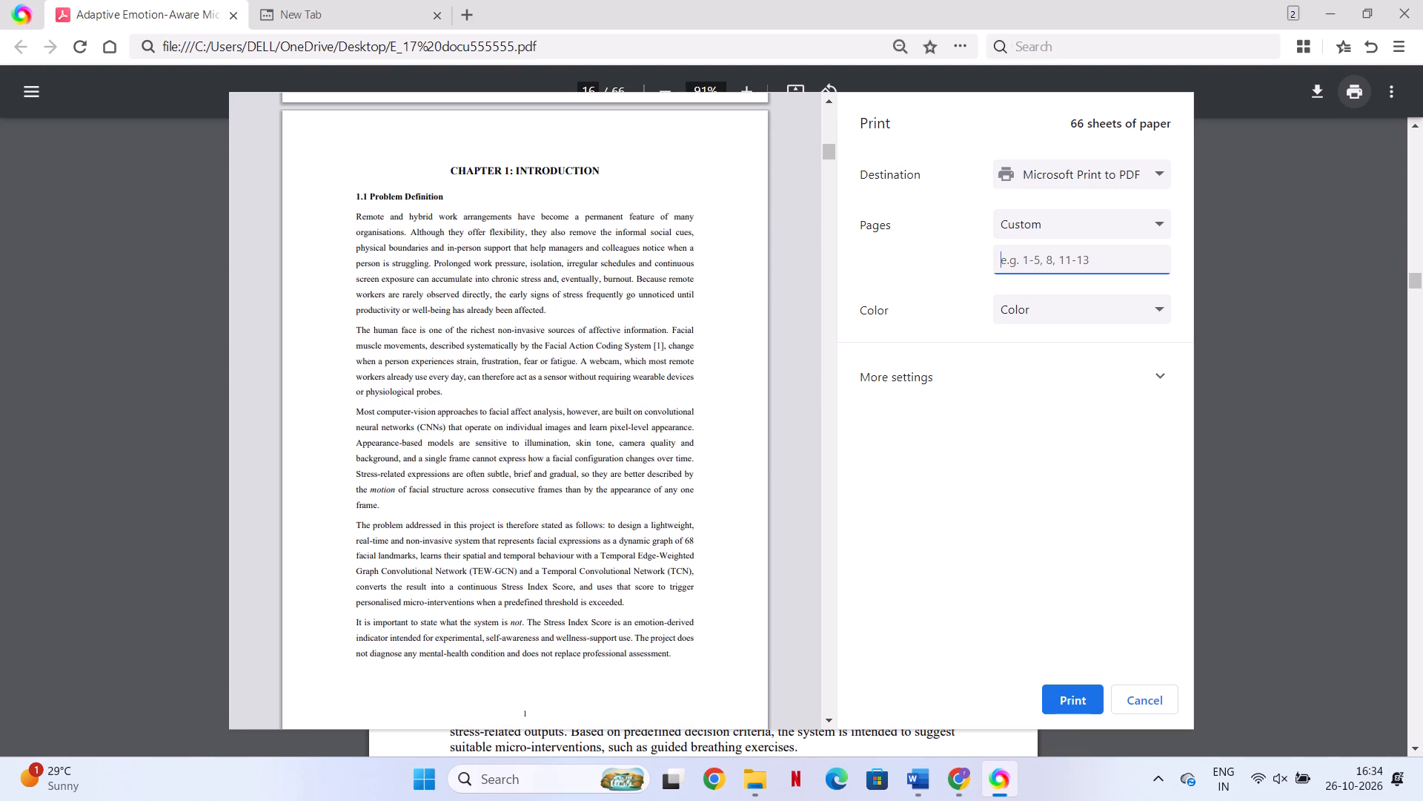
Enter 5- as the custom page range so that printing starts from page 5.
click(1037, 260)
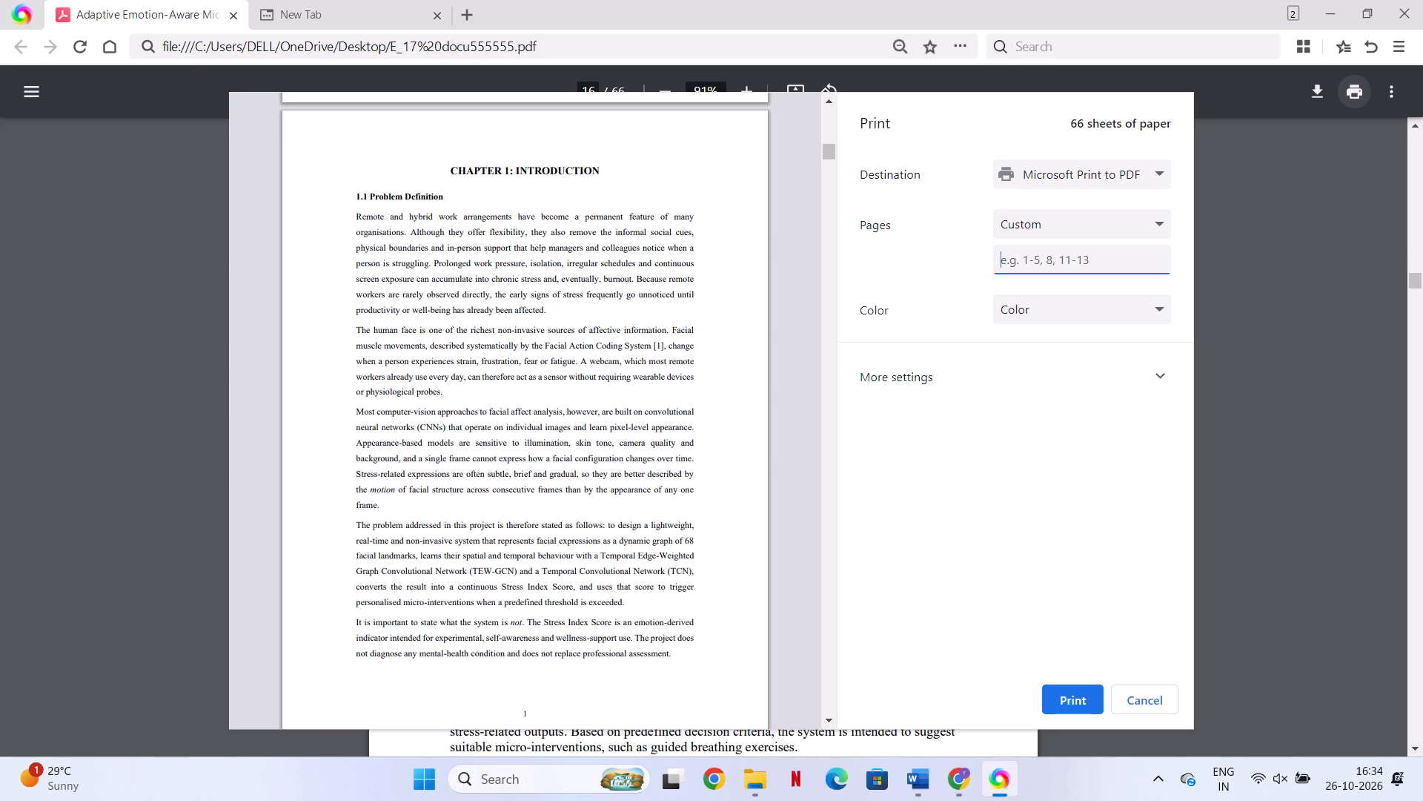
key(5)
key(minus)
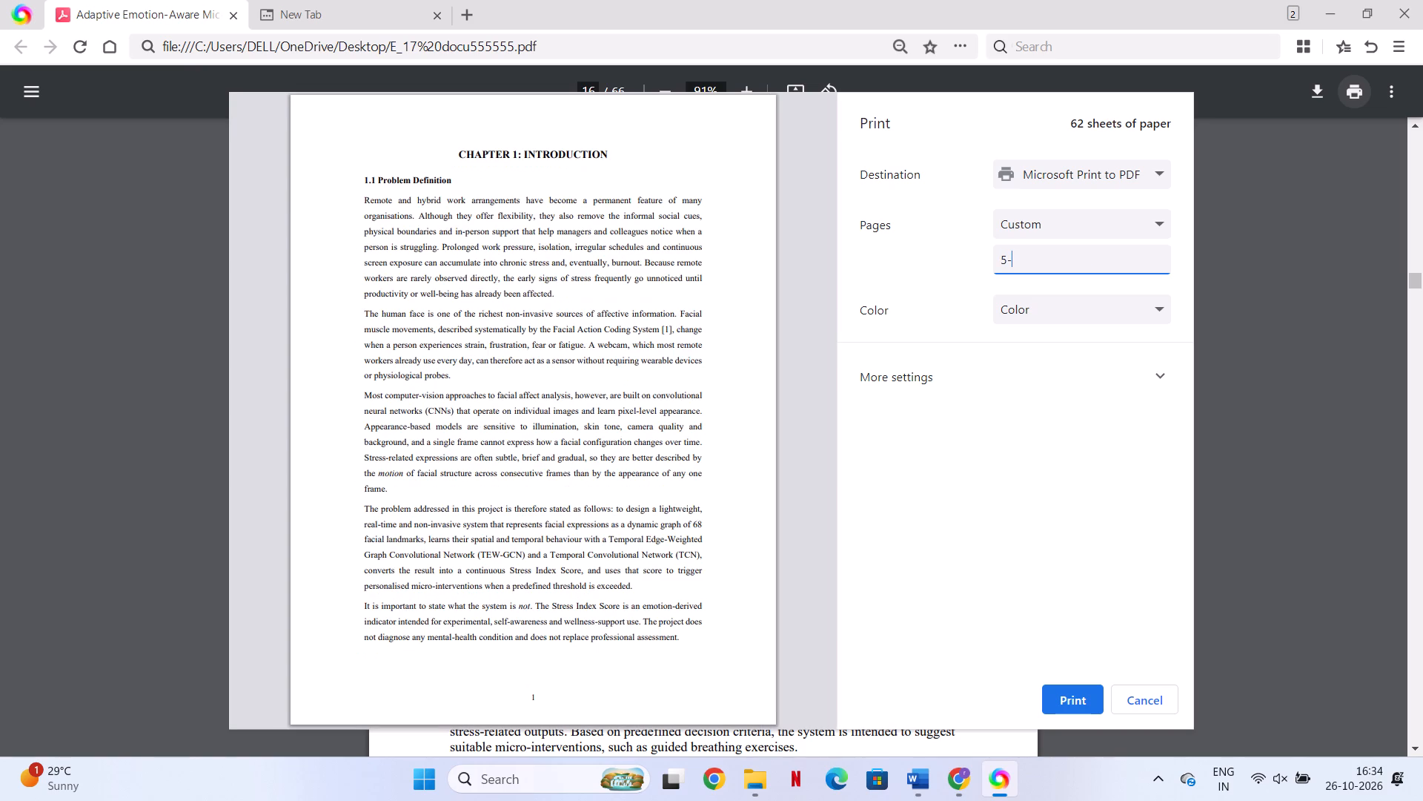
Examine the print preview from Chapter 1: Introduction through the end of Chapter 2: Literature Survey to decide which pages to include.
scroll(743, 357, down, 2)
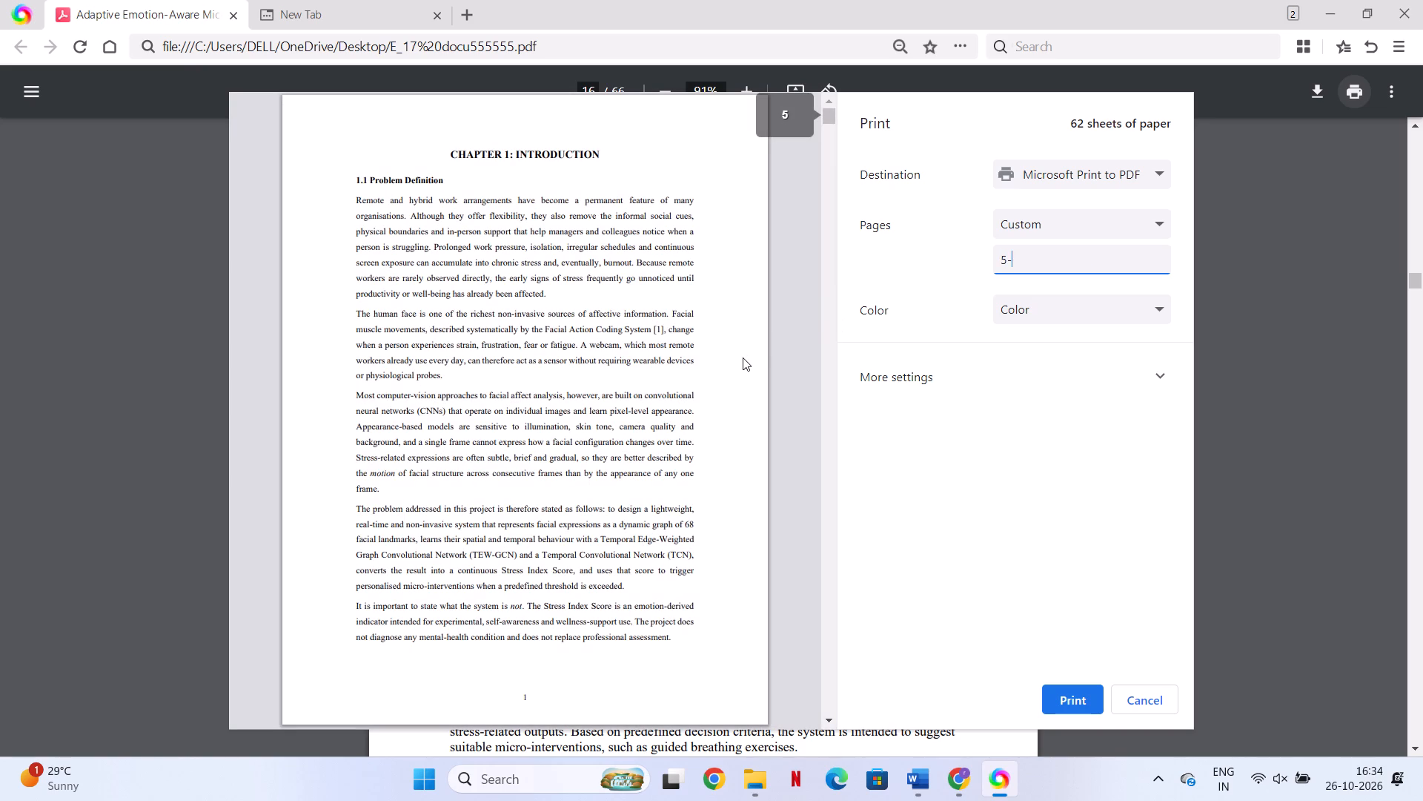
scroll(743, 357, down, 16)
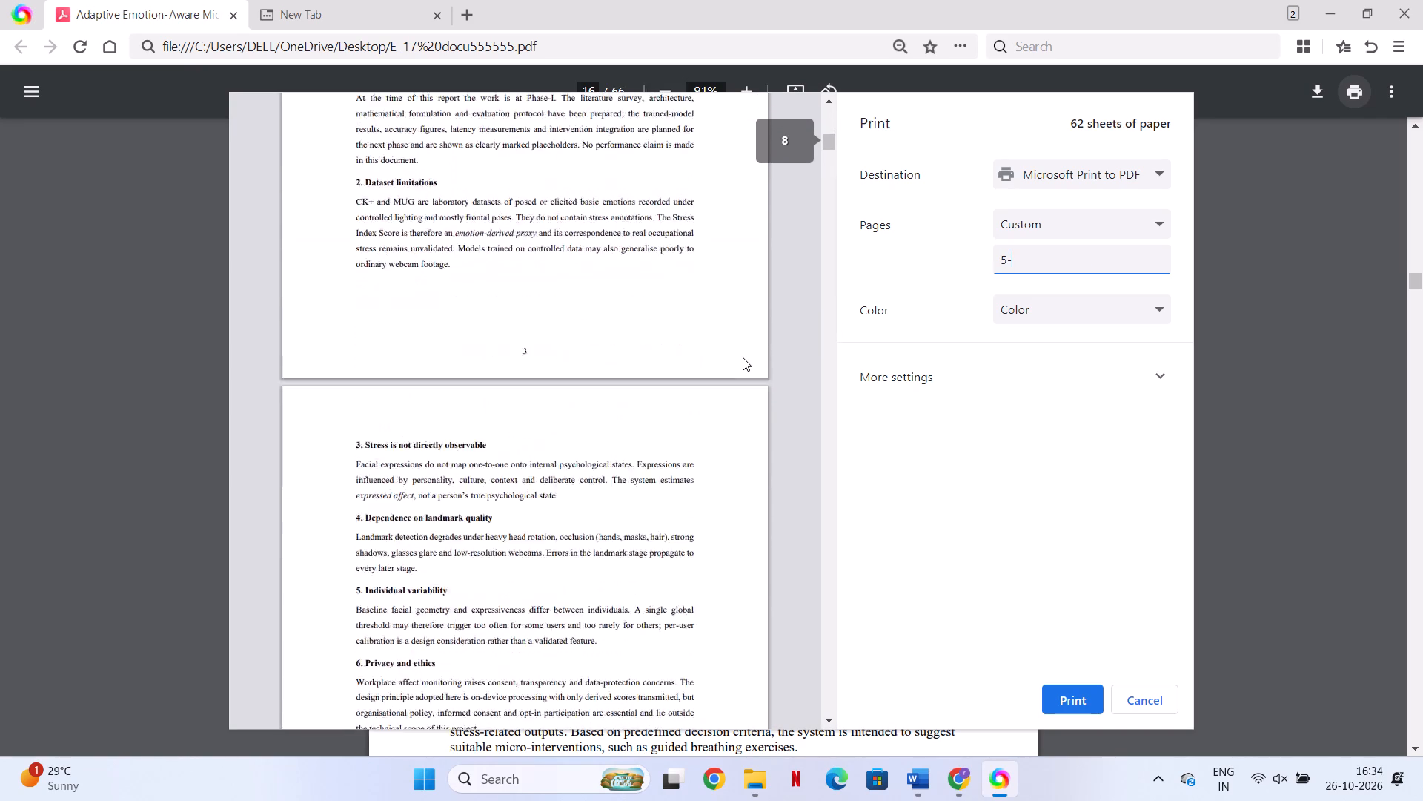
scroll(743, 357, down, 7)
scroll(743, 357, up, 6)
scroll(743, 357, down, 4)
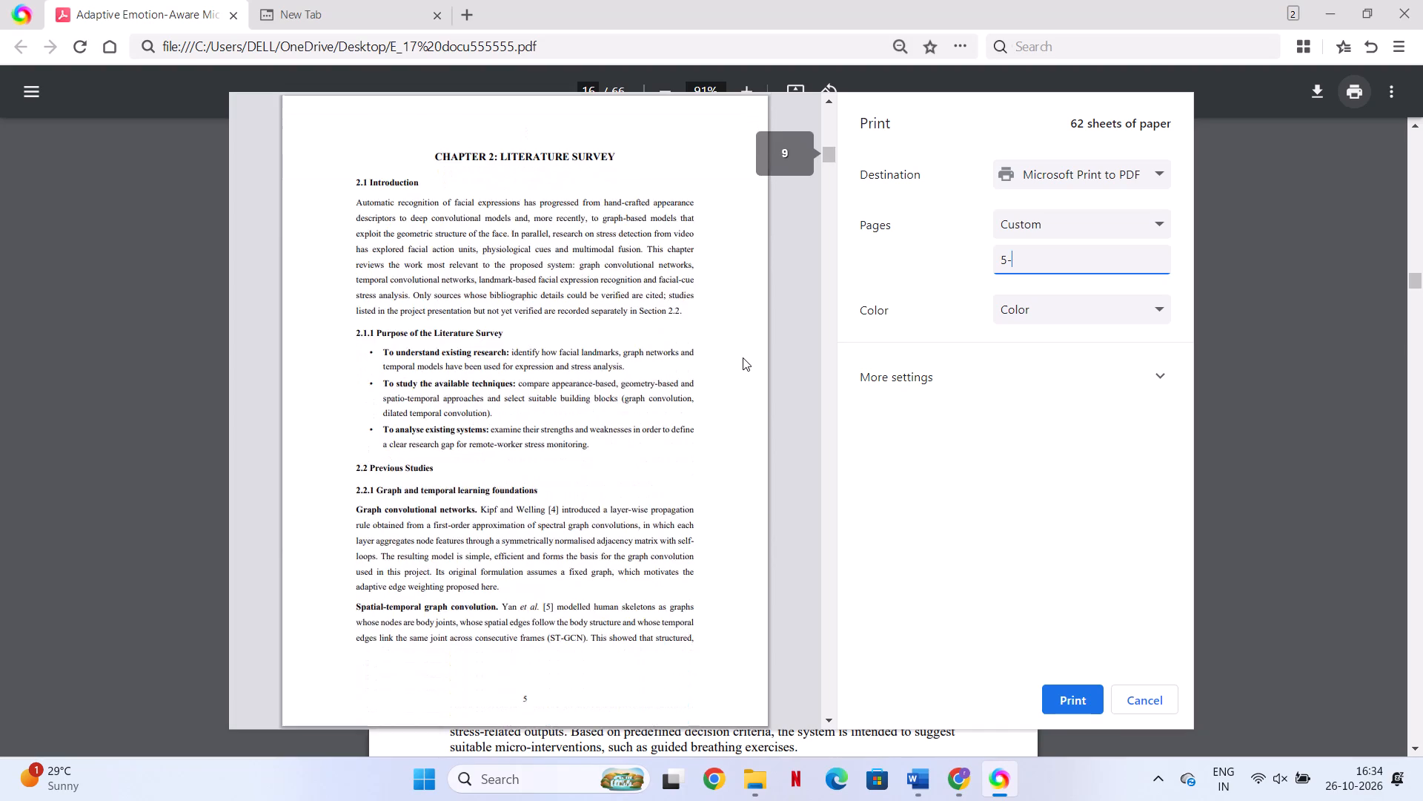
scroll(743, 357, up, 3)
scroll(743, 357, down, 9)
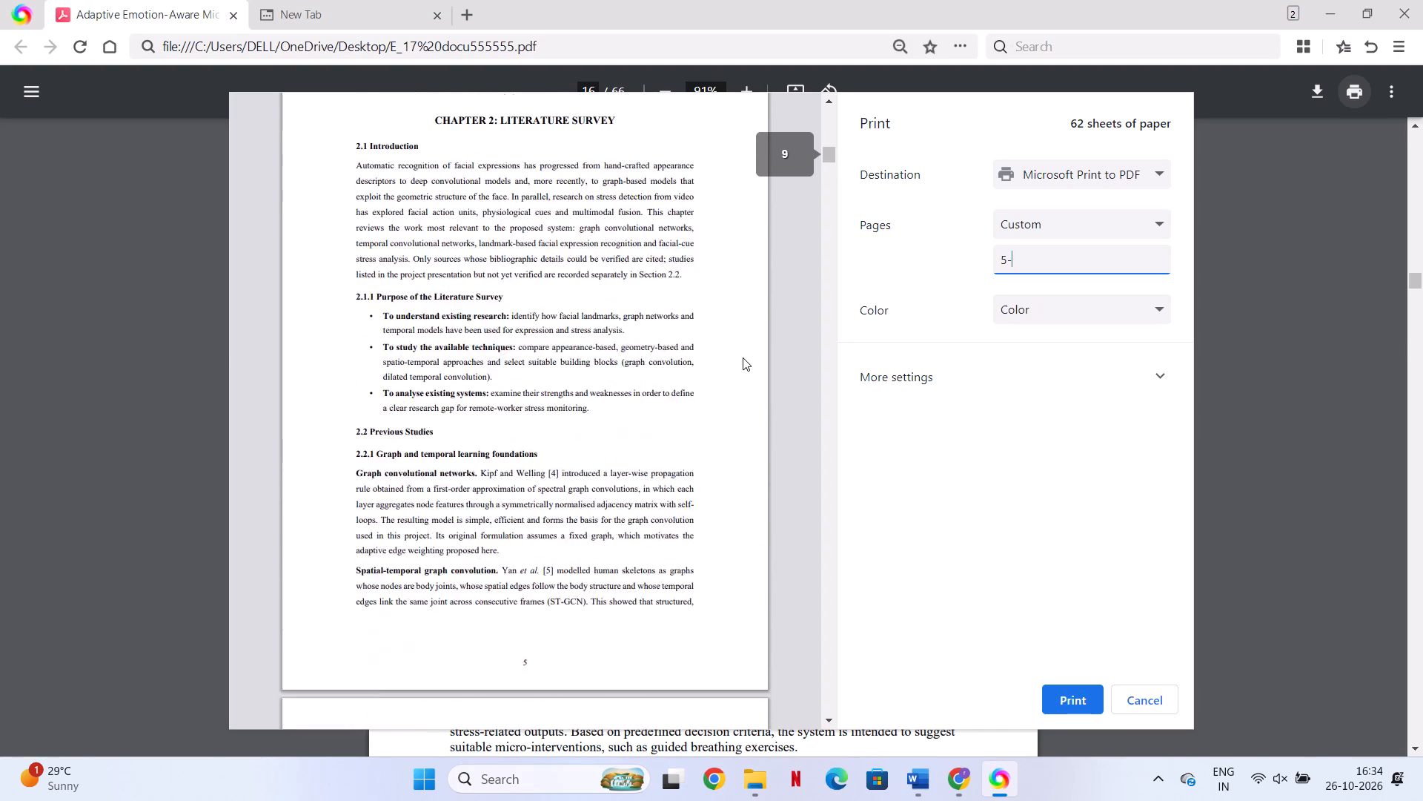
scroll(743, 357, down, 14)
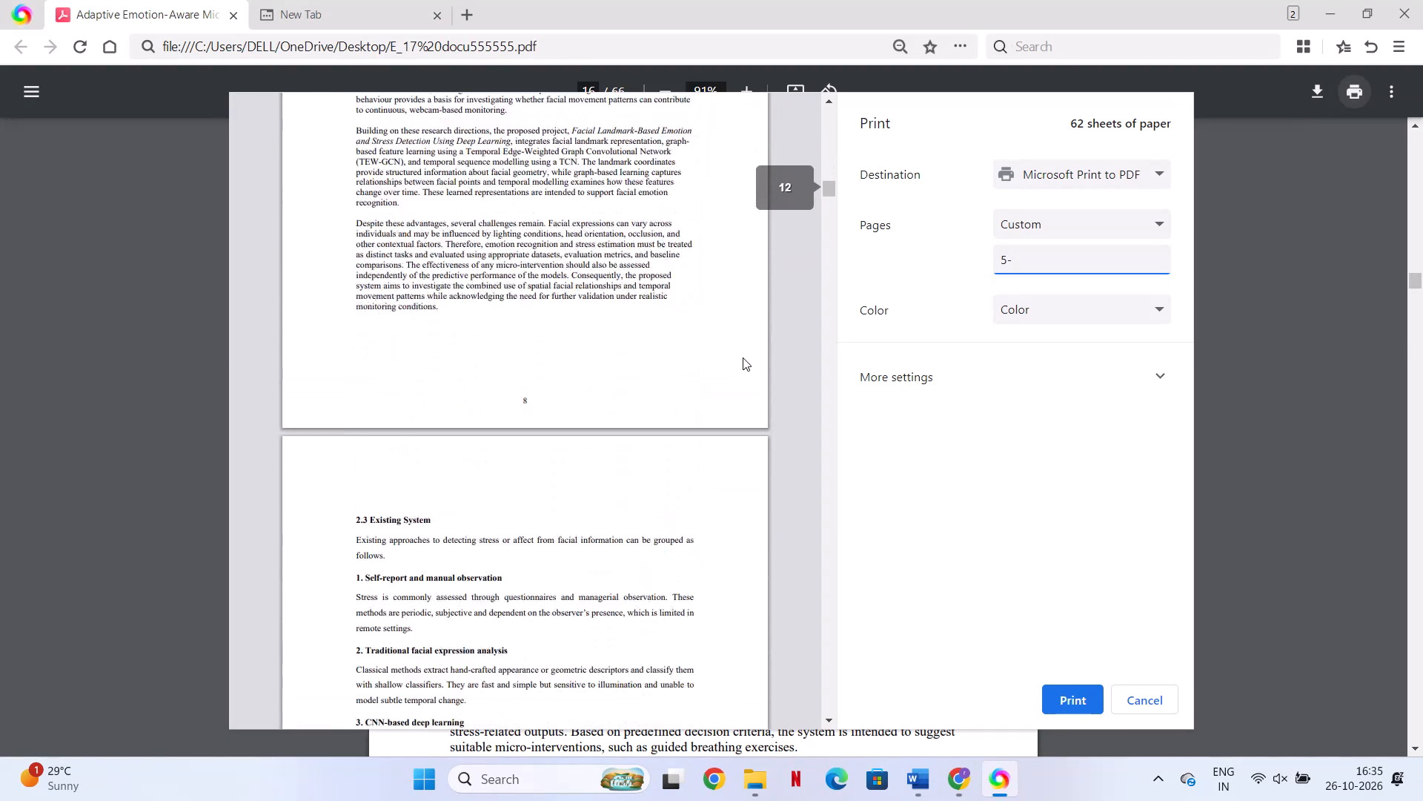
scroll(743, 357, down, 13)
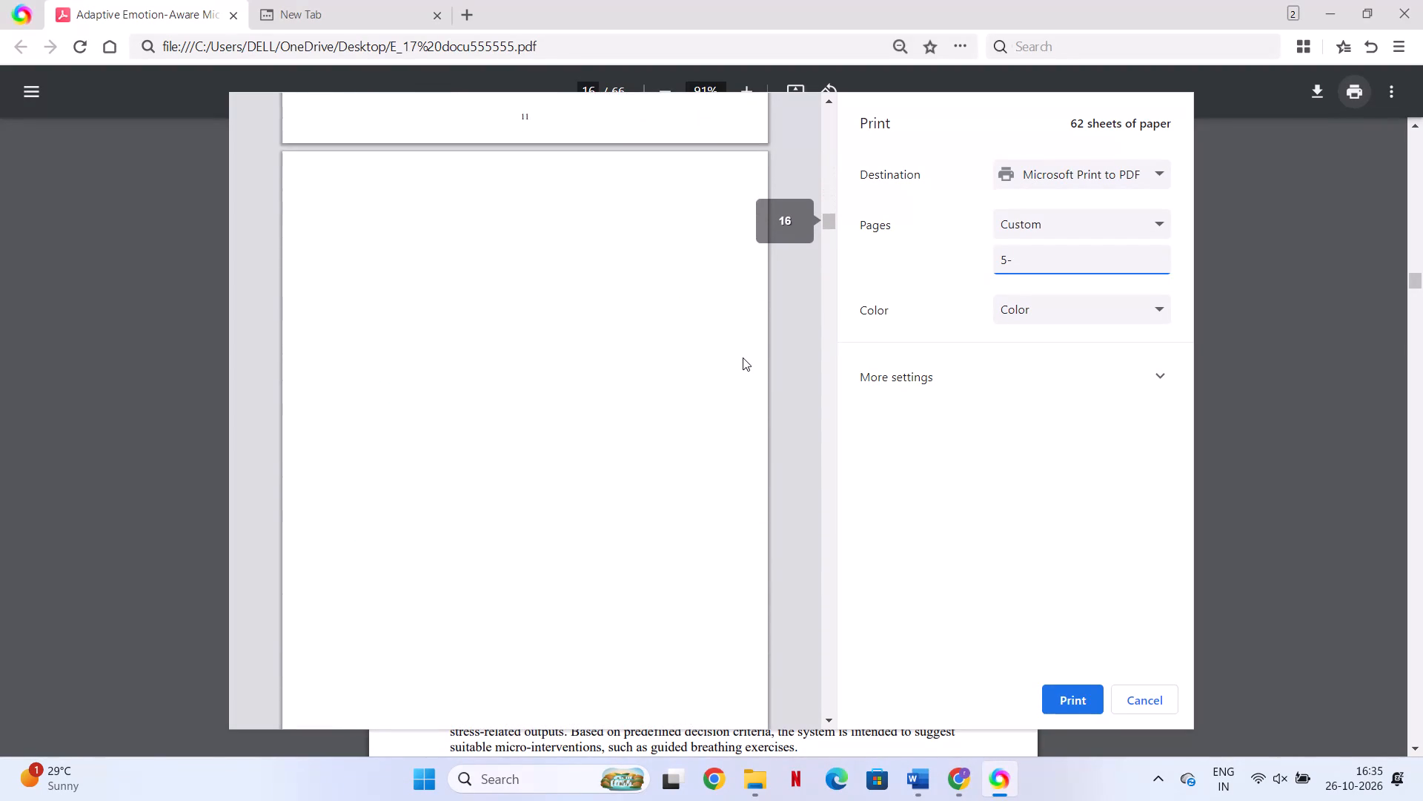
scroll(743, 357, down, 1)
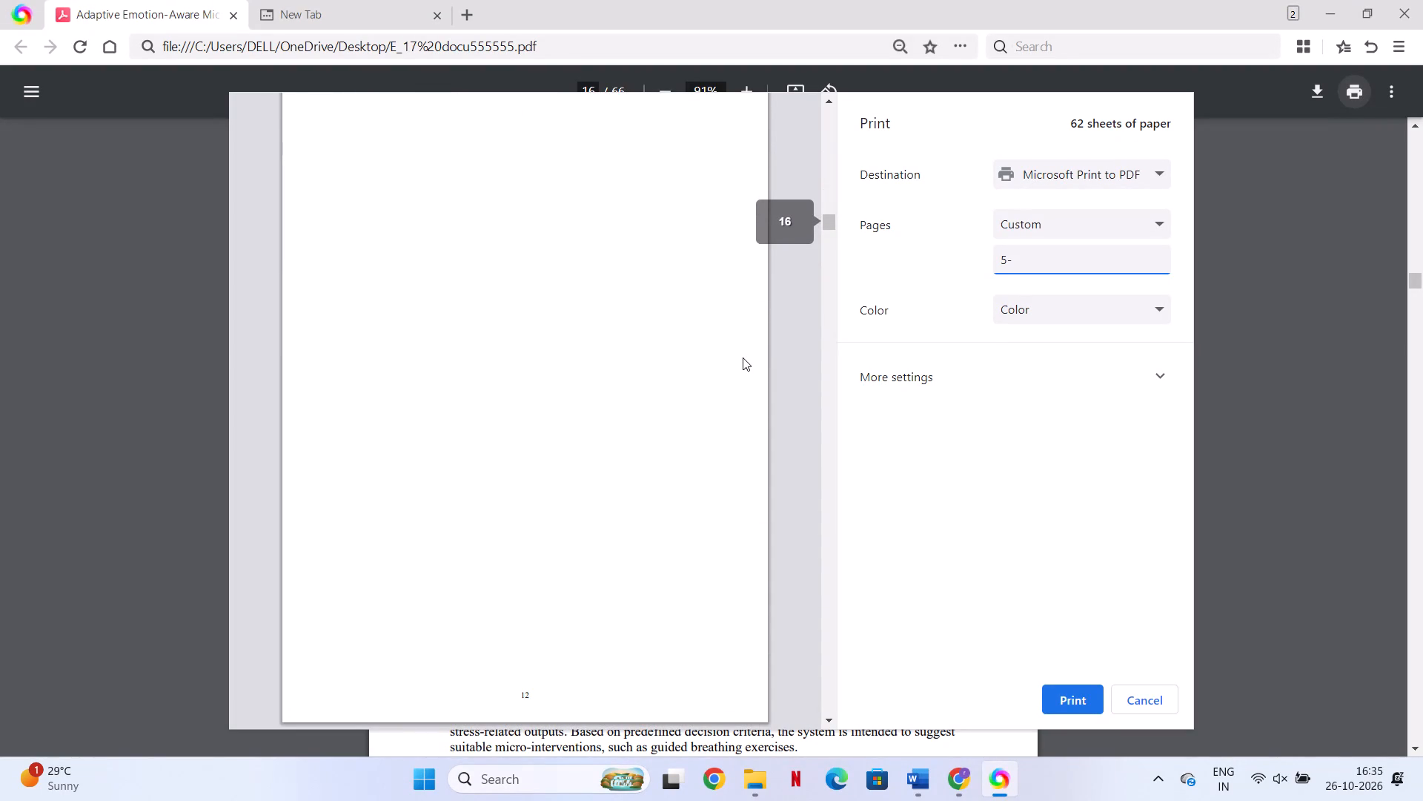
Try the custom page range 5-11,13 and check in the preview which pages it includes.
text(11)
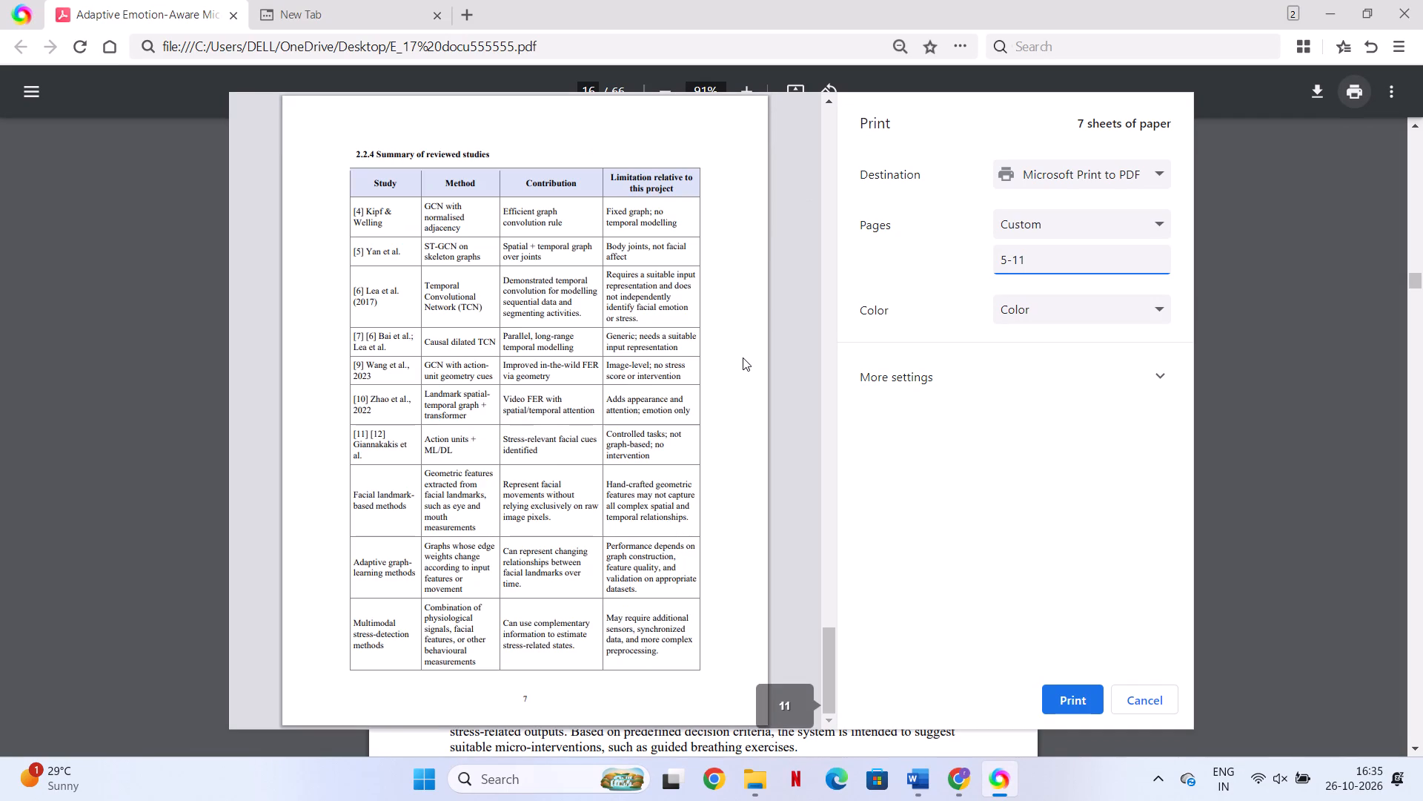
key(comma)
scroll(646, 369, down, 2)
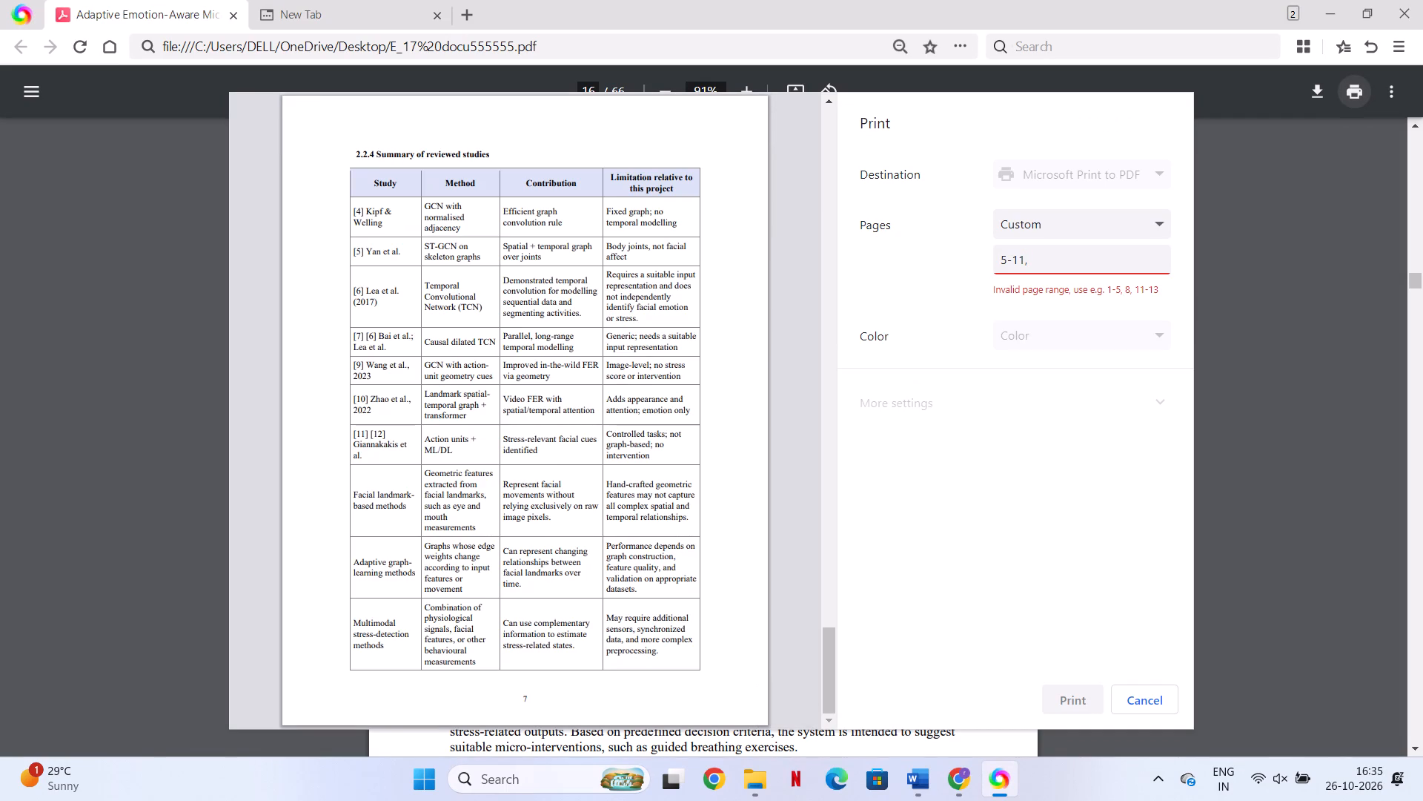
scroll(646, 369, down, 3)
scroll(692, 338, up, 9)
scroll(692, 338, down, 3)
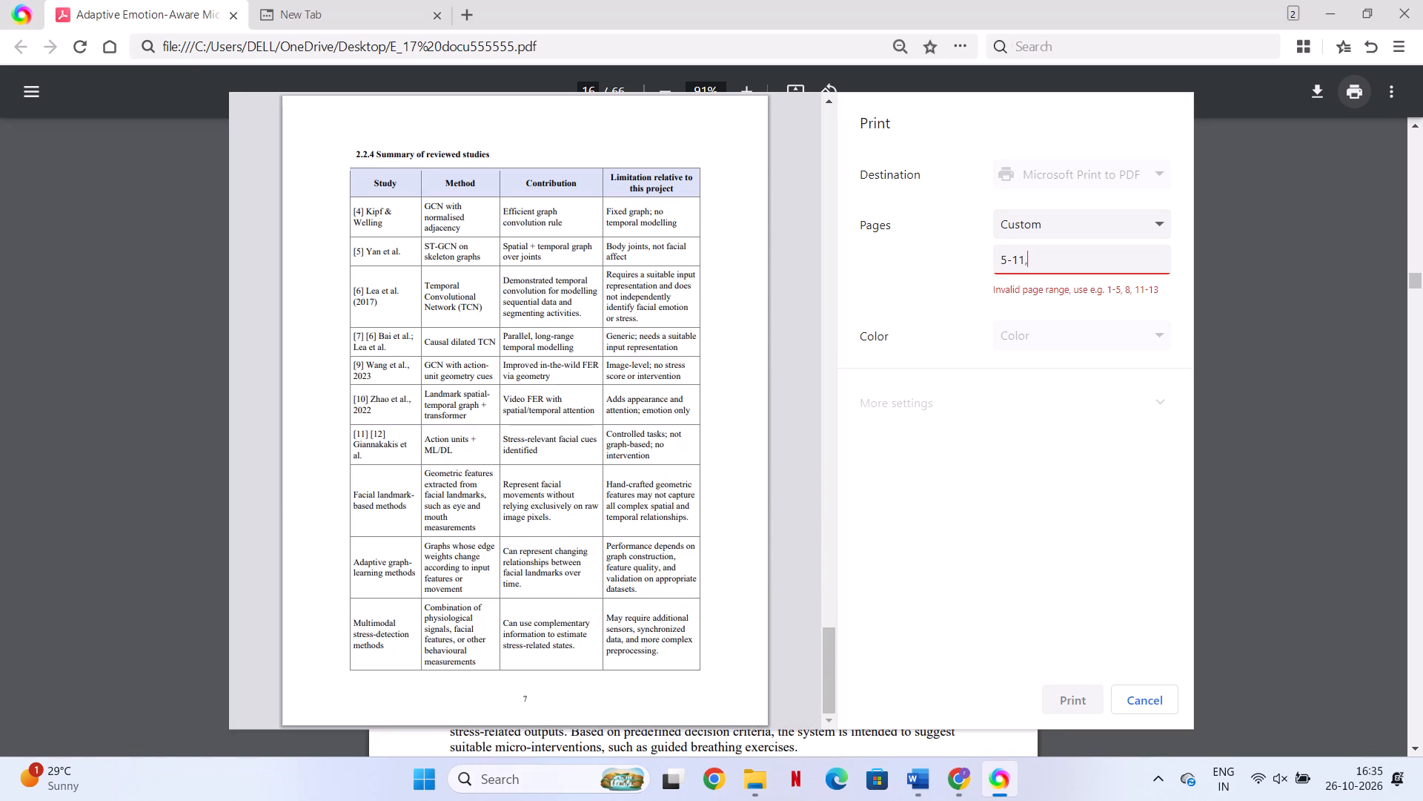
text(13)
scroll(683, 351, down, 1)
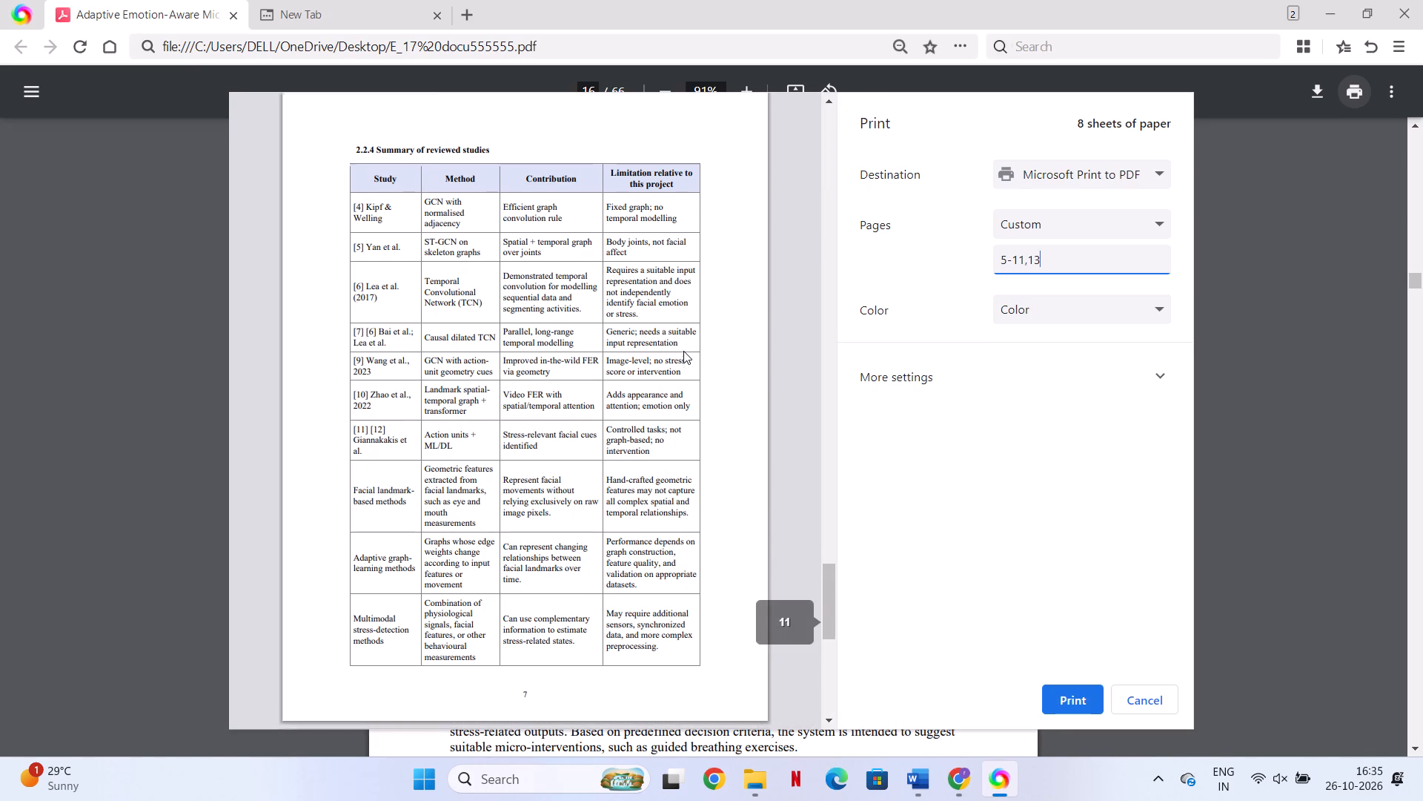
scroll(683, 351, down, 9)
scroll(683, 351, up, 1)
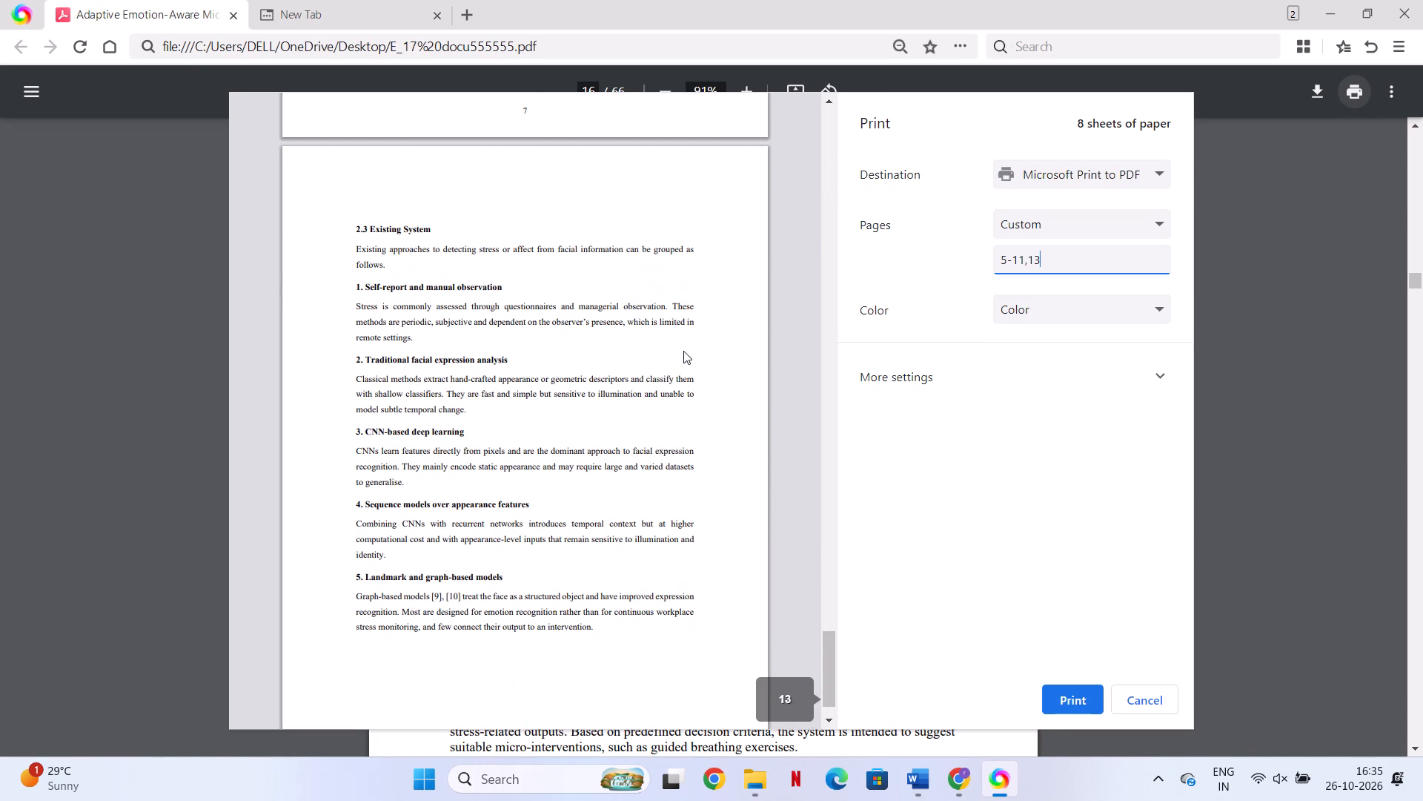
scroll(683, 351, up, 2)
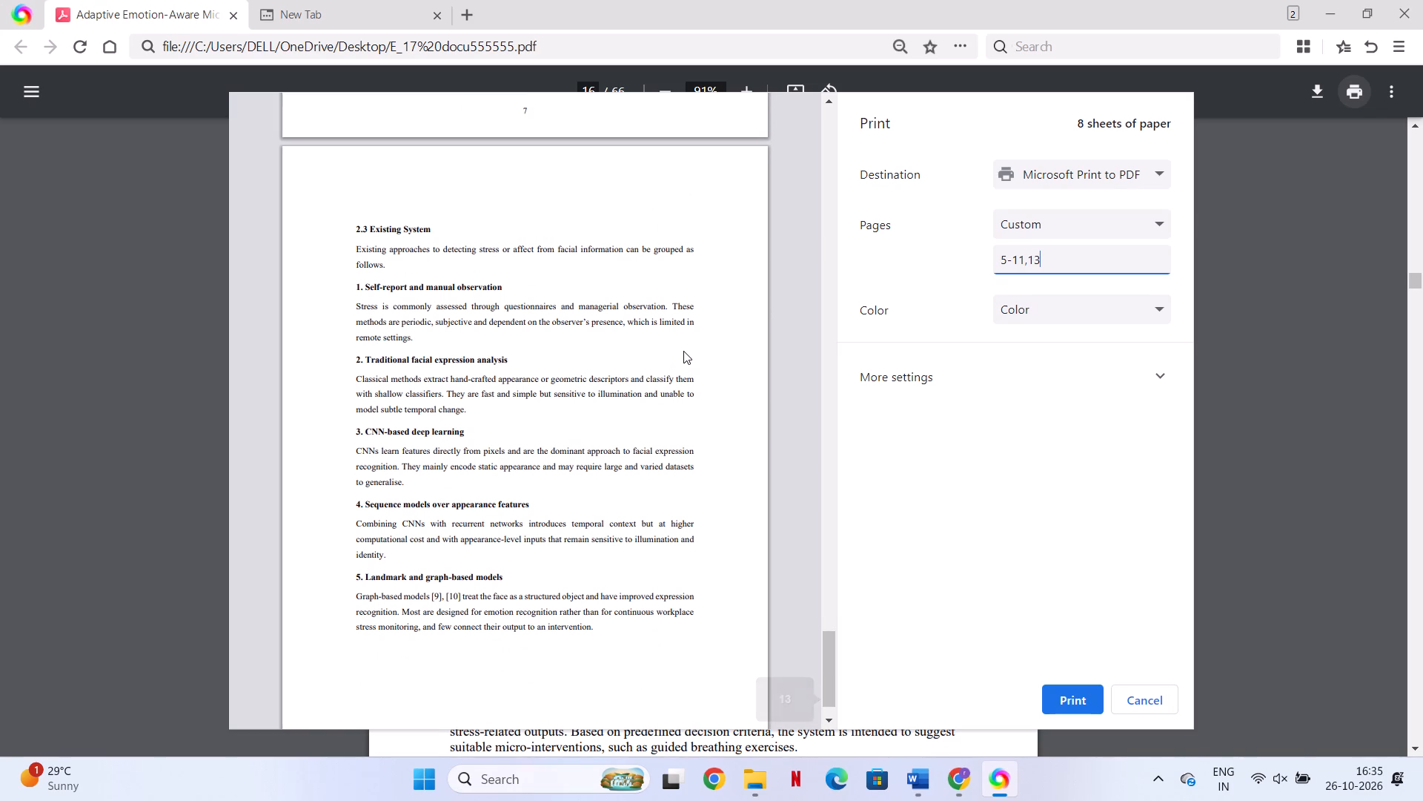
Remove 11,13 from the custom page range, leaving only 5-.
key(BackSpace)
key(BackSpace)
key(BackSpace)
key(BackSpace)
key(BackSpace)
Examine the print preview from the reviewed-studies table in Chapter 2 to section 3.1.2 of Chapter 3: Methodology.
scroll(634, 352, down, 1)
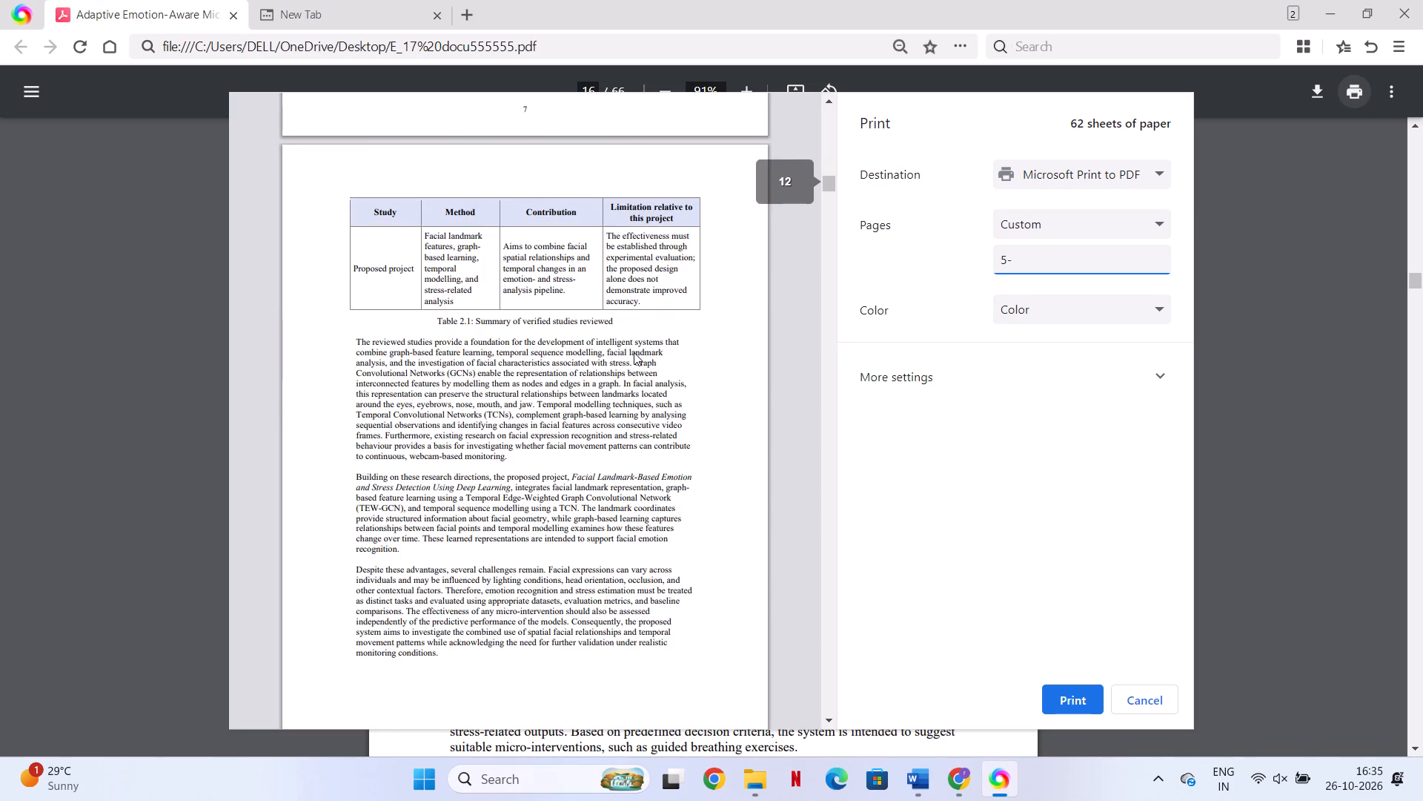
scroll(634, 352, down, 9)
scroll(634, 352, up, 2)
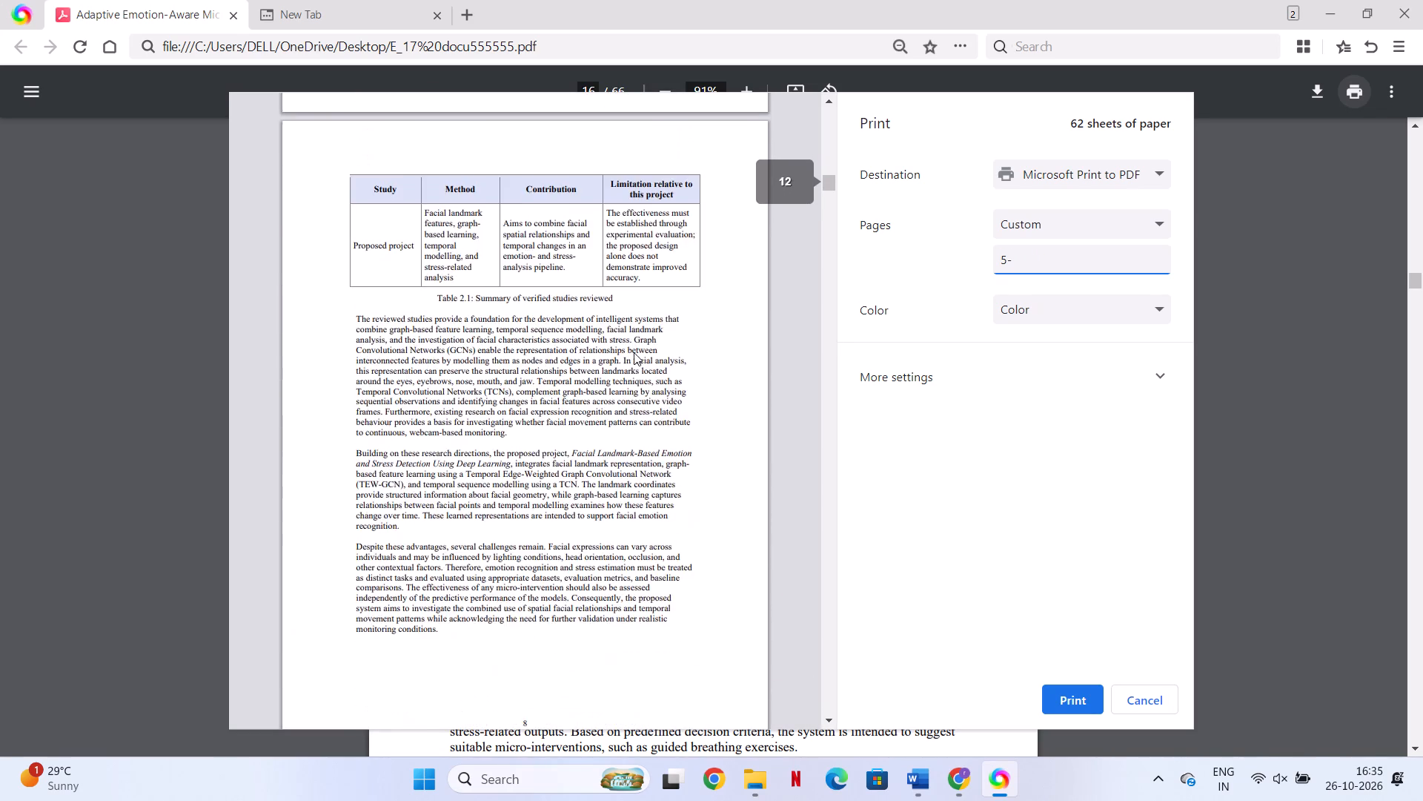
scroll(634, 352, down, 9)
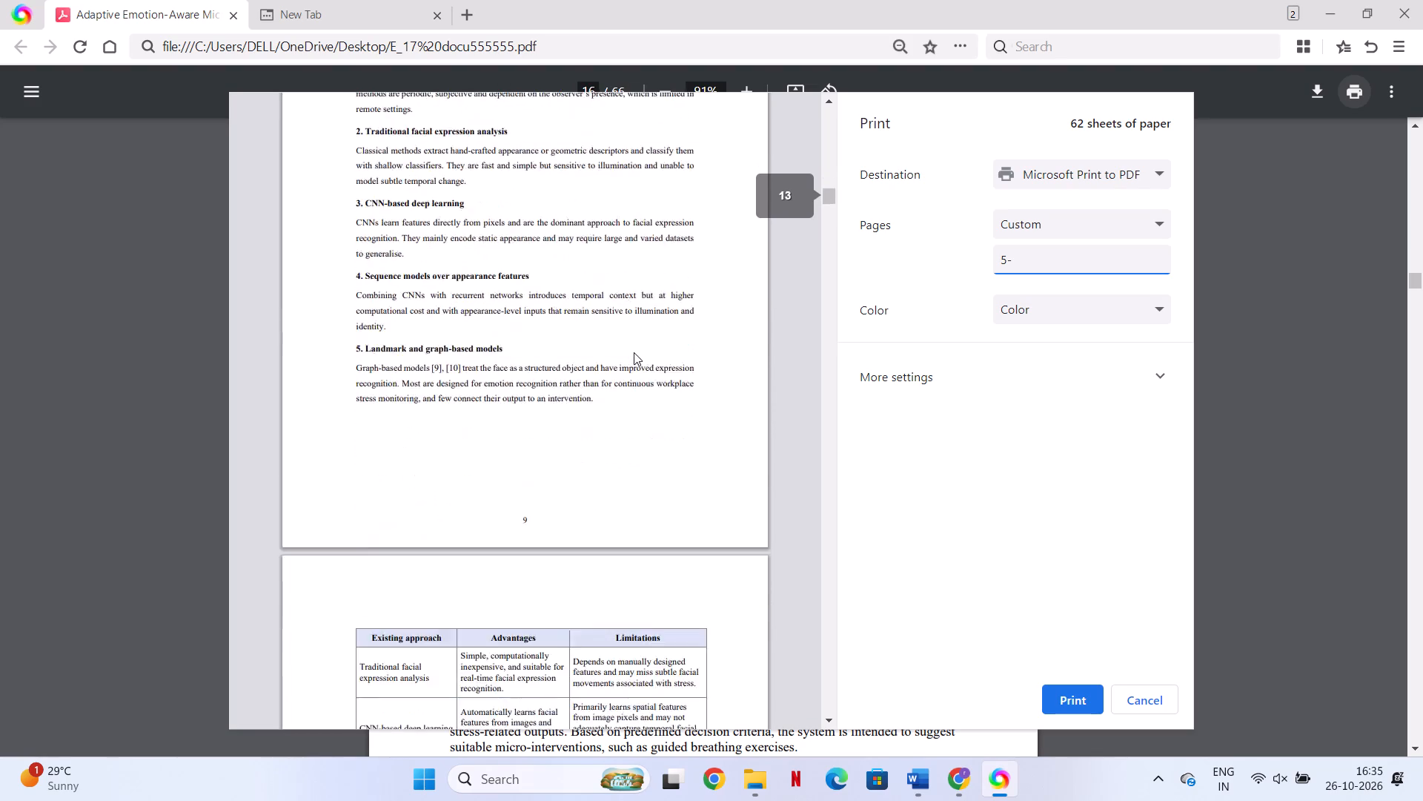
scroll(634, 352, down, 20)
scroll(634, 352, down, 1)
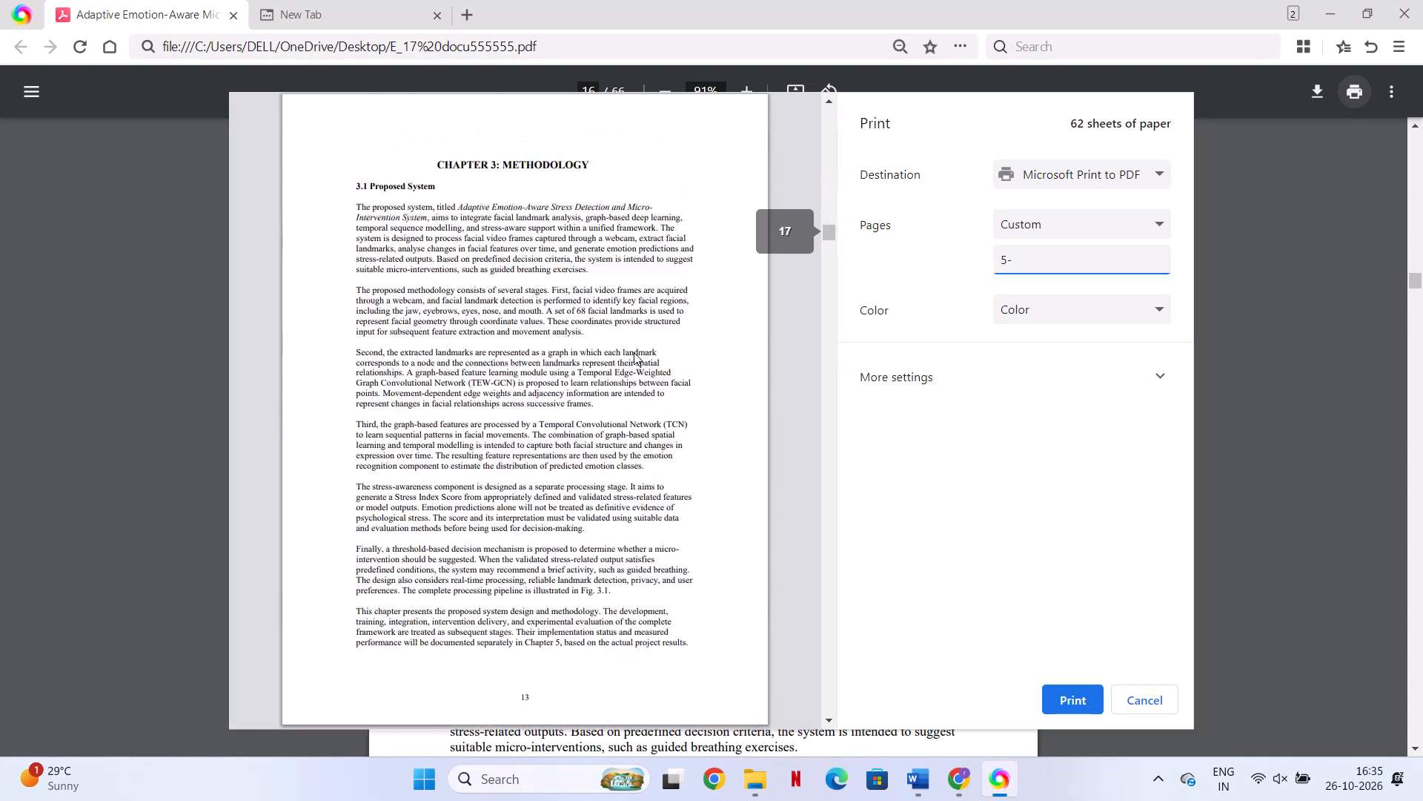
scroll(634, 352, down, 8)
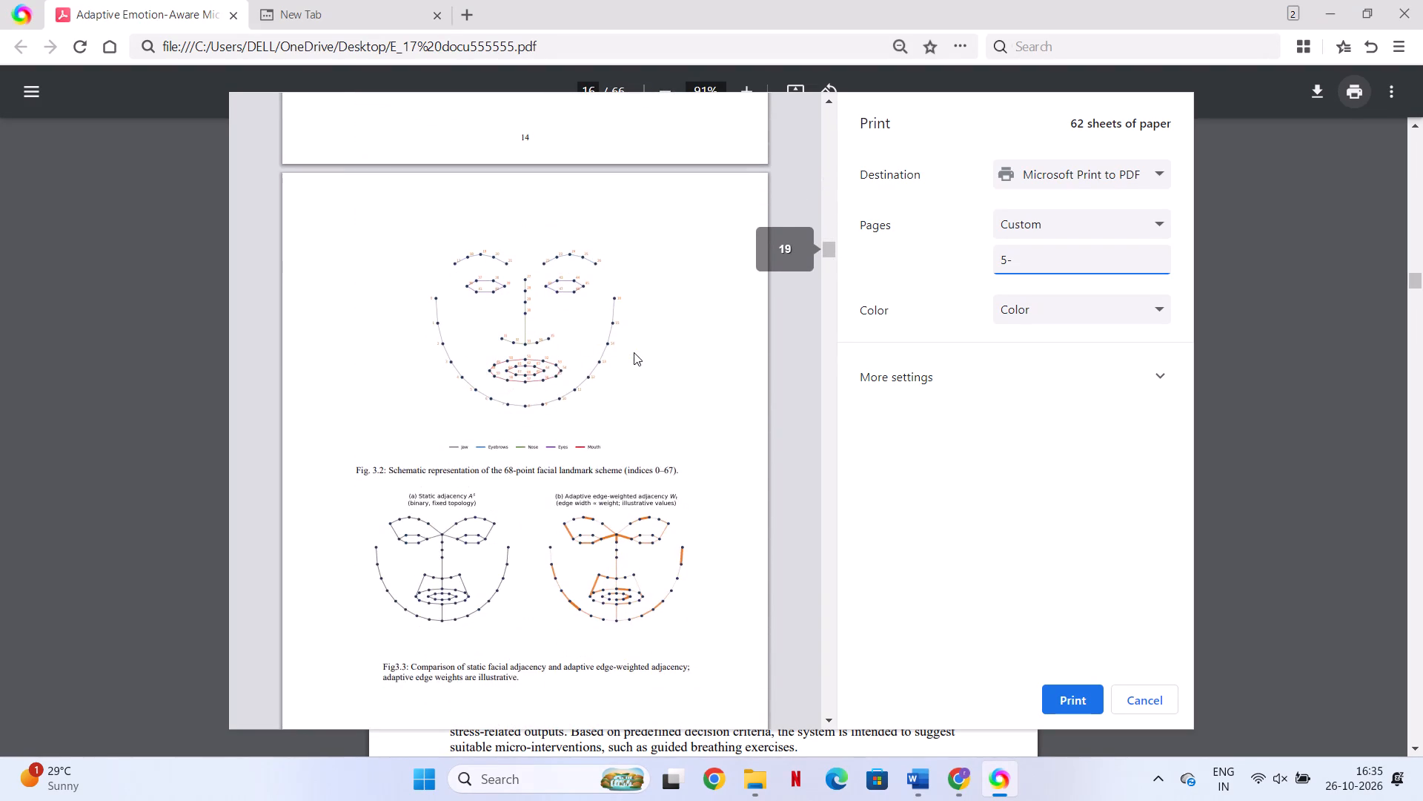
scroll(634, 352, down, 2)
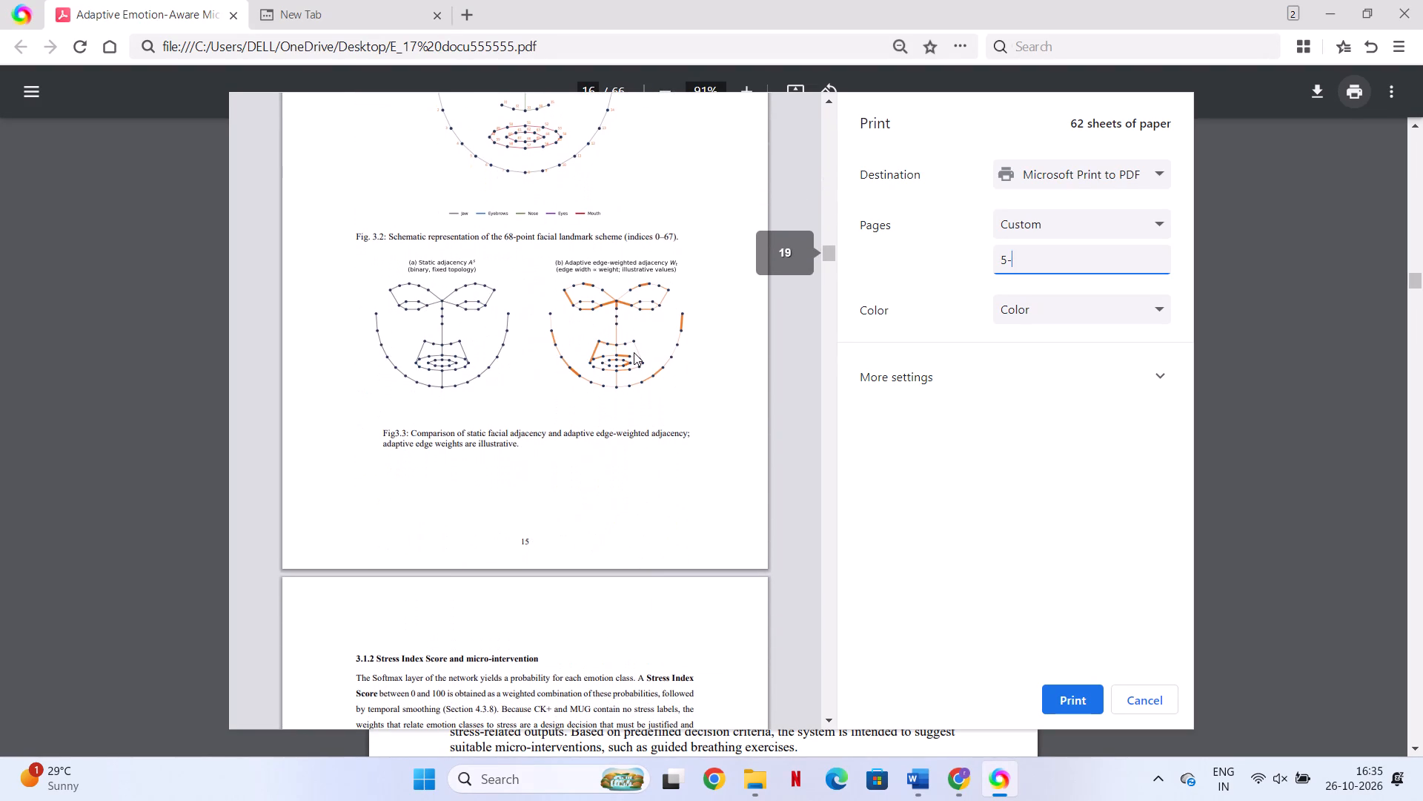
scroll(634, 352, down, 2)
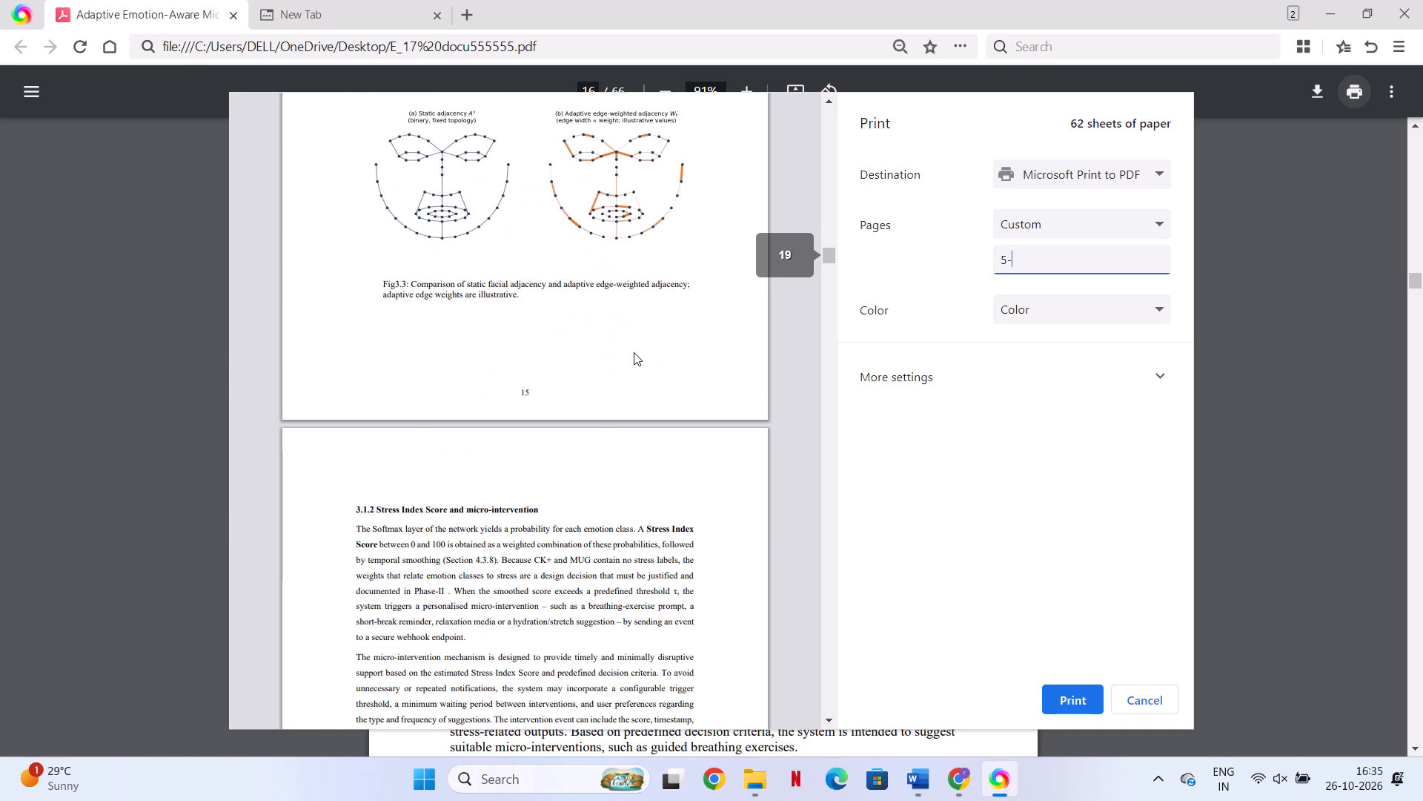
scroll(634, 352, down, 1)
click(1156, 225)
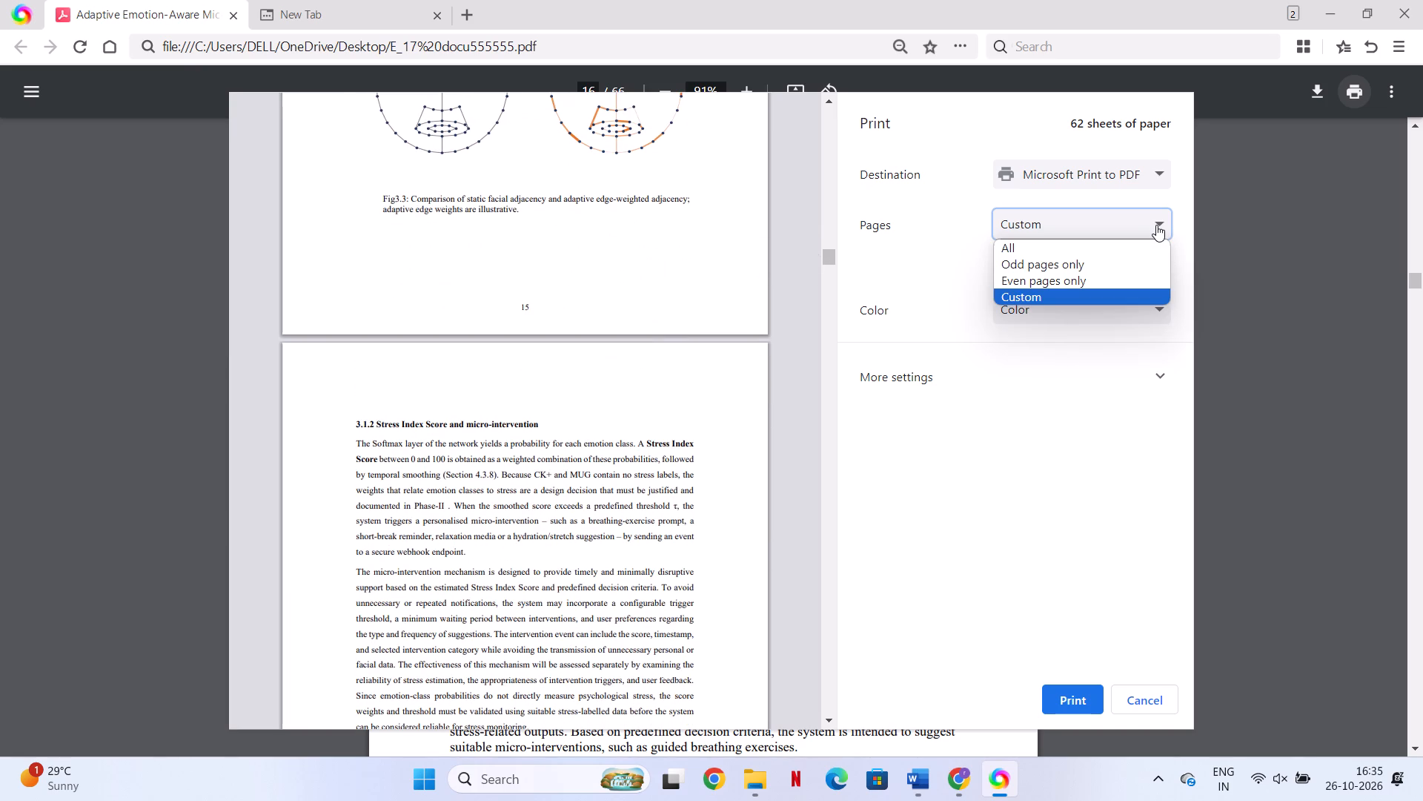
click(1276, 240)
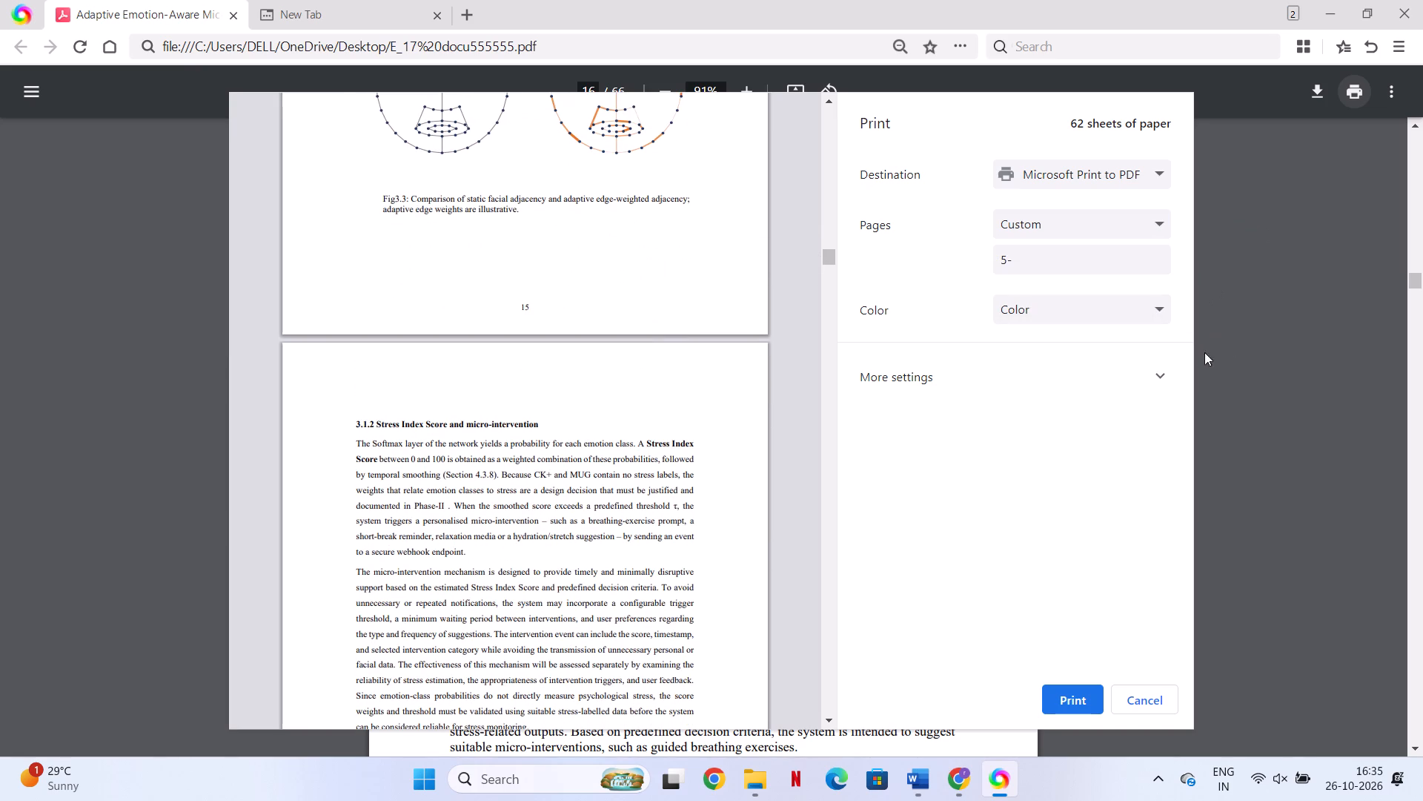
Expand the additional print settings and set the paper size to A4.
click(1170, 376)
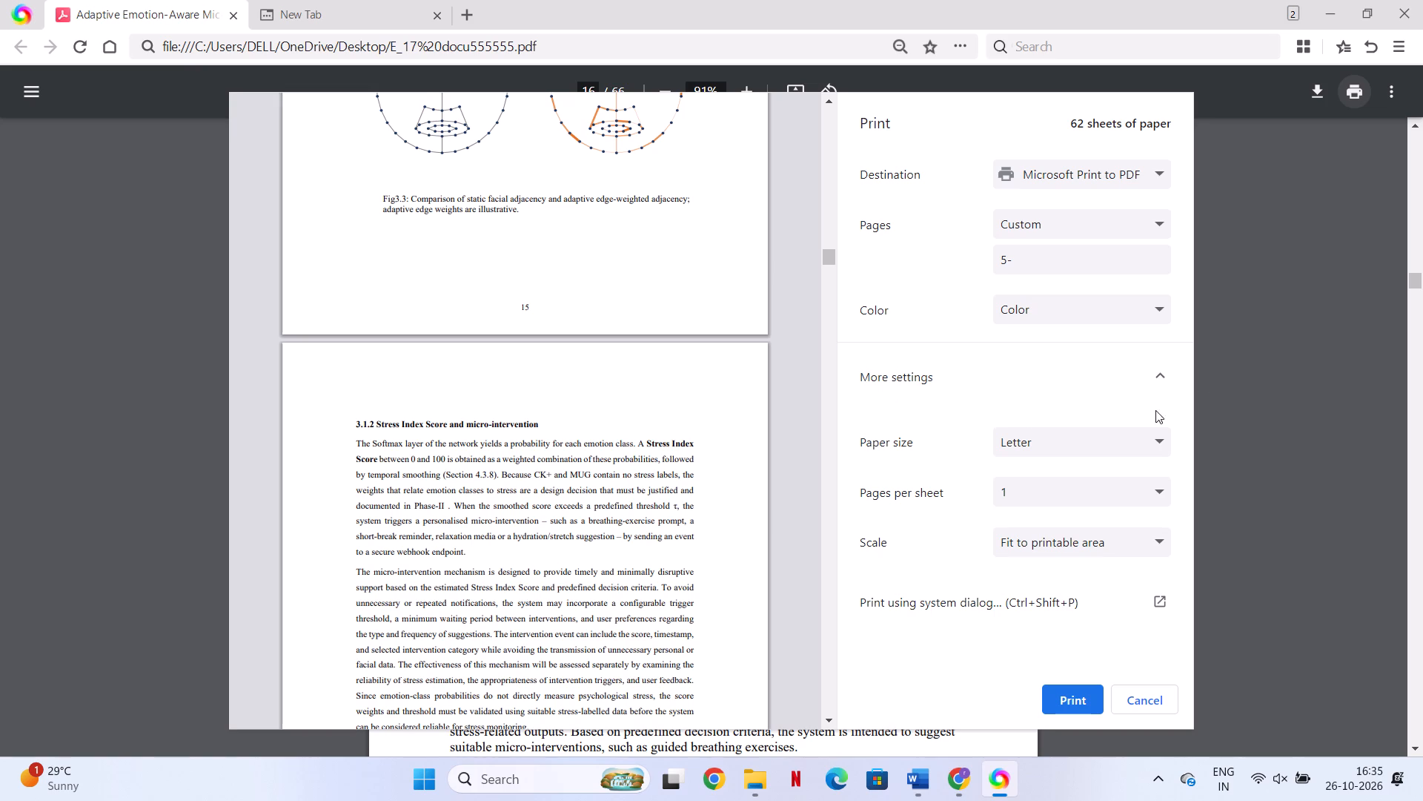
click(1149, 438)
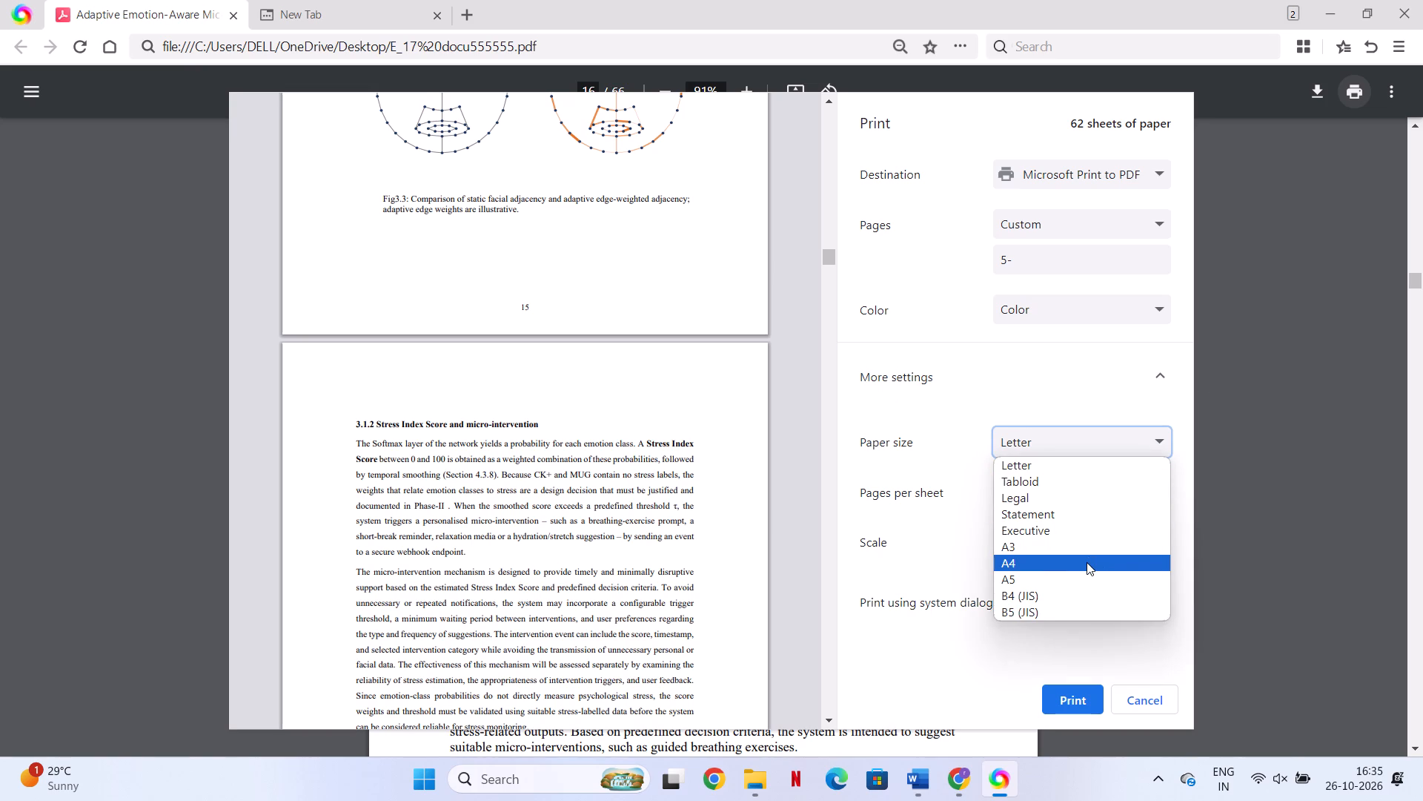
click(1087, 562)
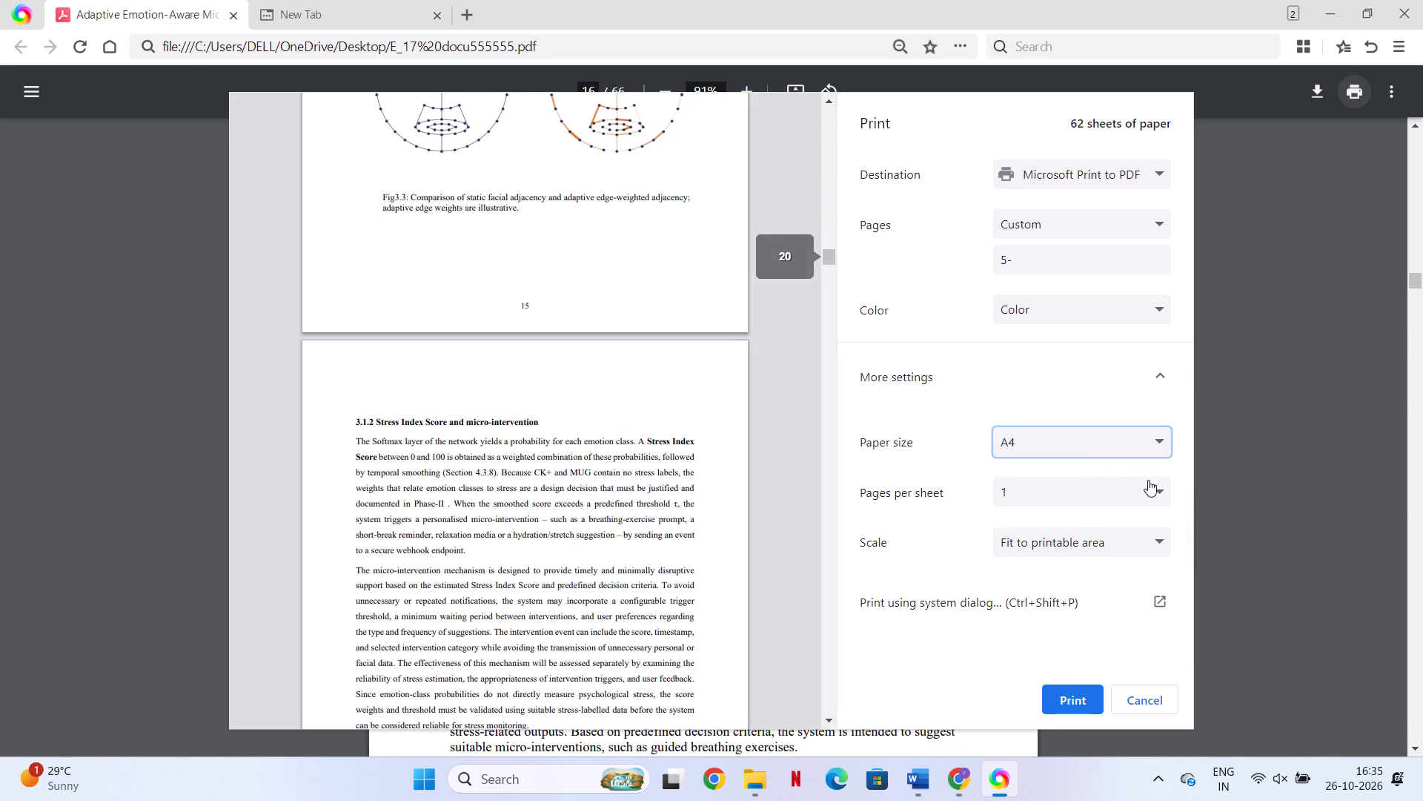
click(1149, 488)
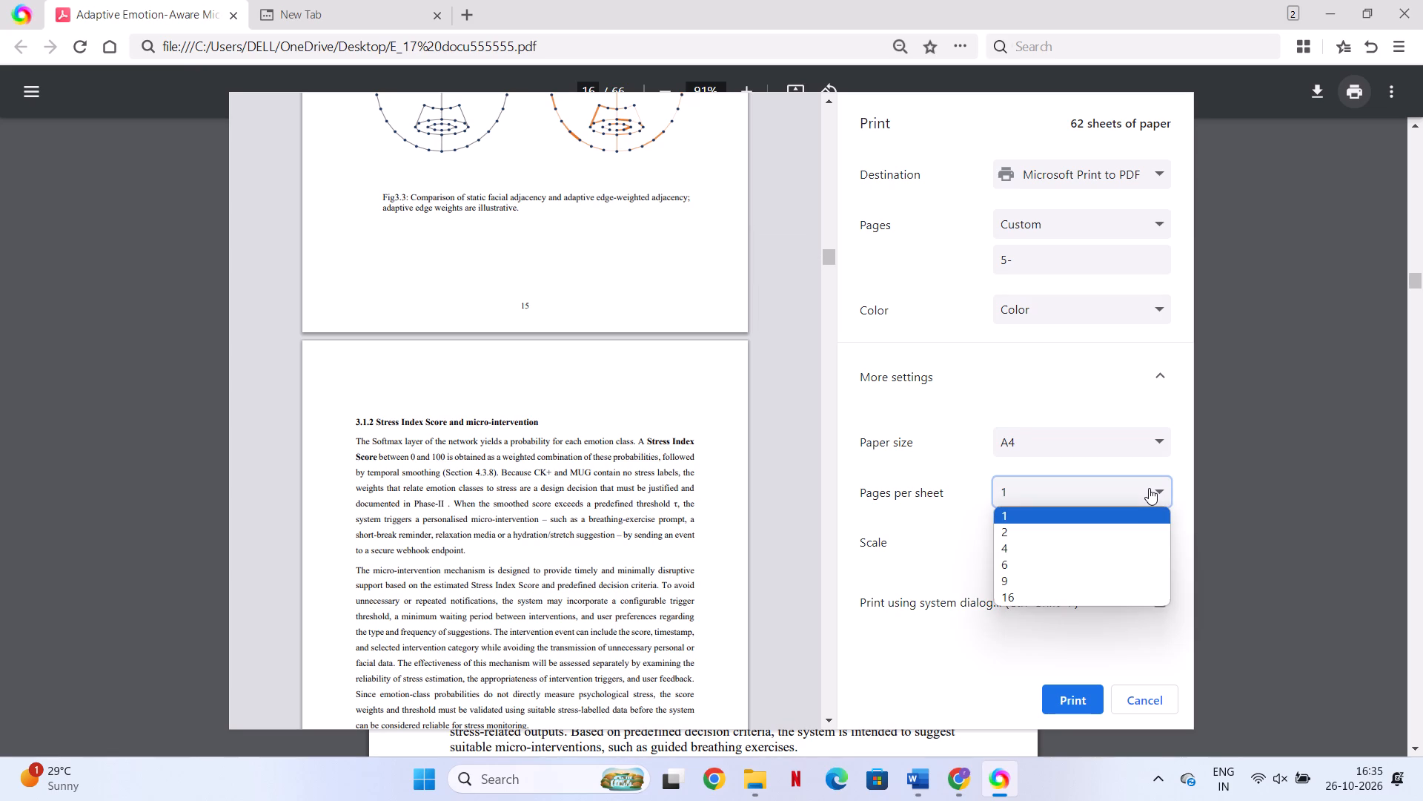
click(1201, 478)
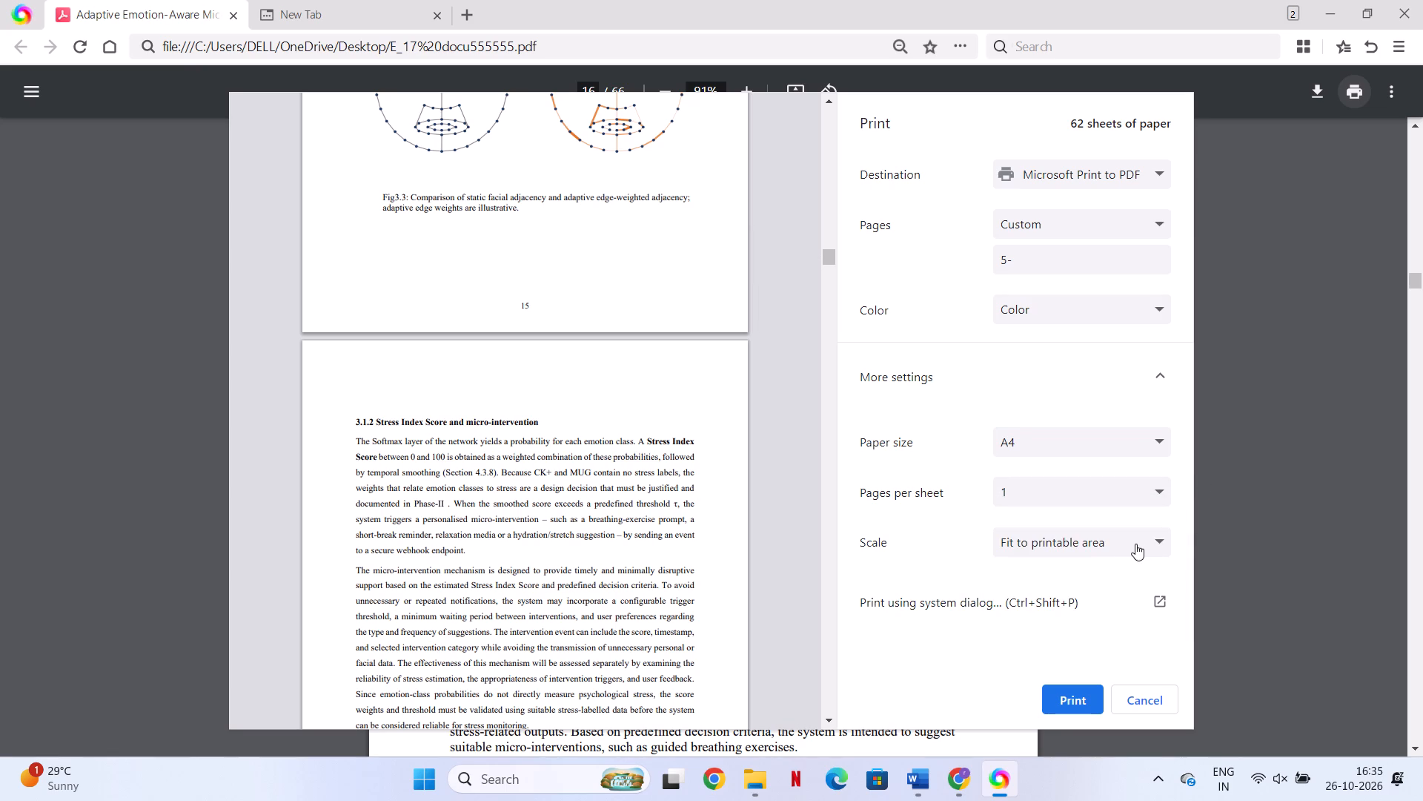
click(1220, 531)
Examine the print preview from section 3.1.2 through the code listings and Chapter 4 to the user feedback section of Chapter 5.
click(1128, 260)
scroll(502, 369, up, 4)
scroll(502, 369, down, 16)
scroll(502, 369, down, 20)
scroll(502, 369, down, 7)
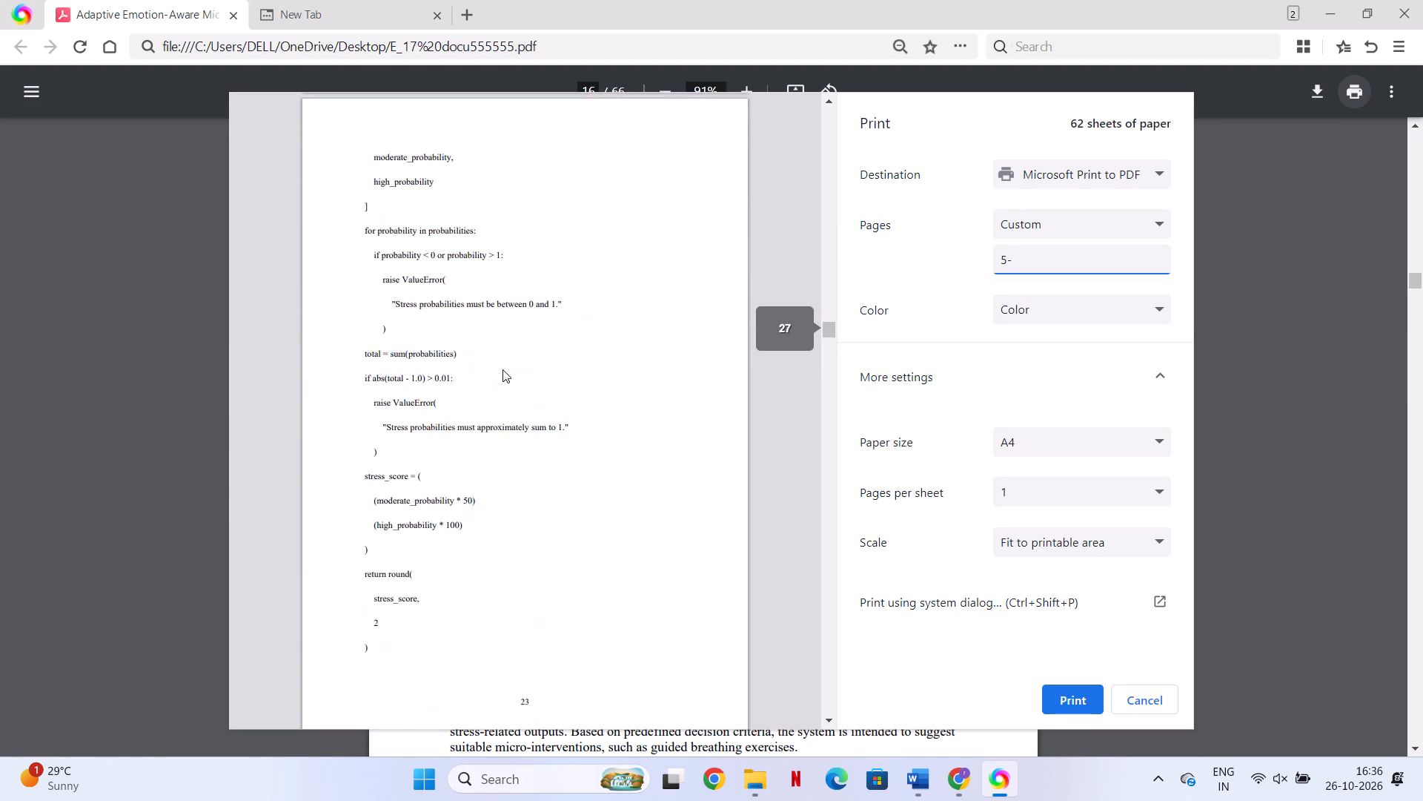
scroll(502, 369, down, 20)
scroll(502, 369, down, 10)
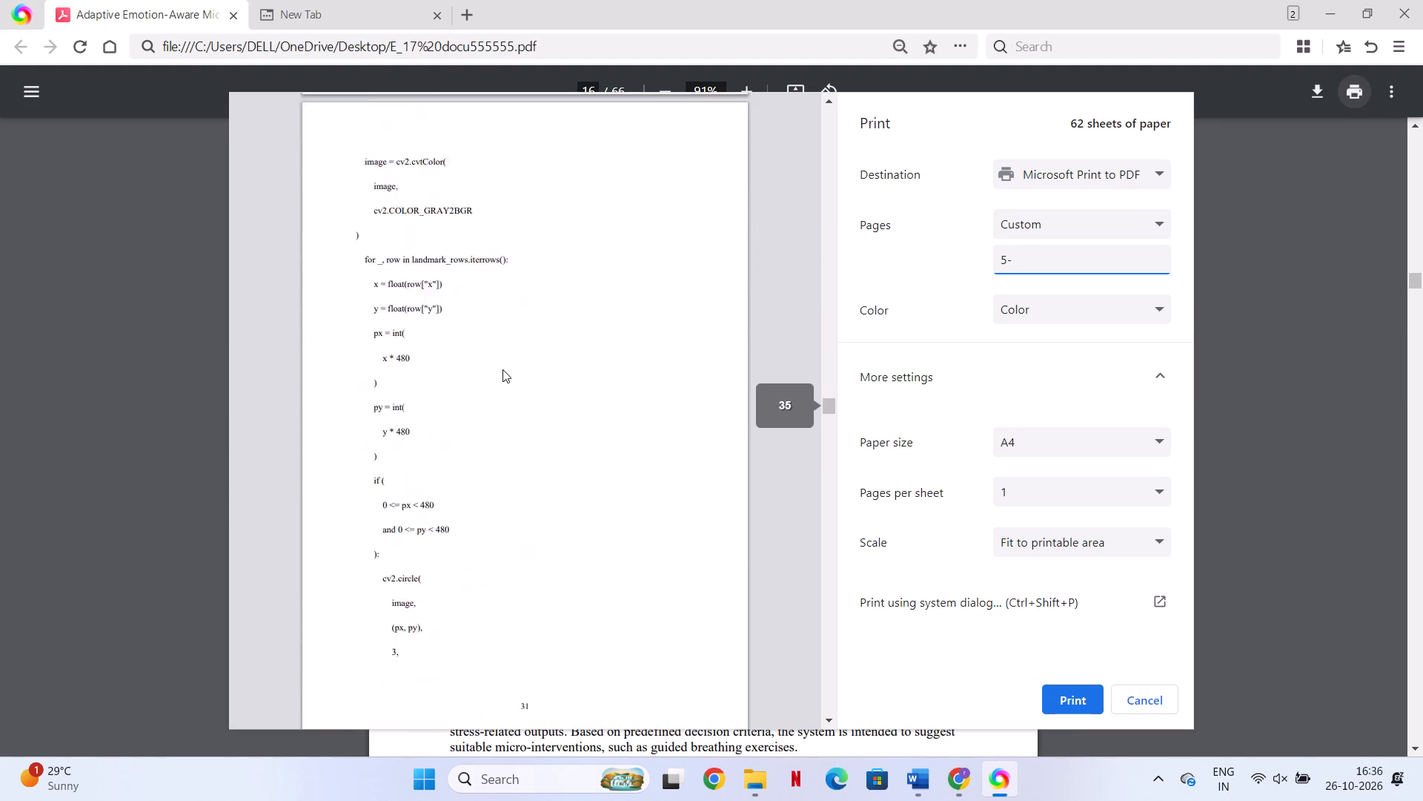
scroll(502, 369, down, 20)
scroll(502, 369, down, 9)
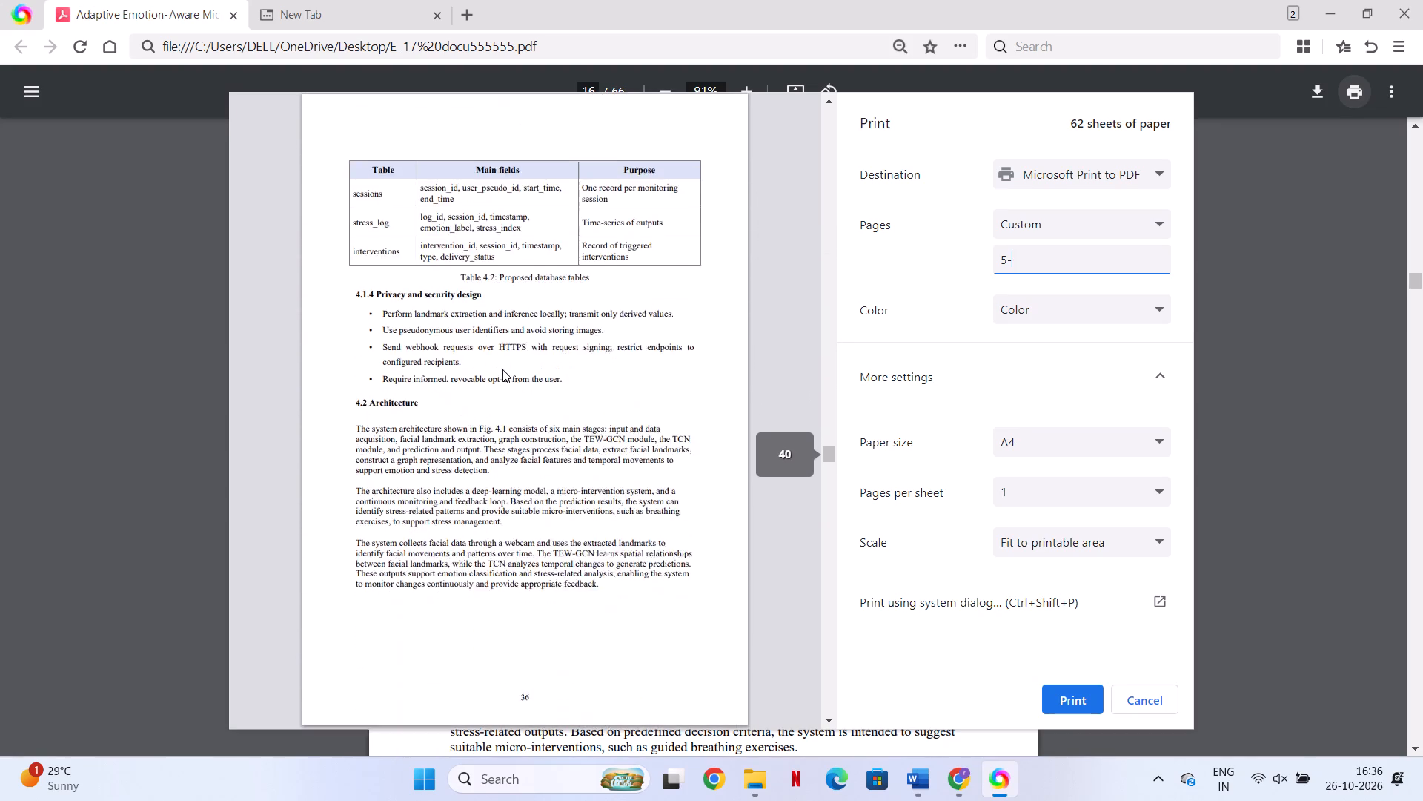
scroll(502, 369, down, 20)
scroll(502, 369, down, 7)
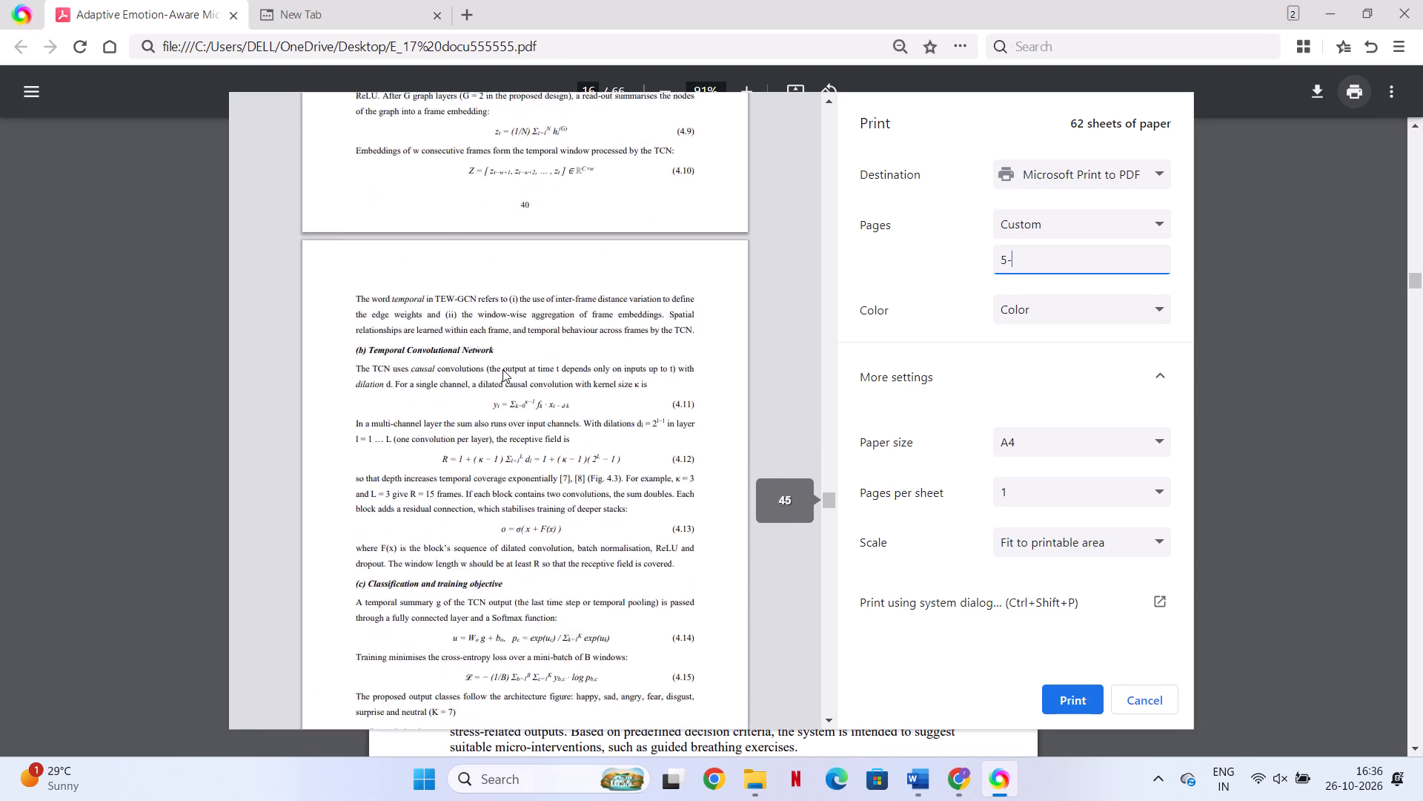
scroll(502, 369, down, 20)
scroll(502, 369, down, 7)
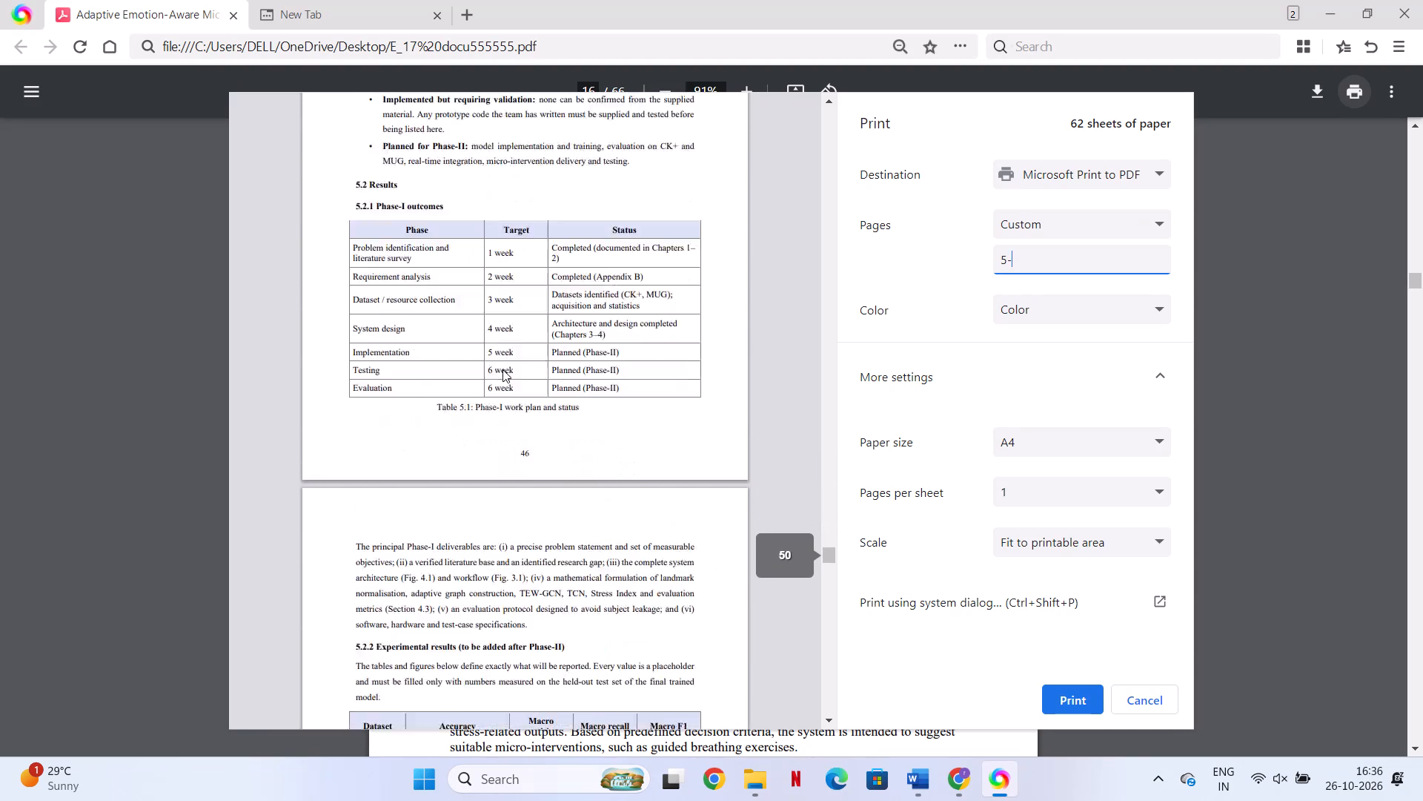
scroll(502, 369, down, 15)
scroll(502, 369, up, 2)
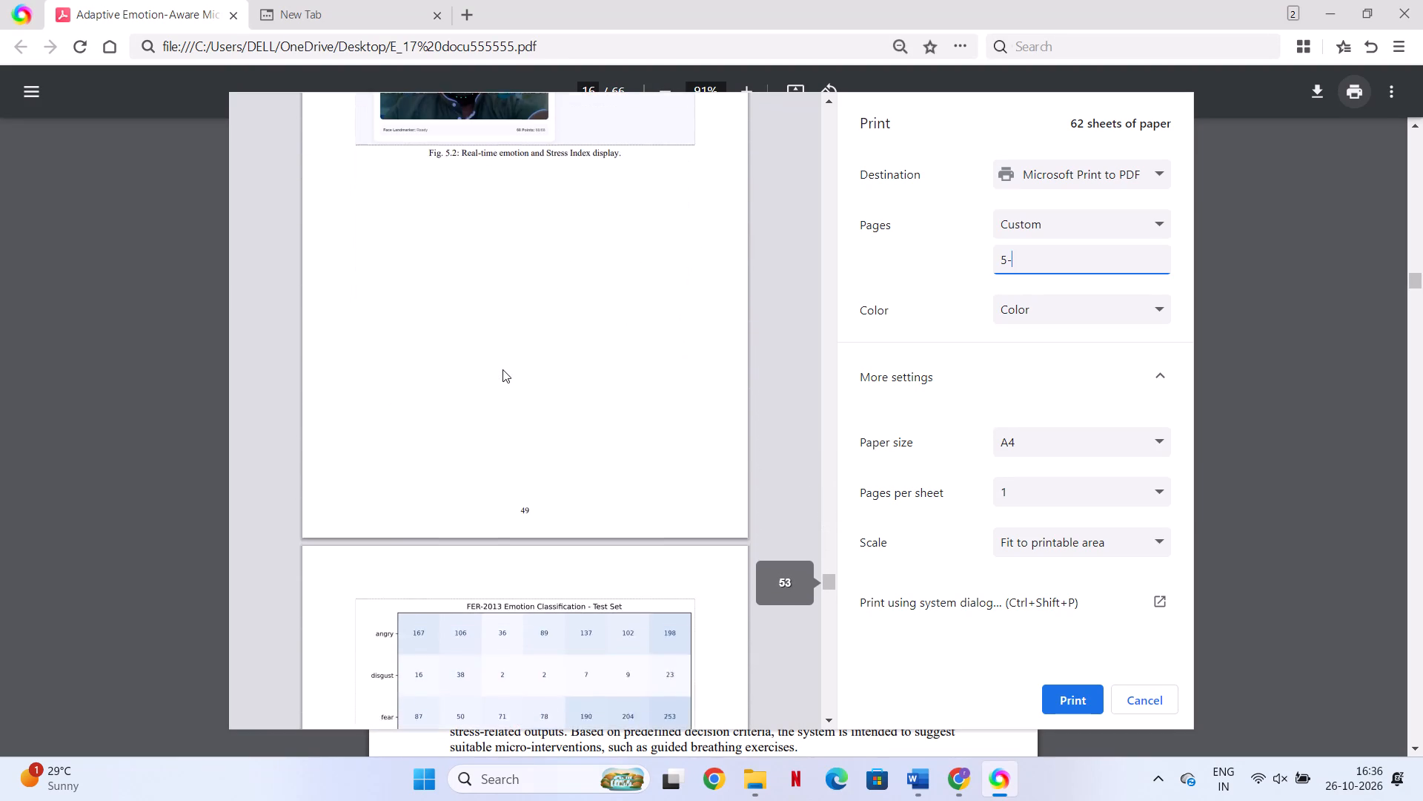
scroll(502, 369, down, 20)
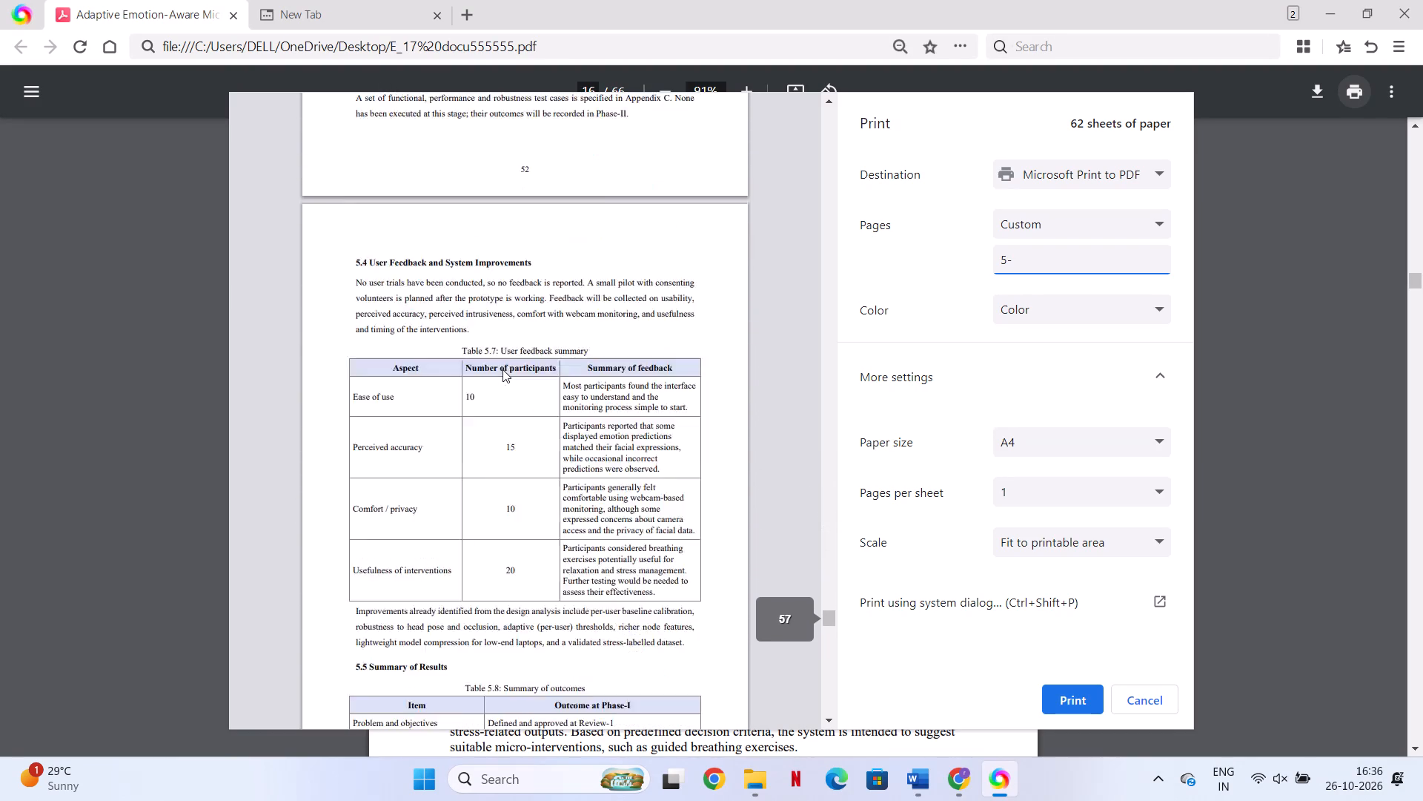
Examine the print preview from the Chapter 5 results summary through the appendices and references to the report's last page.
scroll(502, 369, down, 16)
scroll(502, 369, down, 6)
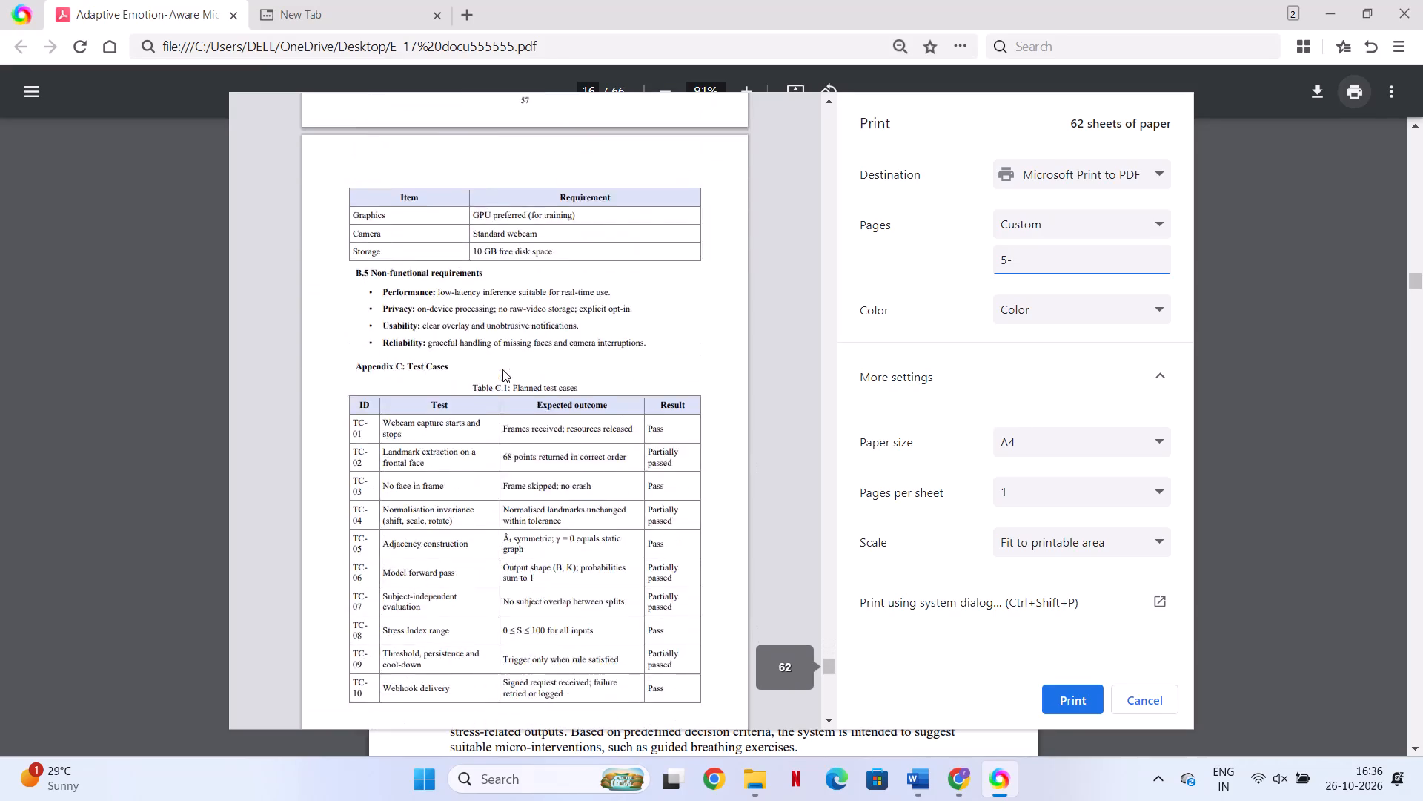
scroll(502, 369, down, 6)
scroll(502, 369, up, 1)
scroll(502, 369, down, 8)
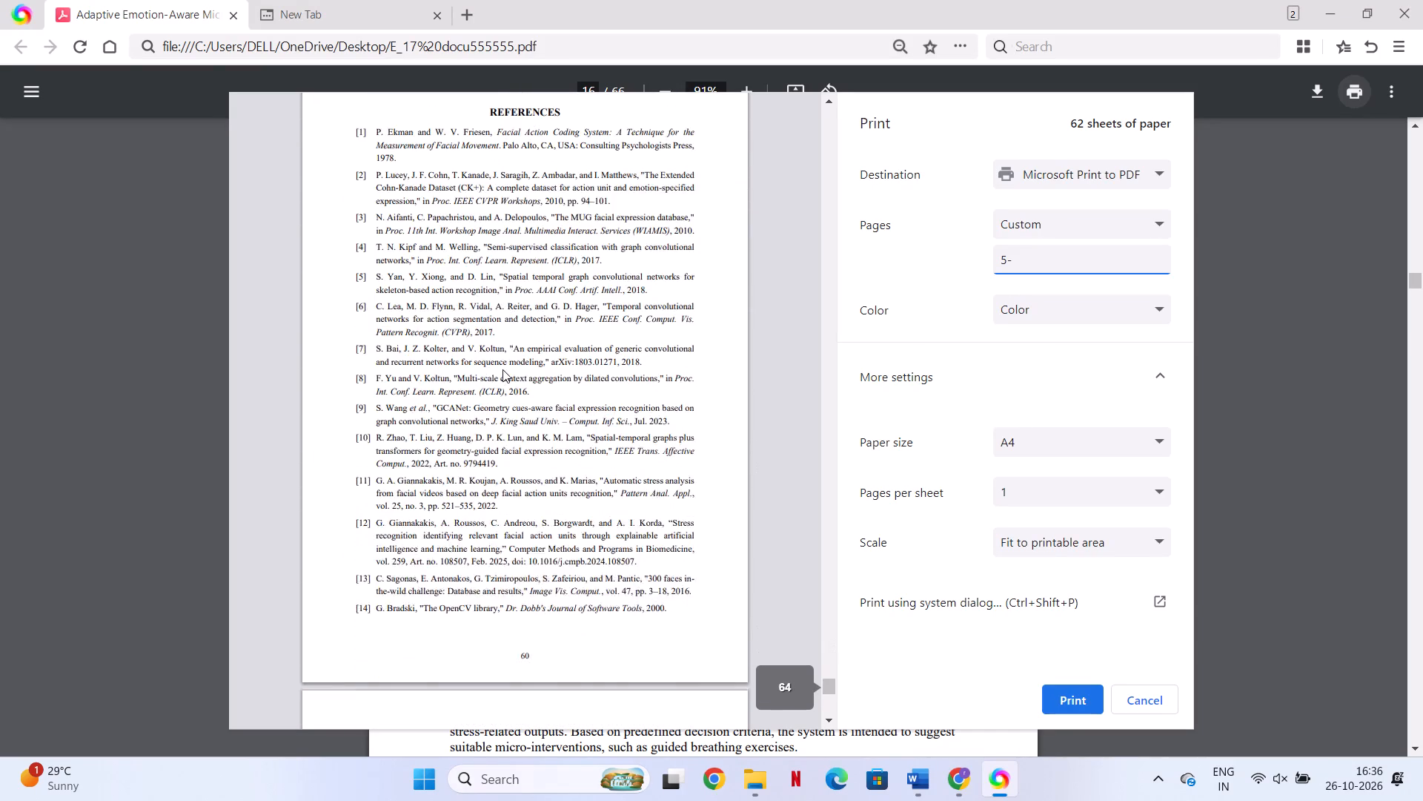
scroll(502, 369, down, 12)
scroll(502, 369, up, 5)
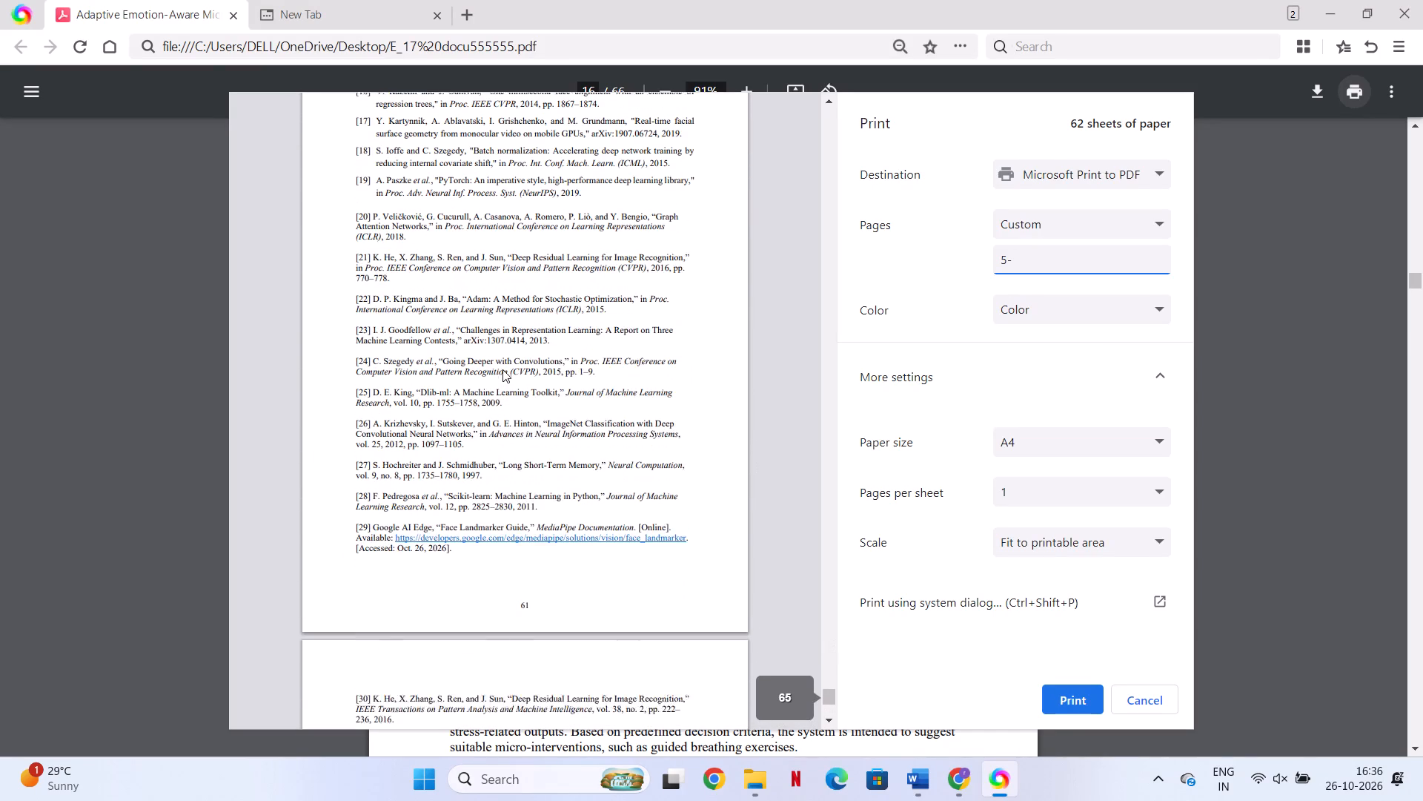
scroll(502, 369, down, 5)
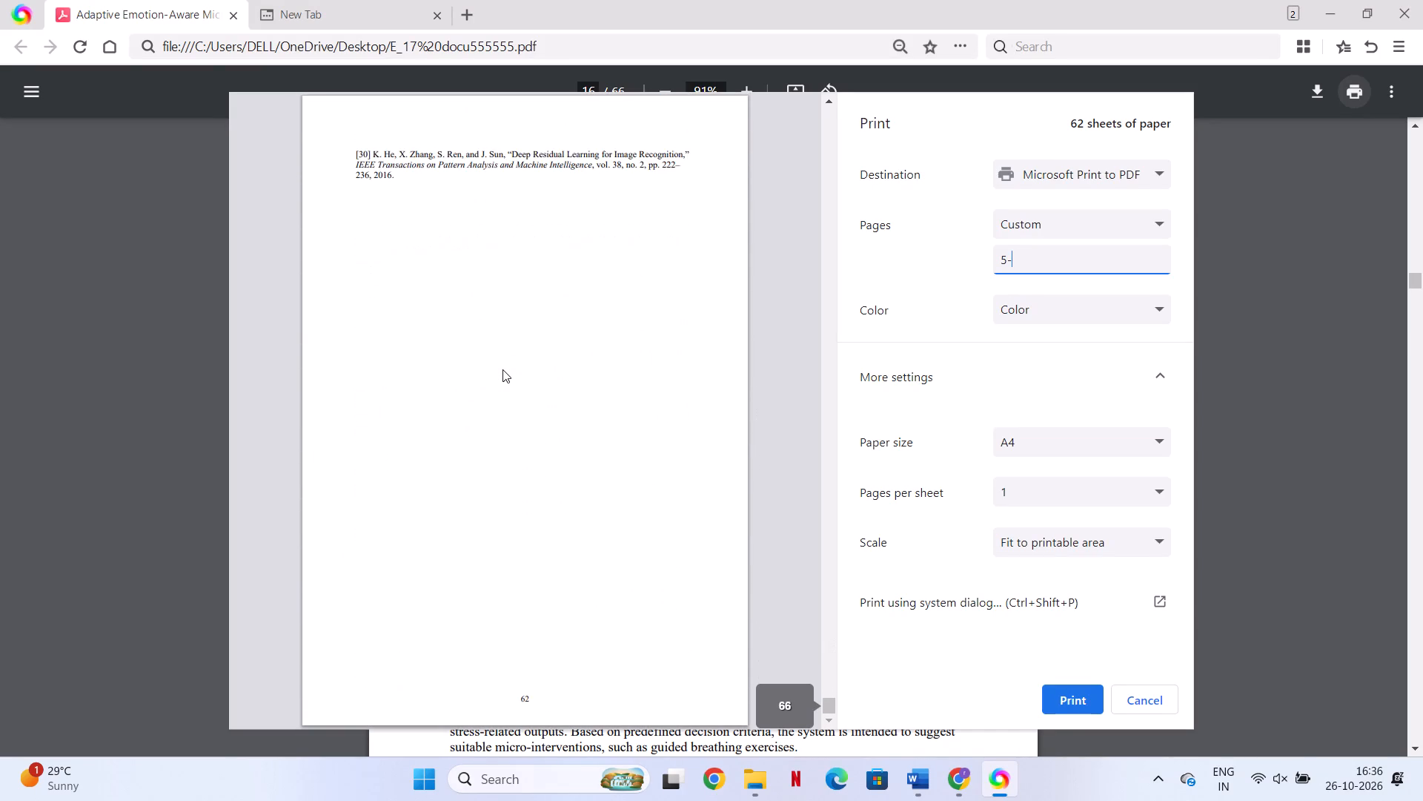
Recheck the report's closing pages in the preview, from Appendix B hardware requirements to reference [30], for the end of the print range.
scroll(502, 369, down, 1)
scroll(502, 369, up, 7)
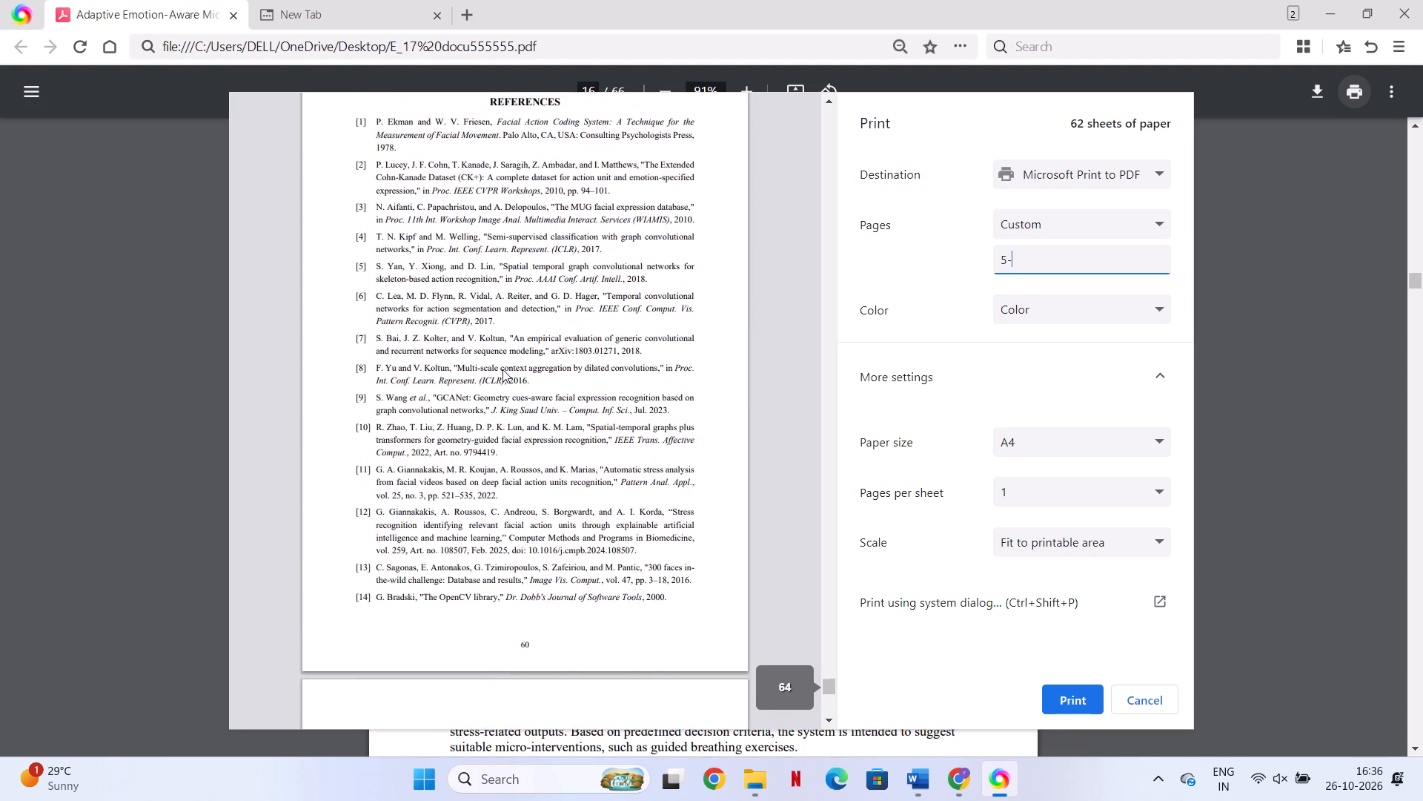
scroll(502, 369, up, 12)
scroll(502, 369, down, 4)
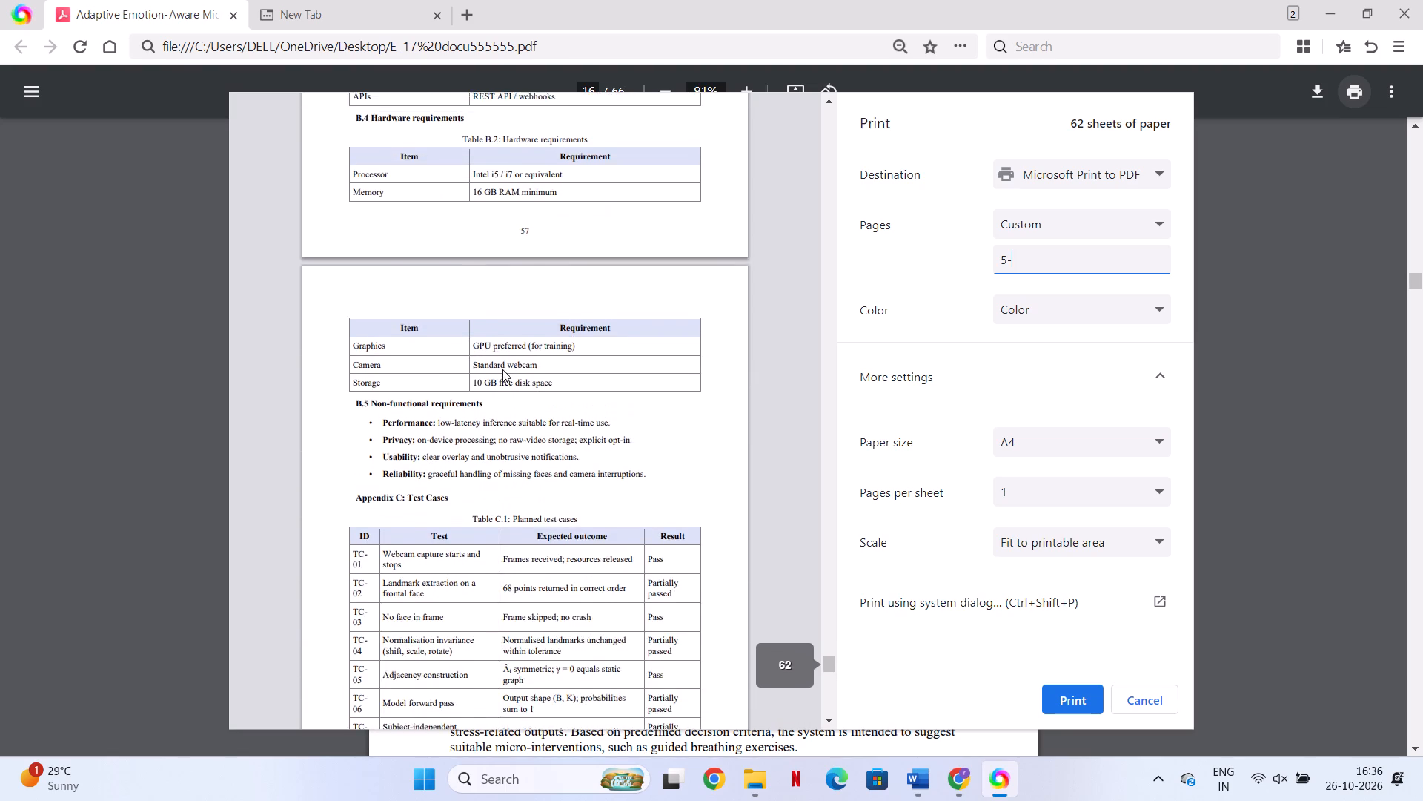
scroll(502, 369, down, 14)
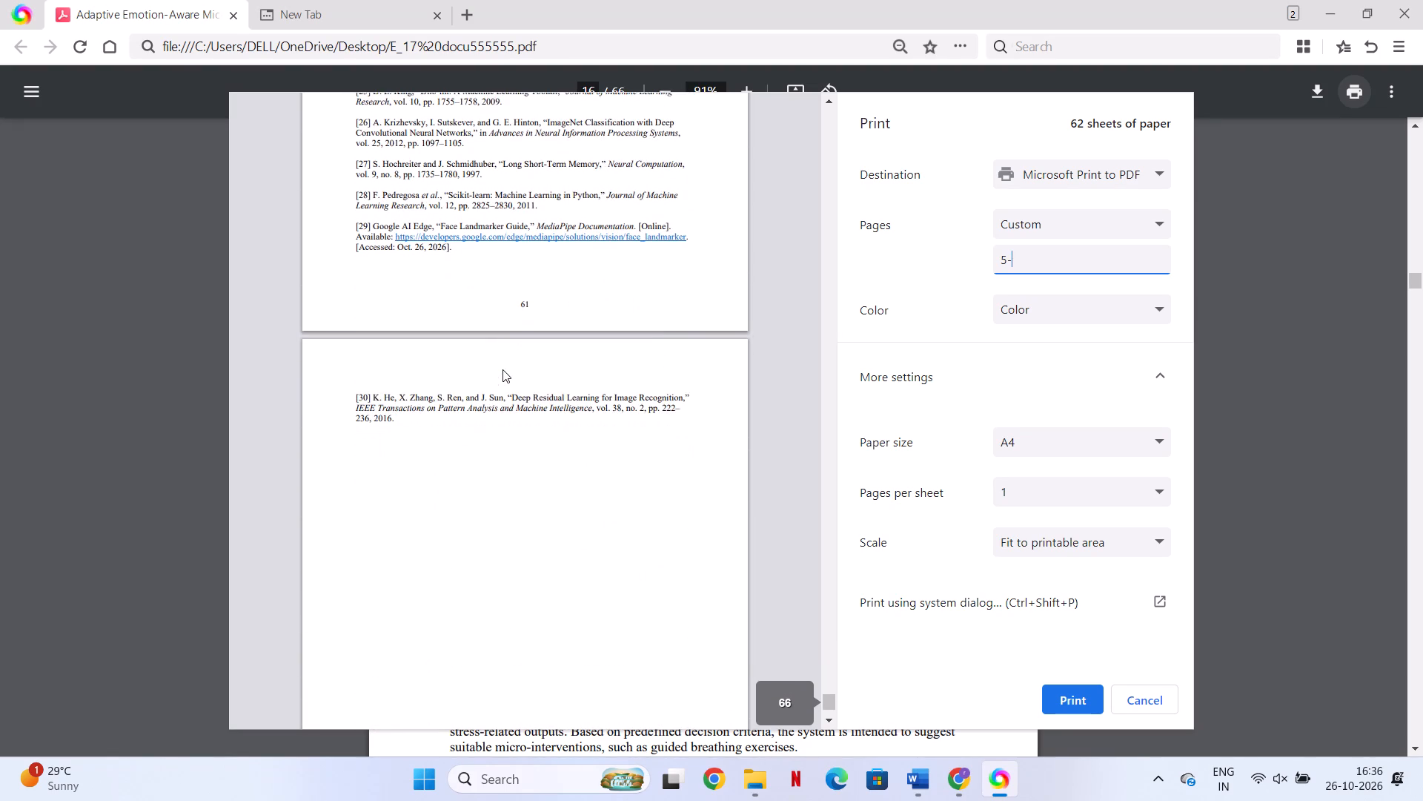
scroll(502, 369, down, 2)
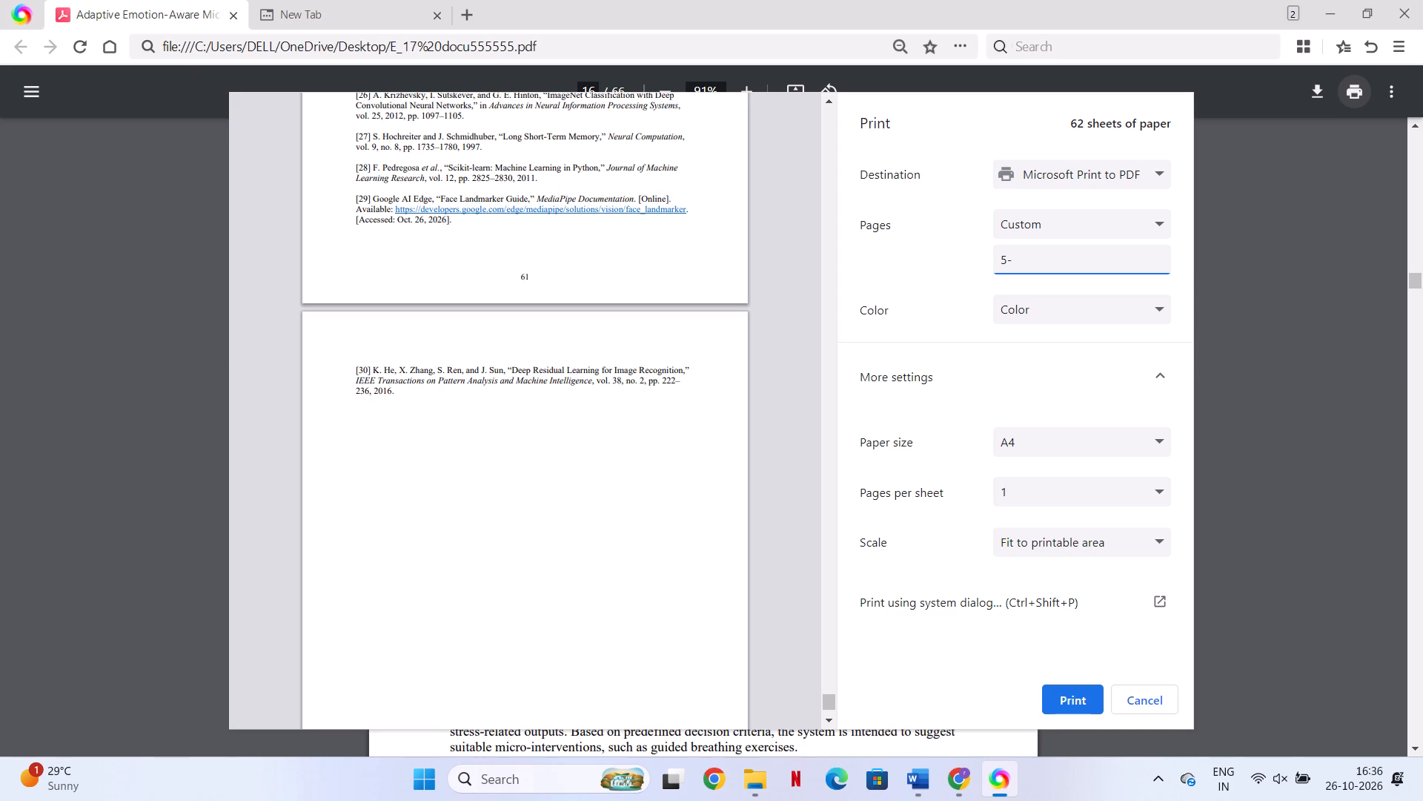
Complete the custom page range as 5-11,13-61.
text(11,13)
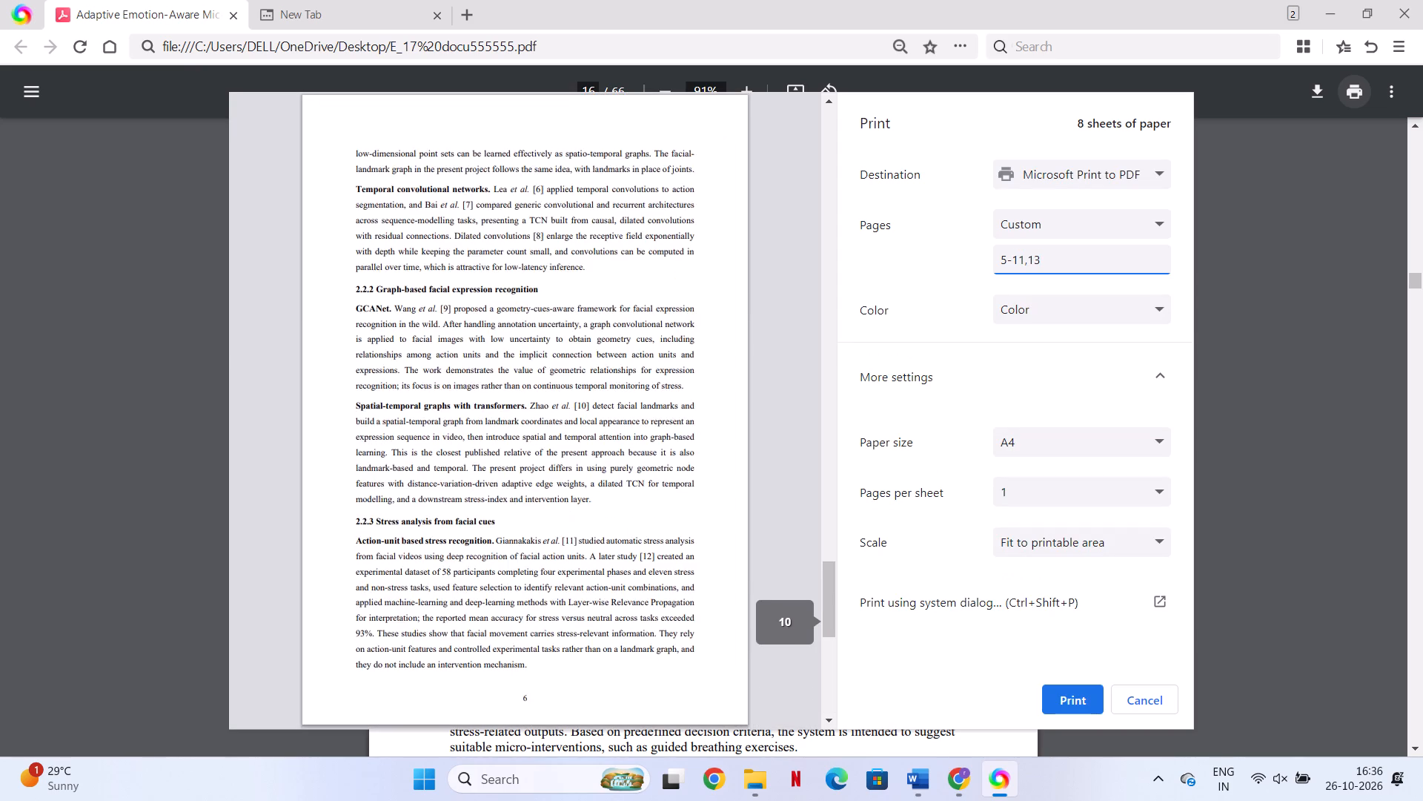
text(-61)
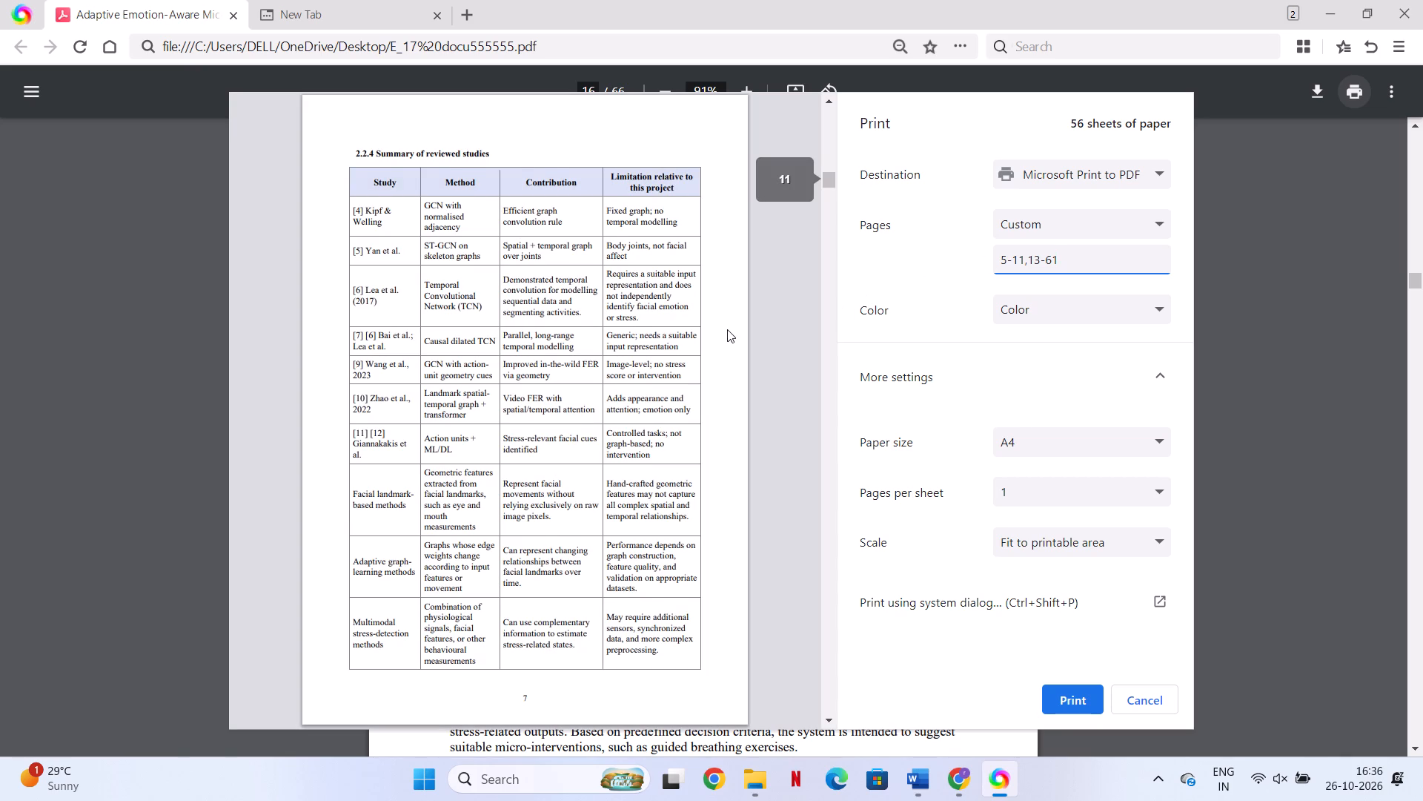
Check the pages included in the preview of the custom range, from Chapter 1 to the start of Chapter 3: Methodology.
scroll(727, 329, down, 1)
scroll(727, 329, up, 17)
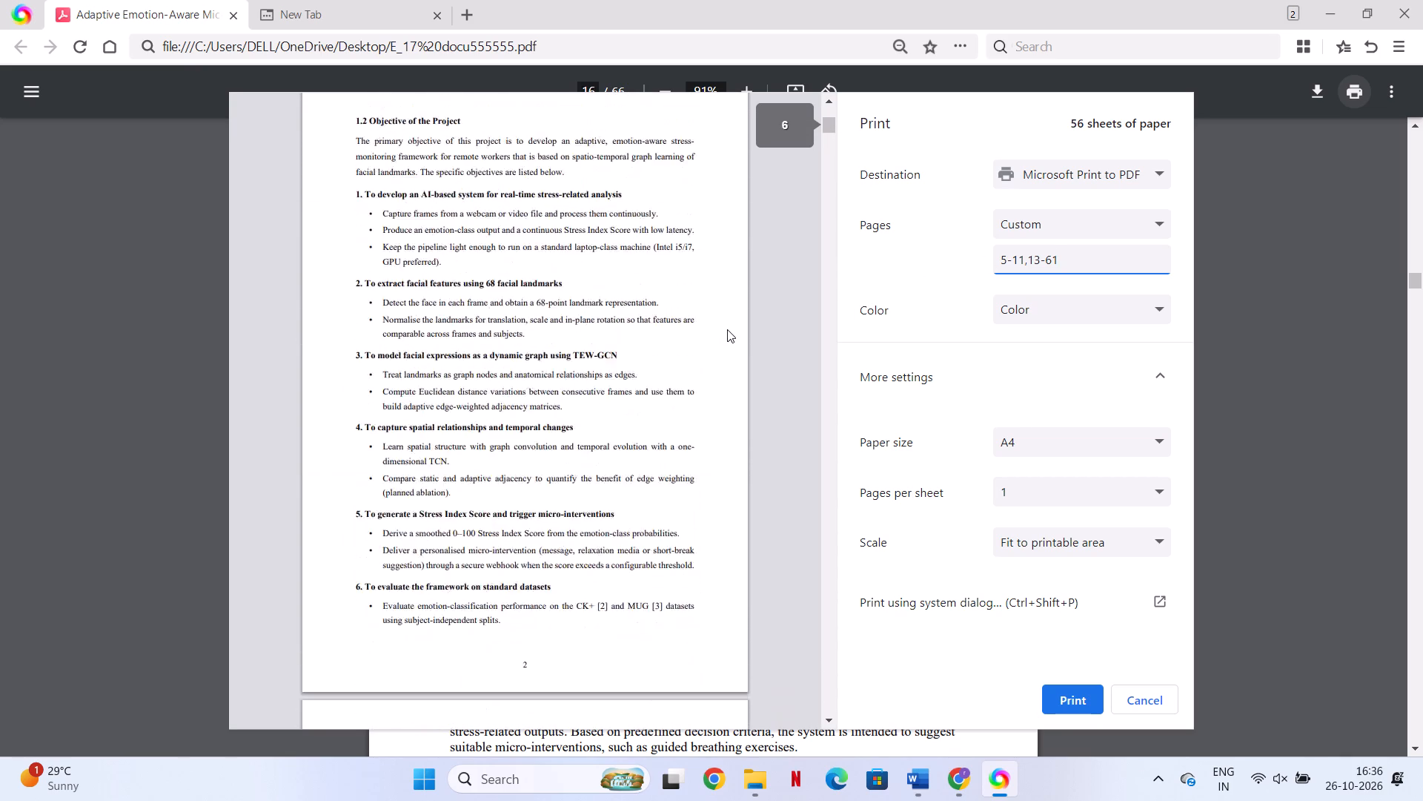
scroll(727, 329, up, 5)
scroll(727, 329, down, 15)
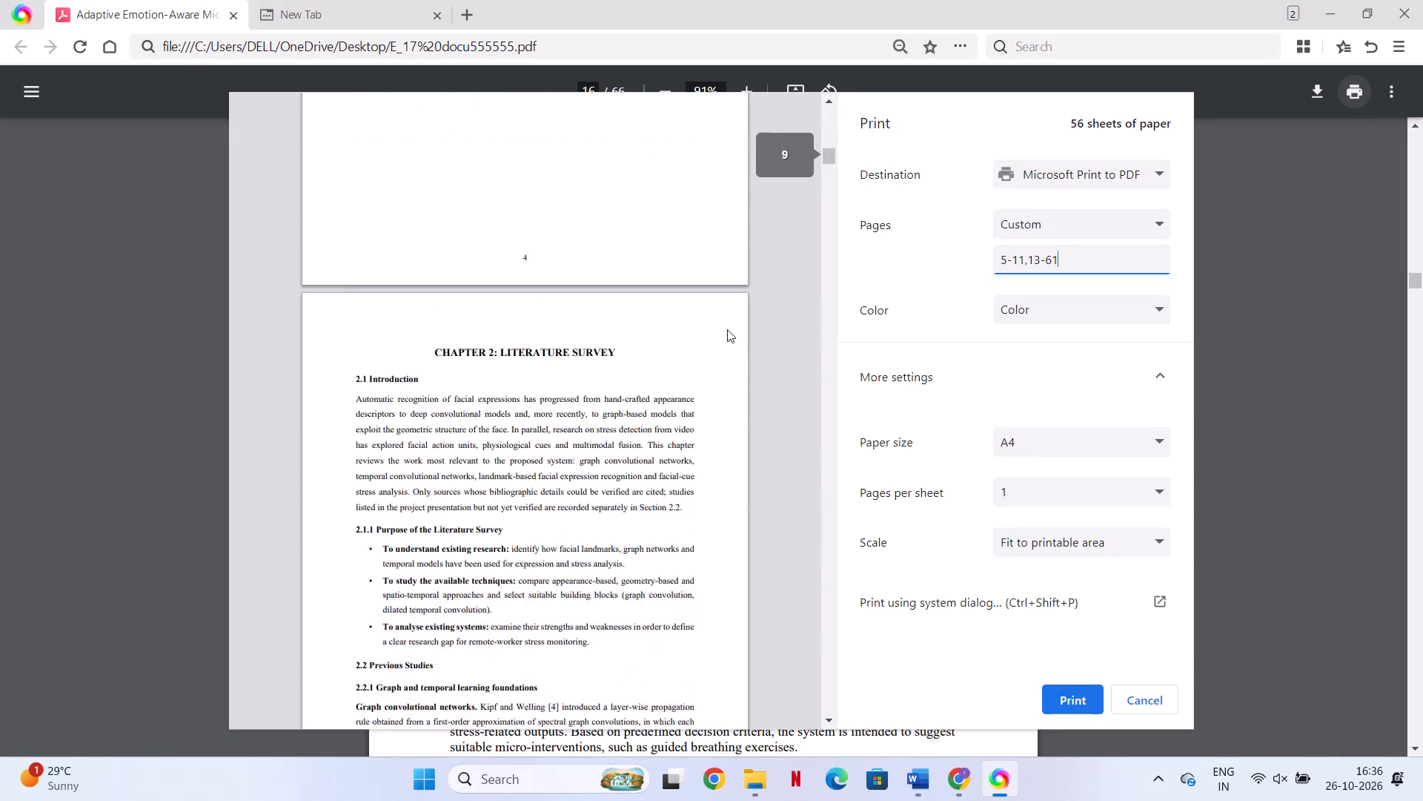
scroll(727, 329, down, 12)
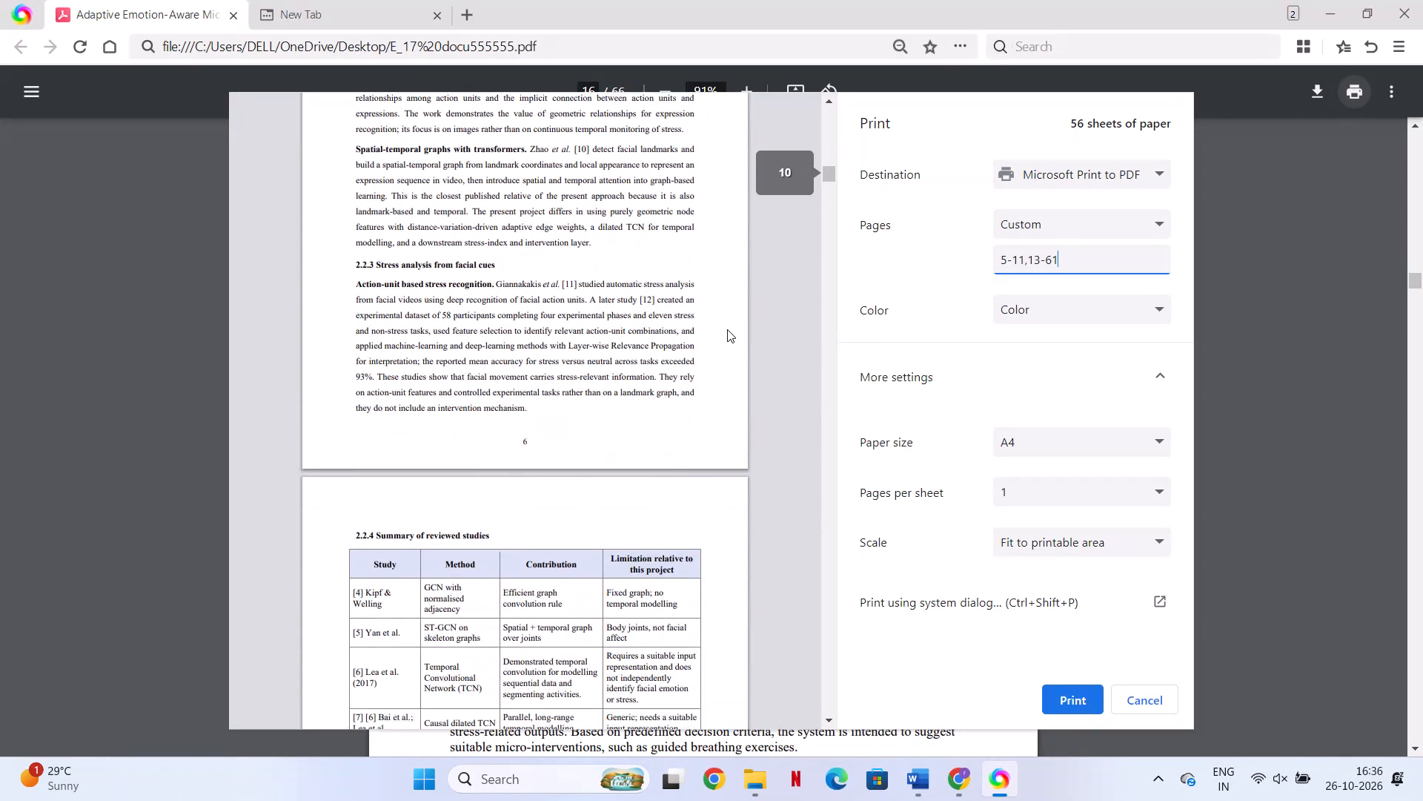
scroll(727, 329, down, 11)
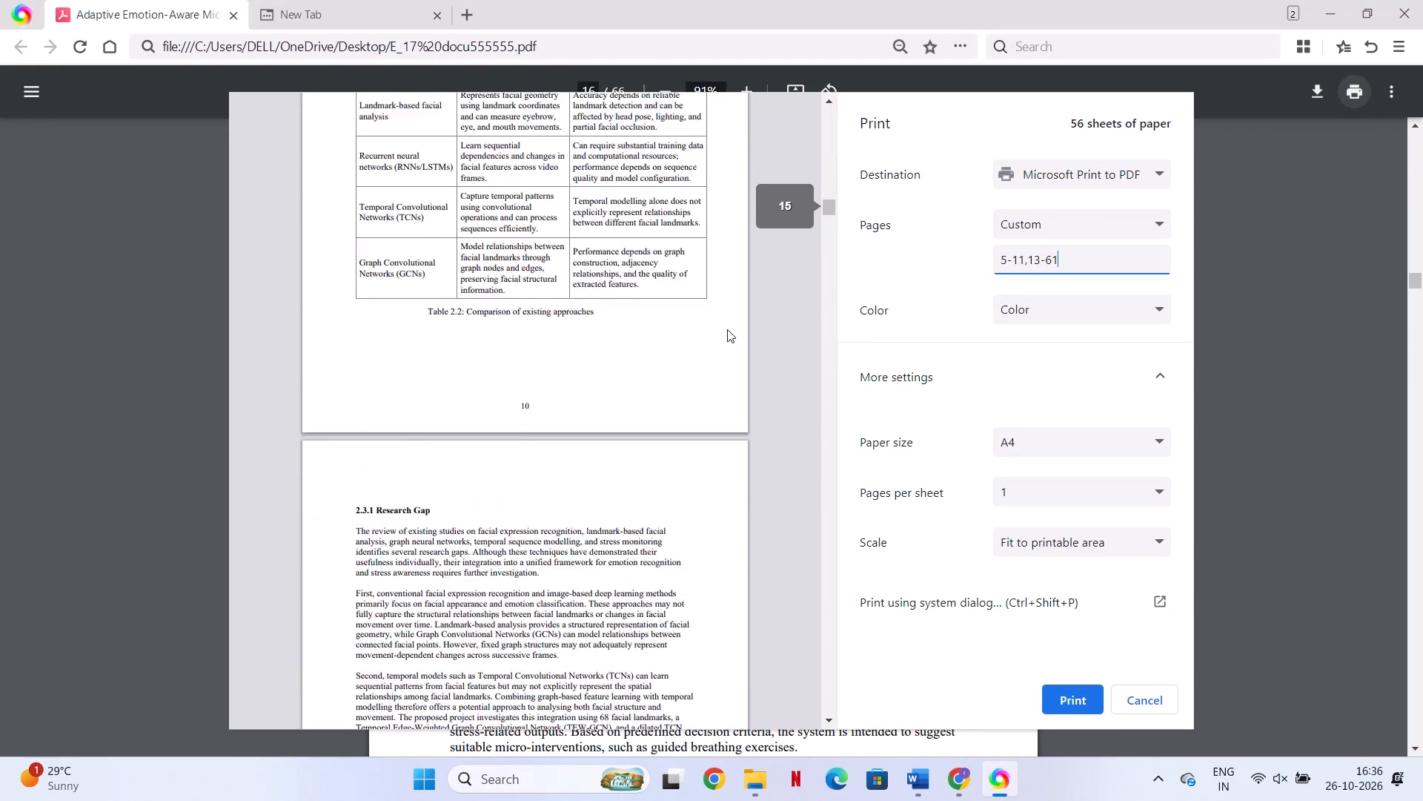
scroll(727, 329, down, 9)
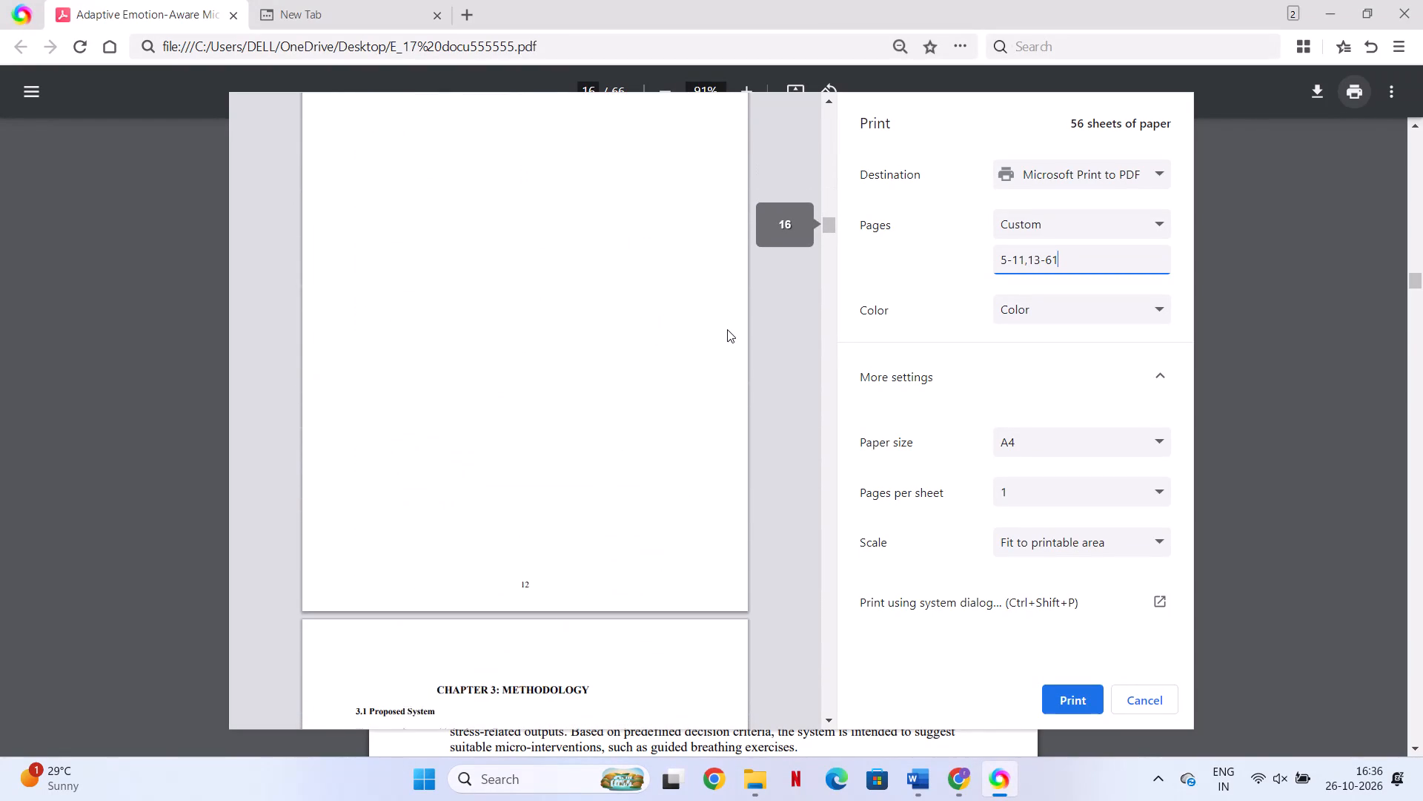
scroll(727, 329, down, 4)
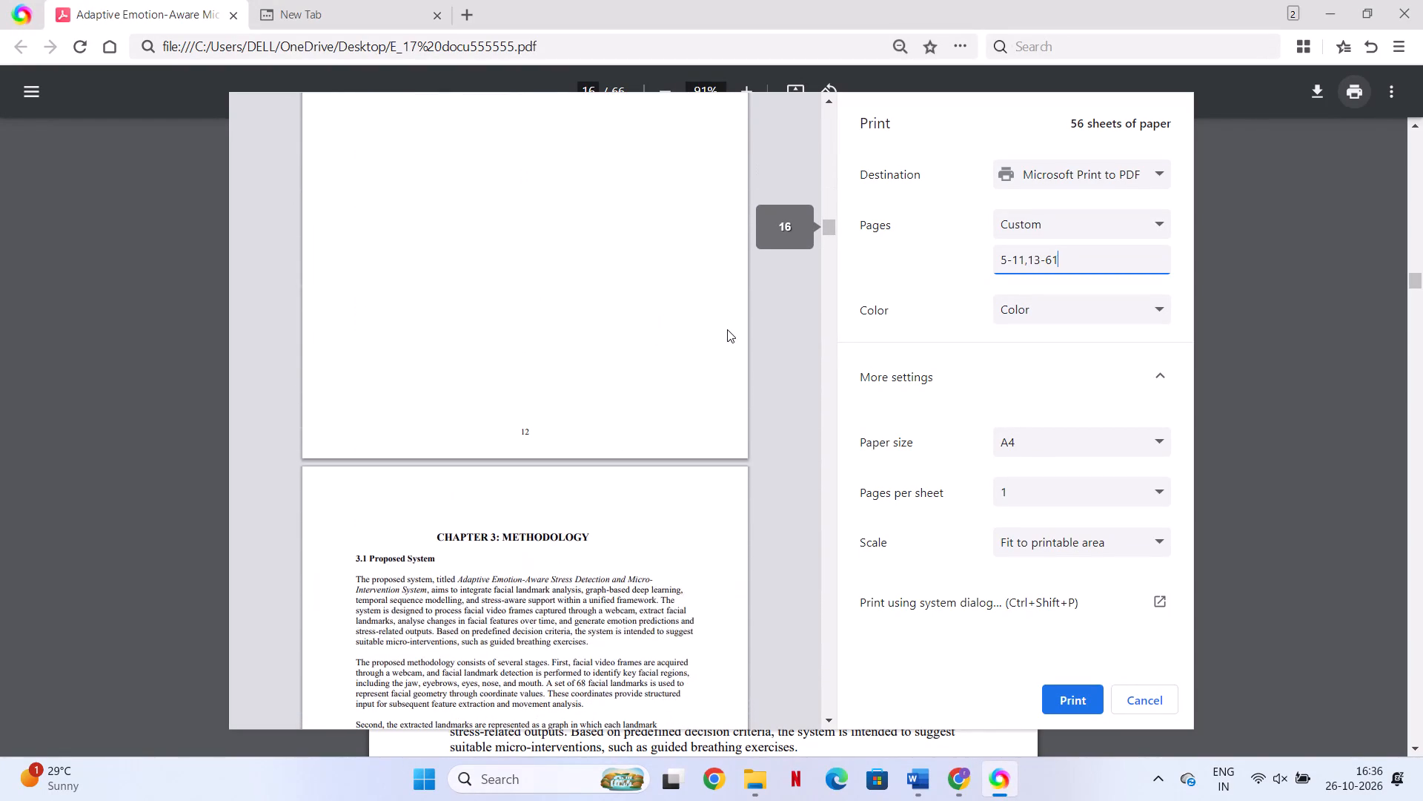
scroll(727, 329, down, 2)
scroll(727, 329, up, 2)
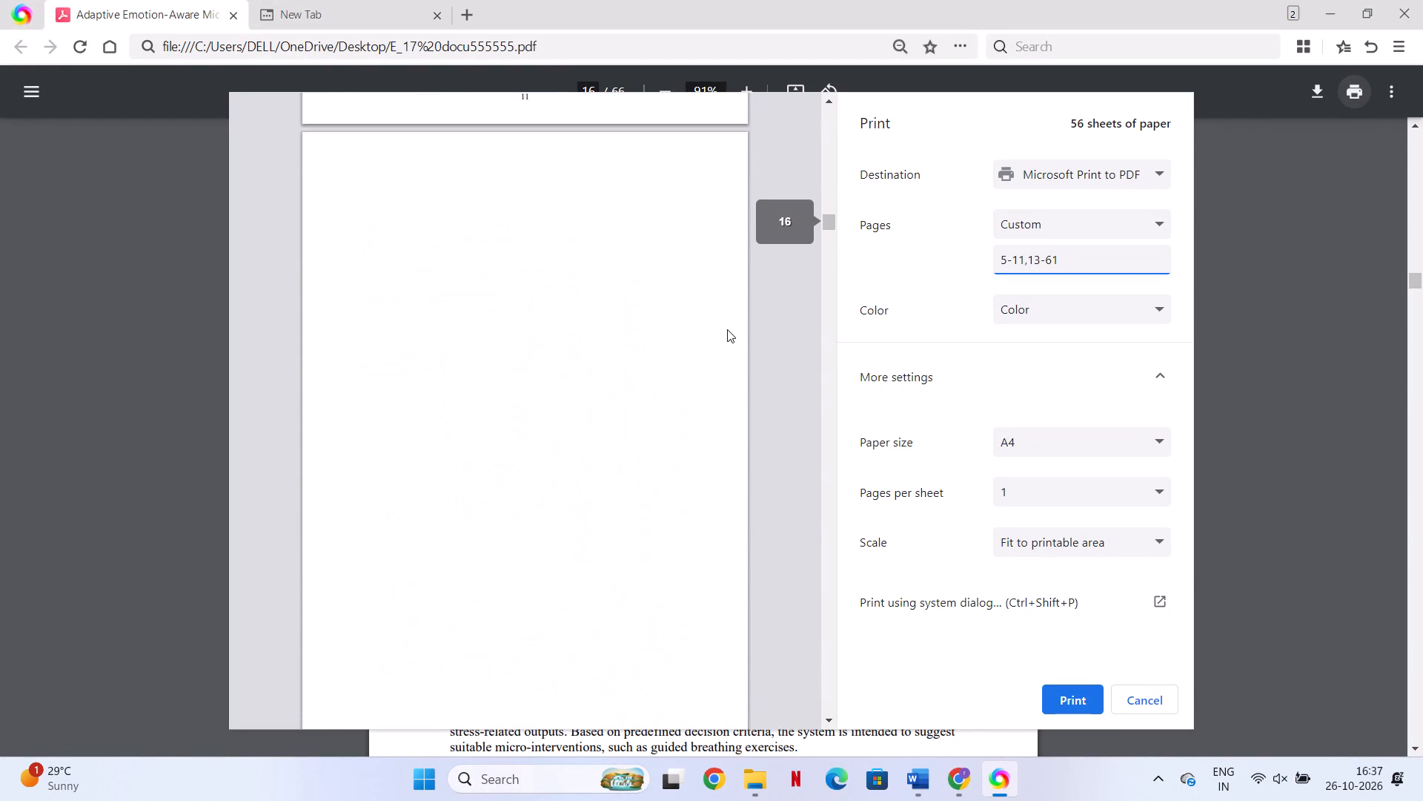
Review the preview again from Chapter 1: Introduction to section 2.3 Existing System, checking the pages around the skipped page.
click(683, 339)
scroll(683, 339, up, 20)
scroll(683, 339, up, 11)
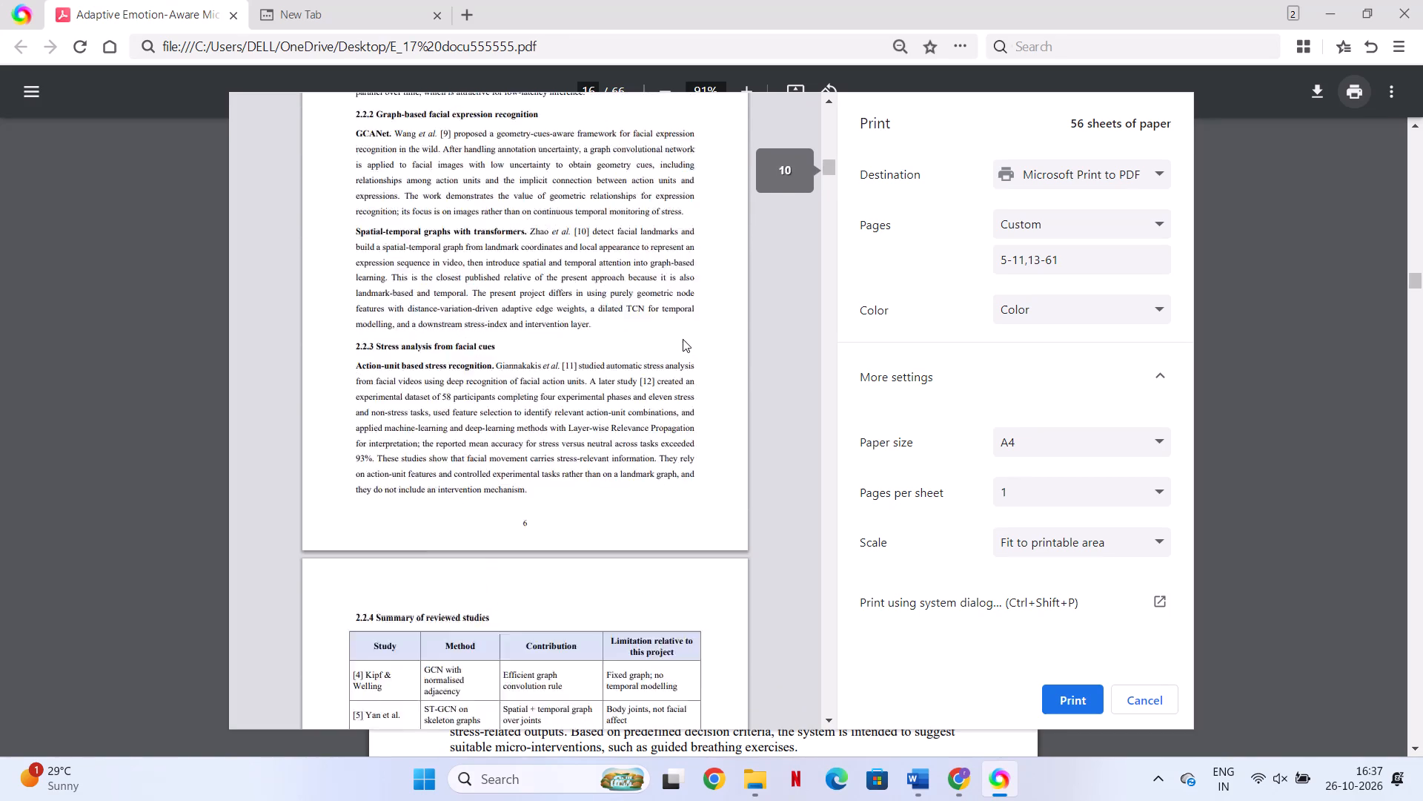
scroll(683, 339, up, 2)
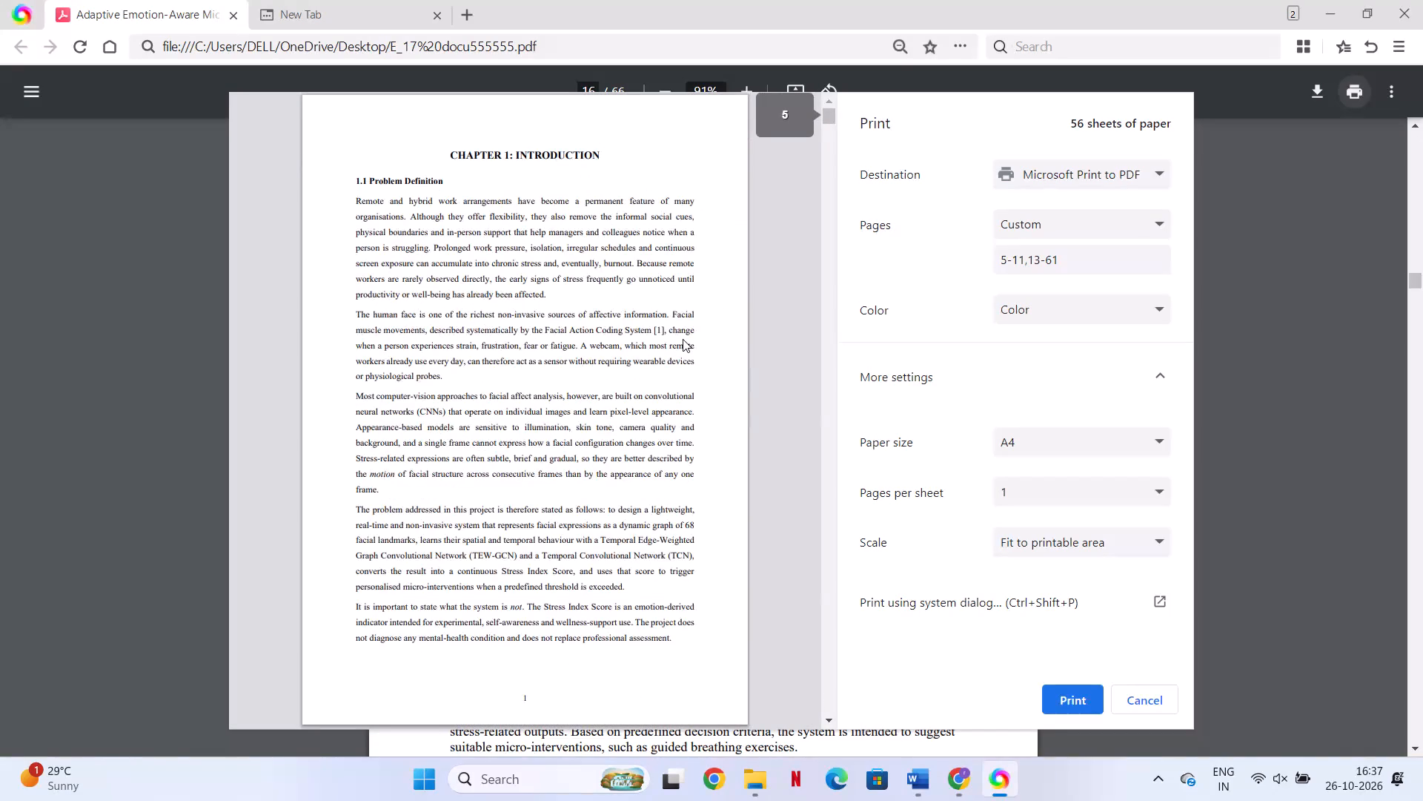
scroll(683, 339, down, 20)
scroll(683, 339, down, 4)
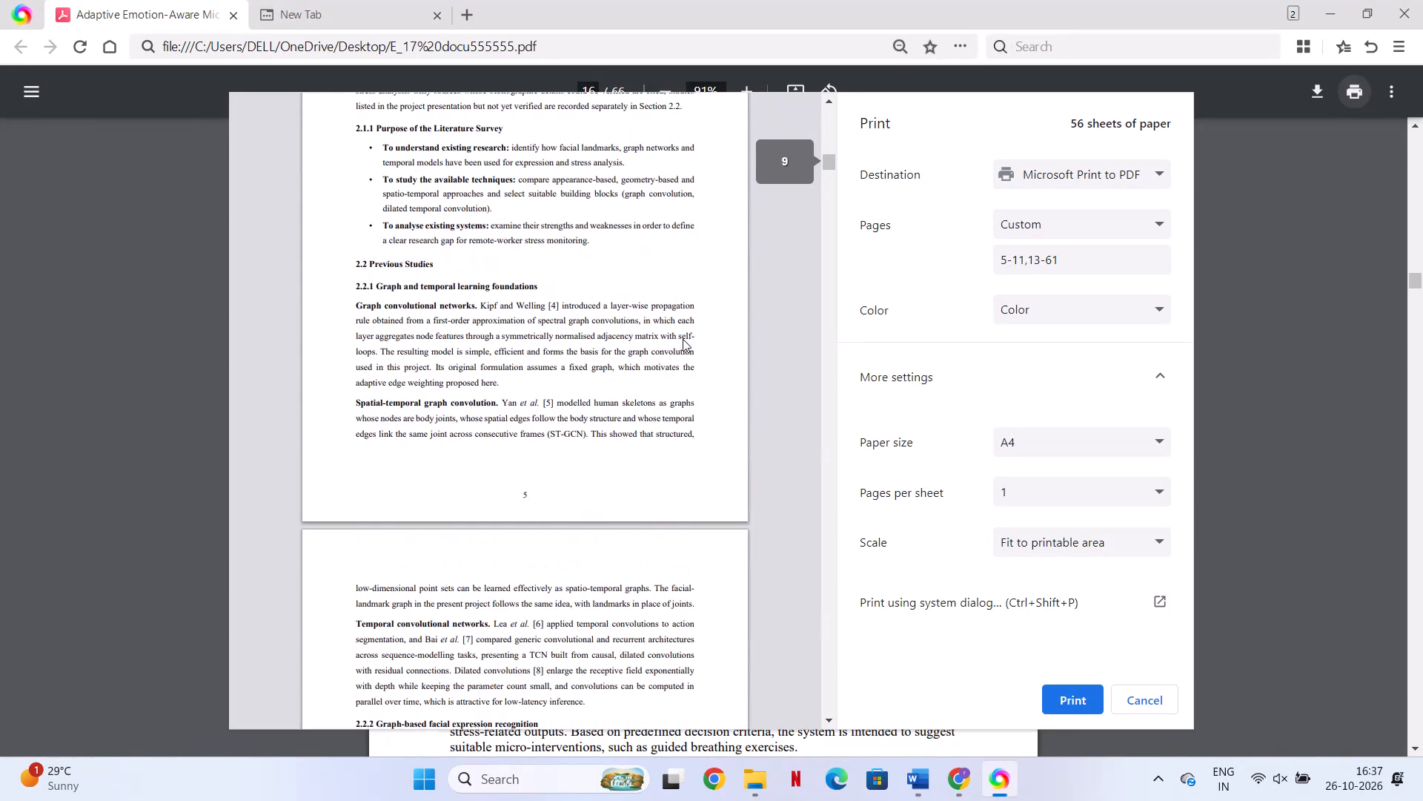
scroll(683, 339, down, 9)
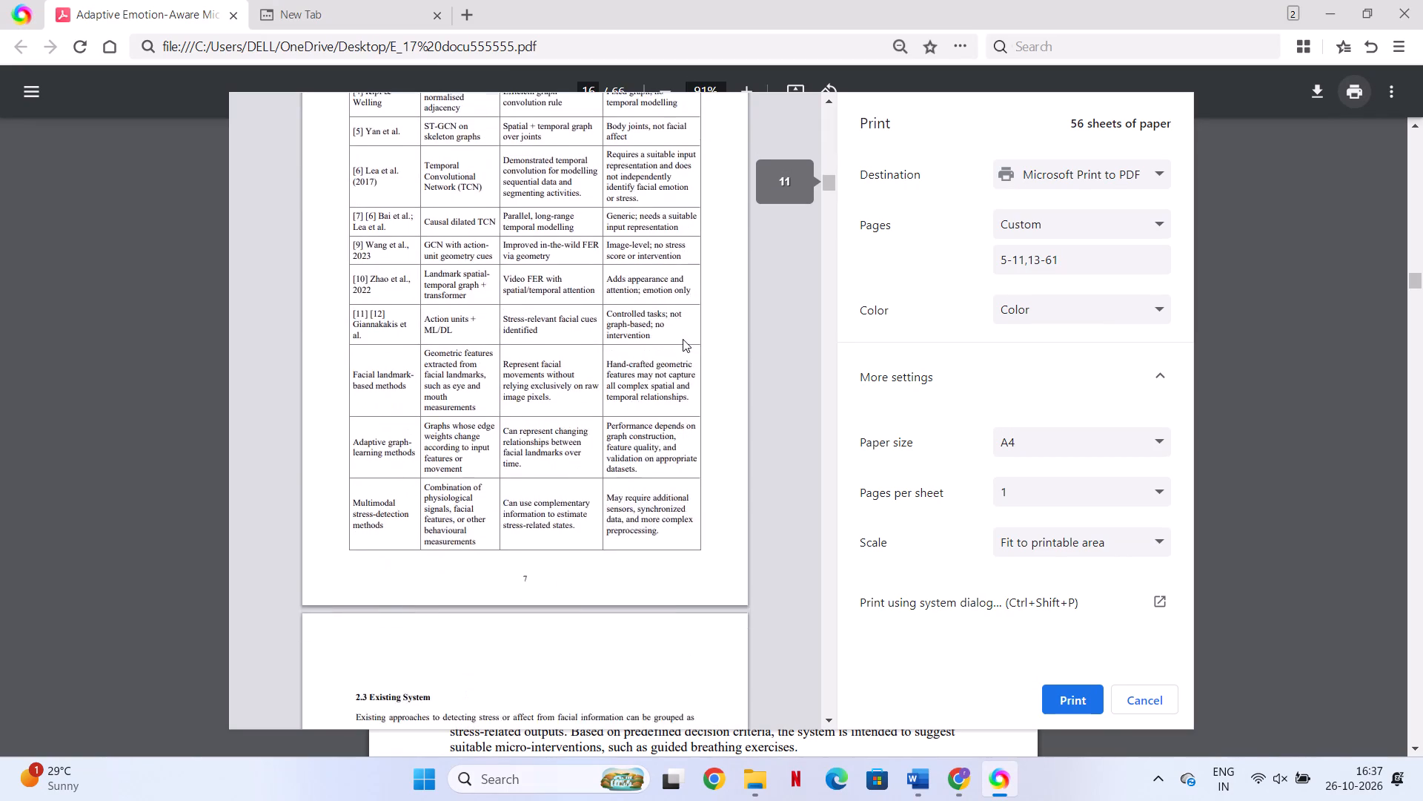
scroll(683, 339, down, 2)
Change the print destination to Save as PDF.
click(1162, 173)
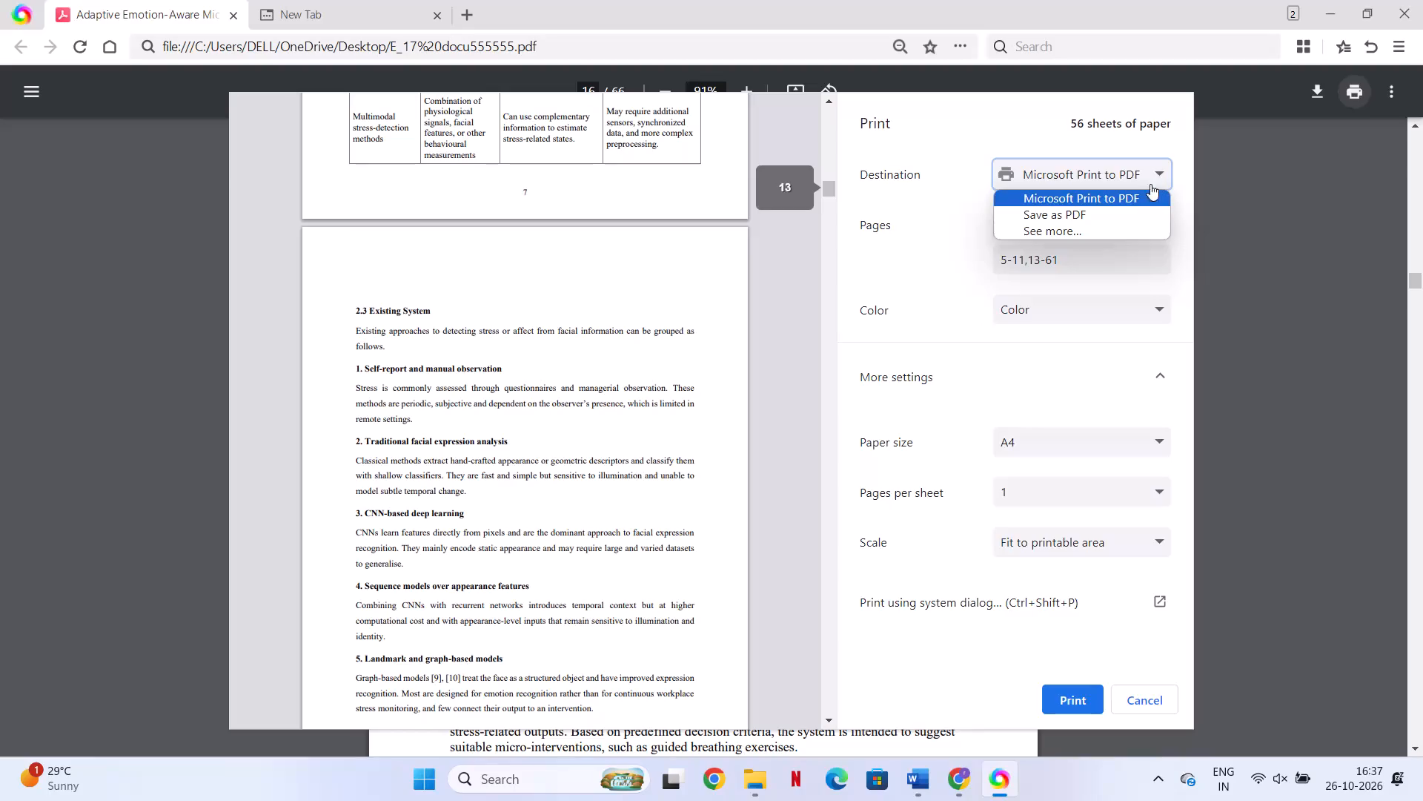
click(1118, 208)
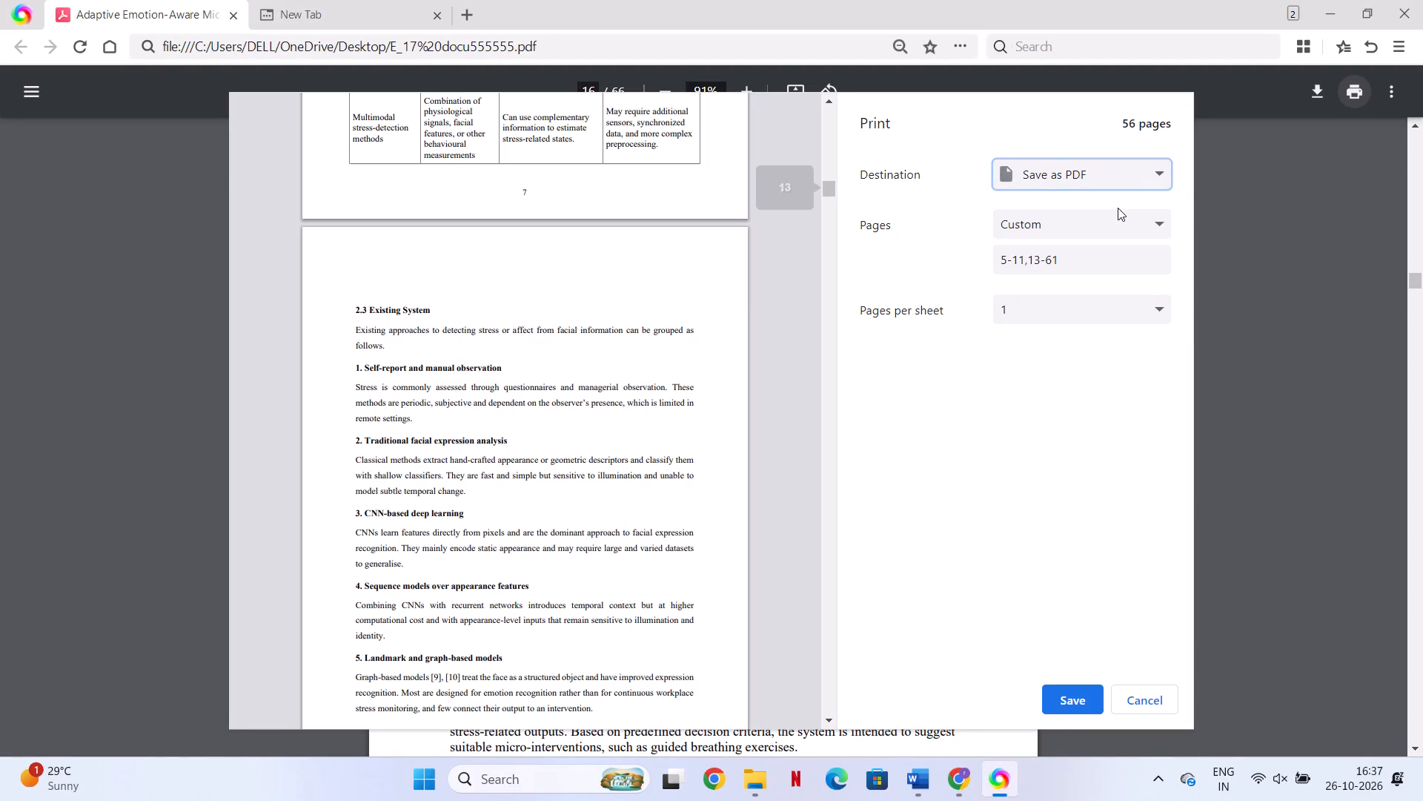
Examine the Save as PDF preview from section 2.3 Existing System to the stress_calculator.py code listing.
scroll(696, 343, down, 7)
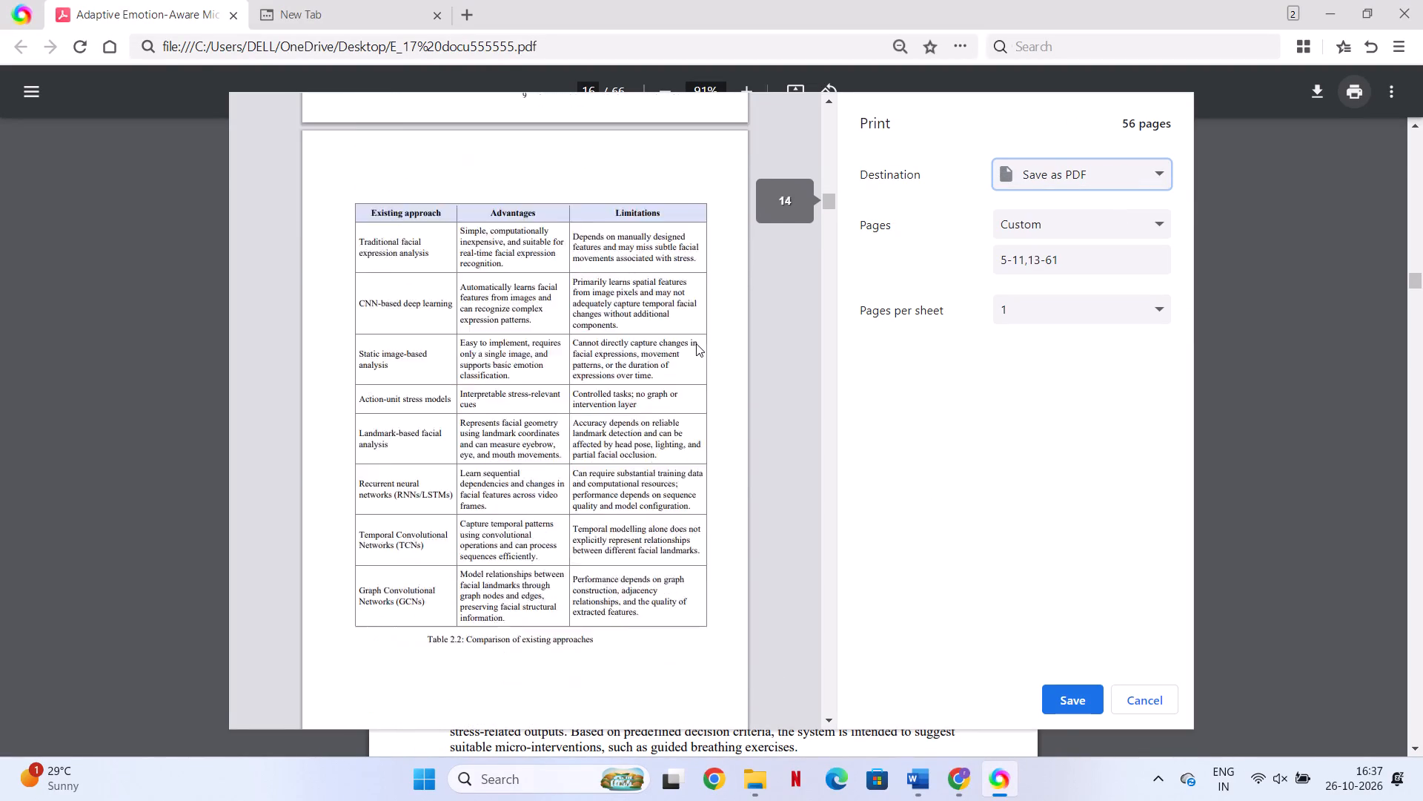
scroll(696, 343, down, 8)
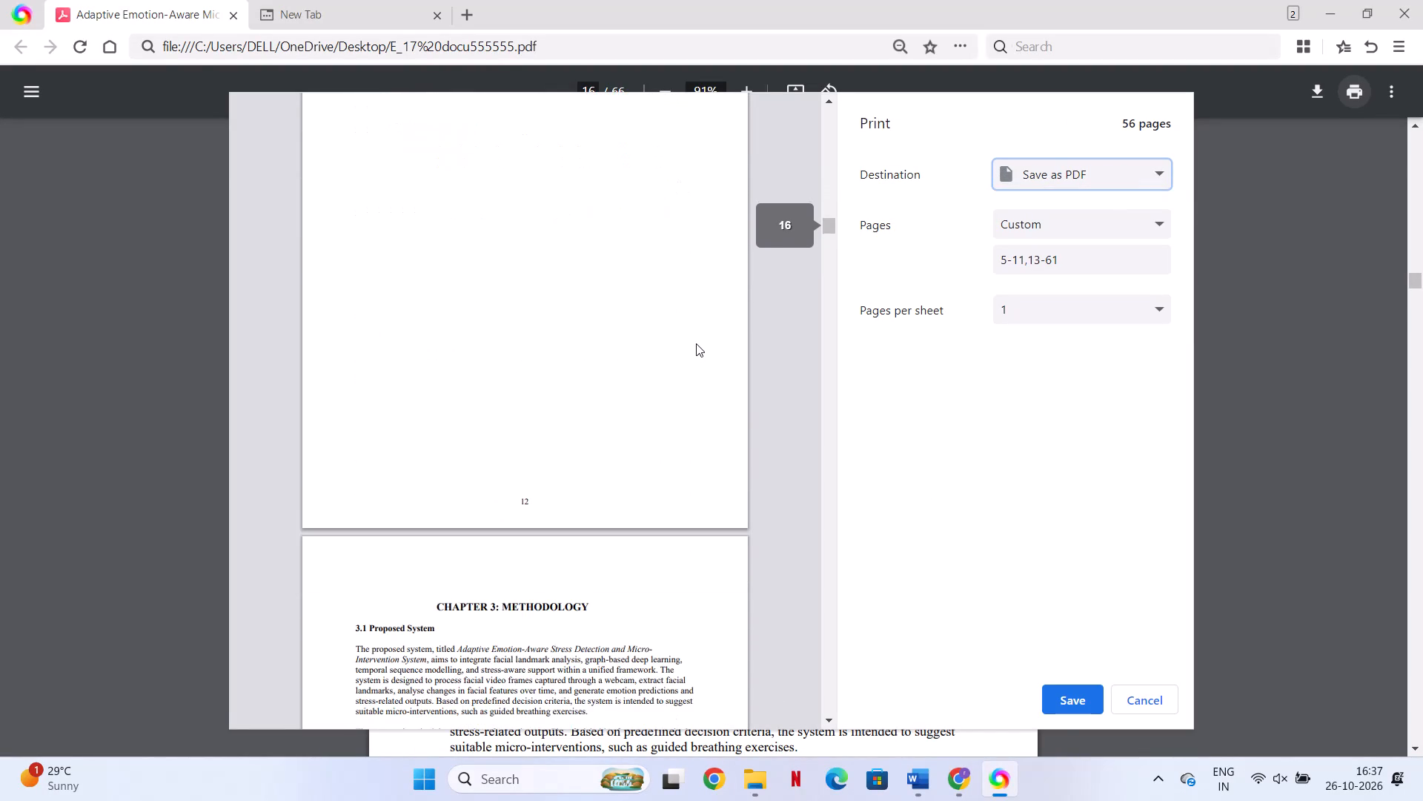
scroll(696, 343, down, 7)
scroll(696, 343, down, 15)
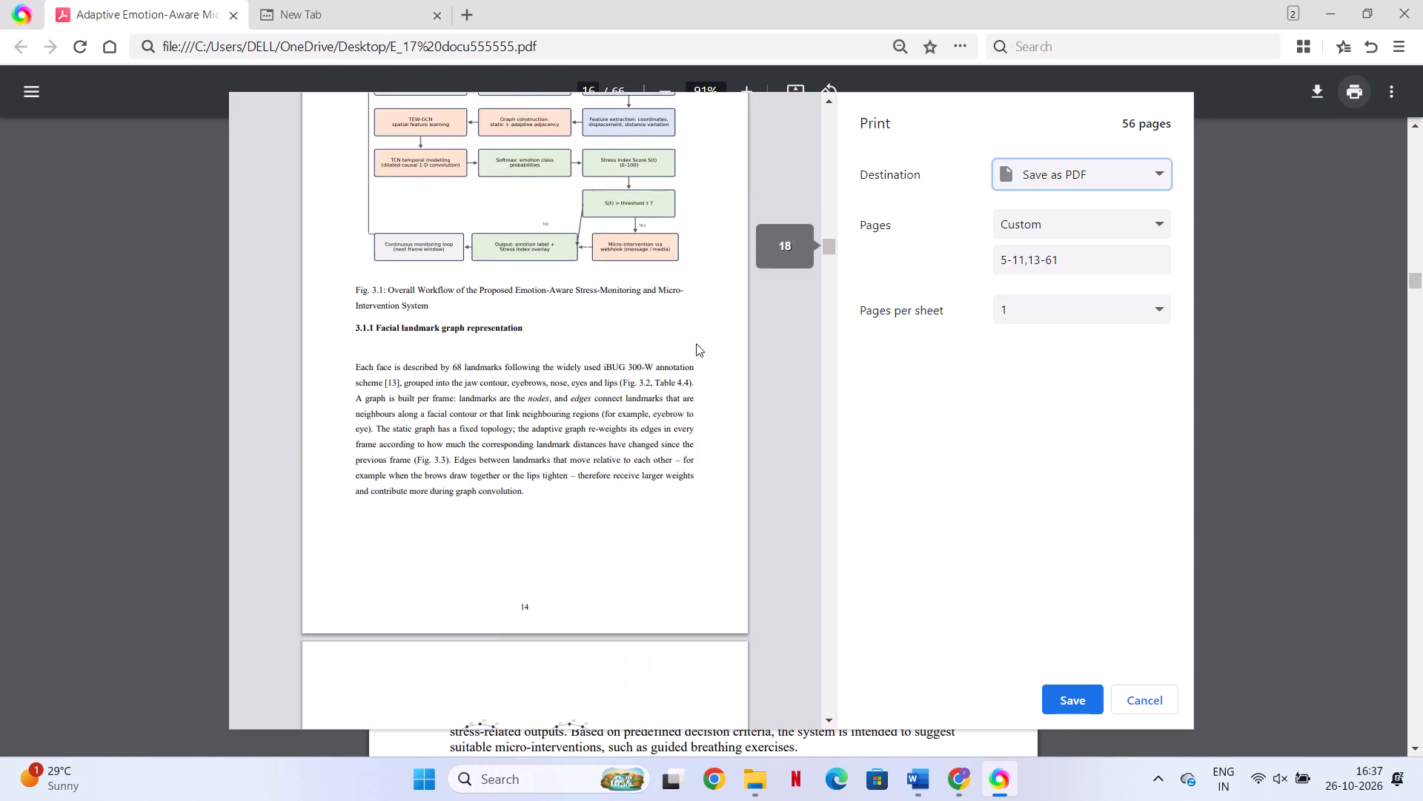
scroll(696, 343, down, 13)
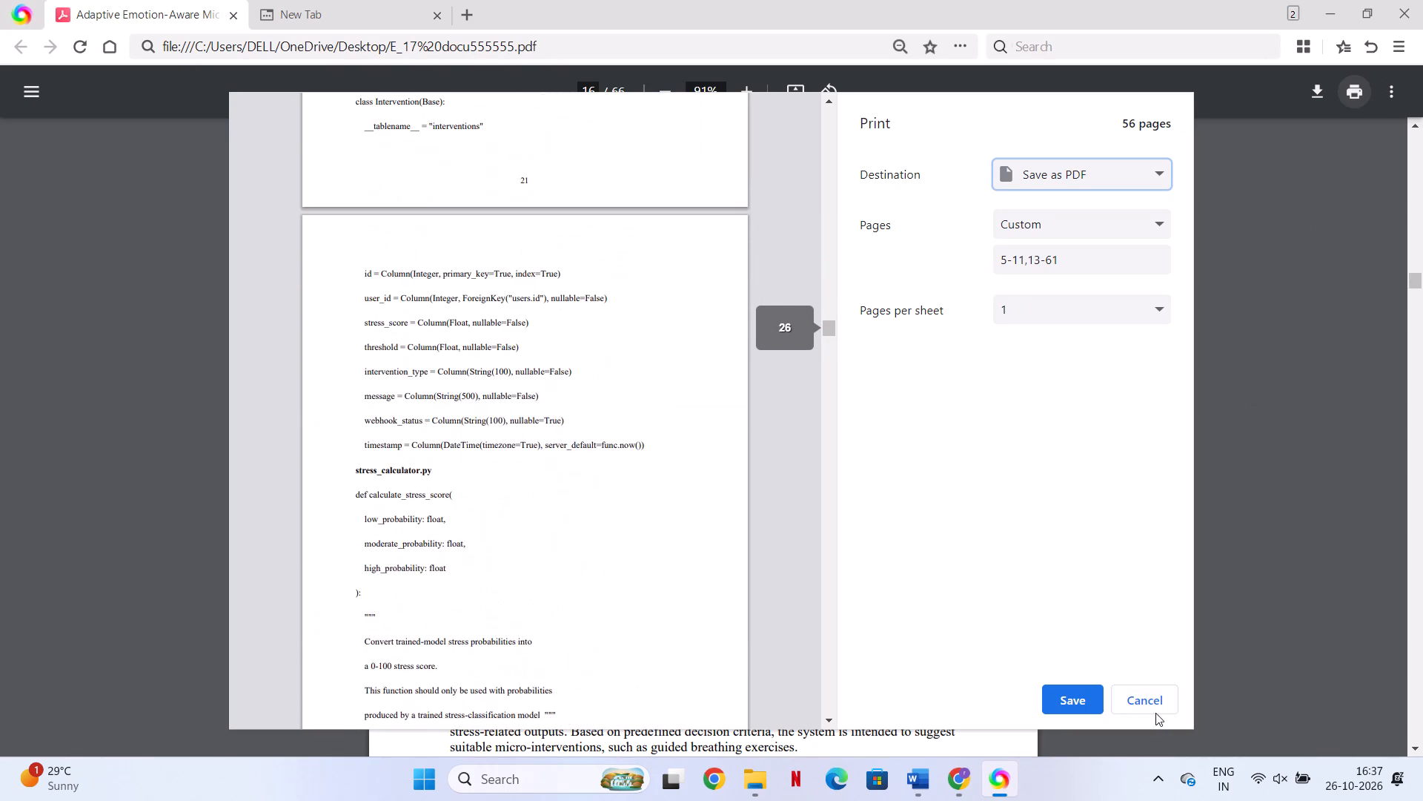
Leave the print dialog without saving and examine the PDF pages between the contents list and the Fig. 3.2 facial landmark diagram.
click(1161, 700)
scroll(1056, 503, down, 6)
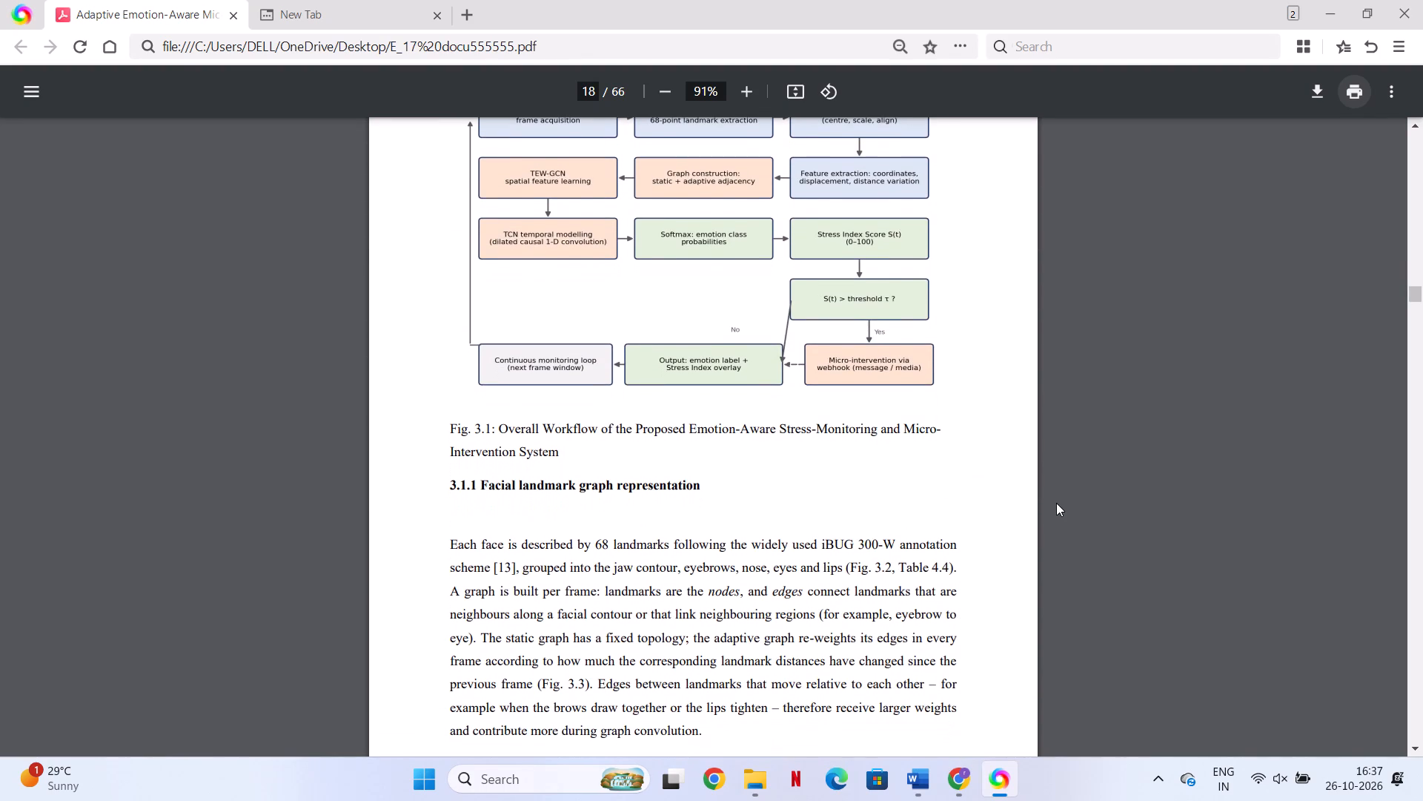
scroll(1056, 503, down, 4)
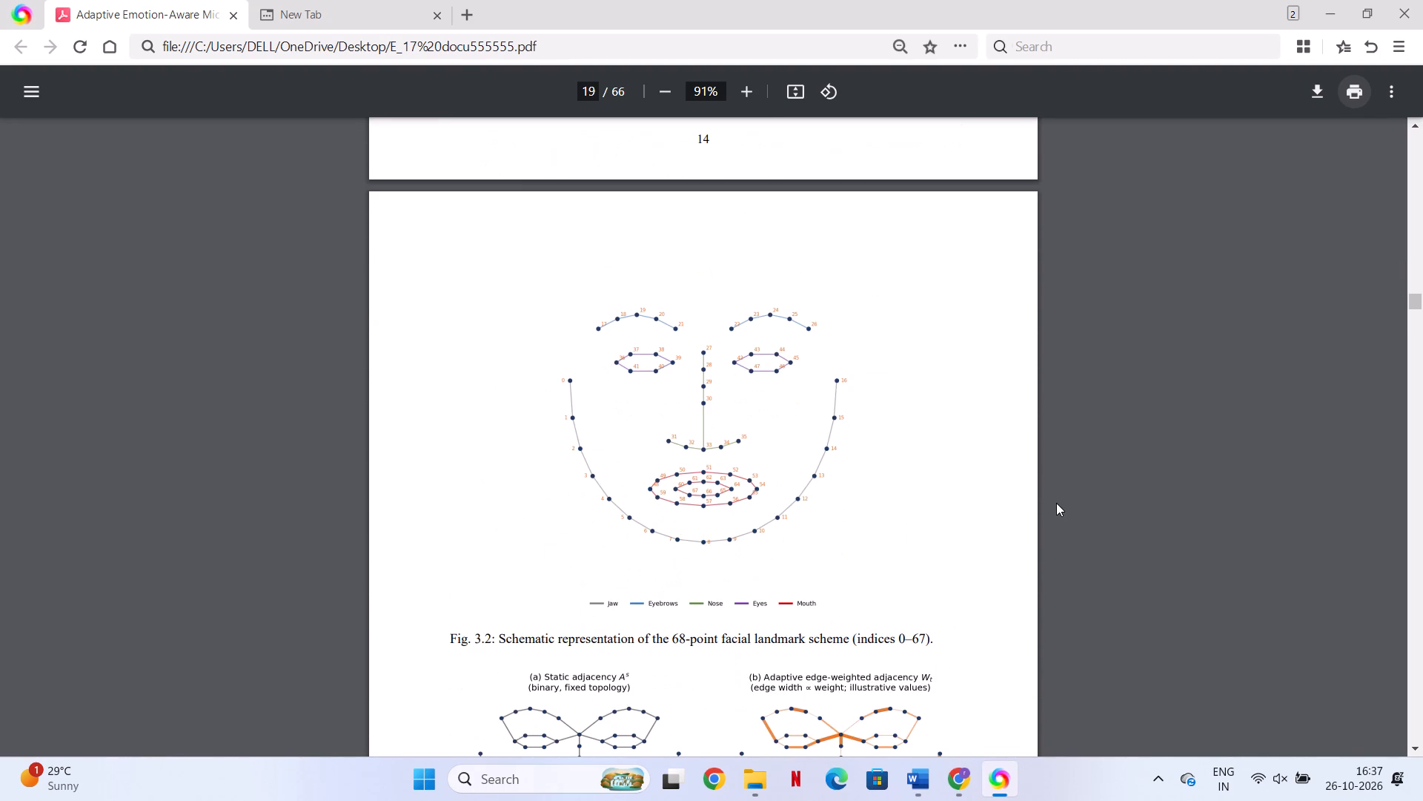
scroll(1056, 503, down, 3)
scroll(1056, 503, up, 16)
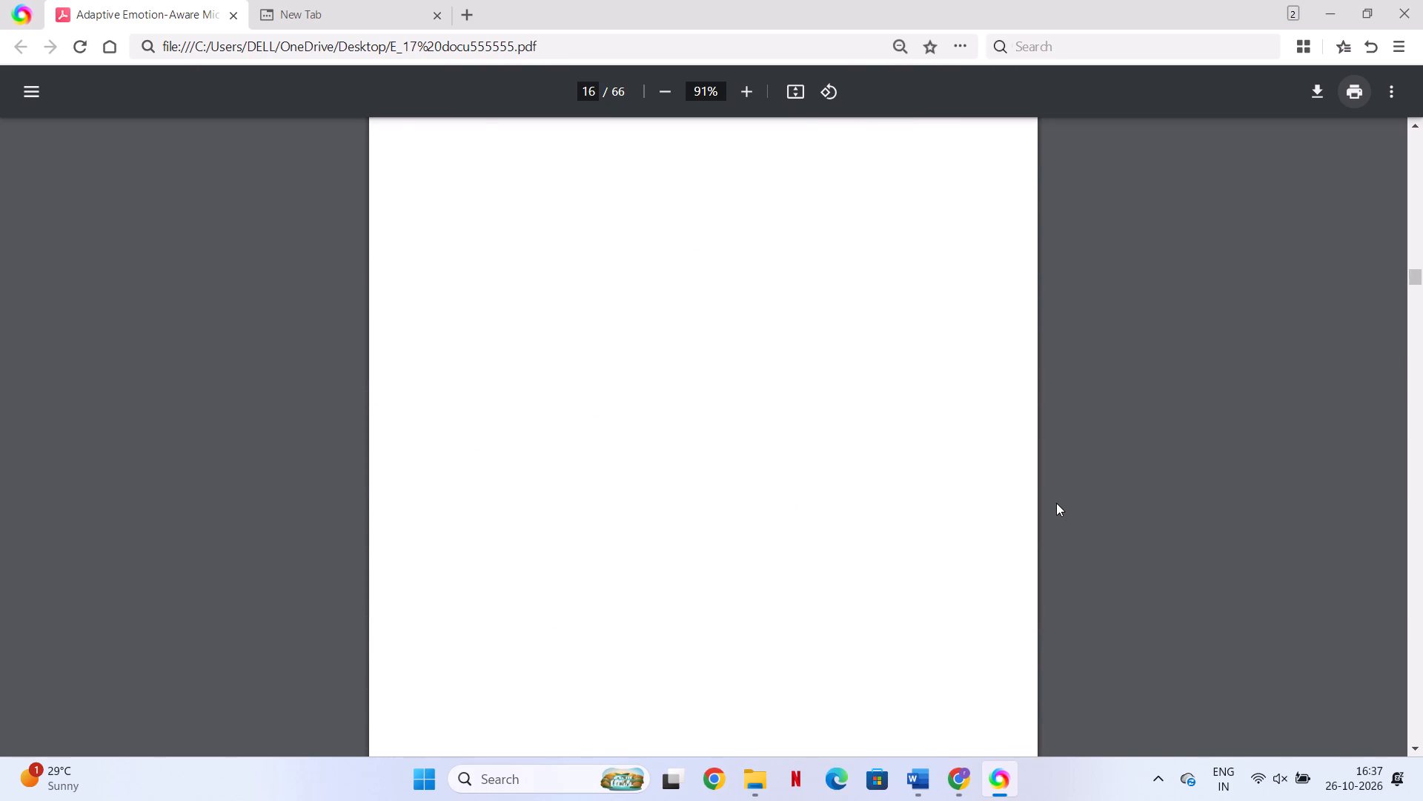
scroll(1056, 503, up, 12)
scroll(1056, 503, up, 9)
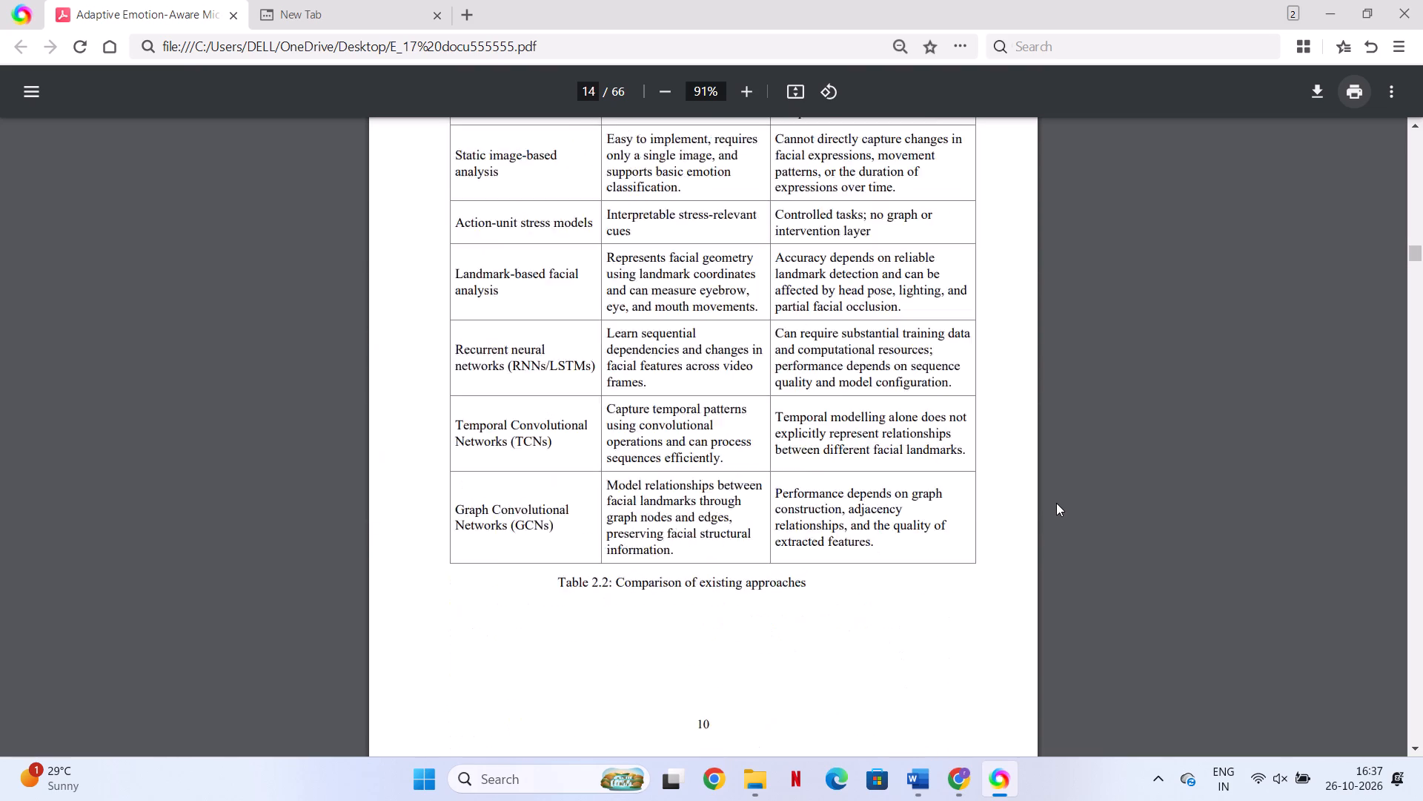
scroll(1056, 503, up, 20)
scroll(1056, 503, up, 14)
scroll(1056, 503, up, 10)
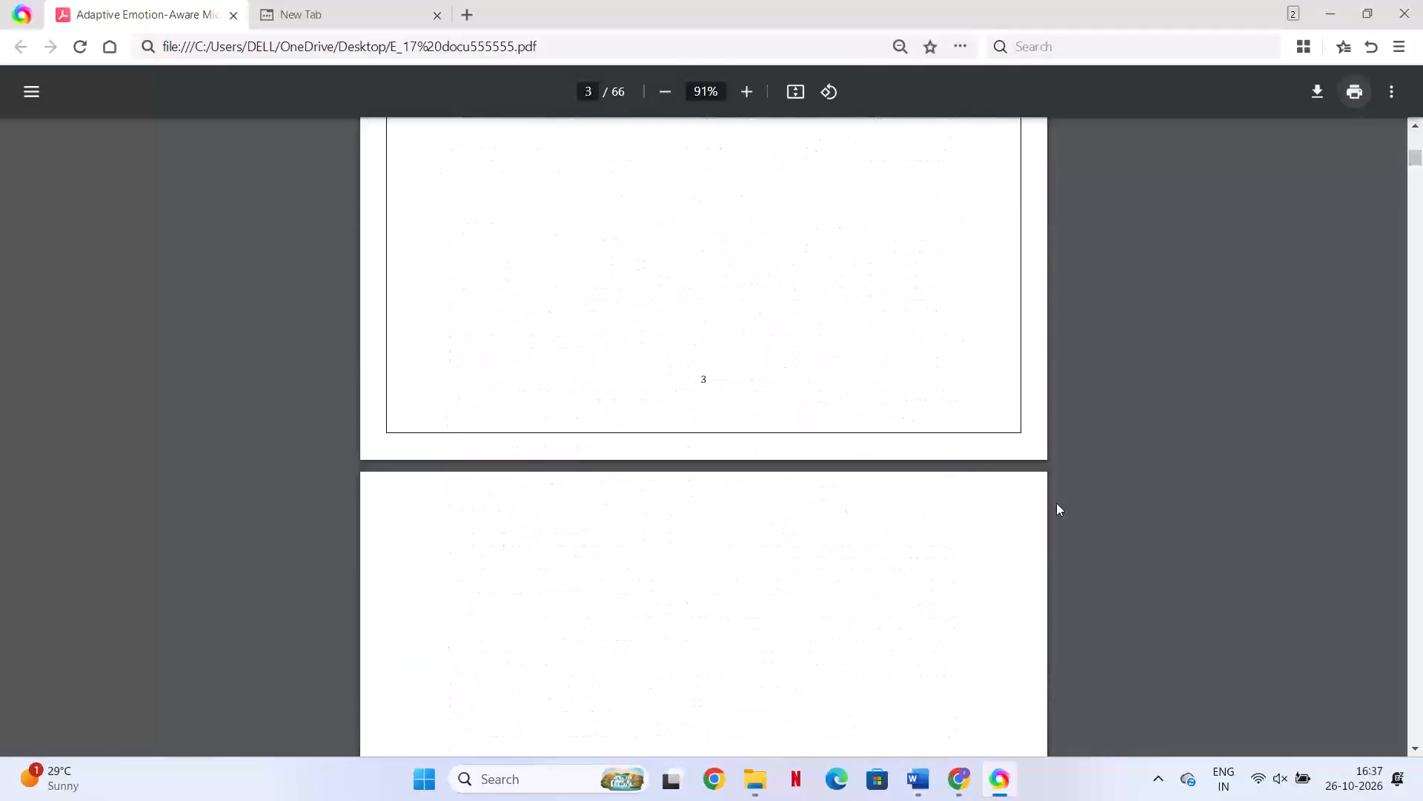
scroll(1056, 503, up, 13)
scroll(1056, 503, down, 8)
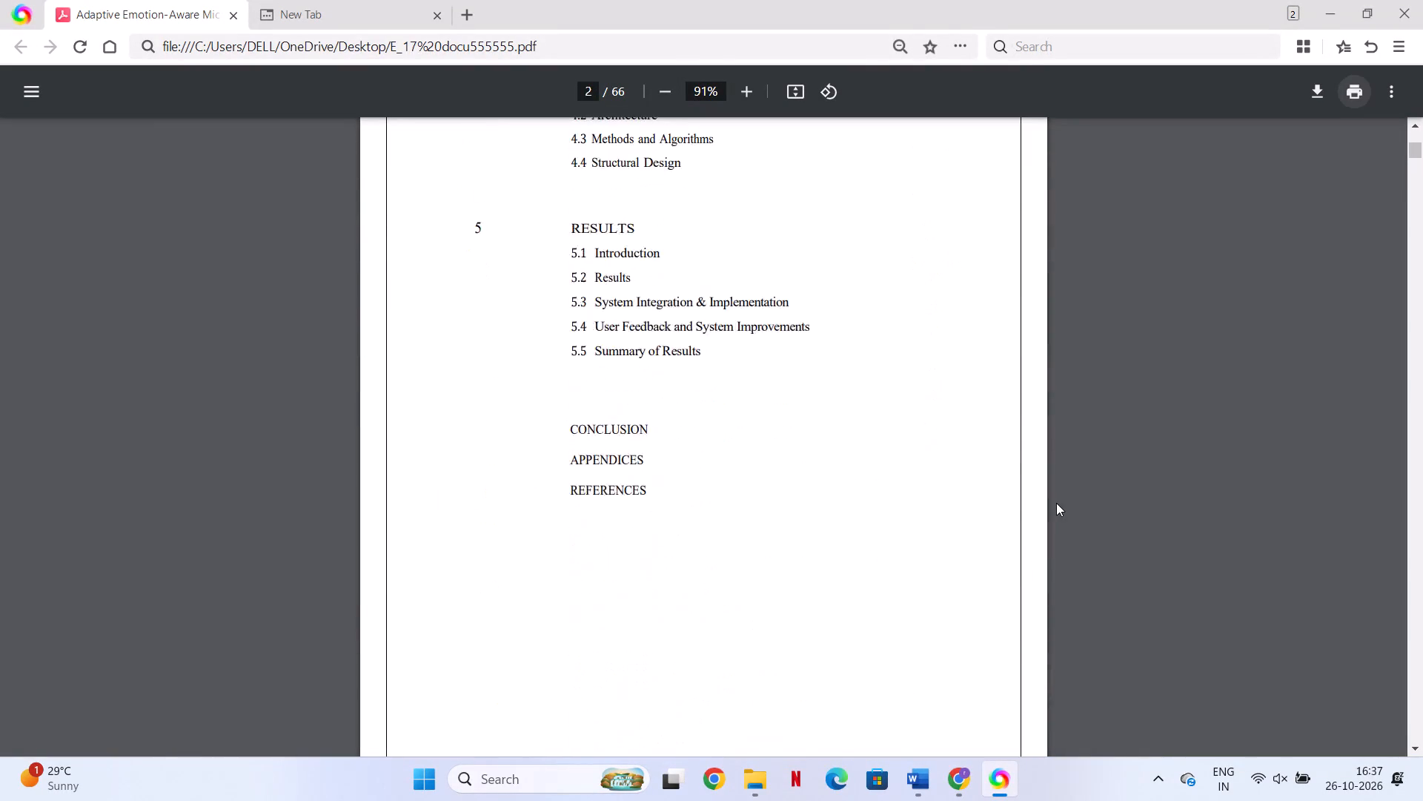
scroll(1056, 503, down, 15)
scroll(1056, 503, down, 9)
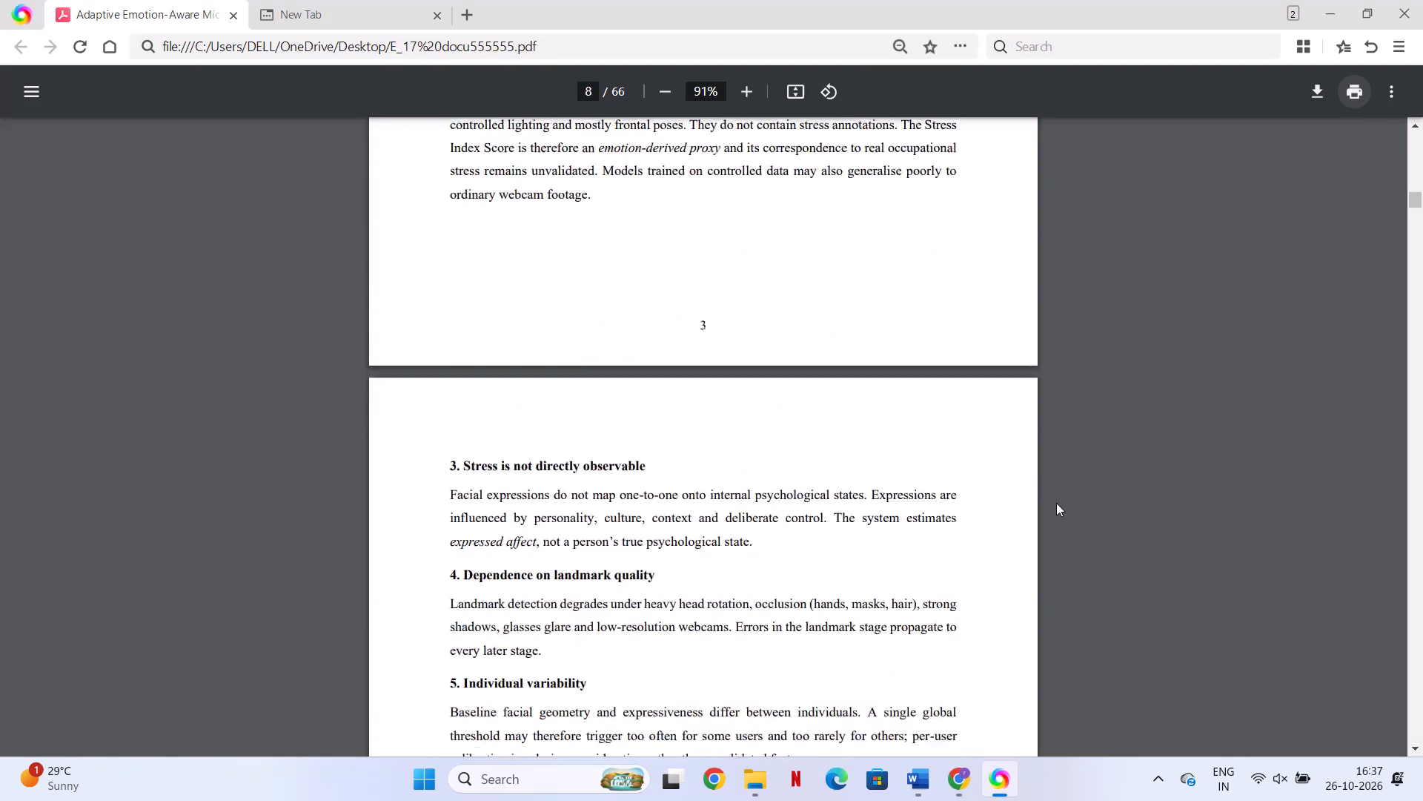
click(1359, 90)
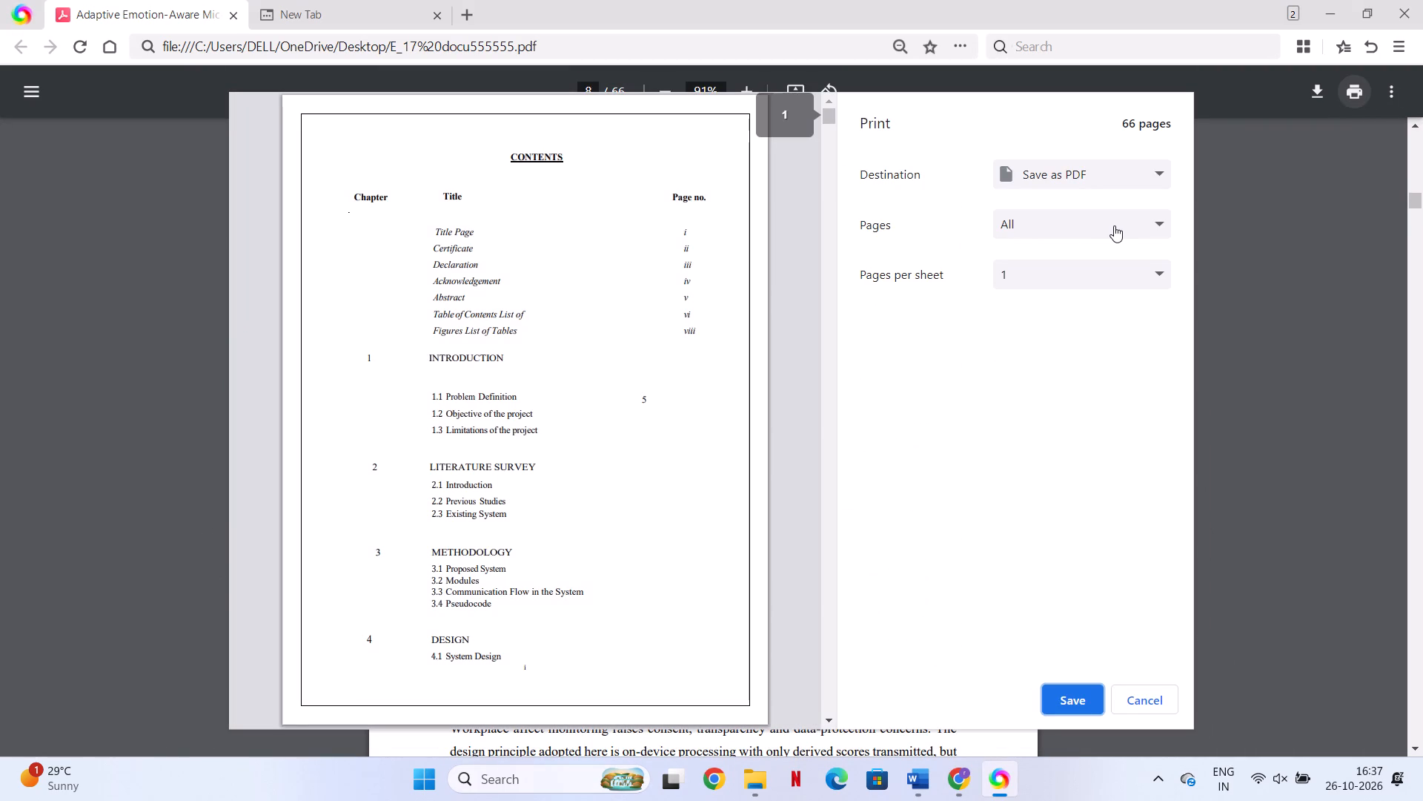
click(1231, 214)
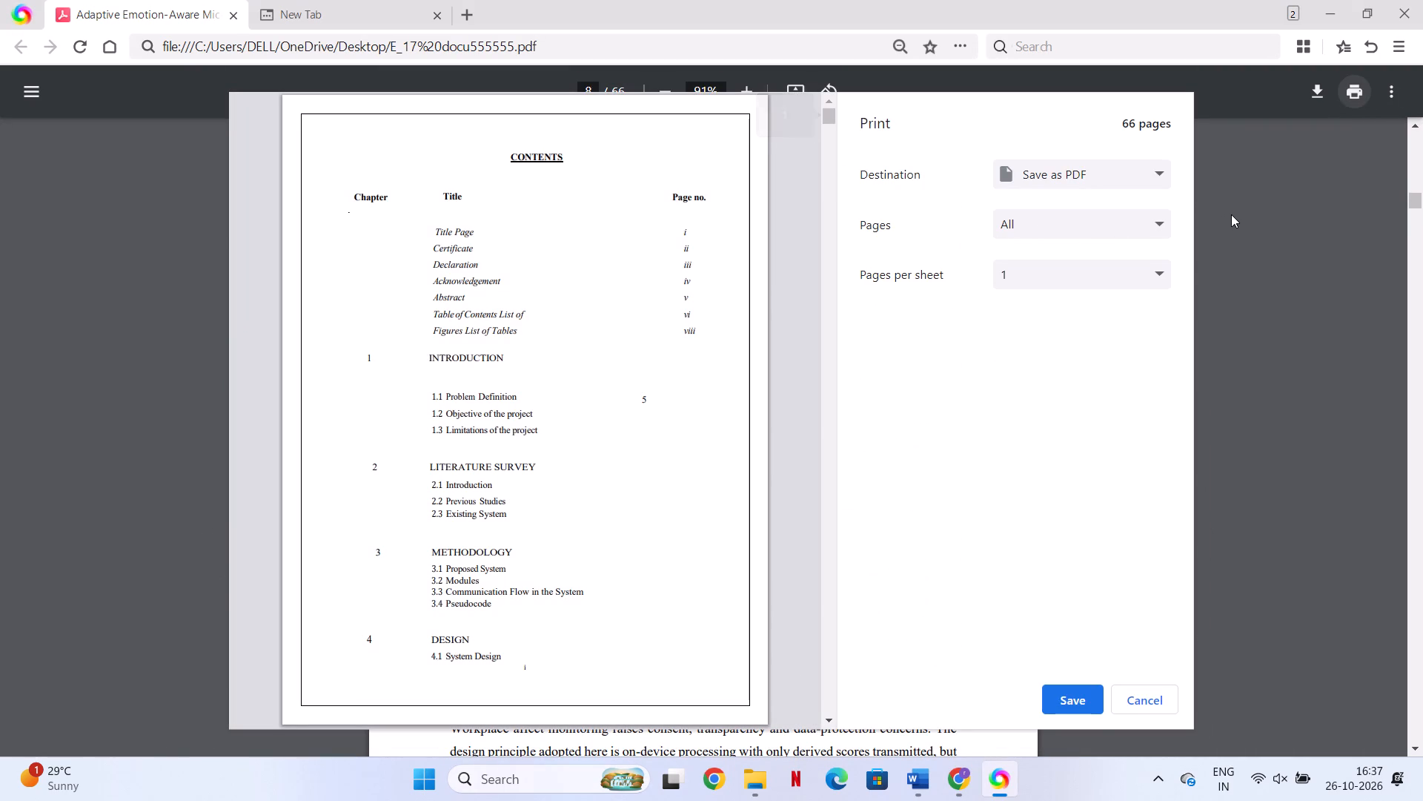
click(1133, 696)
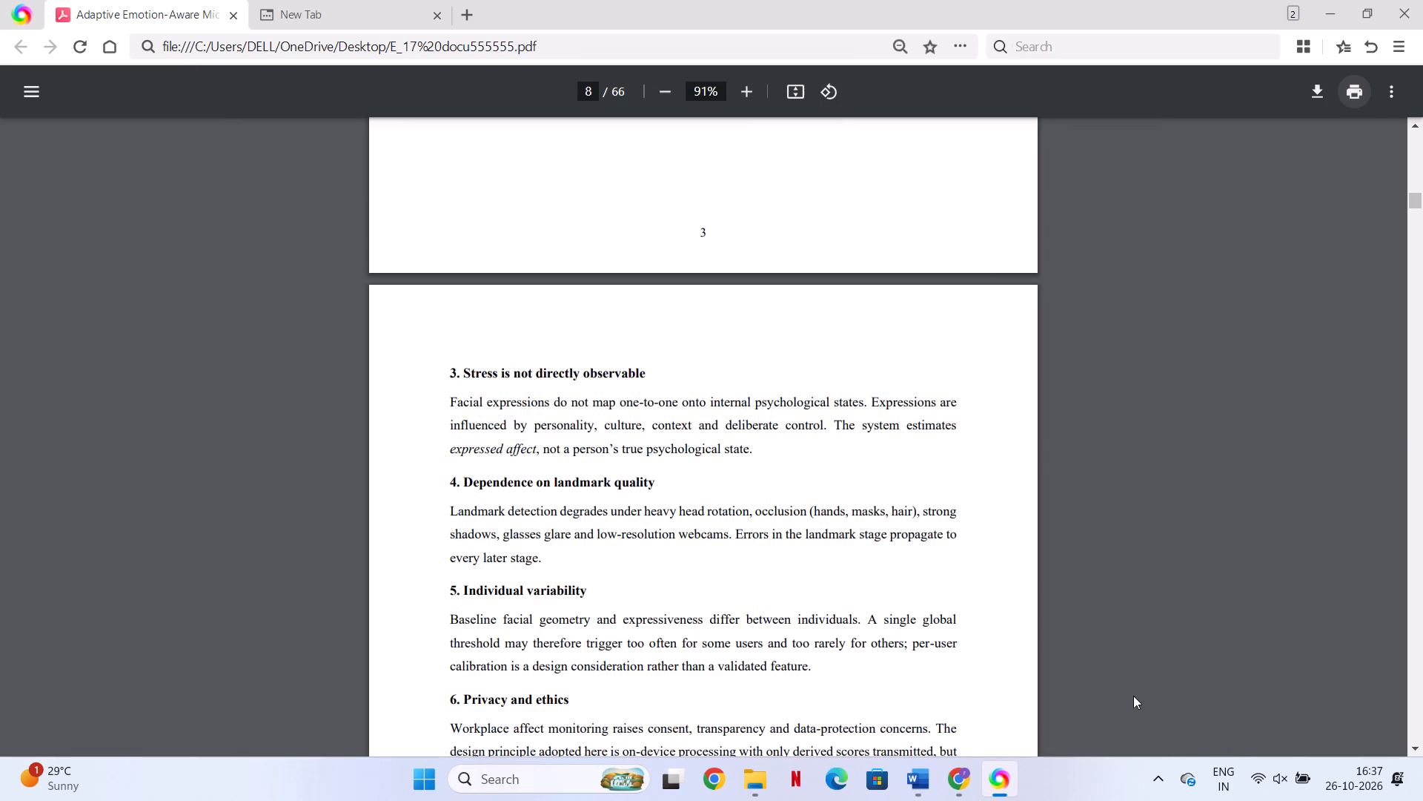
Examine the opening pages of the PDF, from the contents list through Chapter 1, checking where the numbered chapter pages begin.
scroll(1068, 646, up, 17)
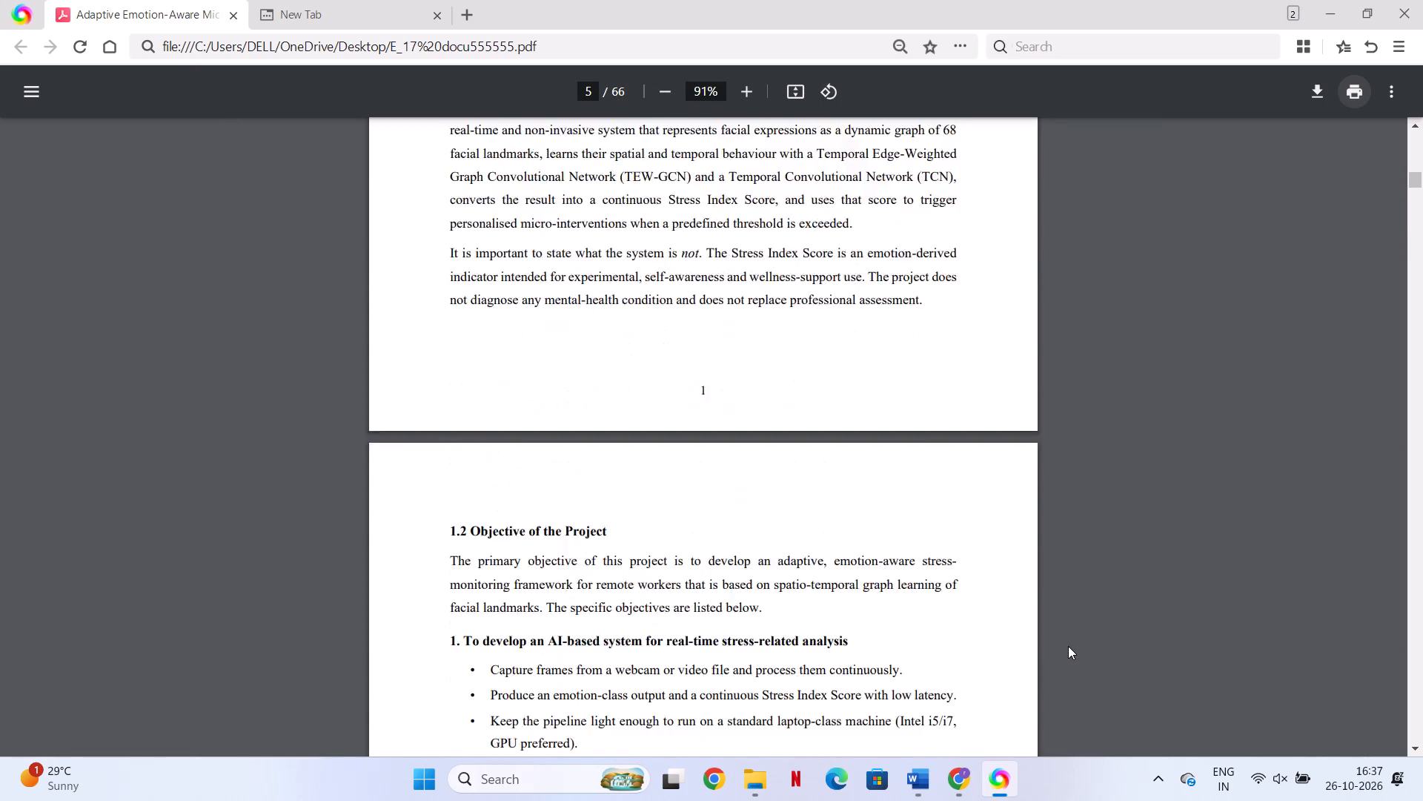
scroll(1068, 646, up, 19)
scroll(1068, 646, down, 13)
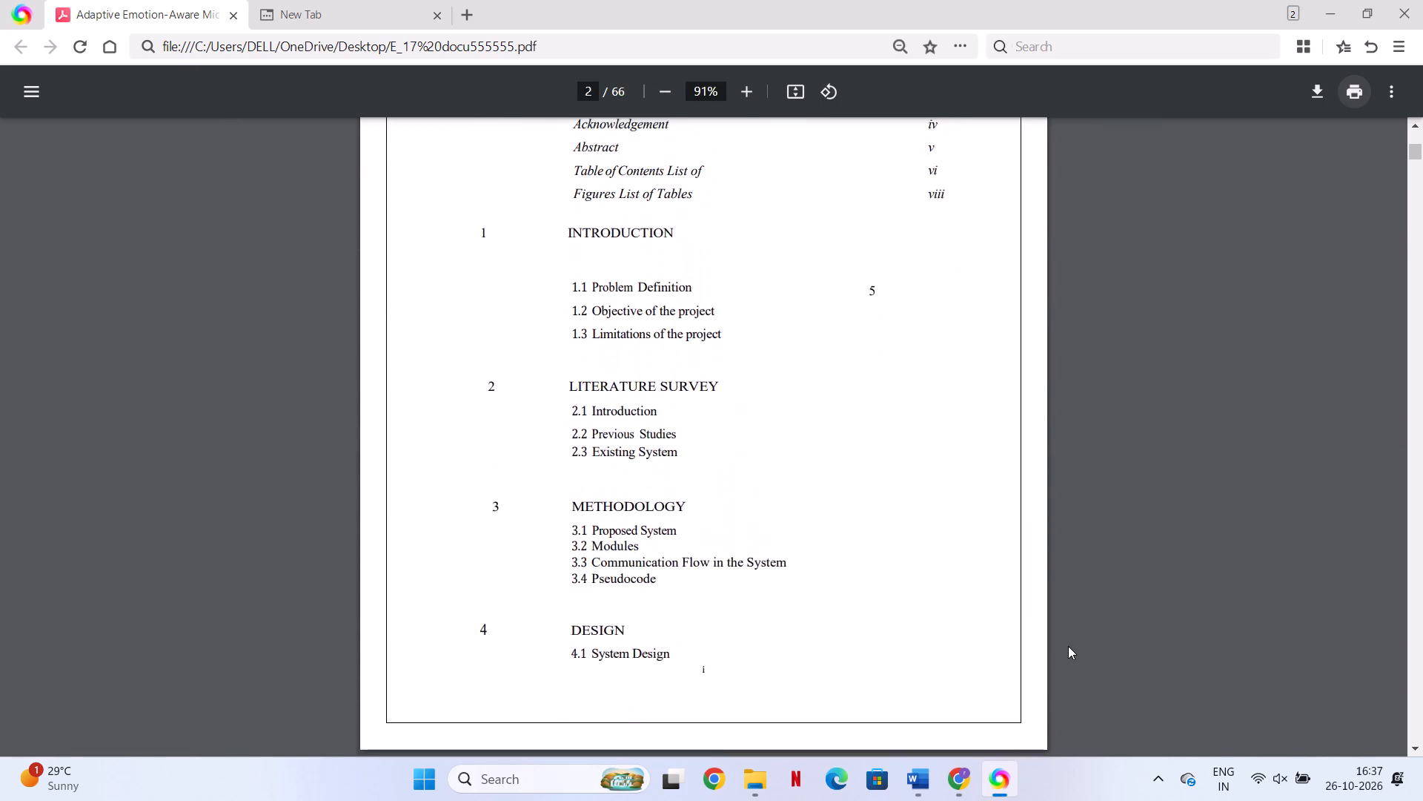
scroll(1068, 646, down, 20)
scroll(1068, 646, down, 14)
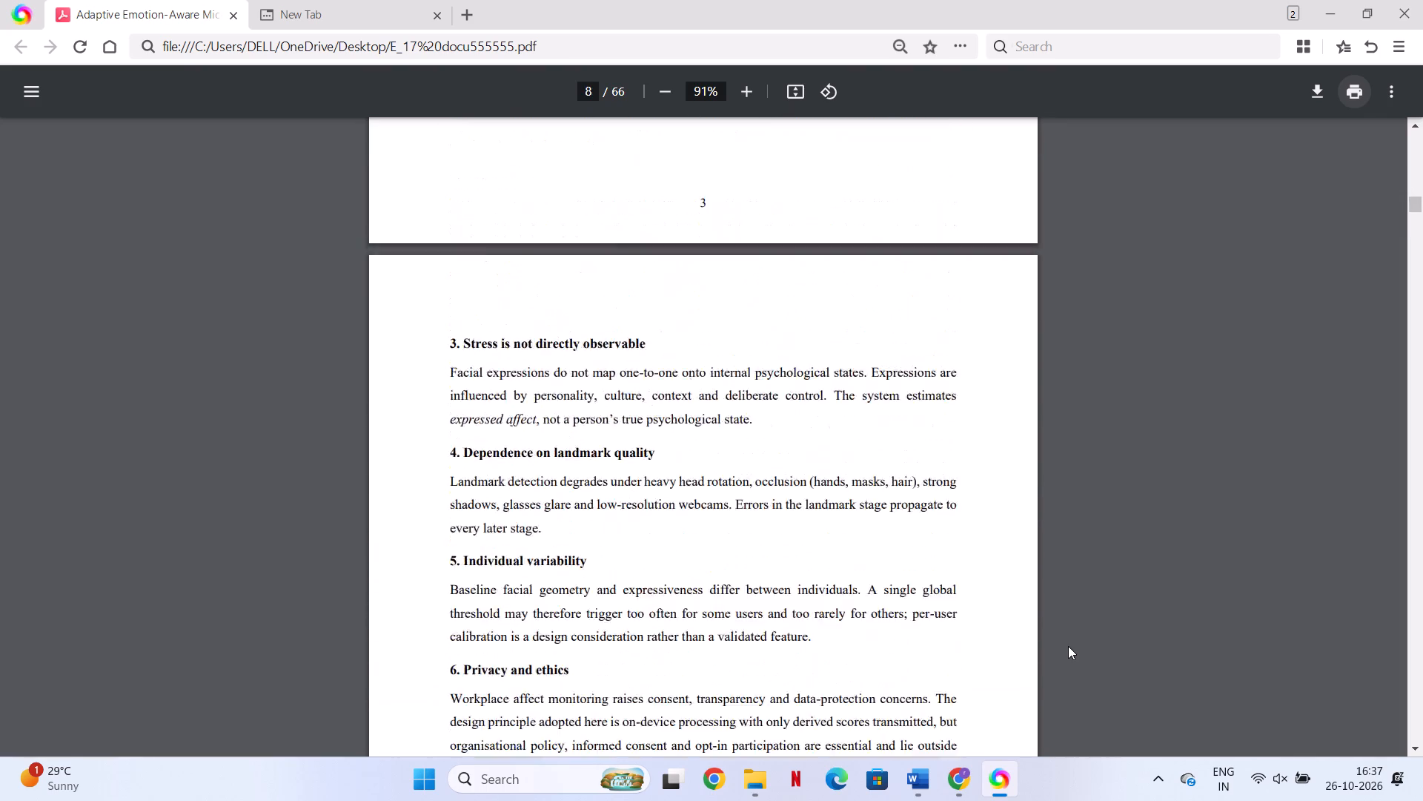
scroll(1068, 646, up, 12)
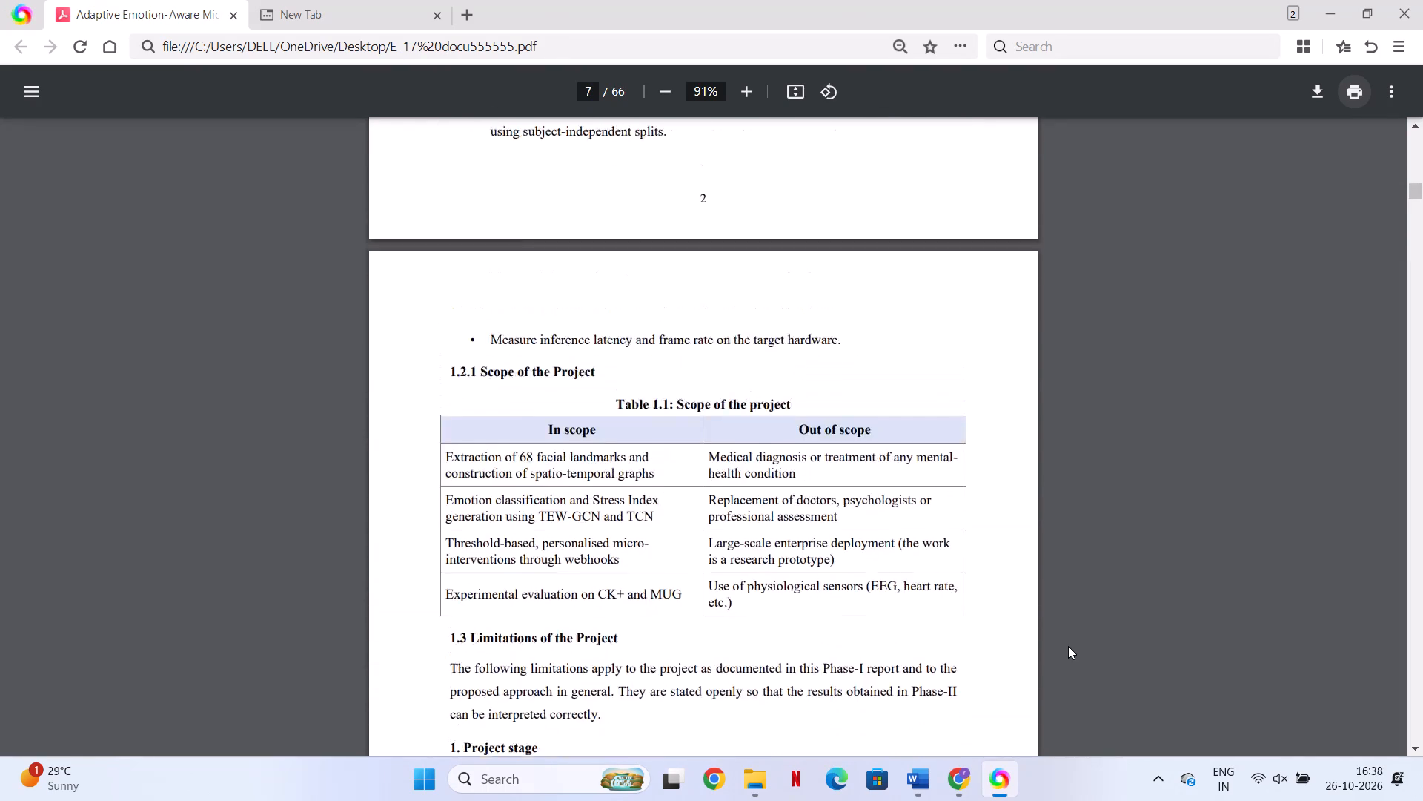
scroll(1068, 646, up, 8)
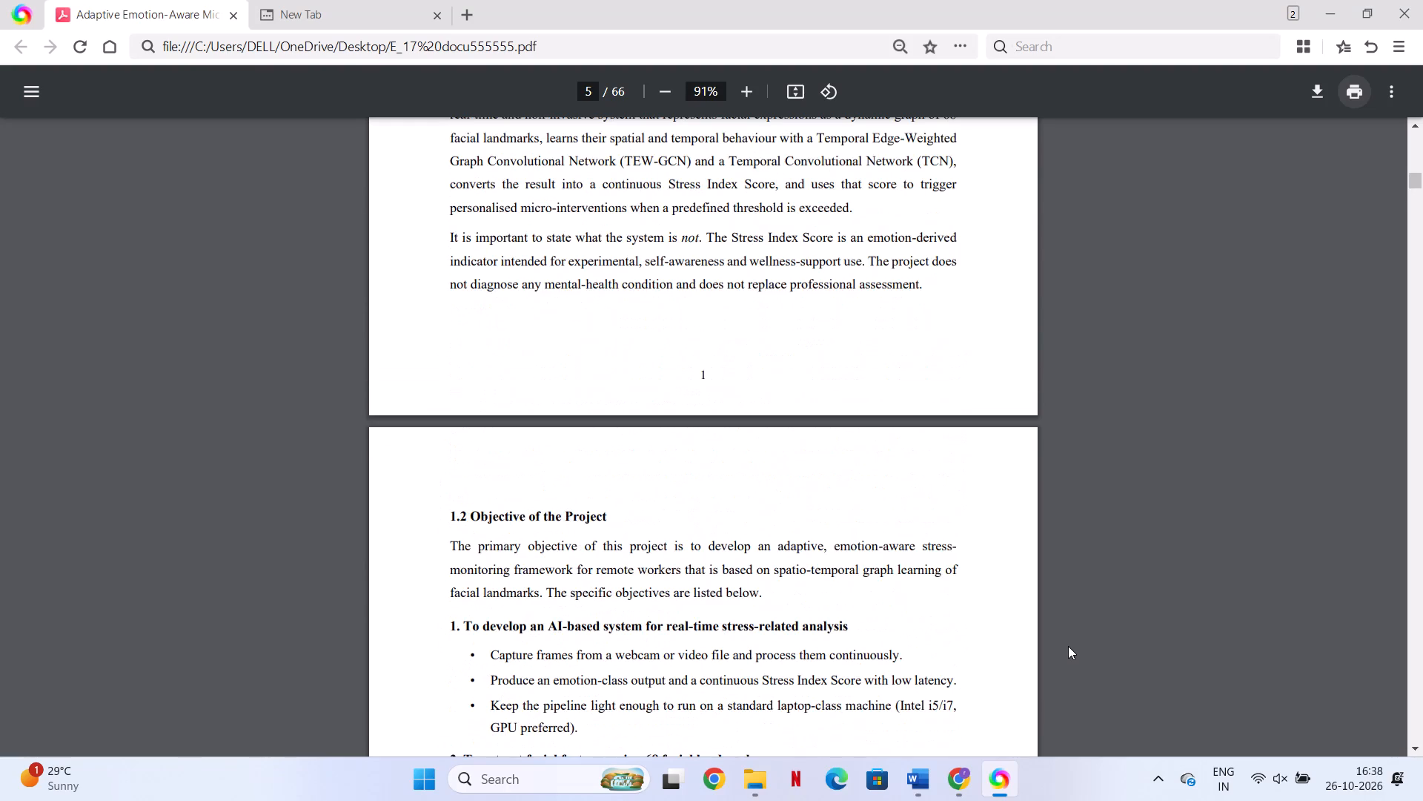
scroll(1068, 646, up, 11)
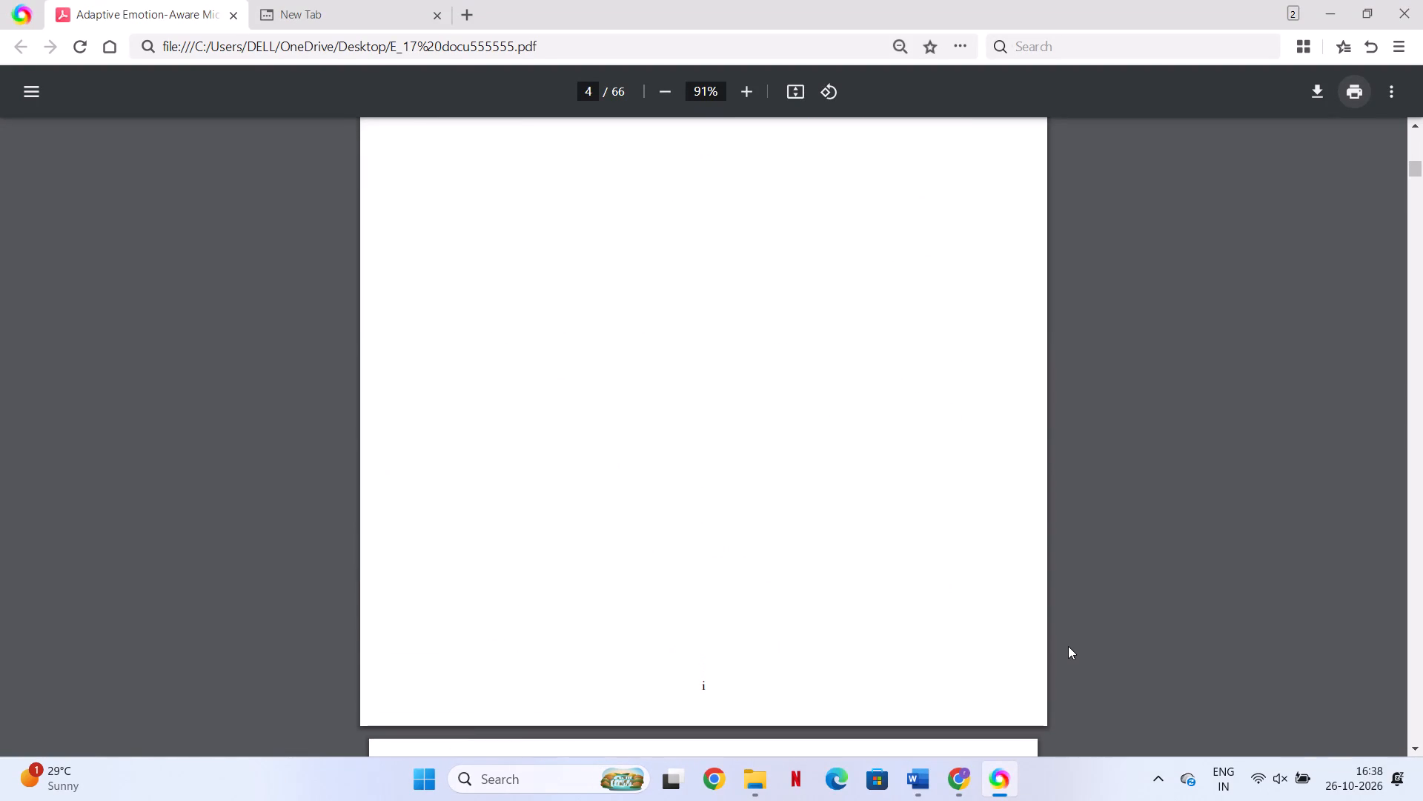
Review the Chapter 1 pages from the project objectives through the limitations to the start of Chapter 2: Literature Survey.
scroll(1068, 646, down, 16)
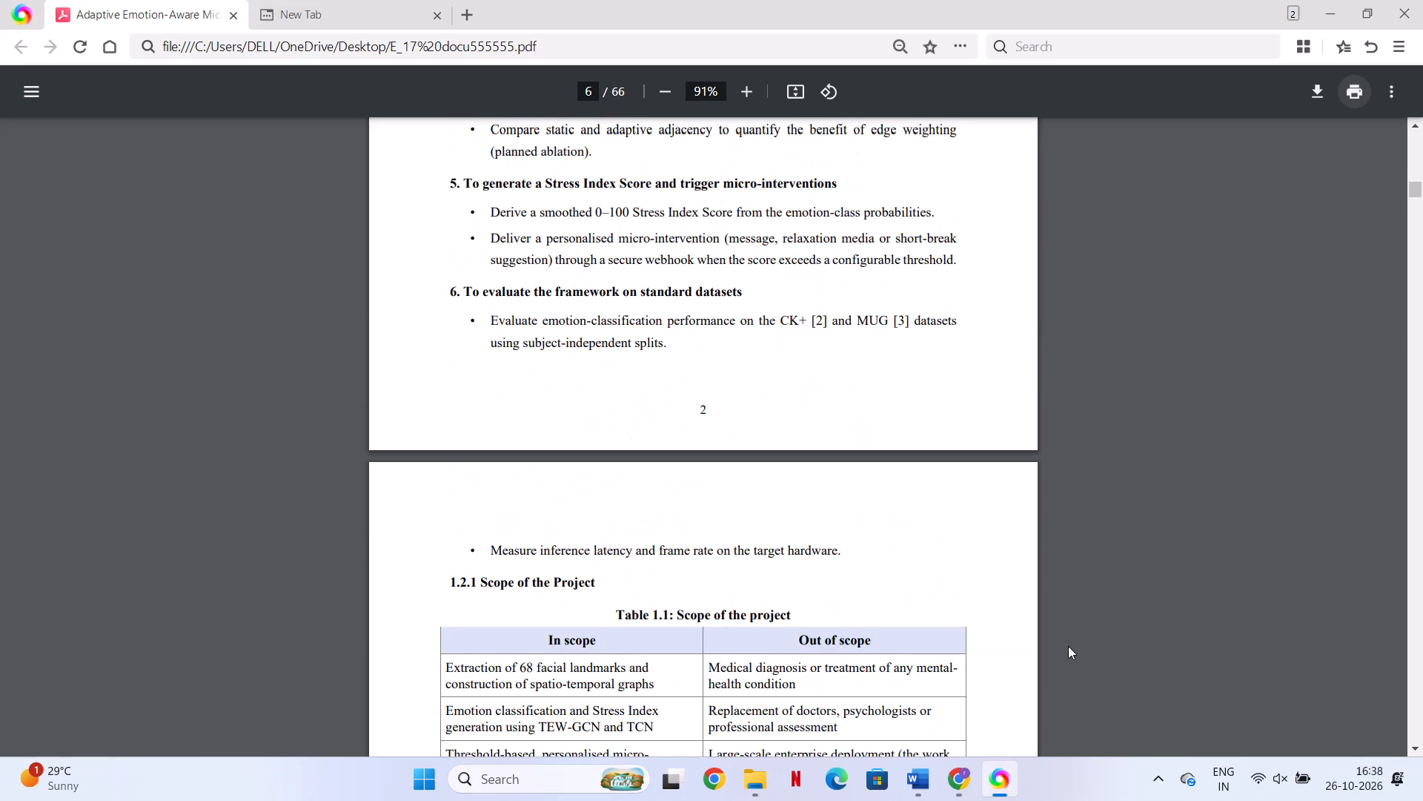
scroll(1068, 646, down, 12)
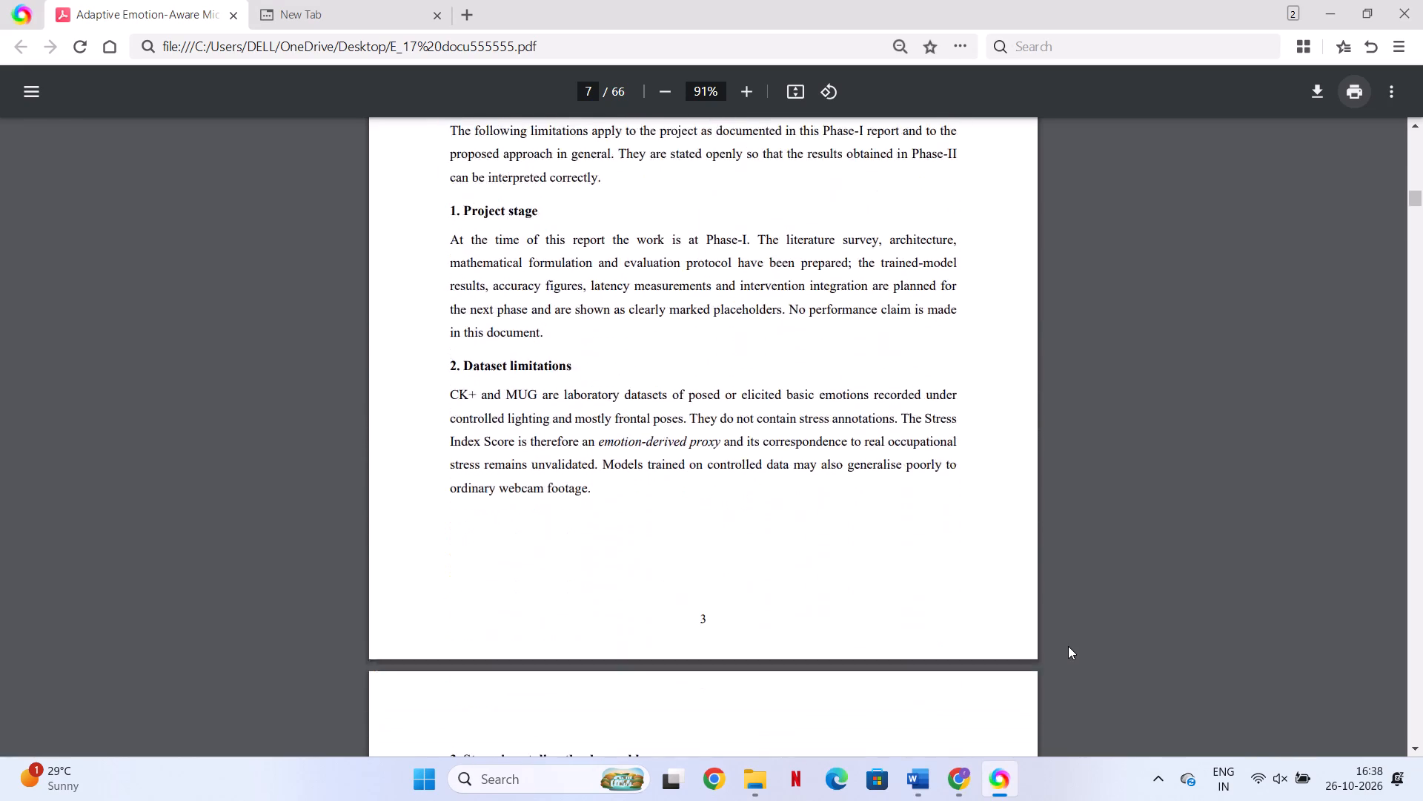
scroll(1068, 646, down, 7)
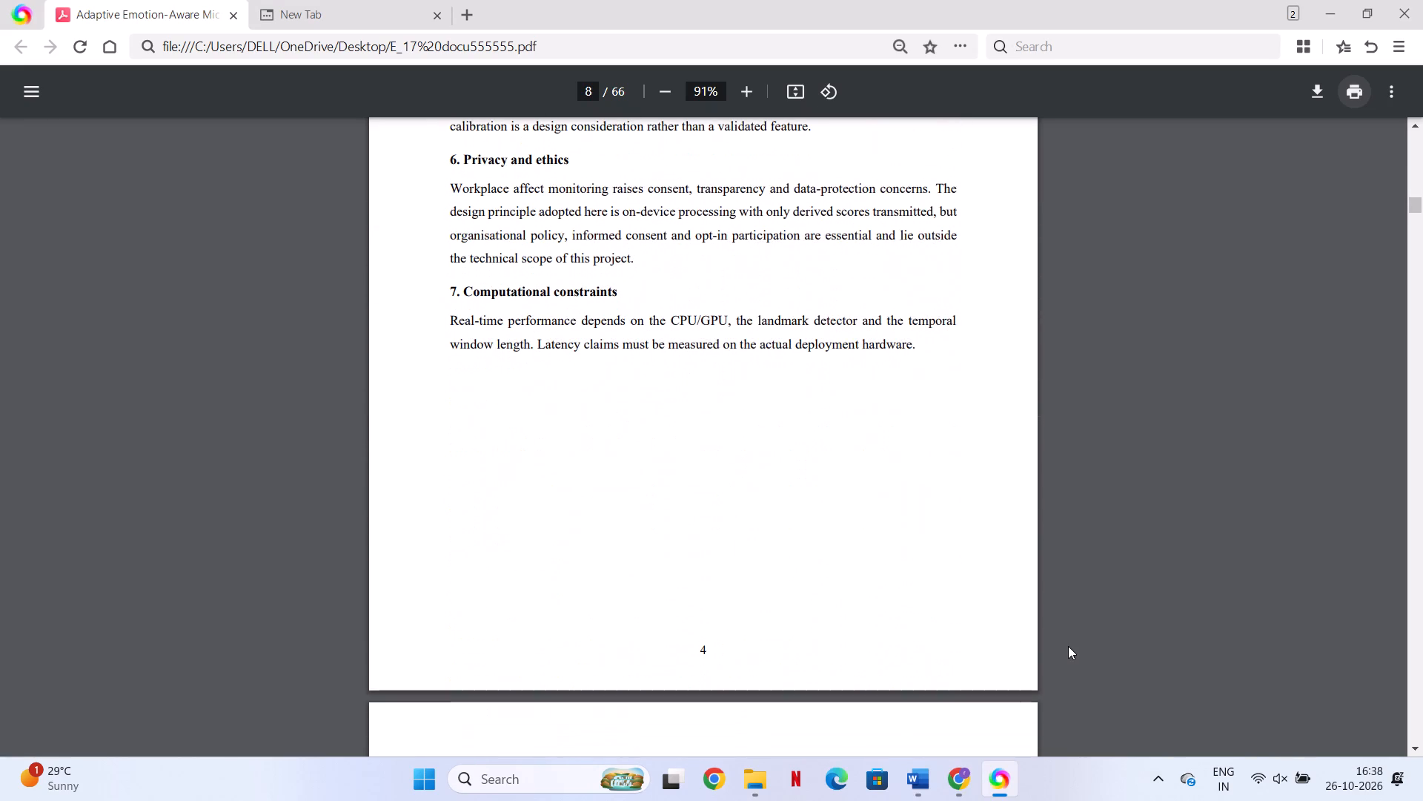
scroll(1068, 646, down, 4)
scroll(1068, 646, up, 2)
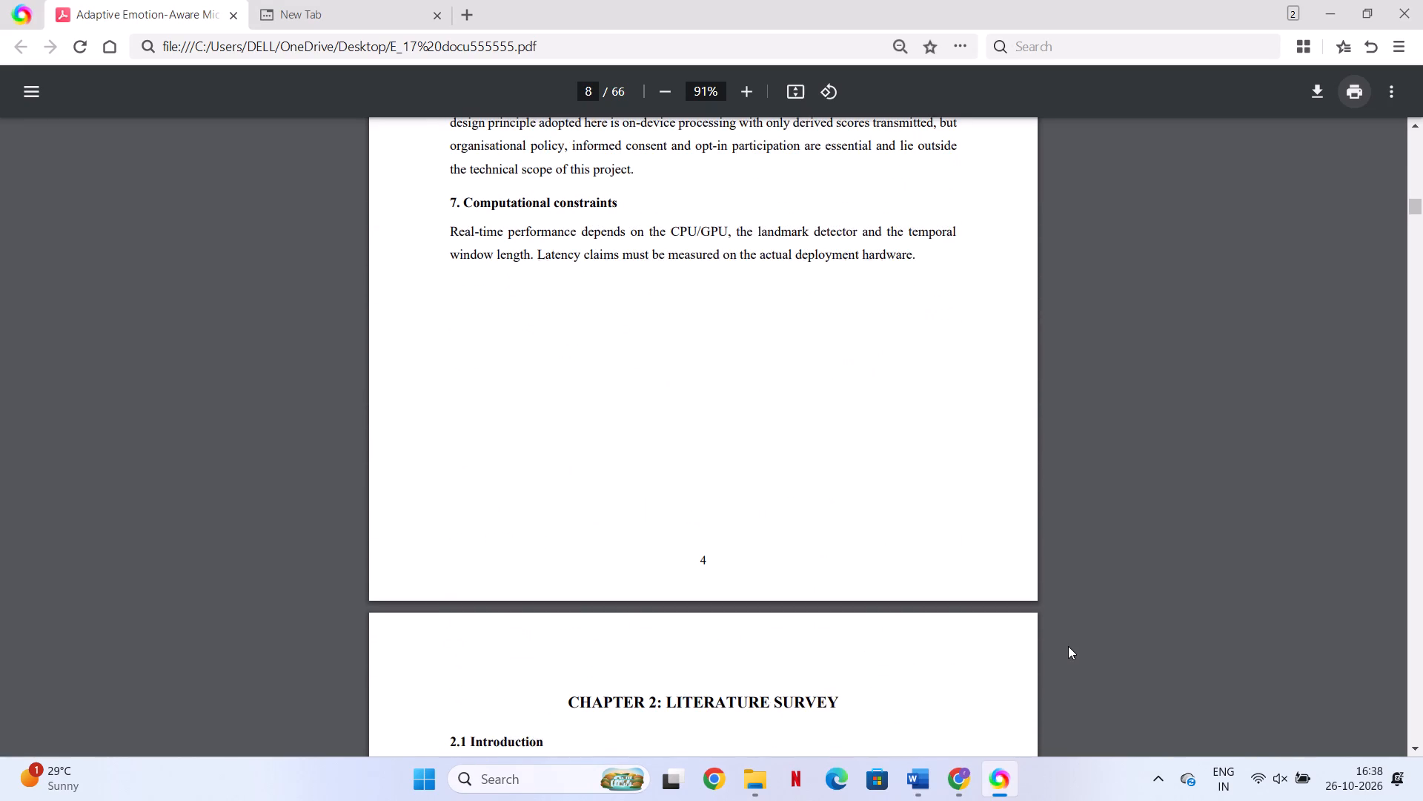
Open the print preview of all pages and examine it from the contents list to the start of Chapter 3: Methodology.
click(1353, 96)
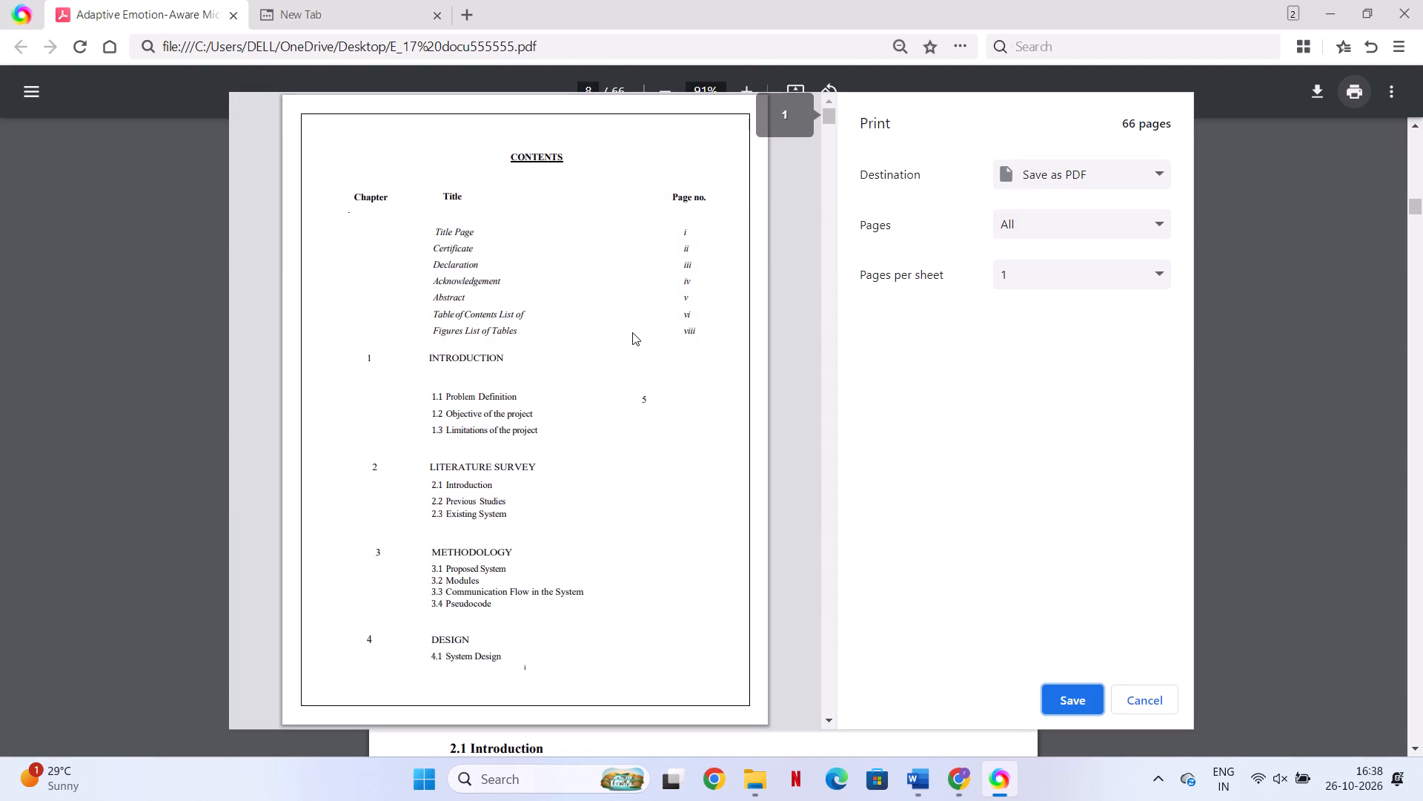
scroll(632, 332, down, 15)
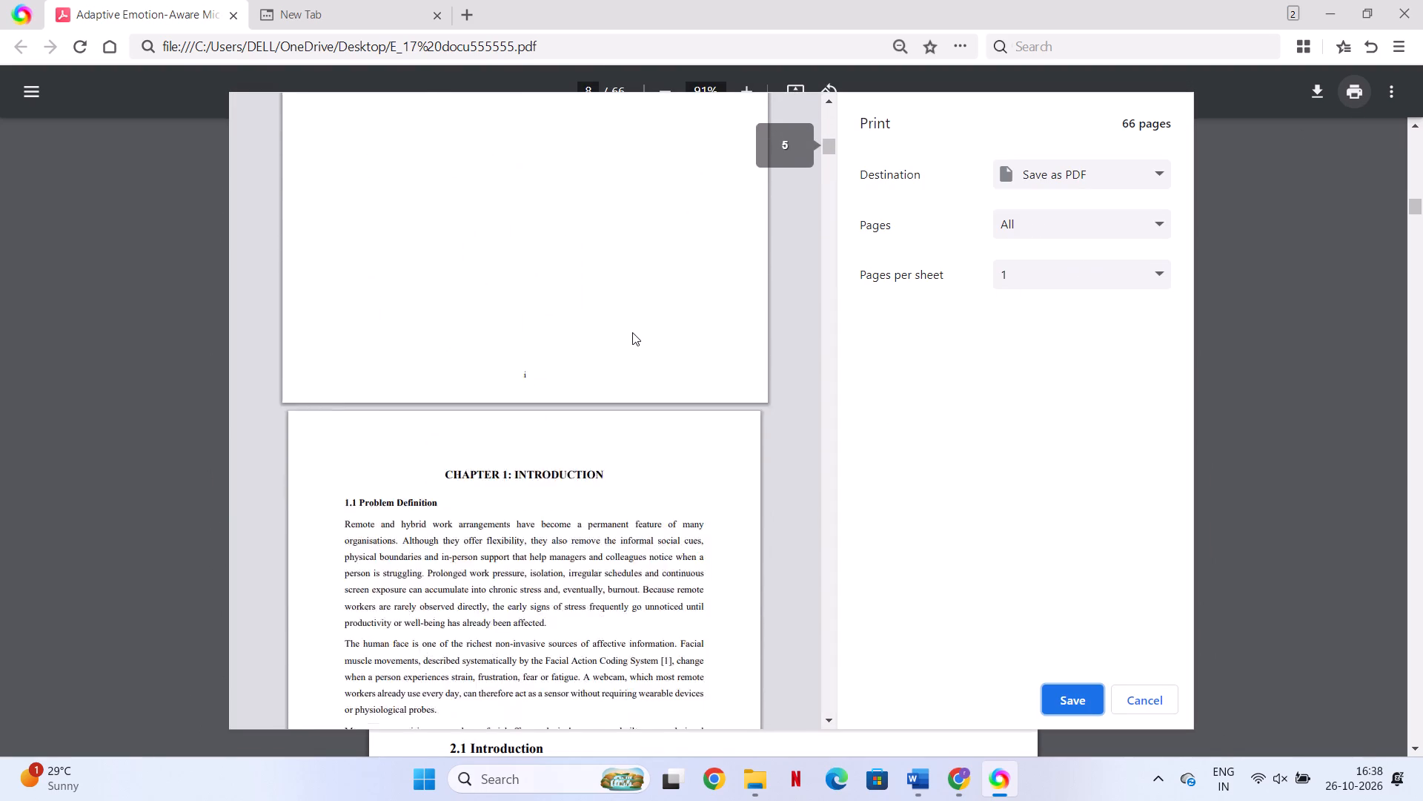
scroll(632, 332, down, 5)
scroll(632, 332, up, 3)
scroll(634, 295, down, 2)
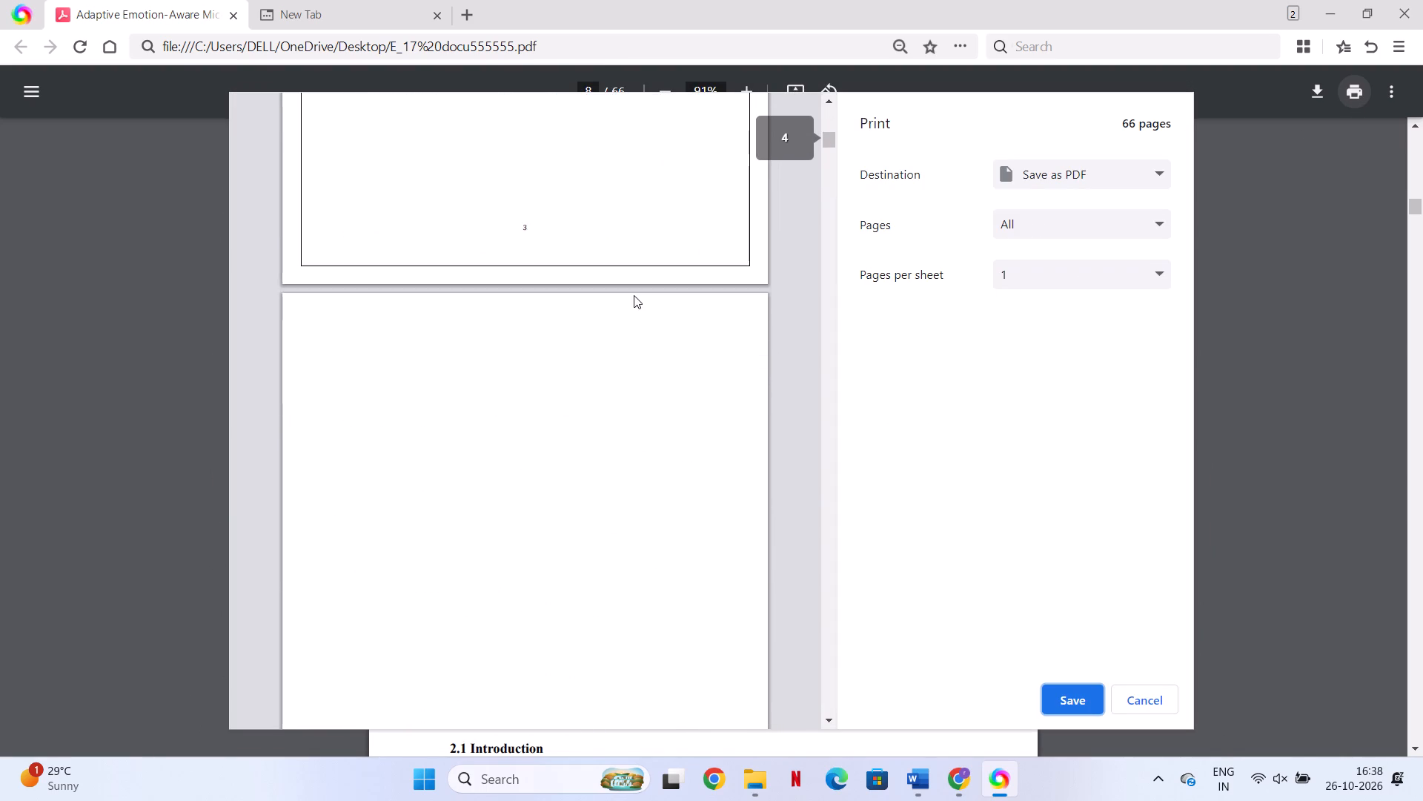
scroll(634, 295, down, 11)
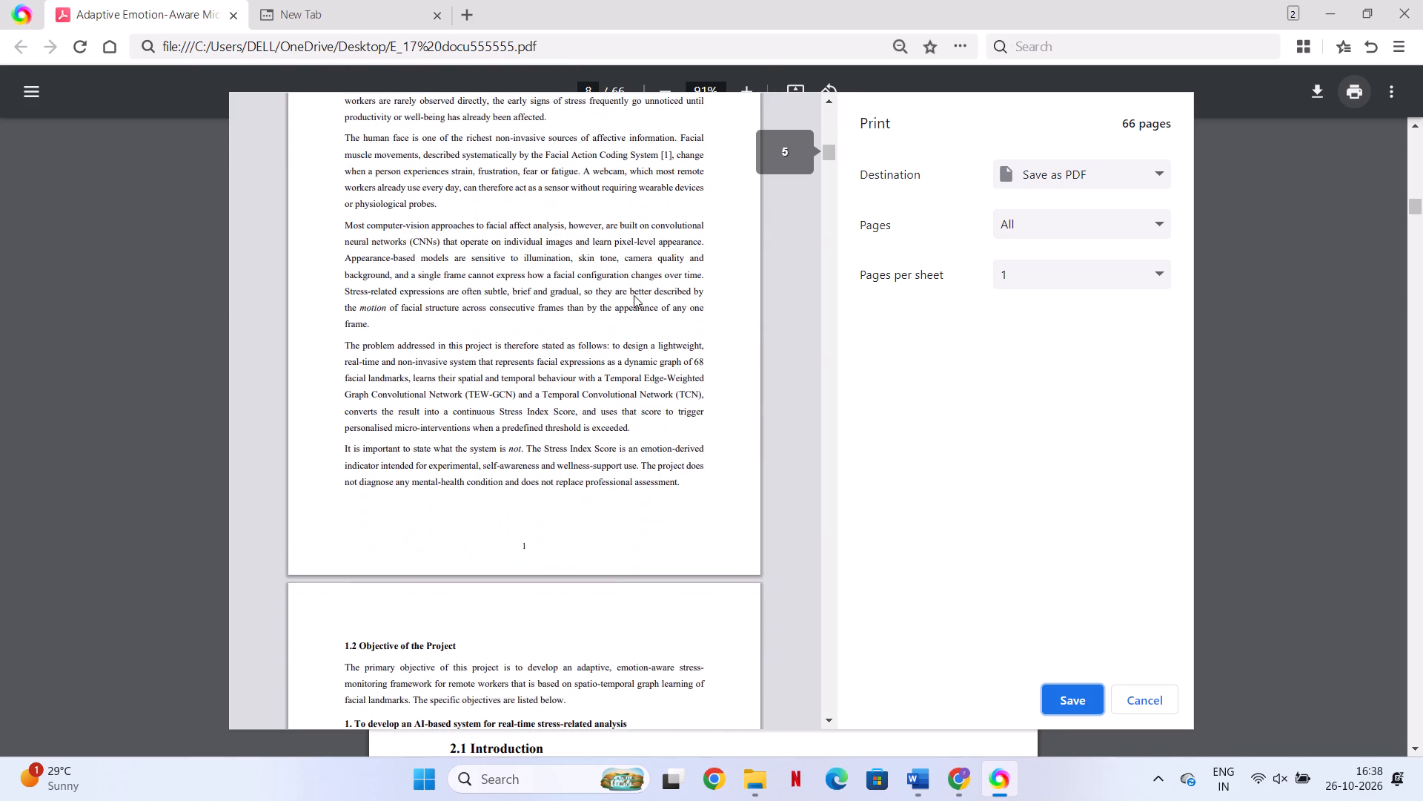
scroll(634, 295, down, 13)
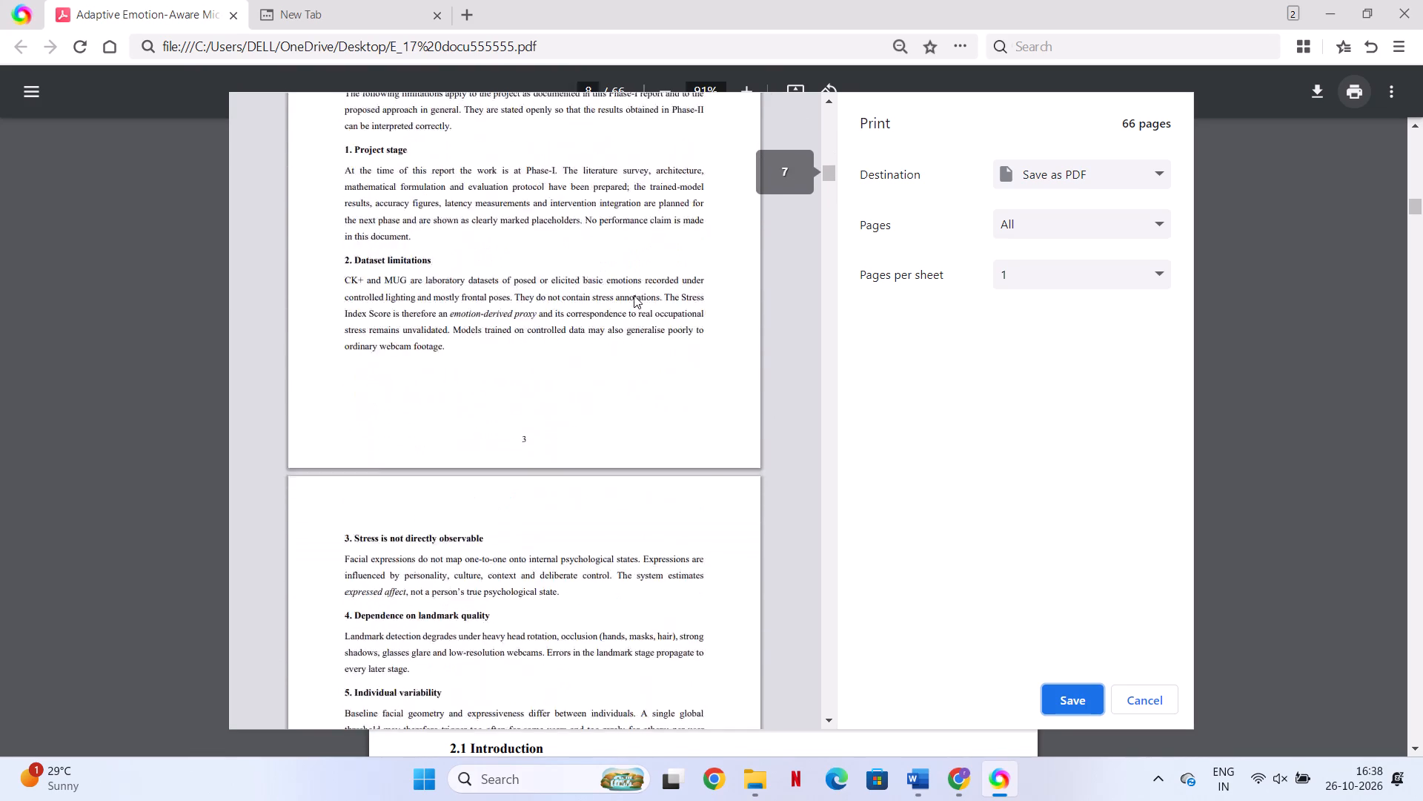
scroll(634, 295, down, 16)
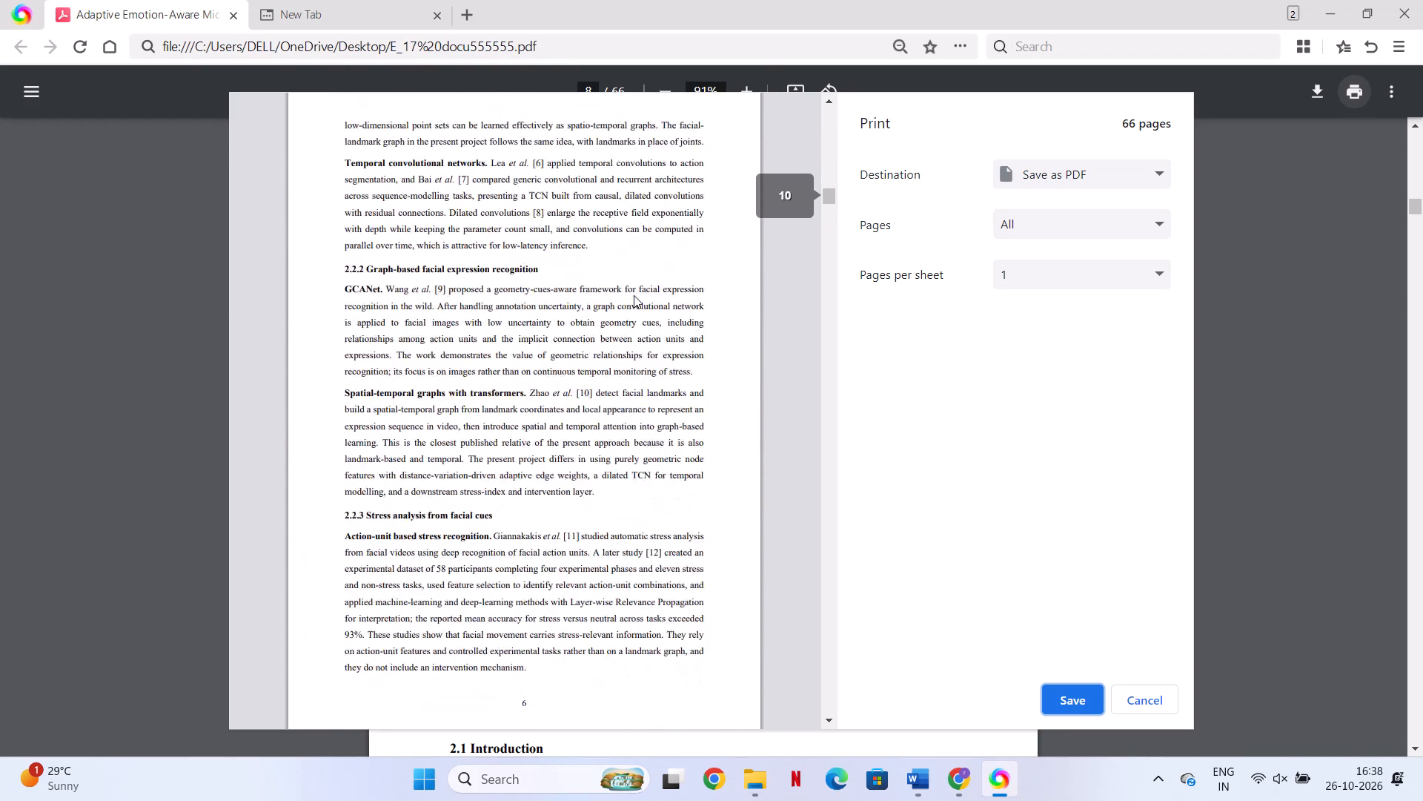
scroll(634, 295, down, 17)
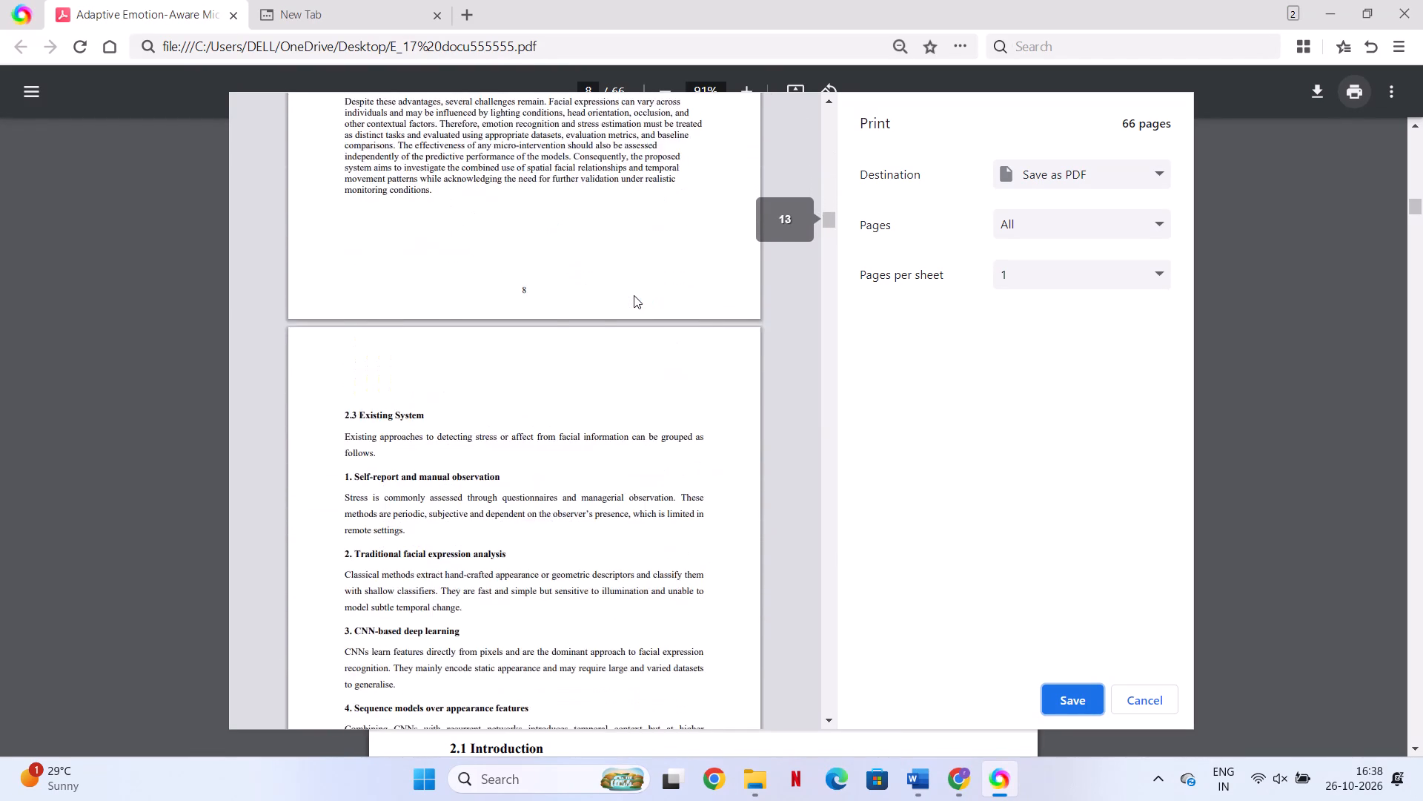
scroll(634, 295, down, 14)
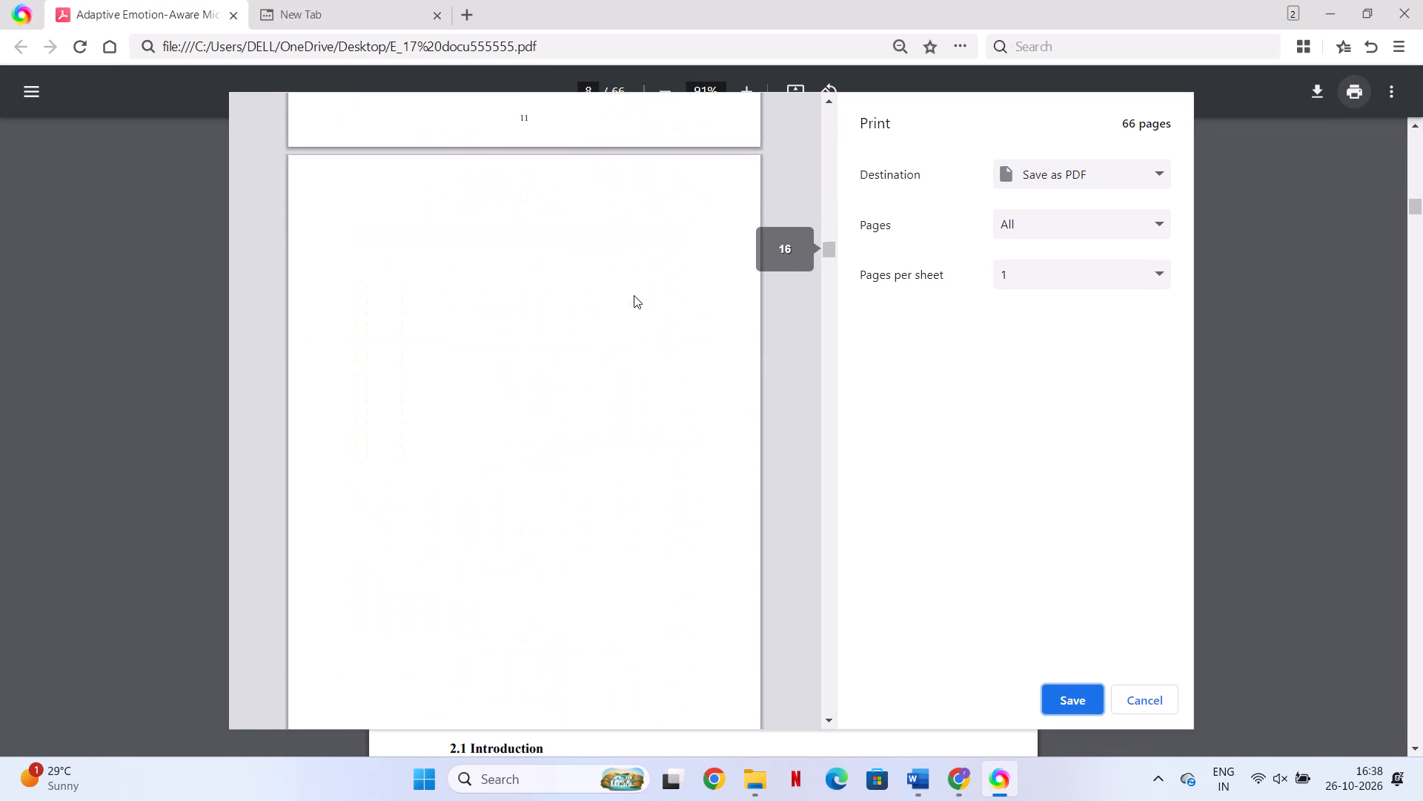
scroll(634, 295, down, 9)
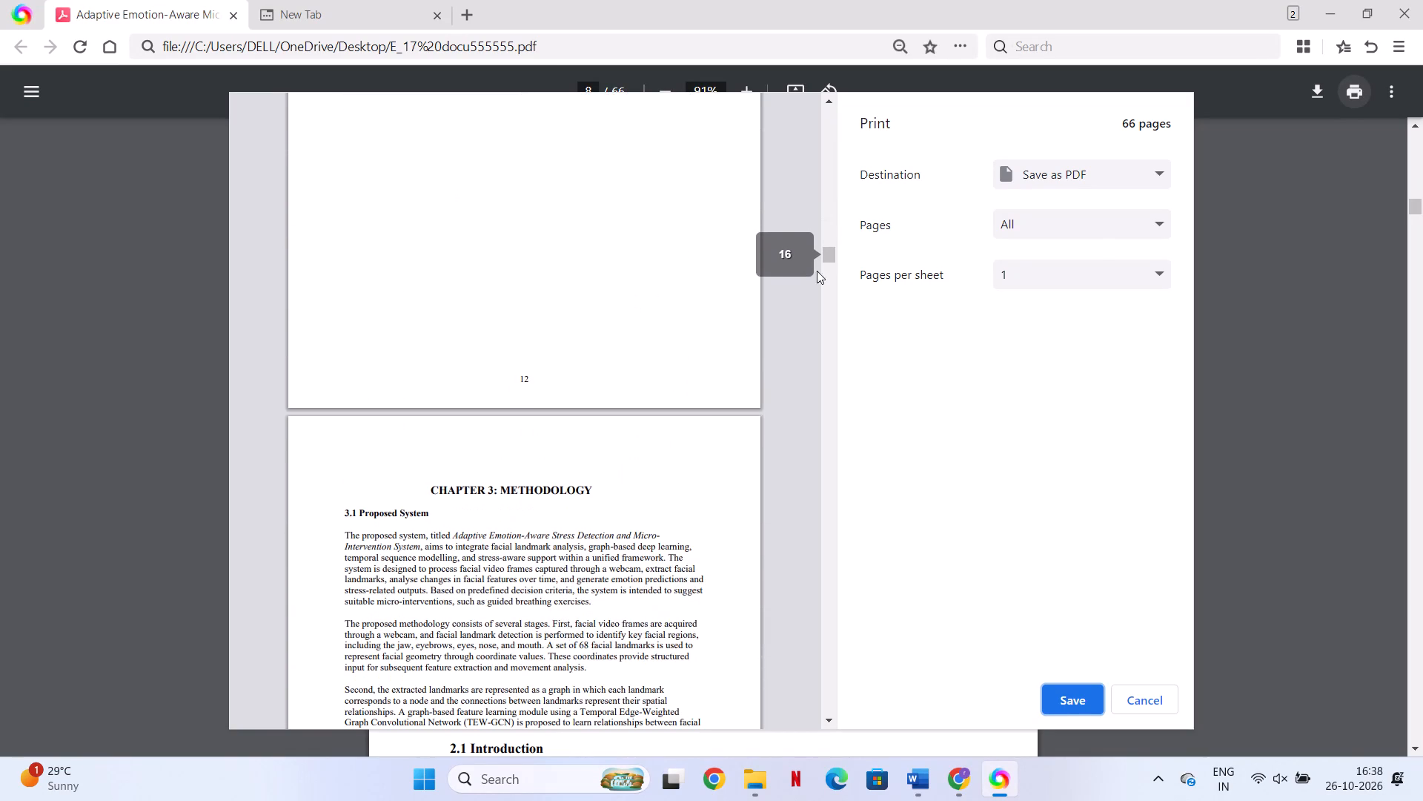
Switch the pages to print to a custom range and enter 5-15,16.
click(1095, 234)
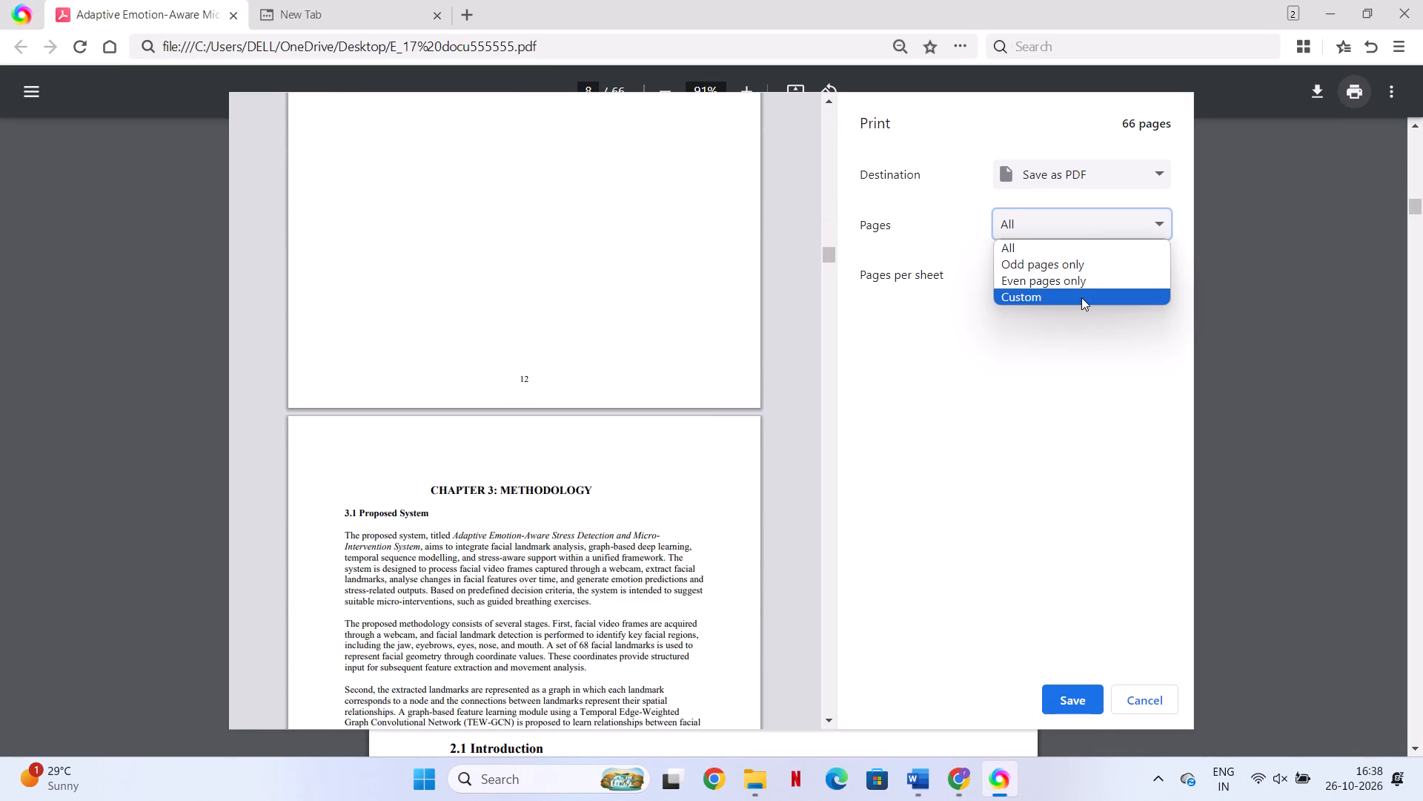
click(1081, 297)
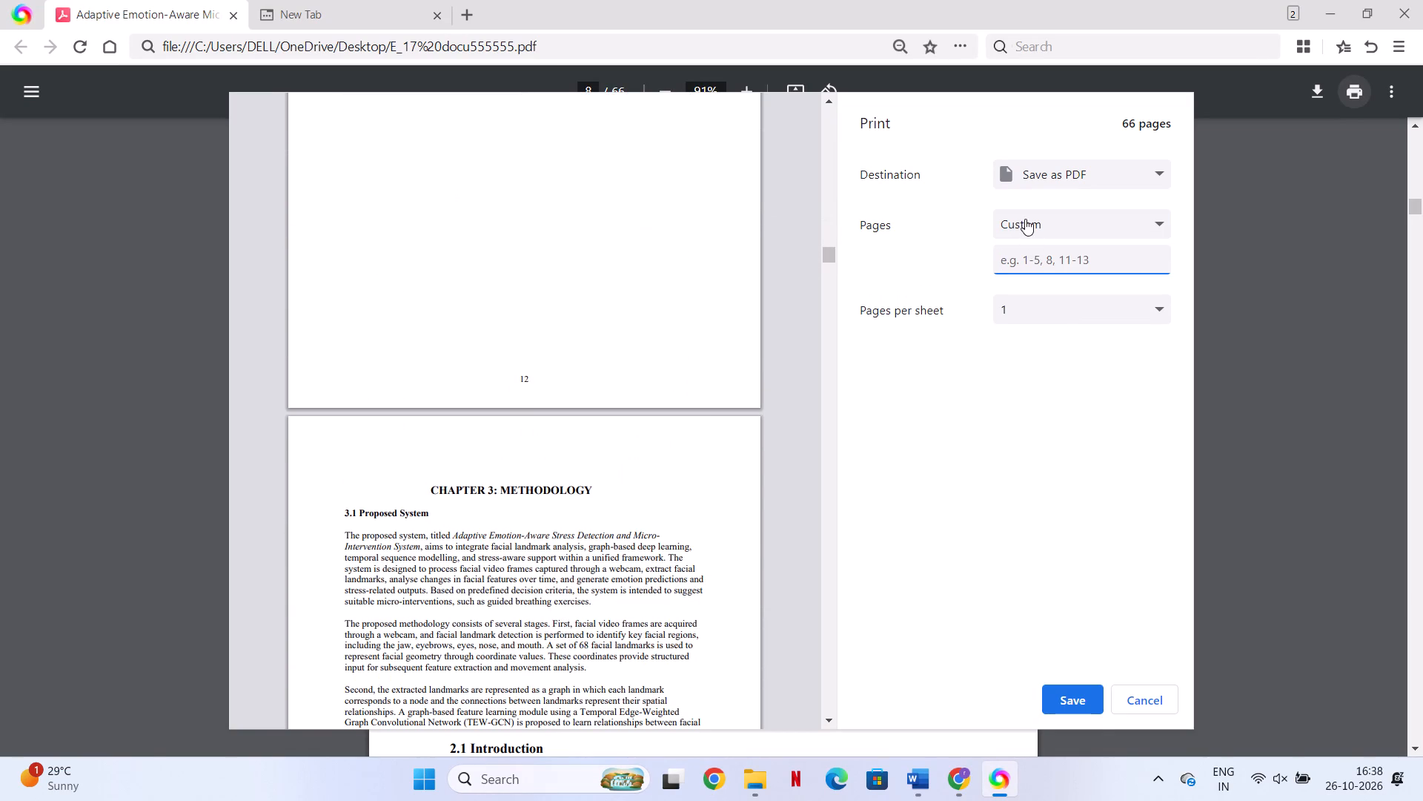
scroll(638, 318, down, 3)
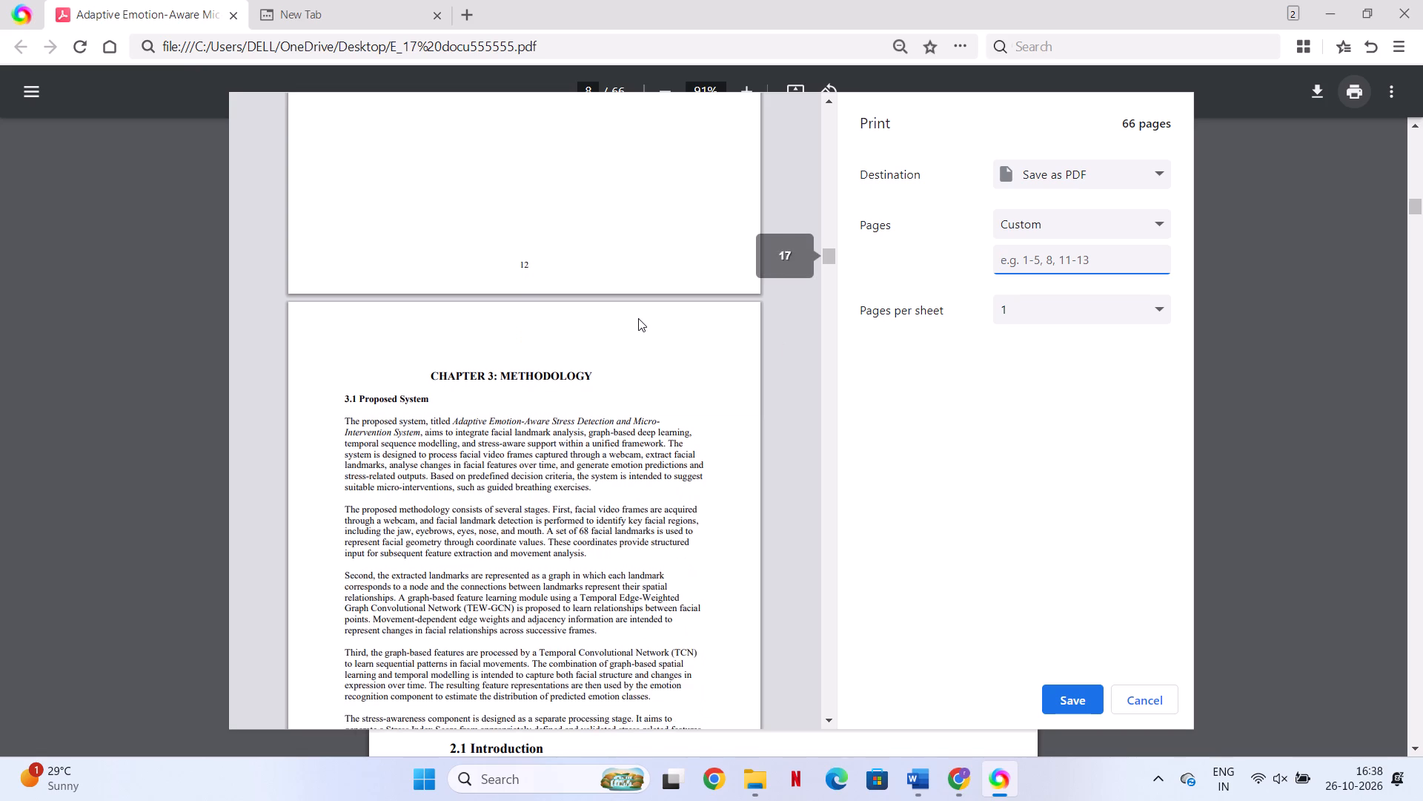
scroll(638, 318, down, 1)
scroll(638, 318, up, 3)
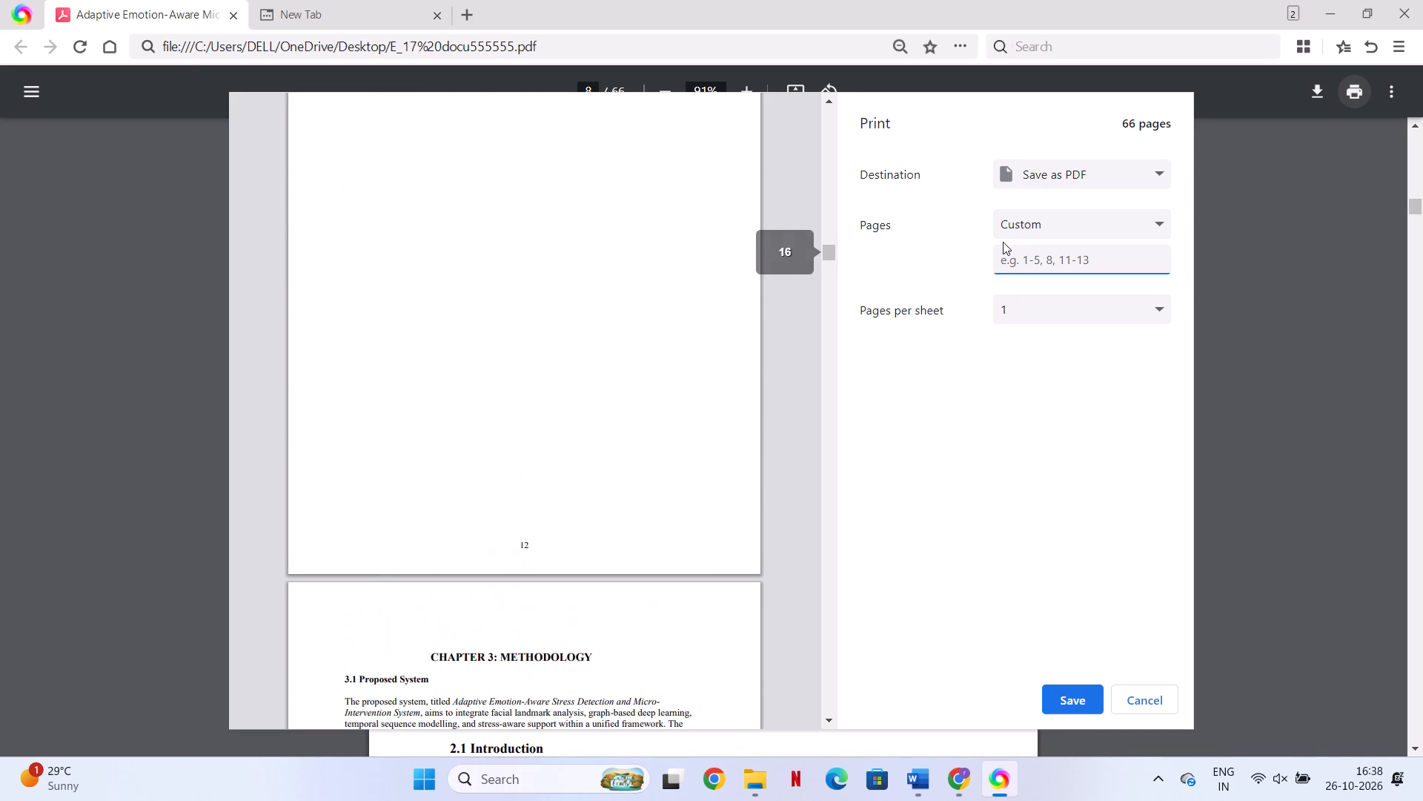
key(5)
key(minus)
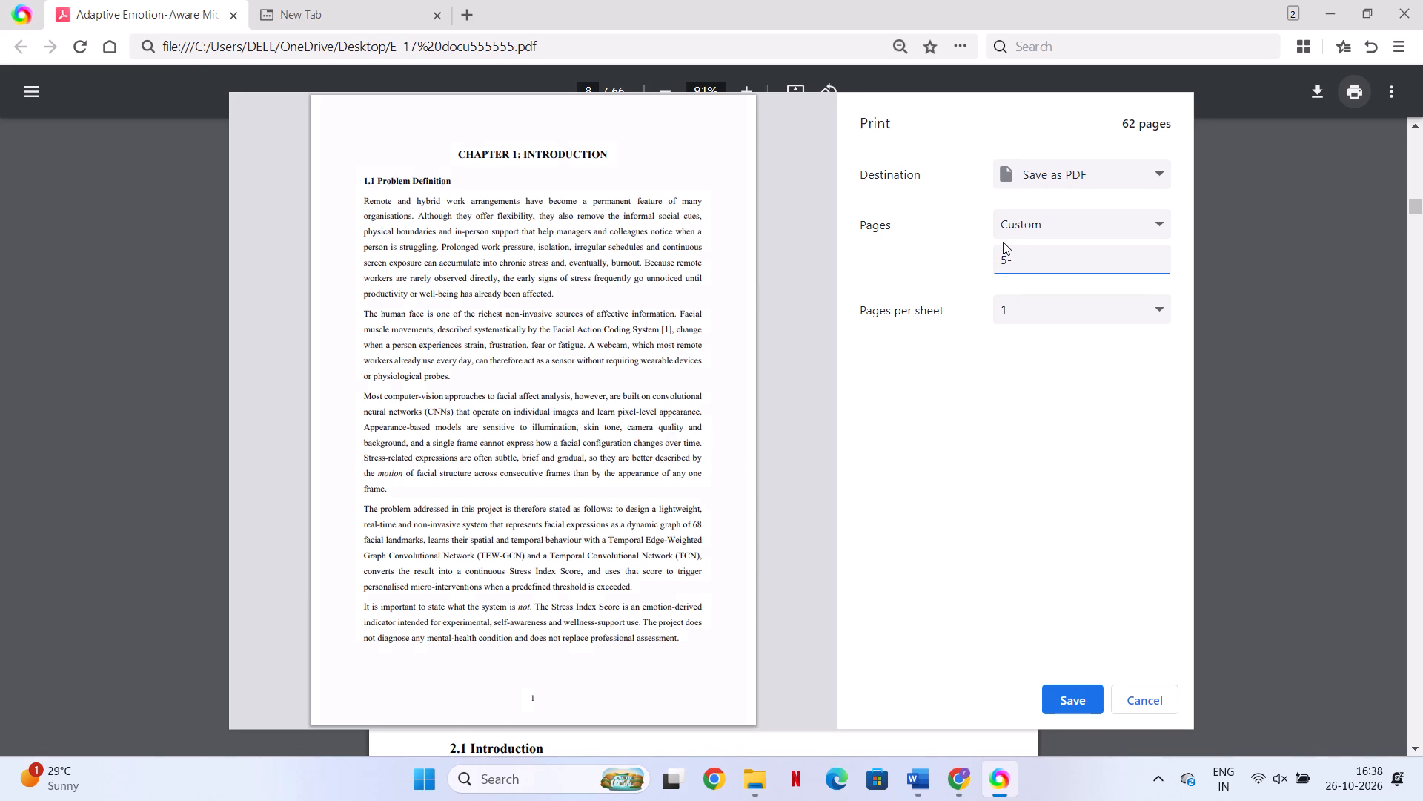
text(15)
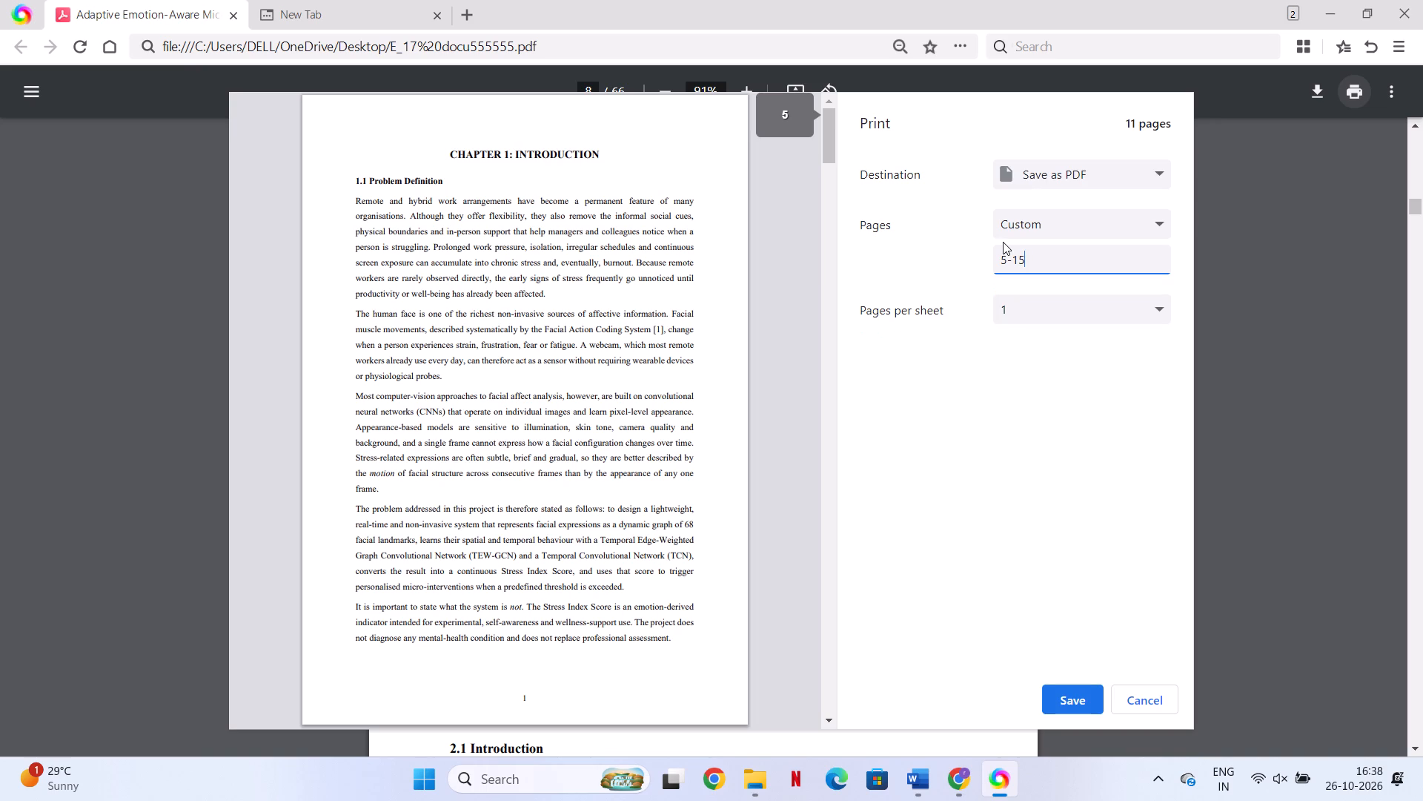
key(comma)
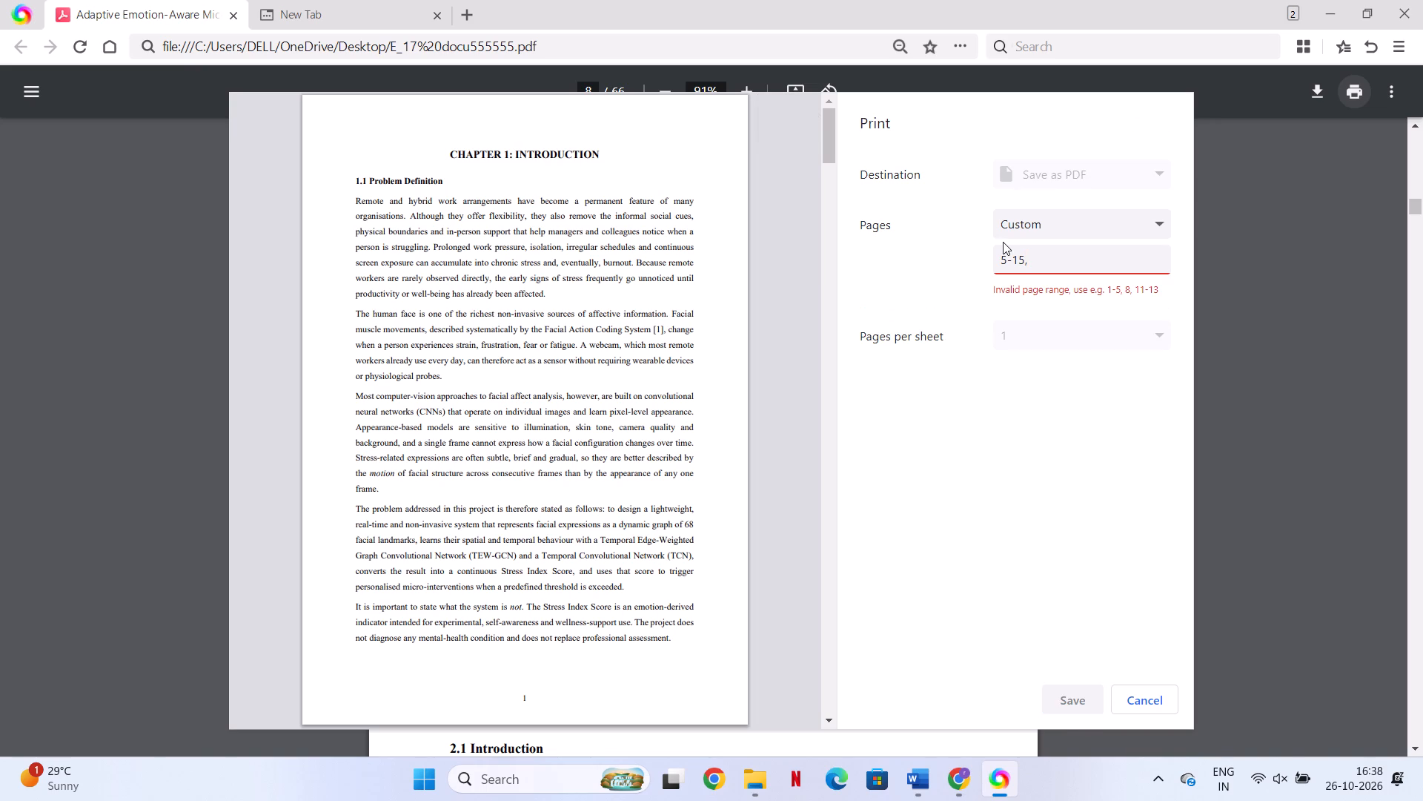
text(16)
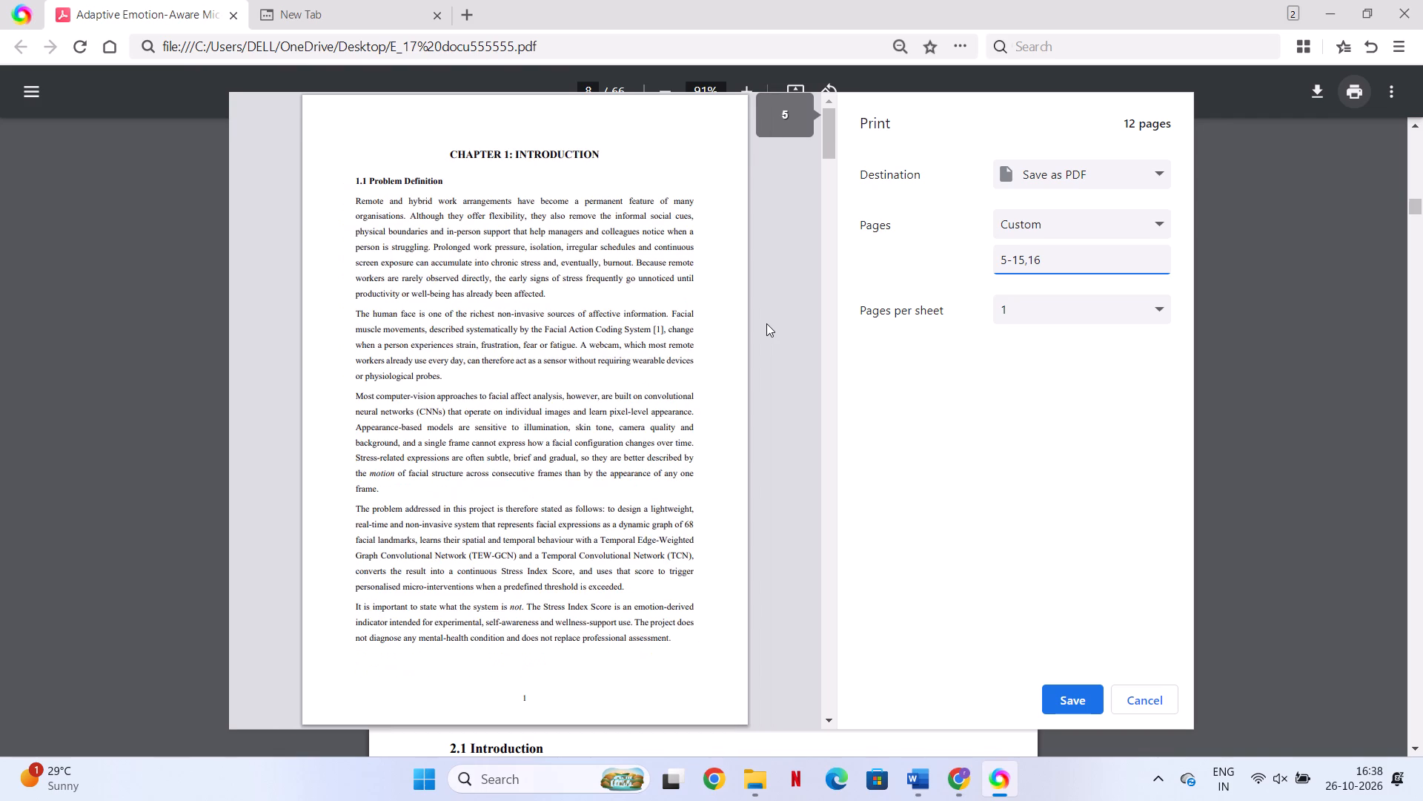
Examine the end of the previewed range, from Table 2.2 to the pages numbered 11 and 12.
scroll(766, 323, down, 16)
scroll(766, 323, down, 13)
scroll(766, 323, down, 9)
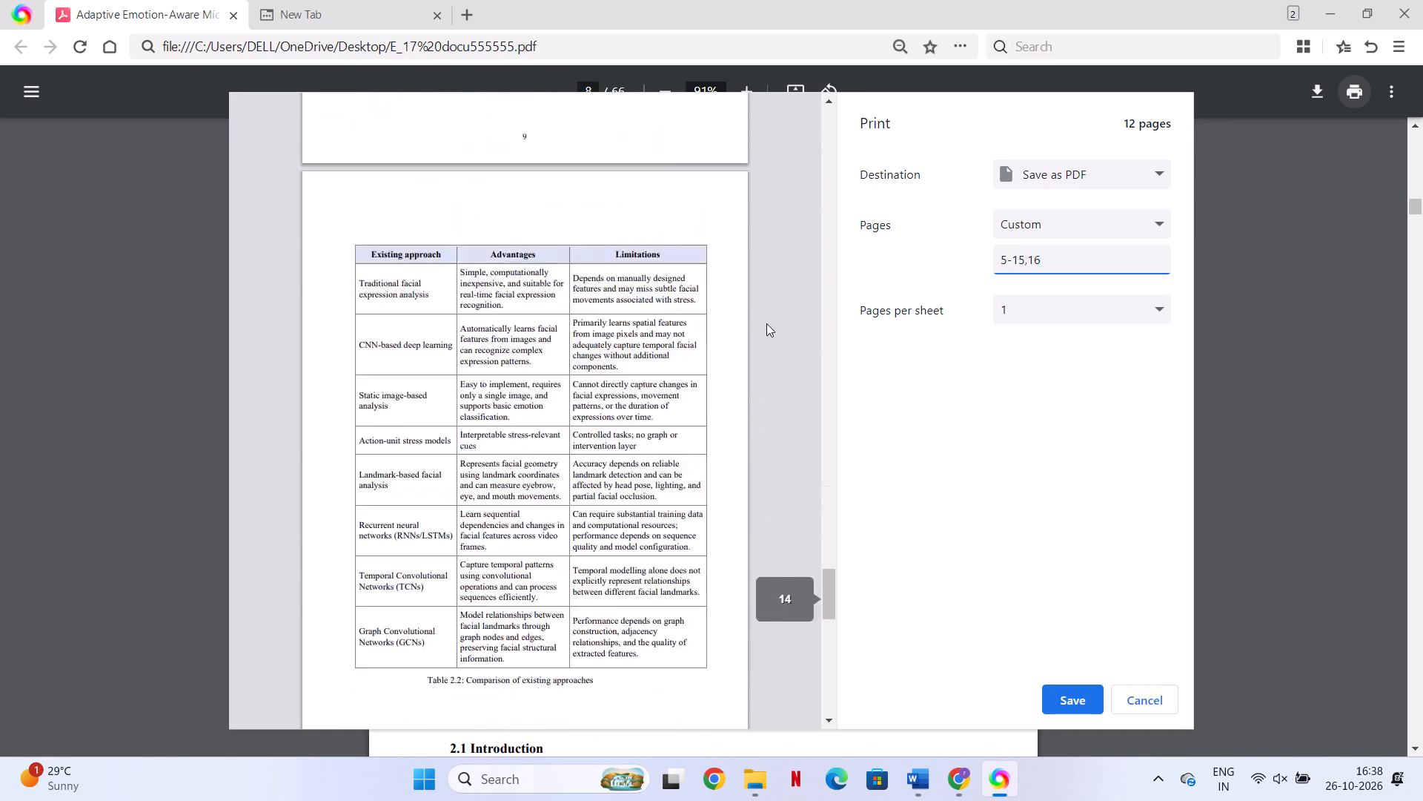
scroll(766, 323, down, 8)
scroll(766, 323, up, 3)
scroll(766, 323, down, 6)
scroll(766, 323, up, 1)
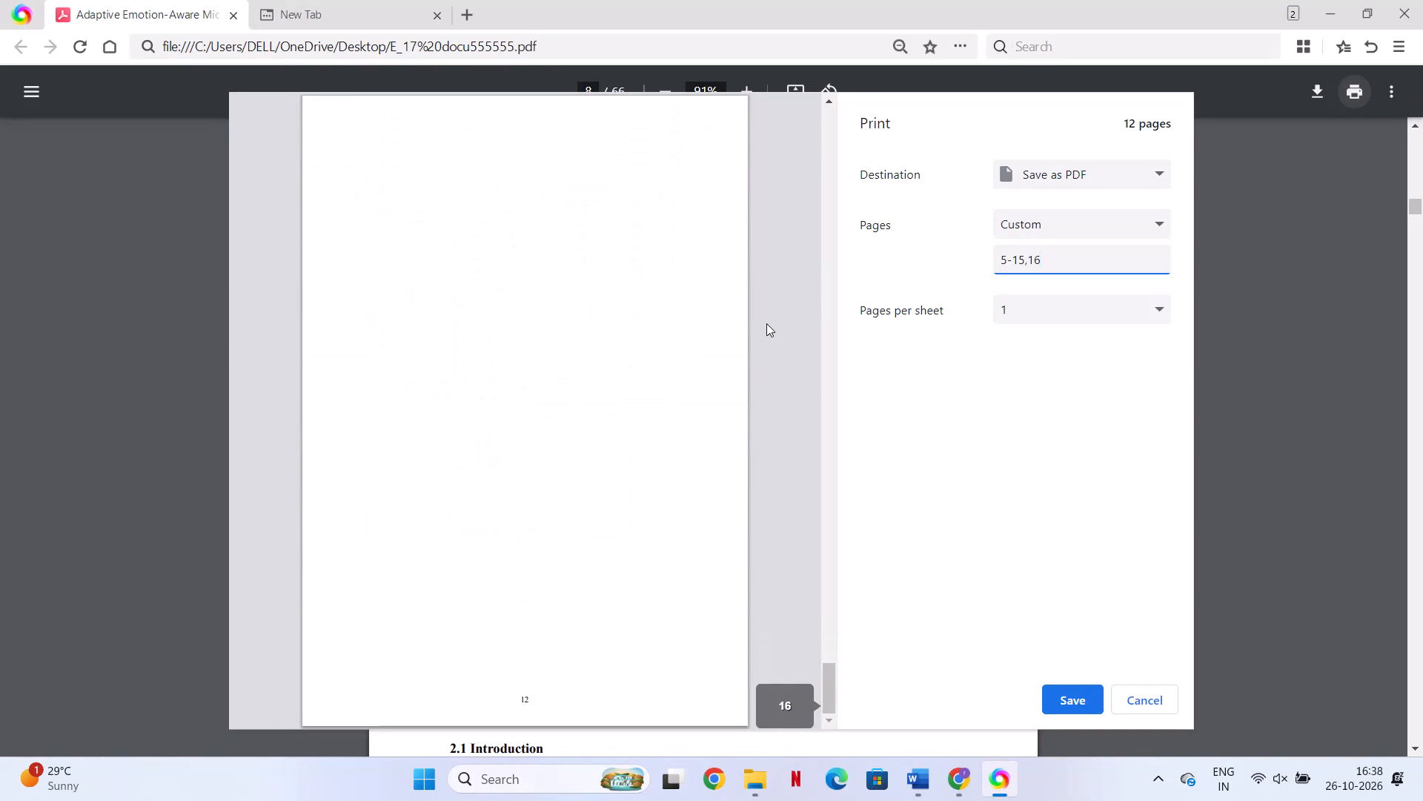
scroll(766, 323, up, 7)
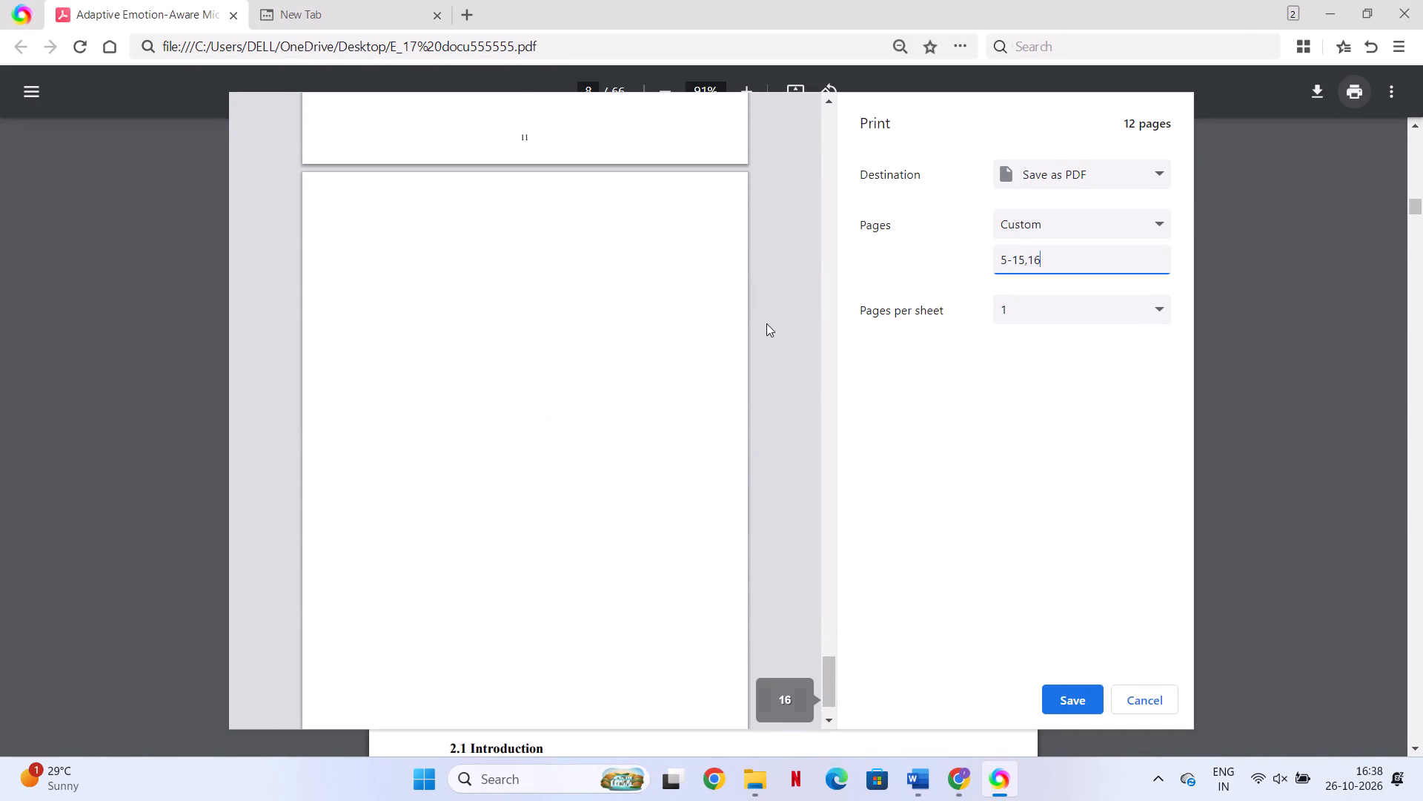
scroll(766, 323, up, 11)
scroll(766, 323, down, 8)
scroll(766, 323, up, 3)
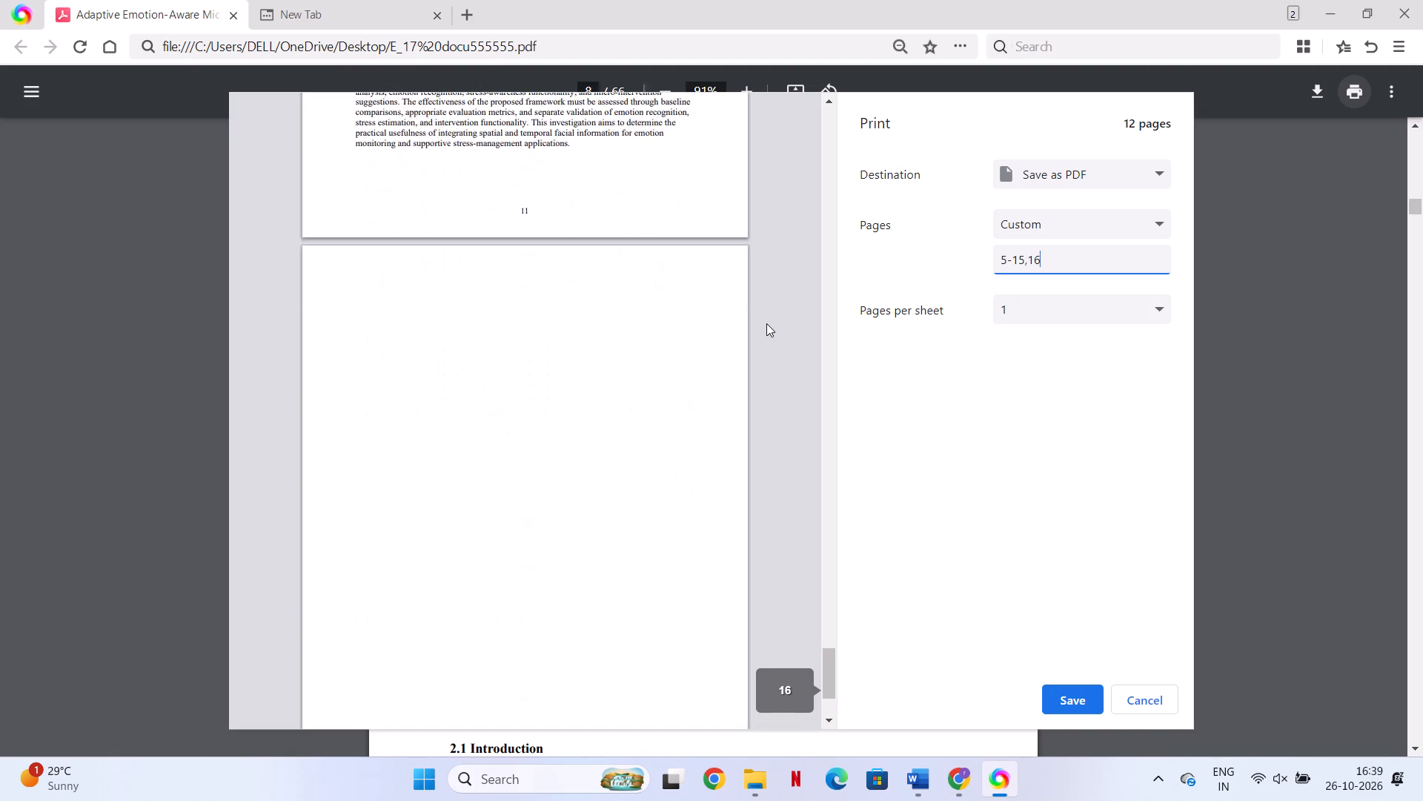
scroll(766, 323, up, 1)
Shorten the custom page range to 5-.
key(BackSpace)
key(BackSpace)
key(BackSpace)
key(BackSpace)
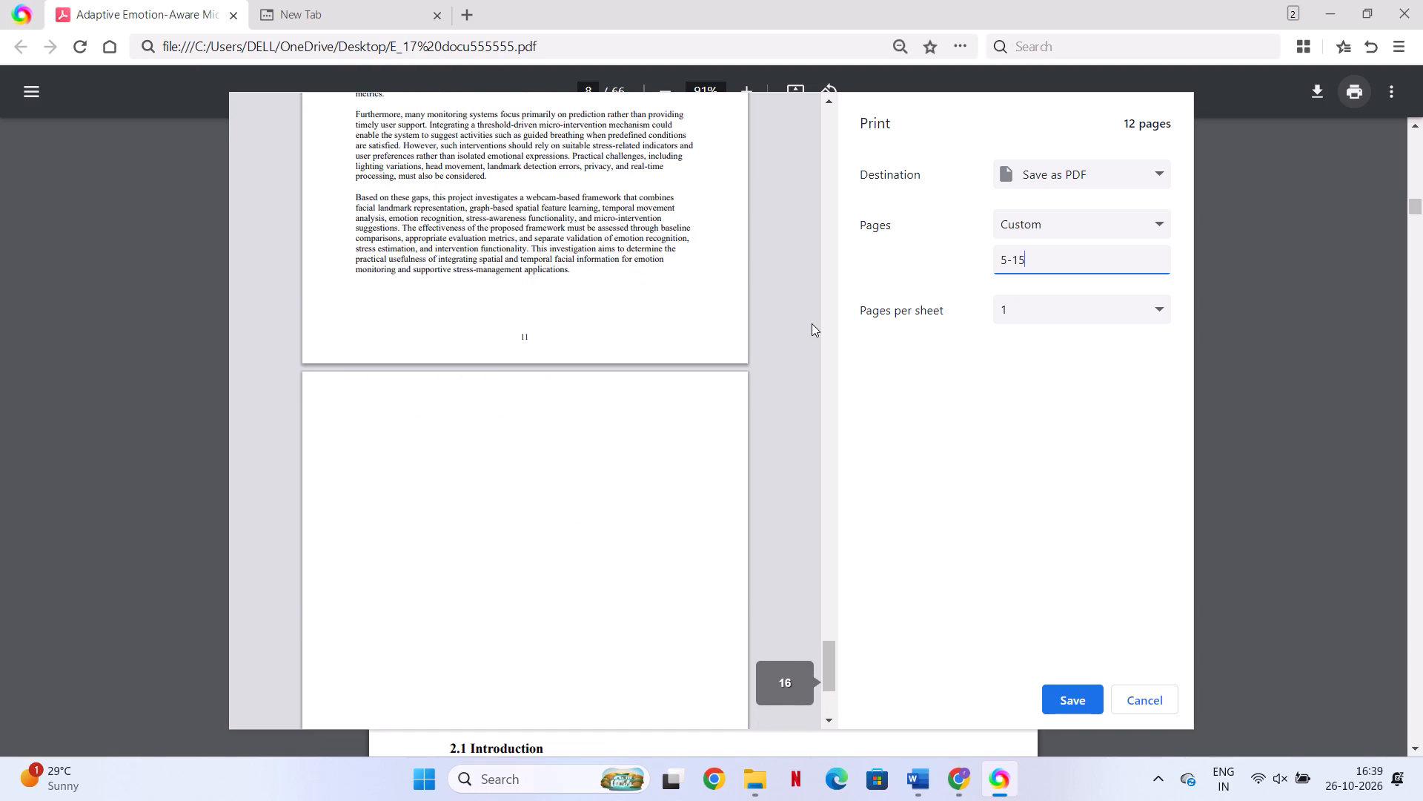
key(BackSpace)
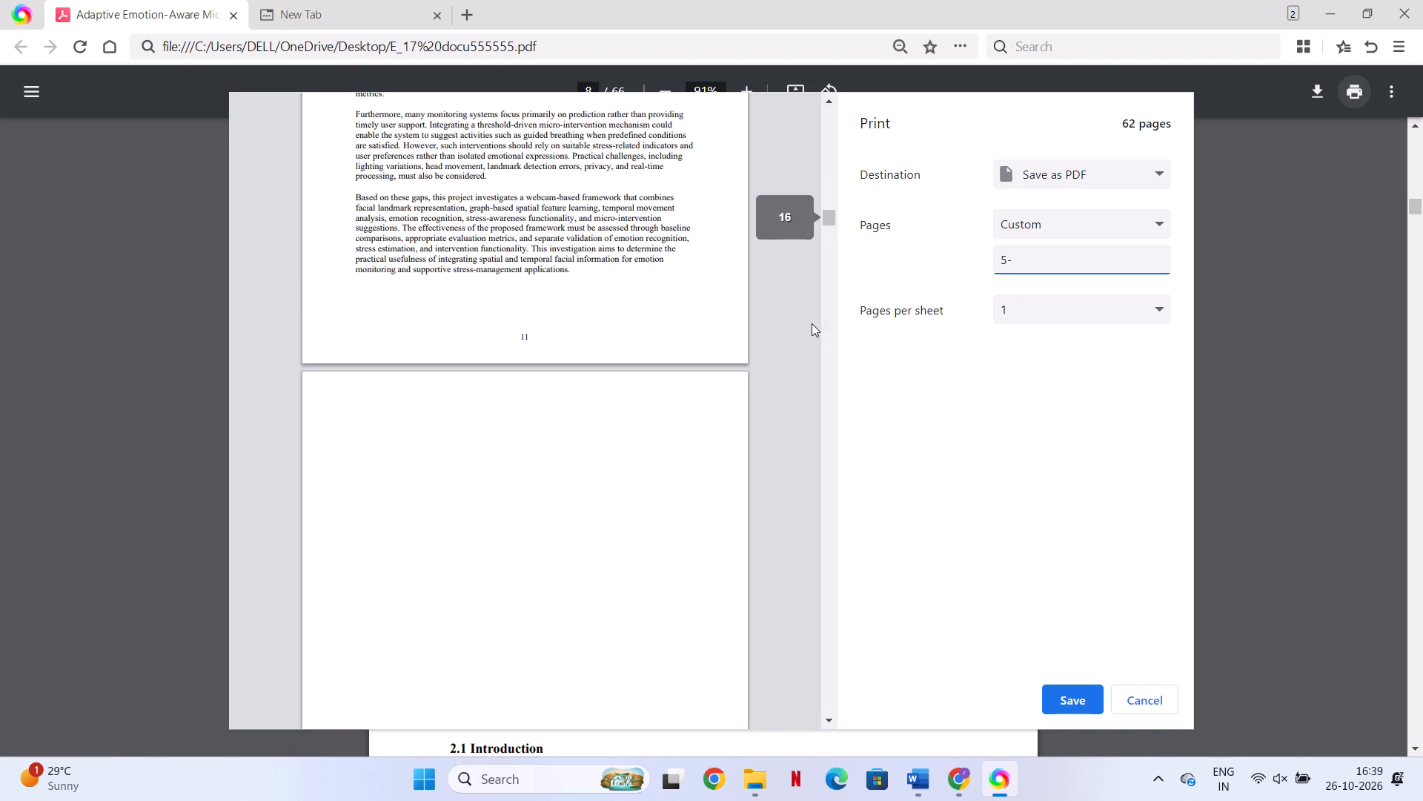
Examine the preview pages around section 2.3.1 Research Gap, from the page numbered 8 to the one numbered 12.
scroll(727, 326, down, 2)
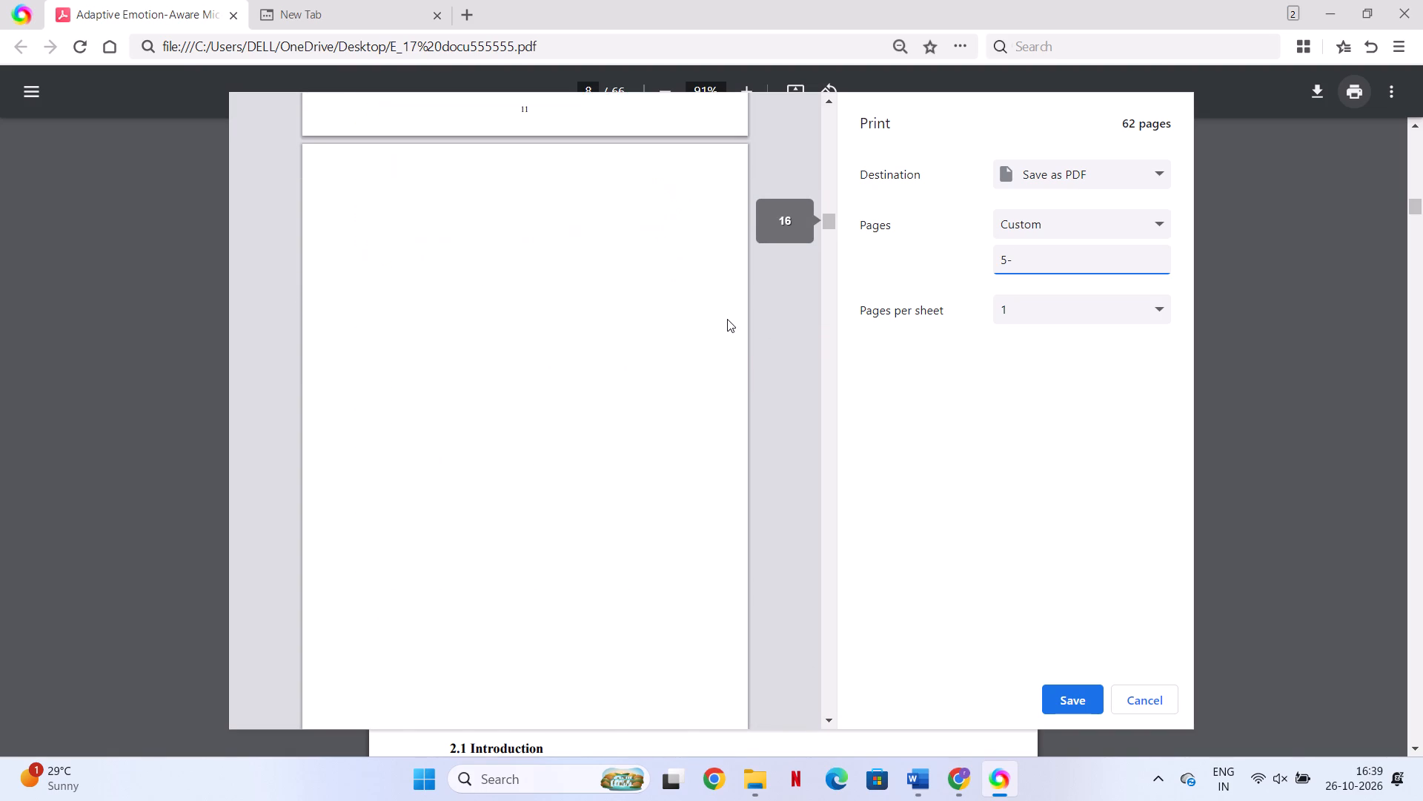
scroll(727, 319, up, 3)
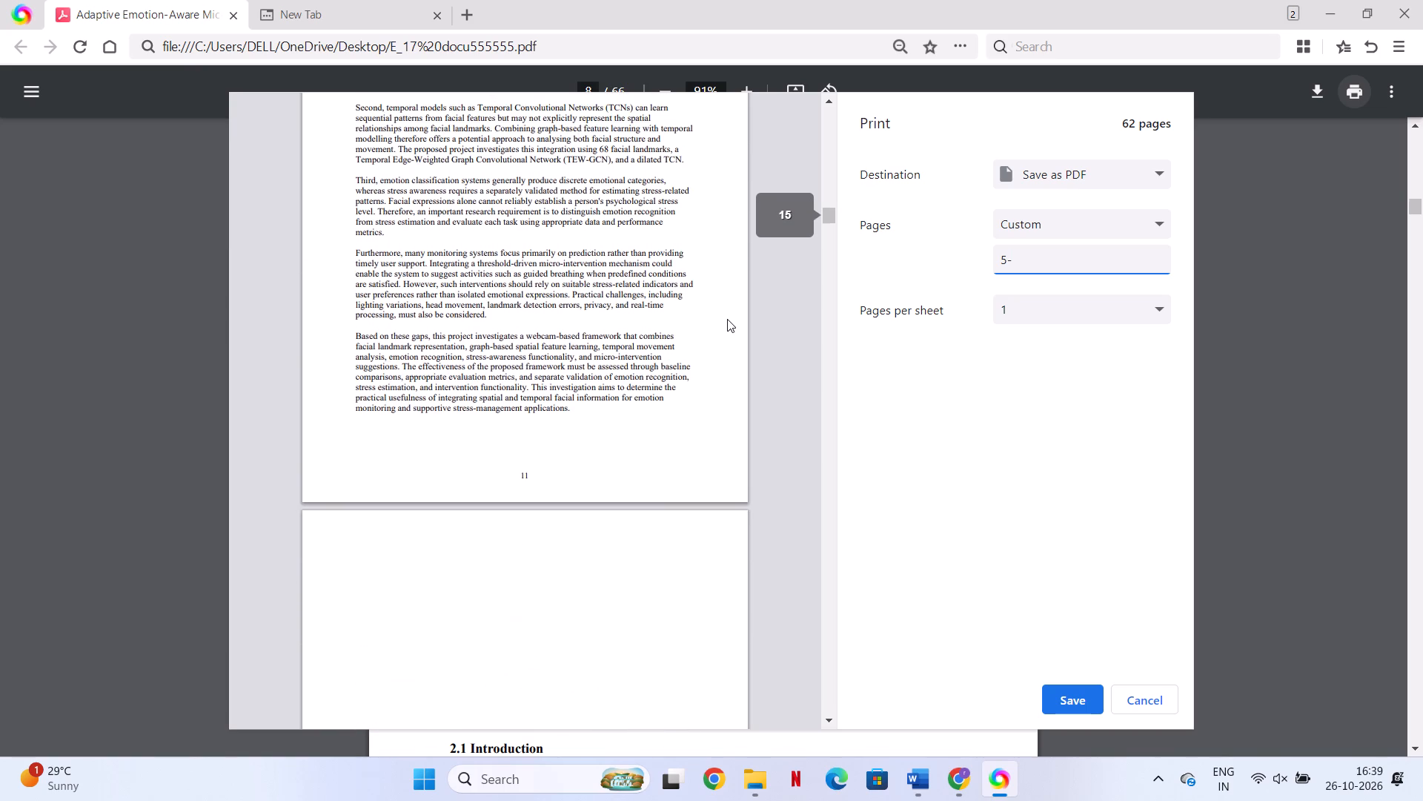
scroll(727, 319, up, 3)
click(727, 319)
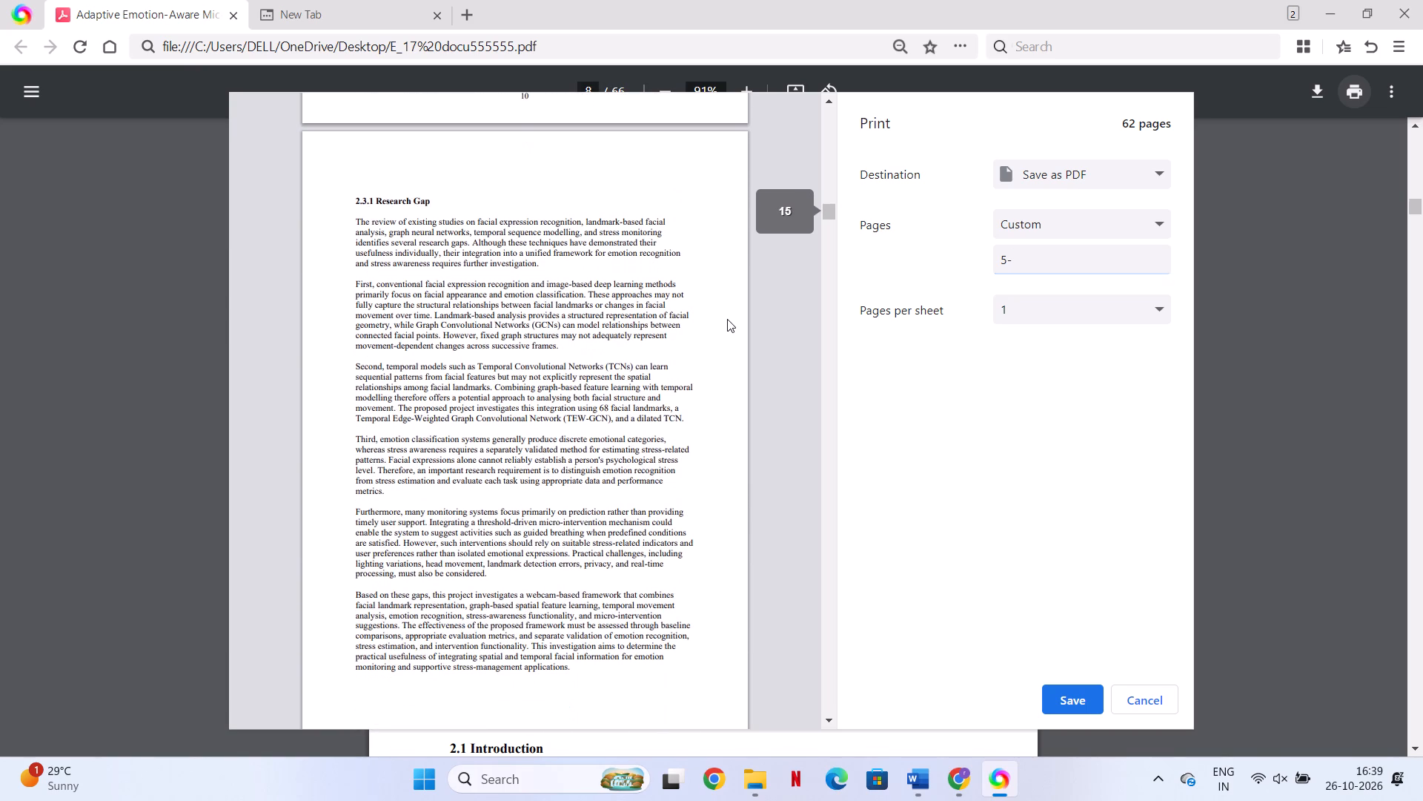
scroll(727, 319, down, 10)
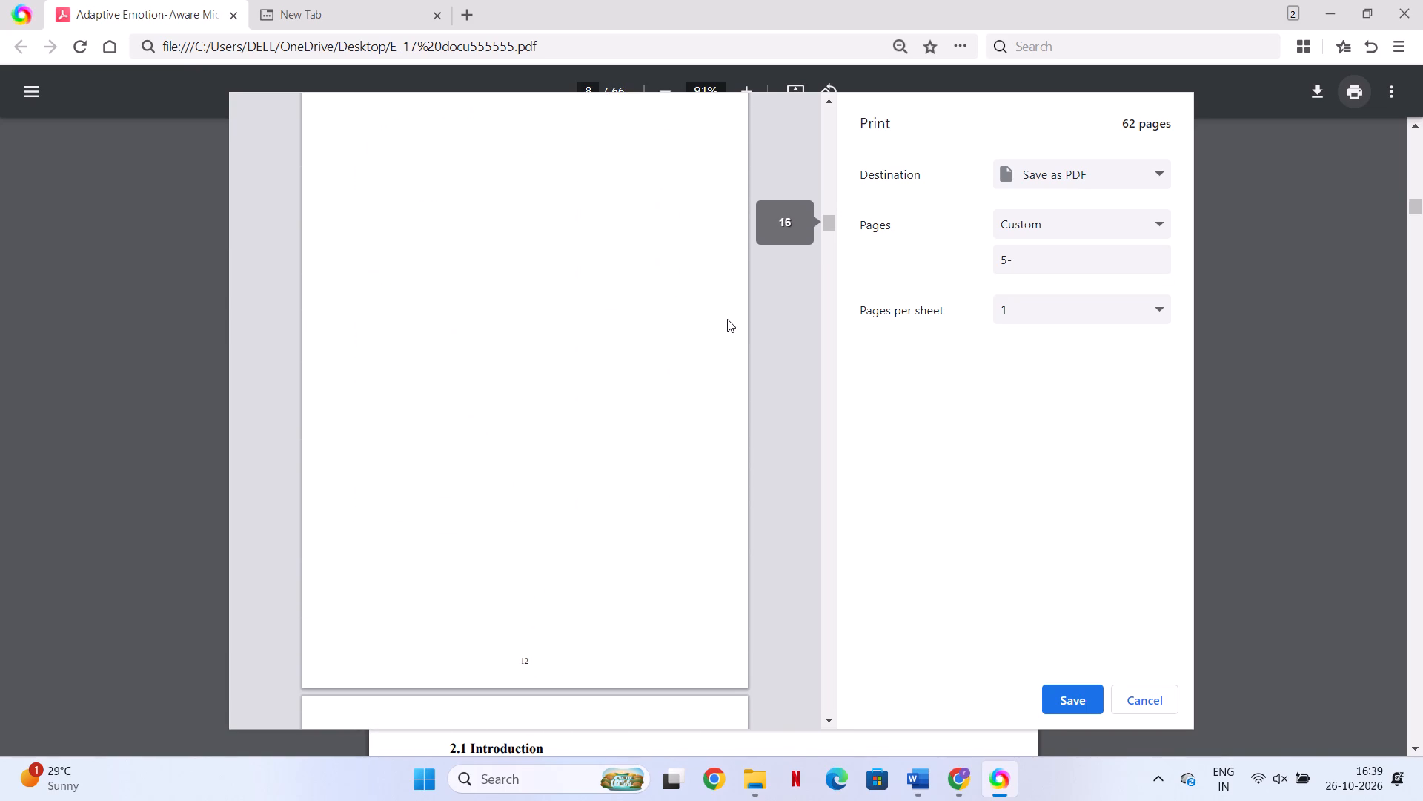
scroll(727, 319, down, 3)
scroll(727, 319, up, 13)
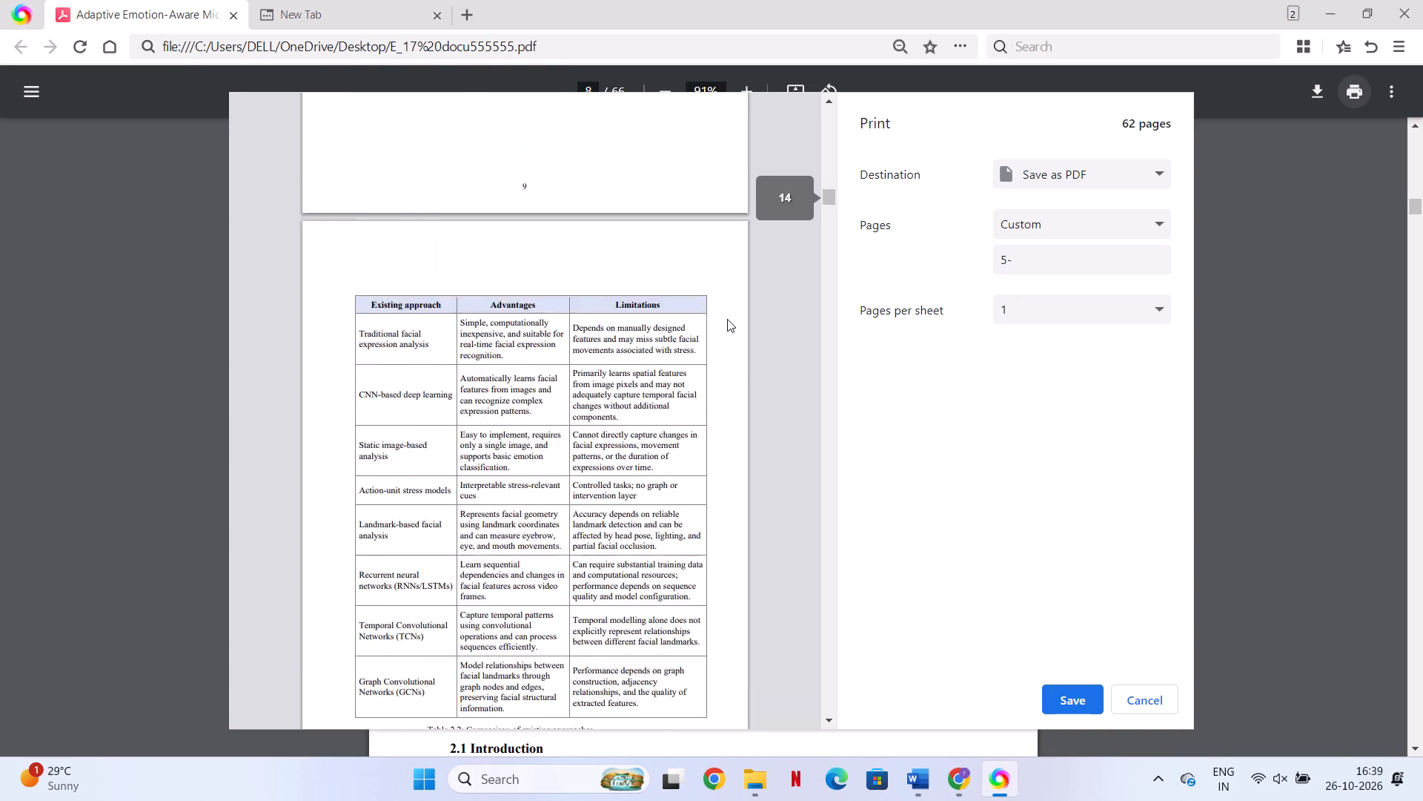
scroll(727, 319, up, 10)
scroll(727, 319, down, 11)
scroll(727, 319, down, 16)
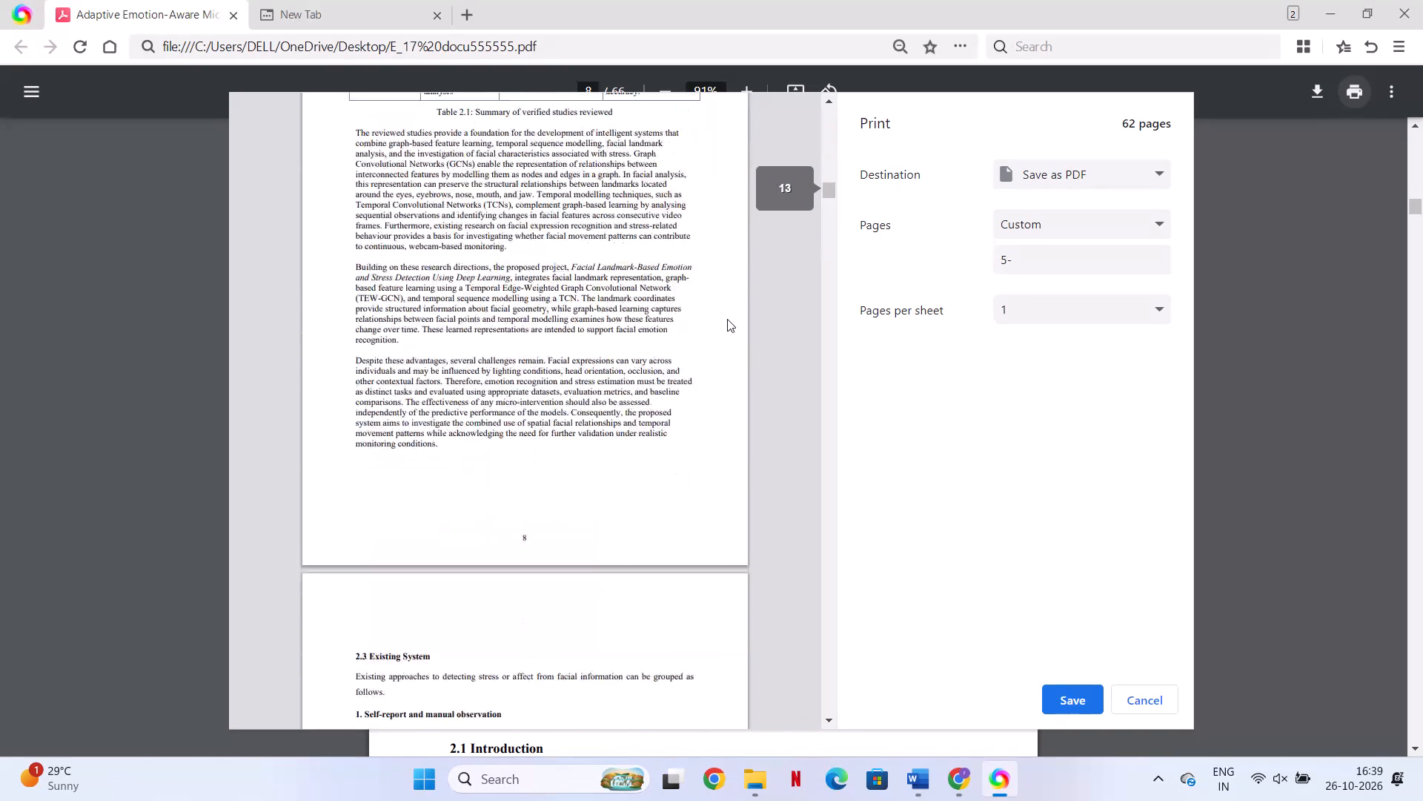
Review the remaining preview pages through Chapters 4 and 5 to the final References pages, checking where the document ends.
scroll(727, 319, down, 12)
scroll(727, 319, down, 20)
scroll(727, 319, down, 20)
scroll(727, 319, down, 9)
scroll(727, 319, down, 12)
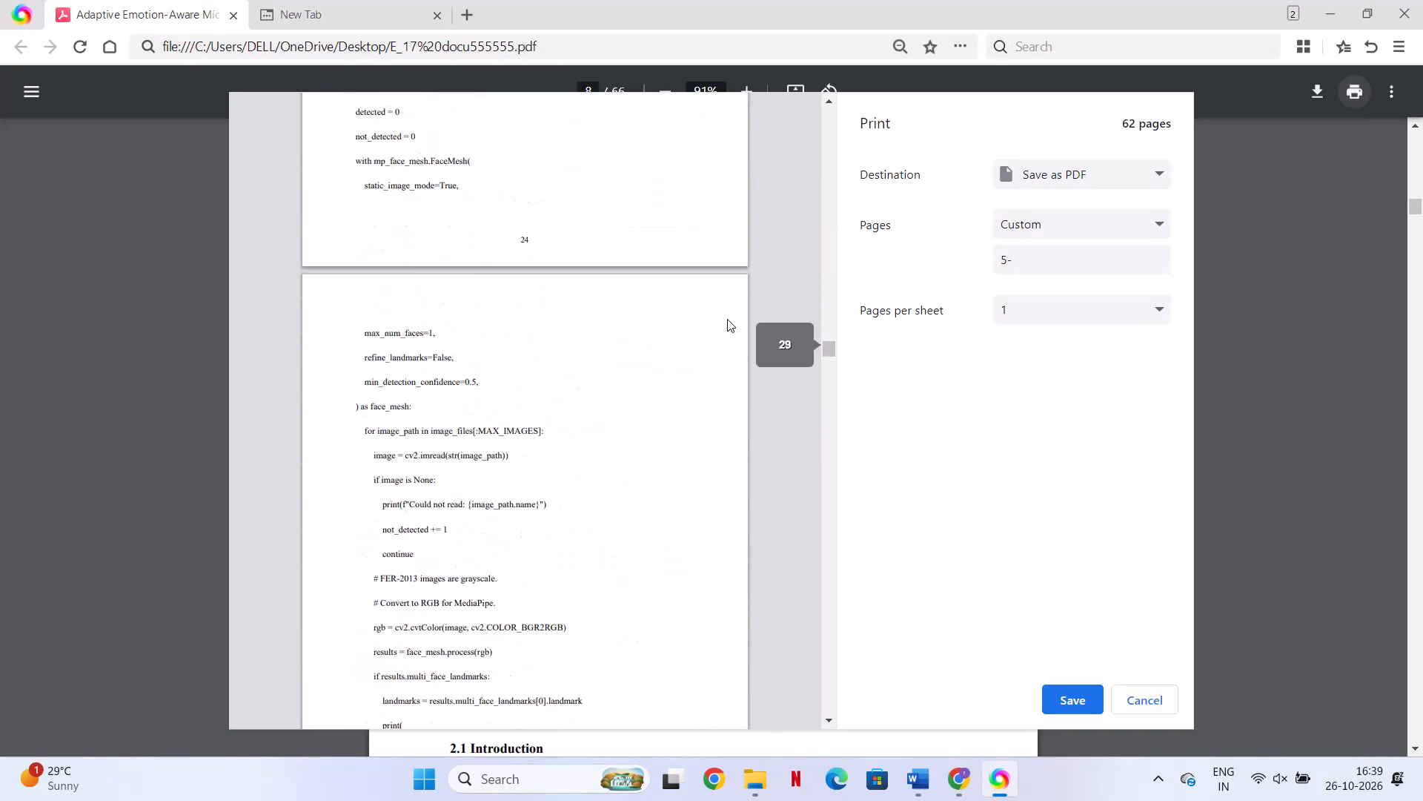
scroll(727, 319, down, 20)
scroll(727, 319, down, 15)
scroll(727, 319, down, 18)
scroll(727, 319, down, 15)
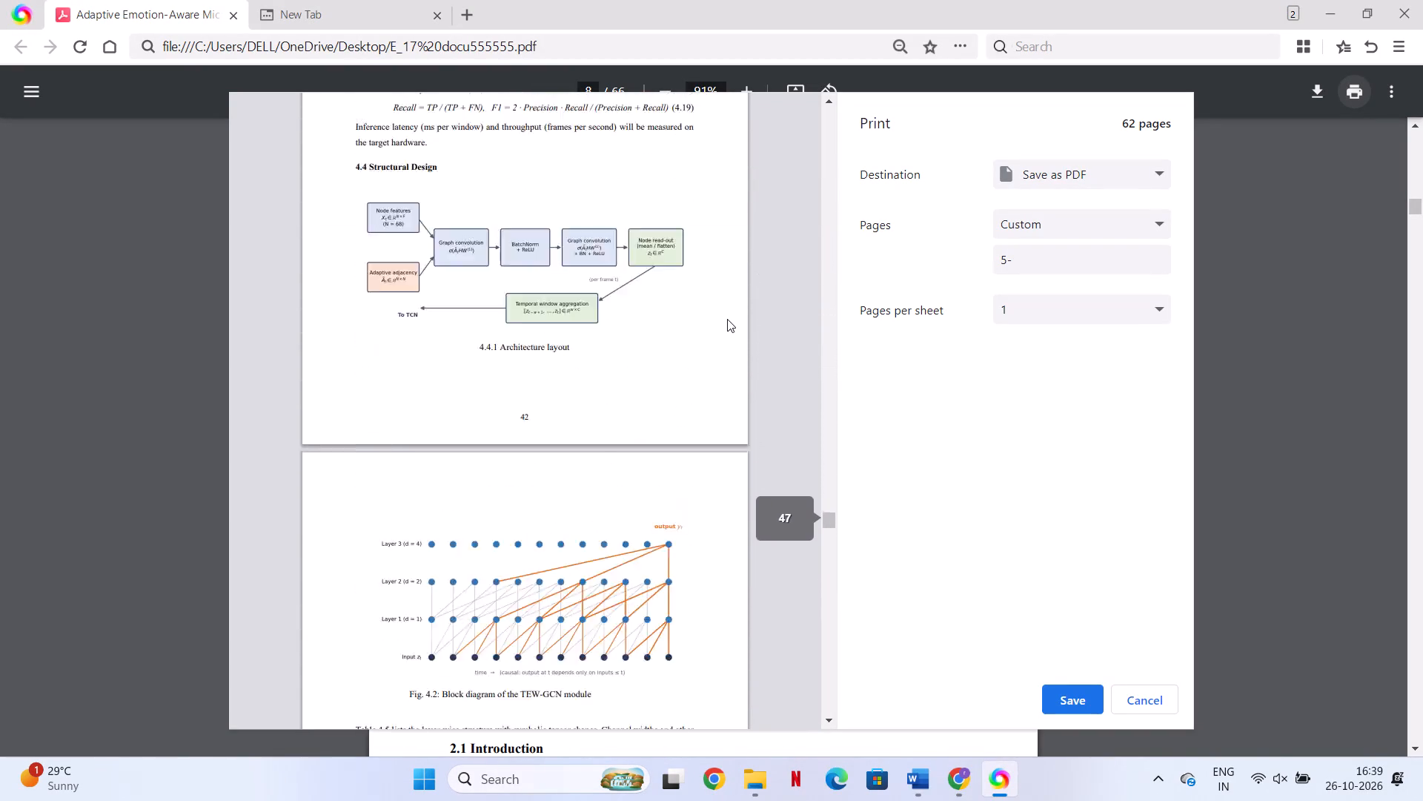
scroll(727, 319, down, 12)
scroll(727, 319, down, 15)
scroll(727, 319, down, 17)
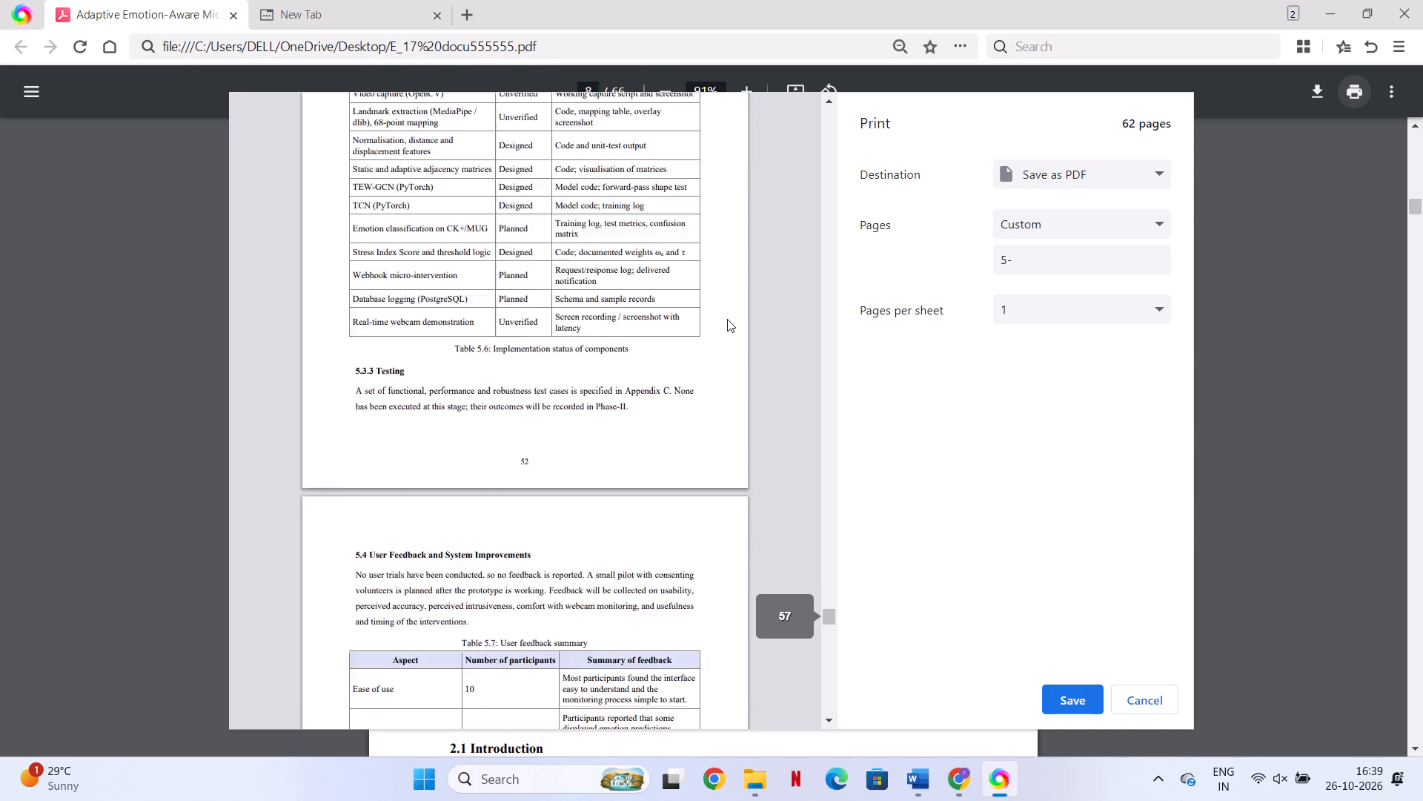
scroll(727, 319, down, 14)
scroll(727, 319, down, 11)
scroll(727, 319, down, 11)
scroll(727, 319, up, 1)
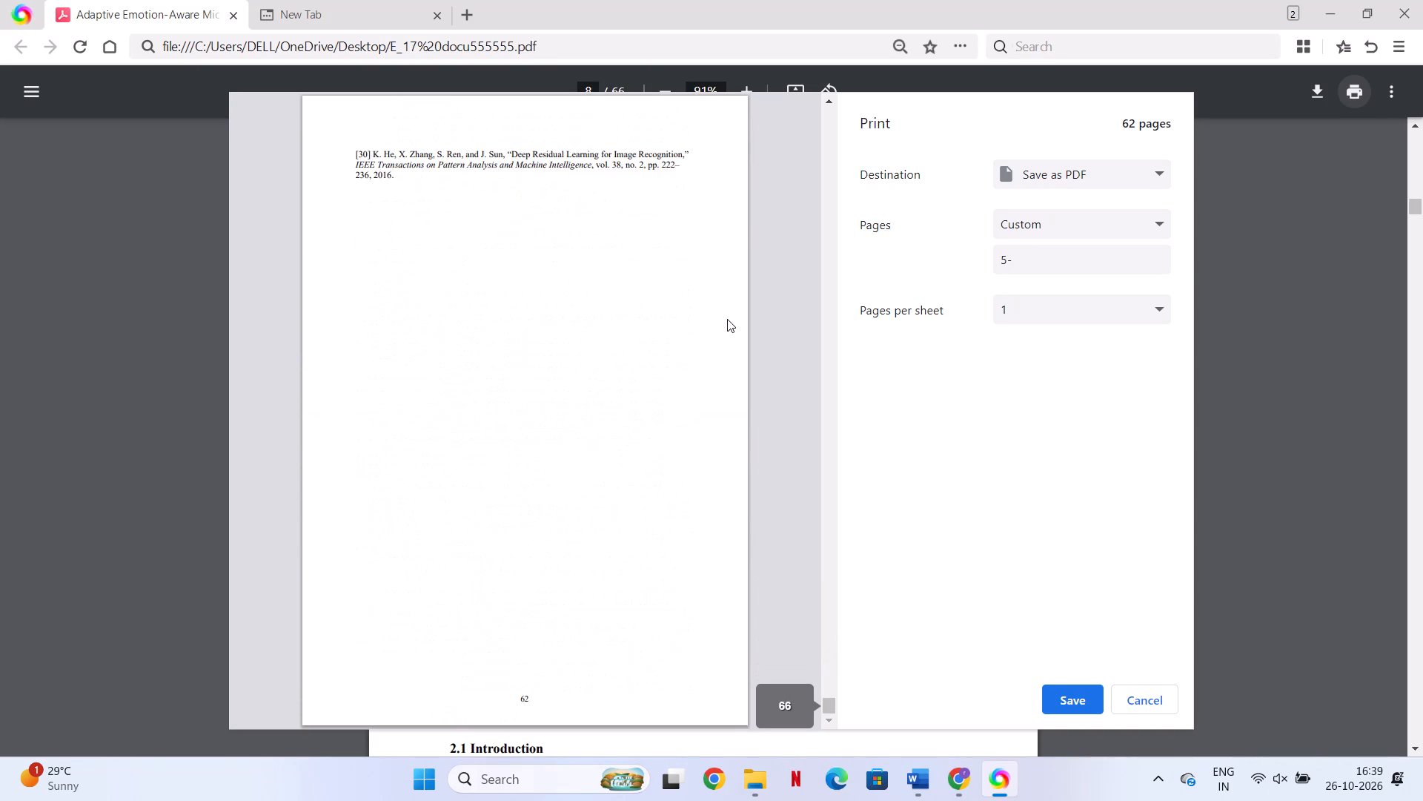
scroll(727, 319, up, 4)
scroll(752, 435, up, 2)
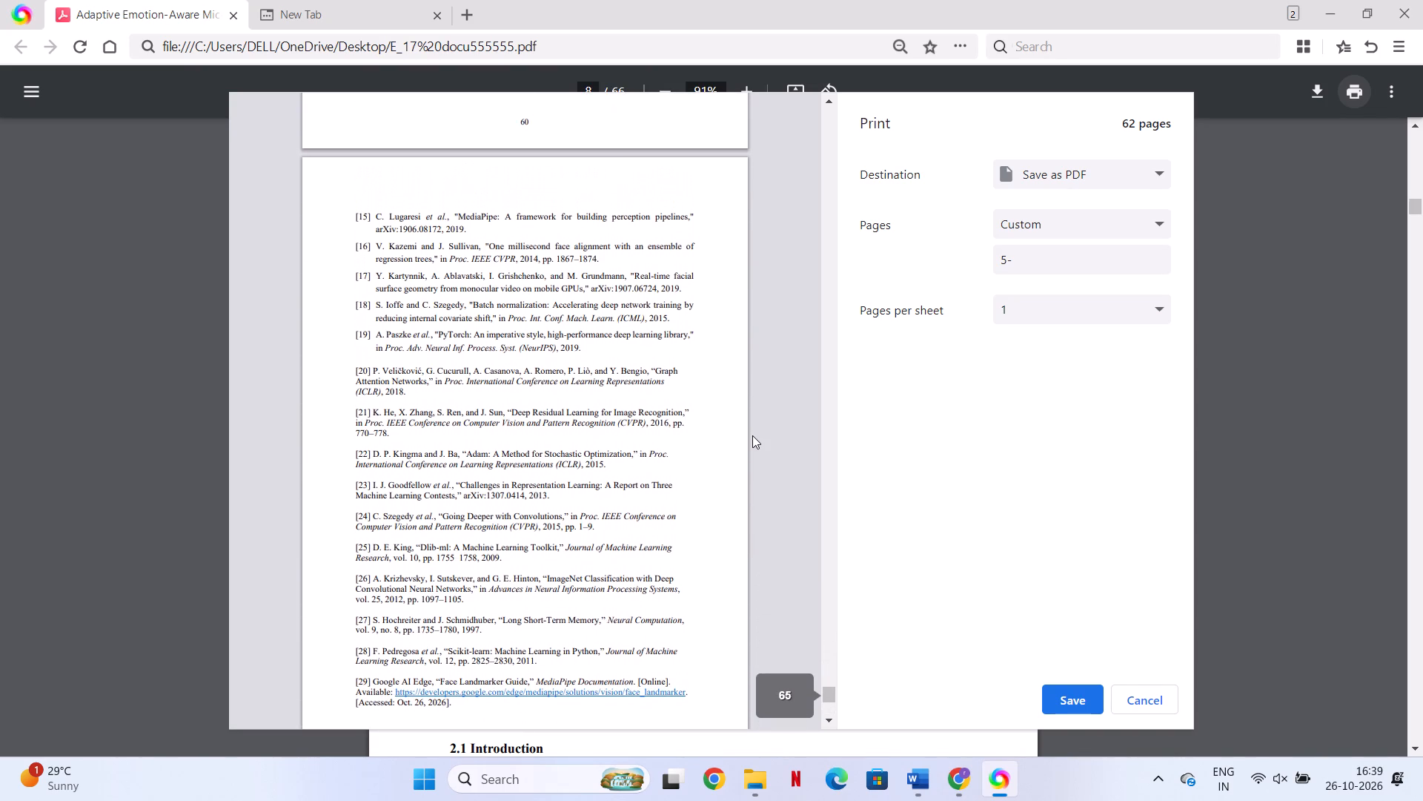
scroll(752, 435, up, 1)
Complete the custom page range as 5-65 and check the References pages at its end.
click(1077, 257)
text(65)
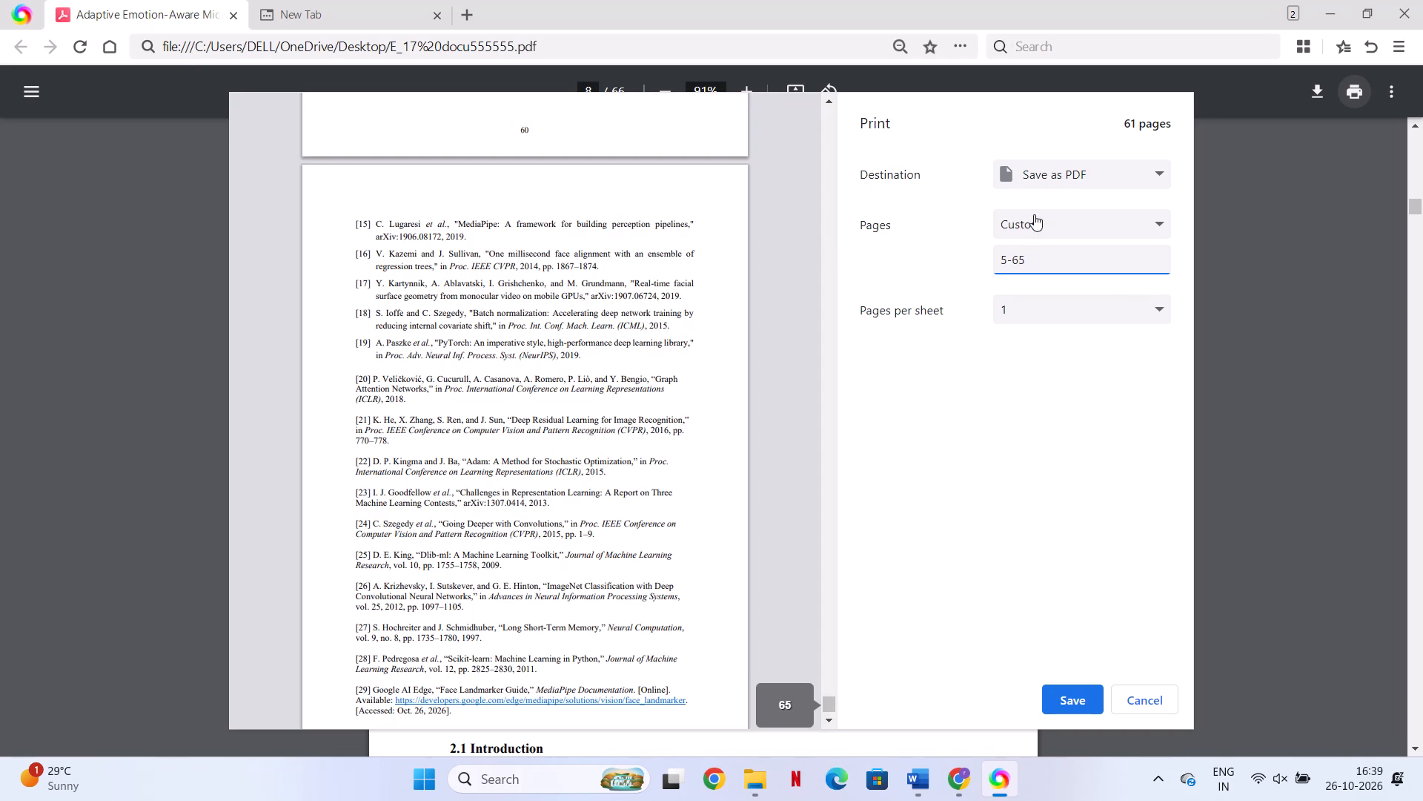
scroll(740, 309, down, 5)
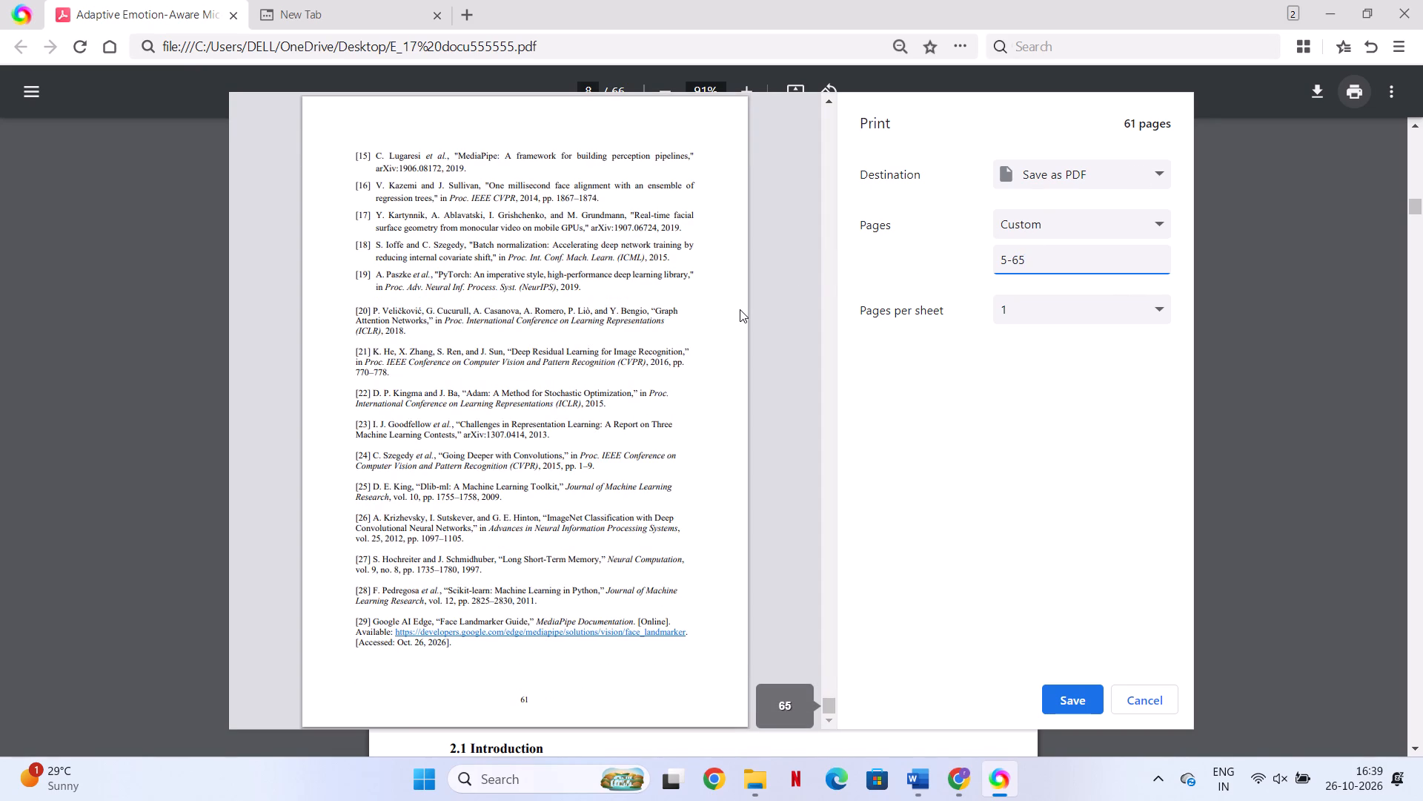
scroll(740, 309, down, 2)
scroll(740, 309, up, 6)
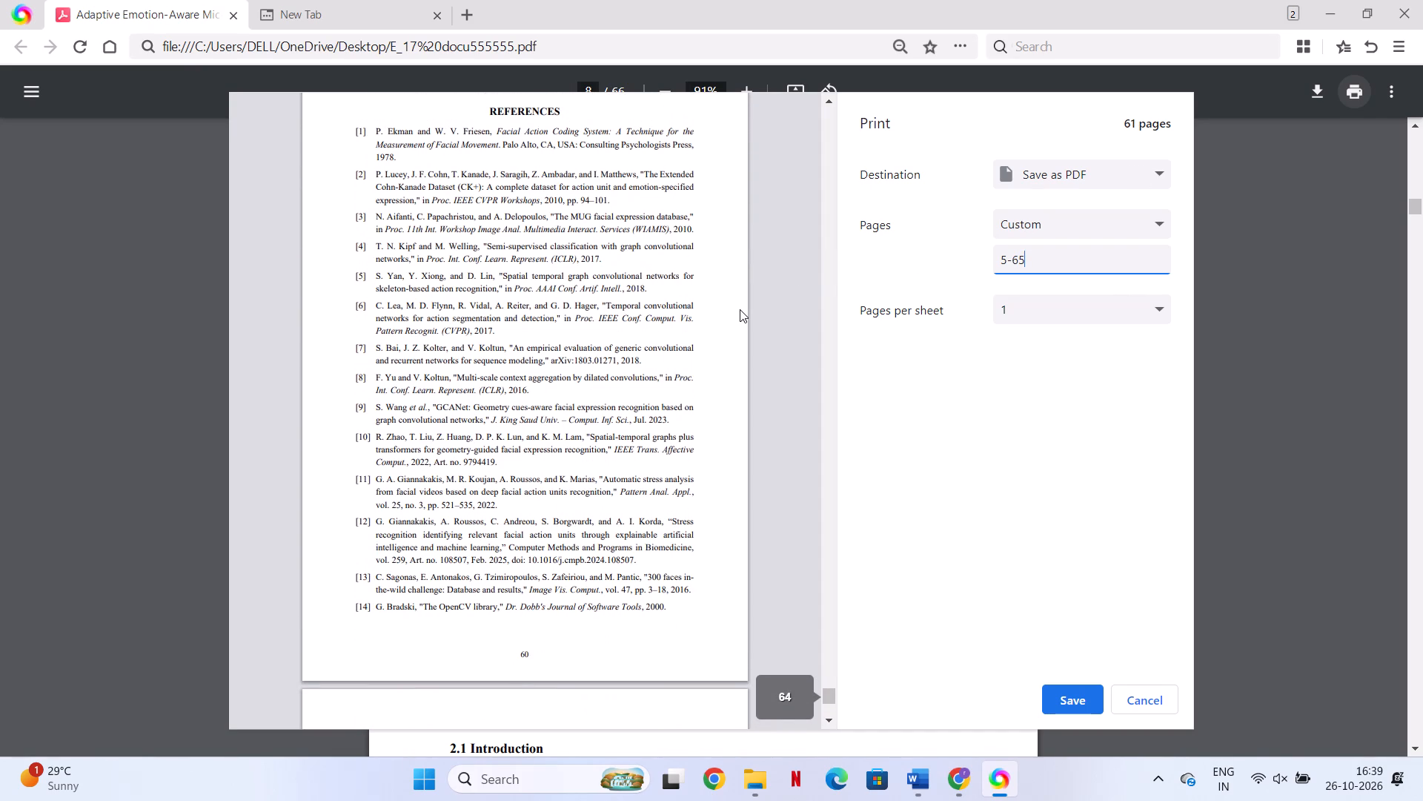
Change the custom page range to 5-15,17-65 so that page 16 is left out.
click(1008, 260)
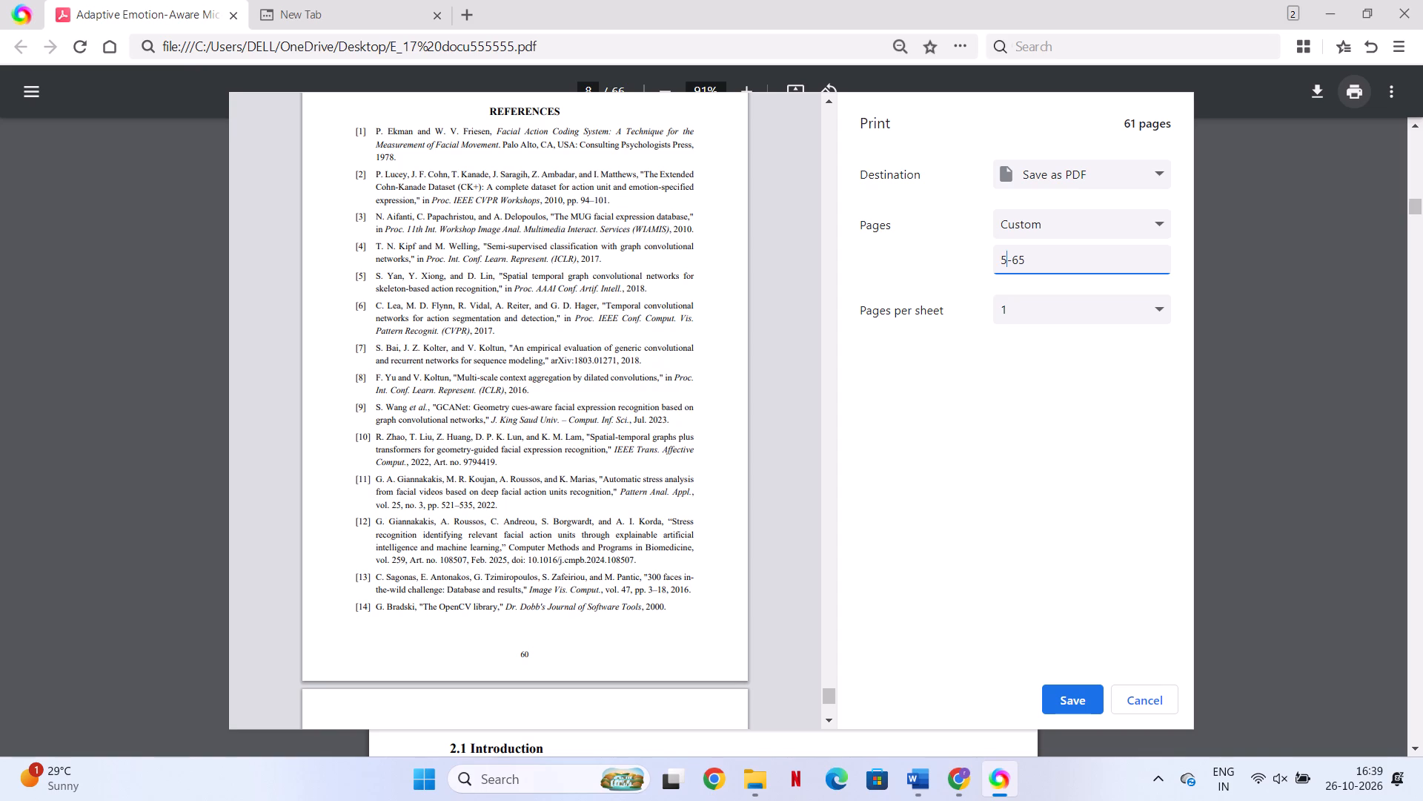
text(15)
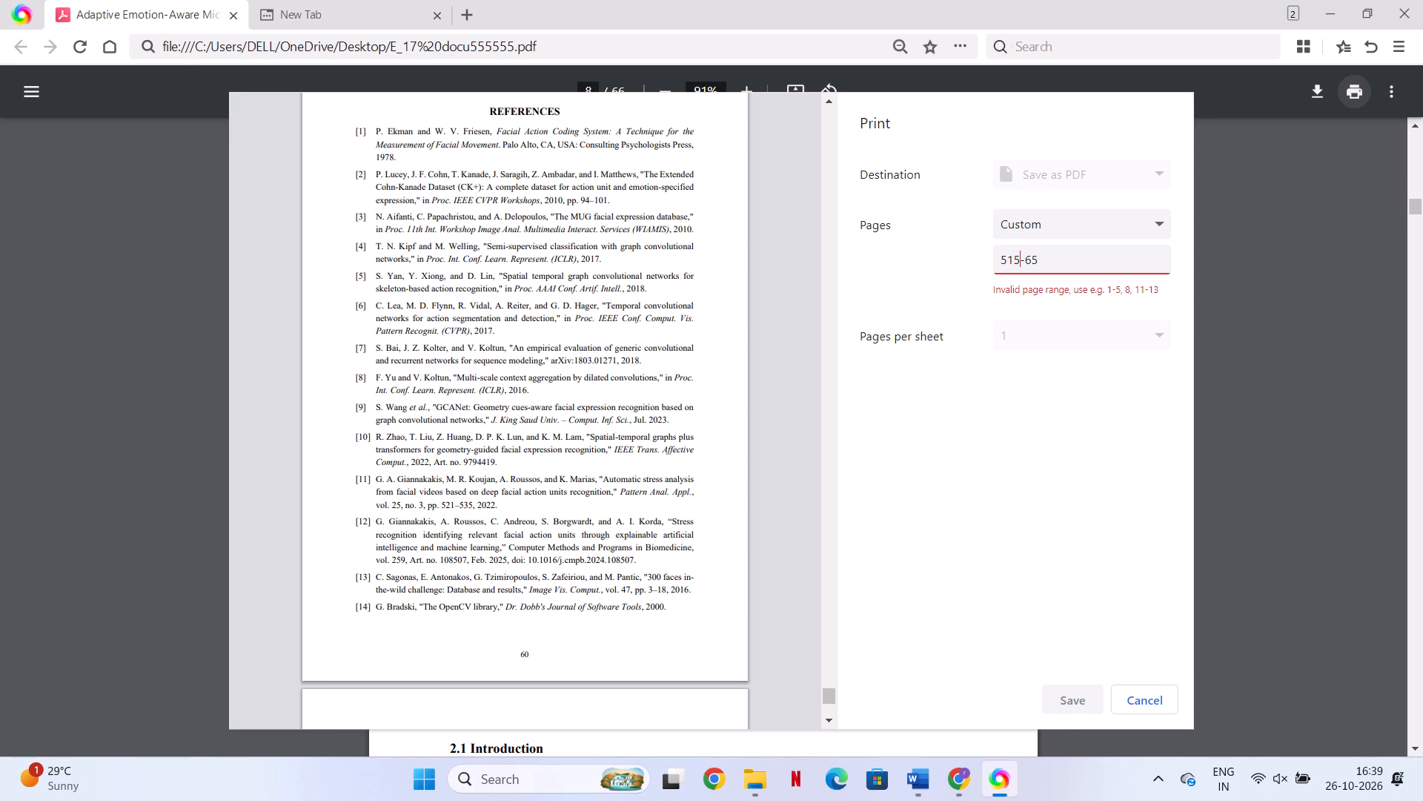
key(BackSpace)
key(BackSpace)
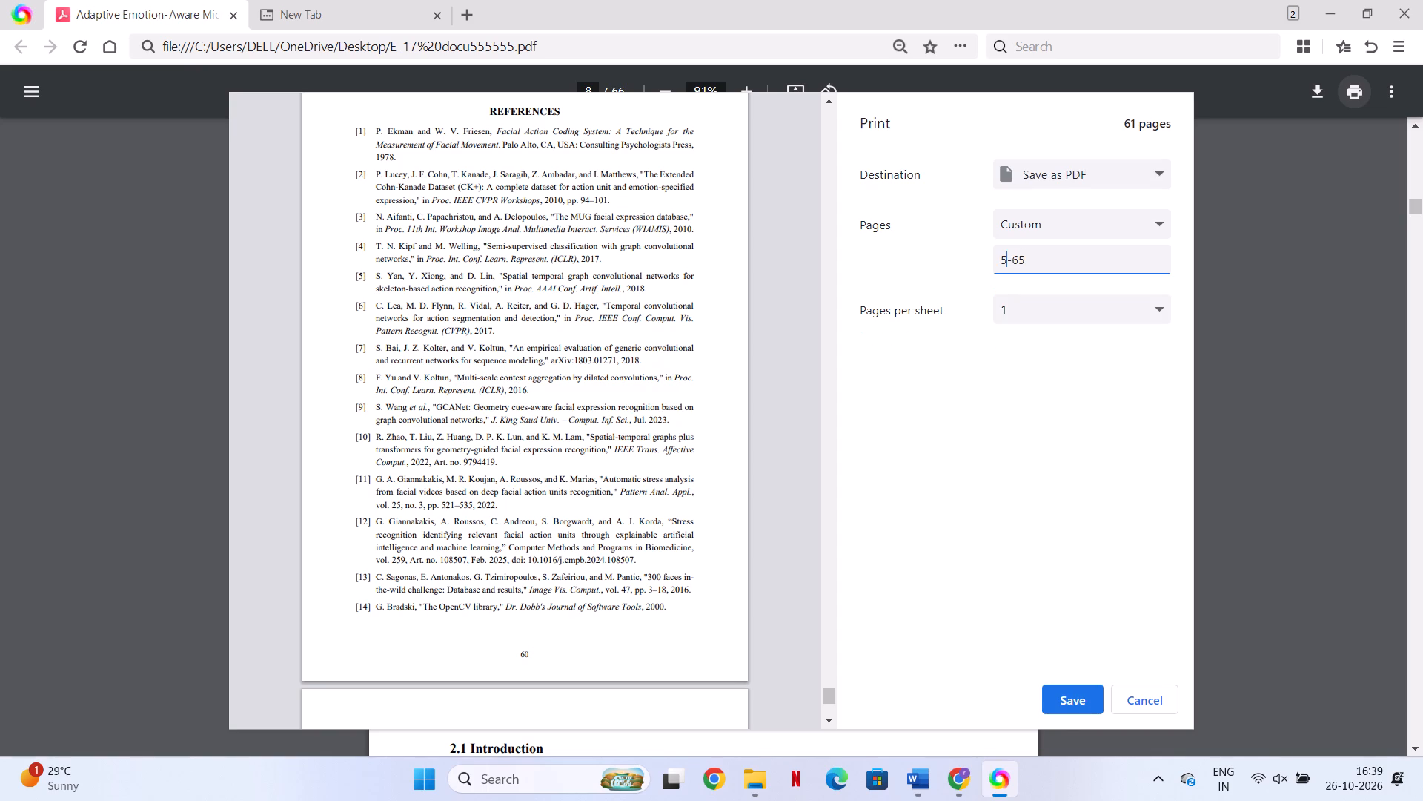
key(minus)
text(15)
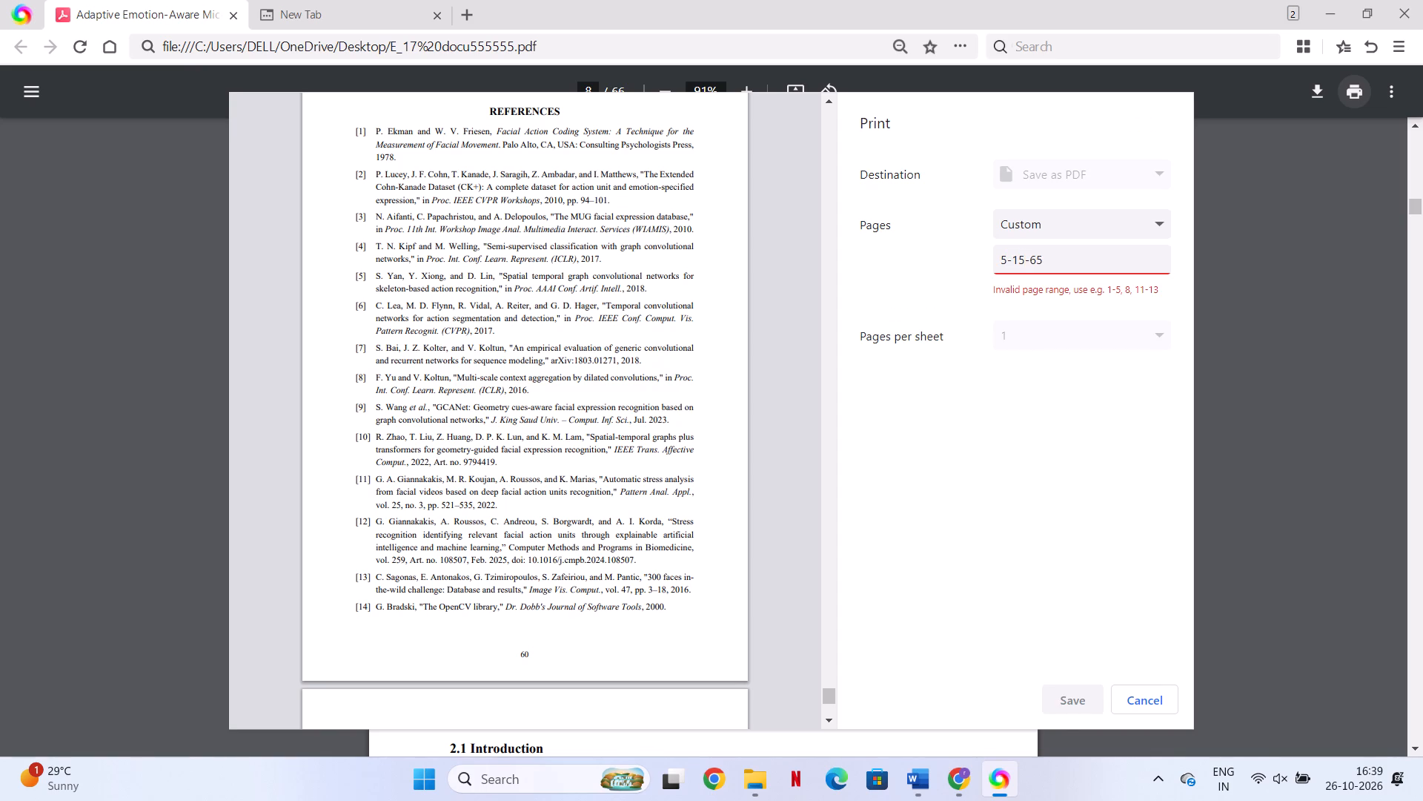
key(comma)
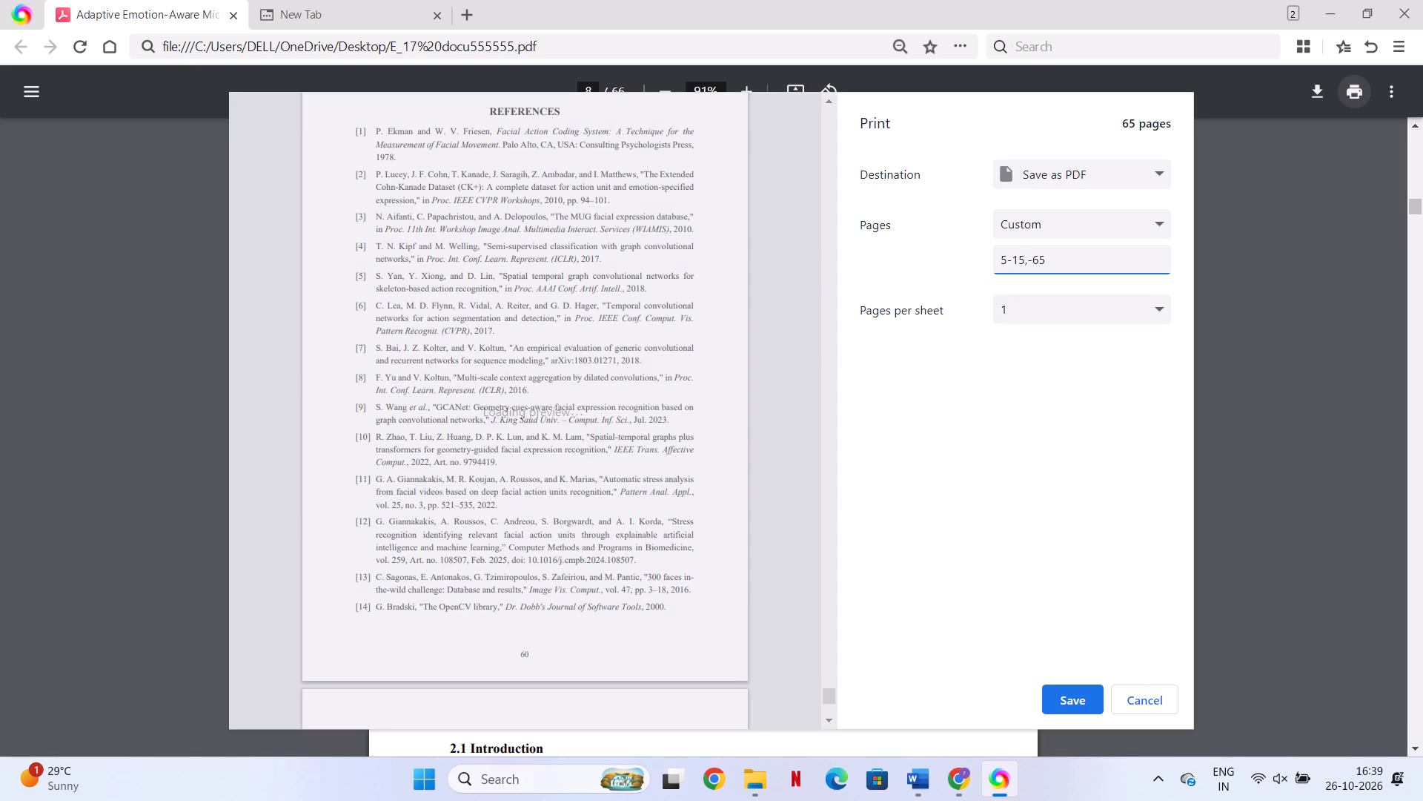
text(17)
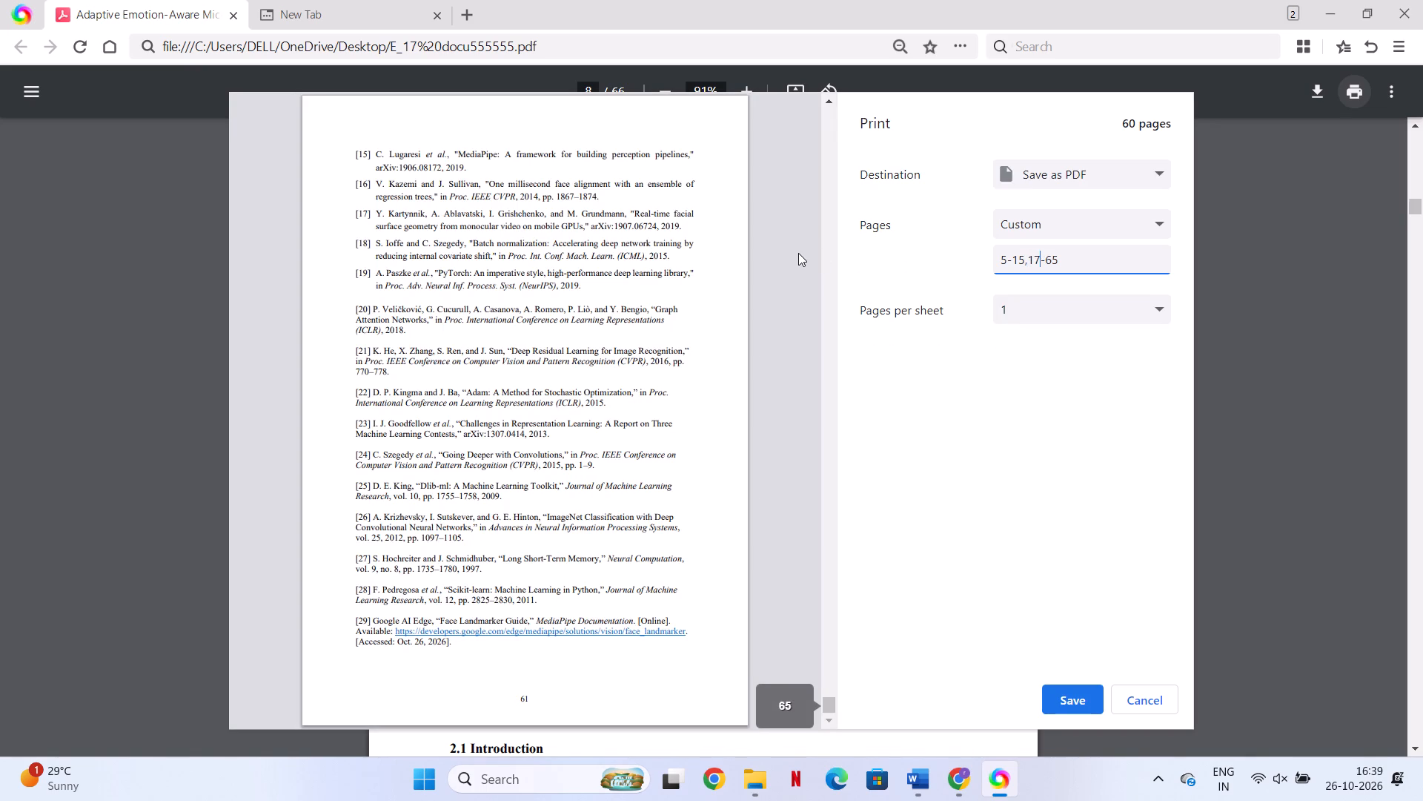
scroll(798, 253, down, 2)
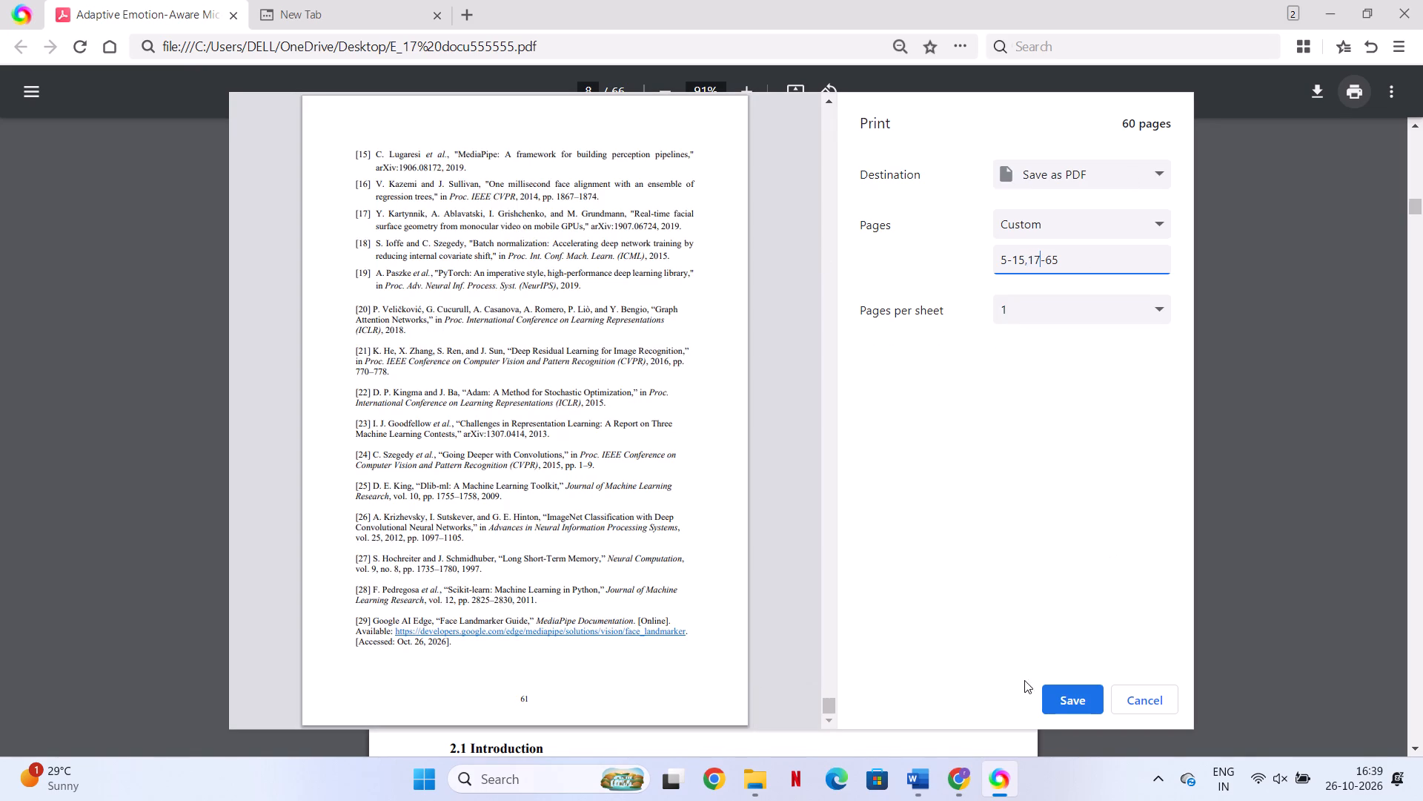
Save the selected page range as a PDF named e-17999999 in the Desktop folder.
click(1062, 691)
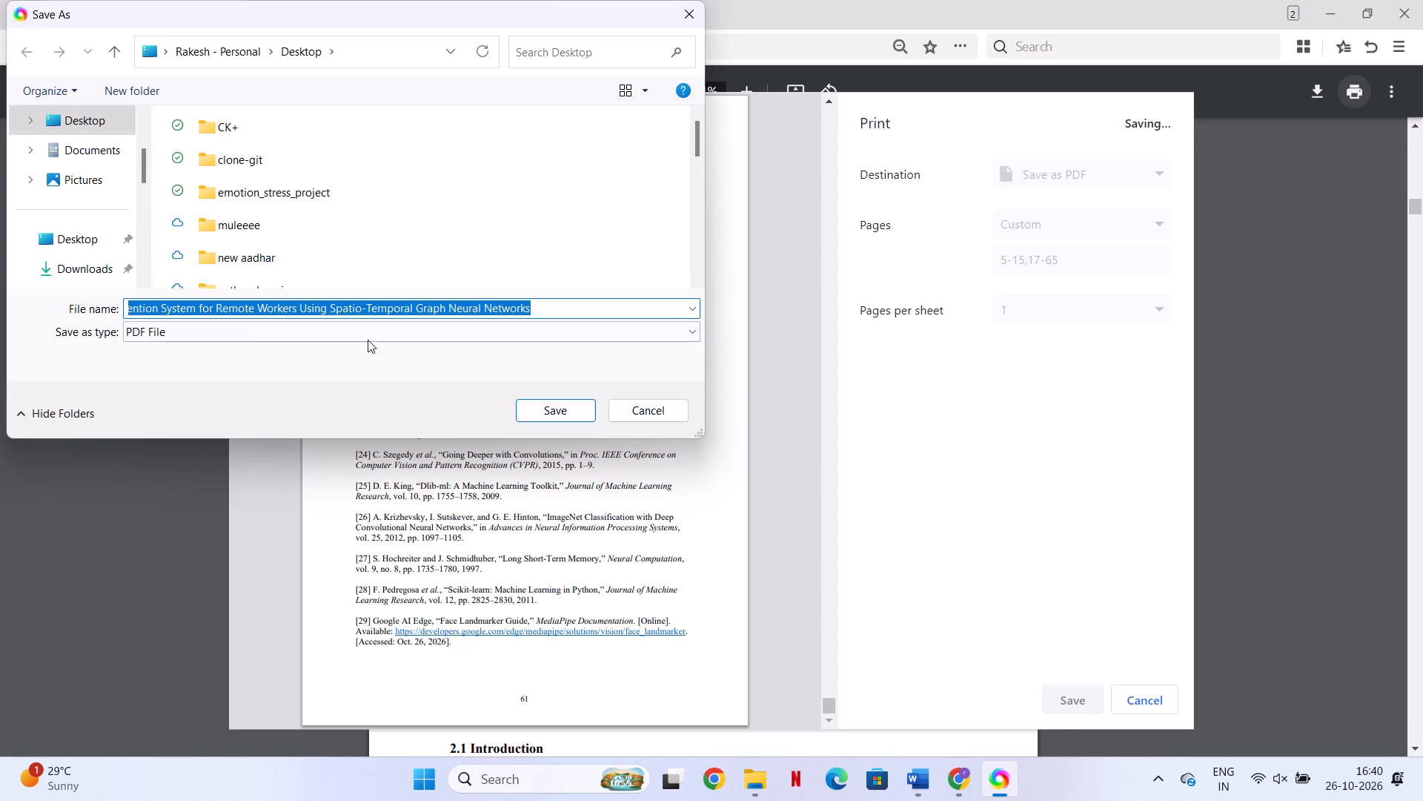
drag(564, 306, 255, 337)
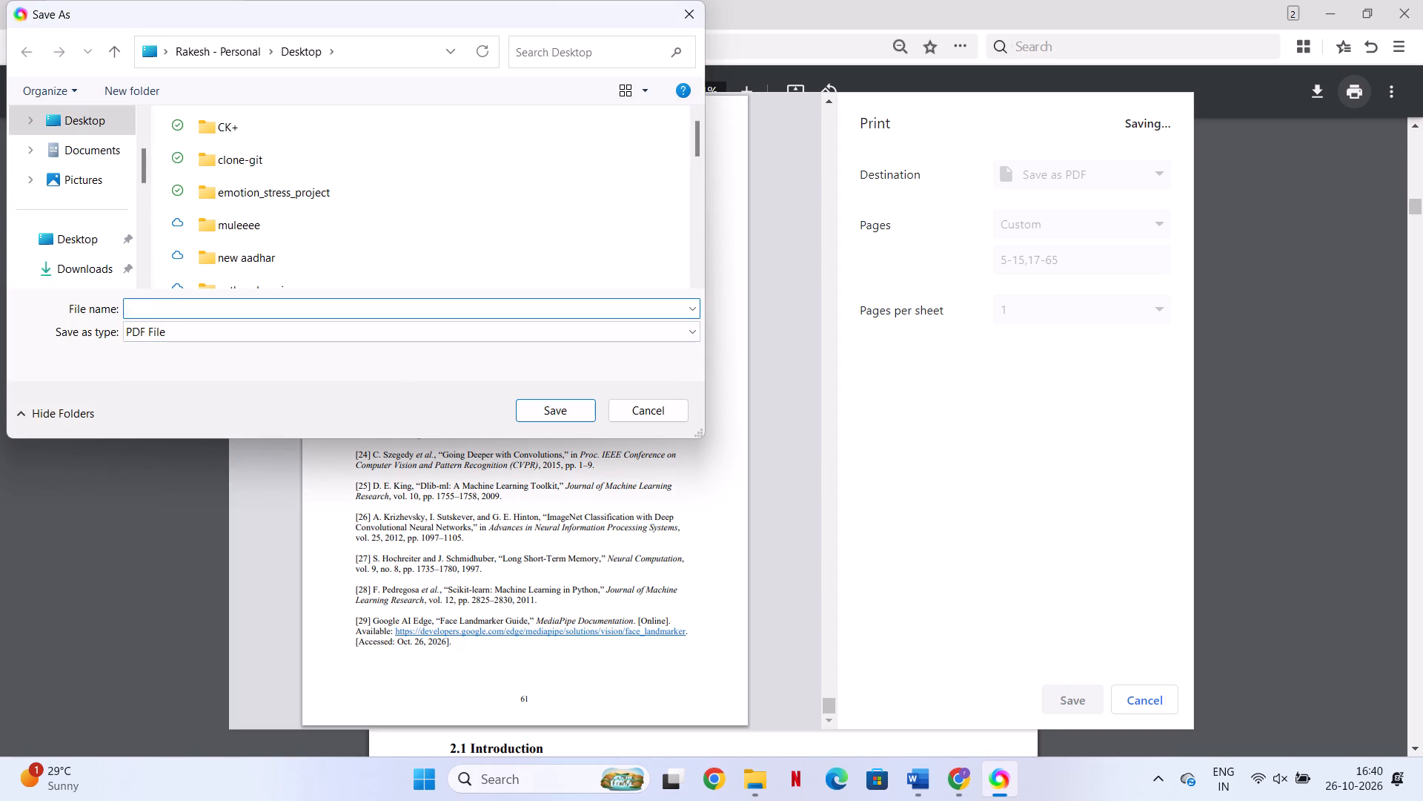
drag(255, 337, 103, 340)
key(BackSpace)
key(e)
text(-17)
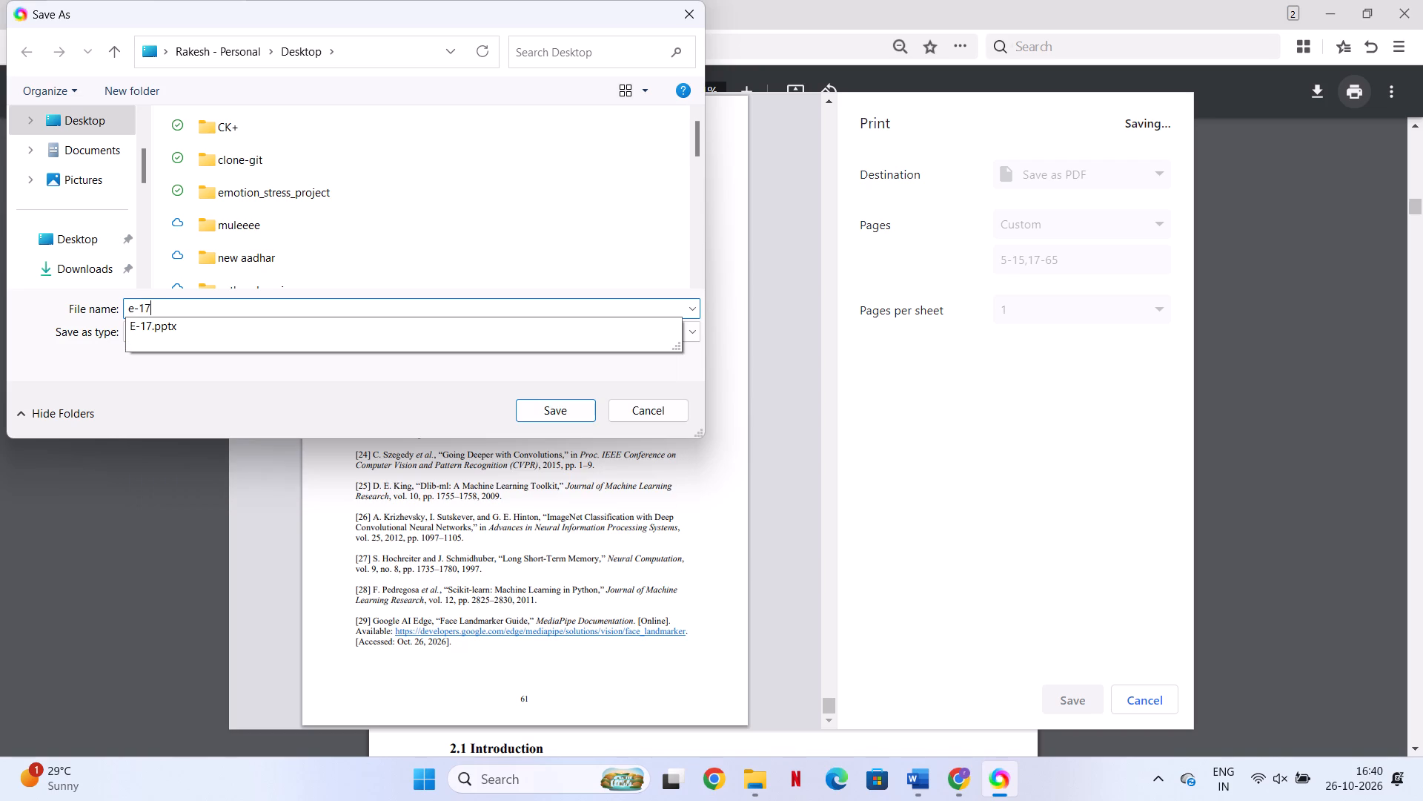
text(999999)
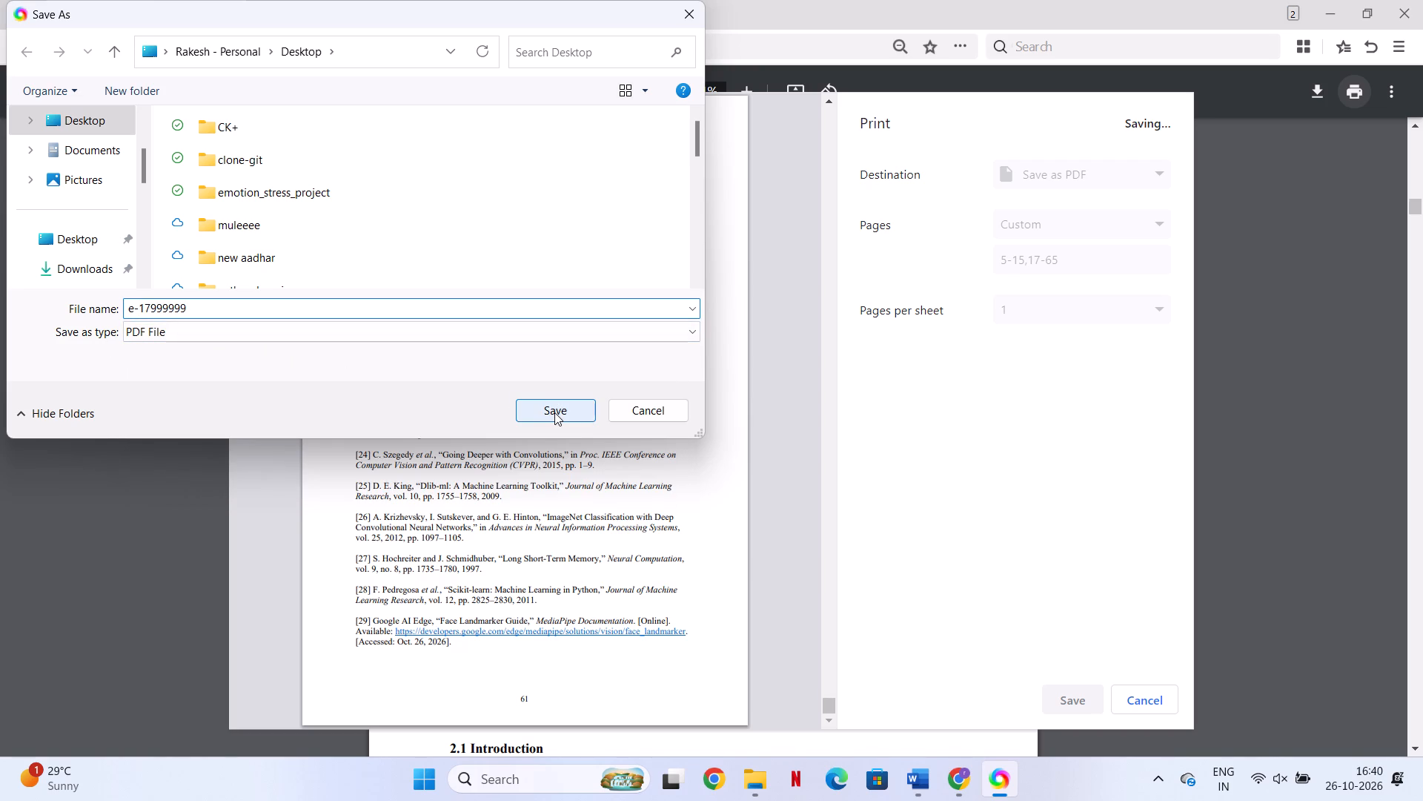
click(81, 234)
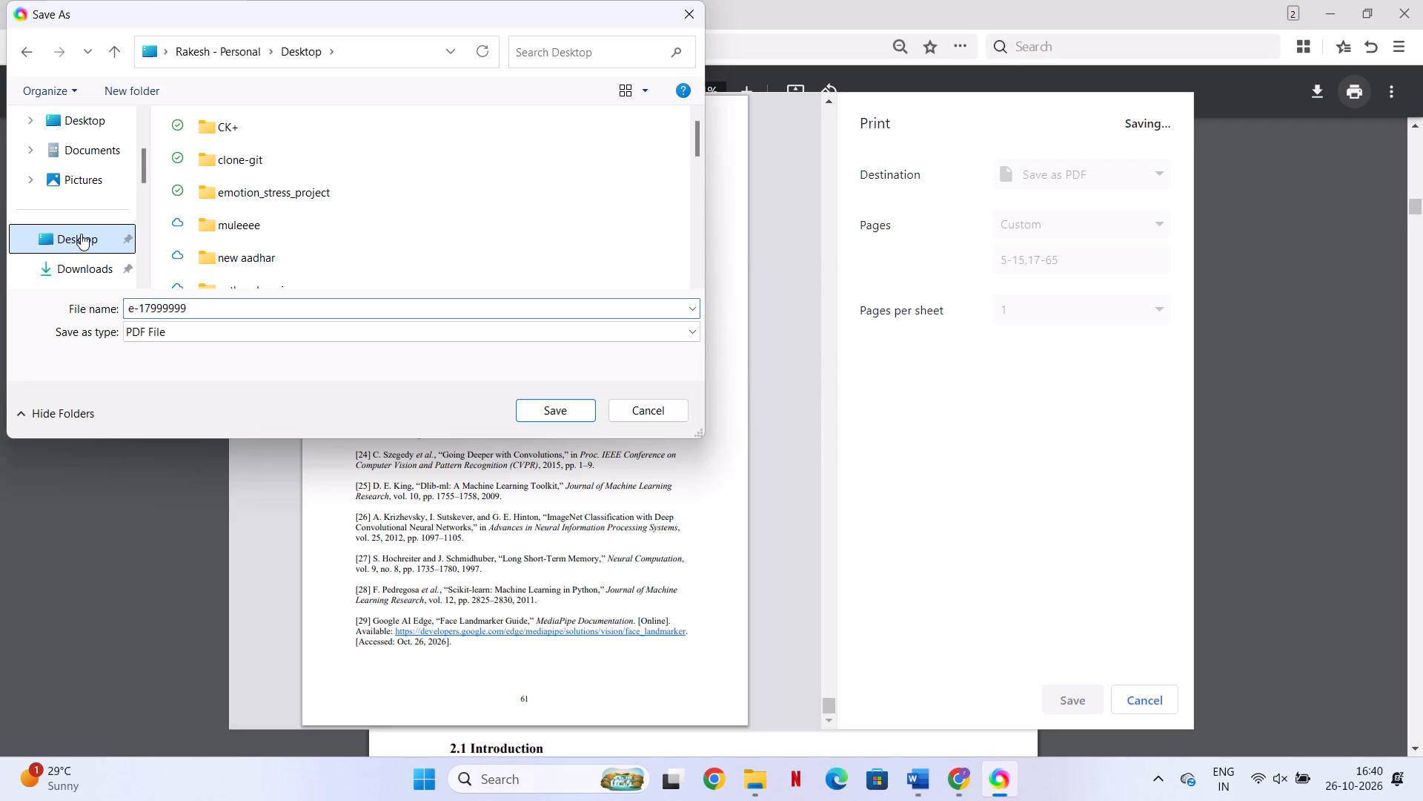
click(540, 421)
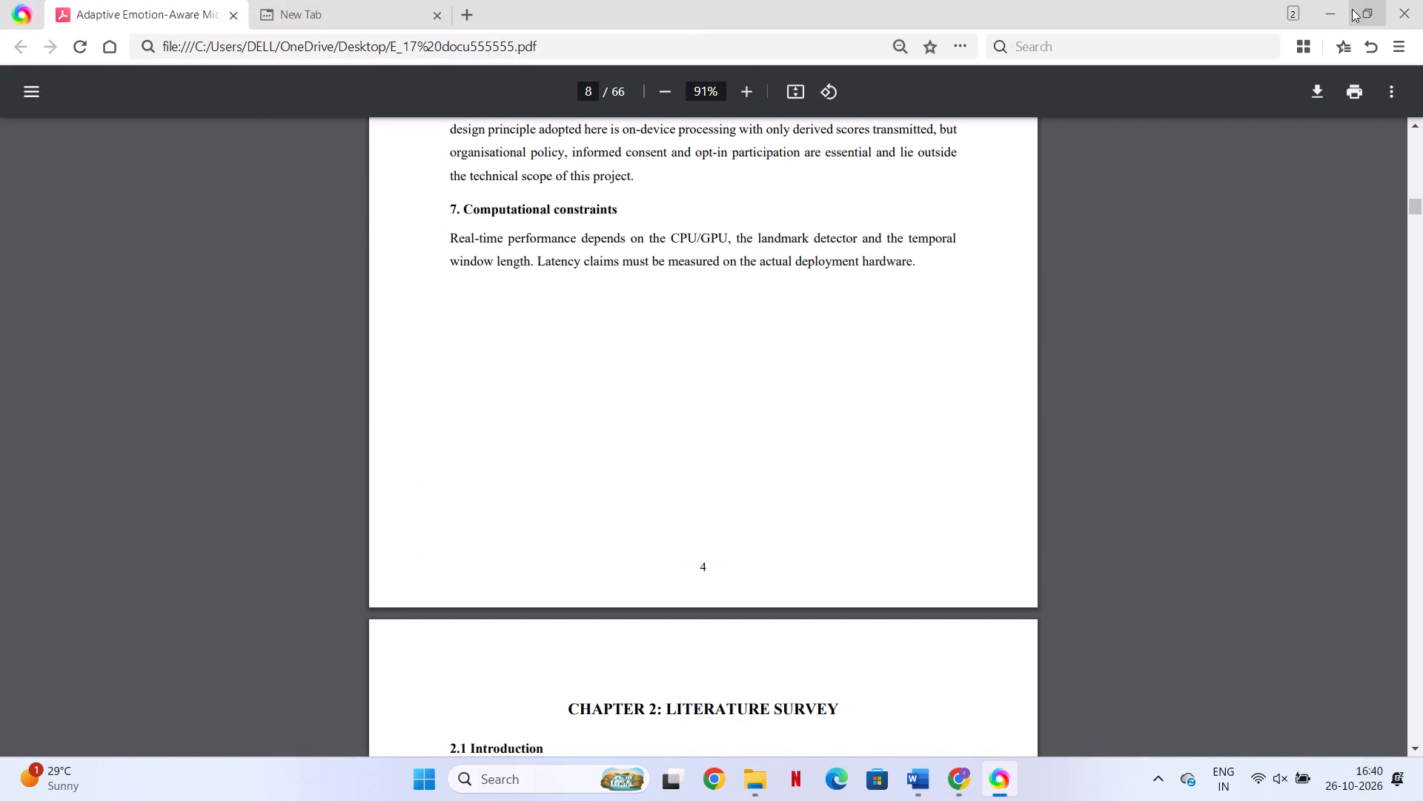
Open e-17999999 from the desktop and place it in a separate window beside the original report PDF.
click(1314, 2)
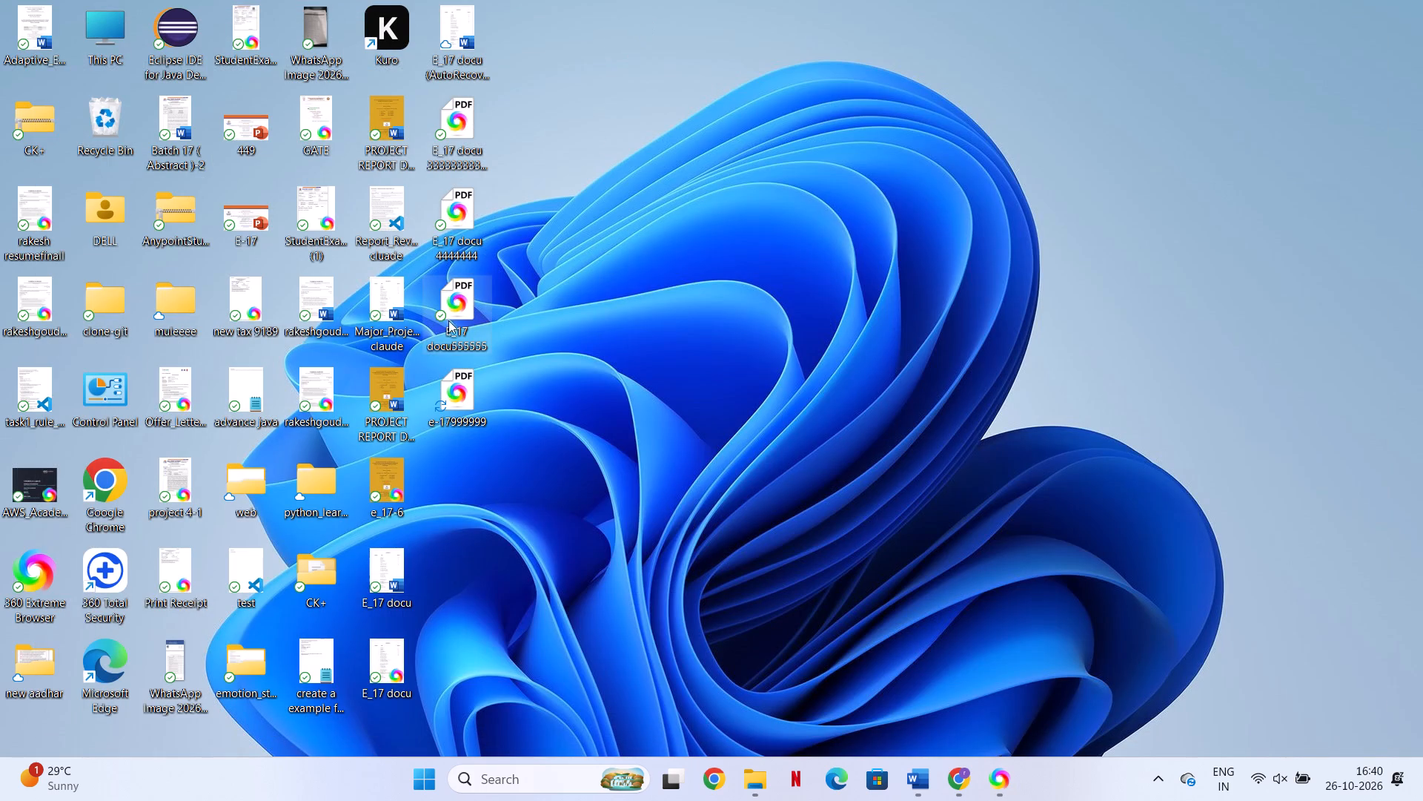
double_click(454, 380)
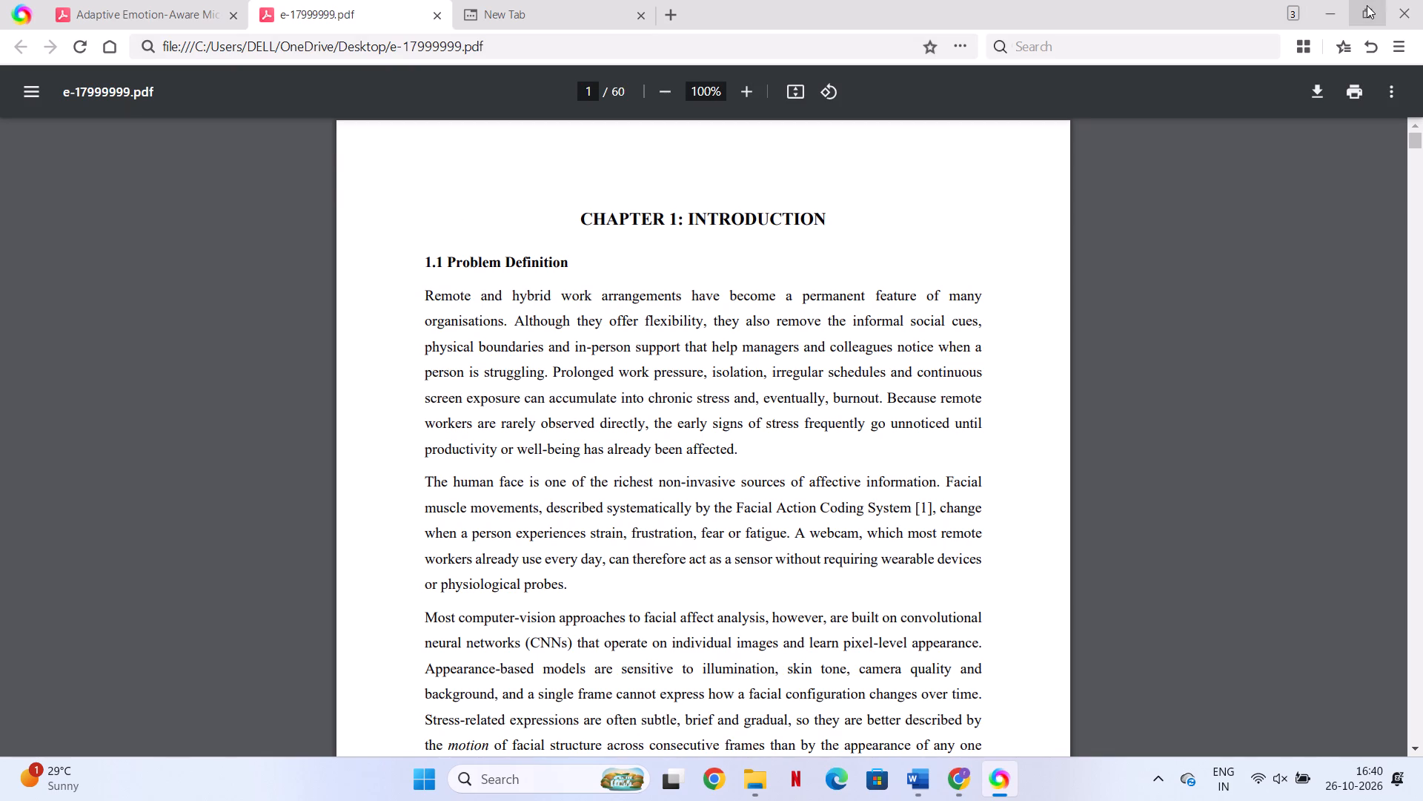
click(1367, 5)
drag(983, 19, 918, 43)
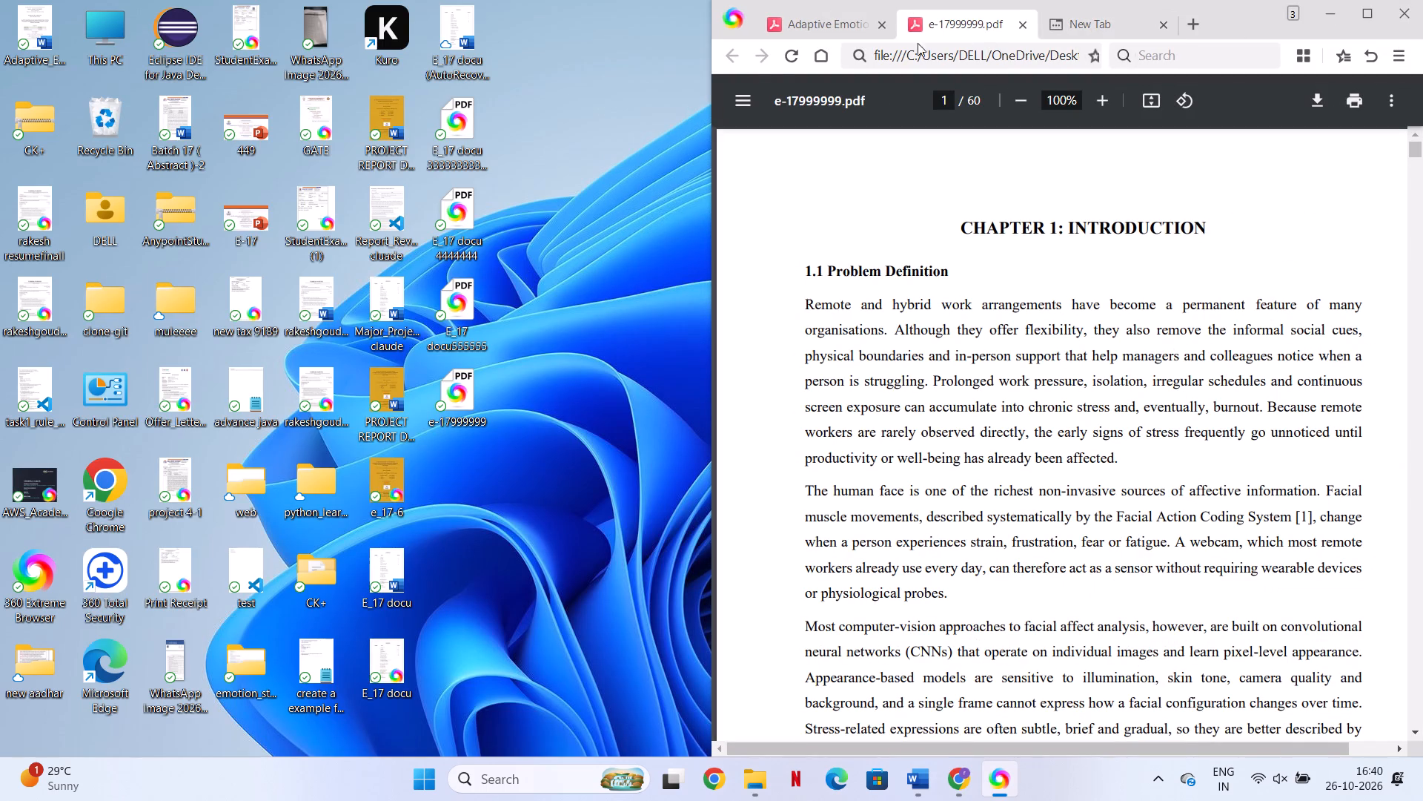
drag(918, 43, 543, 101)
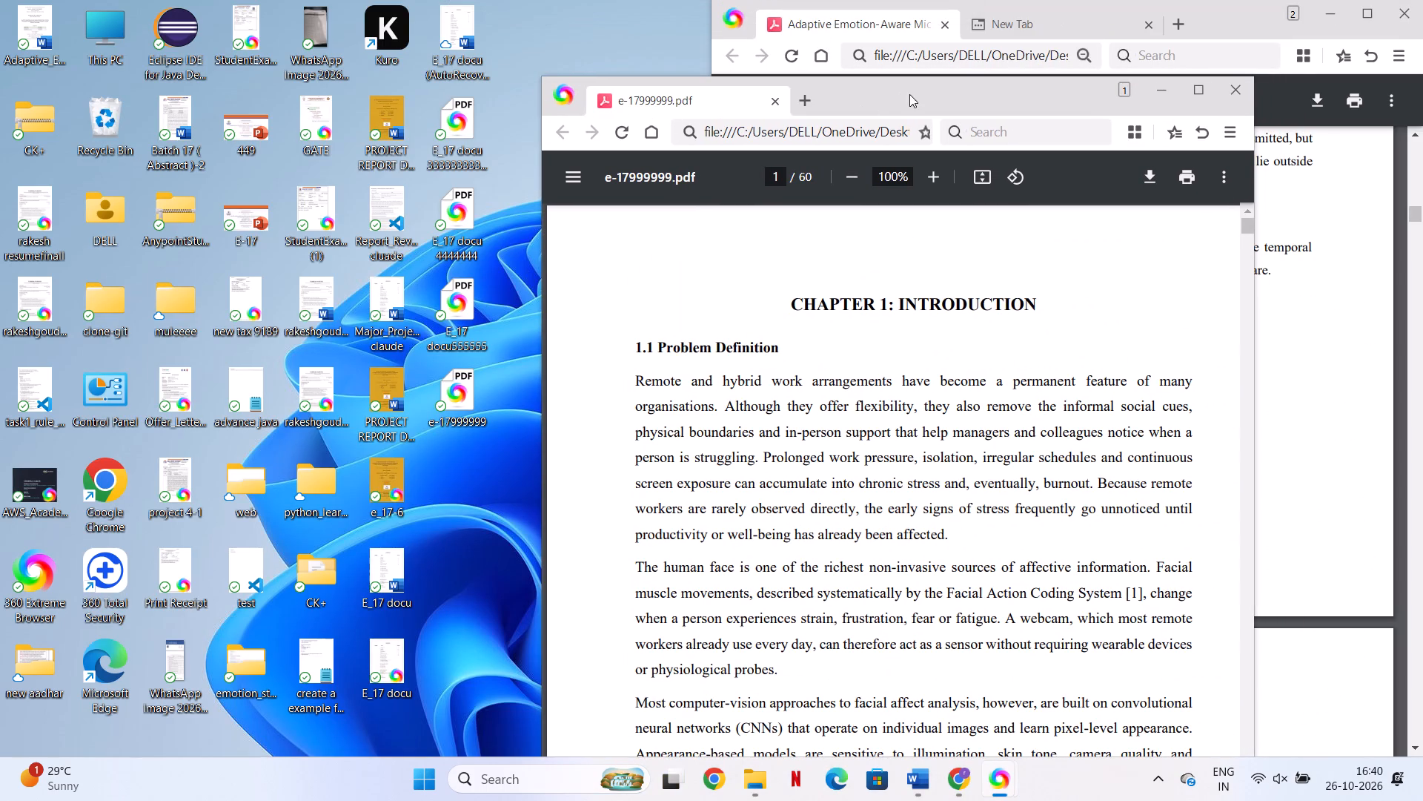
drag(909, 94, 351, 25)
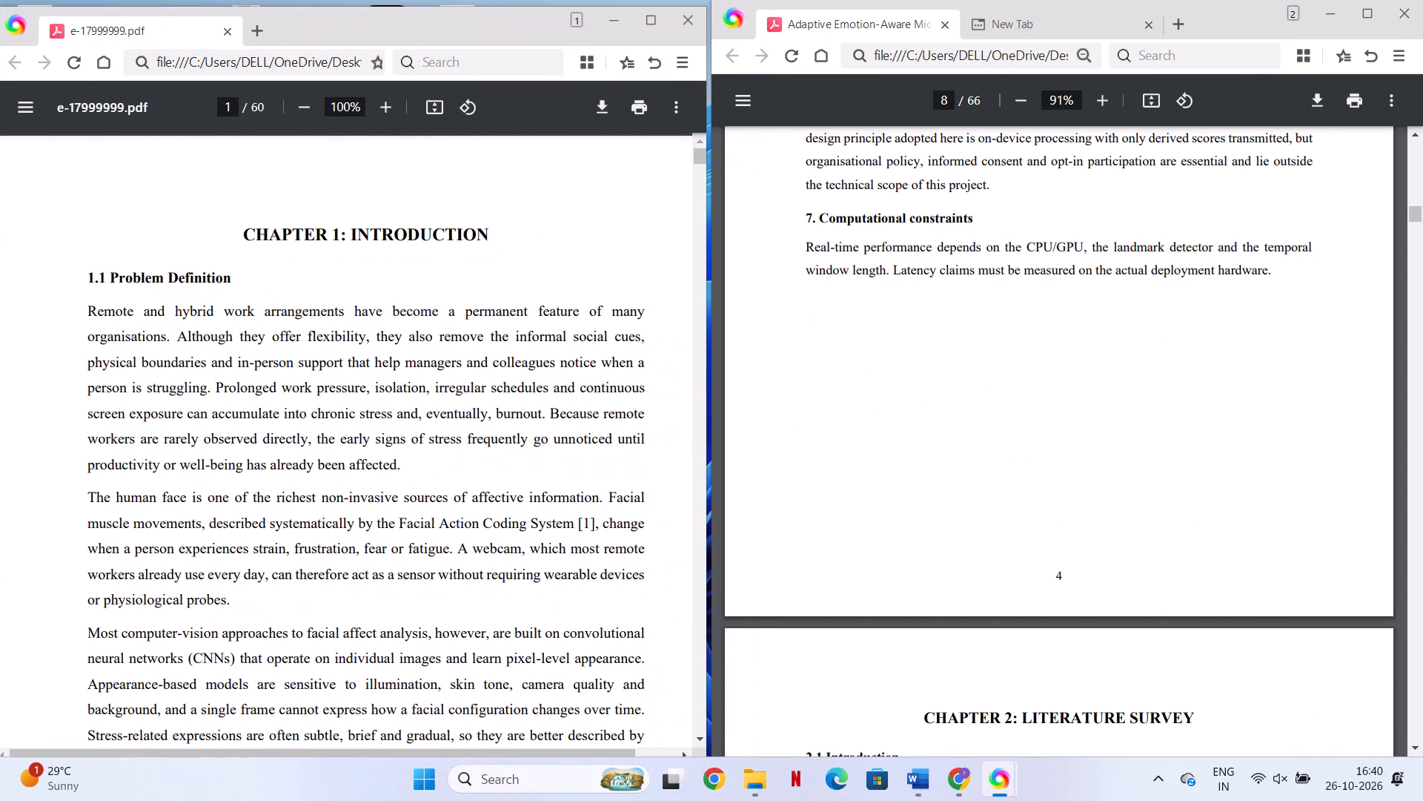
Review the pages of e-17999999 from Chapter 1 to the workflow diagram in Chapter 3, checking page numbering and layout.
scroll(439, 318, down, 20)
scroll(439, 318, down, 5)
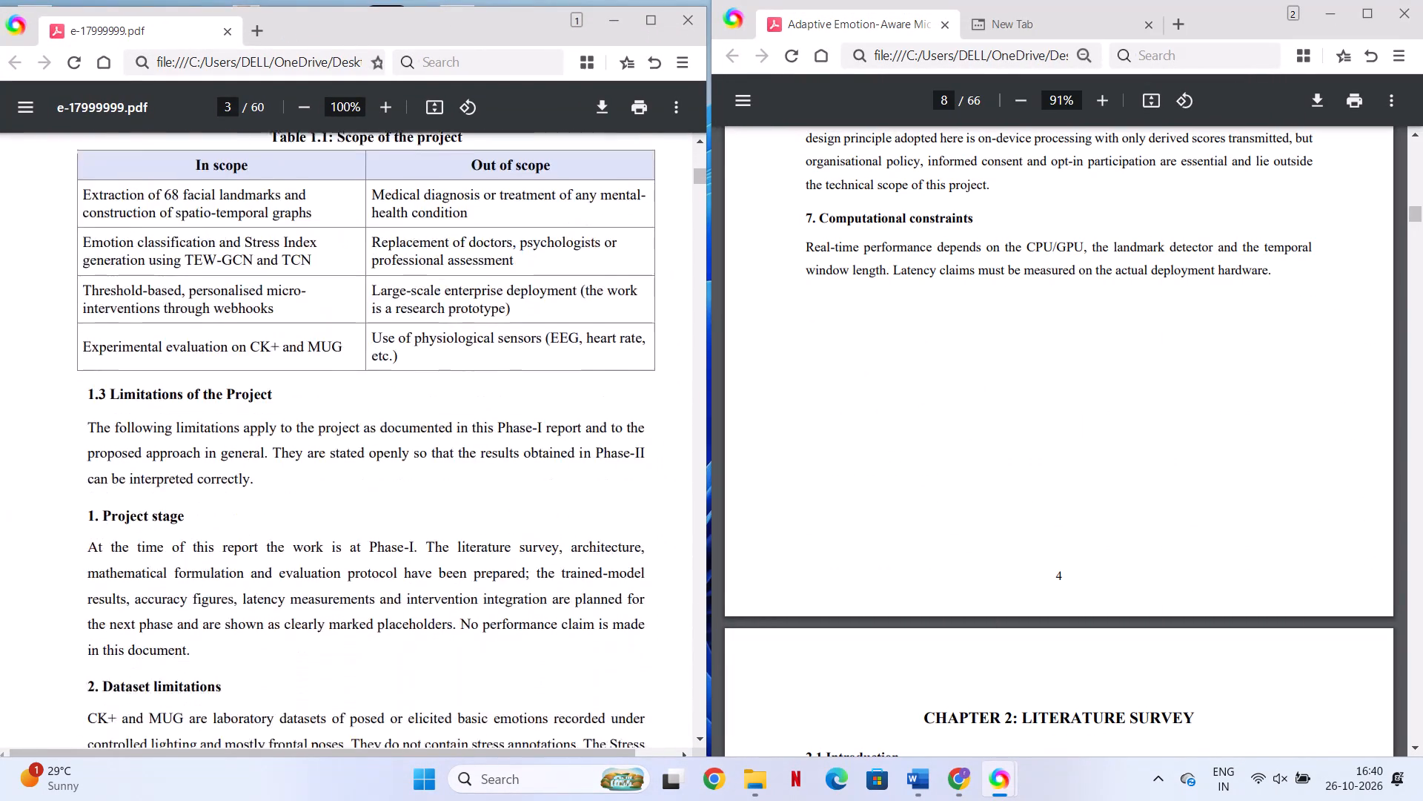
scroll(439, 318, down, 12)
scroll(439, 318, up, 1)
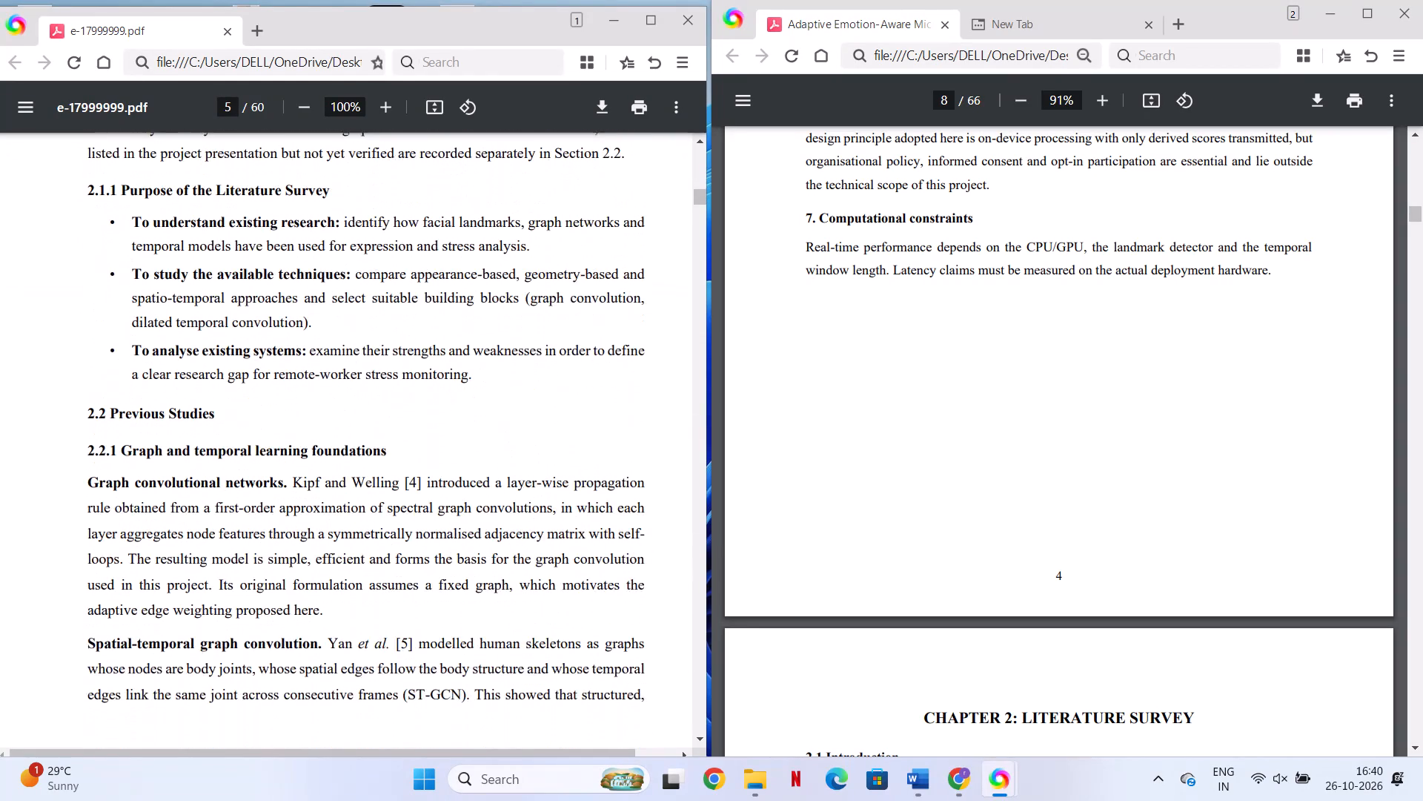
scroll(439, 318, up, 8)
scroll(439, 318, down, 7)
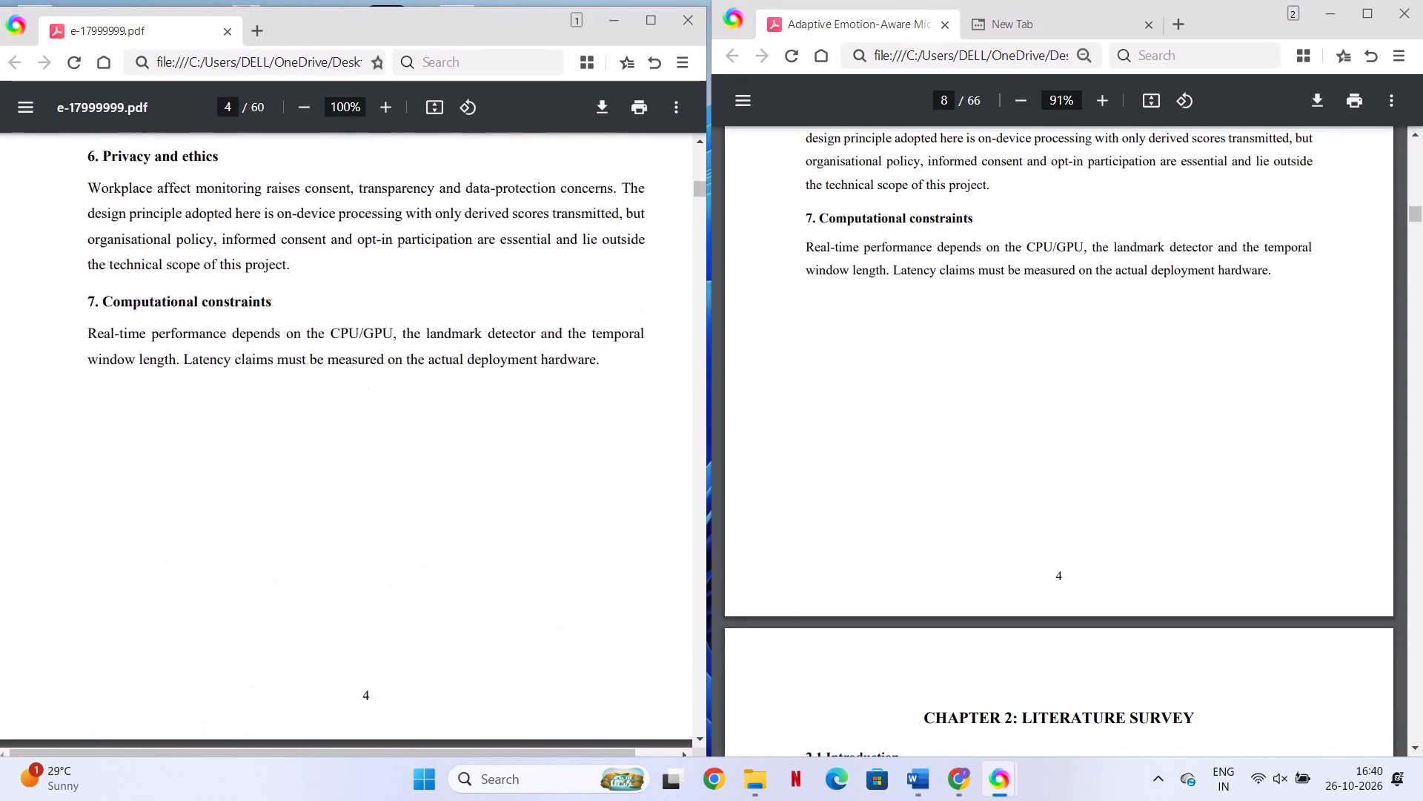
scroll(439, 318, down, 17)
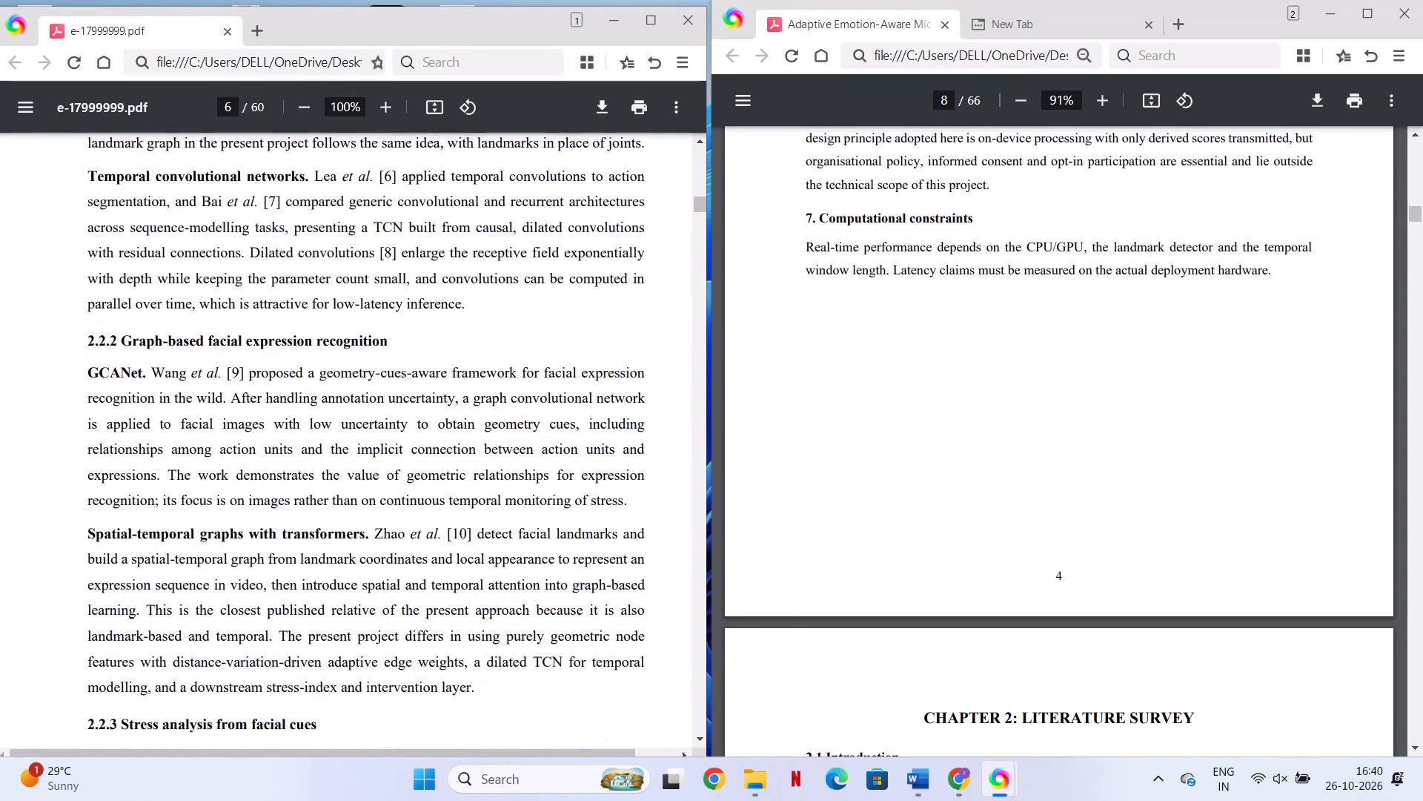
scroll(439, 318, down, 12)
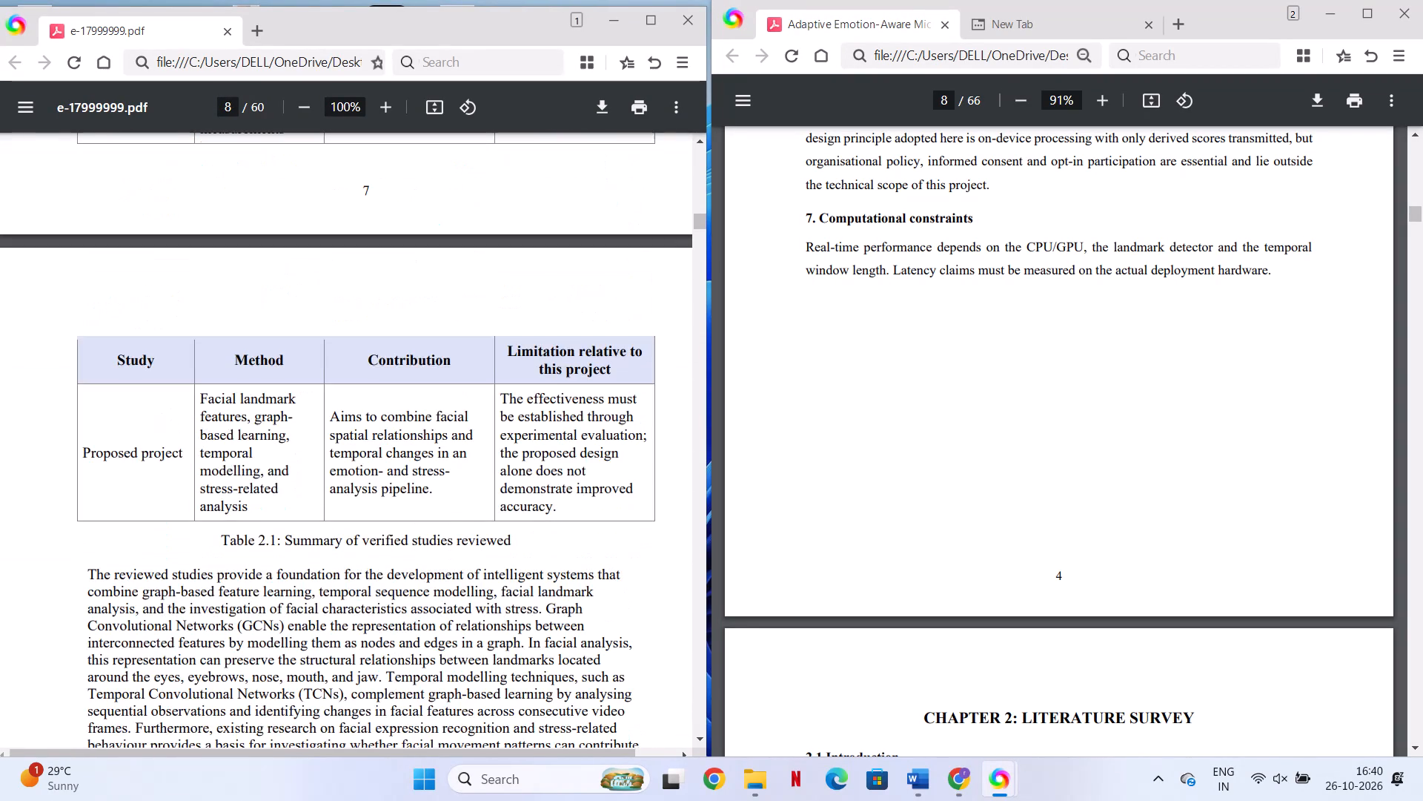
scroll(439, 318, down, 15)
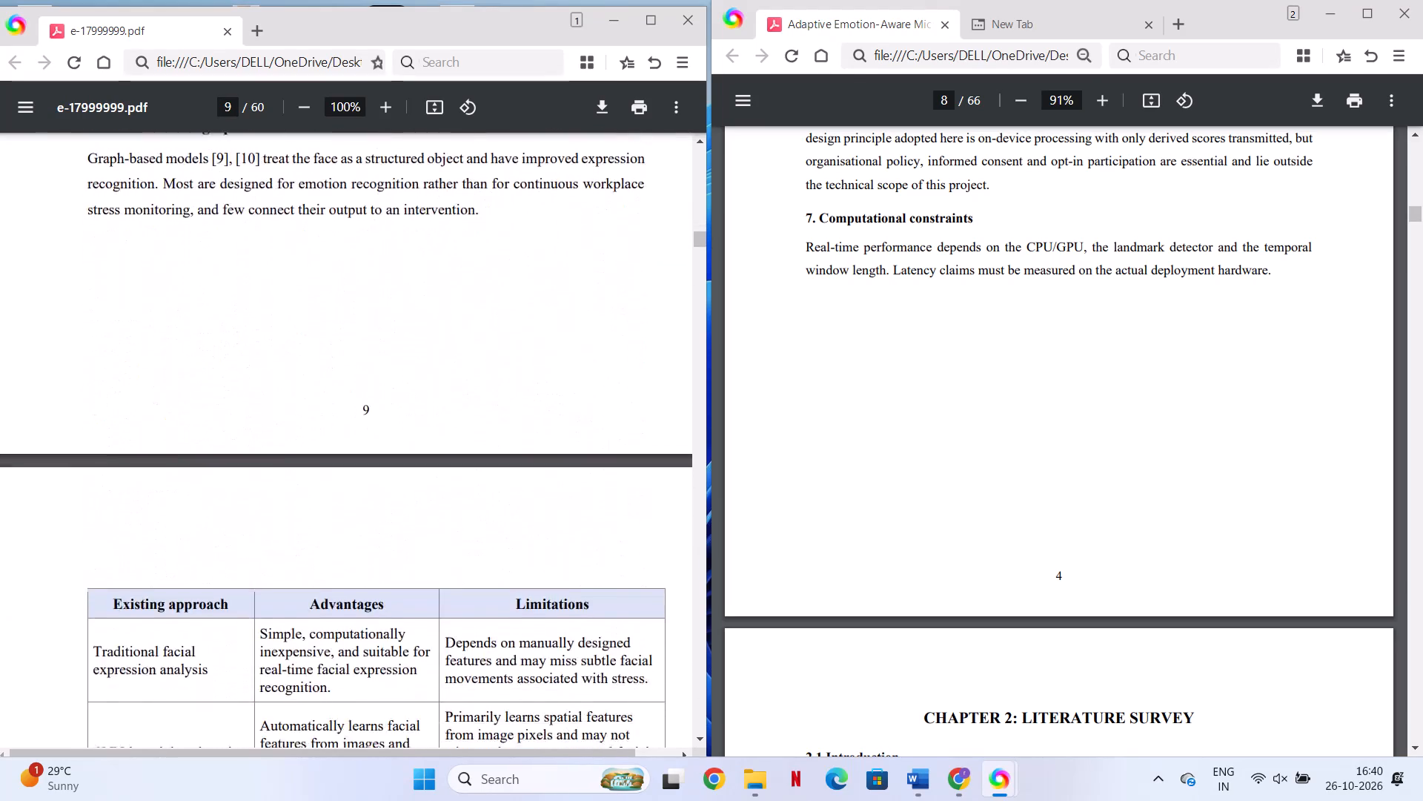
scroll(439, 318, down, 11)
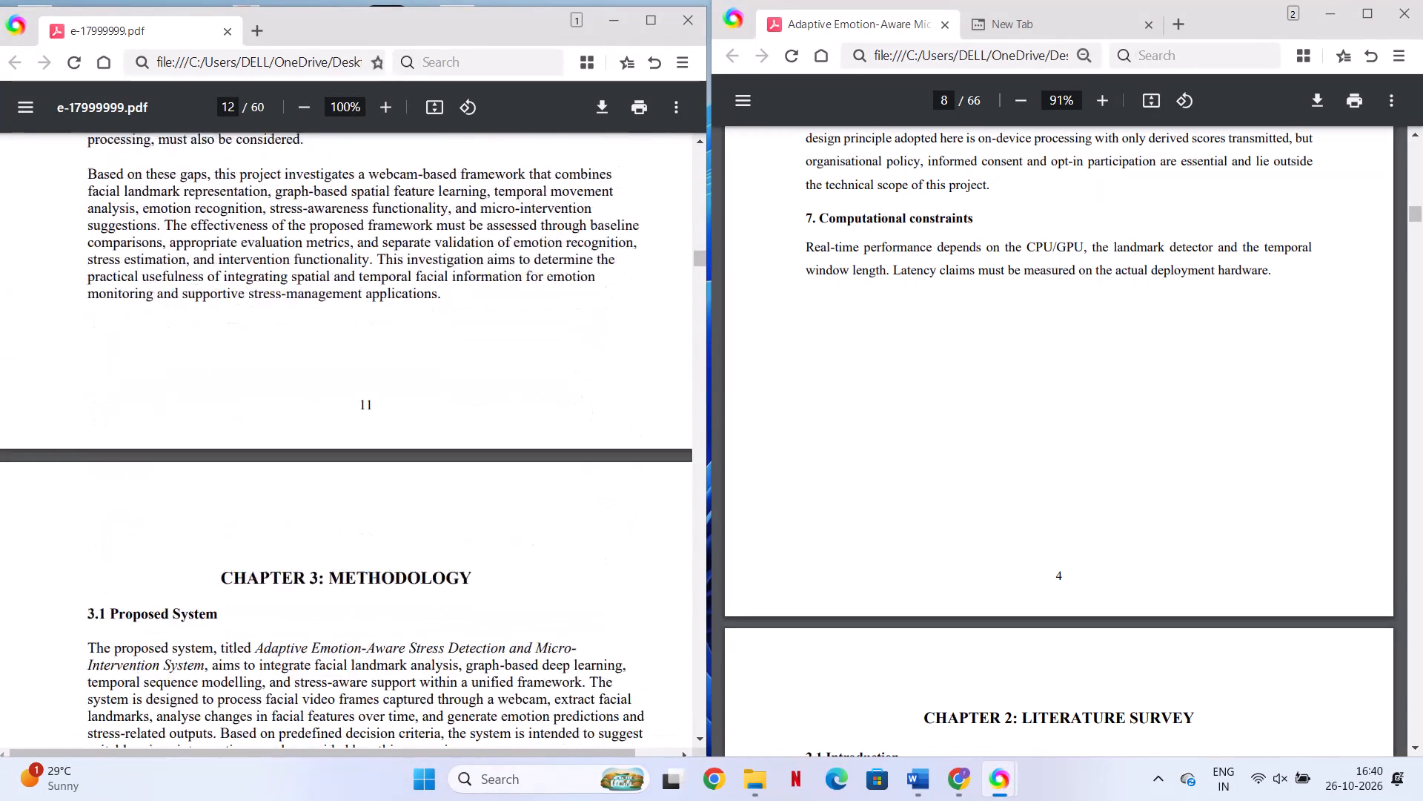
scroll(439, 318, down, 11)
scroll(439, 318, up, 1)
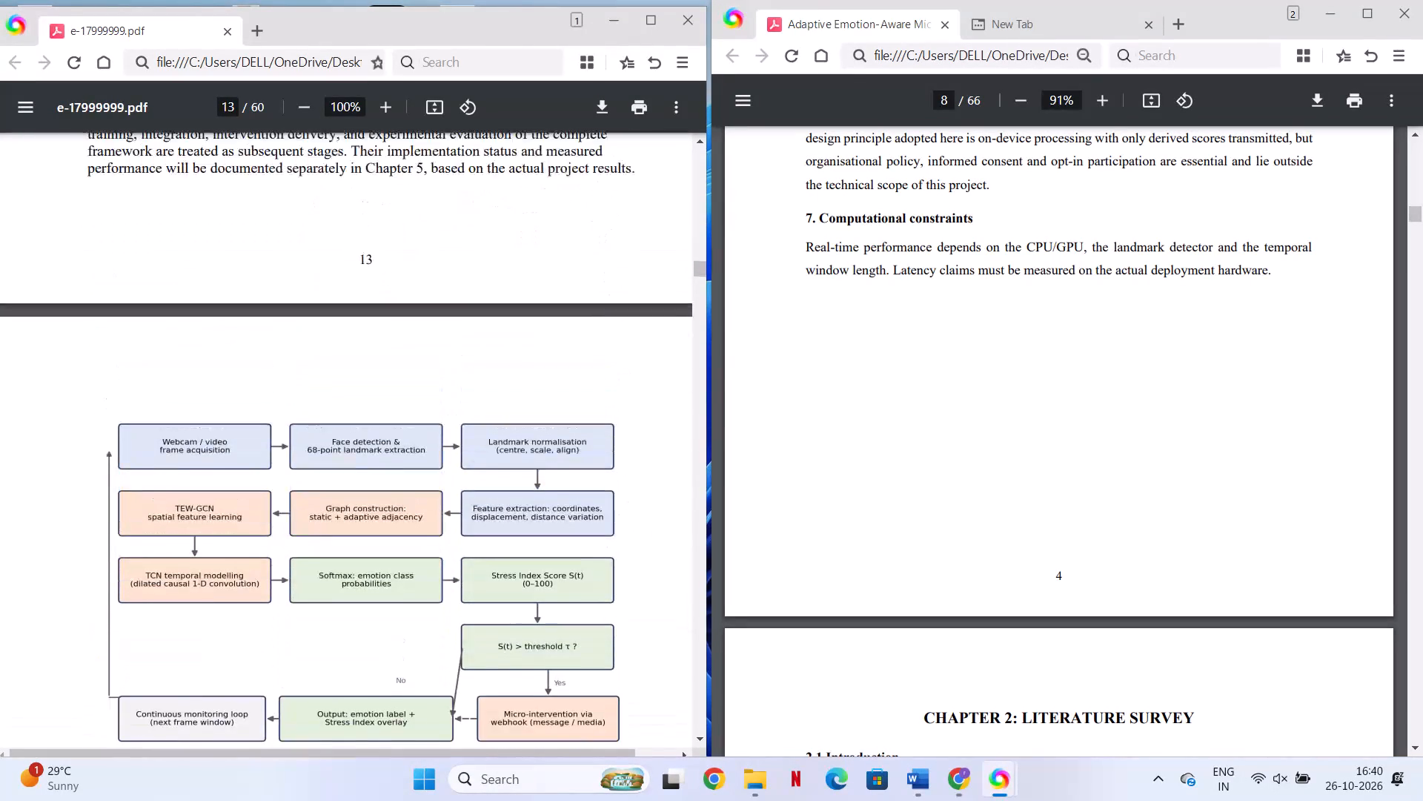
scroll(439, 318, up, 2)
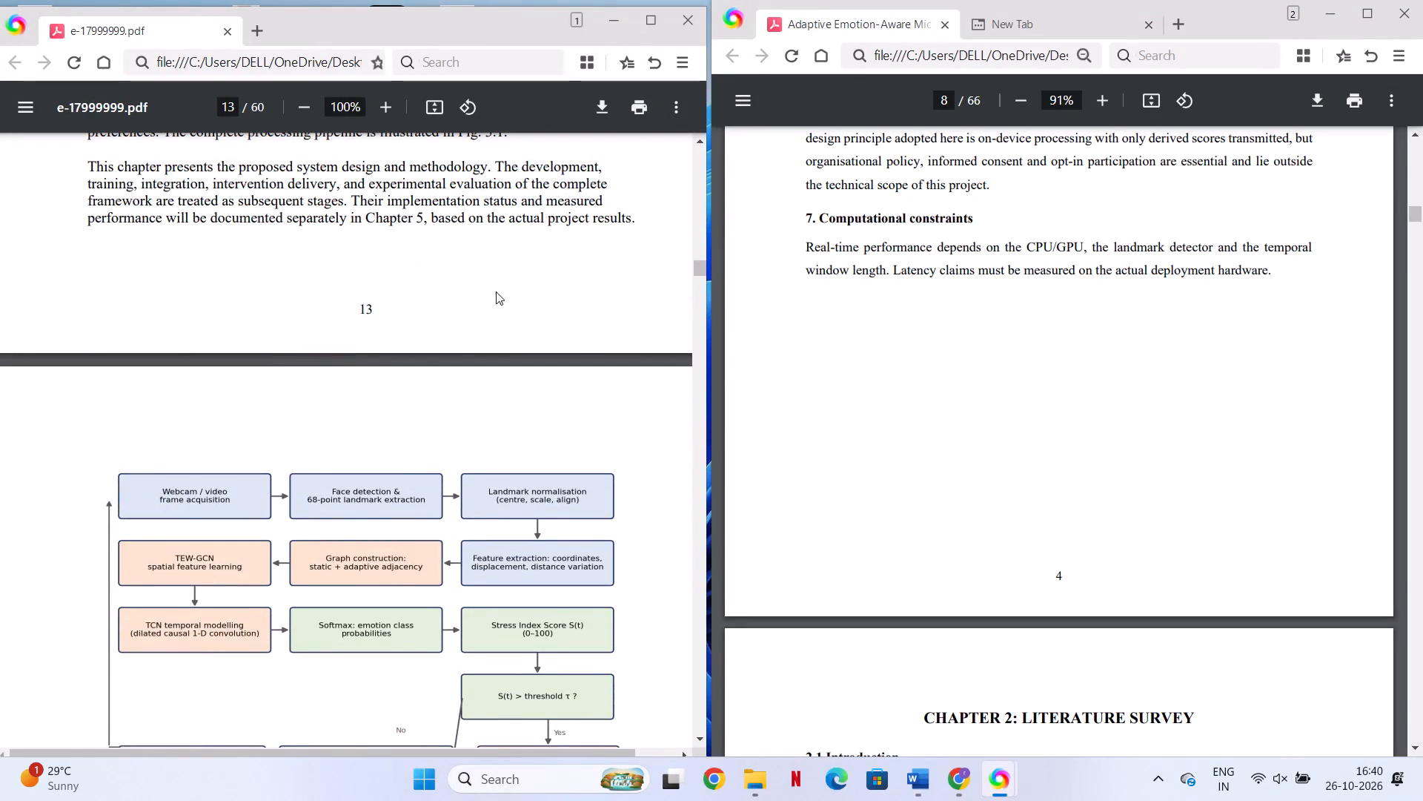
Close the e-17999999 window and the original report PDF window.
click(694, 24)
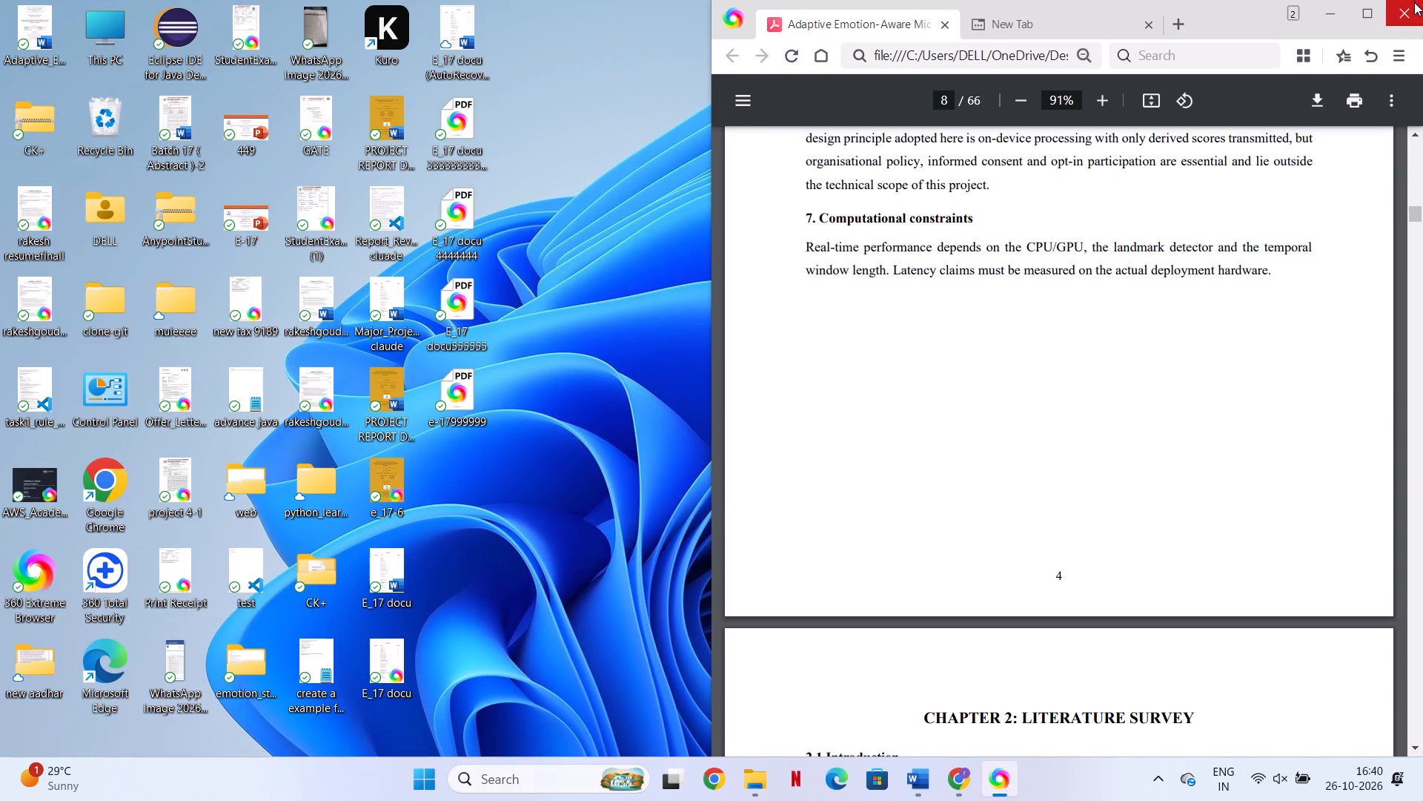
click(1413, 8)
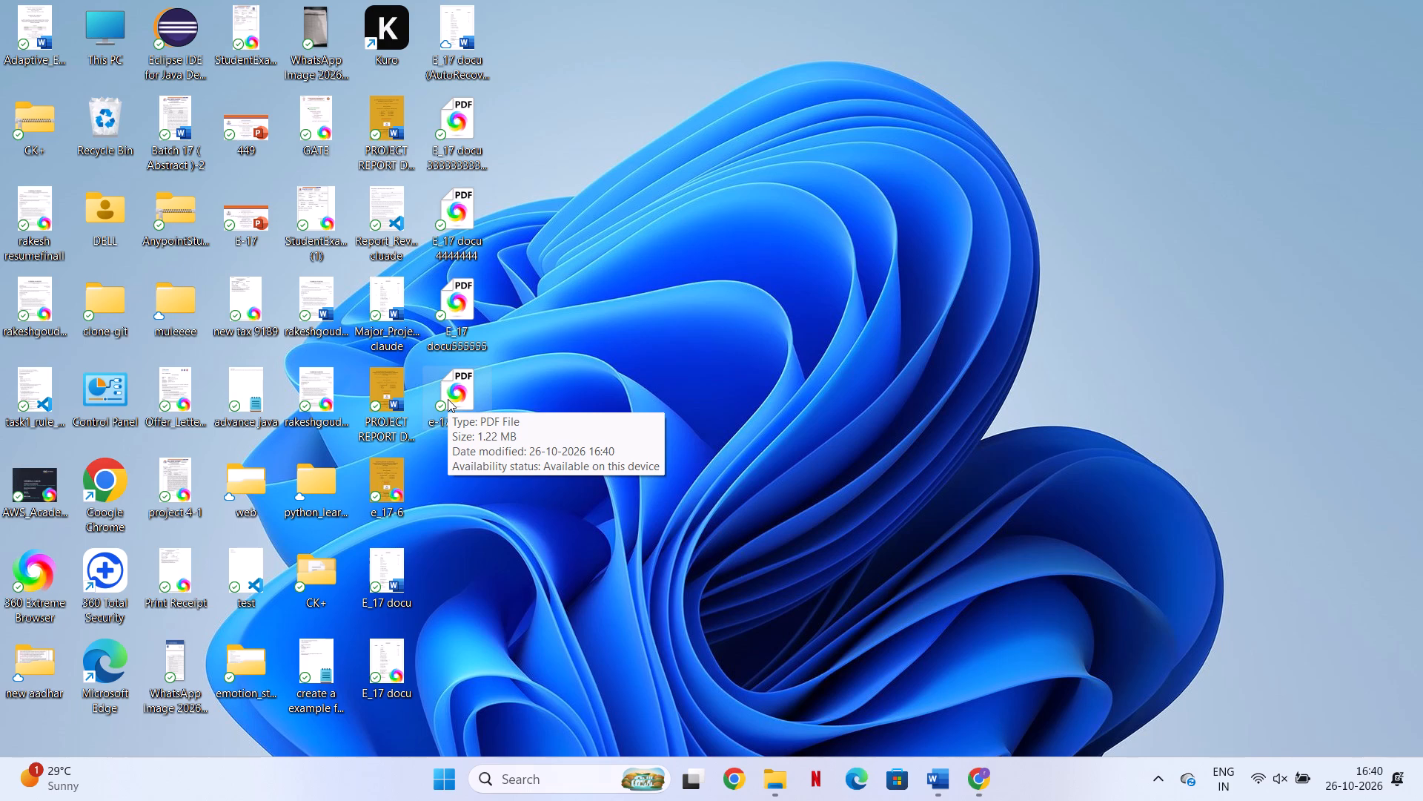
Switch to the report in Word, maximize its window, and bring up the locations for opening another file.
click(932, 783)
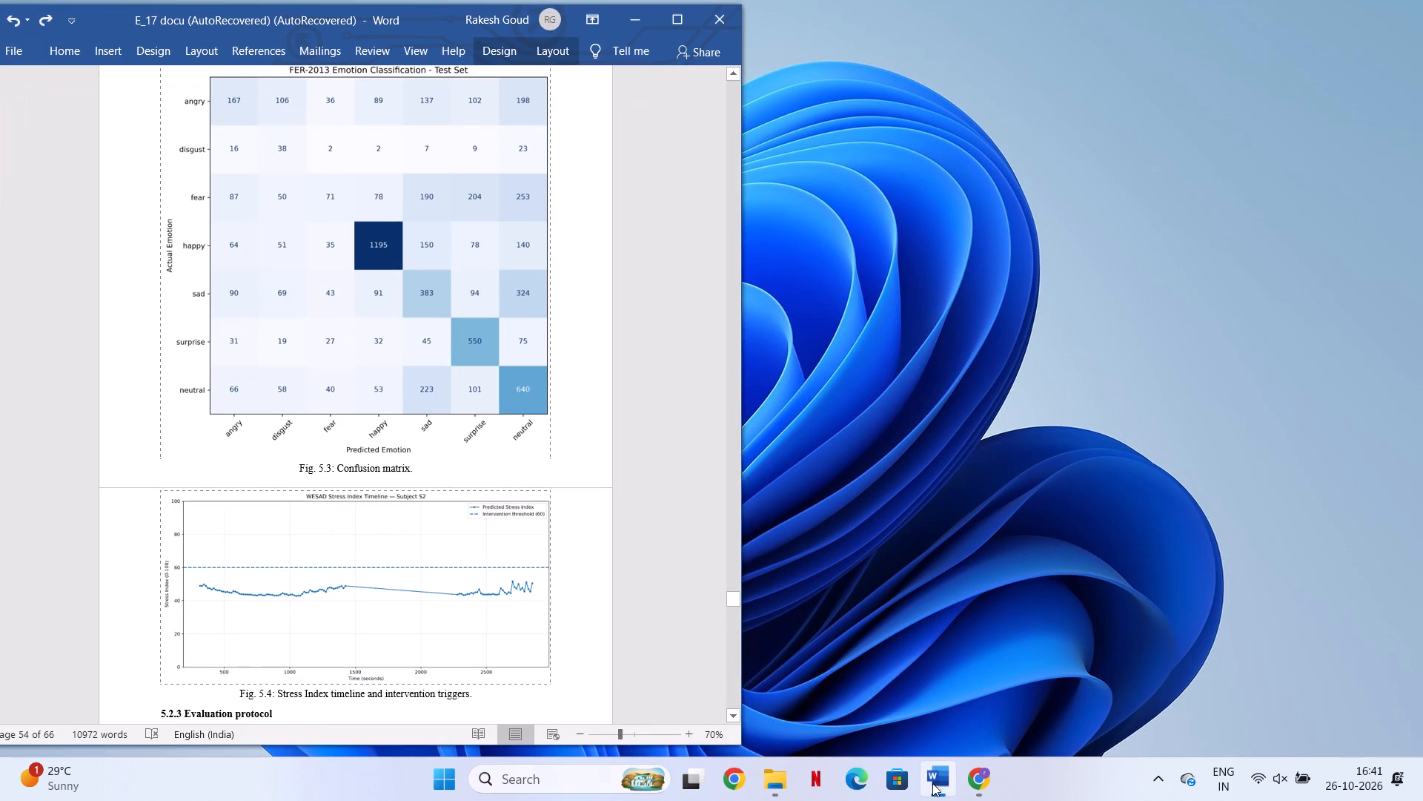
click(682, 19)
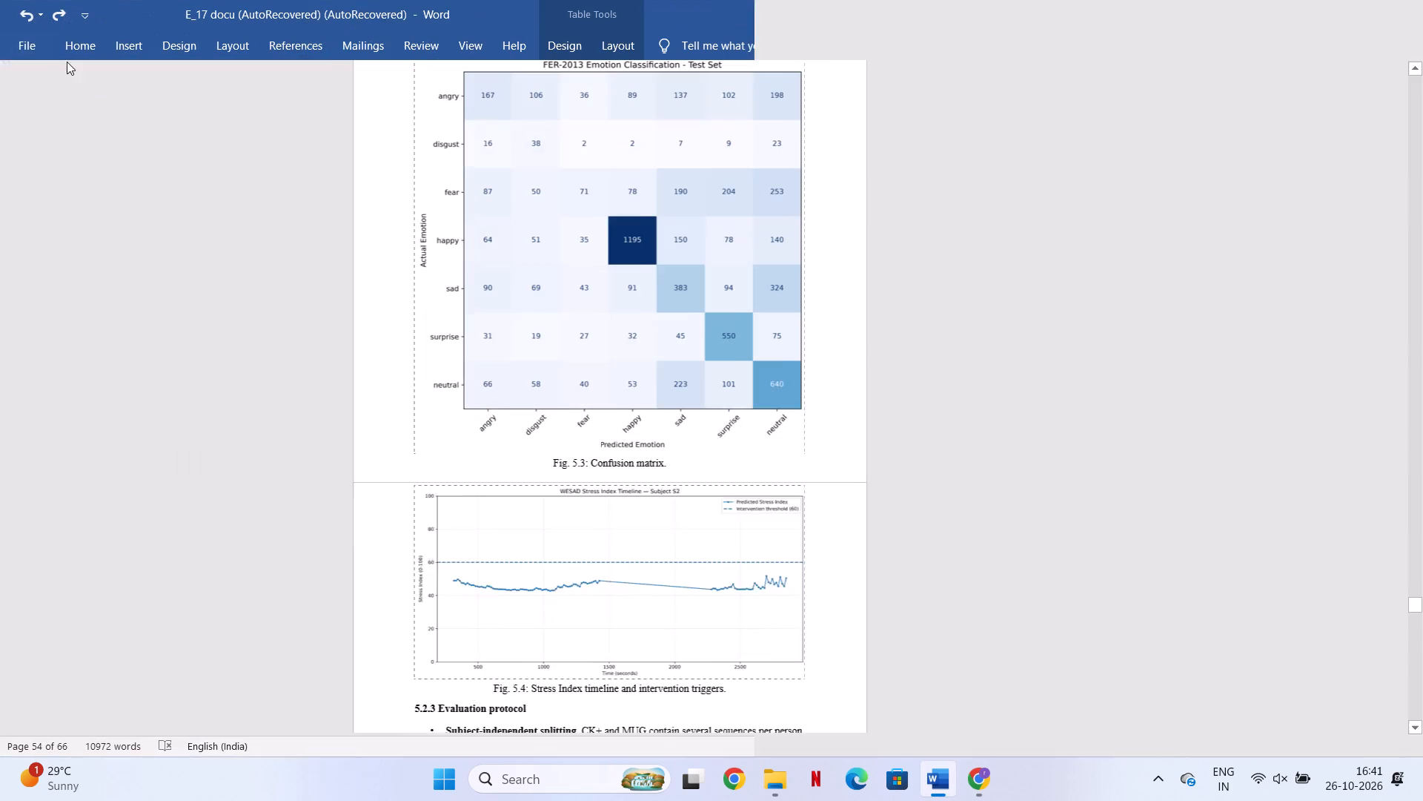
click(36, 51)
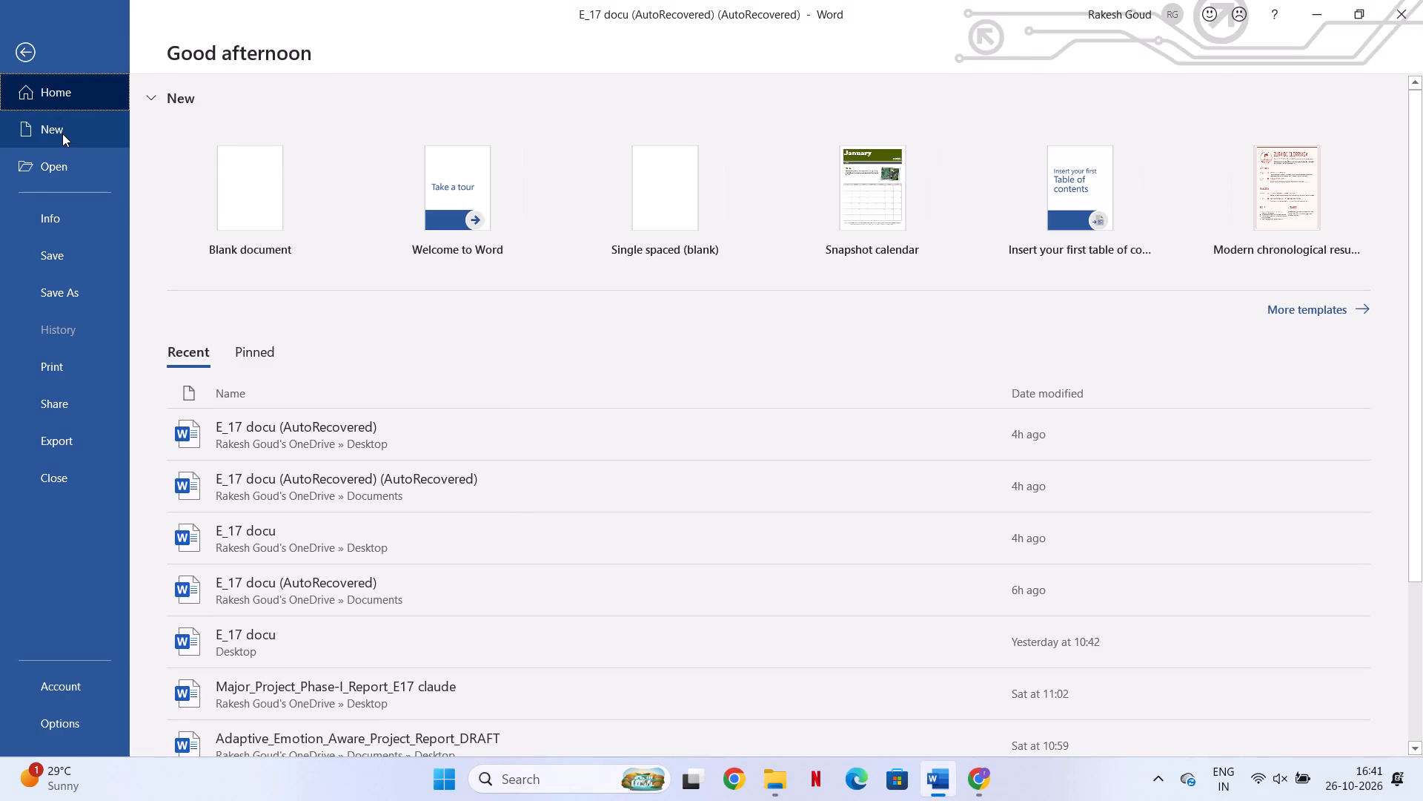
click(62, 160)
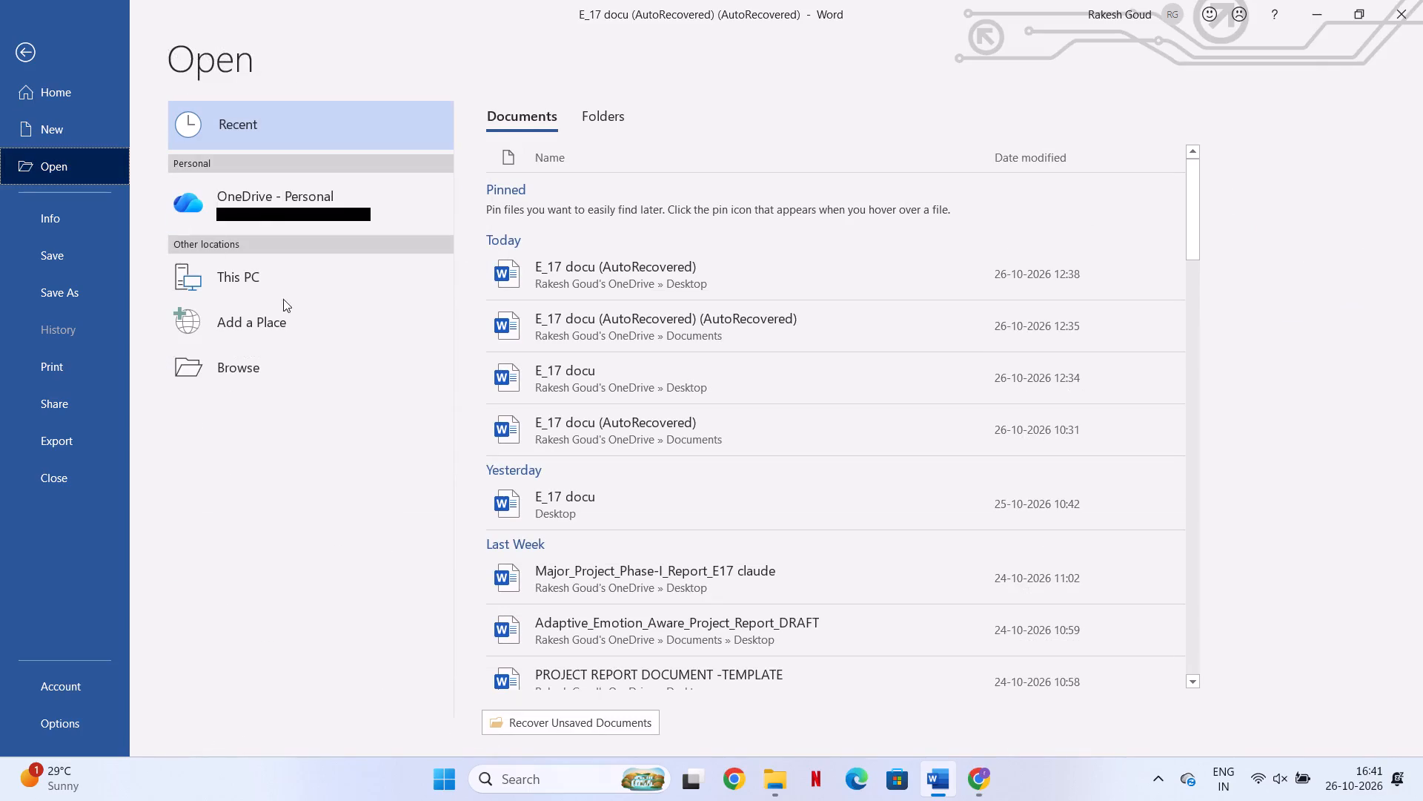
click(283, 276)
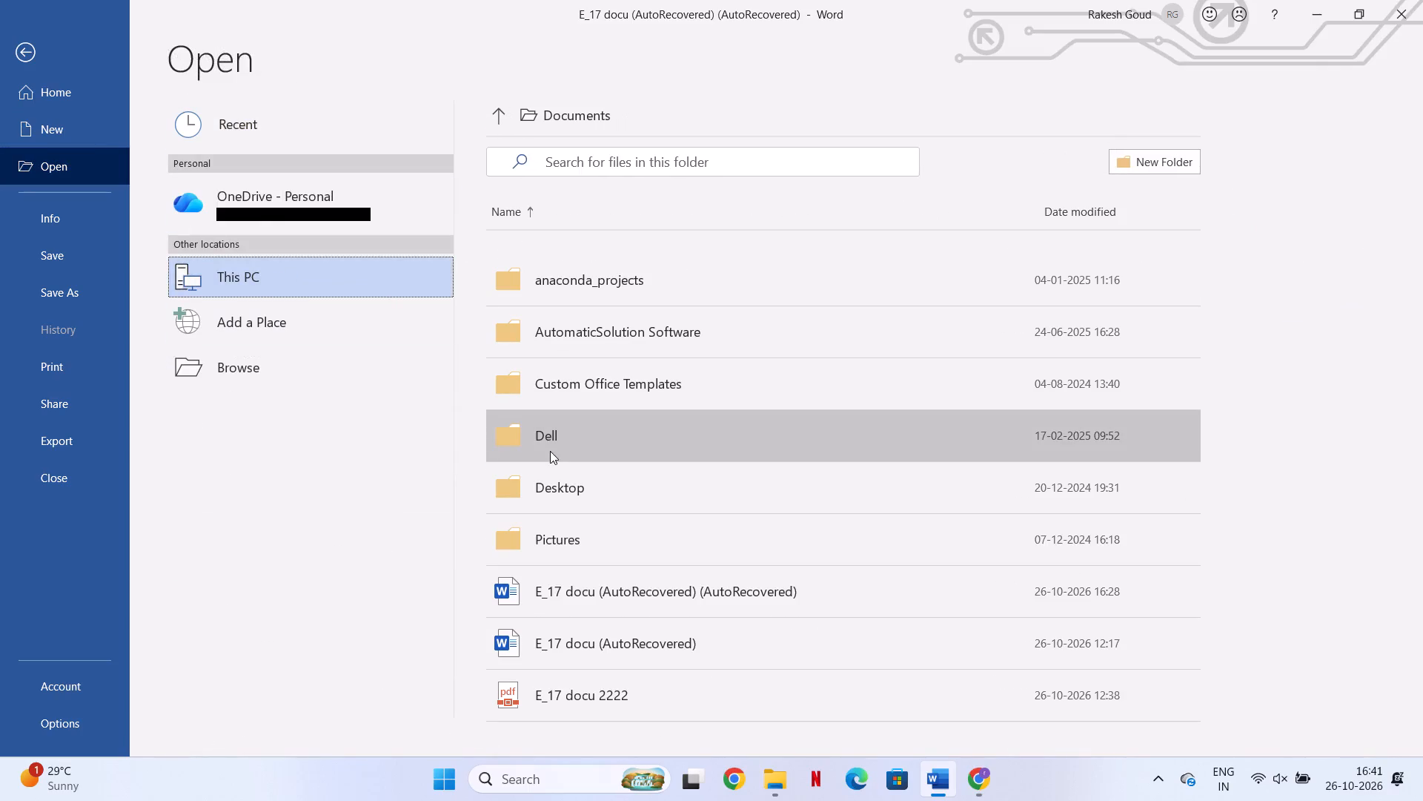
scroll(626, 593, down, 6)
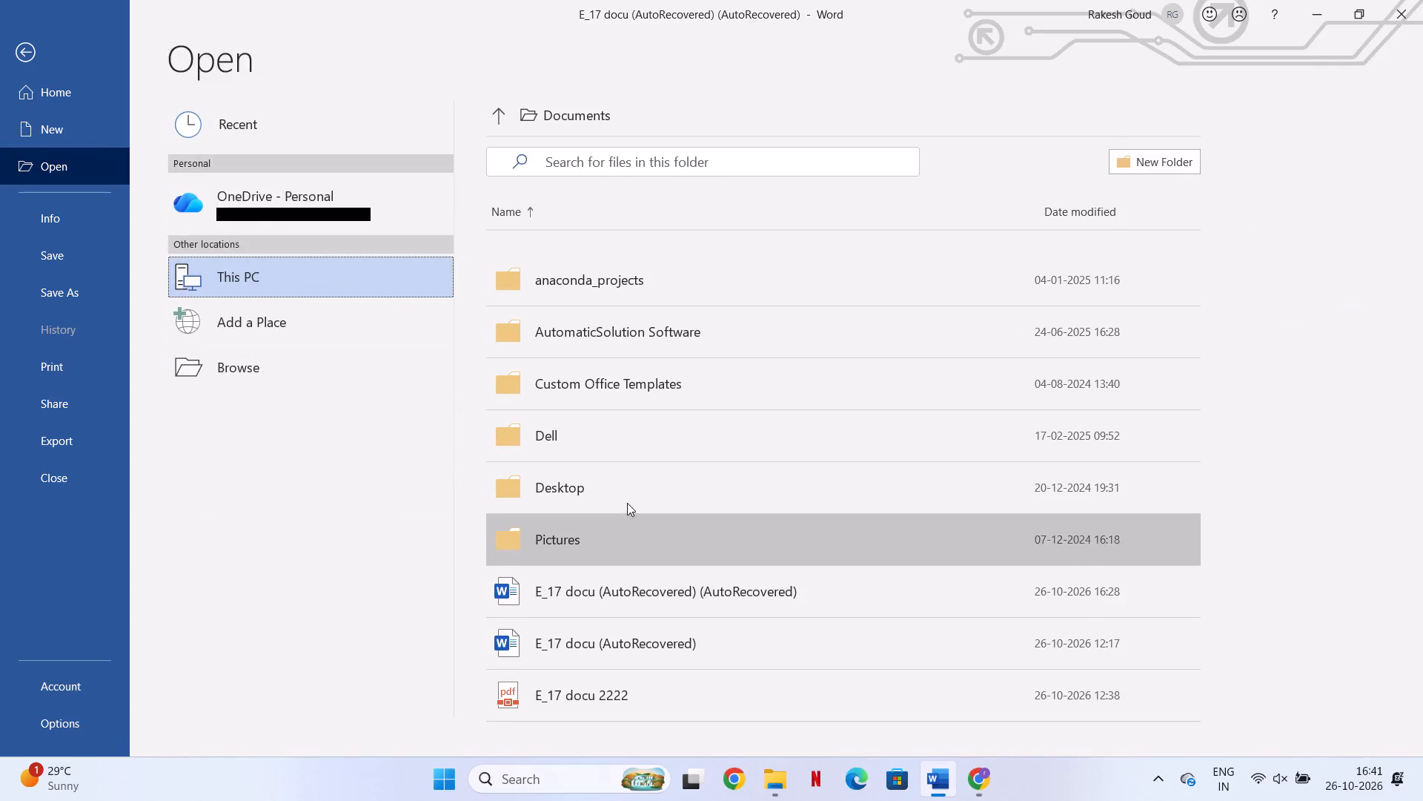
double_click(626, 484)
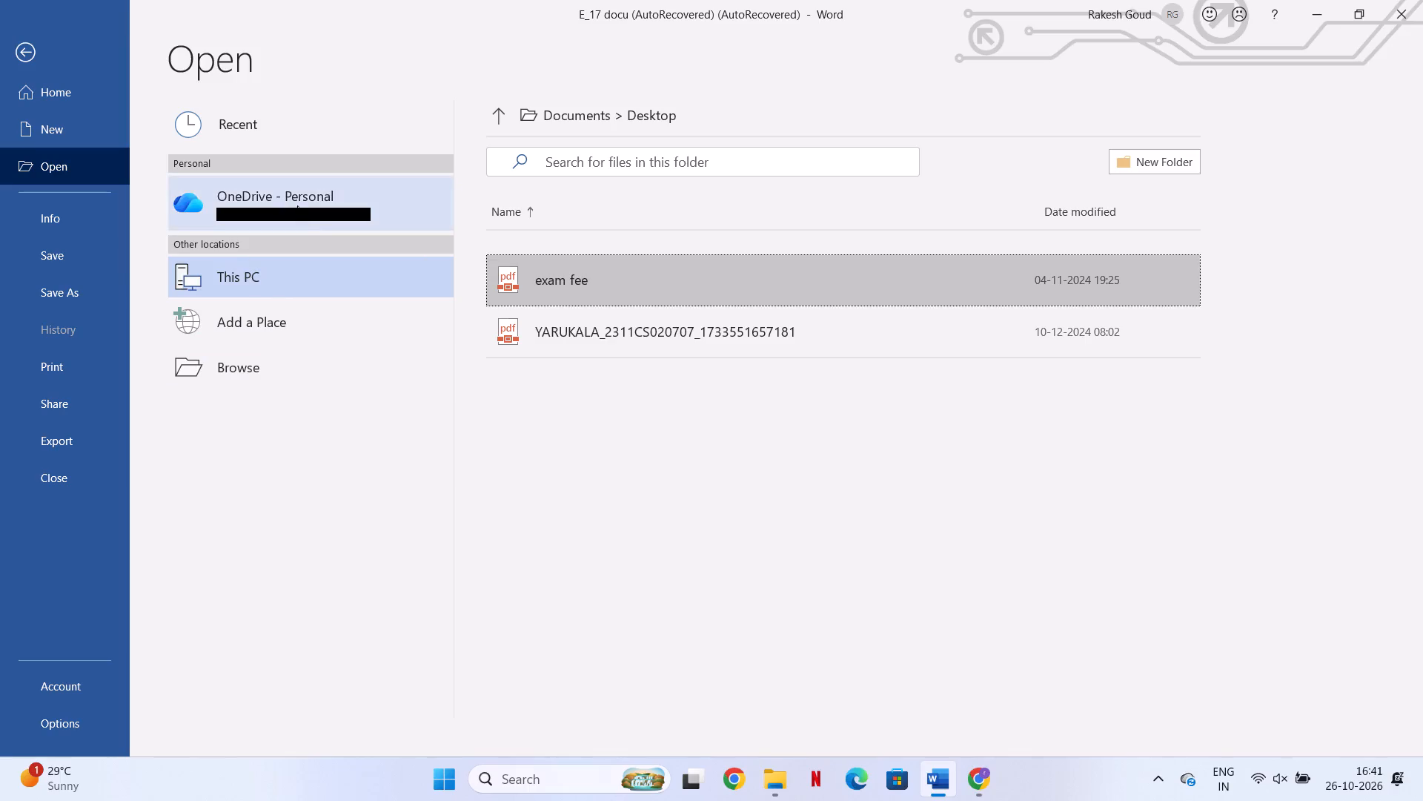
Browse to the OneDrive Desktop folder and open the e-17999999 PDF in Word as an editable document.
click(285, 357)
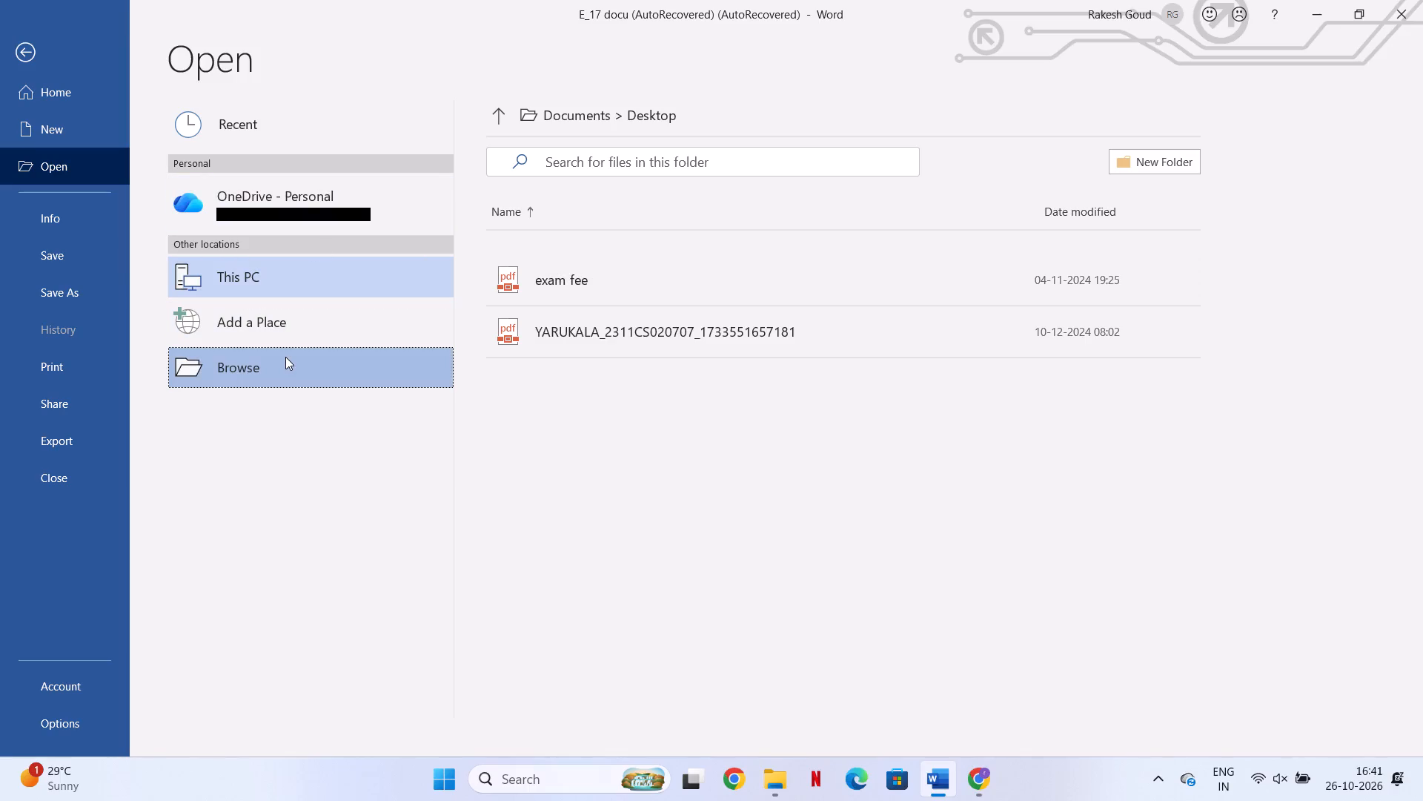
double_click(285, 357)
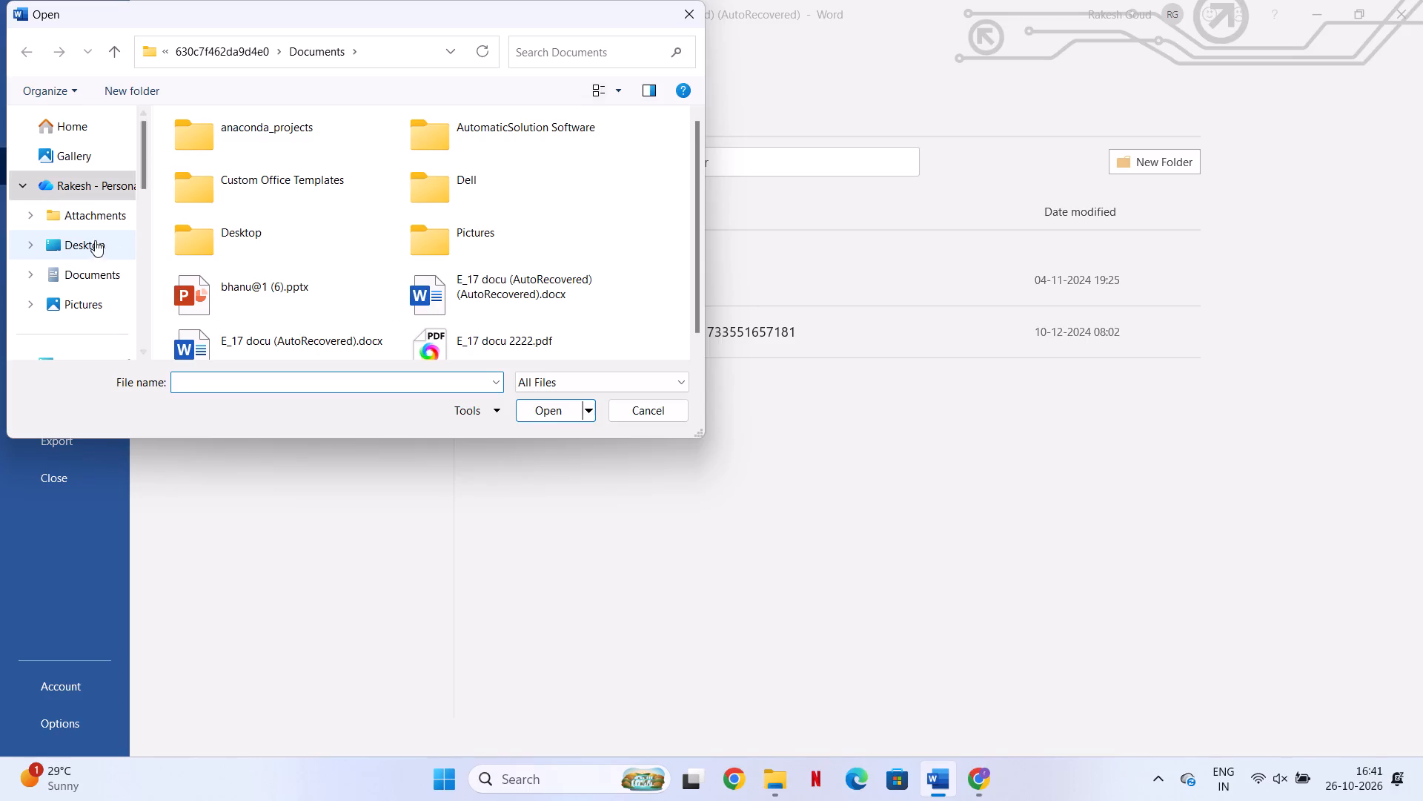
click(95, 239)
scroll(342, 257, down, 8)
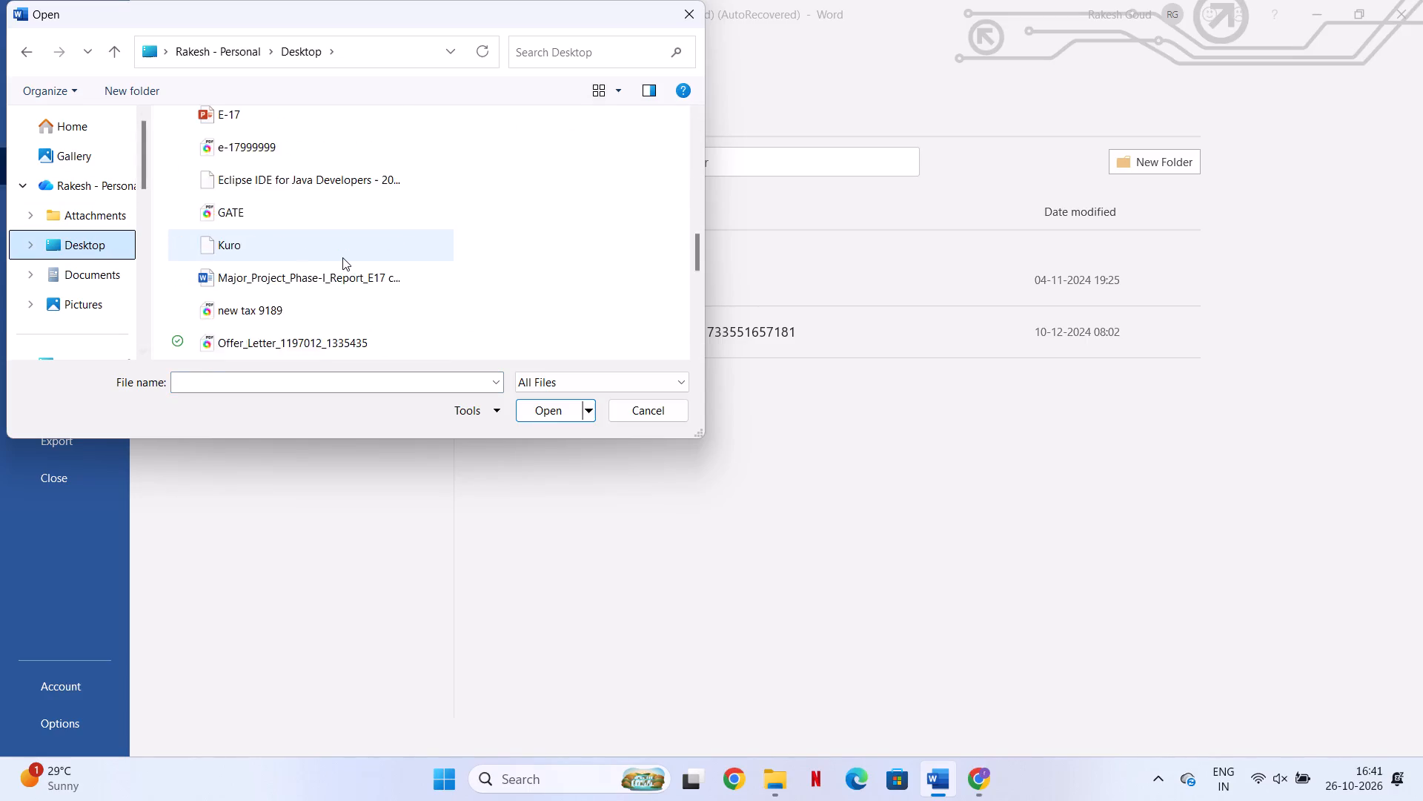
scroll(342, 257, down, 5)
scroll(342, 257, right, 1)
scroll(342, 257, up, 1)
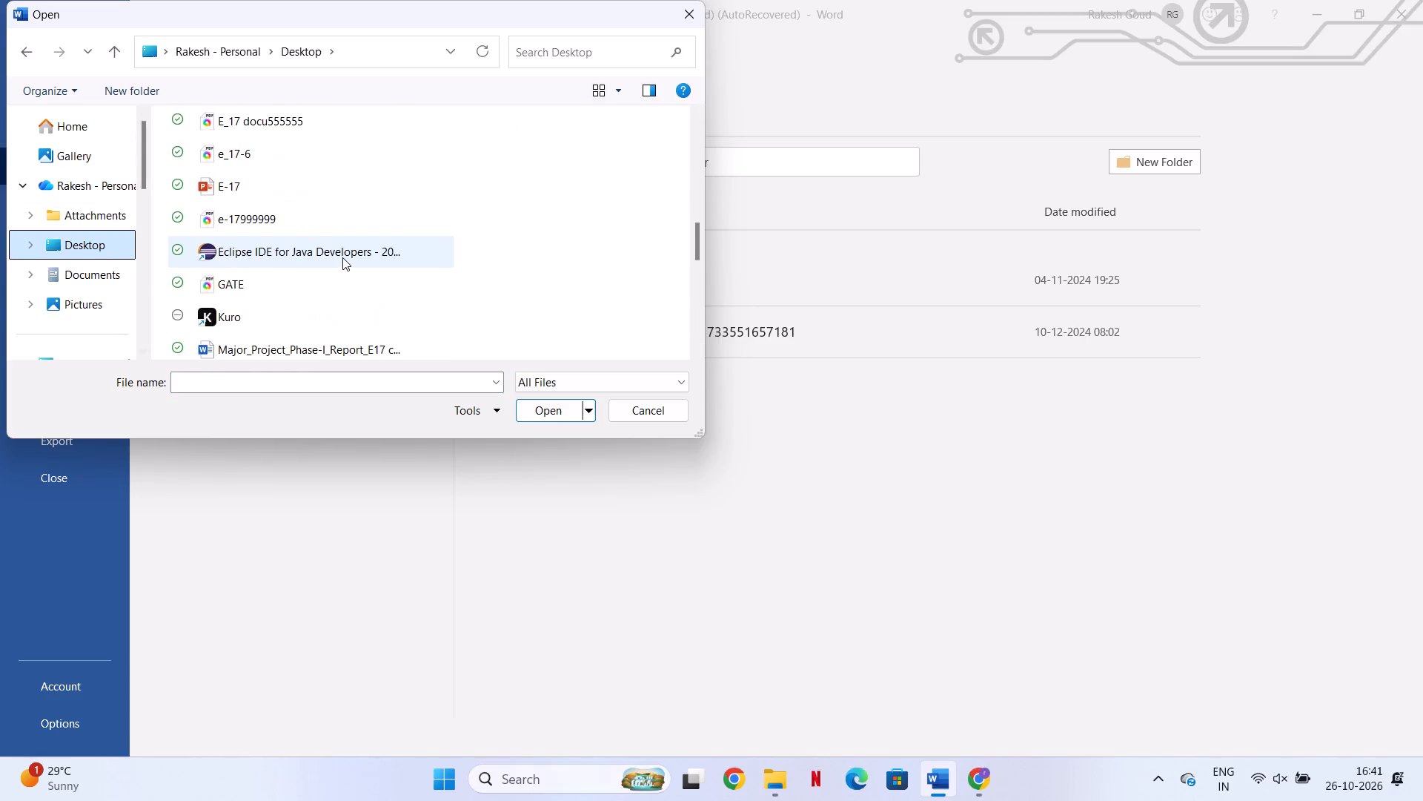
click(310, 225)
click(552, 404)
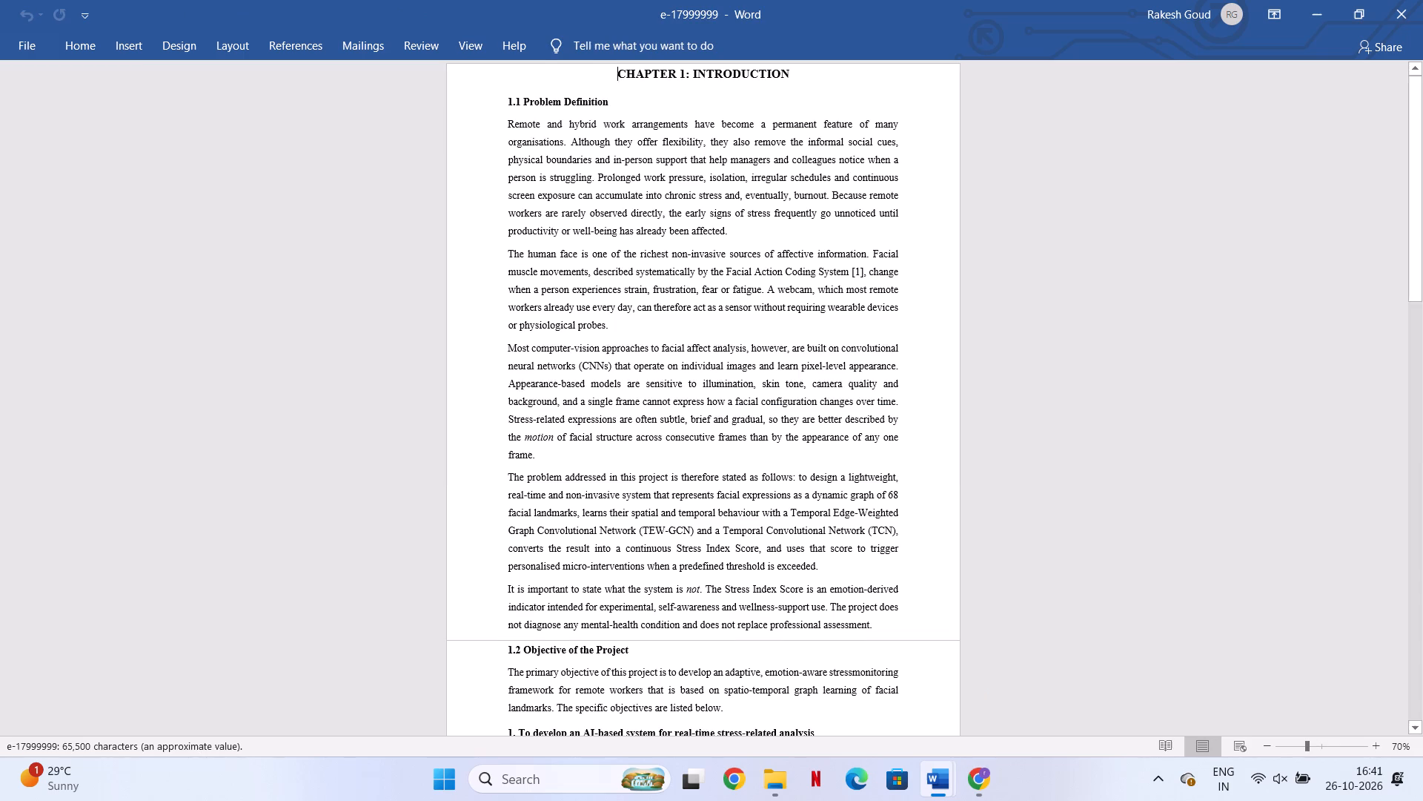
Look through the converted e-17999999 document from Chapter 1 to the modules table in Section 3.2.
scroll(906, 500, down, 18)
scroll(906, 500, down, 6)
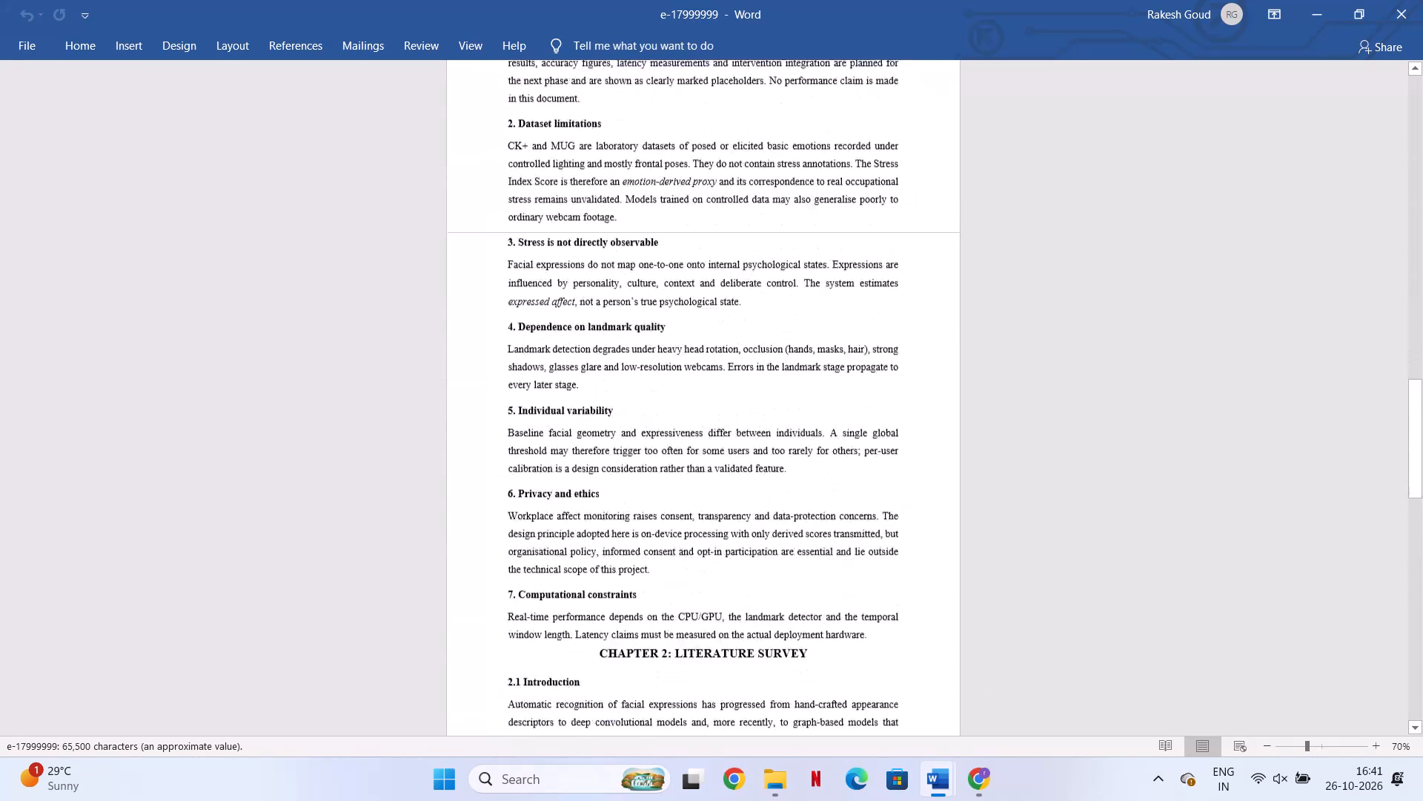
scroll(906, 500, down, 5)
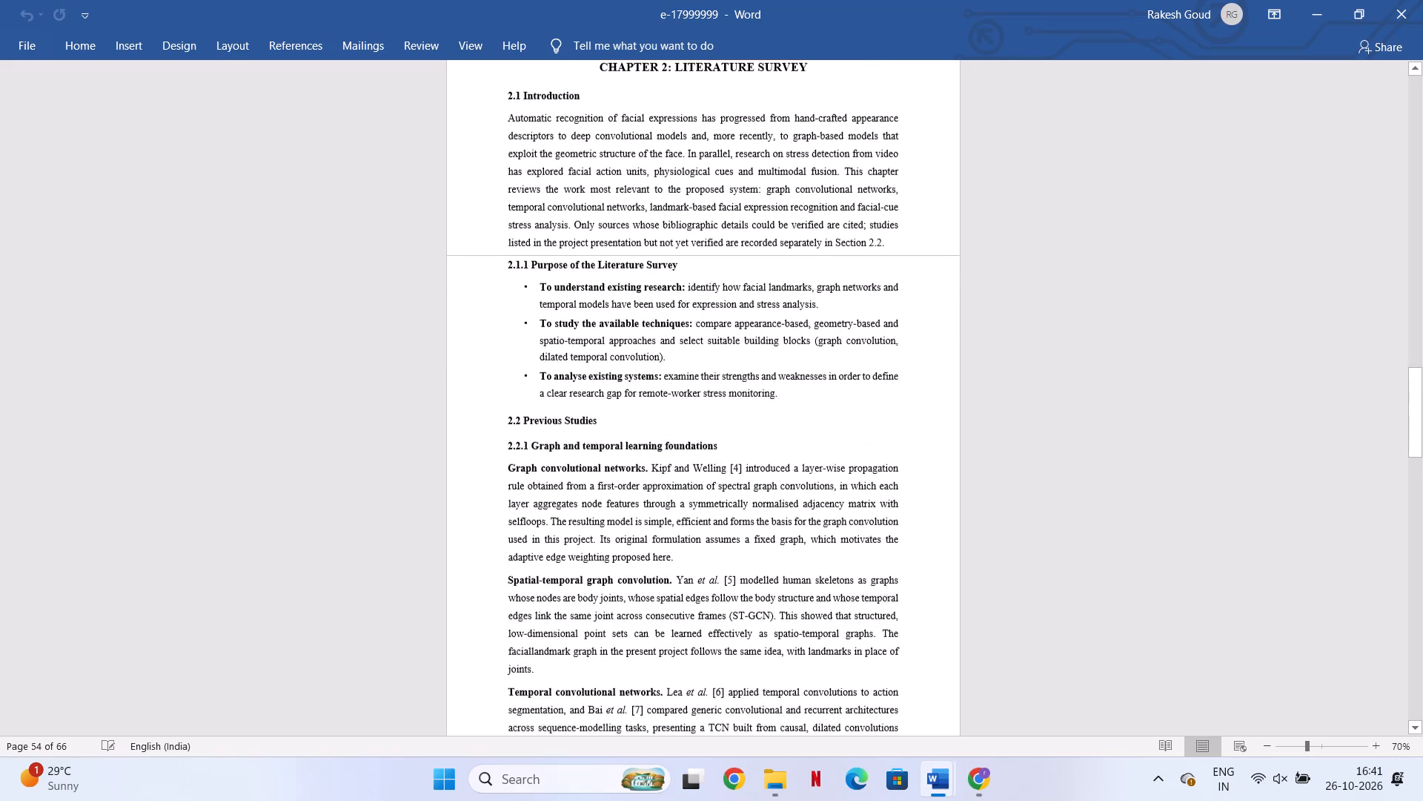
scroll(906, 500, down, 14)
scroll(906, 500, down, 10)
scroll(906, 500, down, 20)
scroll(906, 500, down, 16)
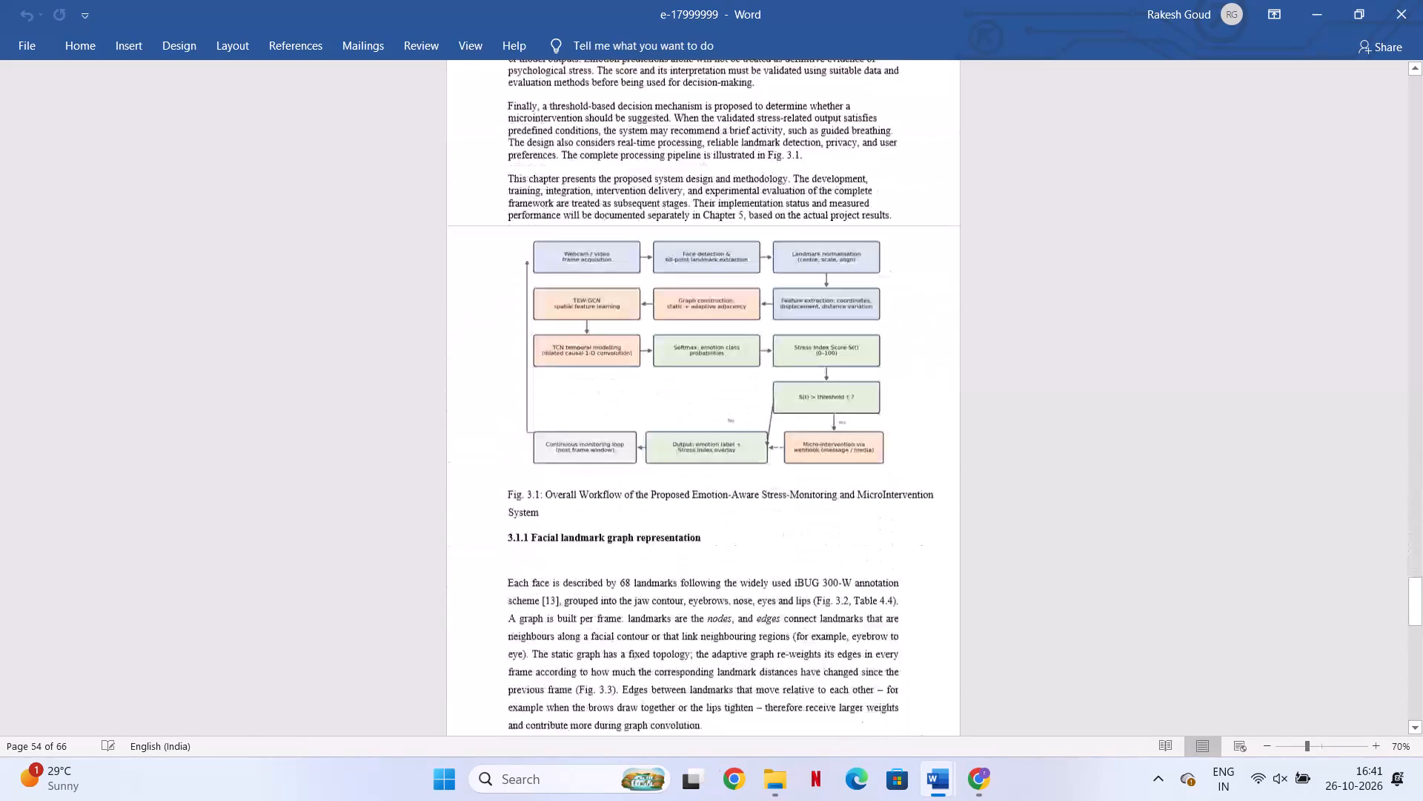
scroll(906, 500, down, 15)
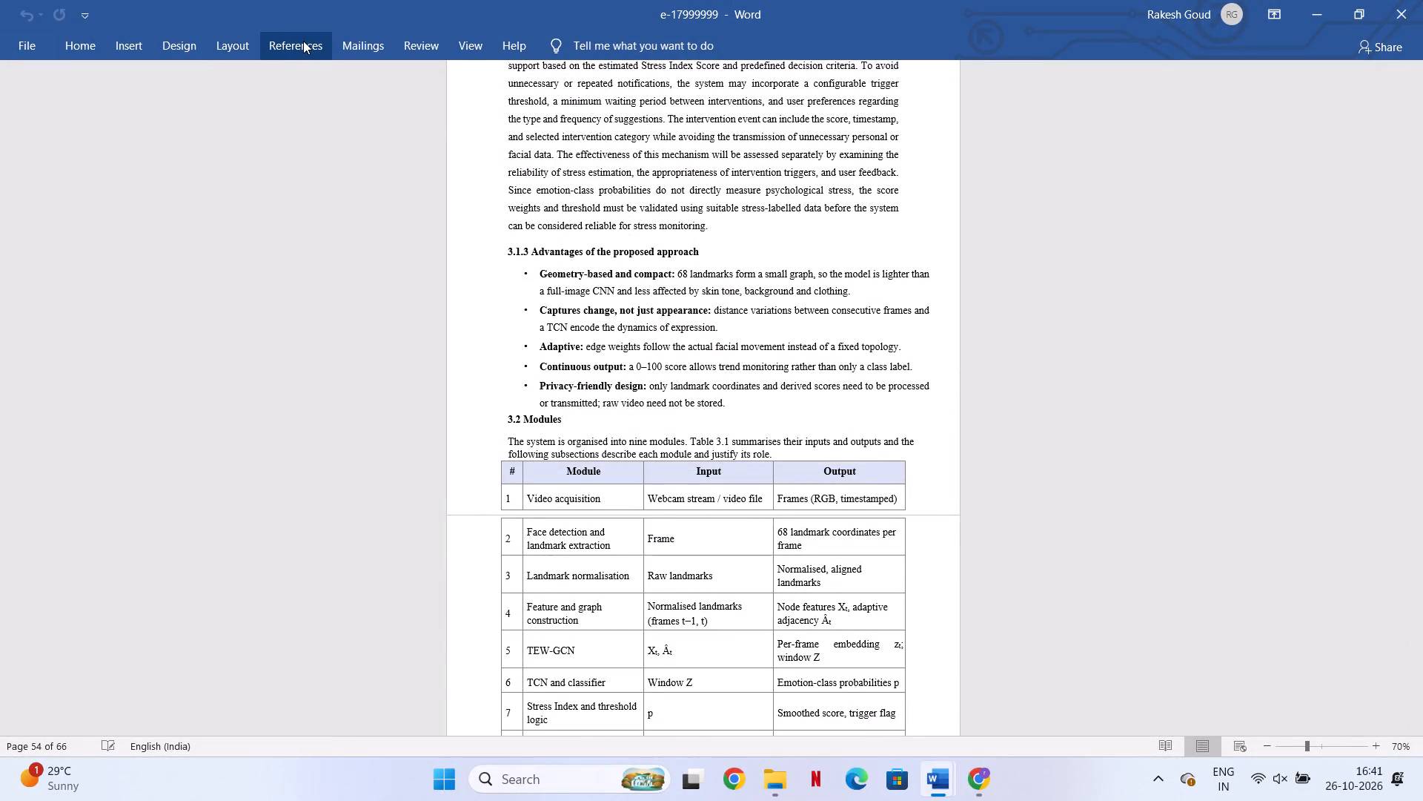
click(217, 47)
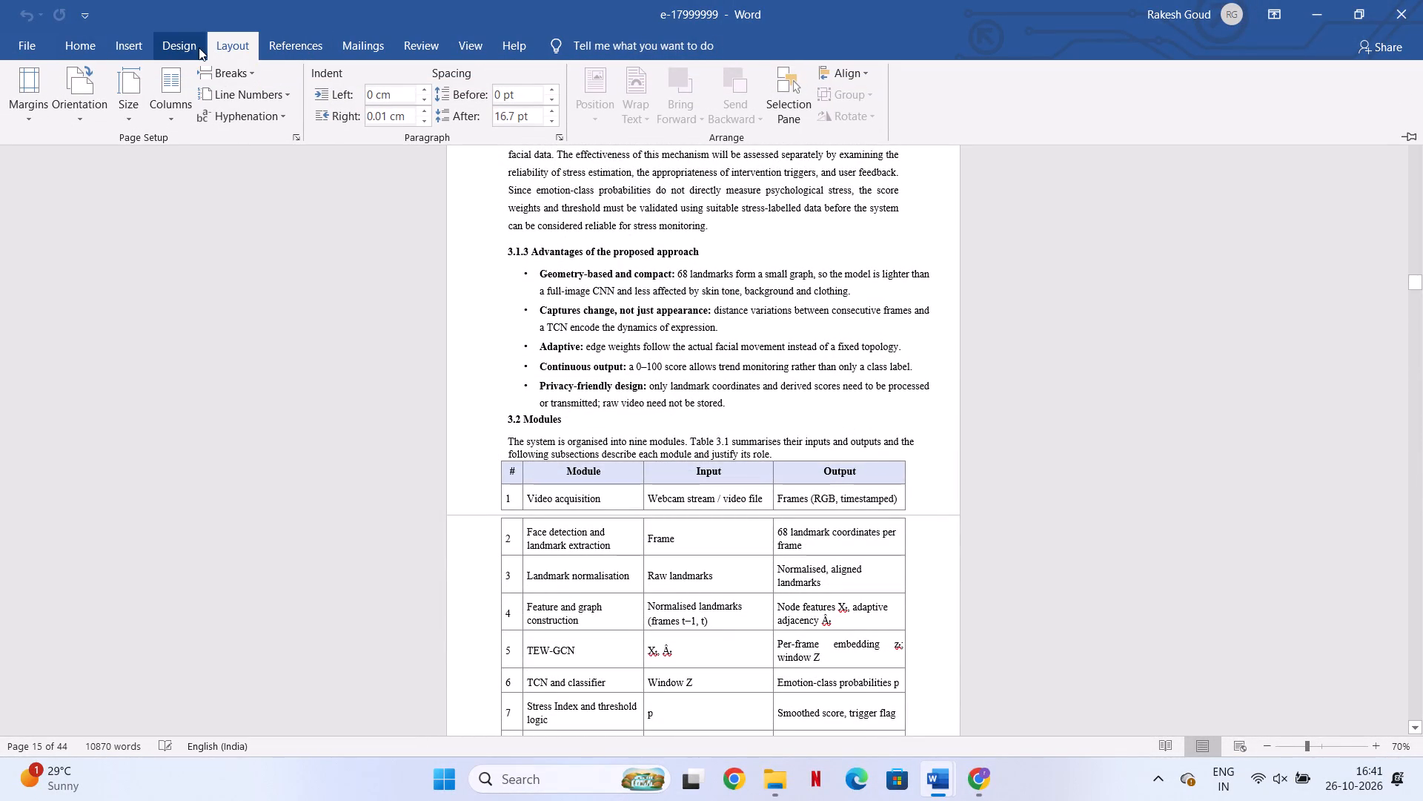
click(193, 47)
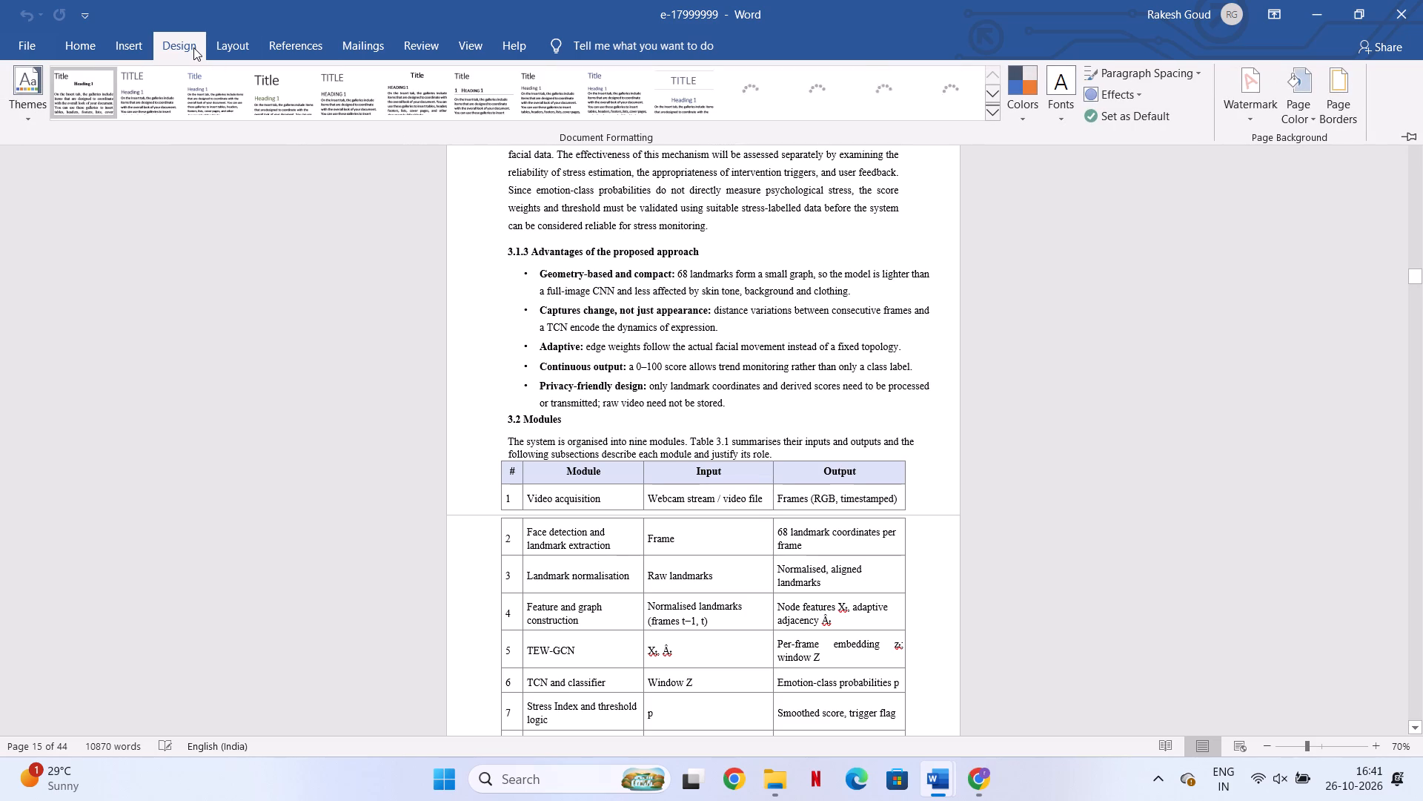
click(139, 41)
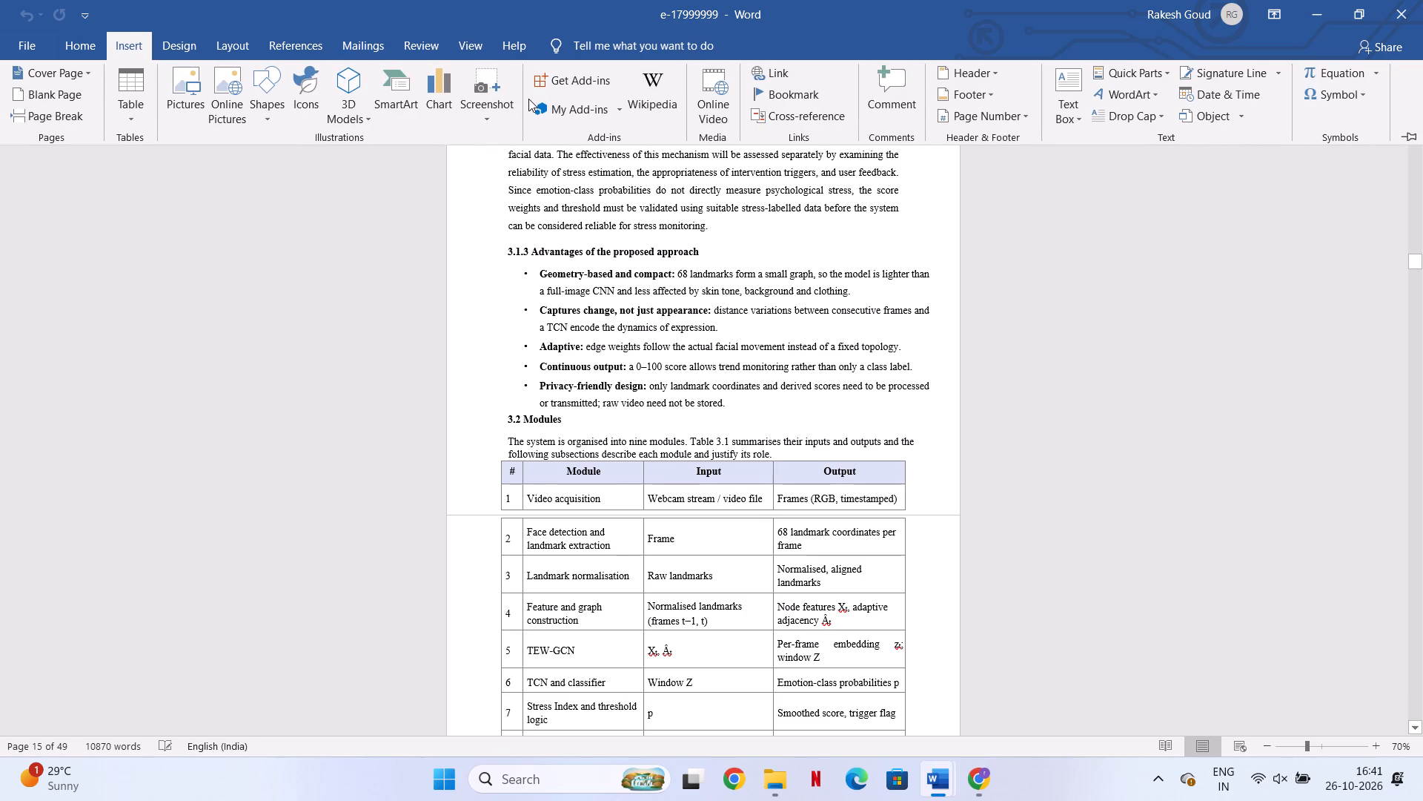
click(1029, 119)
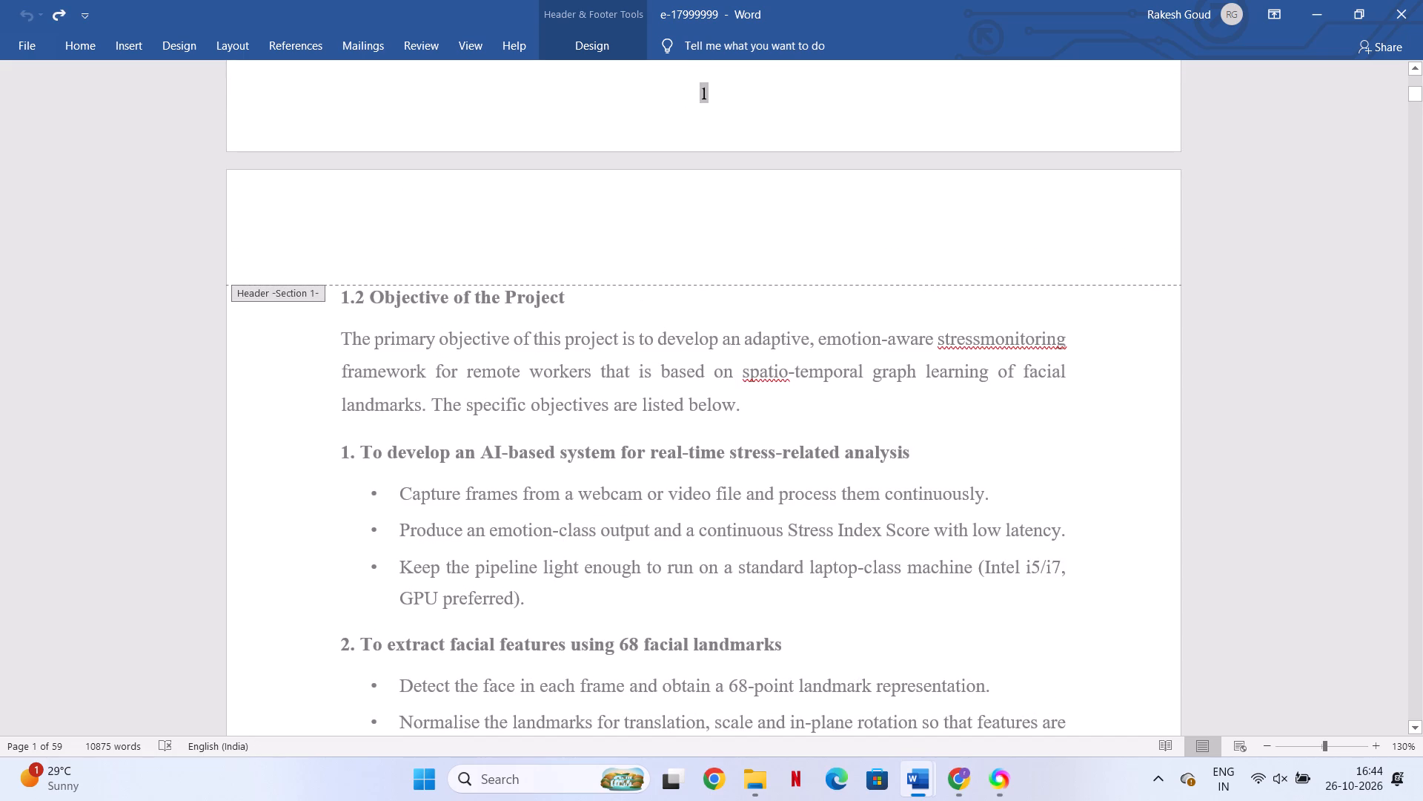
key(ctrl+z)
Insert bottom-of-page numbering in the Plain Number 2 style from the page 2 header, and return to the body text.
click(385, 223)
click(110, 39)
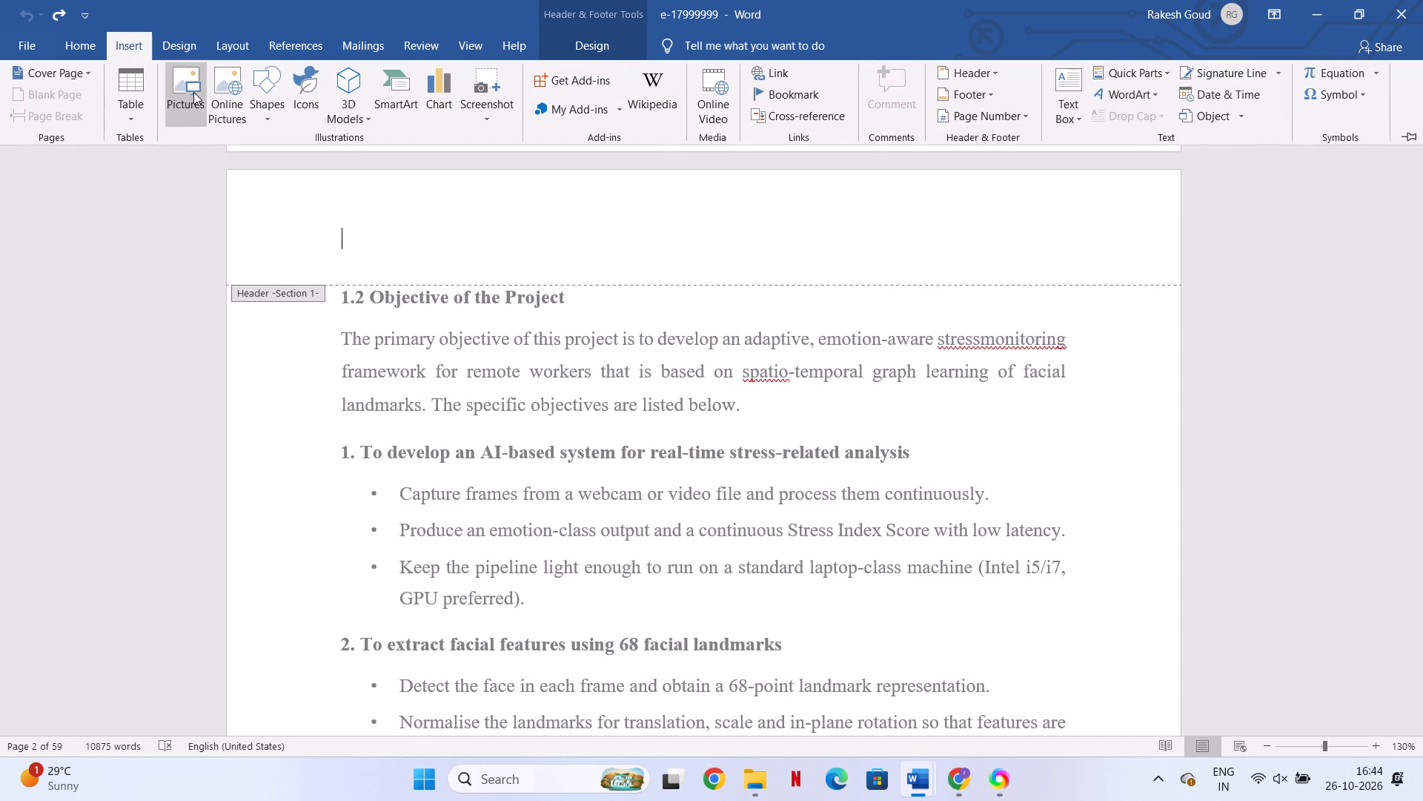
click(1022, 119)
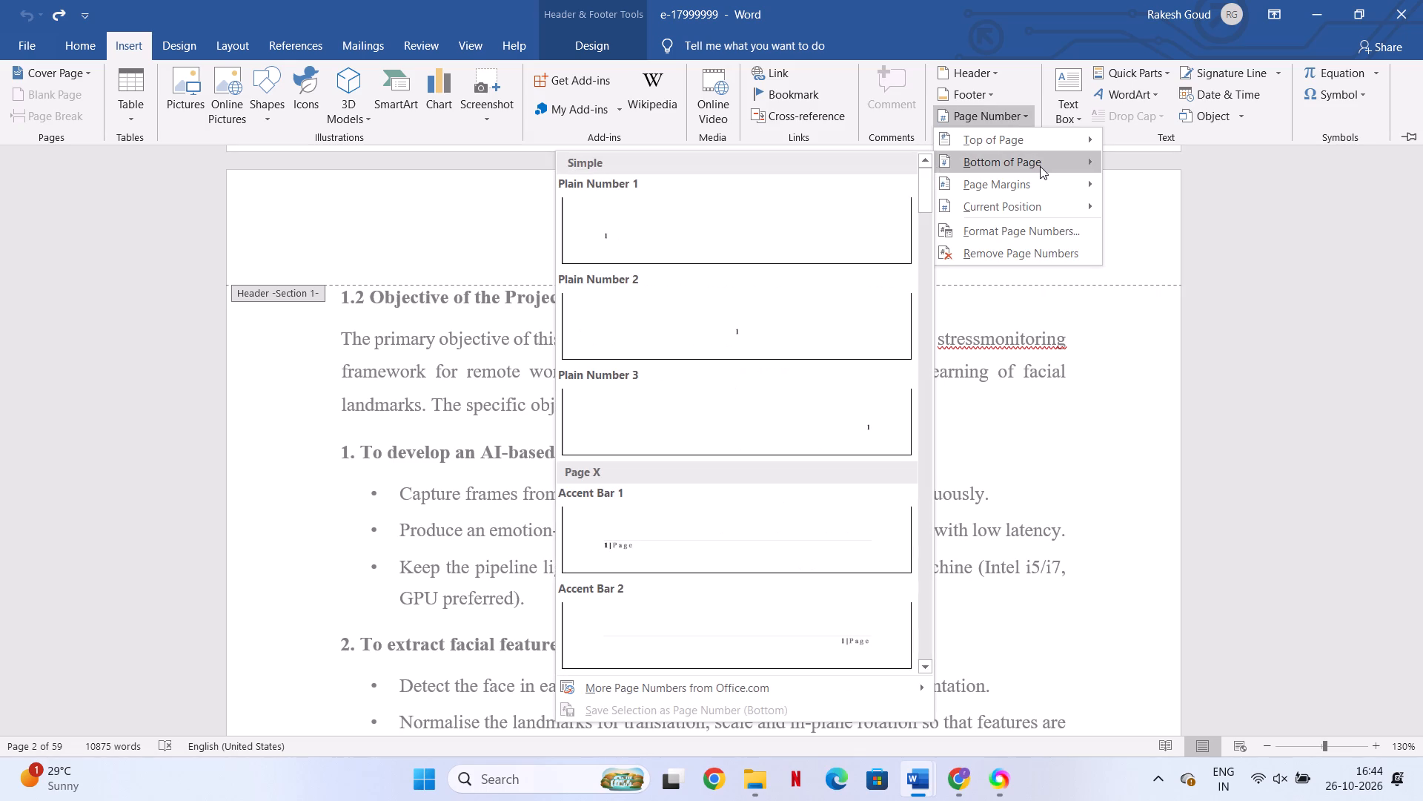
click(831, 310)
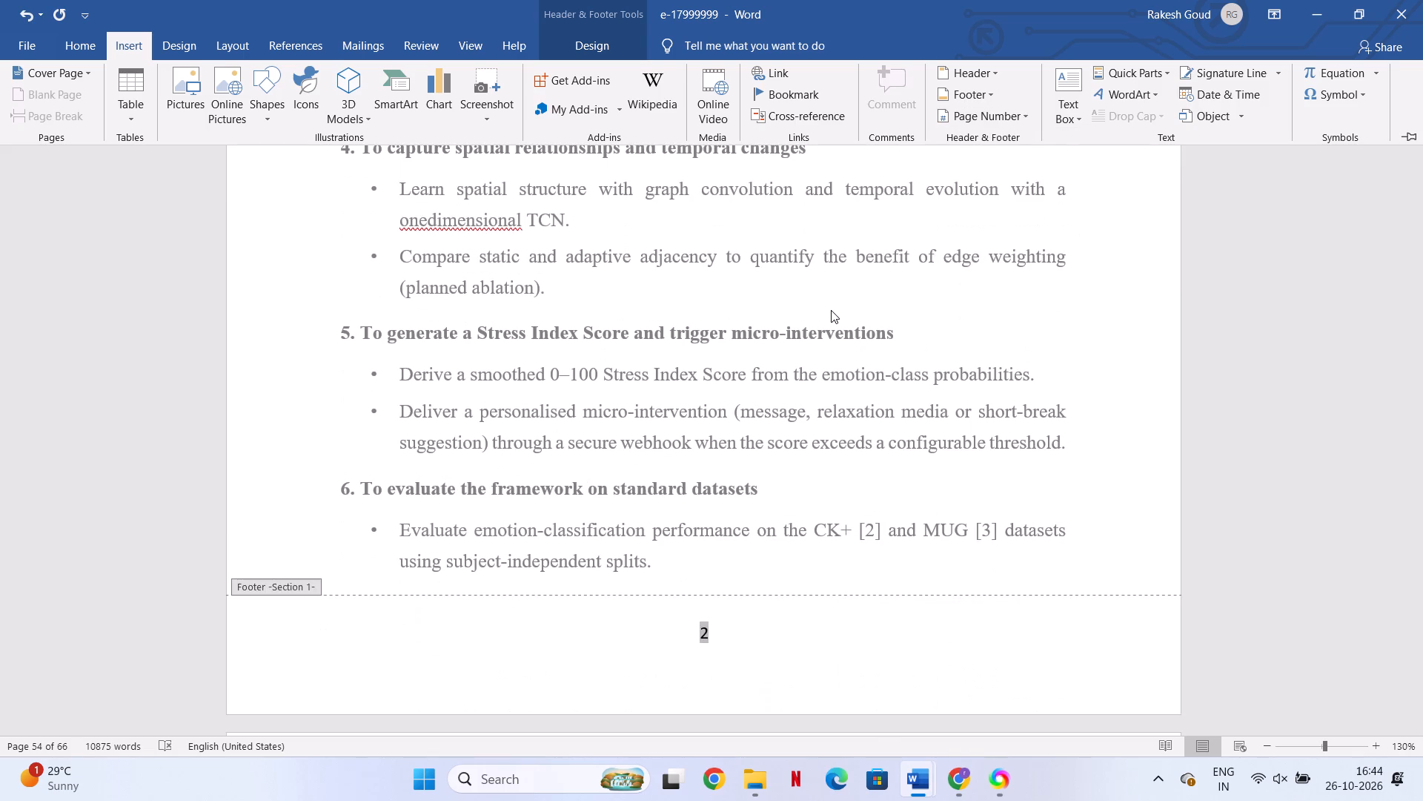
click(1144, 427)
double_click(1144, 427)
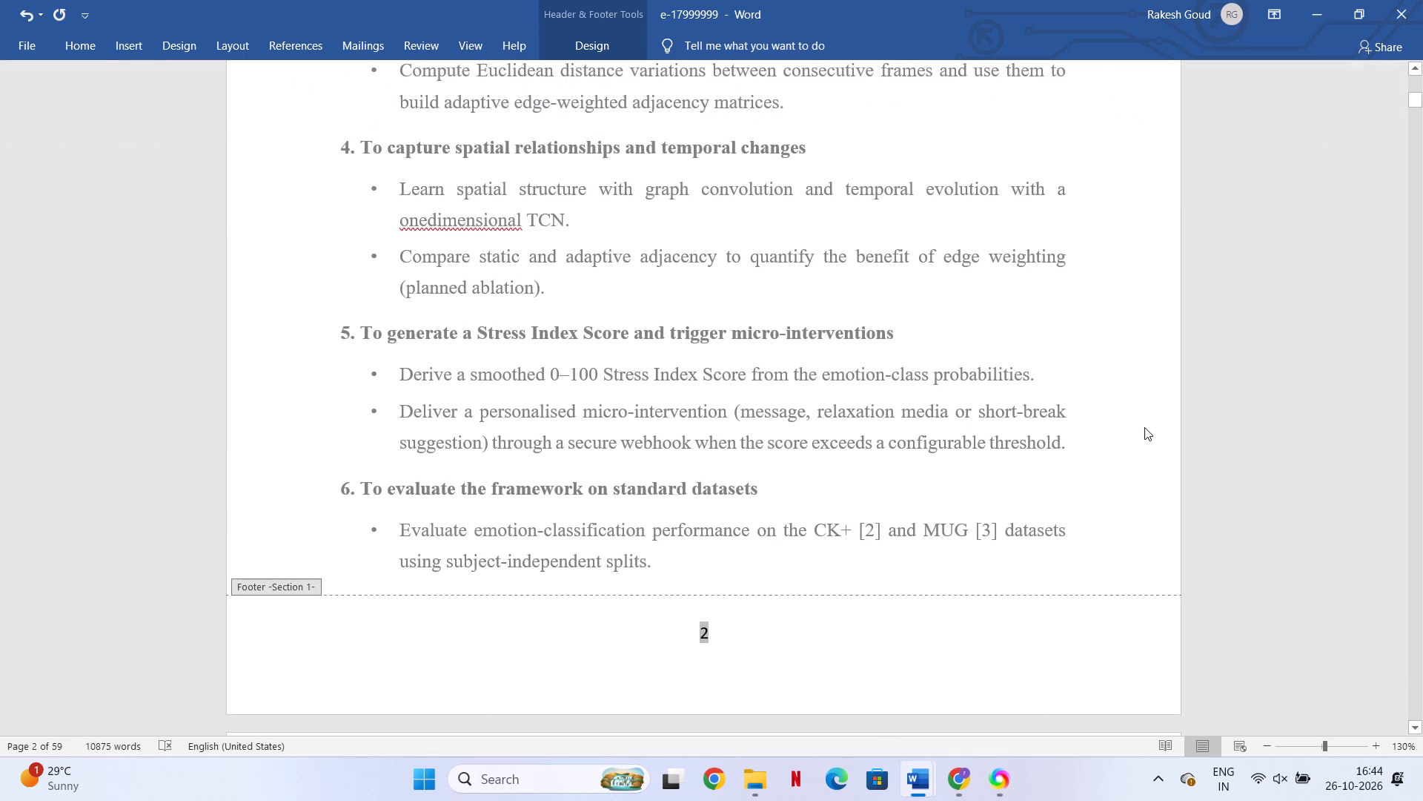
click(1210, 441)
Review the centred footer numbers from page 1 through Chapters 1 and 2 to the start of Chapter 3.
scroll(1210, 441, up, 5)
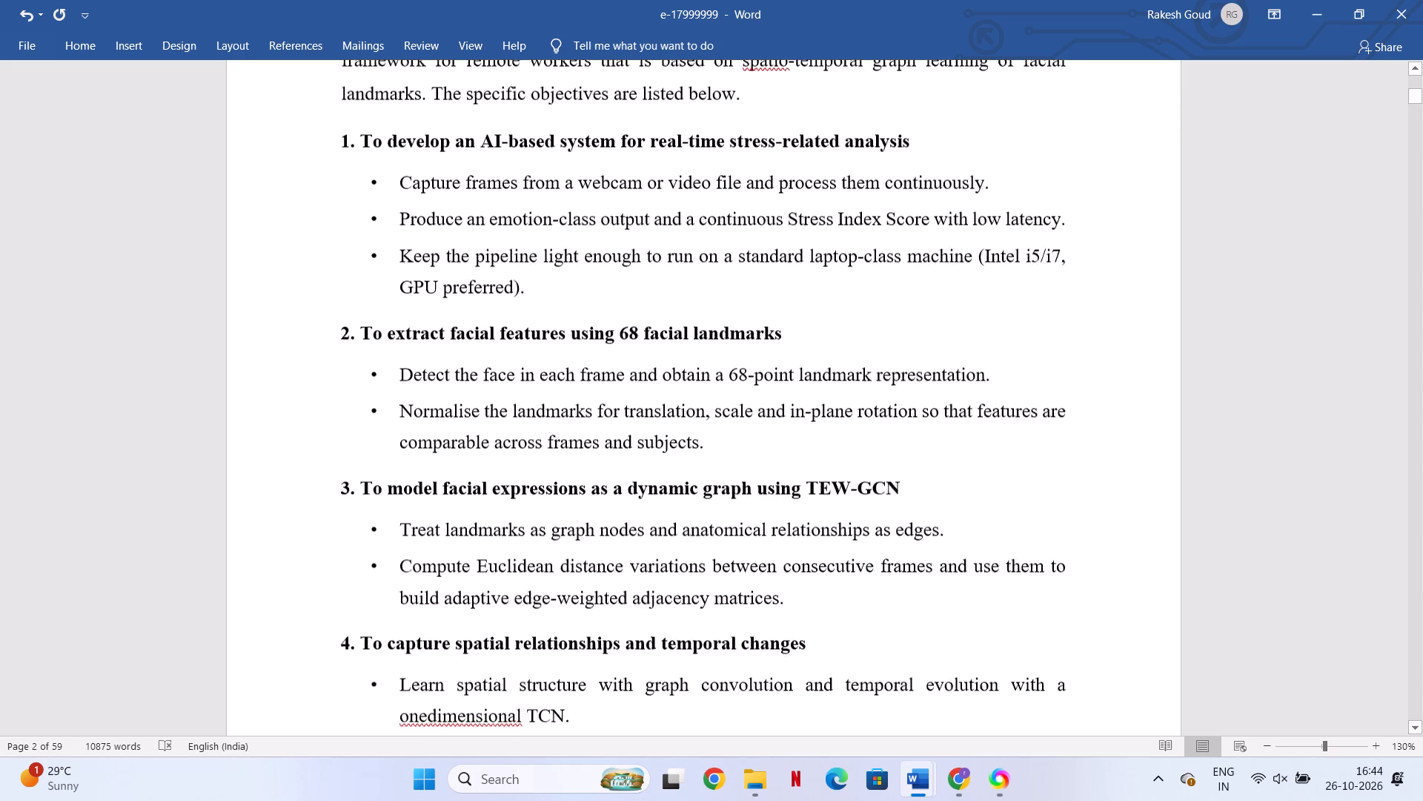
scroll(1210, 441, up, 2)
scroll(1210, 441, down, 2)
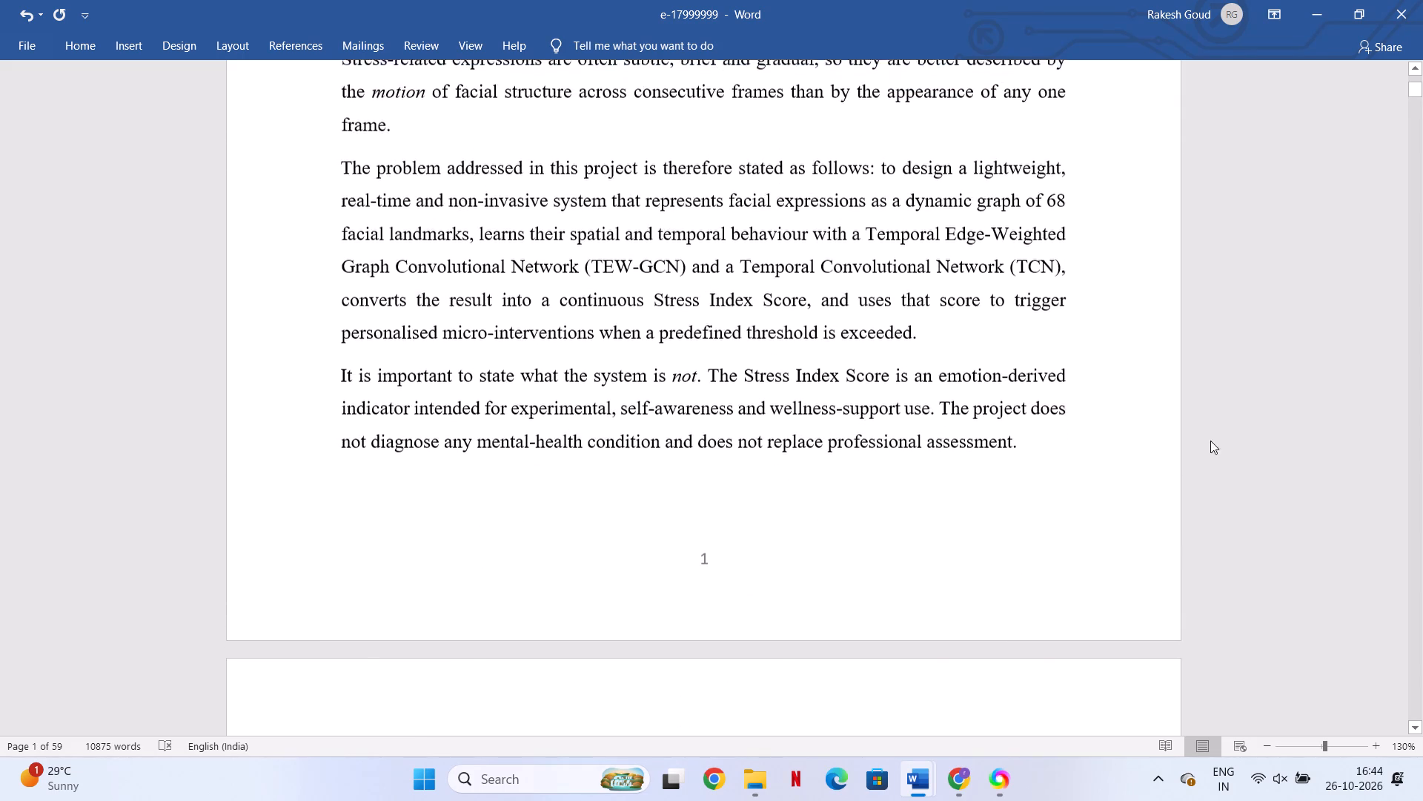
scroll(1210, 441, down, 17)
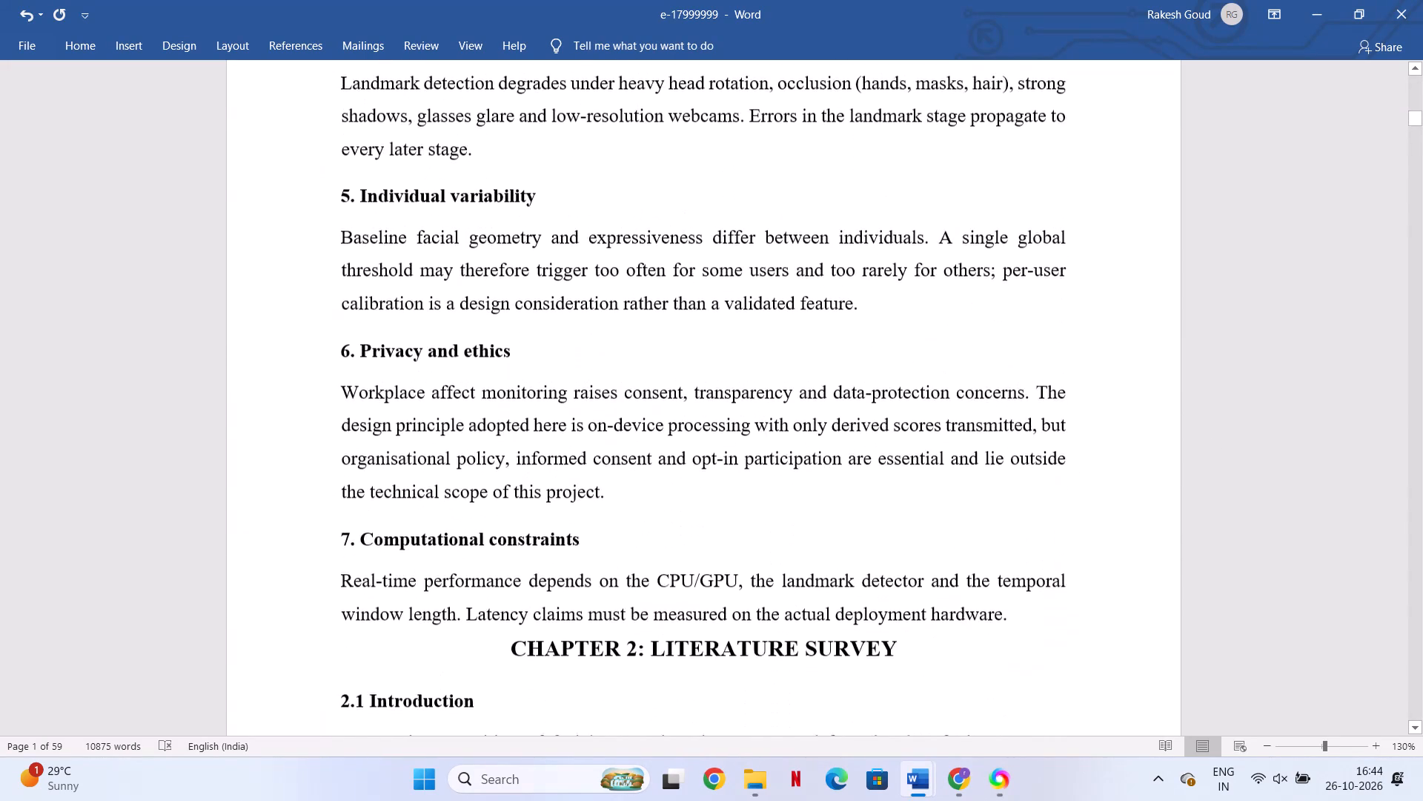
scroll(1210, 441, down, 18)
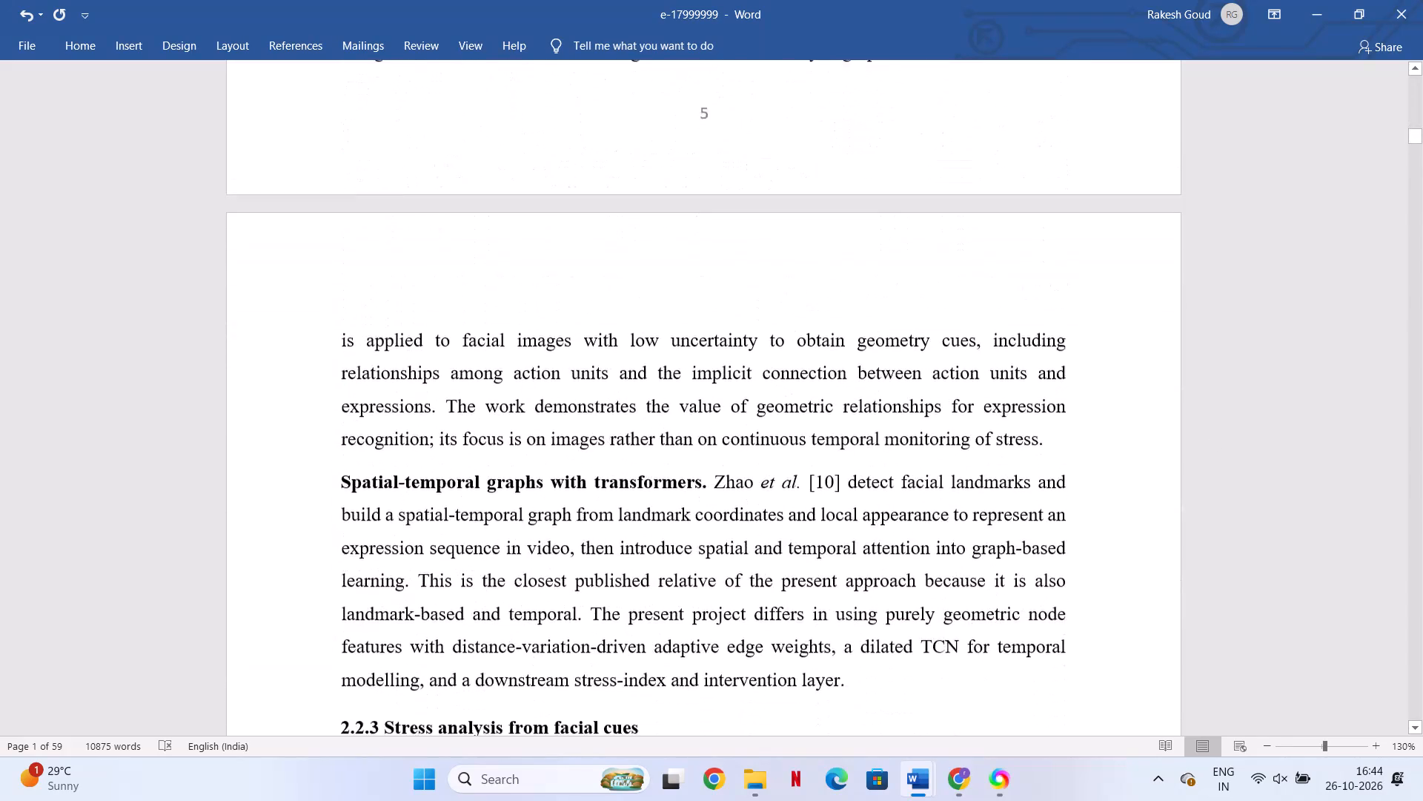
scroll(1210, 441, down, 19)
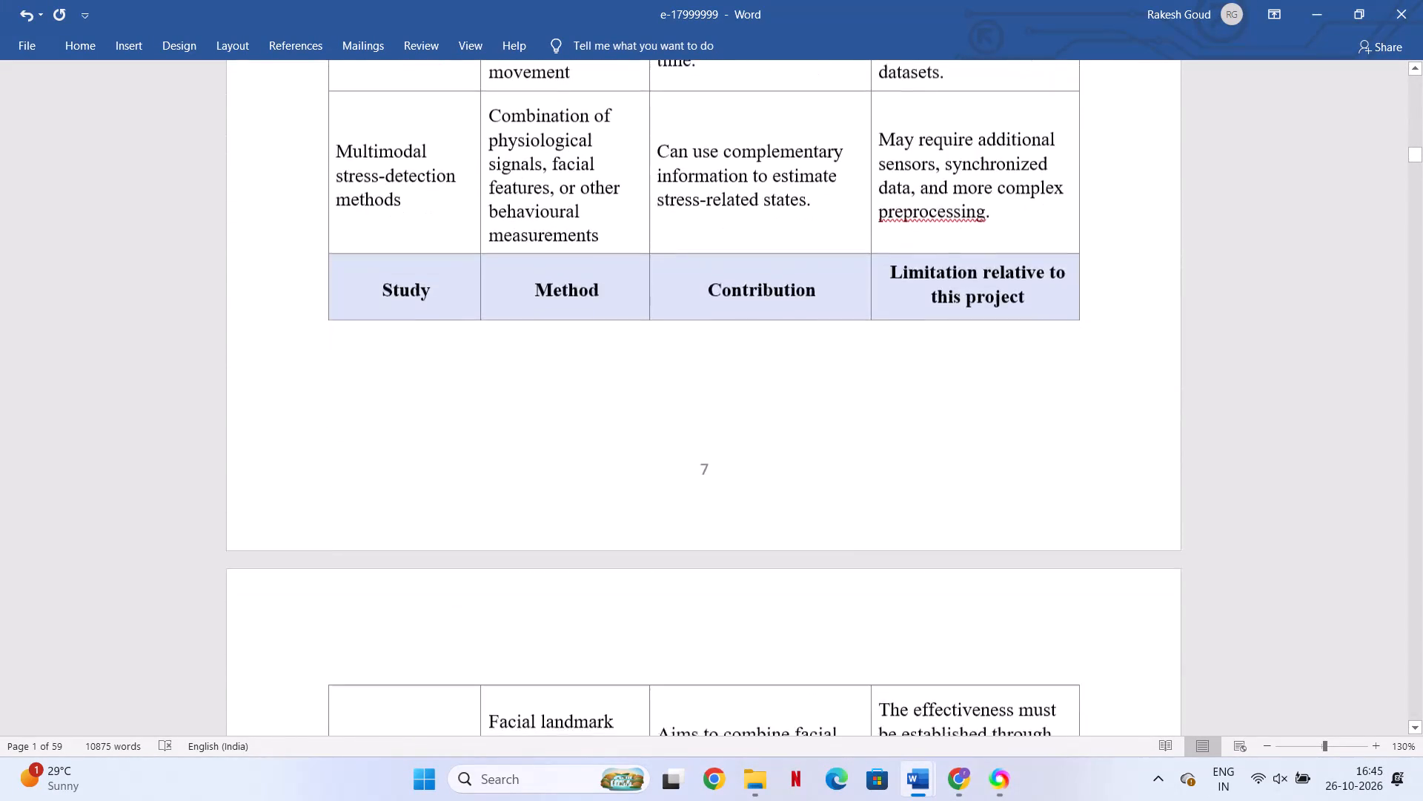
scroll(1210, 441, down, 19)
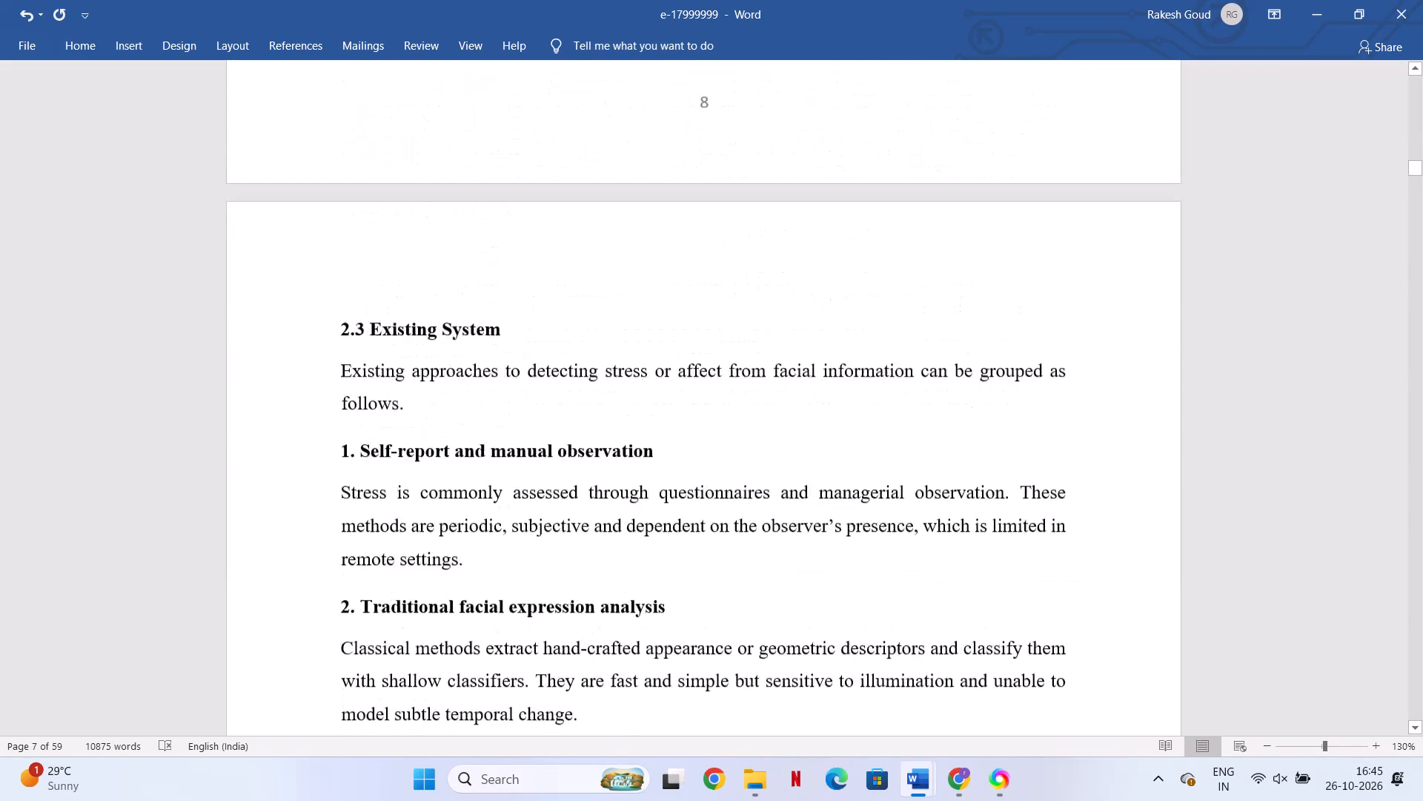
scroll(1210, 441, down, 11)
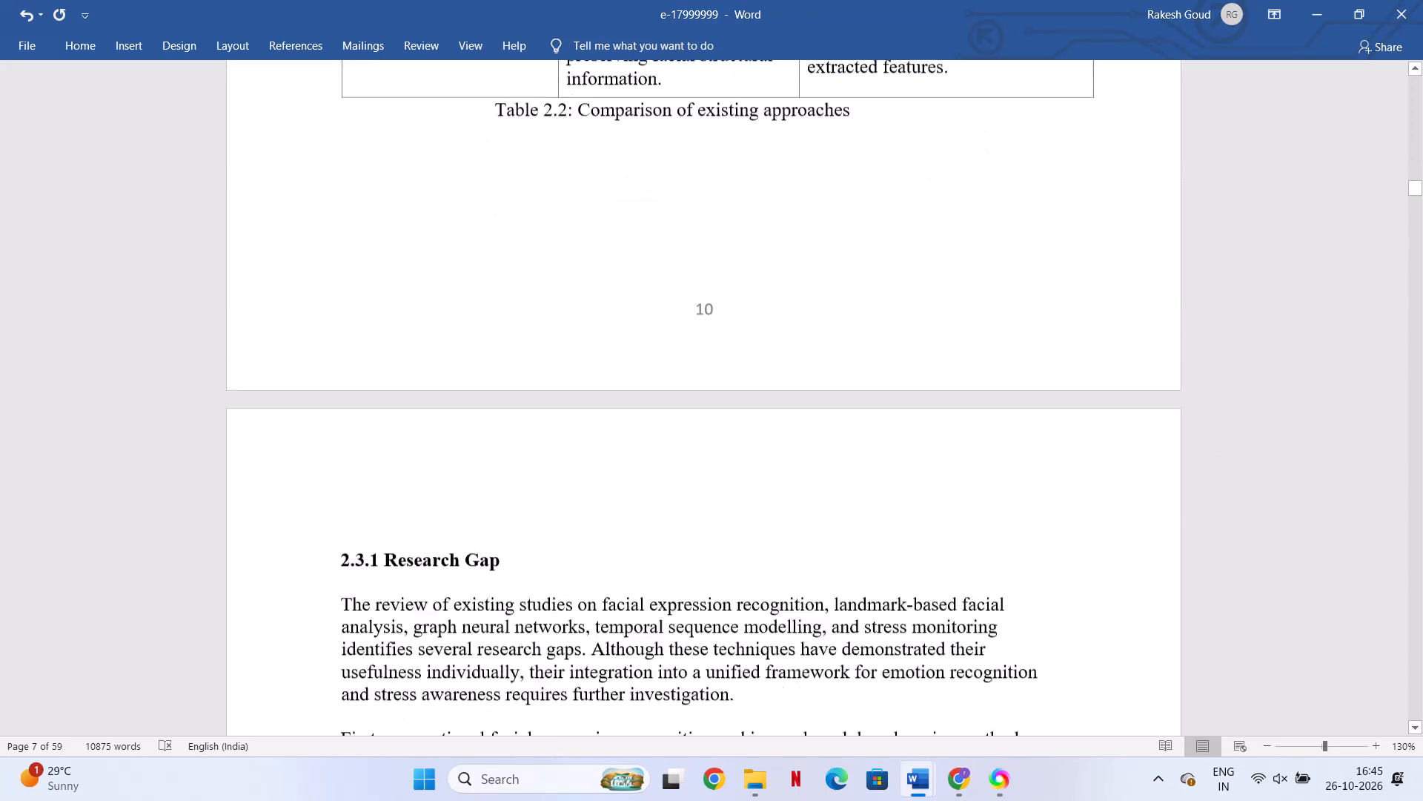
scroll(1210, 441, down, 12)
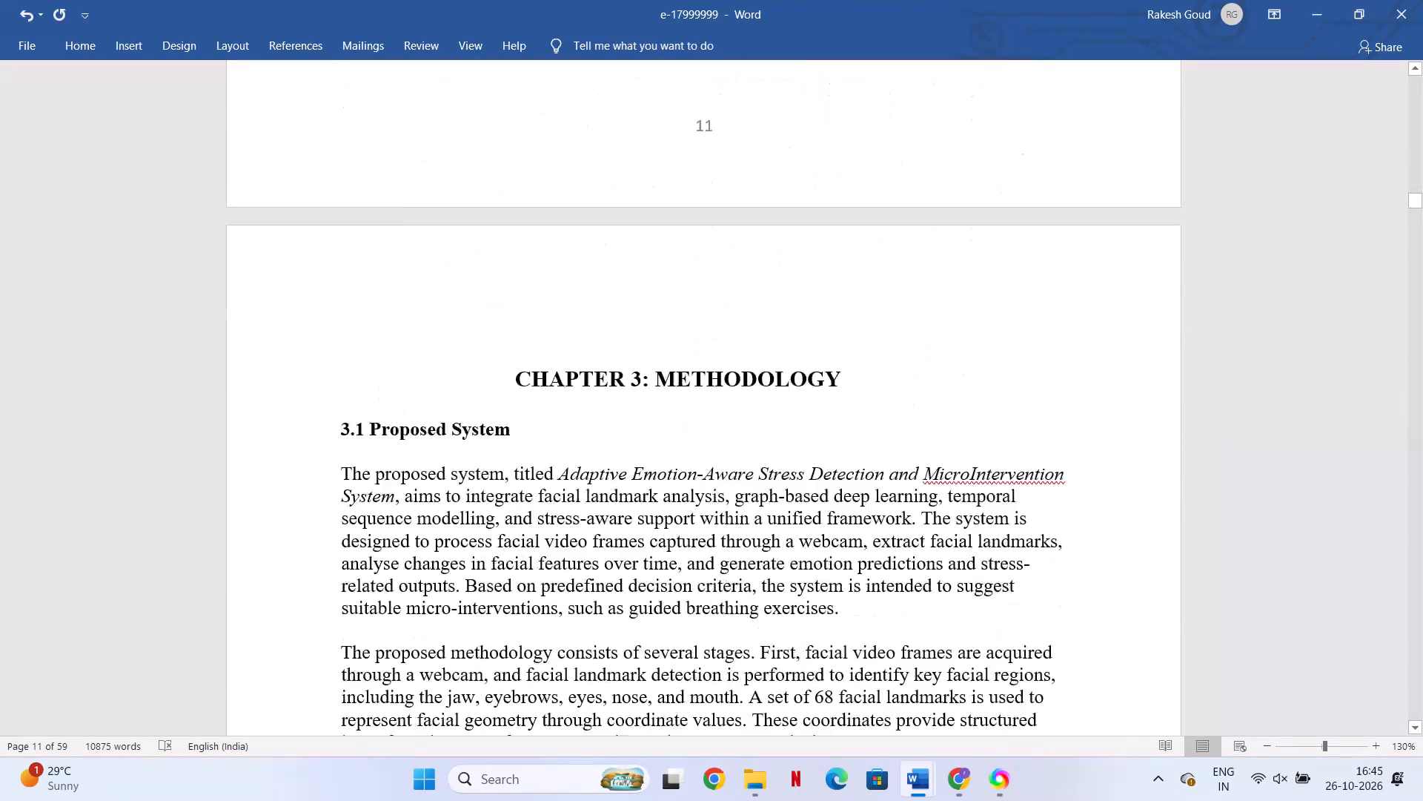
Examine the footer number under the 3.1 Proposed System text against the neighbouring pages.
scroll(1210, 441, down, 12)
scroll(1210, 441, up, 2)
scroll(1210, 441, down, 3)
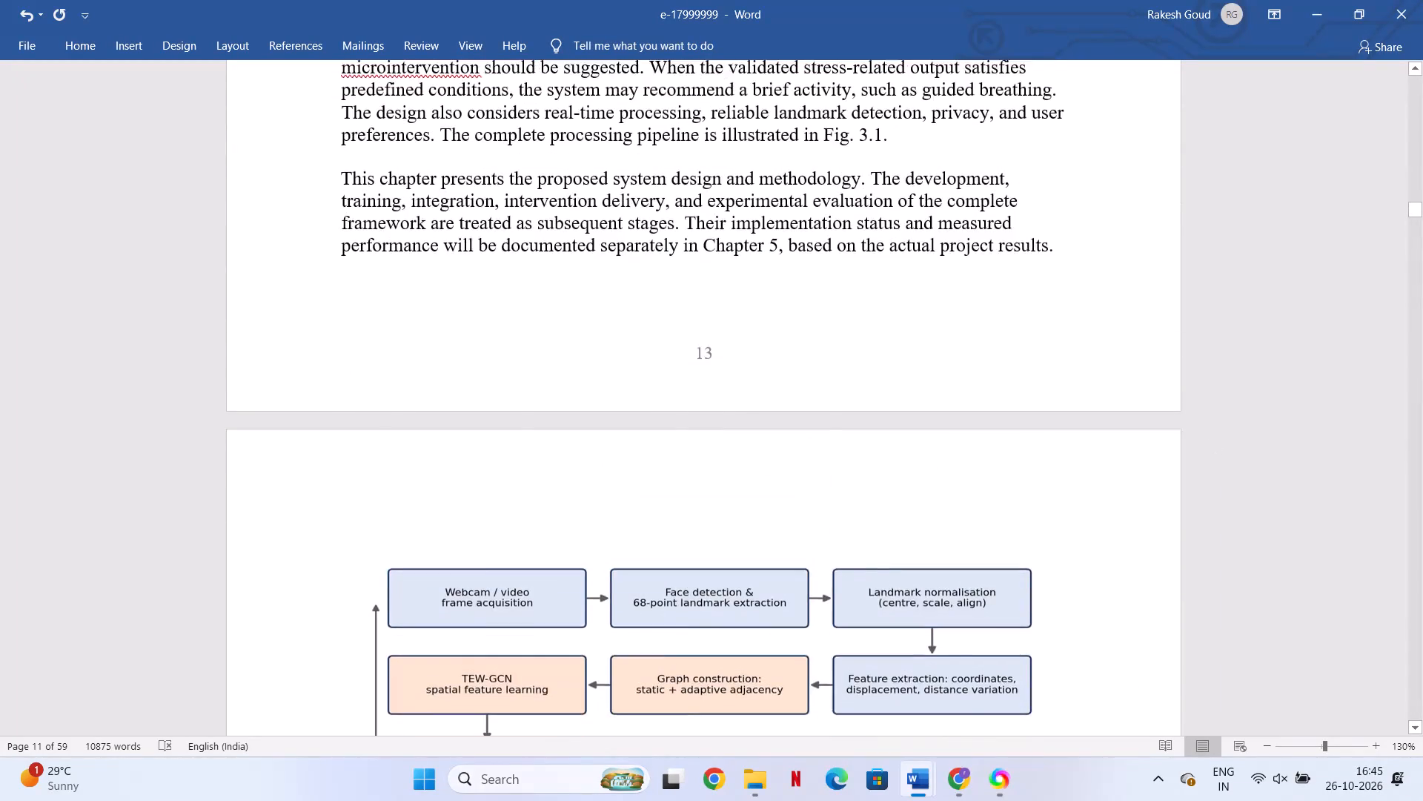
scroll(1210, 441, down, 2)
scroll(1210, 441, up, 7)
scroll(1210, 441, down, 2)
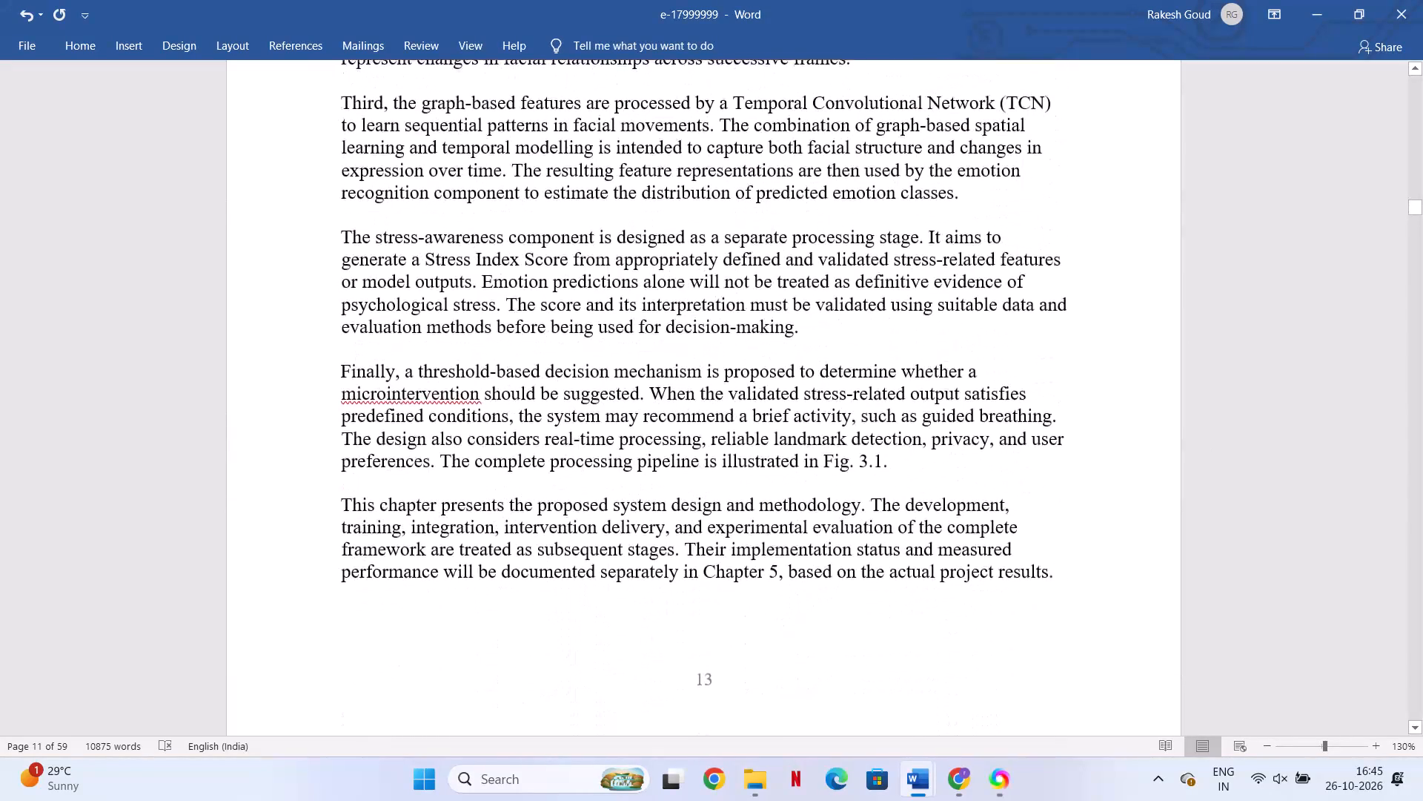
scroll(1210, 441, down, 1)
scroll(1210, 441, up, 9)
scroll(1210, 441, down, 2)
scroll(1210, 441, up, 2)
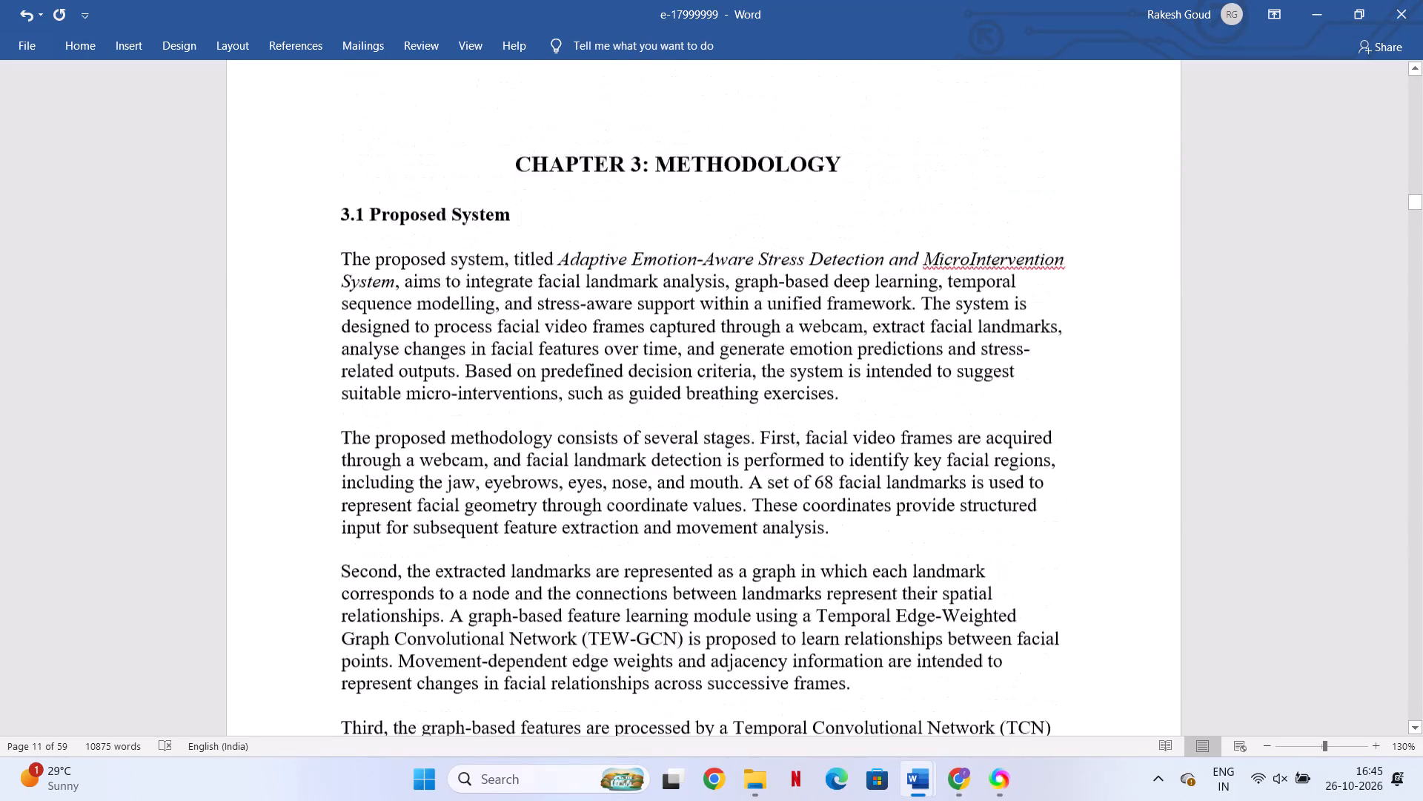
scroll(1210, 441, down, 5)
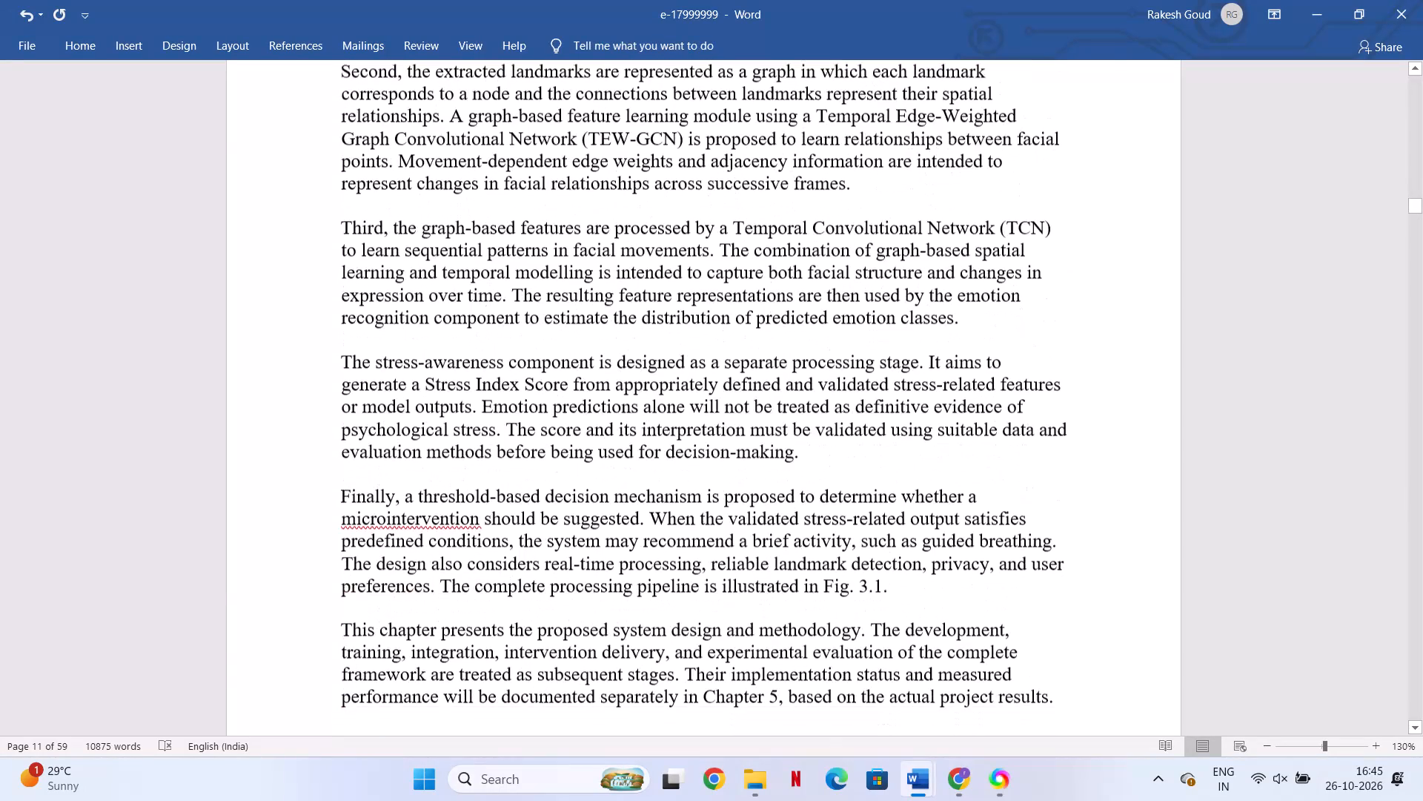
scroll(1210, 441, down, 2)
Replace the Section 2 footer number on the first Chapter 3 page with 12.
click(800, 506)
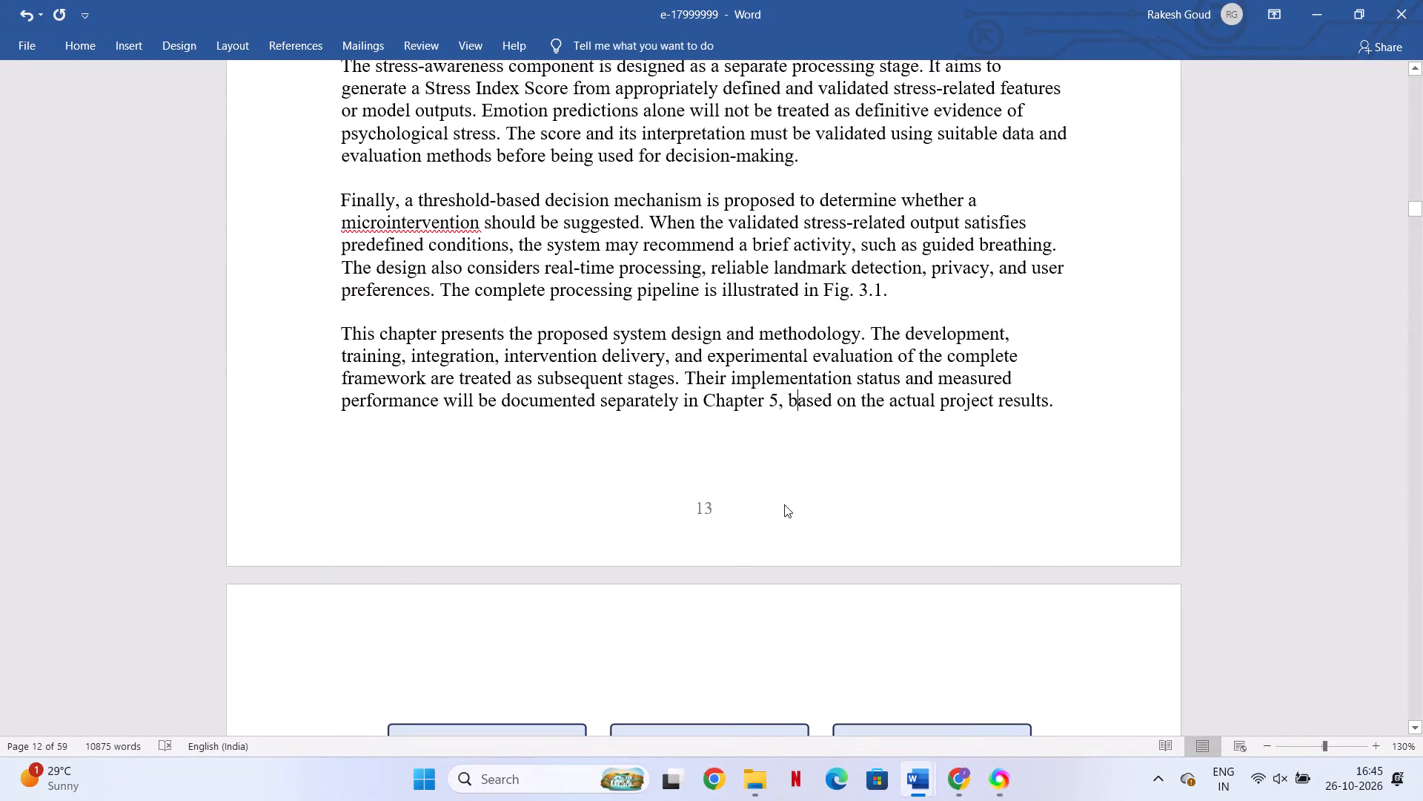
triple_click(704, 513)
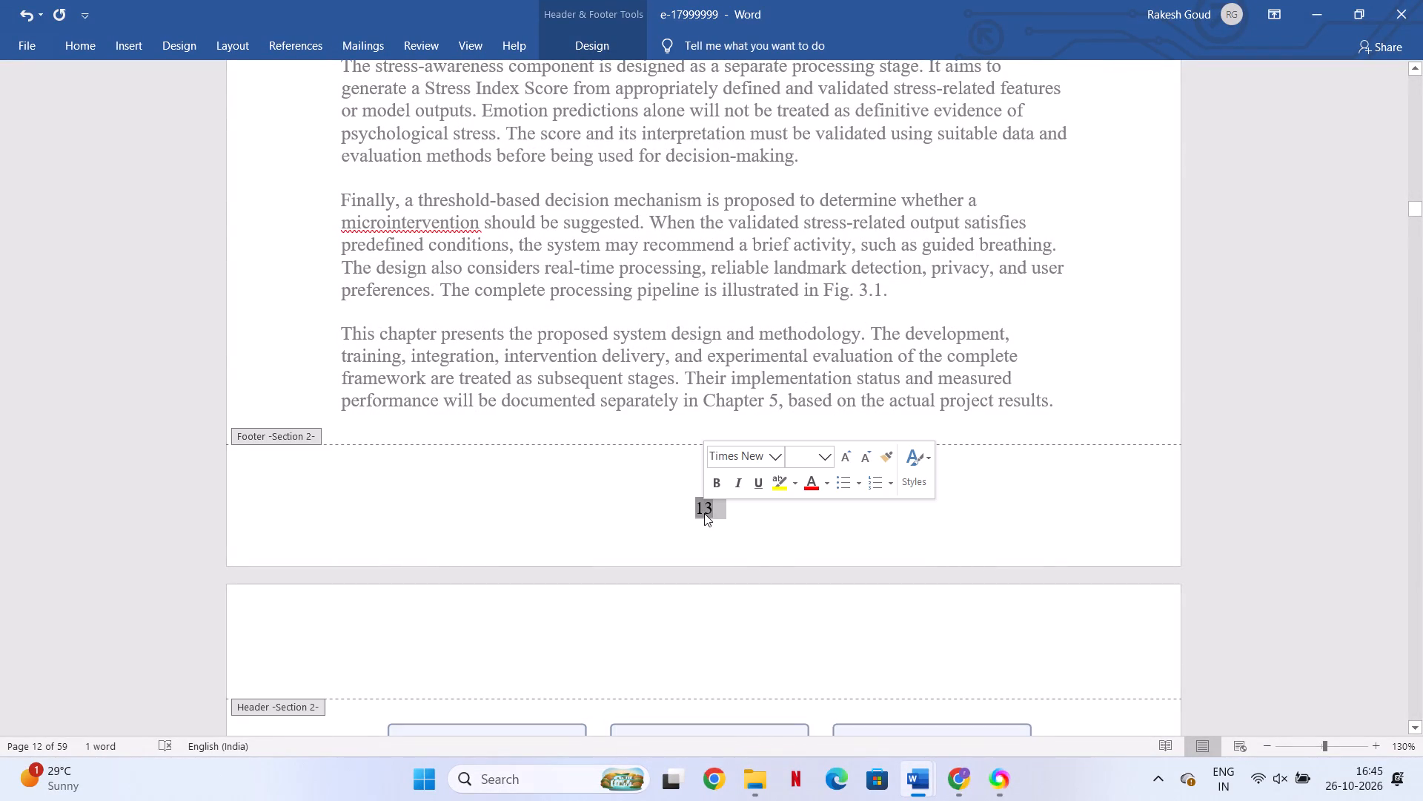
click(713, 513)
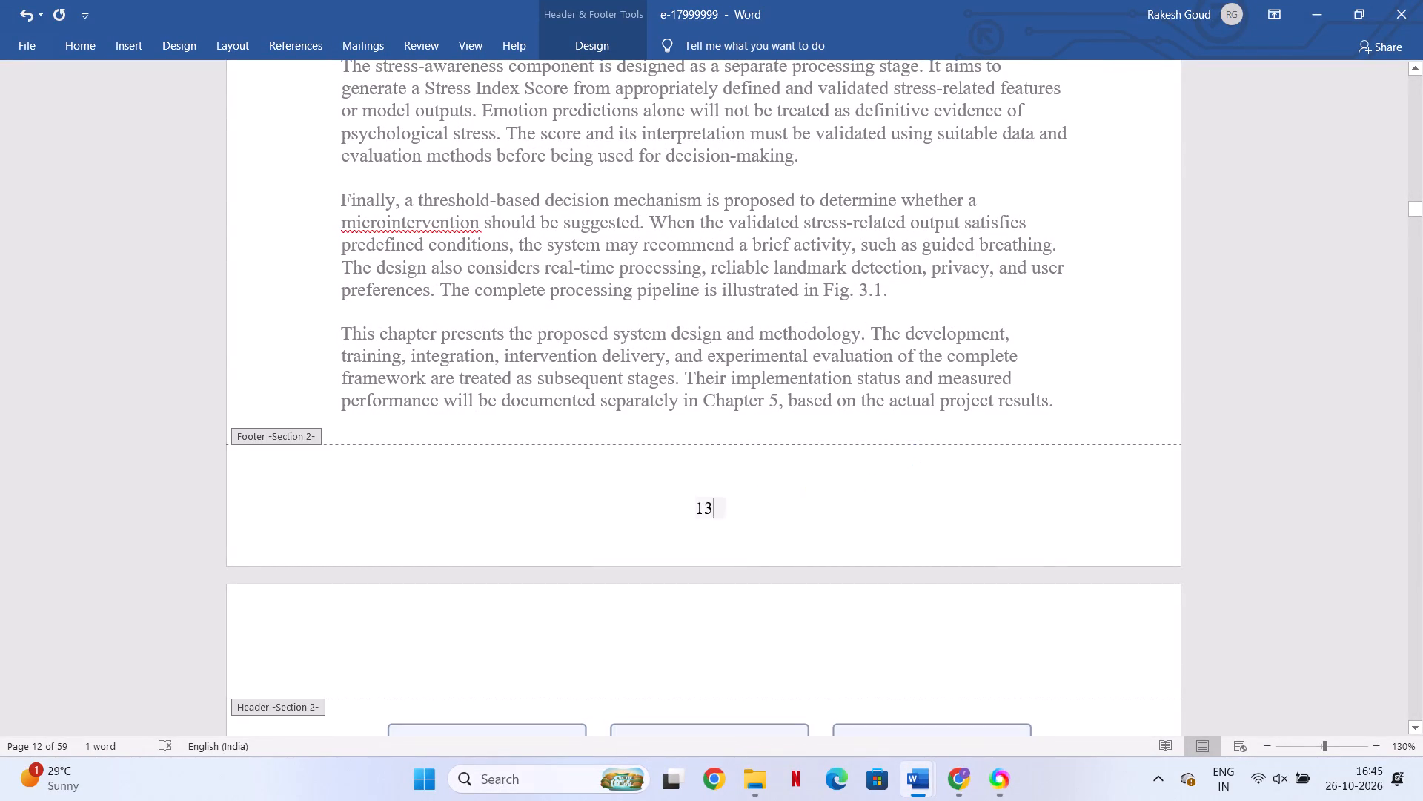
key(BackSpace)
key(BackSpace)
text(13)
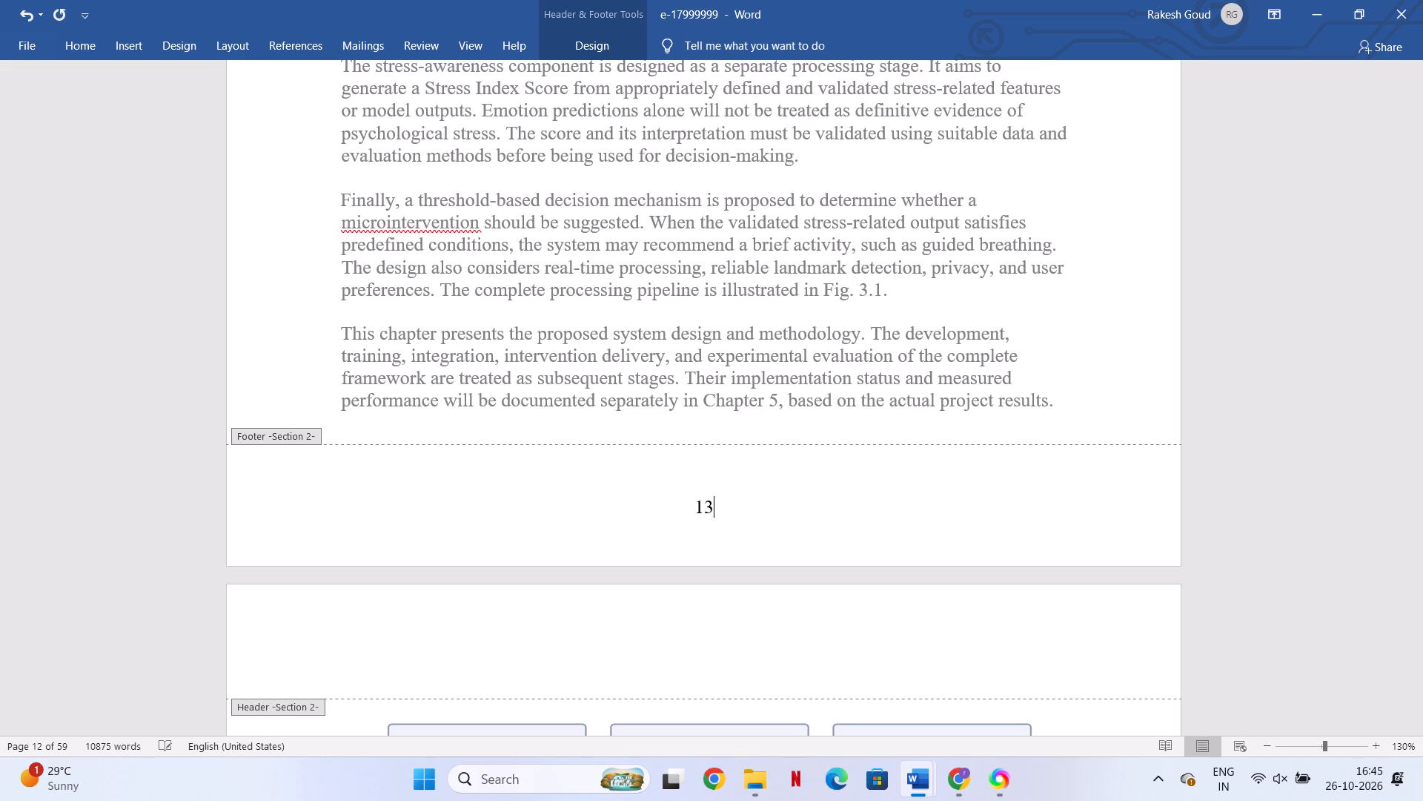
key(BackSpace)
key(2)
Compare the footer numbers on the pages around the start of Chapter 3, from section 2.3 to Fig. 3.2.
scroll(713, 513, down, 9)
scroll(713, 513, up, 2)
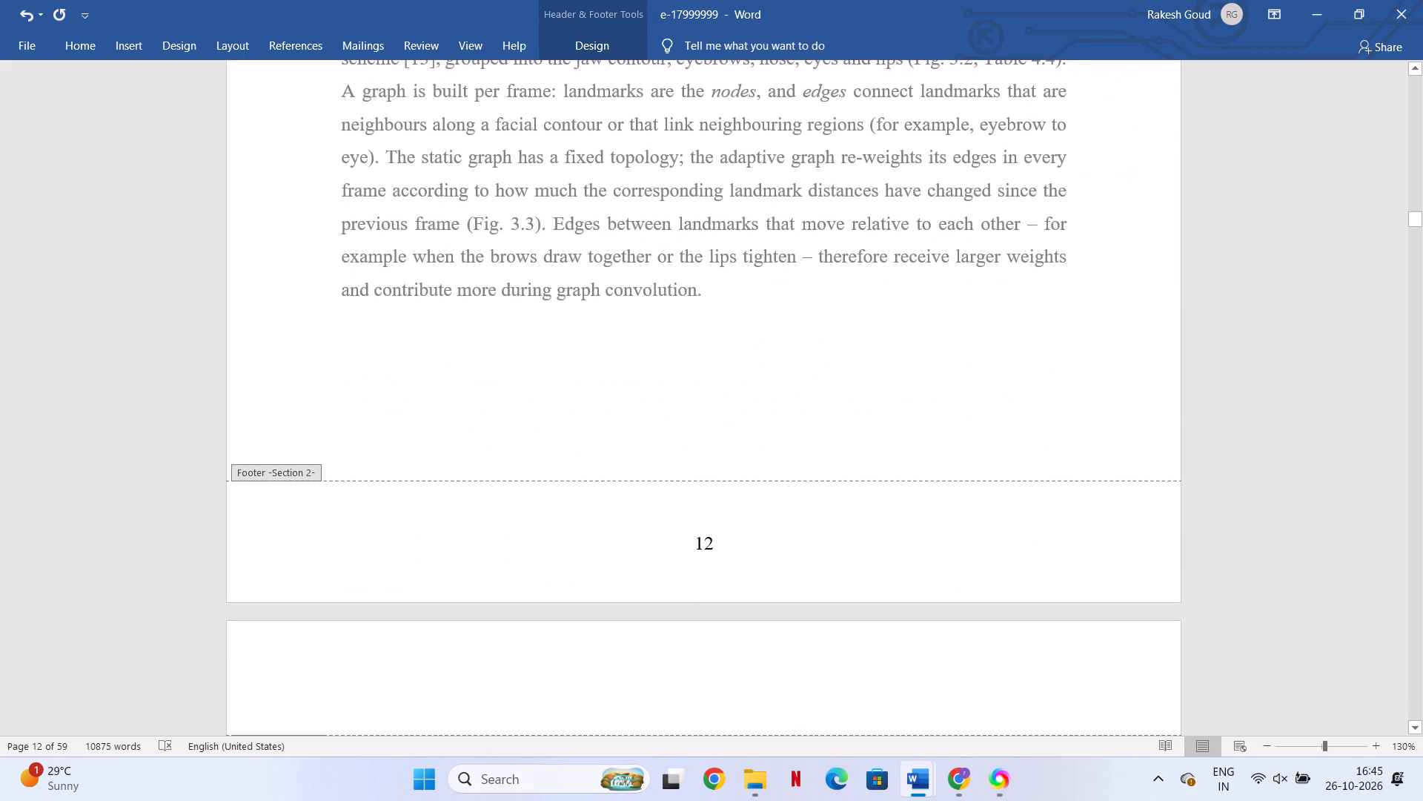
scroll(713, 513, up, 3)
scroll(713, 513, down, 14)
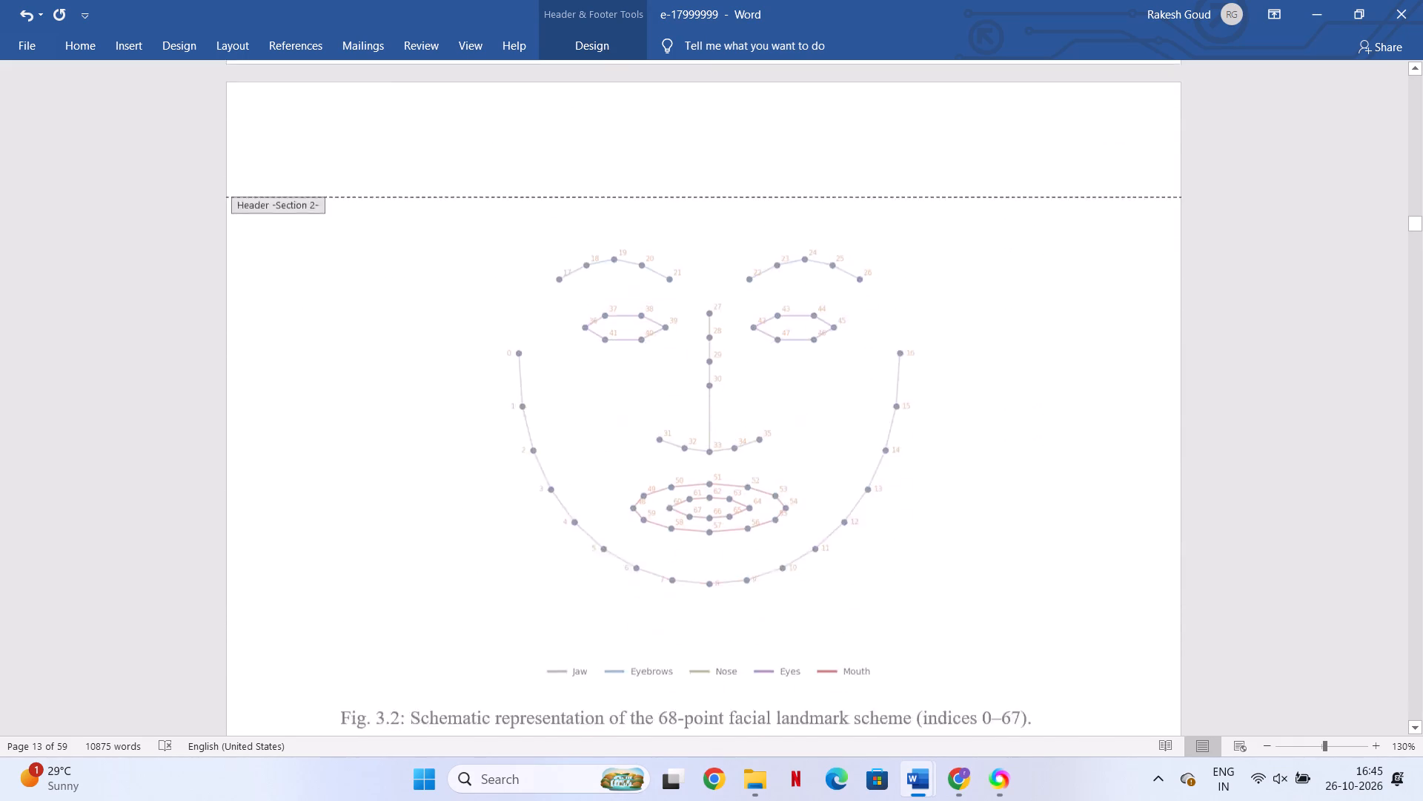
scroll(713, 513, down, 5)
scroll(713, 513, up, 9)
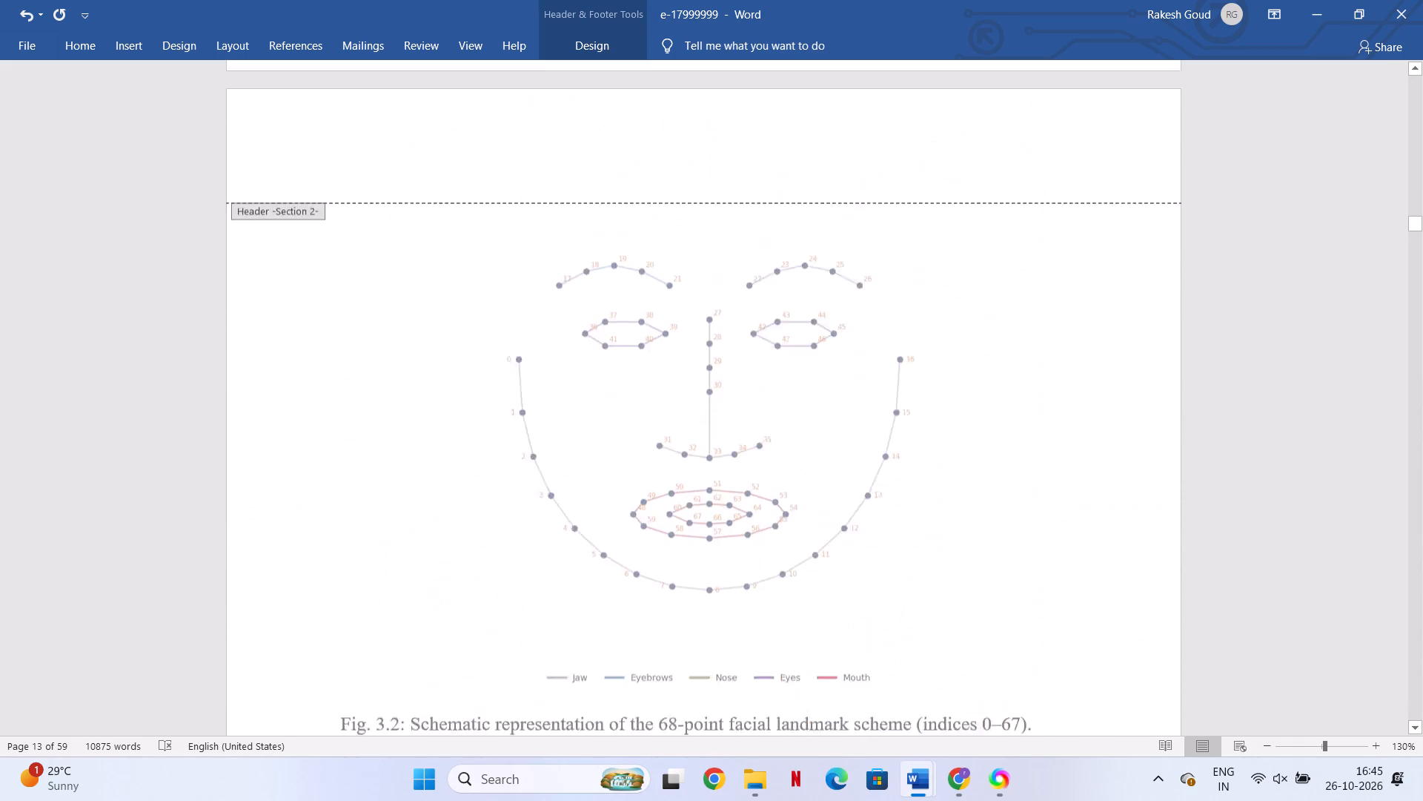
scroll(713, 513, up, 16)
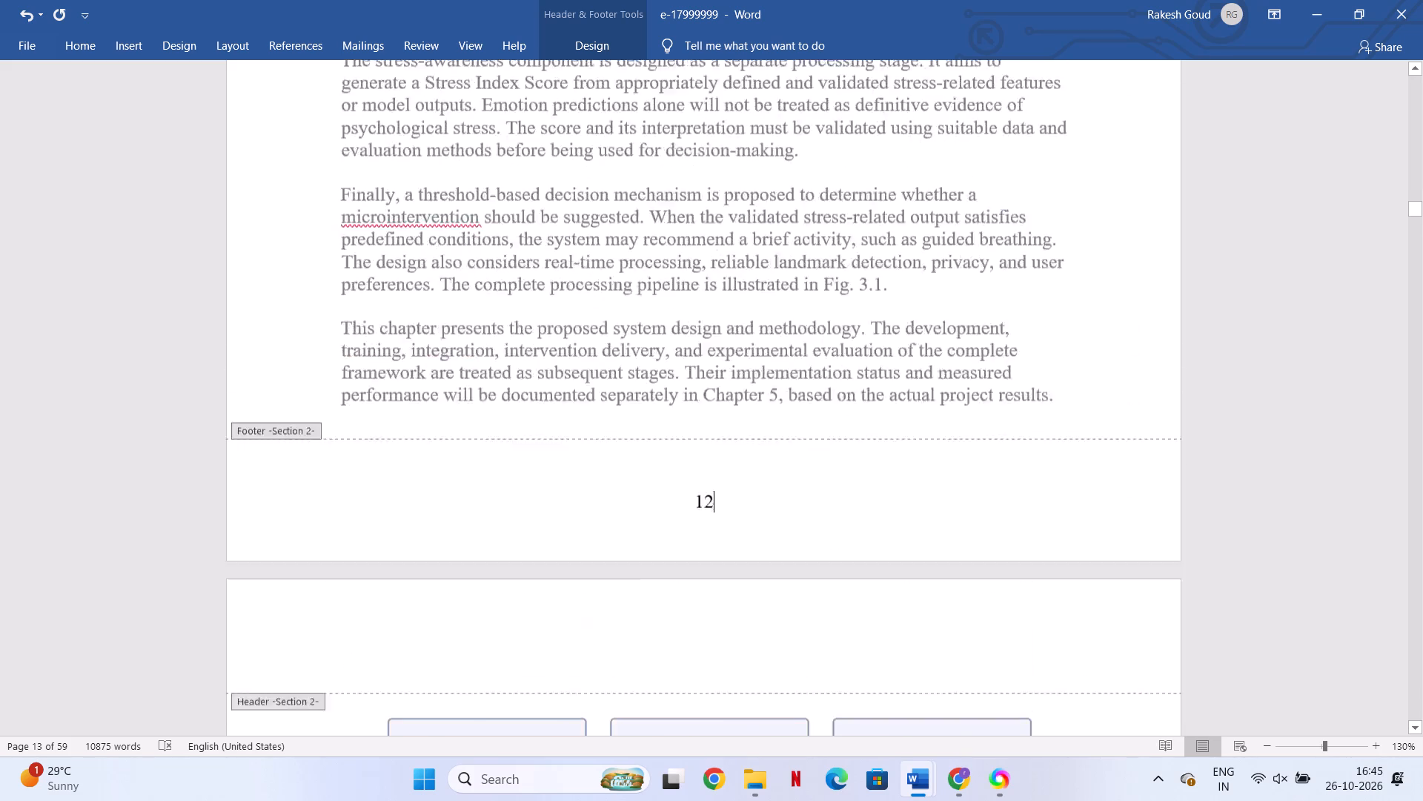
scroll(713, 513, up, 10)
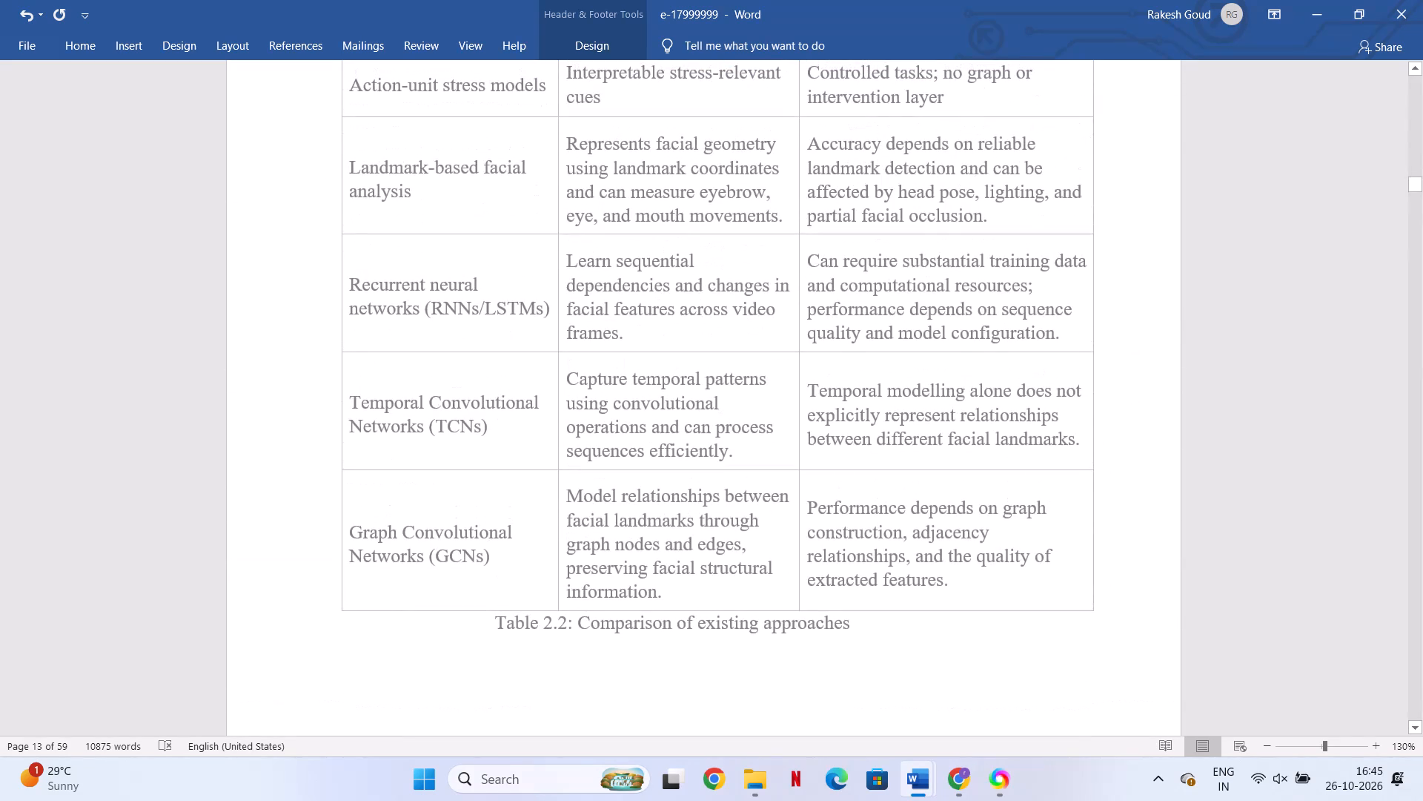
scroll(713, 513, up, 12)
scroll(713, 513, down, 3)
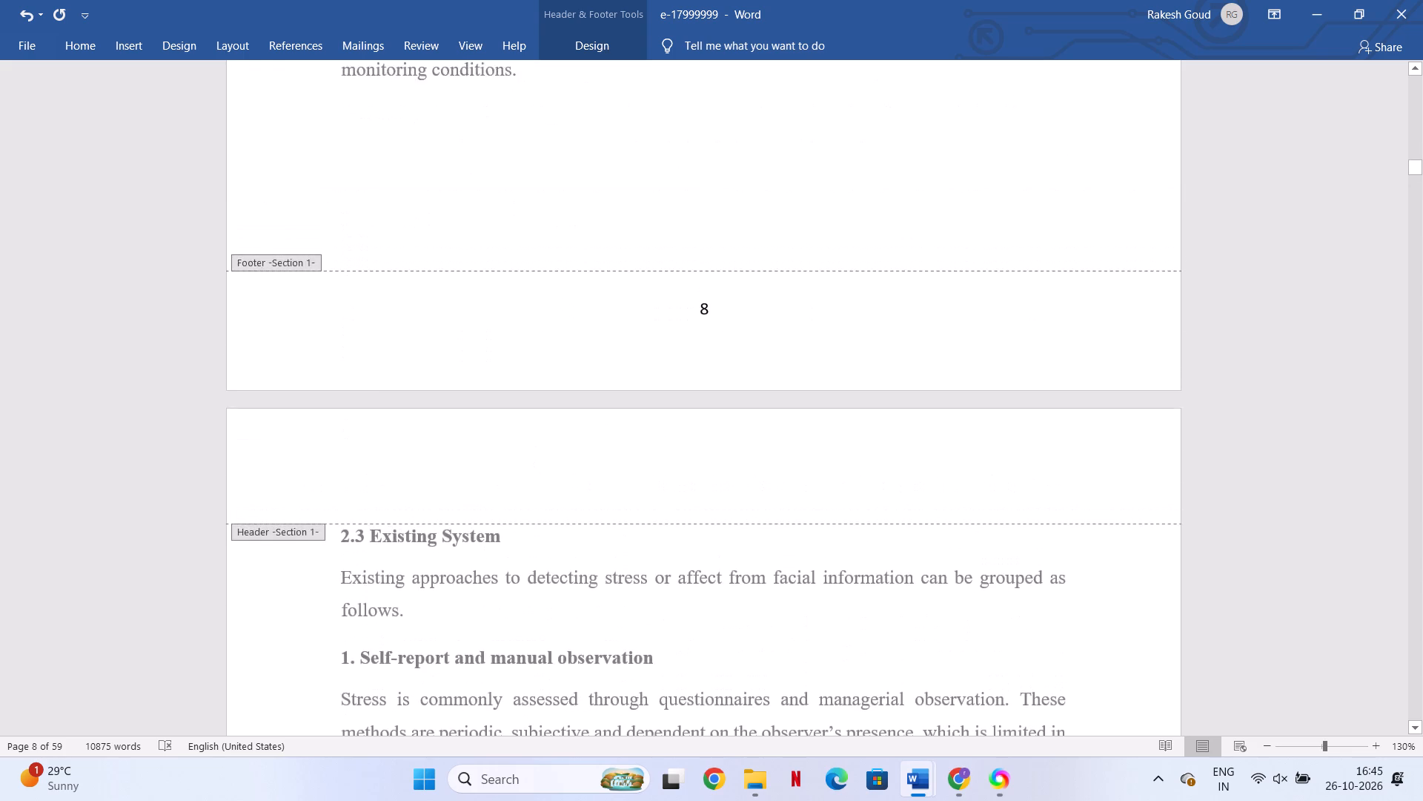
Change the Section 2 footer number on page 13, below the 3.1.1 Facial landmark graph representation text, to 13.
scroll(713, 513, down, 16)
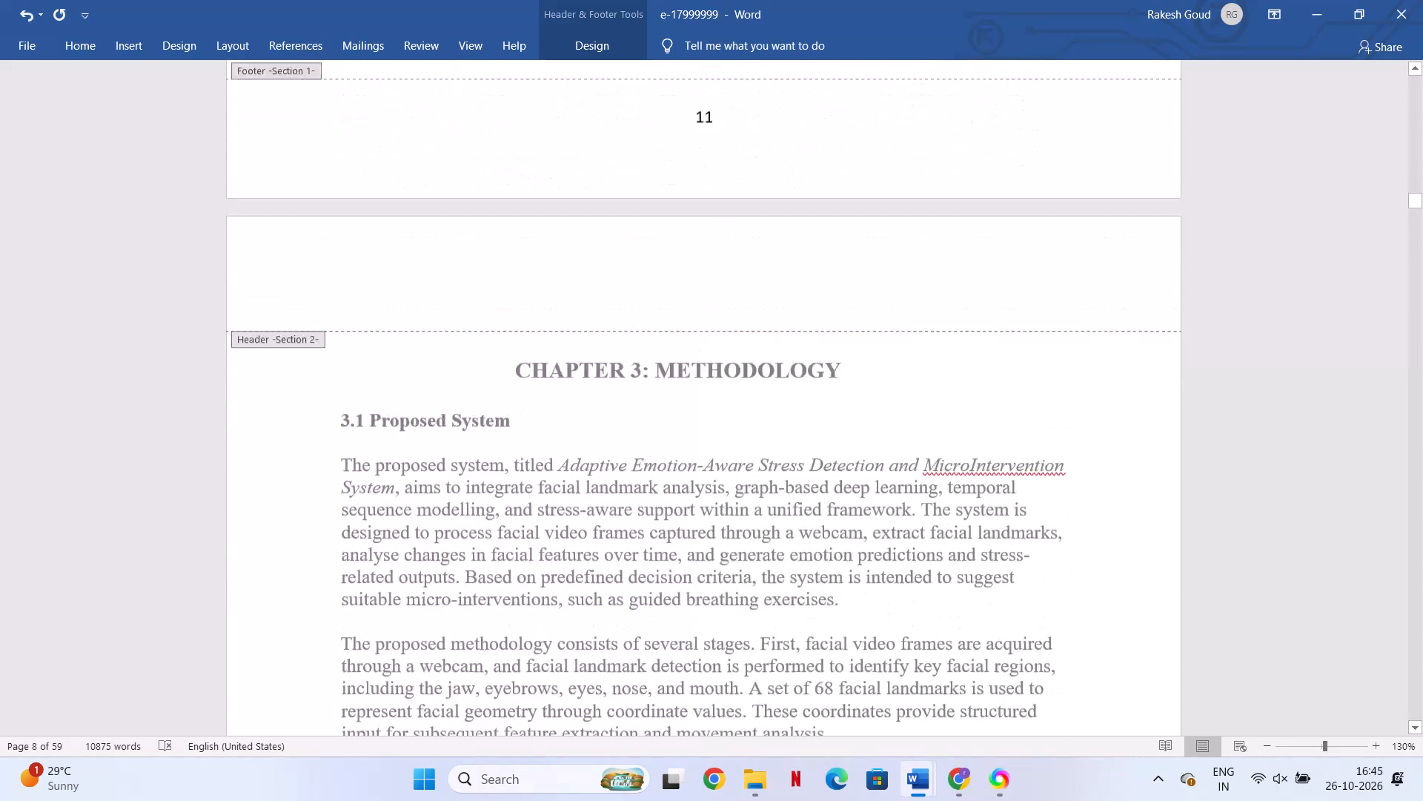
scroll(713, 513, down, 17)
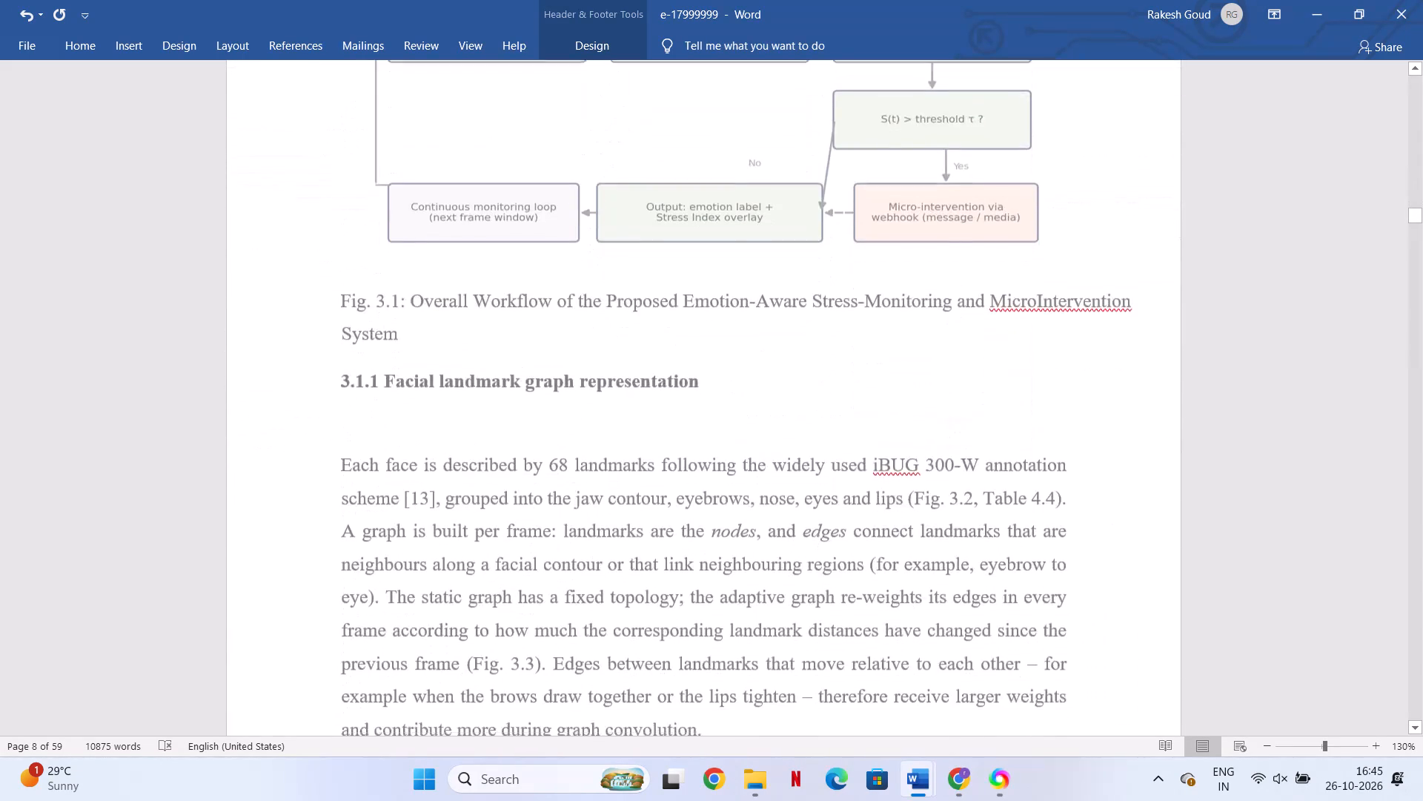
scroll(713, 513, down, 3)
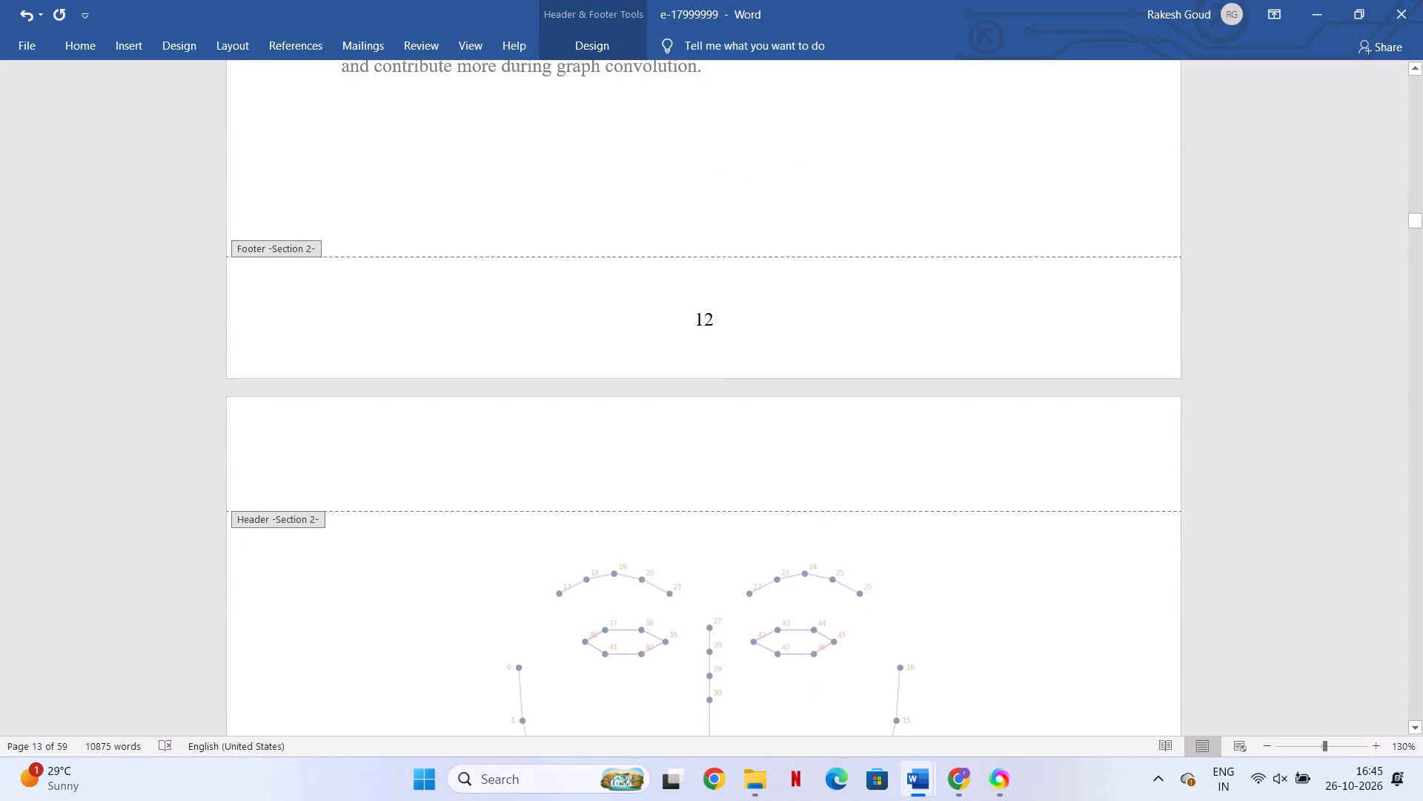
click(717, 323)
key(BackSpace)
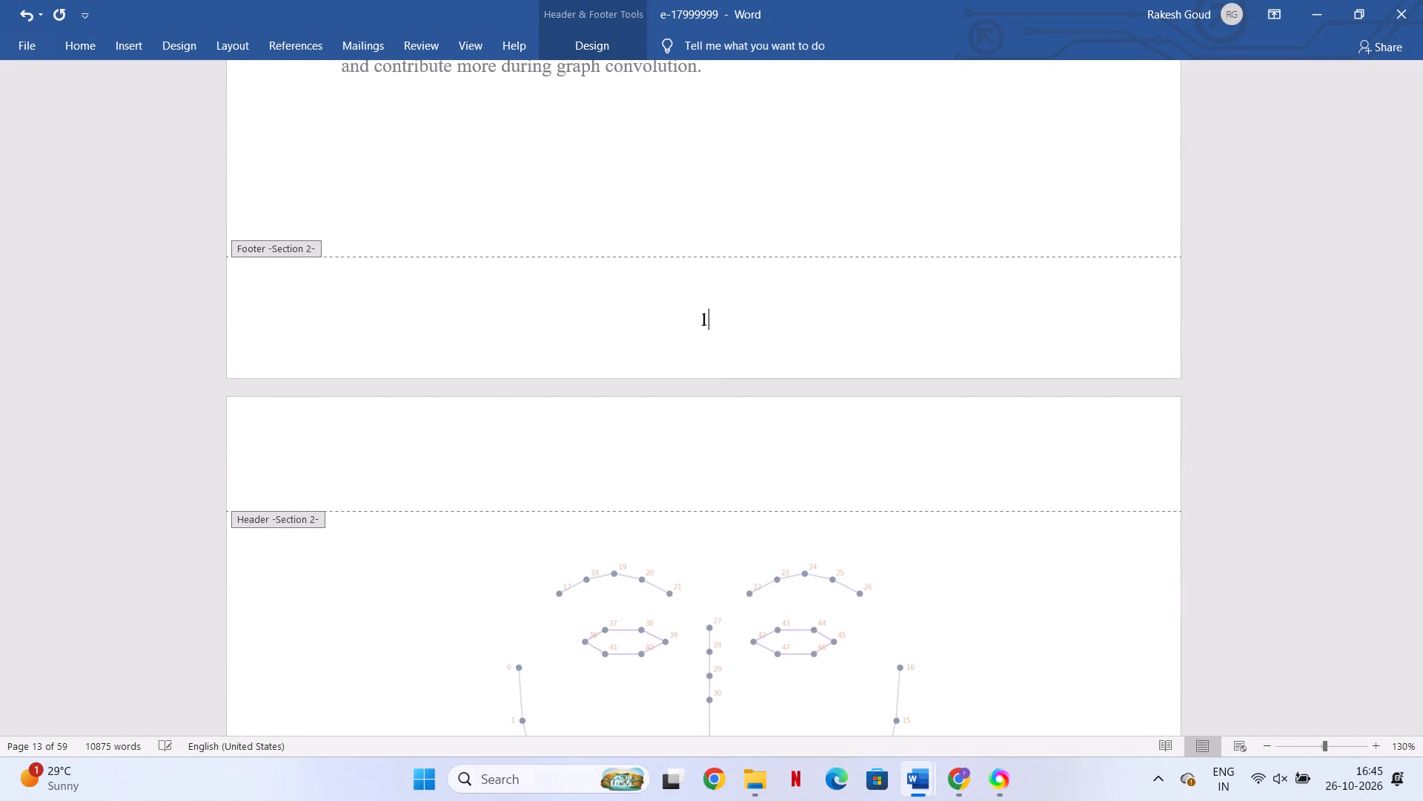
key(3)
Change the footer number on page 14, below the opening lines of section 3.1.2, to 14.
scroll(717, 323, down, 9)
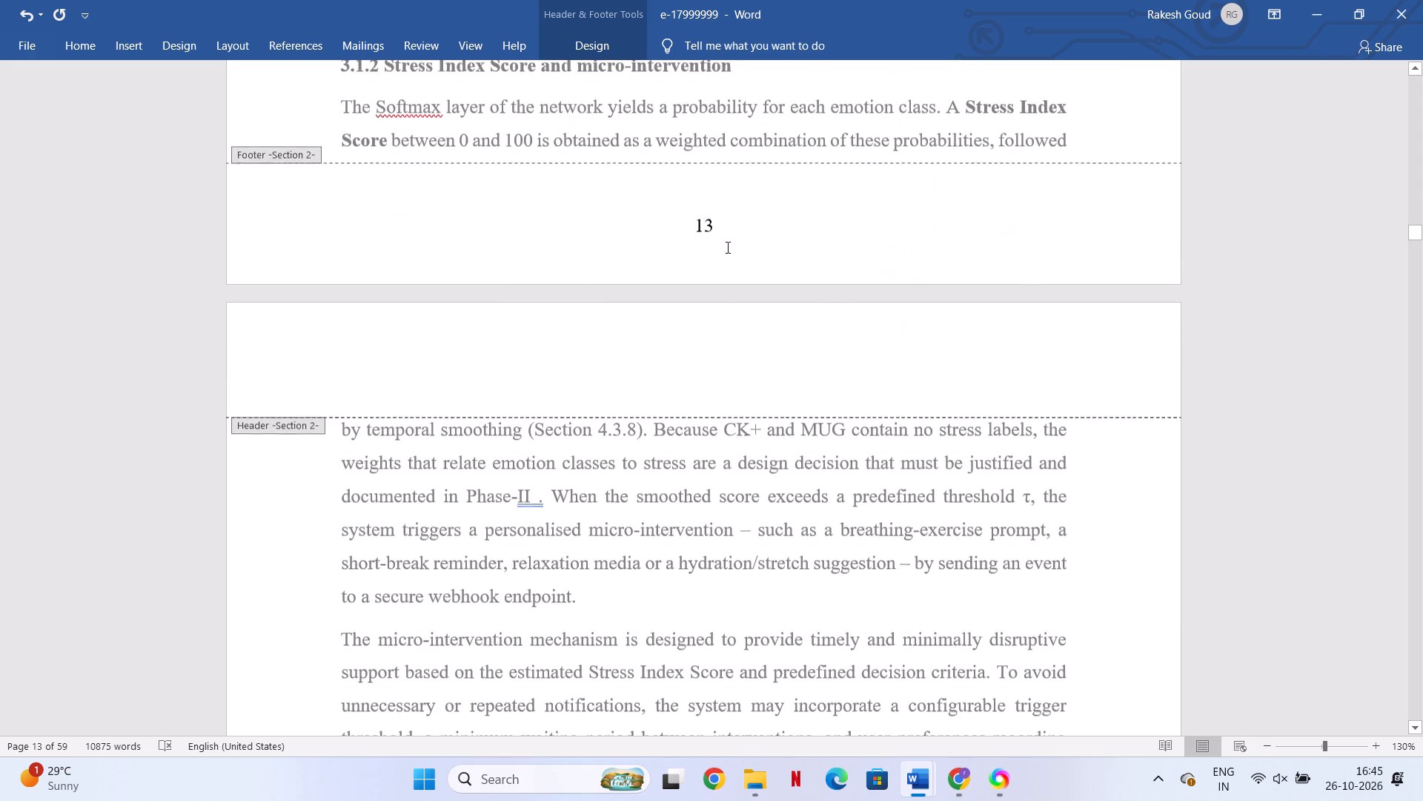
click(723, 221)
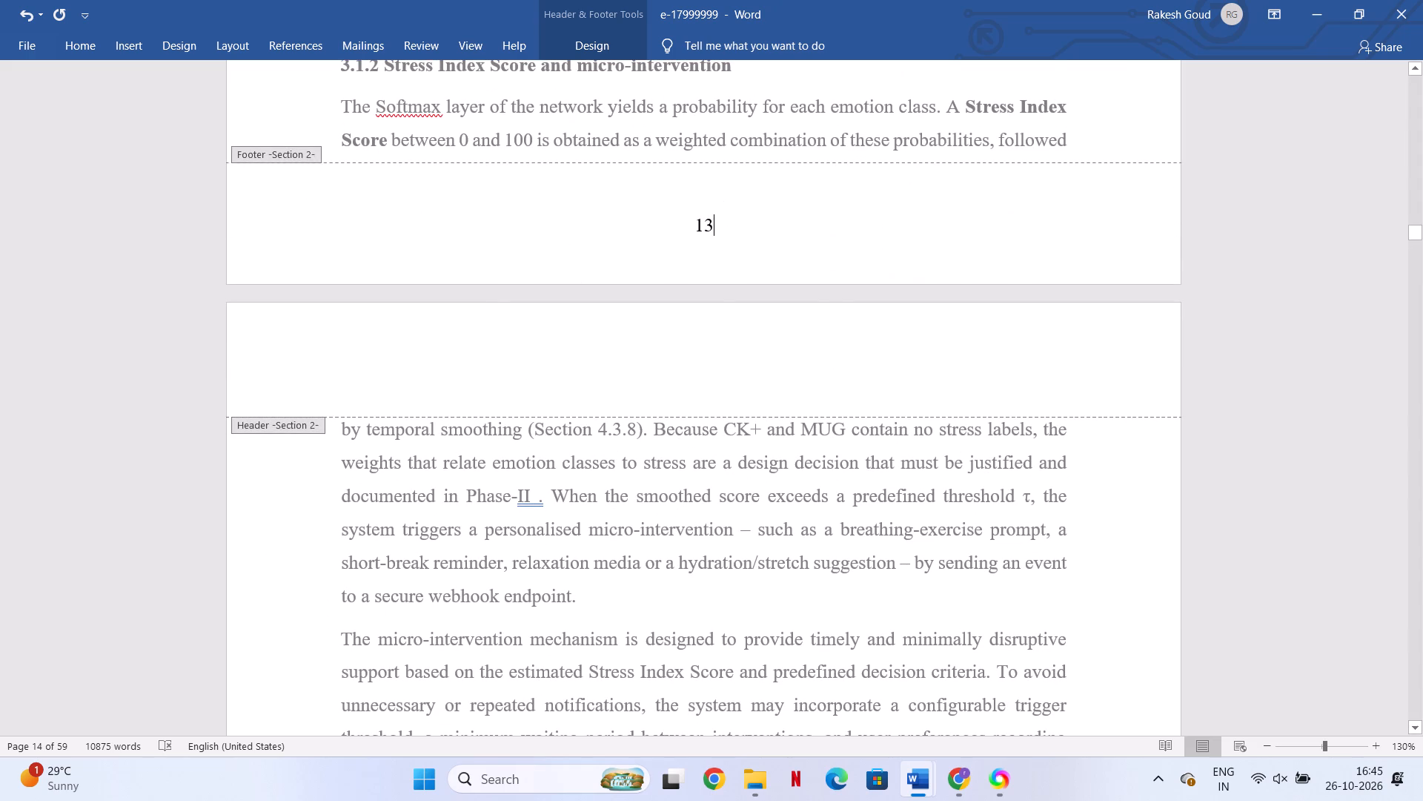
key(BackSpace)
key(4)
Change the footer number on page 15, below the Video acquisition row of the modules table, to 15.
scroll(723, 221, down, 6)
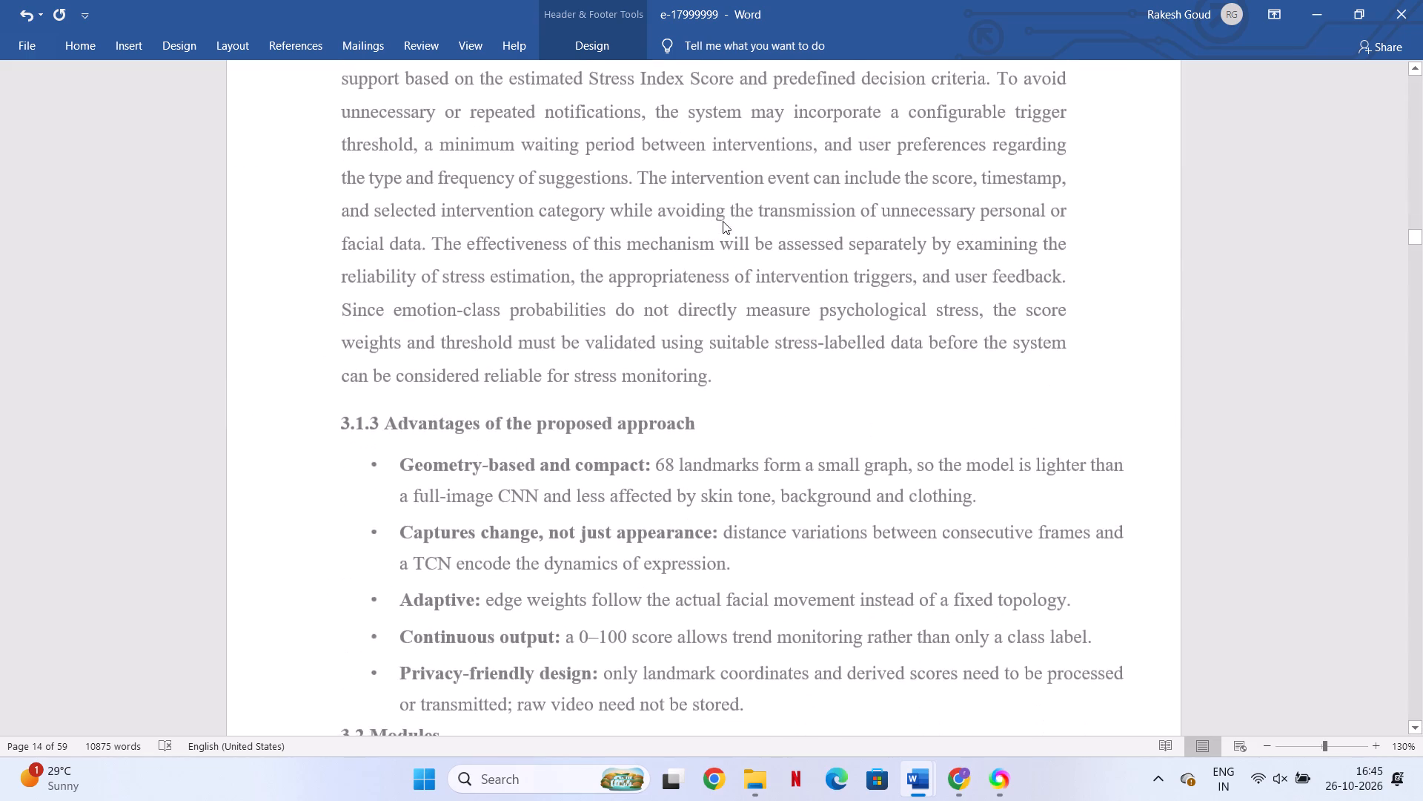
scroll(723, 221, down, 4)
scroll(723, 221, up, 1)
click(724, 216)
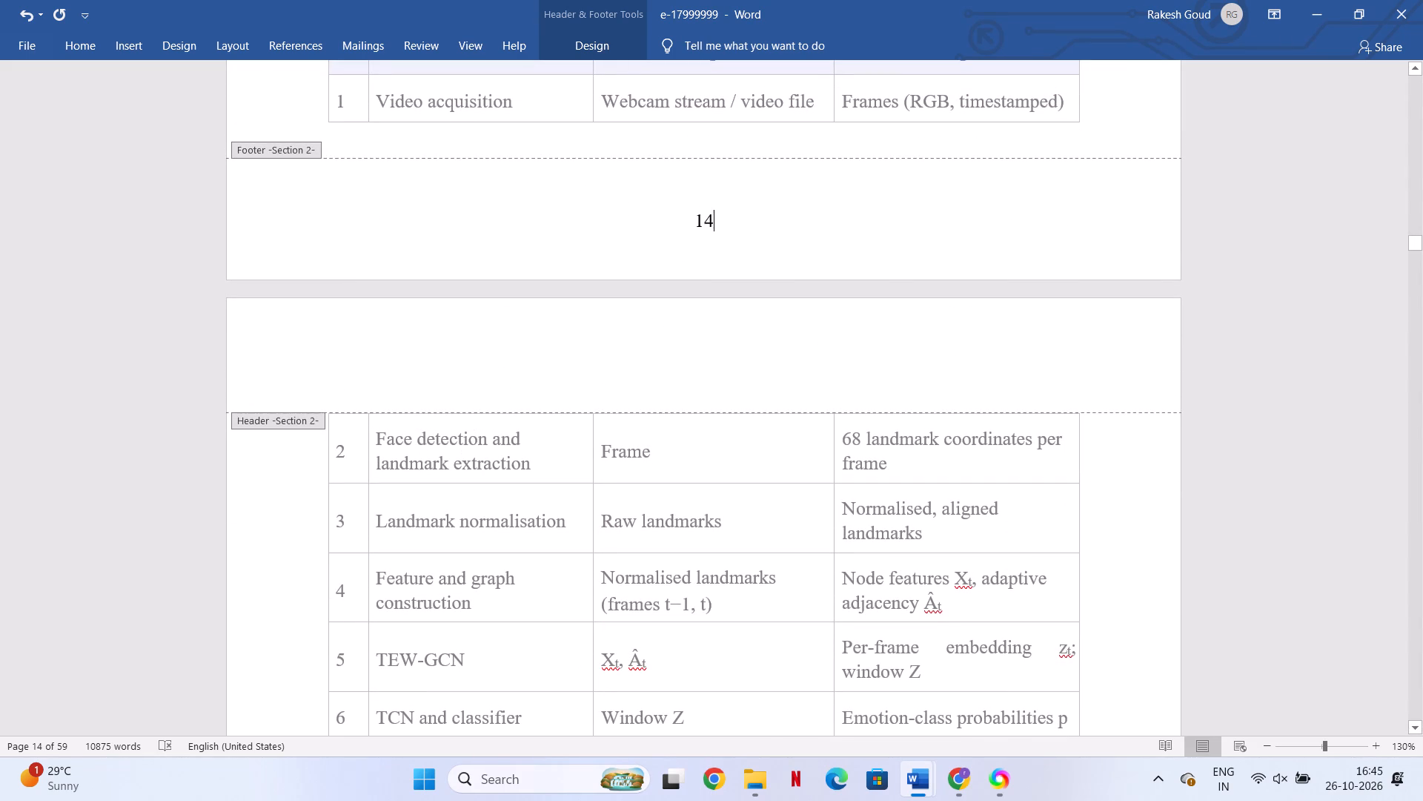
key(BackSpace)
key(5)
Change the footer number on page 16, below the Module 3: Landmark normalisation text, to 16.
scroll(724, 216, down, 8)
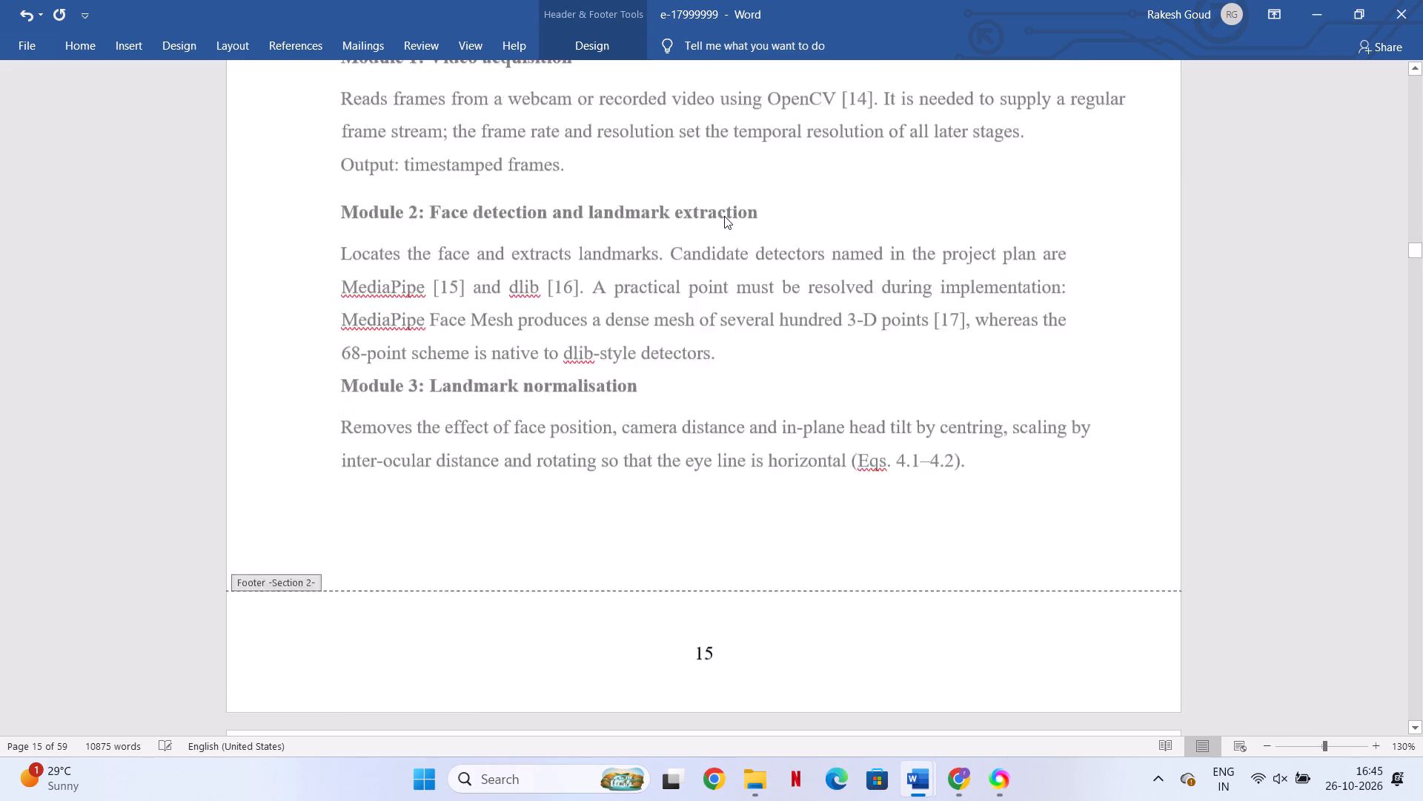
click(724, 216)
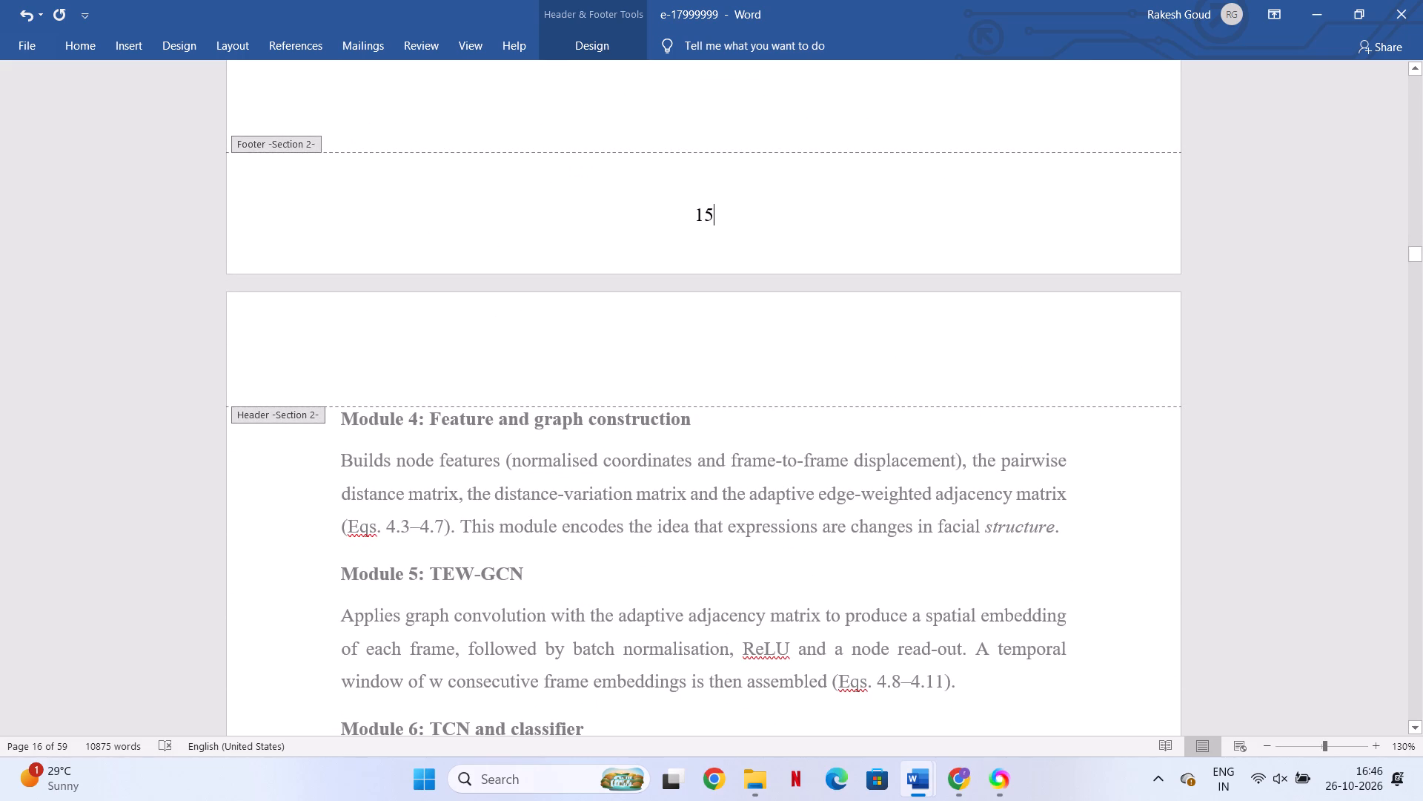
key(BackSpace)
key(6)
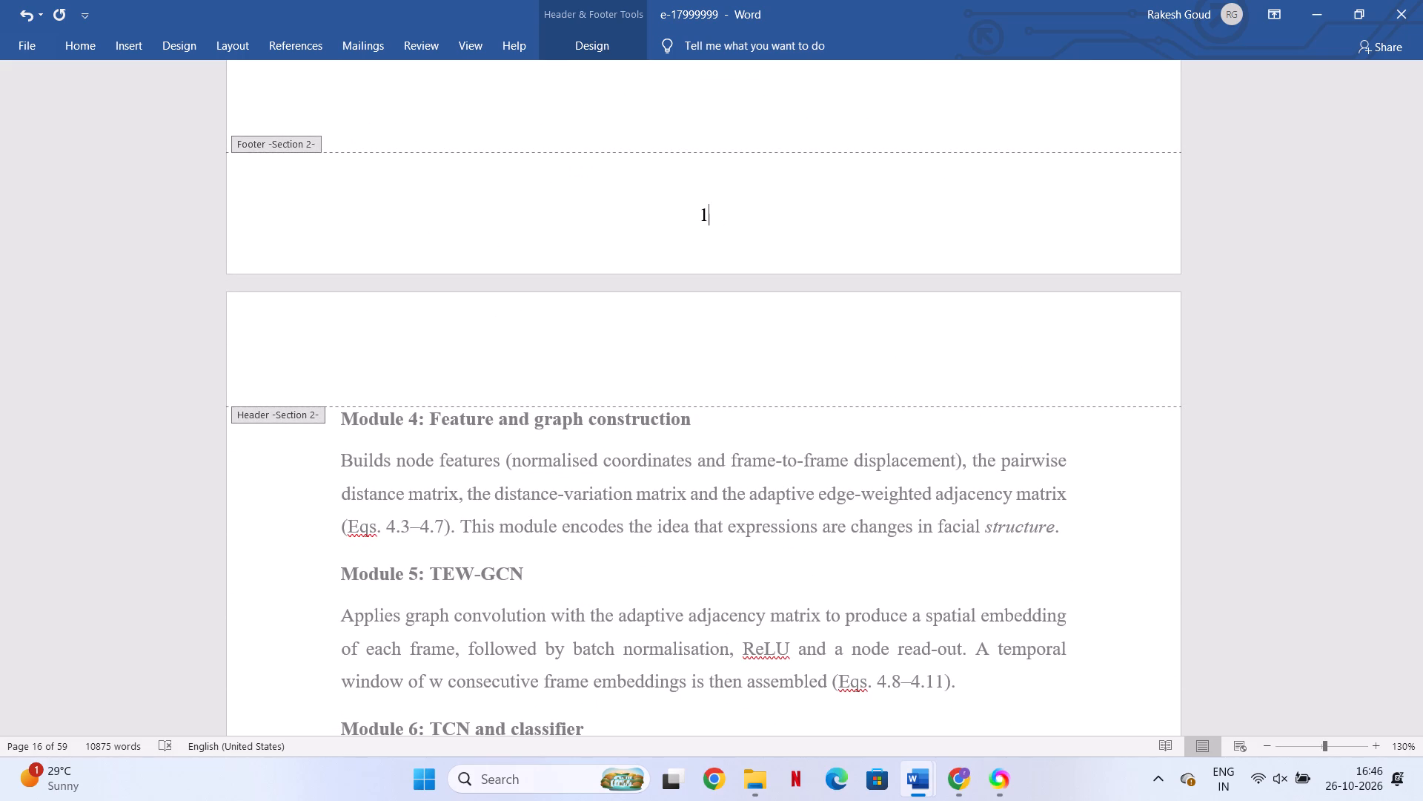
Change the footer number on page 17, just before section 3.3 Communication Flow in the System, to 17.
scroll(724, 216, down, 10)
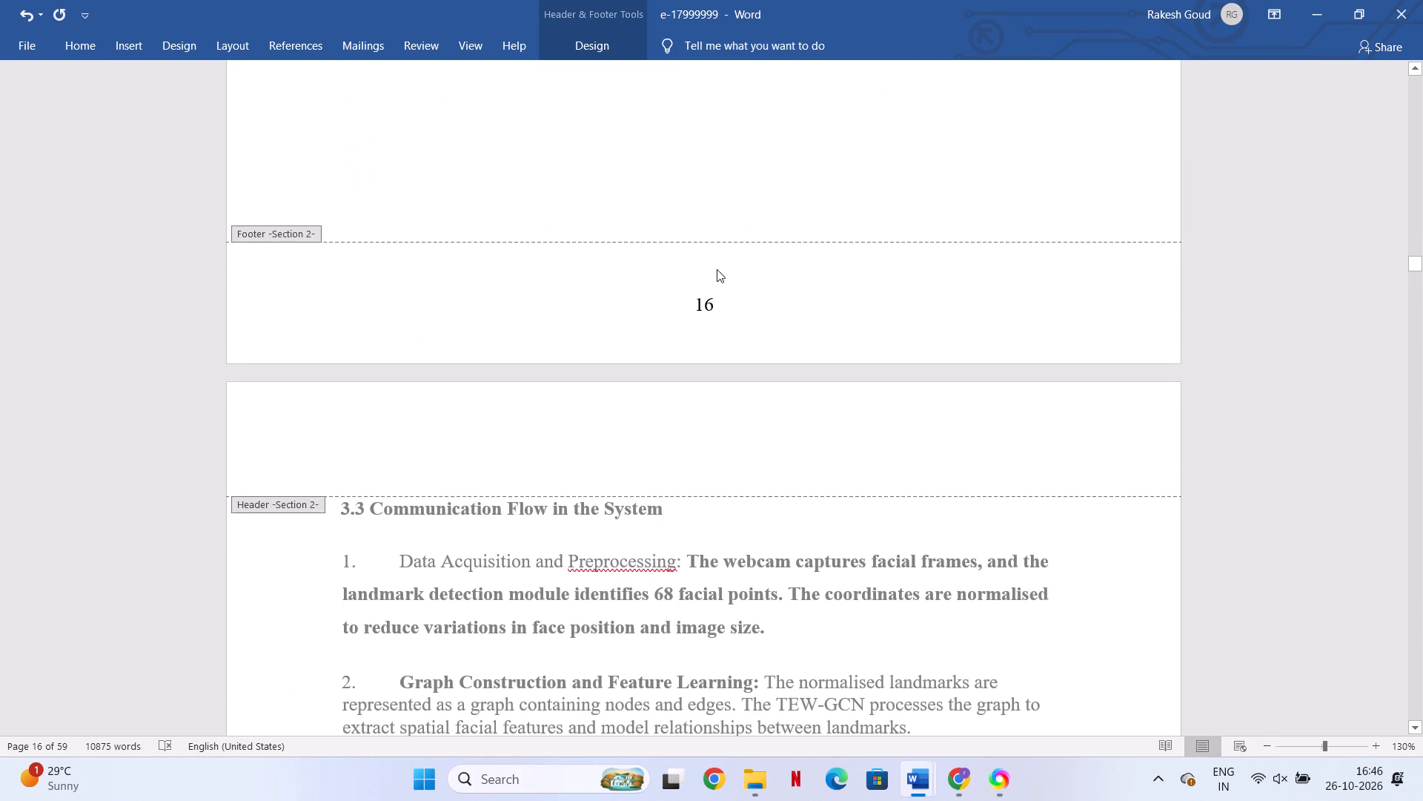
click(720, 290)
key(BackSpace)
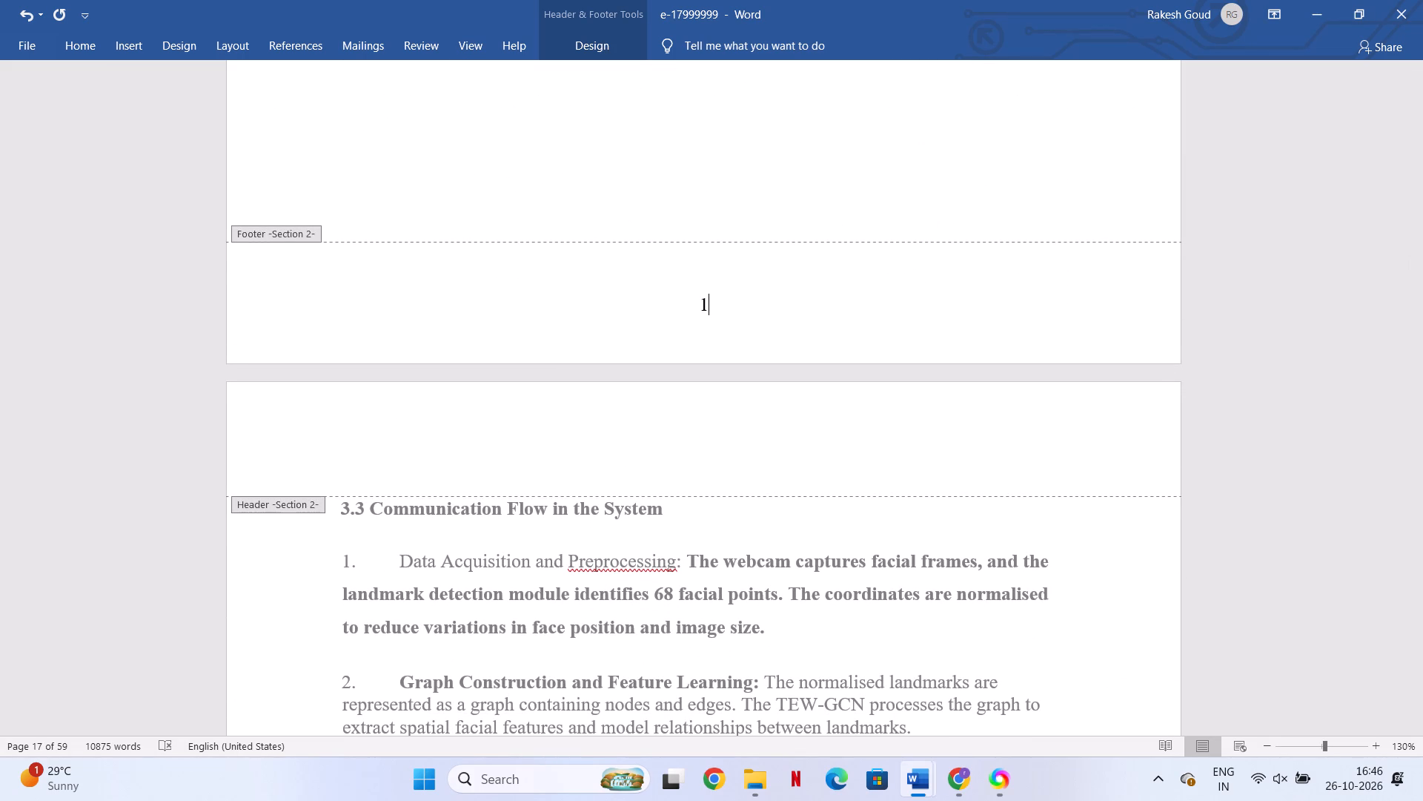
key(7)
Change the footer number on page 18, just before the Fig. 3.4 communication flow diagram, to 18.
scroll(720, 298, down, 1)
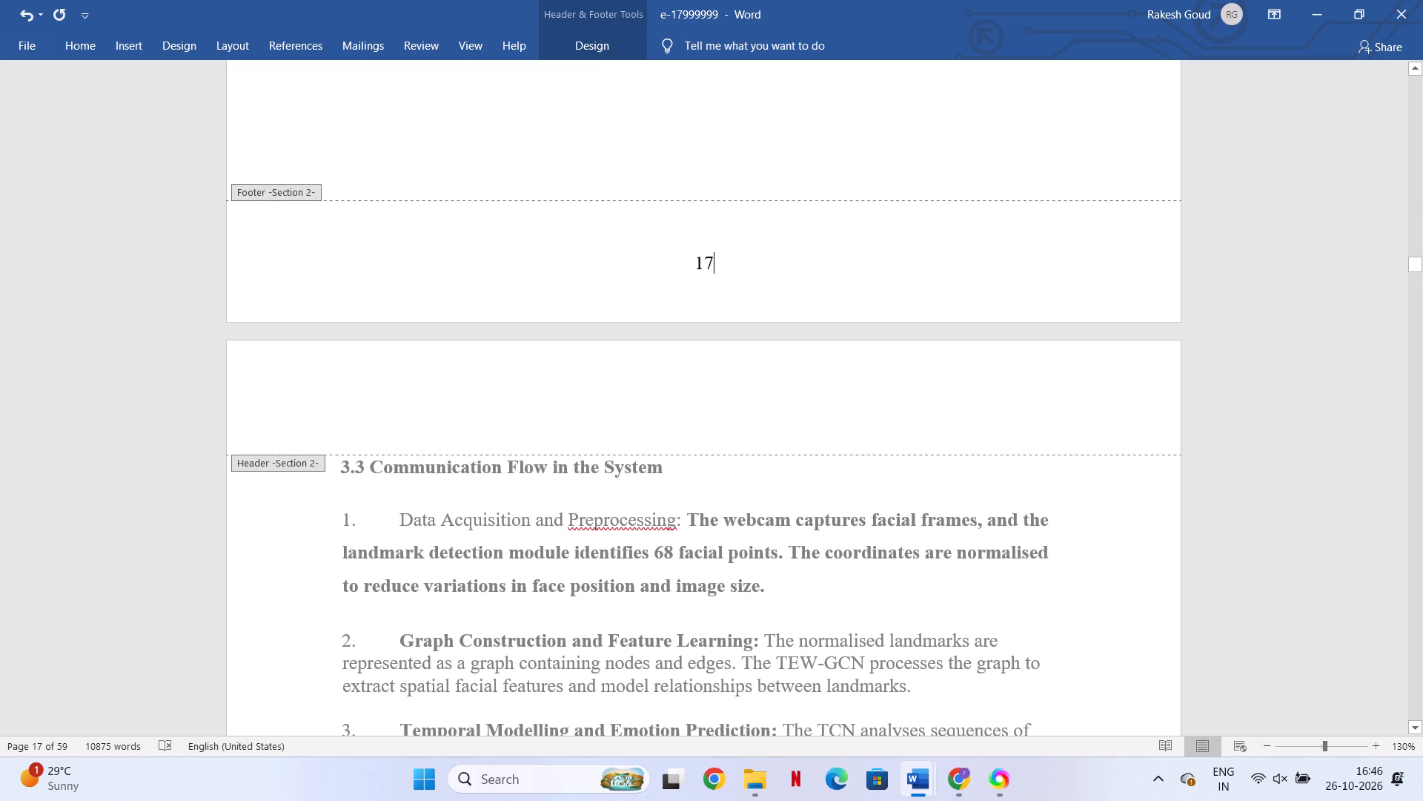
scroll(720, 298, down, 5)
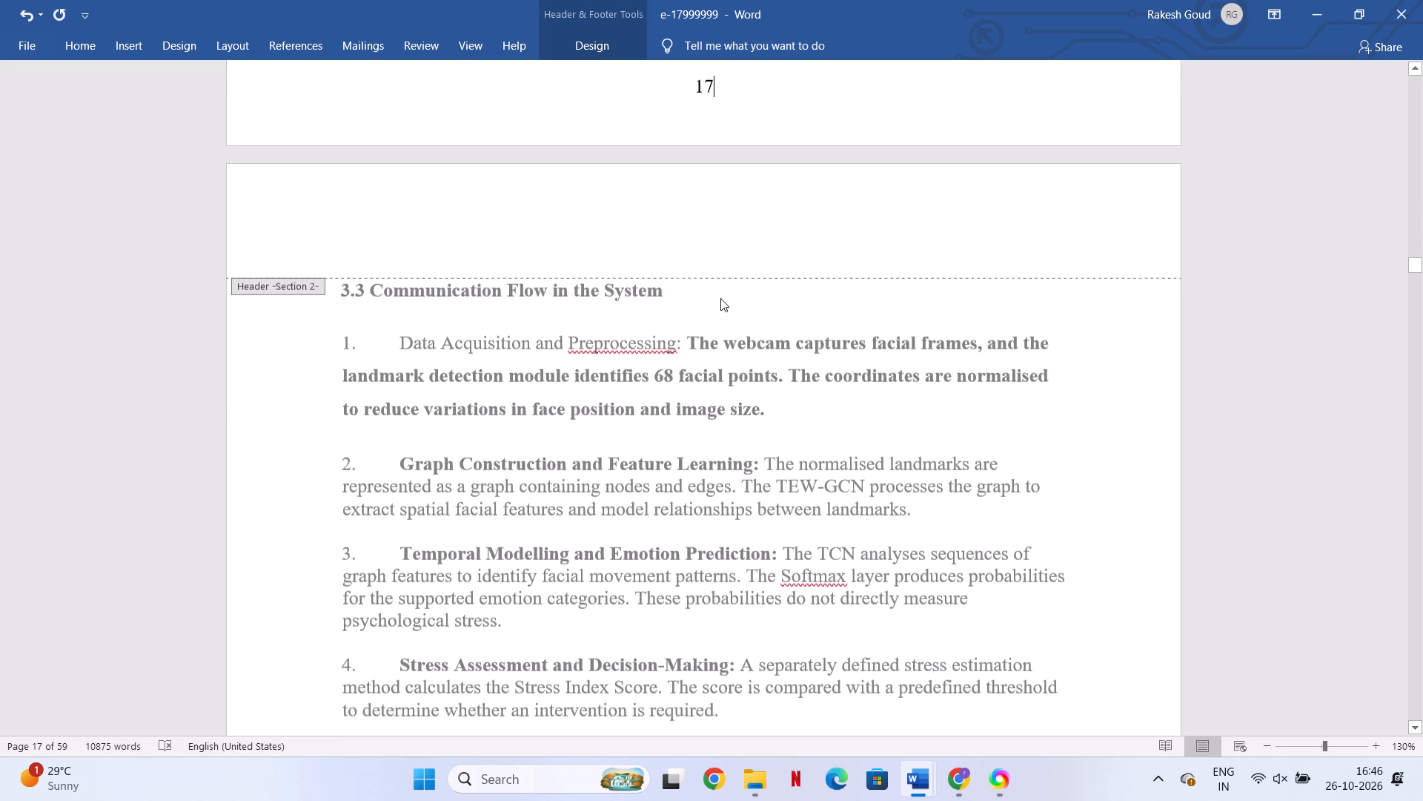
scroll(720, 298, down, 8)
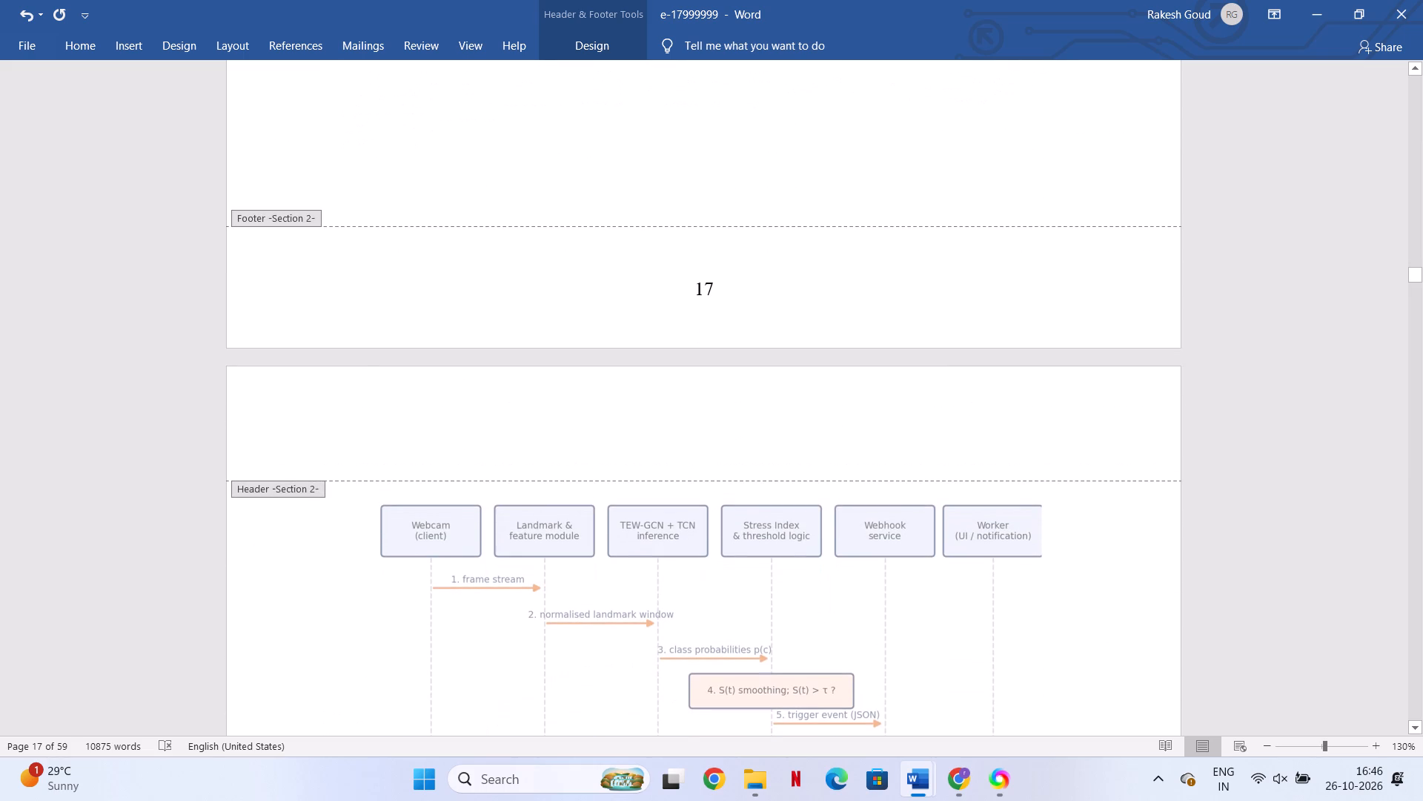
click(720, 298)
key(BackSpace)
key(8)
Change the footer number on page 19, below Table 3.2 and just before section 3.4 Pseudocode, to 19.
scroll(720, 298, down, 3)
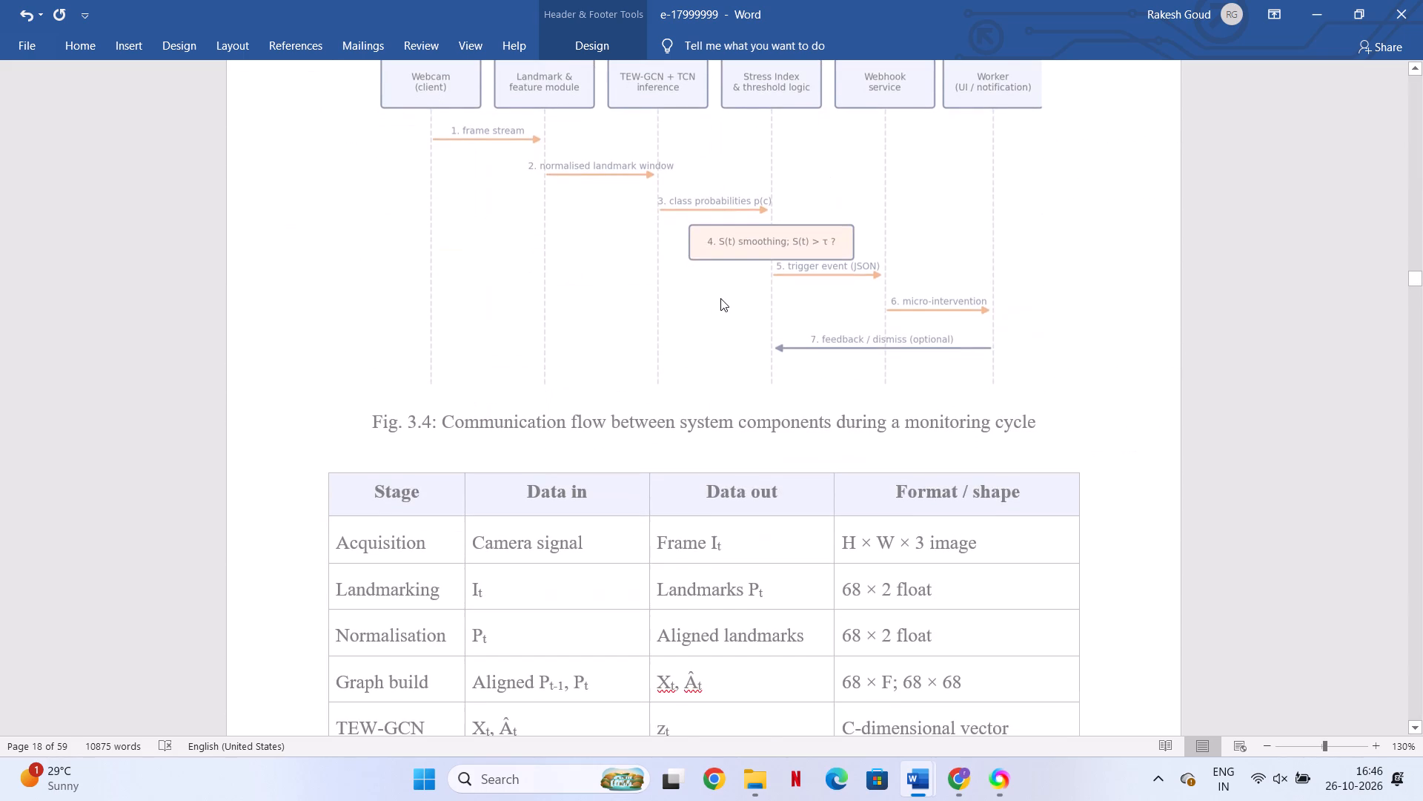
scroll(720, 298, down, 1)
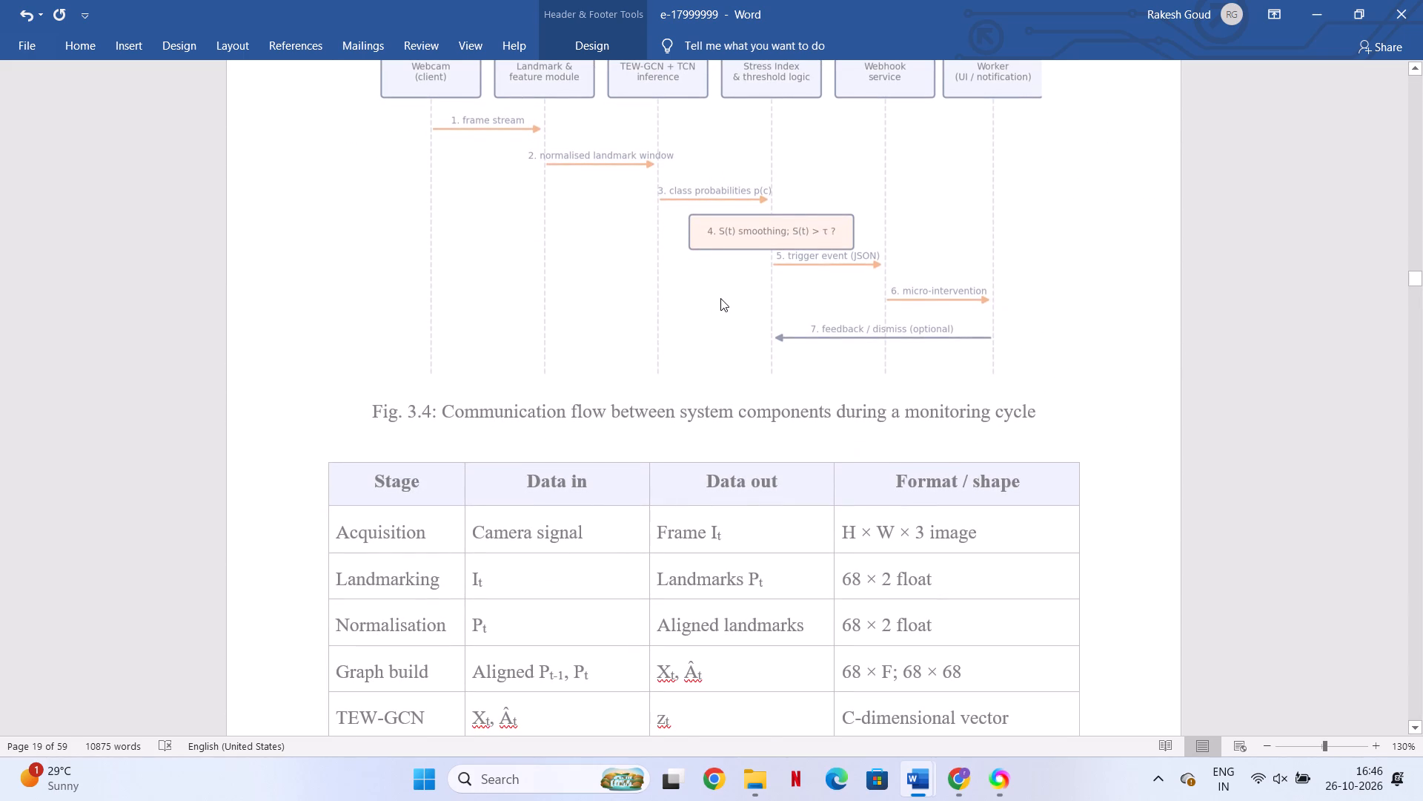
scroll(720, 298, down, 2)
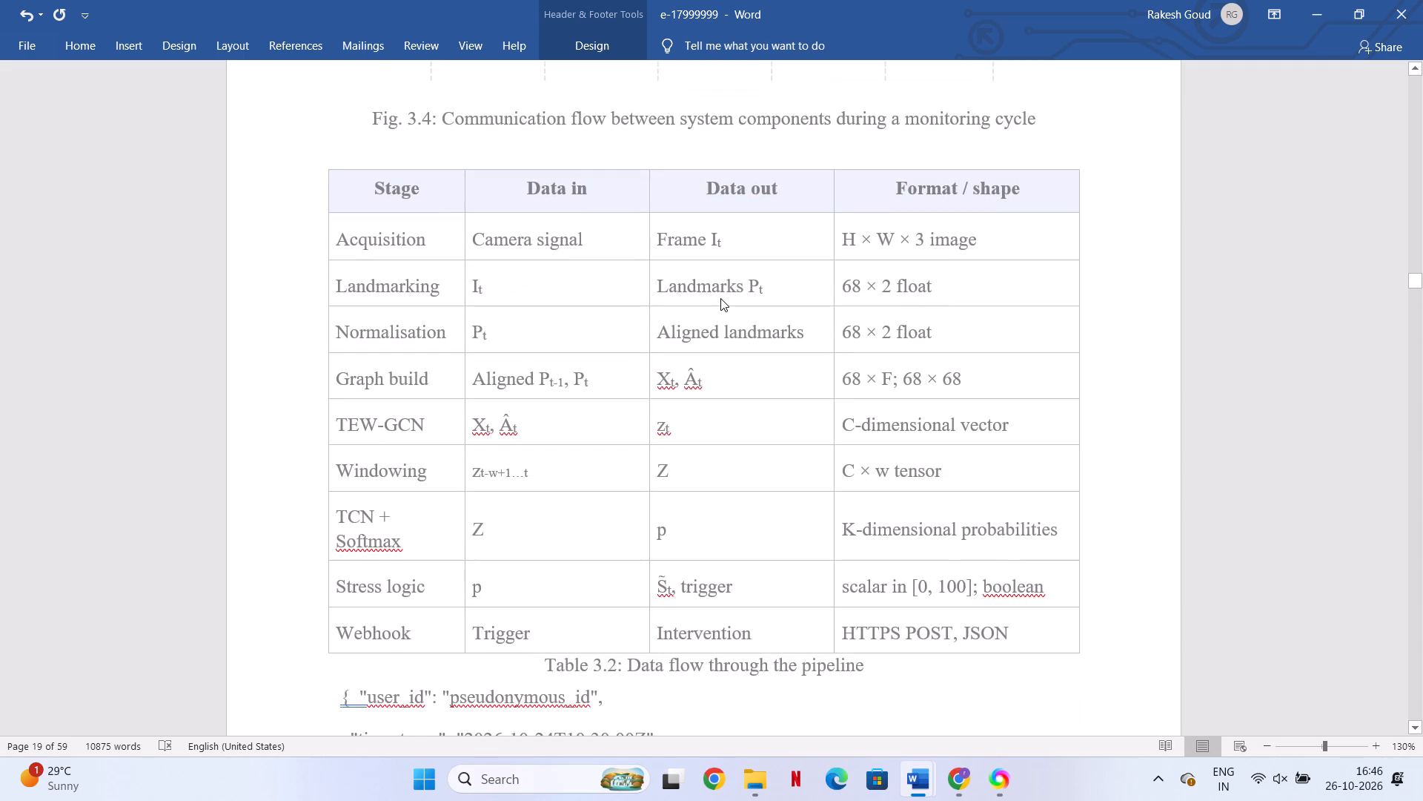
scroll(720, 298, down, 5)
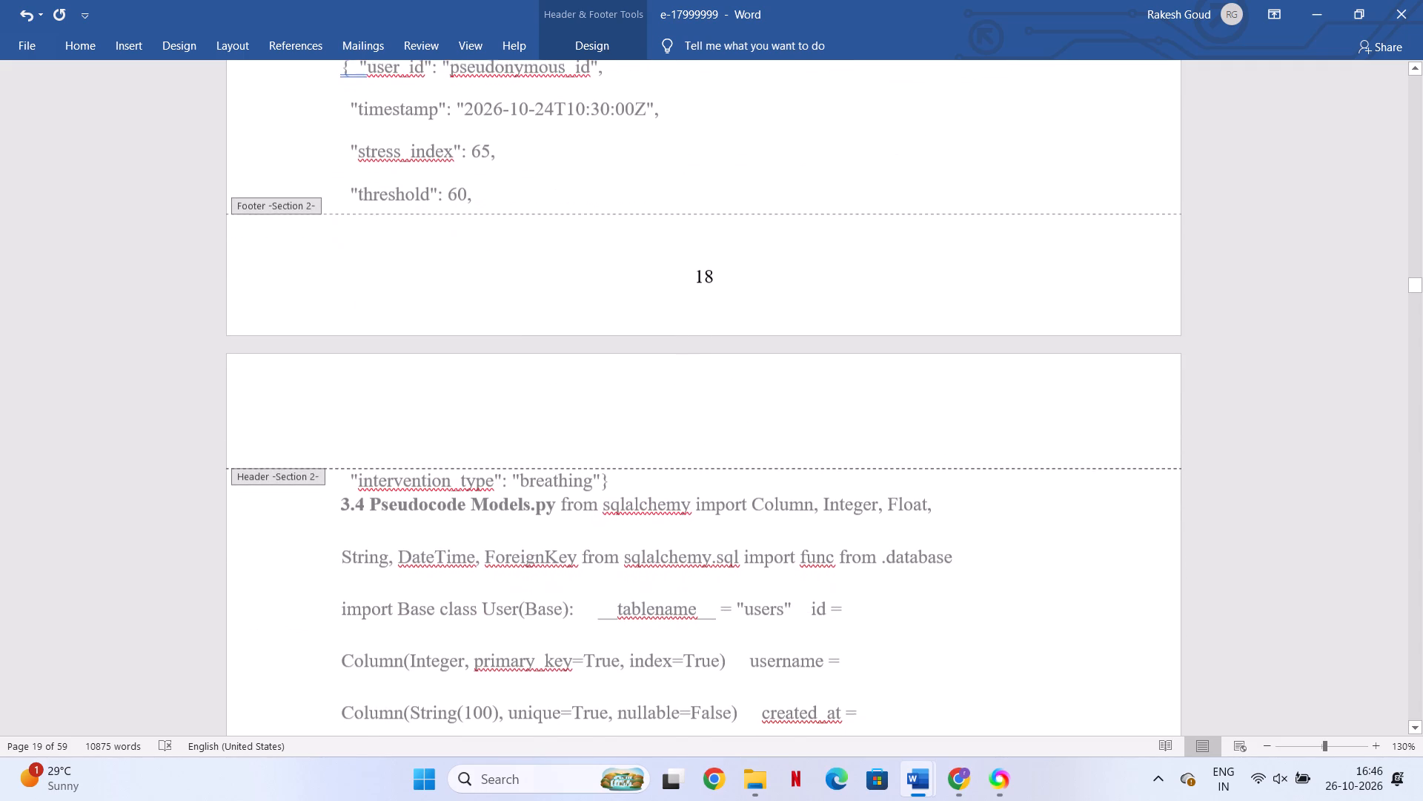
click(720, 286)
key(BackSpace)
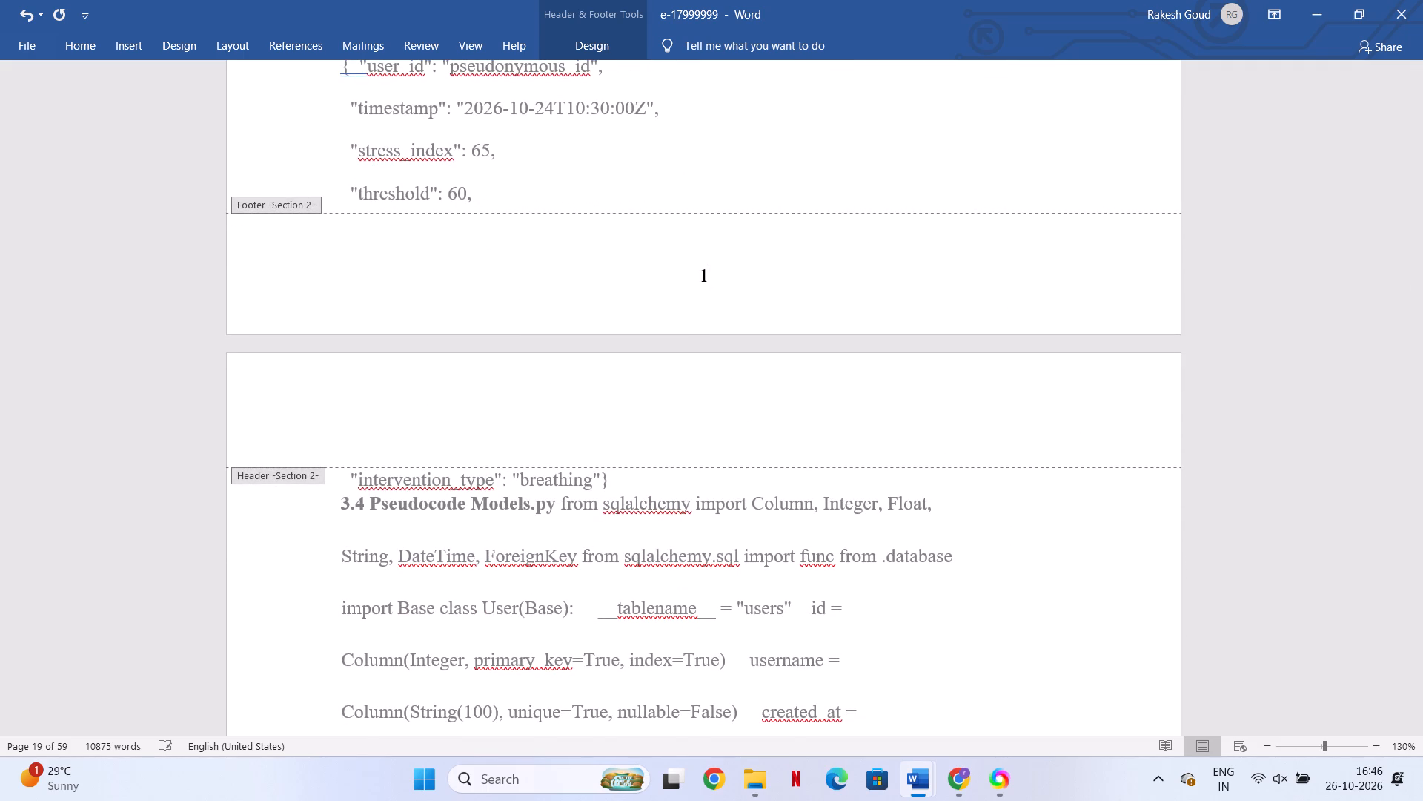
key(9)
Replace the footer number on page 20, just before the stress_calculator.py code, with 20.
scroll(720, 286, down, 9)
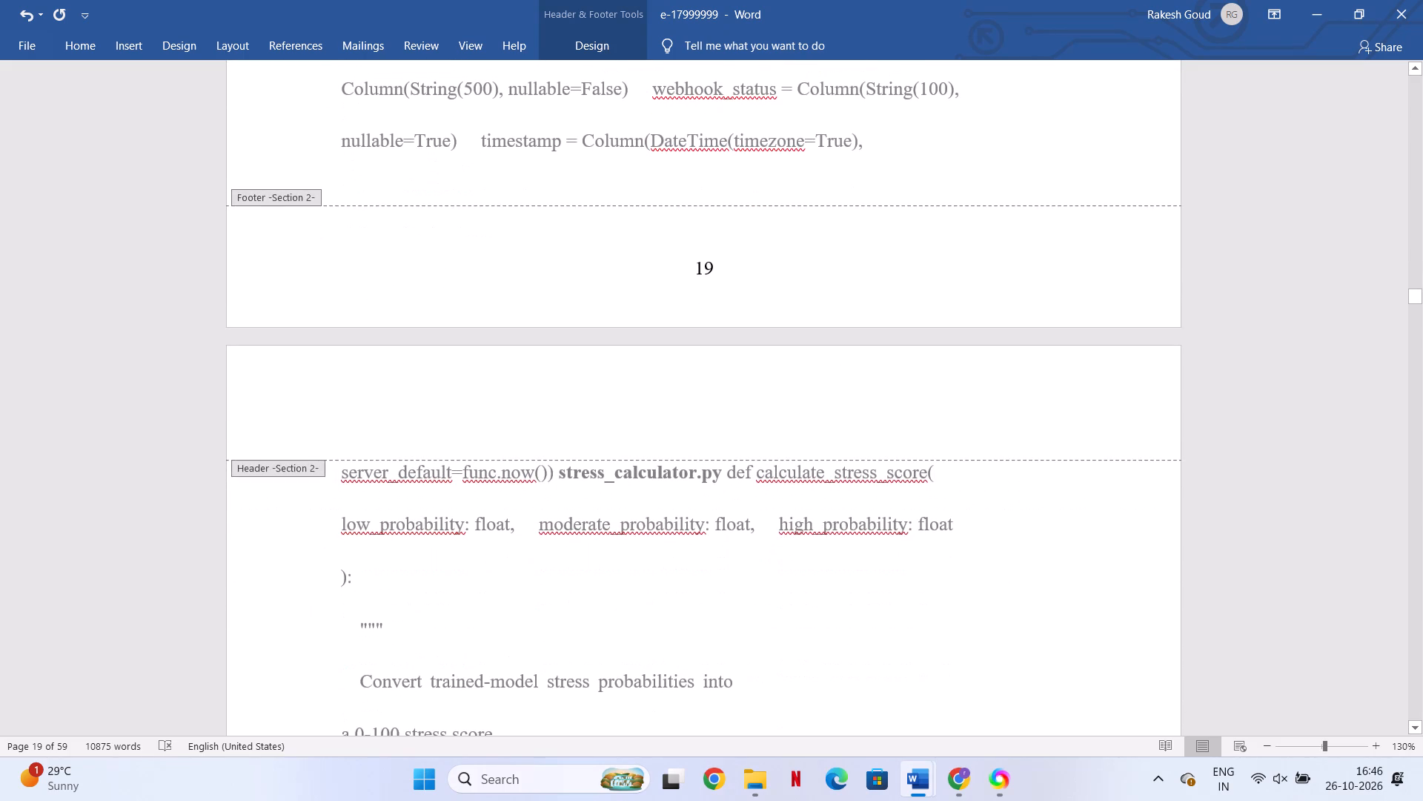
click(720, 280)
key(BackSpace)
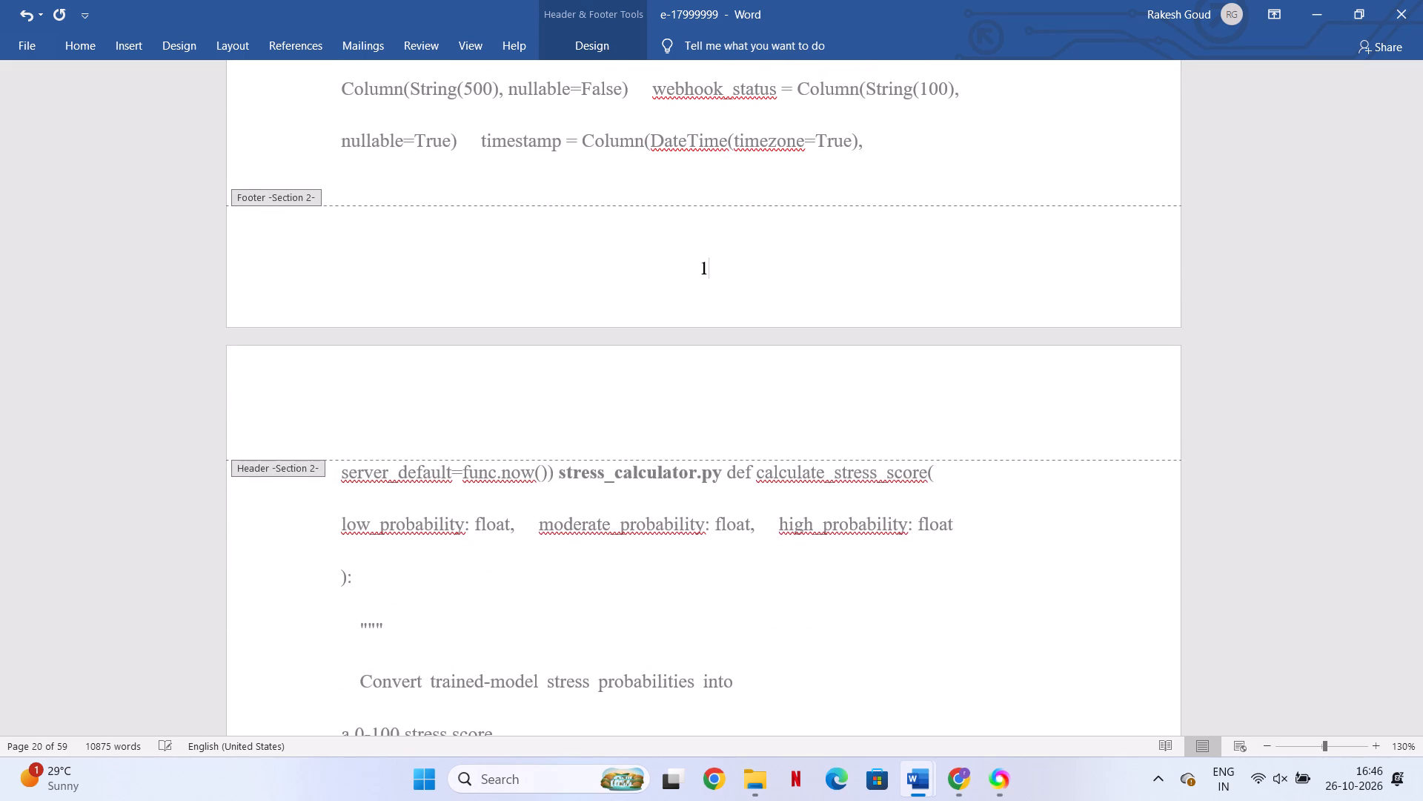
key(2)
key(BackSpace)
key(BackSpace)
text(20)
scroll(720, 280, down, 7)
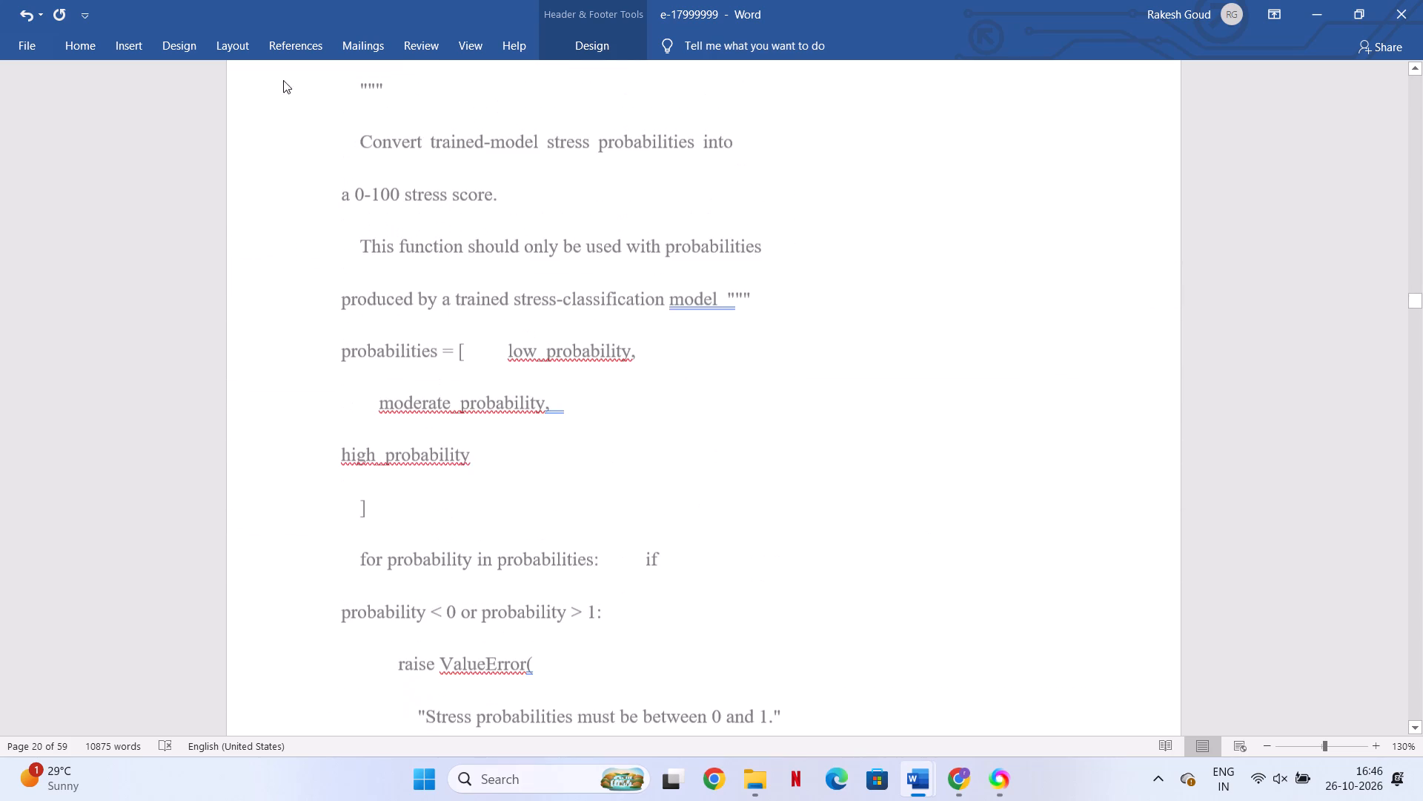
Insert Plain Number 2 page numbering at the bottom of the page for Section 2, starting from the stress-probability code page.
click(139, 42)
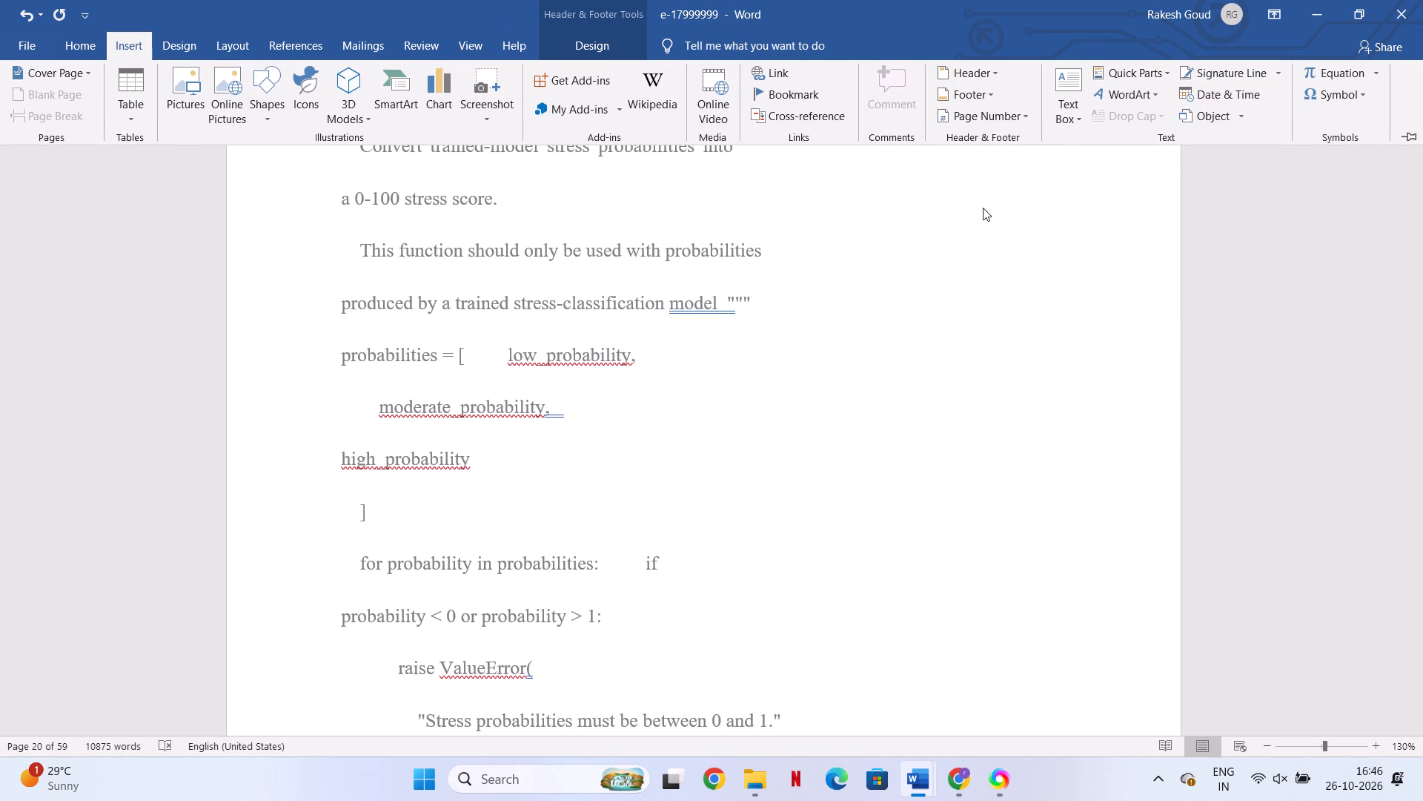
click(1033, 112)
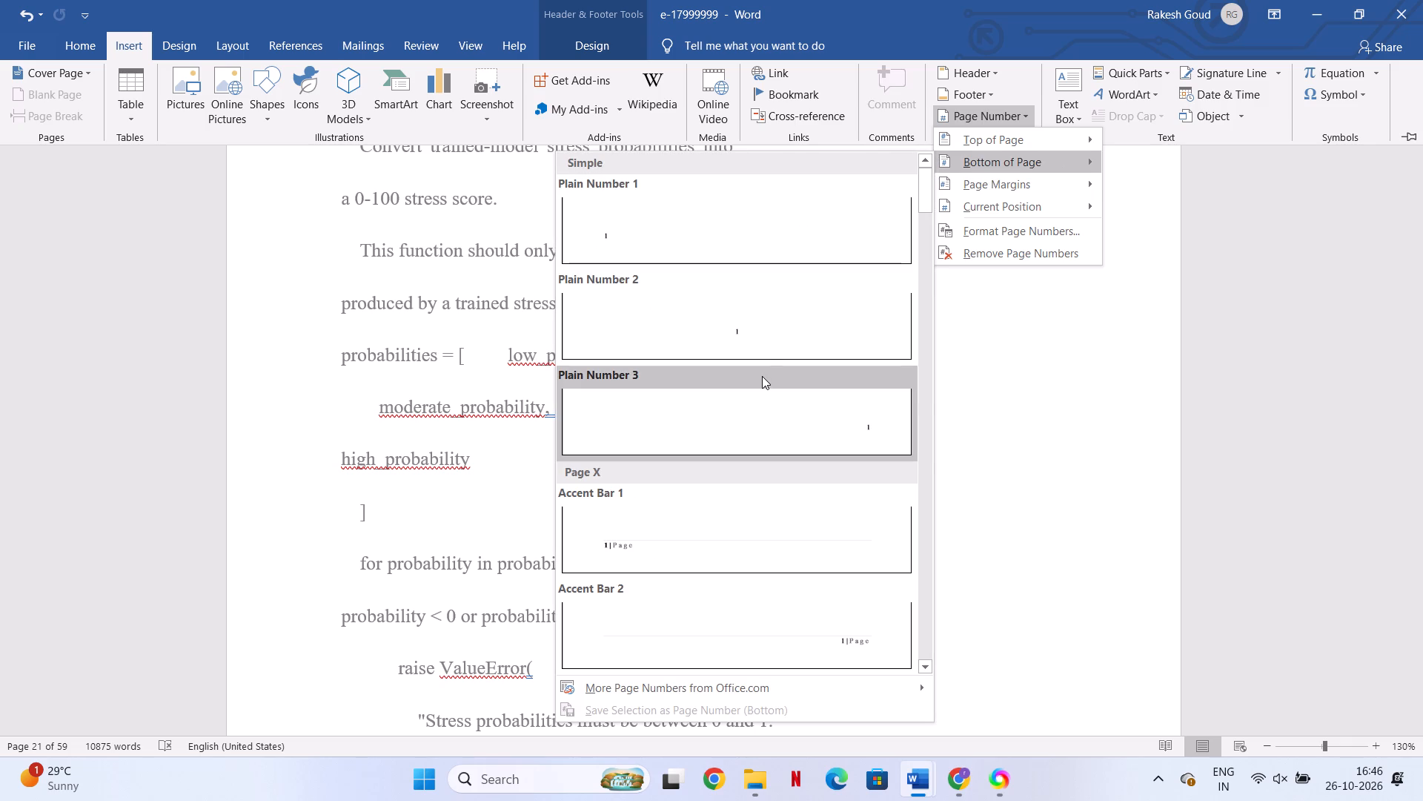
click(762, 354)
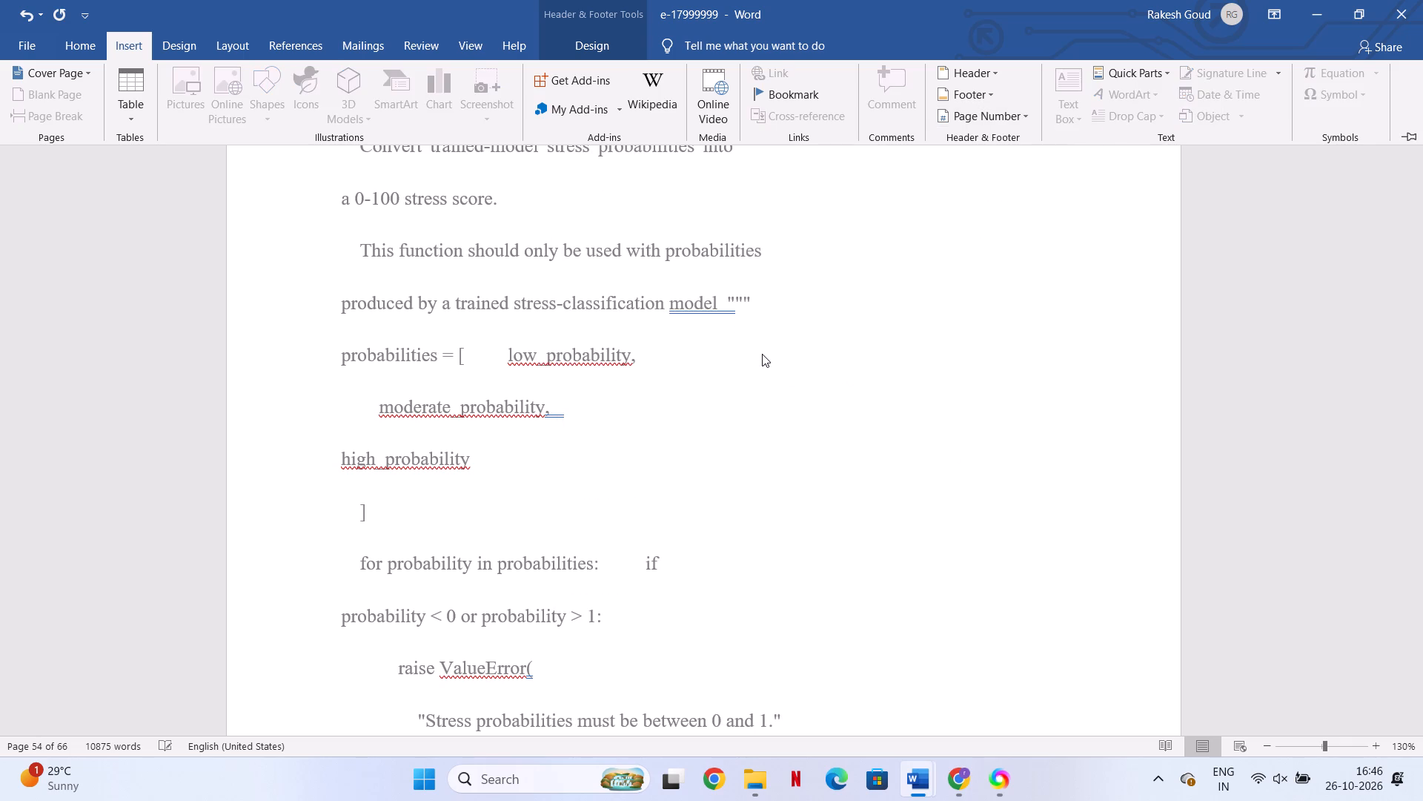
Check the centred footer page numbers across the Section 2 pages, from the code listings through Chapter 4 and back to Chapter 3.
scroll(762, 354, down, 6)
scroll(762, 354, up, 4)
scroll(762, 354, down, 10)
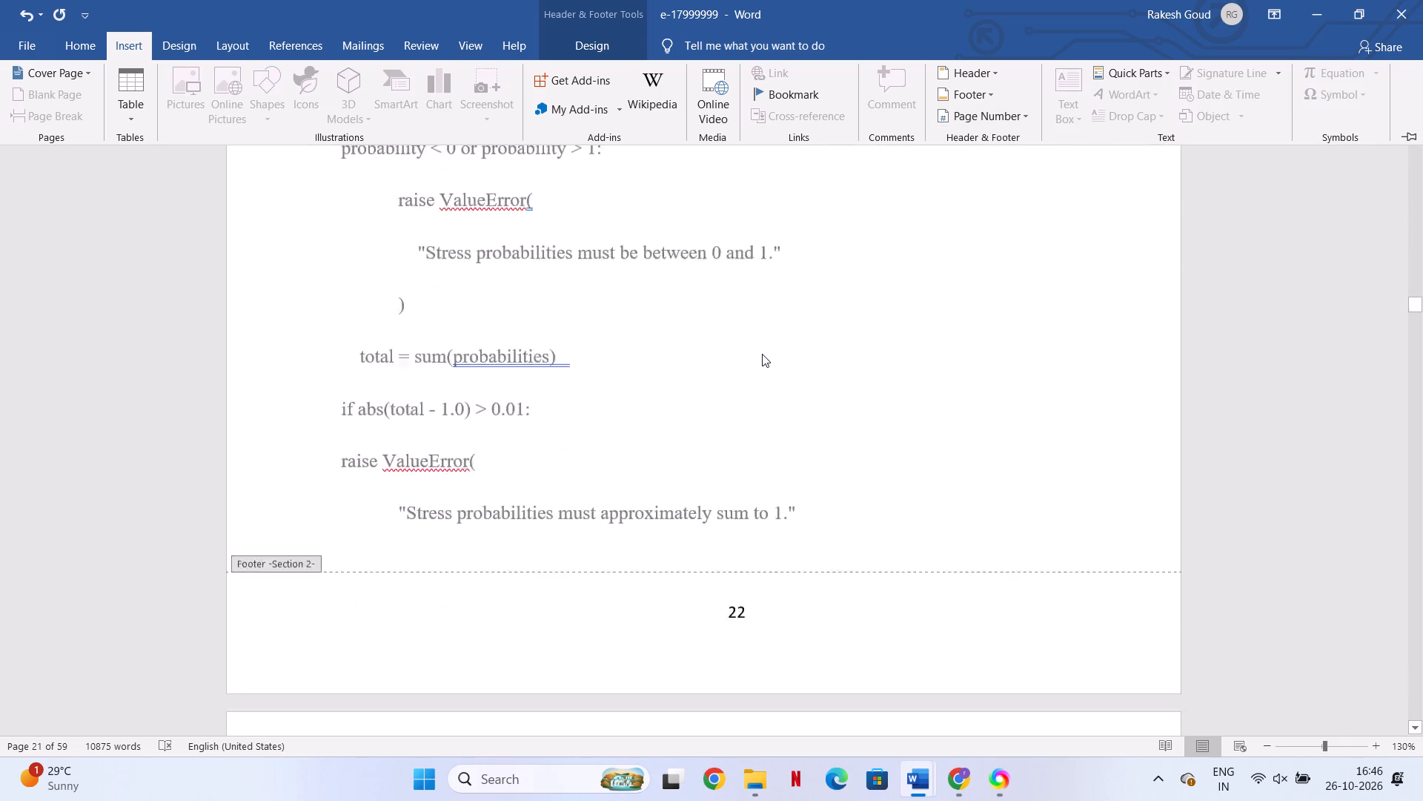
scroll(762, 354, down, 3)
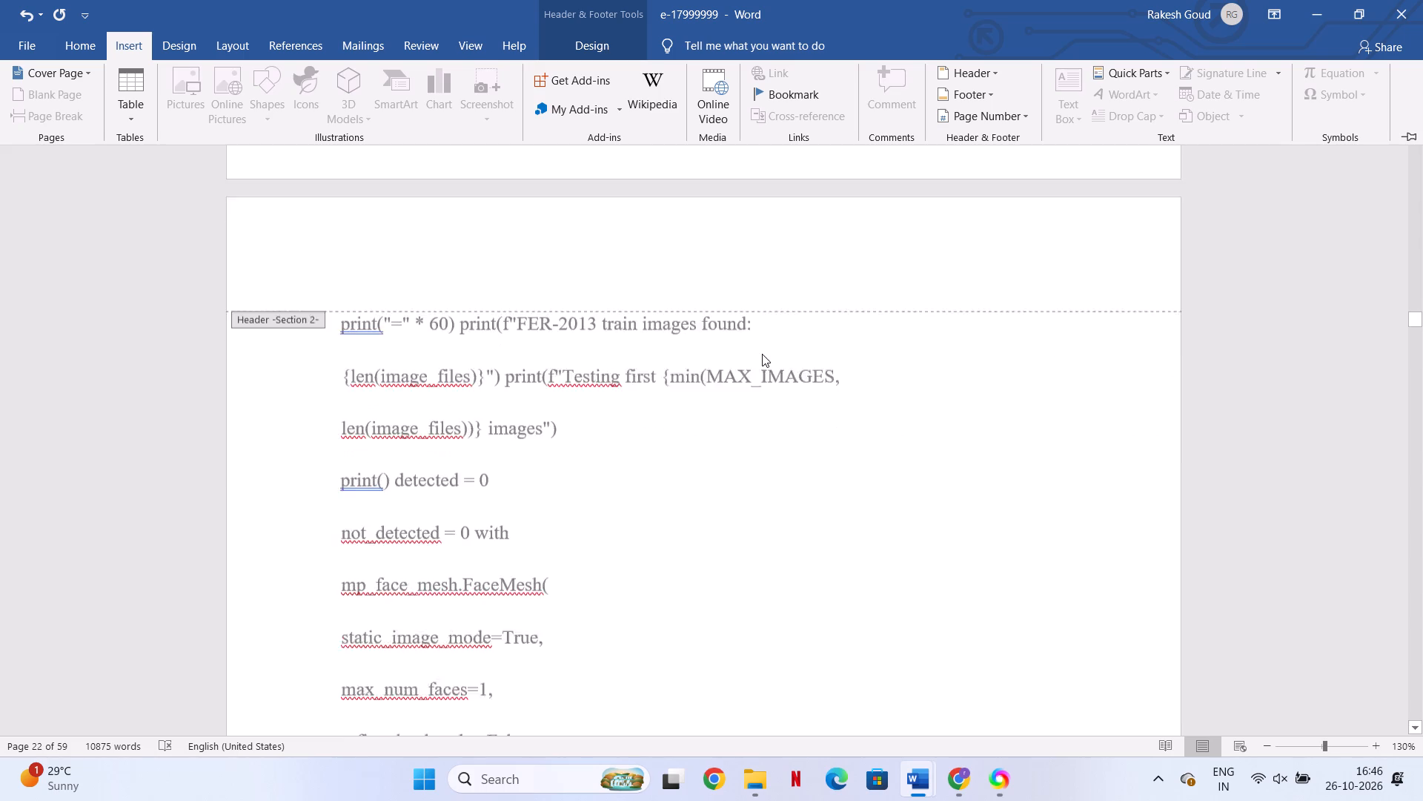
scroll(762, 354, up, 10)
scroll(762, 354, down, 7)
scroll(762, 354, down, 17)
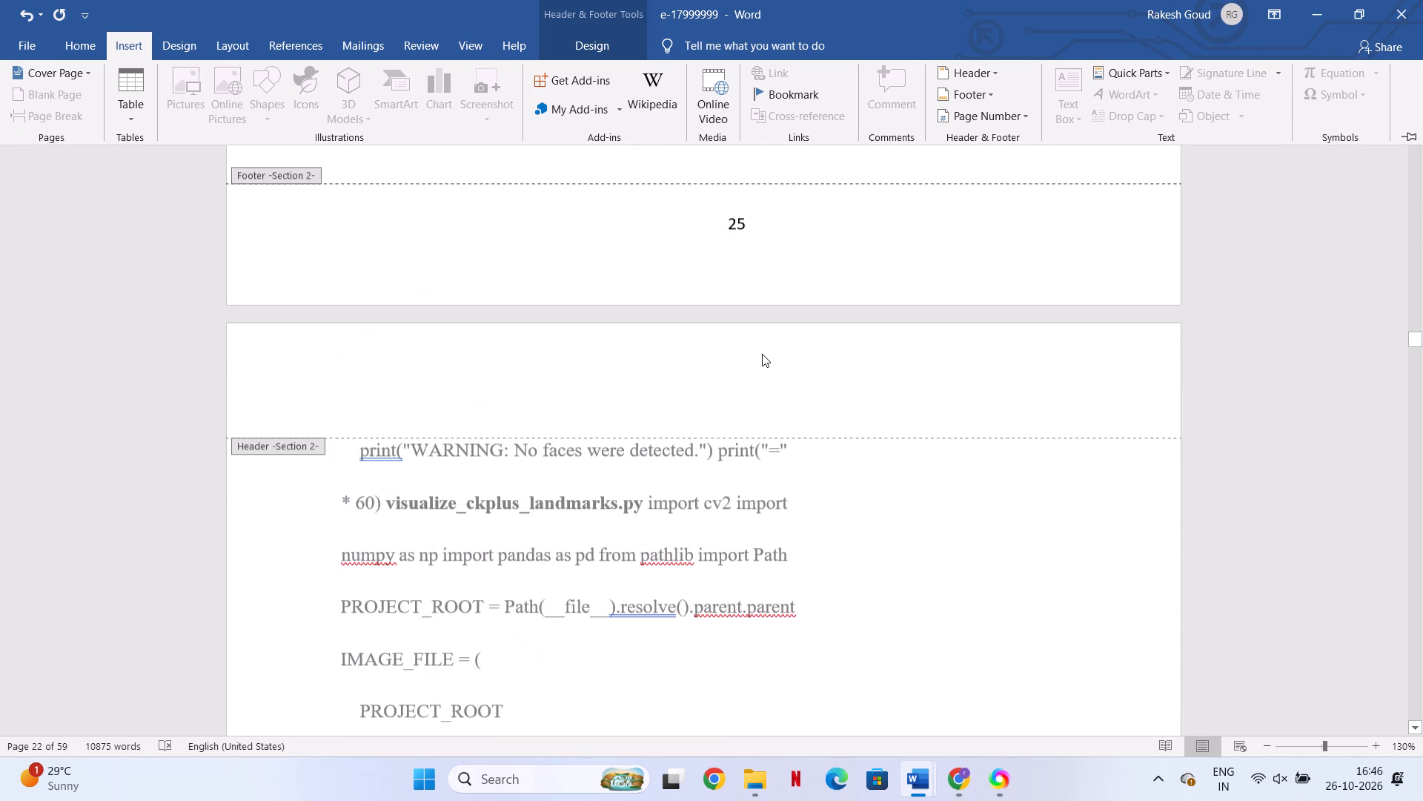
scroll(762, 354, down, 20)
scroll(762, 354, down, 20)
scroll(762, 354, down, 15)
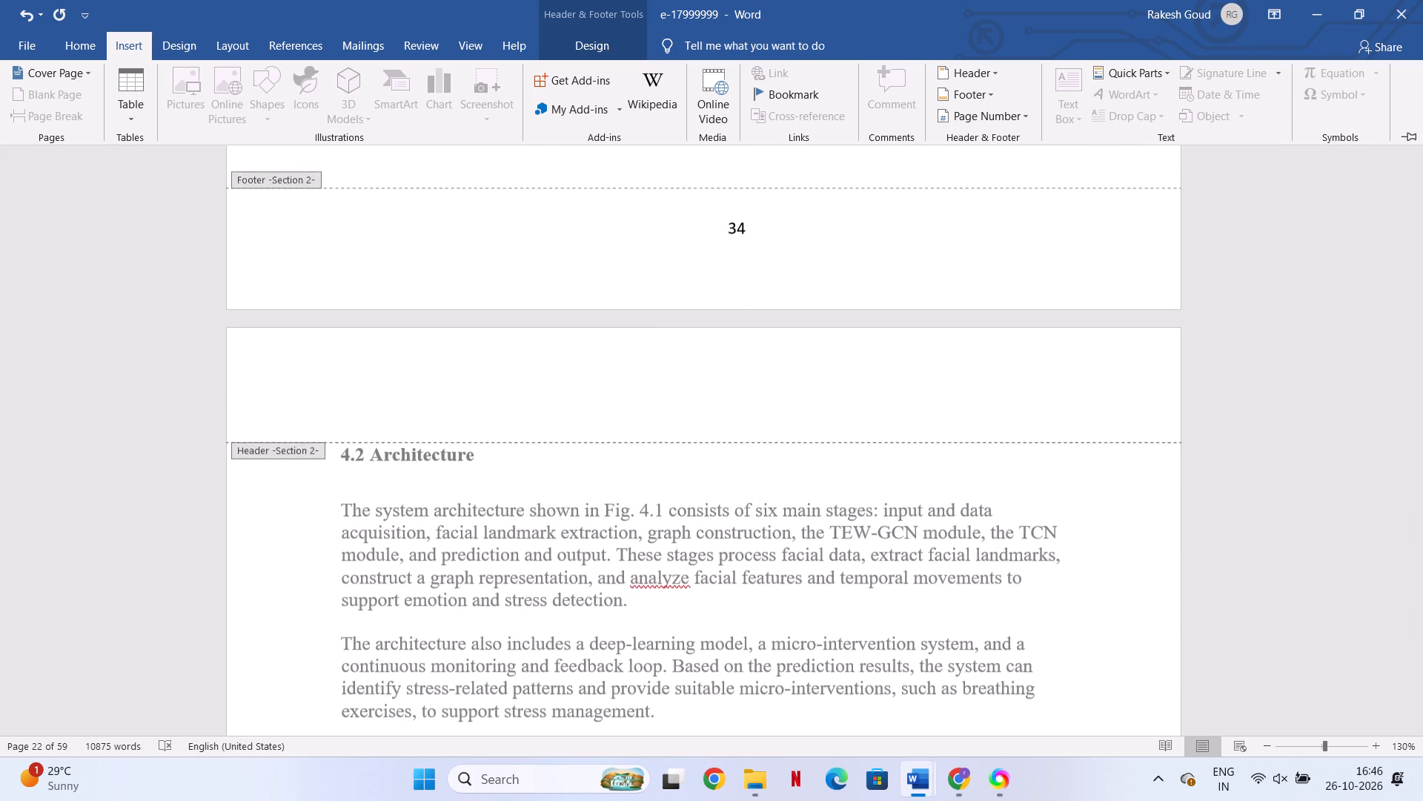
scroll(762, 354, down, 13)
scroll(762, 354, up, 12)
scroll(762, 354, up, 12)
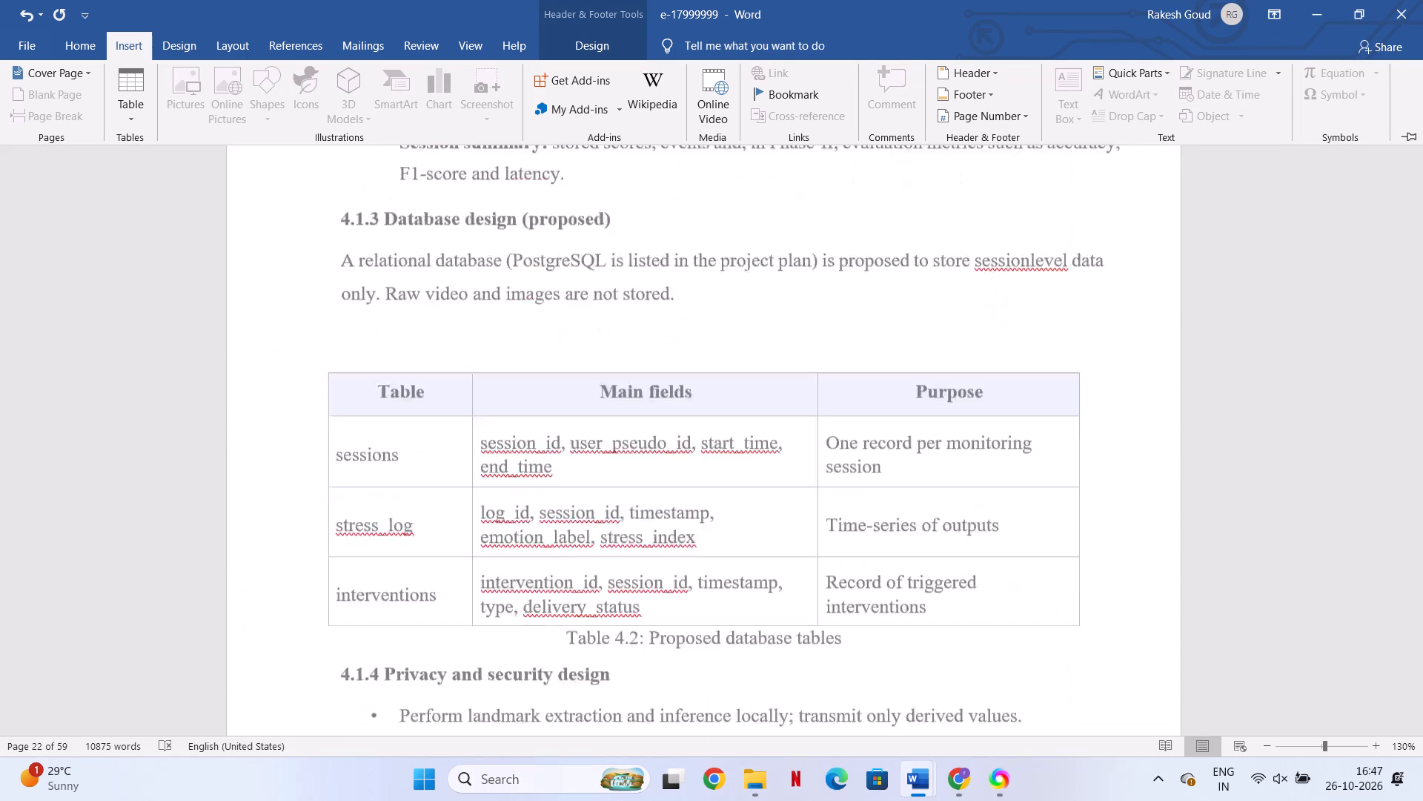
scroll(762, 354, up, 20)
scroll(762, 354, up, 20)
scroll(762, 354, up, 14)
scroll(762, 354, up, 7)
scroll(762, 354, up, 20)
scroll(762, 354, up, 16)
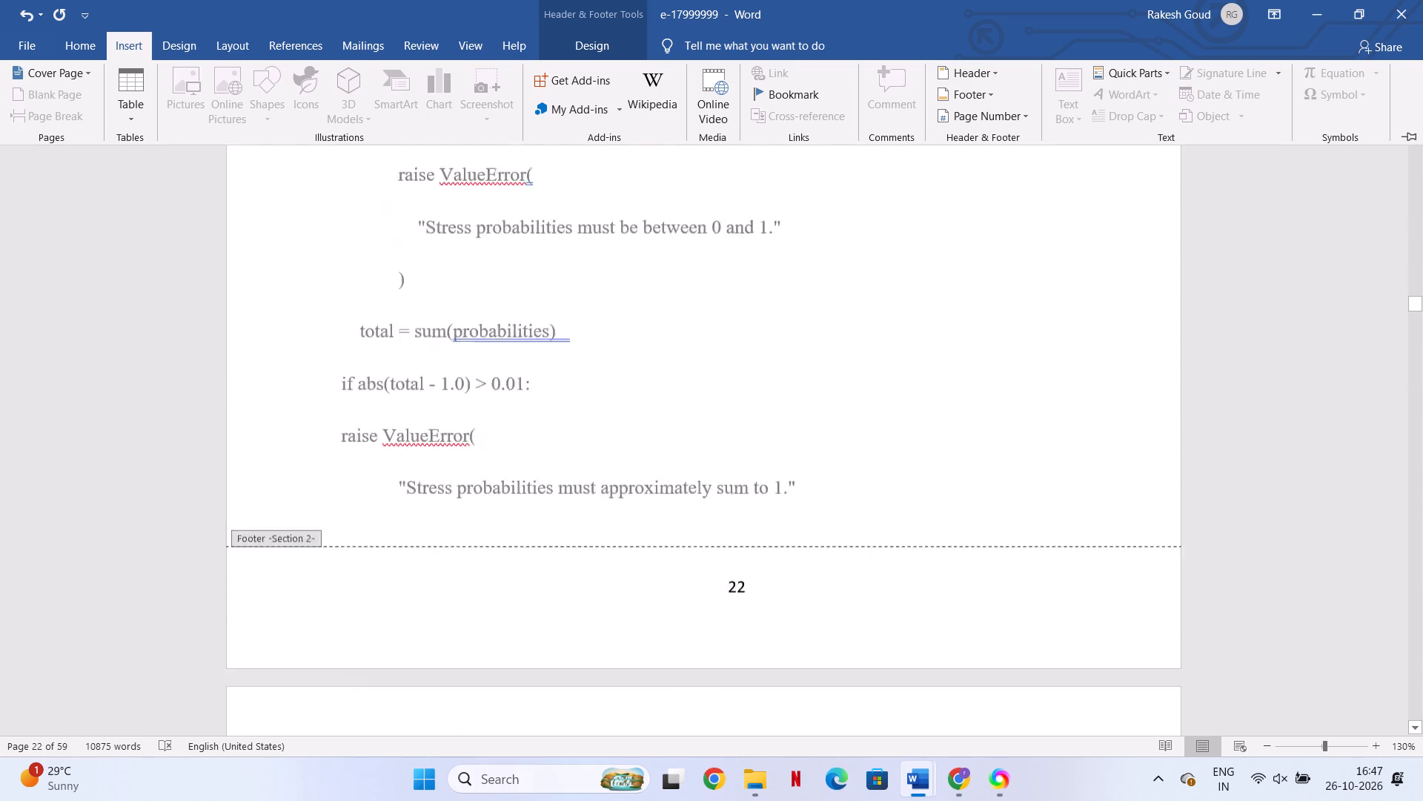
scroll(762, 354, up, 14)
scroll(762, 354, down, 3)
scroll(762, 354, up, 9)
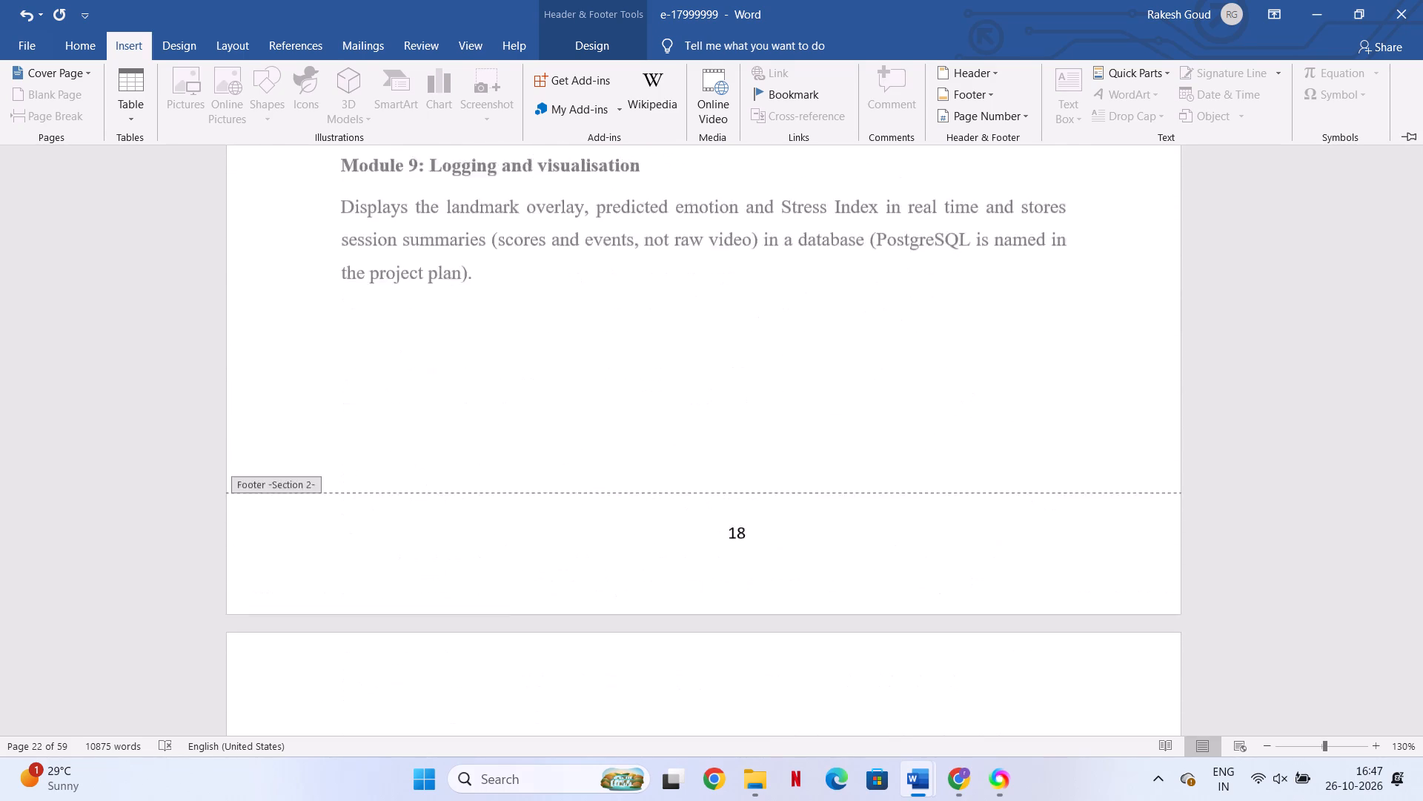
scroll(762, 354, up, 19)
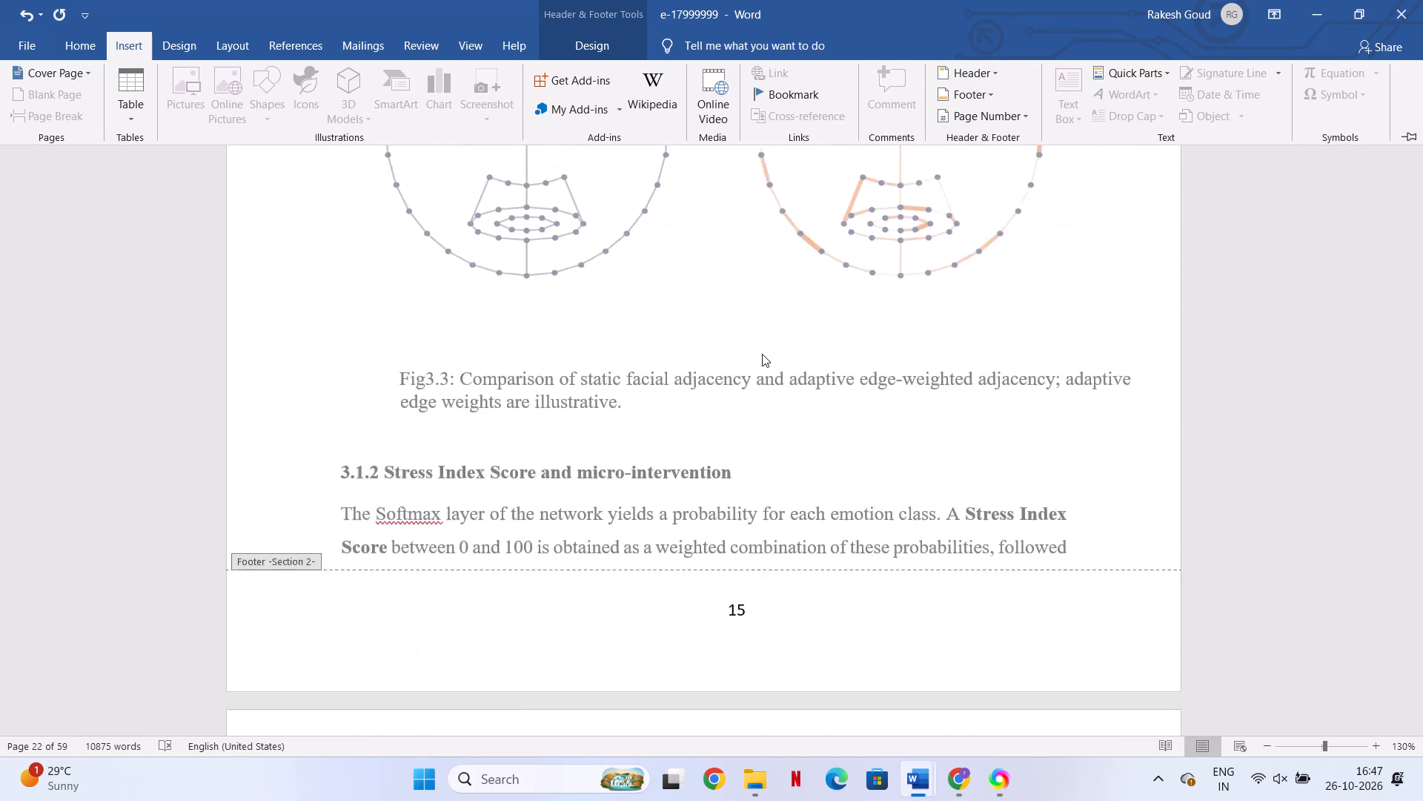
scroll(762, 354, up, 14)
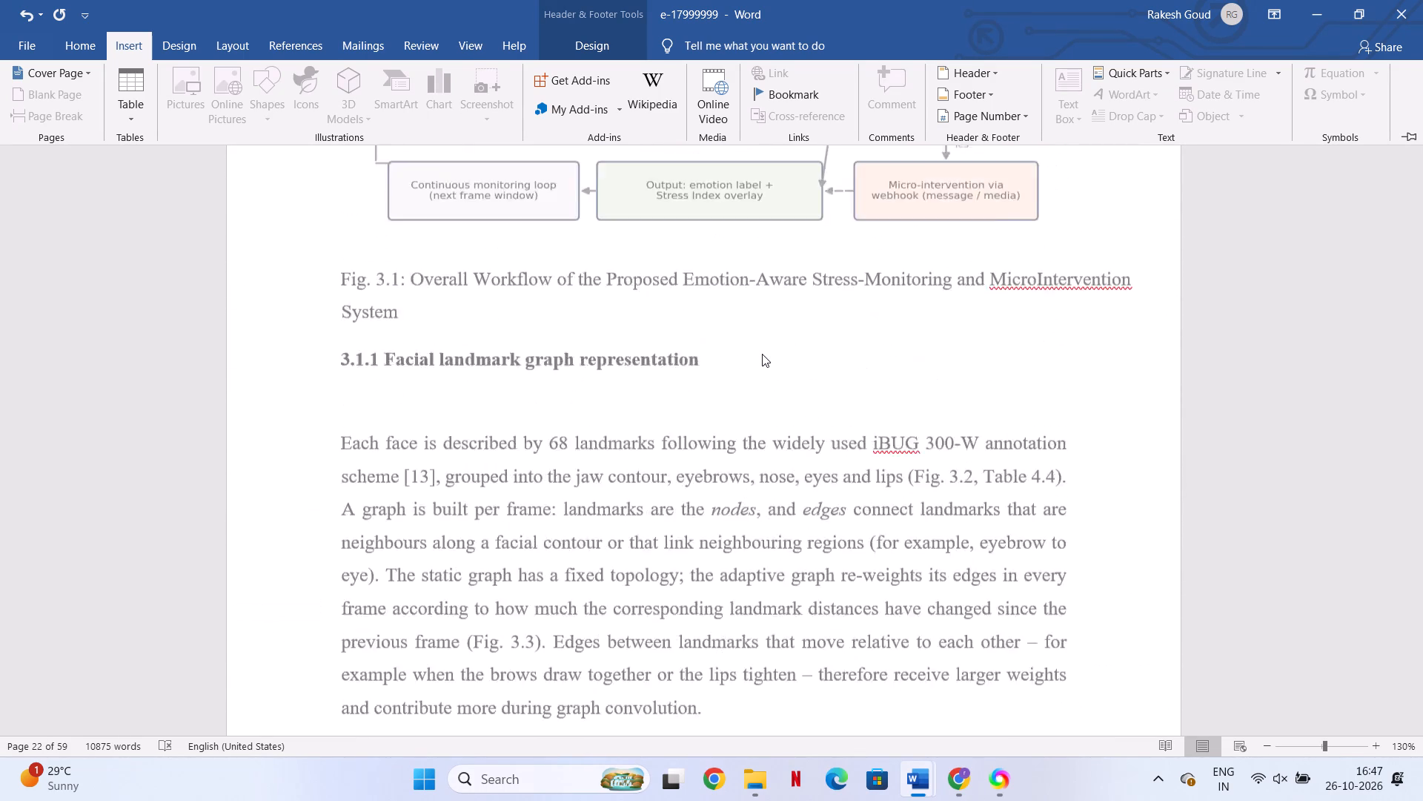
scroll(762, 354, up, 17)
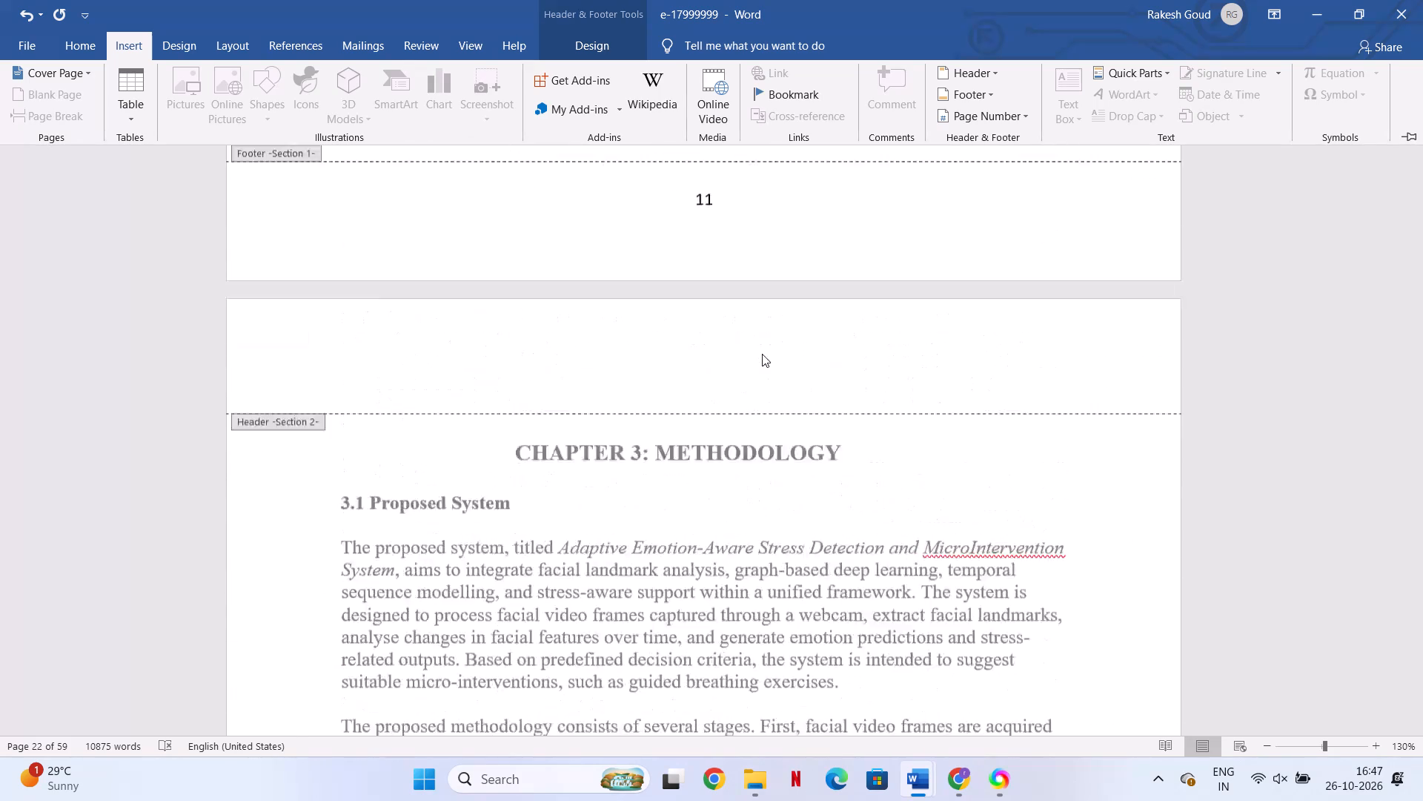
Examine the footer numbering where Section 1 ends and Section 2 begins, at the start of Chapter 3: Methodology.
scroll(762, 354, down, 1)
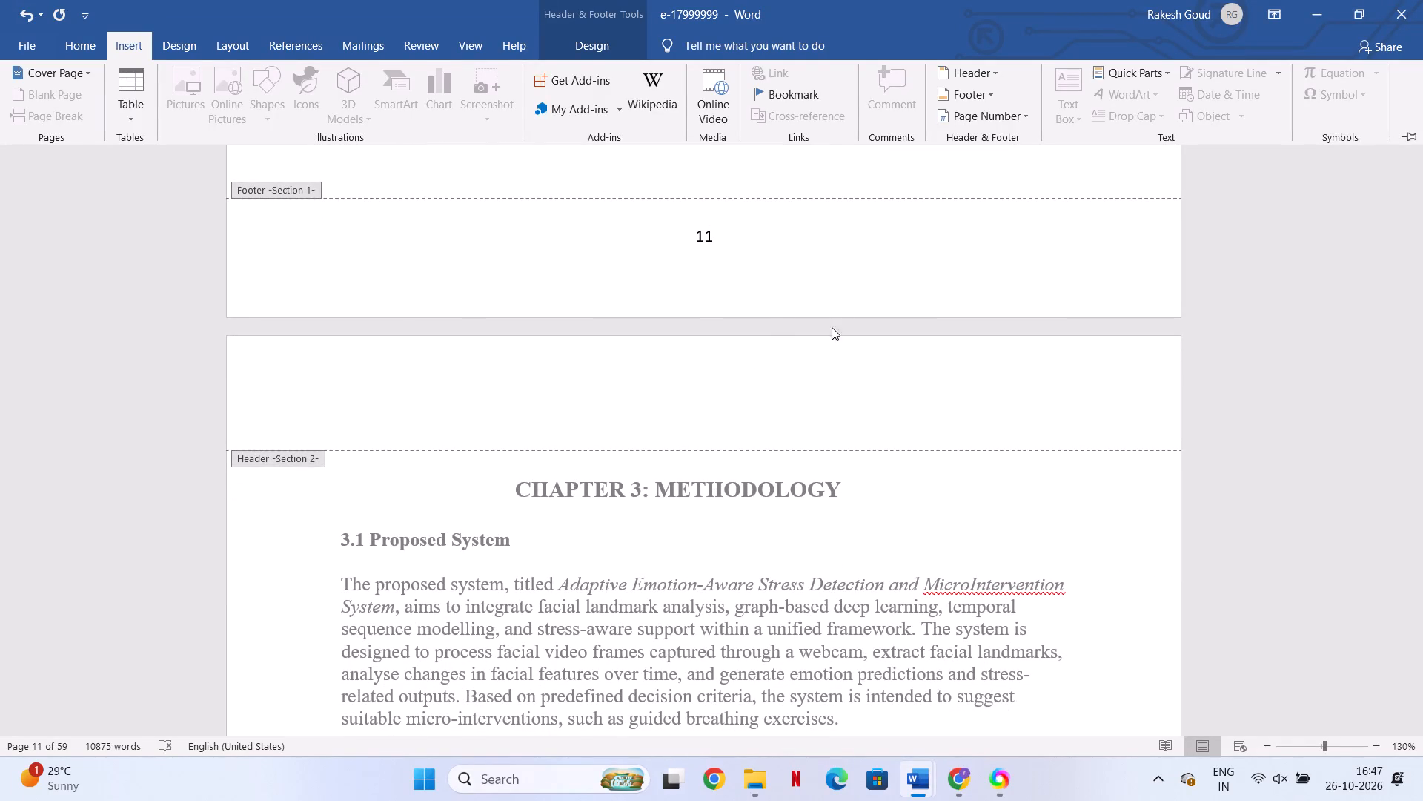
click(1164, 372)
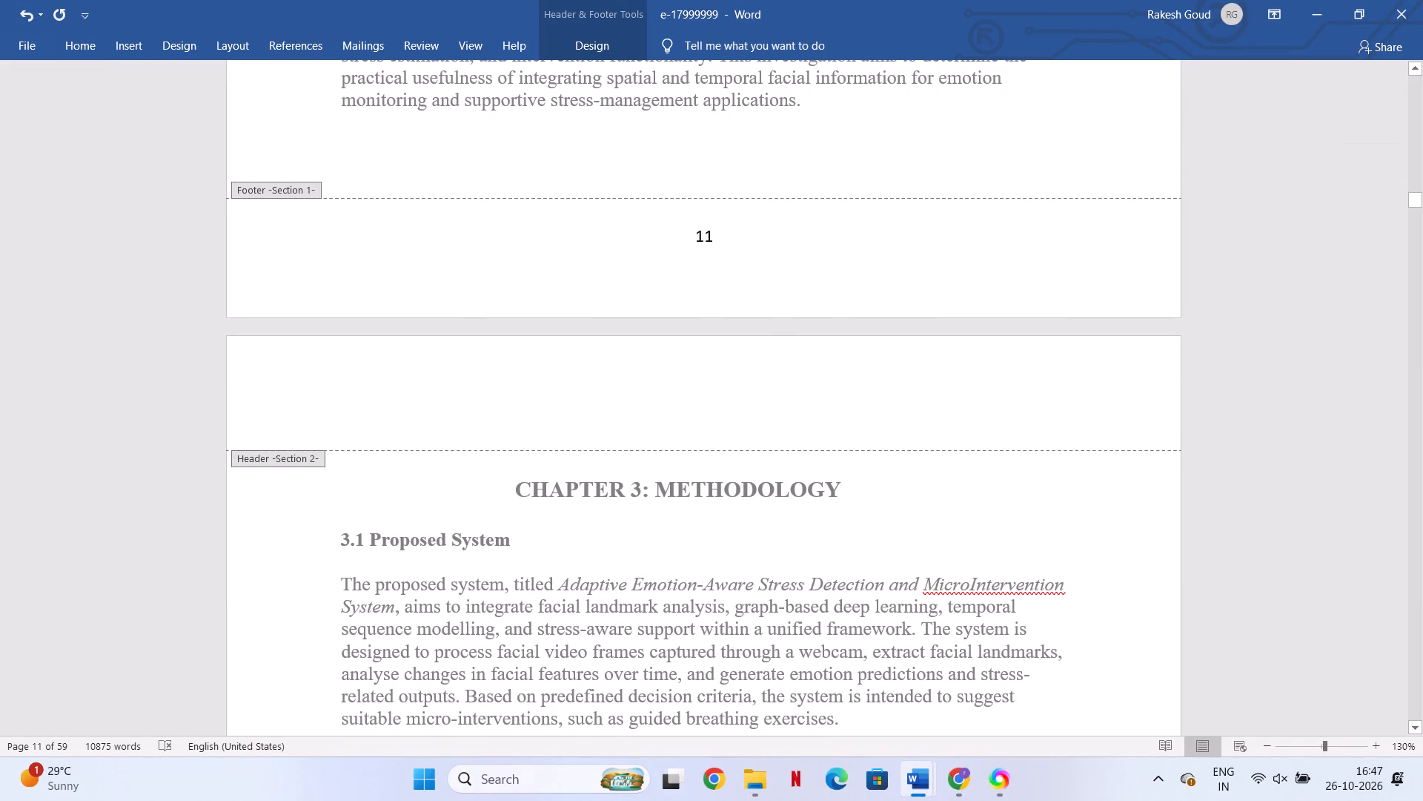
scroll(1085, 406, down, 5)
scroll(1085, 406, up, 1)
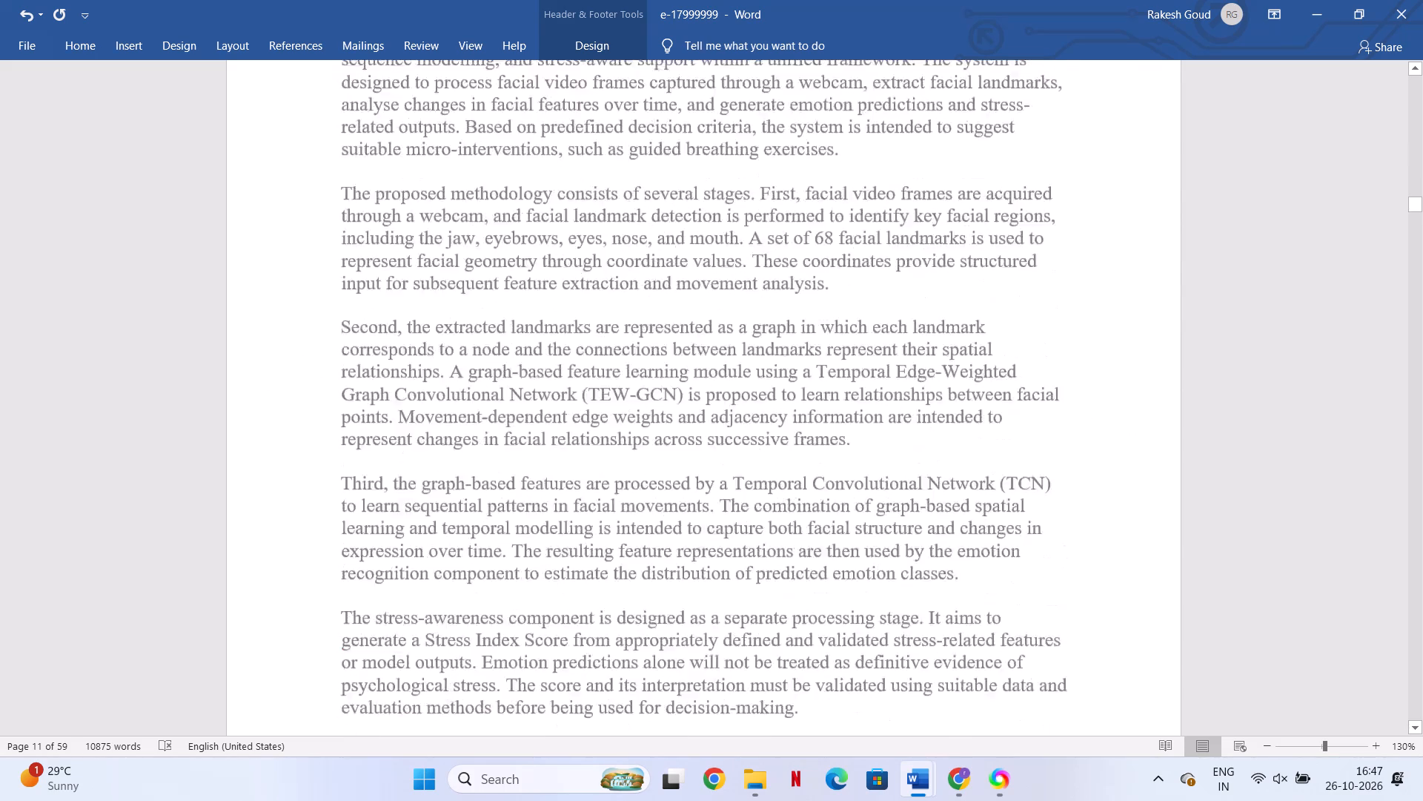
scroll(1085, 406, down, 1)
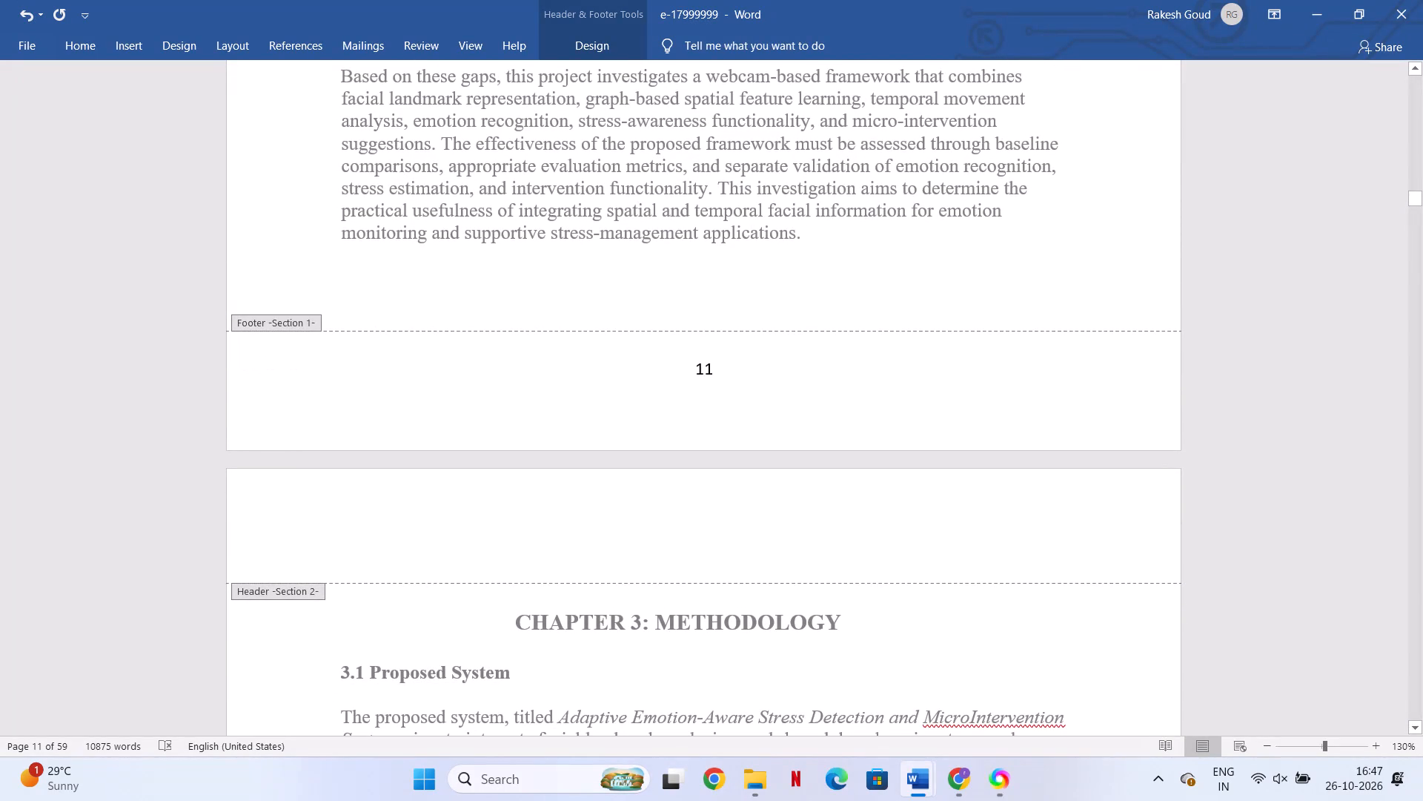
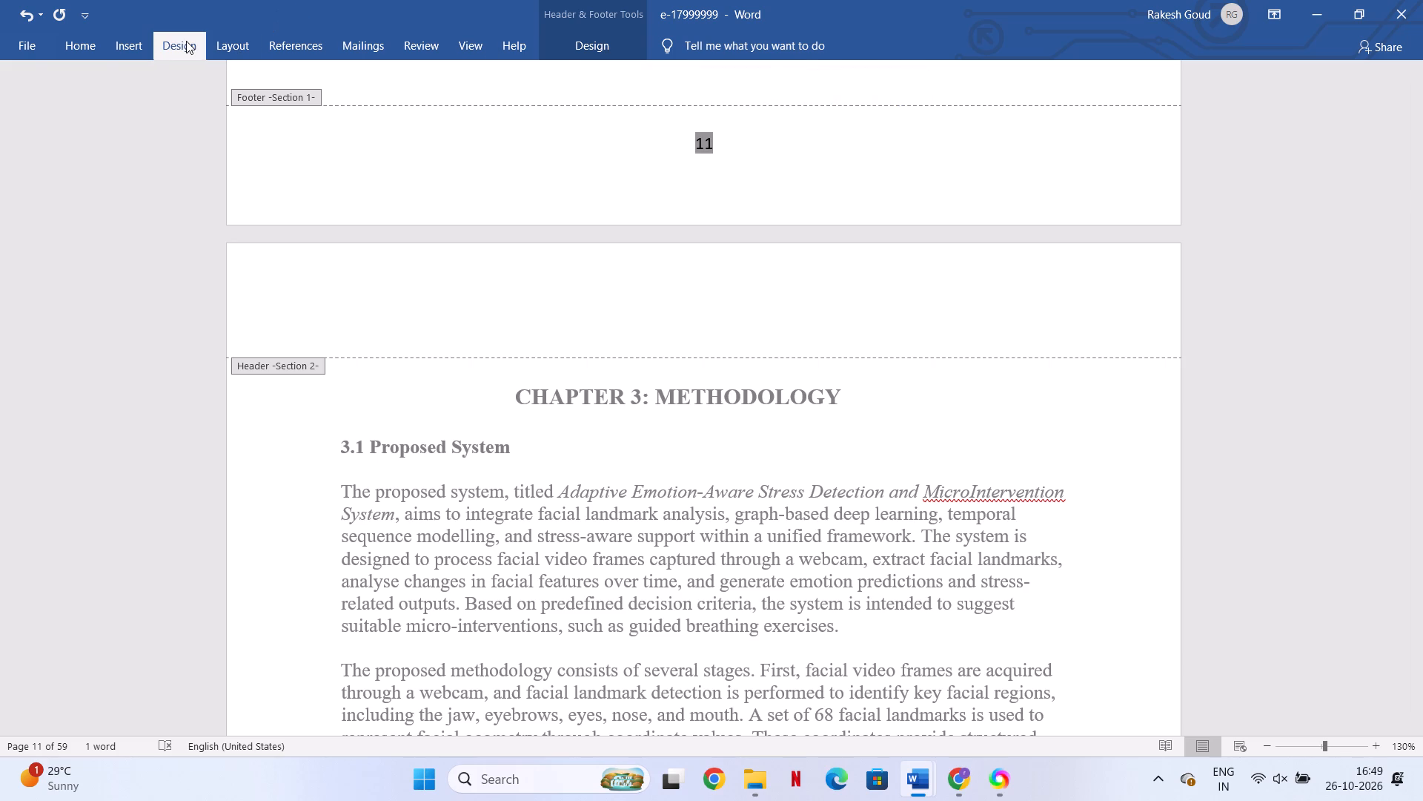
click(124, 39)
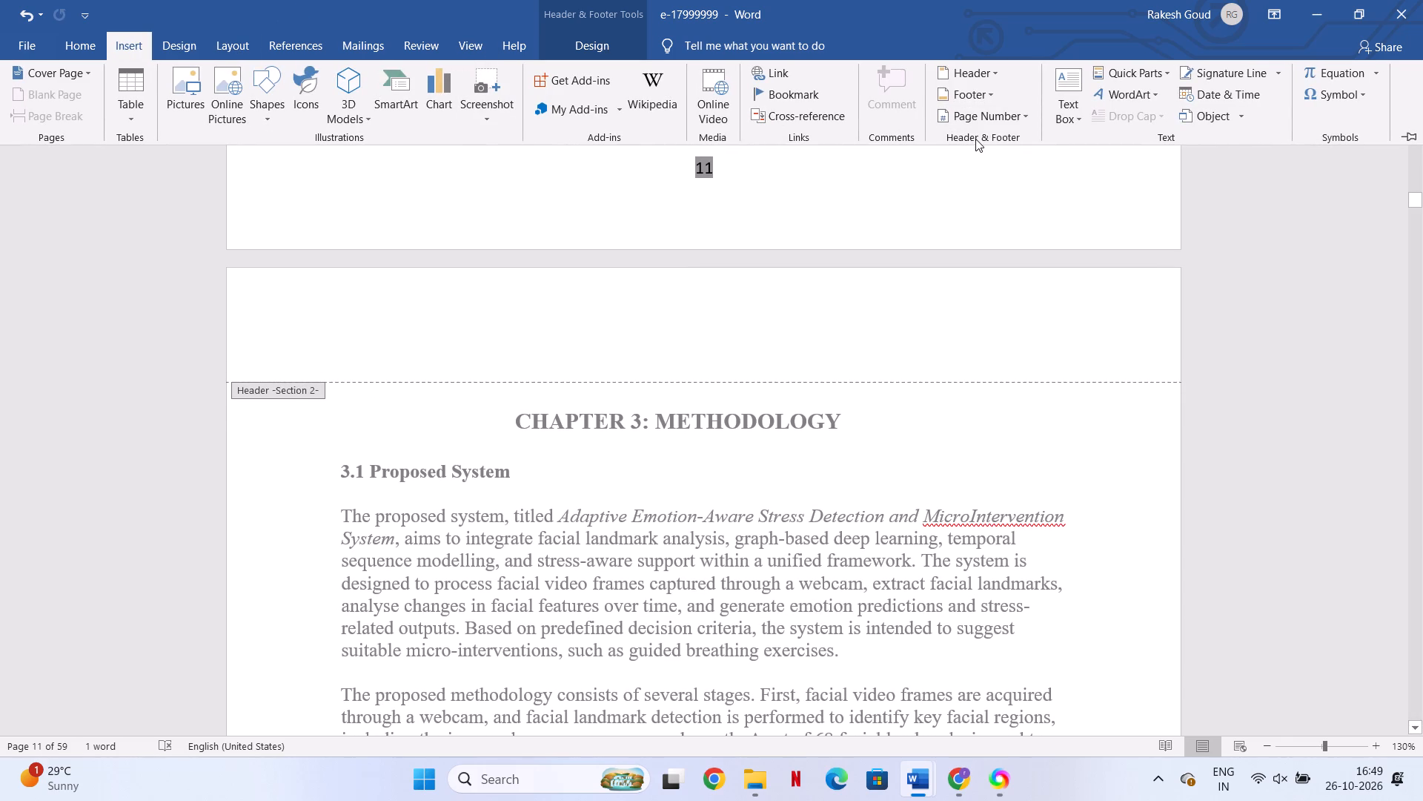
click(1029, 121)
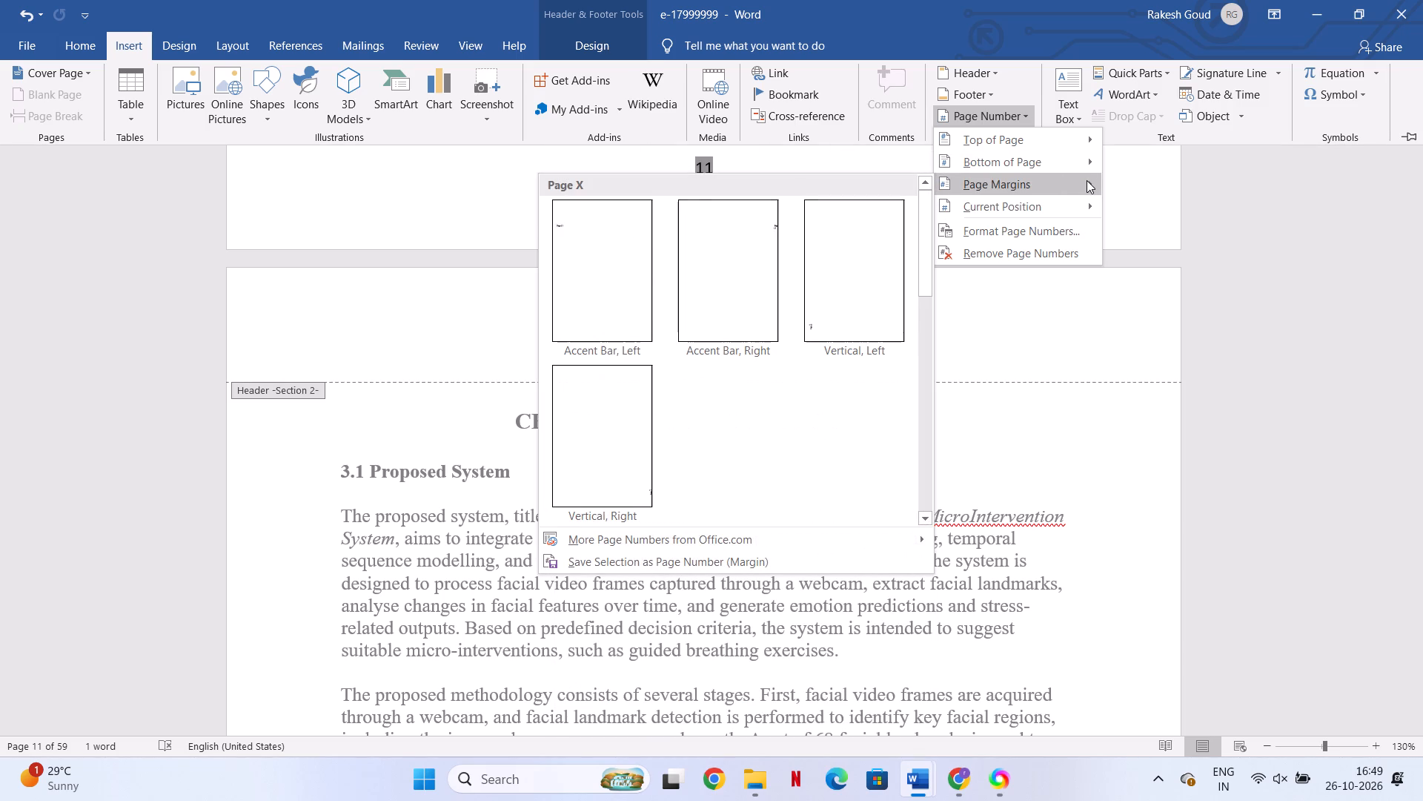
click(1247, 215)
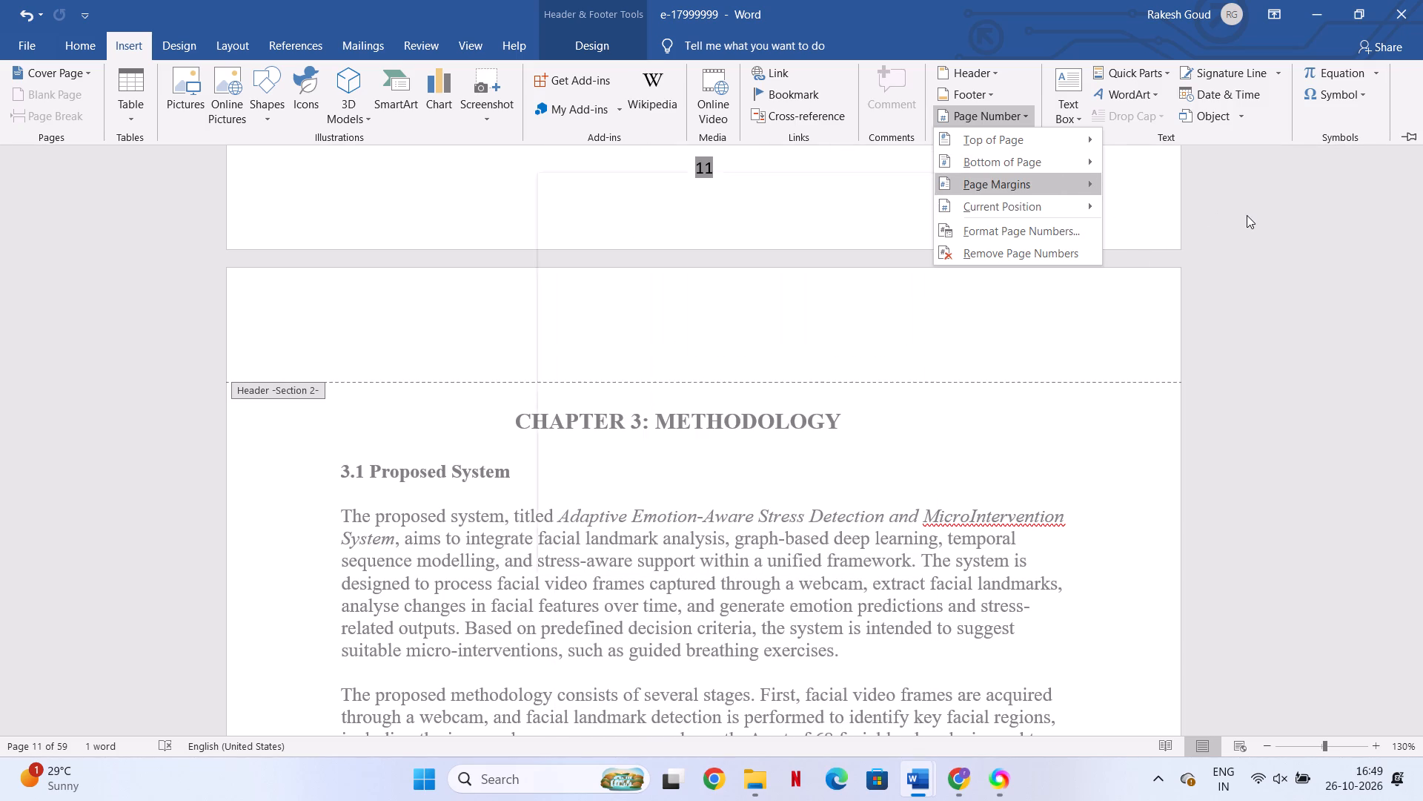
Review ChatGPT's page 12 footer fix again and enlarge its screenshot of the Different First Page option.
key(alt+Tab)
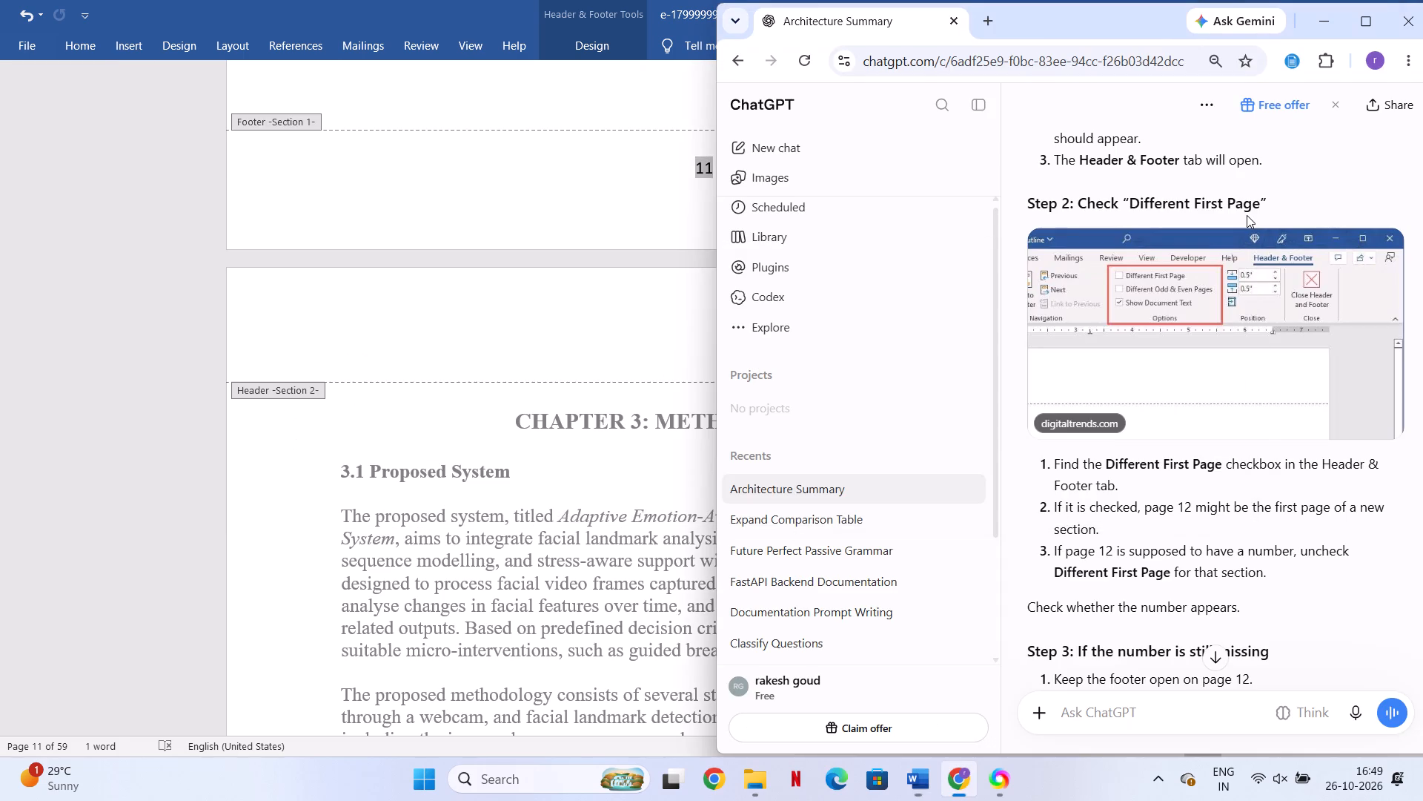
scroll(1214, 391, up, 1)
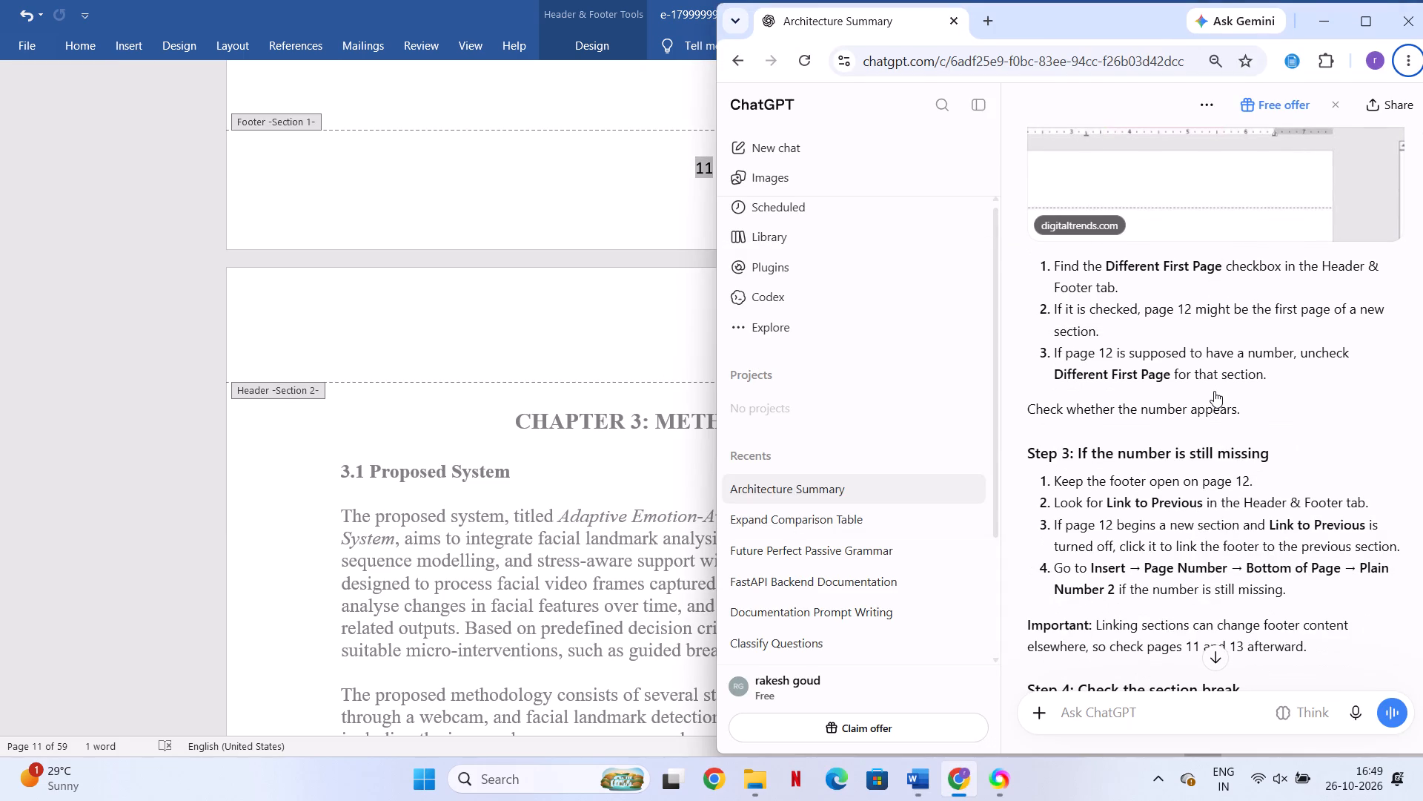
scroll(1214, 391, up, 4)
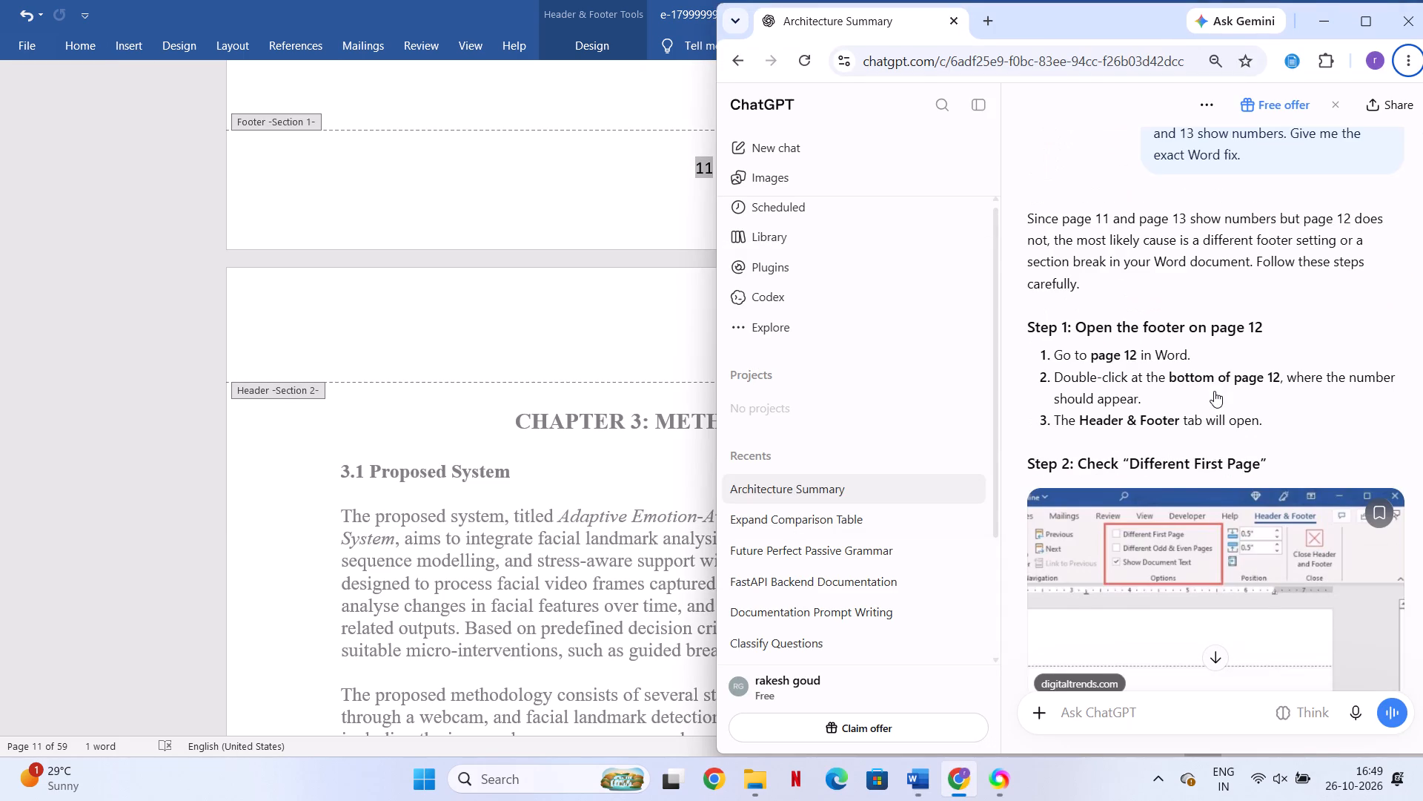
scroll(1214, 391, up, 1)
click(1215, 467)
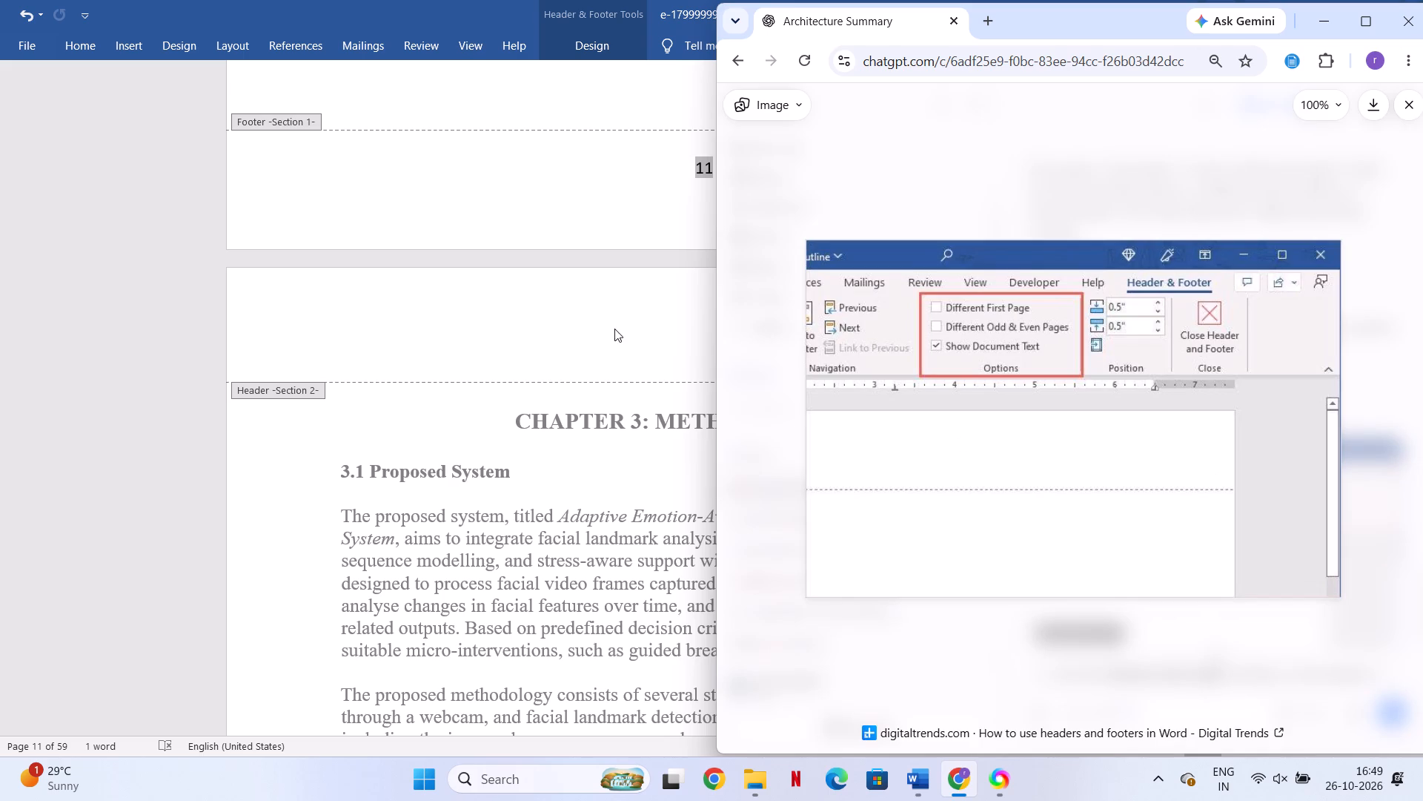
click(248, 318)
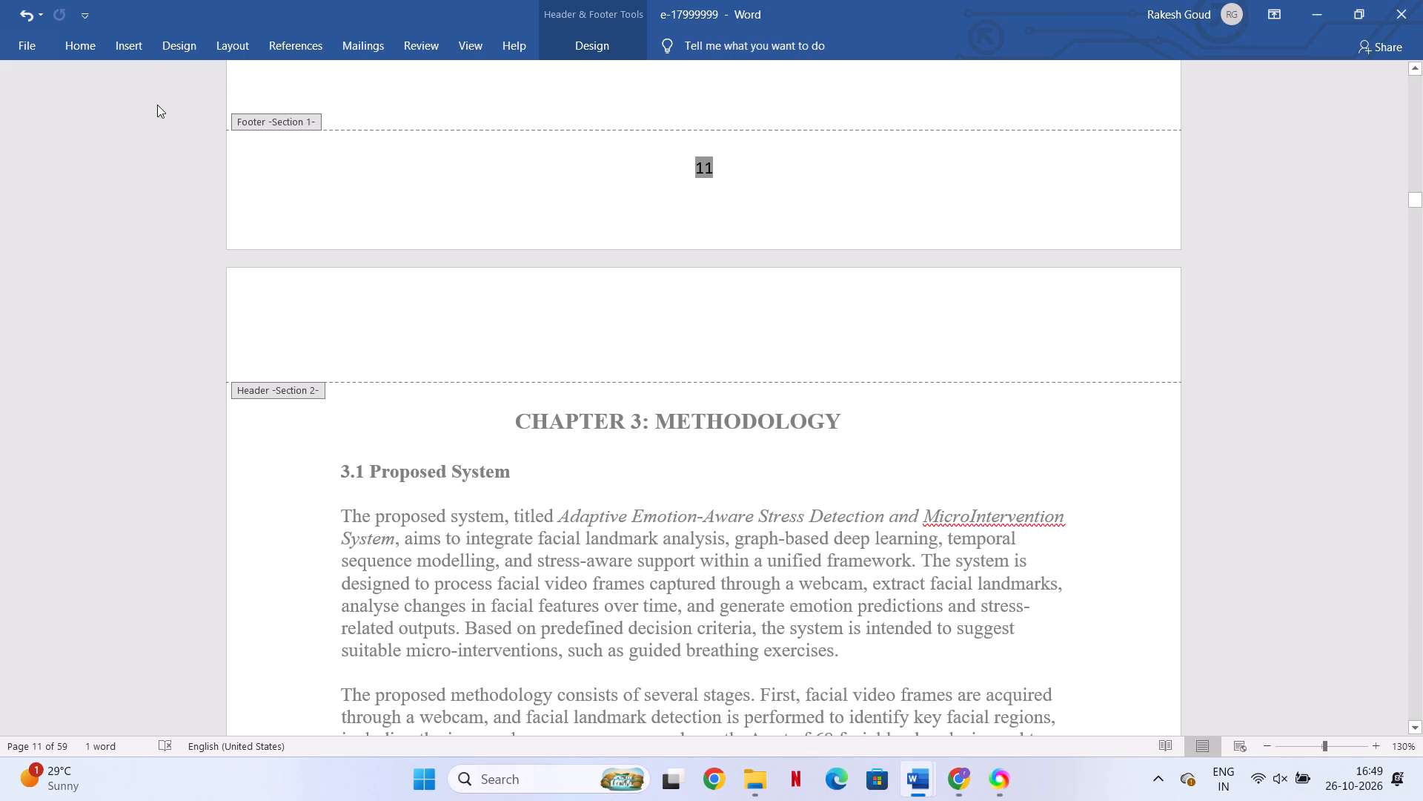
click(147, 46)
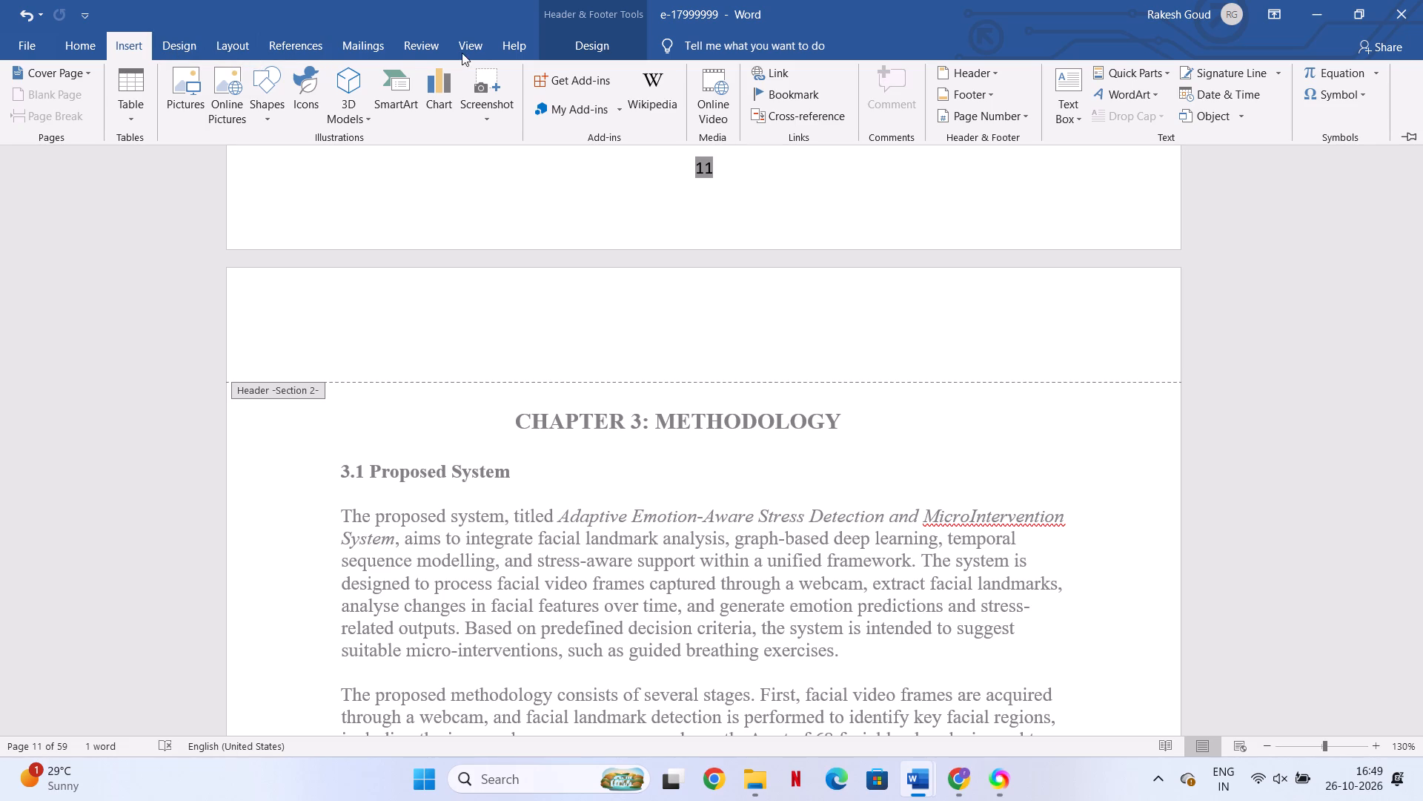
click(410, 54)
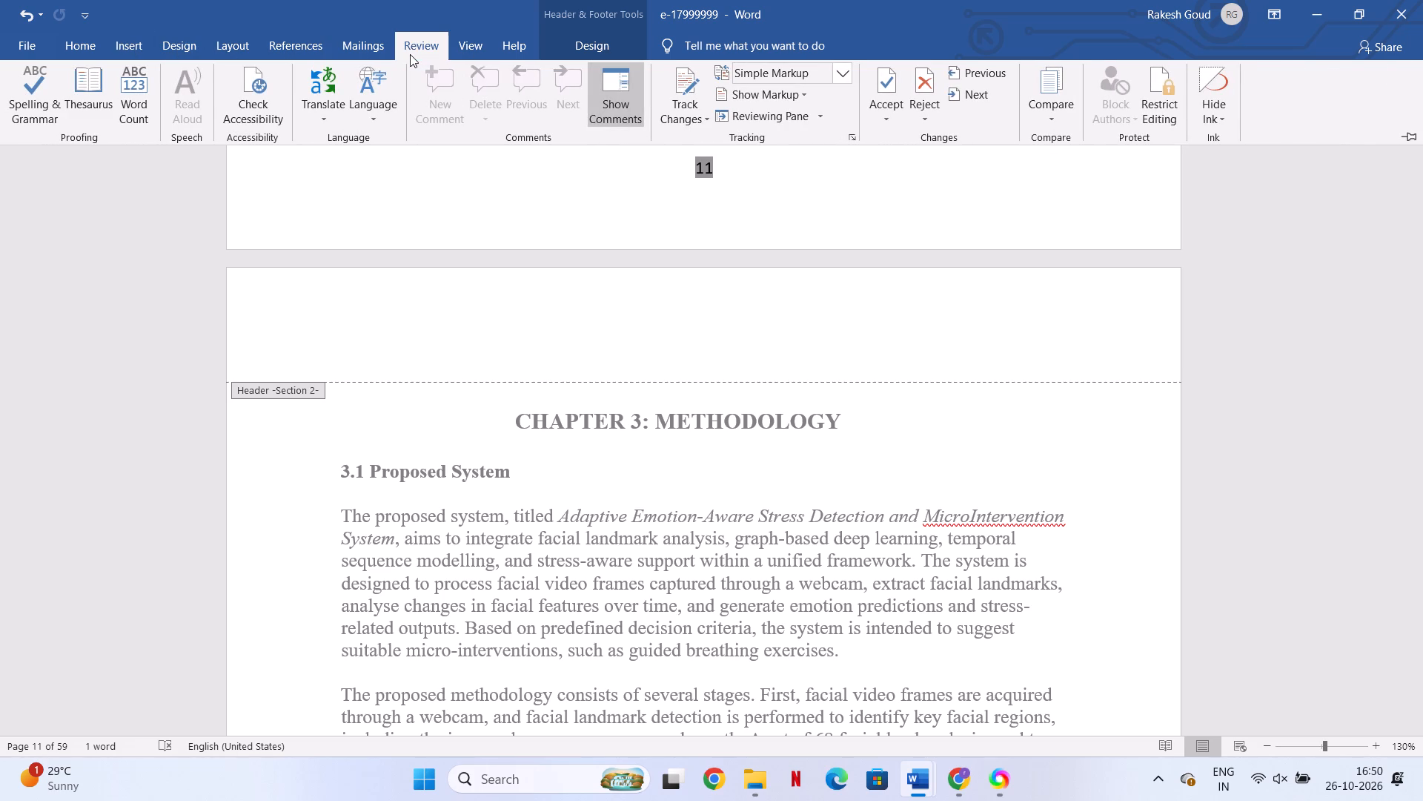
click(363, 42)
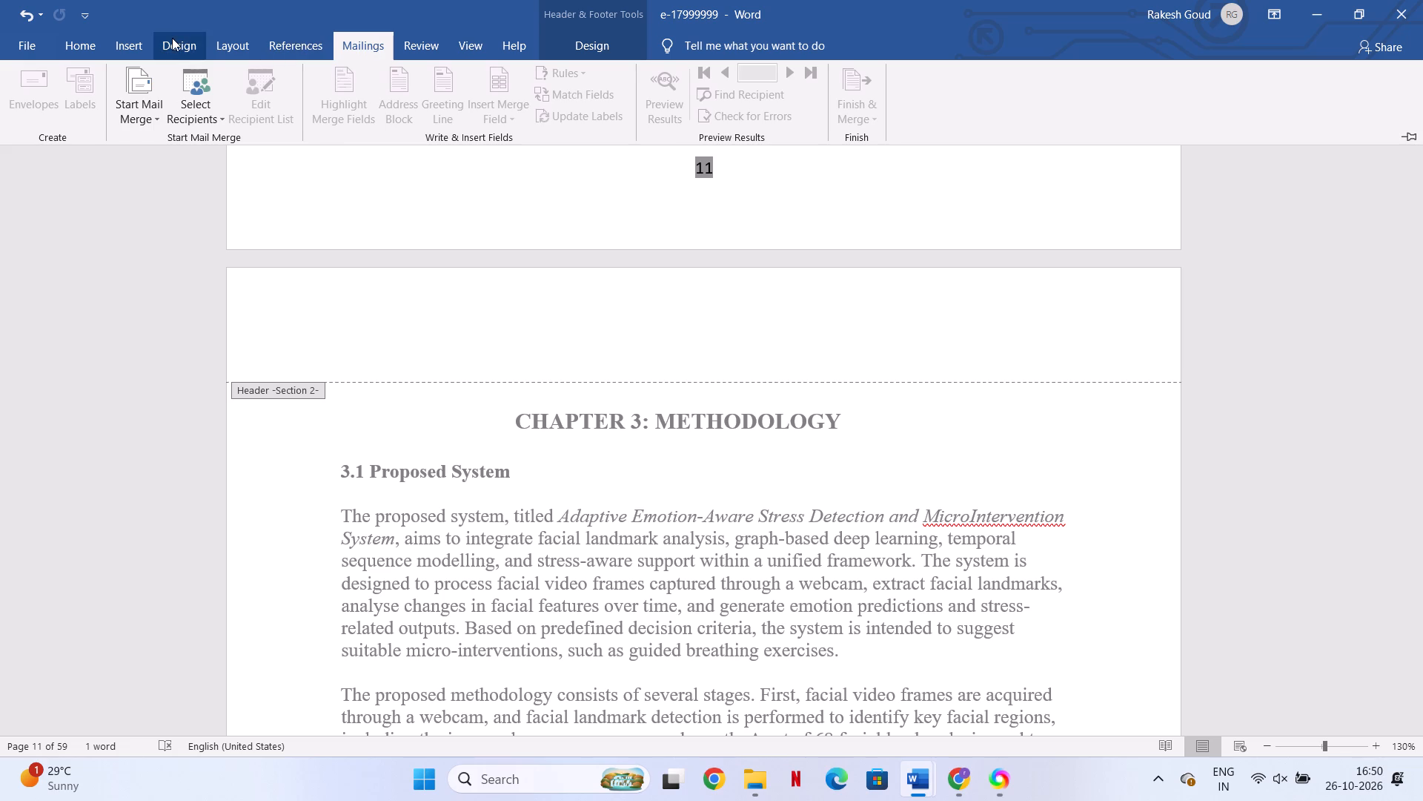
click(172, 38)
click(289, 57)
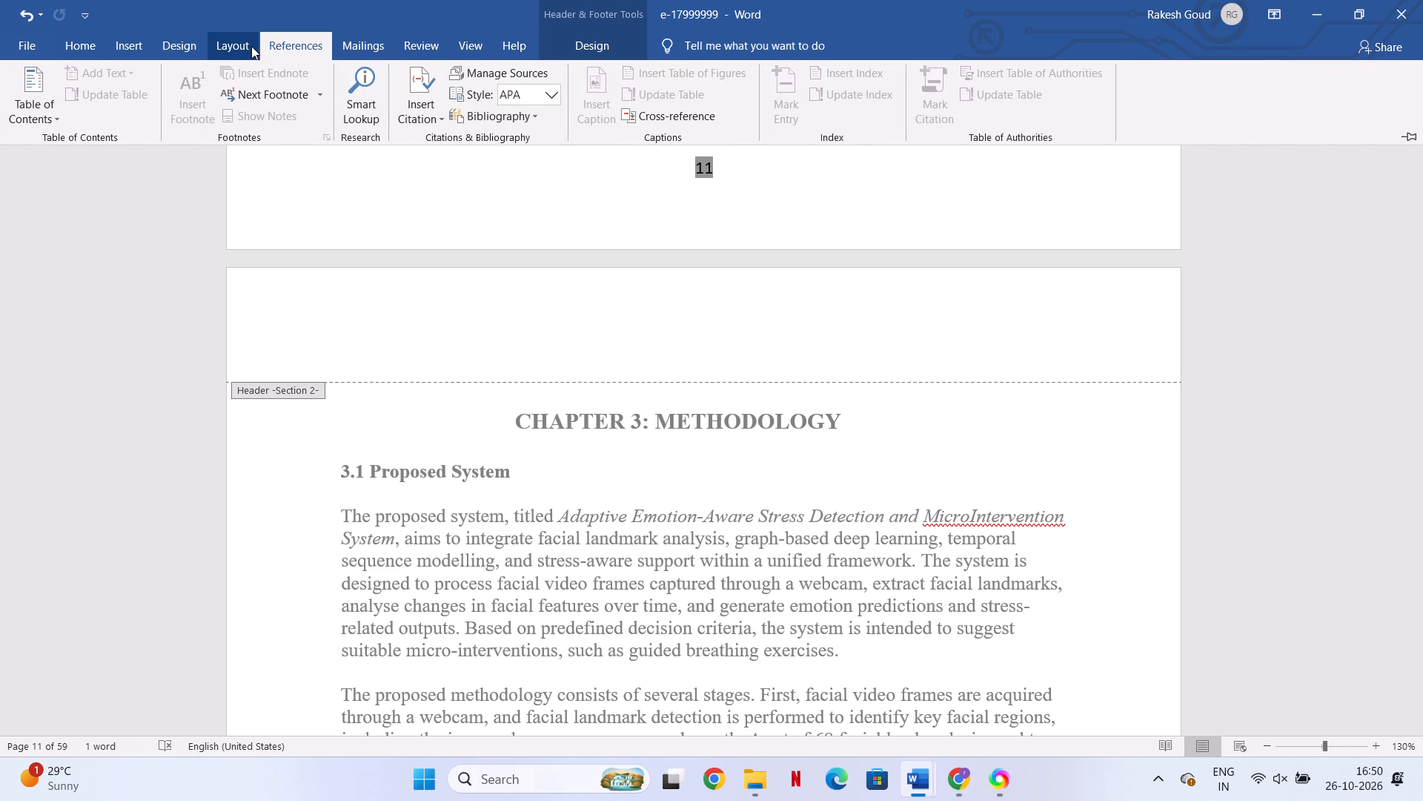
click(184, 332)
Examine the footer page numbers from Chapter 1 through the first pages of Chapter 3, around the missing page 12 number.
scroll(184, 332, up, 8)
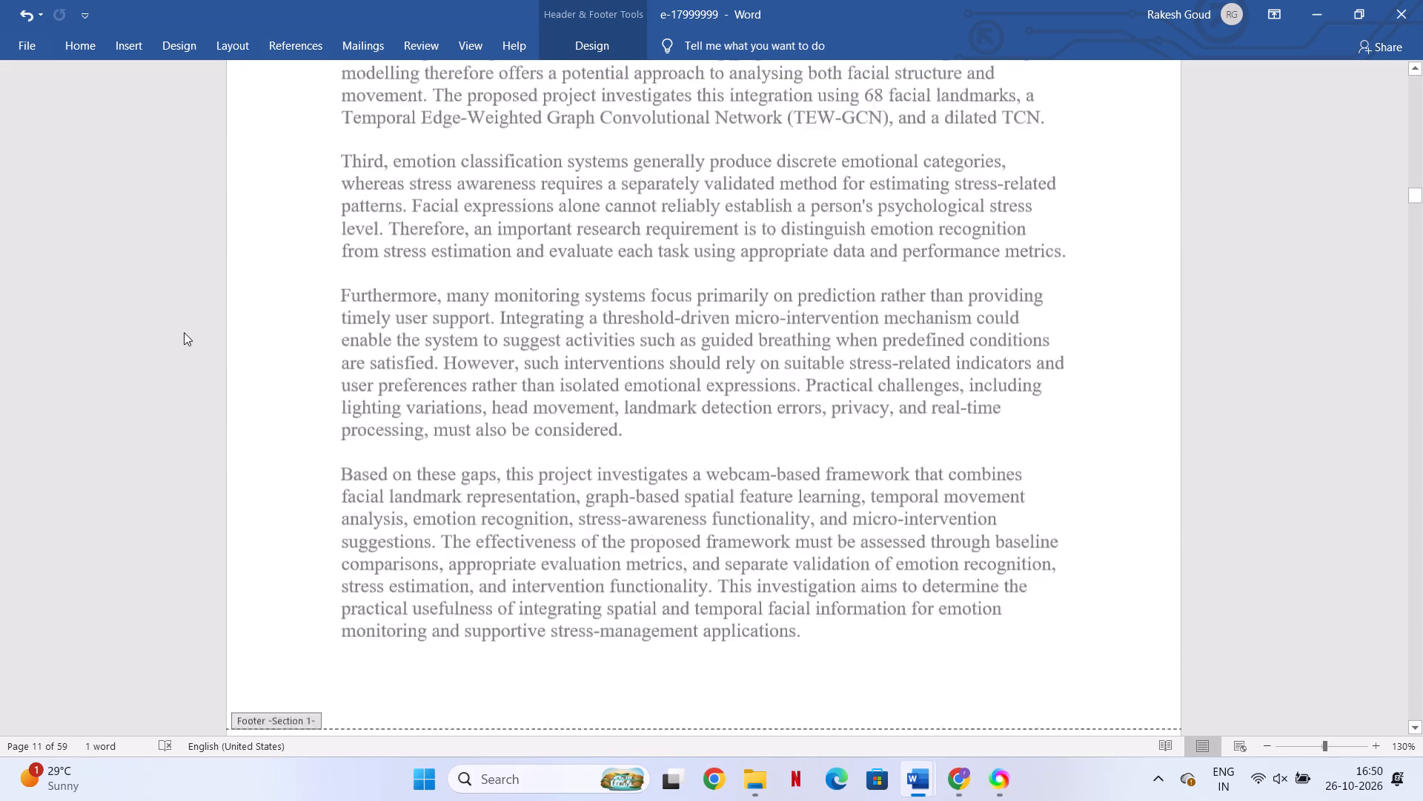
scroll(184, 332, up, 20)
scroll(184, 332, up, 20)
scroll(184, 332, up, 5)
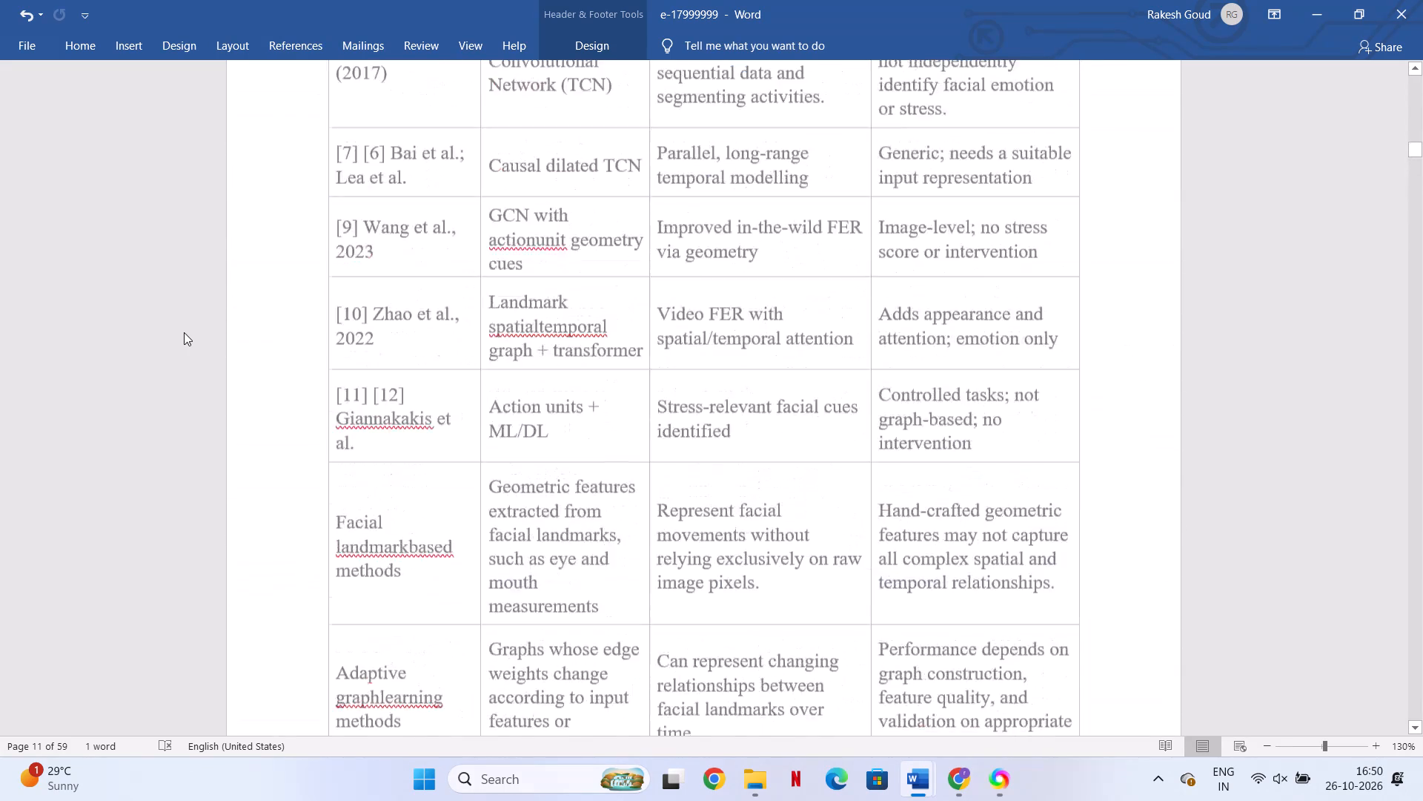
scroll(184, 332, up, 20)
scroll(184, 332, up, 12)
scroll(184, 332, up, 12)
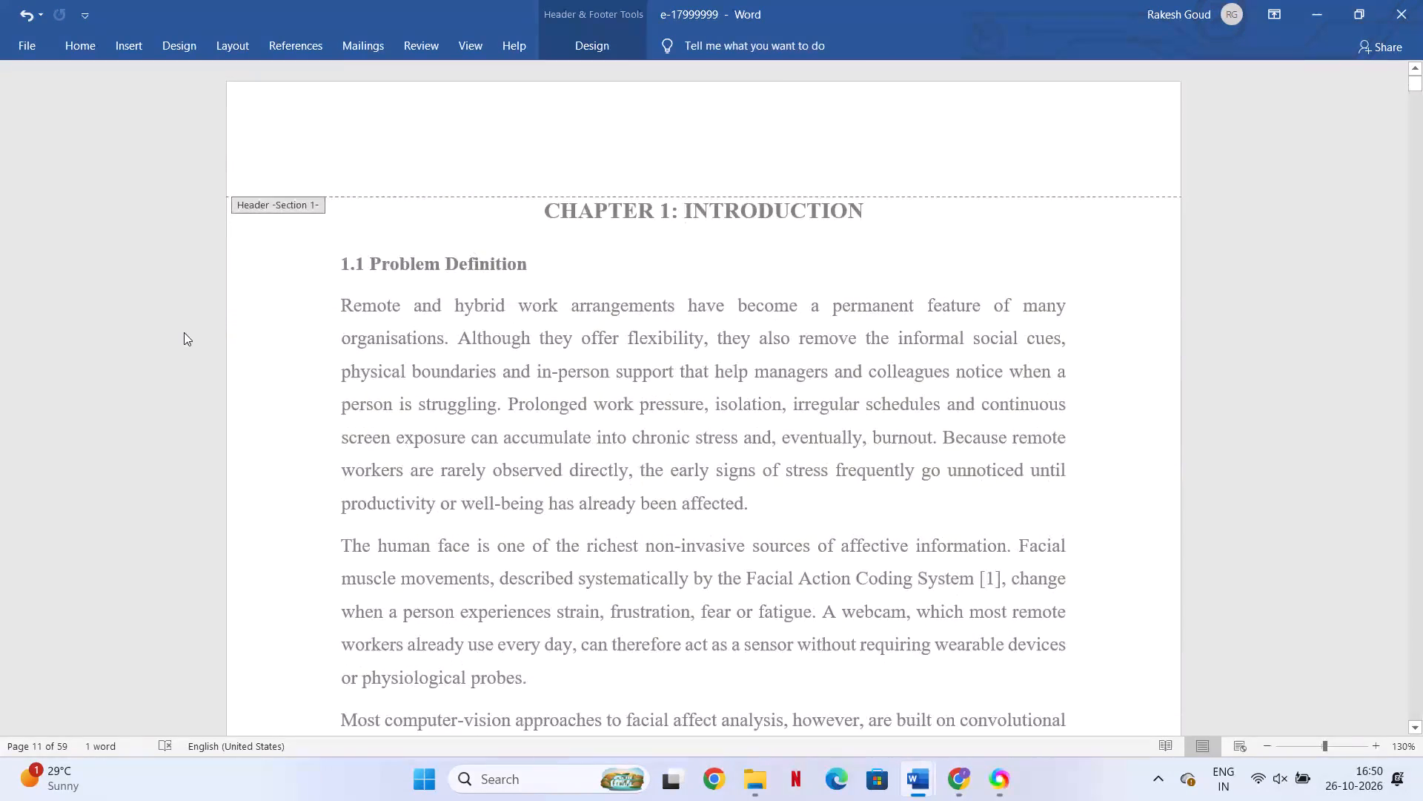
scroll(184, 332, down, 19)
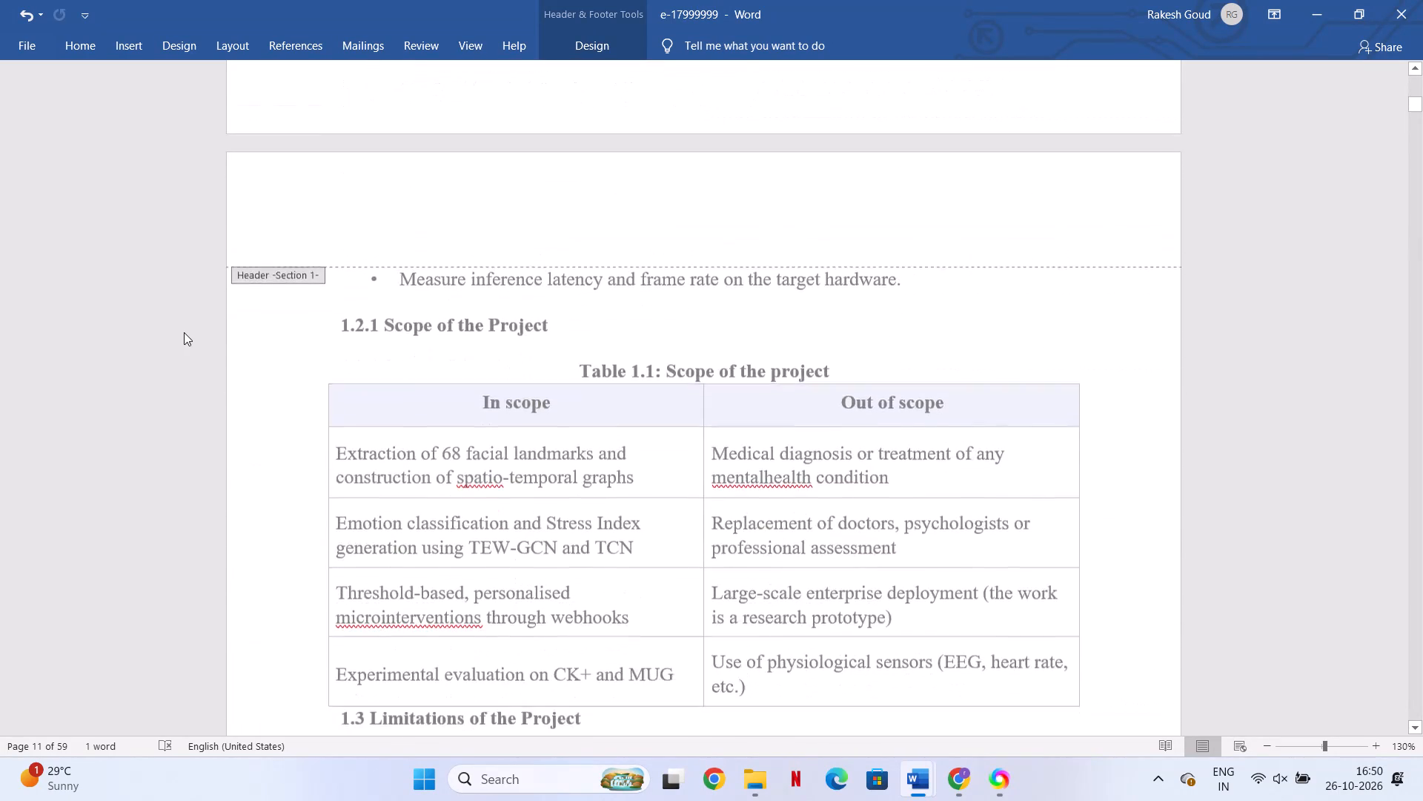
scroll(184, 332, down, 18)
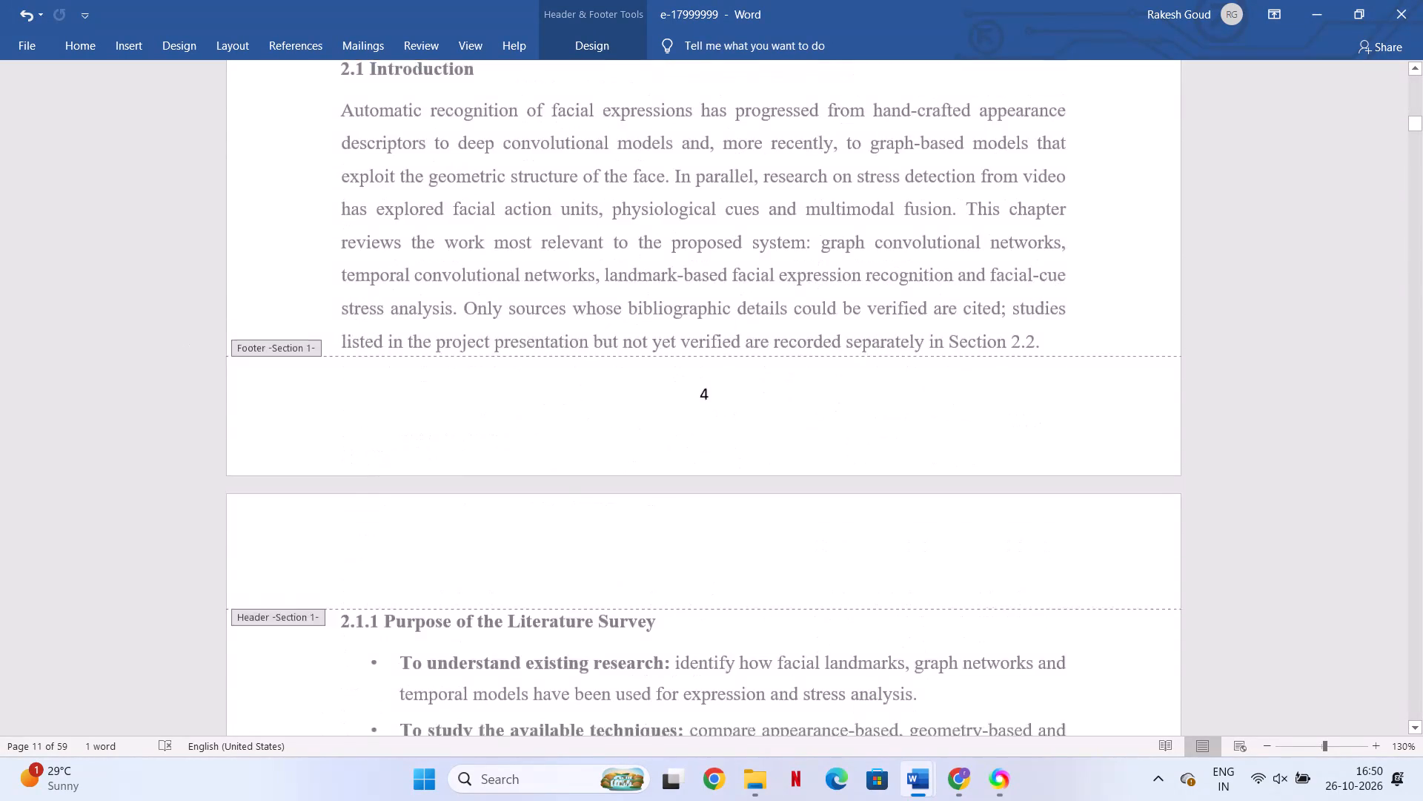
scroll(184, 332, down, 17)
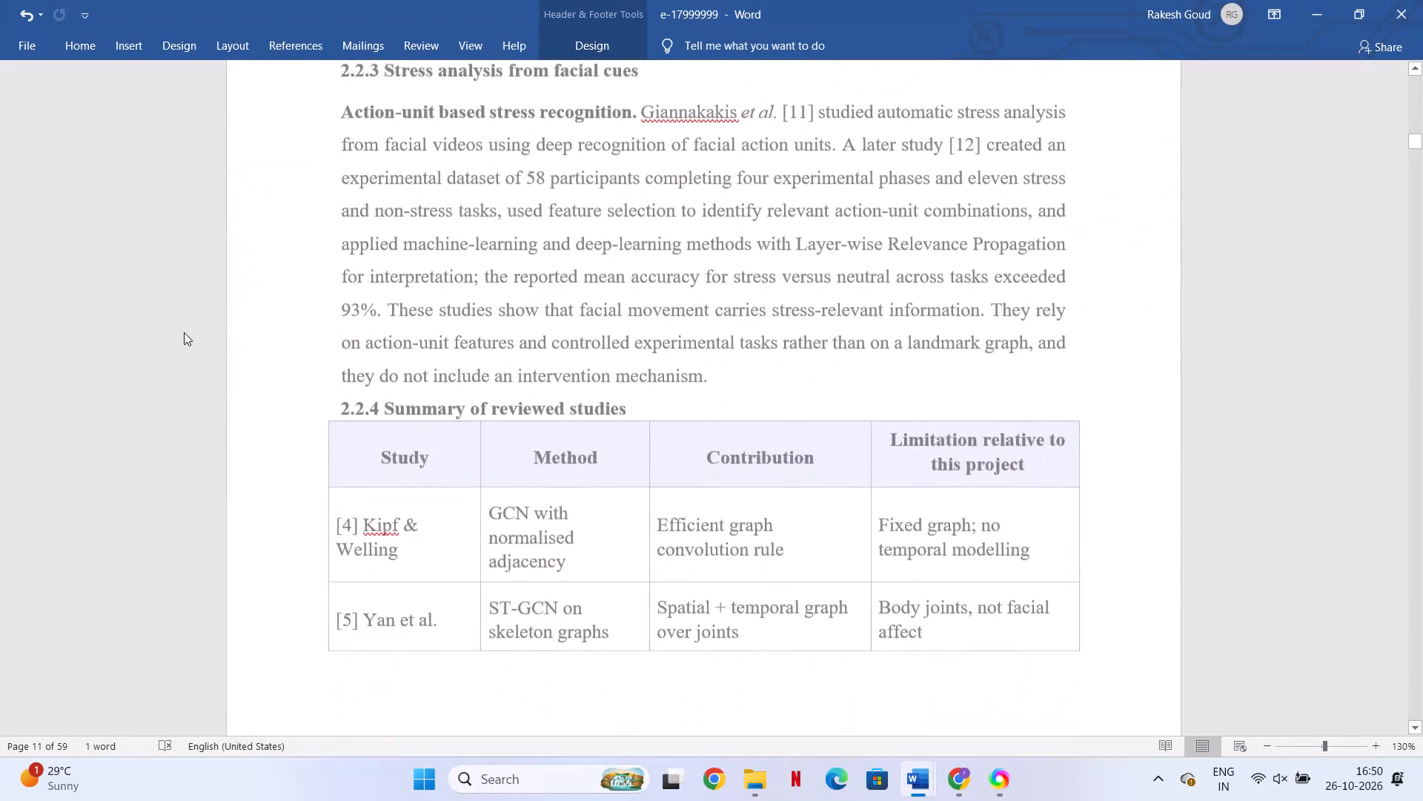
scroll(184, 332, down, 17)
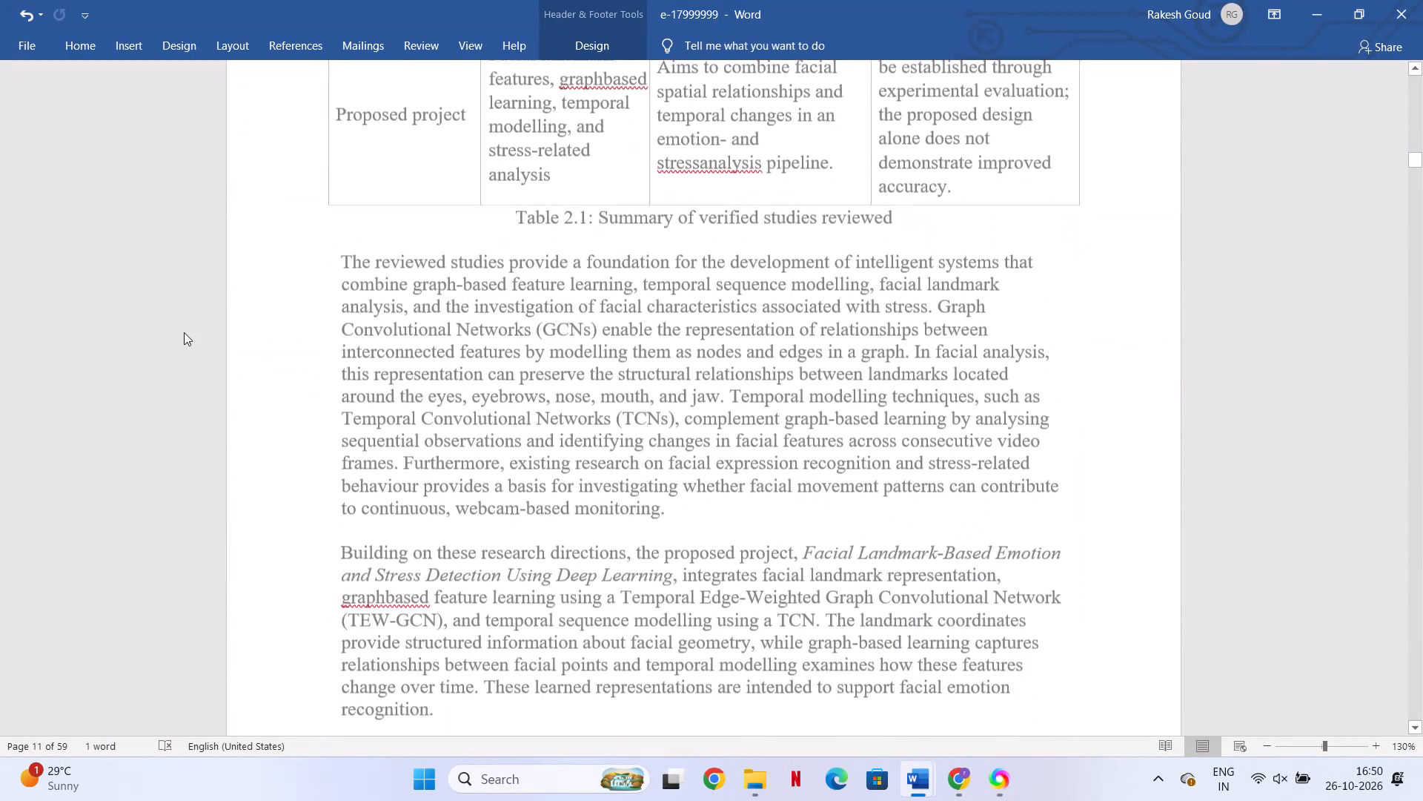
scroll(184, 332, down, 2)
scroll(184, 332, up, 18)
scroll(184, 332, down, 3)
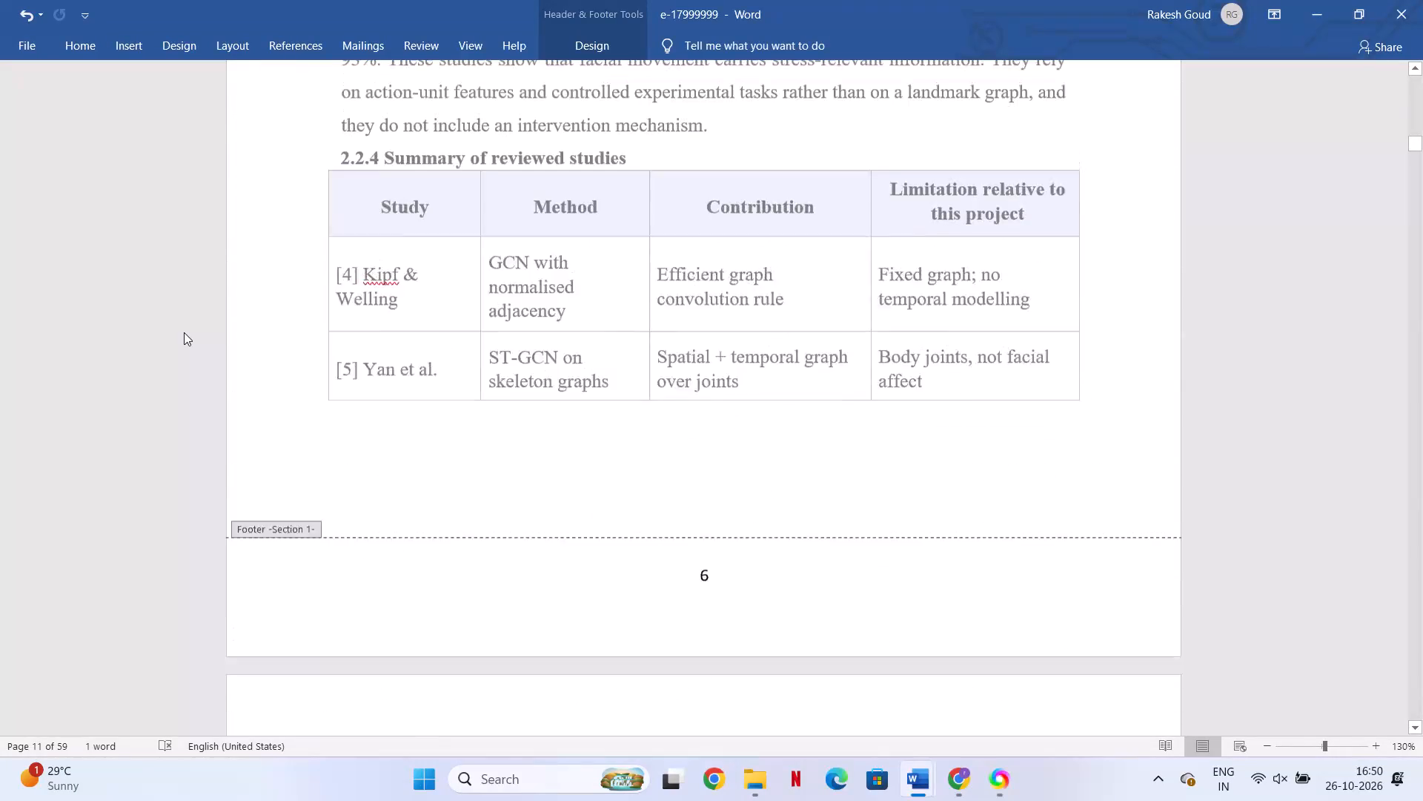
scroll(184, 332, down, 18)
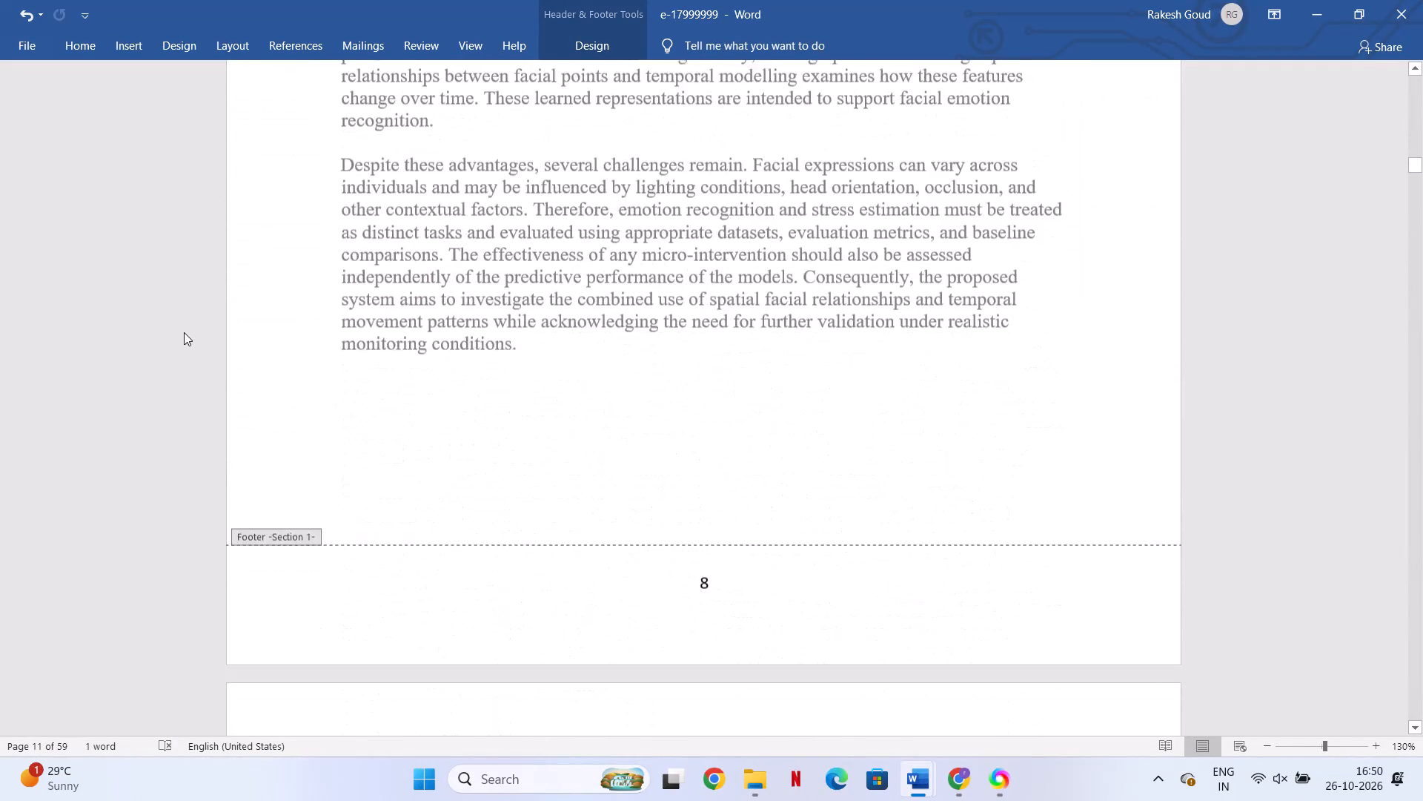
scroll(184, 332, down, 17)
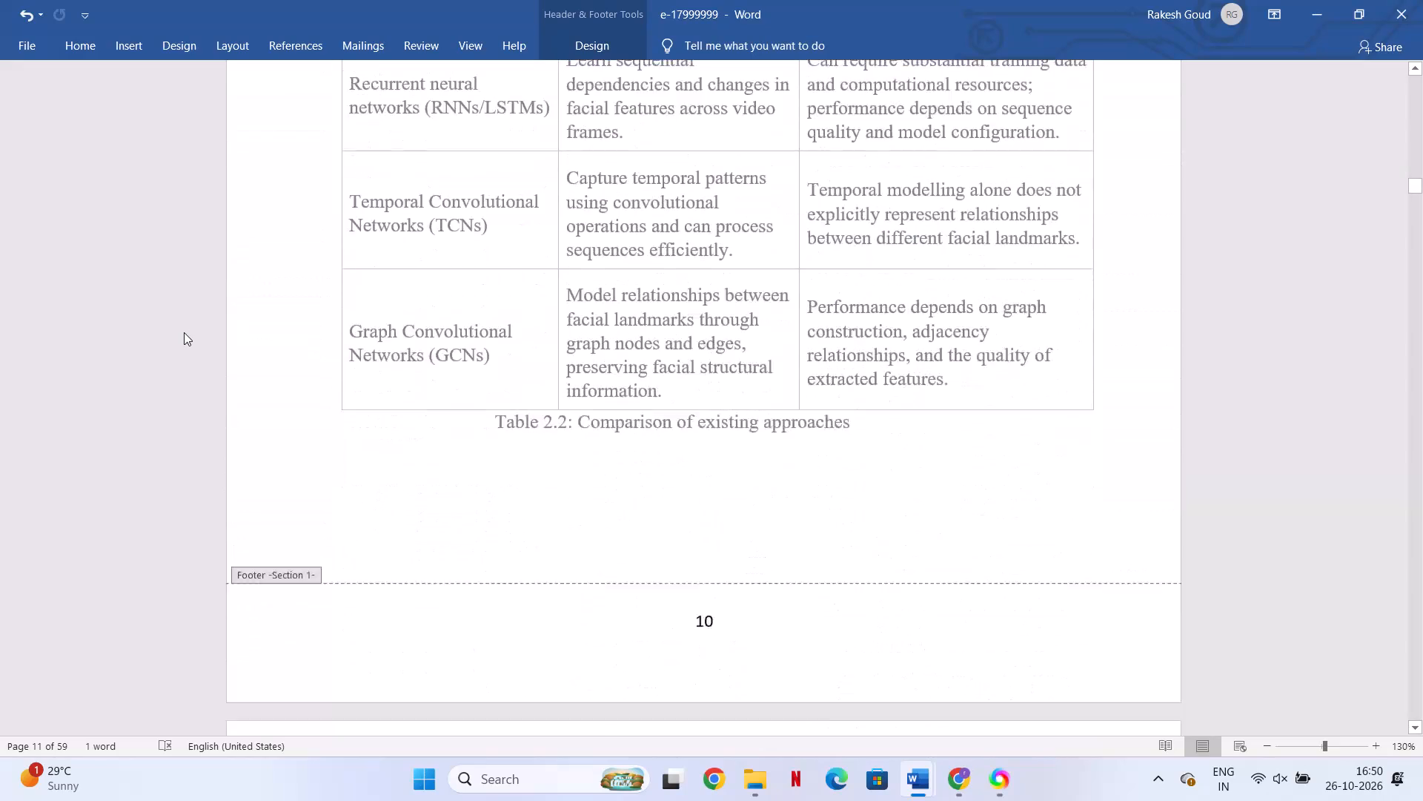
scroll(184, 332, down, 13)
scroll(184, 332, up, 2)
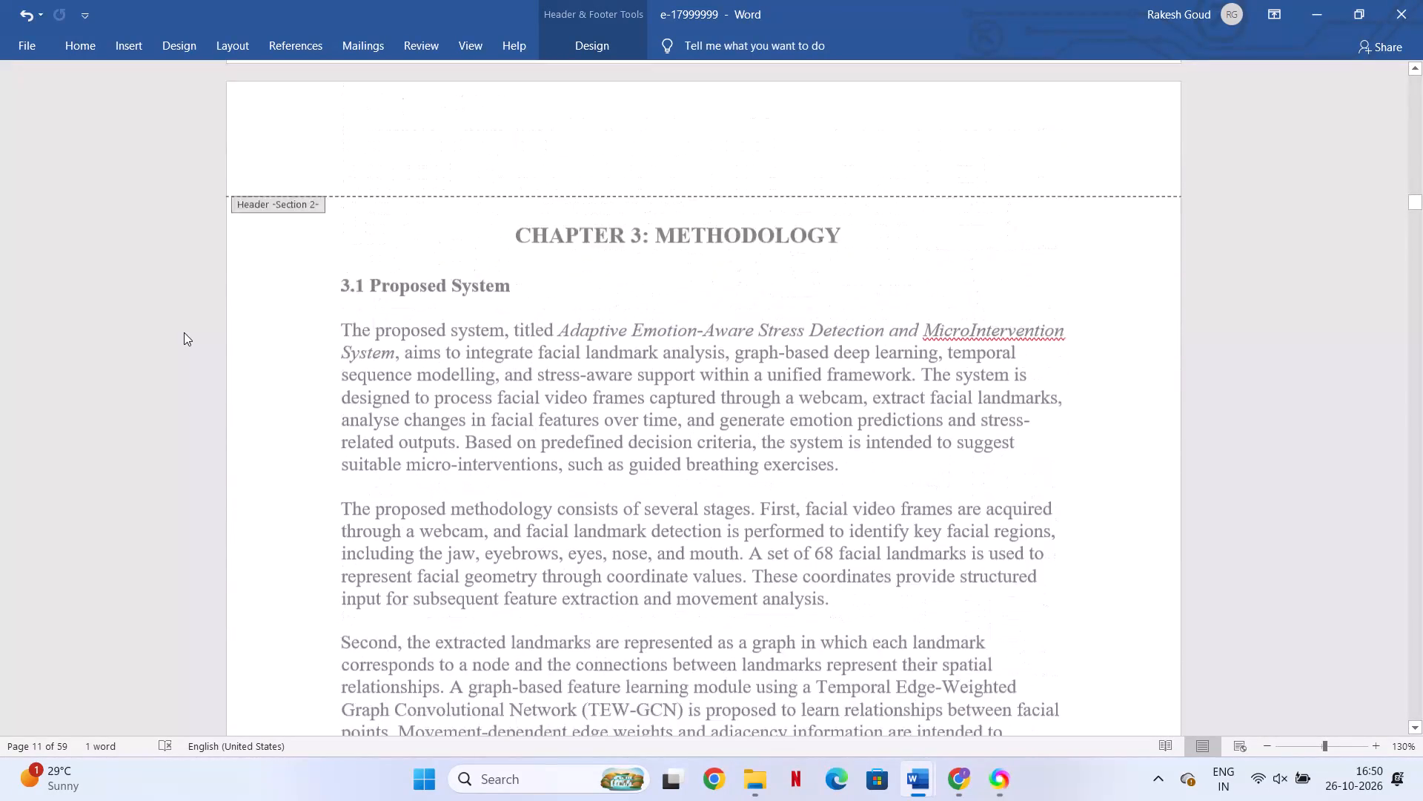
scroll(184, 332, down, 9)
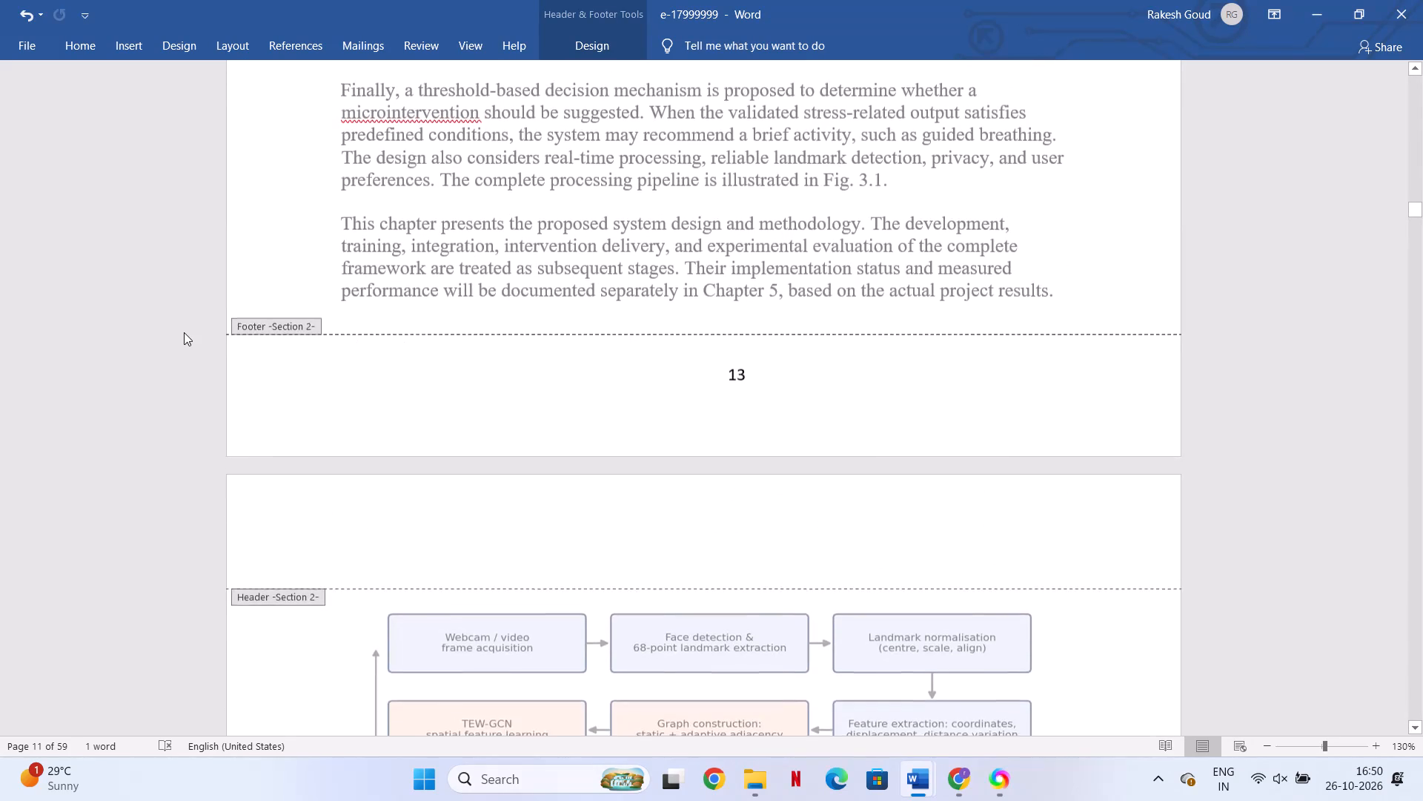
Examine the footer page numbers from page 14 onward to section 5.4, User Feedback and System Improvements.
scroll(184, 332, down, 5)
scroll(184, 332, down, 20)
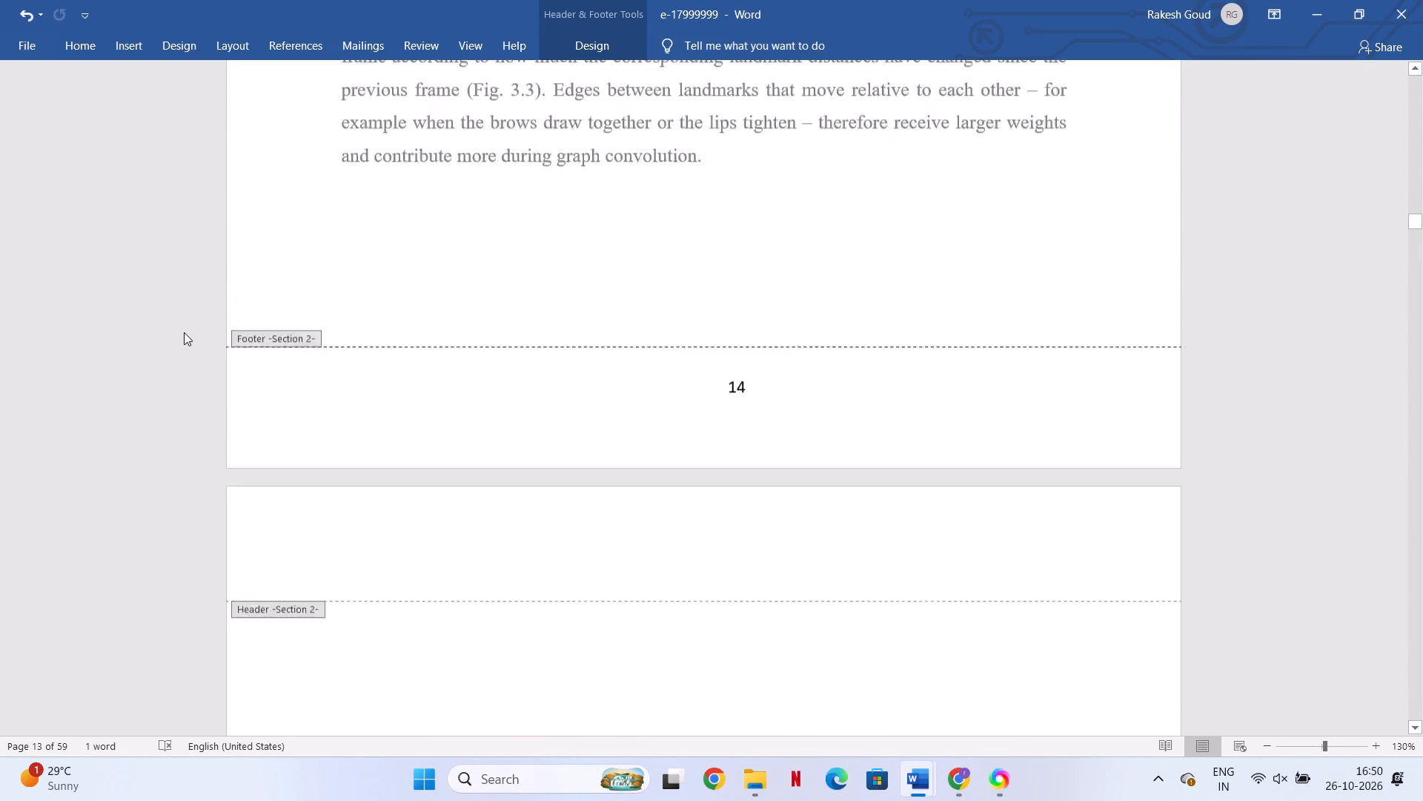
scroll(184, 332, down, 20)
scroll(184, 332, down, 15)
scroll(184, 332, down, 8)
scroll(184, 332, down, 20)
scroll(184, 332, down, 3)
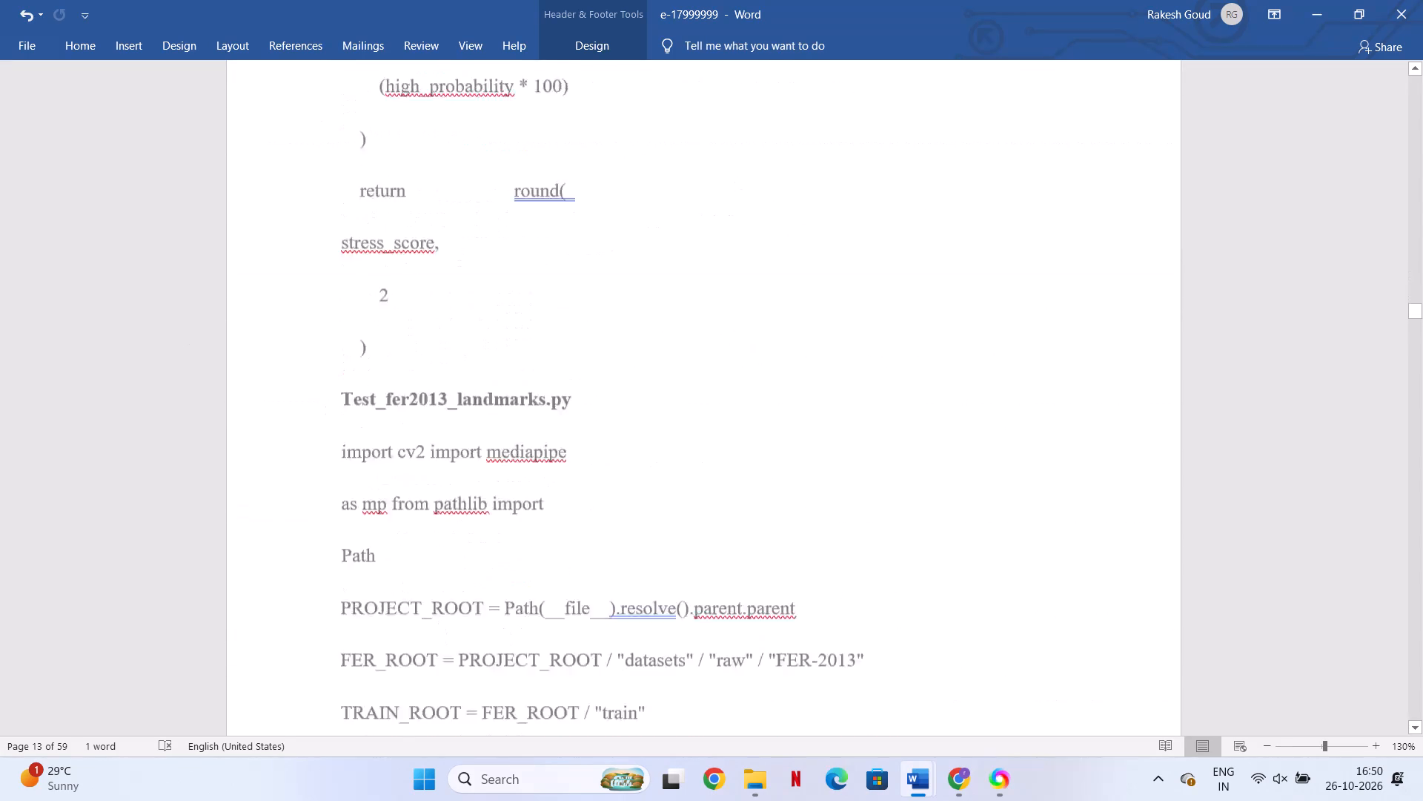
scroll(184, 332, down, 20)
scroll(184, 332, down, 20)
scroll(184, 332, down, 5)
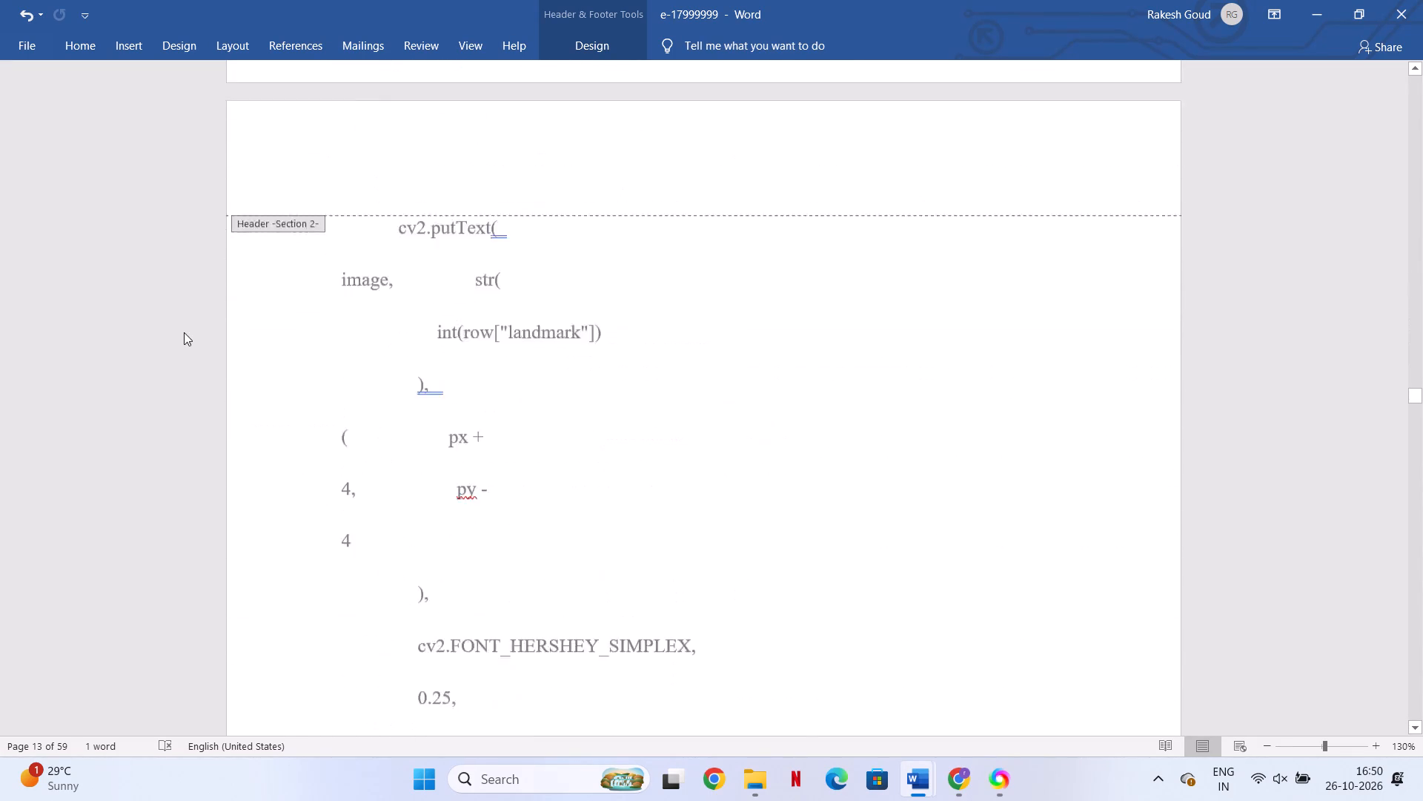
scroll(184, 332, down, 11)
scroll(184, 332, down, 20)
scroll(184, 332, down, 14)
scroll(184, 332, down, 12)
scroll(184, 332, down, 20)
scroll(184, 332, down, 5)
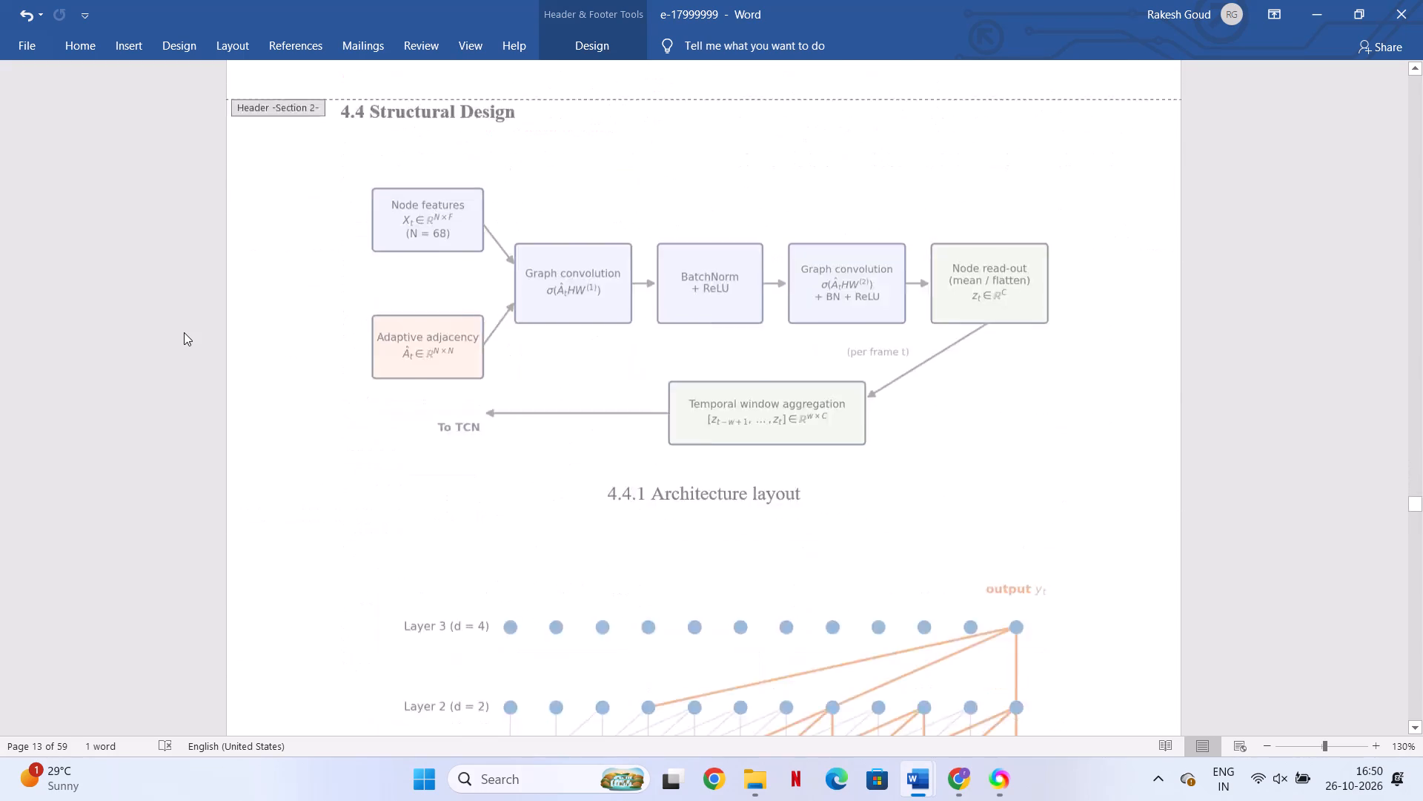
scroll(184, 332, down, 20)
scroll(184, 332, down, 20)
scroll(184, 332, down, 20)
scroll(184, 332, down, 20)
scroll(184, 332, down, 20)
scroll(184, 332, down, 3)
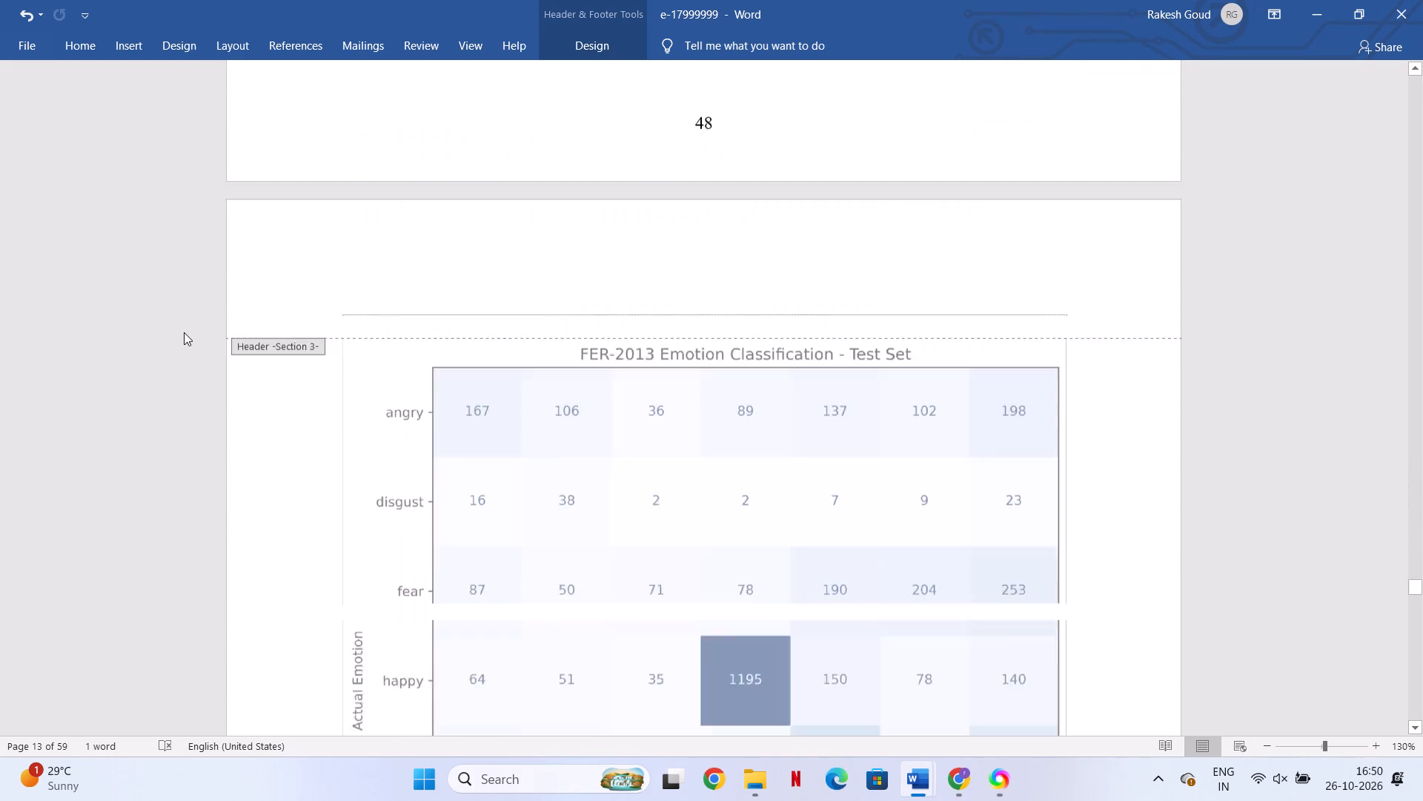
scroll(184, 332, down, 20)
scroll(184, 332, down, 20)
scroll(184, 332, down, 18)
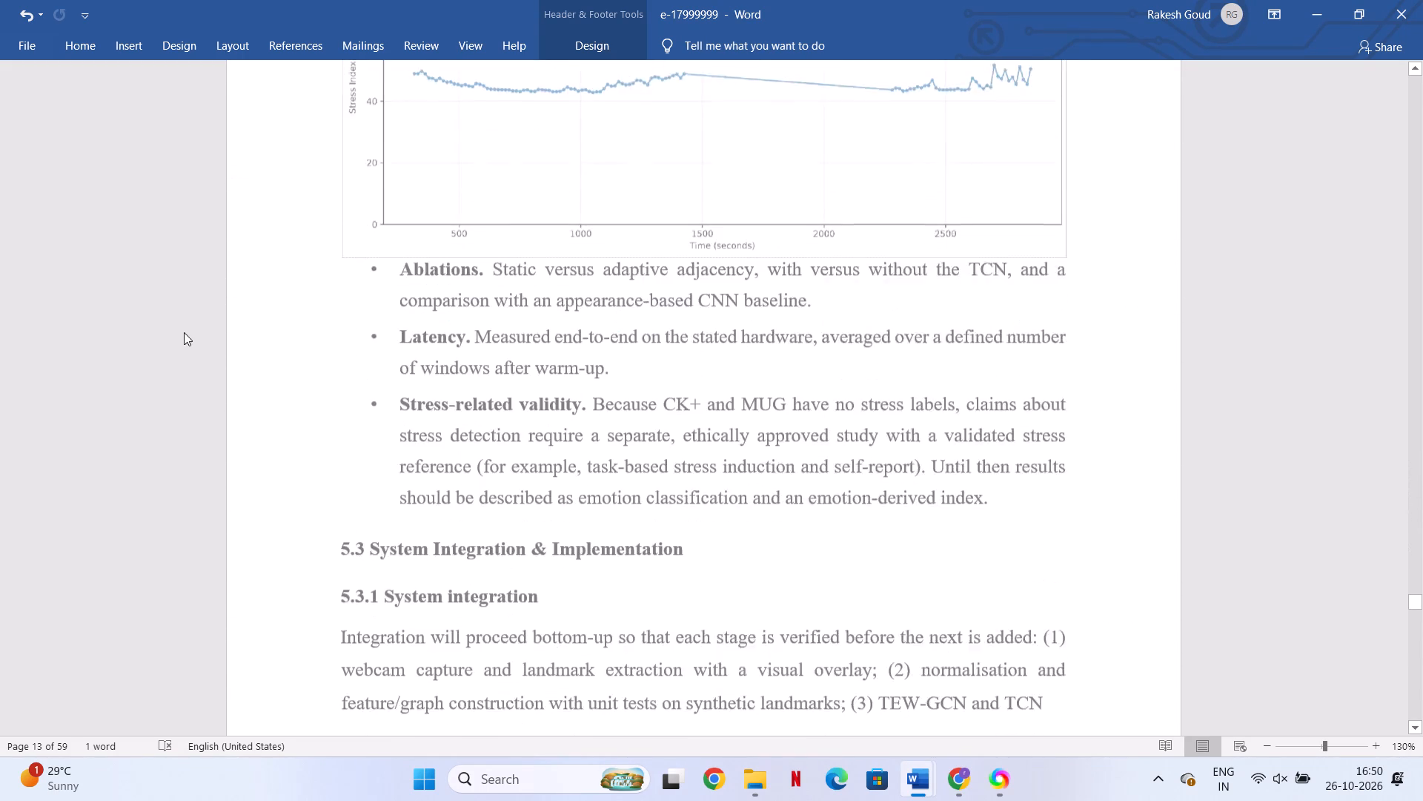
scroll(184, 332, down, 3)
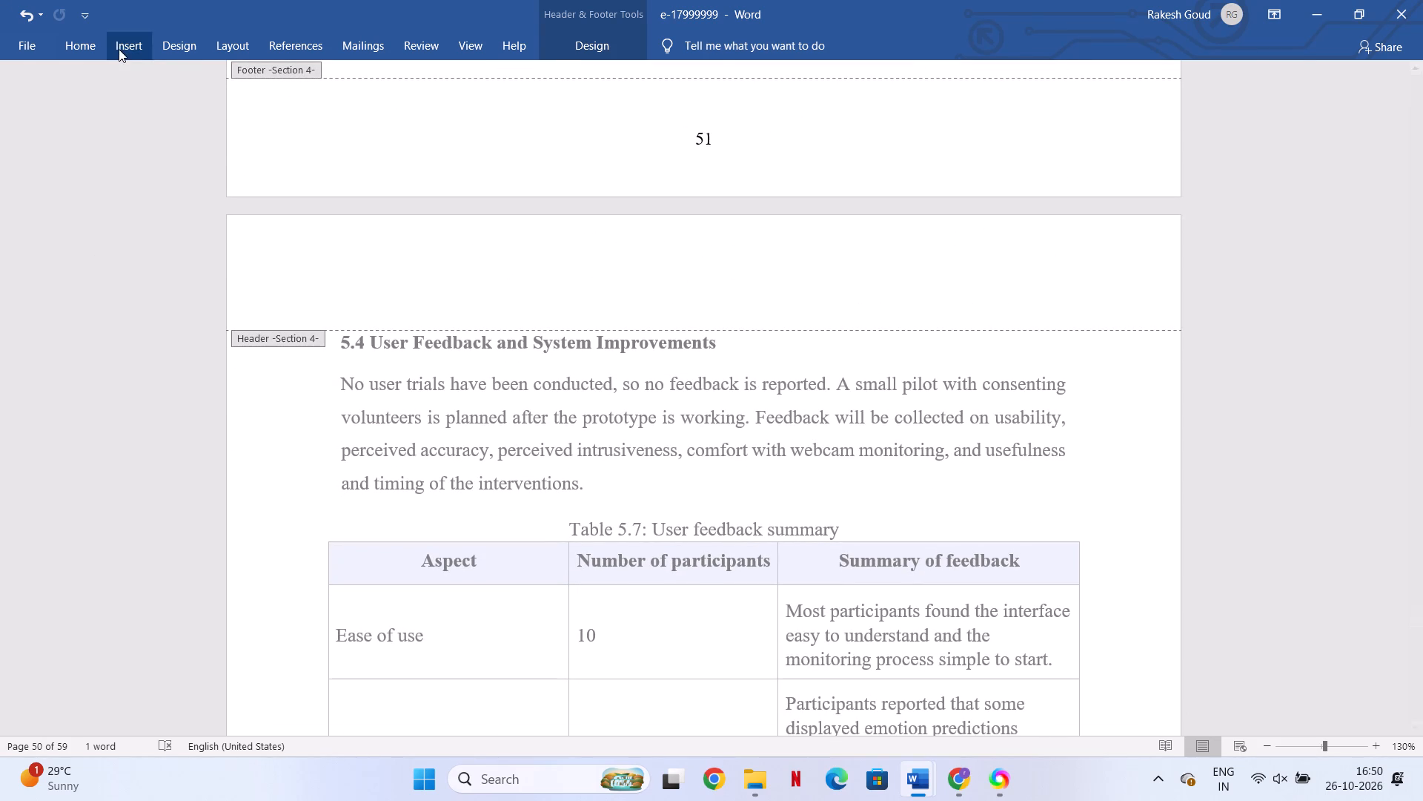
Insert a page number at the bottom of the page using the Plain Number 2 style.
click(119, 49)
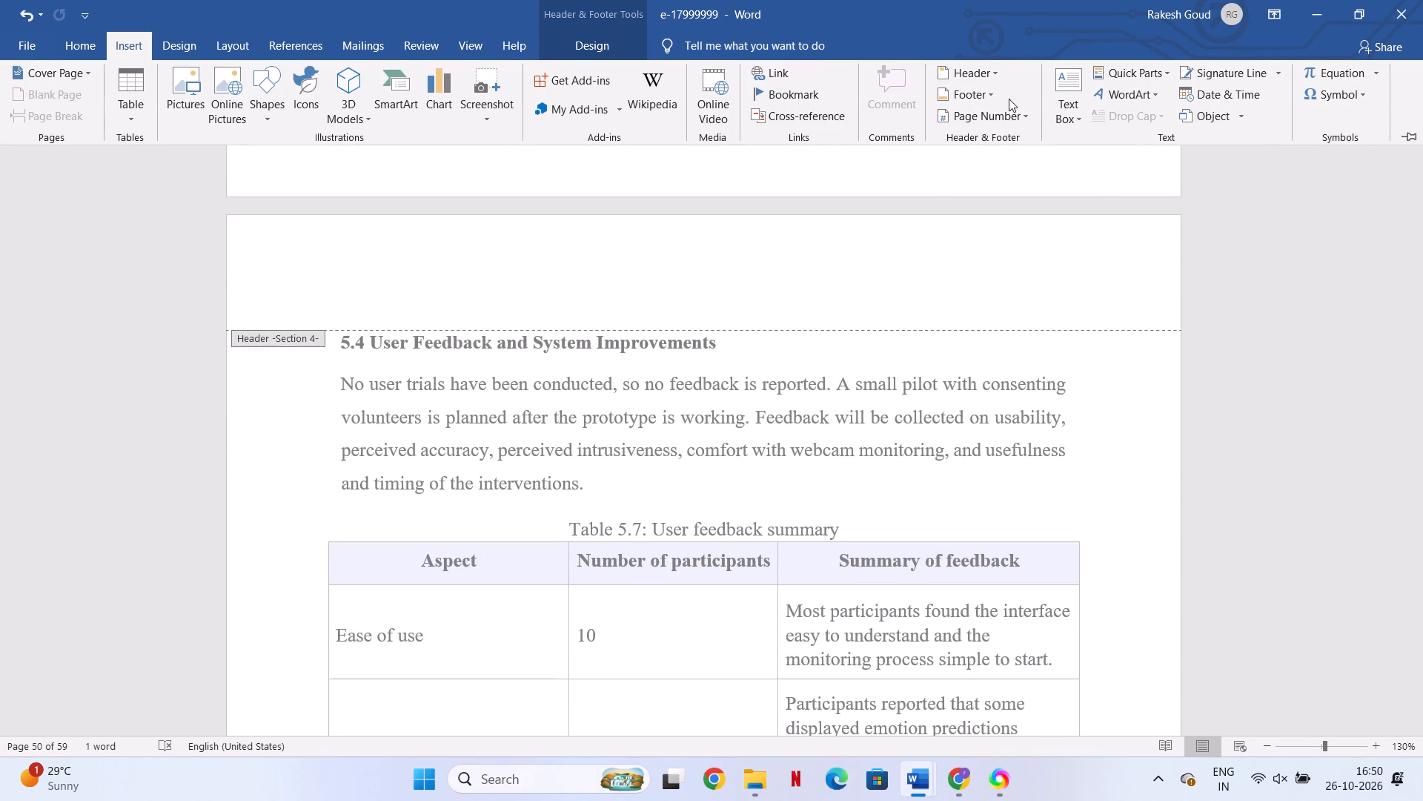
click(1029, 112)
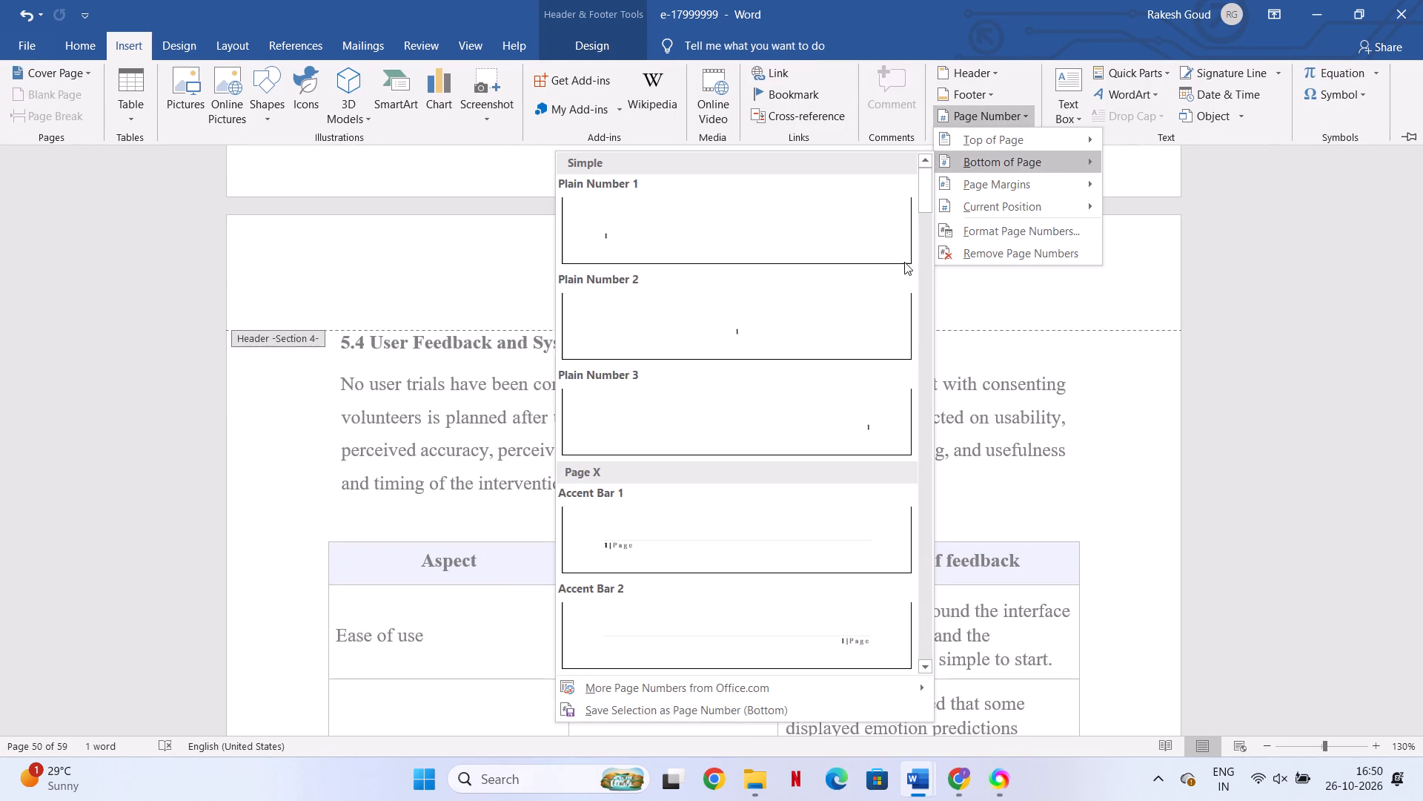
click(878, 293)
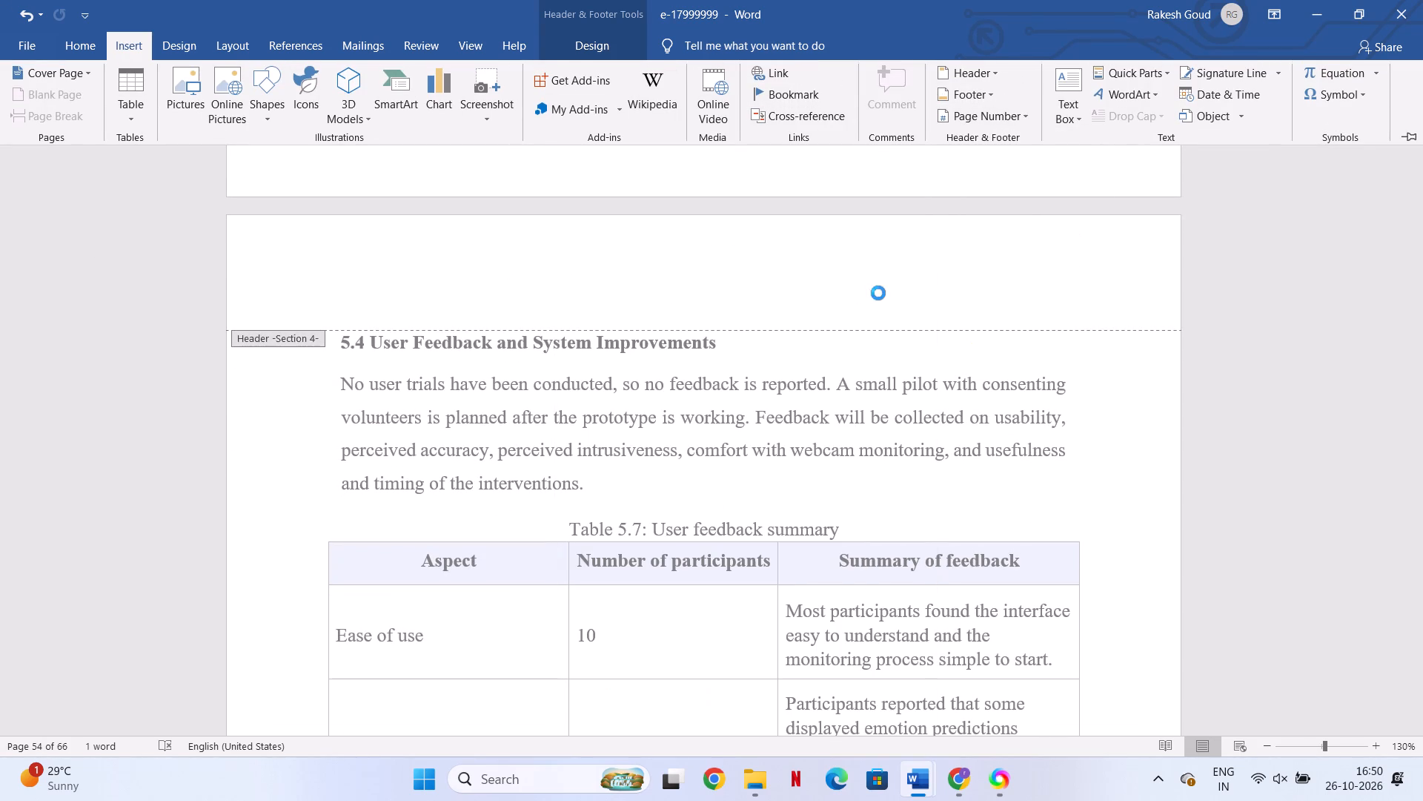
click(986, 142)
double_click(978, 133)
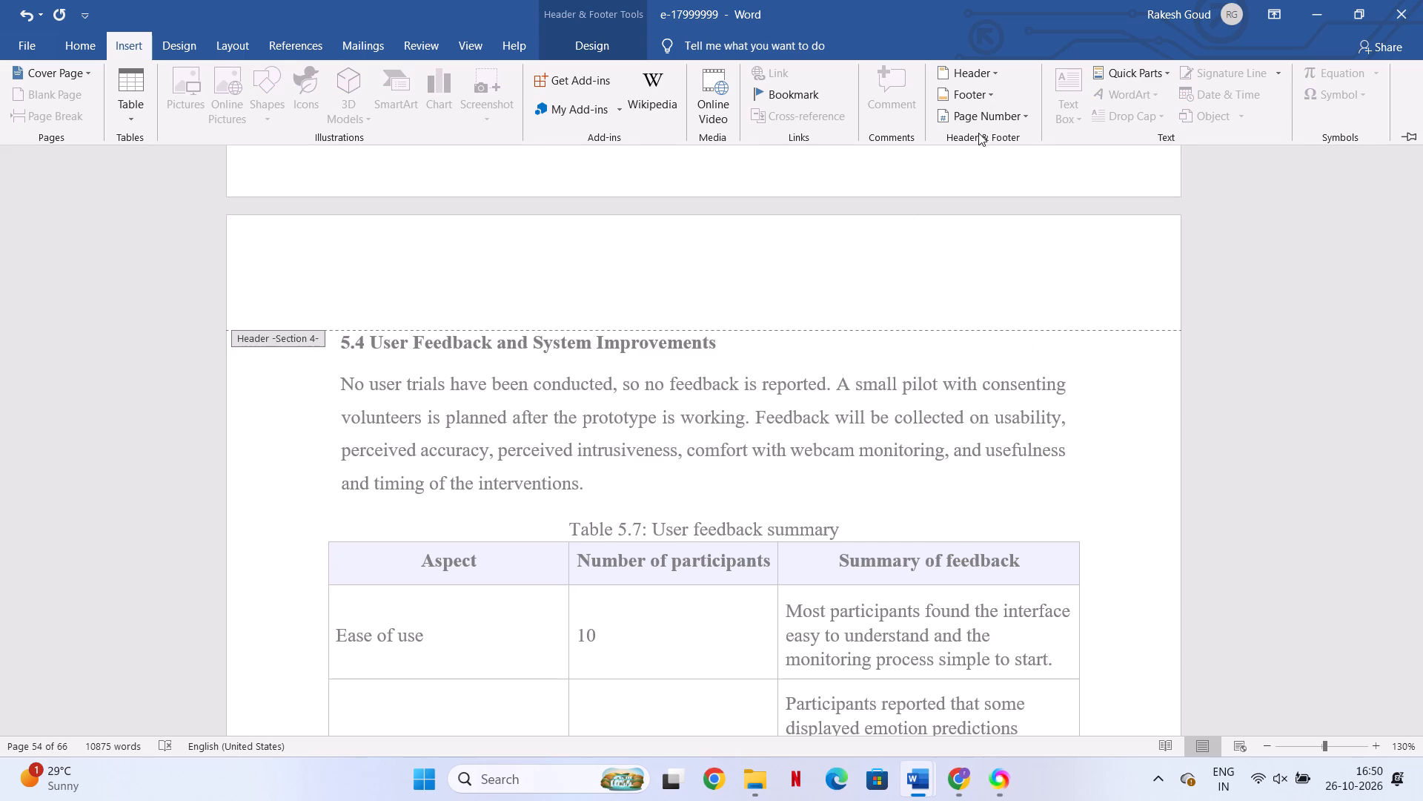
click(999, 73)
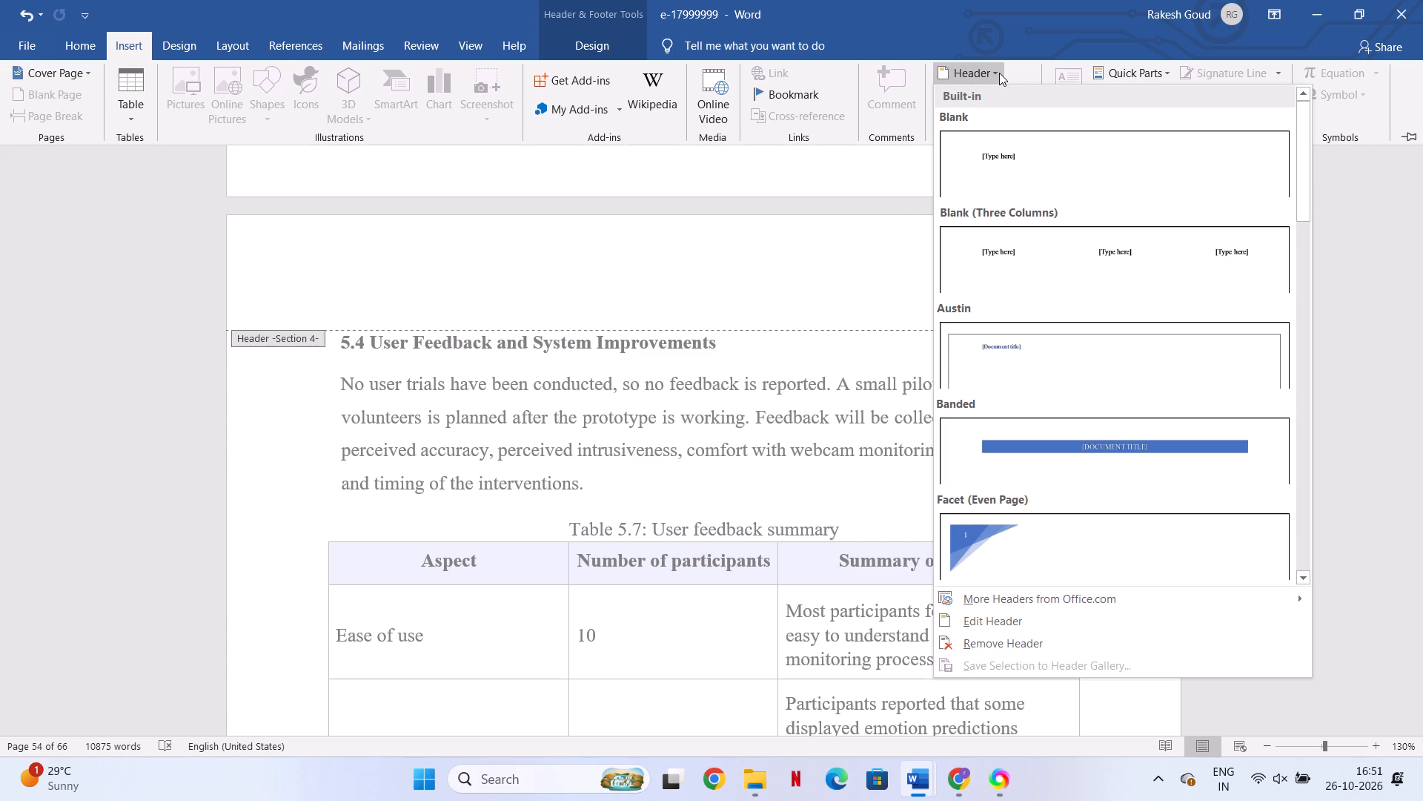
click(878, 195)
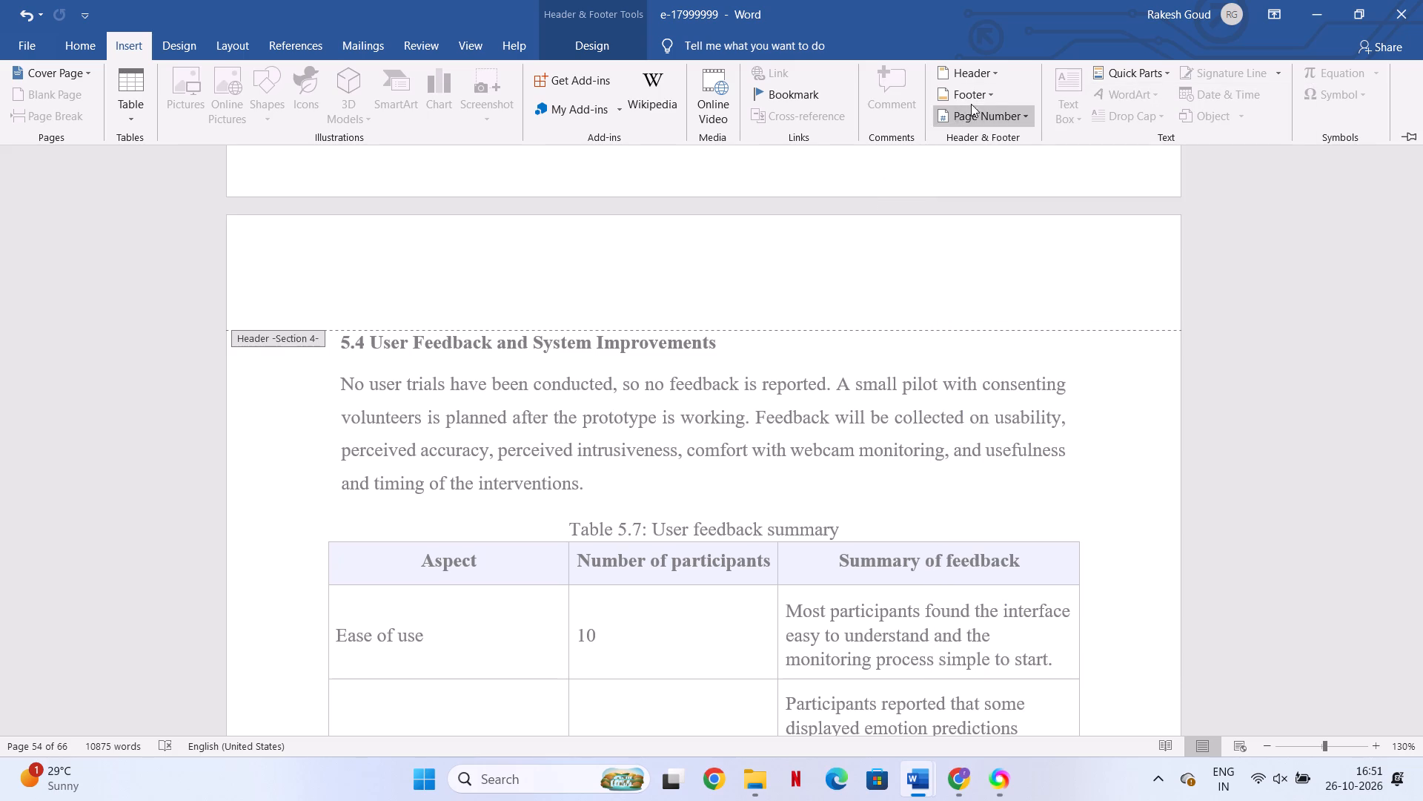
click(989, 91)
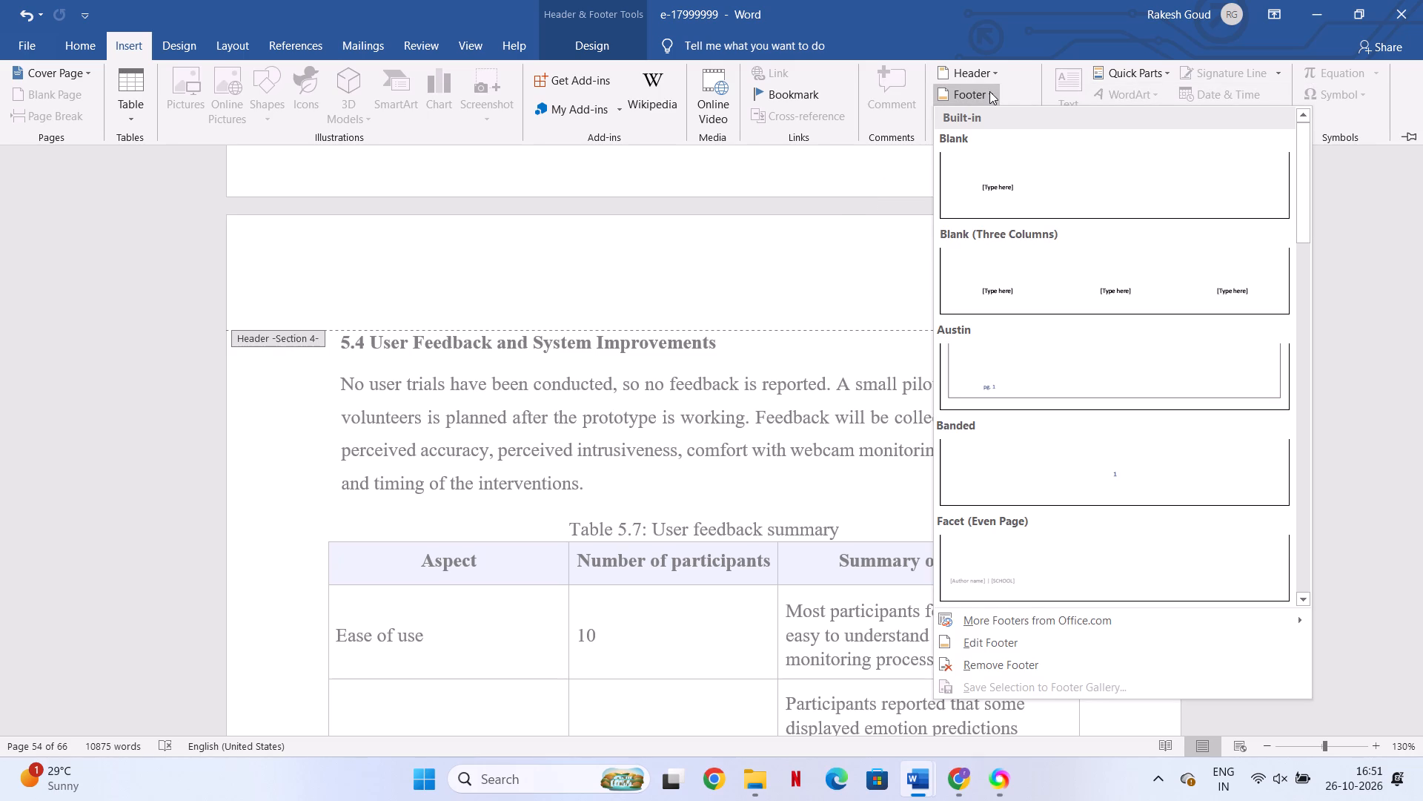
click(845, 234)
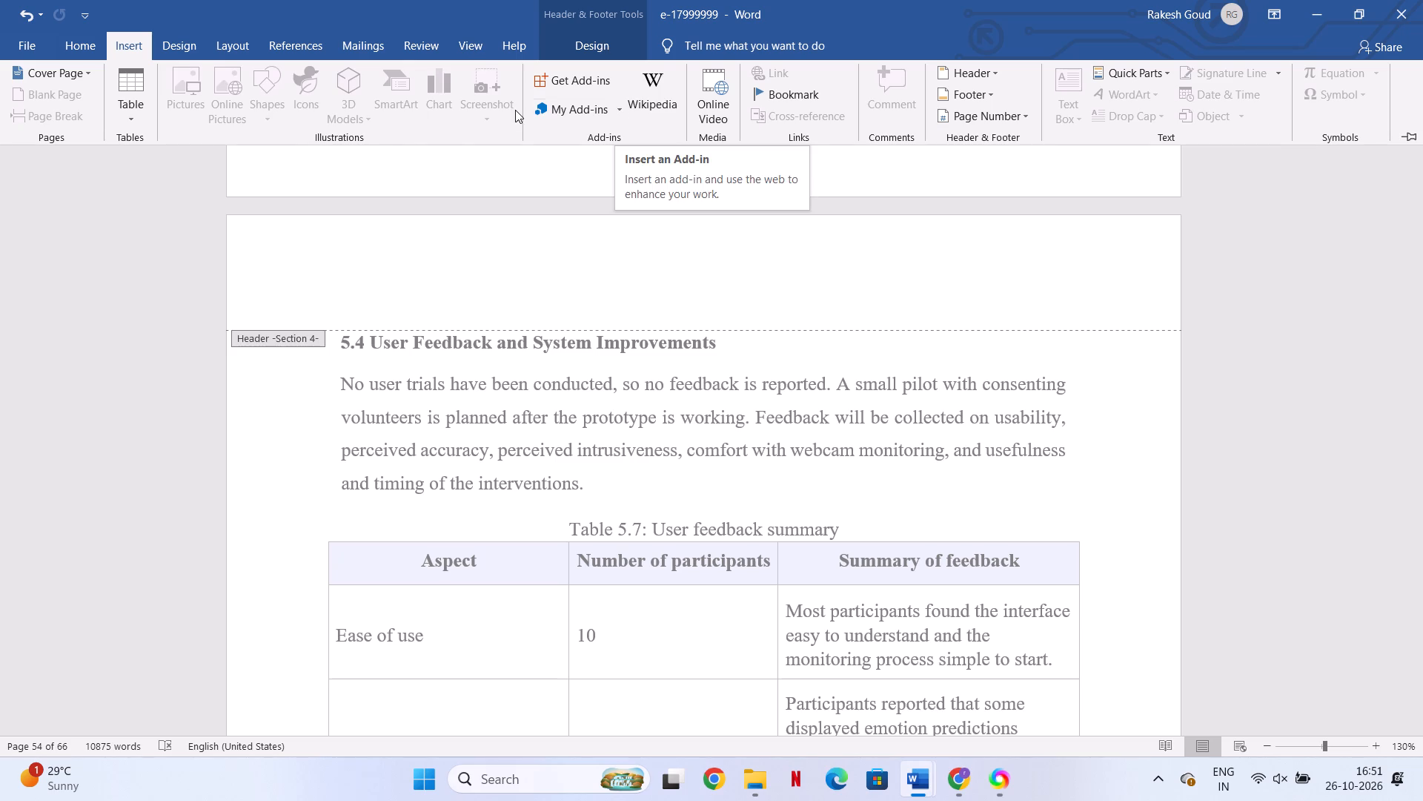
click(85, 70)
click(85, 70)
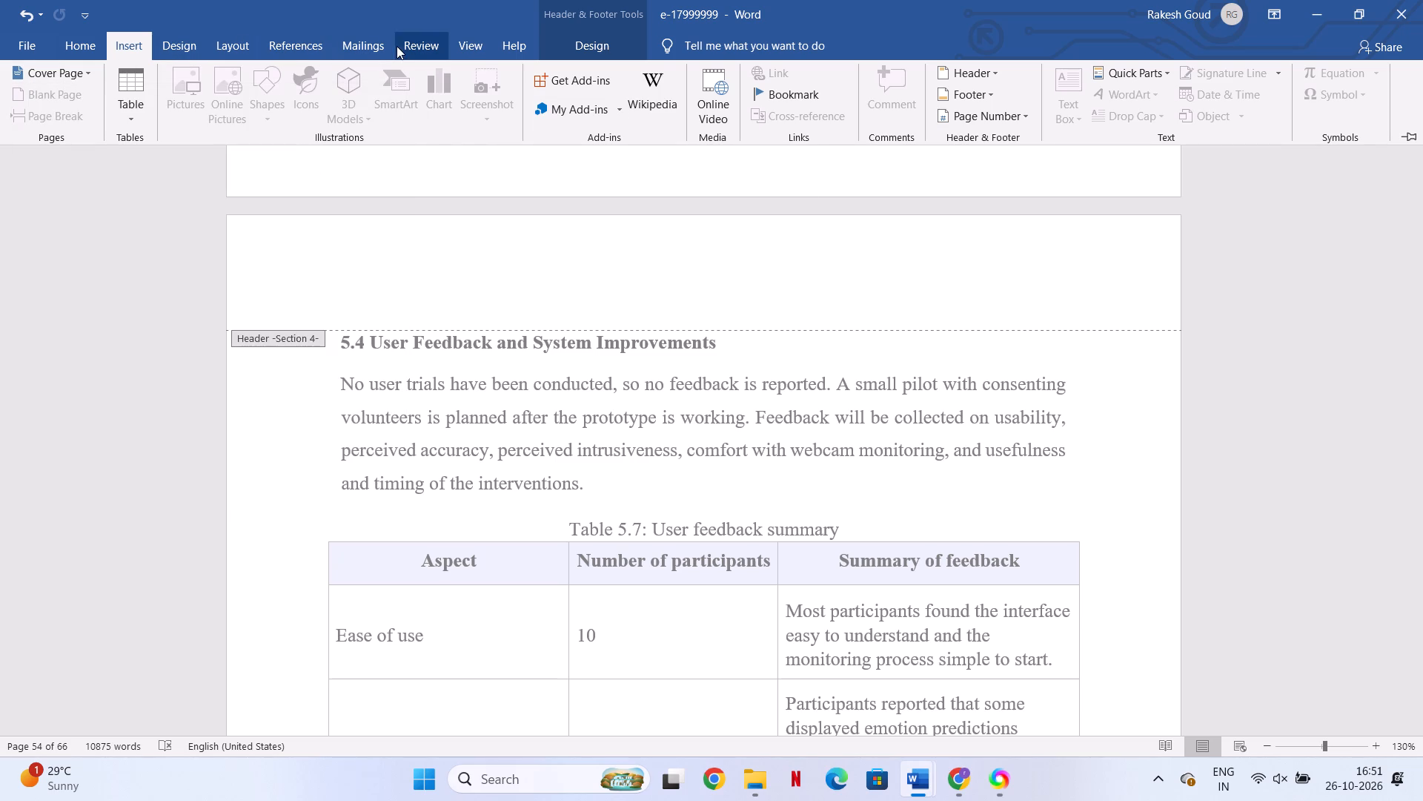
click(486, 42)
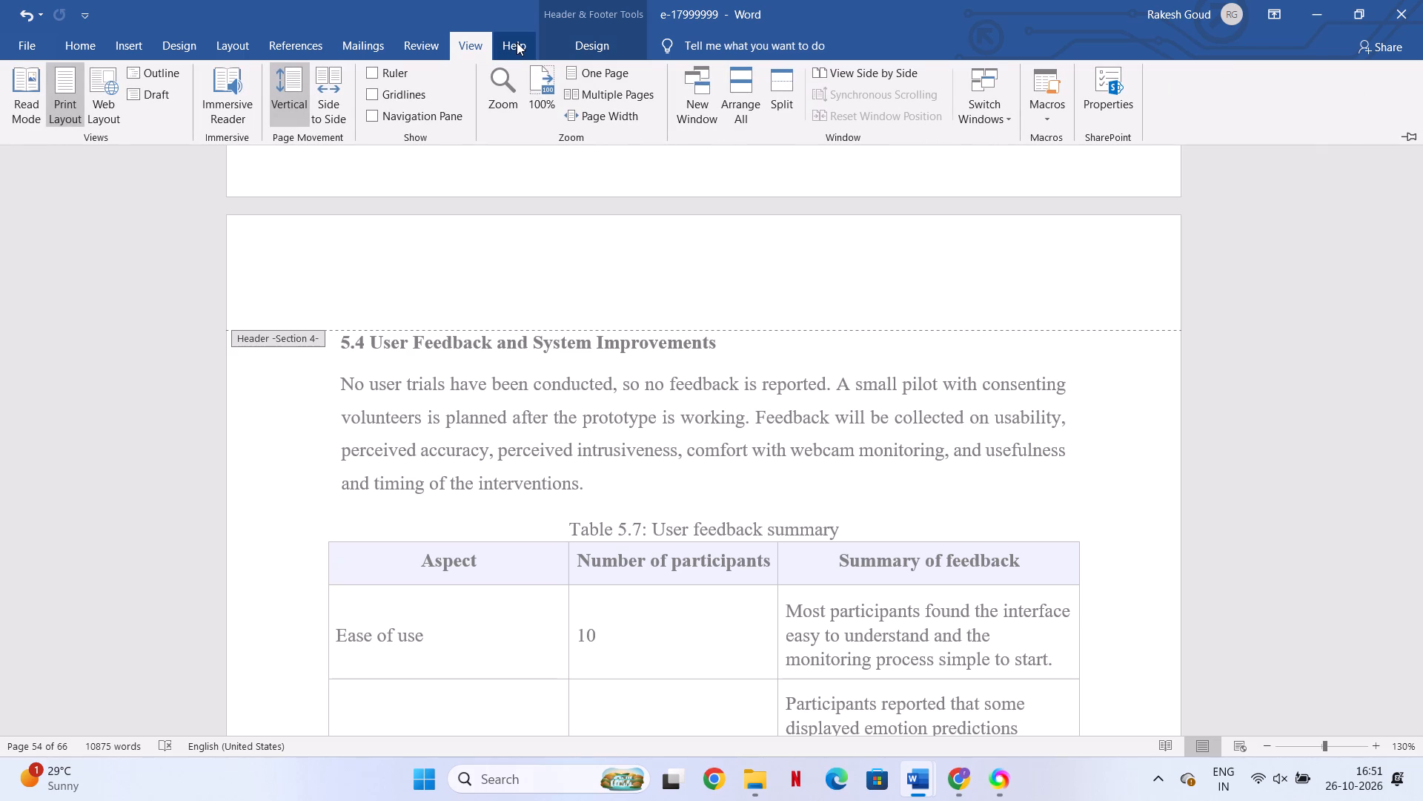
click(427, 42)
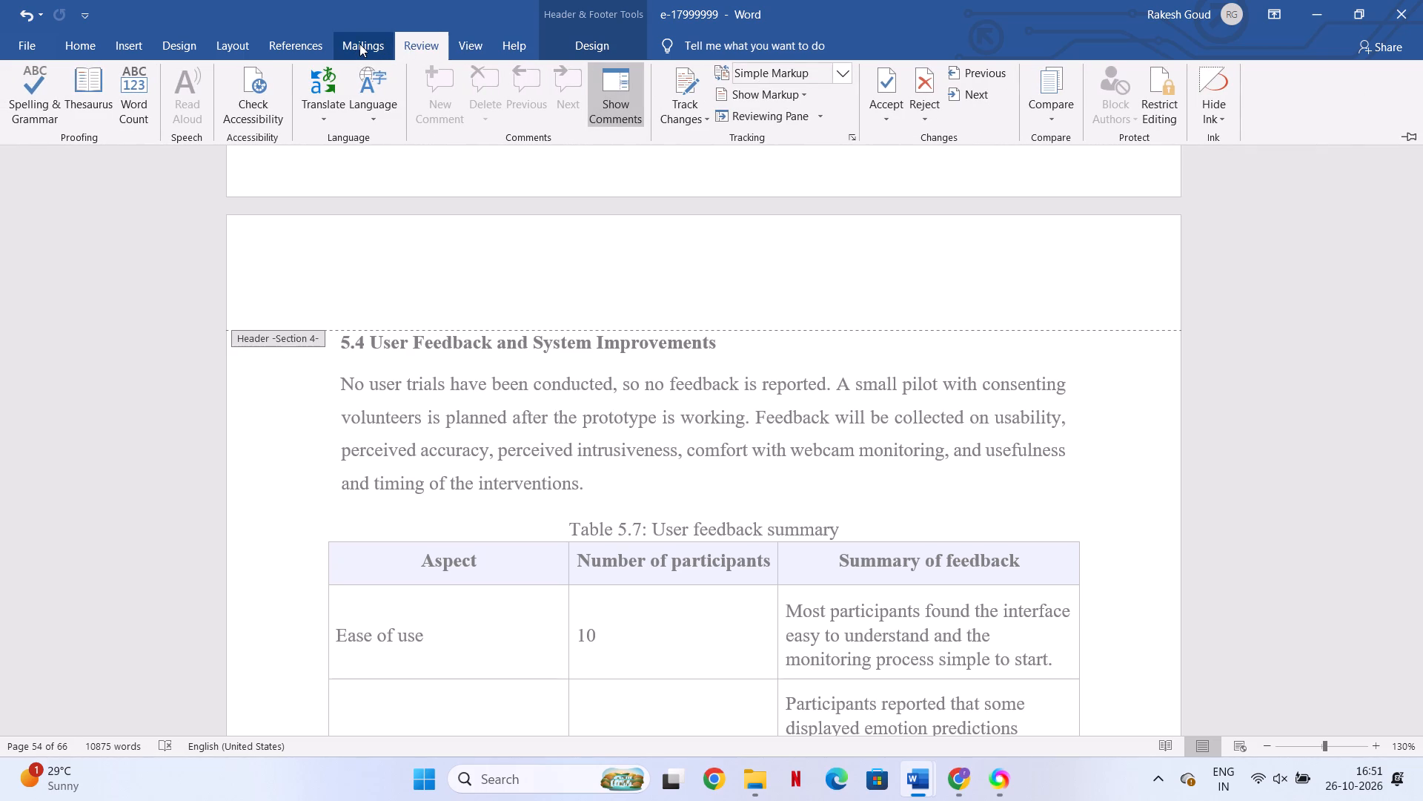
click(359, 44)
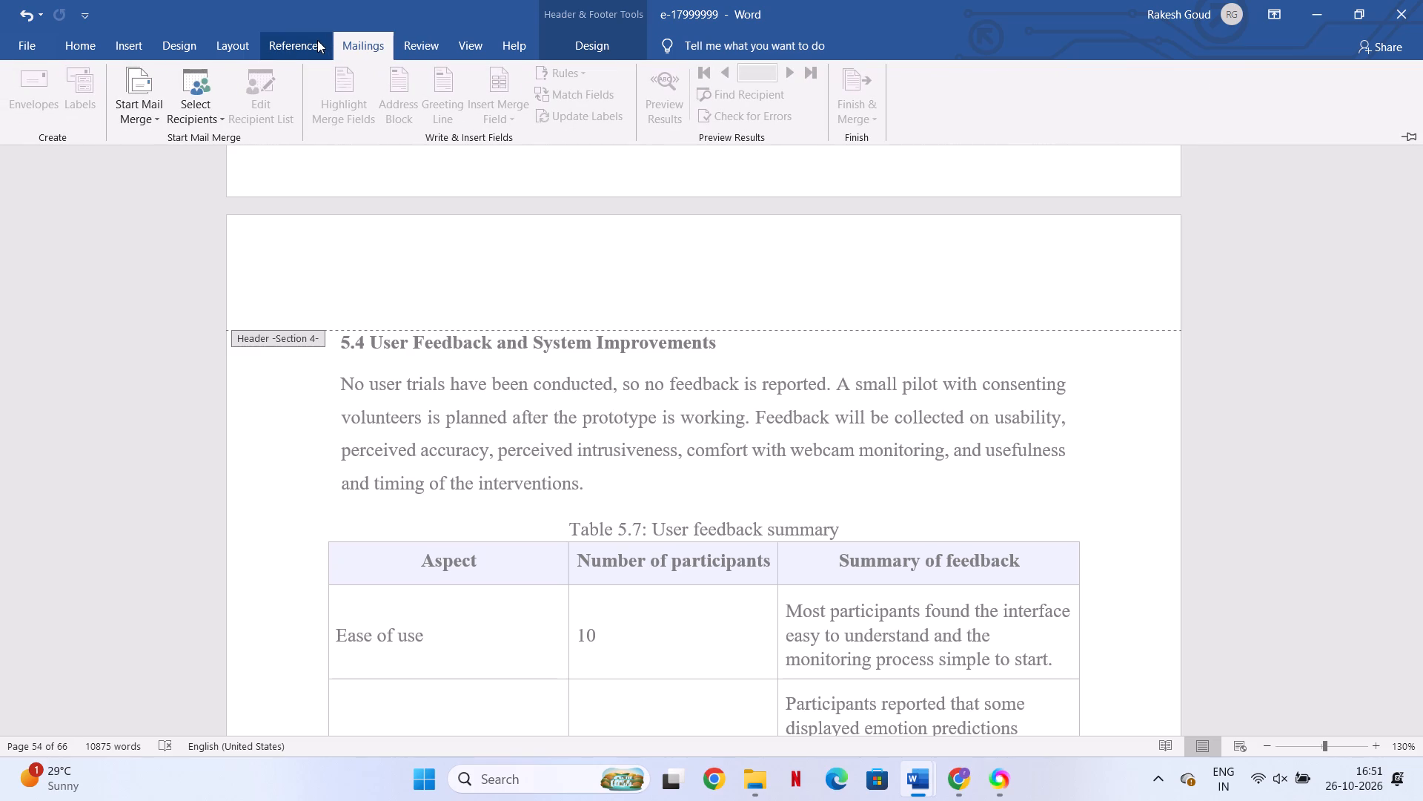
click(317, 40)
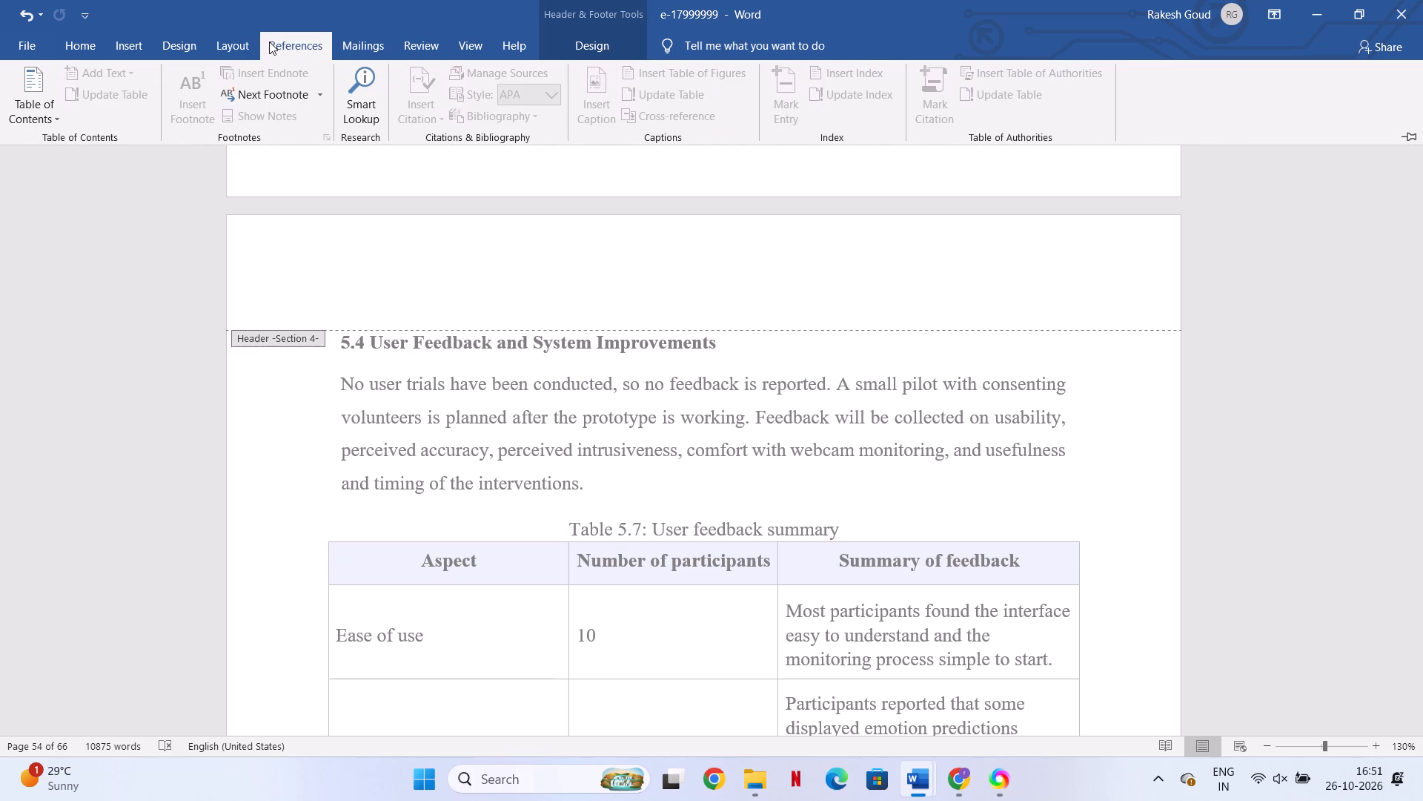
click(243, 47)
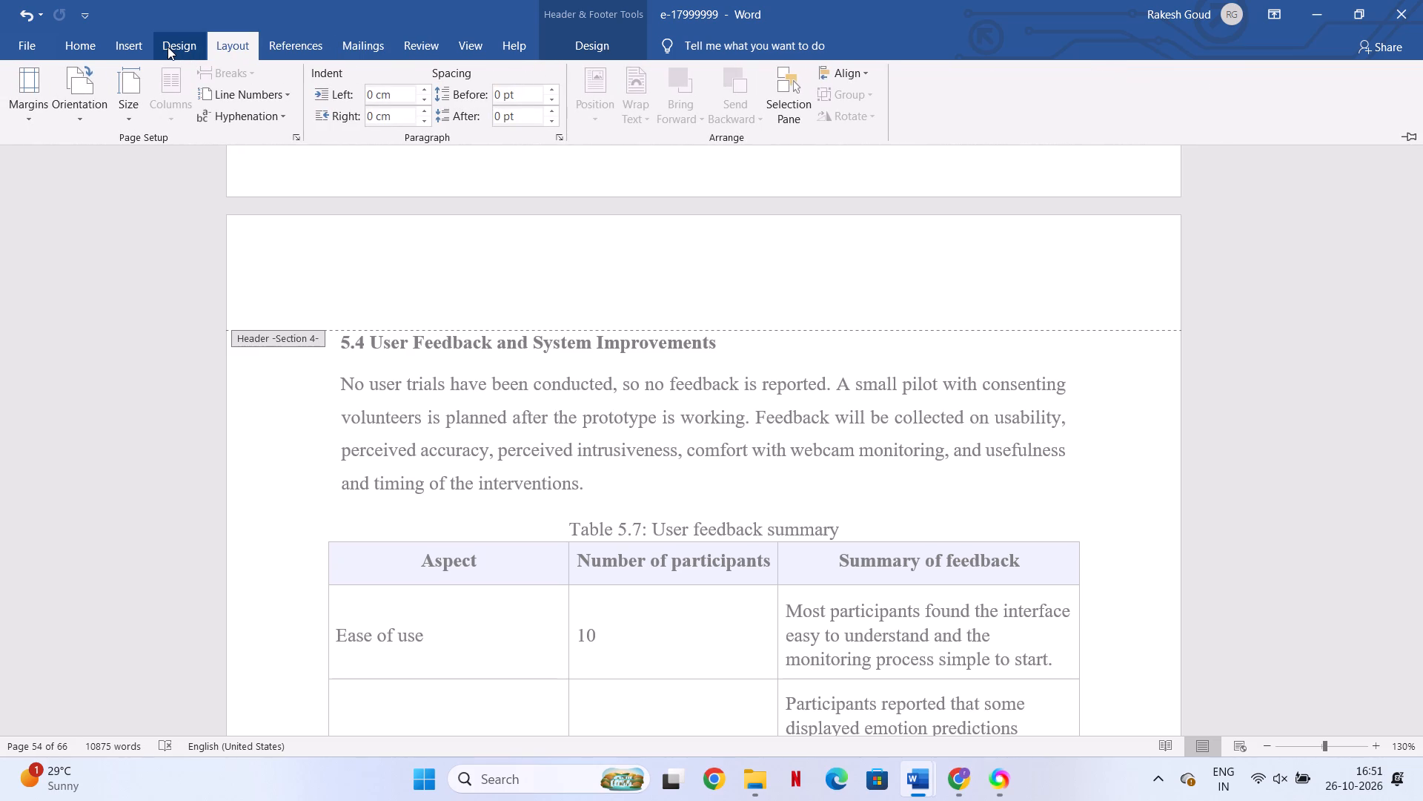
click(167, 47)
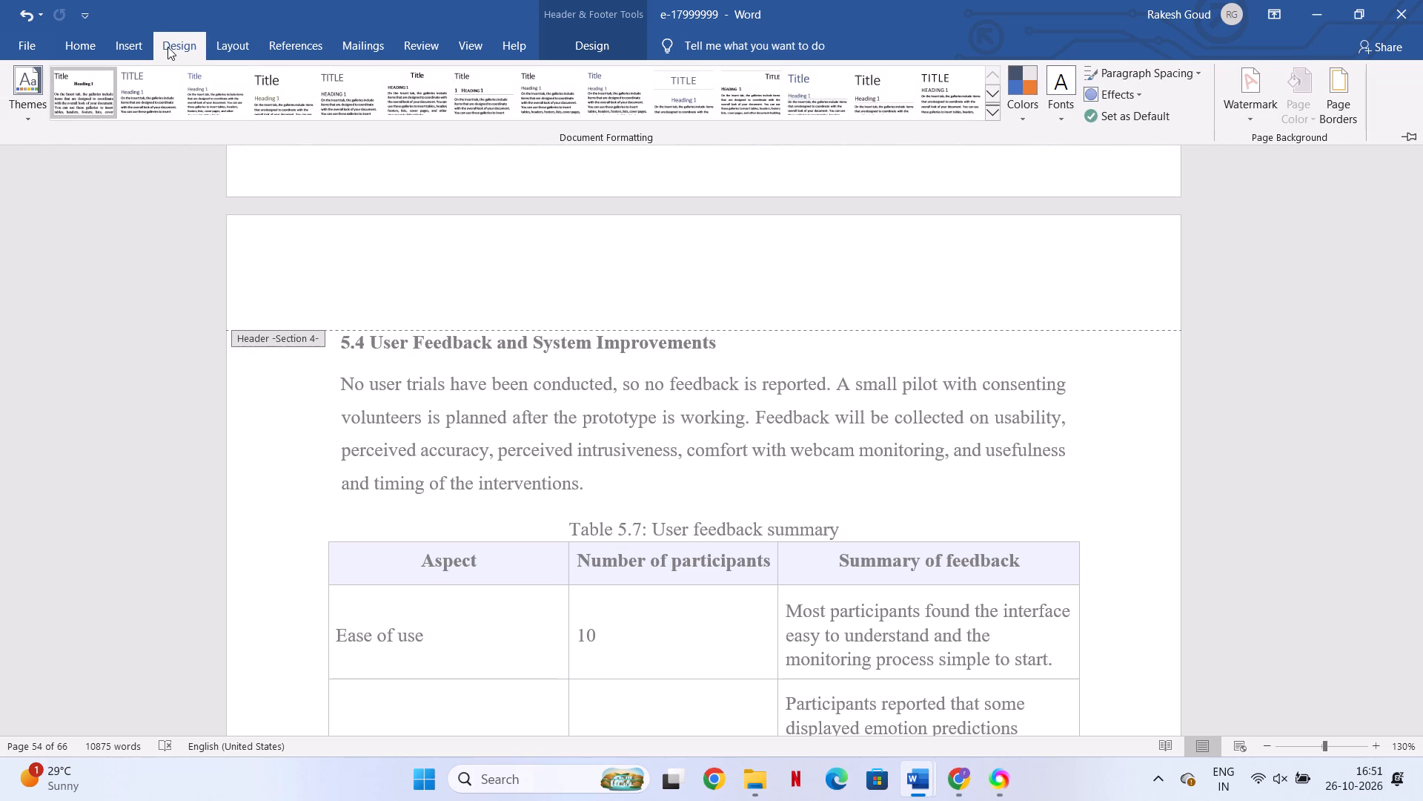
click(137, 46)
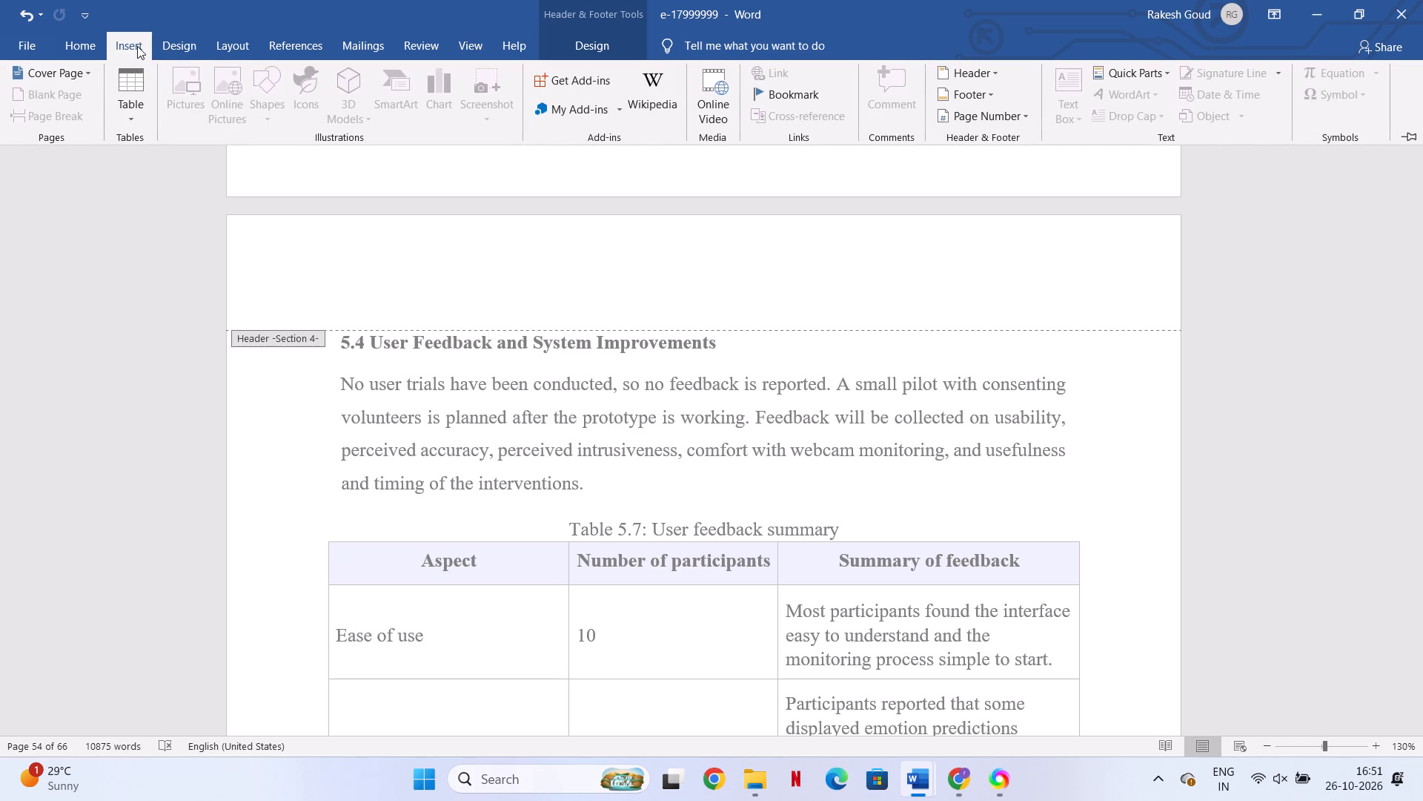
Exit footer editing and return to the body text of section 5.4, User Feedback and System Improvements.
click(93, 46)
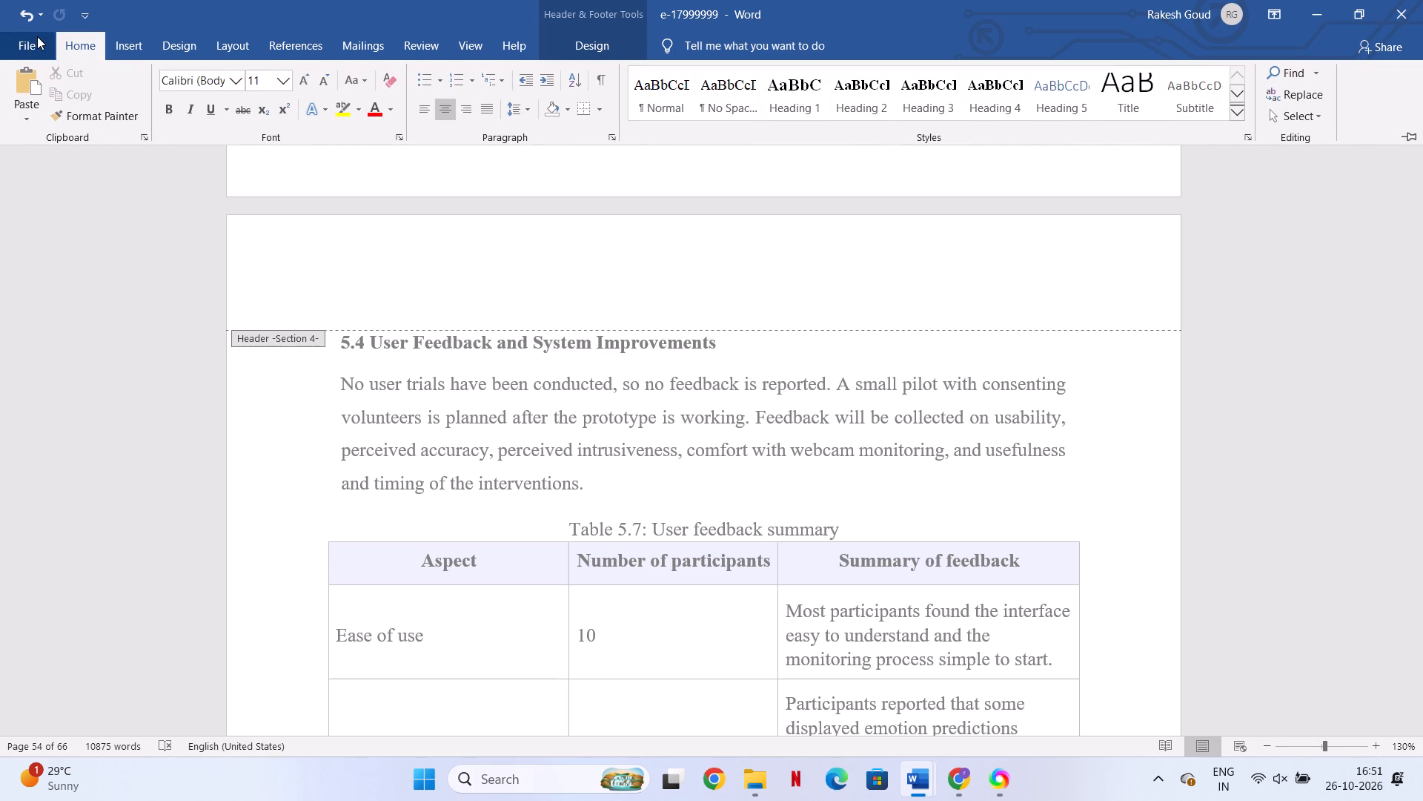
click(237, 220)
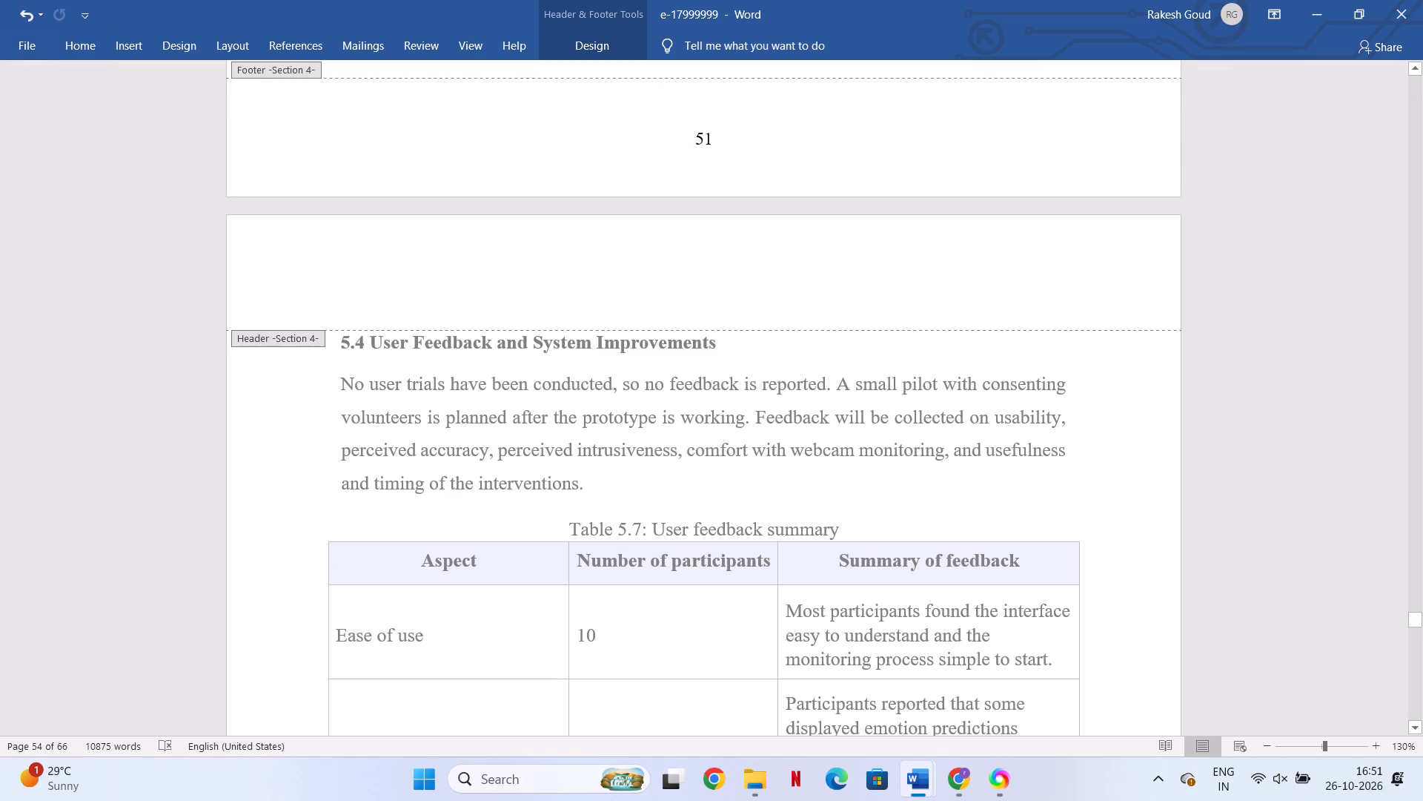
double_click(431, 378)
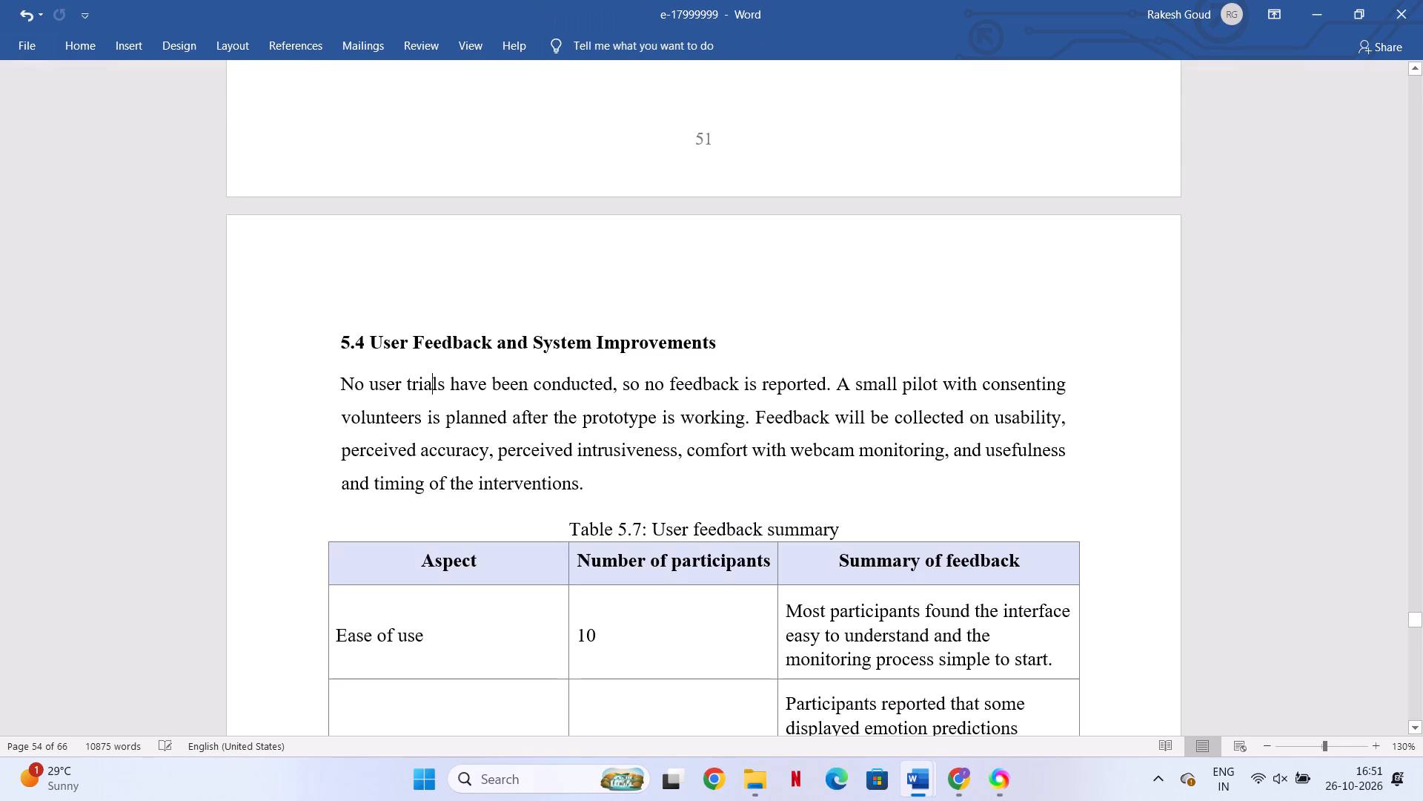
double_click(431, 378)
click(251, 373)
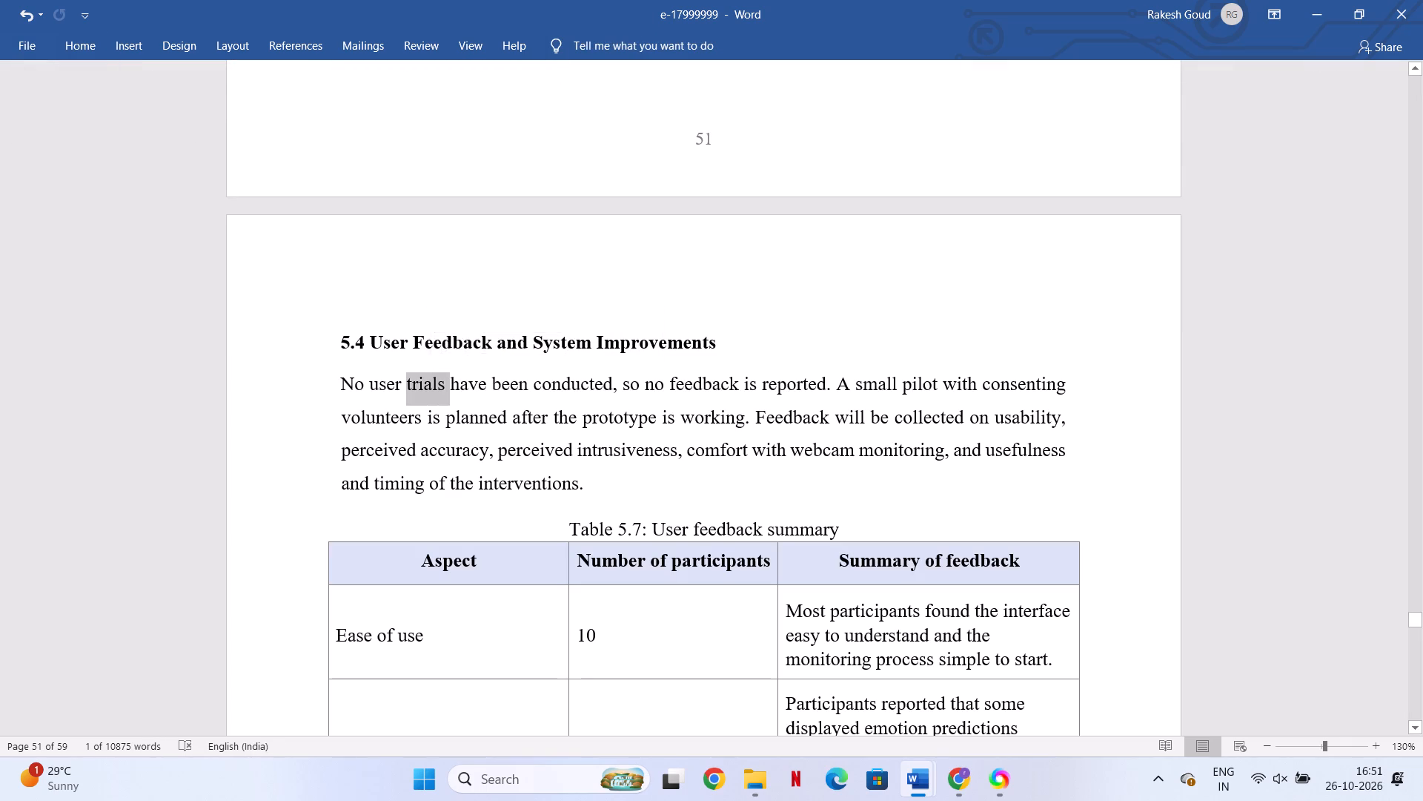
click(238, 432)
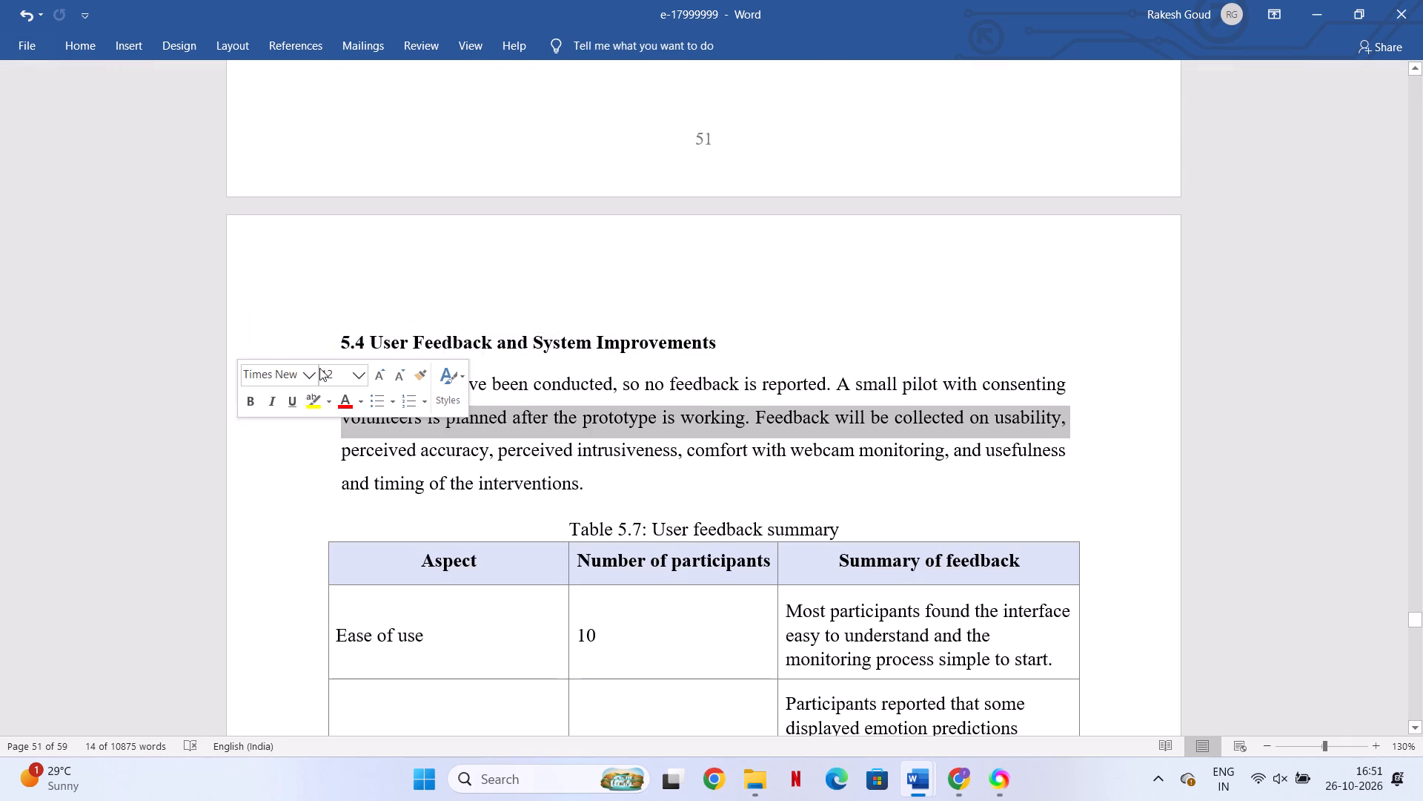
Examine the footer page numbers from section 5.4 back to the opening page of Chapter 3.
scroll(693, 185, up, 14)
scroll(693, 185, up, 16)
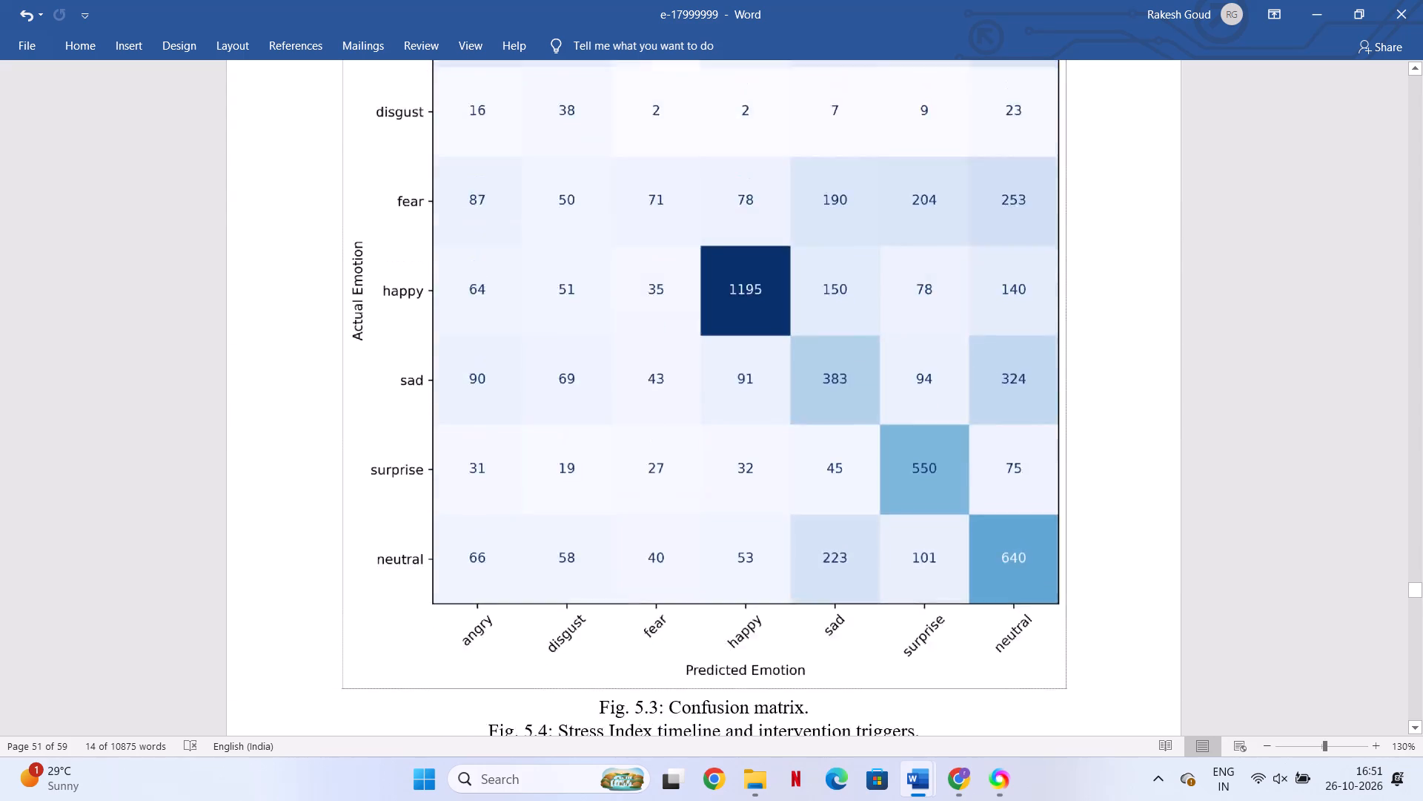
scroll(693, 185, up, 6)
scroll(693, 185, up, 20)
scroll(693, 185, up, 20)
scroll(693, 185, up, 6)
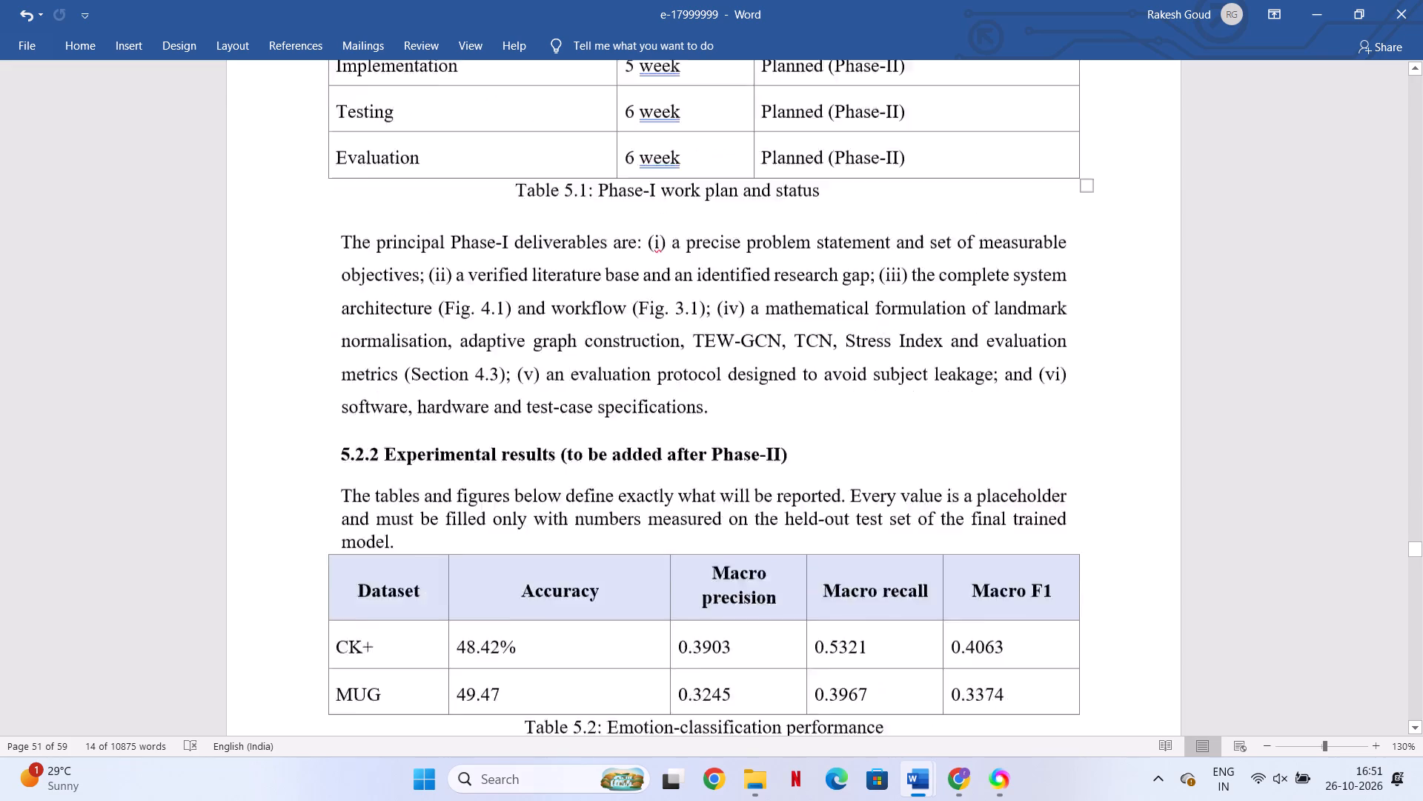
scroll(693, 185, up, 6)
scroll(693, 185, up, 20)
scroll(693, 185, up, 20)
scroll(693, 185, up, 12)
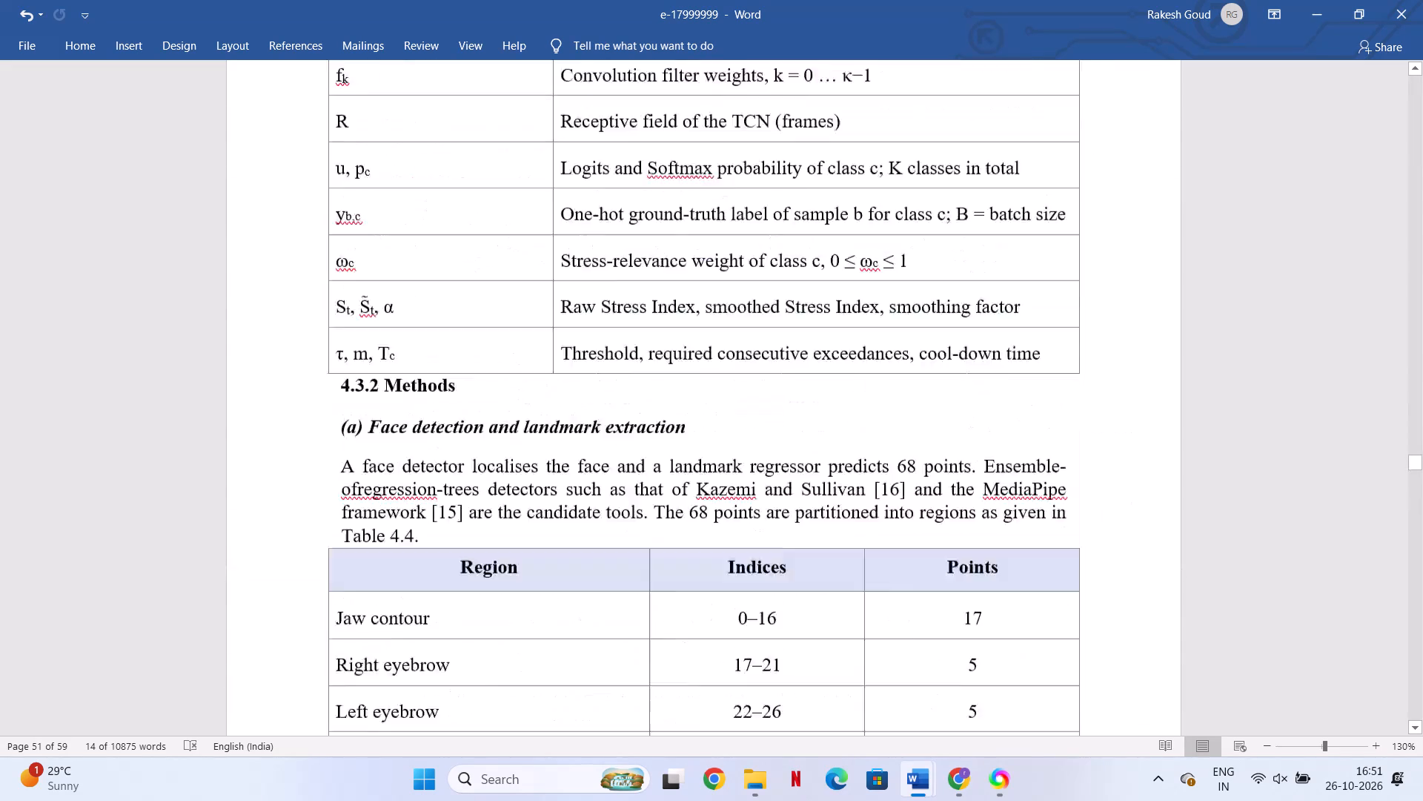
scroll(693, 185, up, 20)
scroll(693, 185, up, 20)
scroll(693, 185, up, 20)
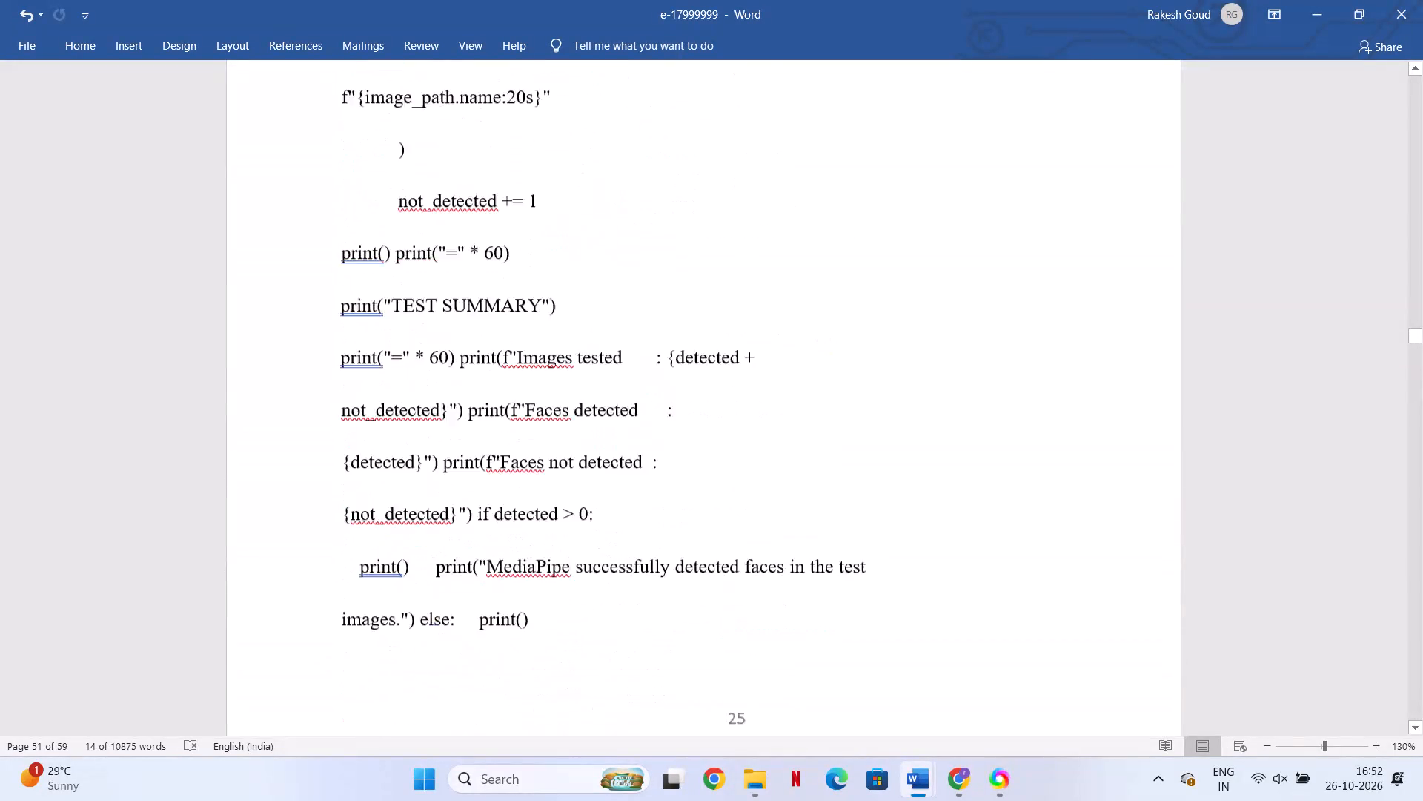
scroll(693, 185, up, 14)
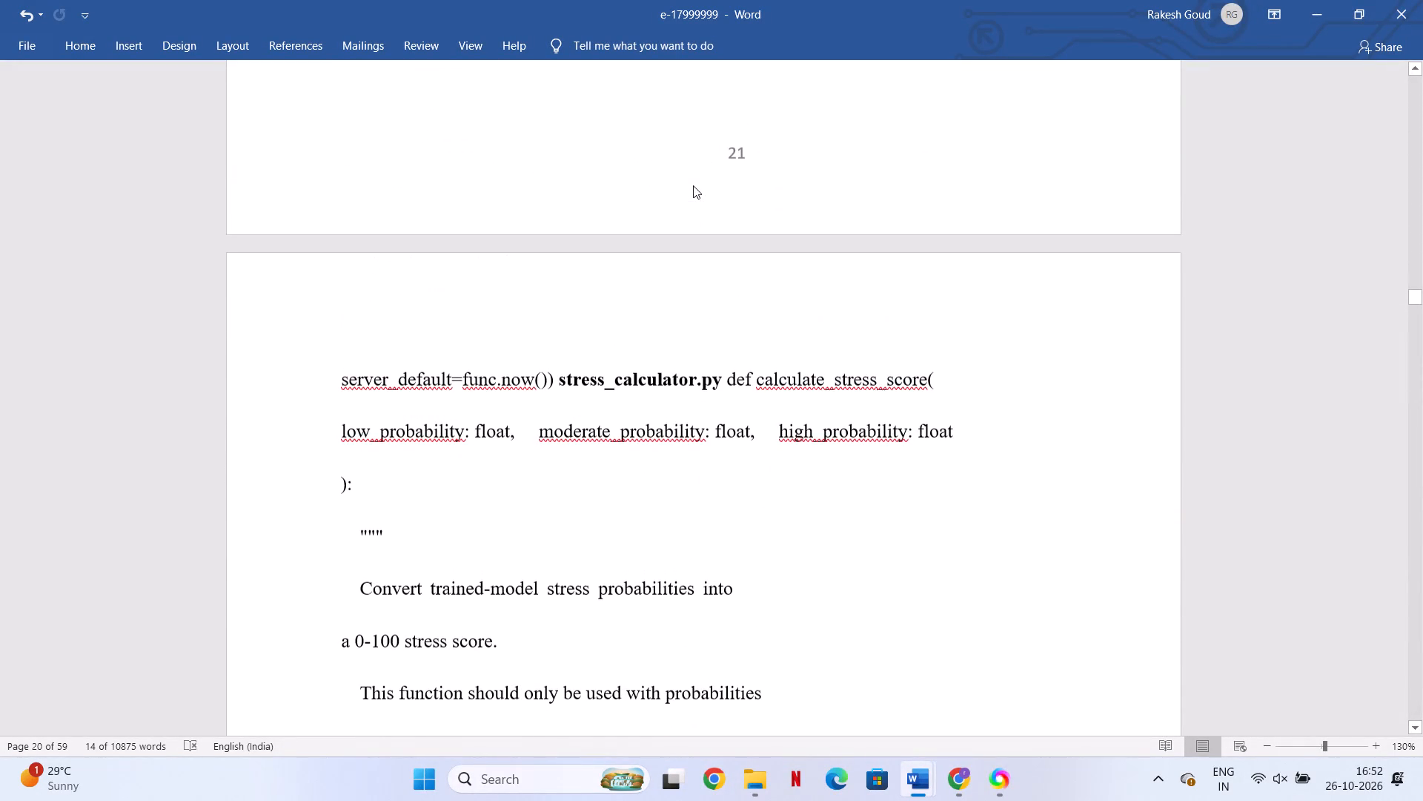
scroll(693, 185, up, 20)
scroll(693, 185, up, 10)
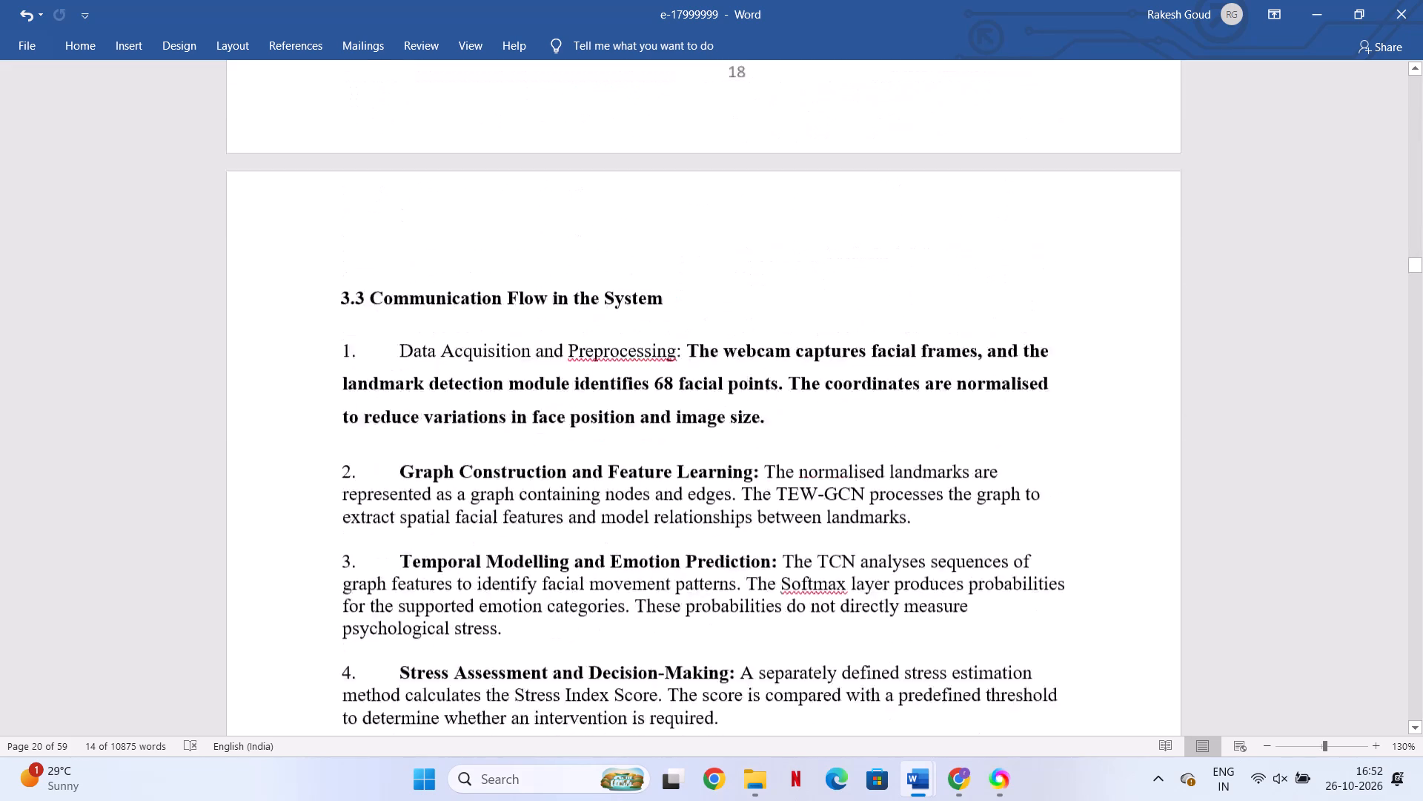
scroll(693, 185, up, 20)
scroll(693, 185, up, 11)
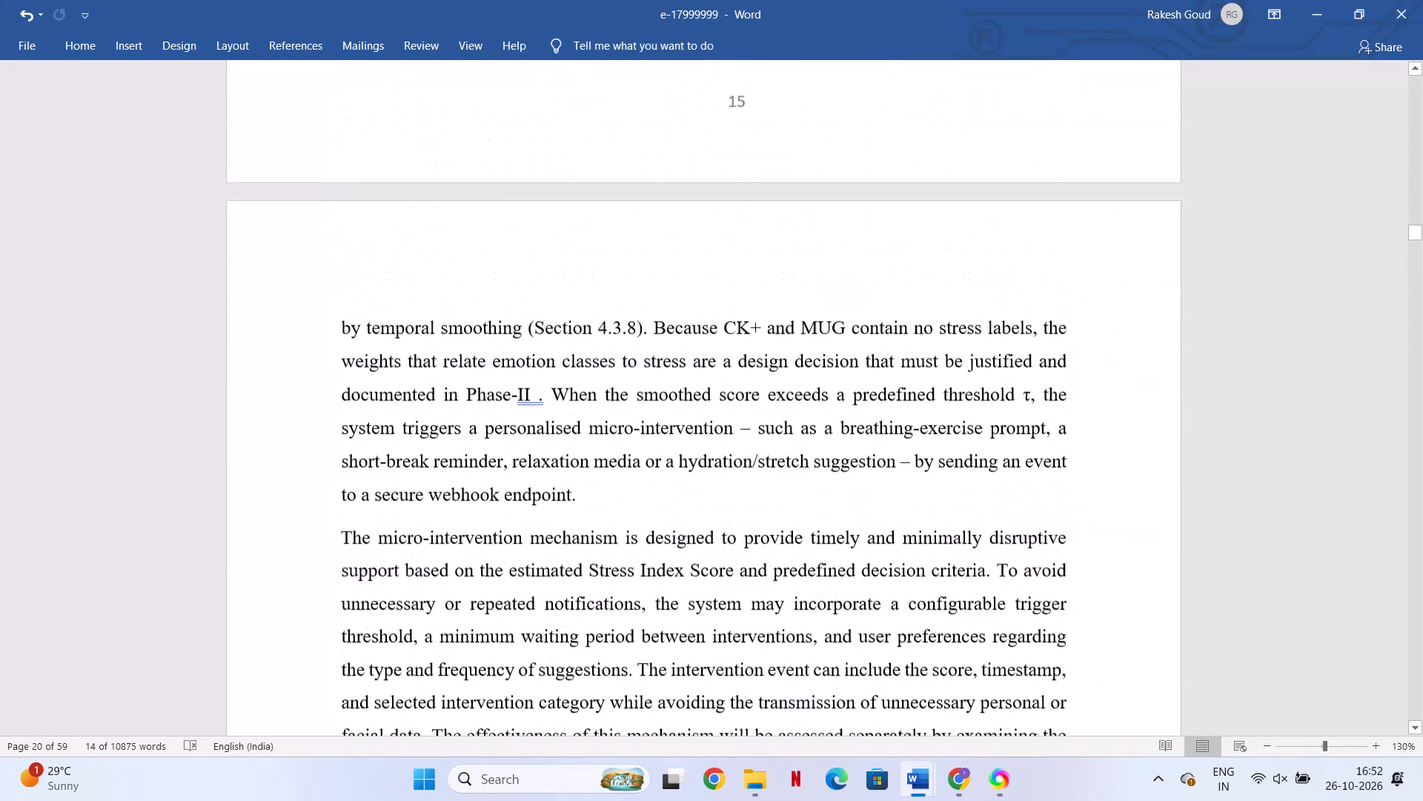
scroll(693, 185, up, 6)
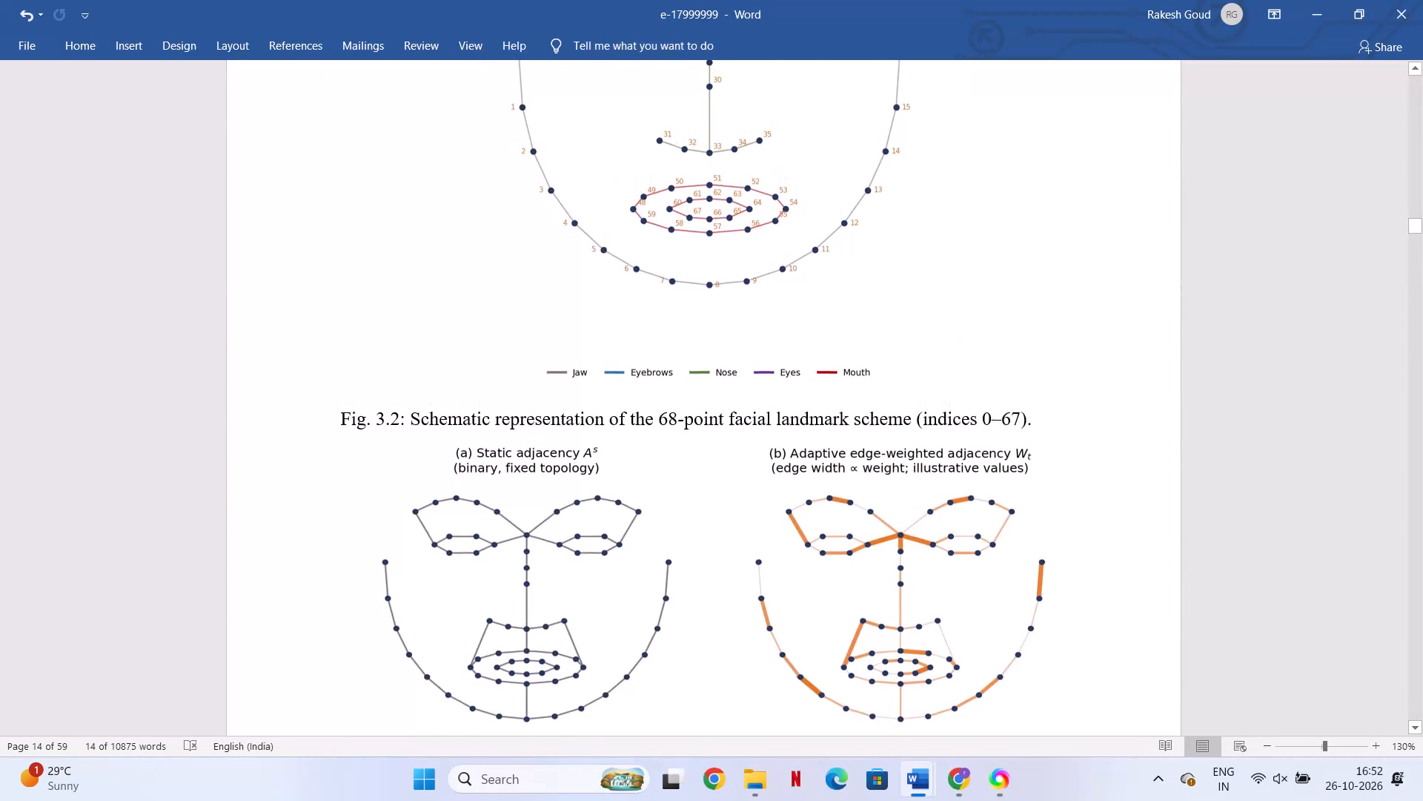
scroll(693, 185, up, 7)
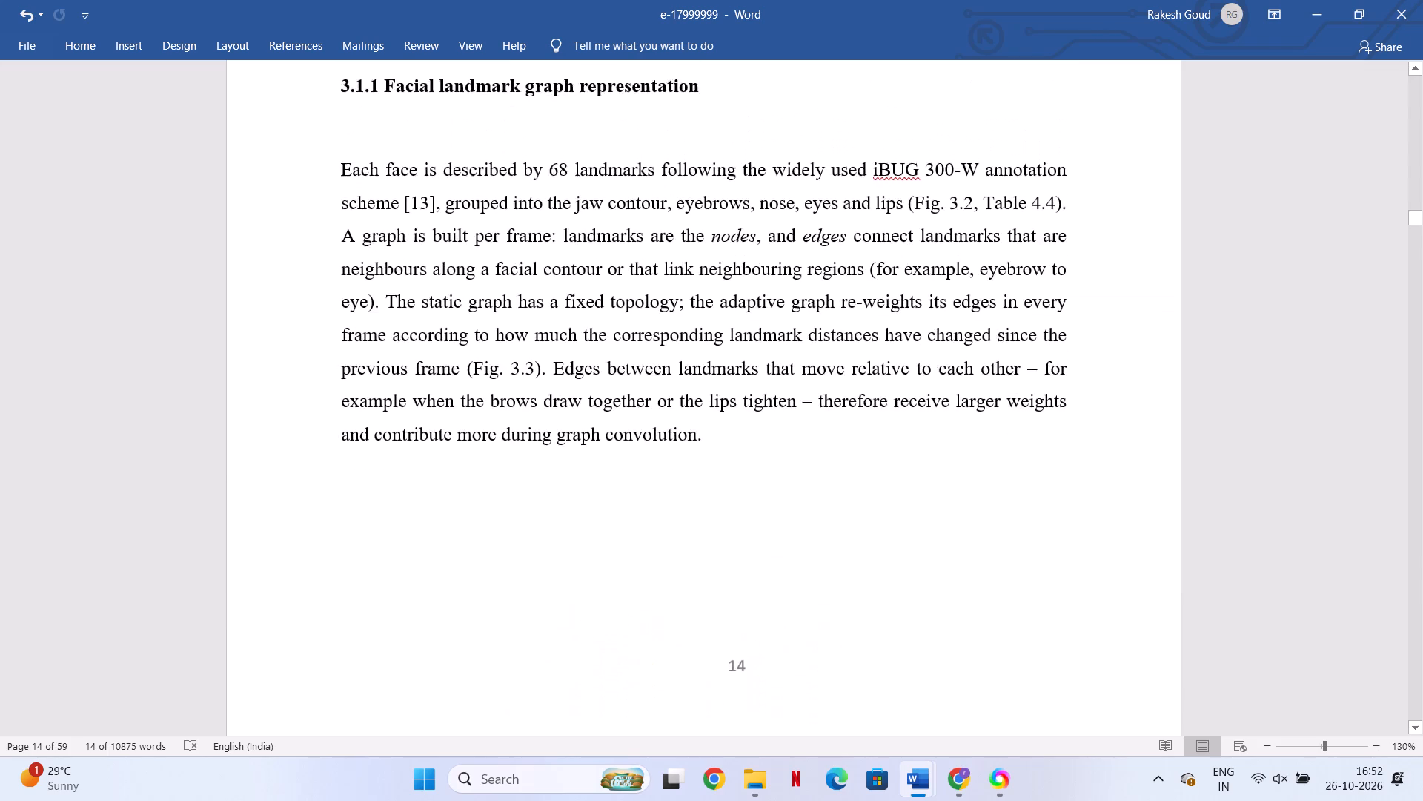
scroll(693, 185, up, 6)
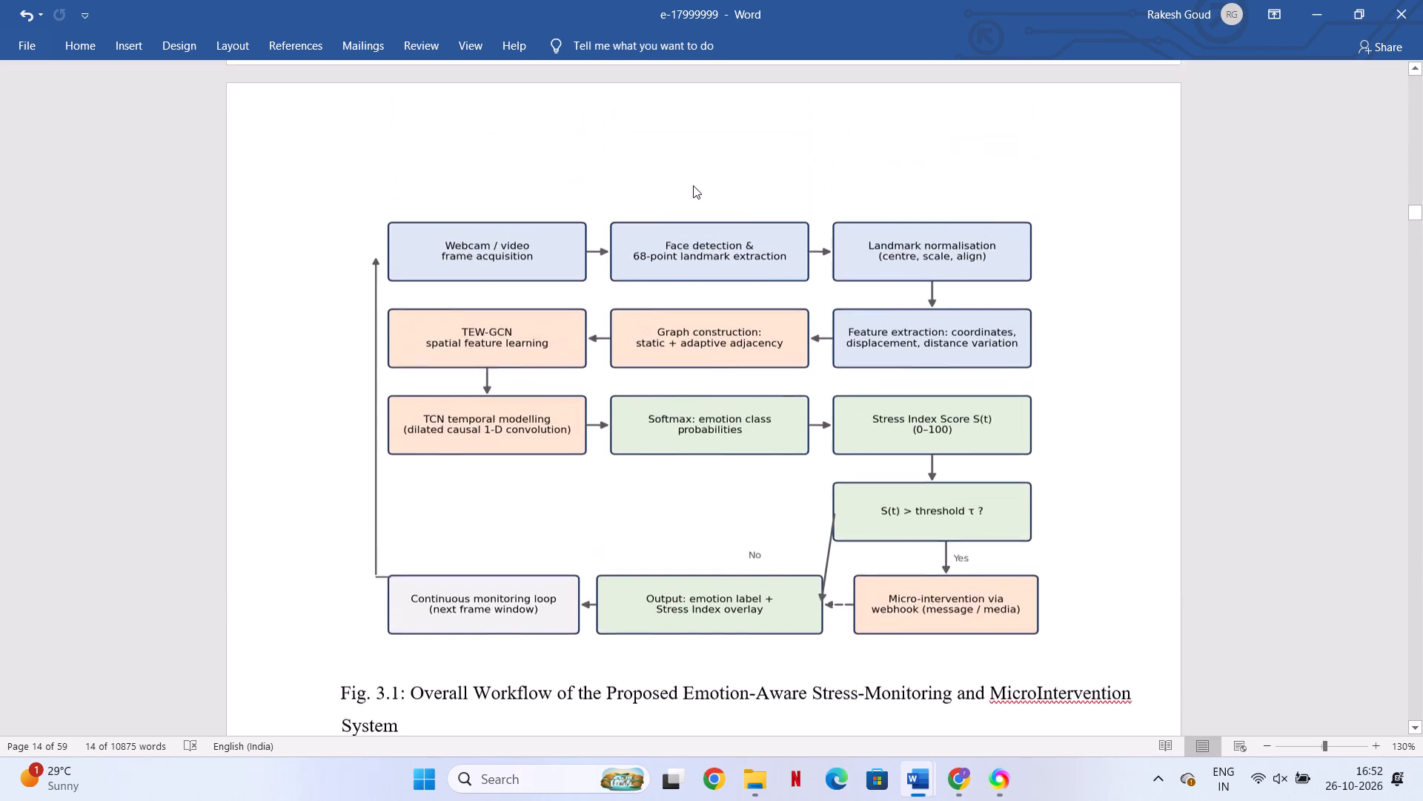
scroll(693, 185, up, 9)
Replace the footer page number with 12 on the Chapter 3 introduction page, just before the Fig. 3.1 workflow diagram.
scroll(693, 185, down, 1)
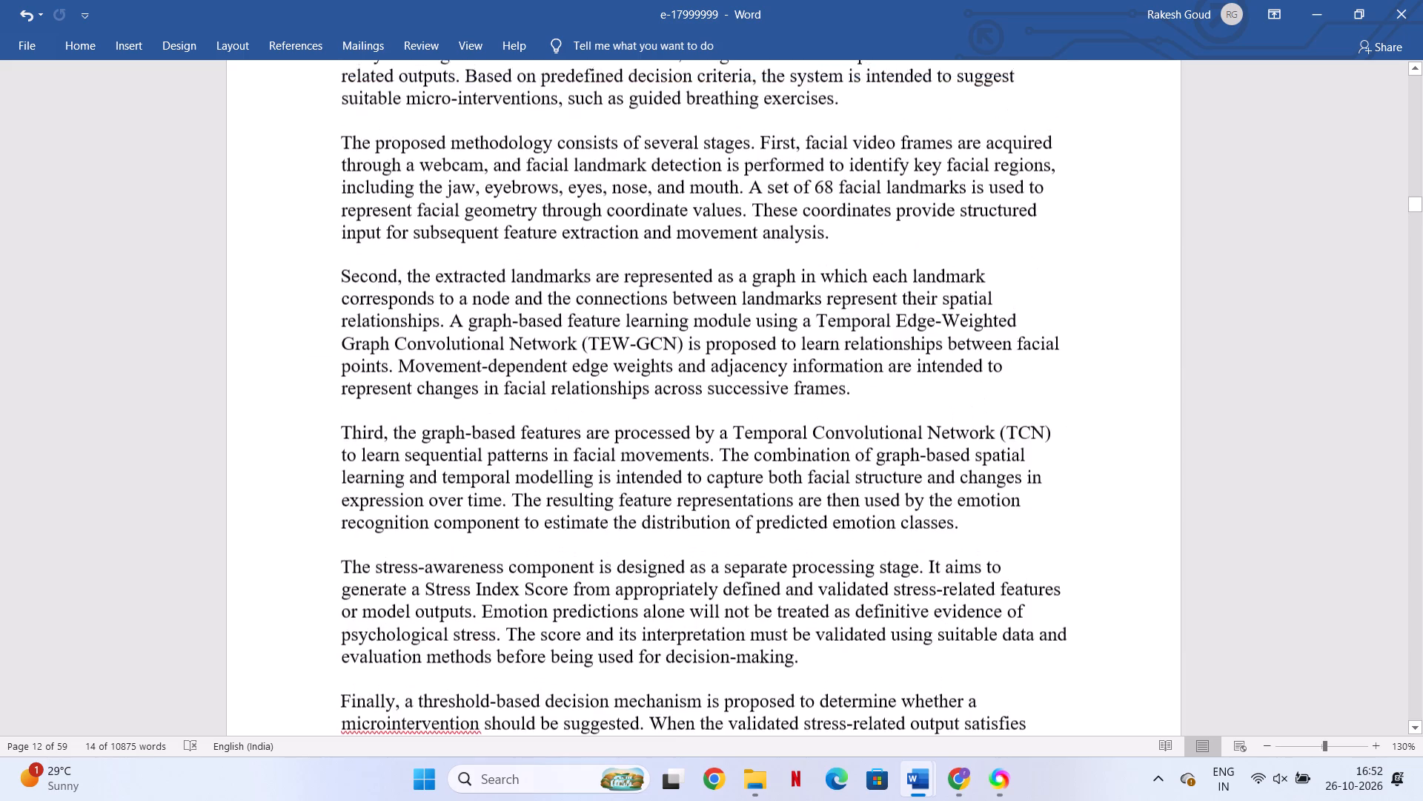
scroll(693, 185, down, 3)
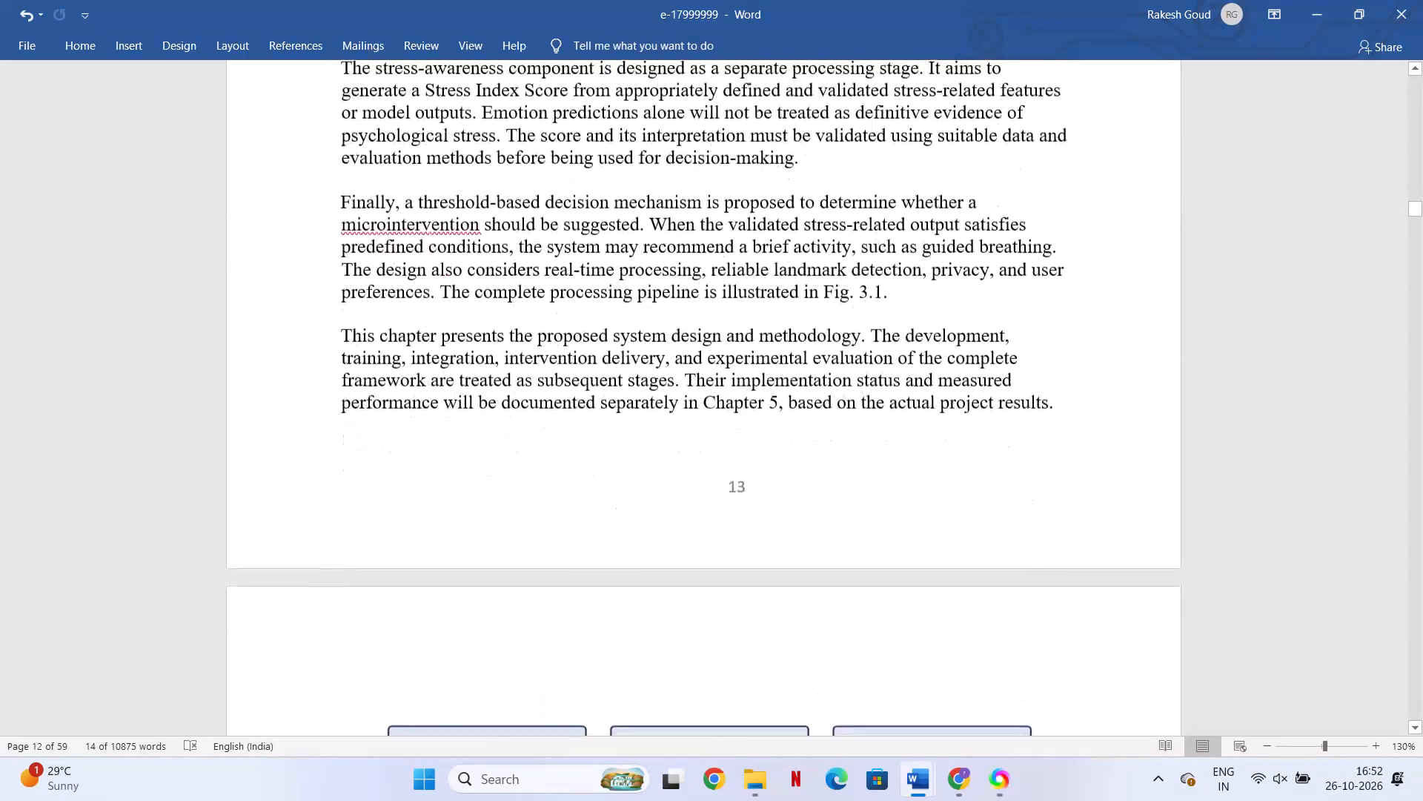
double_click(757, 478)
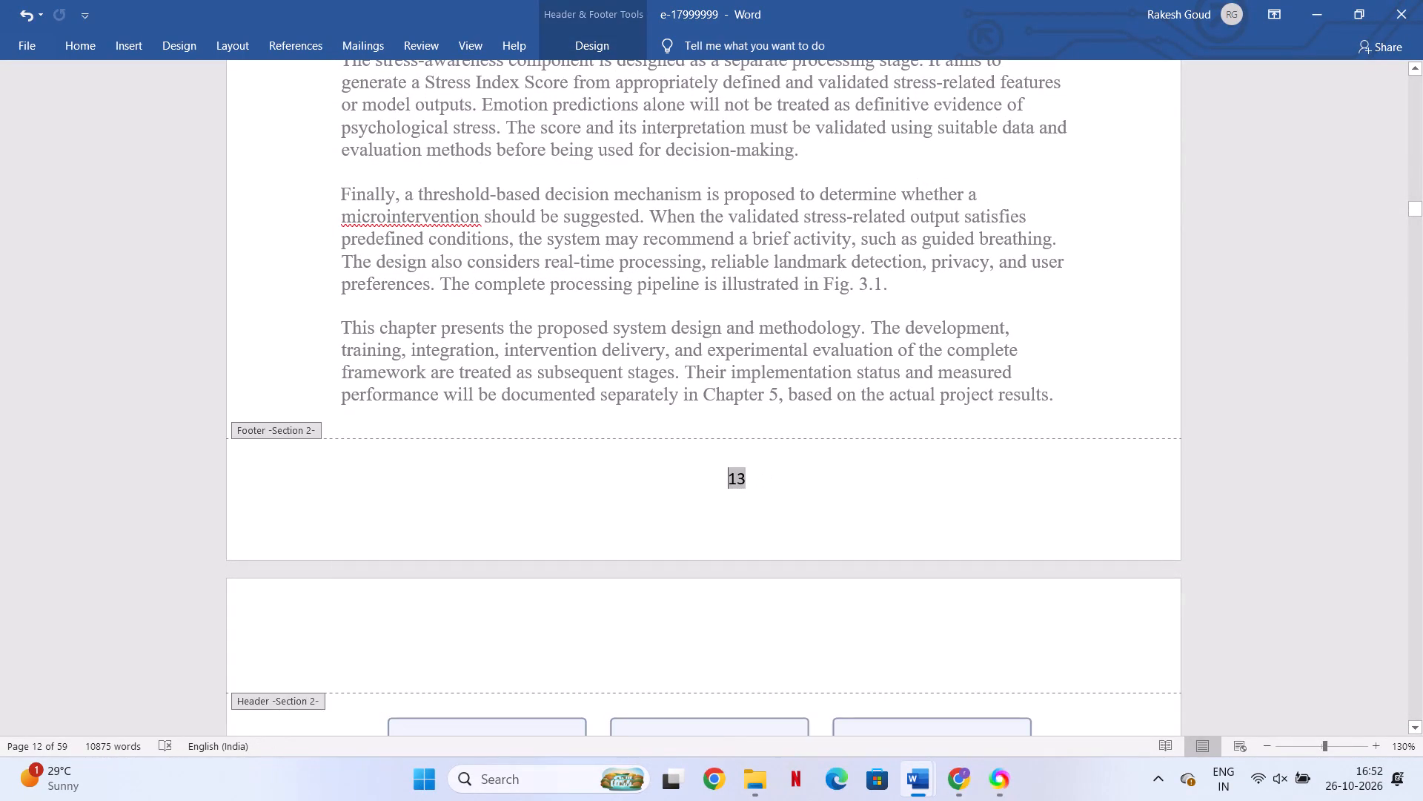
click(757, 478)
key(BackSpace)
key(2)
key(BackSpace)
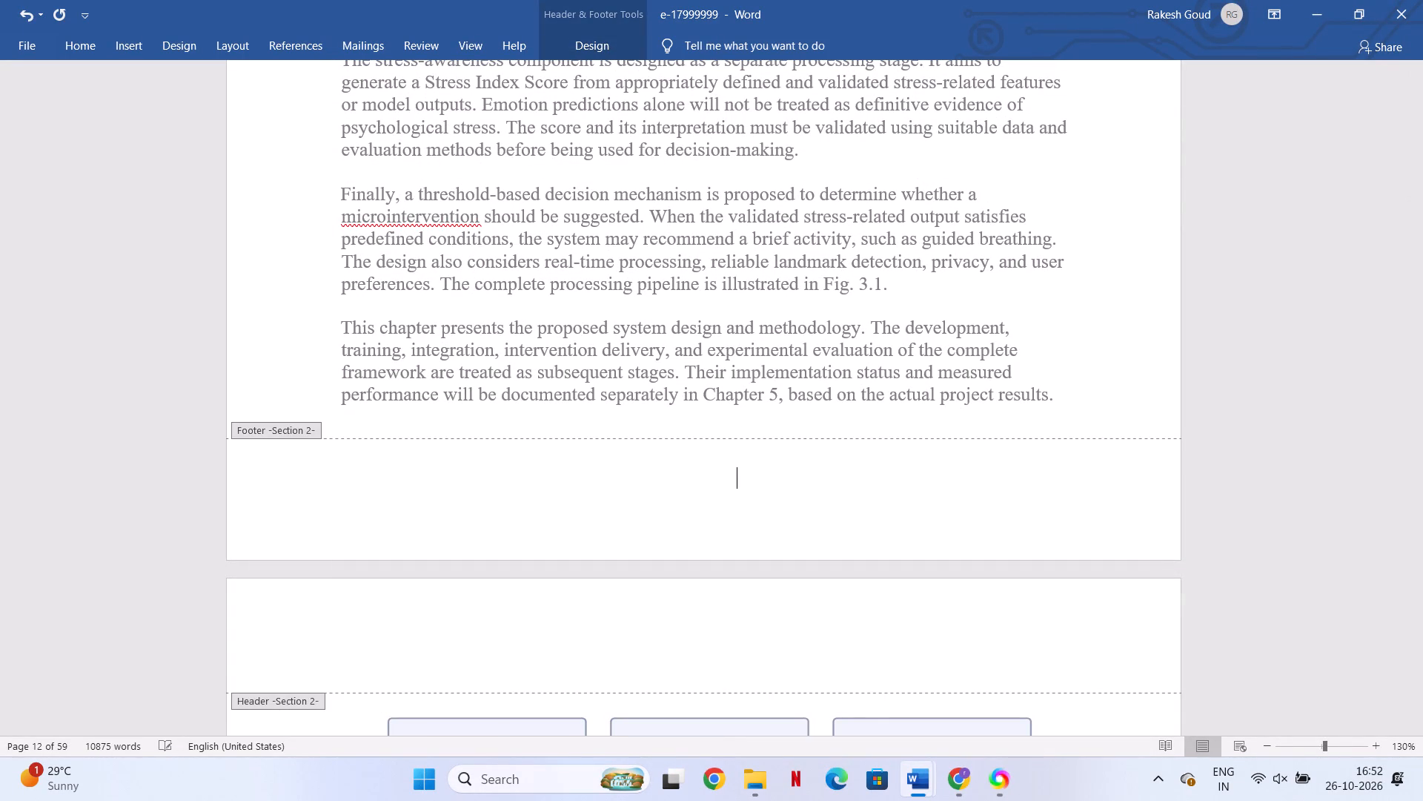
text(12)
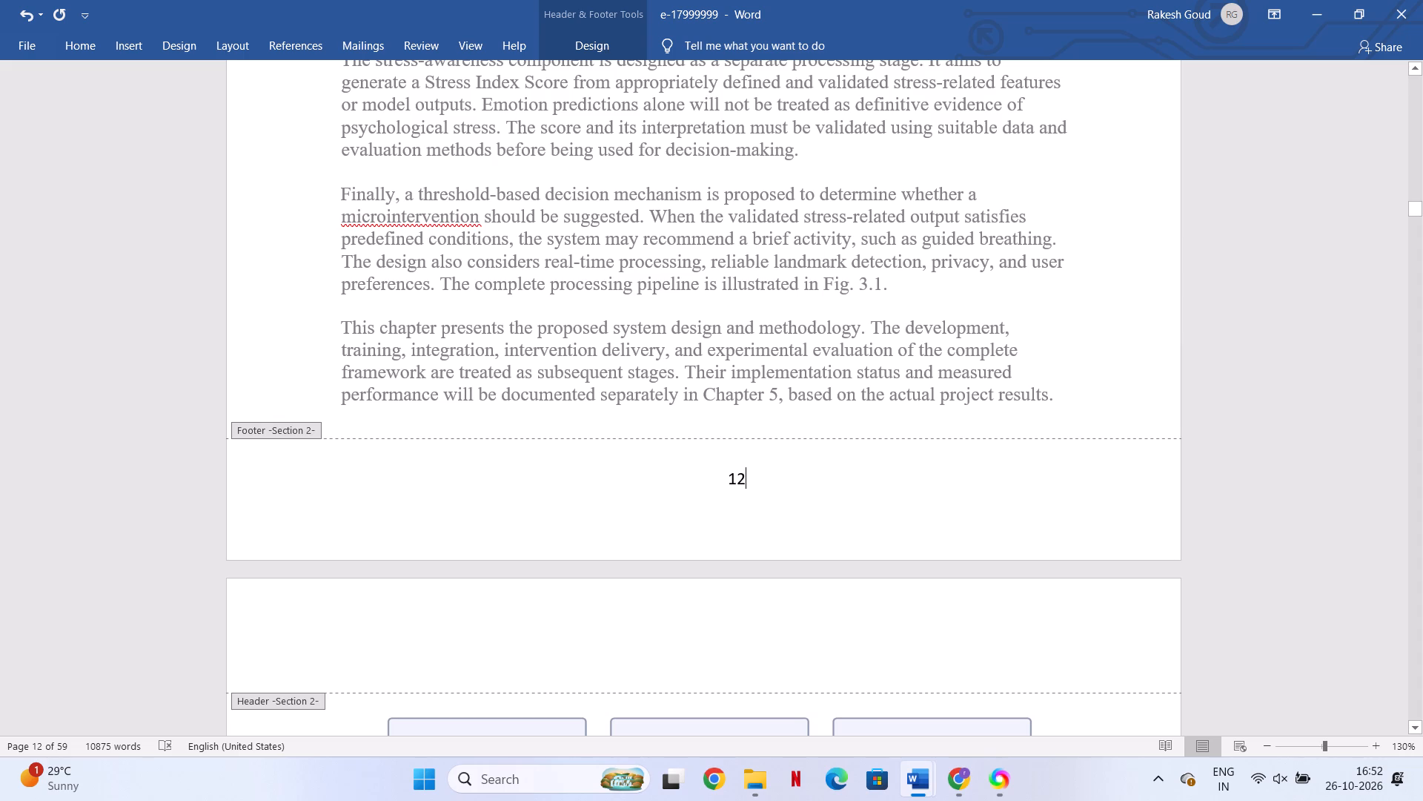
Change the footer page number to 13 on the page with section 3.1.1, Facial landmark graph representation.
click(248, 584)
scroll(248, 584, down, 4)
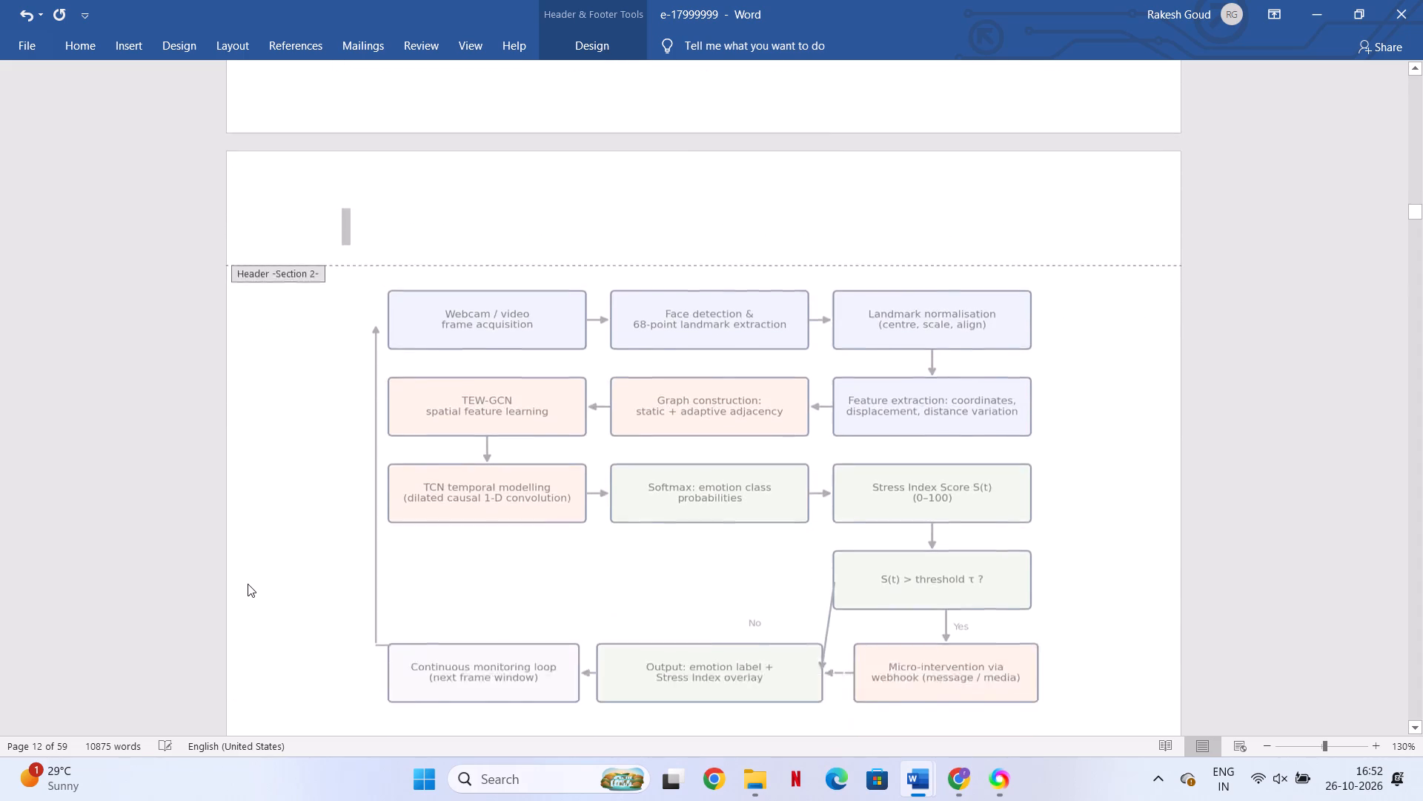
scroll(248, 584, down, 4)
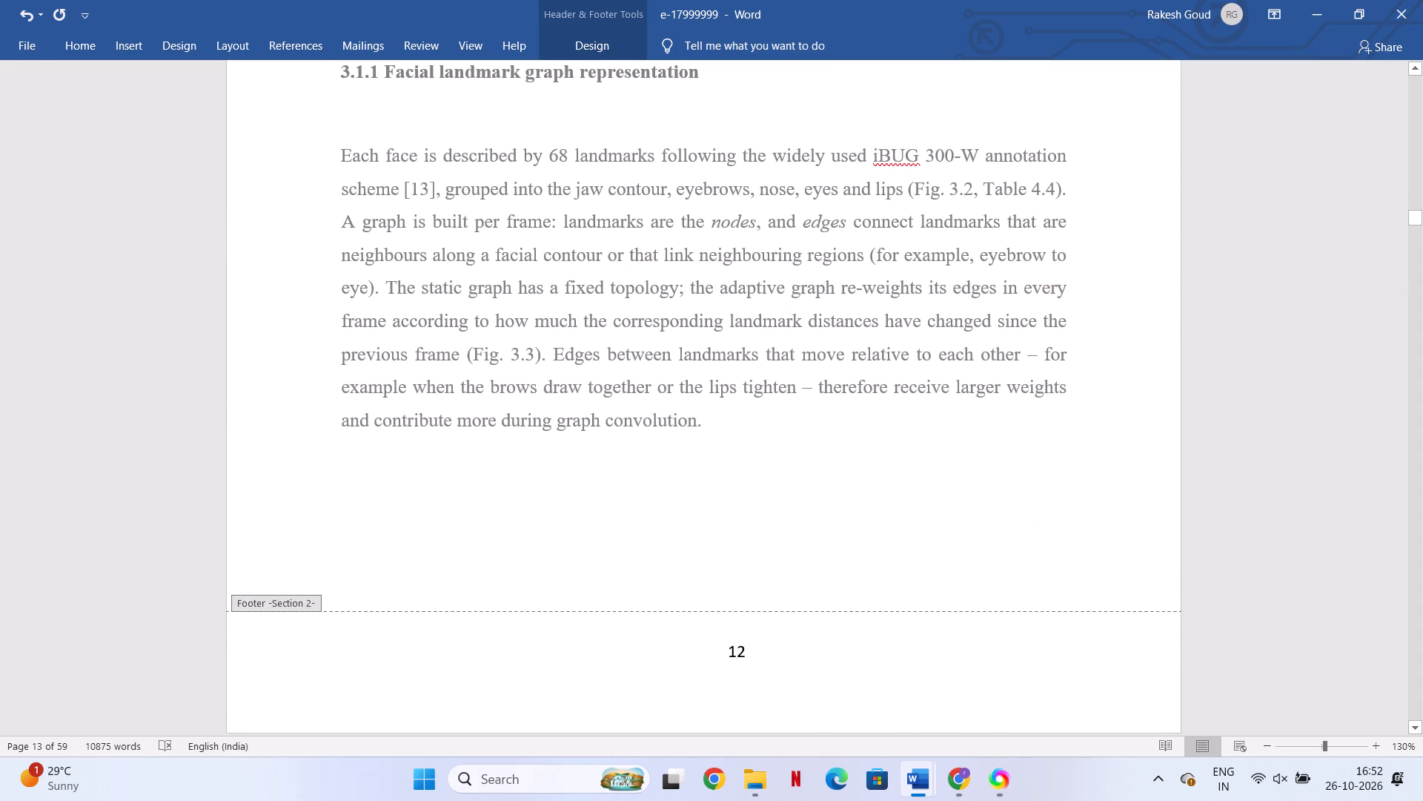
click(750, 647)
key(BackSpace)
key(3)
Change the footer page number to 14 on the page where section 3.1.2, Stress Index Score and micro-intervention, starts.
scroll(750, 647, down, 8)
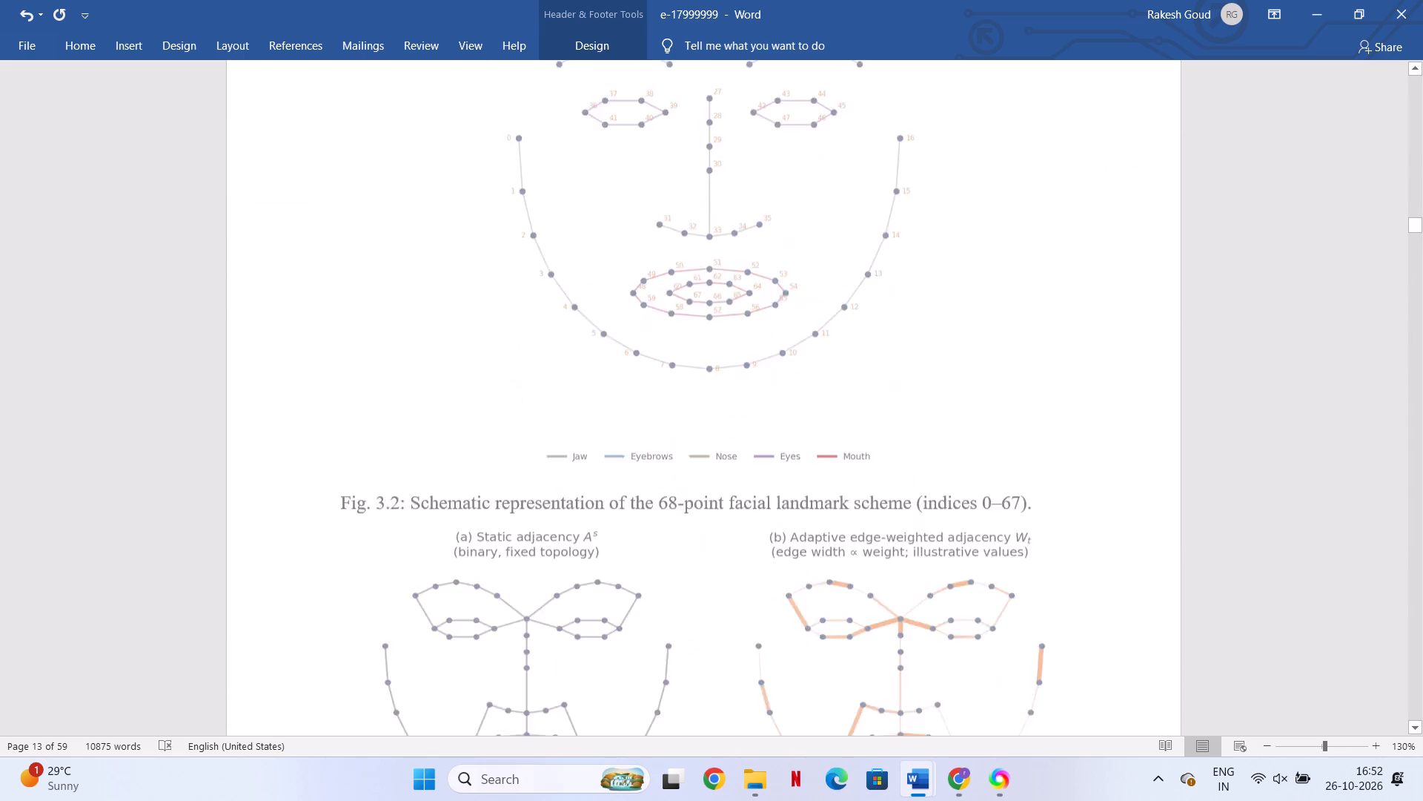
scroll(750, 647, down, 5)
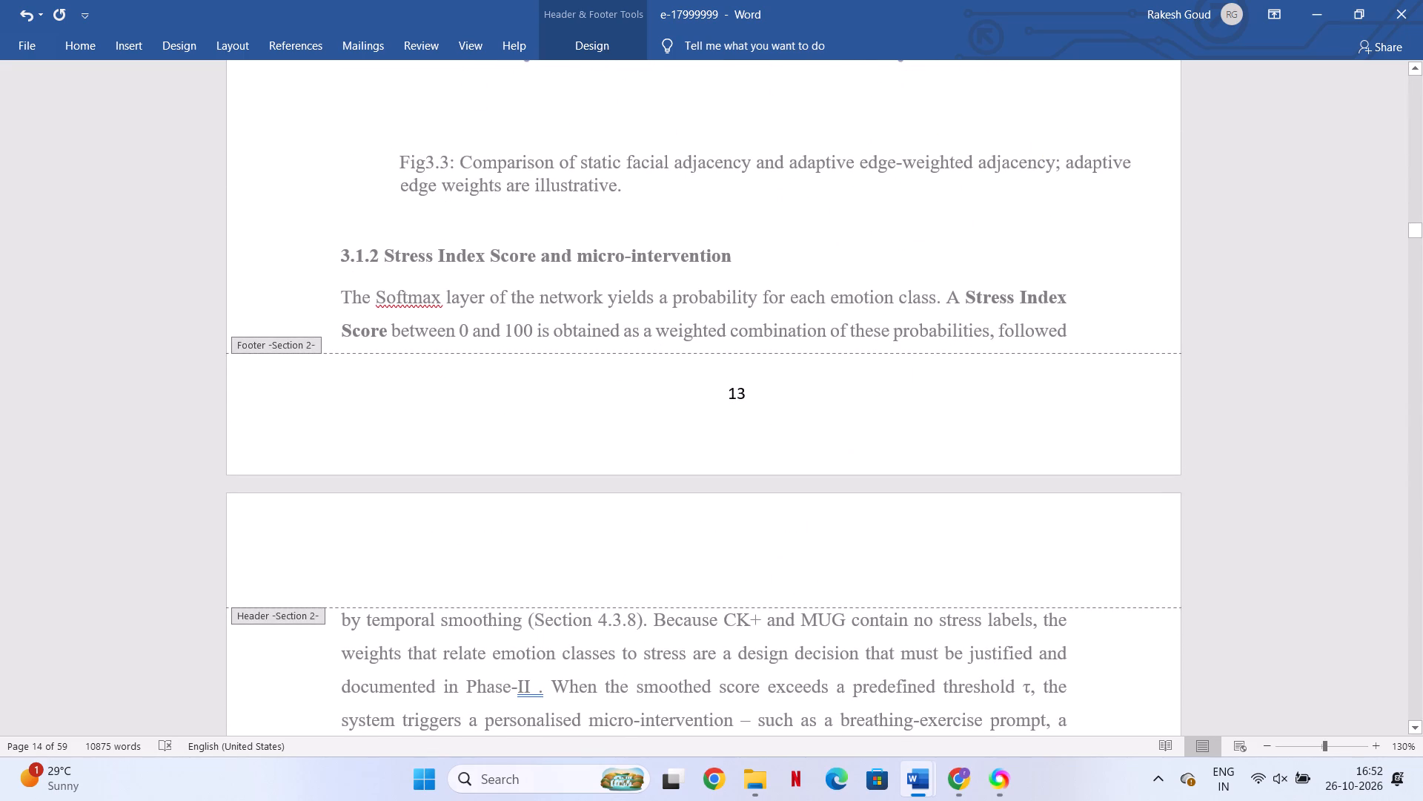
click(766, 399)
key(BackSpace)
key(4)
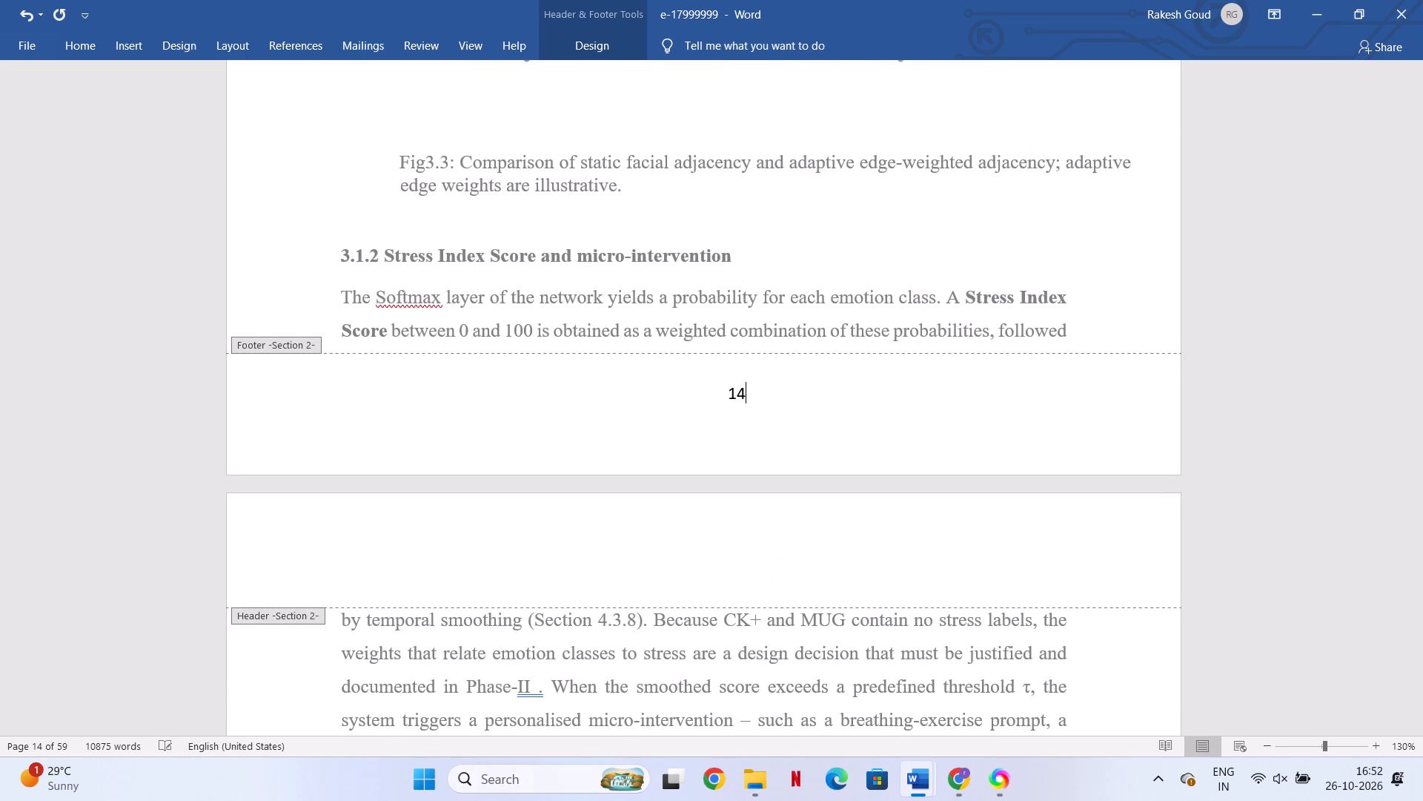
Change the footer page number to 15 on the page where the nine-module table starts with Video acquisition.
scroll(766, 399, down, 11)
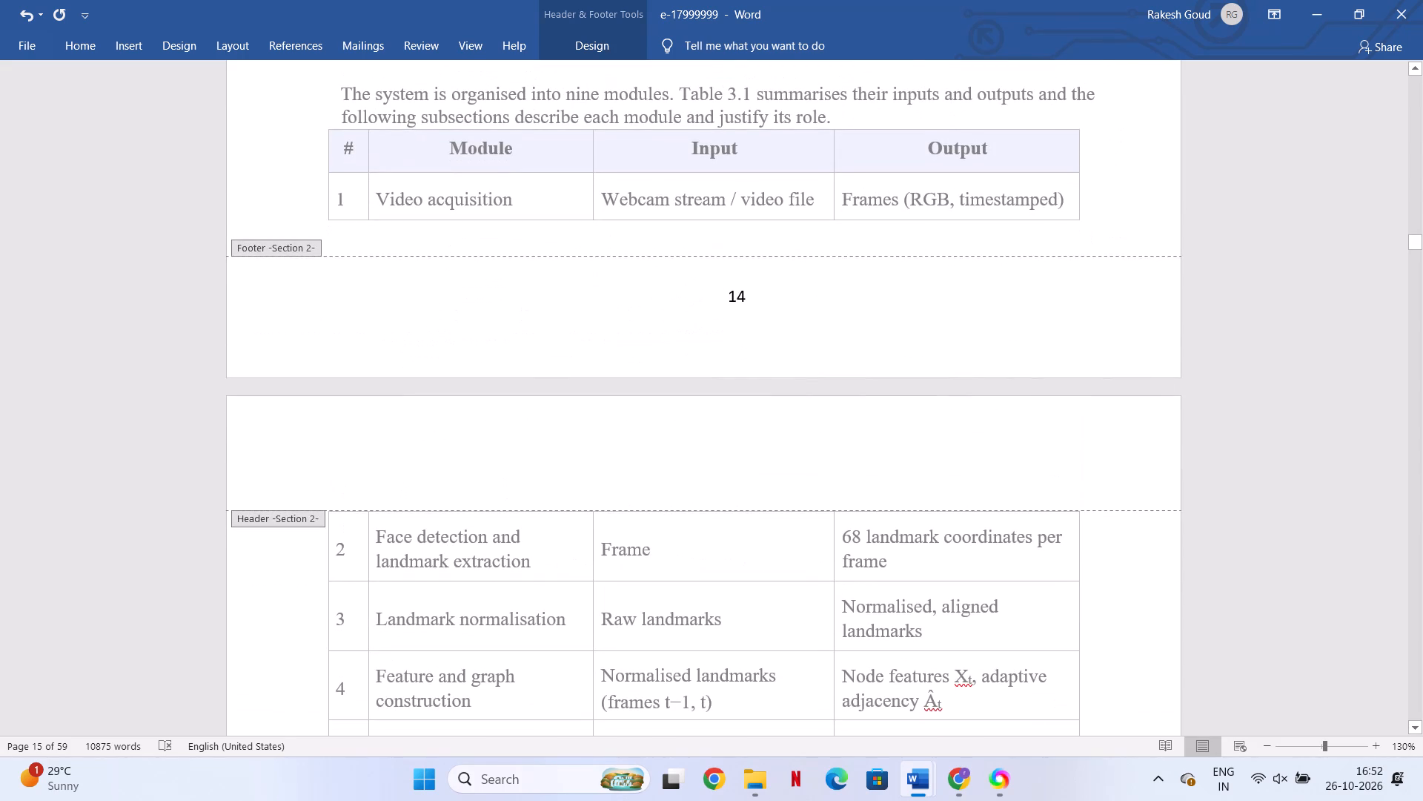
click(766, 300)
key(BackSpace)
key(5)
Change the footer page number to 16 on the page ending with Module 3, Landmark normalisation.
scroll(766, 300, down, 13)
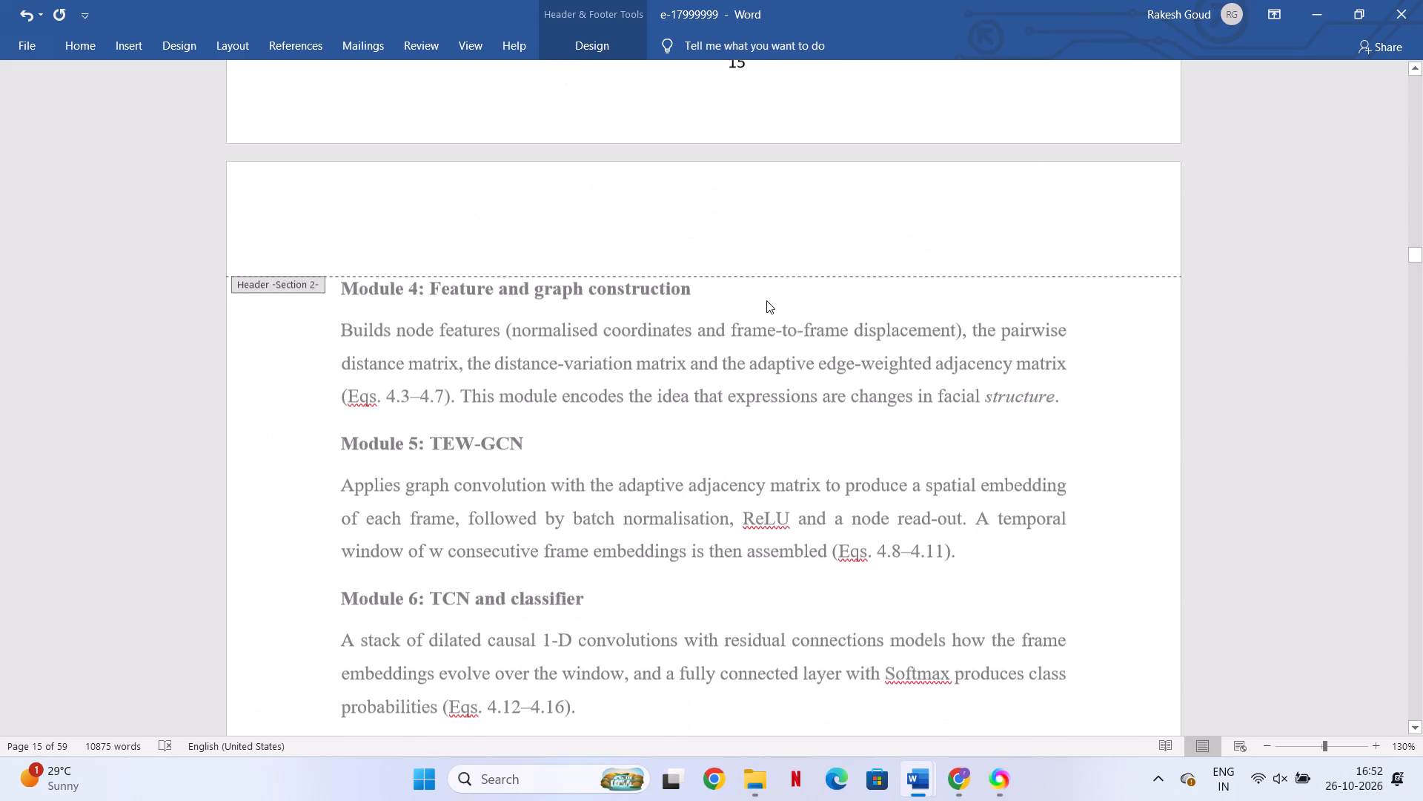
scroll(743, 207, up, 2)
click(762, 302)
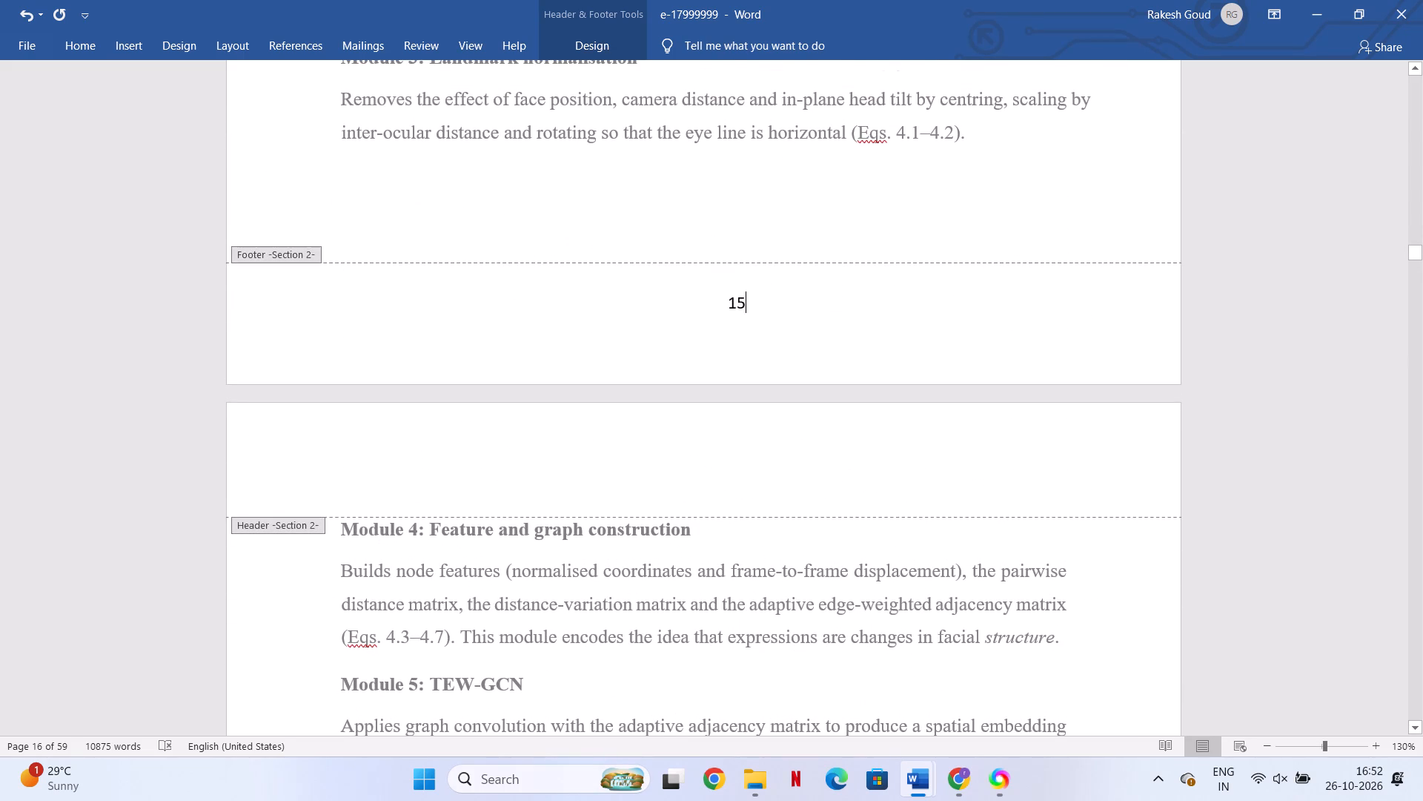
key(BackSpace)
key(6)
Change the footer page number to 17 on the page ending with Module 9, Logging and visualisation.
scroll(762, 302, down, 9)
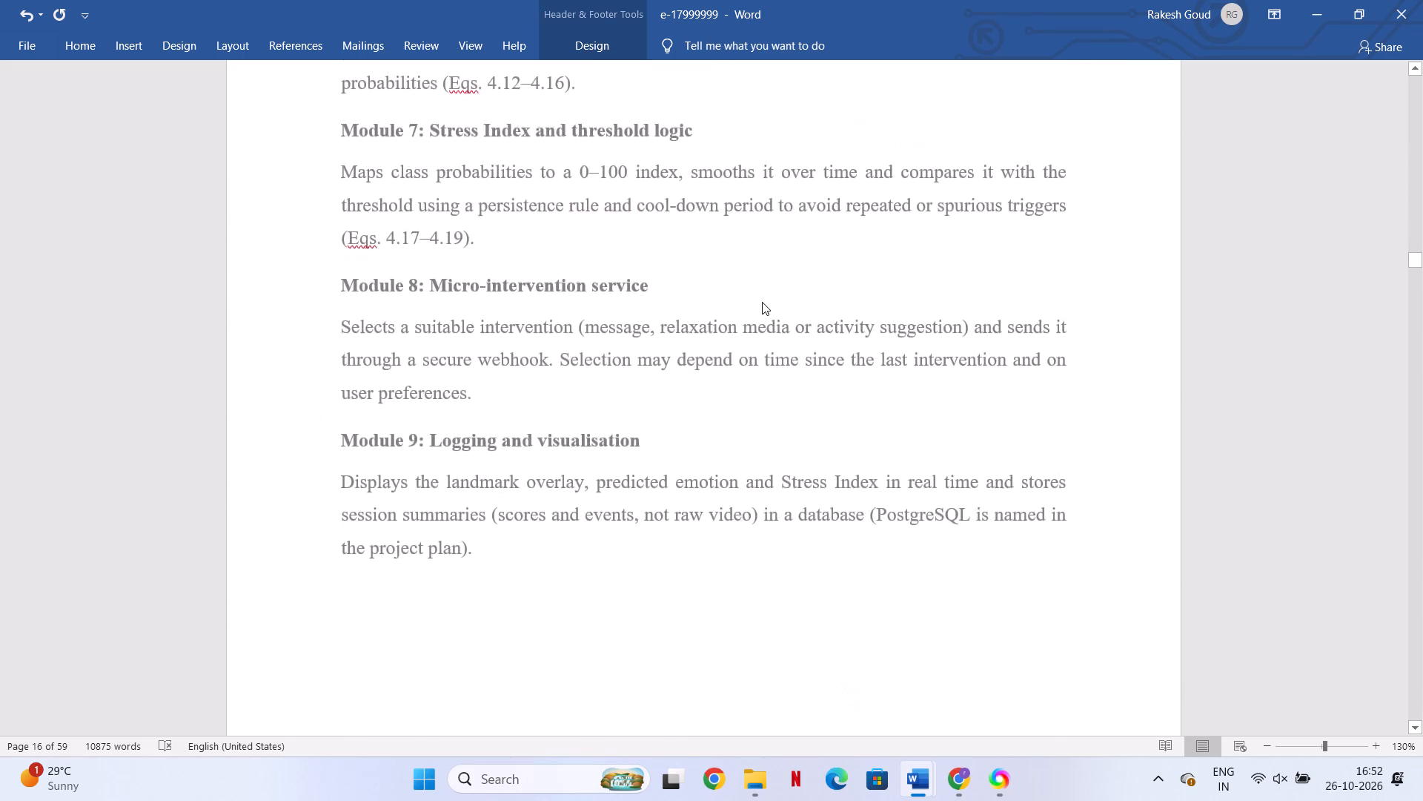
double_click(763, 455)
key(BackSpace)
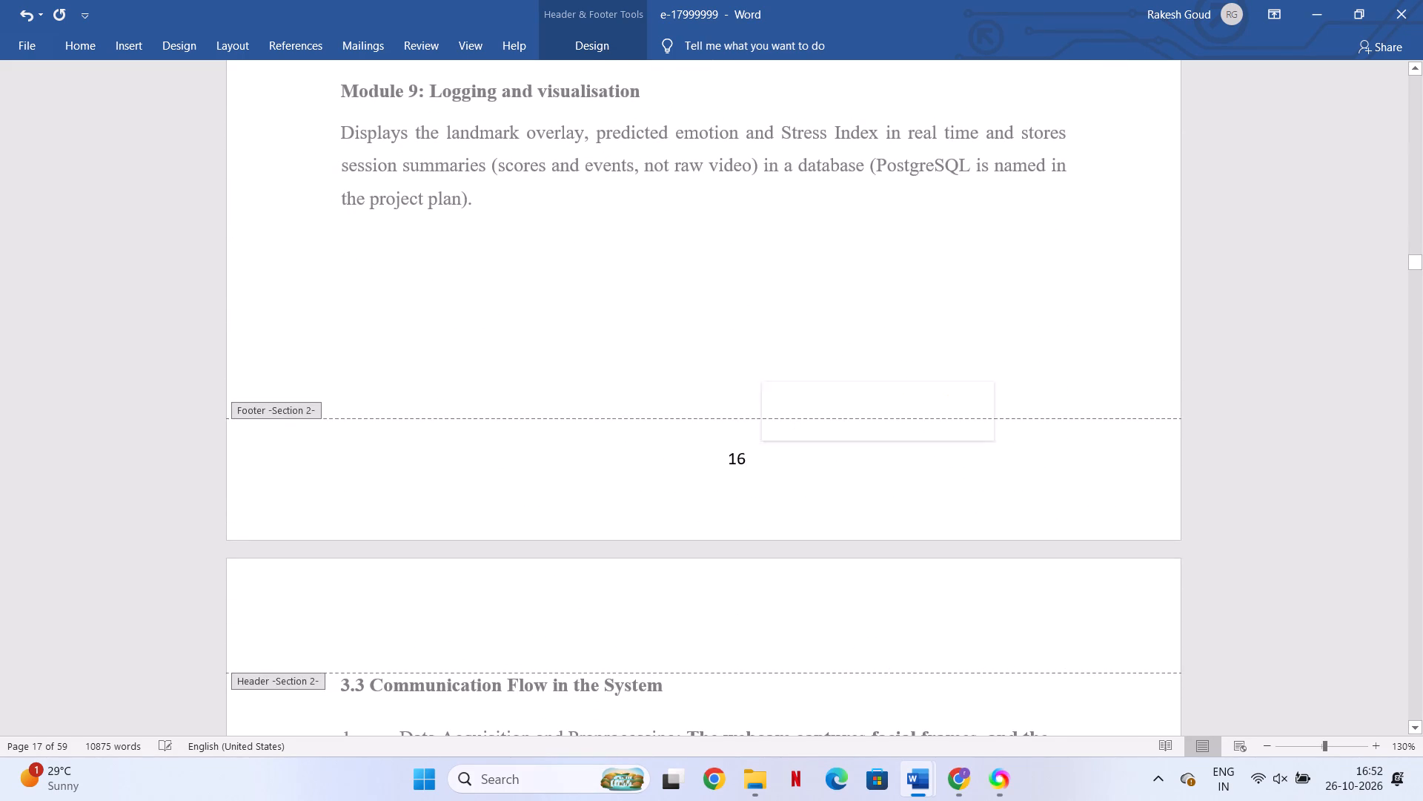
key(7)
scroll(763, 455, down, 1)
key(BackSpace)
key(BackSpace)
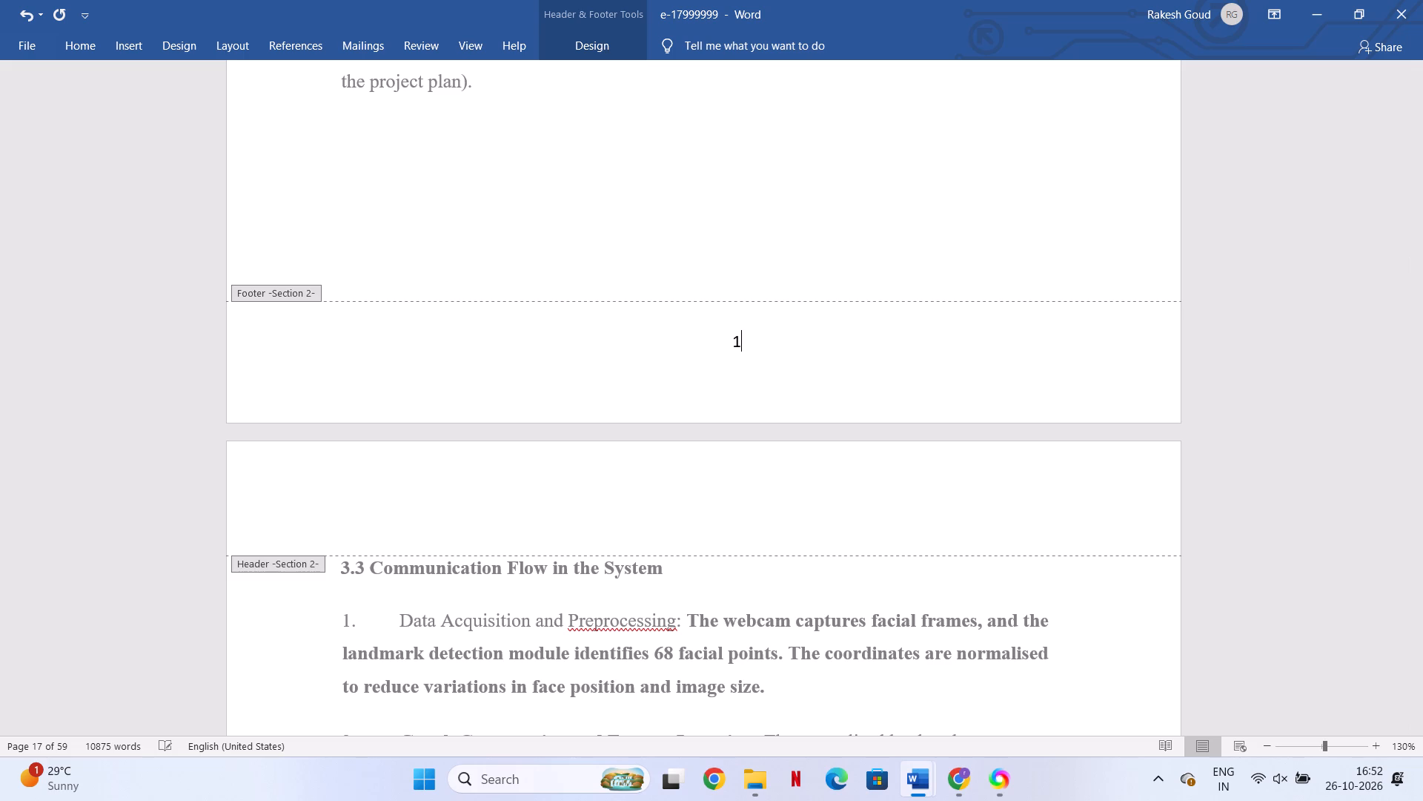
key(7)
scroll(763, 455, down, 7)
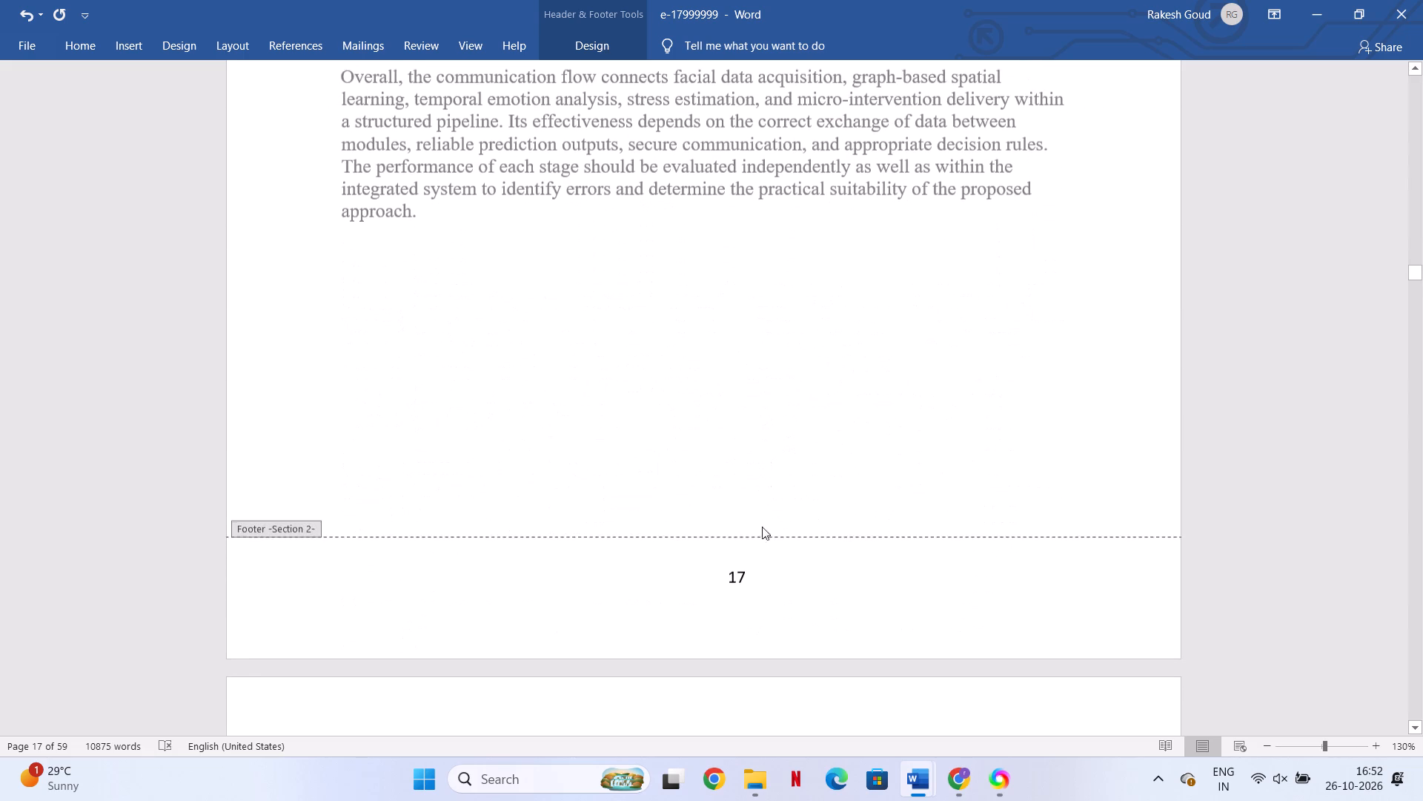
Change the footer page number to 18 on the page ending with the paragraph summarising the overall communication flow.
click(754, 585)
key(BackSpace)
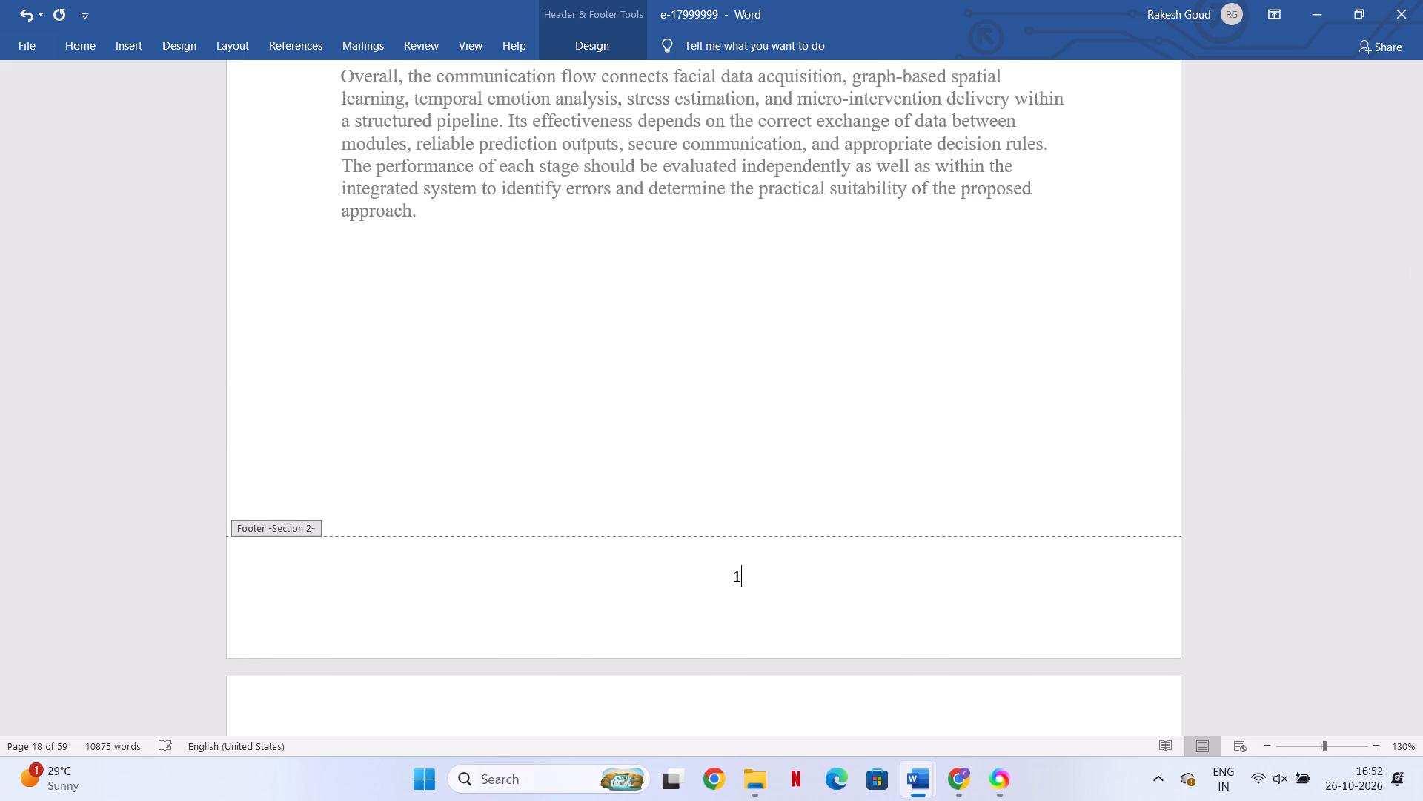
key(8)
Change the footer page number to 19 on the page with Table 3.2, Data flow through the pipeline.
scroll(754, 585, down, 12)
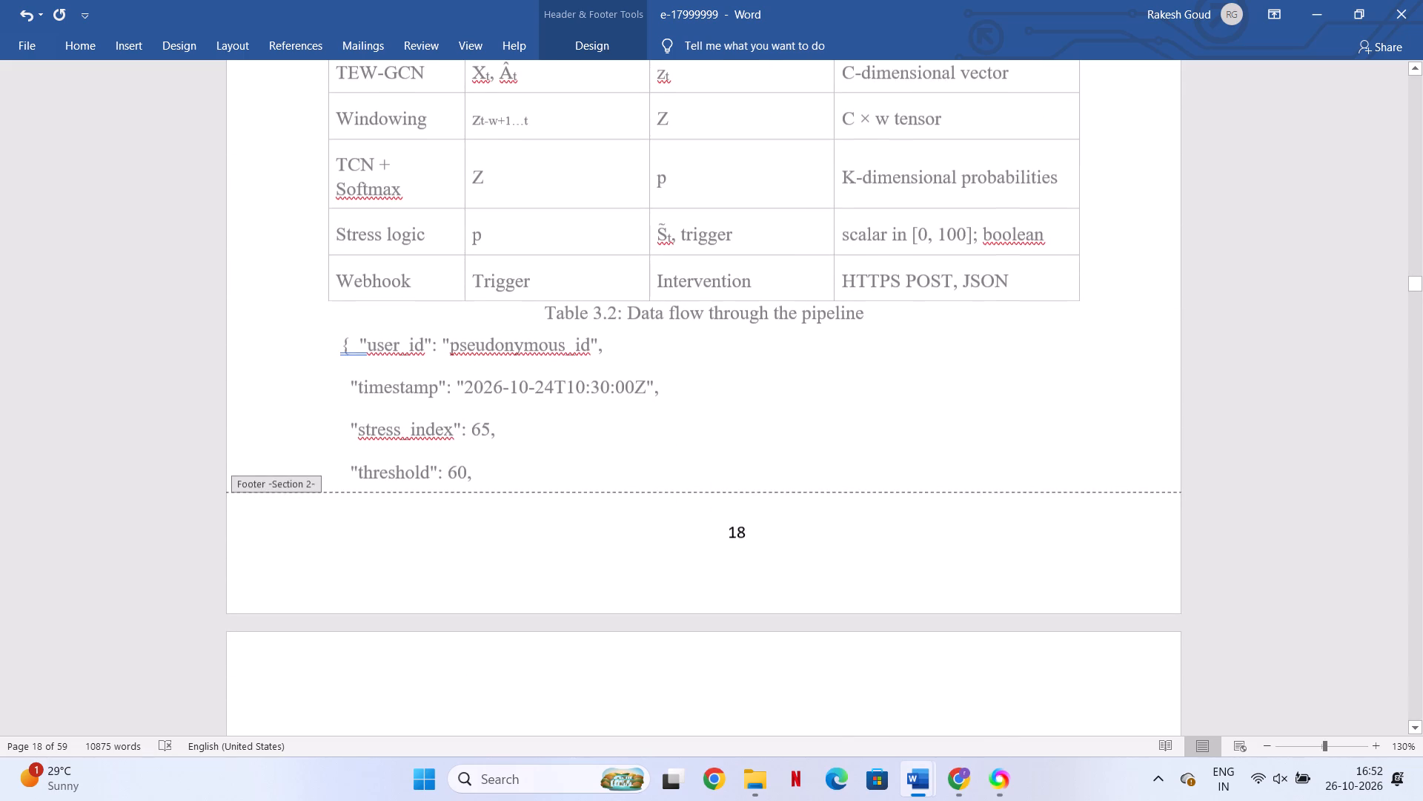
click(745, 536)
key(BackSpace)
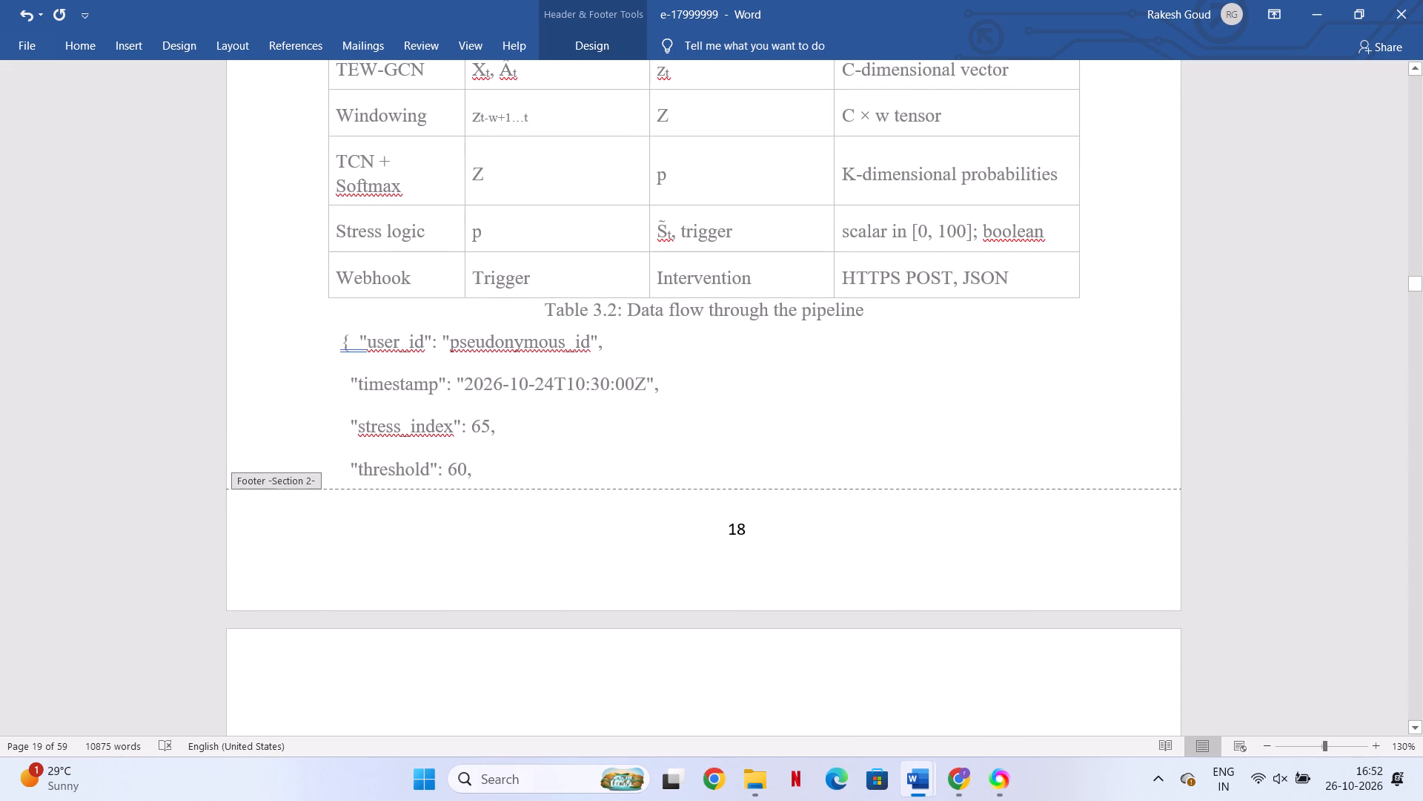
key(9)
Change the footer page number to 20 on the page ending with the Intervention(Base) class code.
scroll(745, 536, down, 12)
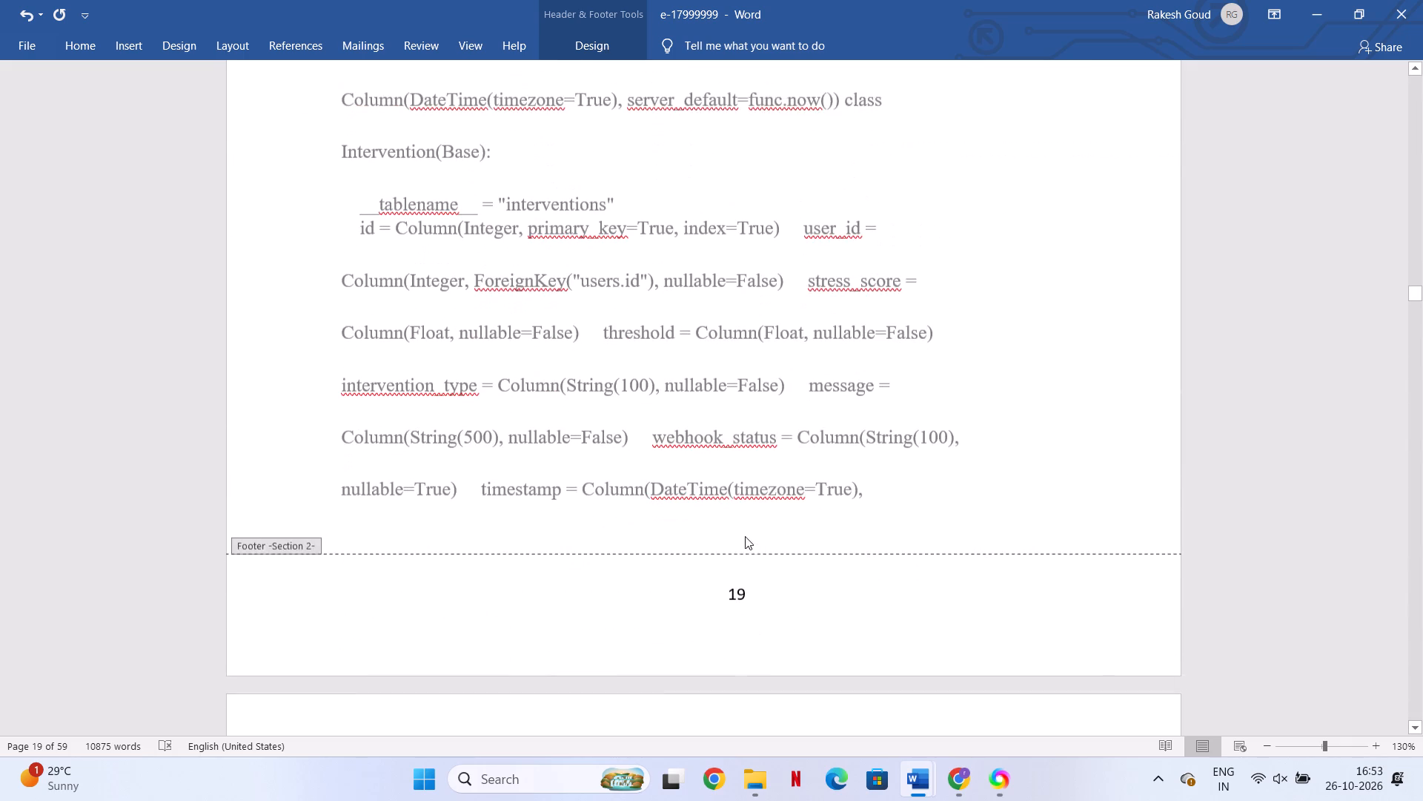
scroll(745, 536, down, 5)
click(754, 549)
key(BackSpace)
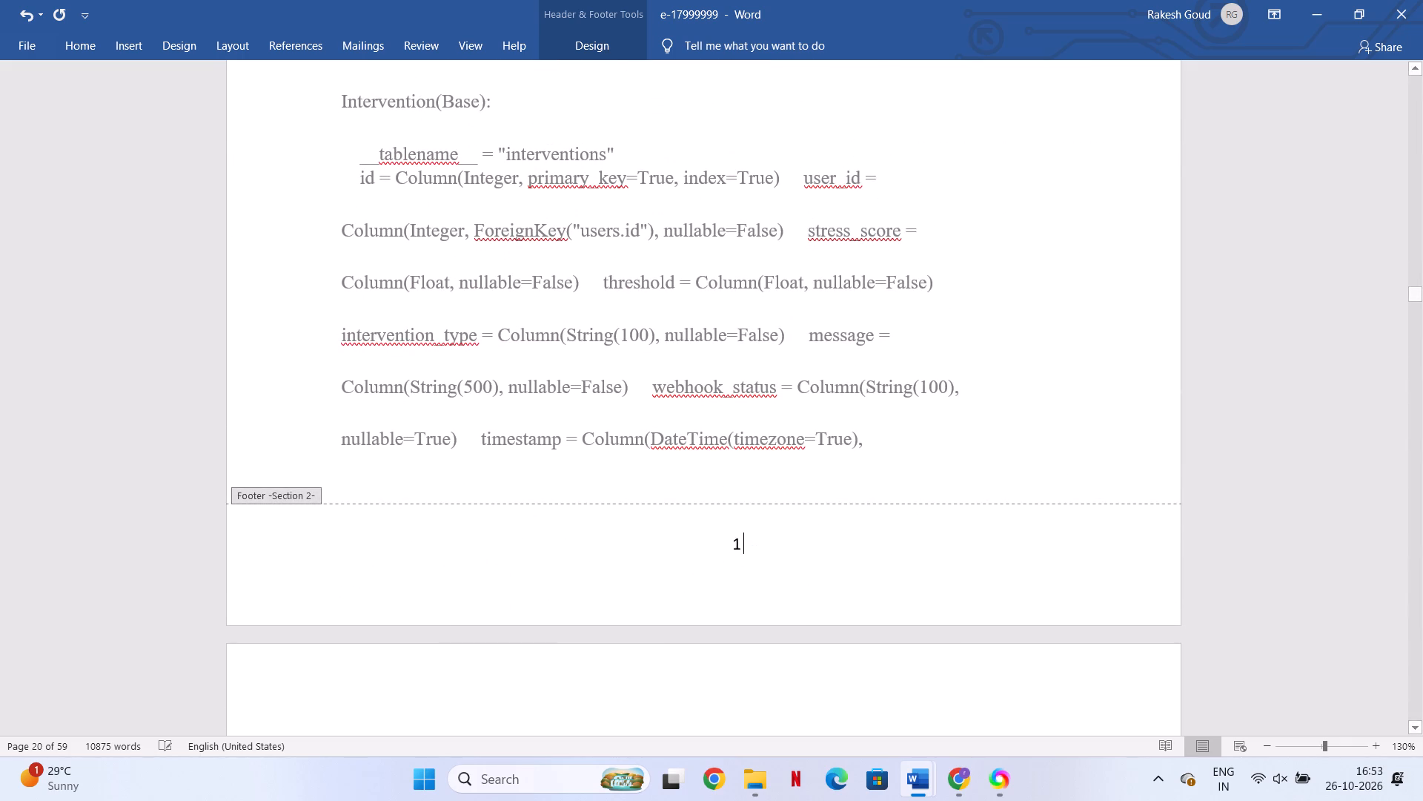
key(BackSpace)
text(20)
Change the footer page number to 21 on the page ending with "Stress probabilities must approximately sum to 1.".
scroll(754, 549, down, 9)
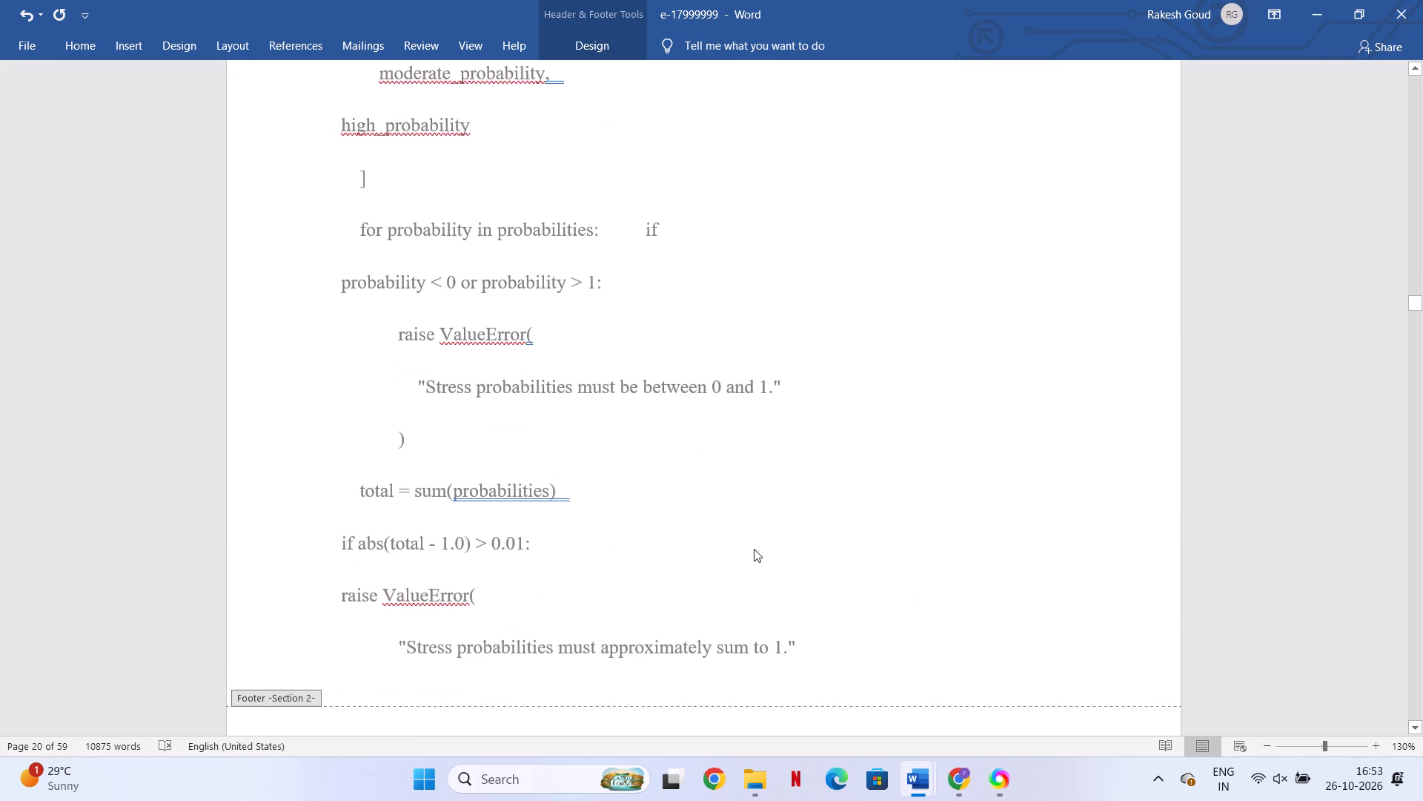
scroll(754, 549, down, 3)
click(763, 326)
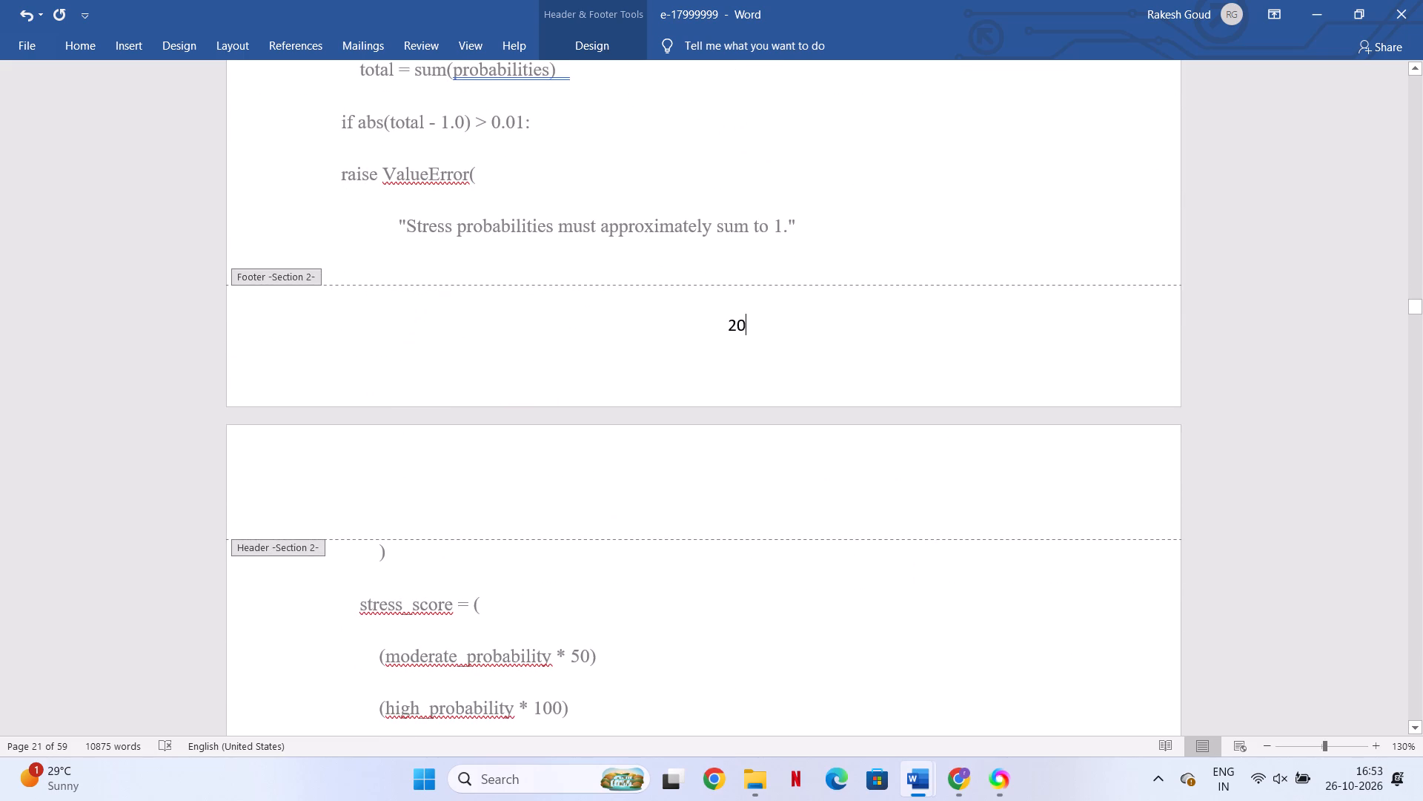
key(BackSpace)
key(1)
Change the footer page number to 22 on the page ending with print("FER-2013 LANDMARK TEST").
scroll(763, 326, down, 2)
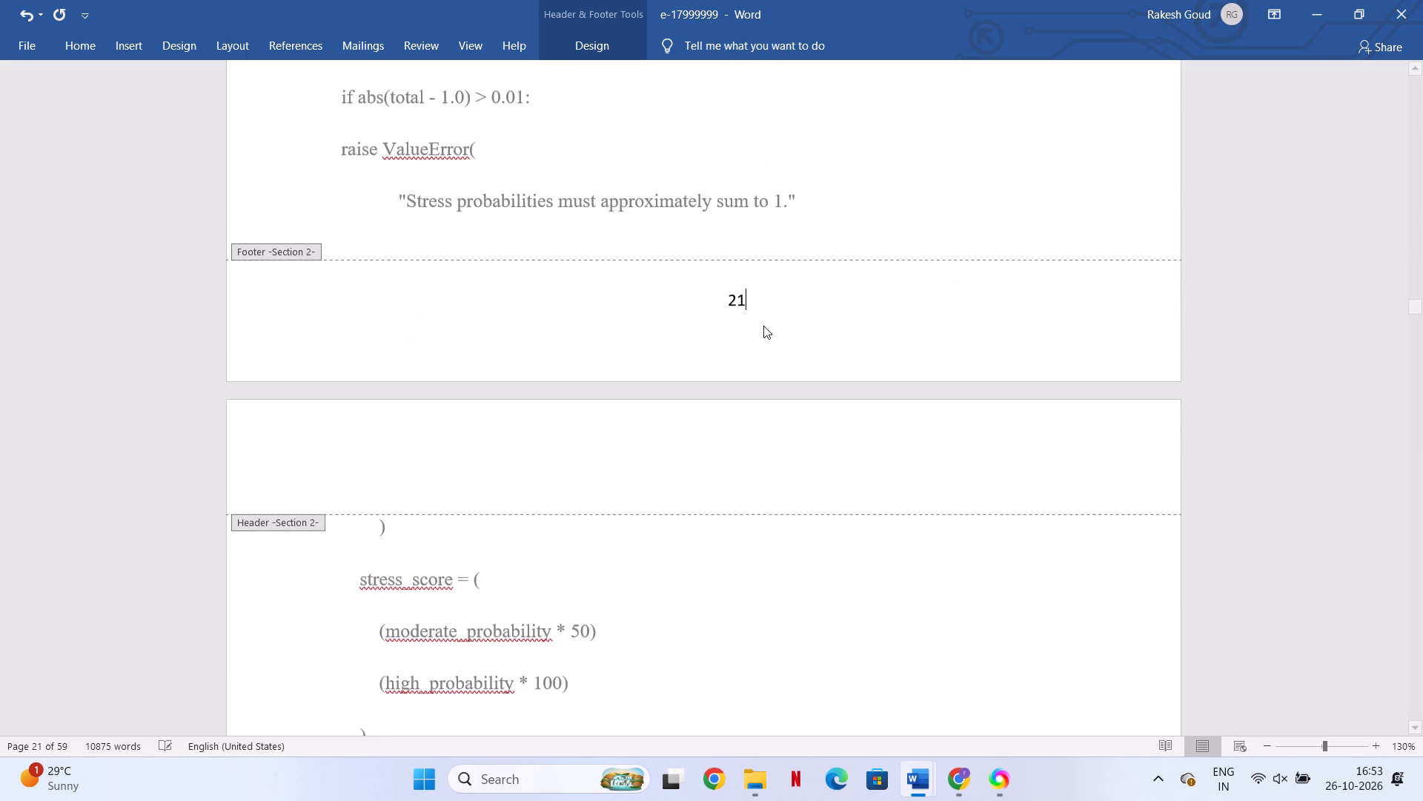
scroll(763, 326, down, 7)
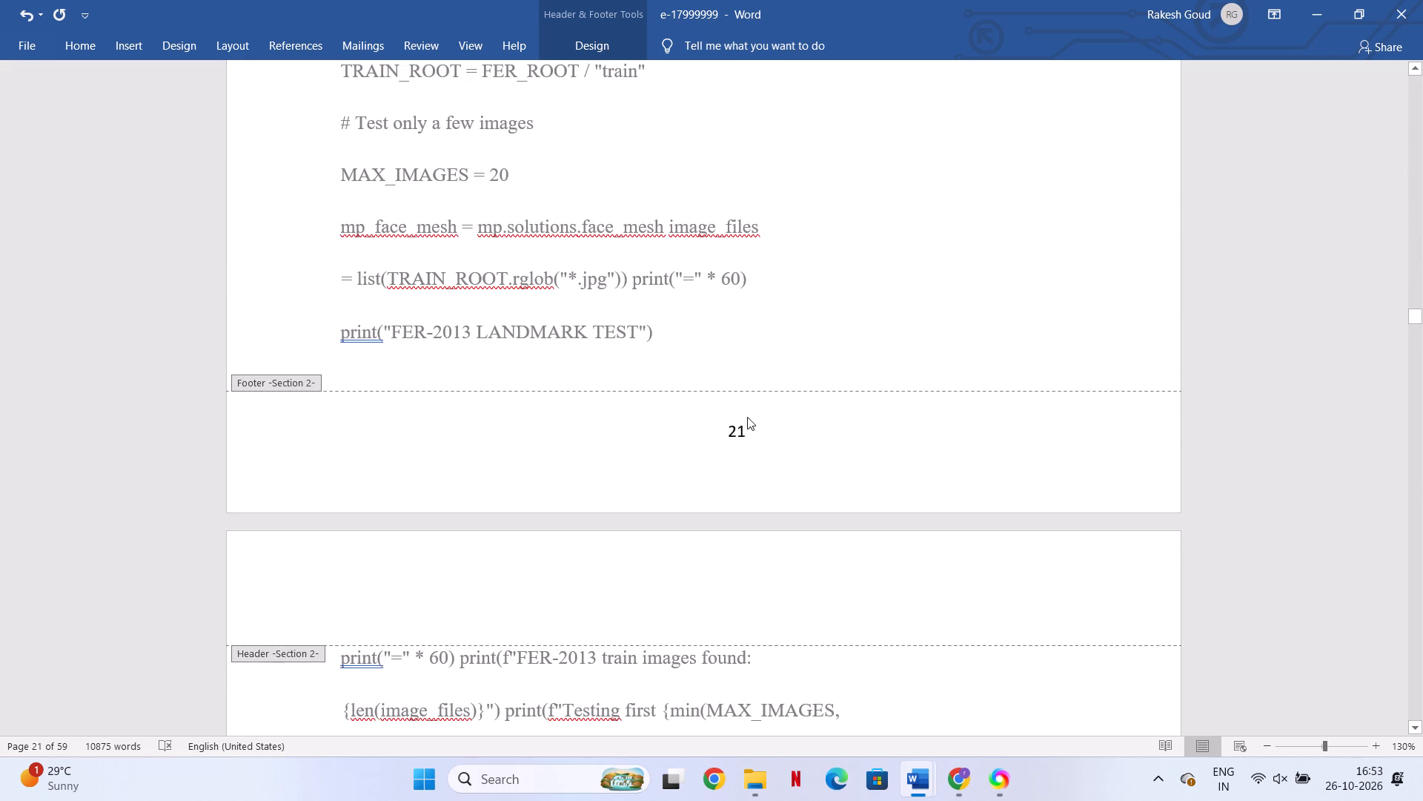
click(747, 423)
key(BackSpace)
key(2)
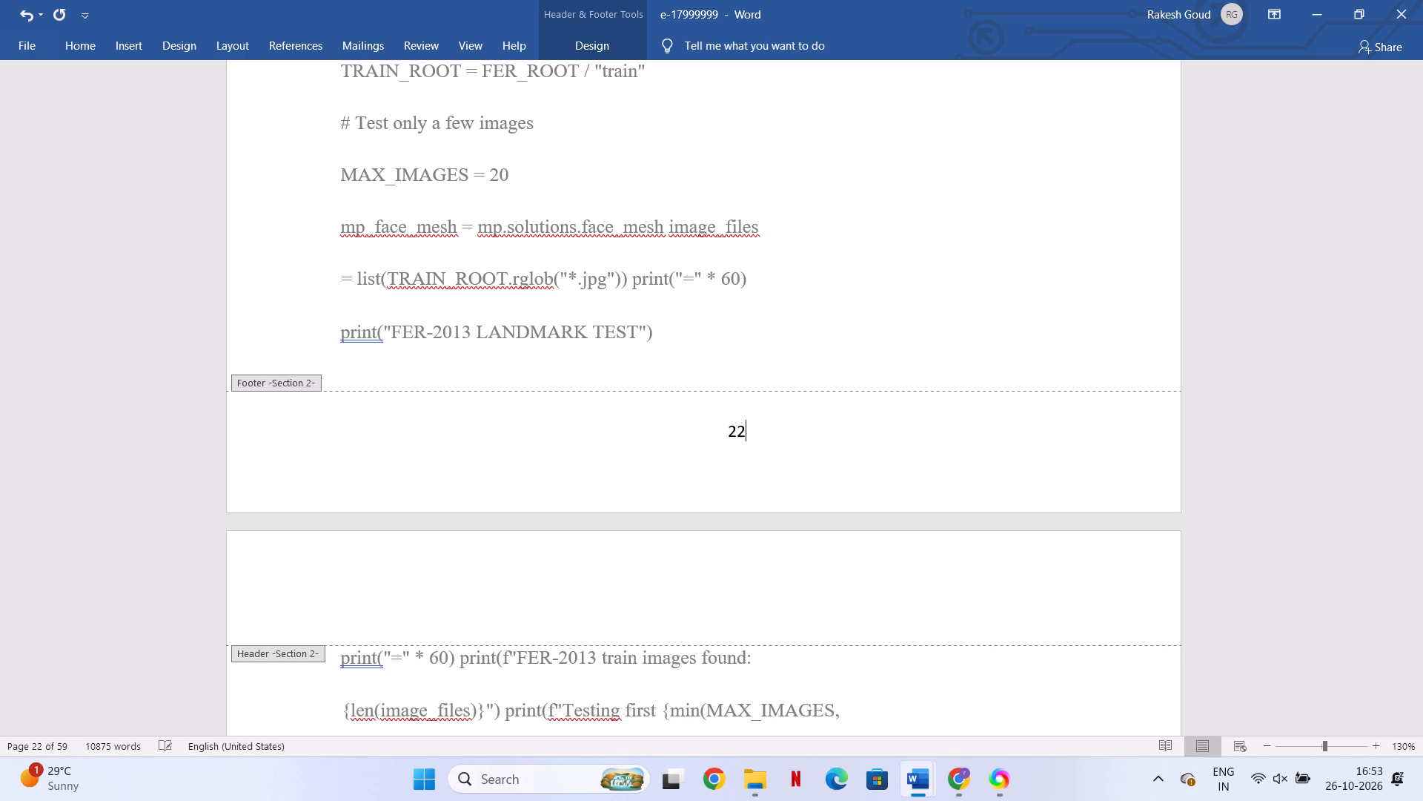
Change the footer page number to 23 on the page just before the code line landmarks = results.multi_face_landmarks[0].landmark.
scroll(747, 423, down, 14)
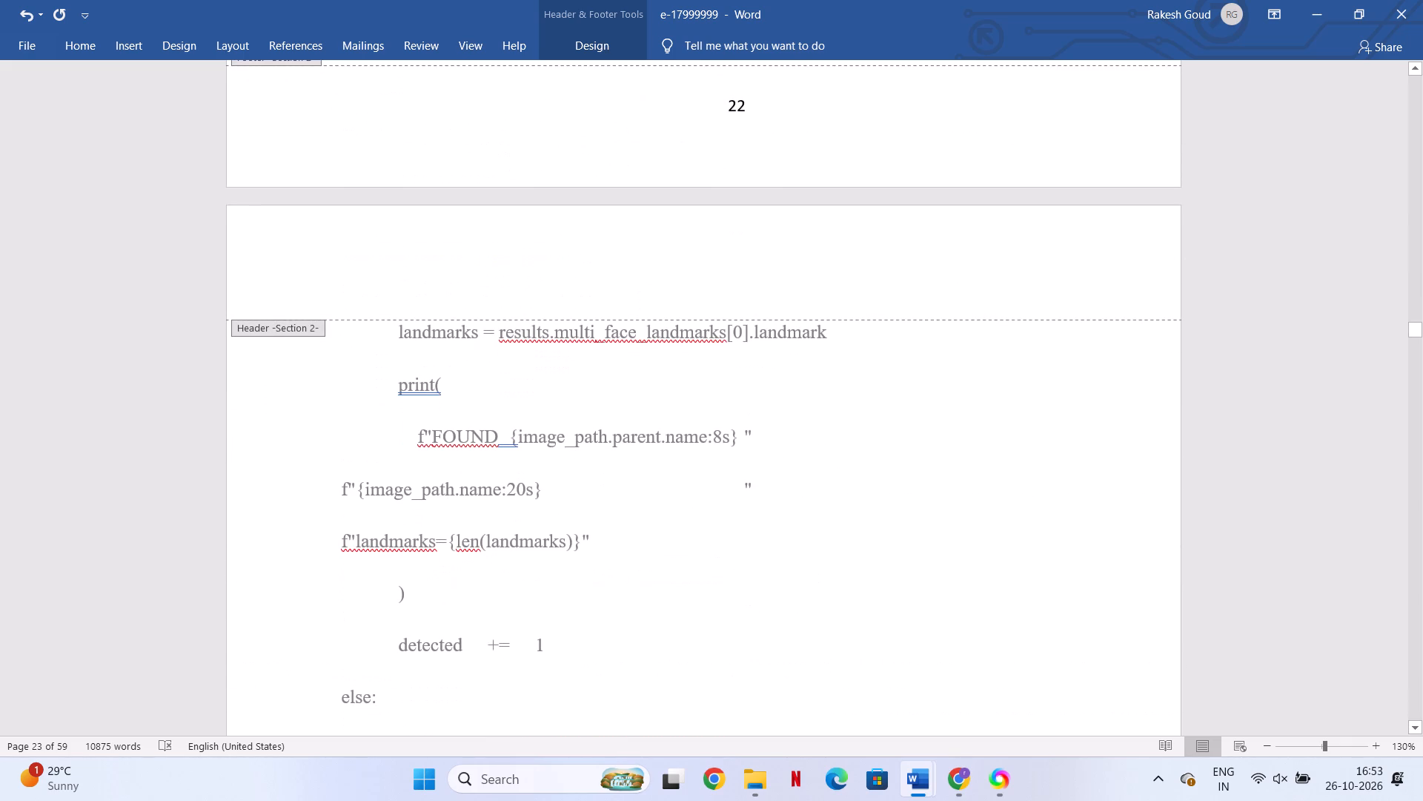
click(758, 119)
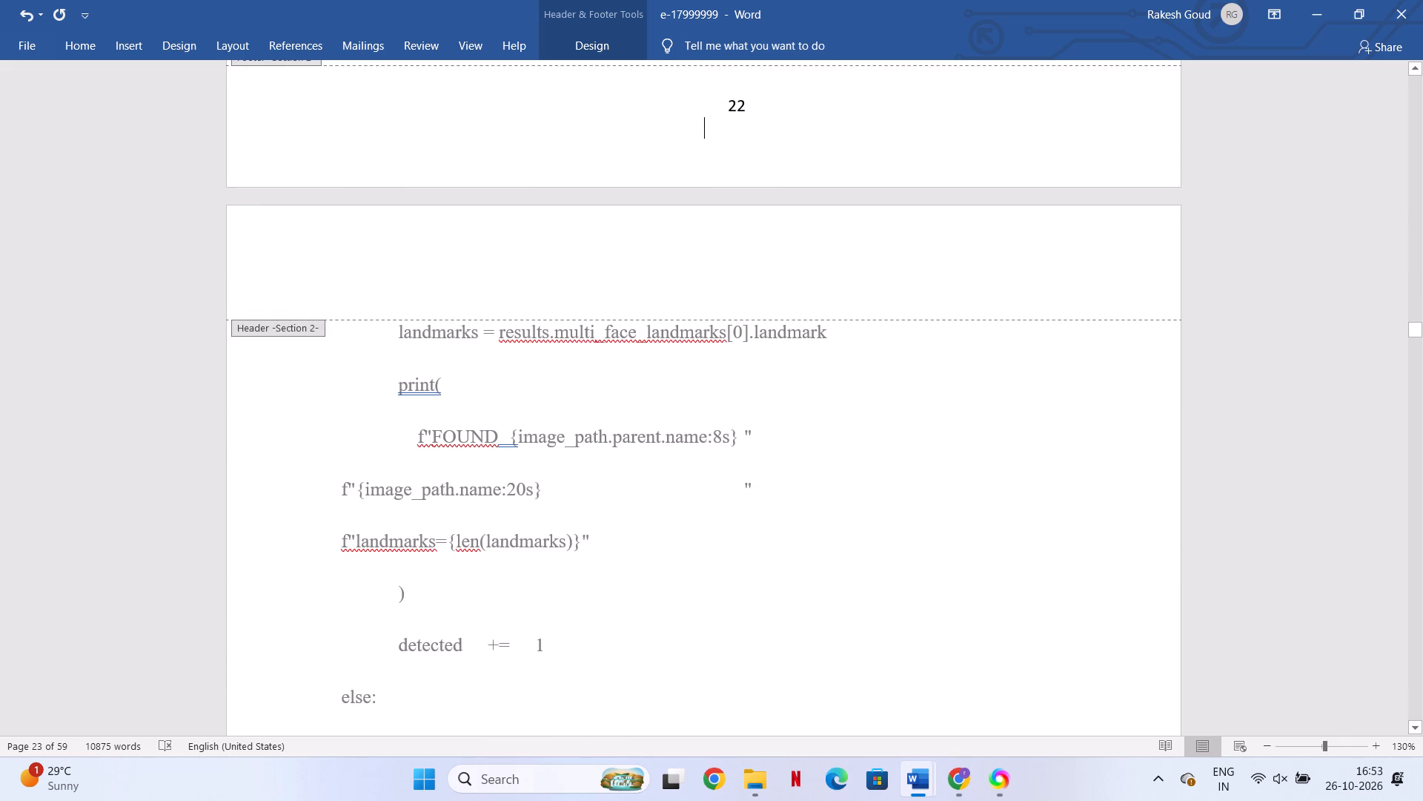
click(763, 97)
key(BackSpace)
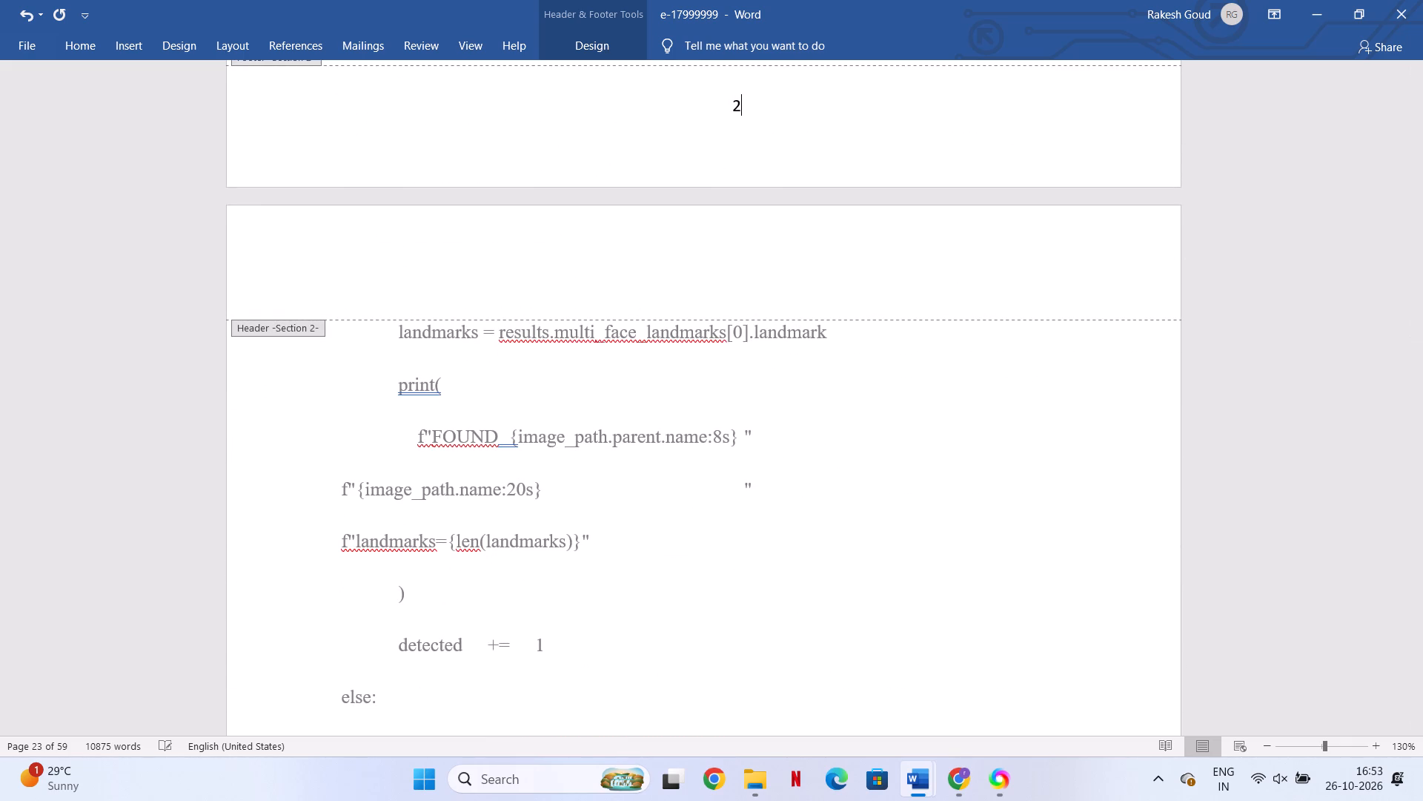
key(3)
Change the footer page number to 24 on the page ending with the message that MediaPipe successfully detected faces.
scroll(763, 97, down, 7)
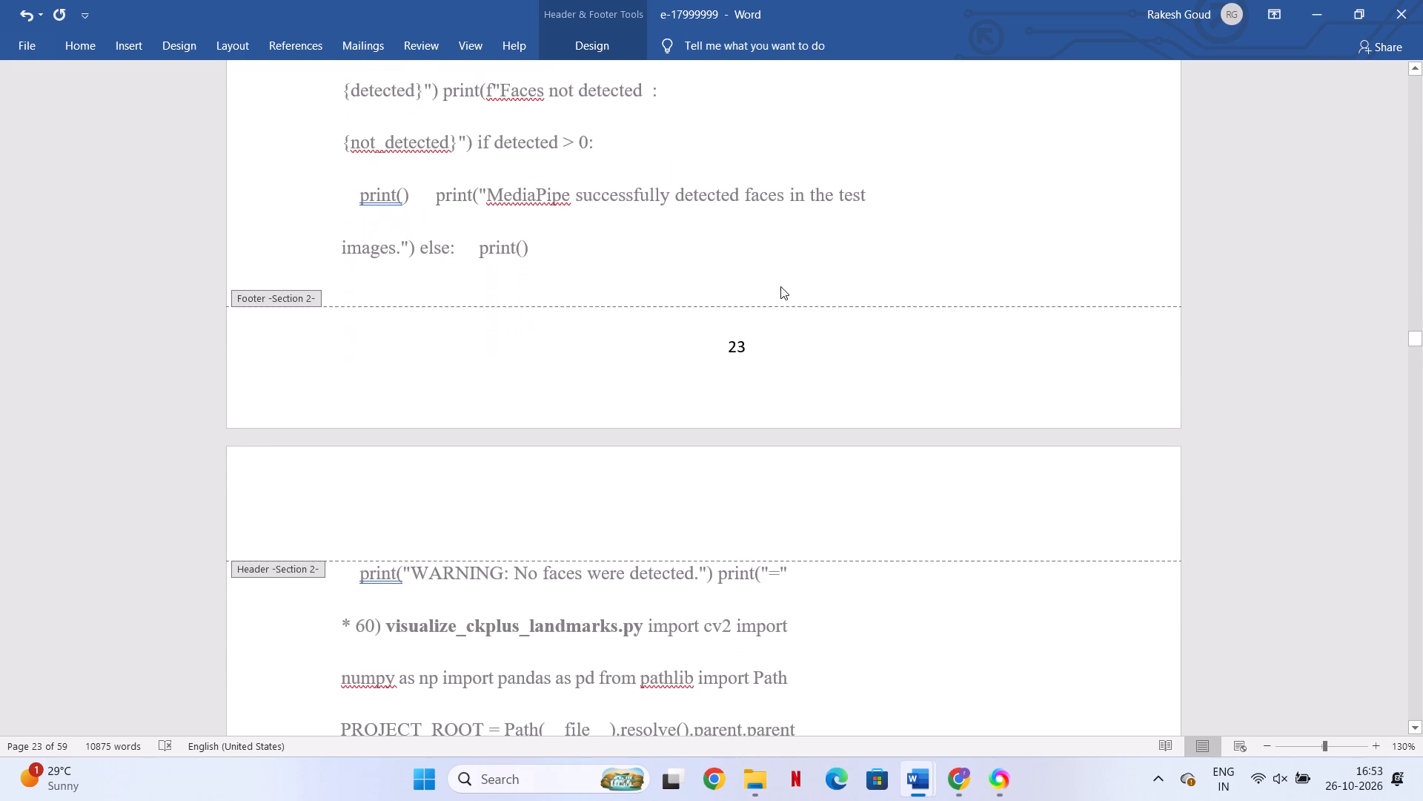
click(749, 358)
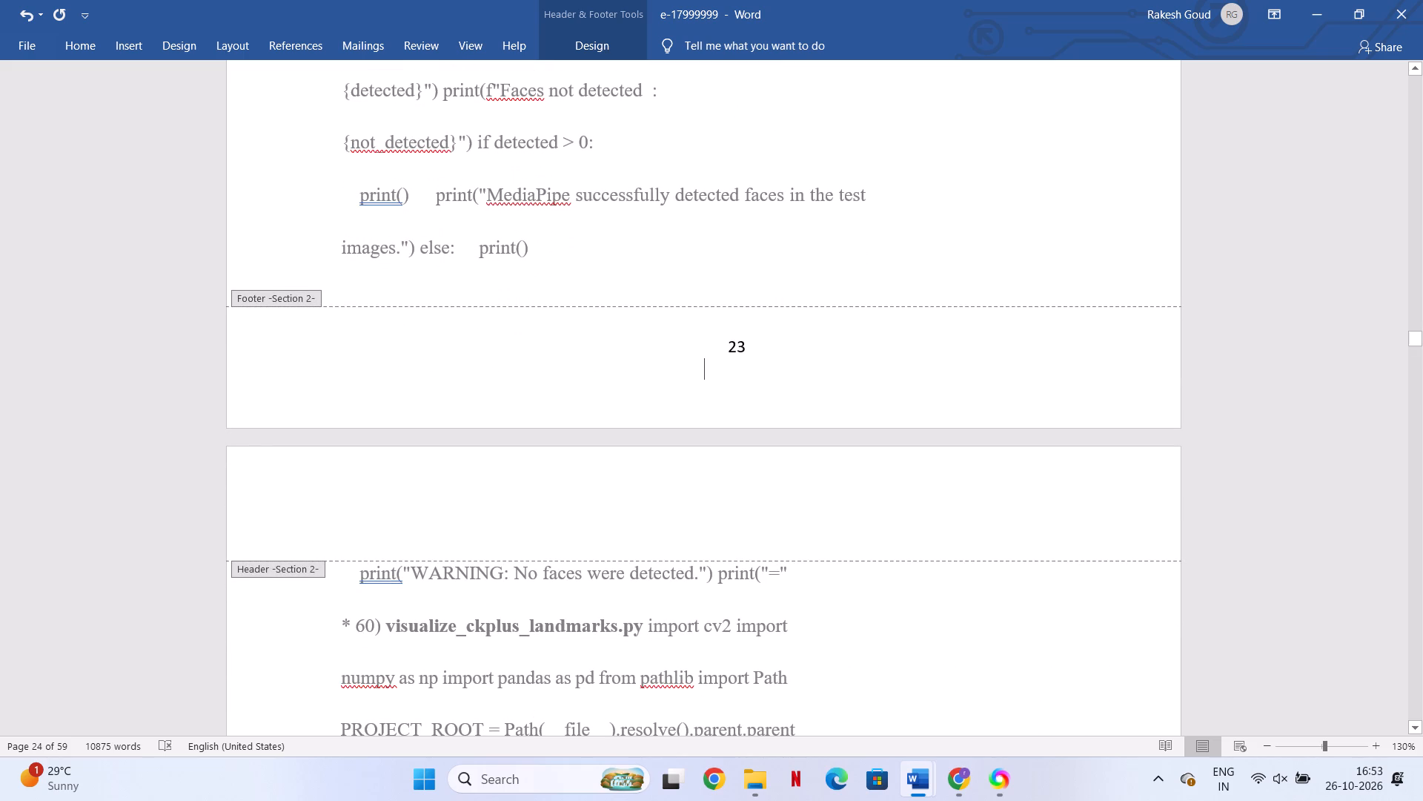
click(751, 352)
key(BackSpace)
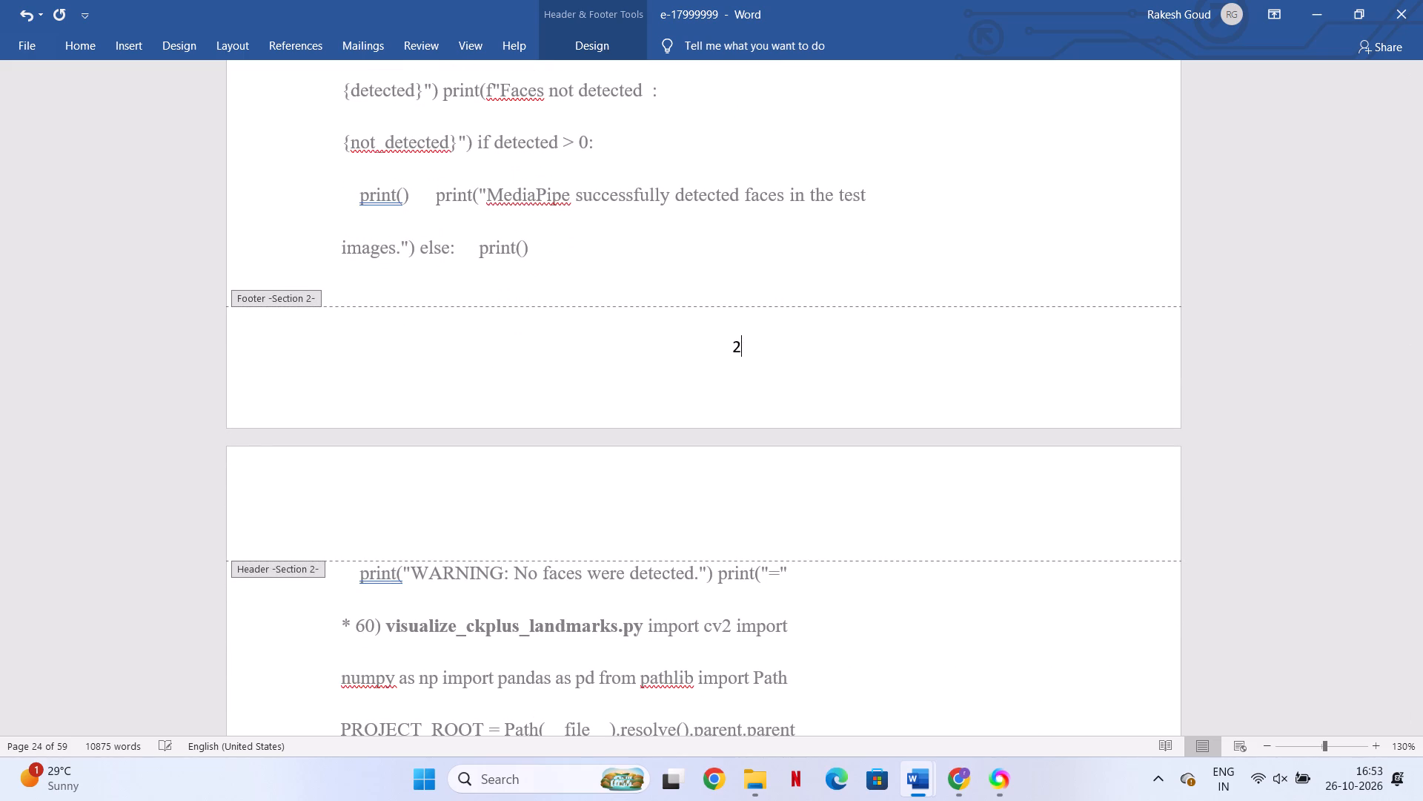
key(4)
Change the footer page number to 25 on the page ending with the OUTPUT_DIR path code and / "processed".
scroll(751, 352, down, 11)
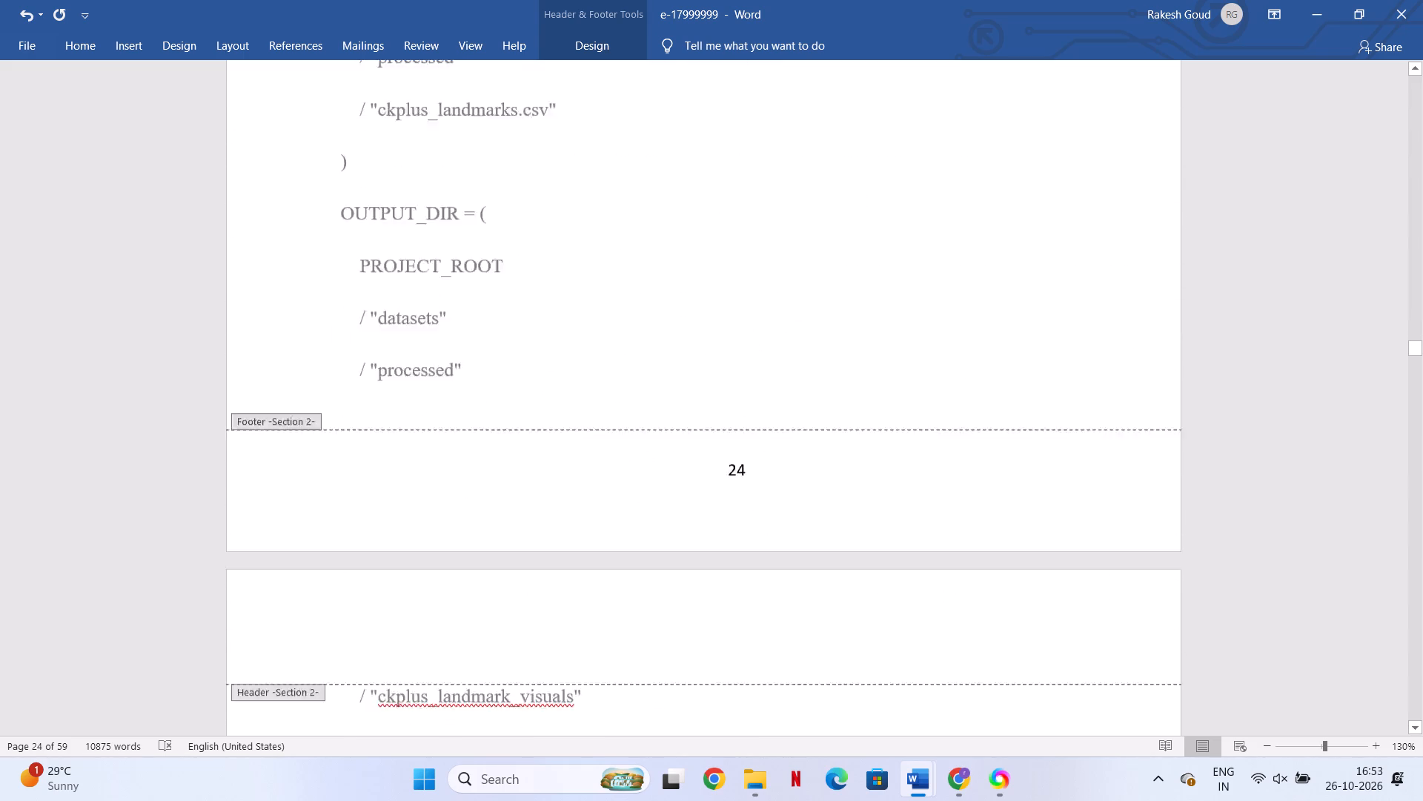
click(752, 259)
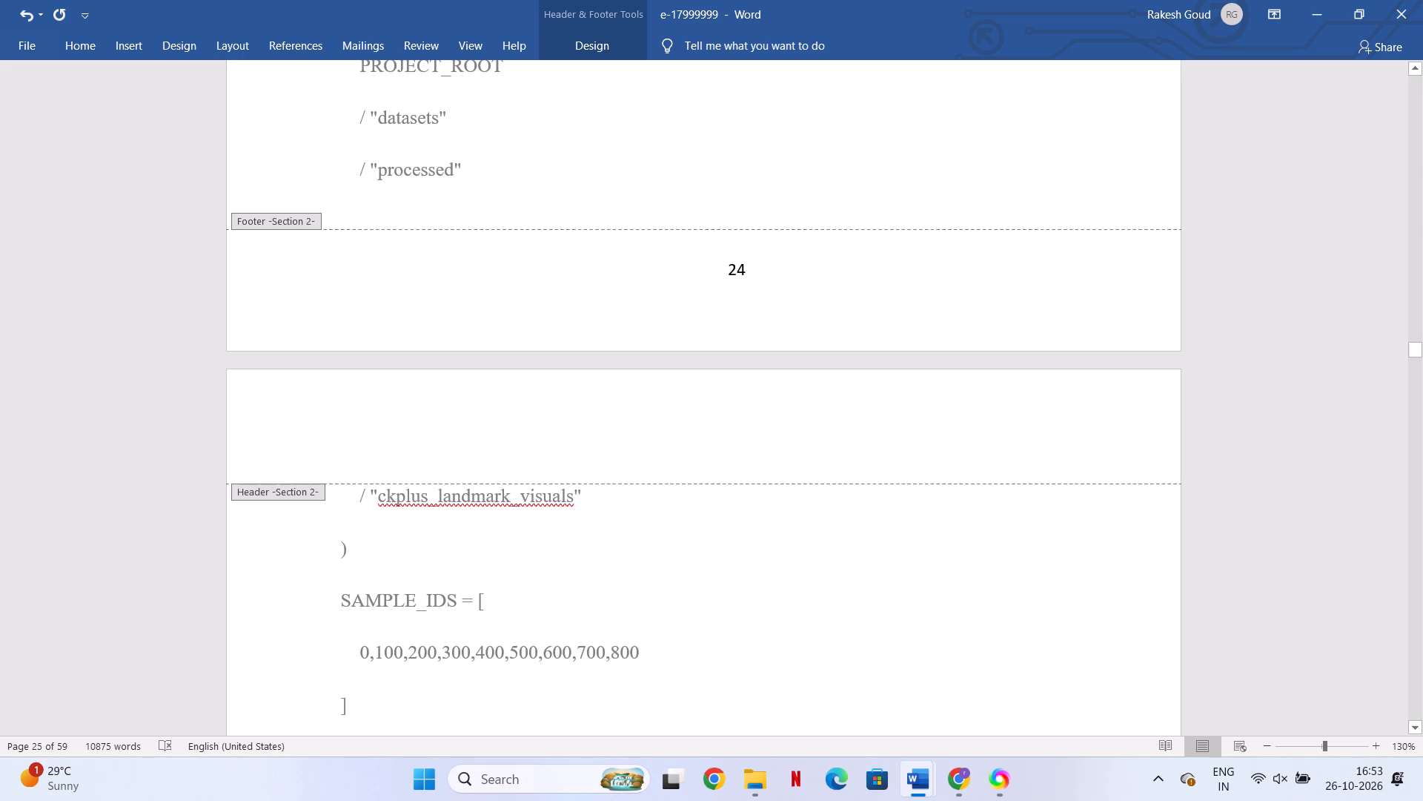
key(BackSpace)
key(5)
Change the footer page number to 26 on the page ending with images_df.index == sample_id.
scroll(752, 259, left, 1)
scroll(752, 259, down, 8)
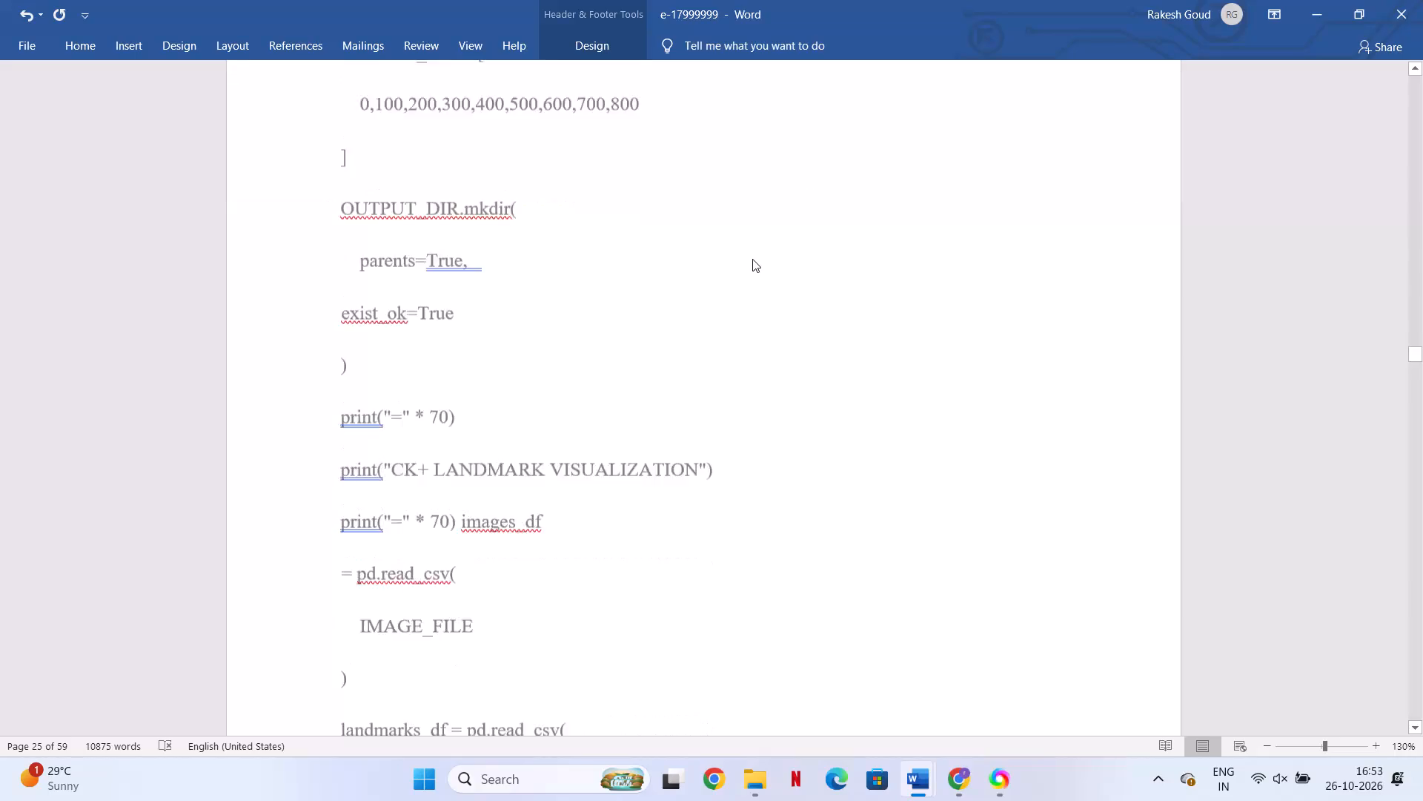
scroll(752, 259, down, 3)
click(751, 262)
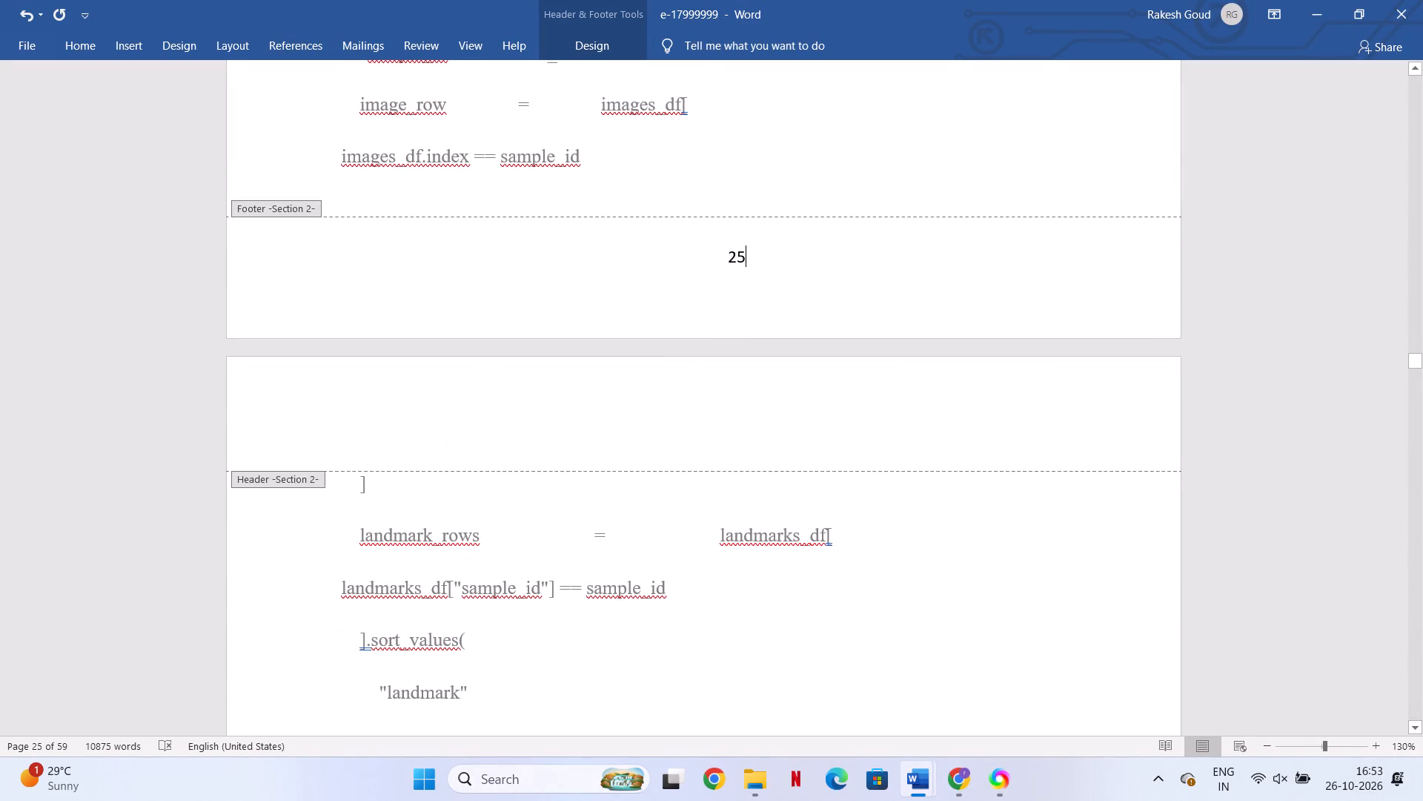
key(BackSpace)
key(6)
Change the footer page number to 27 on the page ending with image_row.iloc[0]["pixels"].
scroll(751, 262, down, 5)
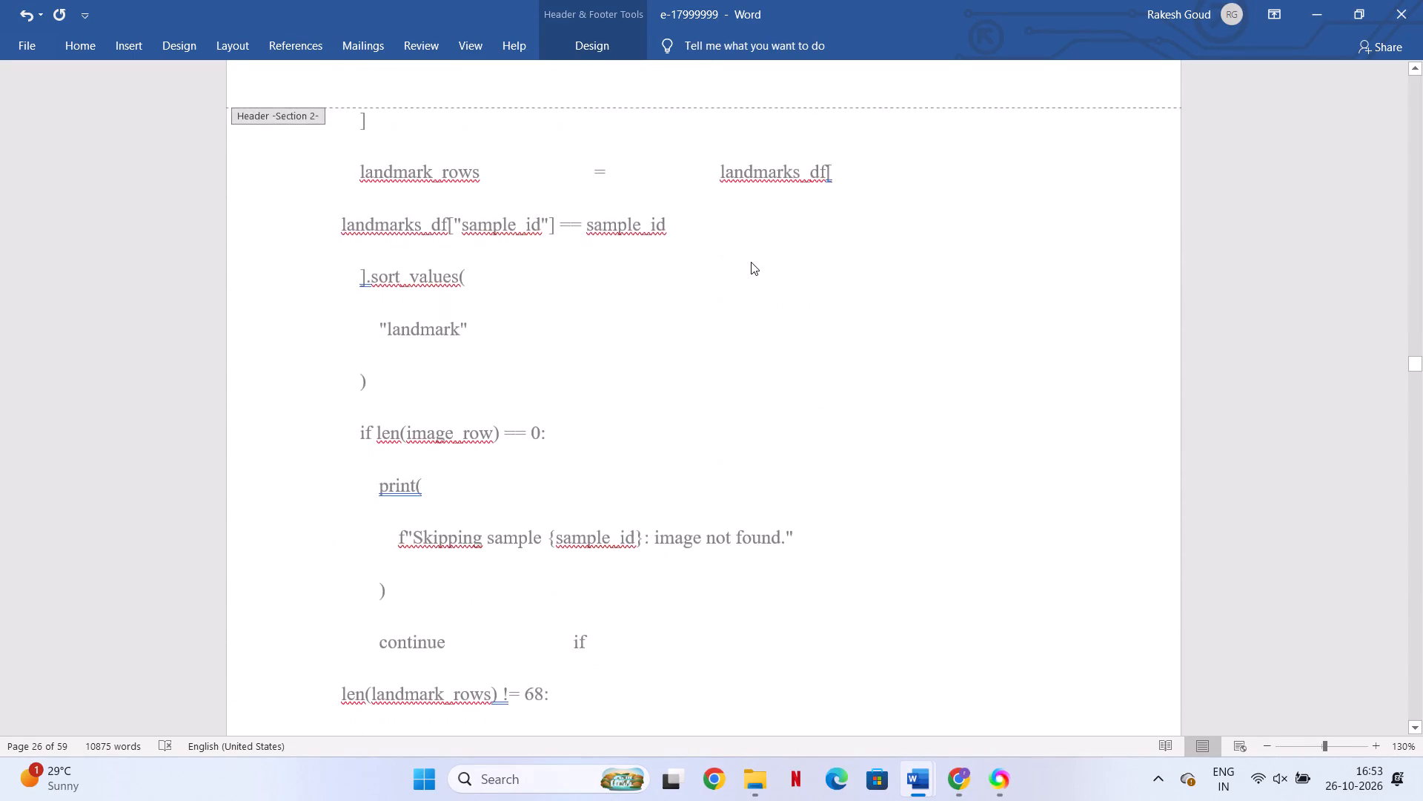
scroll(751, 262, down, 5)
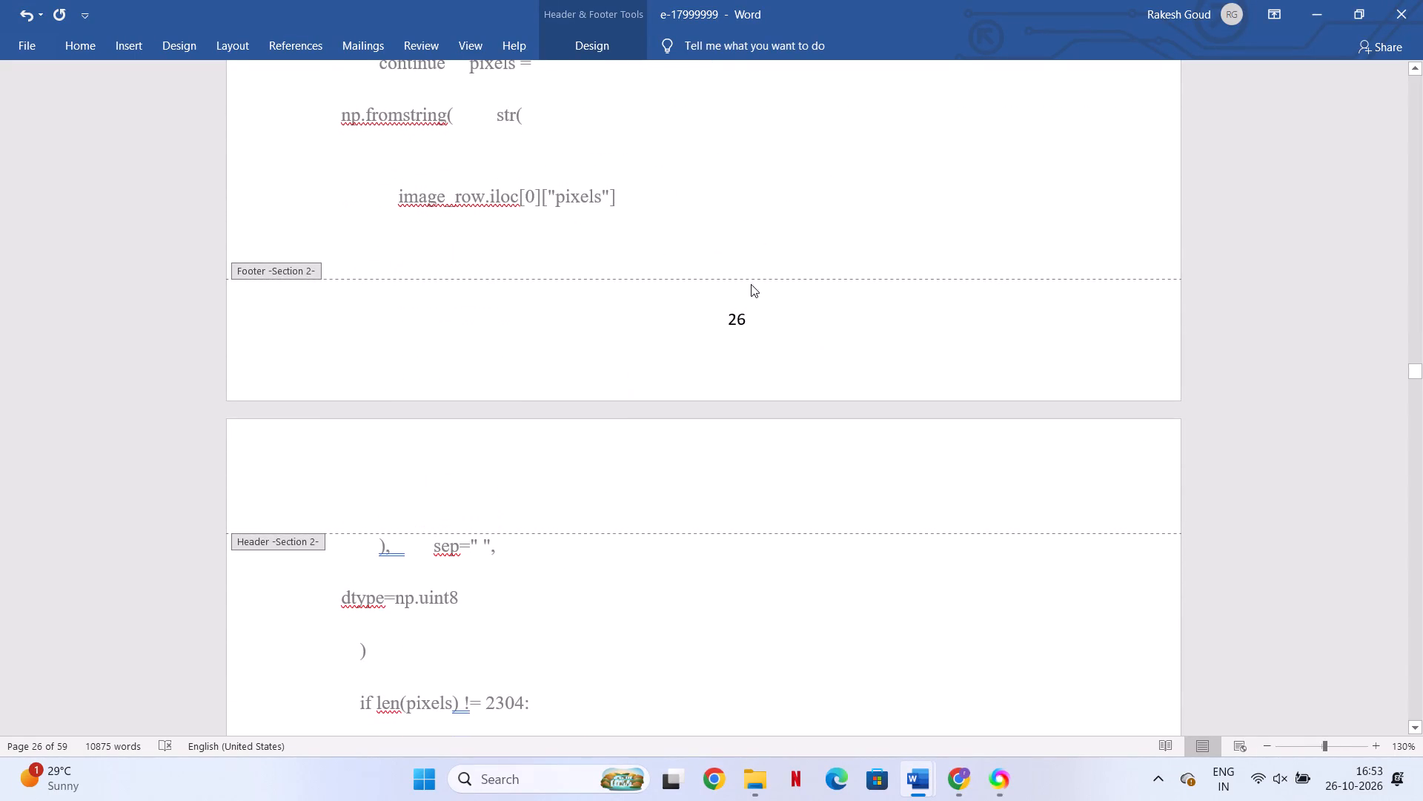
click(745, 321)
key(BackSpace)
key(7)
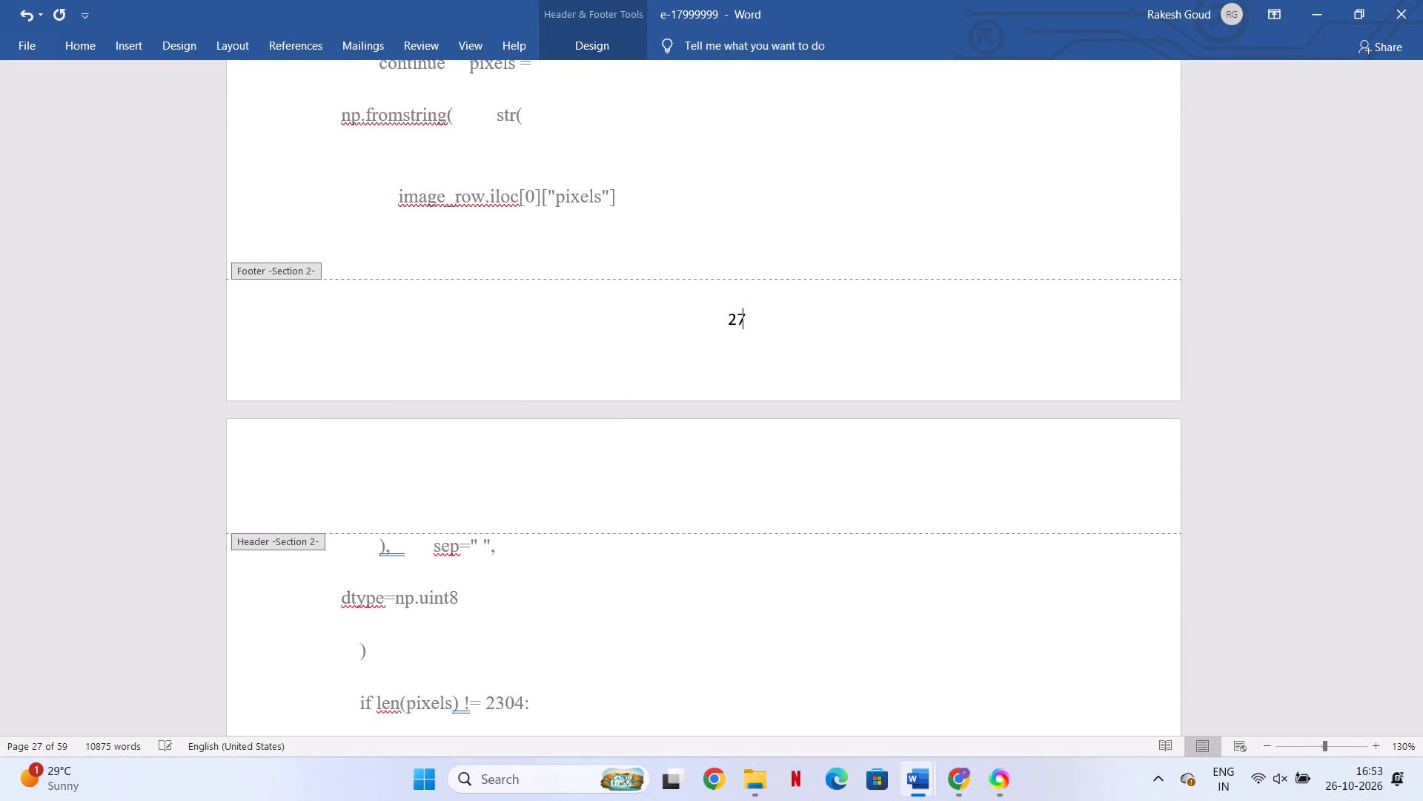
Change the footer page number to 28 on the page just before the landmark_rows.iterrows() loop.
scroll(745, 321, down, 11)
scroll(745, 297, up, 1)
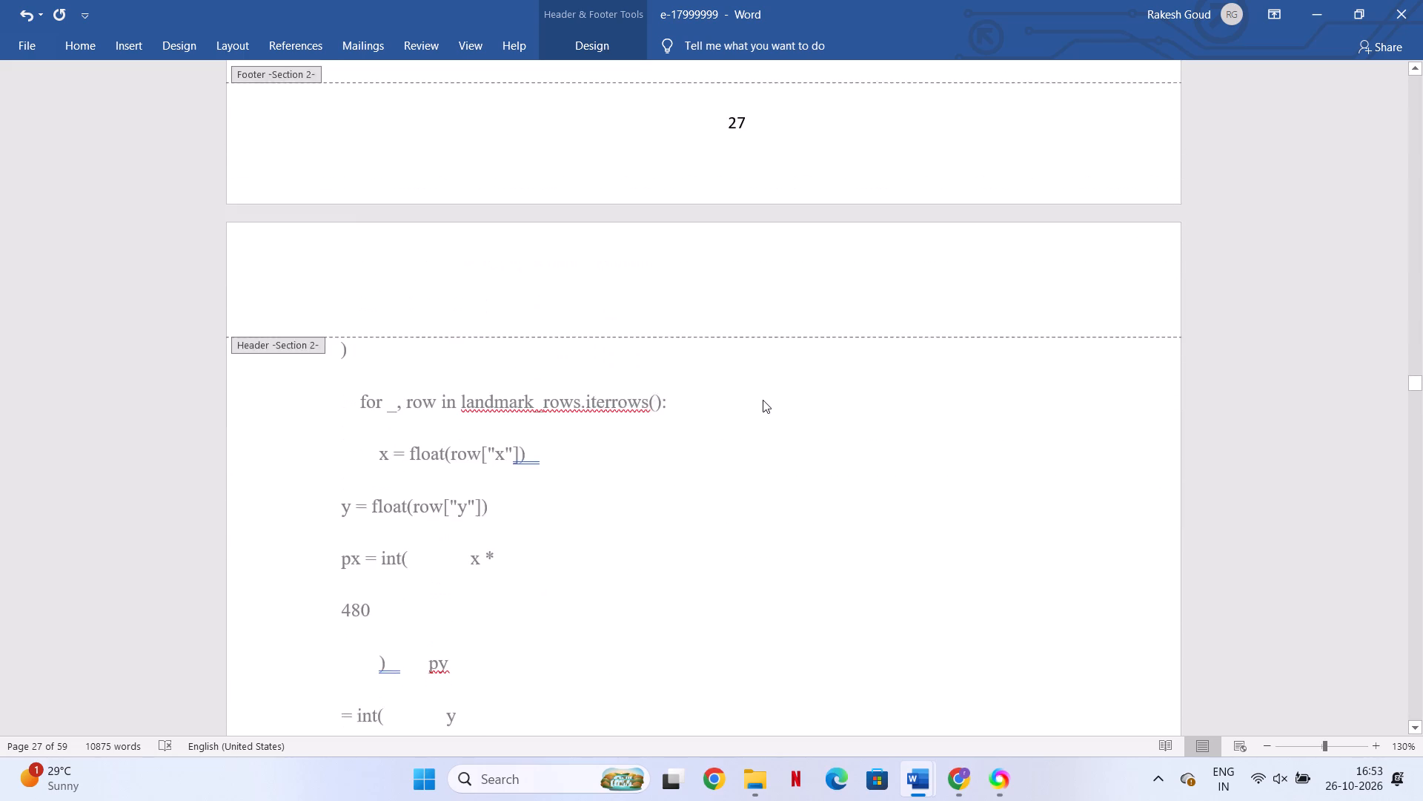
scroll(763, 400, up, 1)
double_click(753, 156)
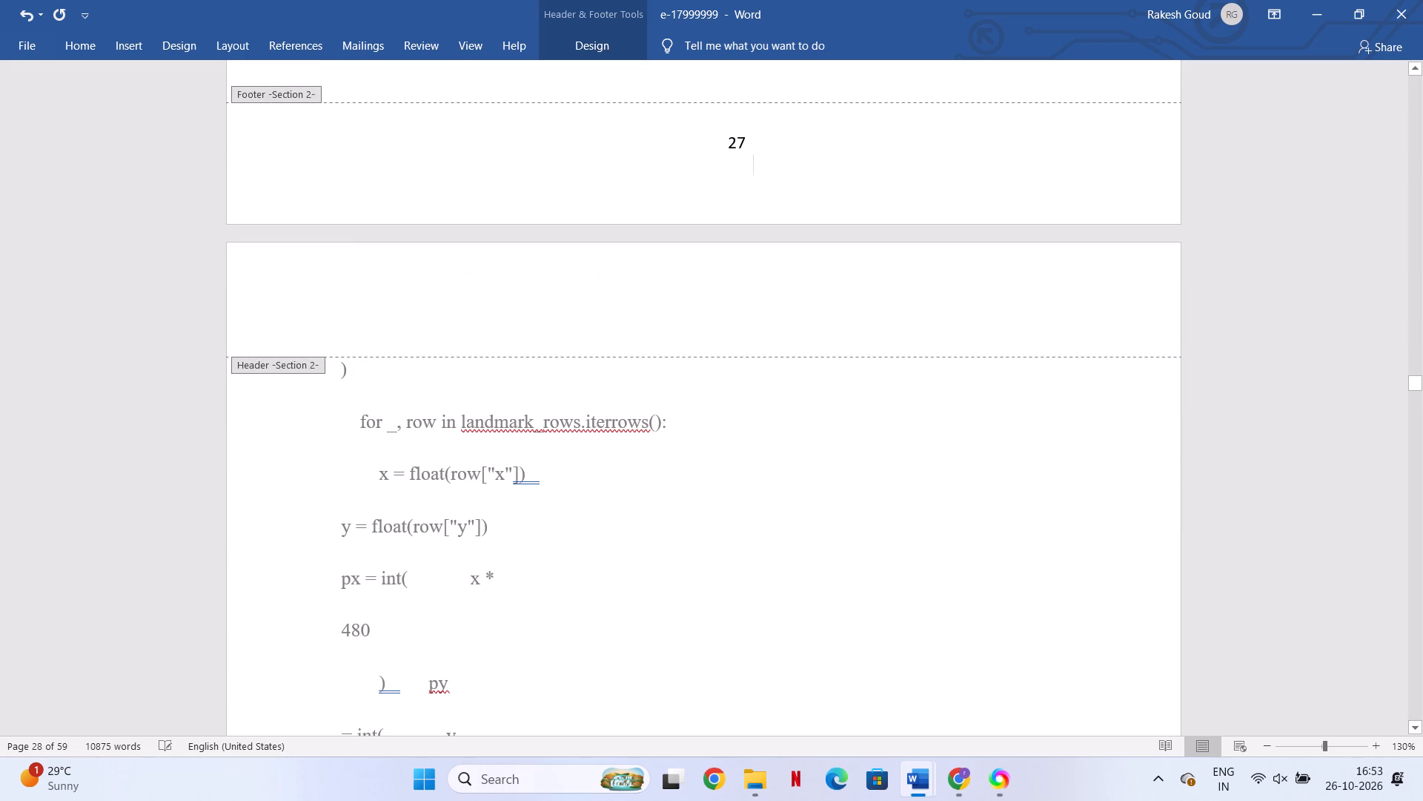
click(750, 133)
key(BackSpace)
key(8)
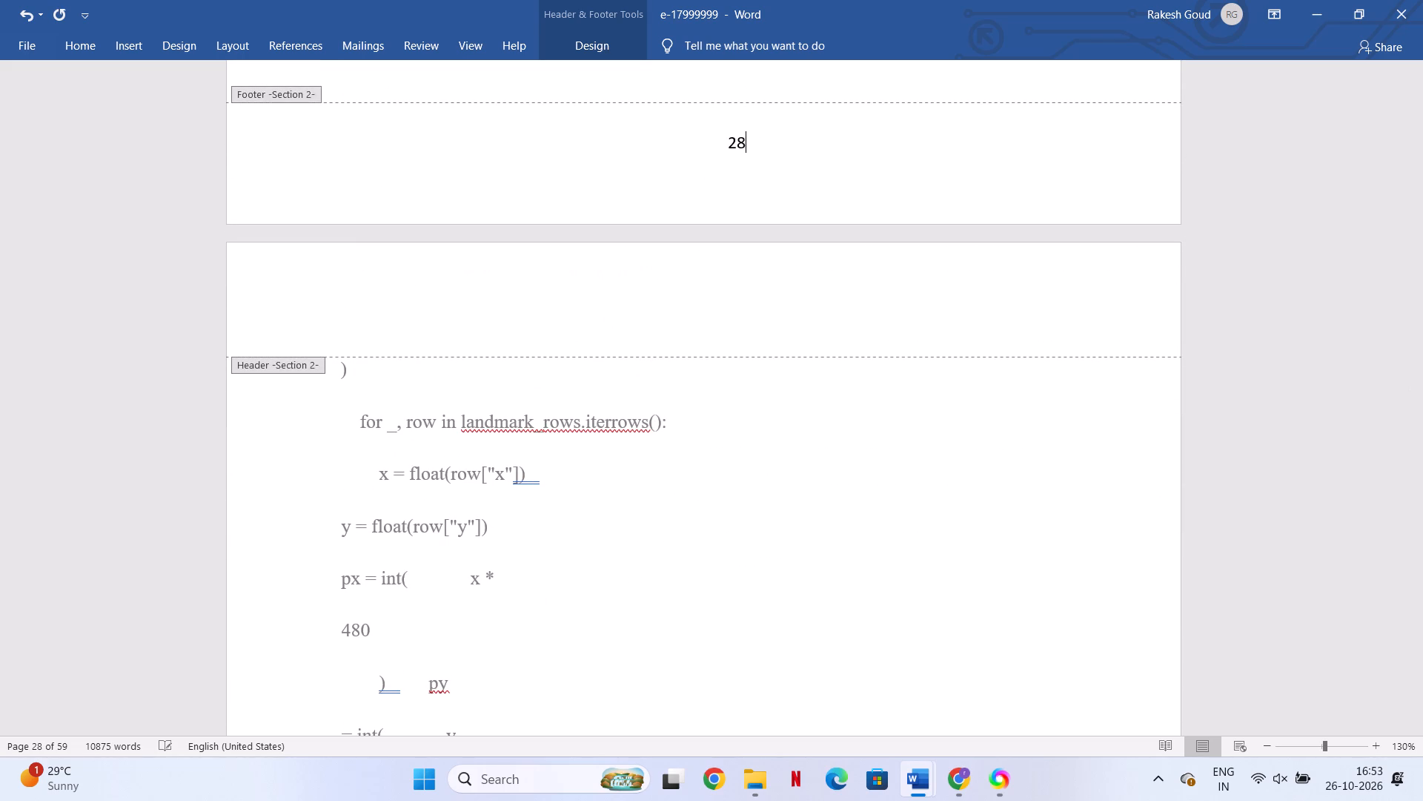
Change the footer page number to 29 on the page just before the cv2.putText call that labels int(row["landmark"]).
scroll(750, 133, down, 7)
click(743, 217)
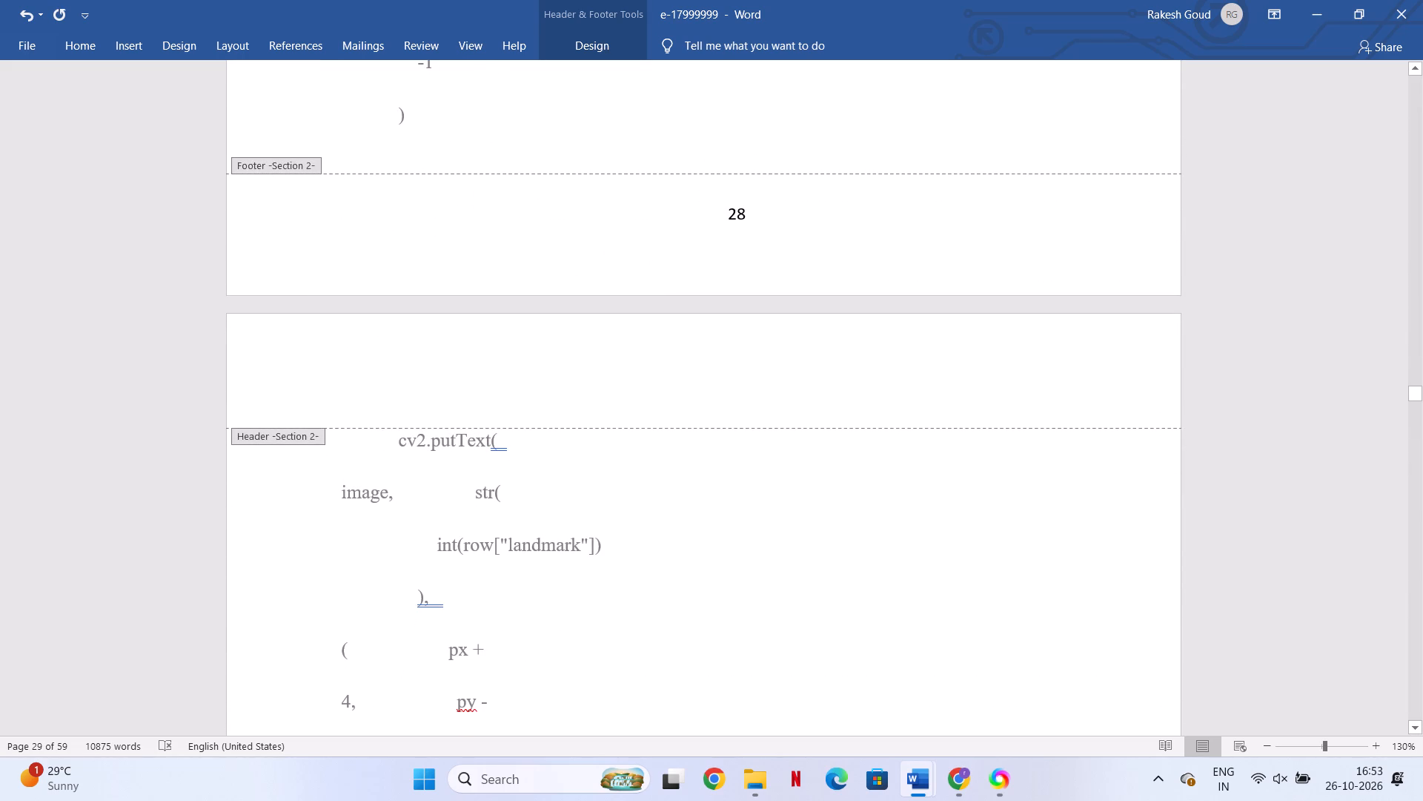
key(BackSpace)
key(9)
Change the footer page number to 30 on the page ending with cv2.FONT_HERSHEY_SIMPLEX.
scroll(743, 217, down, 4)
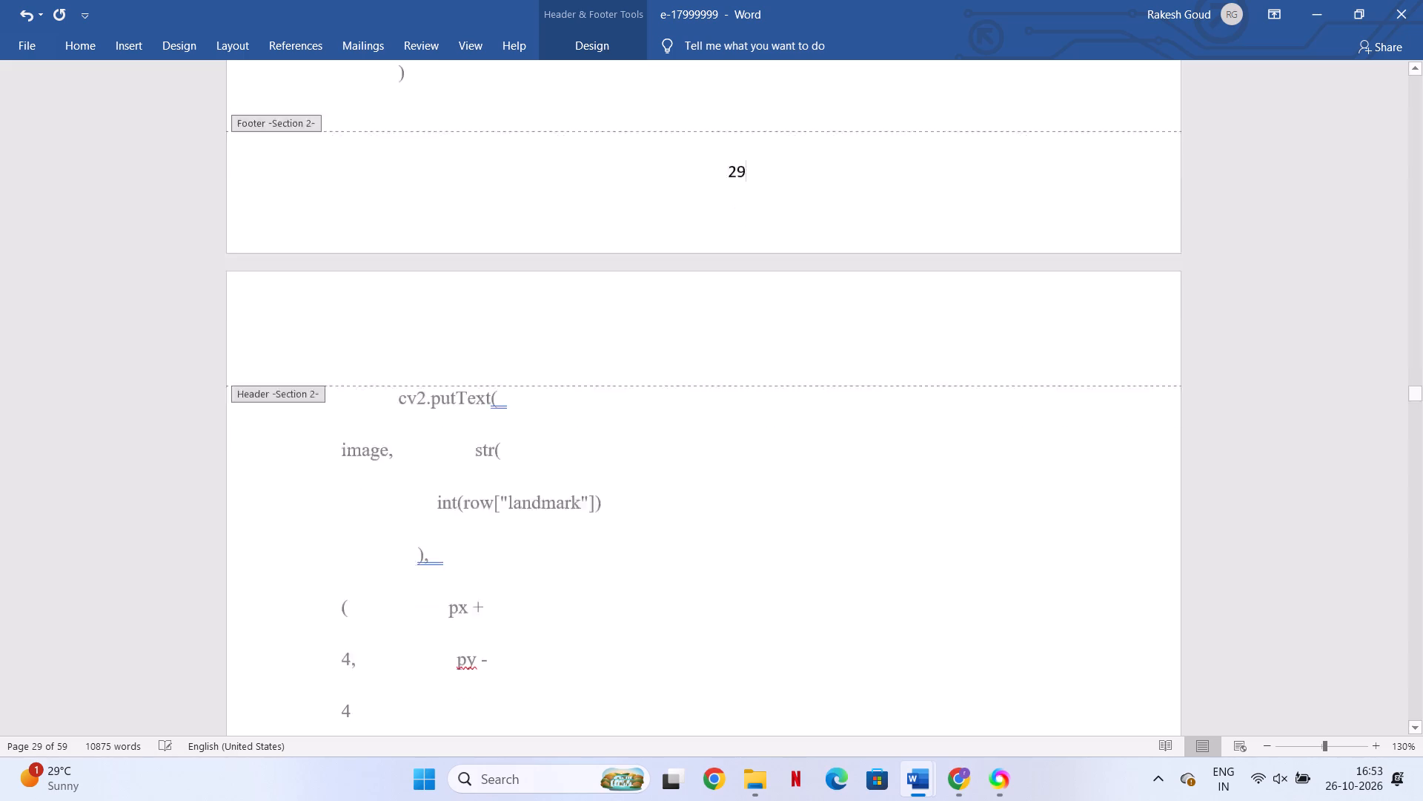
scroll(743, 217, down, 6)
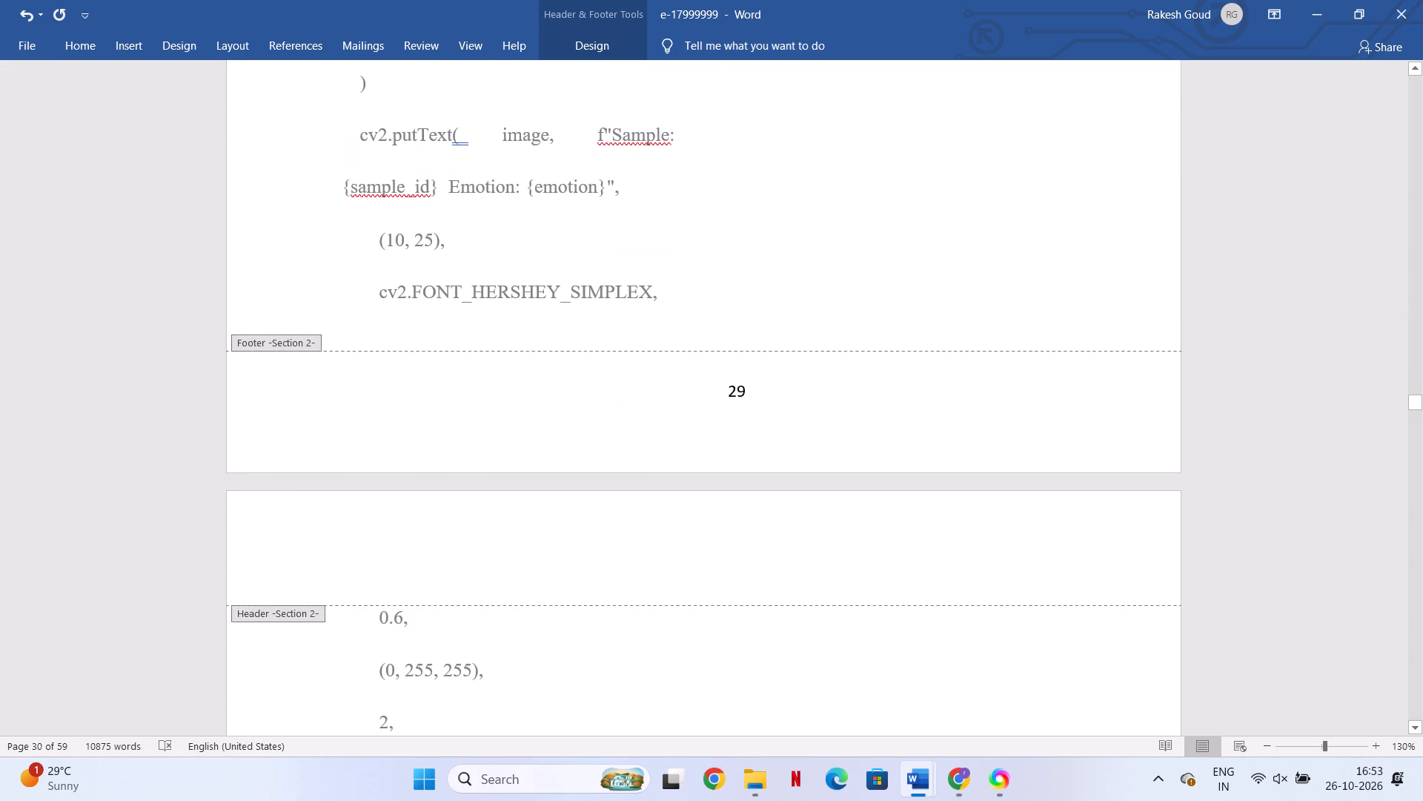
click(757, 383)
key(BackSpace)
key(BackSpace)
text(30)
Change the footer page number to 31 on the page ending with the "Open this folder:" print code and OUTPUT_DIR.
scroll(757, 383, down, 8)
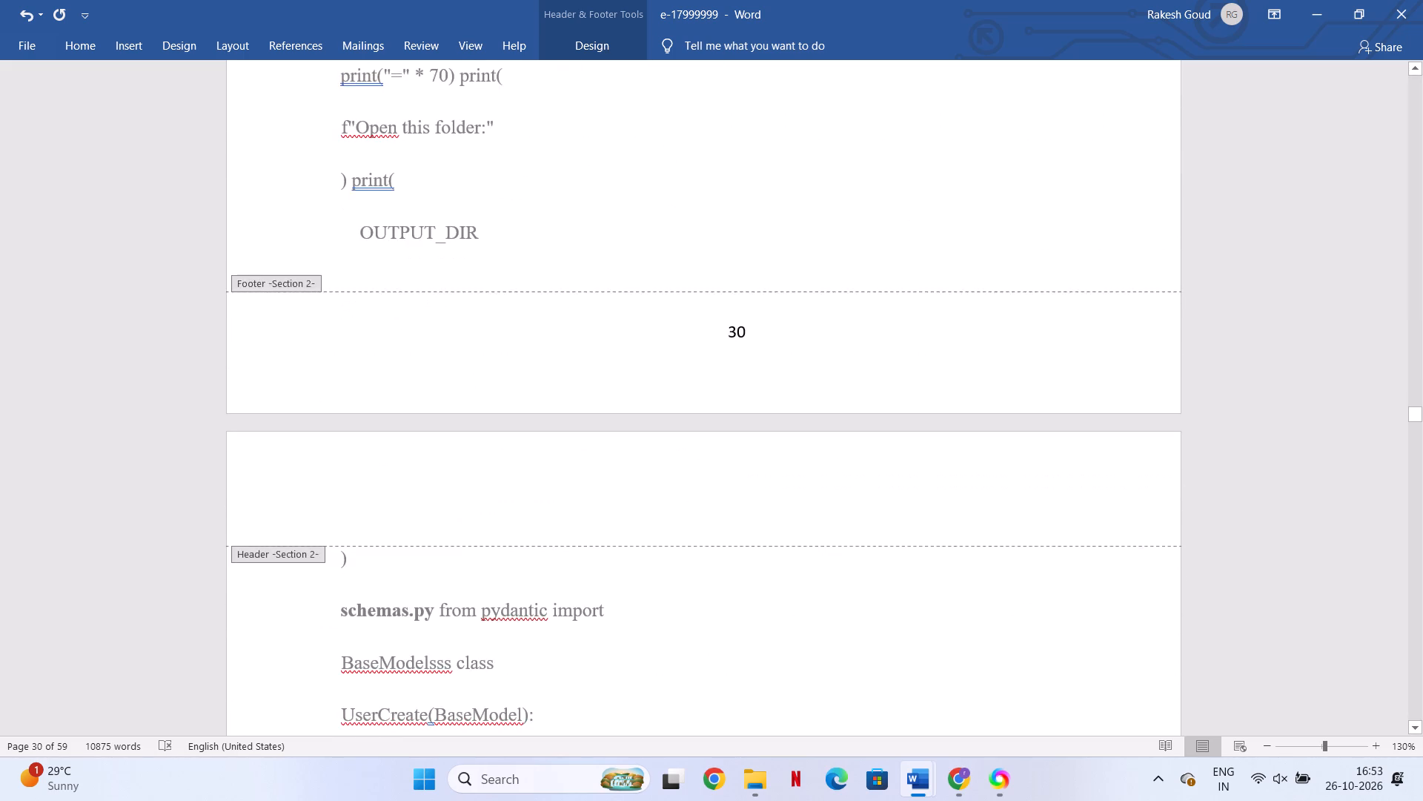
scroll(757, 383, down, 2)
click(753, 329)
key(BackSpace)
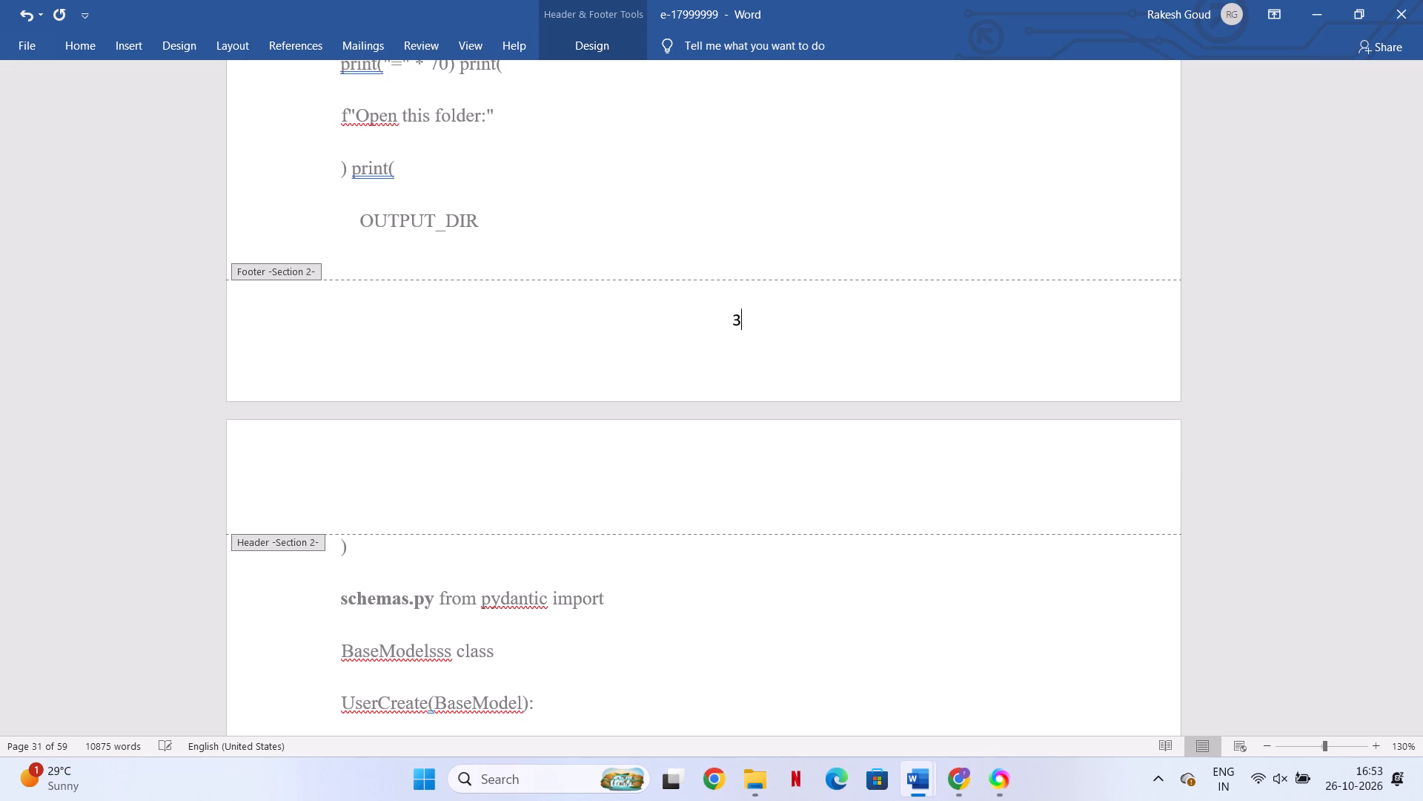
key(1)
Change the footer page number to 32 on the page where Chapter 4: Design starts, ending with the Configuration parameters row.
scroll(753, 329, down, 6)
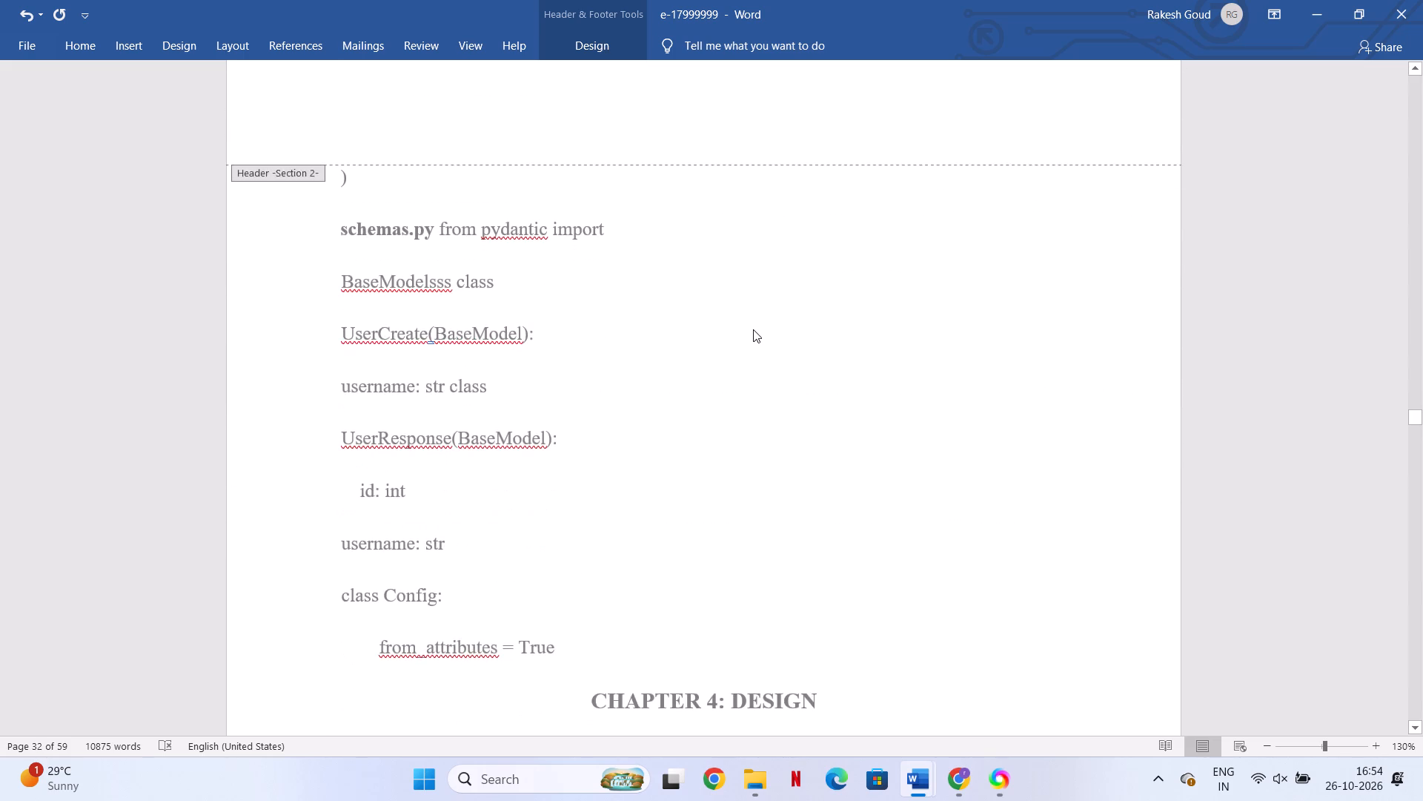
scroll(753, 329, down, 5)
click(752, 246)
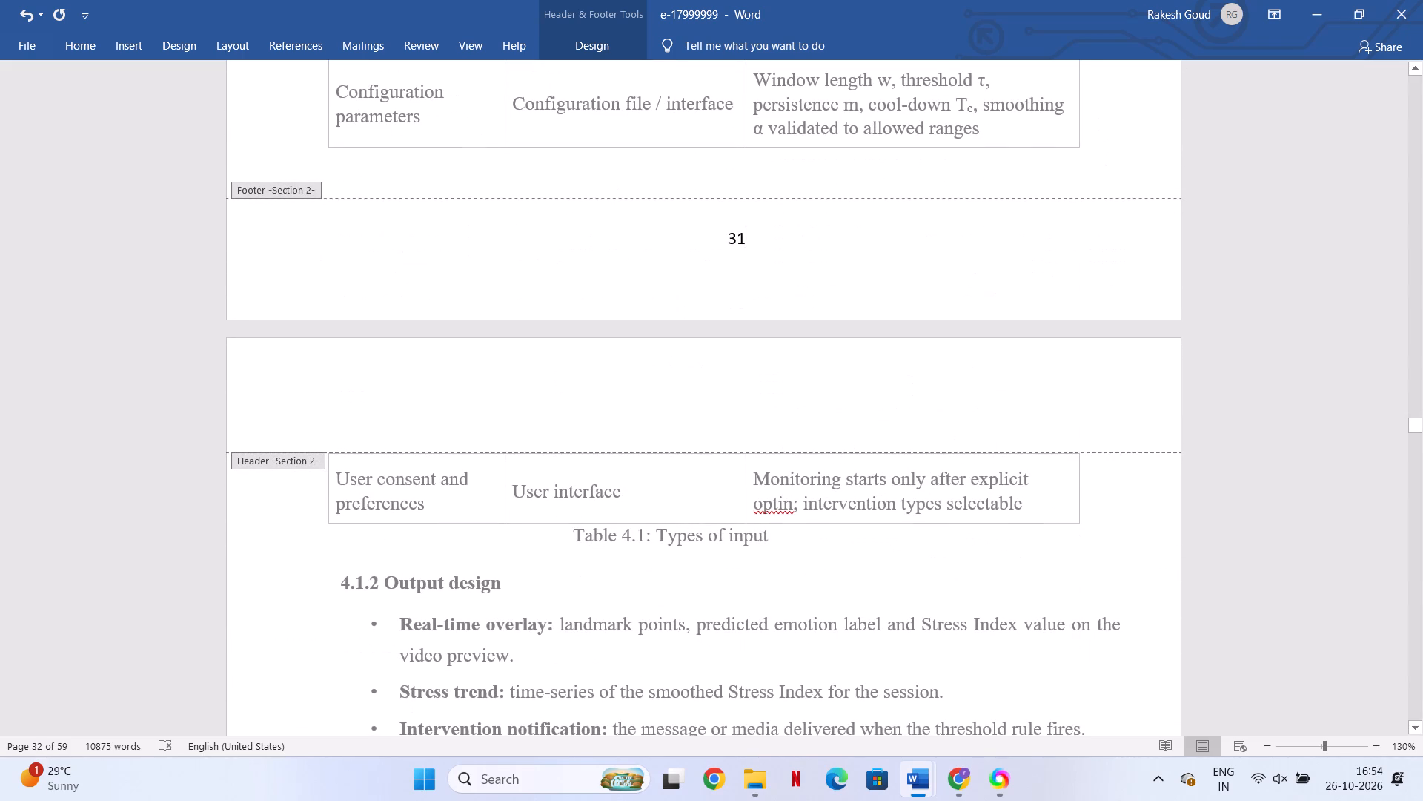
key(BackSpace)
key(2)
scroll(752, 246, down, 3)
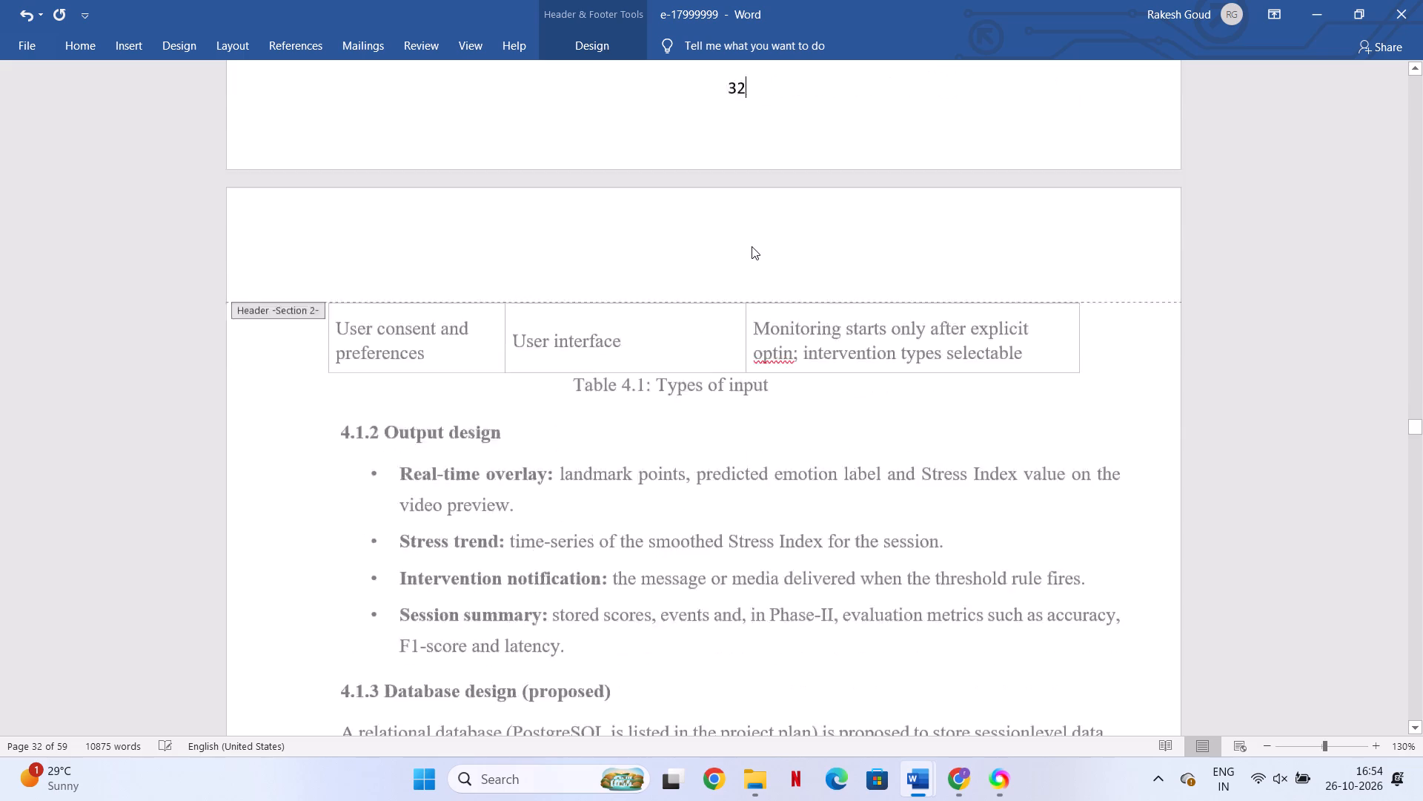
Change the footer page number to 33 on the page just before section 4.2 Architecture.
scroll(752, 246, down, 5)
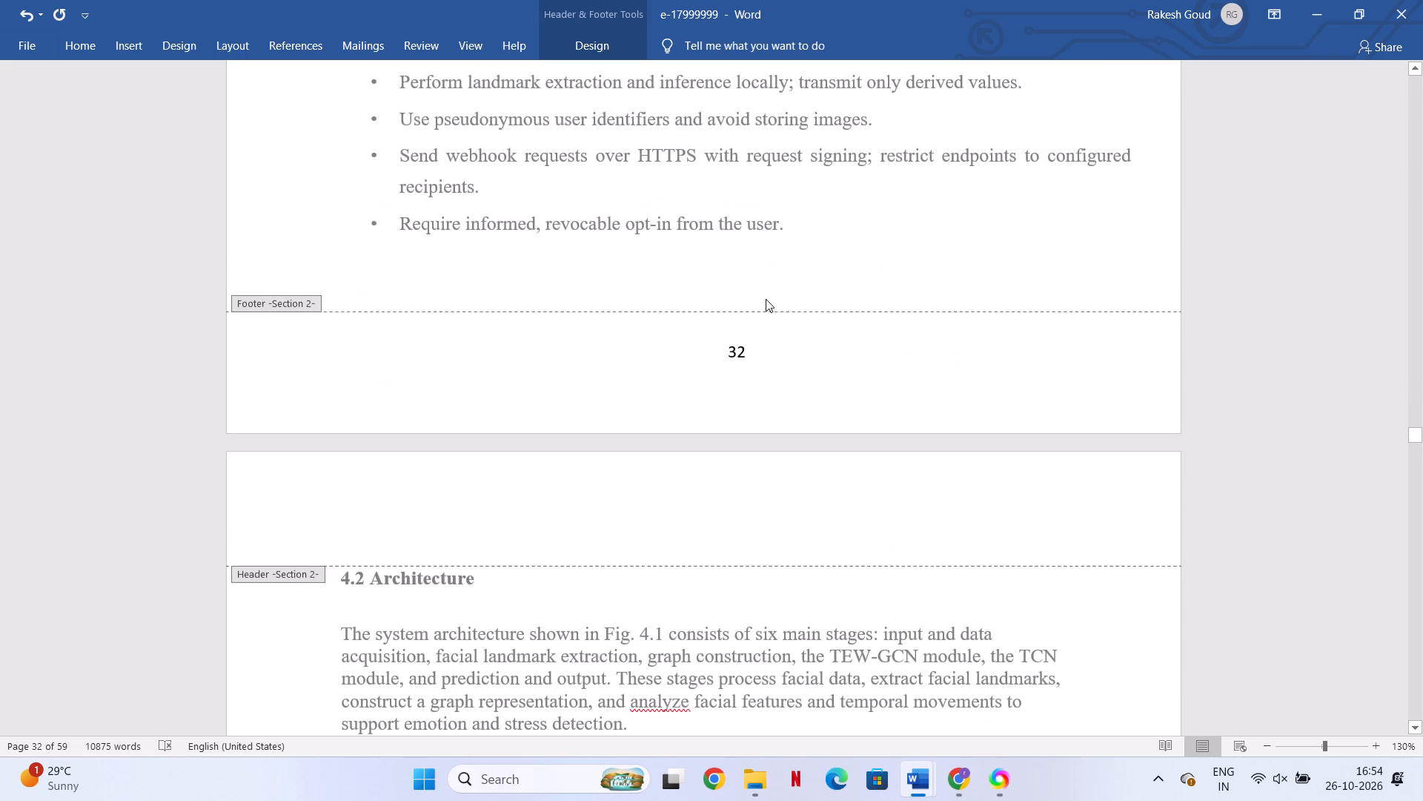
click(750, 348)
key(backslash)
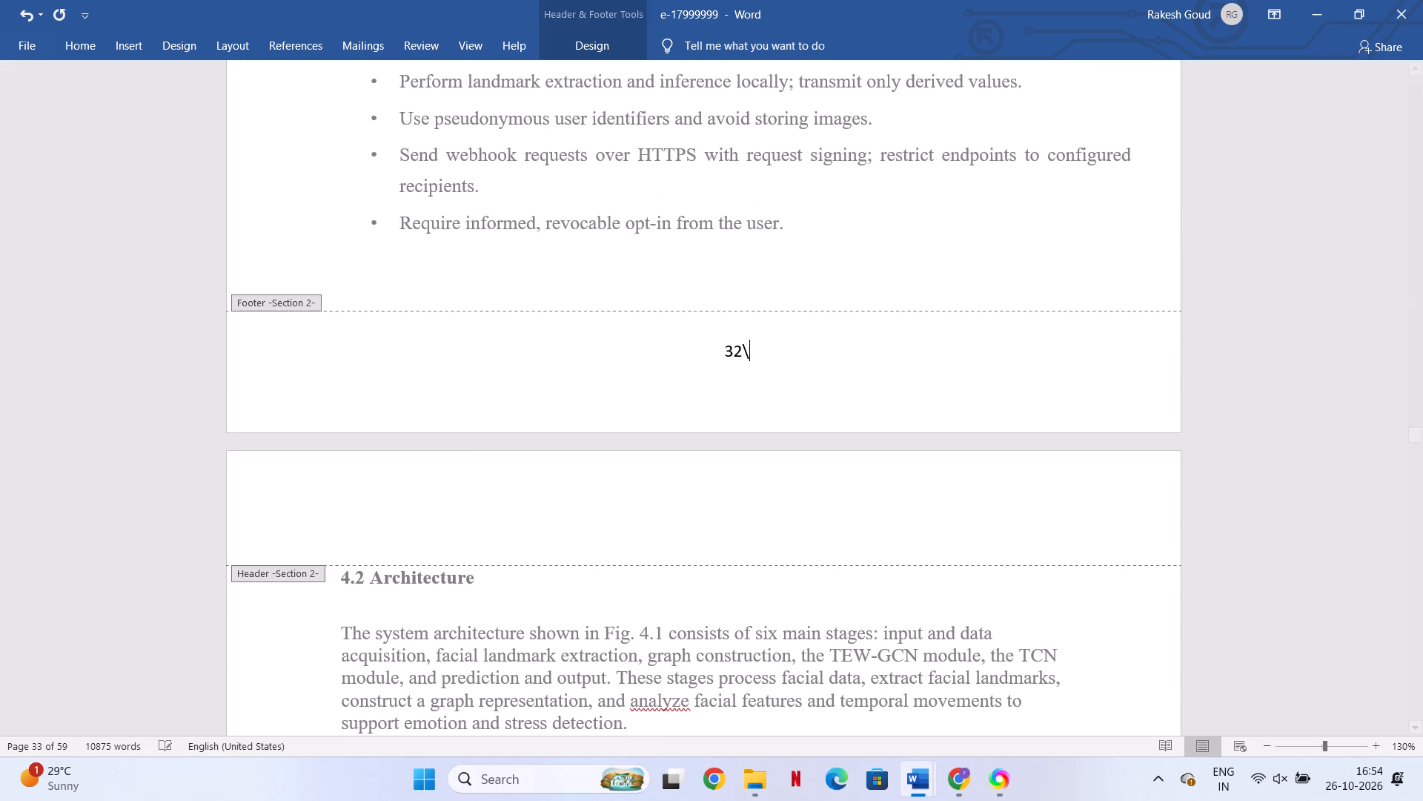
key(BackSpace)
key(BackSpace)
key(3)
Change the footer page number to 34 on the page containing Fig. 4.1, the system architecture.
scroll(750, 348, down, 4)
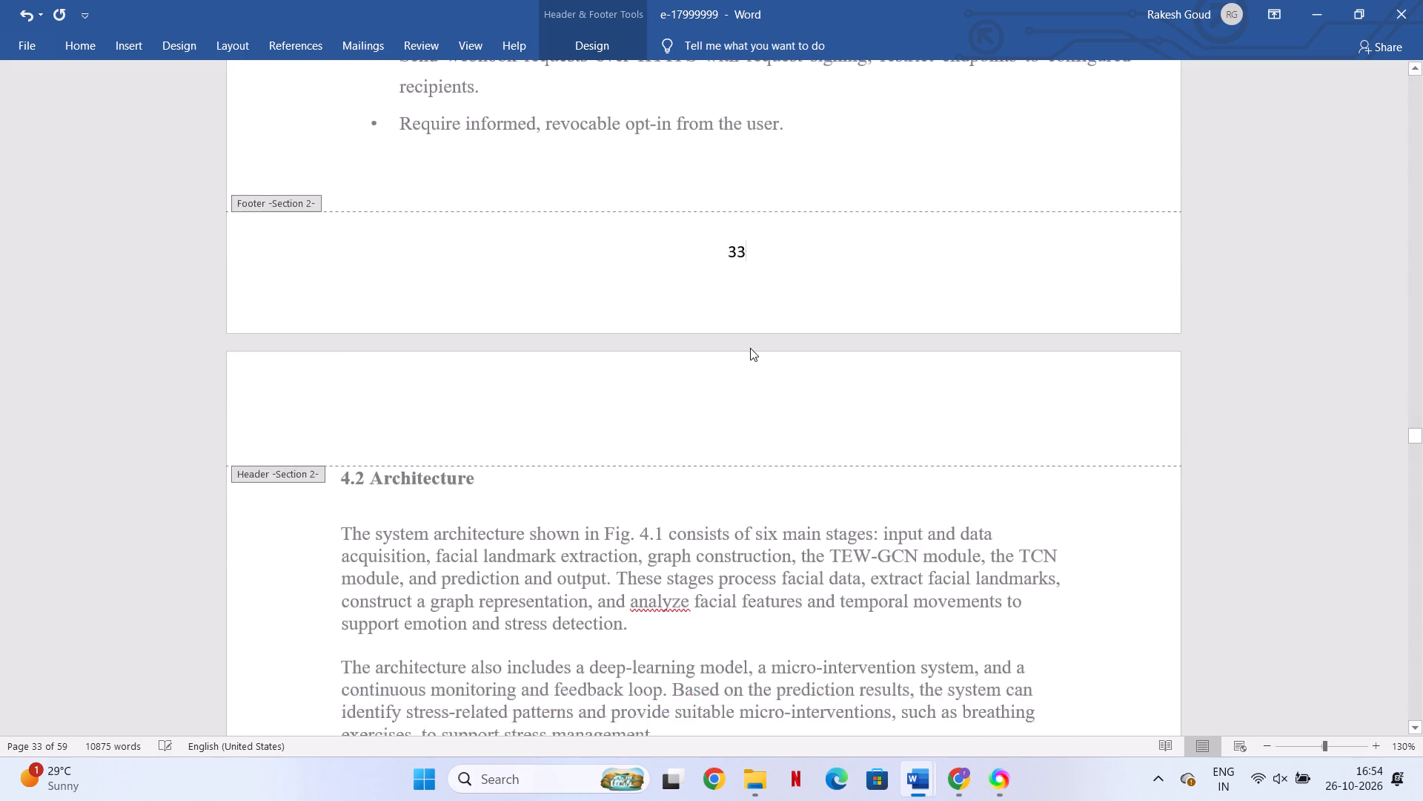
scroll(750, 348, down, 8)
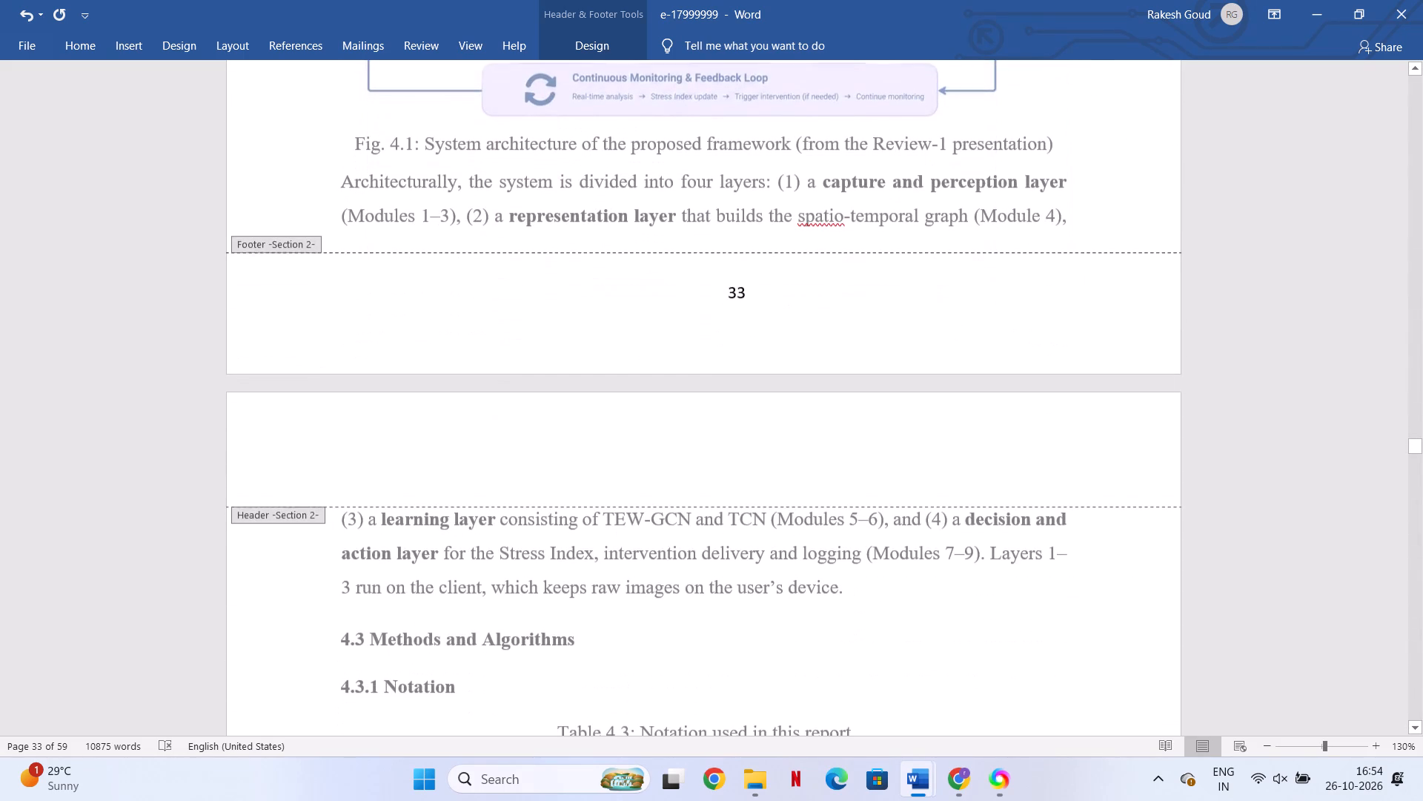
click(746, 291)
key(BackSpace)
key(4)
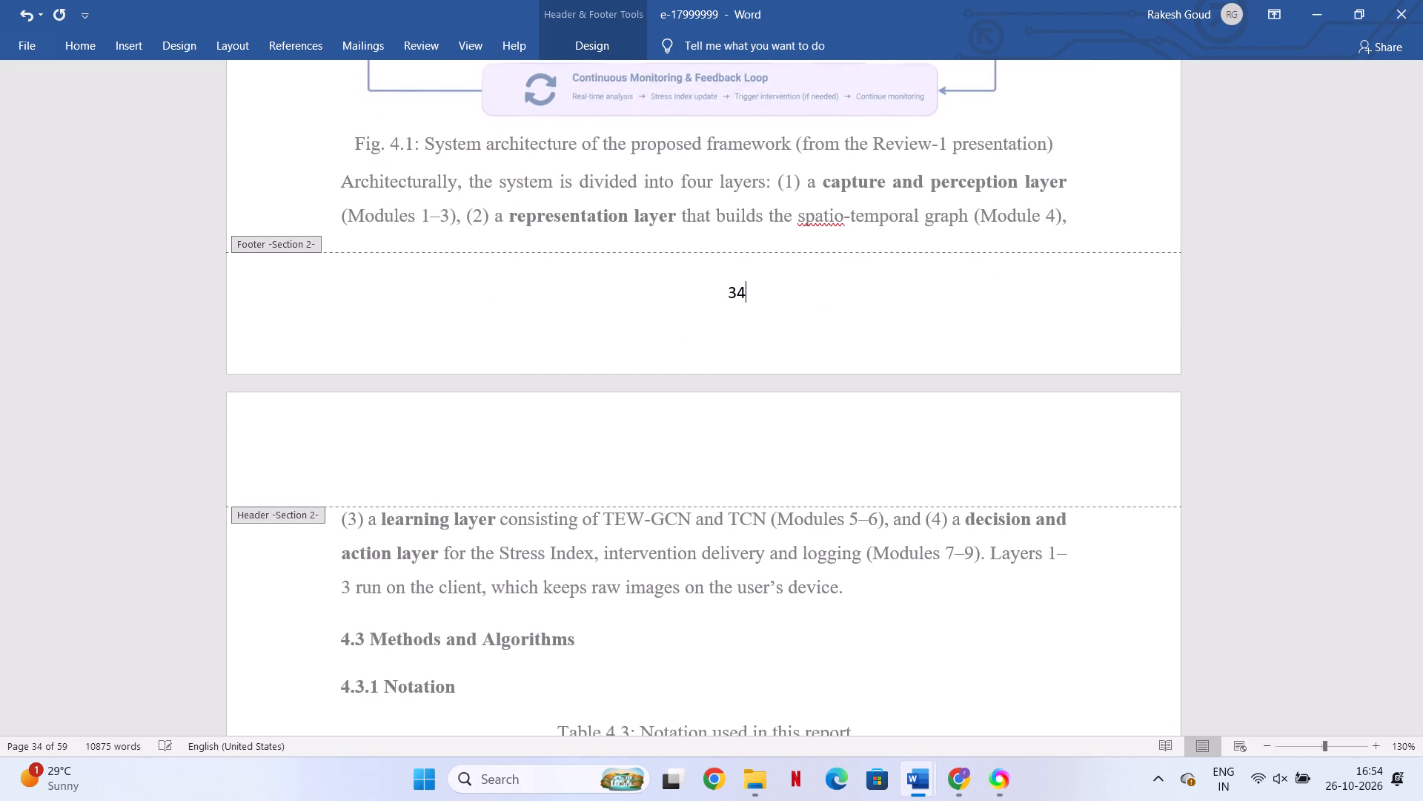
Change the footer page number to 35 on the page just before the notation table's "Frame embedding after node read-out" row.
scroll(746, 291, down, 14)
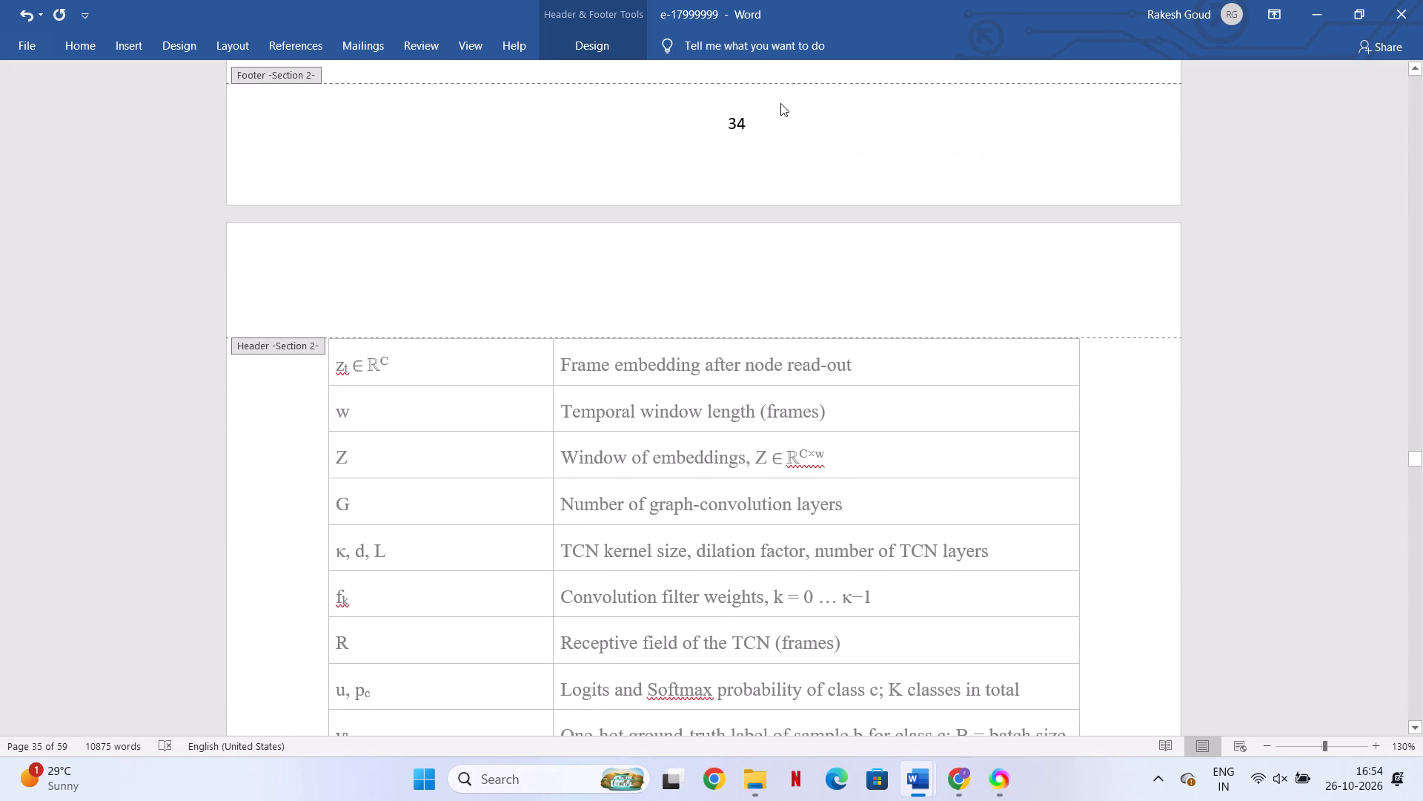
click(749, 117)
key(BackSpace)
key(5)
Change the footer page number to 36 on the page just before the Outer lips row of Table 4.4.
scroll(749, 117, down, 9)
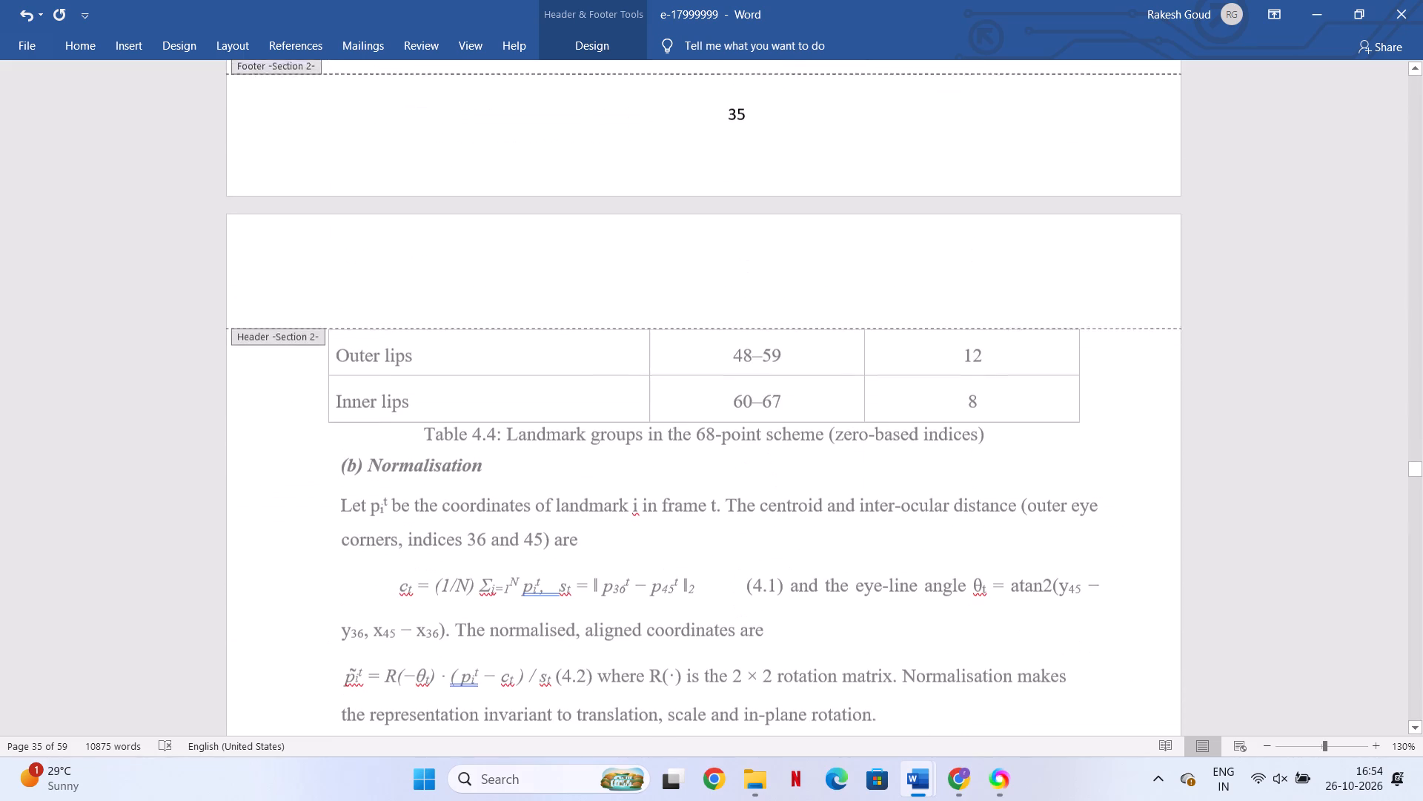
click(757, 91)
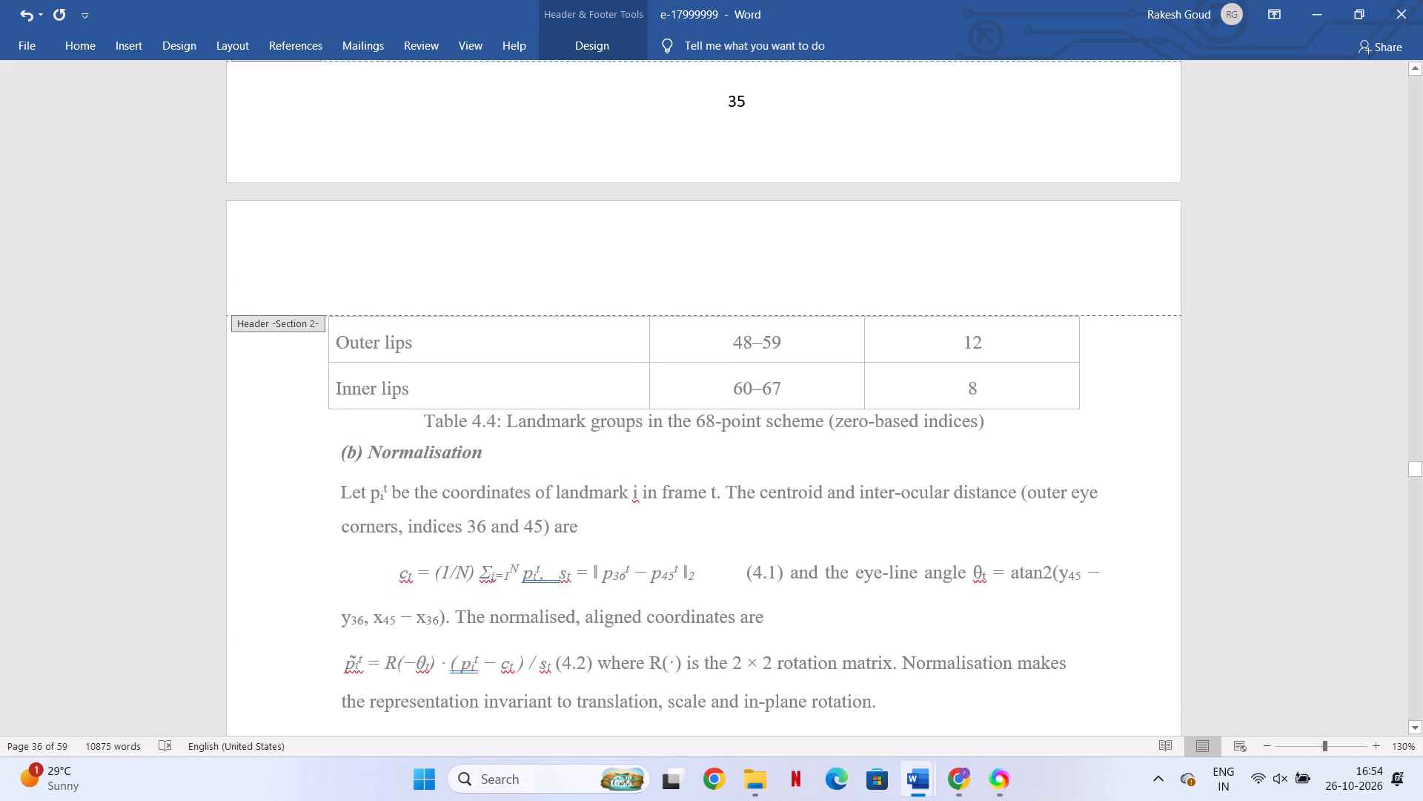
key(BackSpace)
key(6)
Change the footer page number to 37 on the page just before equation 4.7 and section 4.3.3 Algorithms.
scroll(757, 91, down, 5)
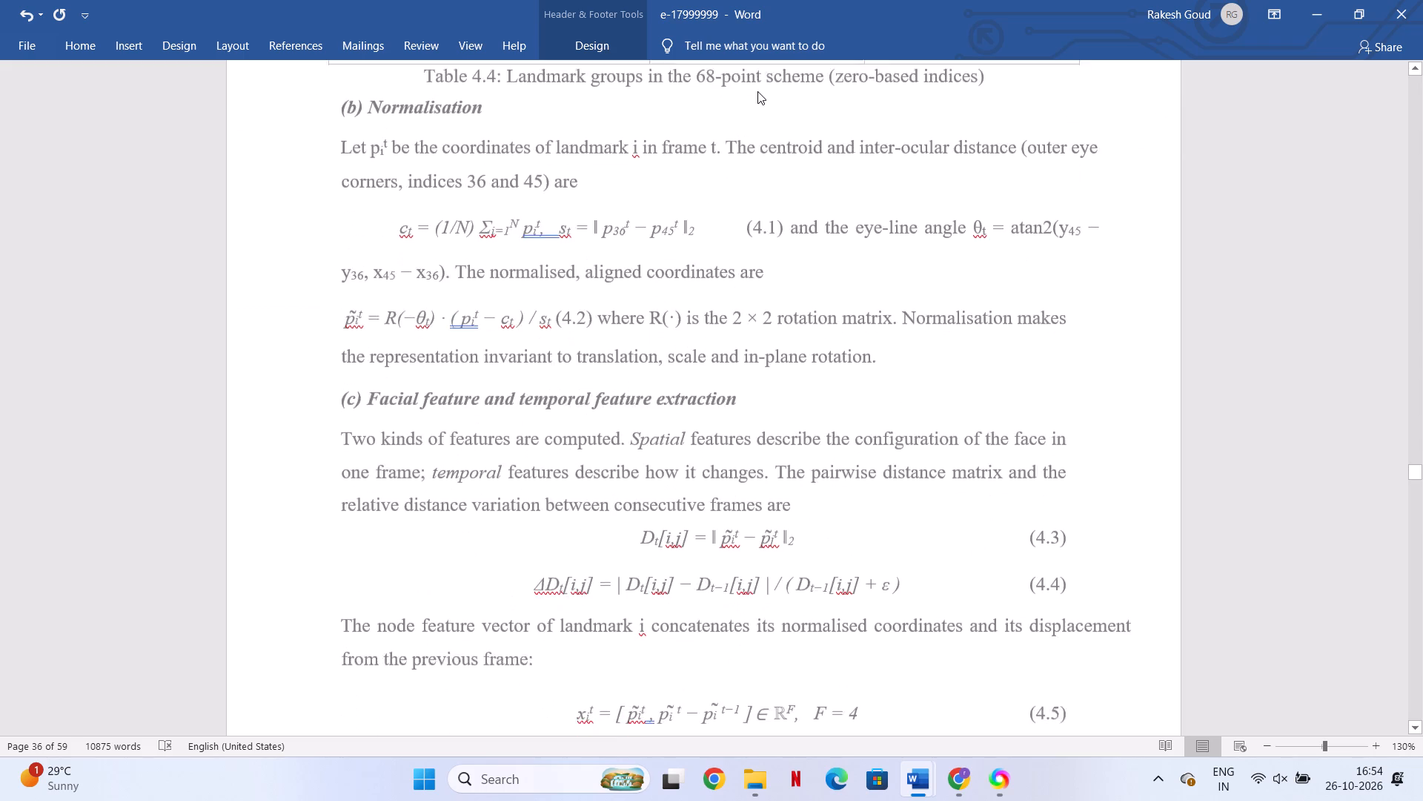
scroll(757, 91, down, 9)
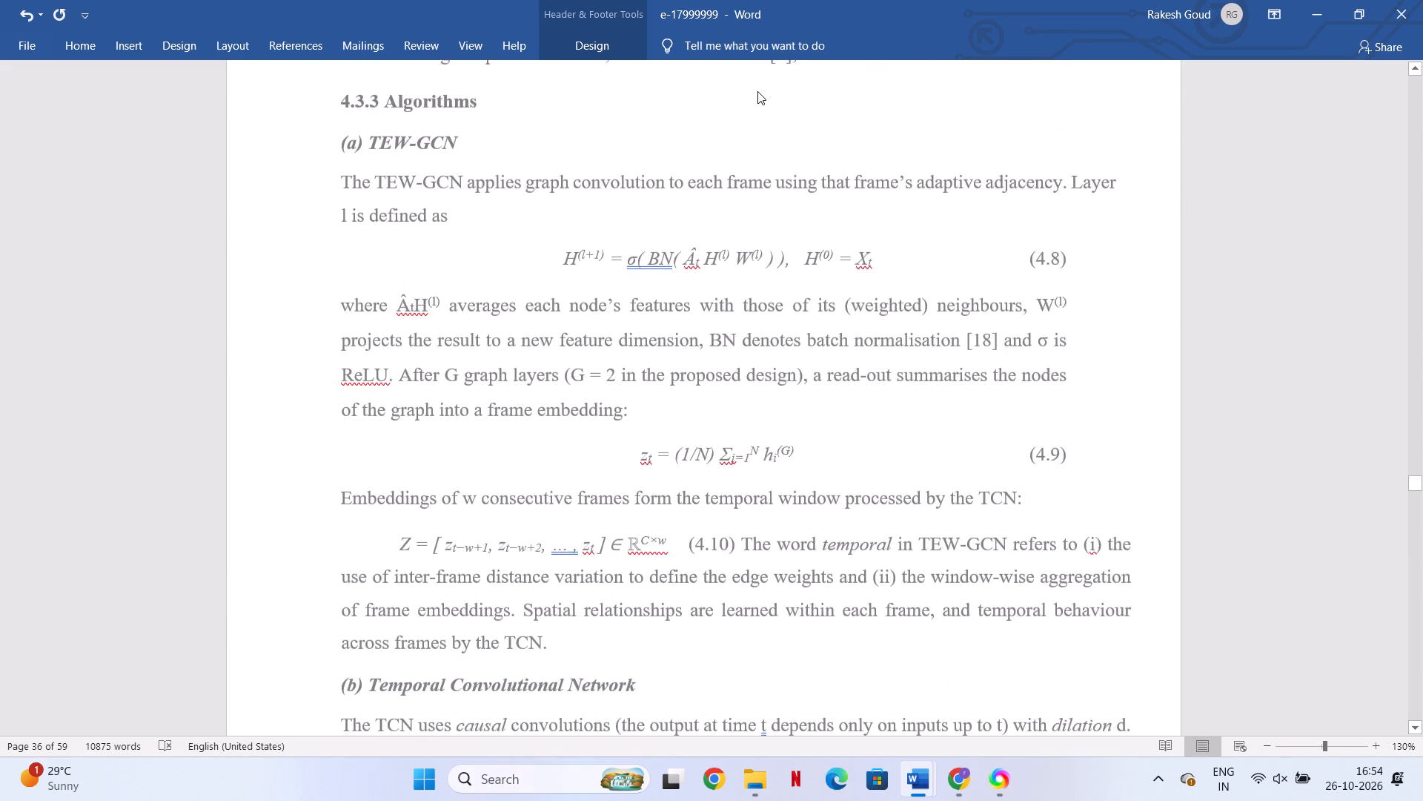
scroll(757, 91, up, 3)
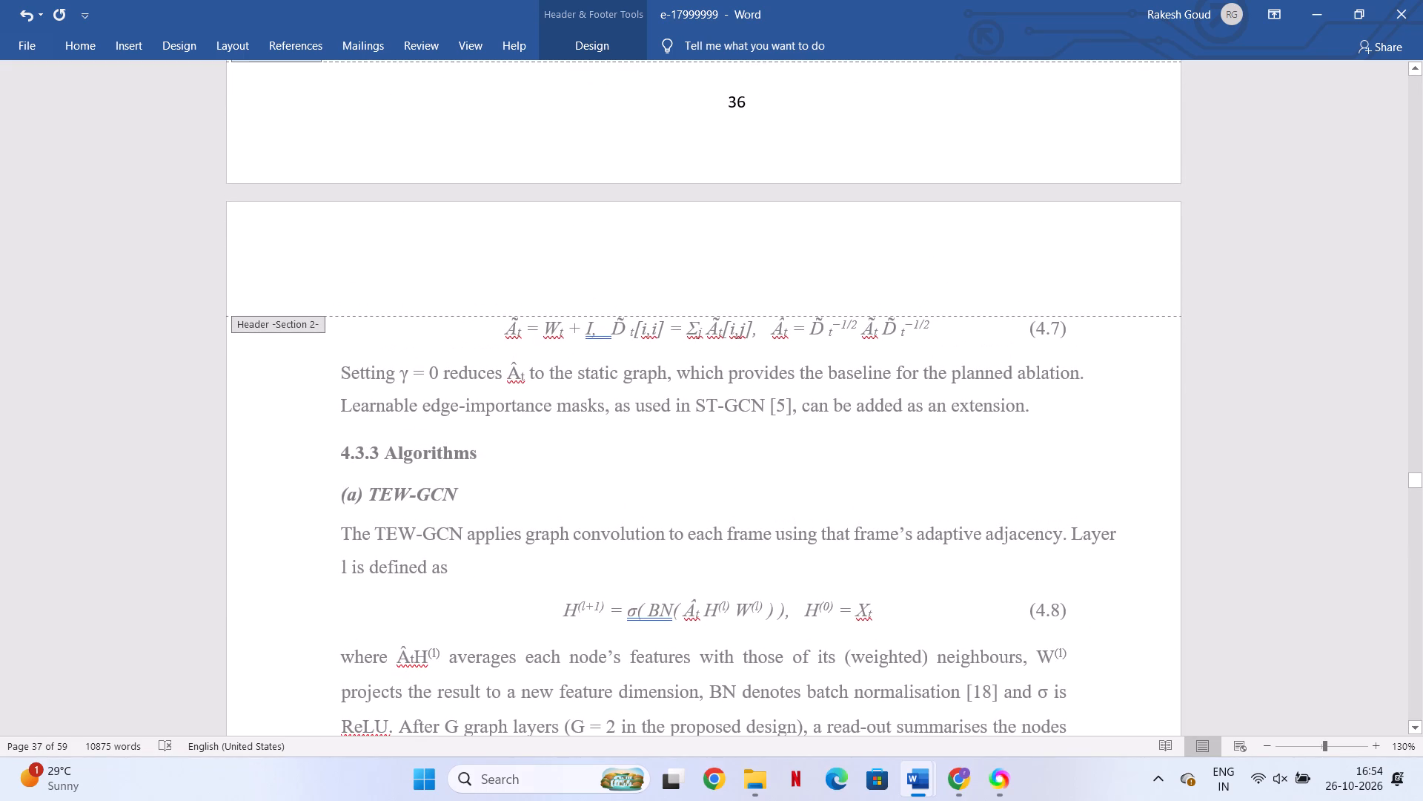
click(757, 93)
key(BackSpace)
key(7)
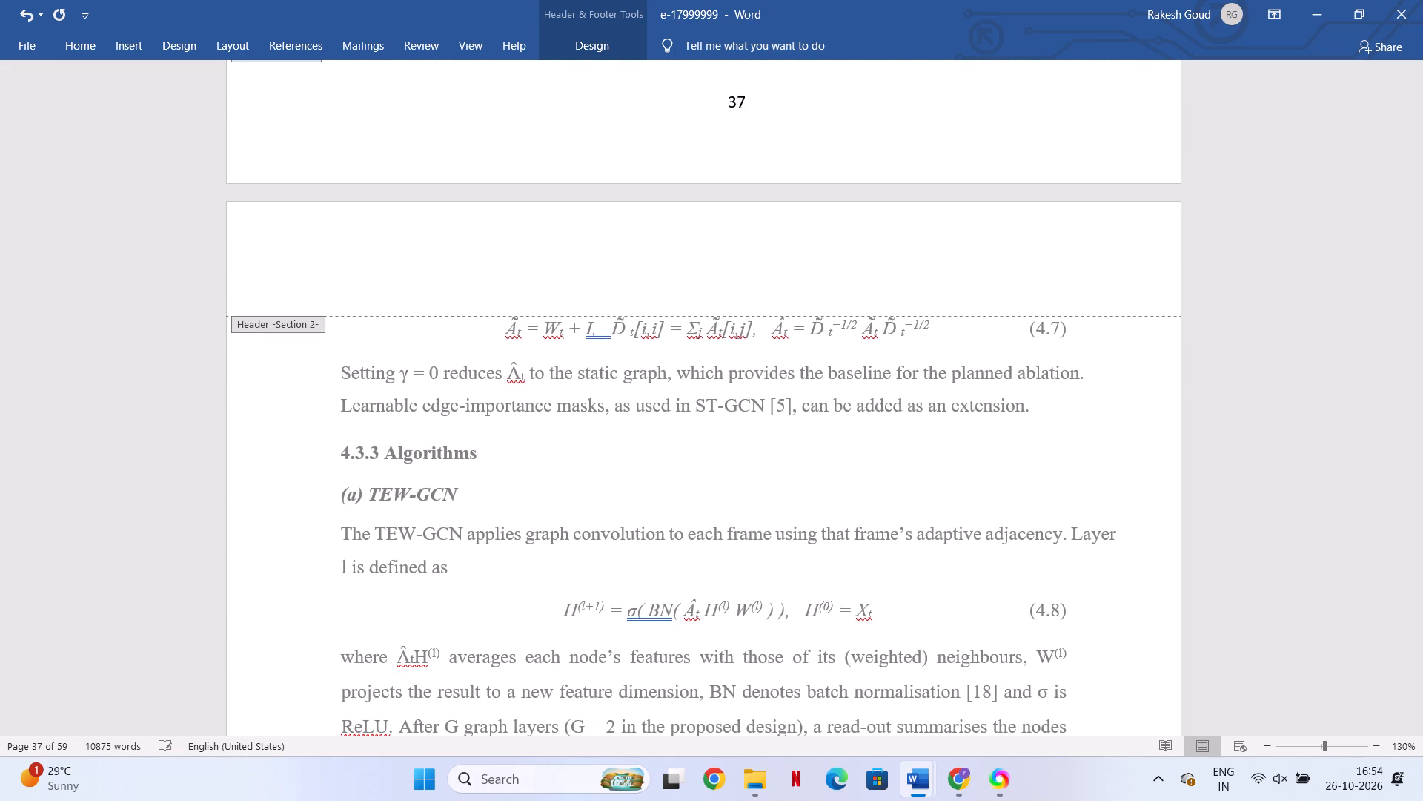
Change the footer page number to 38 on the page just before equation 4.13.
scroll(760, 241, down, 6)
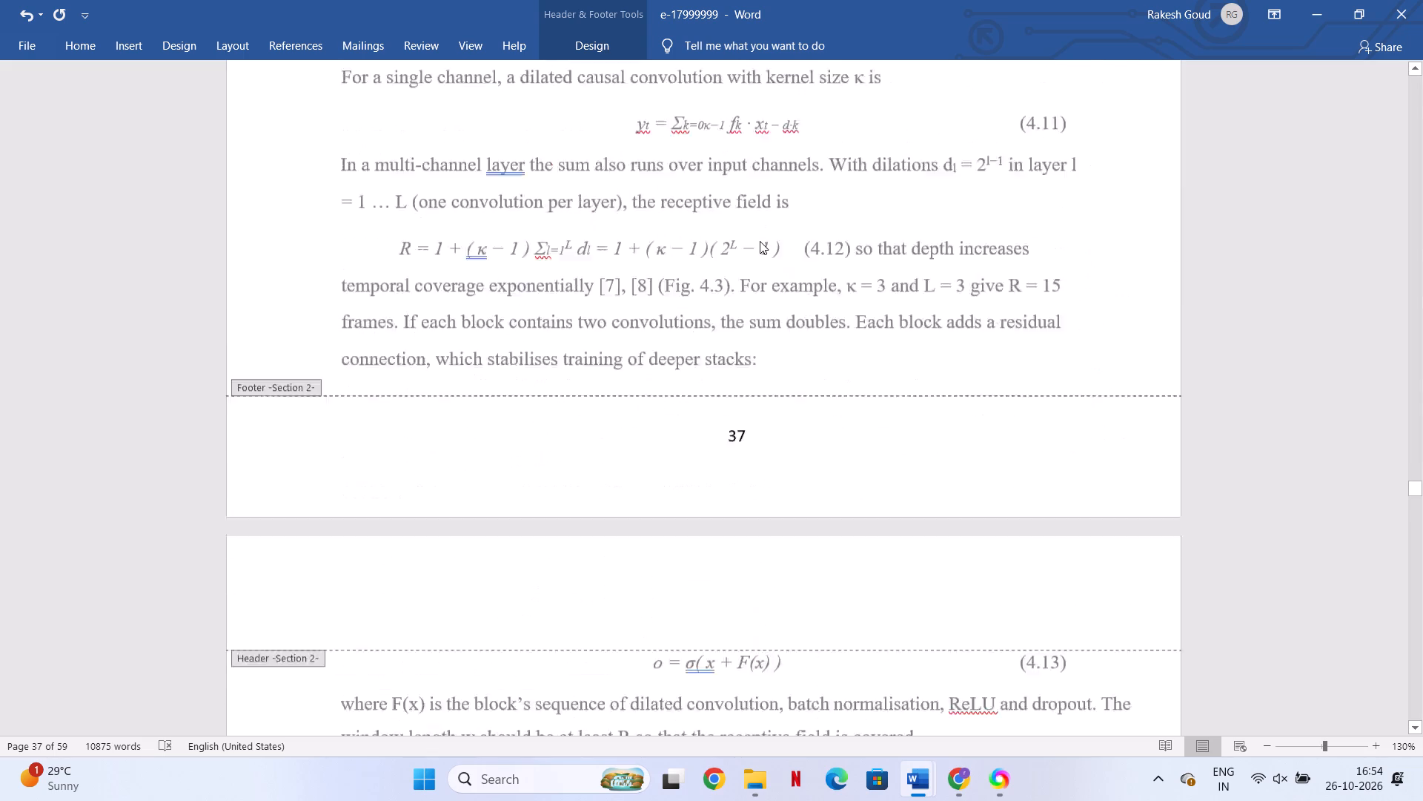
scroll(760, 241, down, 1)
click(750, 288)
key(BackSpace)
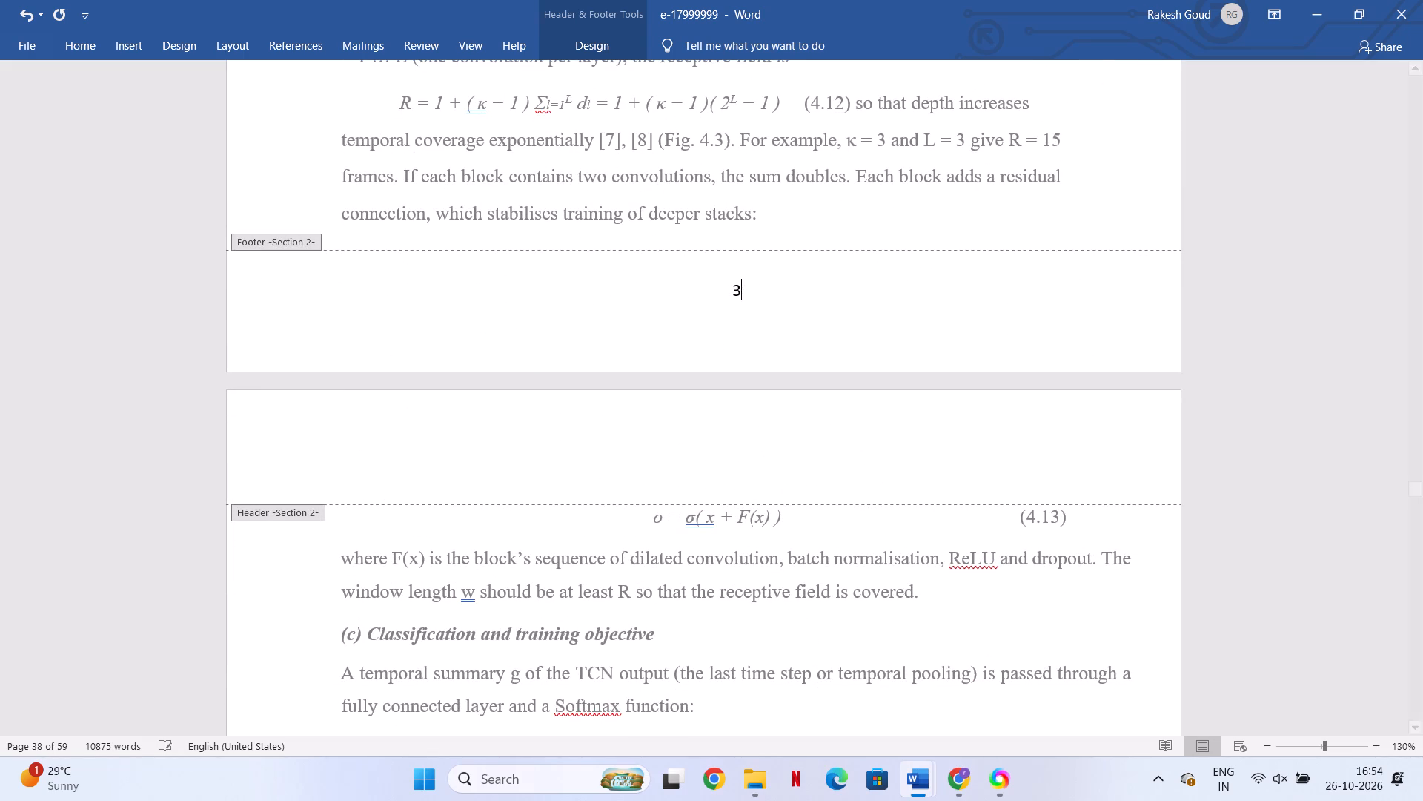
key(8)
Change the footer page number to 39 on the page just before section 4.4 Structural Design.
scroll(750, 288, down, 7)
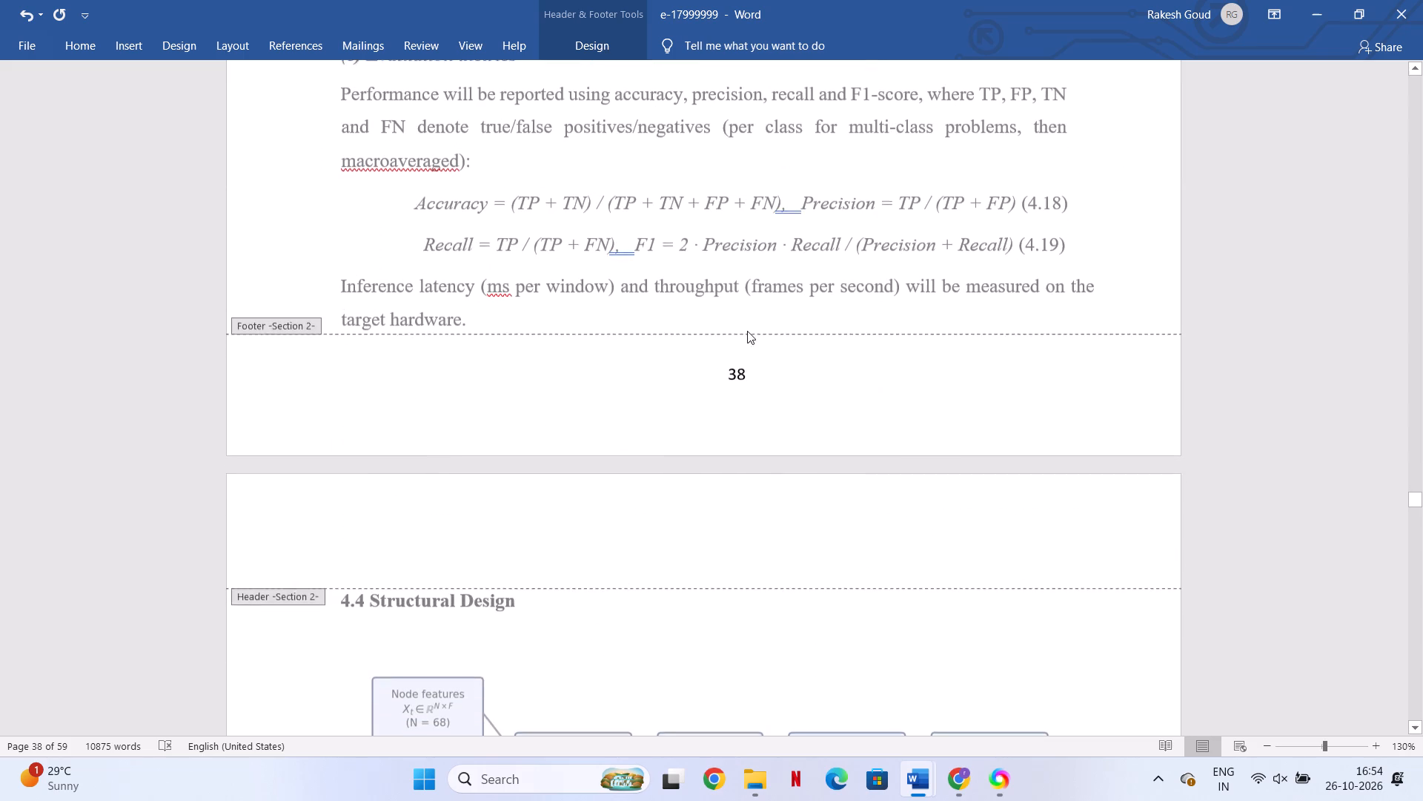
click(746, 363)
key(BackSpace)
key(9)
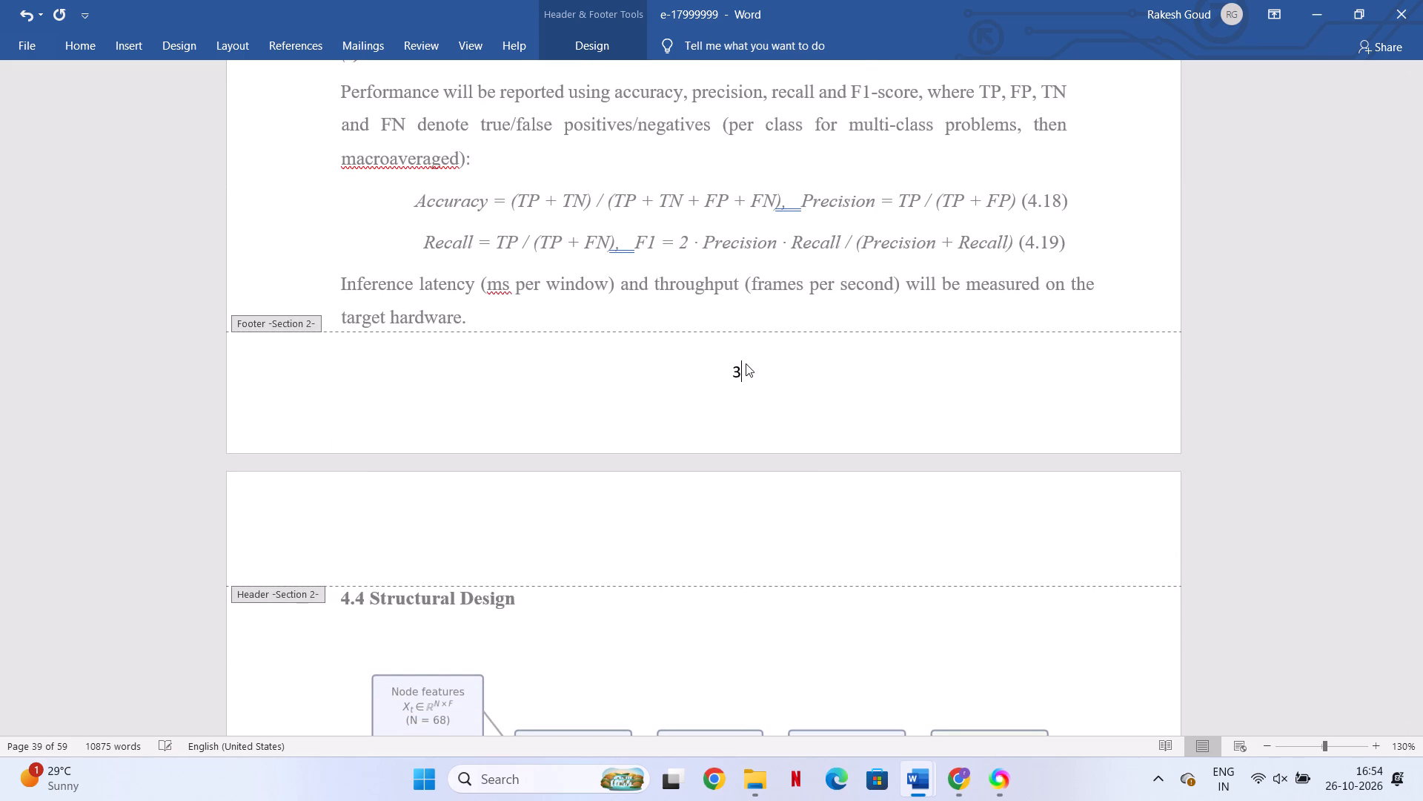
Change the footer page number to 34 on the page ending with the header row of Table 4.5.
scroll(746, 363, down, 6)
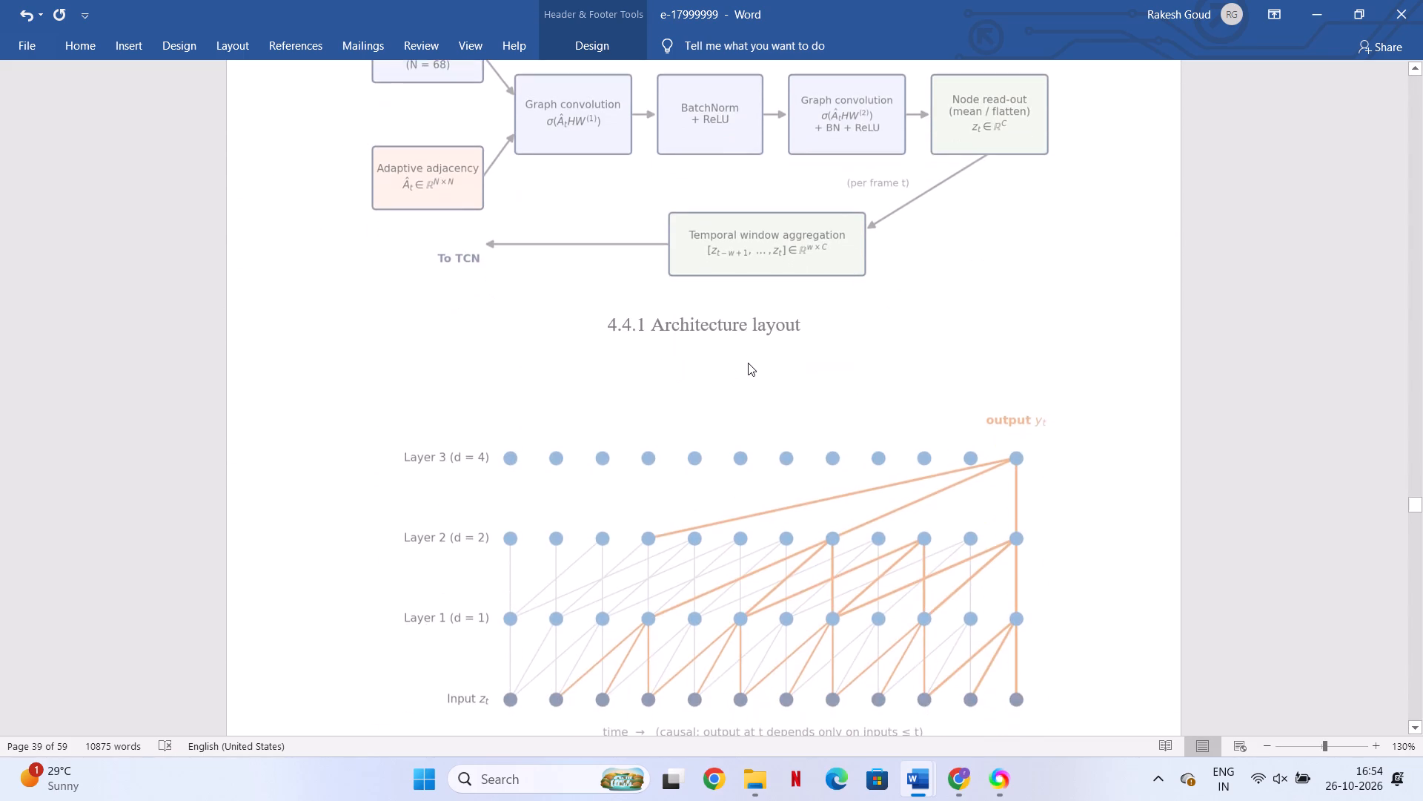
scroll(748, 363, down, 3)
scroll(775, 432, down, 1)
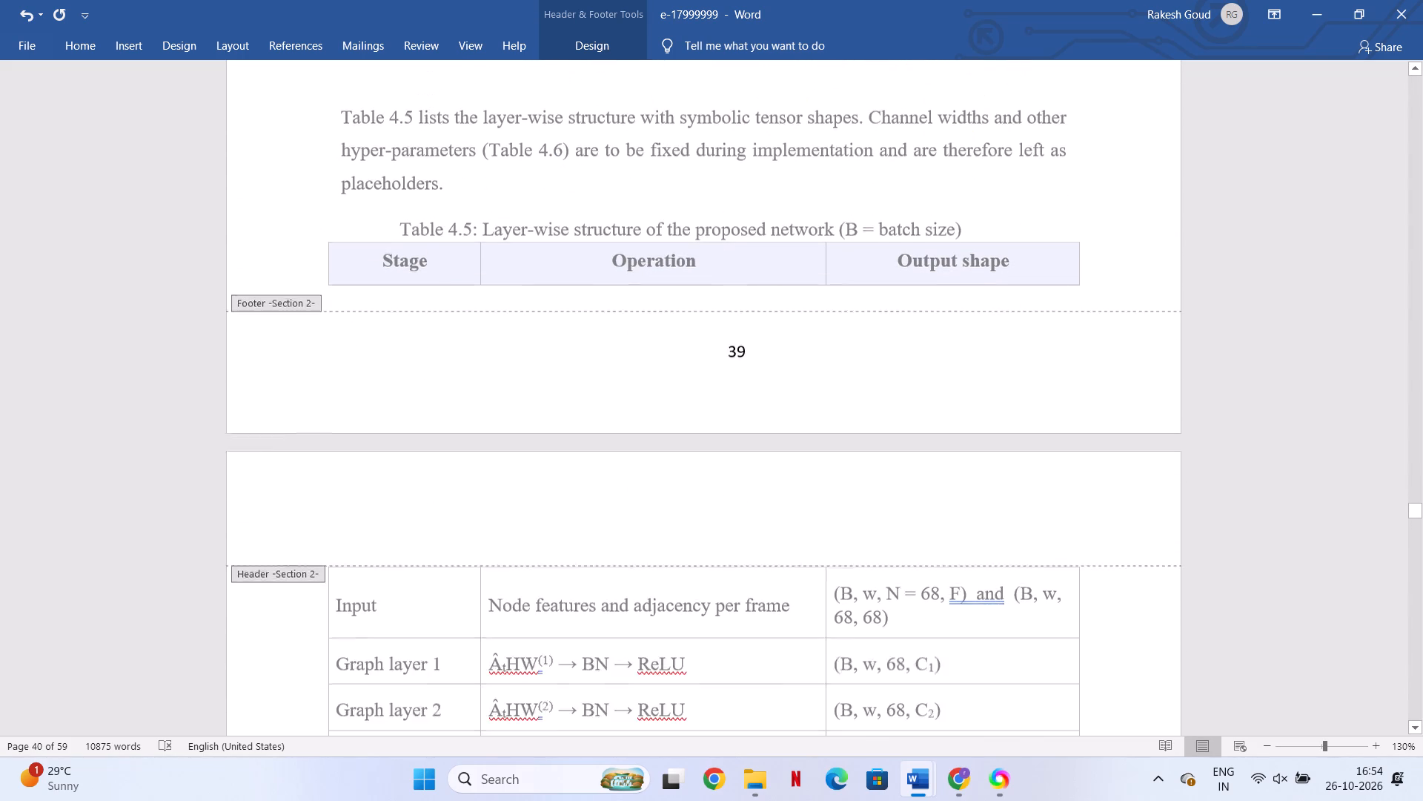
scroll(775, 432, down, 3)
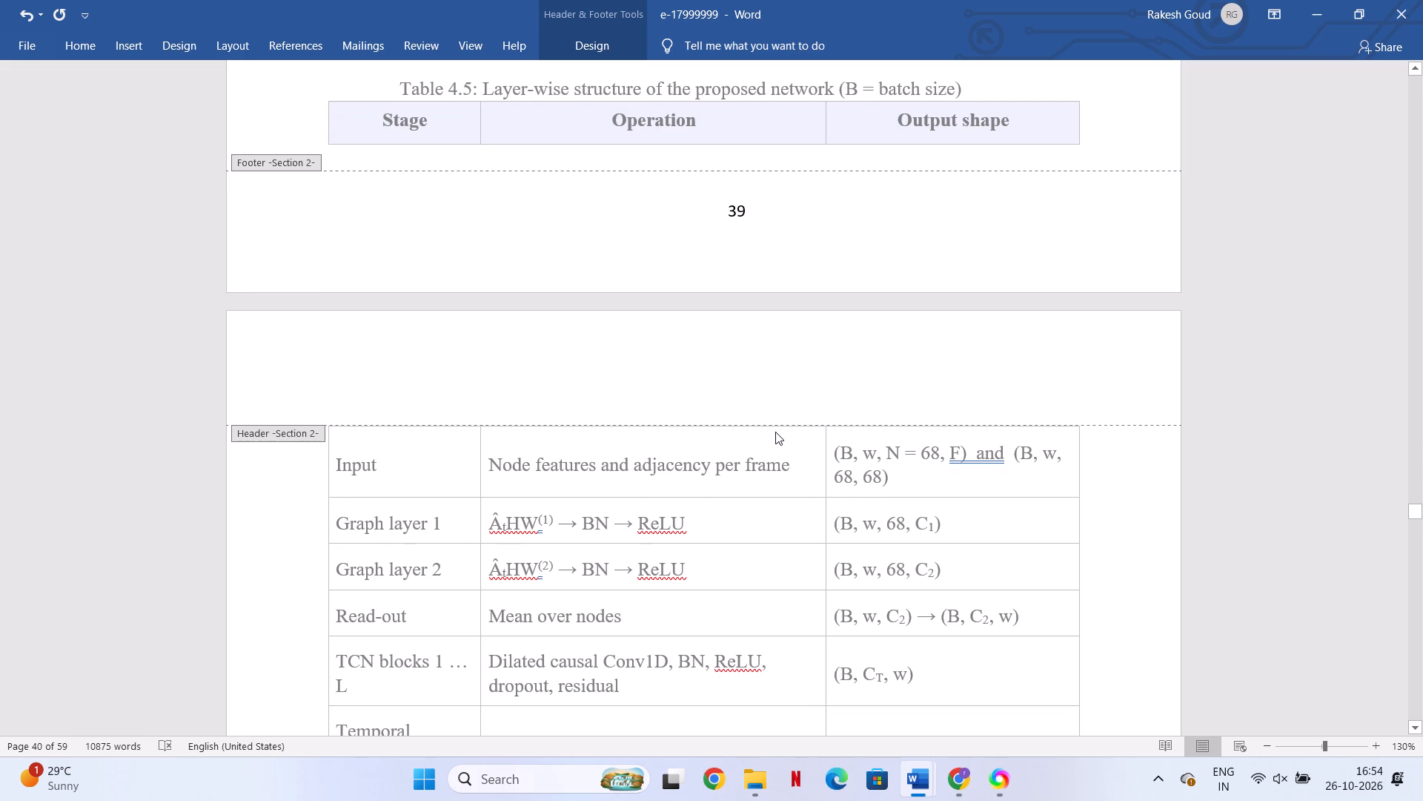
scroll(775, 432, down, 1)
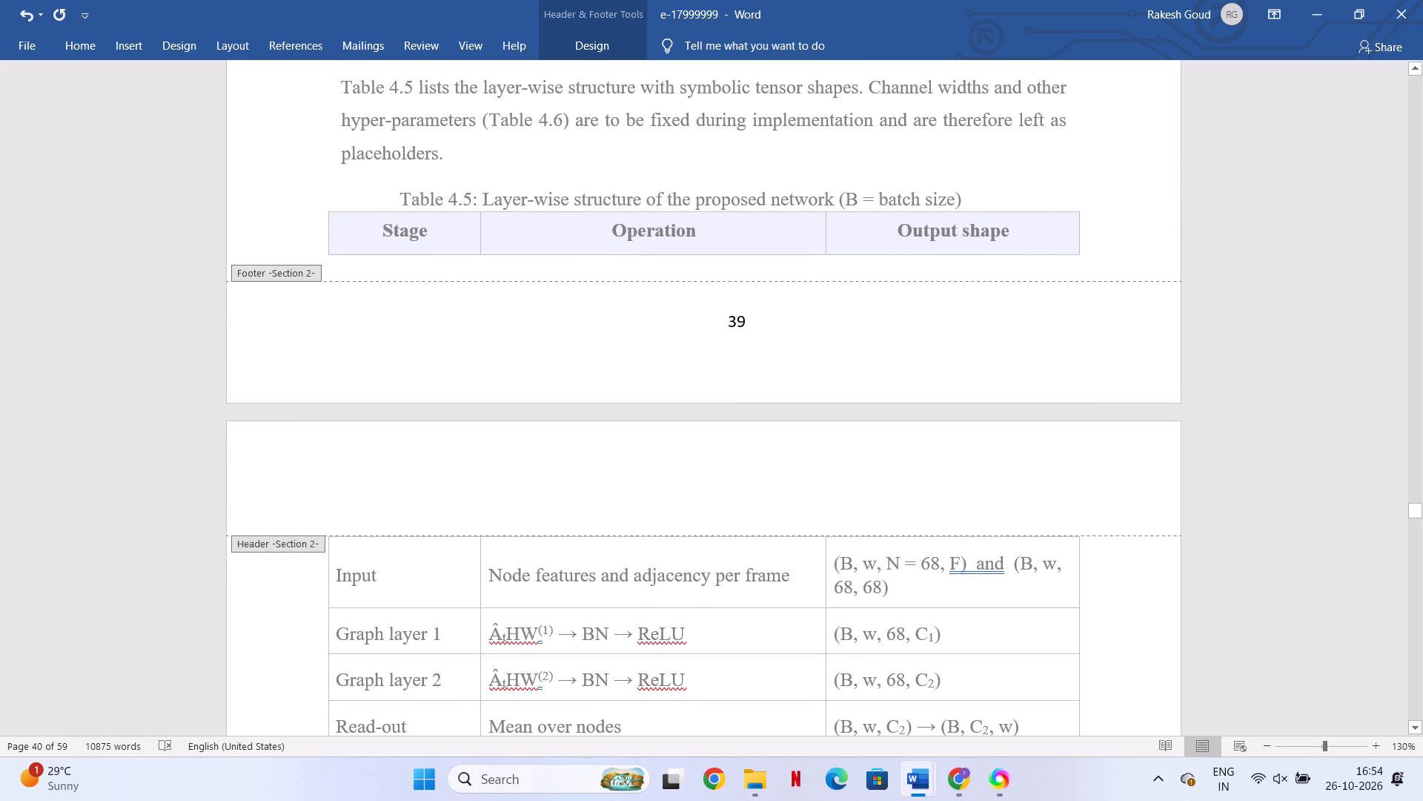
click(746, 311)
key(BackSpace)
key(4)
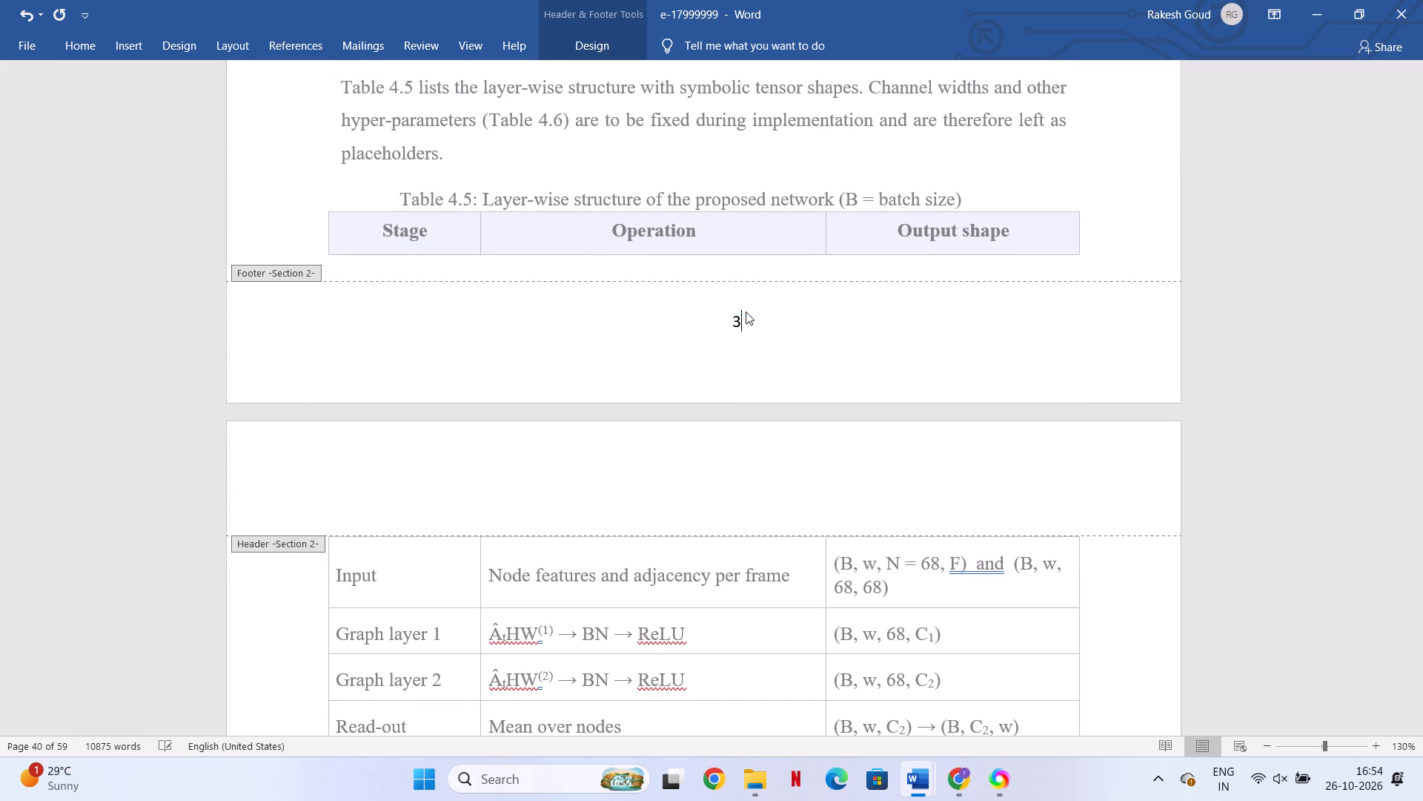
Check the footer page numbers on the pages following Table 4.5, through section 4.4.2 Workflow process.
scroll(746, 311, down, 9)
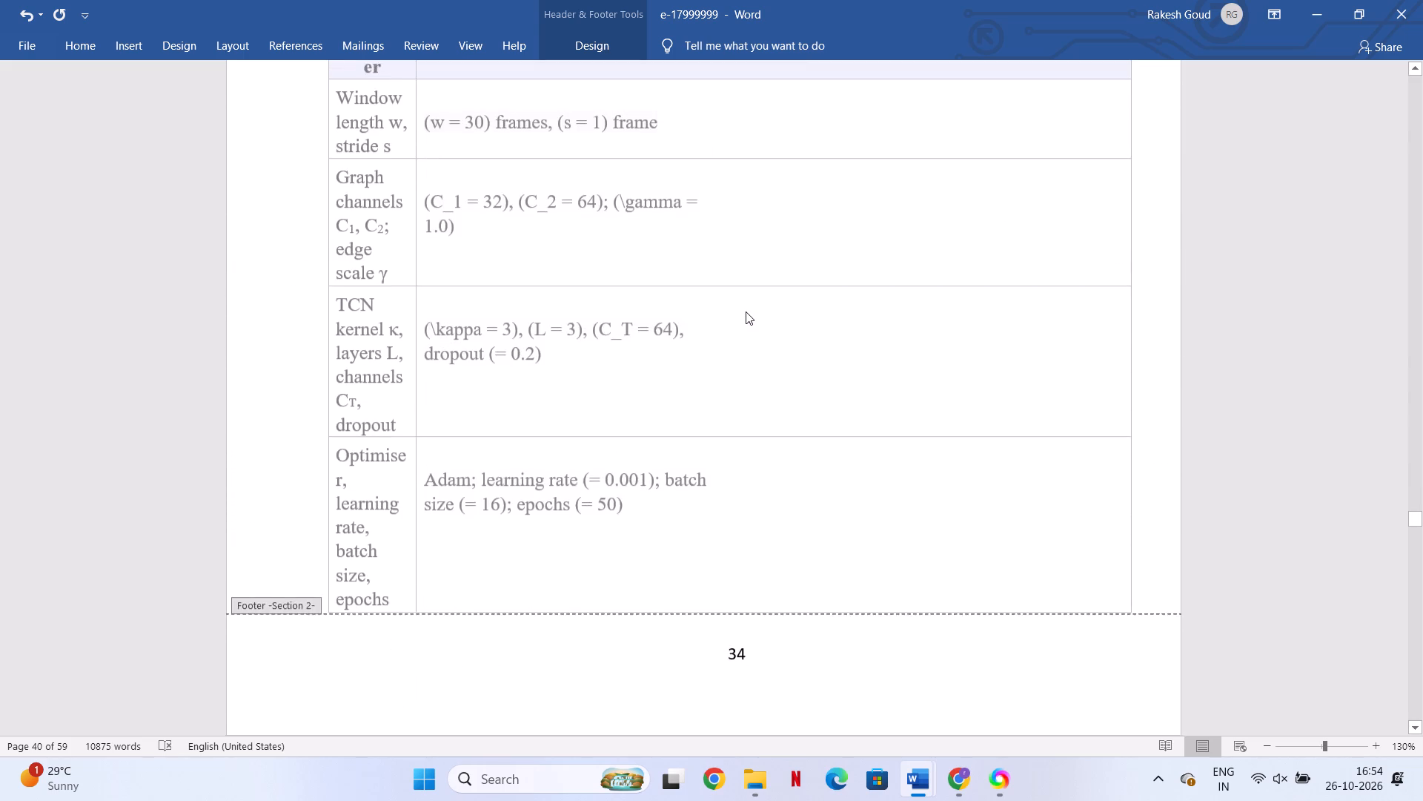
scroll(746, 311, down, 9)
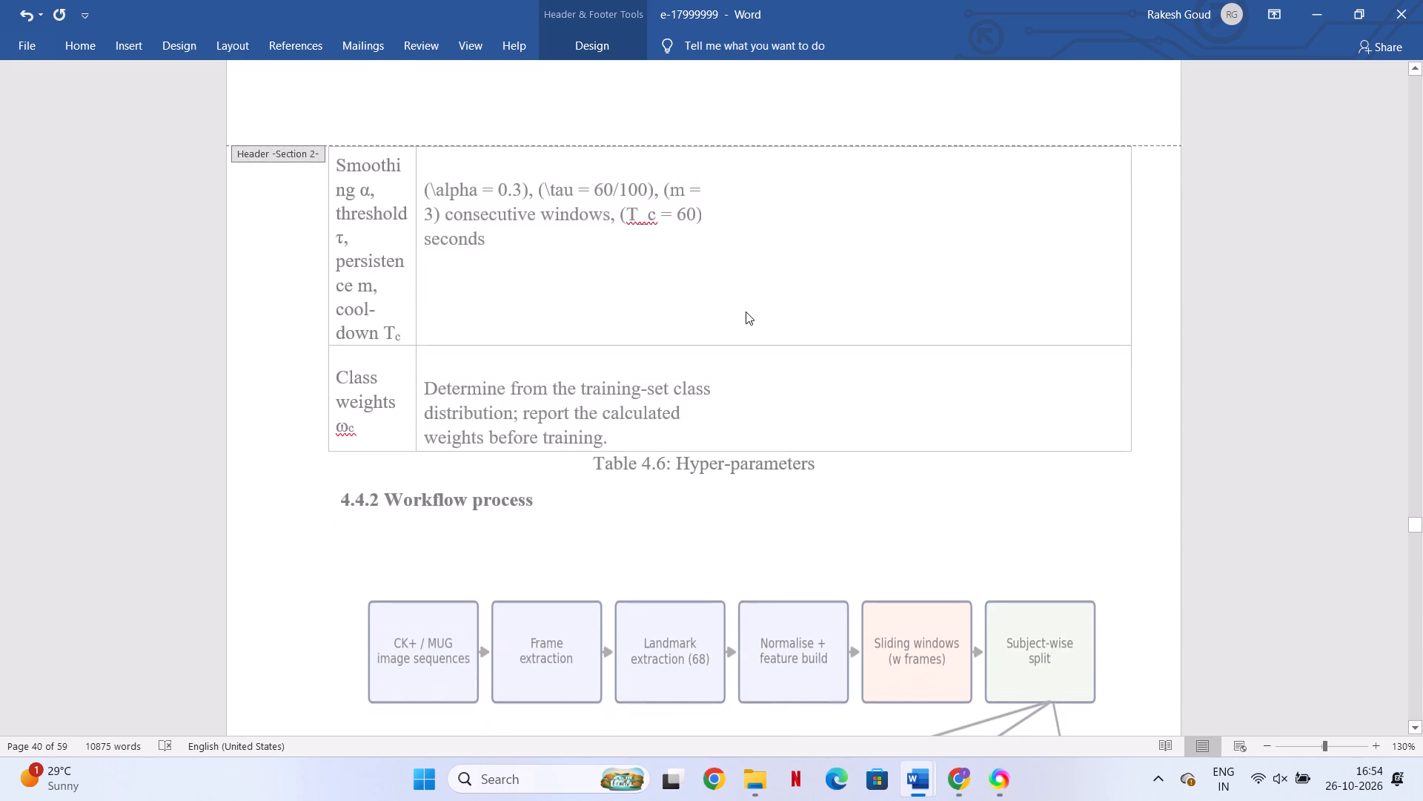
scroll(746, 311, down, 4)
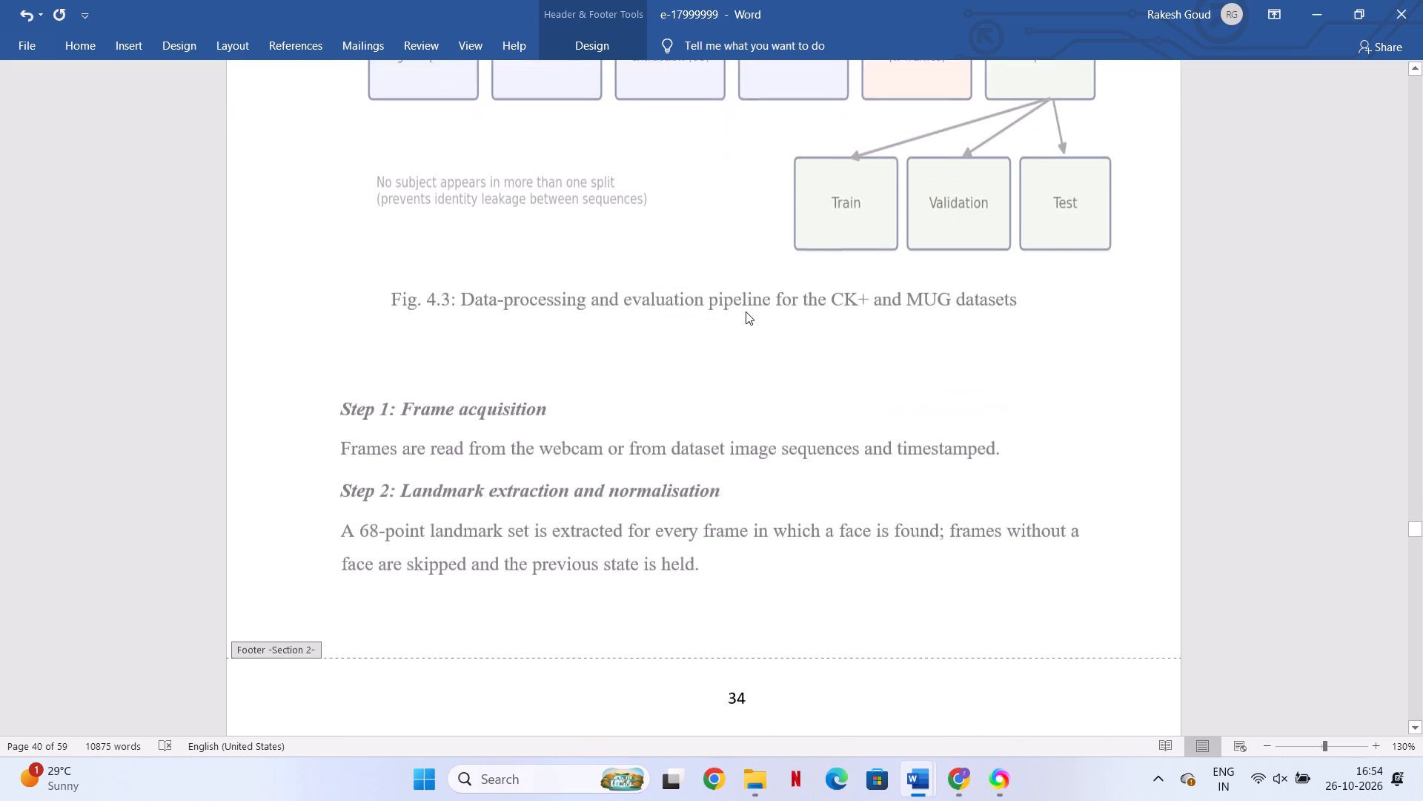
scroll(746, 311, down, 2)
Check the footer page numbers backwards from section 4.4.2 through Chapter 4 to the cv2 code pages before it.
scroll(746, 311, up, 2)
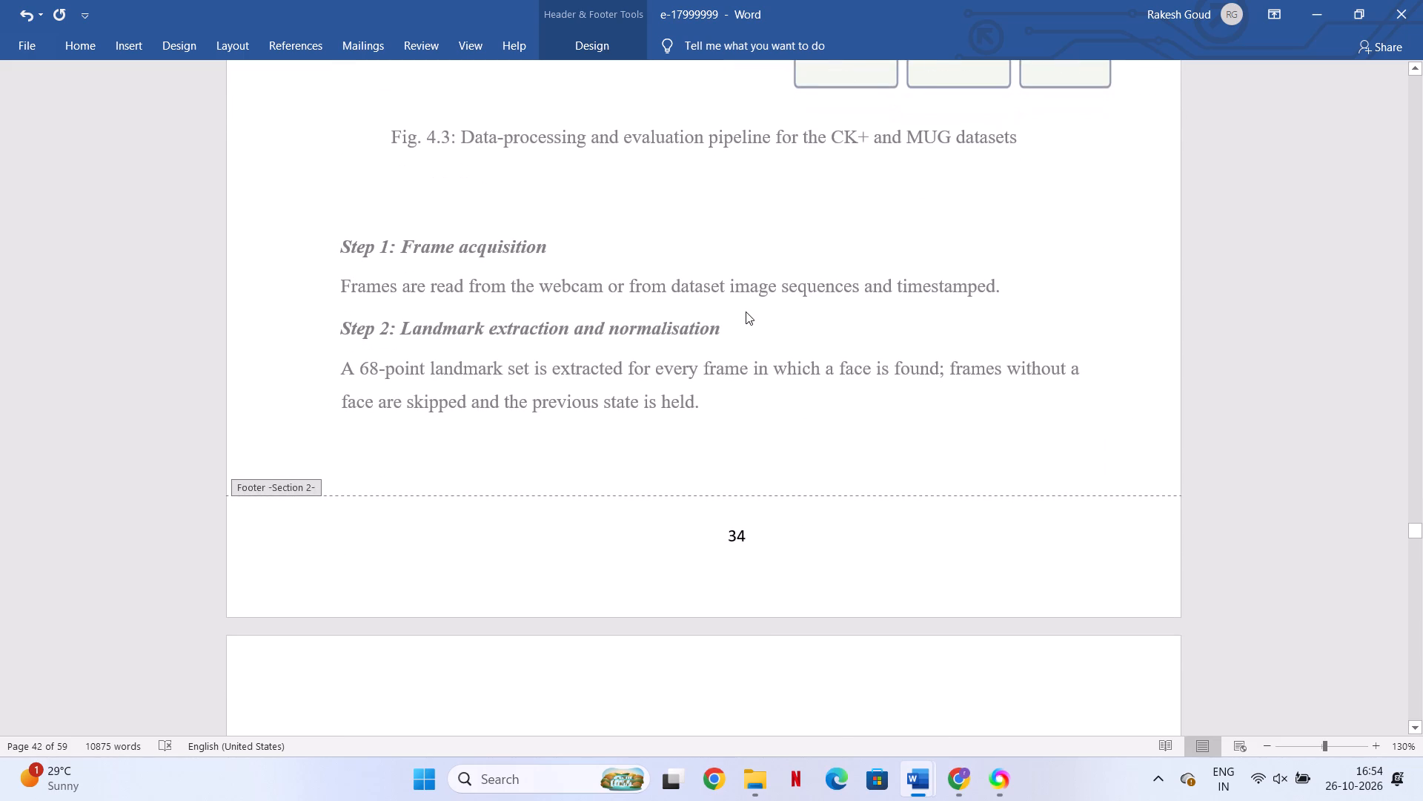
scroll(746, 311, up, 7)
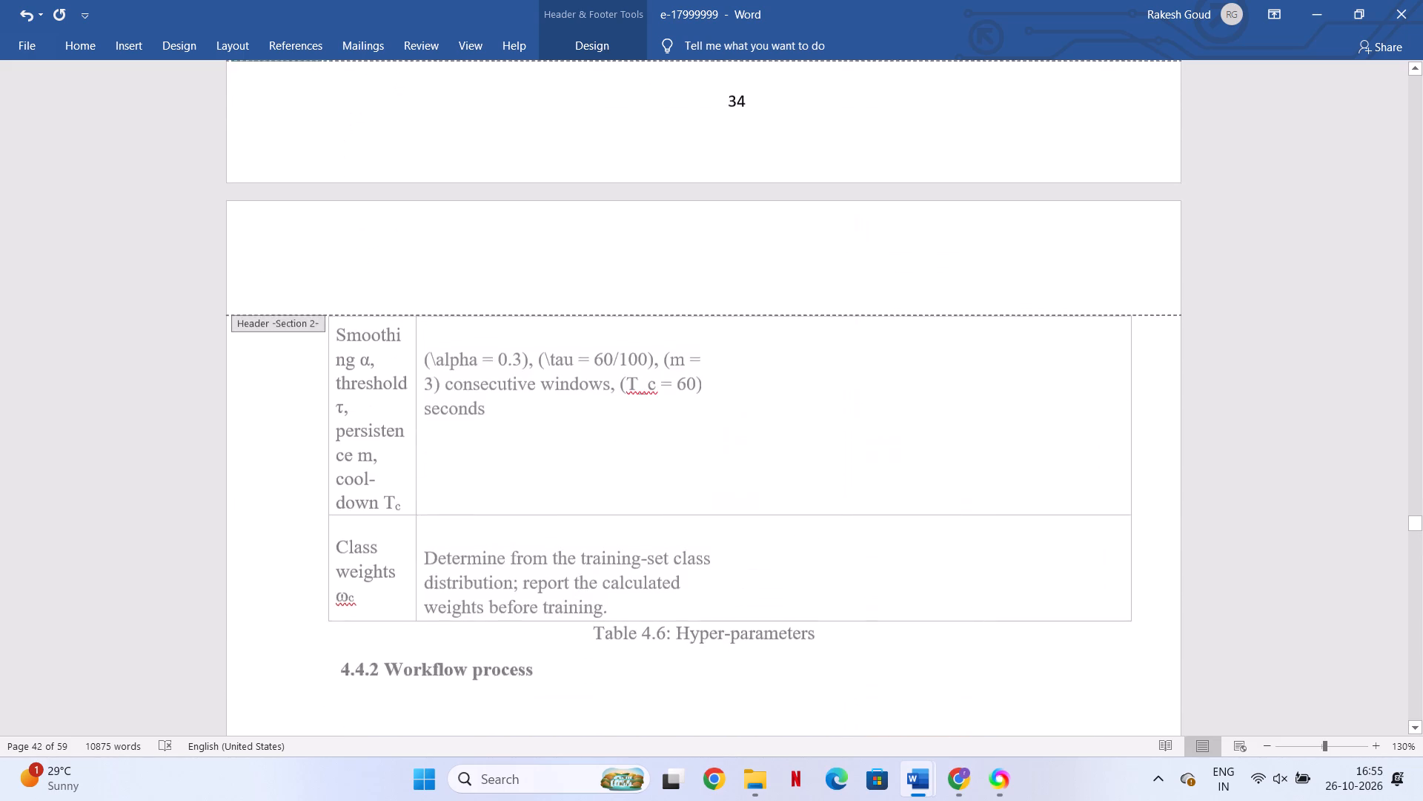
scroll(746, 397, up, 15)
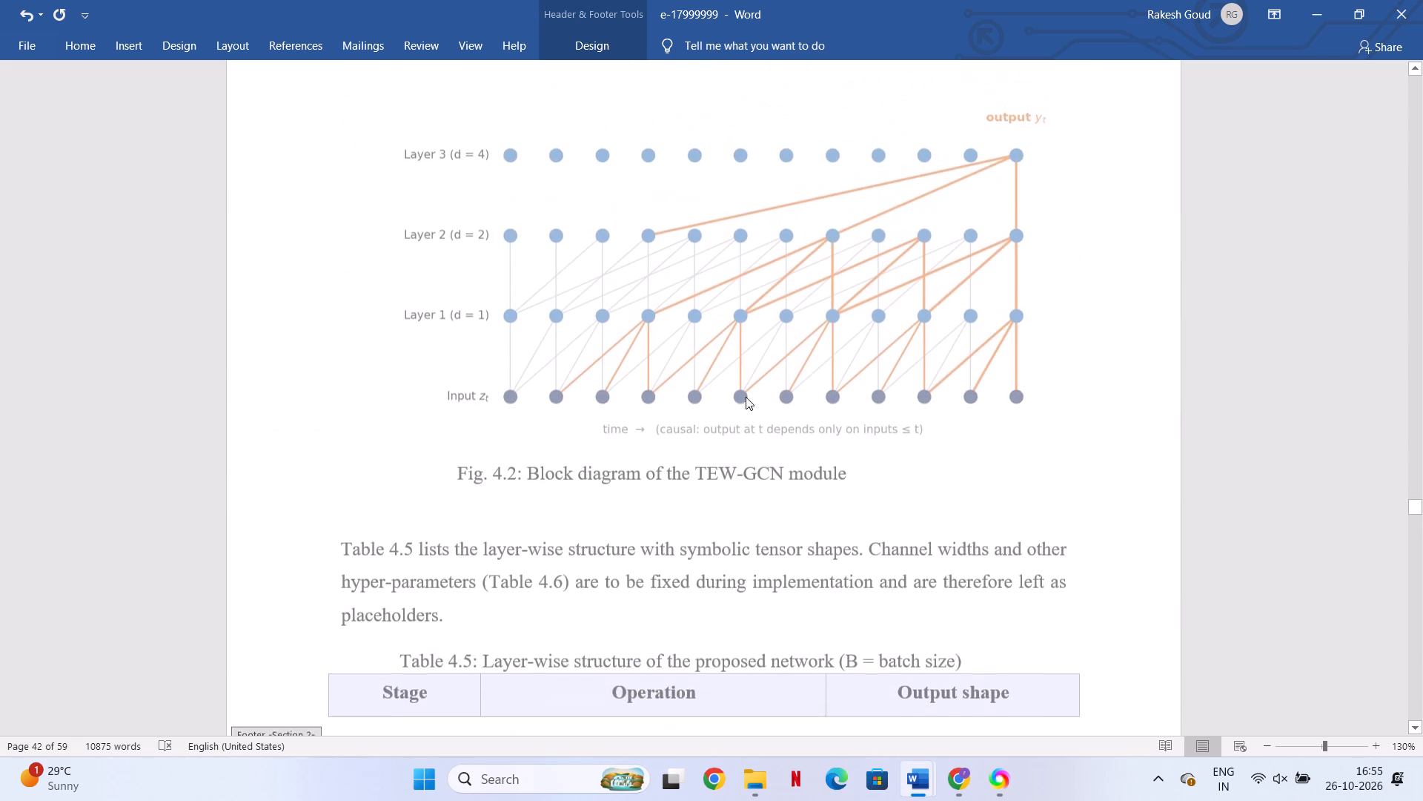
scroll(746, 397, up, 3)
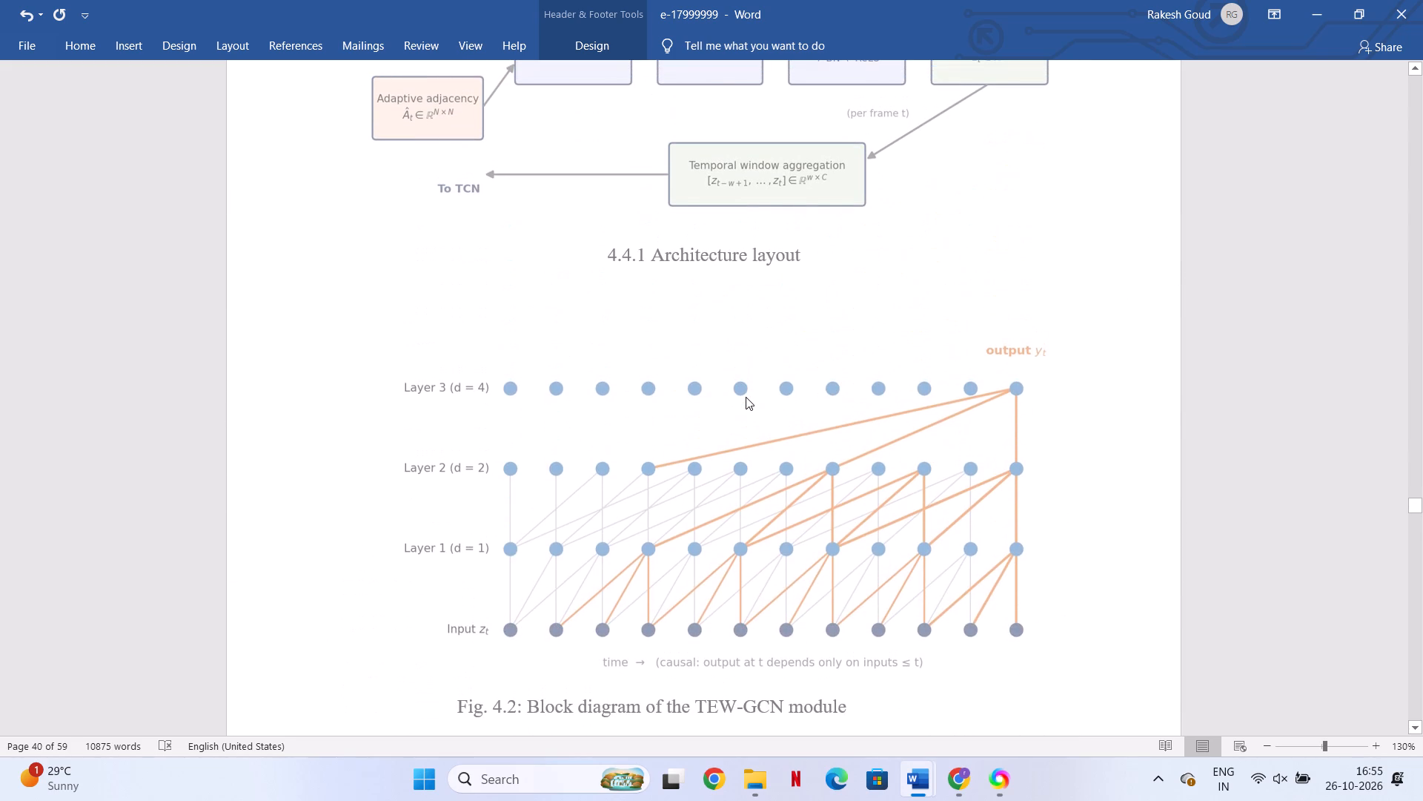
scroll(746, 397, up, 3)
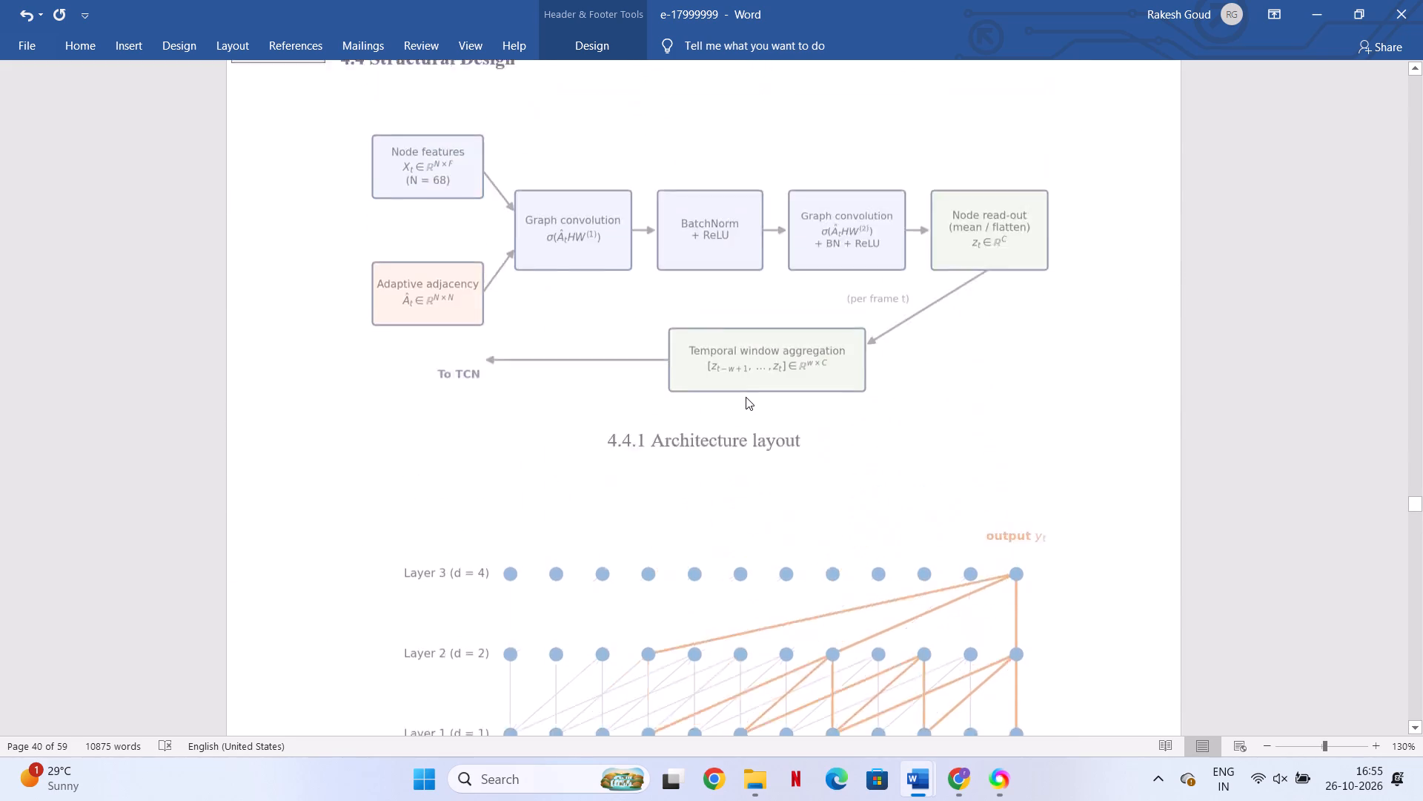
scroll(746, 397, up, 11)
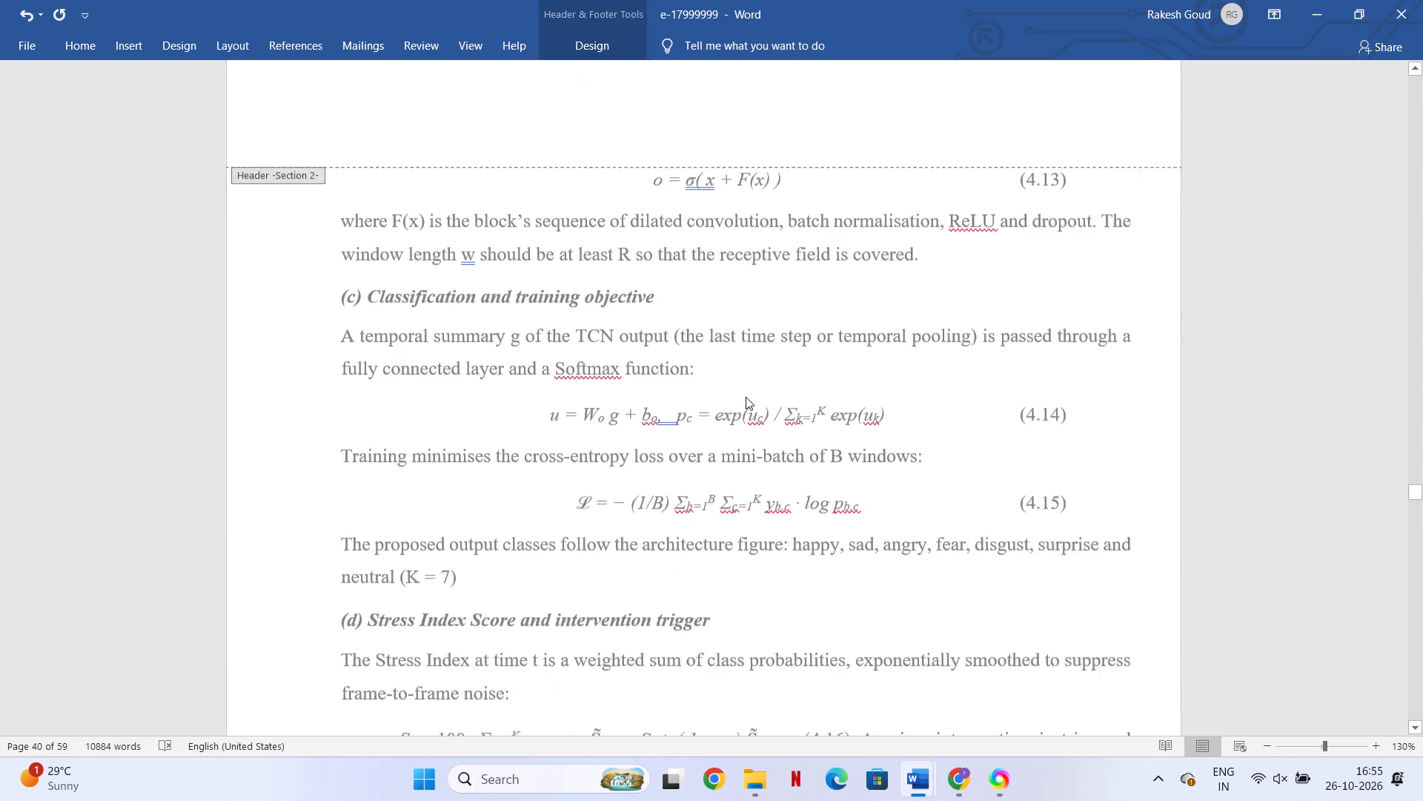
scroll(746, 397, up, 19)
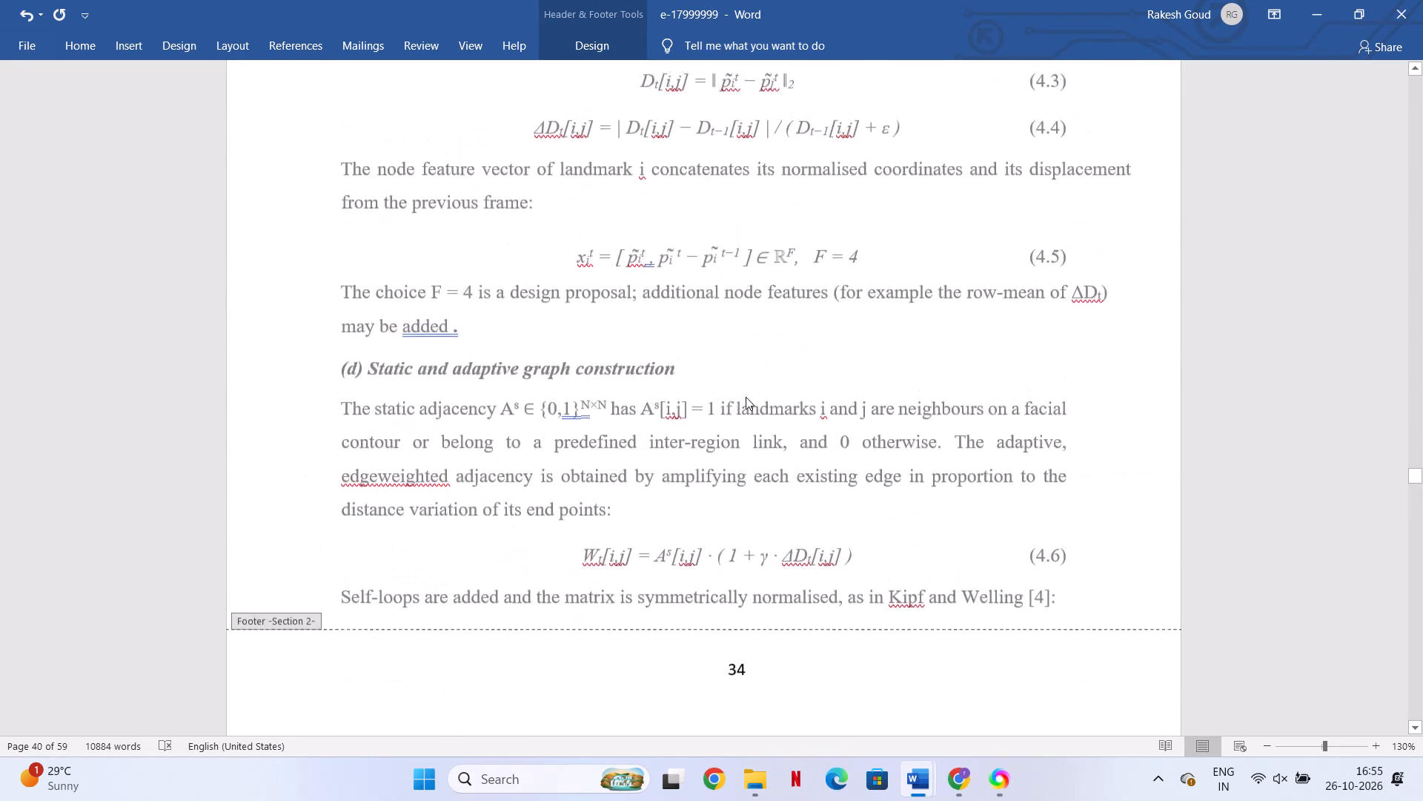
scroll(746, 397, up, 13)
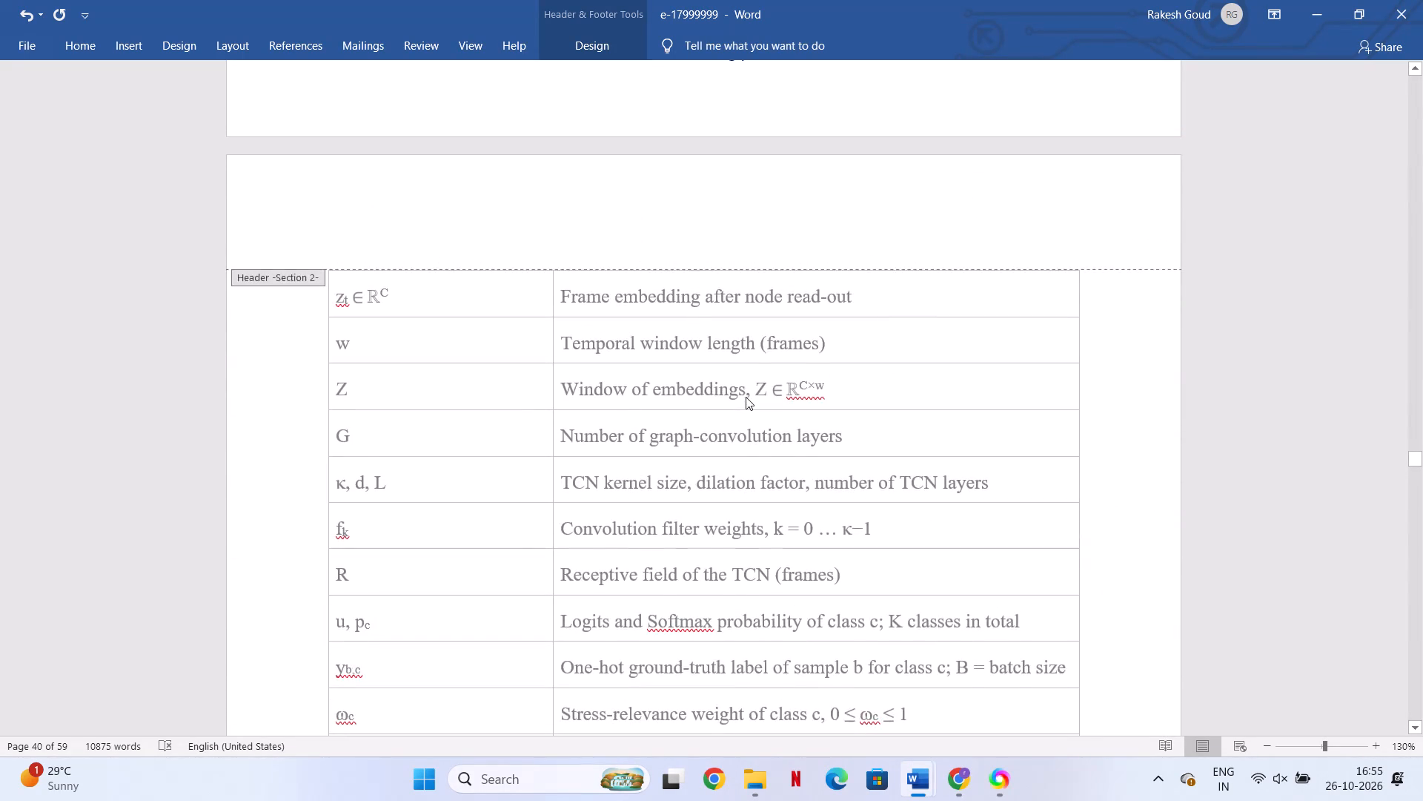
scroll(746, 397, up, 7)
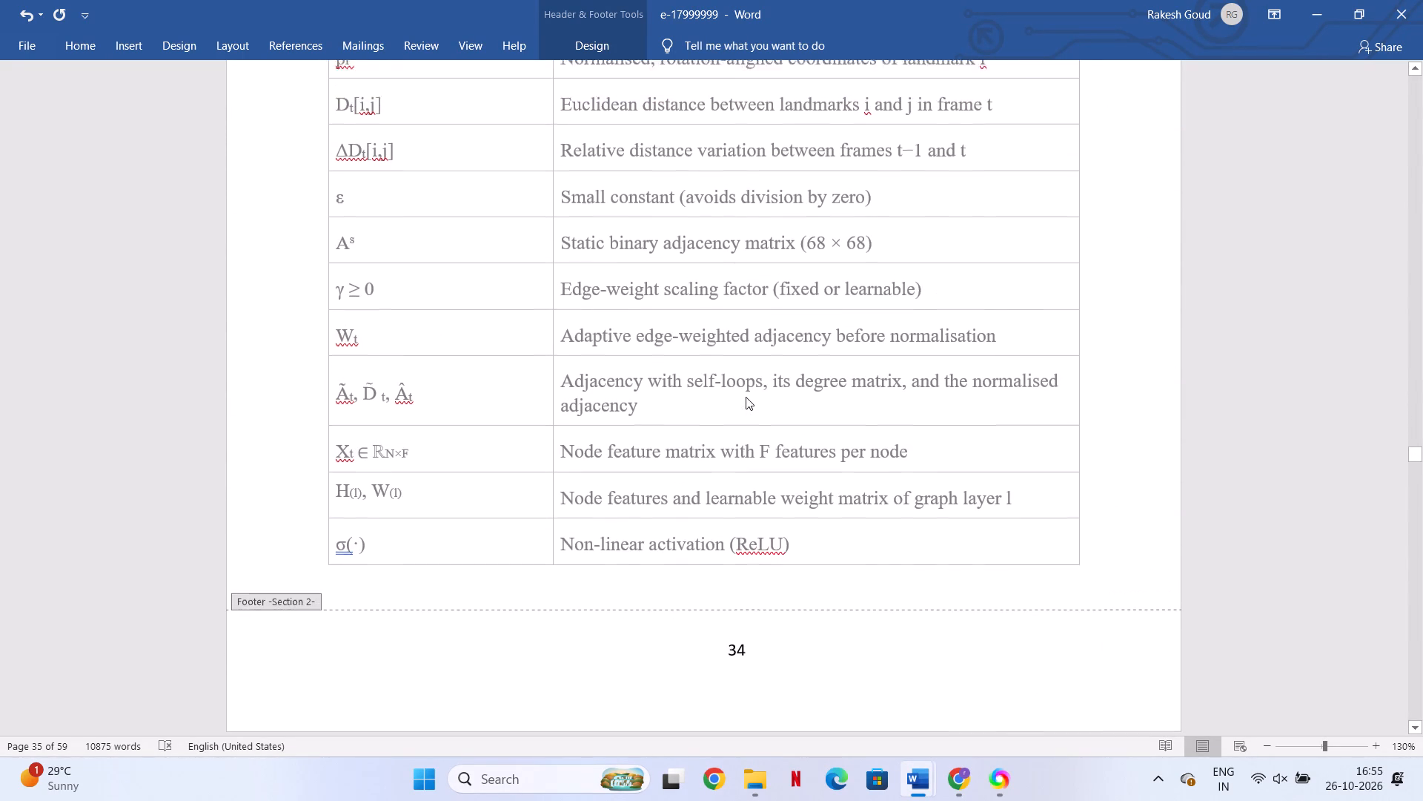
scroll(746, 397, up, 14)
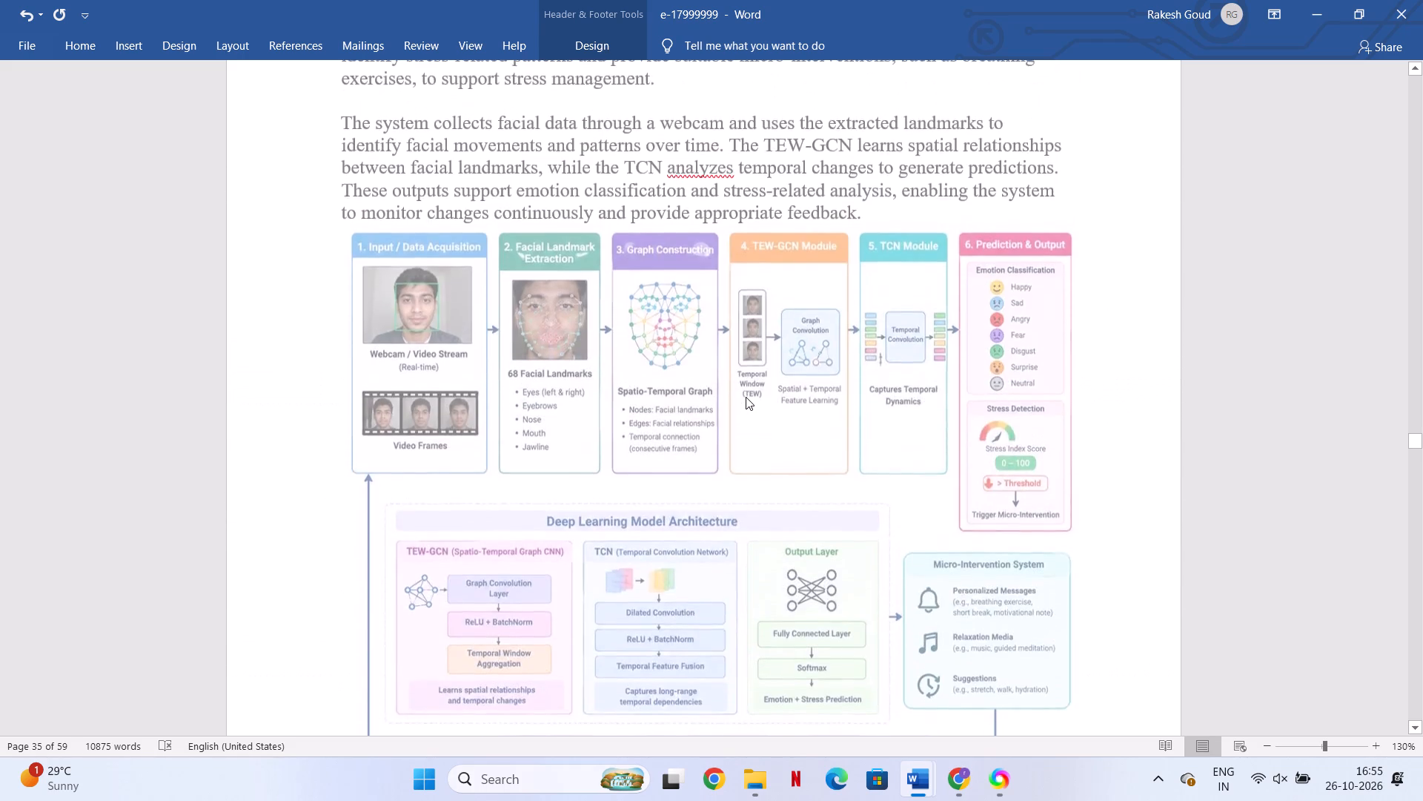
scroll(746, 397, up, 7)
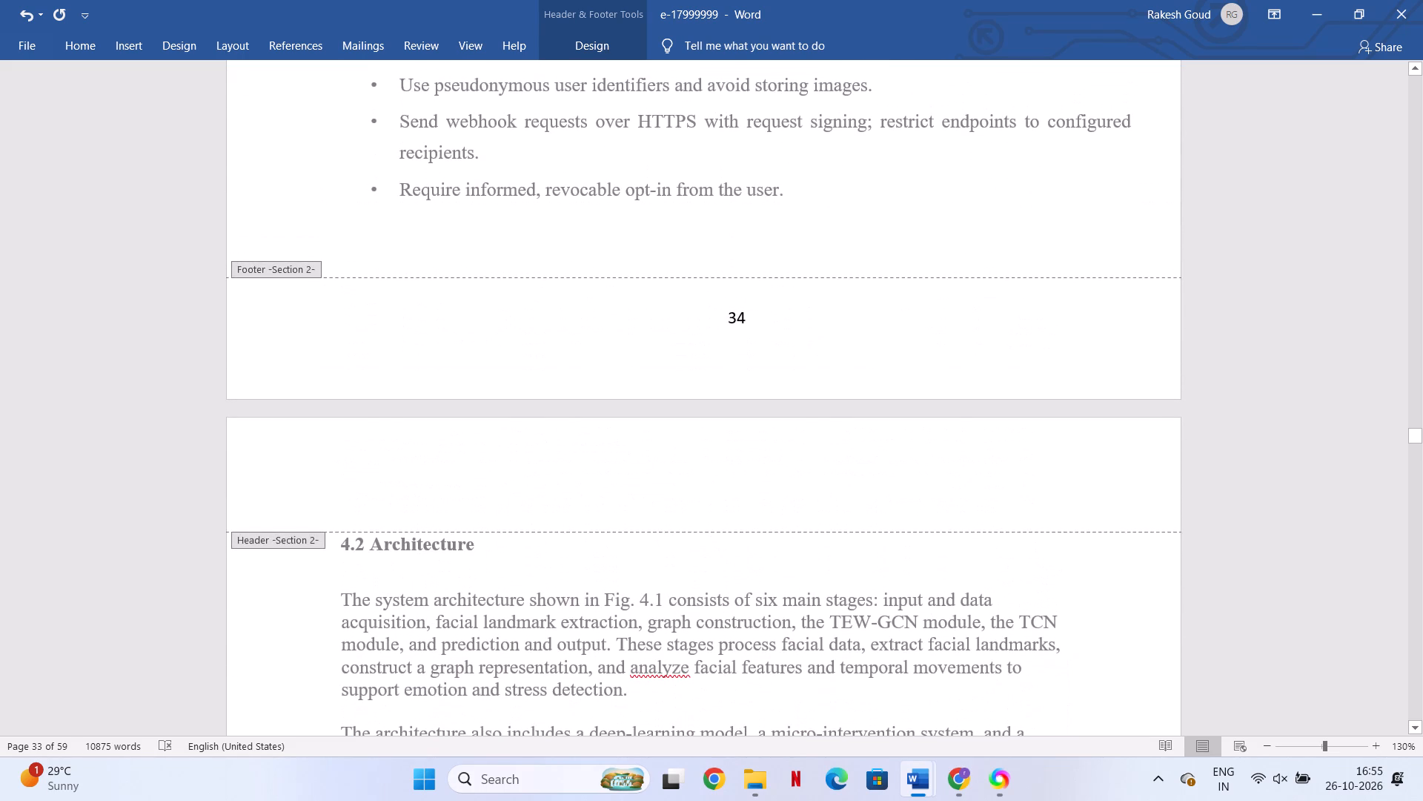
scroll(746, 397, up, 7)
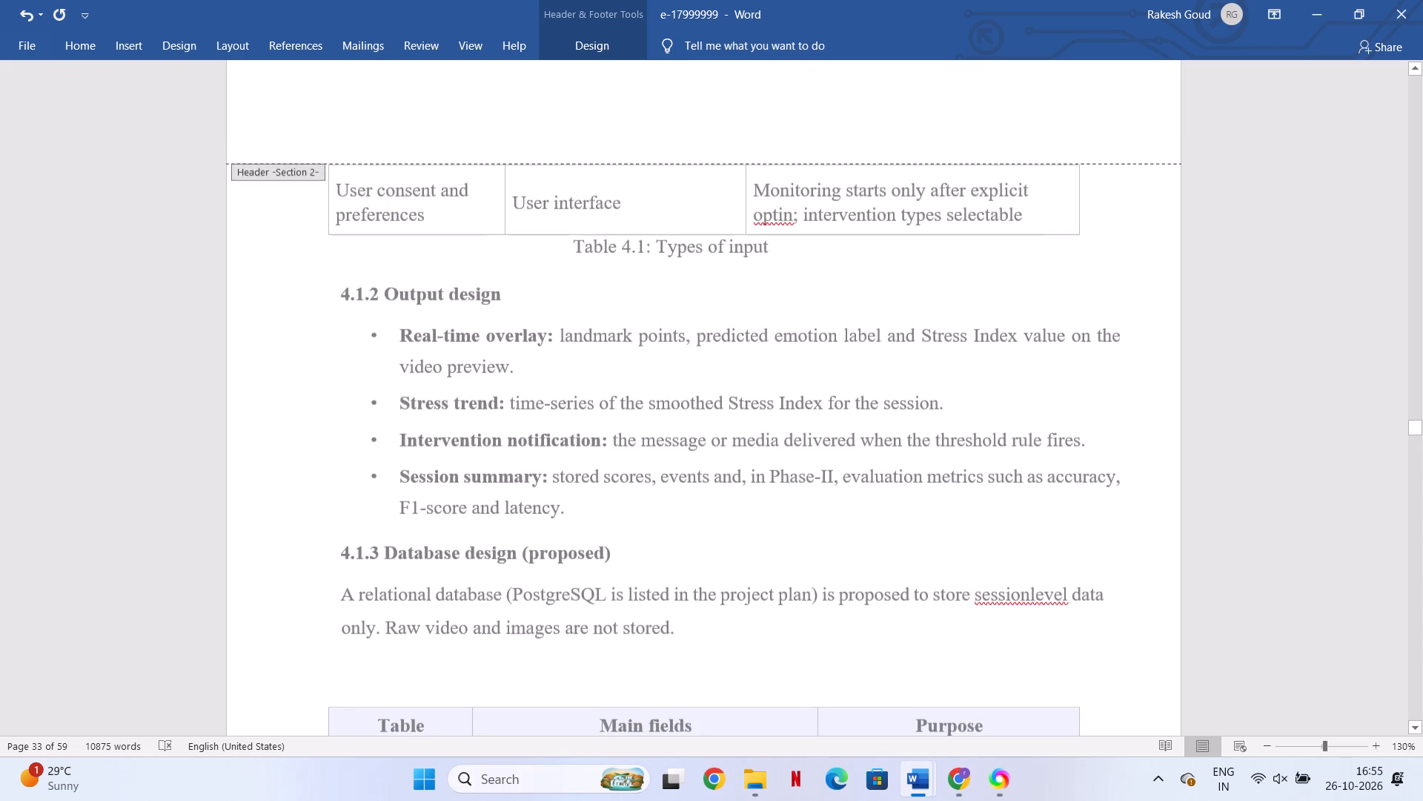
scroll(746, 397, up, 10)
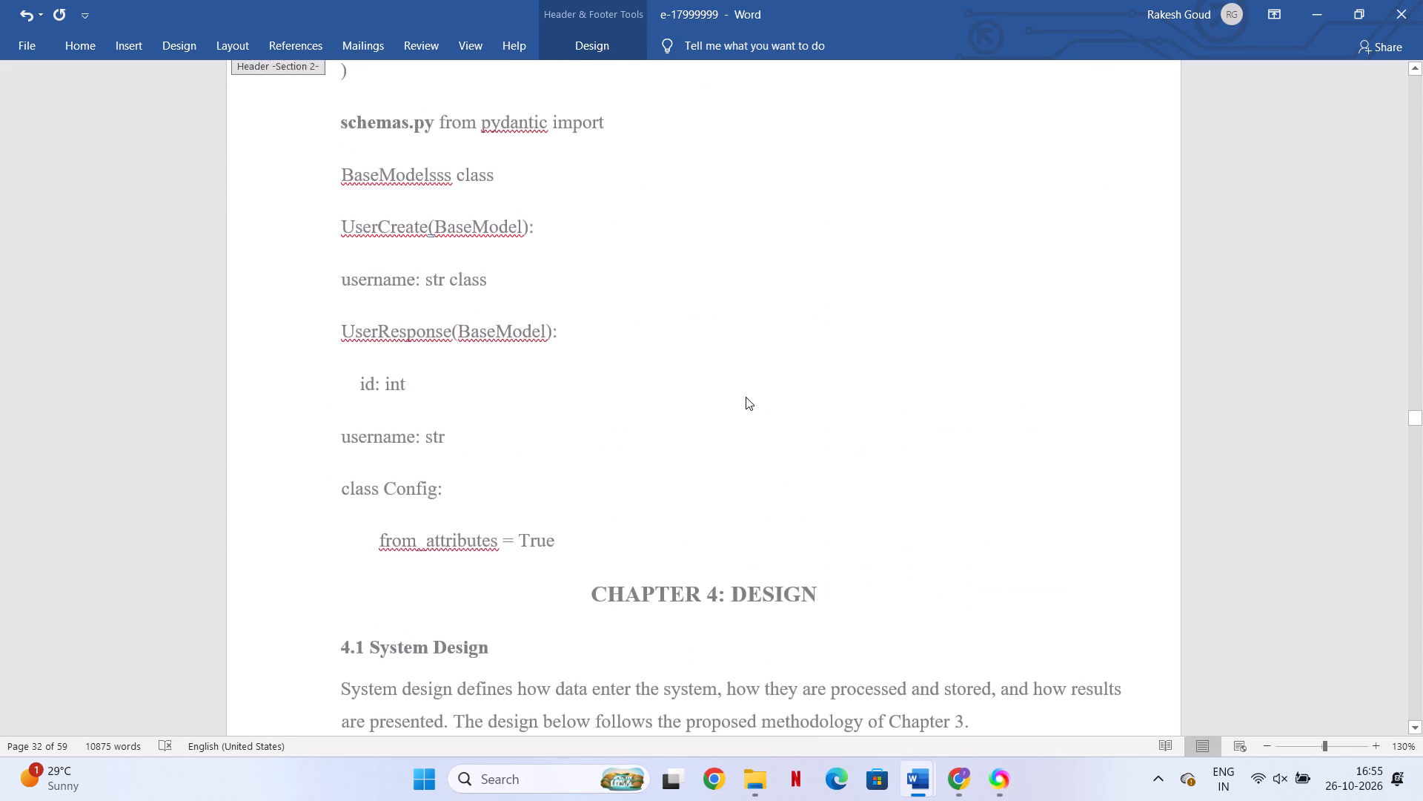
scroll(746, 397, up, 12)
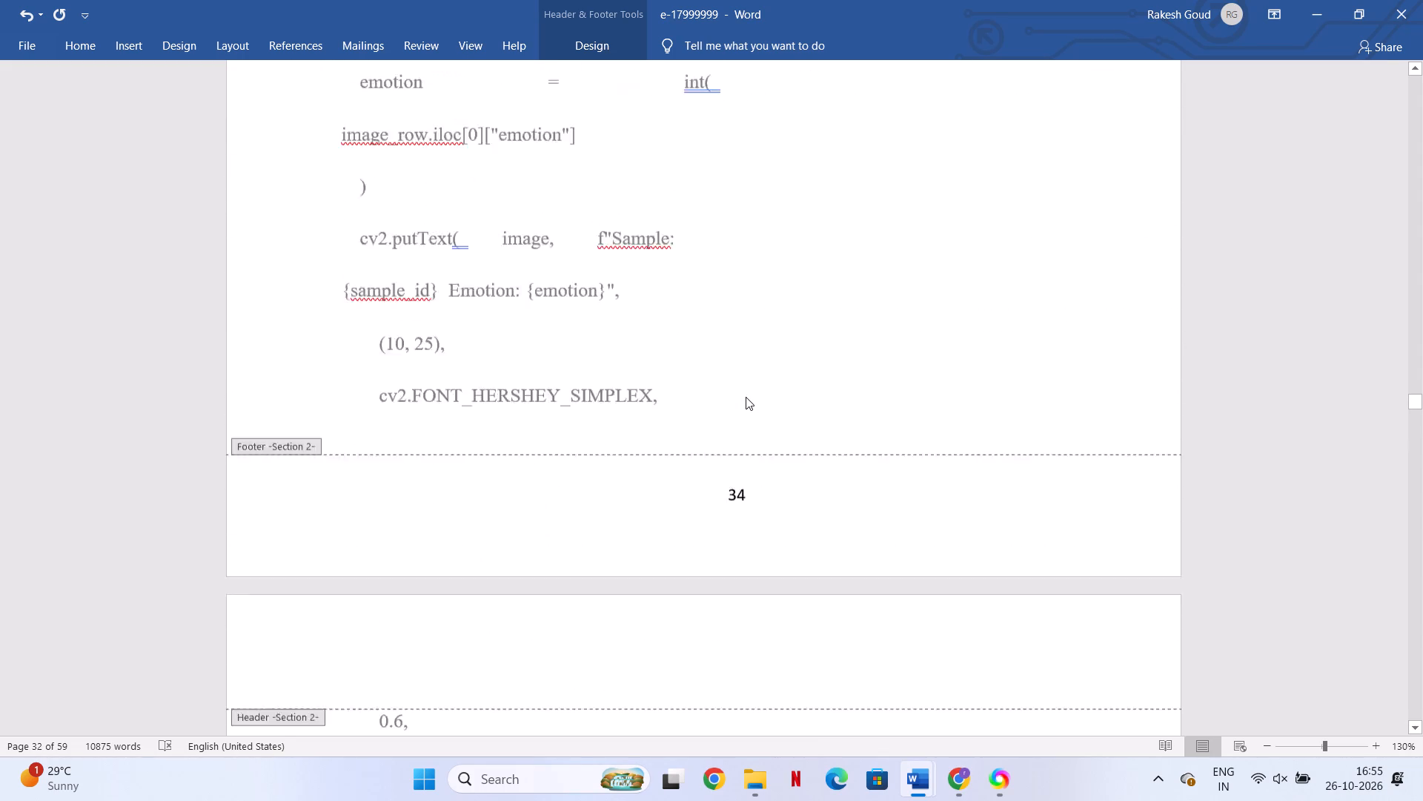
scroll(746, 397, up, 10)
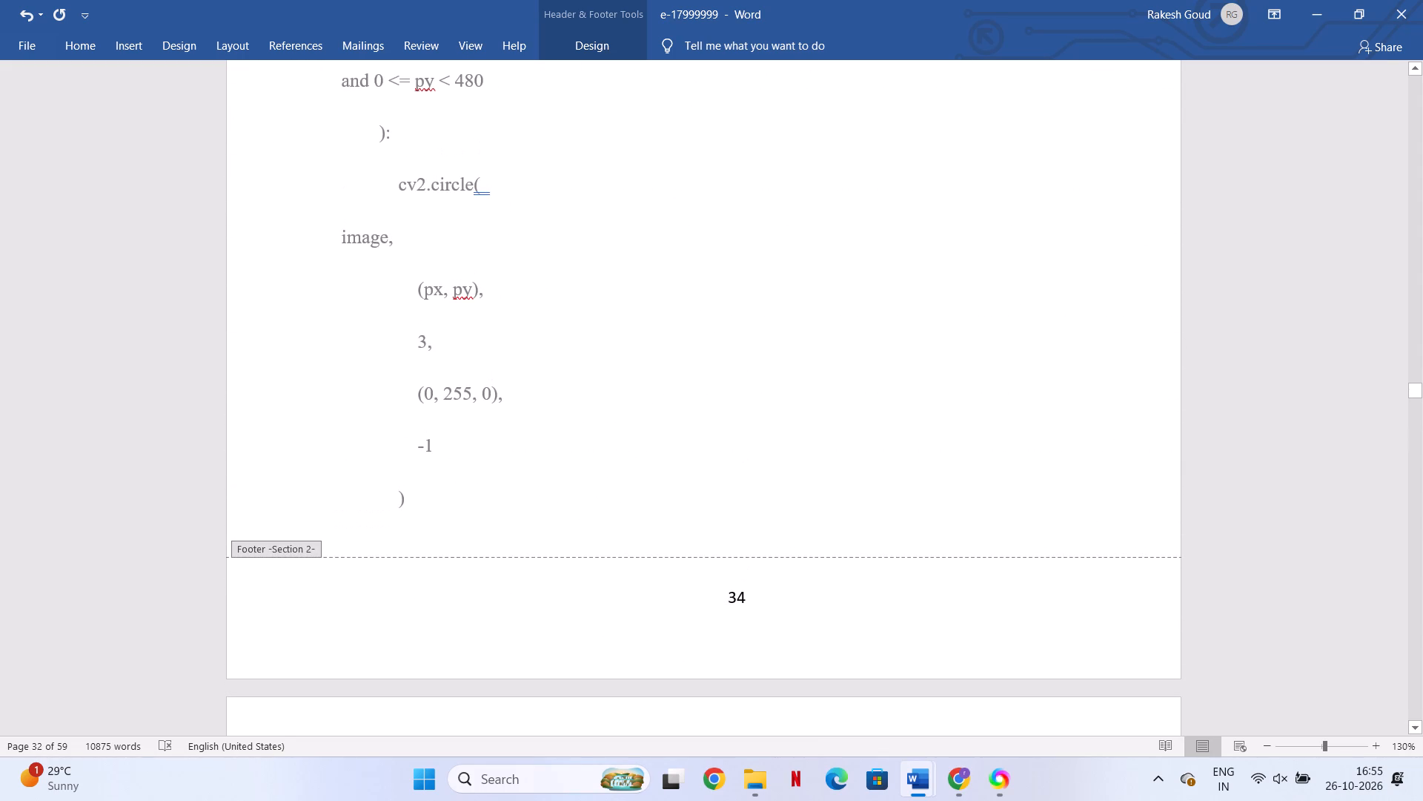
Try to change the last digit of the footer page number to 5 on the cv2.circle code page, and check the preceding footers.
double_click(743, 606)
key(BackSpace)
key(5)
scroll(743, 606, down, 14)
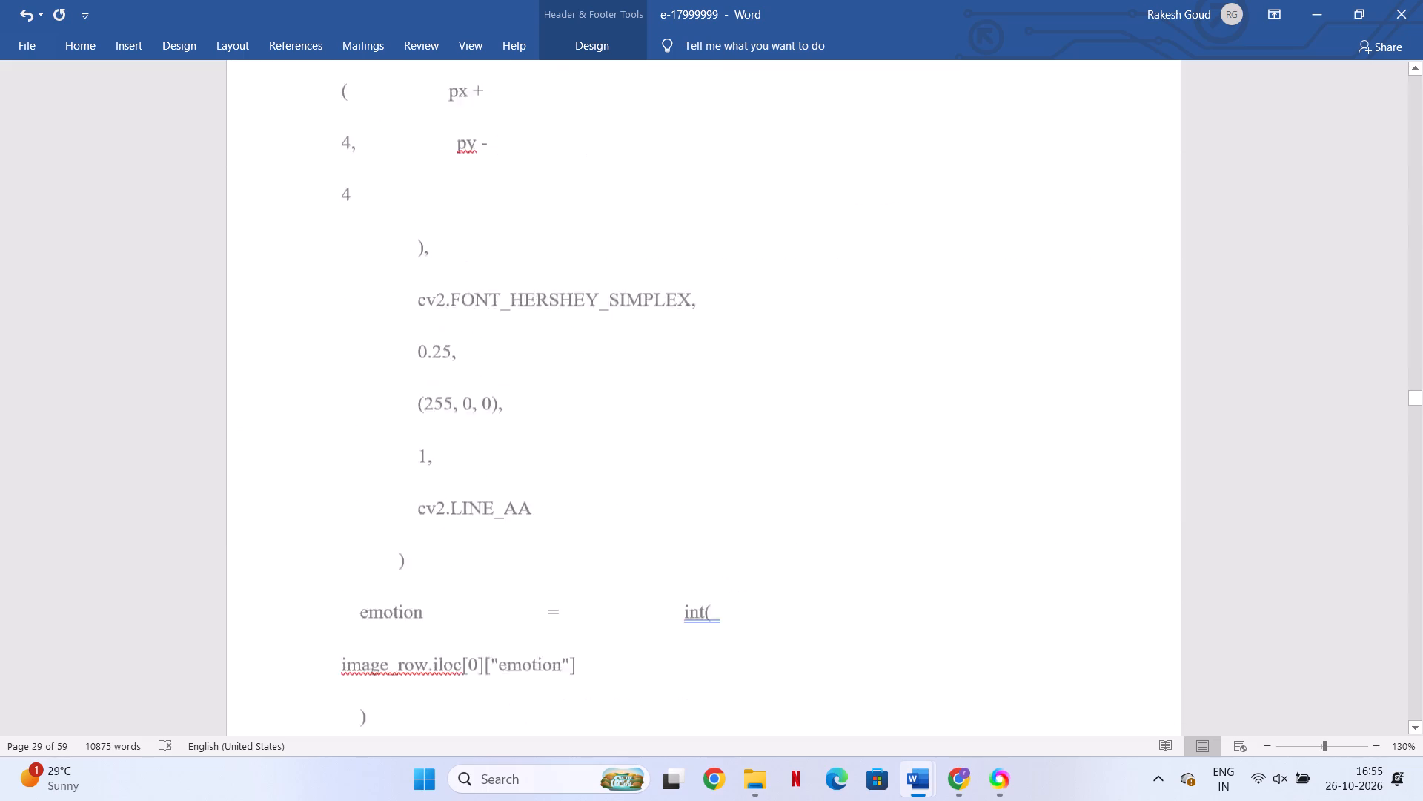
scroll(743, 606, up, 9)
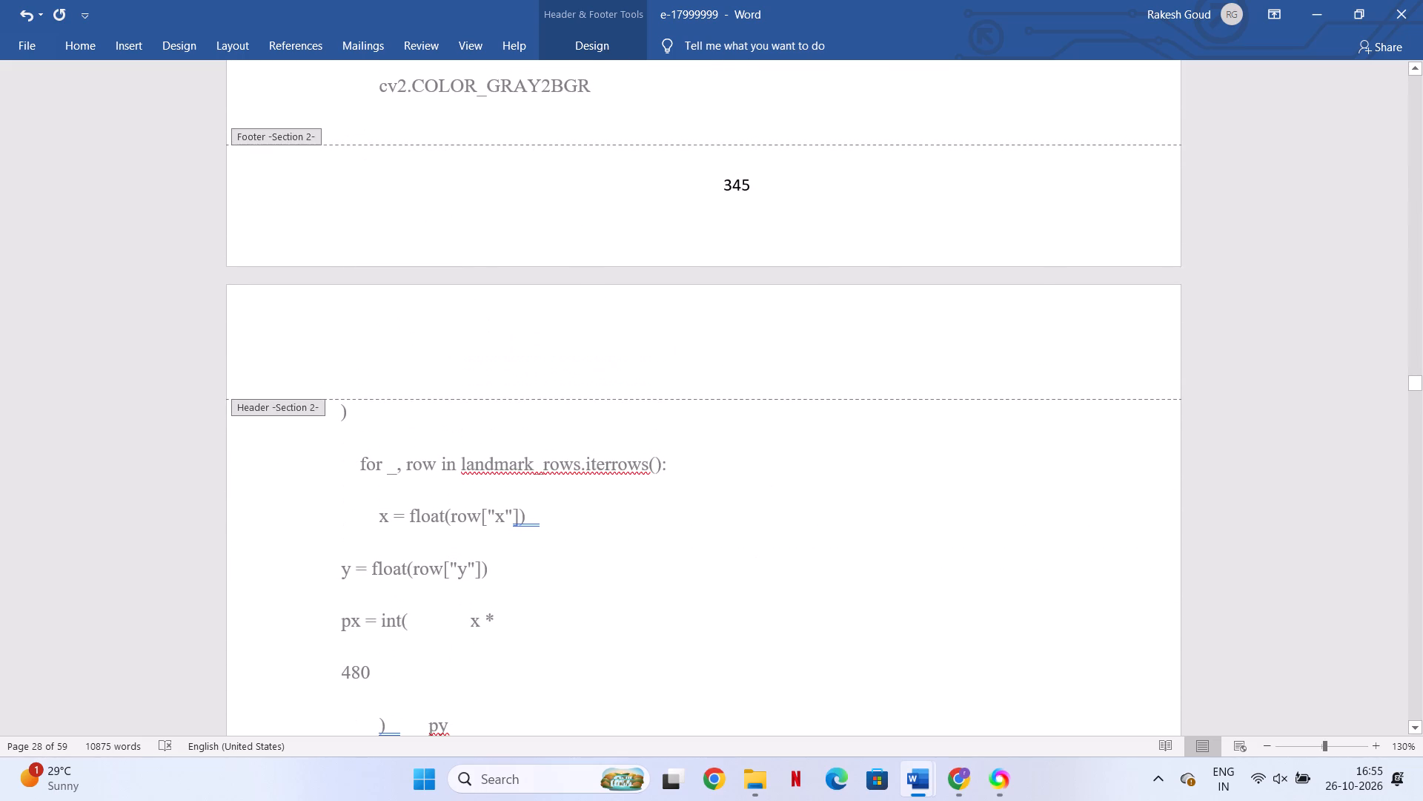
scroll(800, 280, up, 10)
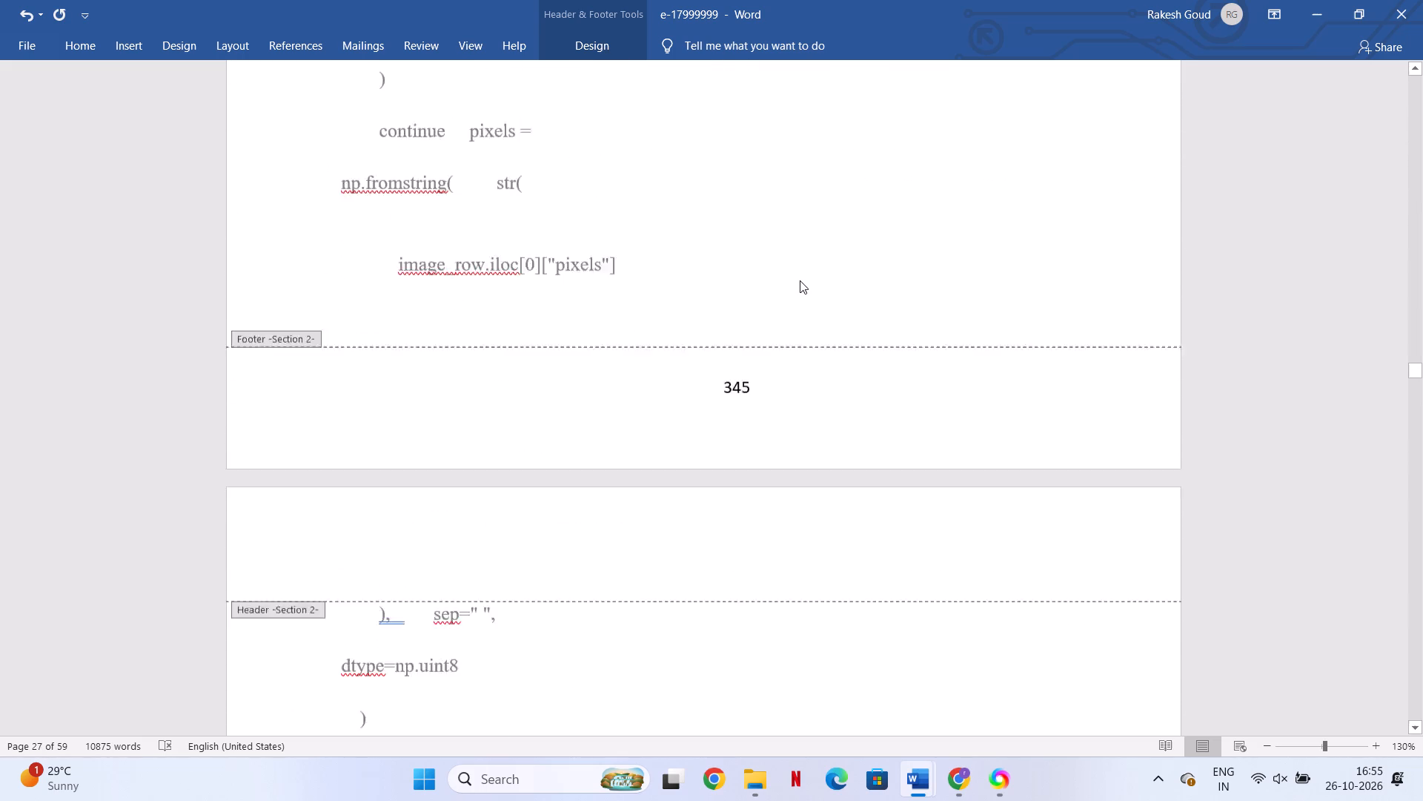
Insert the built-in Banded footer in Section 2 in place of the manually typed page number.
click(134, 50)
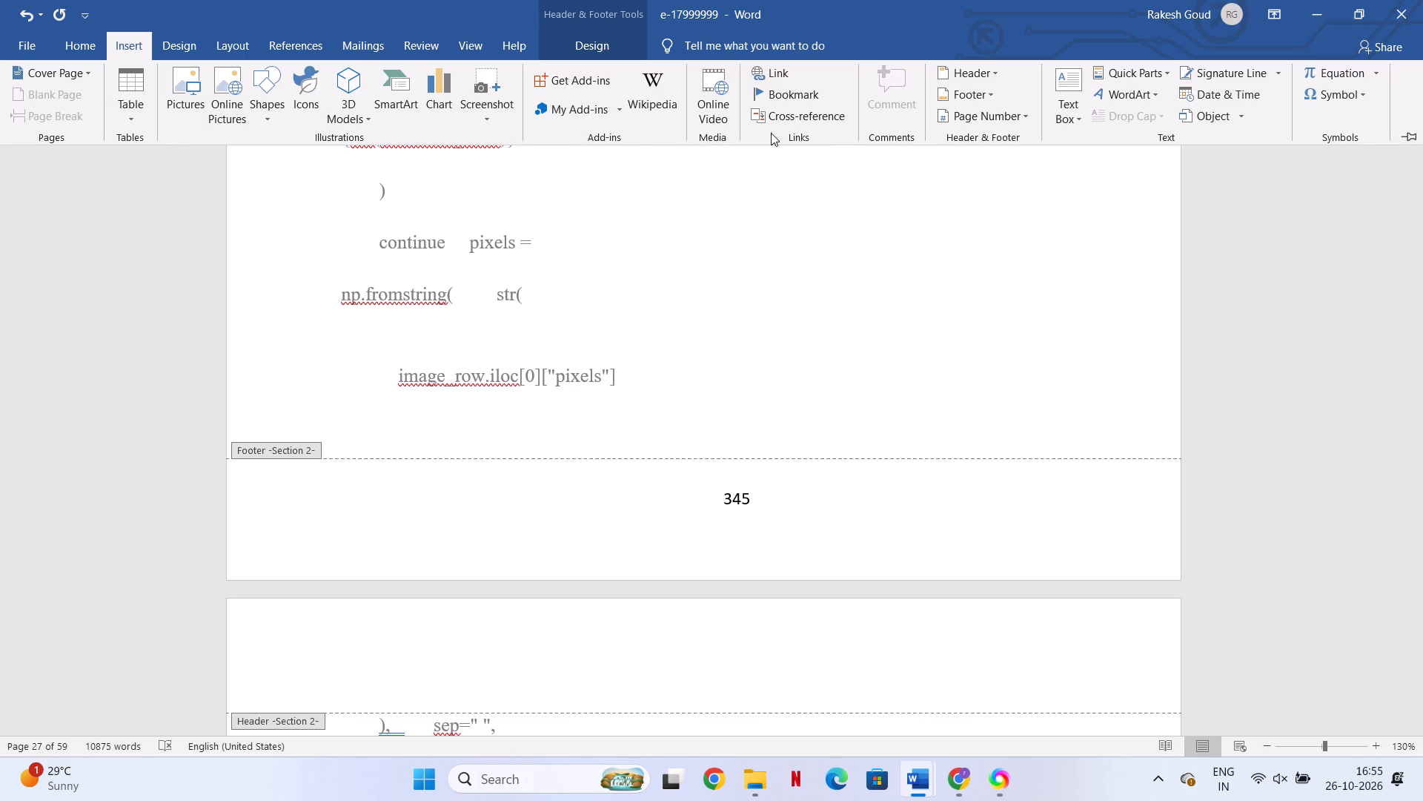
click(1025, 110)
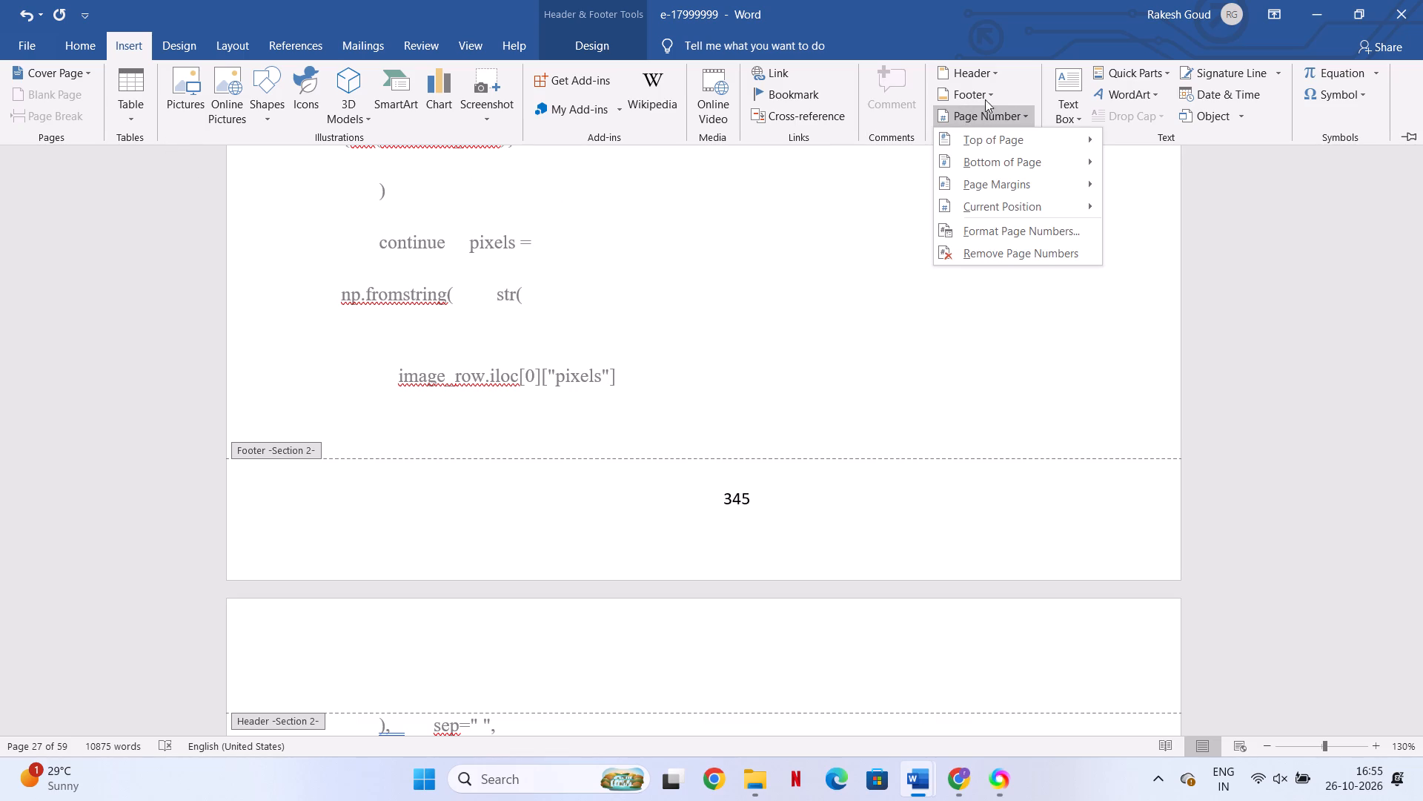
click(969, 88)
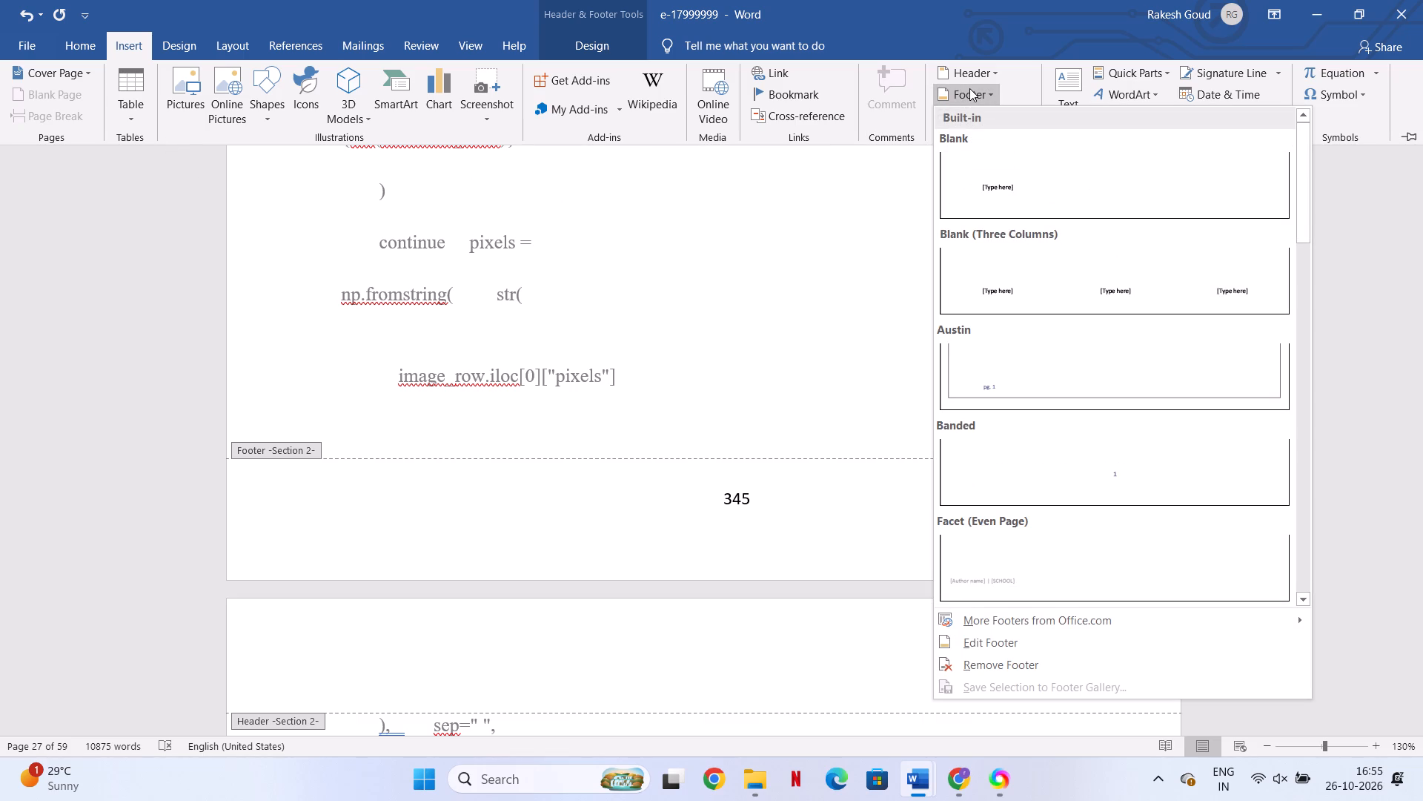
click(1129, 476)
Examine the pages and their footers from the landmark code listing back to the start of Chapter 1.
scroll(1129, 476, up, 2)
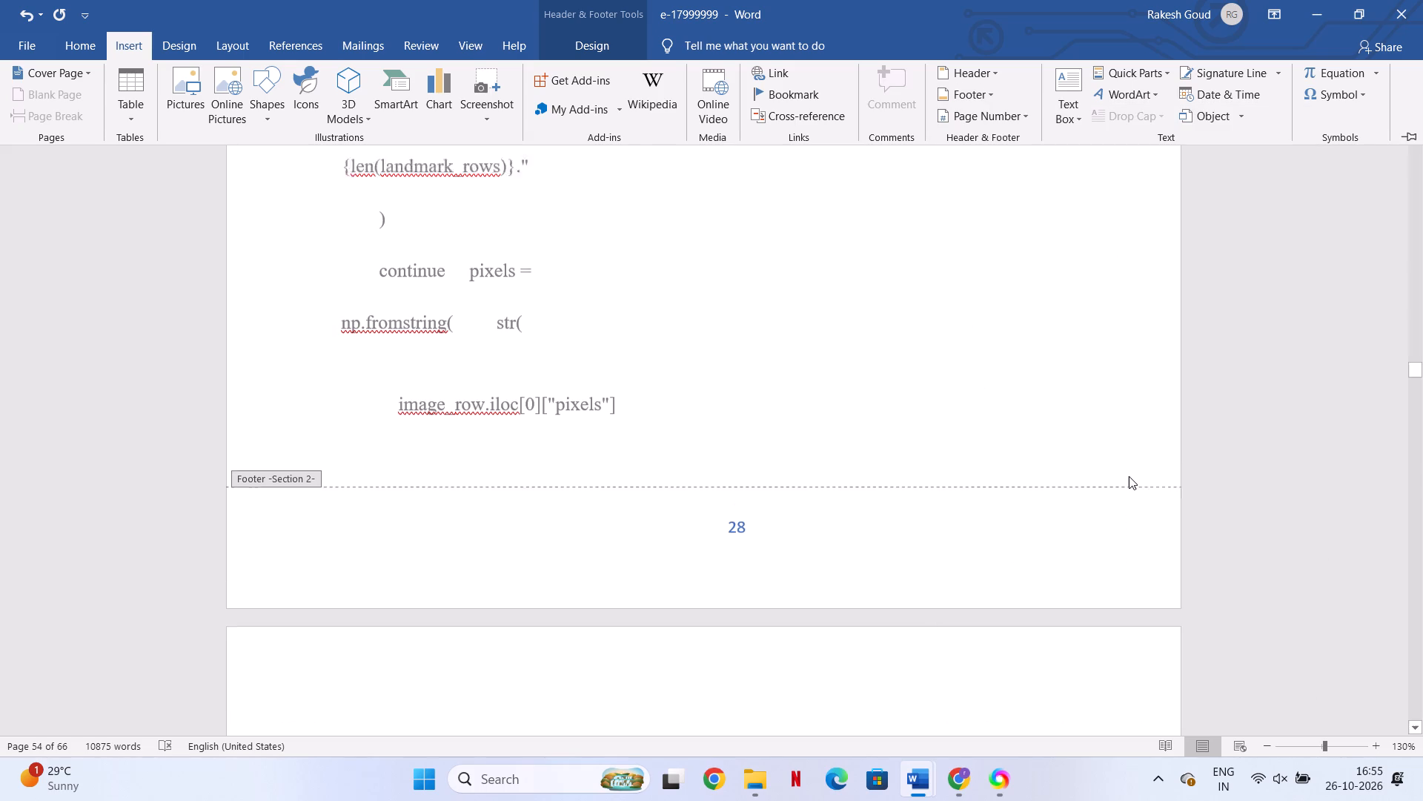
scroll(1129, 476, up, 6)
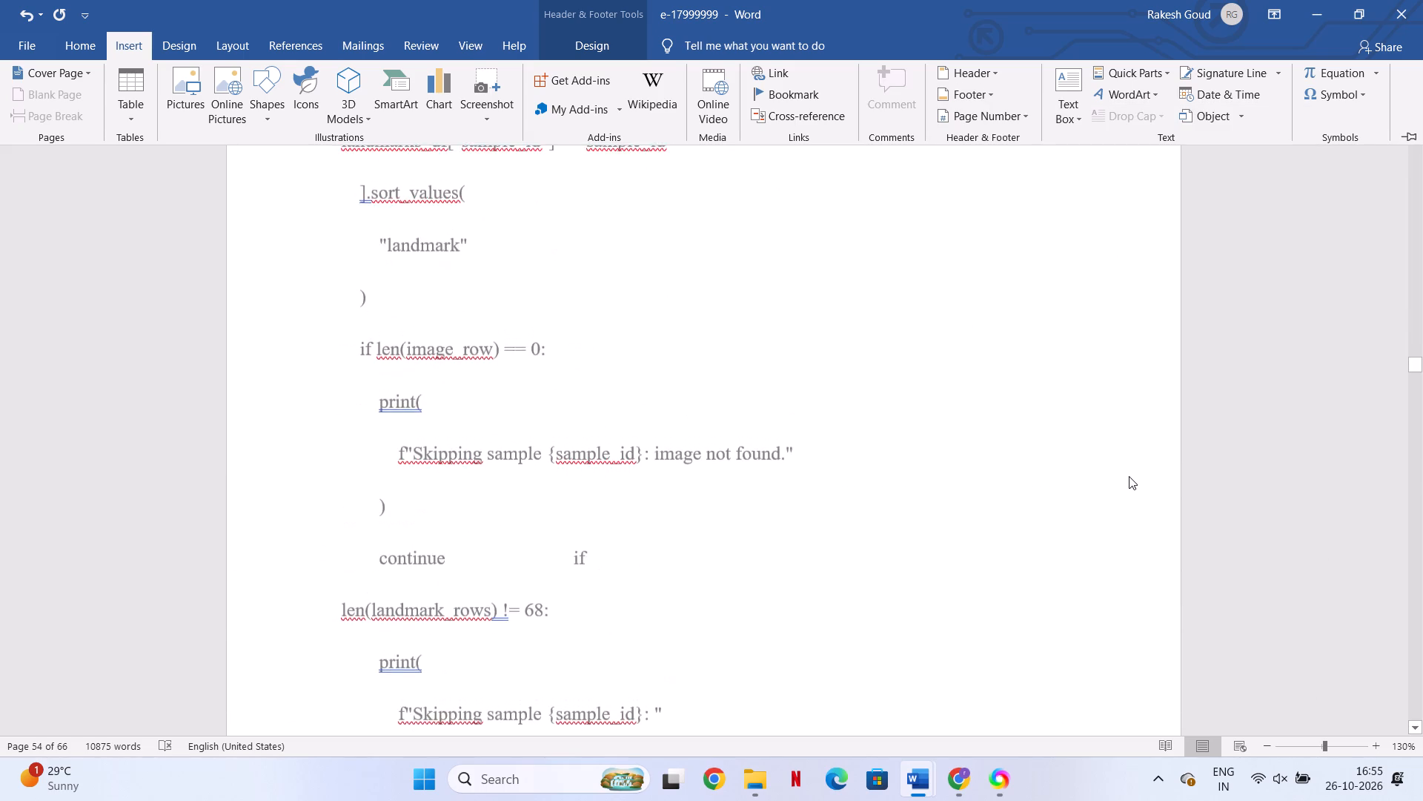
scroll(1129, 476, up, 4)
scroll(1129, 476, right, 1)
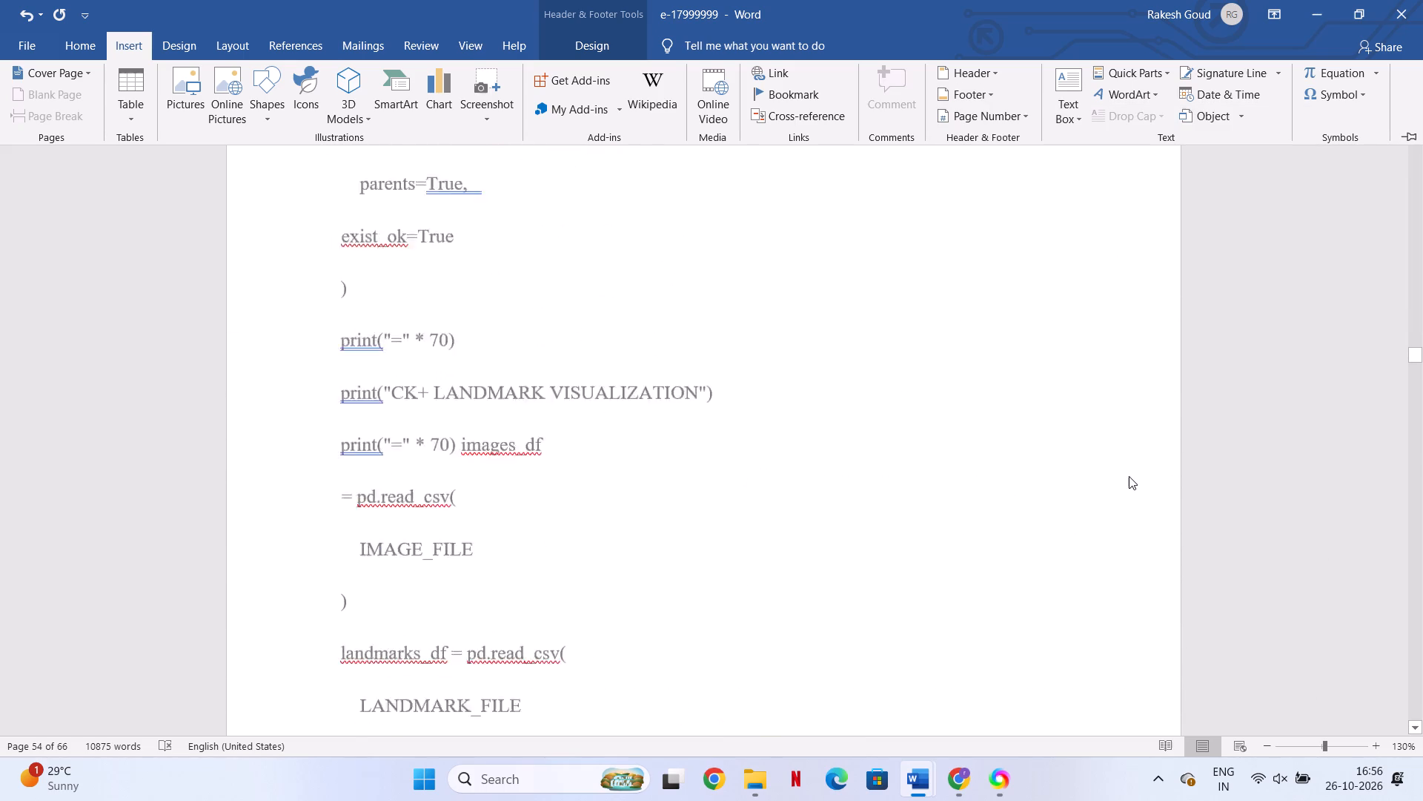
scroll(1129, 476, up, 20)
scroll(1129, 476, up, 20)
scroll(1129, 476, up, 20)
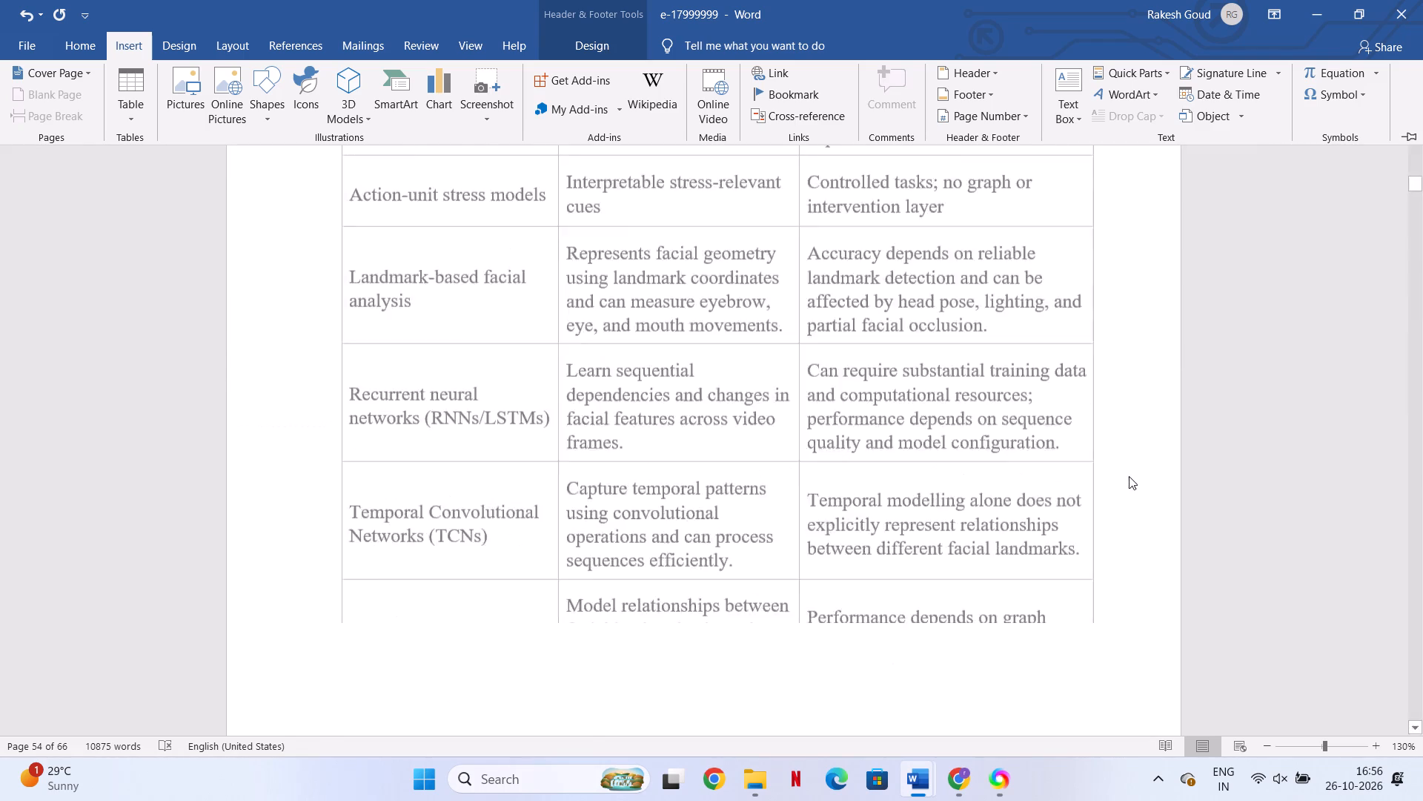
scroll(1129, 476, up, 20)
scroll(1129, 476, up, 3)
scroll(1129, 476, up, 20)
scroll(1129, 476, up, 15)
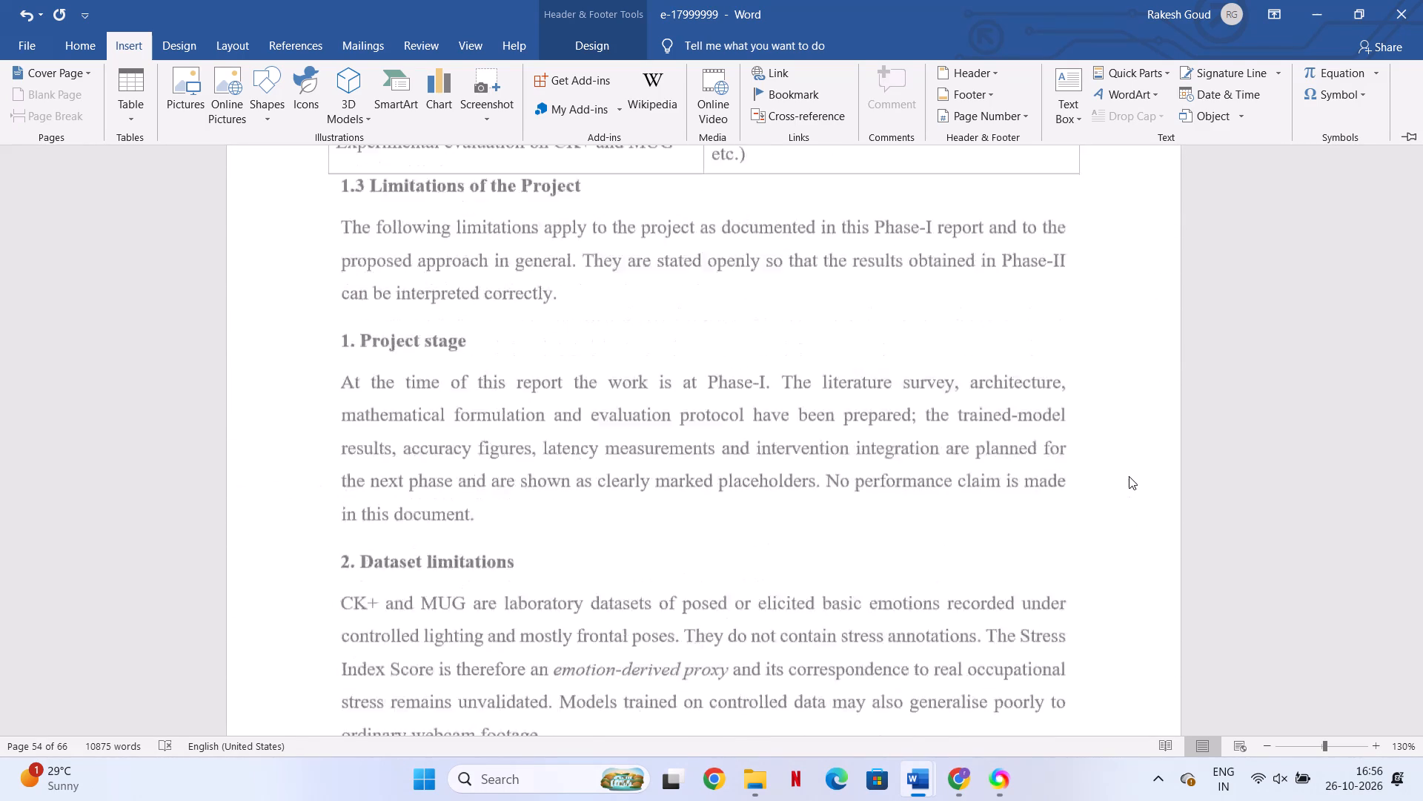
scroll(1129, 476, up, 15)
Close footer editing and return to the body text at the beginning of Chapter 1.
click(1239, 448)
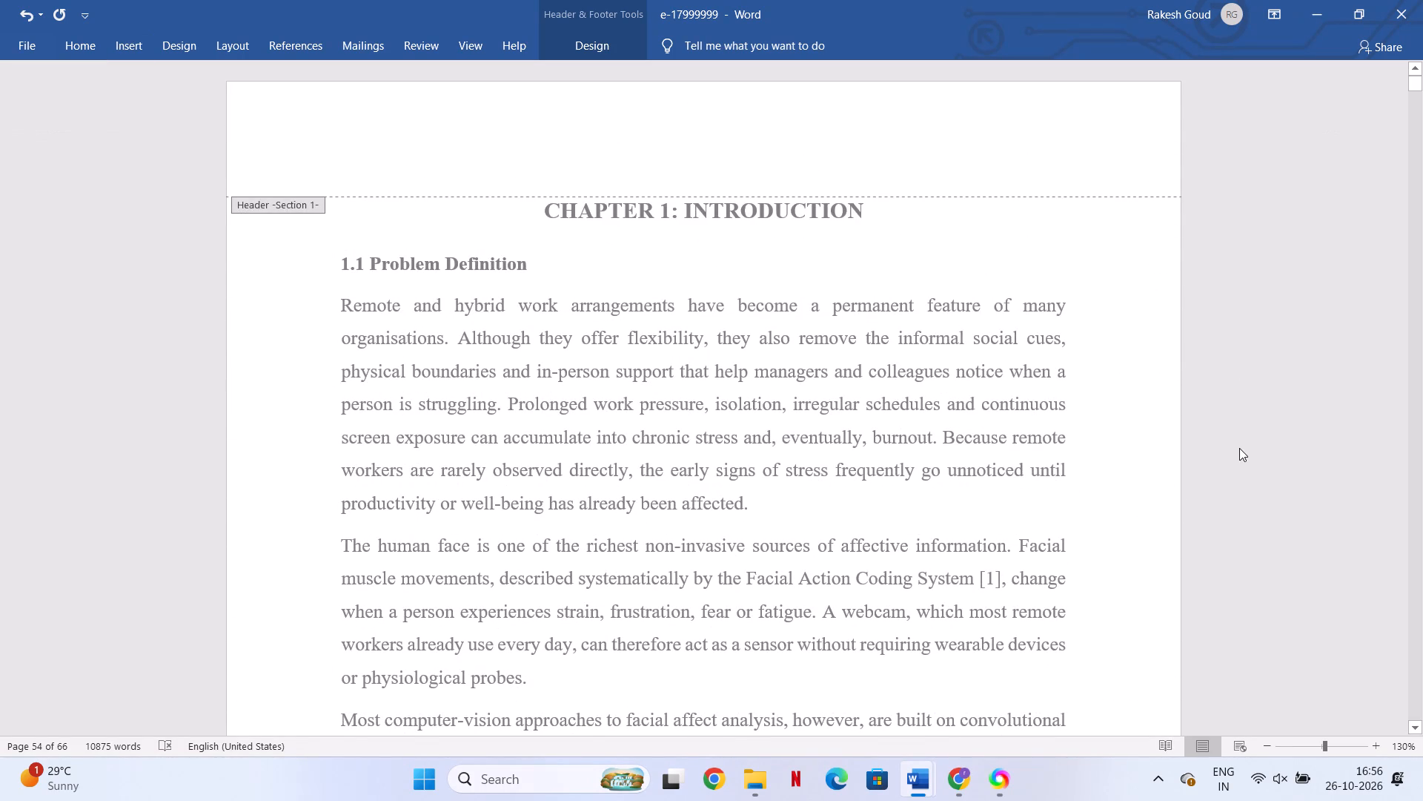
scroll(1239, 448, down, 1)
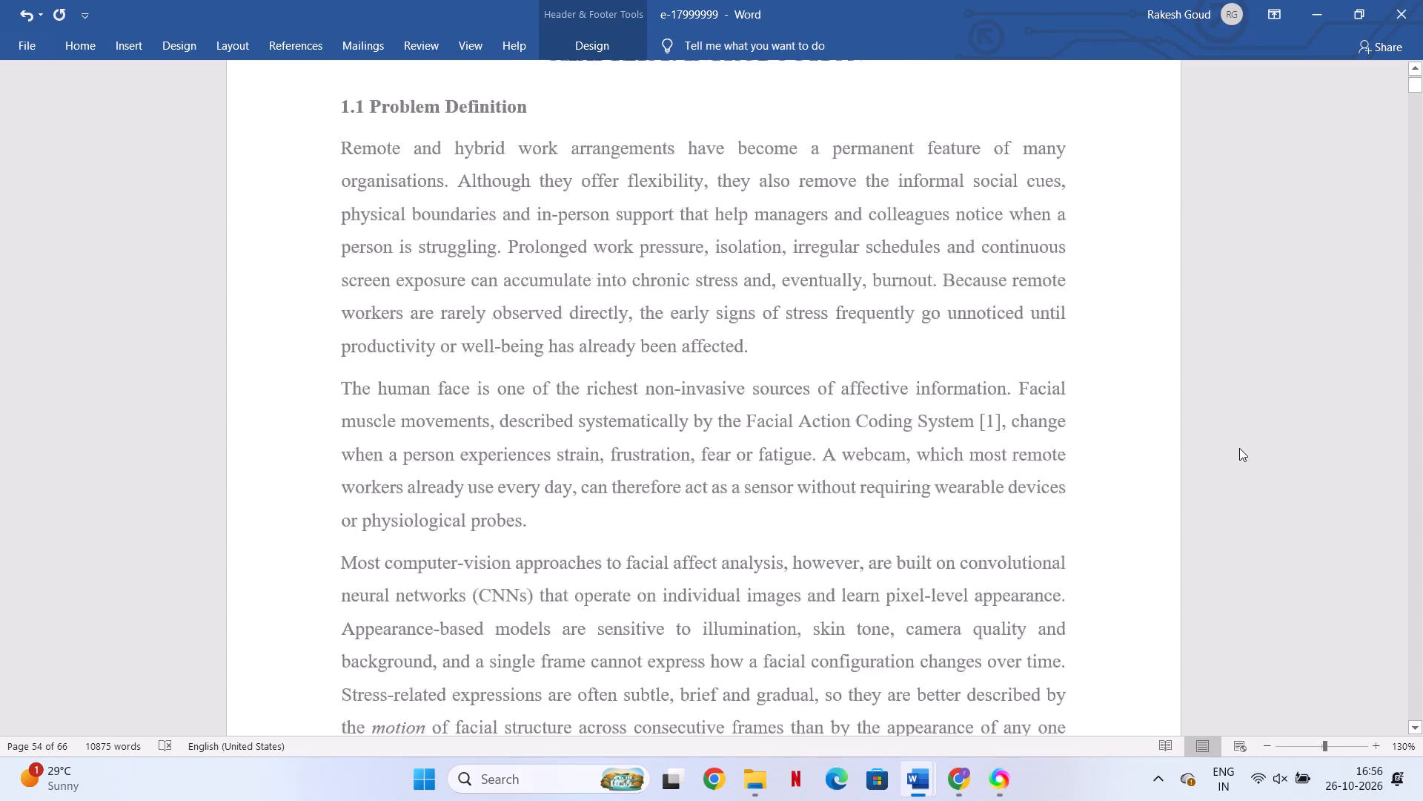
scroll(1239, 448, down, 1)
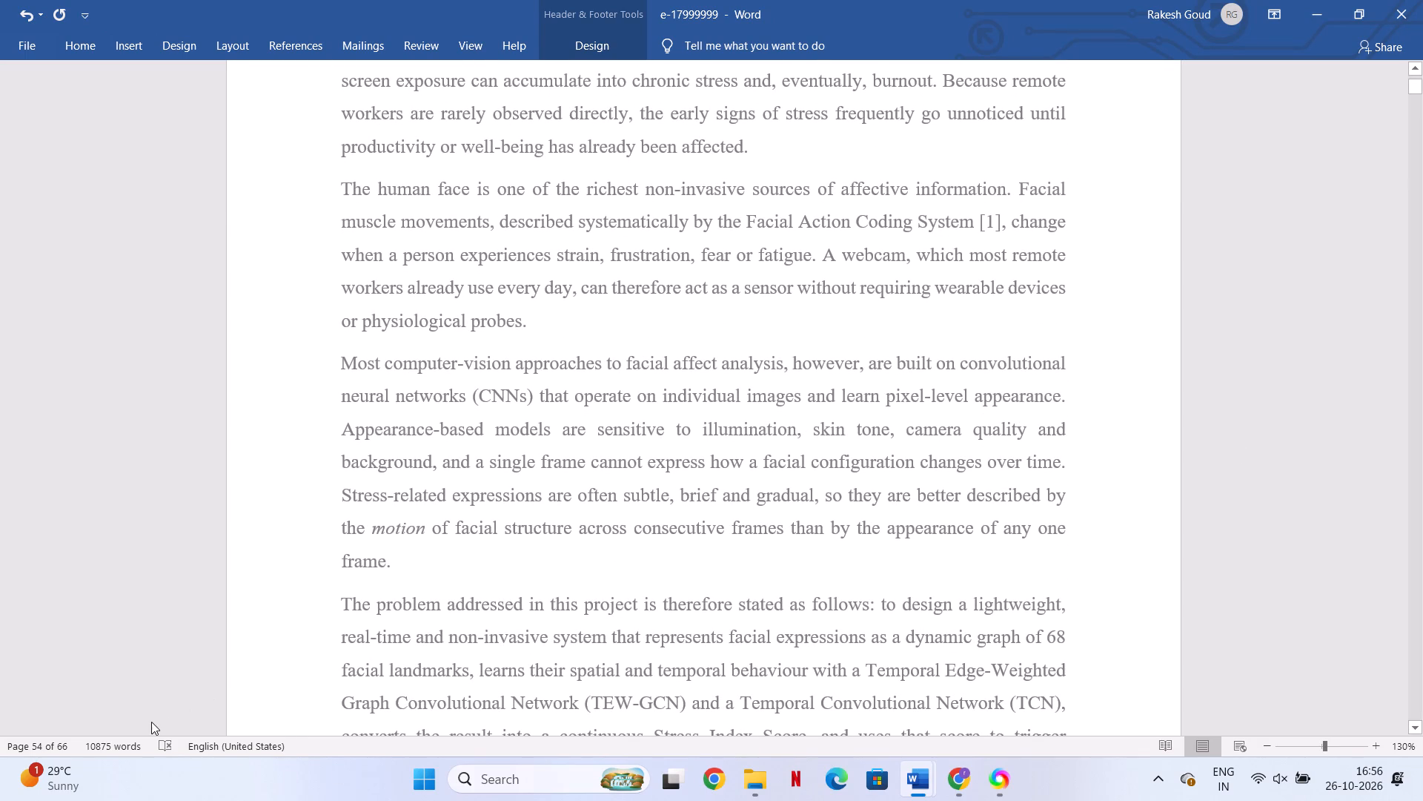
double_click(56, 735)
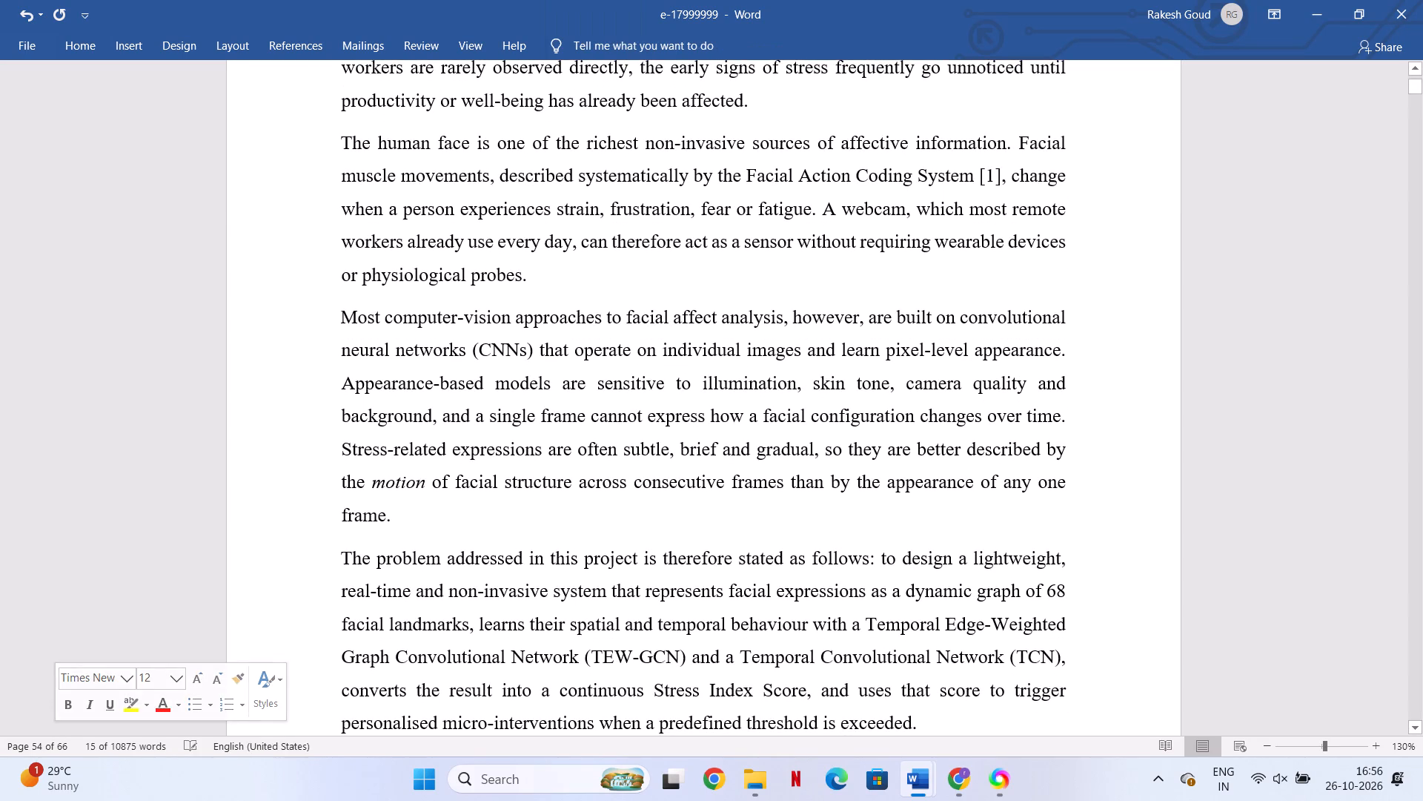
scroll(162, 598, down, 2)
scroll(162, 598, up, 6)
scroll(162, 598, down, 10)
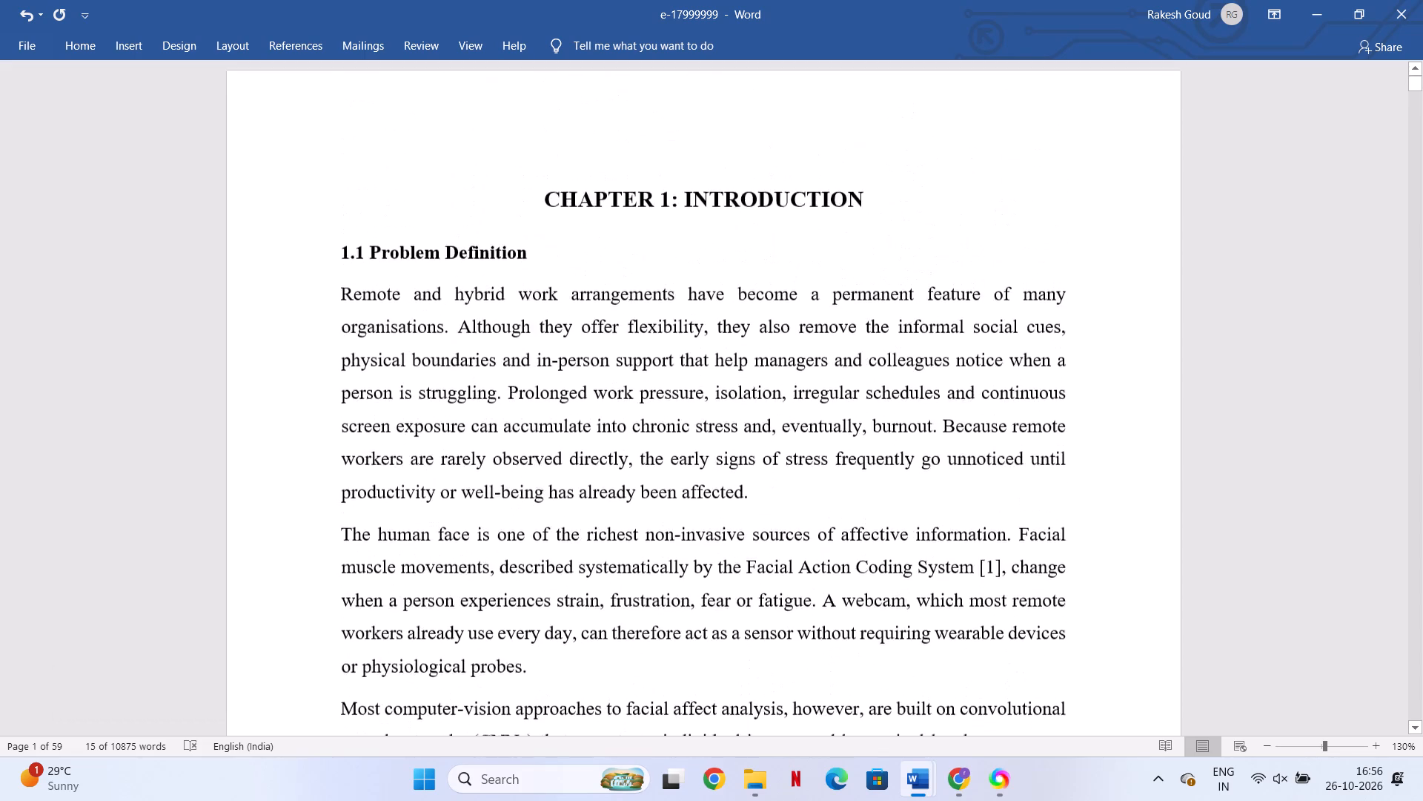
Examine the pages and footers from the start of Chapter 1 to the end of Table 2.1.
scroll(162, 598, down, 20)
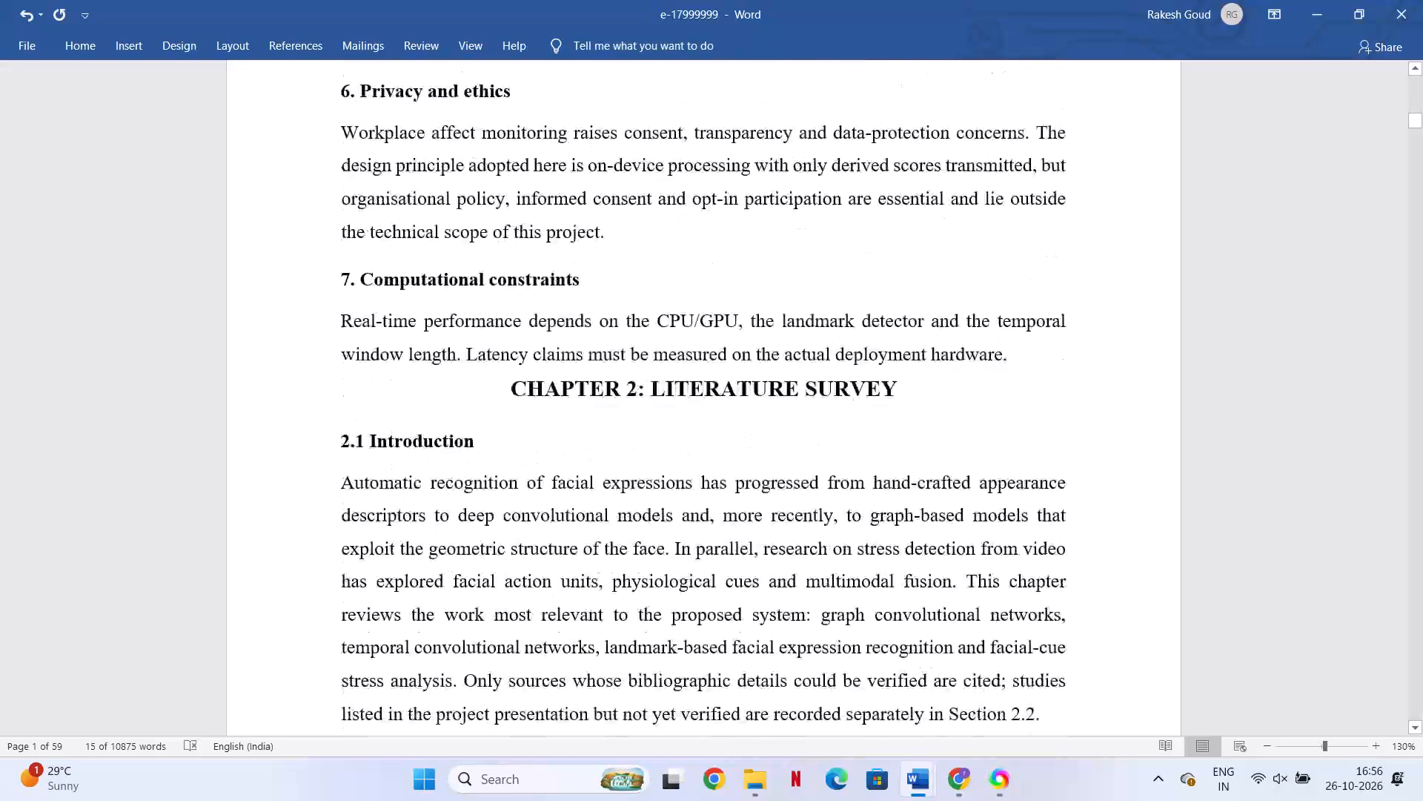
scroll(162, 598, down, 3)
ctrl+scroll(162, 598, up, 1)
scroll(162, 598, down, 17)
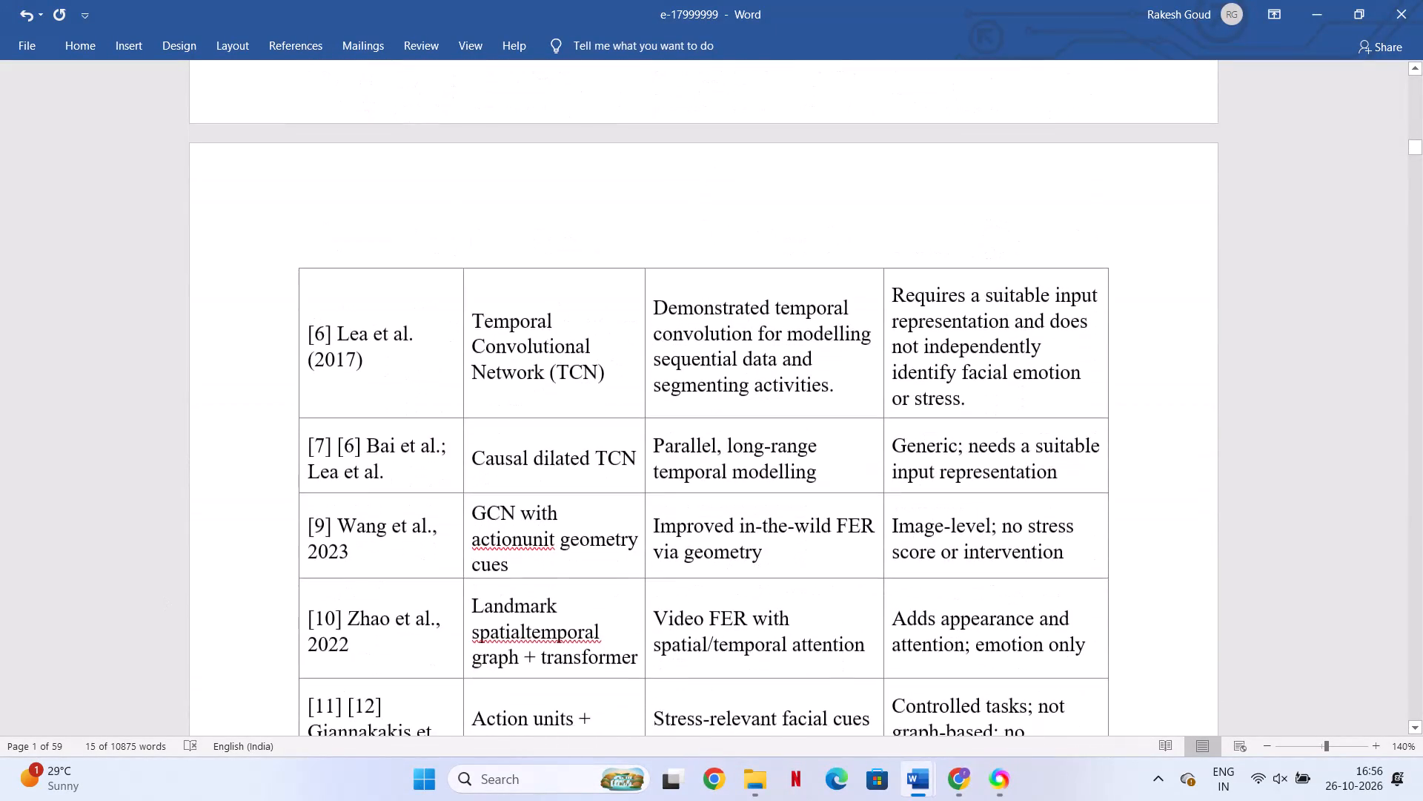
scroll(162, 598, down, 7)
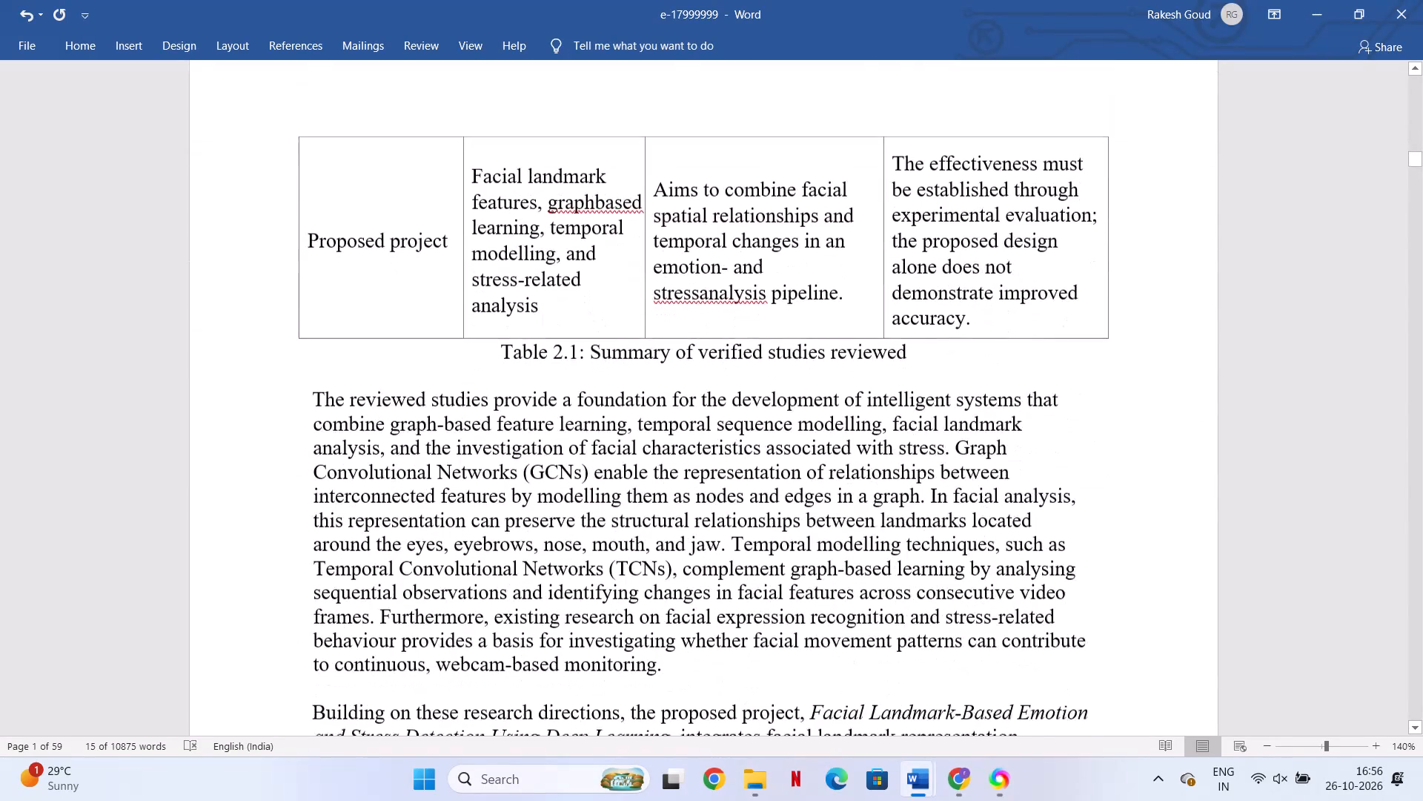
scroll(162, 598, down, 2)
scroll(162, 598, right, 1)
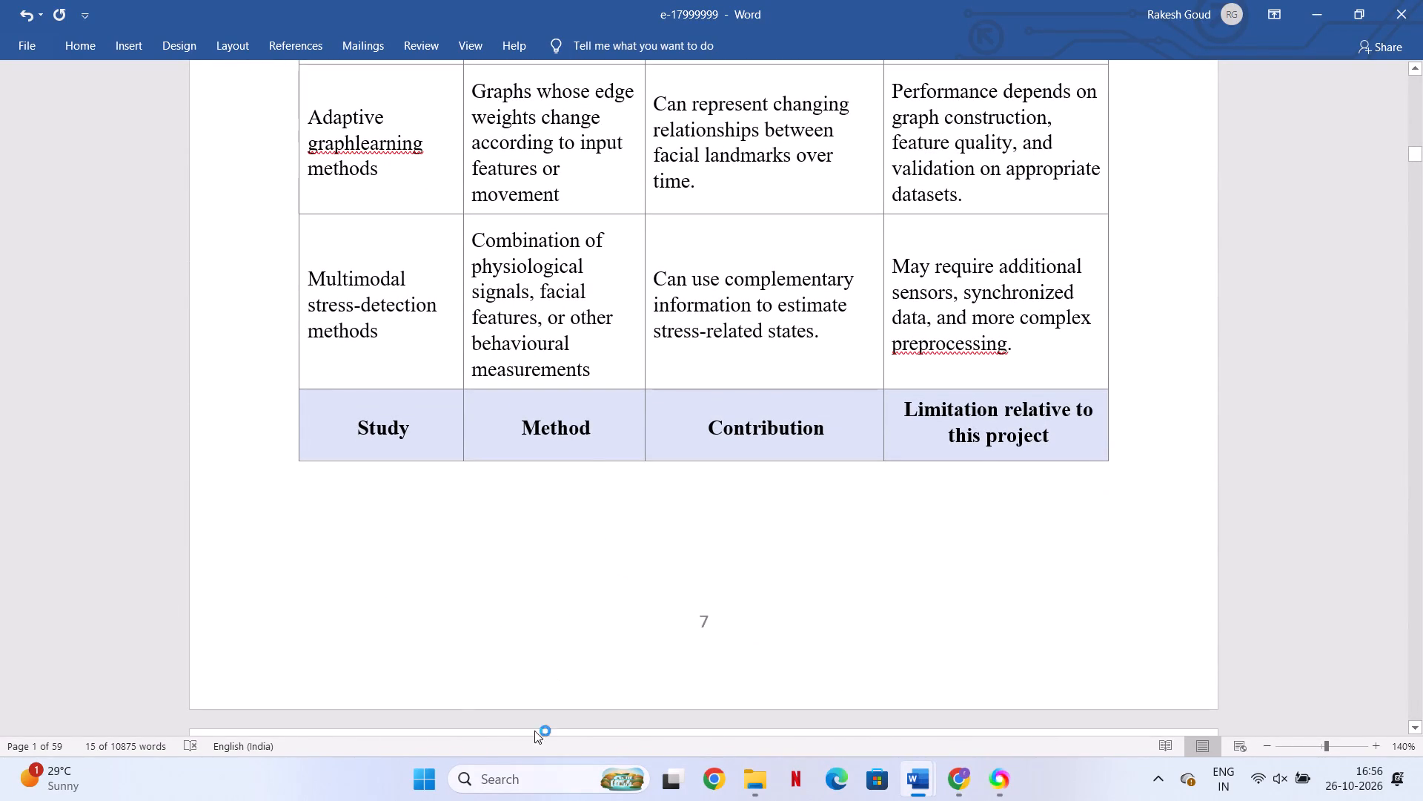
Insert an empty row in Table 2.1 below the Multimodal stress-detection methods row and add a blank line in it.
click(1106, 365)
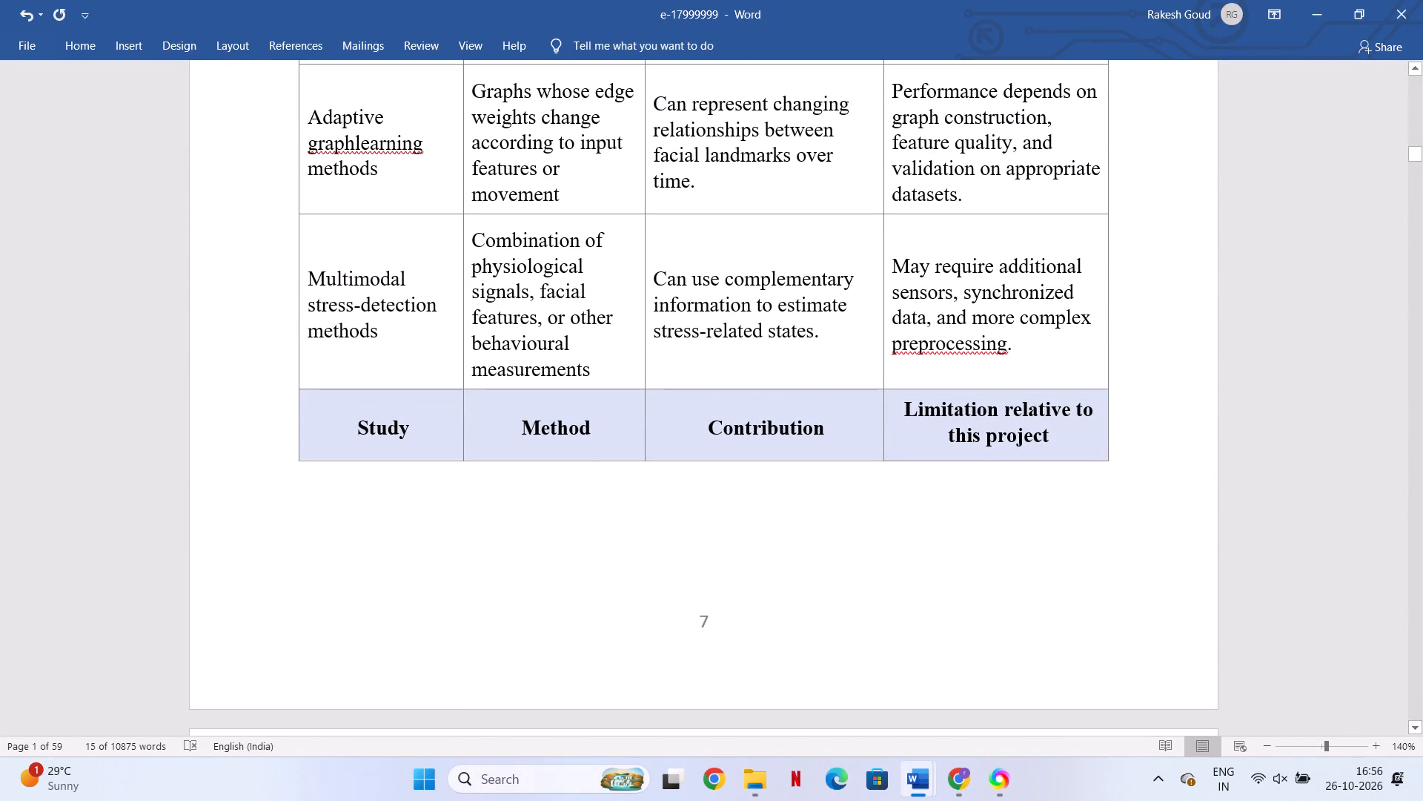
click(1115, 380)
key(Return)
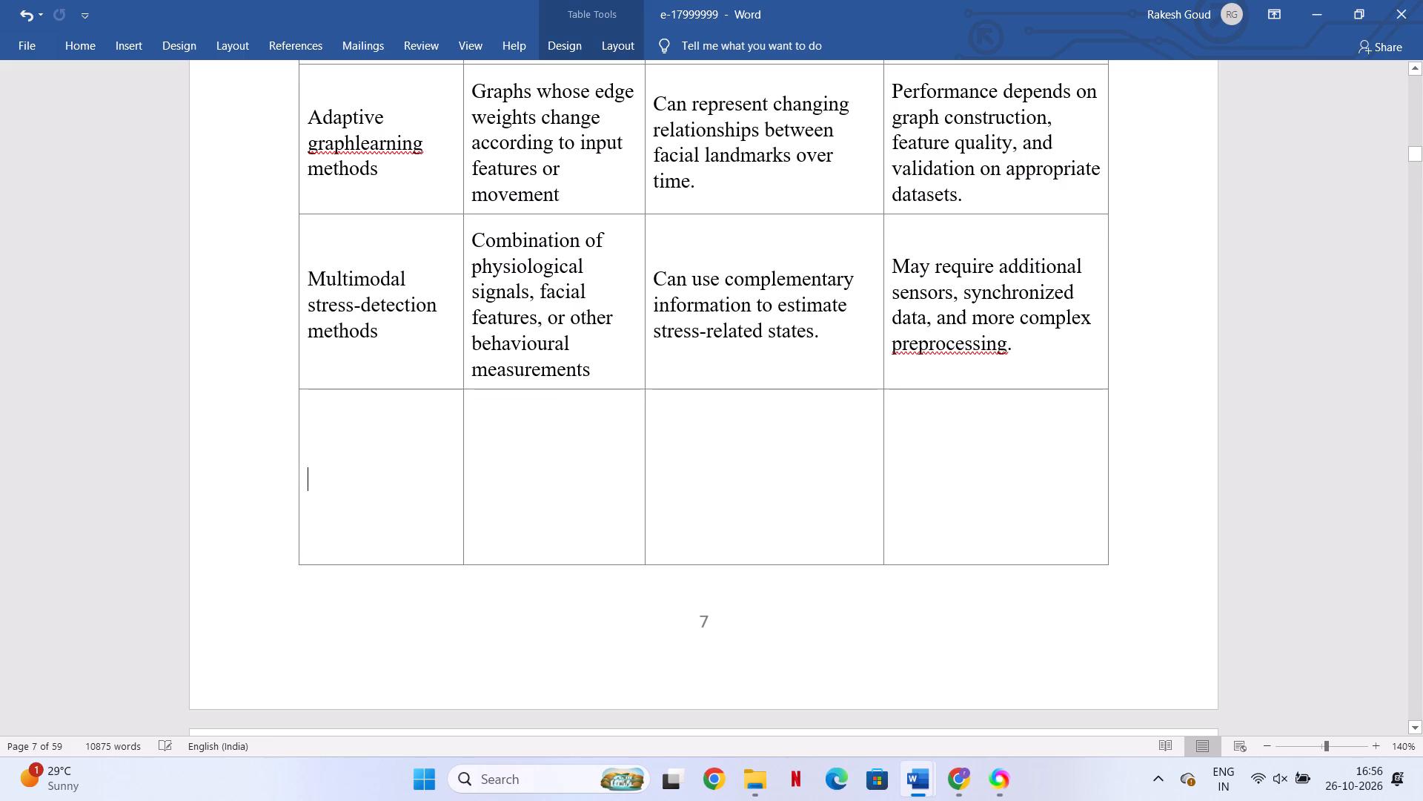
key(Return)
Examine how Table 2.1 and its header row break across pages 6 to 8.
scroll(1115, 380, right, 1)
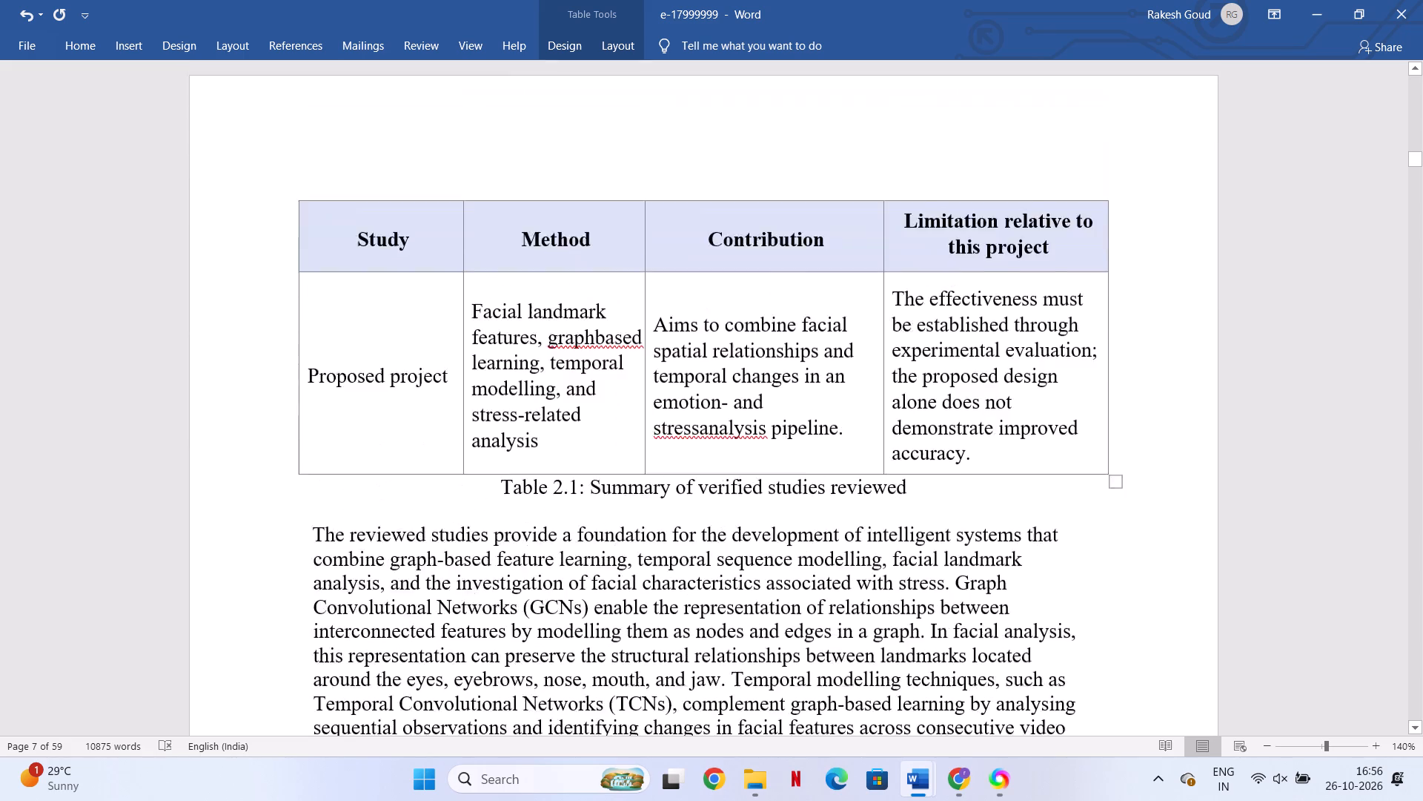
scroll(1115, 380, right, 2)
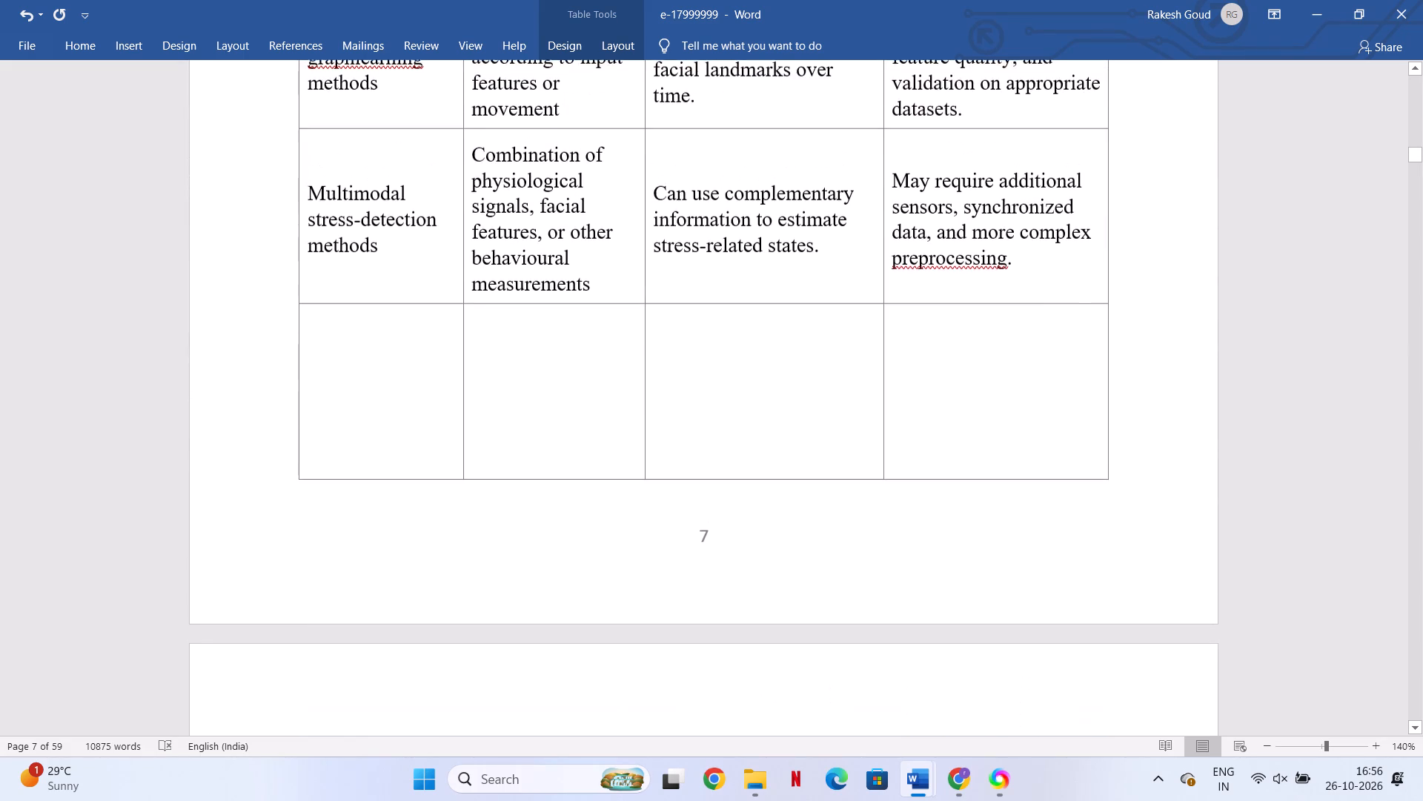
scroll(1115, 363, down, 3)
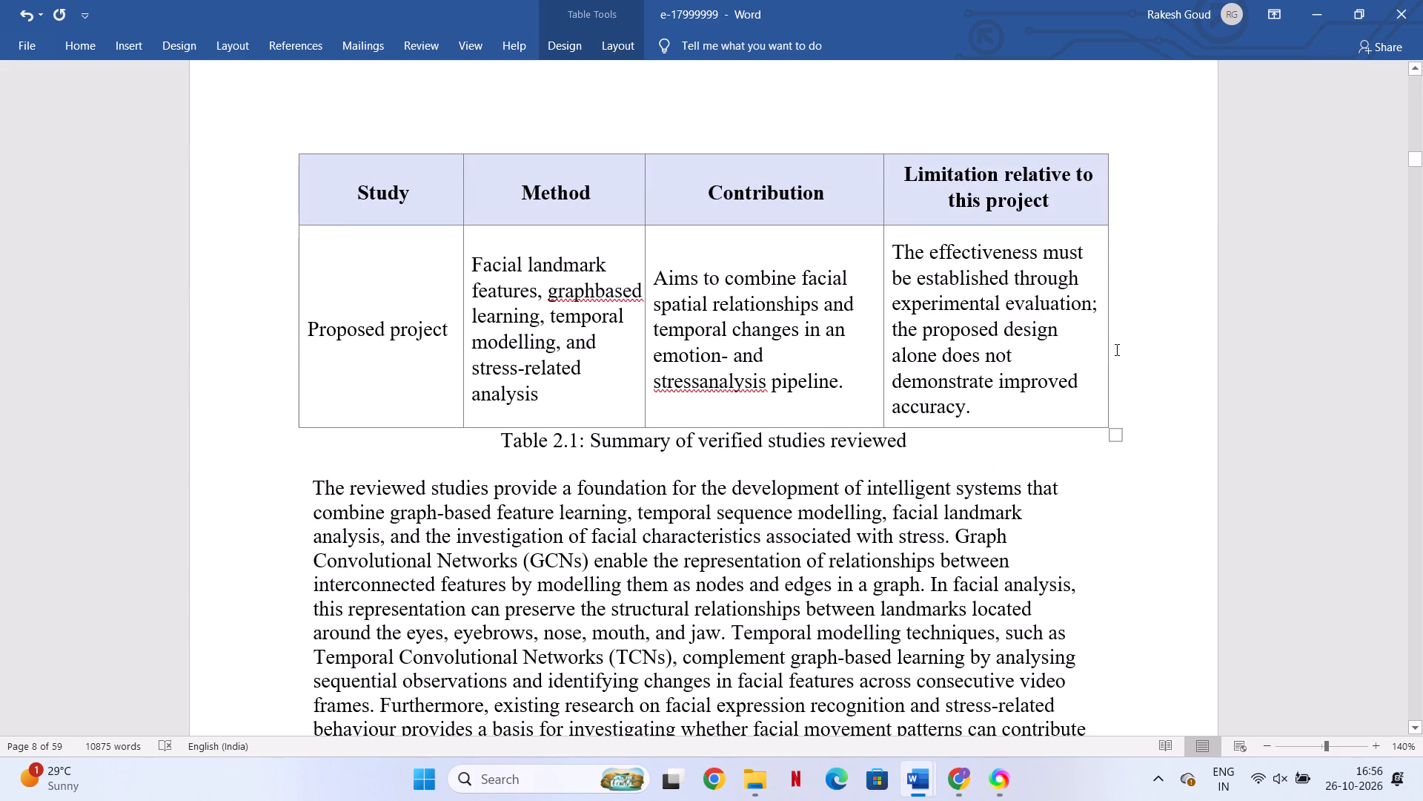
scroll(448, 366, up, 1)
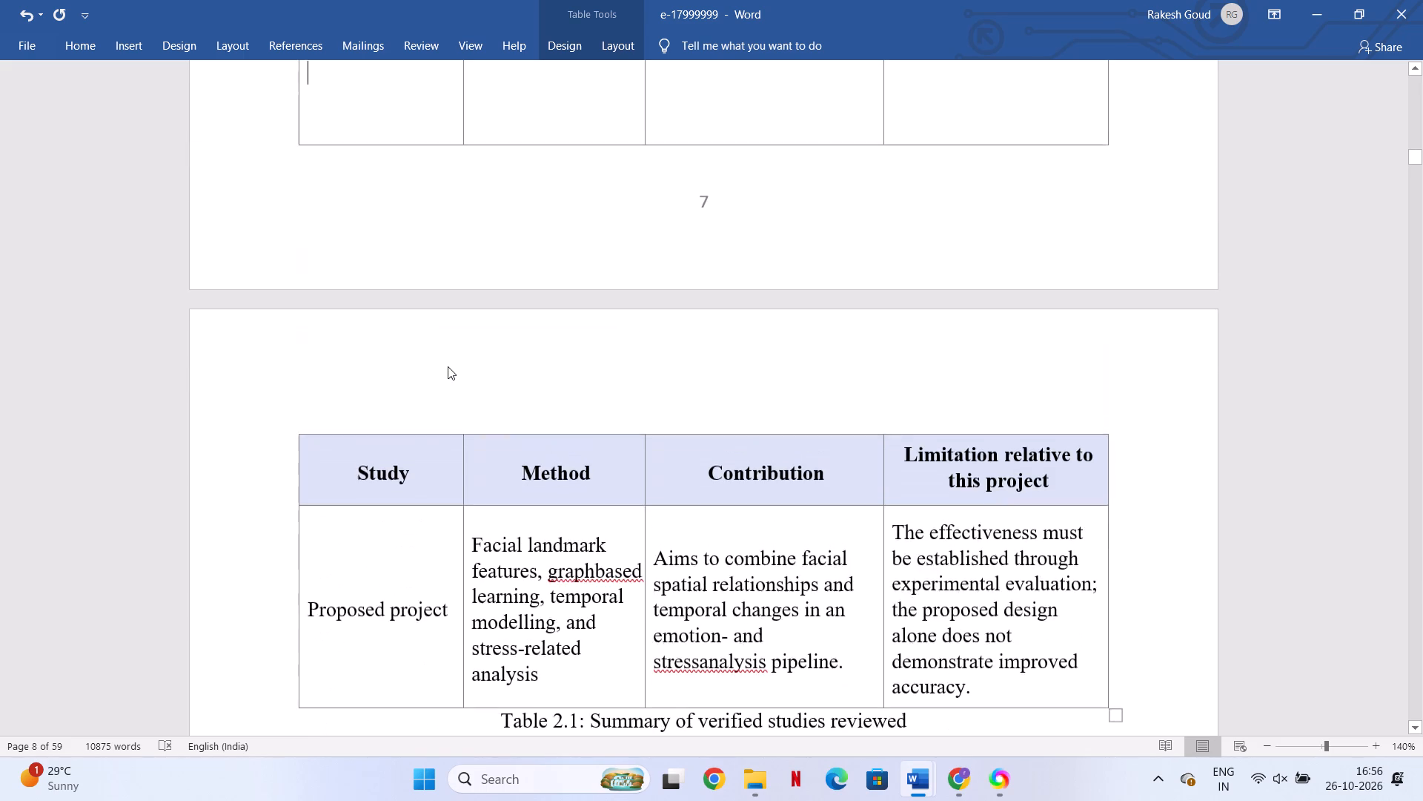
scroll(448, 366, up, 1)
click(683, 166)
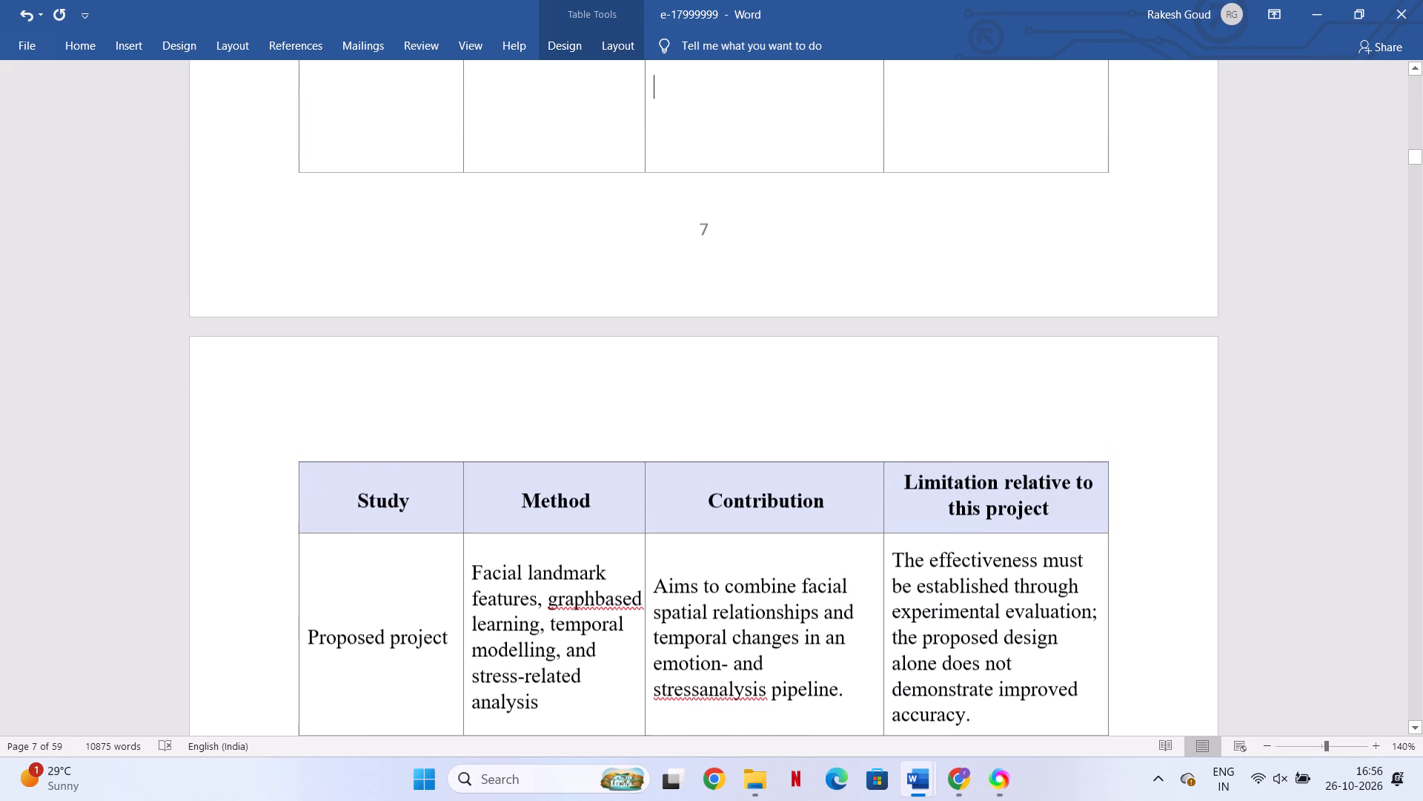
click(697, 206)
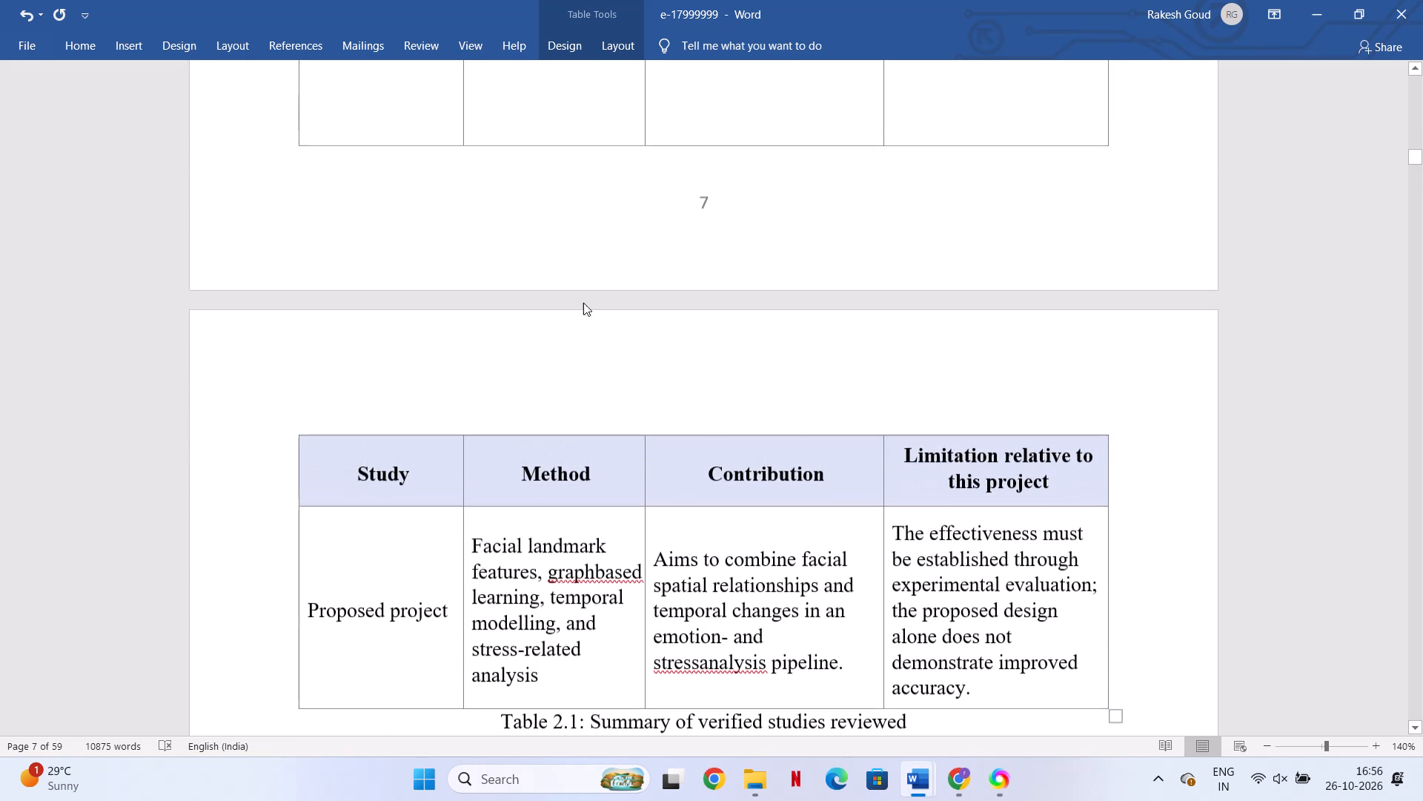
scroll(352, 333, up, 4)
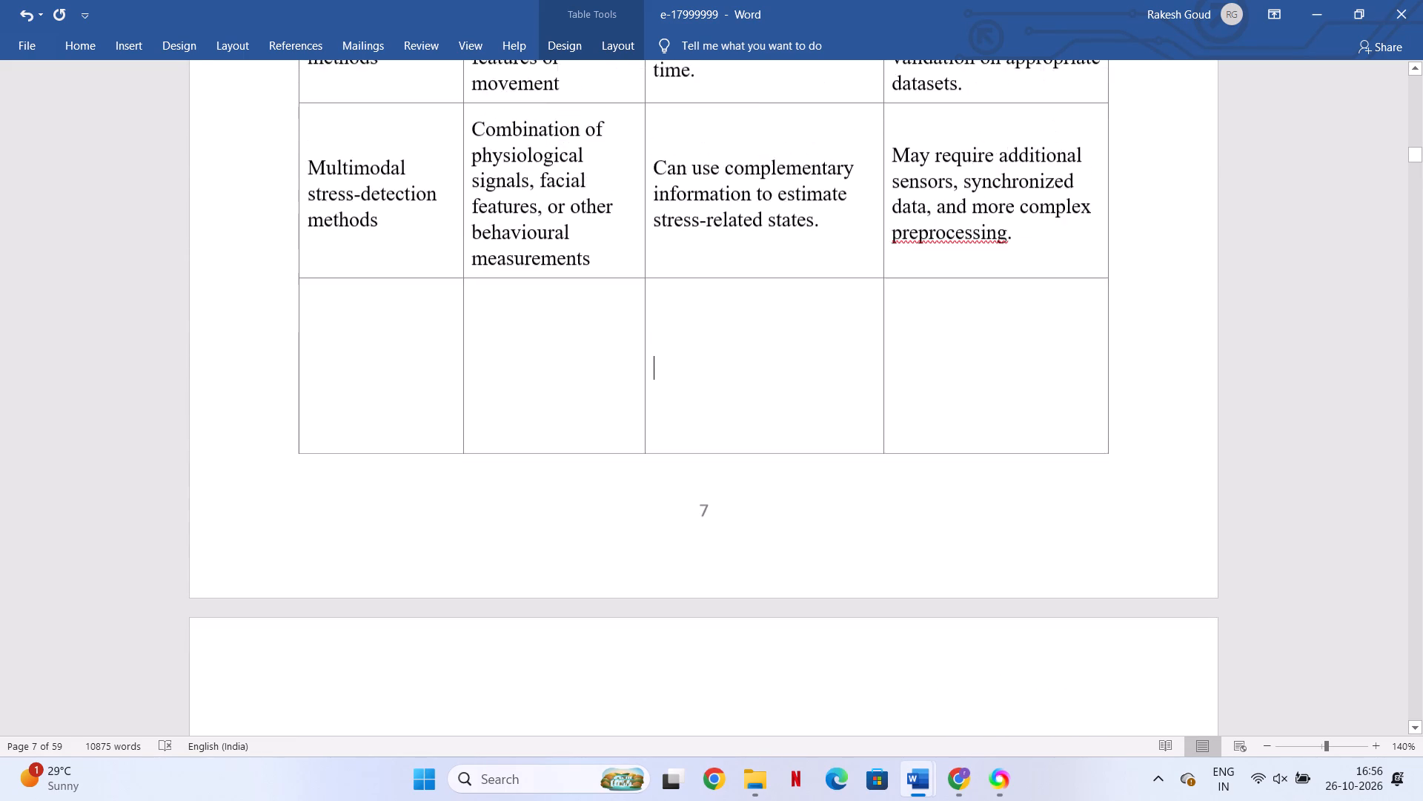
scroll(352, 333, up, 10)
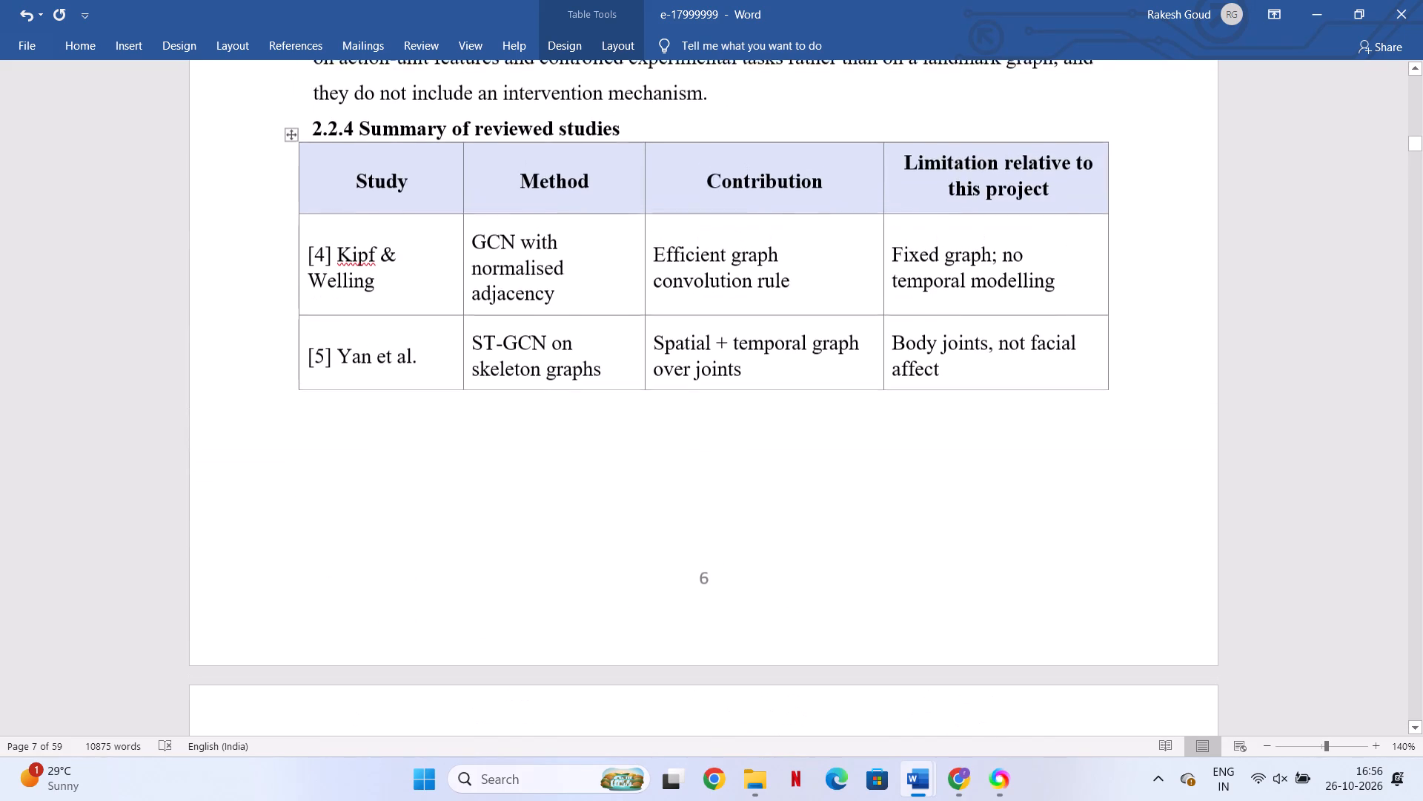
scroll(352, 333, down, 4)
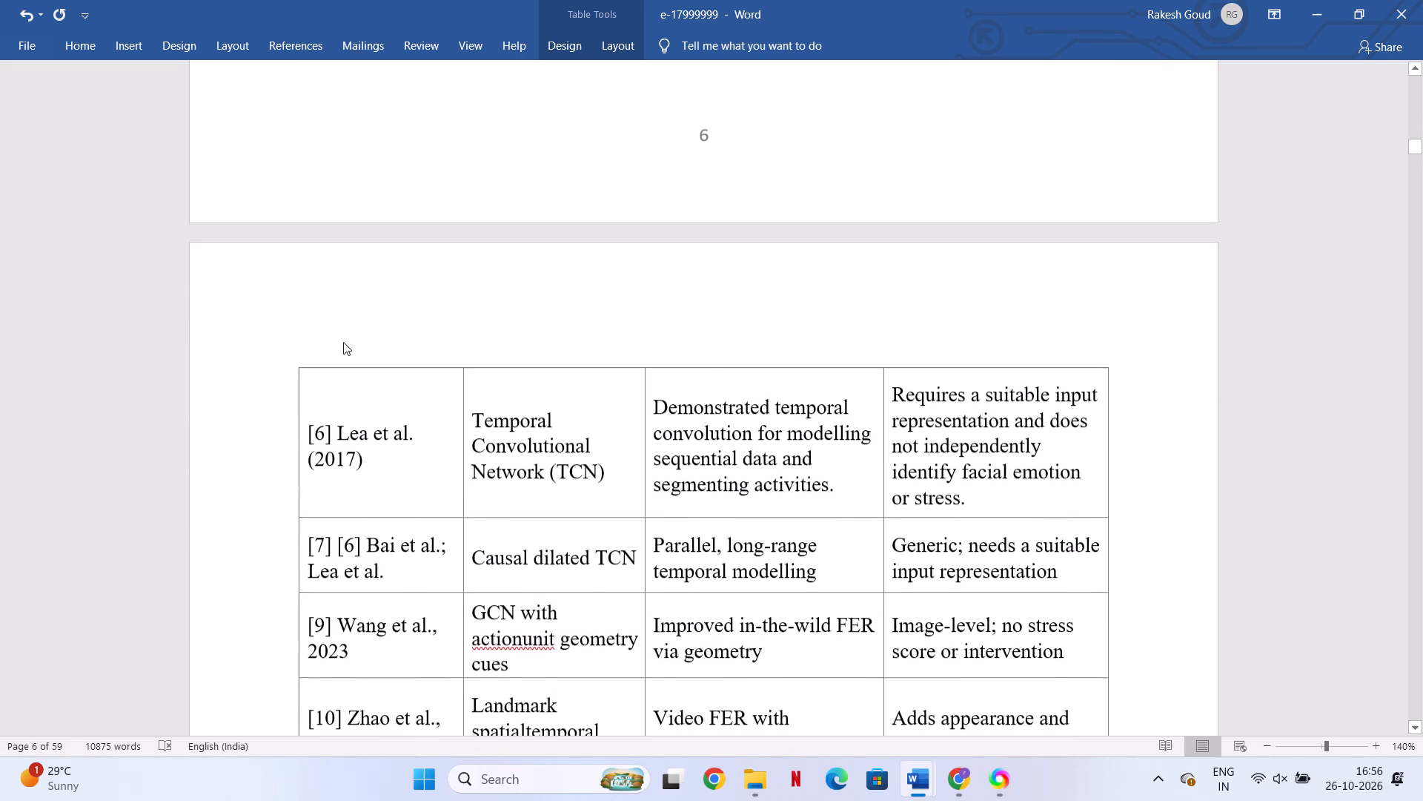
scroll(332, 343, up, 2)
click(299, 462)
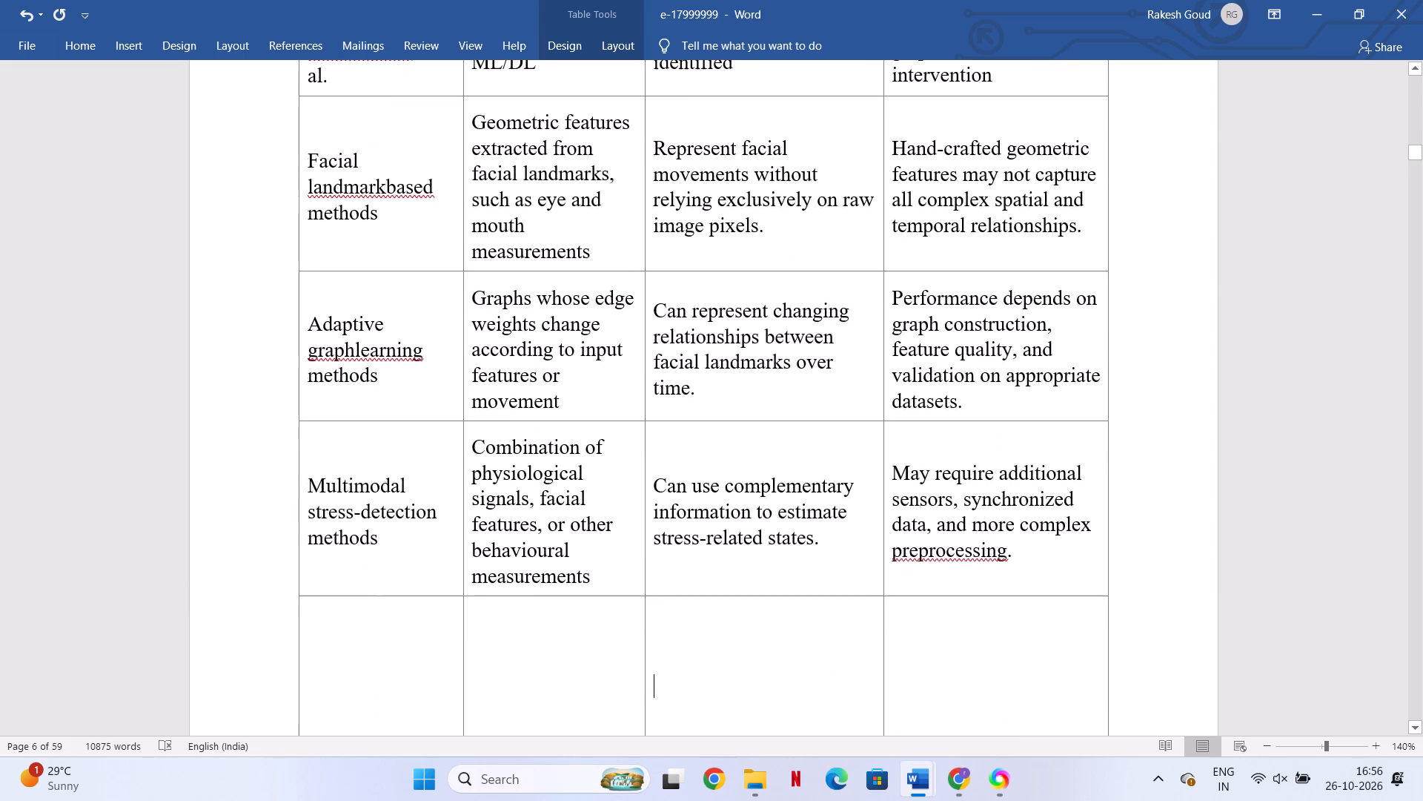
scroll(299, 462, up, 7)
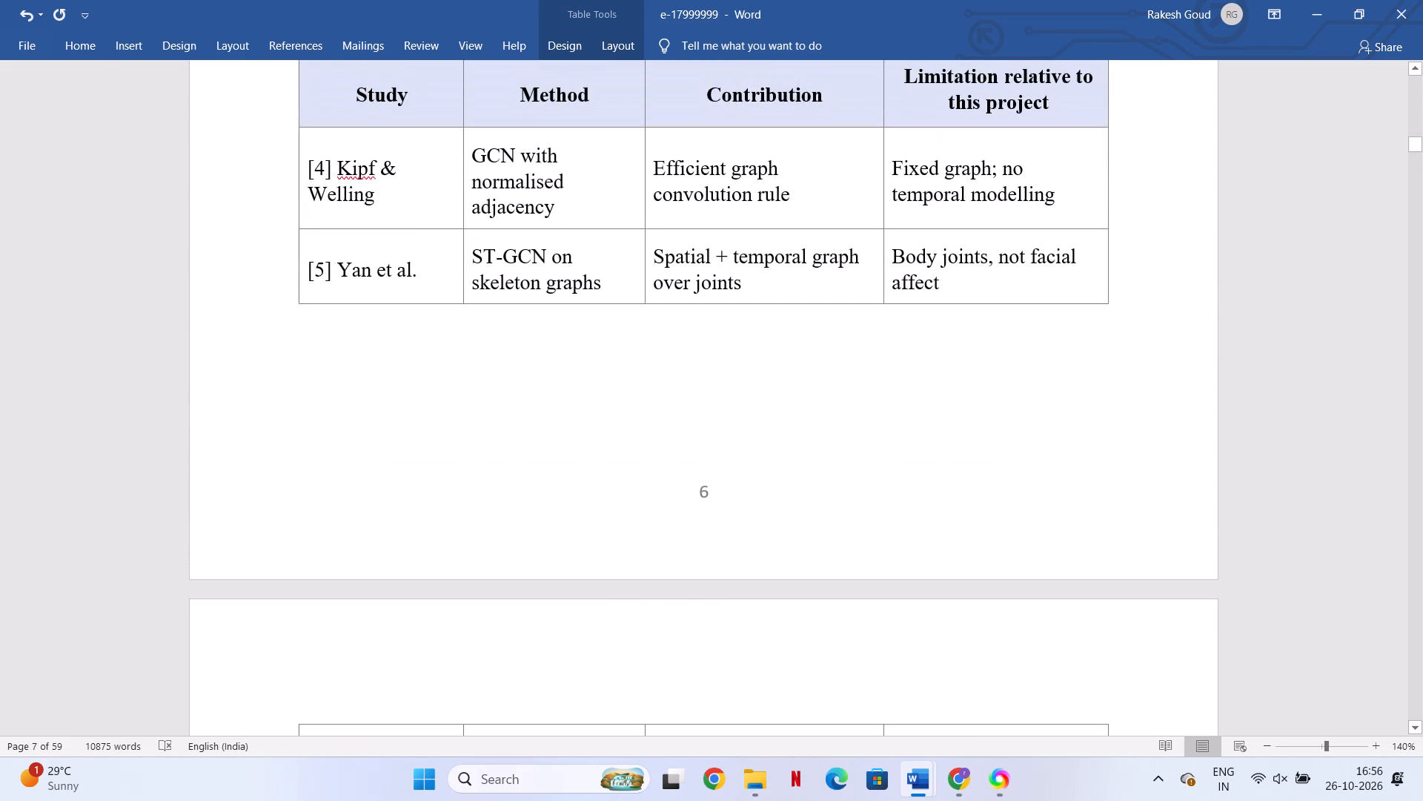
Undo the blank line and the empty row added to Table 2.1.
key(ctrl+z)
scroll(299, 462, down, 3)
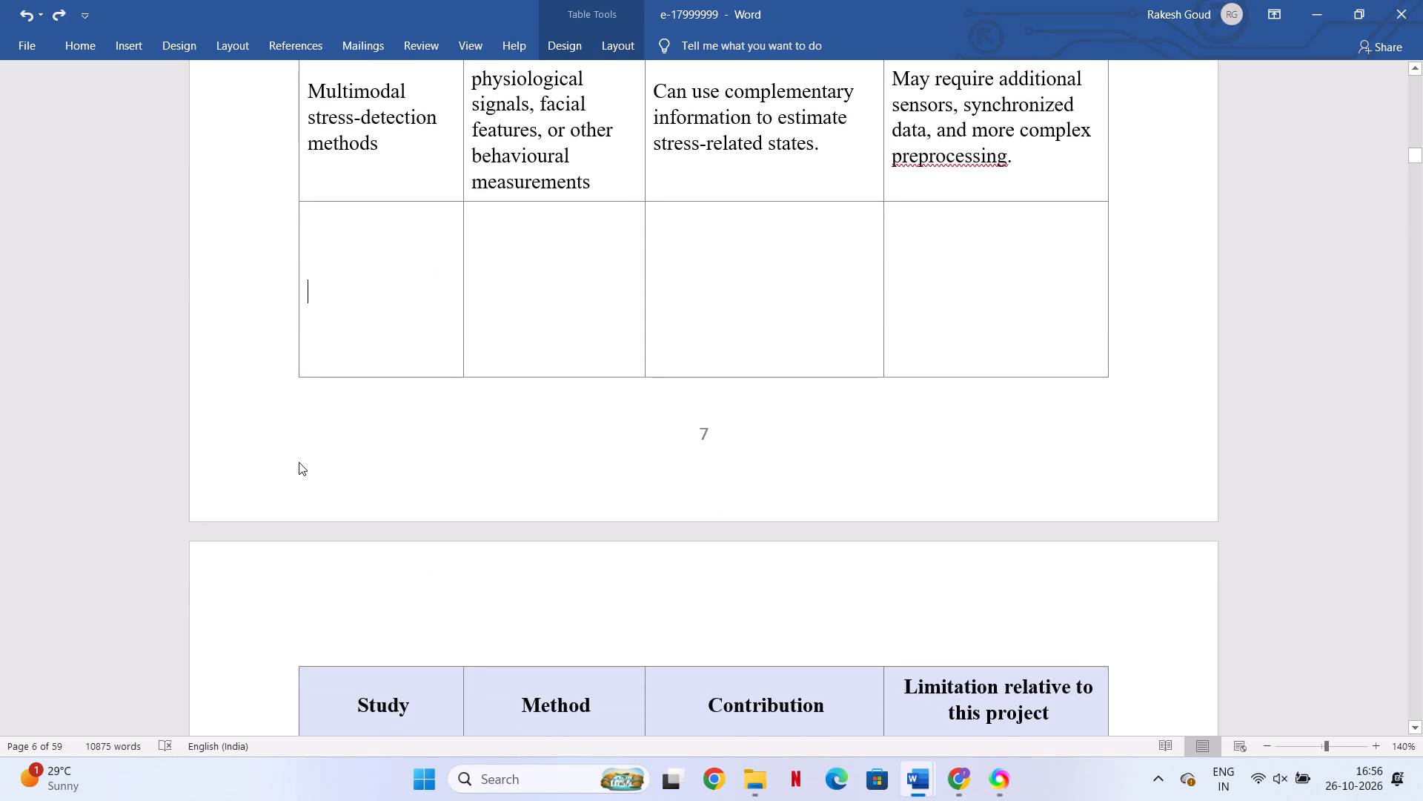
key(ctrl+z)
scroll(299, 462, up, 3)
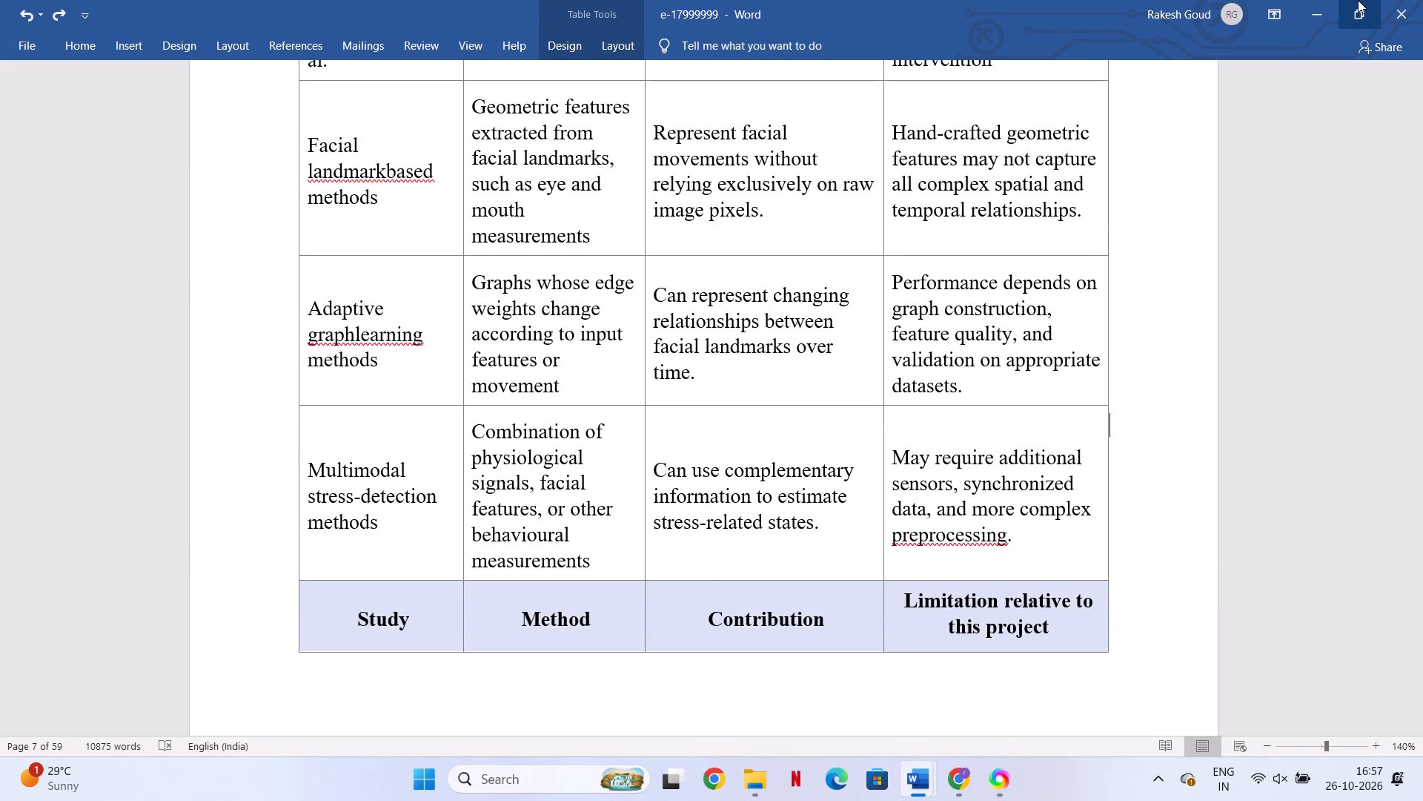
Reduce the Word window, minimise the ChatGPT window, and bring up e-17999999.pdf in the 360 browser beside Word.
click(1358, 0)
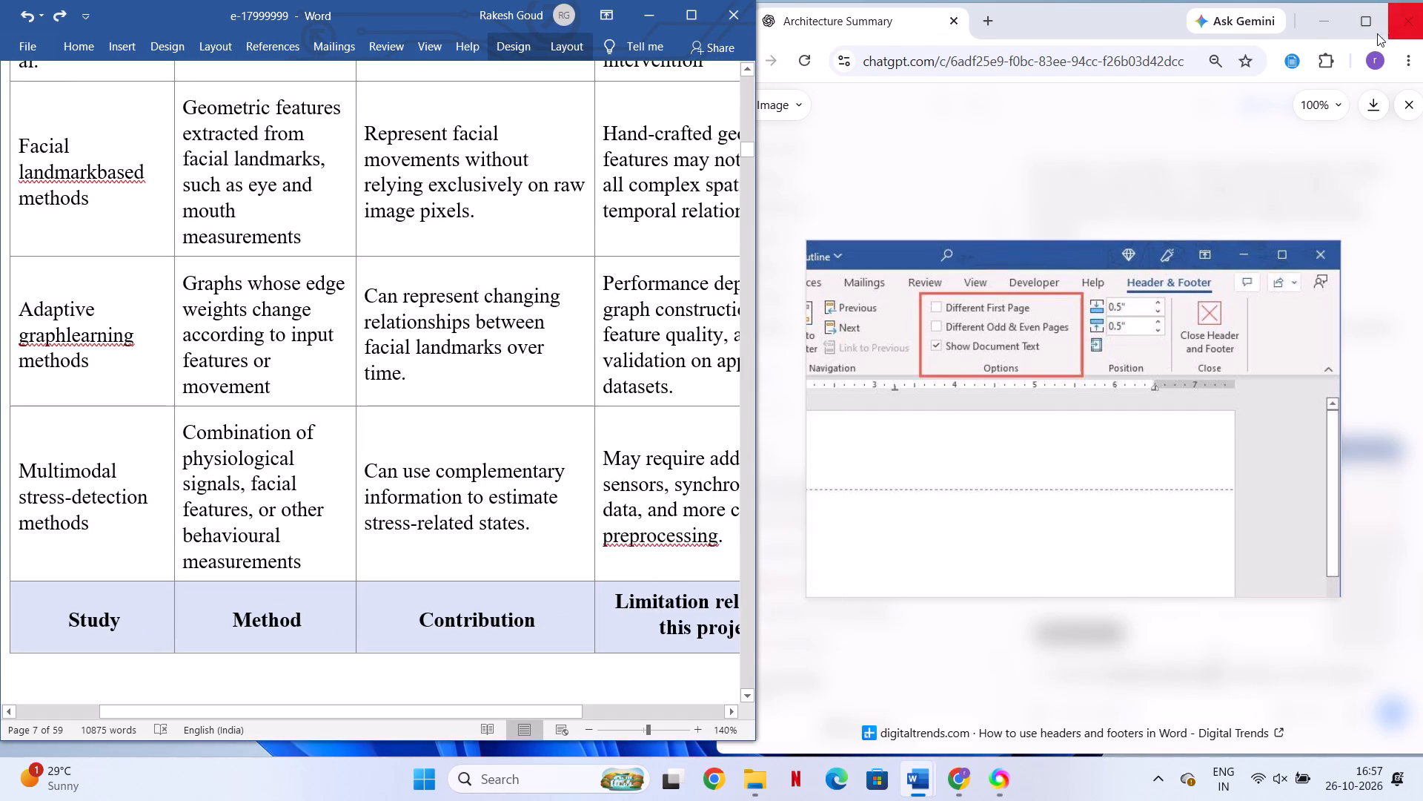
click(1325, 23)
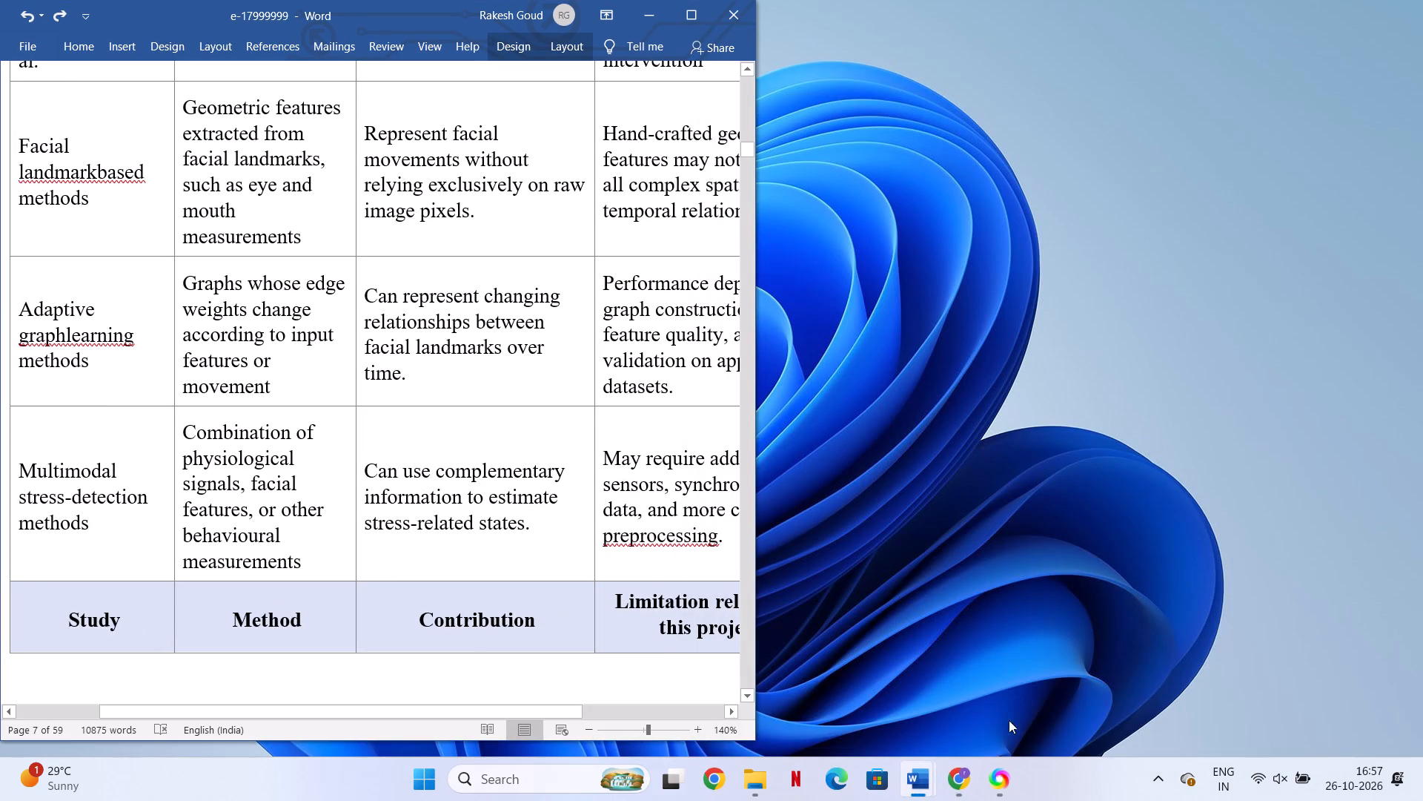
click(992, 765)
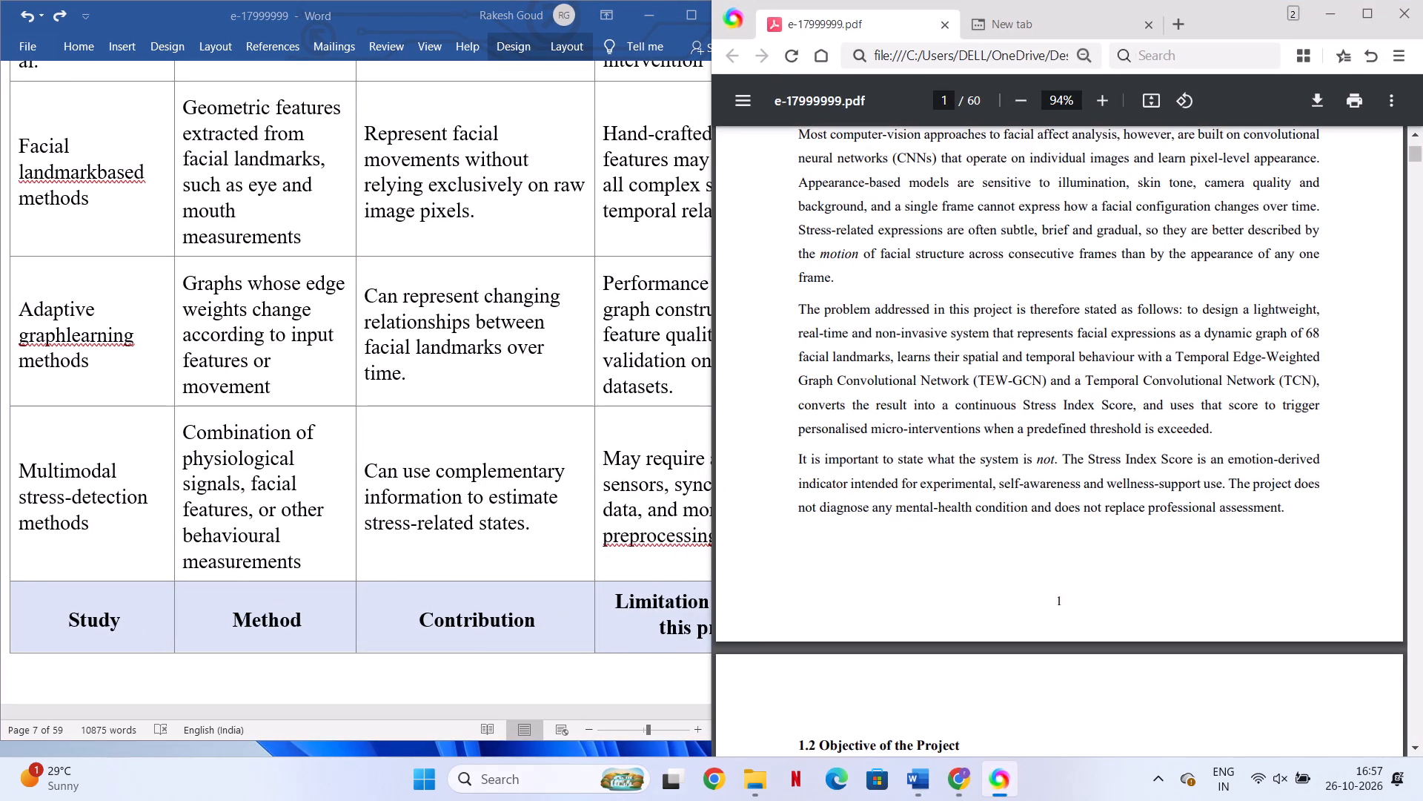
Examine the footer page numbers, section starts and table breaks on pages 1 to 20 of e-17999999.pdf.
scroll(1064, 494, up, 12)
scroll(1064, 494, down, 6)
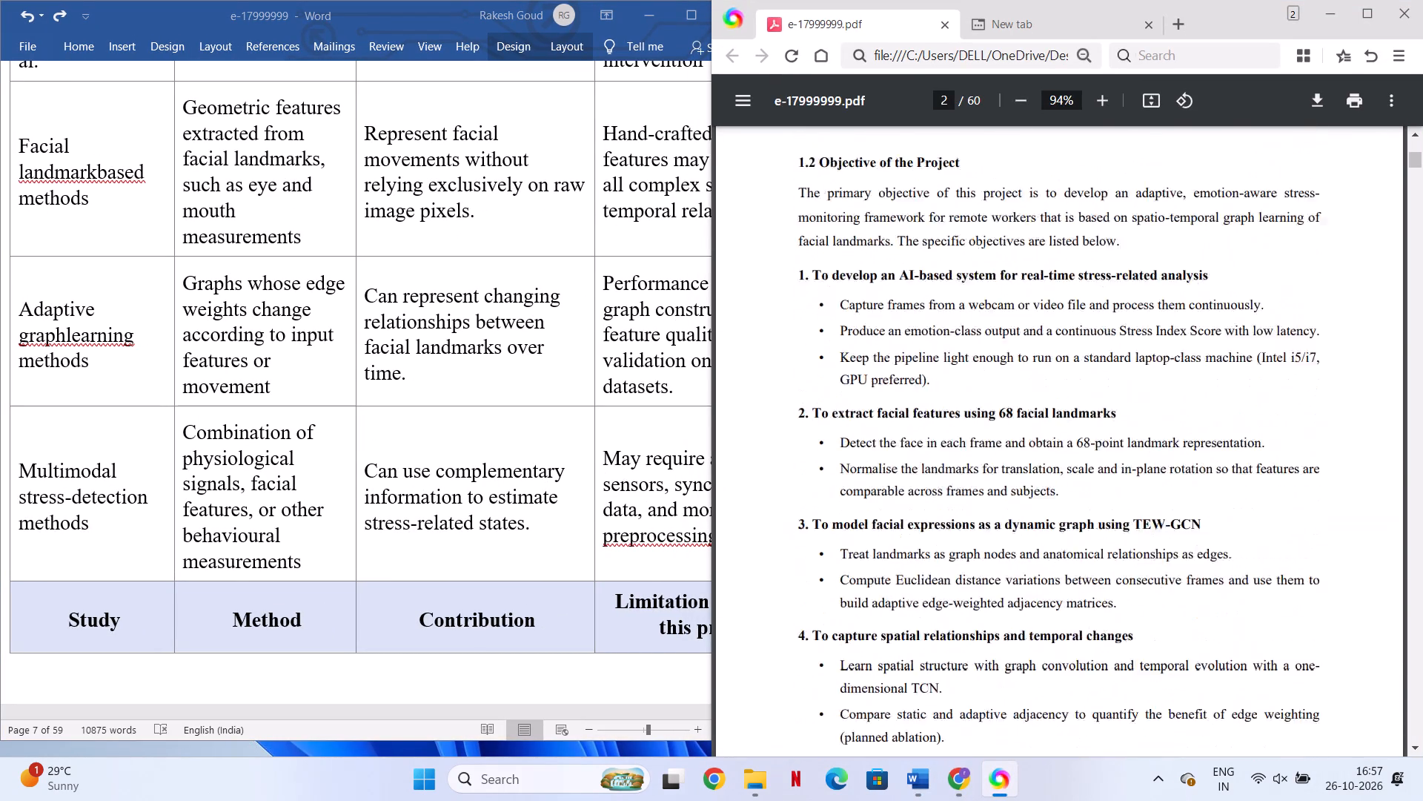
scroll(1064, 494, down, 16)
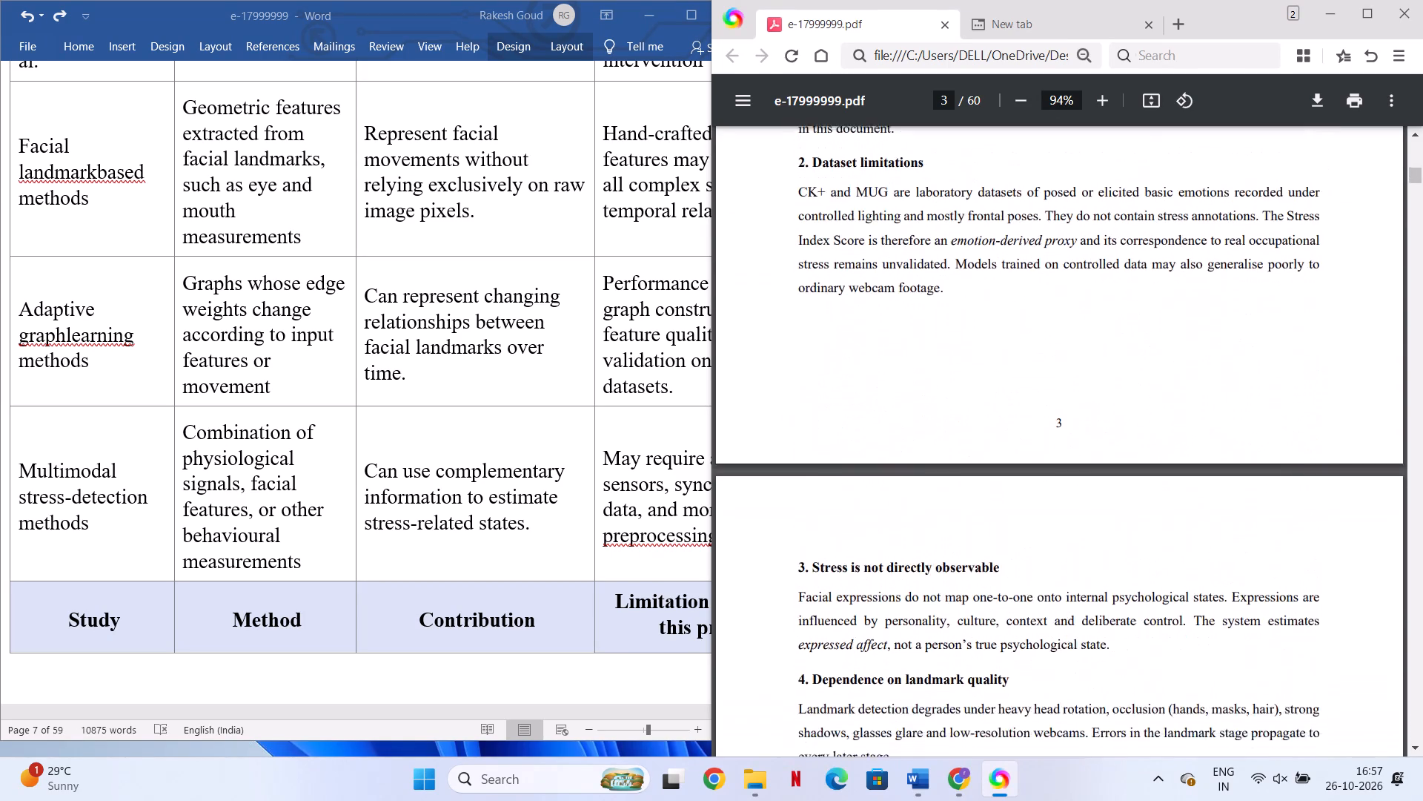
scroll(1064, 494, down, 3)
scroll(961, 389, down, 15)
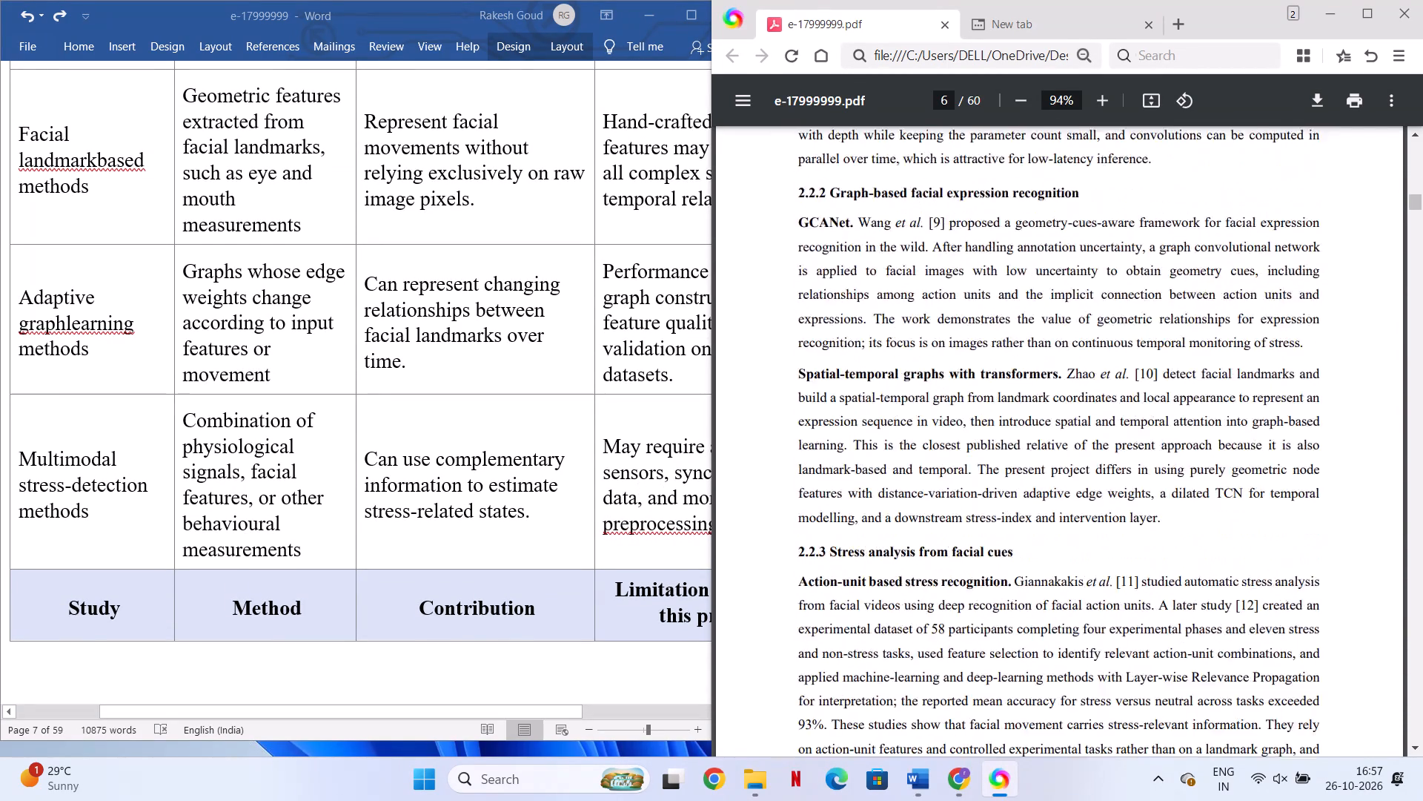
scroll(961, 389, down, 15)
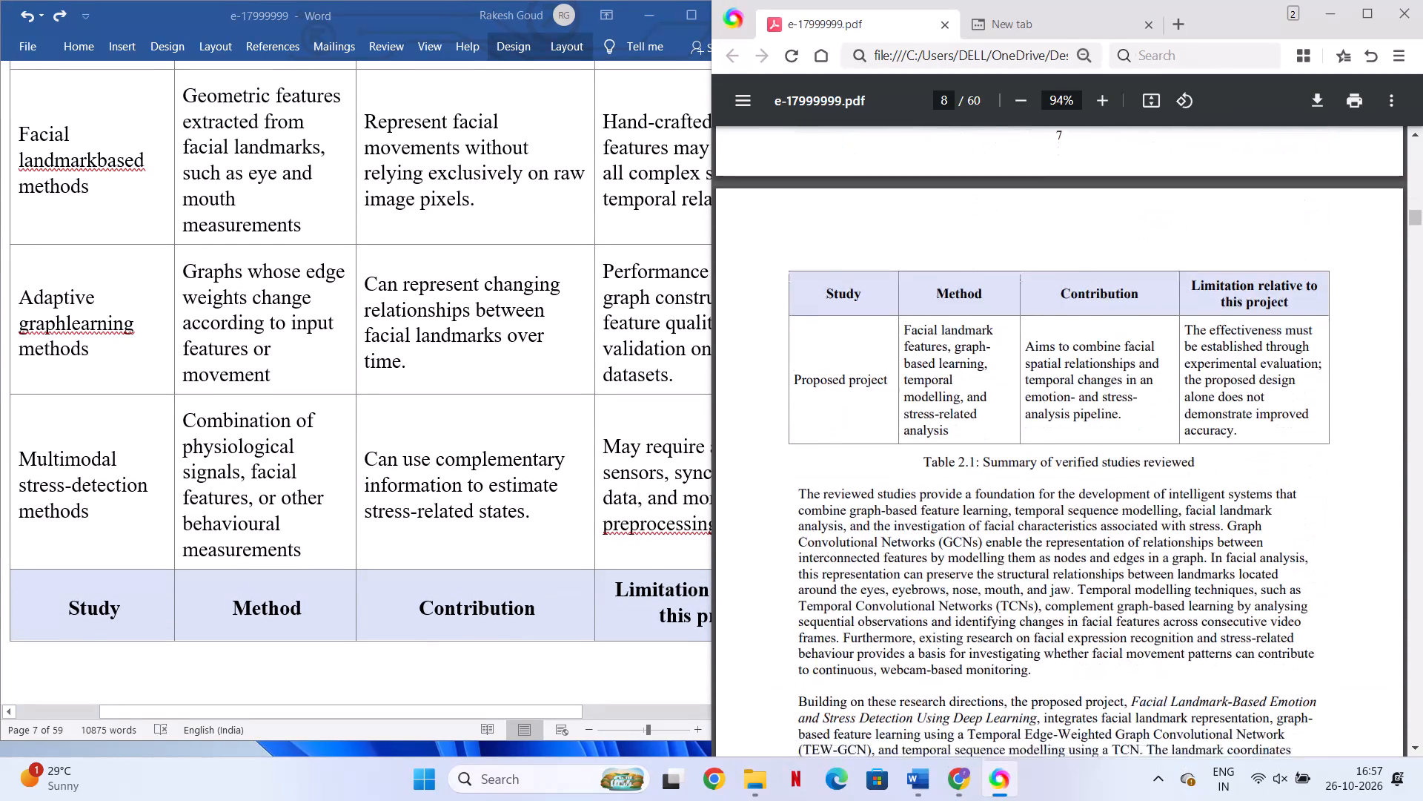
scroll(961, 389, down, 15)
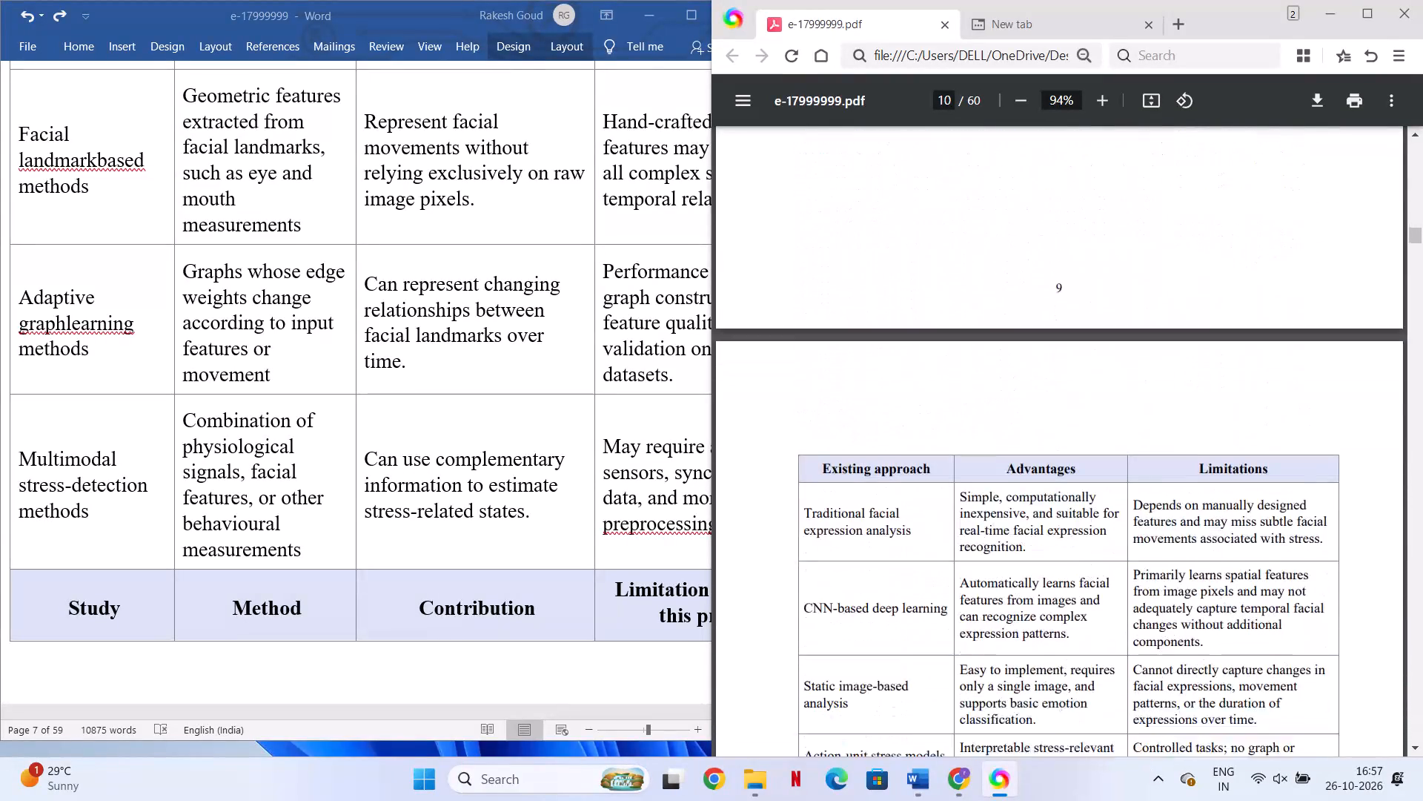
scroll(961, 389, down, 11)
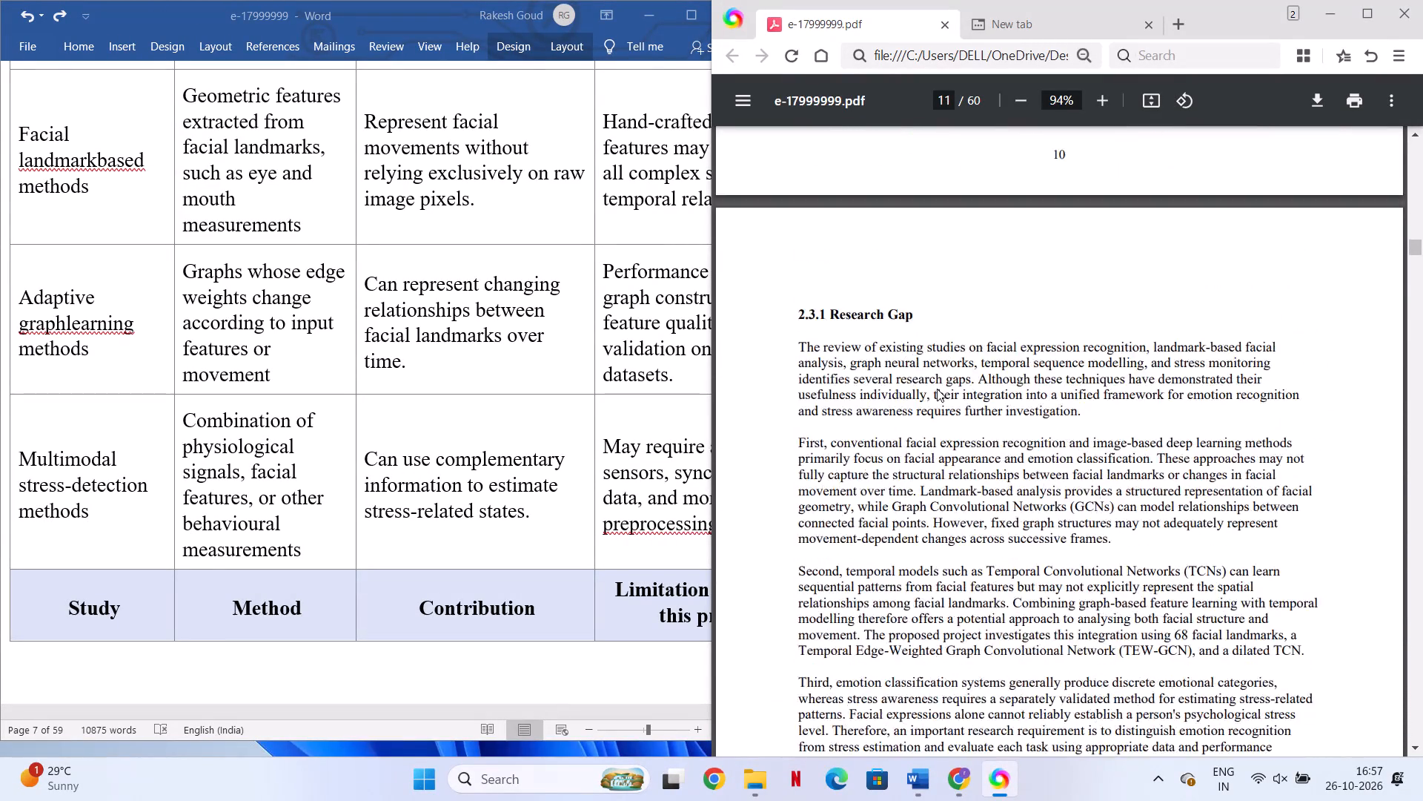
scroll(937, 389, down, 10)
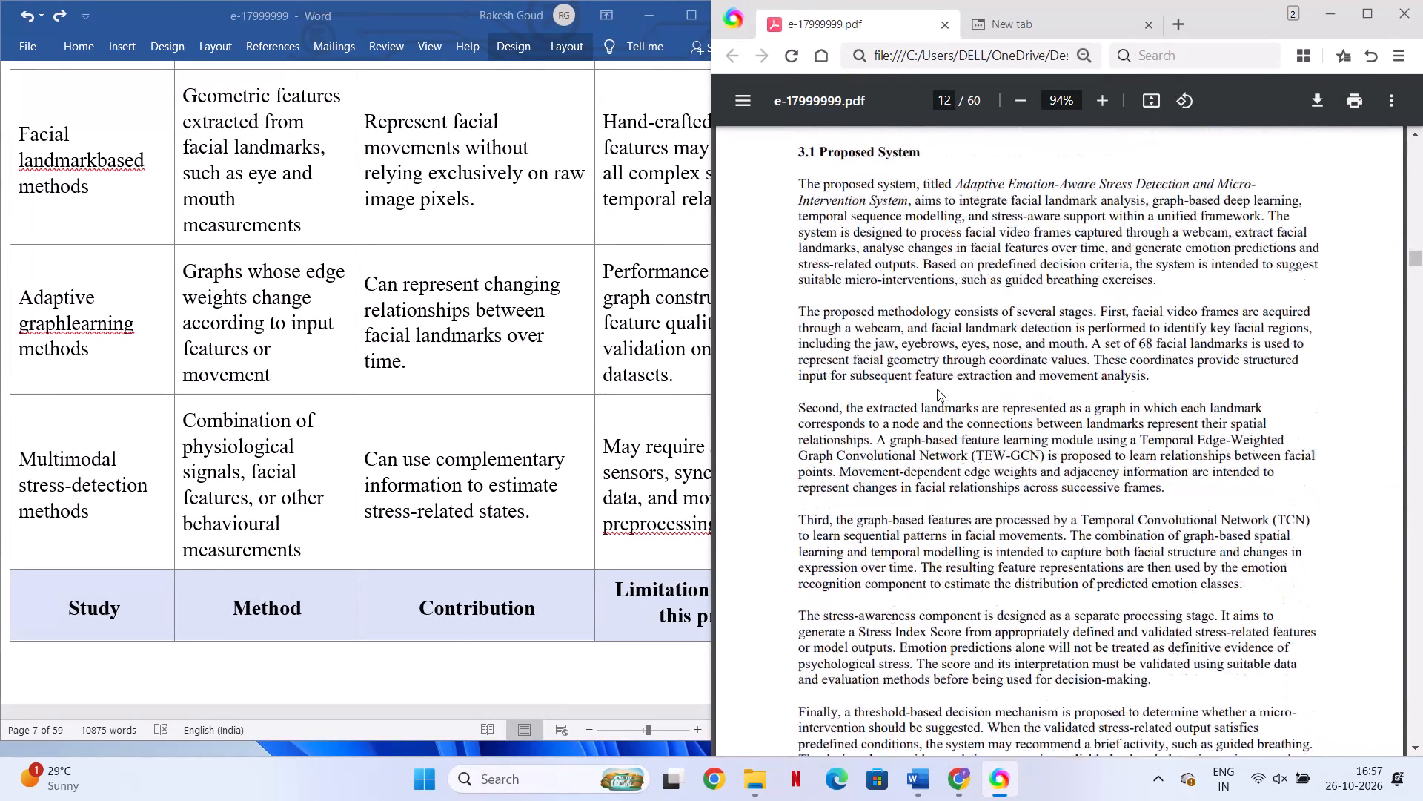
scroll(937, 389, down, 13)
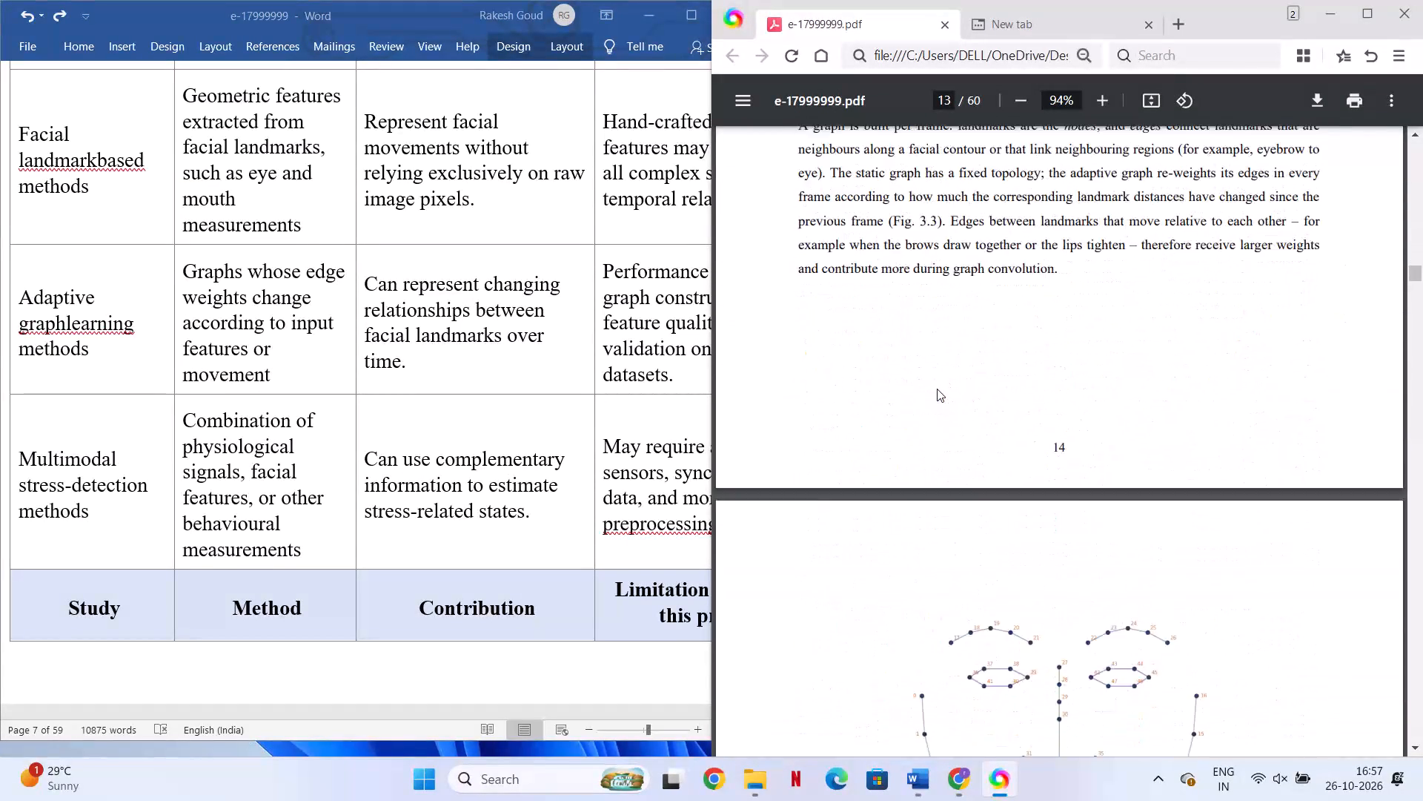
scroll(937, 389, down, 12)
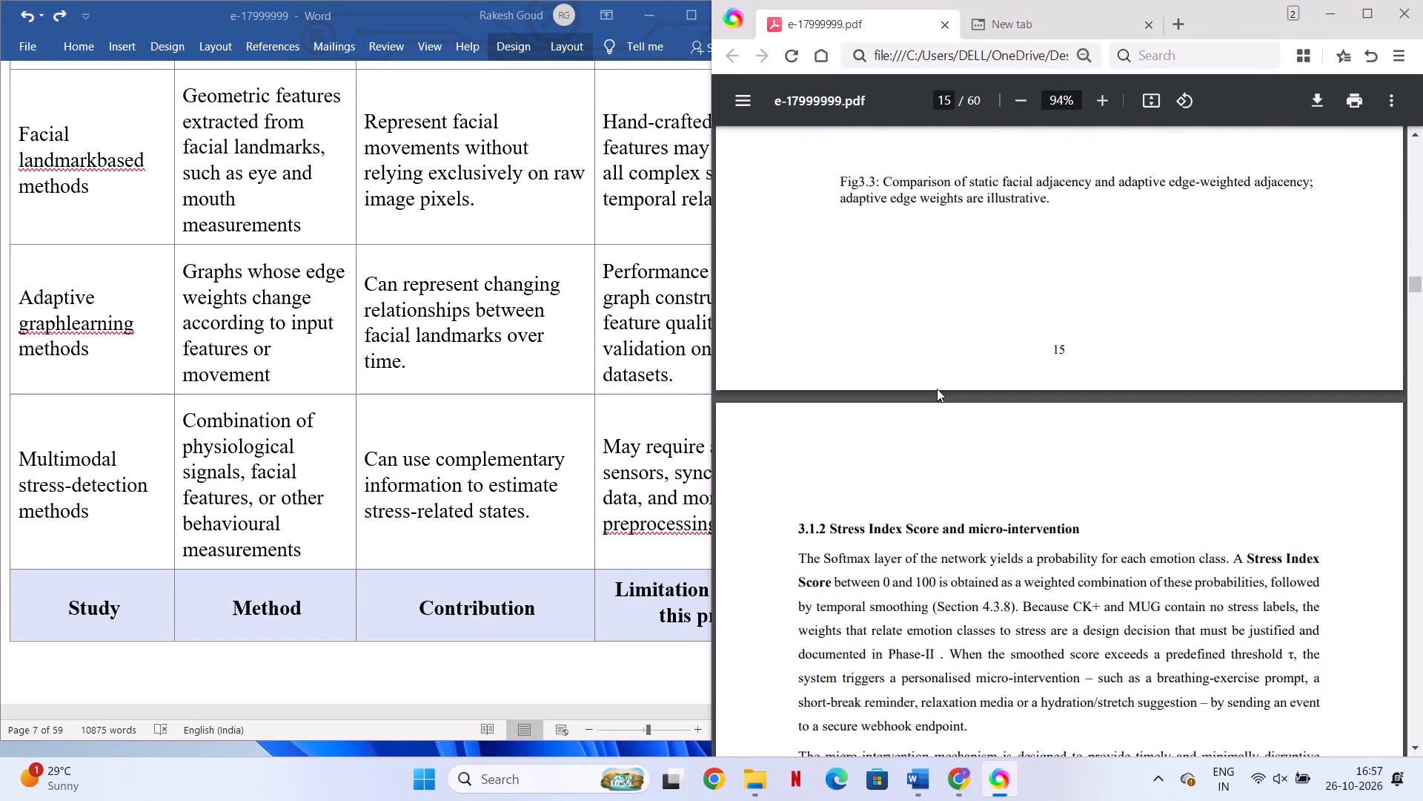
scroll(937, 389, up, 1)
scroll(937, 389, down, 2)
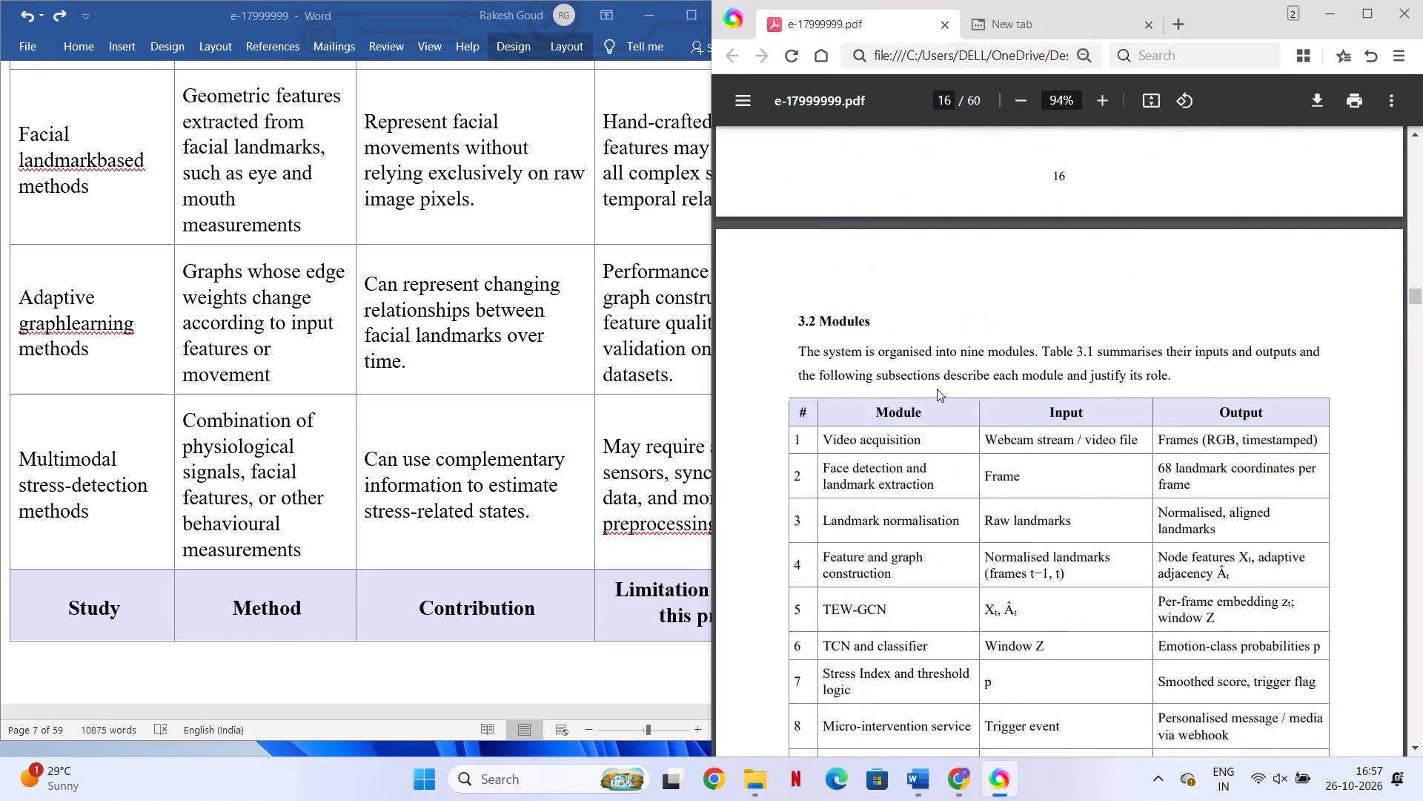
scroll(937, 389, down, 6)
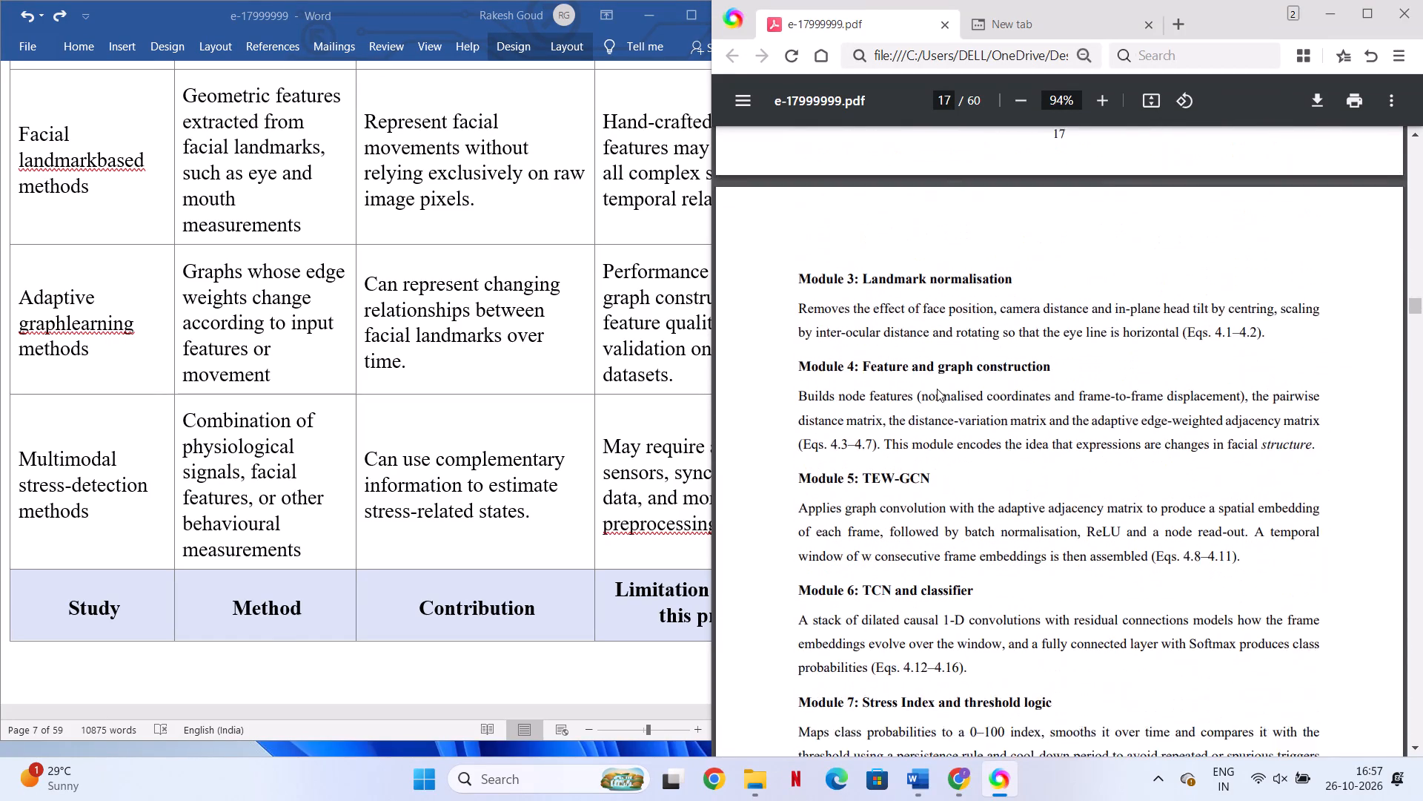
scroll(937, 389, down, 5)
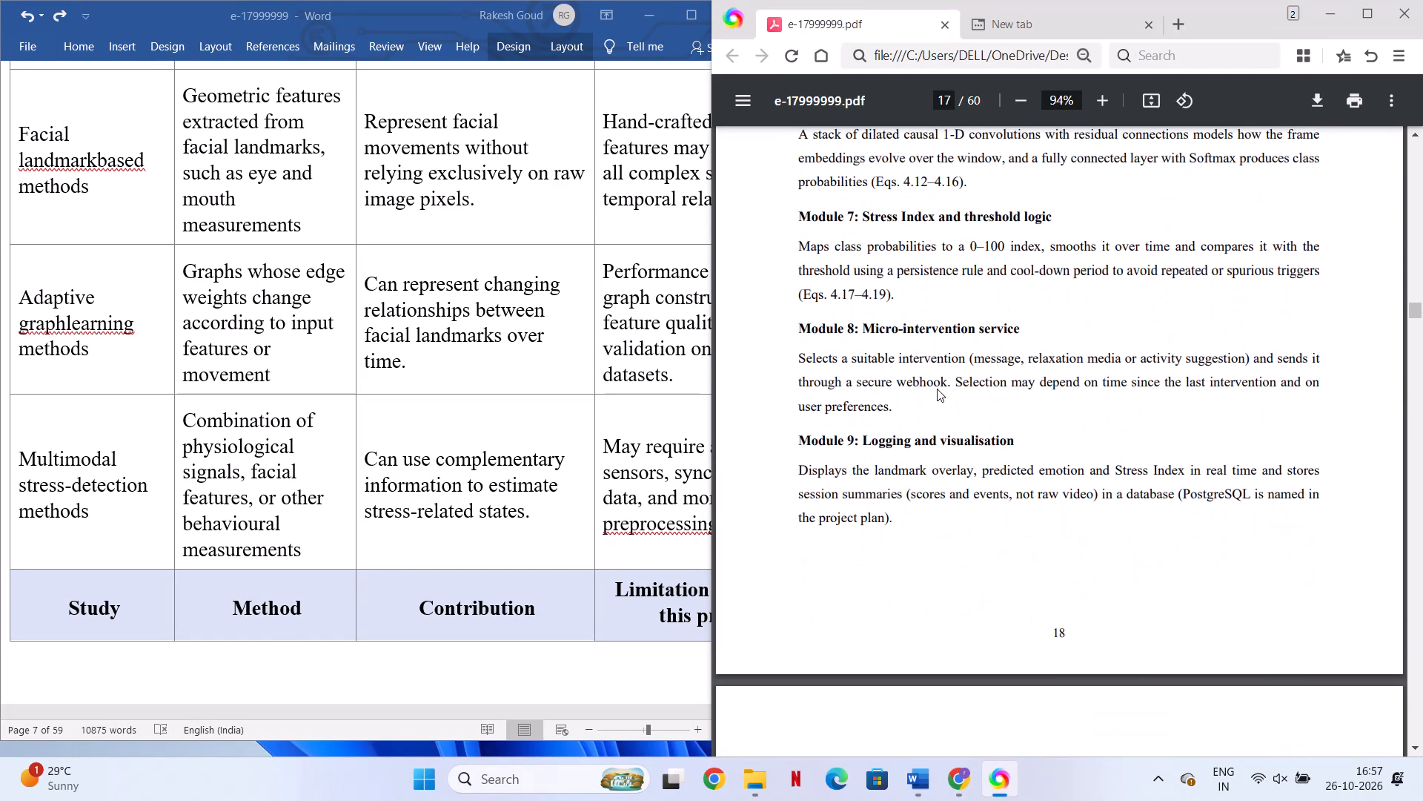
scroll(937, 389, down, 11)
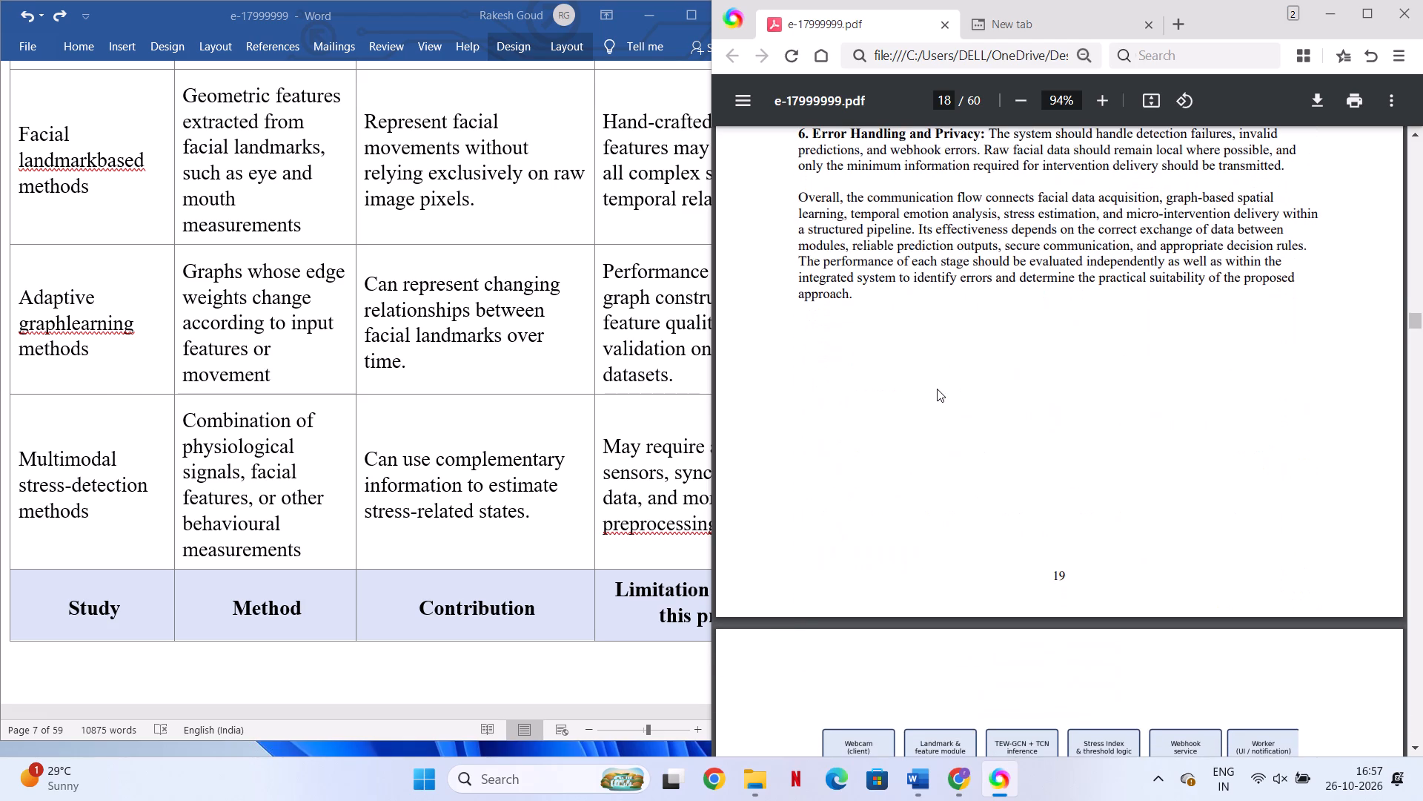
scroll(937, 389, down, 3)
scroll(937, 389, up, 5)
scroll(937, 389, down, 1)
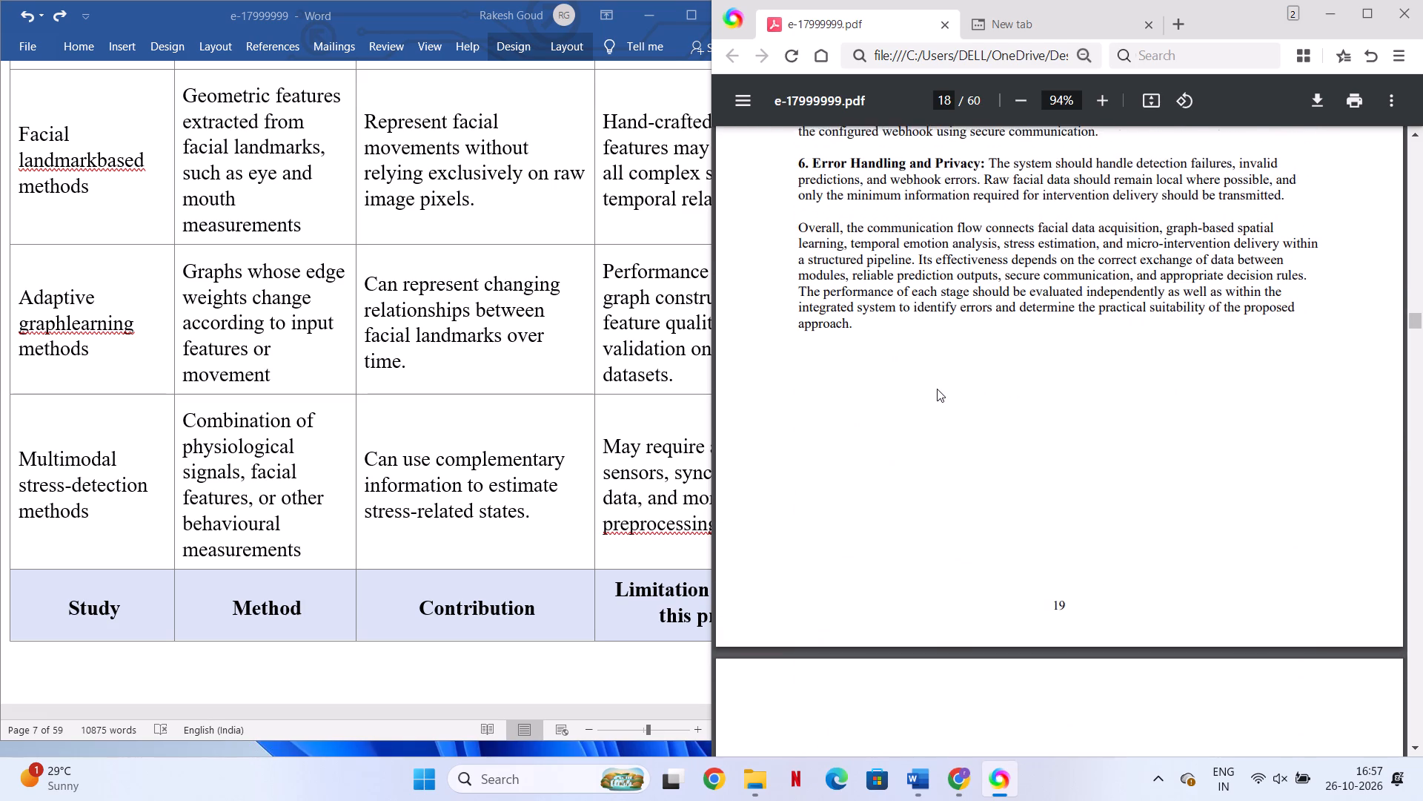
scroll(937, 389, down, 4)
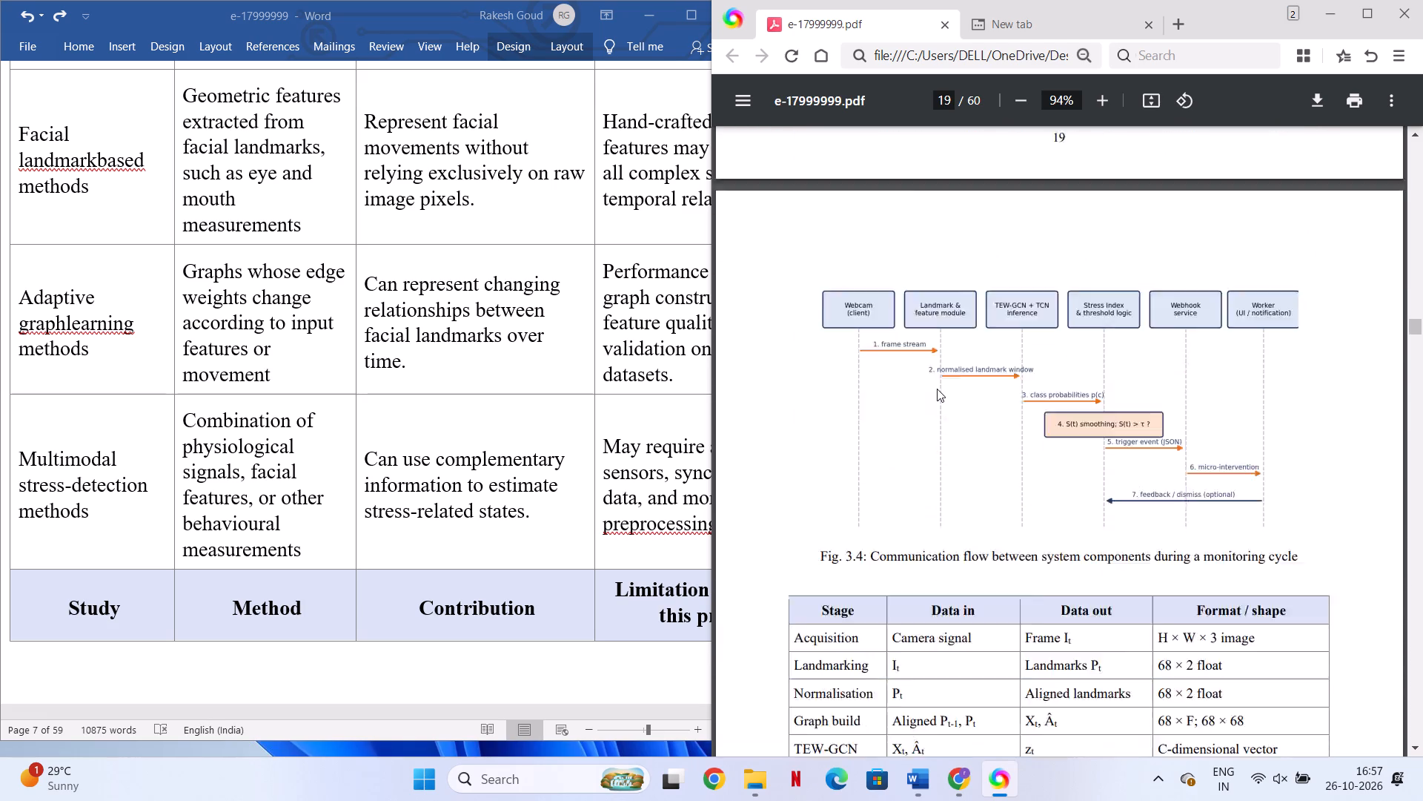
scroll(937, 389, down, 5)
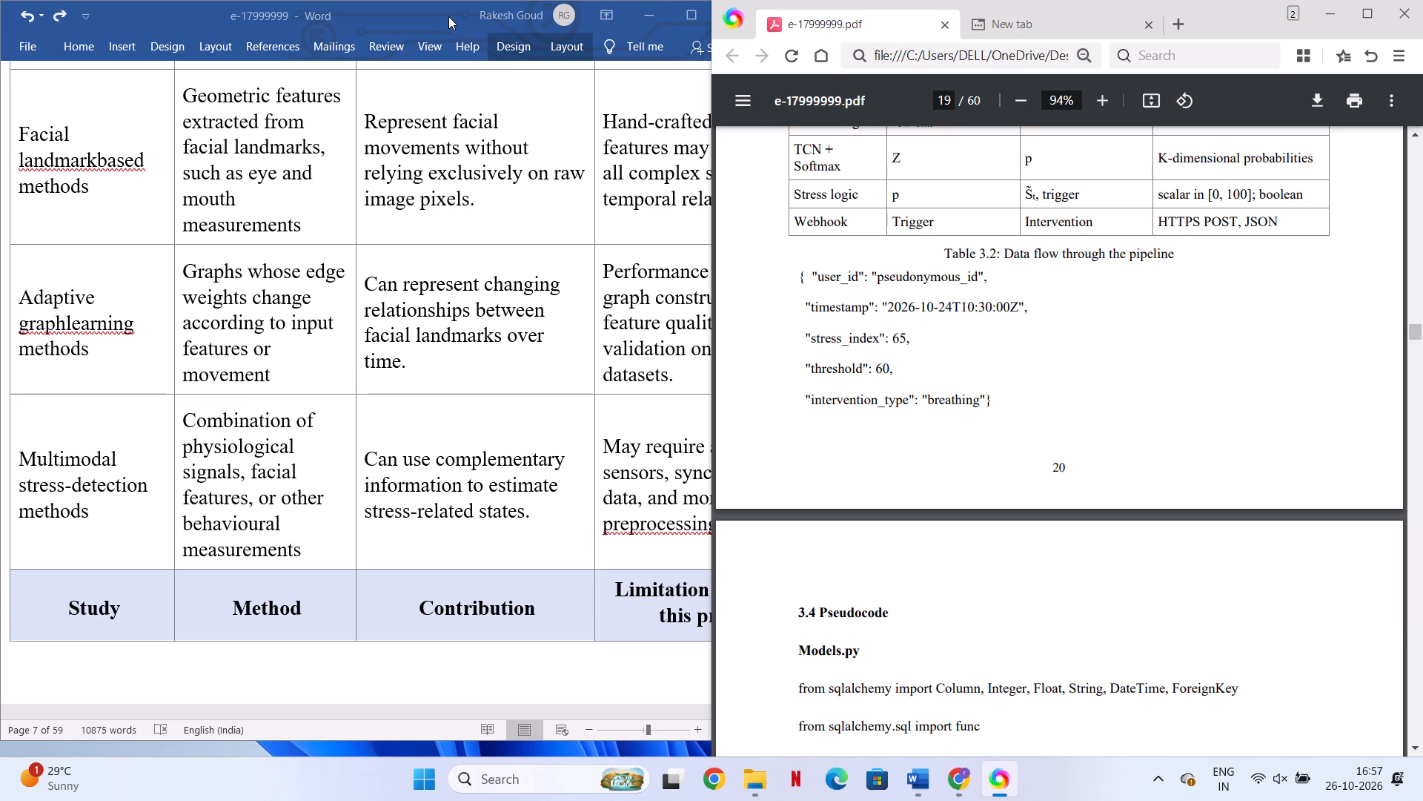
Close the e-17999999 Word document without saving its changes.
click(439, 16)
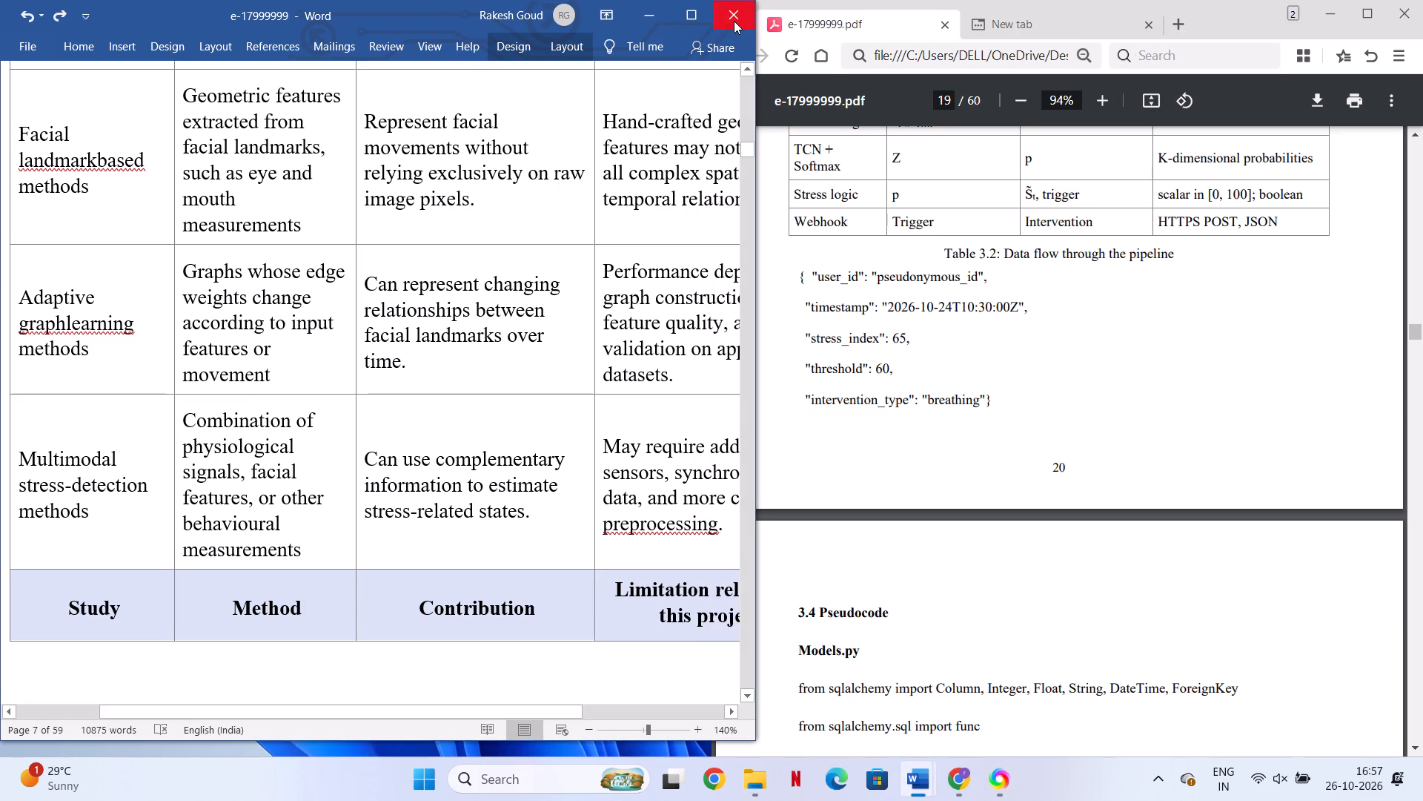
click(734, 21)
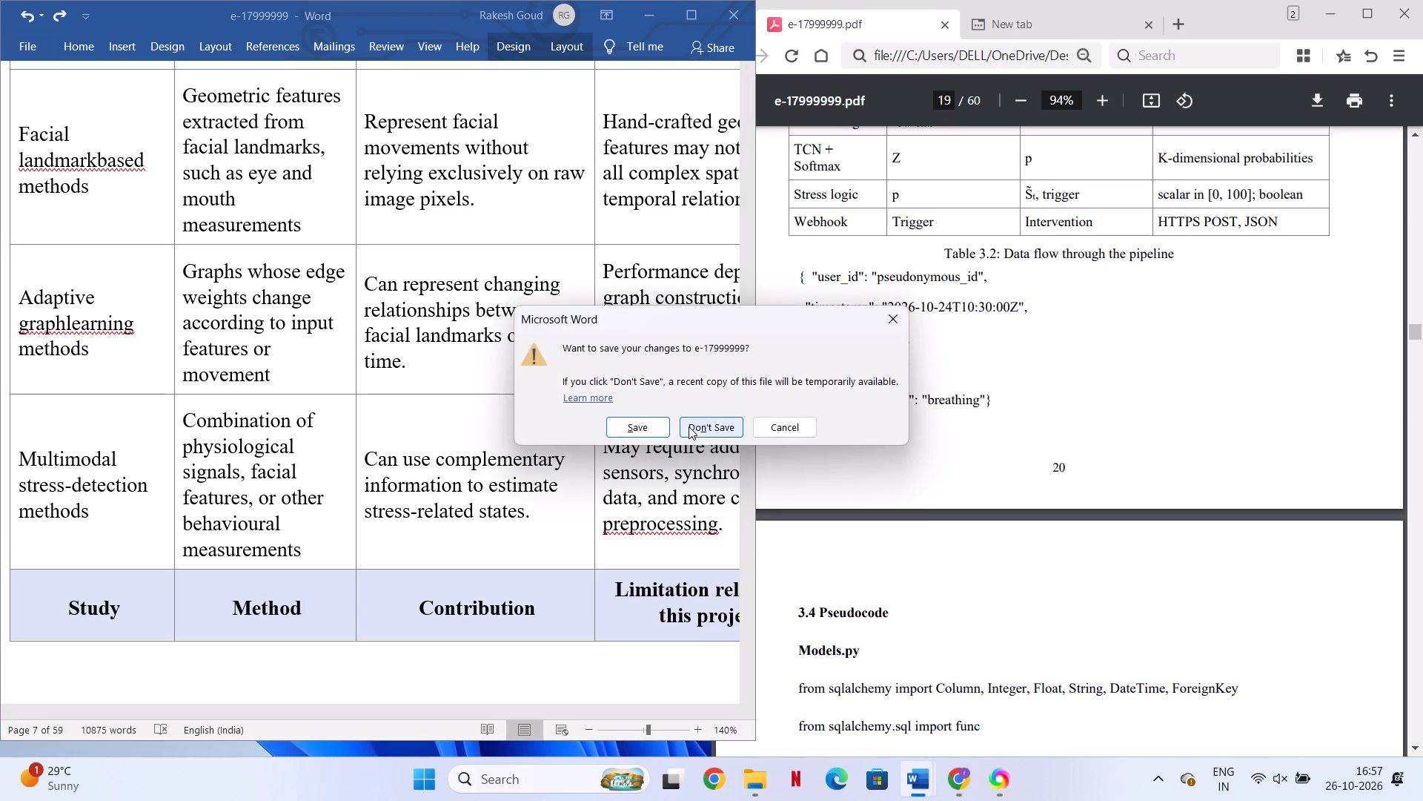
click(689, 424)
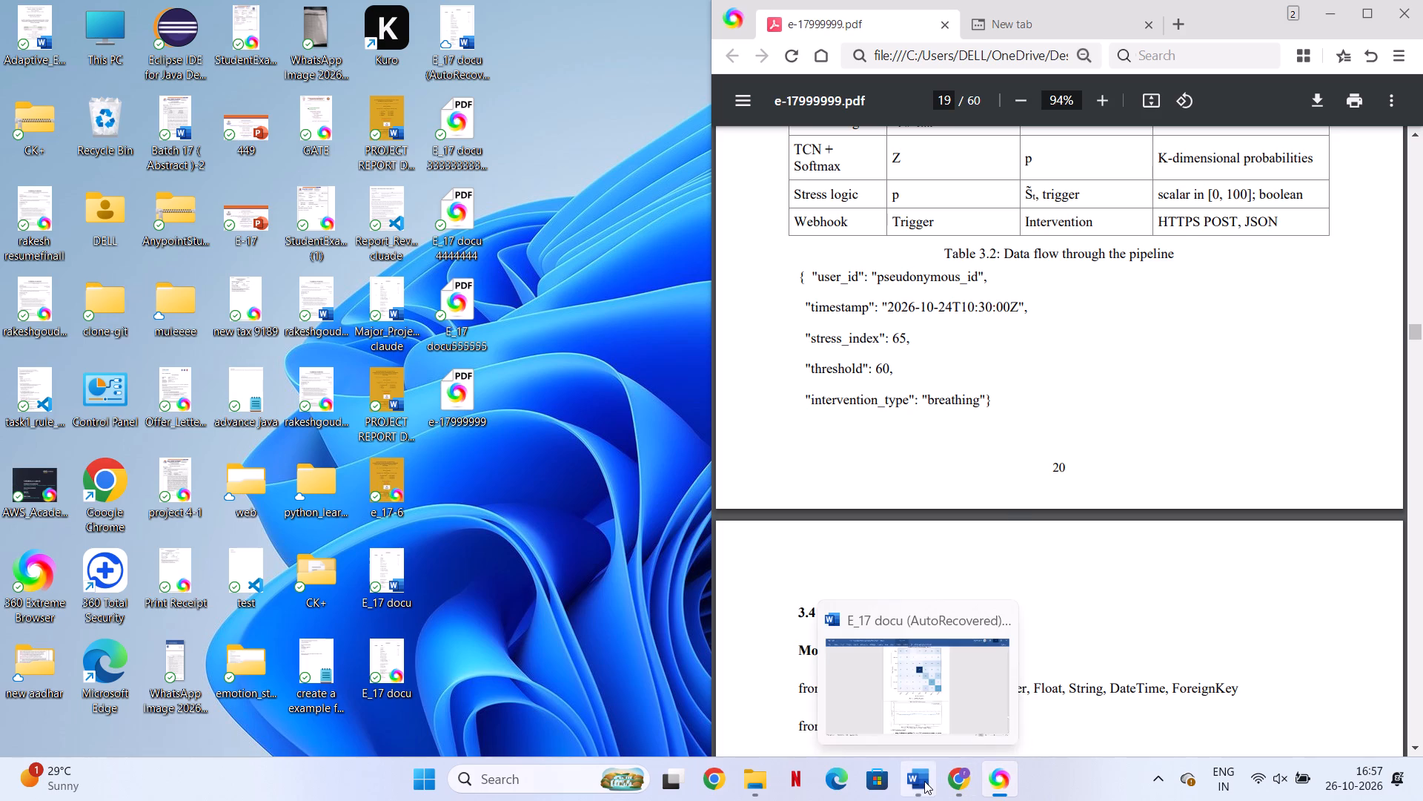
Recheck pages 18 to 21 of e-17999999.pdf, from the communication-flow text through Table 3.2 to the start of 3.4 Pseudocode.
scroll(986, 579, up, 1)
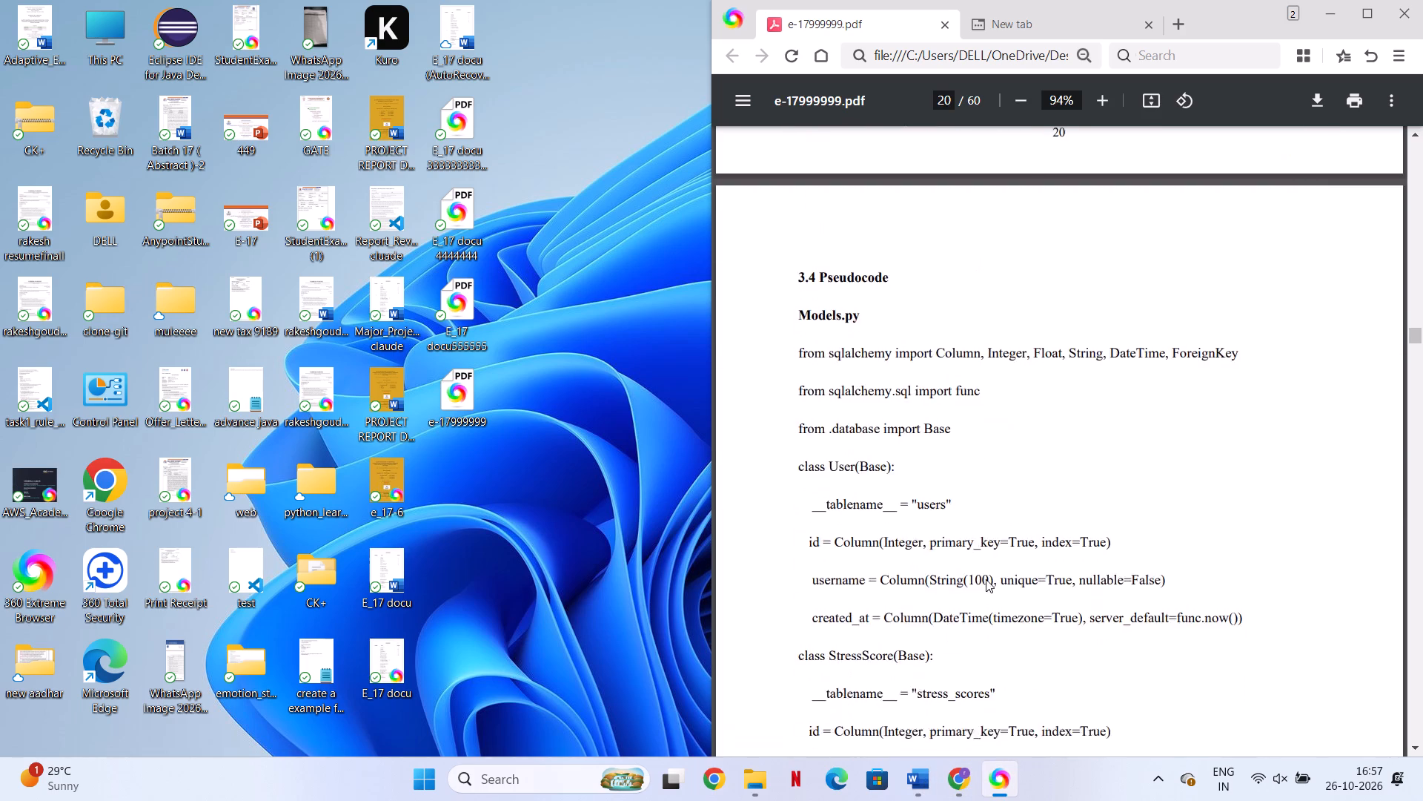
scroll(986, 579, up, 7)
scroll(986, 579, down, 2)
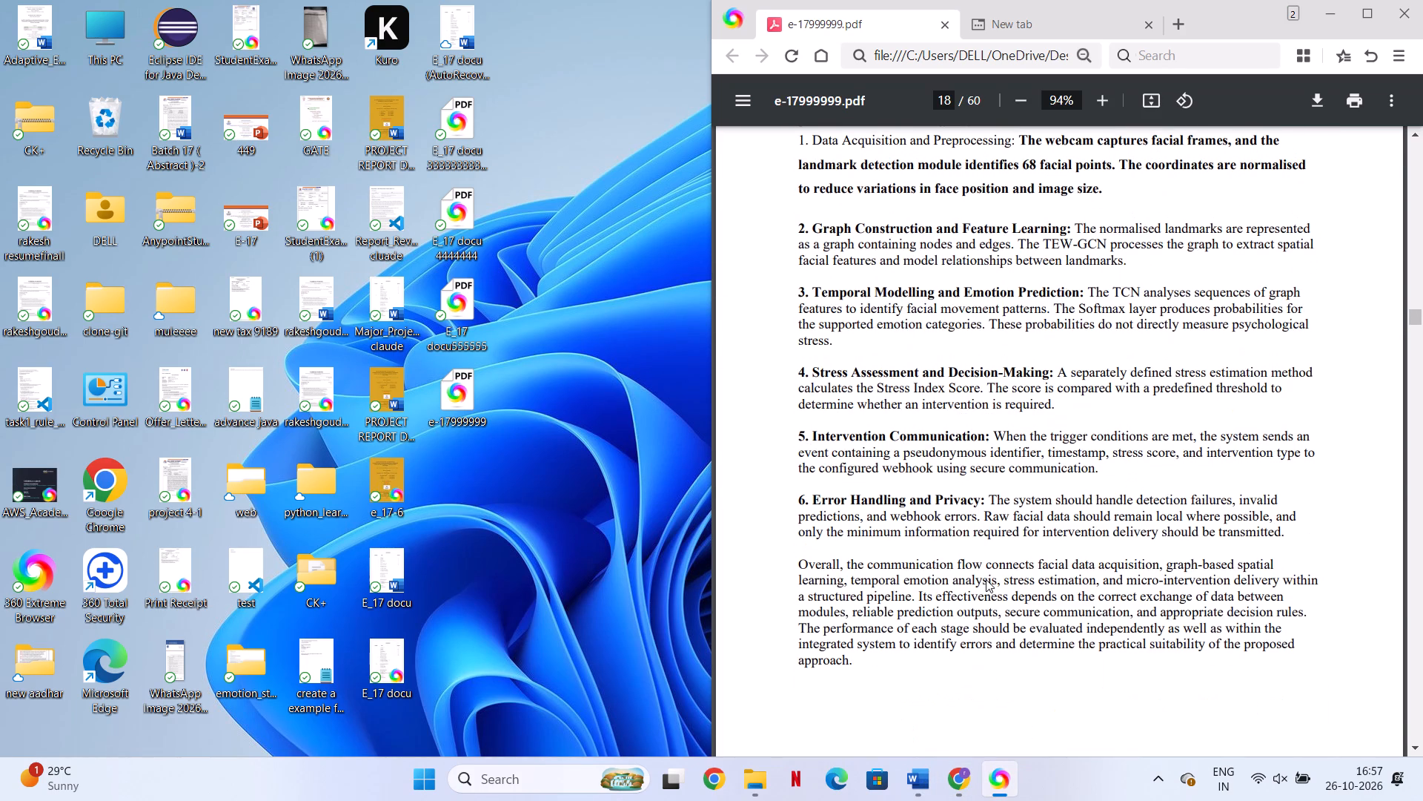
scroll(986, 579, down, 16)
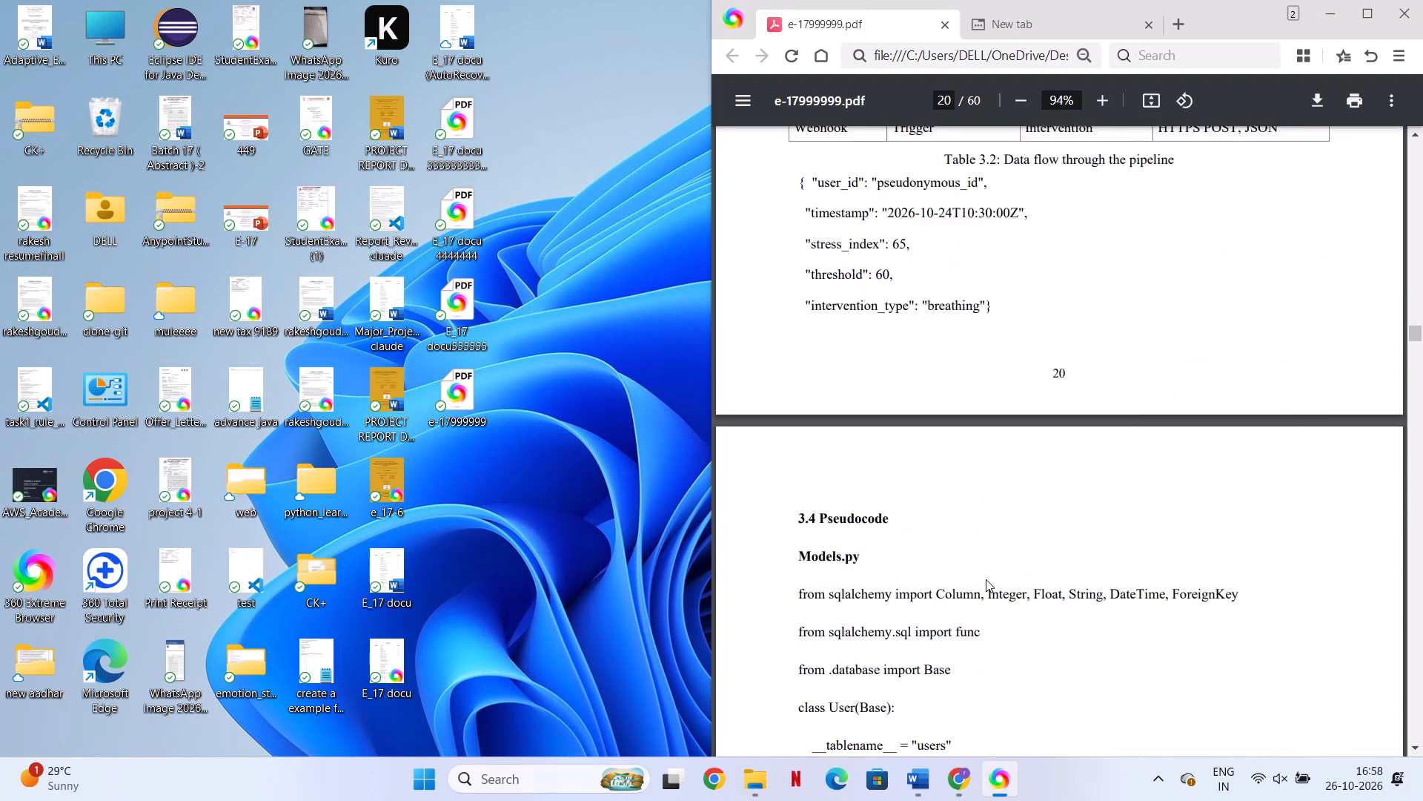
Examine the footer page numbers and table page breaks in the PDF from the 3.4 Pseudocode section through to Appendix C: Test Cases.
scroll(986, 579, down, 13)
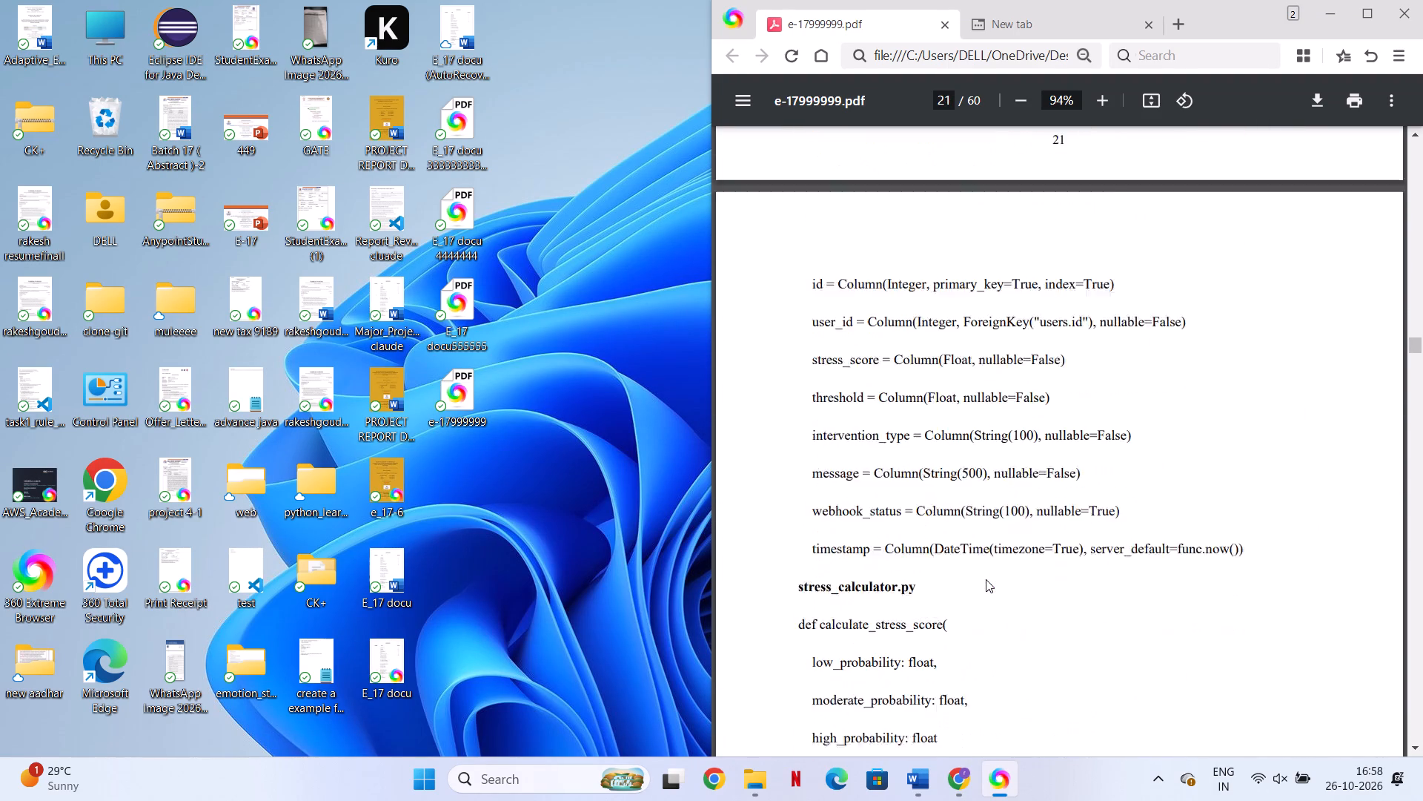
scroll(986, 579, down, 12)
scroll(986, 579, down, 15)
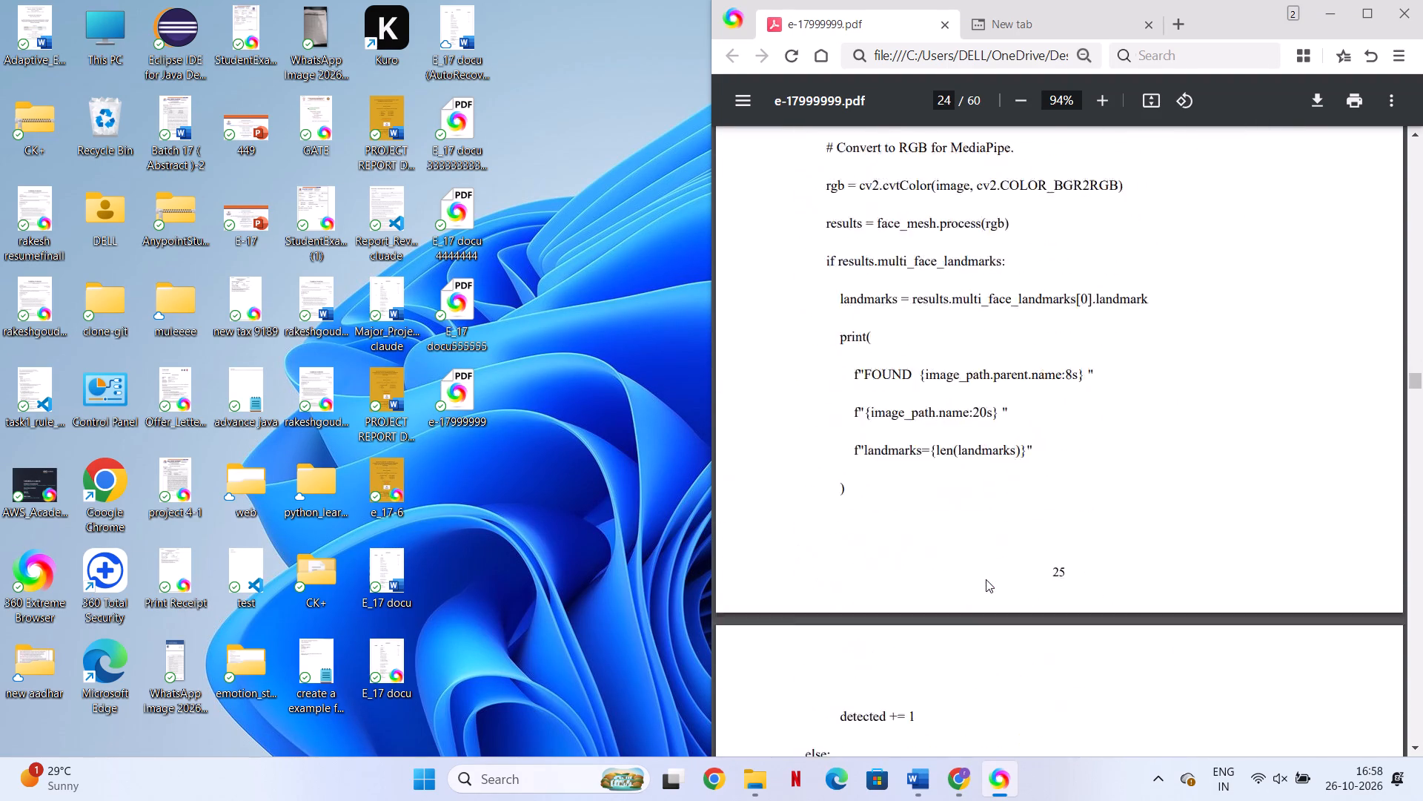
scroll(986, 579, down, 20)
scroll(986, 579, down, 17)
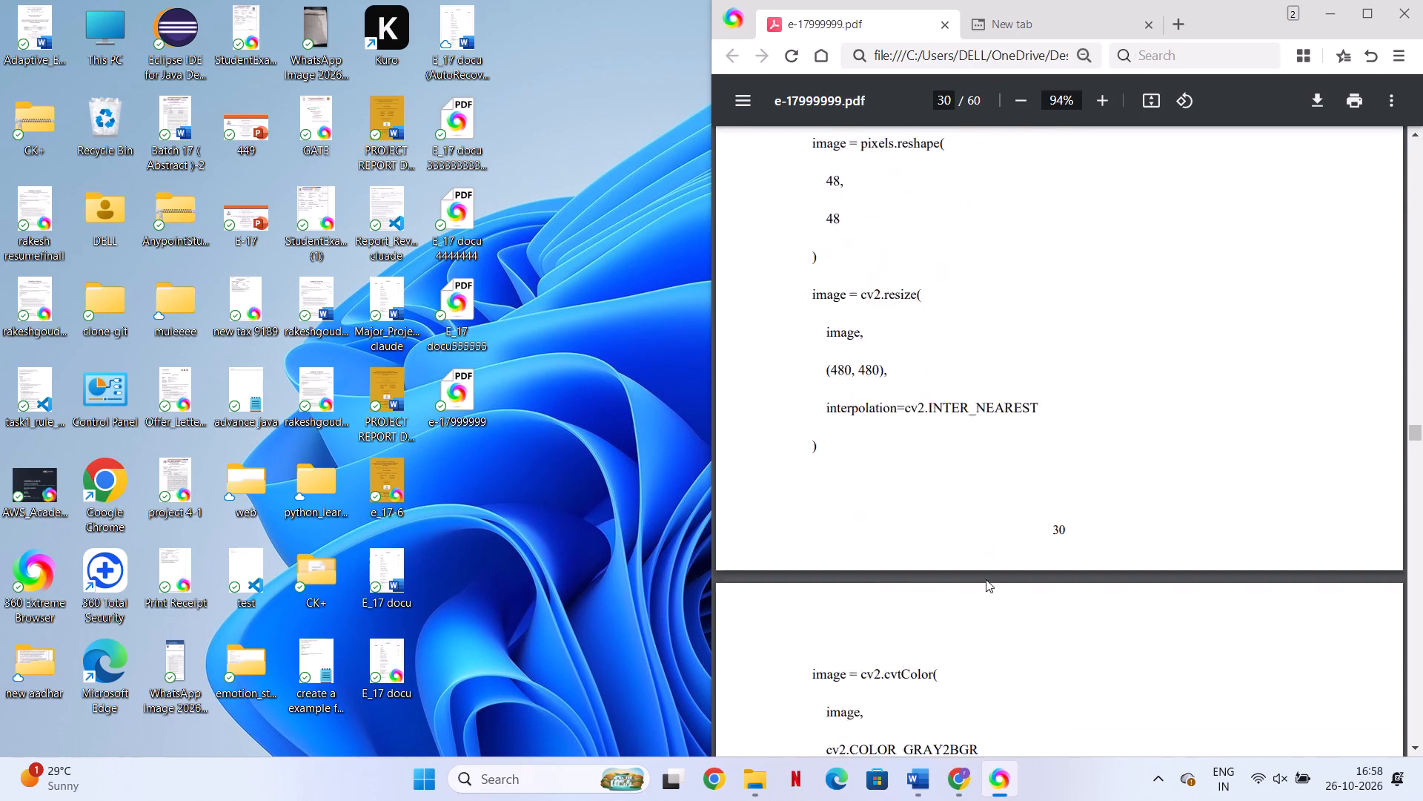
scroll(986, 579, down, 20)
scroll(986, 579, down, 14)
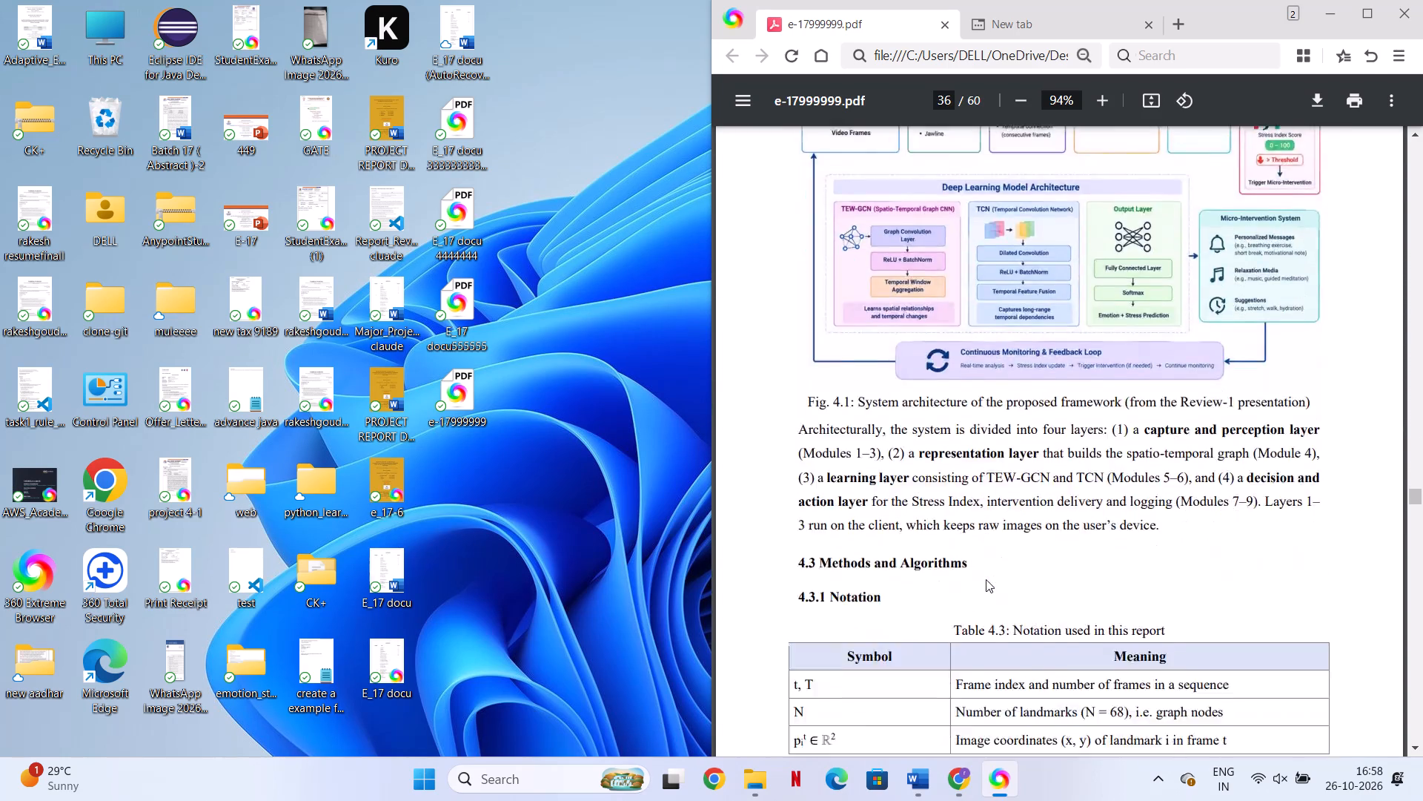
scroll(986, 579, down, 20)
scroll(986, 579, down, 20)
scroll(986, 579, down, 17)
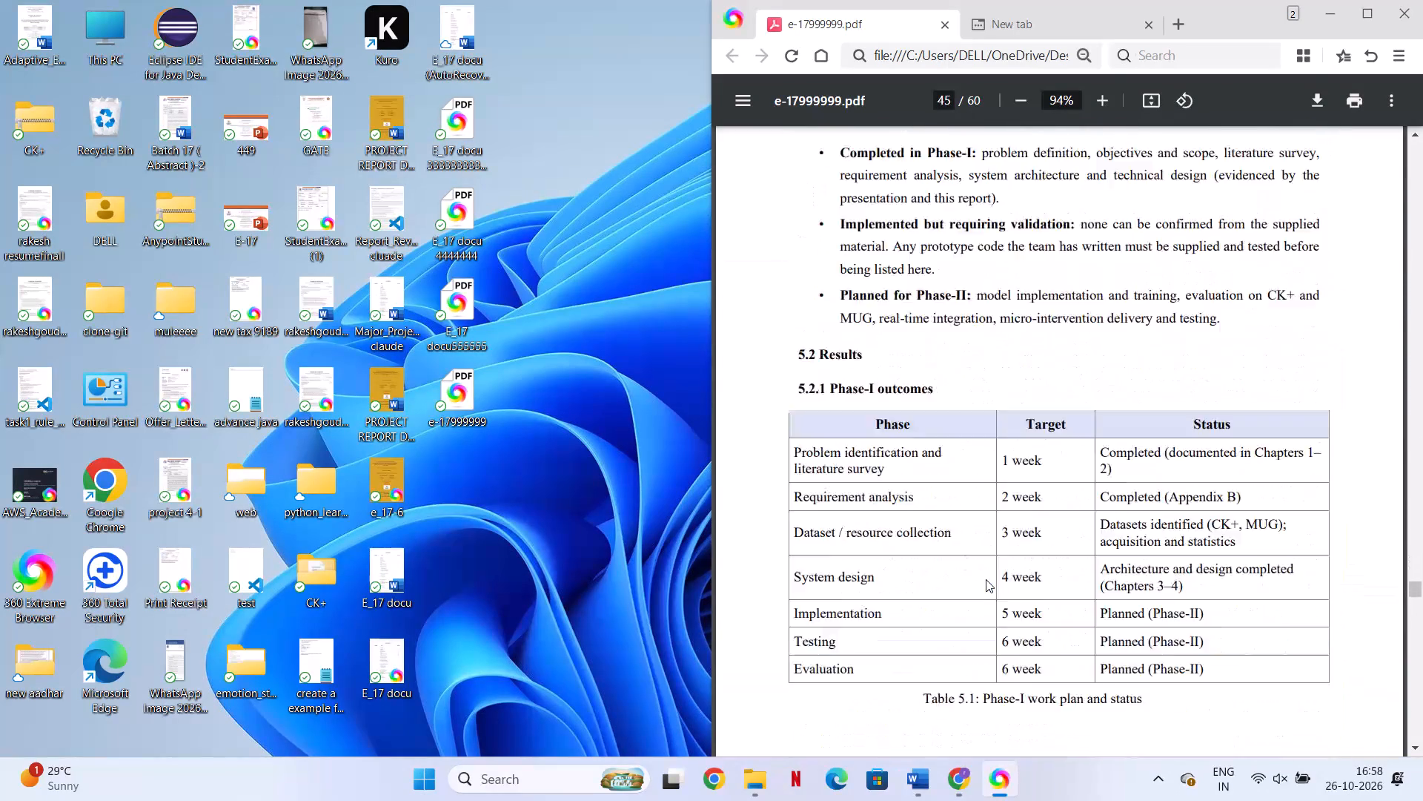
scroll(986, 579, down, 9)
scroll(986, 579, down, 13)
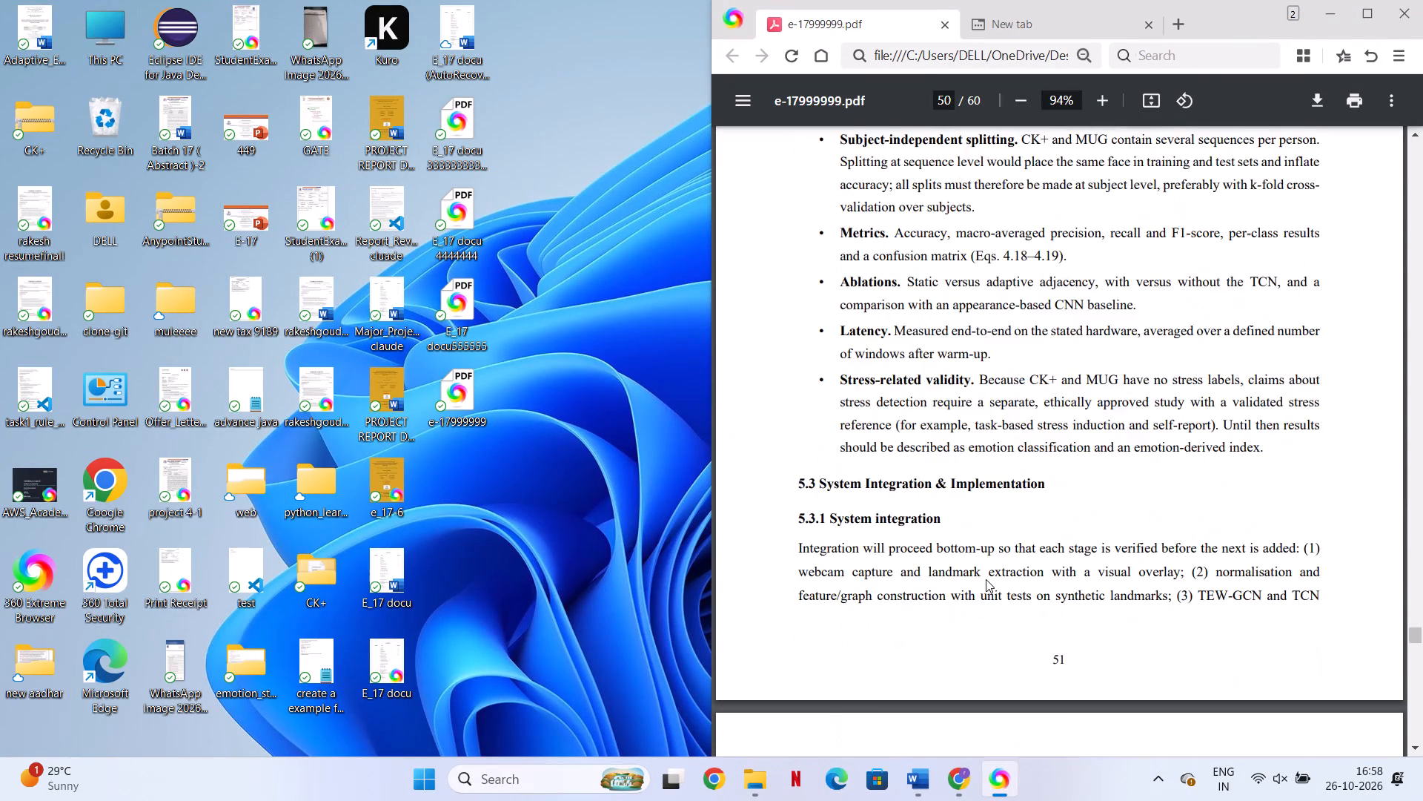
scroll(986, 579, down, 14)
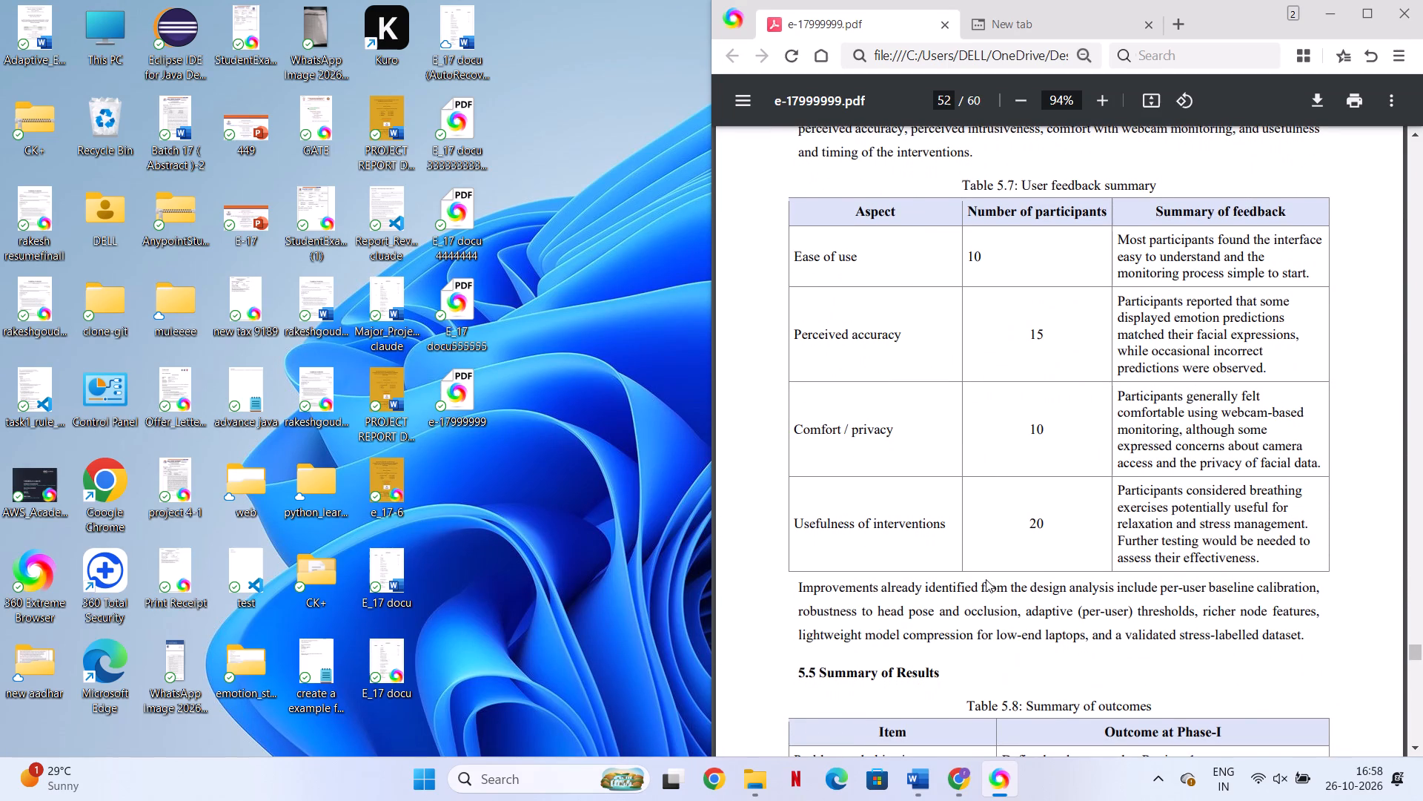
scroll(986, 579, down, 4)
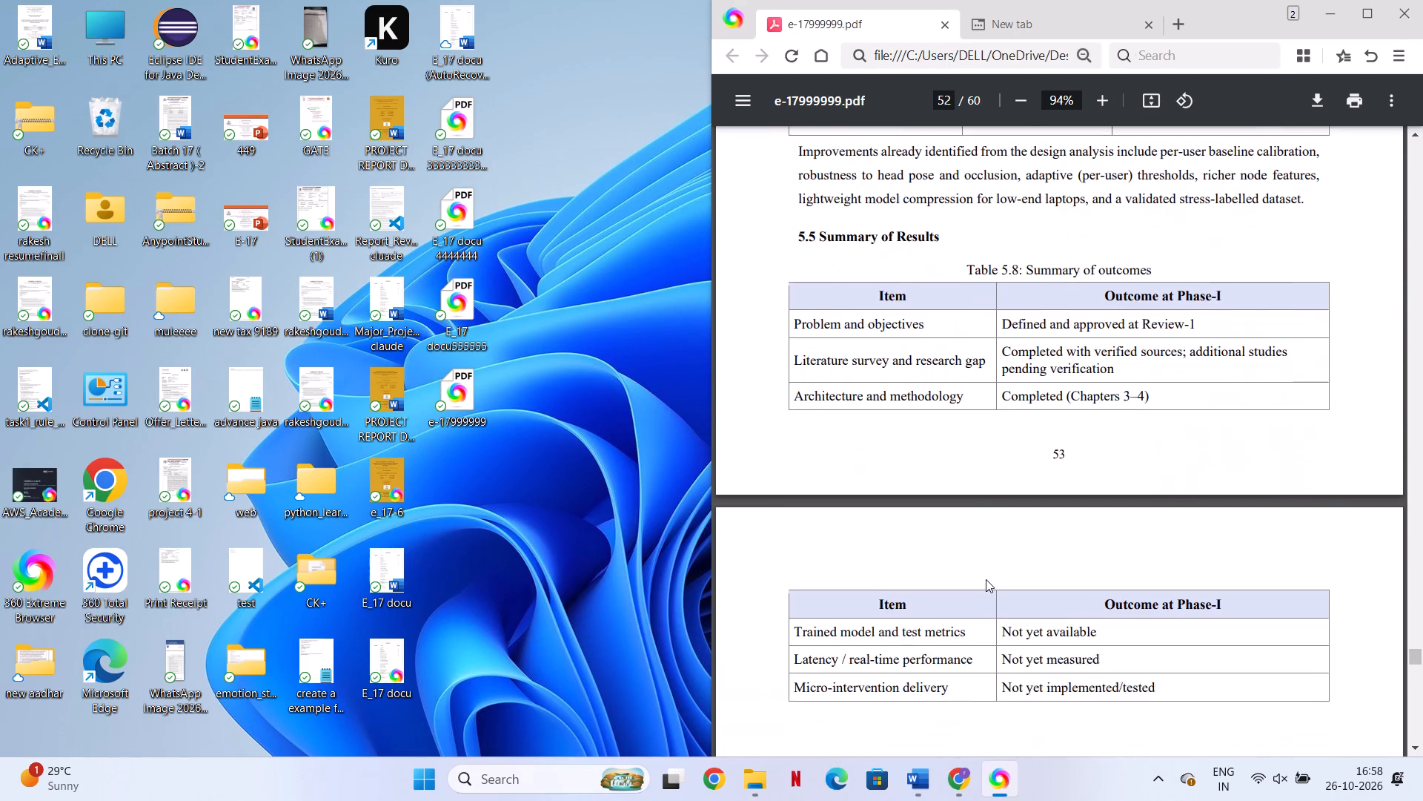
scroll(986, 579, down, 15)
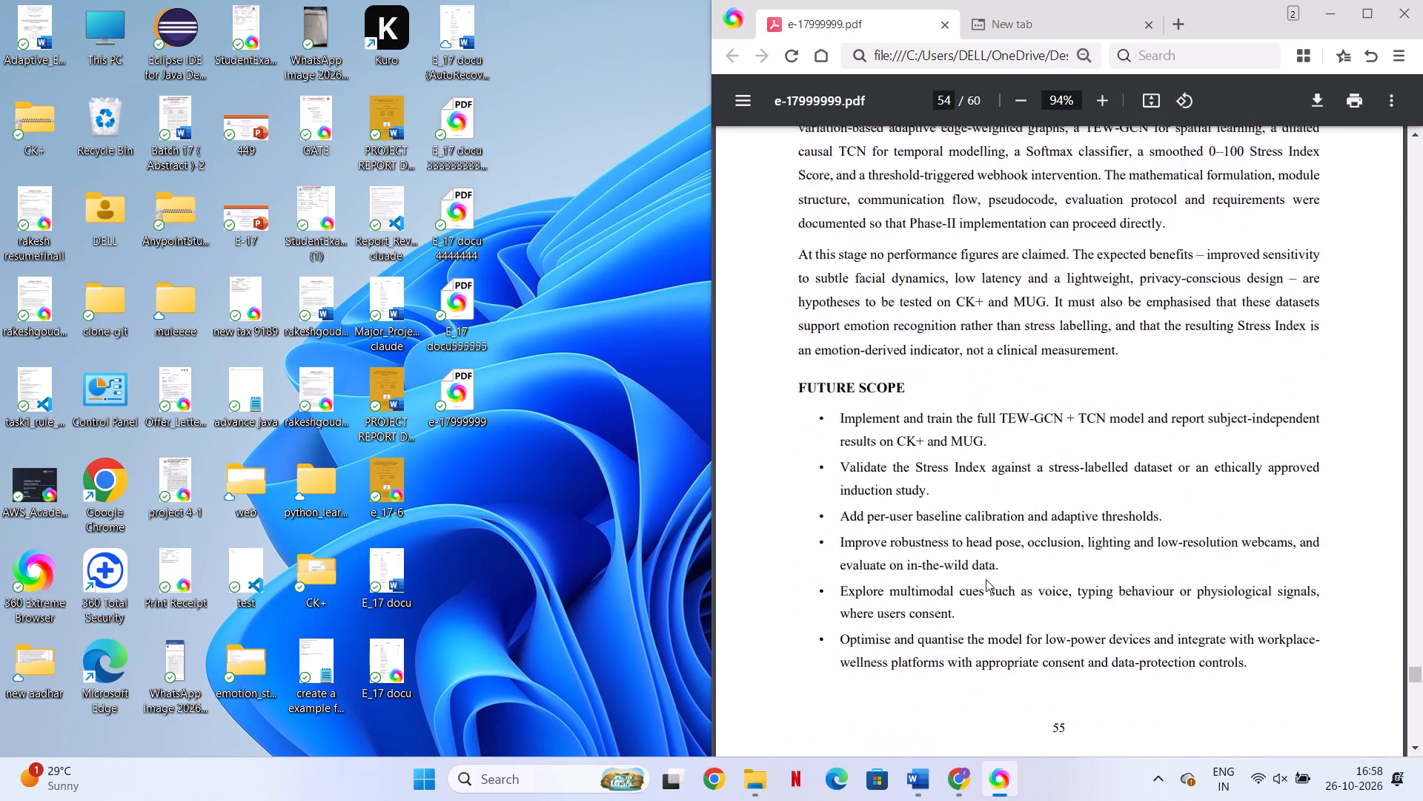
scroll(986, 579, down, 10)
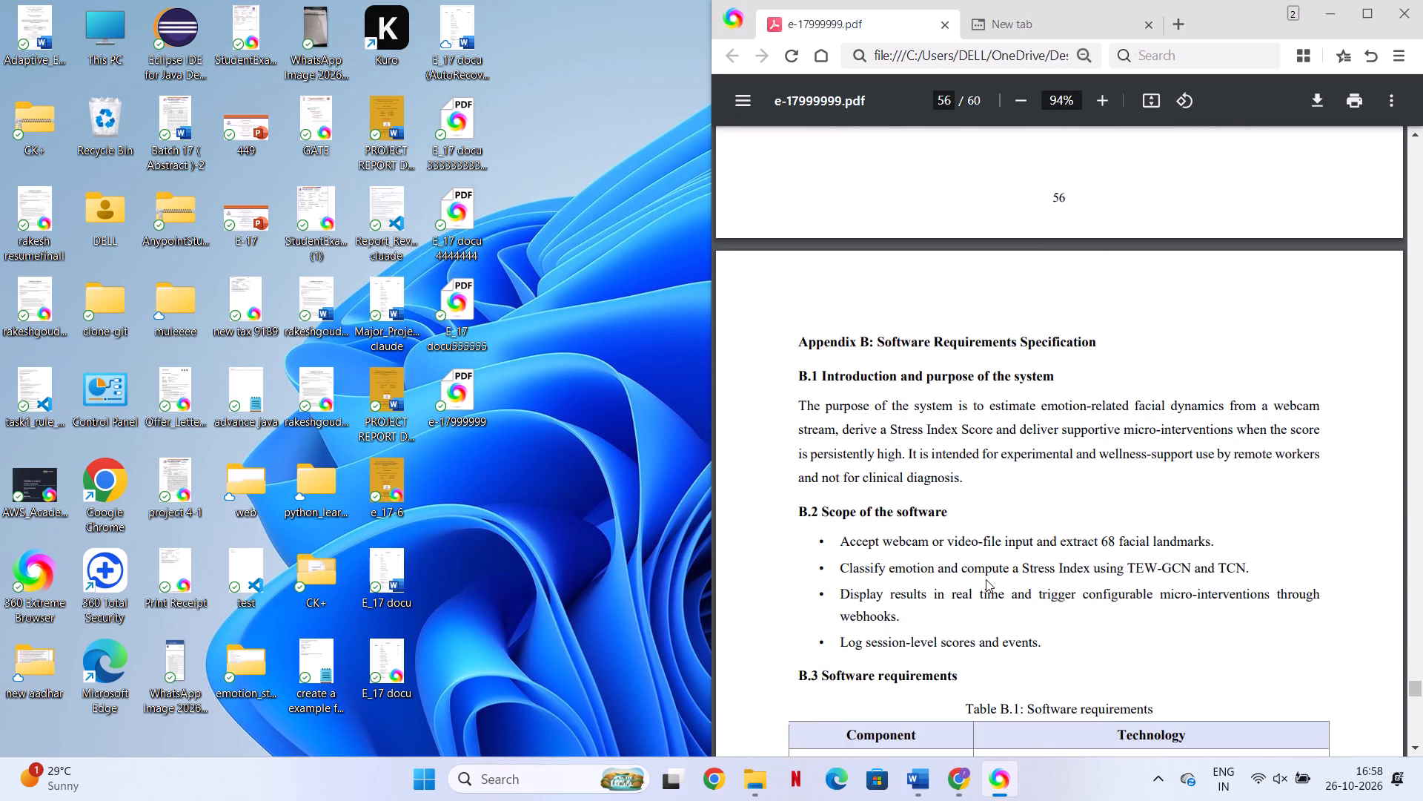
scroll(986, 579, down, 6)
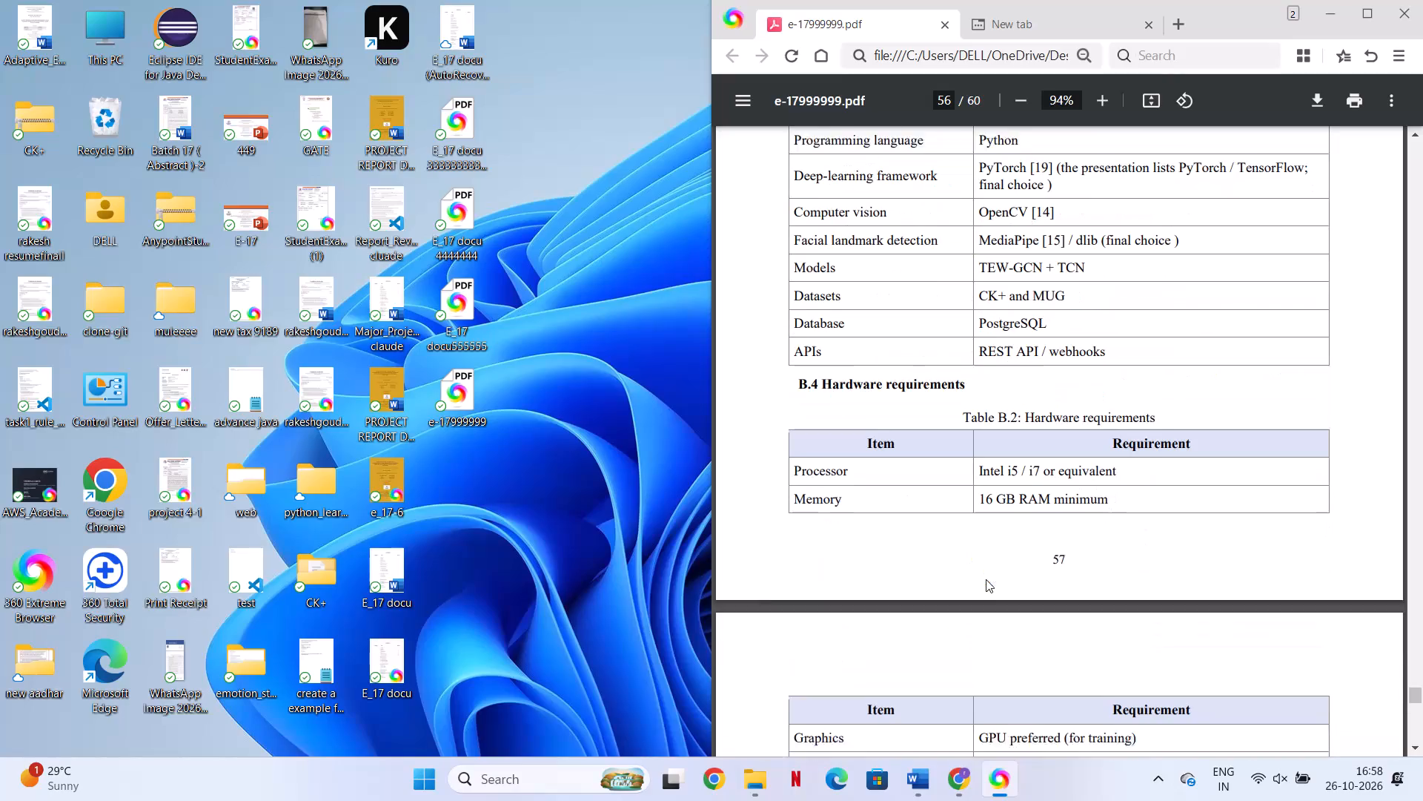
scroll(986, 579, down, 4)
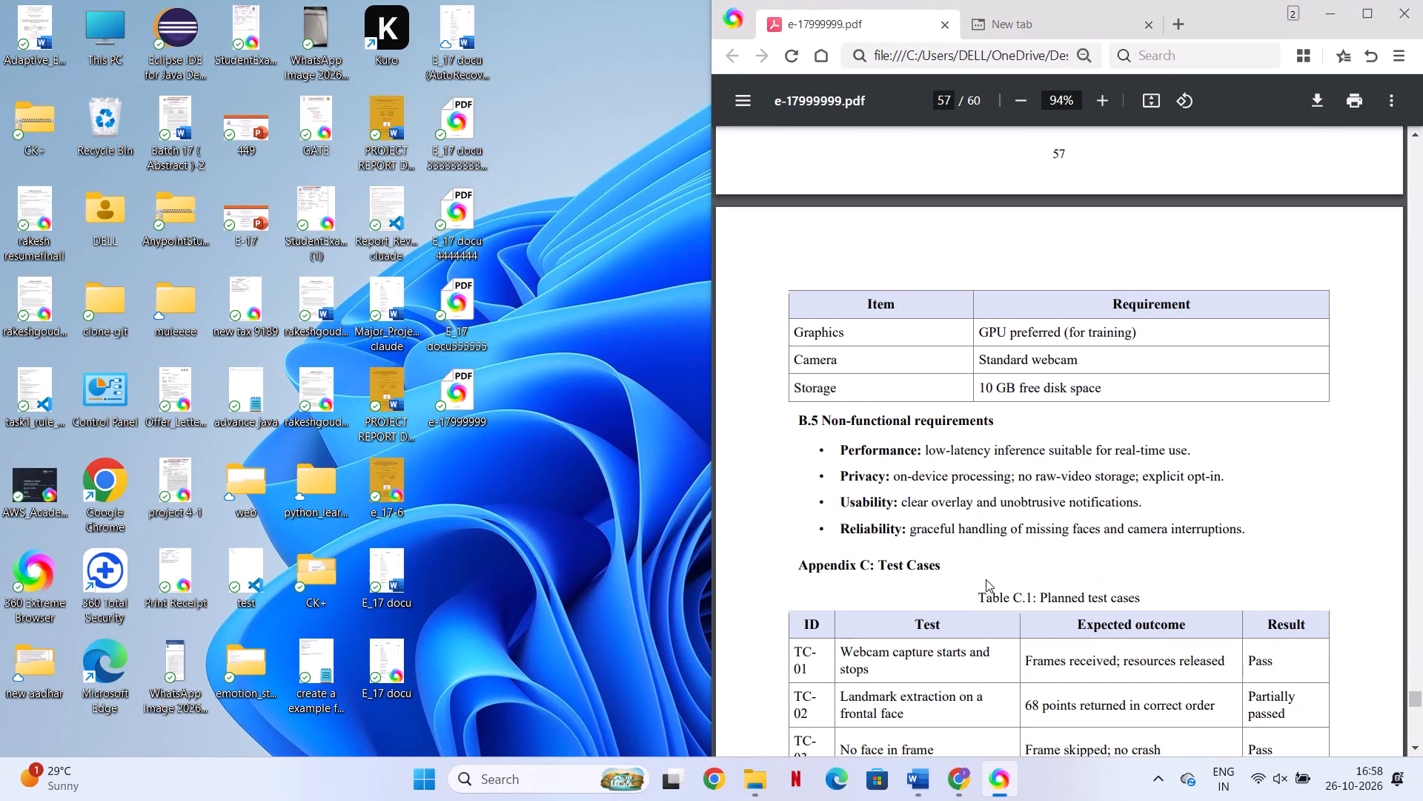
Examine the footer page numbers and table breaks in e-17999999.pdf from Appendix C: Test Cases through the last page of the References.
scroll(986, 579, down, 2)
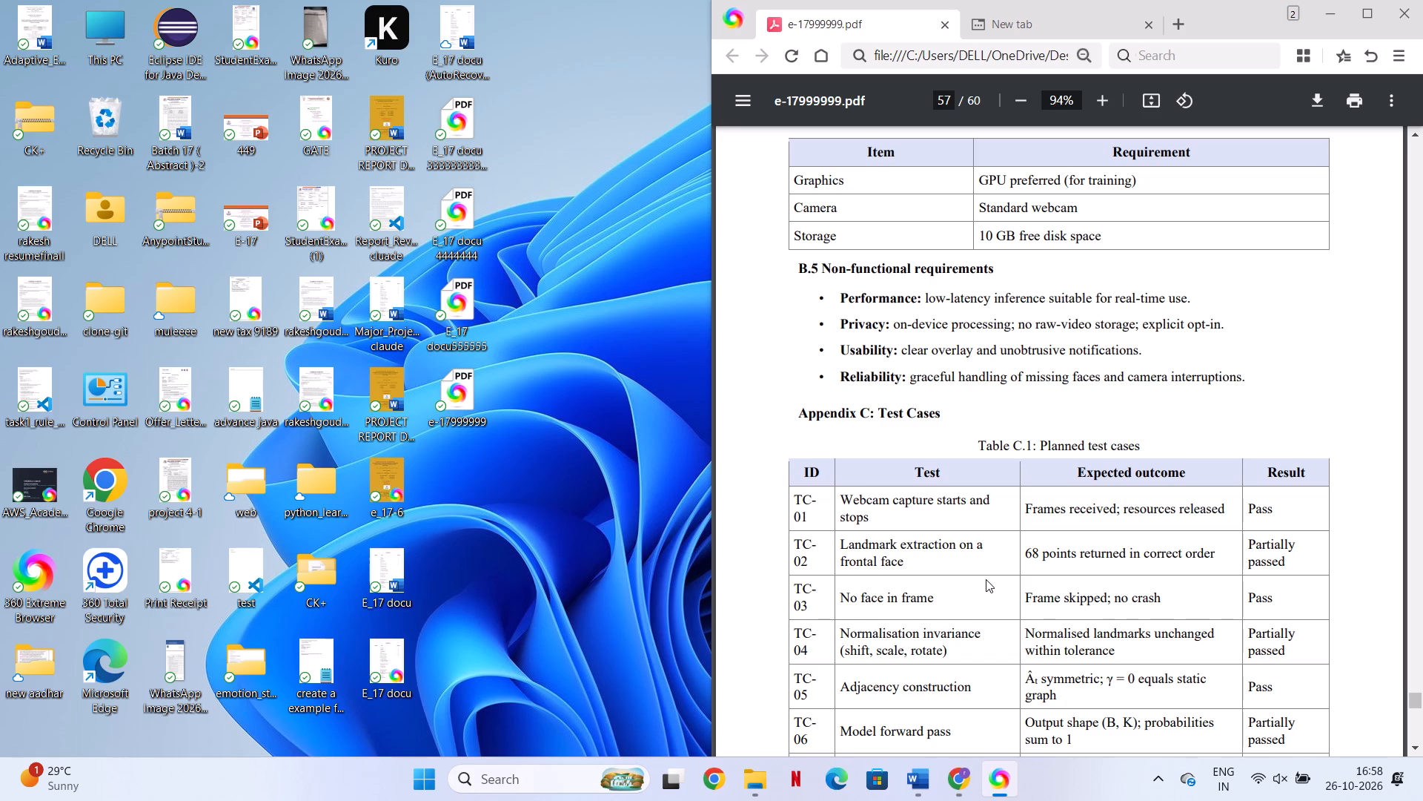
scroll(986, 579, down, 8)
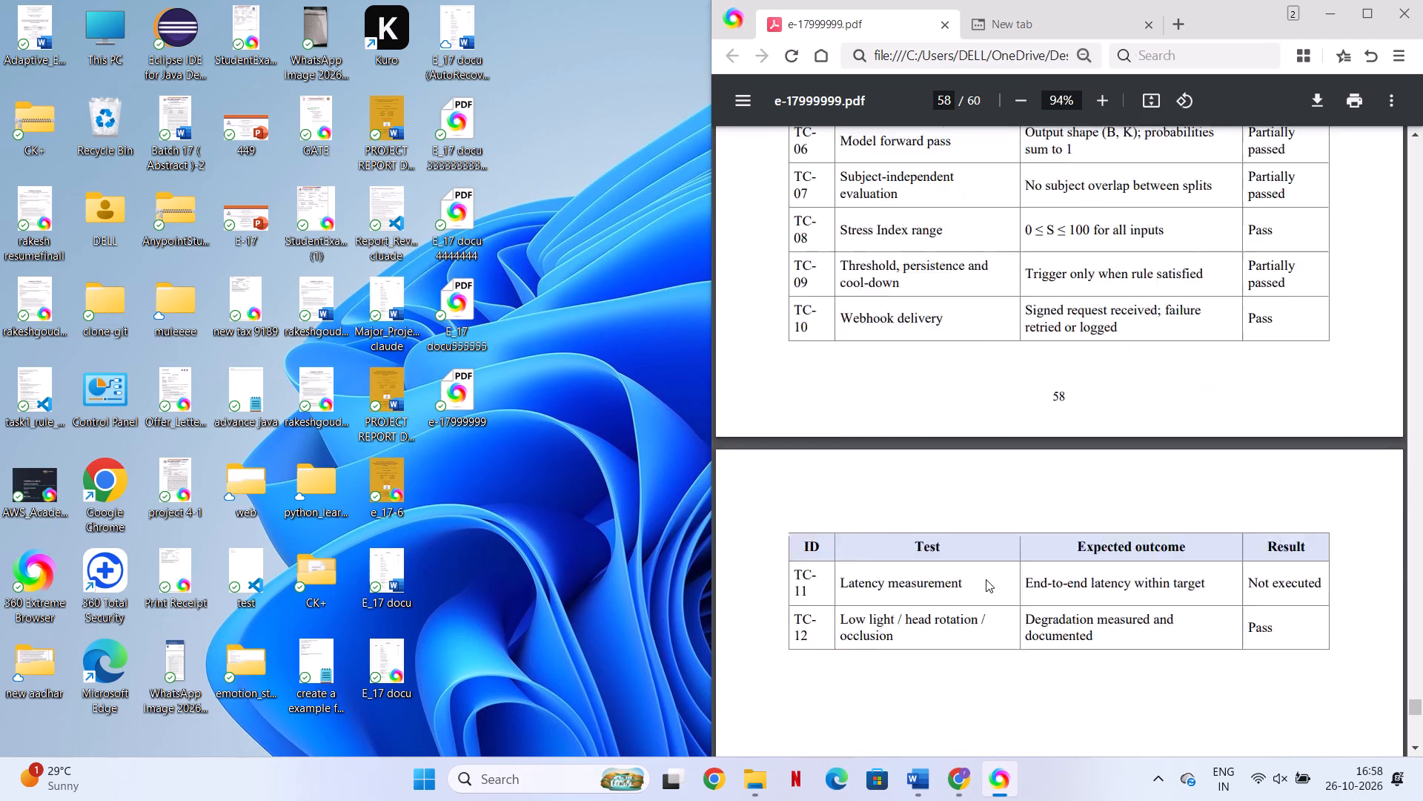
scroll(986, 579, down, 4)
scroll(986, 579, up, 3)
scroll(986, 579, down, 8)
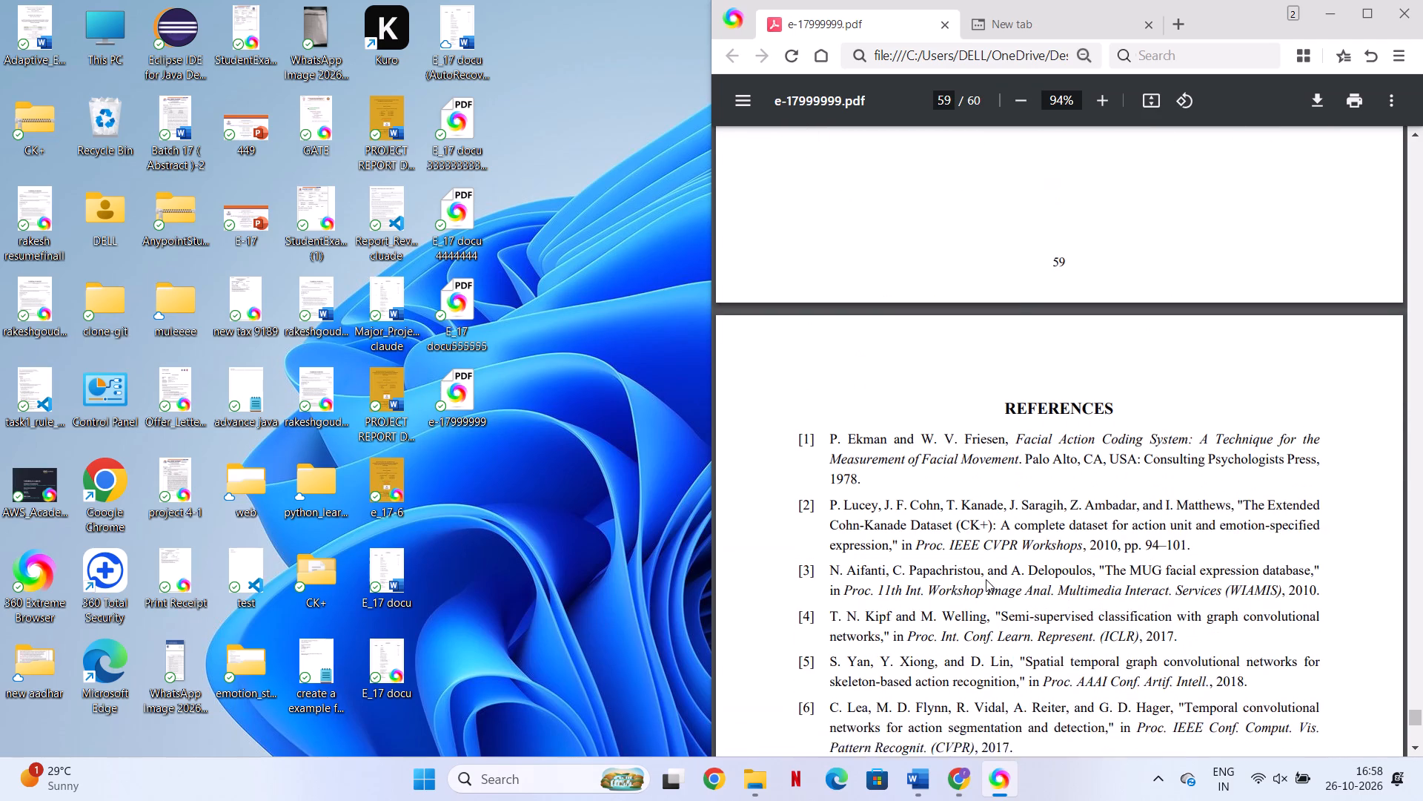
scroll(986, 579, down, 18)
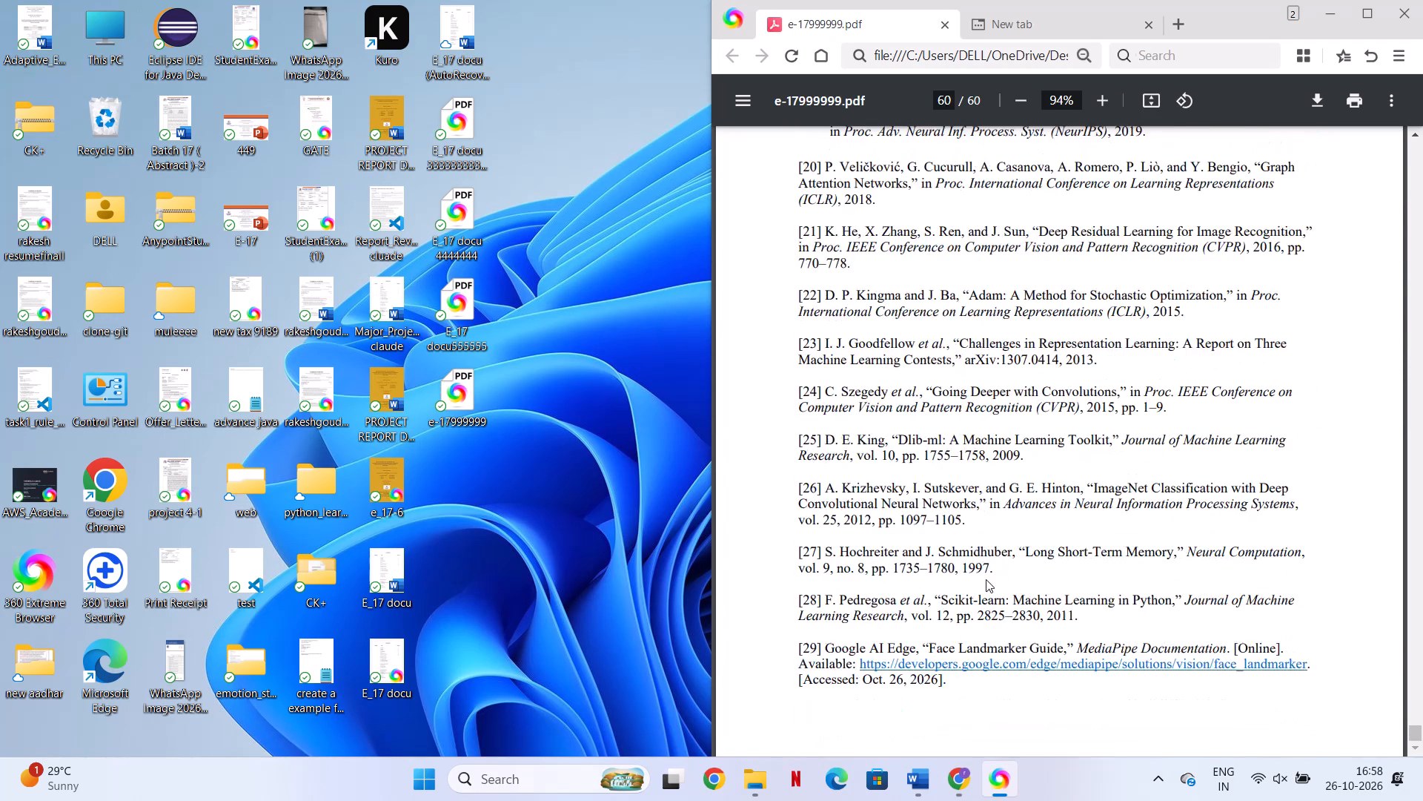
scroll(986, 579, down, 4)
Recheck the Table C.1 page split and footer numbers on pages 58 to 60, and look back over the earlier pages to about page 40.
scroll(986, 579, up, 9)
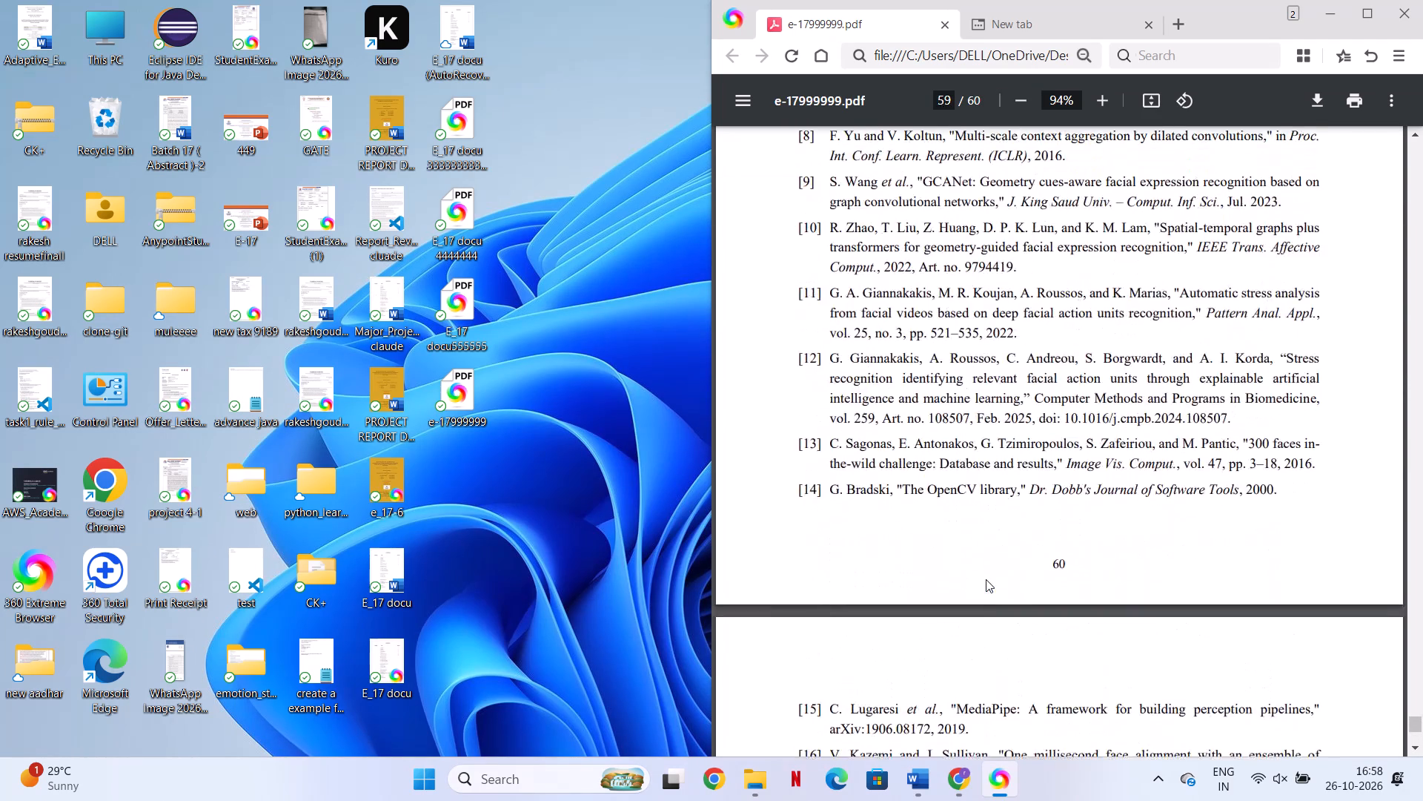
scroll(986, 579, up, 16)
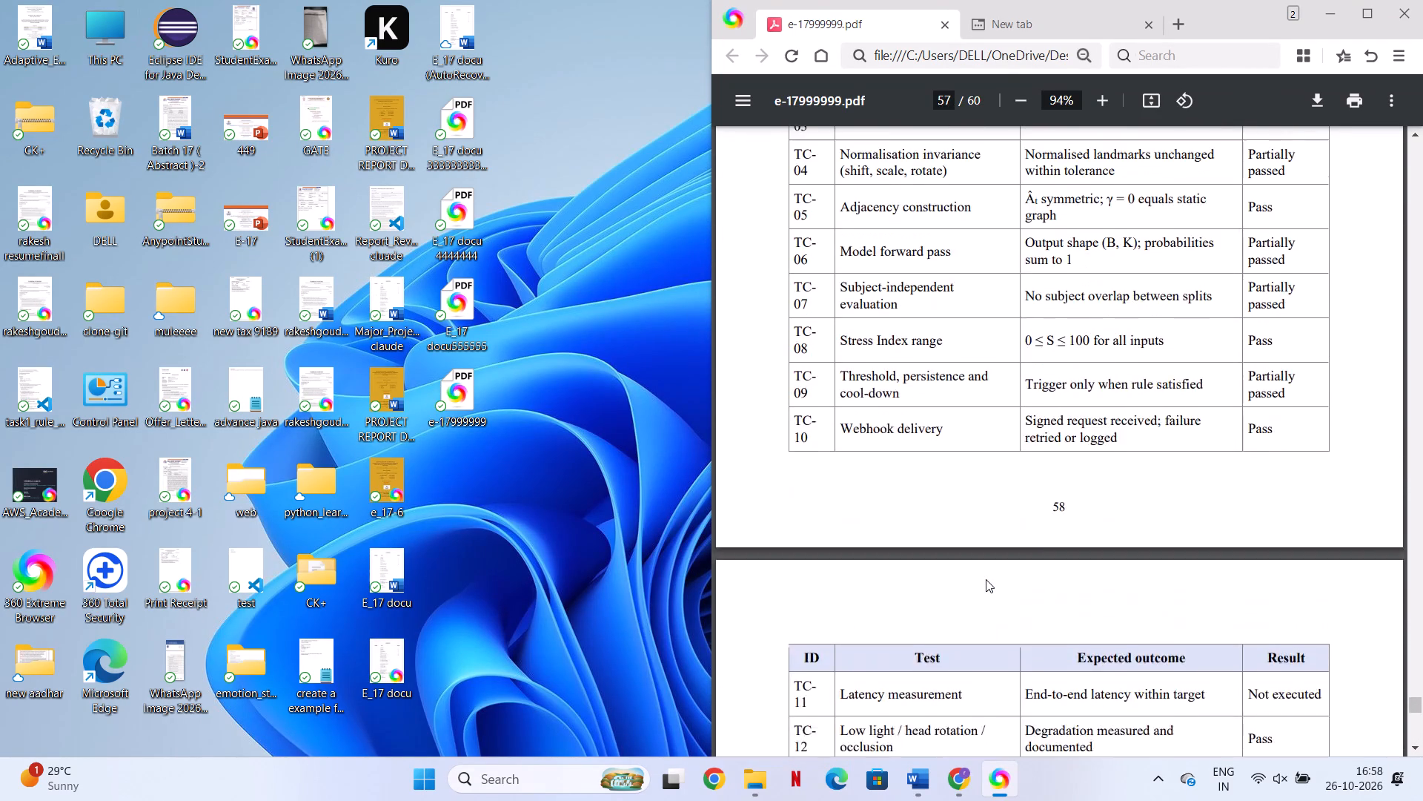
scroll(986, 579, down, 1)
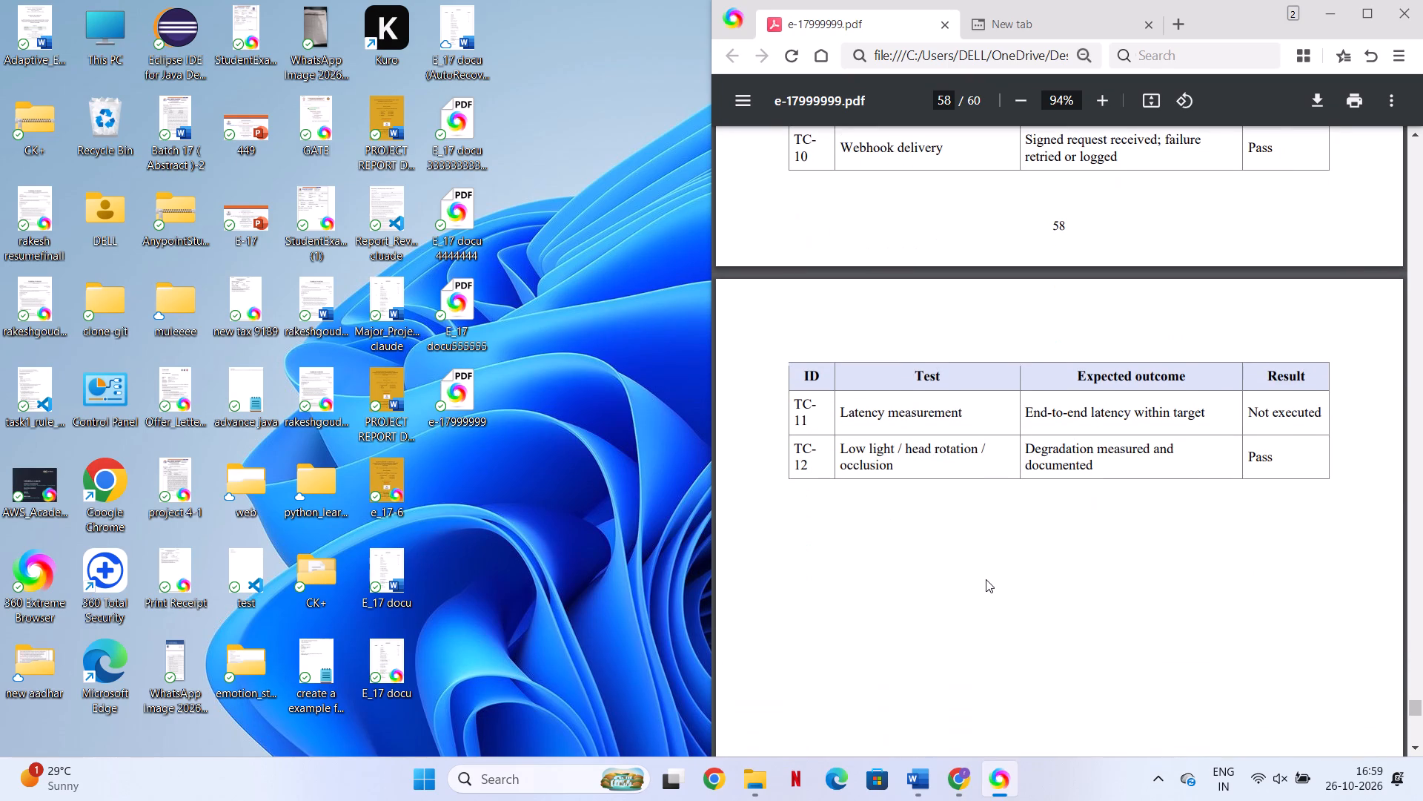
scroll(986, 579, up, 4)
scroll(986, 579, down, 2)
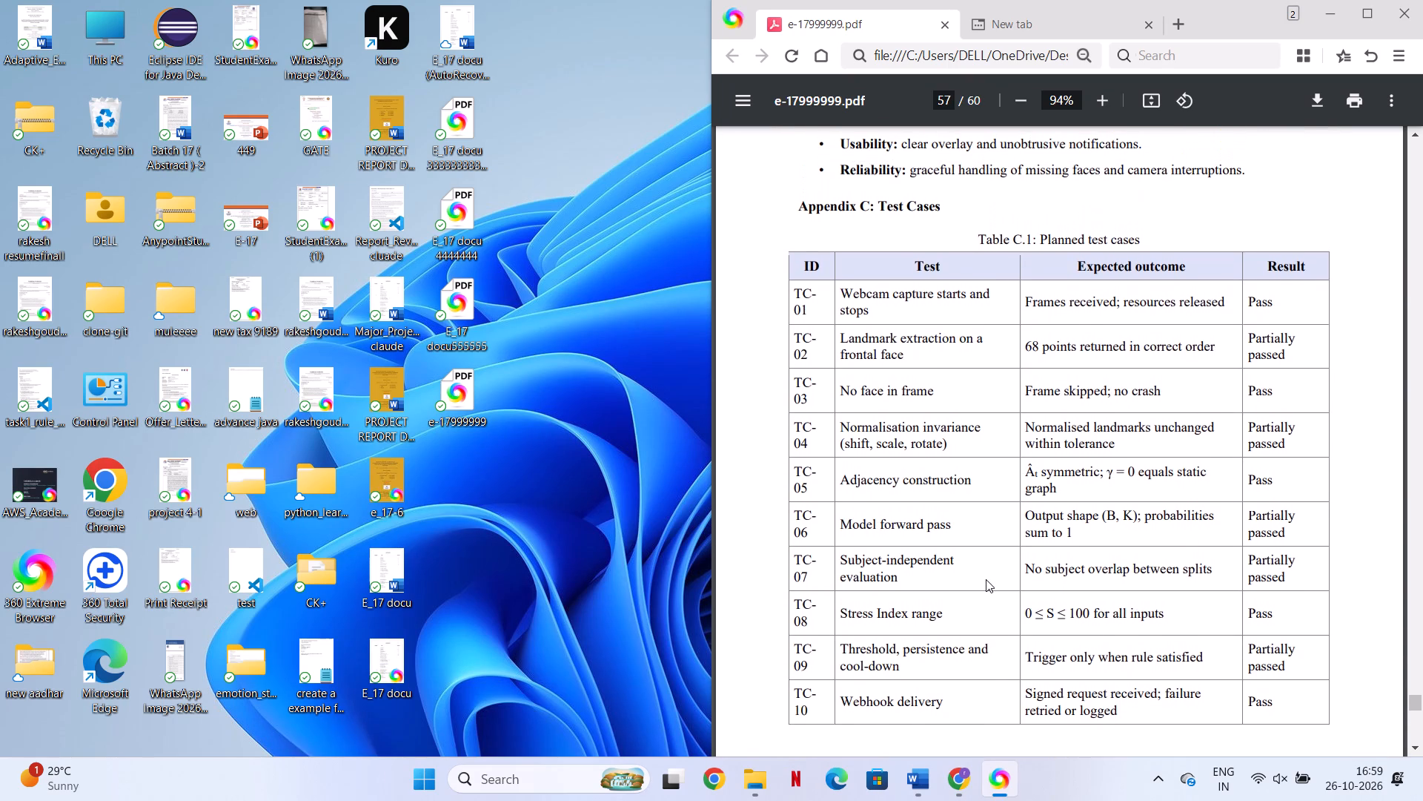
scroll(986, 579, down, 4)
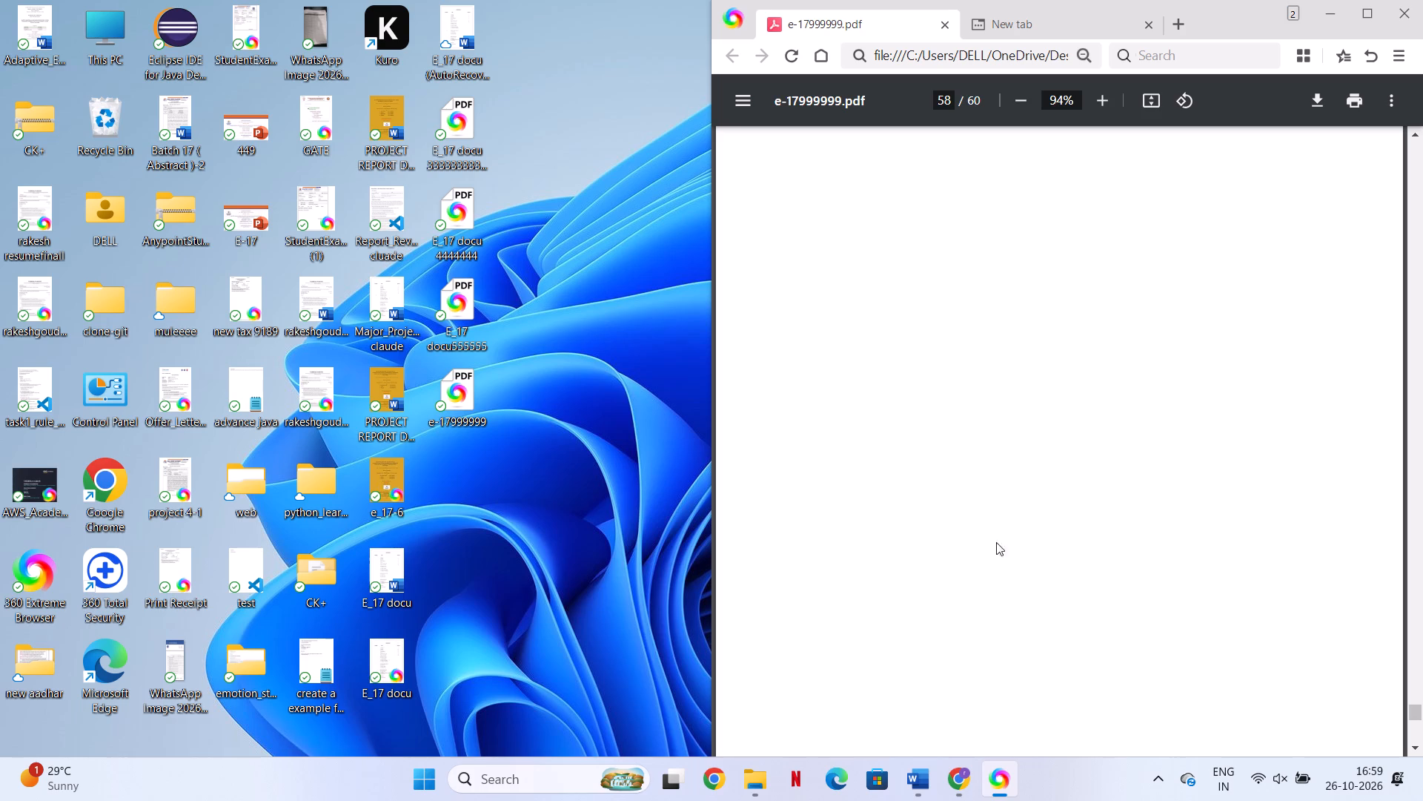
scroll(1029, 487, down, 2)
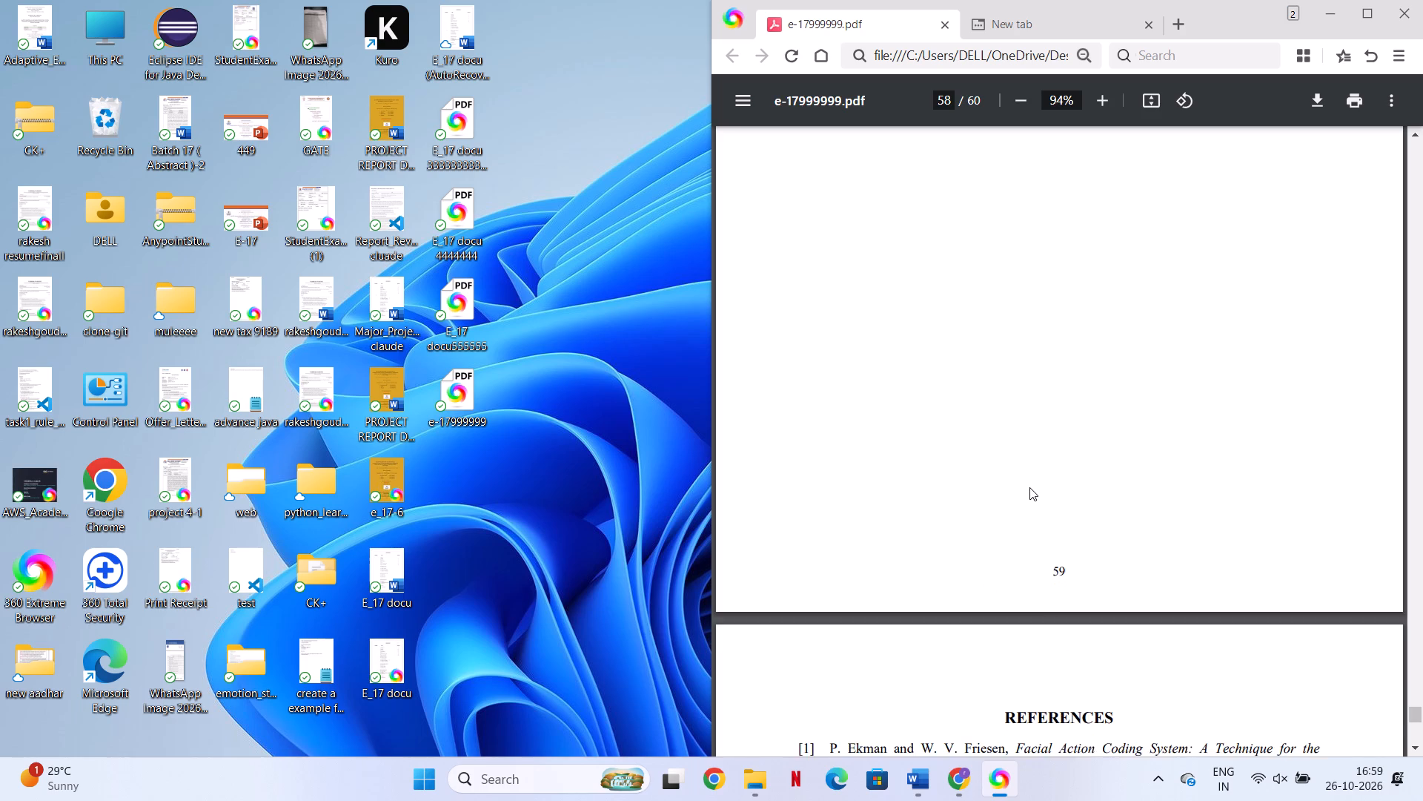
scroll(1029, 487, down, 2)
scroll(1029, 487, up, 20)
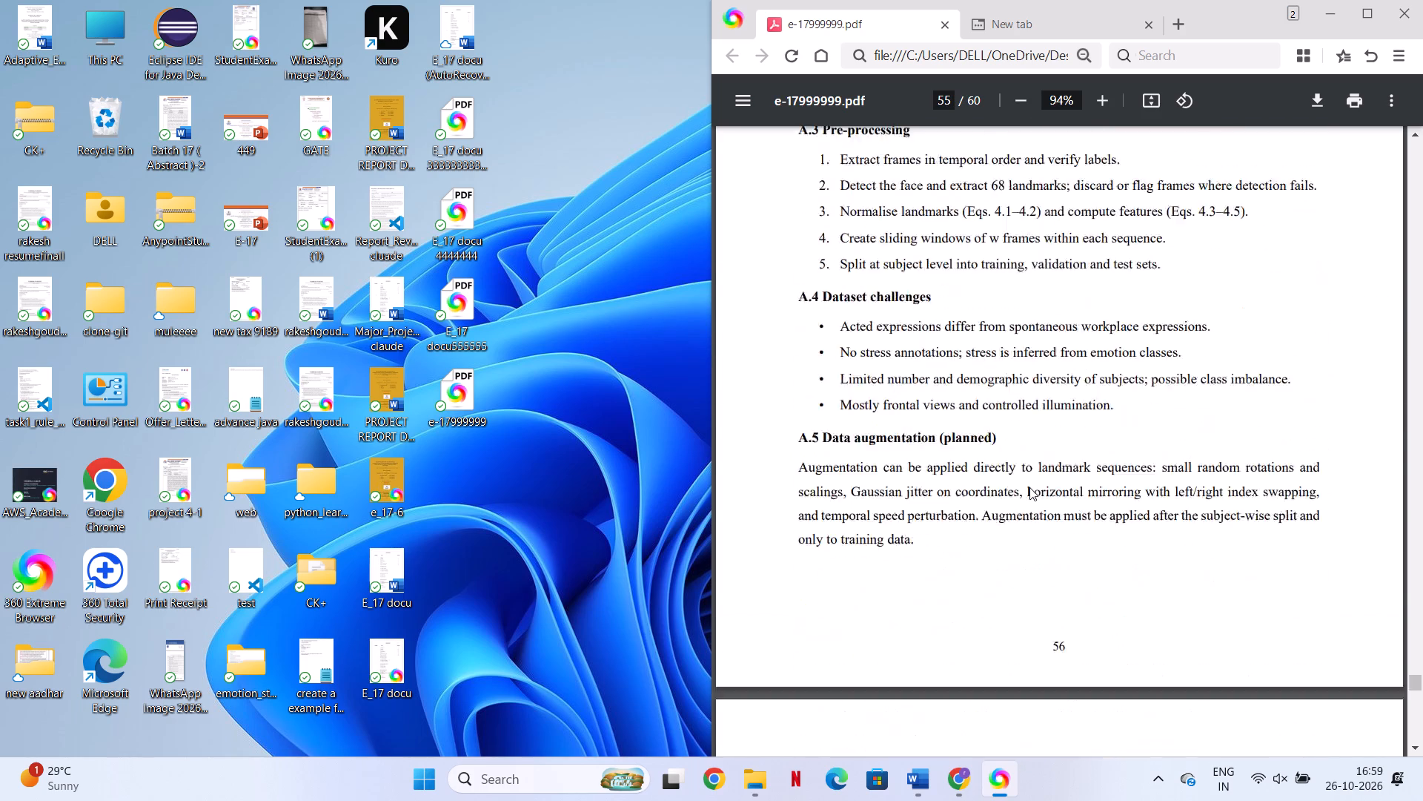
scroll(1029, 487, up, 20)
scroll(1029, 487, up, 20)
scroll(1029, 487, up, 20)
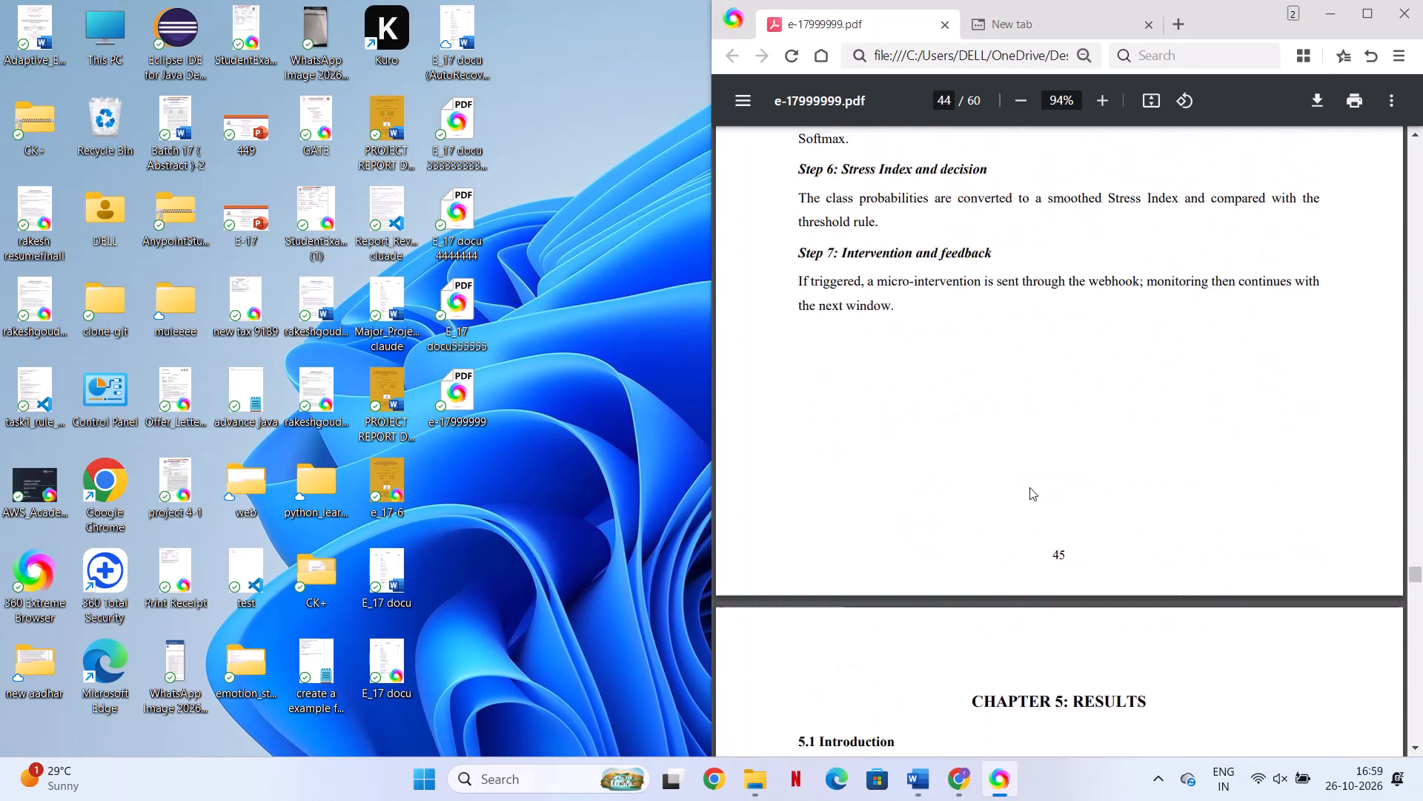
scroll(1029, 487, up, 17)
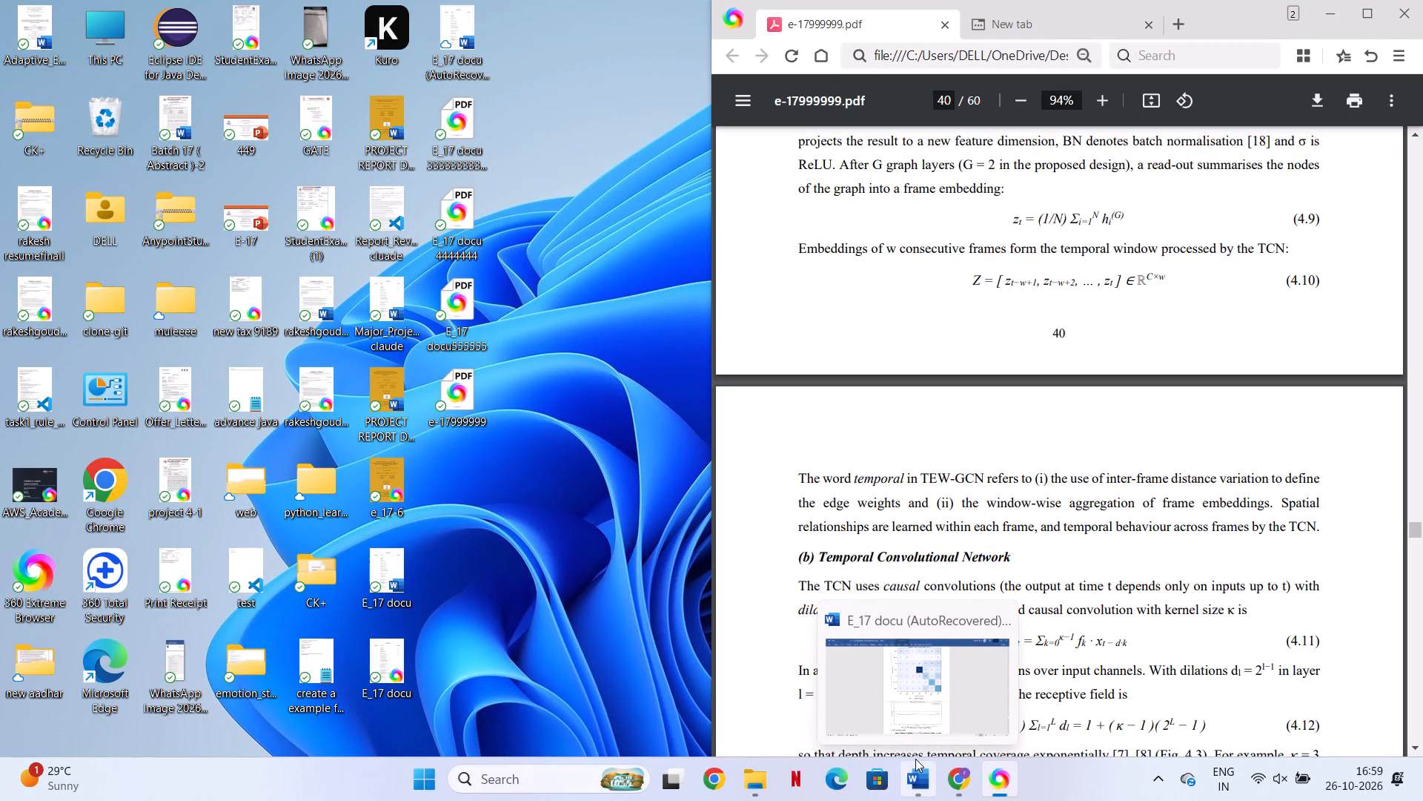
Switch to the E_17 docu (AutoRecovered) Word document and look back through its pages from the Chapter 5 result tables to the contents page.
click(918, 779)
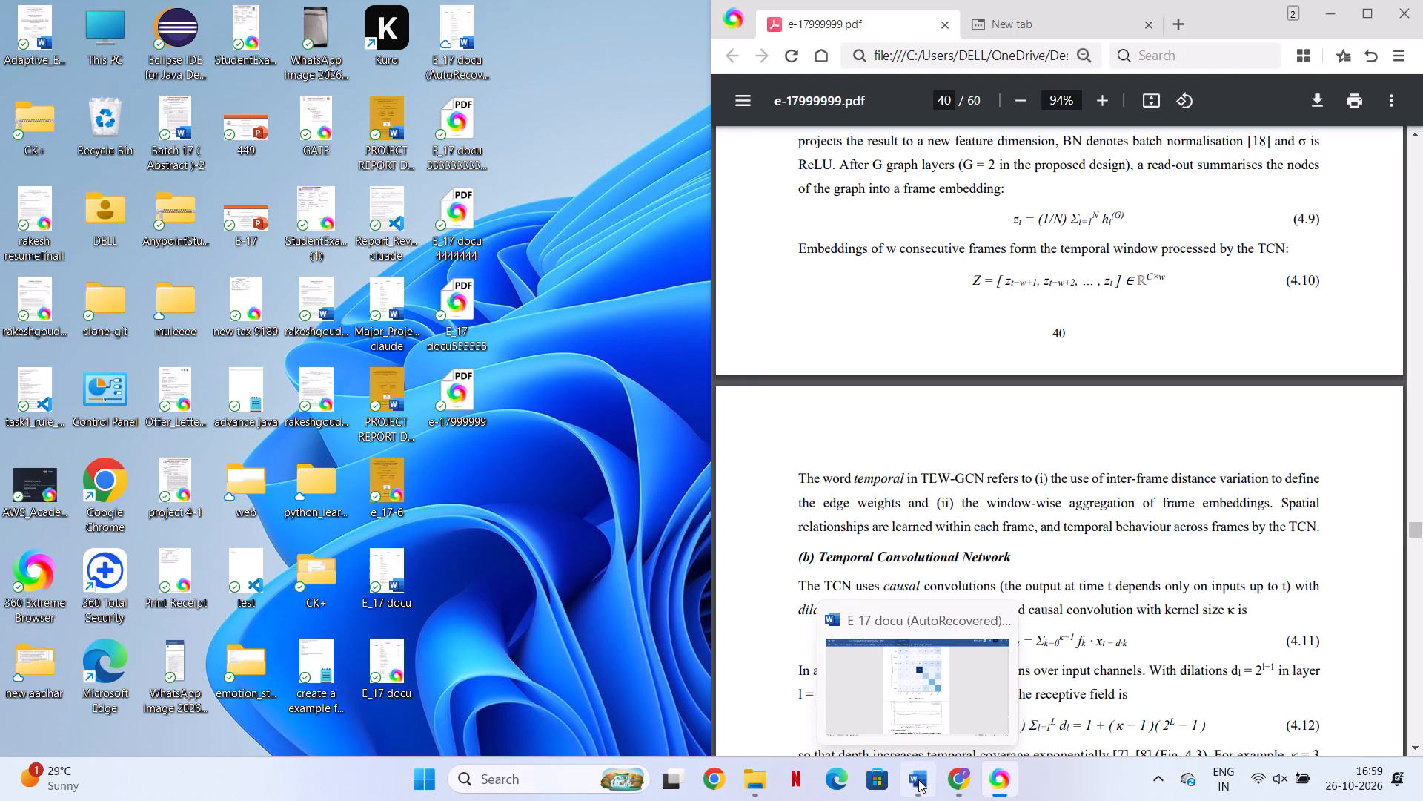
scroll(642, 535, up, 20)
scroll(642, 535, up, 20)
scroll(642, 535, up, 20)
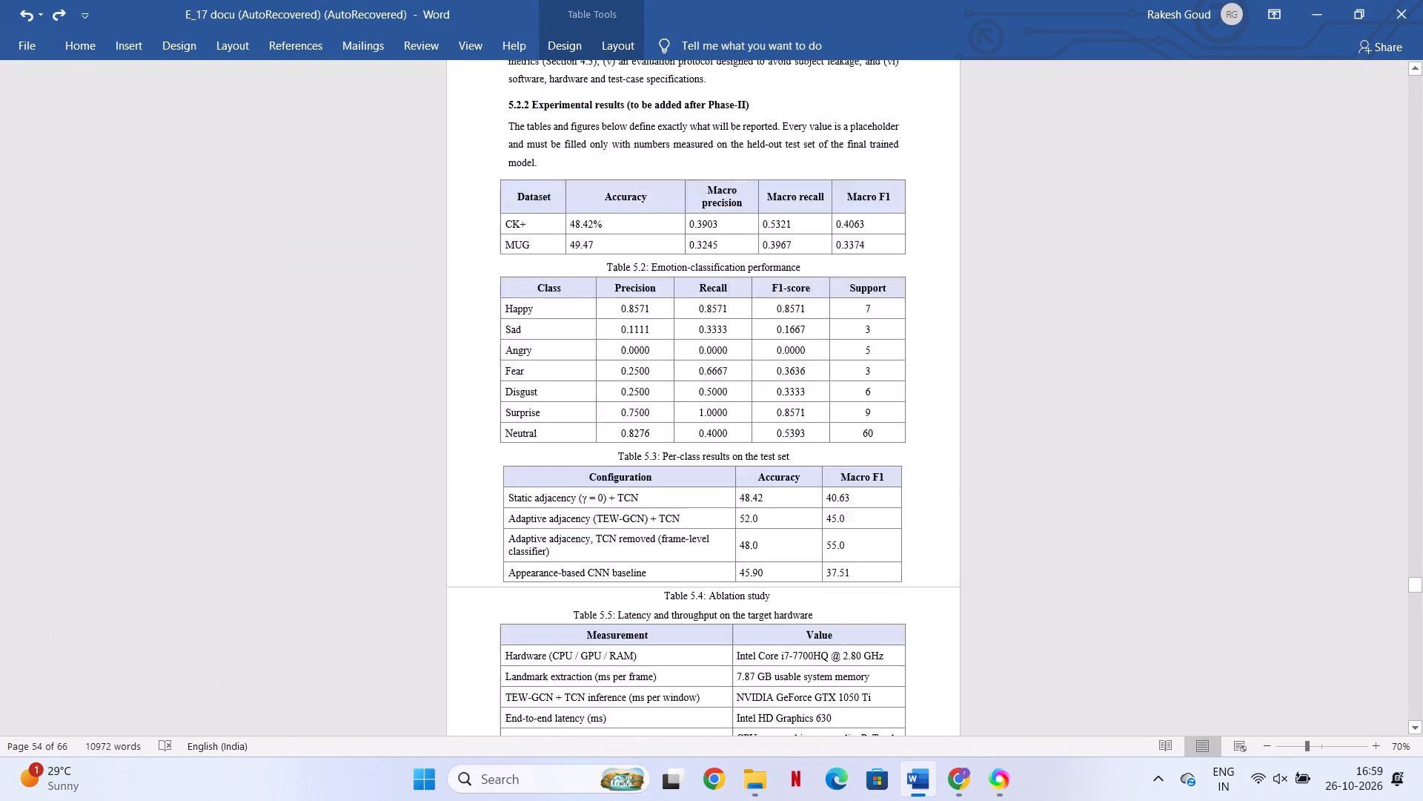
scroll(642, 535, up, 20)
scroll(642, 535, up, 20)
scroll(642, 535, up, 20)
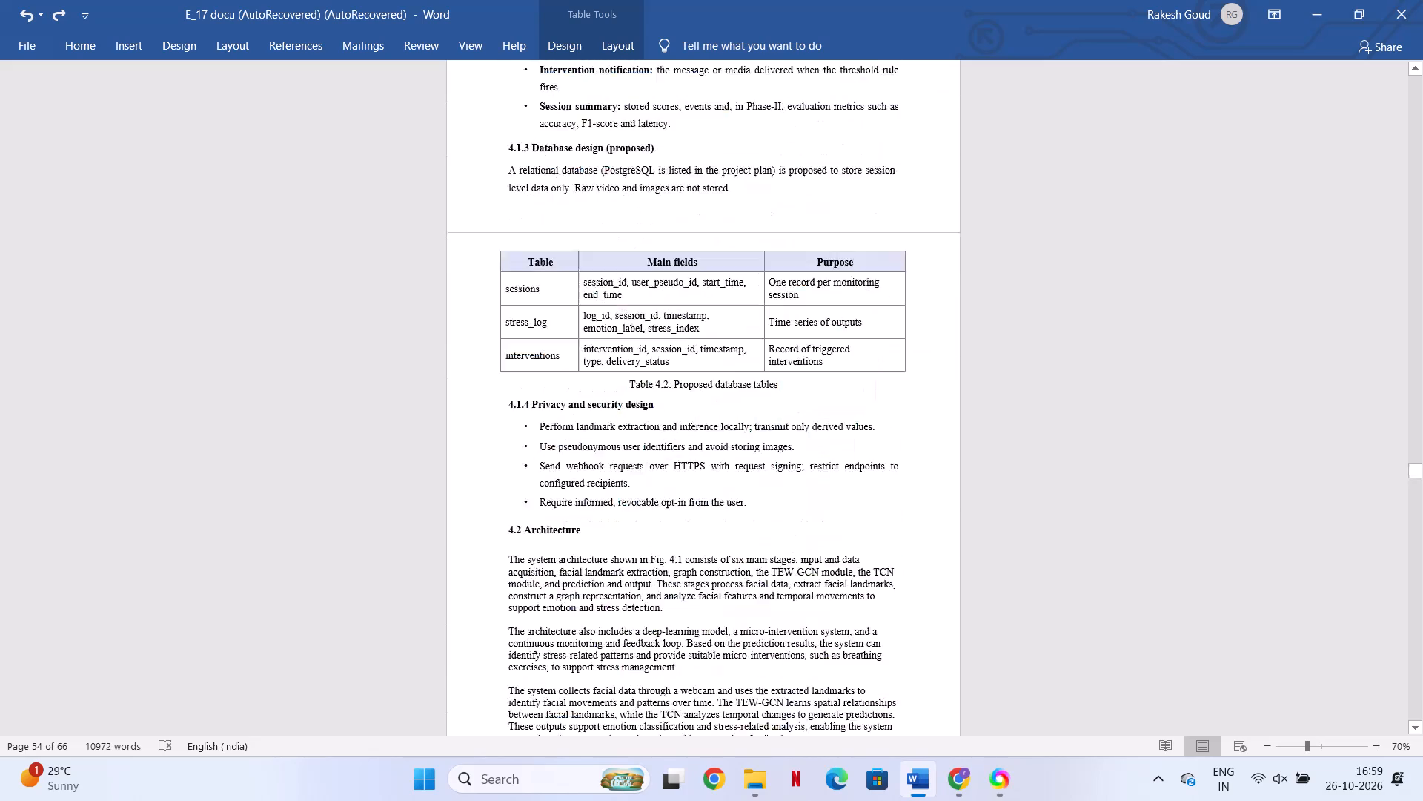
scroll(642, 535, up, 20)
scroll(642, 535, up, 20)
scroll(642, 535, up, 20)
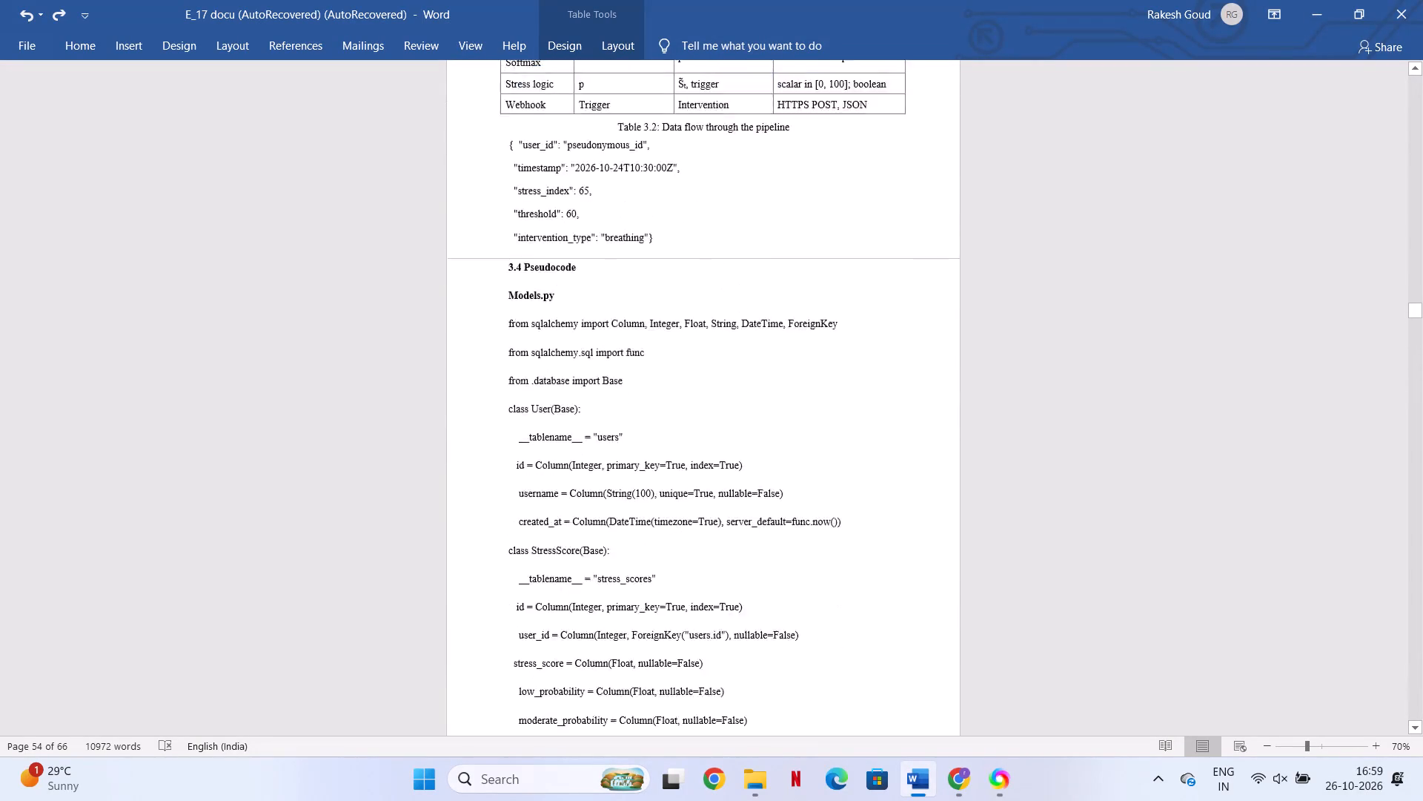
scroll(642, 535, up, 20)
scroll(642, 535, up, 20)
scroll(642, 535, up, 20)
scroll(642, 535, up, 6)
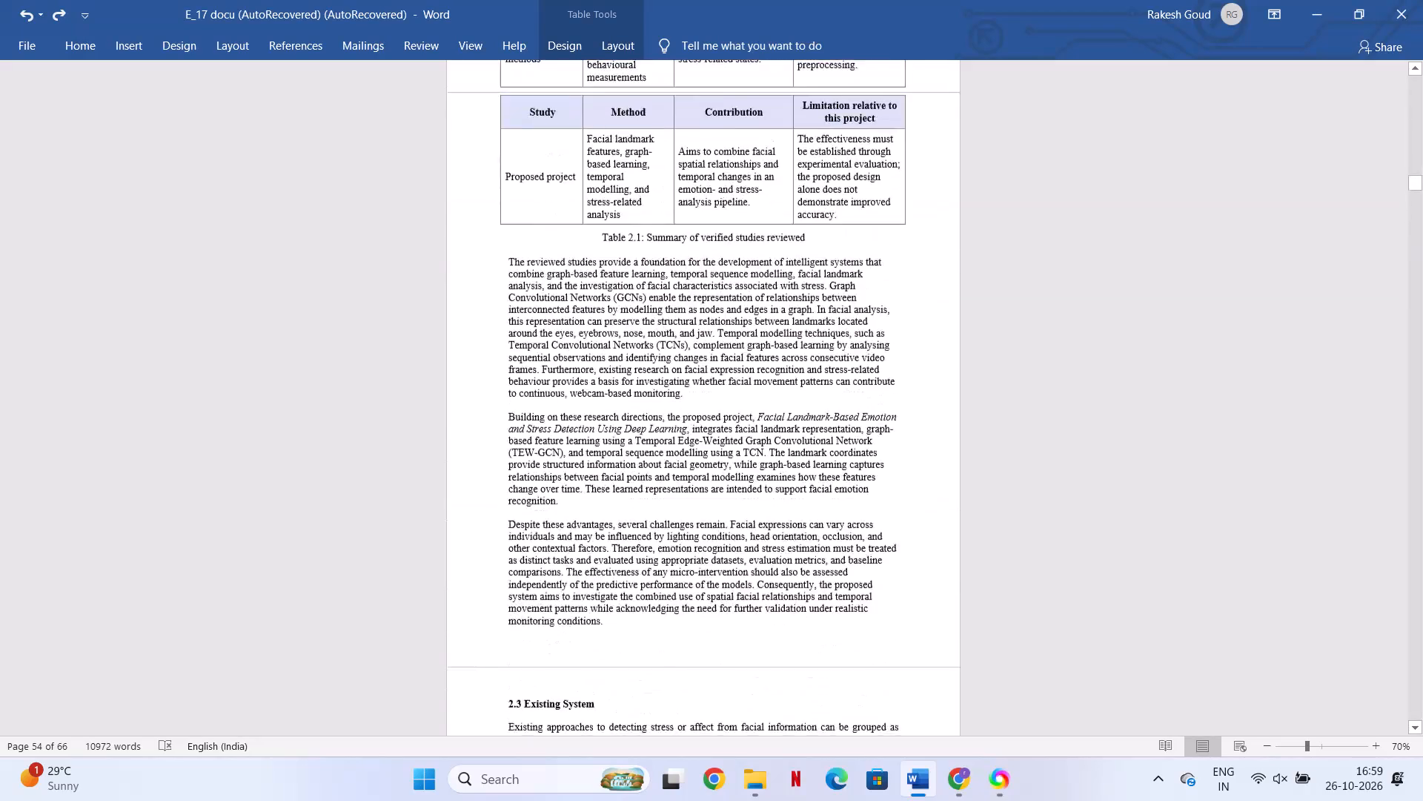
scroll(642, 535, up, 19)
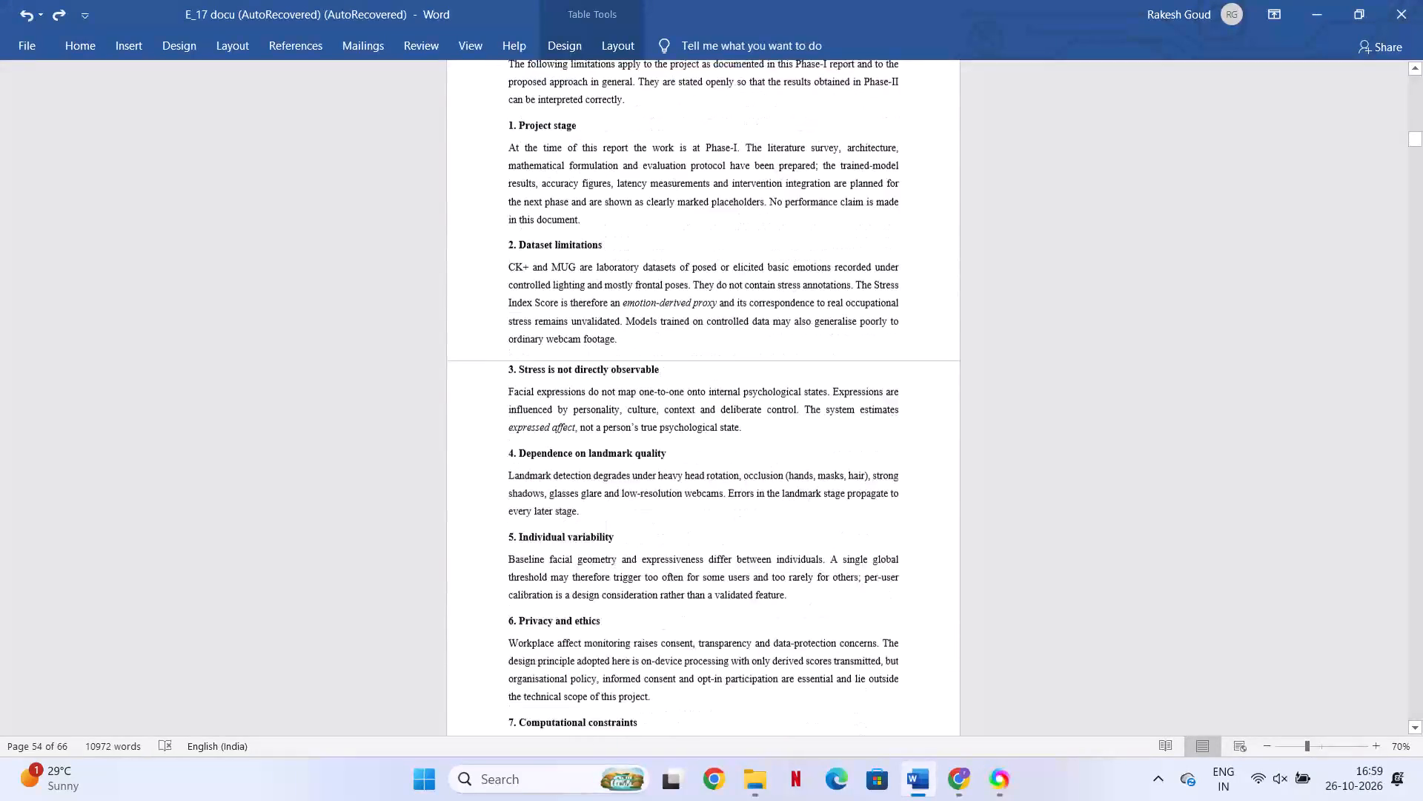
scroll(642, 535, up, 13)
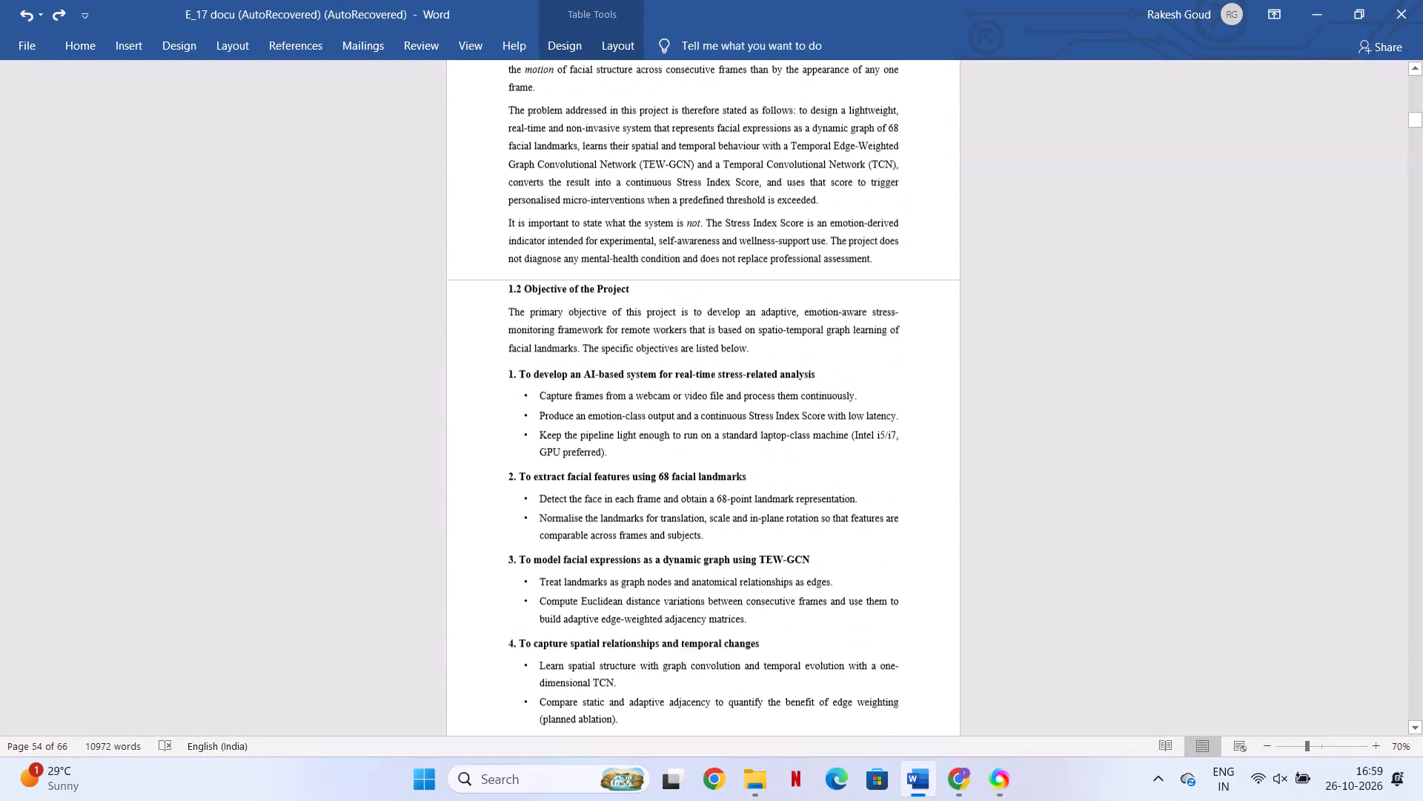
scroll(642, 535, up, 7)
scroll(642, 535, up, 14)
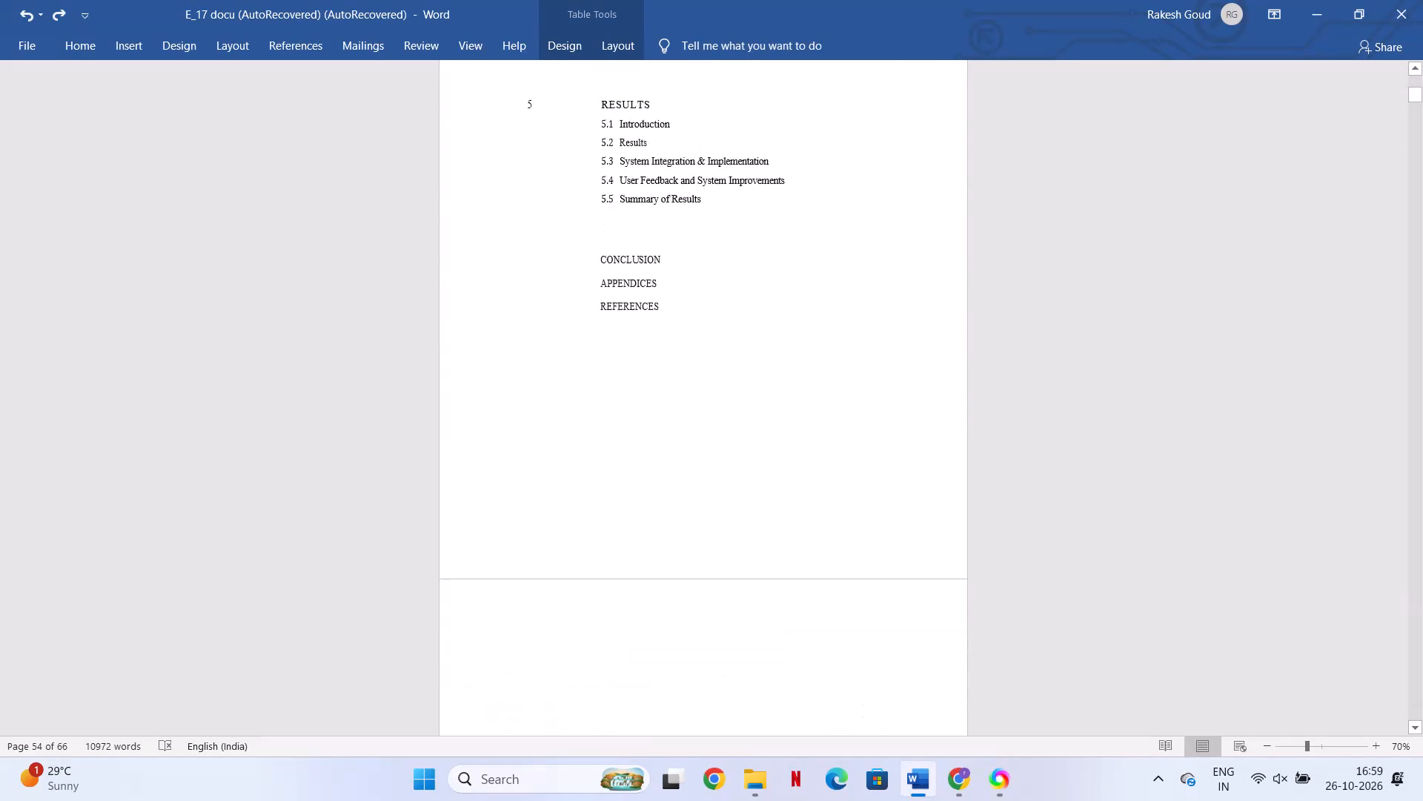
Examine the page and table breaks in the Word document from 1.2 Objective of the Project through Table 2.2 to 2.3.1 Research Gap.
scroll(642, 535, down, 18)
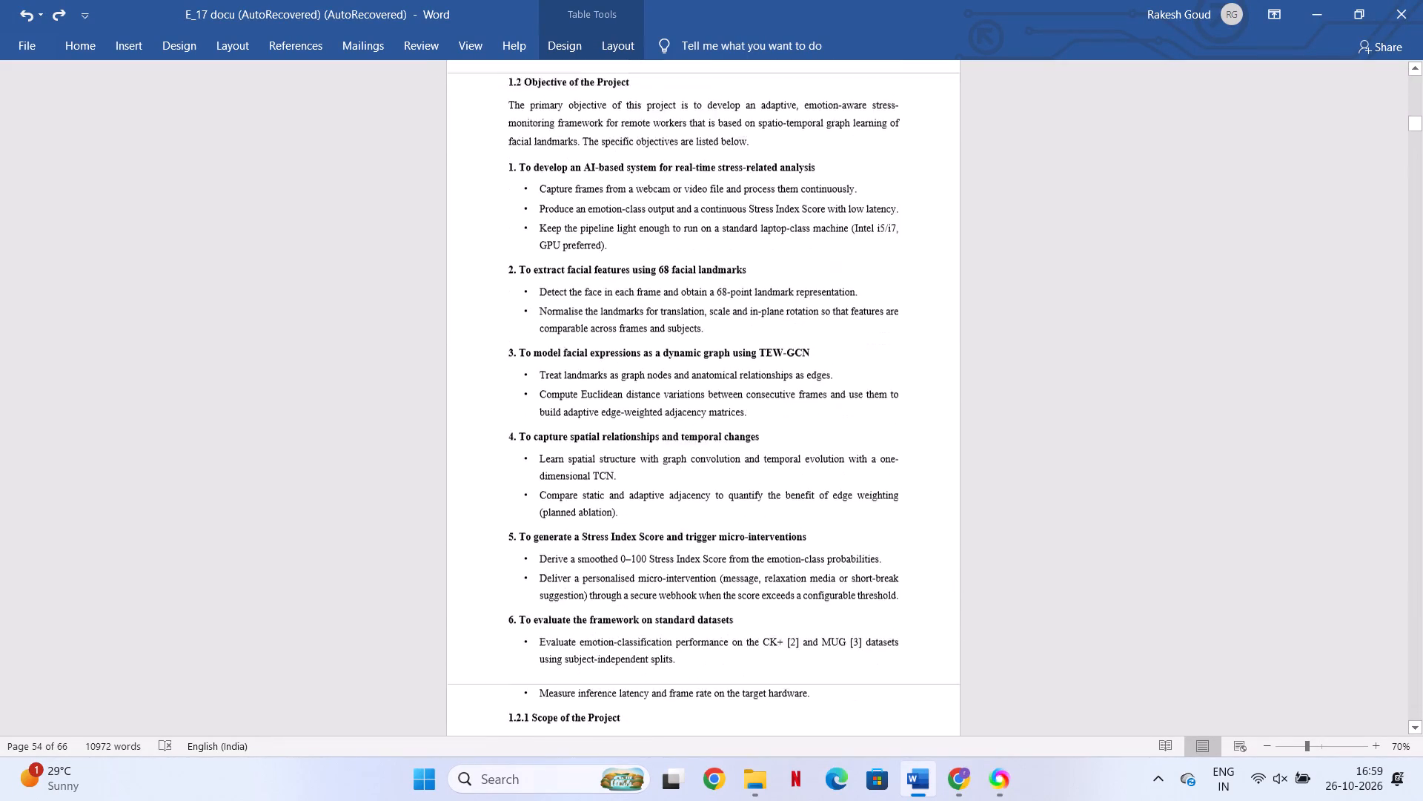
scroll(642, 535, down, 18)
scroll(642, 535, down, 3)
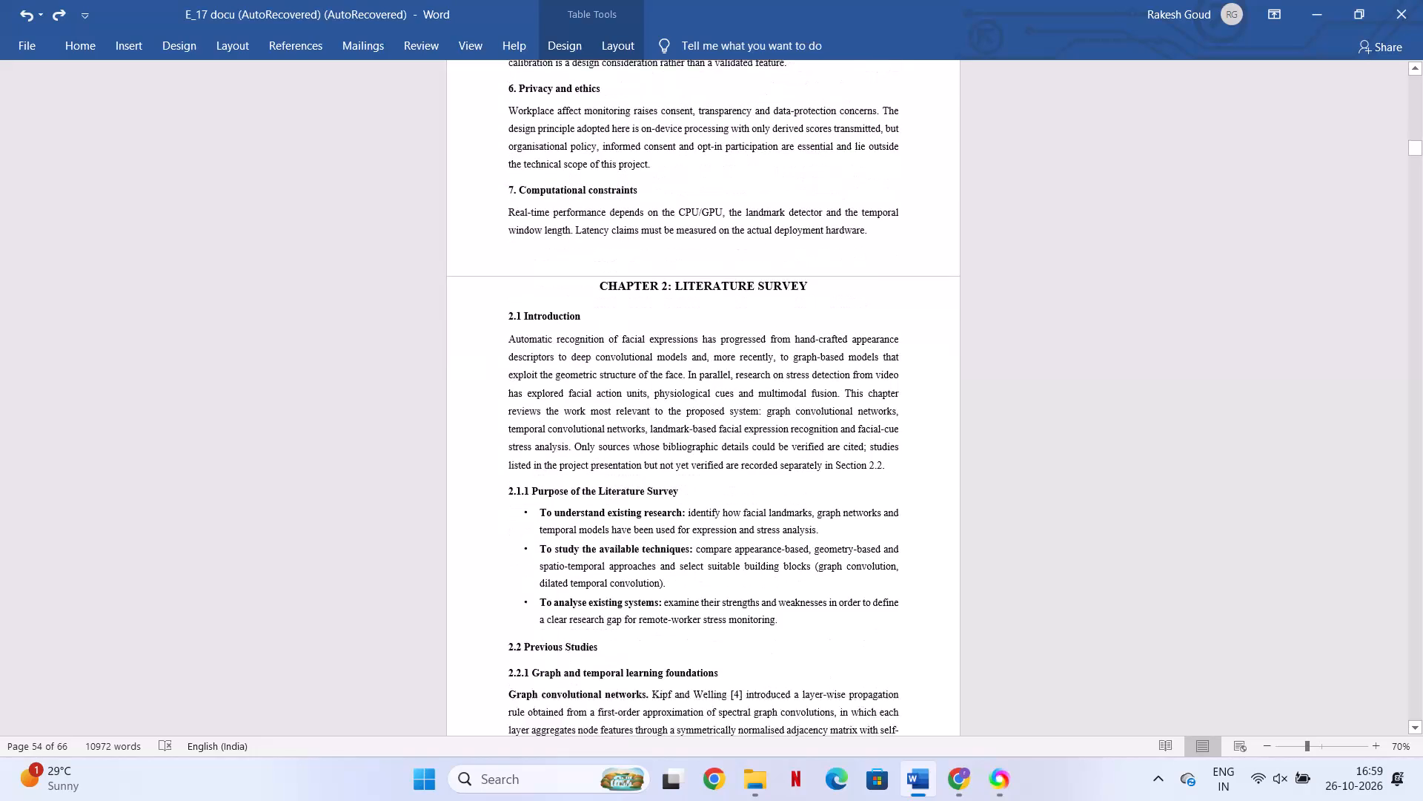
scroll(642, 535, down, 4)
scroll(642, 535, up, 1)
scroll(642, 535, down, 2)
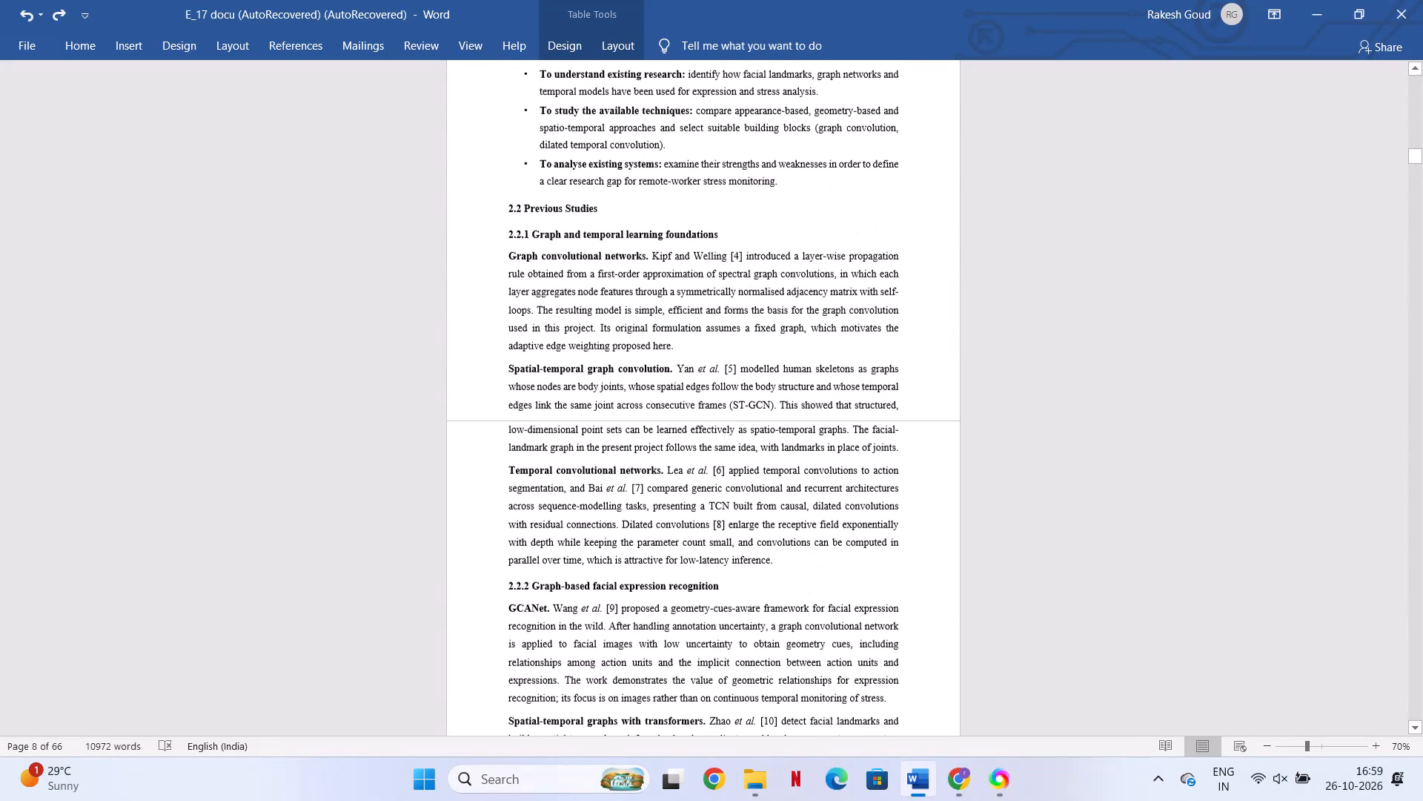
scroll(642, 535, down, 11)
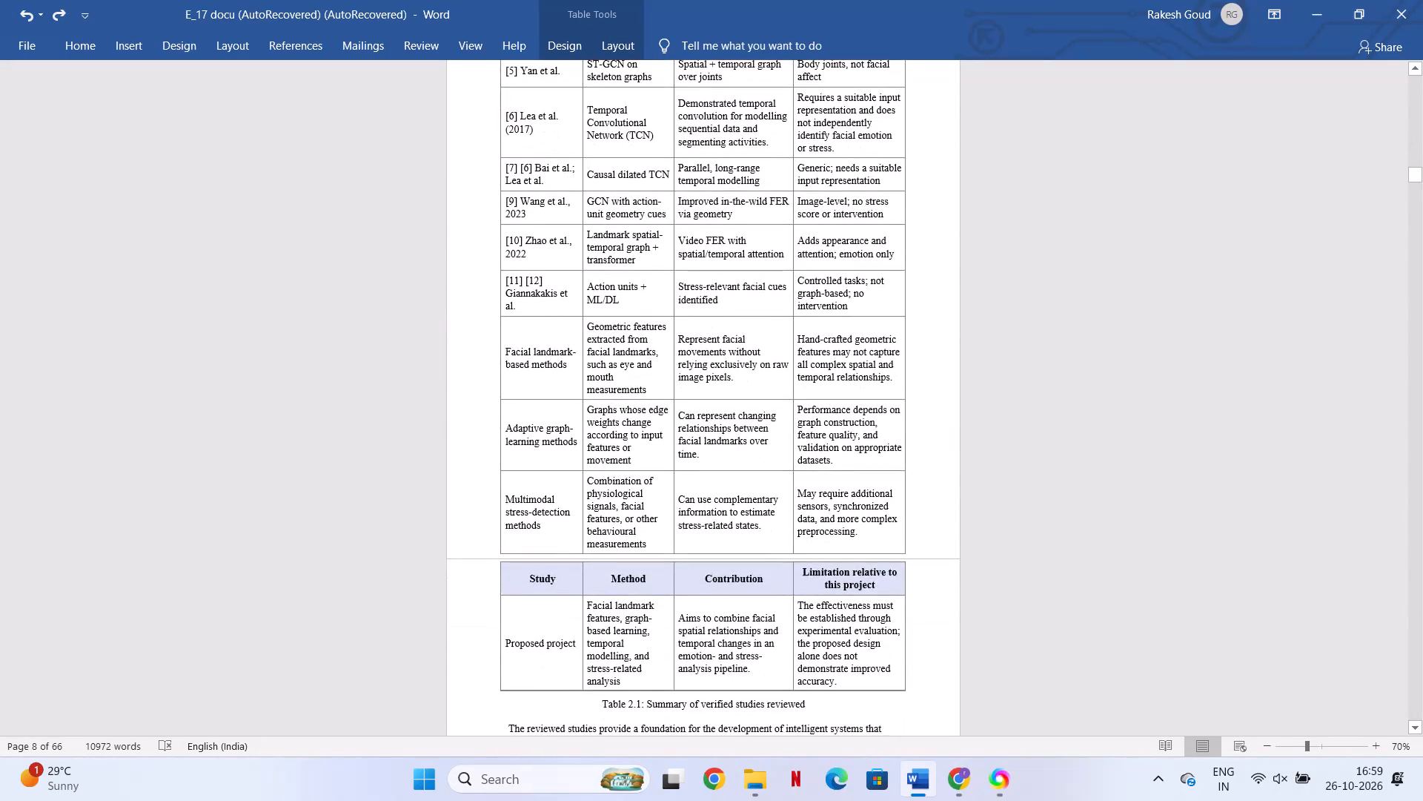
scroll(642, 535, down, 18)
scroll(642, 535, down, 4)
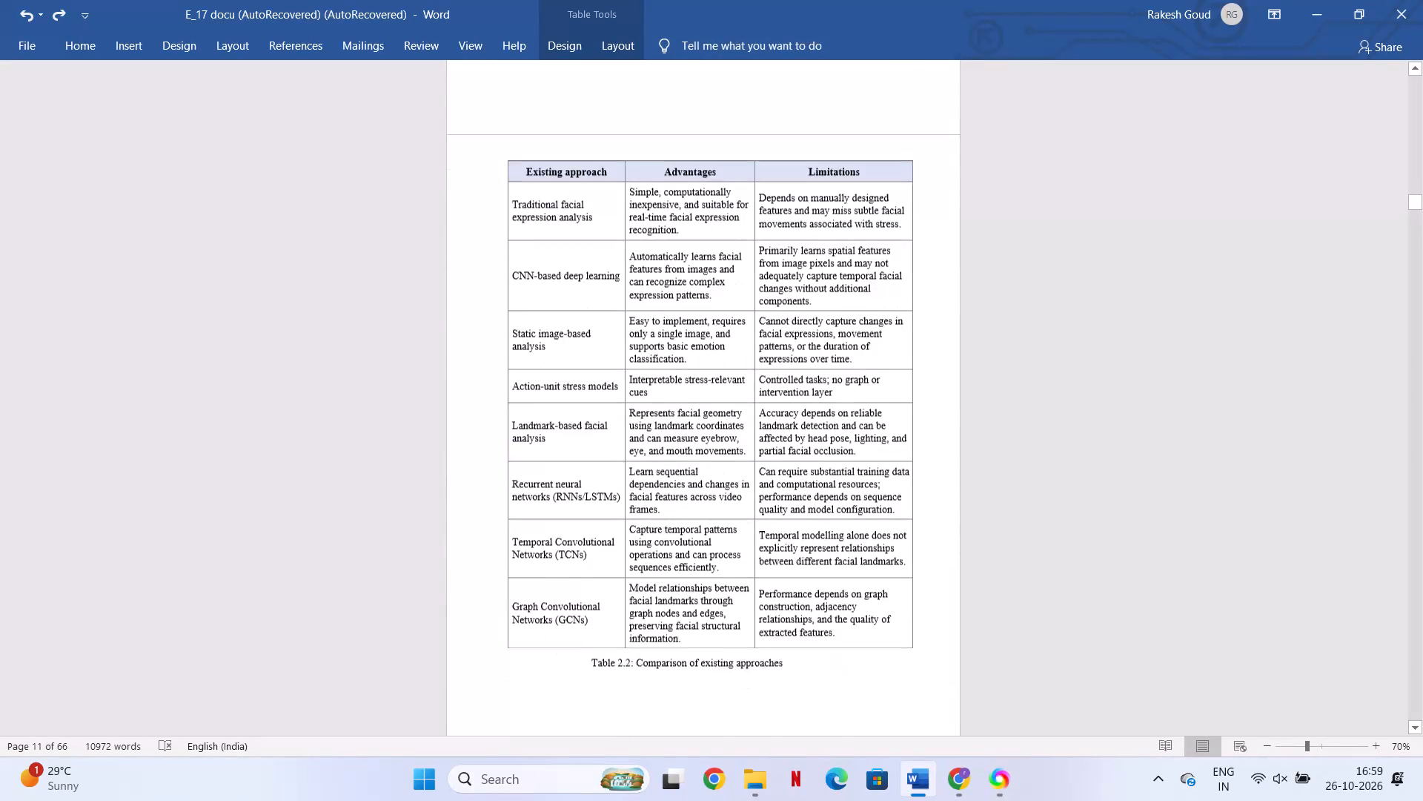
scroll(642, 535, down, 6)
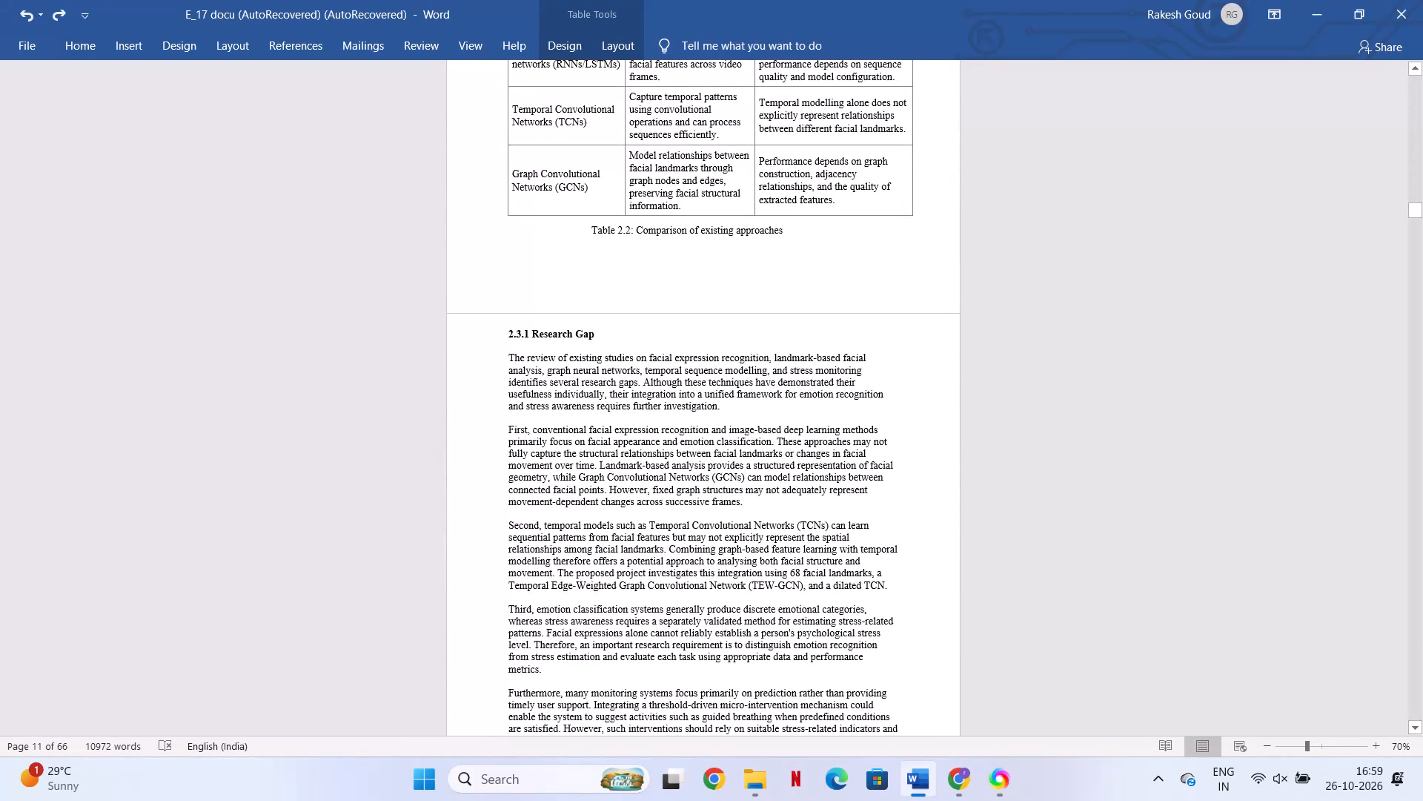
Examine the page layout in the Word document around the start of Chapter 3: Methodology and on to 3.3 Communication Flow in the System.
scroll(642, 535, down, 13)
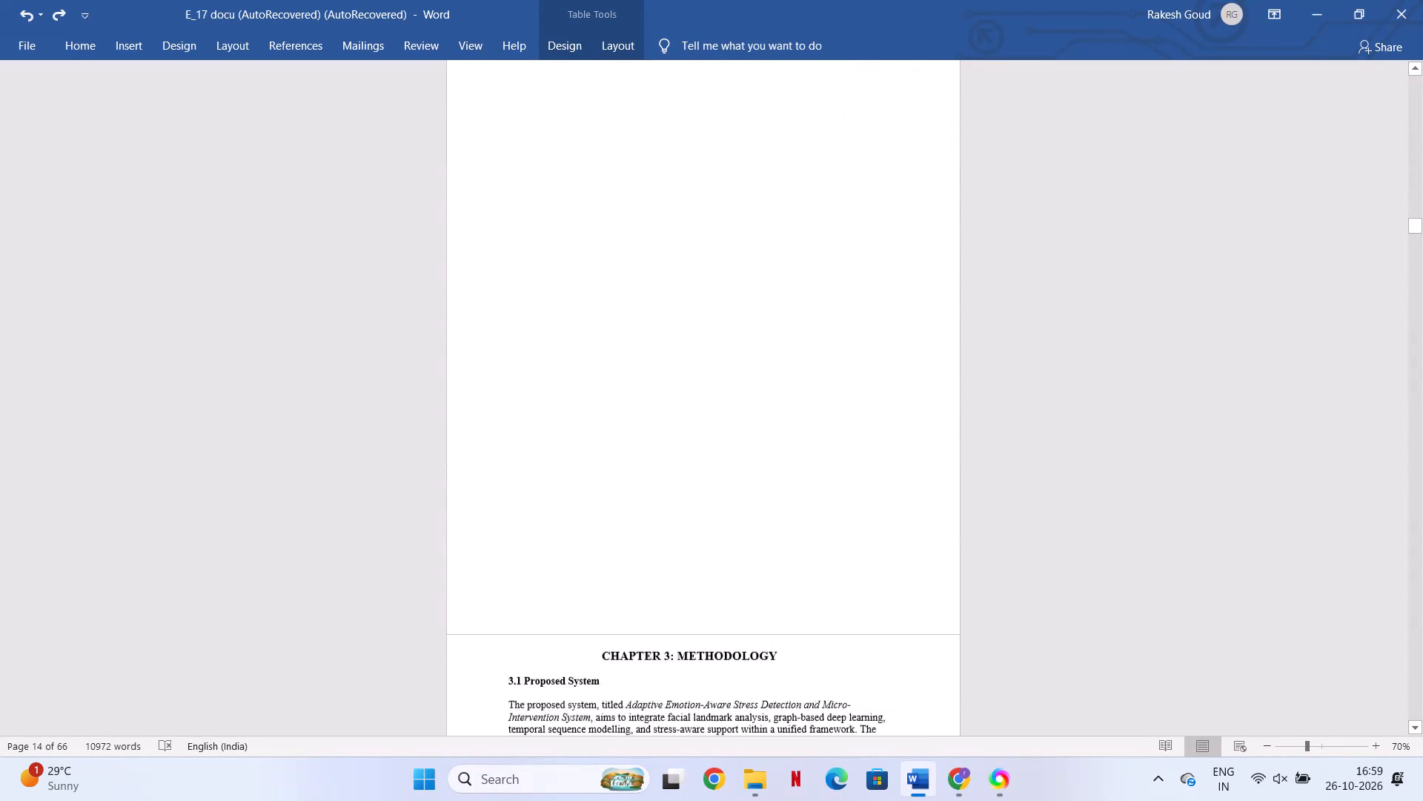
scroll(642, 535, down, 1)
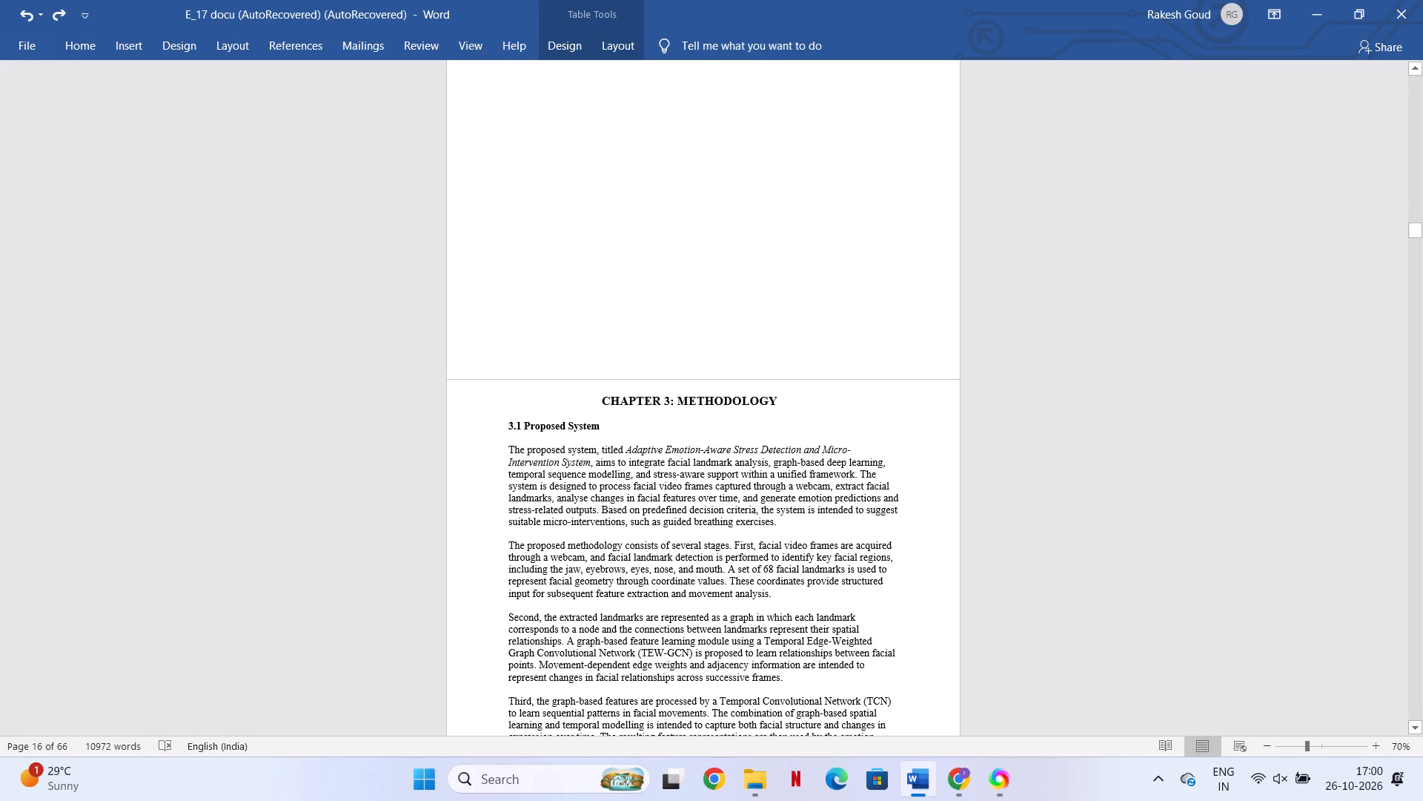
scroll(378, 537, up, 3)
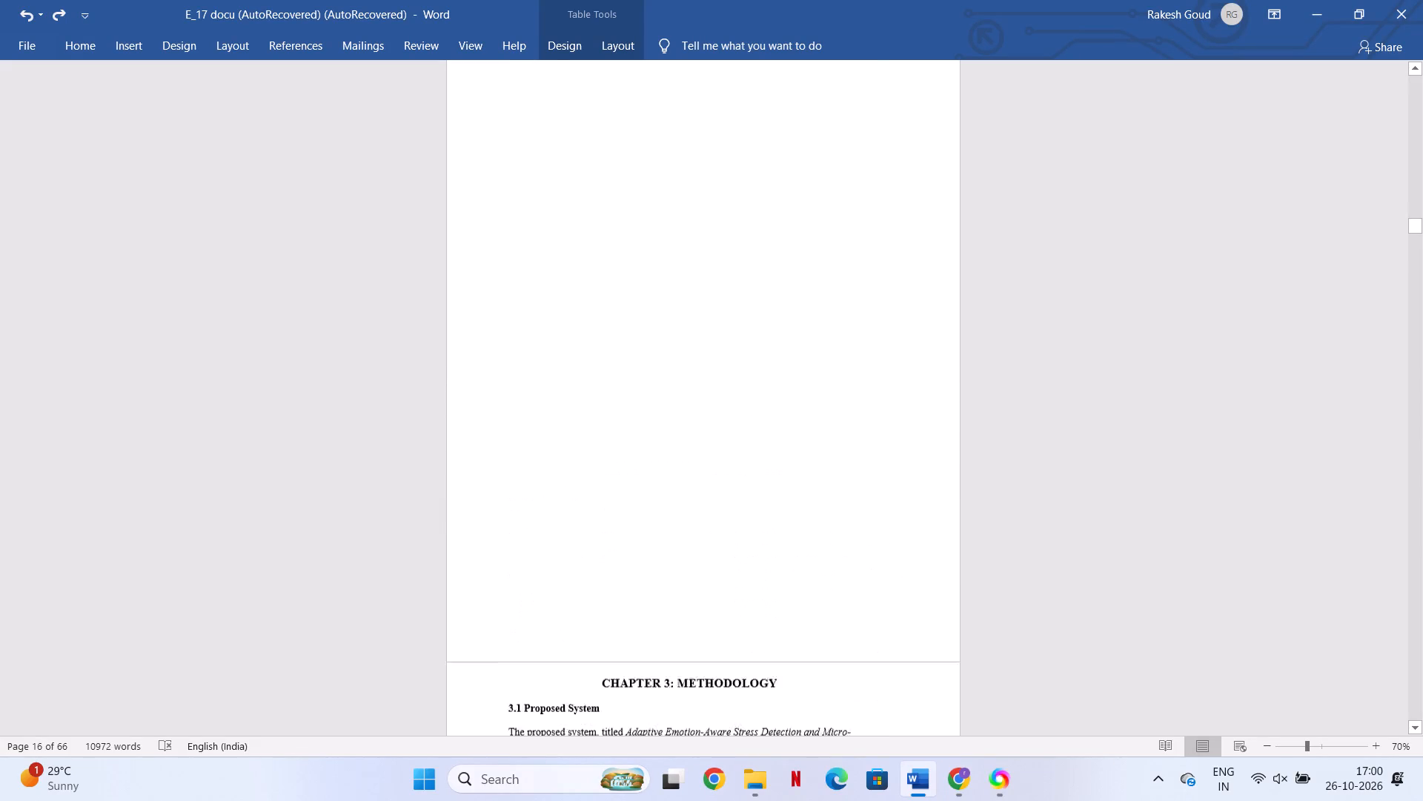
scroll(378, 537, up, 1)
scroll(378, 537, down, 14)
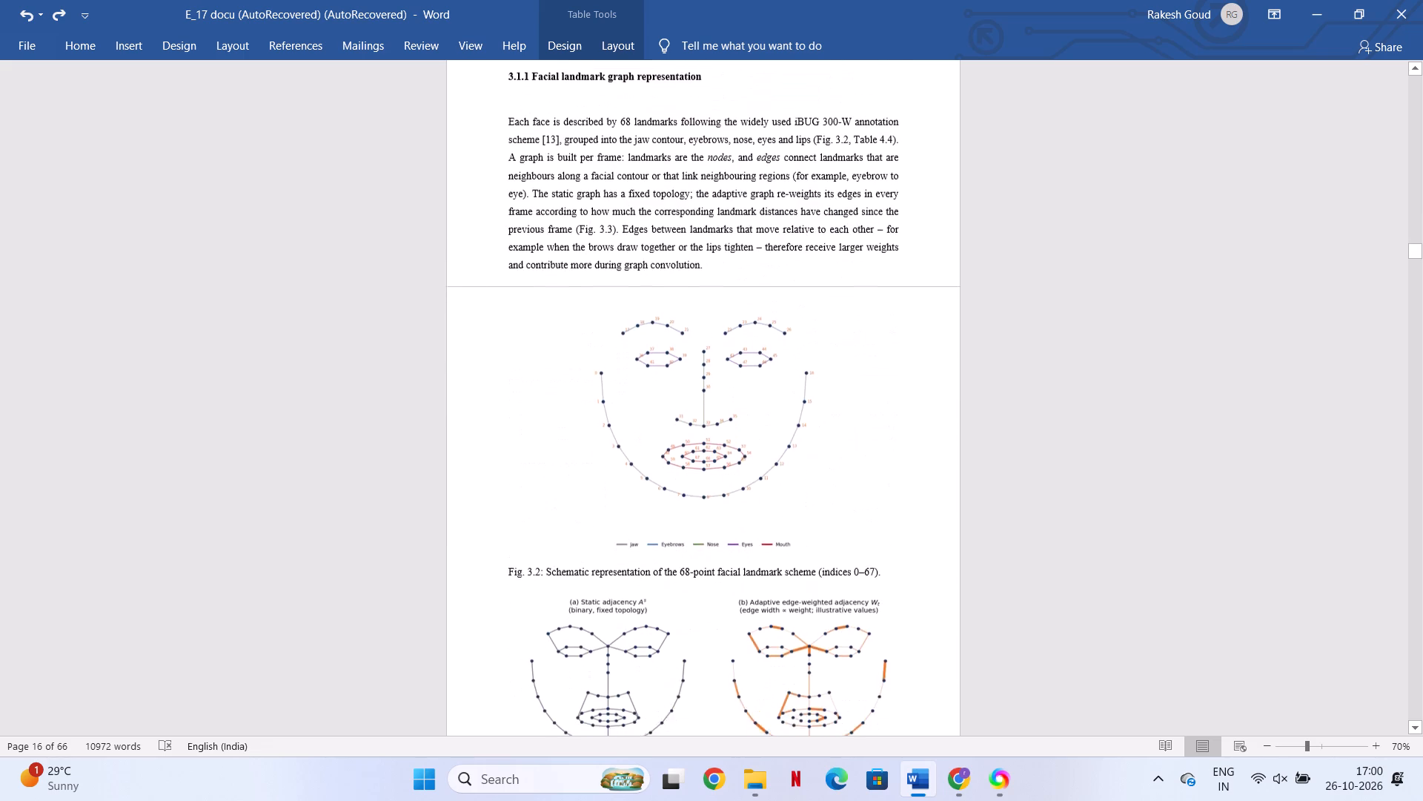
scroll(378, 537, down, 13)
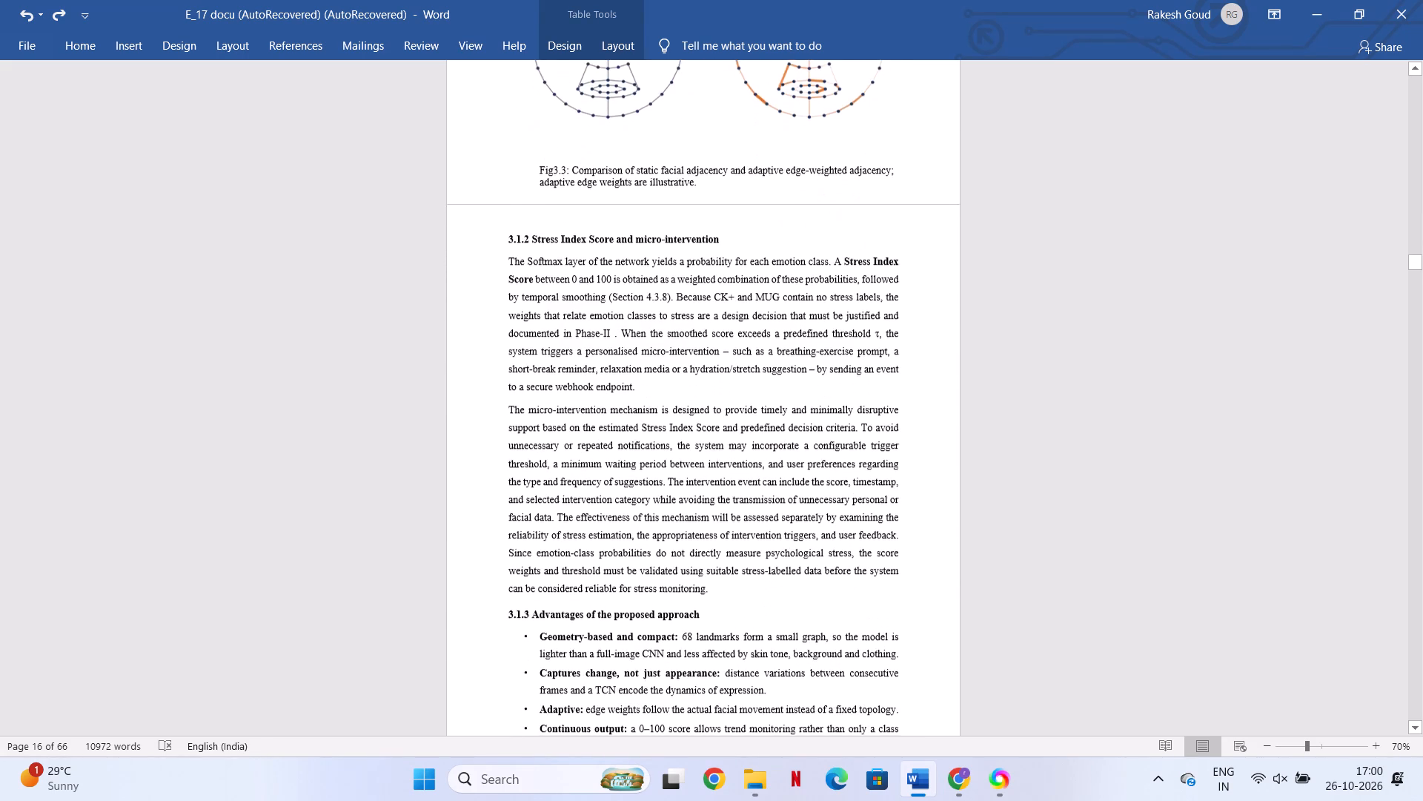
scroll(378, 537, down, 20)
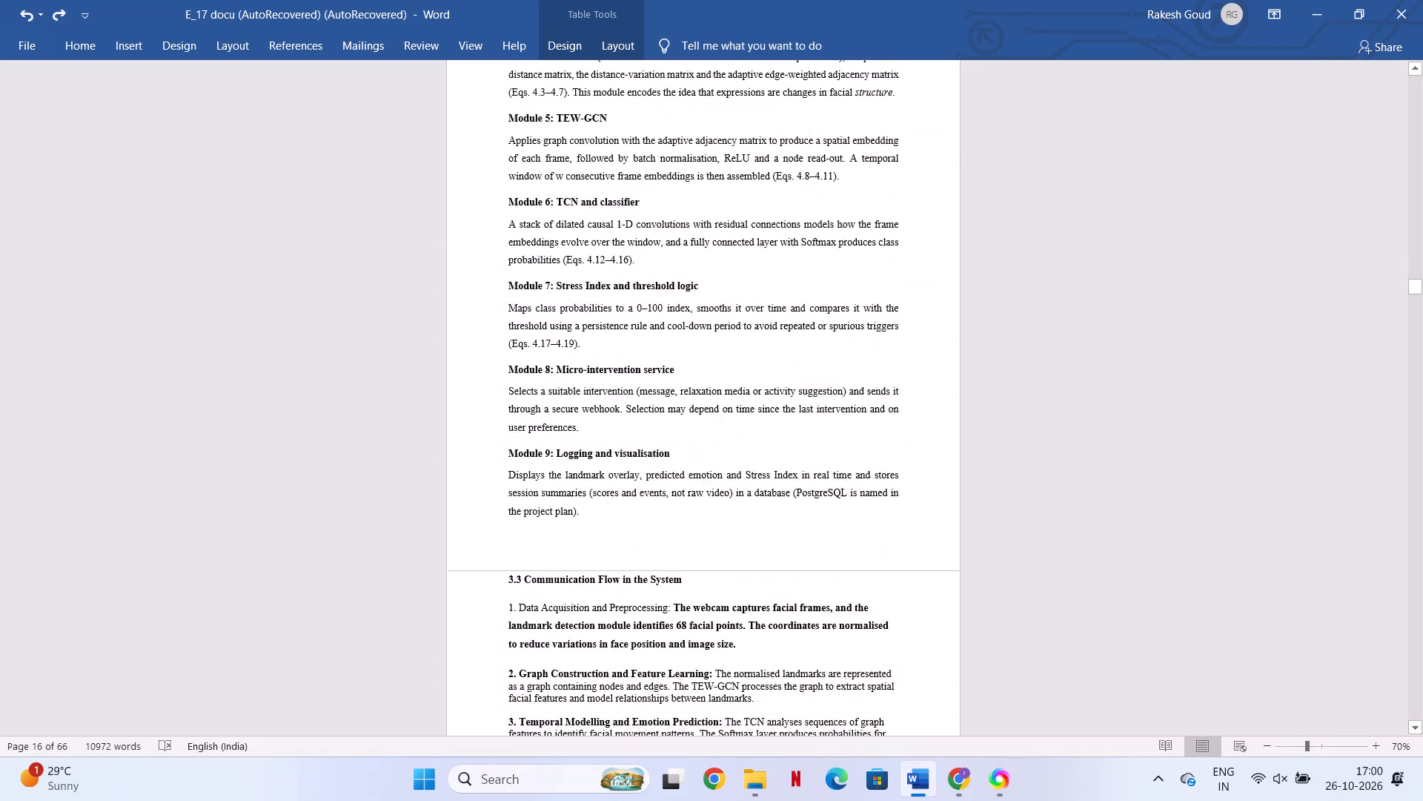
Switch to e-17999999.pdf and check its pages from Table 4.6 through Fig. 5.3 and Appendix C to the references at the end.
click(1325, 1)
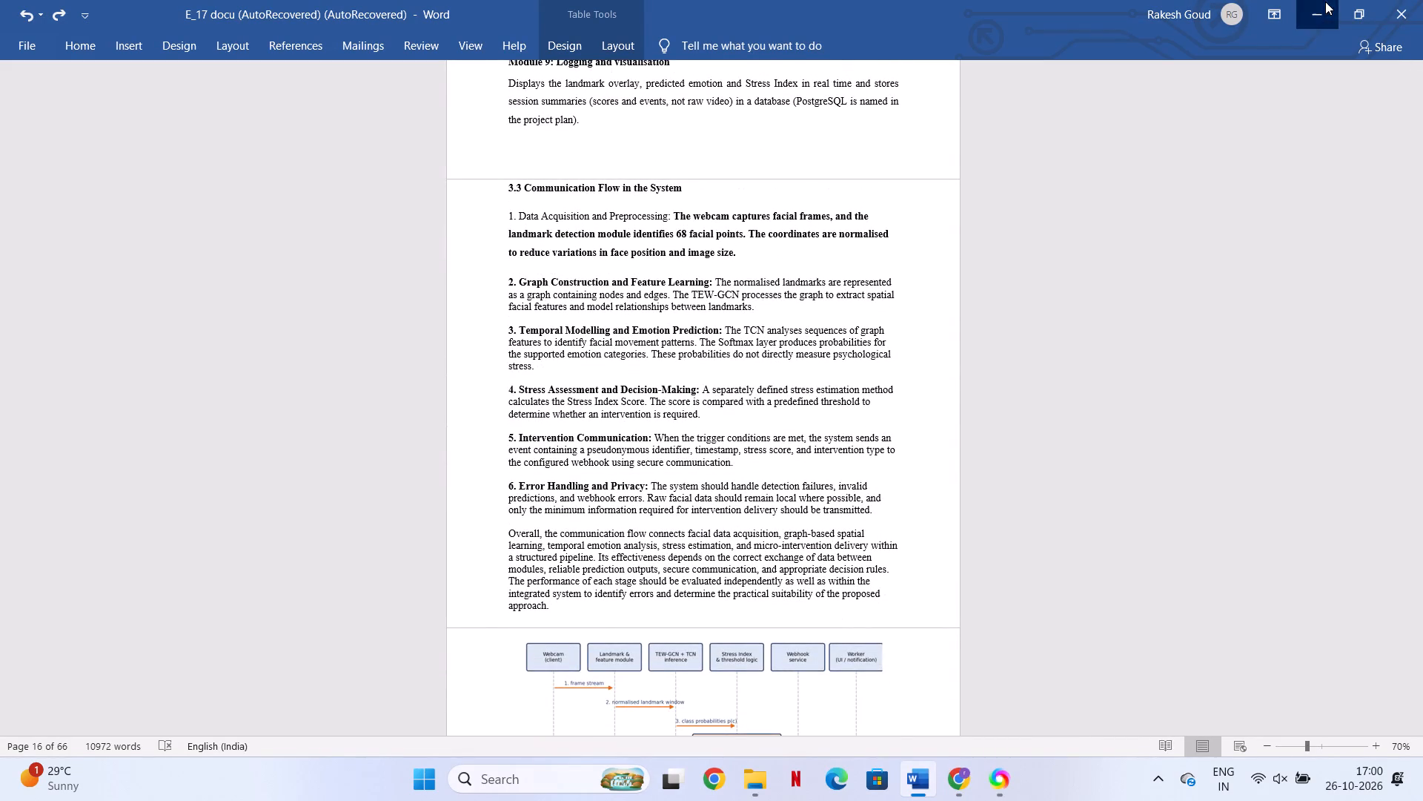
scroll(1182, 550, down, 20)
scroll(1182, 550, down, 3)
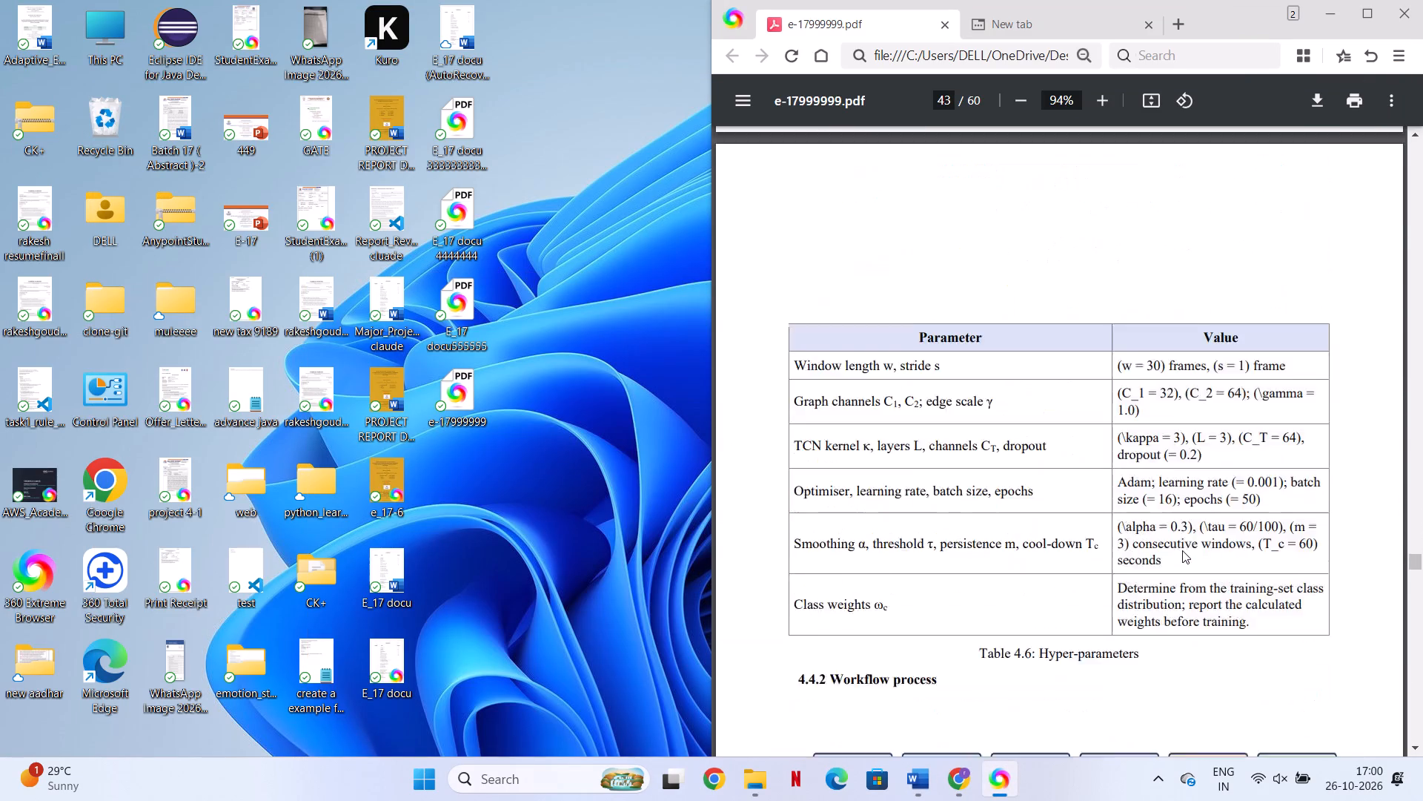
scroll(1182, 550, down, 16)
scroll(1182, 550, down, 10)
scroll(1182, 550, down, 15)
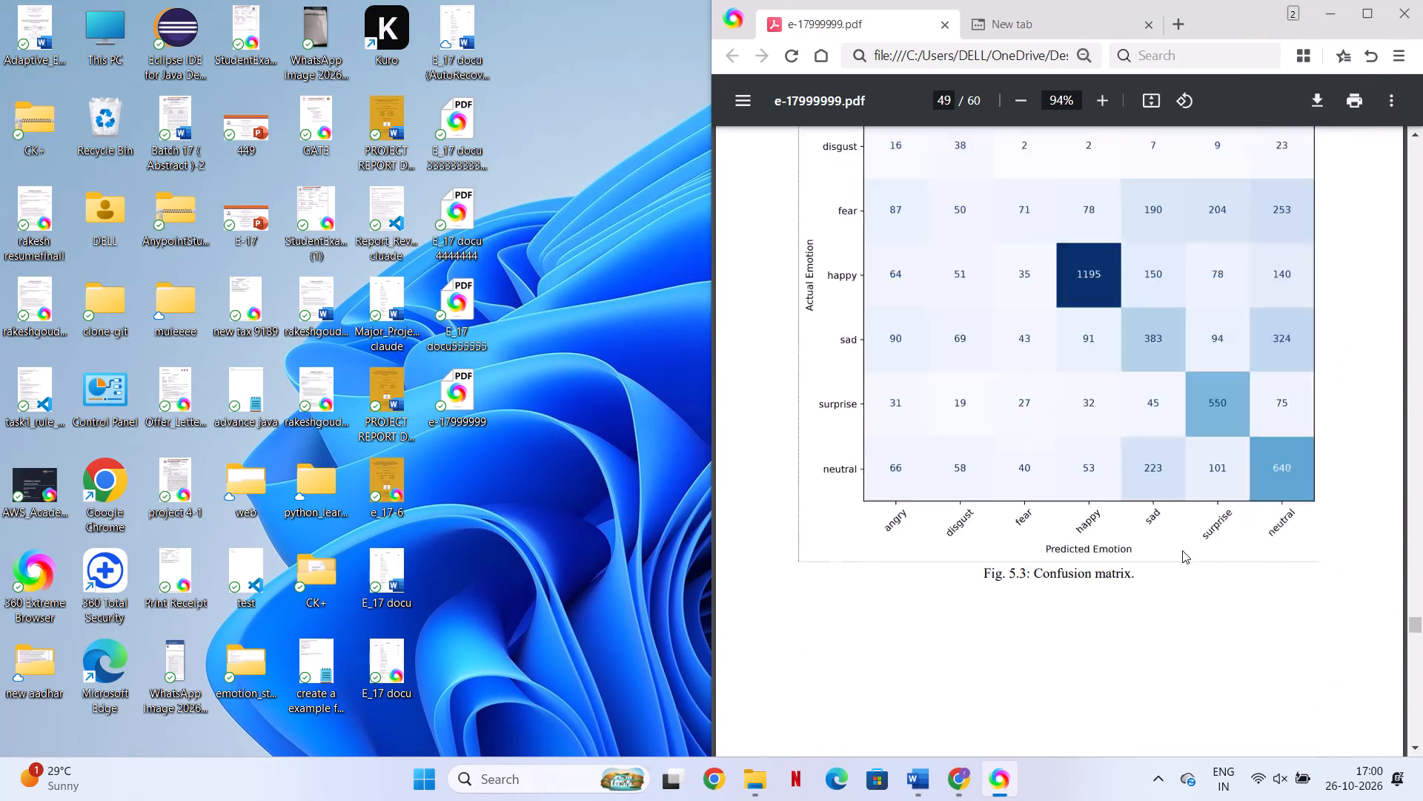
scroll(1182, 550, down, 19)
scroll(1182, 550, down, 20)
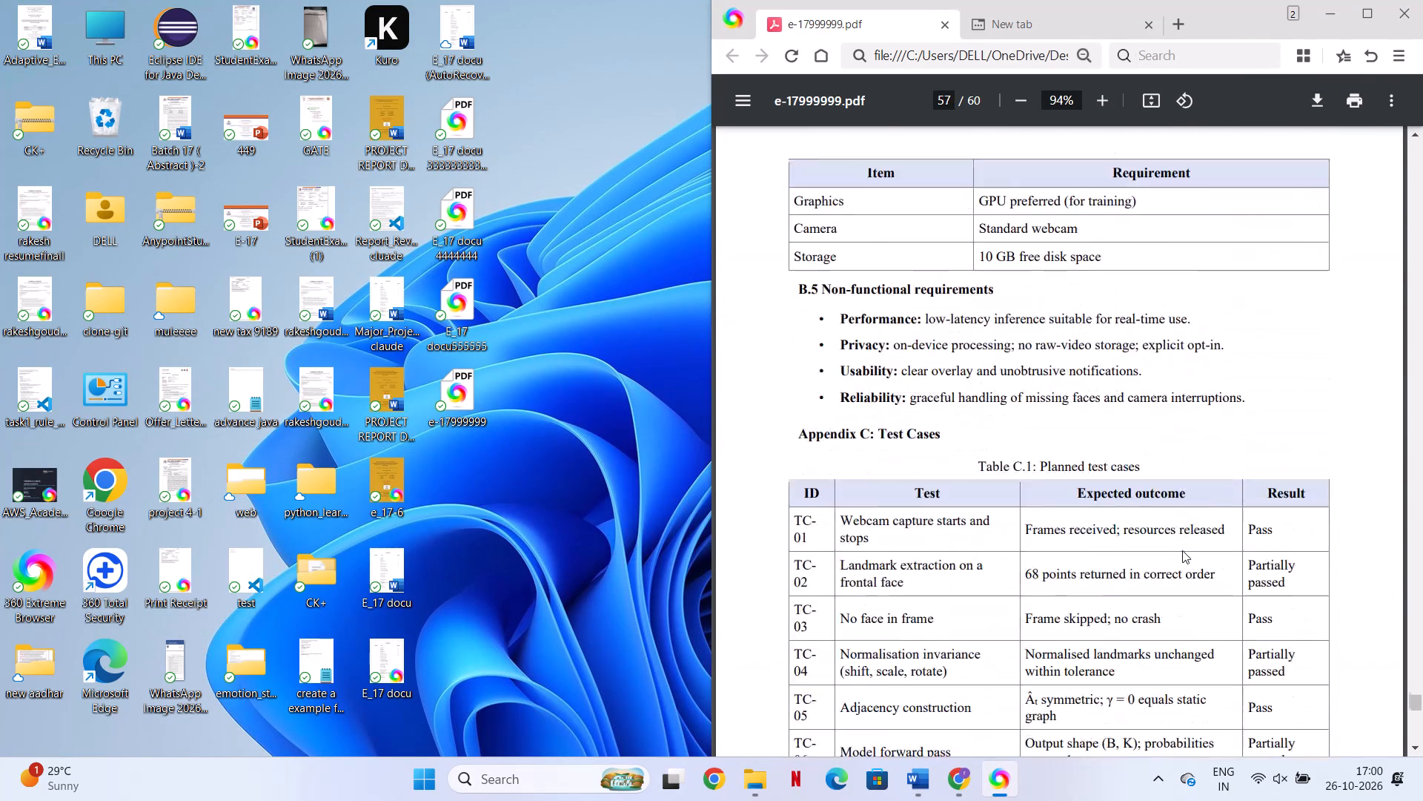
scroll(1182, 550, down, 16)
Check the footer numbers and table splits back from the references through the appendices and Table 5.8 to Fig. 5.2.
scroll(1182, 550, up, 12)
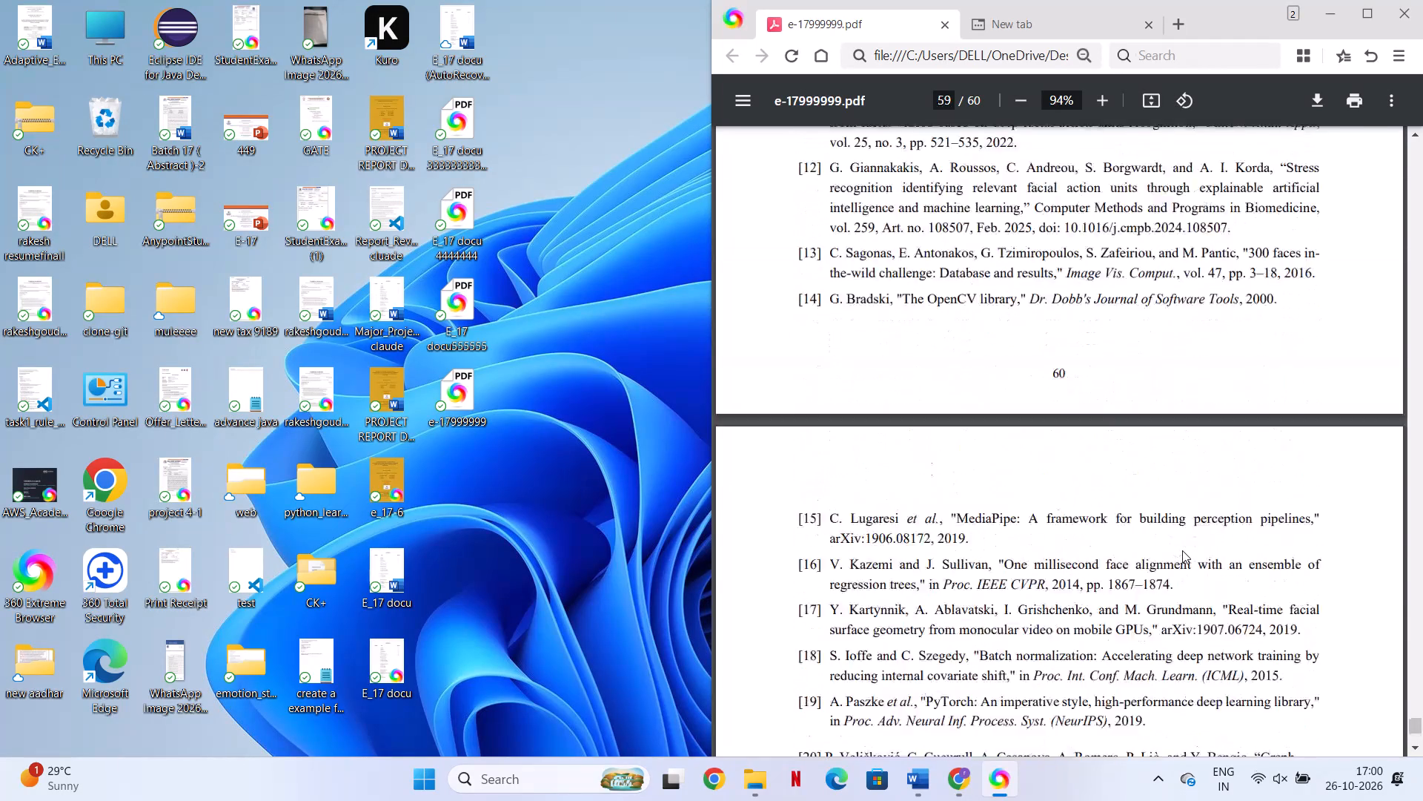
scroll(1182, 550, up, 14)
scroll(1182, 550, up, 11)
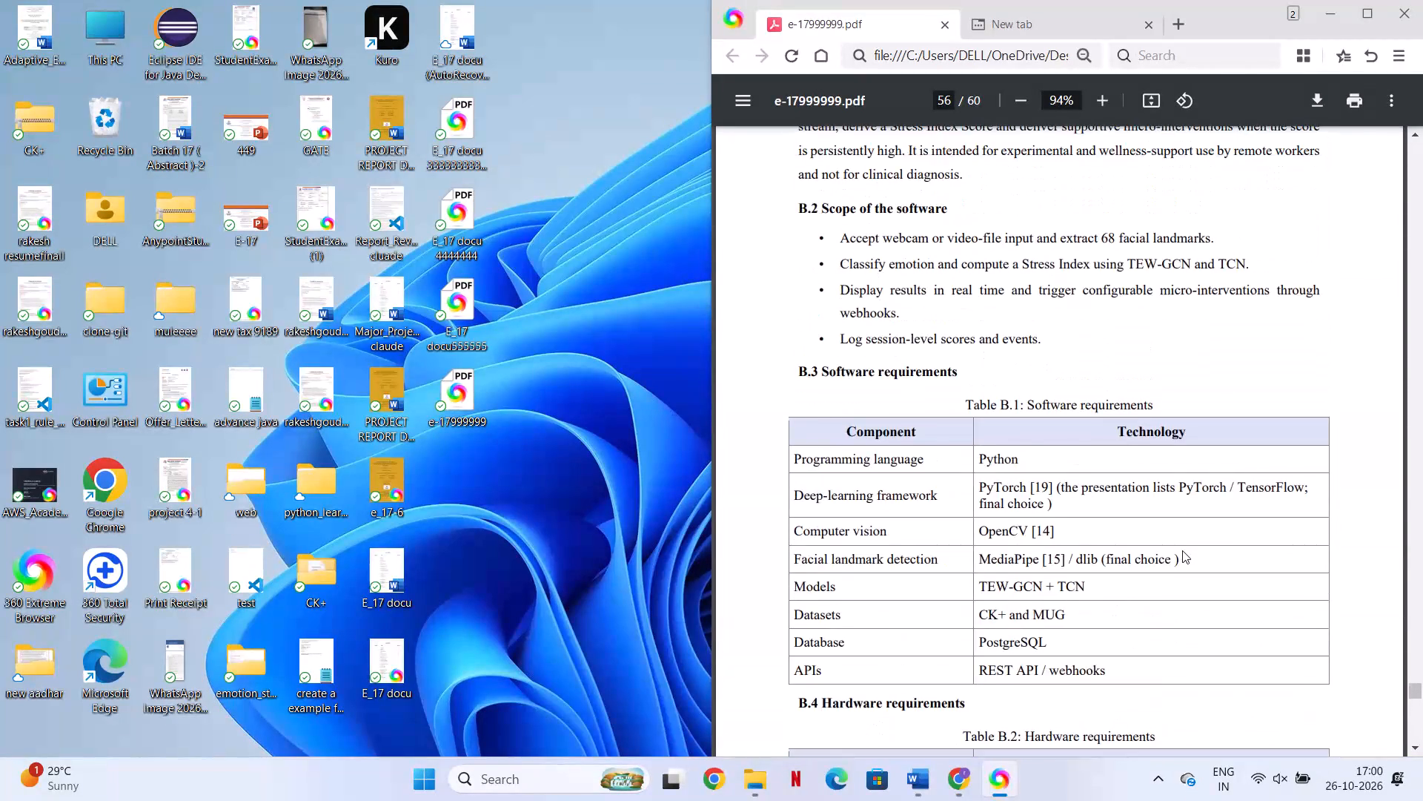
scroll(1182, 550, up, 11)
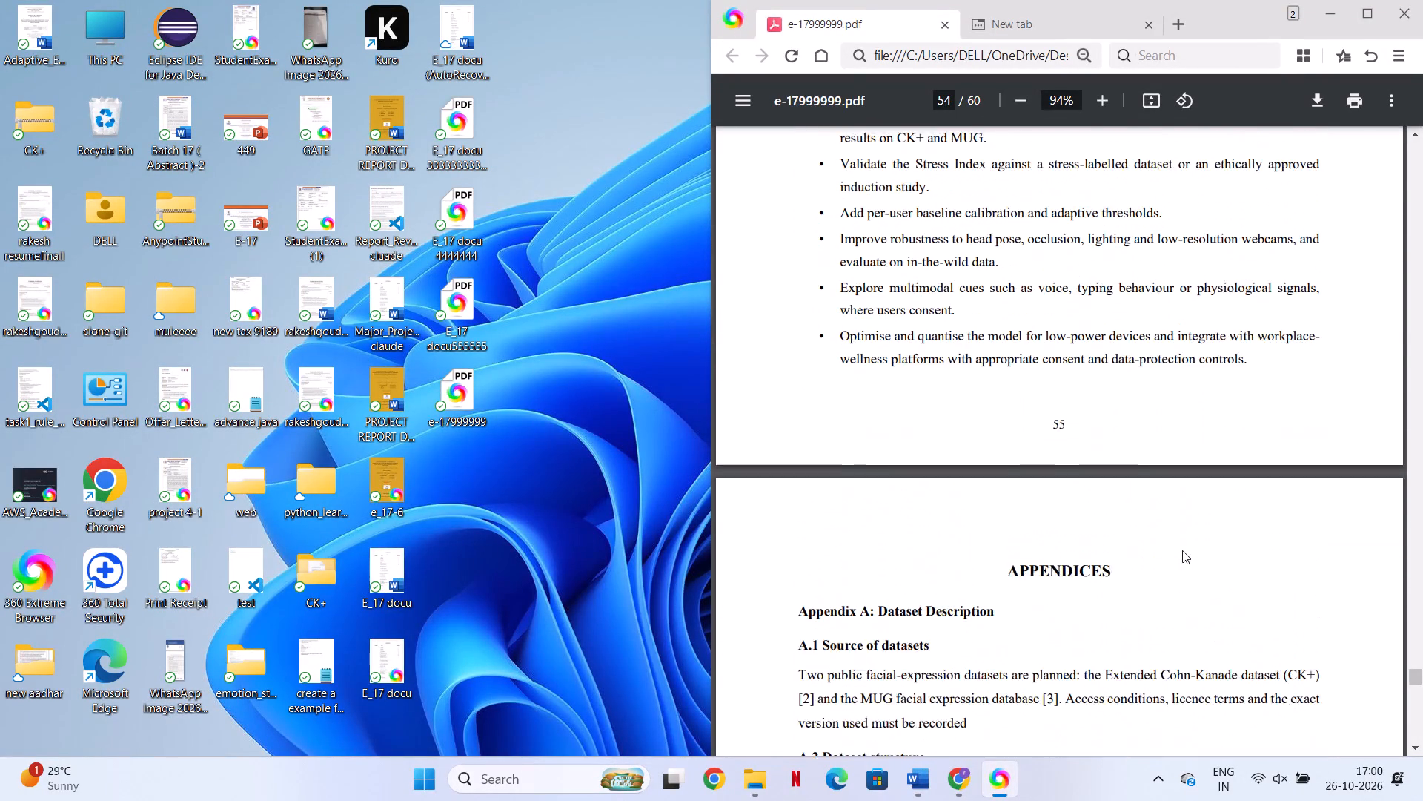
scroll(1182, 550, up, 11)
scroll(1182, 550, up, 13)
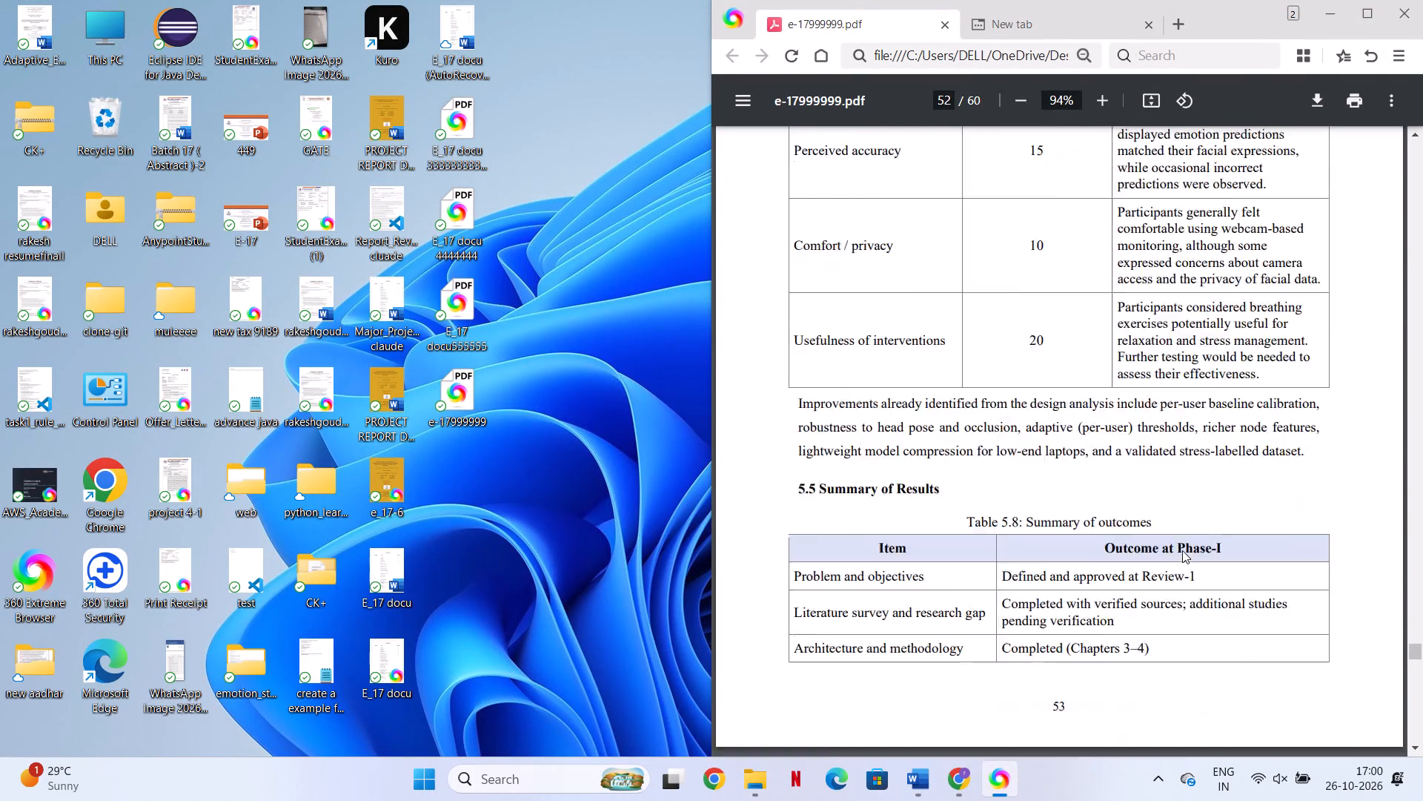
scroll(1182, 550, up, 18)
scroll(1182, 550, up, 7)
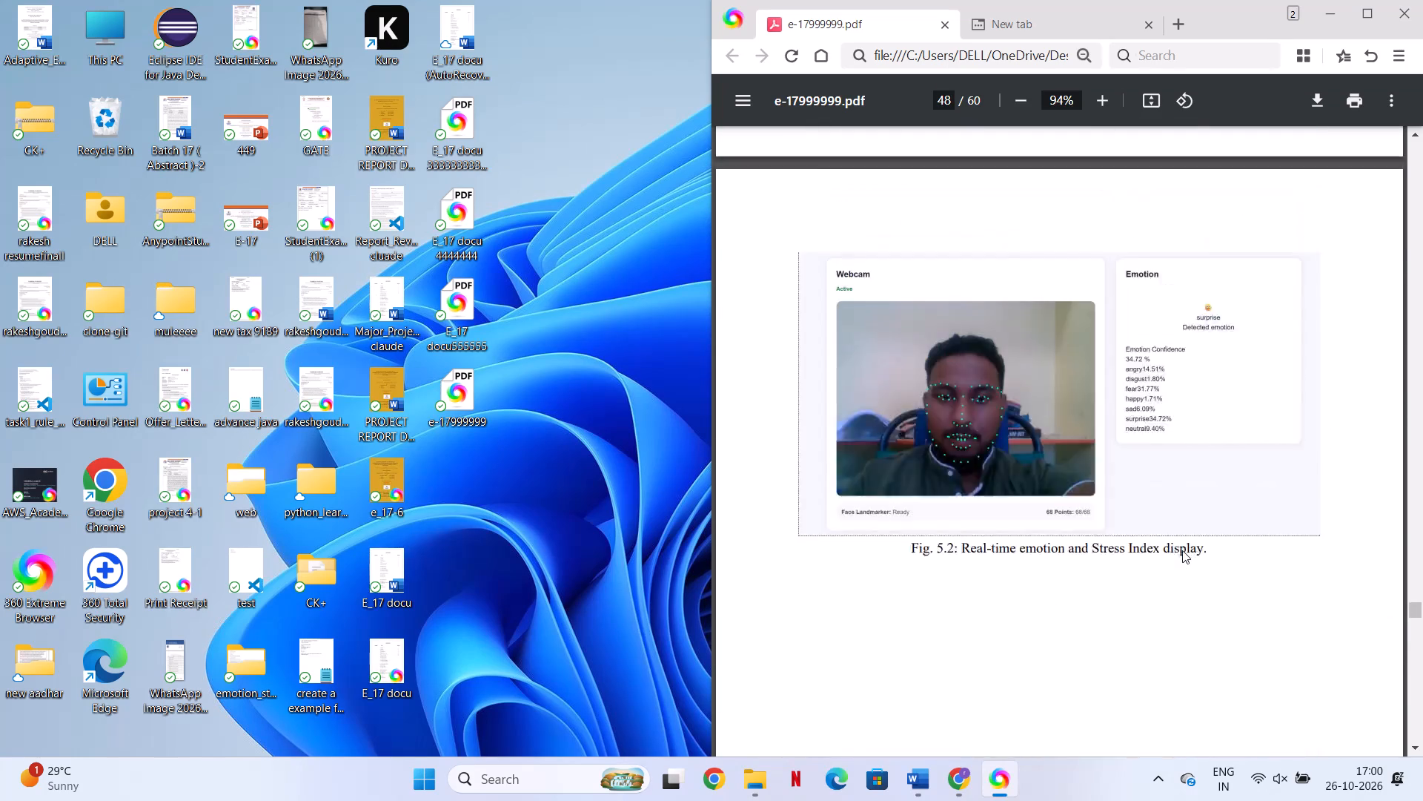
scroll(1182, 550, up, 7)
Examine the page layout around Fig. 5.2 and Fig. 5.1, and back past Table 5.3 to the hyper-parameters table.
scroll(1182, 550, down, 9)
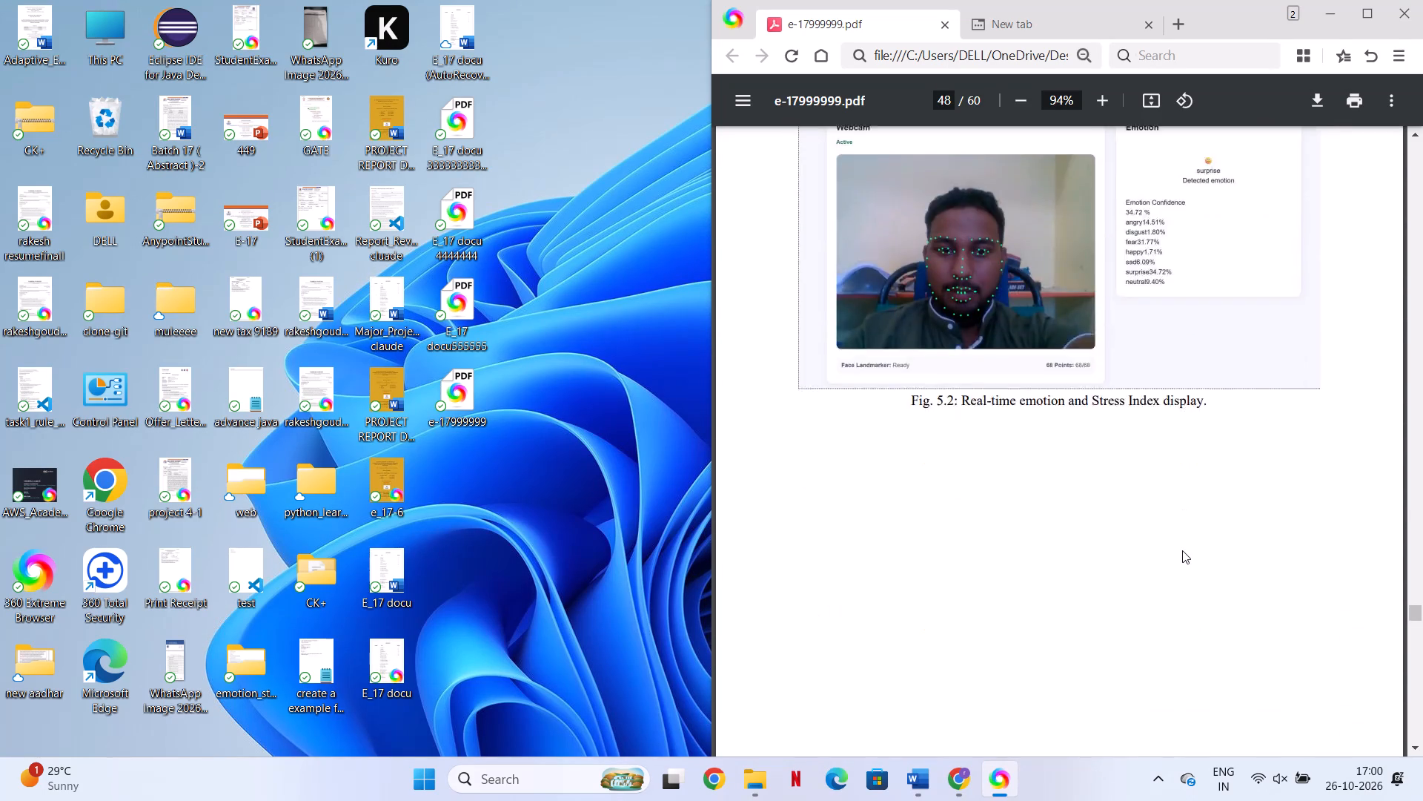
scroll(1182, 550, right, 2)
scroll(1182, 550, up, 1)
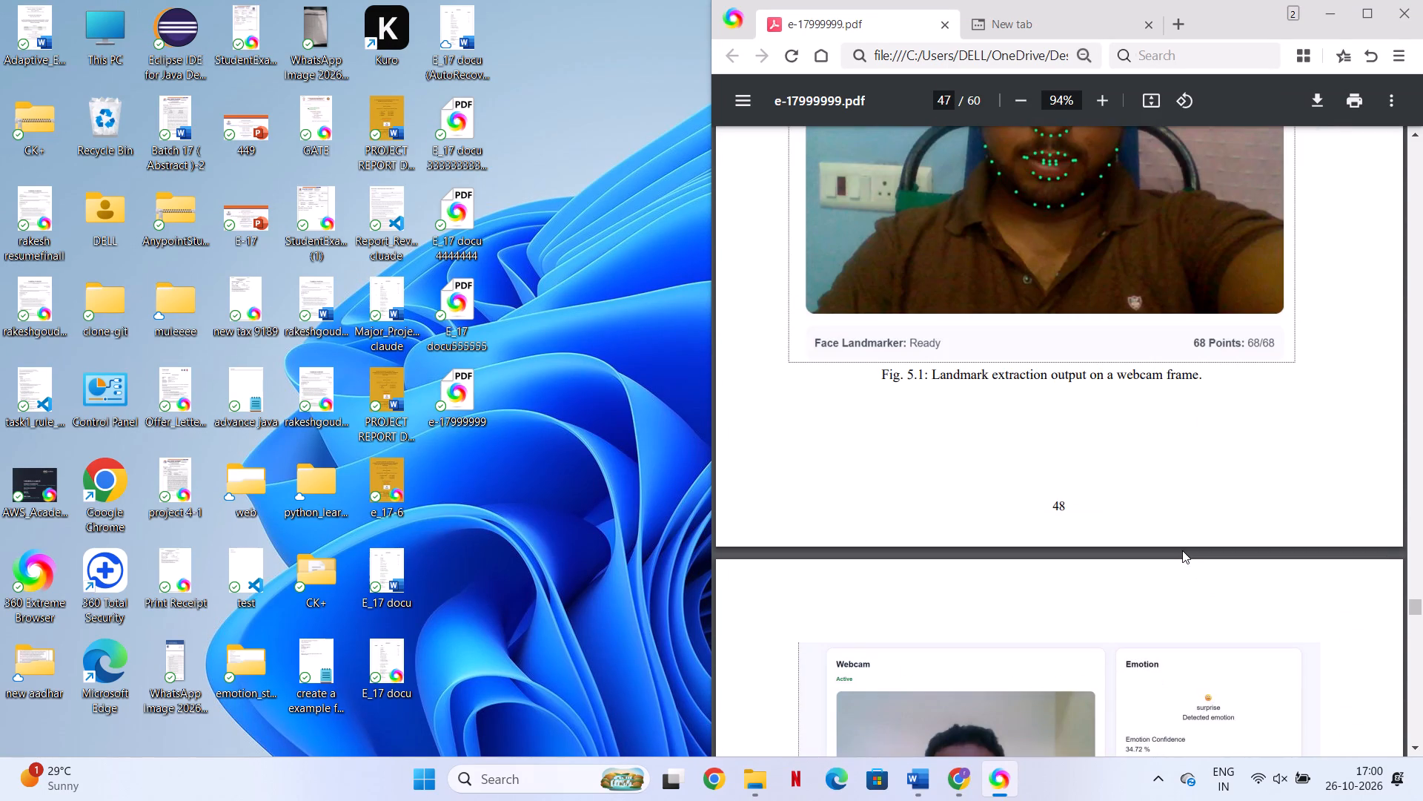
scroll(1182, 550, up, 3)
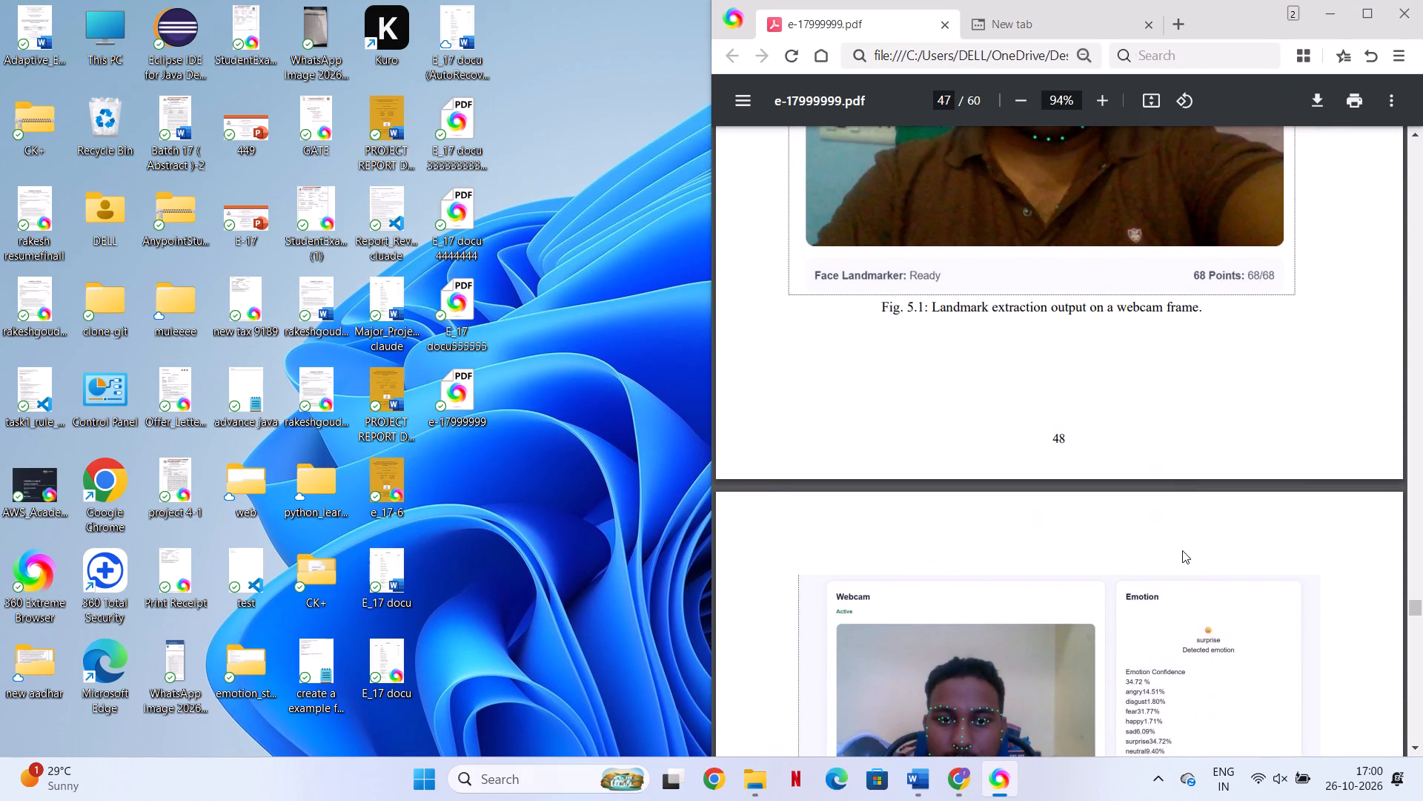
scroll(1182, 550, up, 10)
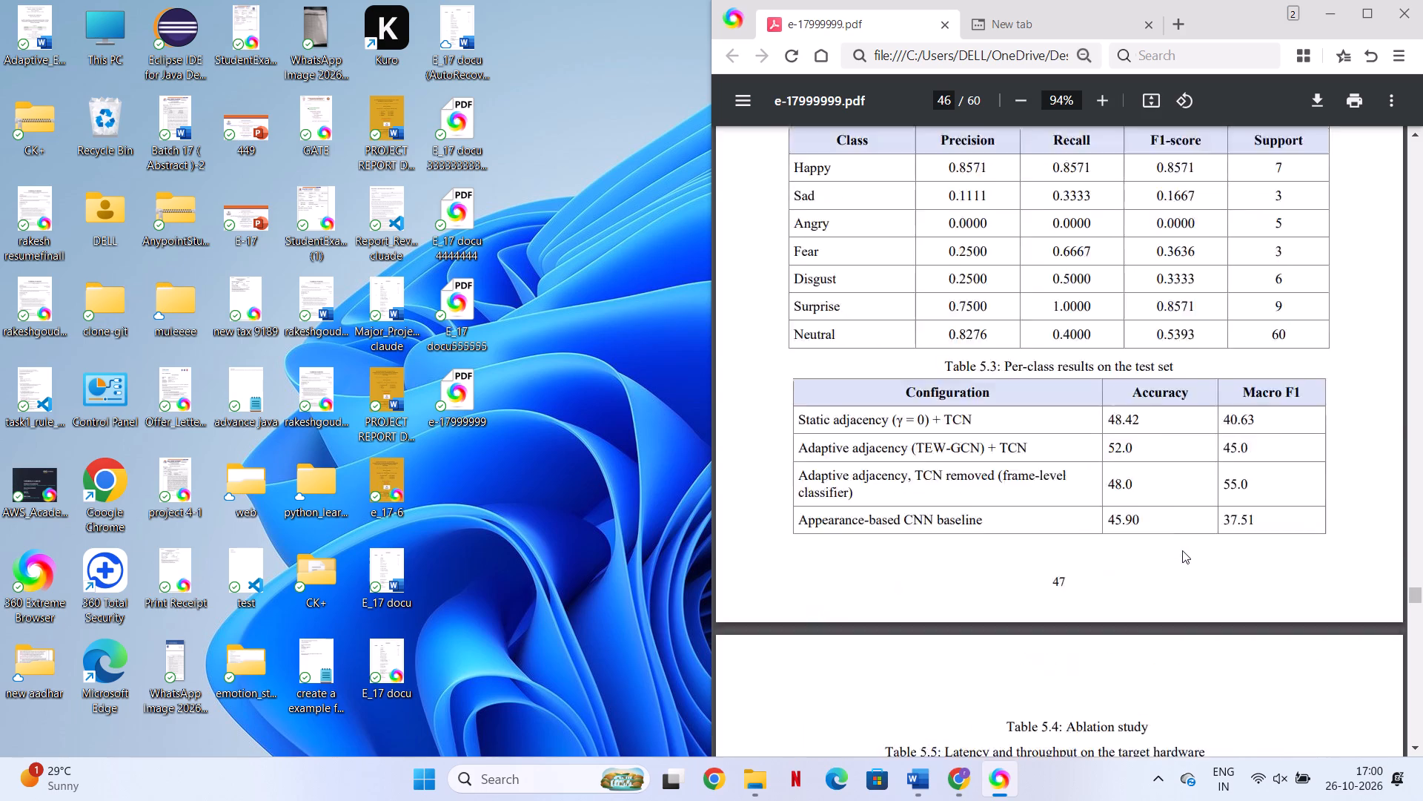
scroll(1182, 550, up, 12)
scroll(1182, 550, up, 14)
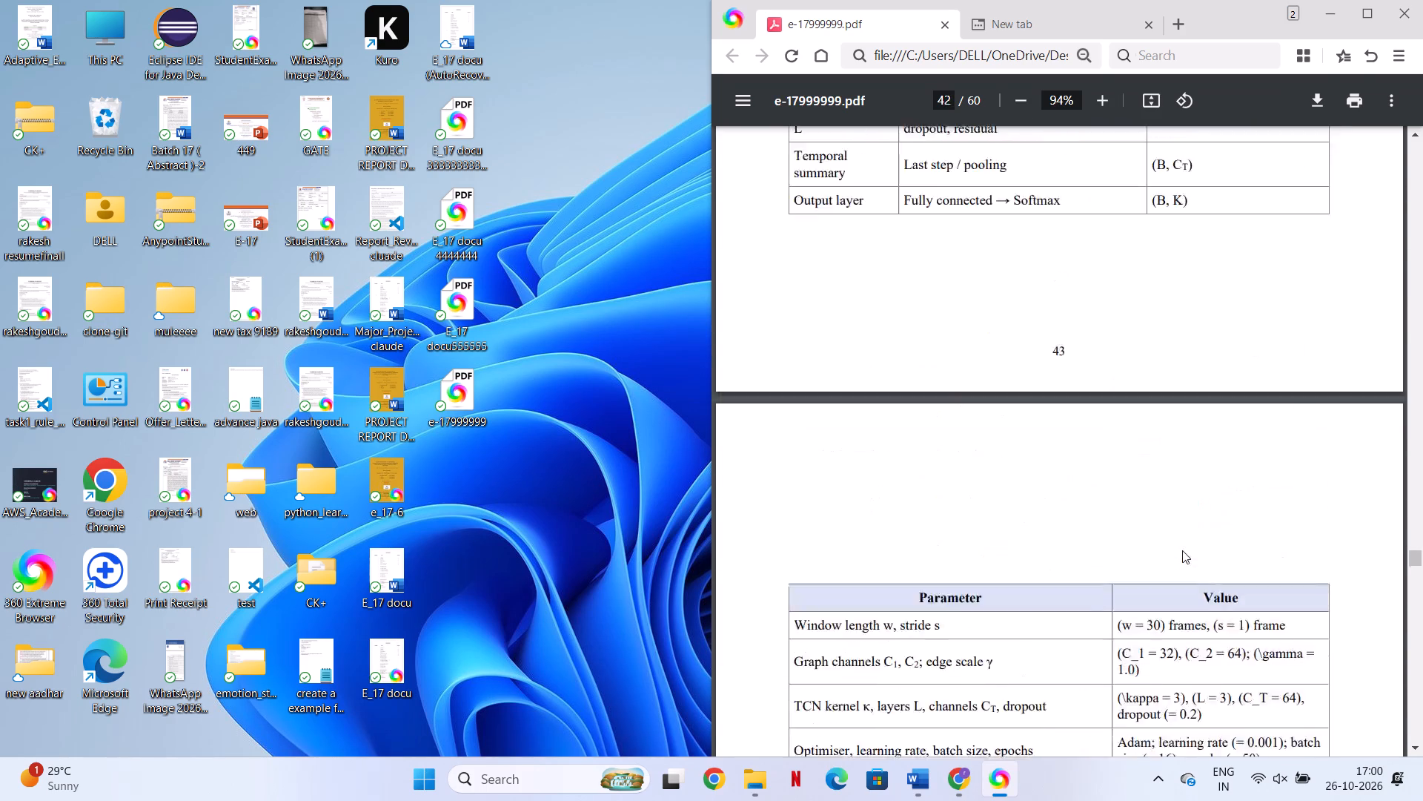
Look back through the PDF's footer numbers from section 4.3.2 Methods to Chapter 1: Introduction, and close the PDF.
scroll(1182, 550, up, 13)
scroll(1182, 550, up, 16)
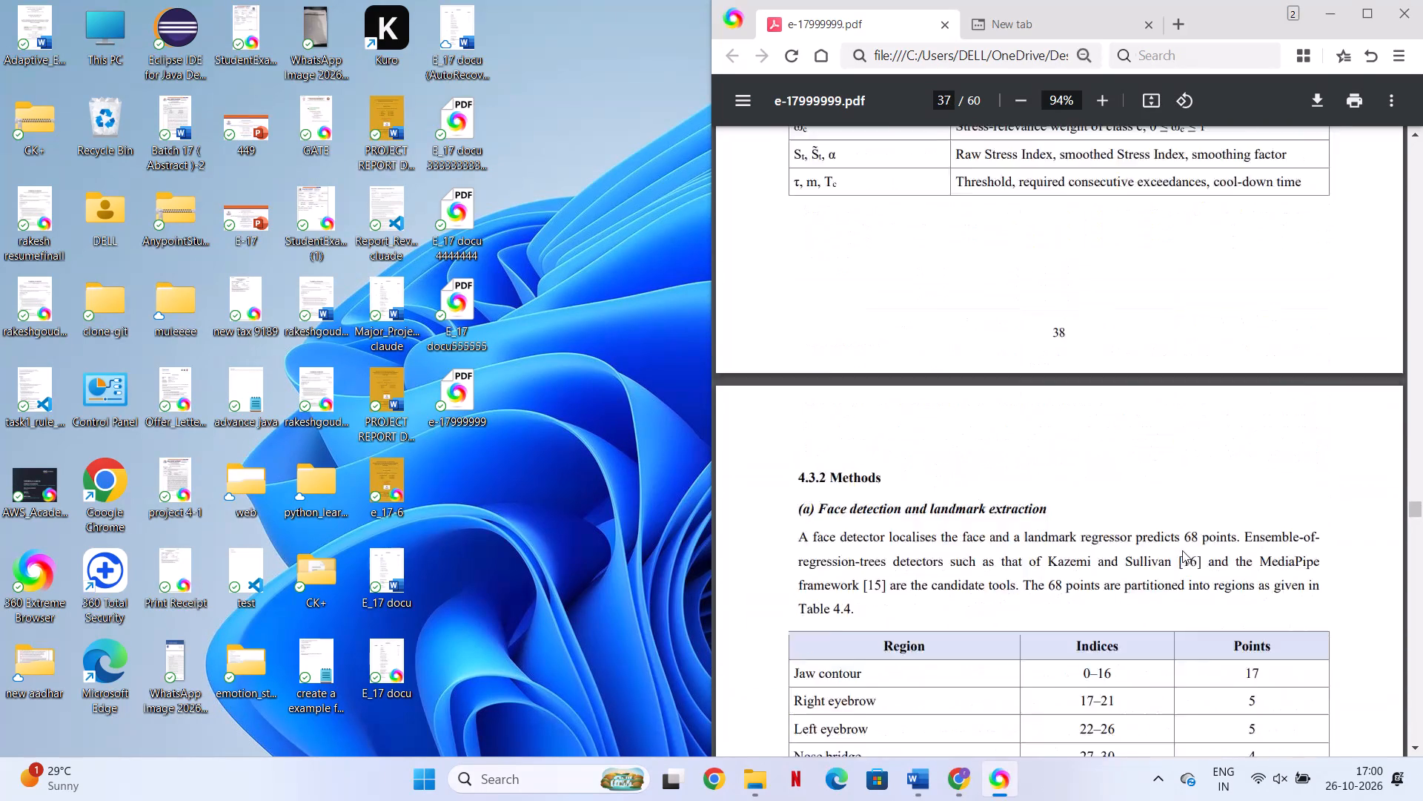
scroll(1182, 550, up, 17)
scroll(1182, 550, up, 20)
scroll(1182, 550, up, 6)
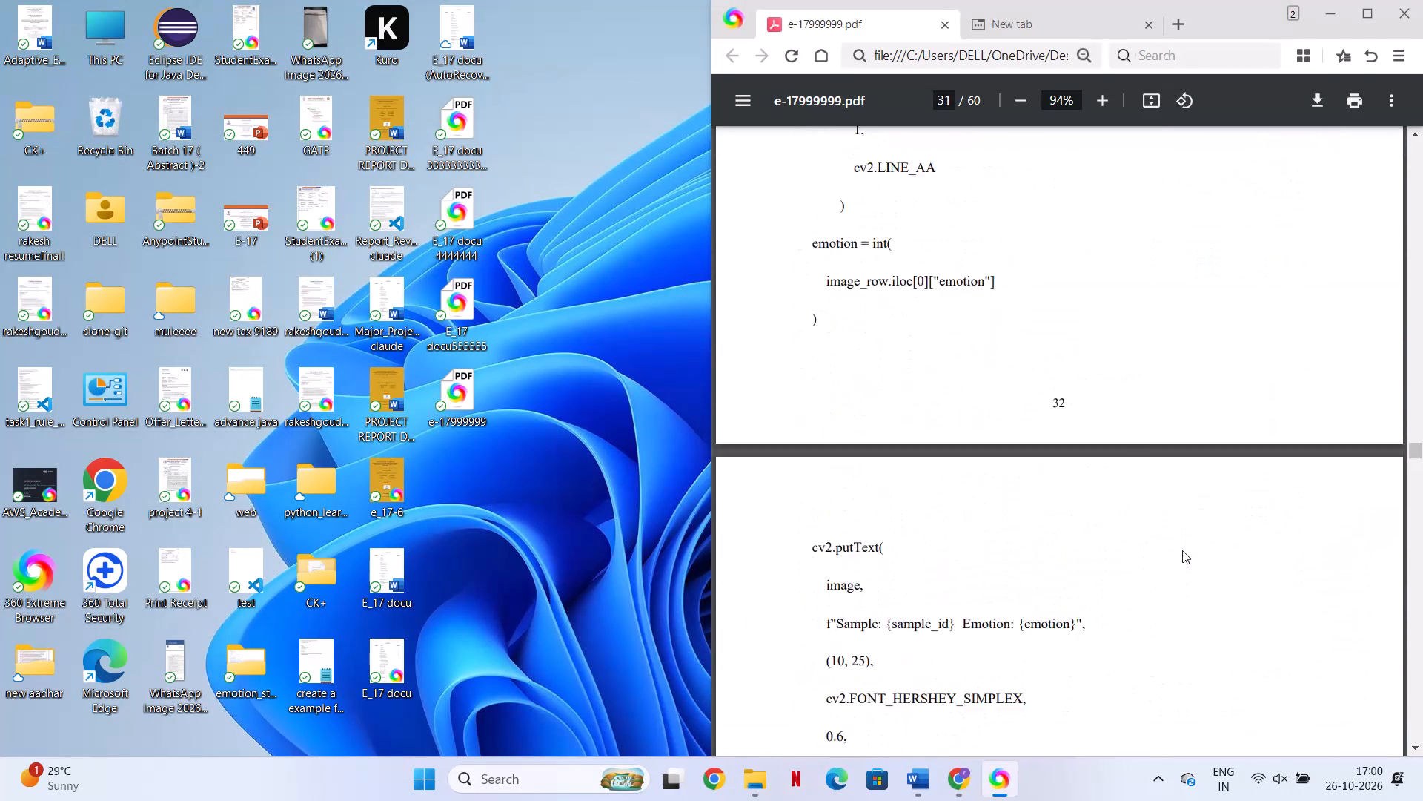
scroll(1182, 550, up, 5)
scroll(1182, 550, up, 20)
scroll(1182, 550, up, 20)
scroll(1182, 550, up, 11)
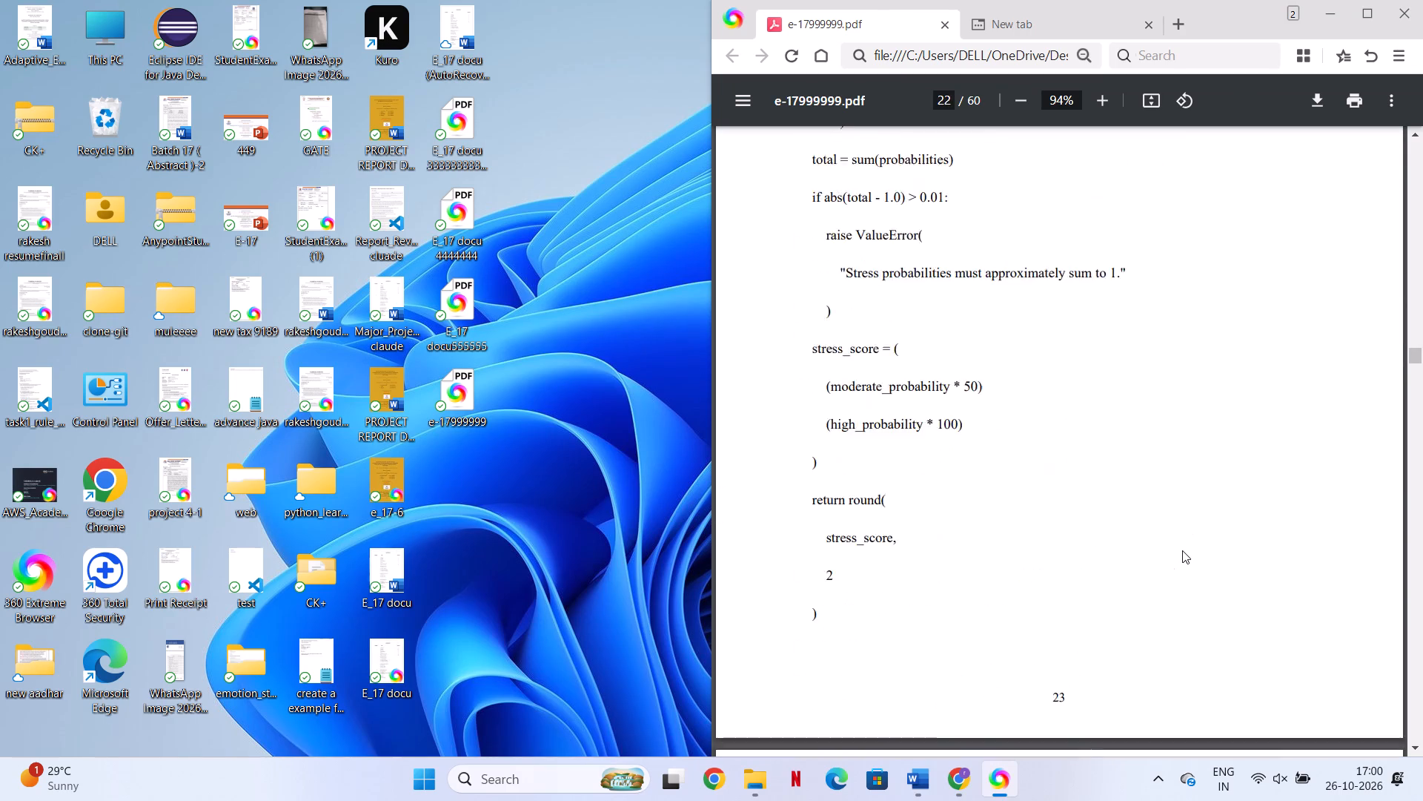
scroll(1182, 550, up, 20)
scroll(1182, 550, up, 20)
scroll(1182, 550, up, 20)
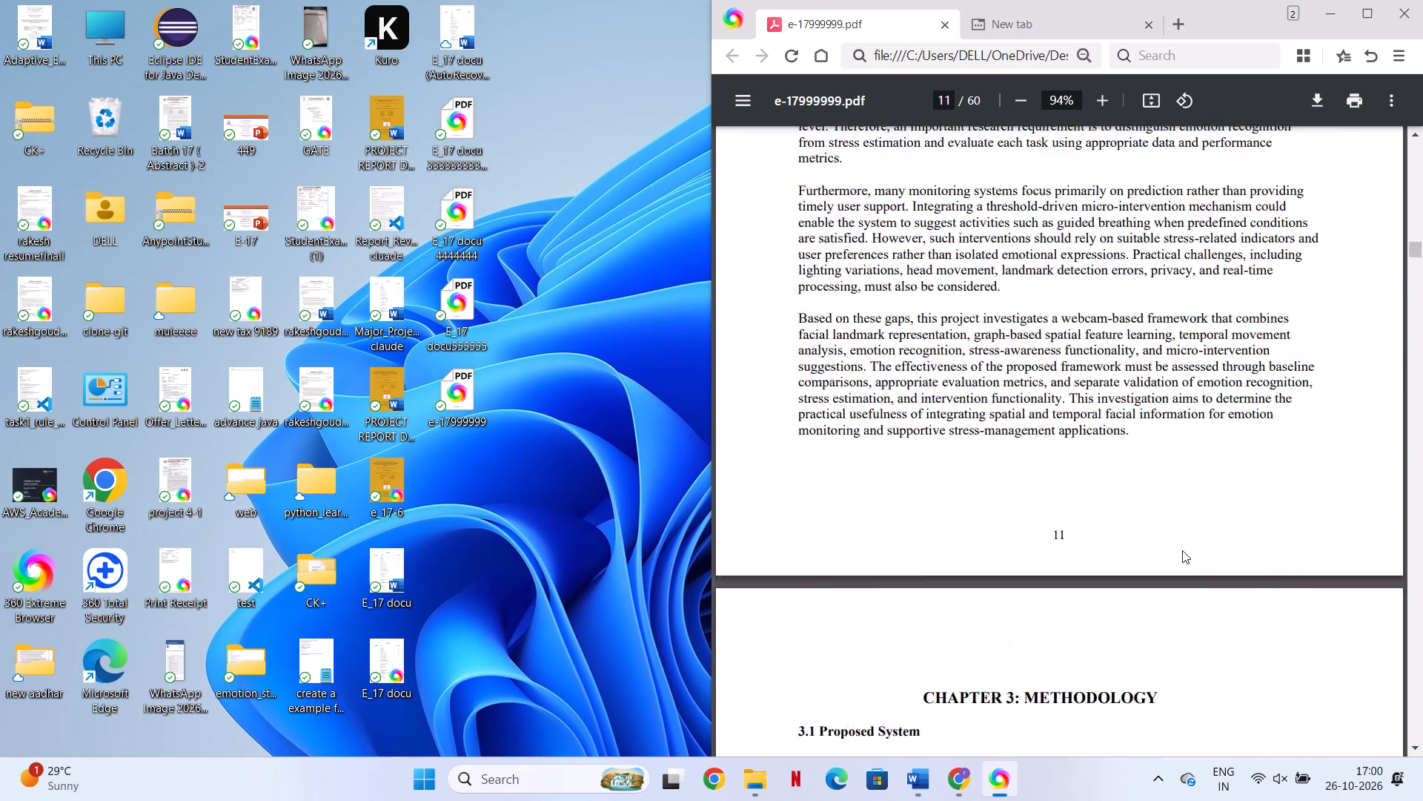
scroll(1182, 550, up, 20)
scroll(1182, 550, up, 18)
scroll(1182, 550, up, 11)
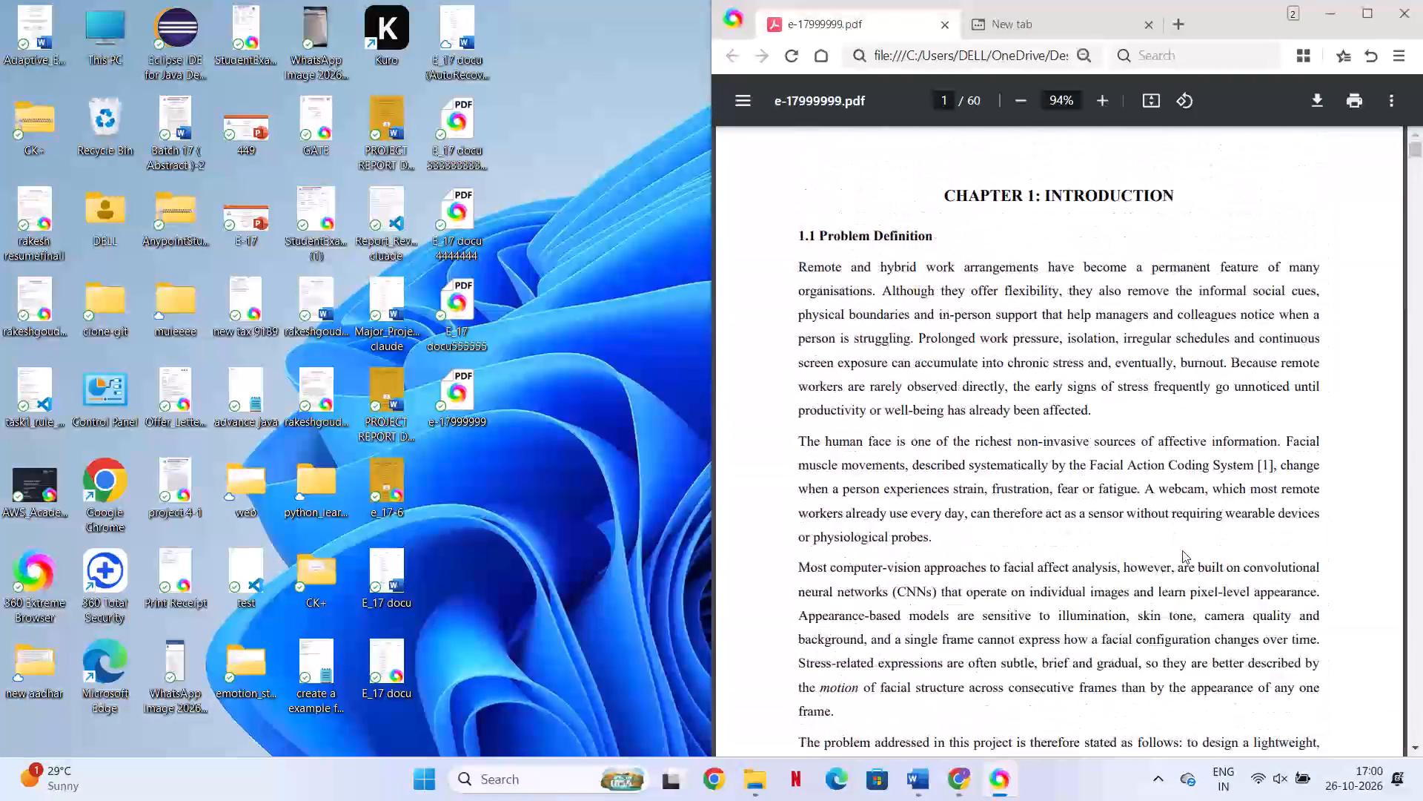
scroll(1182, 550, up, 8)
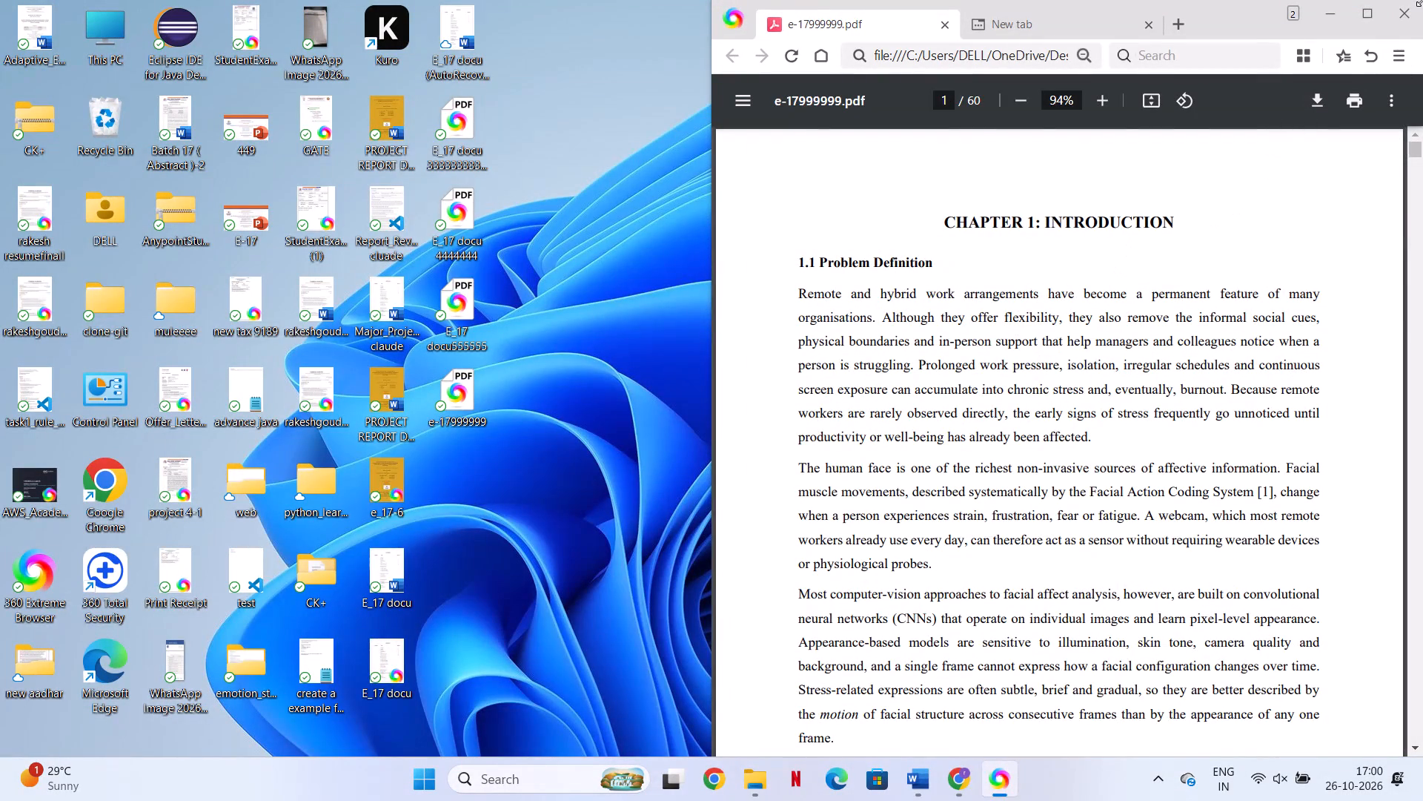
click(1421, 19)
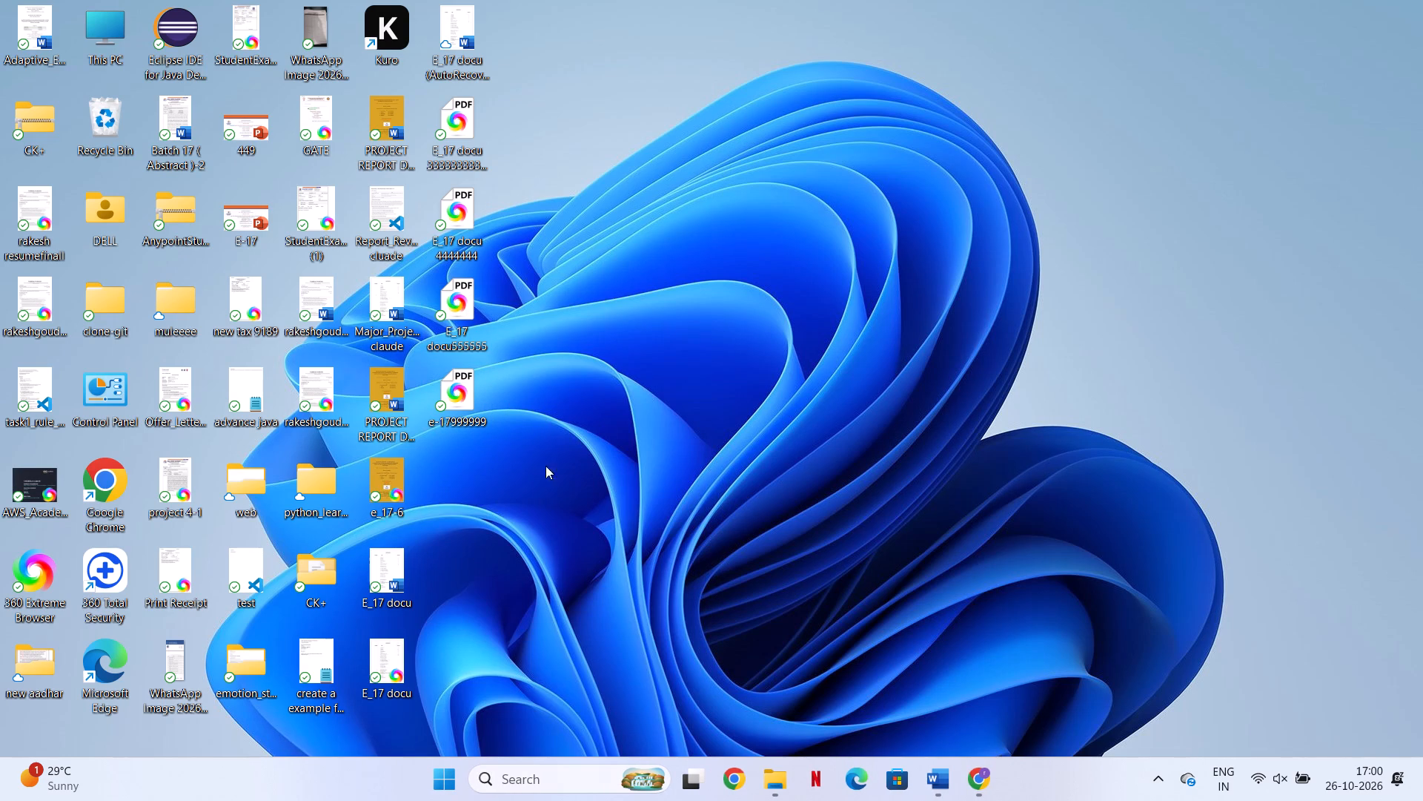
Open the PROJECT REPORT DOCUMENT -TEMPLATE Word file from the desktop and look over its cover page.
double_click(386, 388)
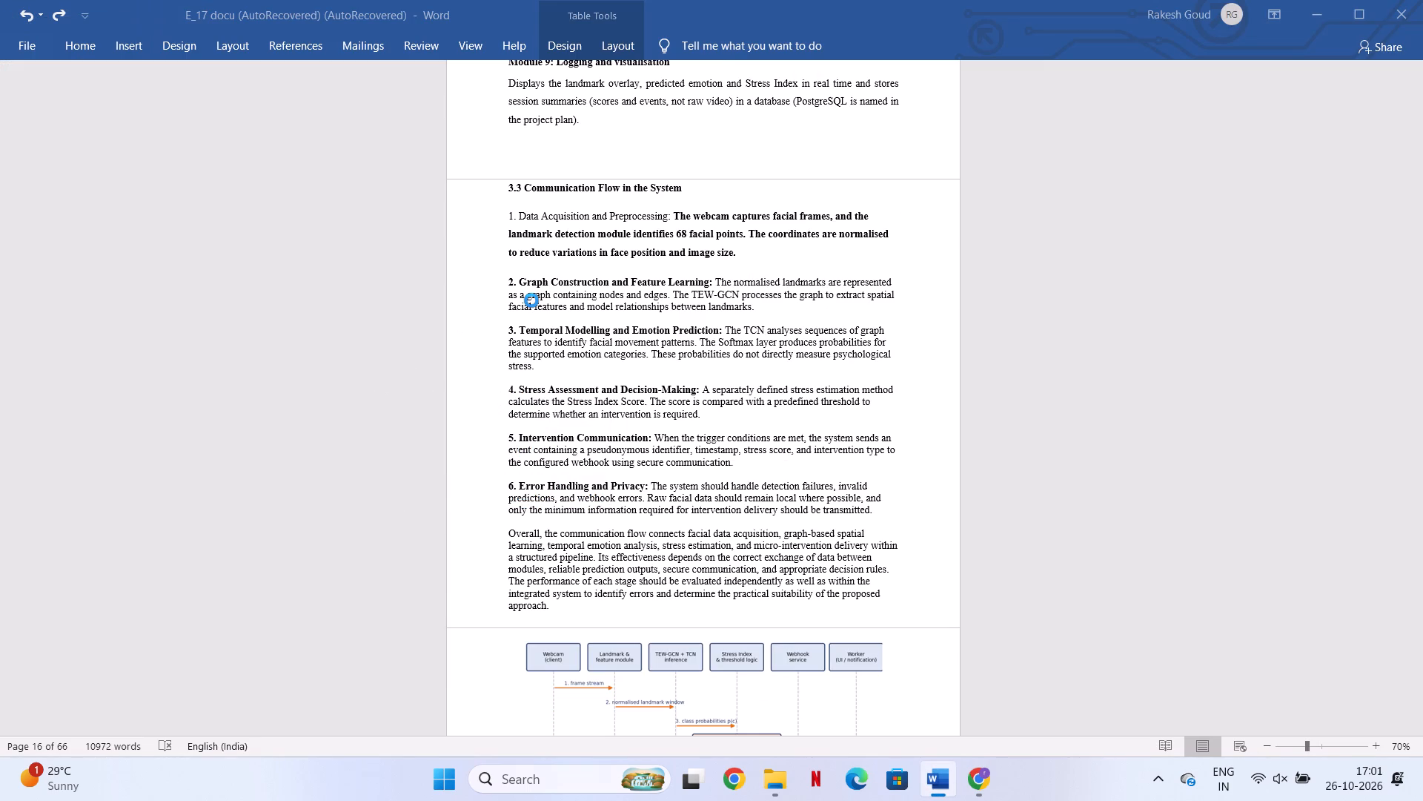
drag(531, 300, 685, 323)
scroll(685, 323, up, 5)
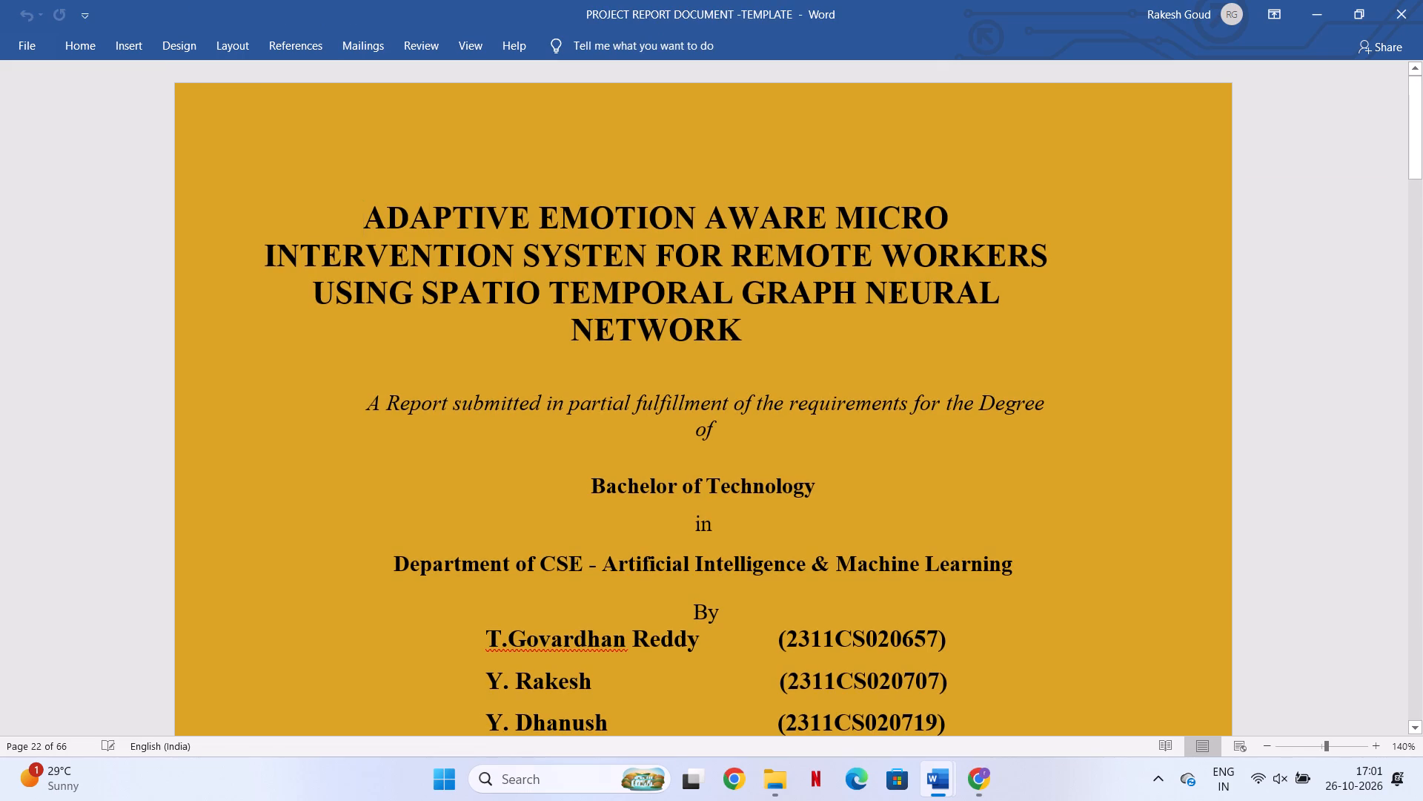
scroll(685, 323, down, 3)
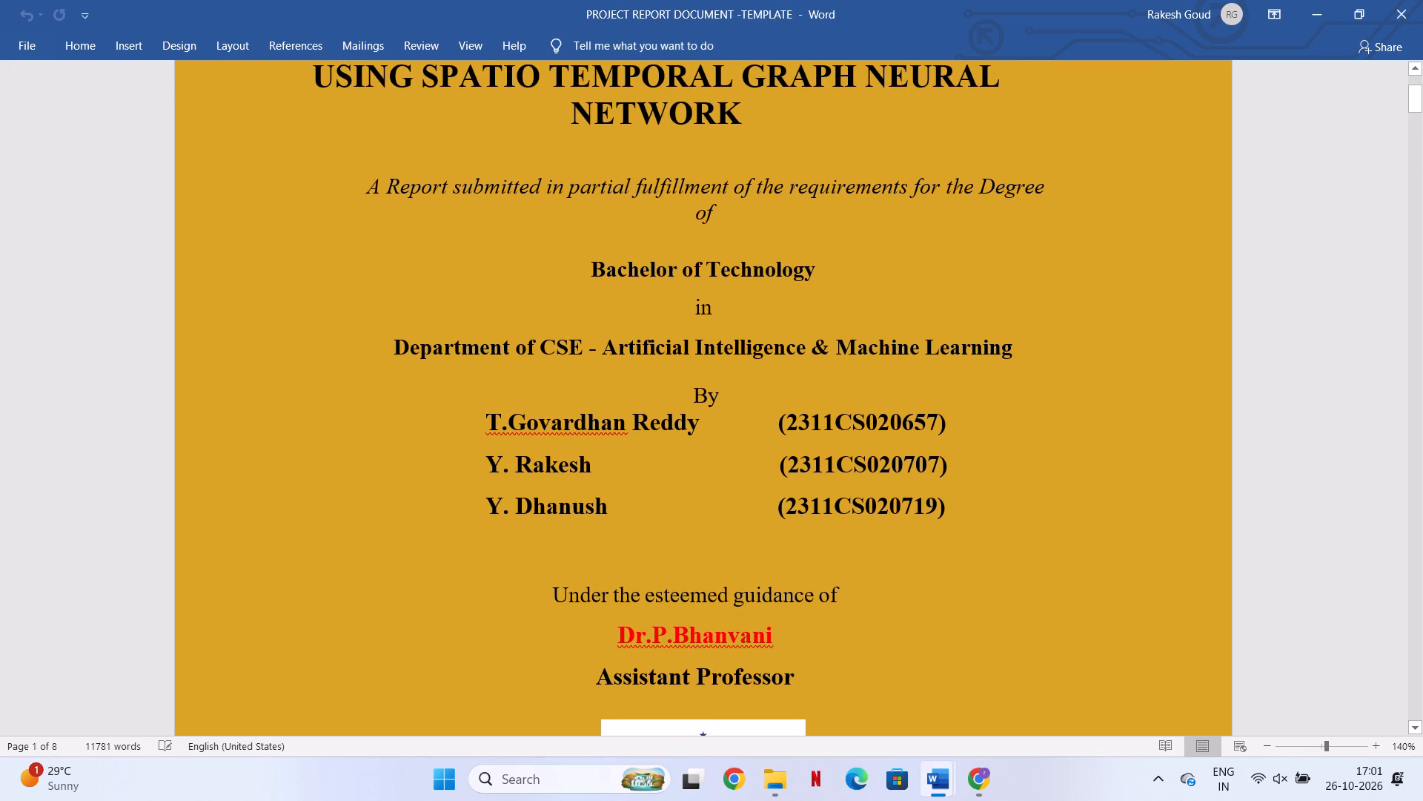
scroll(685, 323, down, 3)
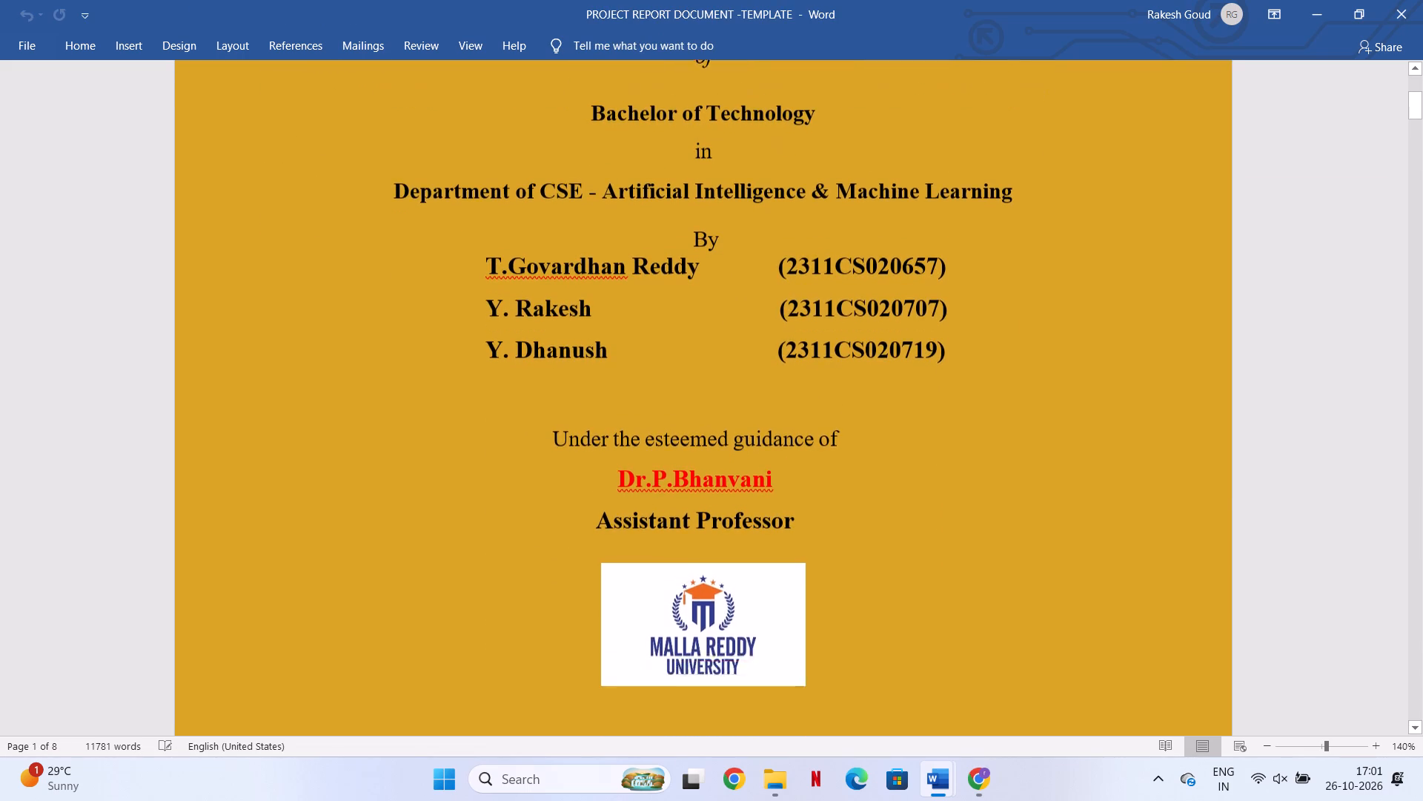
scroll(685, 323, down, 3)
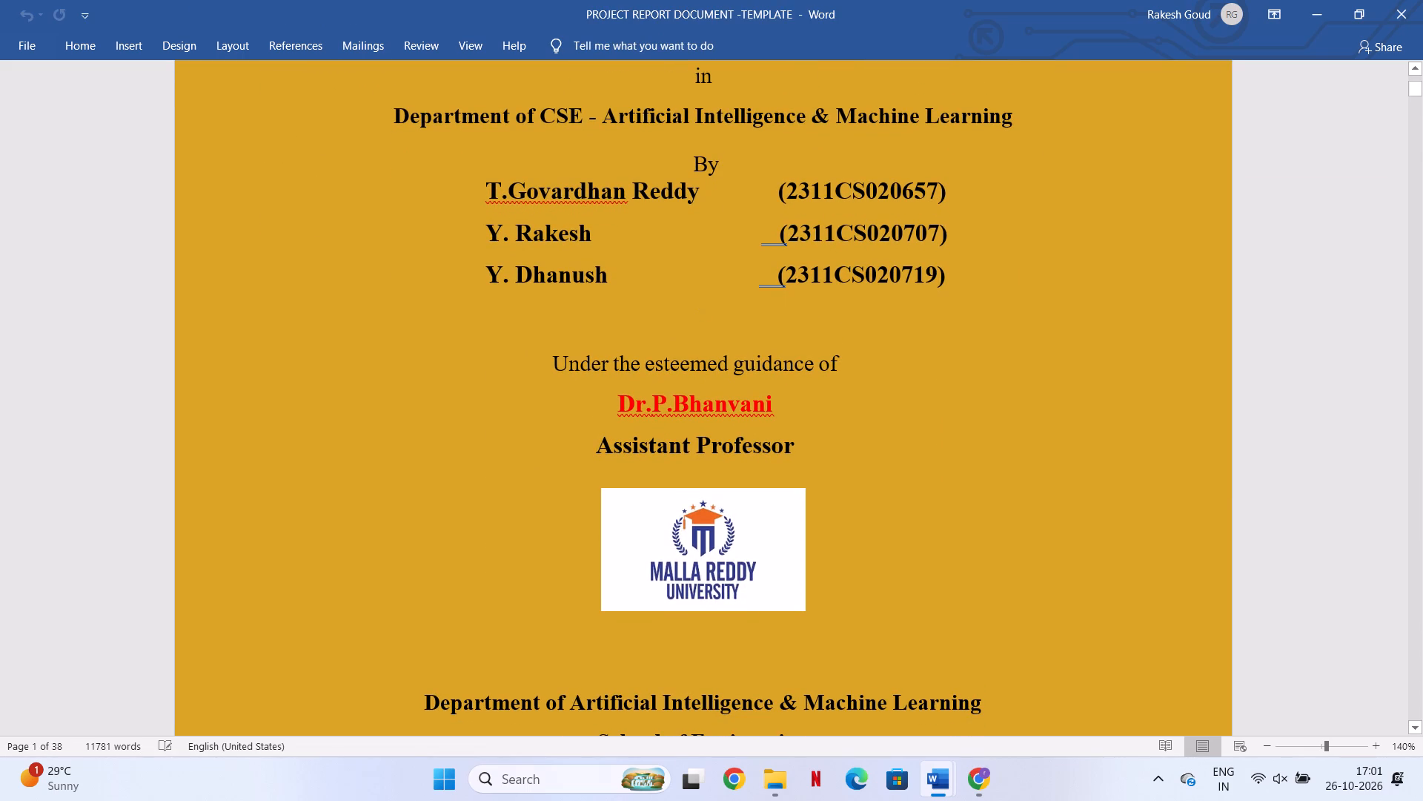
Save the project report template document to the Desktop as a PDF named e-17 1-8.
click(18, 50)
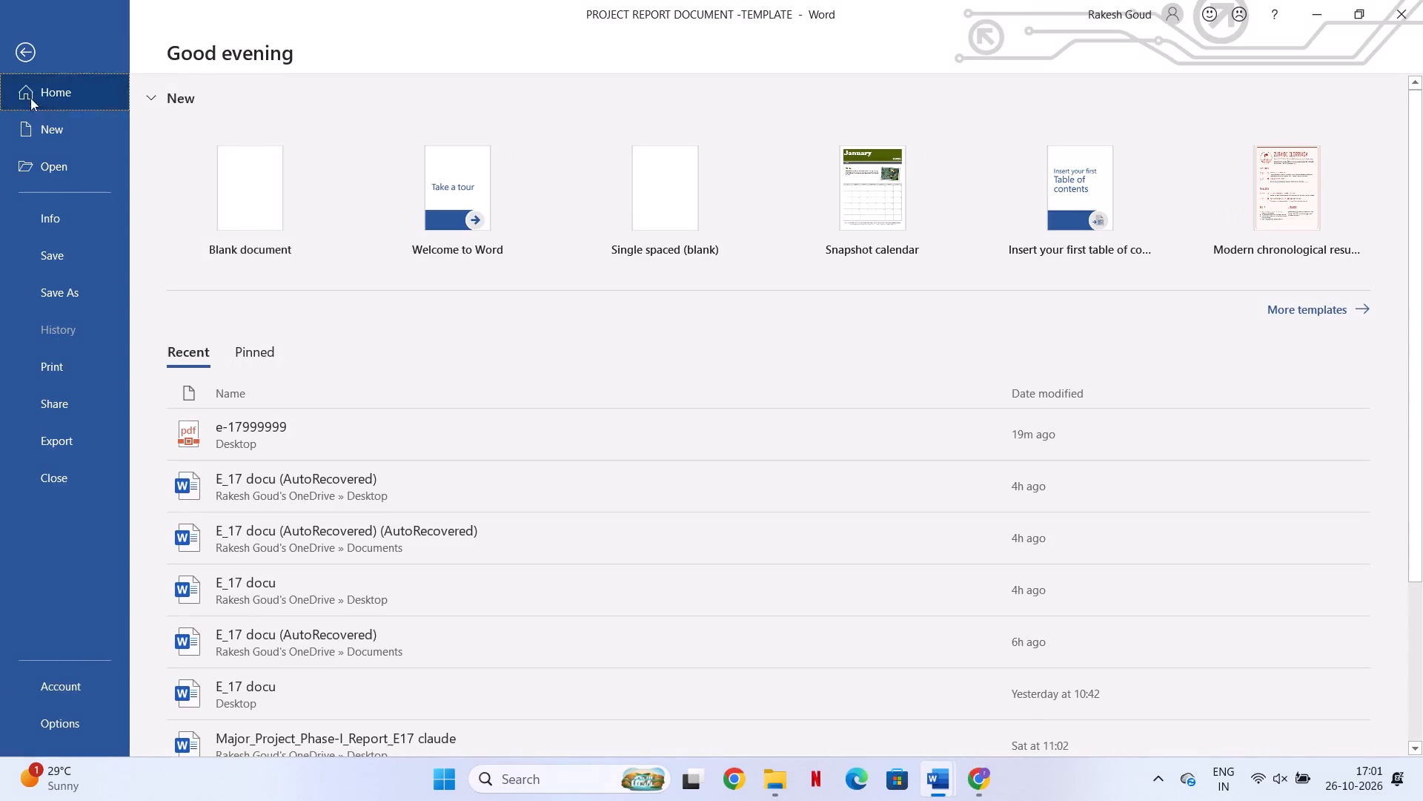
click(105, 294)
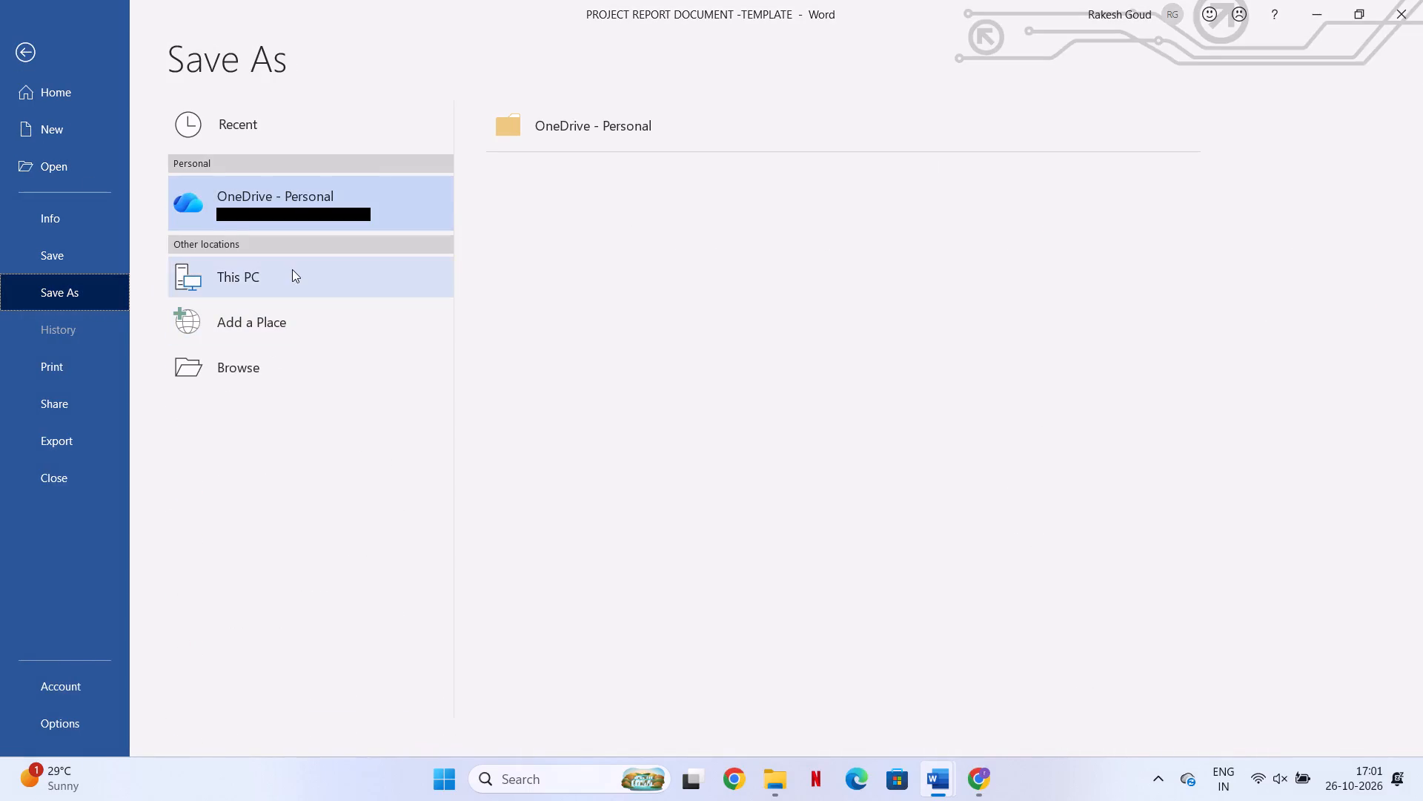
click(292, 269)
click(525, 200)
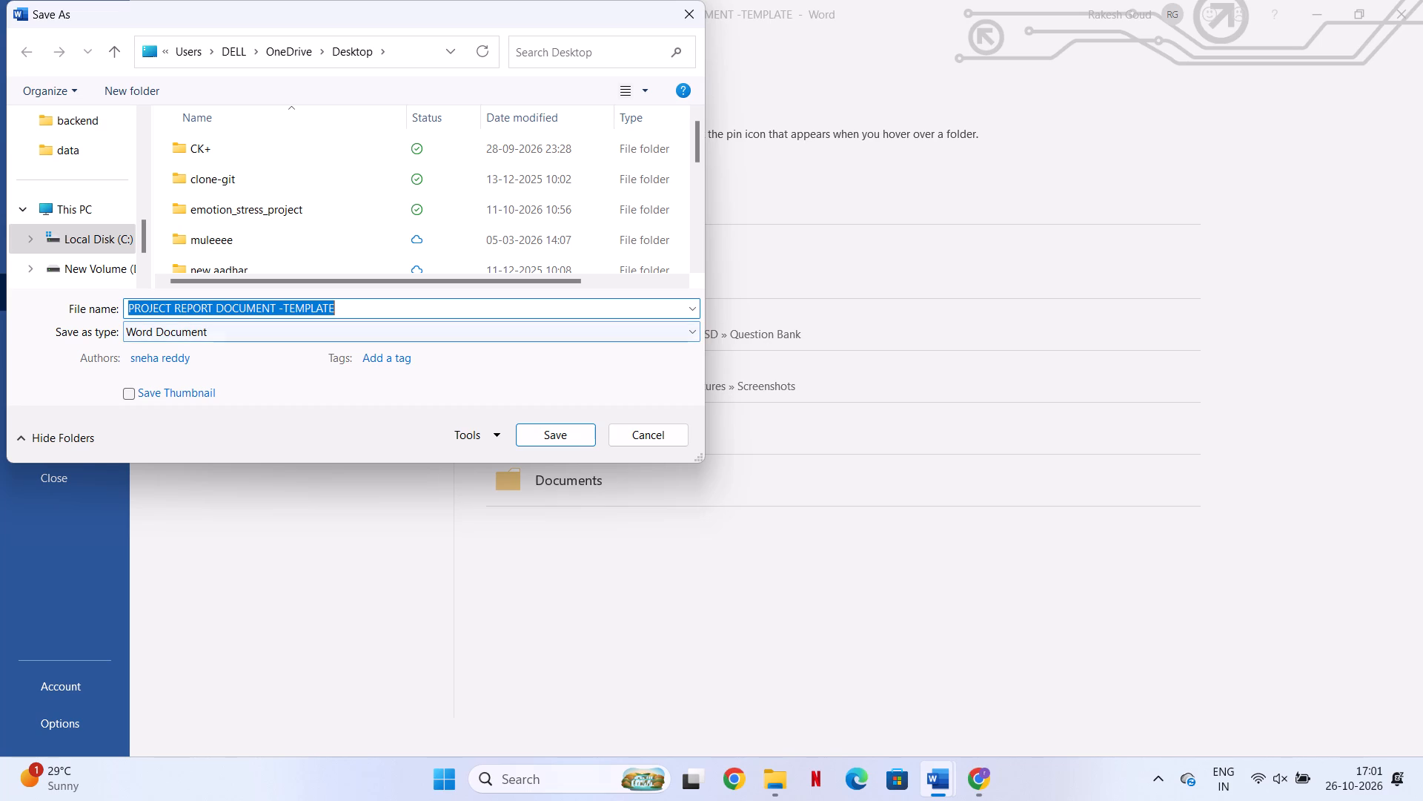
drag(361, 302, 84, 322)
key(e)
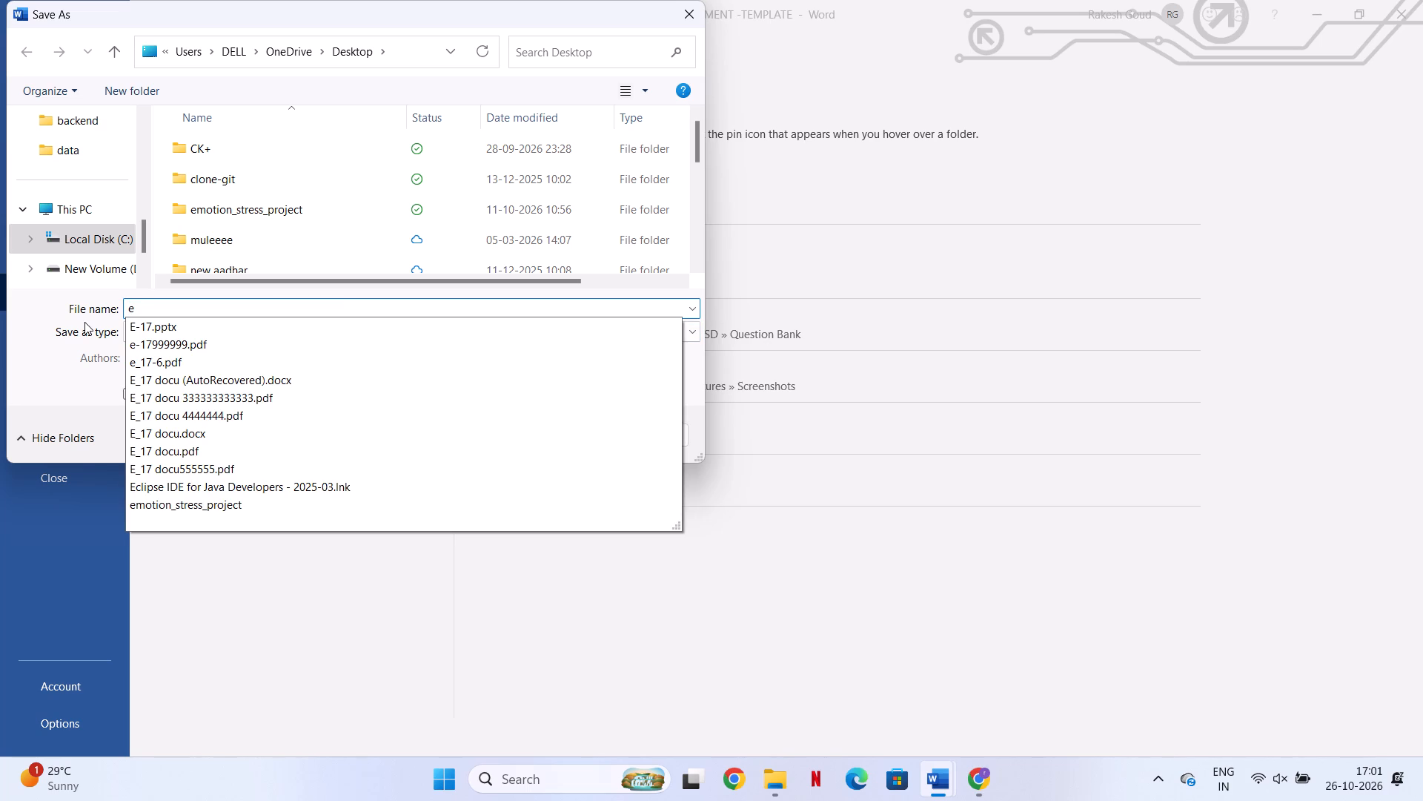
key(minus)
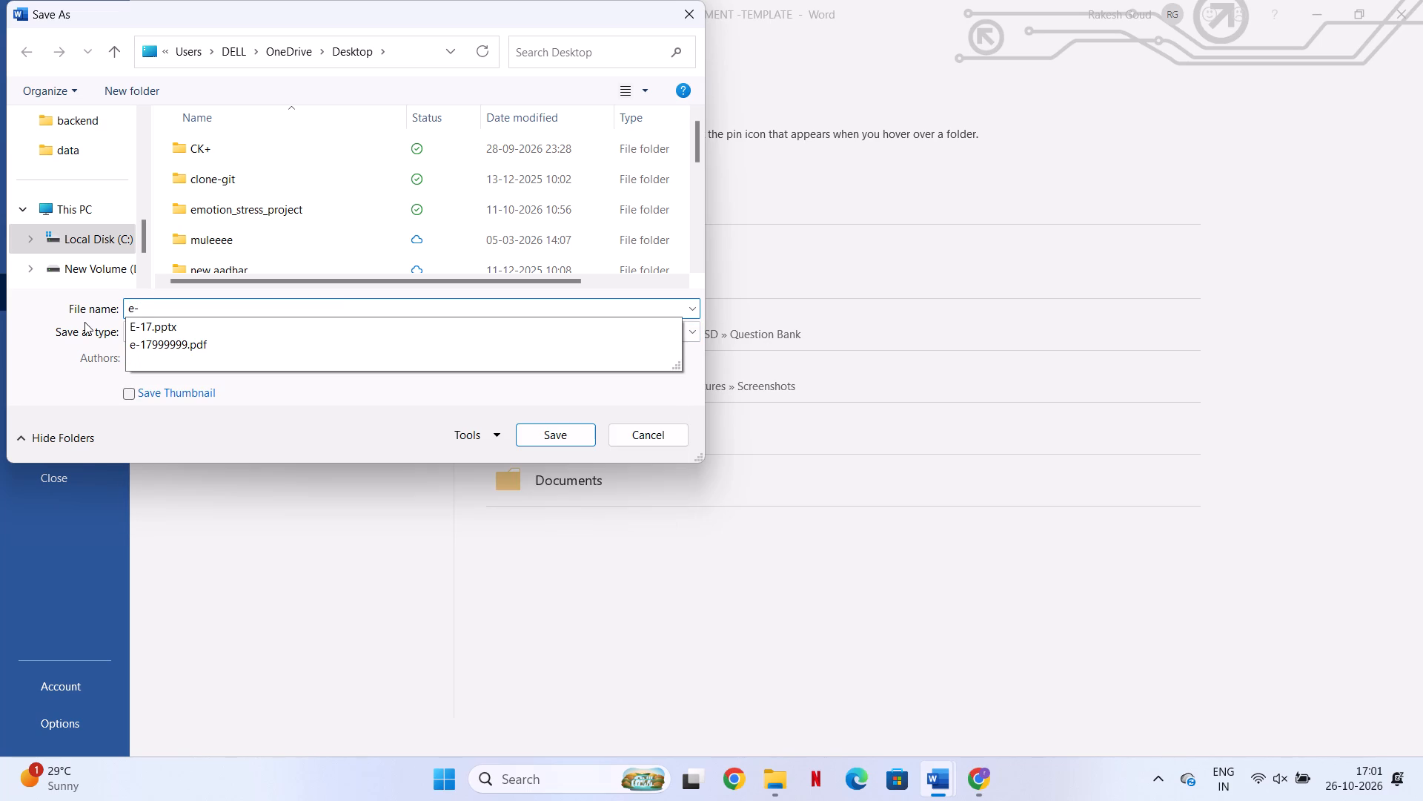
text(17)
key(space)
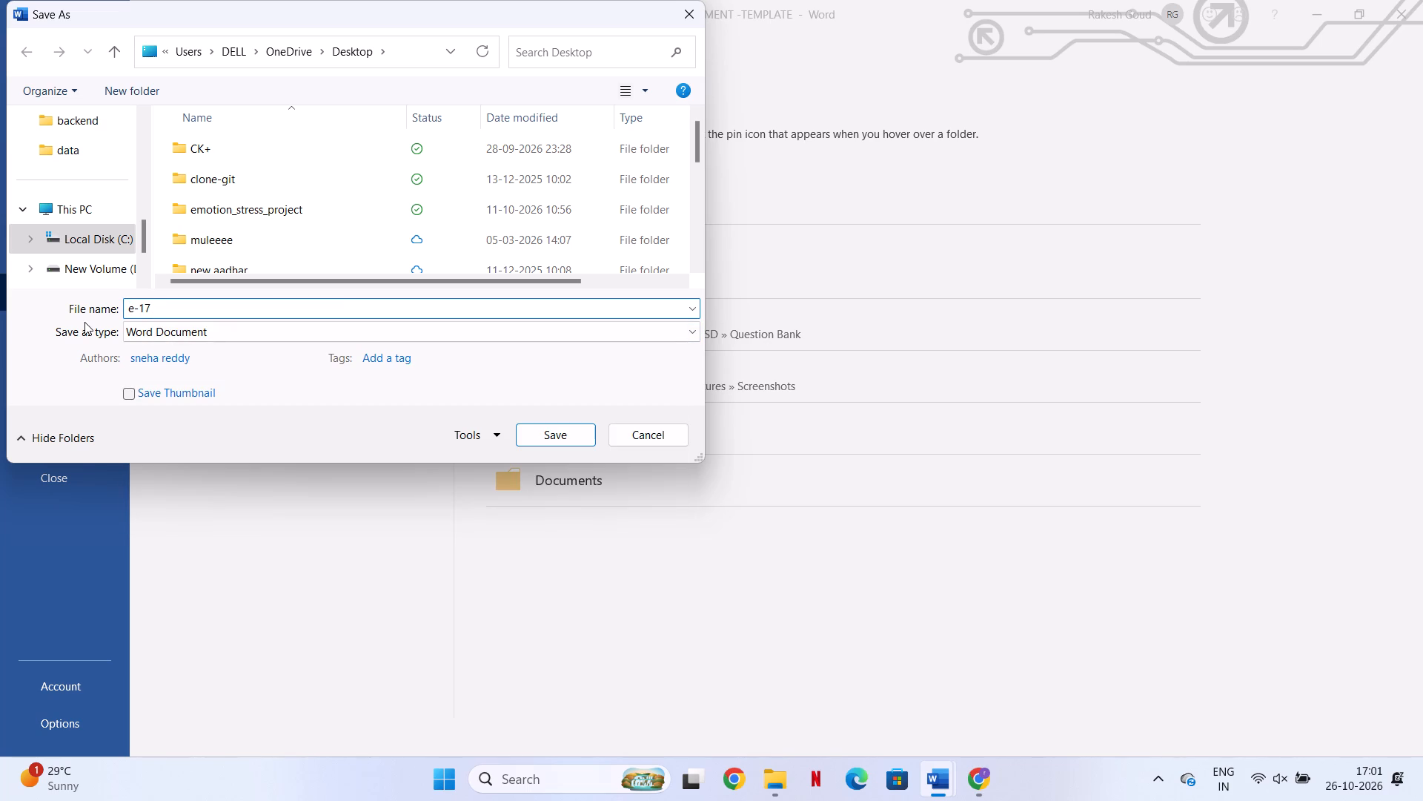
key(1)
key(minus)
key(8)
click(165, 337)
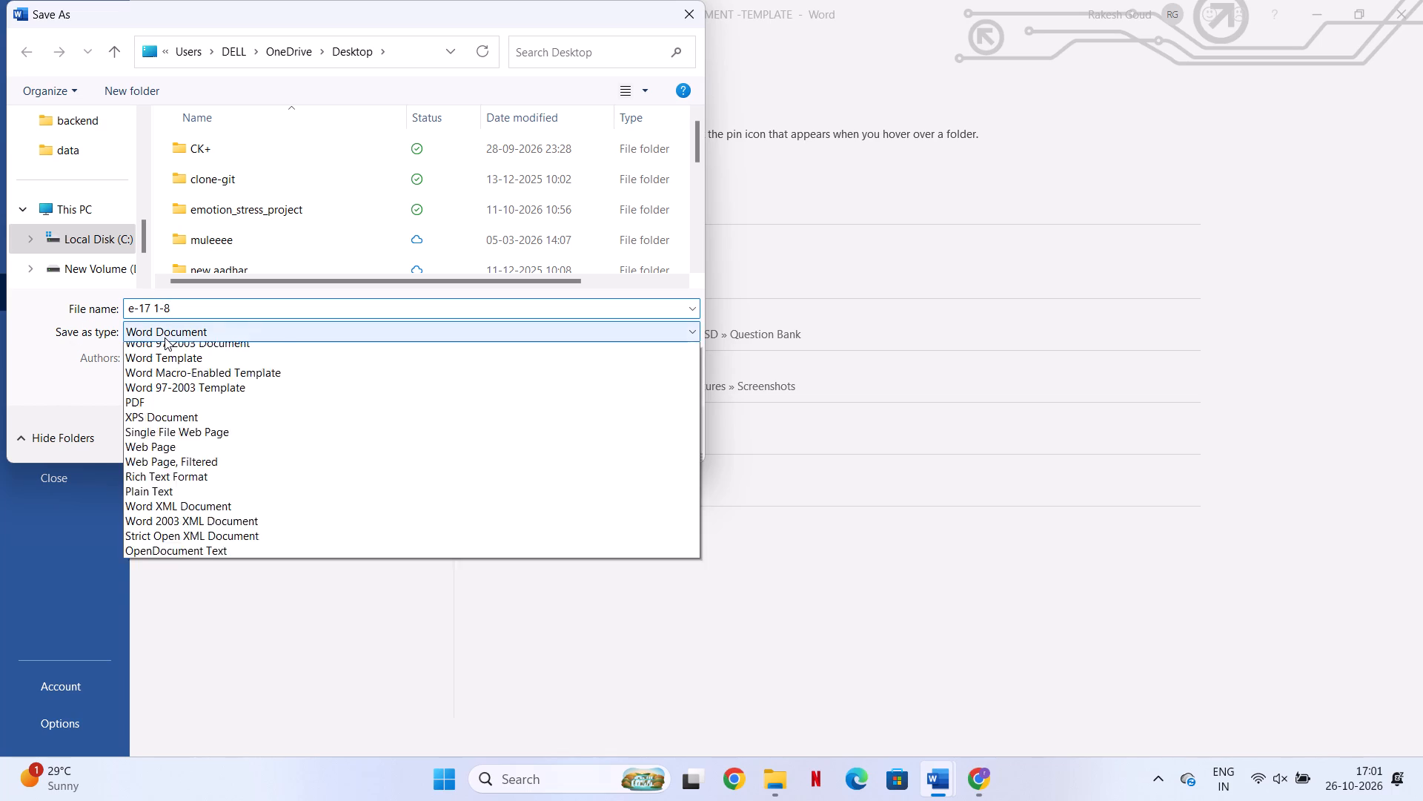
click(164, 434)
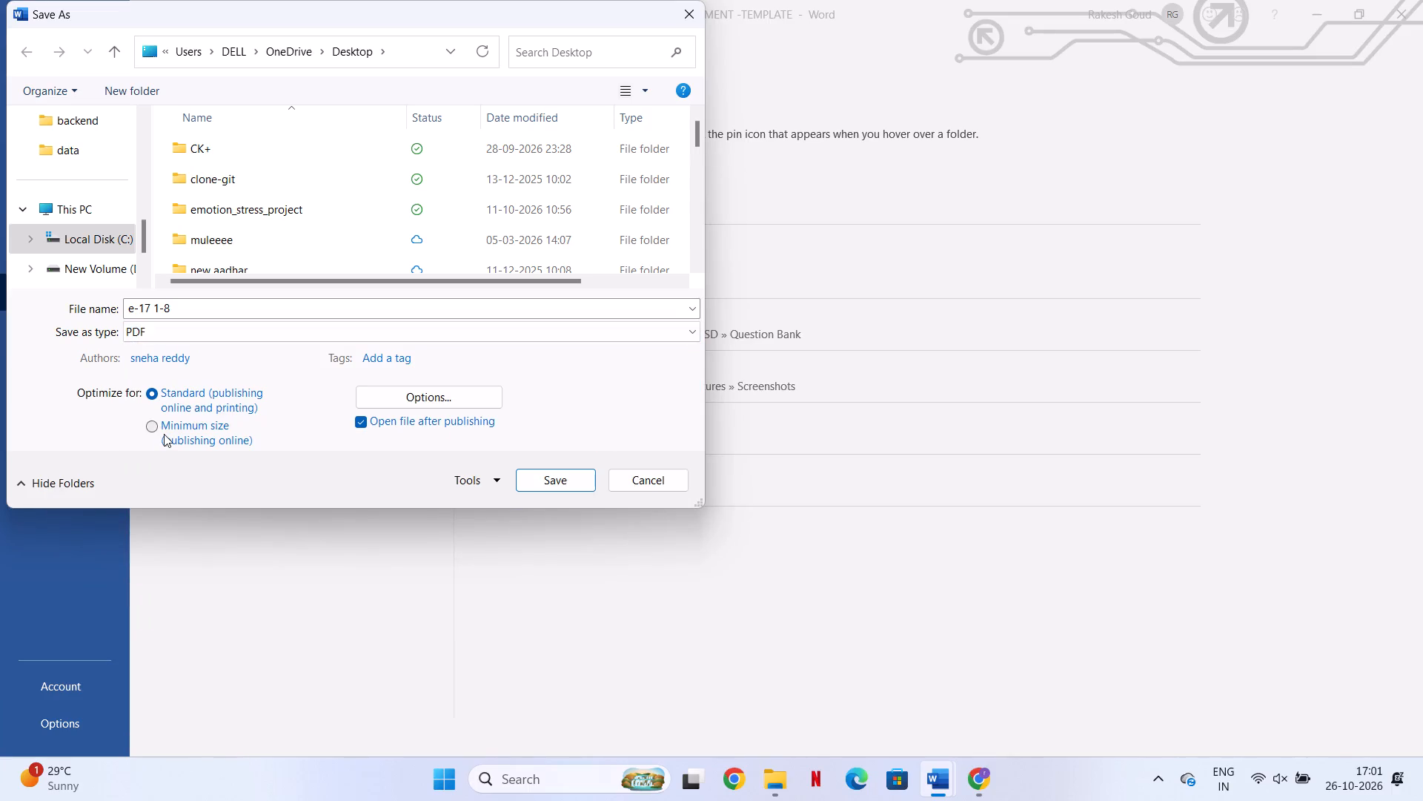
click(540, 470)
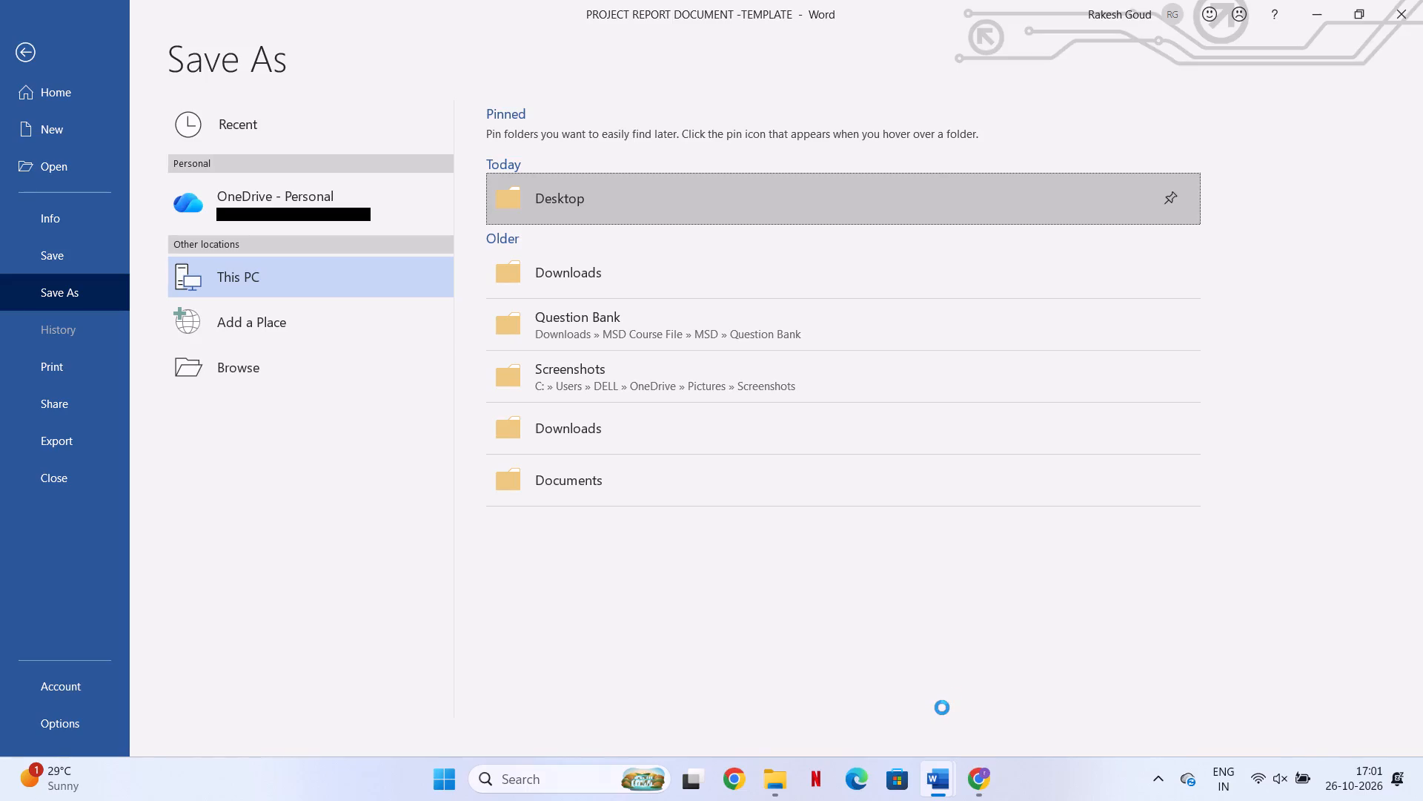
scroll(942, 708, down, 5)
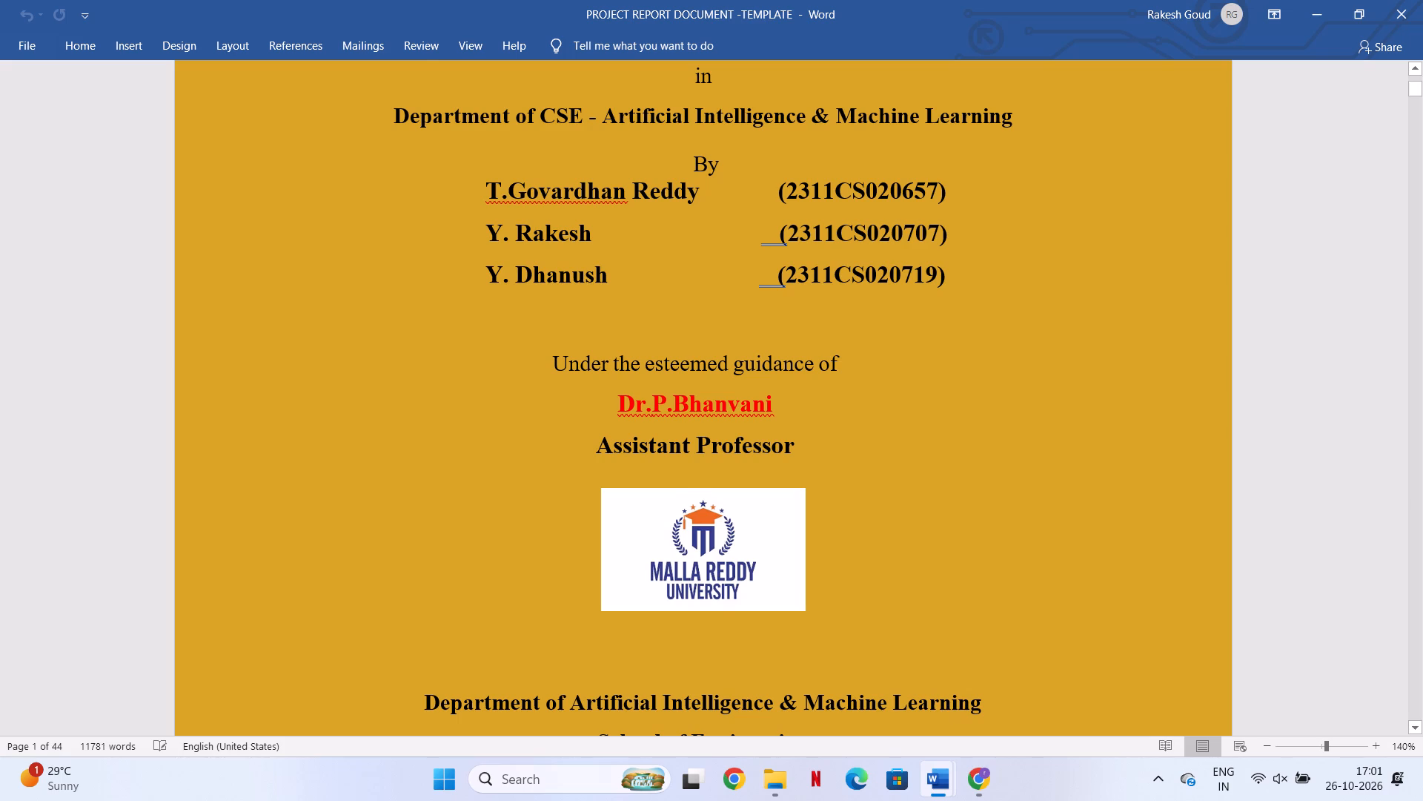
scroll(942, 708, down, 15)
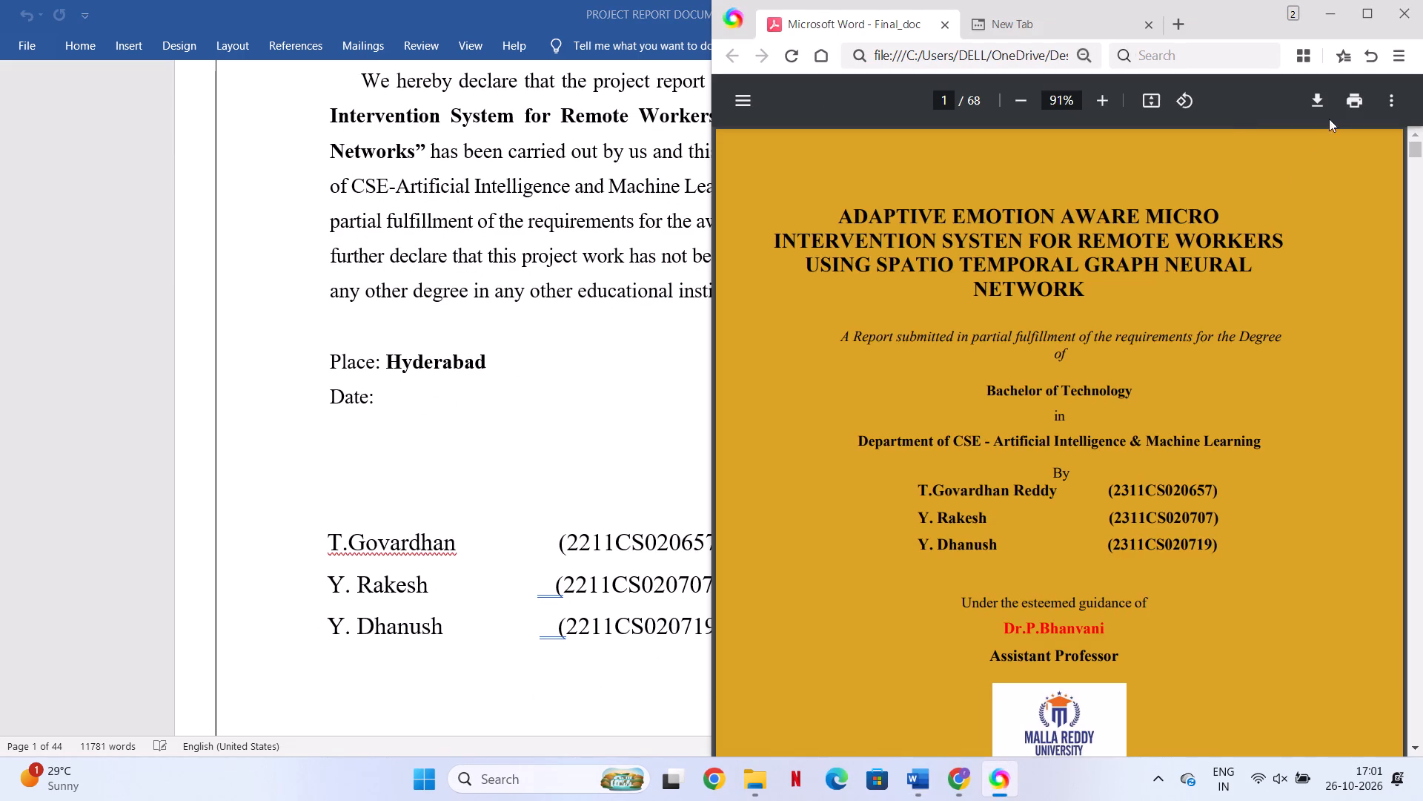
Set up printing of the published PDF to a new PDF, limiting it to the front-matter pages 1-10 before Chapter 1.
scroll(1294, 216, down, 1)
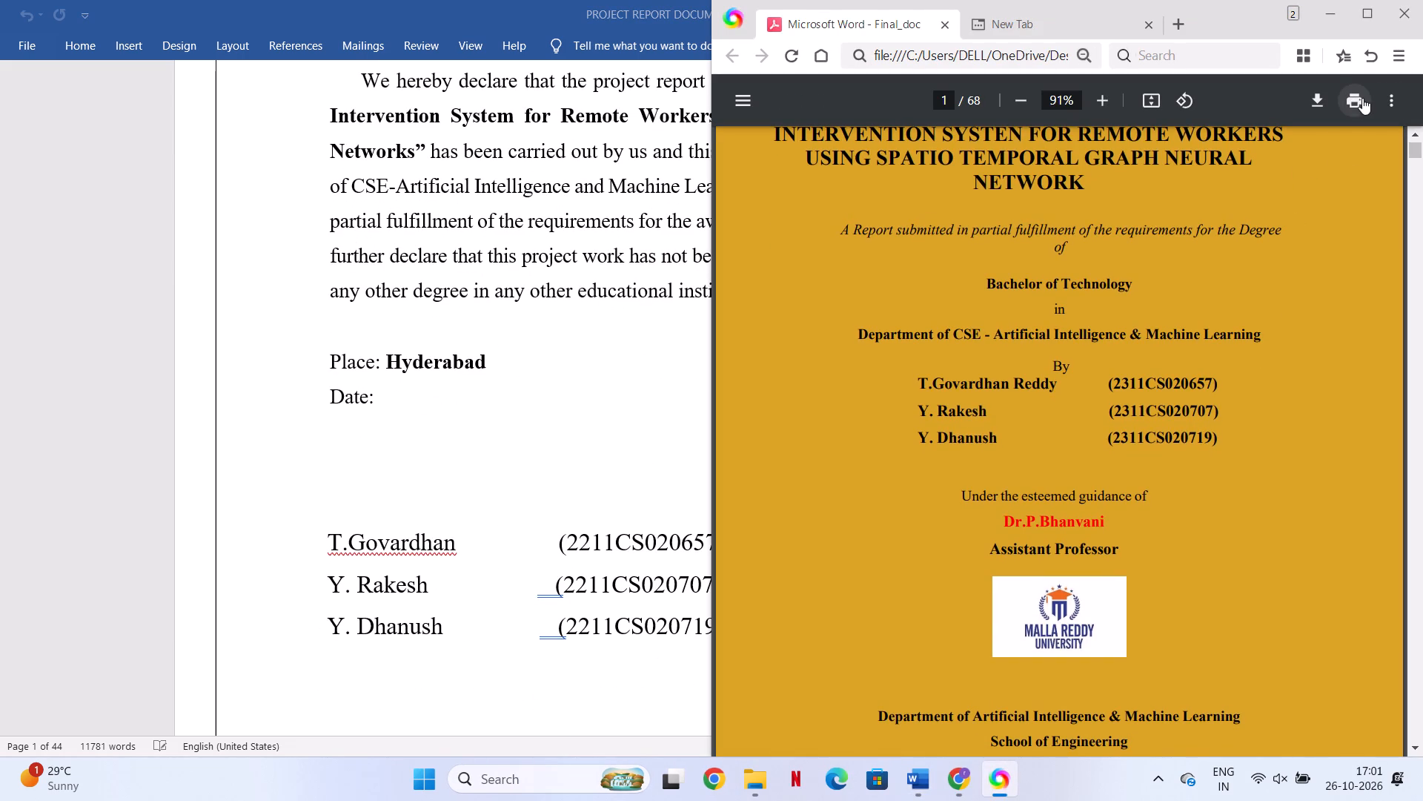
click(1362, 98)
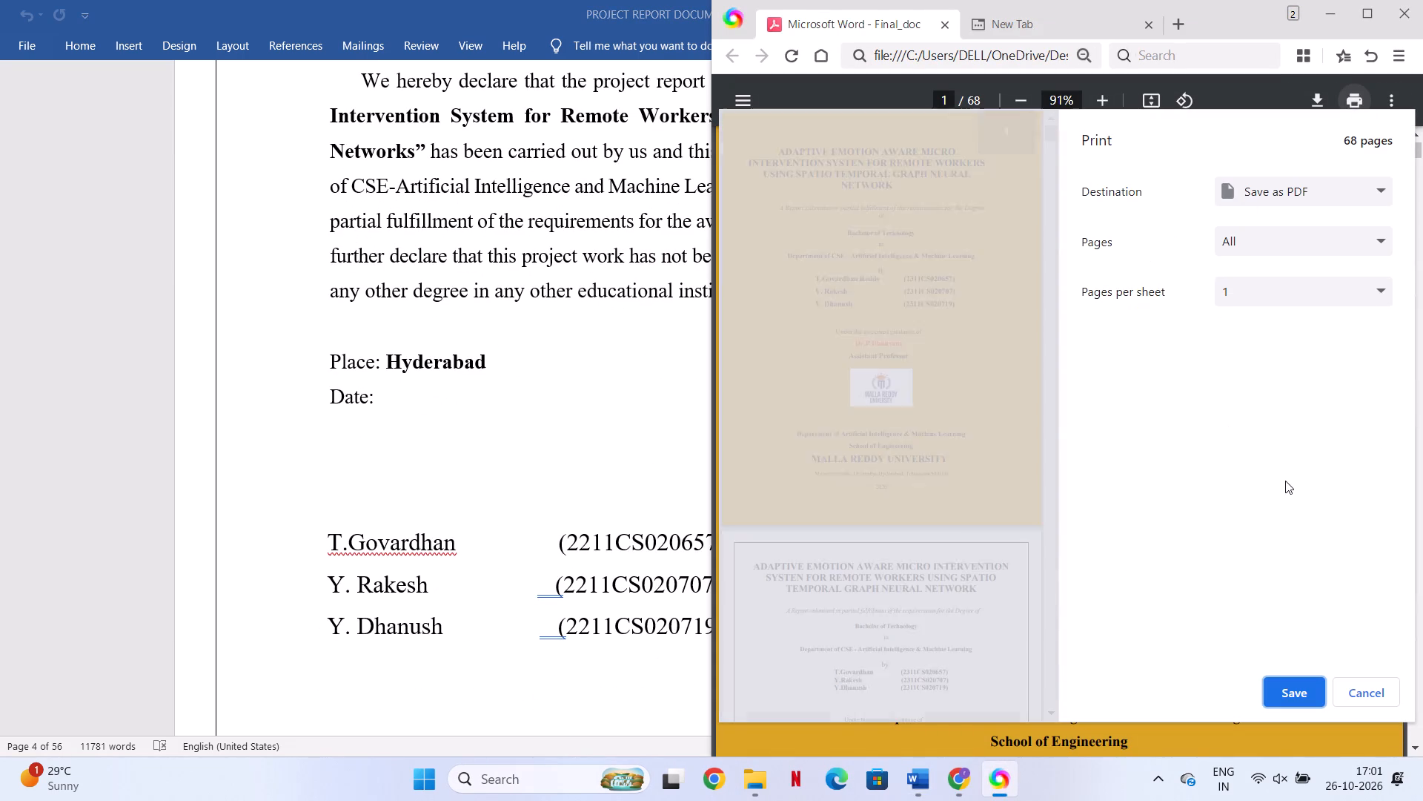
scroll(984, 549, down, 2)
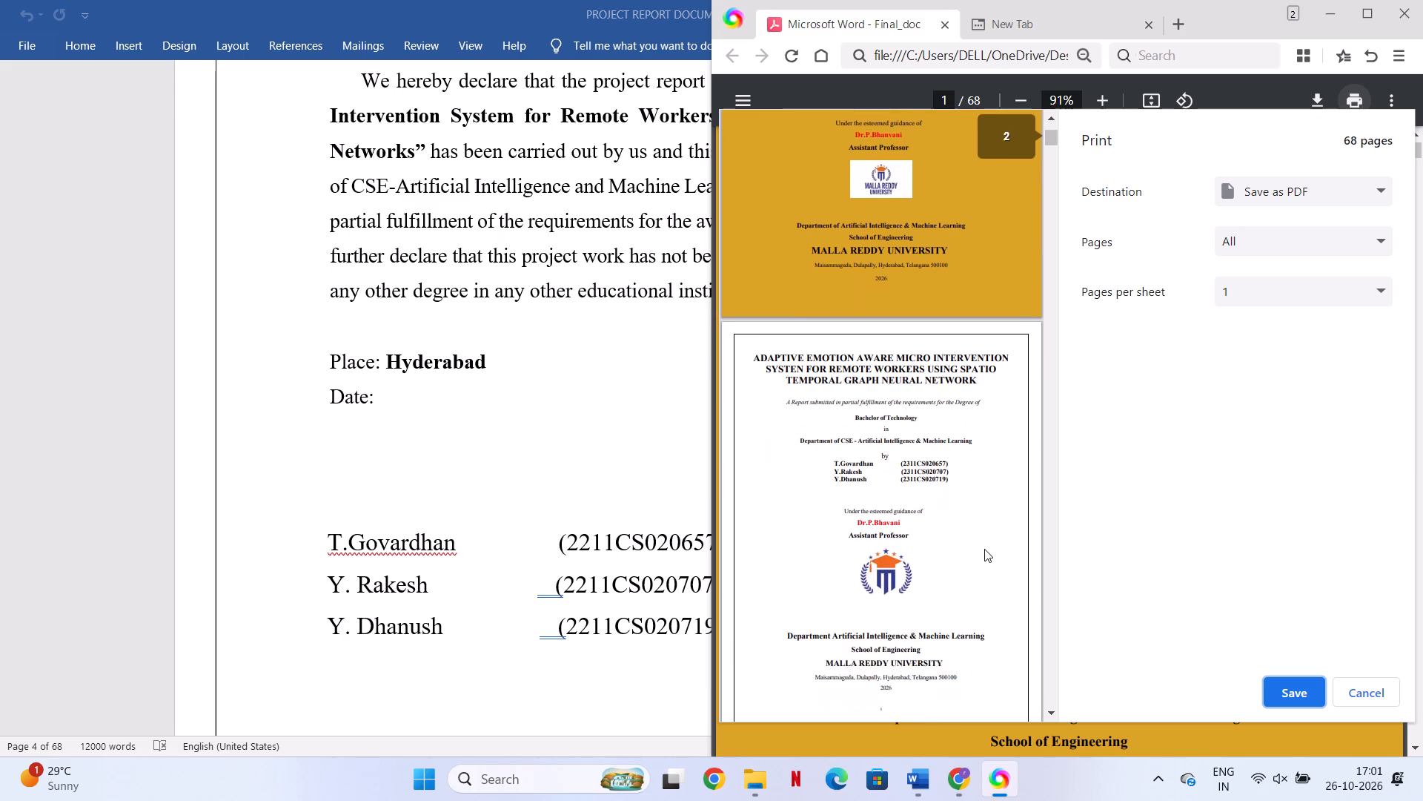
scroll(984, 549, down, 9)
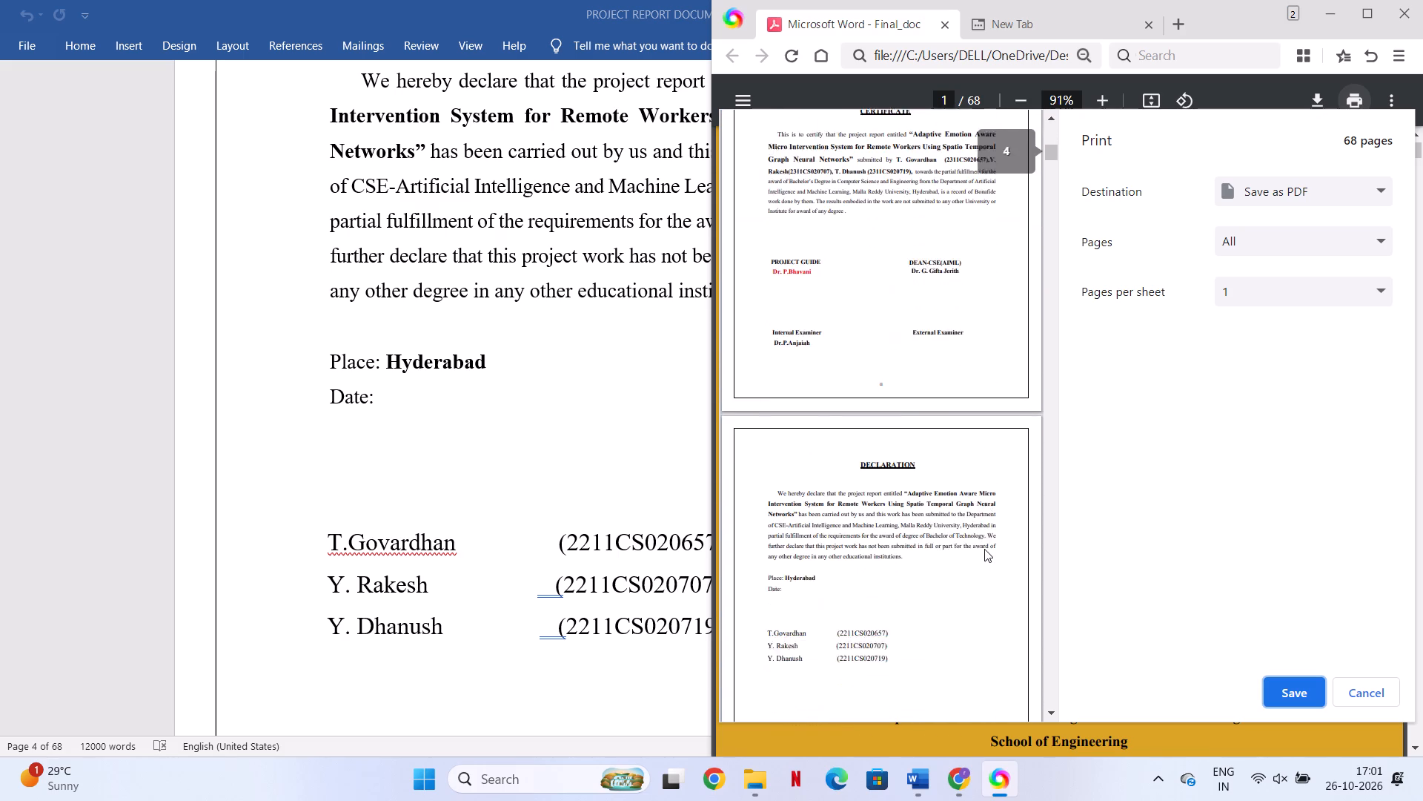
scroll(984, 549, down, 9)
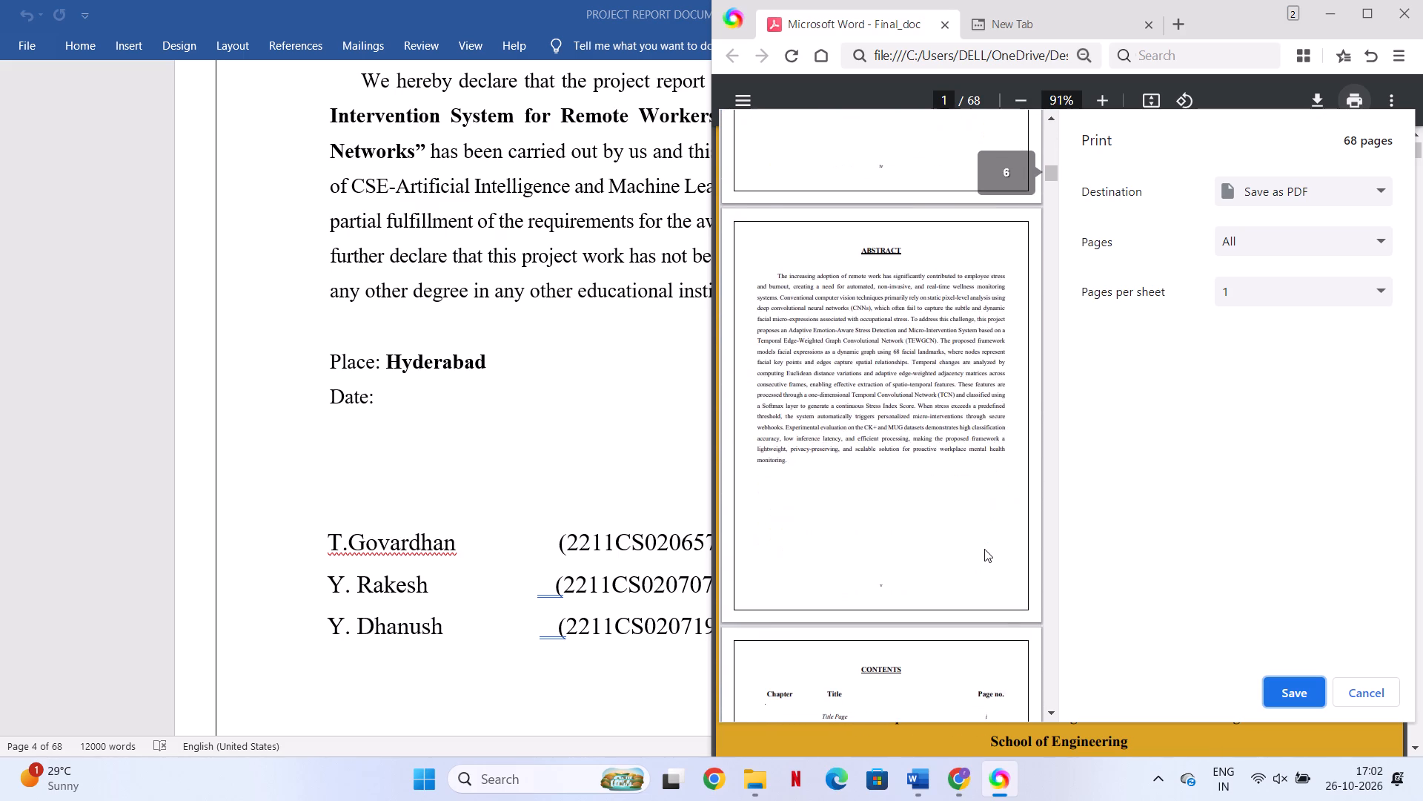
scroll(984, 549, down, 6)
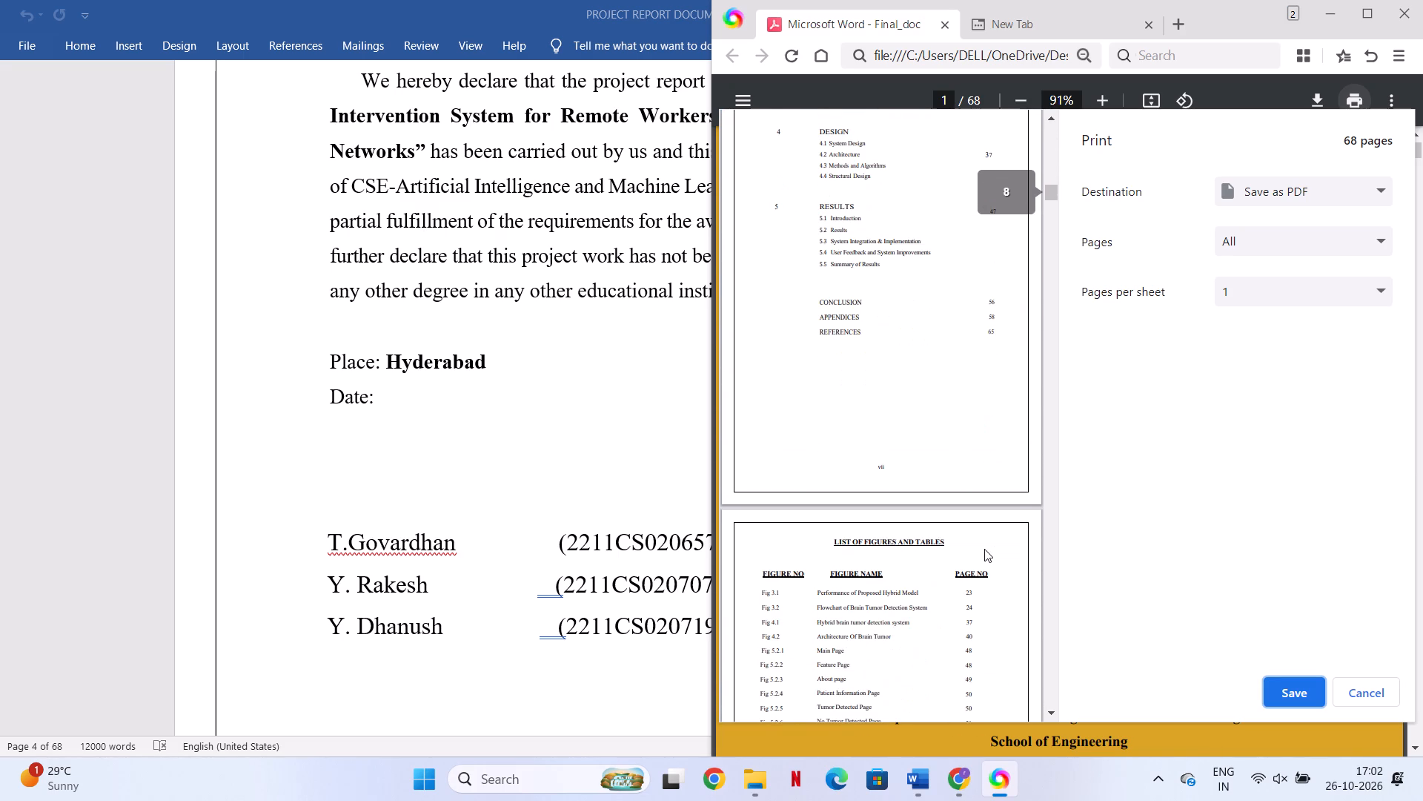
scroll(984, 549, down, 7)
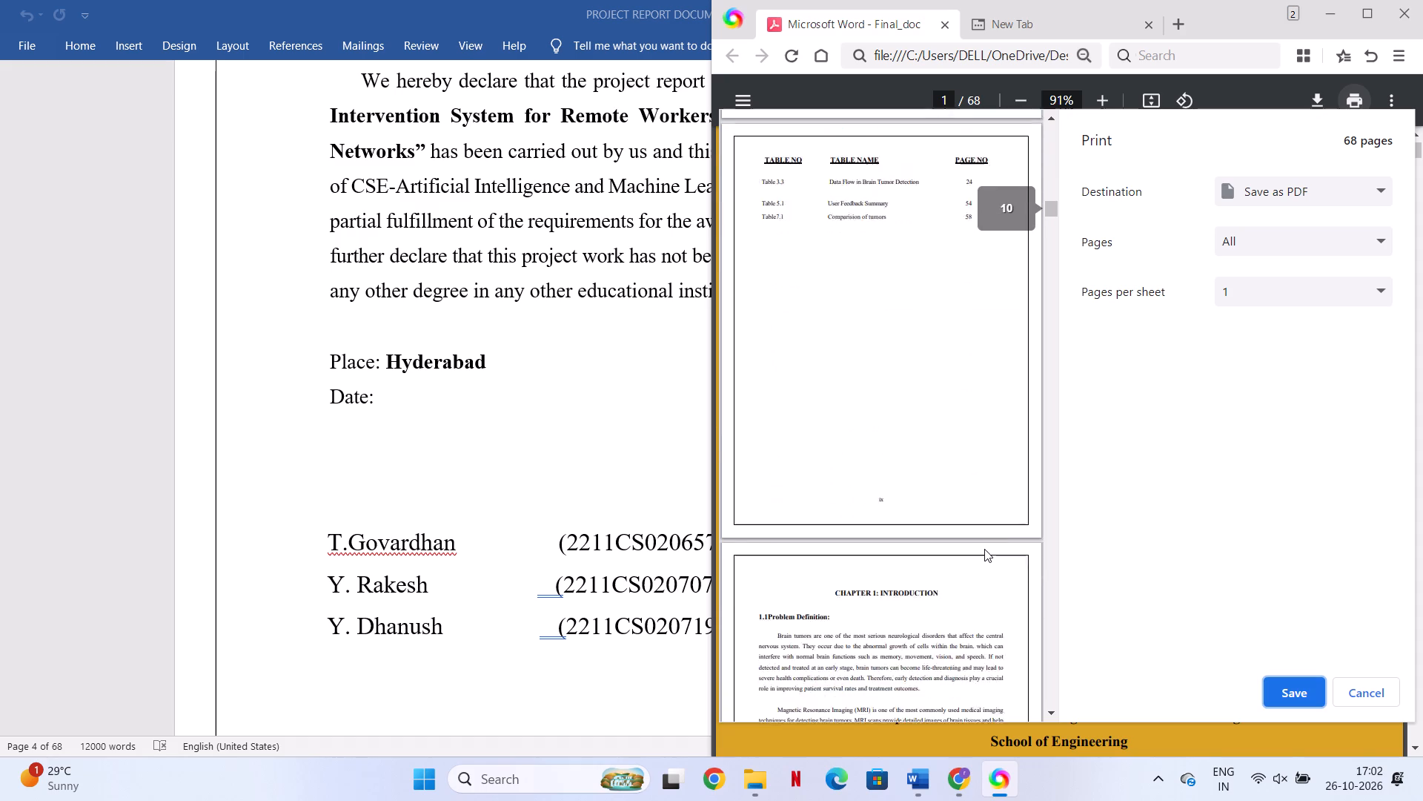
scroll(984, 549, down, 3)
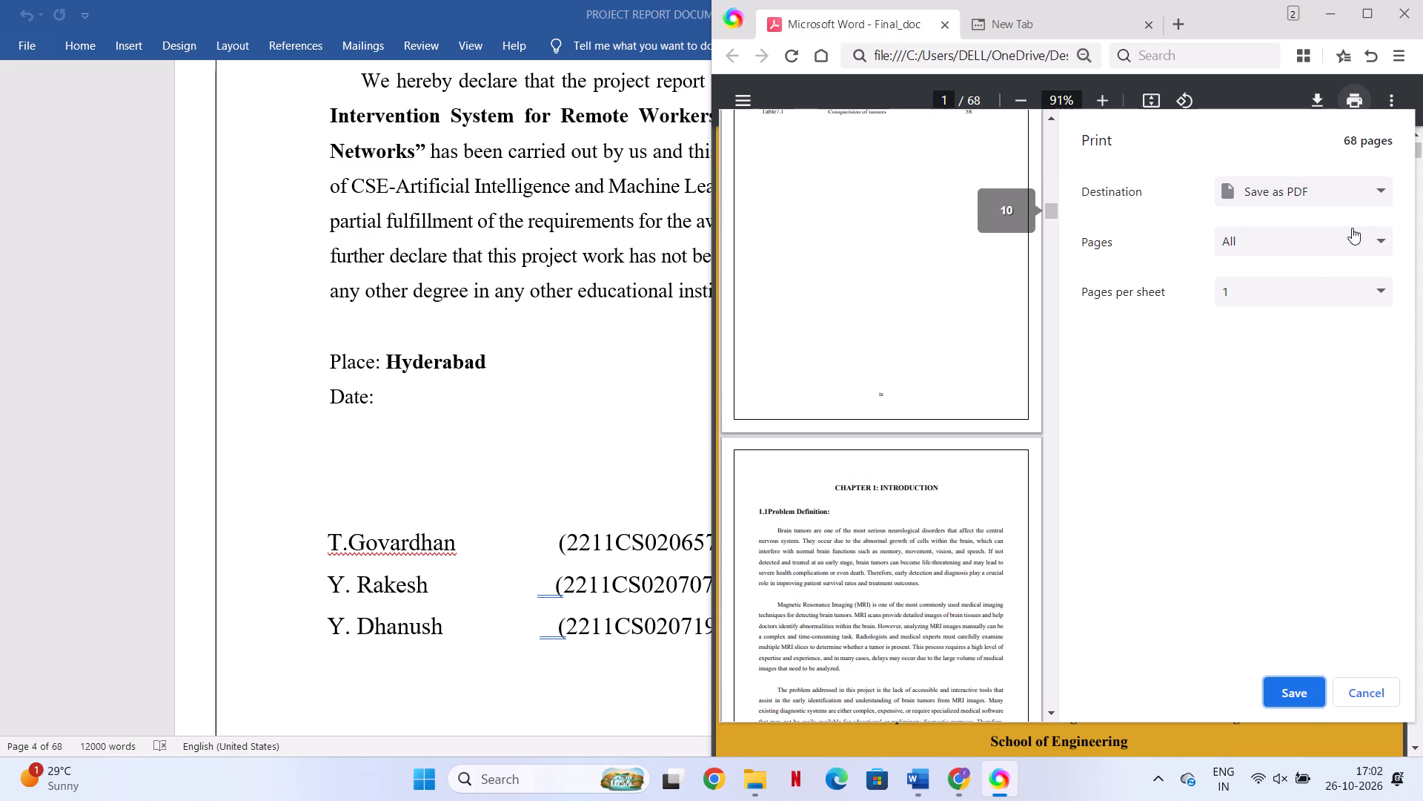
click(1352, 228)
click(1329, 305)
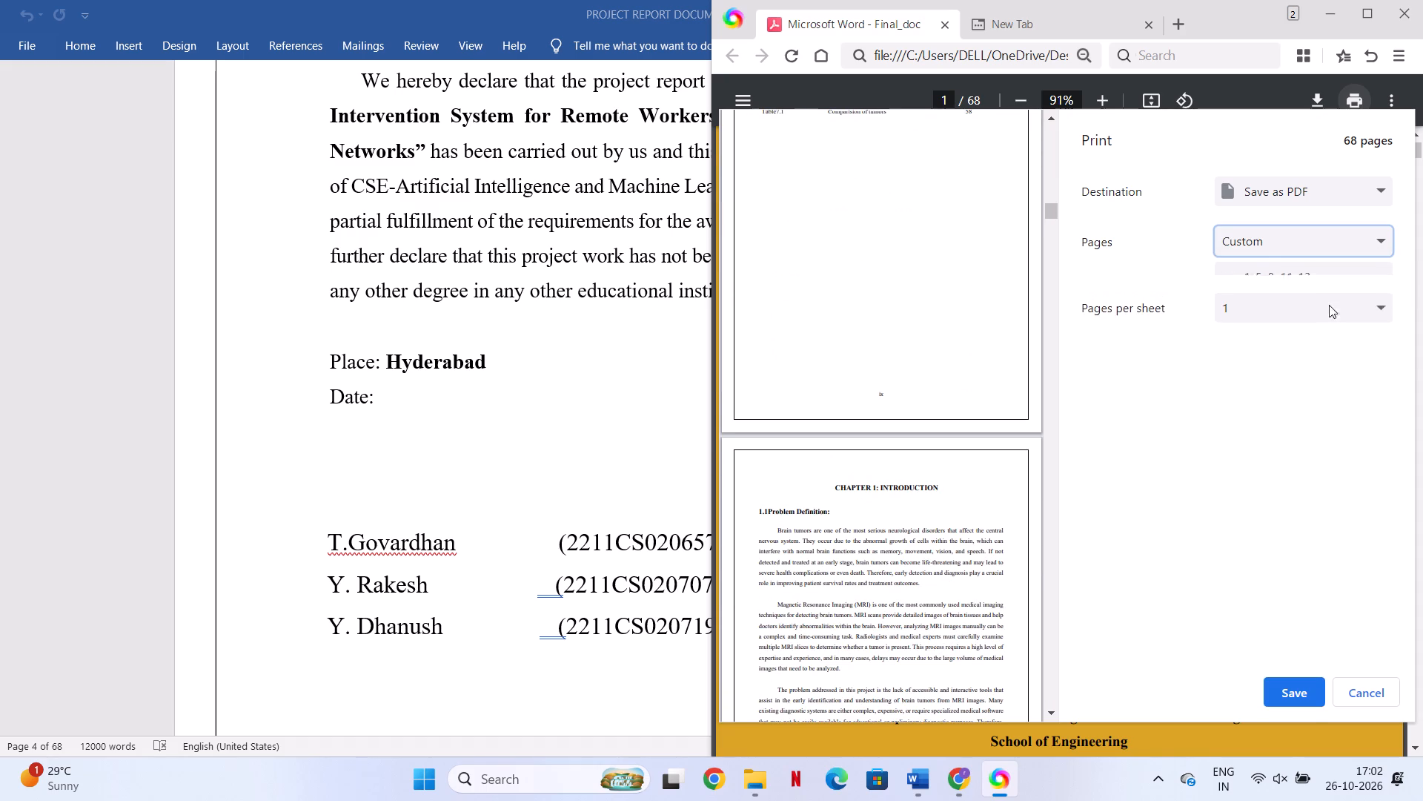
text(1-)
text(10)
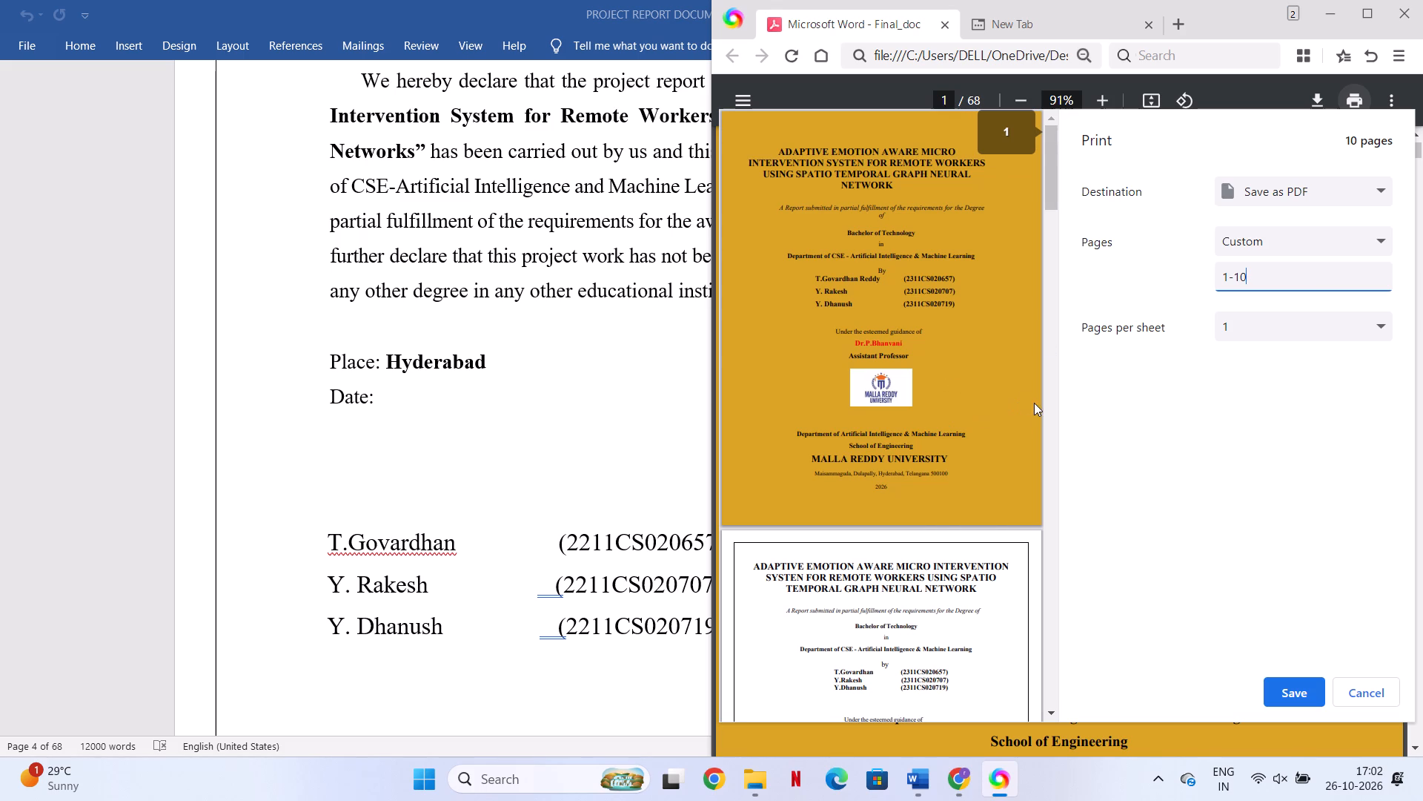
Check the ten-page preview through to the table list and save it to the Desktop as e-17 1-10.
scroll(1005, 423, down, 20)
scroll(1005, 423, down, 12)
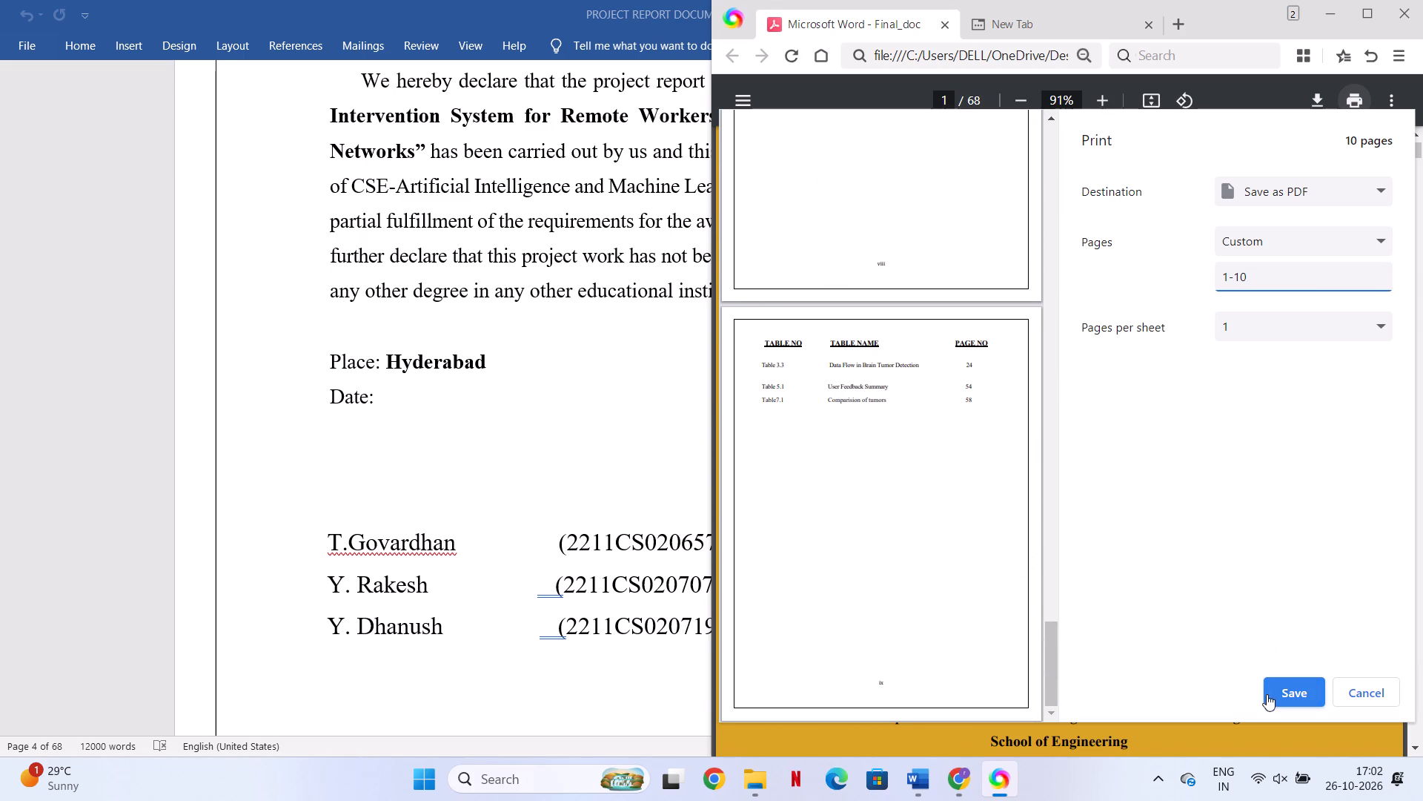
click(1287, 680)
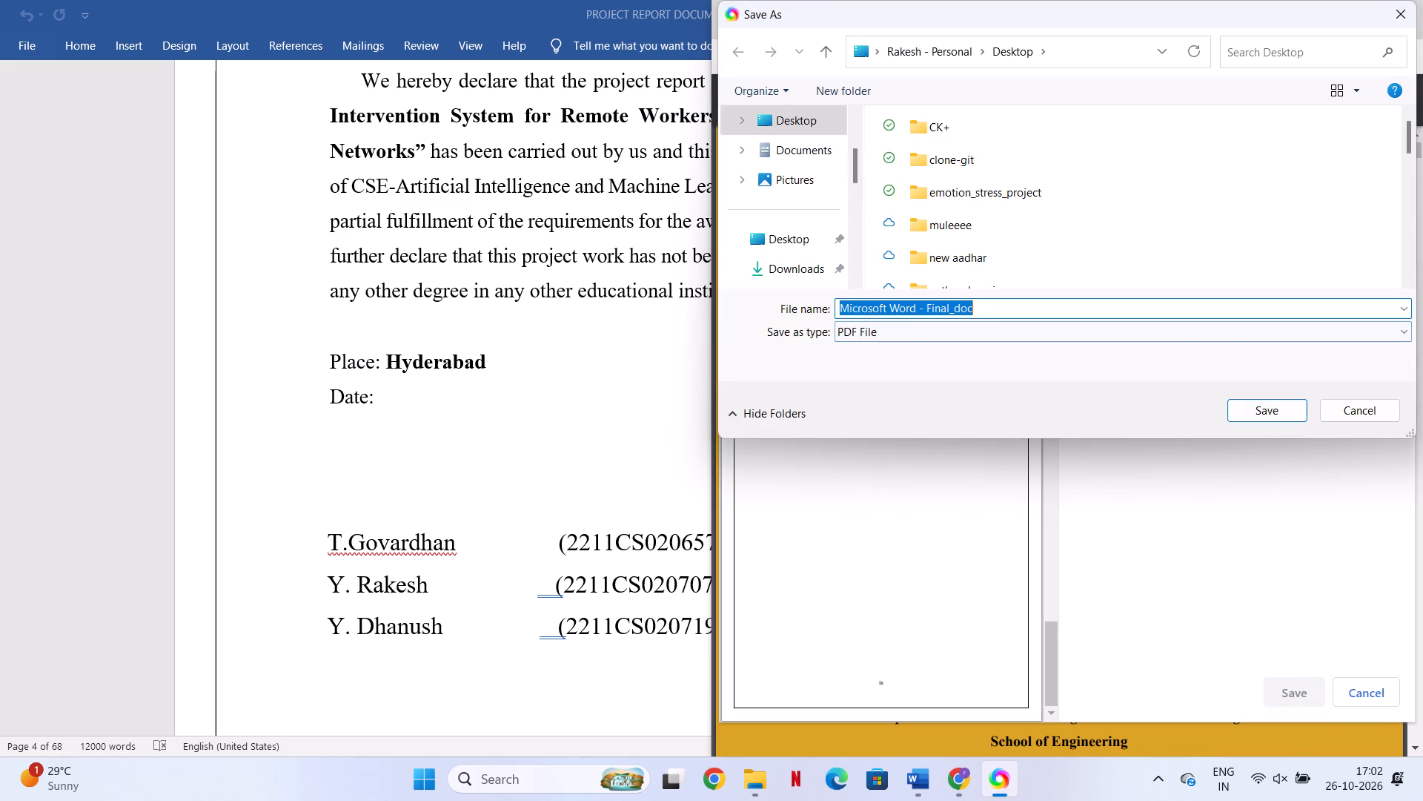
drag(1049, 304, 815, 316)
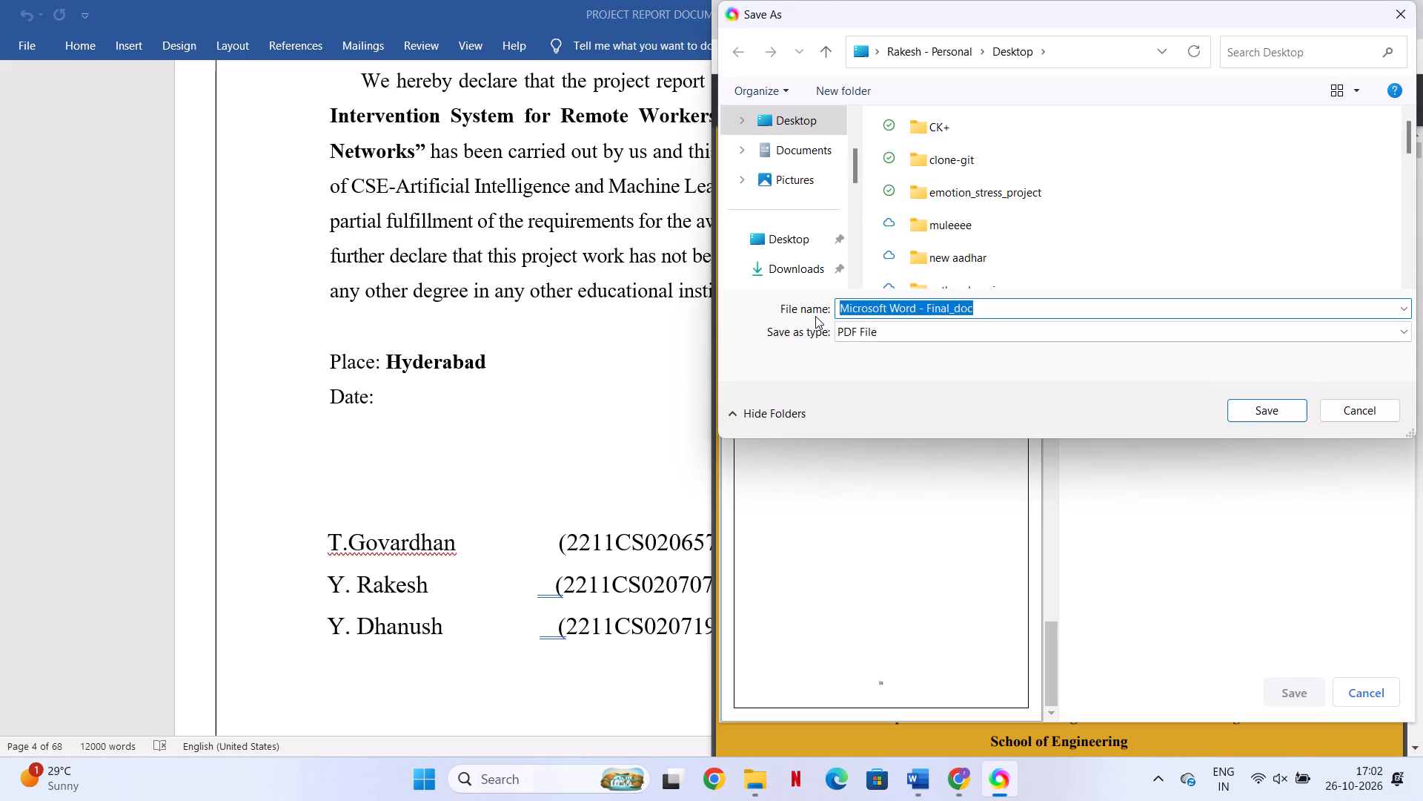
text(e-17)
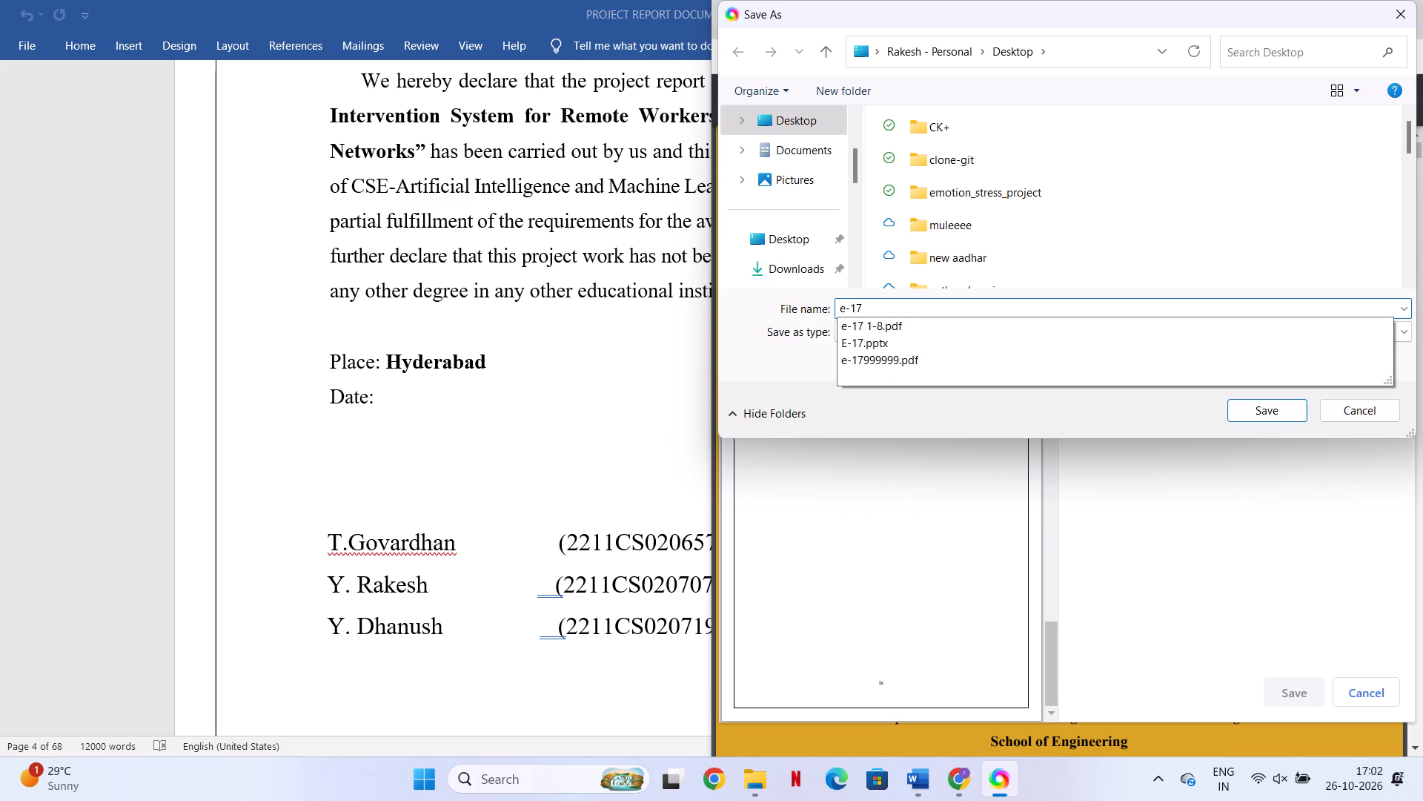
key(space)
text(-)
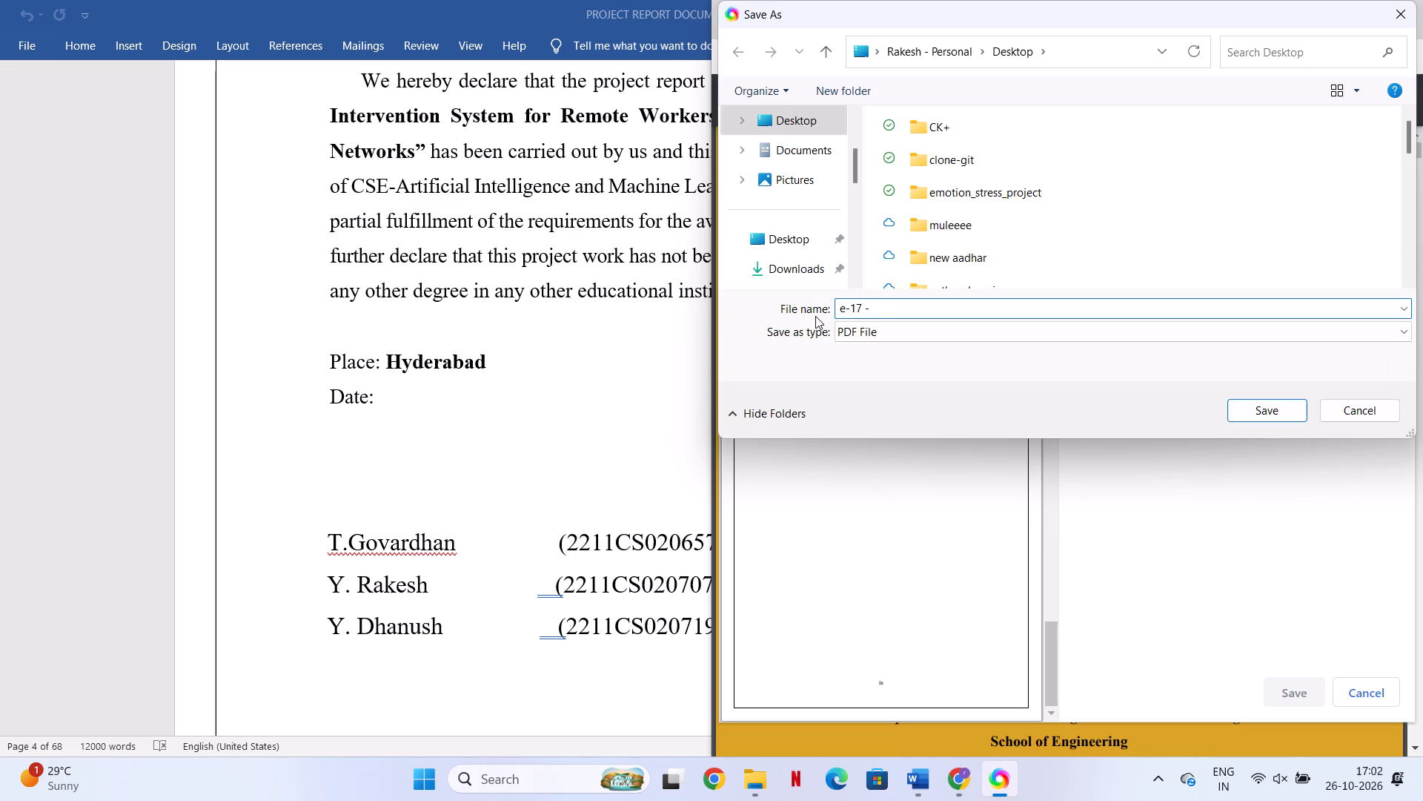
key(BackSpace)
text(1-10)
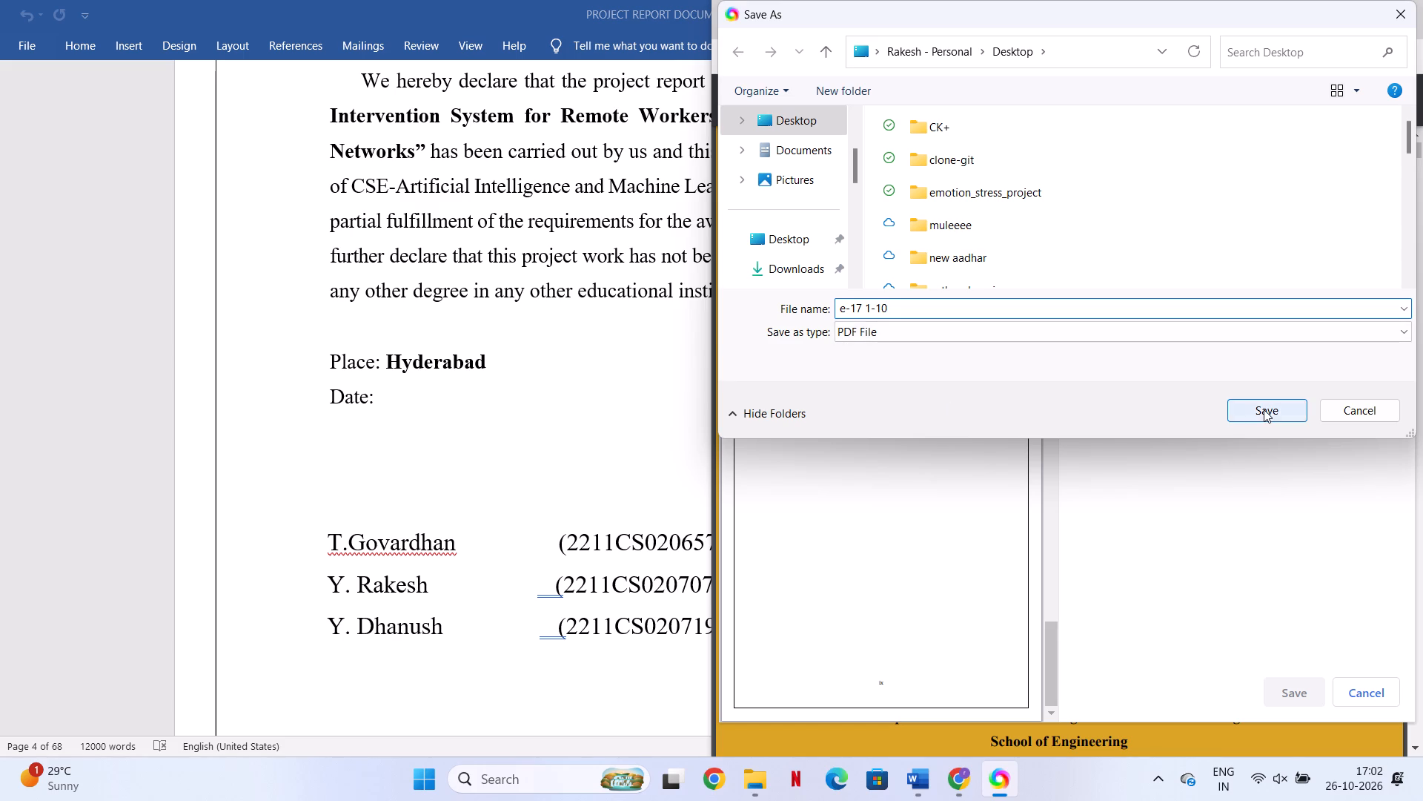
click(1264, 409)
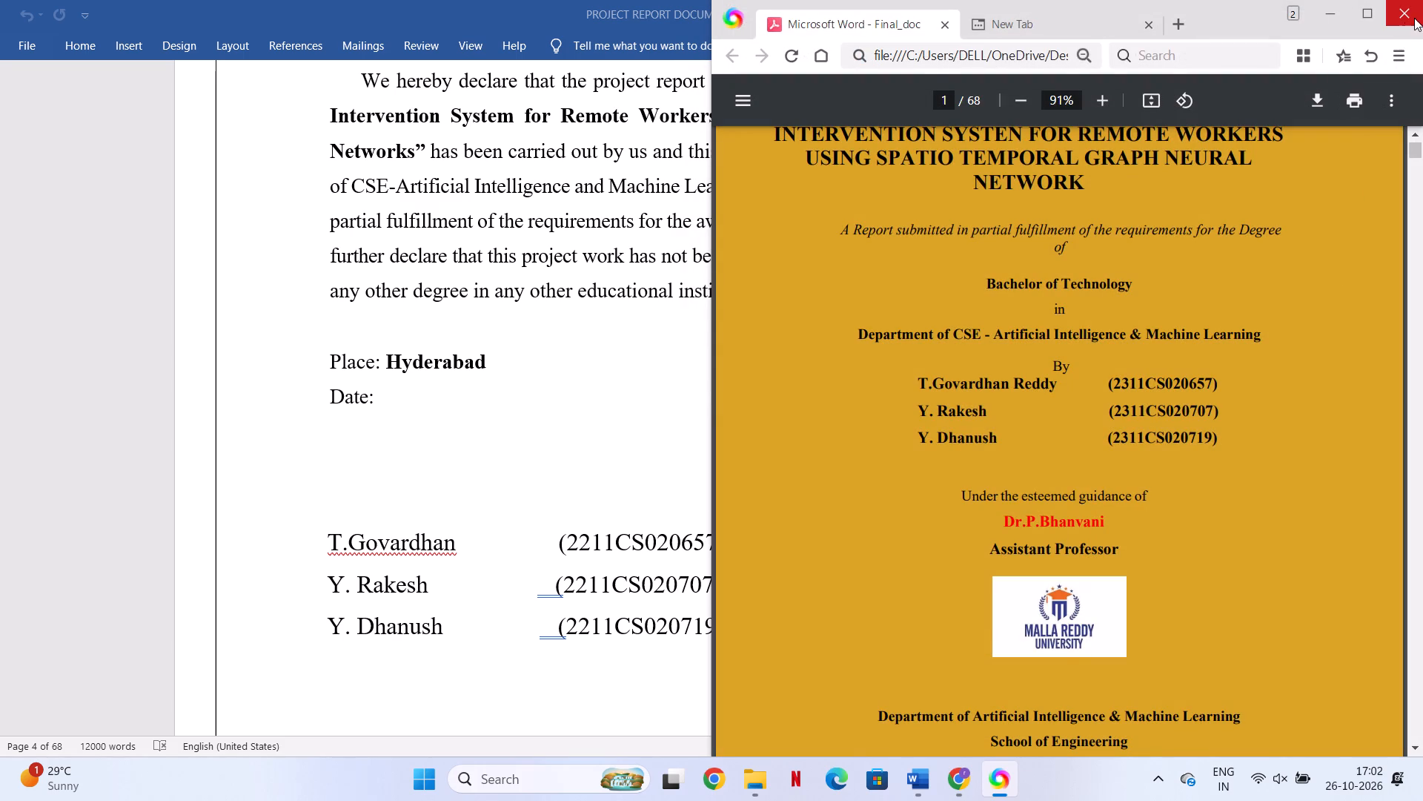
Glance through the full PDF up to Chapter 1: Introduction, and close both the PDF and the template document.
scroll(1092, 490, down, 12)
scroll(1092, 490, down, 9)
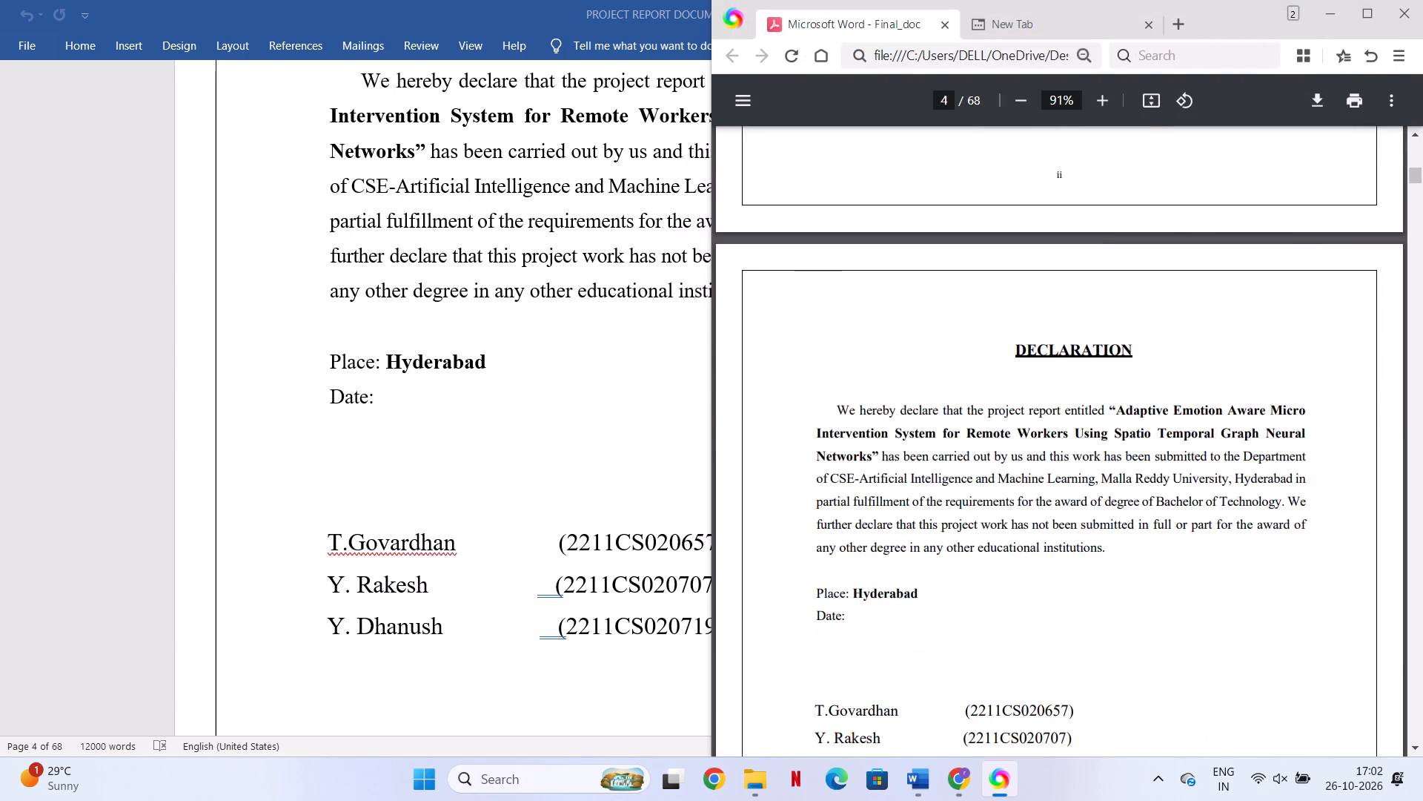
scroll(1092, 490, down, 16)
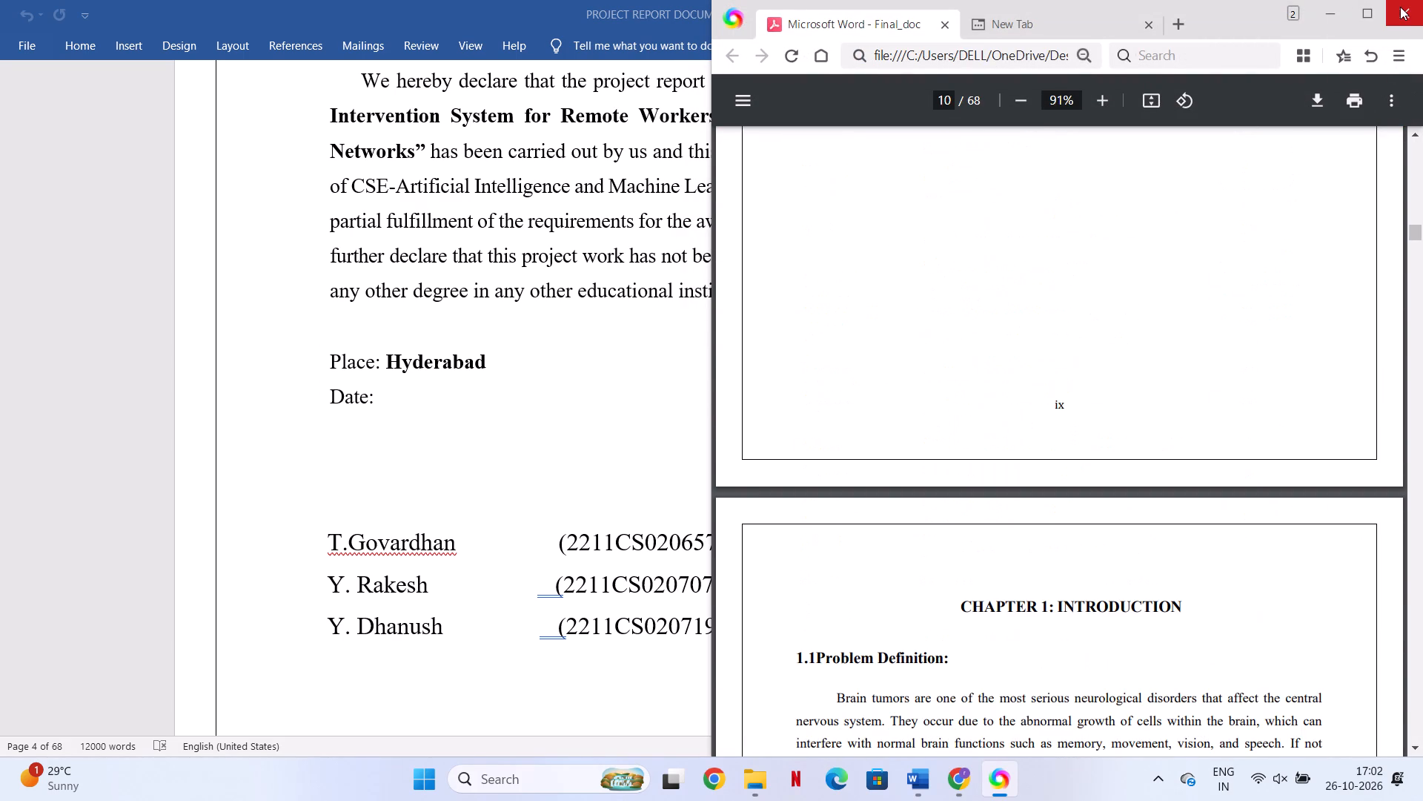
click(1400, 7)
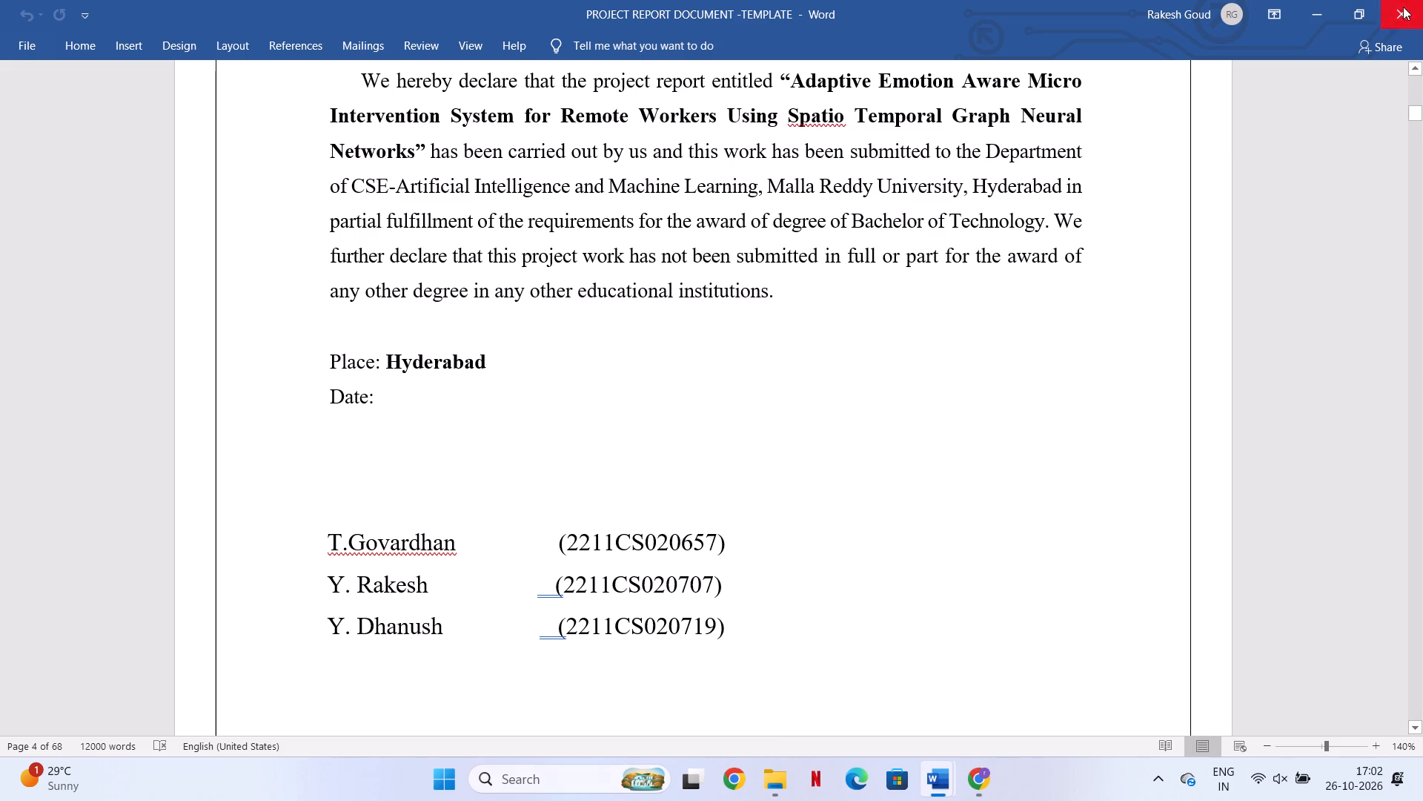
click(1403, 7)
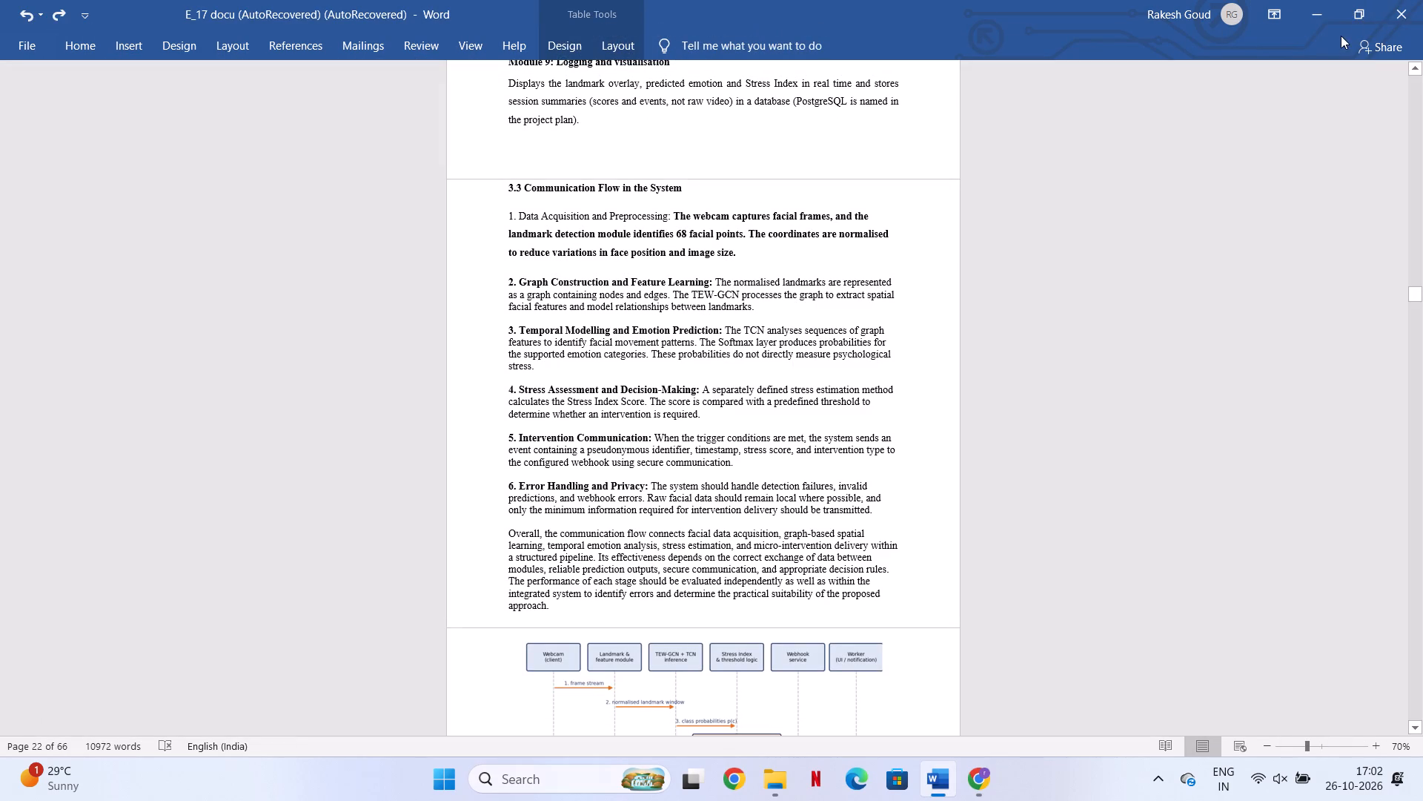
Close the E_17 docu (AutoRecovered) report document.
click(1422, 26)
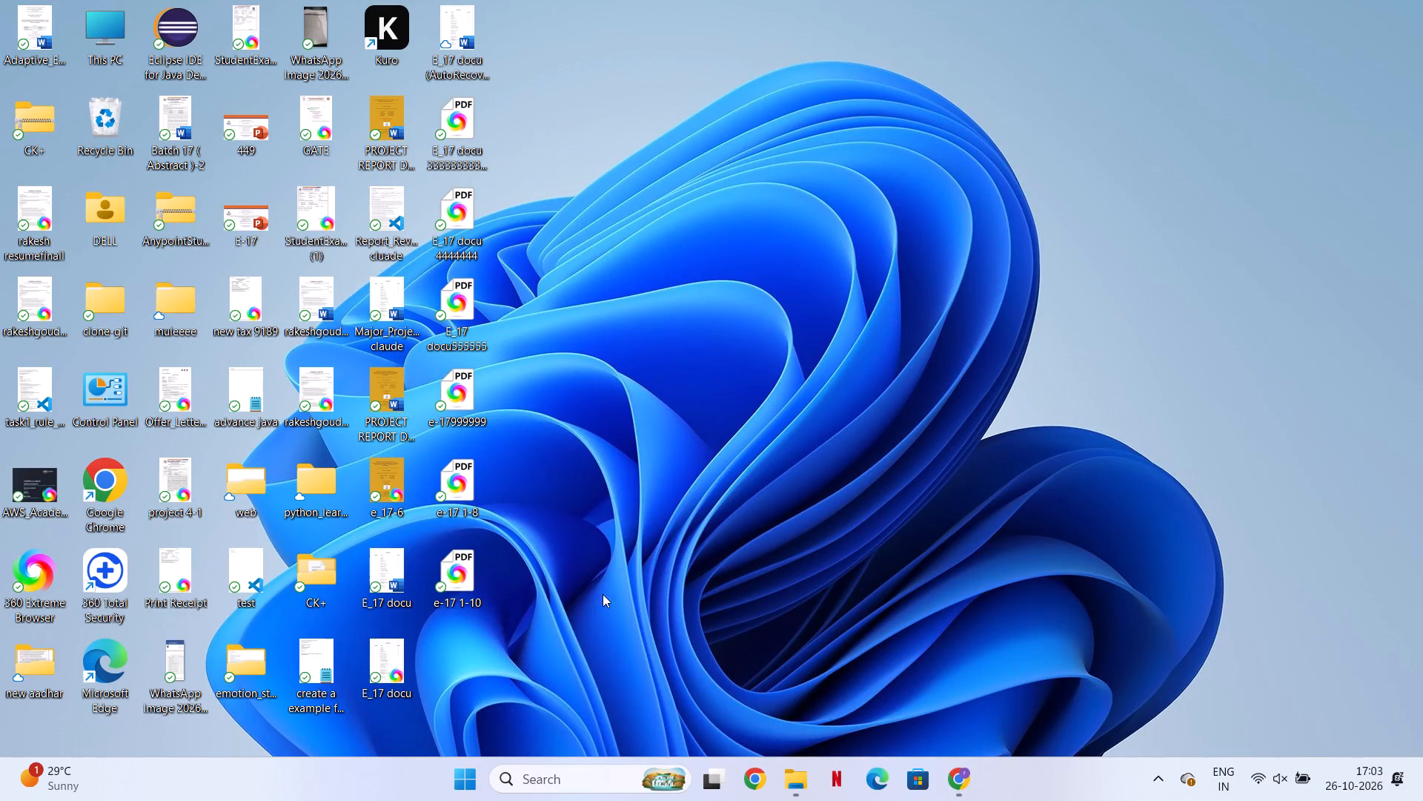
Delete the e-17 1-8 PDF from the desktop and move the e-17 1-10 PDF into its place.
click(468, 481)
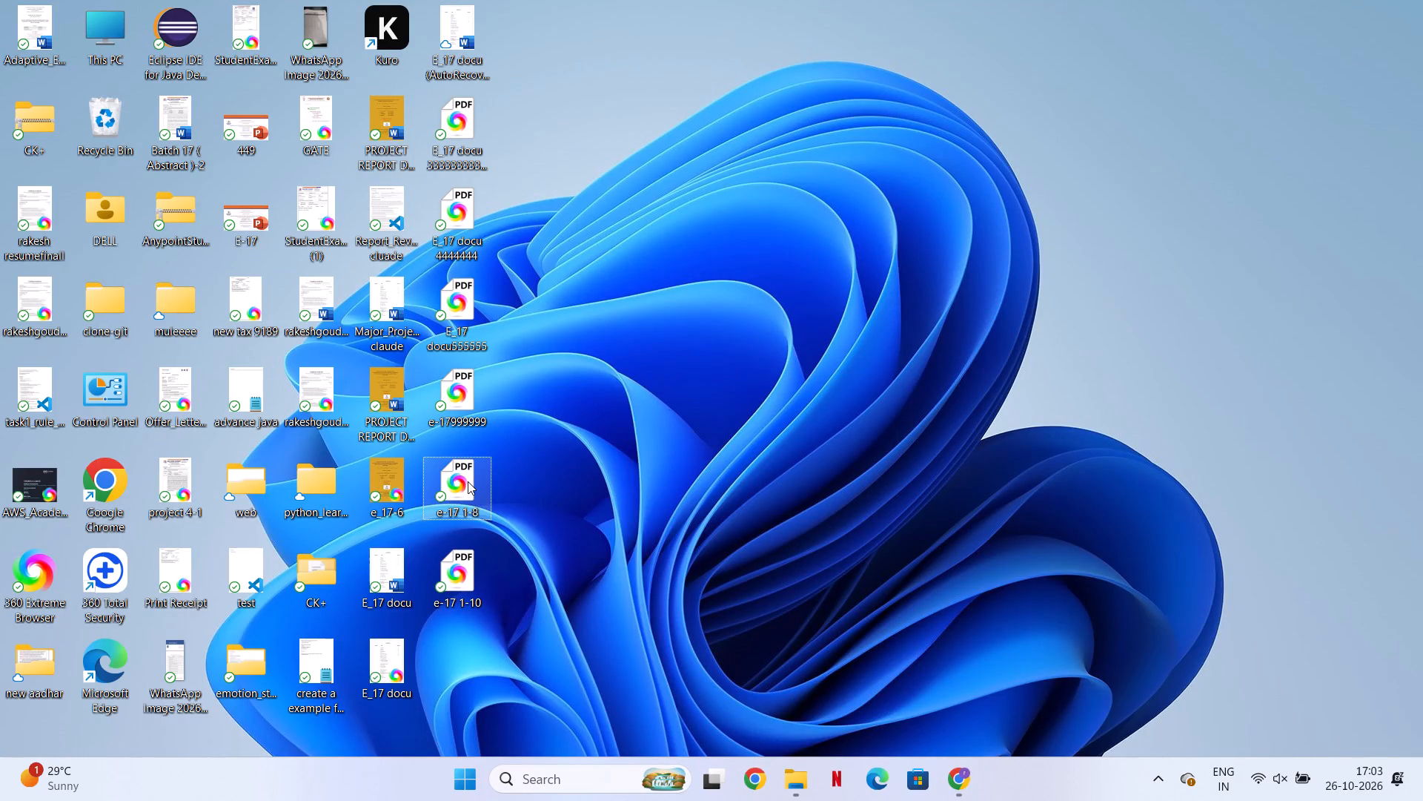
key(Delete)
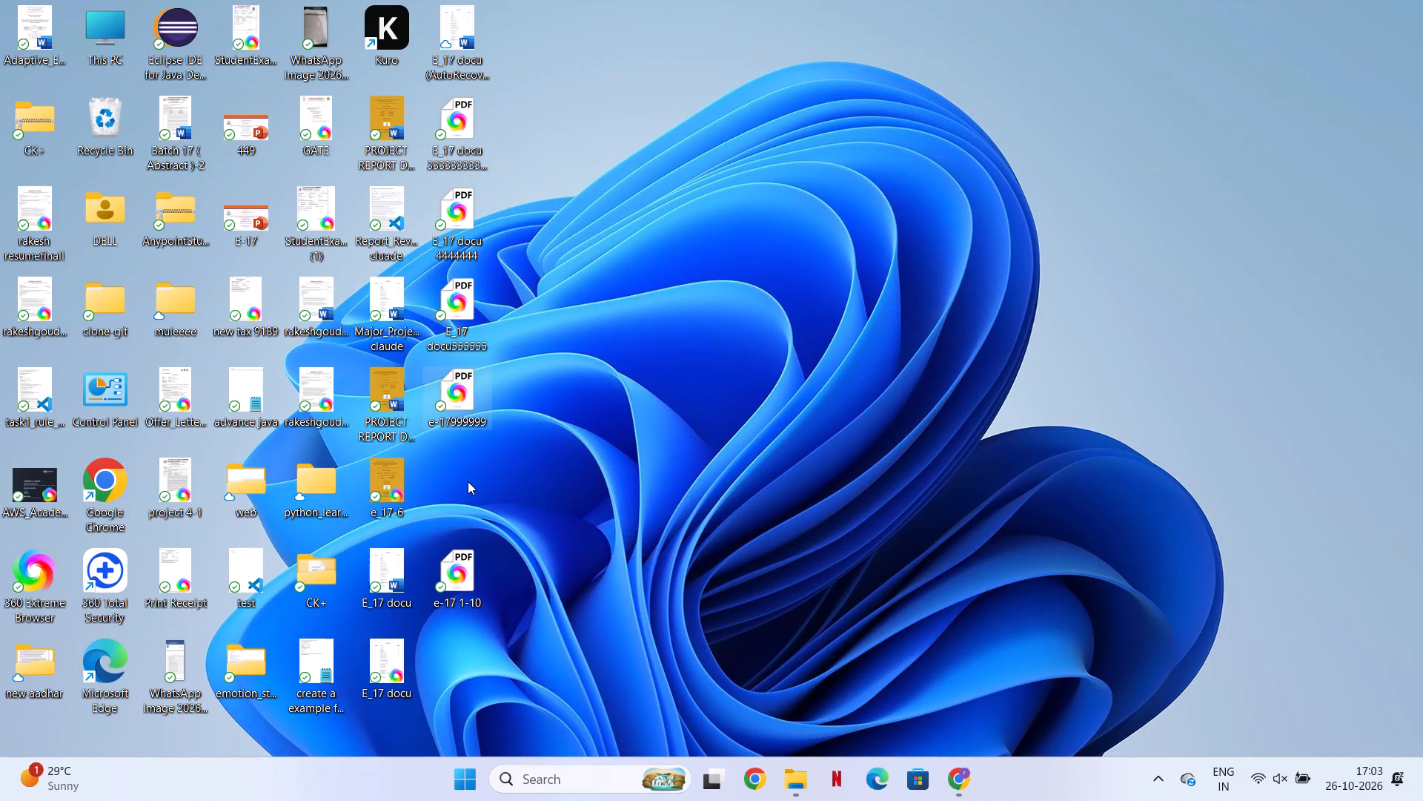
drag(453, 576, 460, 510)
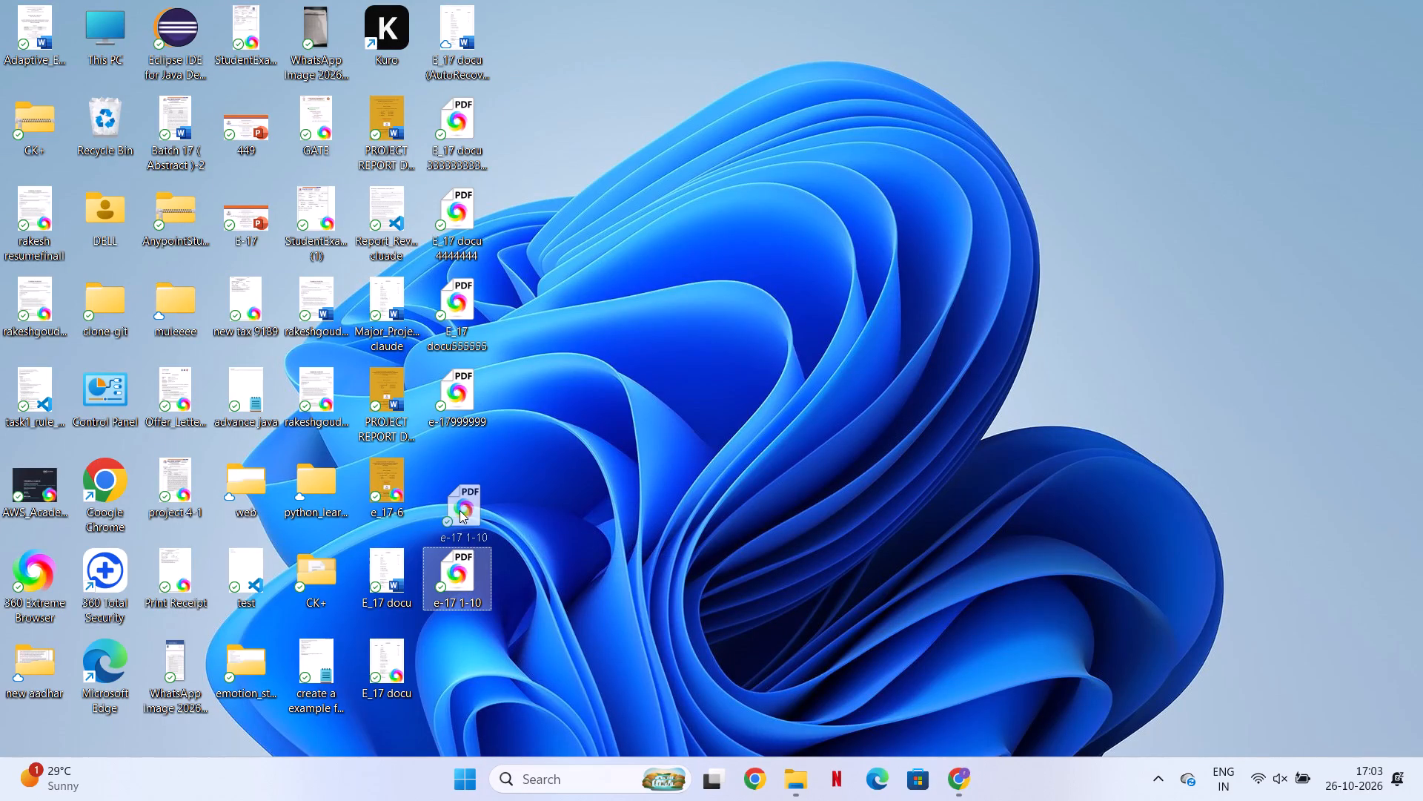
drag(460, 510, 452, 493)
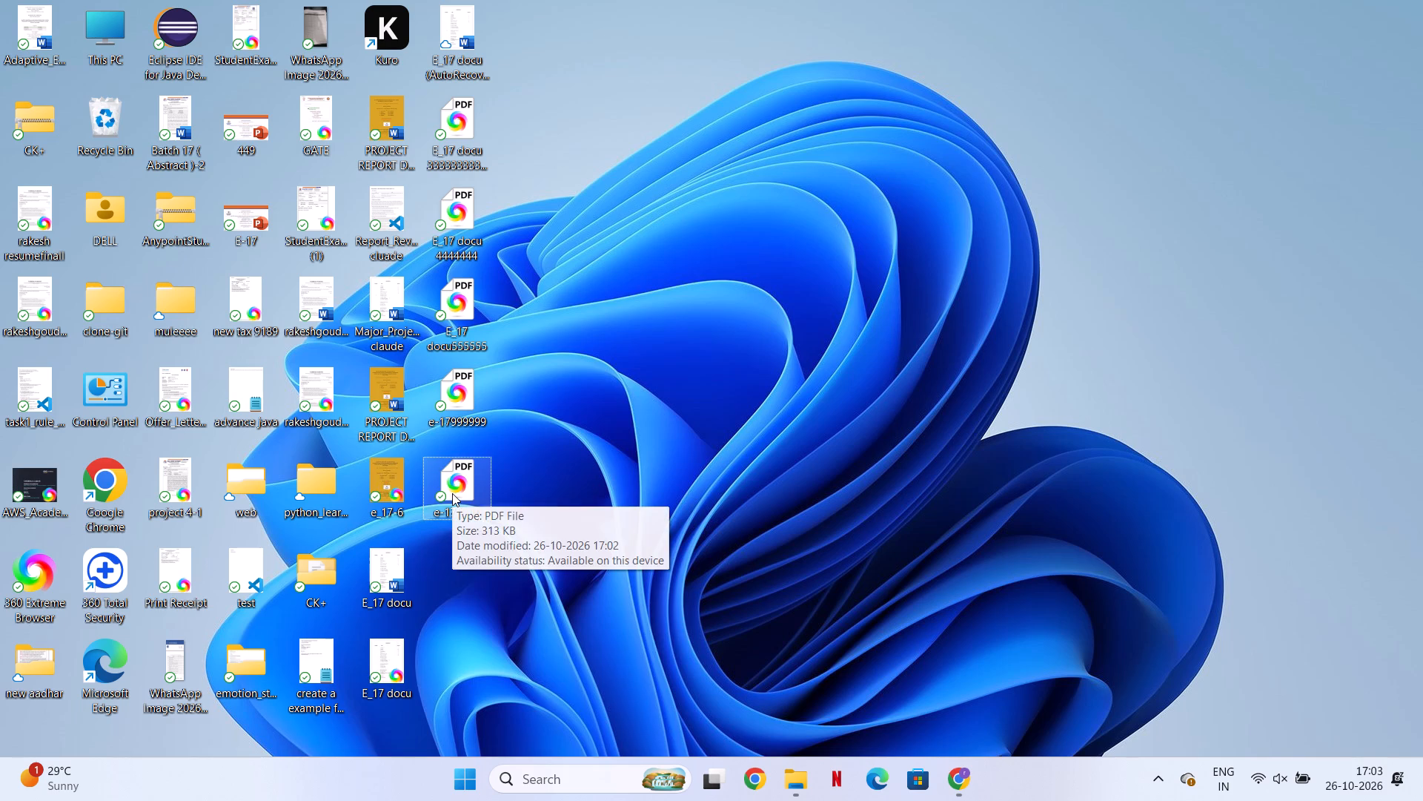
Open the e-17 1-10 PDF from the desktop and look through all its front-matter pages, from the cover to the last page and back.
double_click(452, 493)
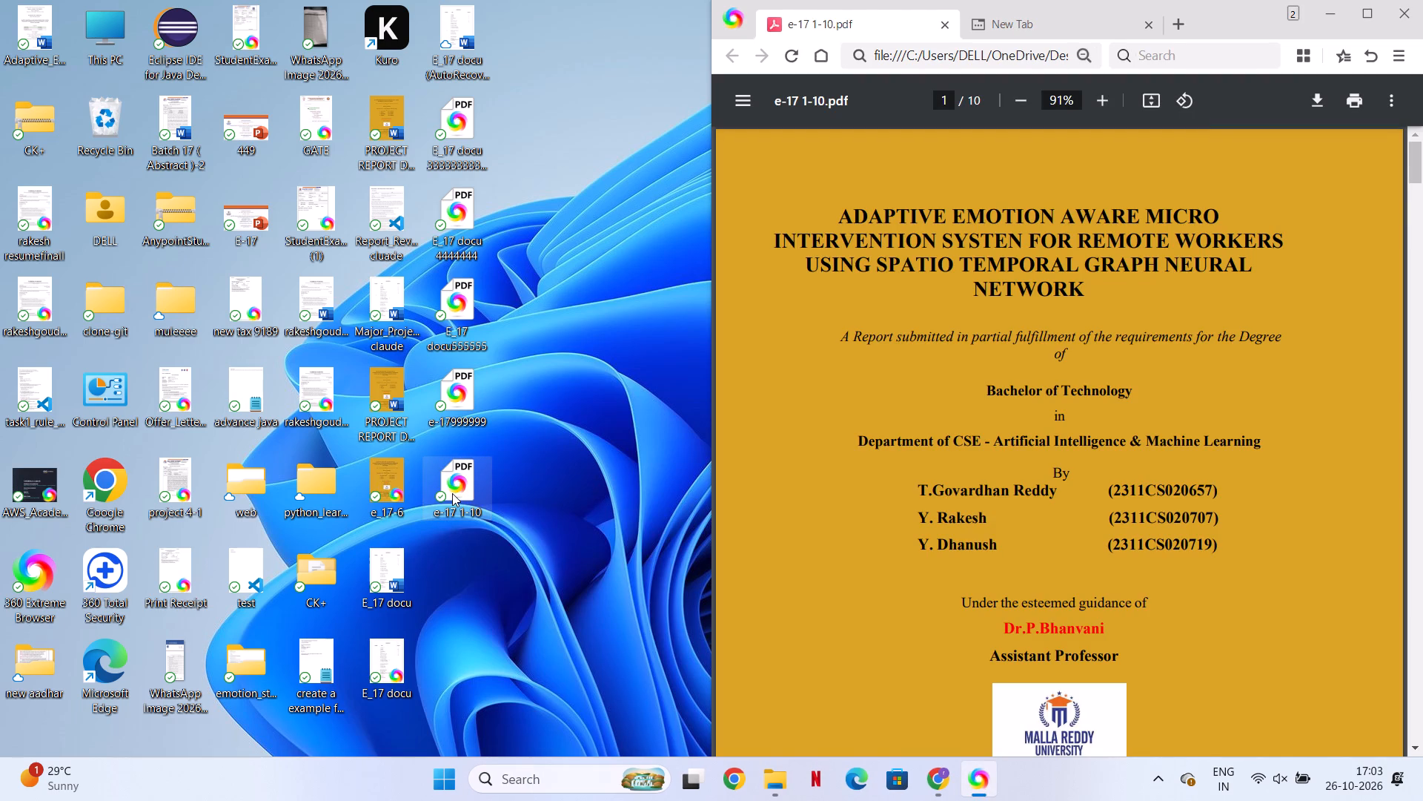
scroll(961, 451, down, 14)
scroll(961, 451, down, 8)
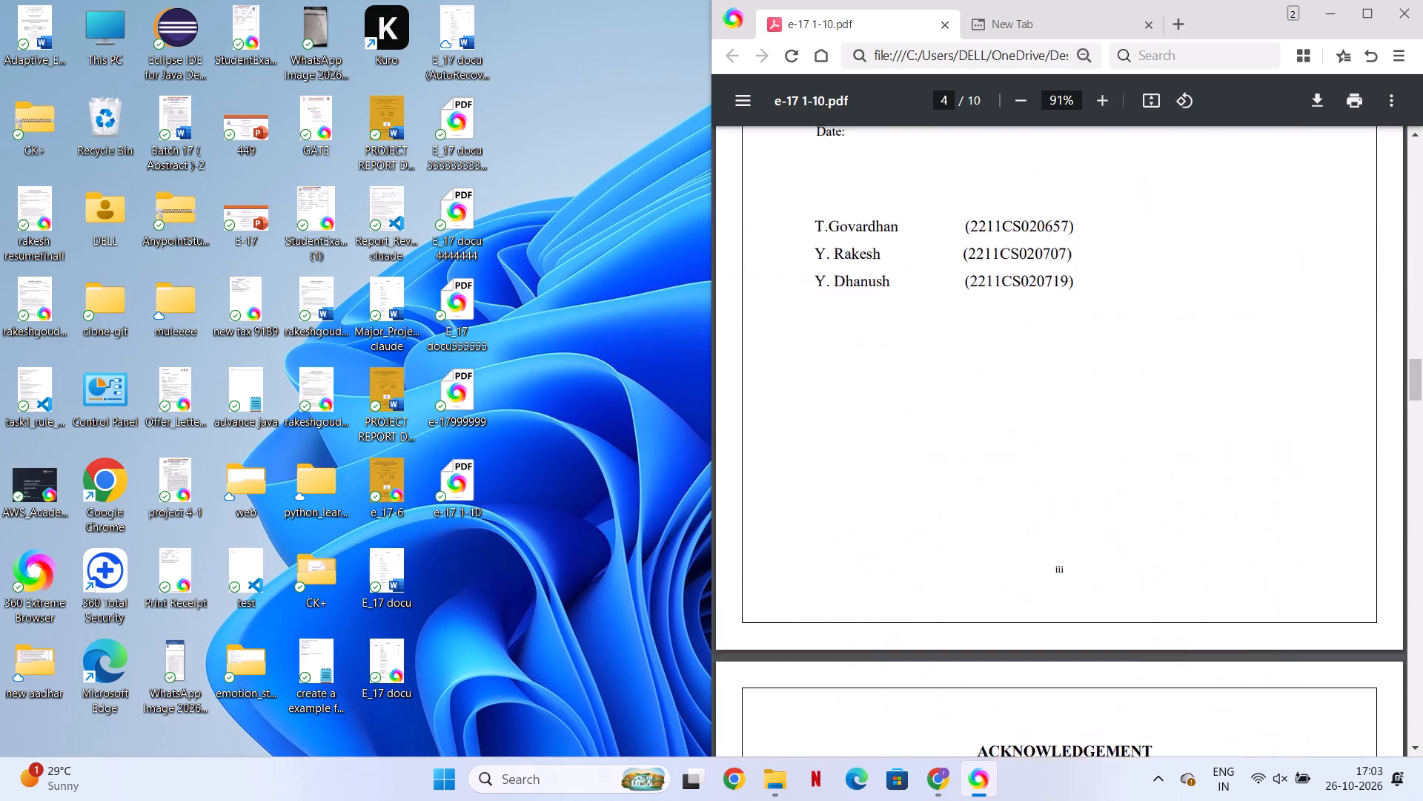
scroll(961, 451, down, 15)
scroll(961, 451, down, 16)
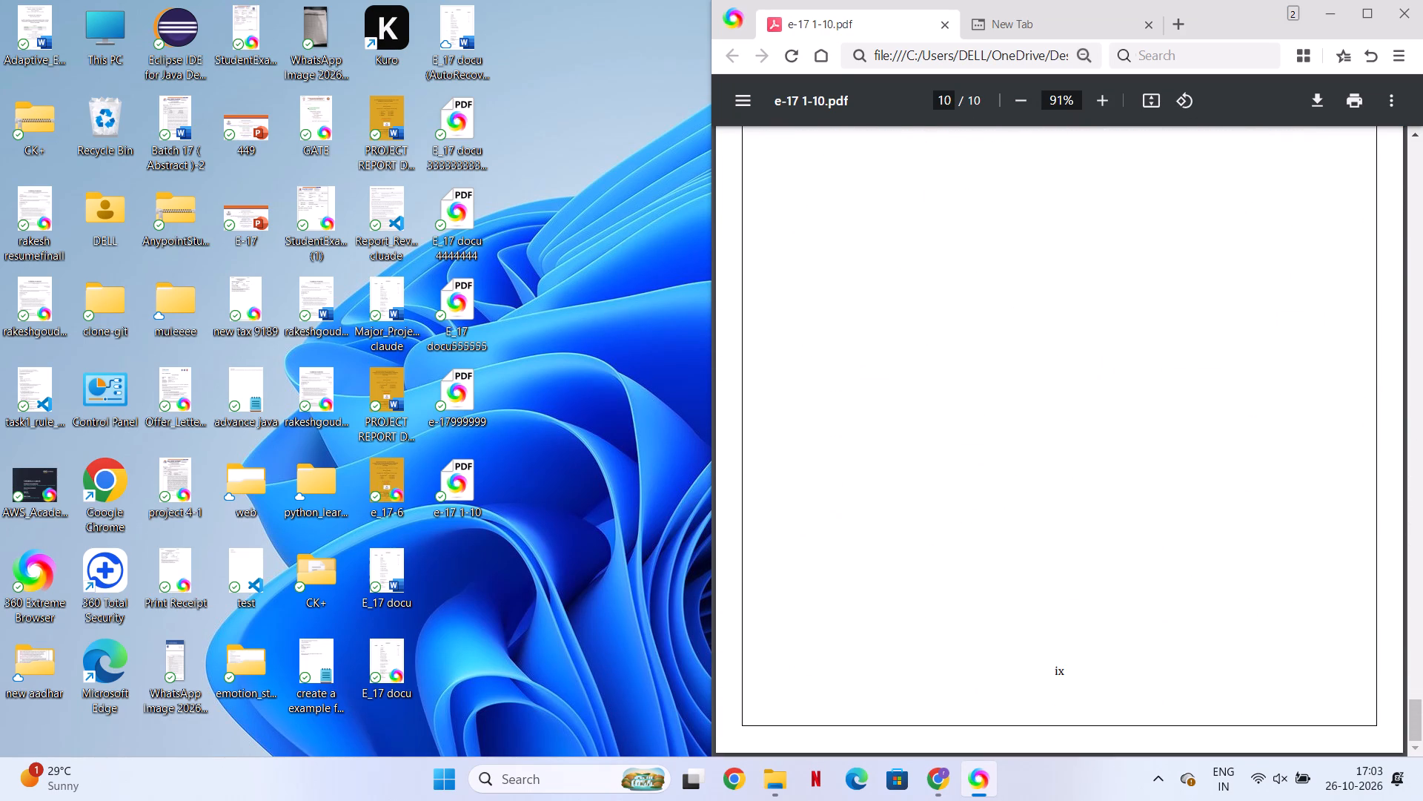
scroll(961, 451, up, 19)
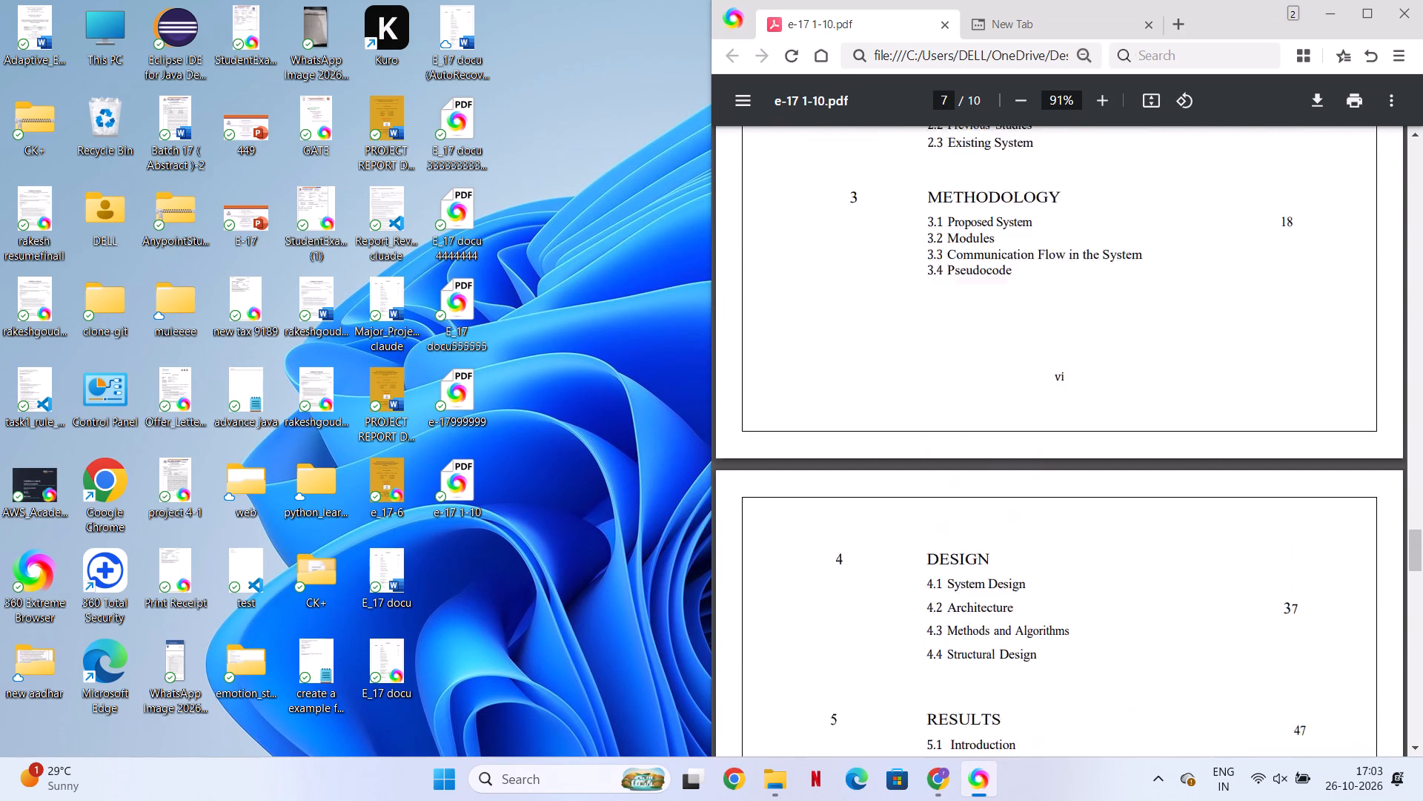
scroll(961, 451, up, 19)
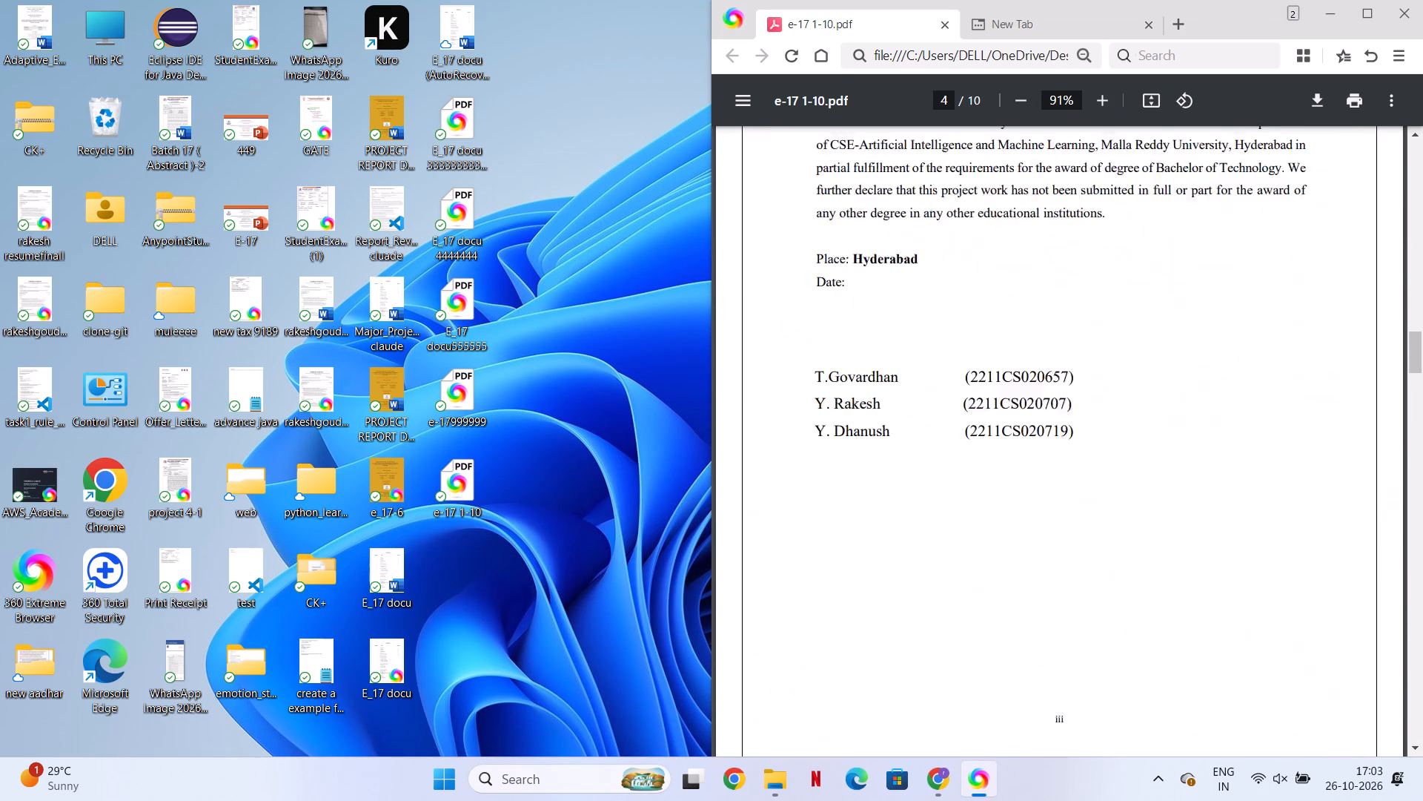
scroll(961, 451, up, 14)
scroll(961, 451, right, 1)
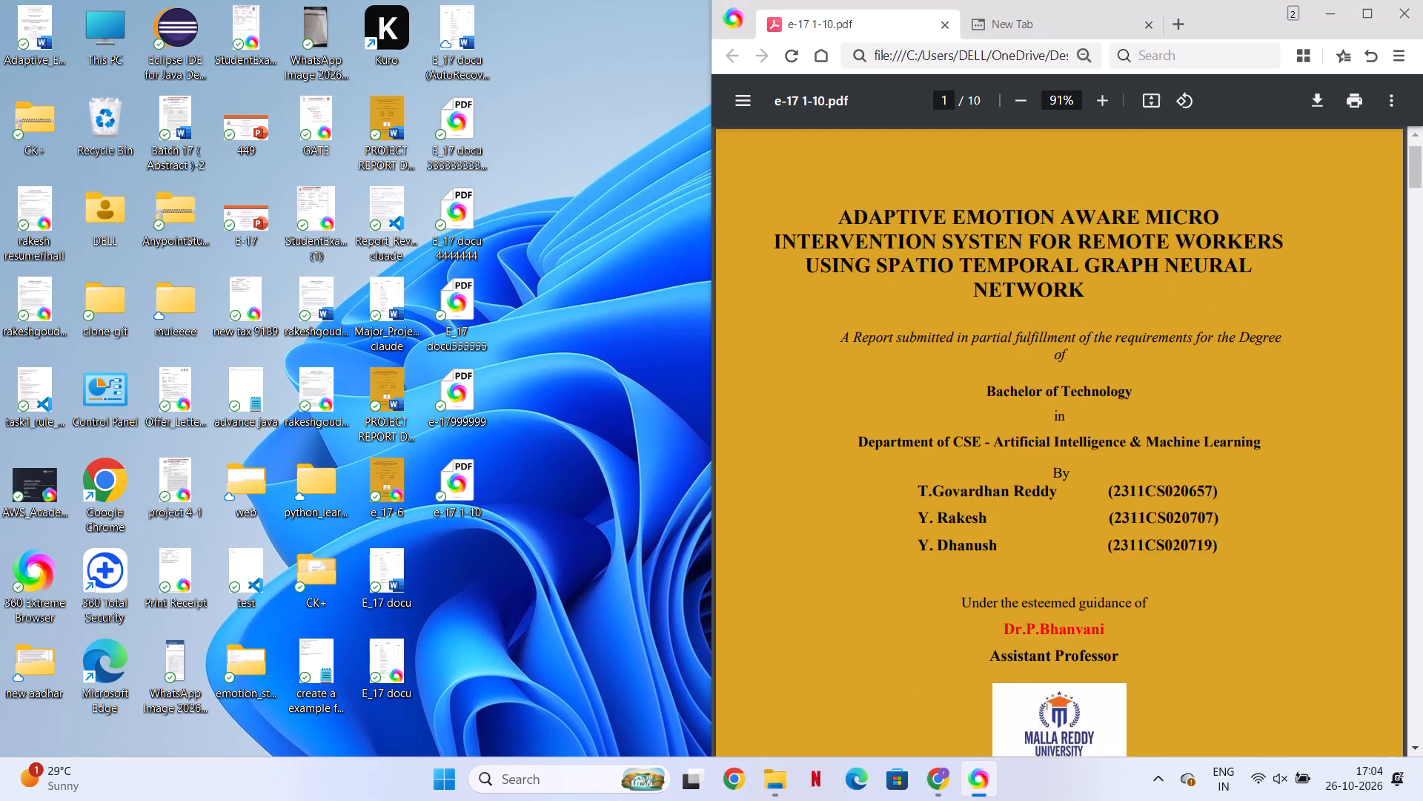
scroll(961, 451, right, 1)
scroll(961, 451, down, 1)
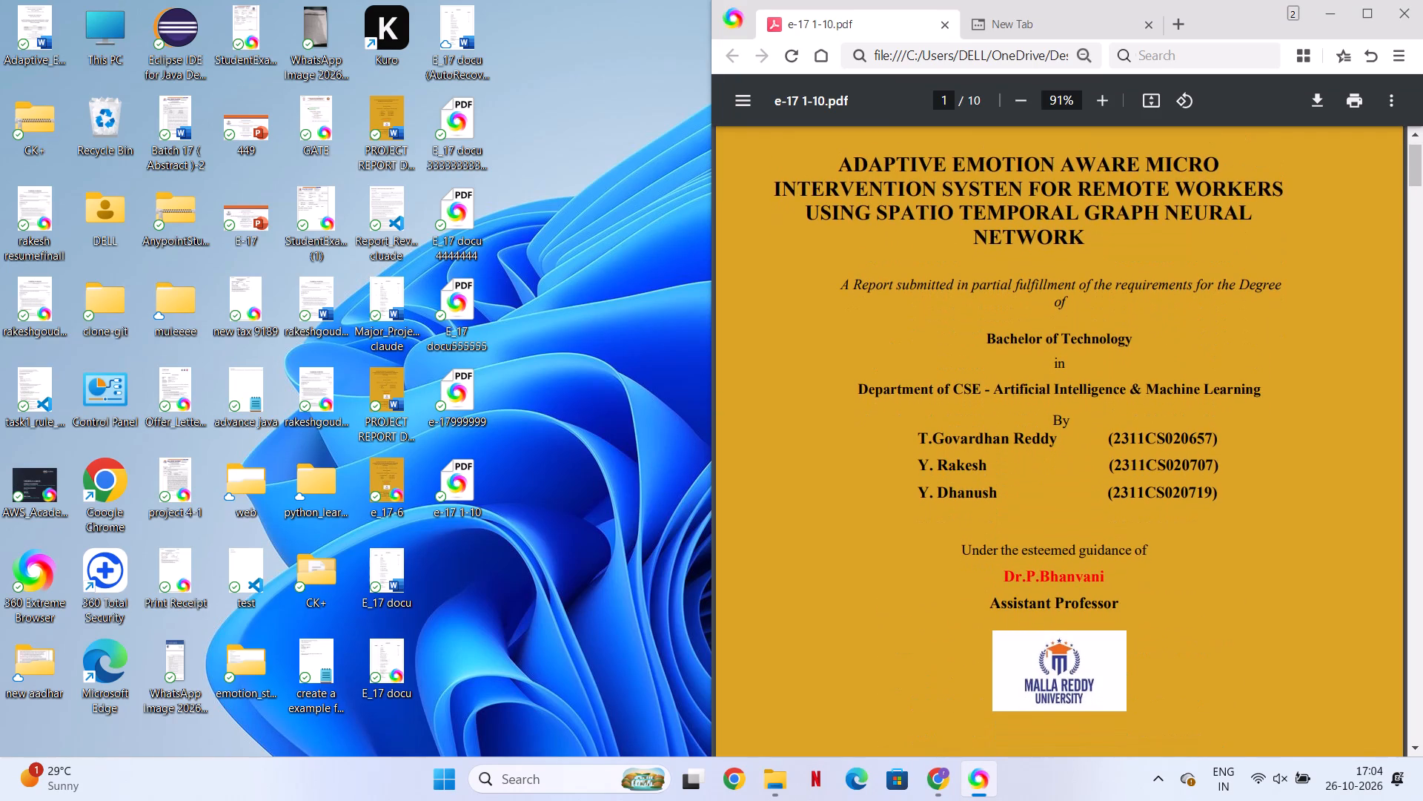
scroll(961, 451, down, 1)
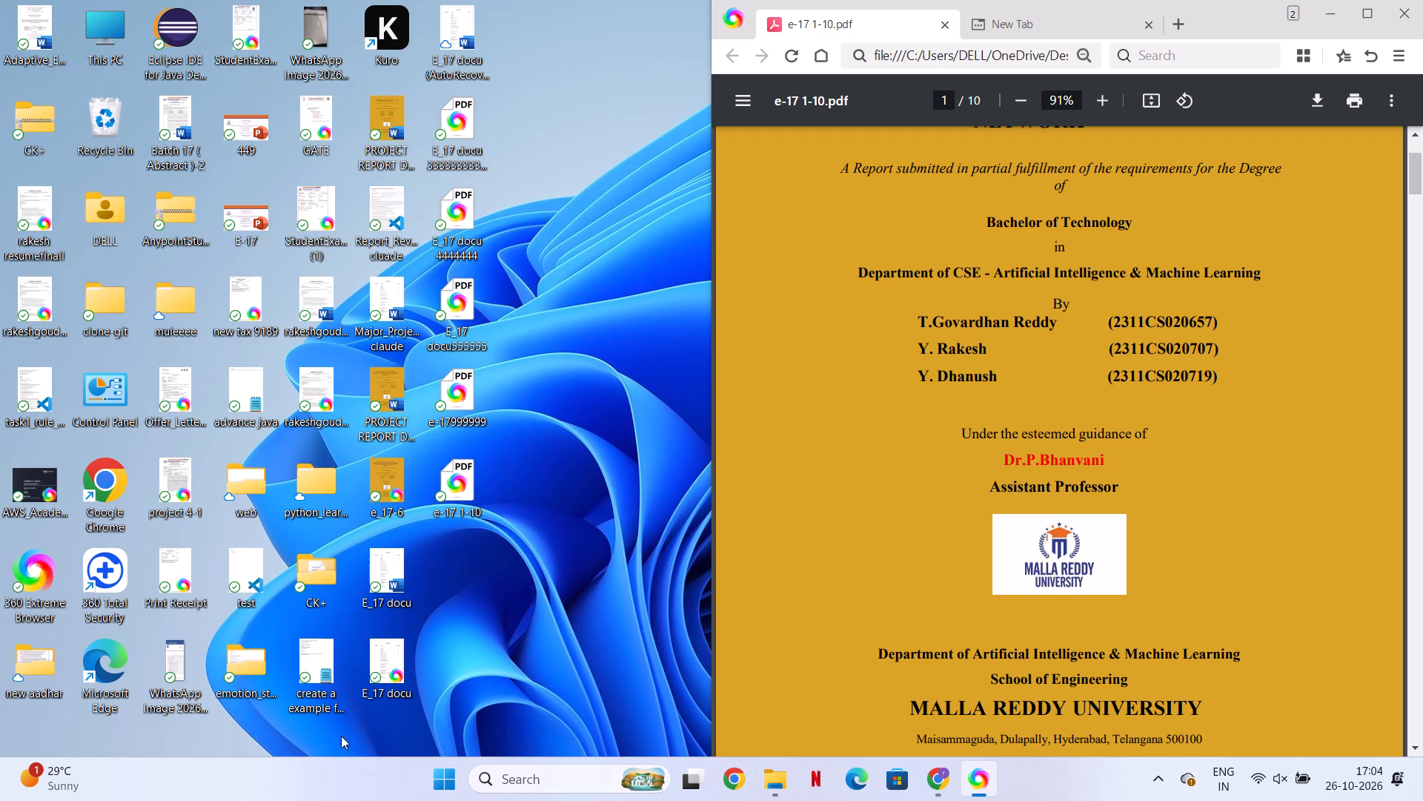
Start Word and open the e-17 1-10 PDF from the Desktop folder as an editable document.
click(570, 777)
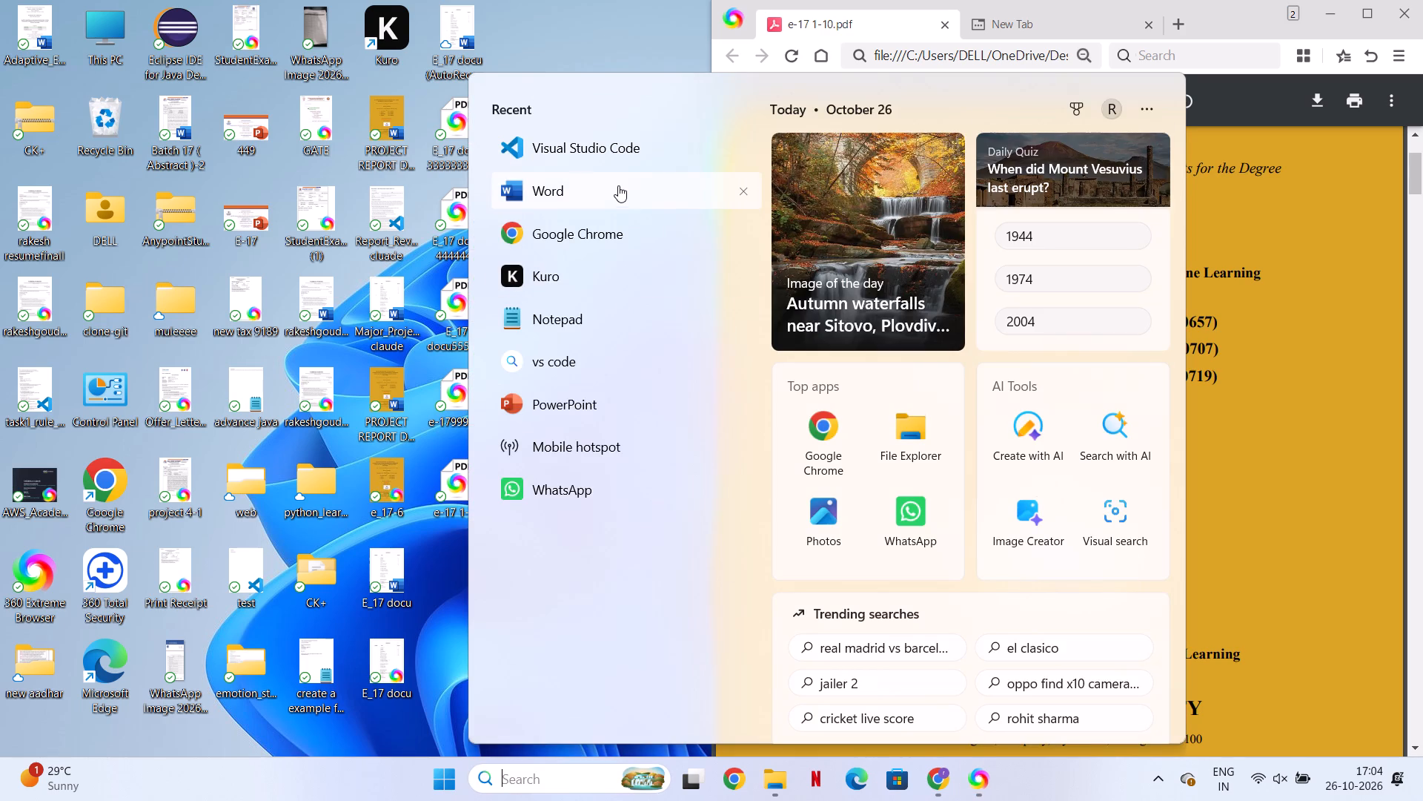
click(618, 188)
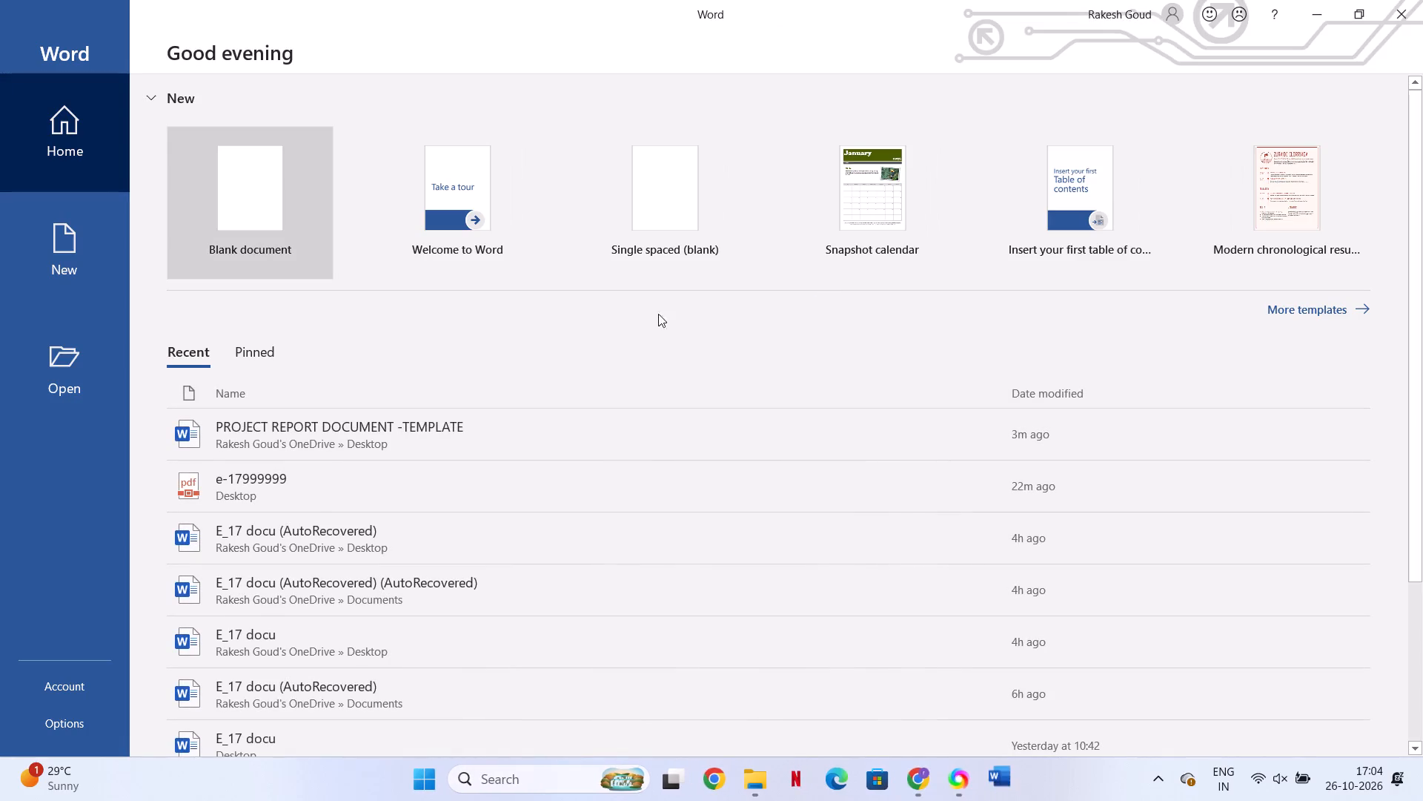
click(71, 361)
click(265, 361)
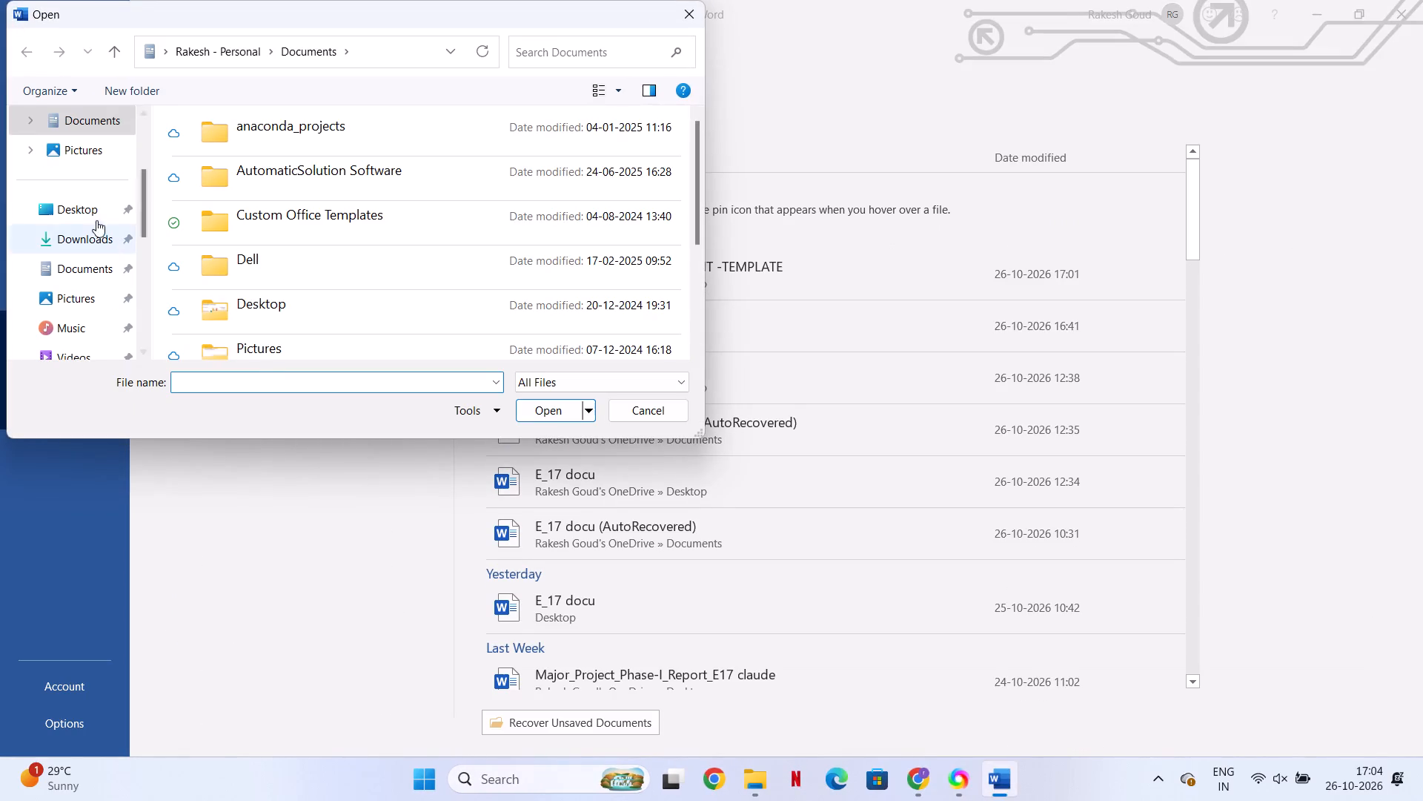
click(82, 201)
scroll(283, 223, down, 1)
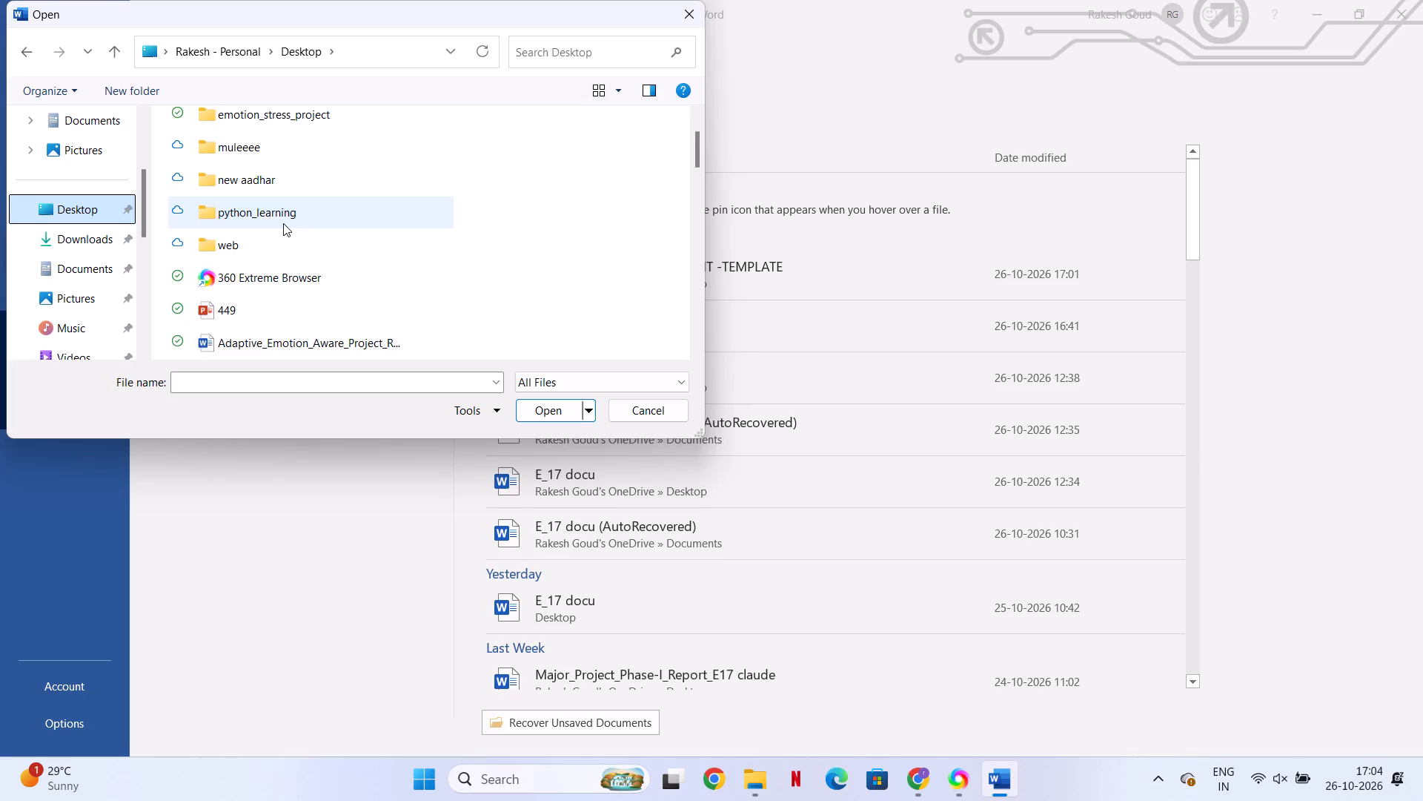
scroll(283, 223, down, 3)
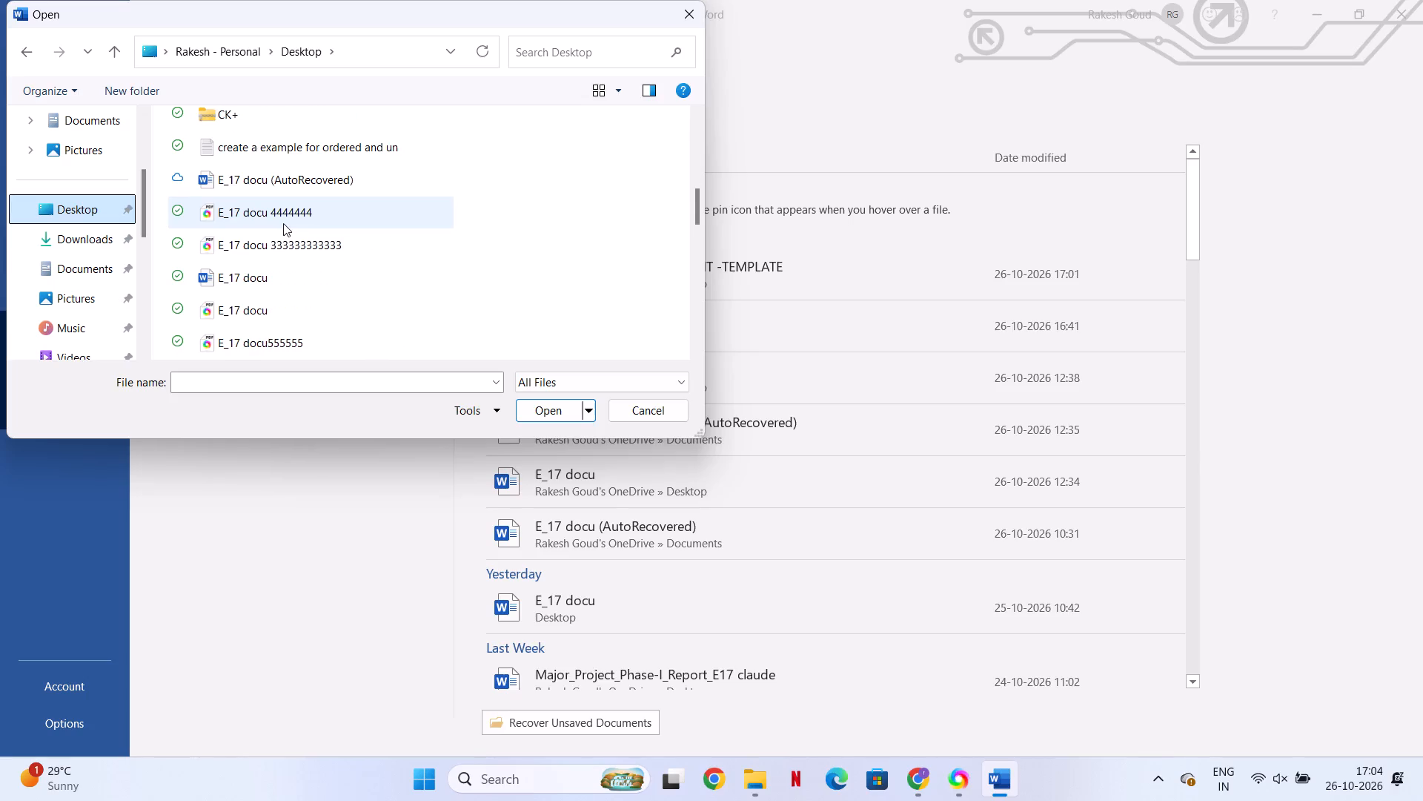
scroll(283, 223, down, 1)
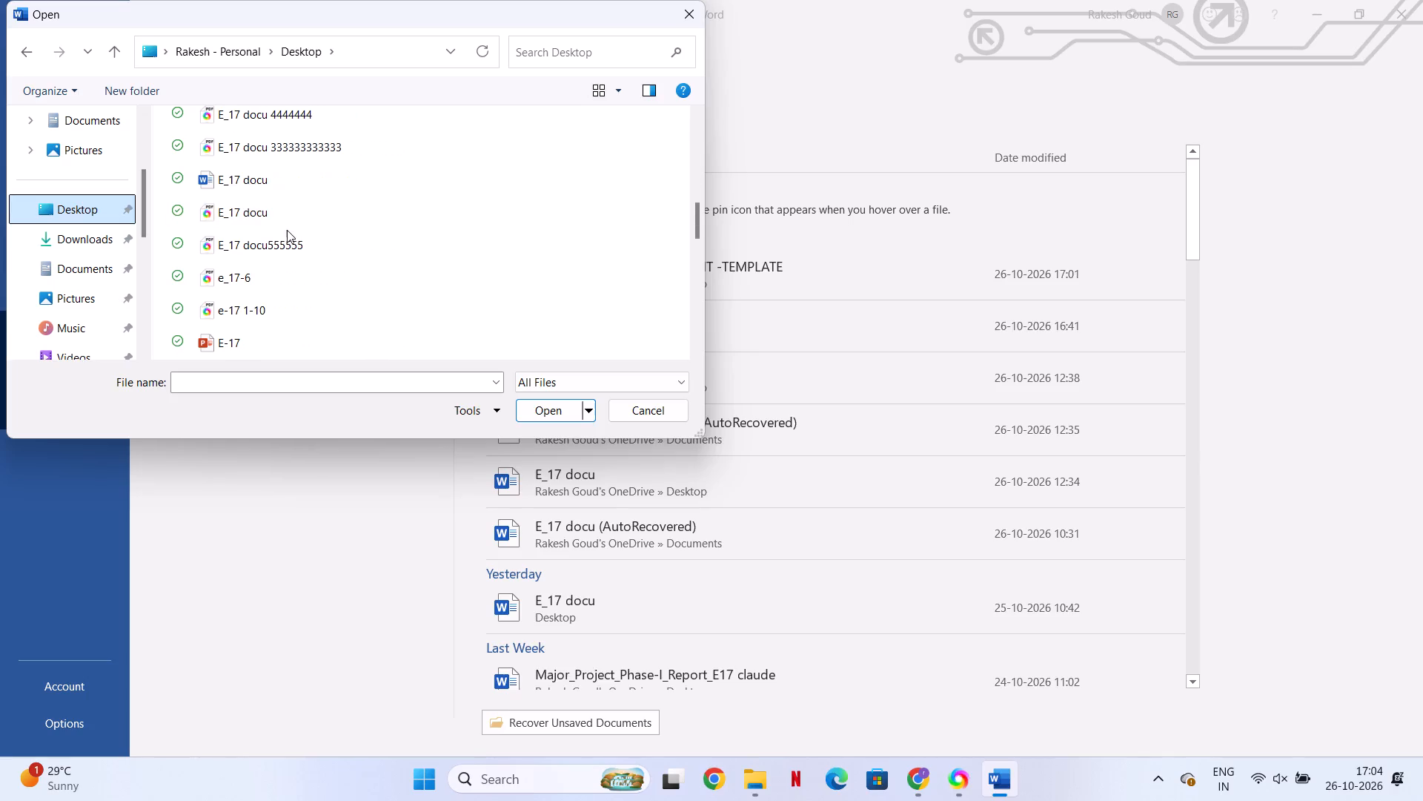
click(313, 300)
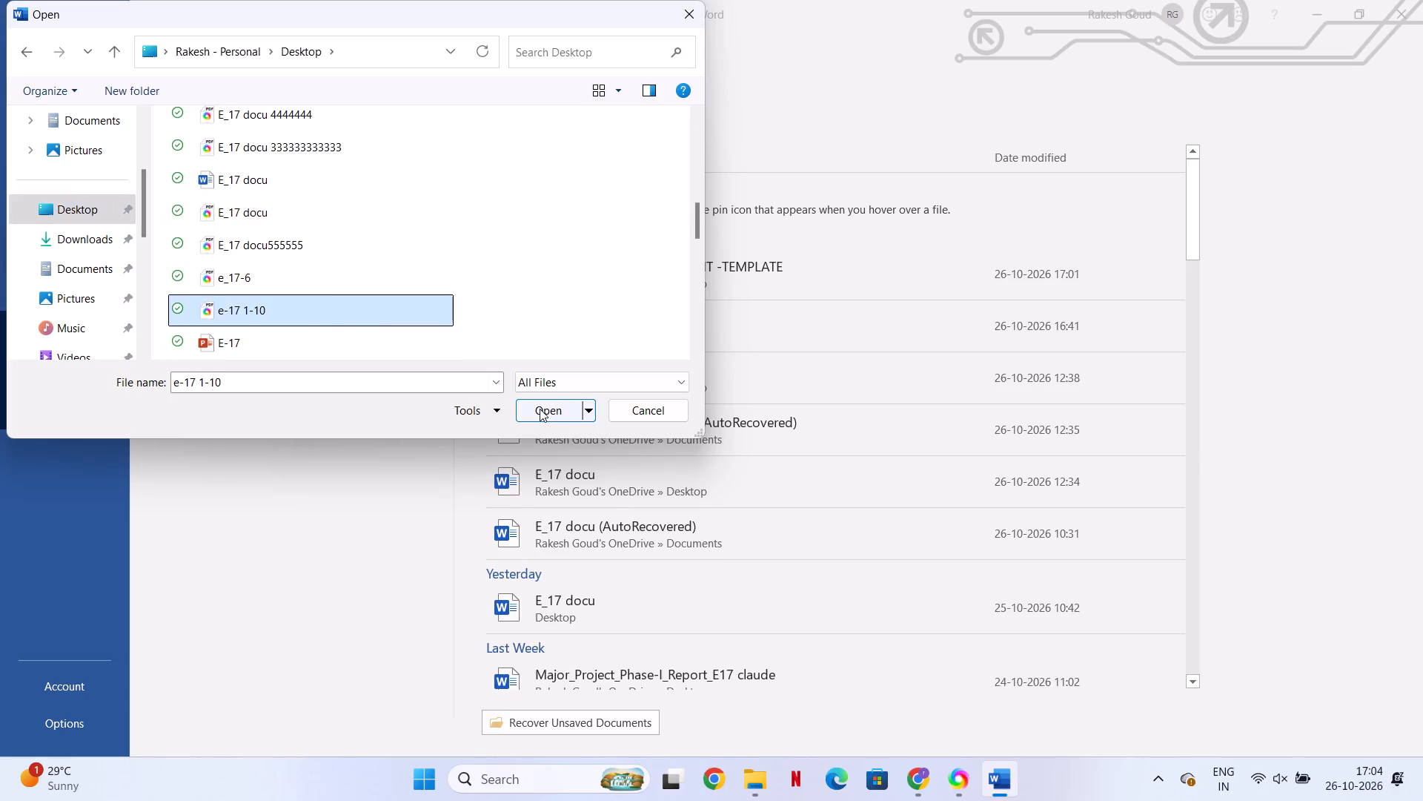
click(540, 409)
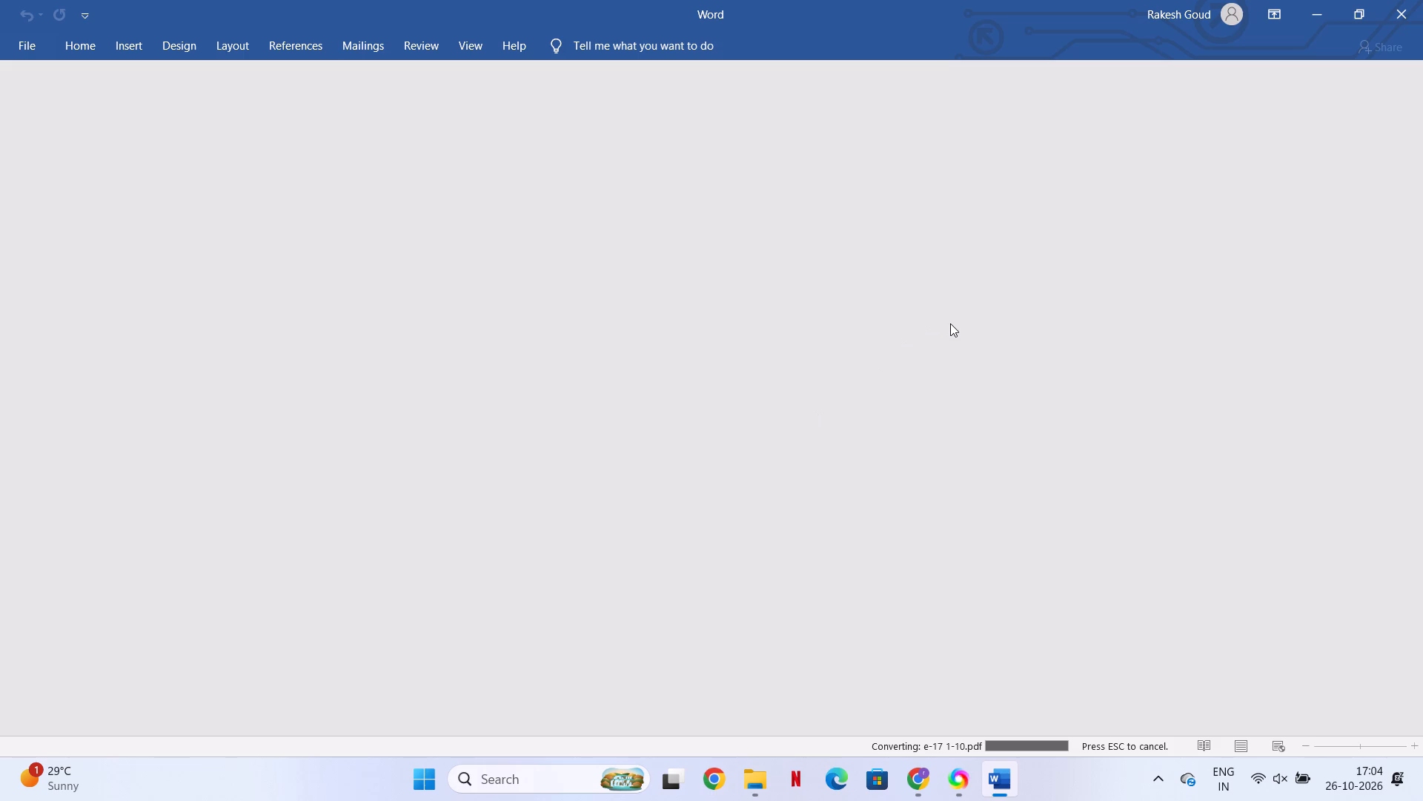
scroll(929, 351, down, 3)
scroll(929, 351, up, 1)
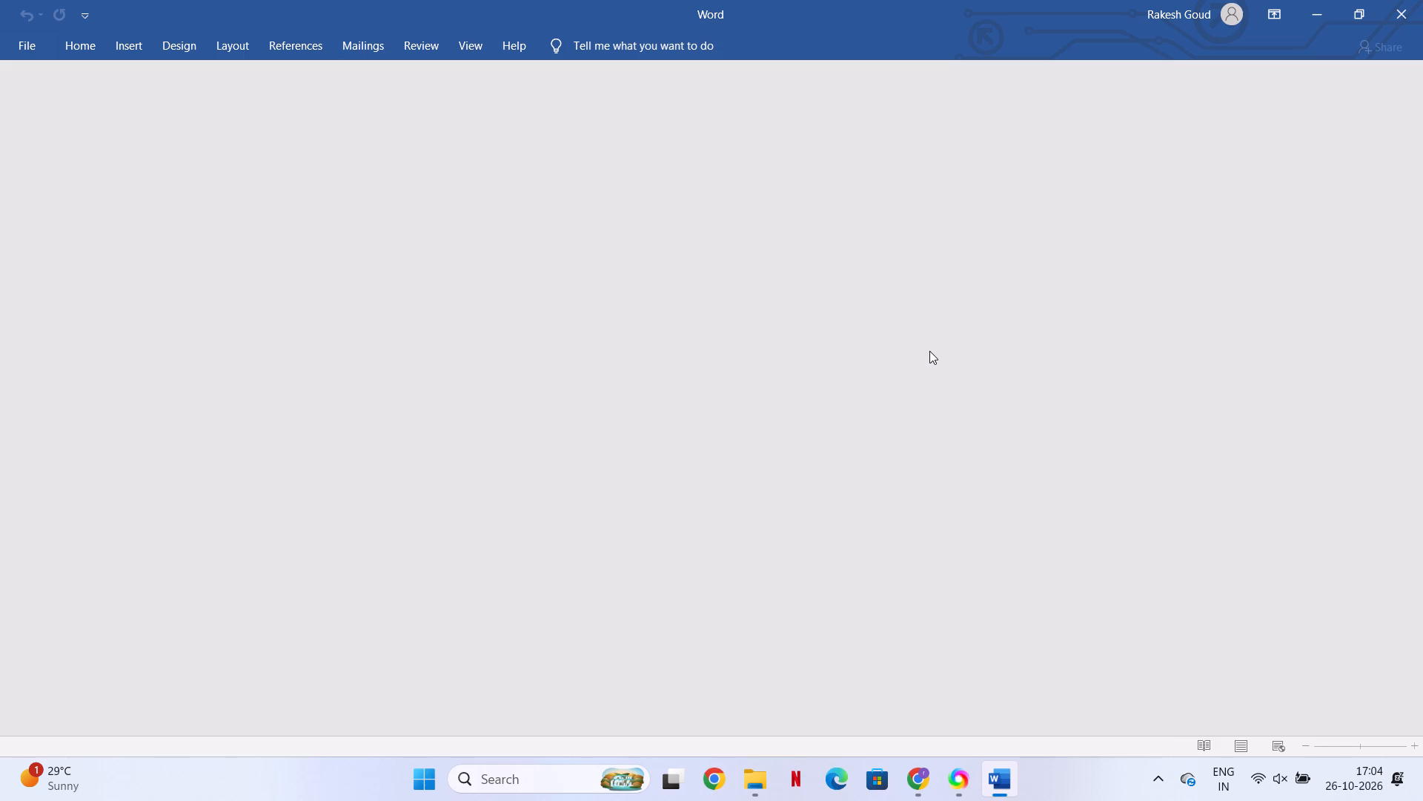
Examine the layout, page borders and page numbers of the converted e-17 1-10 document, including the contents and the list of figures and tables.
scroll(929, 351, down, 1)
scroll(929, 351, up, 1)
scroll(929, 351, down, 12)
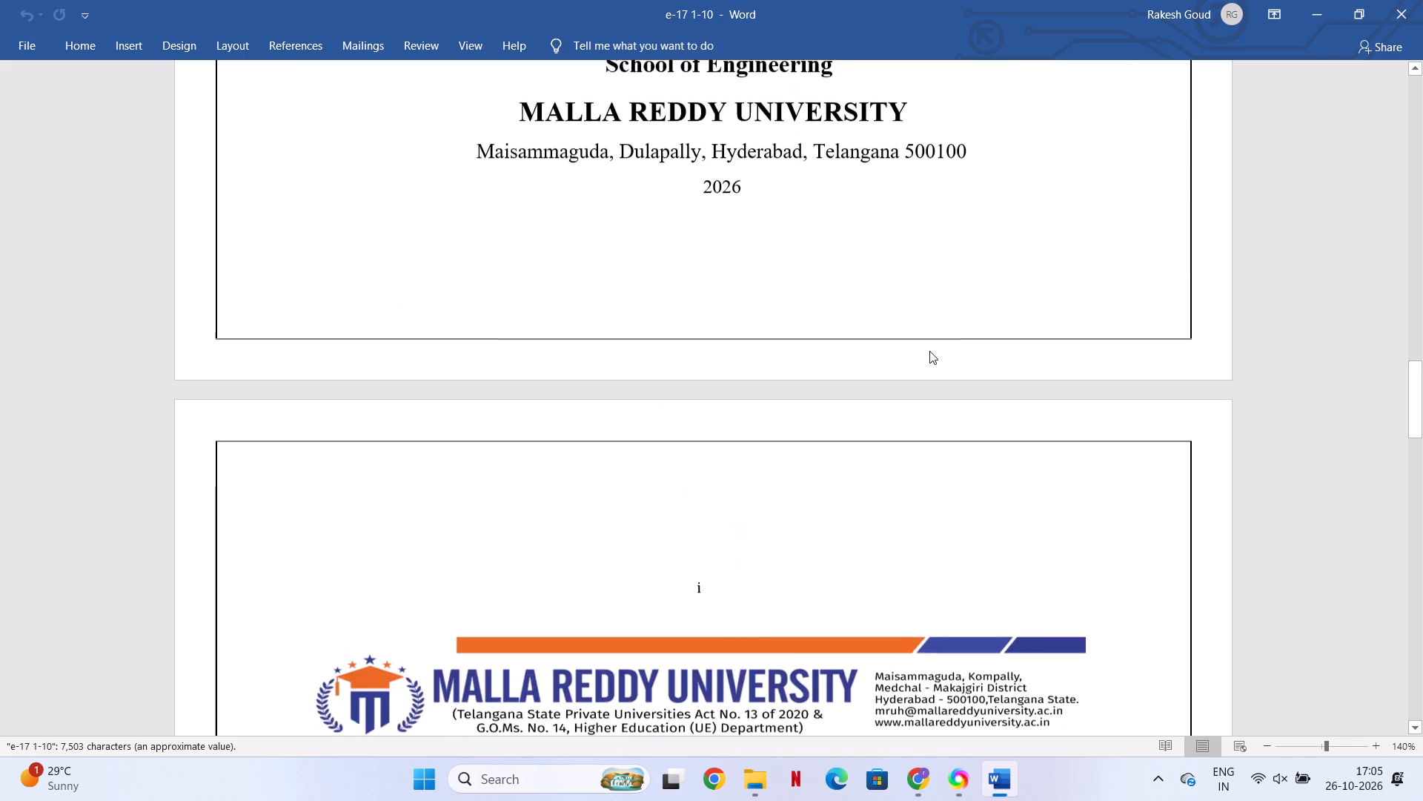
scroll(929, 351, down, 13)
scroll(929, 351, down, 20)
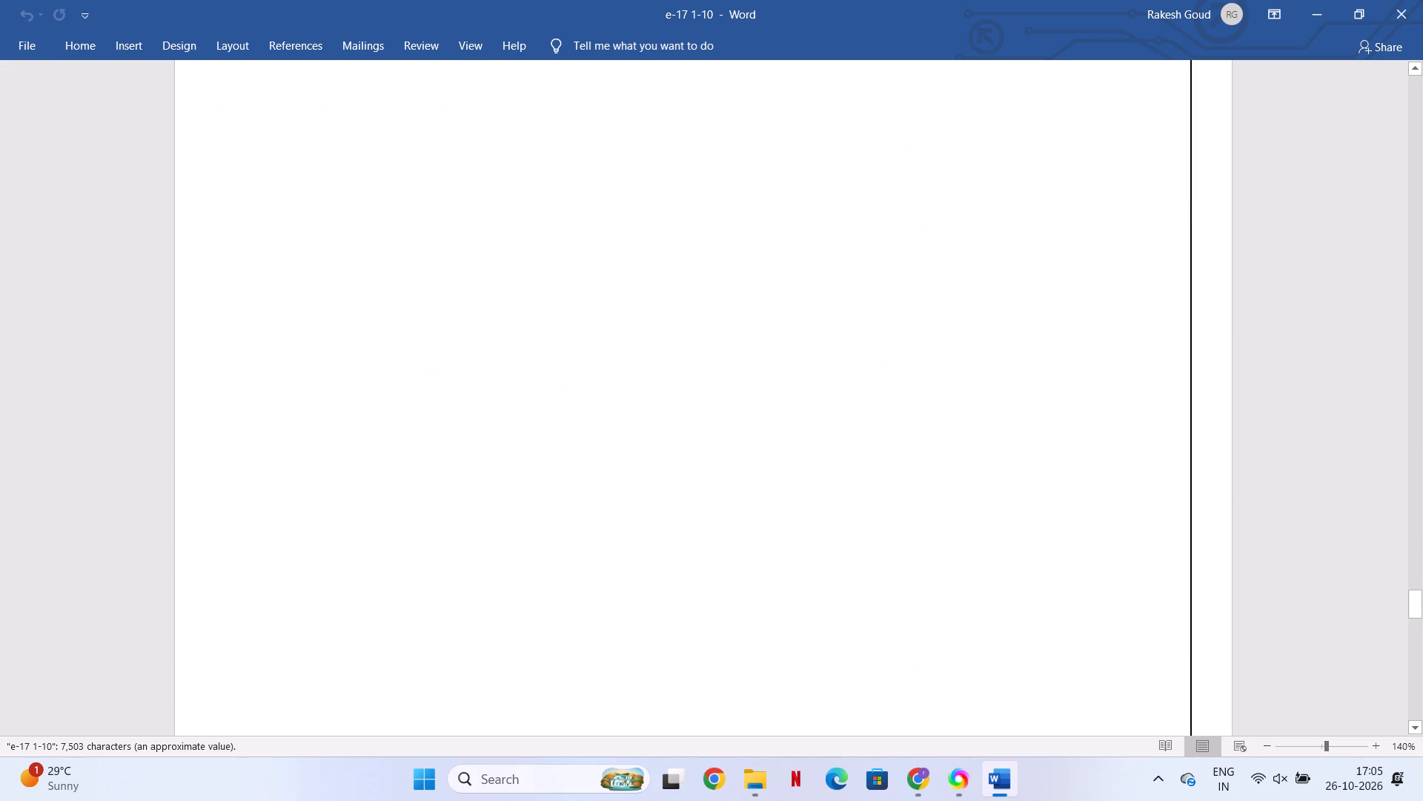
scroll(929, 351, down, 8)
scroll(929, 351, down, 20)
scroll(929, 351, down, 20)
scroll(929, 351, down, 18)
scroll(929, 351, down, 18)
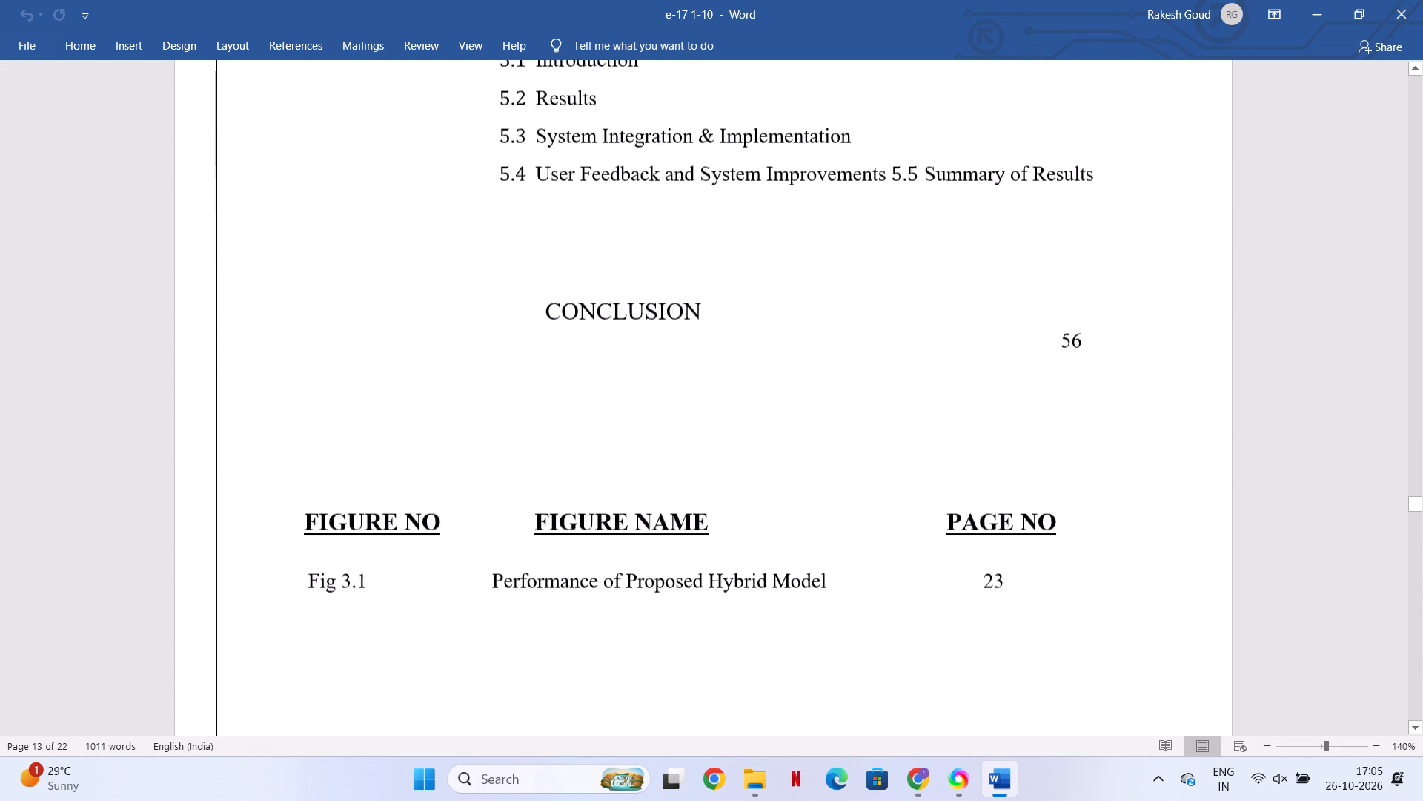
scroll(929, 351, down, 13)
scroll(929, 351, down, 8)
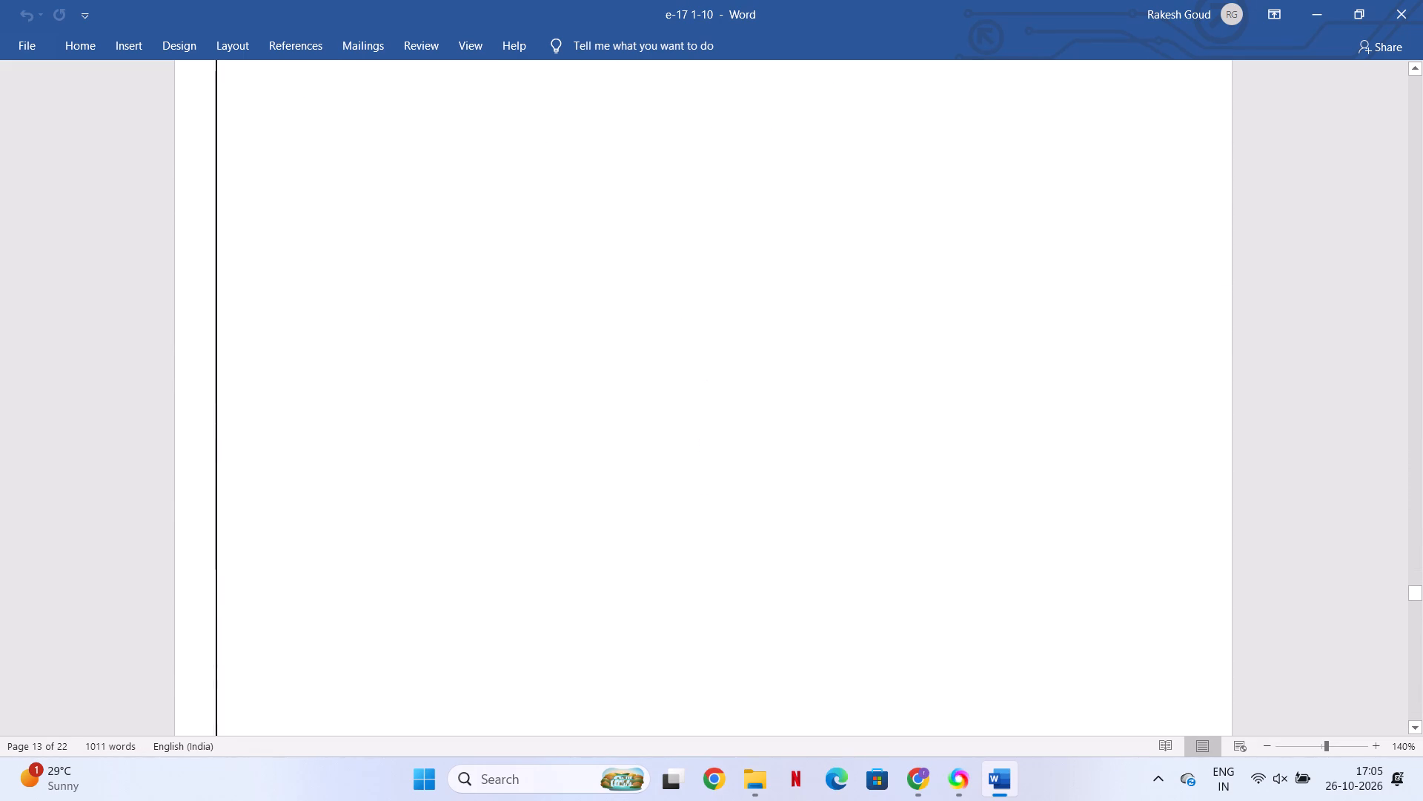
scroll(929, 351, down, 20)
scroll(929, 351, down, 1)
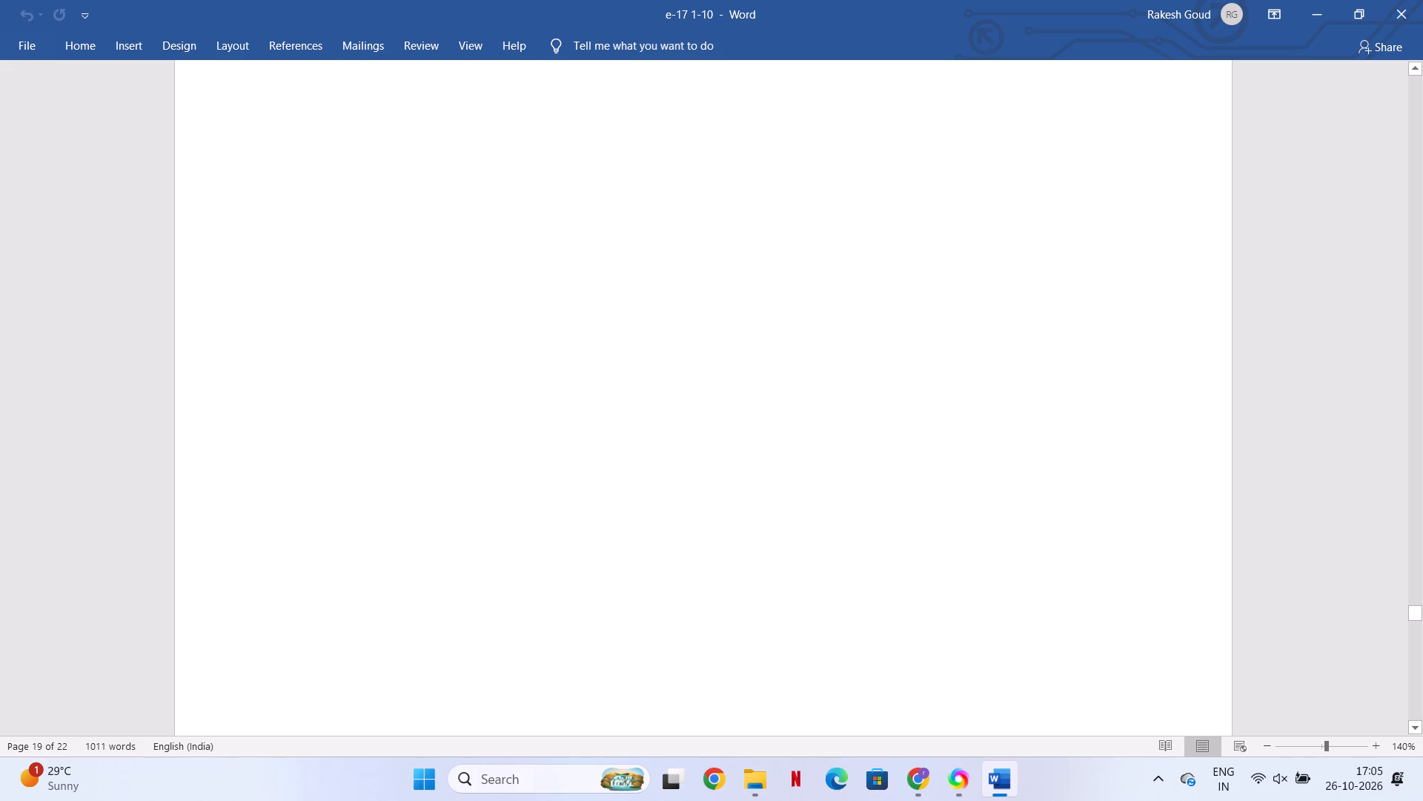
scroll(929, 351, up, 4)
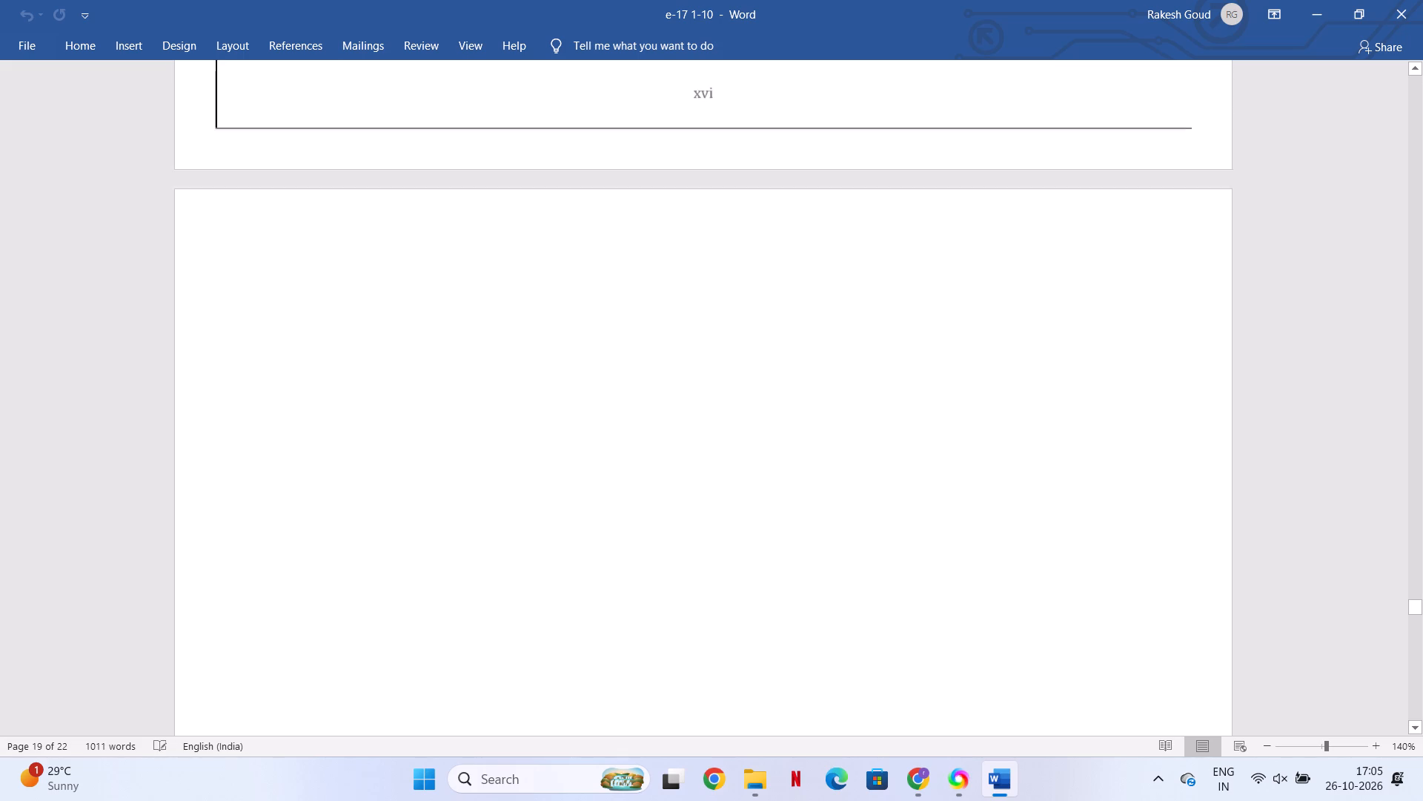
scroll(929, 351, up, 11)
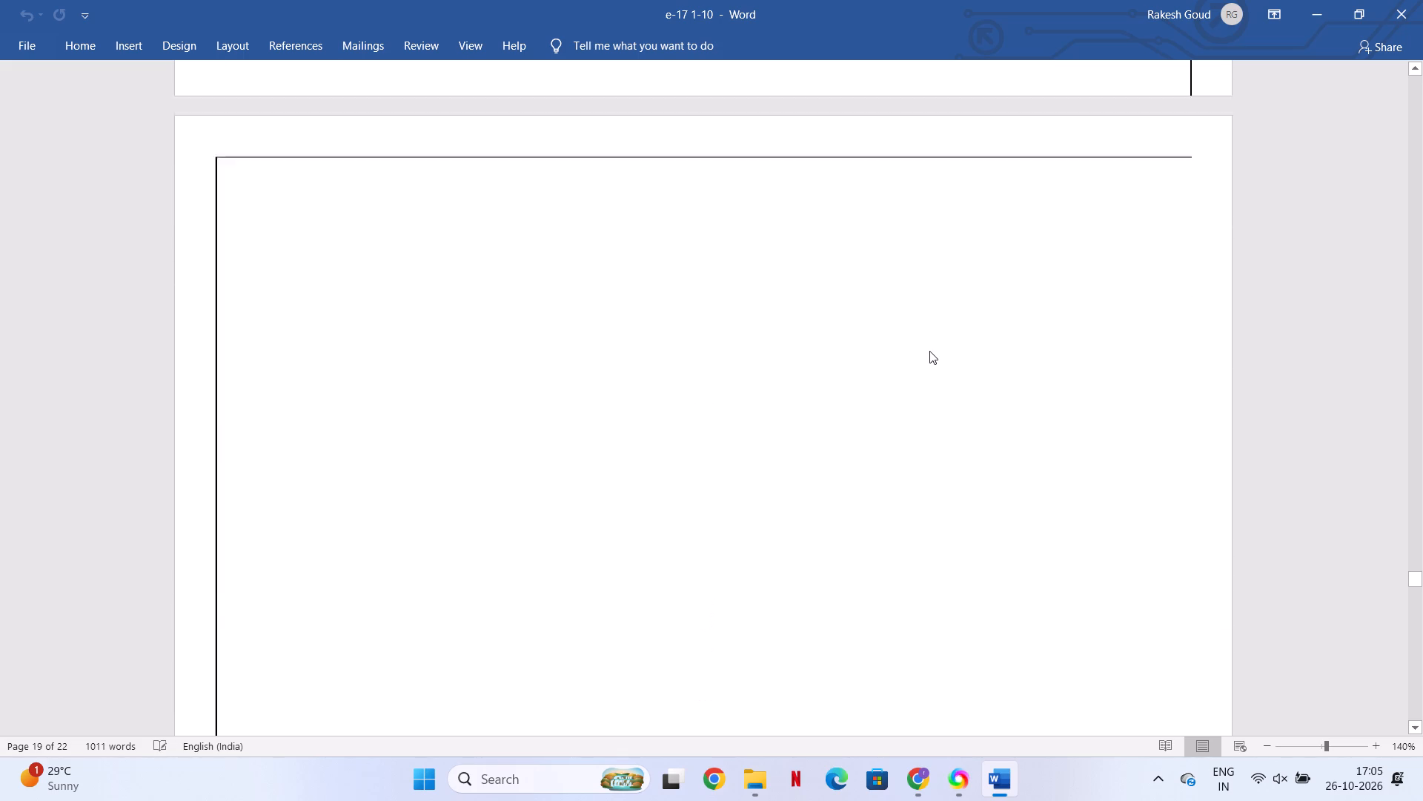
scroll(929, 351, up, 16)
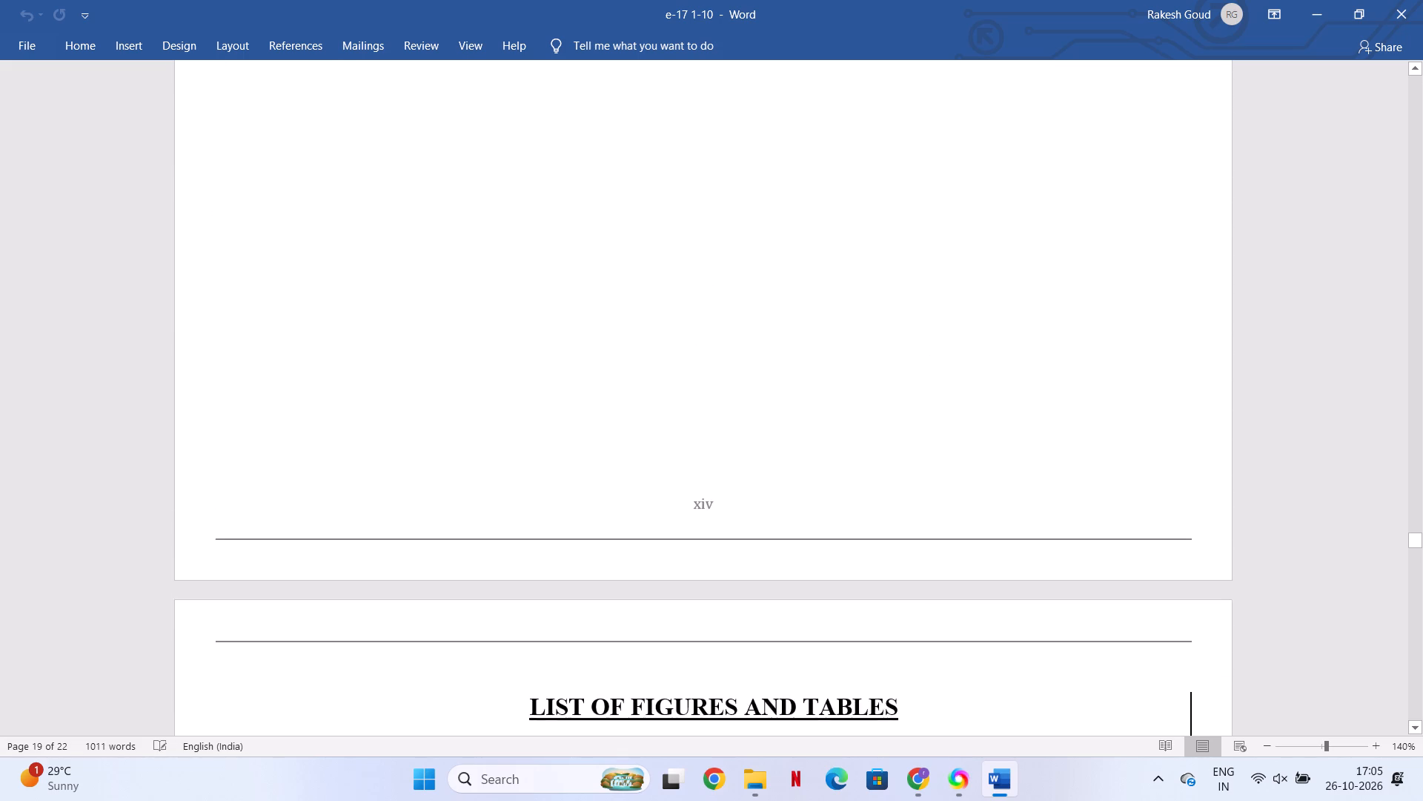
scroll(929, 351, up, 18)
scroll(929, 351, up, 18)
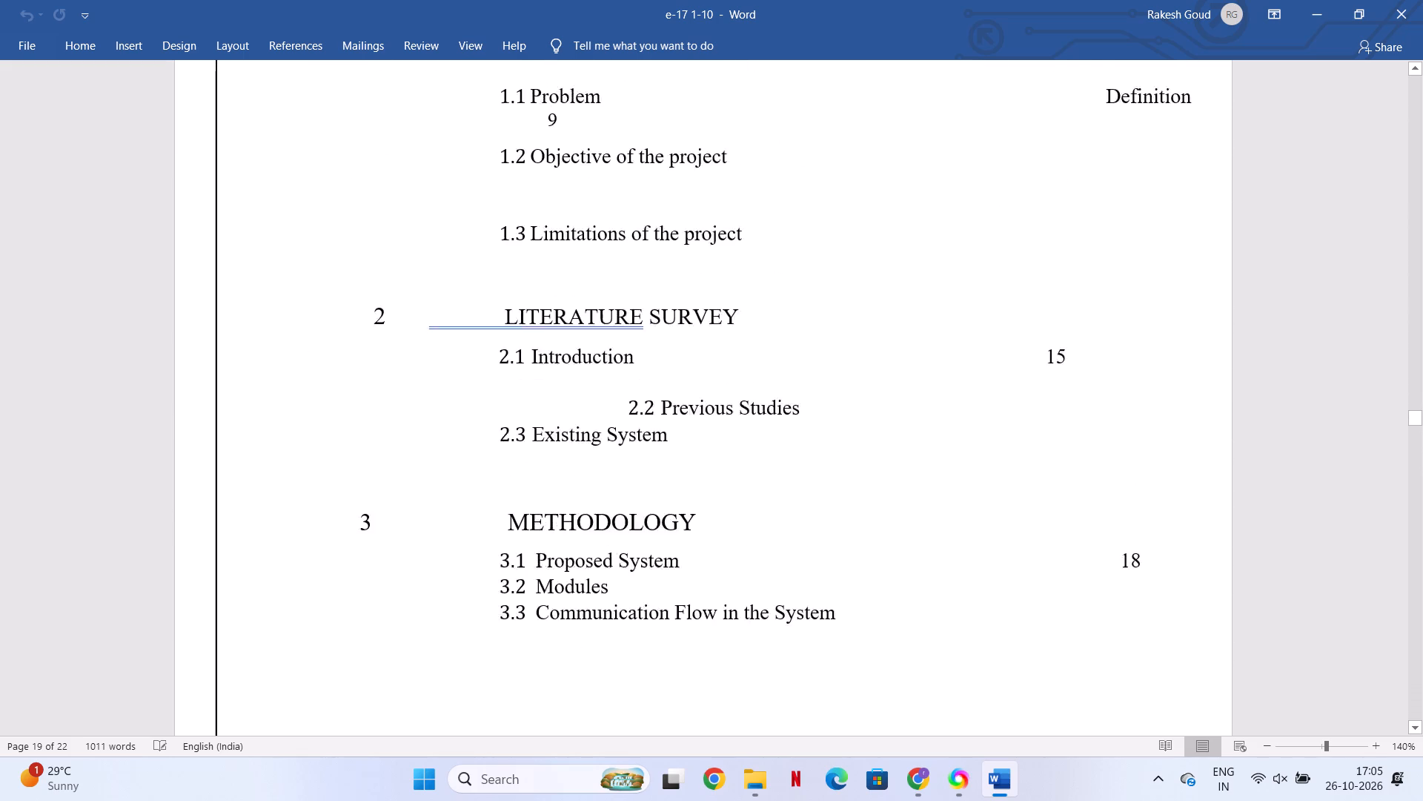
scroll(929, 351, up, 20)
scroll(929, 351, up, 13)
scroll(929, 351, up, 11)
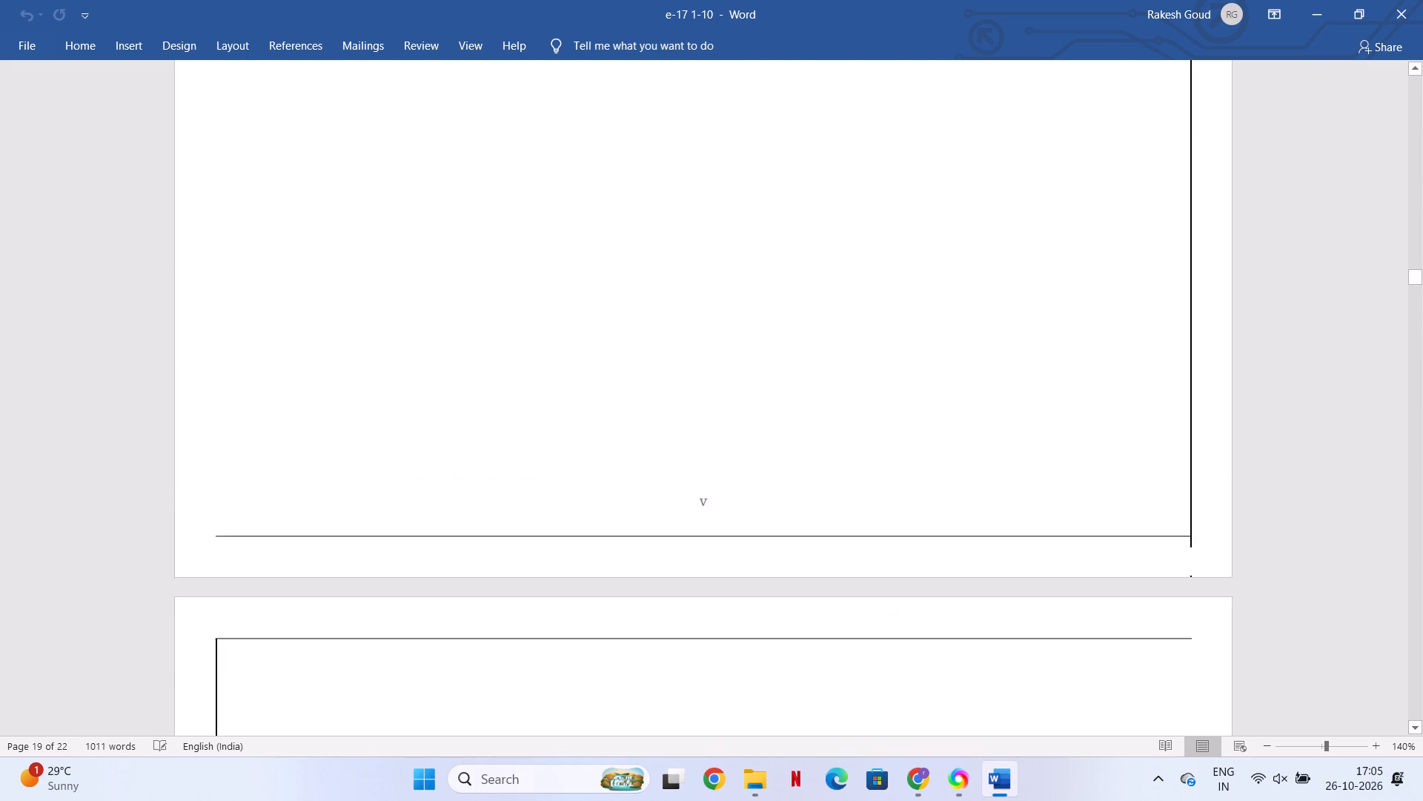
scroll(929, 351, up, 20)
scroll(929, 351, up, 20)
scroll(929, 351, up, 14)
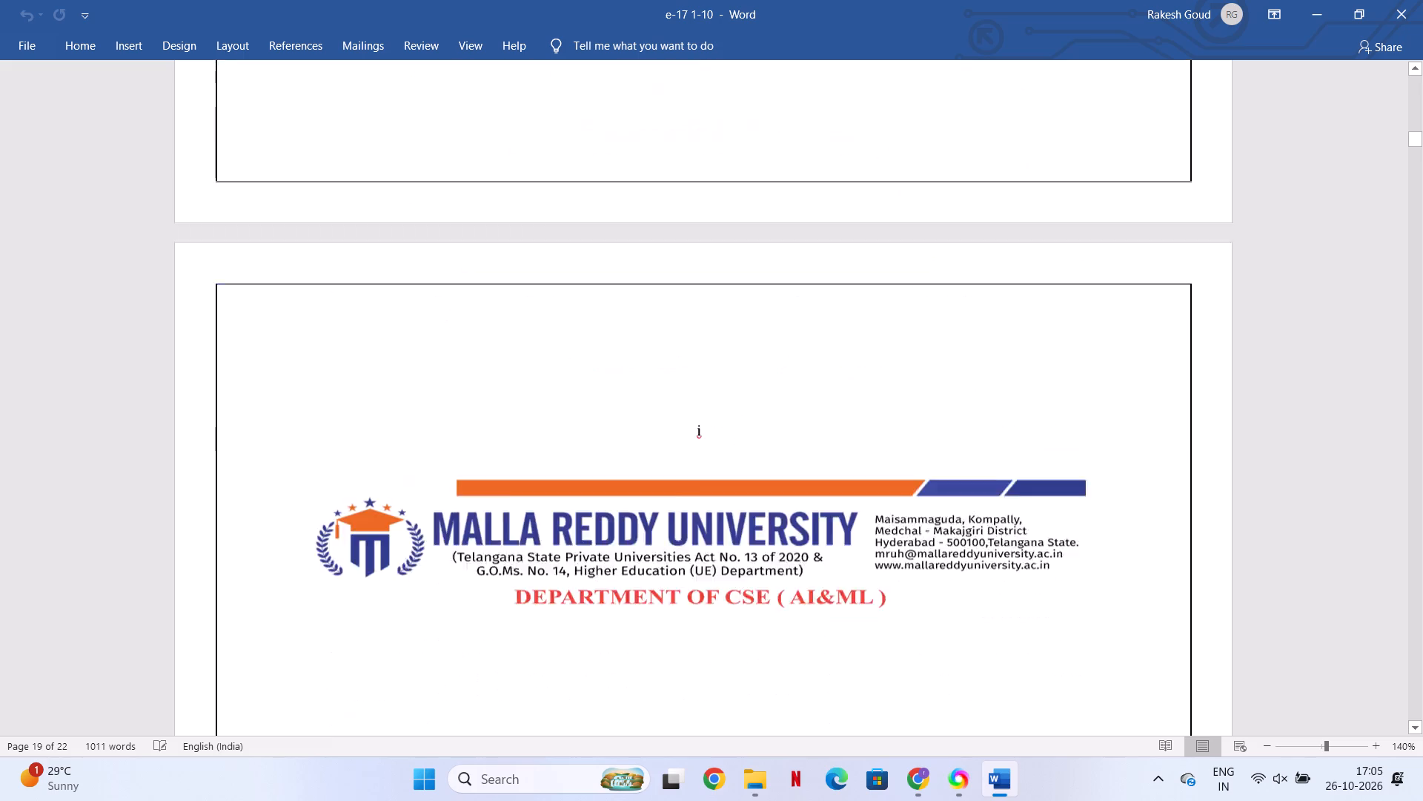
Examine the converted document's pages from the cover through the certificate and declaration, and return to the cover.
scroll(929, 351, up, 20)
scroll(929, 351, up, 2)
scroll(929, 351, up, 19)
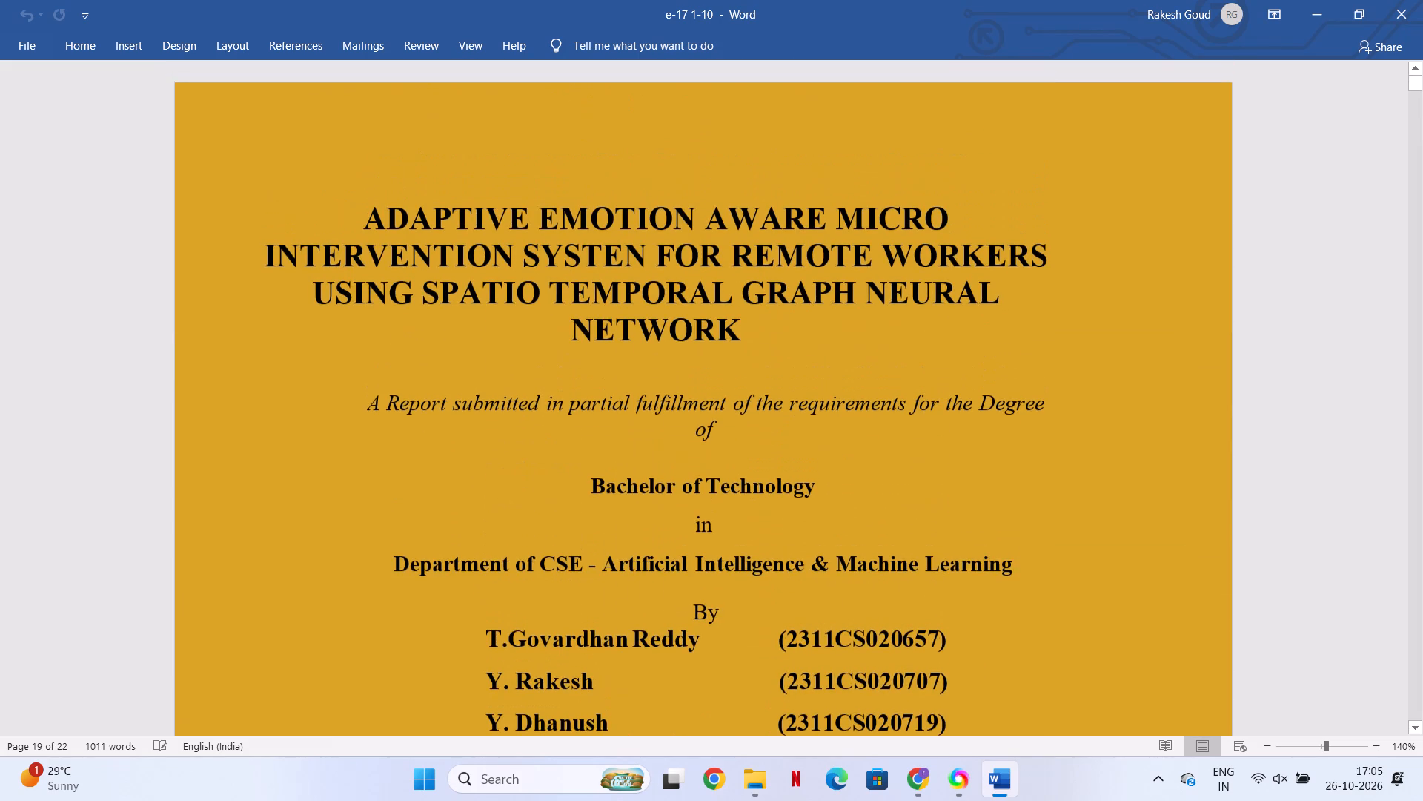
scroll(929, 351, up, 13)
scroll(929, 351, down, 5)
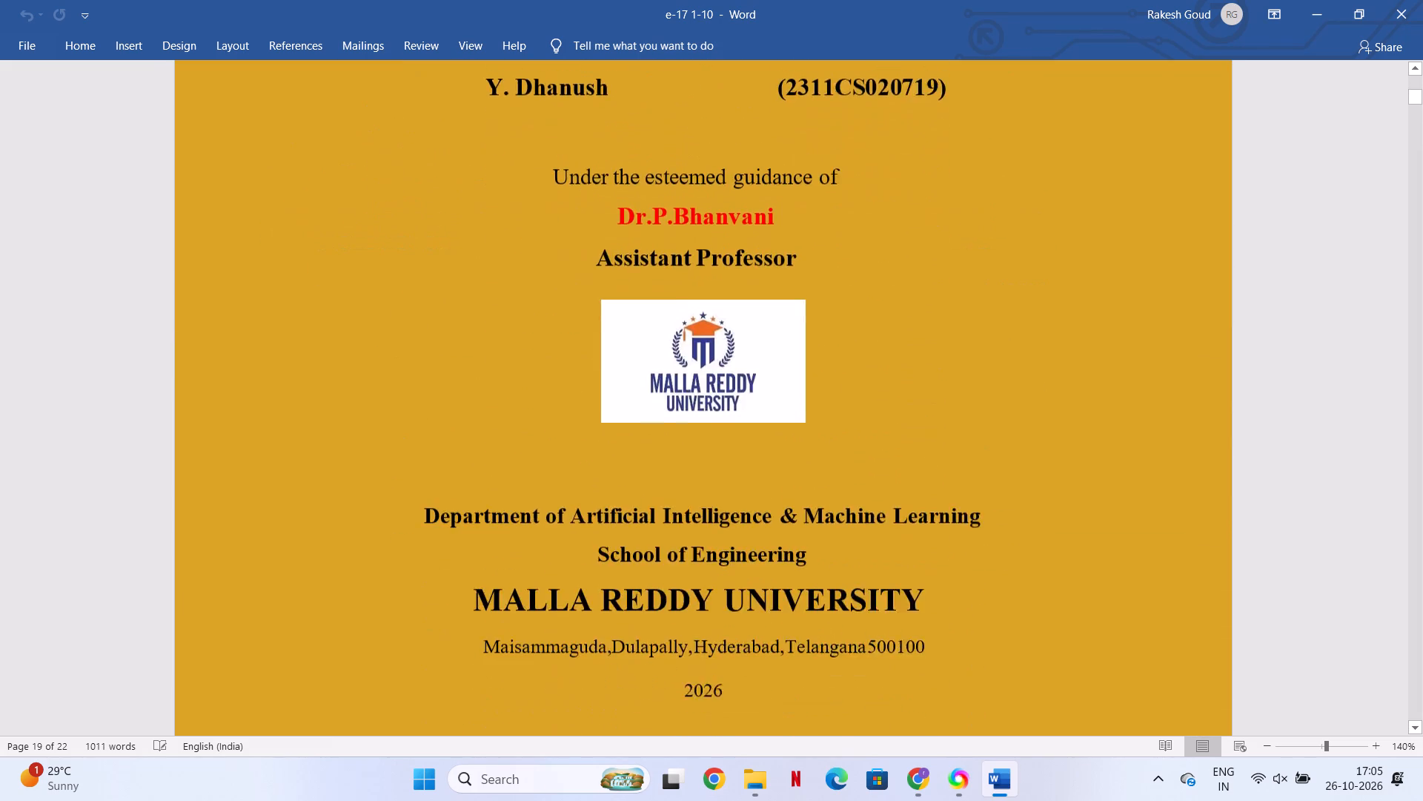
scroll(929, 351, down, 19)
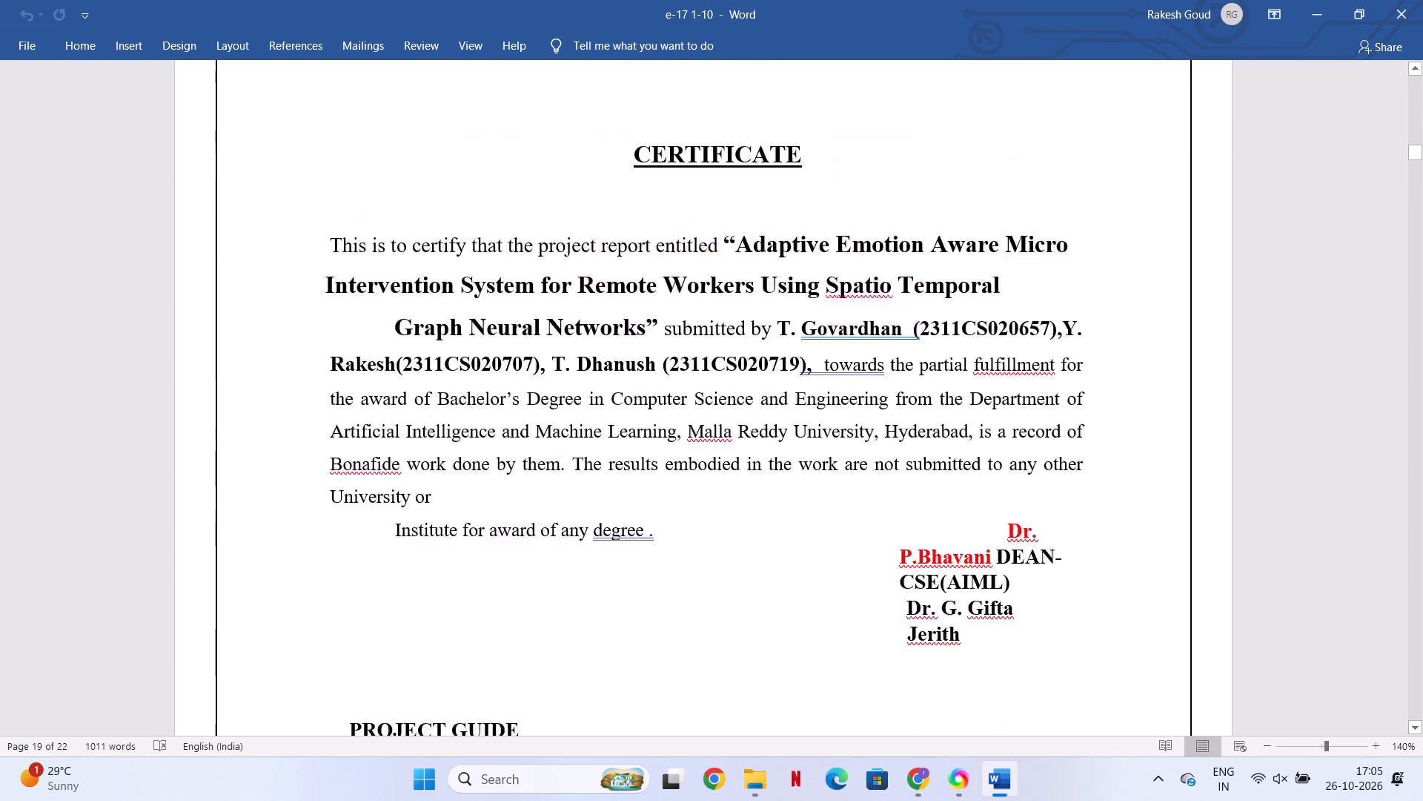
scroll(929, 351, down, 16)
scroll(929, 351, down, 6)
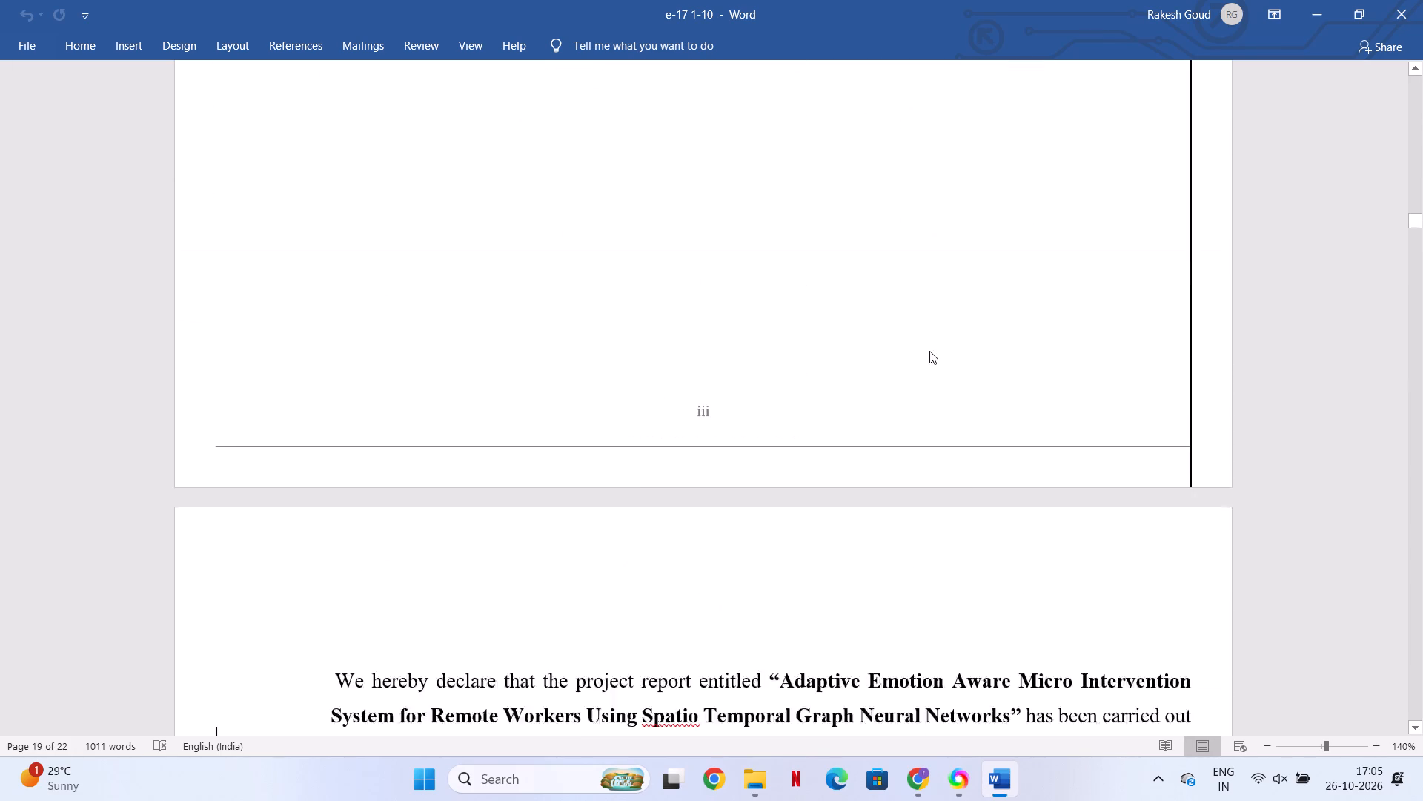
scroll(929, 351, down, 5)
scroll(929, 351, right, 1)
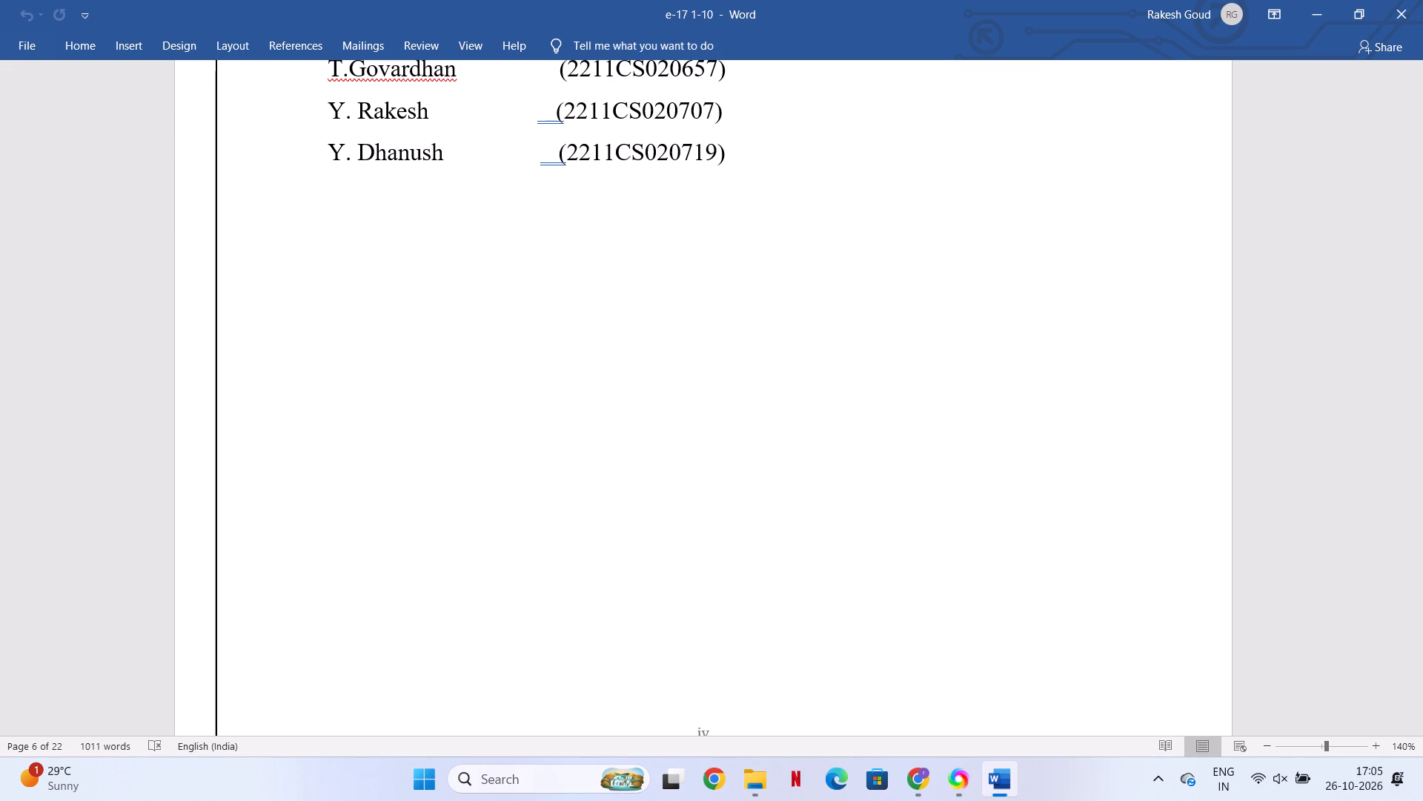
scroll(929, 351, up, 12)
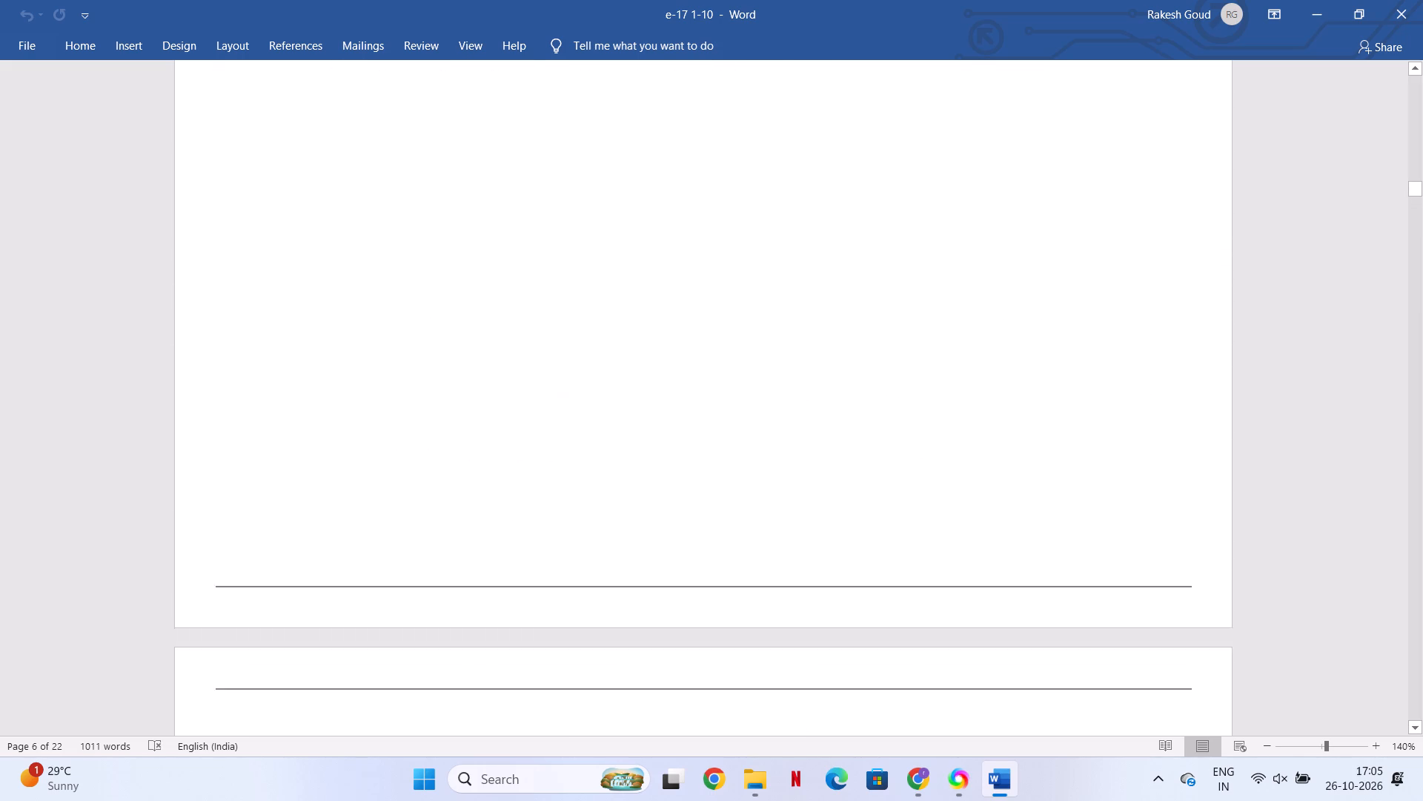
scroll(929, 351, up, 20)
scroll(929, 351, up, 4)
scroll(929, 351, up, 20)
scroll(929, 351, up, 8)
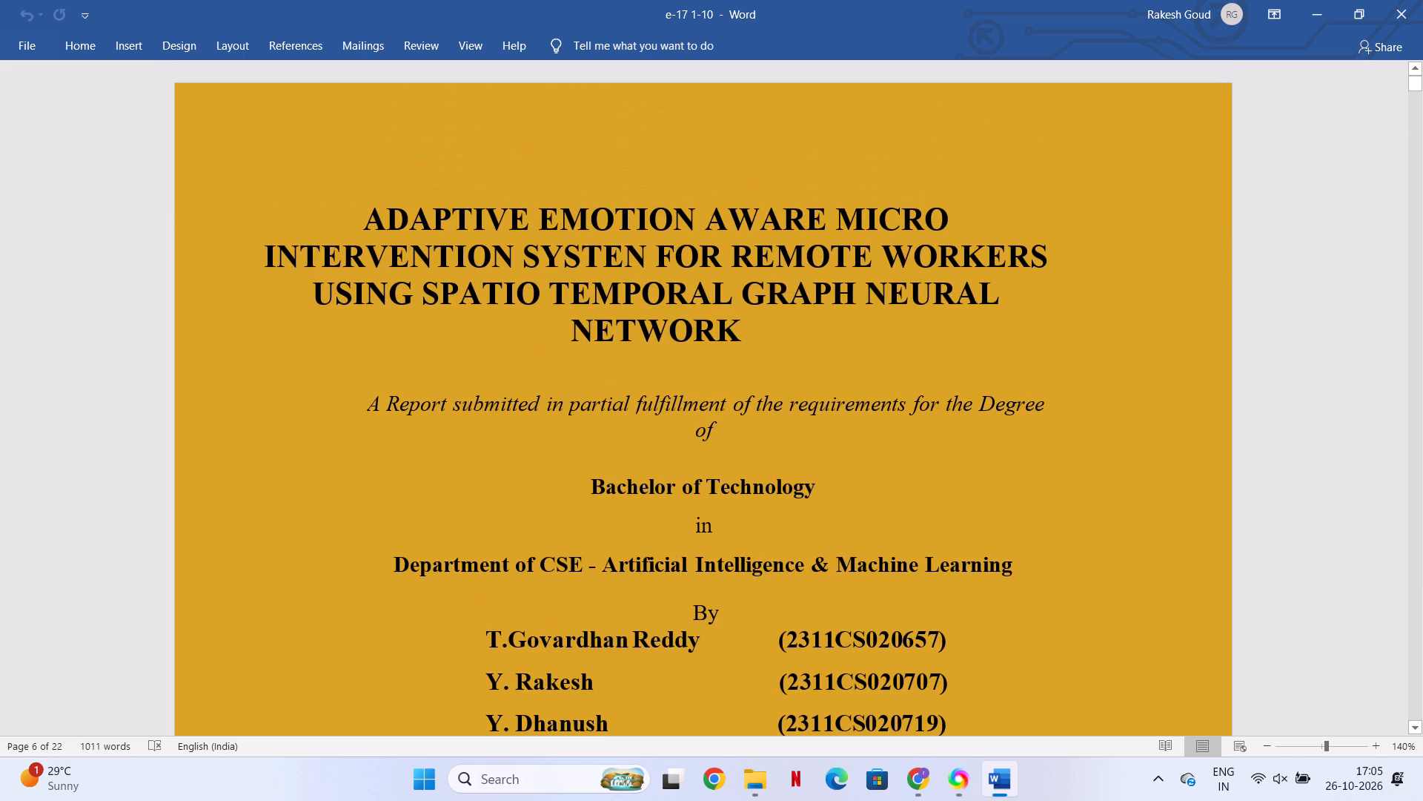
Check how the cover title's lines were converted and look over the cover and the inner title page.
click(701, 295)
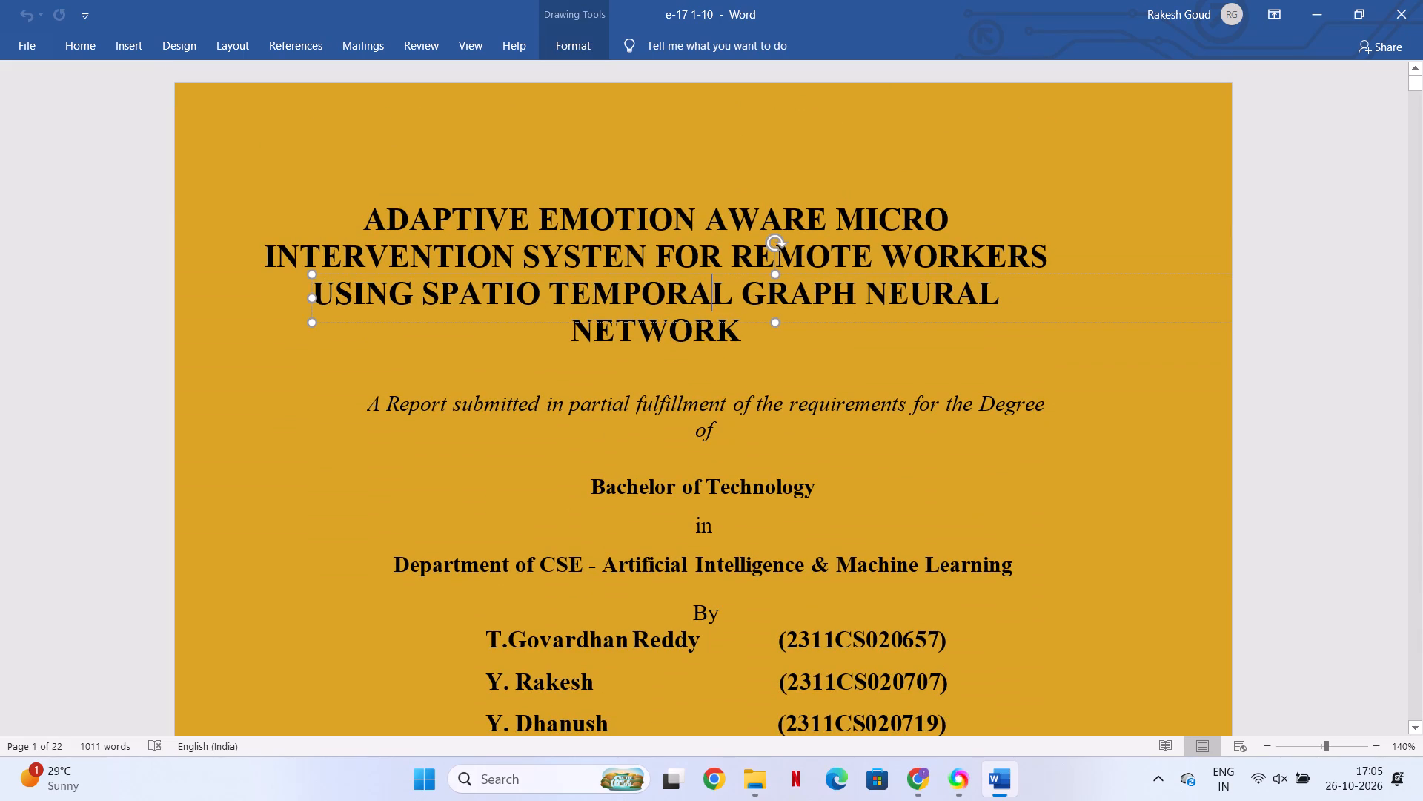
click(760, 357)
scroll(760, 357, down, 4)
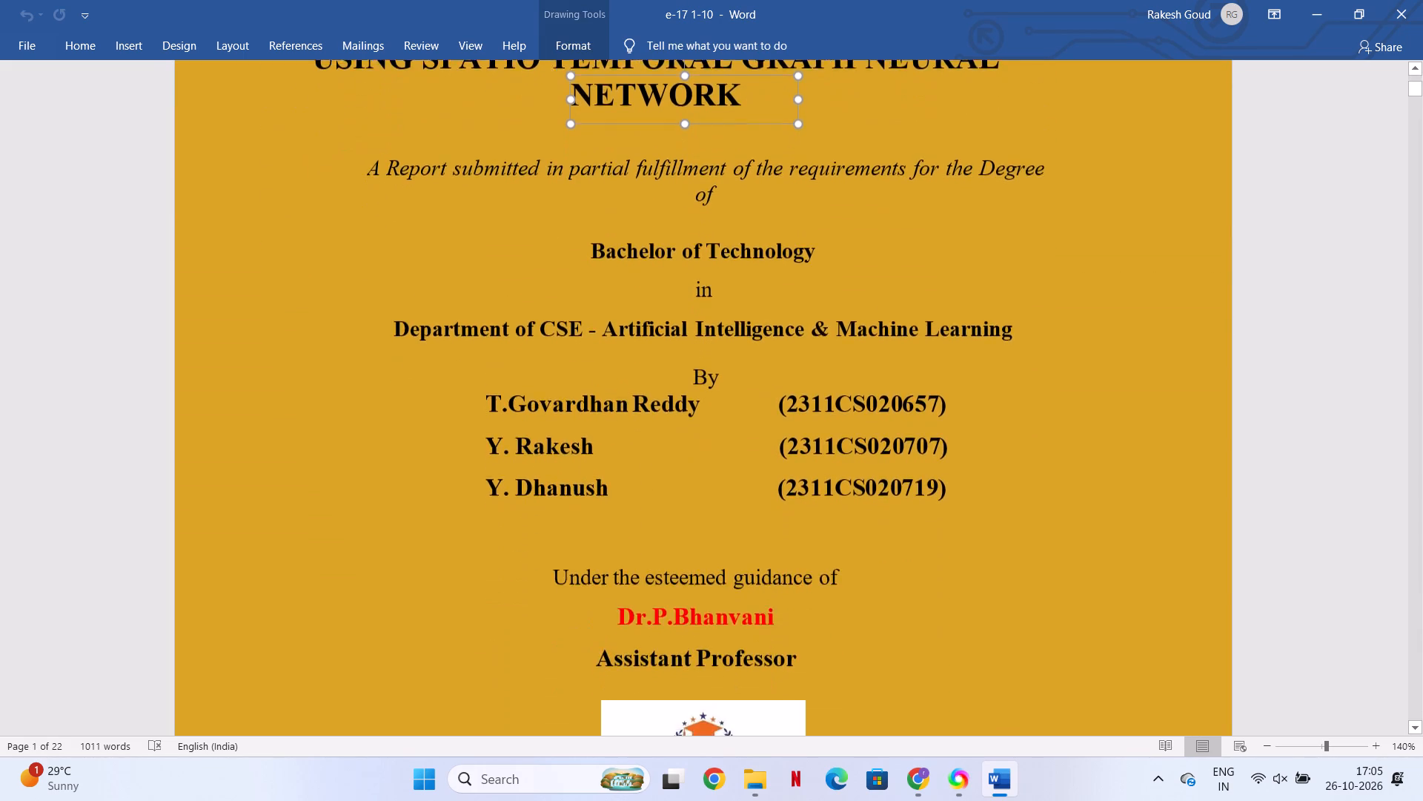
scroll(760, 357, down, 15)
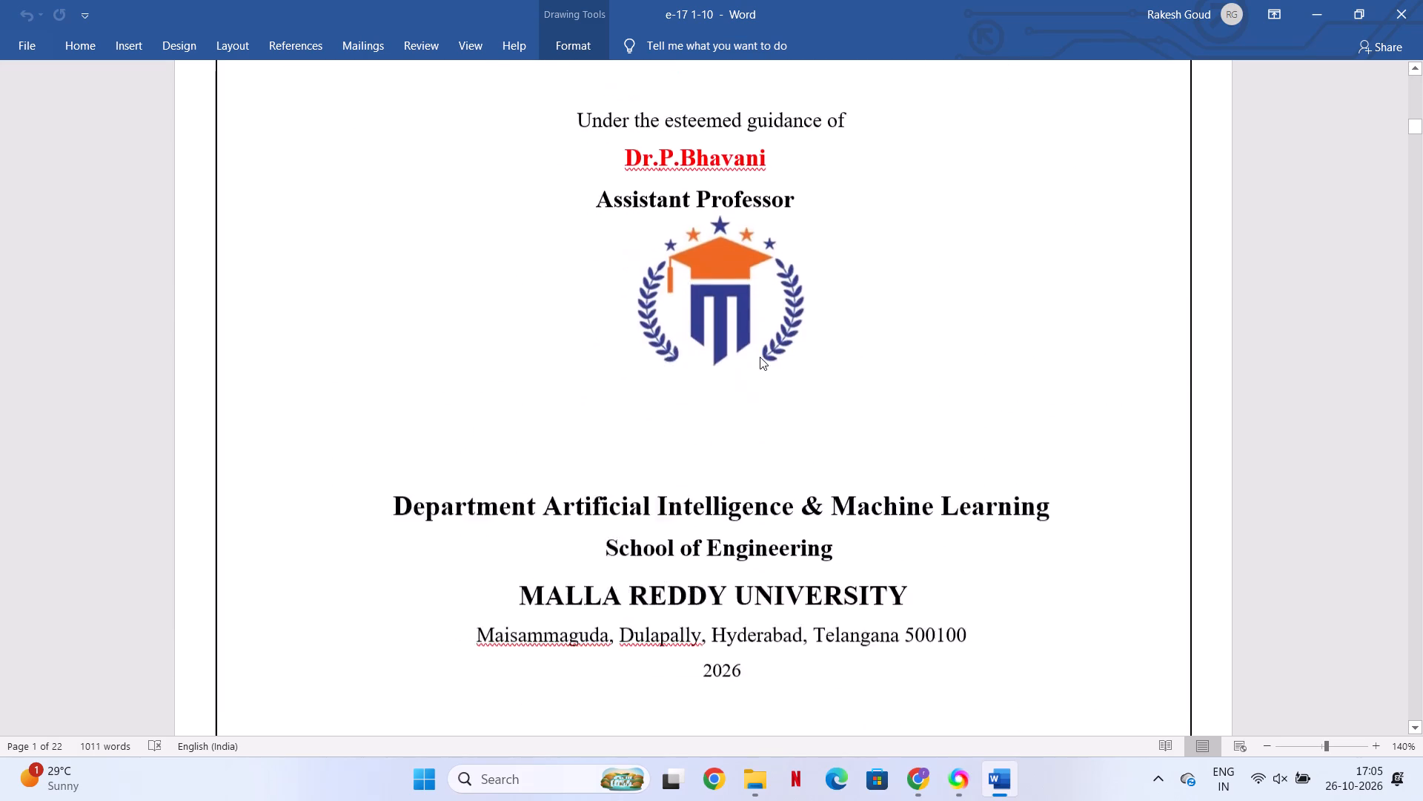
scroll(760, 357, down, 4)
Close the converted e-17 1-10 document in Word.
click(1422, 0)
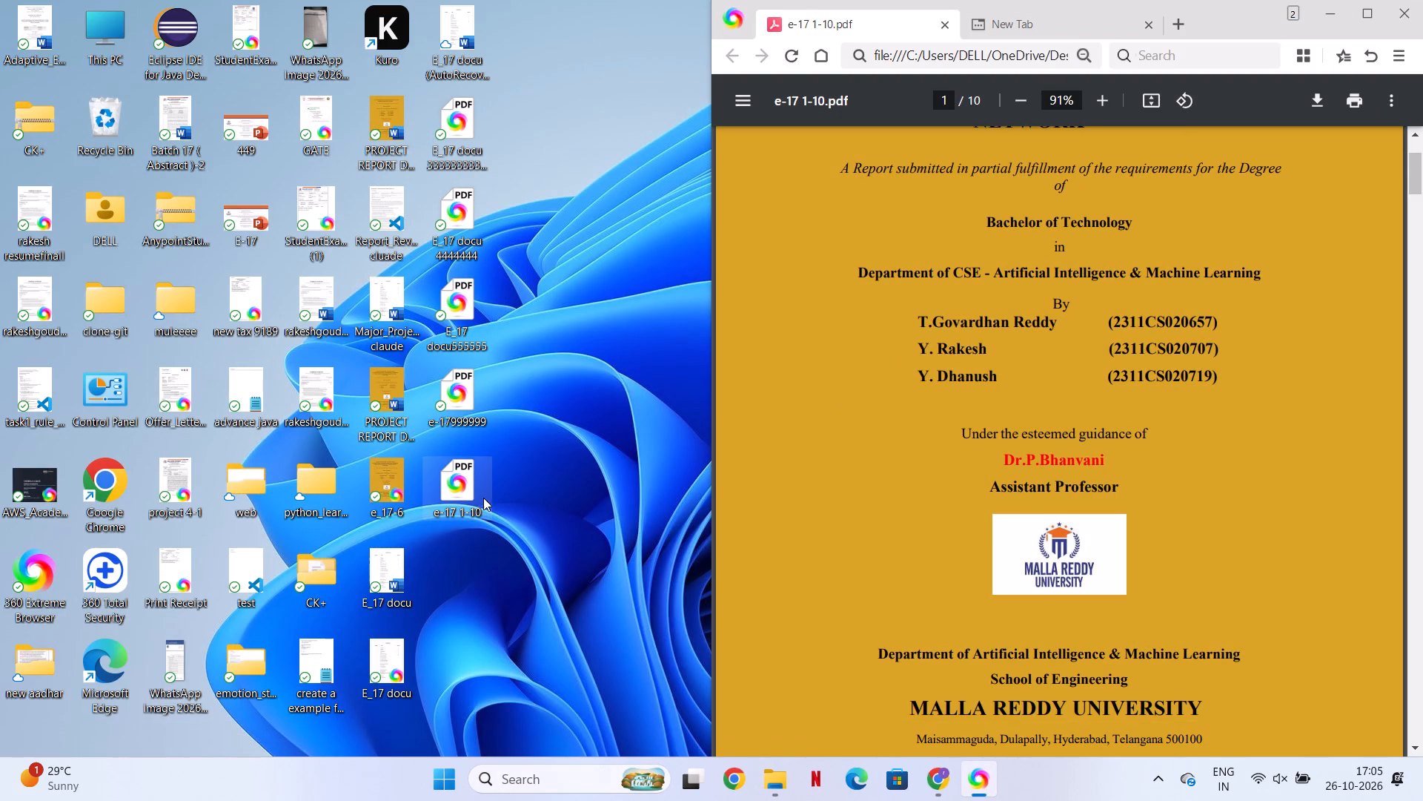
Open the e-17 1-10 PDF from the desktop again and look through its pages to the last one.
double_click(469, 485)
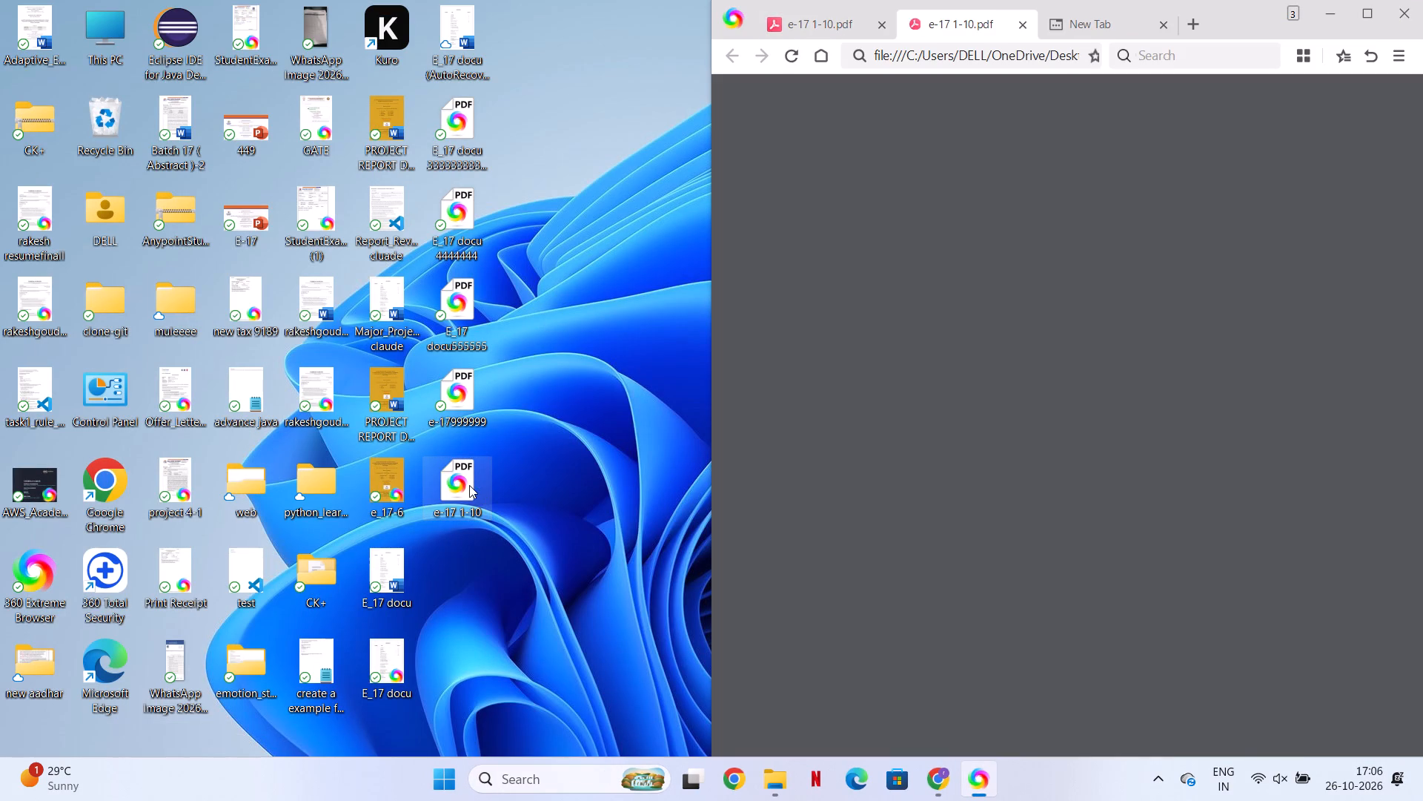
scroll(1104, 392, down, 14)
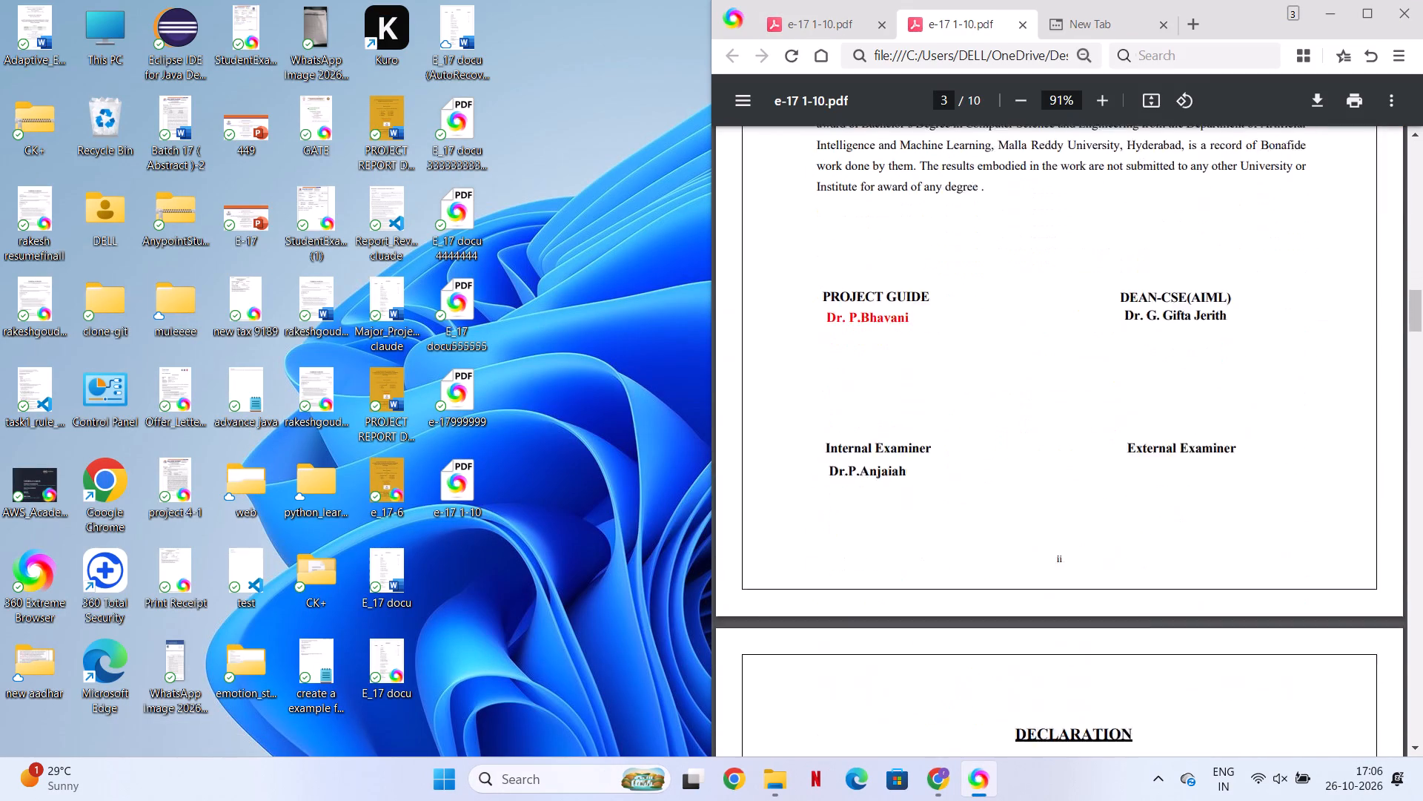
scroll(1104, 392, down, 12)
scroll(1104, 392, down, 16)
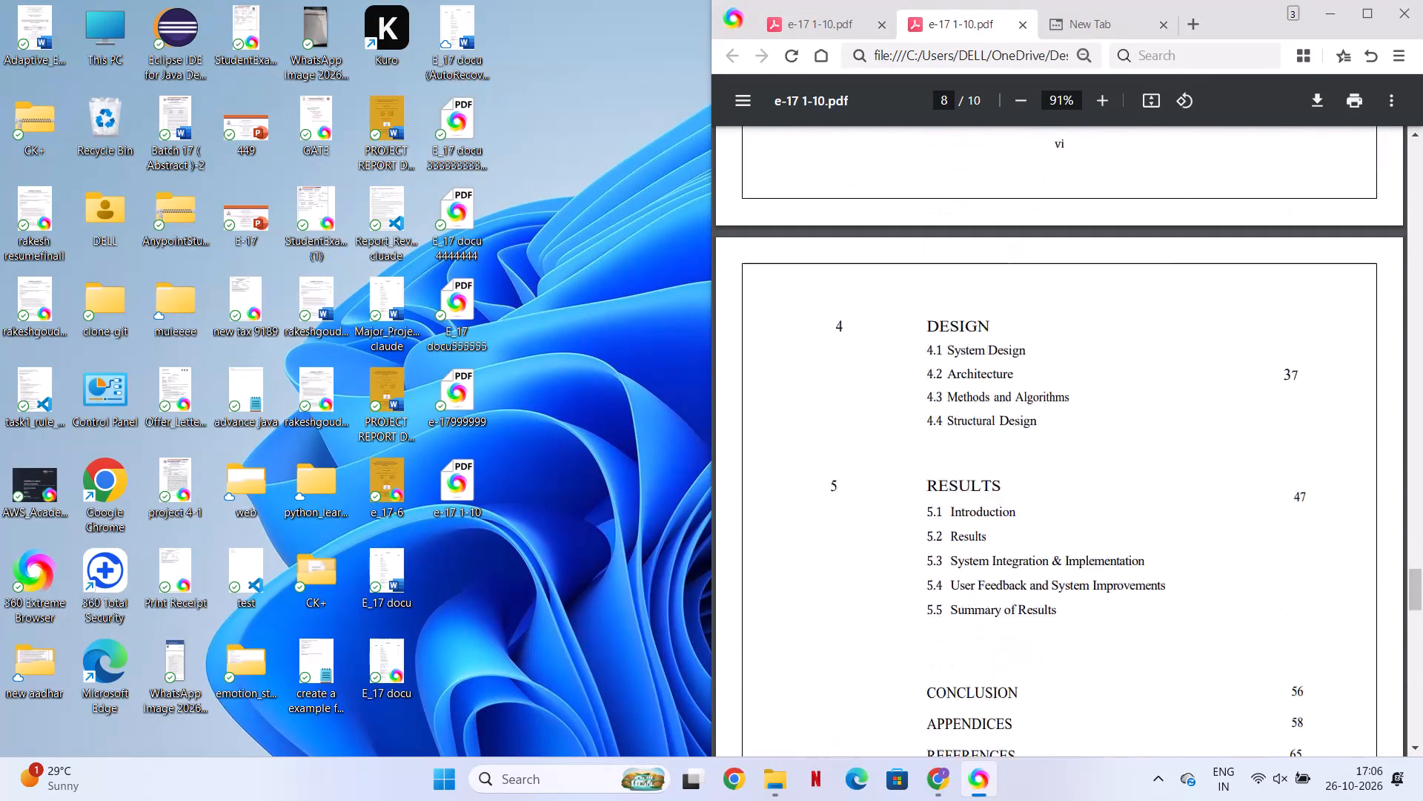
scroll(1104, 392, down, 17)
Examine the PDF's contents page, list of figures and tables, and their page numbers.
scroll(1104, 392, up, 5)
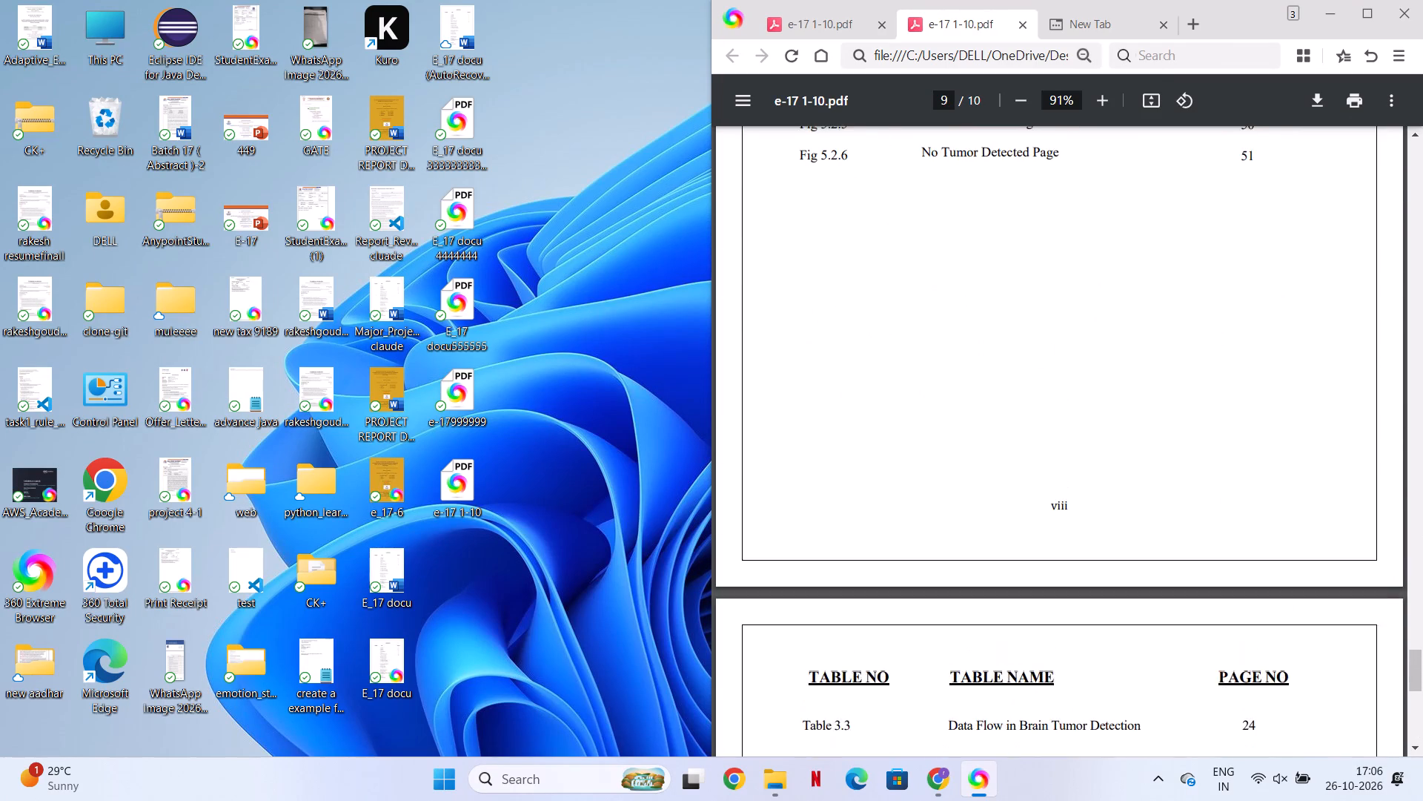
scroll(1104, 392, up, 6)
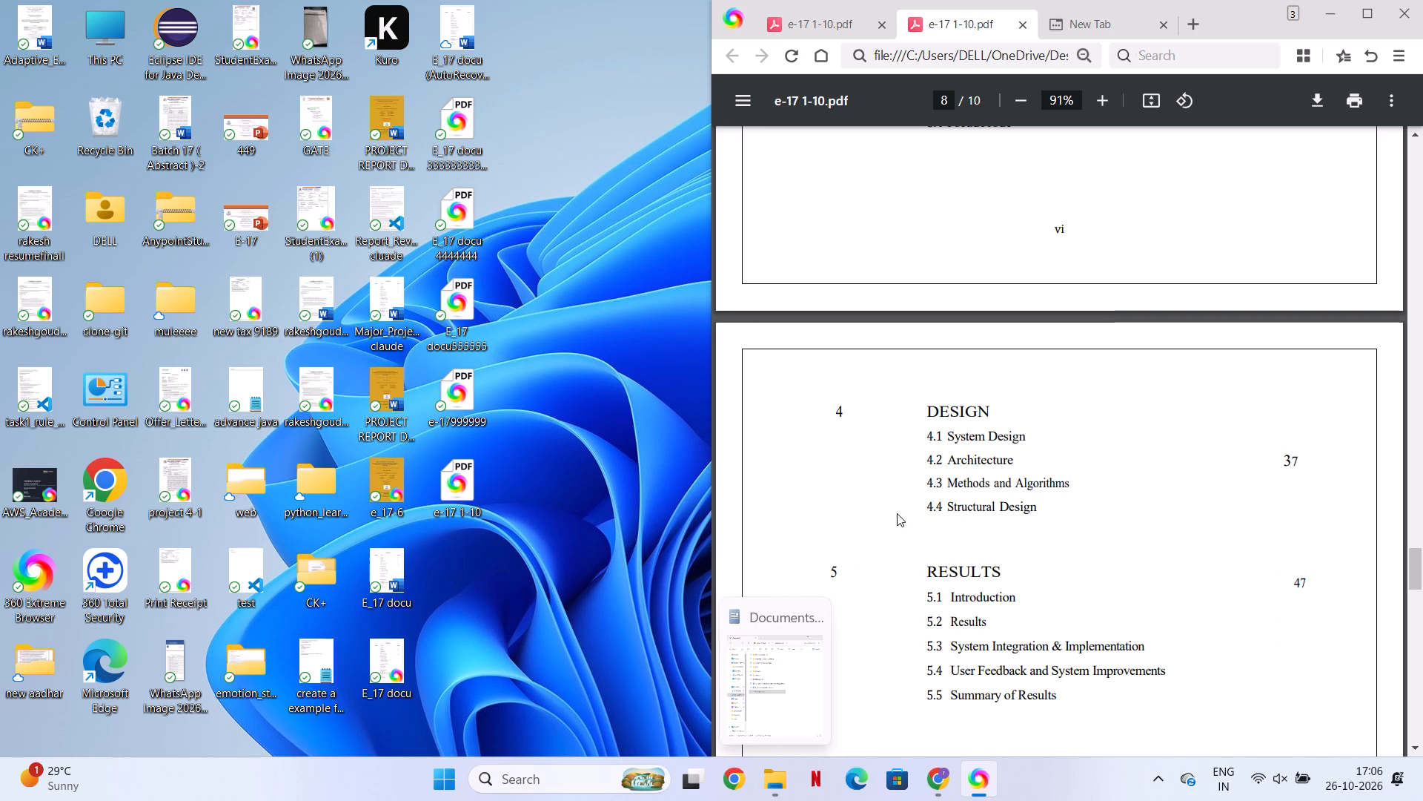
scroll(897, 513, down, 14)
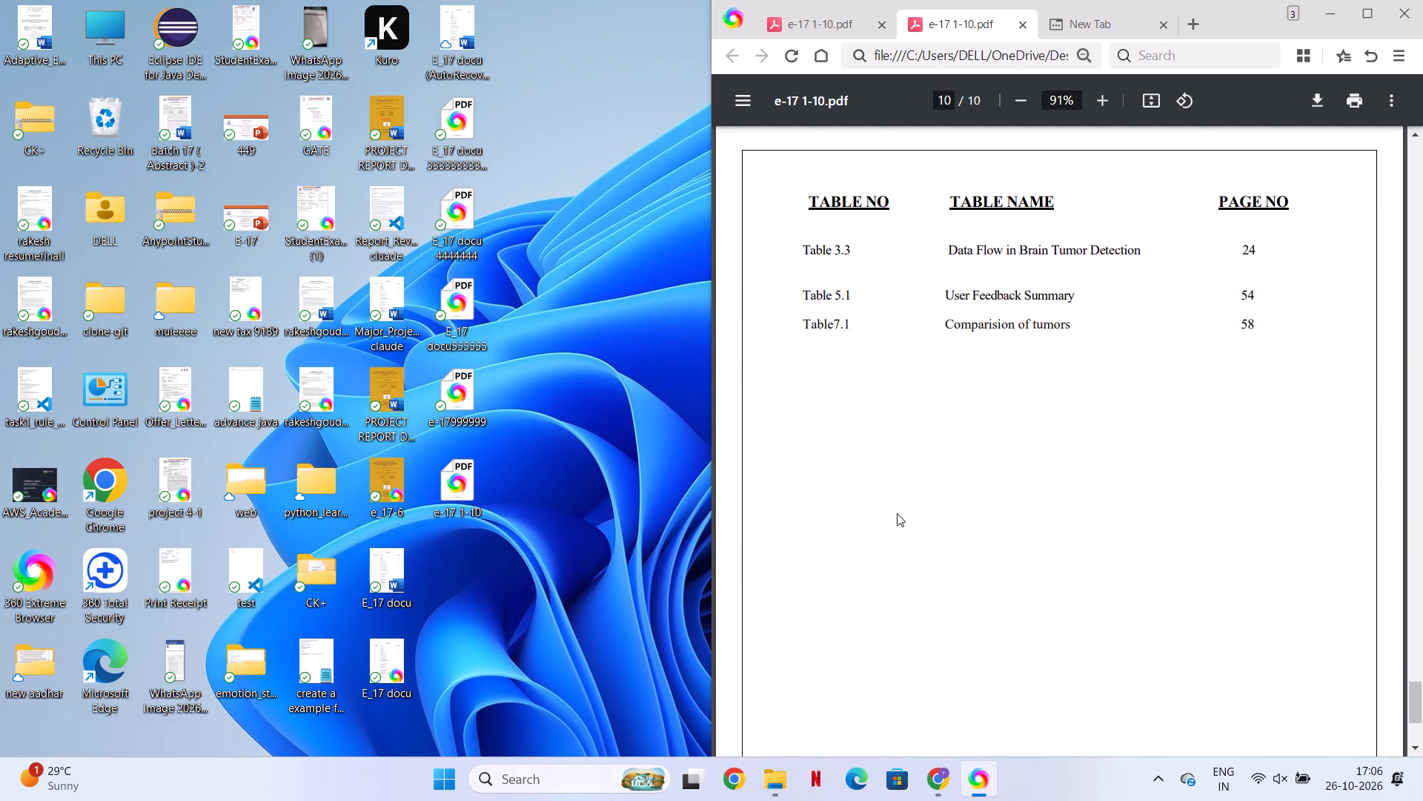
scroll(897, 513, up, 7)
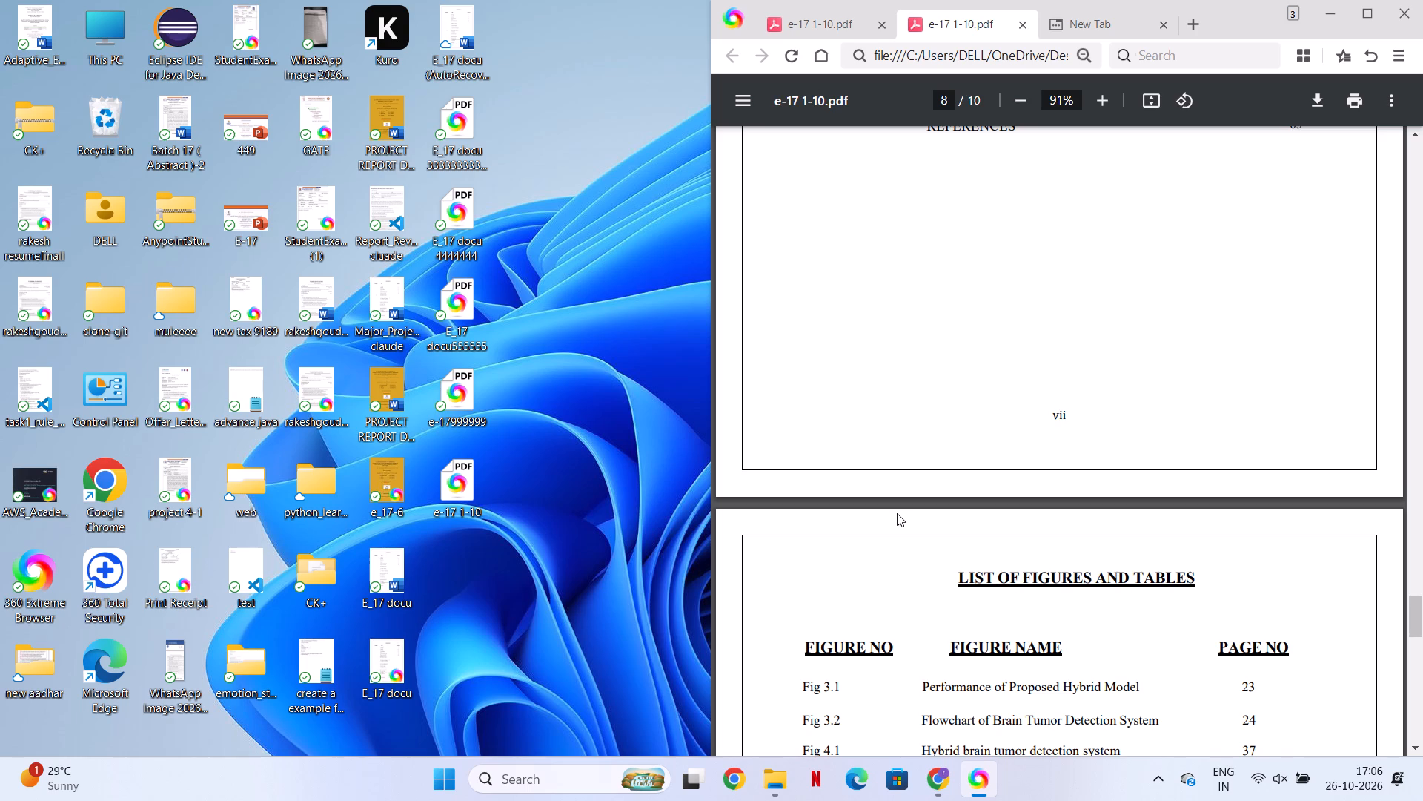
scroll(897, 513, down, 3)
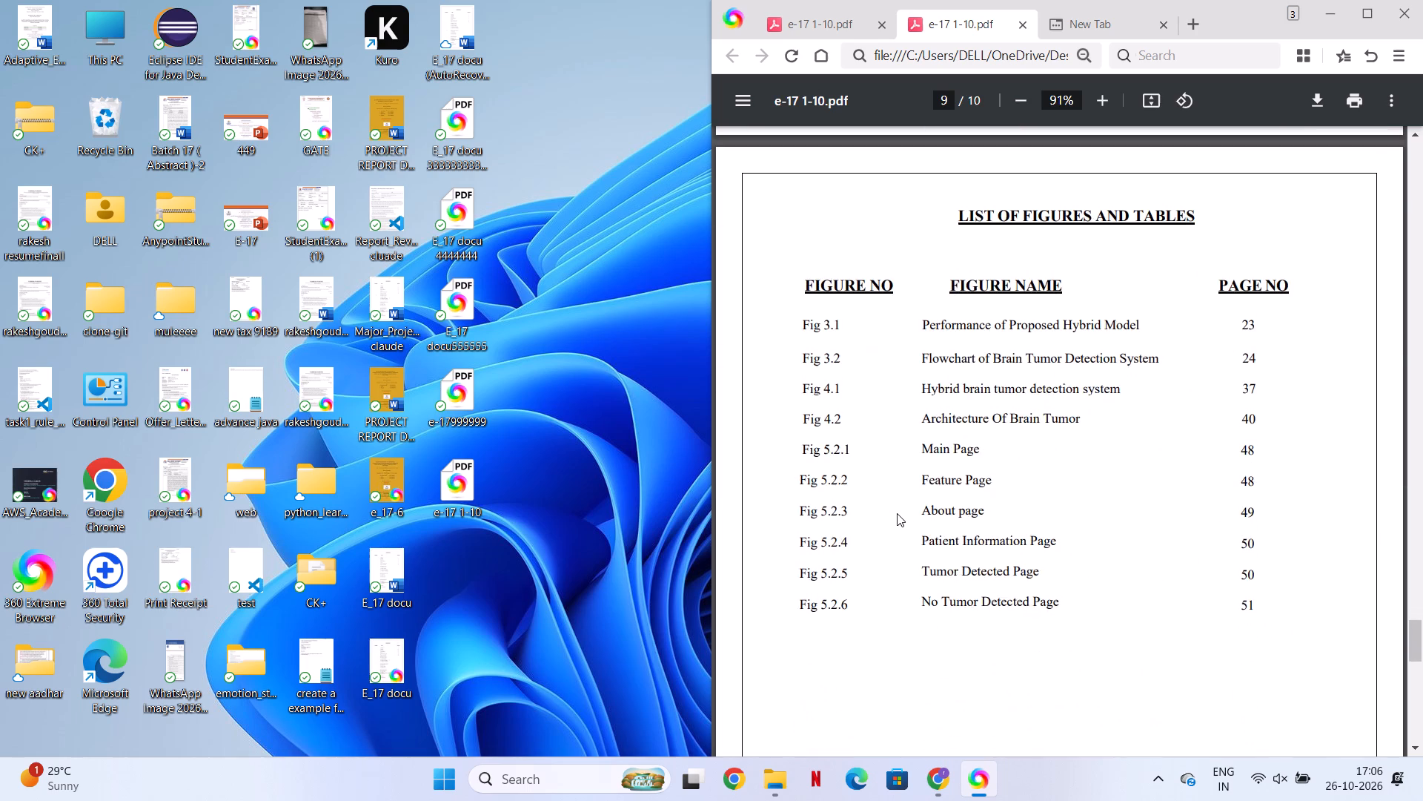
scroll(897, 513, down, 10)
scroll(897, 513, up, 2)
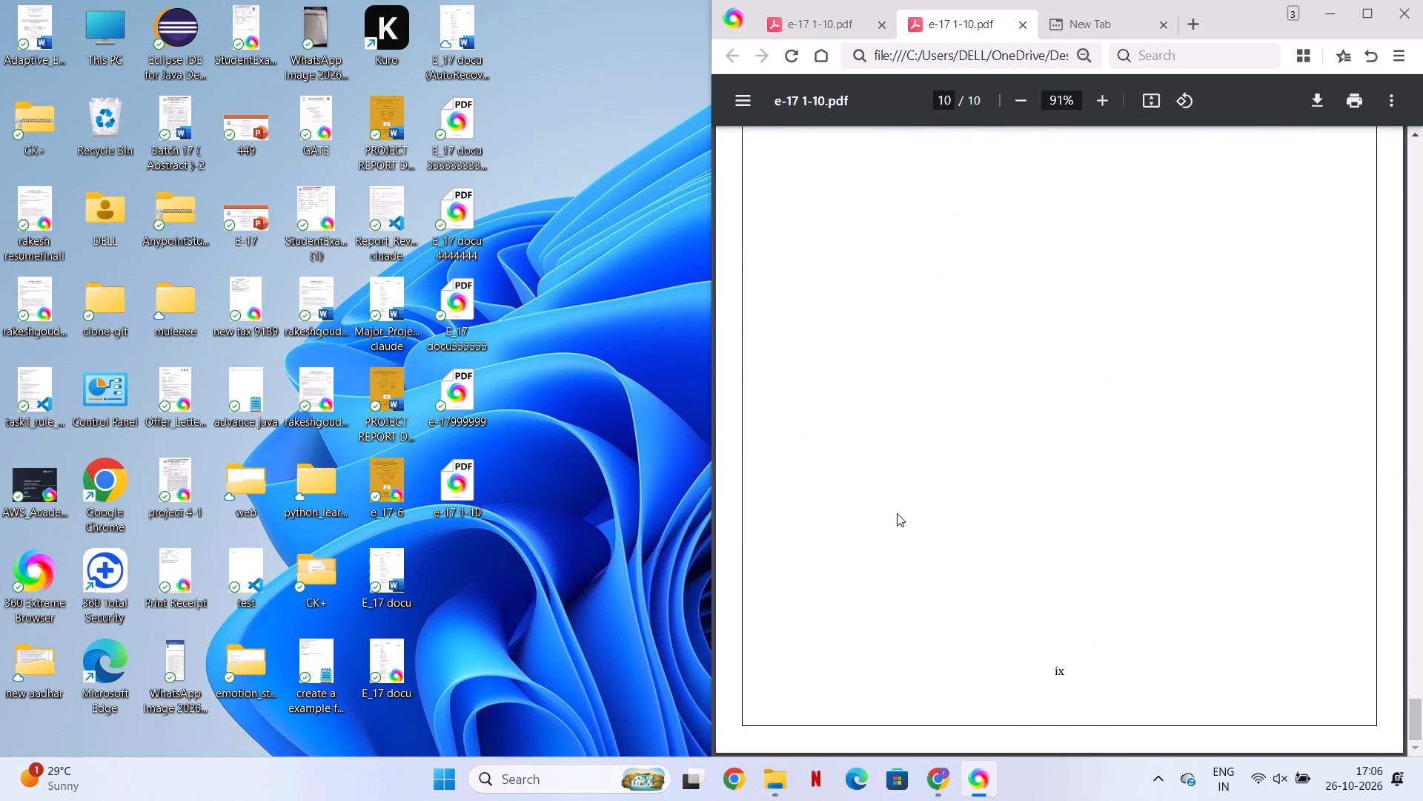
scroll(897, 513, up, 7)
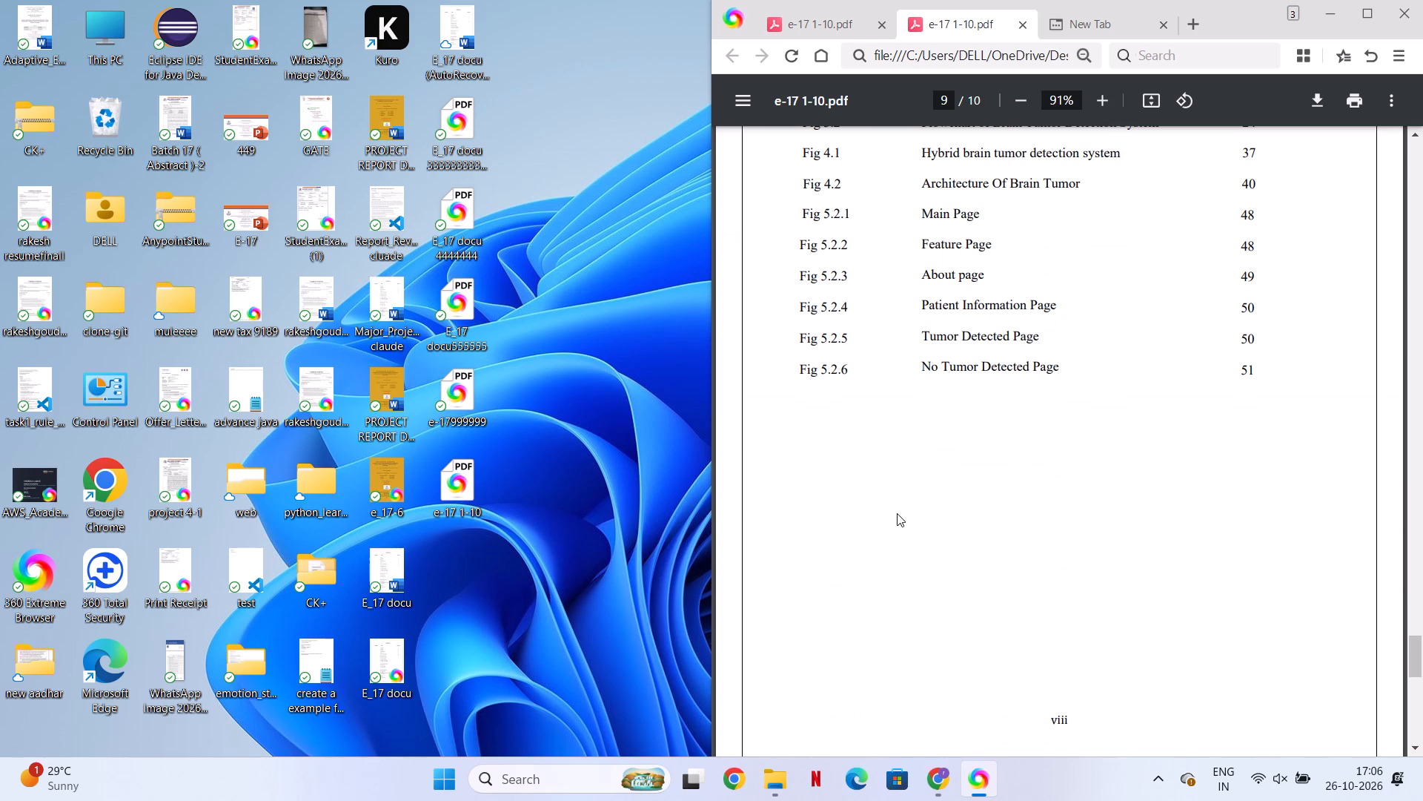
Look back through the PDF from the contents and acknowledgement pages to the cover.
scroll(897, 513, up, 11)
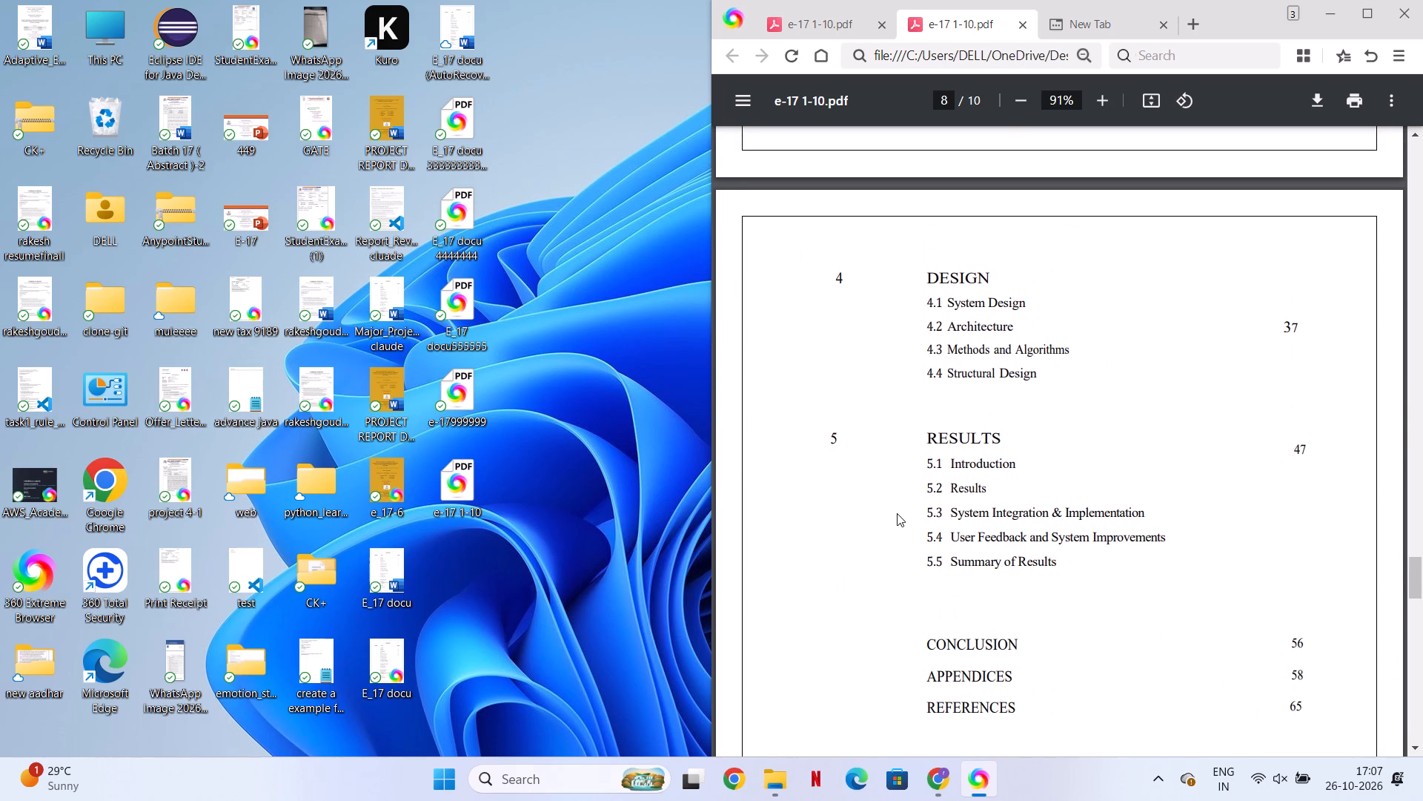
scroll(897, 513, up, 19)
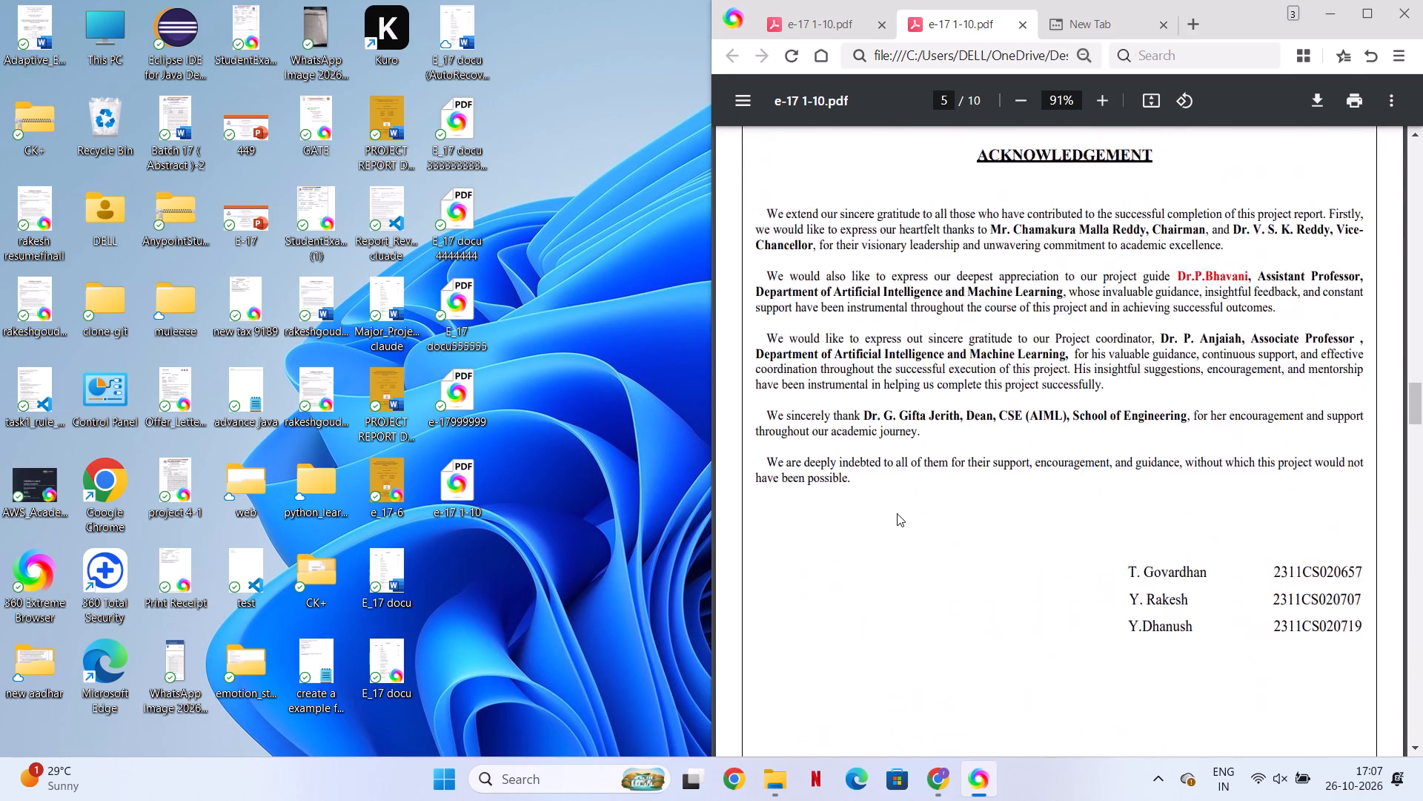
scroll(897, 513, up, 11)
scroll(897, 513, up, 13)
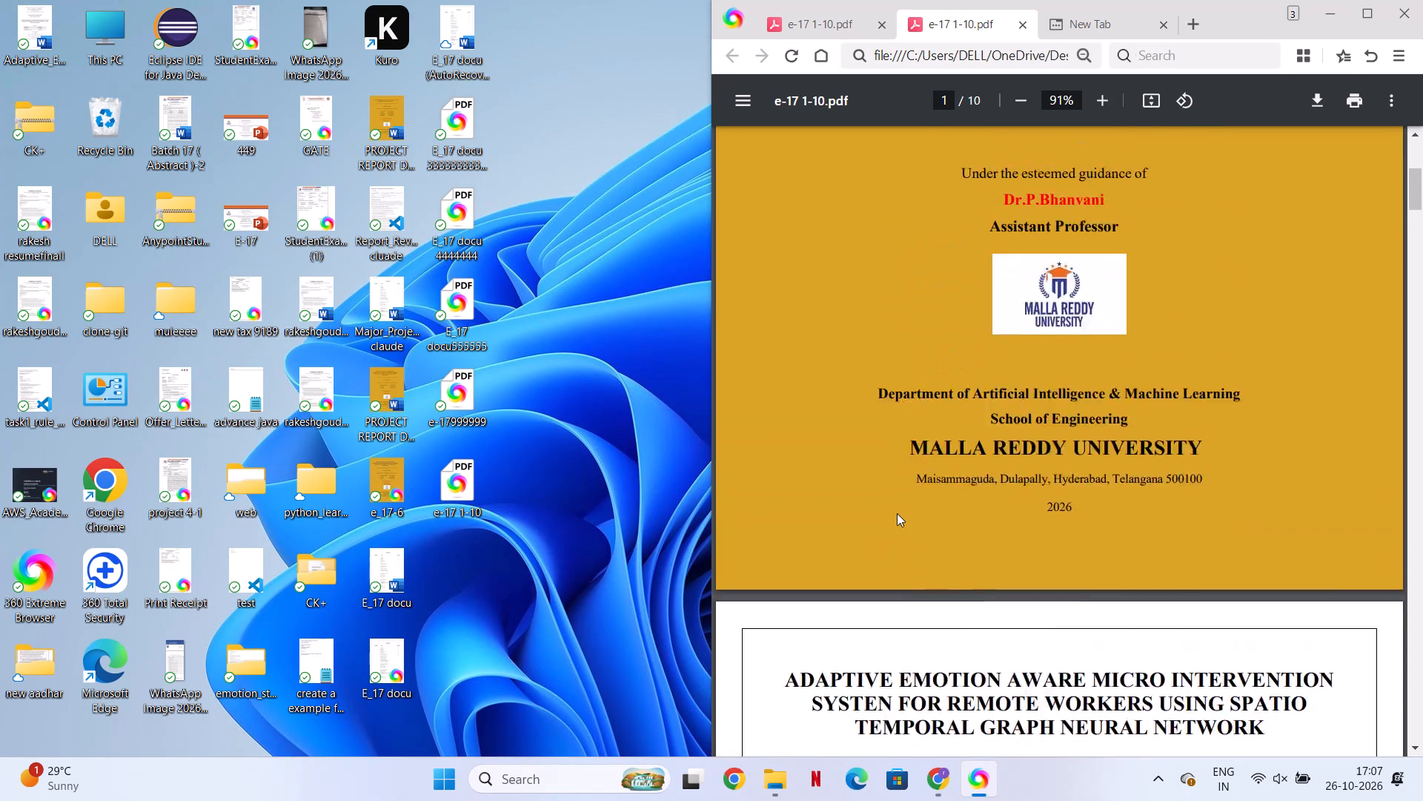
scroll(897, 513, up, 6)
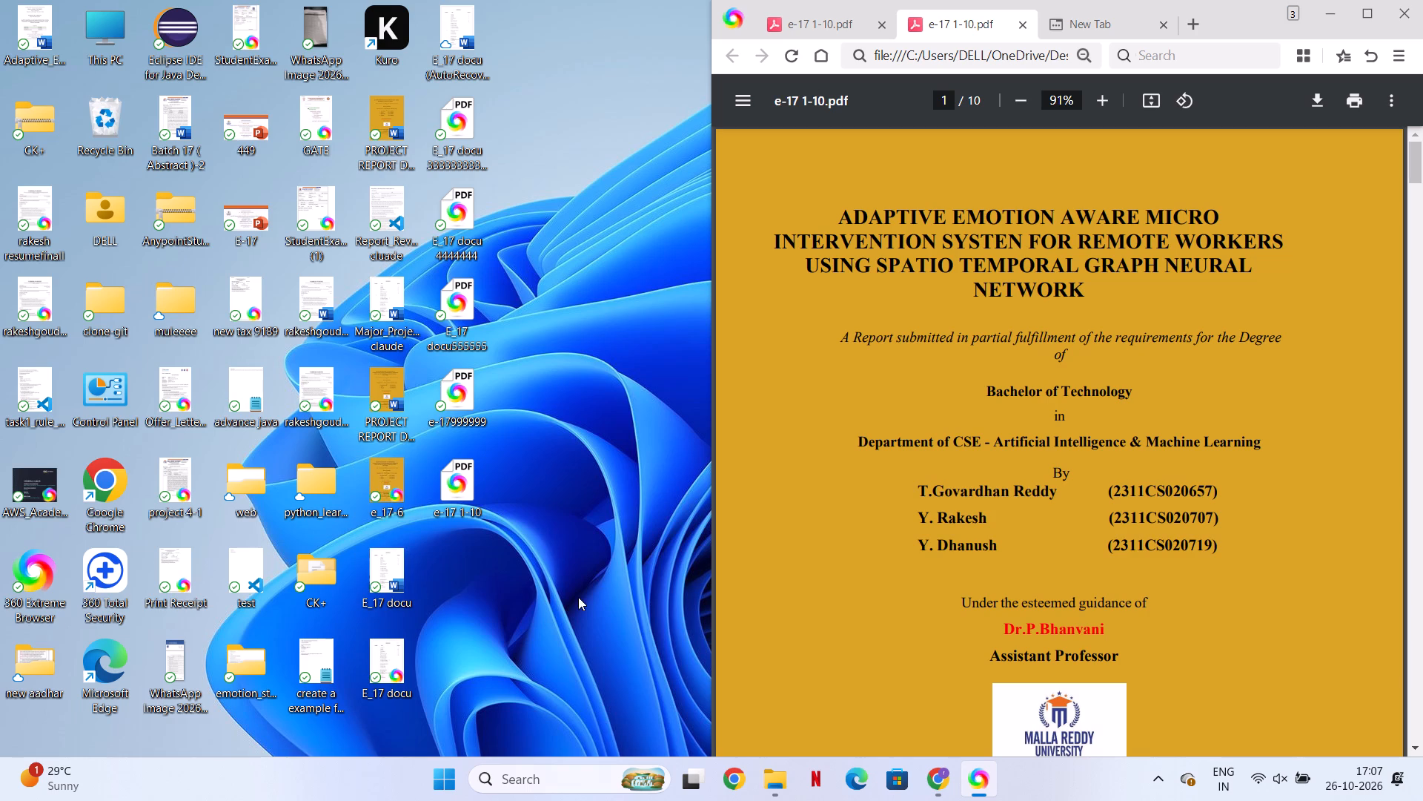
scroll(932, 309, up, 6)
Start Word, create a blank document and reduce its window to sit beside the open PDF.
click(546, 767)
text(wor)
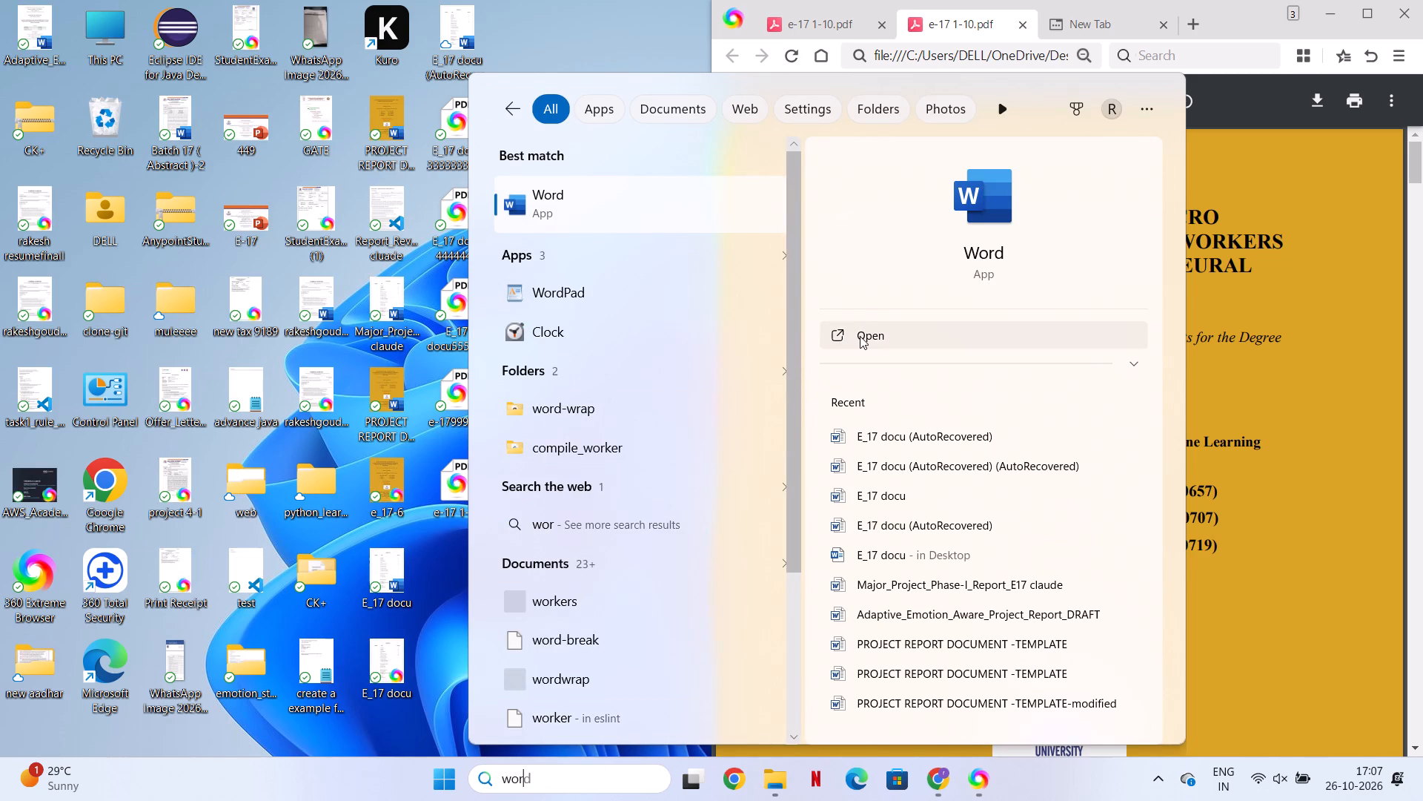
click(860, 336)
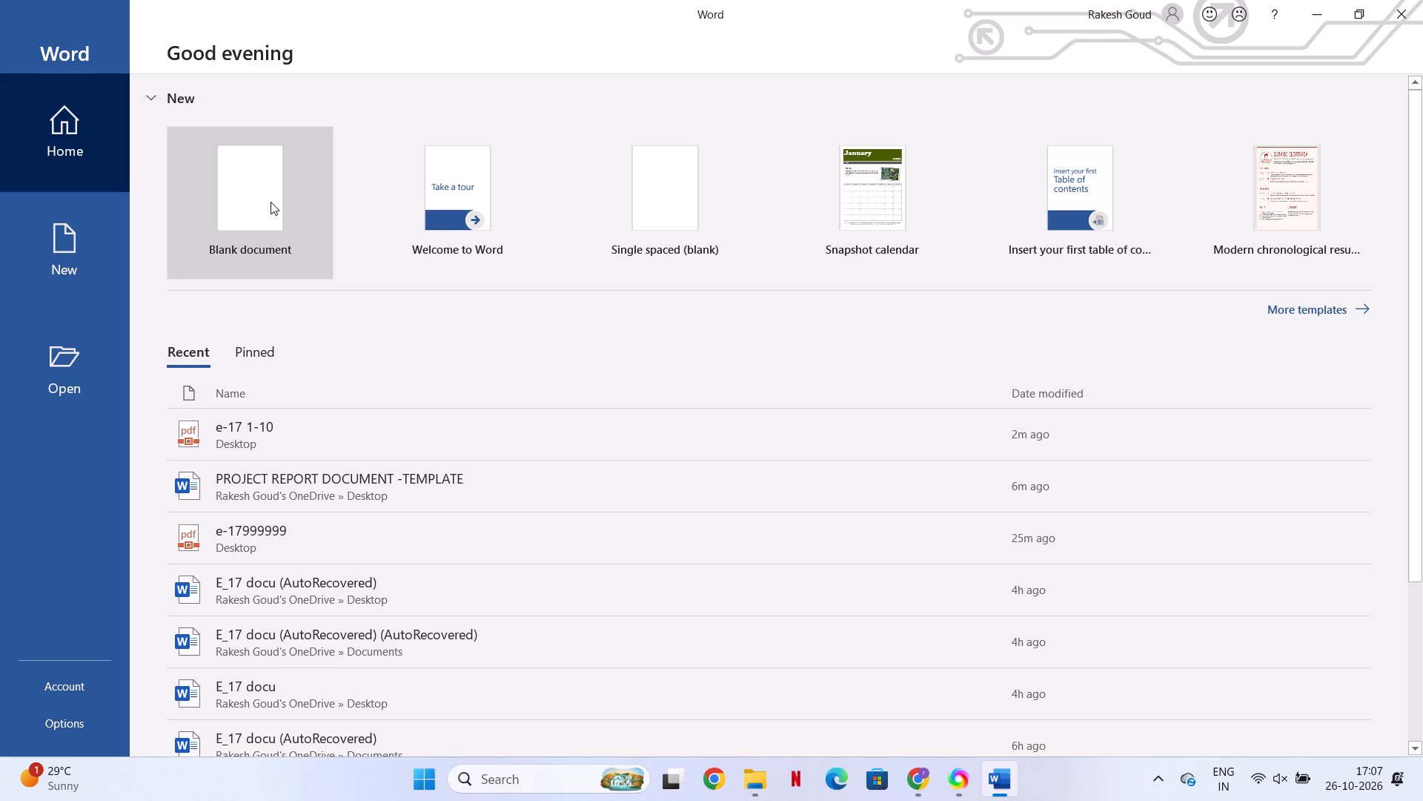
click(271, 202)
click(1364, 4)
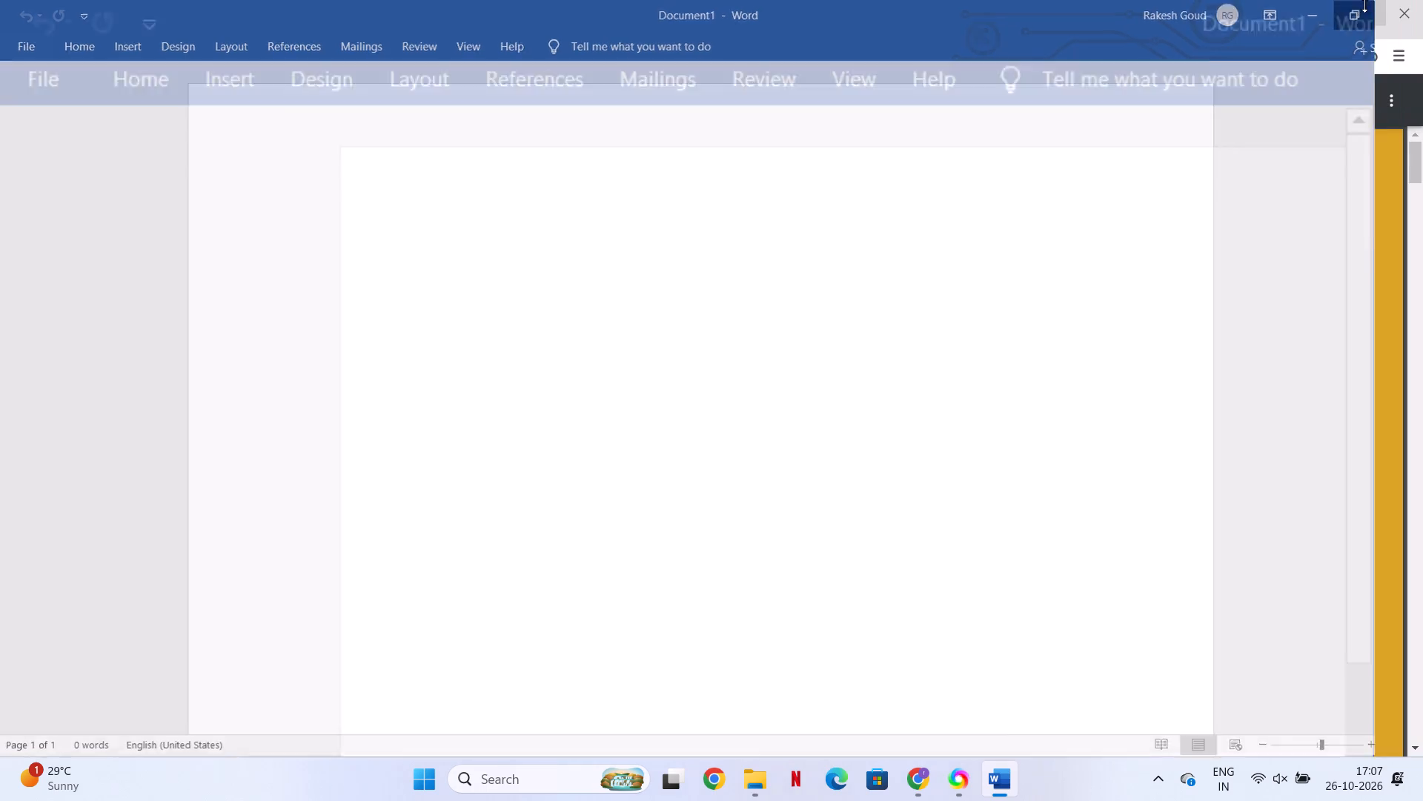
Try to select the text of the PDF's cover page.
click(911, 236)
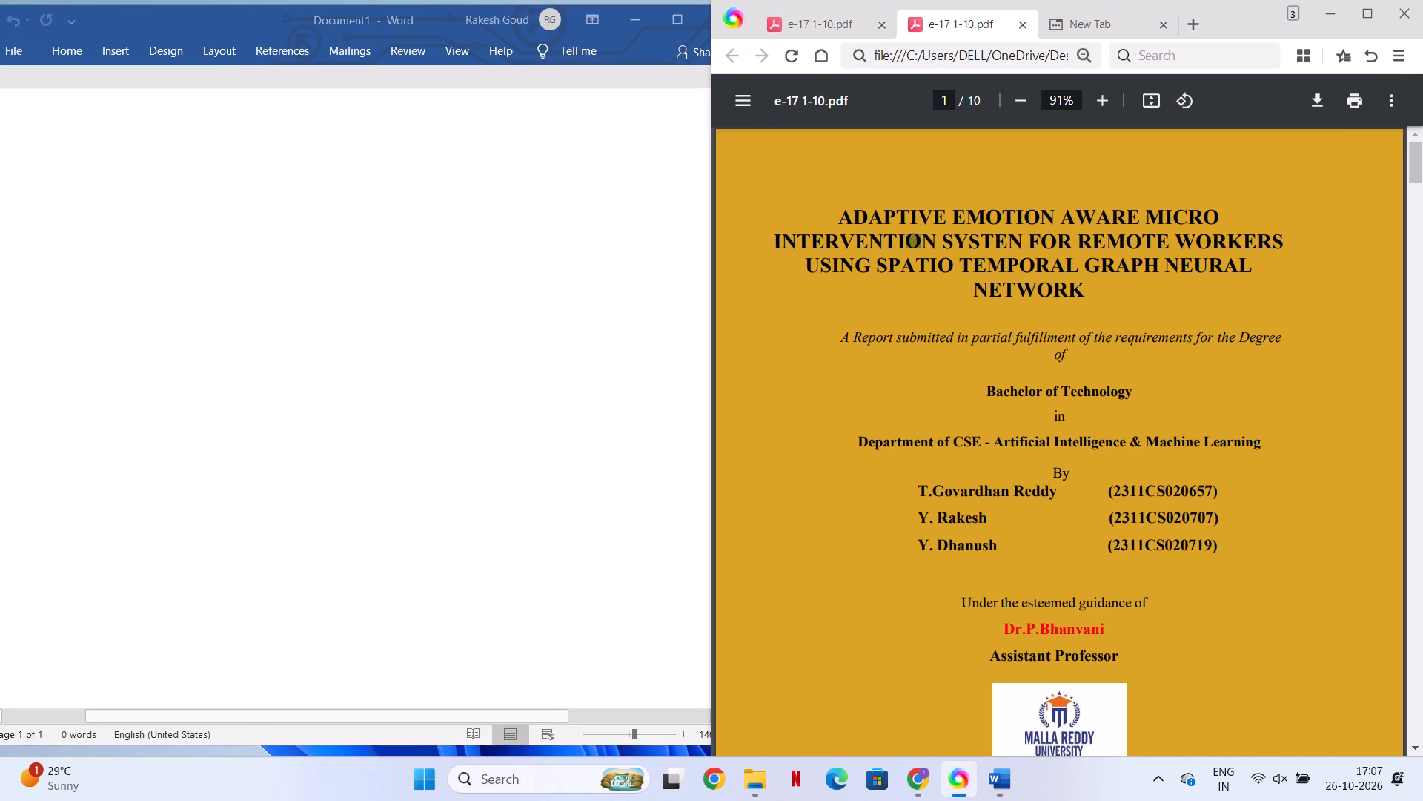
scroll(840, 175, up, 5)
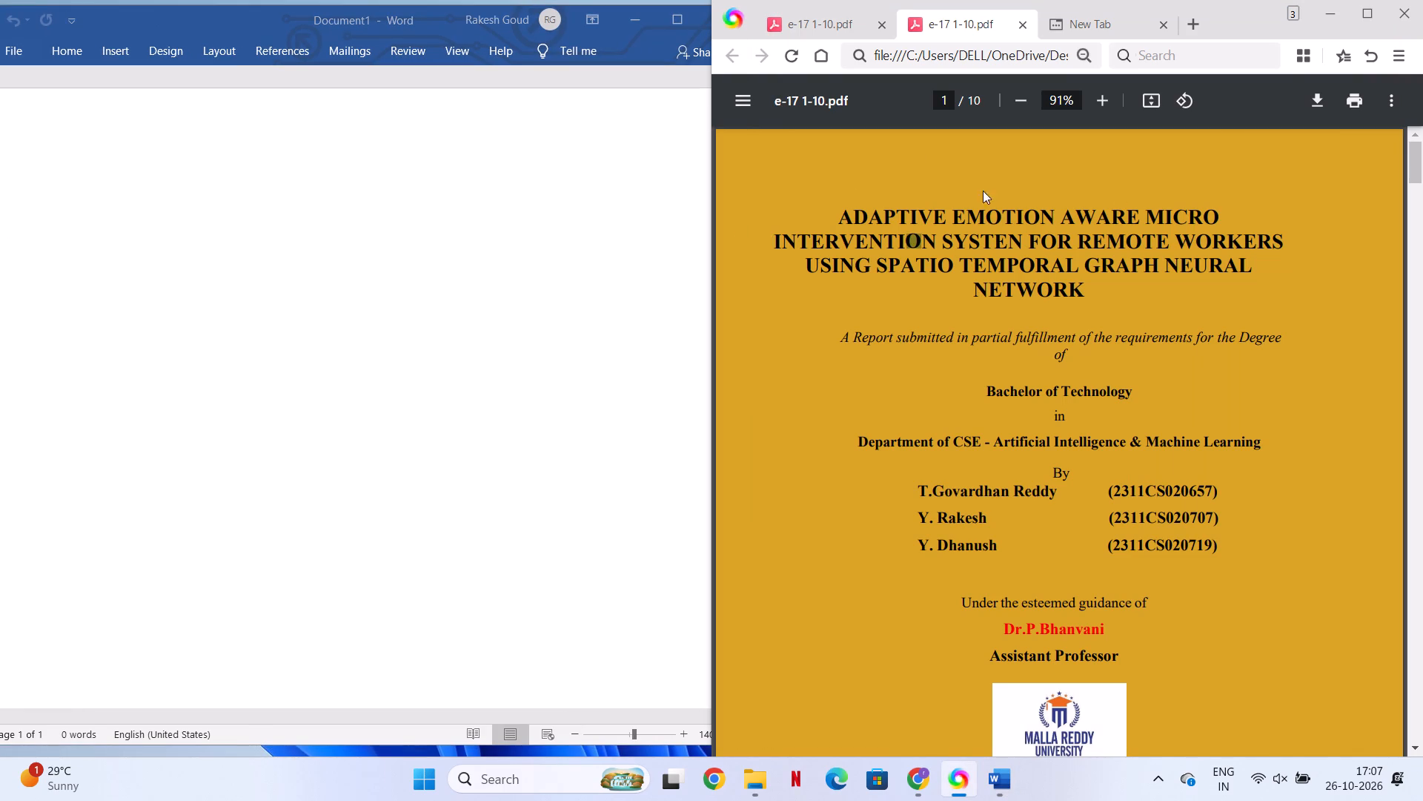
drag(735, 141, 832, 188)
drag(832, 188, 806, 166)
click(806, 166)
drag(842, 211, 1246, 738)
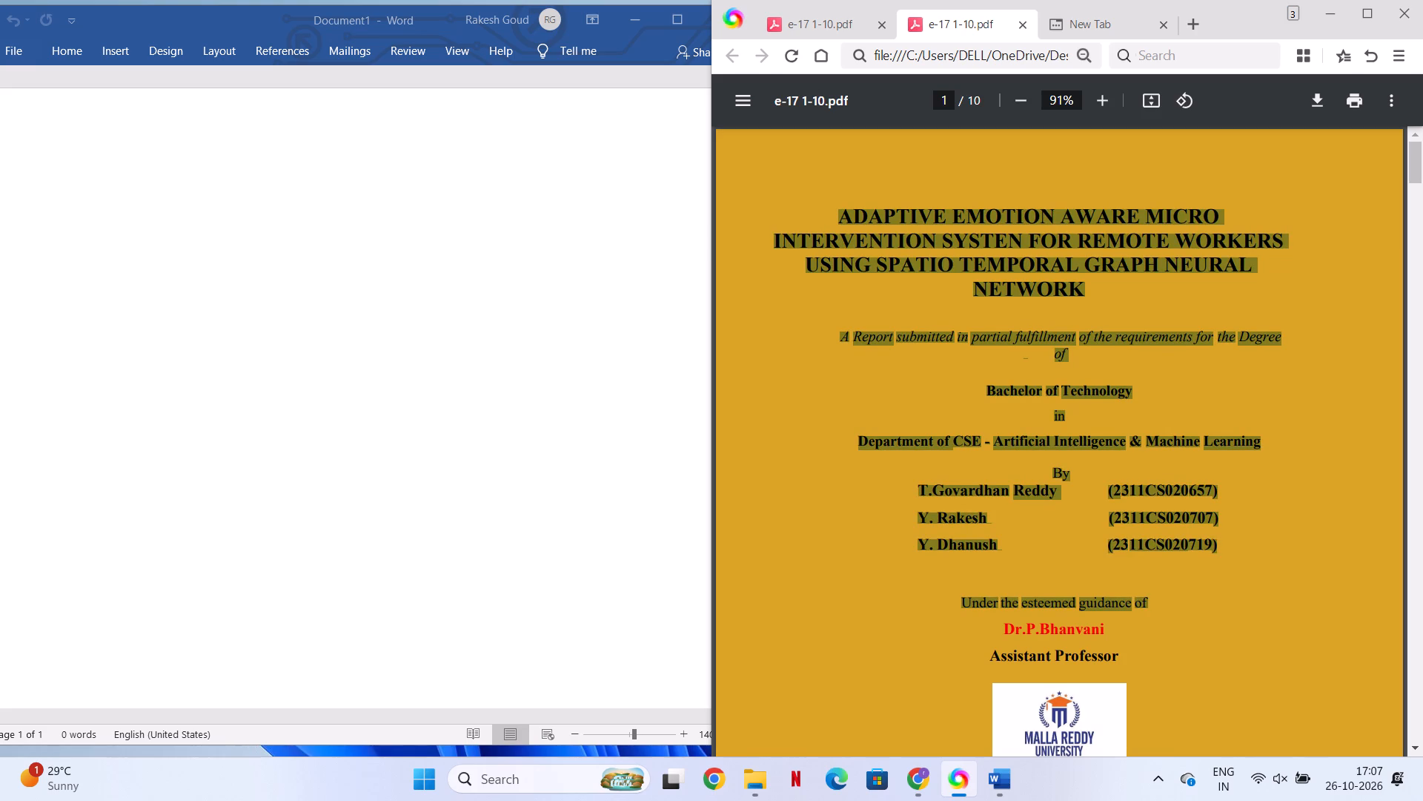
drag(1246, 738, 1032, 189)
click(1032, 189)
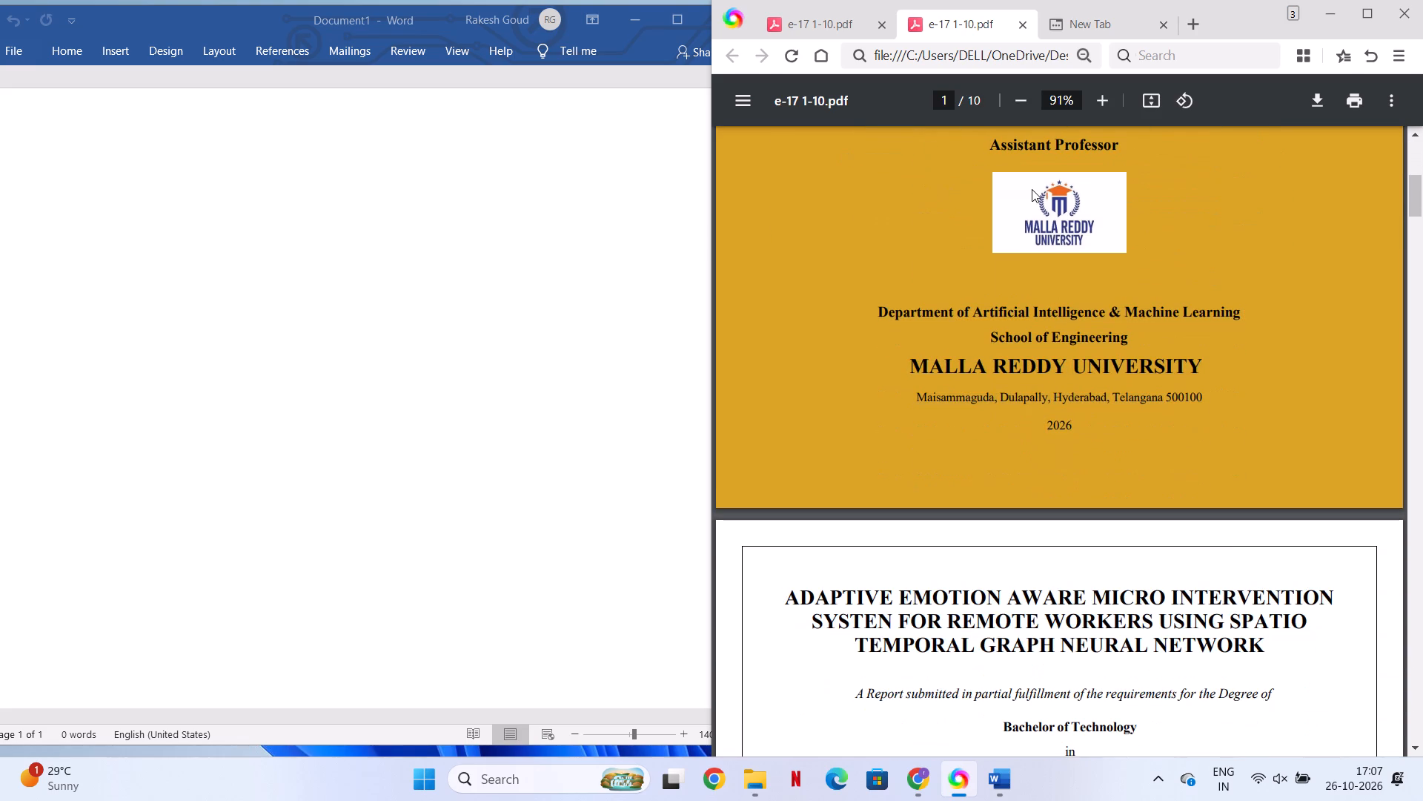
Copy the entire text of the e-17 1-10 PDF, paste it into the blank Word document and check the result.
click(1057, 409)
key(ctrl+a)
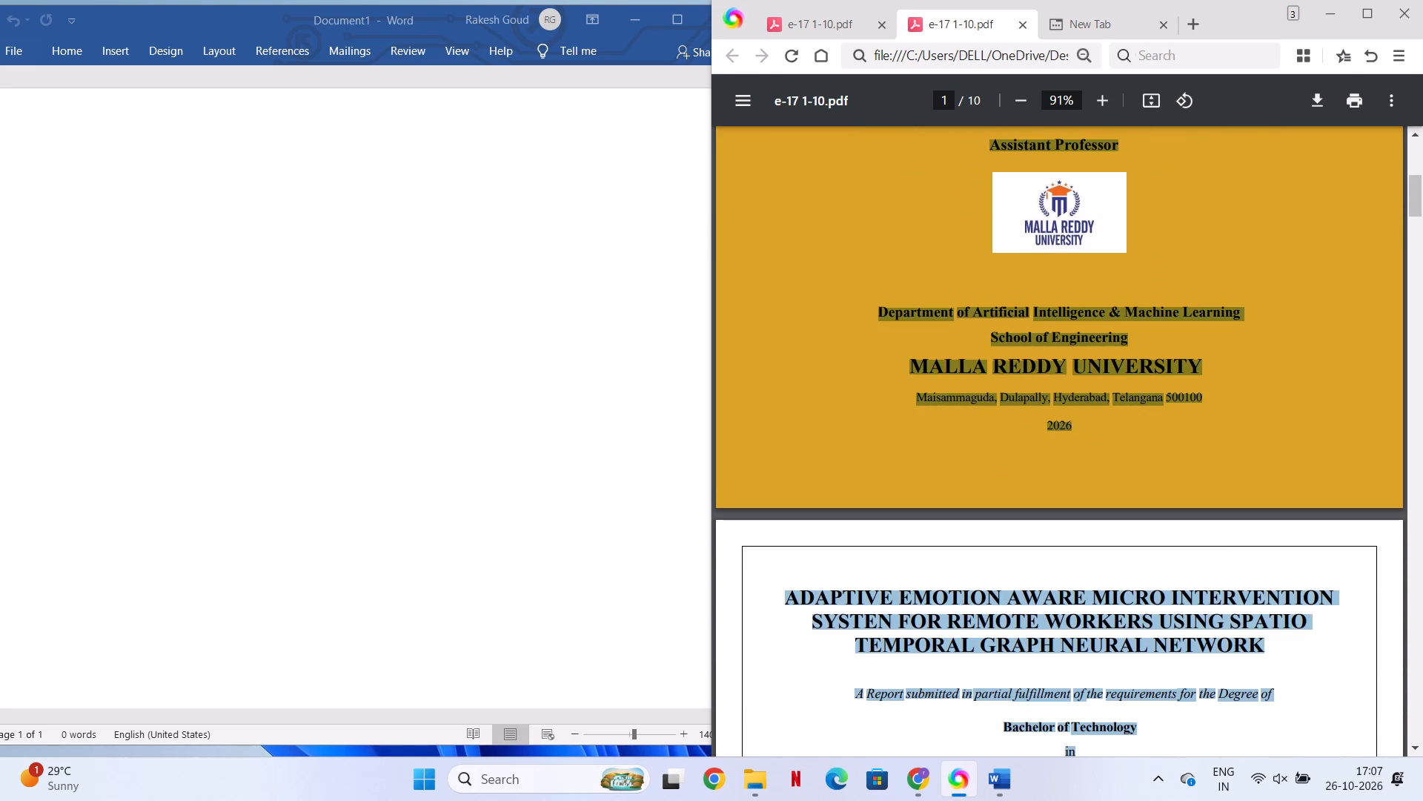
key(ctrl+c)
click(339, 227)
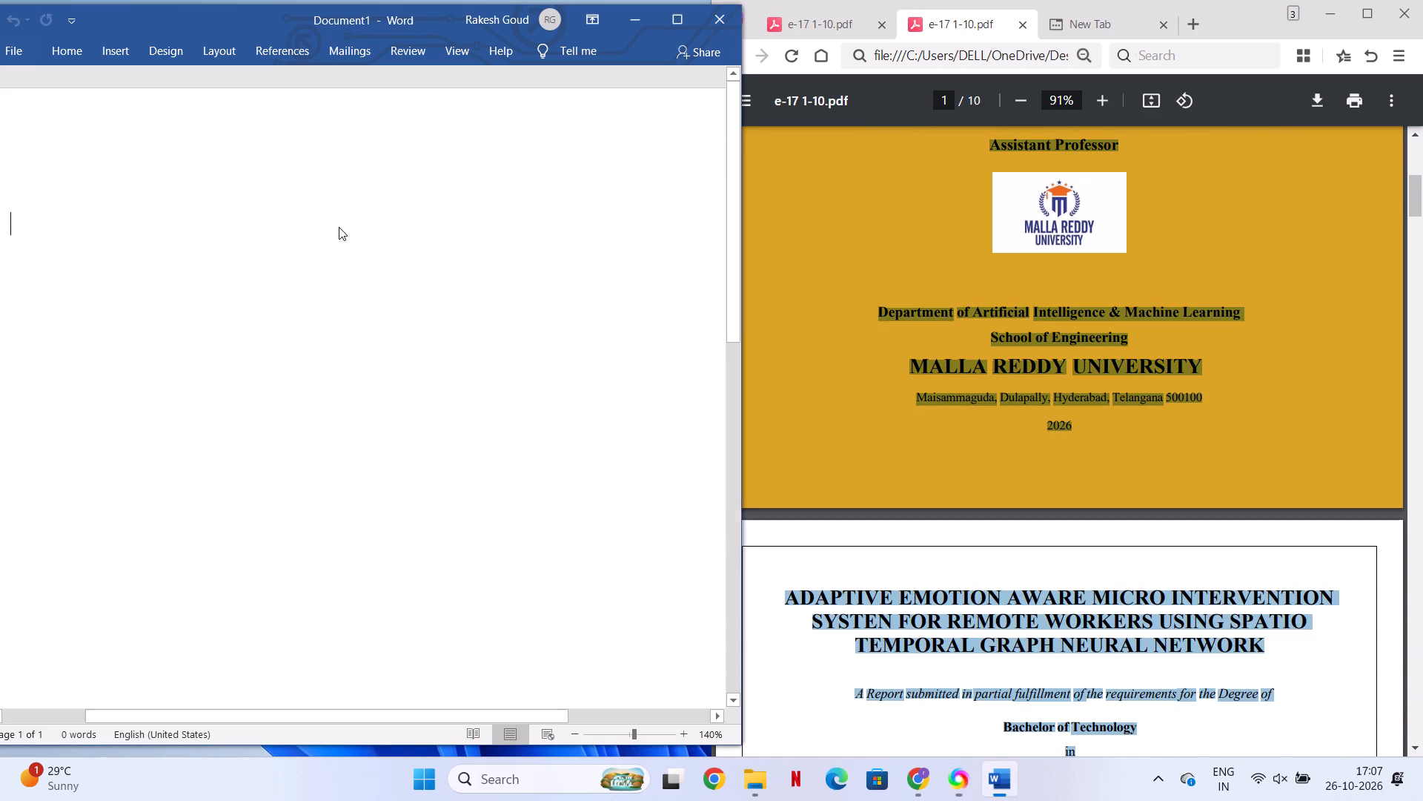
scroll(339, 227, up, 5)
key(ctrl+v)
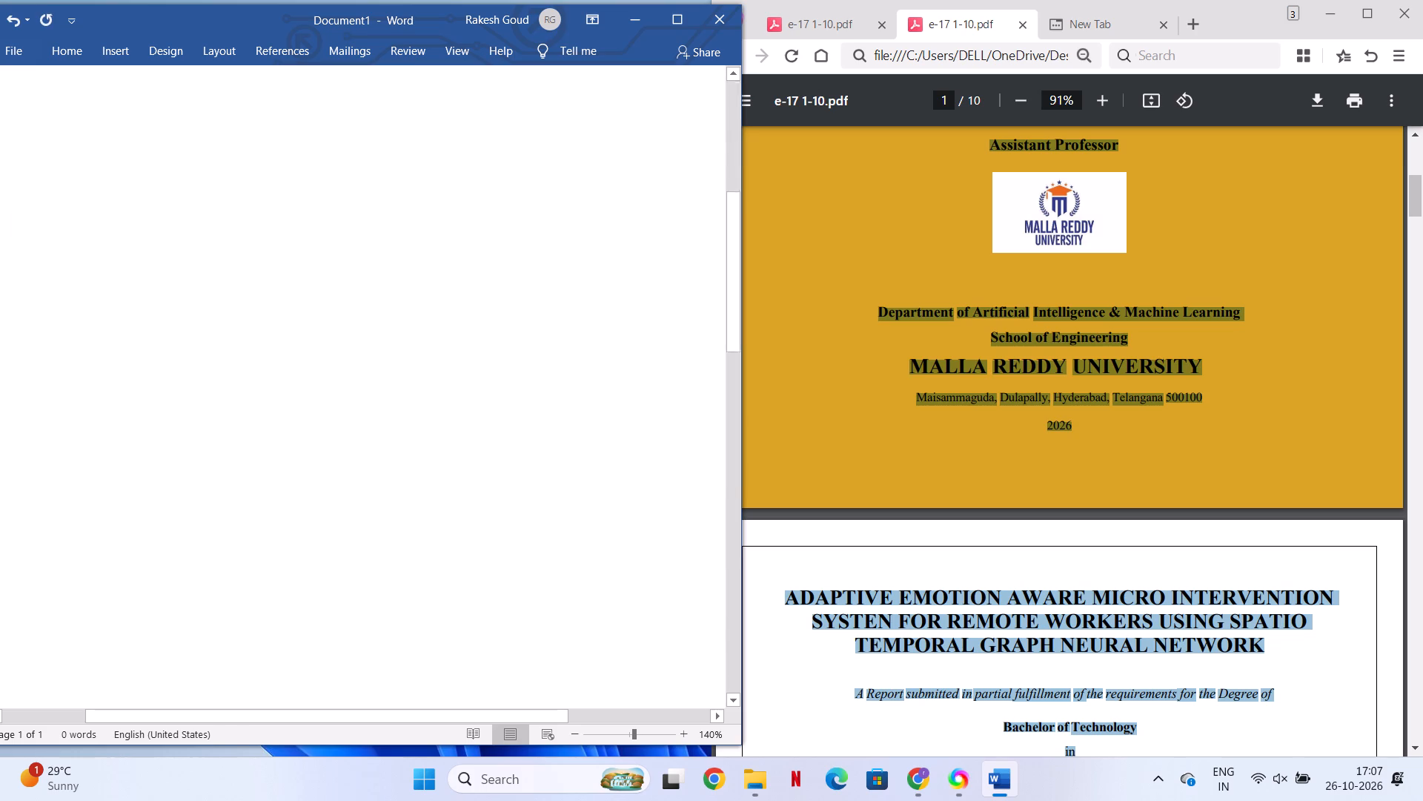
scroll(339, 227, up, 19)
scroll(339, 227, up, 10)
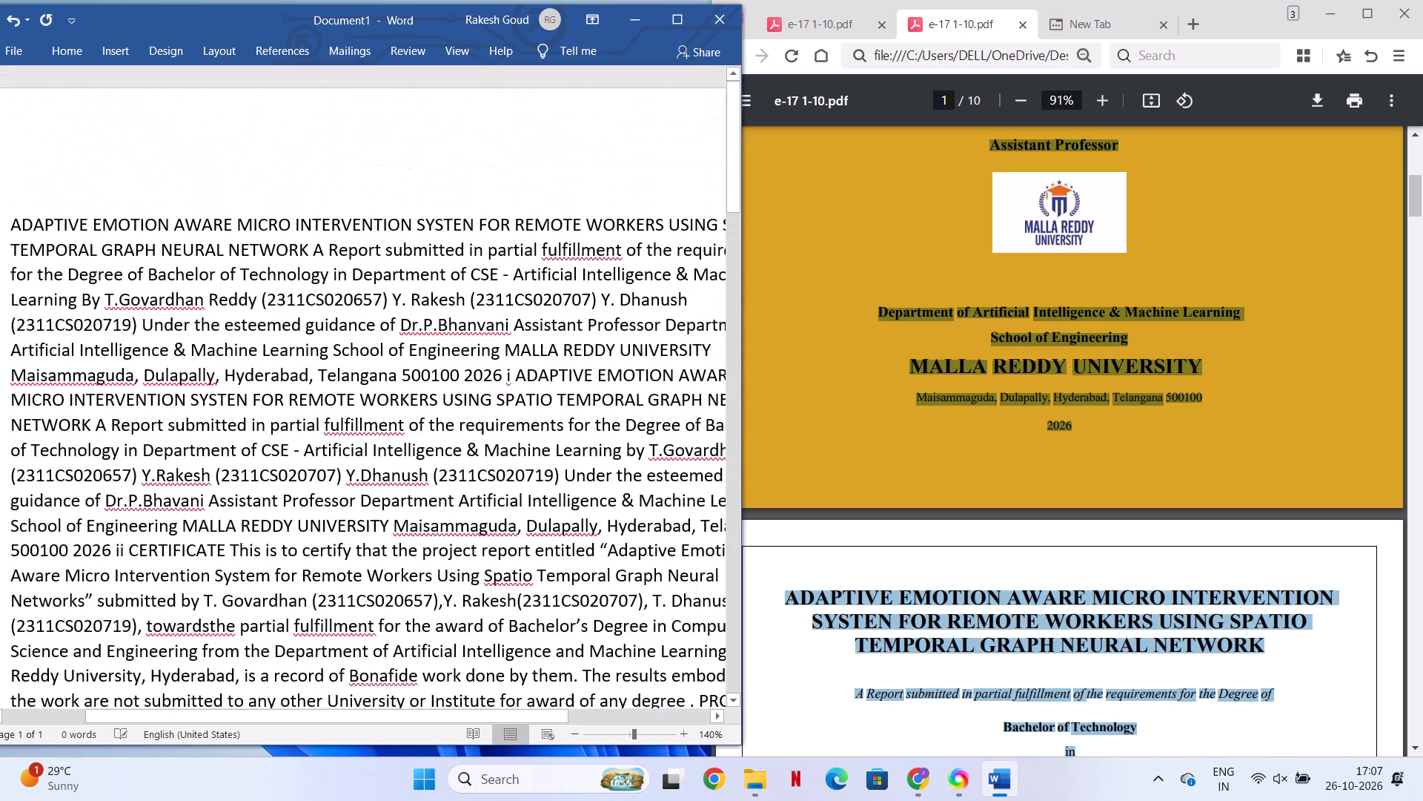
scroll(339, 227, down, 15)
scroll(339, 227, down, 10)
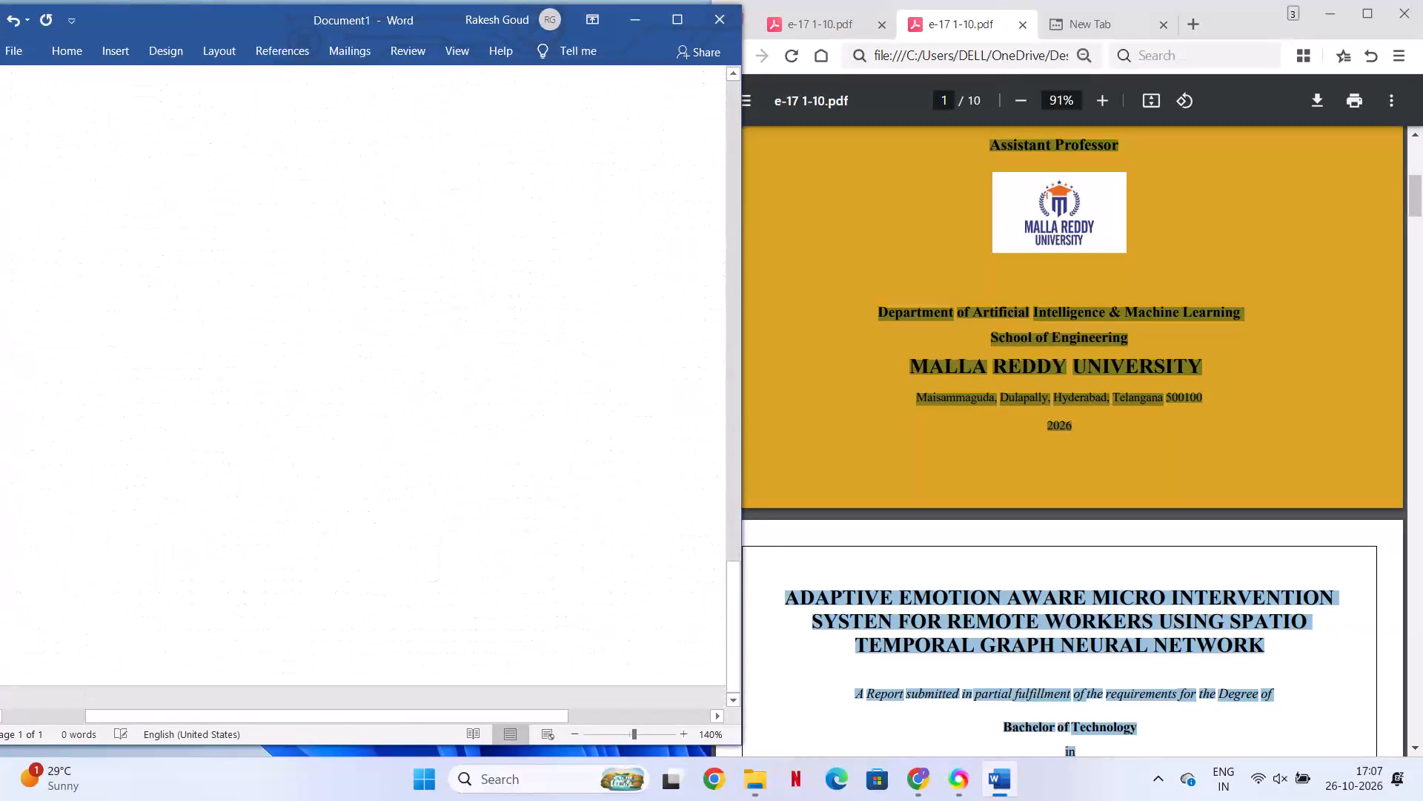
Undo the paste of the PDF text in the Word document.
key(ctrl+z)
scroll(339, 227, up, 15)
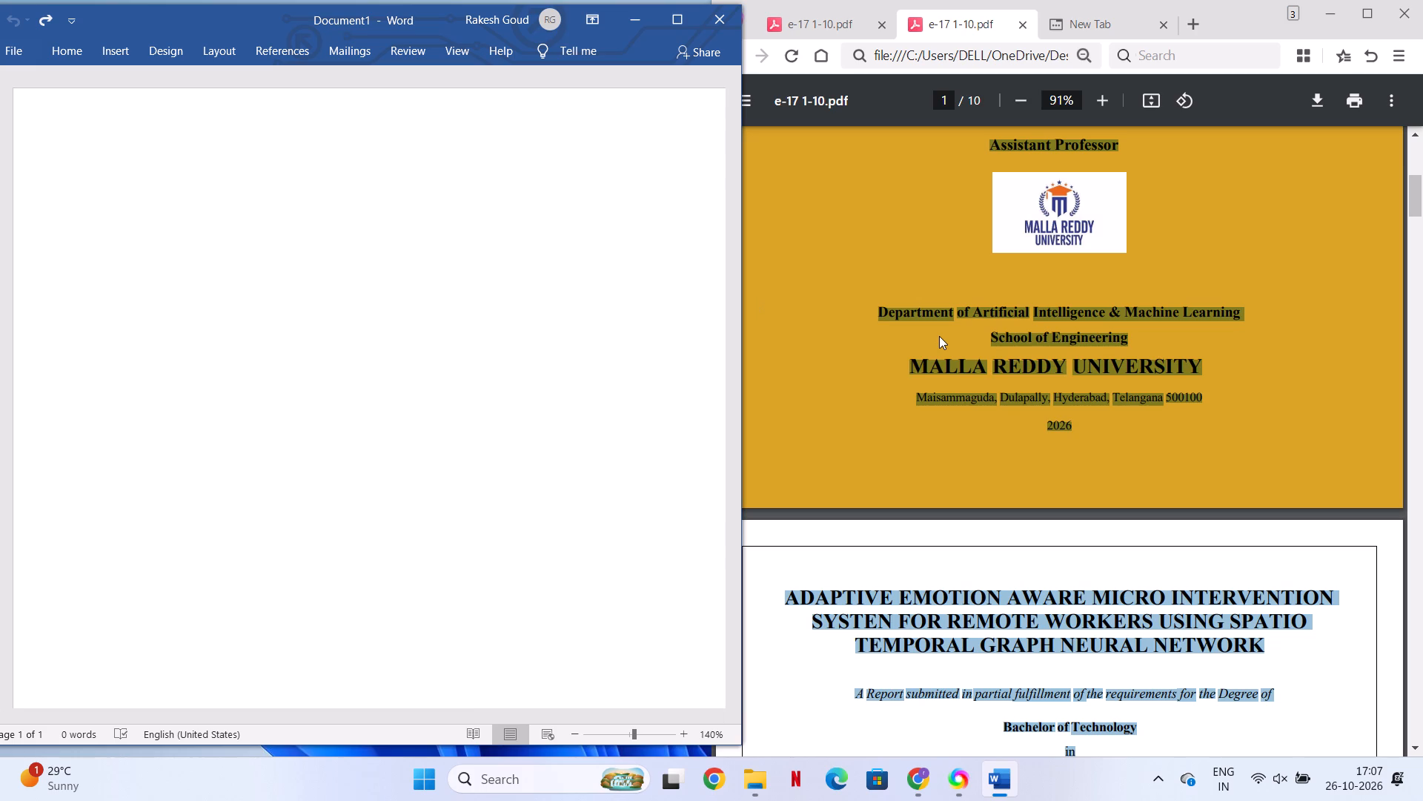
Look through the PDF again from the cover to the last page, then back to the list of tables.
scroll(939, 336, up, 6)
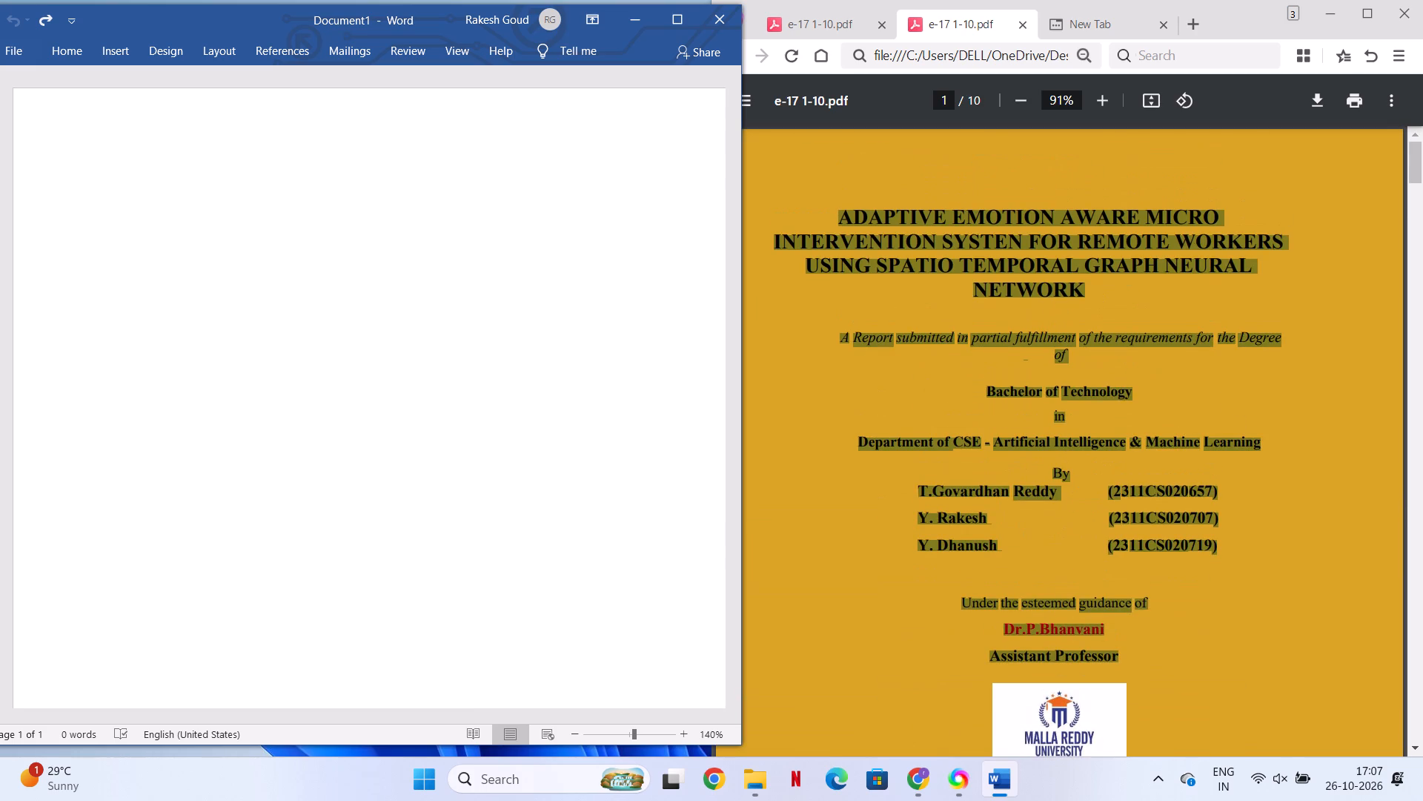
click(897, 251)
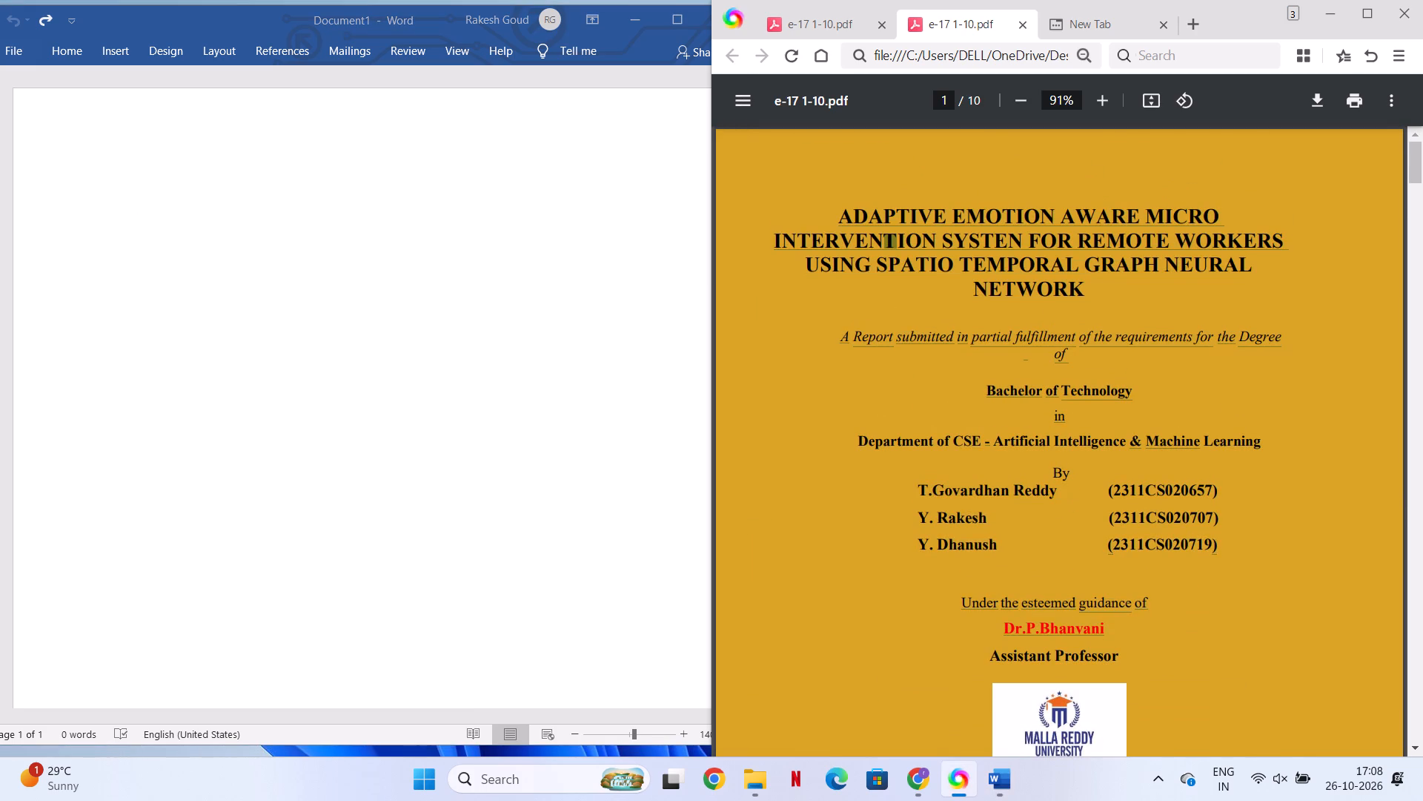
scroll(897, 251, down, 3)
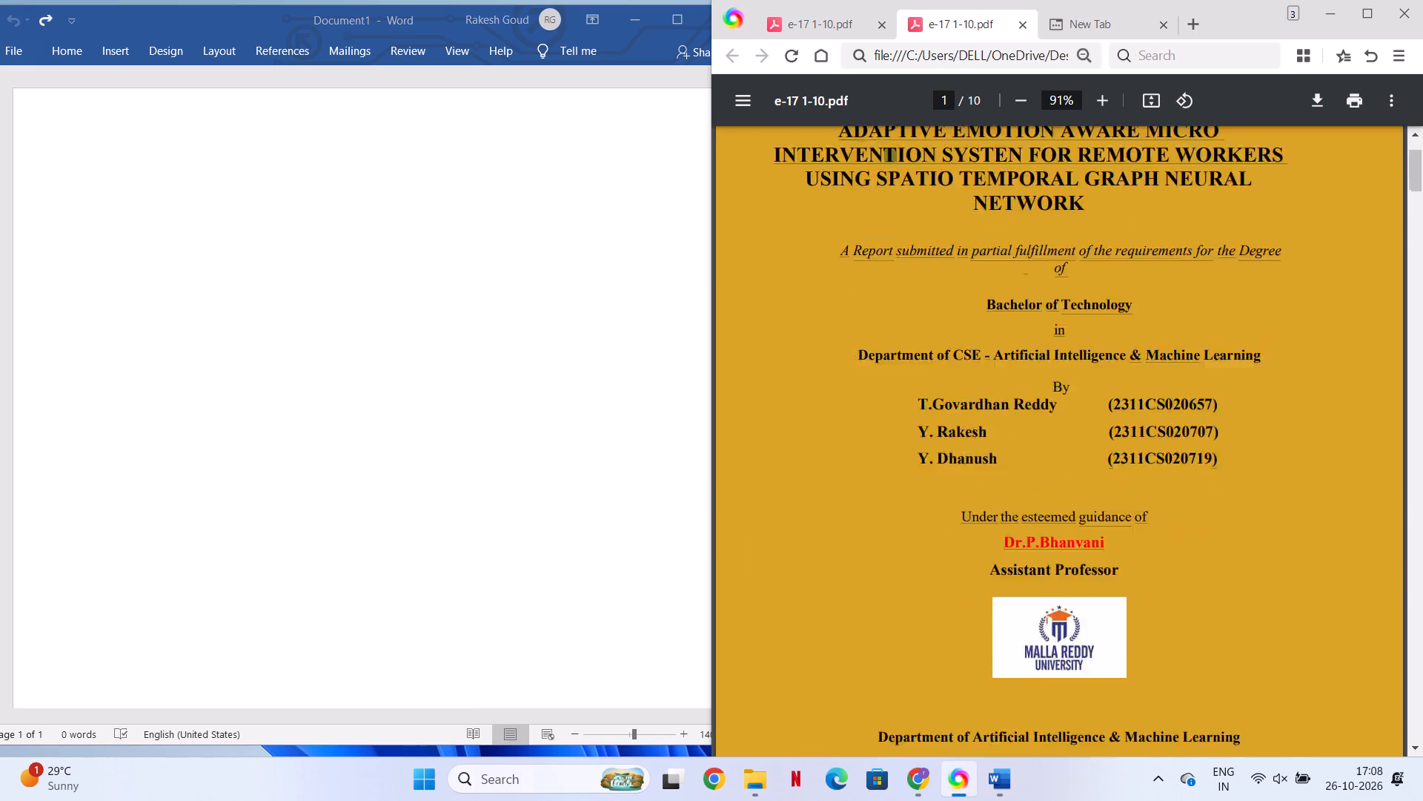
scroll(897, 251, down, 2)
scroll(897, 251, up, 8)
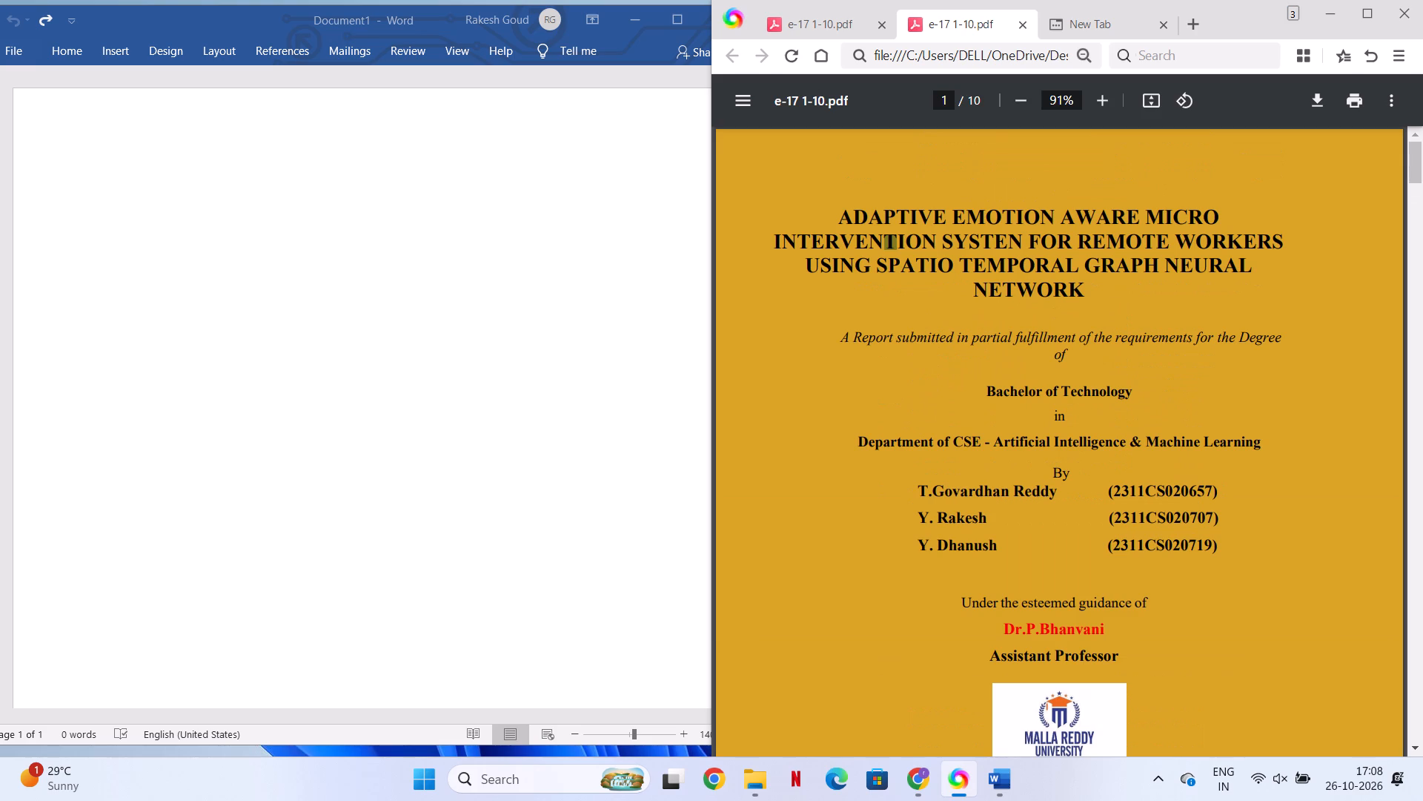
click(808, 326)
scroll(921, 428, down, 19)
scroll(921, 428, down, 5)
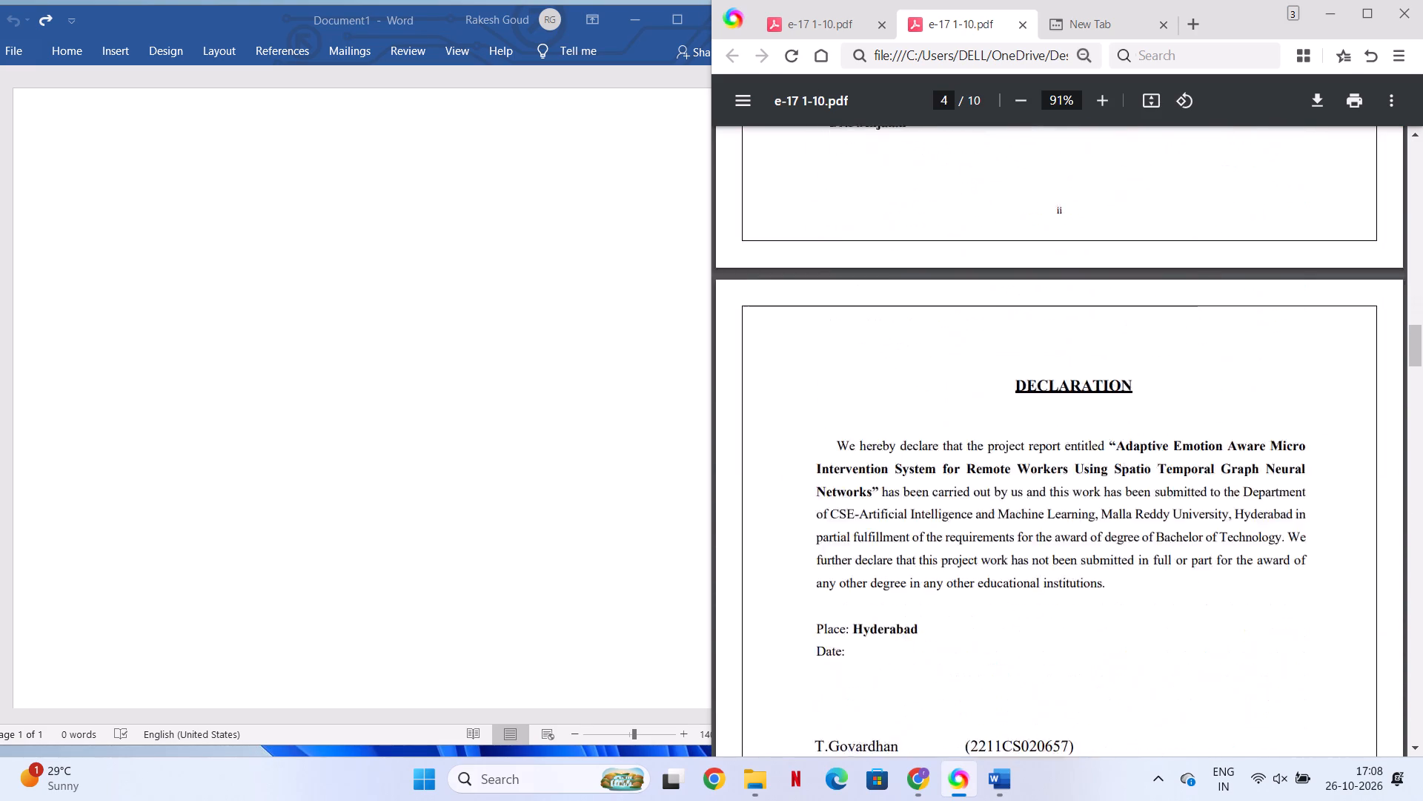
scroll(921, 428, down, 15)
scroll(921, 428, down, 7)
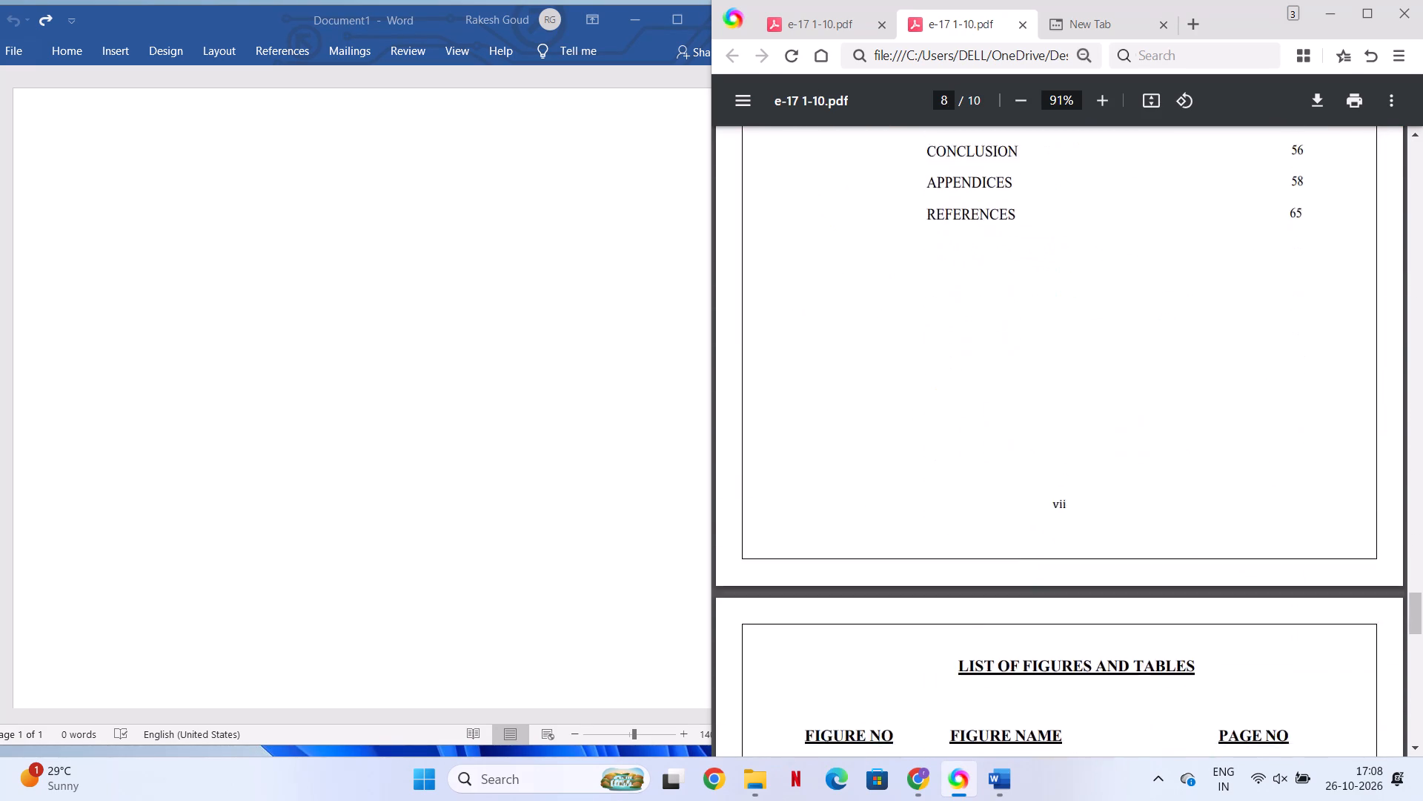
scroll(921, 428, down, 4)
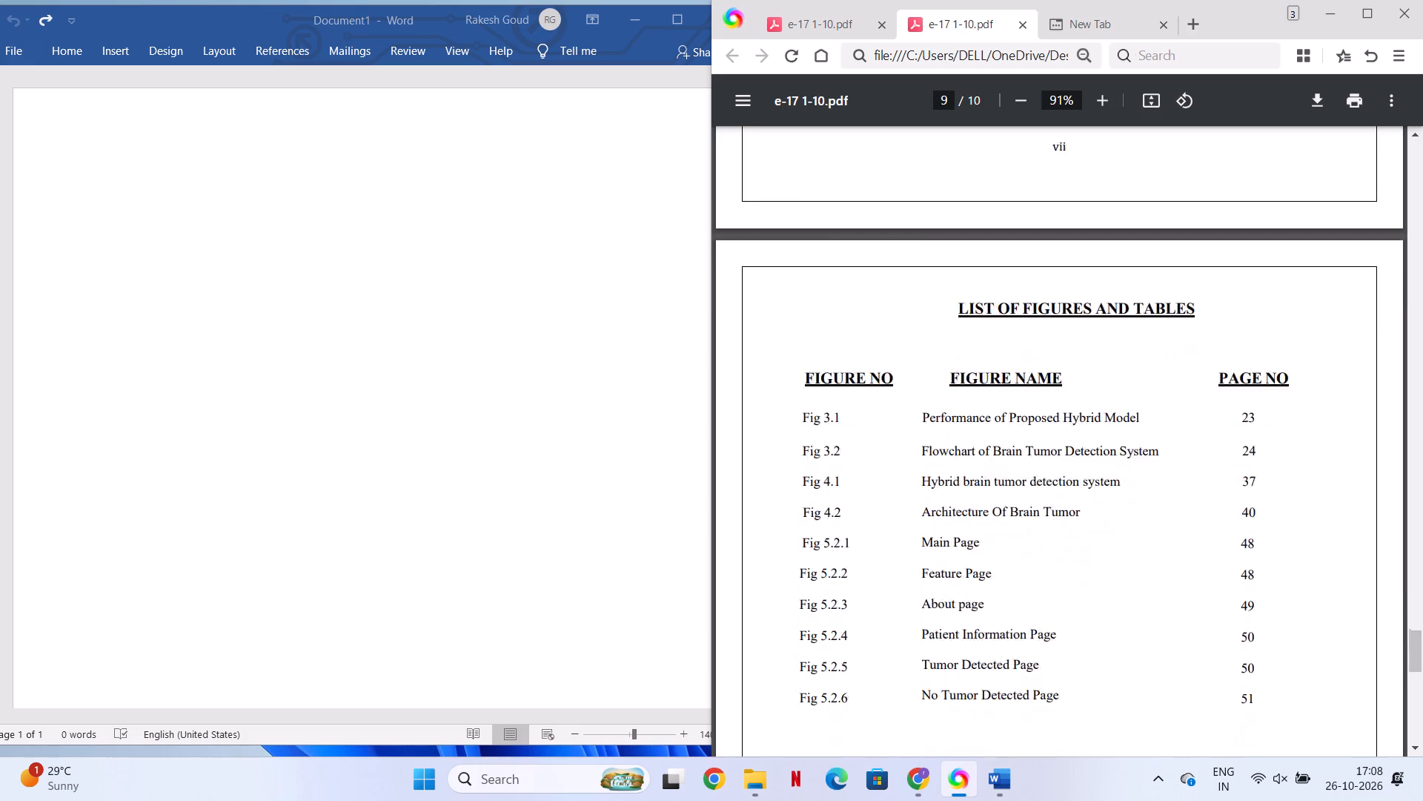
scroll(921, 428, down, 18)
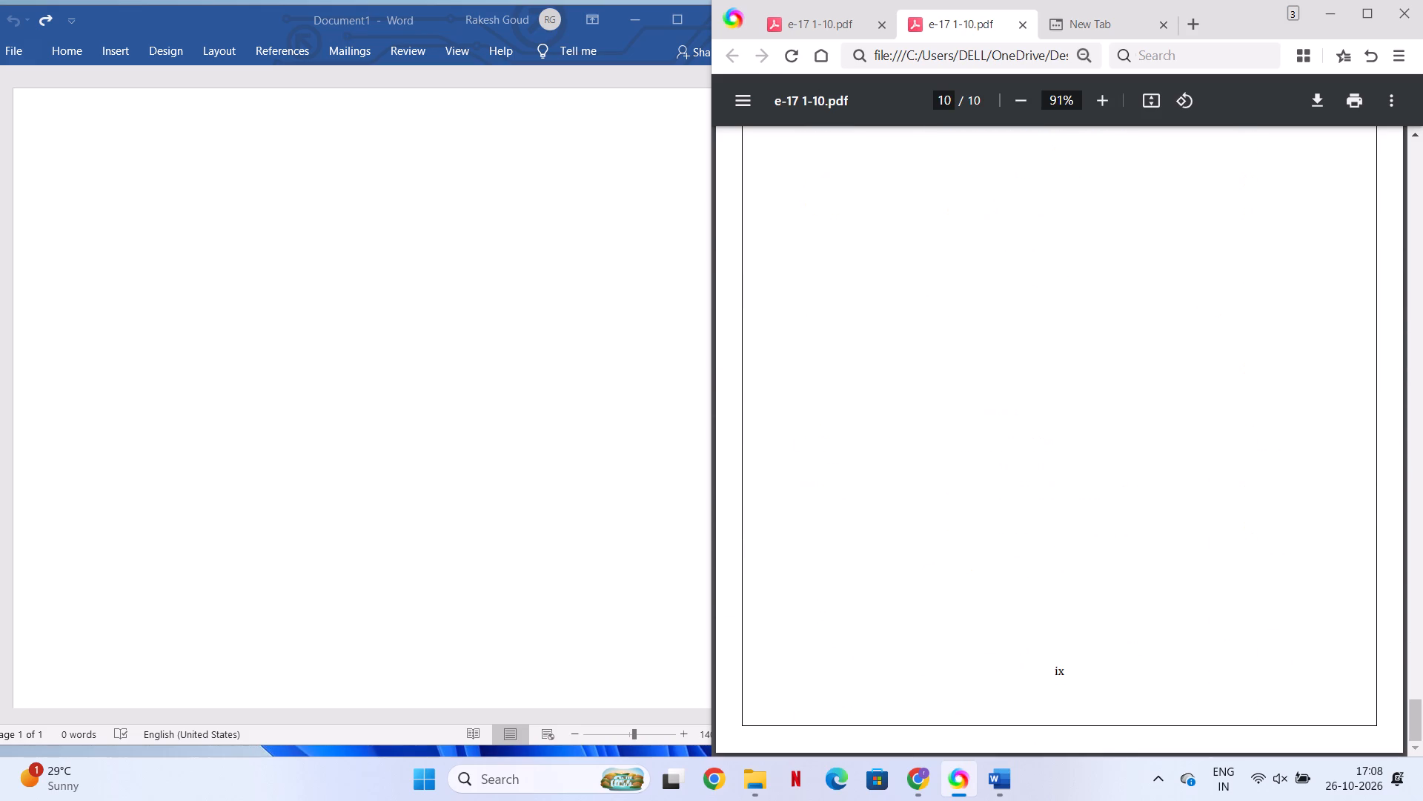
scroll(921, 428, up, 6)
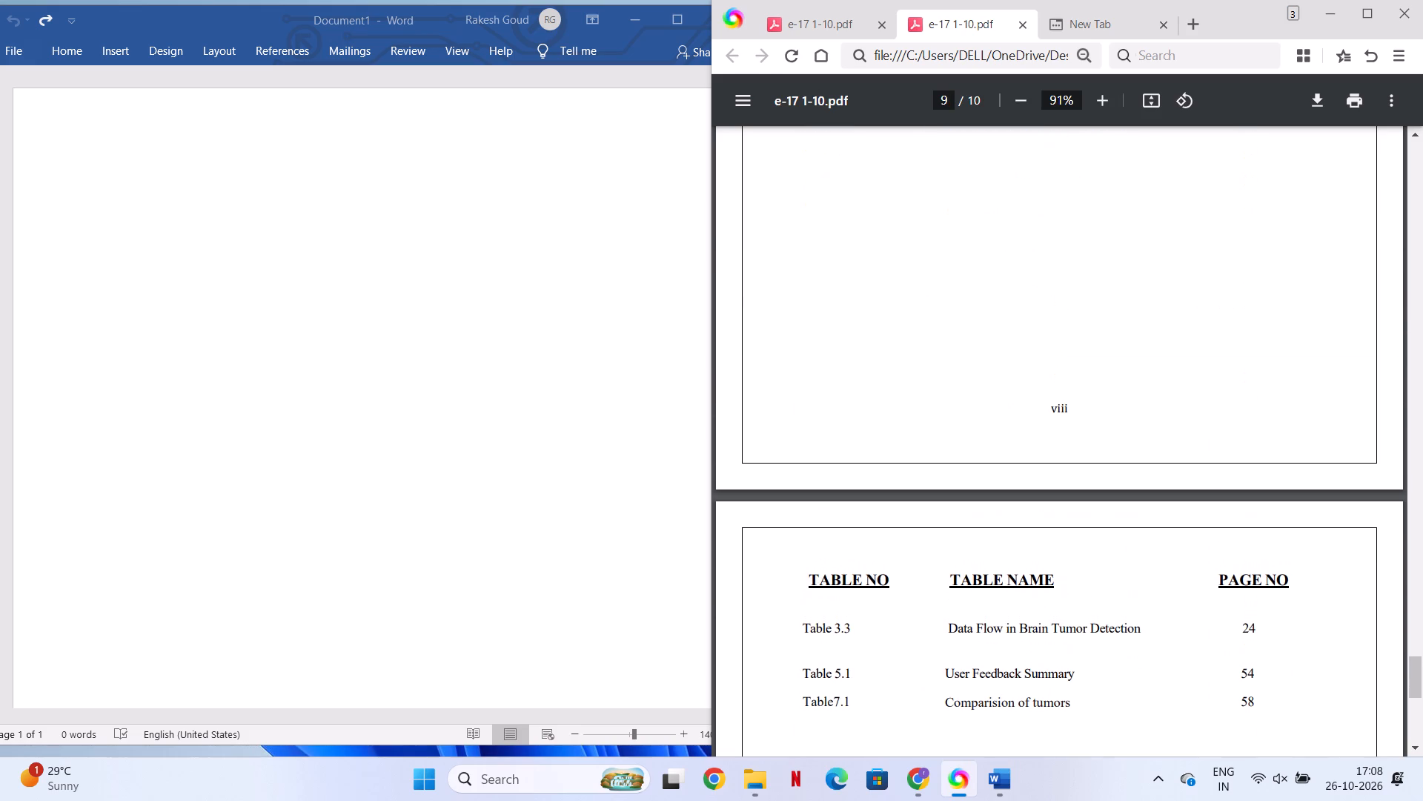
Close the browser window showing the e-17 1-10 PDF and the blank Word document.
scroll(921, 428, up, 1)
click(1393, 7)
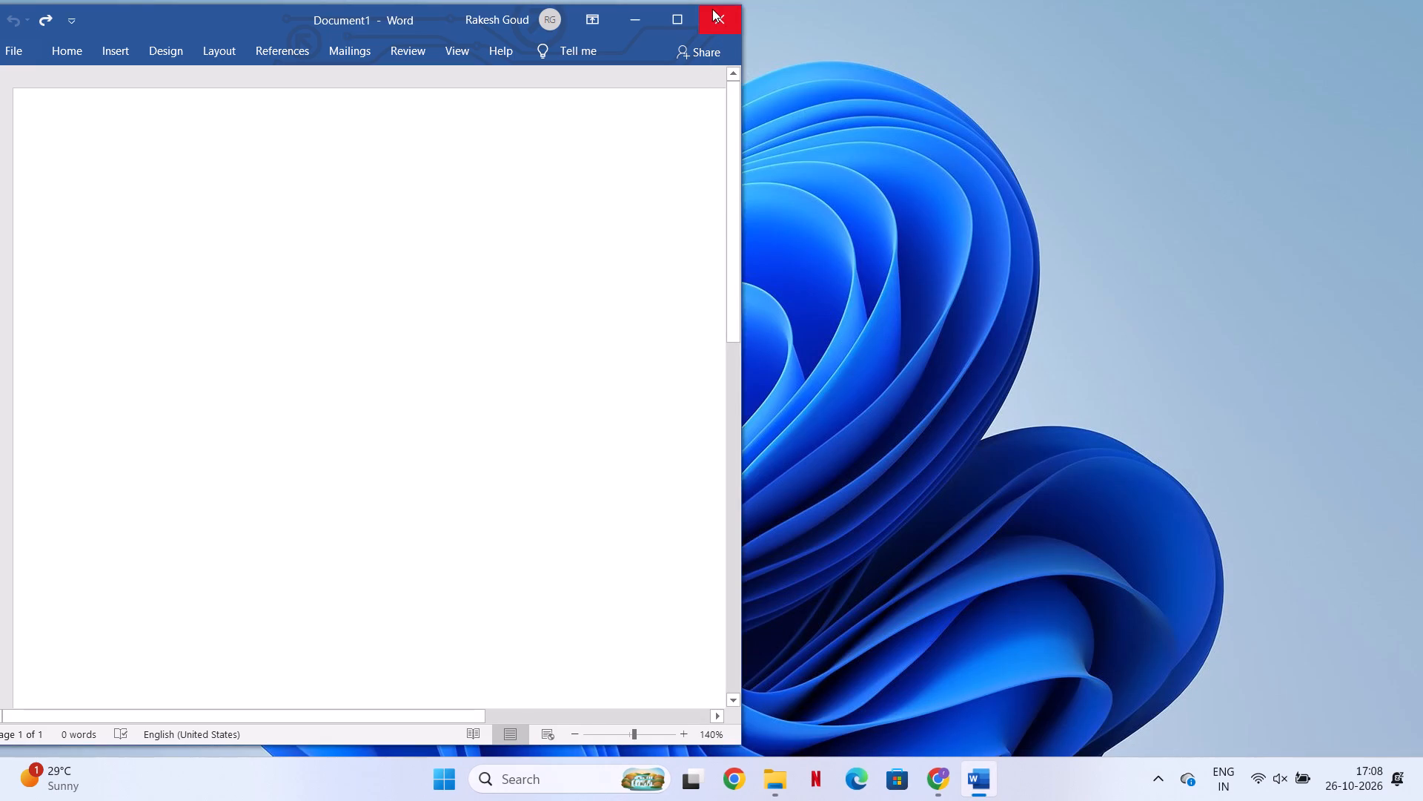
click(713, 9)
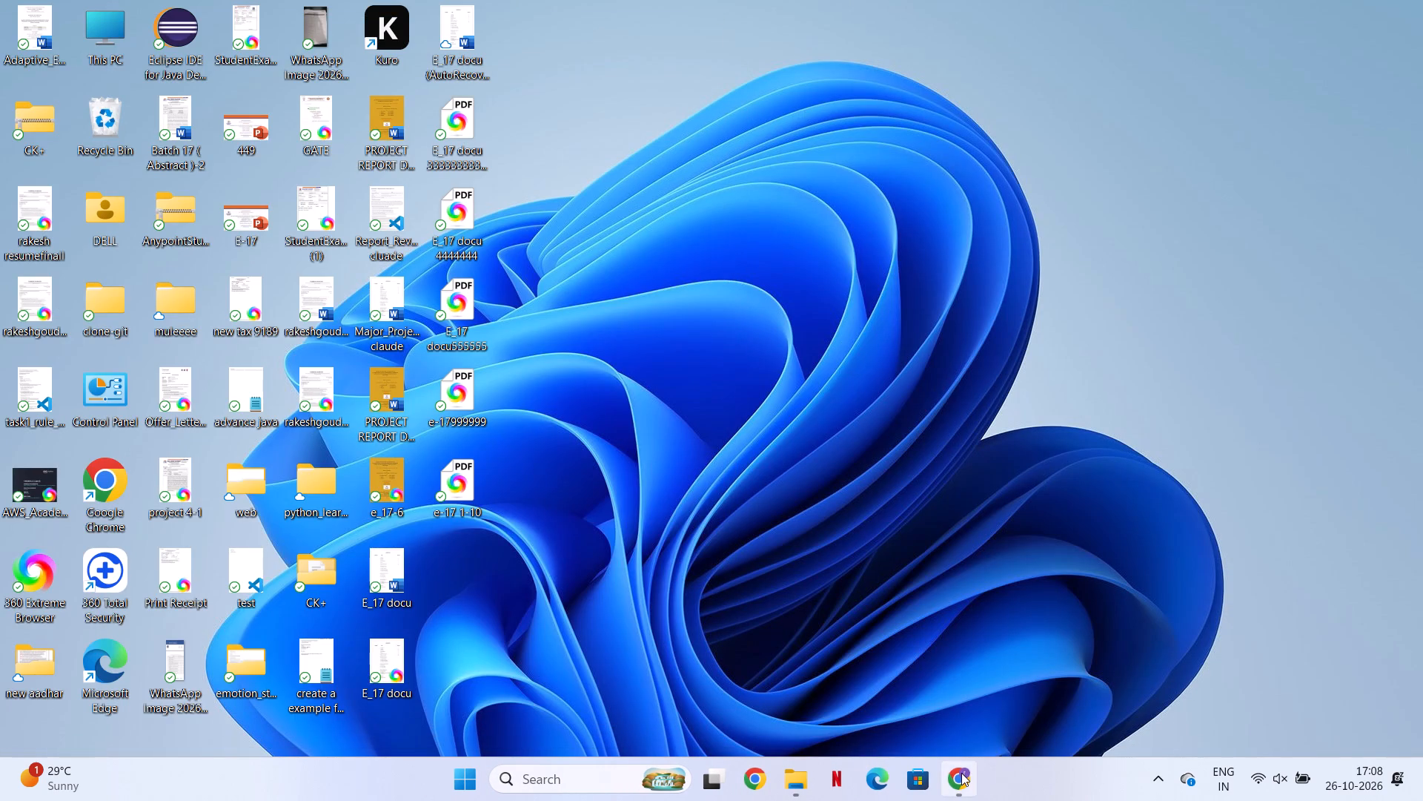
Switch to Google Chrome, open a new tab and start entering an address or search beginning with "wh".
click(961, 773)
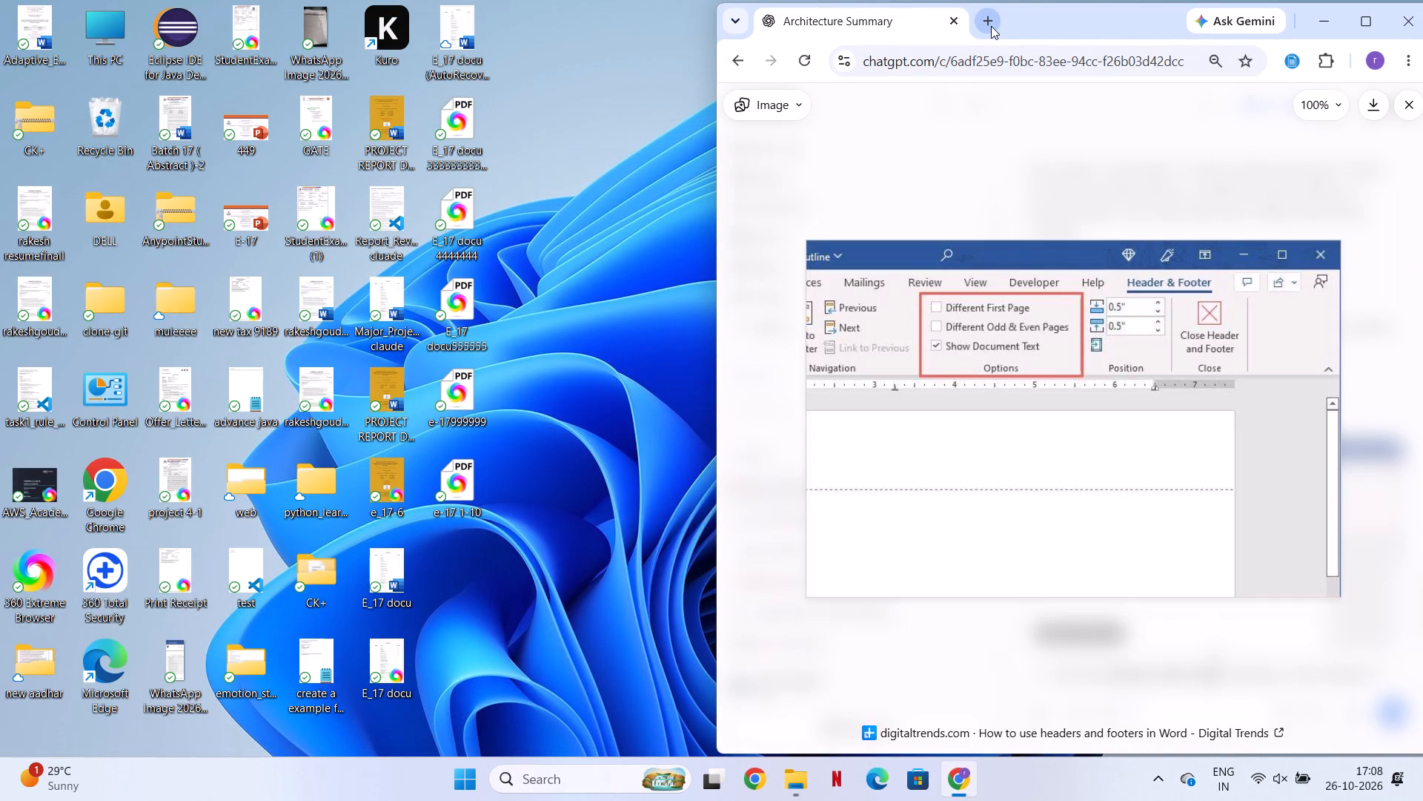
click(991, 26)
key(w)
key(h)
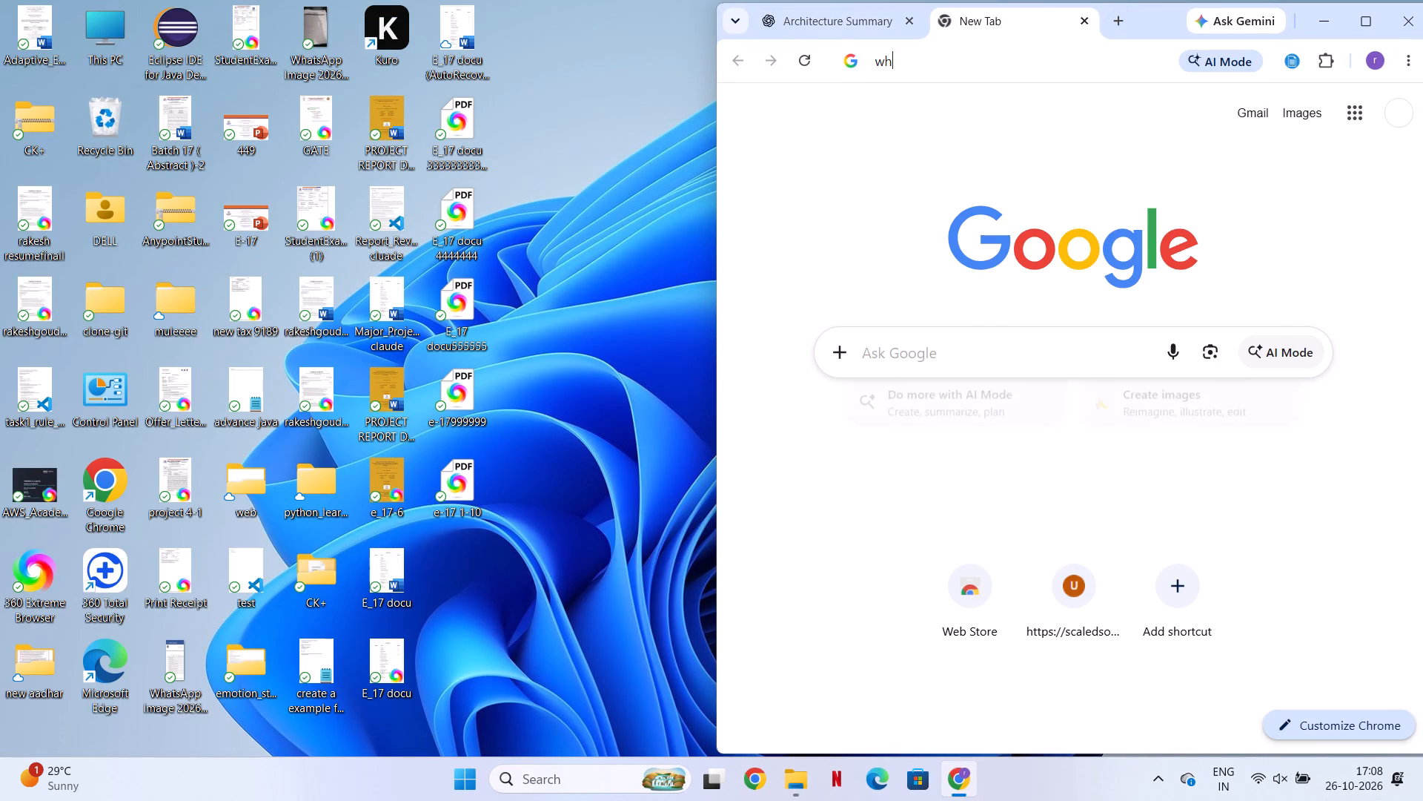
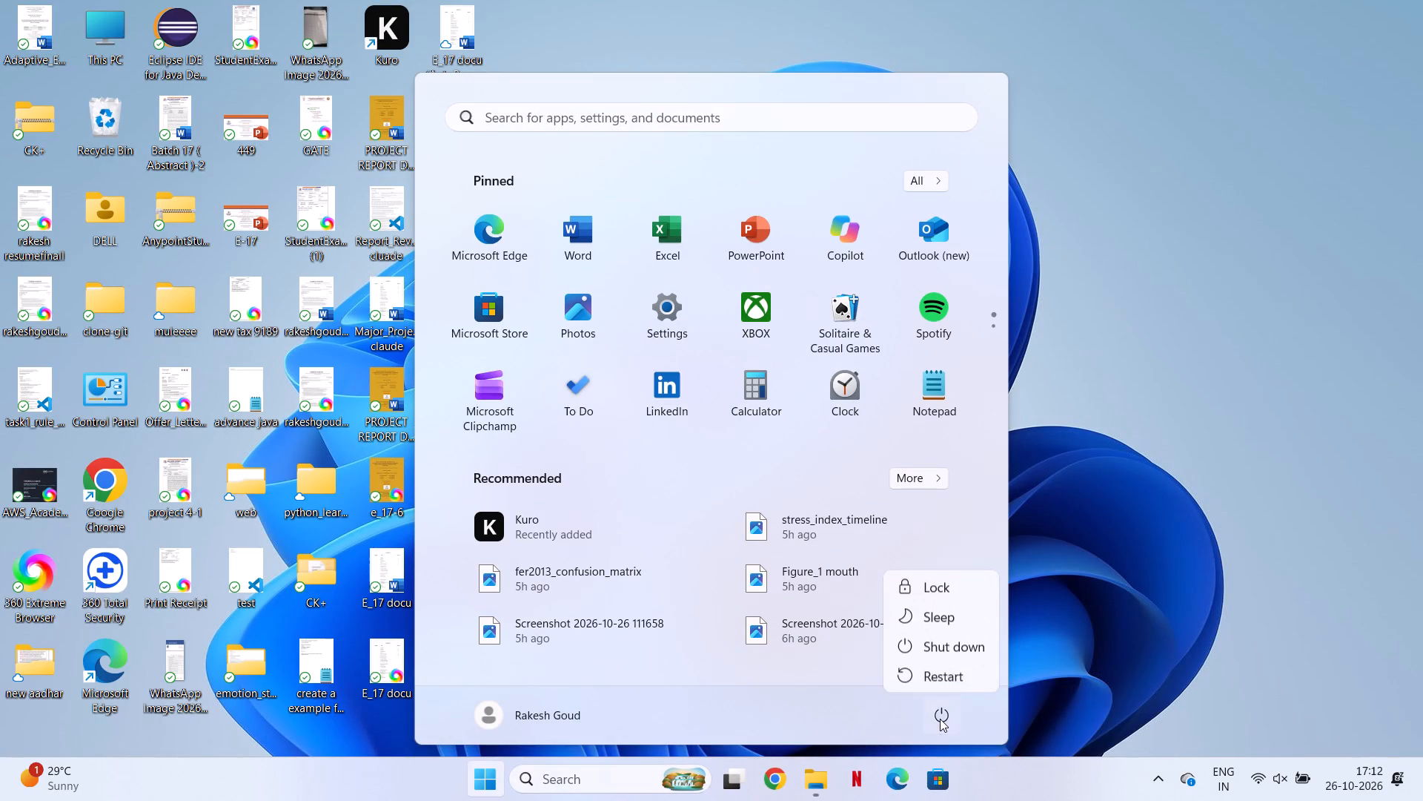
Shut down the computer.
click(958, 642)
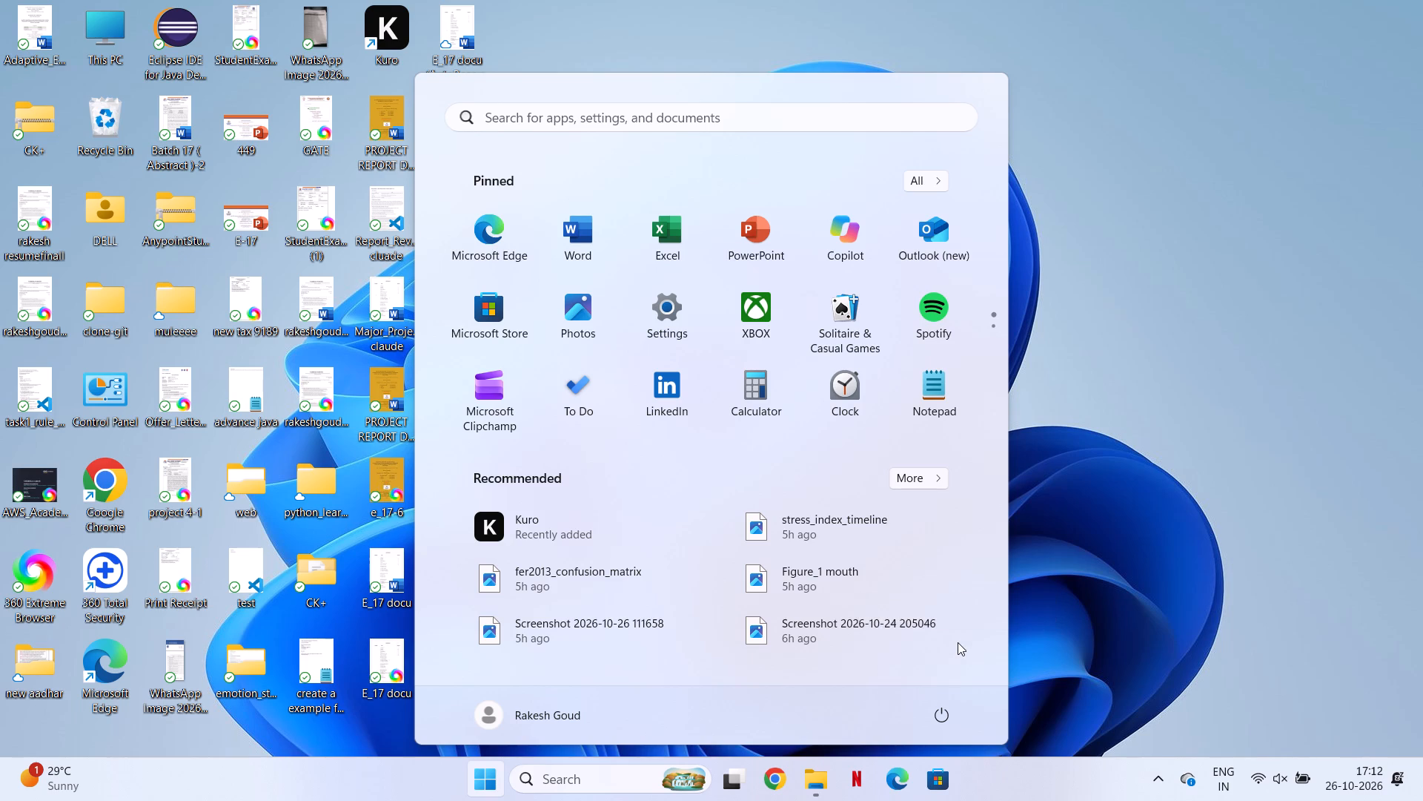